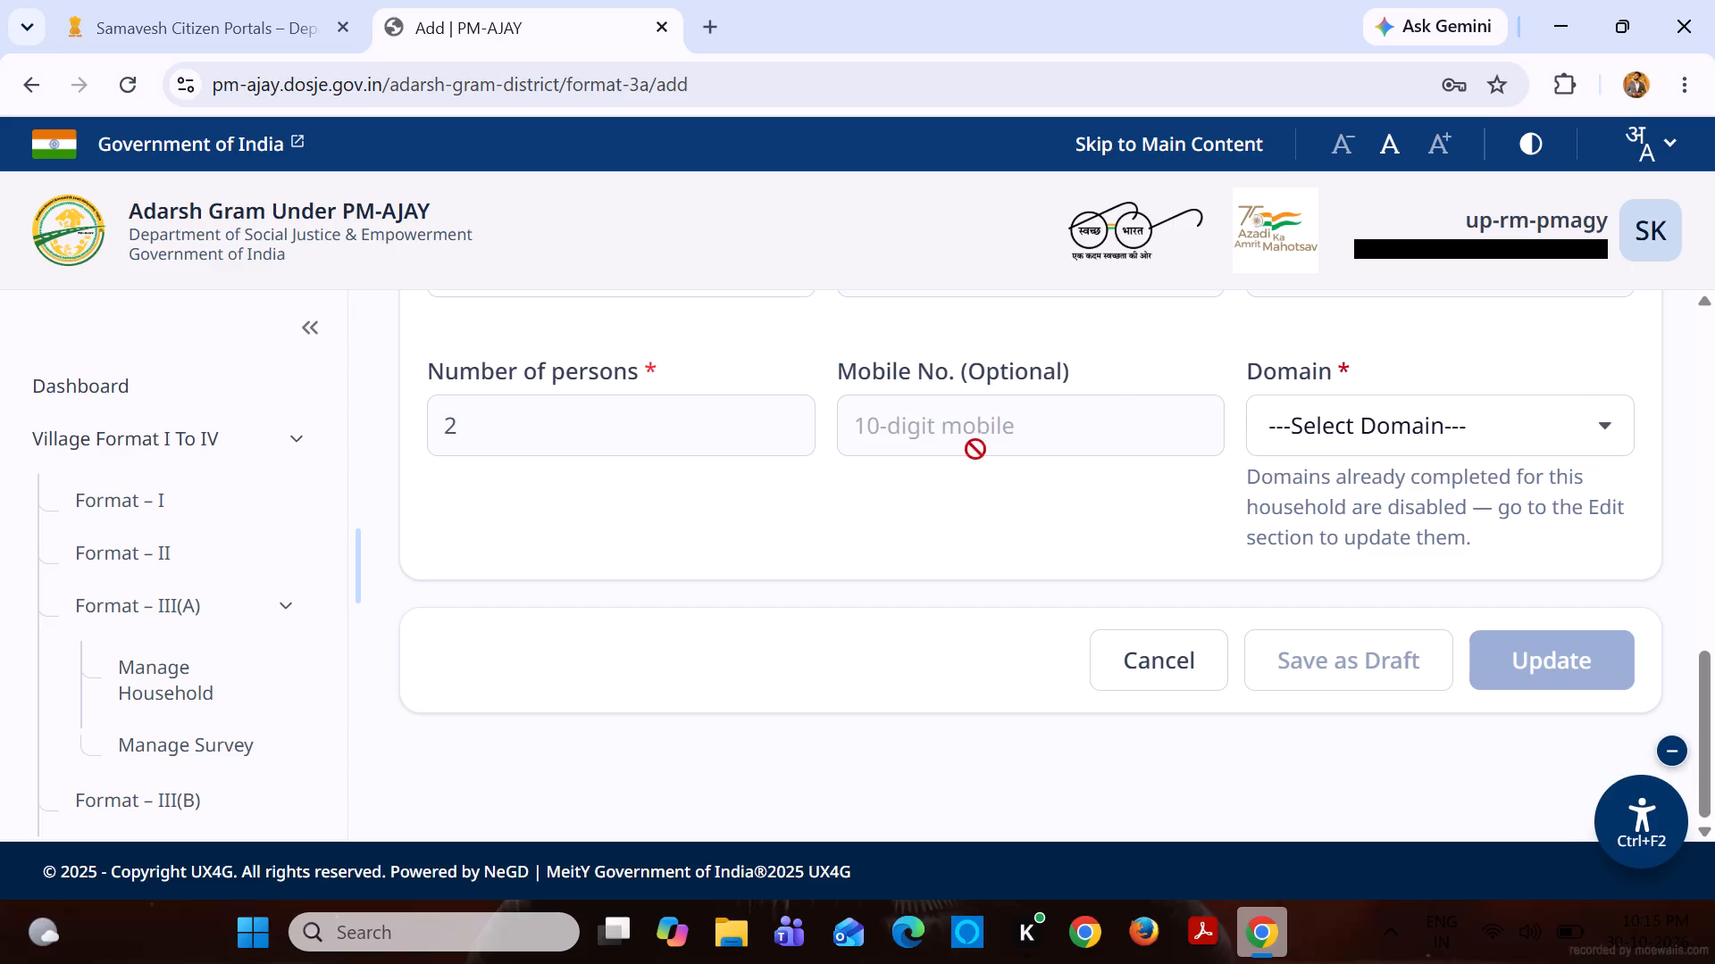
Look up the Format III(A) survey status for block Shahabad, gram panchayat Boodpur and village Boodpur in Manage Survey.
click(146, 673)
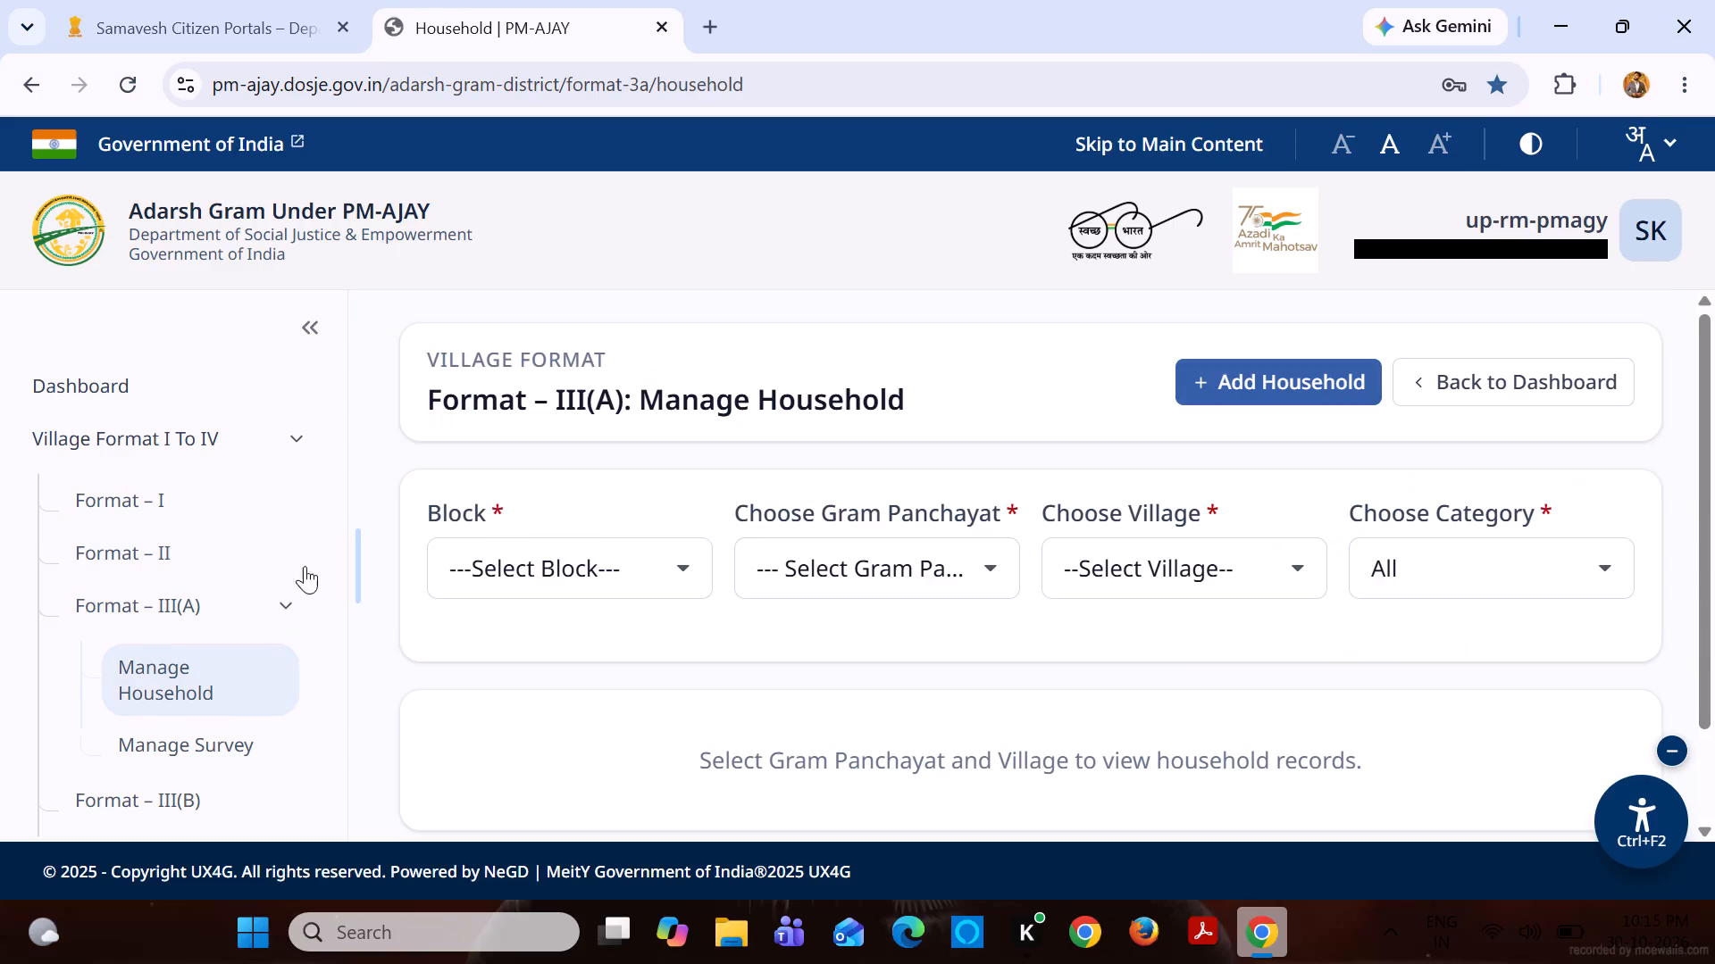
click(138, 738)
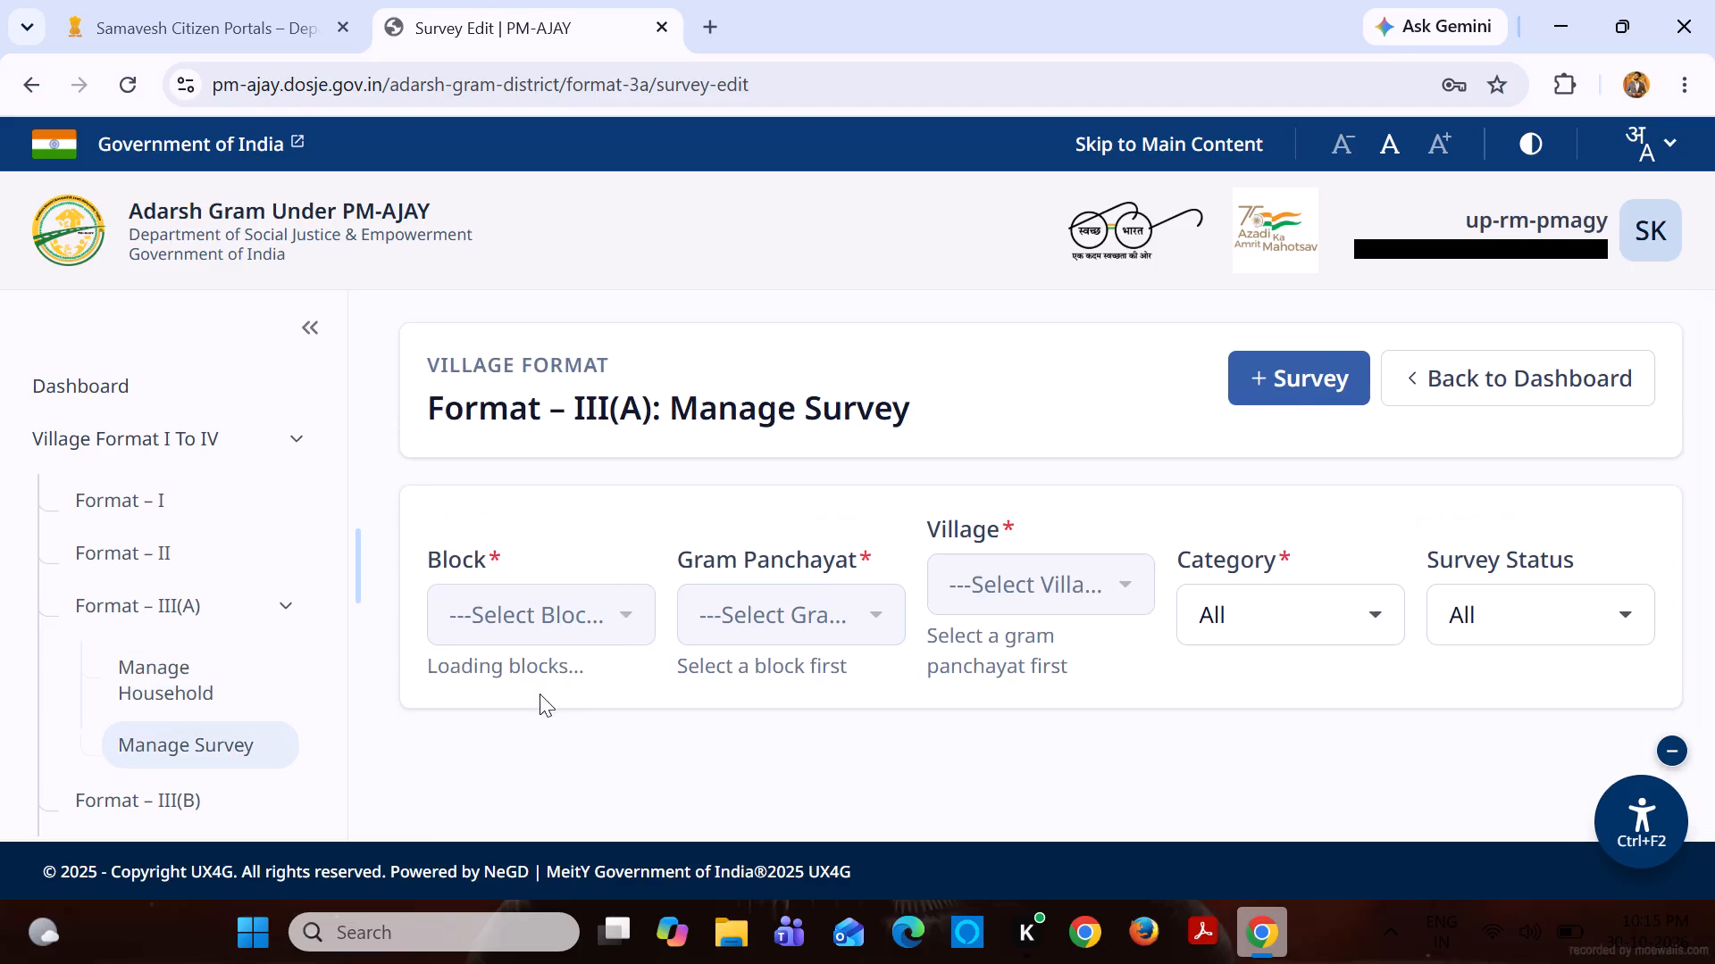
click(562, 626)
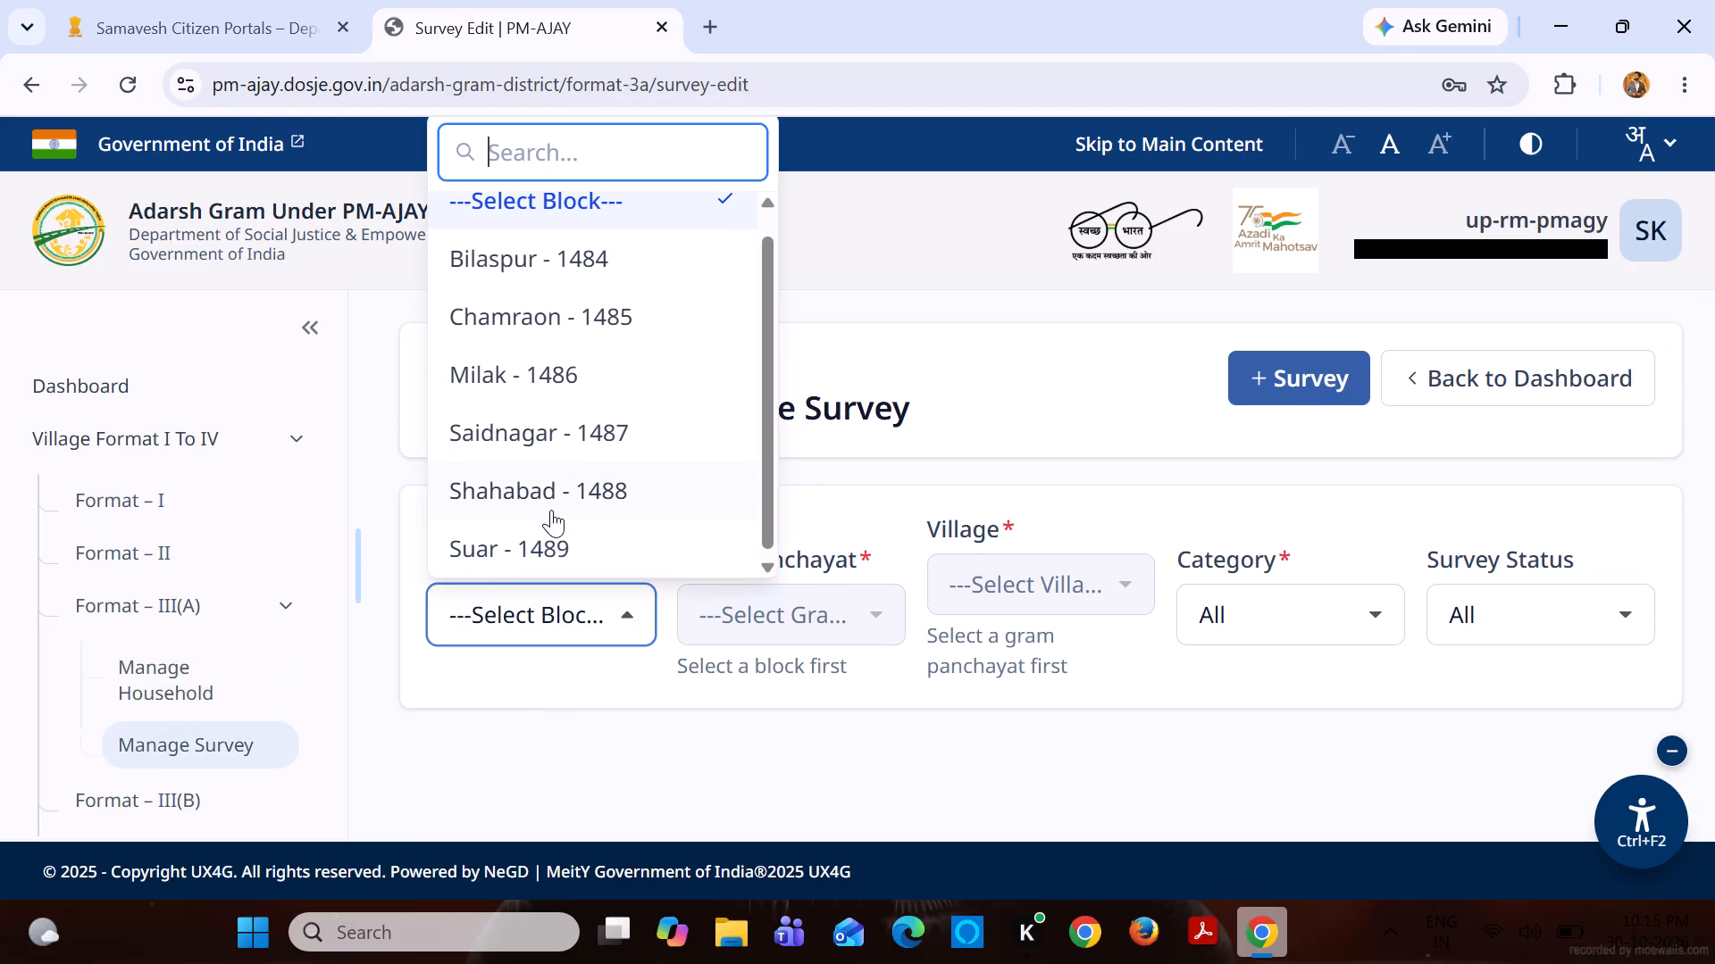
click(551, 505)
click(771, 611)
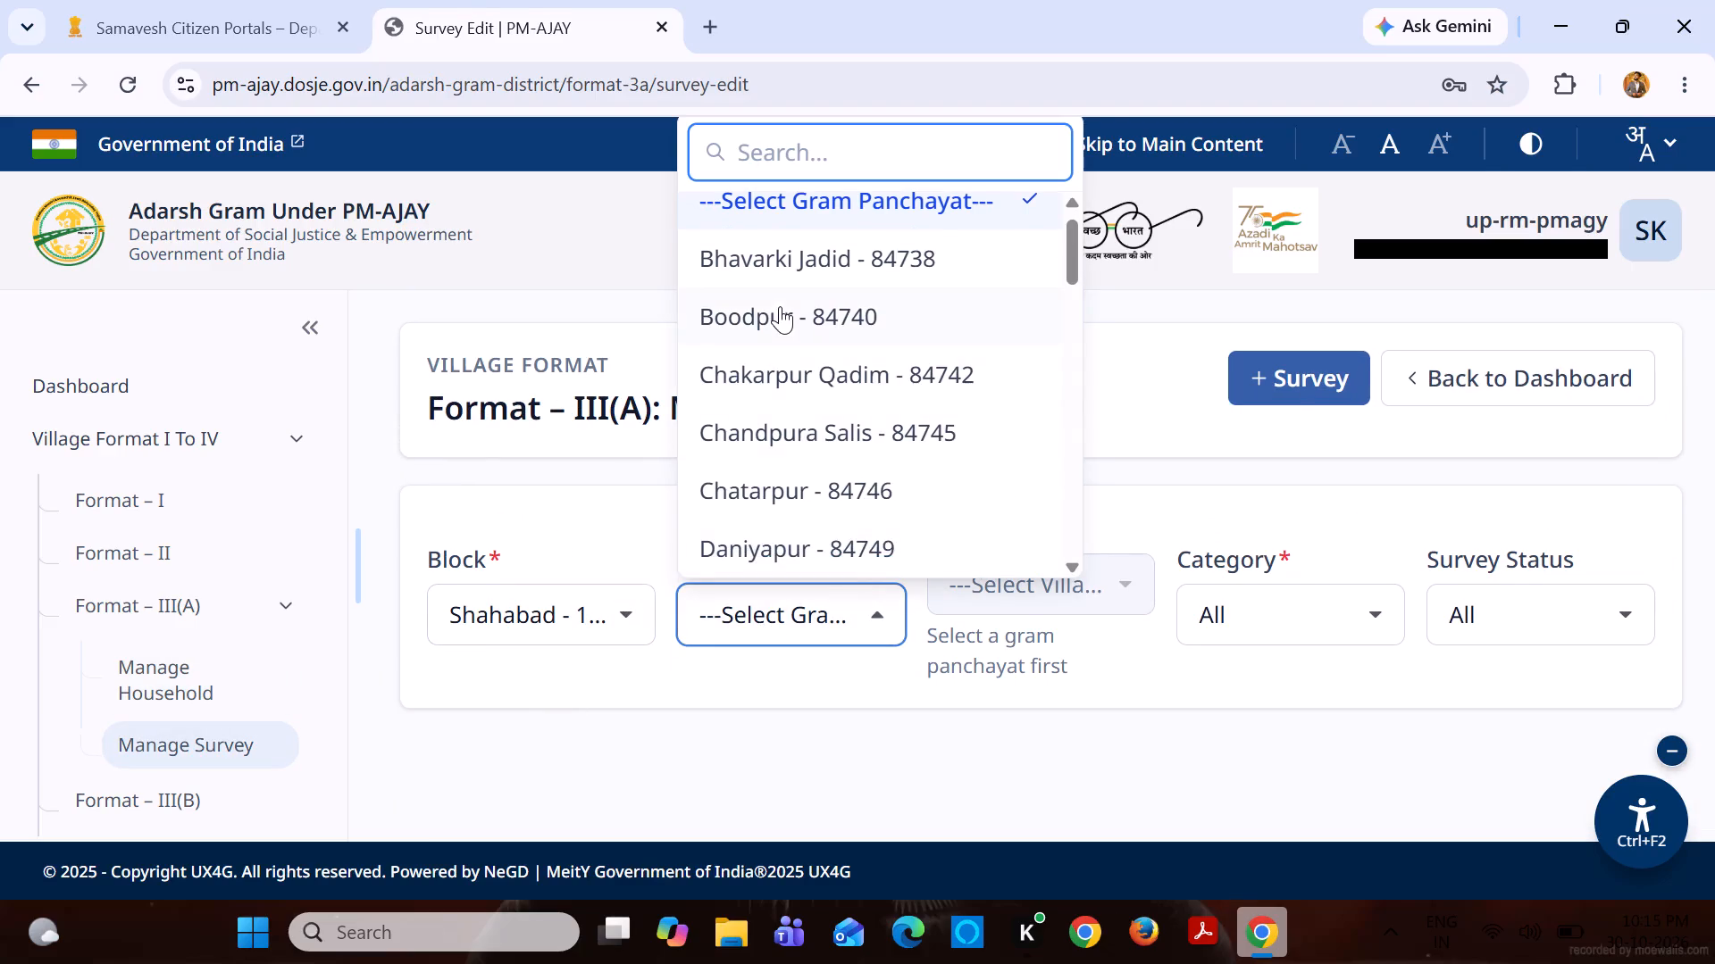
click(780, 306)
click(1013, 569)
click(1013, 508)
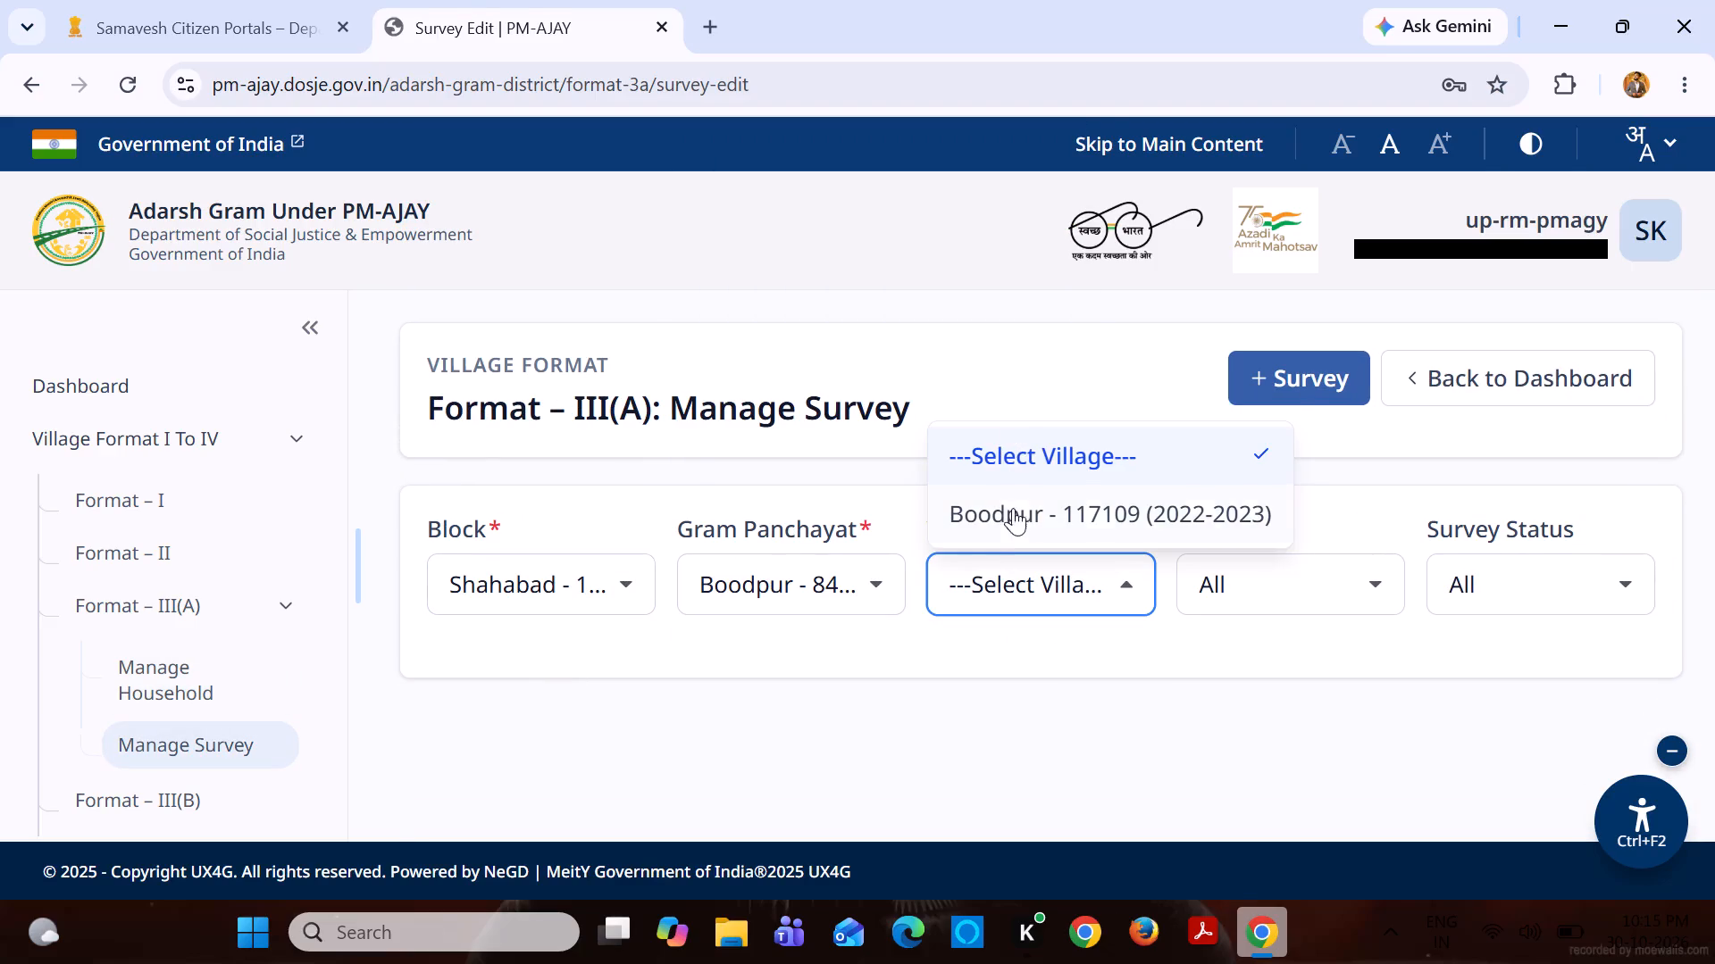
scroll(1016, 505, down, 3)
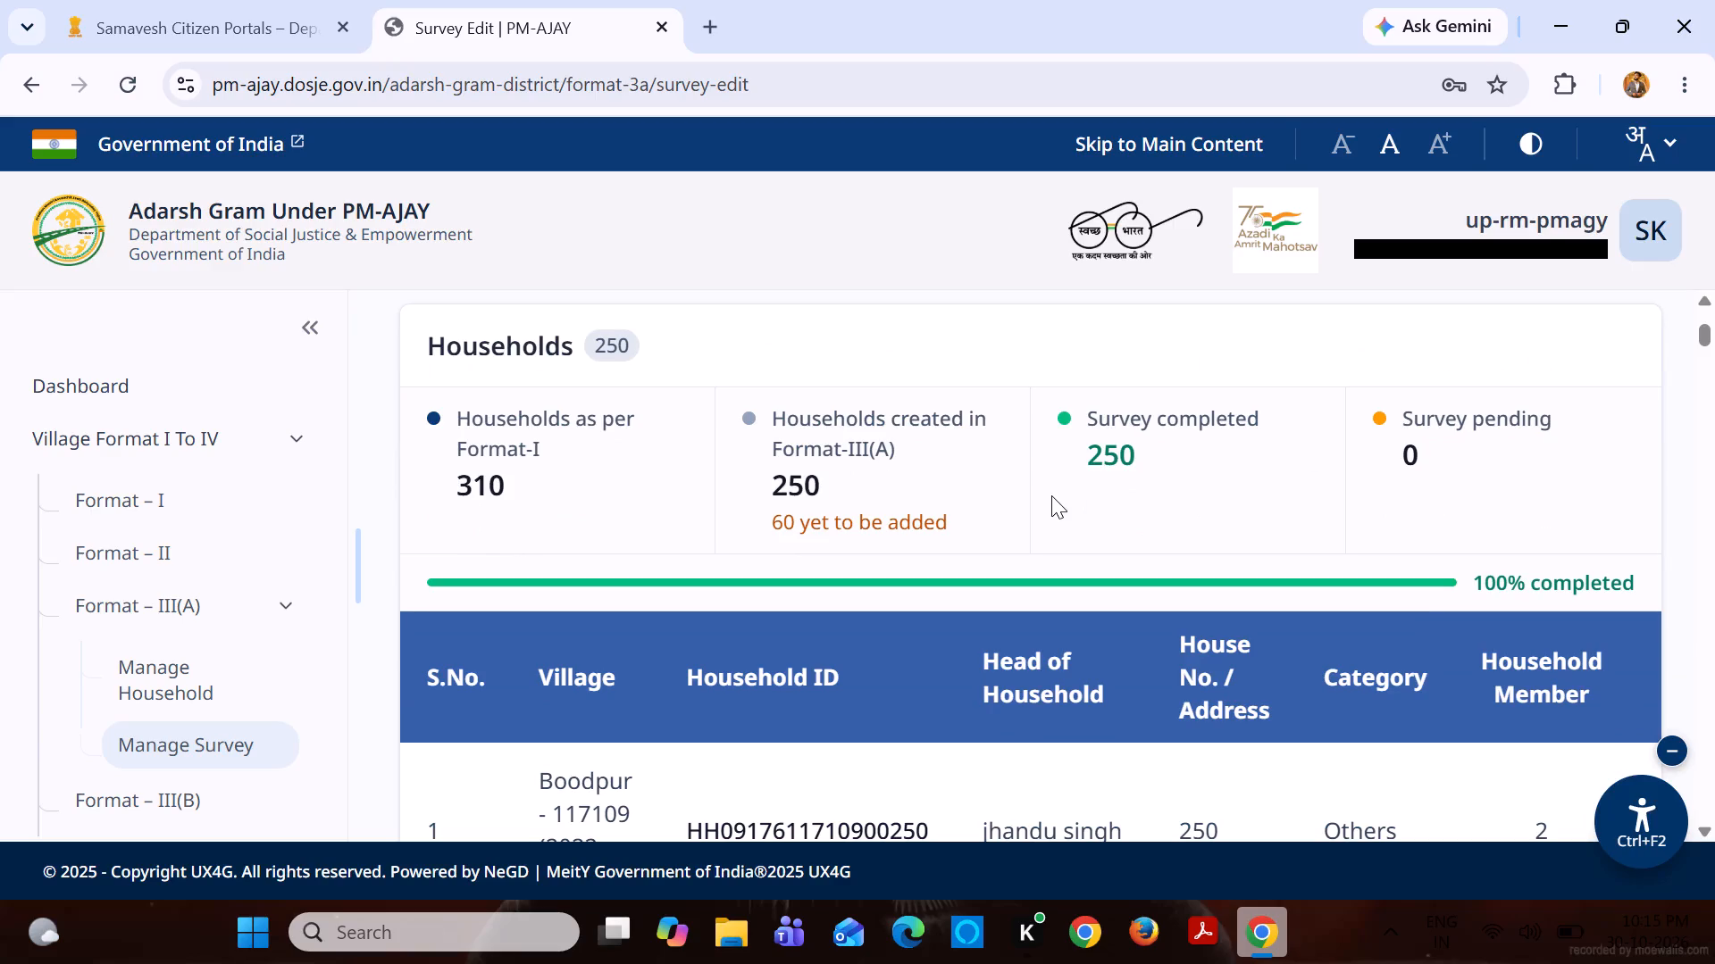
scroll(1007, 492, up, 4)
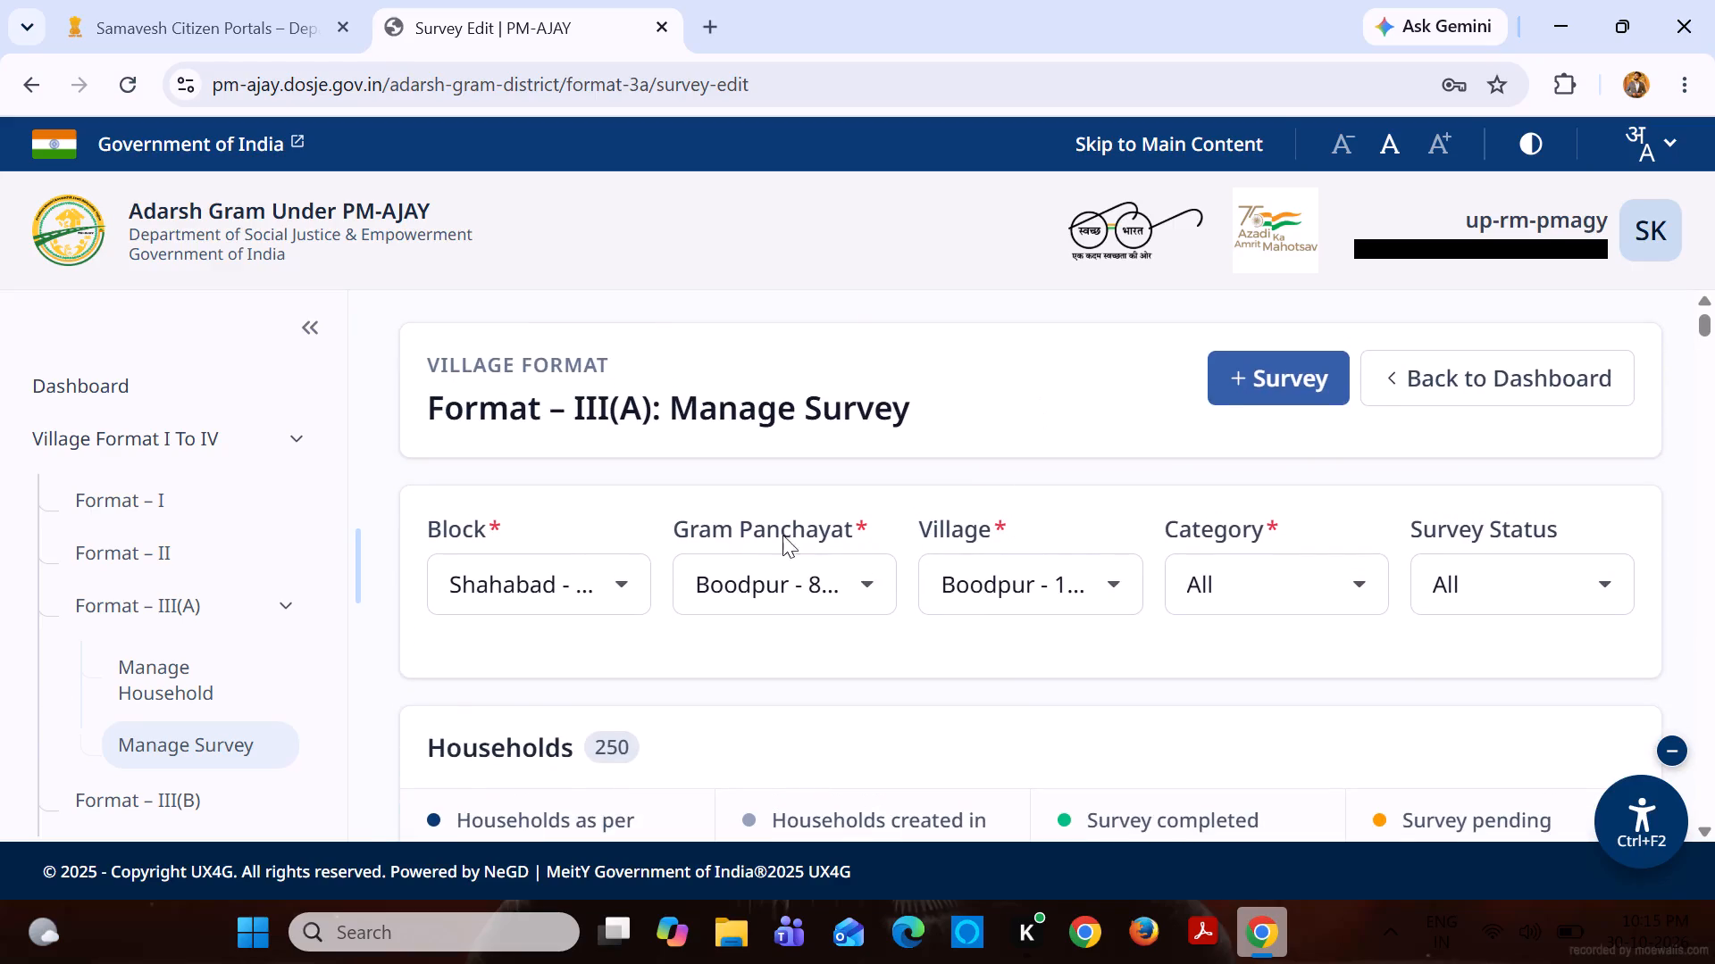
Start a new household in Manage Household for block Shahabad, gram panchayat Boodpur, village Boodpur, with category Others.
click(167, 686)
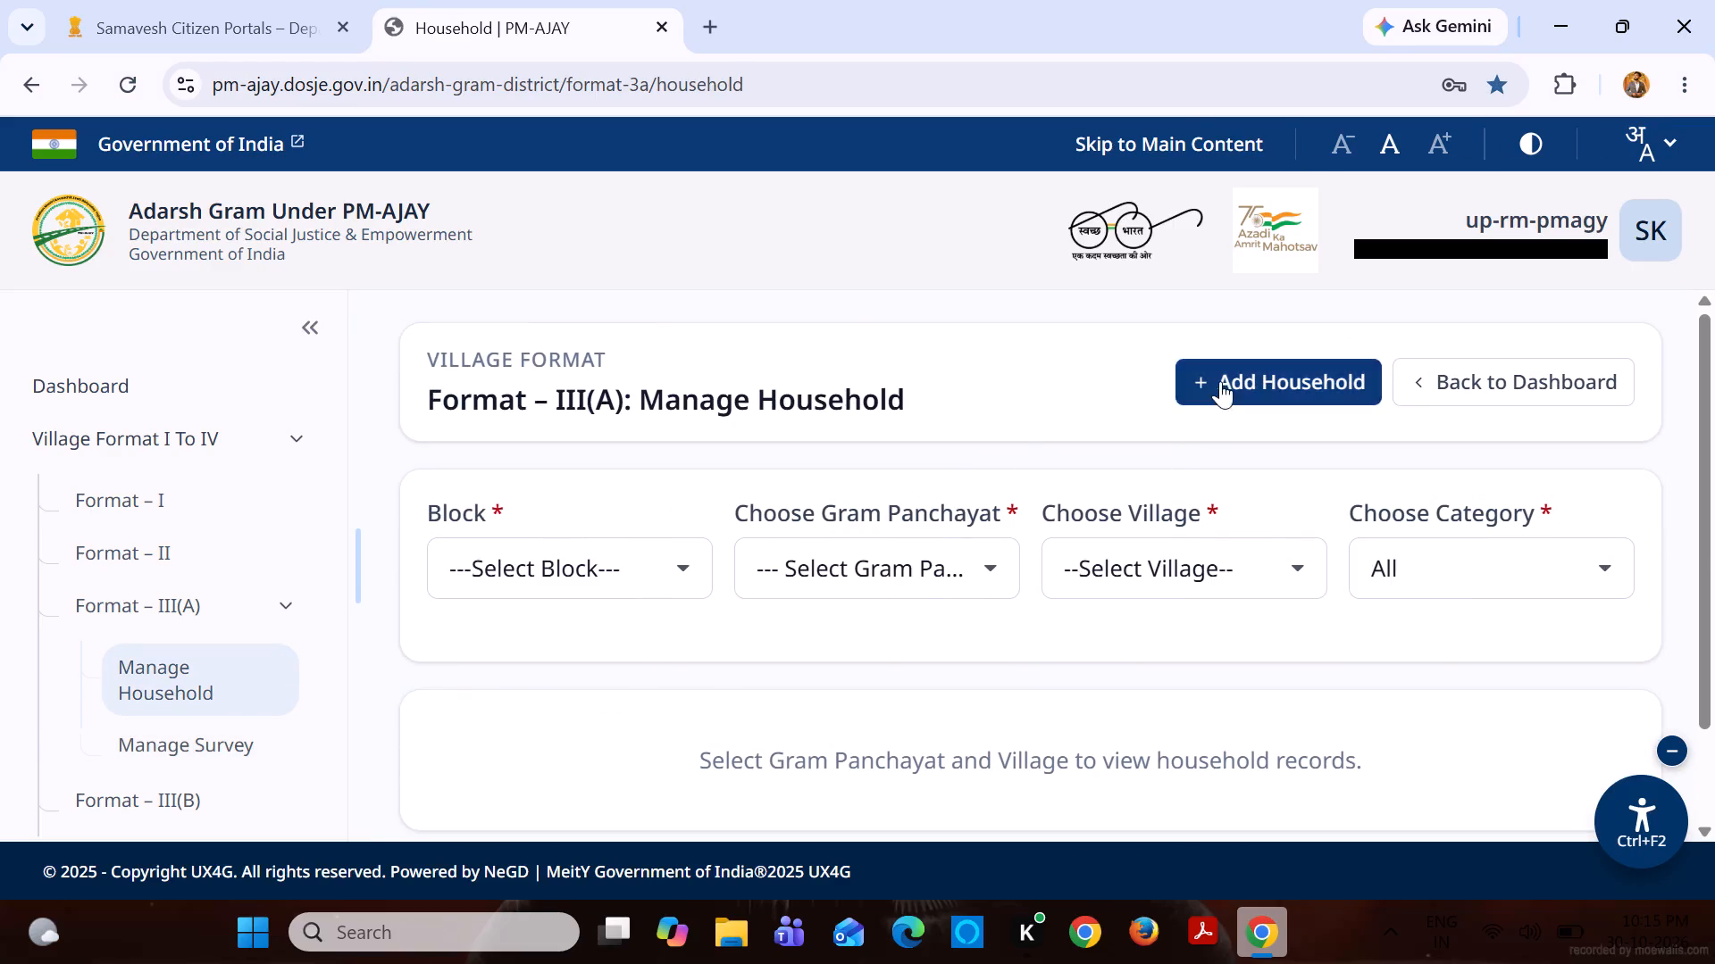
click(1220, 381)
click(1229, 296)
click(1192, 729)
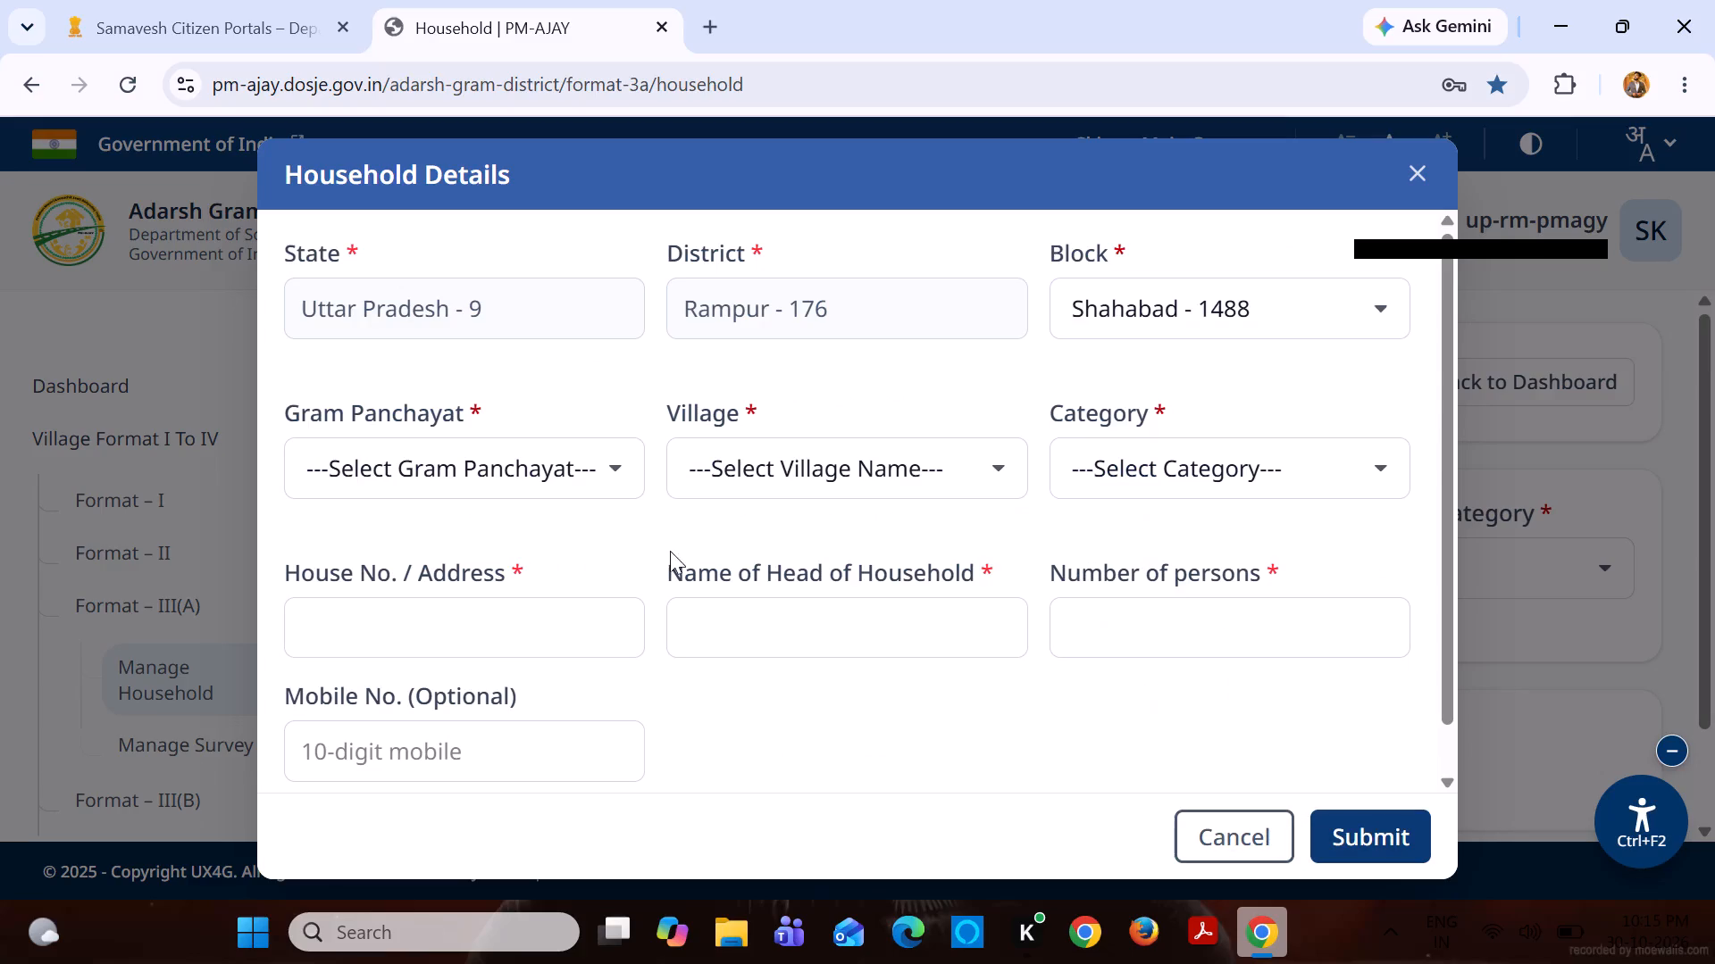
click(481, 460)
click(454, 707)
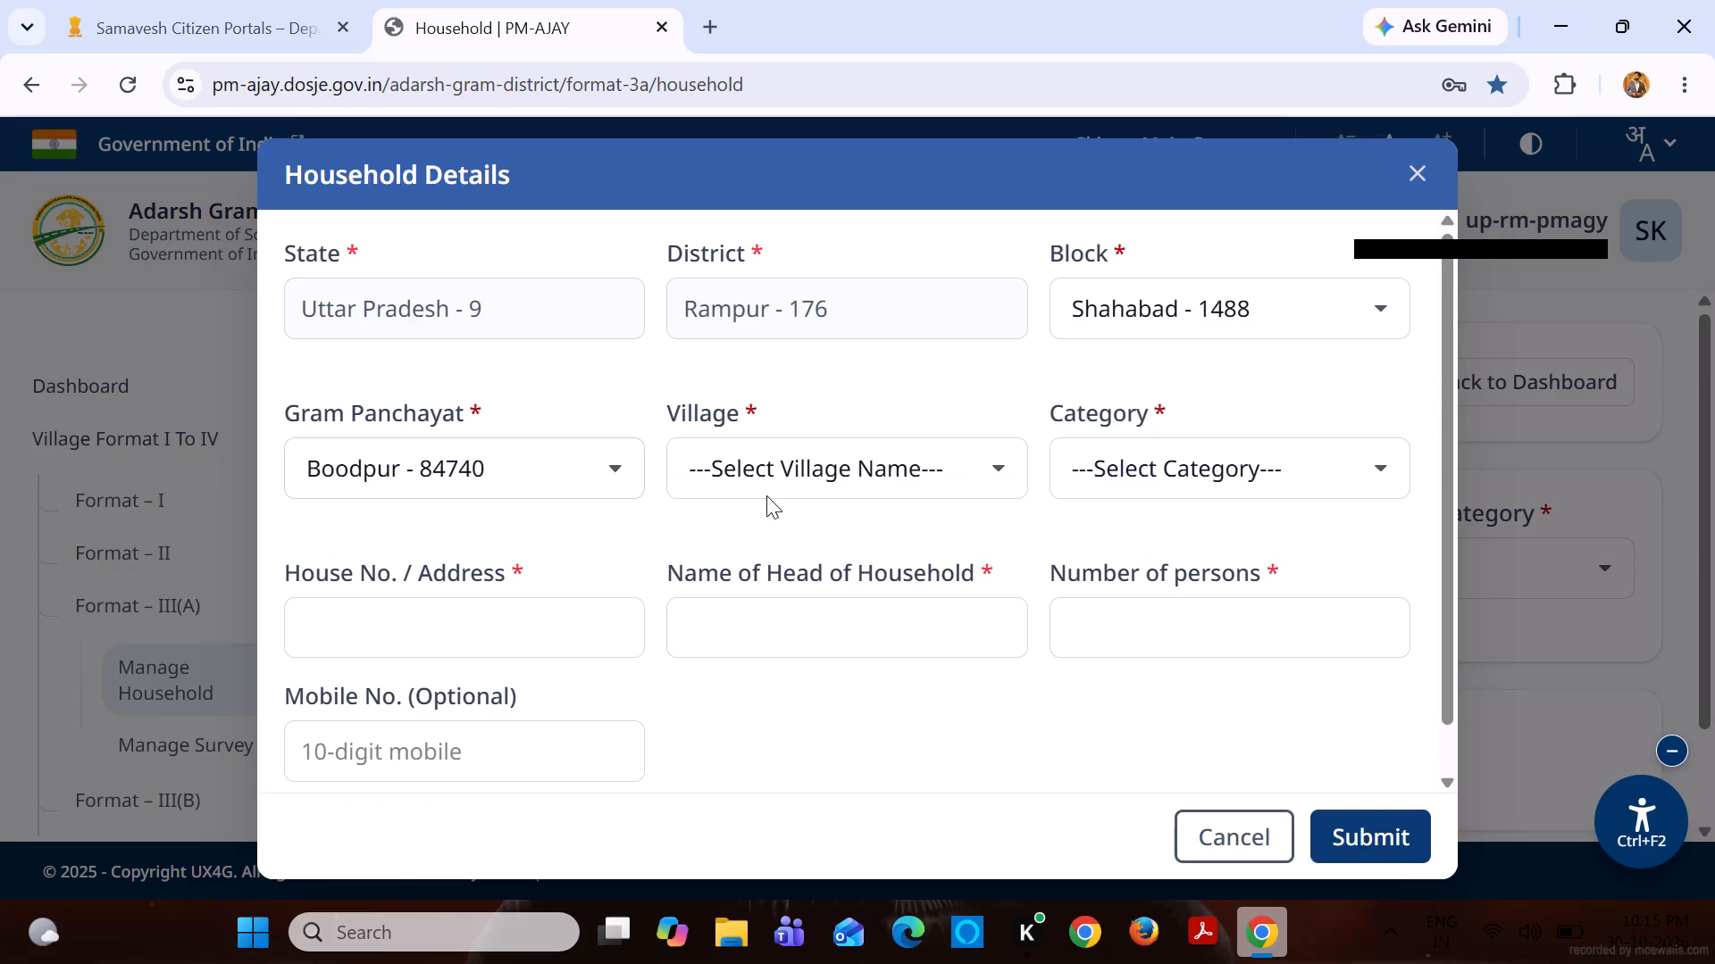
click(798, 474)
click(782, 609)
click(1139, 444)
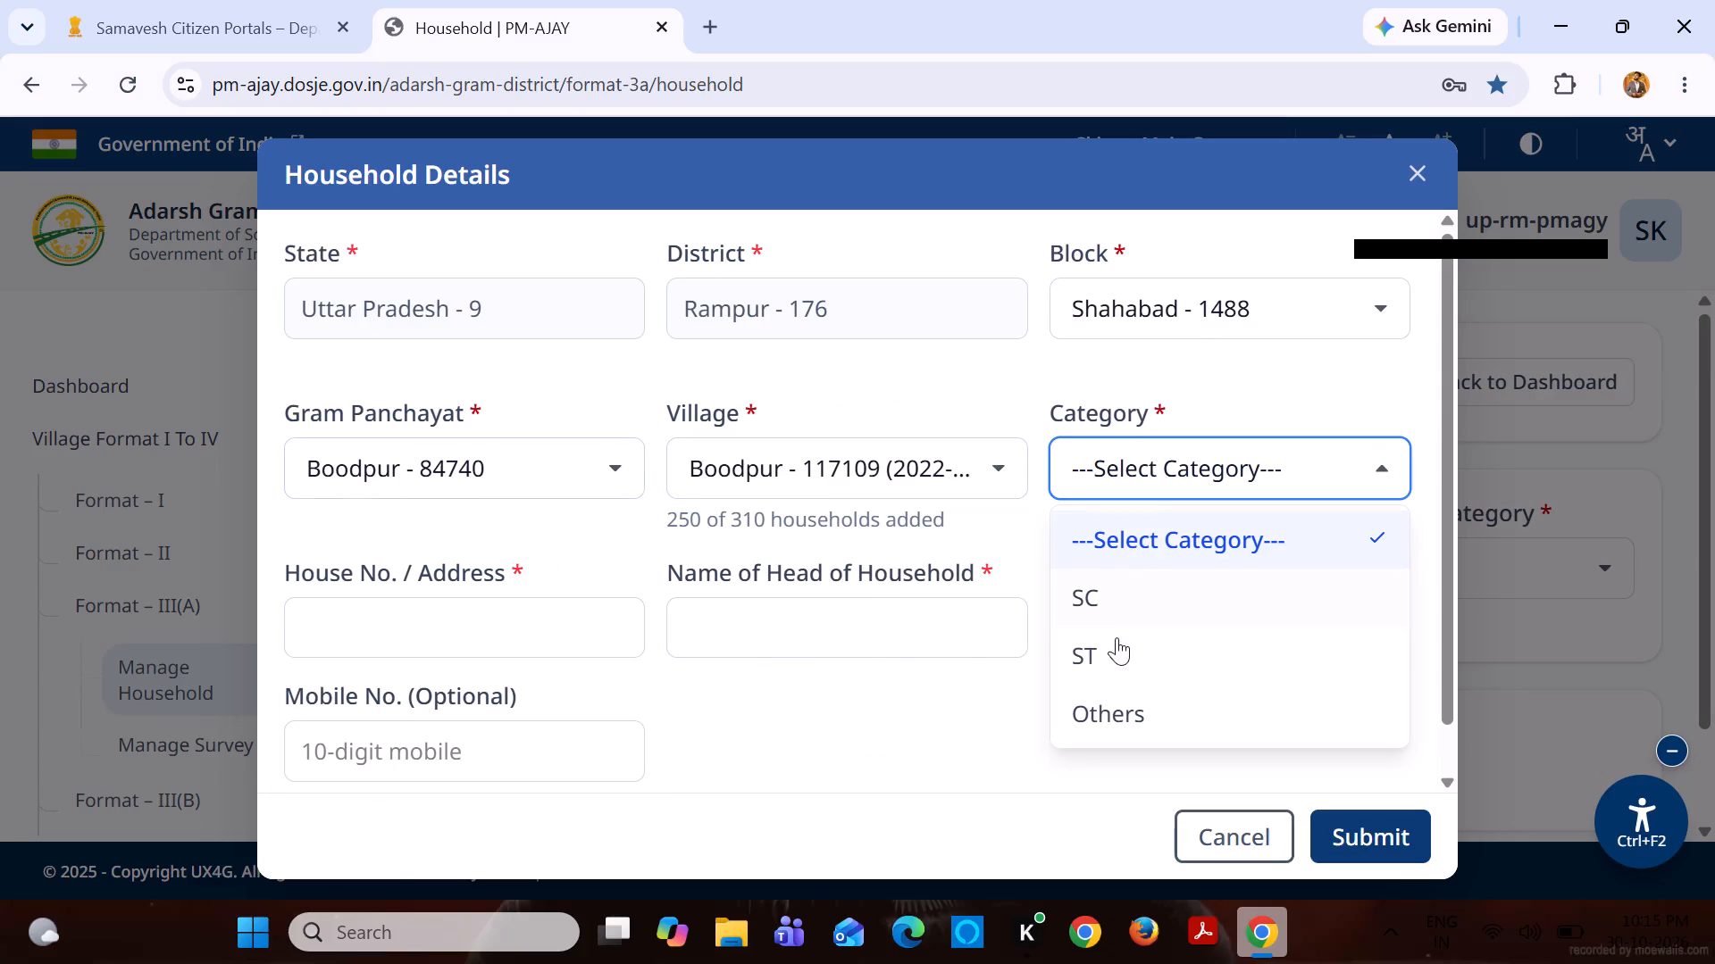
click(1113, 711)
Enter house number 251, the household head's name and 6 persons, and submit the household details.
click(612, 627)
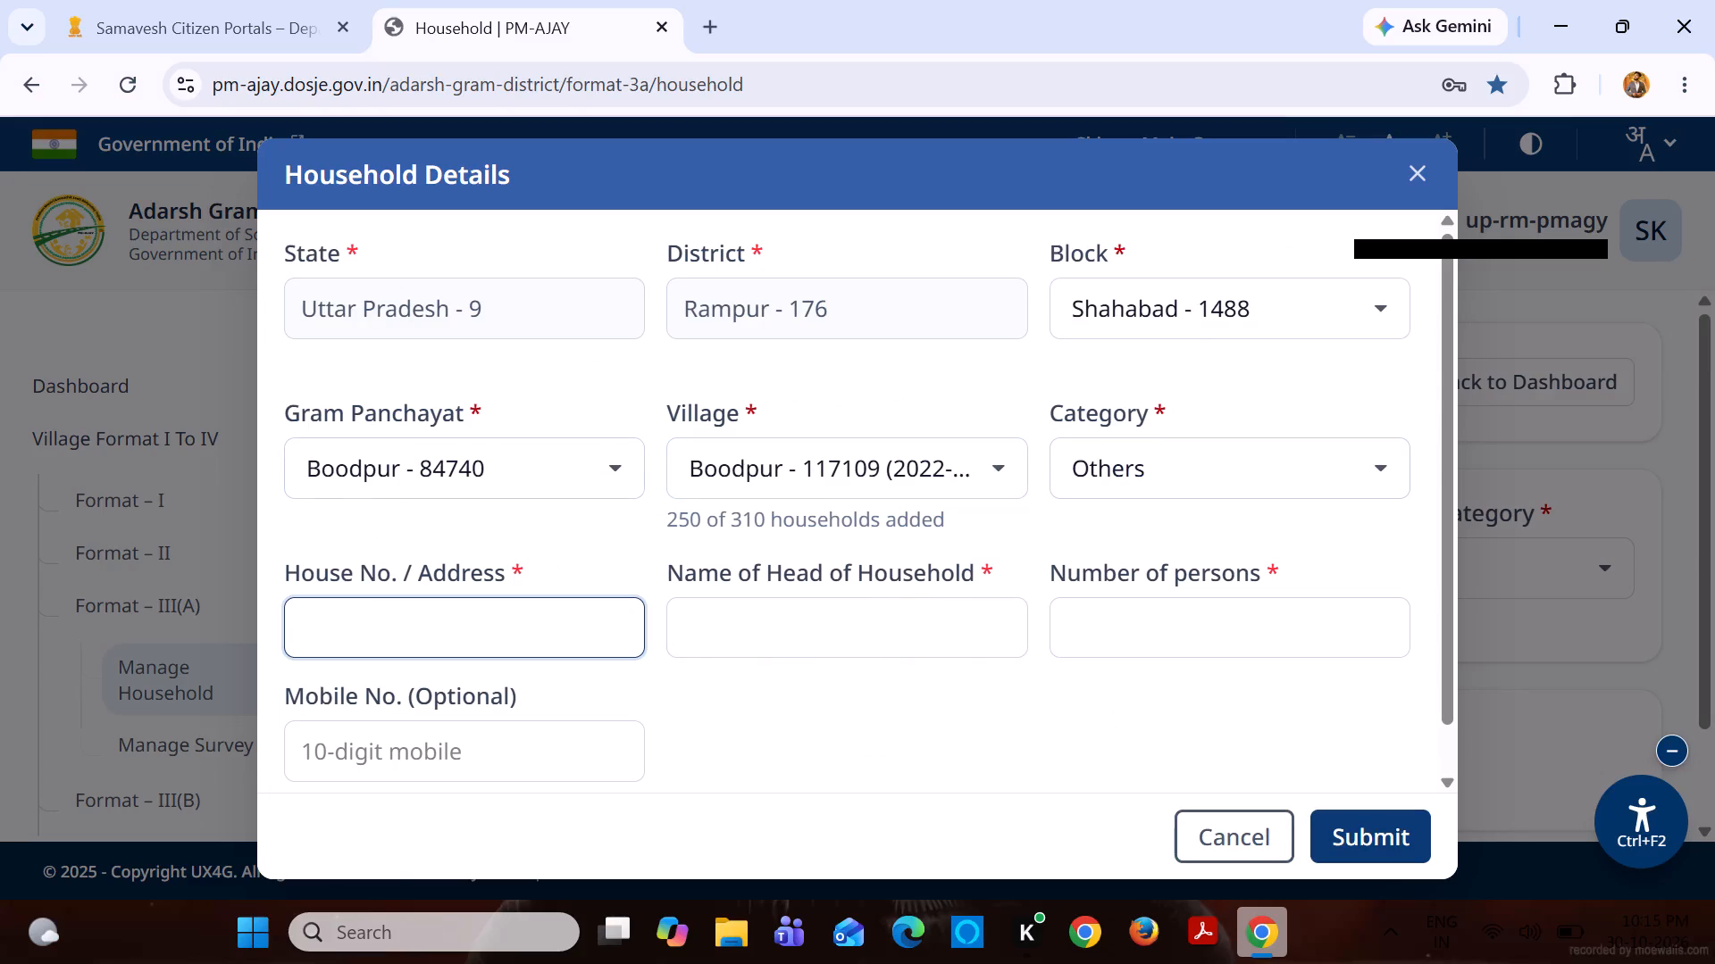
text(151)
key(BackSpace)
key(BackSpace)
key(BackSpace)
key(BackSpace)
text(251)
click(828, 604)
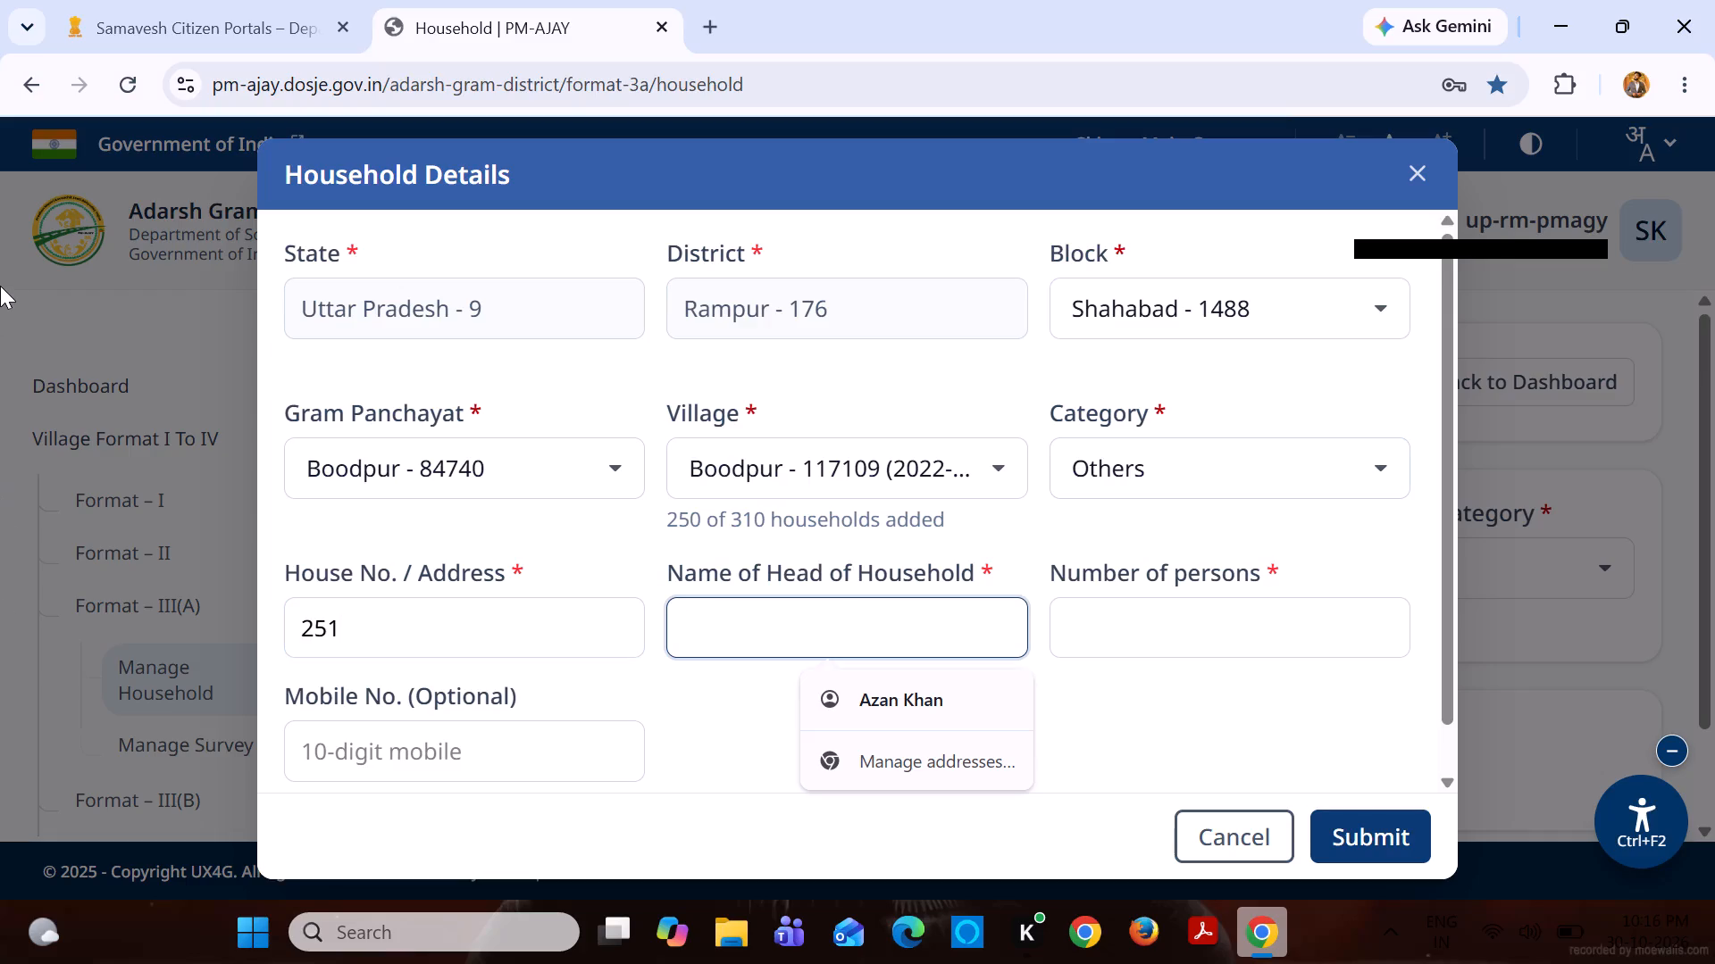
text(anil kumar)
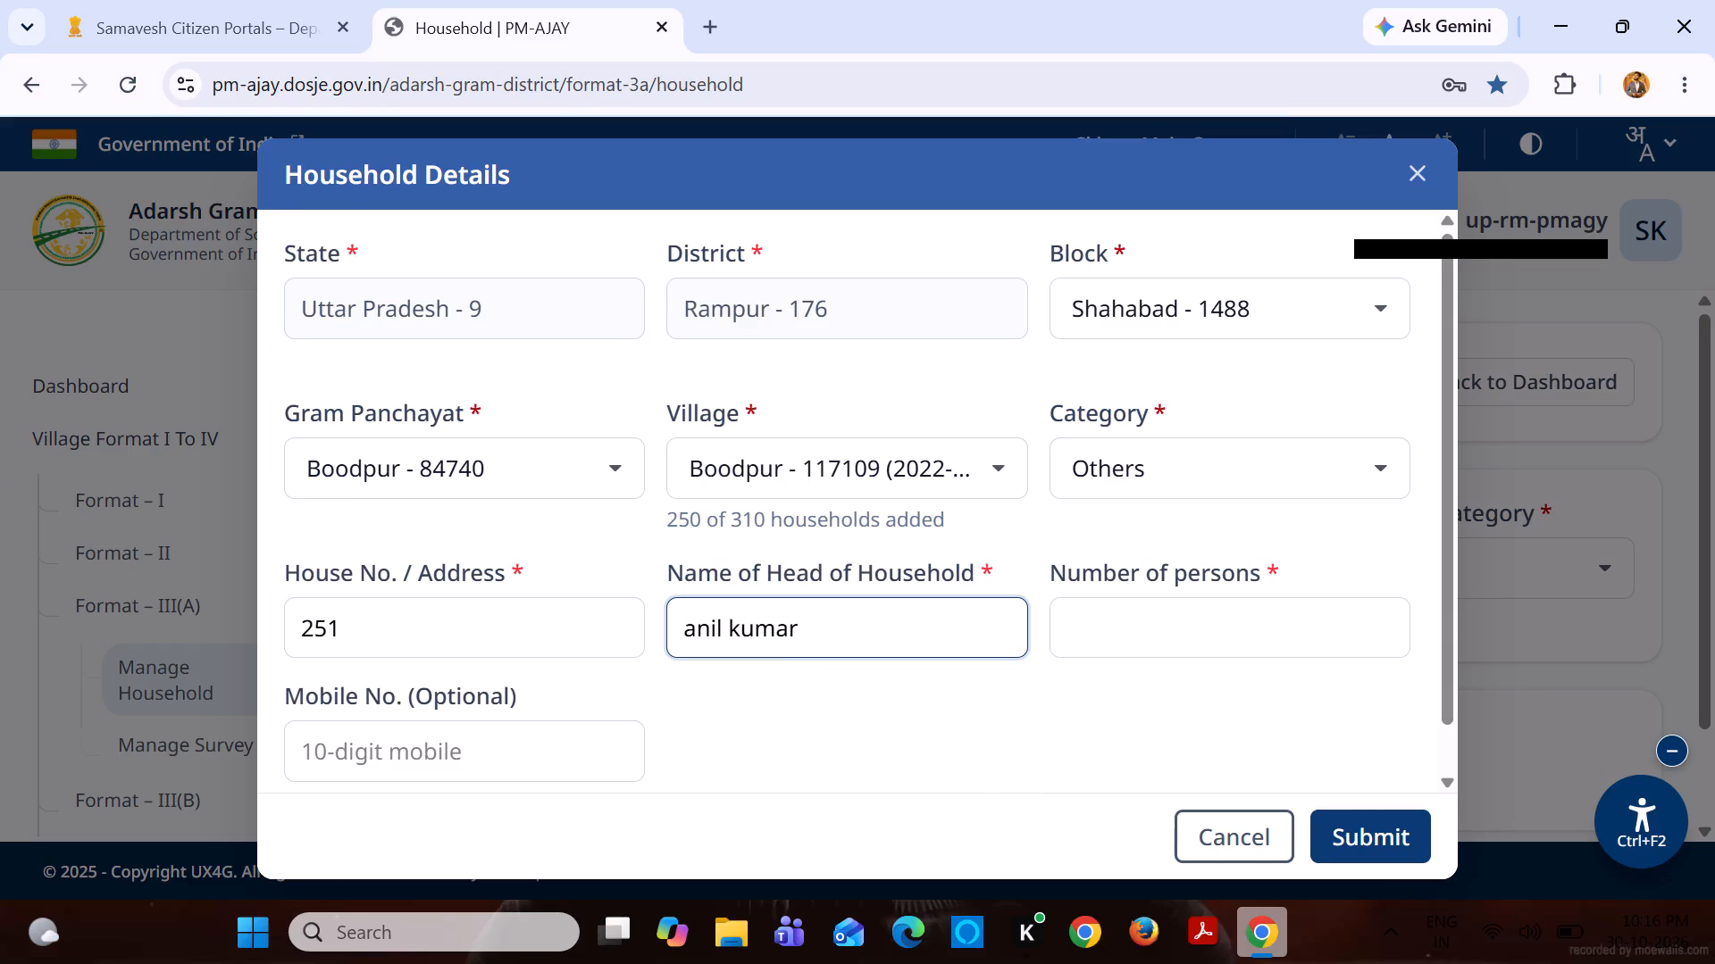
click(1196, 628)
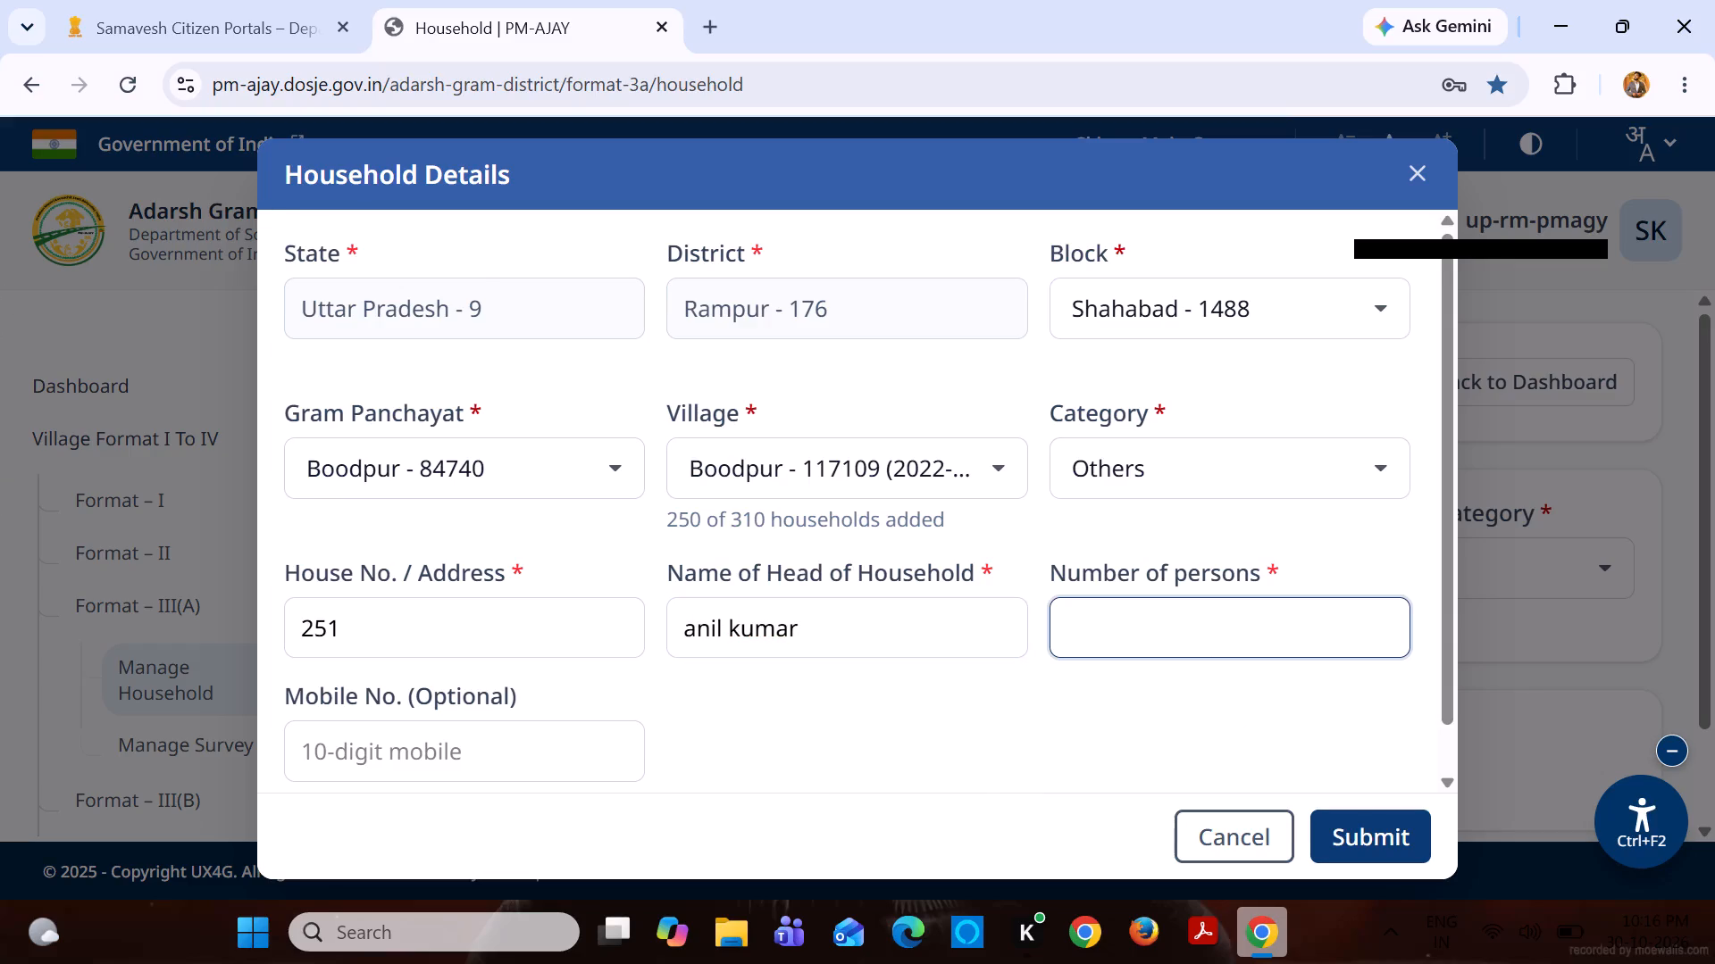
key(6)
click(1399, 842)
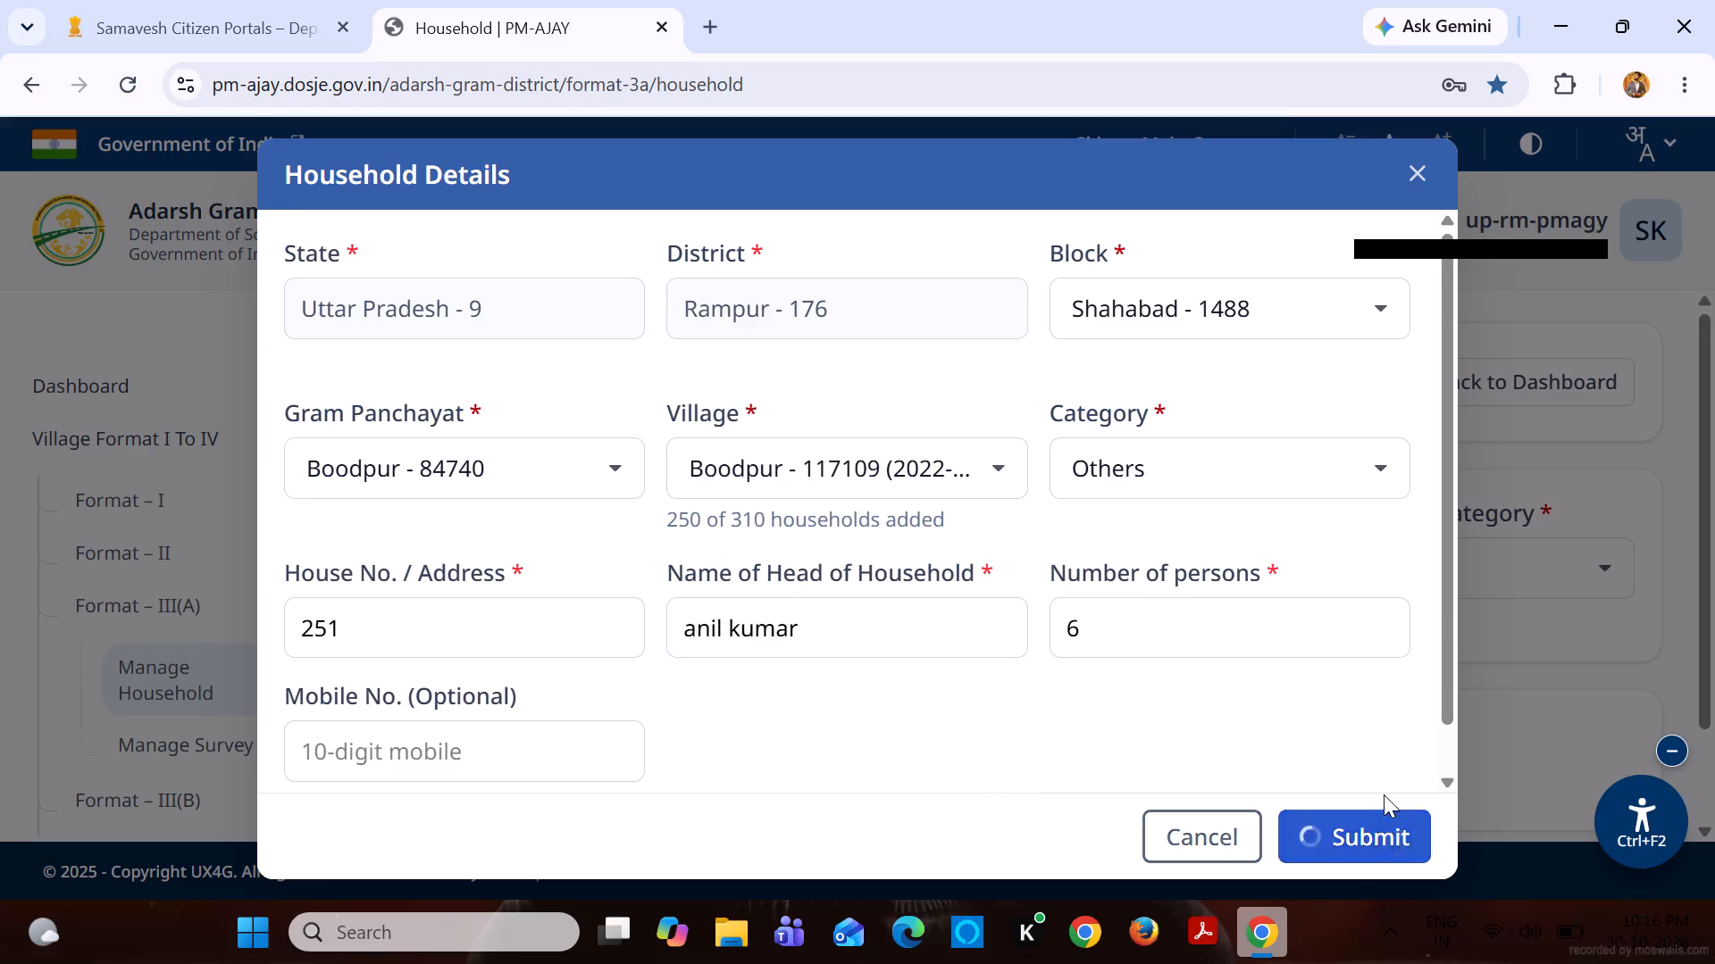
Fill in the Drinking water and Sanitation domain with household latrine Yes and open defecation No, and submit it.
scroll(1284, 660, down, 11)
click(1480, 481)
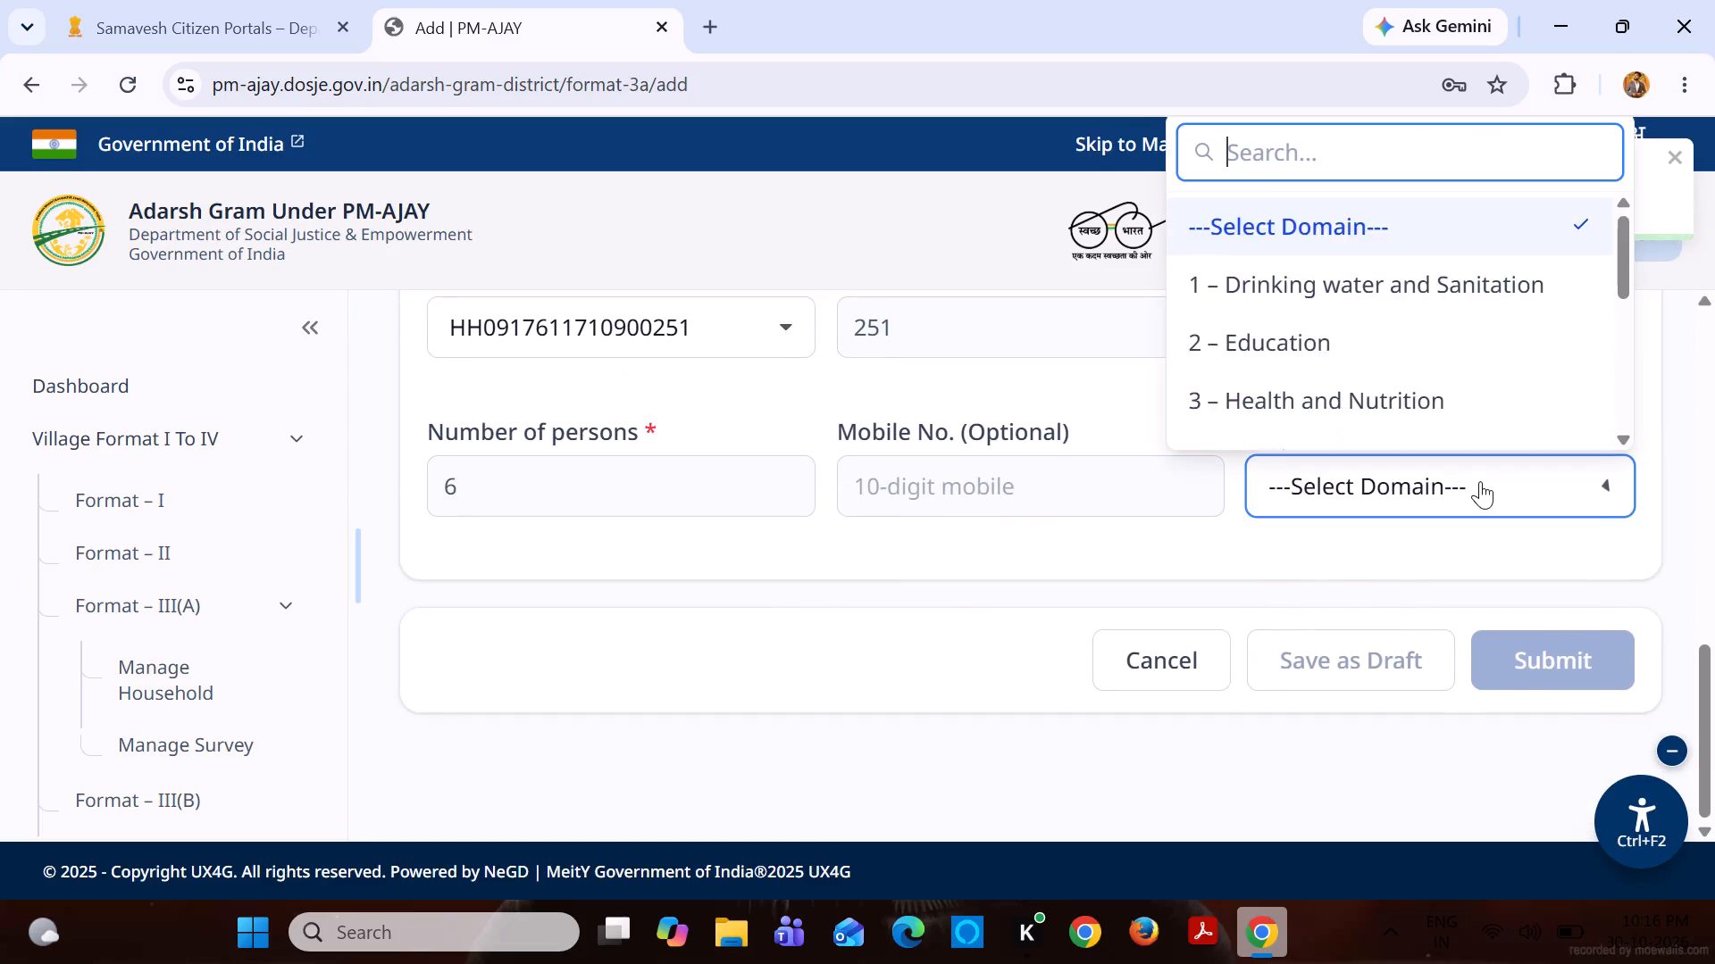
click(1479, 254)
scroll(1451, 403, down, 3)
click(1564, 470)
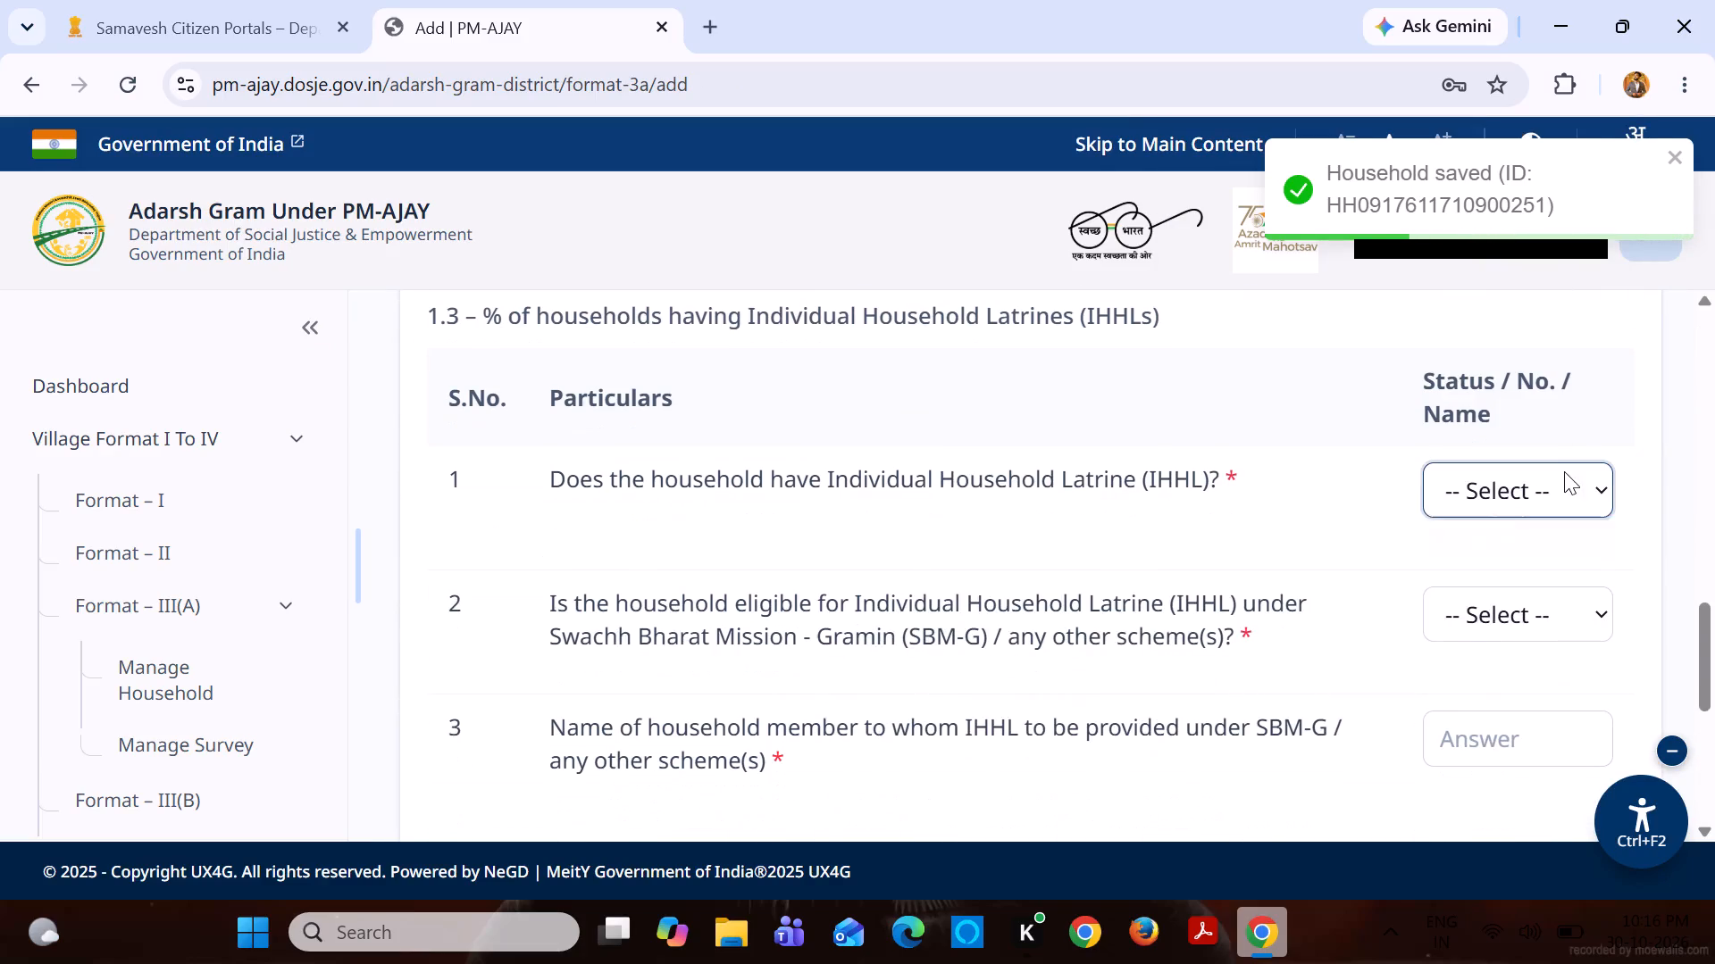
click(1501, 594)
scroll(1501, 594, down, 2)
click(1552, 462)
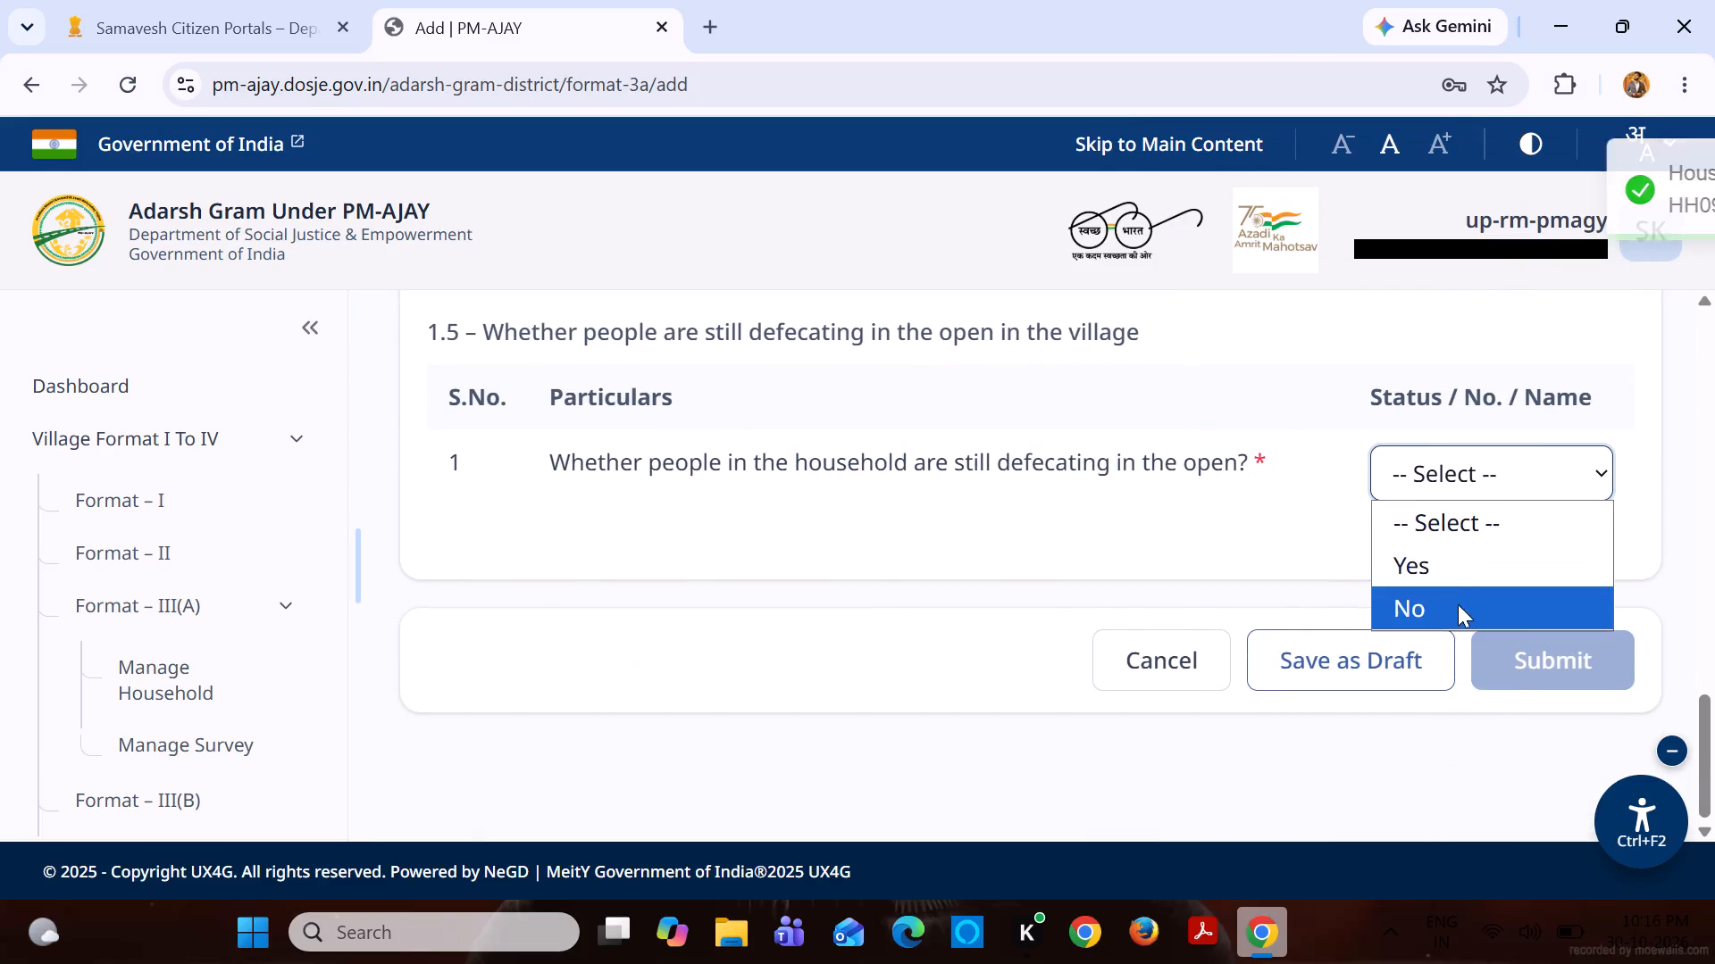
click(1458, 604)
click(1577, 660)
Choose the Education domain and enter 2 children aged 6-10 years, with 2 attending primary school.
click(1504, 417)
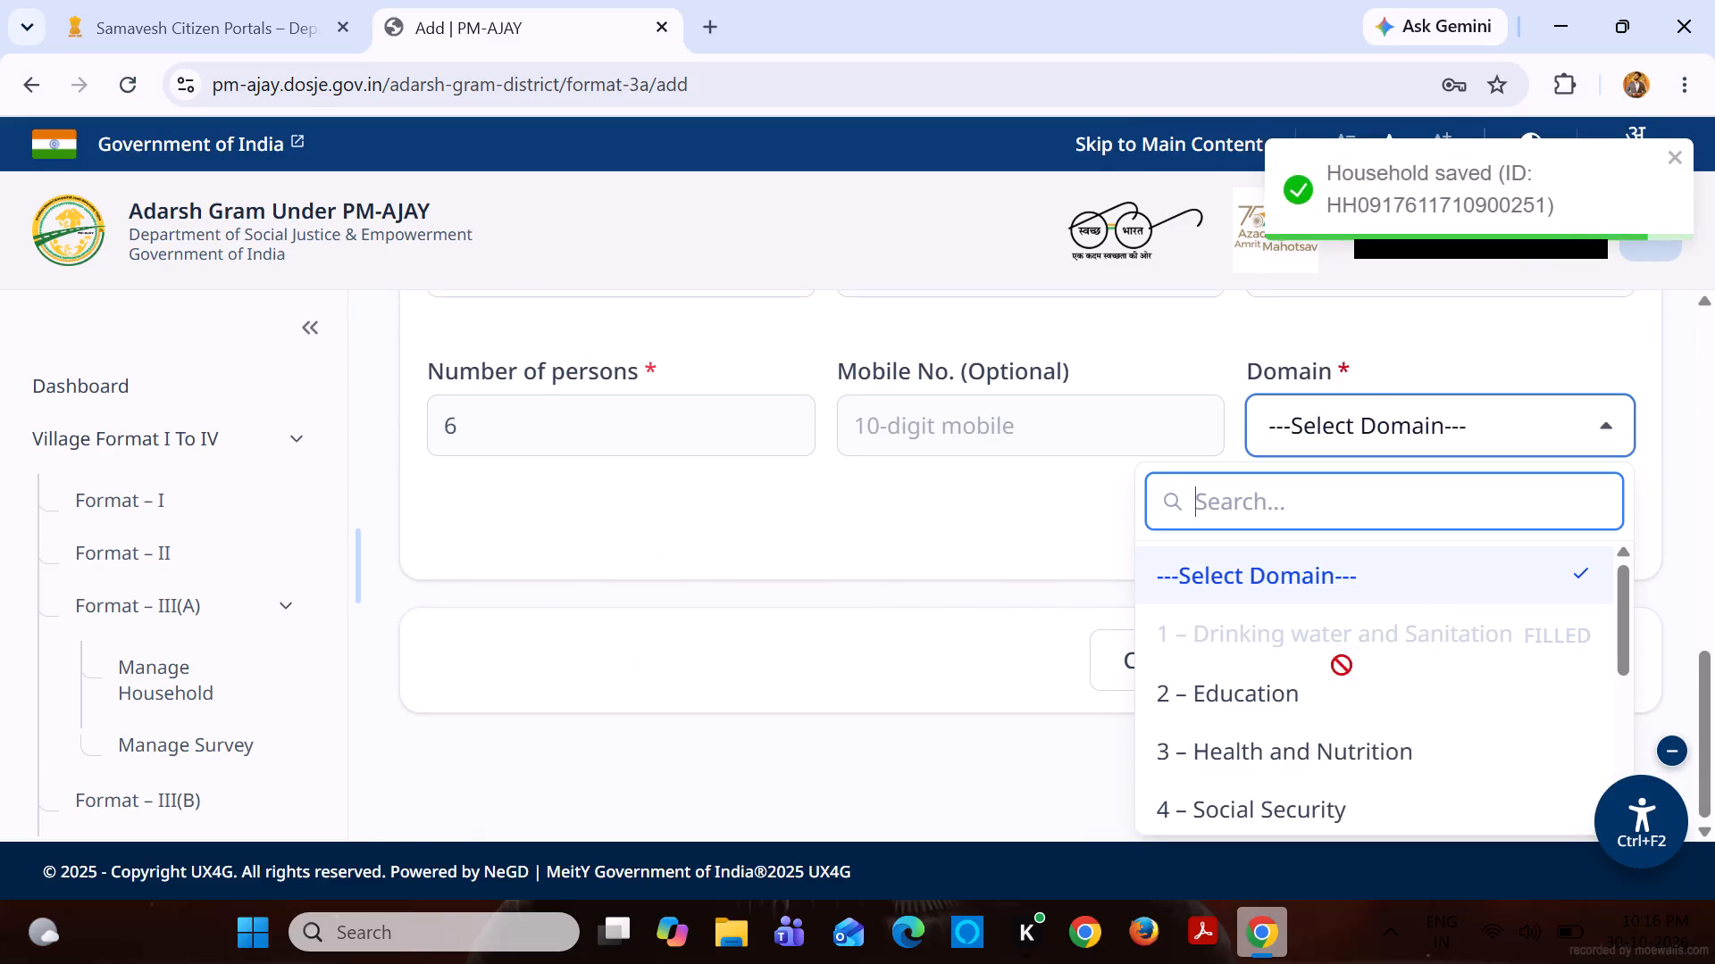
click(1319, 679)
scroll(1319, 679, down, 2)
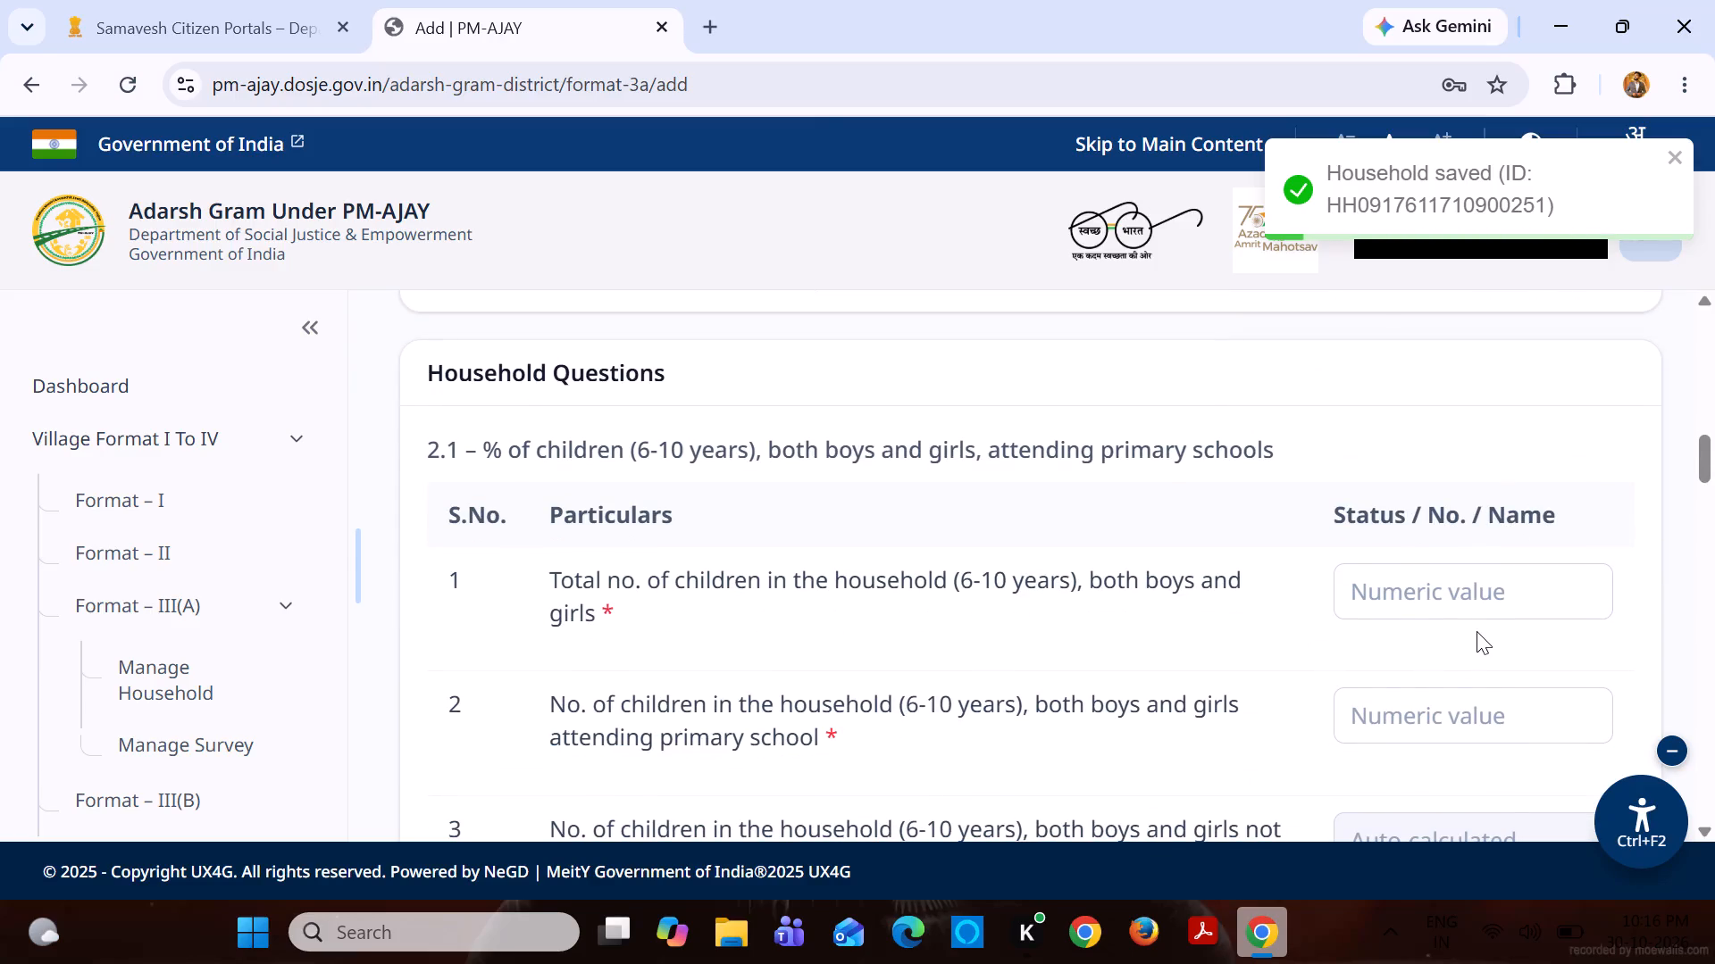
click(1463, 592)
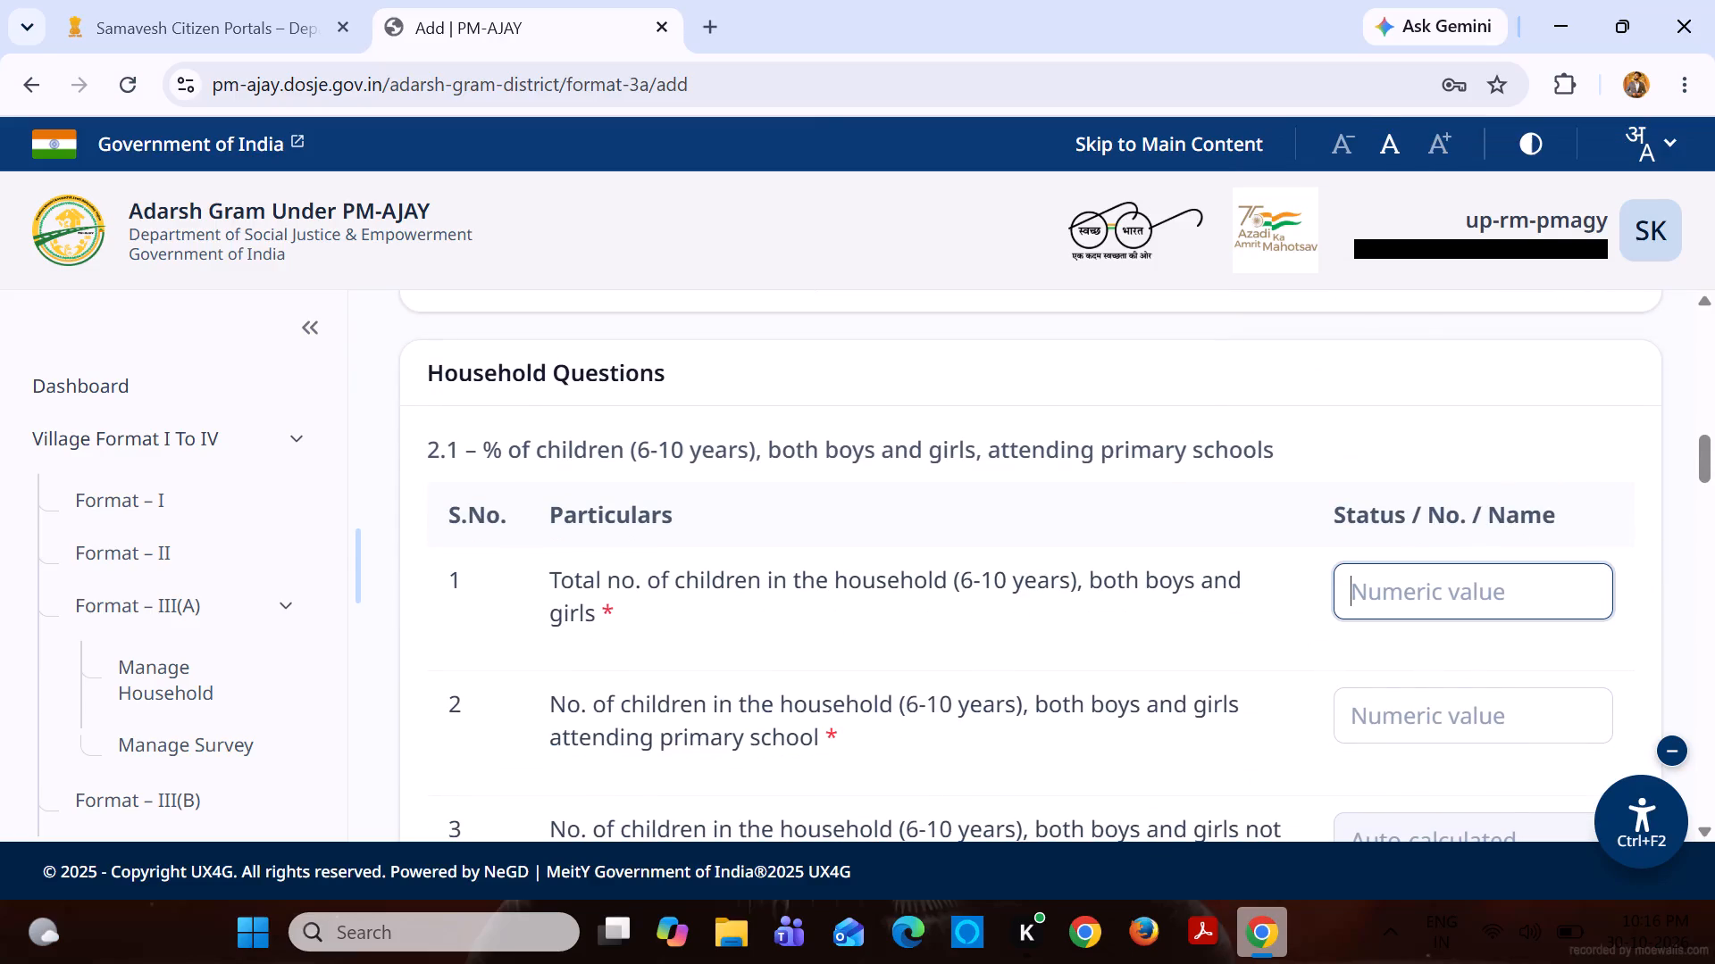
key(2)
click(1446, 692)
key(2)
In section 2.2, enter 1 child aged 11-13 years, with 1 attending middle school.
scroll(1446, 692, down, 2)
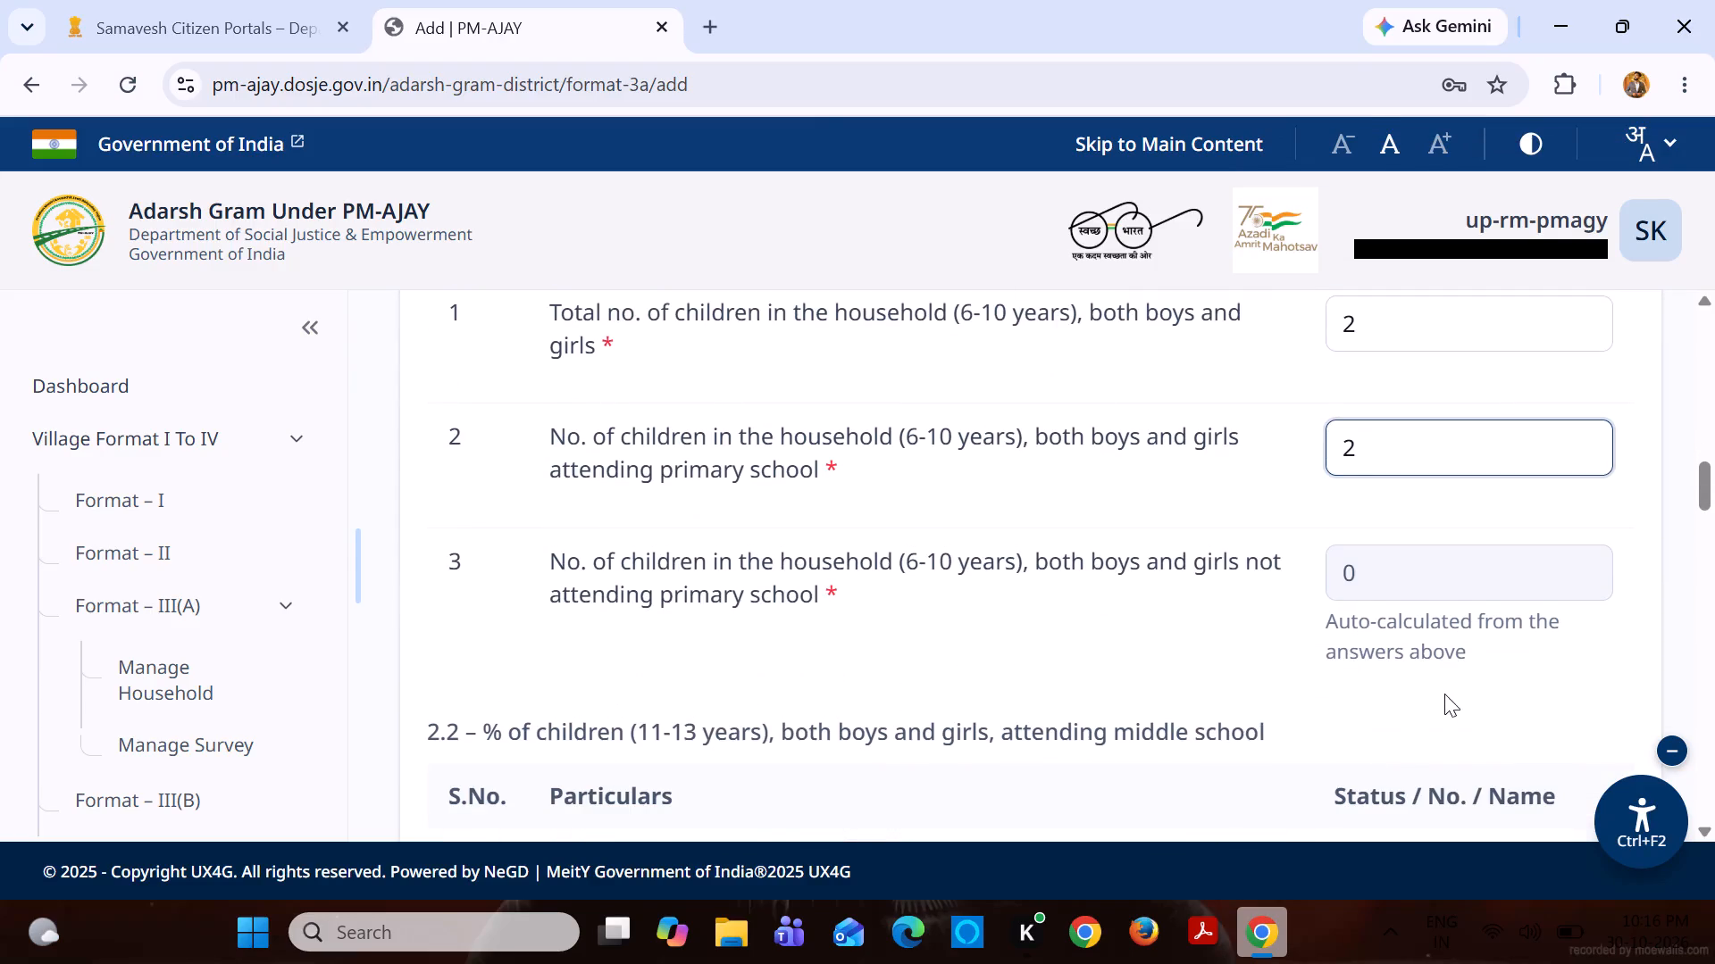
scroll(1385, 721, down, 1)
click(1400, 731)
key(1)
scroll(1401, 726, down, 2)
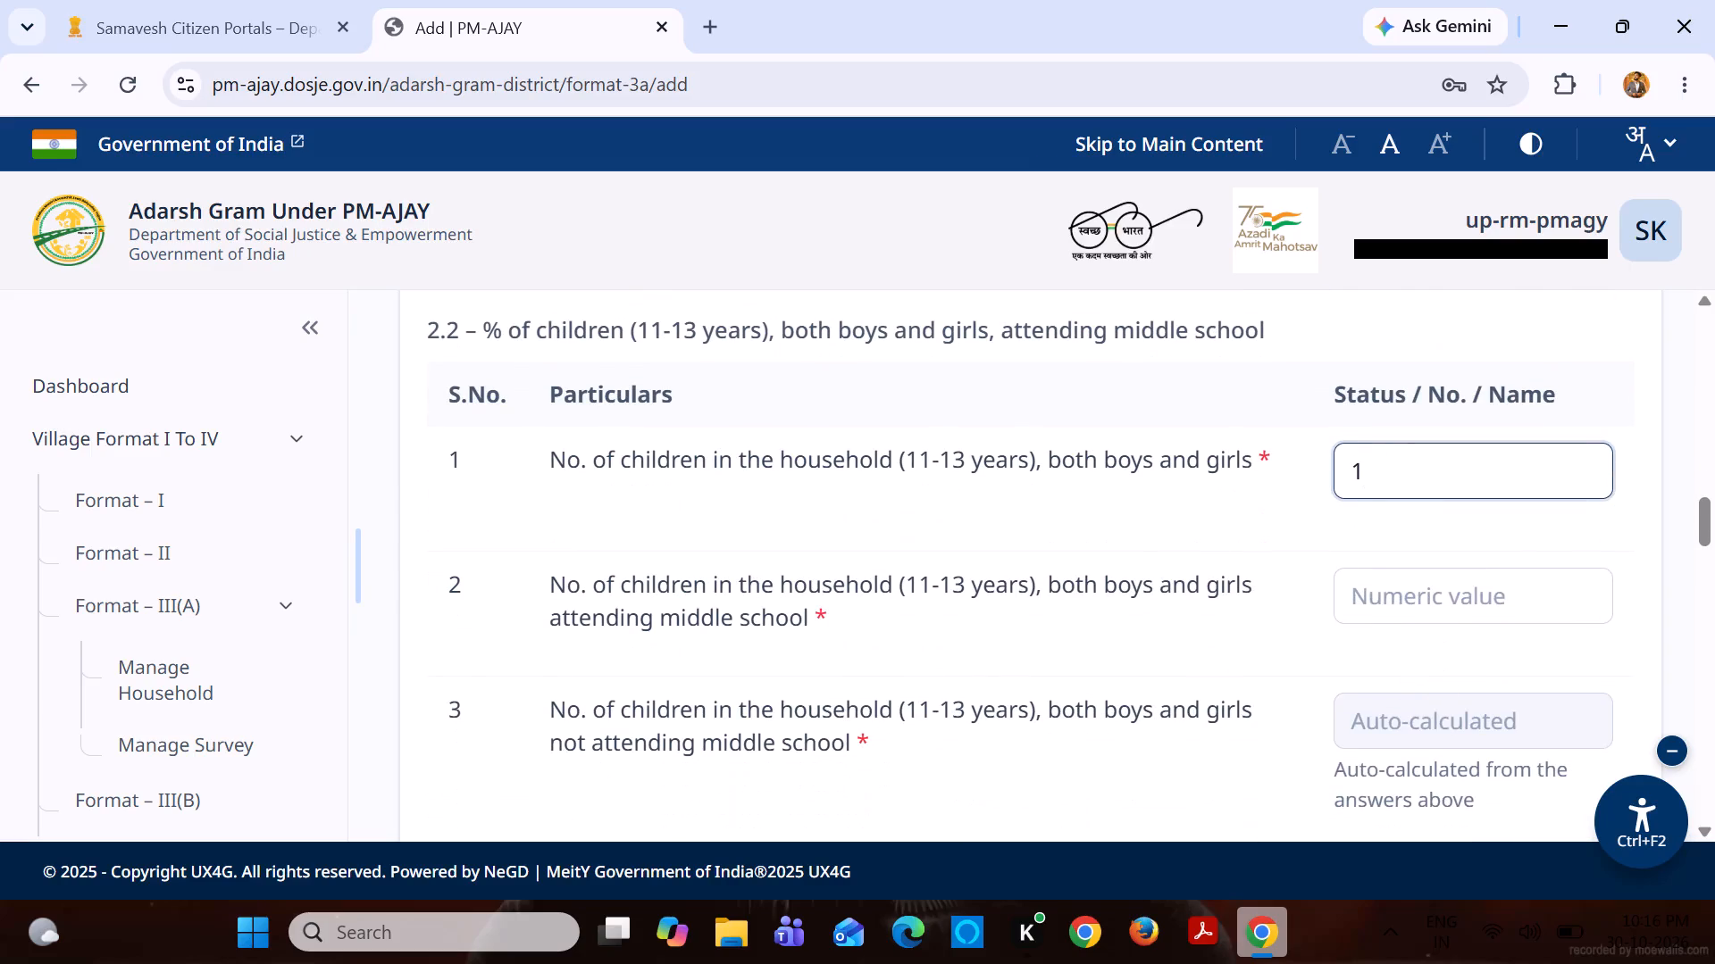
click(1429, 597)
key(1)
Enter 0 for the number of children in the remaining age groups of sections 2.3 to 2.5, and submit the Education domain.
scroll(1429, 596, down, 1)
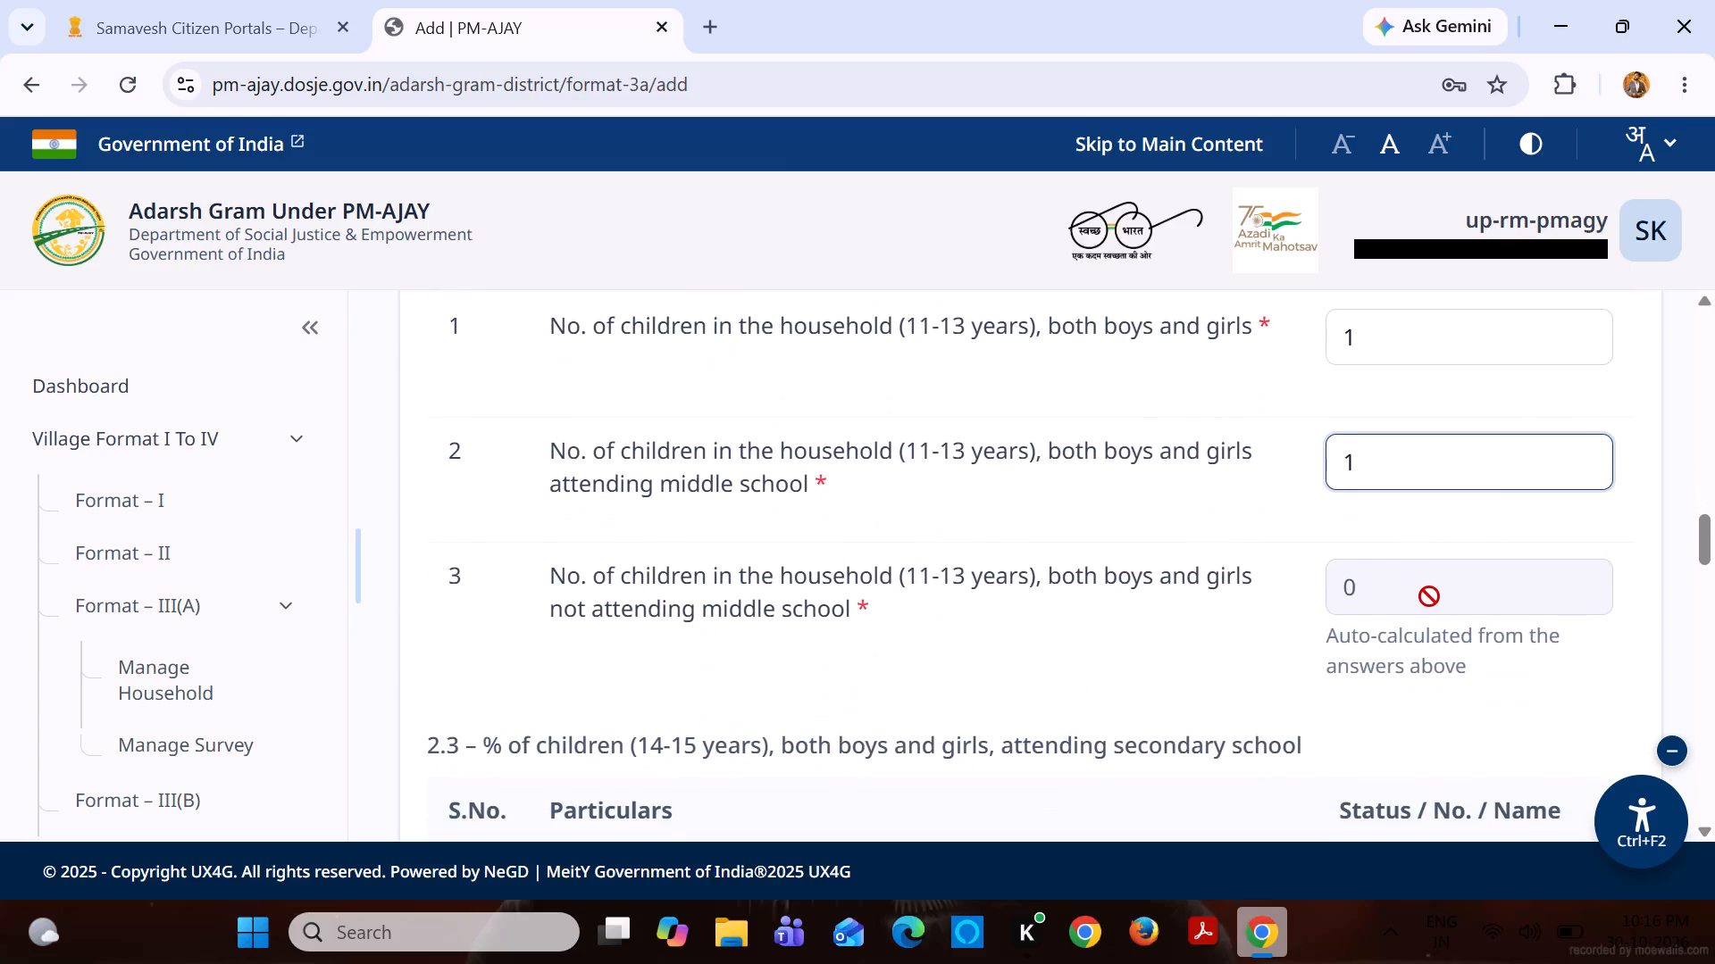
scroll(1429, 596, down, 3)
click(1437, 495)
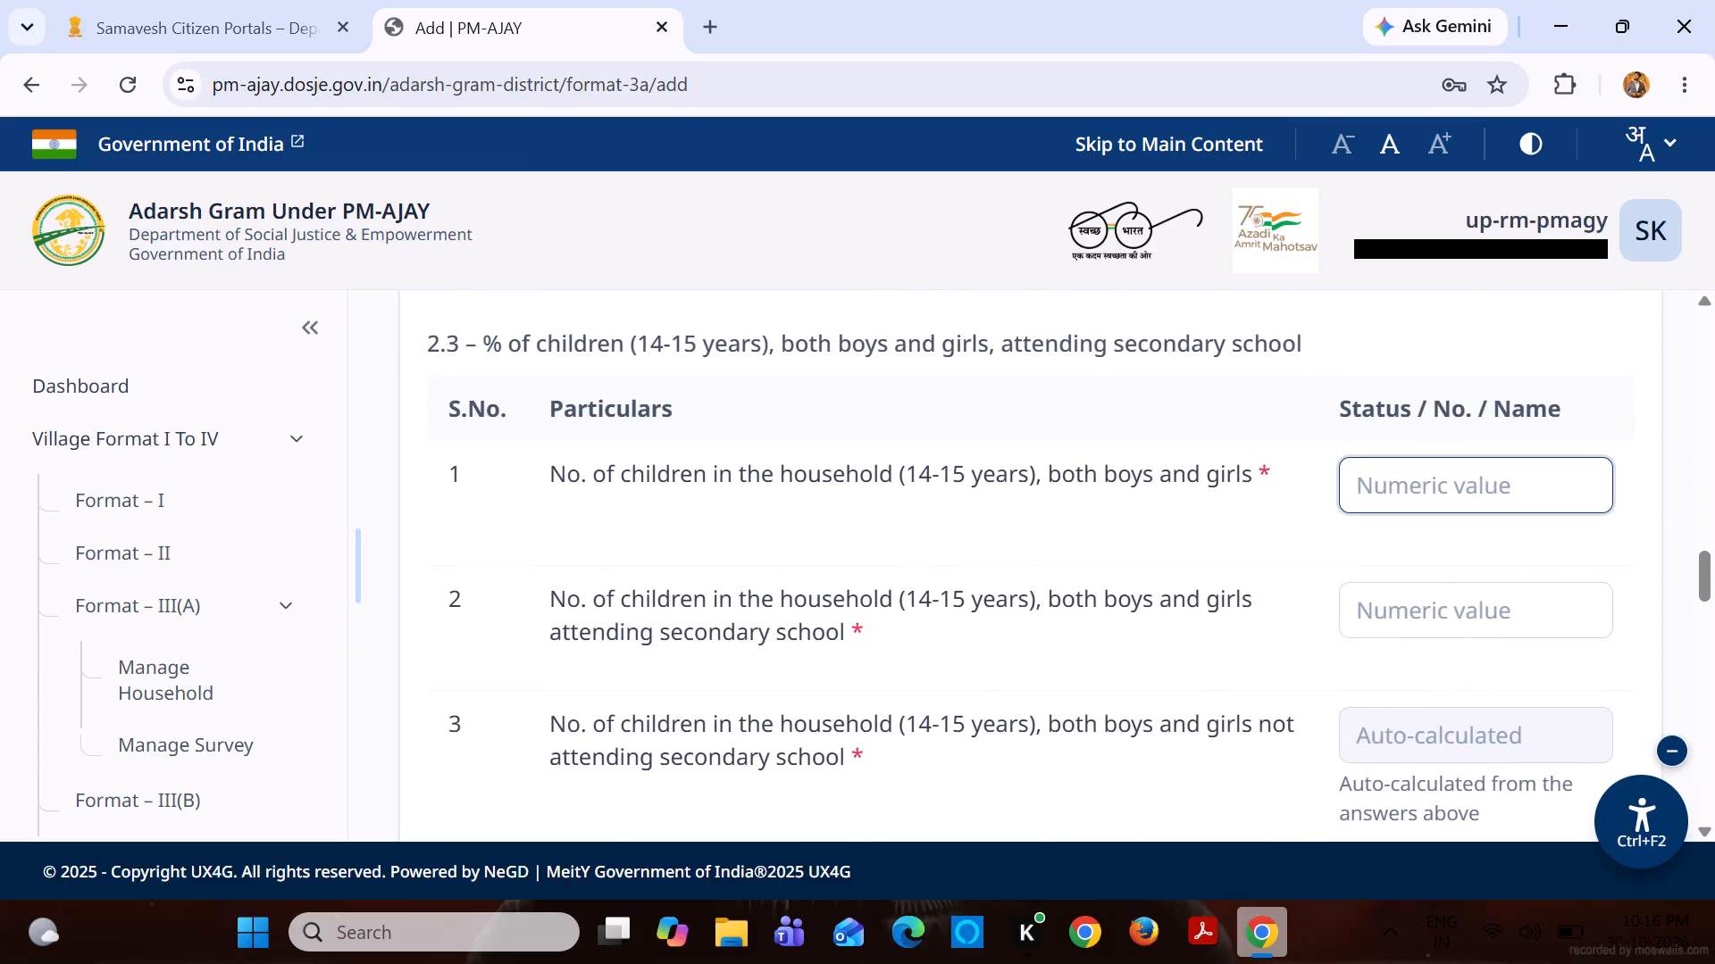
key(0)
scroll(1437, 495, down, 2)
click(1438, 495)
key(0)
scroll(1448, 491, down, 2)
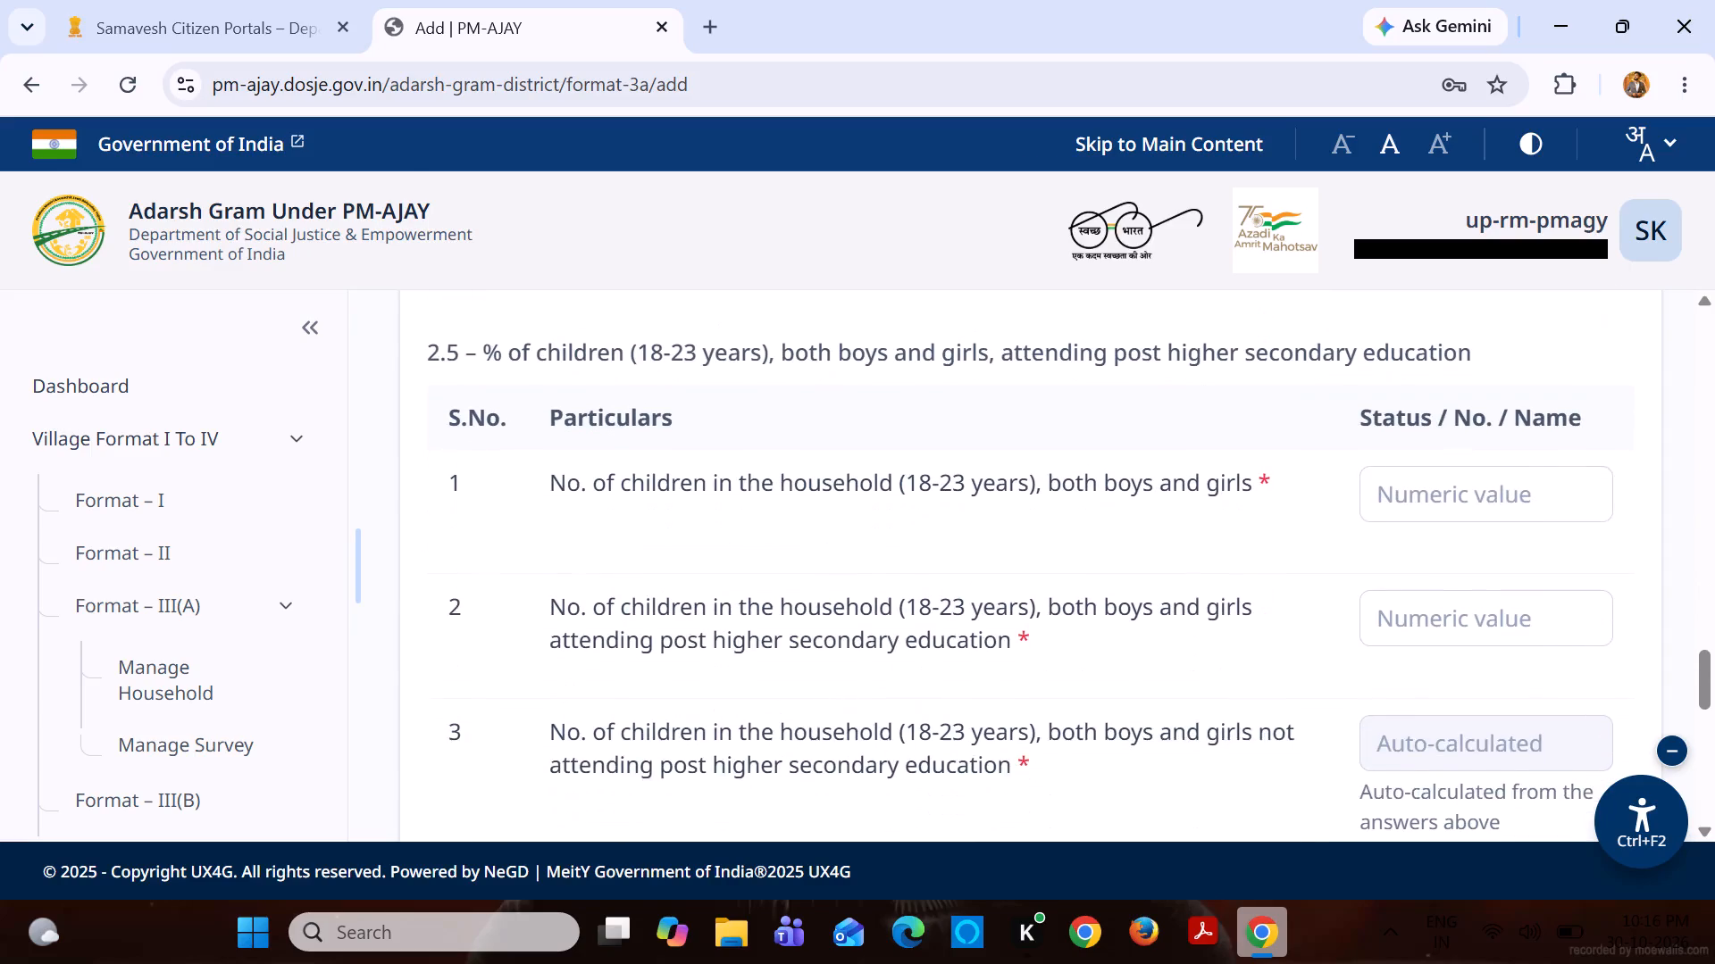
click(1451, 494)
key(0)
scroll(1451, 494, down, 7)
click(1533, 658)
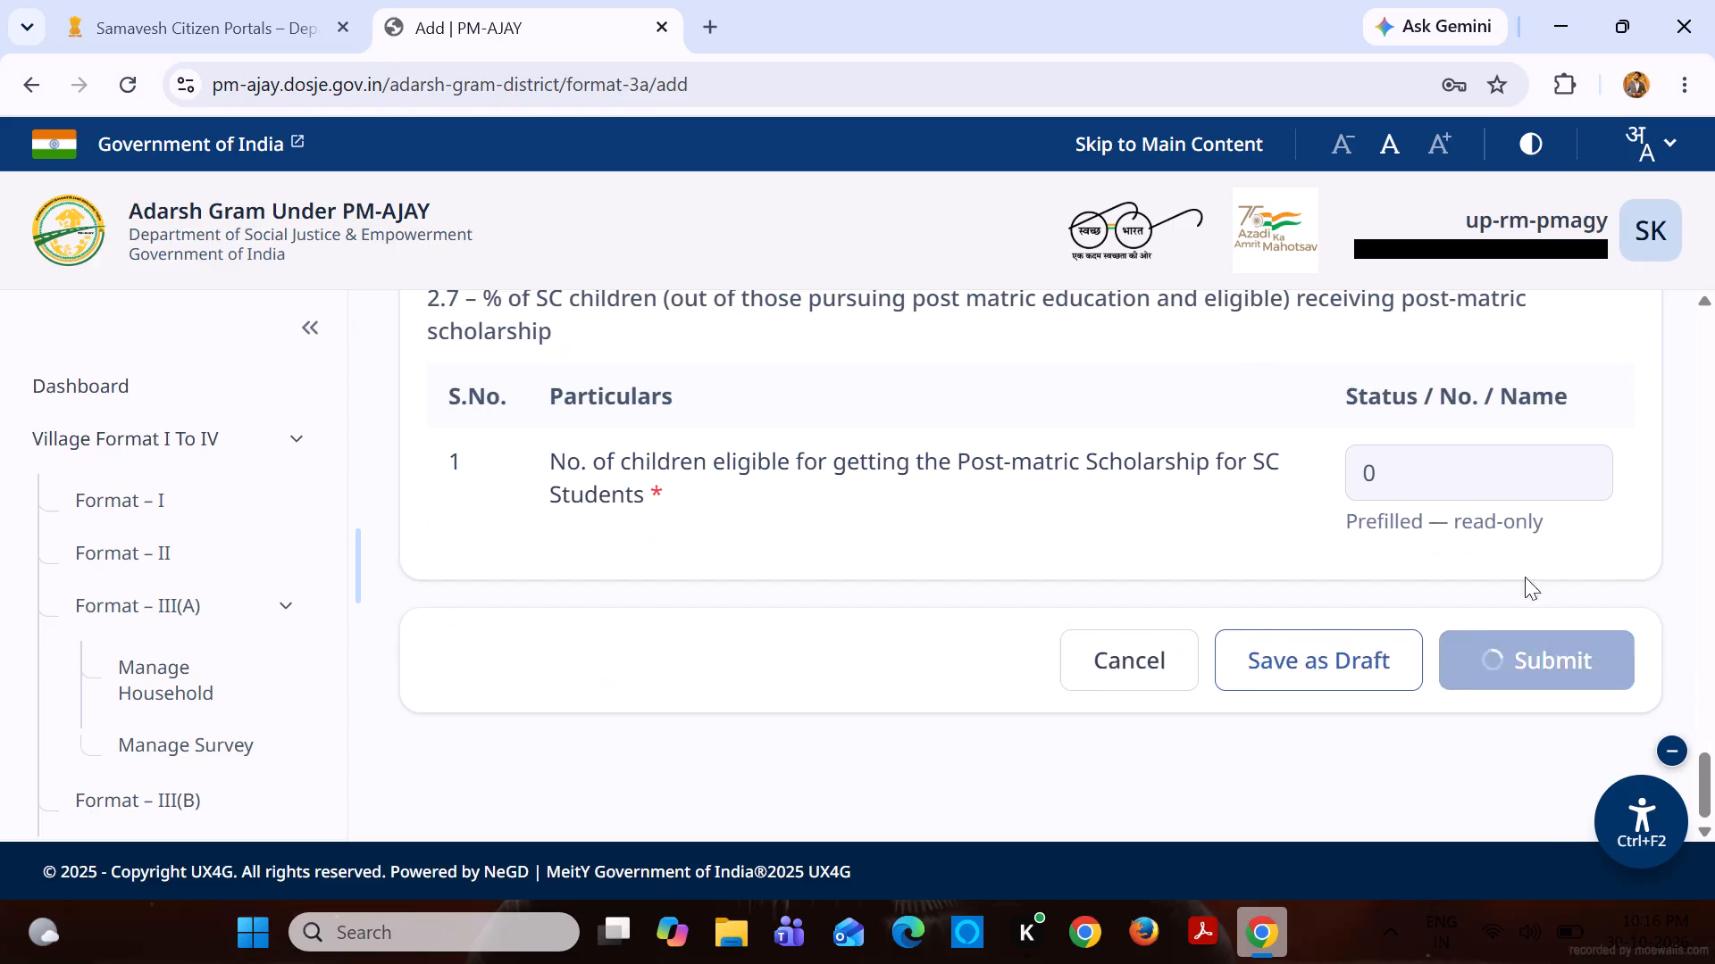
Choose the Health and Nutrition domain, answer Yes to health protection scheme coverage and enter 0 pregnant women.
click(1514, 448)
click(1393, 725)
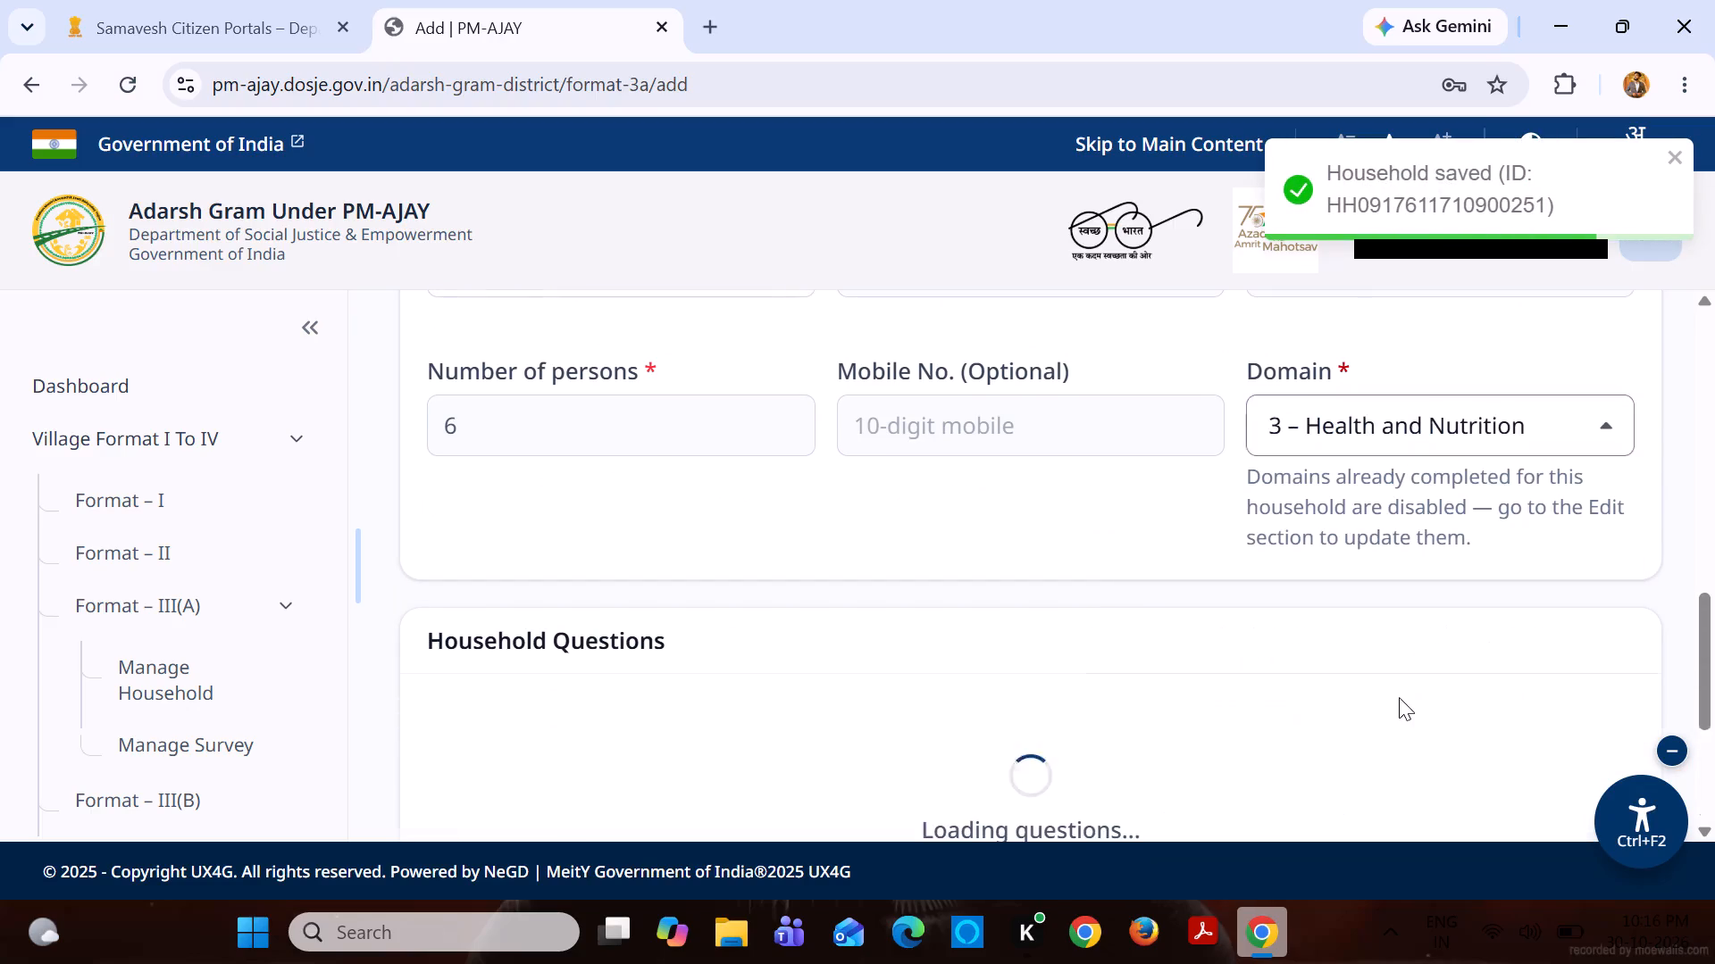
scroll(1395, 719, down, 3)
click(1474, 446)
click(1453, 544)
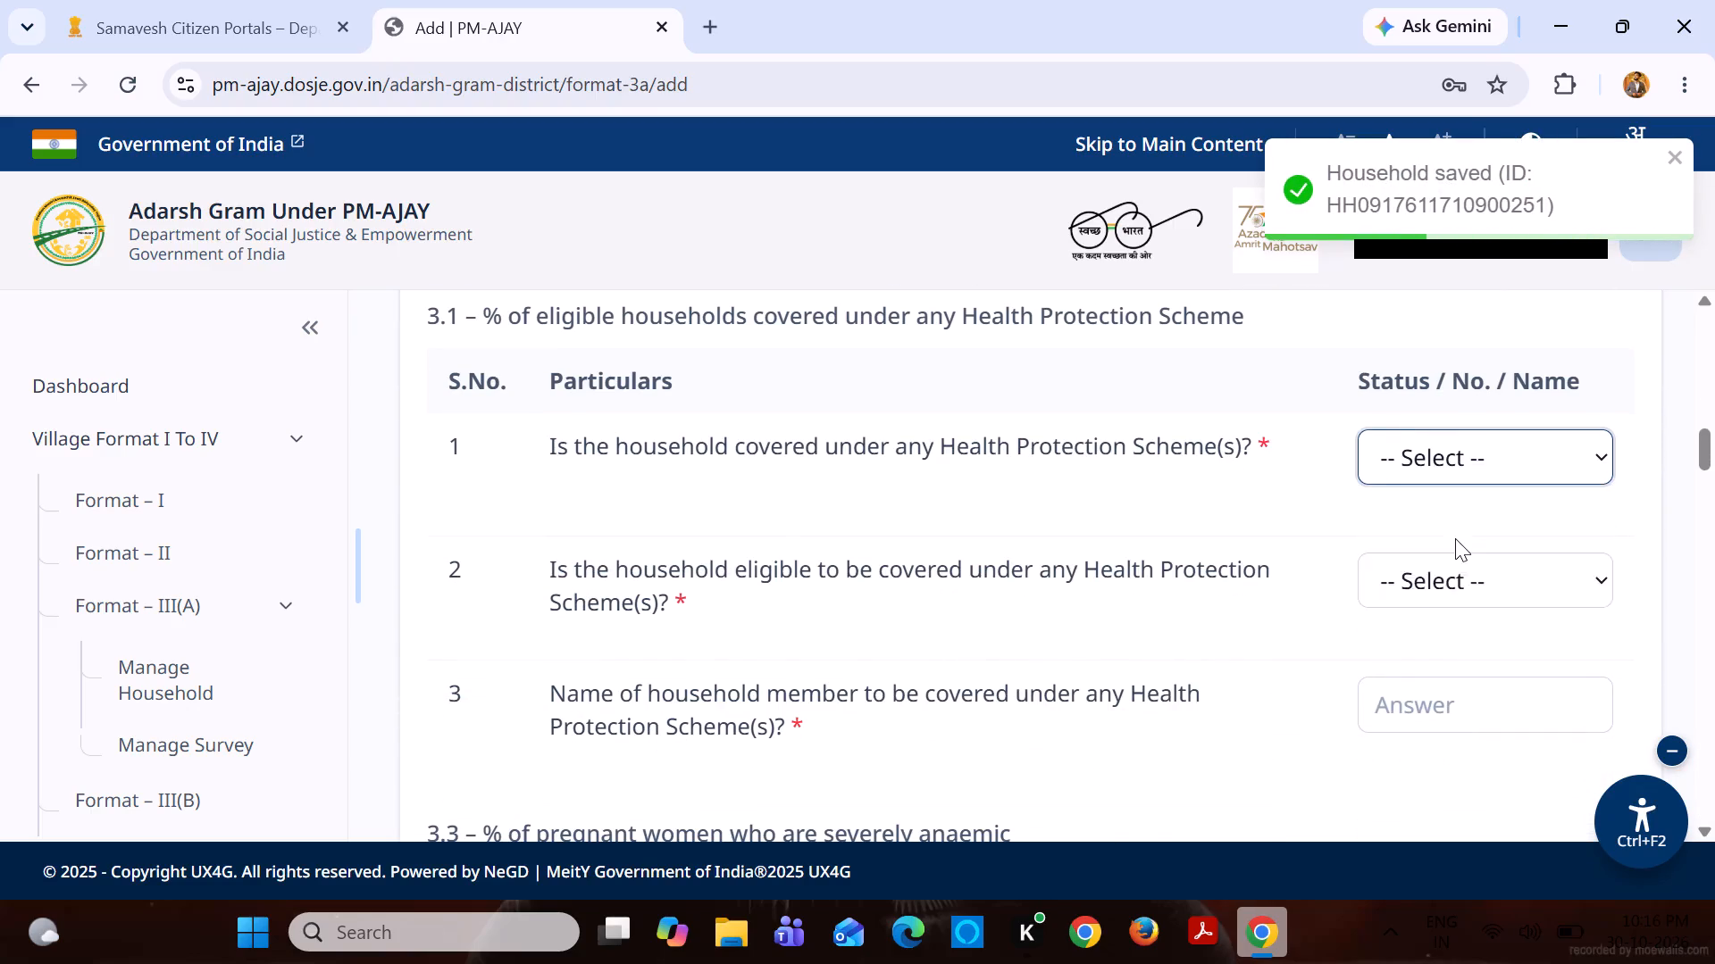
scroll(1456, 538, down, 1)
drag(1460, 529, 1459, 544)
click(1445, 586)
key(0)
Enter 0 for deliveries in the last year, children born in the last year and children below one year.
scroll(1445, 585, down, 2)
double_click(1406, 563)
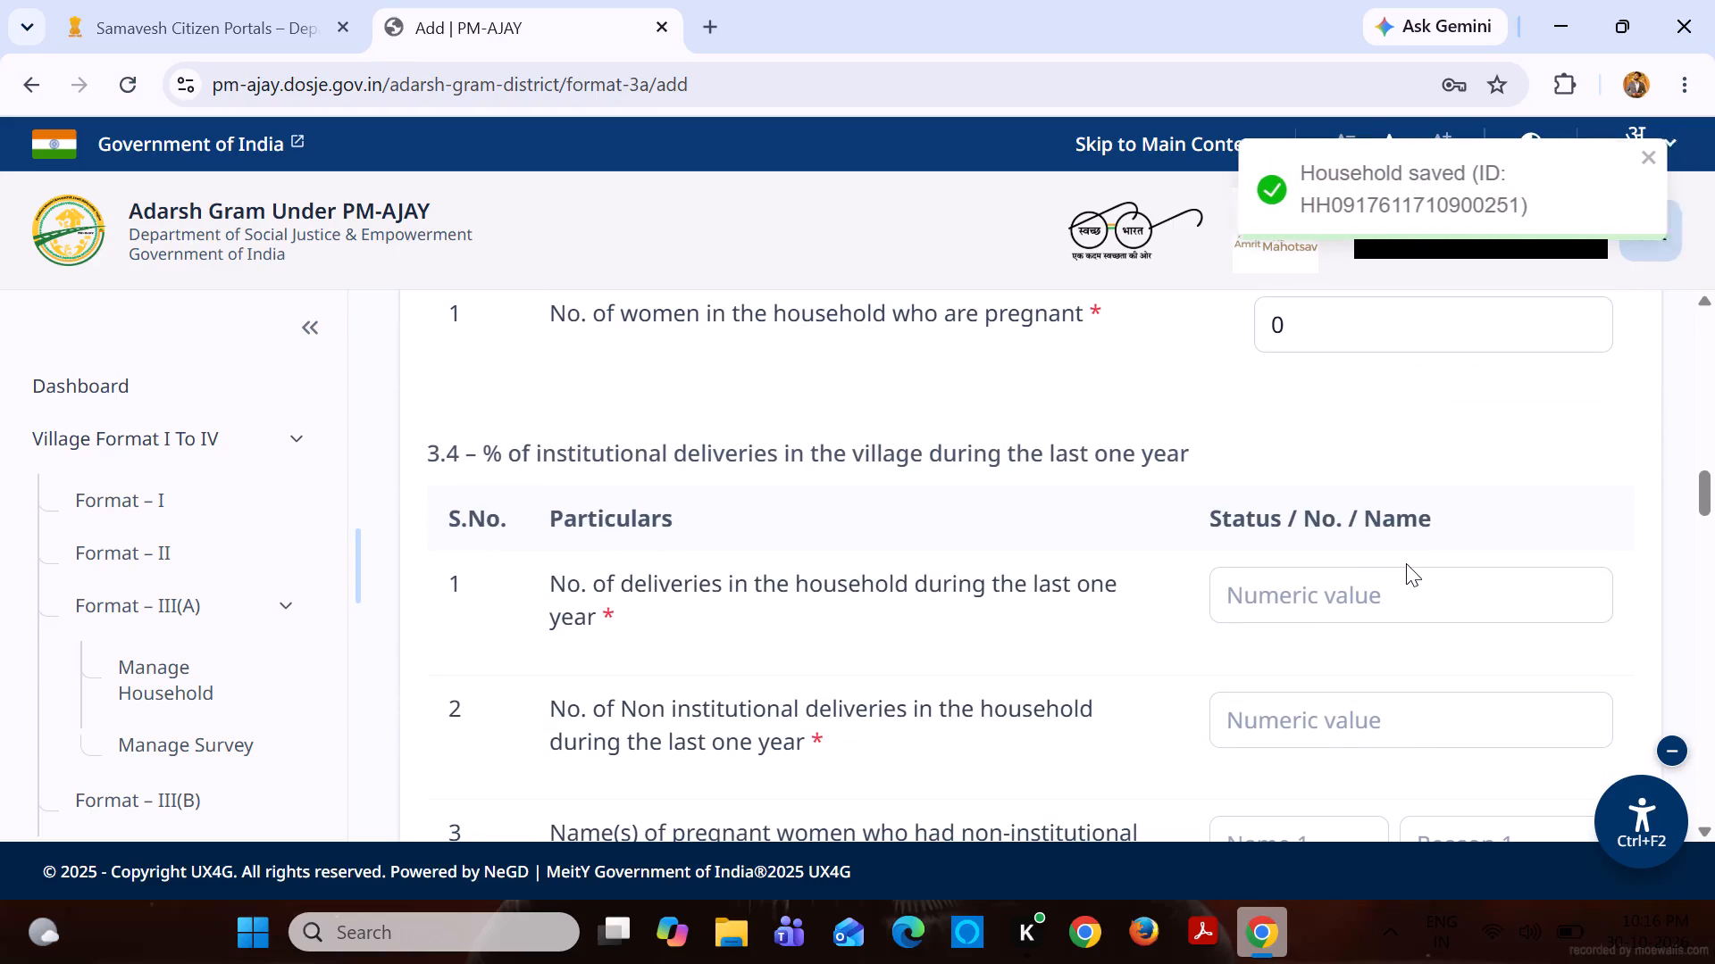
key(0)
scroll(1405, 578, down, 3)
click(1326, 475)
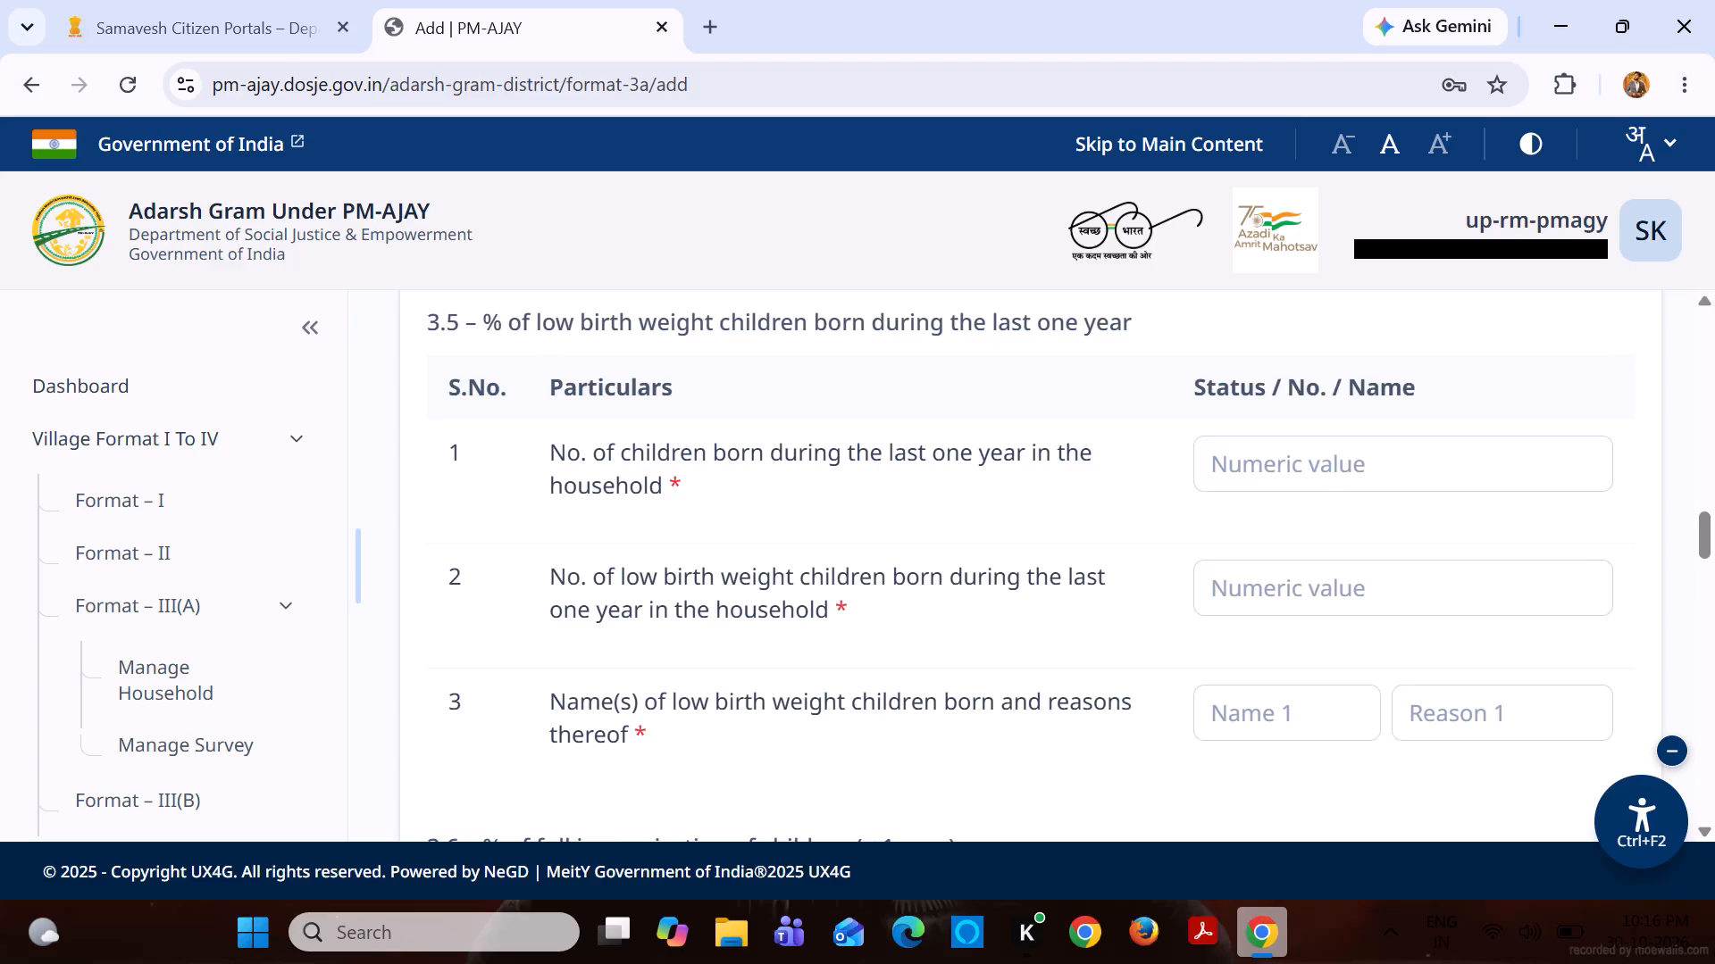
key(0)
scroll(1331, 472, down, 1)
click(1300, 590)
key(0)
middle_click(1302, 579)
scroll(1302, 579, down, 2)
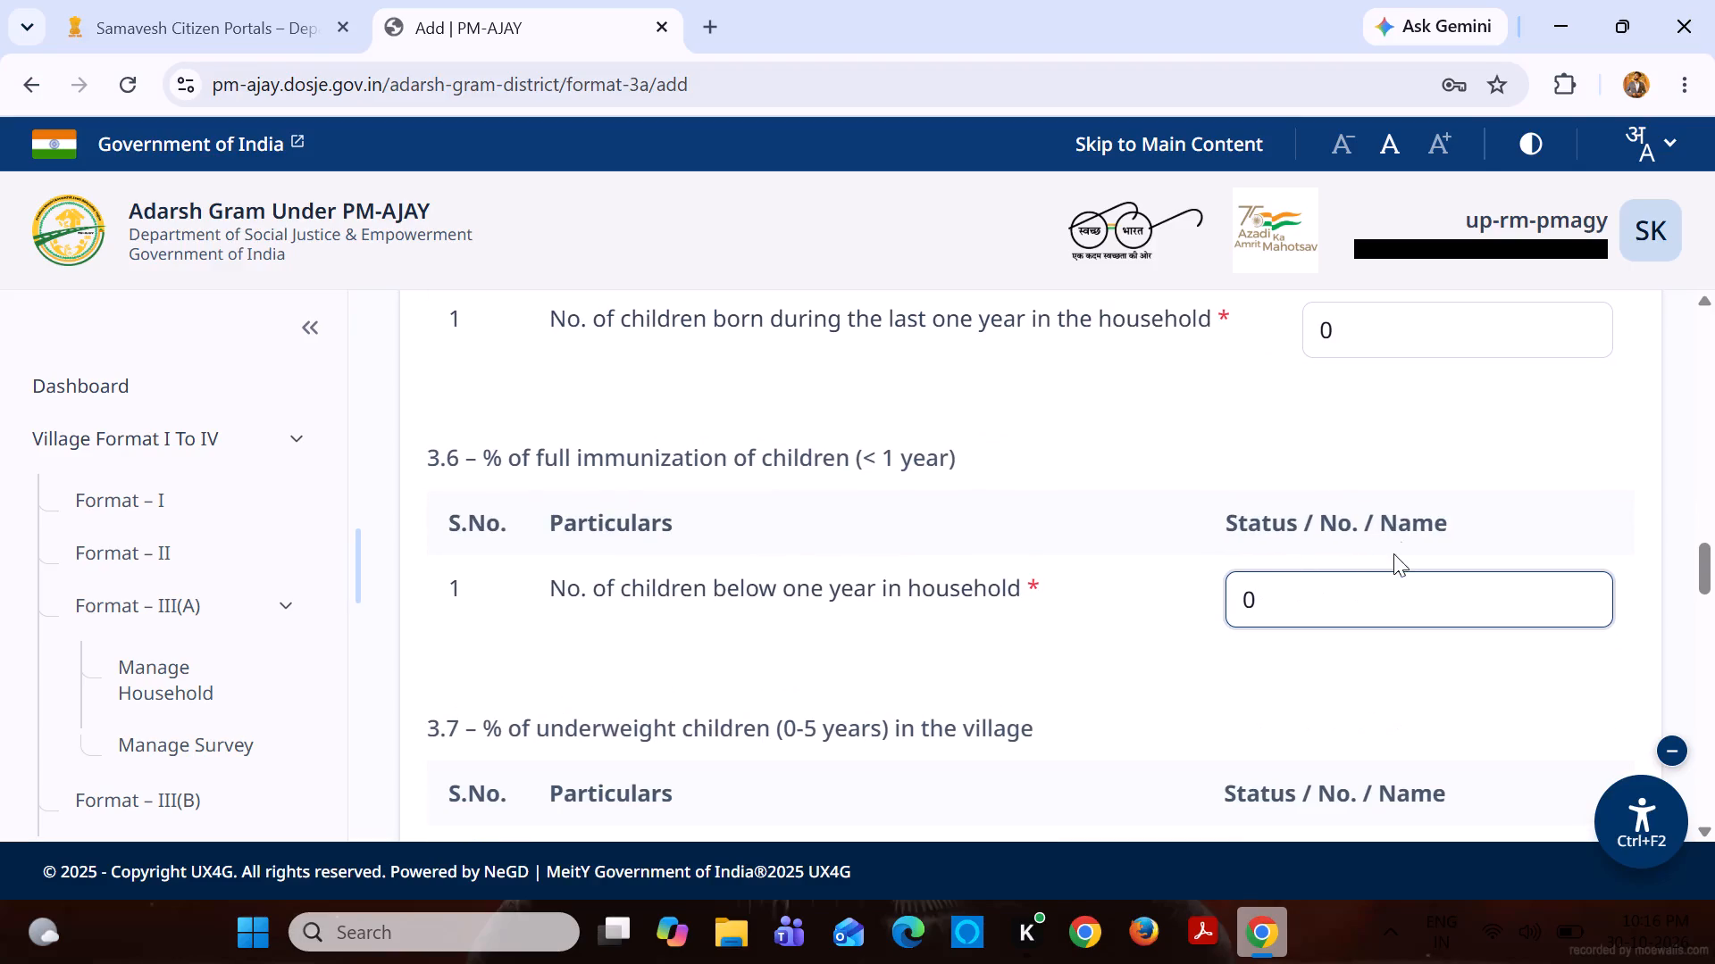
Enter 0 for children aged 0-5 years in section 3.7 and 0 women pregnant during the last year in section 3.8.
click(1393, 553)
scroll(1386, 570, down, 2)
click(1358, 585)
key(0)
scroll(1347, 584, down, 2)
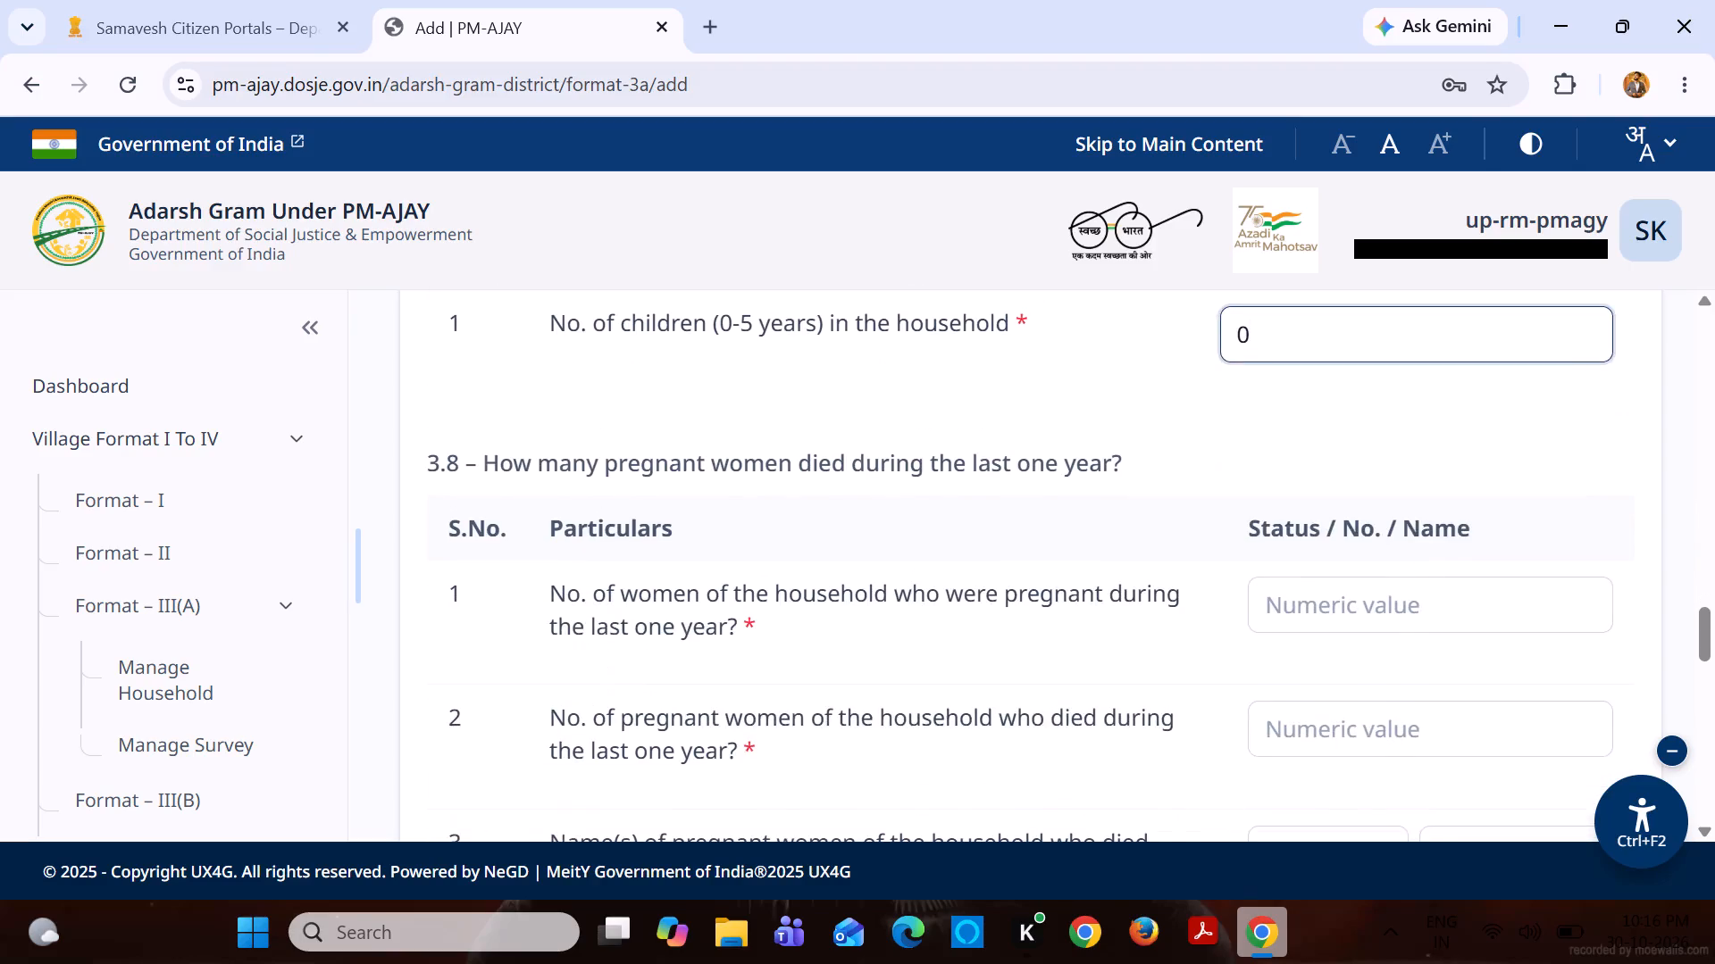
click(1384, 599)
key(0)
scroll(1387, 593, down, 2)
Enter 0 for children below 1 year and for members with communicable diseases, and submit the Health and Nutrition domain.
click(1389, 624)
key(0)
scroll(1393, 615, down, 2)
click(1467, 608)
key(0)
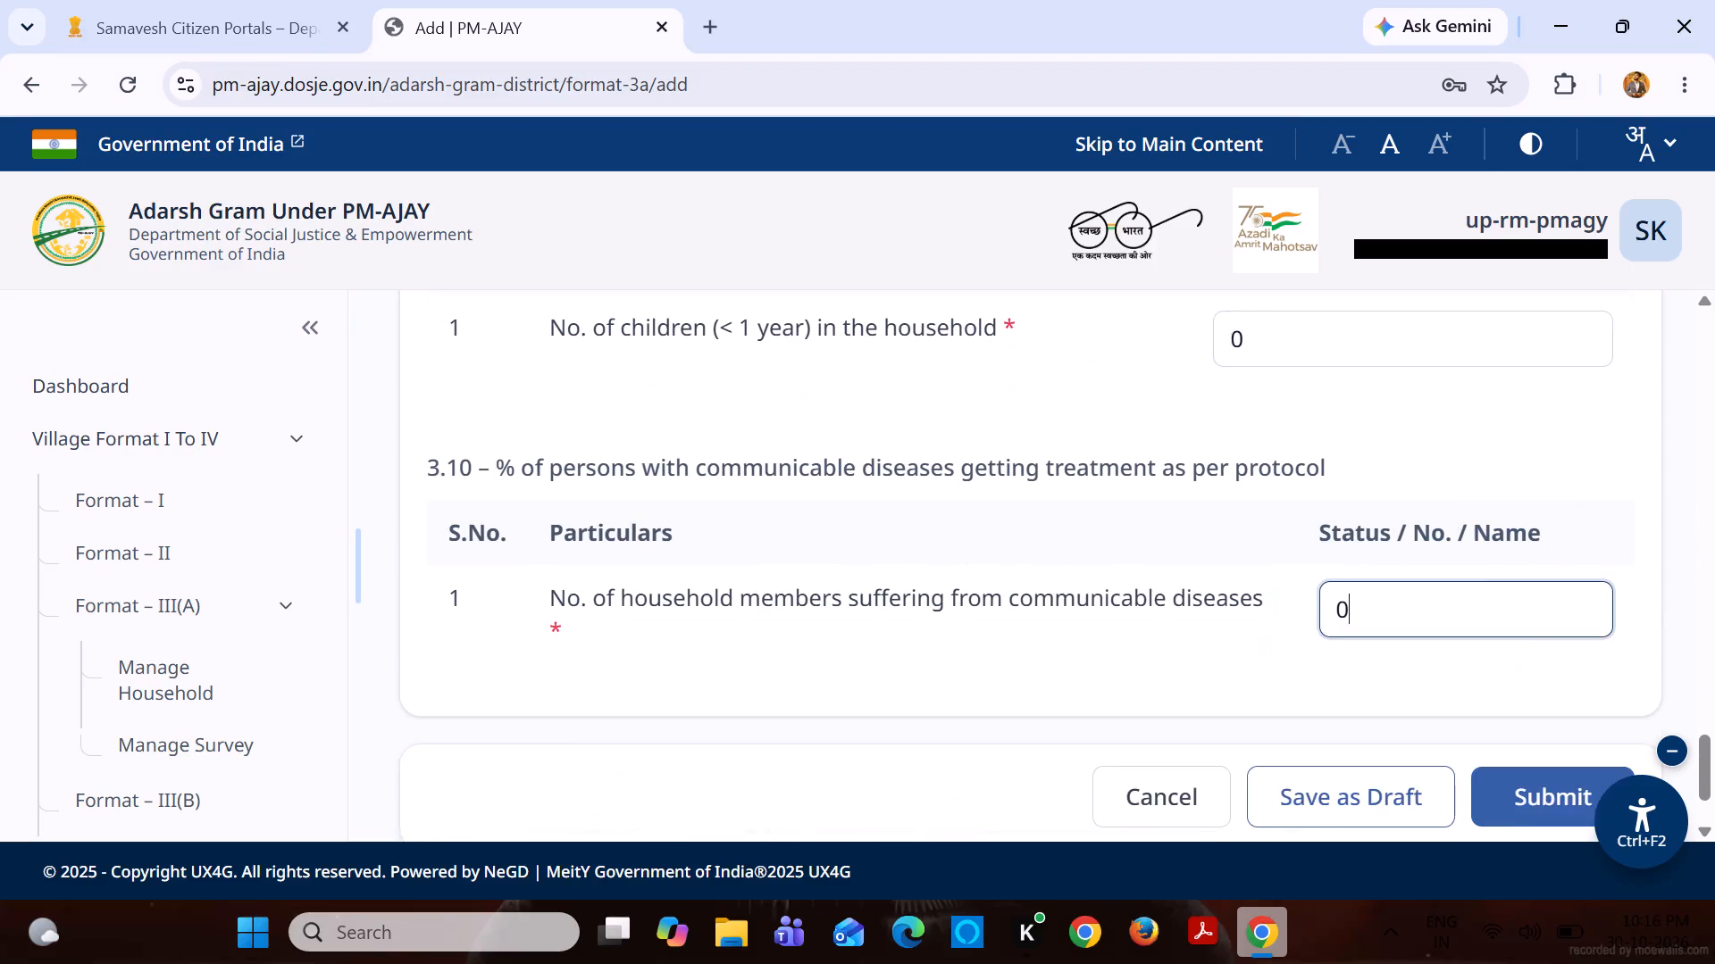
scroll(1465, 621, down, 2)
click(1556, 622)
click(1556, 644)
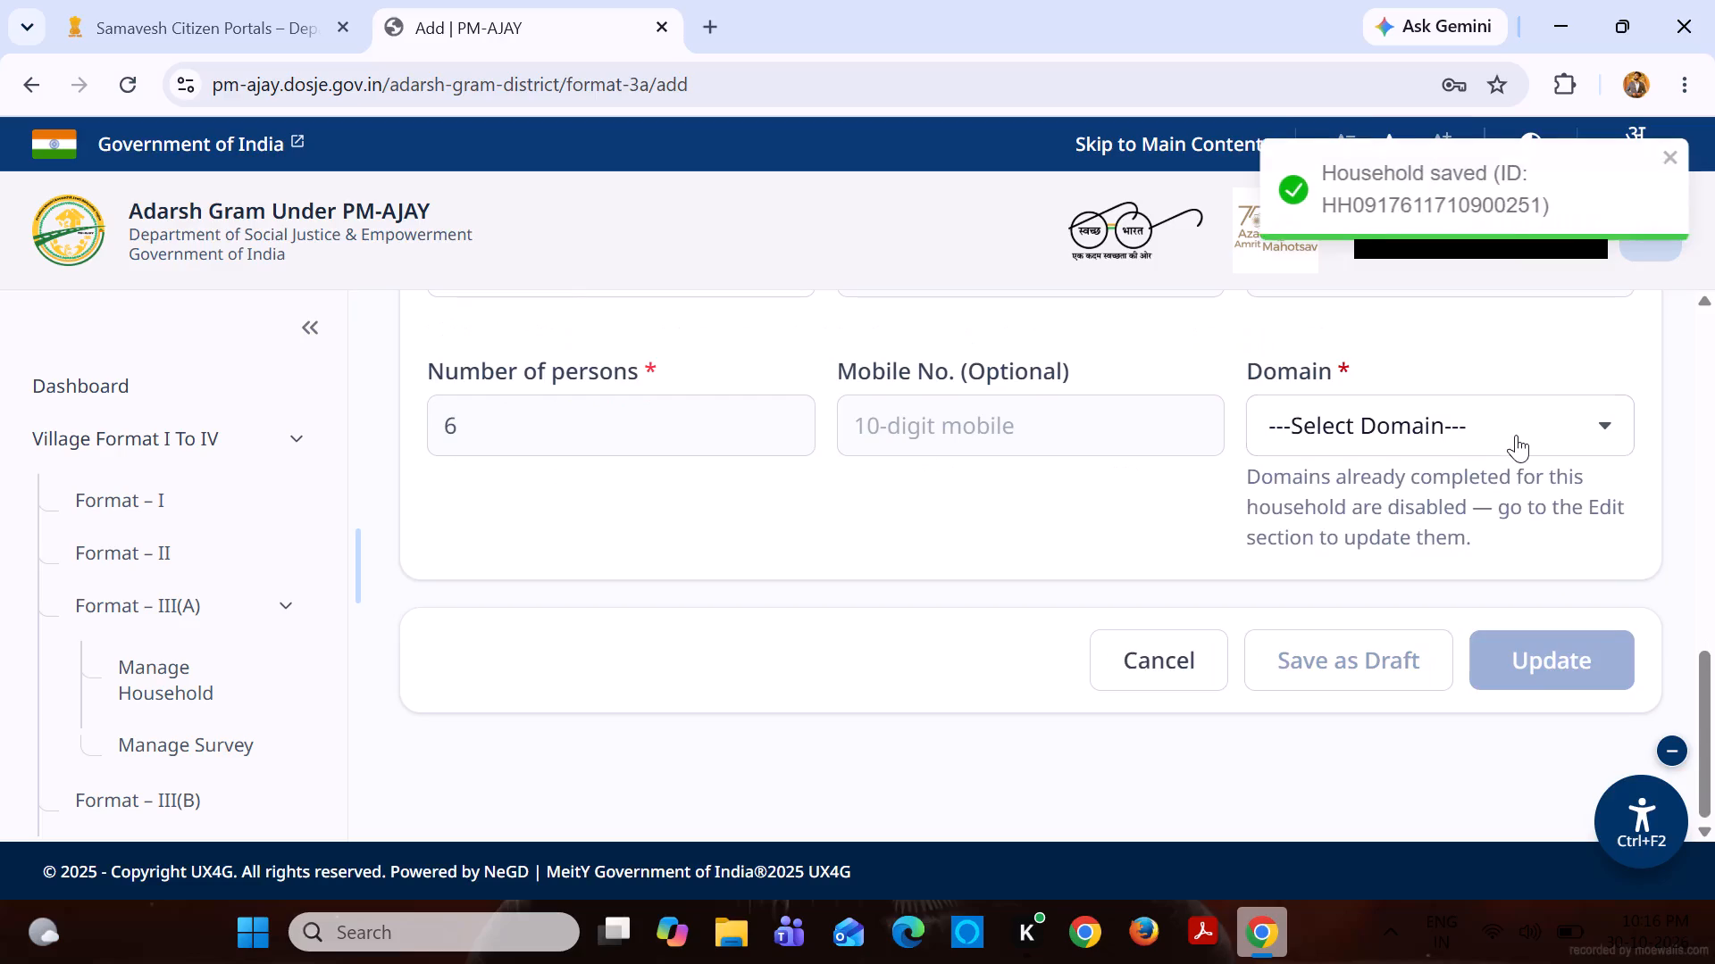
Fill the Social Security domain with 0 members eligible for Widow, Old Age and Disability Pension, and submit it.
click(1516, 424)
scroll(1451, 590, down, 1)
click(1344, 677)
scroll(1344, 675, down, 2)
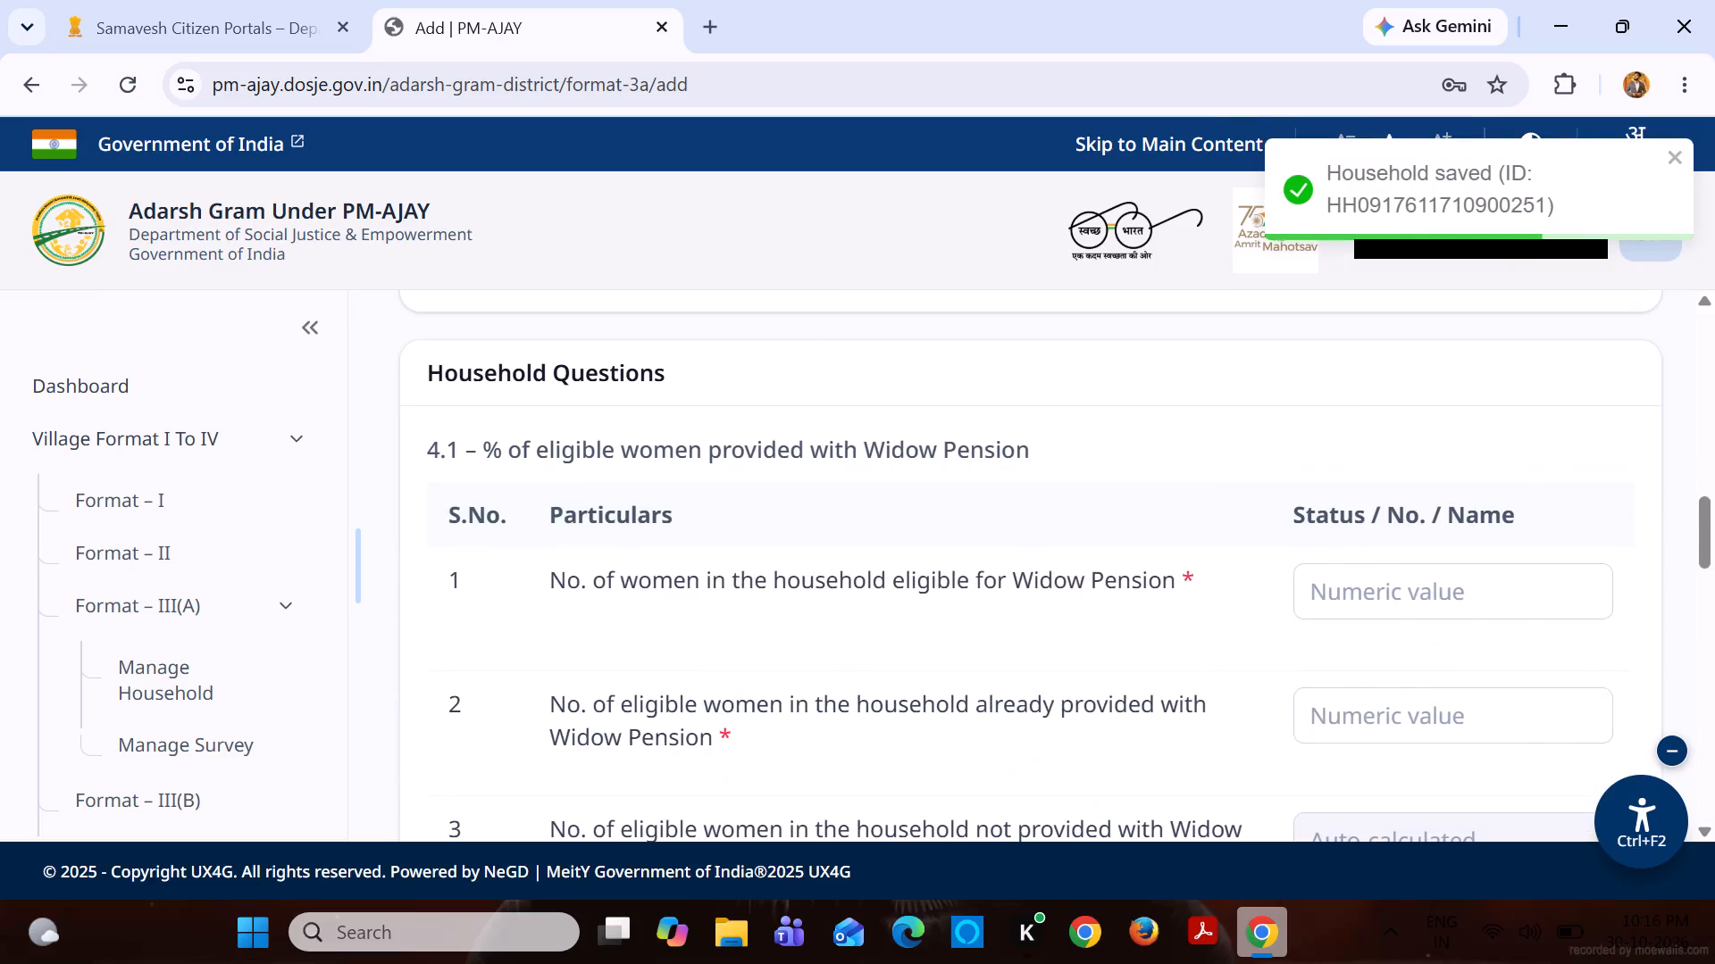
click(1435, 610)
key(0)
scroll(1435, 610, down, 2)
click(1435, 611)
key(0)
scroll(1435, 610, down, 2)
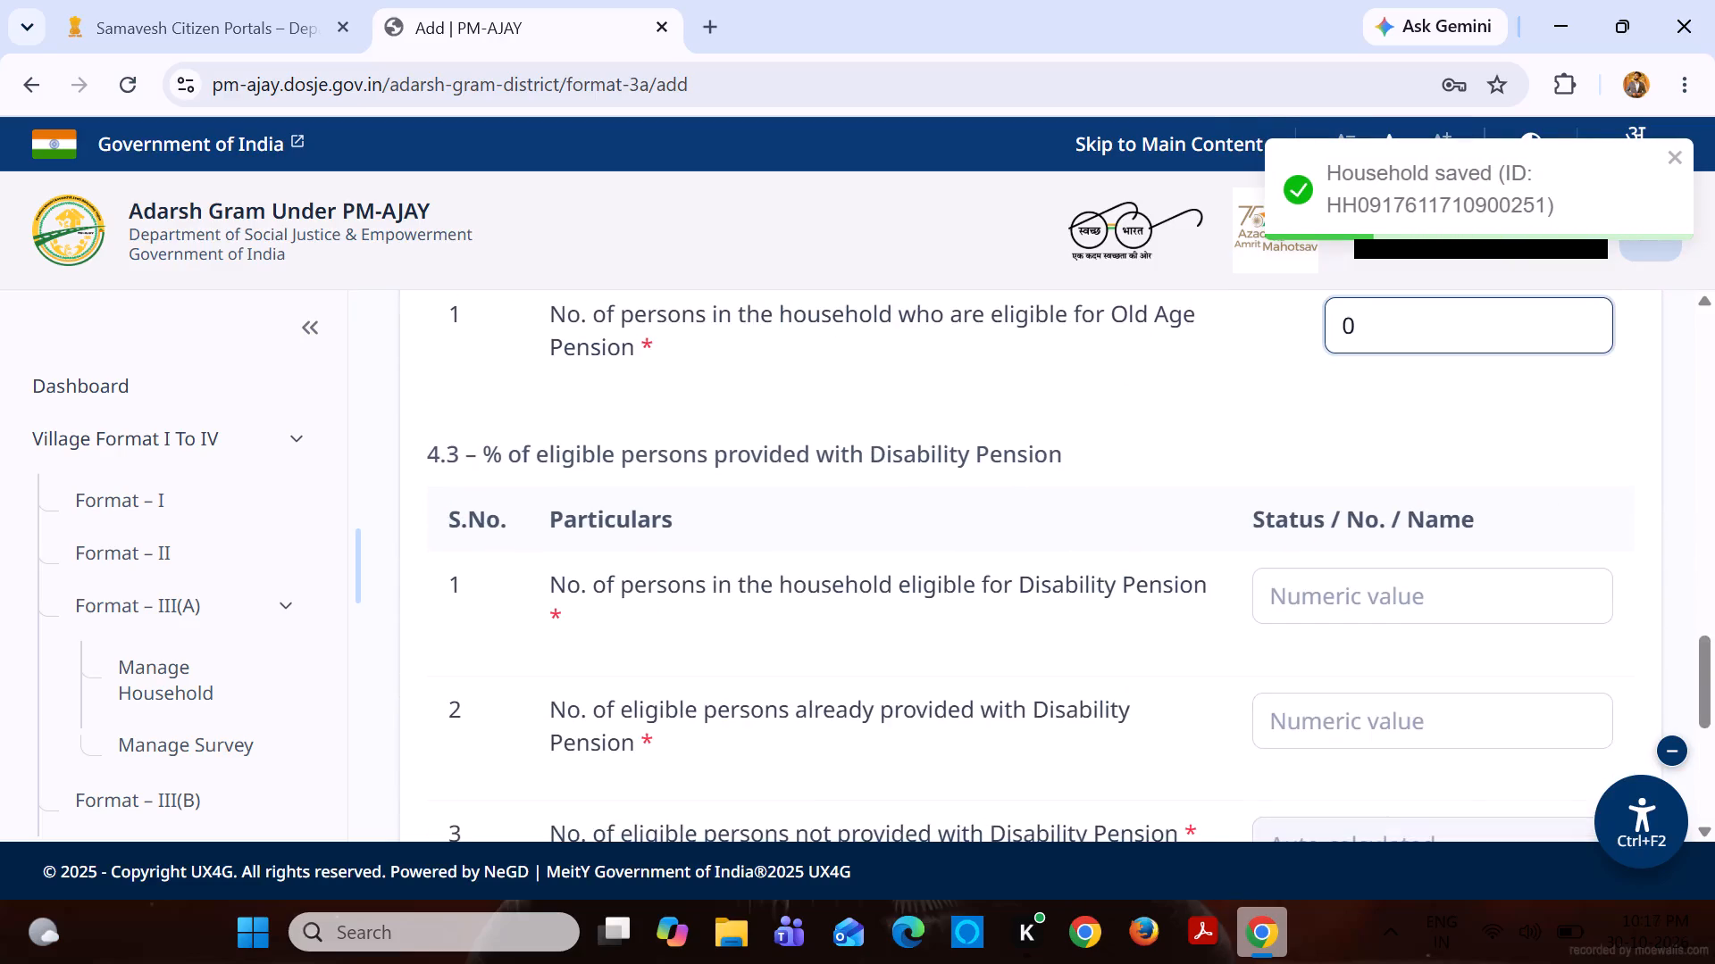
click(1451, 601)
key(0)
scroll(1451, 601, down, 3)
click(1545, 648)
Choose the Rural Roads and Housing domain, answer No to living in a Kachcha/unsafe house, and submit it.
click(1542, 431)
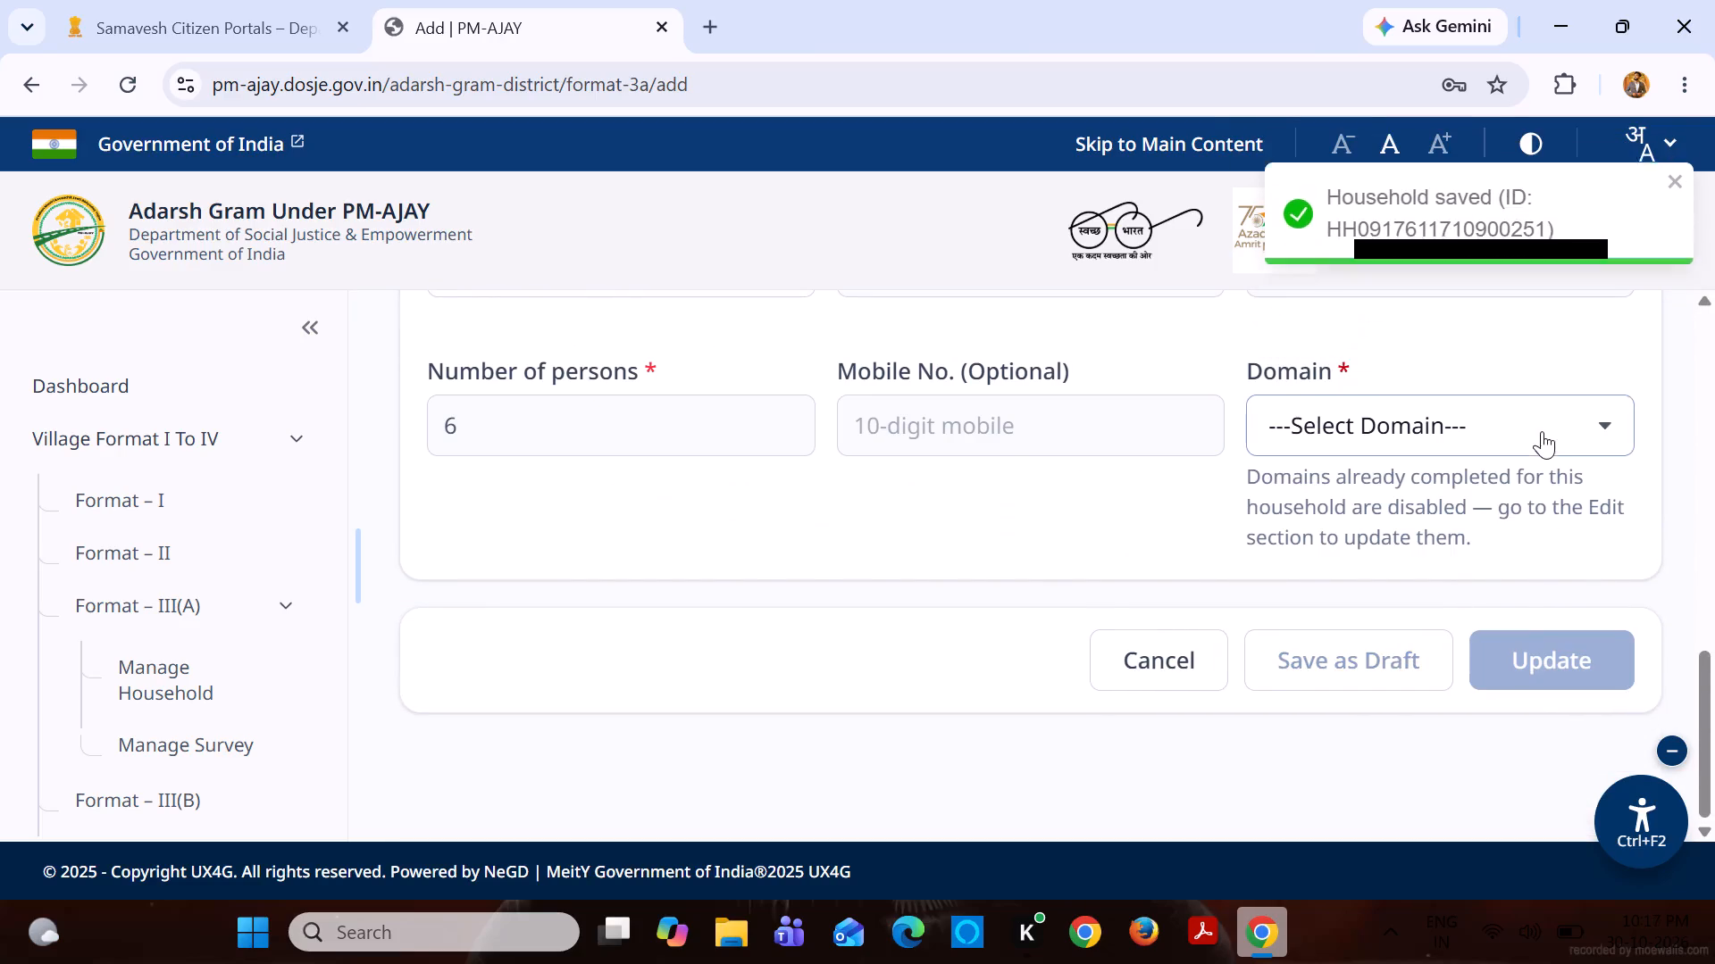
scroll(1484, 604, down, 2)
click(1430, 612)
scroll(1431, 611, down, 3)
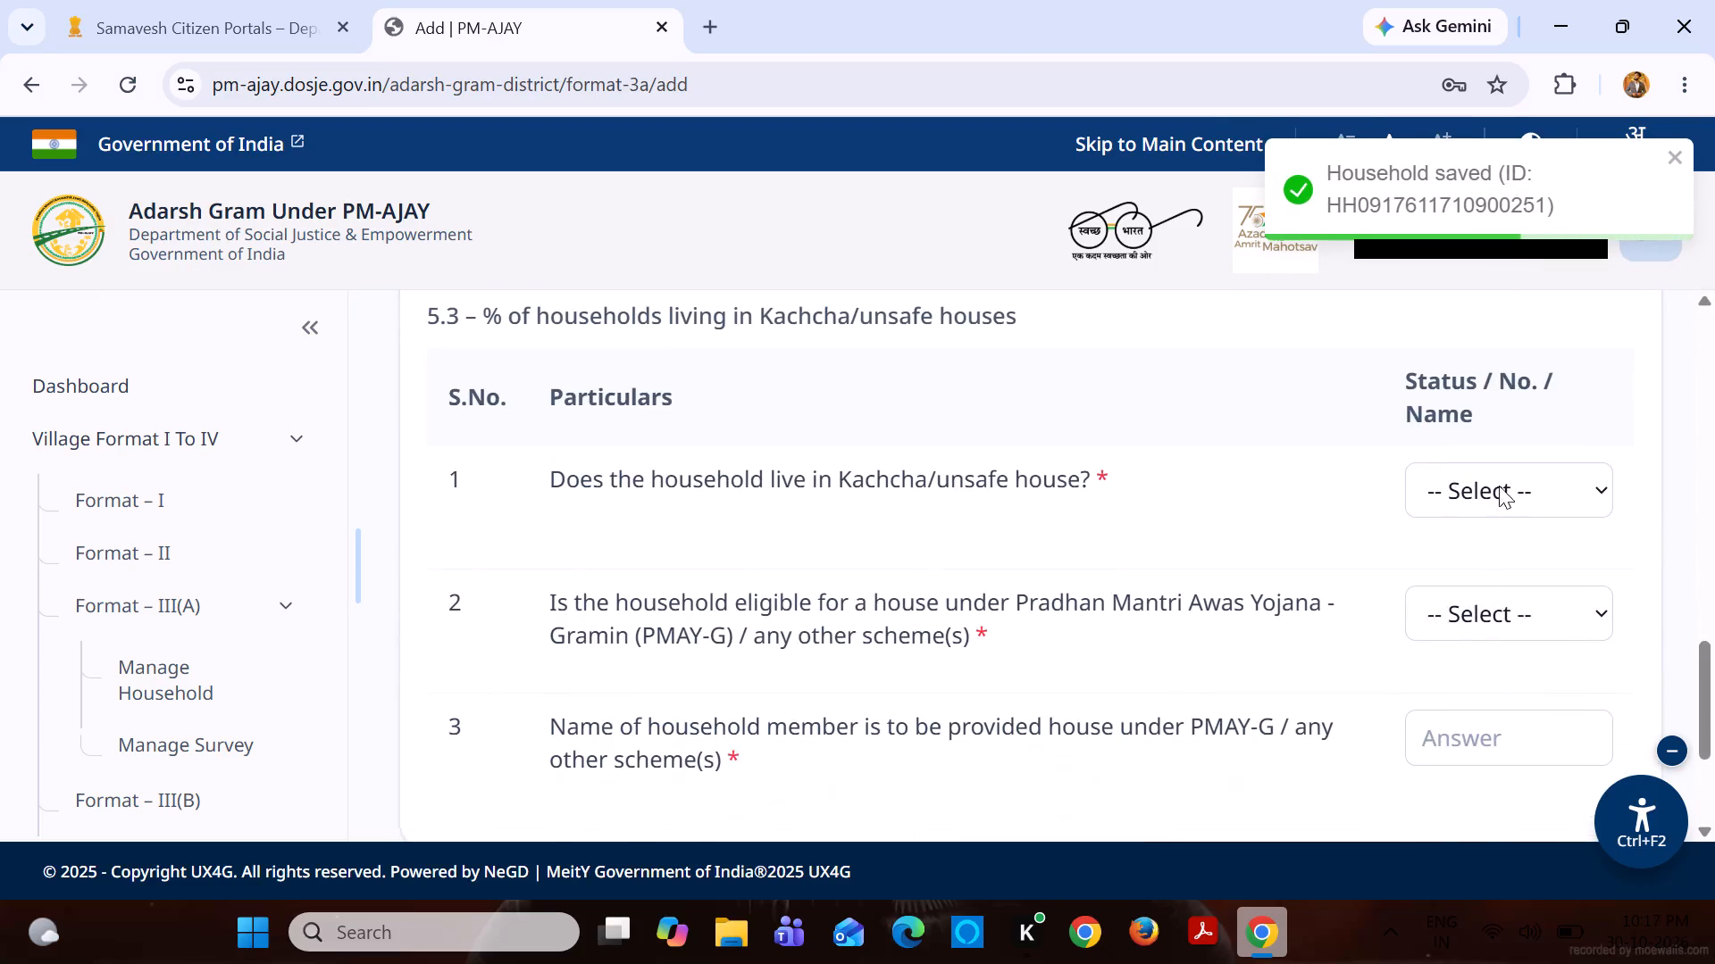
click(1499, 483)
click(1470, 623)
scroll(1471, 619, down, 2)
click(1566, 657)
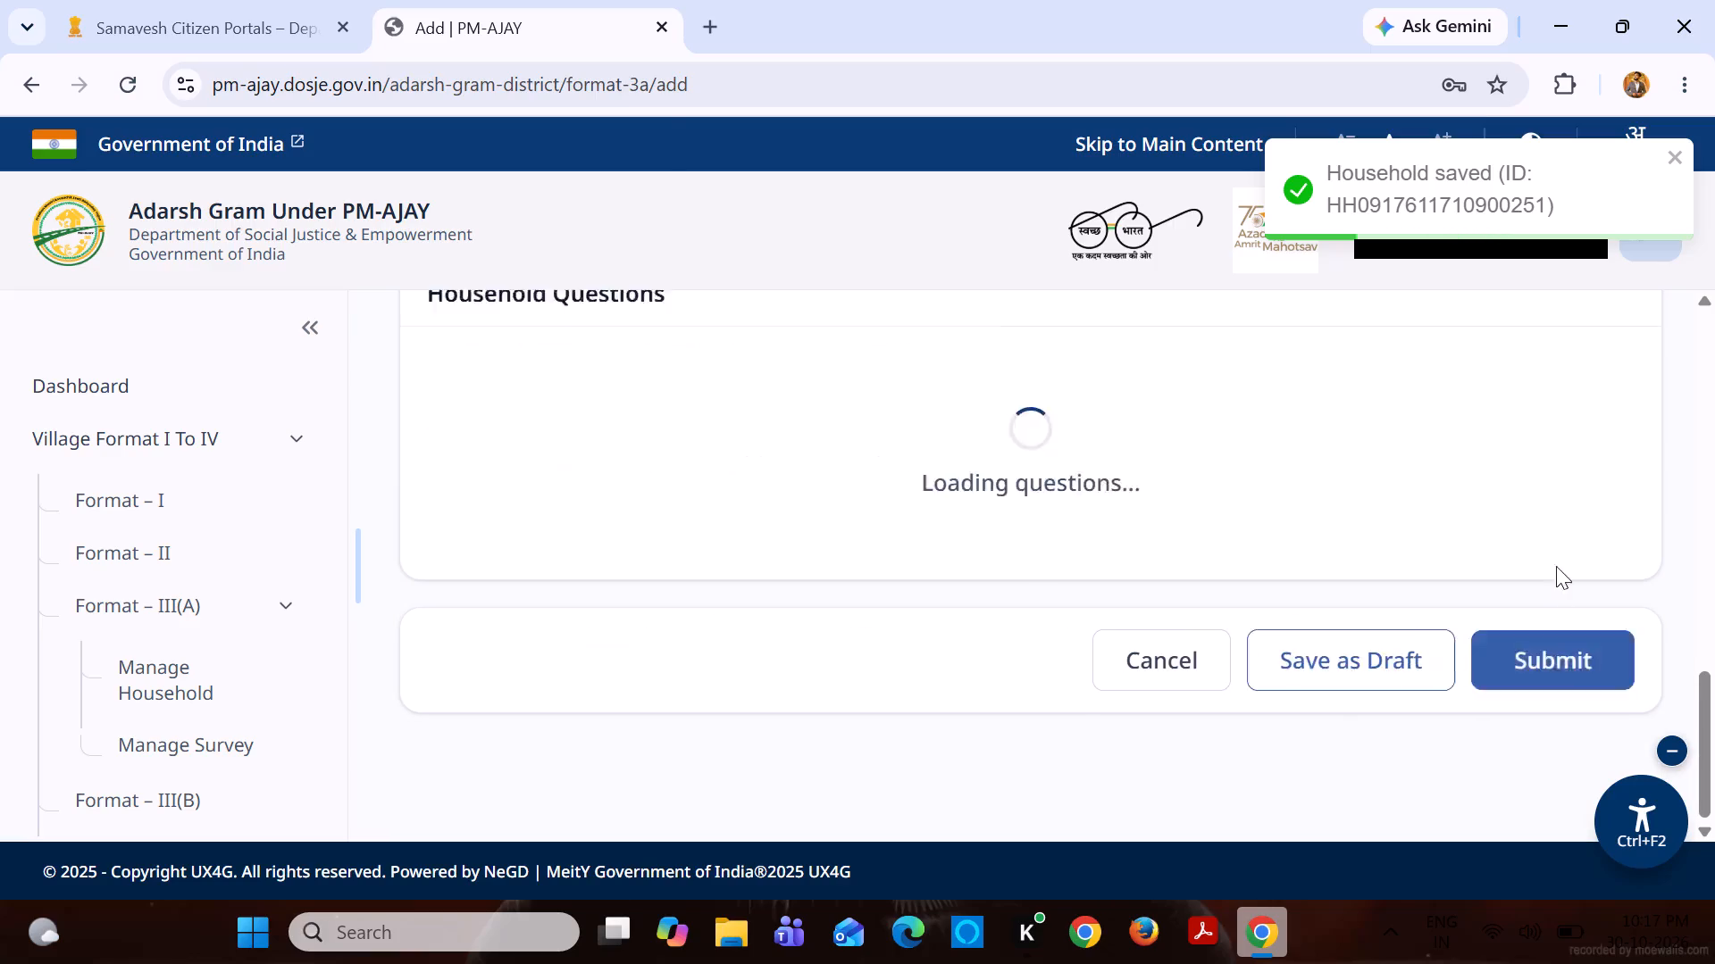
Choose the Electricity and Clean Fuel domain and answer Yes to having an electricity connection in both sections 6.2 and 6.3.
click(1547, 429)
scroll(1516, 509, down, 2)
scroll(1471, 689, down, 2)
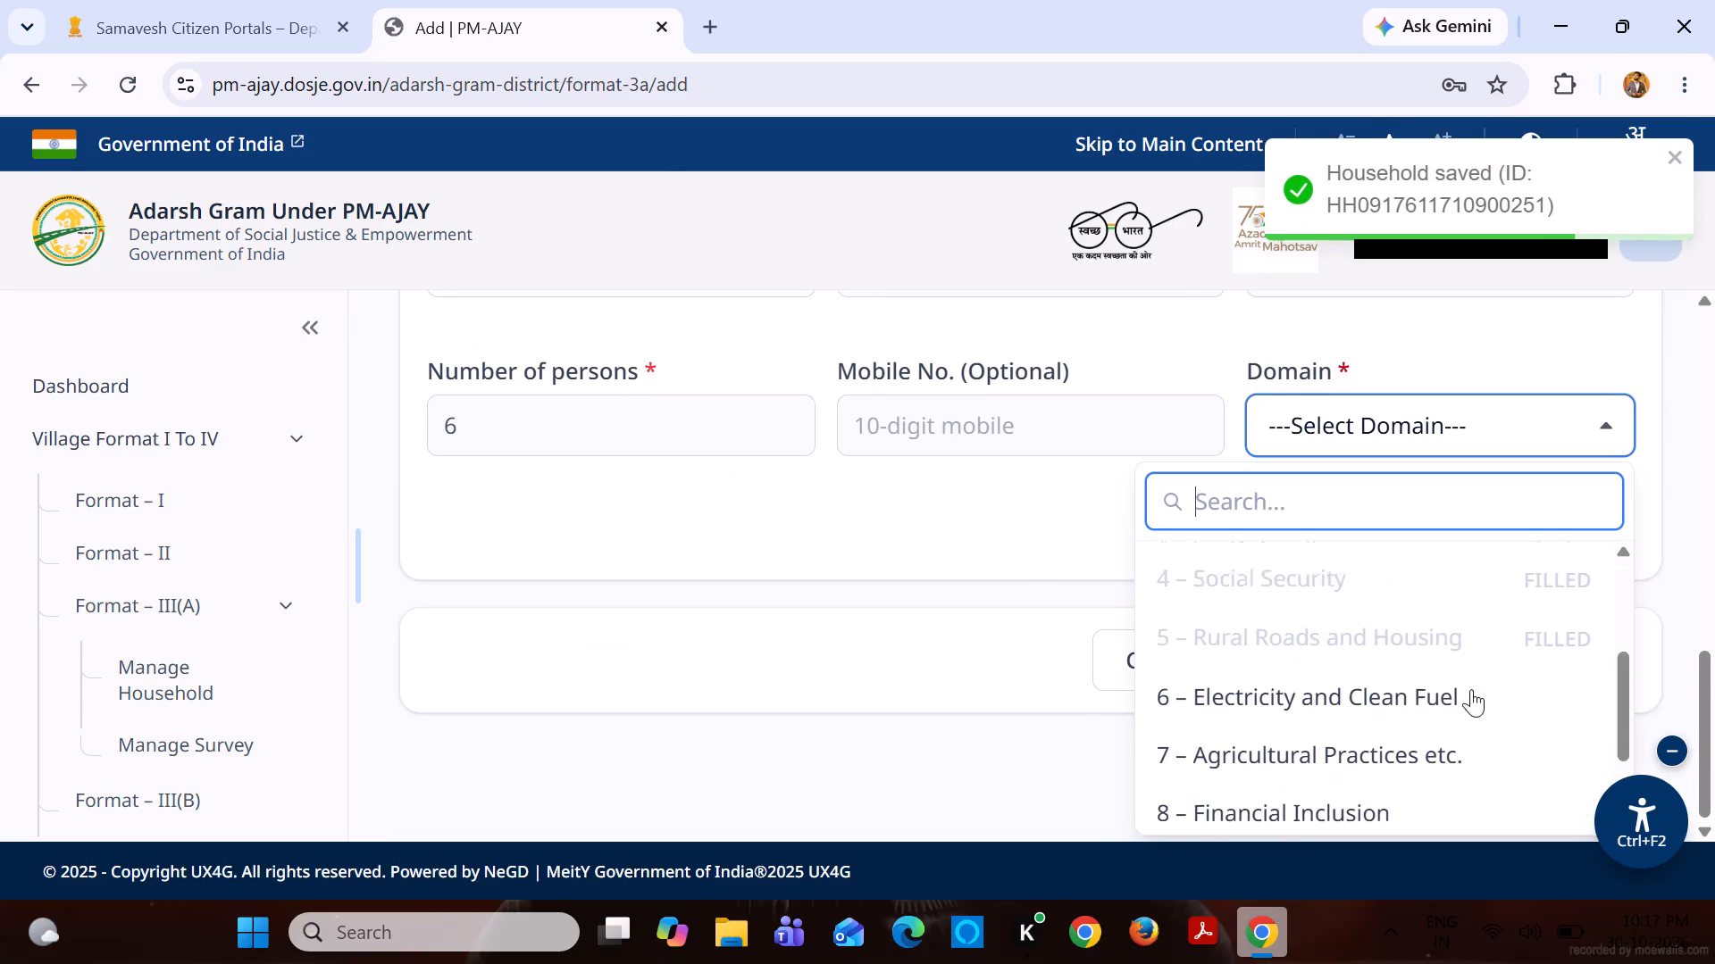
click(1420, 656)
scroll(1419, 656, down, 2)
click(1502, 639)
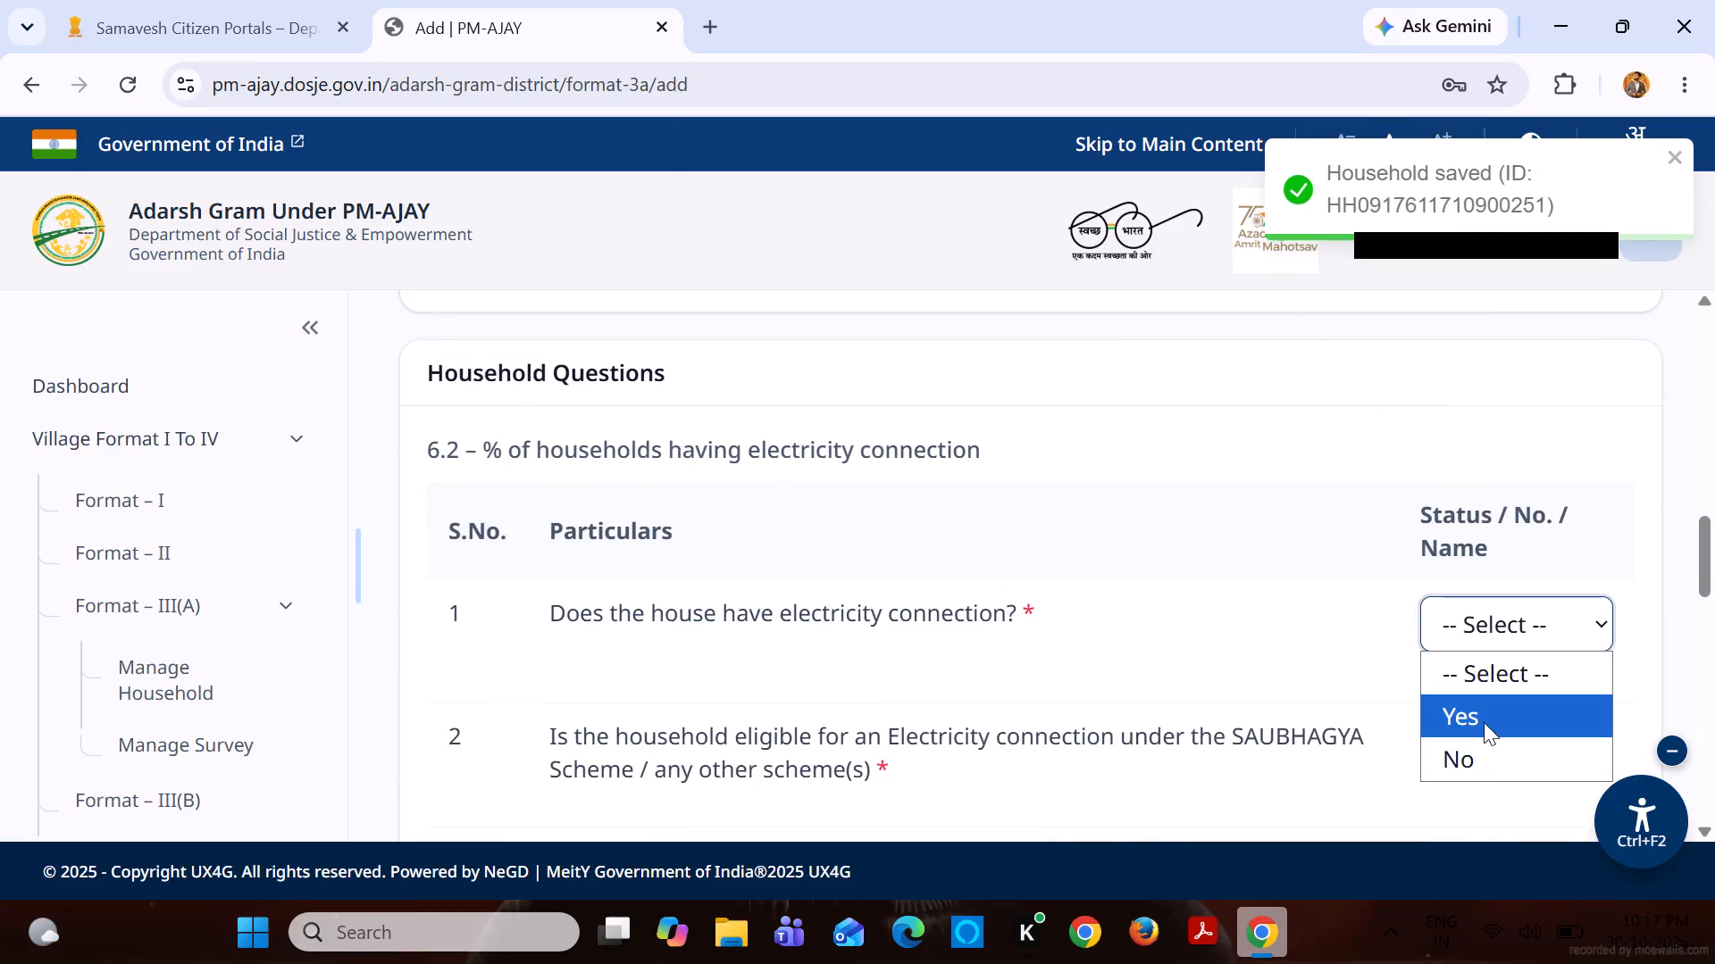
click(1485, 722)
scroll(1487, 731, down, 2)
click(1534, 631)
click(1484, 711)
Answer Yes to using at least one LED bulb and to using clean fuel, and submit the Electricity and Clean Fuel domain.
scroll(1484, 713, down, 2)
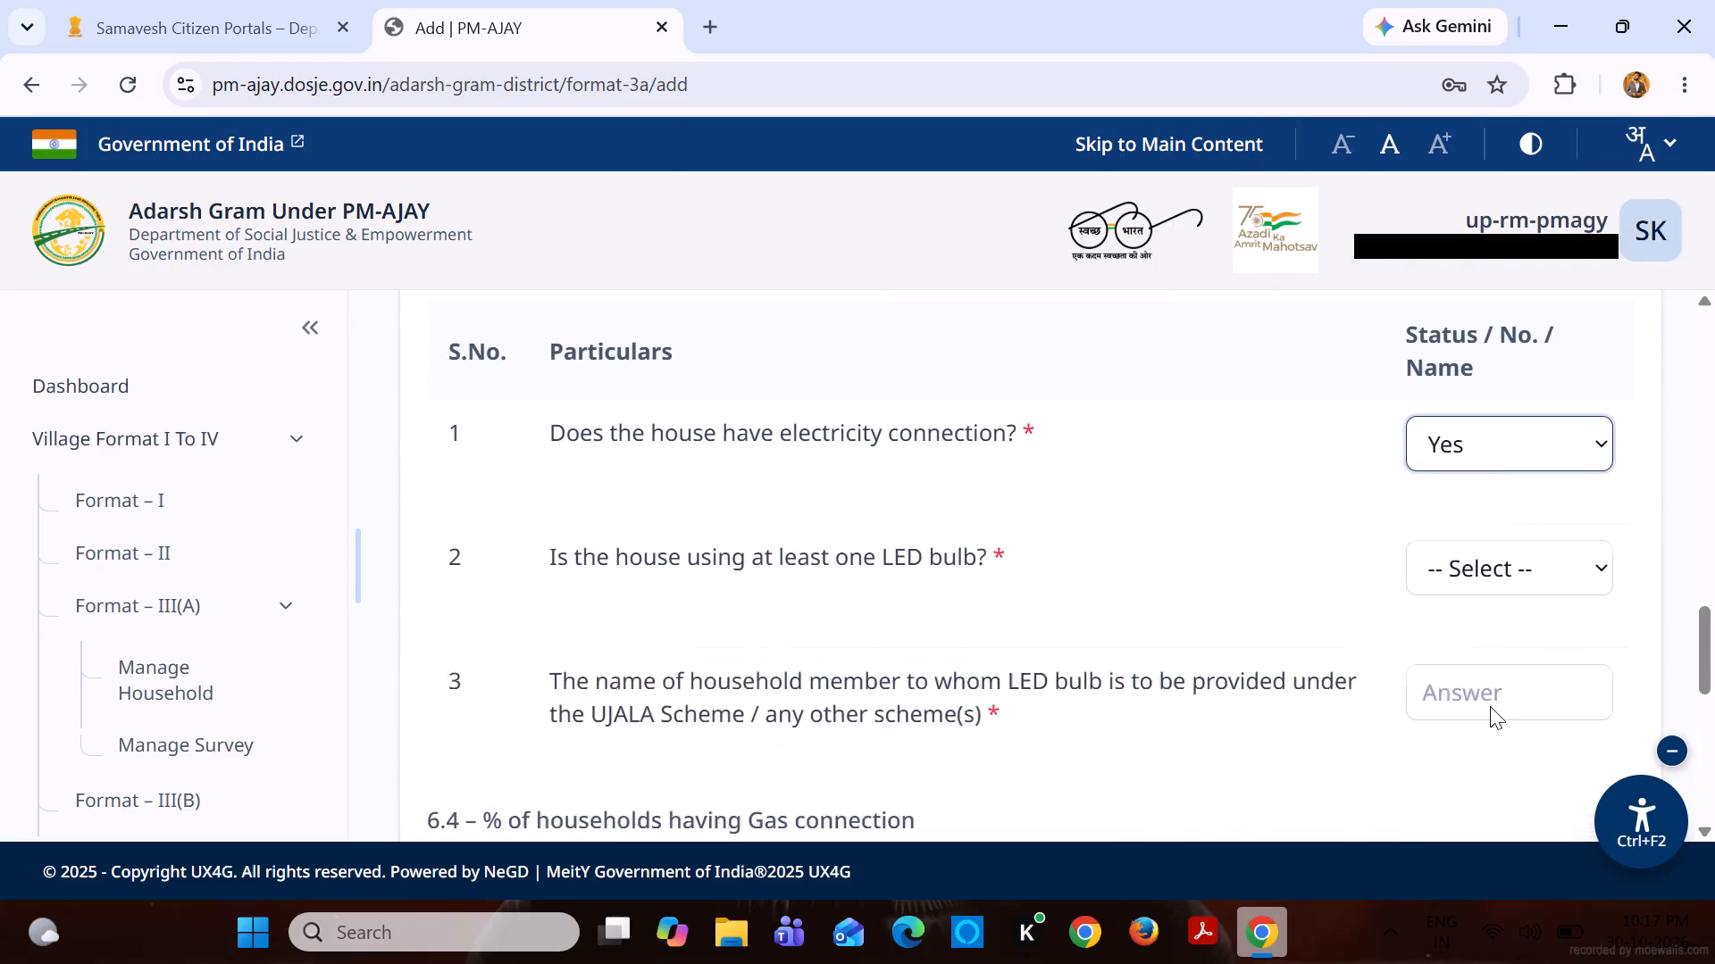
click(1564, 455)
click(1496, 568)
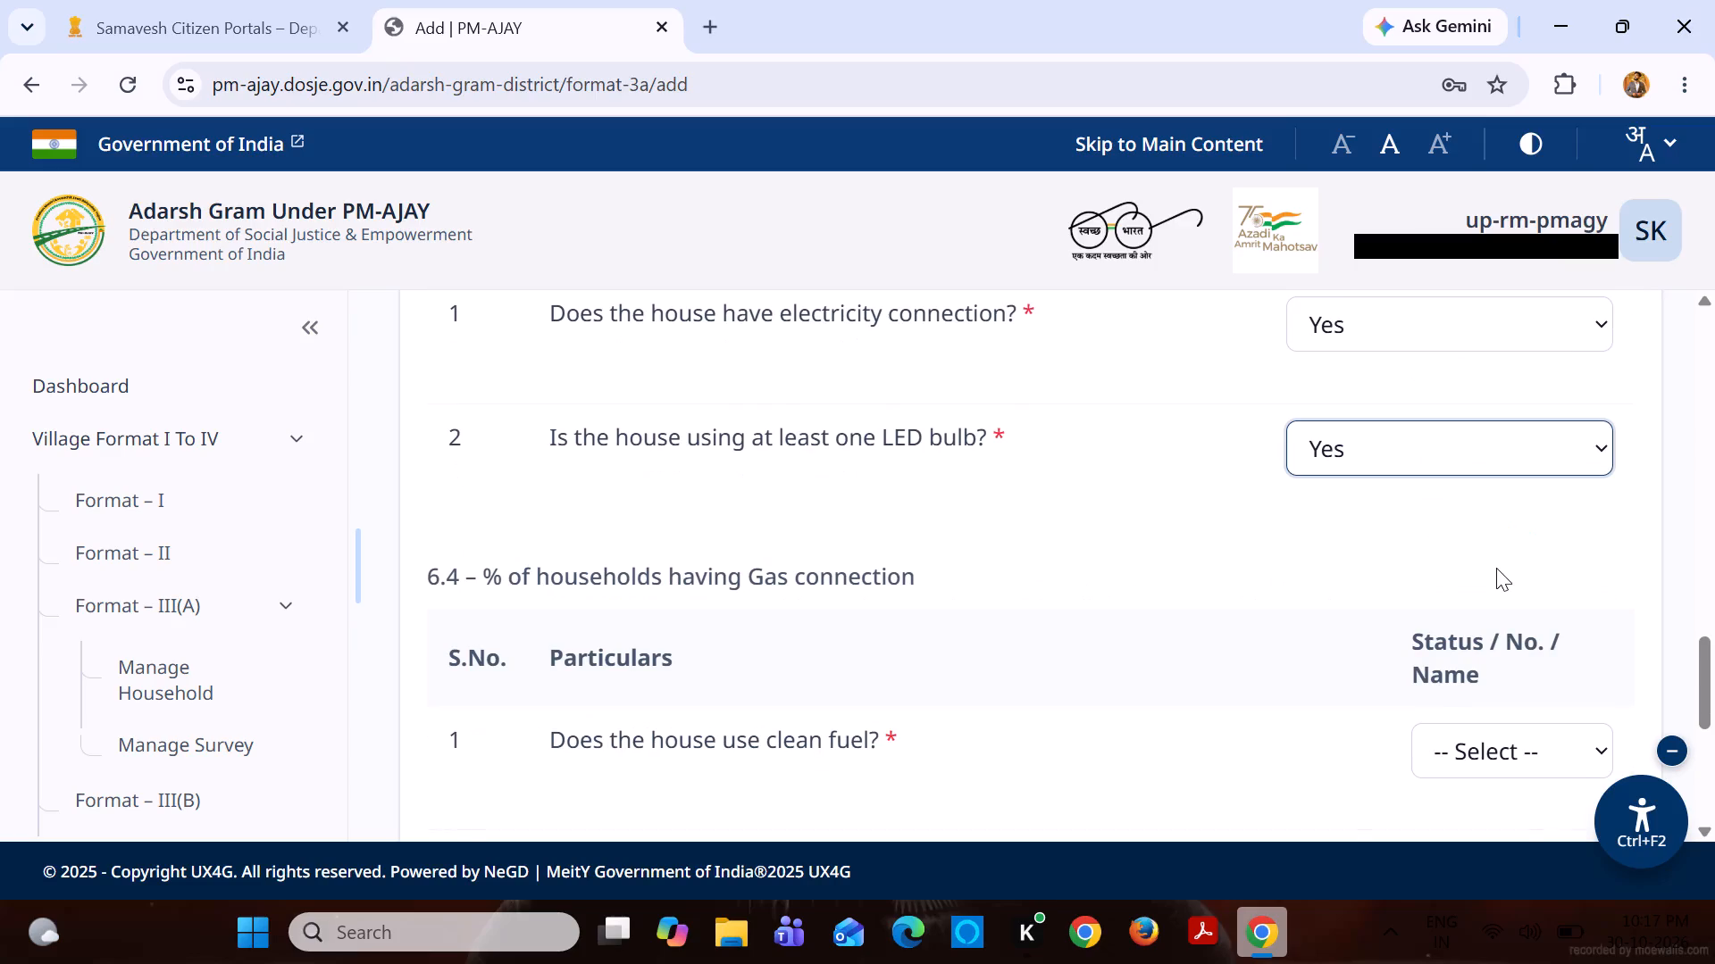
scroll(1496, 568, down, 1)
click(1553, 595)
click(1476, 693)
scroll(1485, 681, down, 2)
click(1514, 657)
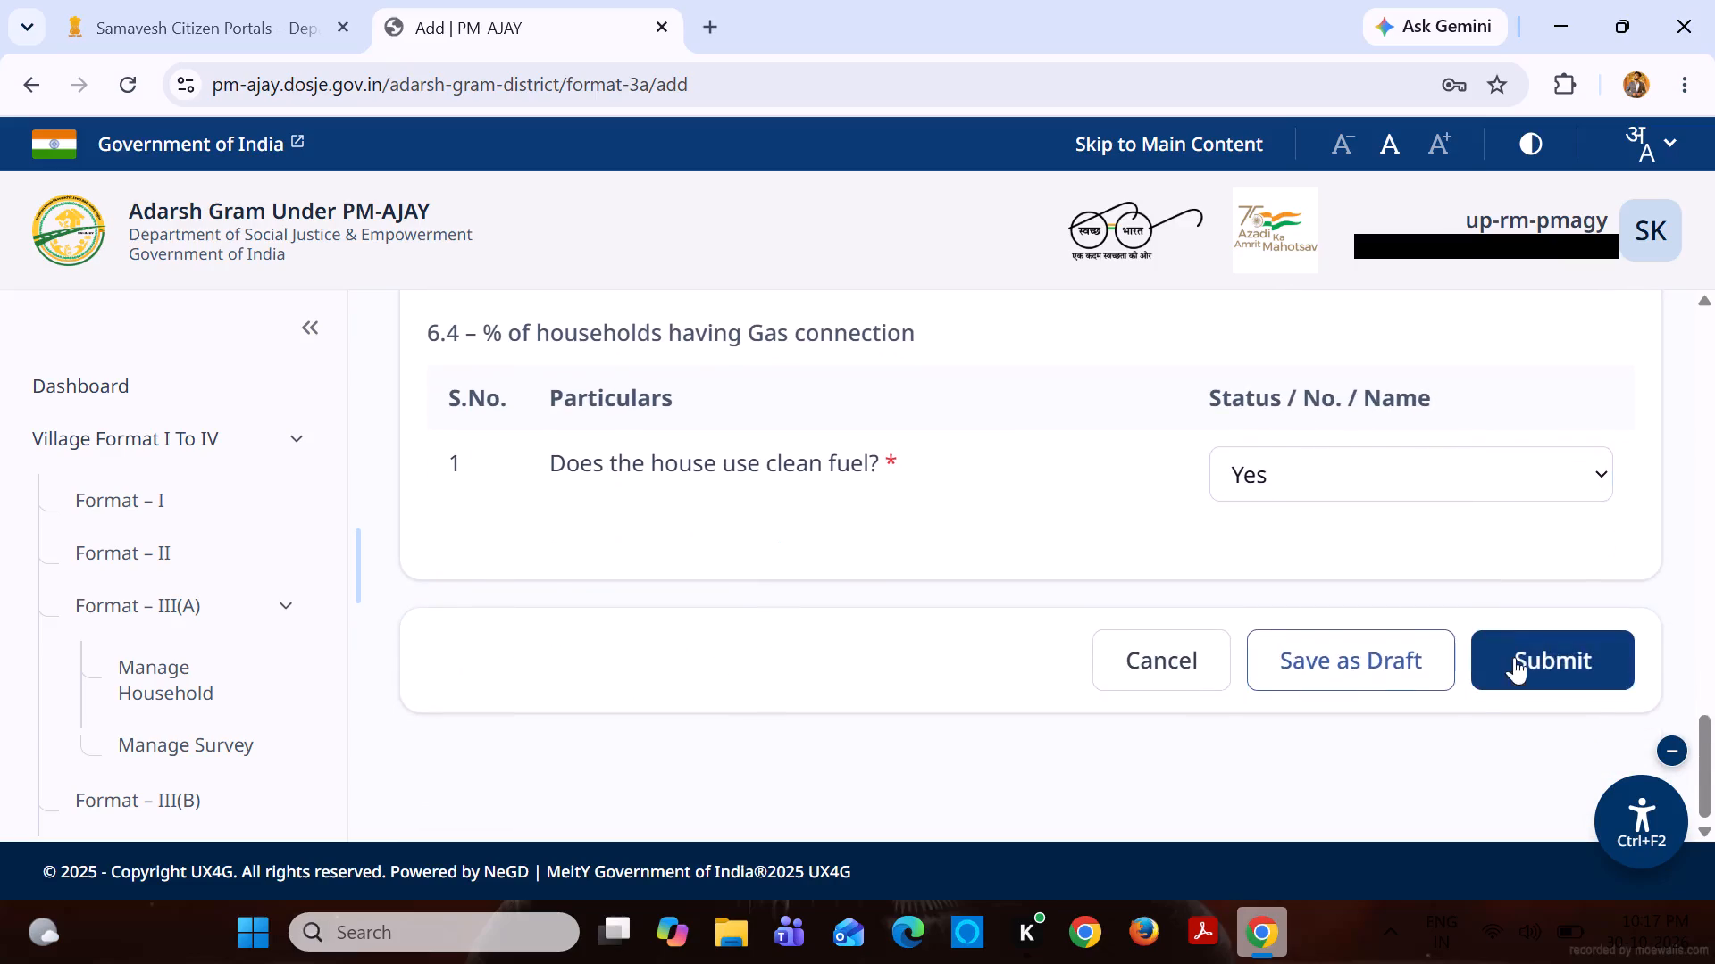
Choose the Agricultural Practices domain, answer No to household involvement in farming, and submit it.
click(1525, 446)
scroll(1432, 643, down, 2)
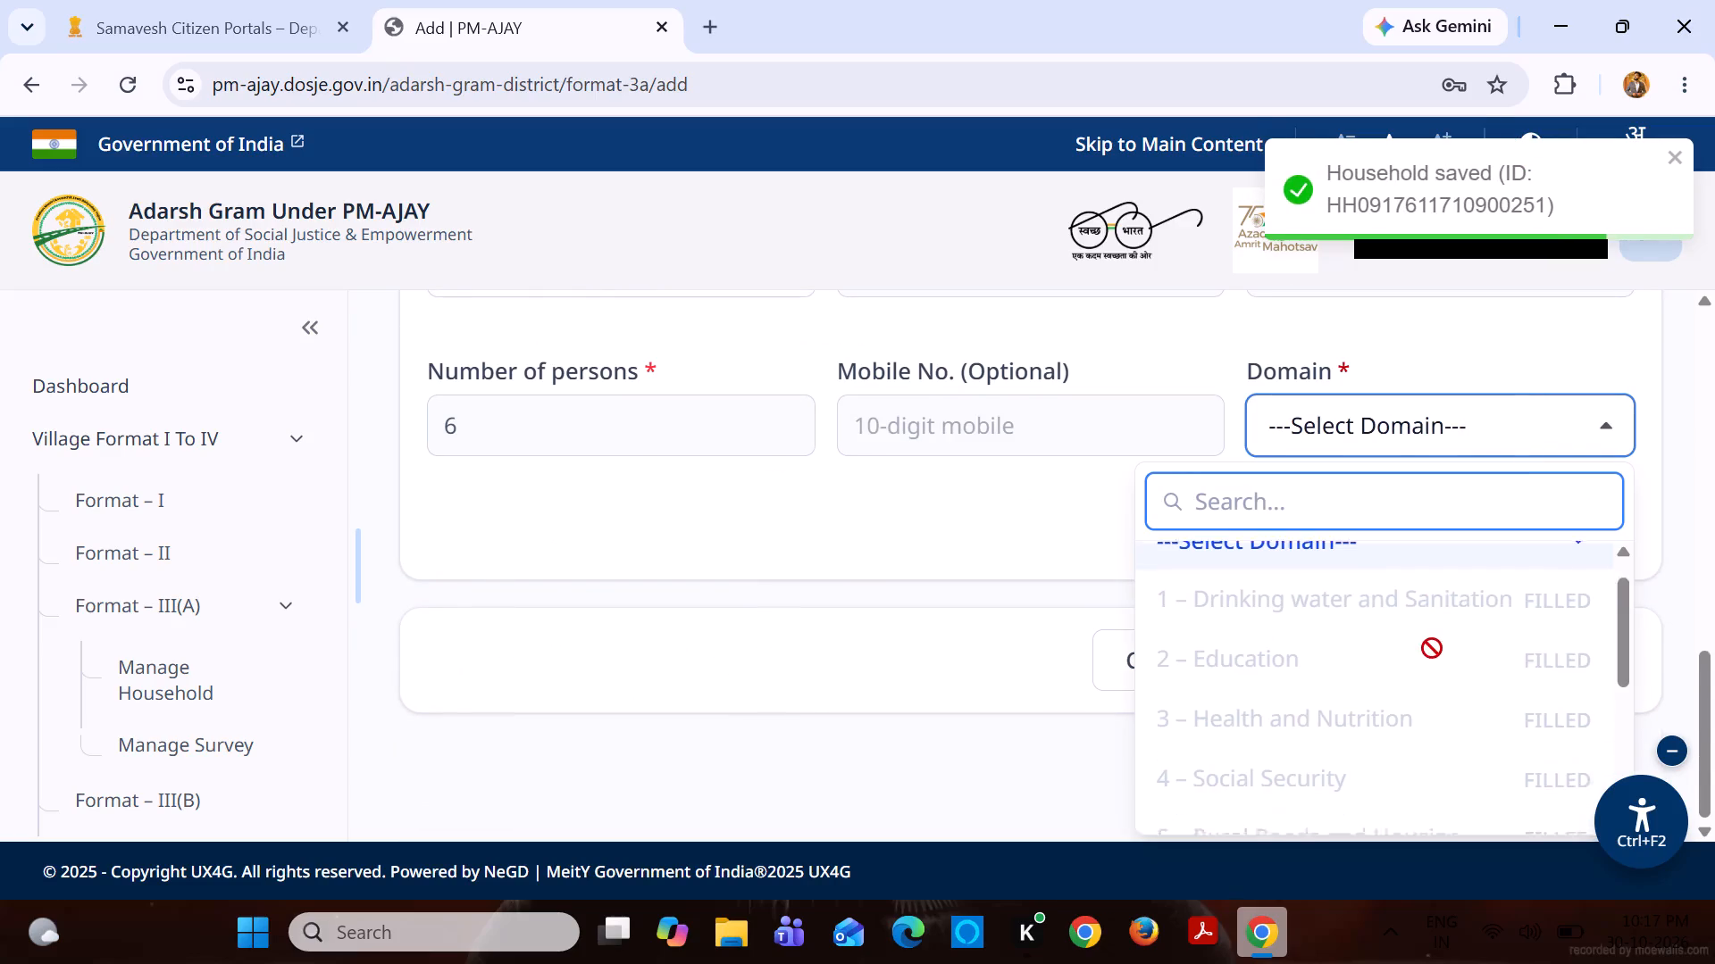
click(1350, 728)
scroll(1351, 690, down, 2)
click(1451, 581)
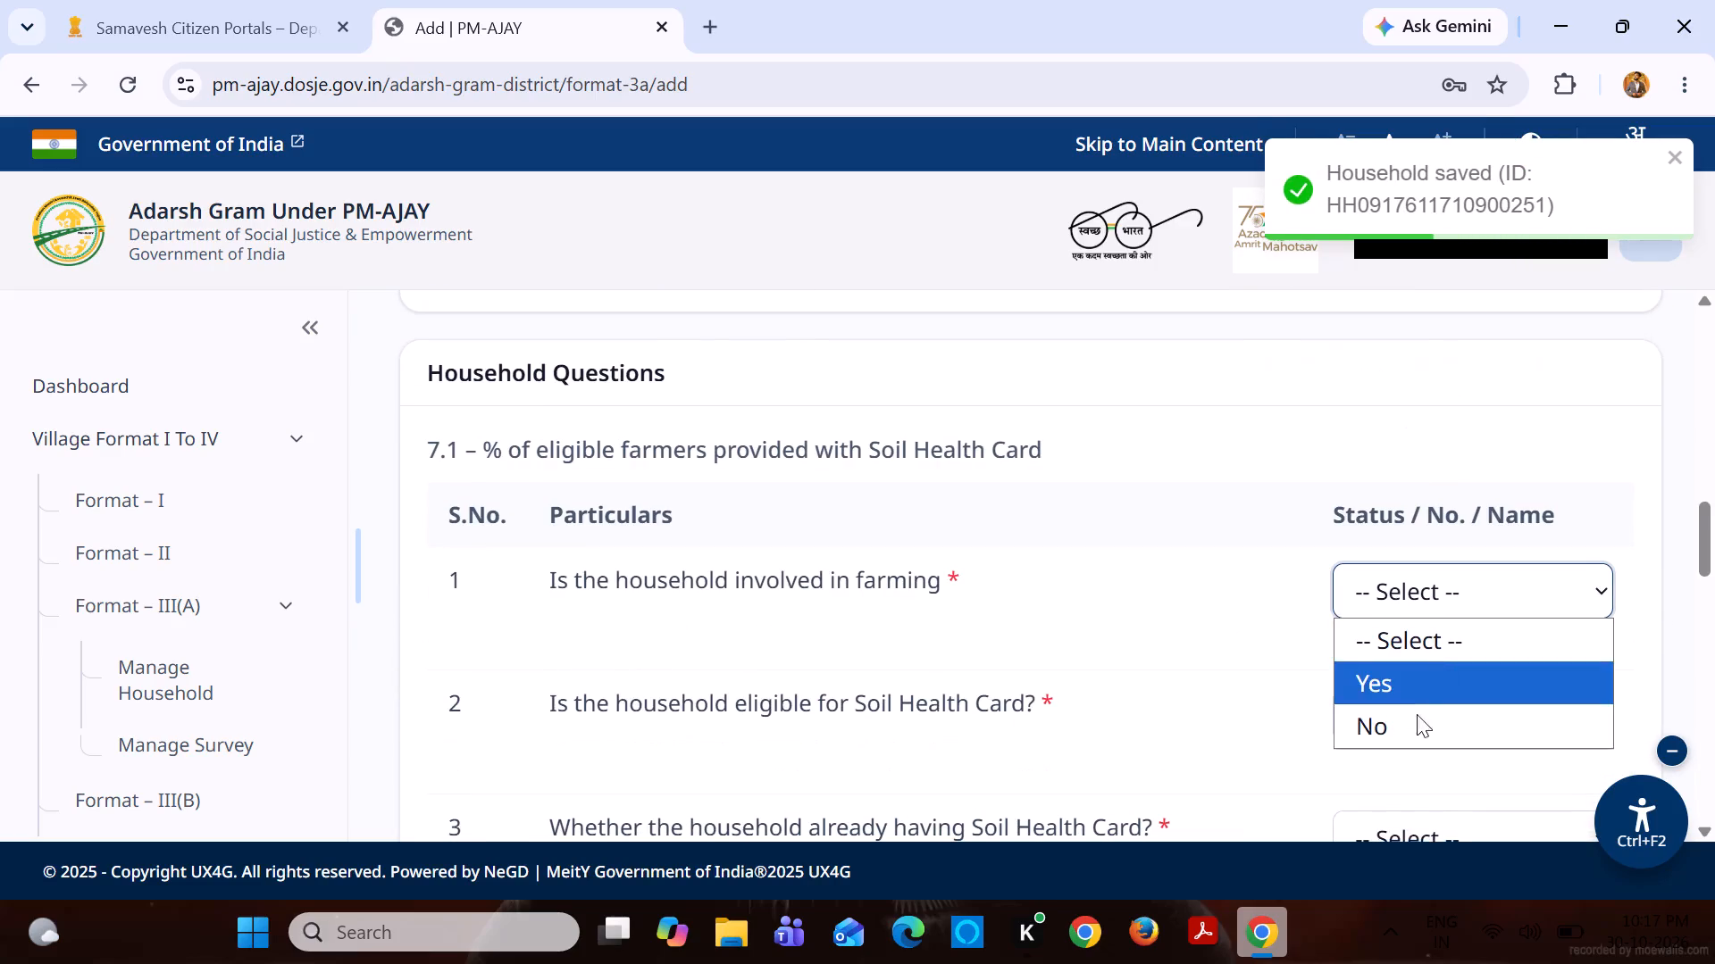
click(1410, 731)
scroll(1443, 679, down, 5)
click(1549, 655)
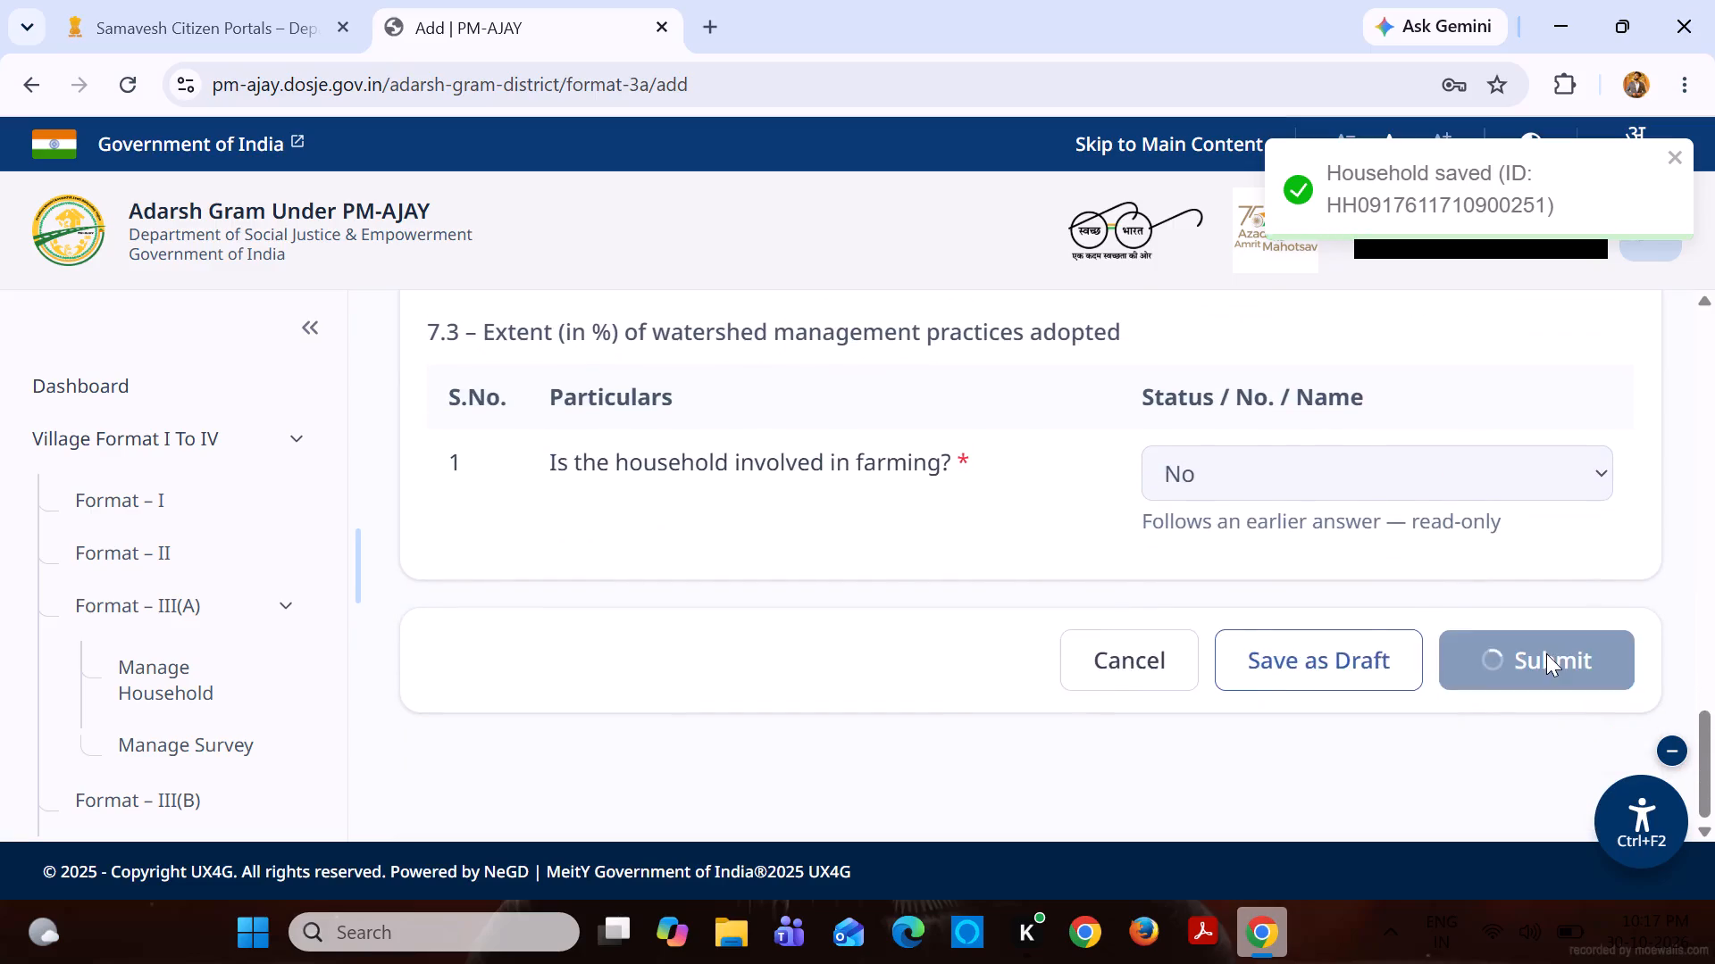
Choose the Financial Inclusion domain and enter 5 persons above 5 years, with 5 already having Aadhaar, in section 8.1.
click(1477, 411)
scroll(1469, 586, down, 3)
click(1316, 711)
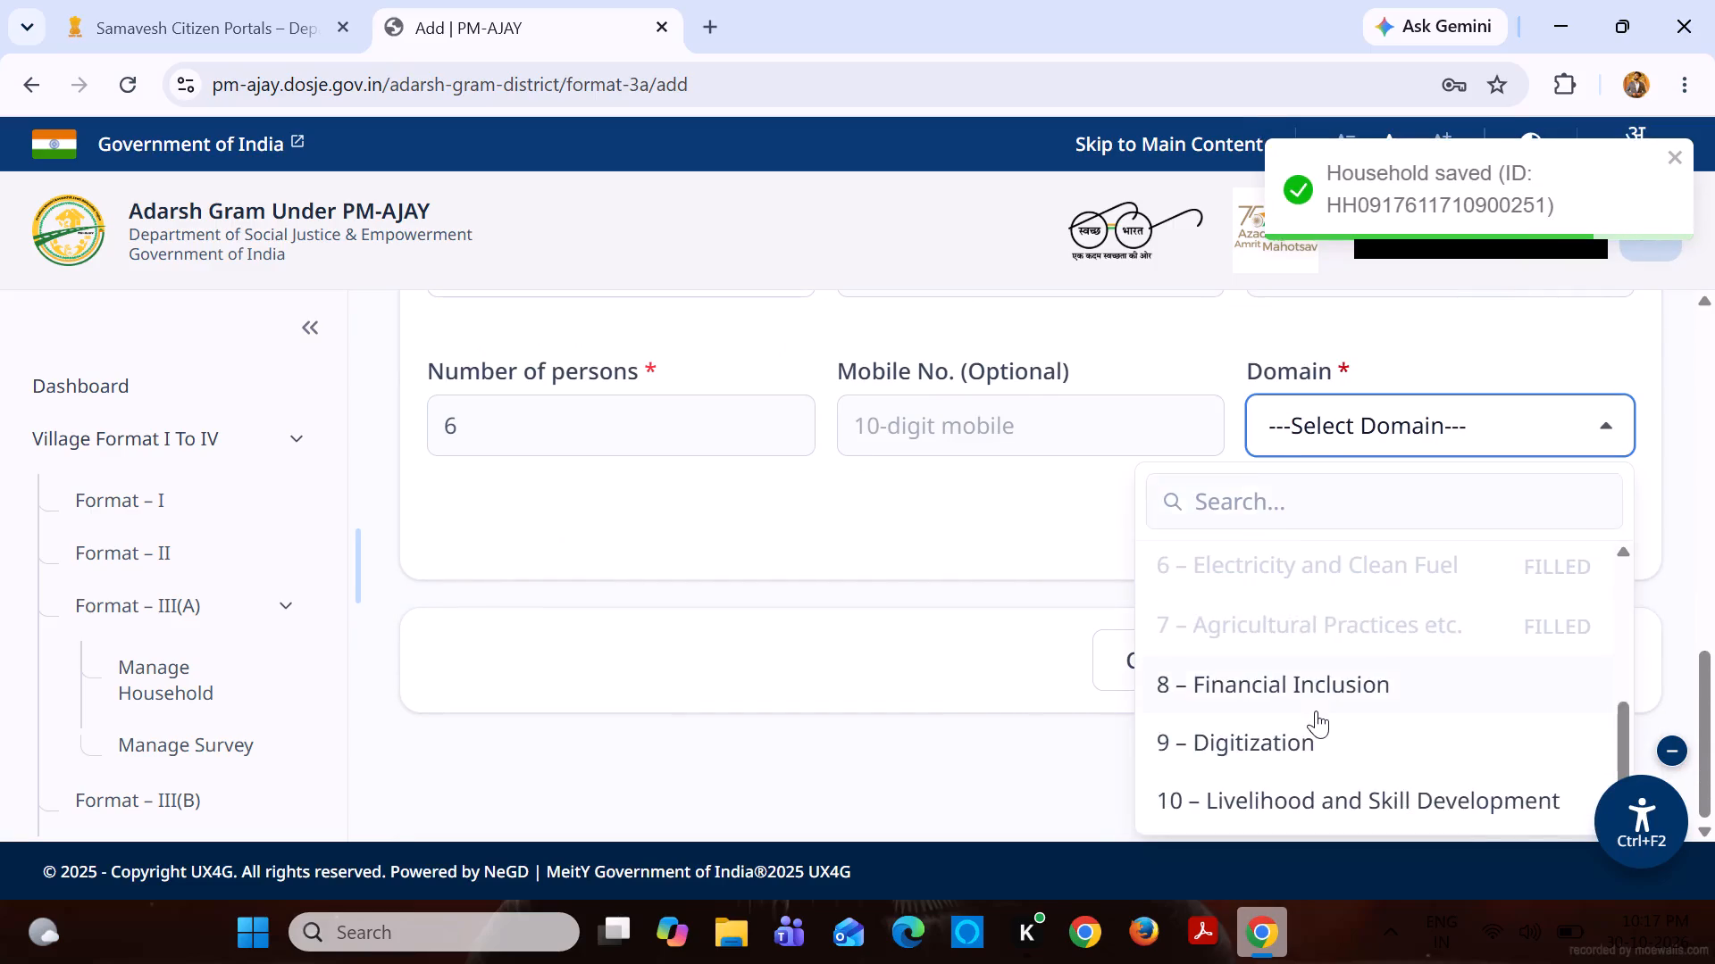
scroll(1319, 692, down, 3)
click(1393, 419)
click(1390, 445)
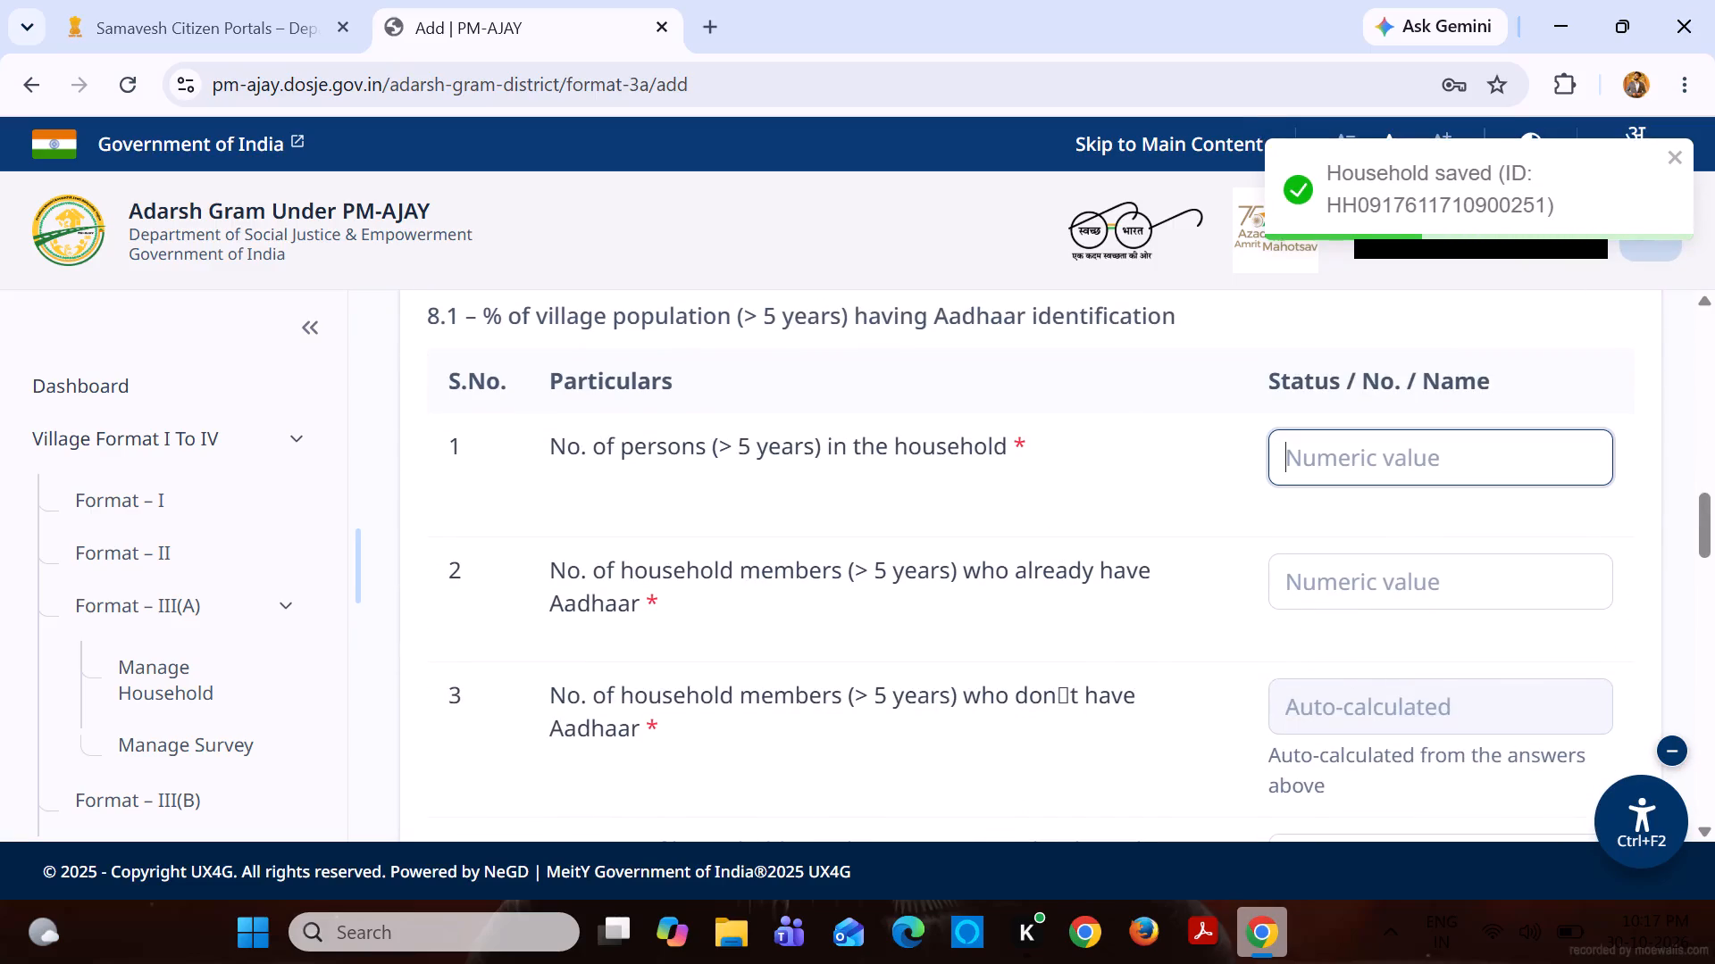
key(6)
key(BackSpace)
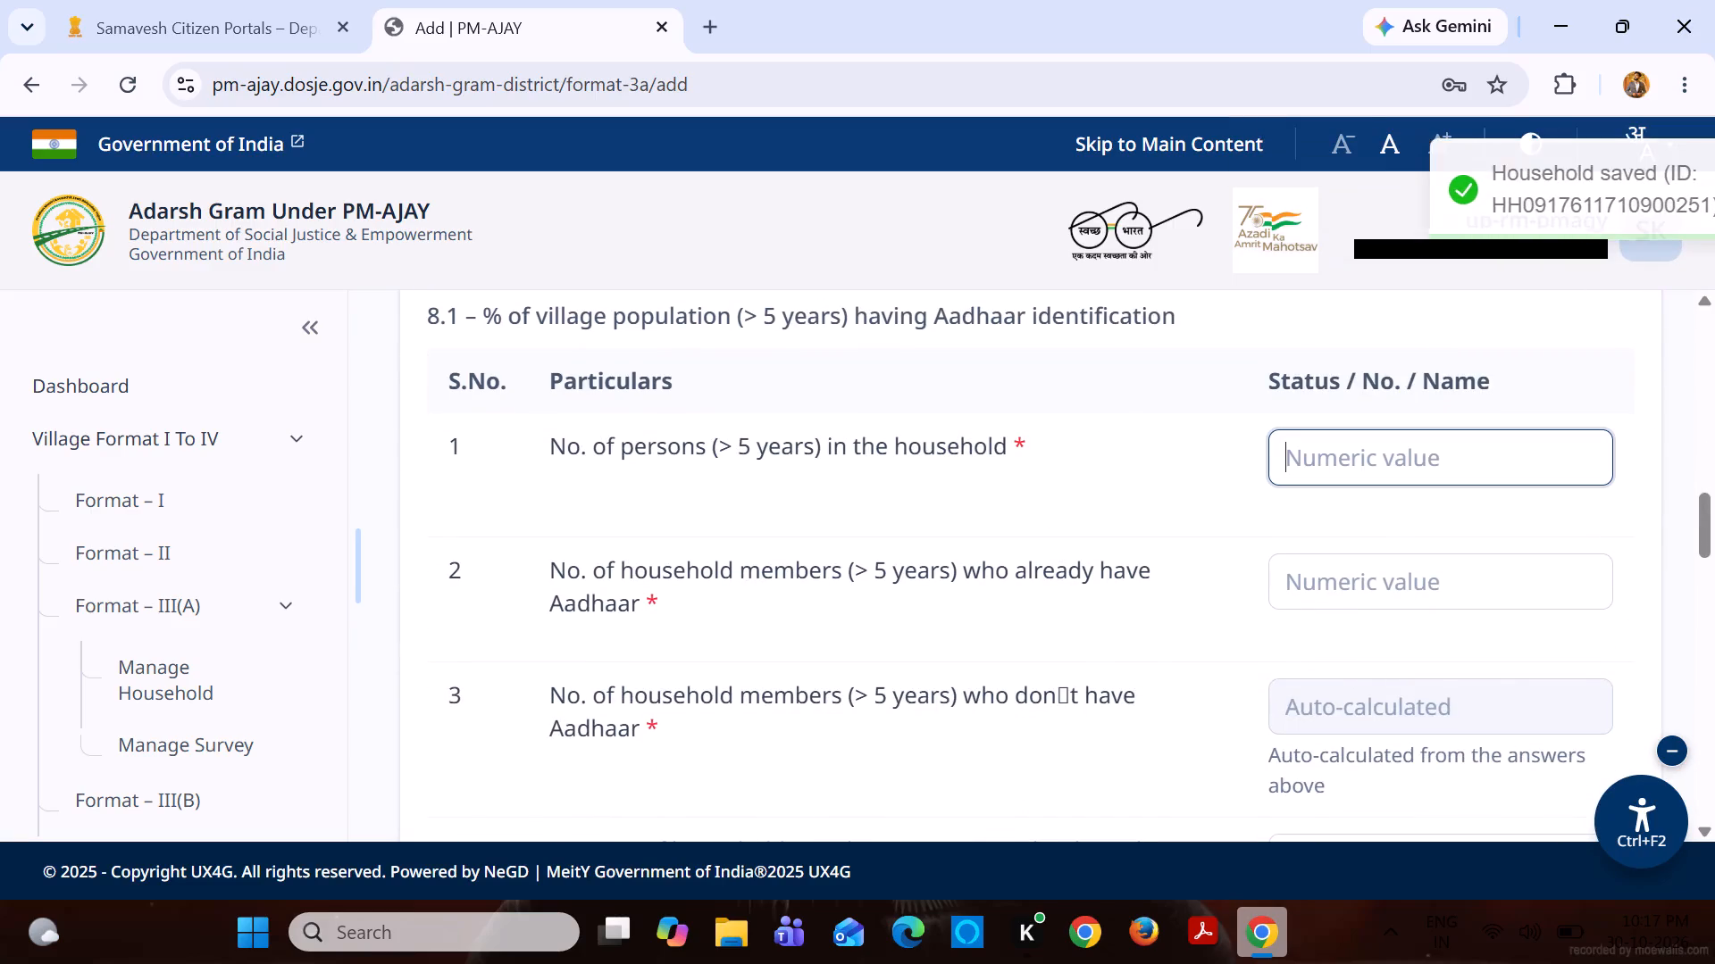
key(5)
click(1388, 583)
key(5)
In section 8.2, enter 2 members above 18 years eligible for a bank account and 2 who have one.
scroll(1388, 583, down, 3)
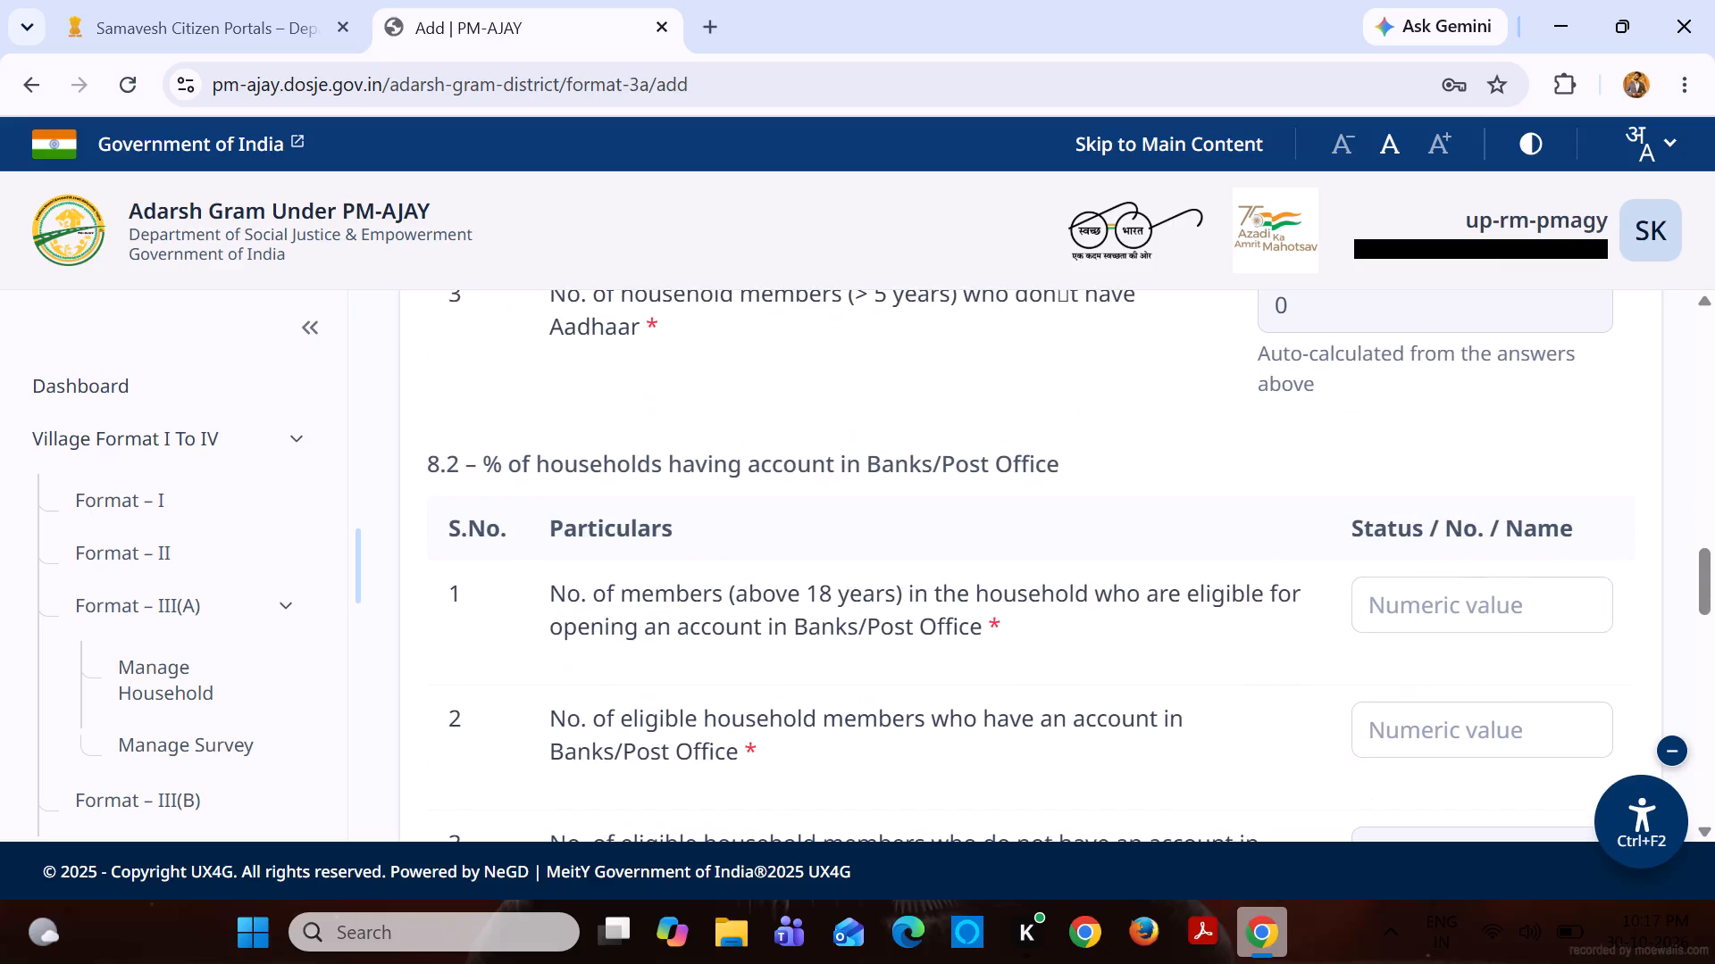
click(1455, 619)
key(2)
click(1440, 709)
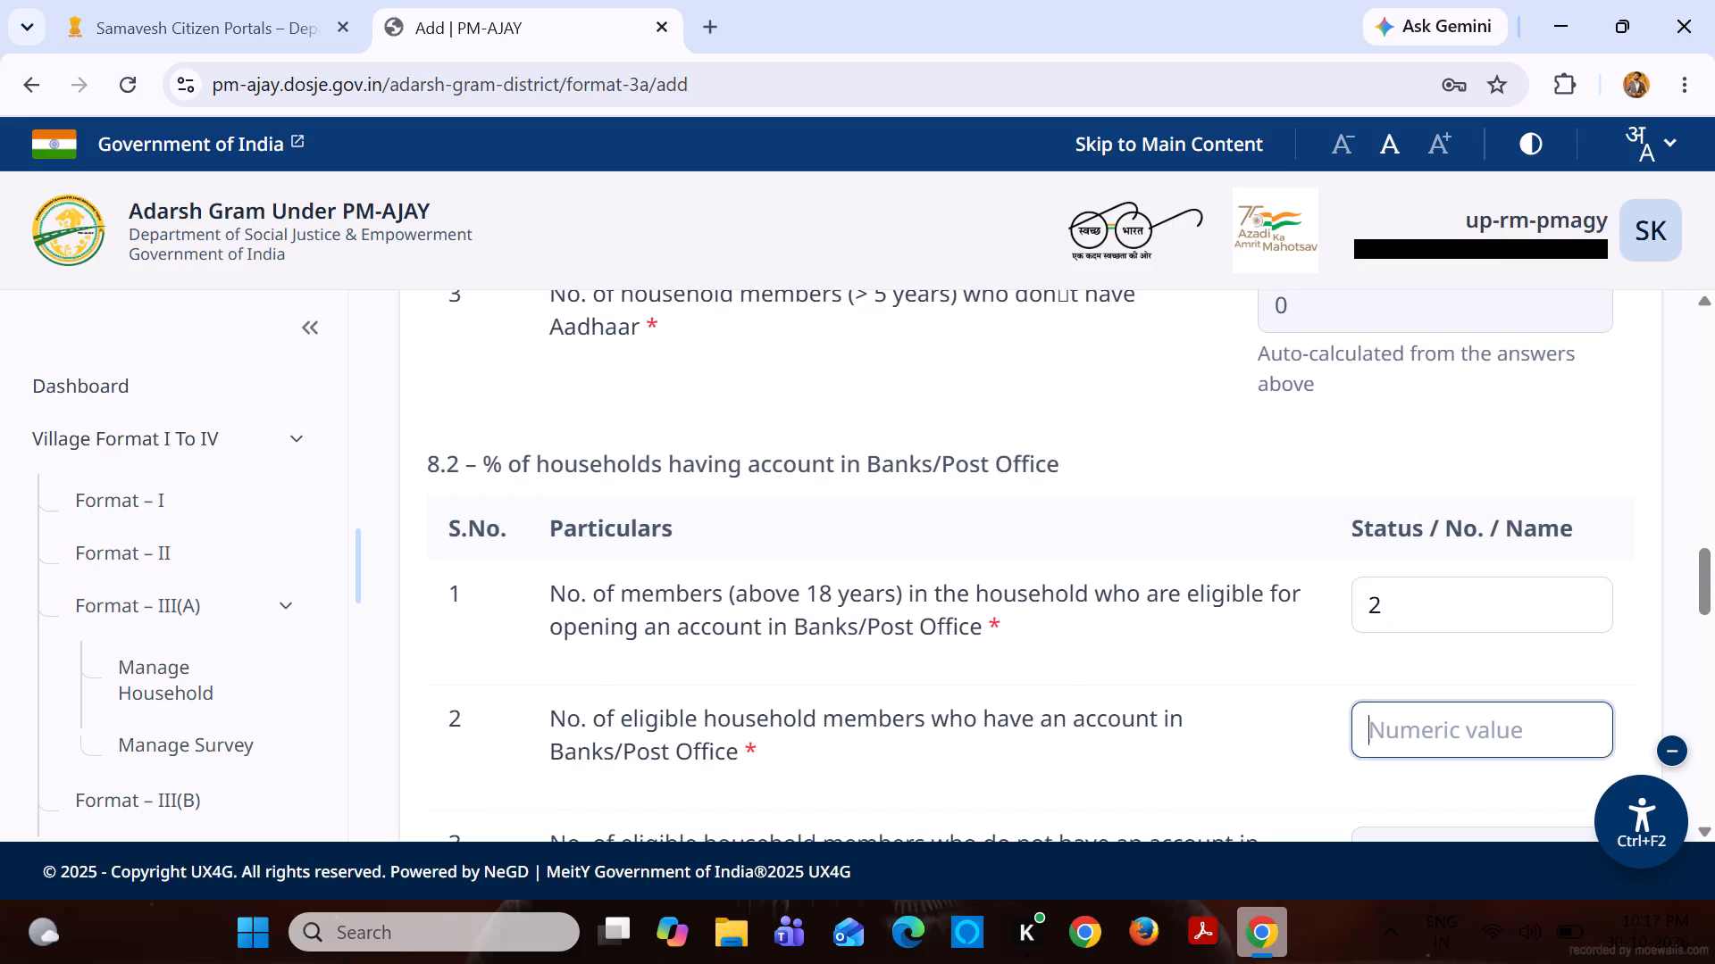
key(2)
Enter 0 persons eligible for PMSBY in section 8.3 and 0 for PMJJBY in section 8.4, and submit the Financial Inclusion domain.
scroll(1440, 709, down, 3)
click(1472, 788)
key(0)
scroll(1475, 777, down, 2)
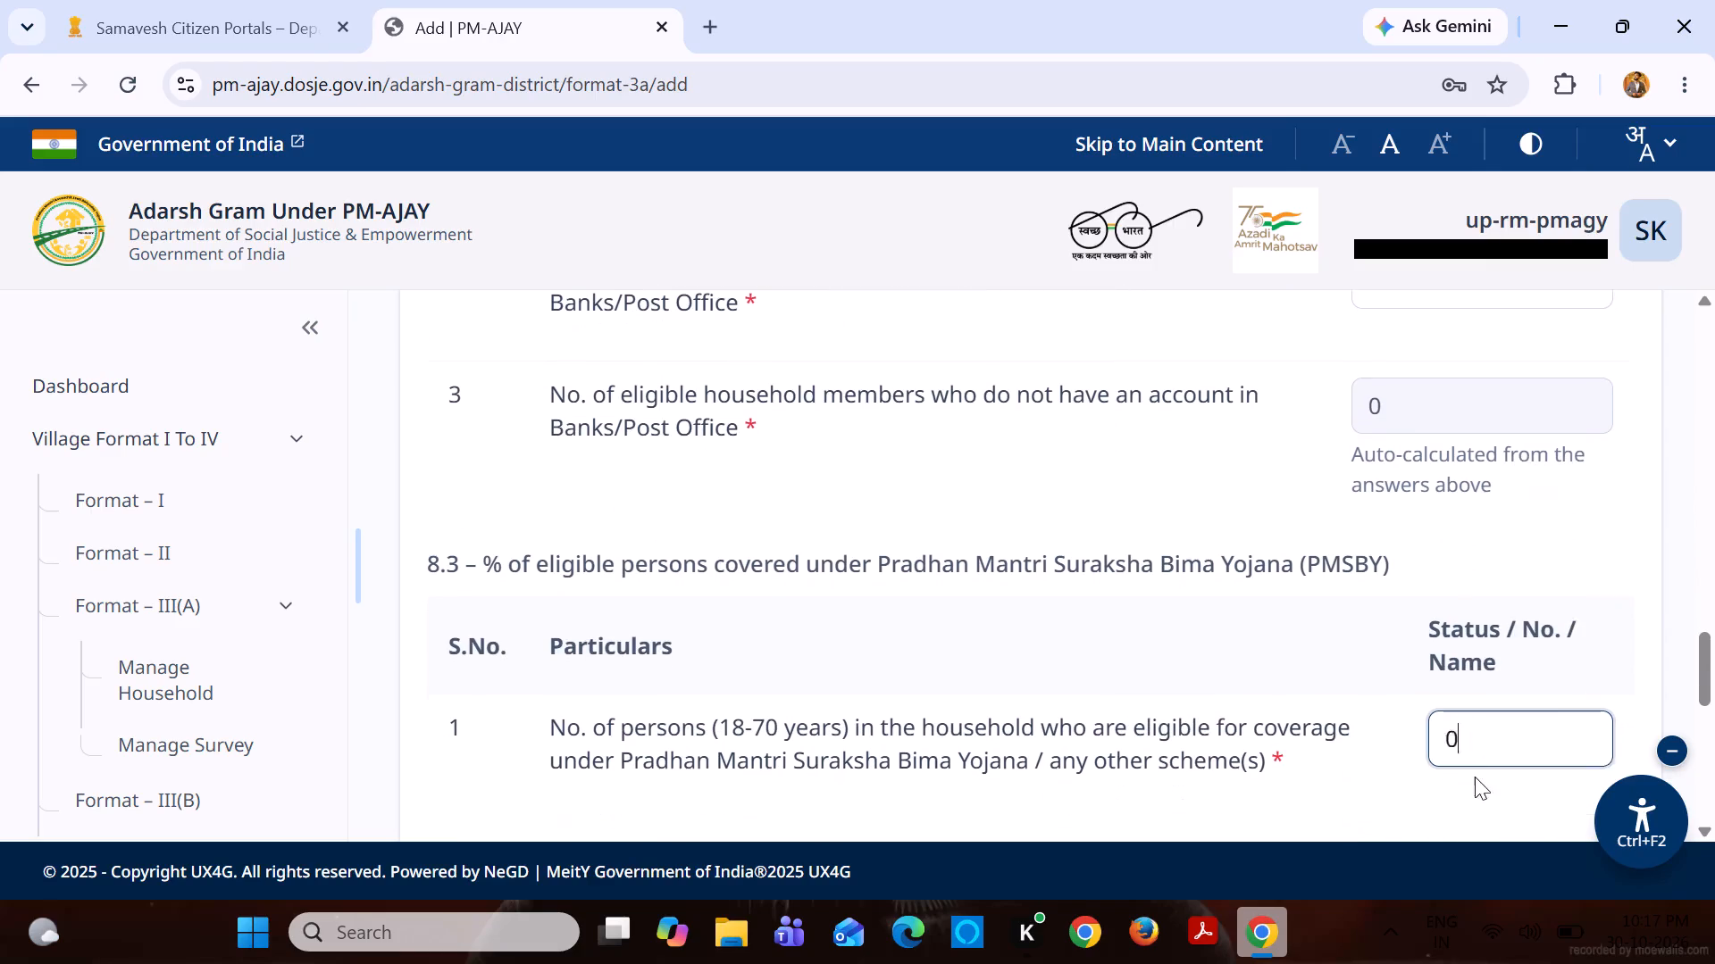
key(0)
scroll(1525, 706, down, 1)
key(BackSpace)
scroll(1525, 706, down, 1)
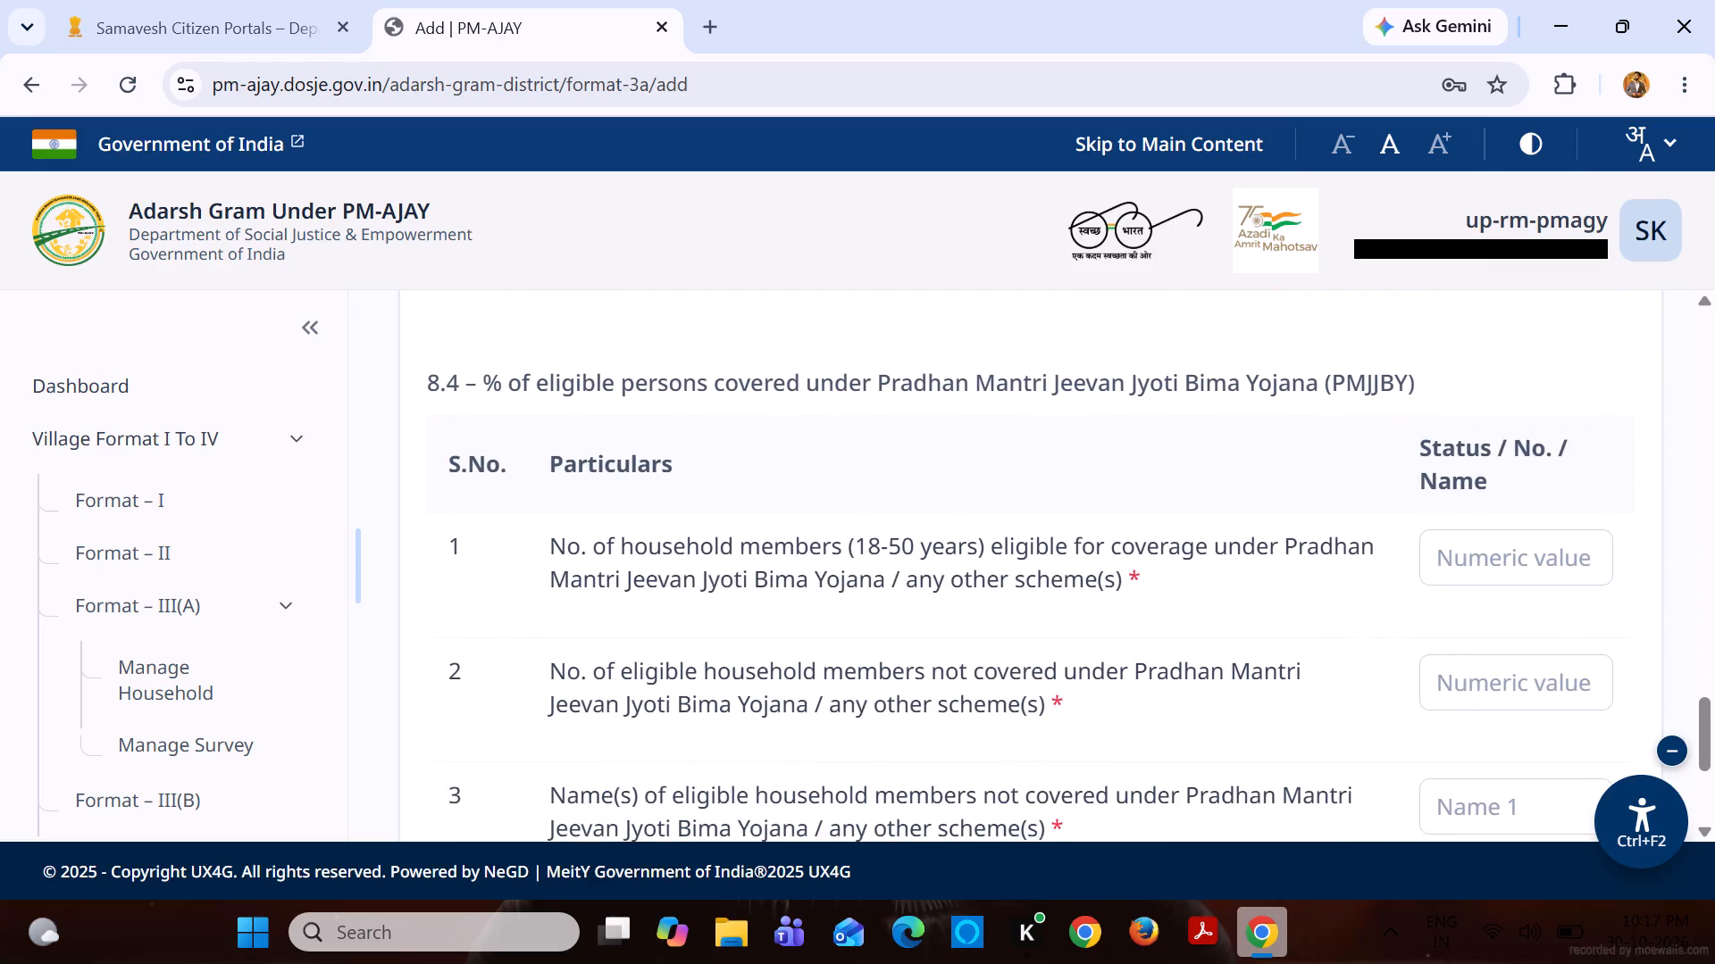
click(1509, 551)
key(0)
scroll(1509, 558, down, 2)
click(1554, 676)
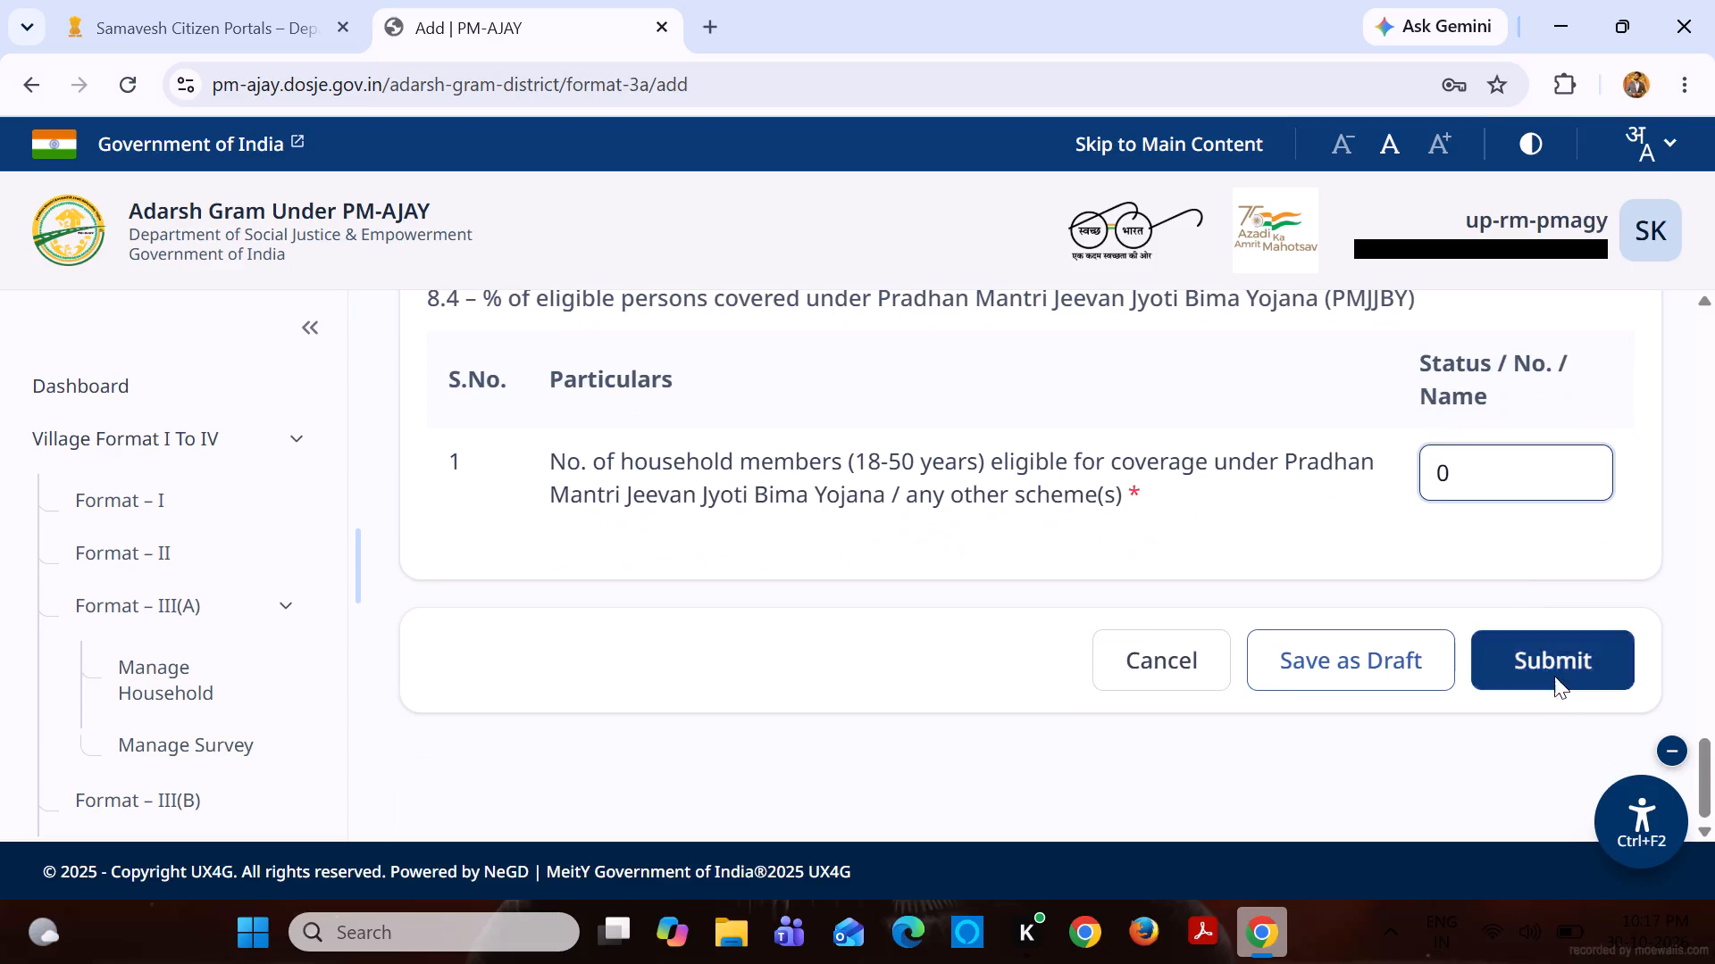
Choose the Digitization domain, enter 0 members eligible for PMGDISHA training, and submit it.
click(1536, 423)
scroll(1459, 632, down, 3)
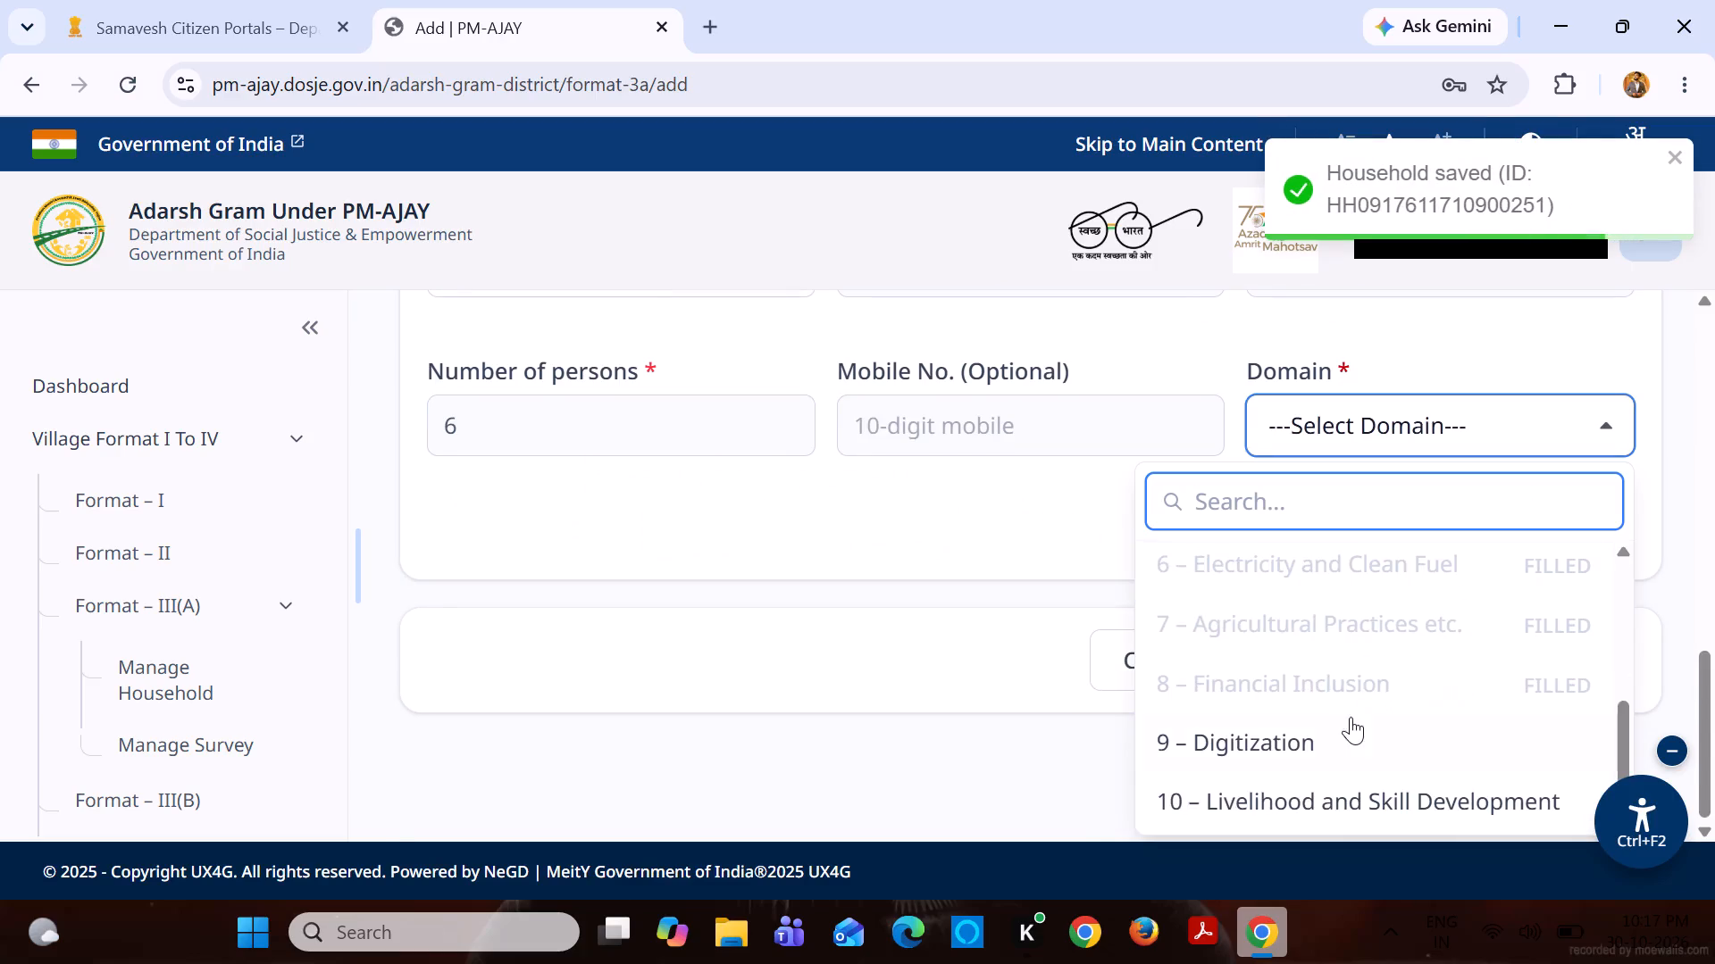
click(1350, 719)
scroll(1347, 716, down, 2)
click(1485, 609)
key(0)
scroll(1485, 611, down, 2)
click(1591, 650)
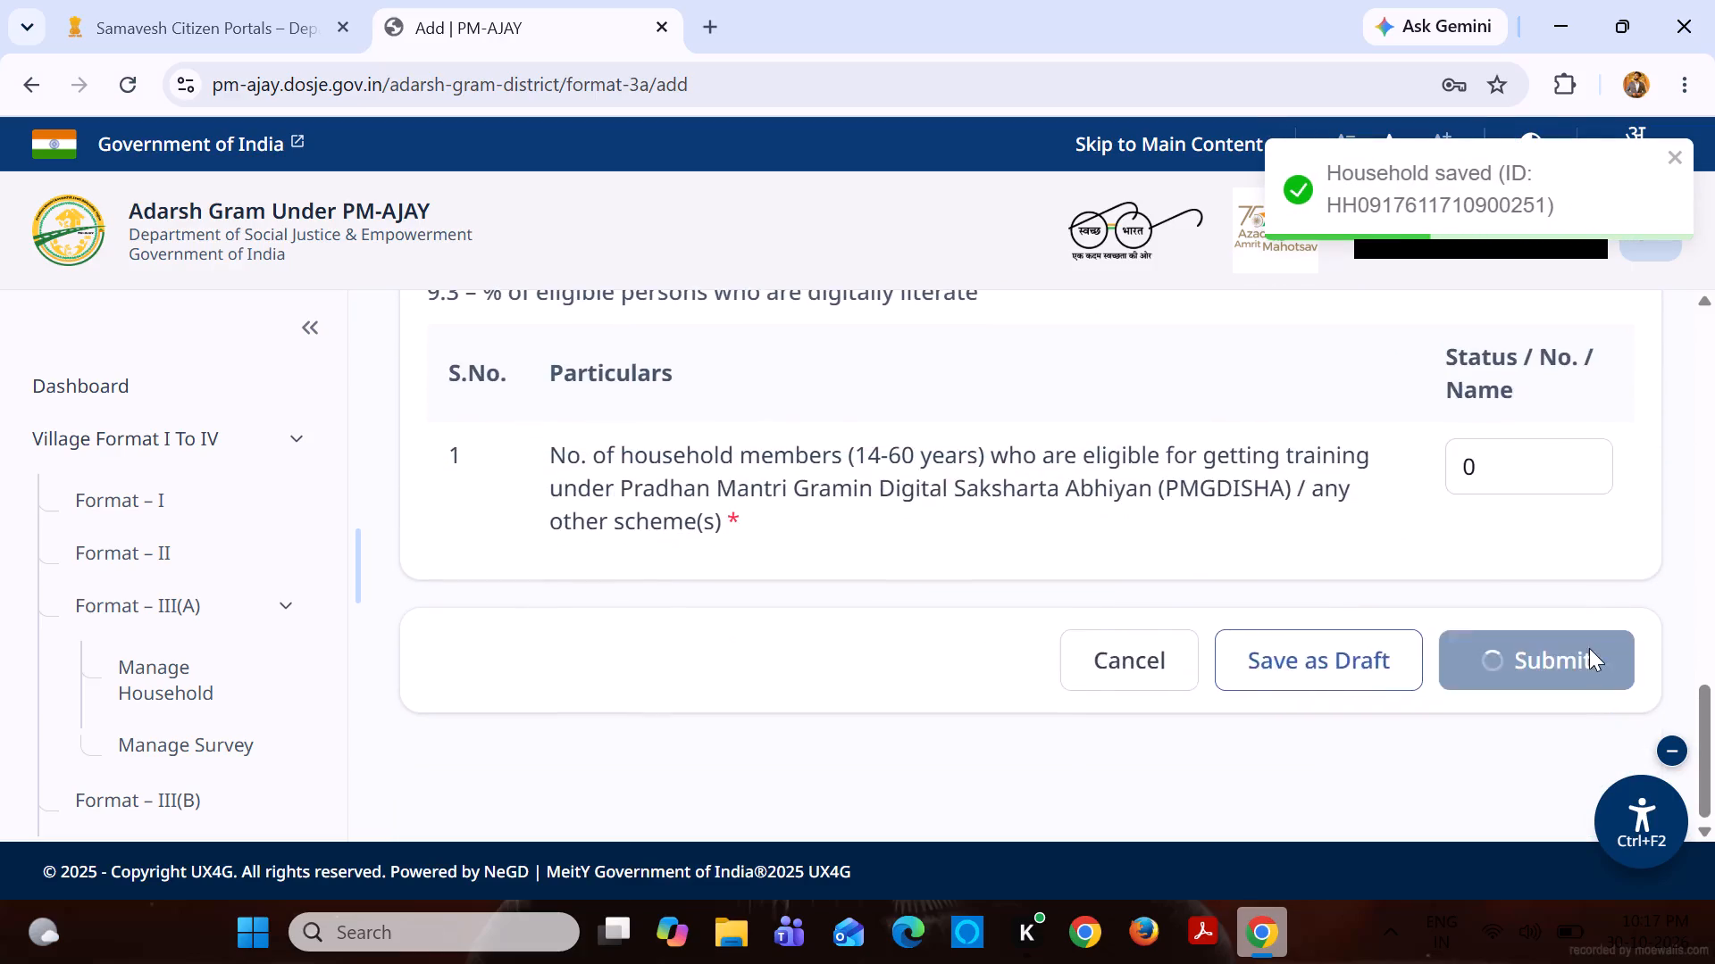
Fill Livelihood and Skill Development with 0 youth eligible for skill training and bank loans, answer Yes to SHG membership, and submit it.
click(1556, 422)
scroll(1491, 570, down, 3)
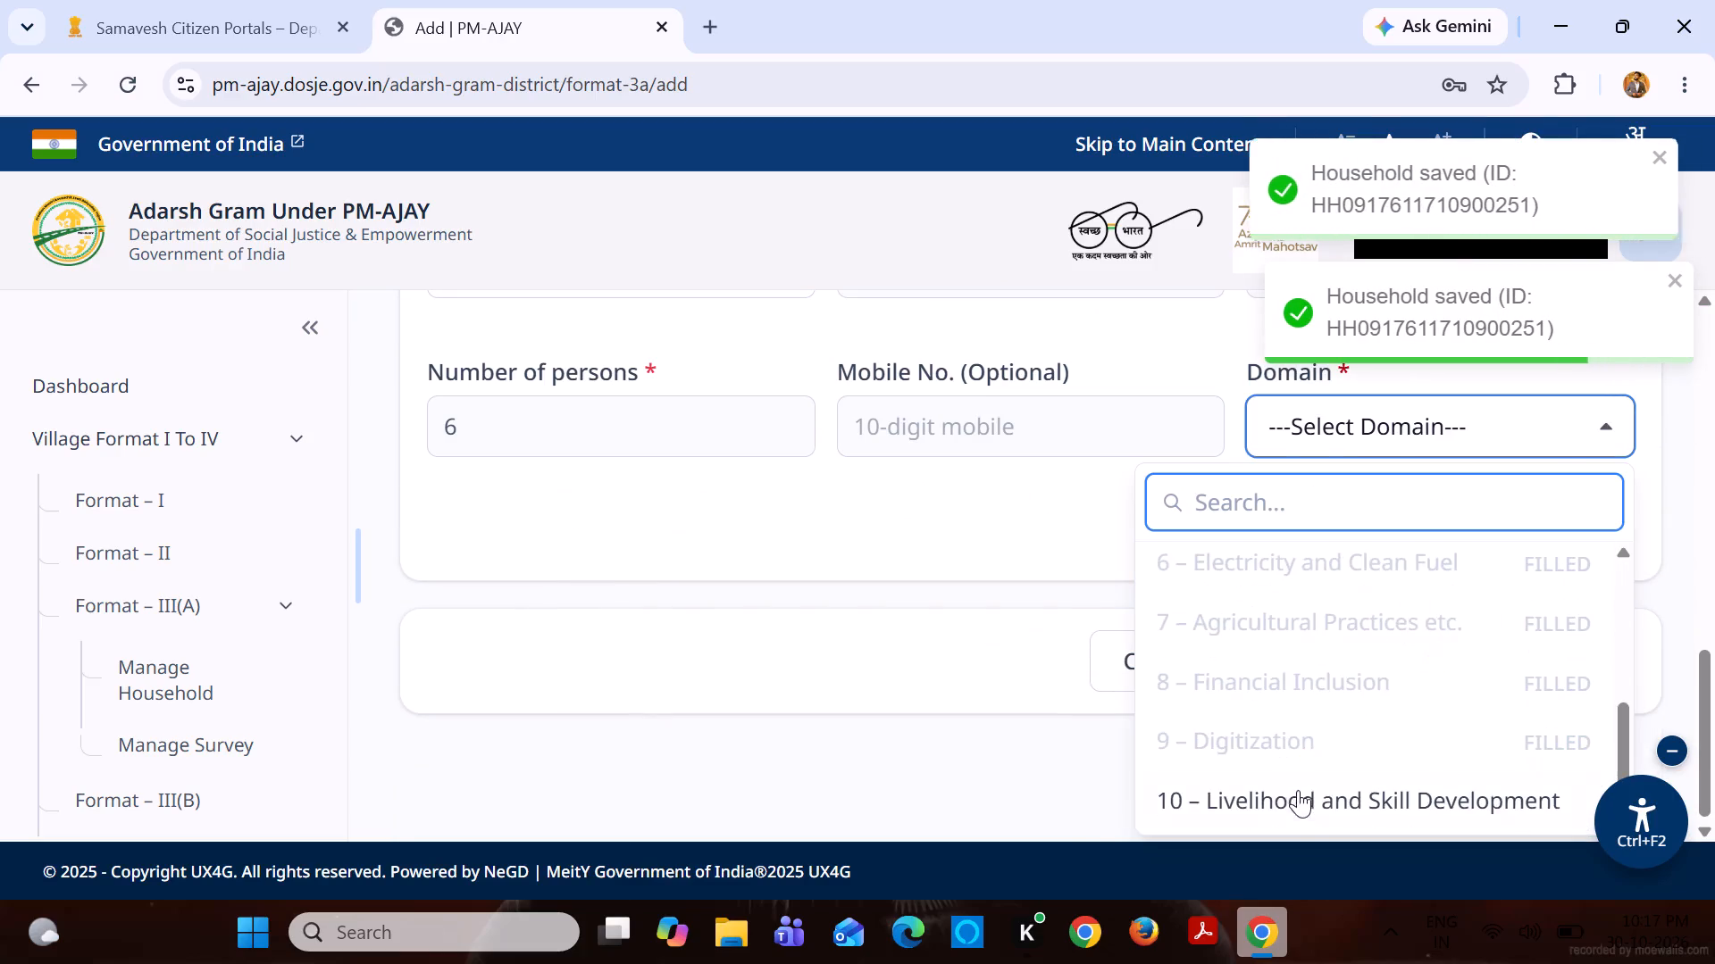
click(1298, 793)
scroll(1359, 744, down, 2)
click(1469, 602)
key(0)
scroll(1469, 597, down, 2)
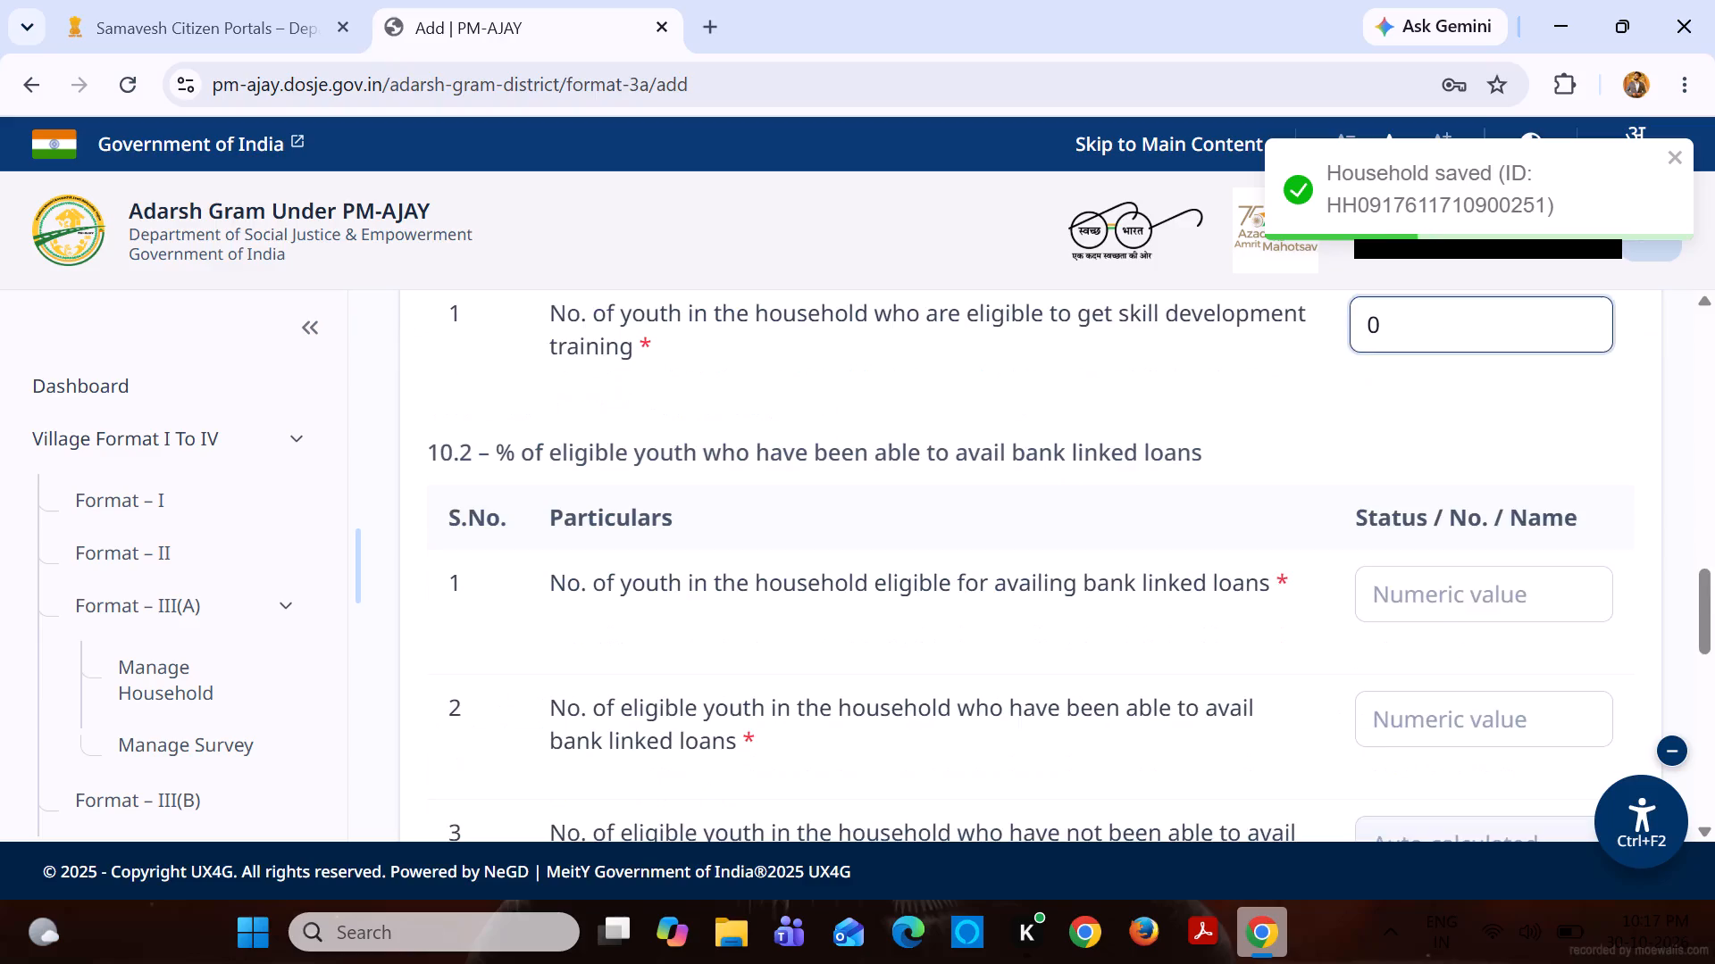
click(1514, 595)
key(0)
scroll(1514, 595, down, 2)
click(1549, 589)
click(1388, 708)
scroll(1388, 702, down, 3)
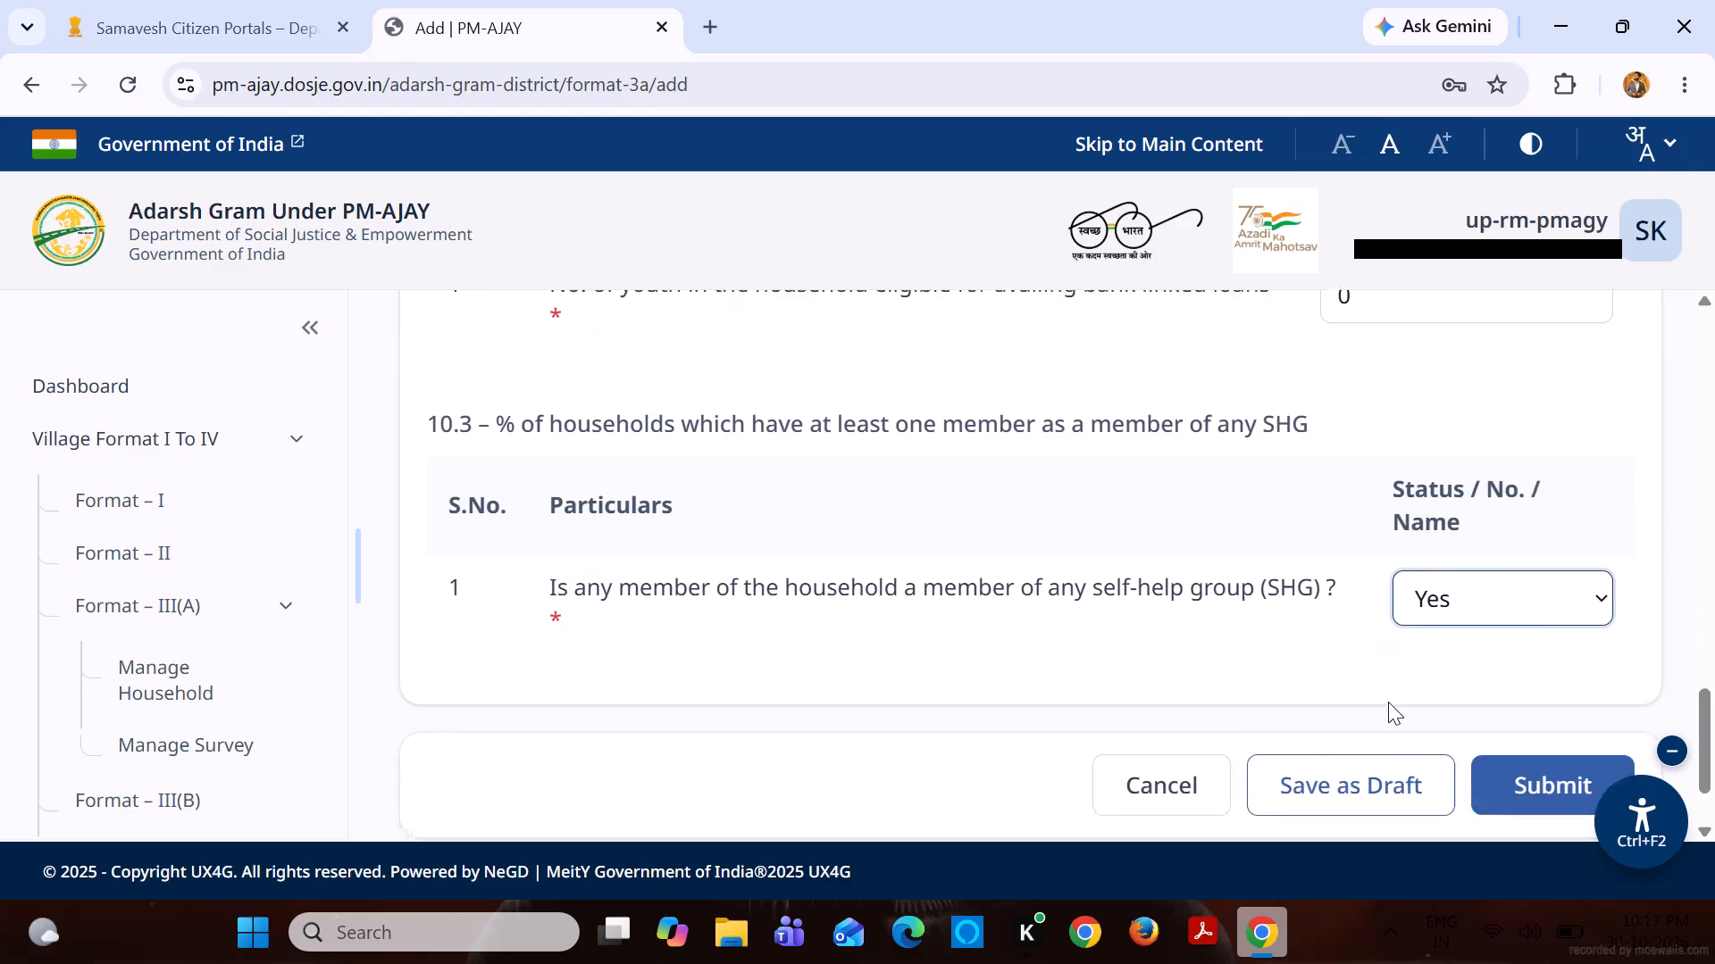
click(1556, 641)
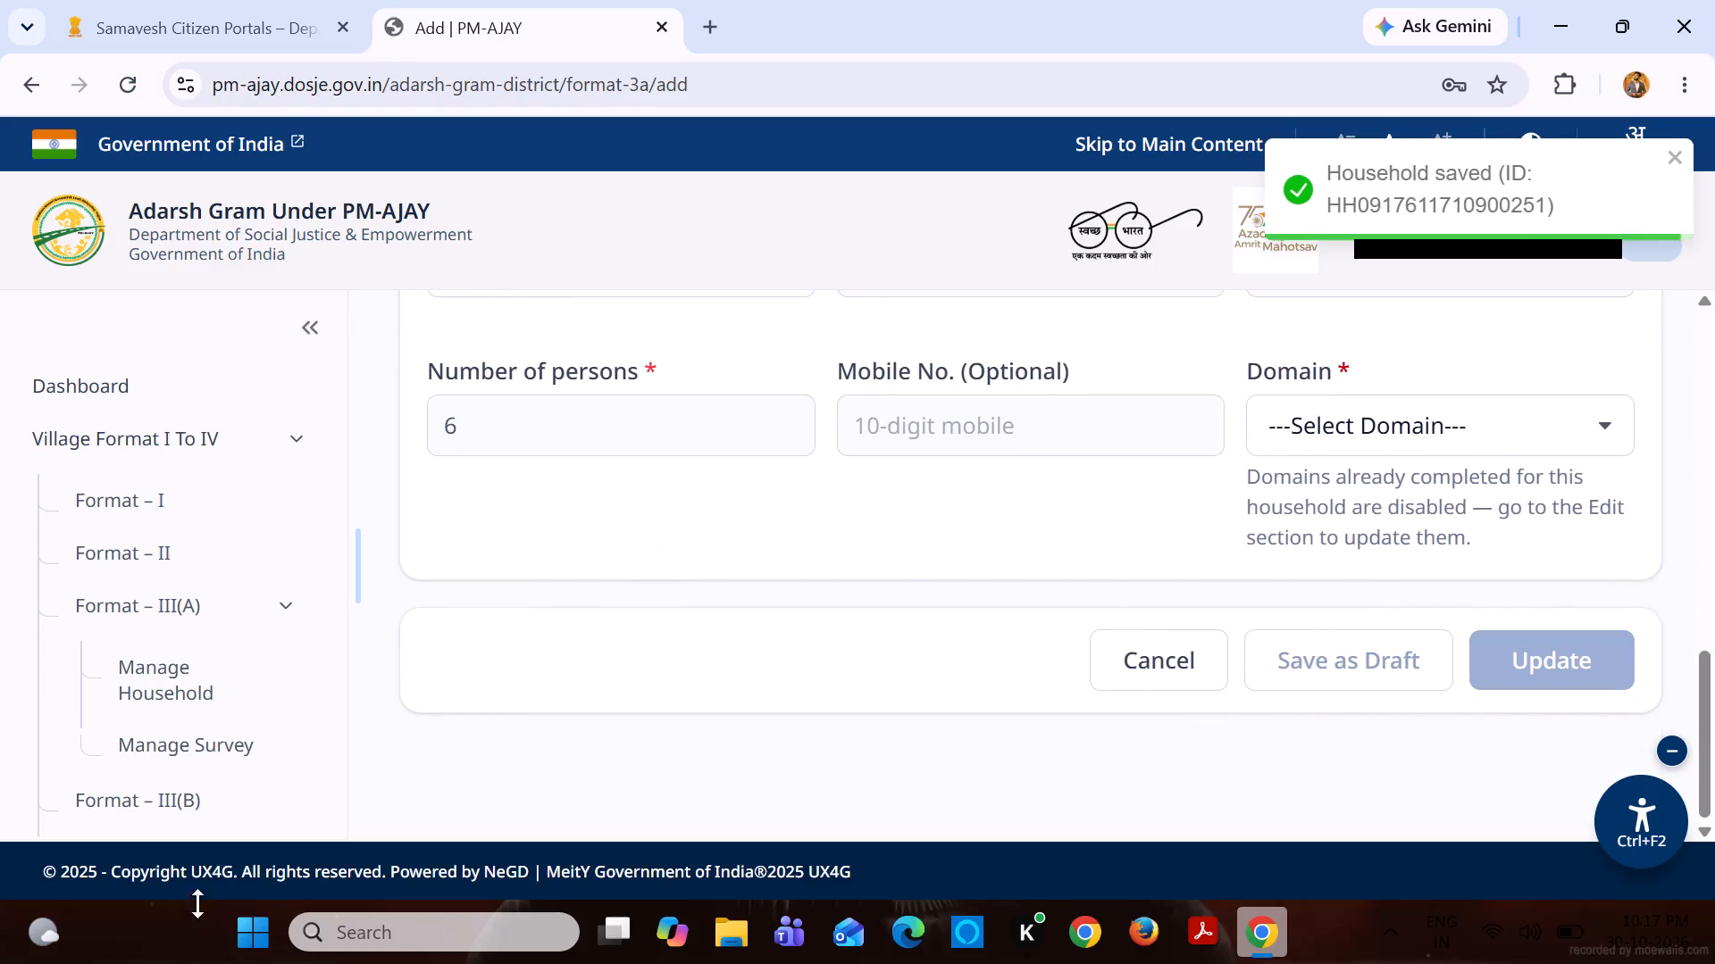
Start a new household under Manage Household with block Shahabad, gram panchayat Boodpur, village Boodpur and category Others.
click(147, 677)
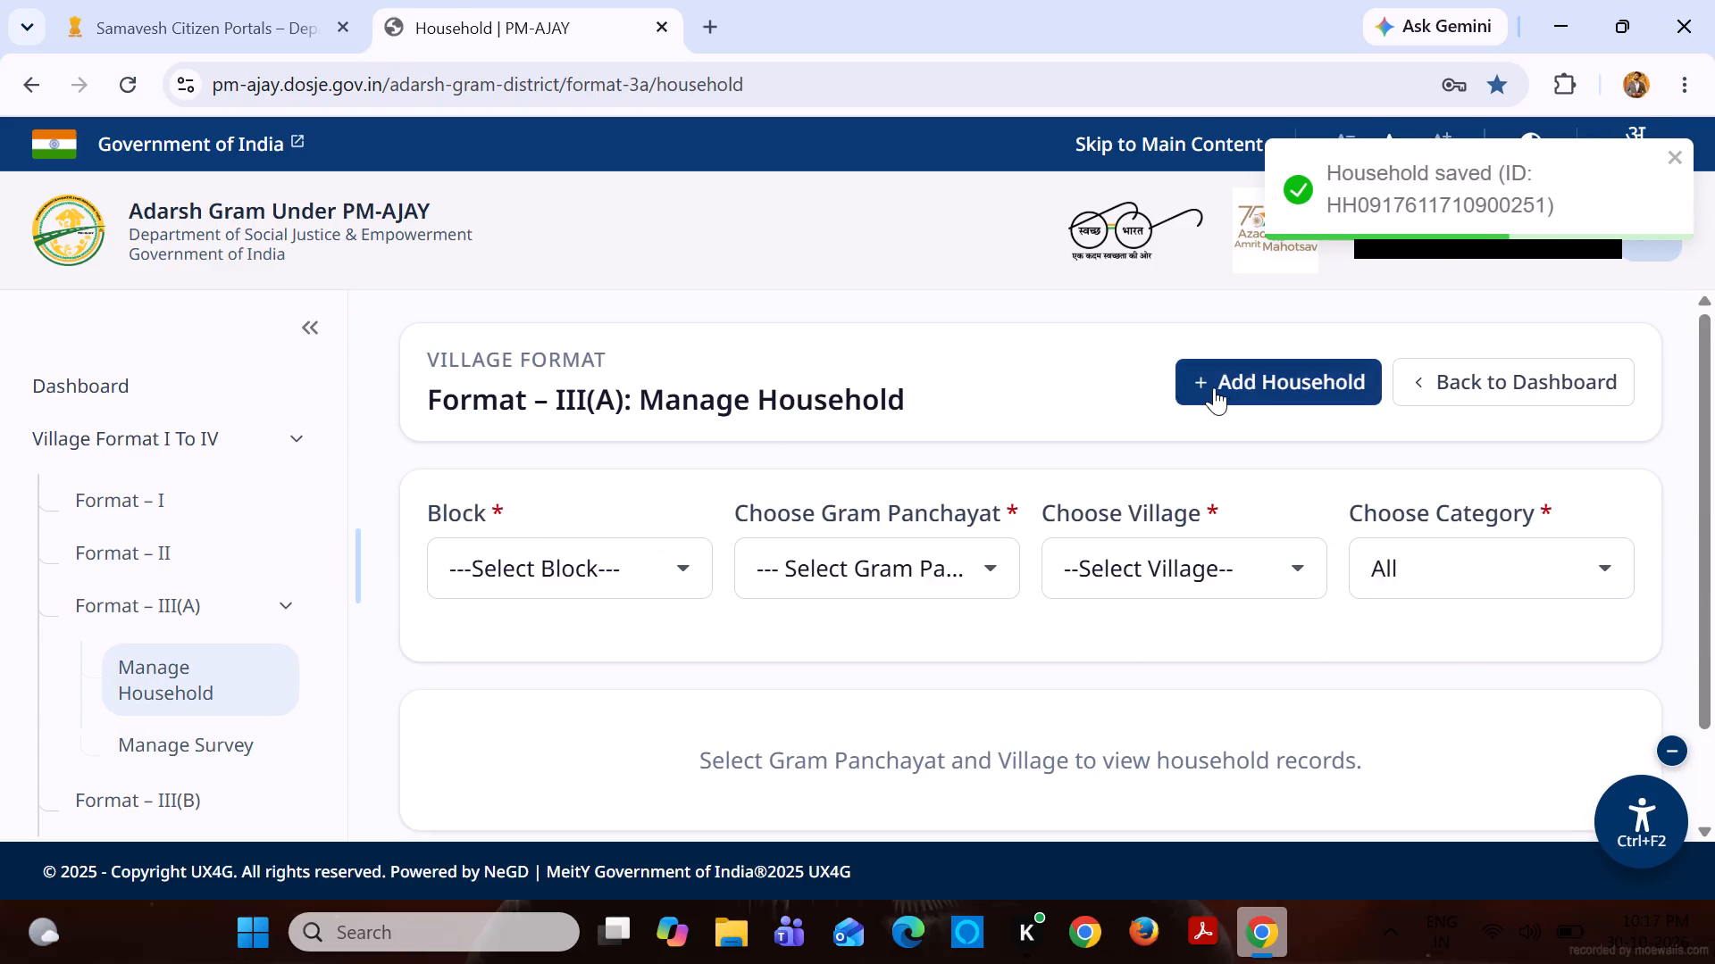
click(1217, 387)
click(1267, 299)
click(1212, 709)
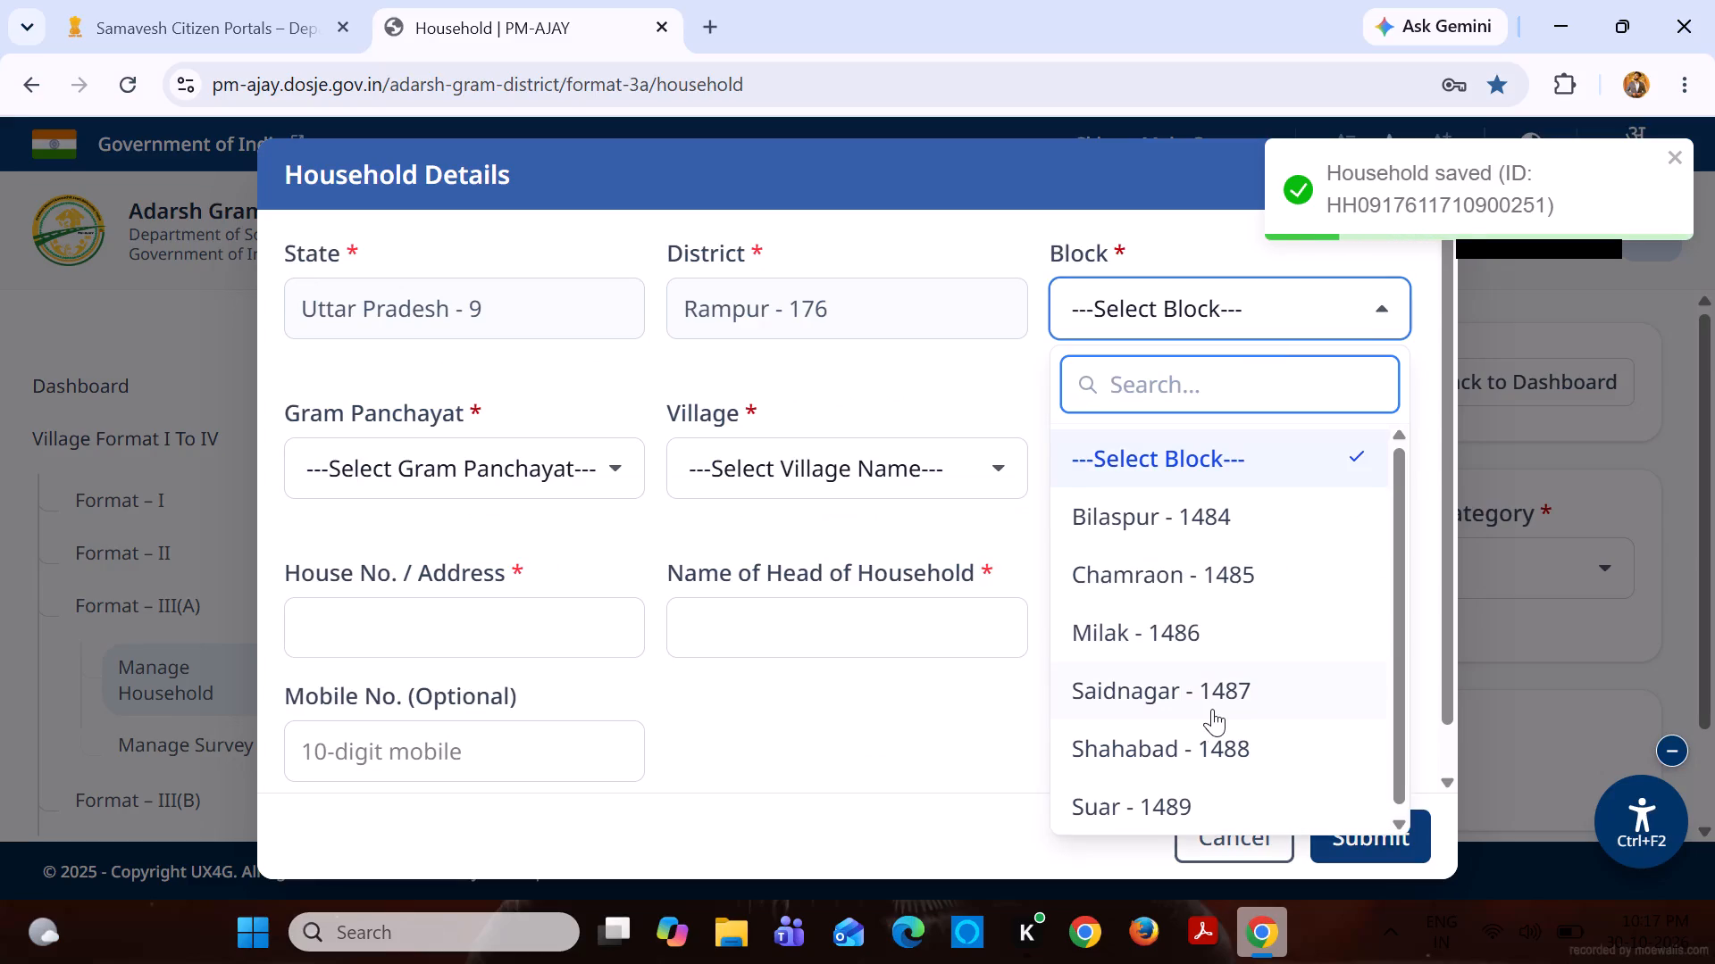
click(1184, 311)
click(1179, 744)
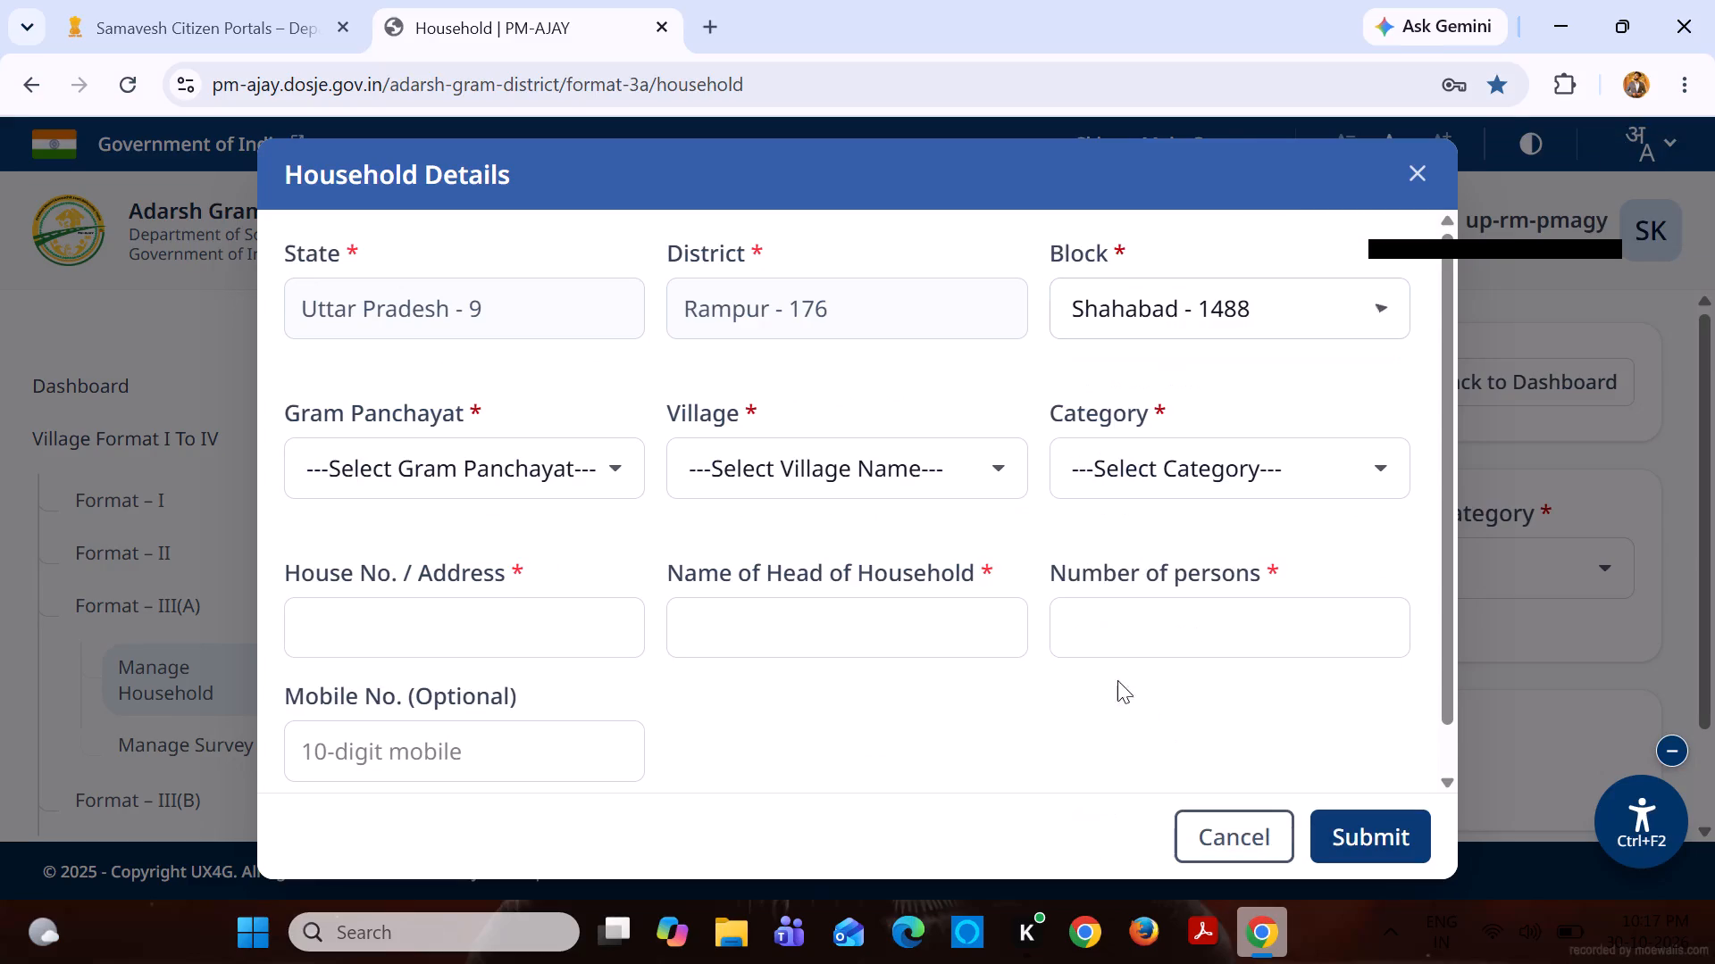
click(526, 453)
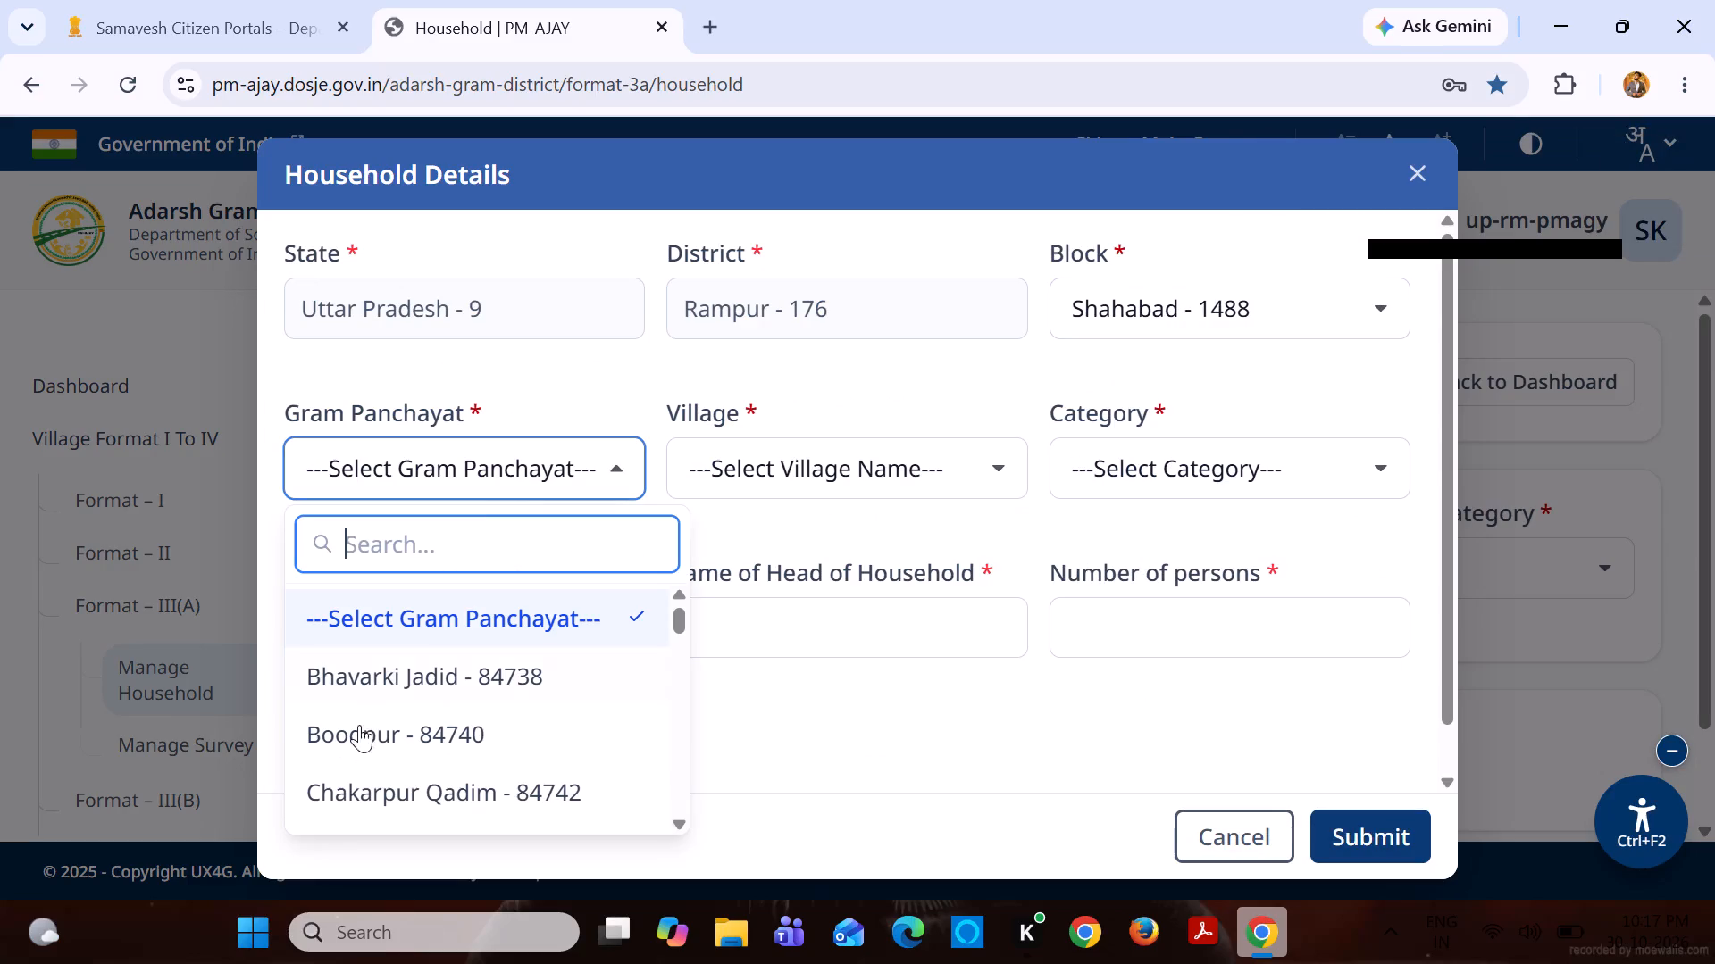
click(363, 738)
click(905, 453)
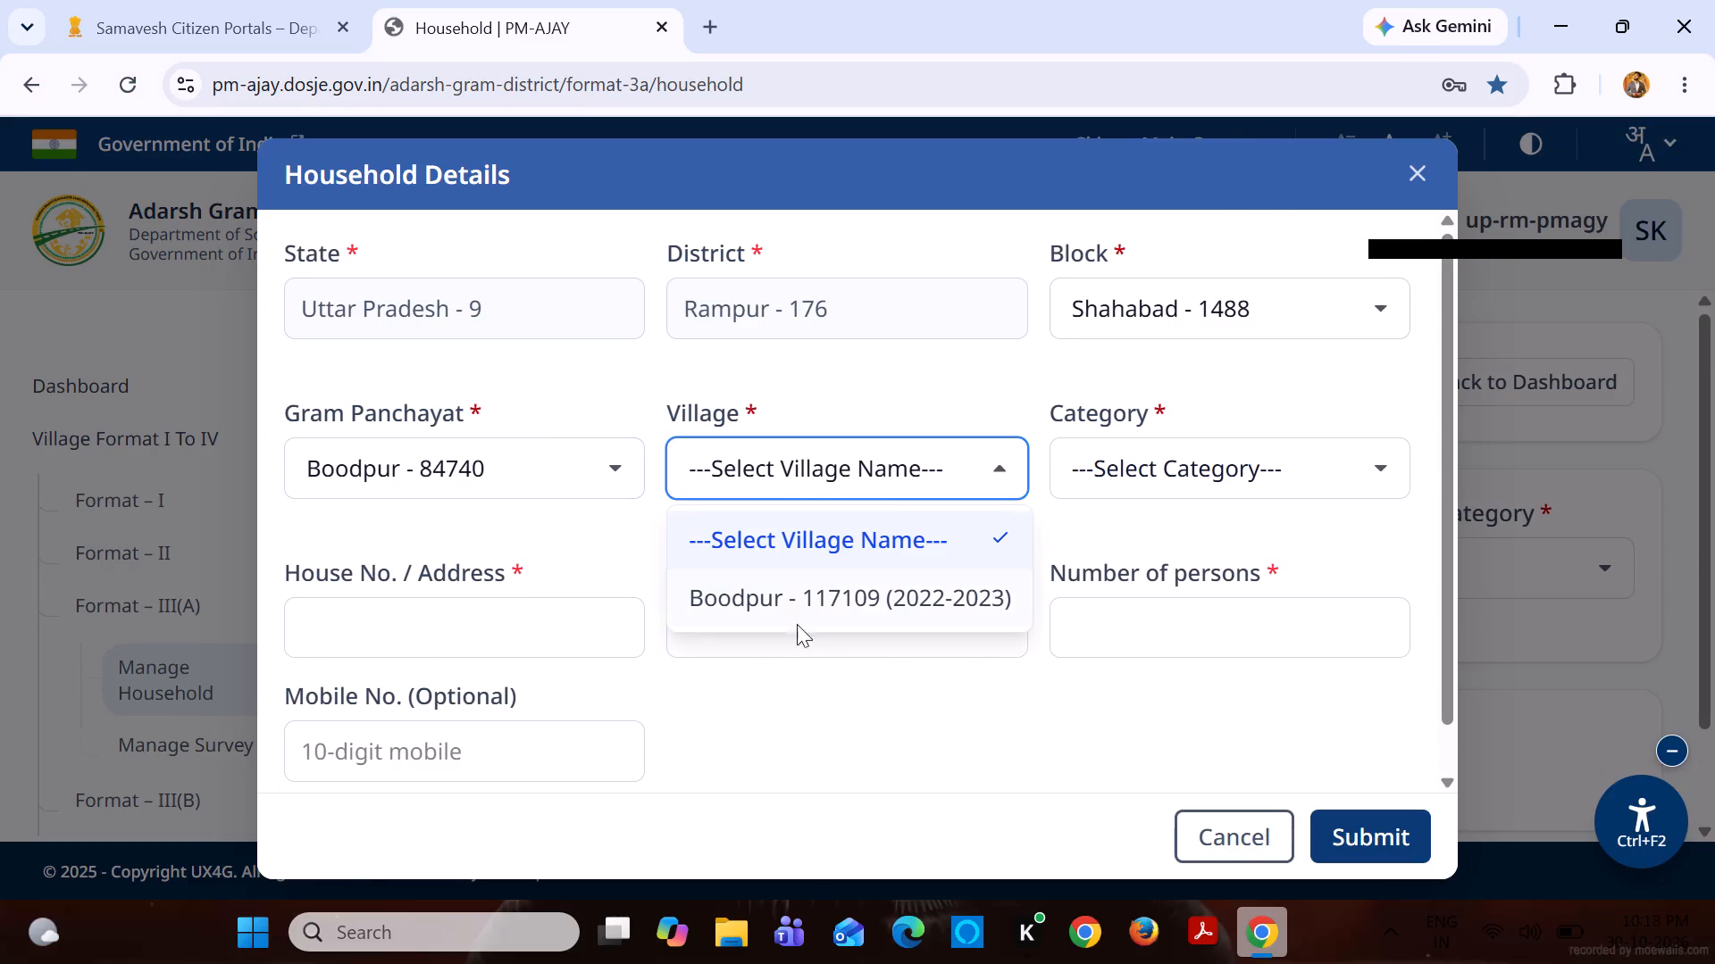
click(793, 605)
click(1243, 466)
click(1105, 709)
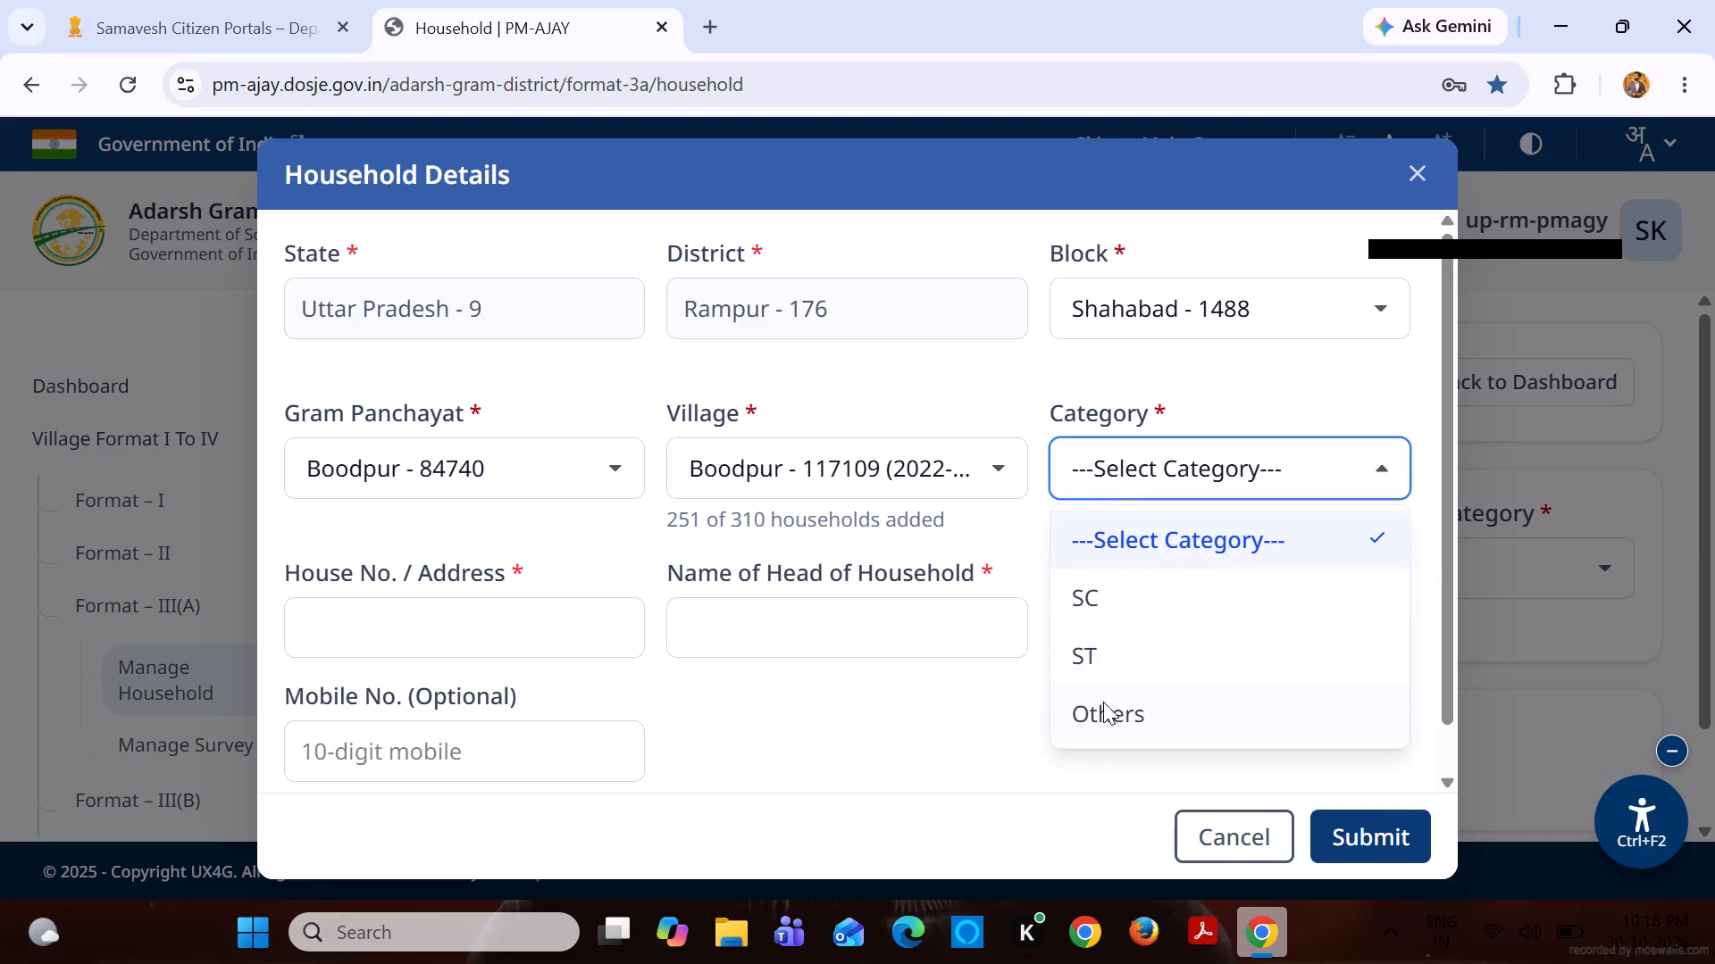
Enter house number 252, the name of the head of household and 4 persons, and submit the household details.
click(594, 623)
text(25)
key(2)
click(858, 627)
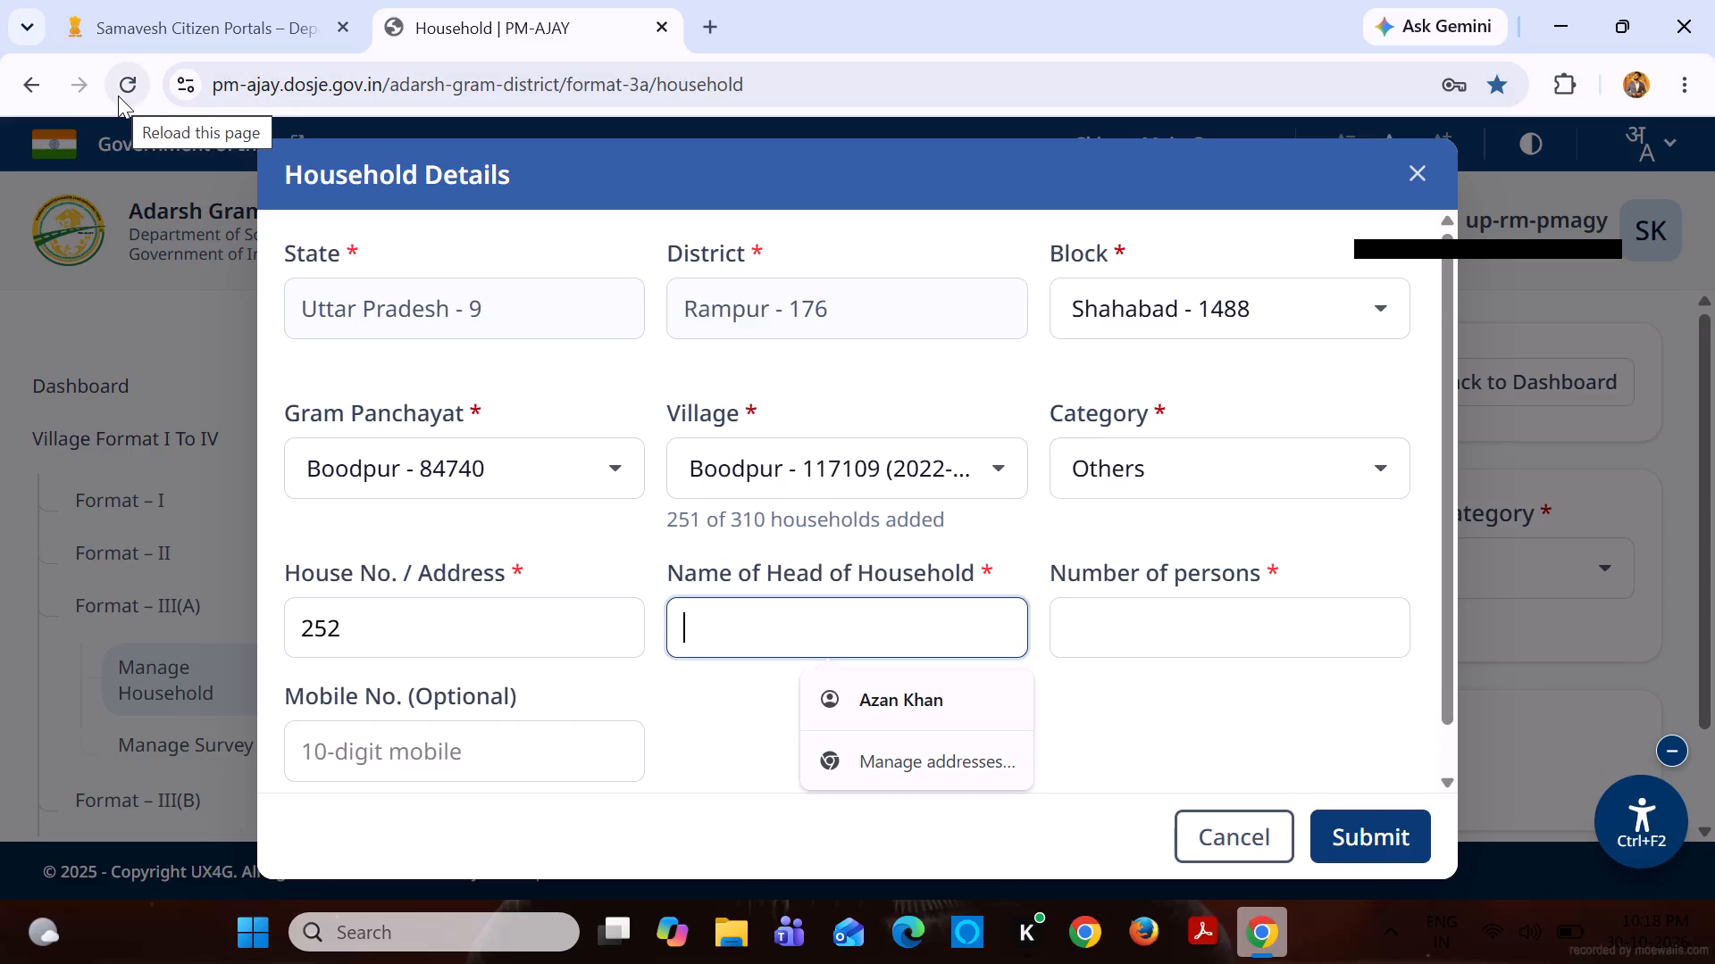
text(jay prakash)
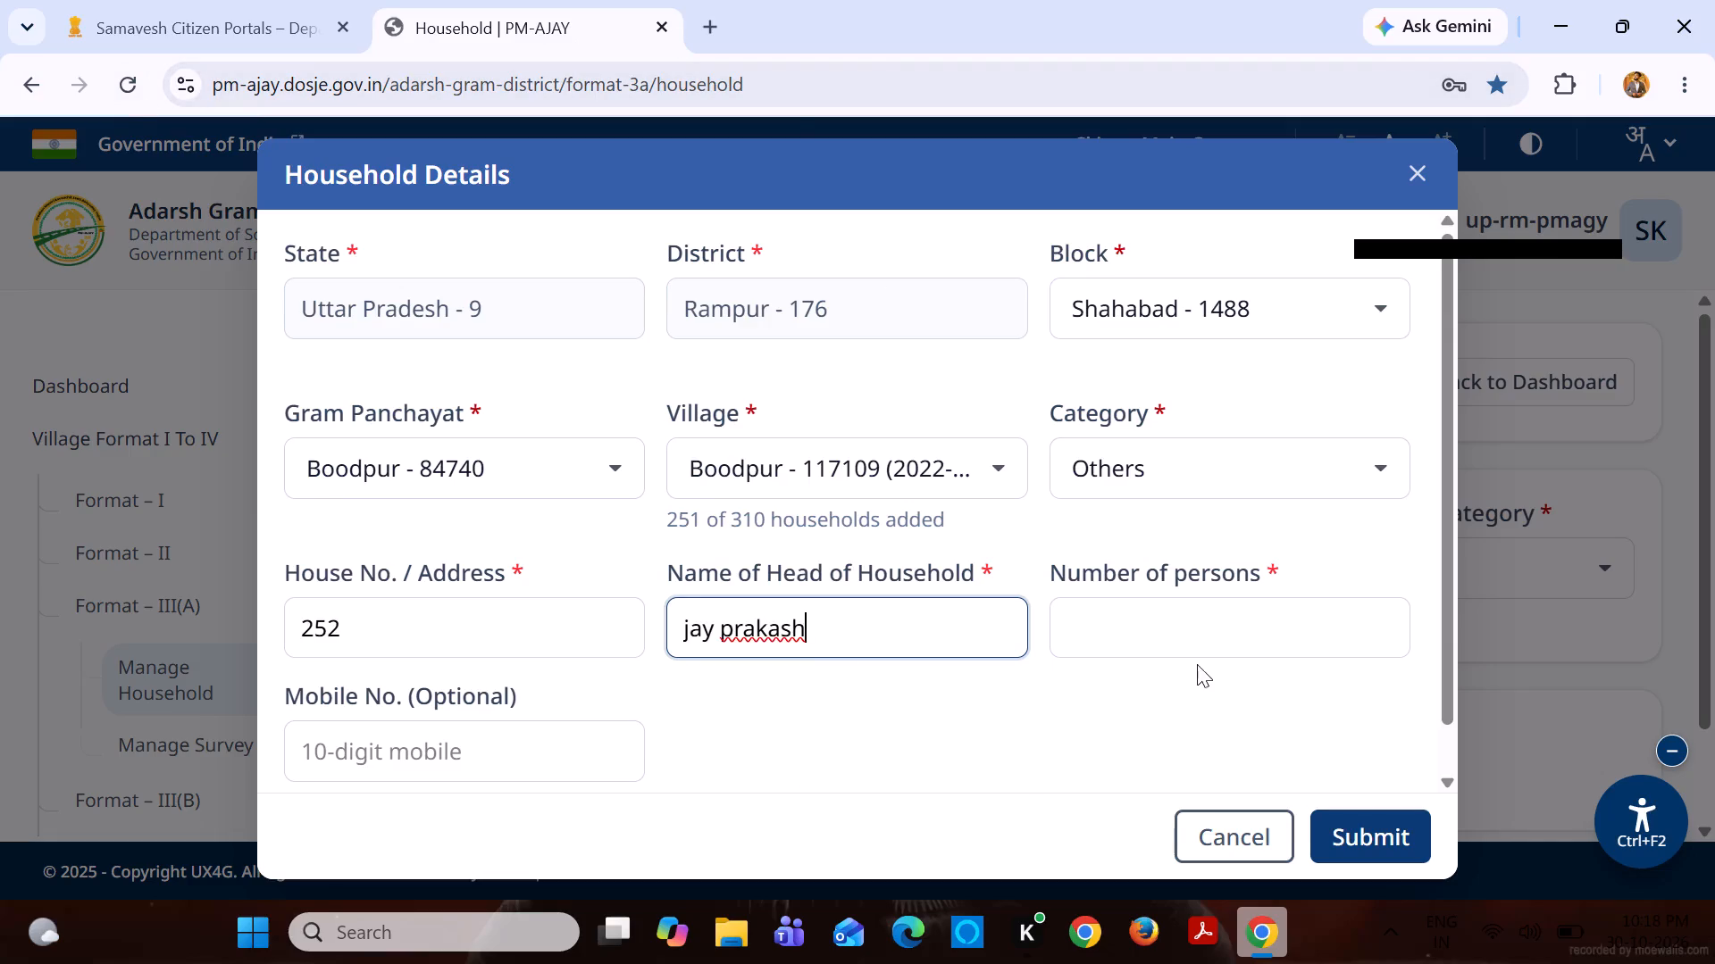
click(1191, 627)
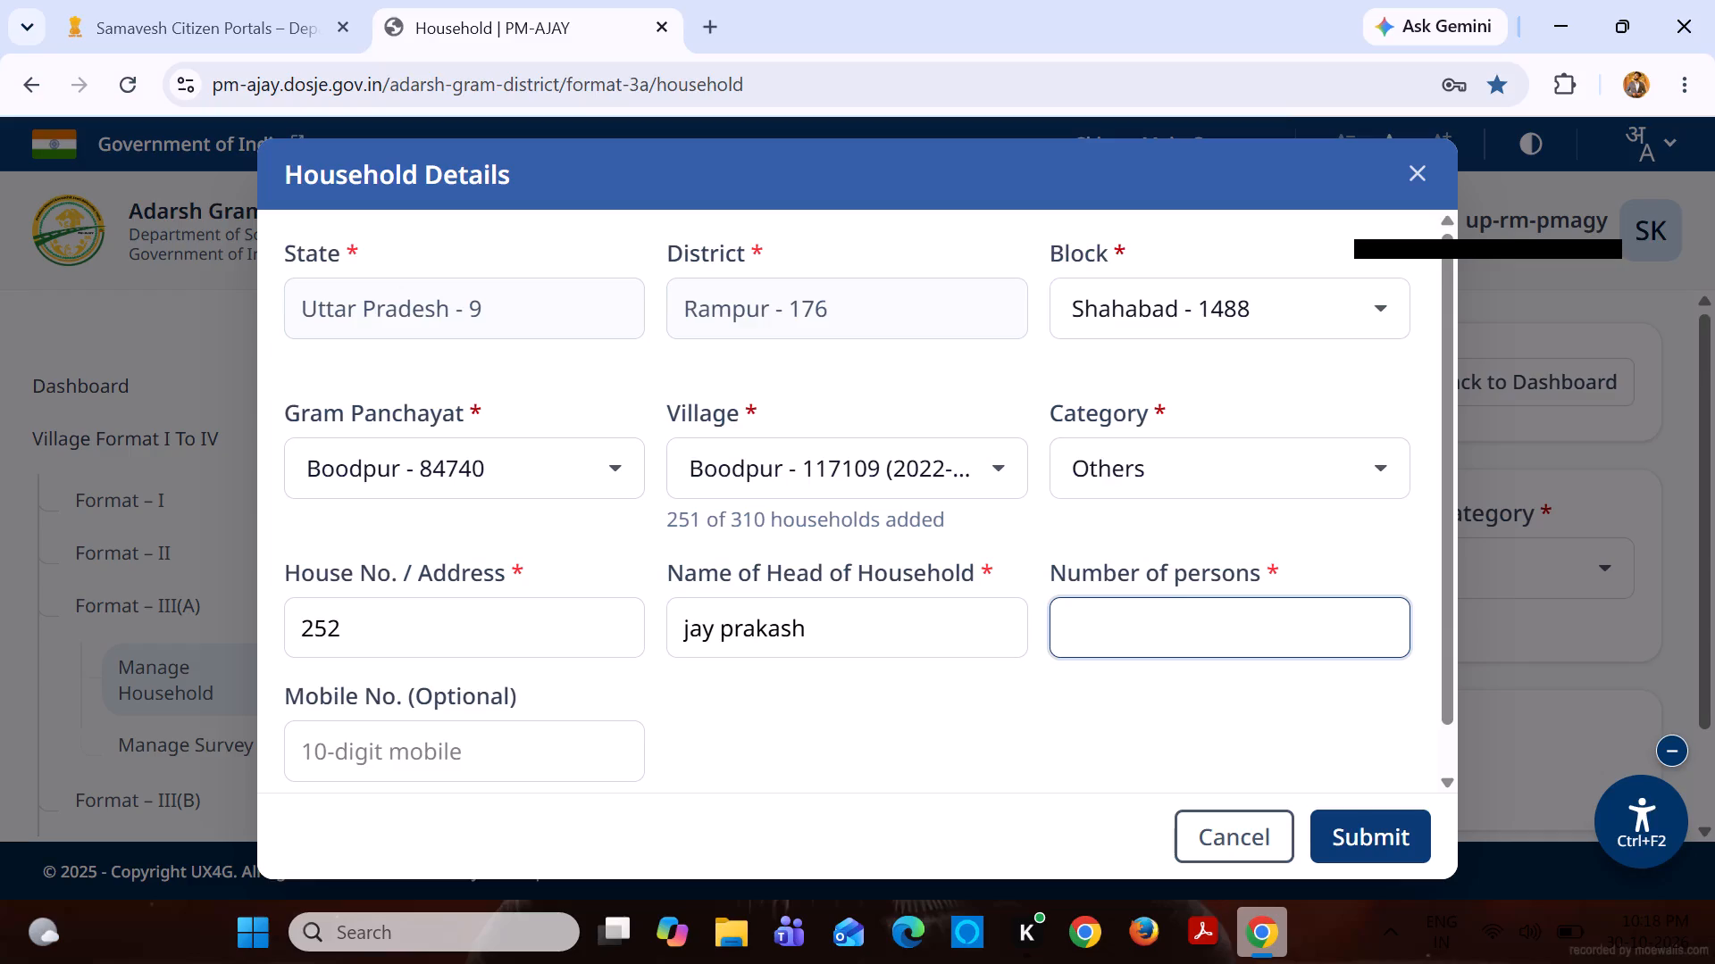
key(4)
drag(1411, 842, 1410, 831)
Choose the Drinking water and Sanitation domain, answer its household questions with No for open defecation, and submit it.
scroll(1256, 489, down, 2)
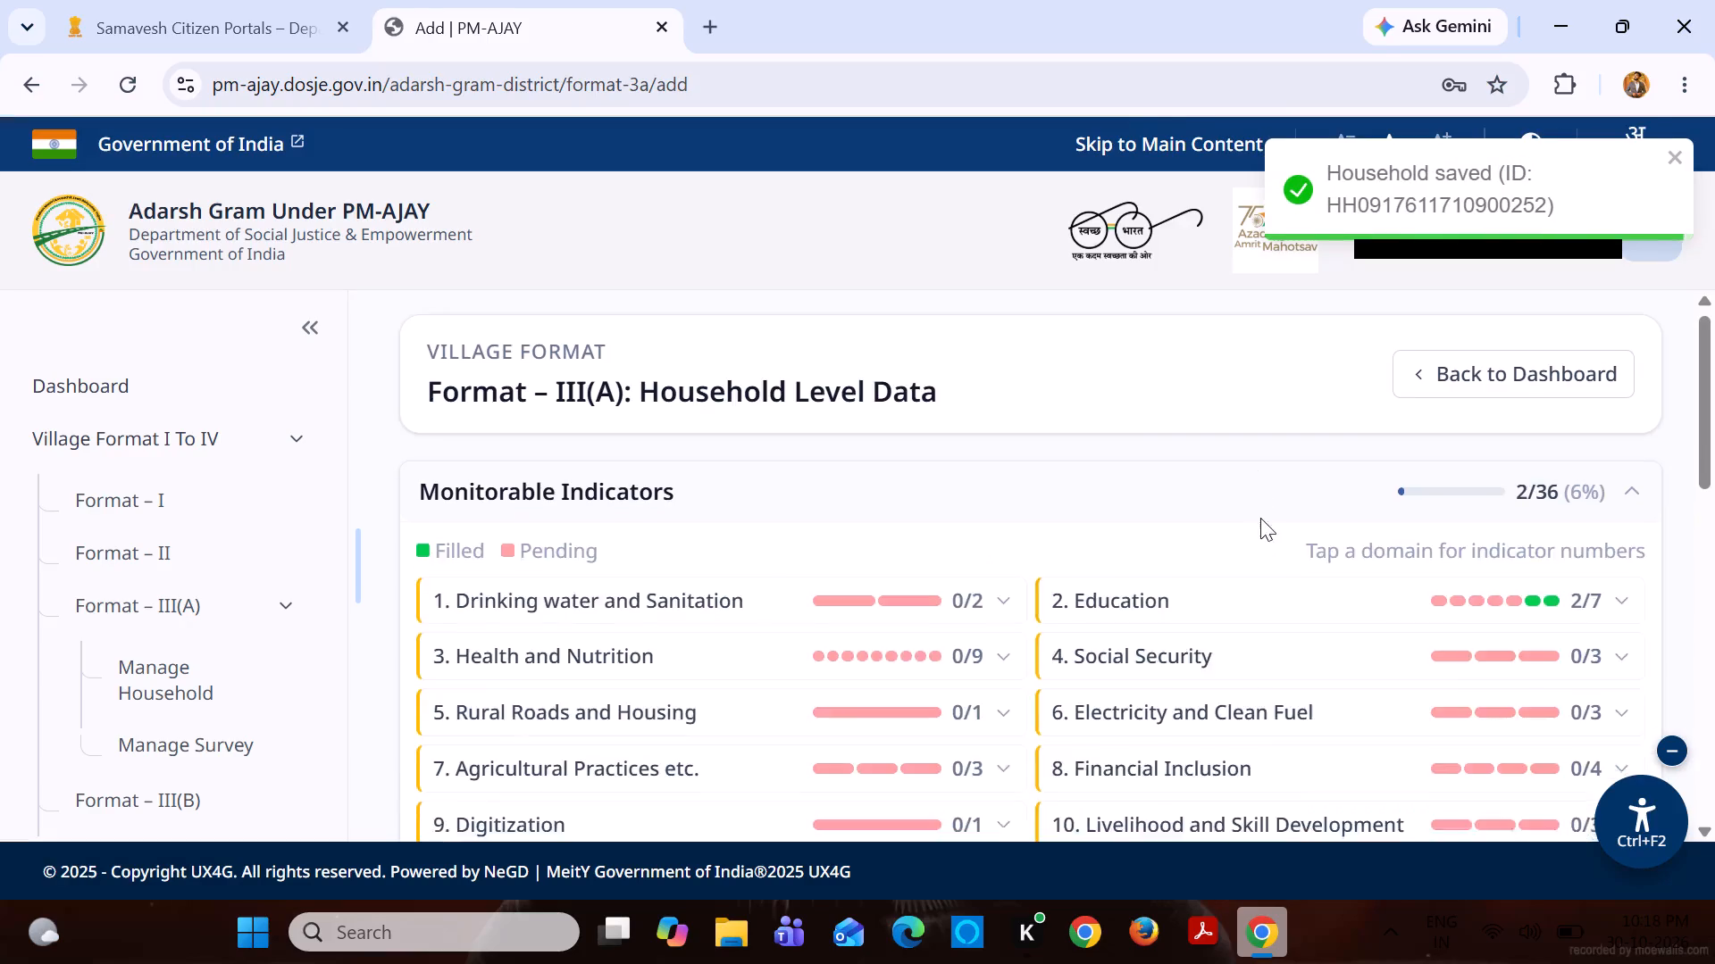
scroll(1260, 518, down, 6)
click(1475, 469)
click(1286, 230)
scroll(1299, 329, down, 3)
click(1496, 476)
click(1499, 594)
scroll(1486, 562, down, 2)
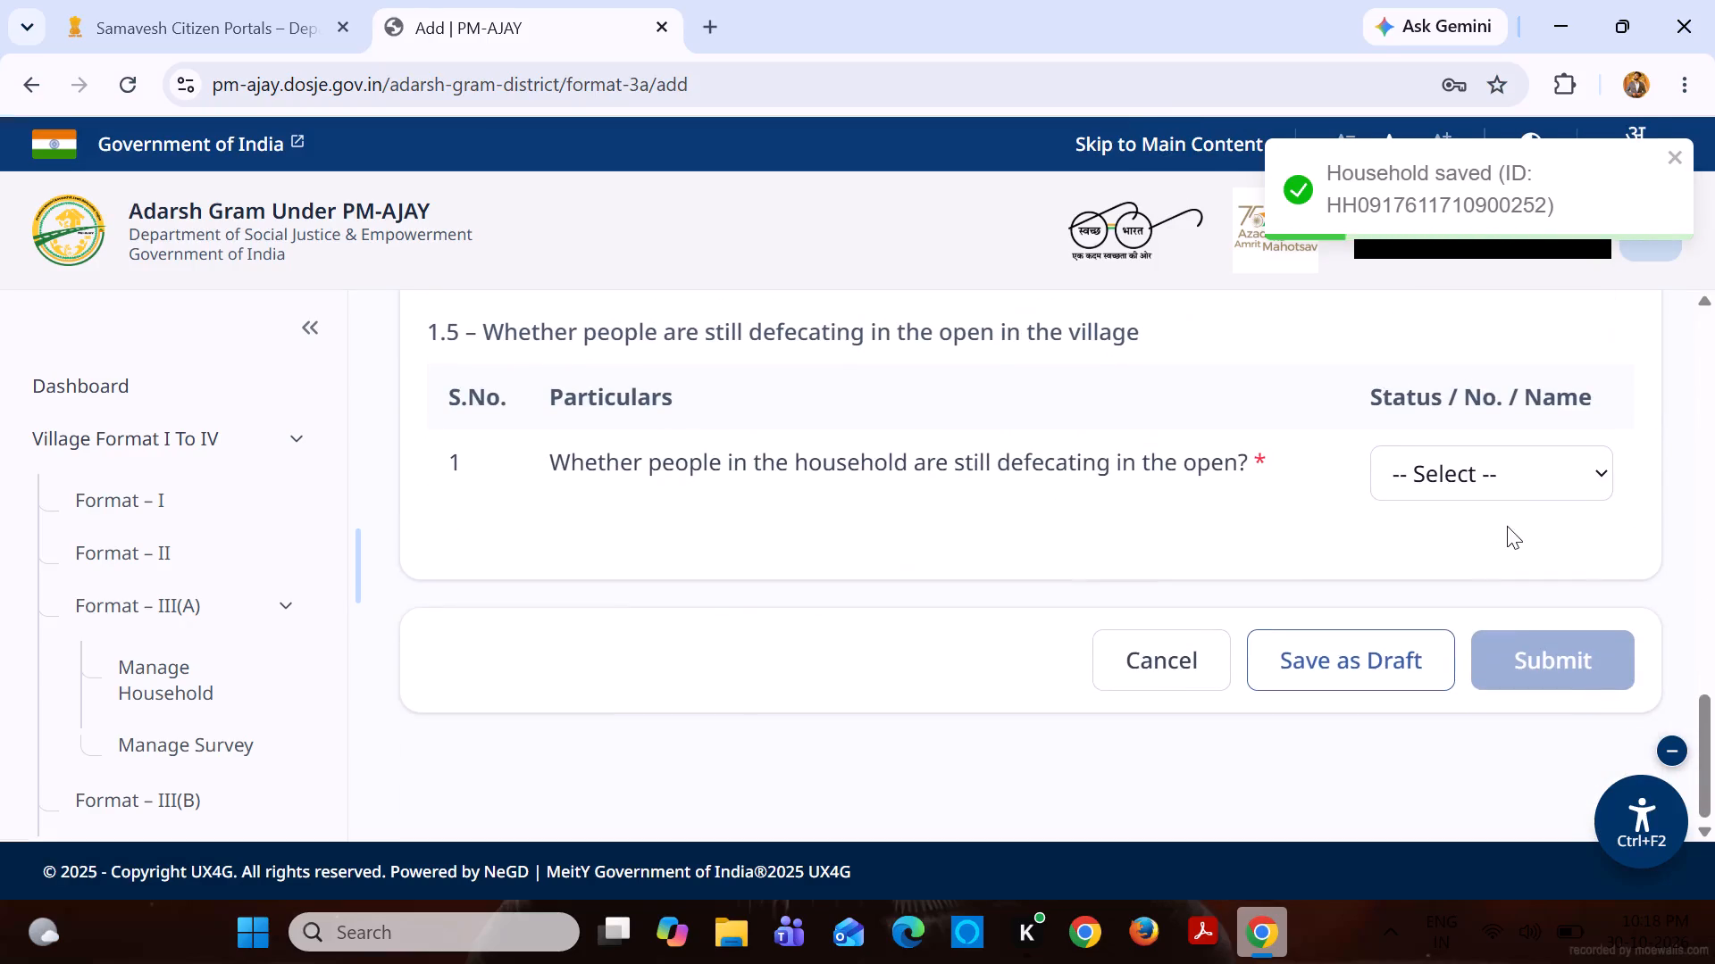
click(1511, 456)
click(1467, 610)
click(1595, 677)
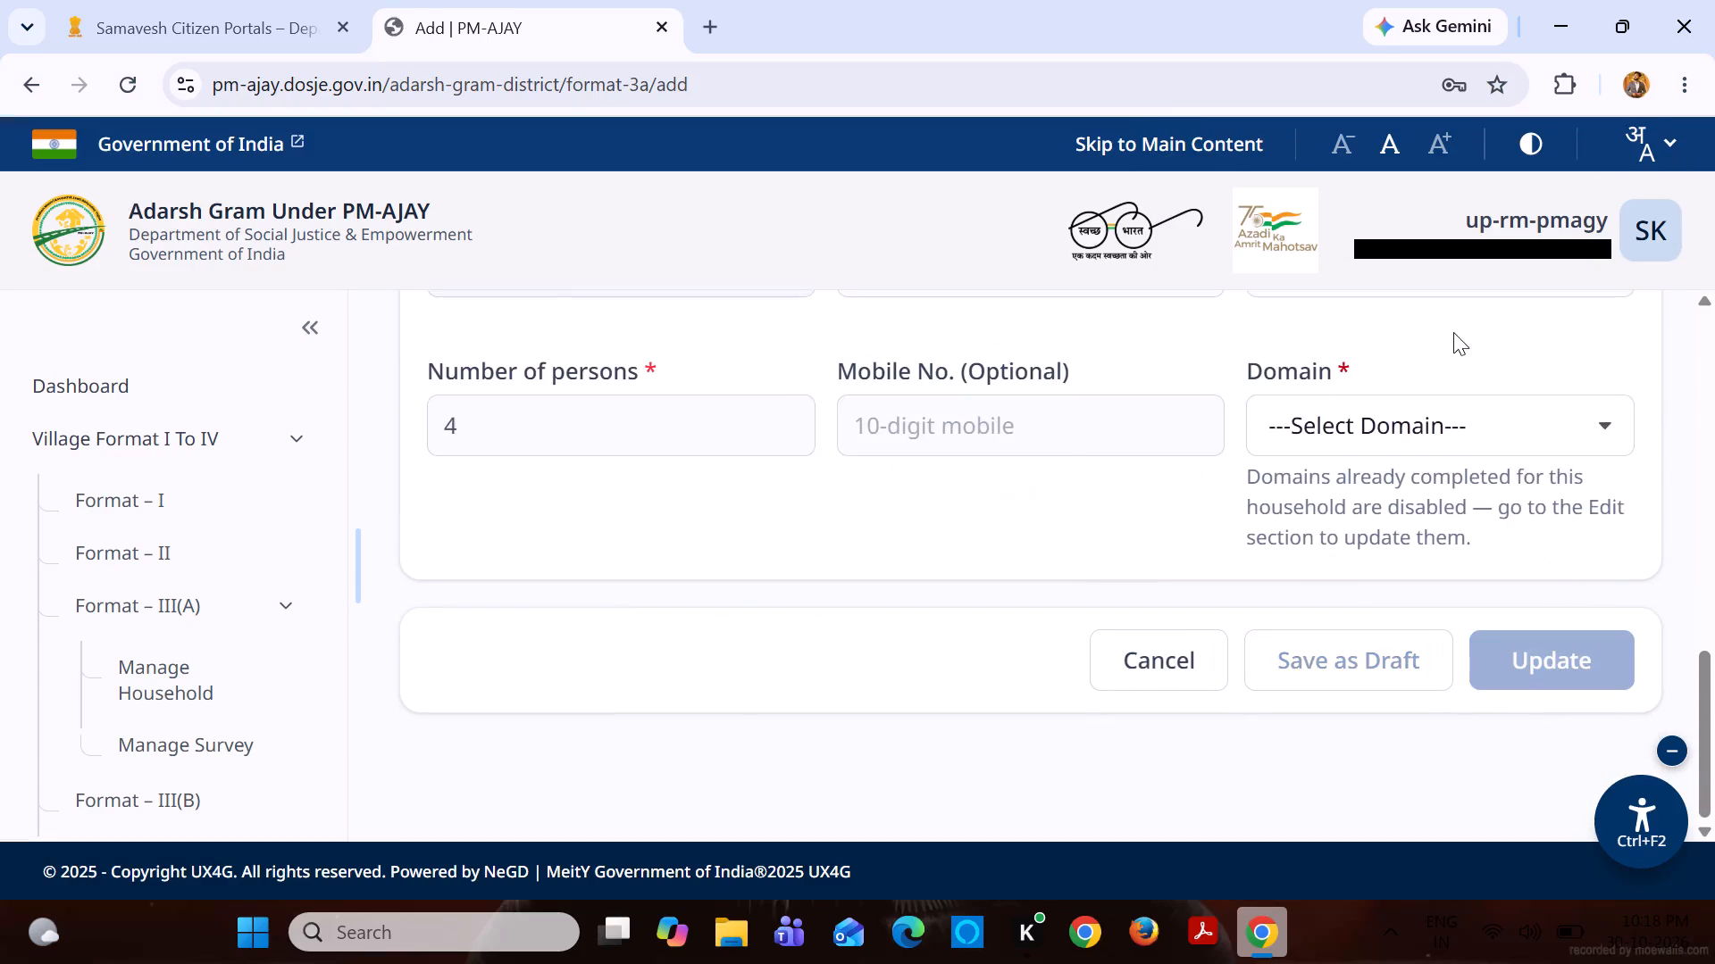
Choose the Education domain and enter 2 children aged 6-10 years and 2 attending primary school in section 2.1.
click(1514, 440)
drag(1326, 687, 1324, 678)
scroll(1311, 598, down, 2)
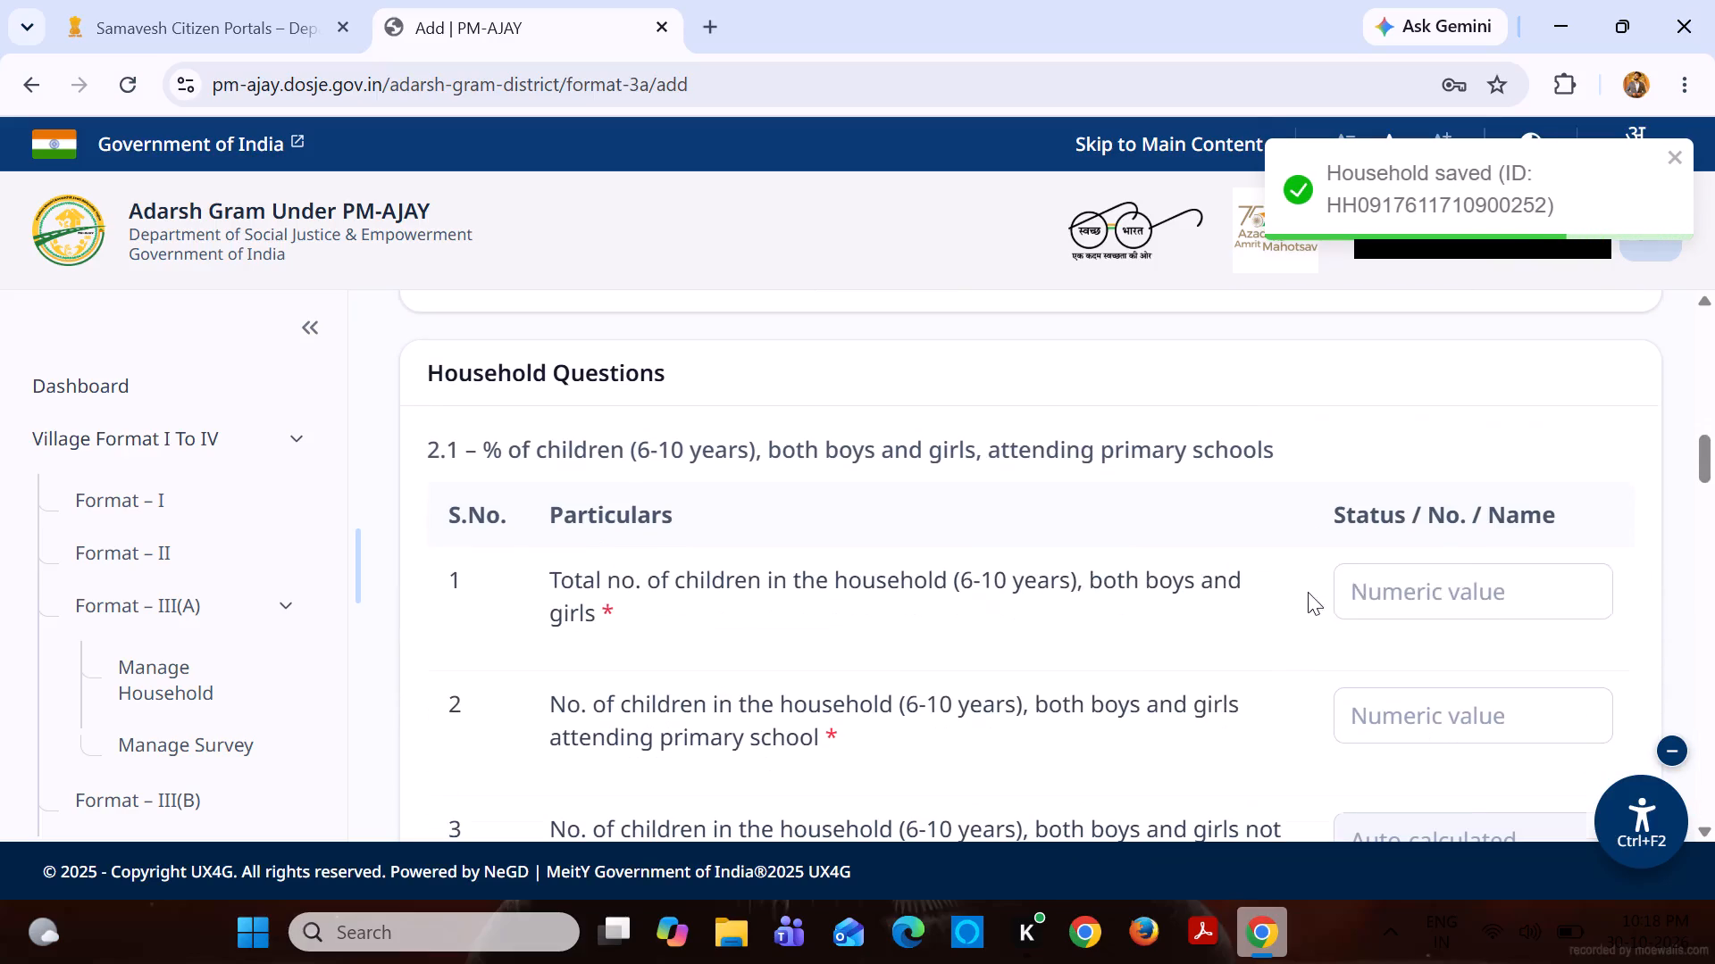
click(1446, 581)
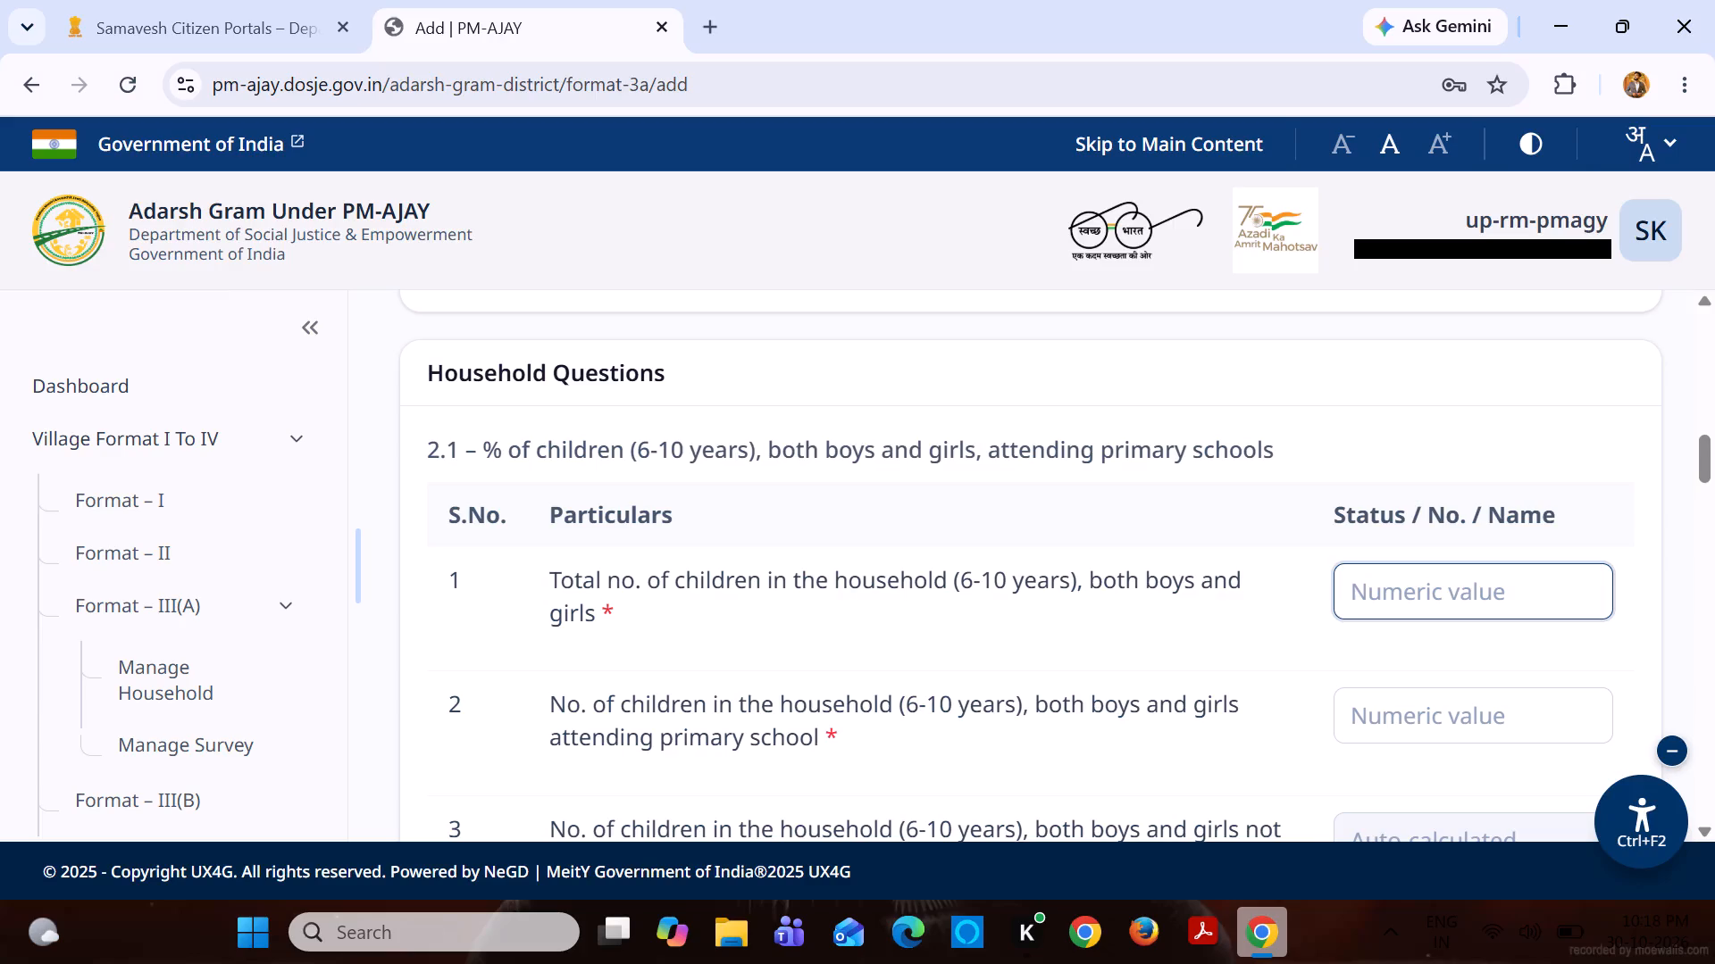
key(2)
click(1447, 715)
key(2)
Enter 0 children for the 11-13, 14-15, 16-17 and 18-23 age groups in sections 2.2 to 2.5, and submit the Education domain.
scroll(1447, 715, down, 3)
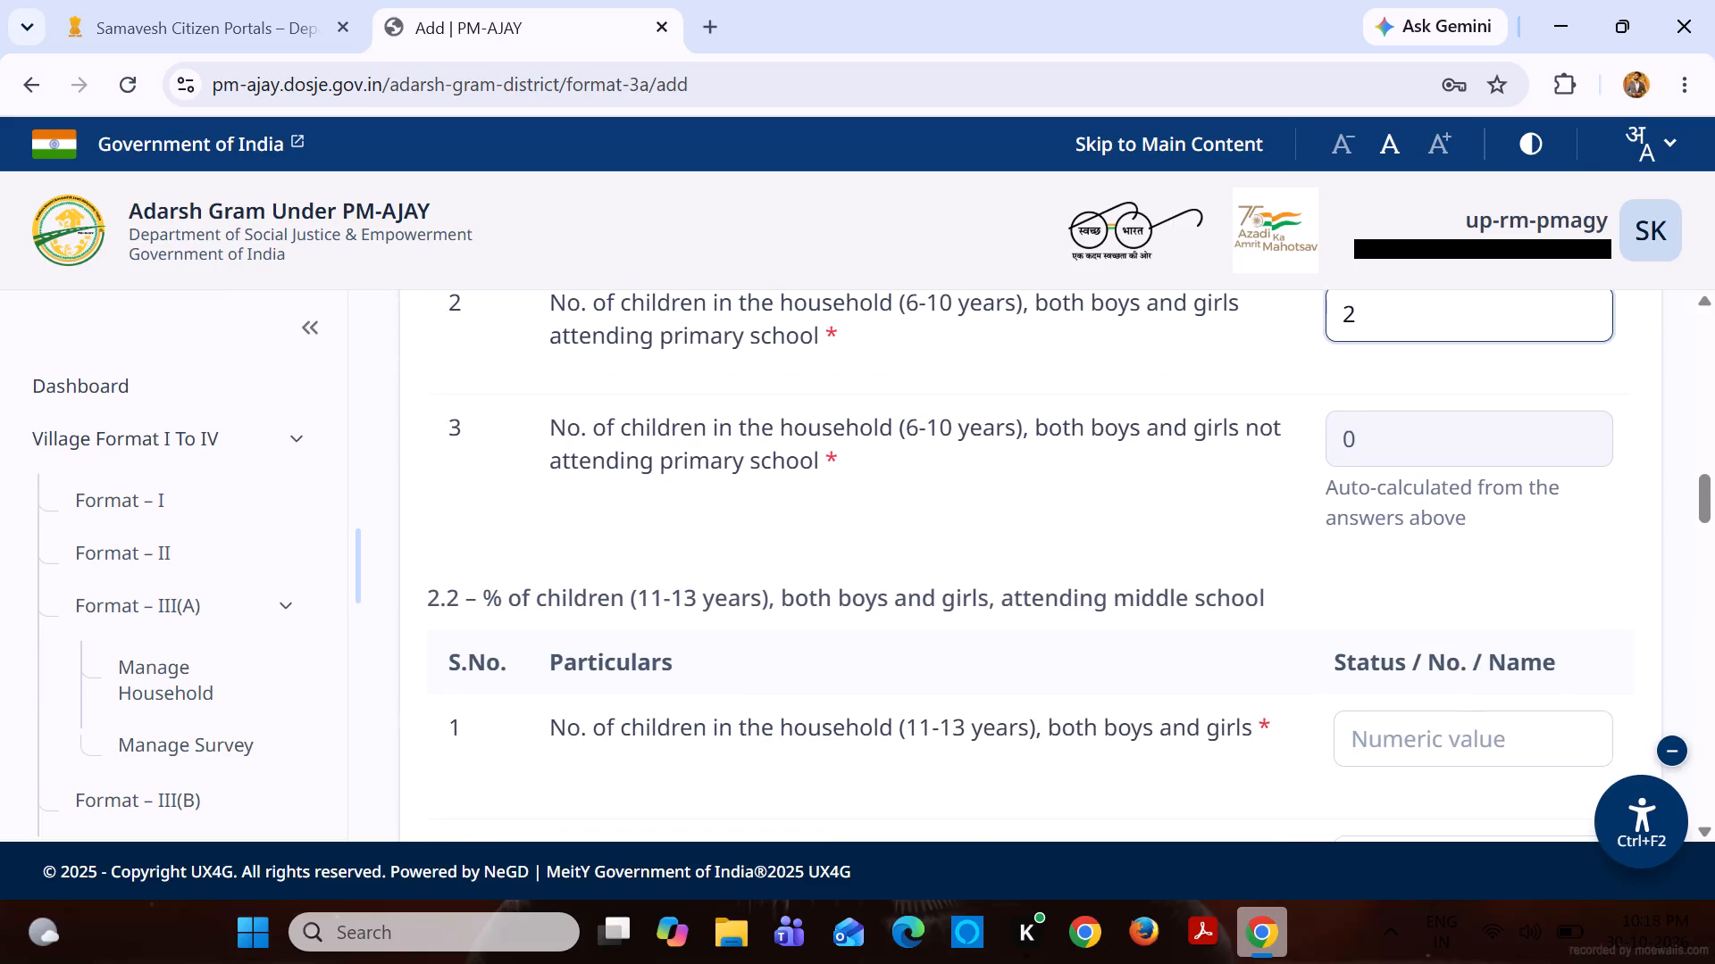
click(1454, 730)
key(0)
scroll(1455, 730, down, 2)
click(1464, 721)
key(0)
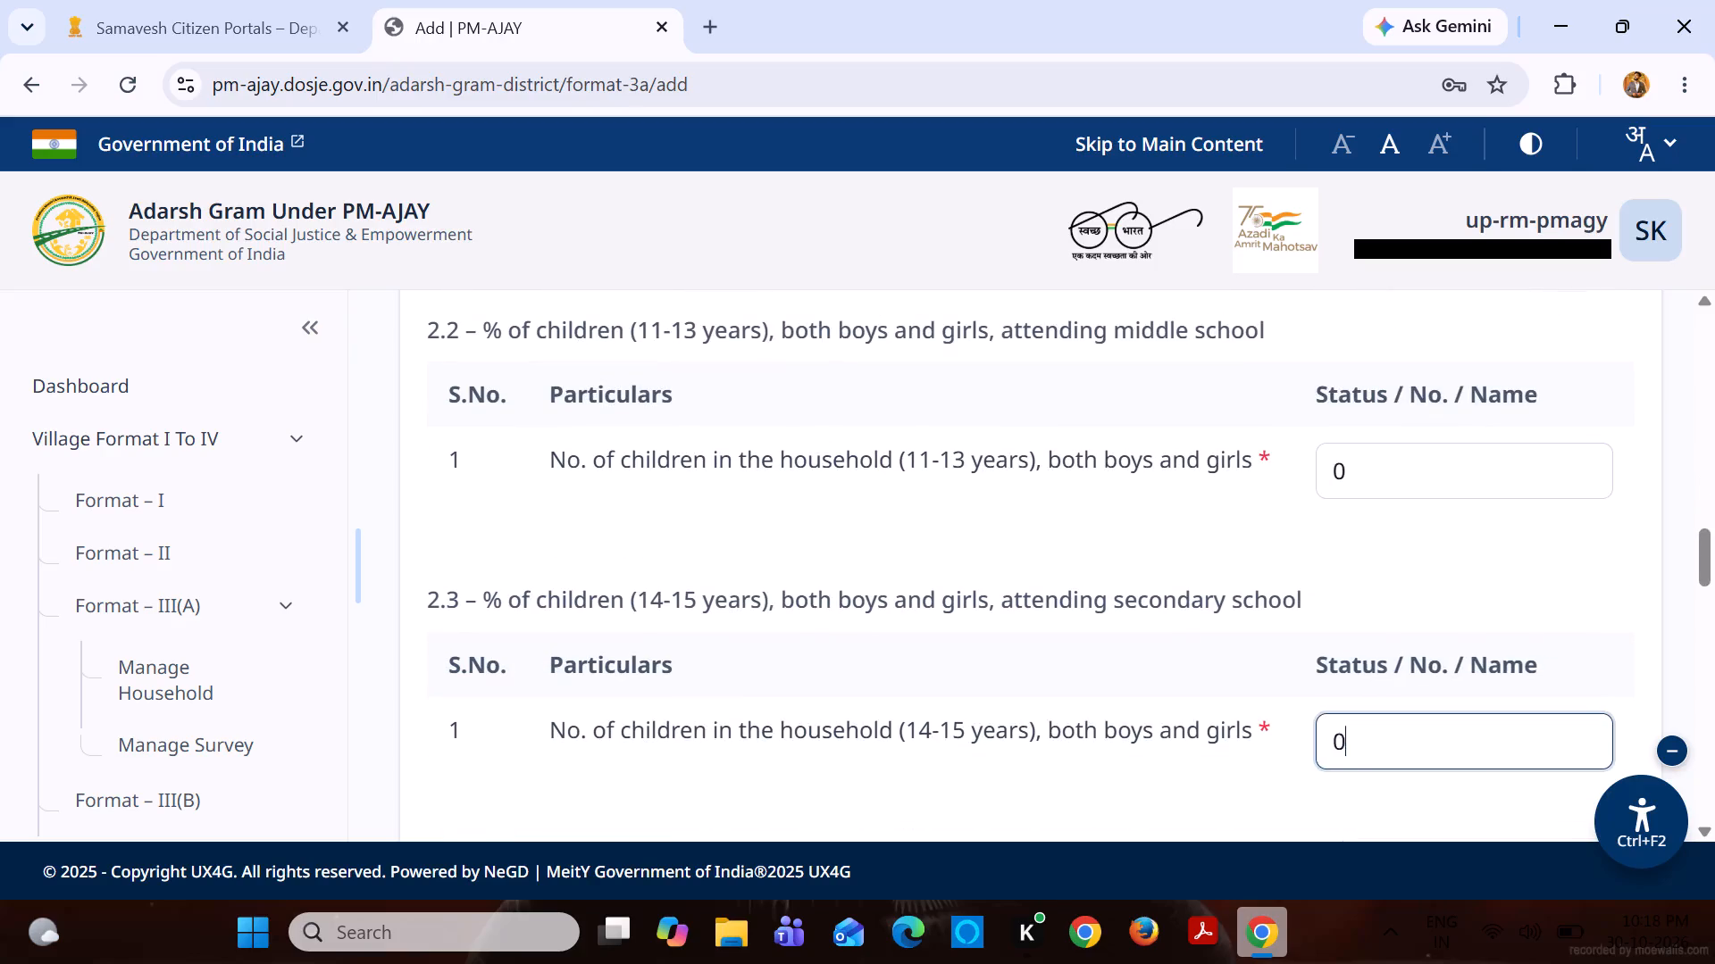
scroll(1464, 728, down, 3)
click(1460, 594)
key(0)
scroll(1460, 594, down, 2)
click(1477, 611)
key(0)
scroll(1477, 613, down, 2)
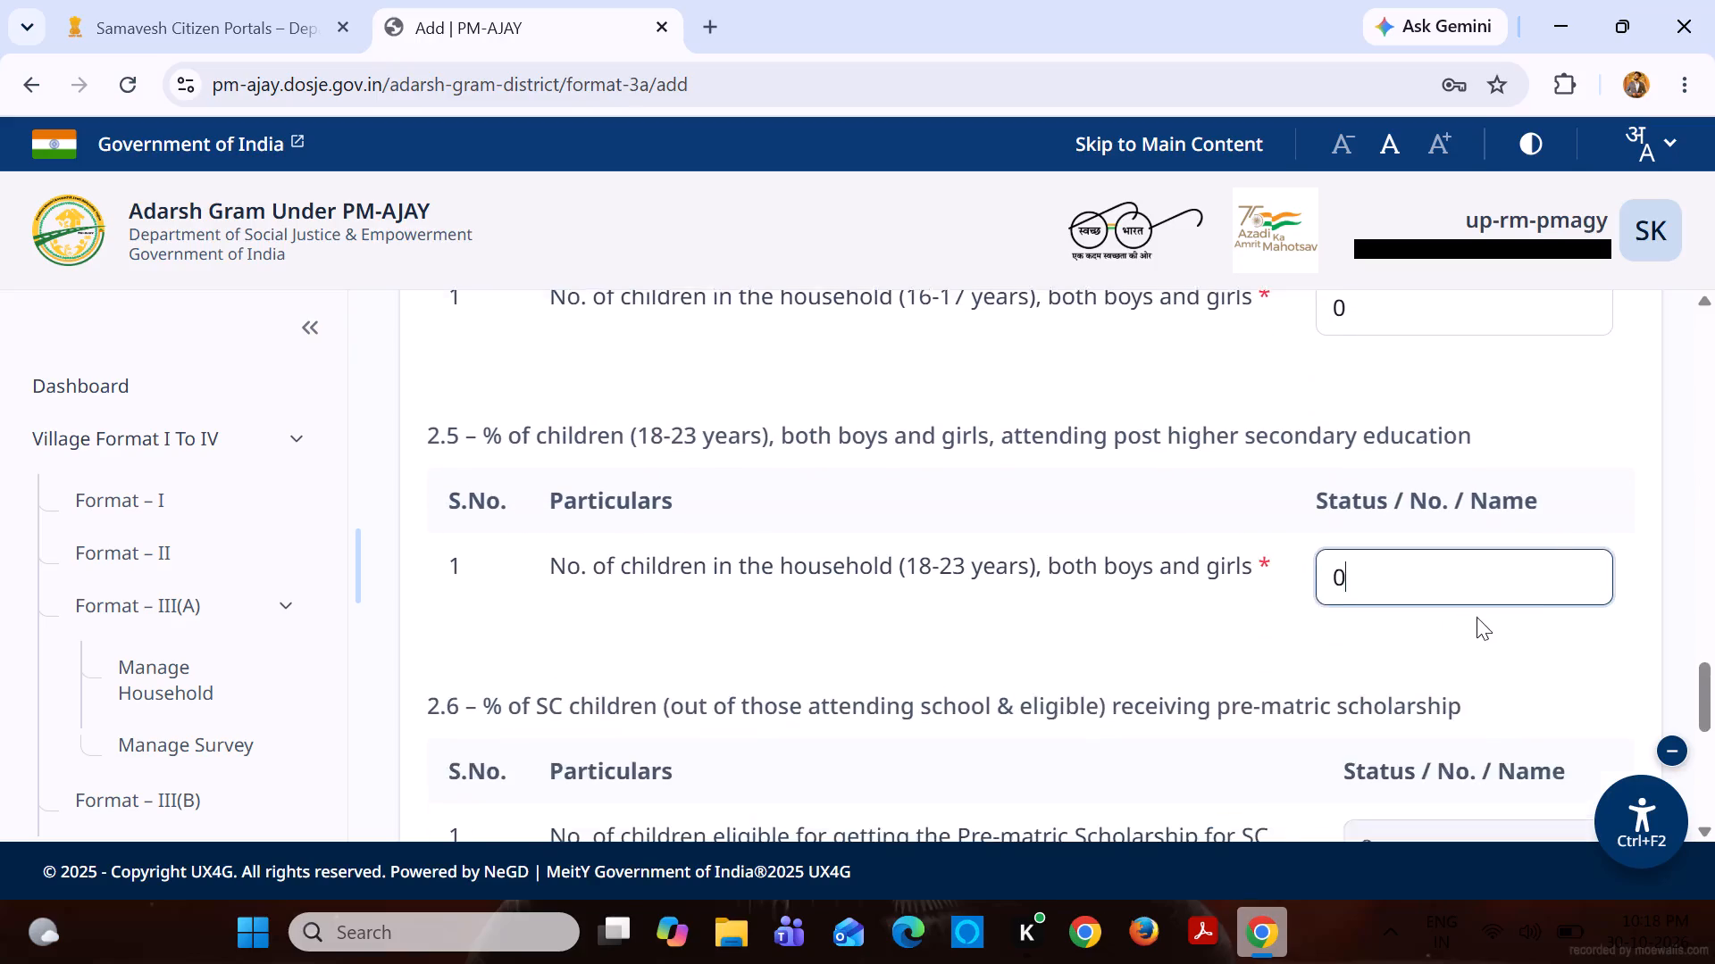
click(1493, 616)
scroll(1493, 616, down, 6)
click(1553, 635)
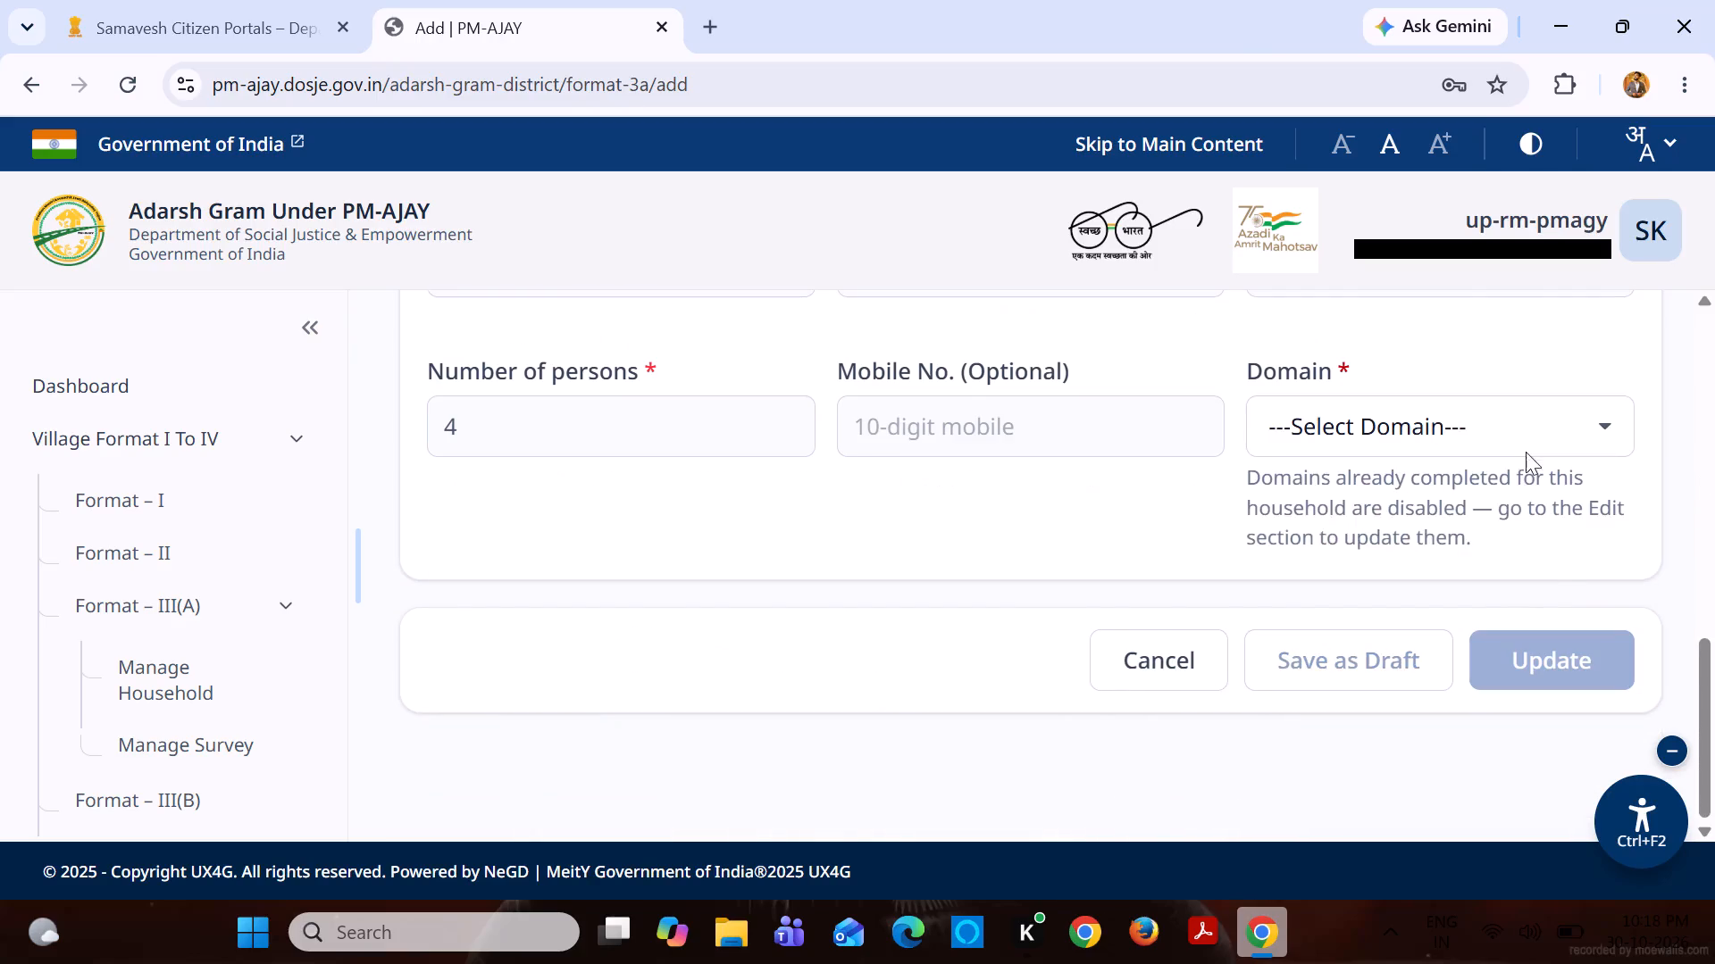
Choose the Health and Nutrition domain and answer Yes to coverage under a Health Protection Scheme in section 3.1.
click(1517, 403)
click(1364, 752)
scroll(1363, 740, down, 3)
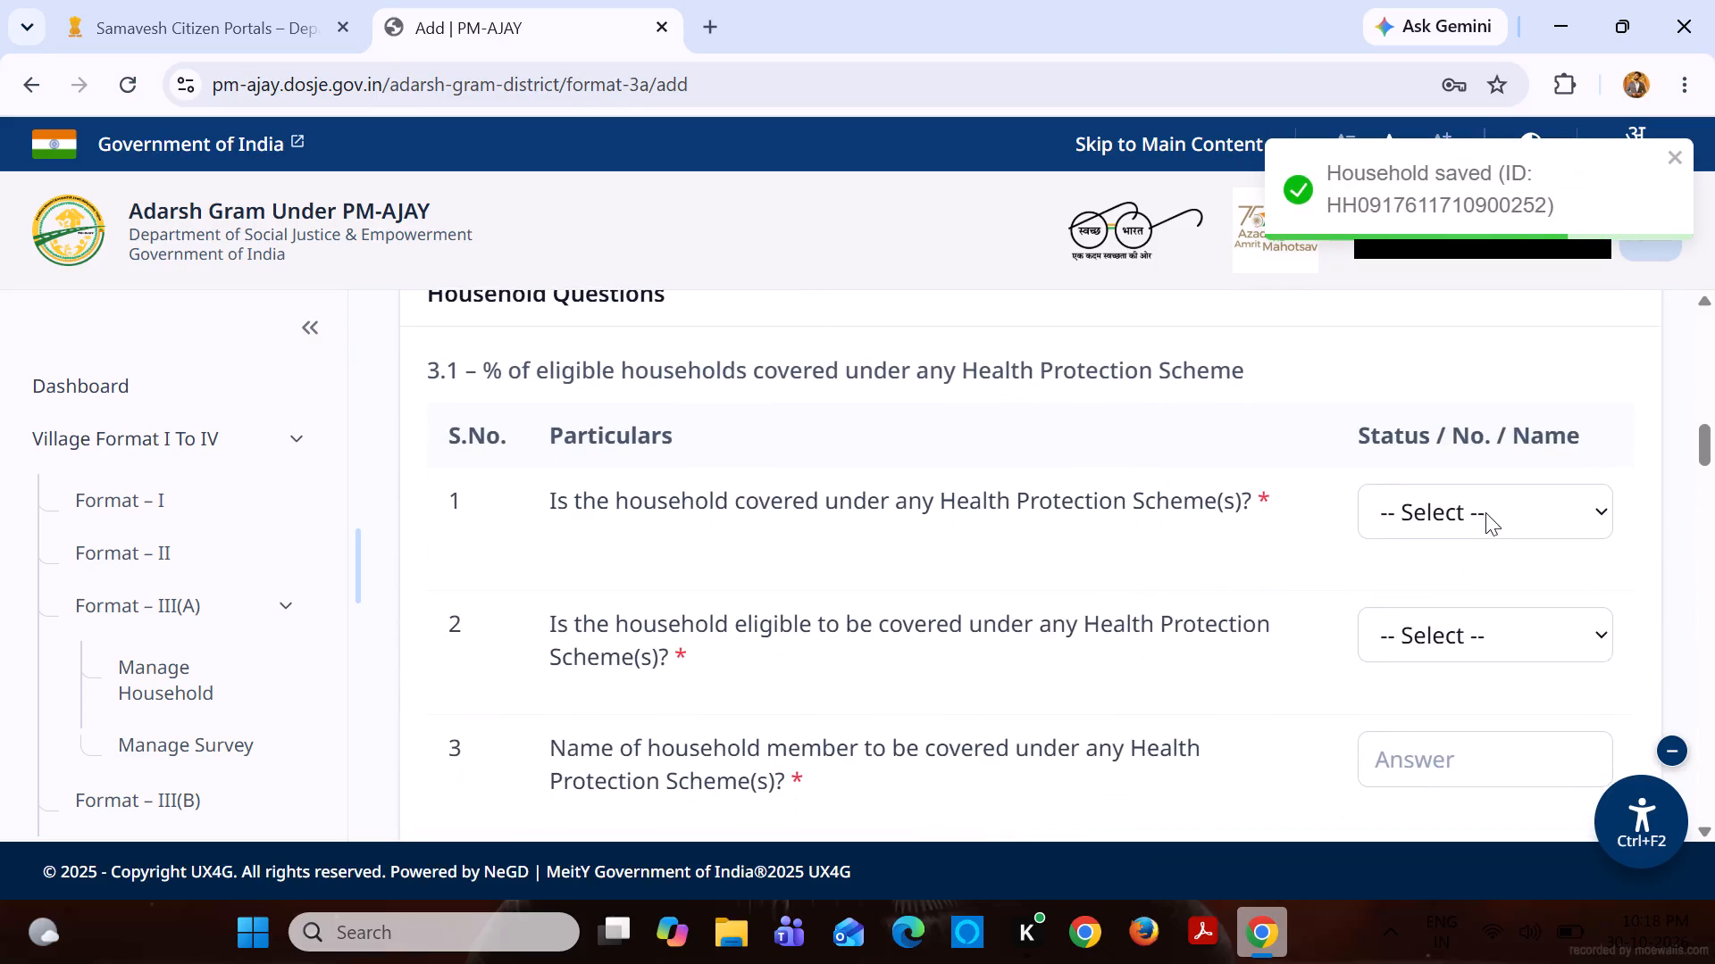
click(1485, 511)
click(1450, 615)
Enter 0 for the opening counts of sections 3.3 to 3.7, including pregnant women, deliveries, children born and children aged 0-5.
scroll(1450, 616, down, 2)
click(1438, 501)
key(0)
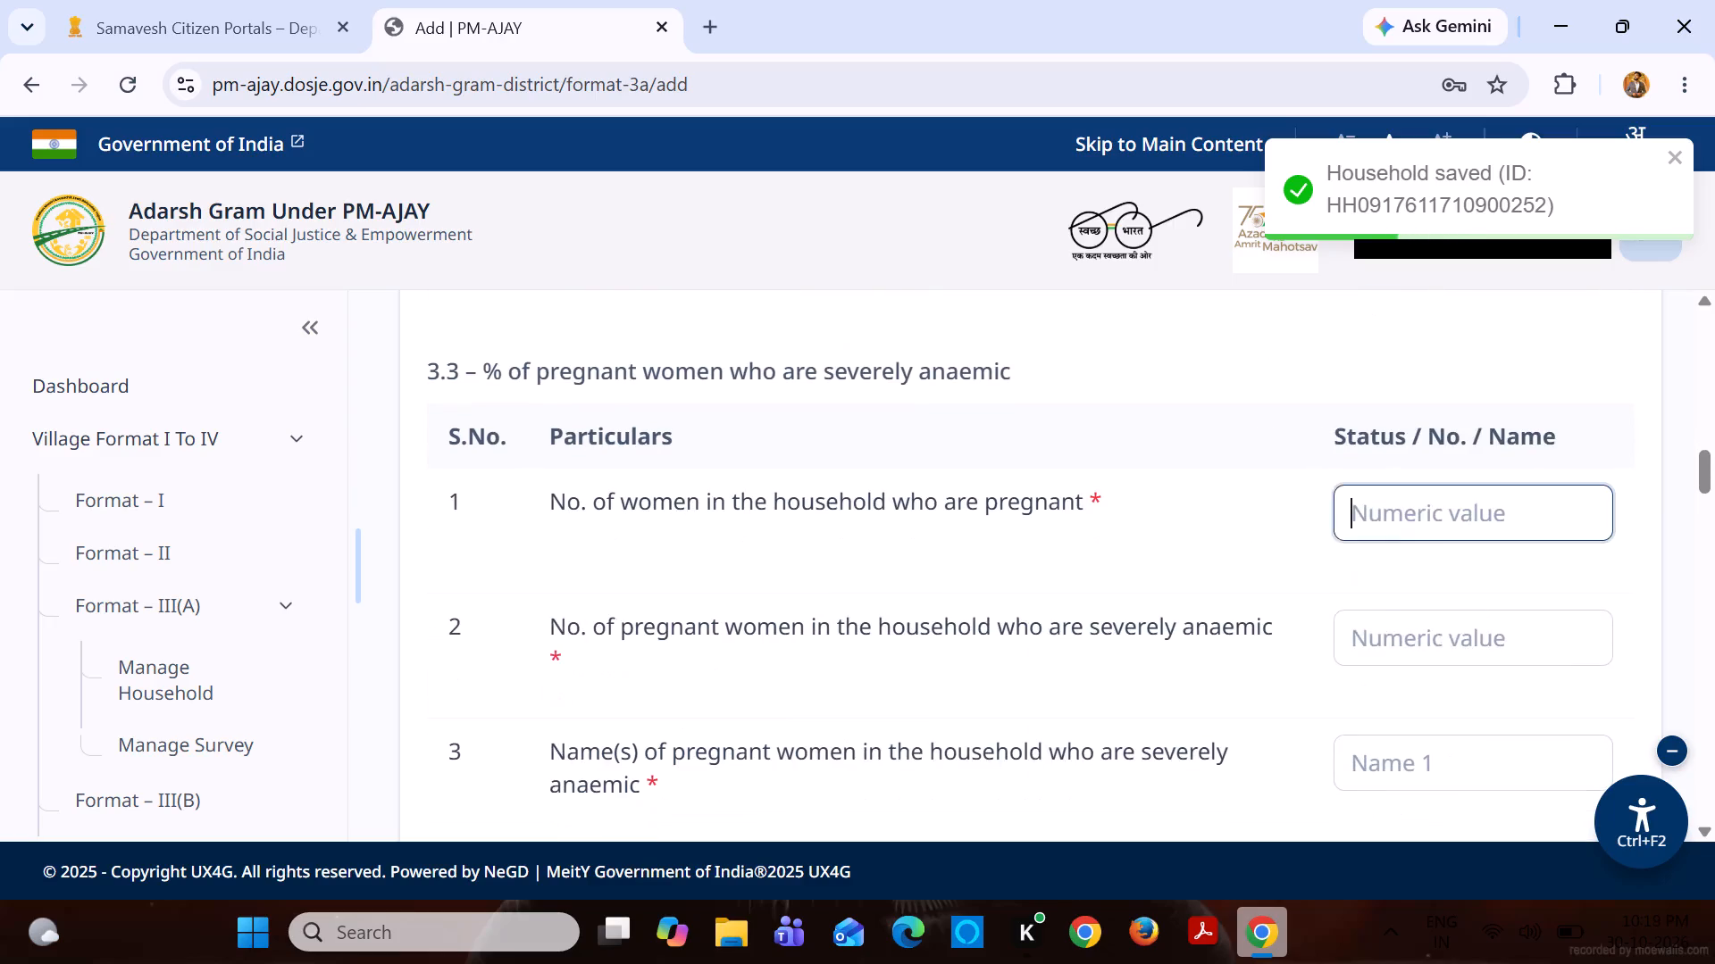
click(1373, 787)
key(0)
scroll(1376, 772, down, 3)
click(1410, 647)
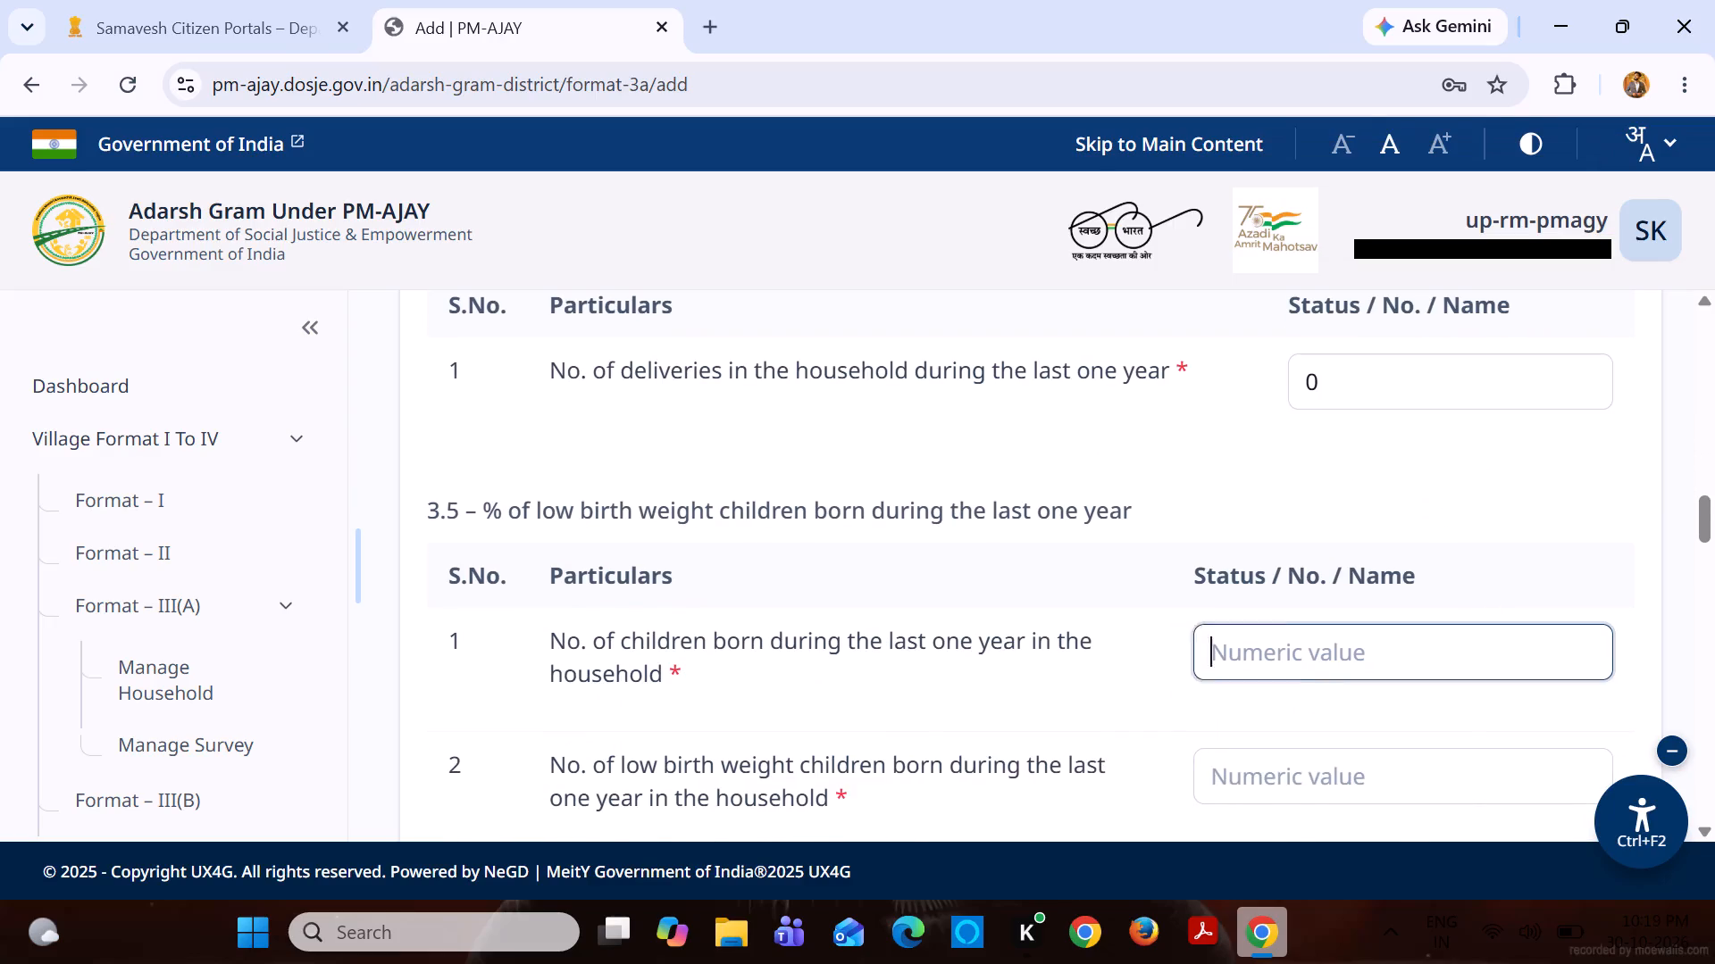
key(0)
scroll(1412, 658, down, 2)
click(1413, 661)
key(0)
scroll(1417, 656, down, 2)
click(1417, 647)
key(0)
Enter 0 for women pregnant last year, children under 1 year and members with communicable diseases, and submit Health and Nutrition.
scroll(1419, 644, down, 2)
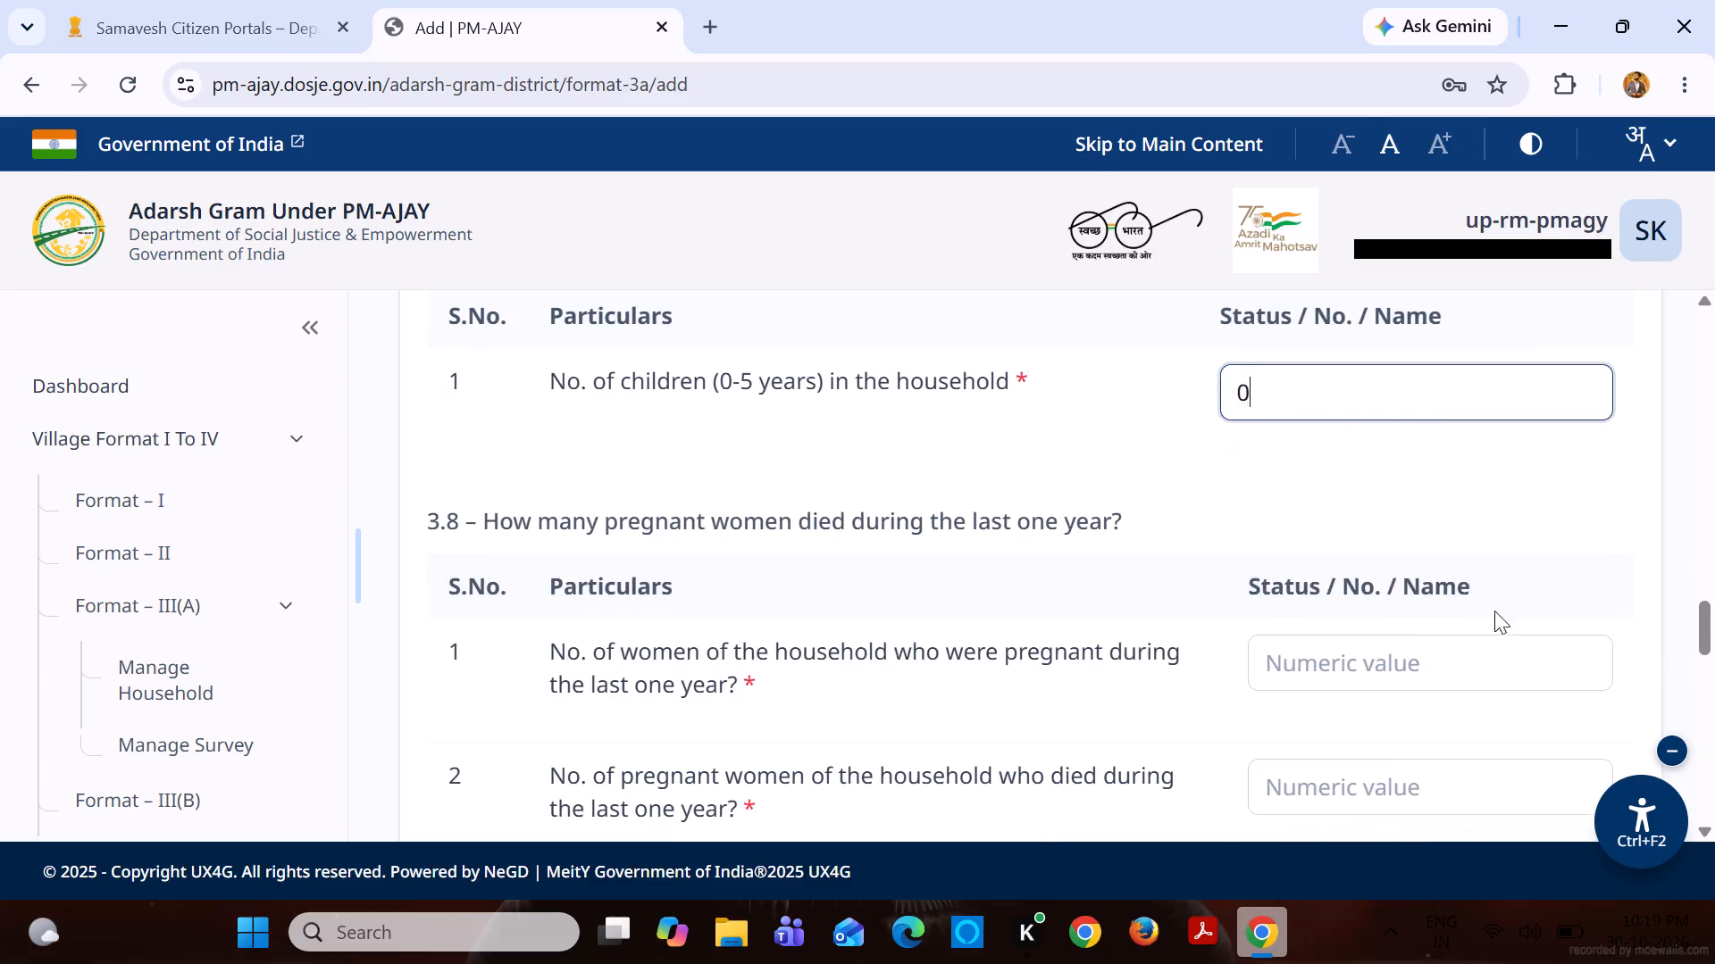
click(1440, 653)
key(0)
scroll(1444, 648, down, 2)
click(1395, 661)
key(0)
middle_drag(1406, 642, 1407, 663)
scroll(1406, 642, down, 3)
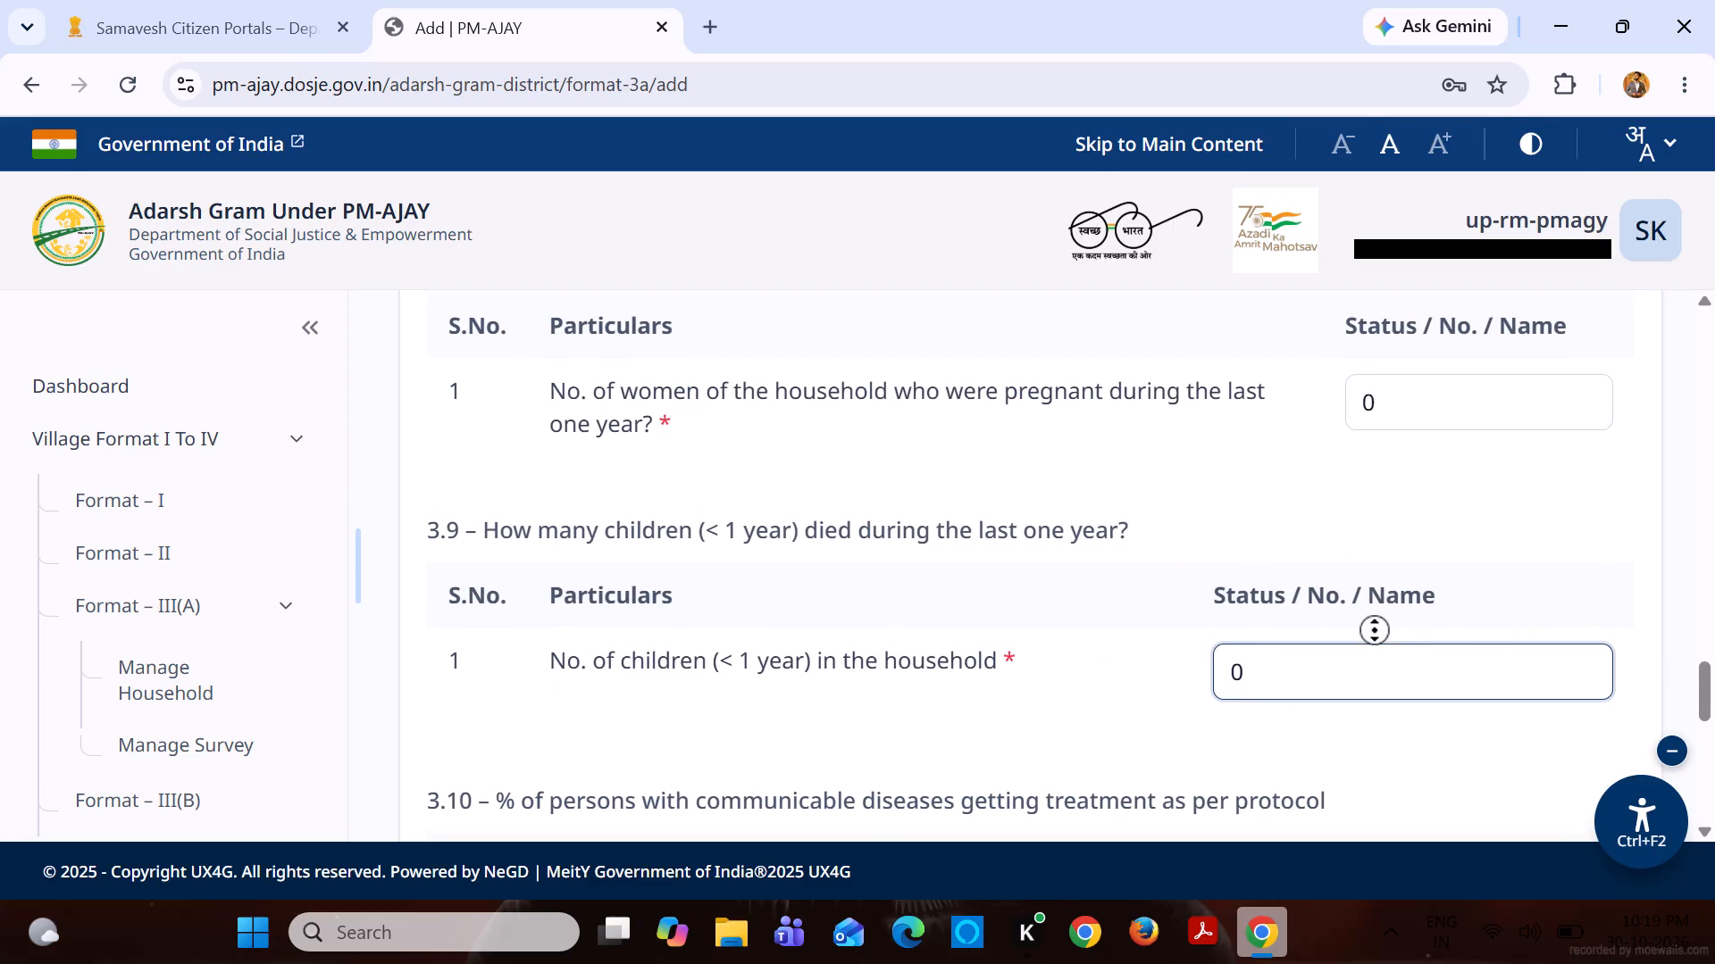
click(1386, 617)
scroll(1387, 614, down, 3)
click(1444, 561)
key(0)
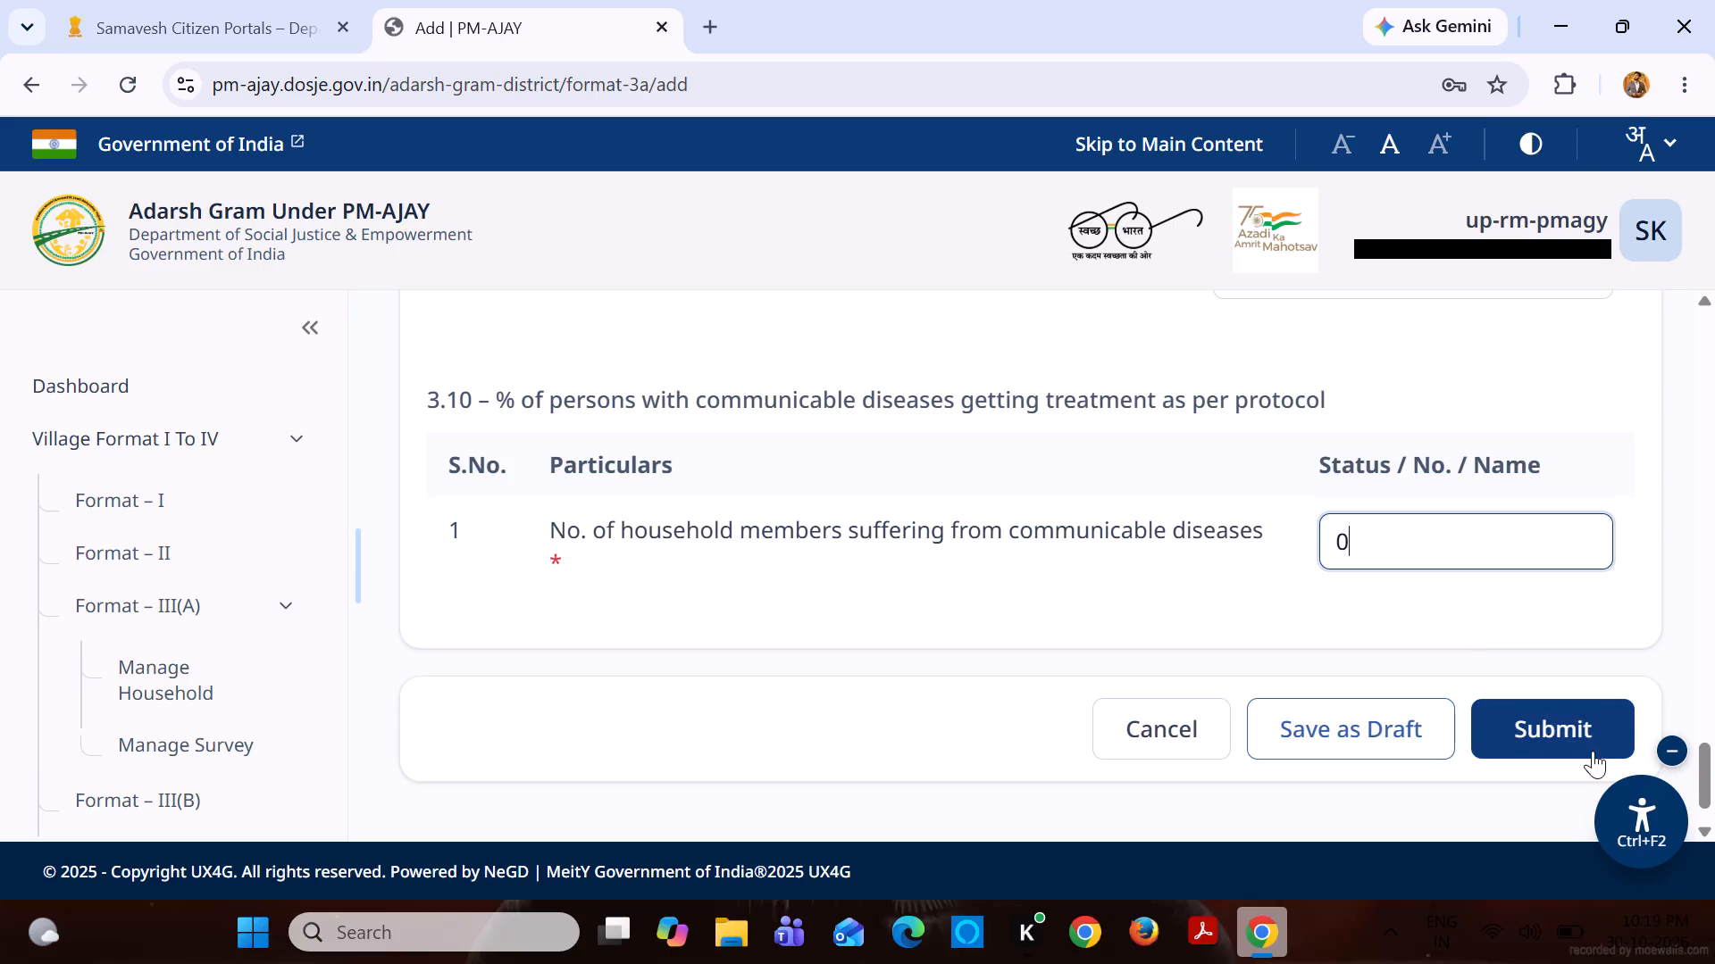
click(1577, 718)
Choose the Social Security domain, enter 0 eligible persons in each pension section, including Widow and Disability Pension, and submit it.
drag(1516, 483, 1508, 492)
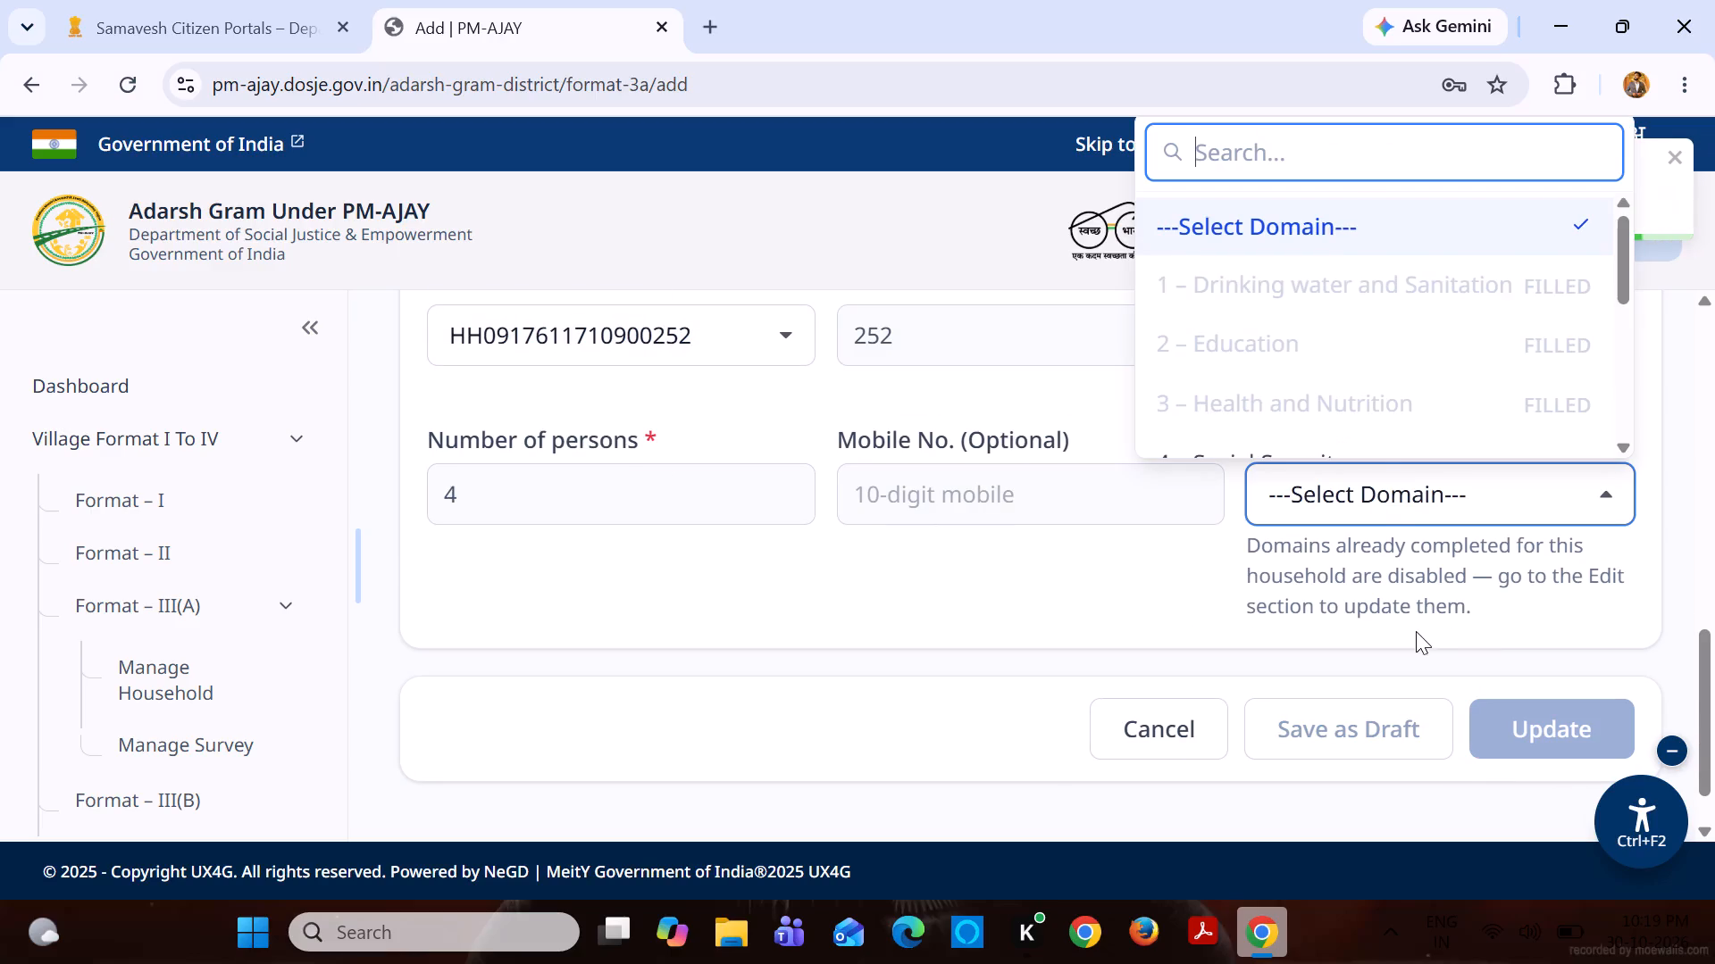
click(1367, 413)
scroll(1365, 461, down, 3)
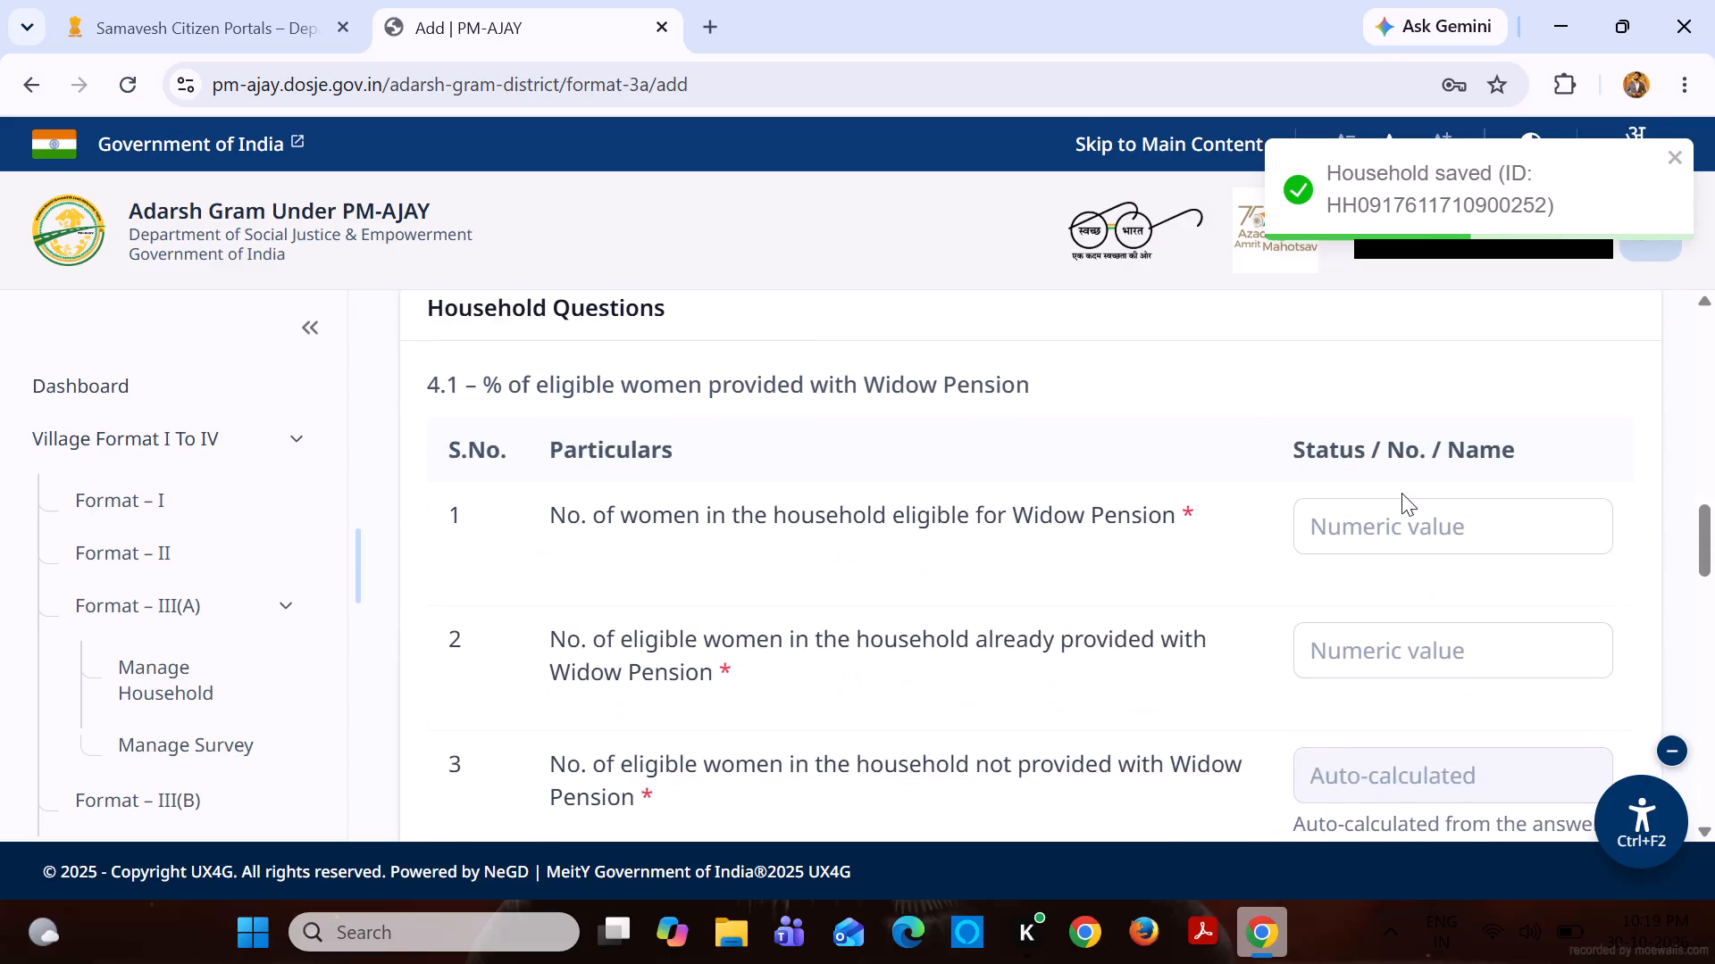
click(1393, 505)
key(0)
scroll(1393, 505, down, 3)
click(1343, 392)
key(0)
scroll(1340, 454, down, 2)
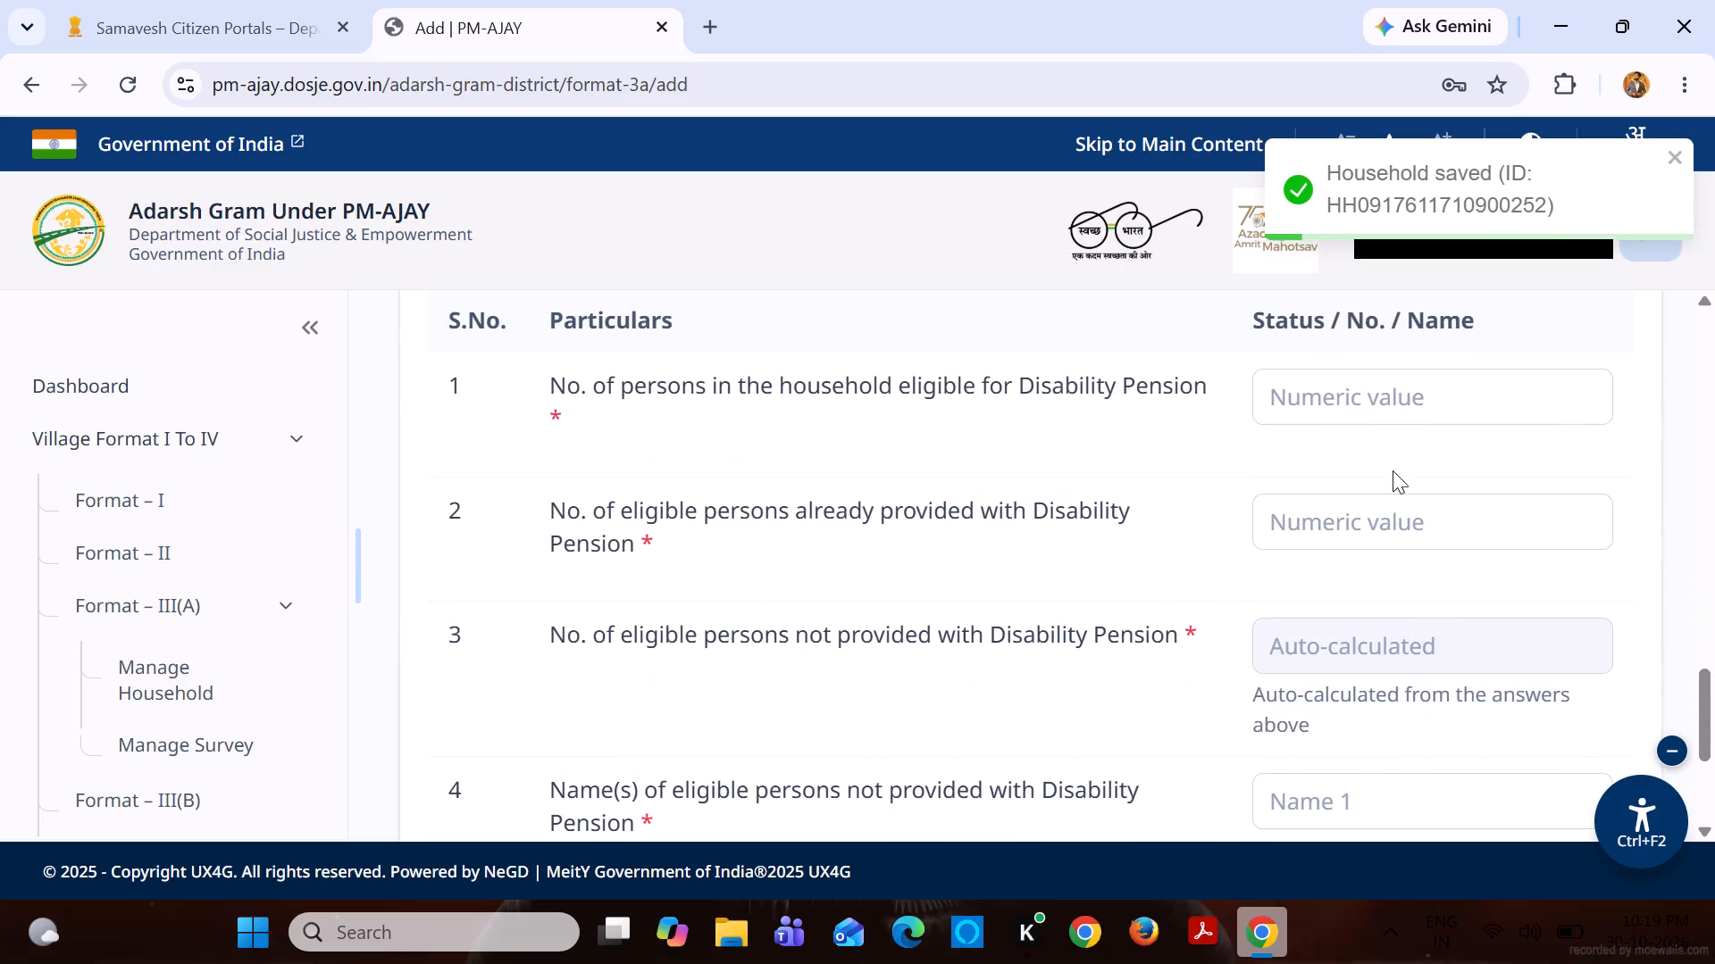
click(1311, 395)
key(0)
scroll(1313, 408, down, 2)
click(1545, 650)
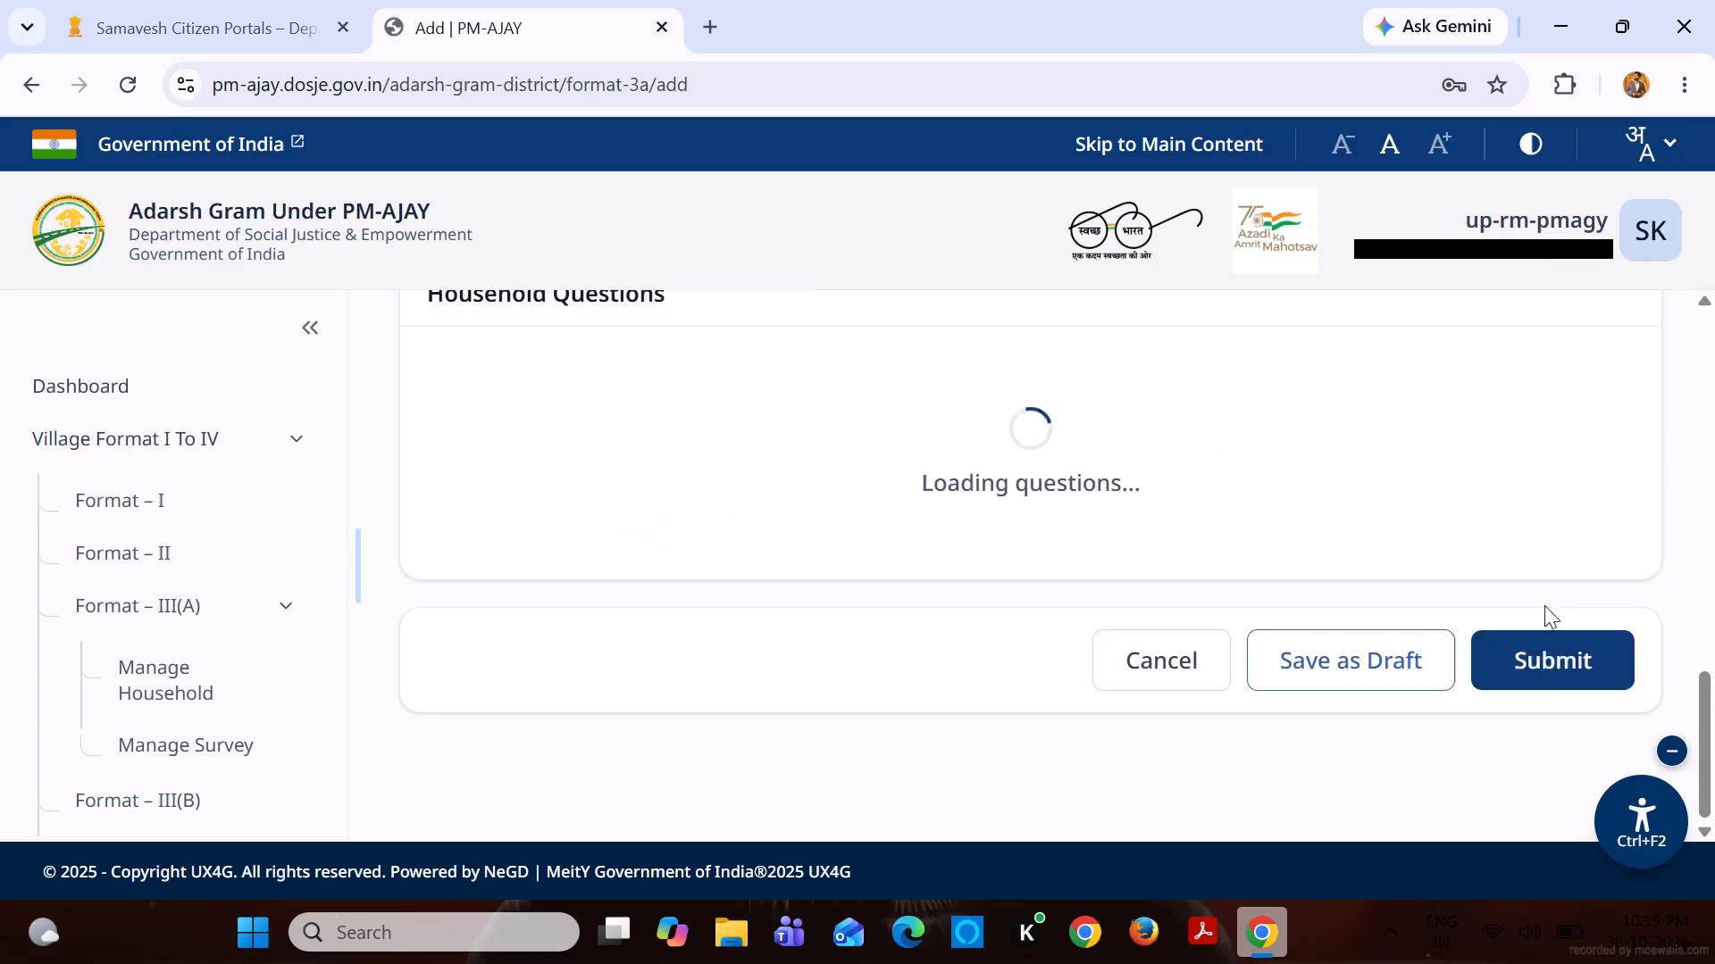
Choose the Rural Roads and Housing domain, answer No to living in a Kachcha/unsafe house, and submit it.
click(1524, 432)
scroll(1486, 561, down, 2)
click(1334, 619)
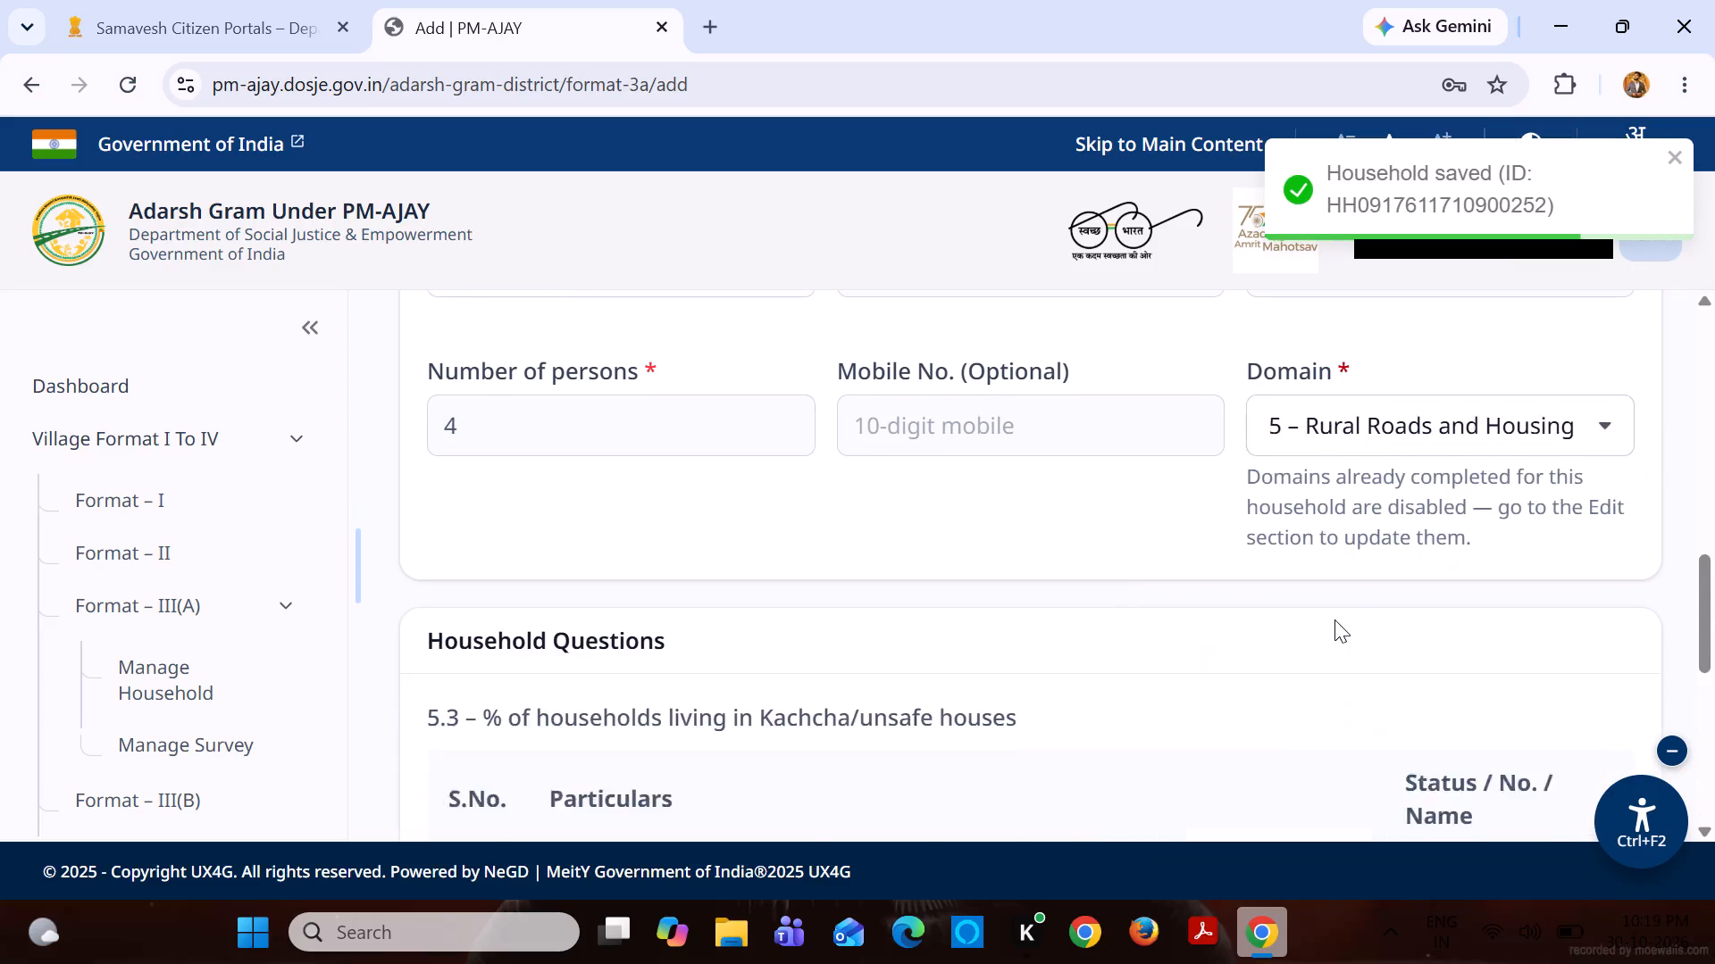
scroll(1334, 619, down, 2)
click(1522, 610)
click(1471, 749)
scroll(1480, 710, down, 3)
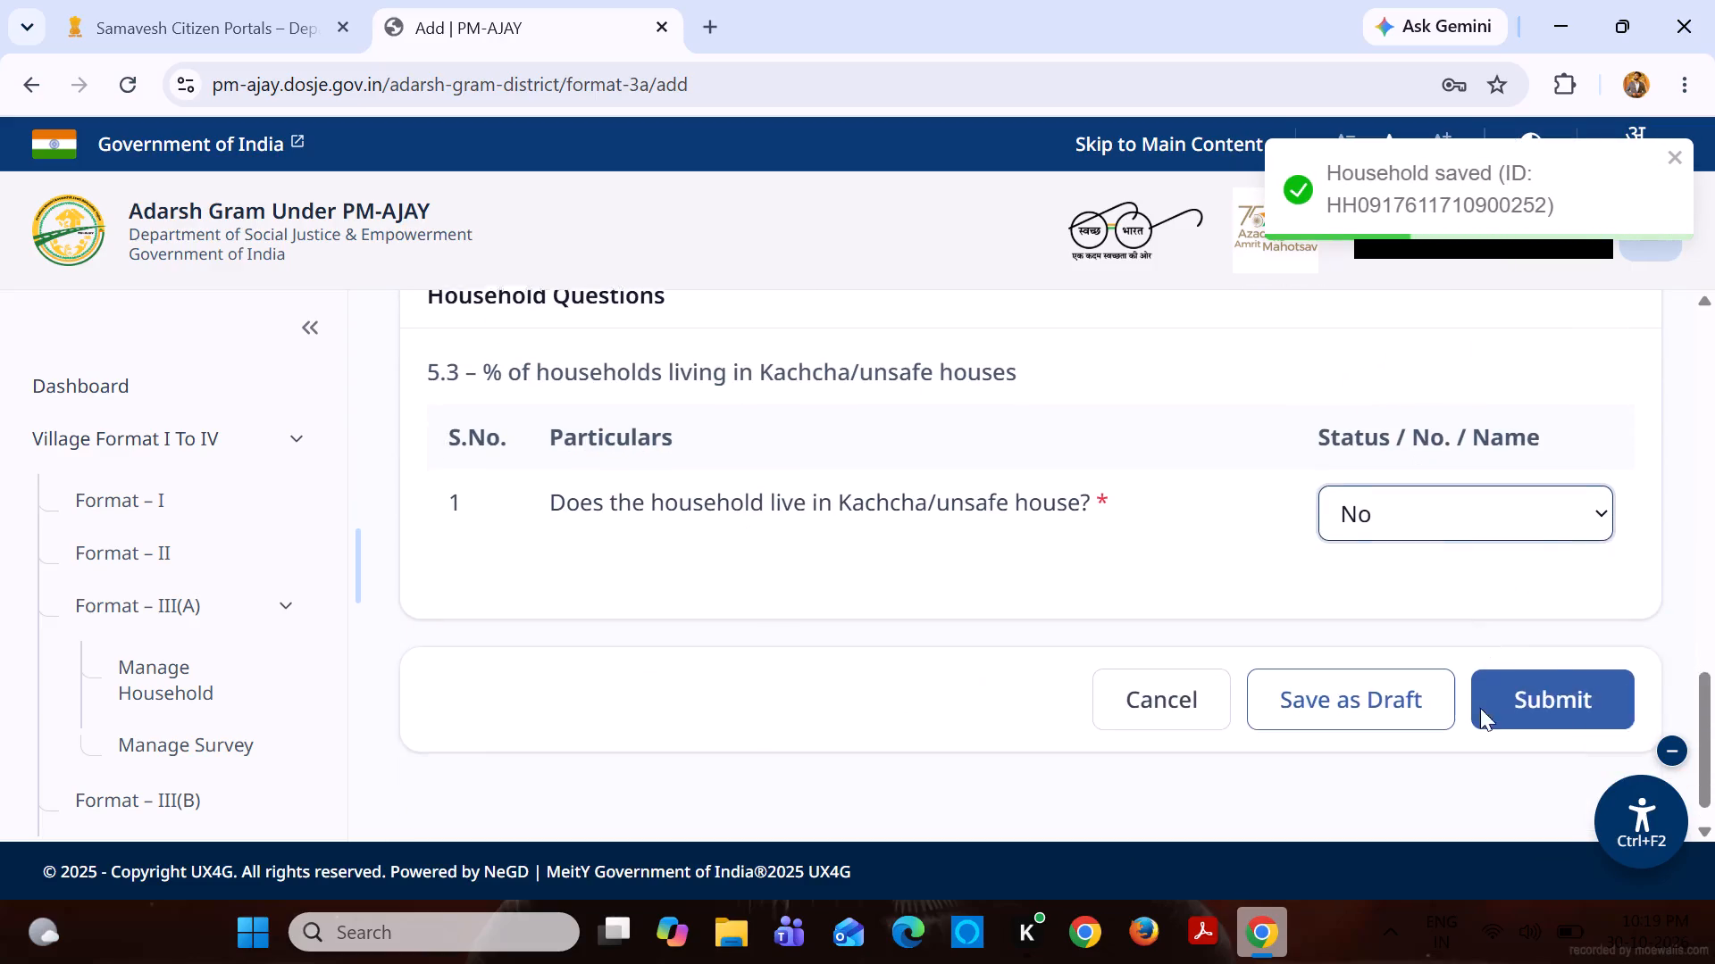
click(1556, 627)
click(1558, 665)
Choose the Electricity and Clean Fuel domain and answer Yes to electricity connection in sections 6.2 and 6.3 and to LED bulb use.
click(1525, 438)
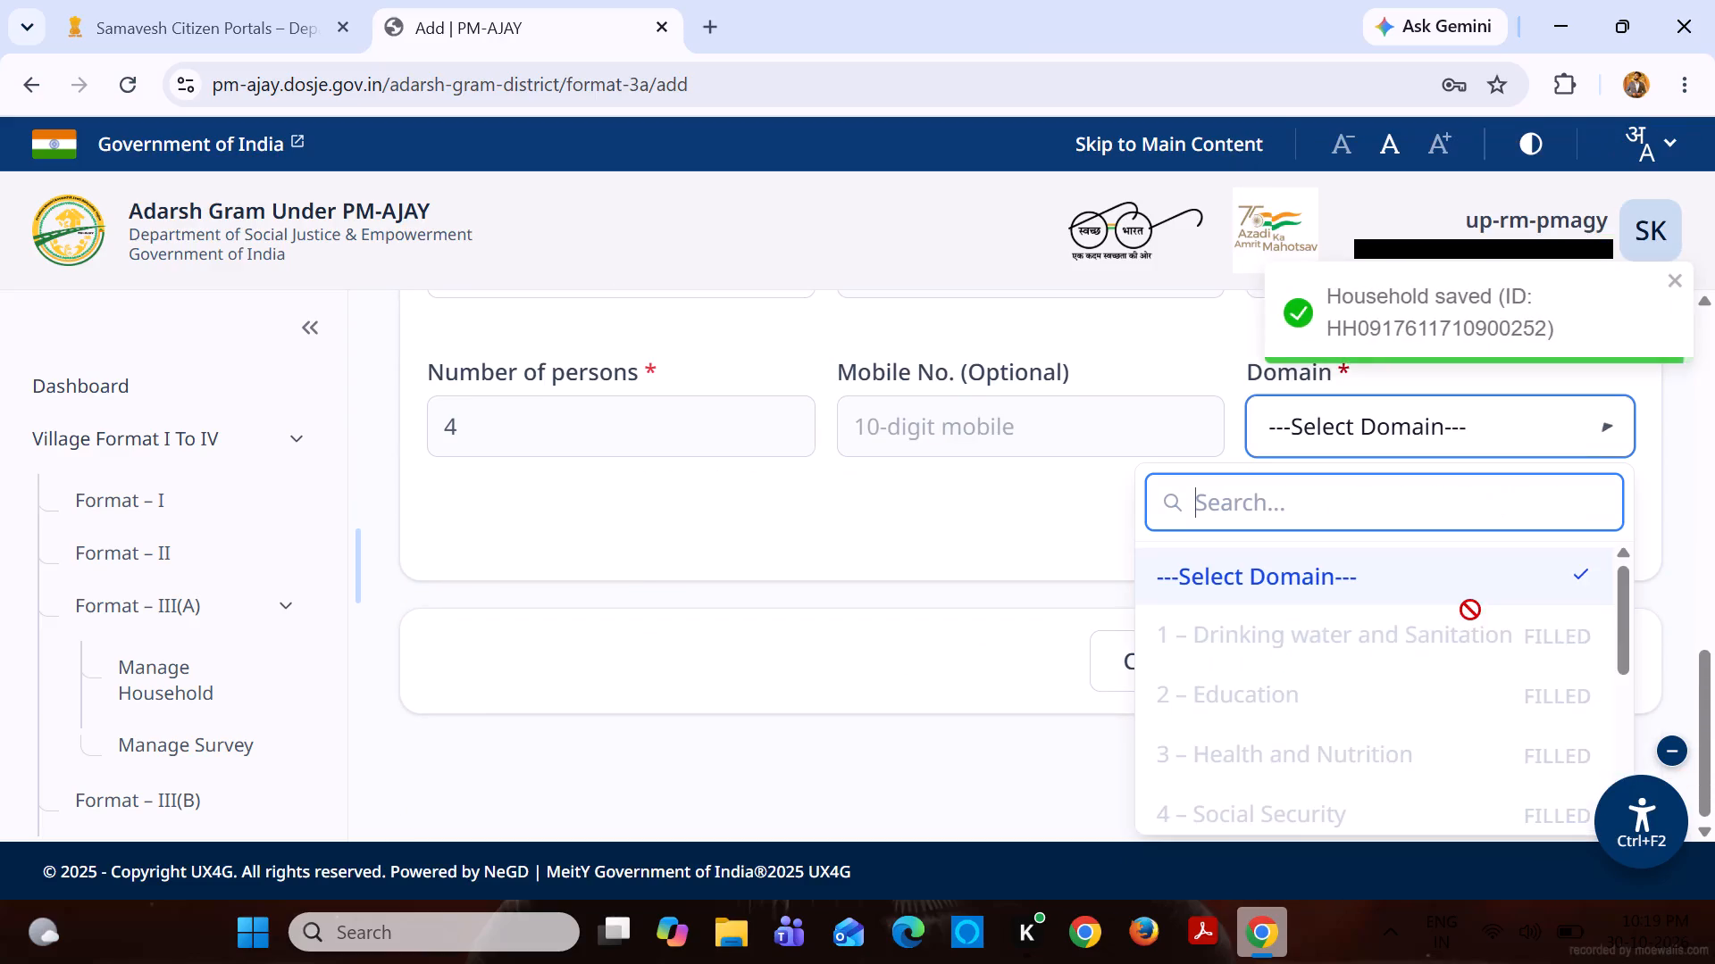
scroll(1470, 623, down, 2)
click(1336, 682)
scroll(1336, 673, down, 2)
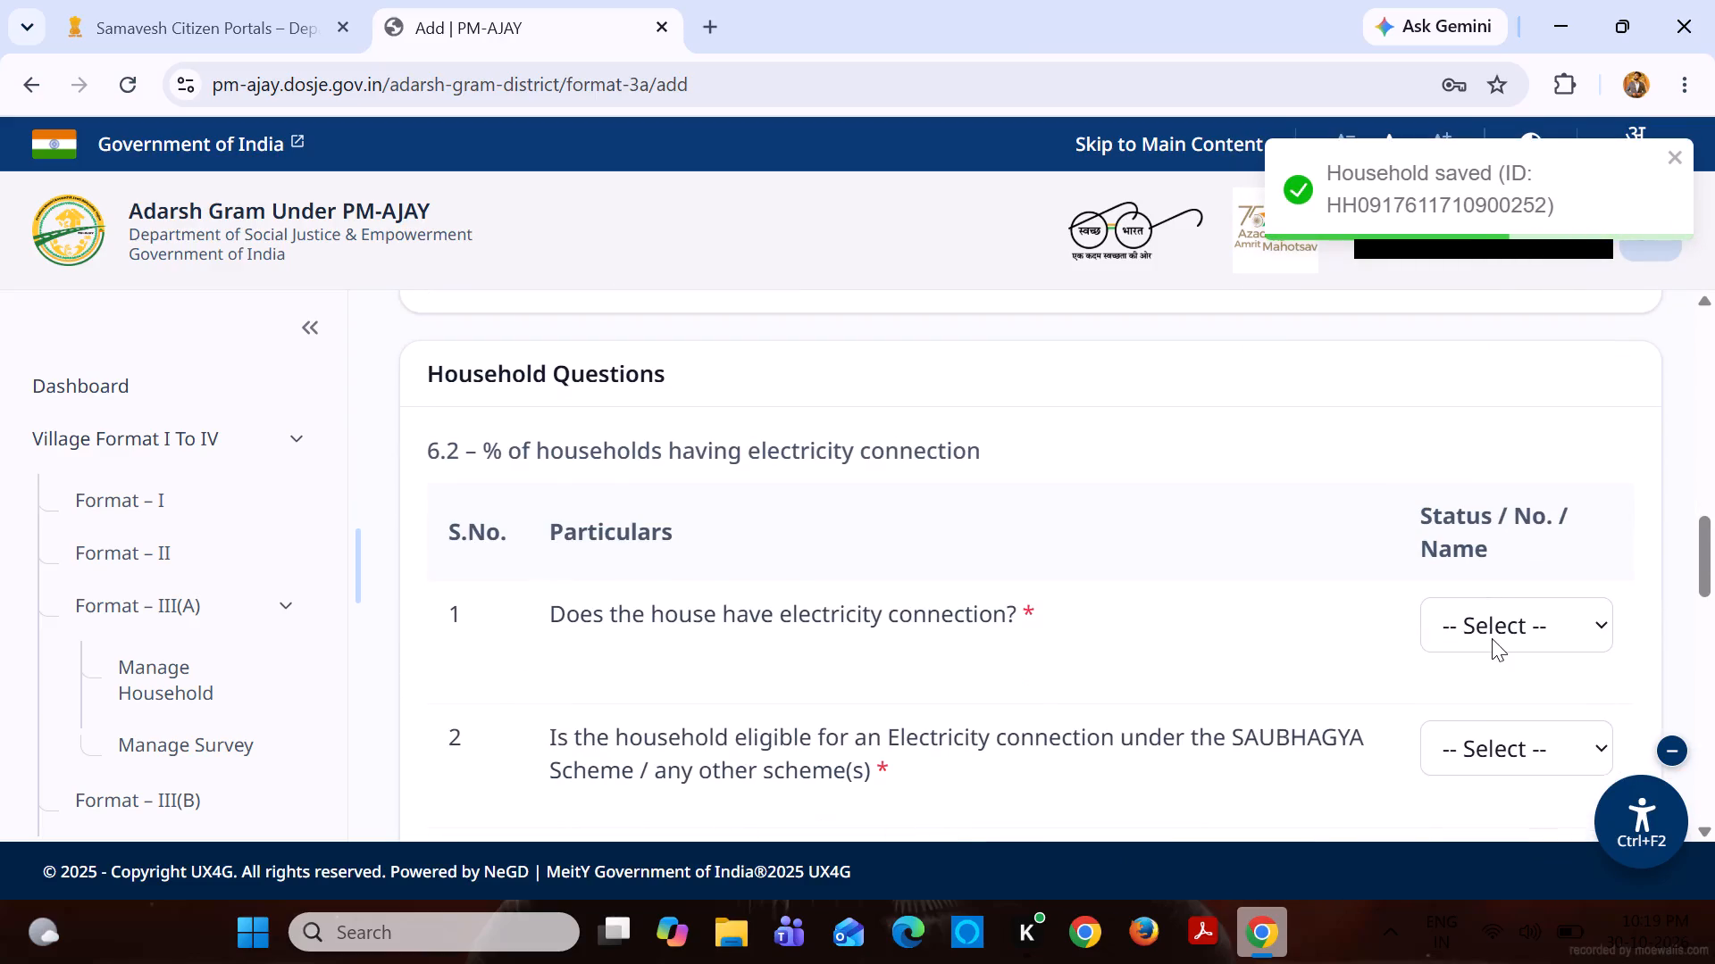
click(1492, 638)
click(1478, 712)
scroll(1482, 694, down, 3)
drag(1539, 486, 1539, 494)
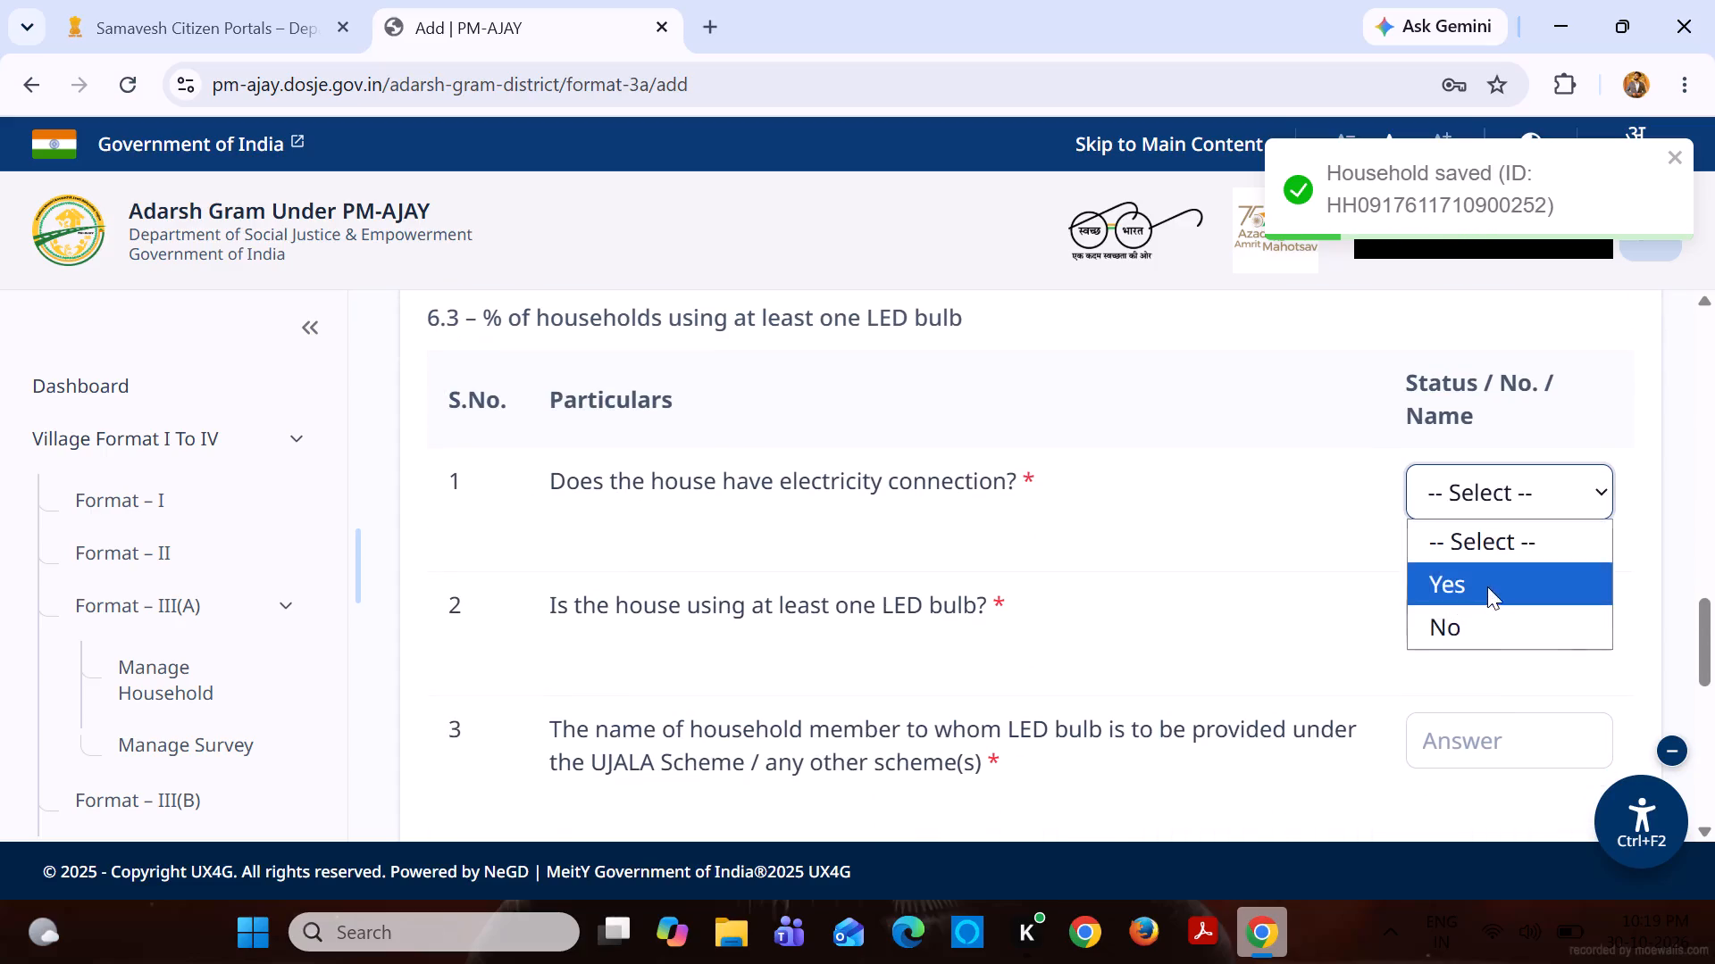
click(1486, 587)
scroll(1487, 594, down, 2)
click(1570, 344)
click(1525, 444)
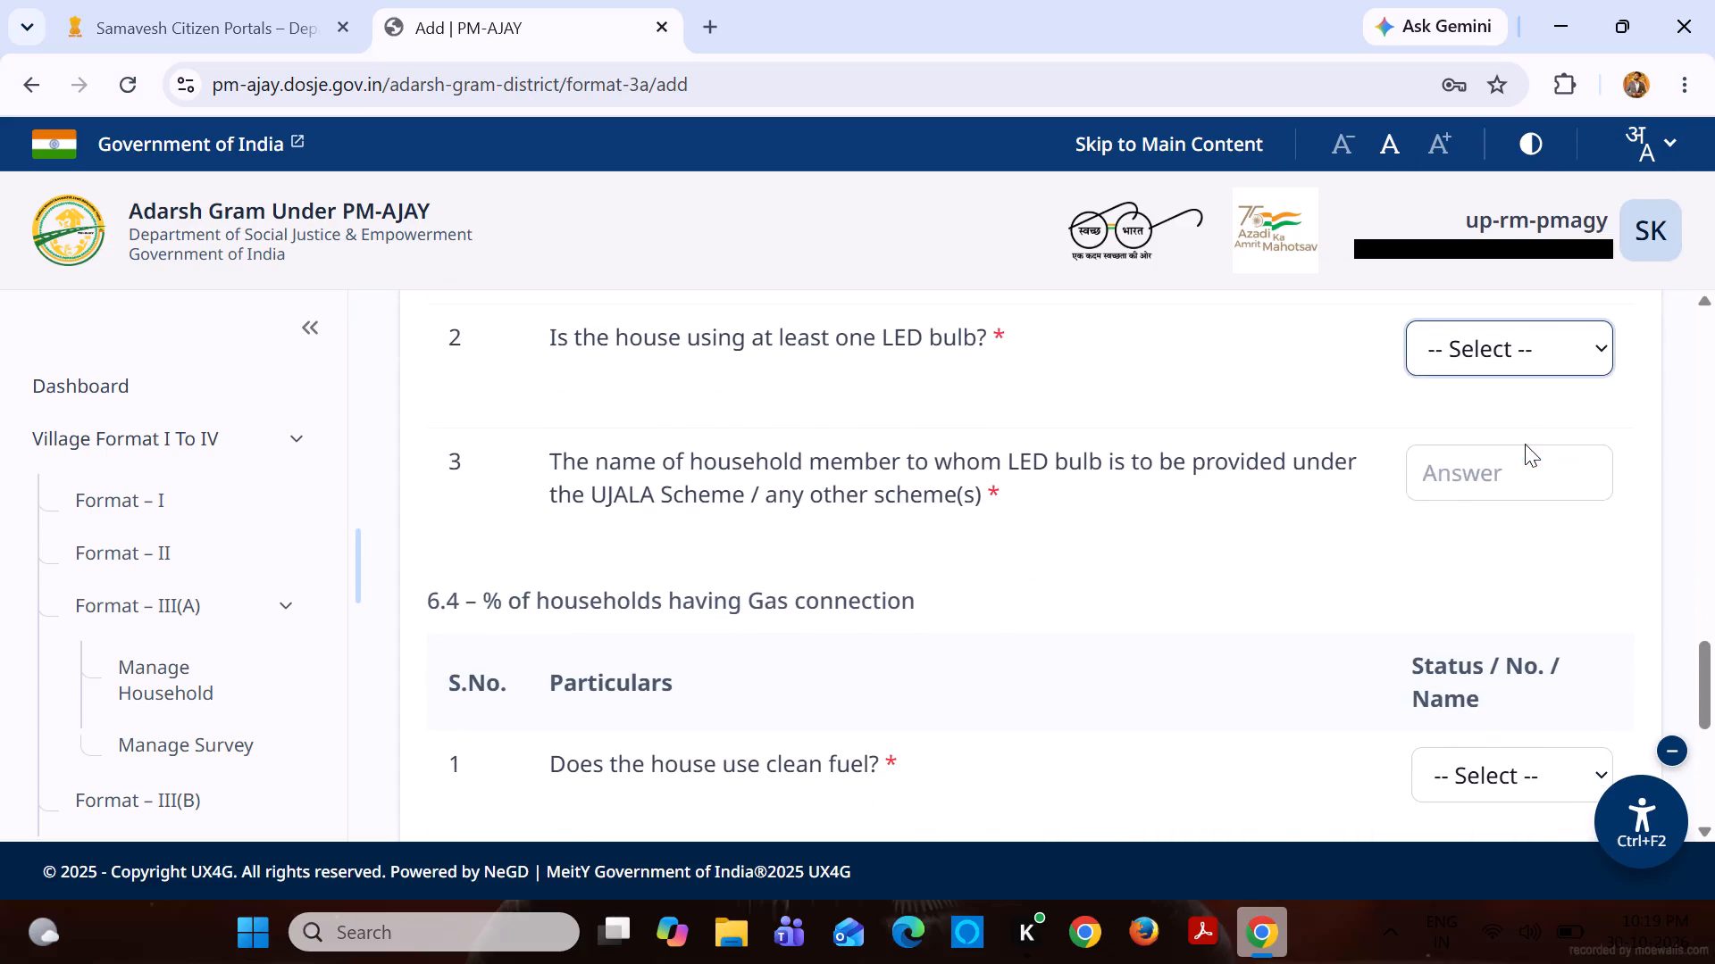
Answer Yes to the house using clean fuel in section 6.4 and submit the Electricity and Clean Fuel domain.
scroll(1523, 455, down, 2)
click(1544, 396)
click(1523, 433)
drag(1520, 343, 1518, 368)
click(1510, 391)
click(1481, 451)
drag(1507, 392, 1503, 411)
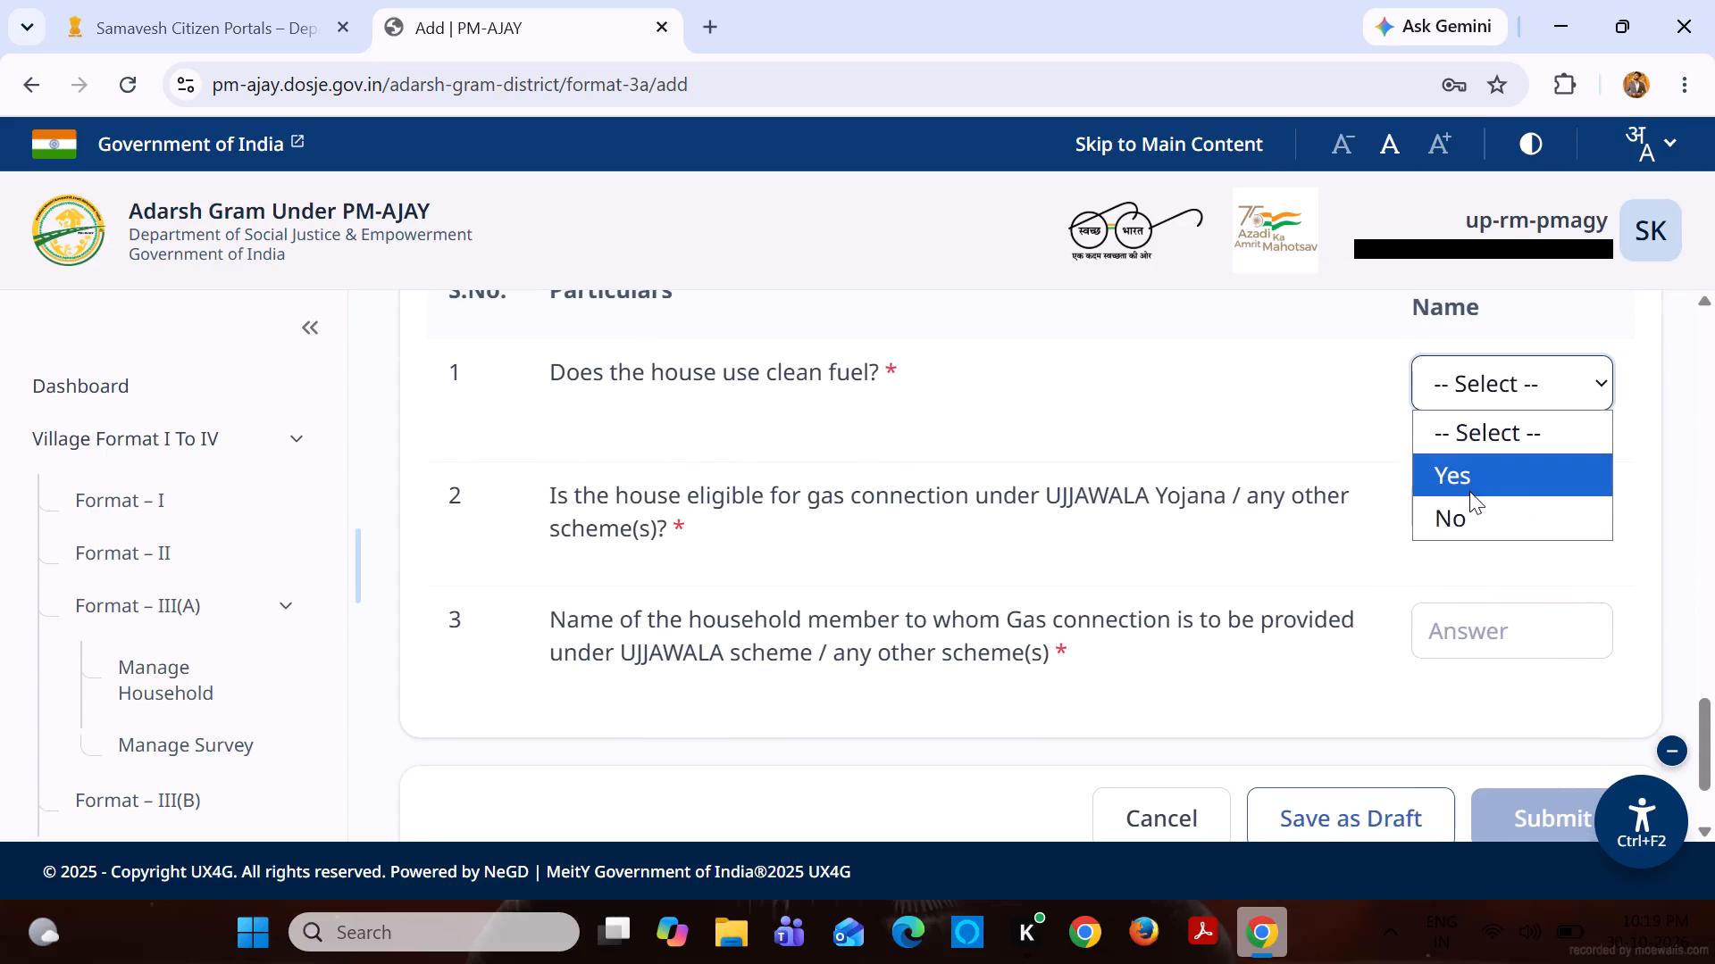
click(1469, 491)
click(1528, 652)
Choose the Agricultural Practices domain, answer No to the household being involved in farming, and submit it.
drag(1545, 414, 1541, 435)
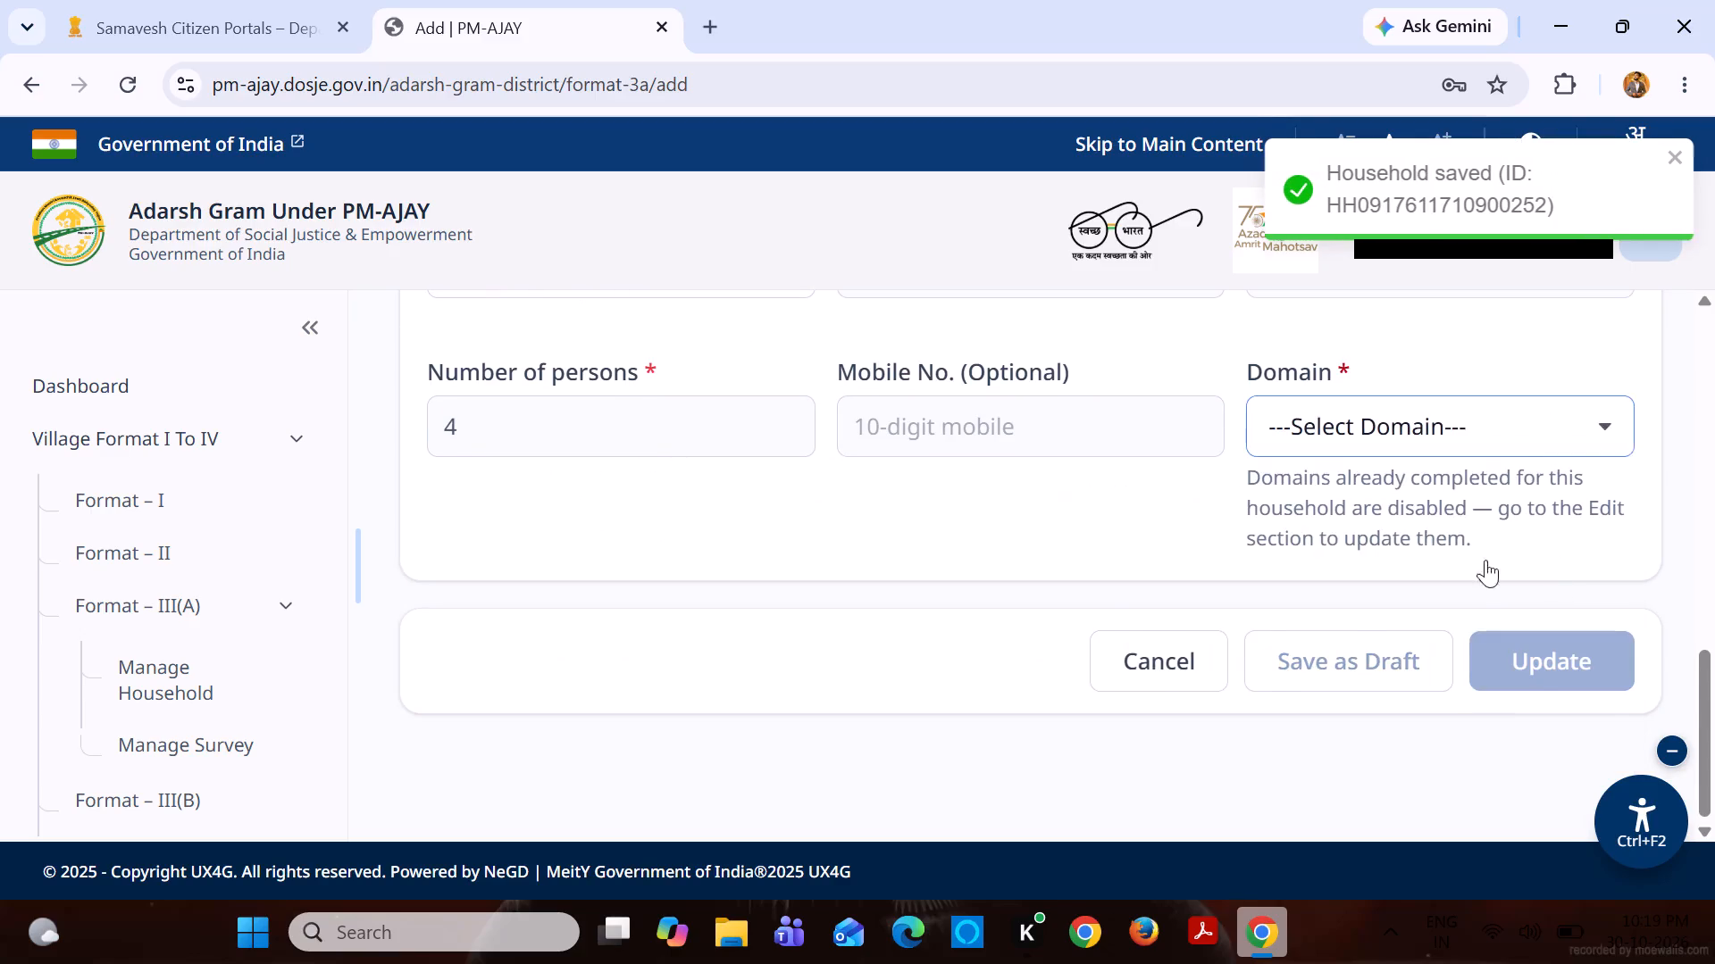
scroll(1488, 561, down, 2)
click(1235, 705)
scroll(1236, 704, down, 3)
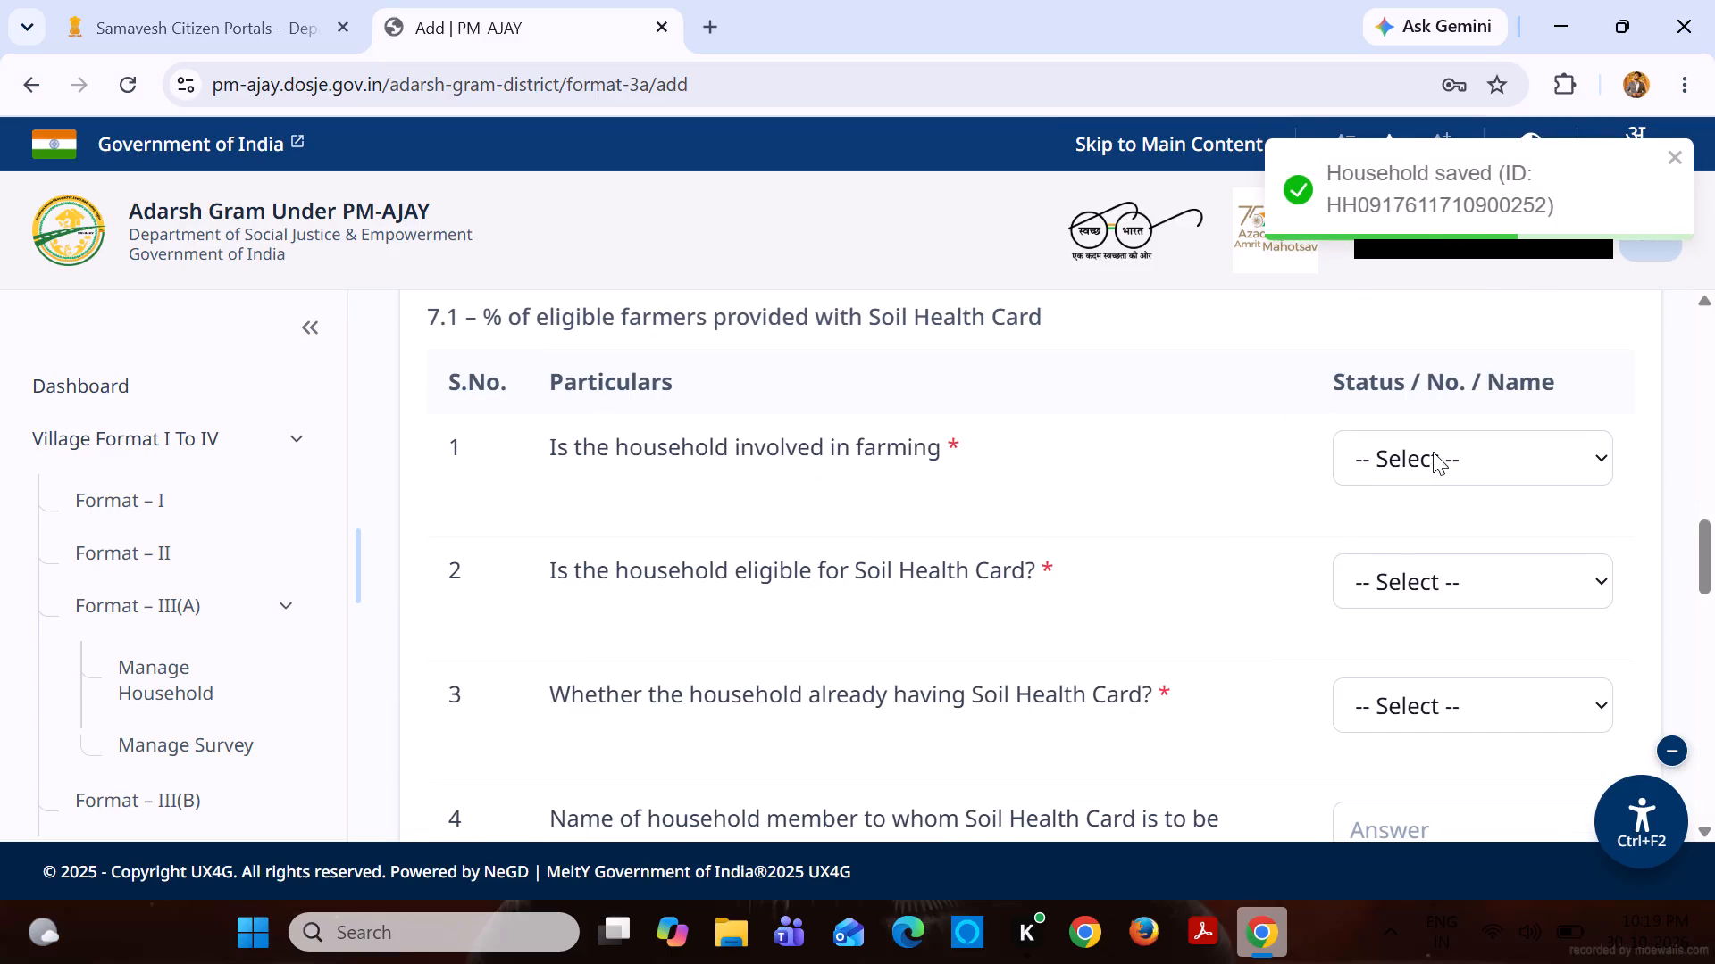
click(1433, 452)
click(1417, 578)
scroll(1457, 622, down, 7)
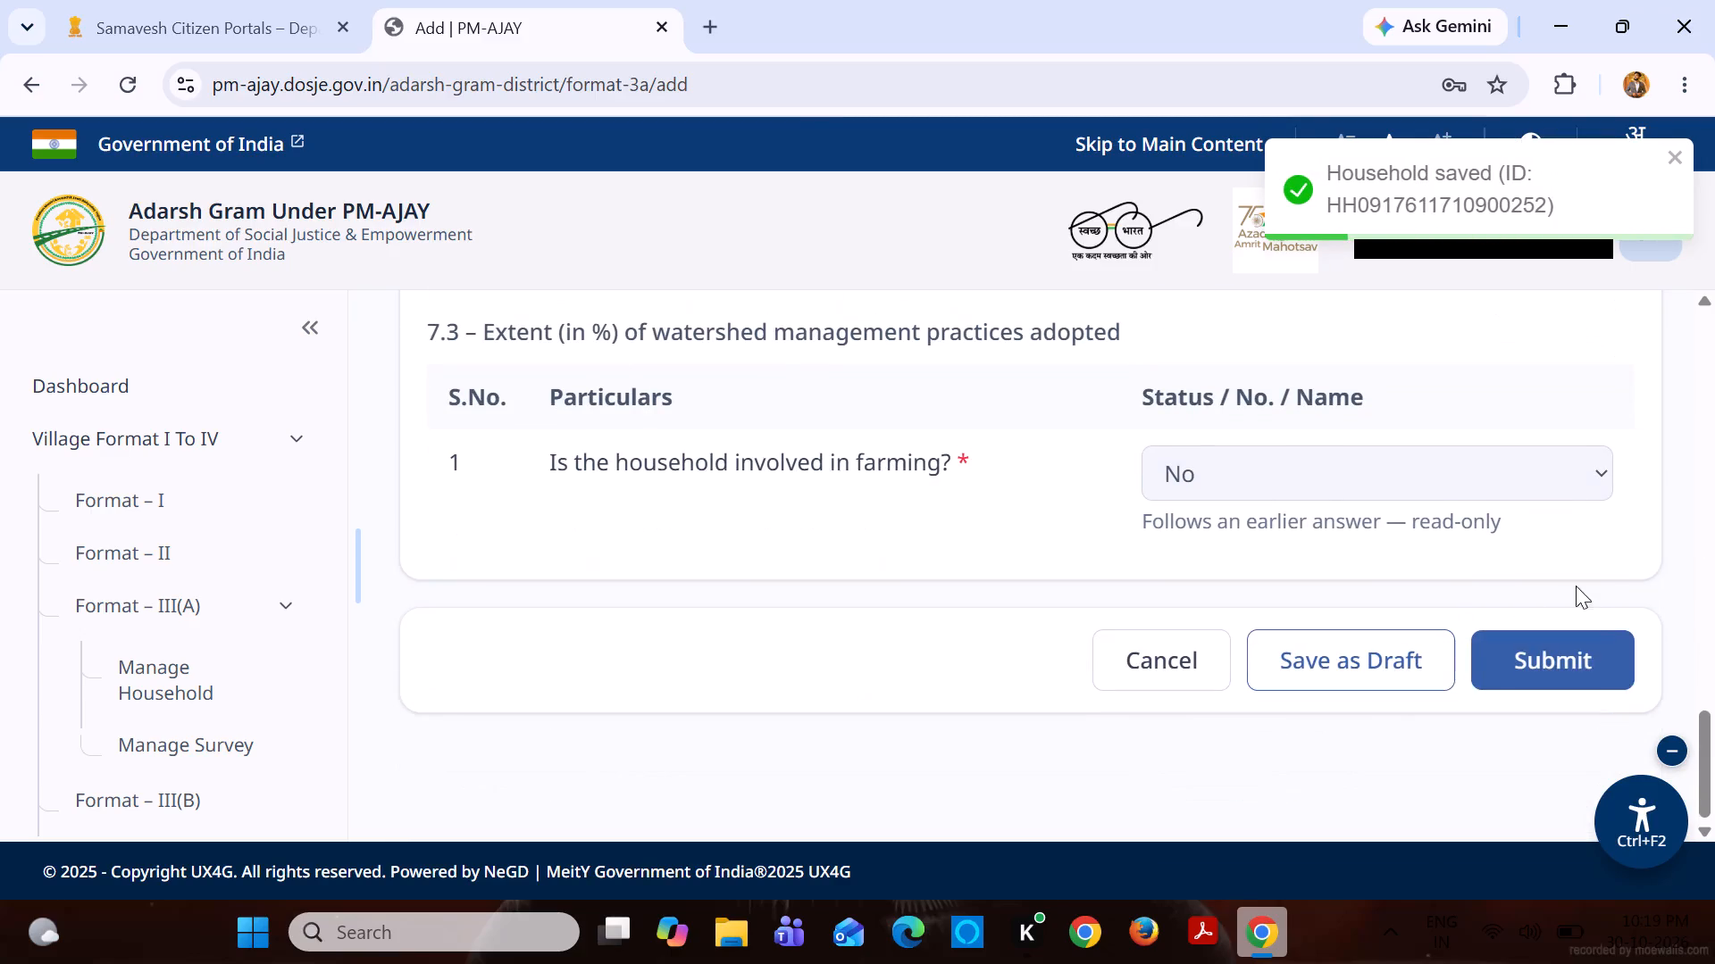
click(1555, 665)
Choose the Financial Inclusion domain and enter 4 persons above 5 years and 4 members with Aadhaar in section 8.1.
click(1465, 436)
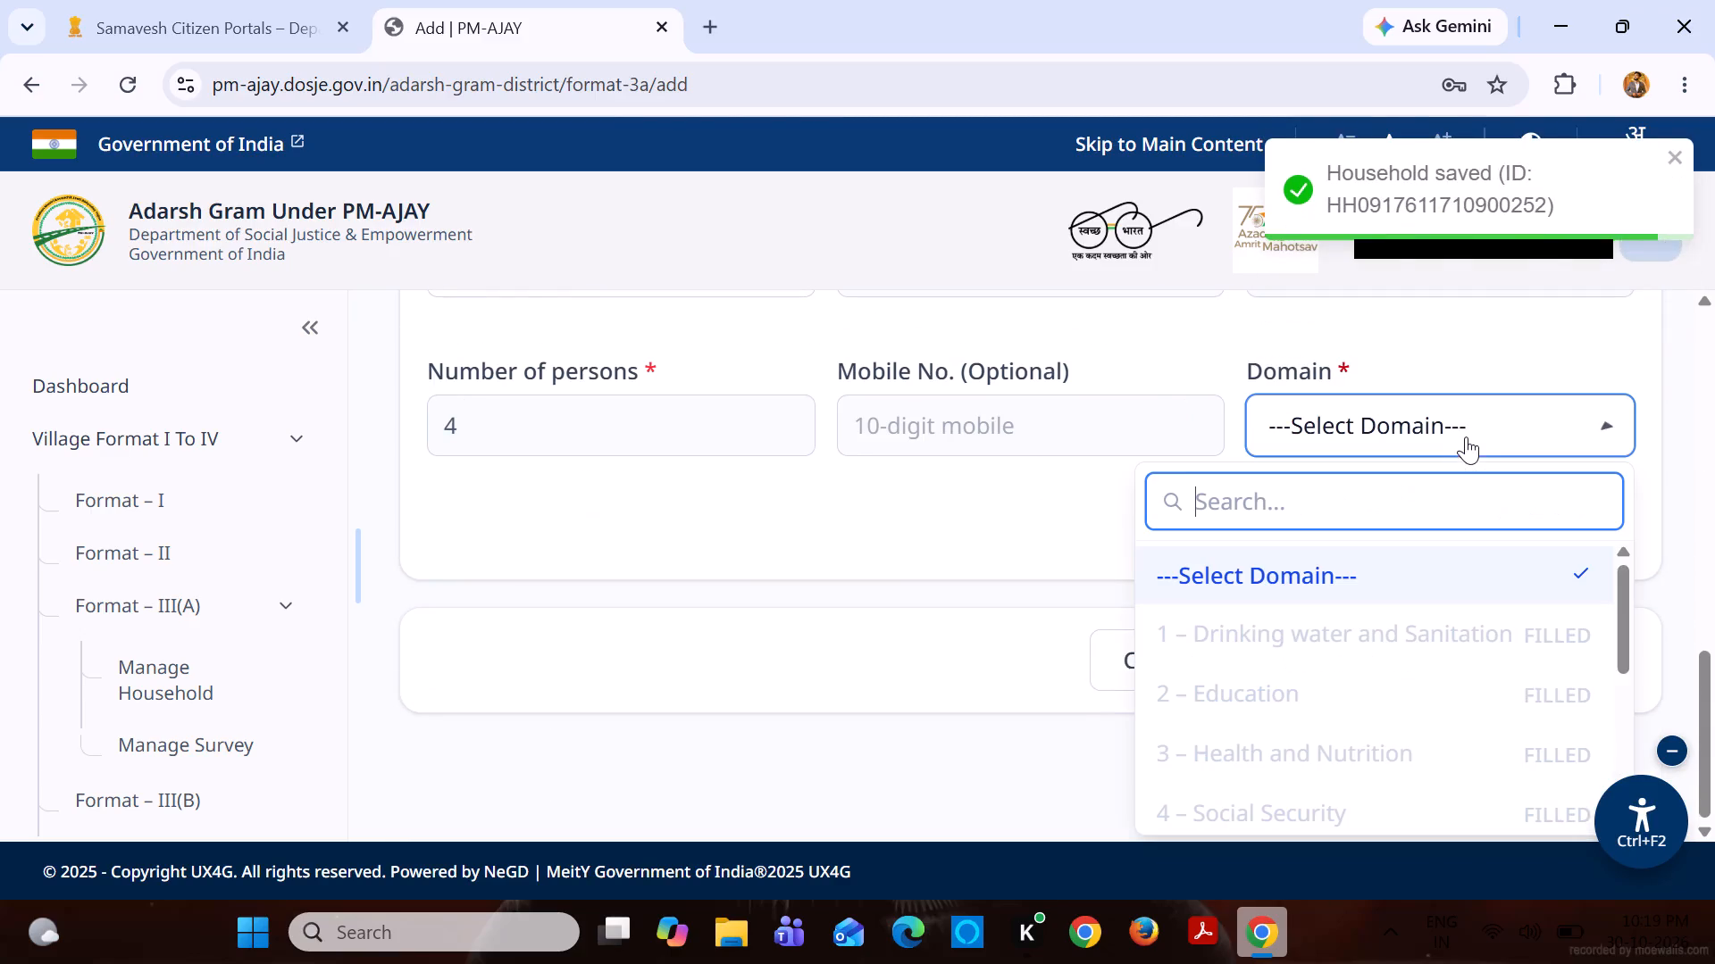
scroll(1436, 565, down, 6)
click(1426, 665)
scroll(1424, 651, down, 2)
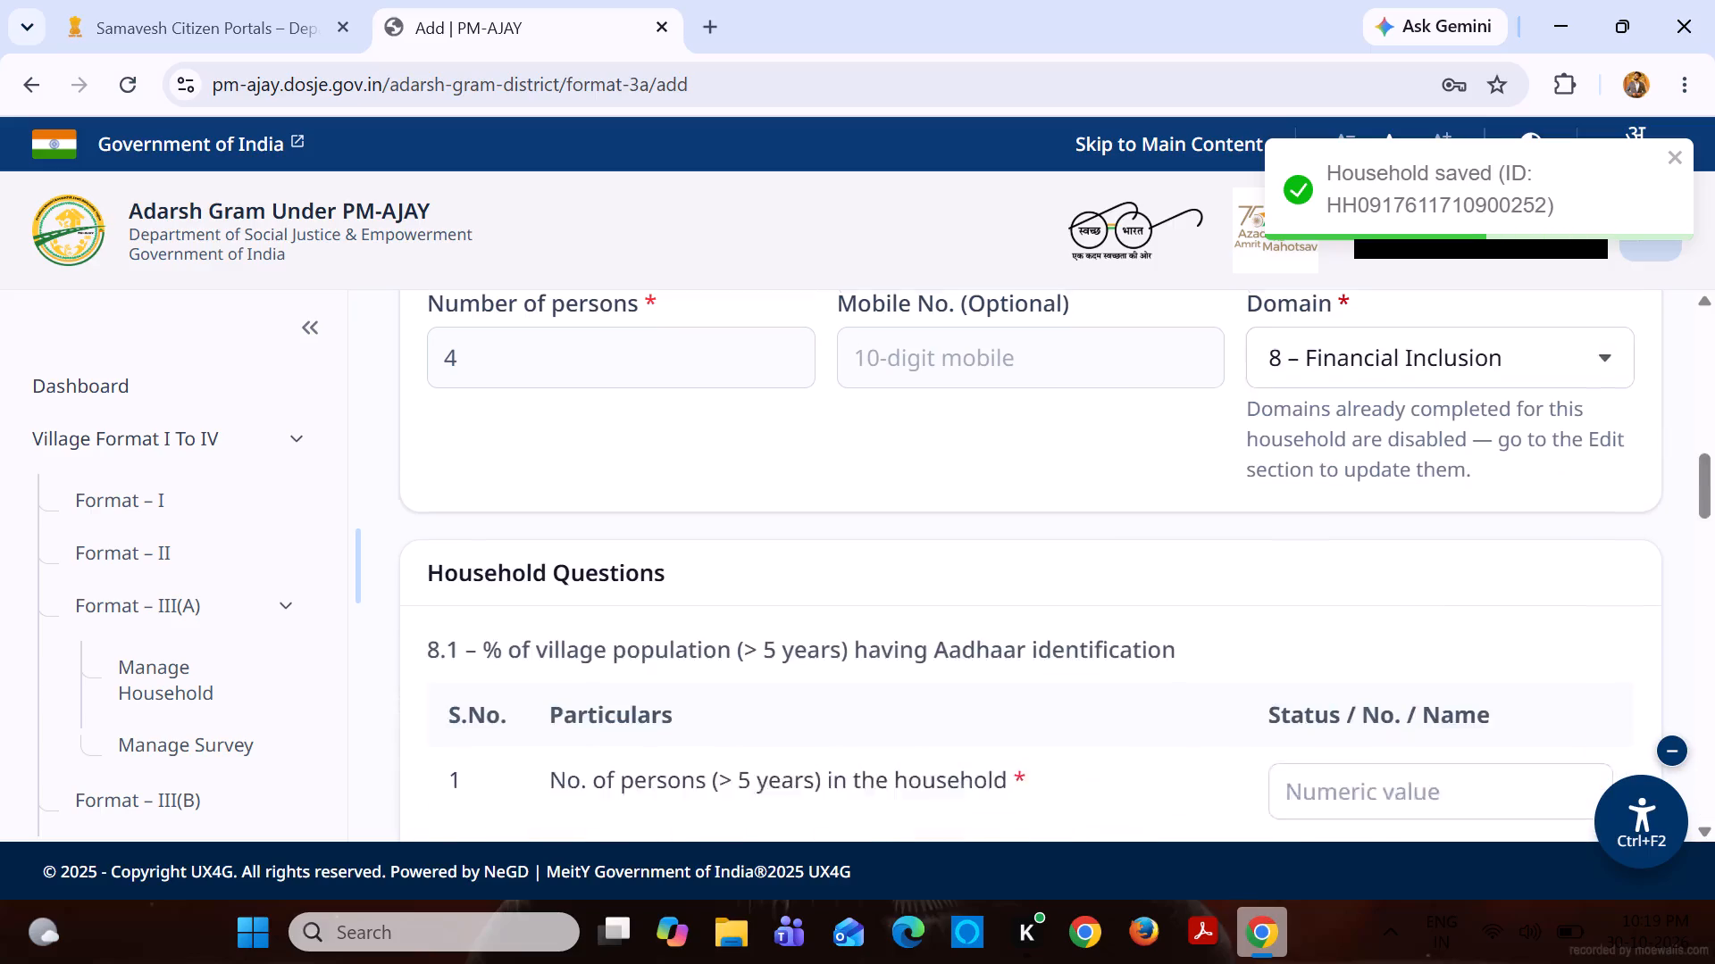
scroll(1424, 652, down, 1)
click(1421, 451)
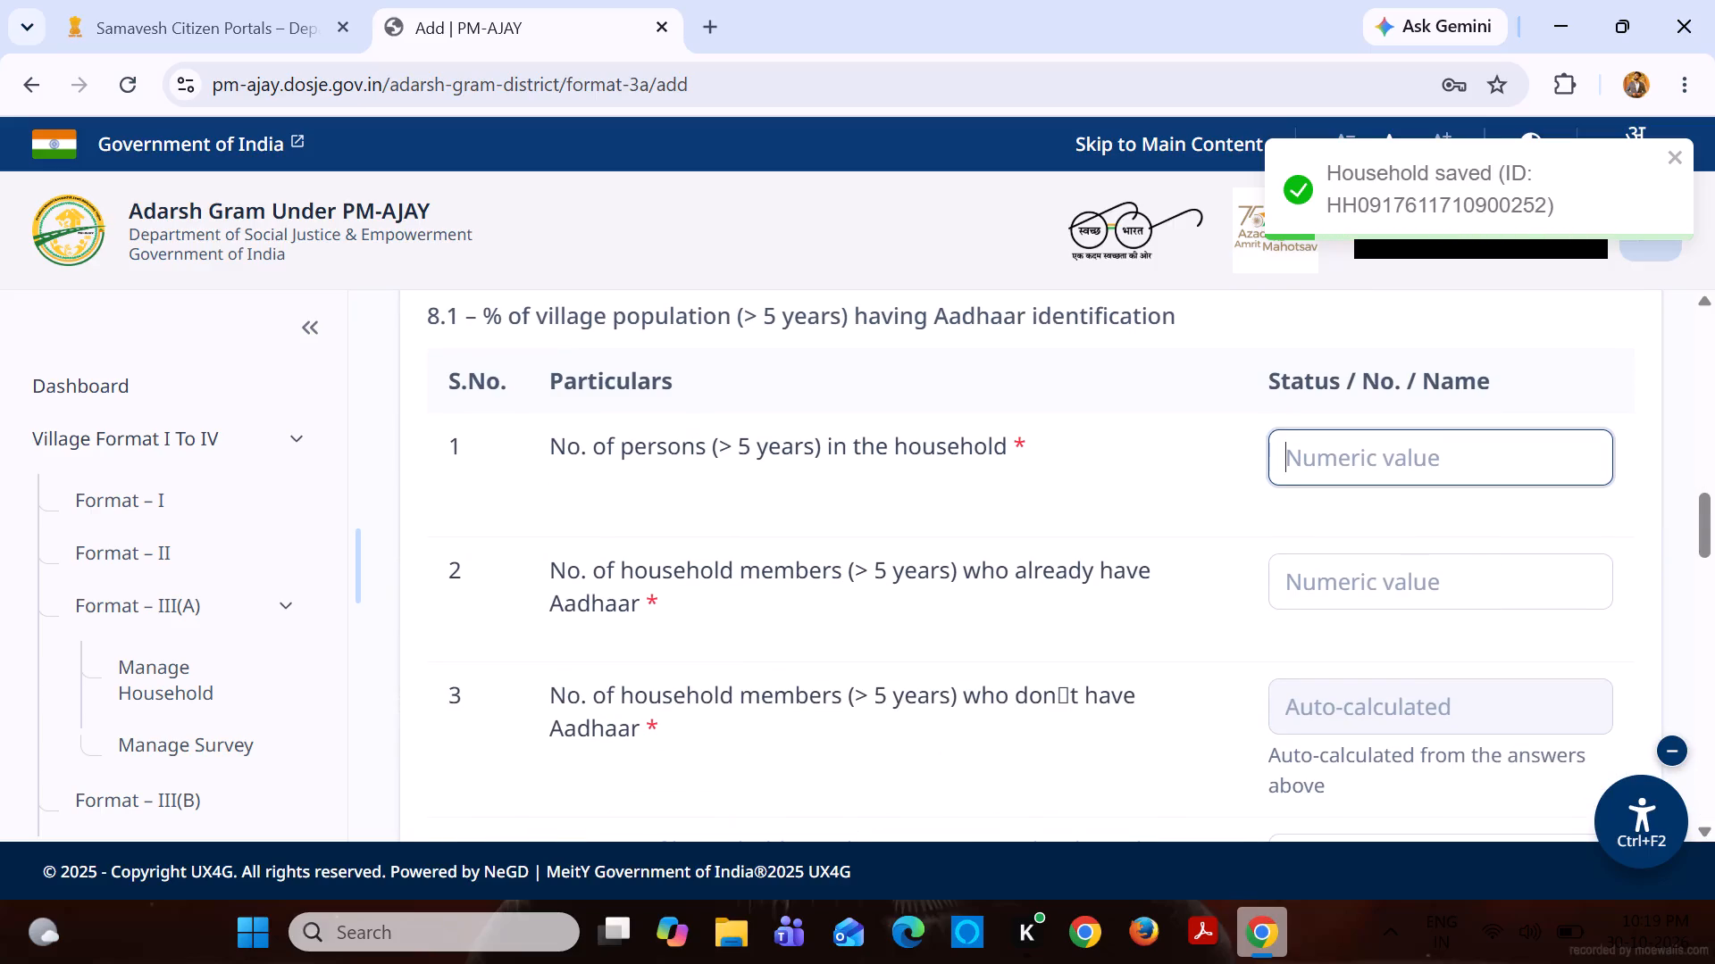
scroll(1421, 451, up, 3)
scroll(1421, 451, down, 2)
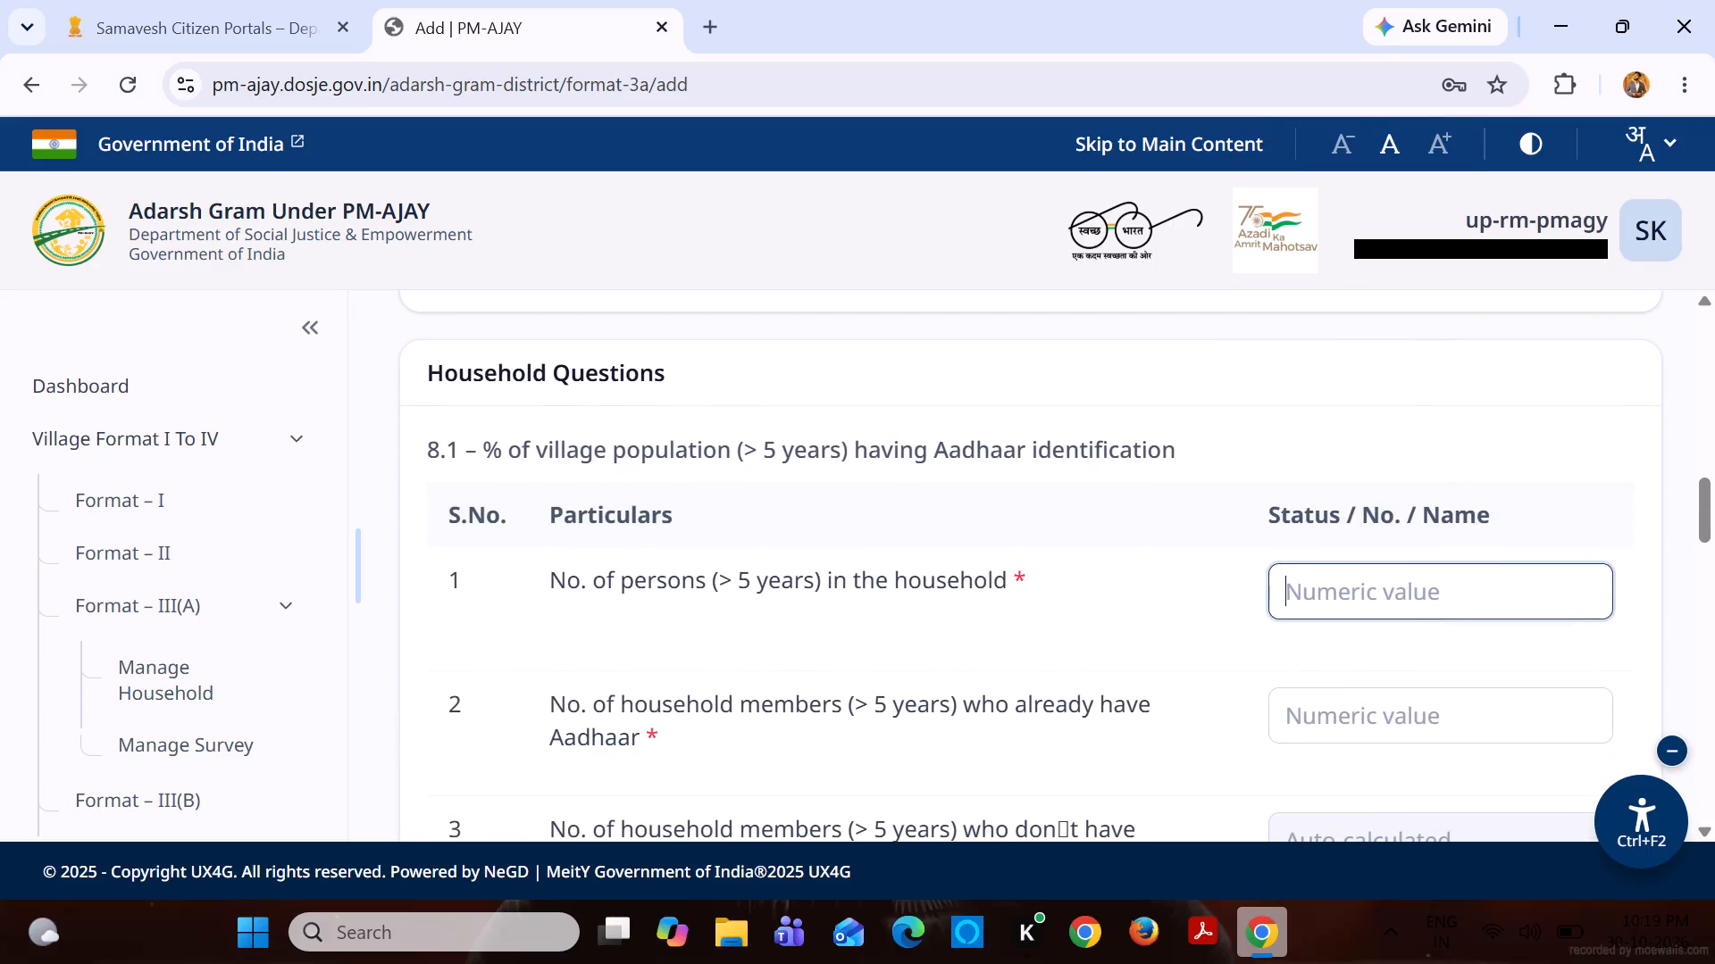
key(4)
drag(1317, 699, 1320, 710)
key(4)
In section 8.2, enter 2 members eligible for a bank or post office account and 2 who have one.
scroll(1320, 711, down, 3)
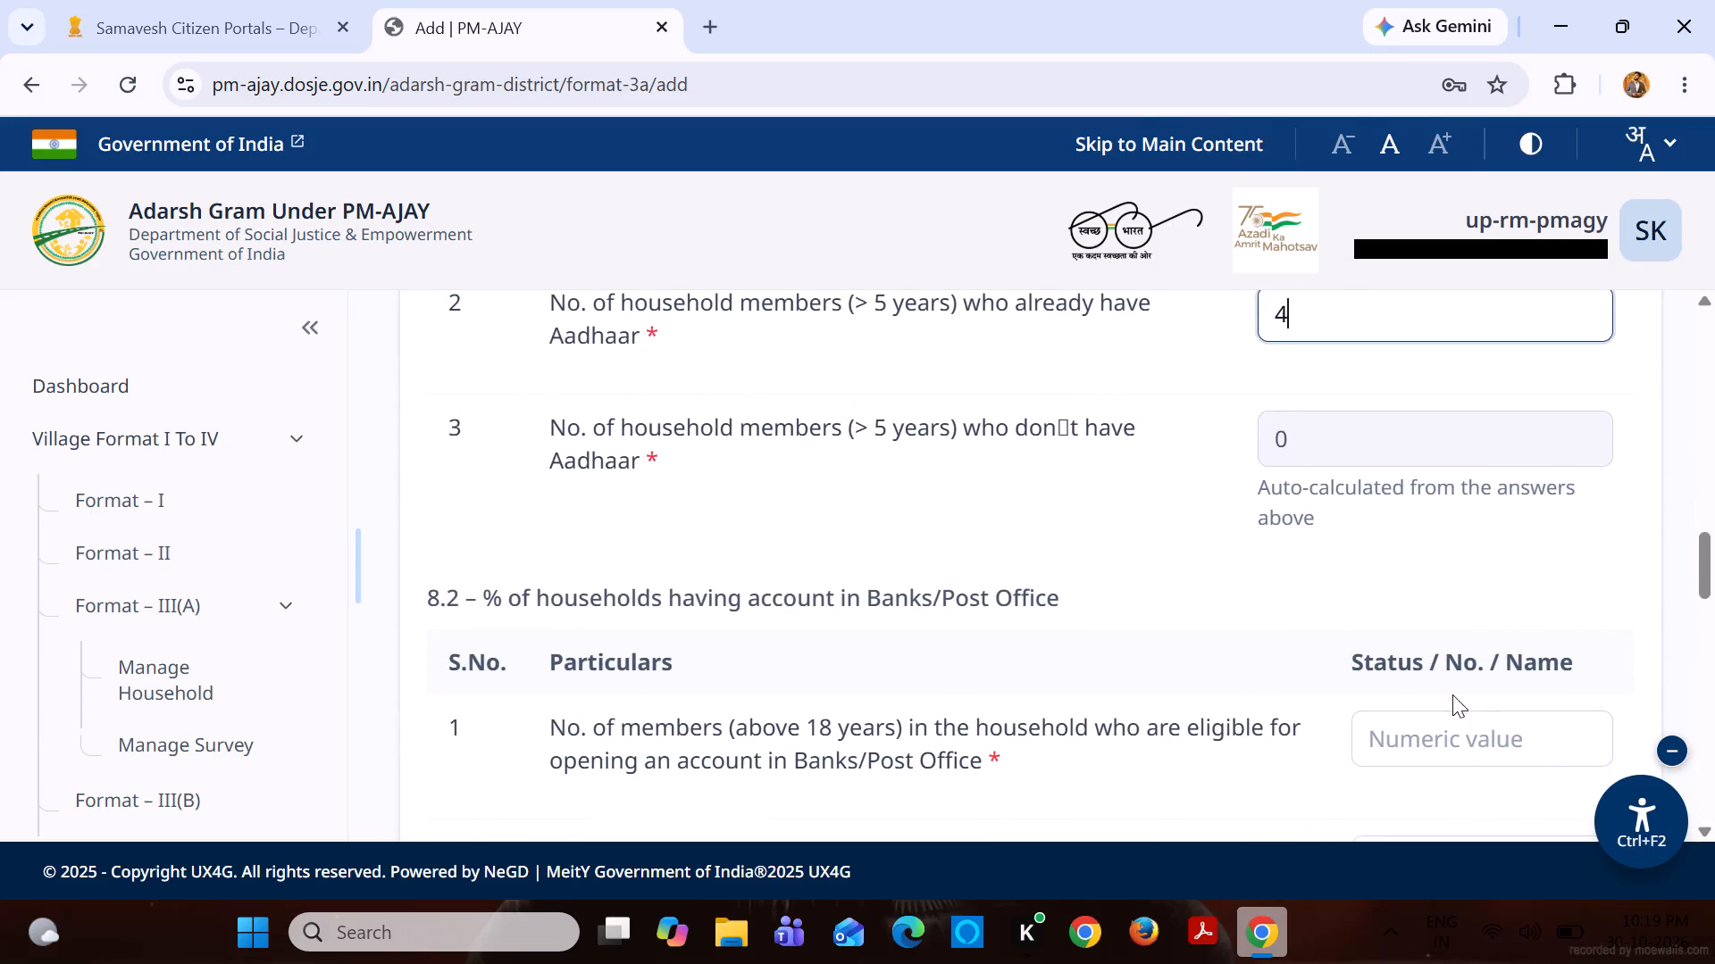
click(1456, 719)
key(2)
scroll(1465, 711, down, 2)
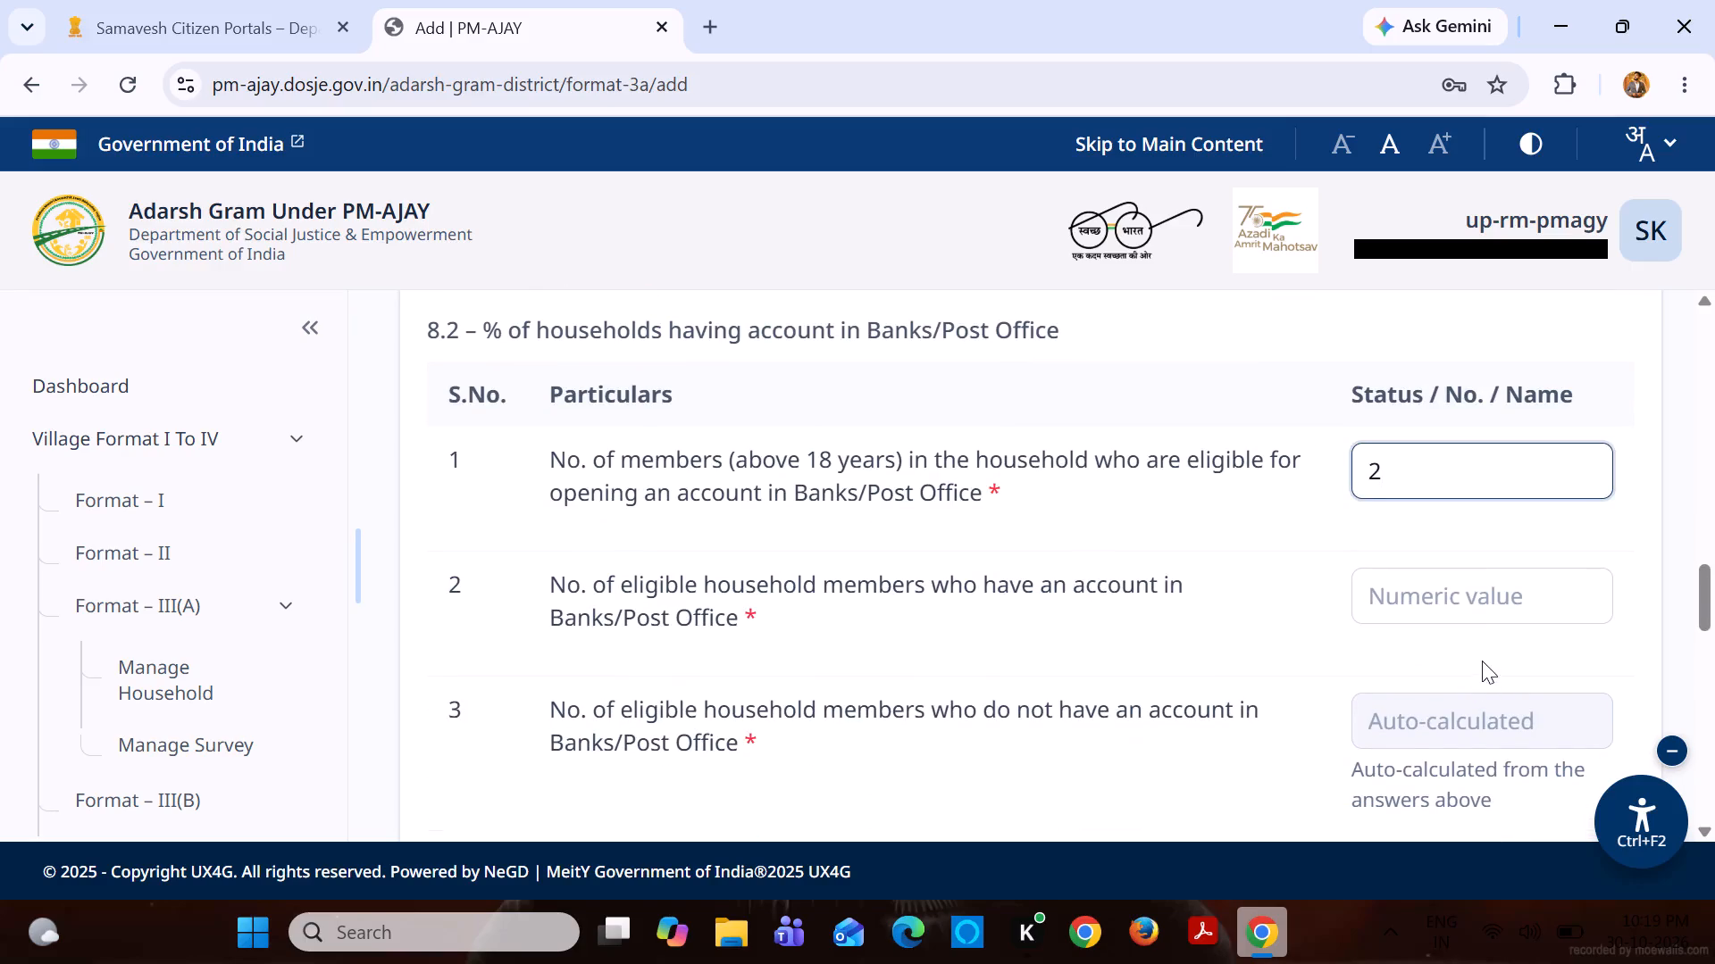
click(1461, 601)
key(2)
Enter 0 persons eligible for PMSBY in section 8.3 and for PMJJBY in section 8.4, and submit Financial Inclusion.
scroll(1461, 601, down, 3)
click(1495, 646)
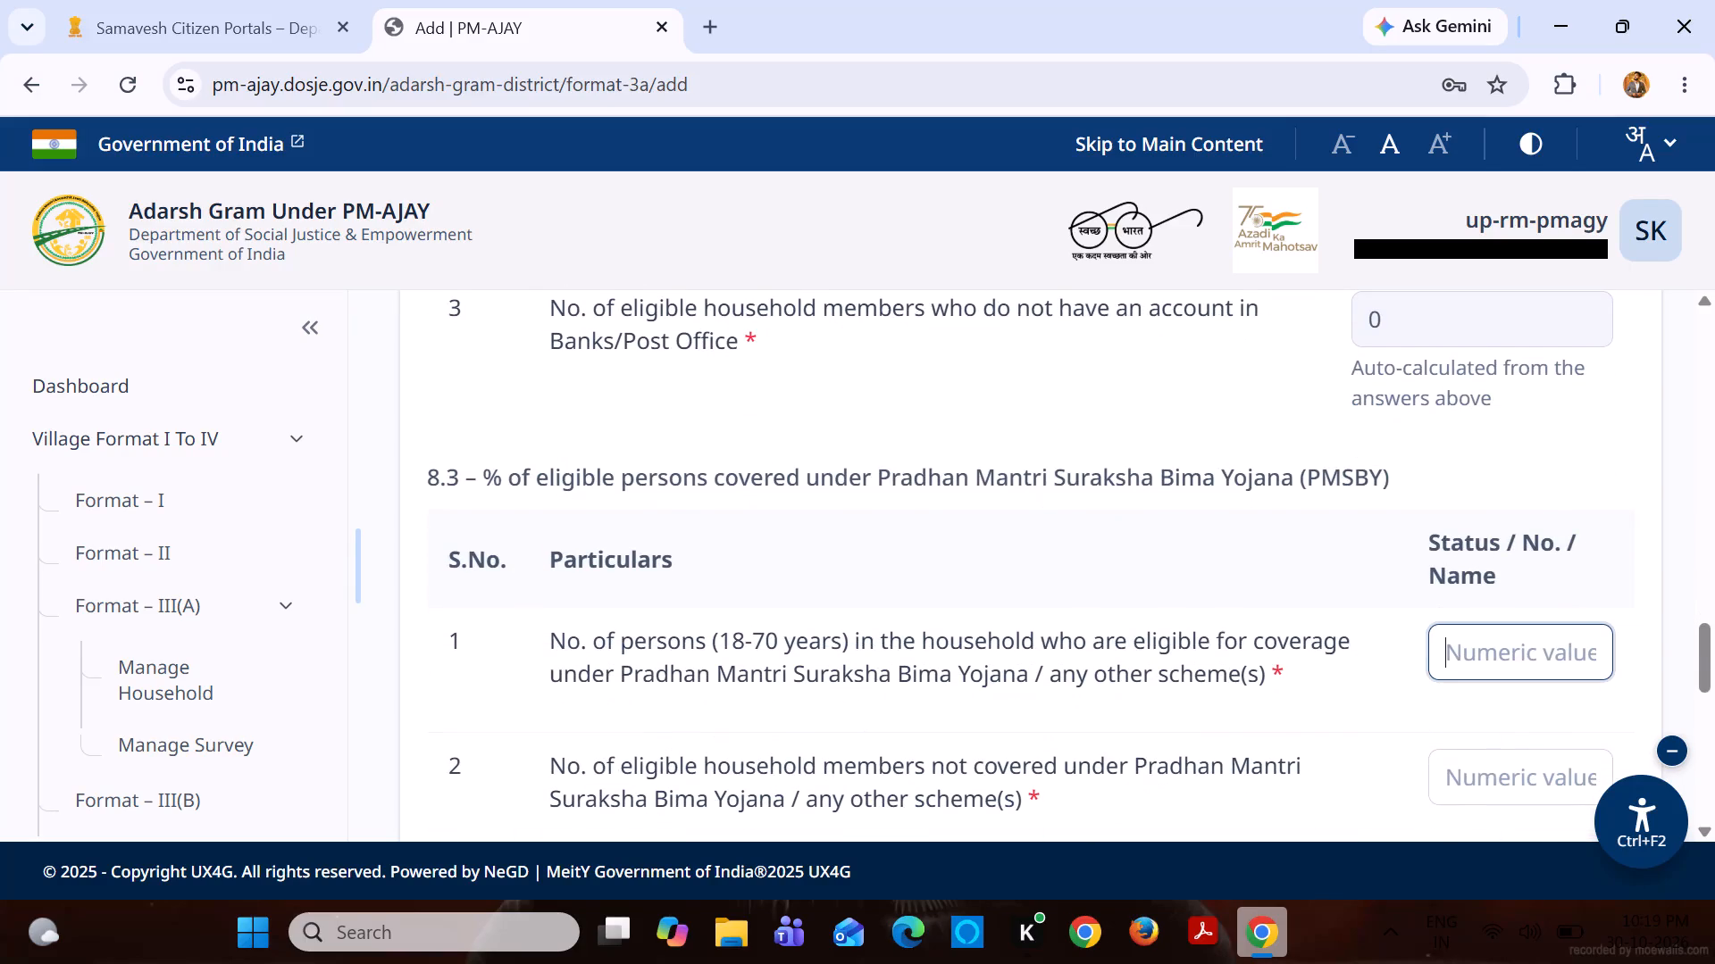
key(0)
scroll(1511, 632, down, 2)
click(1494, 680)
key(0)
scroll(1517, 641, down, 3)
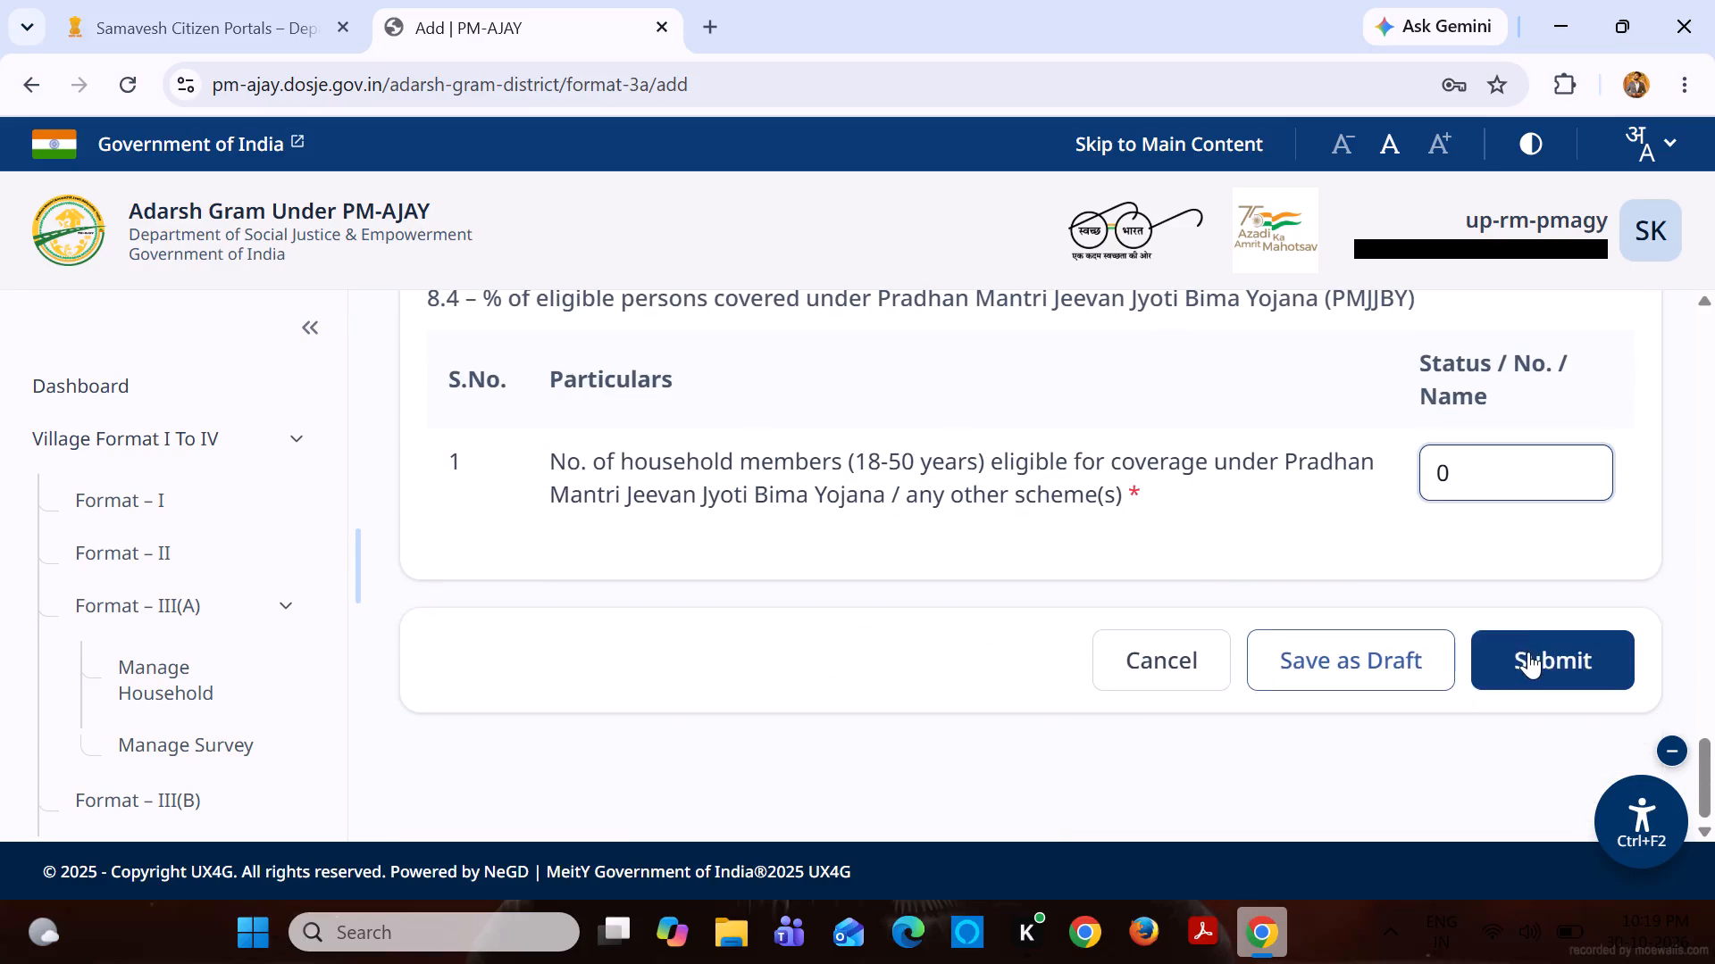
click(1528, 652)
Choose domain 9, enter 0 members eligible for PMGDISHA digital training in section 9.3, and submit it.
drag(1511, 415, 1511, 427)
scroll(1485, 642, down, 2)
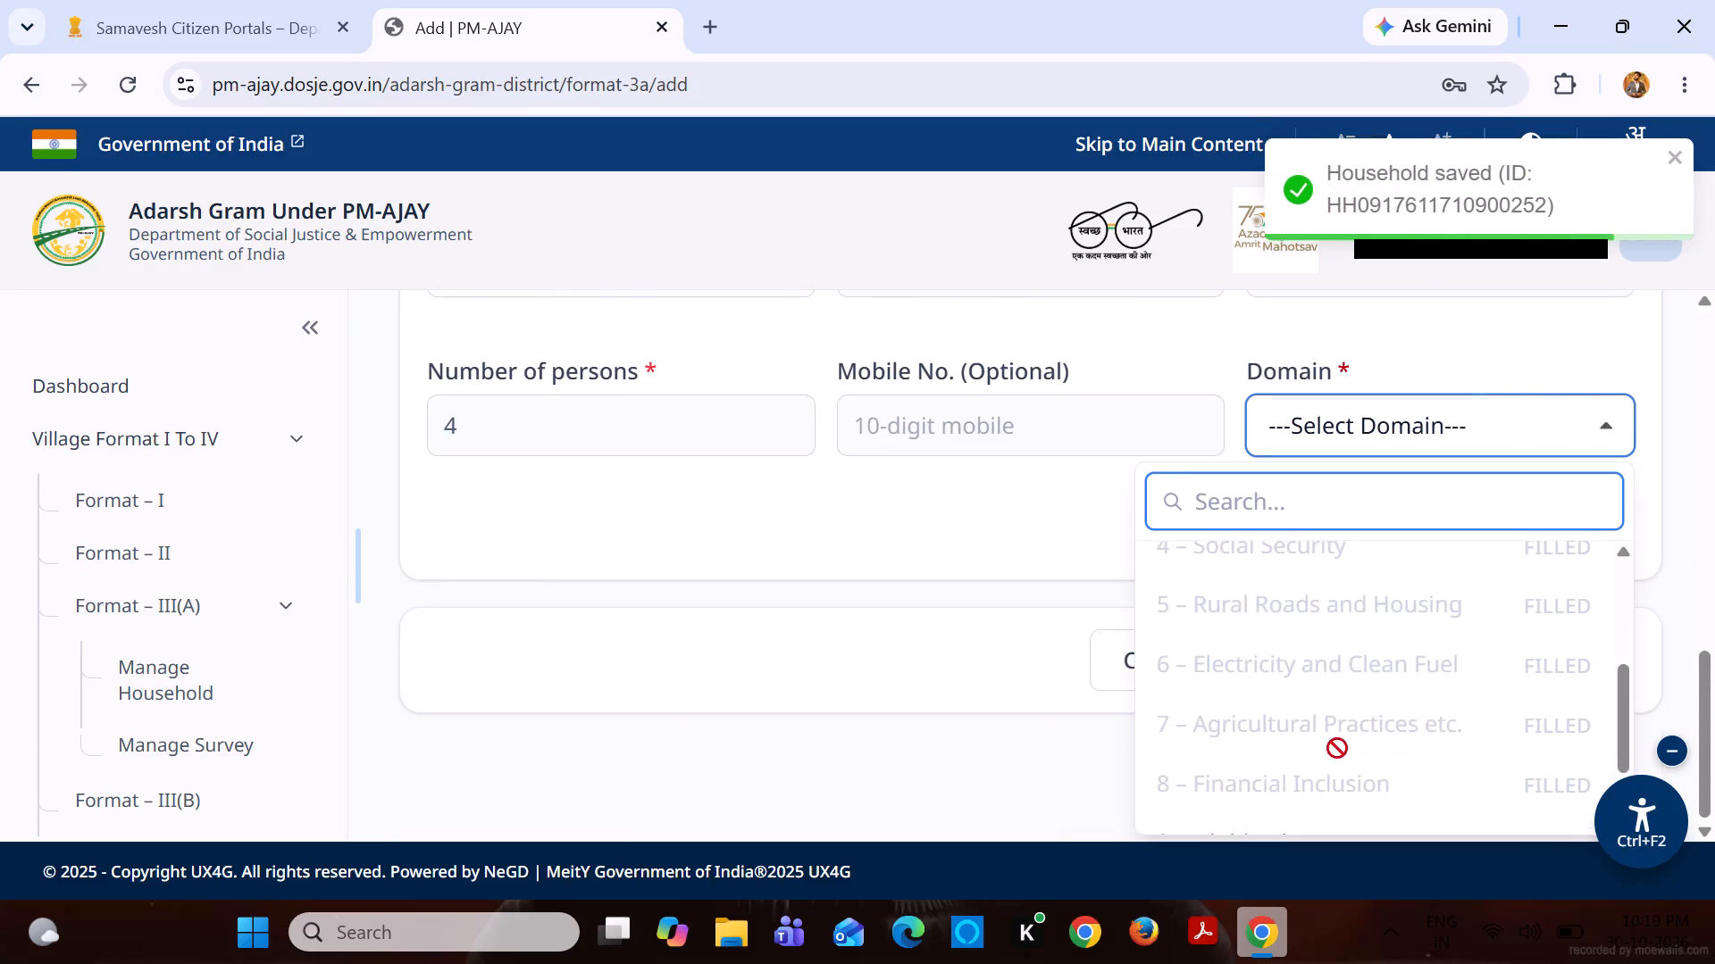
scroll(1360, 707, down, 3)
click(1296, 745)
scroll(1309, 697, down, 3)
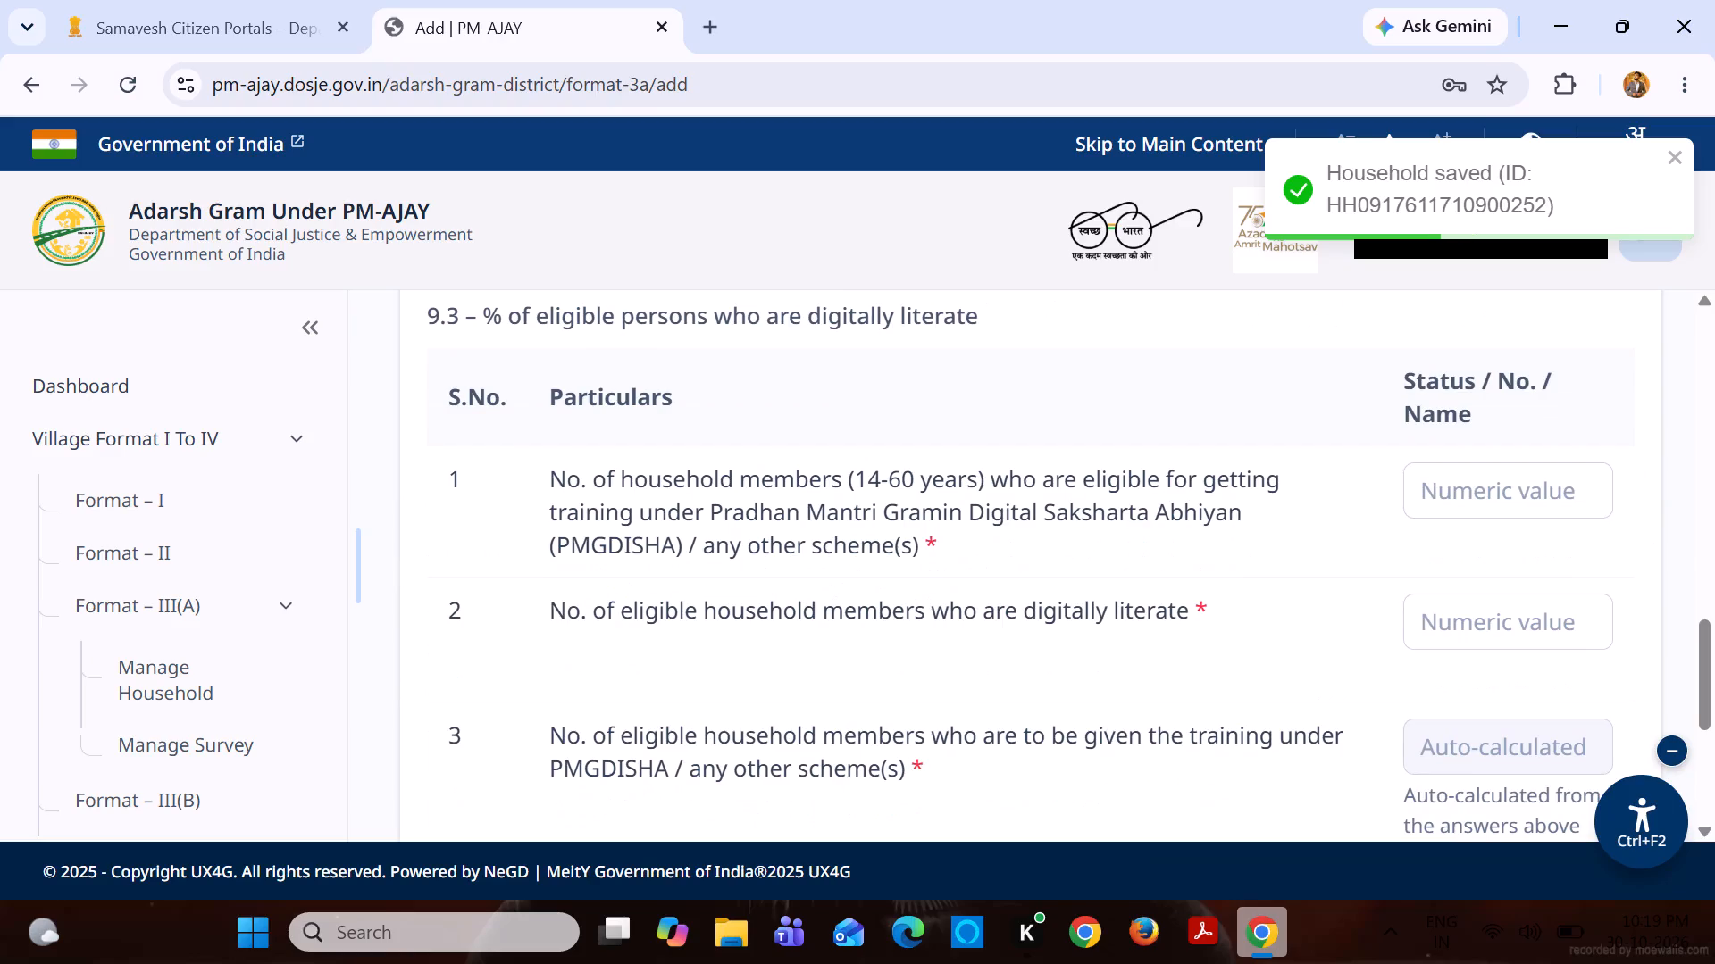
click(1493, 518)
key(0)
scroll(1493, 518, down, 2)
click(1553, 670)
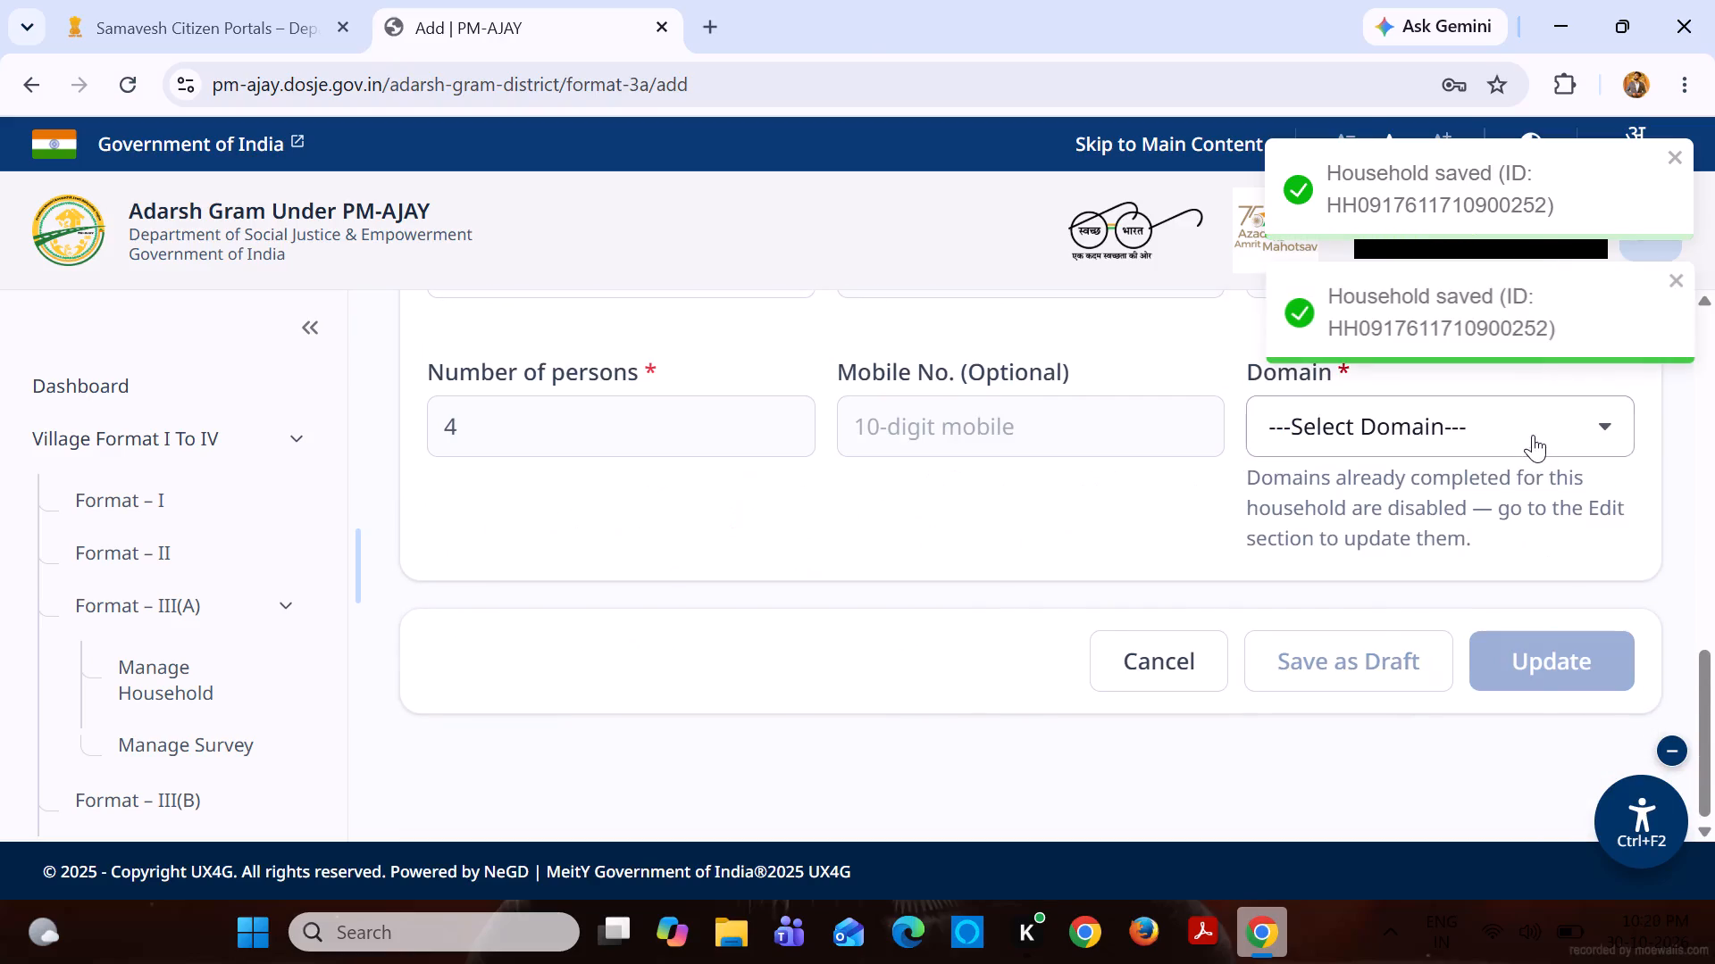
Choose domain 10, enter 0 youth eligible for skill training and 0 in section 10.2, answer Yes to self-help group membership, and submit it.
drag(1533, 435, 1530, 445)
scroll(1443, 665, down, 4)
click(1399, 810)
scroll(1408, 792, down, 3)
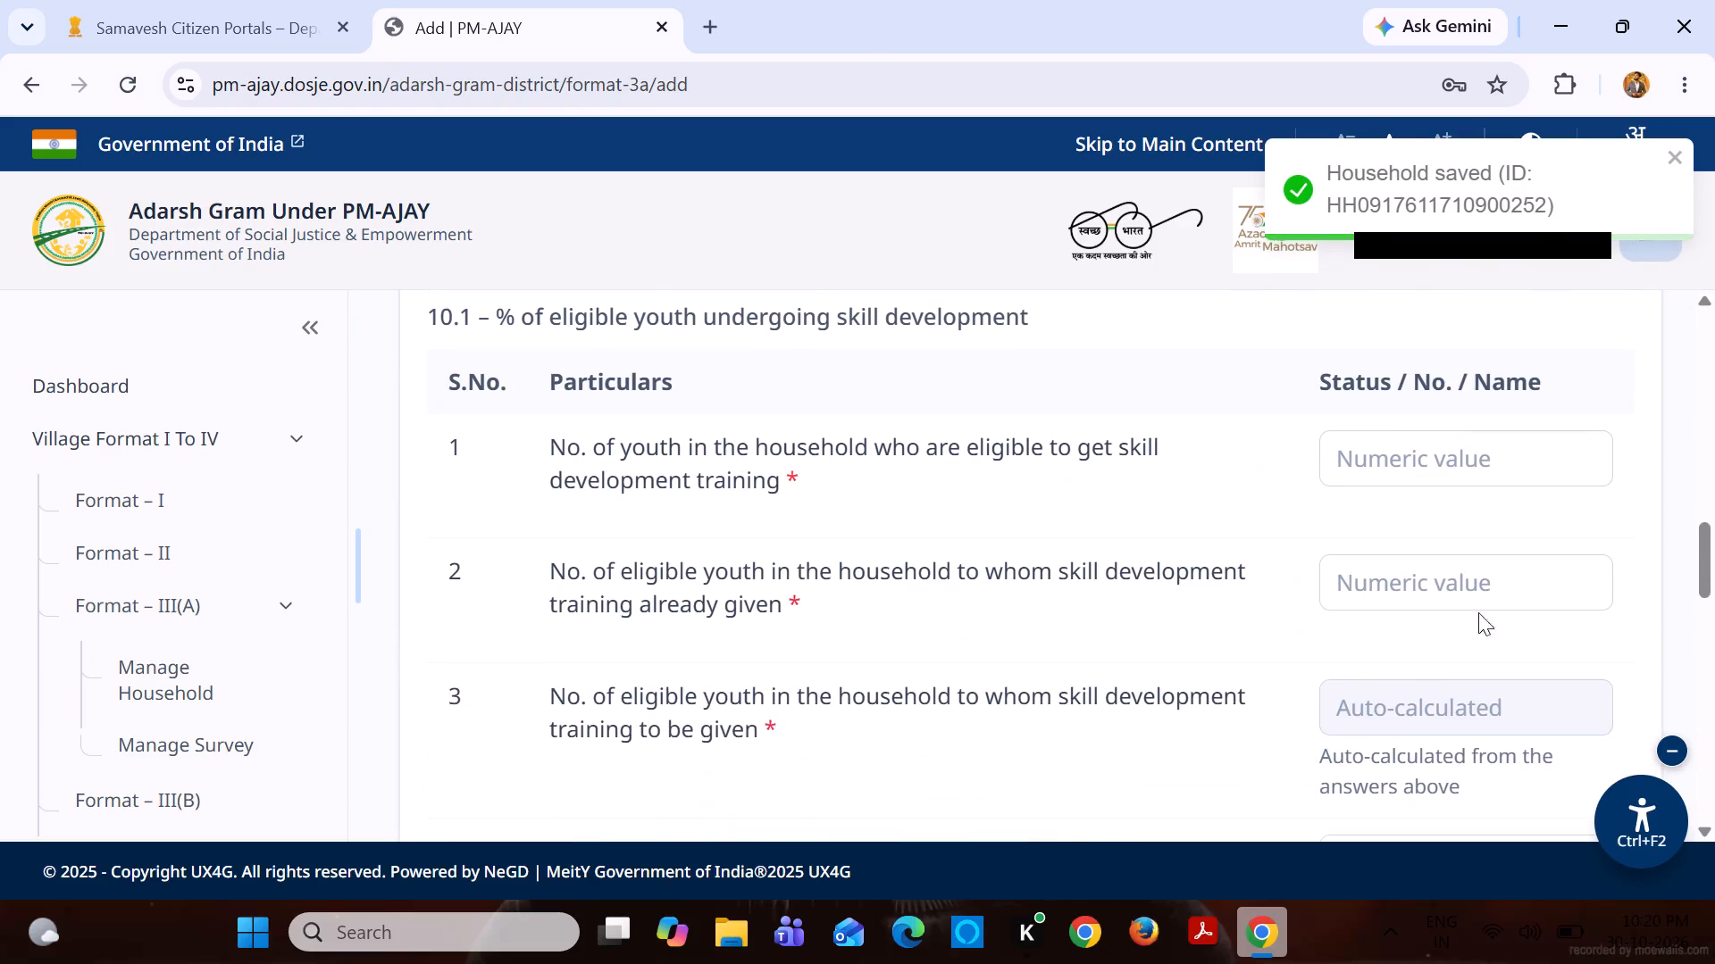
click(1376, 418)
click(1390, 476)
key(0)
click(1456, 734)
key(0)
scroll(1456, 728, down, 3)
click(1514, 612)
click(1401, 683)
scroll(1404, 673, down, 2)
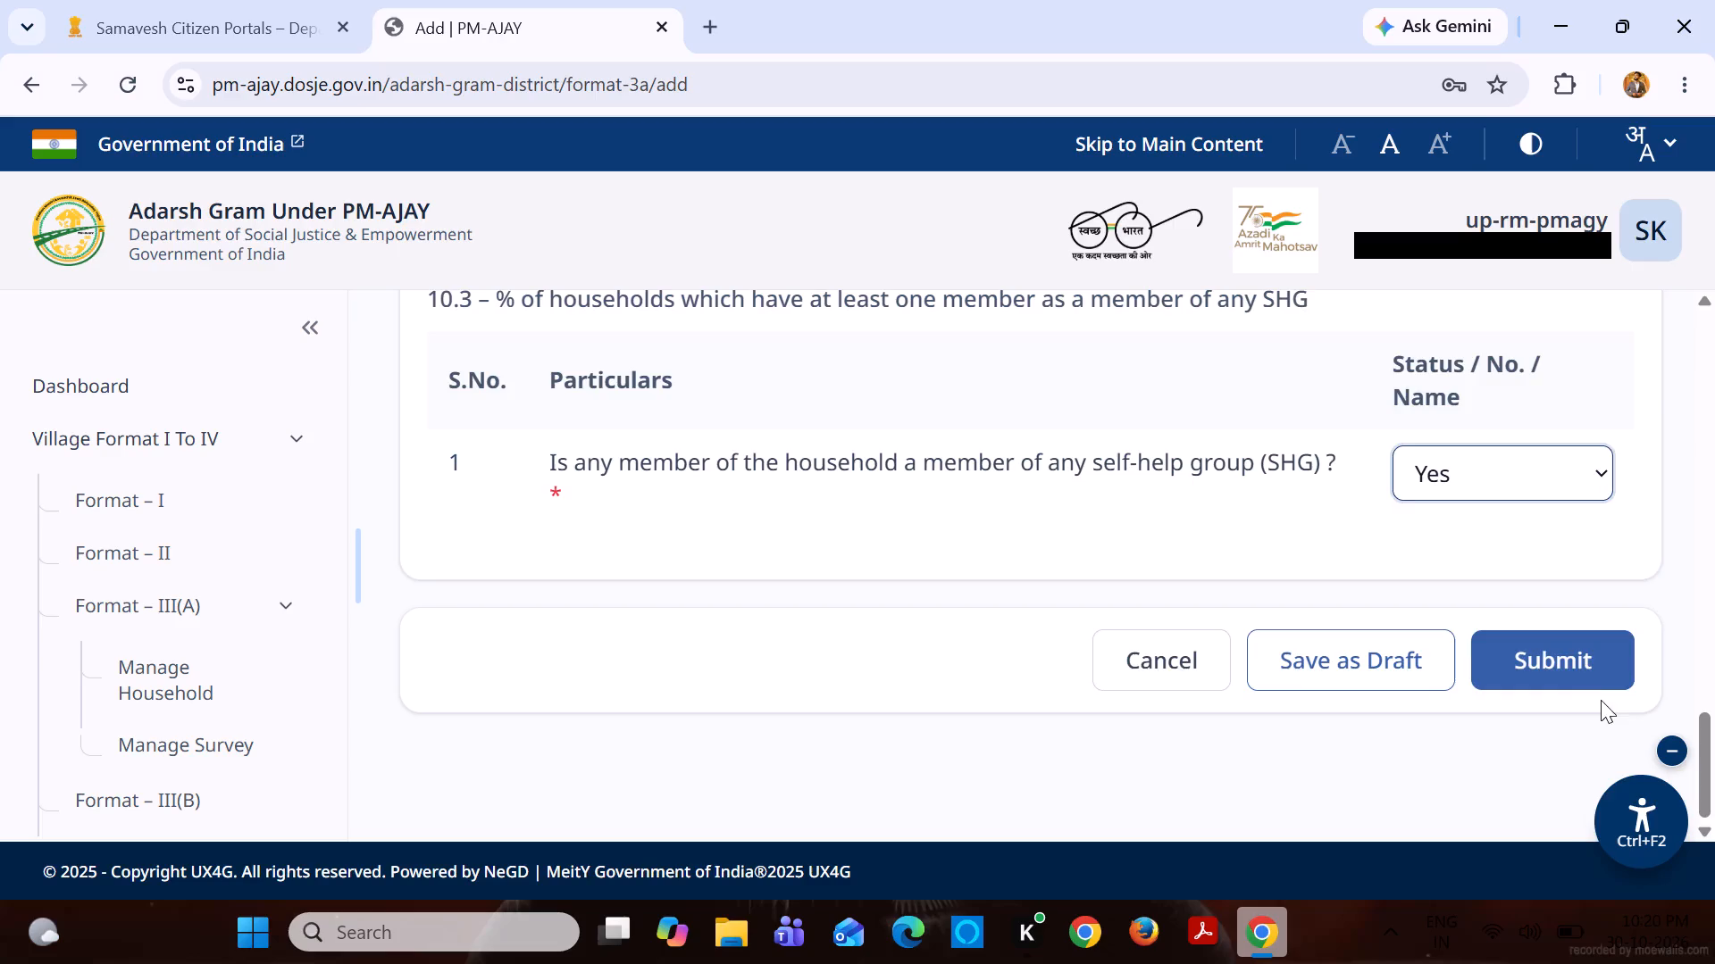
click(1567, 656)
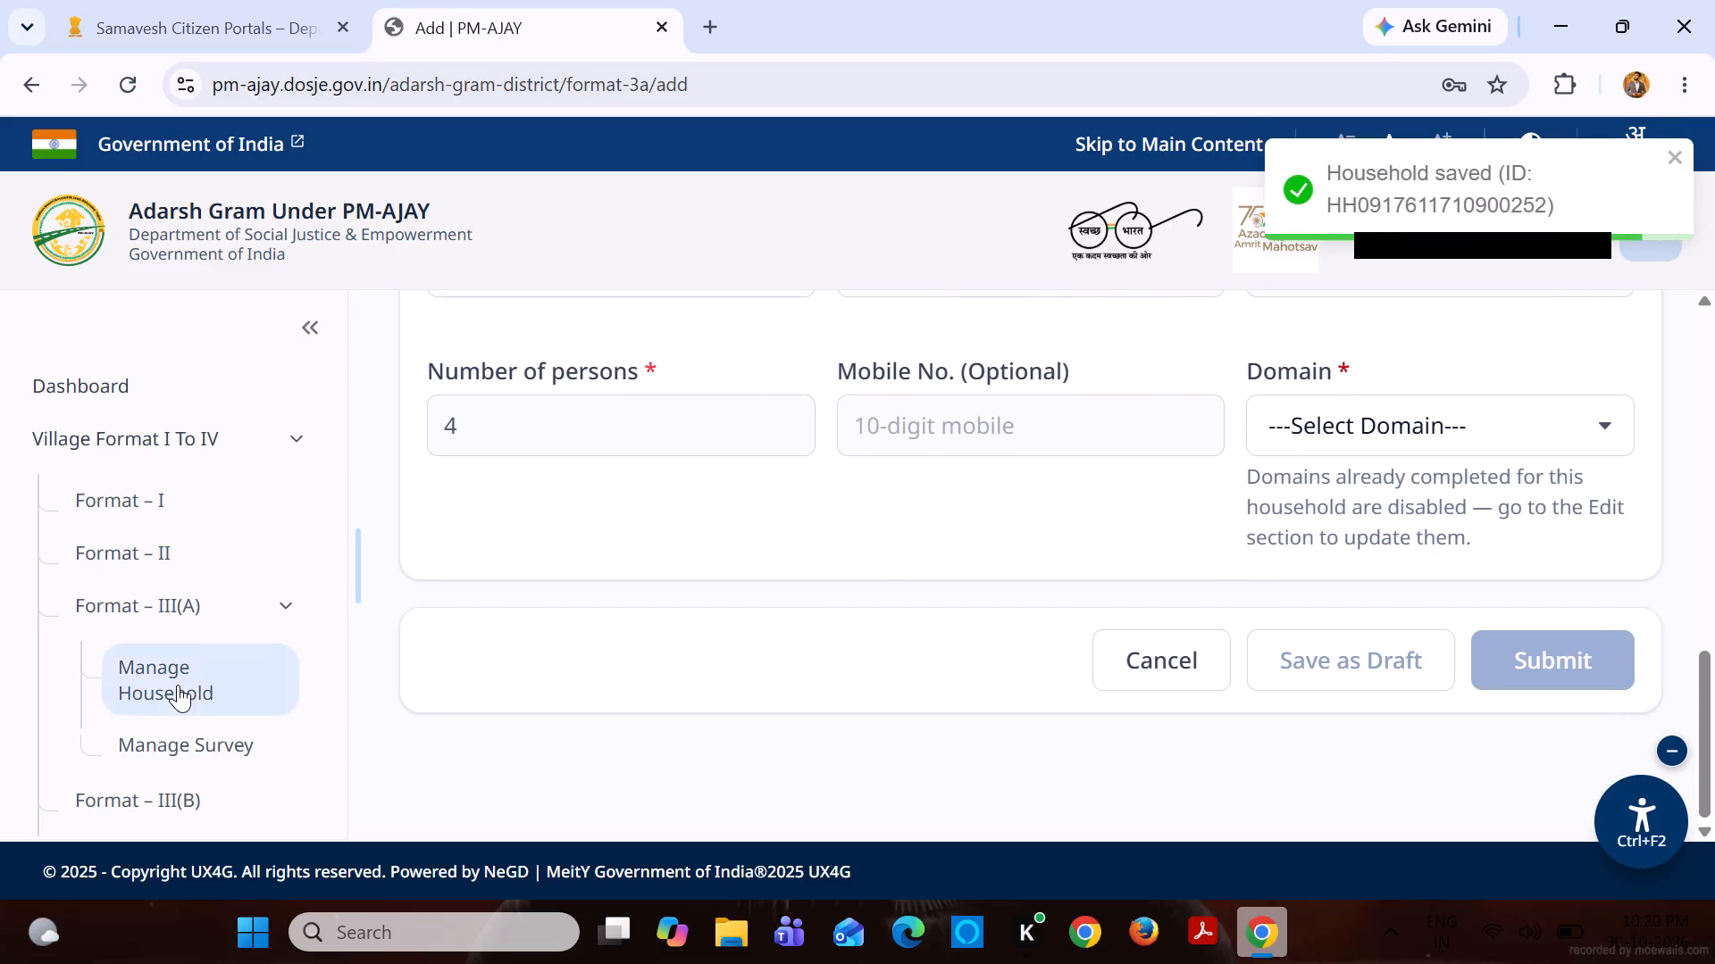
Start a new household entry with block Shahabad - 1488, gram panchayat Boodpur - 84740, village Boodpur - 117109 and category Others.
click(178, 685)
click(1296, 373)
click(1296, 309)
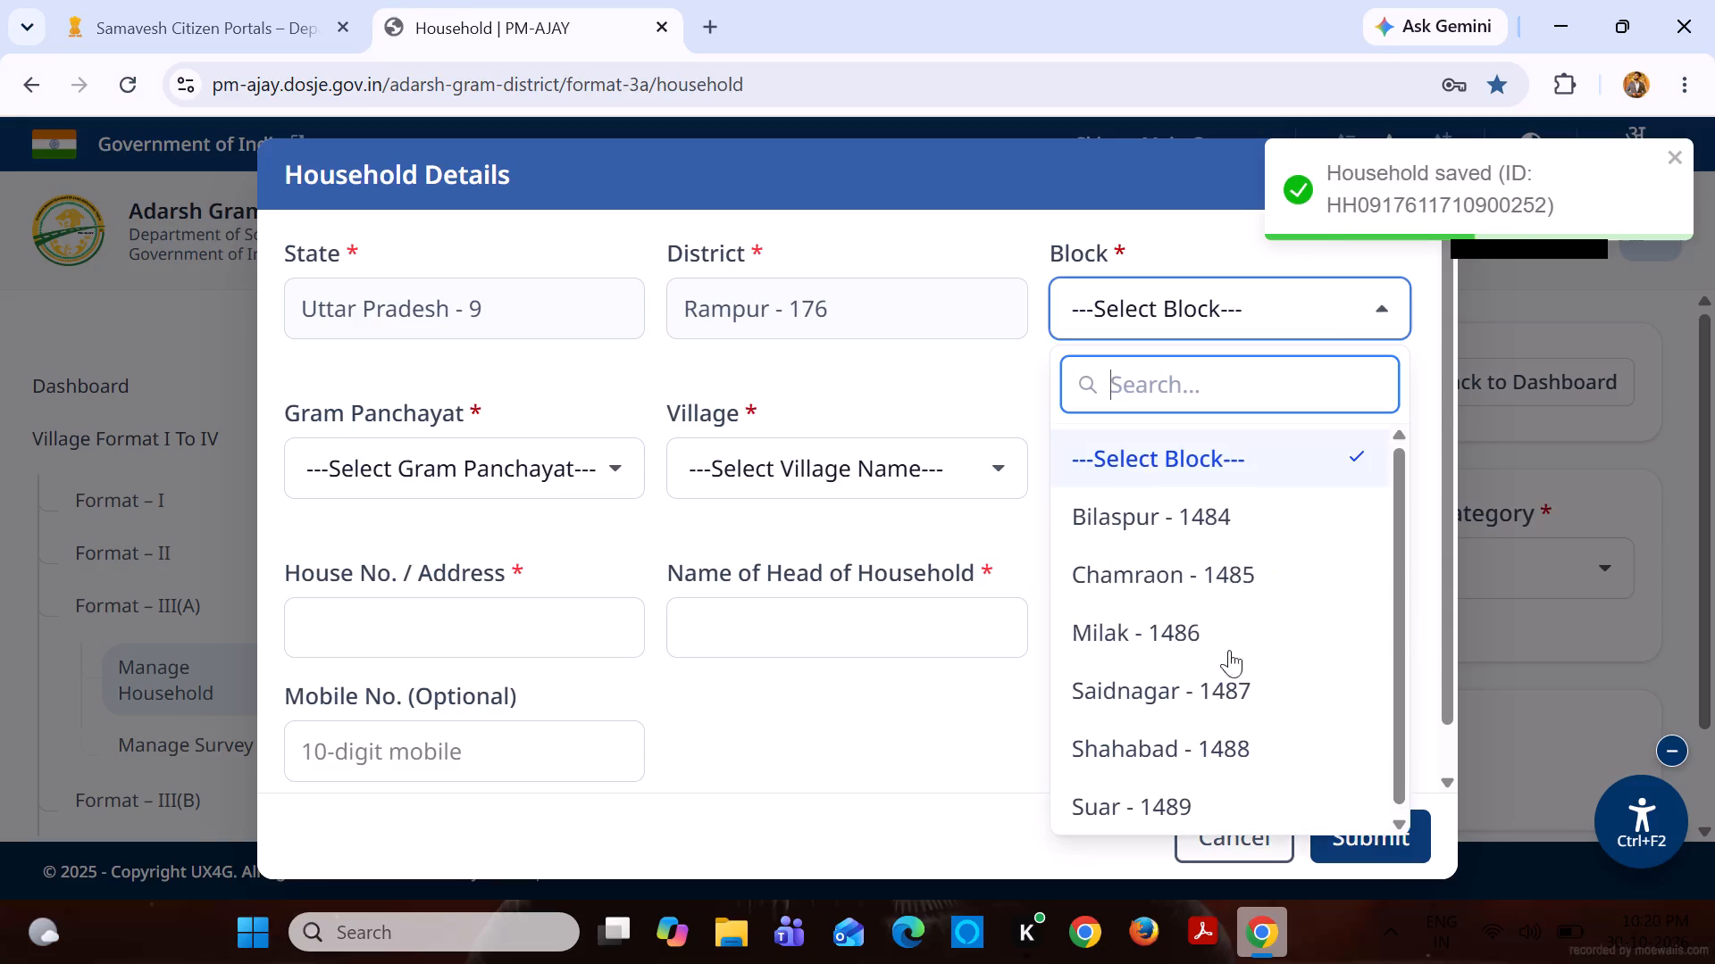
click(1150, 735)
click(615, 461)
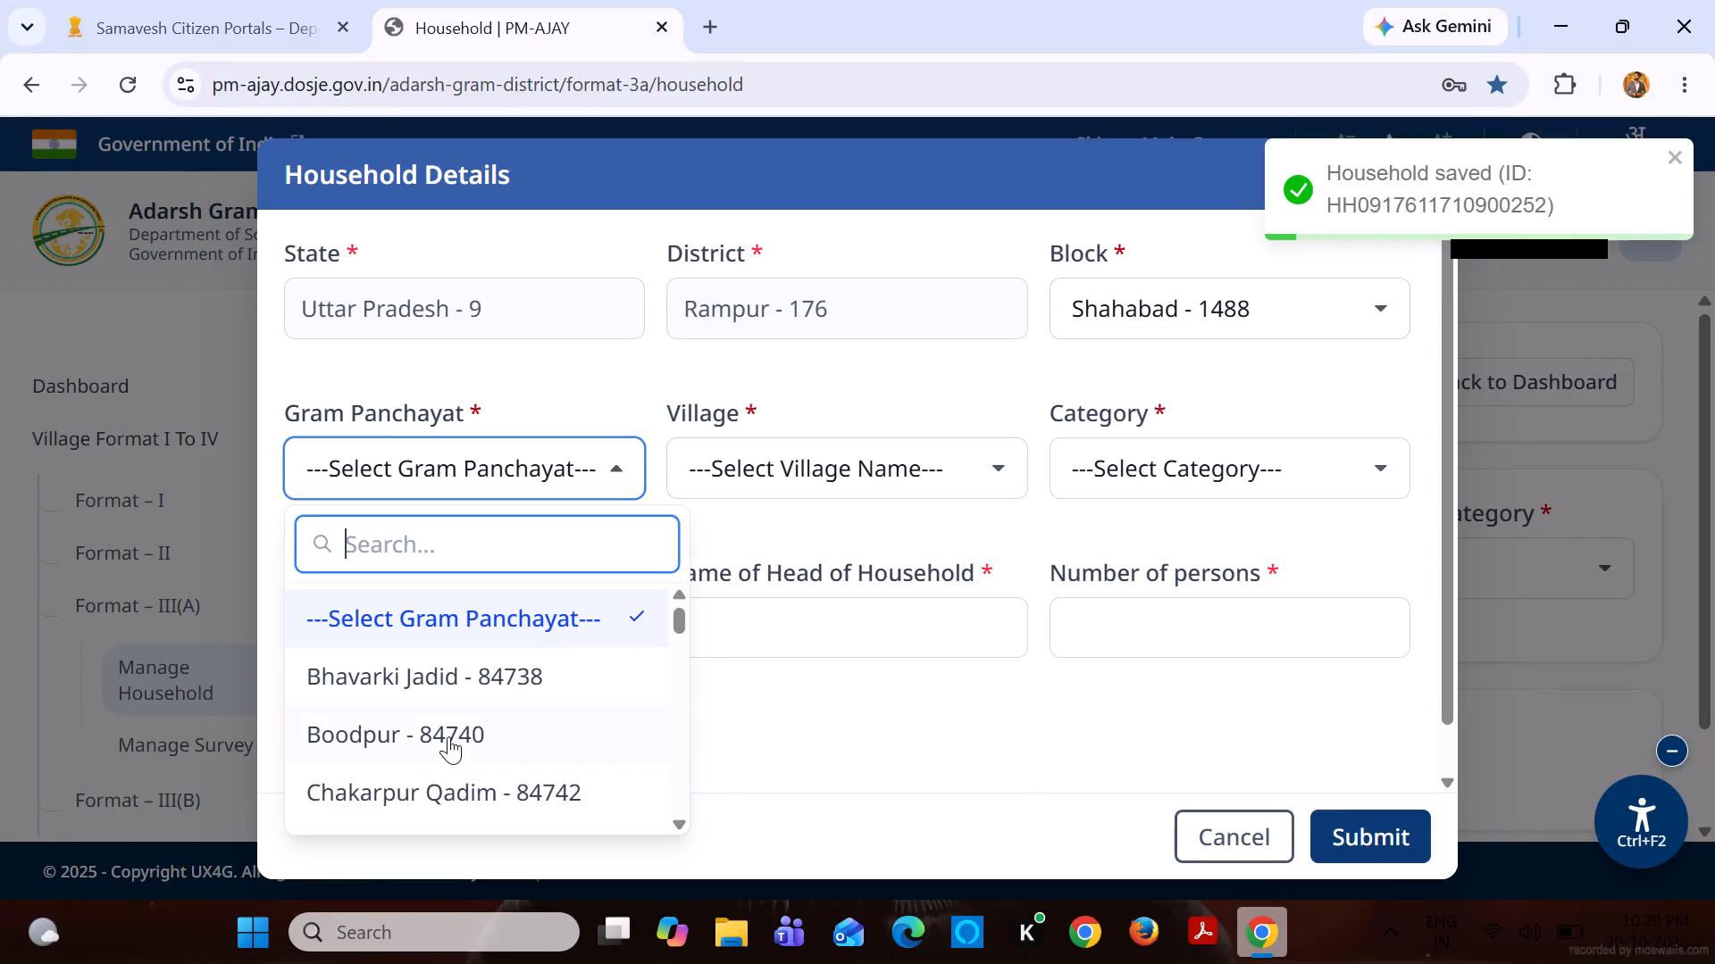
click(448, 736)
click(1004, 436)
click(940, 486)
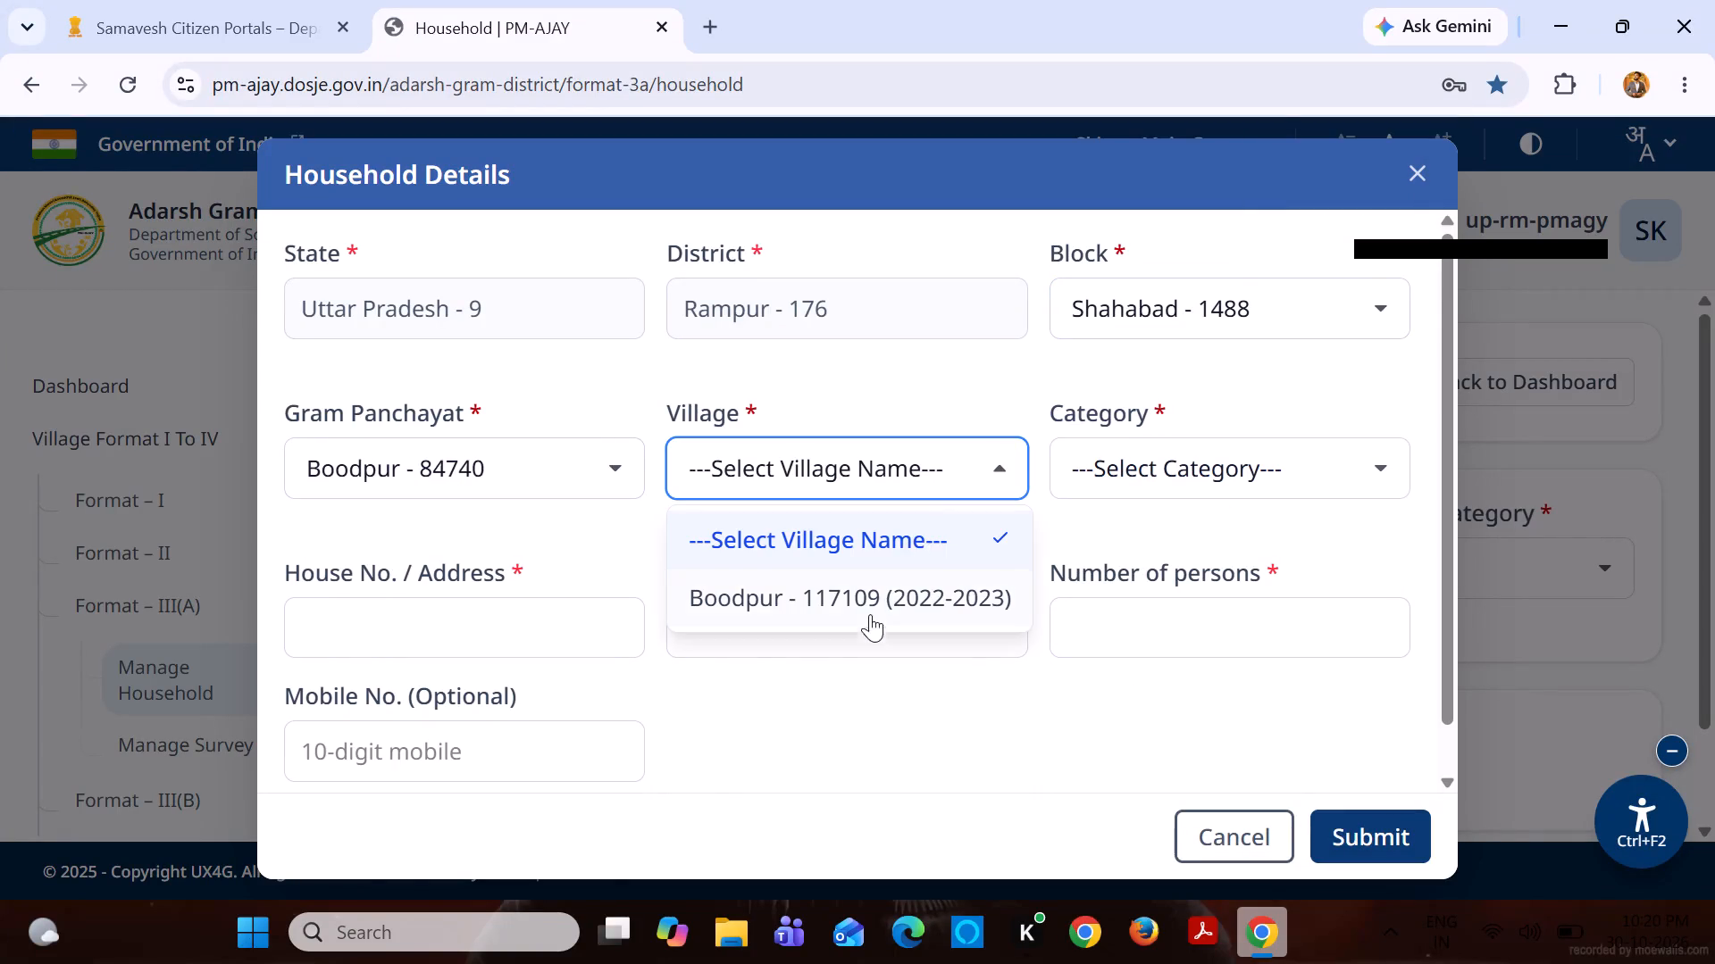
click(868, 590)
click(1292, 459)
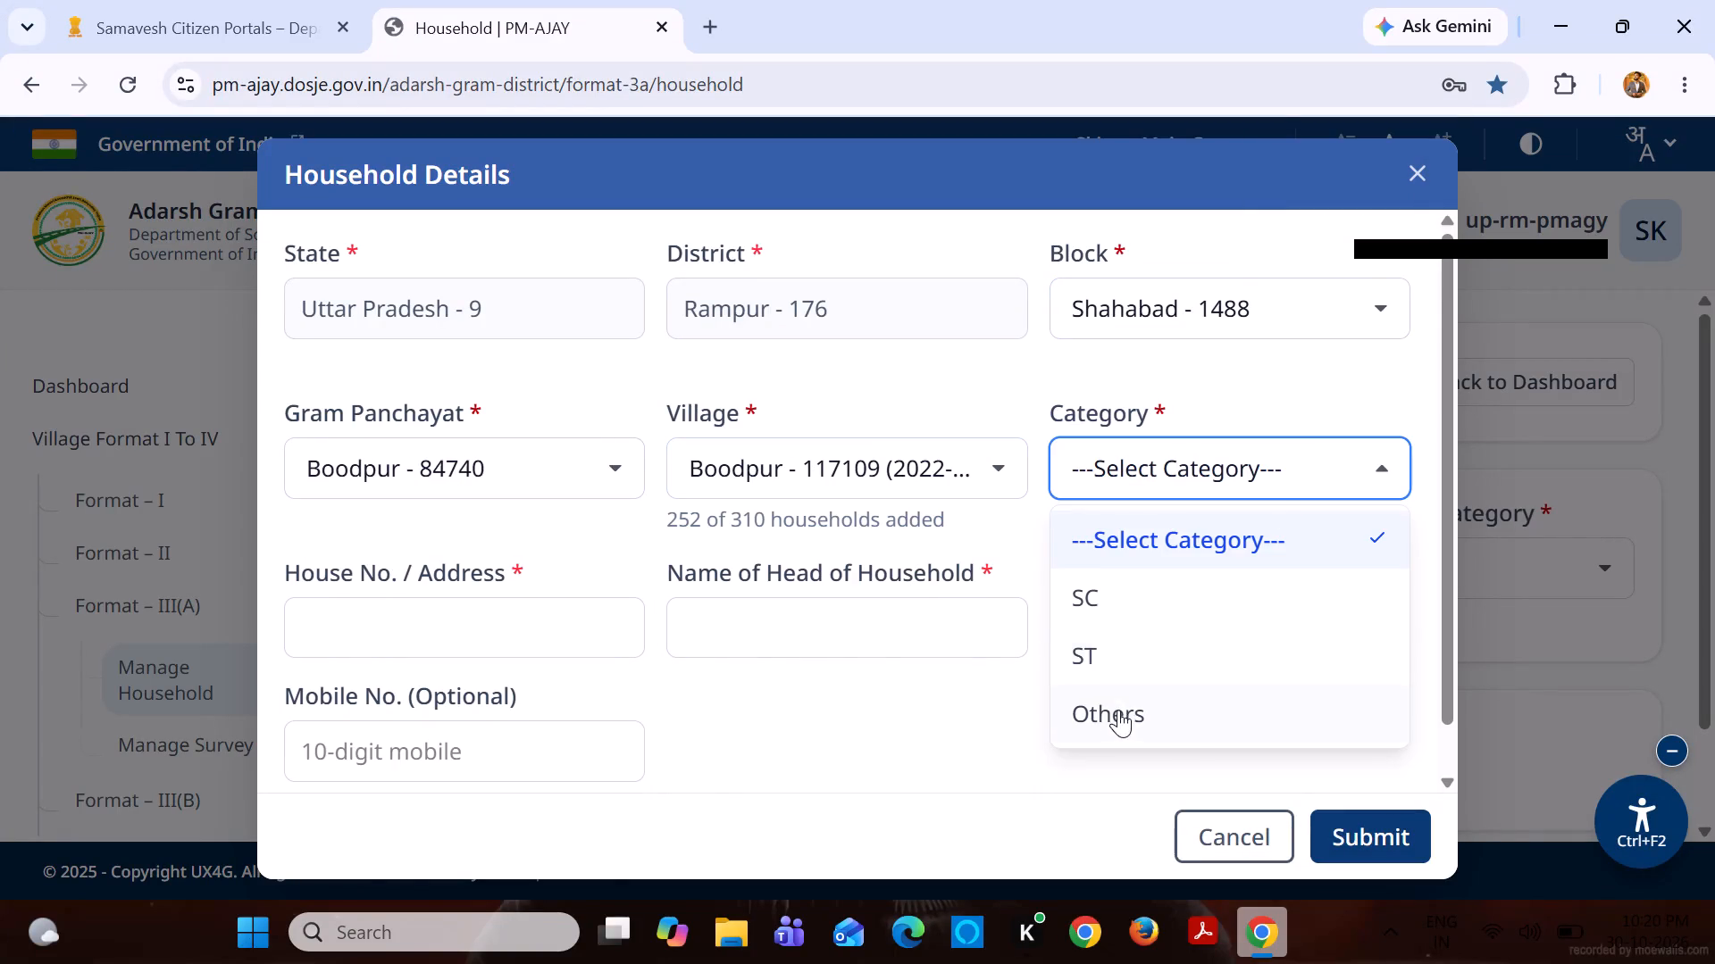
click(1118, 710)
Enter house number 253, the head of household's name and 6 persons, and submit the new household.
click(535, 644)
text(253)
click(714, 619)
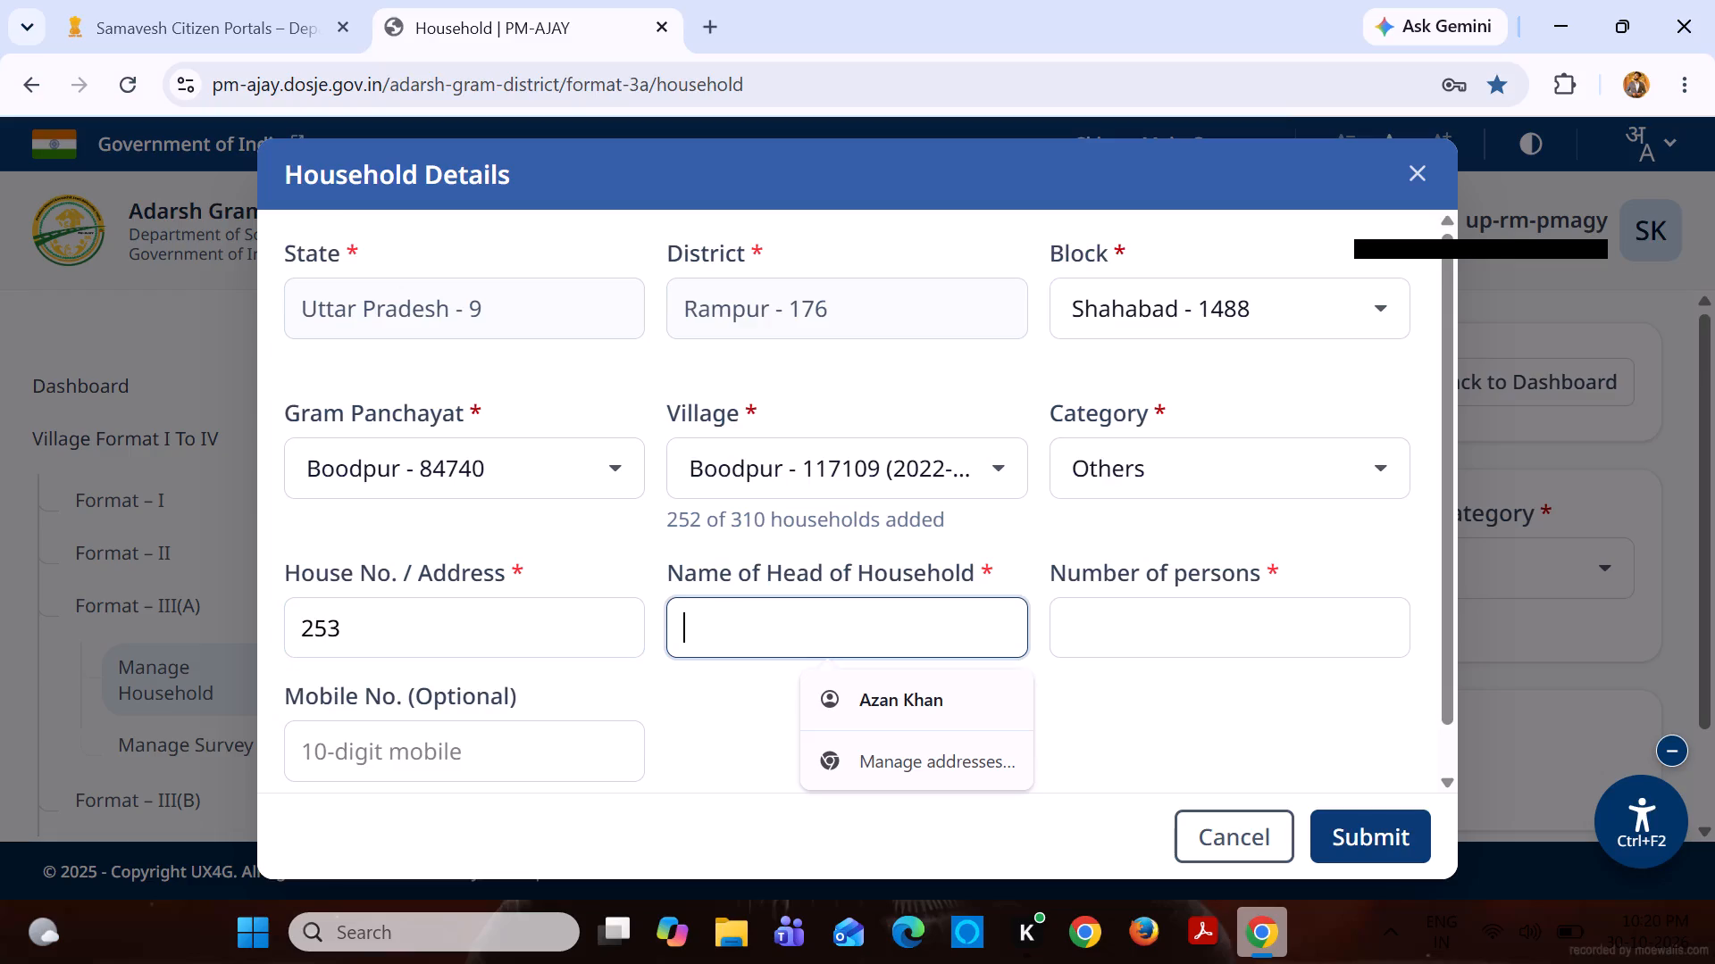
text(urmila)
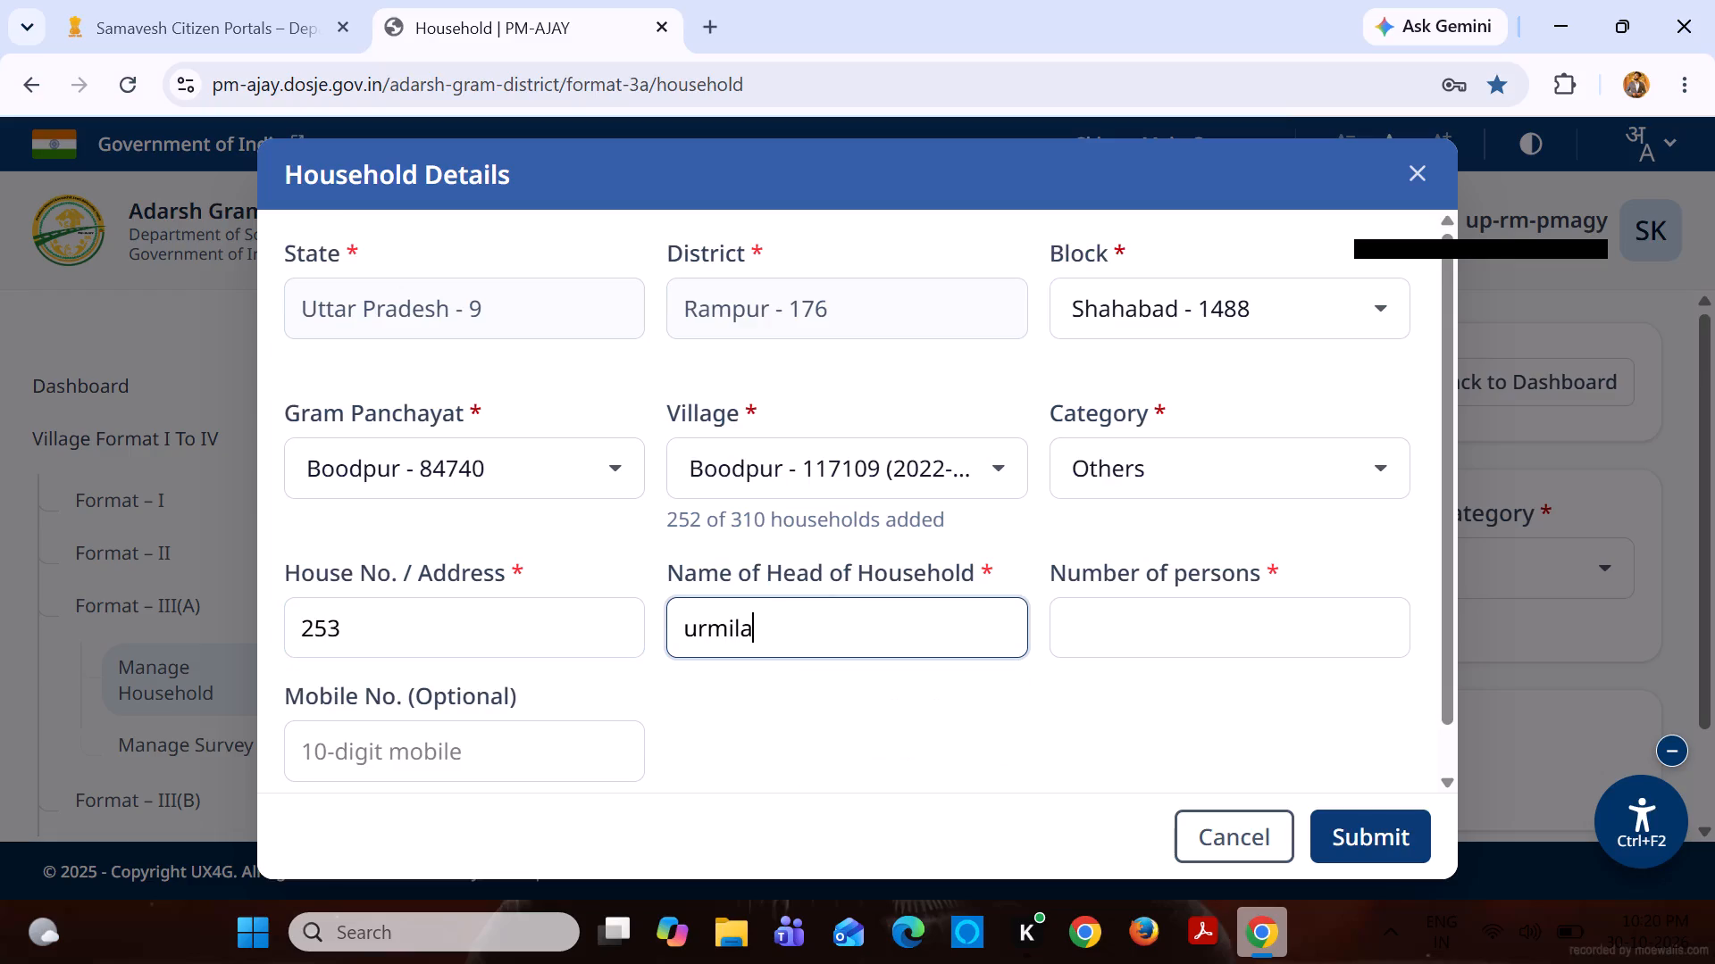
click(1100, 659)
click(1105, 640)
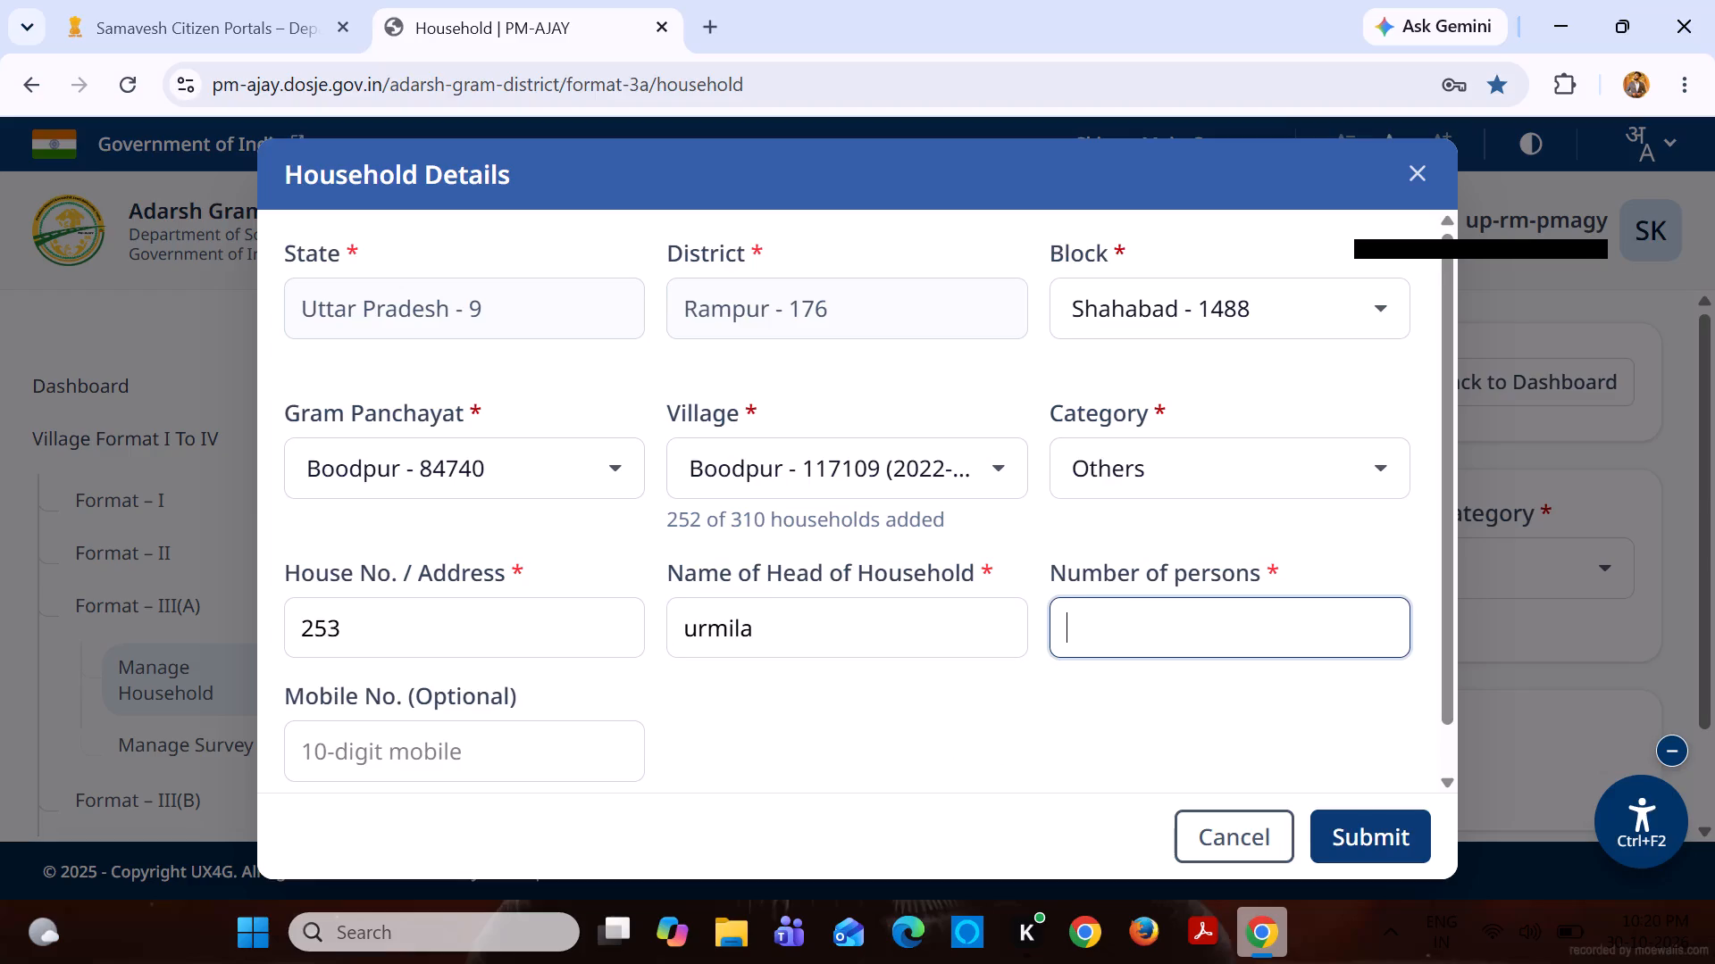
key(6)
drag(1334, 820, 1343, 826)
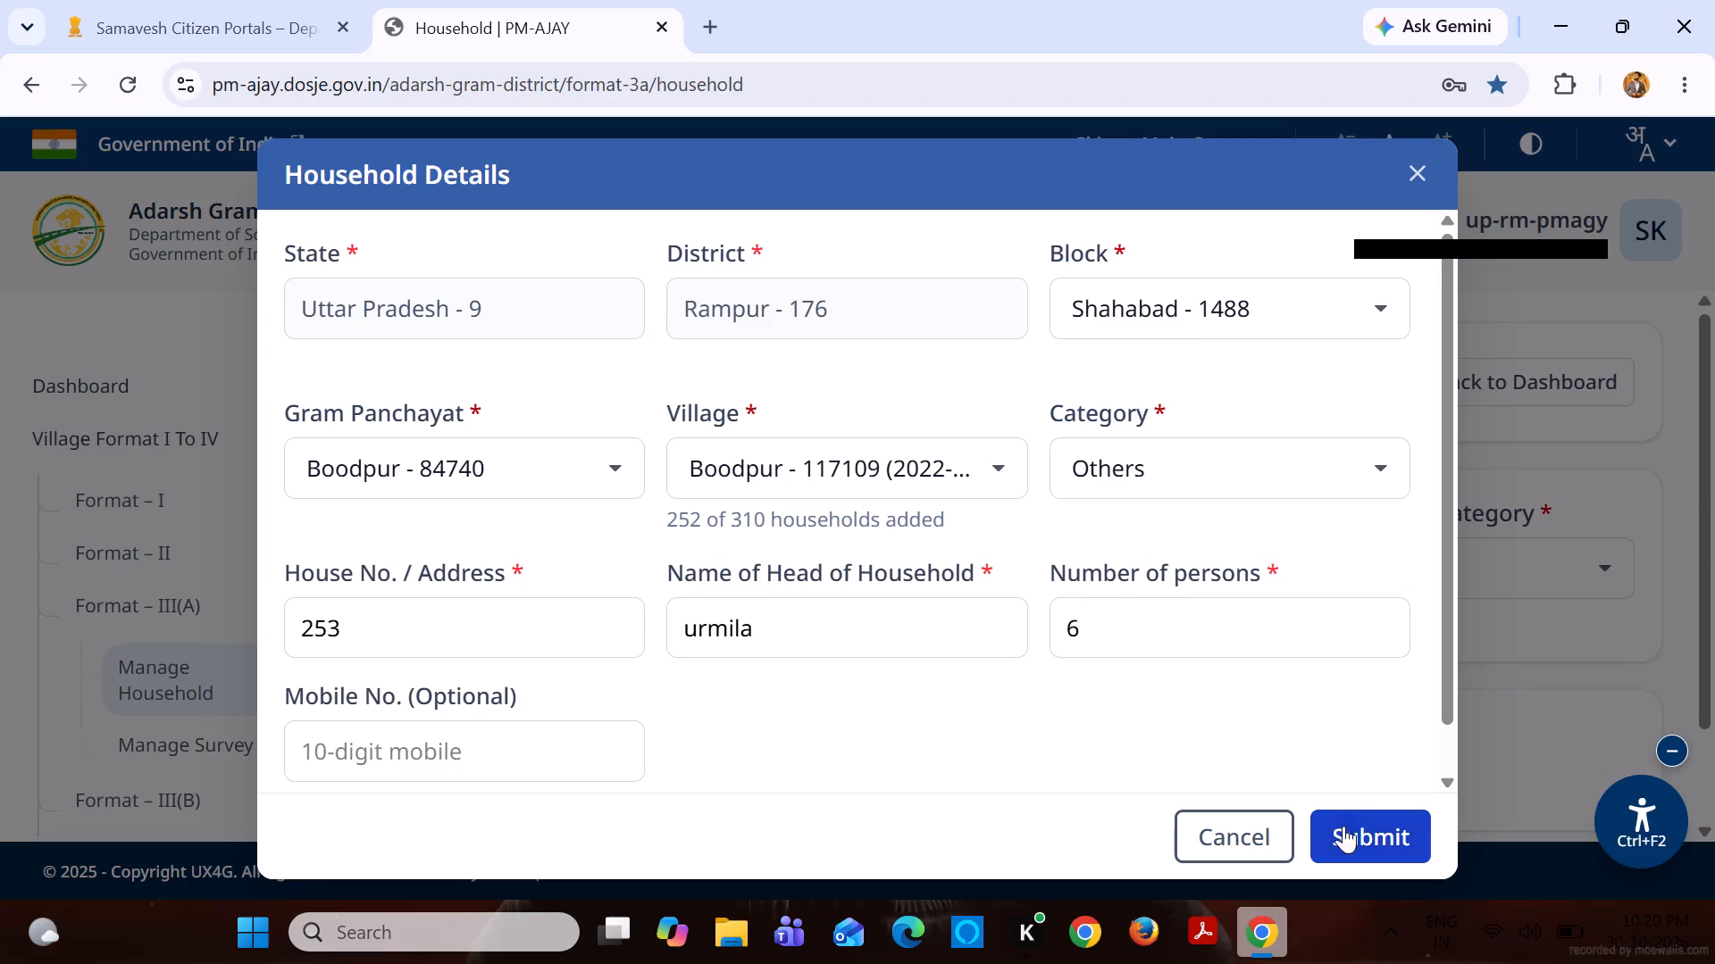
drag(1343, 826, 1345, 824)
Choose Drinking water and Sanitation for household 253, answer Yes to having a household latrine and No to open defecation, and submit it.
scroll(1355, 473, down, 8)
click(1575, 472)
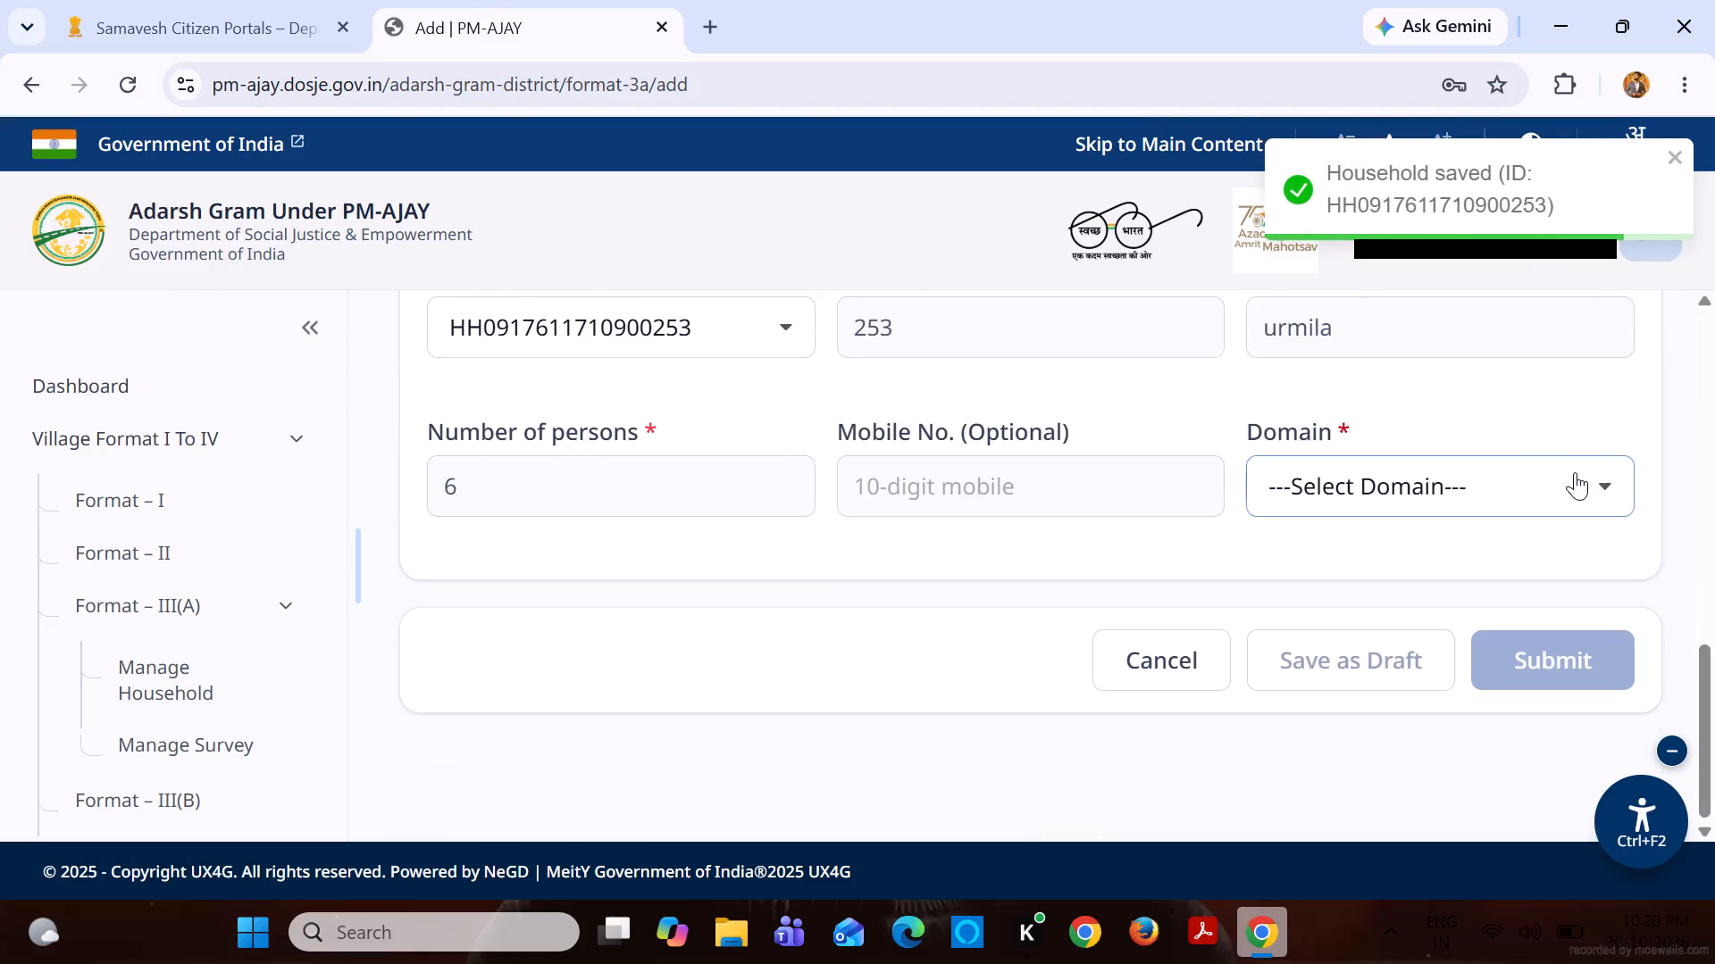
click(1455, 239)
scroll(1409, 398, down, 4)
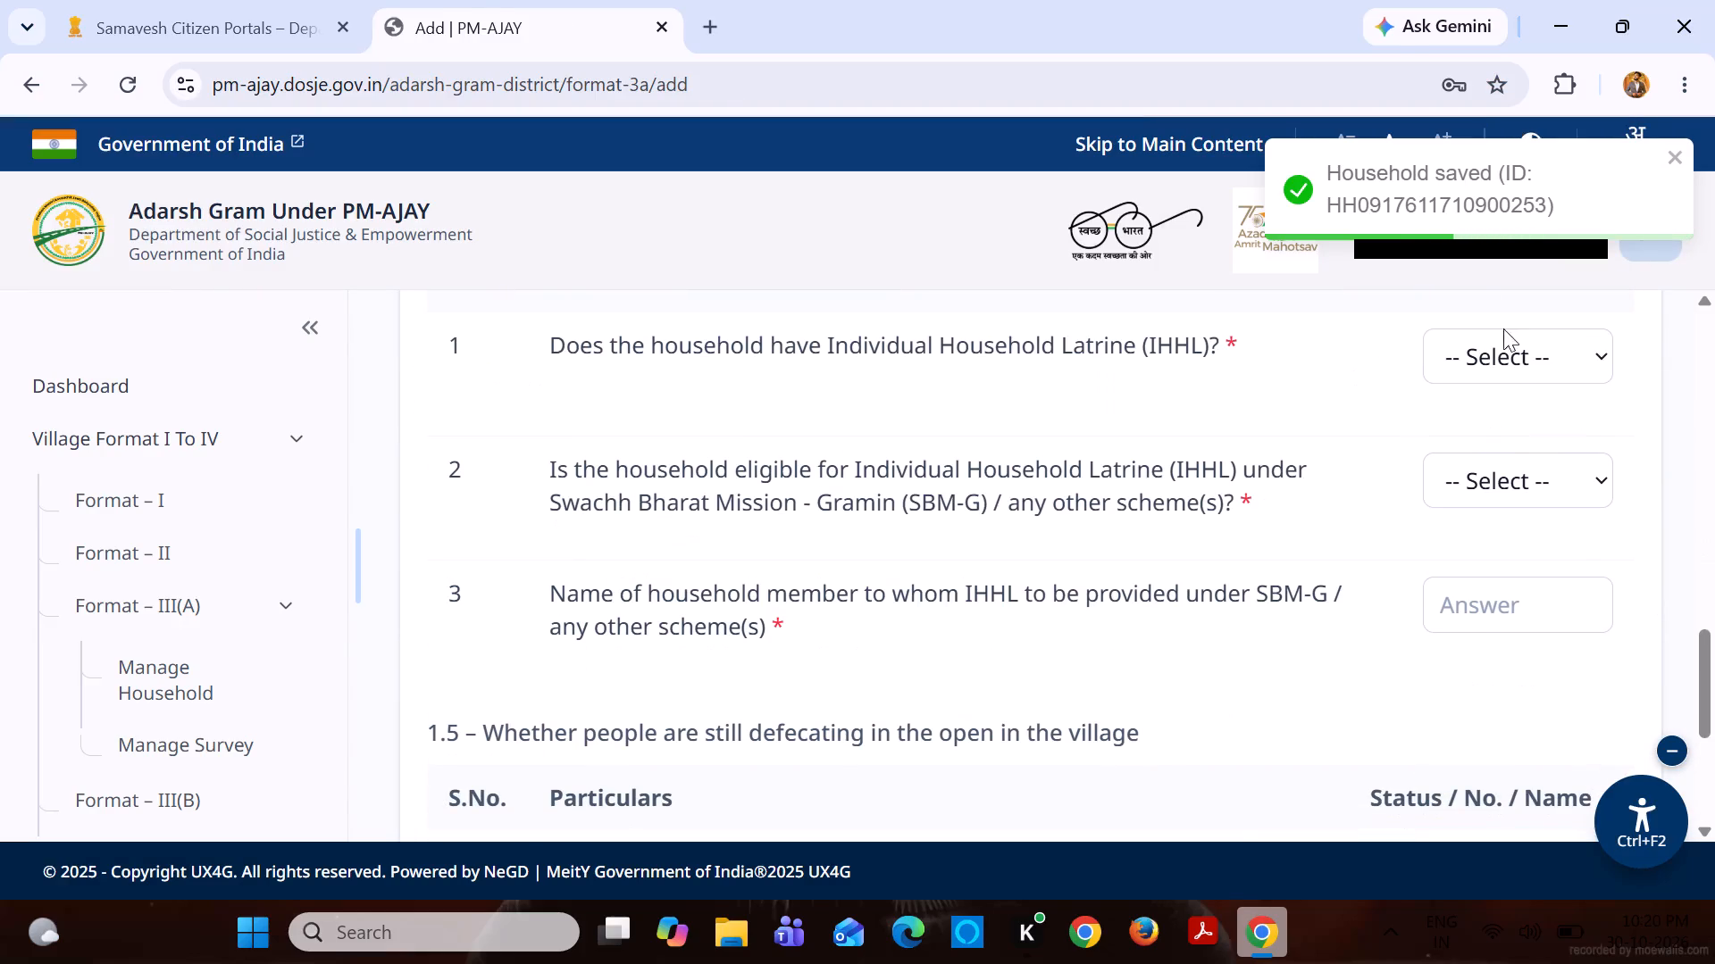
click(1503, 328)
click(1499, 448)
click(1537, 594)
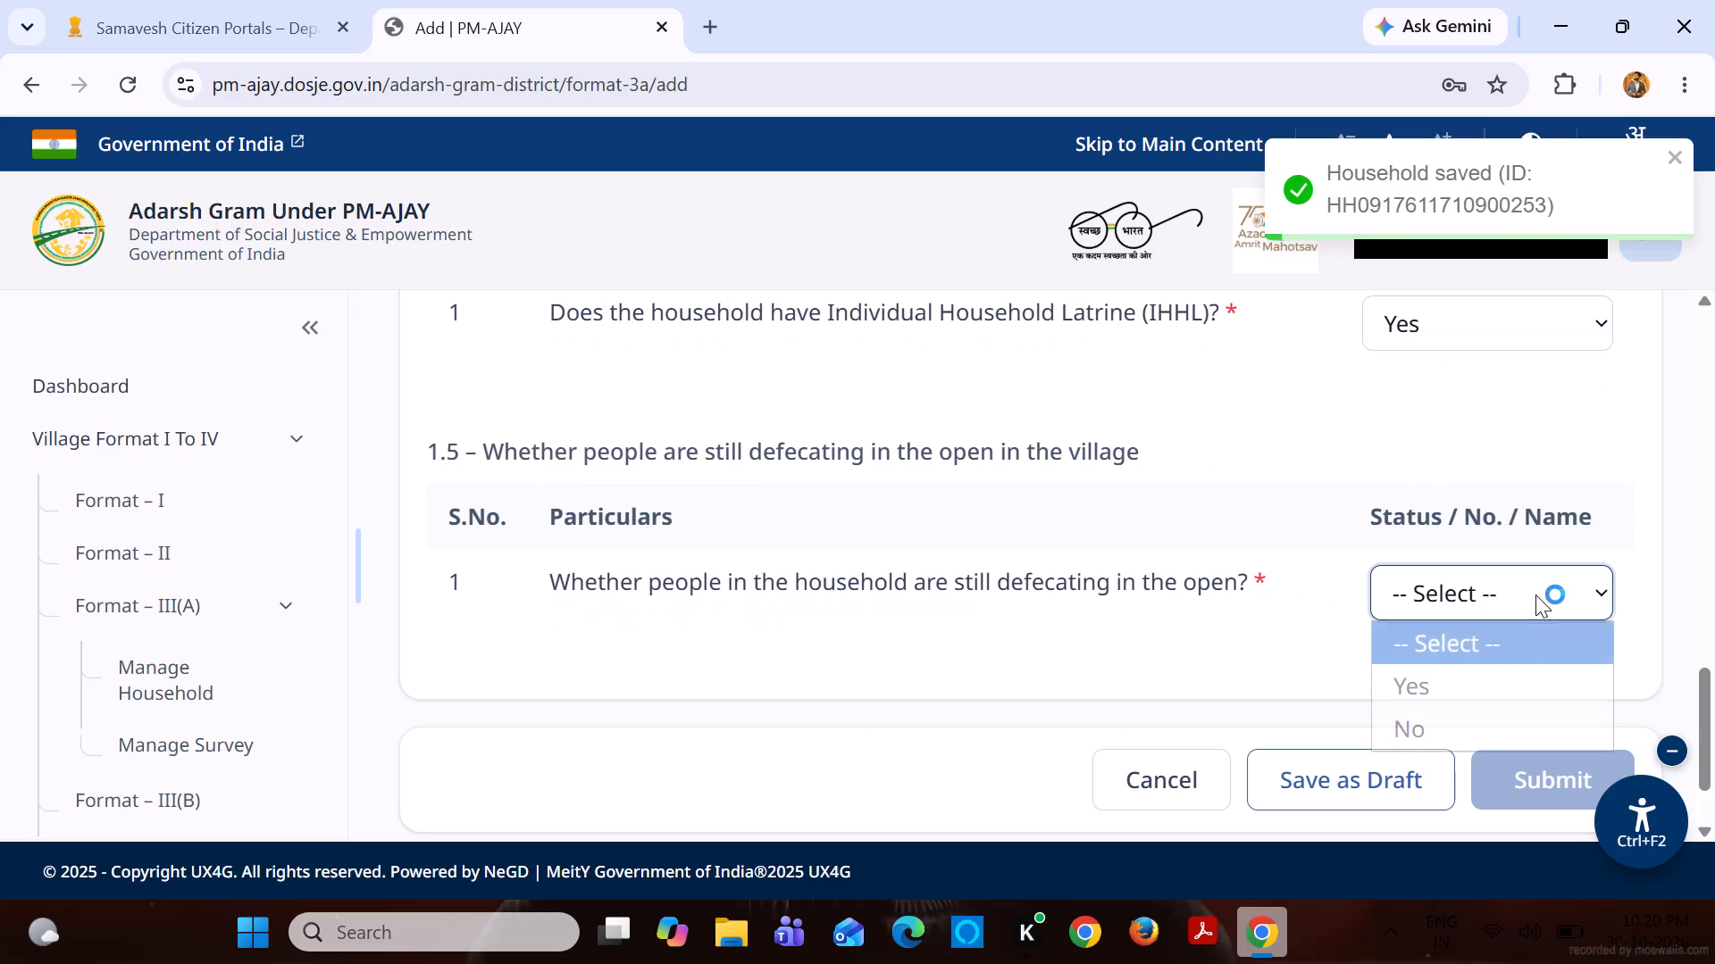
drag(1422, 737, 1435, 733)
click(1558, 798)
click(1550, 778)
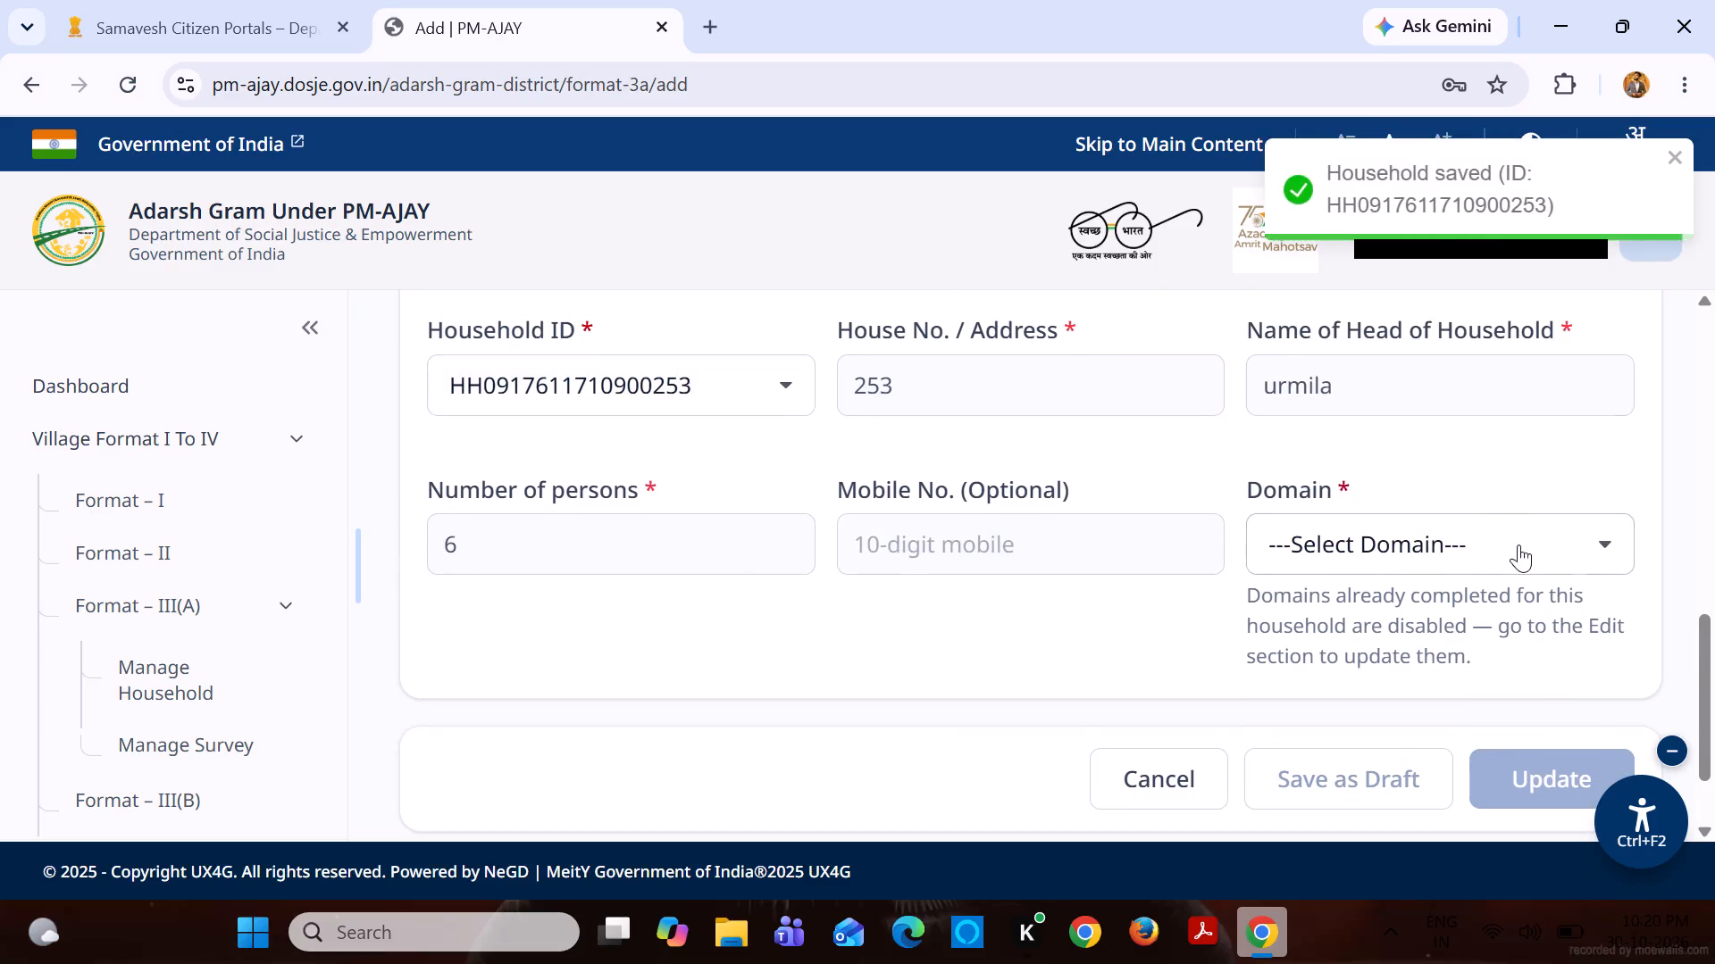
Choose the Education domain and enter 2 children aged 6-10 years and 2 attending primary school in section 2.1.
click(1518, 544)
click(1380, 291)
scroll(1380, 327, down, 4)
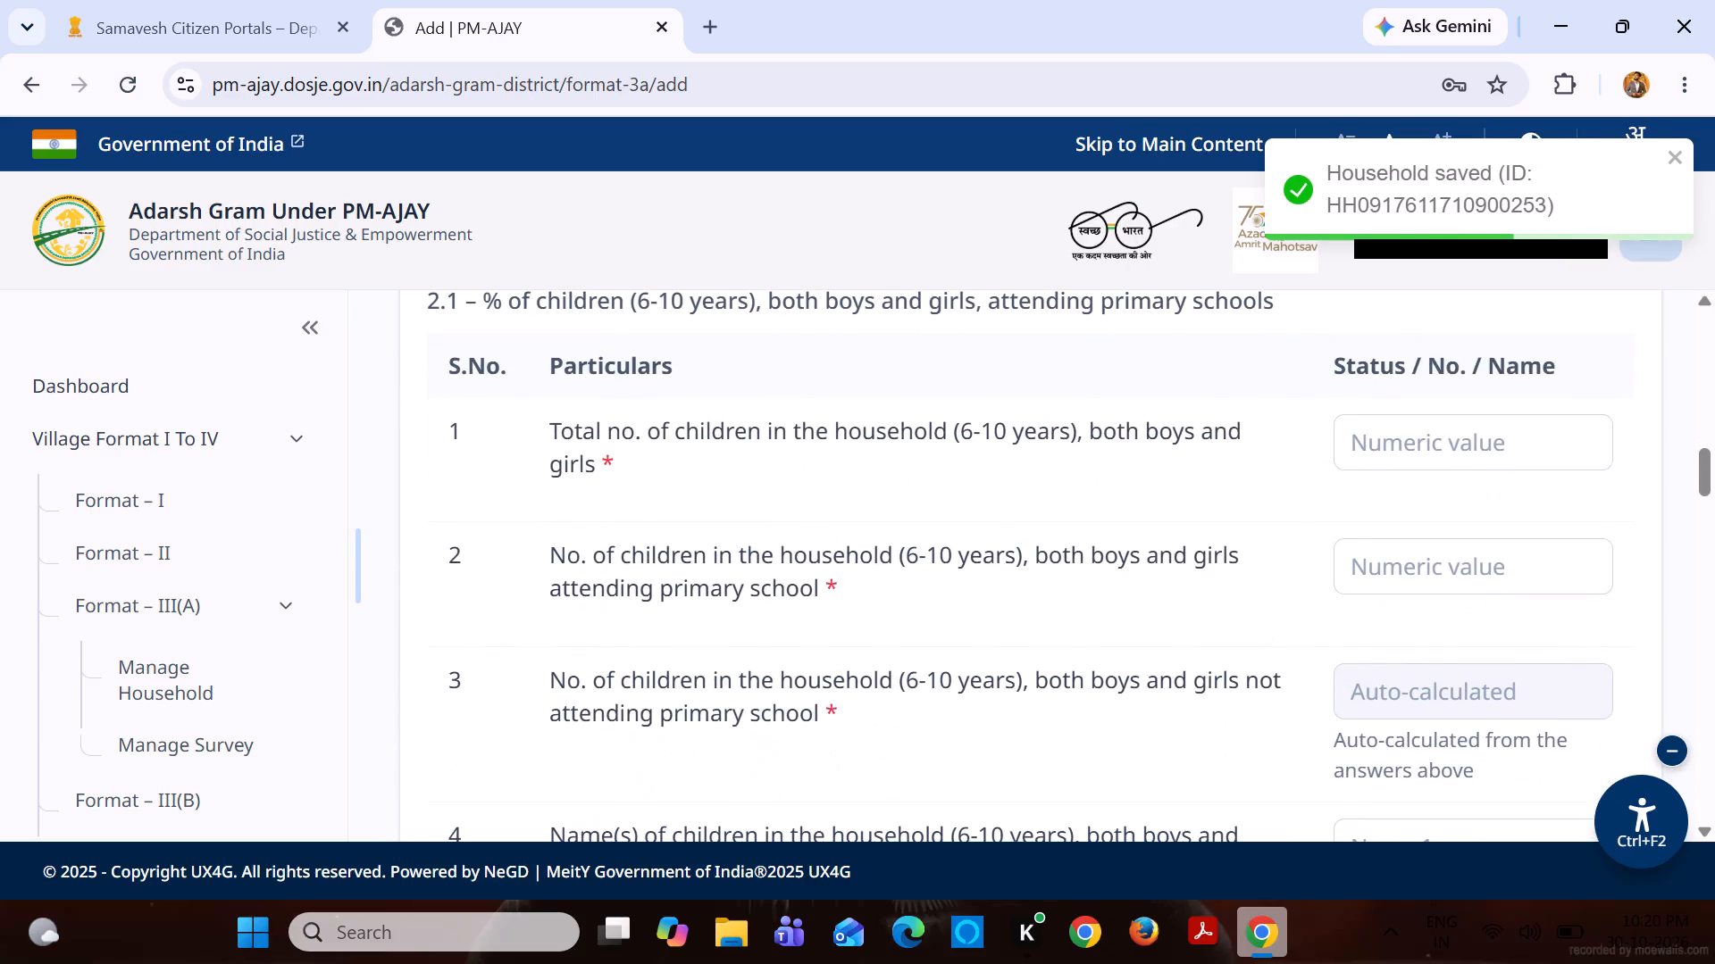
click(1468, 435)
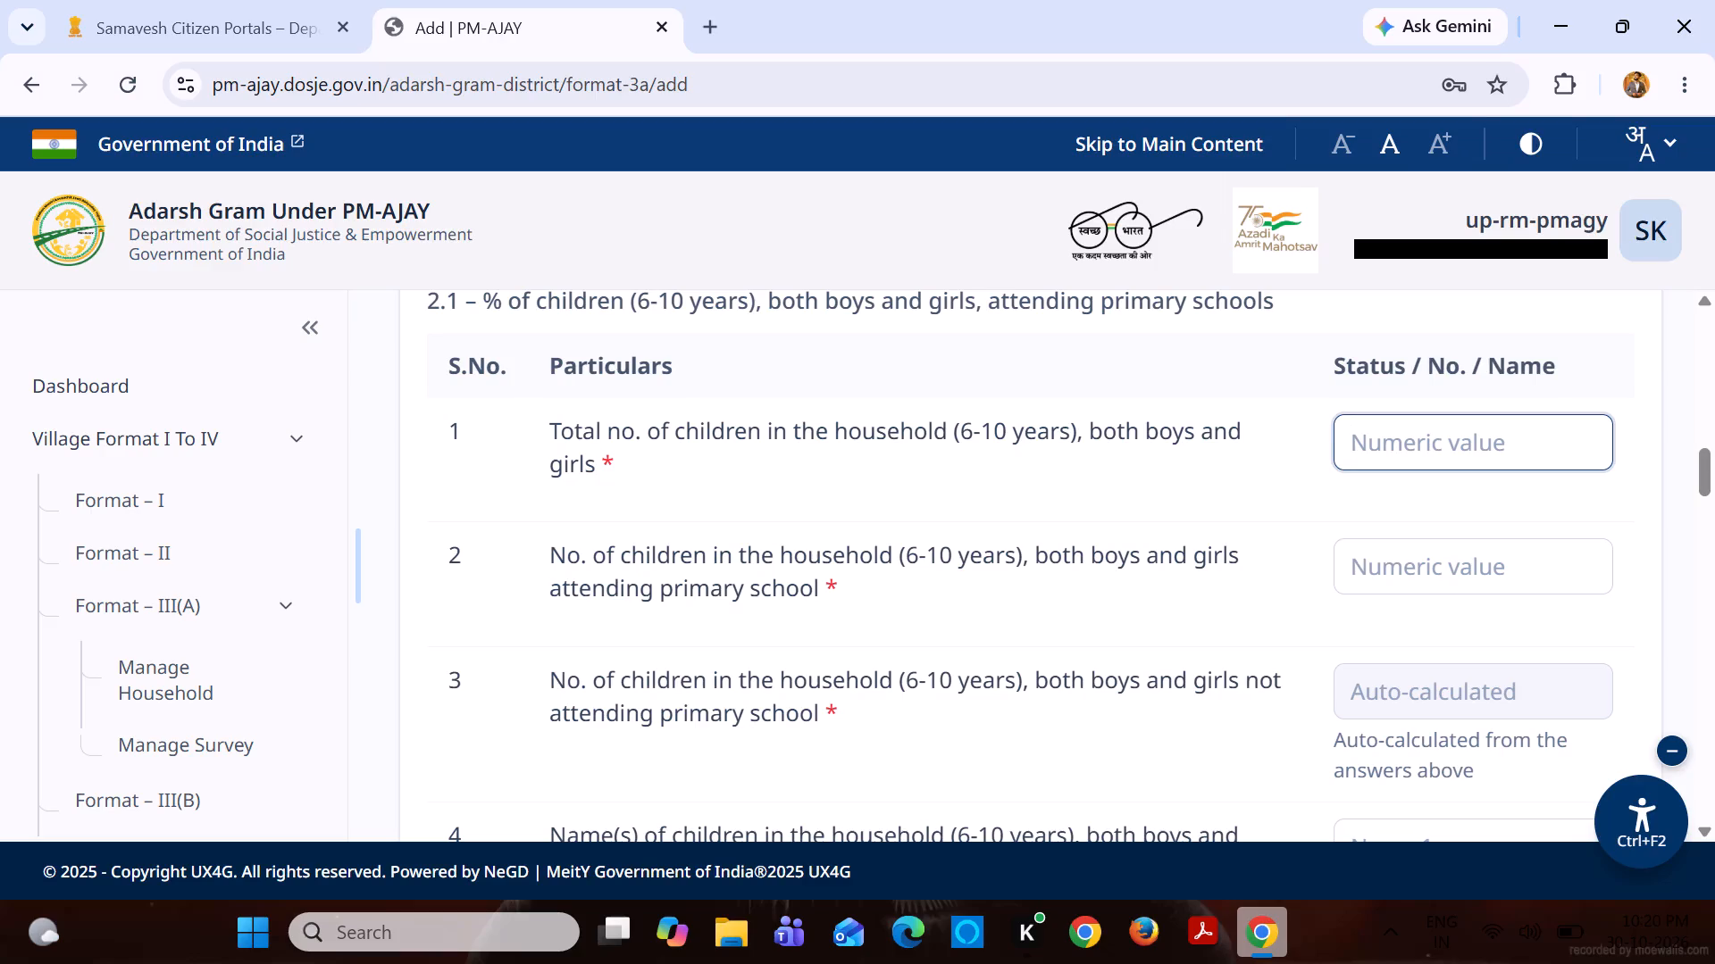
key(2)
click(1426, 585)
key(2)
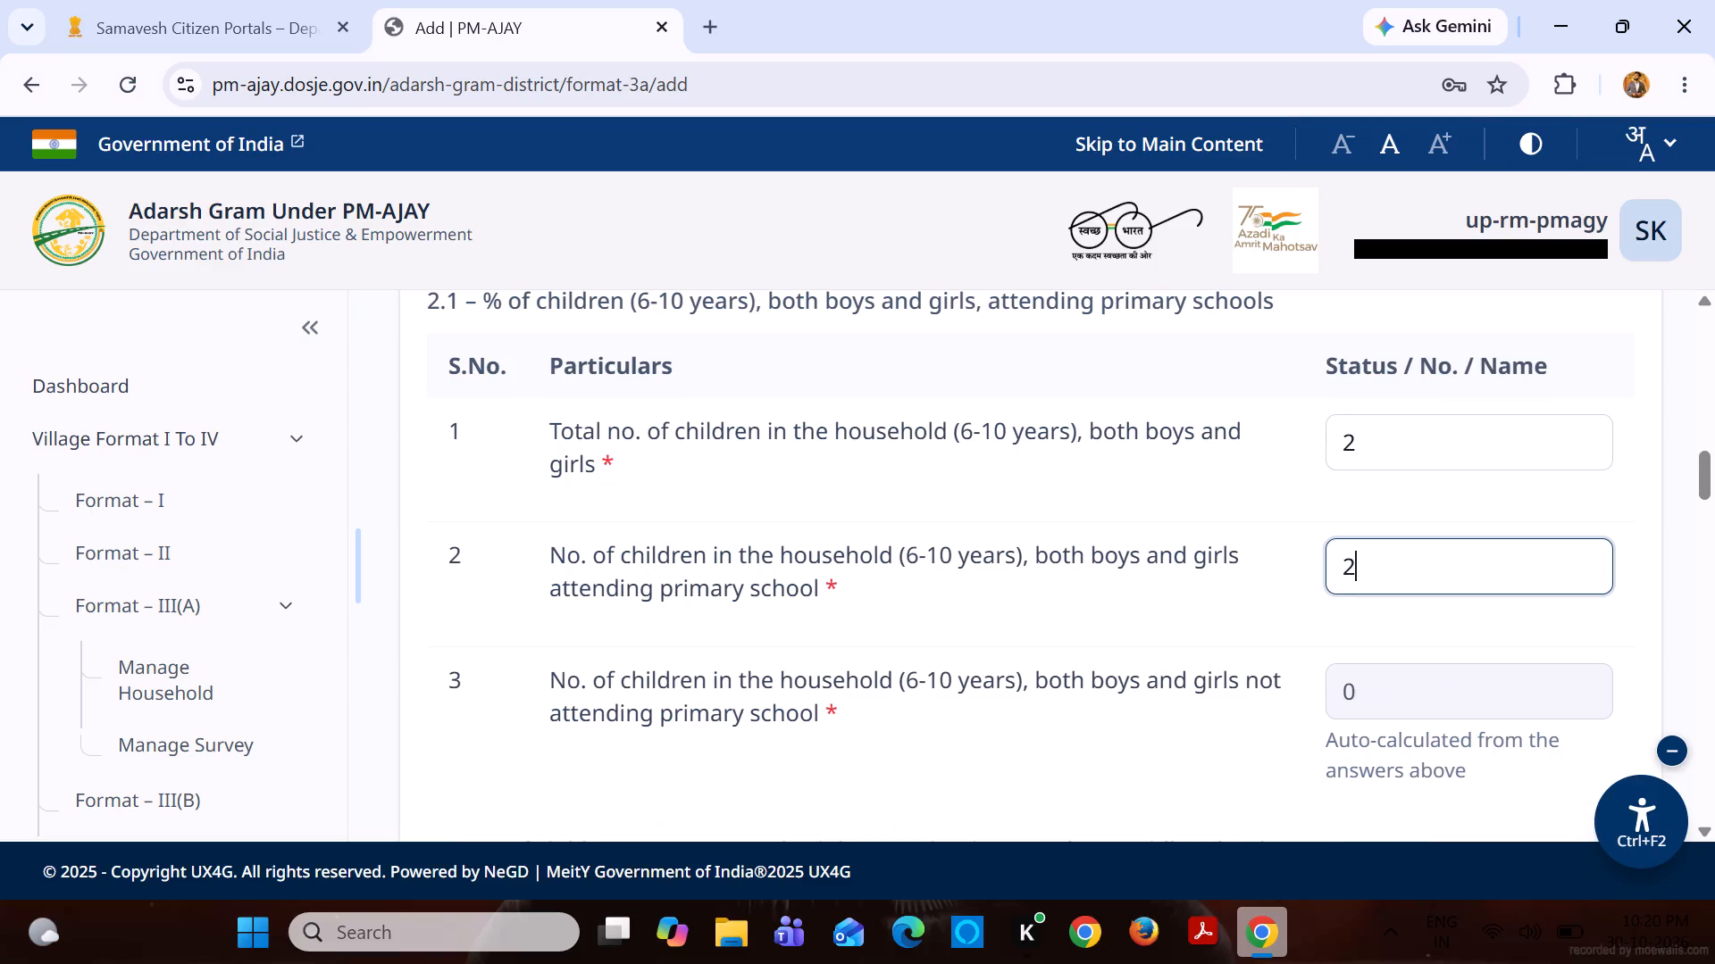
Enter 2 children aged 11-13 years and 2 attending middle school in section 2.2.
scroll(1426, 584, down, 3)
click(1426, 587)
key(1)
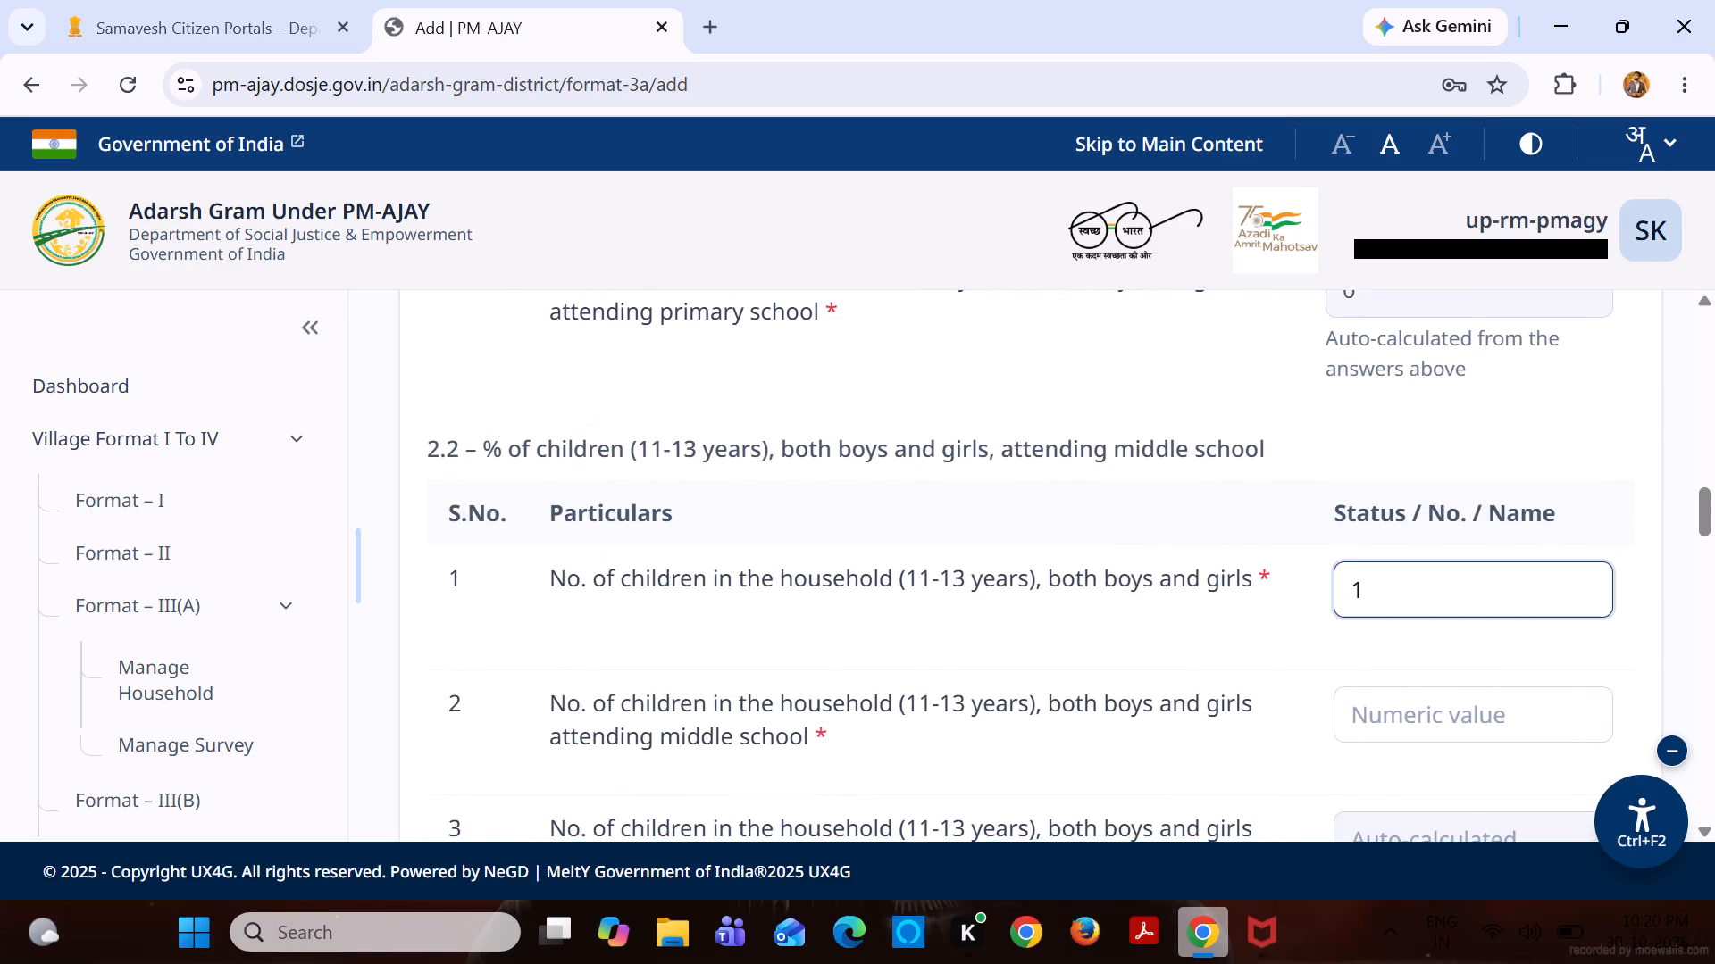
key(BackSpace)
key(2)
click(1359, 722)
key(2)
Enter 0 children aged 14-15, 16-17 and 18-23 years in sections 2.3 to 2.5 and submit the Education domain.
scroll(1359, 719, down, 3)
click(1412, 731)
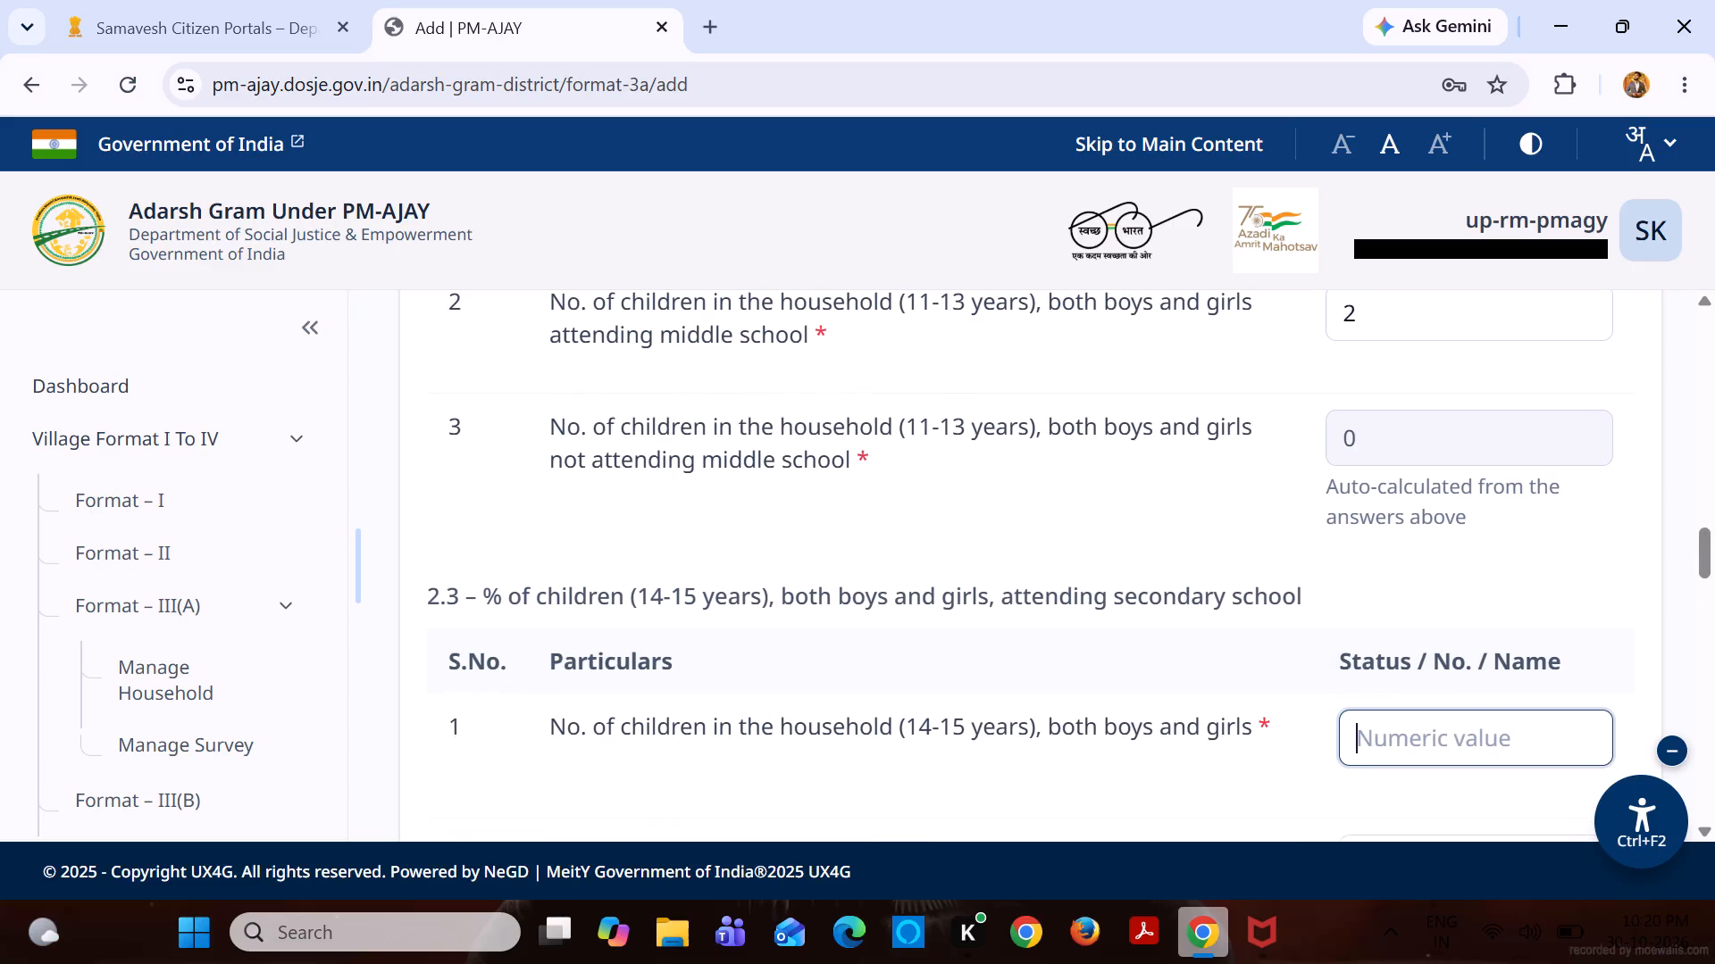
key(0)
scroll(1414, 731, down, 3)
click(1468, 615)
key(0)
scroll(1468, 625, down, 2)
click(1468, 625)
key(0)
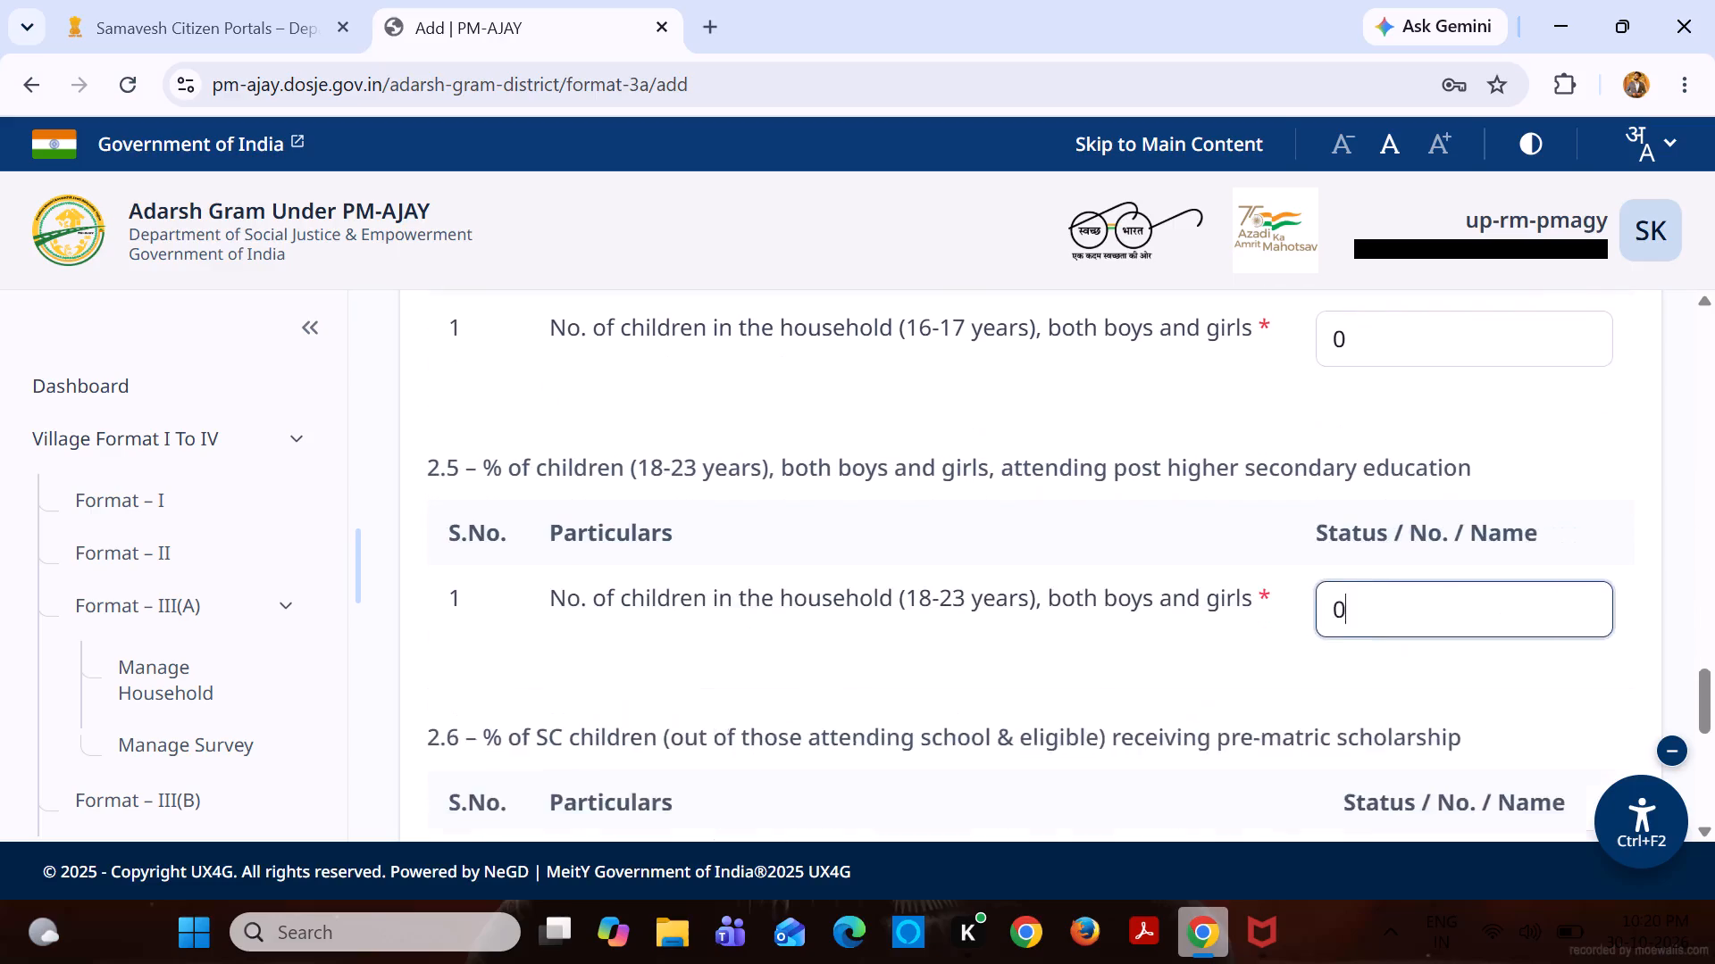
scroll(1468, 625, down, 2)
click(1473, 624)
scroll(1464, 652, down, 5)
click(1537, 632)
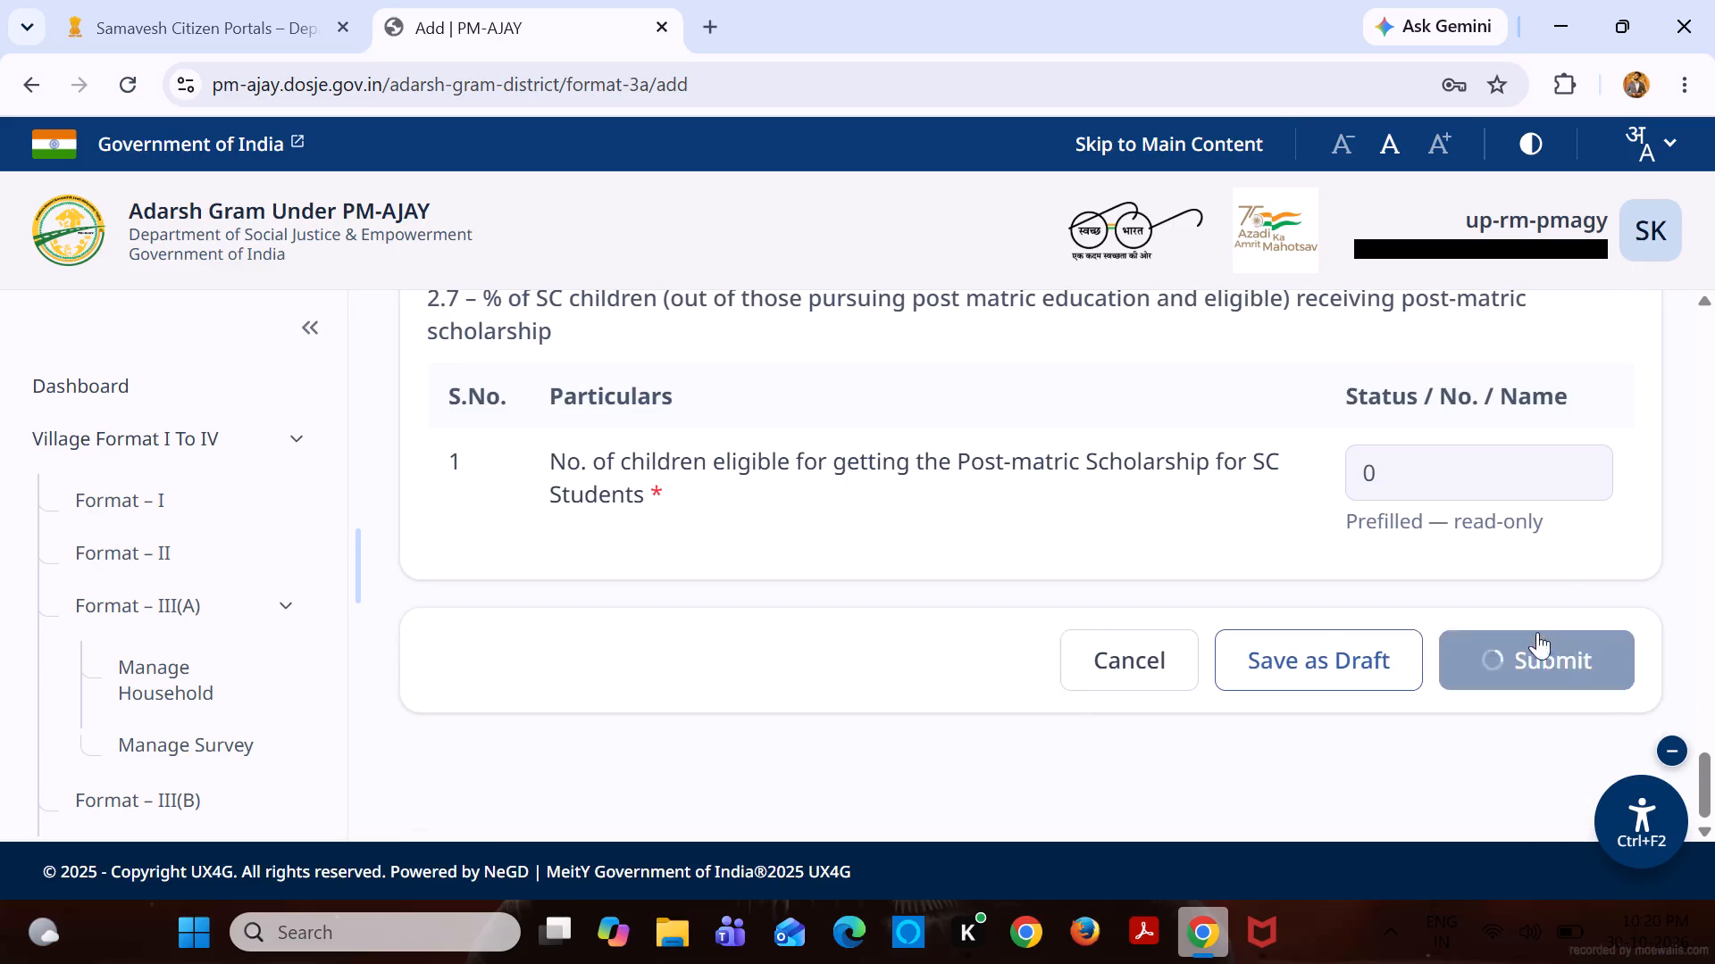
Choose the Health and Nutrition domain, answer Yes to Health Protection Scheme coverage, and enter 0 pregnant women in section 3.3.
click(1535, 403)
drag(1241, 769, 1251, 760)
scroll(1377, 581, down, 4)
click(1510, 295)
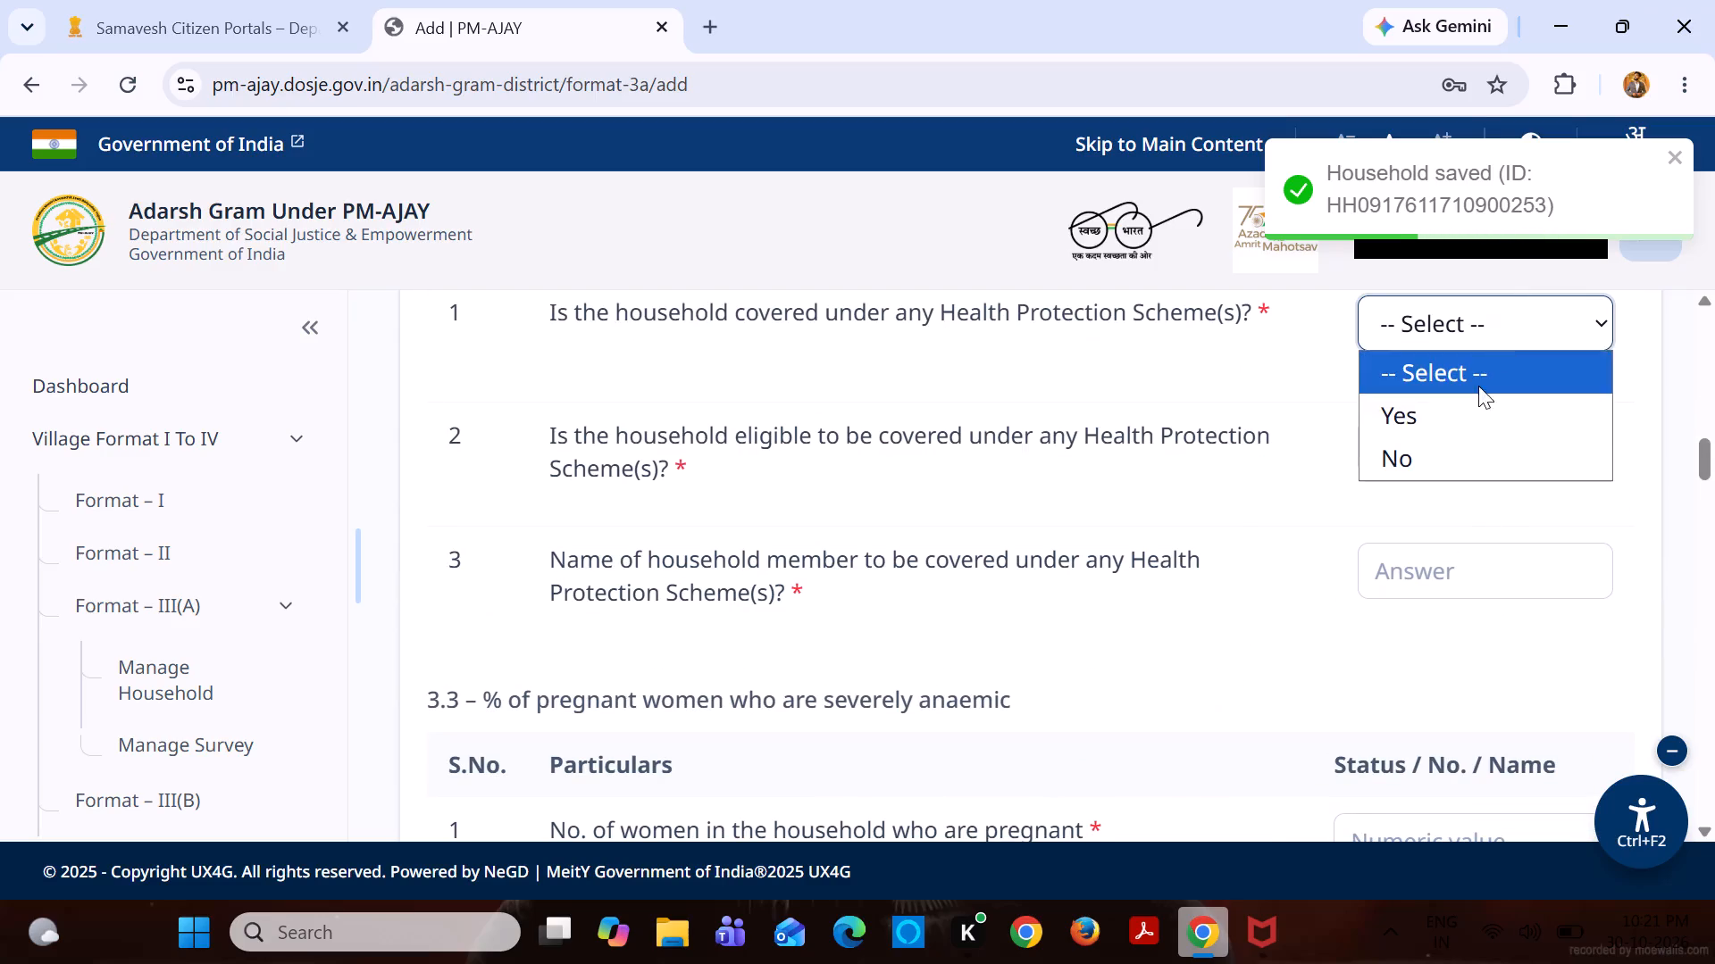
click(1461, 431)
scroll(1461, 431, down, 1)
click(1461, 431)
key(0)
Enter 0 as the first answer in each of sections 3.4 to 3.7, from deliveries to children aged 0-5 years.
scroll(1460, 434, down, 2)
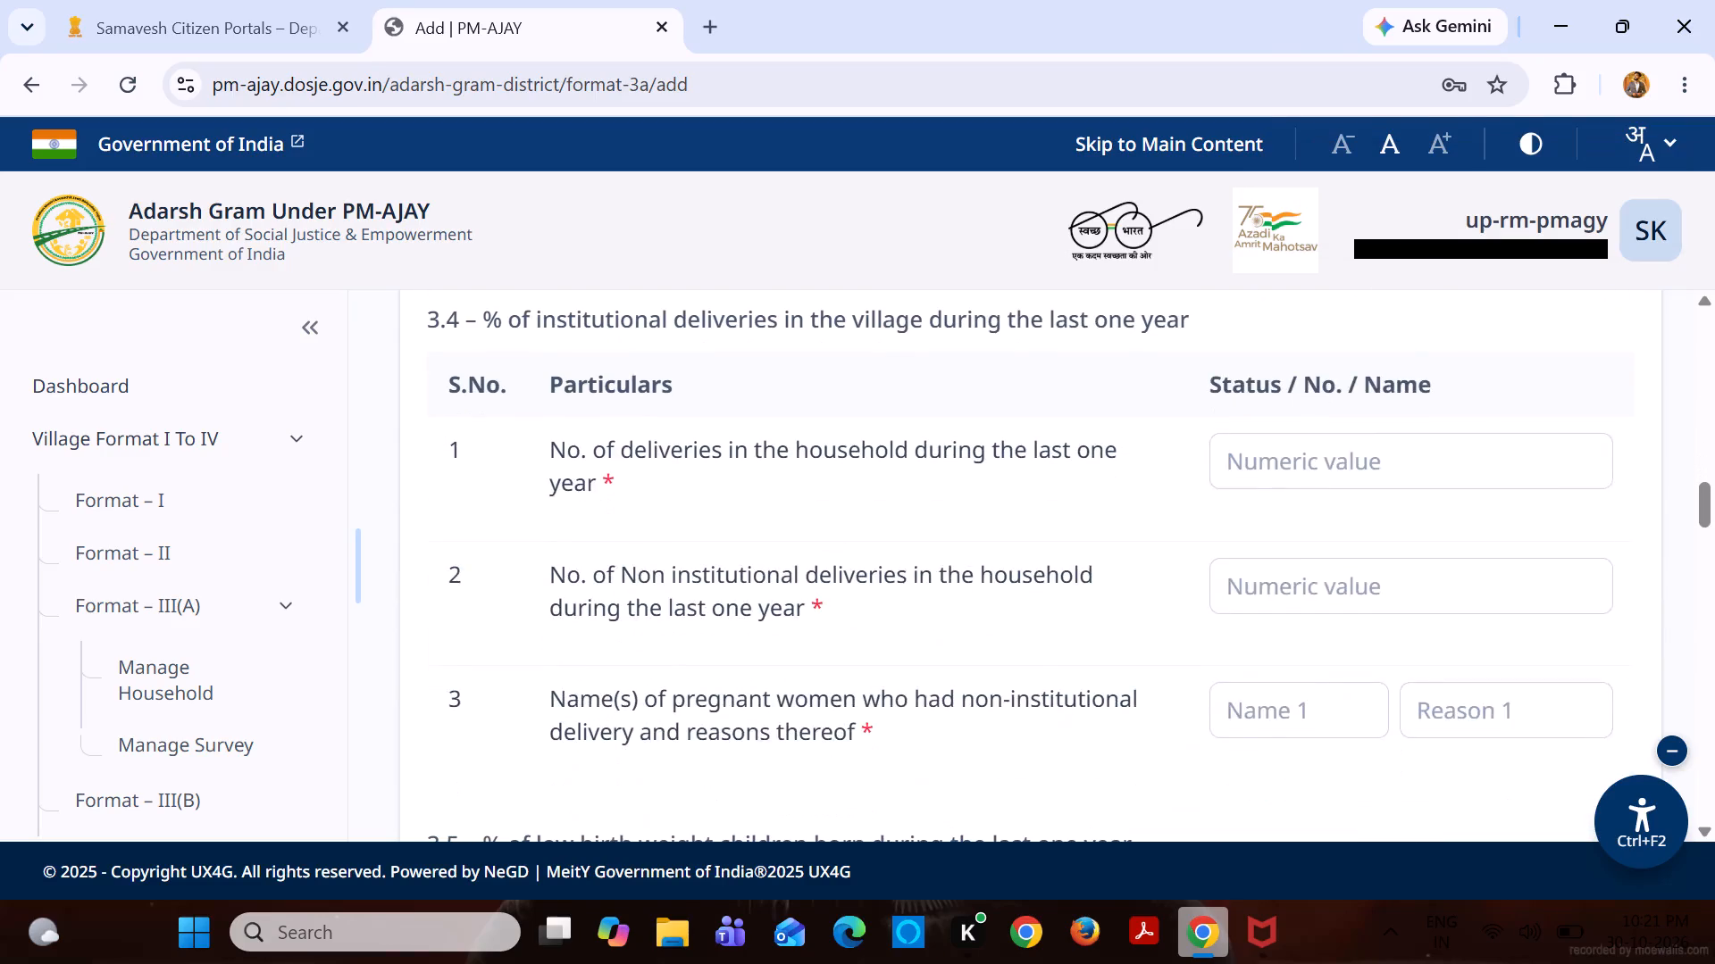
click(1460, 436)
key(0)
scroll(1459, 436, down, 2)
click(1459, 436)
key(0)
scroll(1459, 437, down, 2)
click(1457, 438)
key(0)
scroll(1457, 439, down, 1)
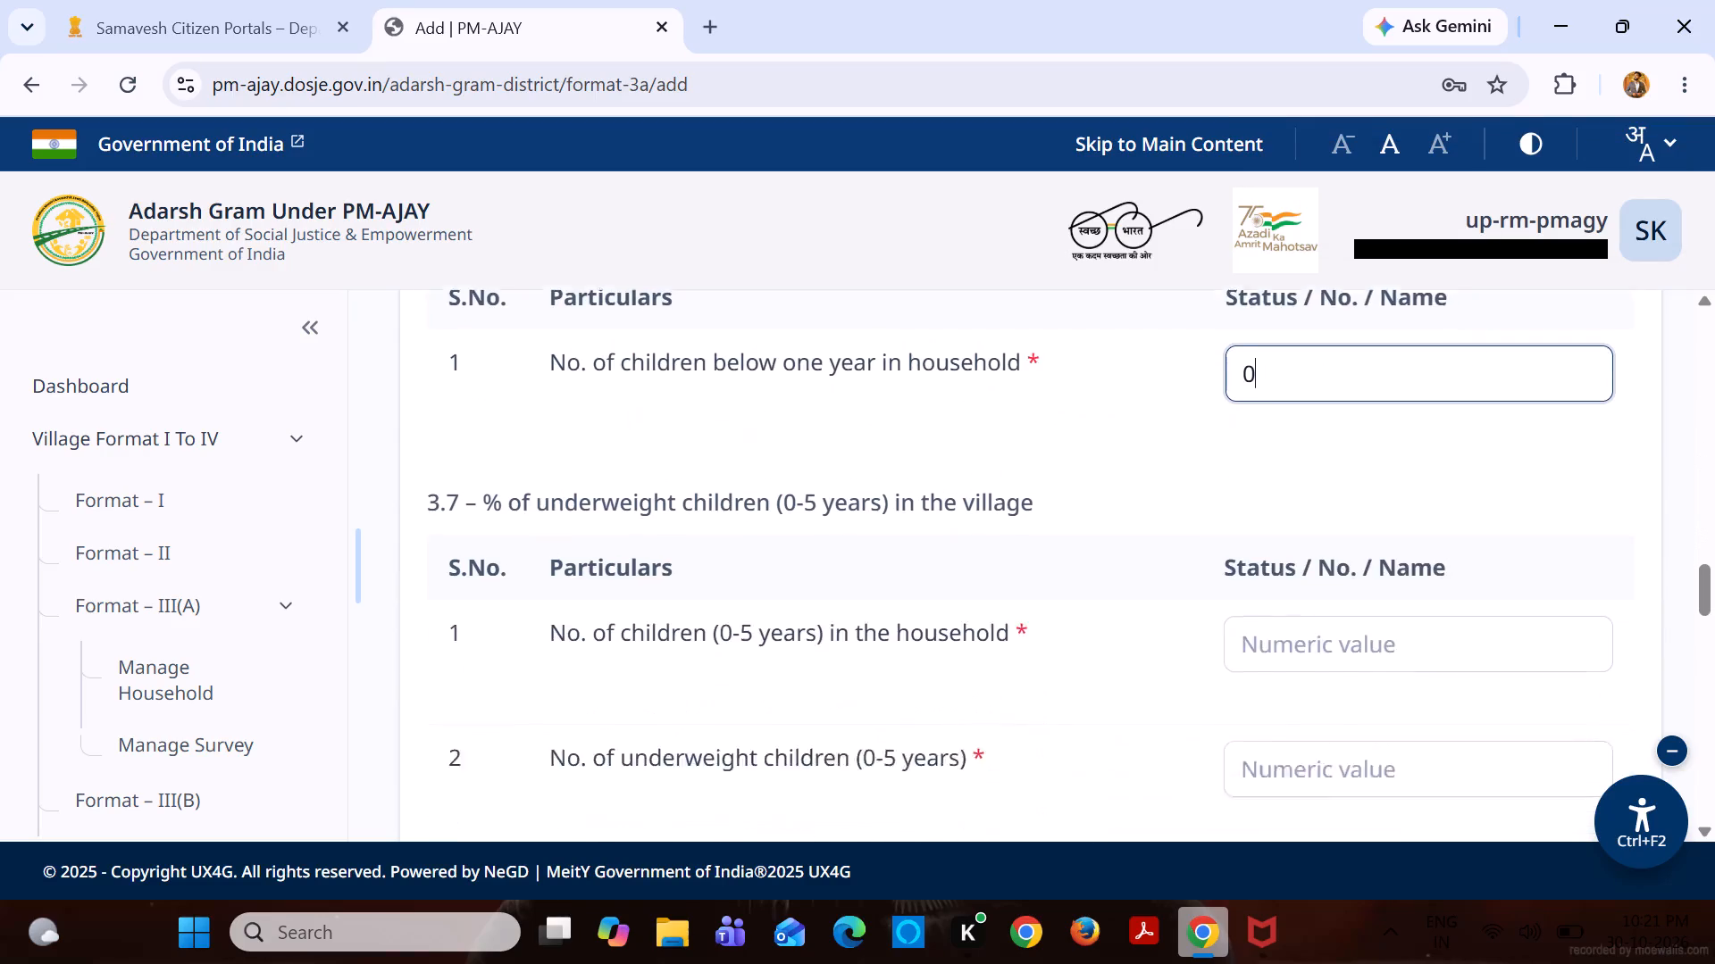
click(1348, 598)
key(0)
Enter 0 as the first answer in sections 3.8, 3.9 and 3.10 and submit the Health and Nutrition domain.
scroll(1351, 578, down, 3)
middle_click(1351, 578)
click(1330, 730)
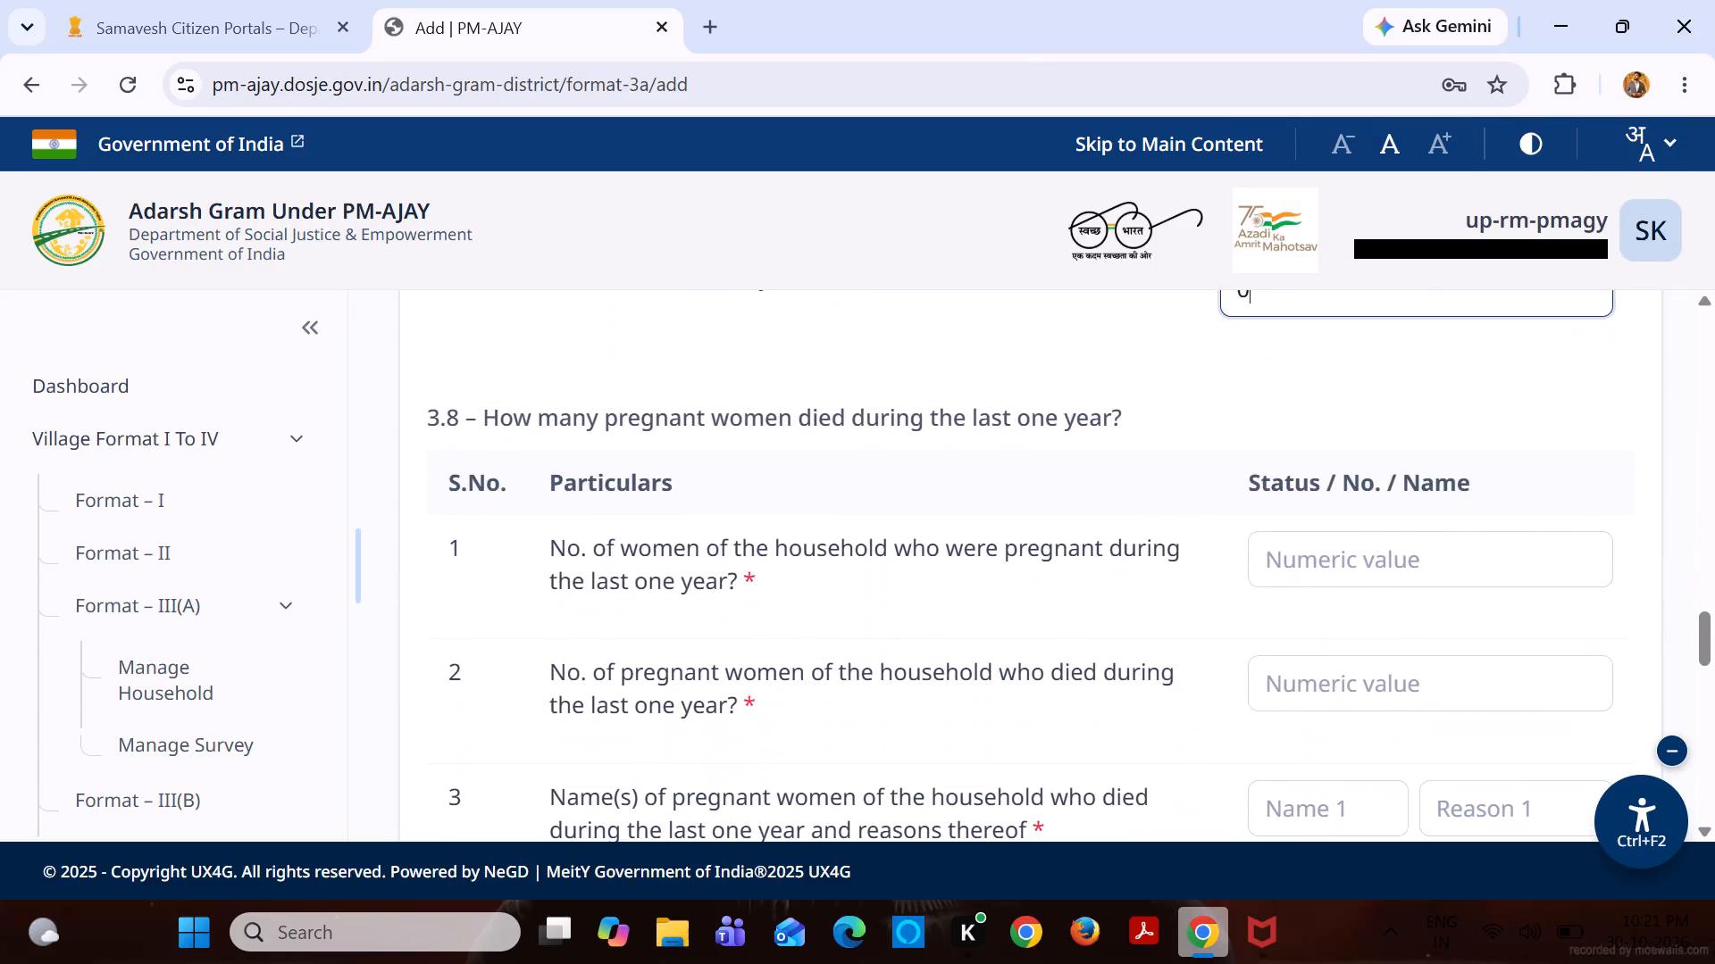
click(1359, 579)
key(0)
scroll(1359, 579, down, 2)
click(1367, 576)
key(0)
scroll(1367, 576, down, 2)
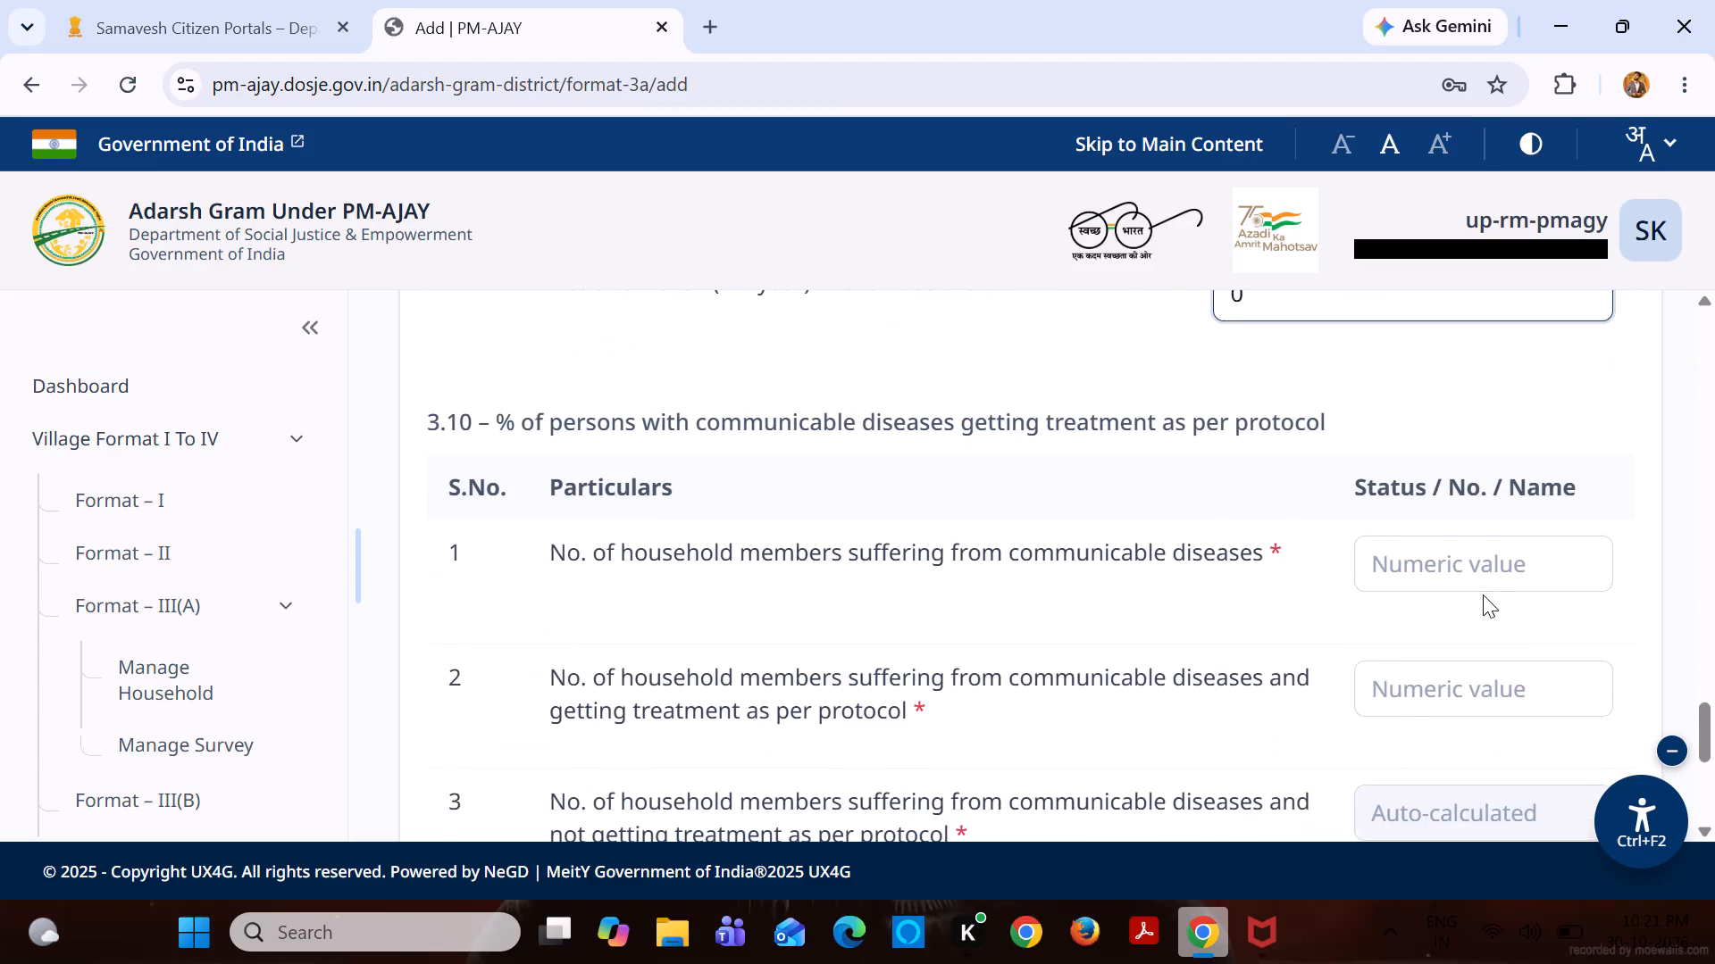
click(1483, 594)
click(1482, 570)
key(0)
scroll(1484, 583, down, 1)
click(1573, 625)
click(1571, 641)
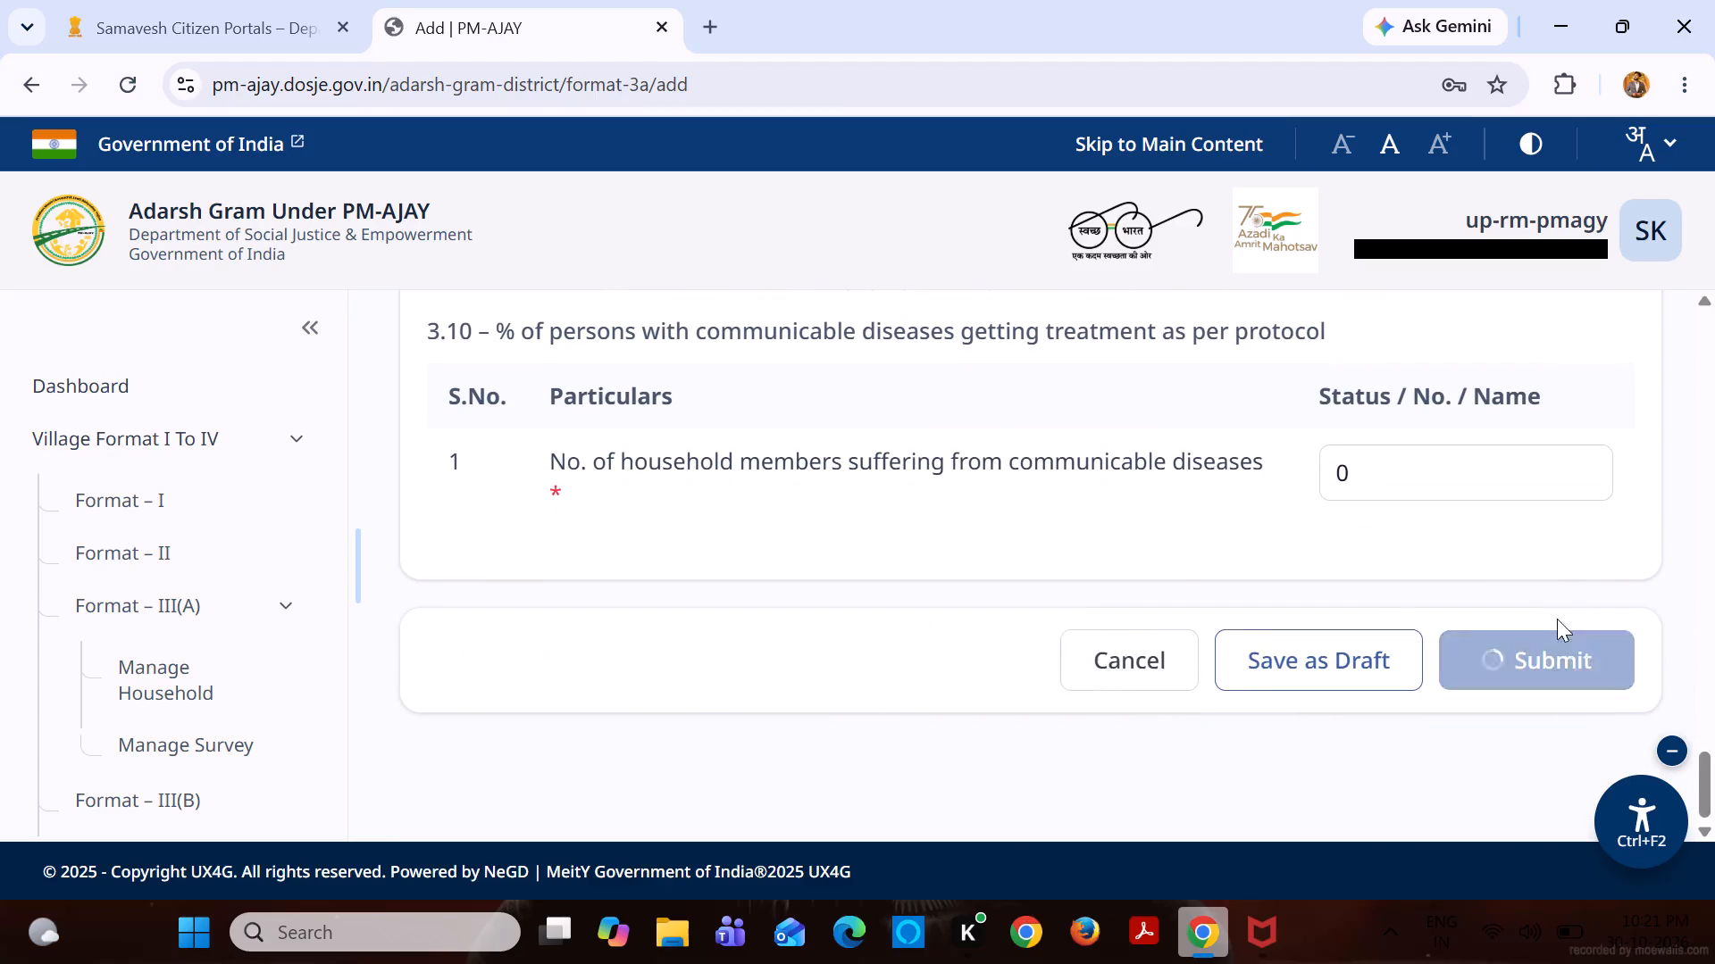
Choose the Social Security domain, enter 0 persons eligible for the Widow, Old Age and Disability Pensions, and submit it.
click(1559, 431)
scroll(1478, 615, down, 1)
click(1363, 659)
scroll(1364, 640, down, 2)
click(1445, 549)
click(1432, 578)
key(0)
scroll(1435, 577, down, 2)
click(1477, 596)
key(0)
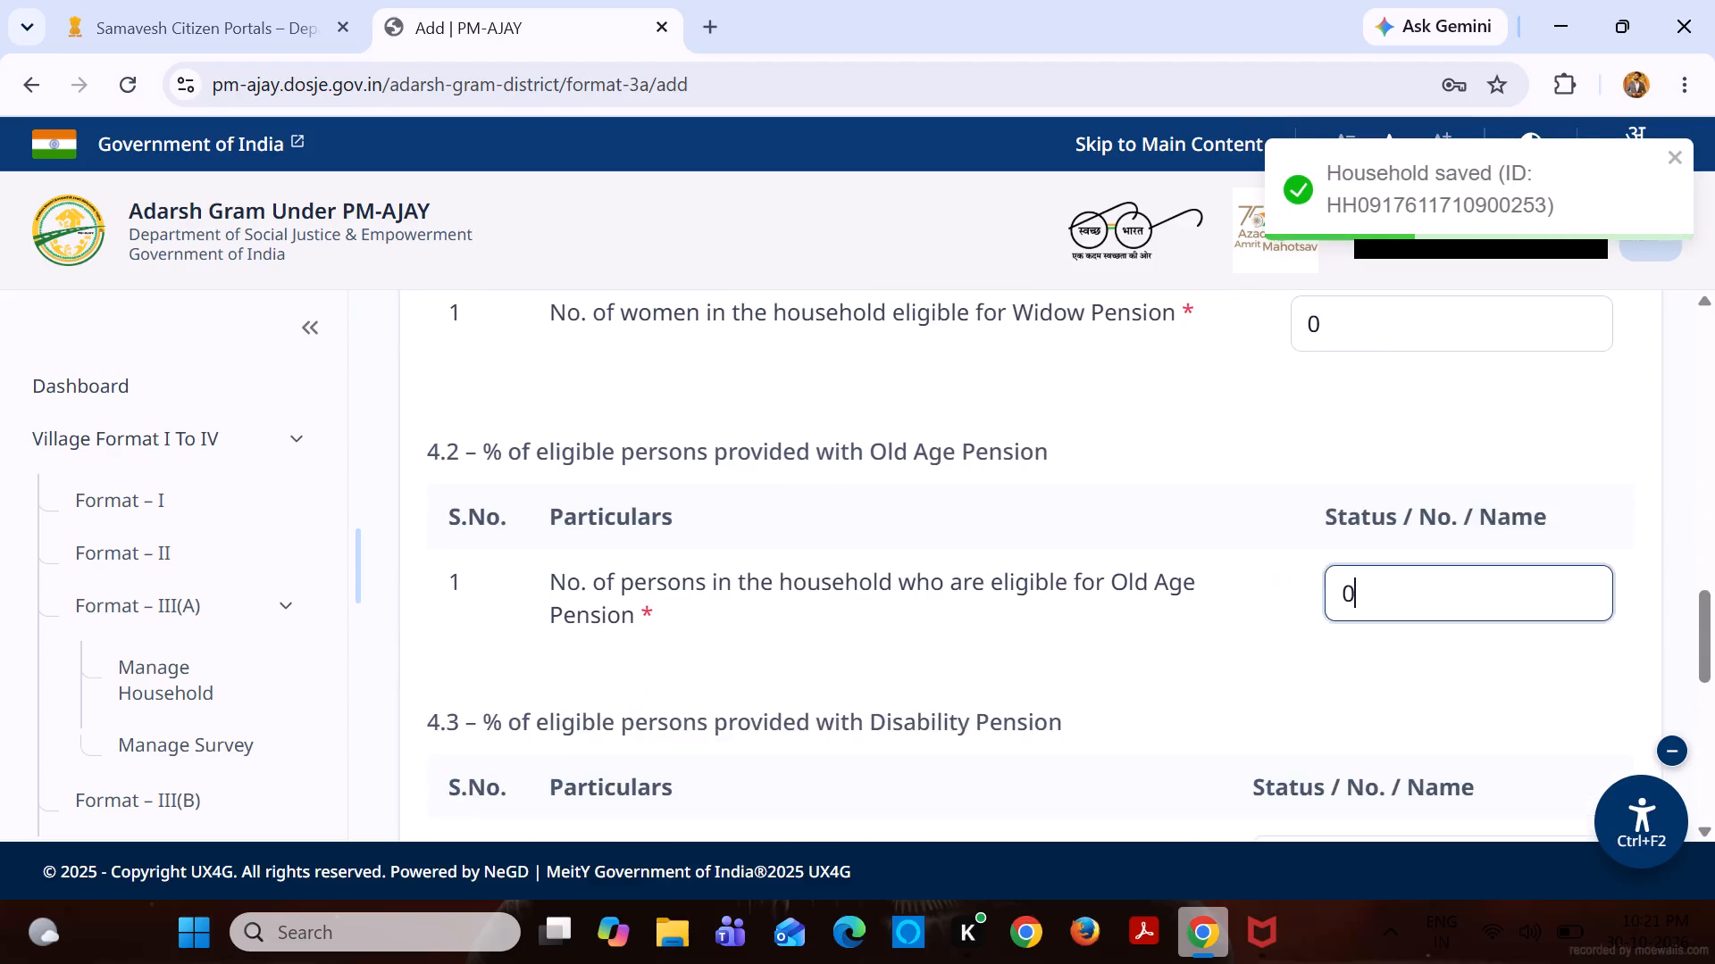
scroll(1480, 593, down, 2)
click(1416, 594)
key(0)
scroll(1420, 593, down, 2)
click(1579, 642)
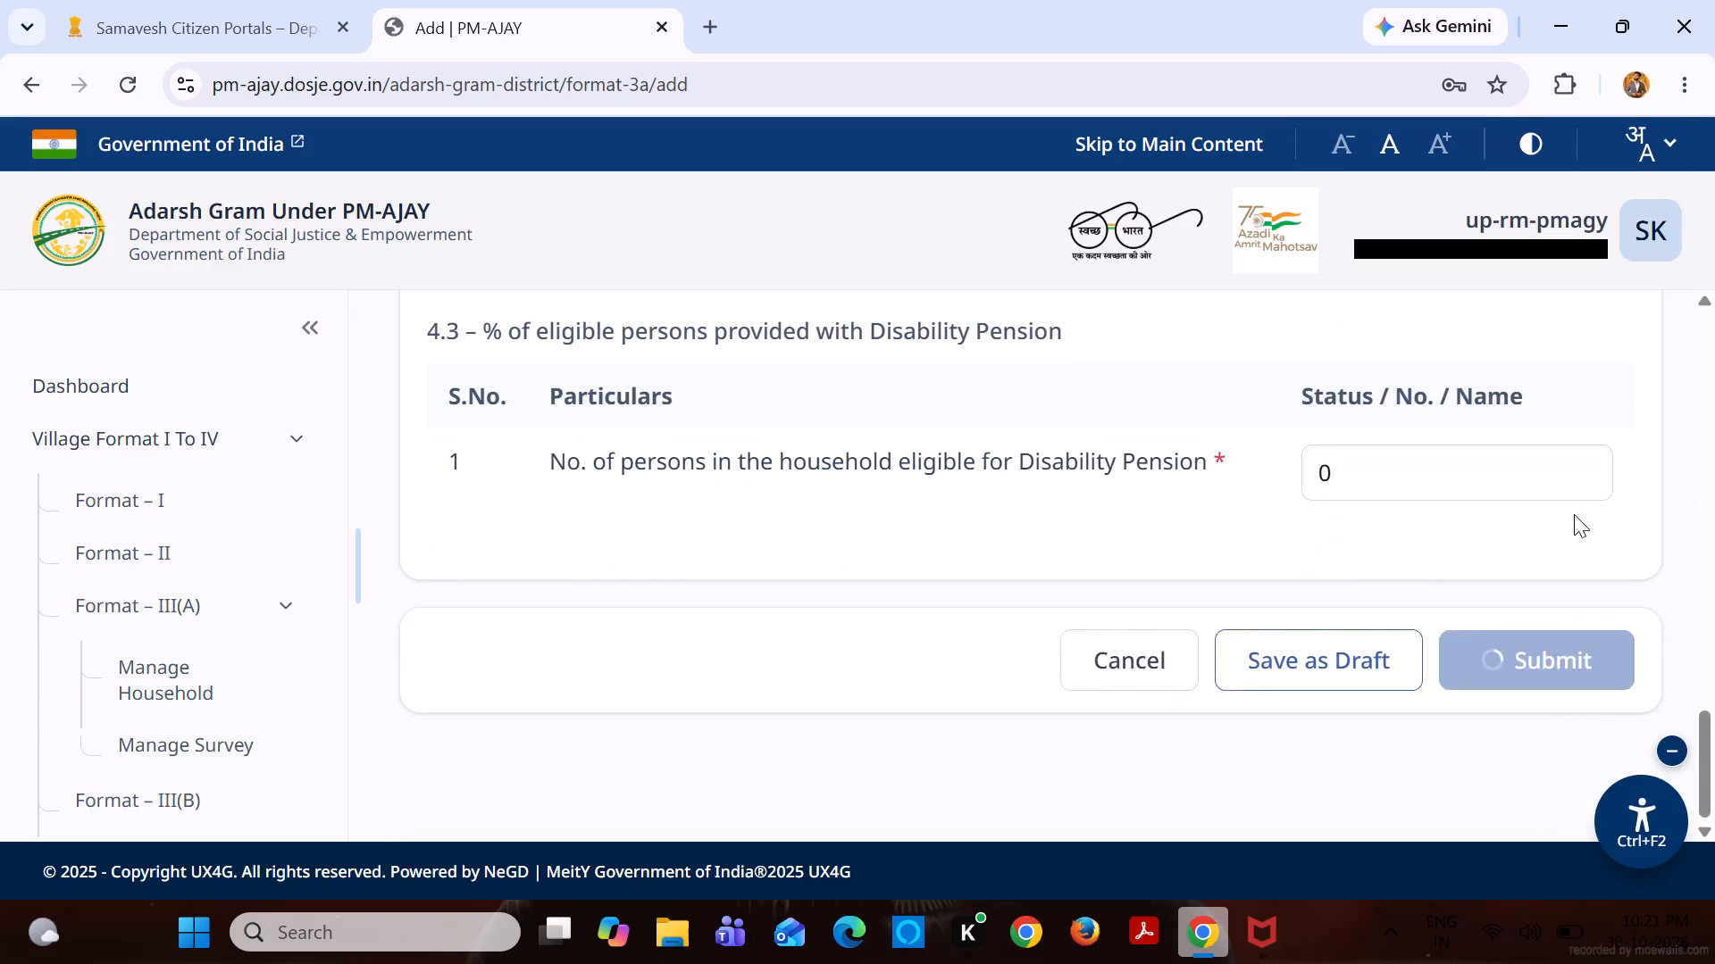
Choose the Rural Roads and Housing domain, answer No to living in a Kachcha/unsafe house, and submit it.
click(1561, 404)
scroll(1463, 623, down, 1)
click(1284, 718)
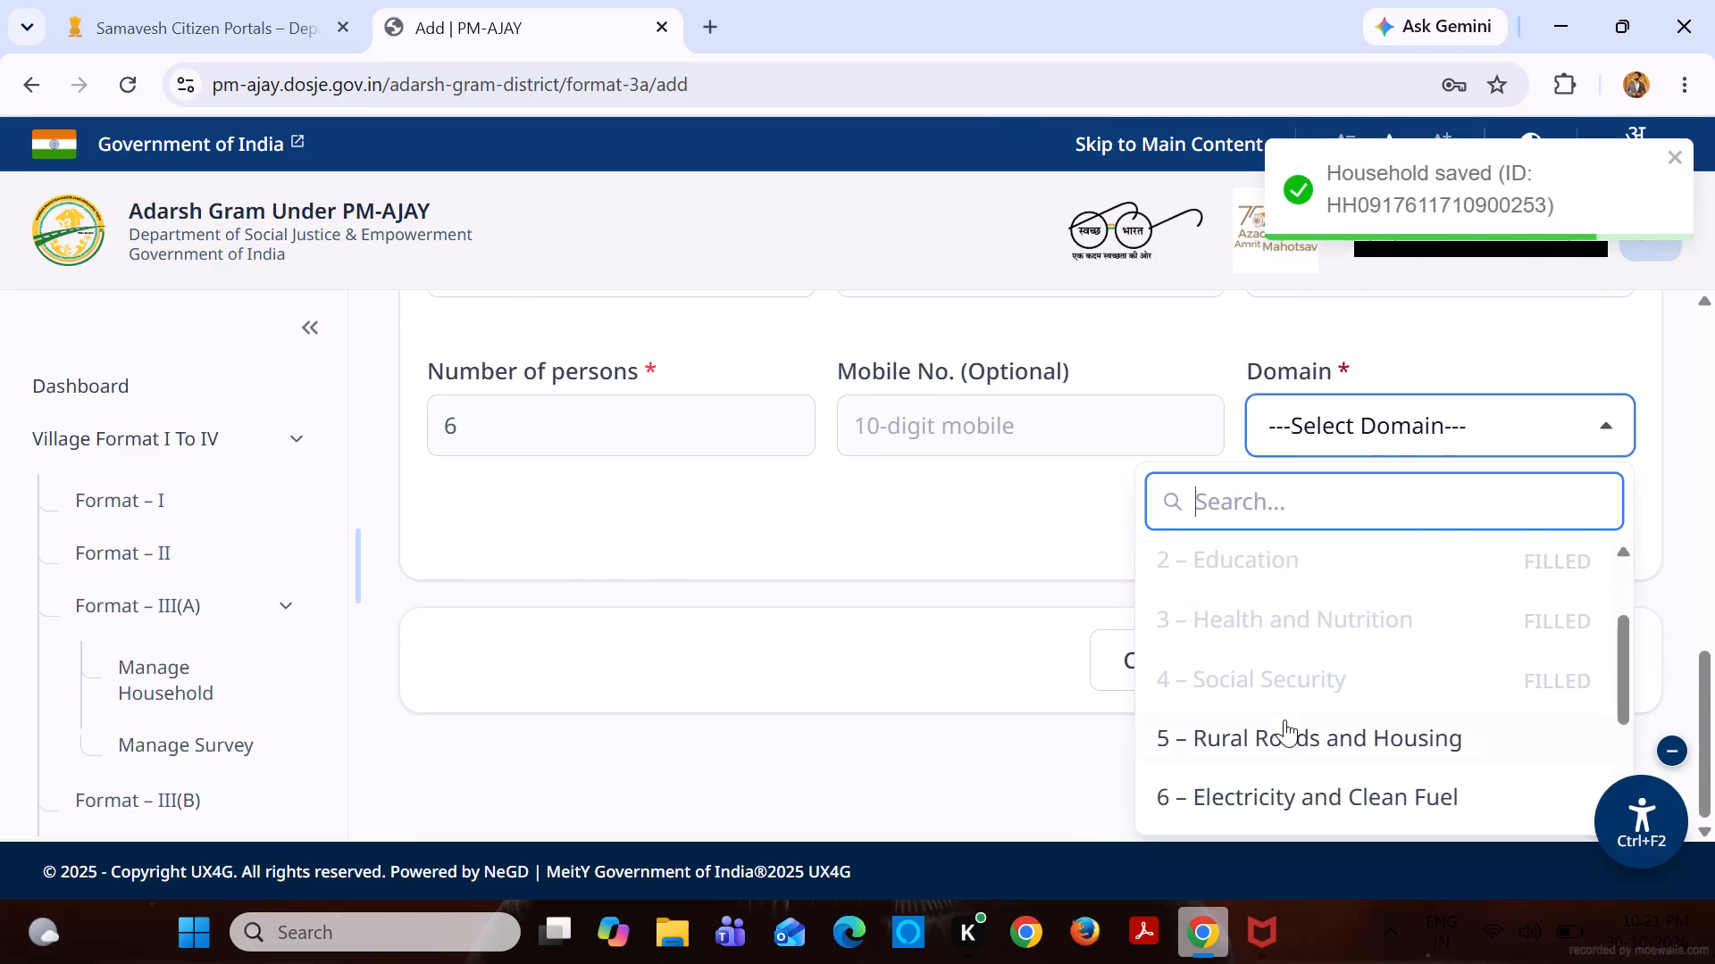
scroll(1288, 720, down, 2)
click(1504, 620)
drag(1469, 759, 1468, 746)
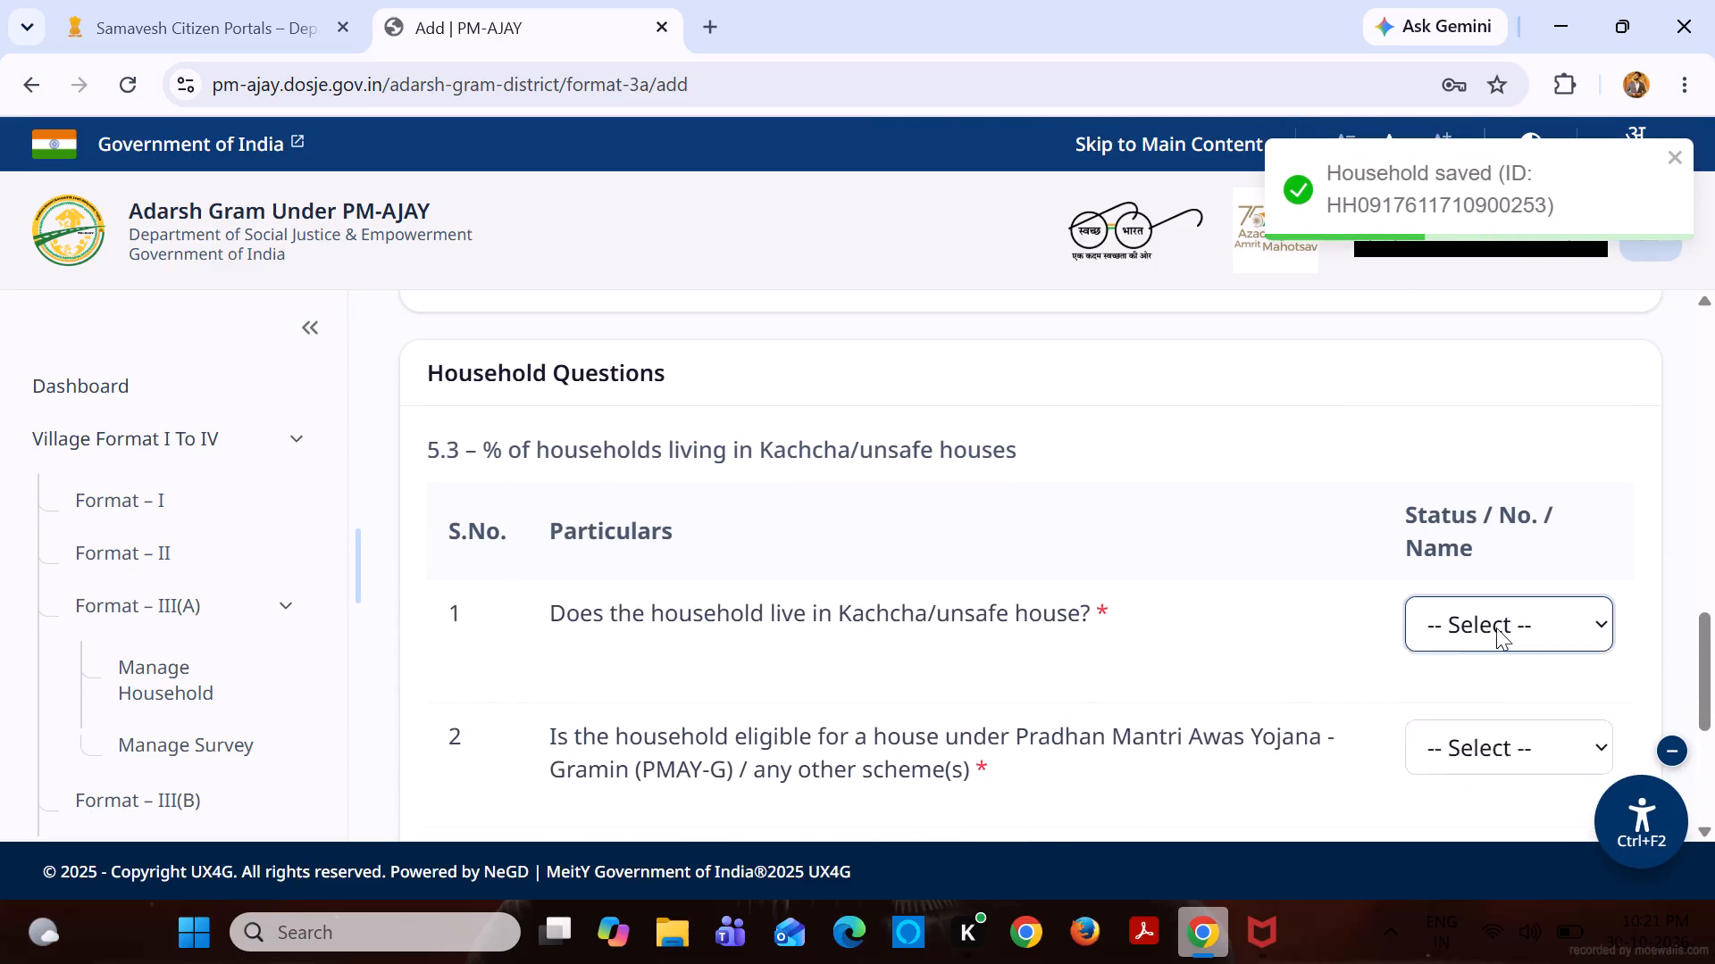
scroll(1583, 490, down, 3)
click(1560, 652)
Choose the Electricity and Clean Fuel domain and answer Yes to having an electricity connection in section 6.2.
click(1501, 406)
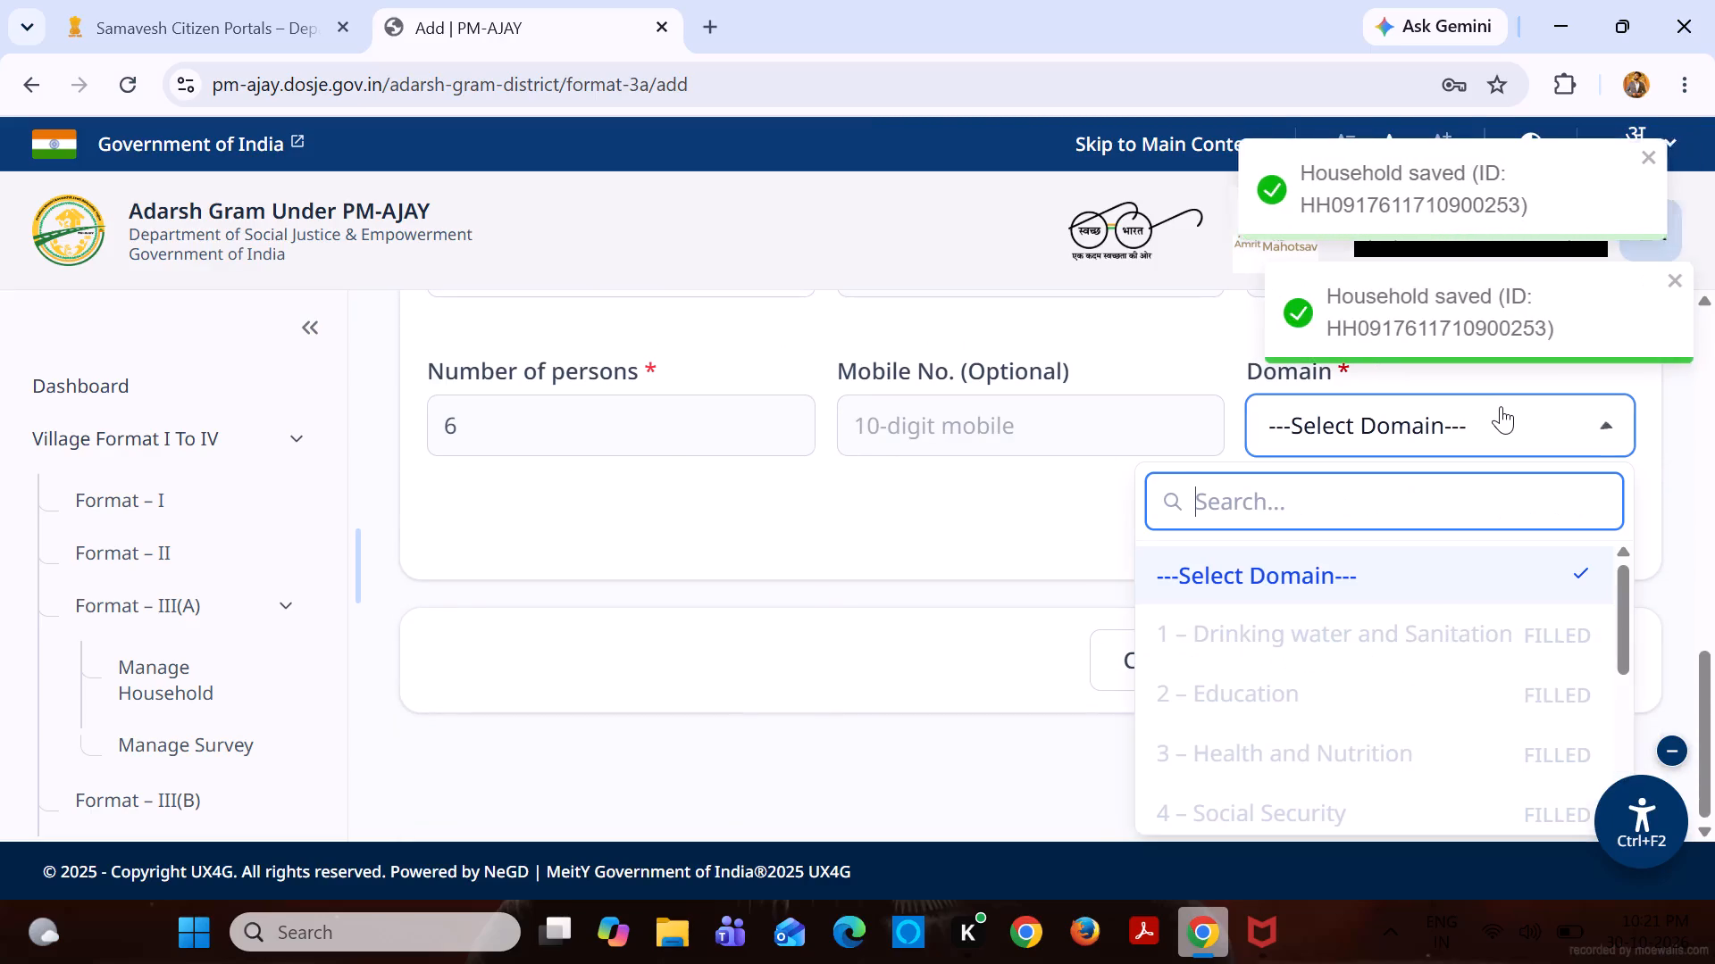
scroll(1455, 619, down, 3)
click(1326, 571)
scroll(1327, 619, down, 2)
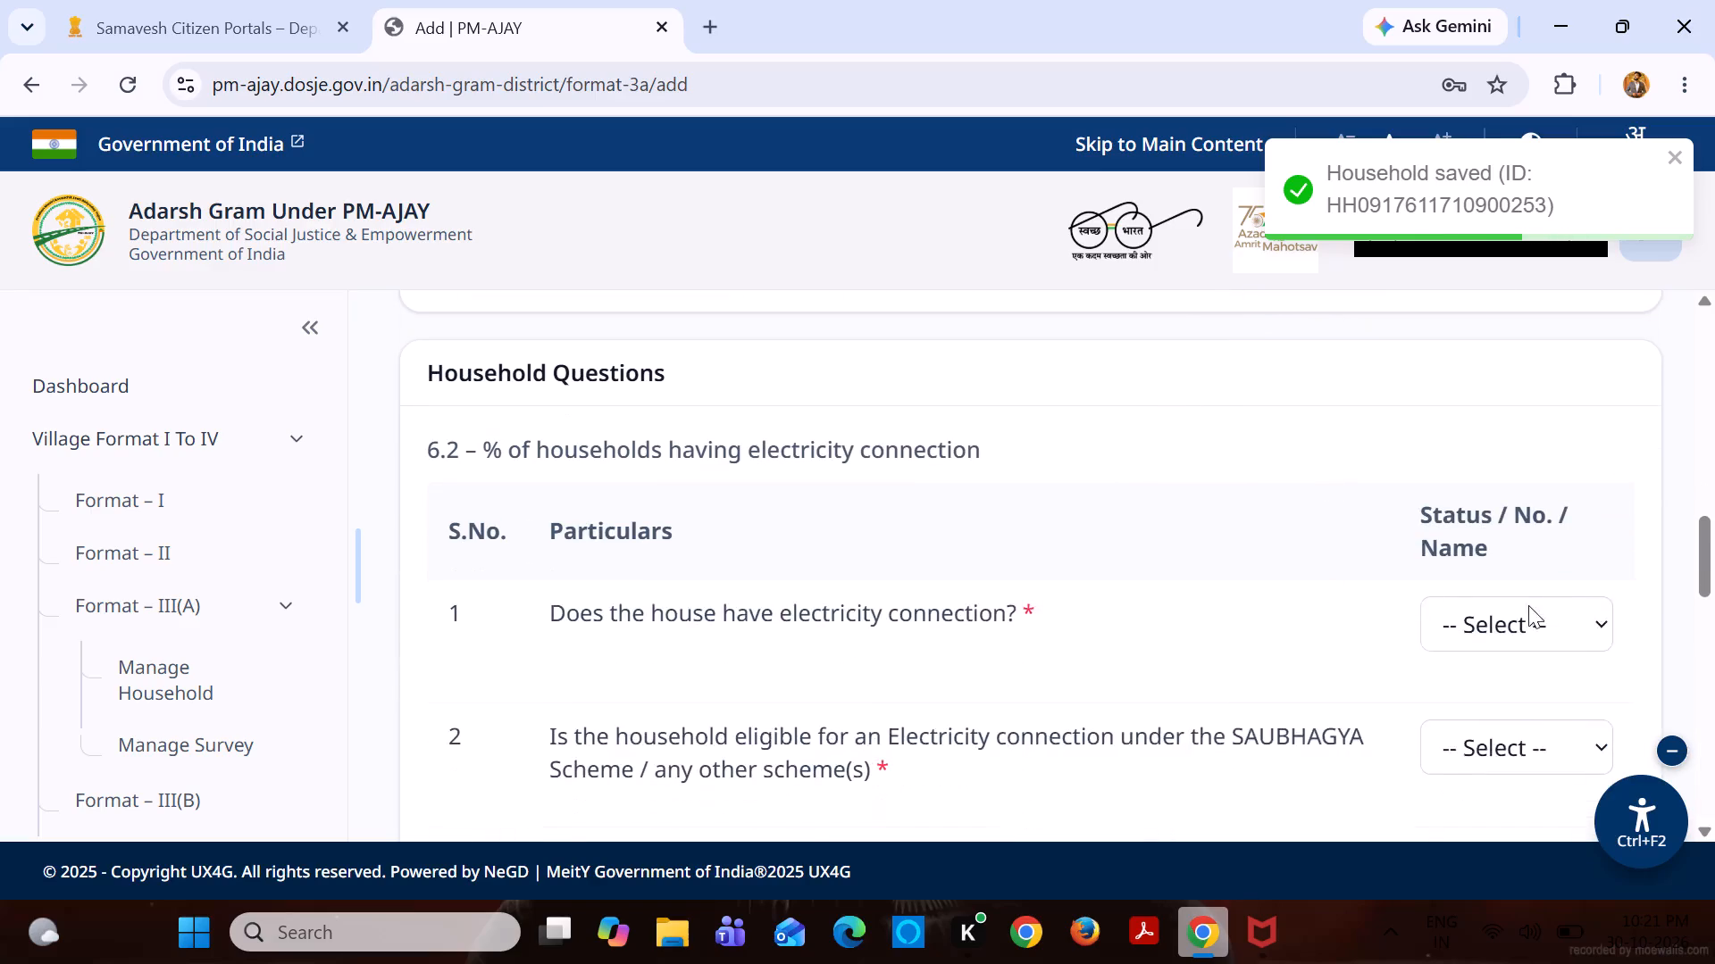
click(1601, 627)
click(1513, 691)
drag(1527, 557, 1527, 567)
click(1515, 615)
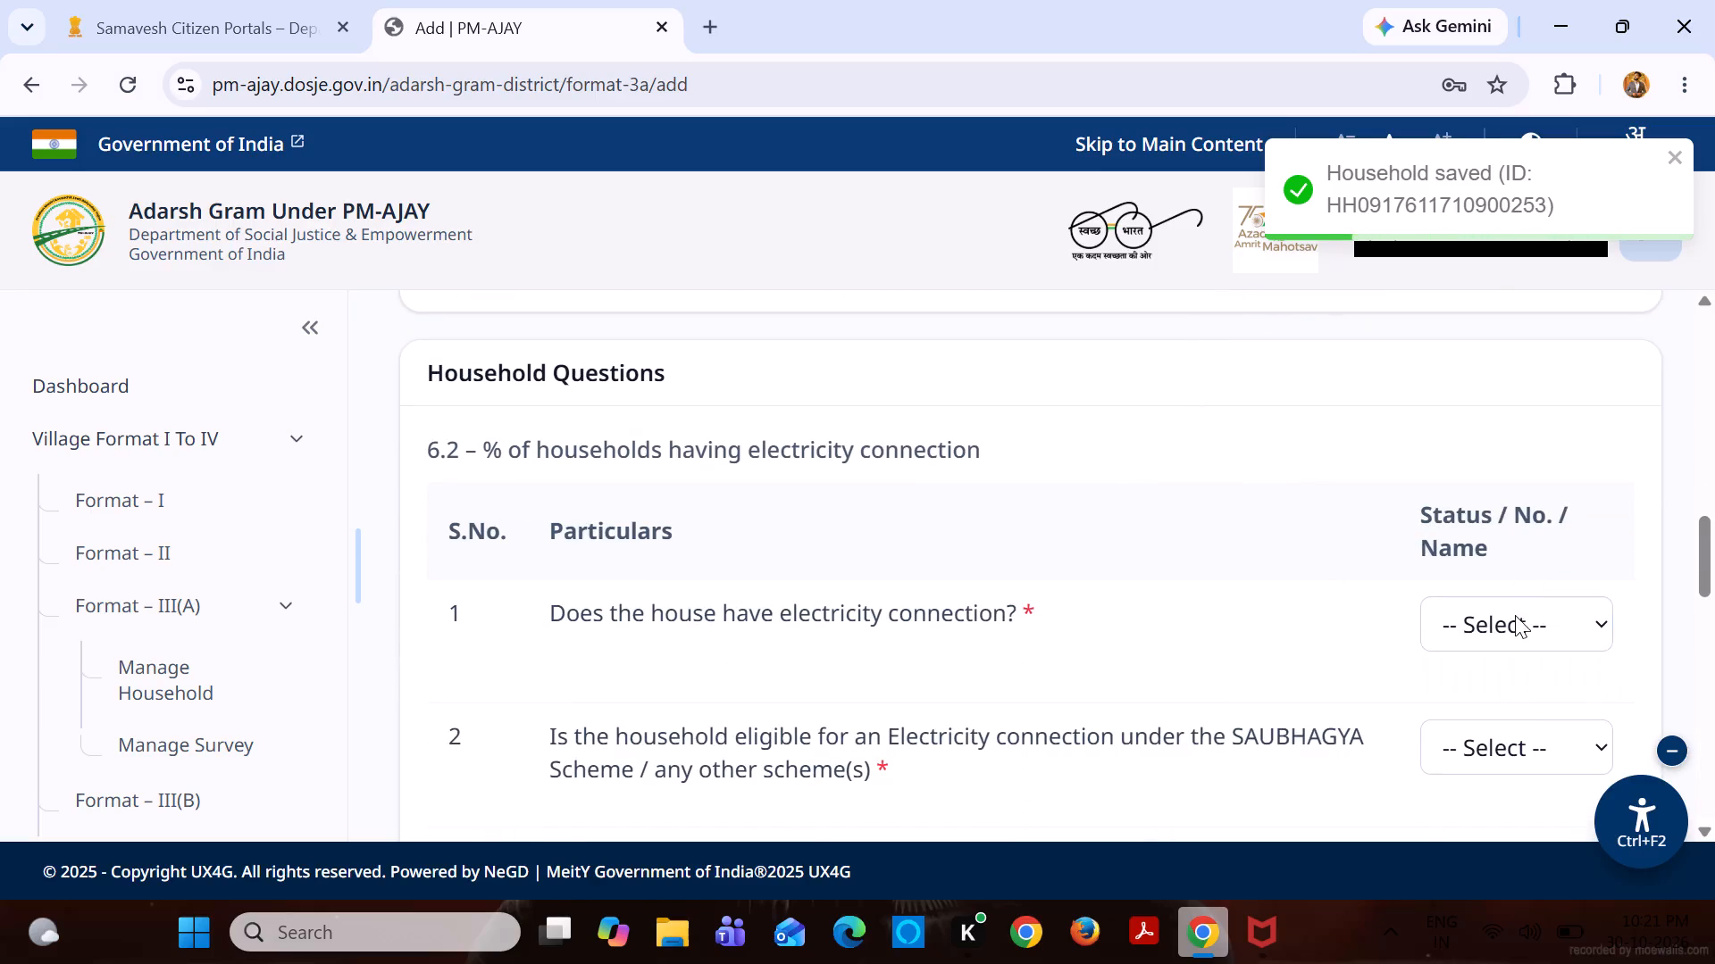
click(1478, 694)
Answer Yes to electricity connection and LED bulb in section 6.3 and to clean fuel in section 6.4, and submit the domain.
scroll(1482, 683, down, 2)
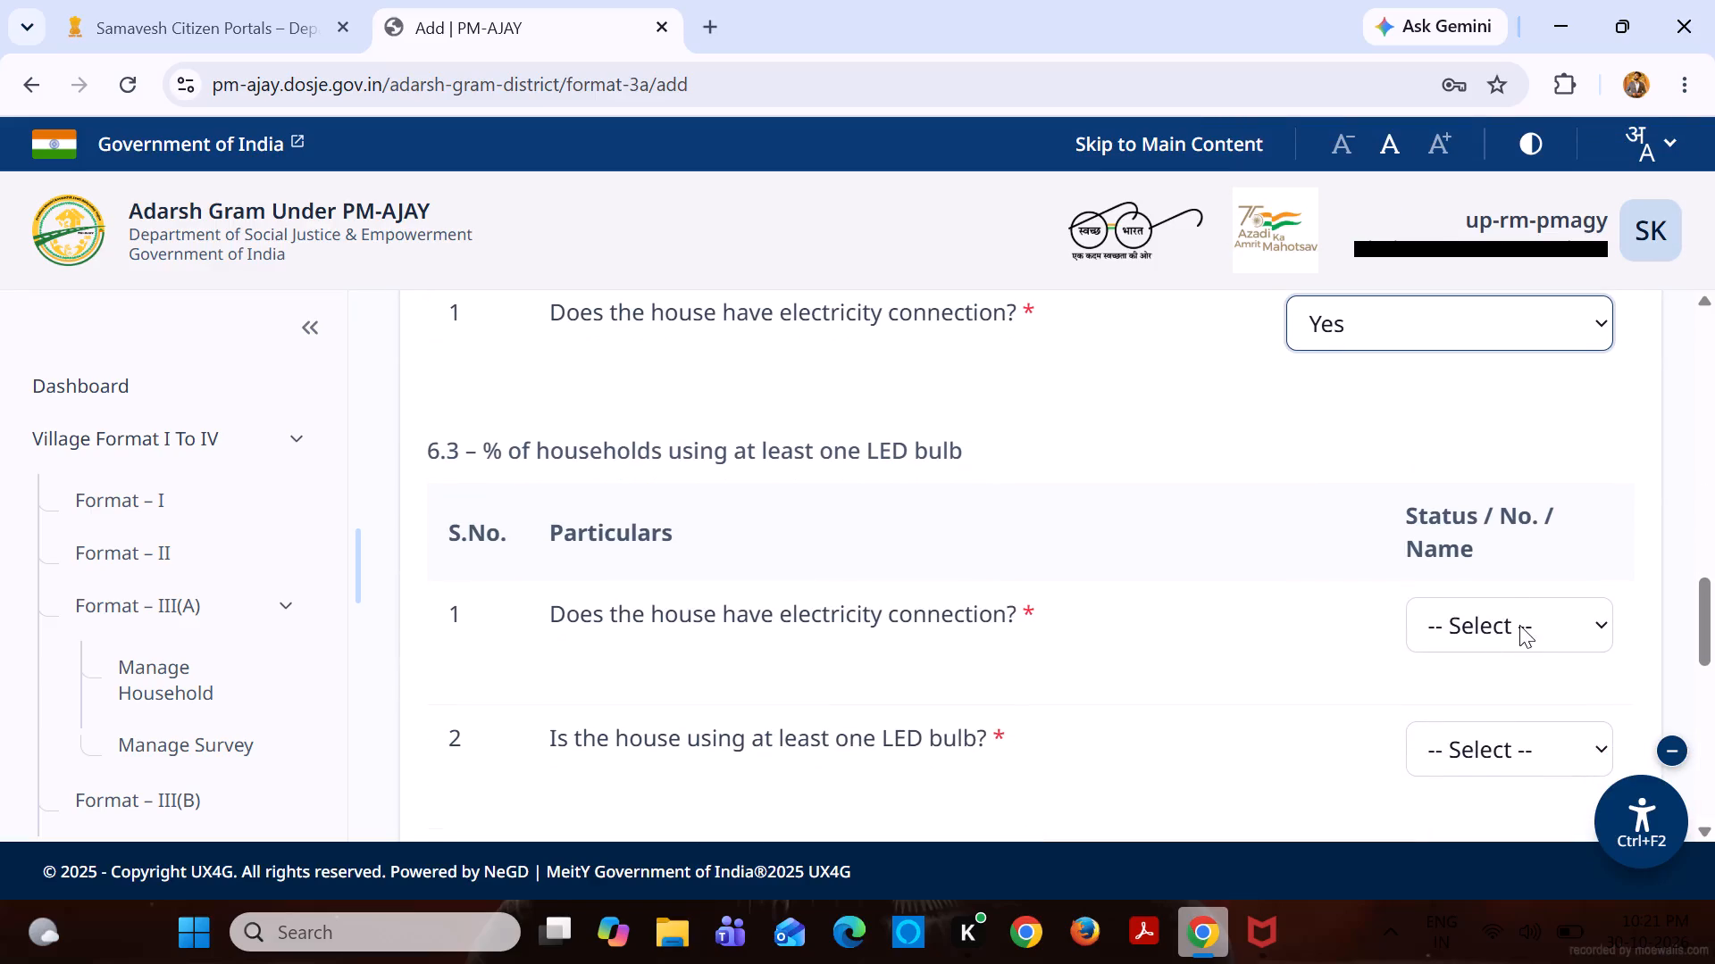
drag(1519, 625, 1516, 642)
click(1473, 711)
scroll(1477, 727, down, 2)
click(1565, 484)
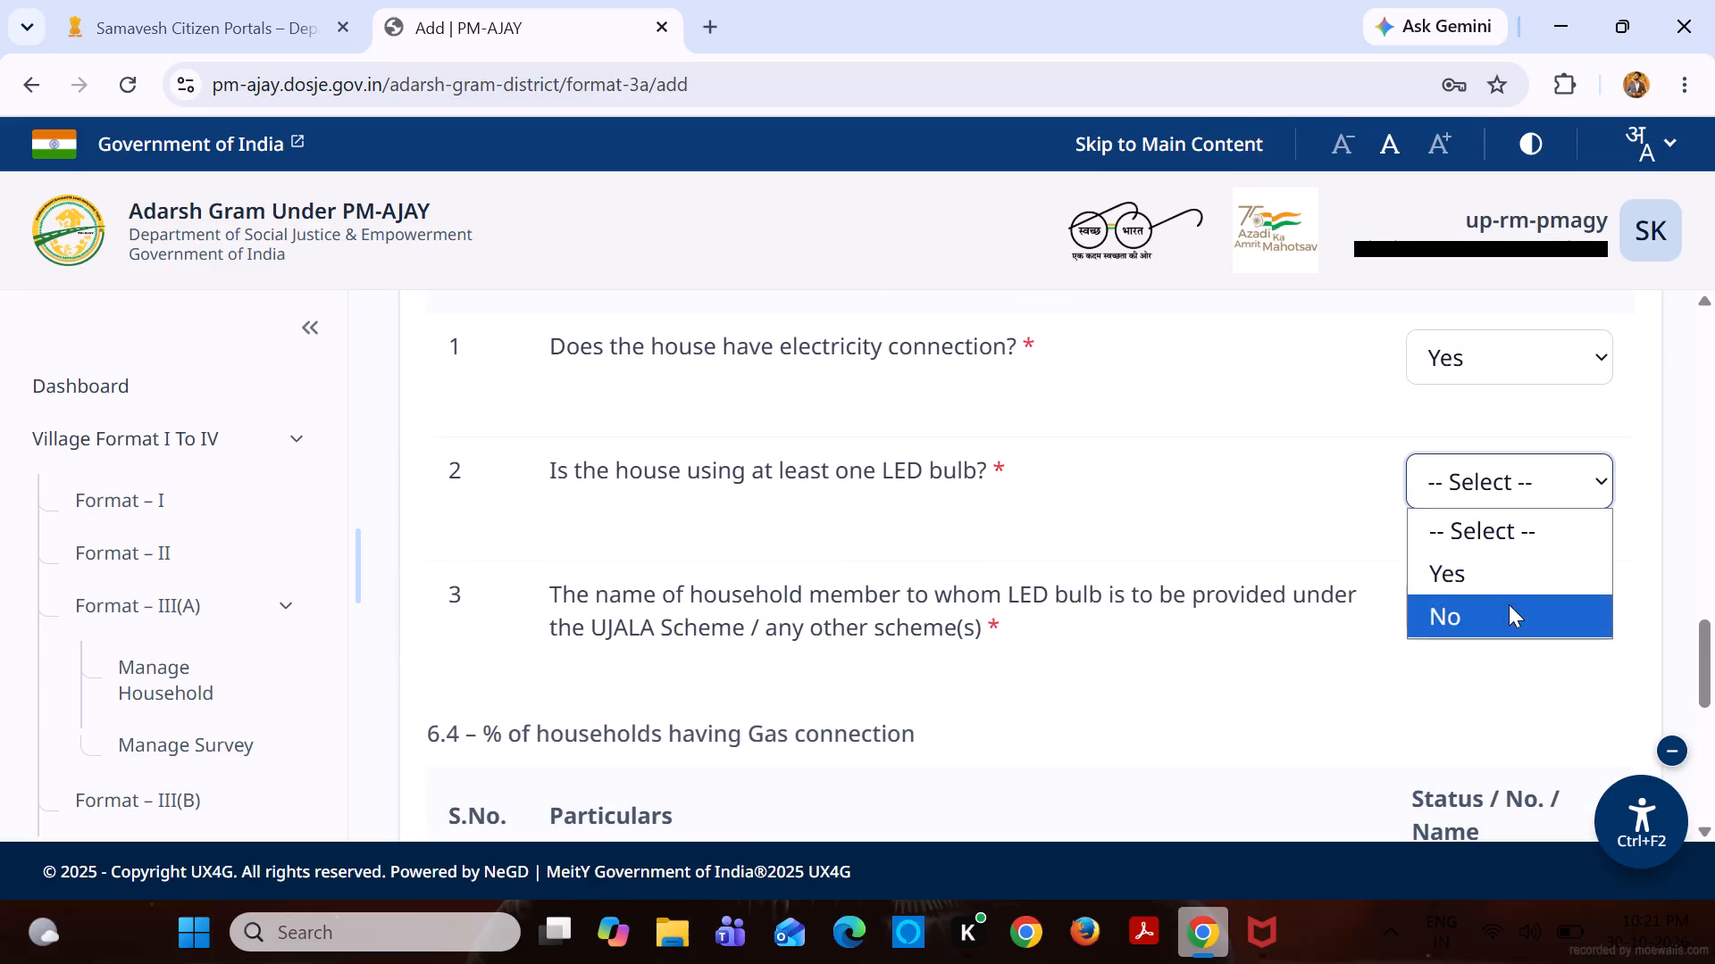
click(1509, 582)
click(1512, 740)
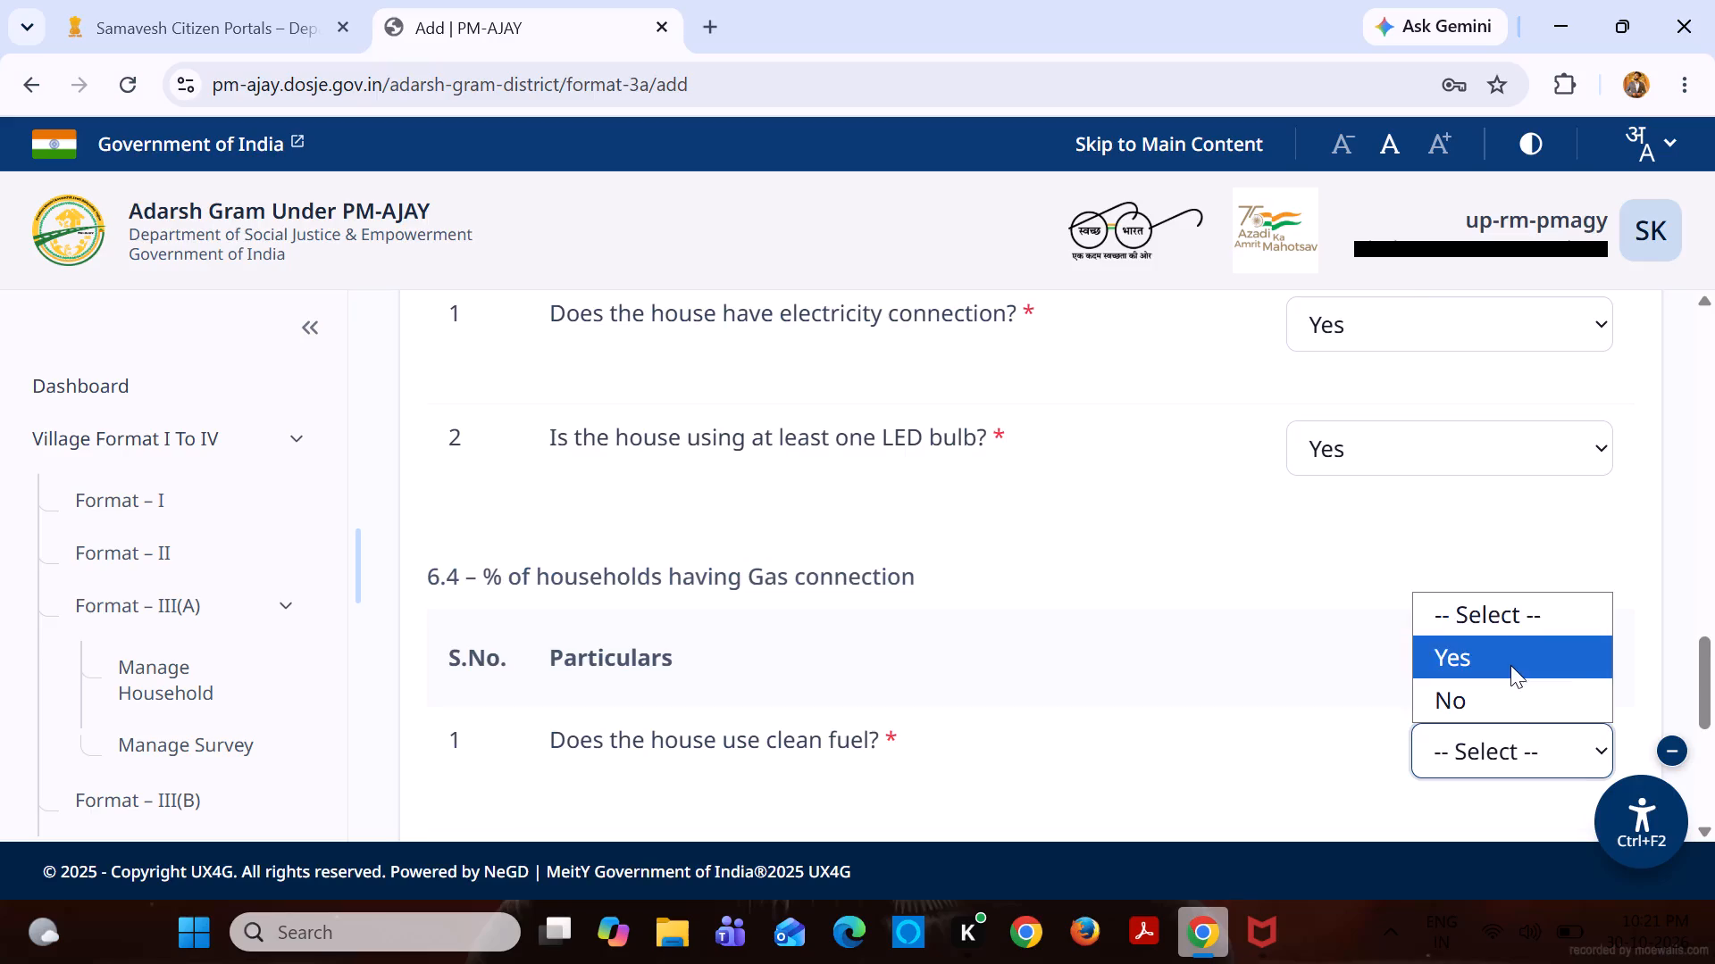
click(1510, 665)
scroll(1510, 665, down, 2)
click(1567, 679)
Choose domain 7, answer No to the household being involved in farming in section 7.1, and submit it.
click(1528, 416)
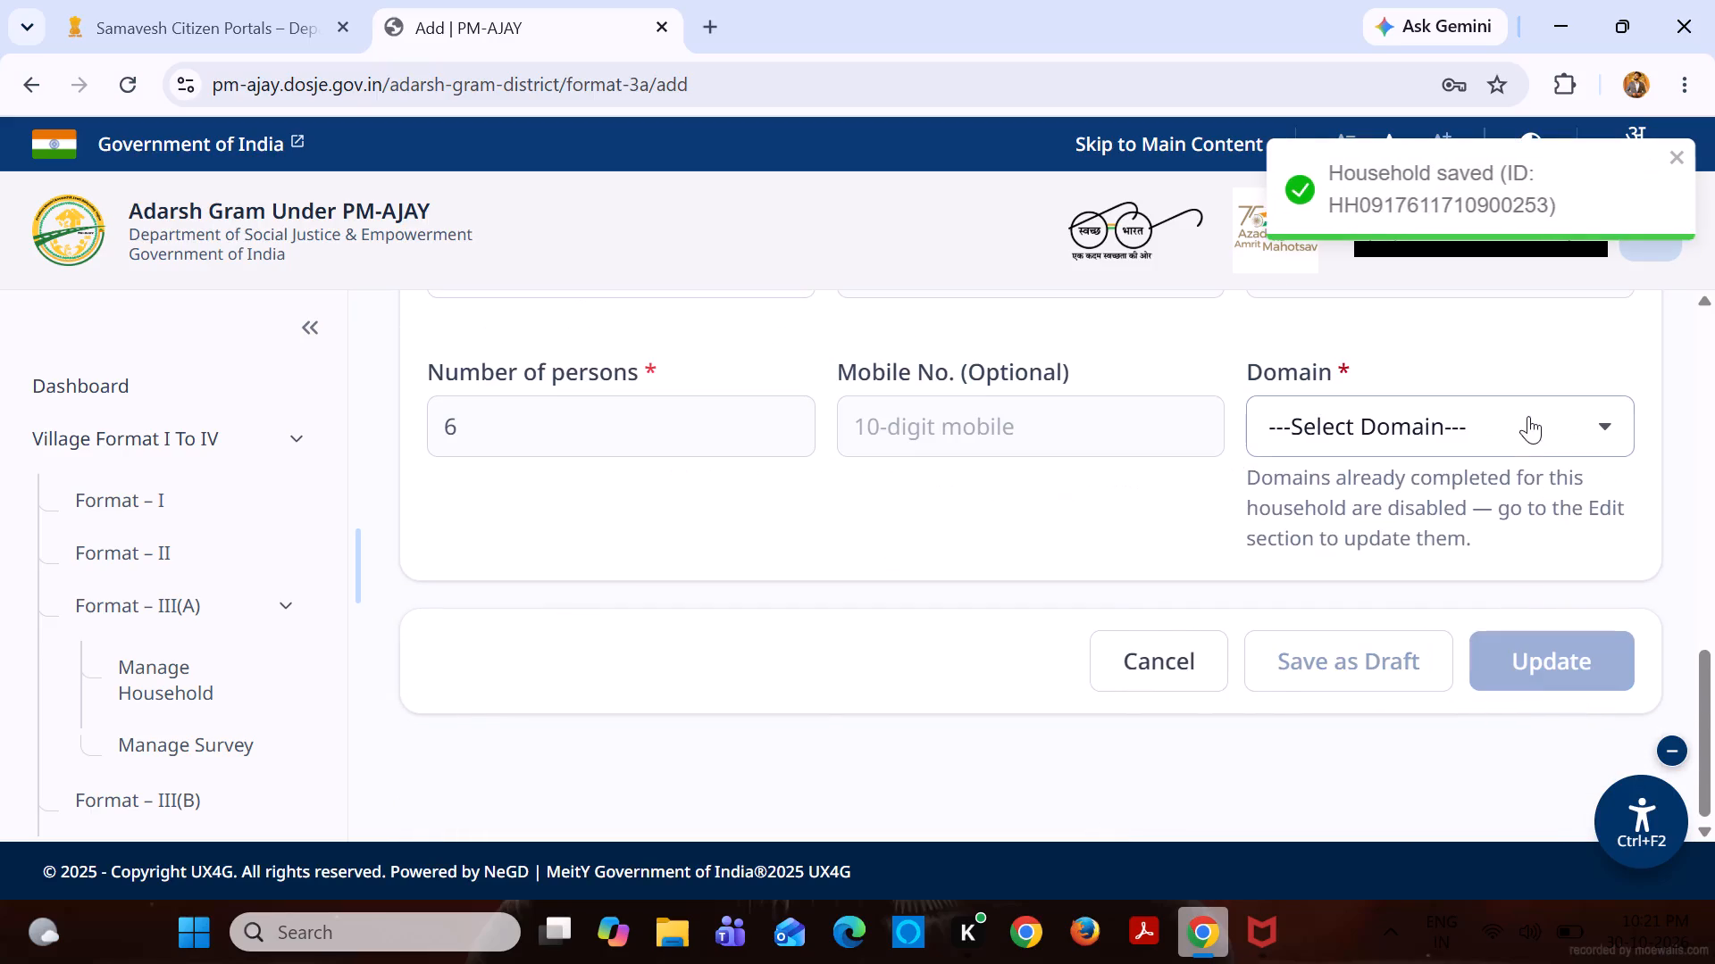
scroll(1537, 563, down, 3)
click(1403, 616)
scroll(1403, 620, down, 2)
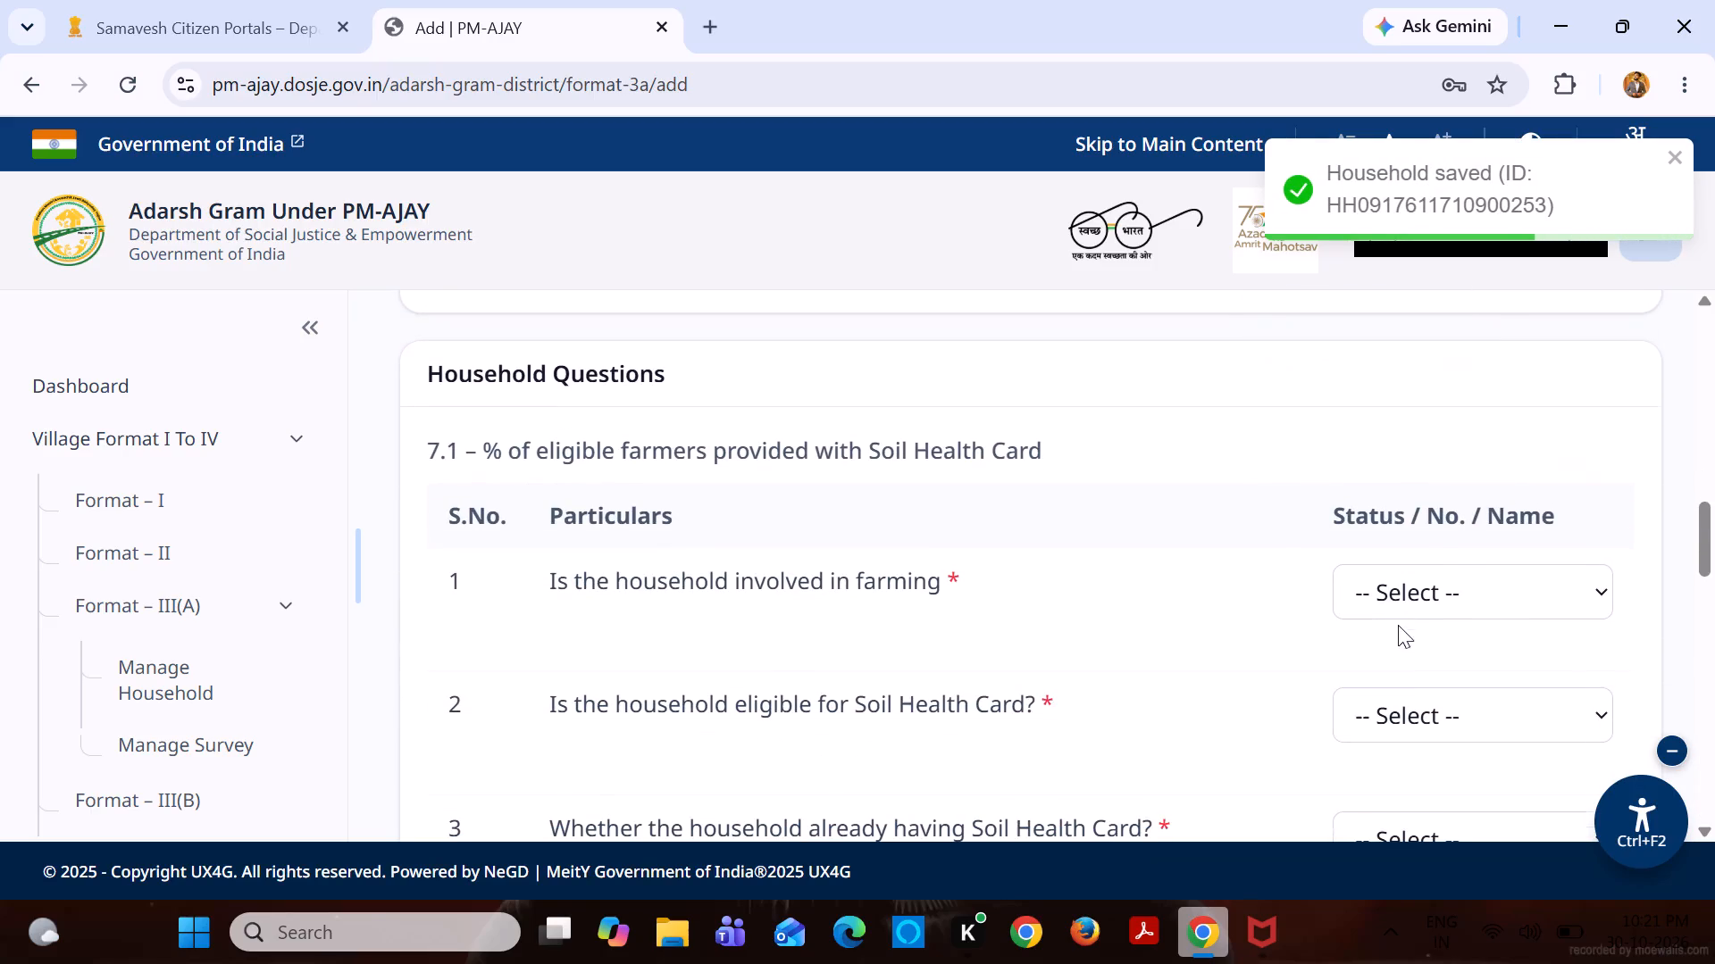
click(1444, 601)
click(1409, 714)
scroll(1451, 611, down, 2)
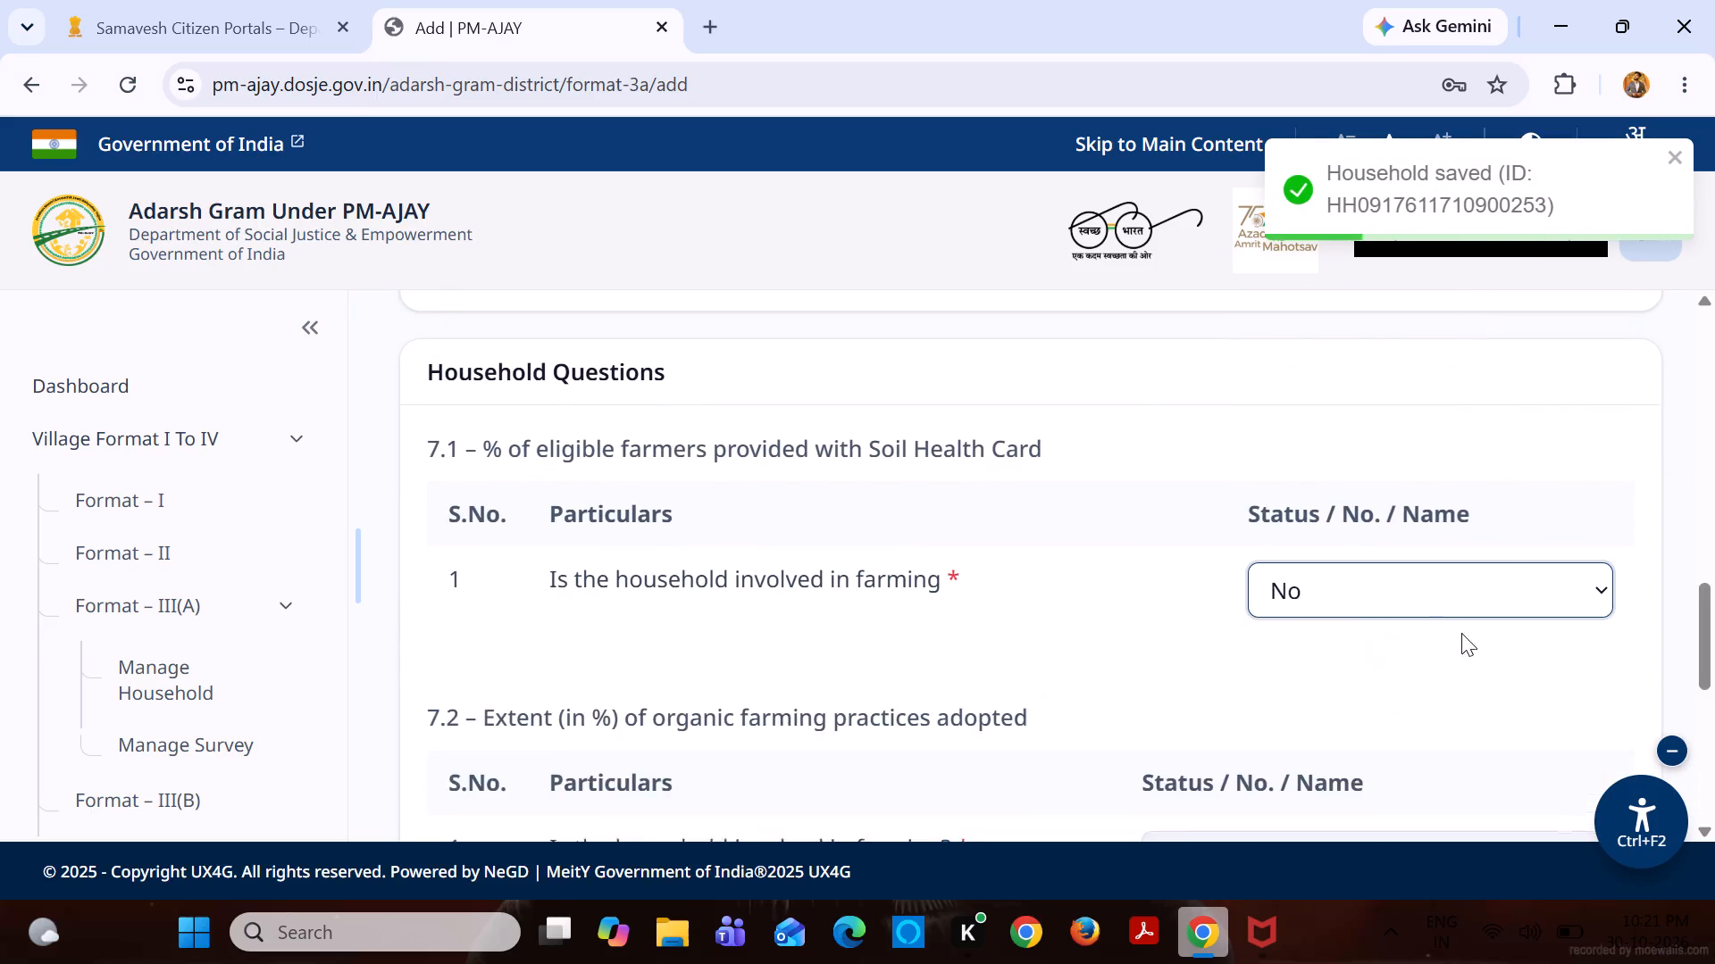
scroll(1461, 633, down, 4)
click(1547, 664)
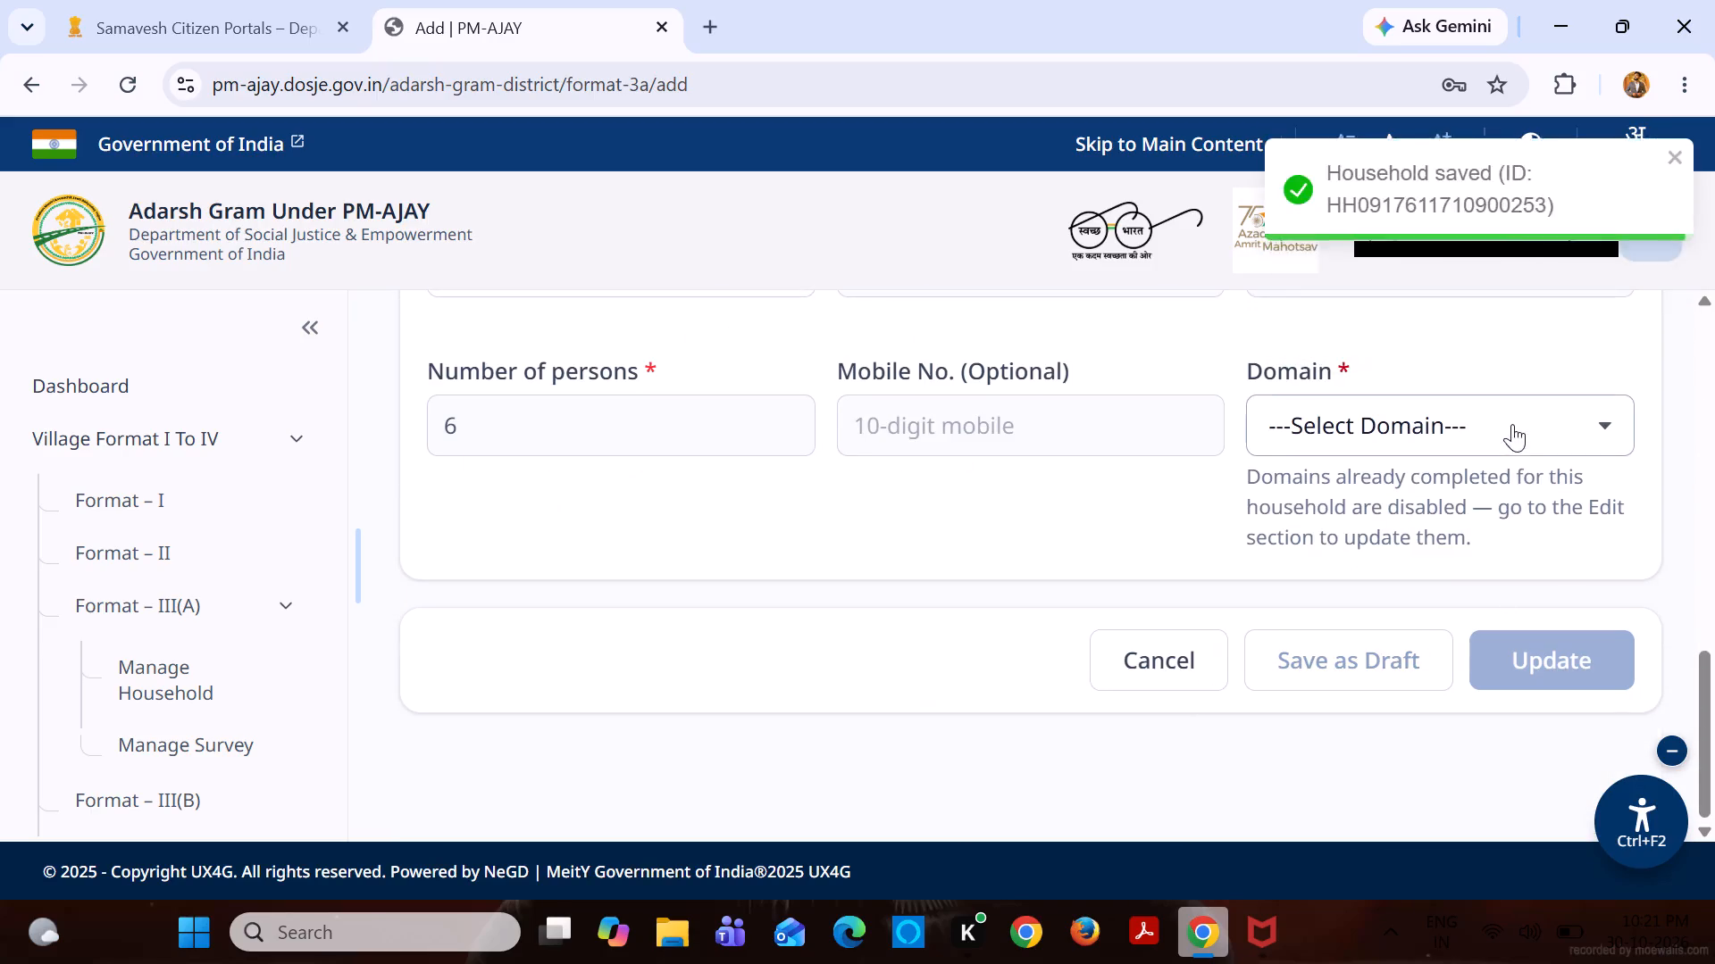
Choose domain 8 and enter 6 persons above 5 years and 6 members who already have Aadhaar in section 8.1.
click(1512, 424)
scroll(1452, 562, down, 2)
click(1303, 782)
scroll(1316, 759, down, 3)
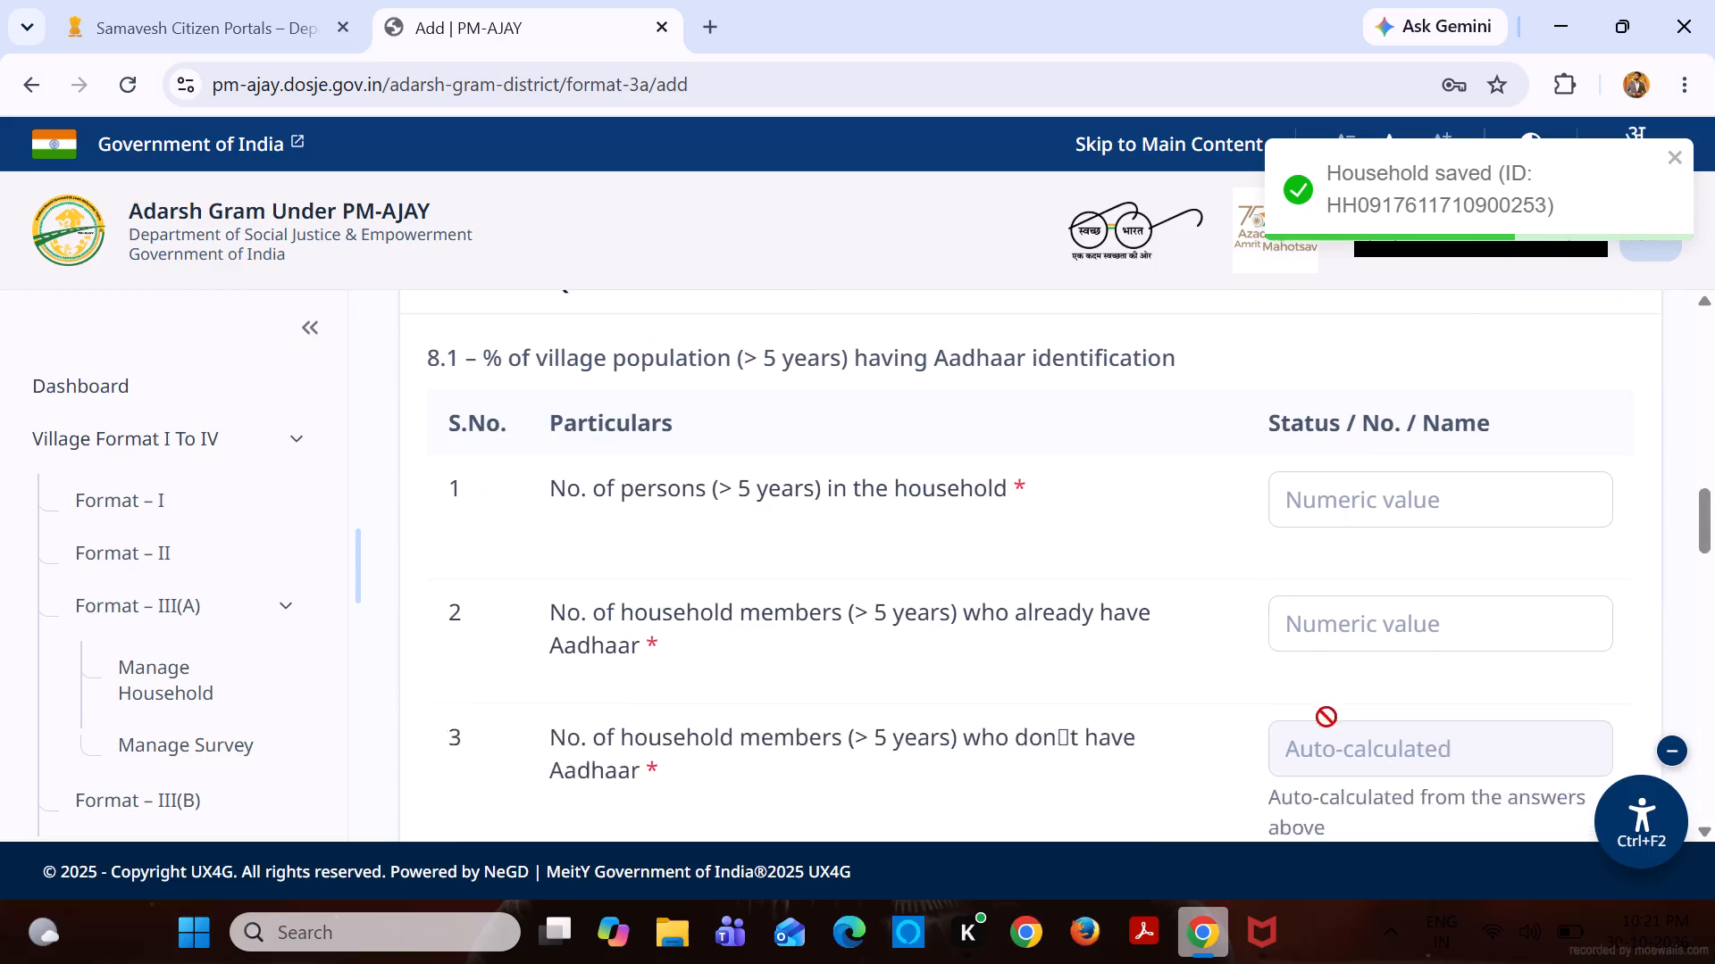
click(1468, 440)
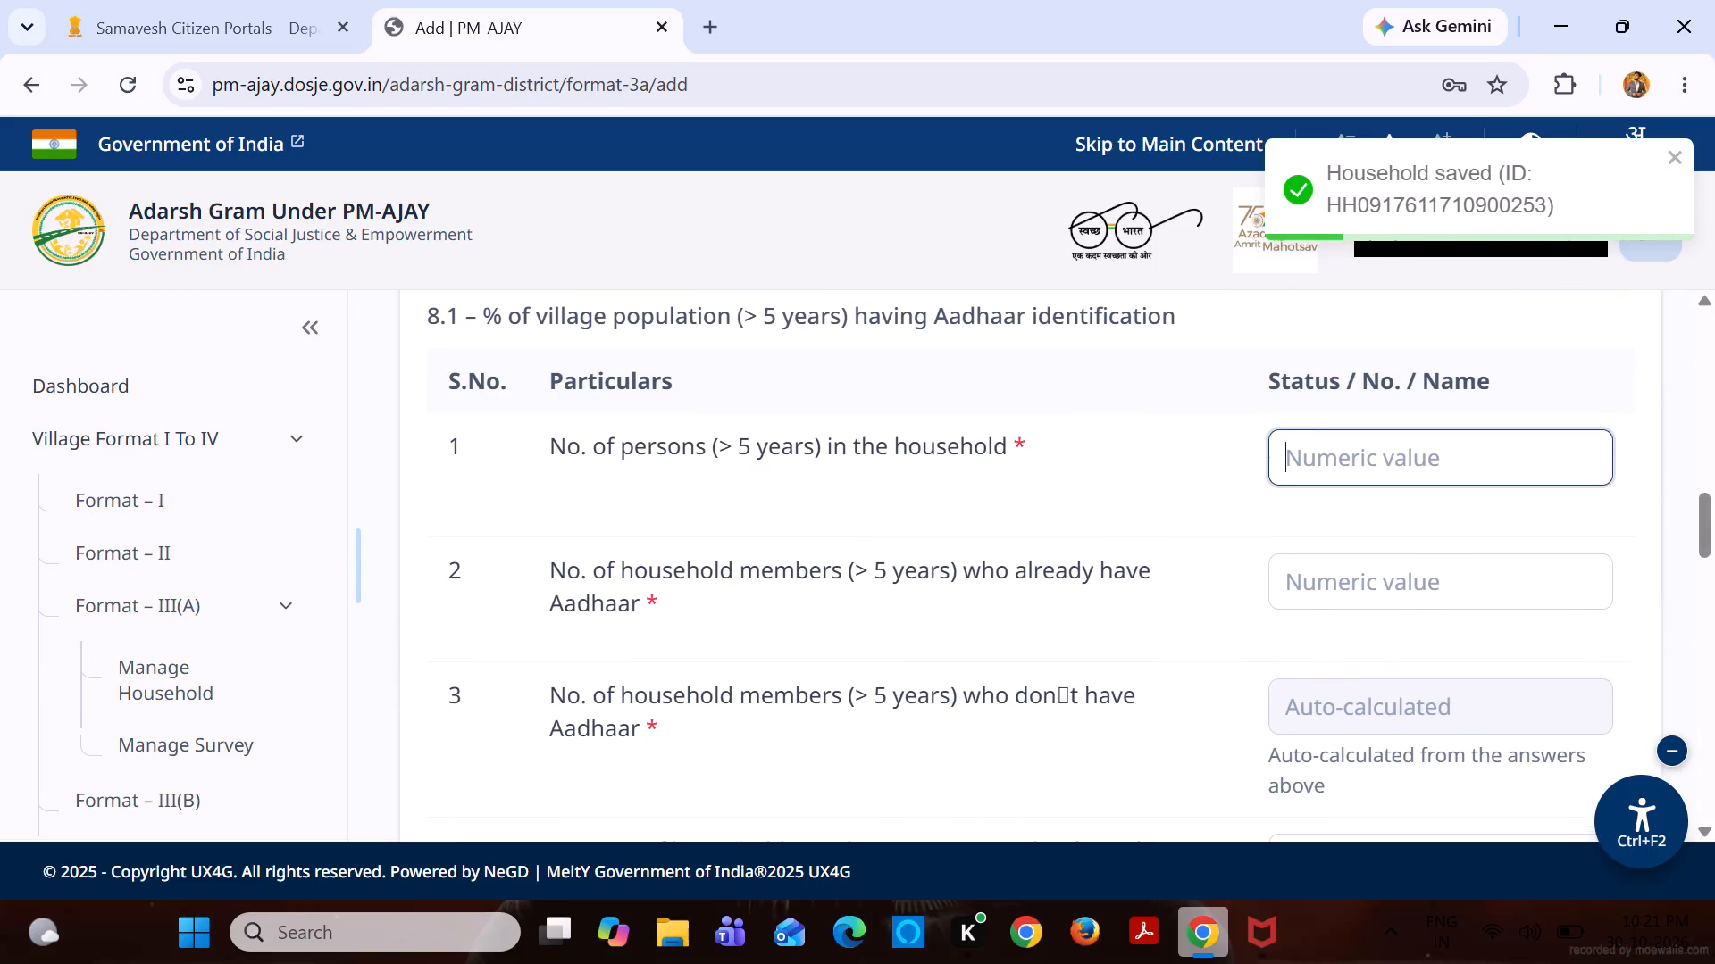
scroll(1468, 460, up, 3)
scroll(1468, 461, down, 2)
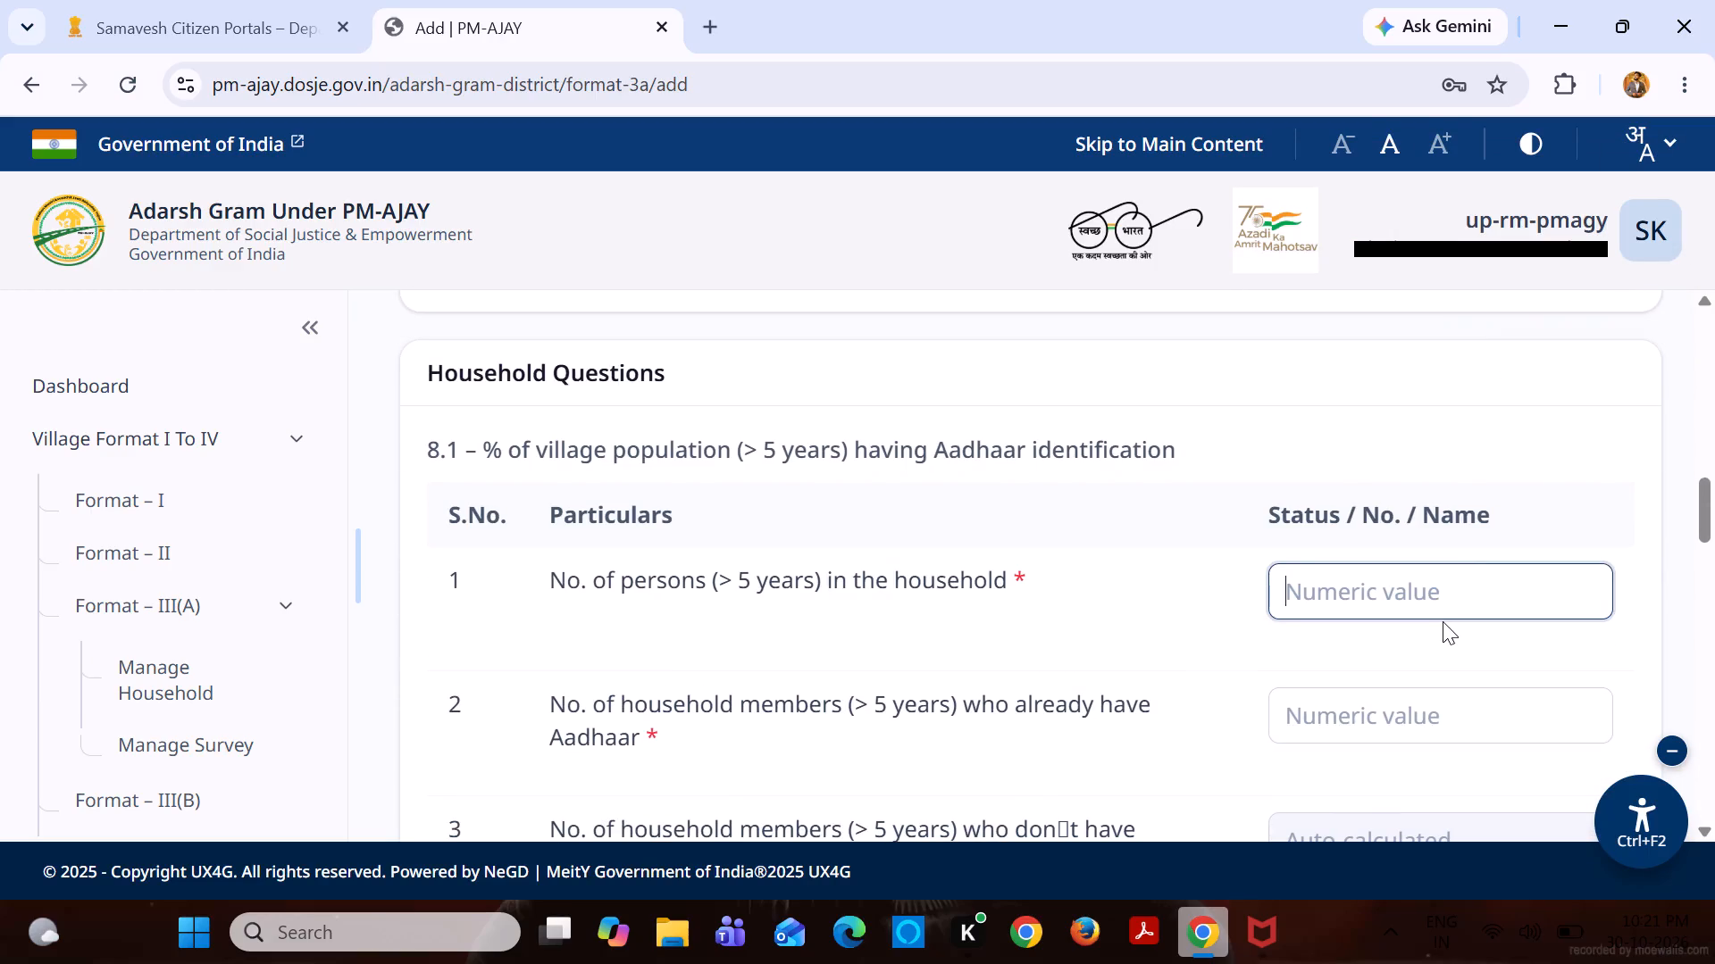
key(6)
drag(1415, 673, 1413, 681)
click(1393, 697)
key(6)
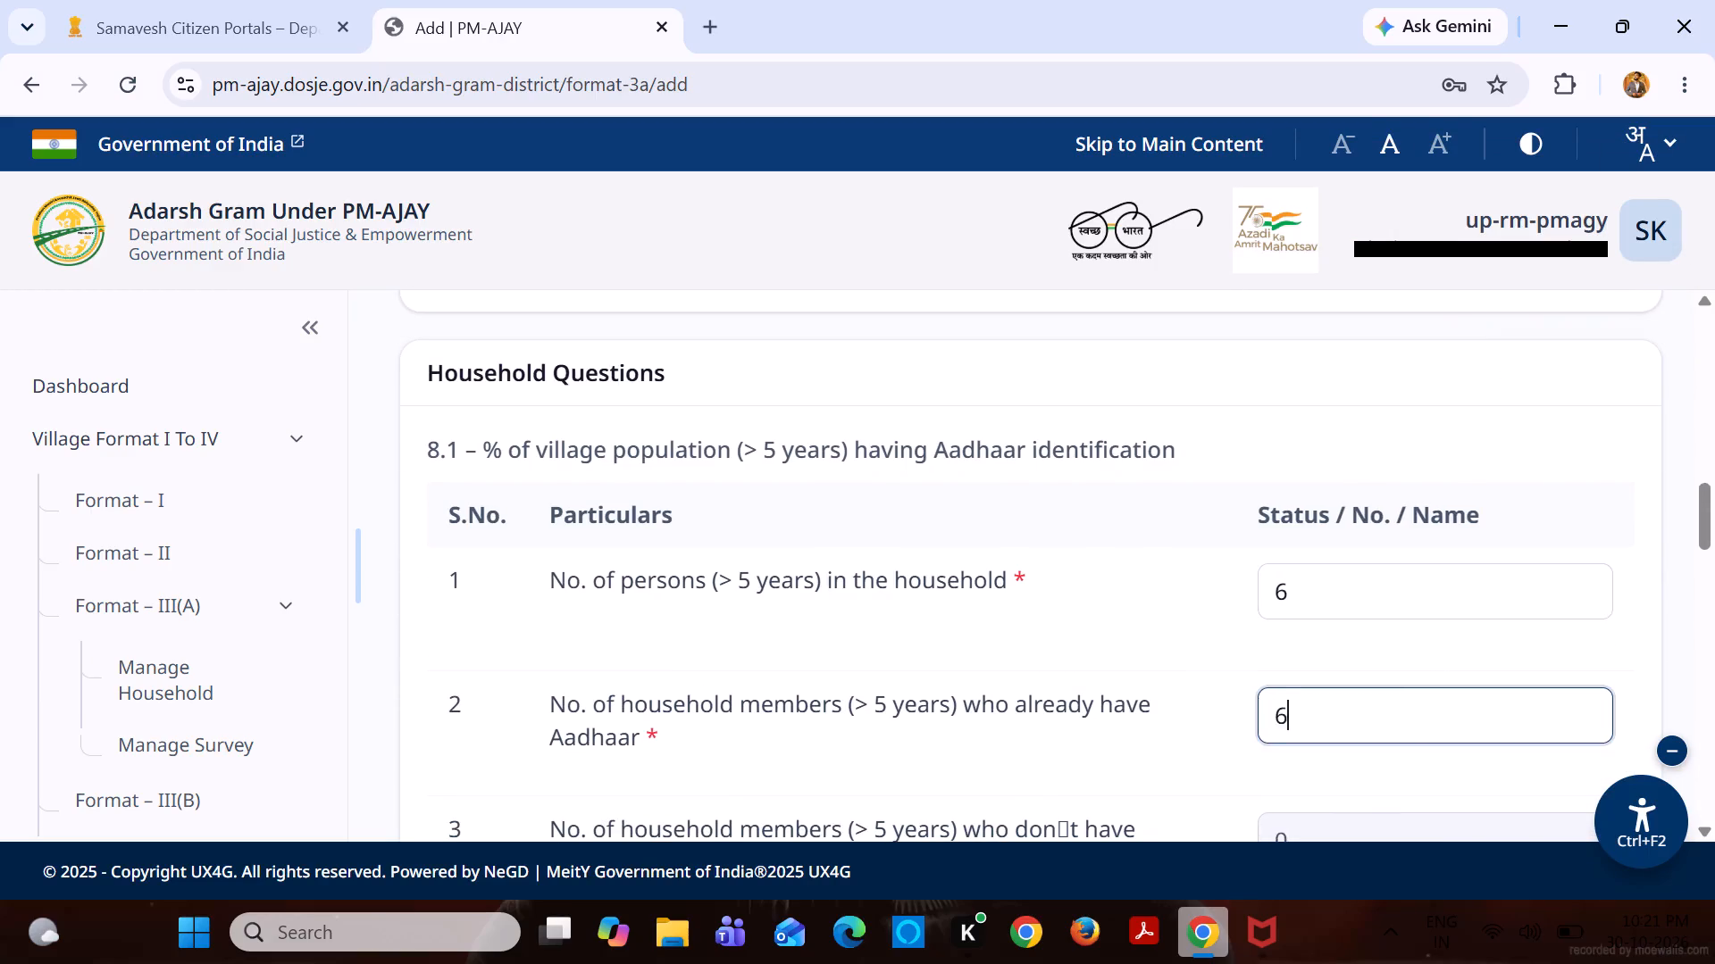
Enter 2 members eligible for a Bank/Post Office account and 2 in the following count in section 8.2.
scroll(1407, 718, down, 3)
click(1421, 713)
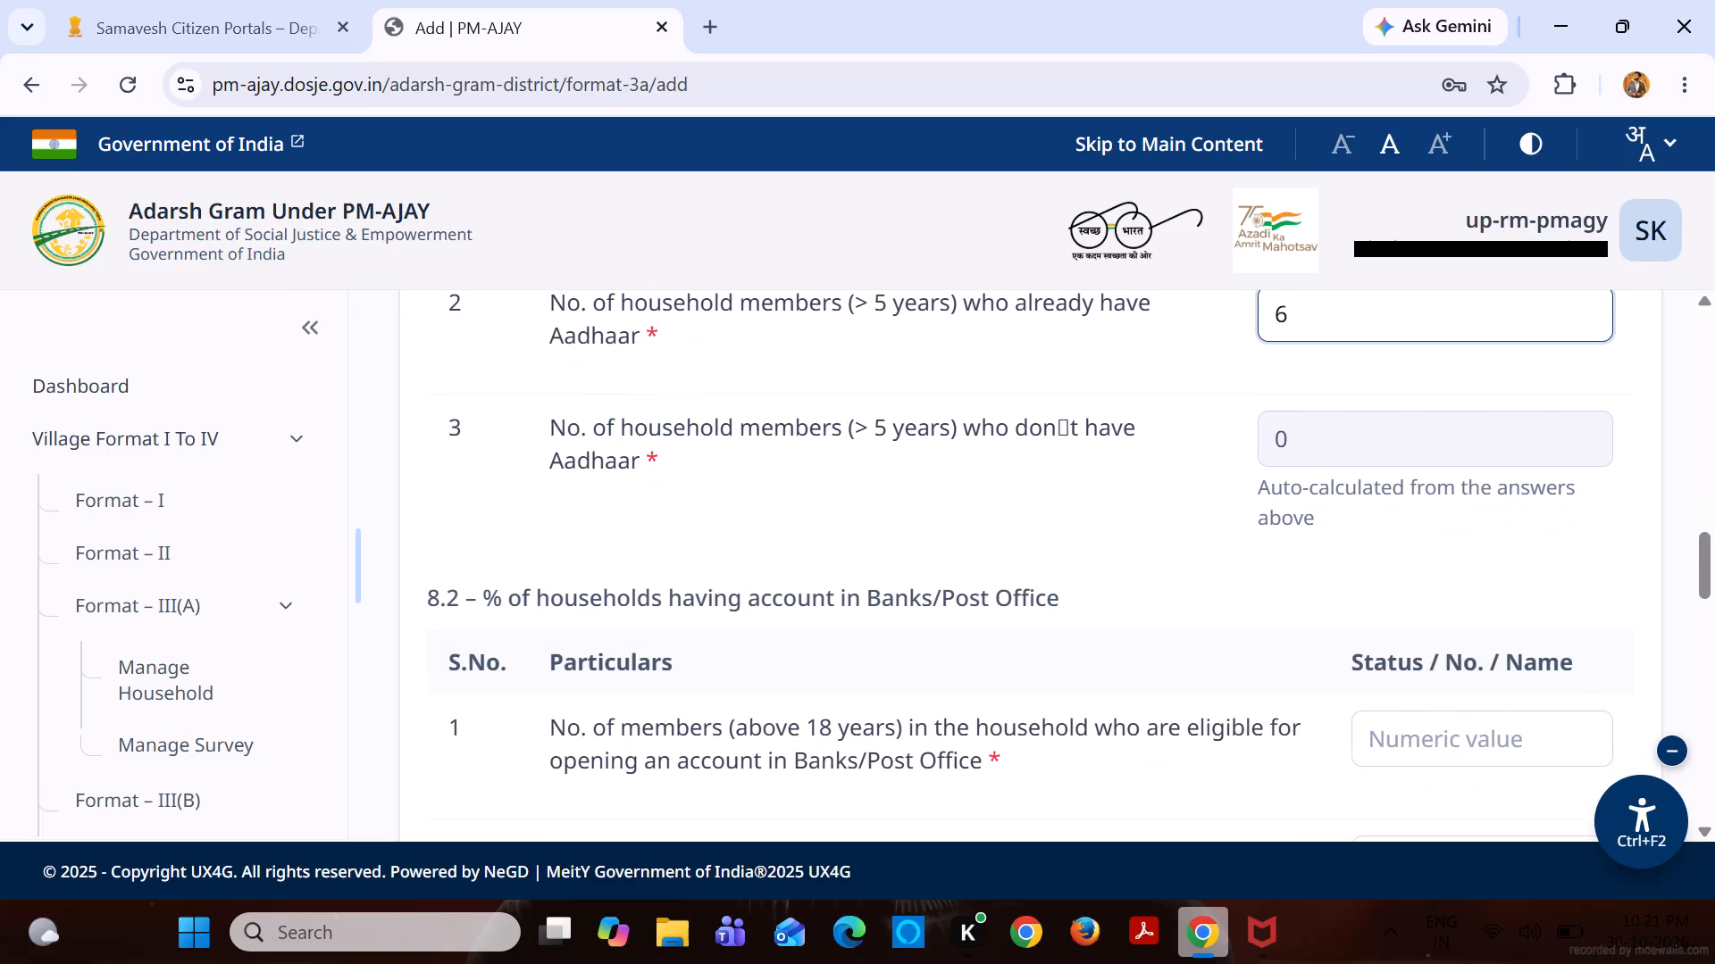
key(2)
scroll(1423, 708, down, 2)
click(1463, 602)
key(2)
Enter 0 persons eligible for PMSBY in section 8.3 and 0 for PMJJBY in section 8.4, and submit domain 8.
scroll(1463, 613, down, 3)
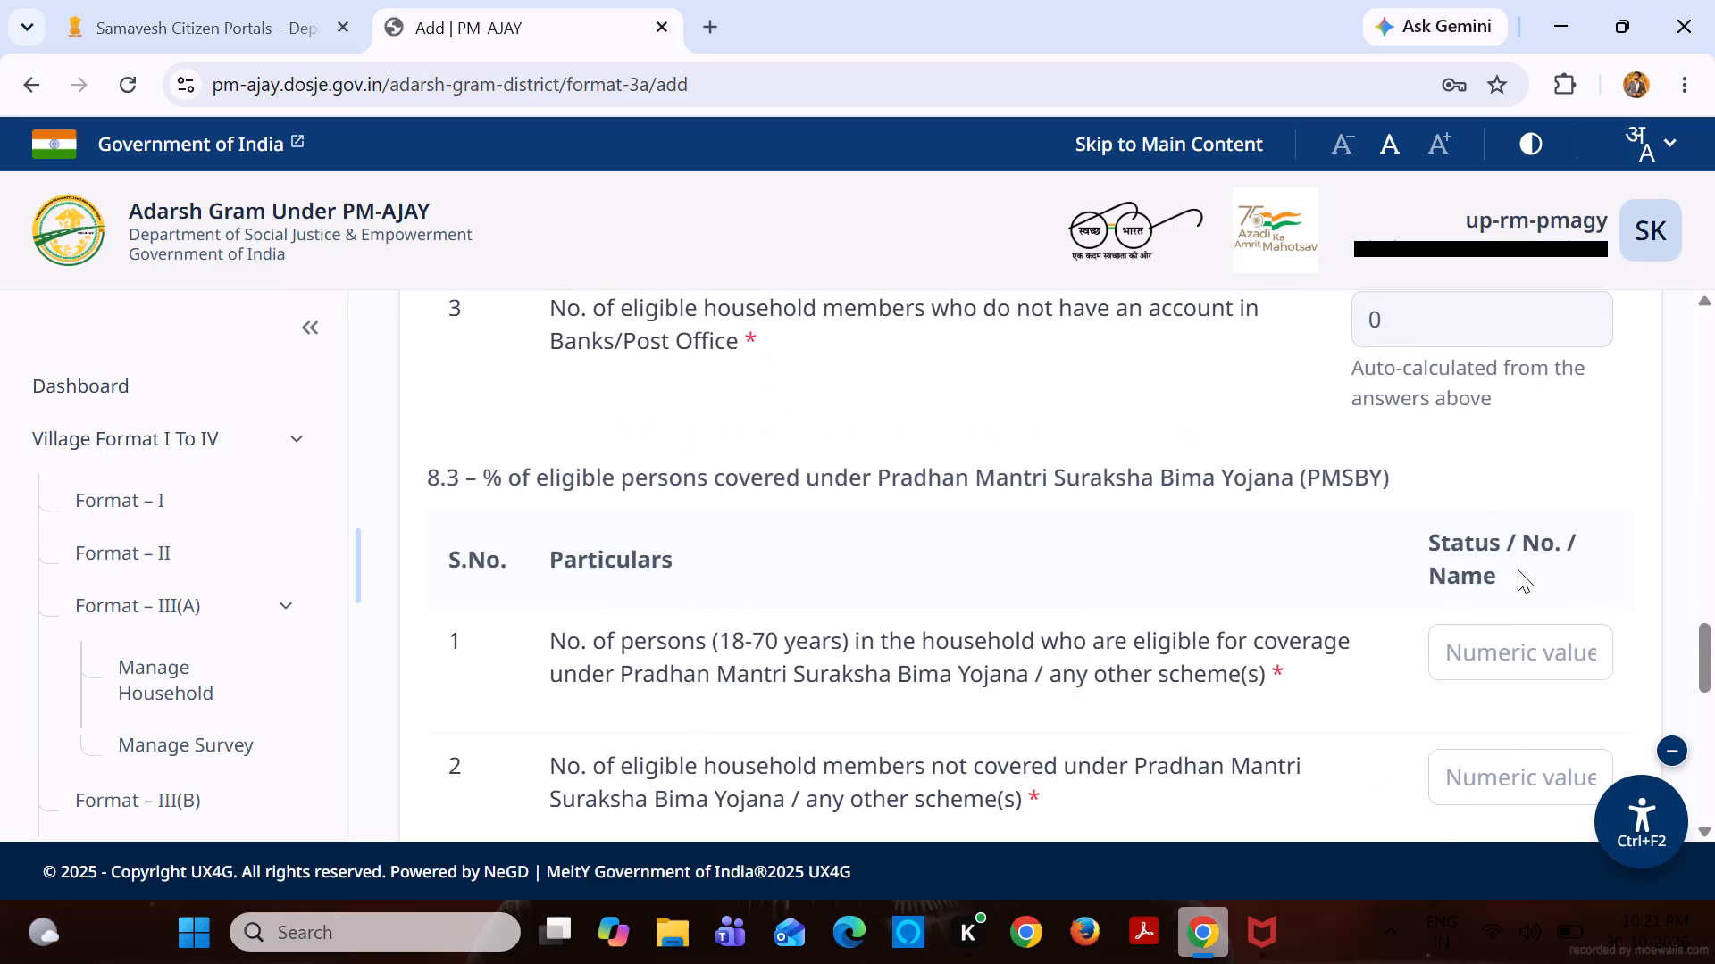
click(1499, 640)
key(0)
scroll(1499, 640, down, 2)
drag(1468, 673, 1468, 663)
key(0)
scroll(1477, 641, up, 1)
scroll(1477, 641, down, 2)
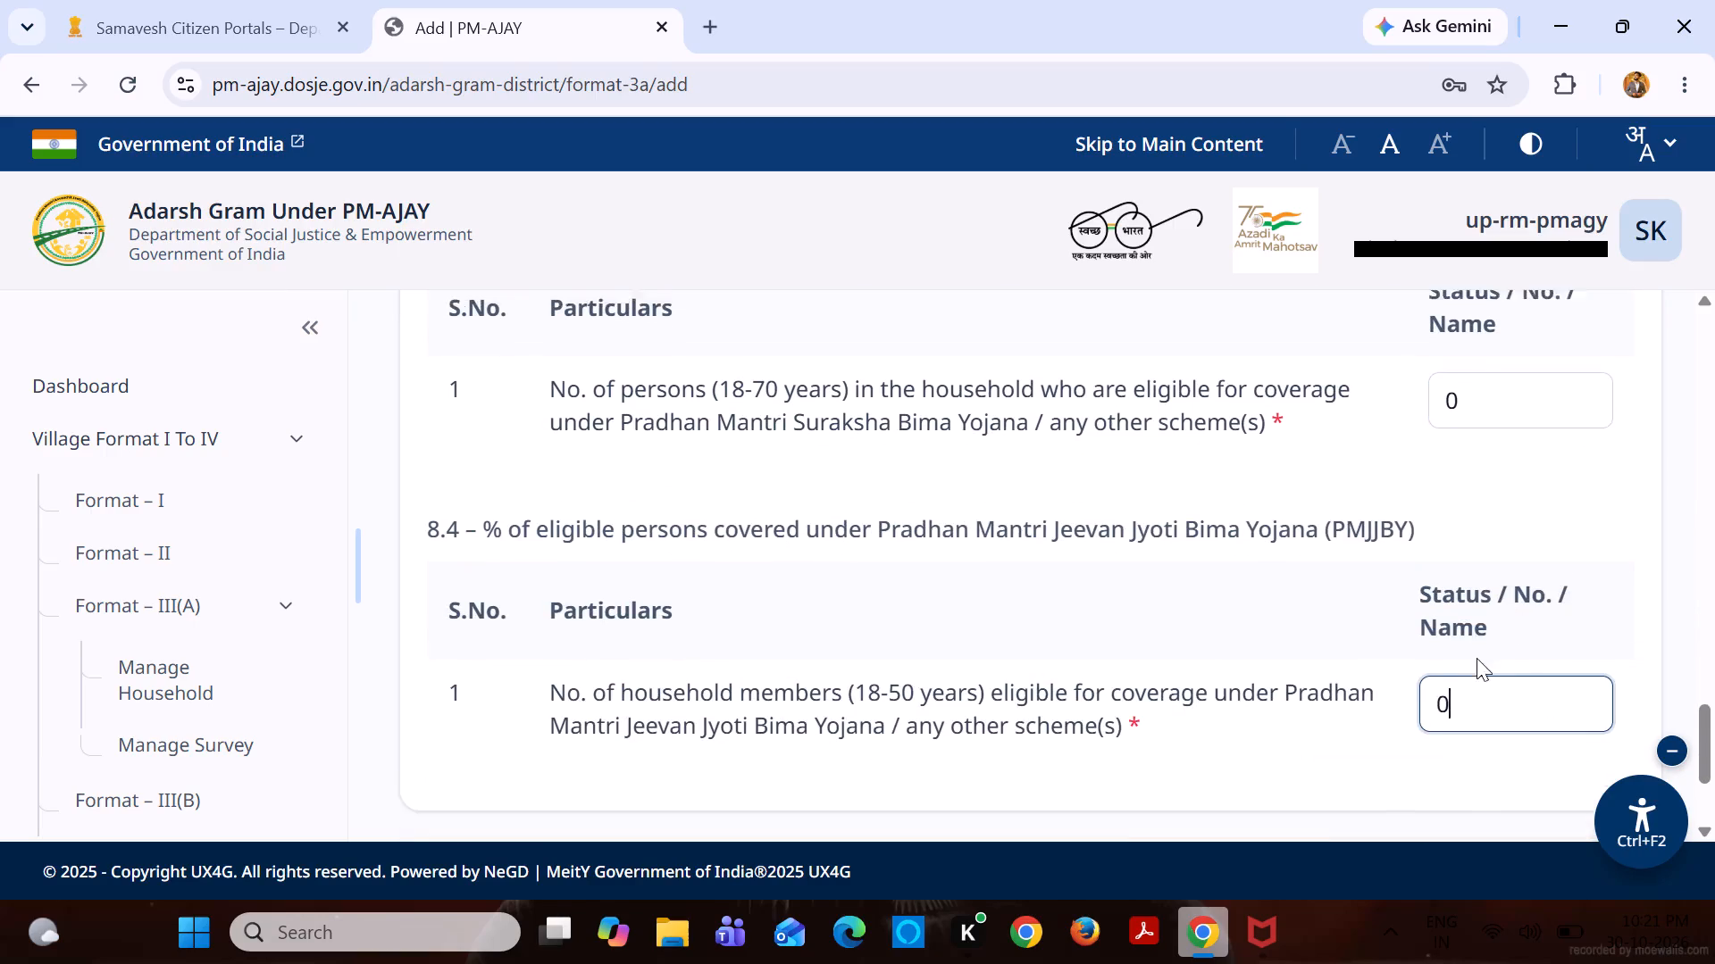
scroll(1477, 658, down, 1)
click(1543, 631)
Choose domain 9, enter 0 members eligible for digital literacy training under PMGDISHA in section 9.3, and submit it.
click(1481, 419)
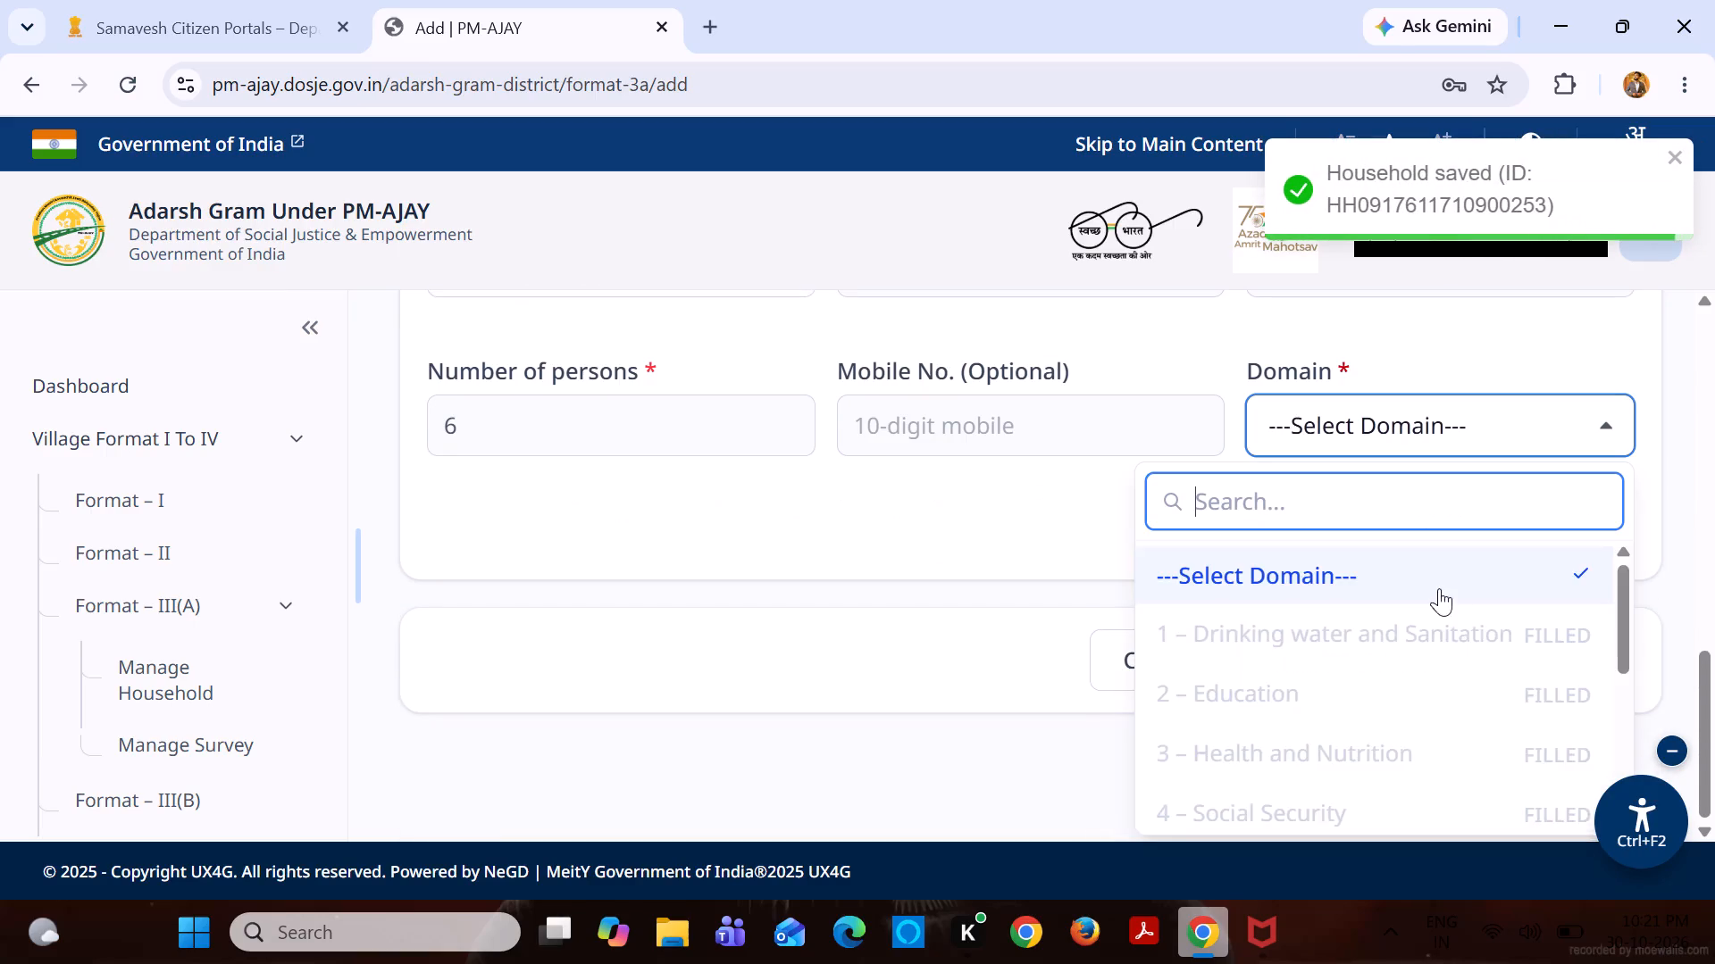
scroll(1446, 644, down, 3)
drag(1316, 737, 1310, 724)
scroll(1326, 719, down, 2)
drag(1442, 676, 1451, 663)
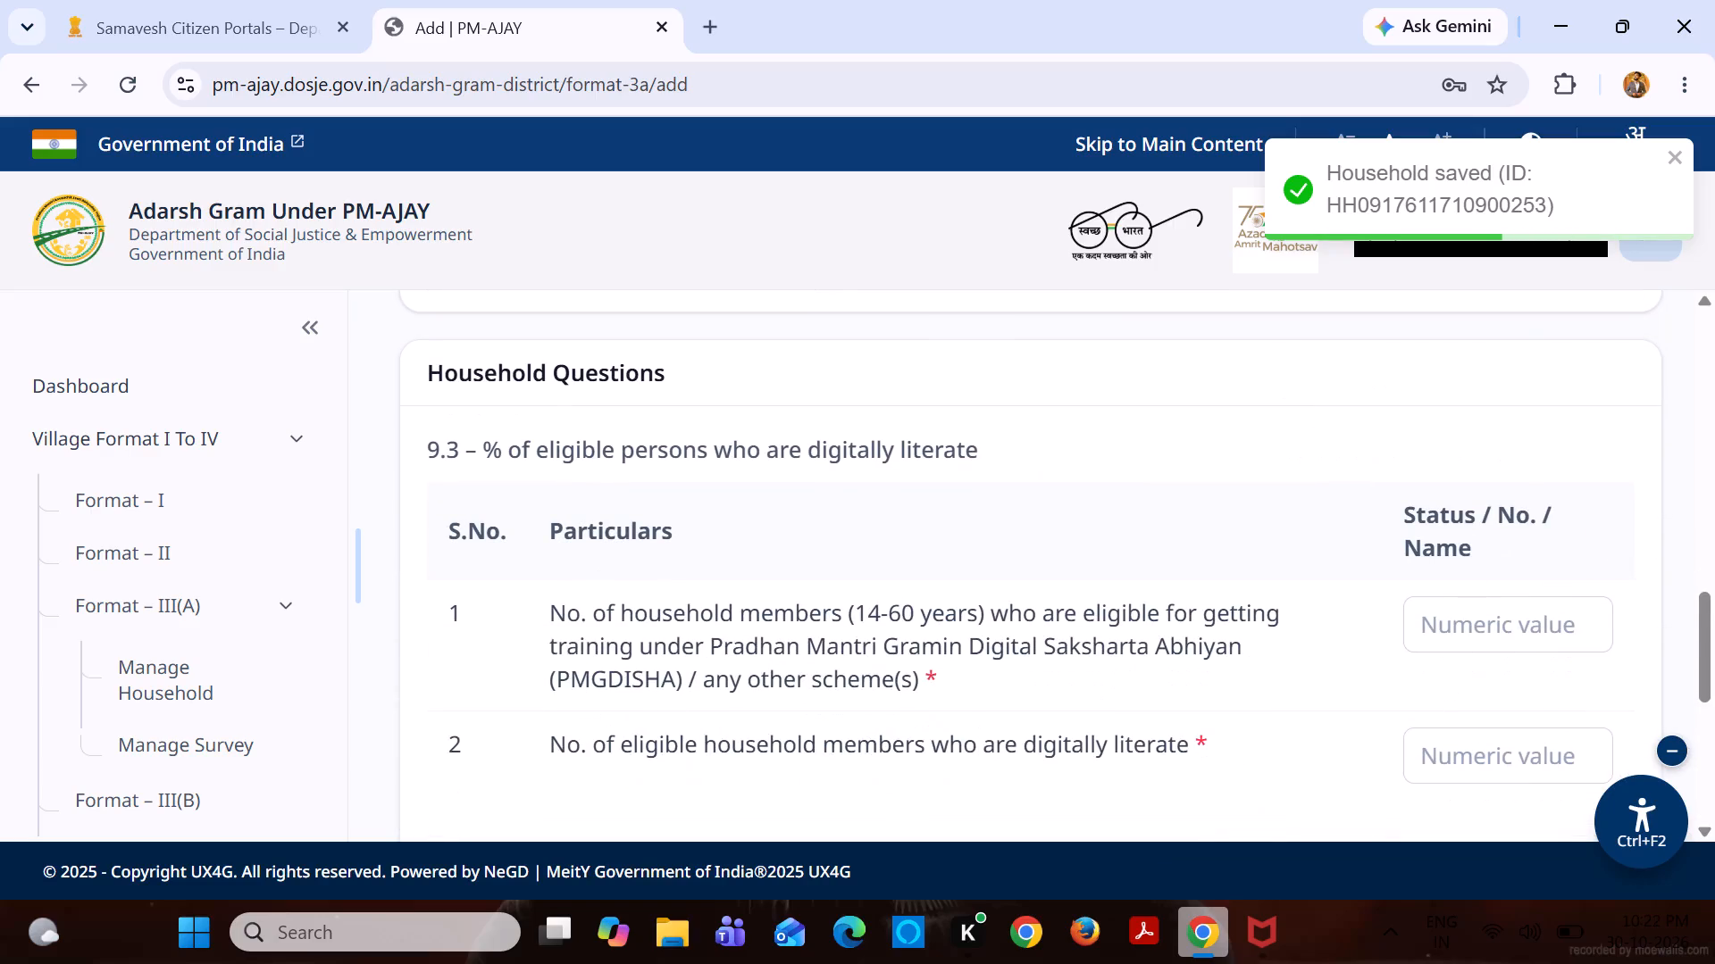
click(1472, 634)
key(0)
scroll(1472, 661, down, 2)
click(1555, 670)
Fill domain 10 with 0 eligible youth in section 10.1, 0 in the next section and Yes for SHG membership in 10.3, and submit it.
click(1569, 433)
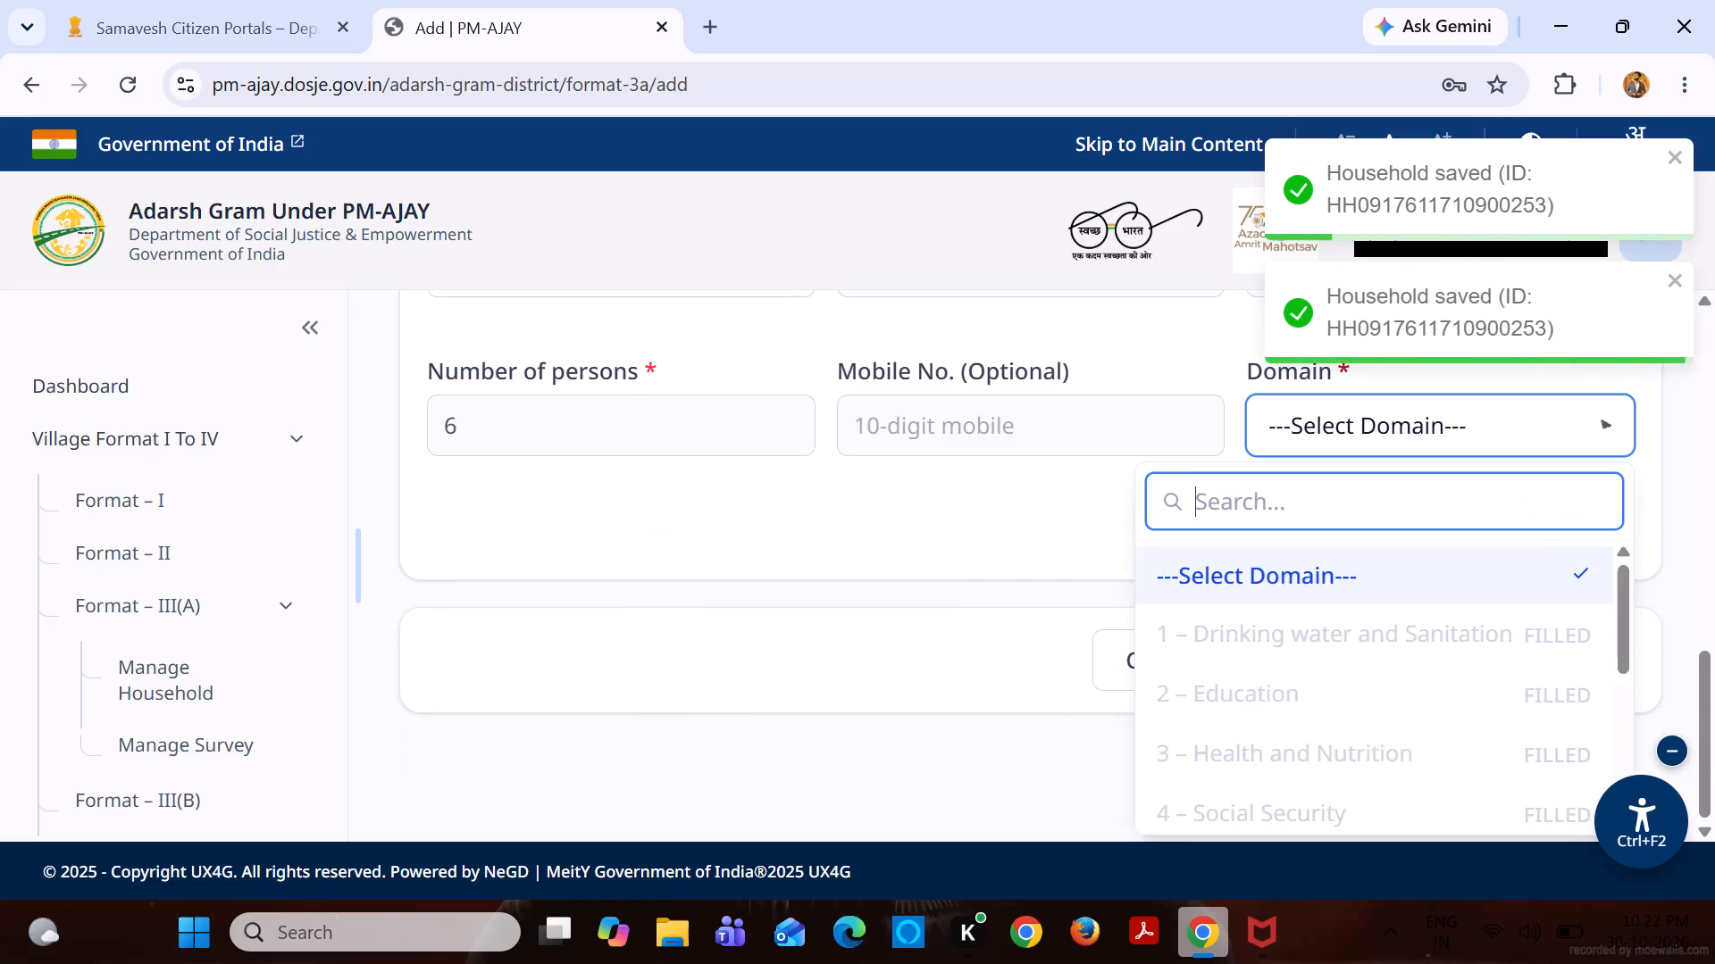
scroll(1532, 589, down, 4)
click(1309, 792)
scroll(1393, 720, down, 3)
click(1497, 534)
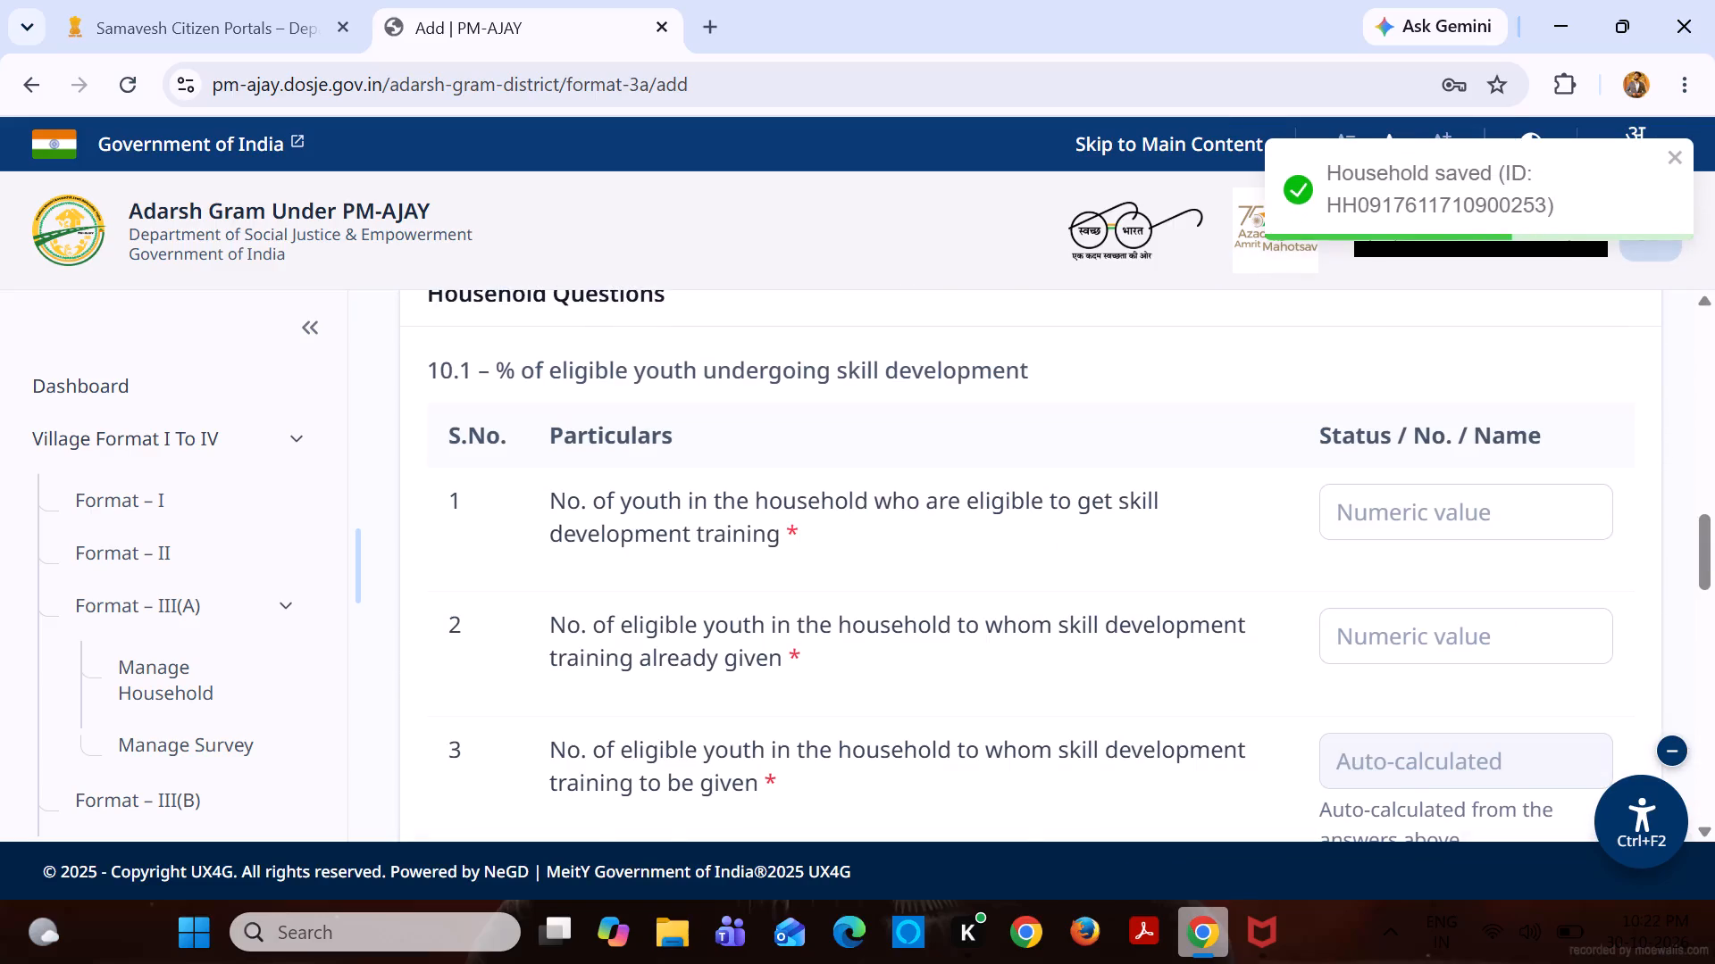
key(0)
scroll(1497, 537, down, 2)
click(1465, 510)
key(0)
scroll(1465, 519, down, 2)
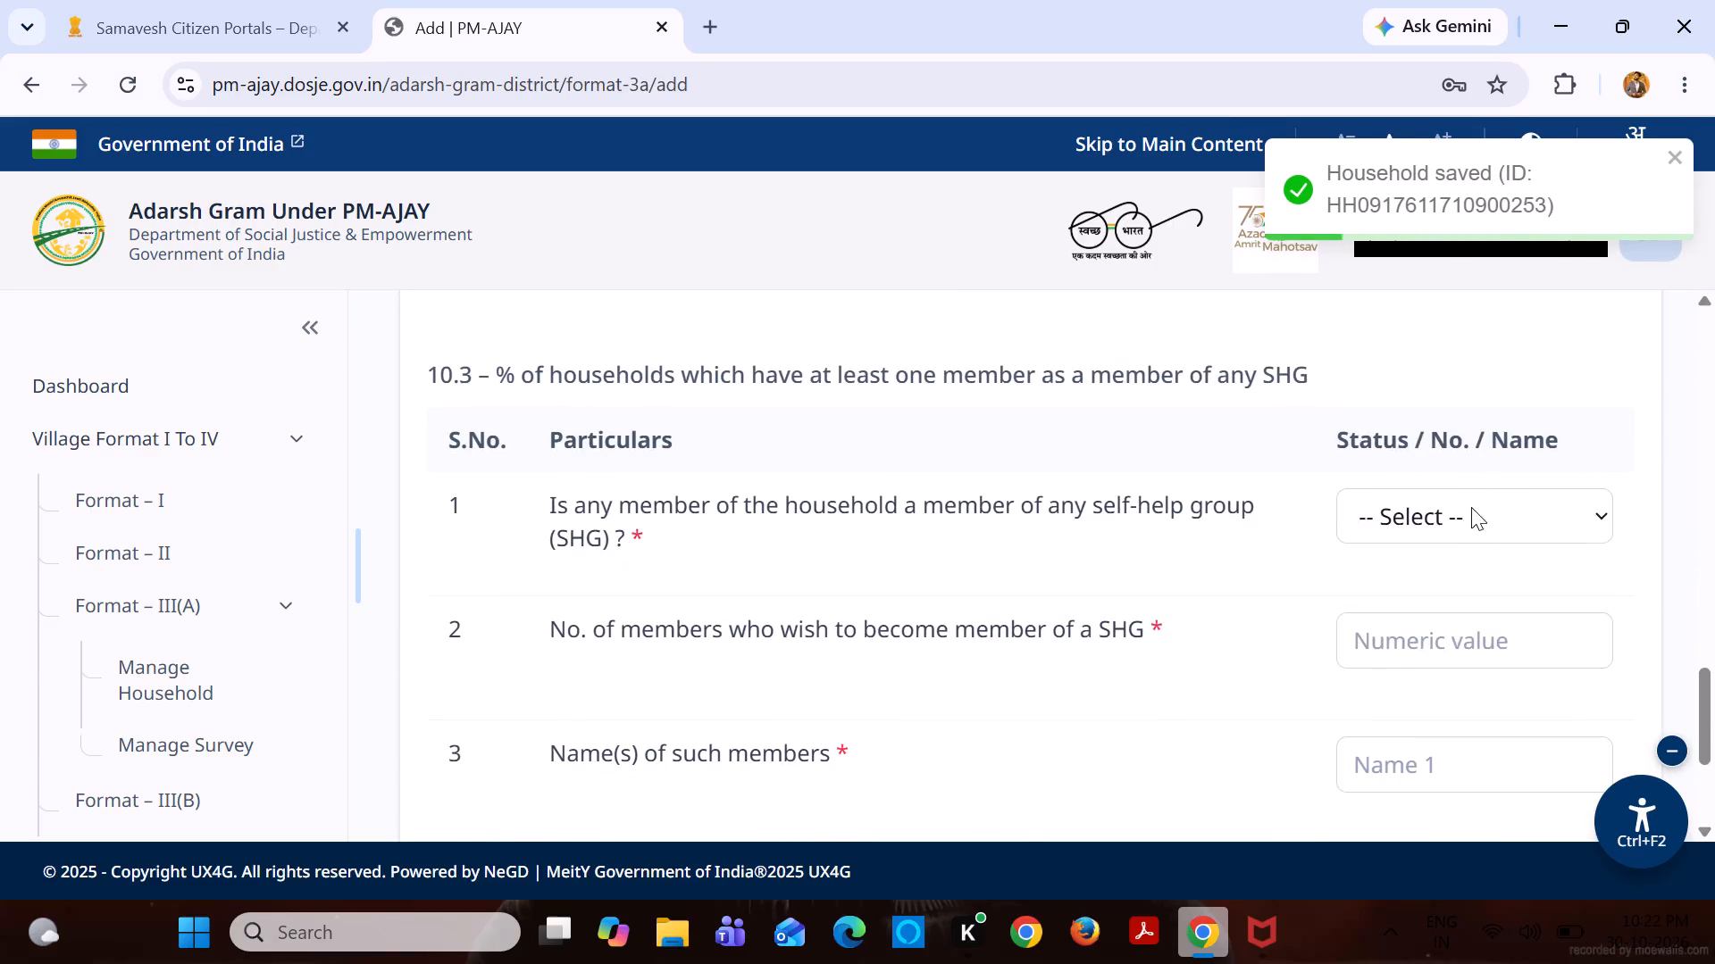
click(1471, 507)
click(1412, 603)
click(1523, 711)
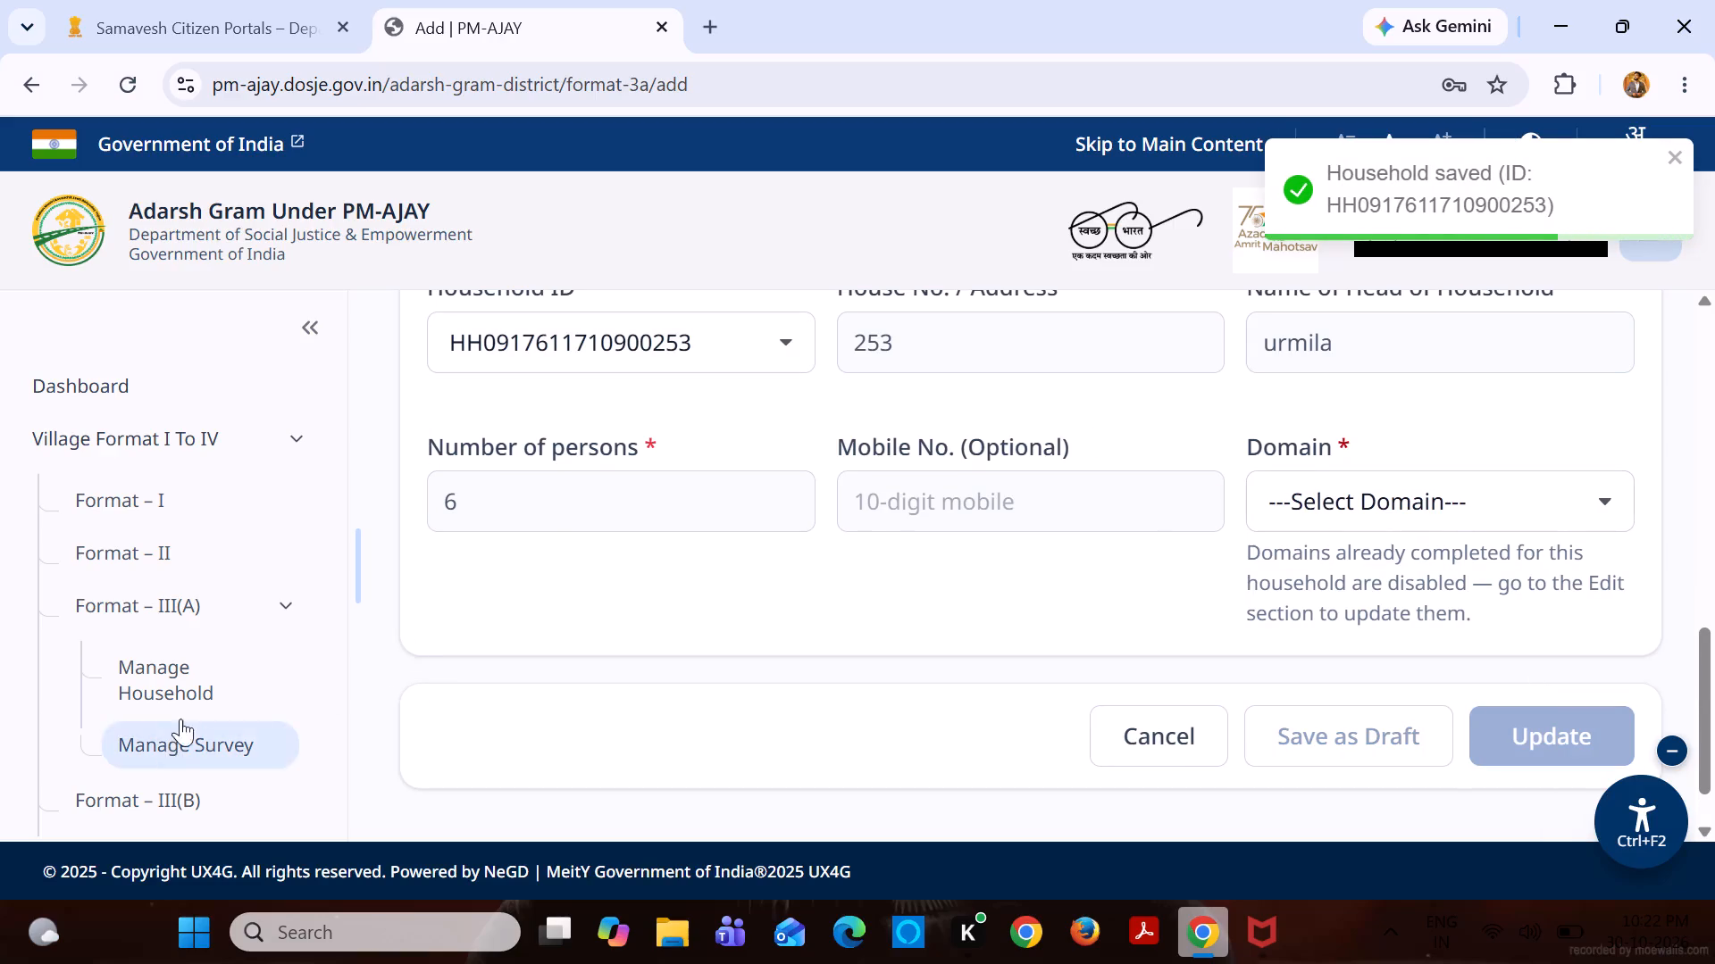
Start a new household entry with block Shahabad, gram panchayat Boodpur, village Boodpur and category Others.
click(192, 687)
click(1243, 377)
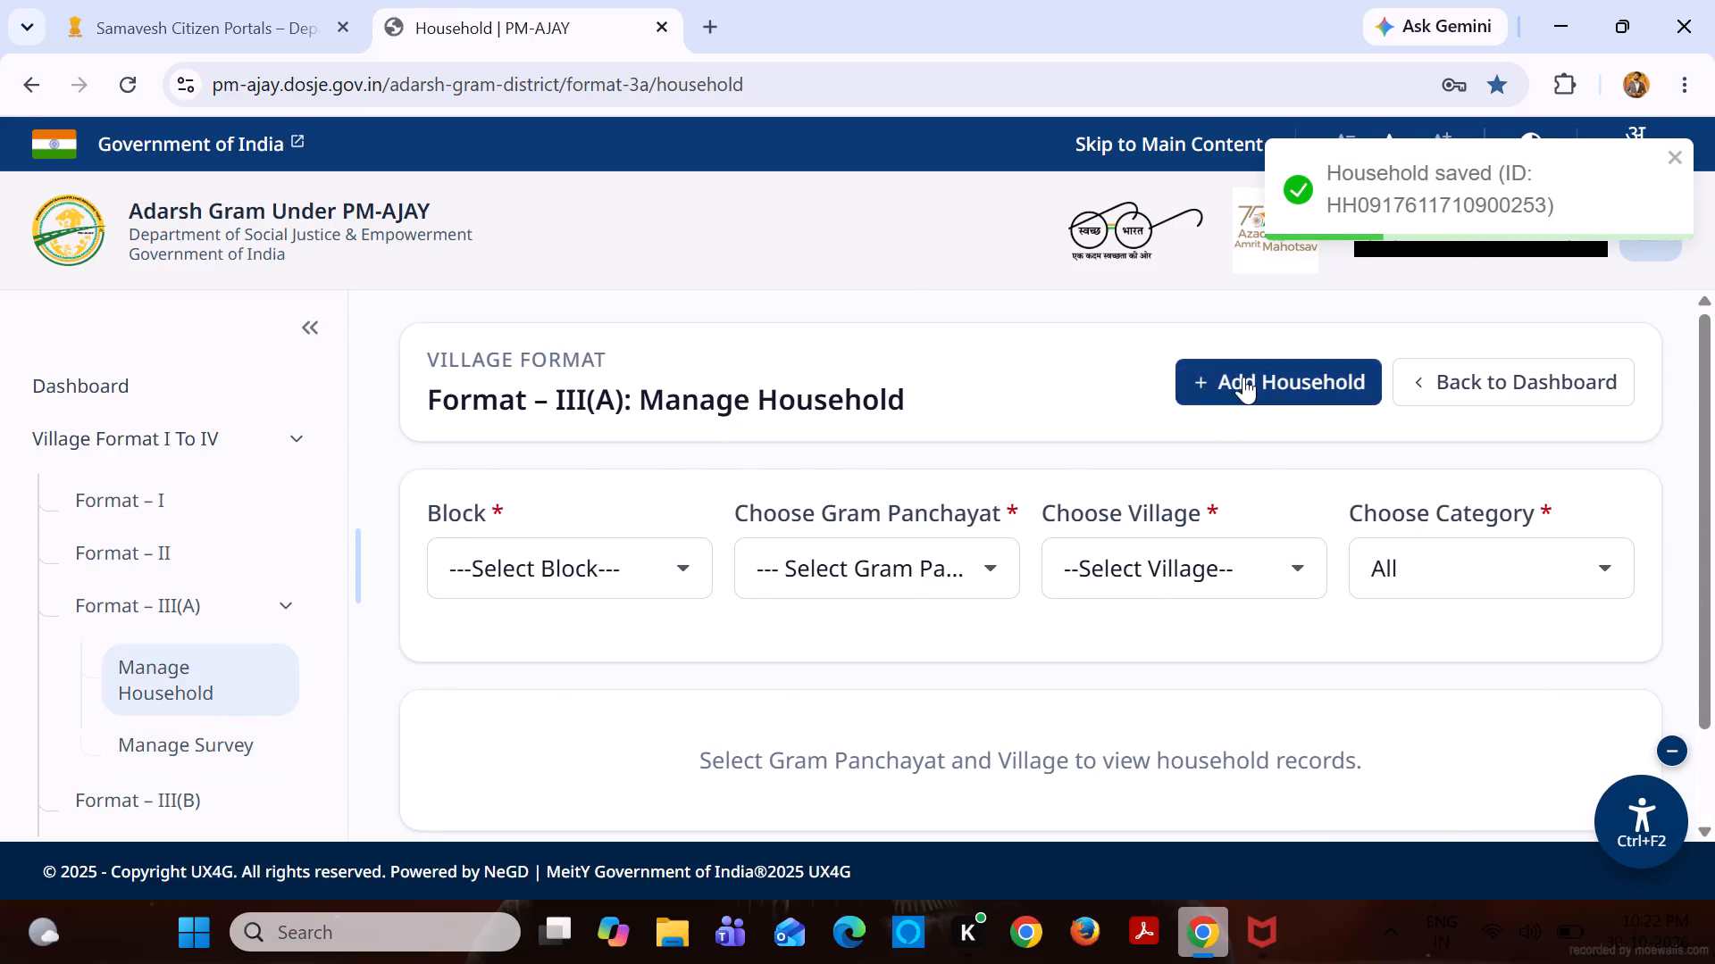
click(1256, 290)
click(1167, 737)
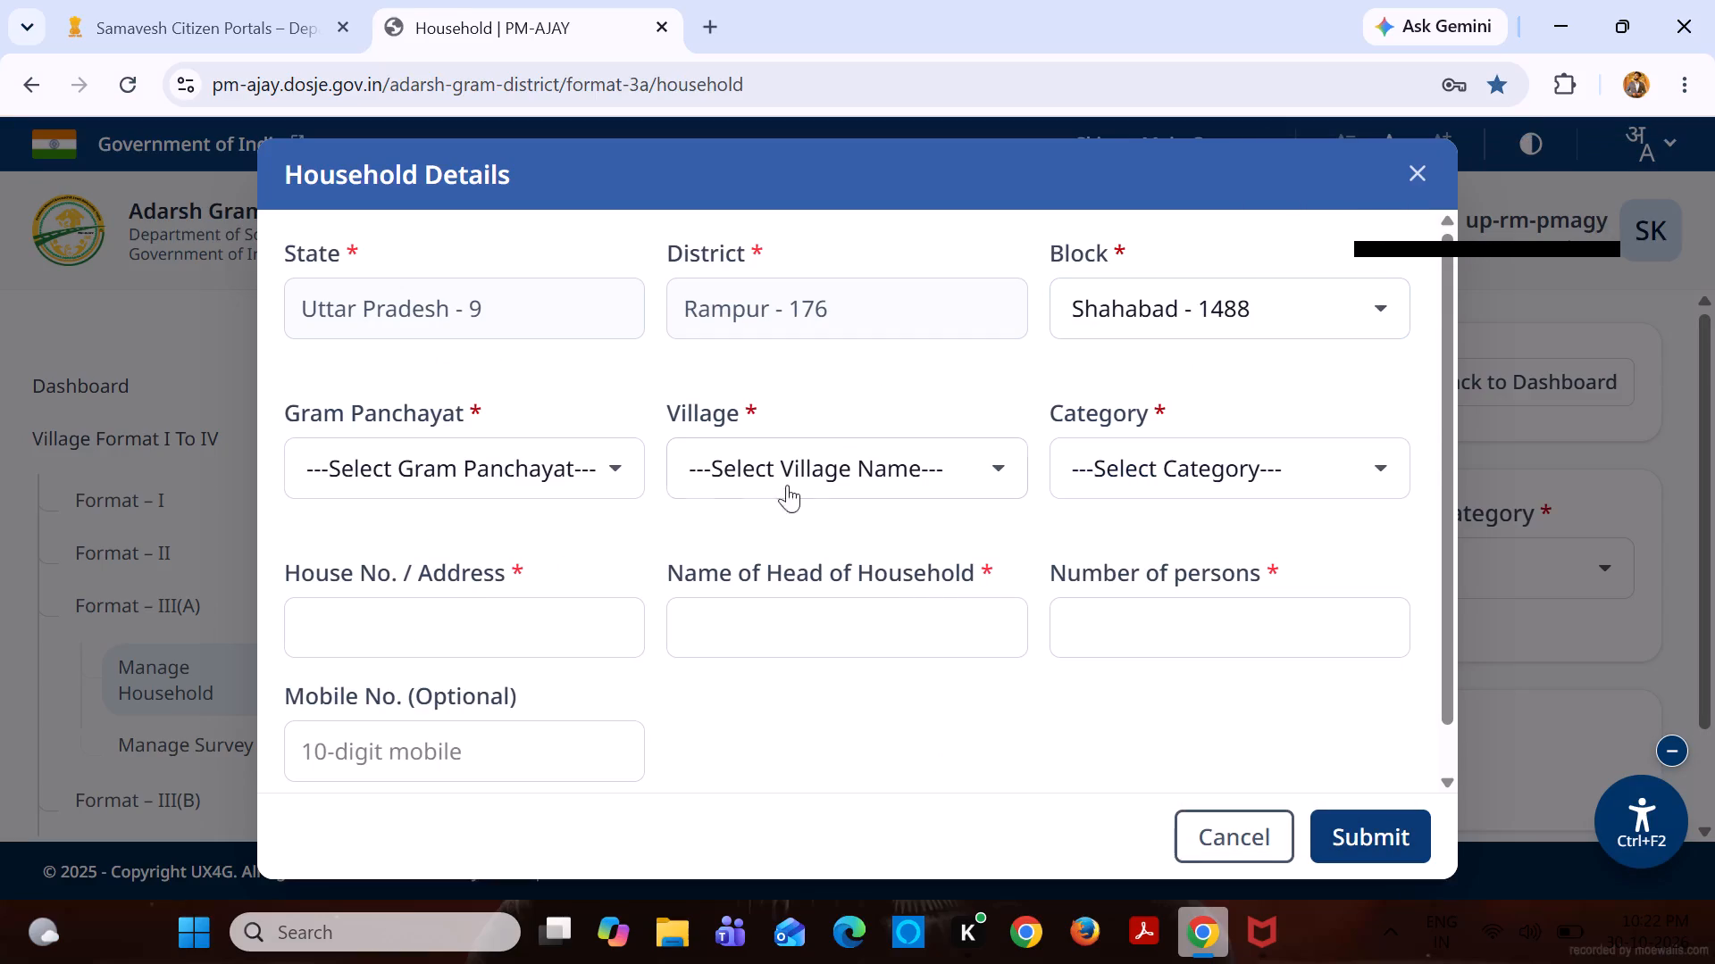
click(518, 465)
click(334, 751)
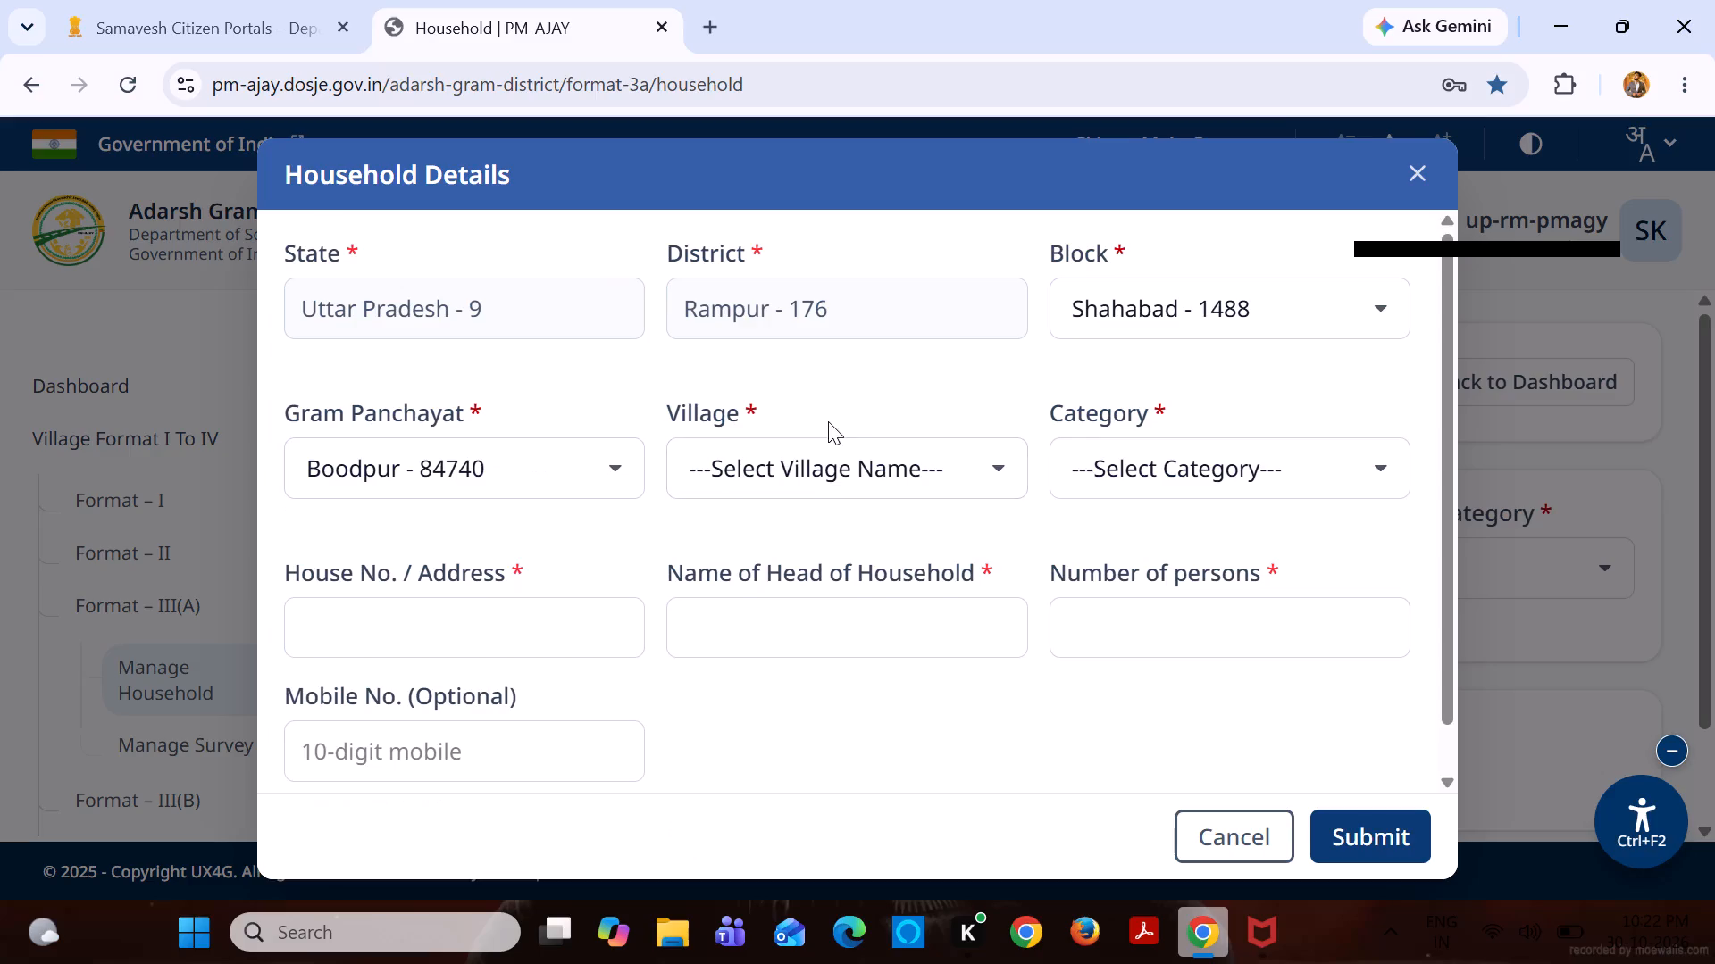
click(854, 453)
click(770, 582)
click(1151, 436)
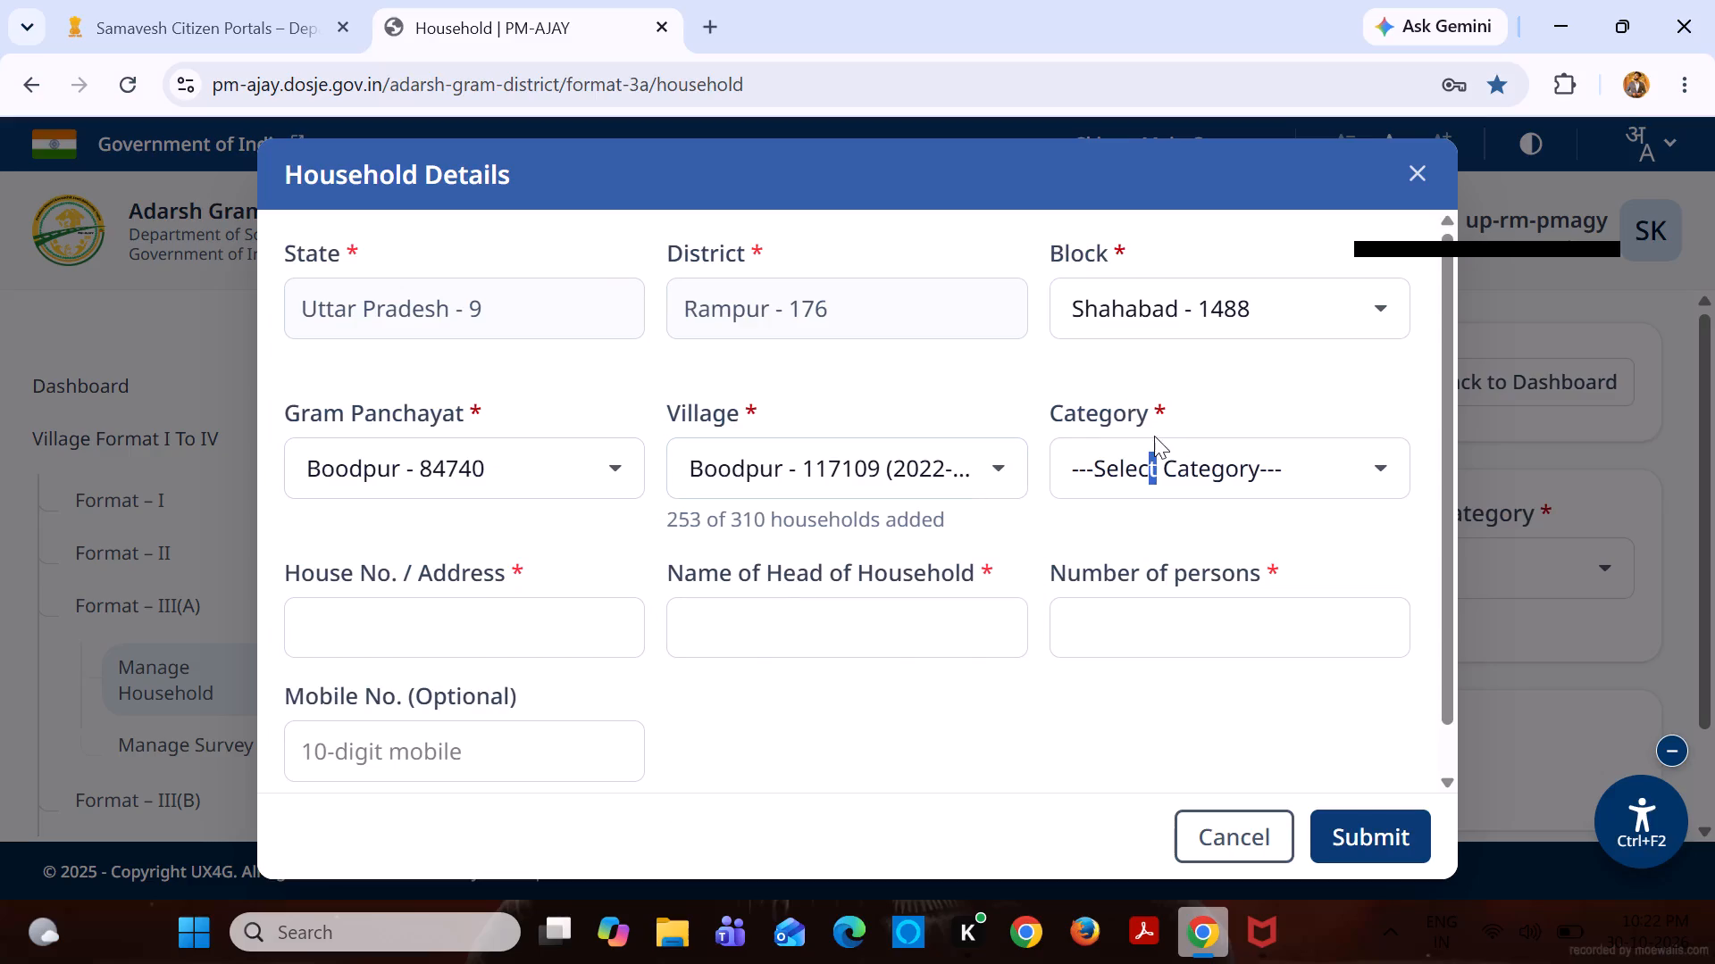
click(1227, 453)
click(1108, 713)
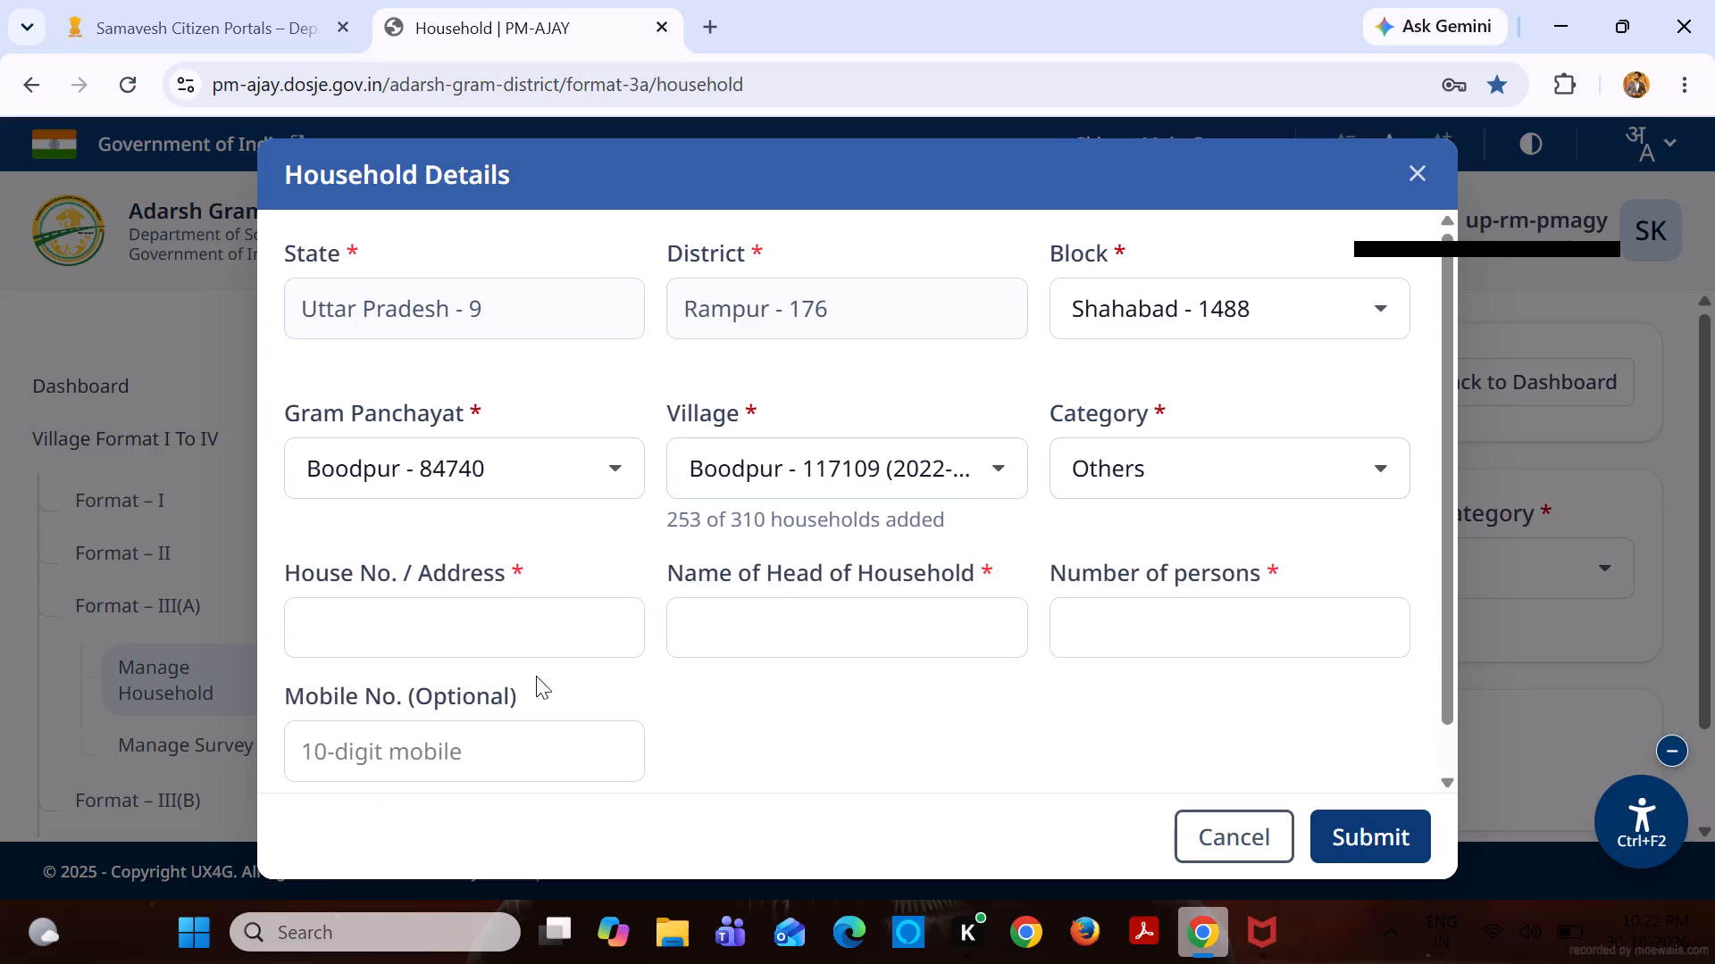
Enter house number 254, the head of household's name and 7 persons, and submit the household details.
click(497, 631)
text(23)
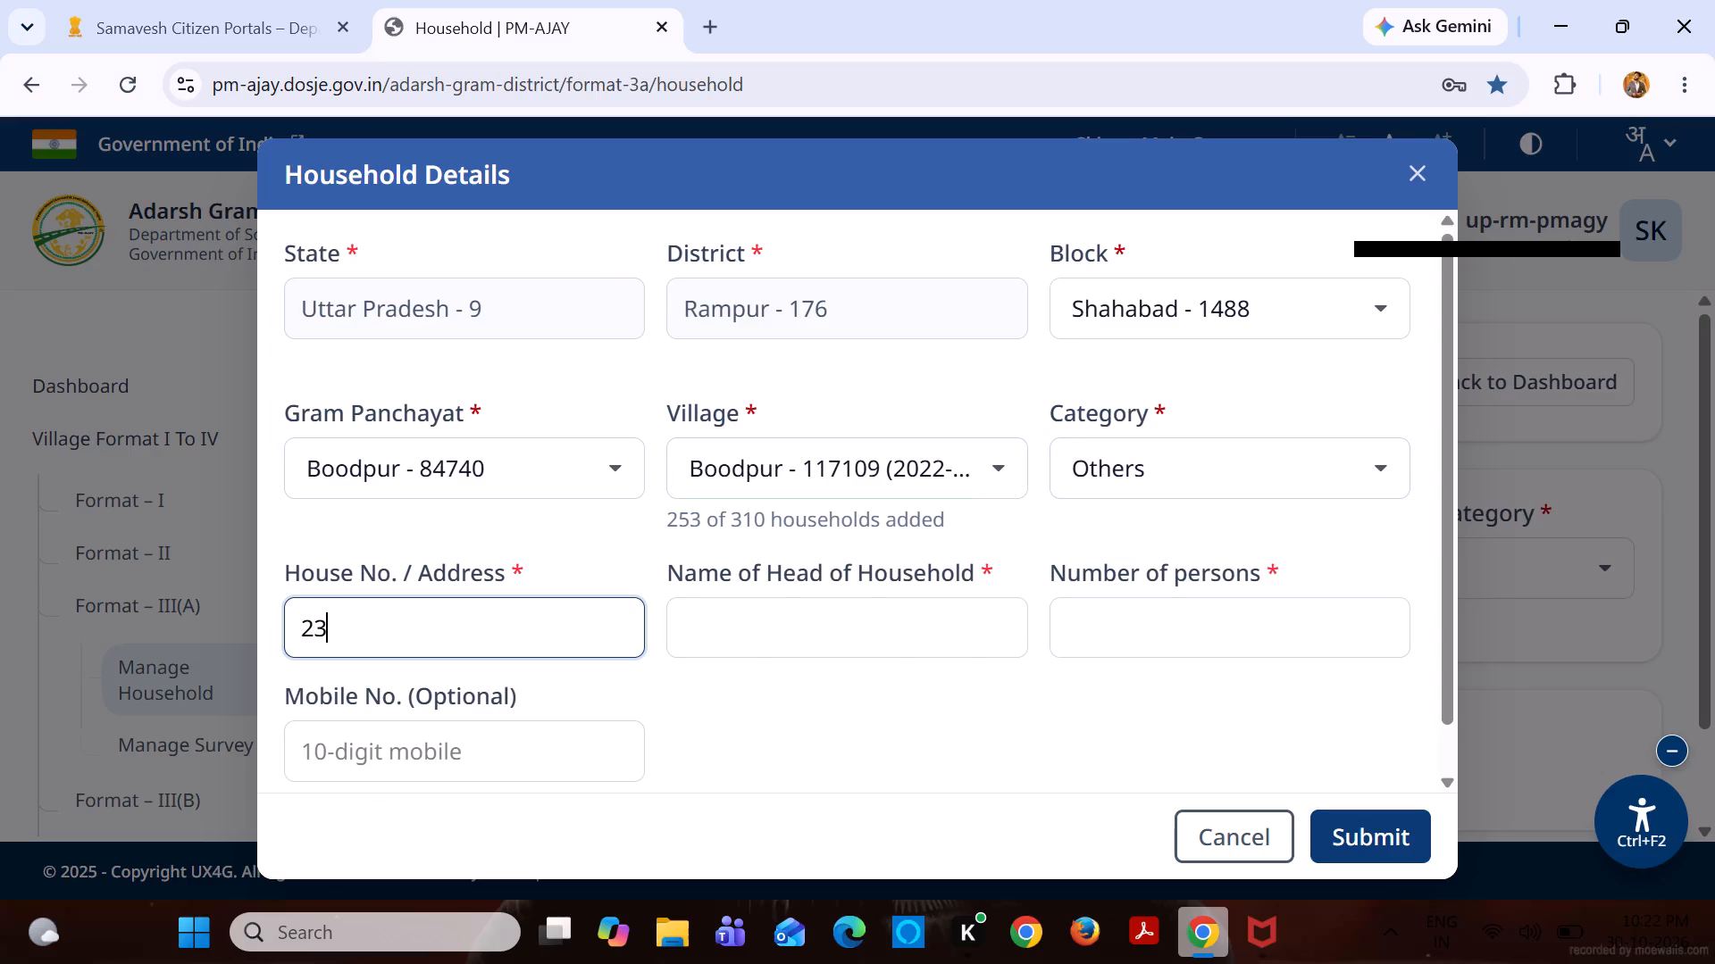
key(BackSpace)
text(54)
click(772, 616)
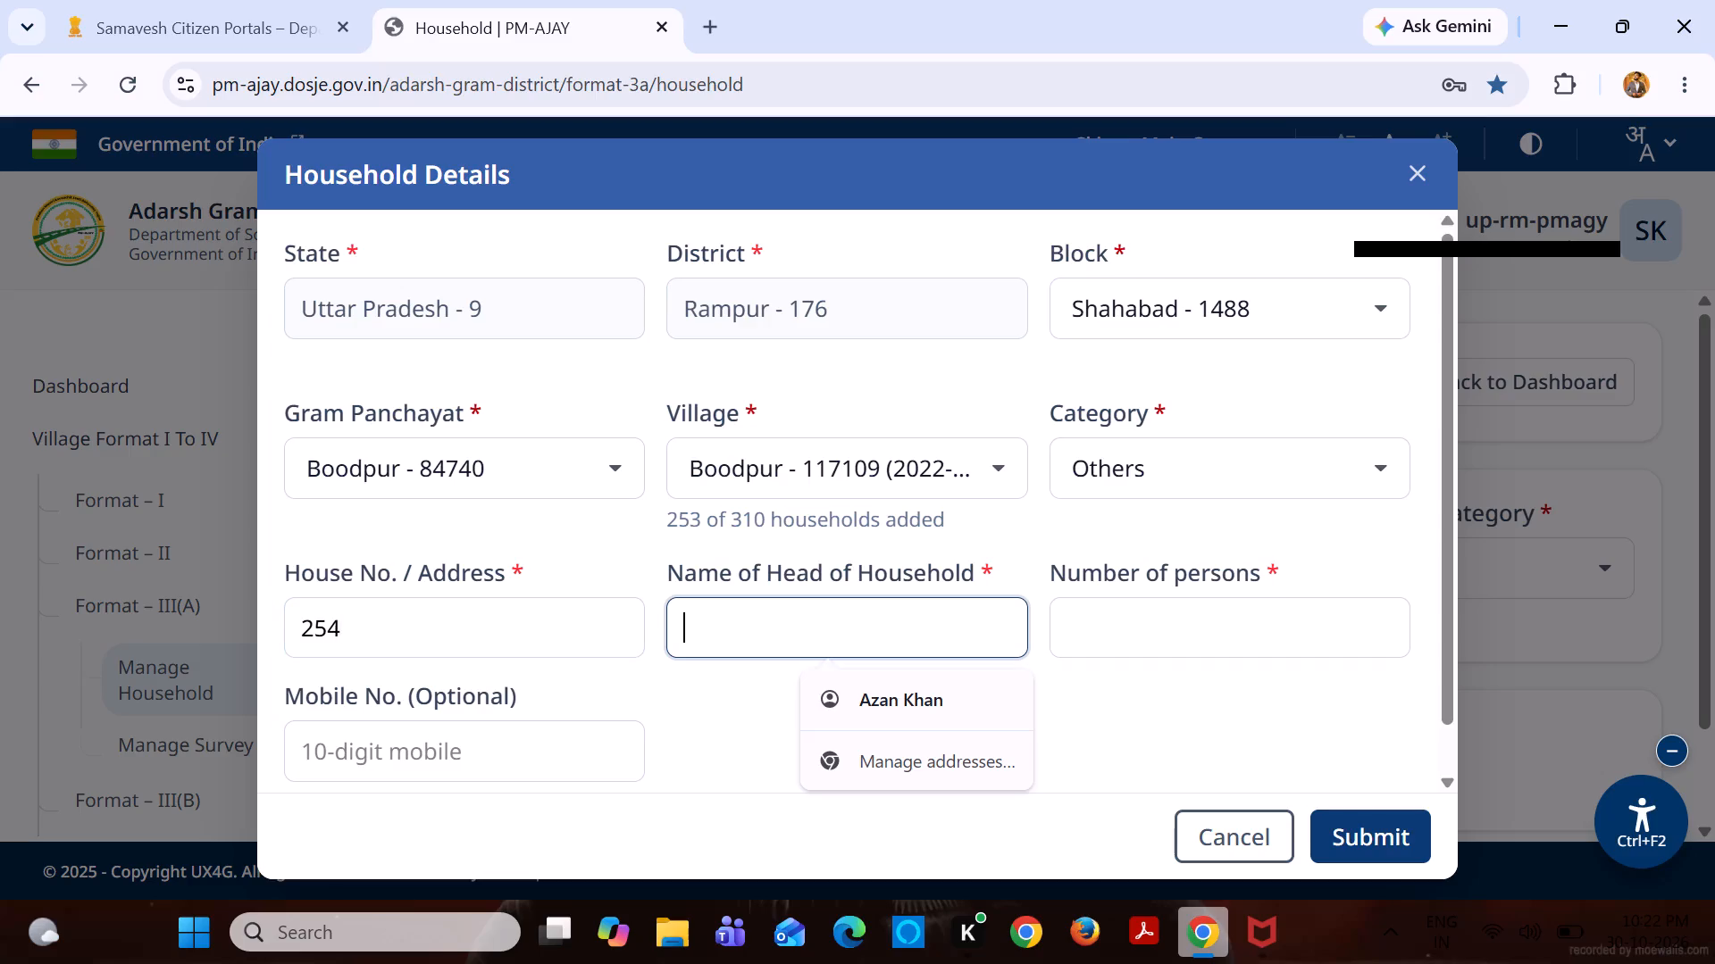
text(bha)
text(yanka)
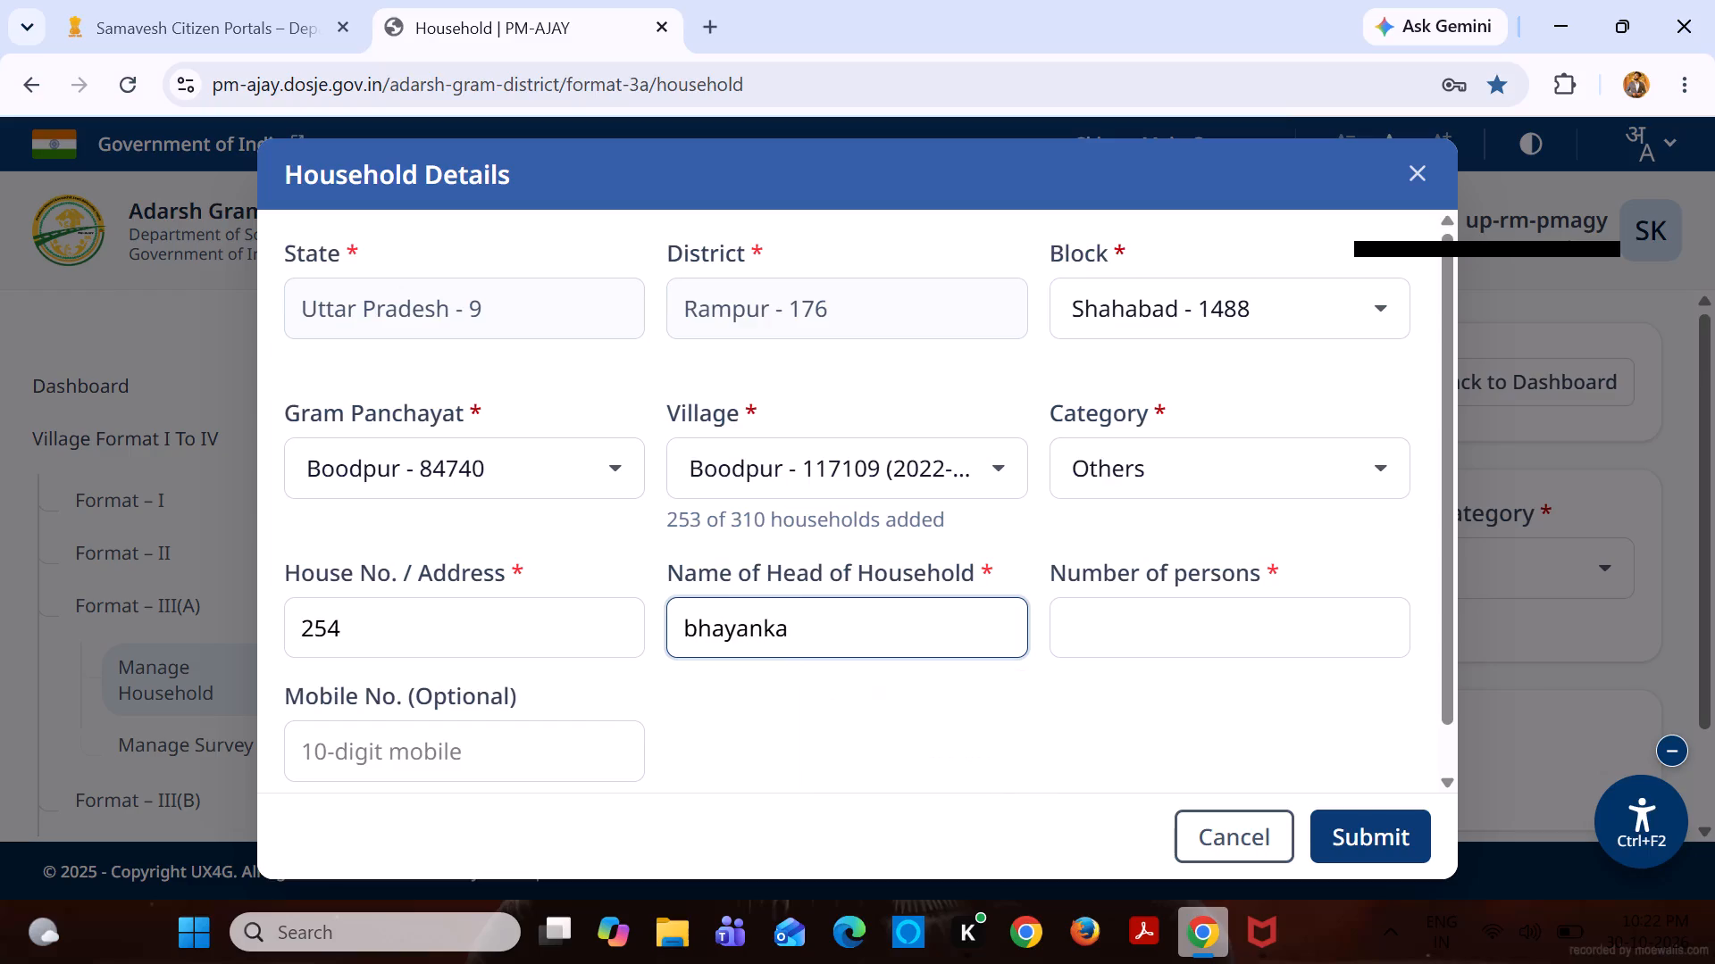
click(1166, 623)
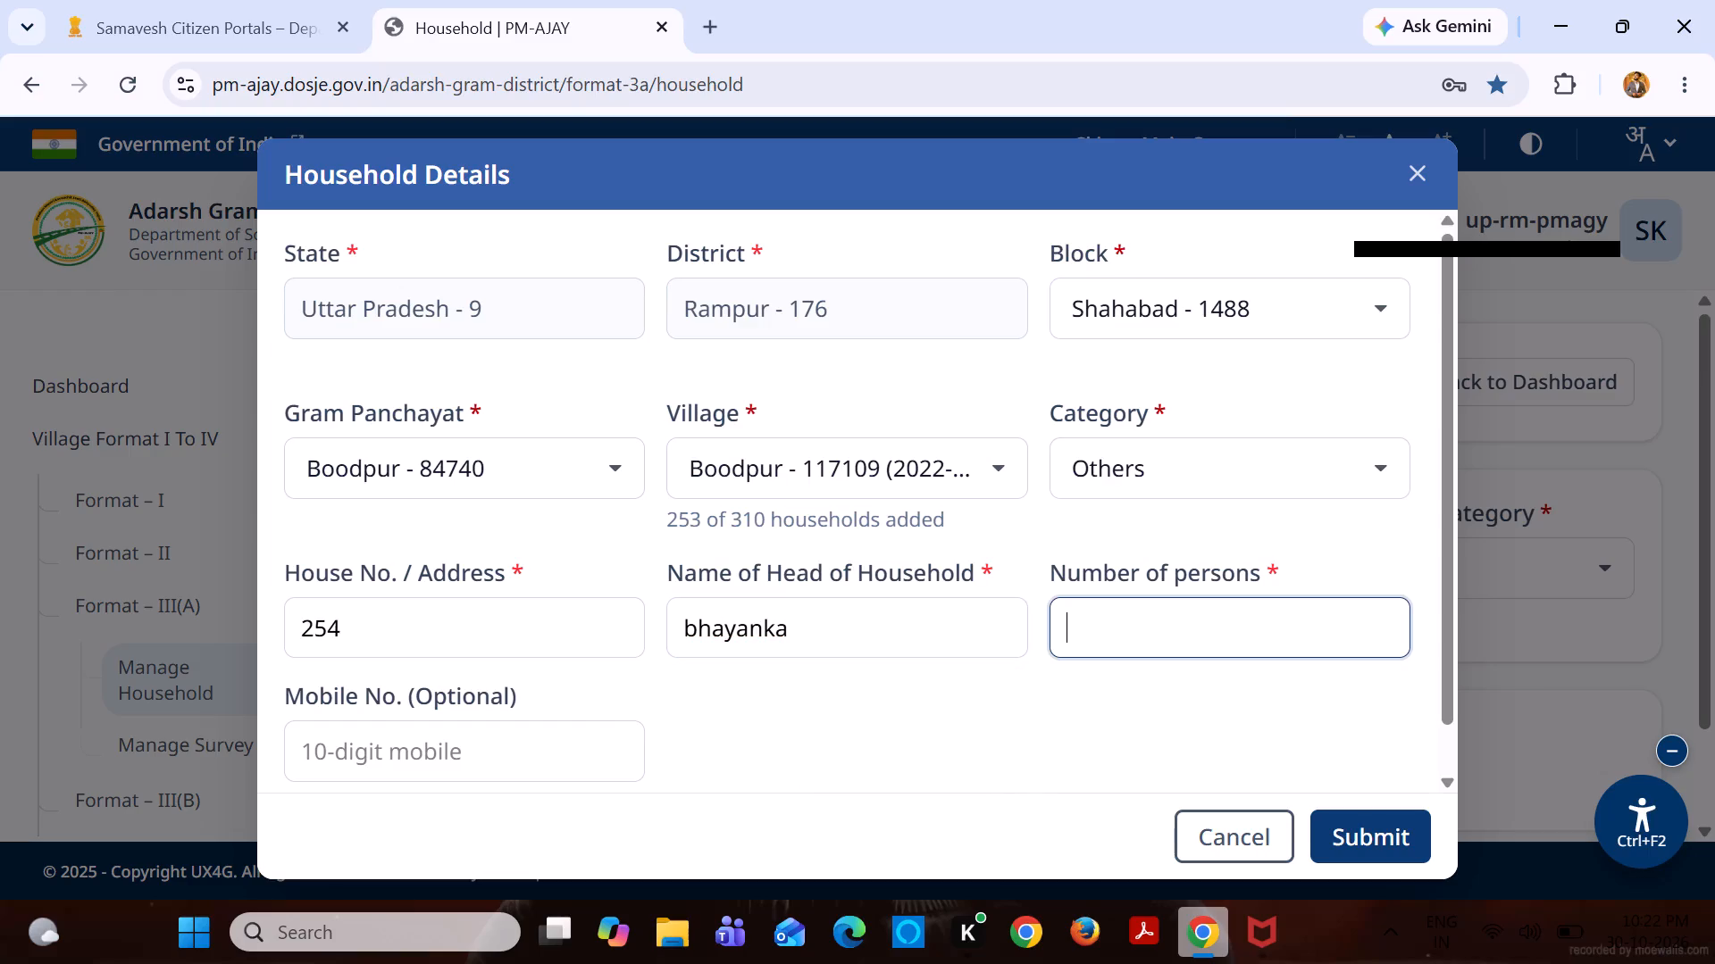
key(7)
click(1391, 815)
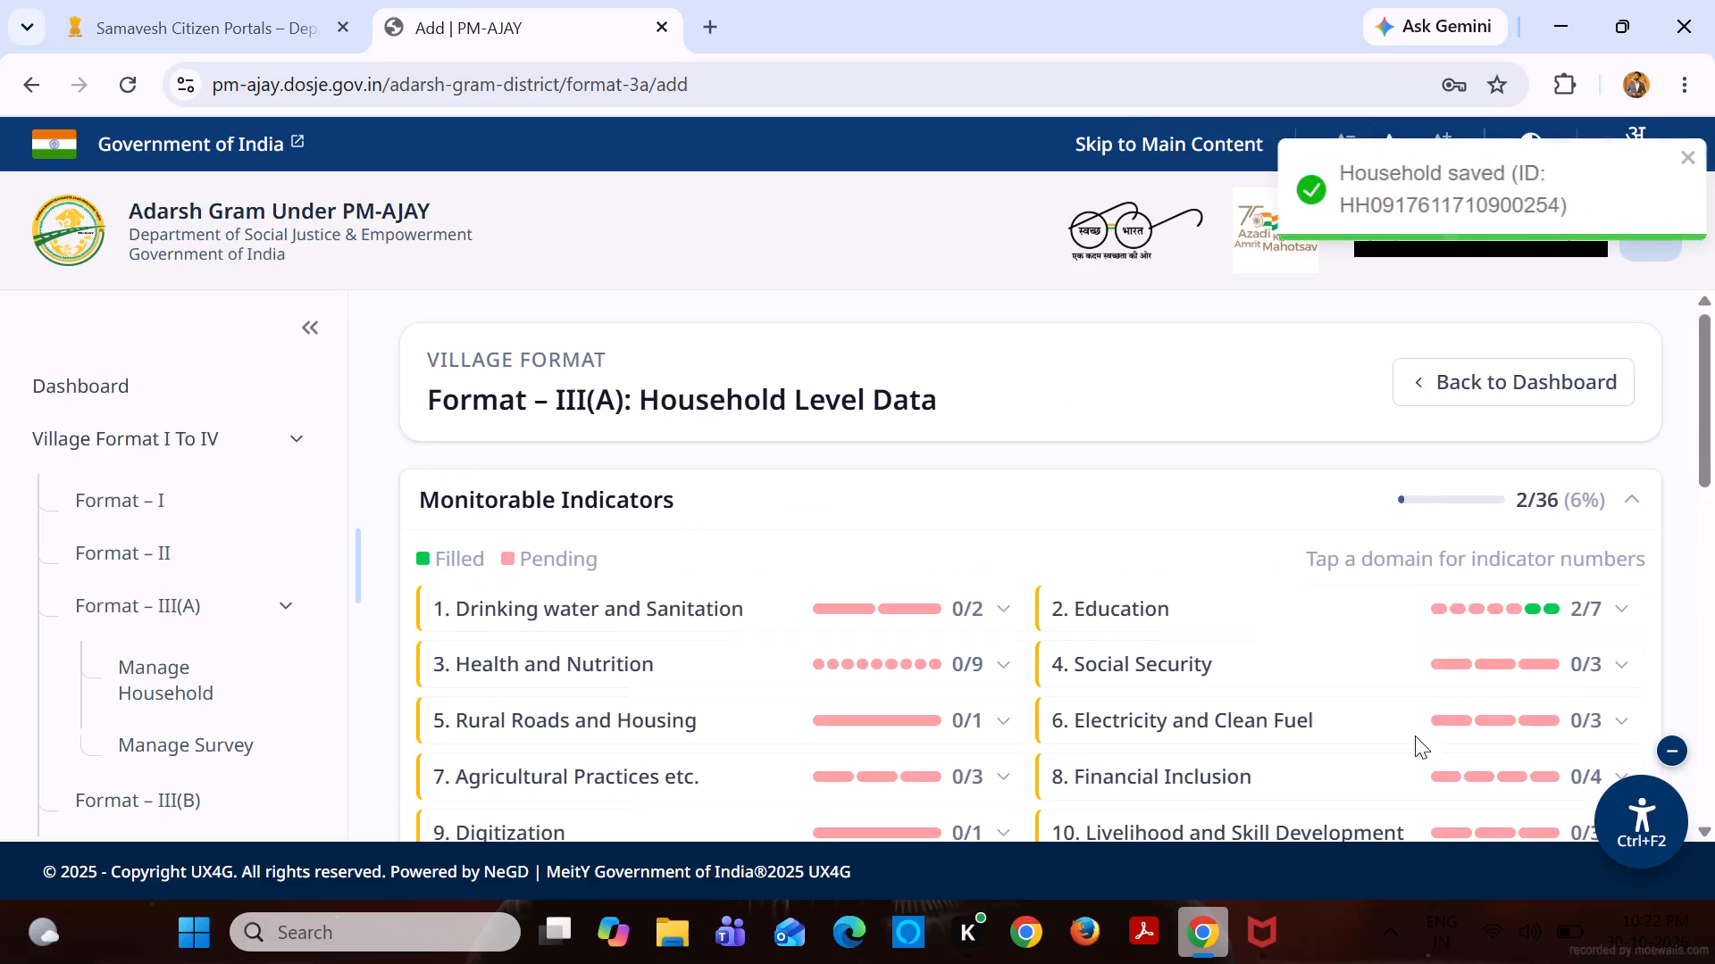
Choose domain 1, answer Yes to having an Individual Household Latrine and No to open defecation, and submit it.
scroll(1402, 582, down, 12)
click(1476, 470)
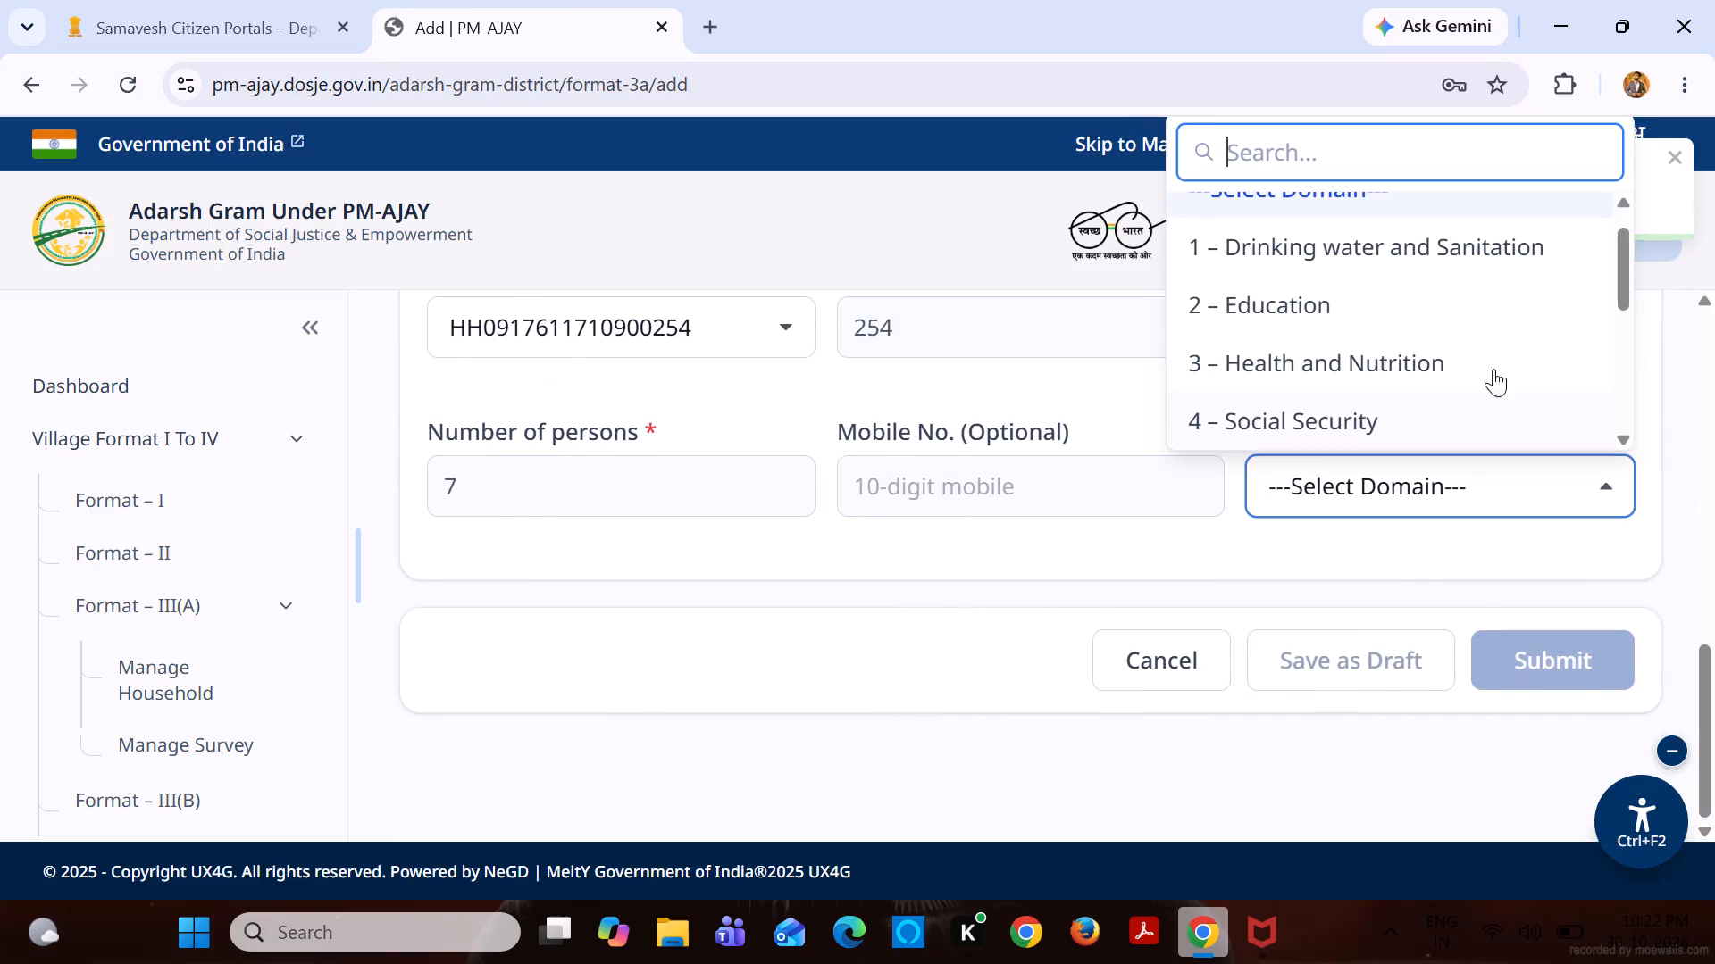
click(1398, 256)
scroll(1381, 491, down, 3)
click(1471, 491)
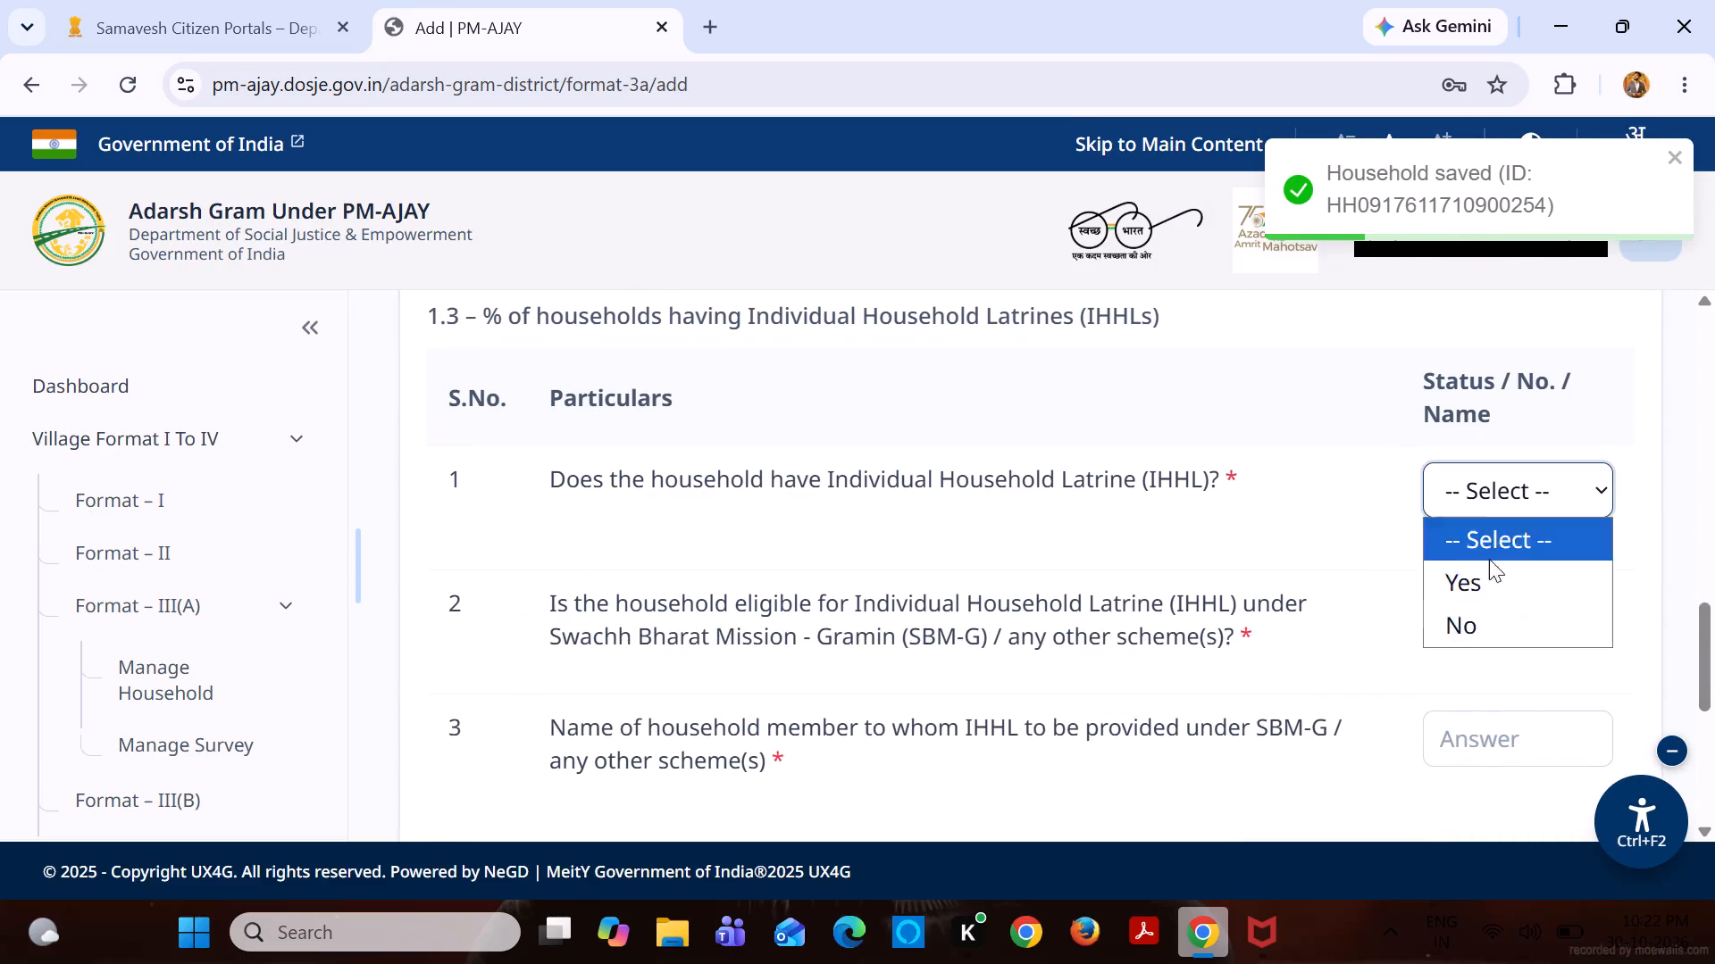
click(1491, 582)
scroll(1487, 567, down, 3)
click(1510, 465)
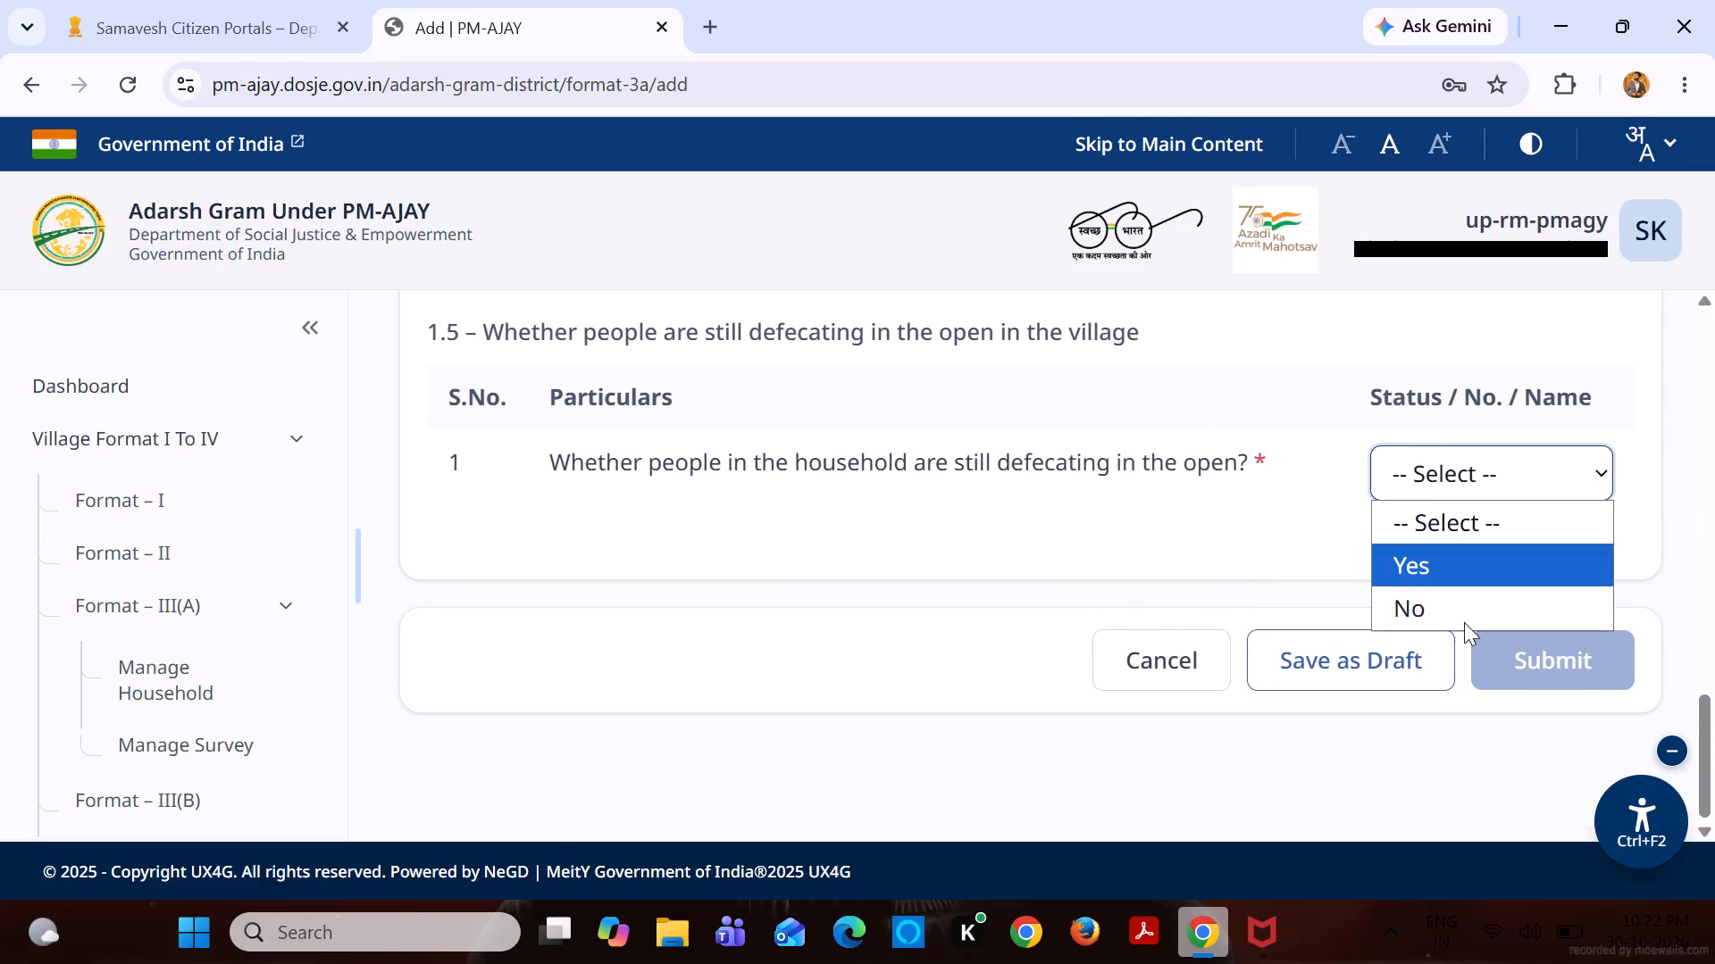
click(1464, 622)
drag(1611, 677, 1606, 665)
Choose domain 2 and enter 0 children aged 6-10 years and 0 children aged 11-13 years.
click(1517, 412)
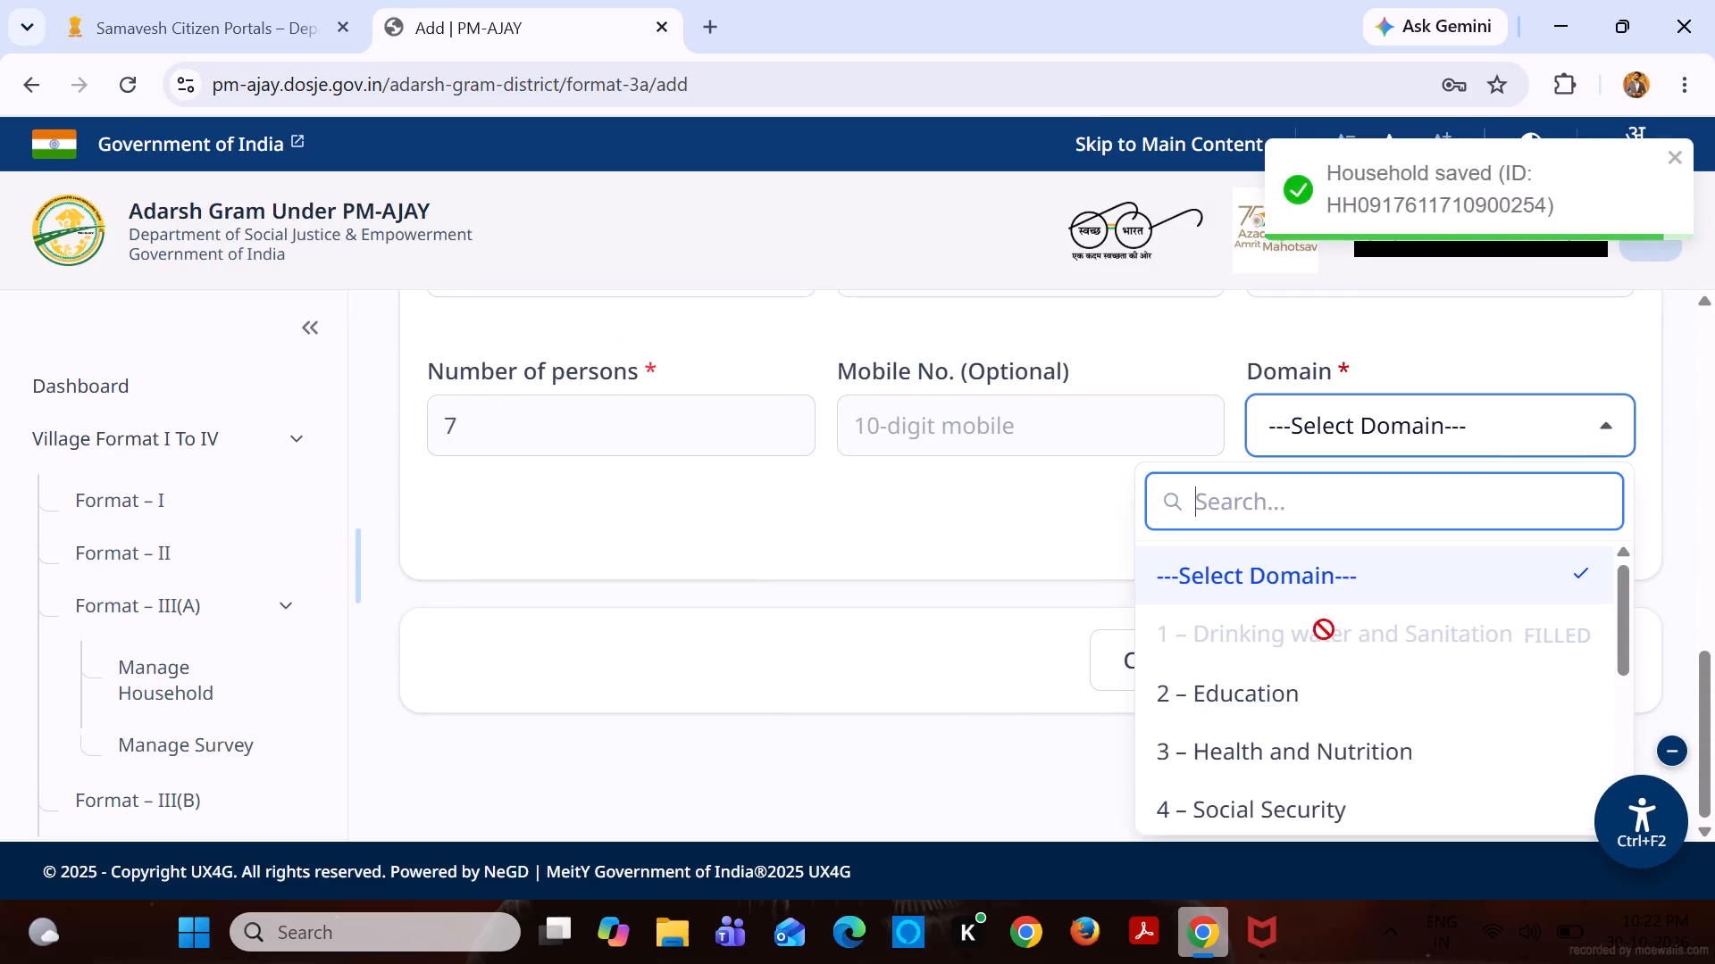
click(1250, 687)
scroll(1251, 668, down, 3)
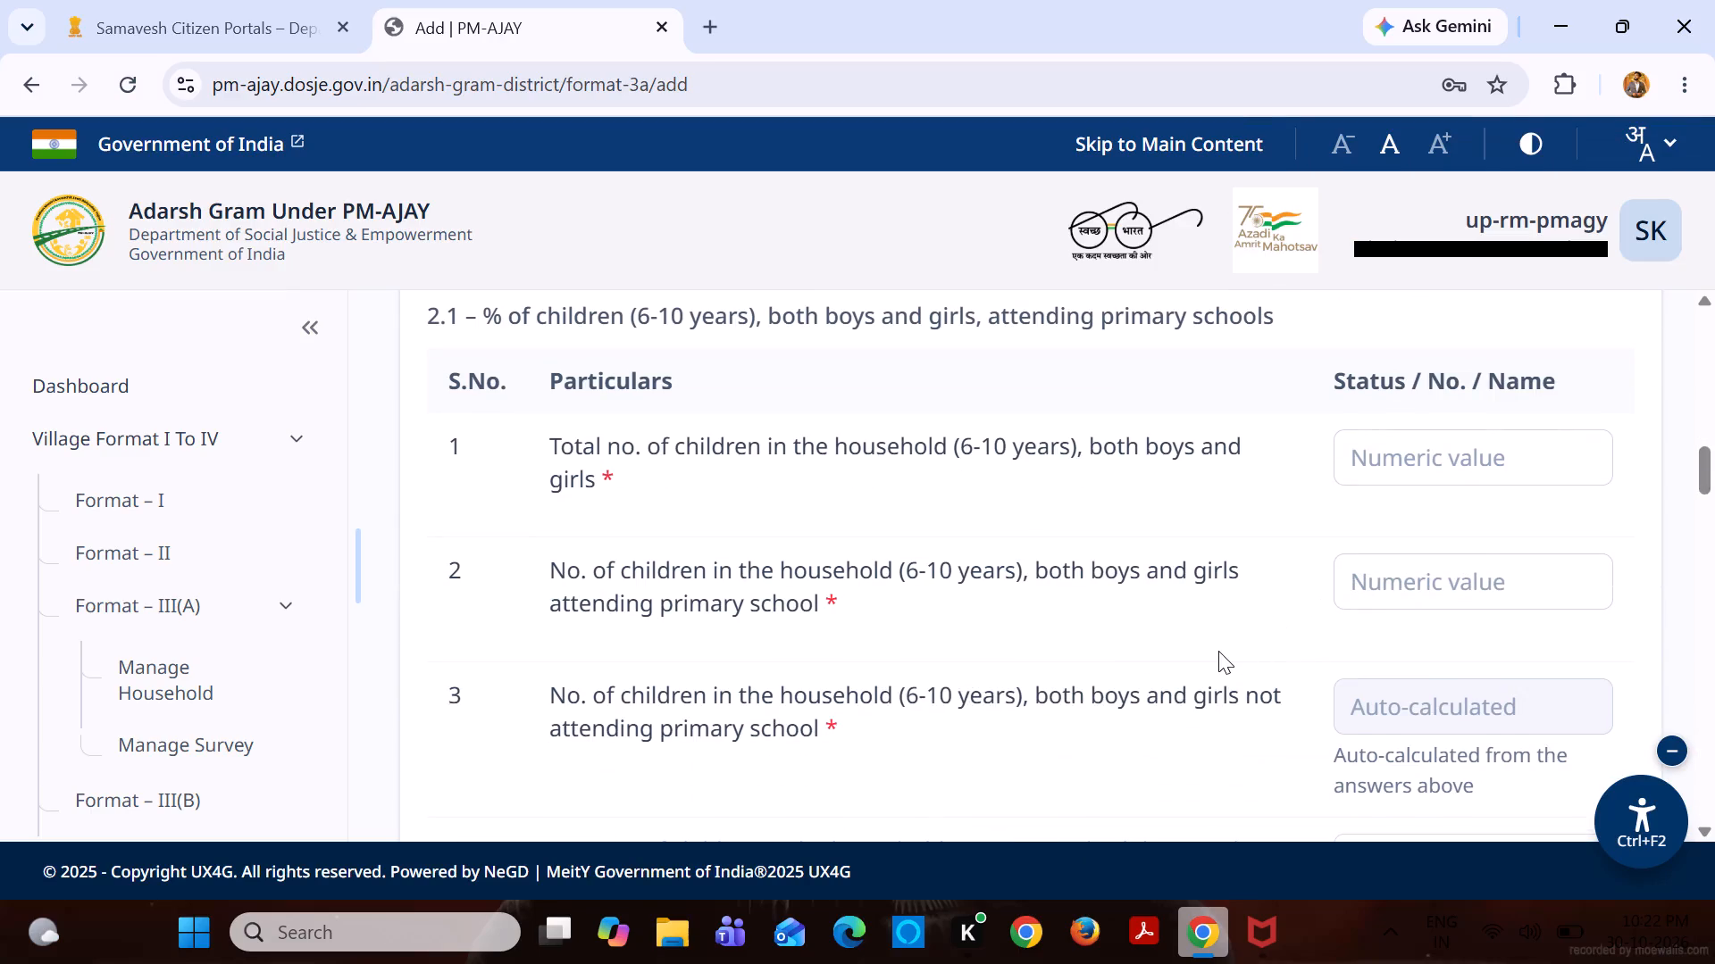
click(1469, 420)
click(1460, 445)
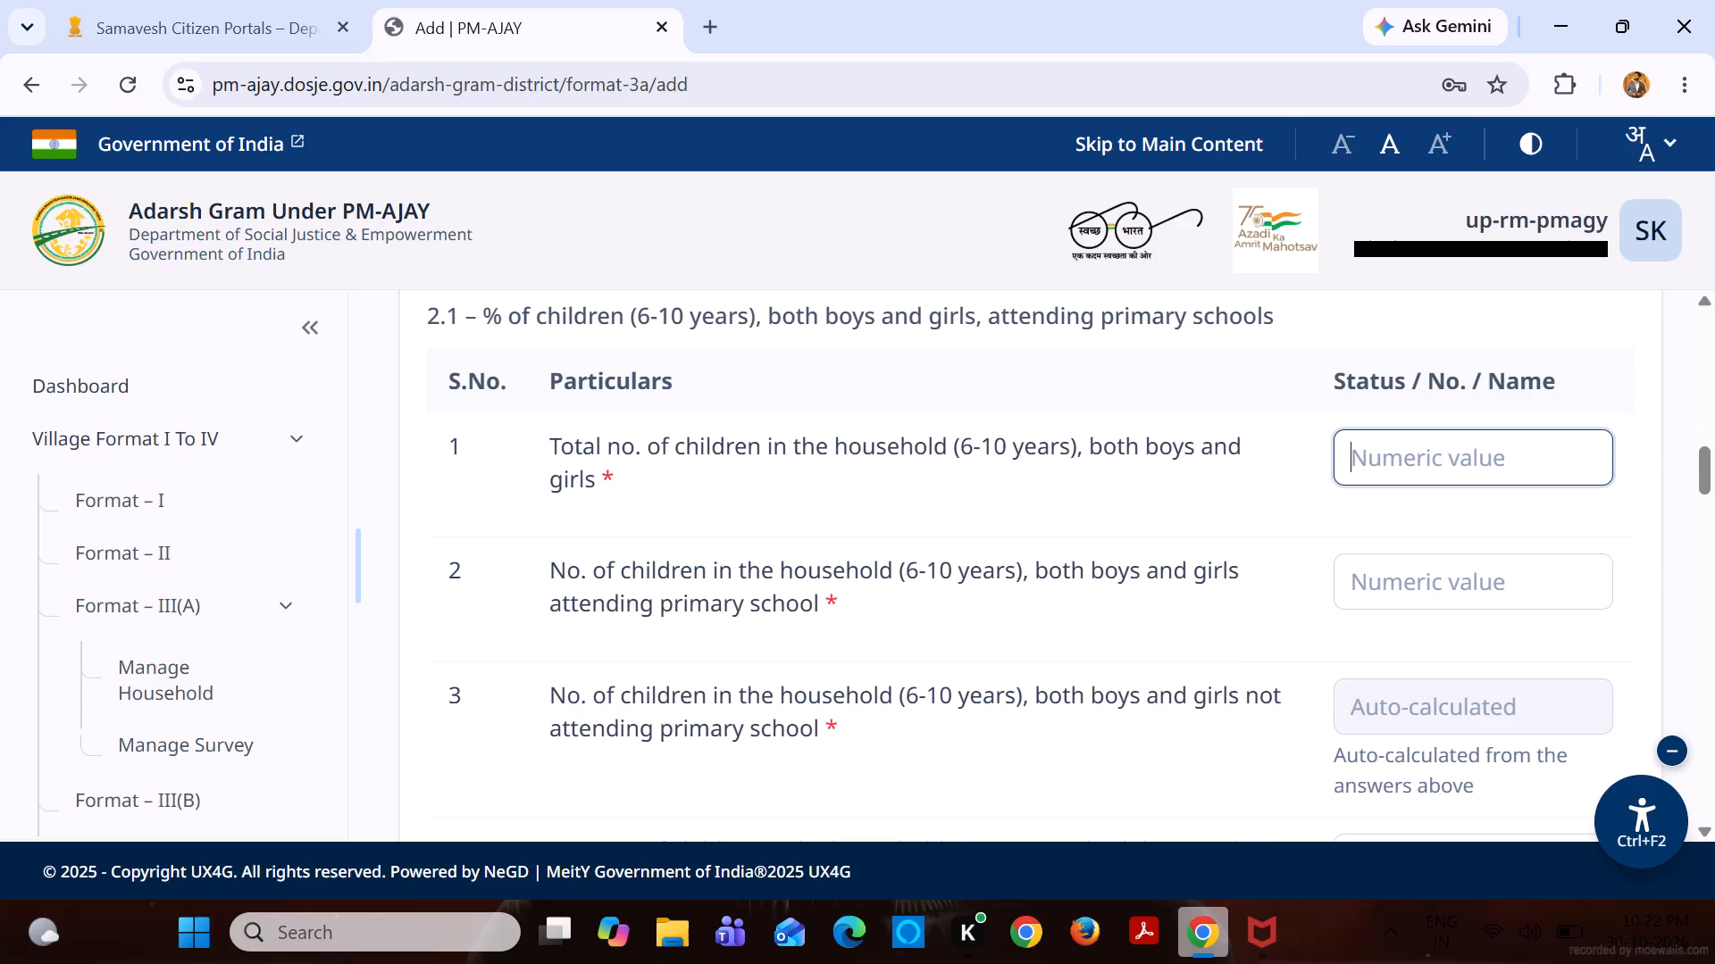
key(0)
scroll(1457, 510, down, 3)
click(1432, 337)
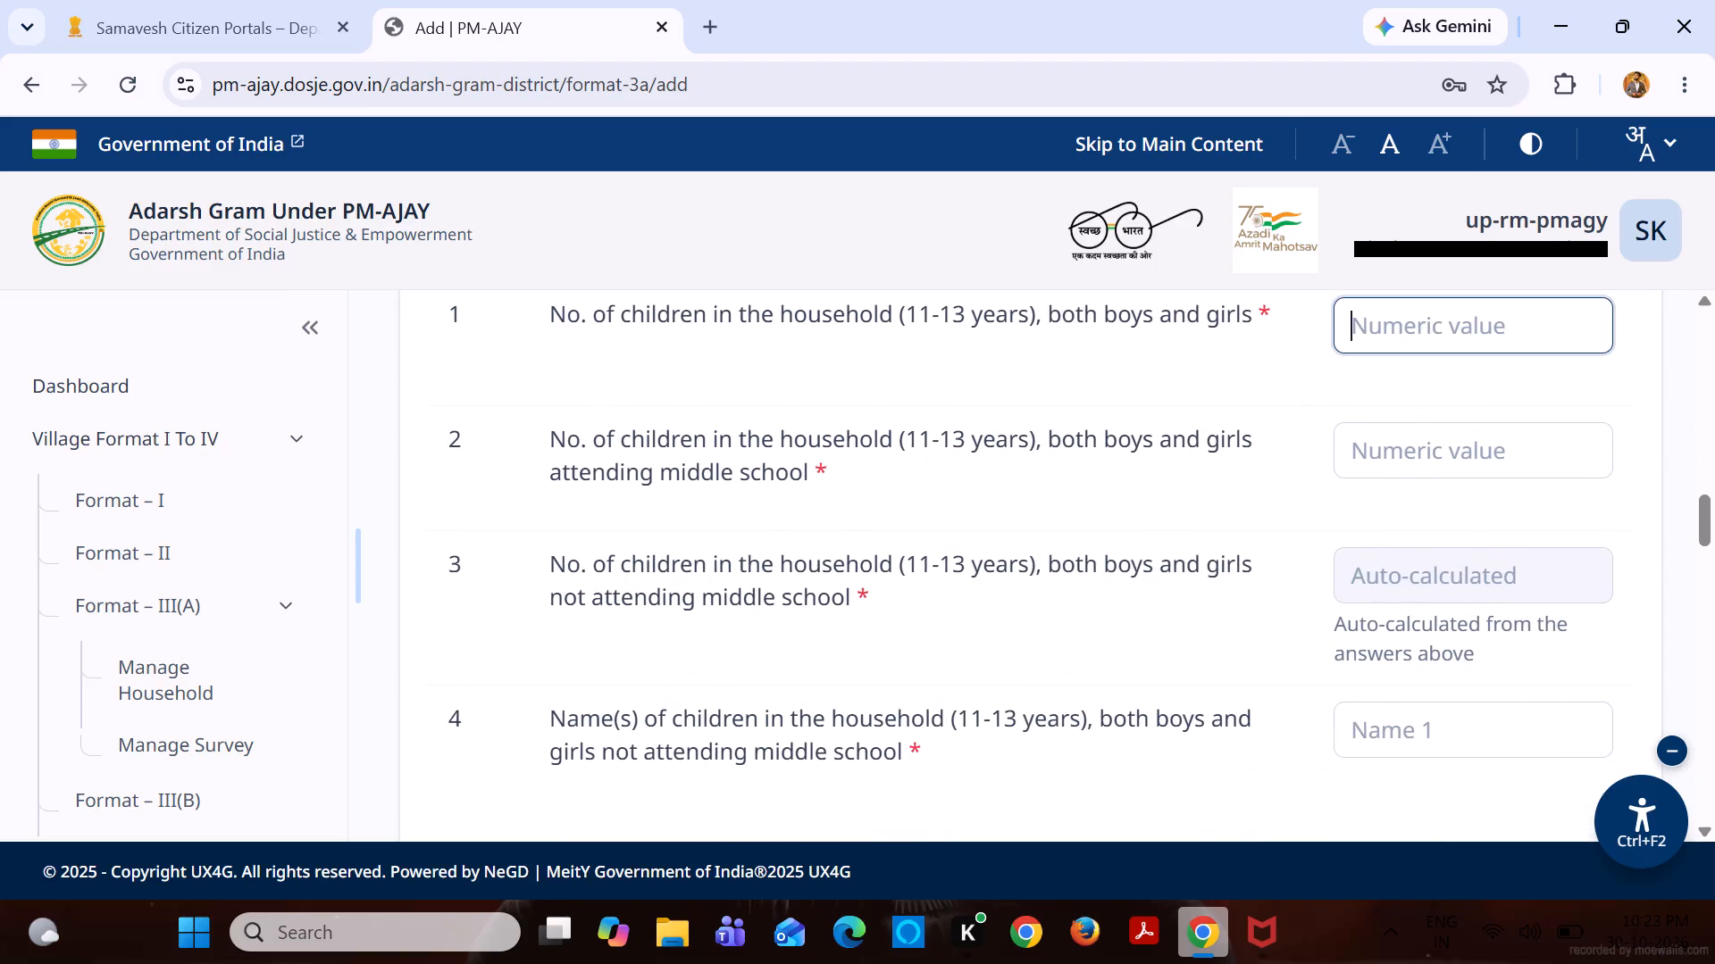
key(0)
scroll(1432, 337, down, 2)
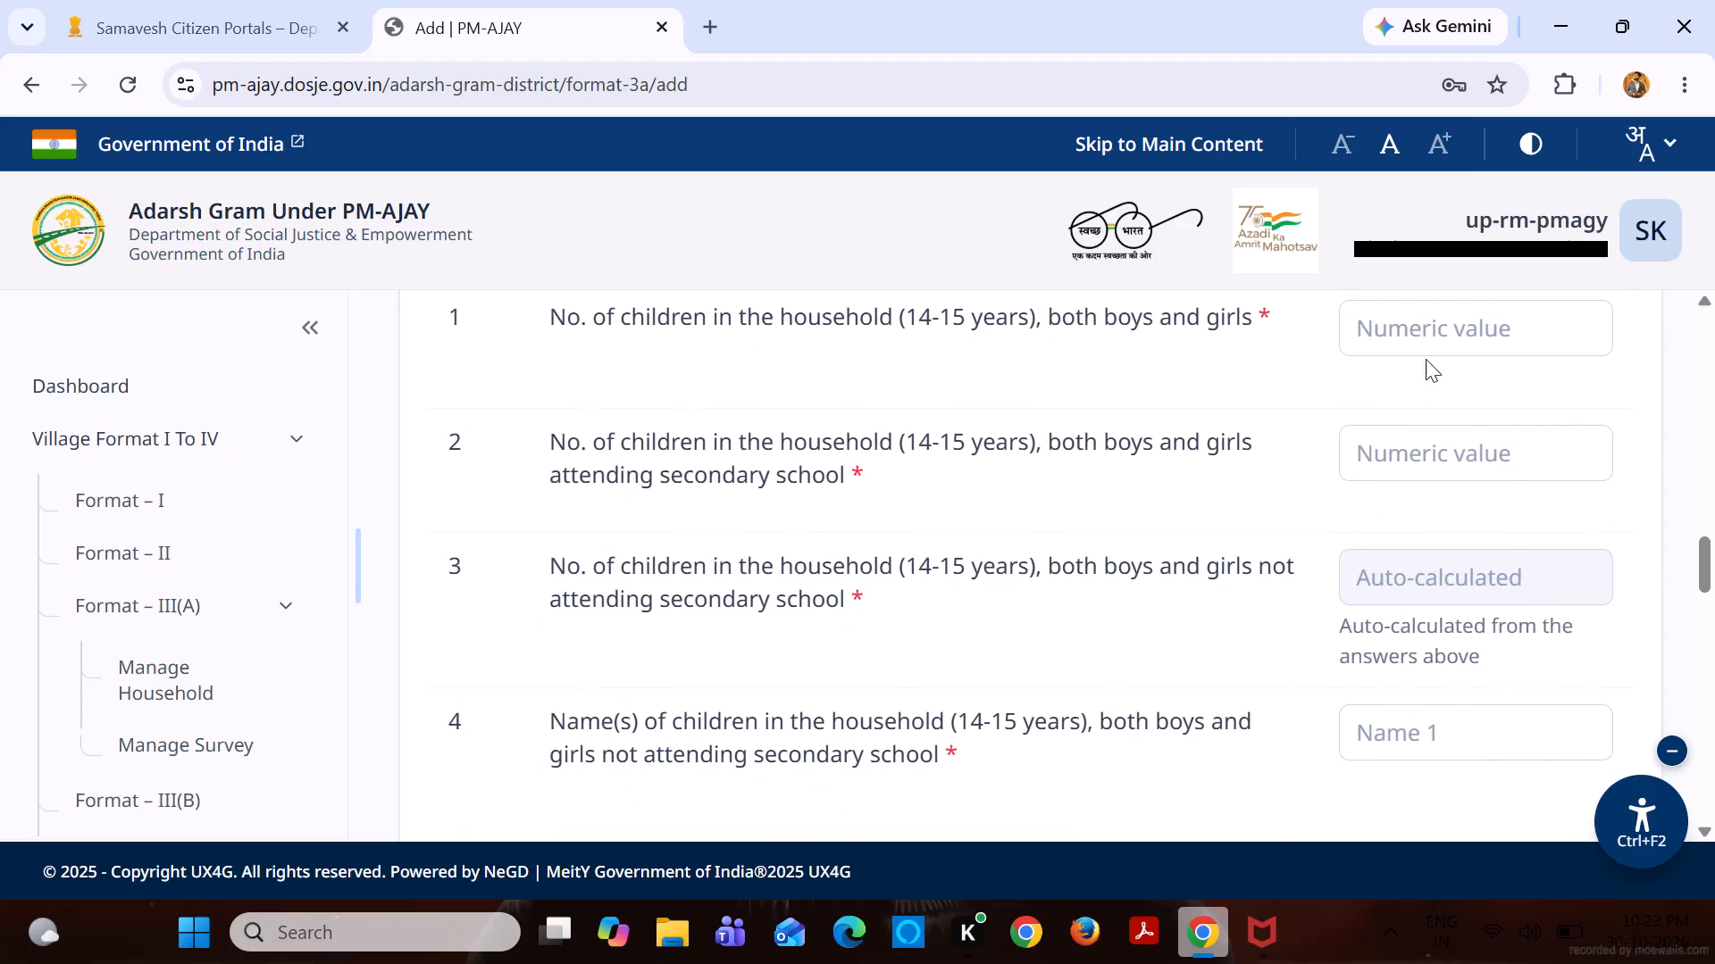
Enter 1 child aged 14-15 years with 1 attending secondary school, and 2 aged 16-17 years with 2 attending higher secondary school.
click(1426, 344)
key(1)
click(1423, 468)
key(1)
scroll(1423, 467, down, 1)
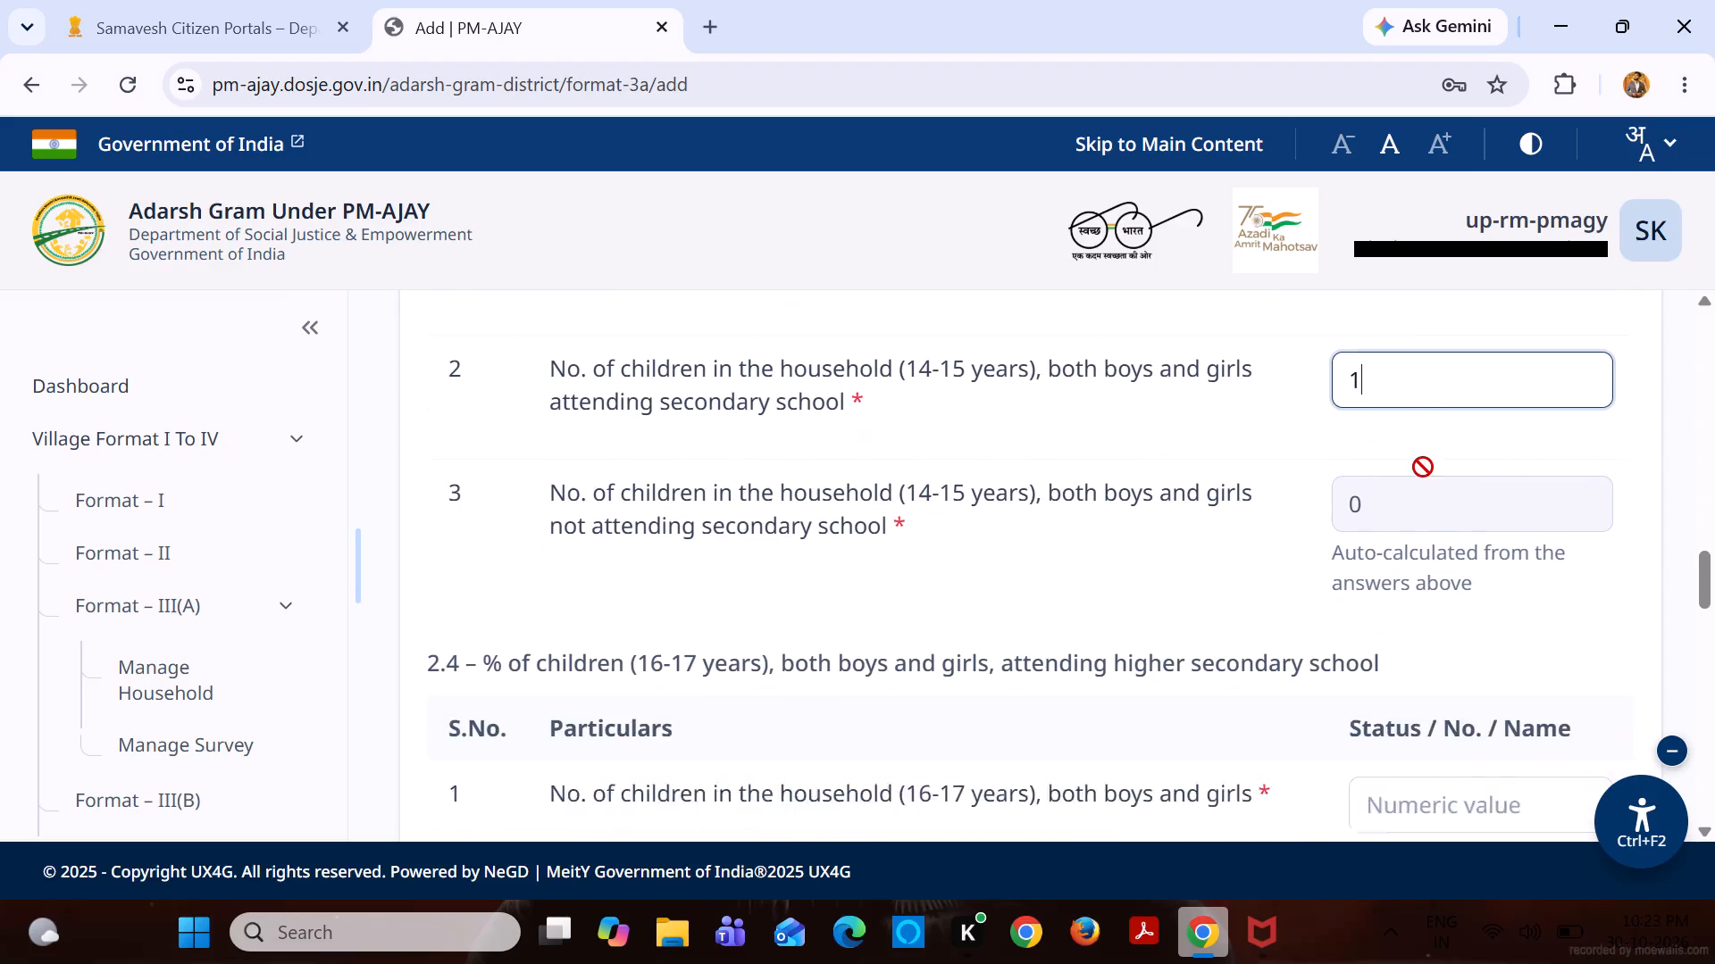
scroll(1426, 466, down, 1)
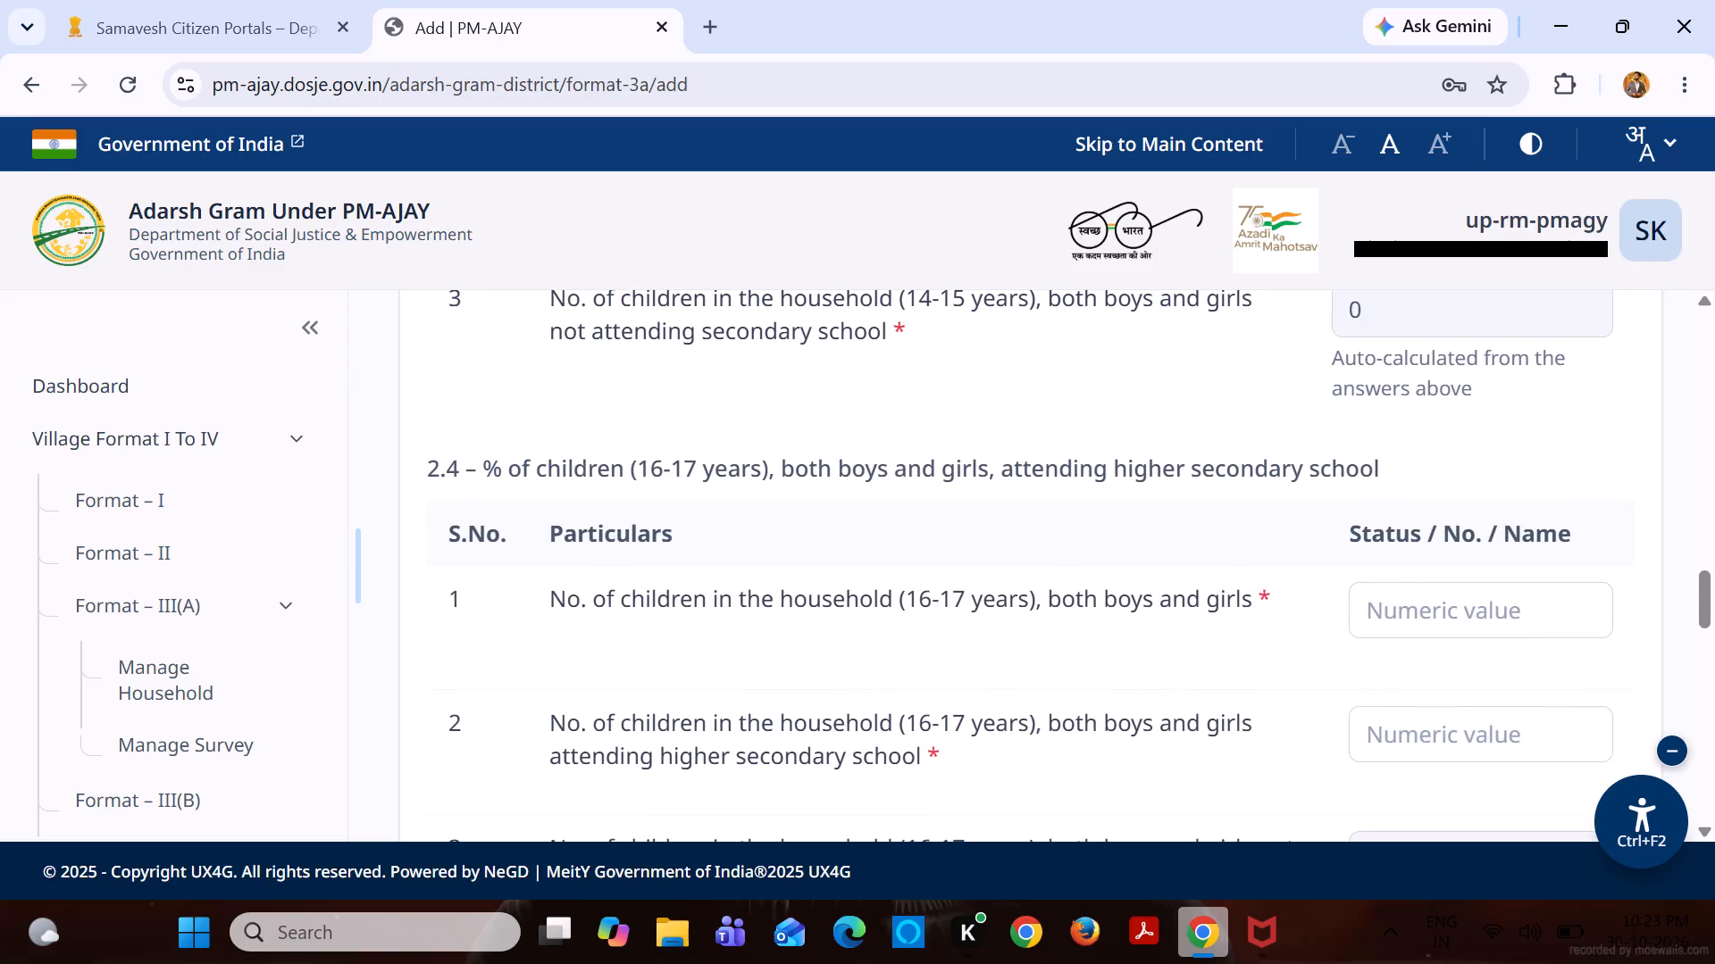
click(1421, 596)
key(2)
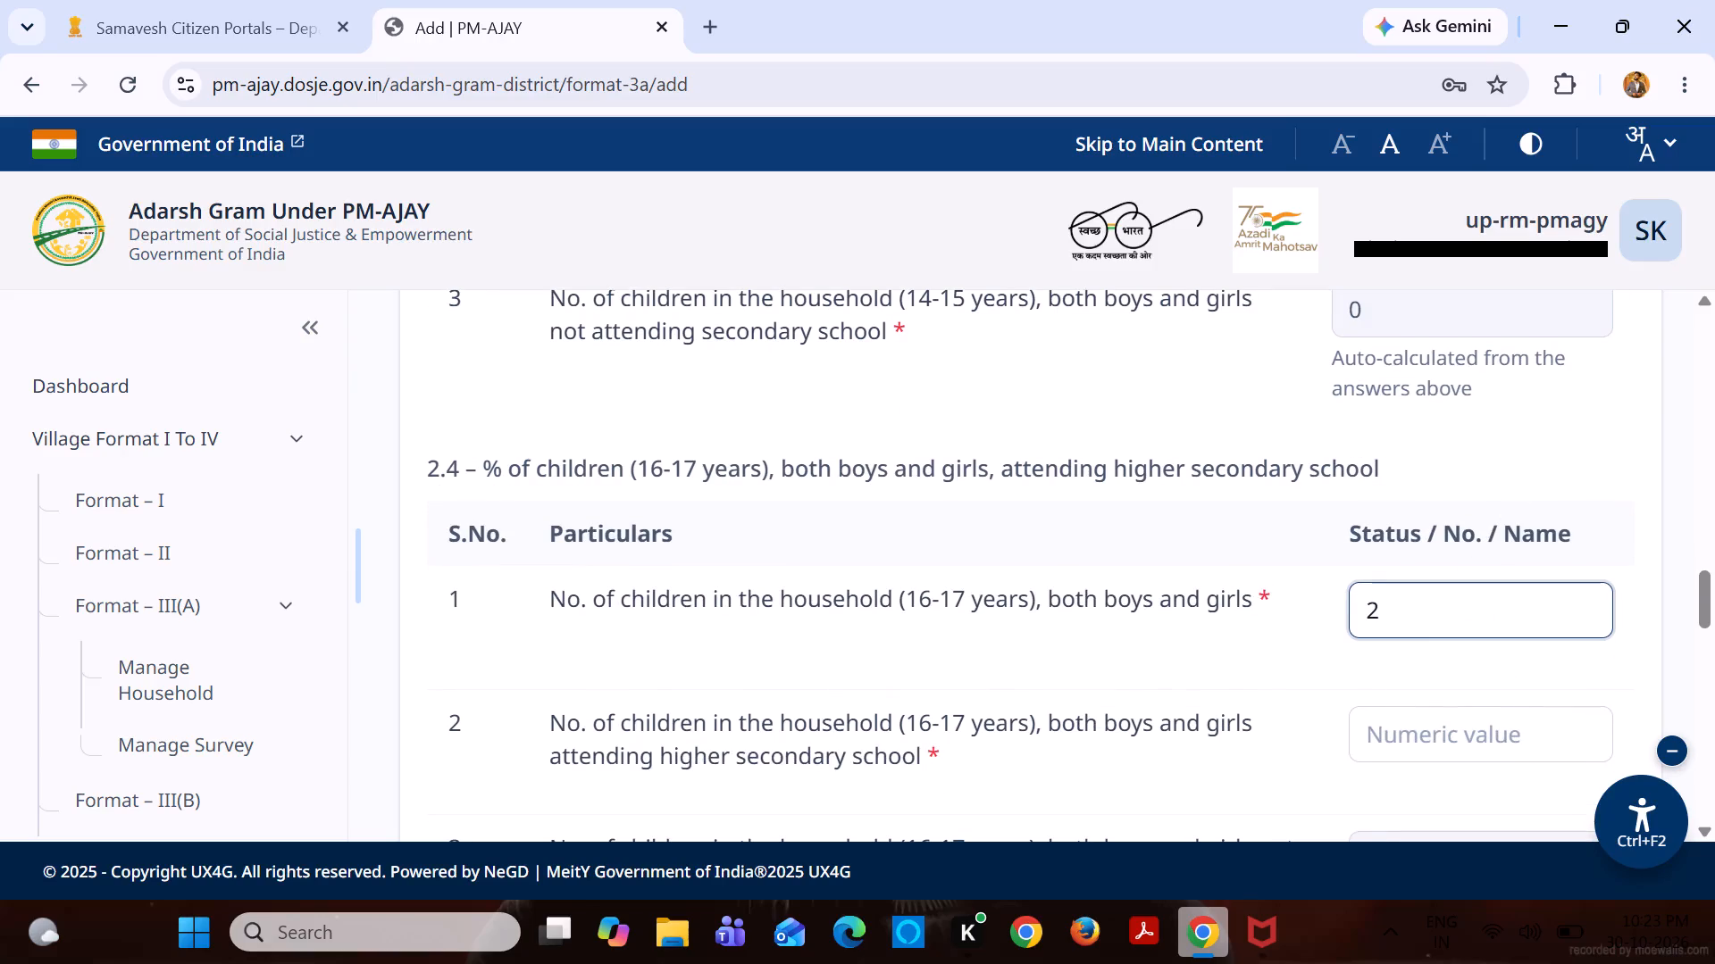
click(1396, 718)
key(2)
scroll(1396, 715, down, 2)
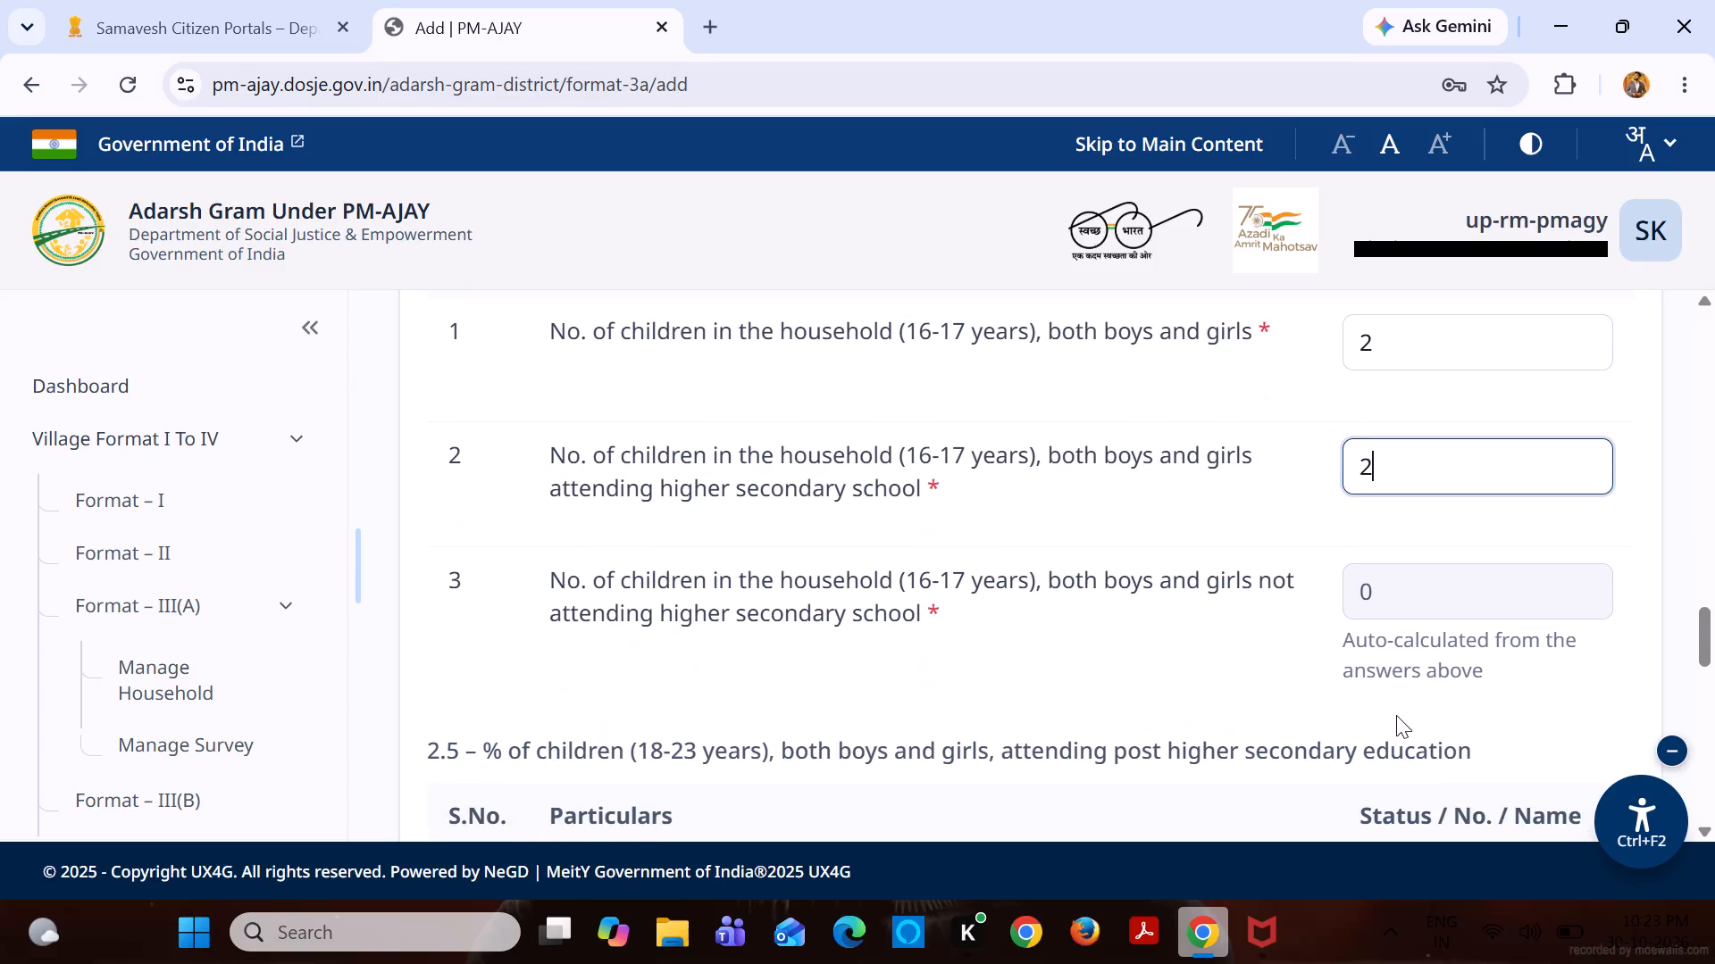
Enter 2 children aged 18-23 years with 2 attending post higher secondary education in section 2.5, and submit domain 2.
scroll(1396, 715, down, 3)
click(1451, 477)
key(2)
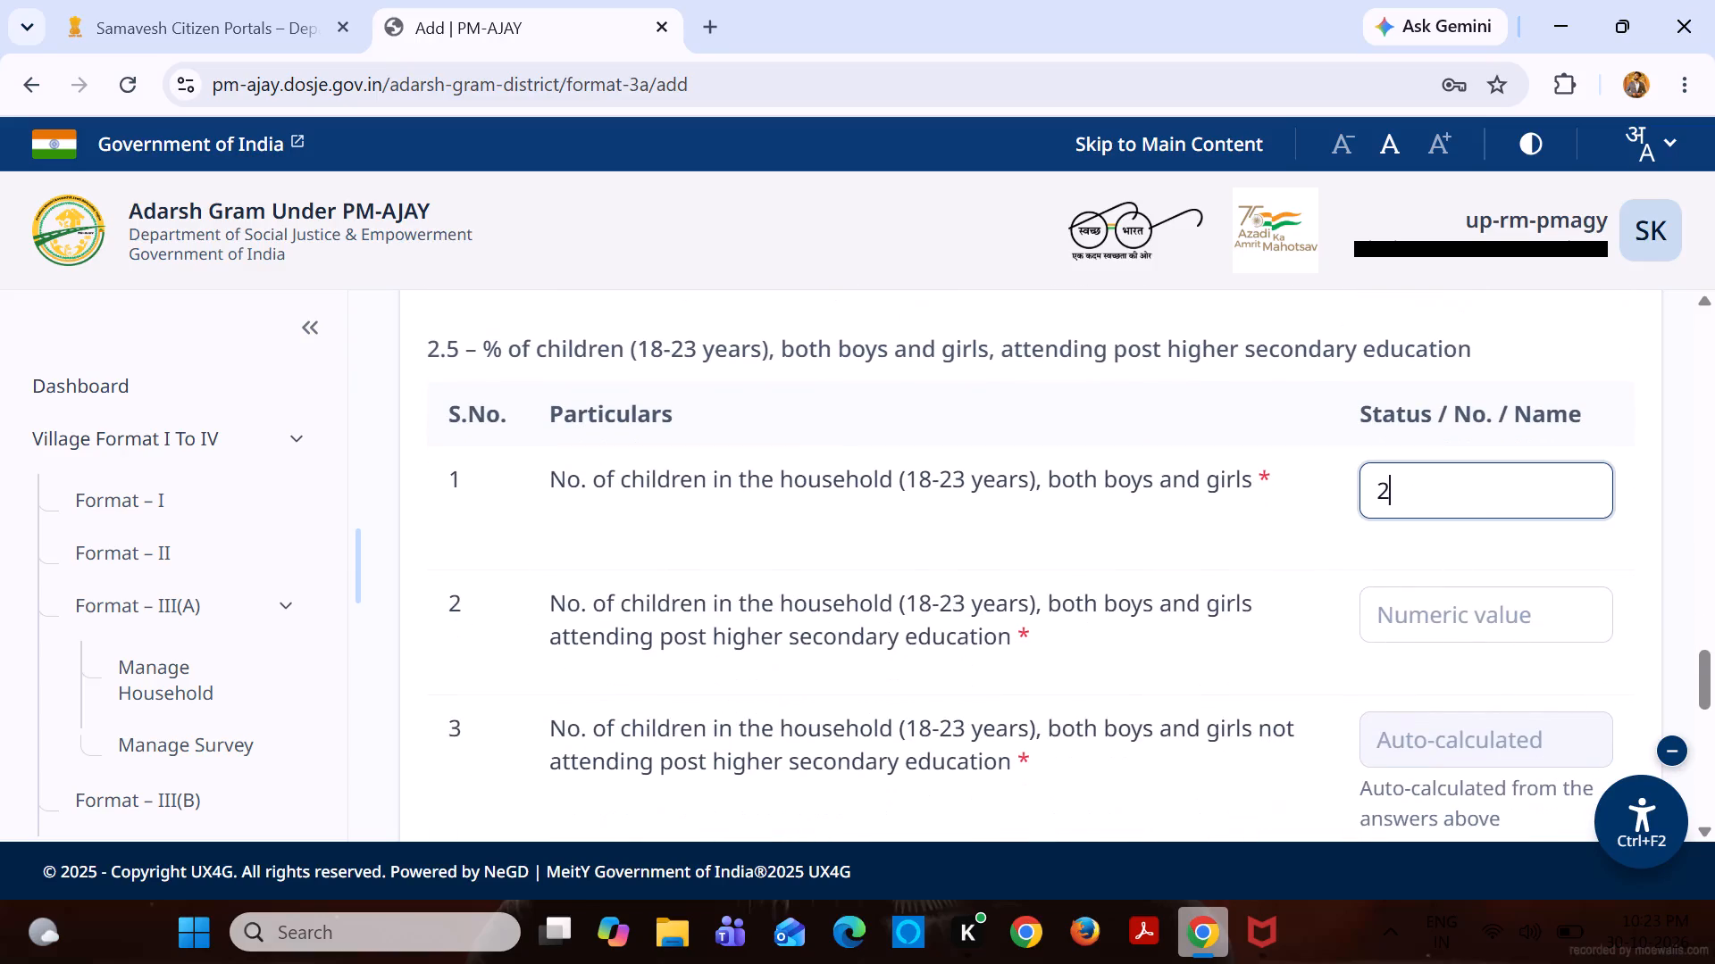
click(1427, 605)
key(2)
scroll(1427, 605, down, 7)
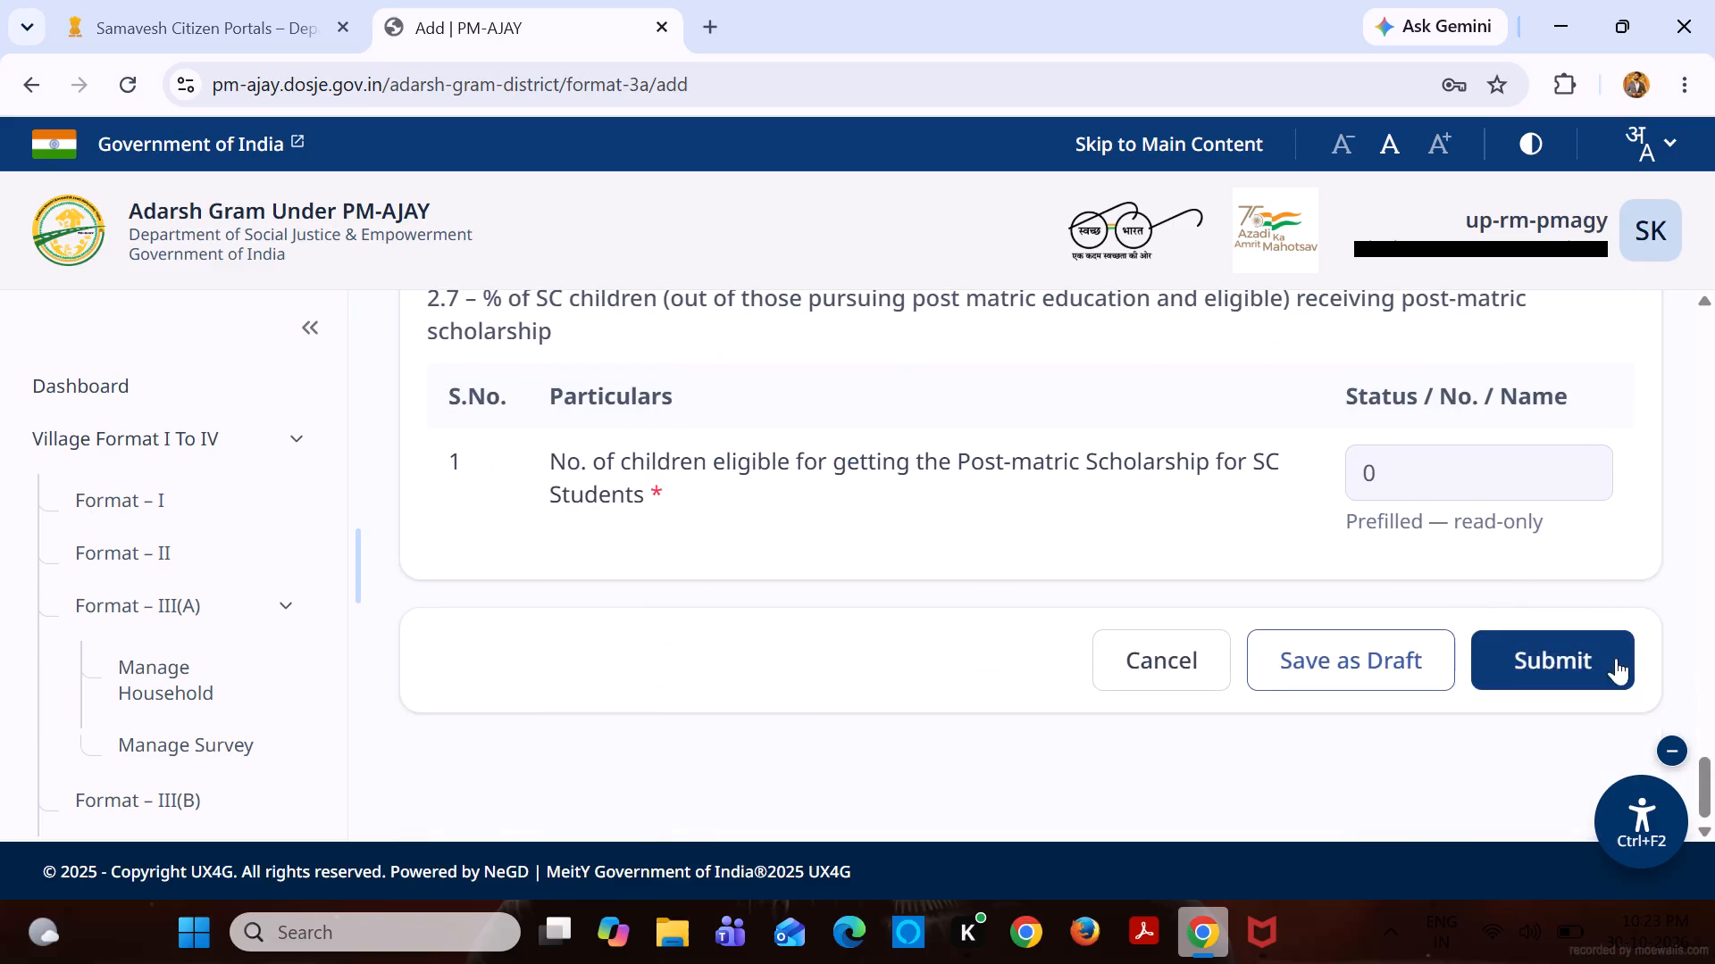
click(1552, 648)
Choose domain 3, answer Yes to Health Protection Scheme coverage in section 3.1, and enter 0 pregnant women in section 3.3.
click(1518, 406)
scroll(1457, 606, down, 2)
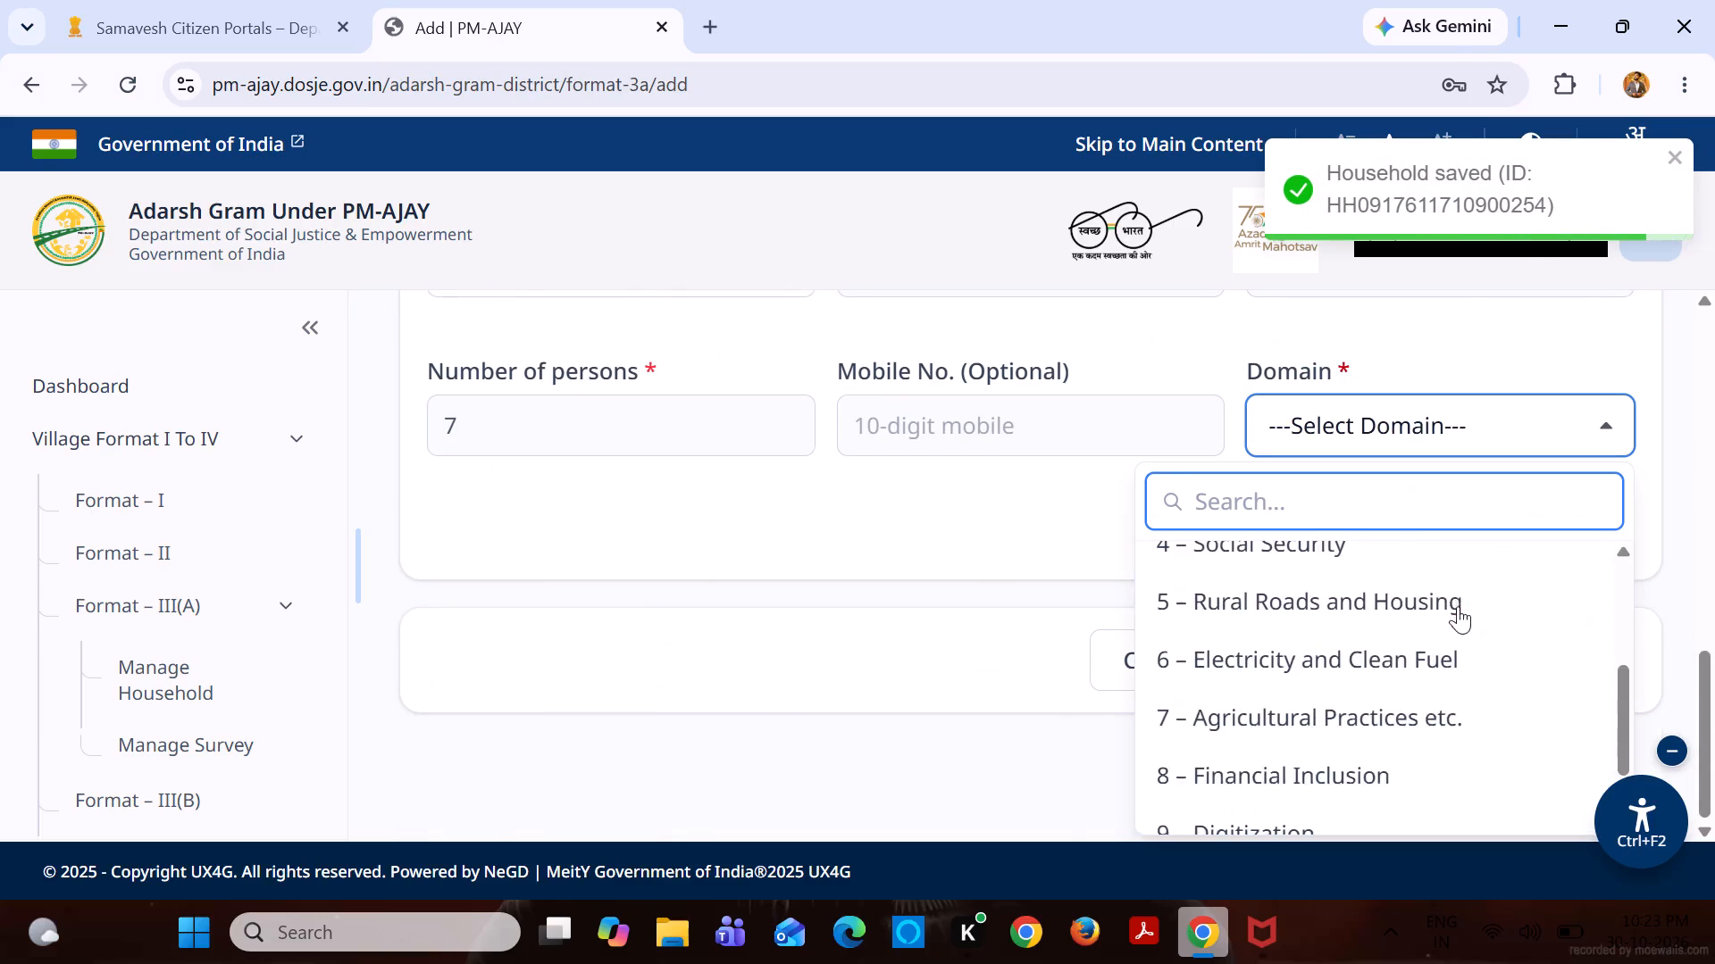
scroll(1427, 568, up, 2)
click(1280, 742)
scroll(1295, 778, down, 2)
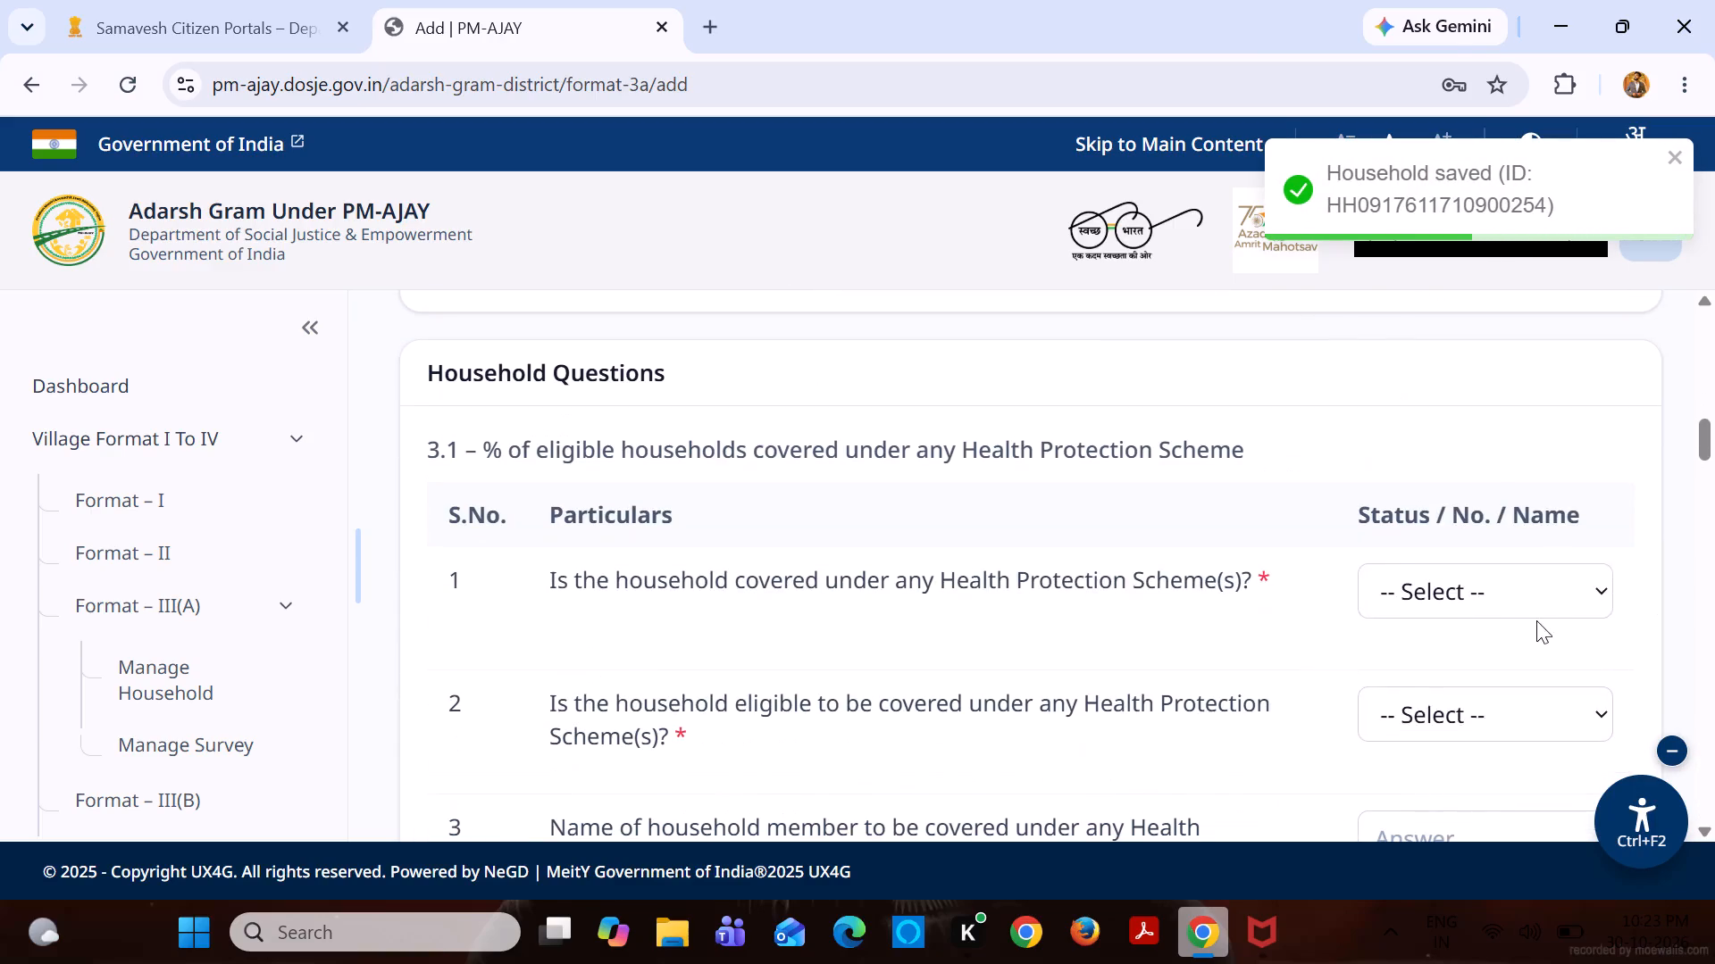
click(1498, 587)
click(1423, 695)
scroll(1426, 694, down, 2)
click(1472, 590)
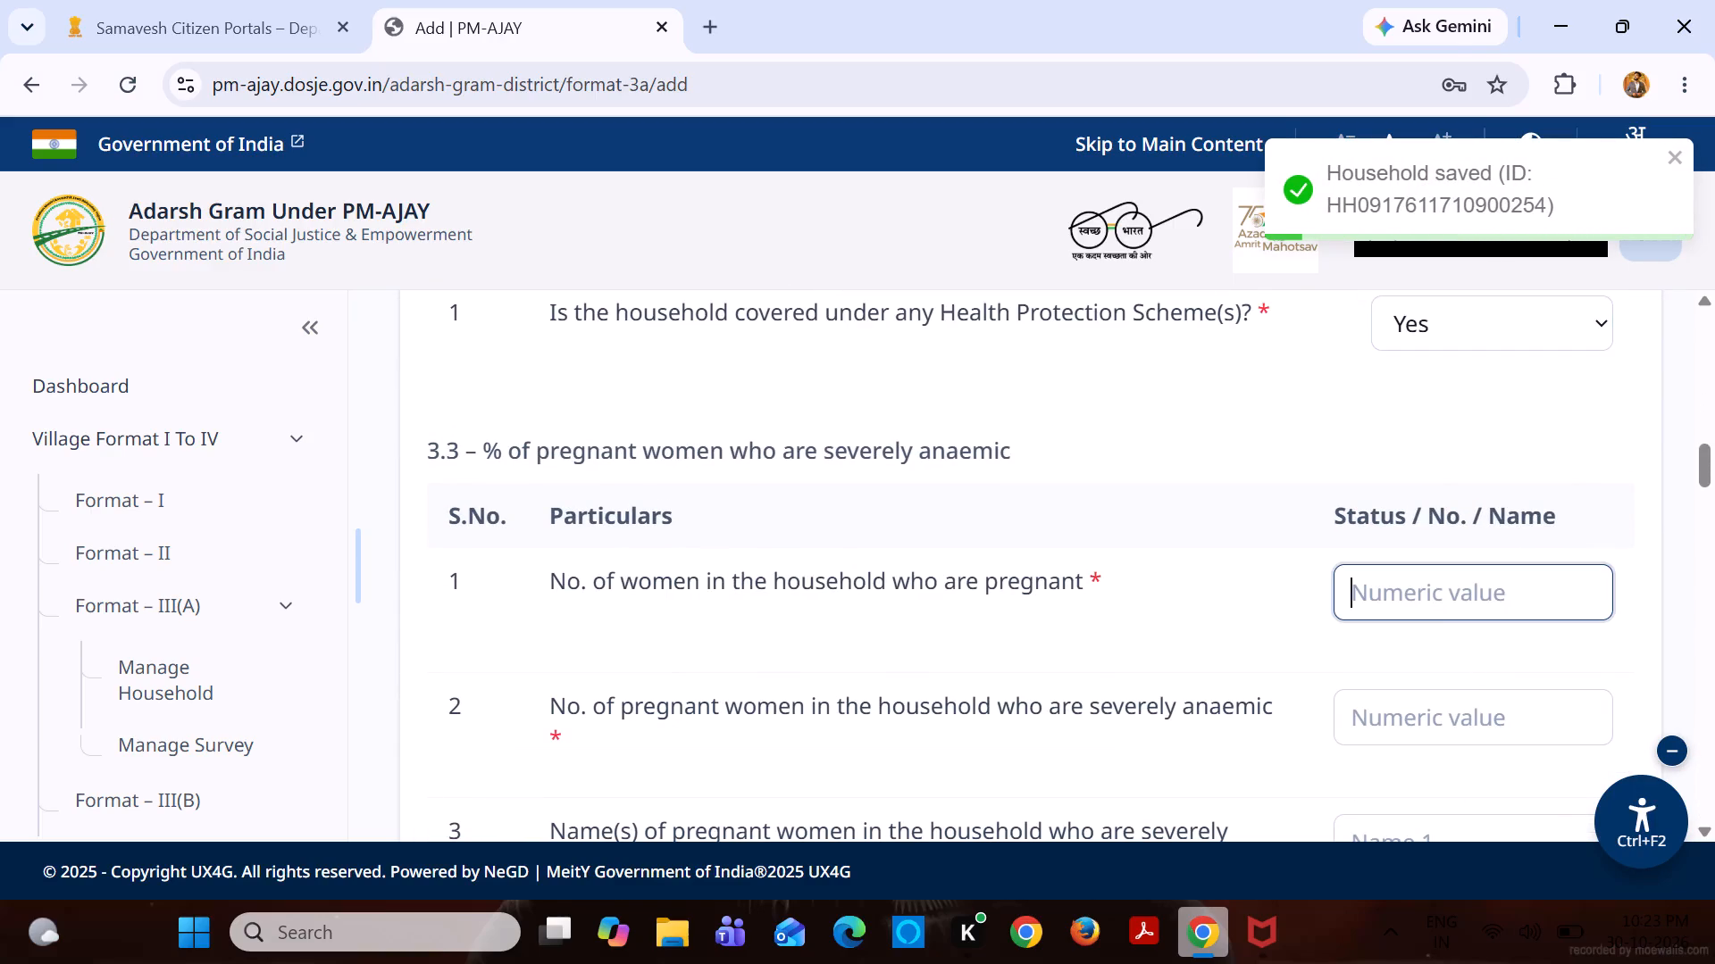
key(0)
Enter 0 deliveries and 0 children born during the last one year, and 0 children below one year in section 3.6.
scroll(1452, 630, down, 2)
click(1411, 575)
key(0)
scroll(1411, 575, down, 2)
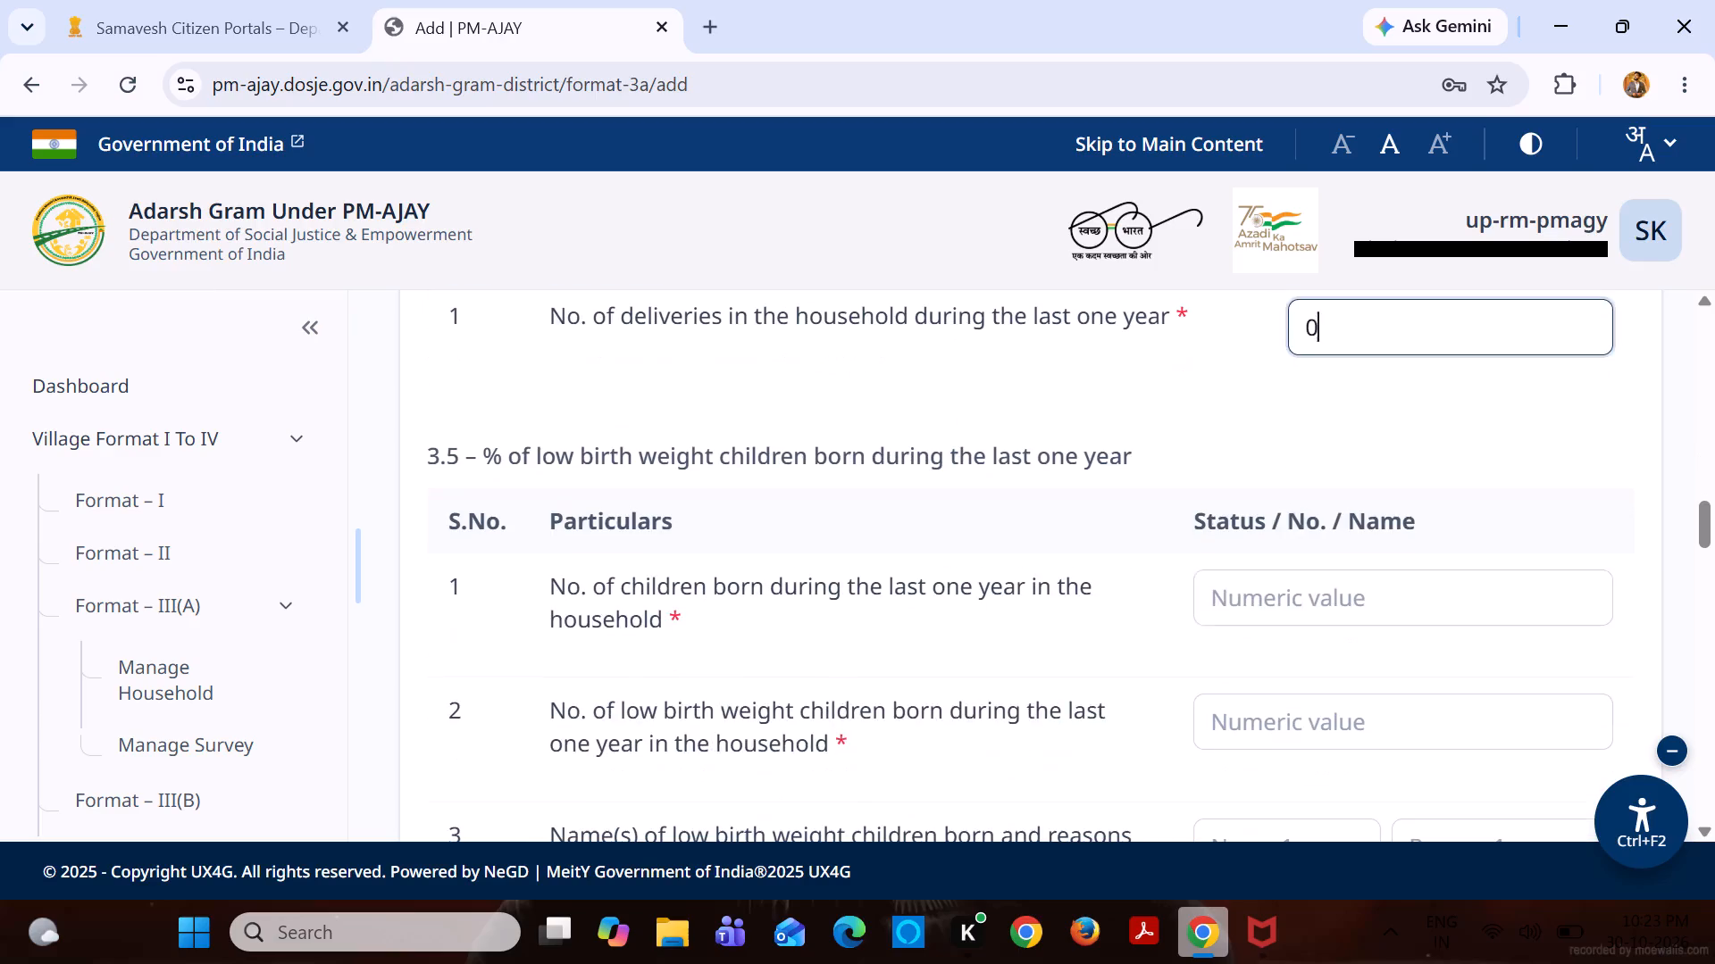
click(1411, 575)
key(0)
scroll(1411, 574, down, 2)
click(1403, 578)
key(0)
Enter 0 children aged 0-5 years in the household in section 3.7.
scroll(1403, 579, down, 1)
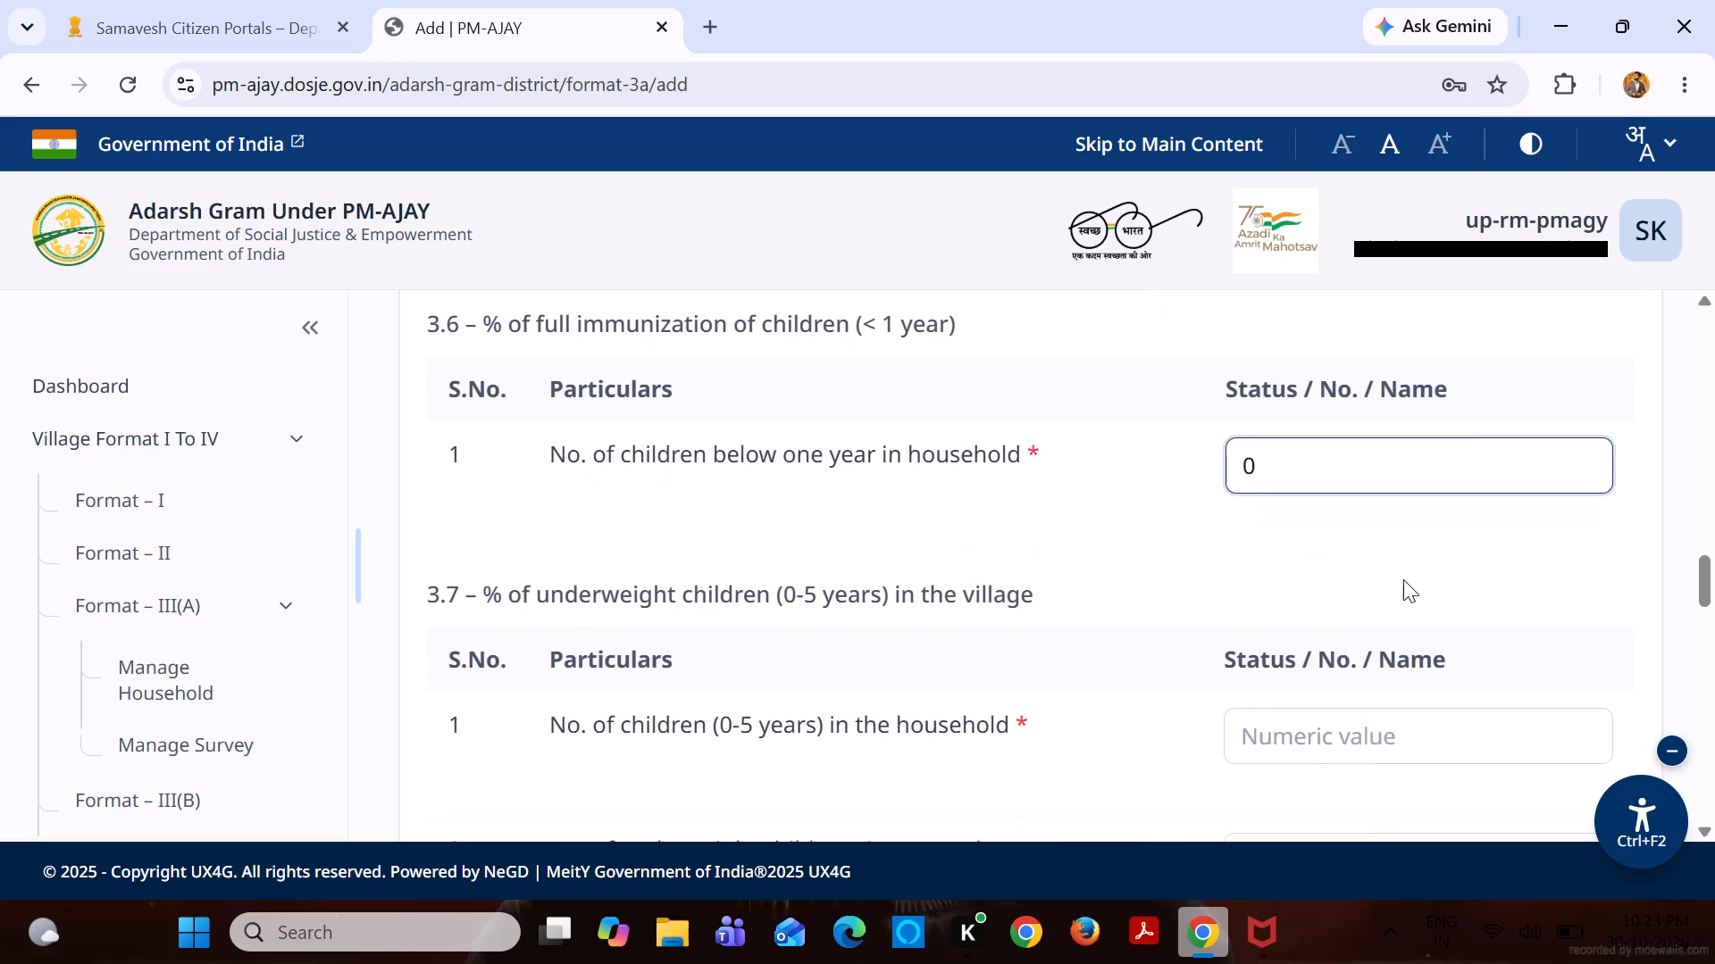
scroll(1403, 579, down, 1)
click(1403, 579)
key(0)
middle_click(1403, 579)
scroll(1403, 579, down, 1)
click(1403, 579)
scroll(1409, 583, down, 2)
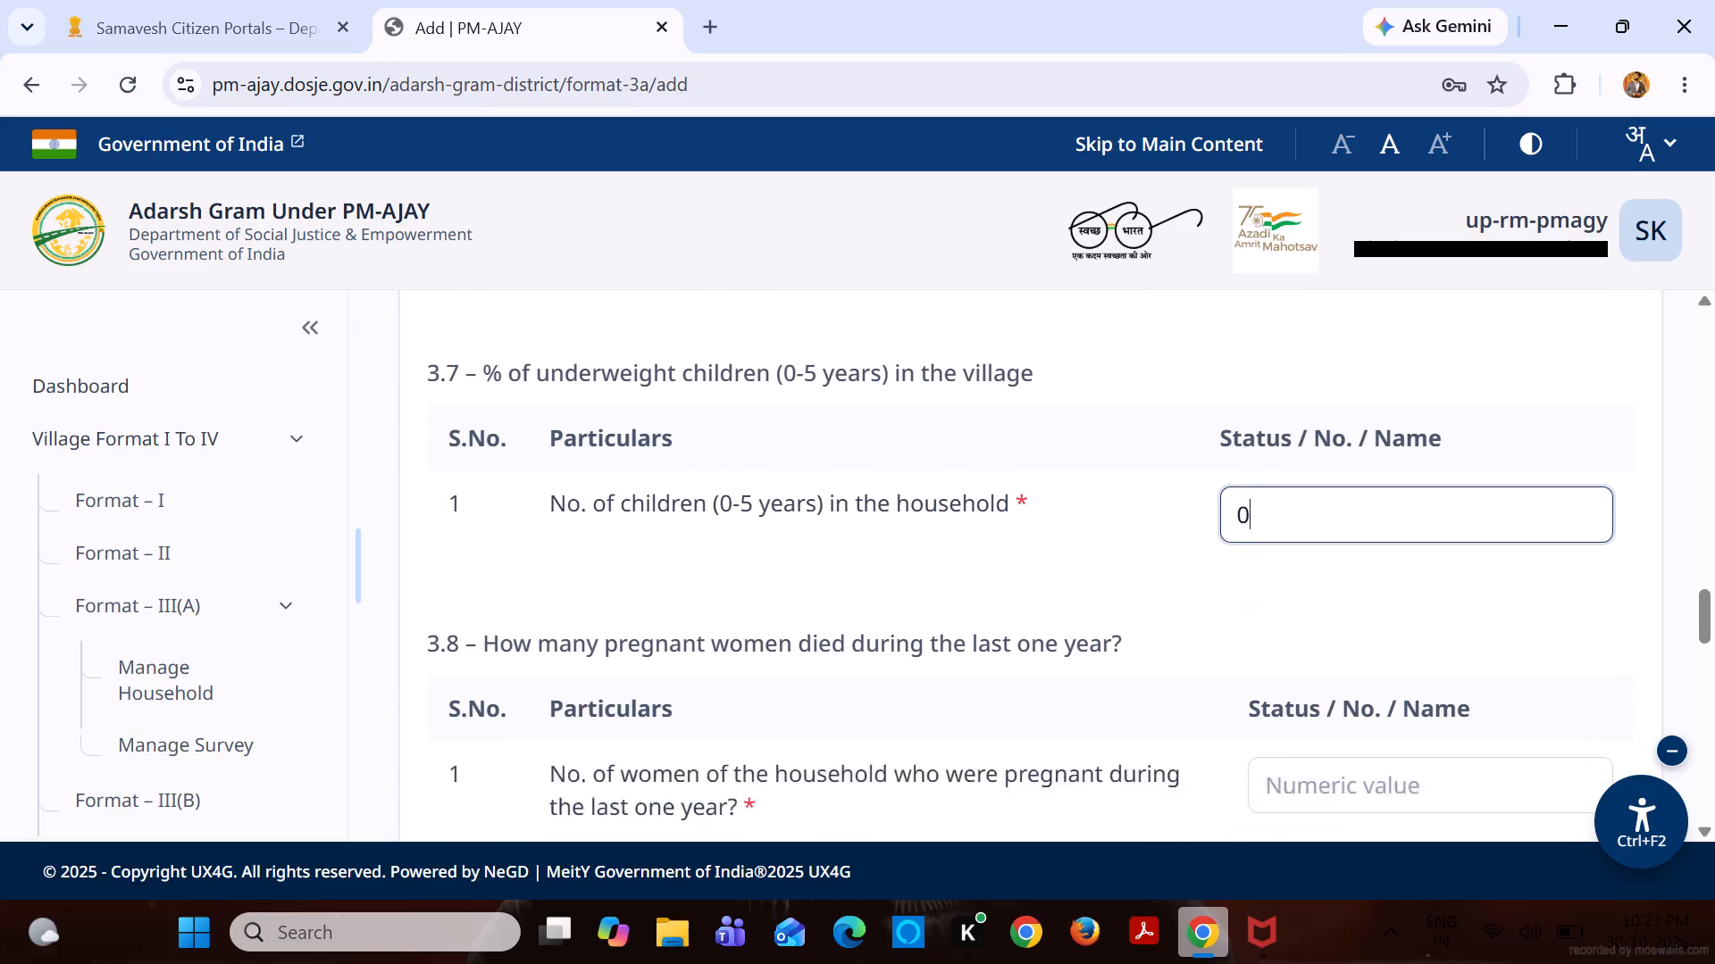
Enter 0 pregnant women in section 3.8, 0 children below one year in section 3.9, and 0 in the remaining question, and submit domain 3.
scroll(1409, 585, down, 1)
click(1405, 470)
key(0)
scroll(1405, 506, down, 2)
click(1388, 472)
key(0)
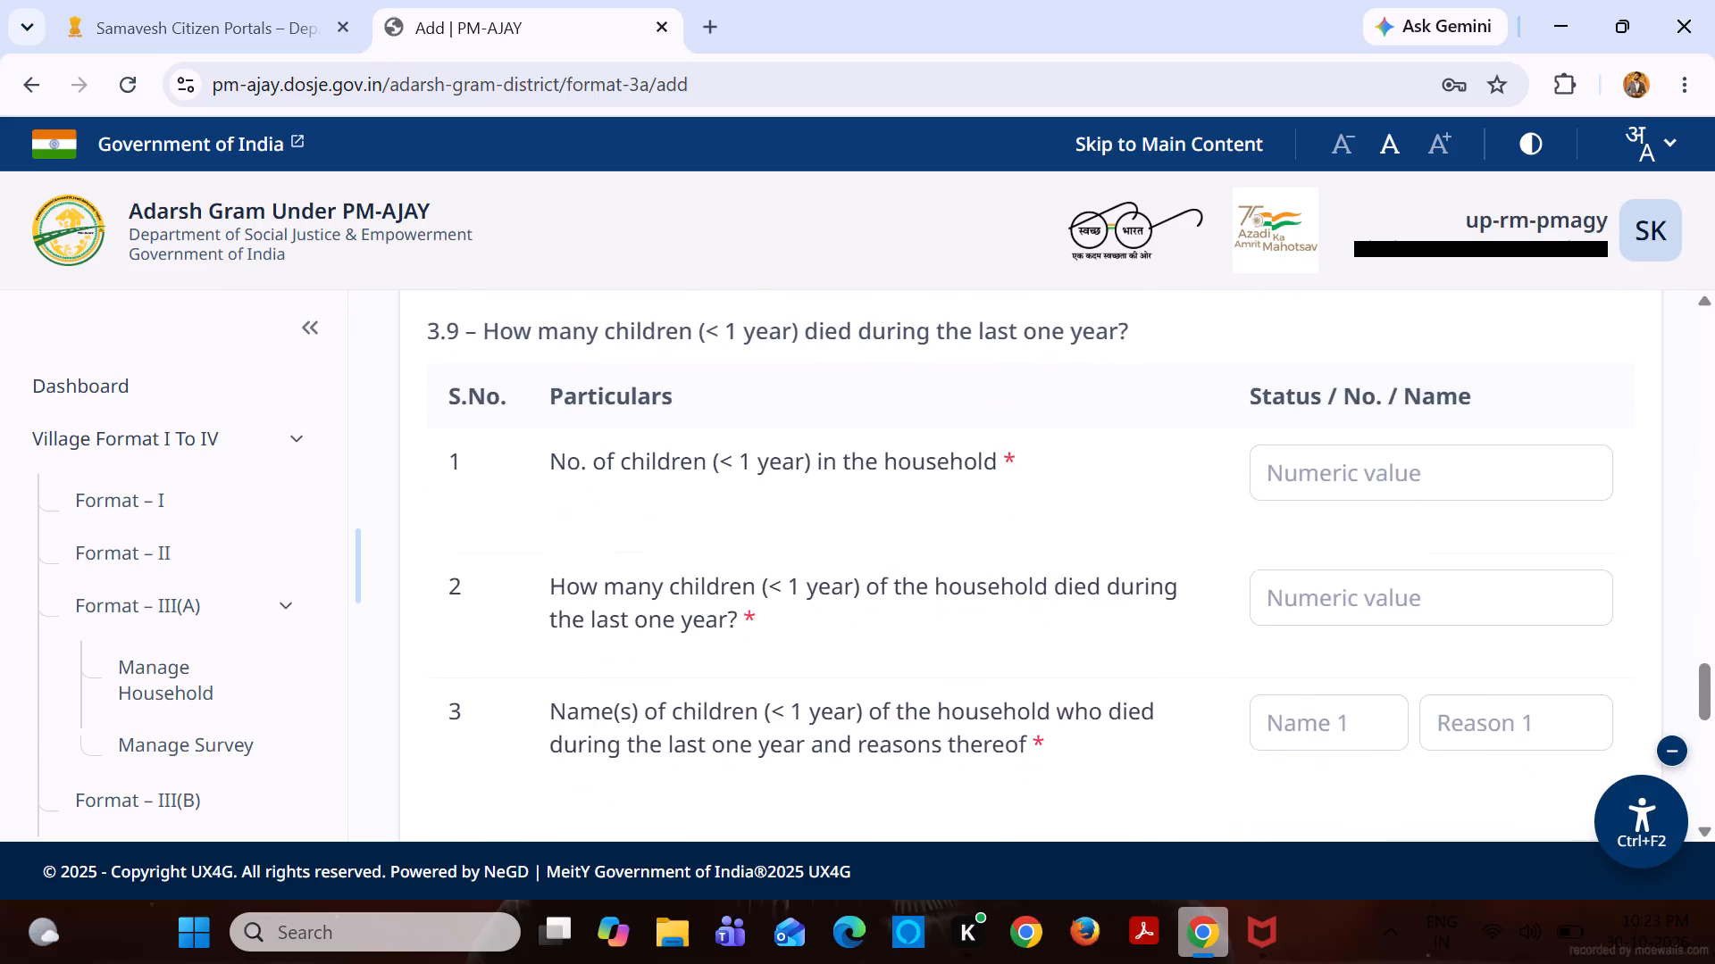
click(1421, 748)
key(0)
scroll(1440, 744, down, 2)
click(1519, 663)
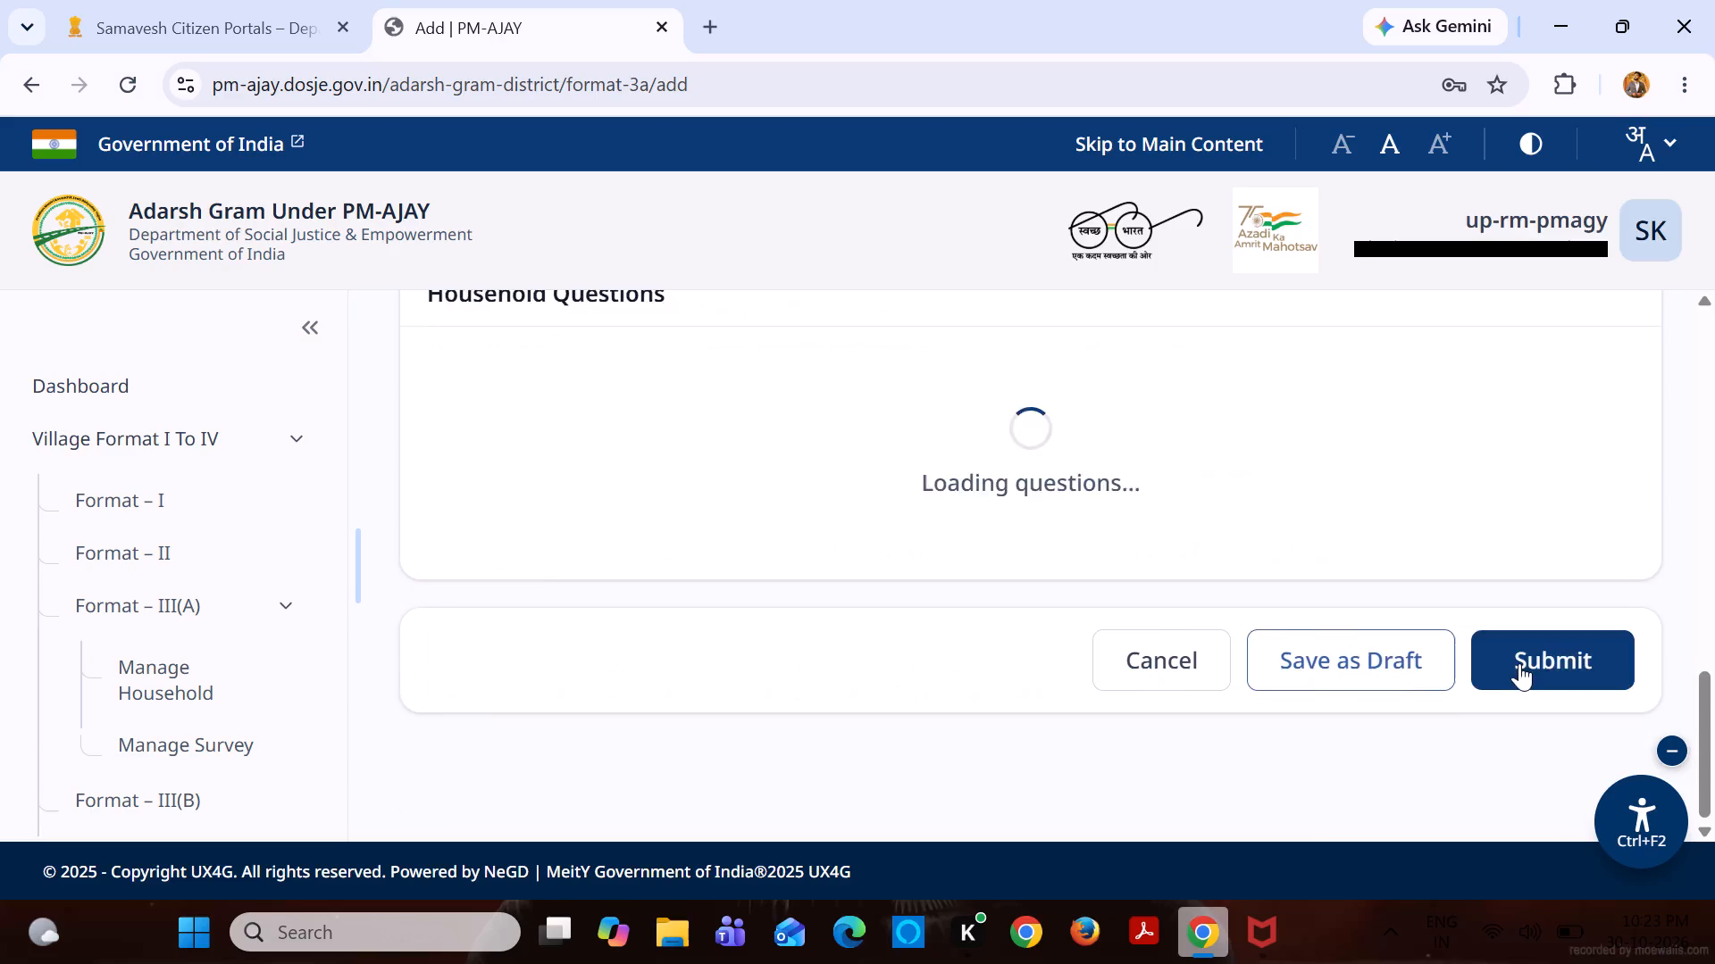
Choose domain 4 – Social Security and enter 0 women eligible for Widow Pension in section 4.1.
click(1457, 369)
click(1462, 420)
scroll(1467, 632, down, 1)
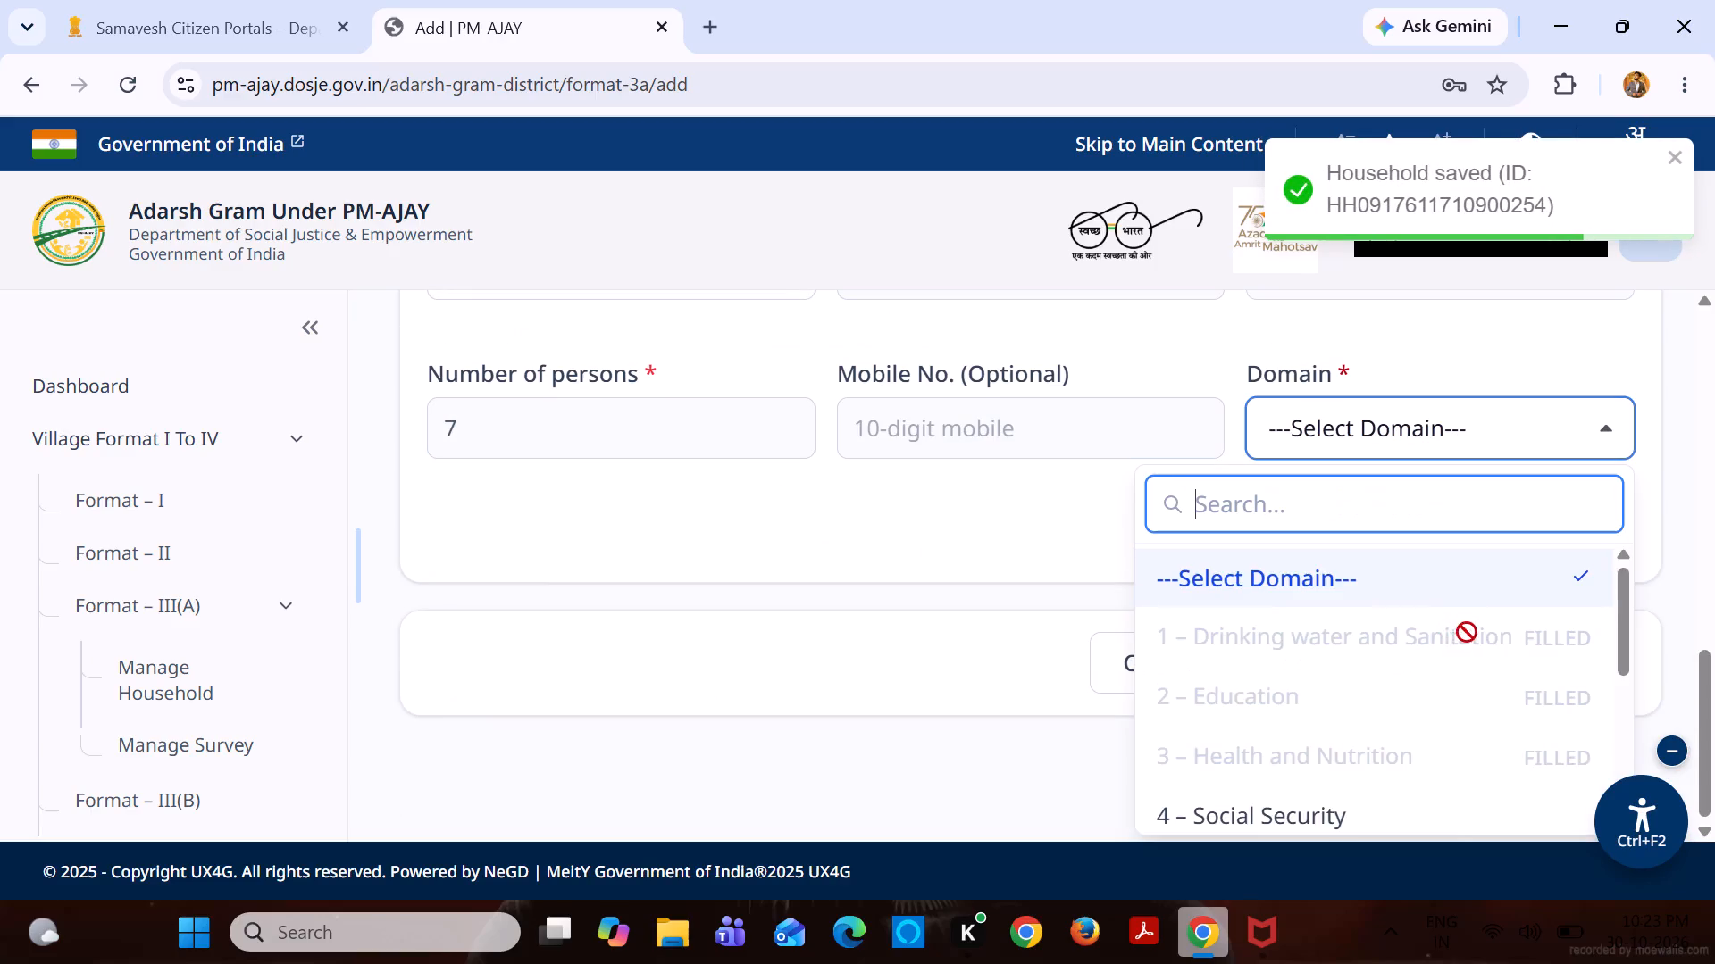
click(1388, 658)
scroll(1388, 658, down, 2)
click(1484, 562)
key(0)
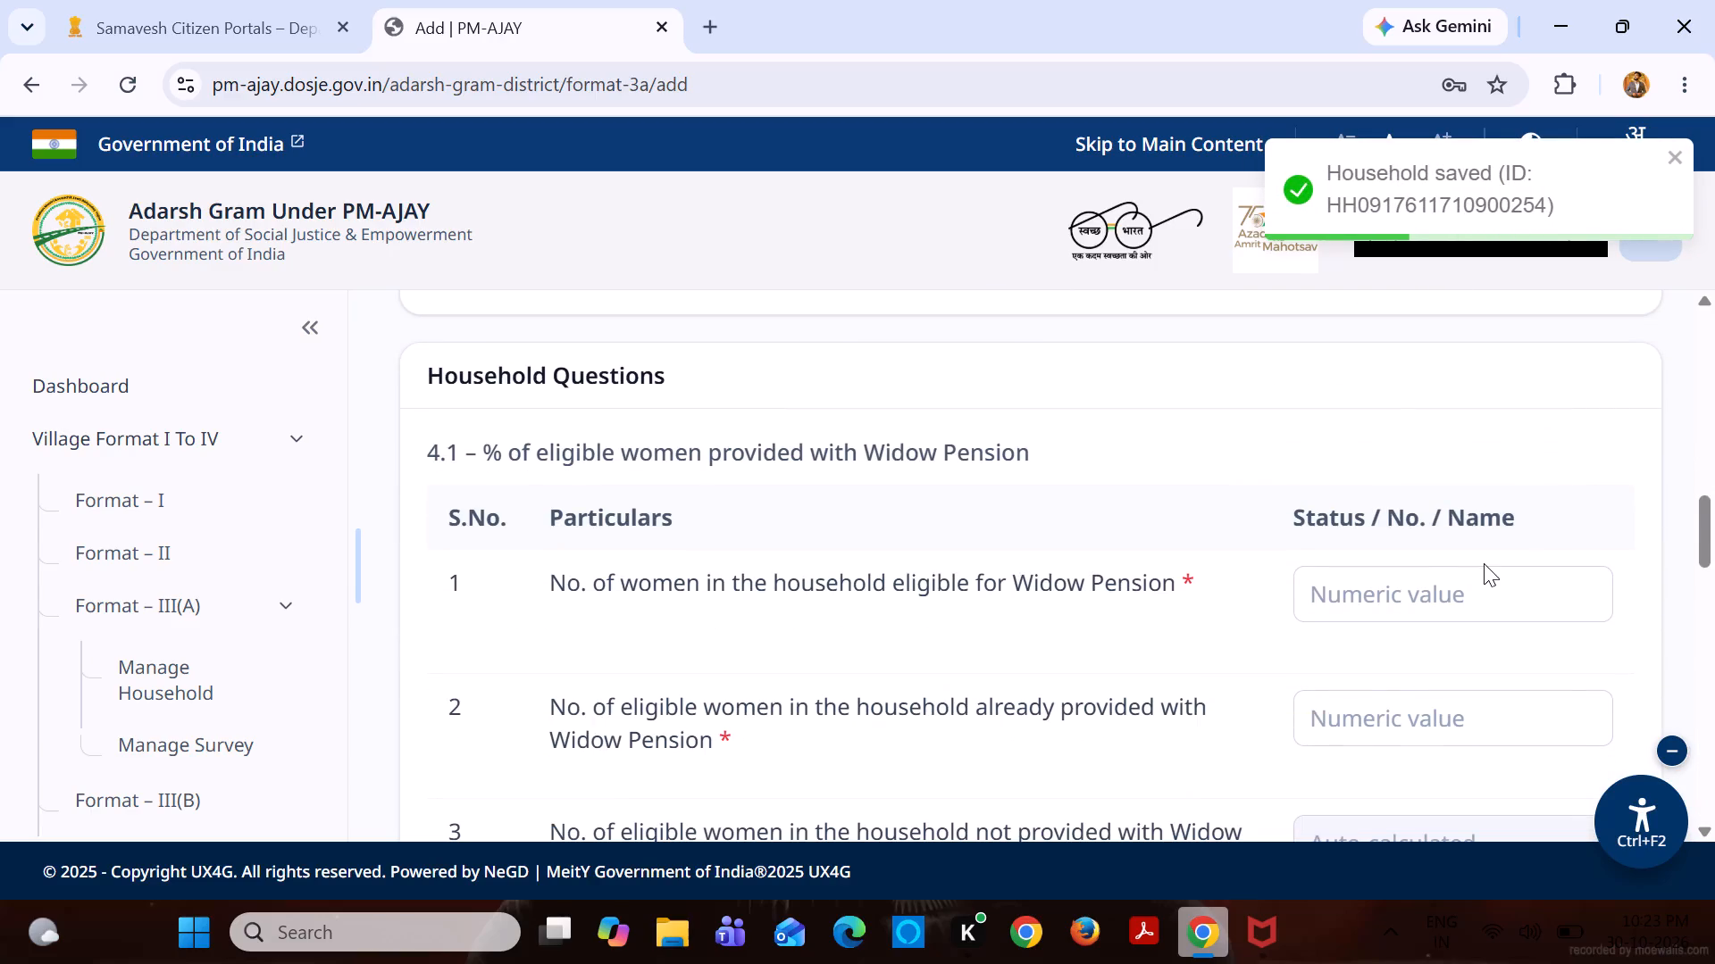
click(1371, 622)
click(1371, 617)
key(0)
Enter 0 persons eligible for Old Age Pension and 0 for Disability Pension, and submit domain 4.
scroll(1381, 587, down, 2)
click(1420, 586)
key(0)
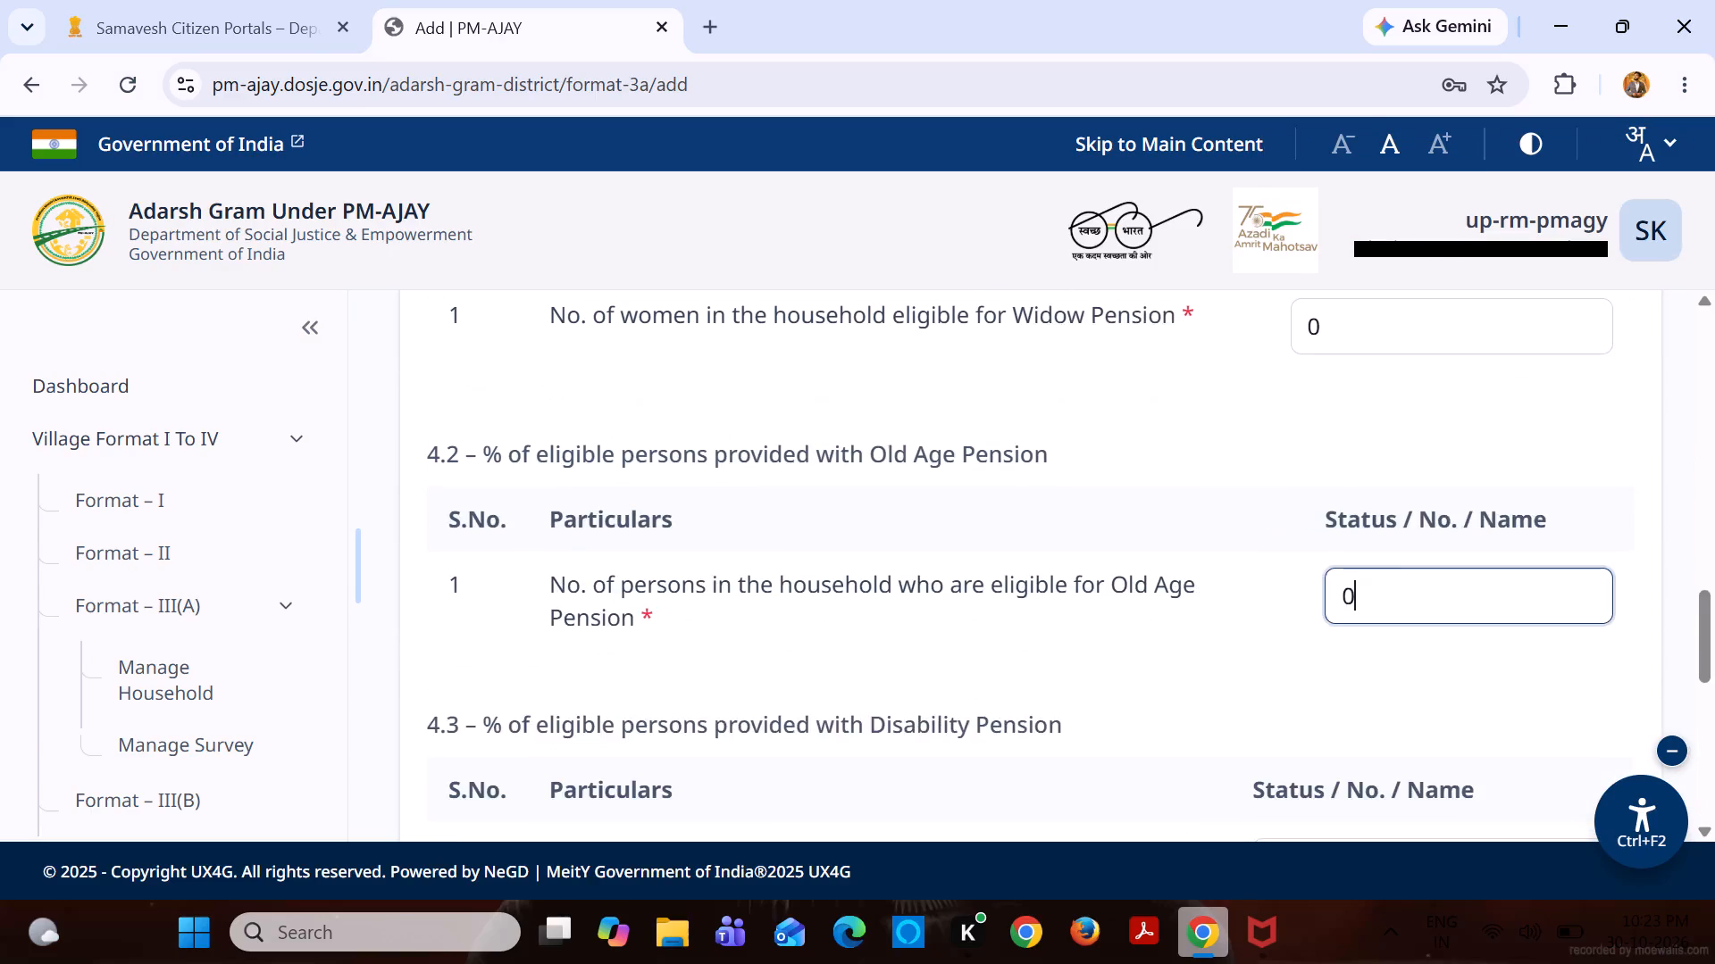
scroll(1425, 578, down, 2)
click(1463, 590)
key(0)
scroll(1468, 593, down, 2)
click(1551, 677)
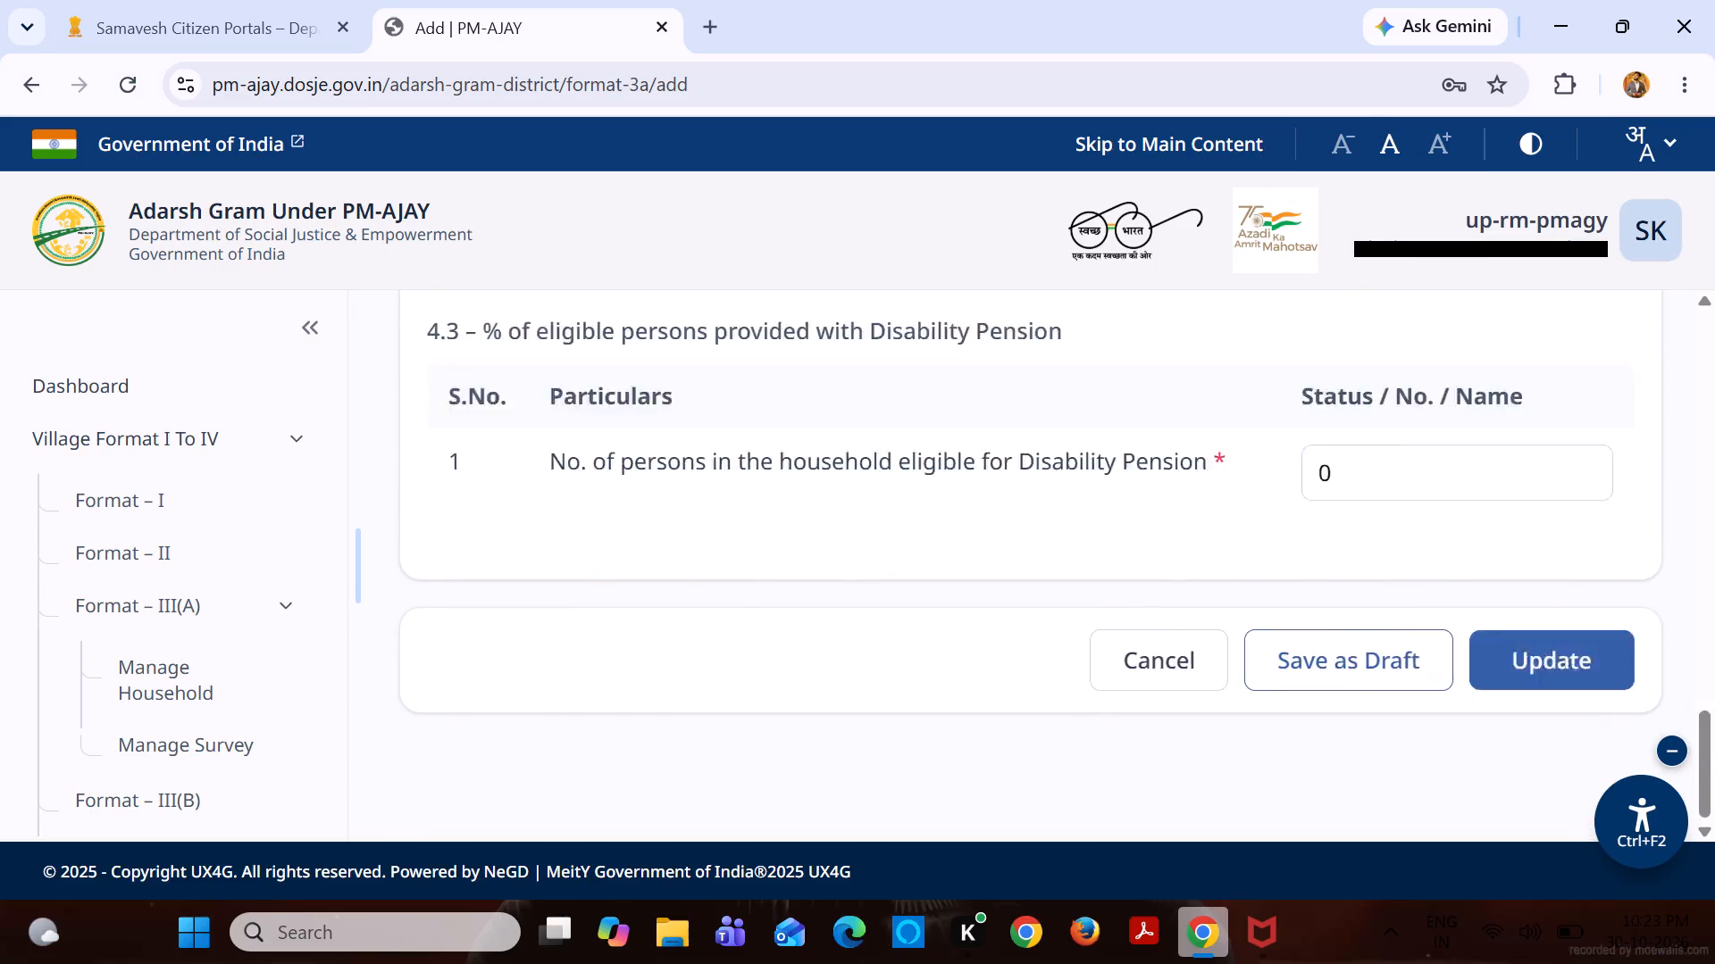
Choose domain 6 – Electricity and Clean Fuel and answer Yes to having an electricity connection in section 6.2.
click(1485, 422)
scroll(1454, 614, down, 3)
click(1335, 575)
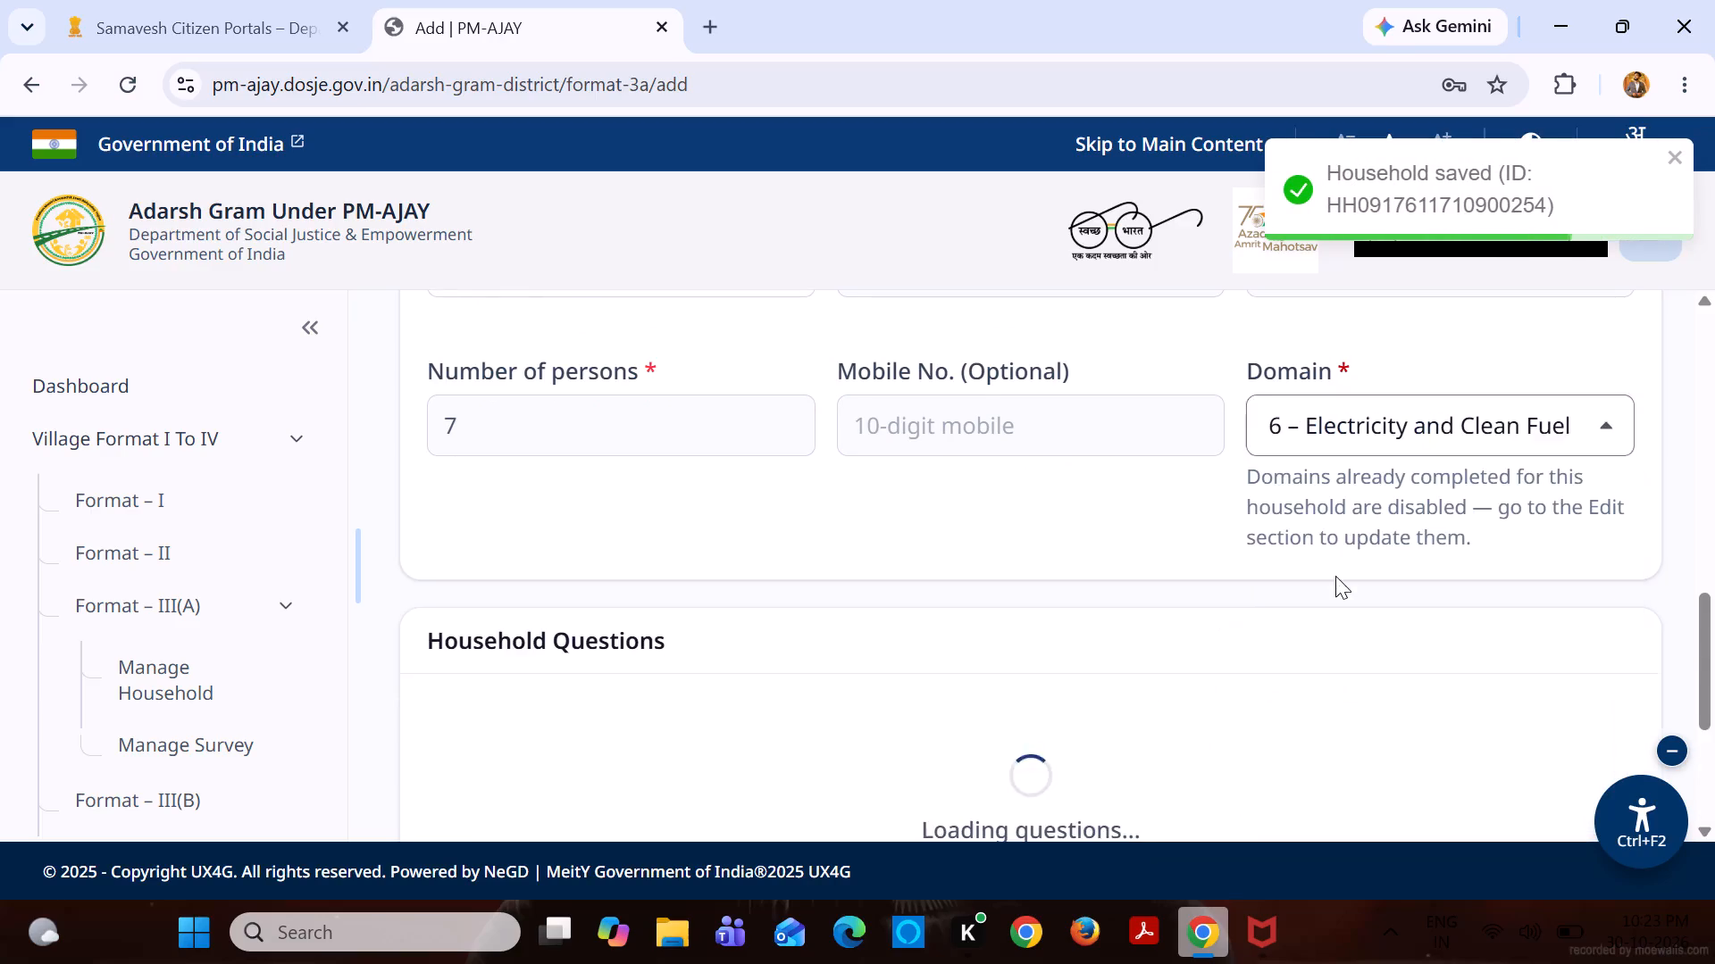
scroll(1340, 615, down, 2)
click(1516, 626)
click(1478, 691)
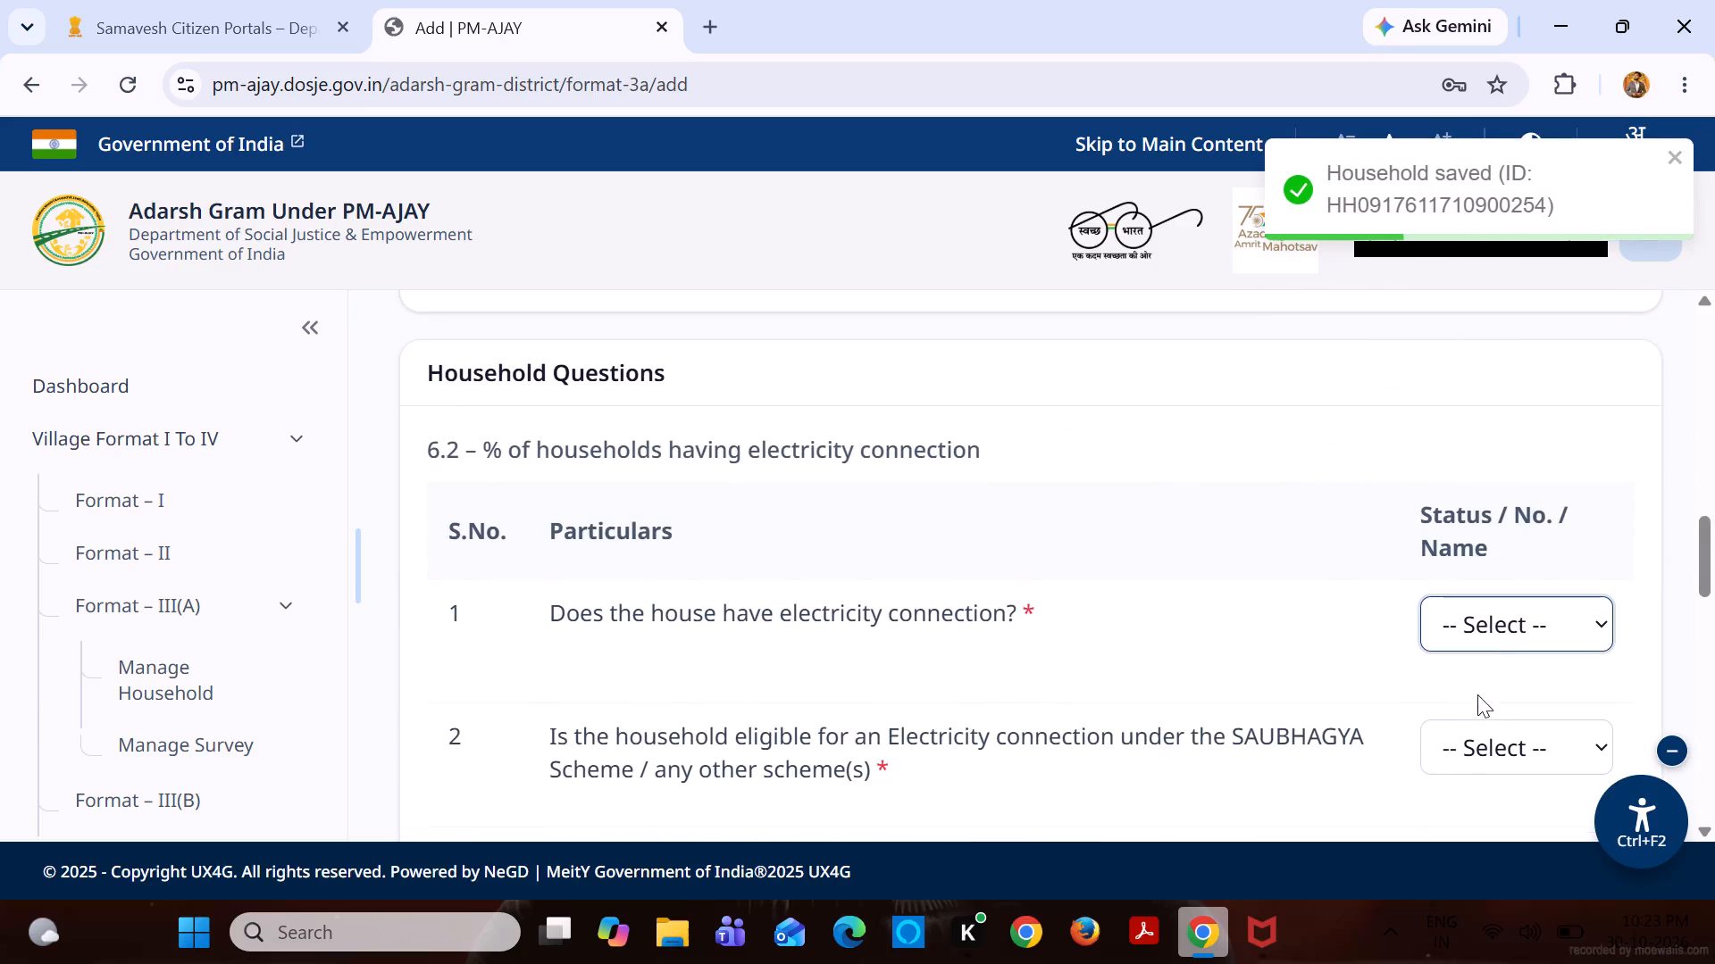
click(1480, 620)
click(1464, 704)
Answer Yes to having an electricity connection and Yes to using at least one LED bulb in section 6.3.
scroll(1480, 699, down, 3)
click(1528, 490)
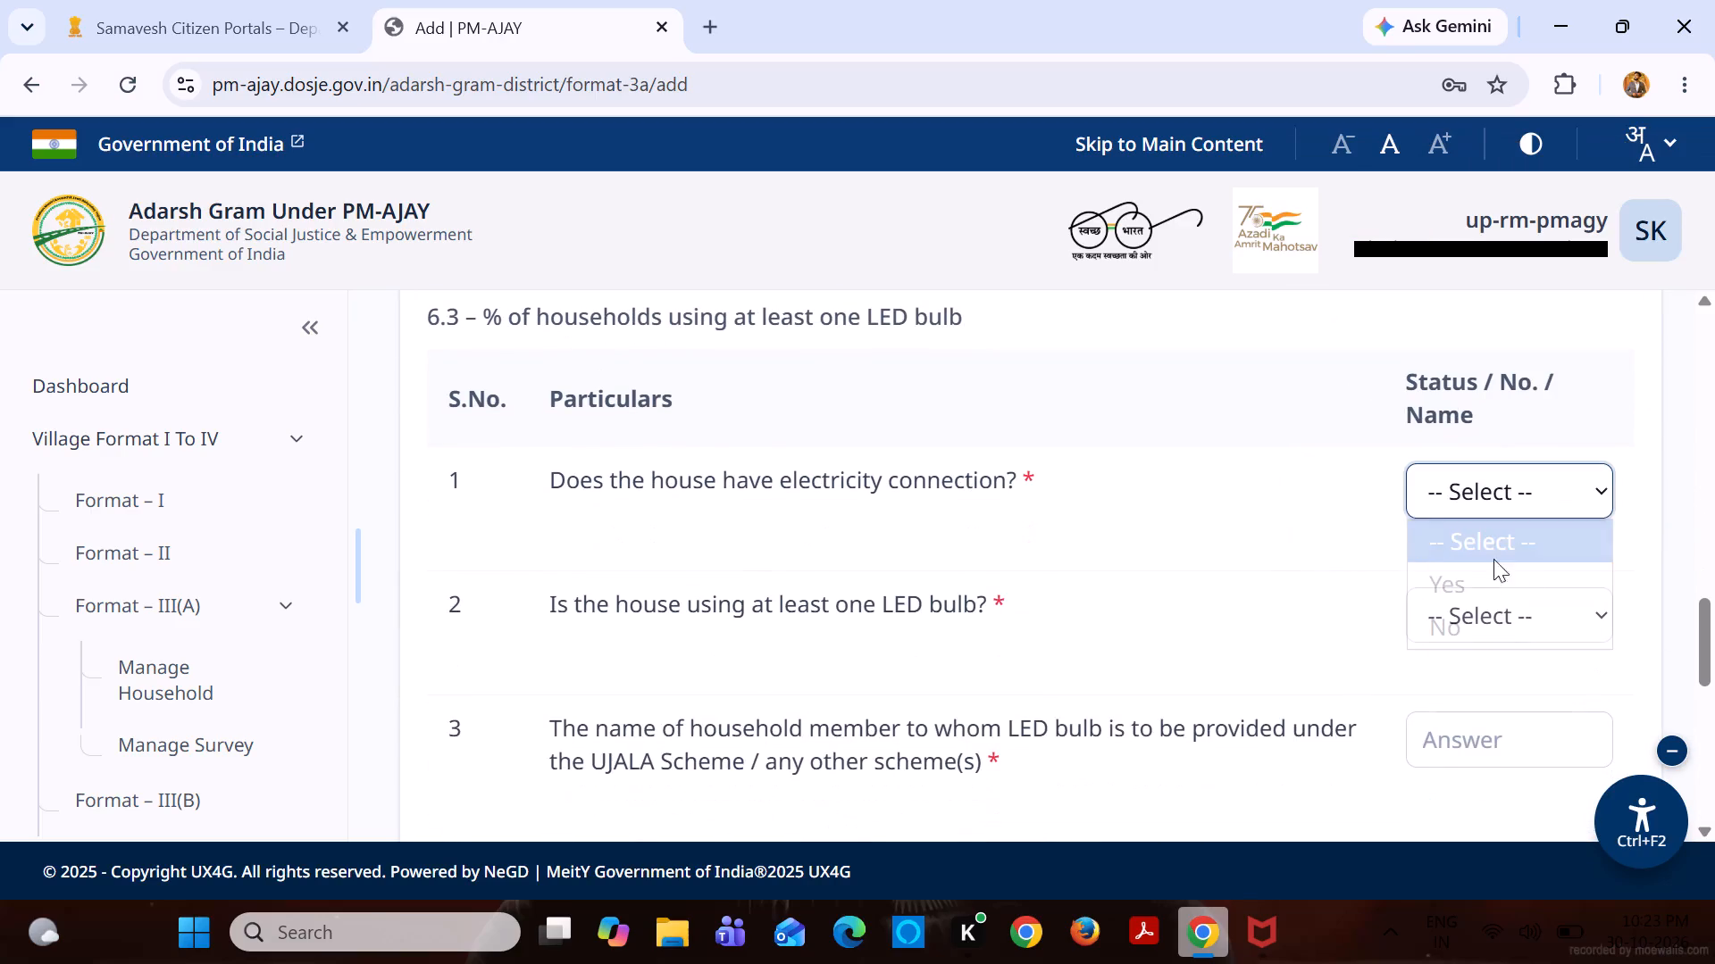
click(1471, 570)
scroll(1484, 574, down, 2)
drag(1554, 347, 1537, 388)
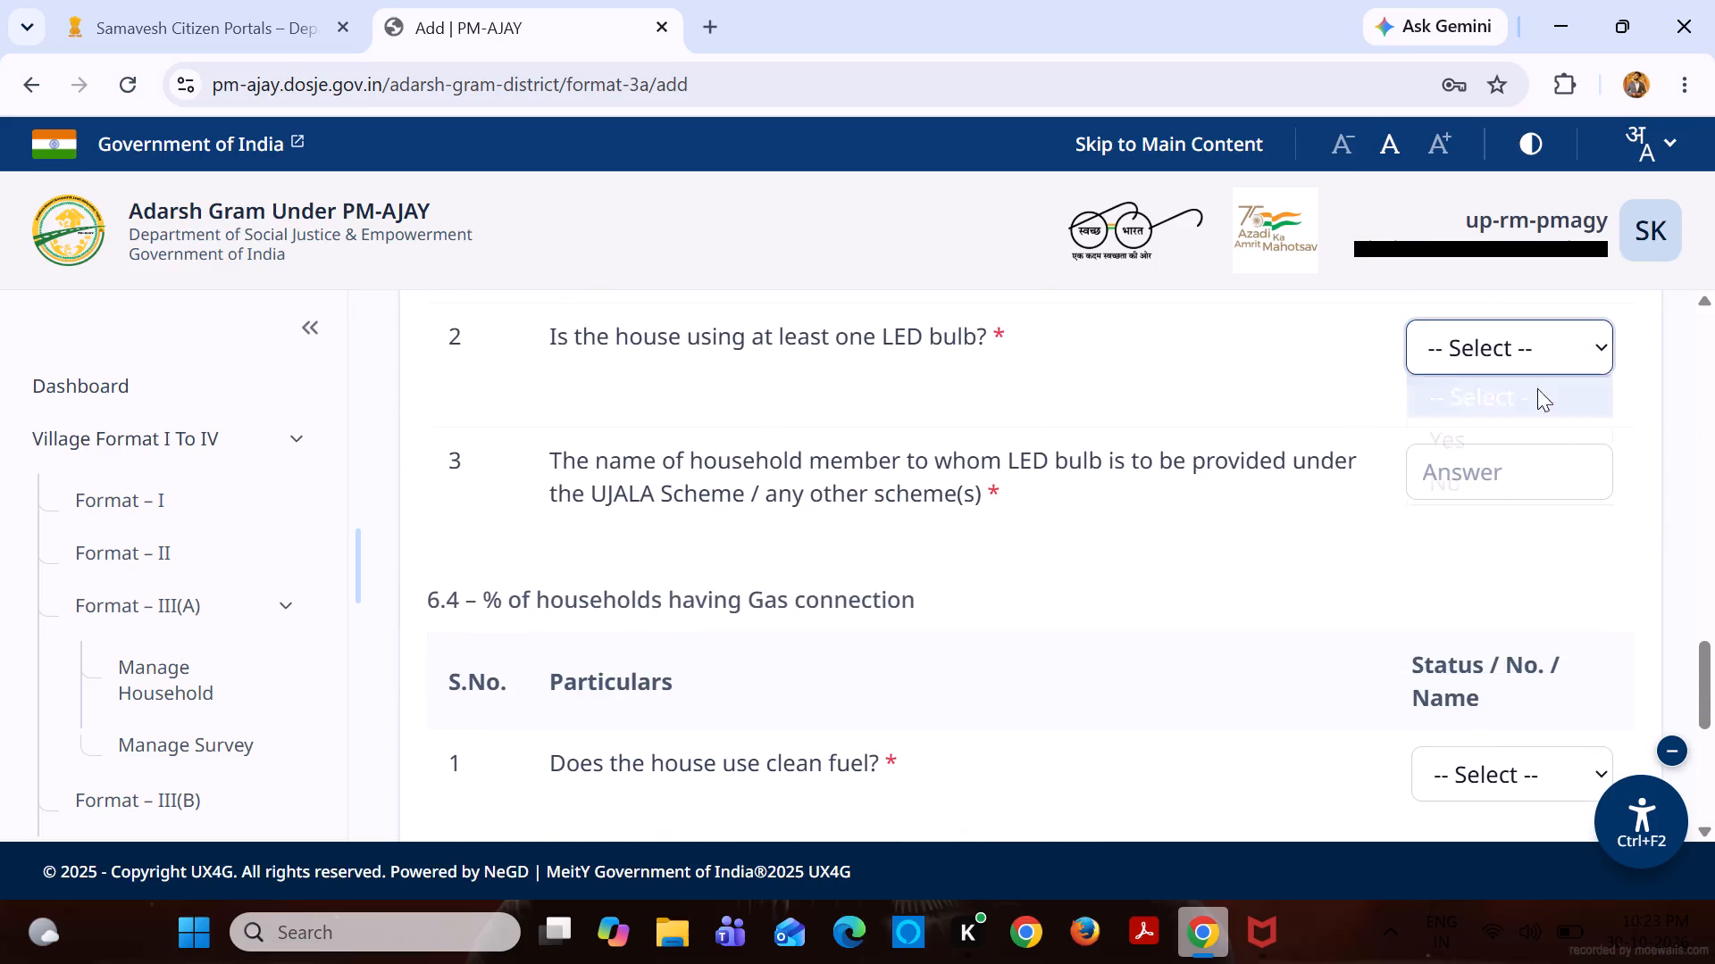
drag(1537, 388, 1553, 356)
click(1485, 438)
Answer Yes to using clean fuel in section 6.4 and submit domain 6.
click(1526, 647)
click(1489, 729)
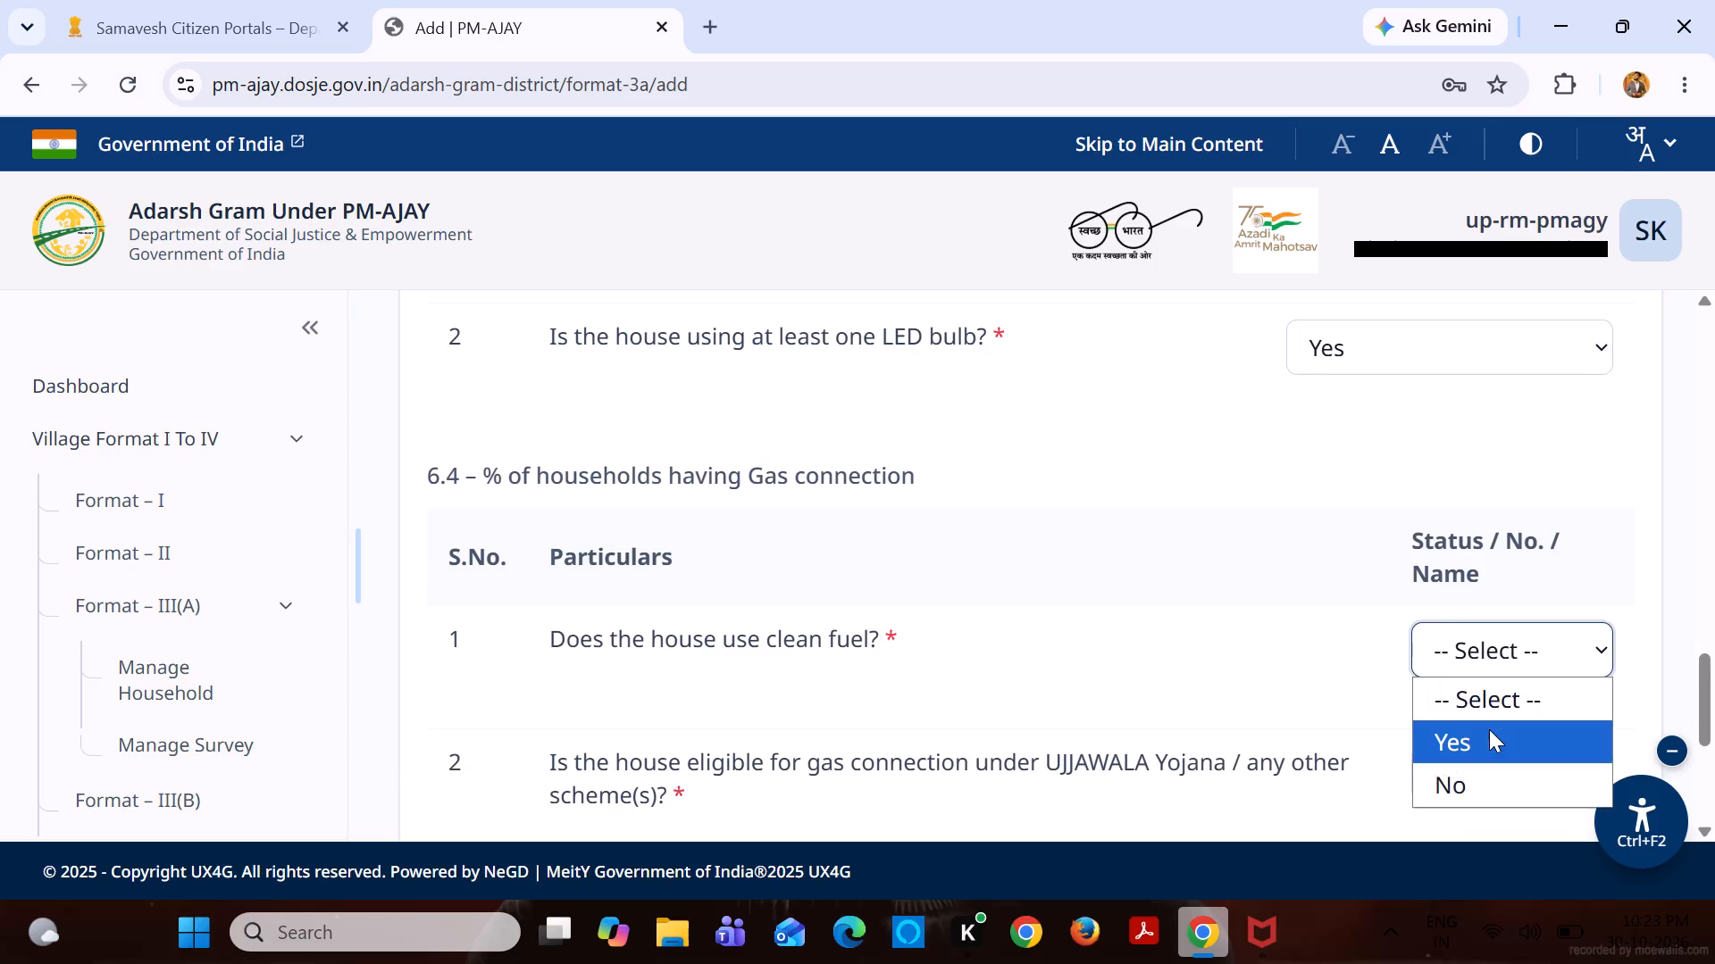
scroll(1502, 683, down, 3)
click(1540, 658)
Choose domain 5, answer No to living in a Kachcha/unsafe house in section 5.3, and submit the domain.
click(1503, 420)
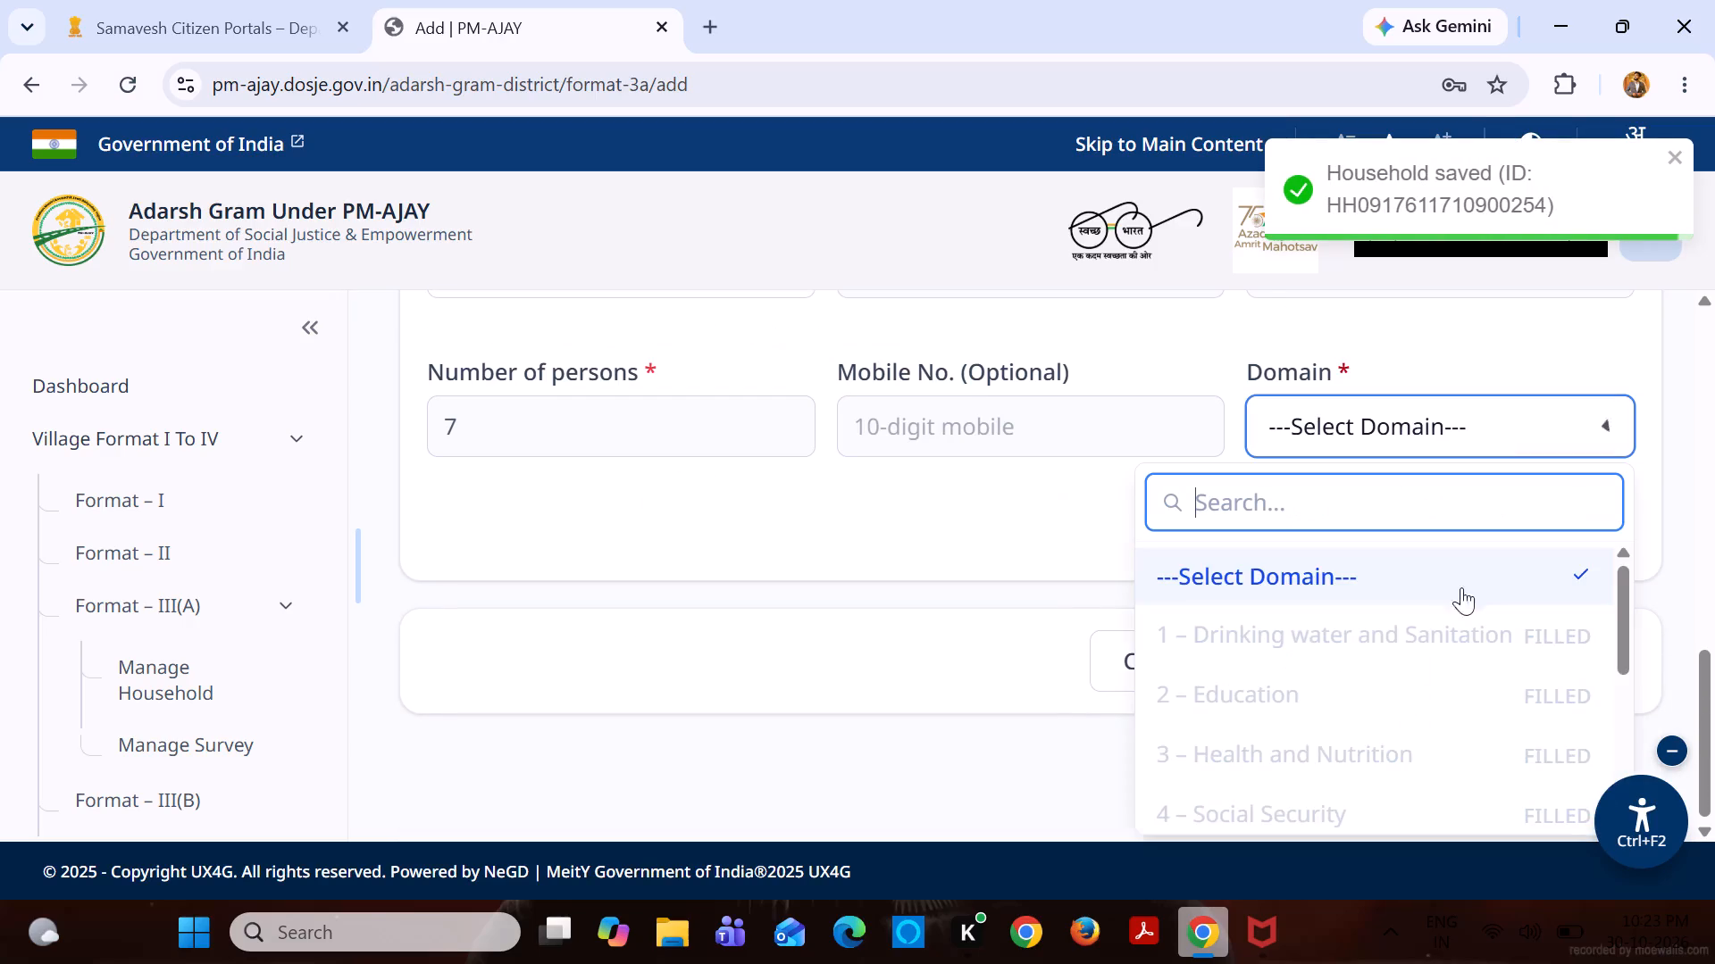
scroll(1426, 693, down, 1)
click(1349, 744)
scroll(1375, 695, down, 3)
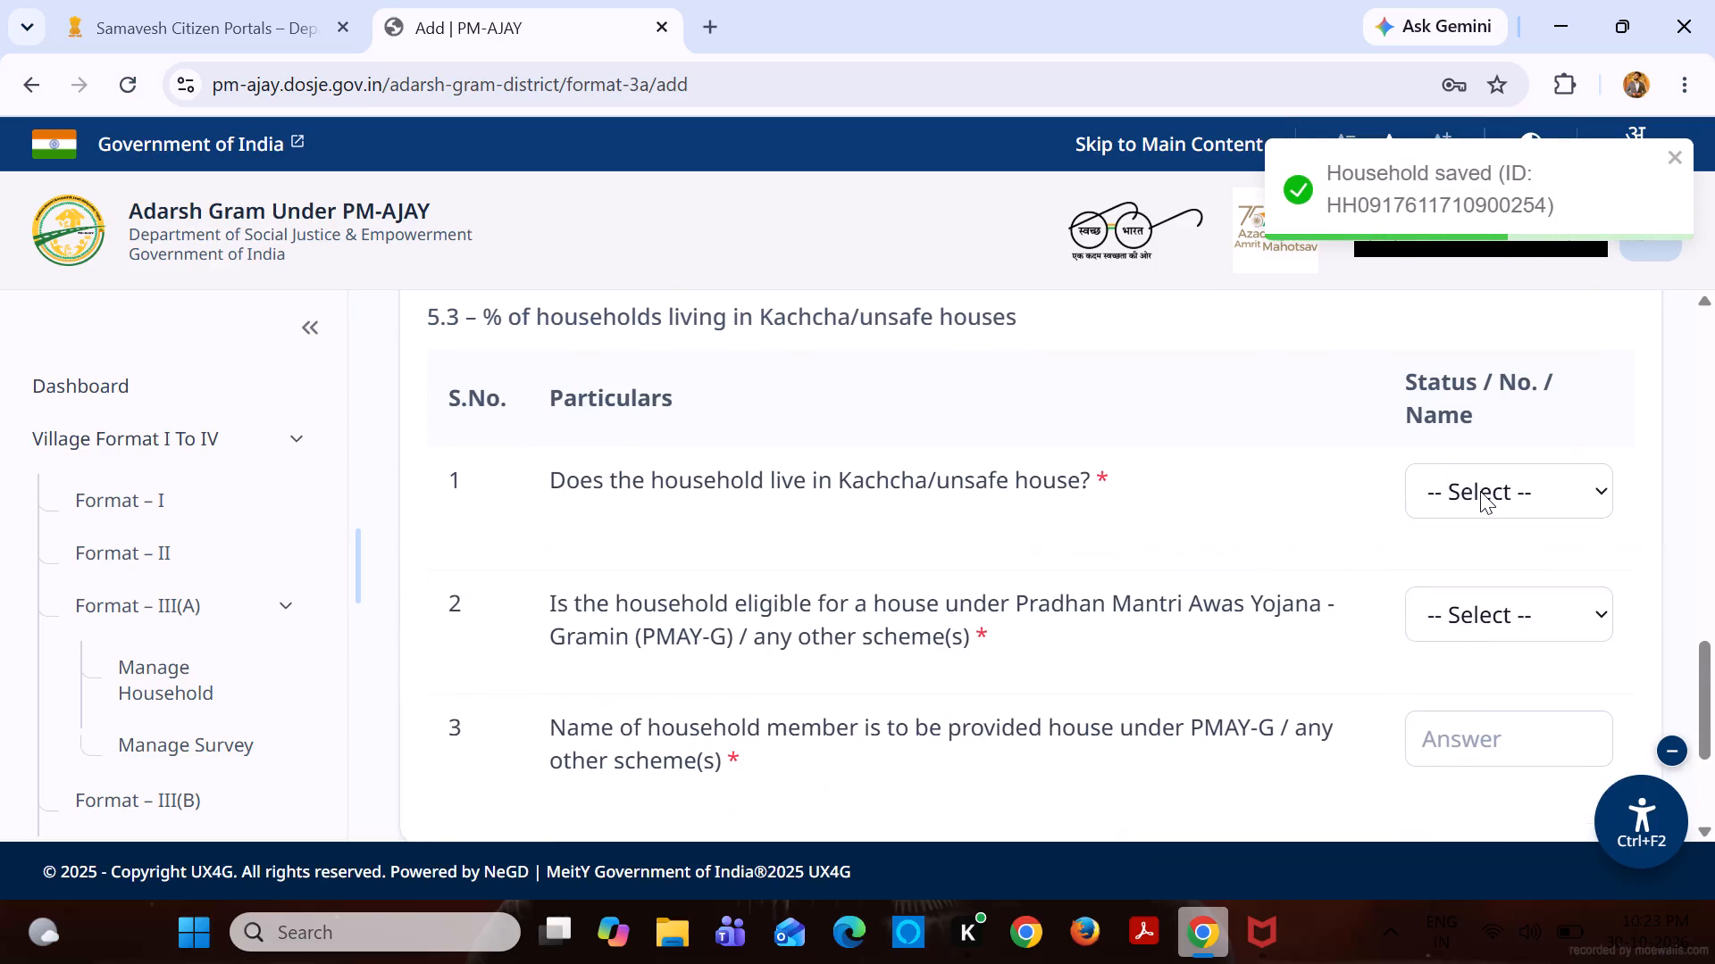
click(1480, 491)
click(1468, 613)
scroll(1475, 626, down, 2)
click(1540, 631)
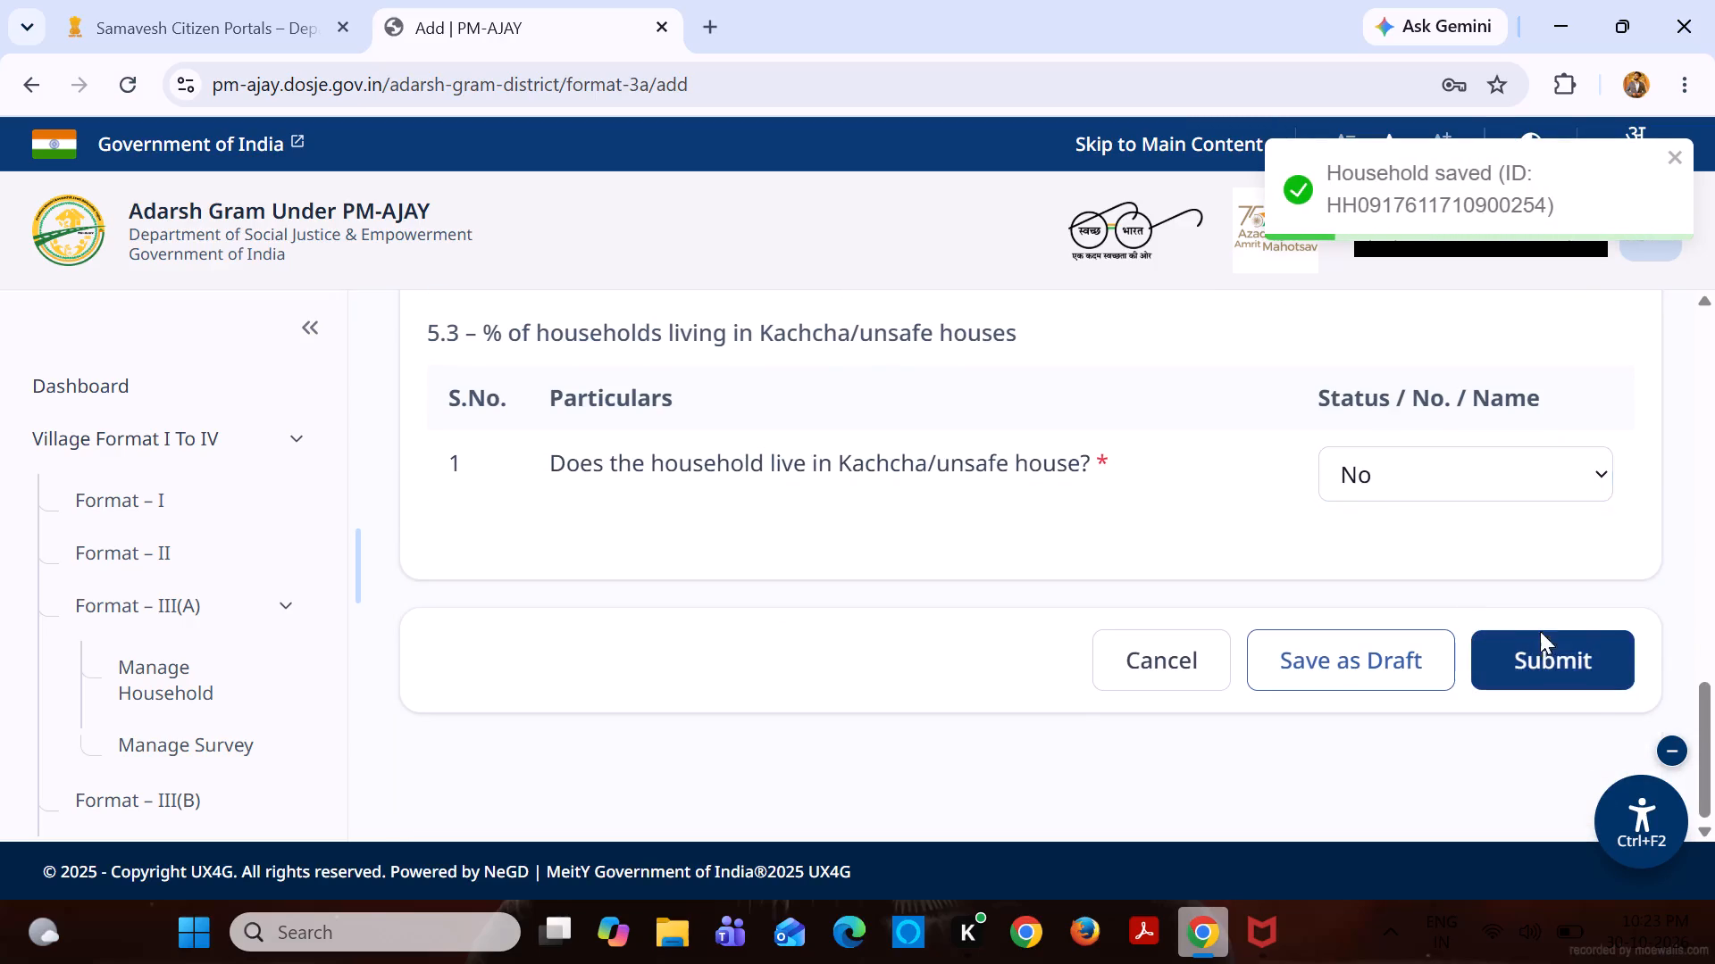
Choose domain 7 – Agricultural Practices etc., answer No to household involvement in farming in section 7.1, and submit the domain.
click(1485, 423)
scroll(1478, 570, down, 4)
click(1401, 619)
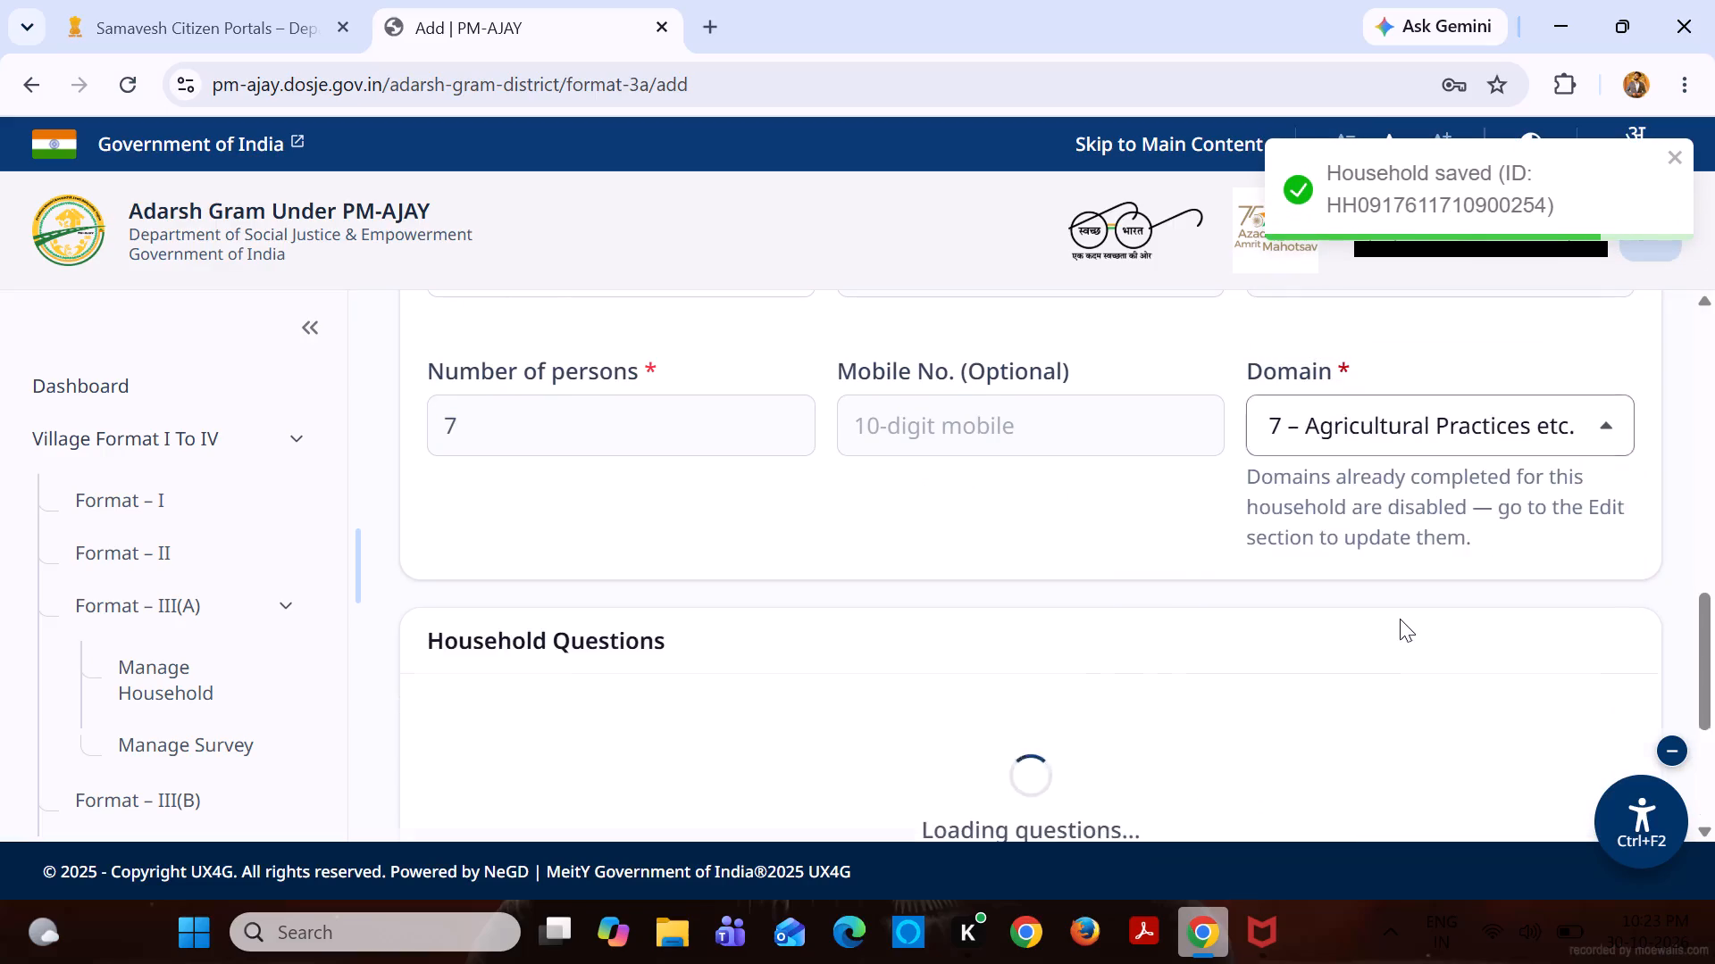
scroll(1400, 619, down, 3)
click(1476, 446)
click(1448, 565)
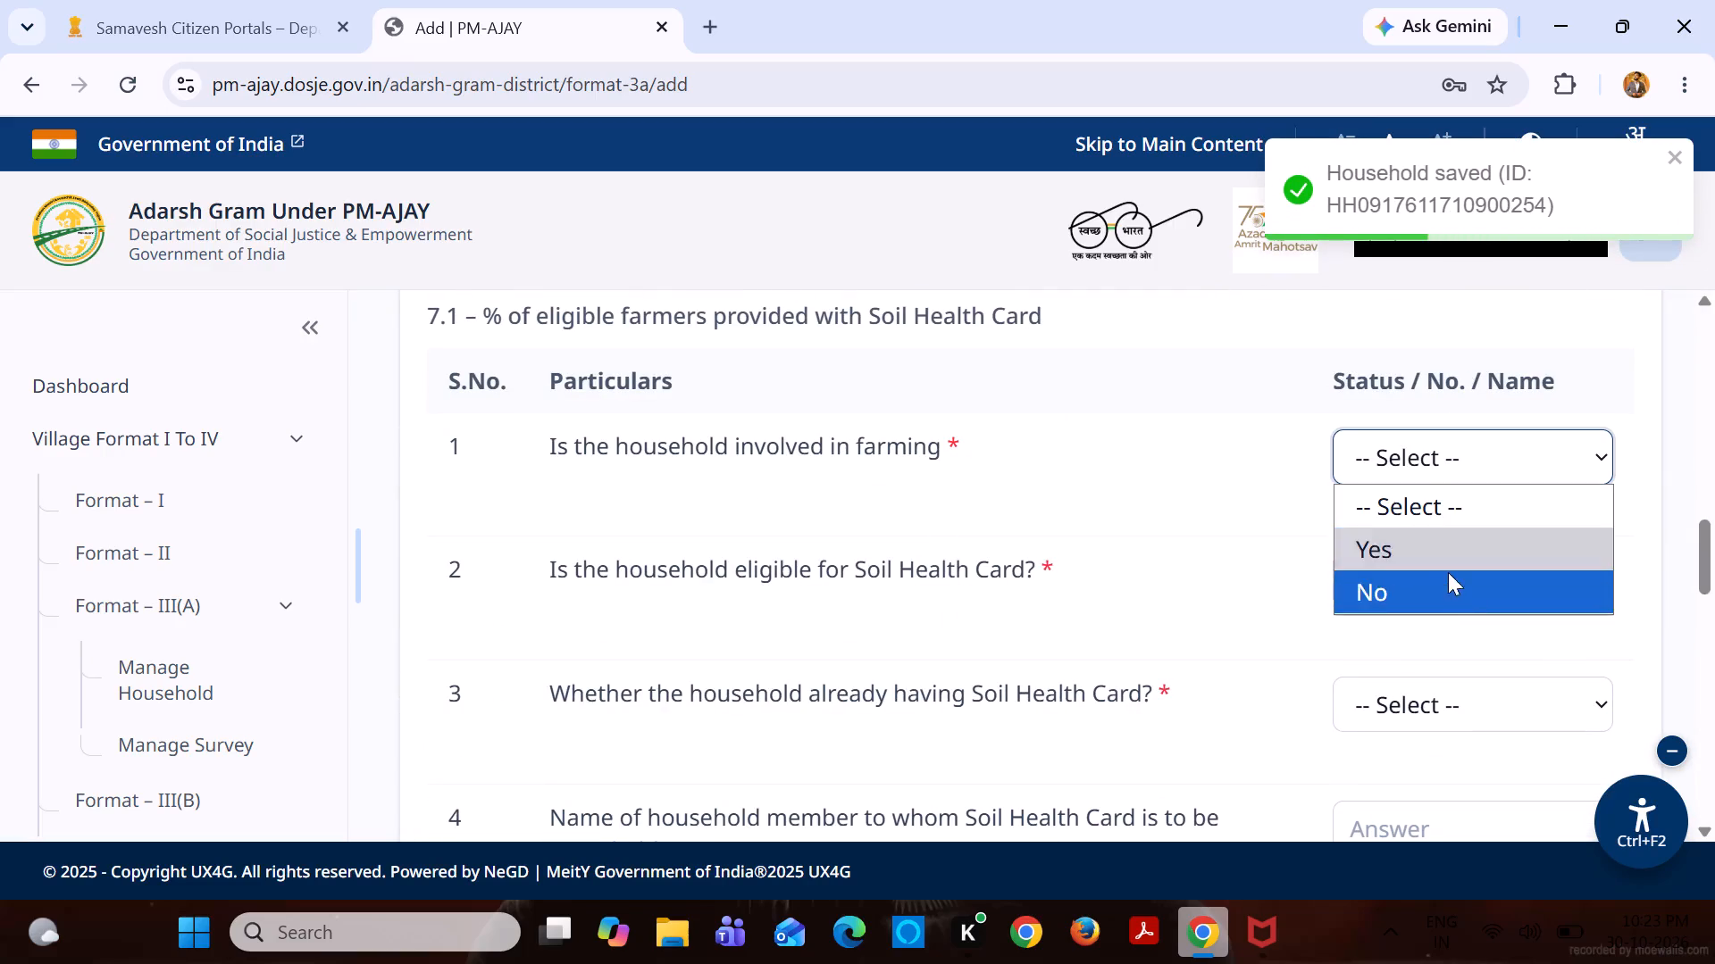
scroll(1448, 568, down, 5)
drag(1547, 677, 1547, 668)
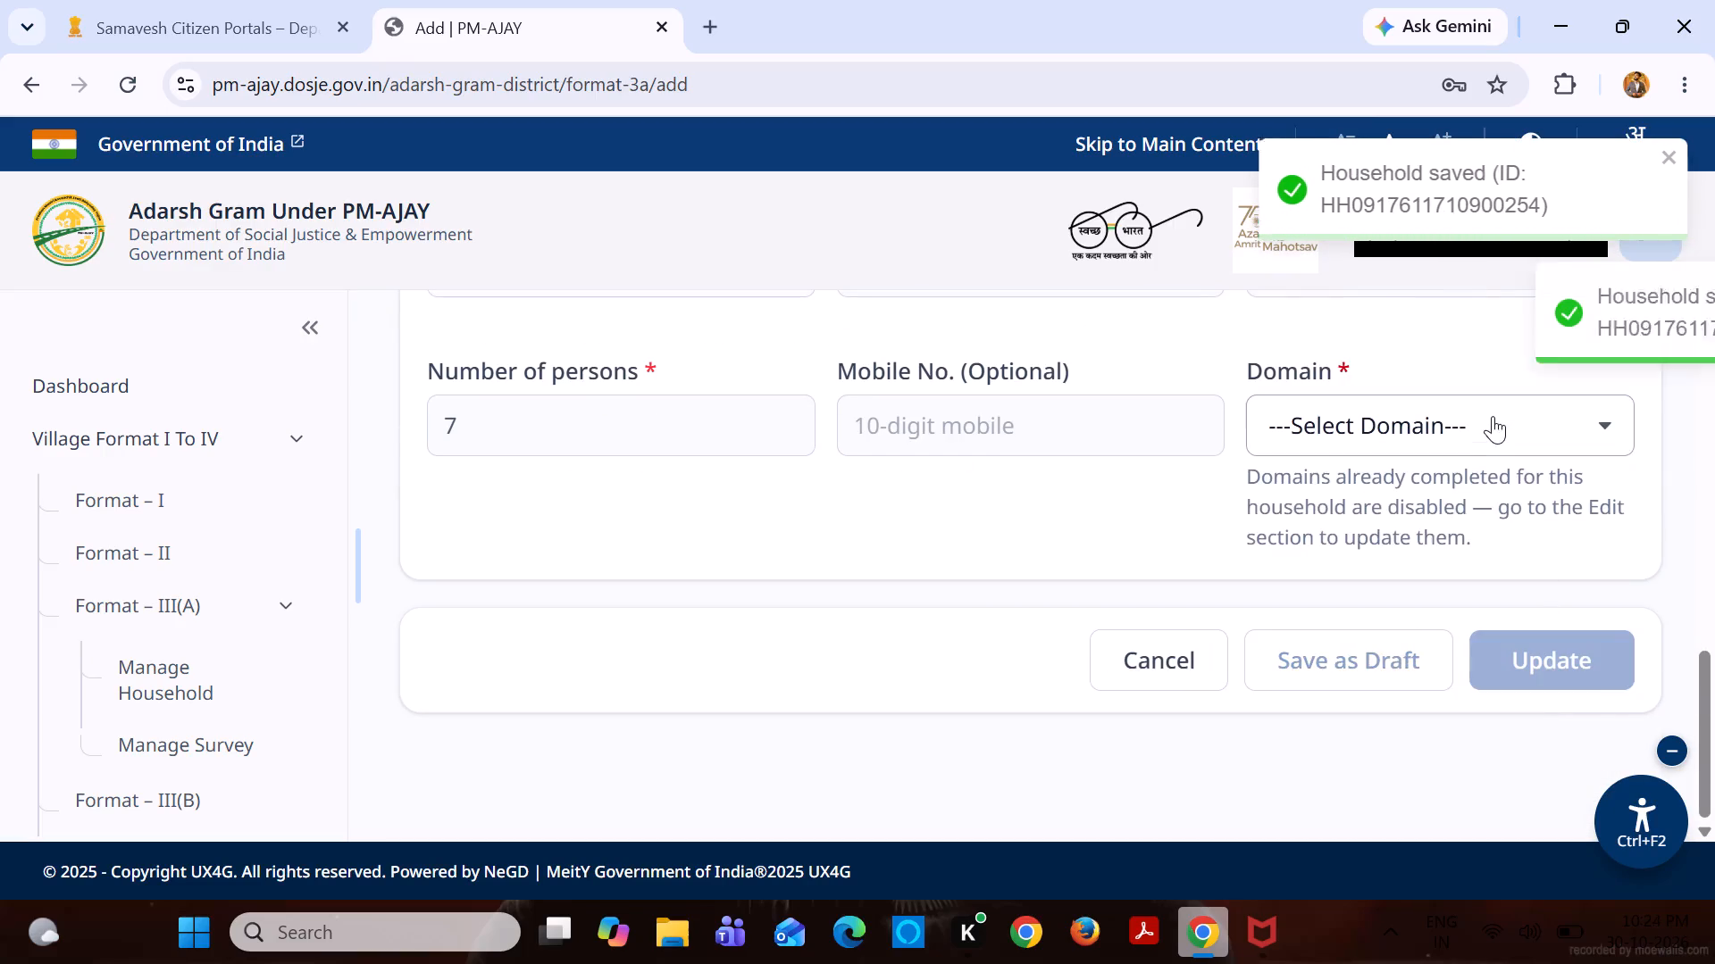
Choose domain 8 – Financial Inclusion and enter 7 persons above 5 years, with 7 already having Aadhaar.
click(1493, 416)
scroll(1472, 576, down, 5)
click(1365, 669)
scroll(1365, 662, down, 4)
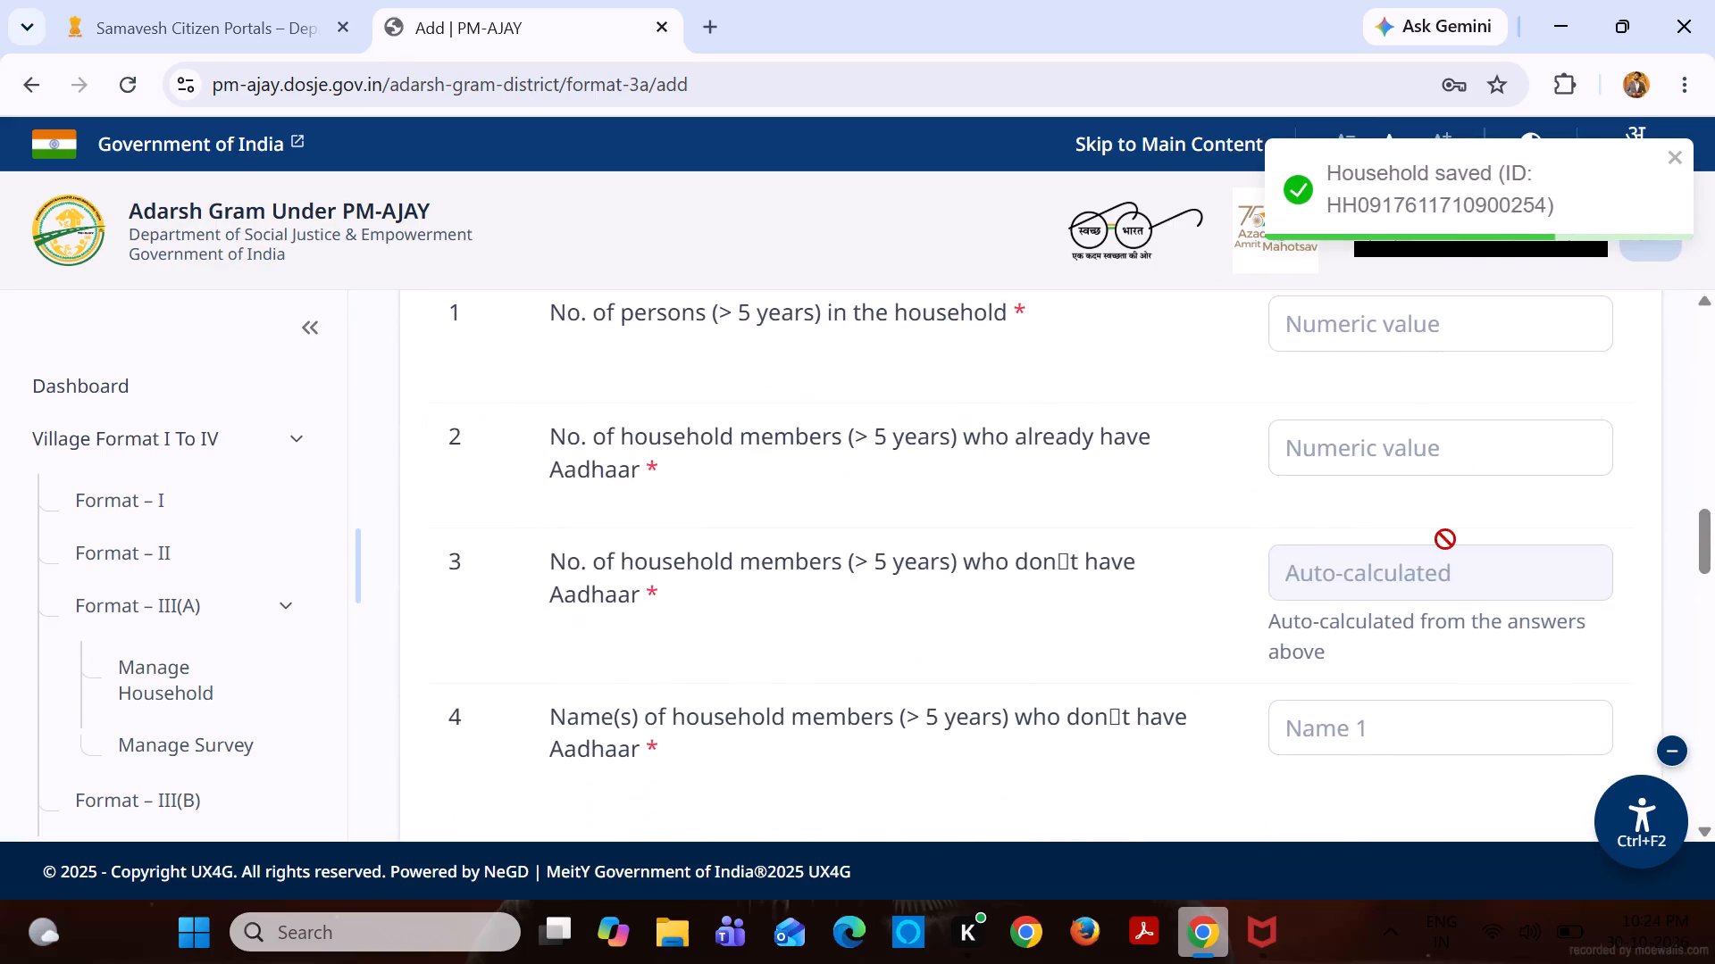
click(1401, 326)
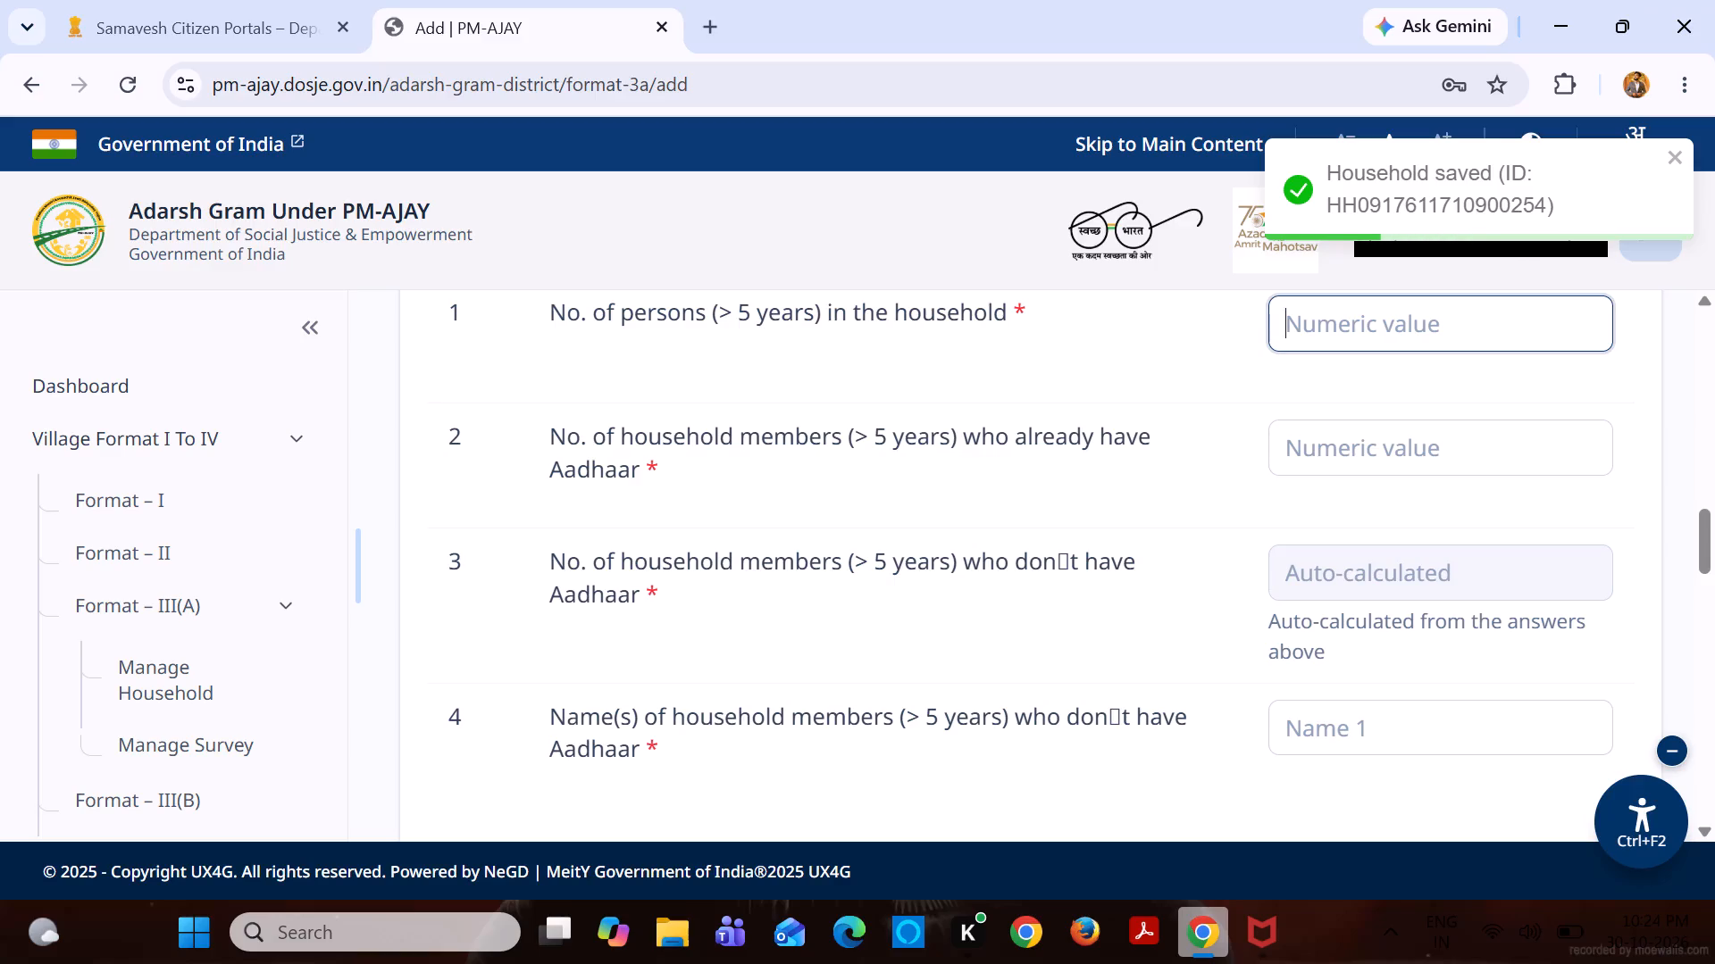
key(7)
click(1389, 453)
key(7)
Enter 4 members above 18 years eligible for a bank or post office account in section 8.2, with 4 having one.
scroll(1389, 453, down, 3)
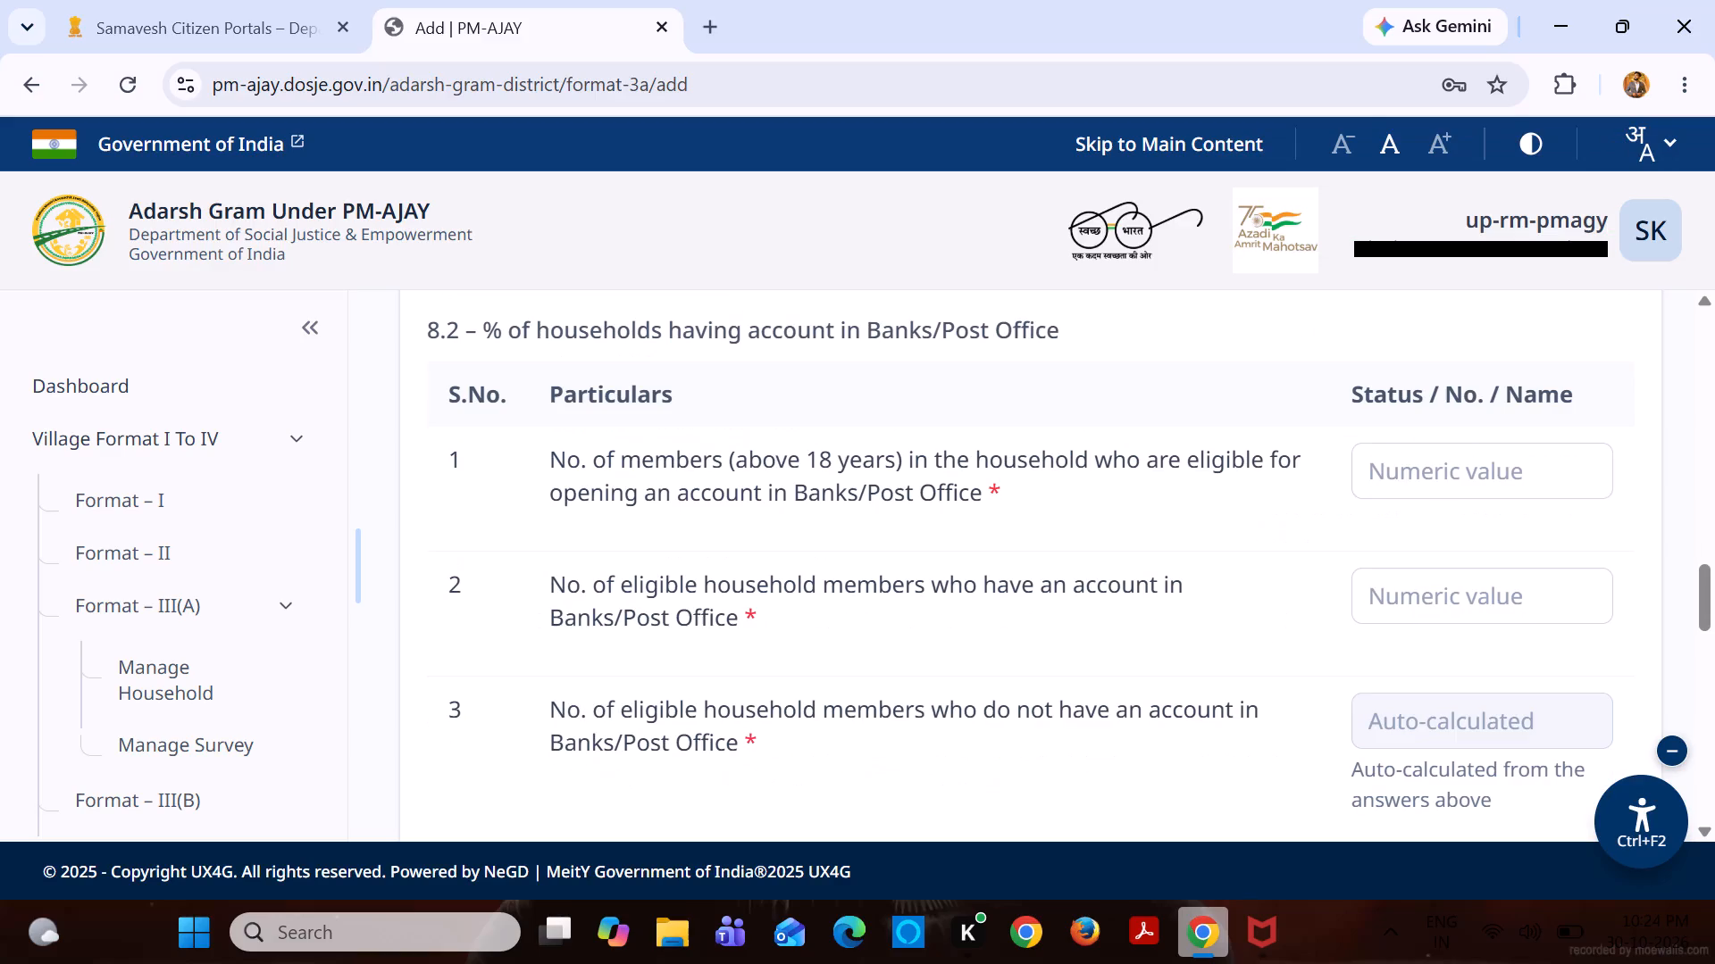
click(1526, 468)
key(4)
click(1465, 565)
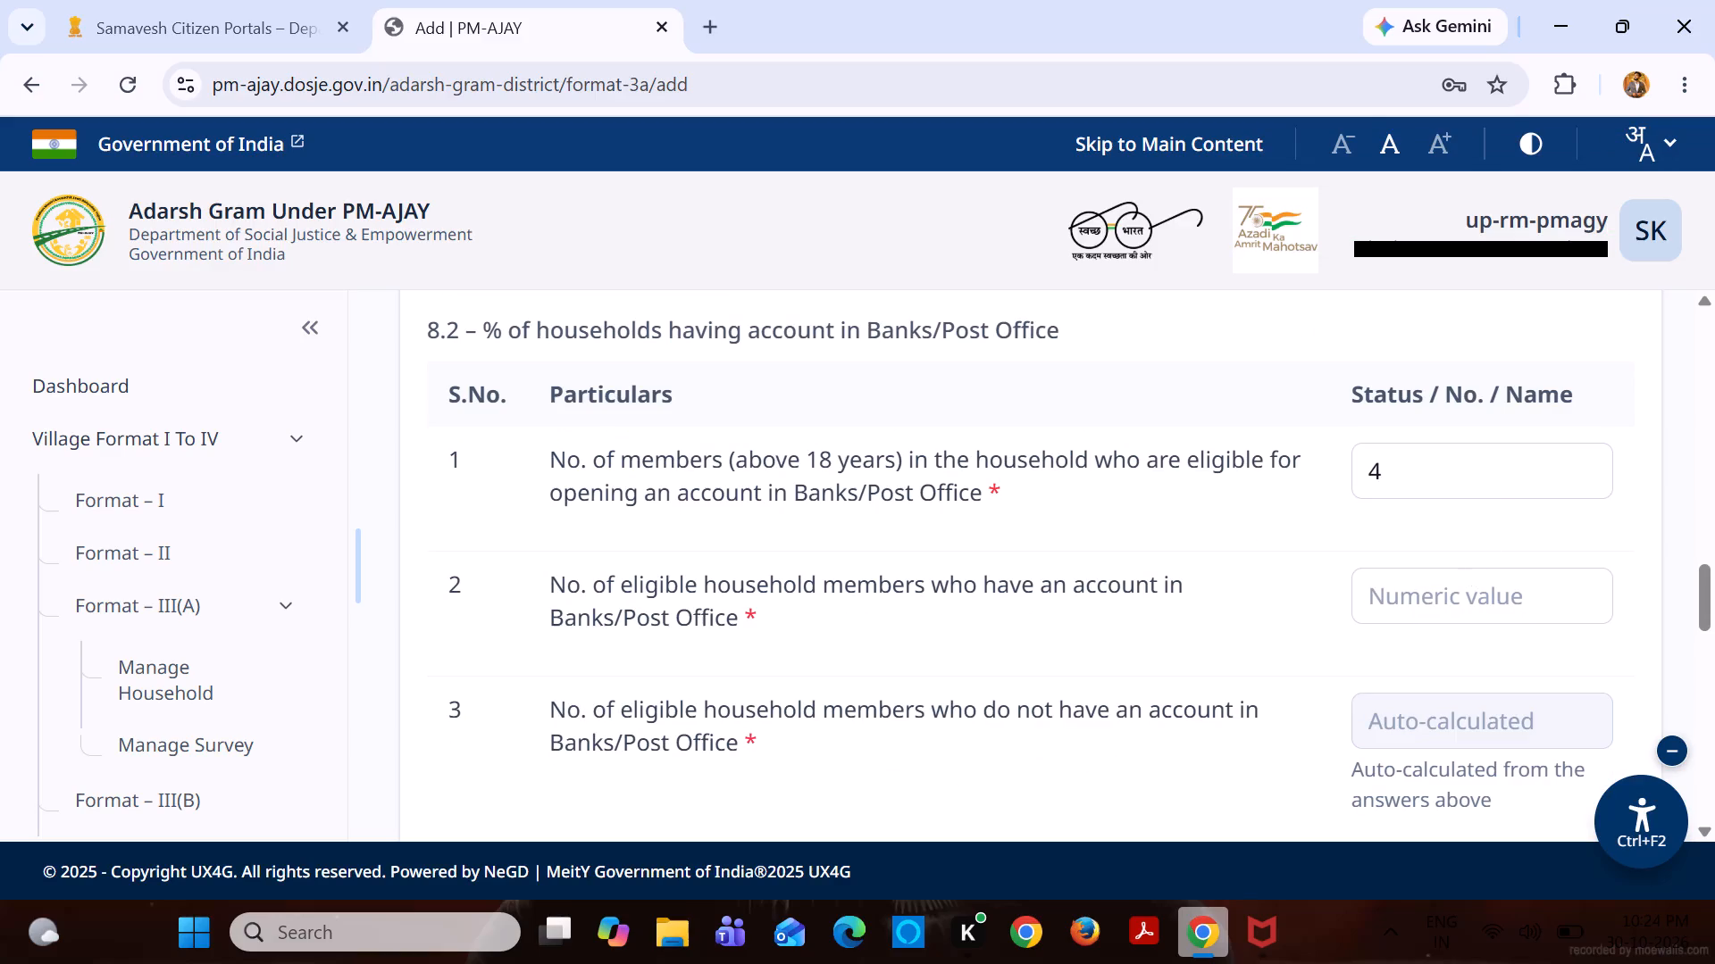
click(1452, 592)
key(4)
Enter 0 eligible persons for PMSBY in section 8.3 and 0 for PMJJBY in section 8.4, and submit domain 8.
scroll(1452, 587, down, 3)
click(1523, 603)
click(1506, 635)
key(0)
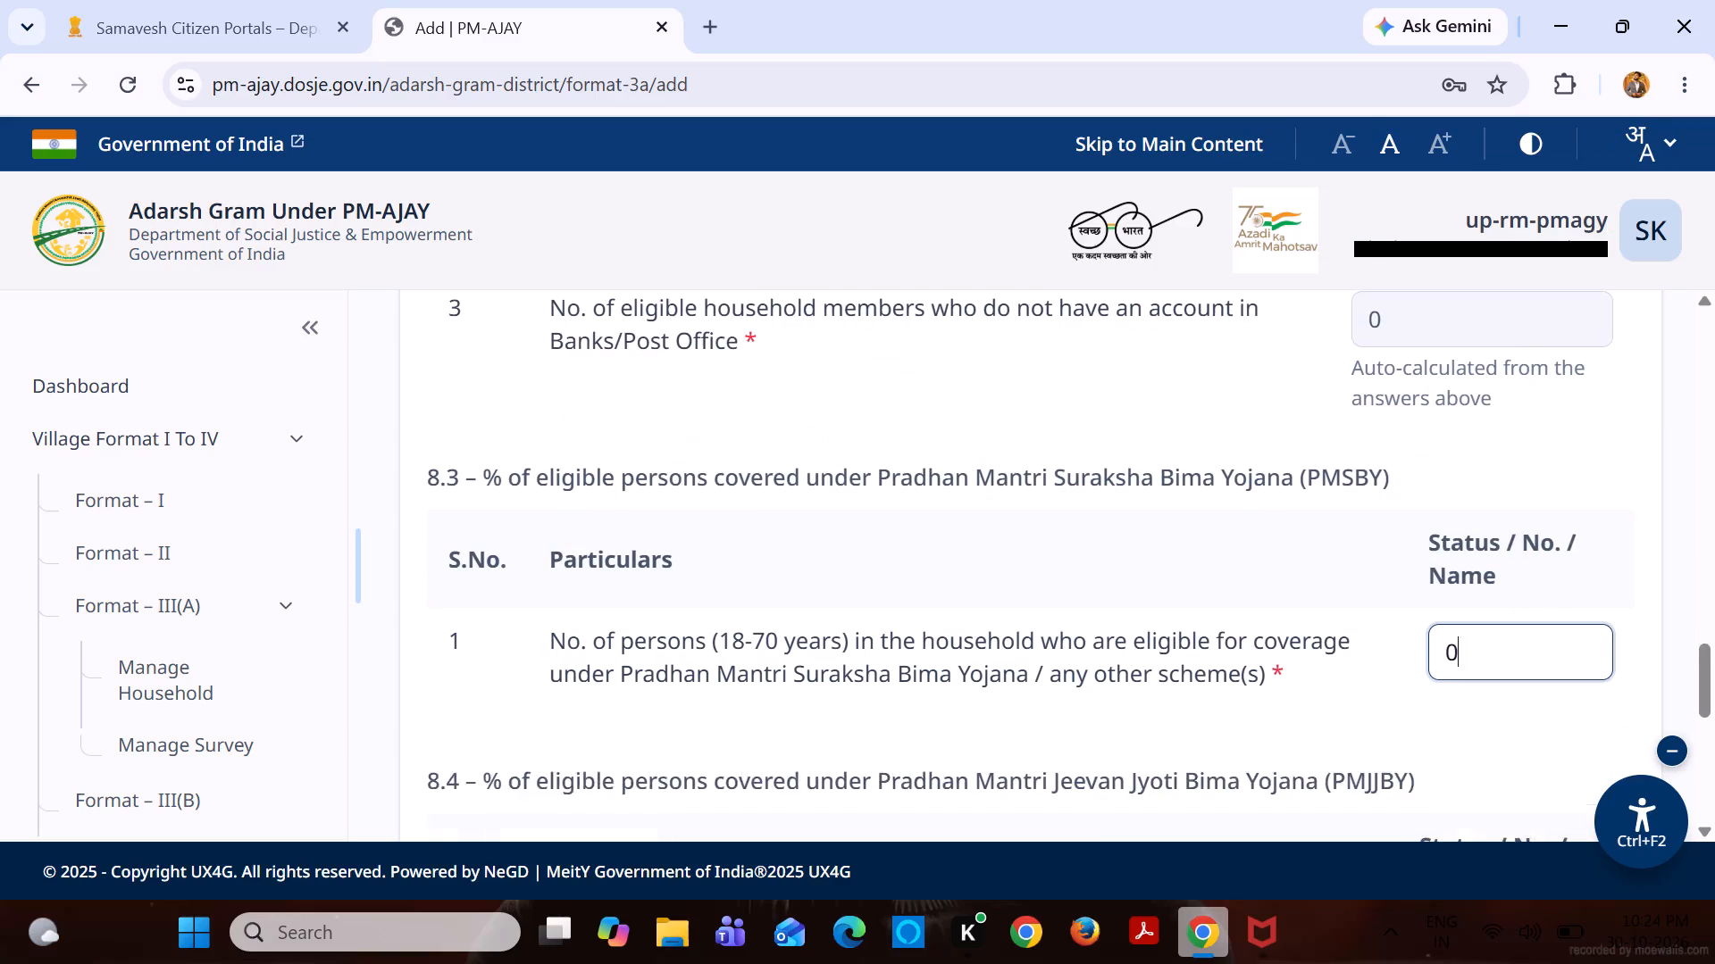
scroll(1505, 635, down, 2)
click(1503, 671)
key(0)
scroll(1509, 644, down, 3)
click(1534, 669)
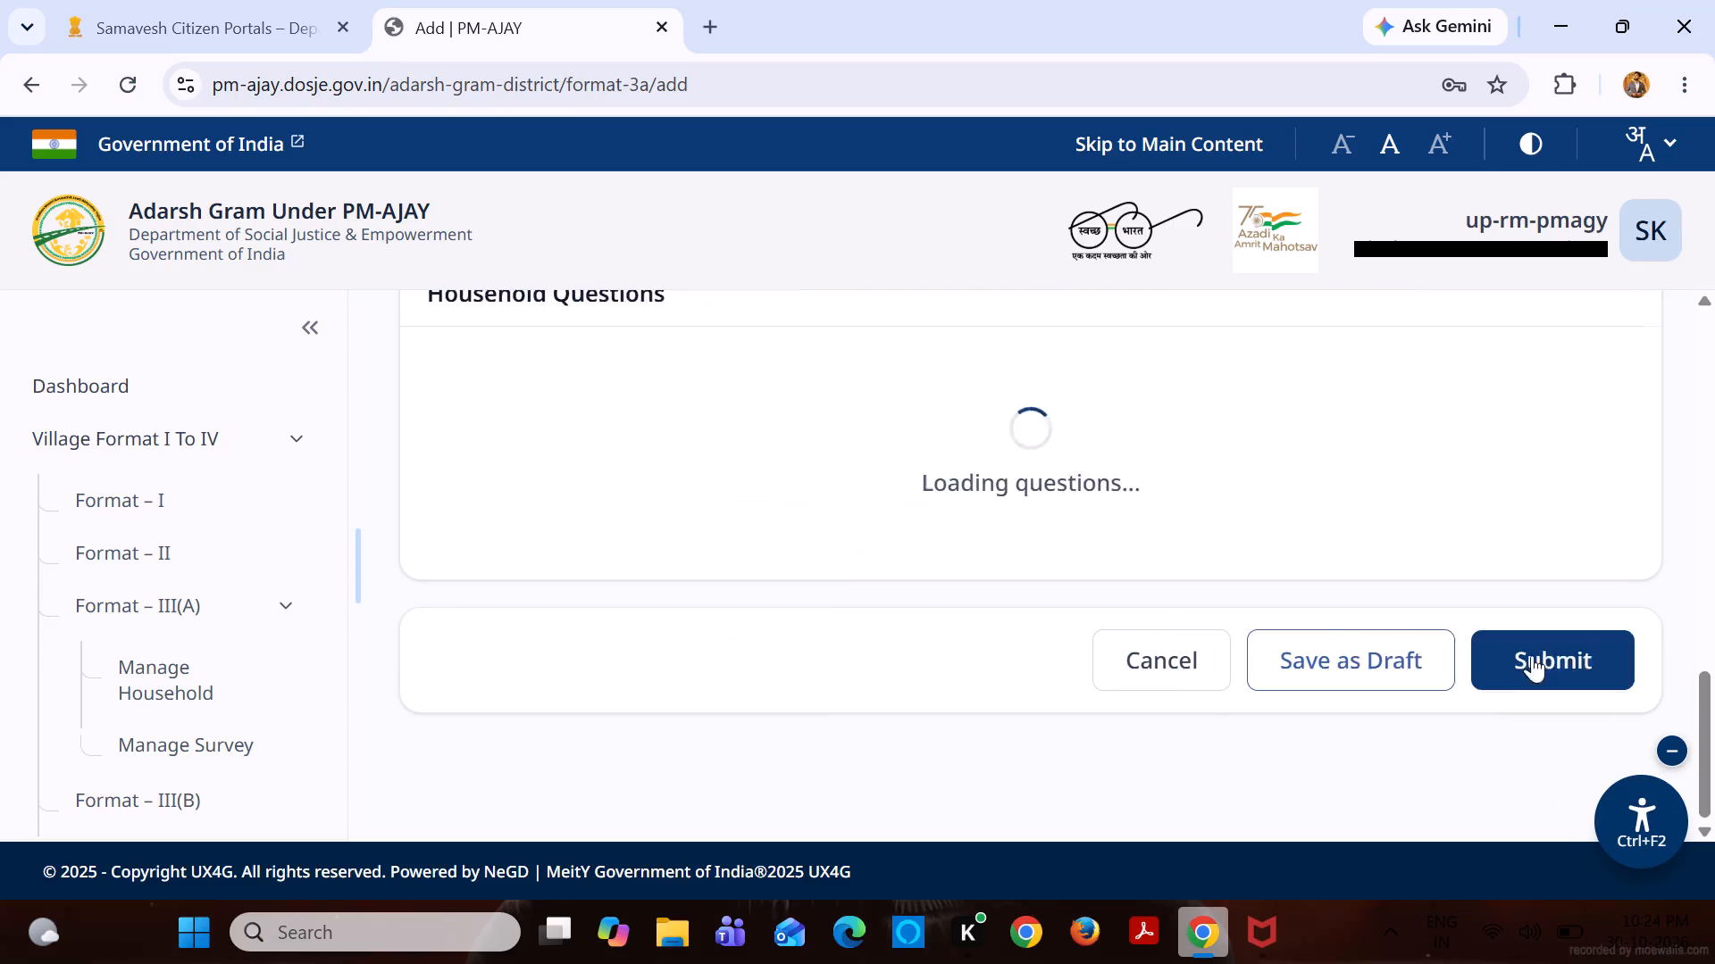
Choose domain 9 – Digitization, enter 0 members eligible for PMGDISHA training in section 9.3, and submit the domain.
click(1494, 422)
scroll(1478, 595, down, 5)
click(1402, 733)
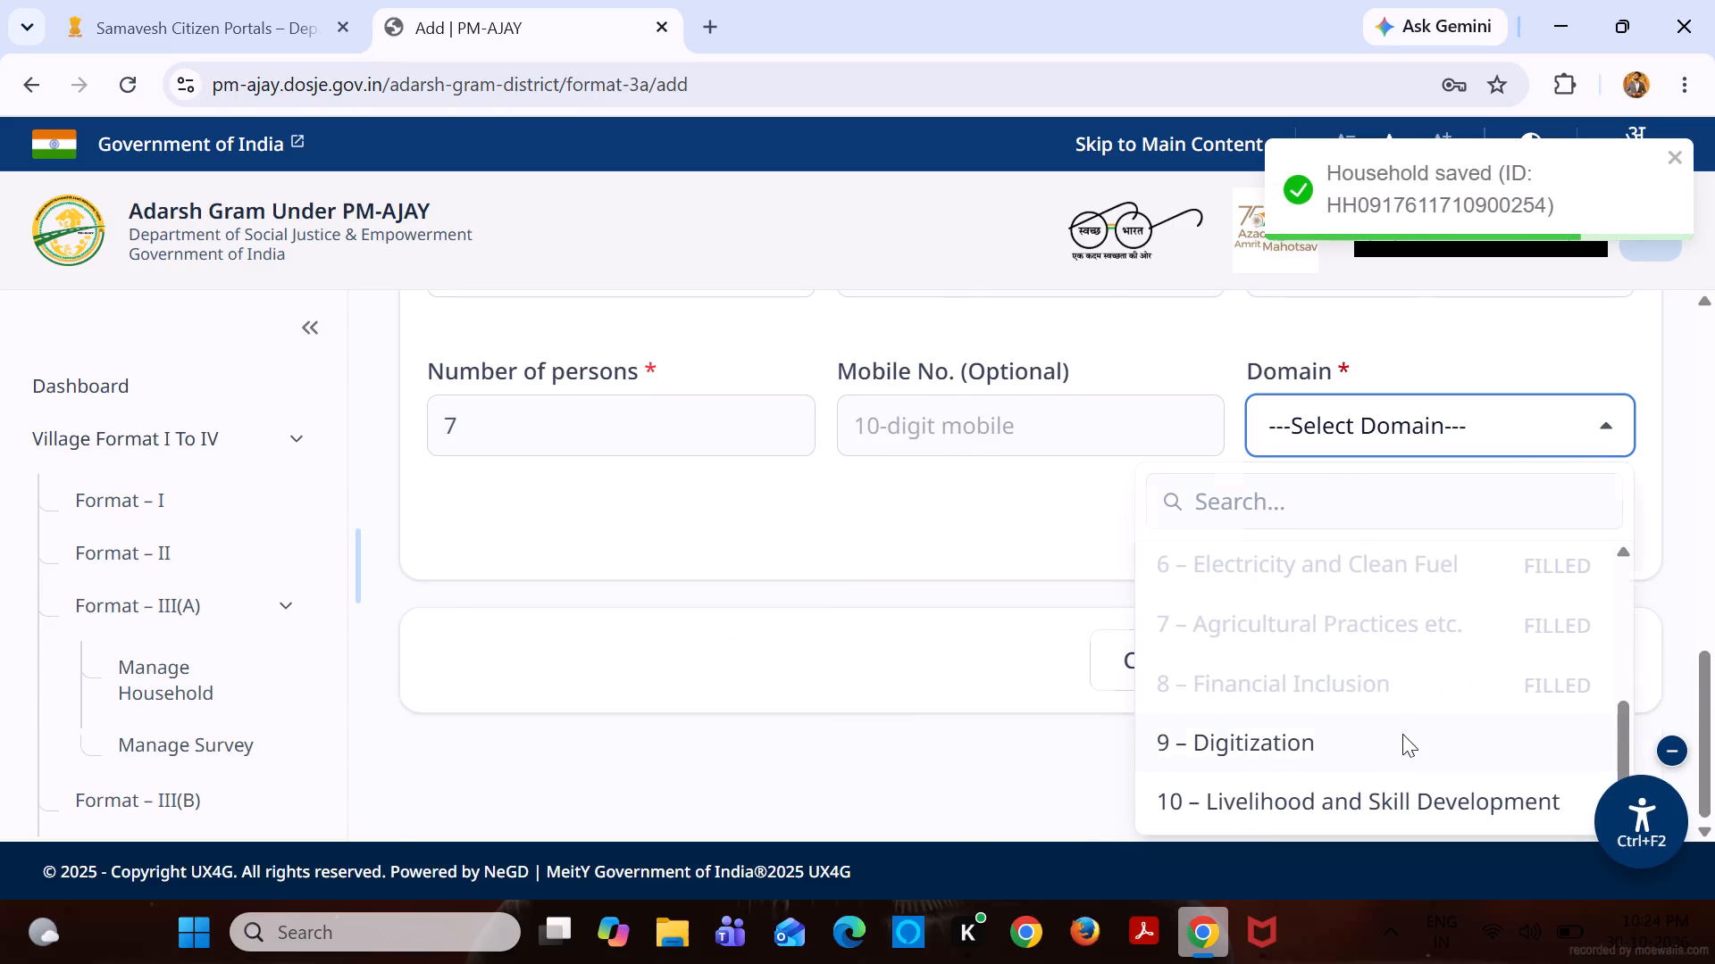
scroll(1409, 725, down, 3)
click(1492, 484)
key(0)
scroll(1493, 490, down, 3)
click(1543, 647)
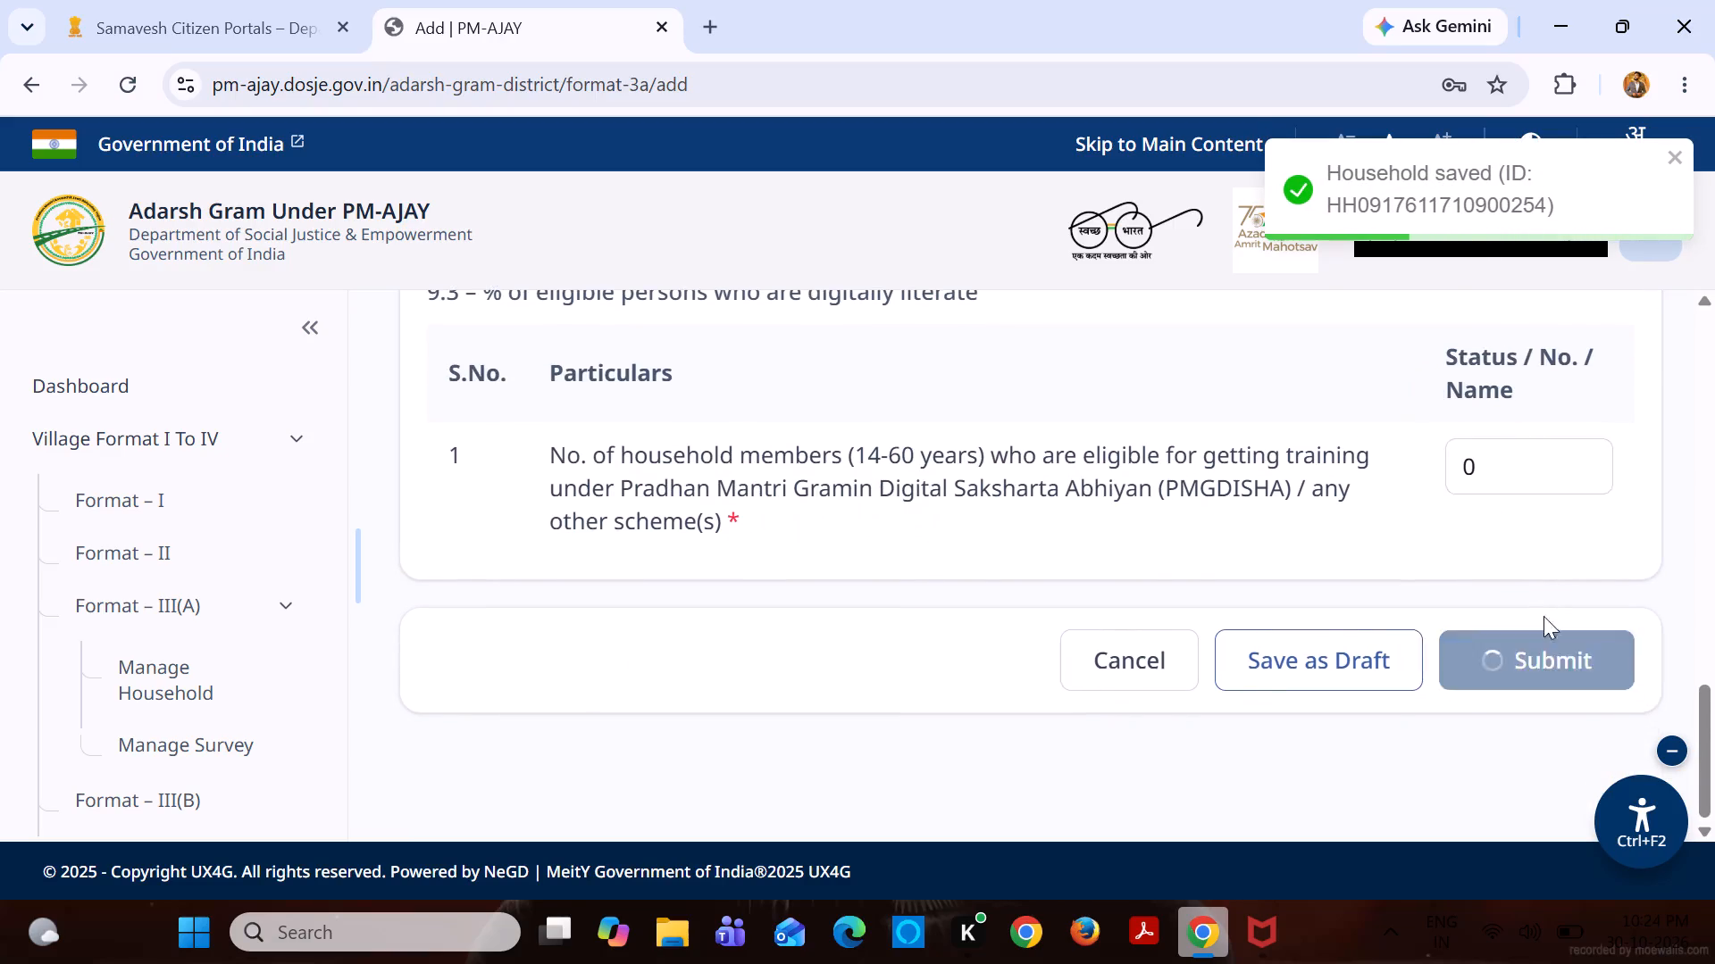
Choose domain 10 – Livelihood and Skill Development and enter 0 youth eligible for skill development training and 0 for bank linked loans.
click(1508, 419)
scroll(1503, 590, down, 5)
click(1418, 798)
scroll(1418, 794, down, 3)
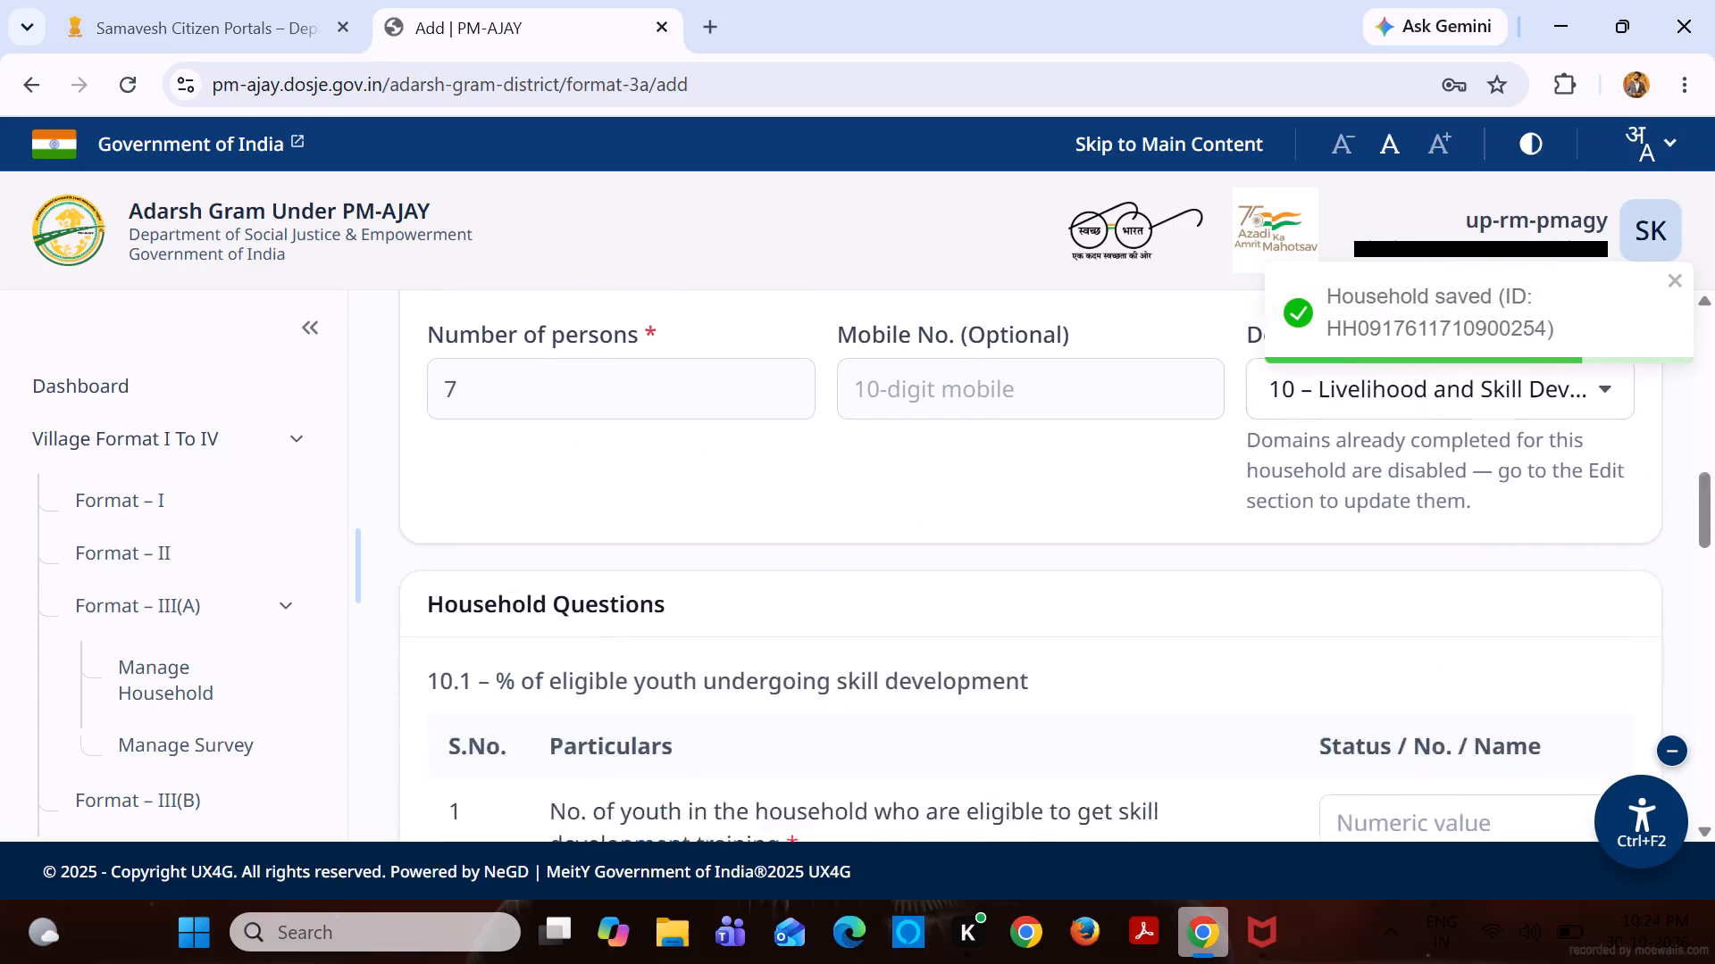
click(1496, 451)
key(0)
click(1449, 739)
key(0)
Answer No to self-help group membership in section 10.3, enter 0 members wishing to join one, and submit domain 10.
scroll(1453, 724, down, 3)
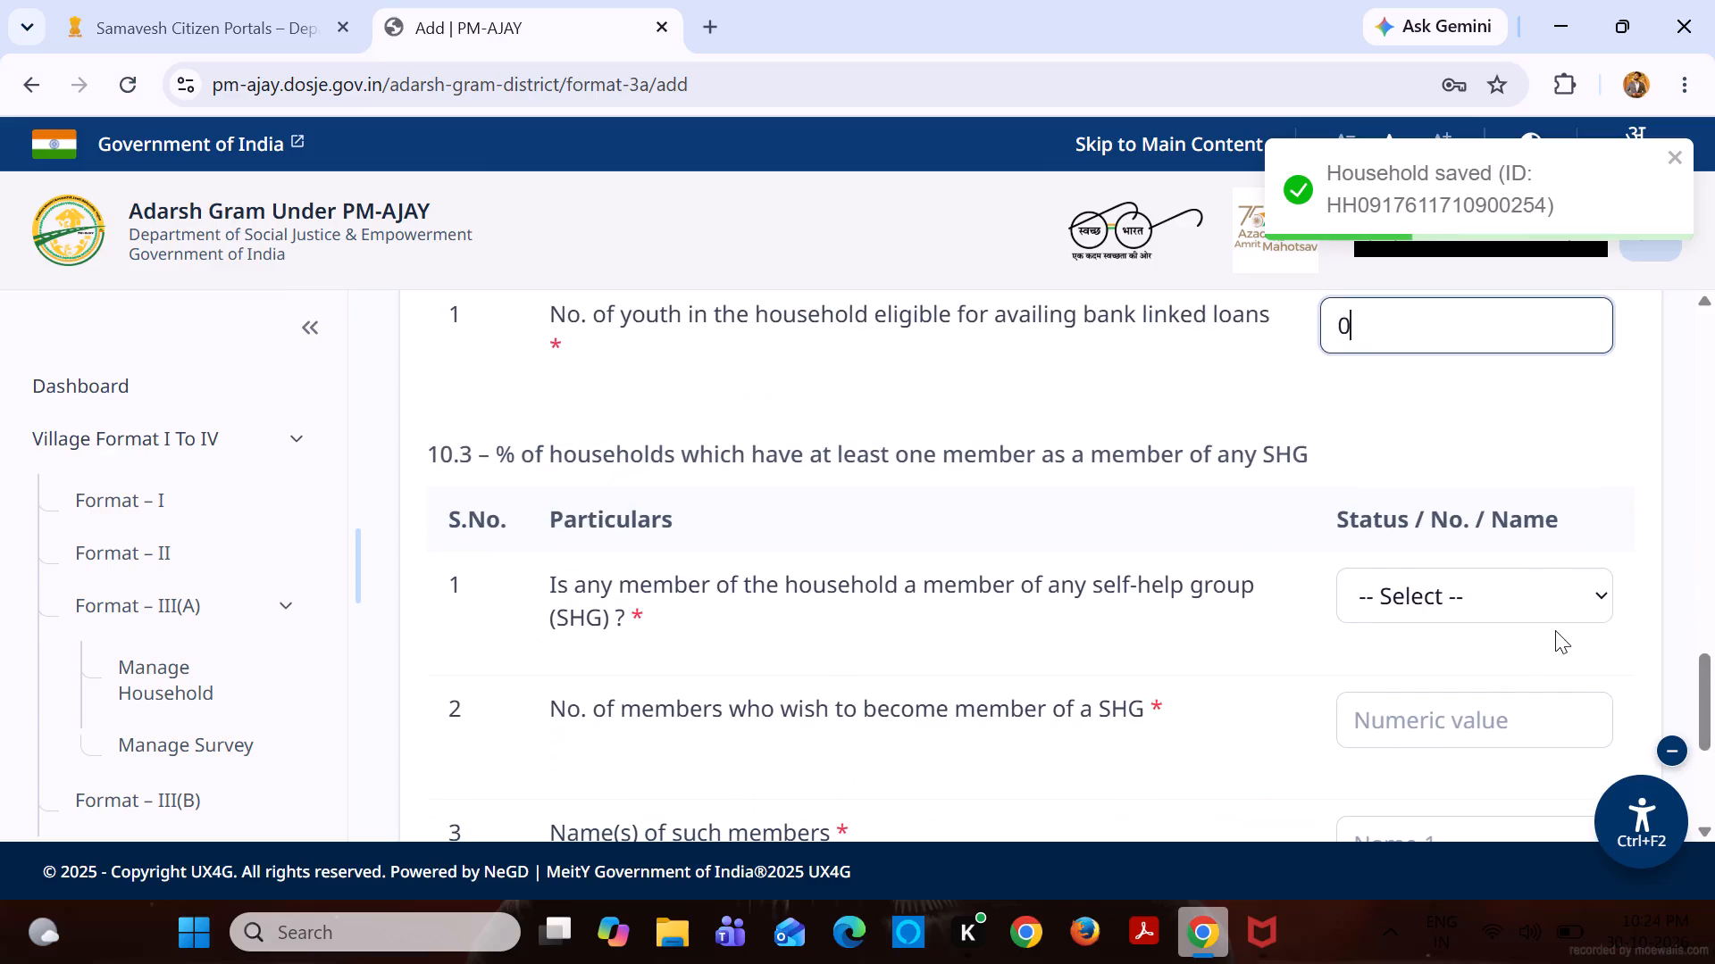
click(1512, 561)
click(1429, 585)
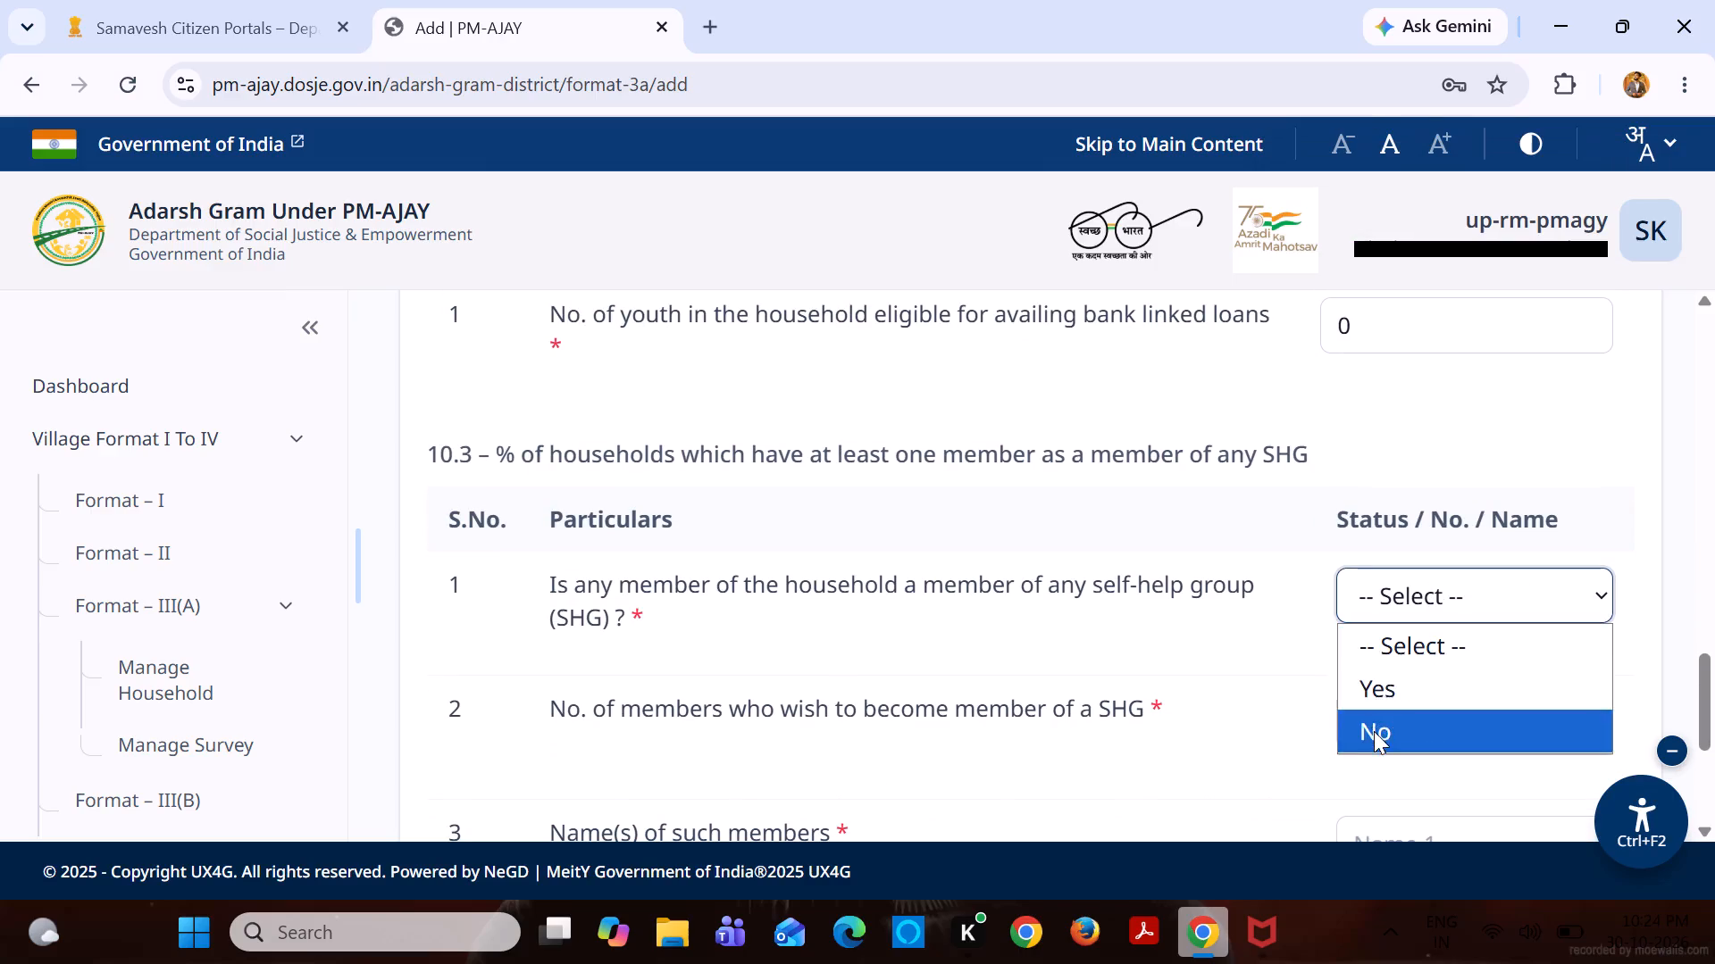
click(1374, 731)
click(1390, 720)
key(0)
scroll(1394, 714, down, 2)
click(1564, 688)
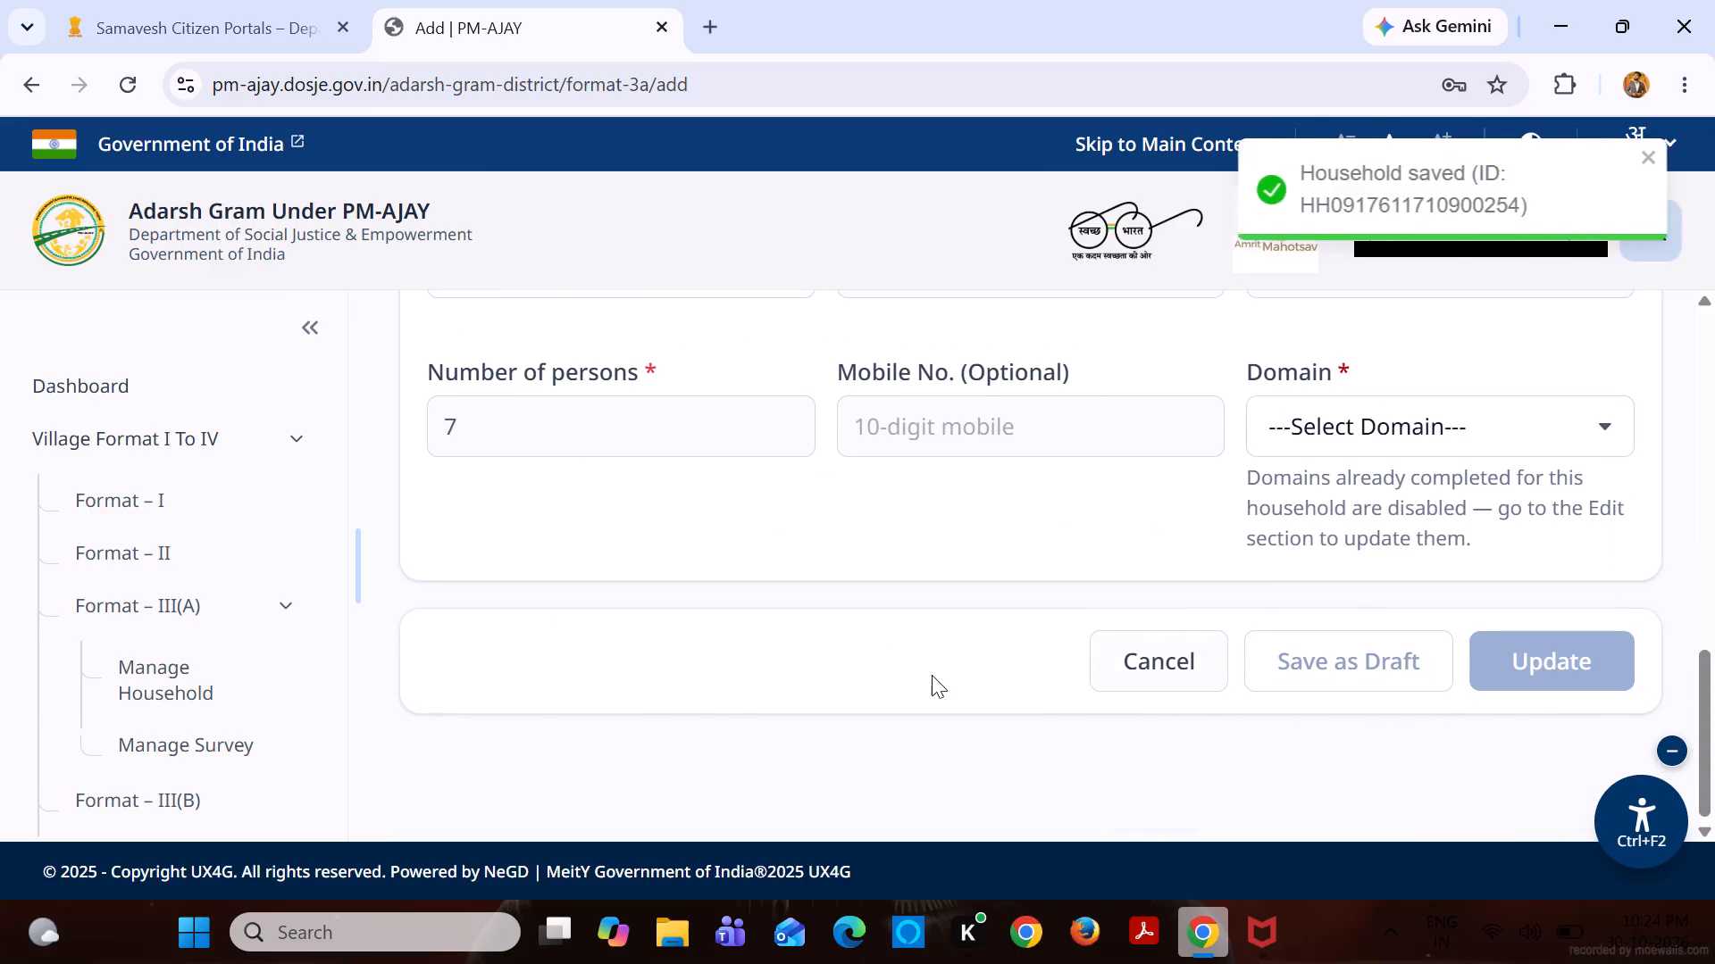
Start a new household record for Shahabad block, Boodpur gram panchayat and Boodpur village, with category Others.
click(222, 676)
click(1241, 361)
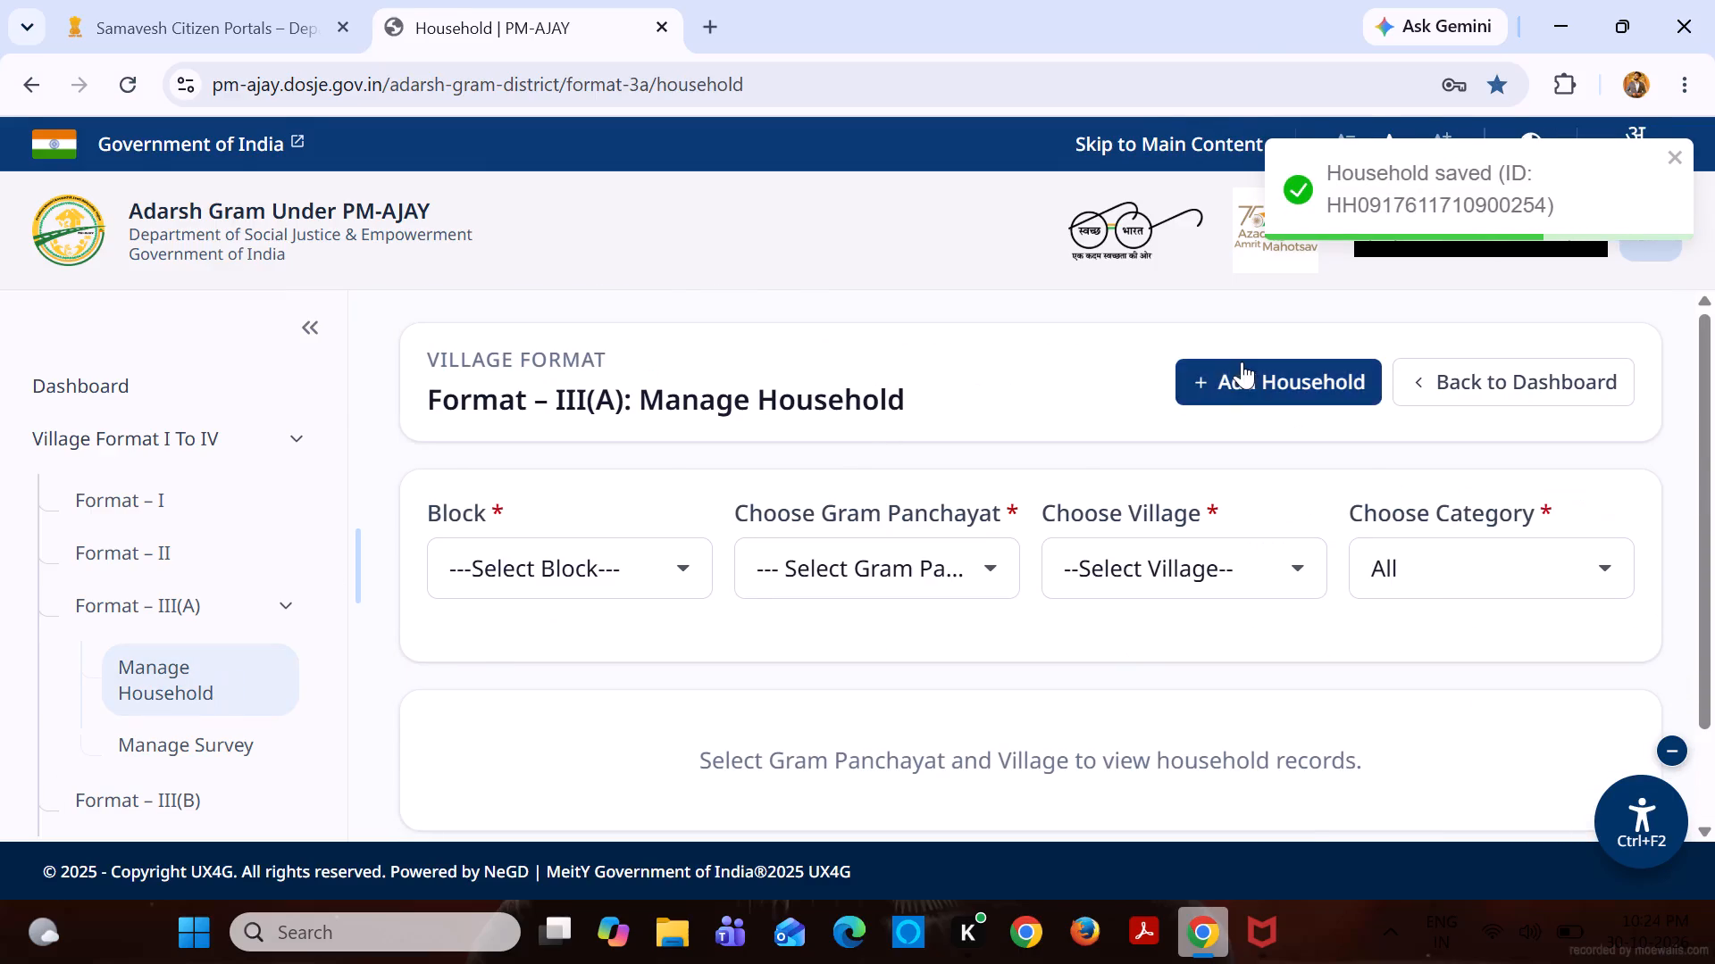
click(1268, 304)
click(1169, 748)
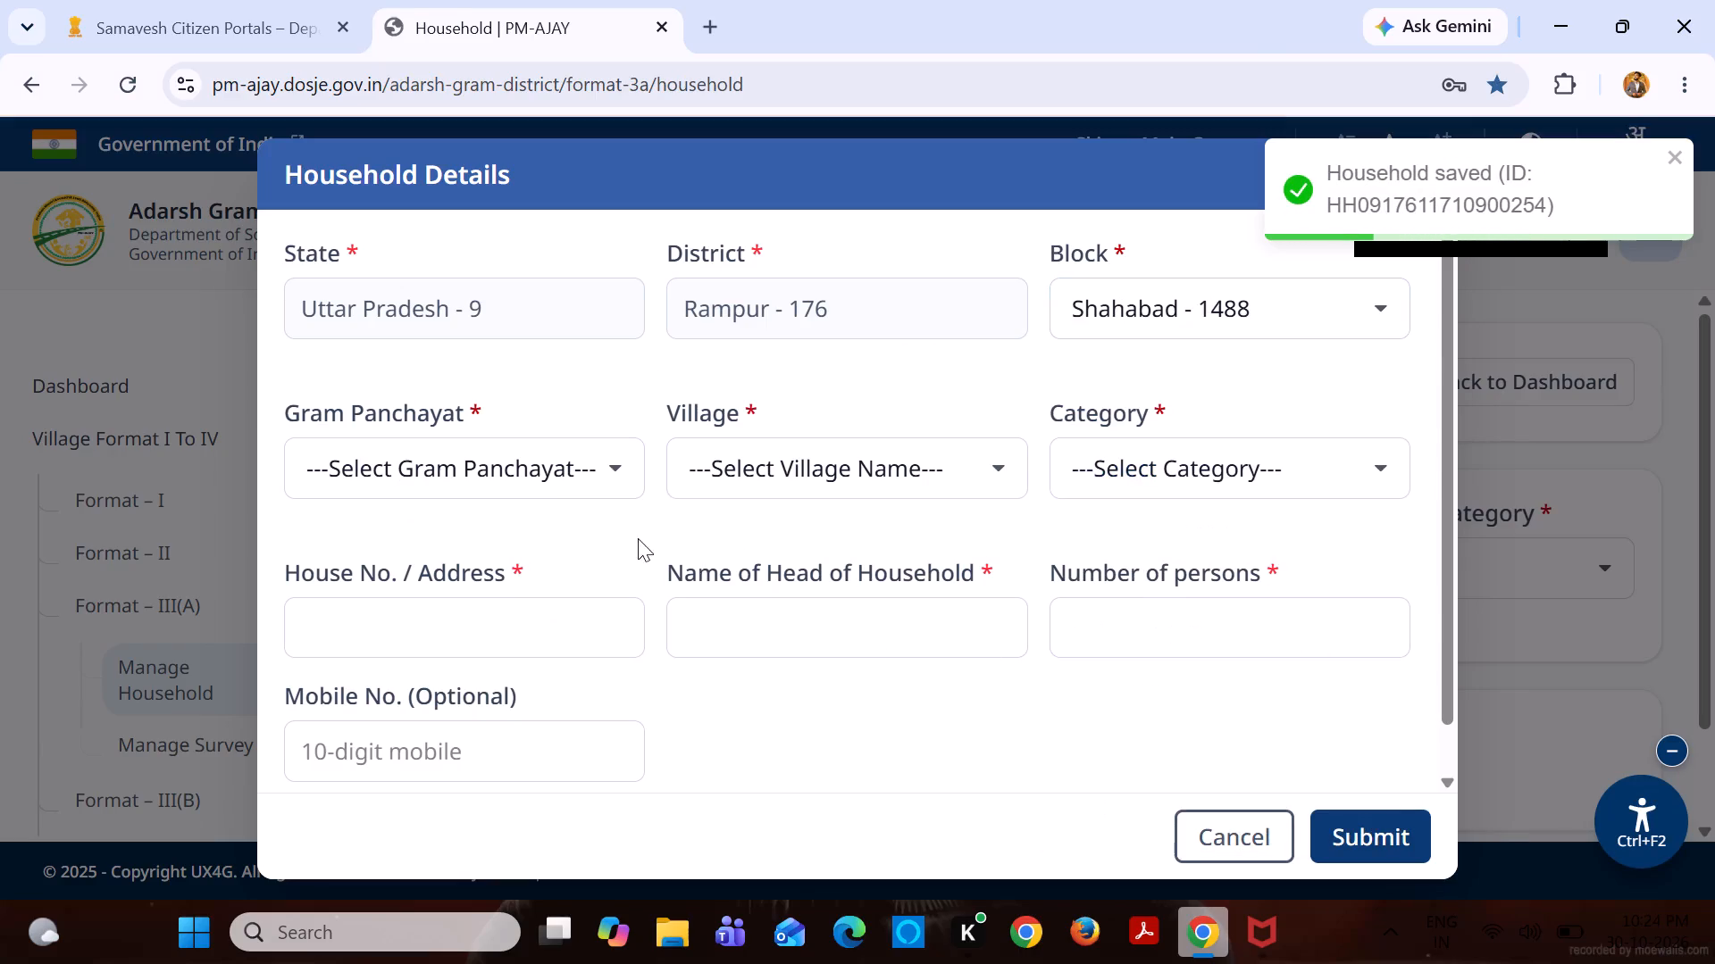
click(572, 471)
click(368, 739)
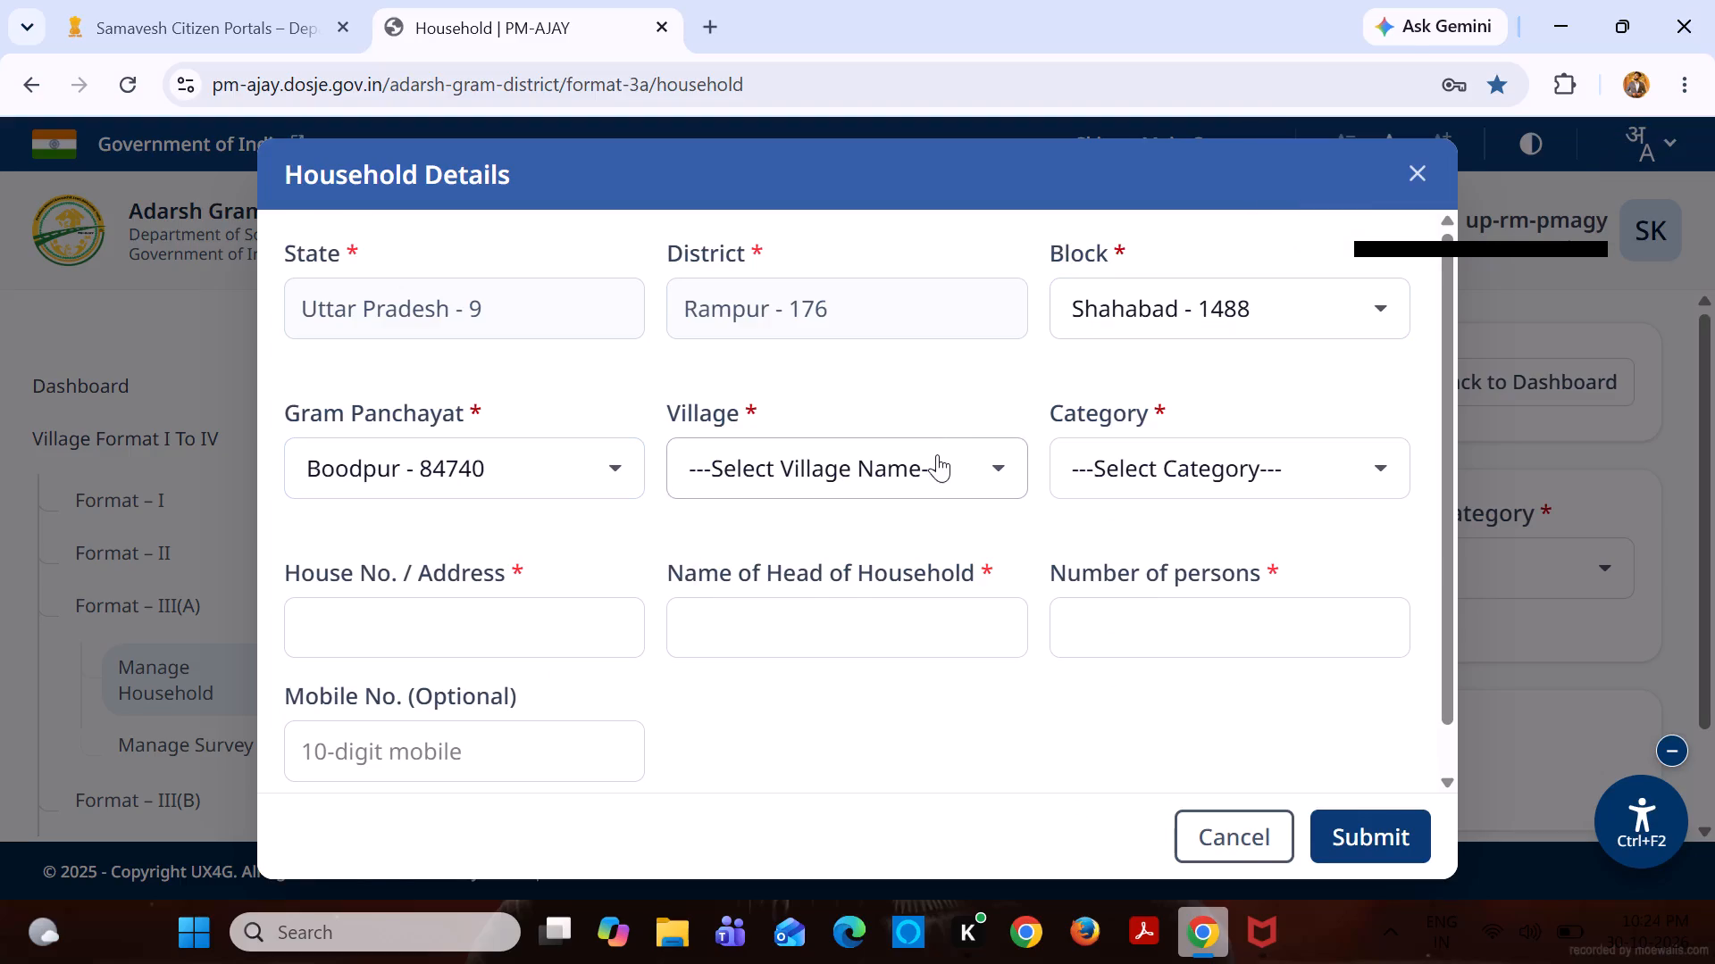
click(937, 454)
click(811, 572)
click(1242, 451)
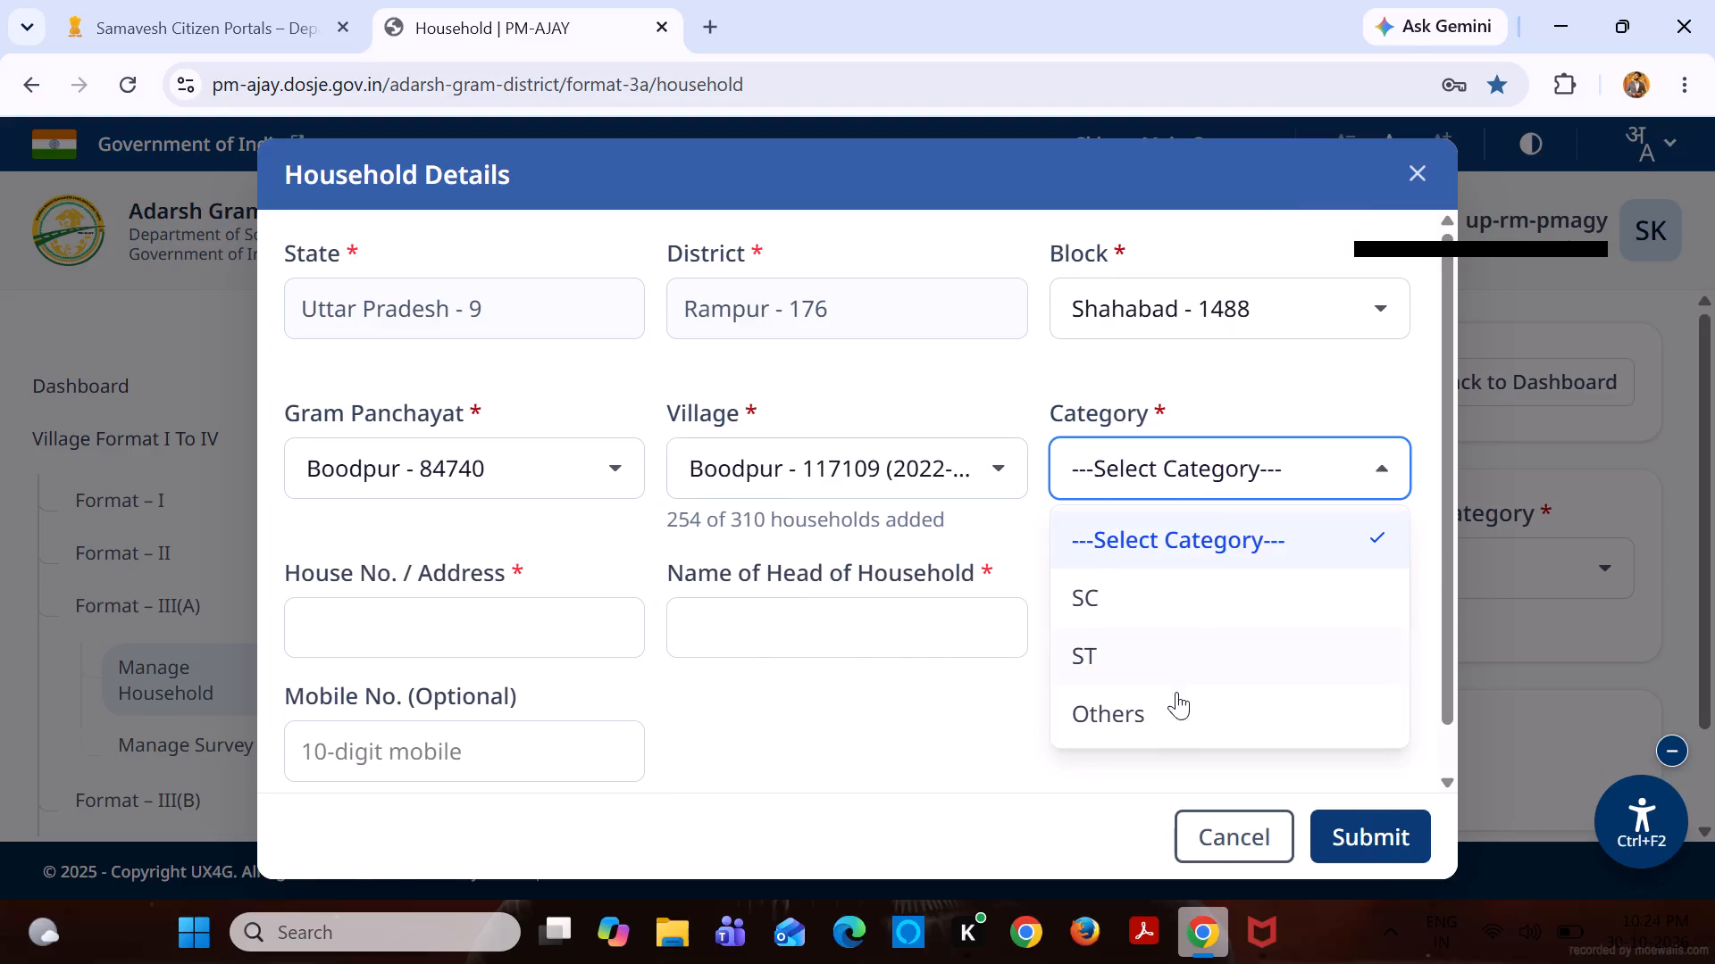
click(1175, 694)
Enter house number 255, the head of household's name and 5 persons in the household details, and submit the record.
click(565, 611)
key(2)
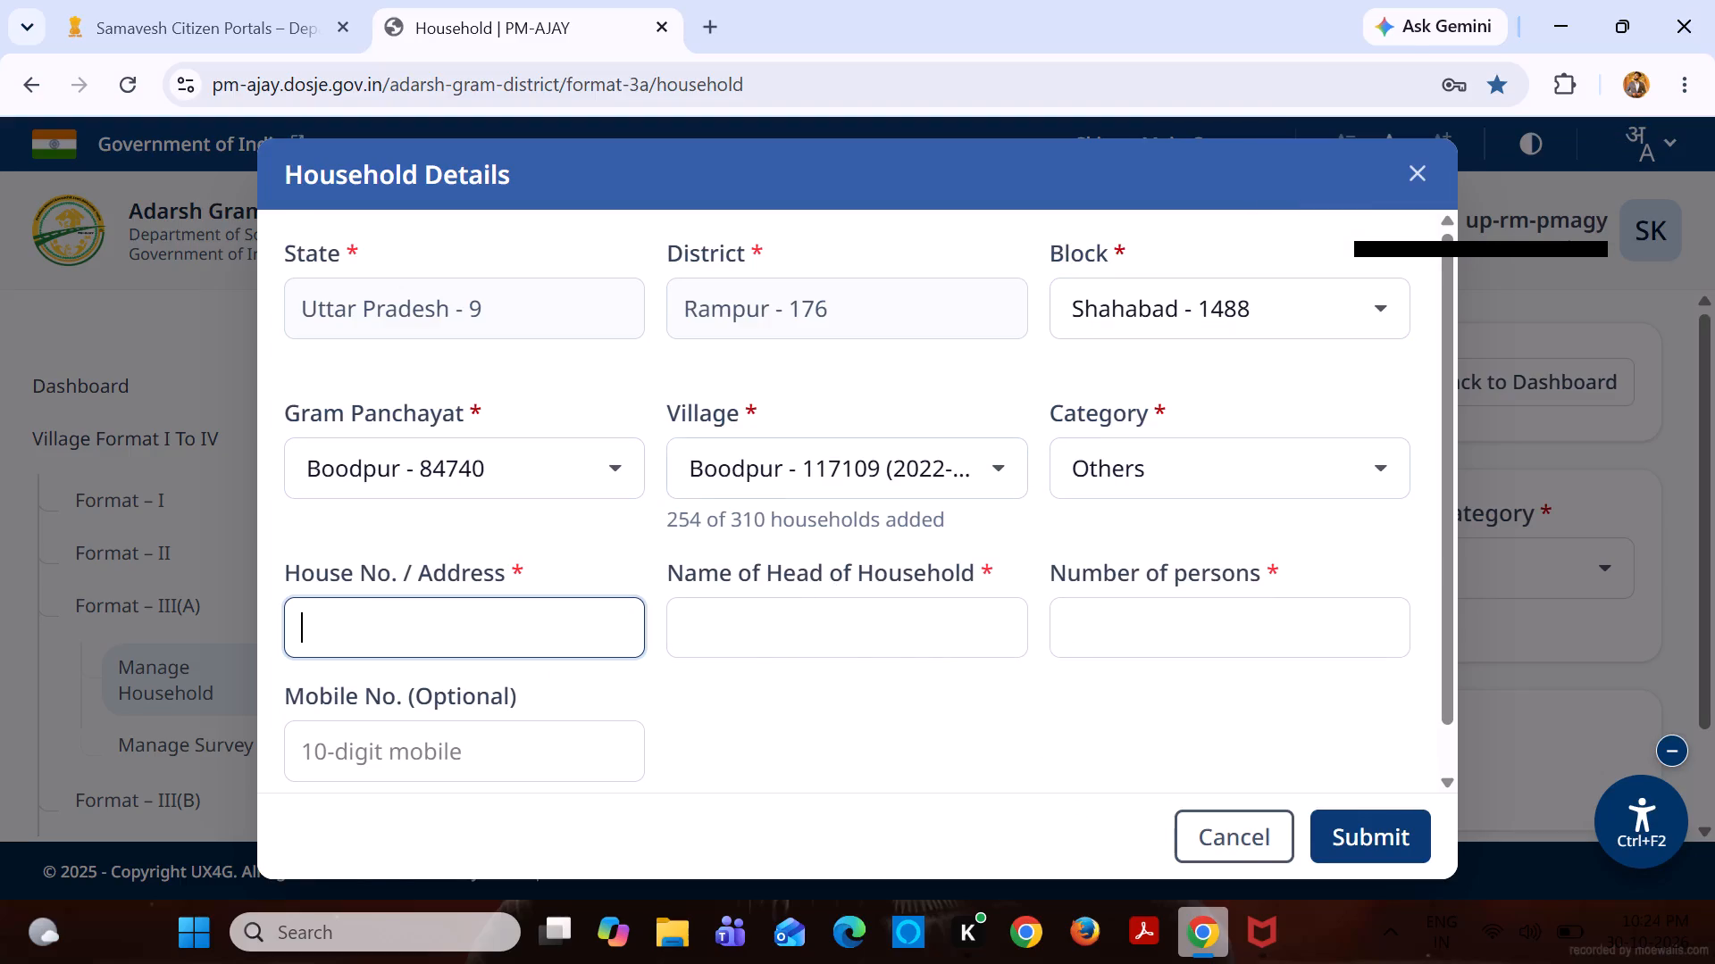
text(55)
click(840, 628)
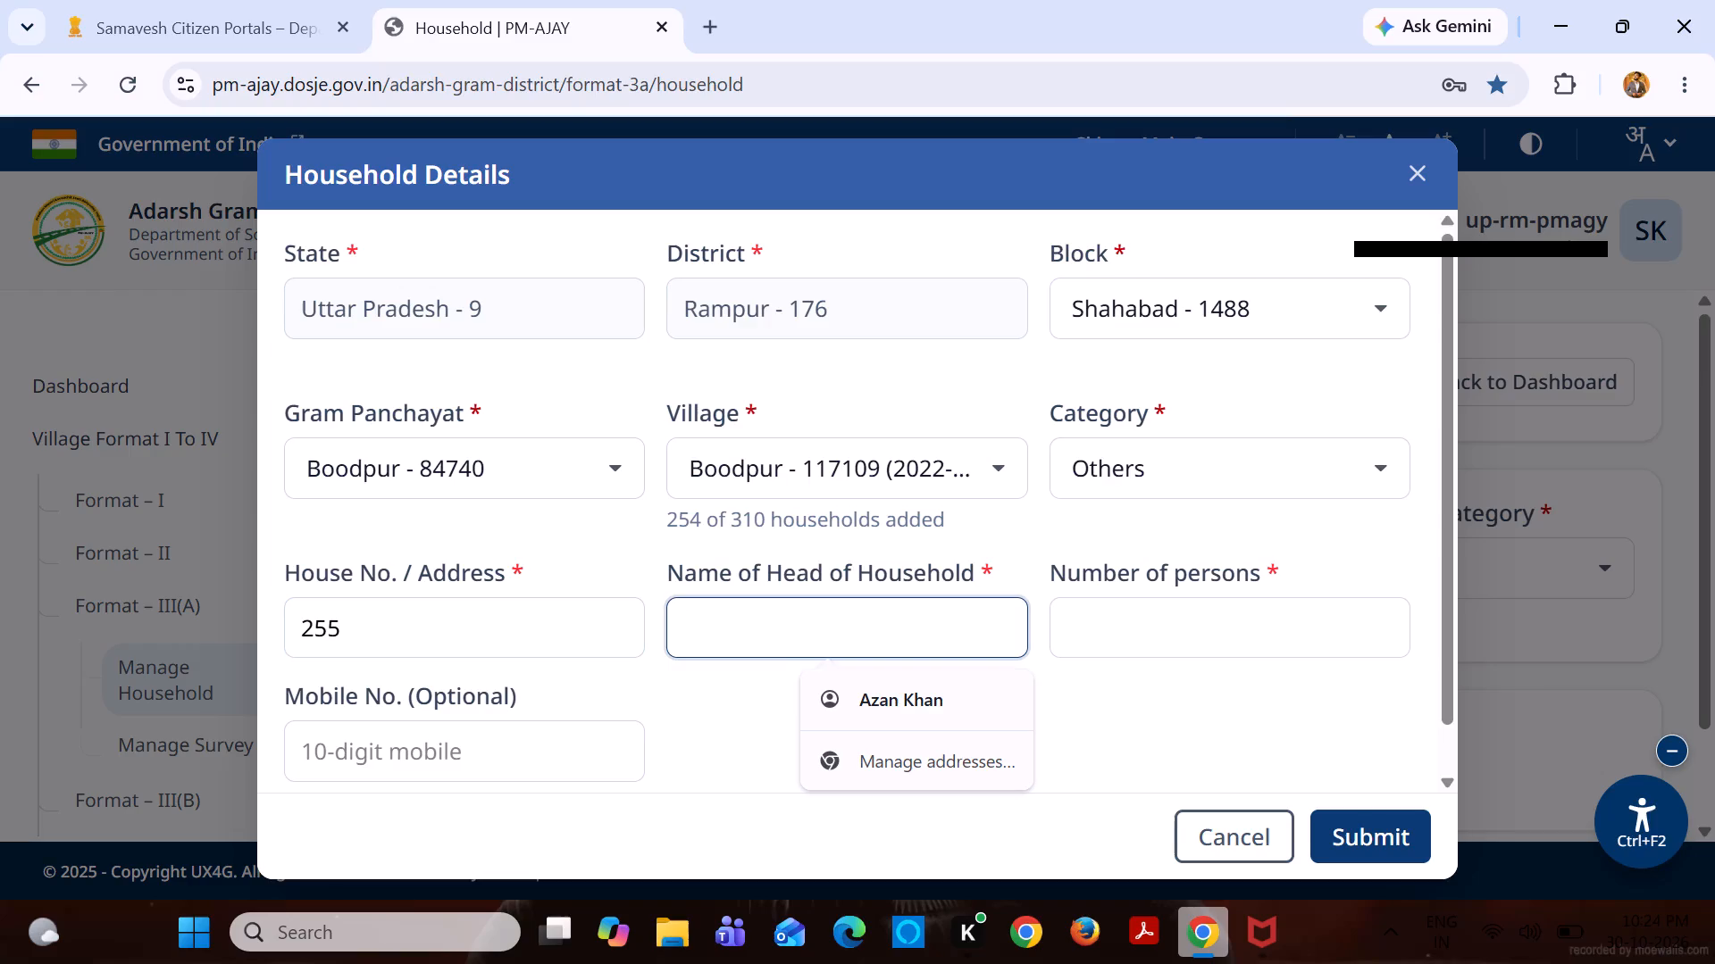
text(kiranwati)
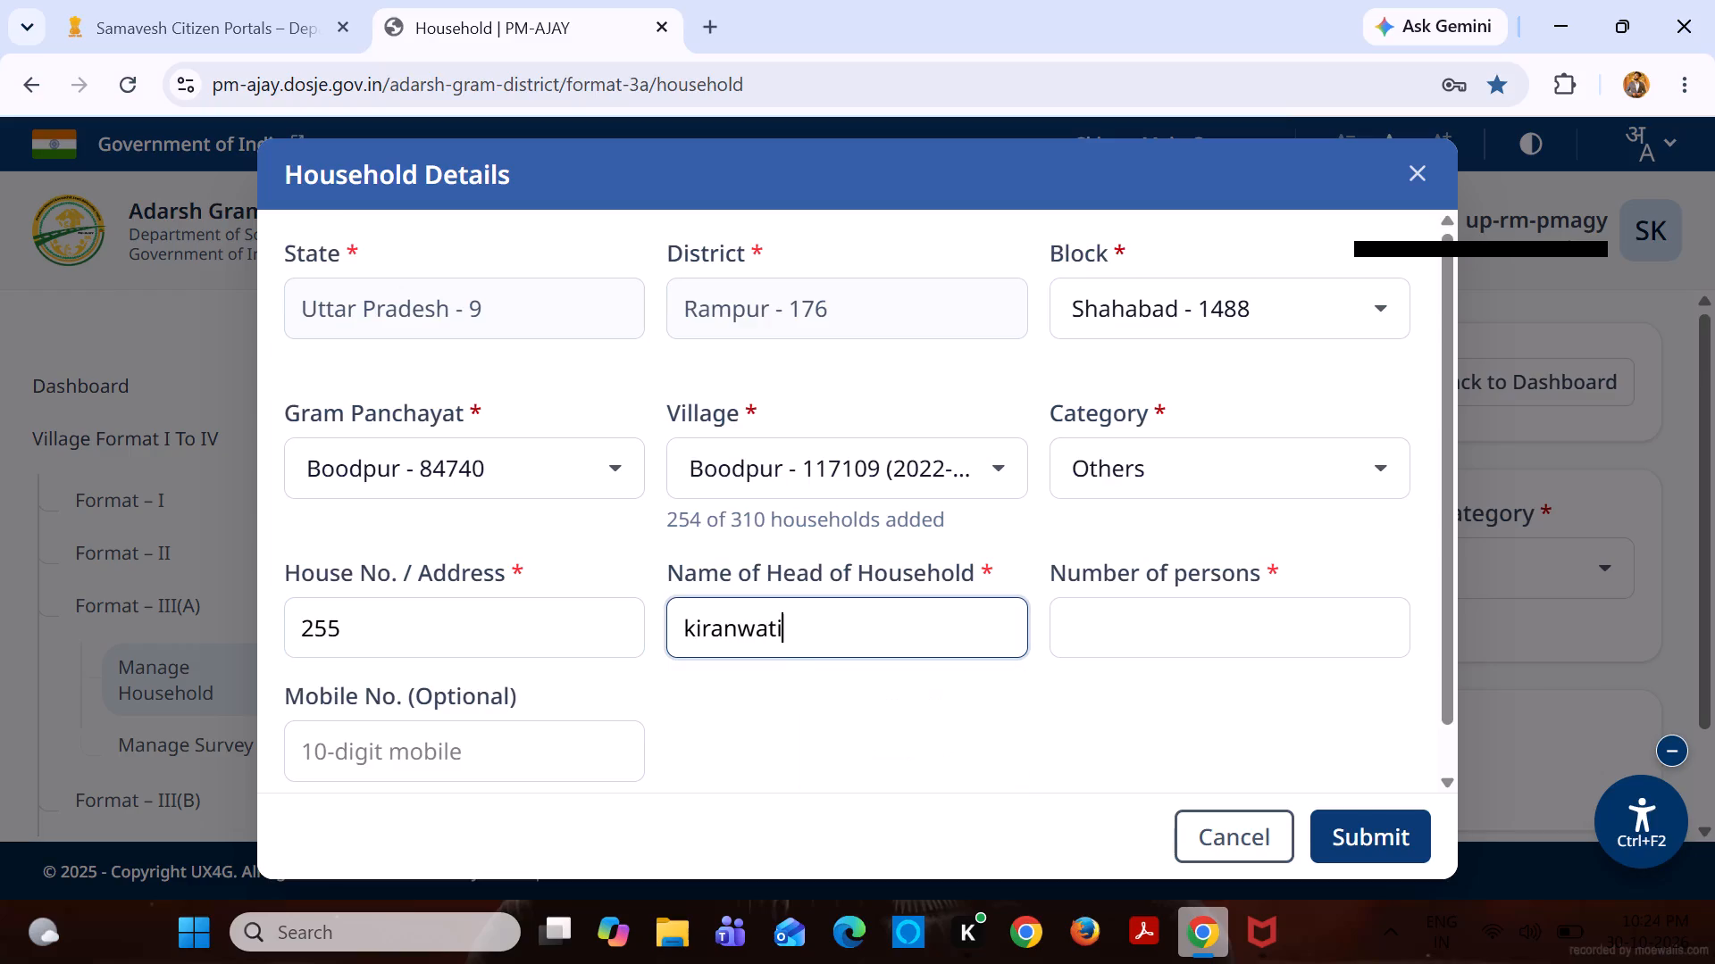
click(1146, 641)
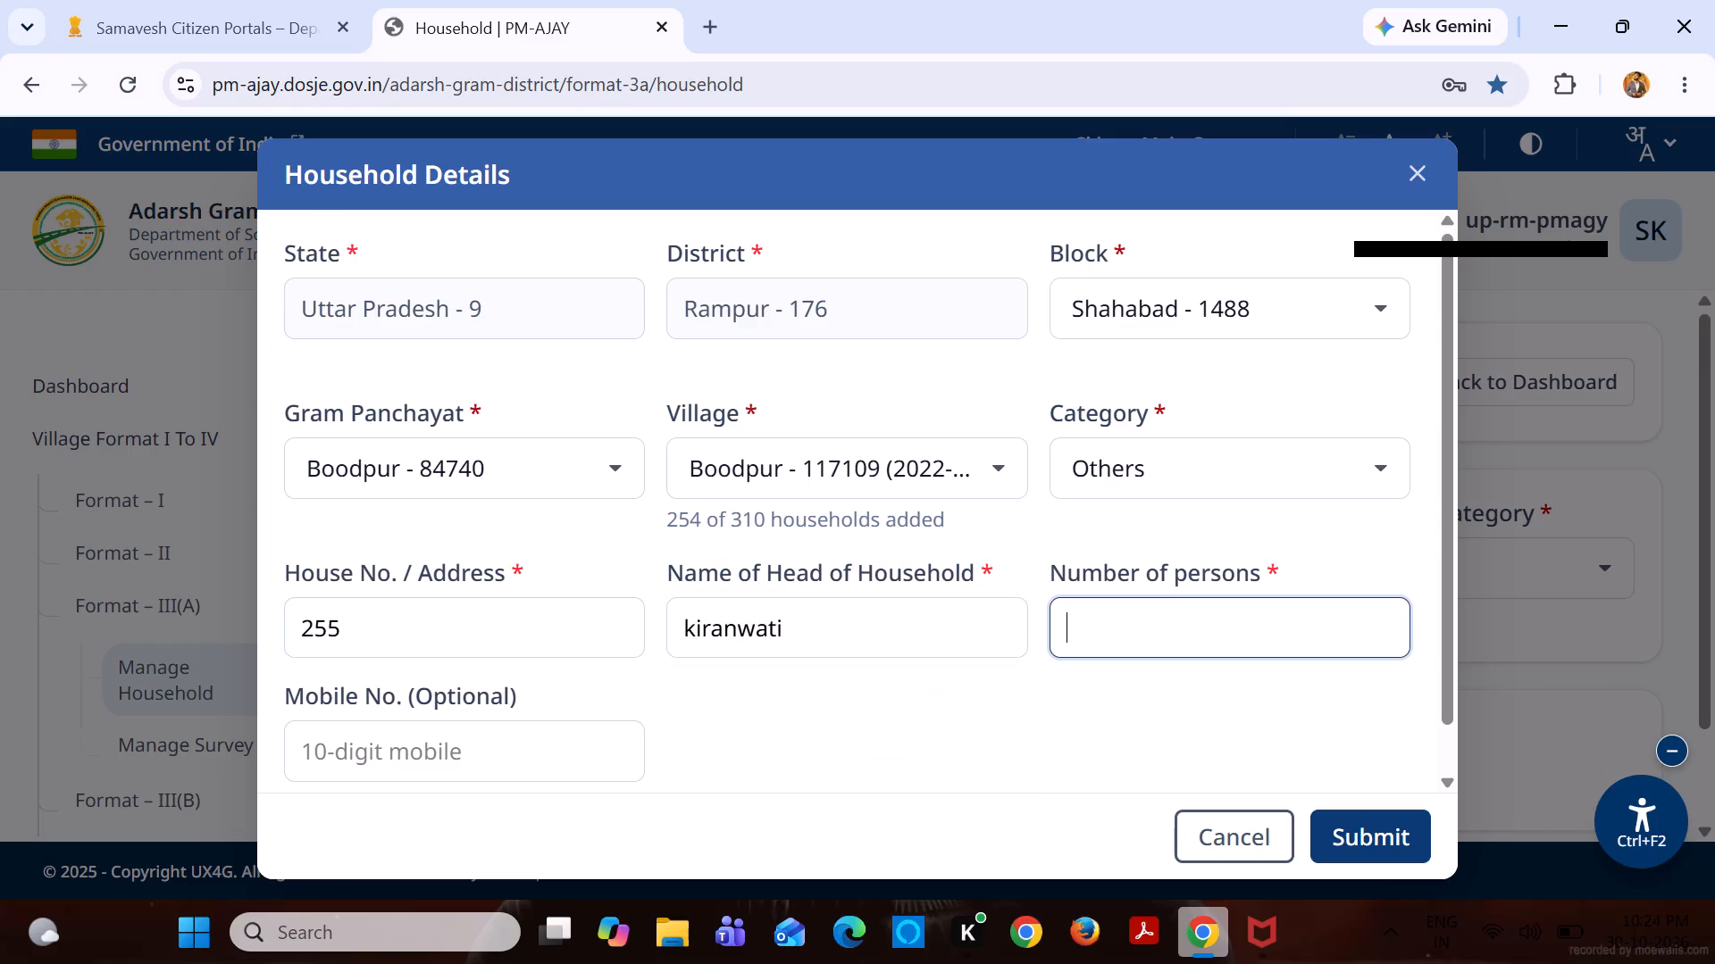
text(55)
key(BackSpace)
click(1348, 871)
click(1358, 841)
Choose domain 1 – Drinking water and Sanitation, answer Yes to having a household latrine and No to open defecation, and submit.
scroll(1392, 558, down, 7)
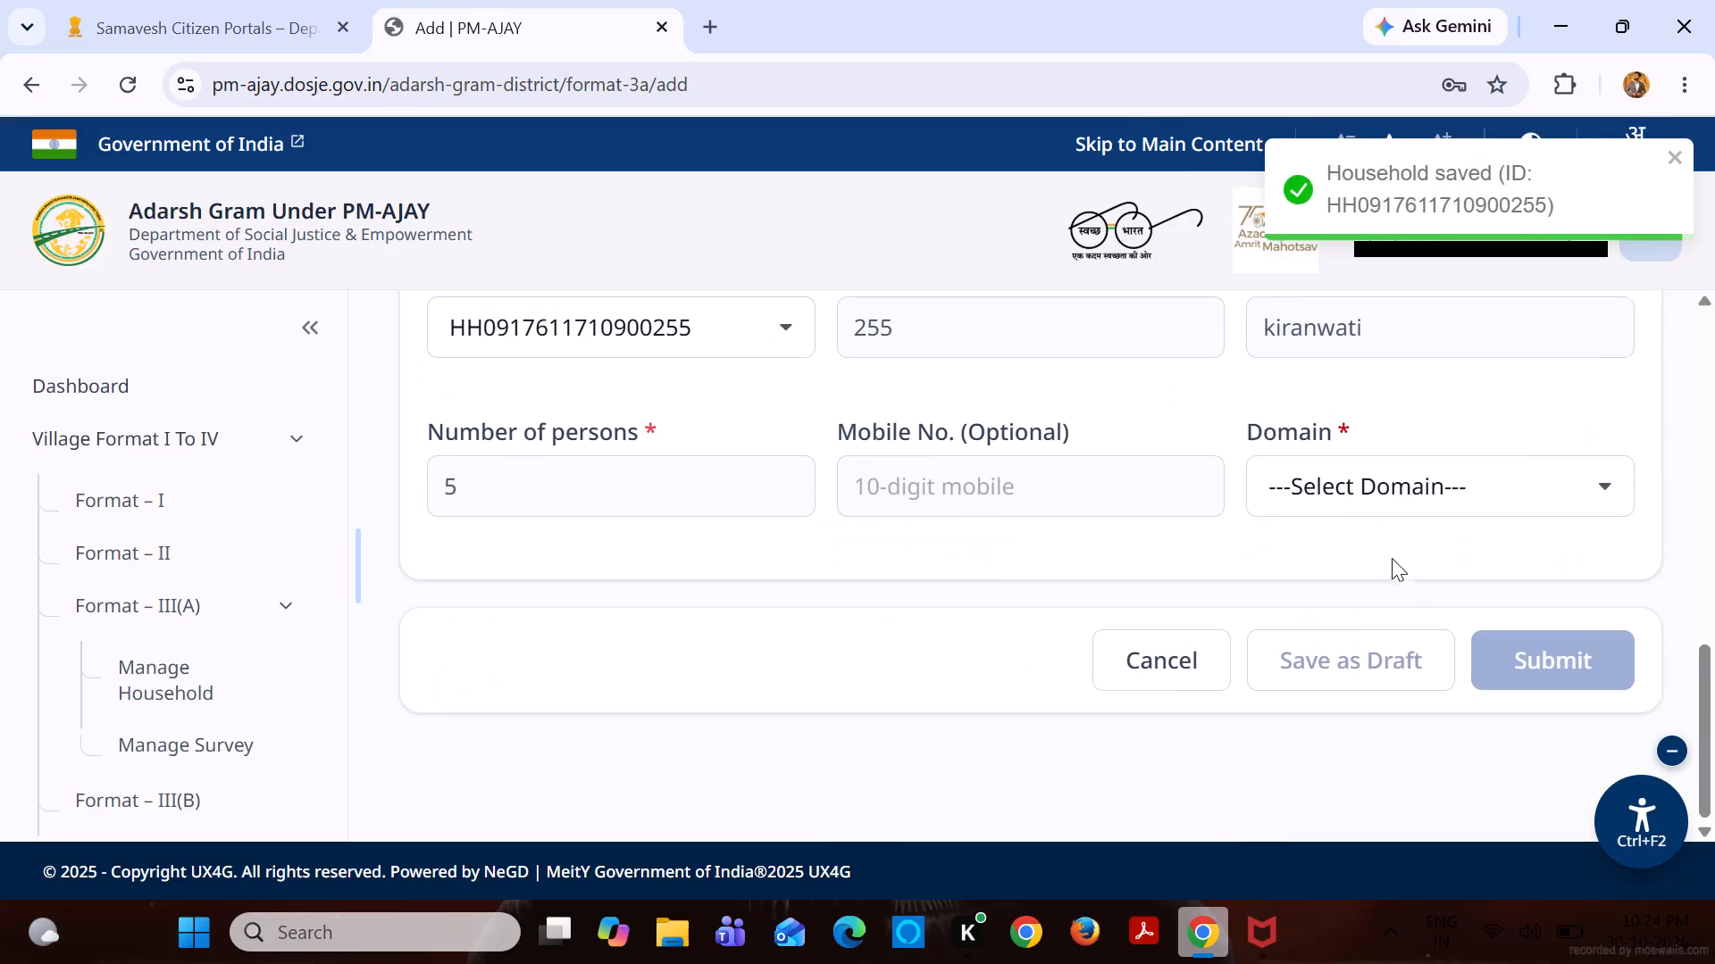
scroll(1392, 558, down, 5)
drag(1527, 438, 1524, 470)
click(1520, 482)
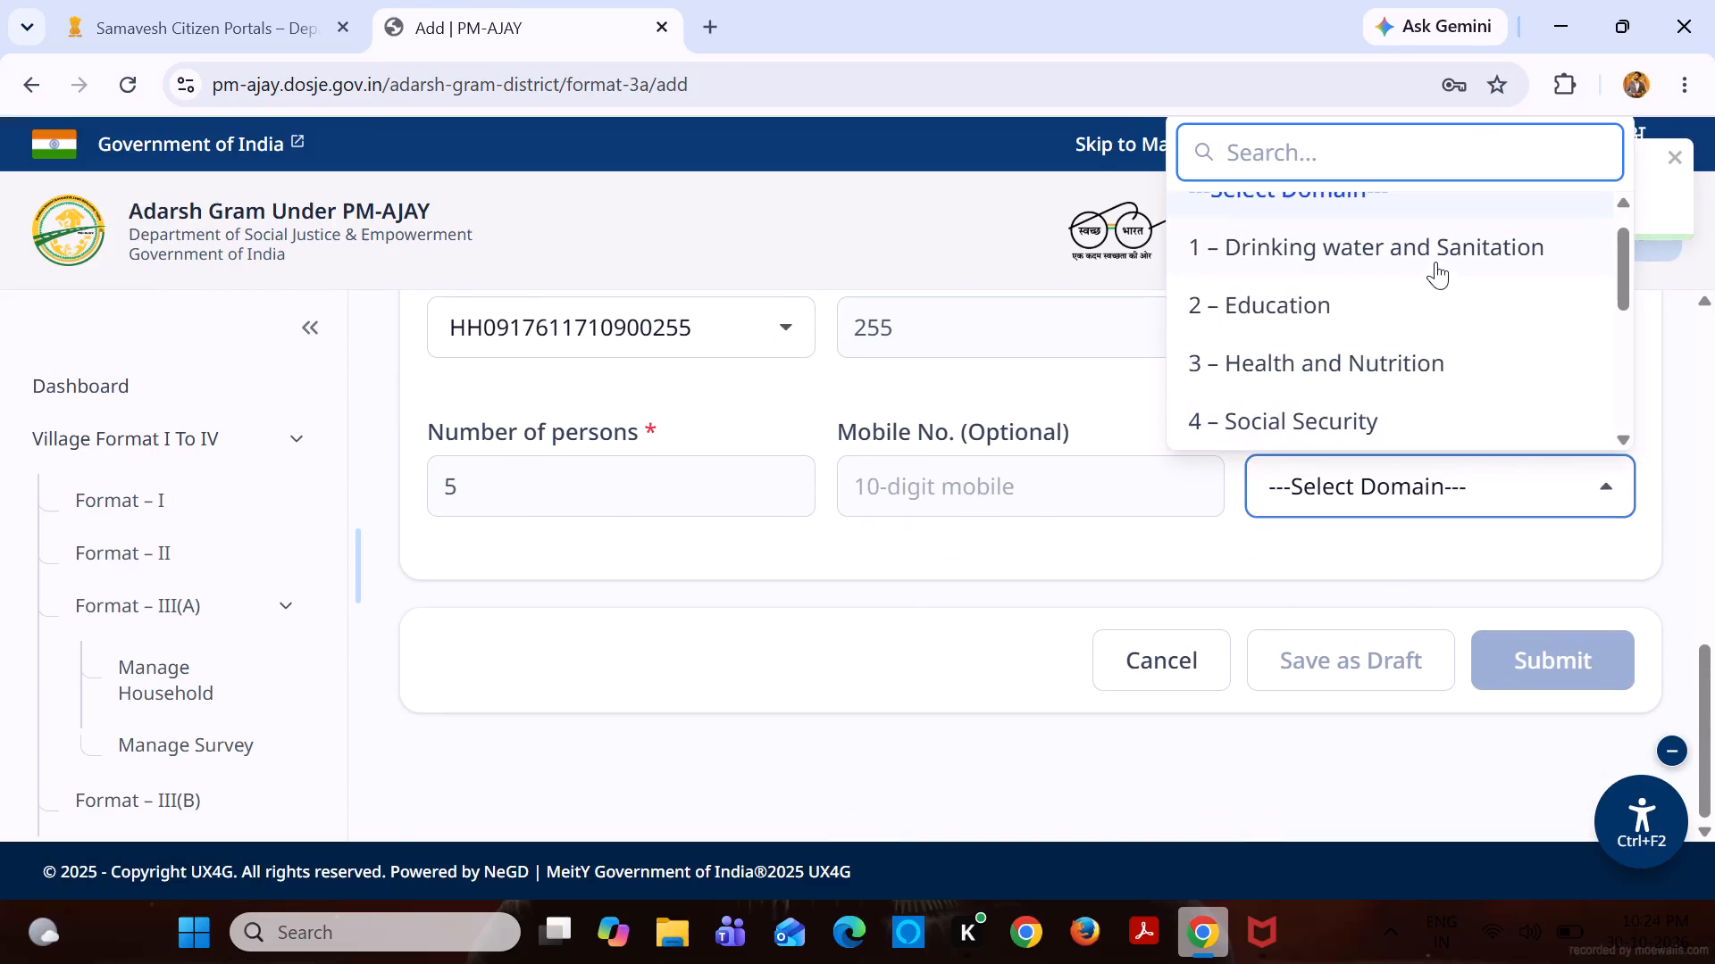
click(1435, 245)
scroll(1437, 325, down, 3)
click(1495, 476)
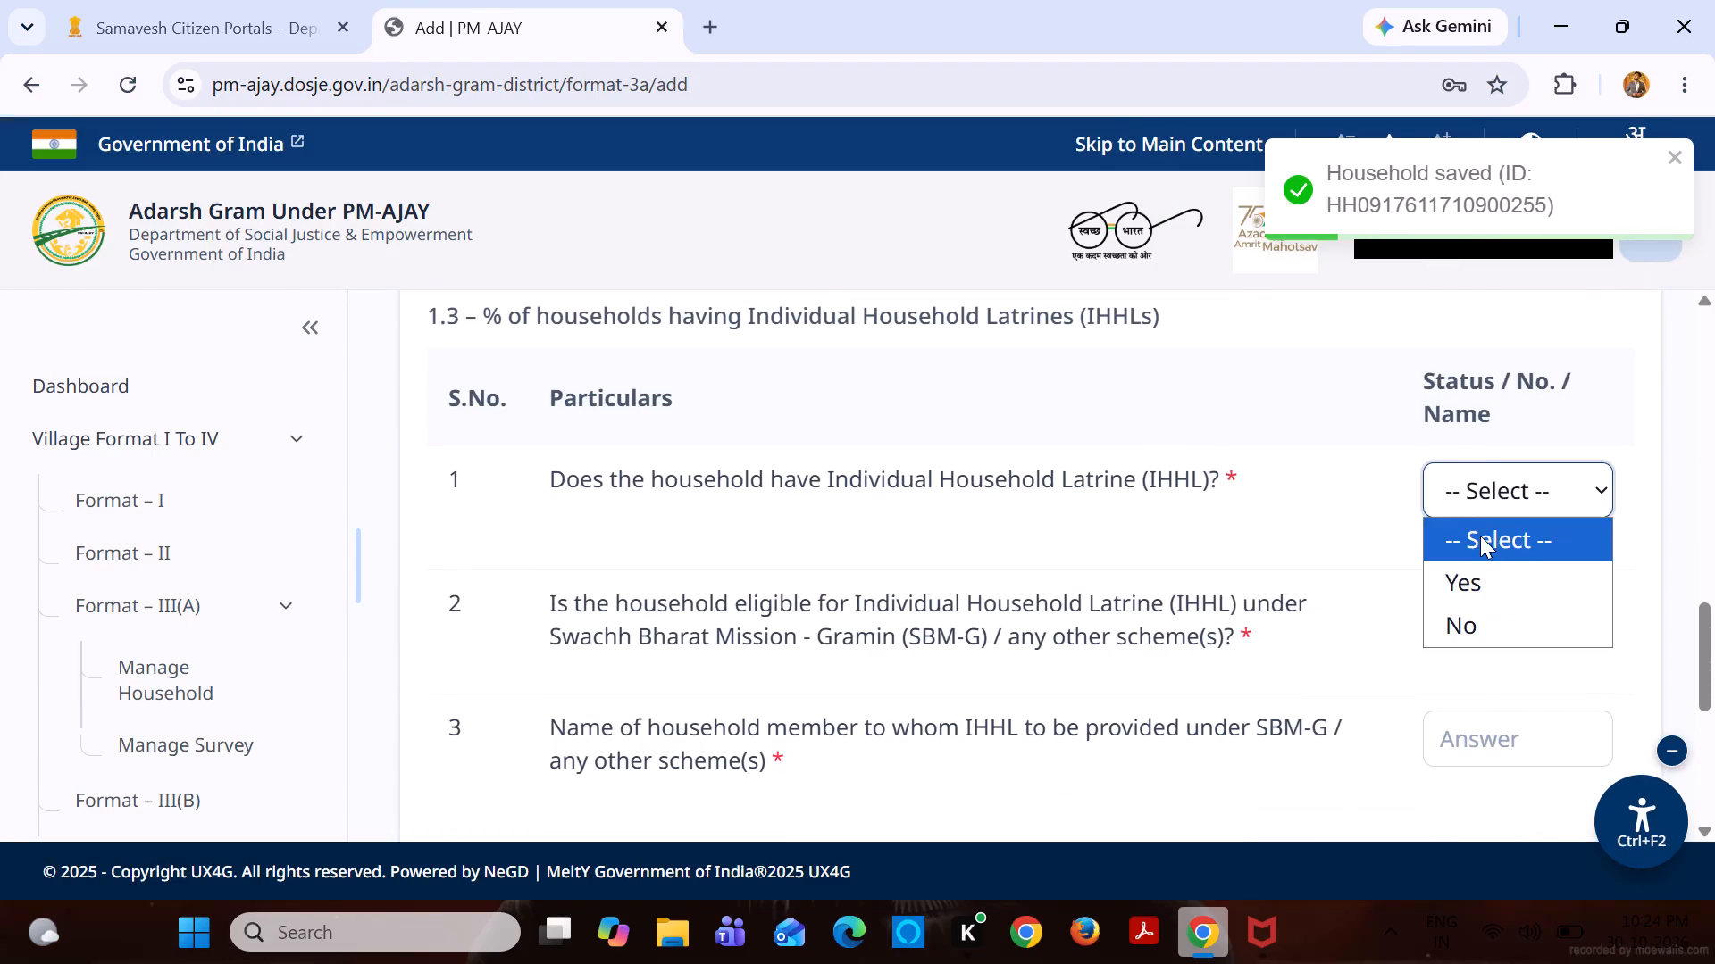
drag(1480, 536, 1479, 564)
scroll(1494, 502, down, 3)
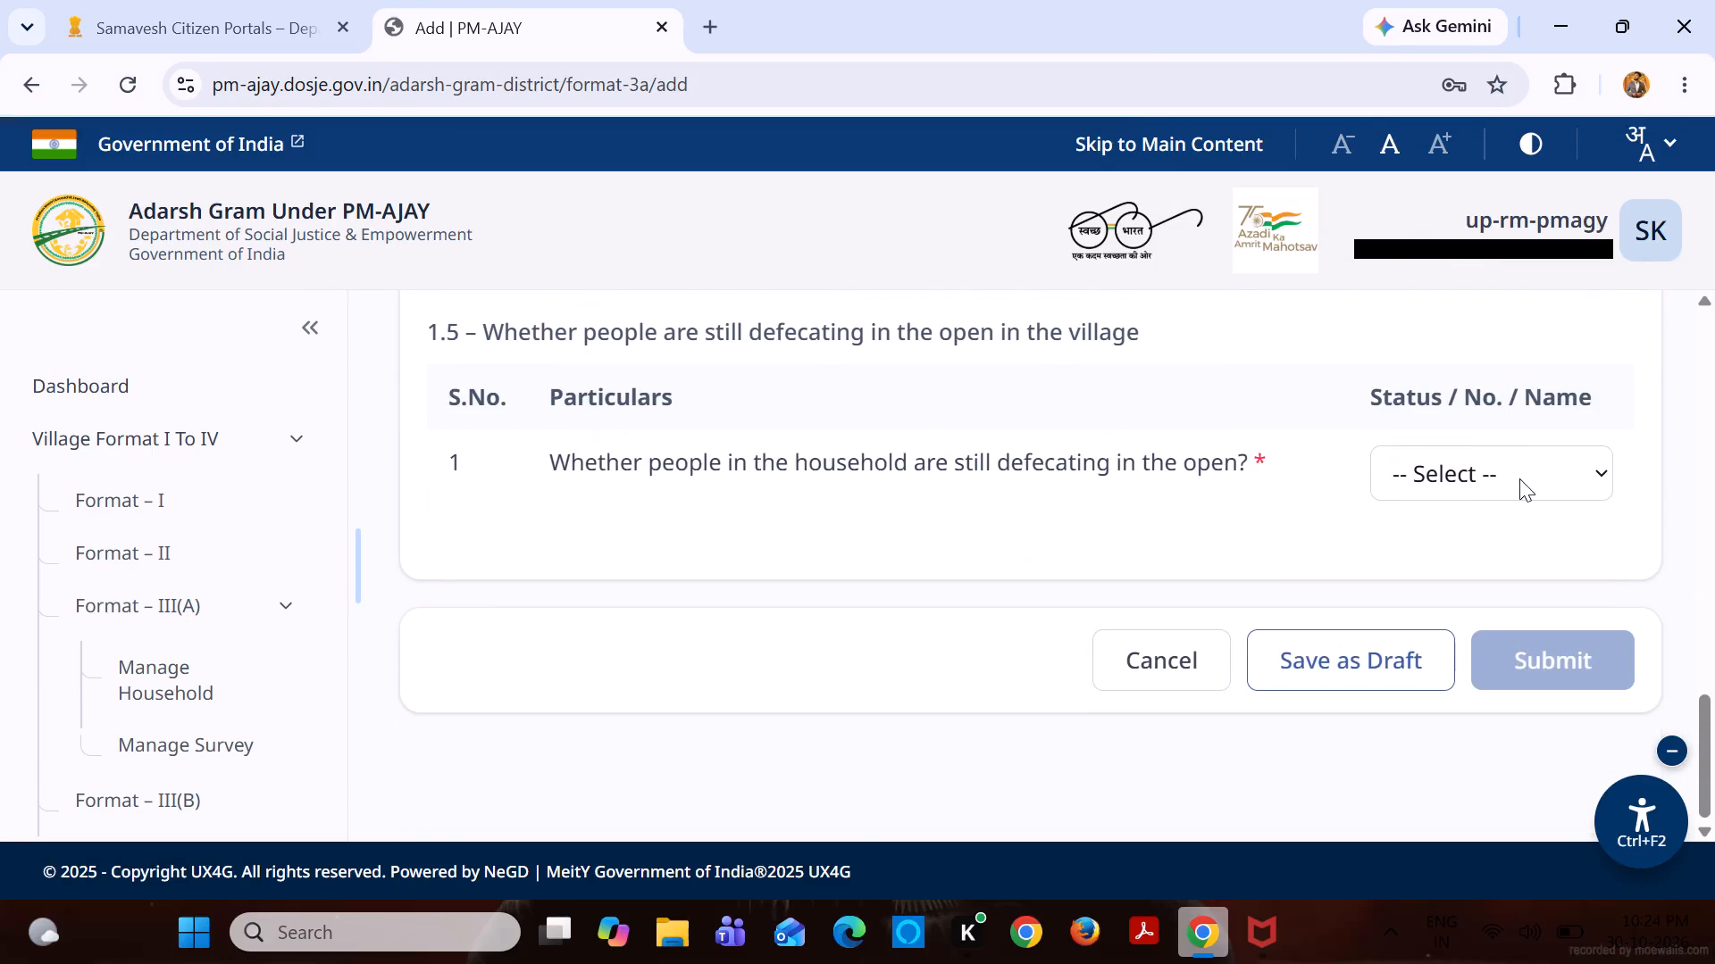
click(1519, 478)
click(1443, 603)
click(1538, 656)
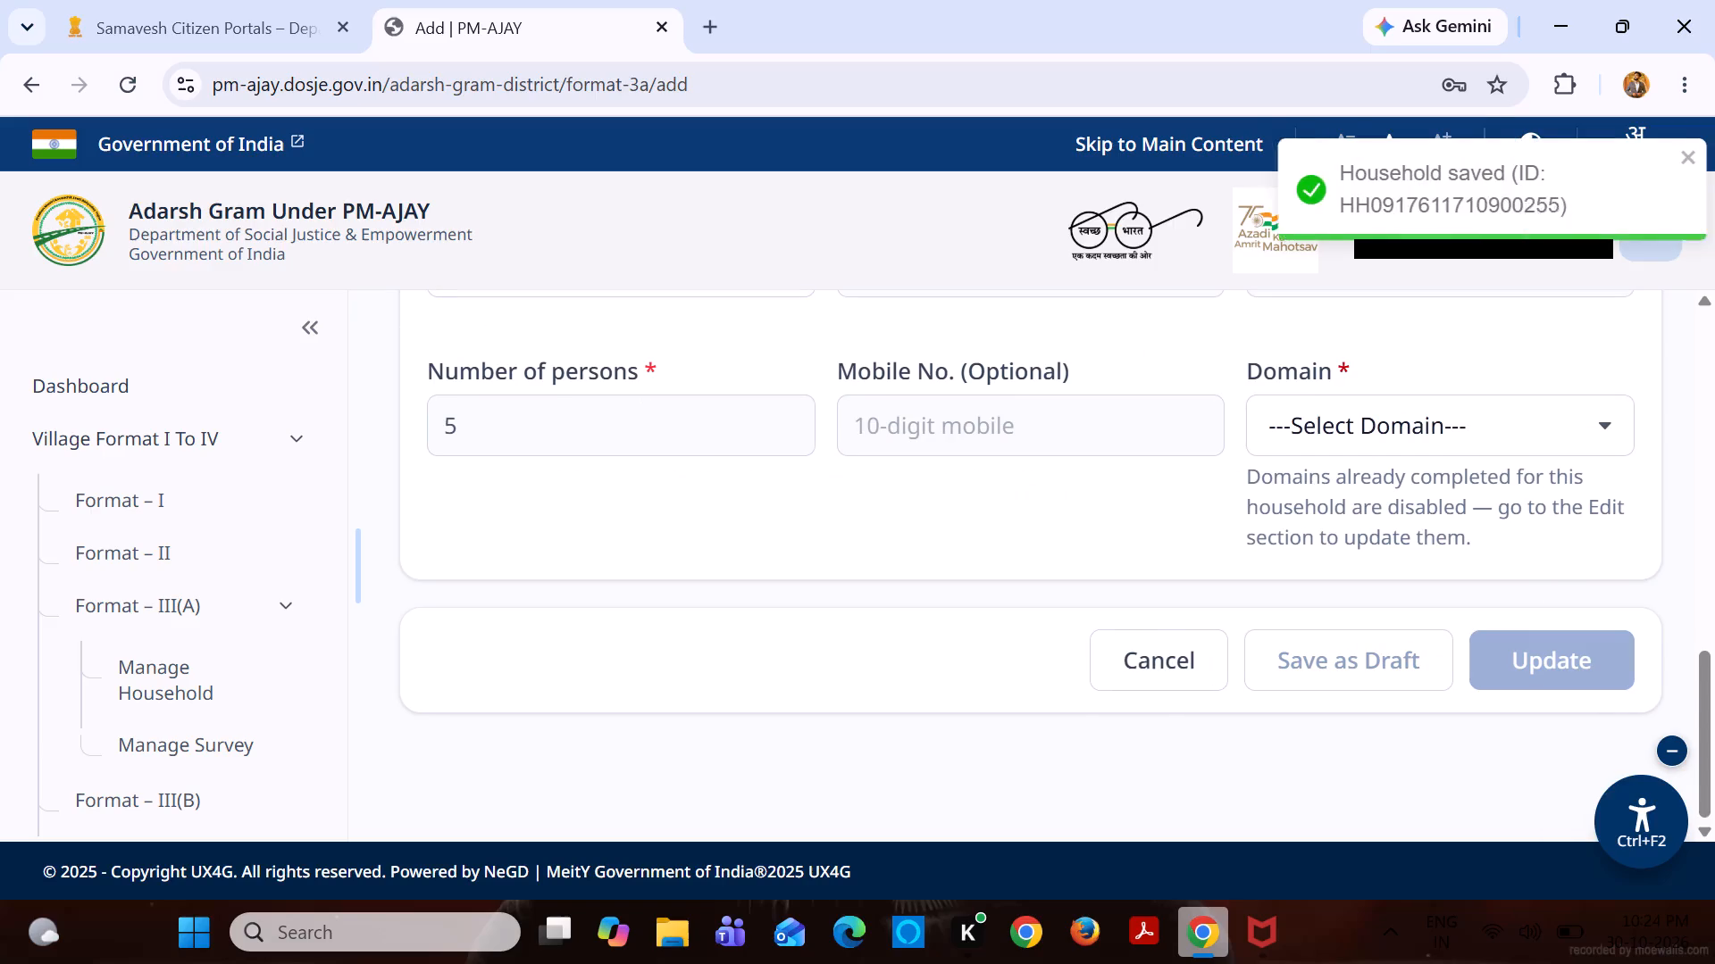
Choose domain 2 – Education and enter 2 children aged 6-10 years, with 2 attending primary school, in section 2.1.
drag(1538, 420, 1510, 473)
click(1520, 403)
click(1311, 688)
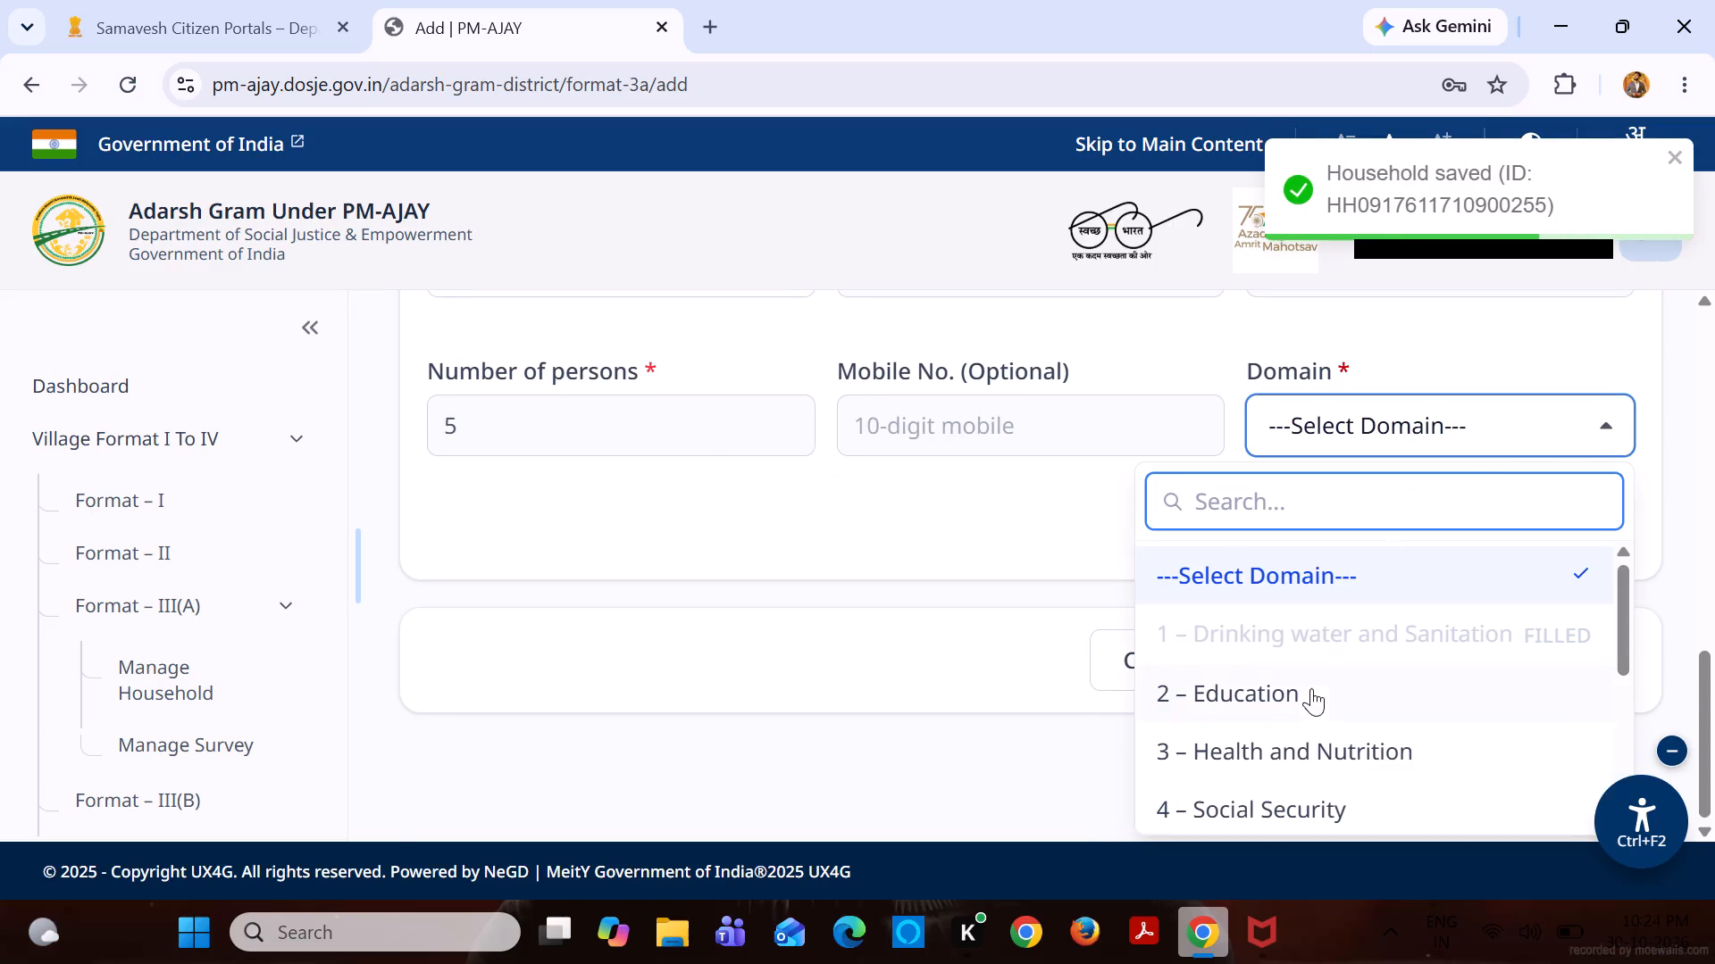
scroll(1397, 621, down, 2)
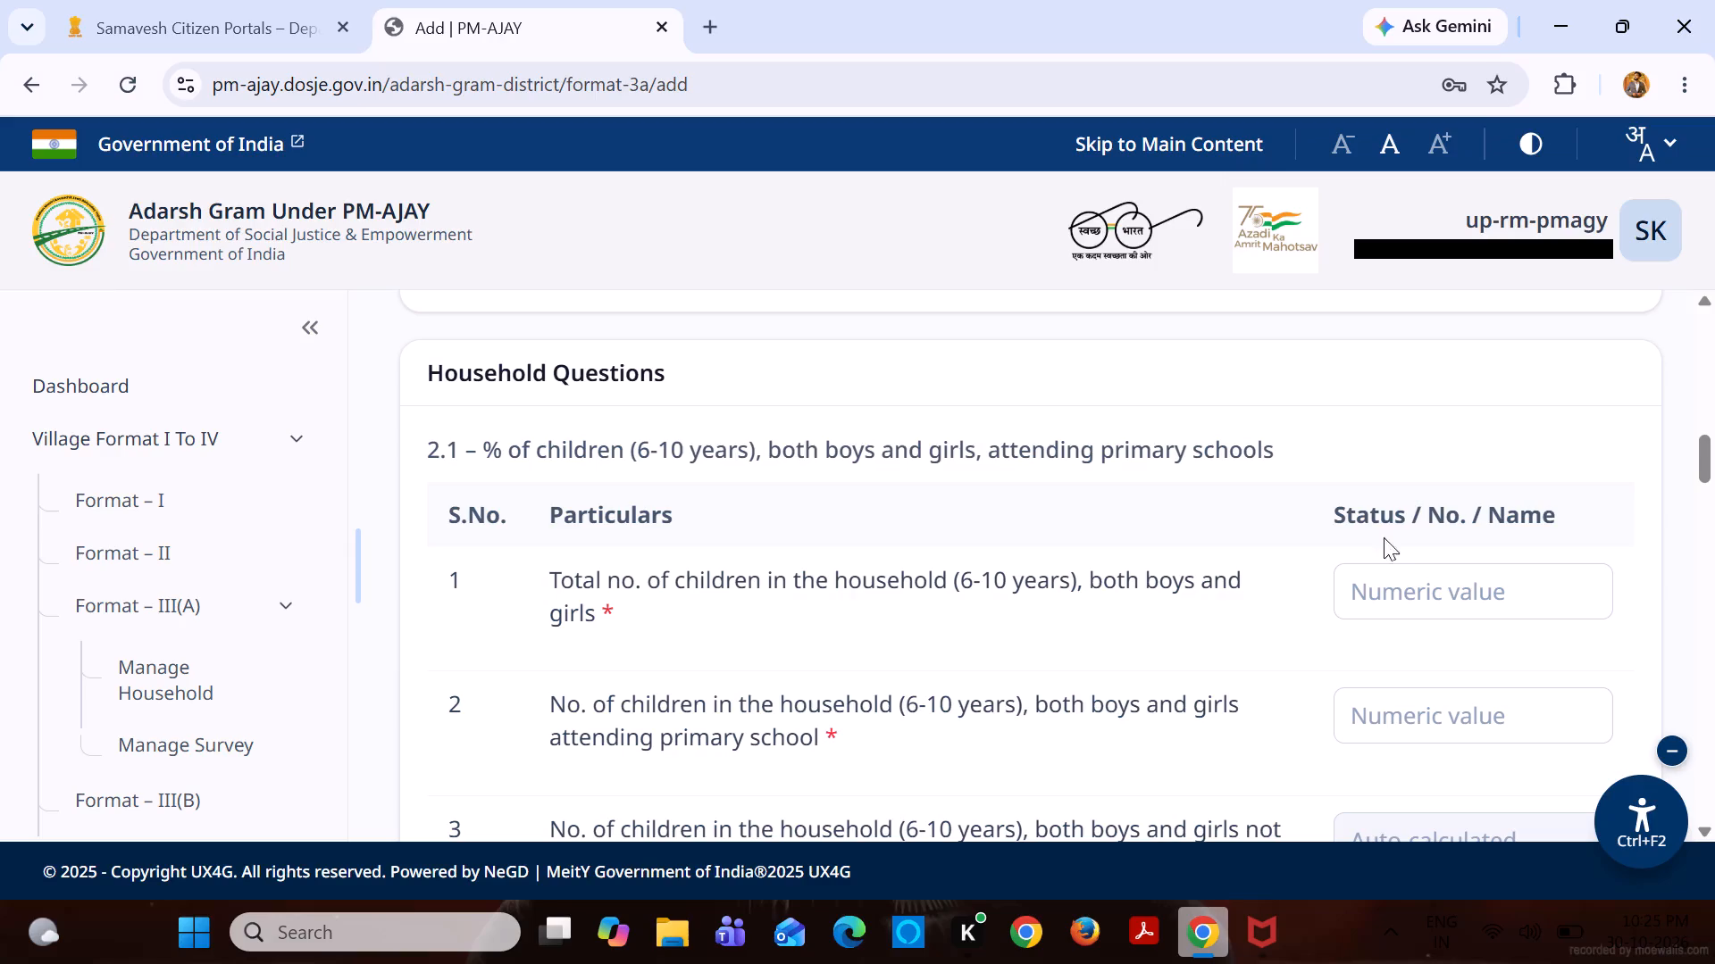
click(1380, 579)
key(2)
click(1412, 719)
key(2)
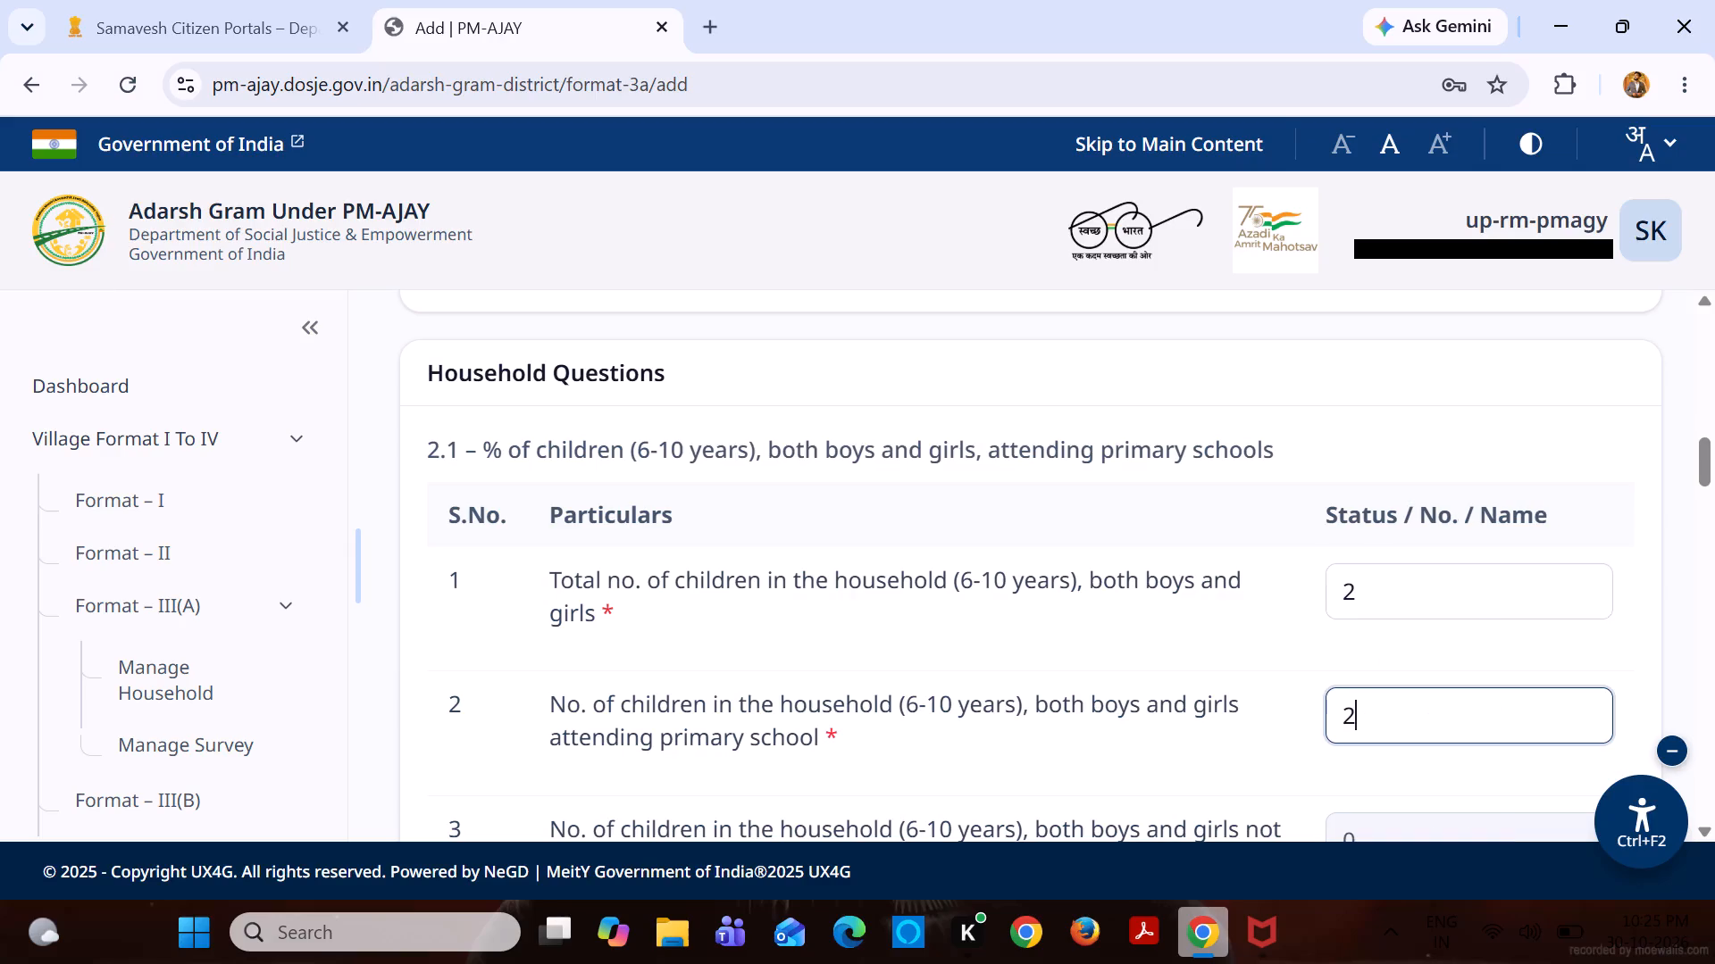
Enter 1 child aged 11-13 years, with 1 attending middle school, in section 2.2.
scroll(1426, 716, down, 3)
drag(1392, 755, 1393, 745)
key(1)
scroll(1423, 697, down, 2)
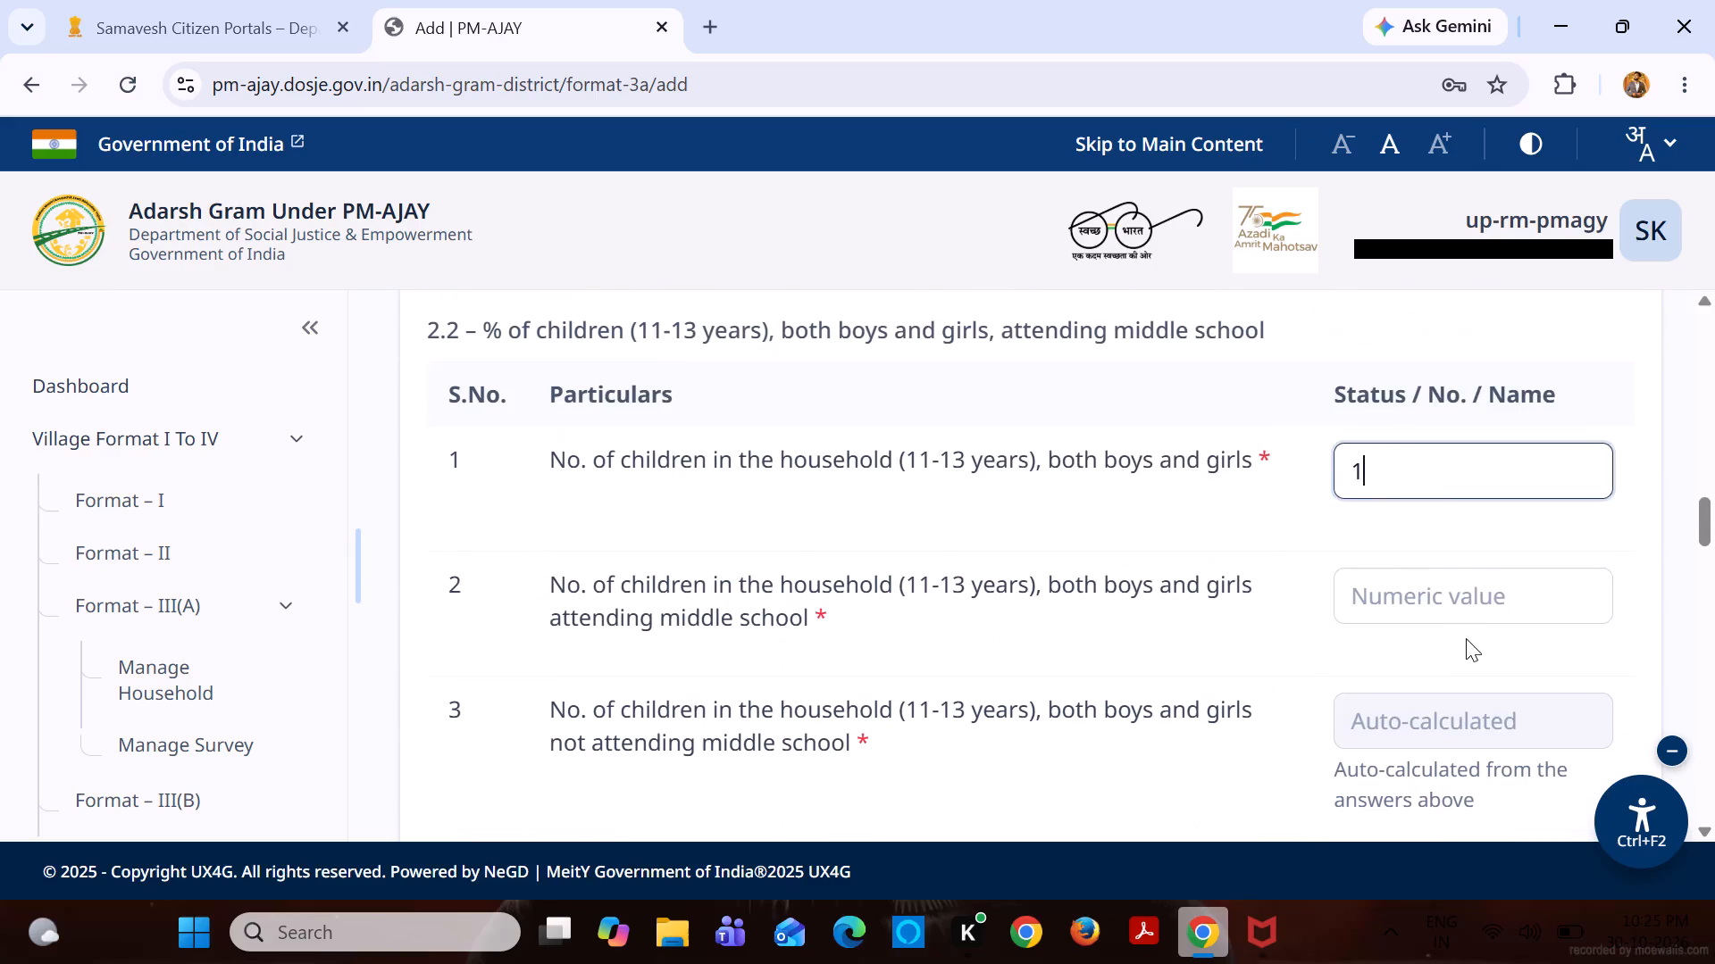
click(1448, 580)
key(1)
Enter 0 children for the 14-15, 16-17 and 18-23 year age groups in sections 2.3 to 2.5, and submit the Education domain.
scroll(1449, 586, down, 2)
click(1423, 735)
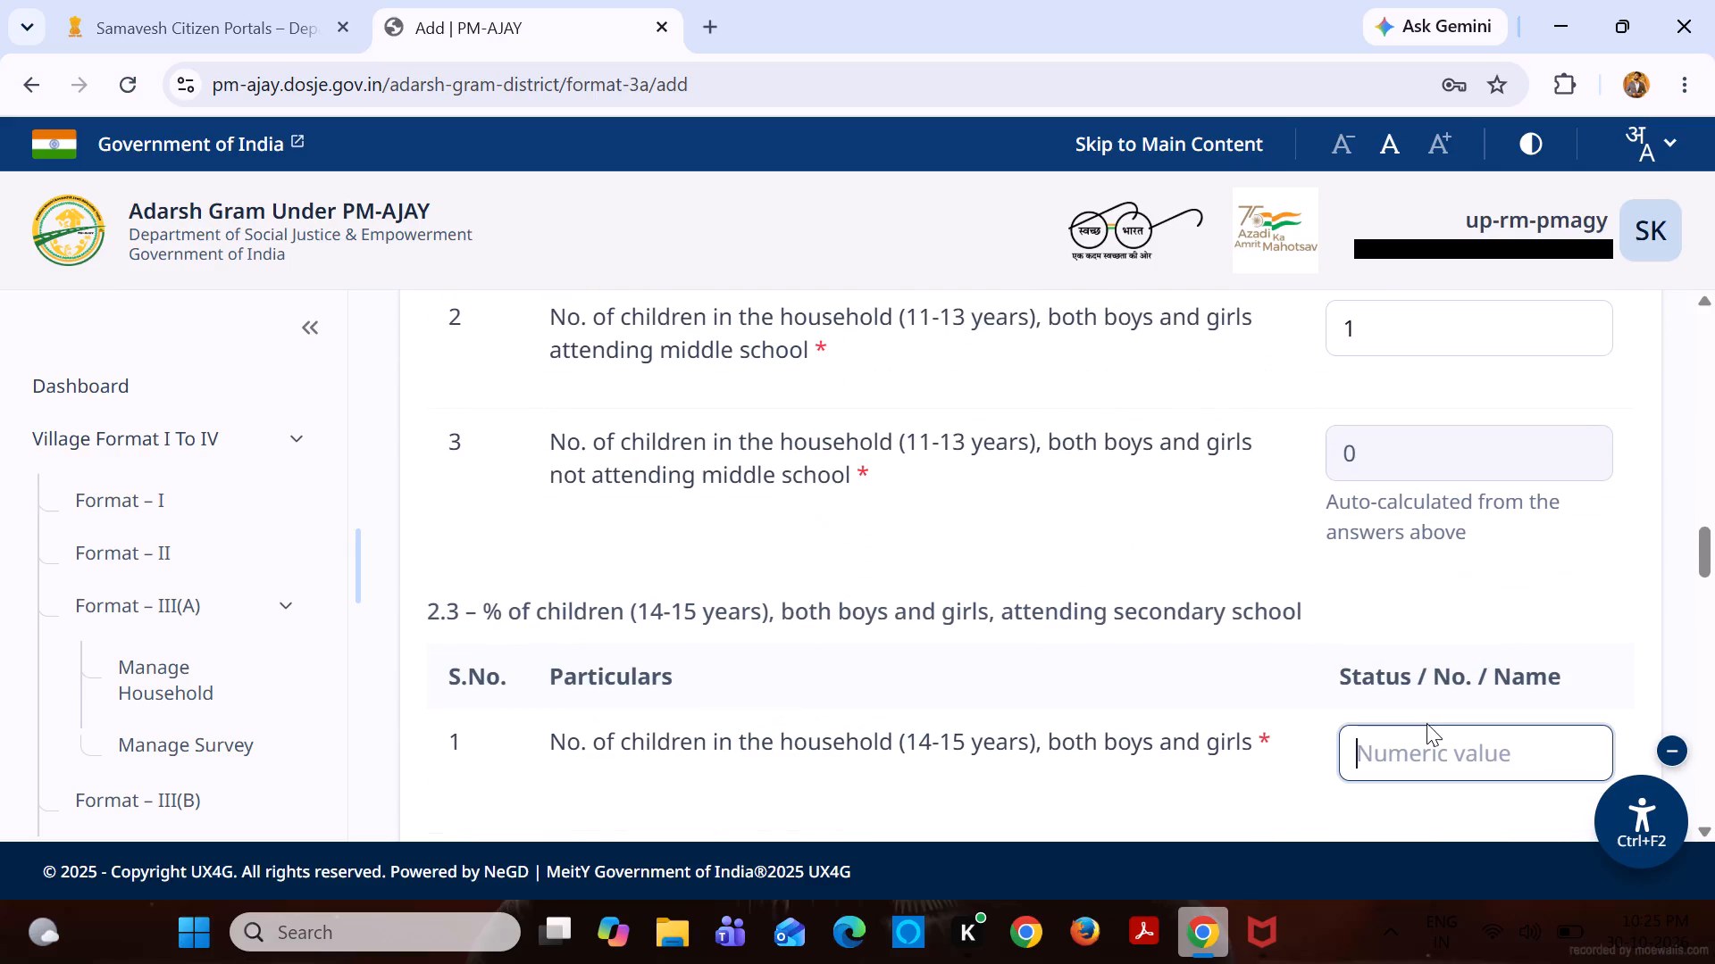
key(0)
scroll(1460, 718, down, 2)
click(1402, 761)
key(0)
scroll(1421, 744, down, 2)
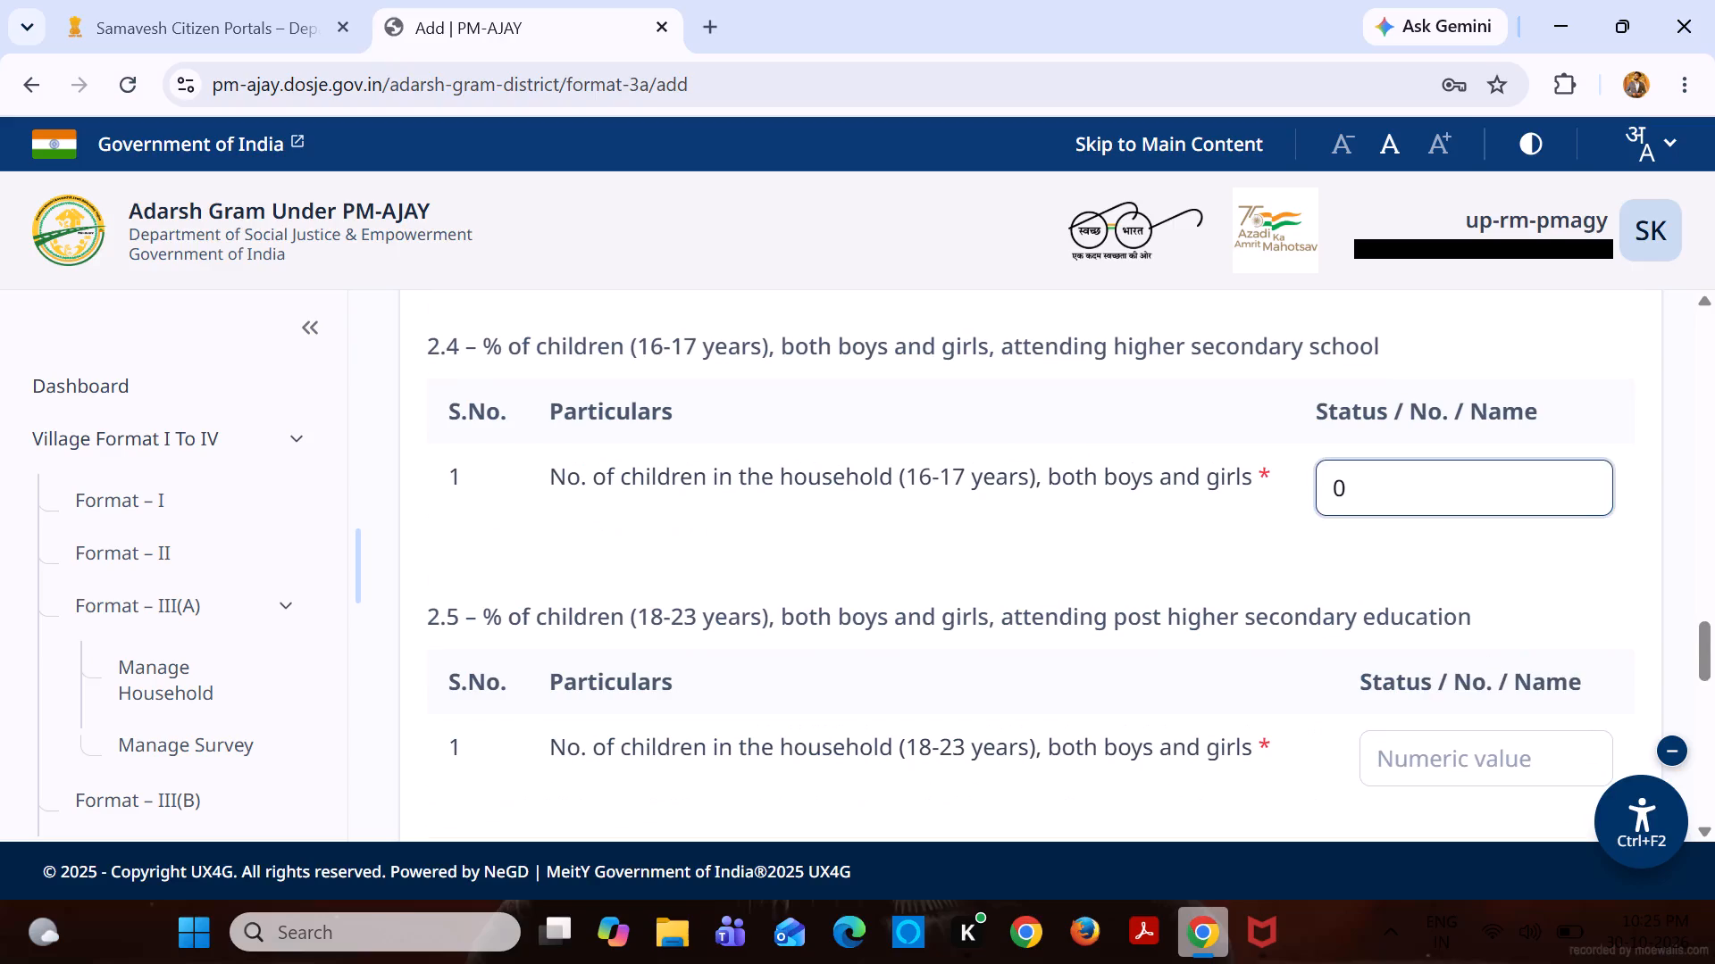
click(1434, 752)
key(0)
middle_drag(1451, 731, 1452, 751)
scroll(1451, 748, down, 2)
click(1526, 662)
scroll(1523, 661, down, 3)
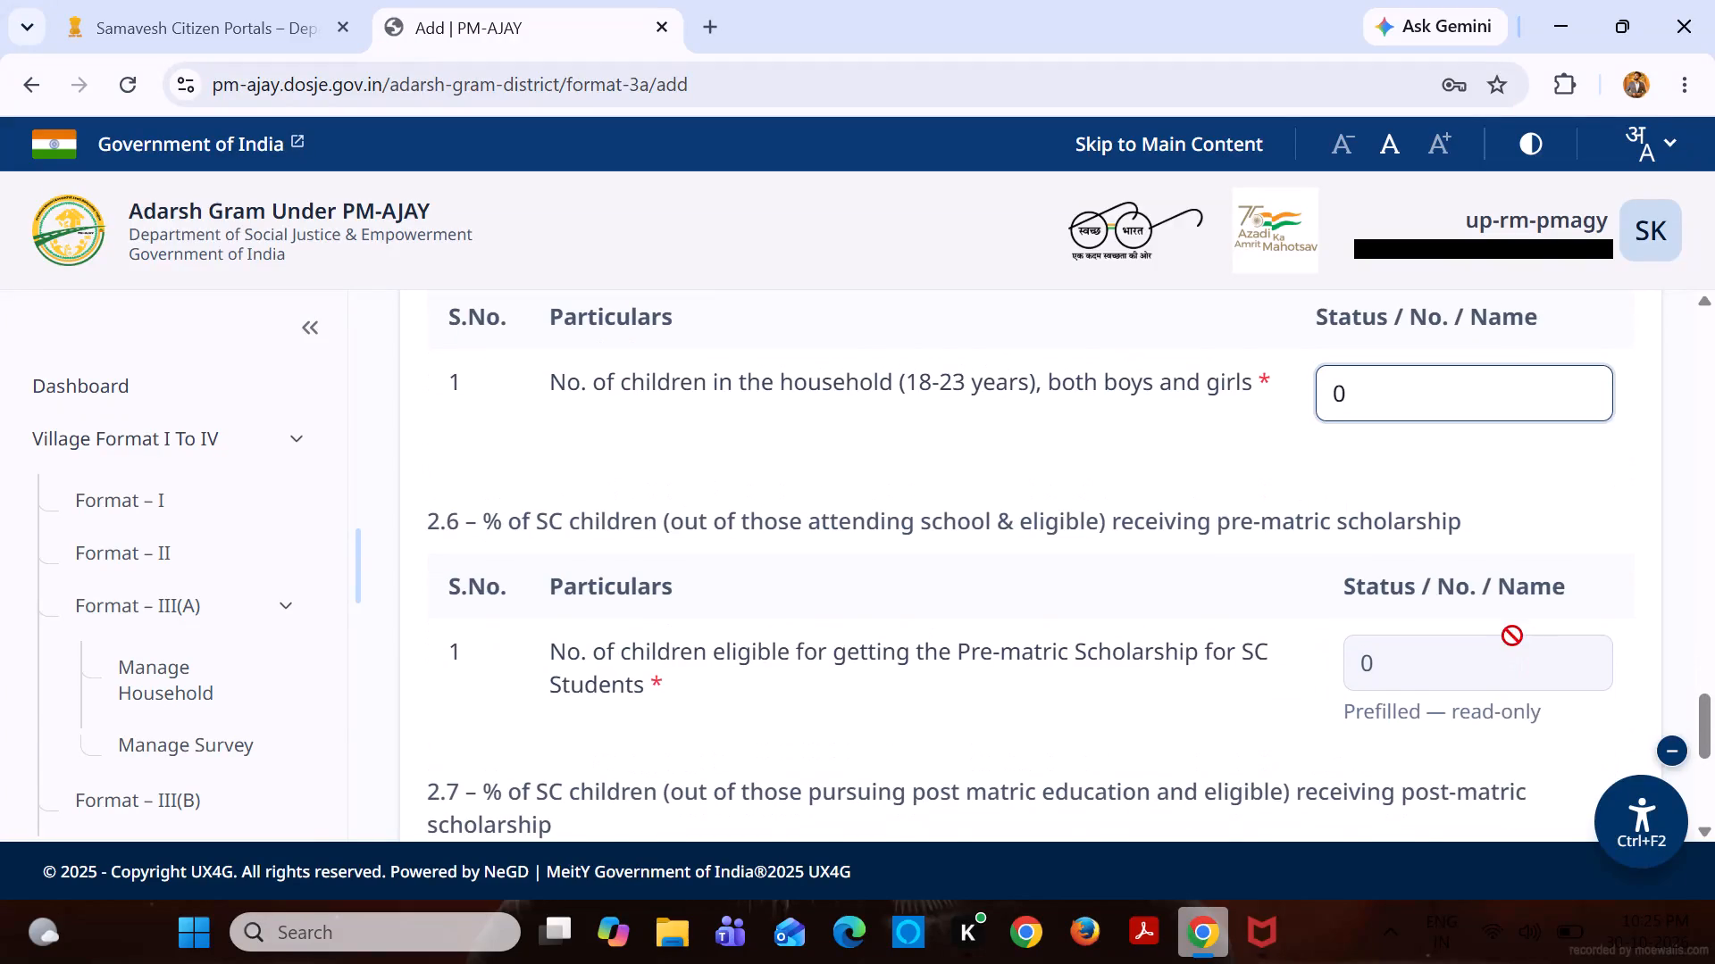
scroll(1513, 665, down, 4)
click(1548, 671)
Choose domain 3 – Health and Nutrition and answer Yes to health protection scheme coverage in section 3.1.
click(1538, 401)
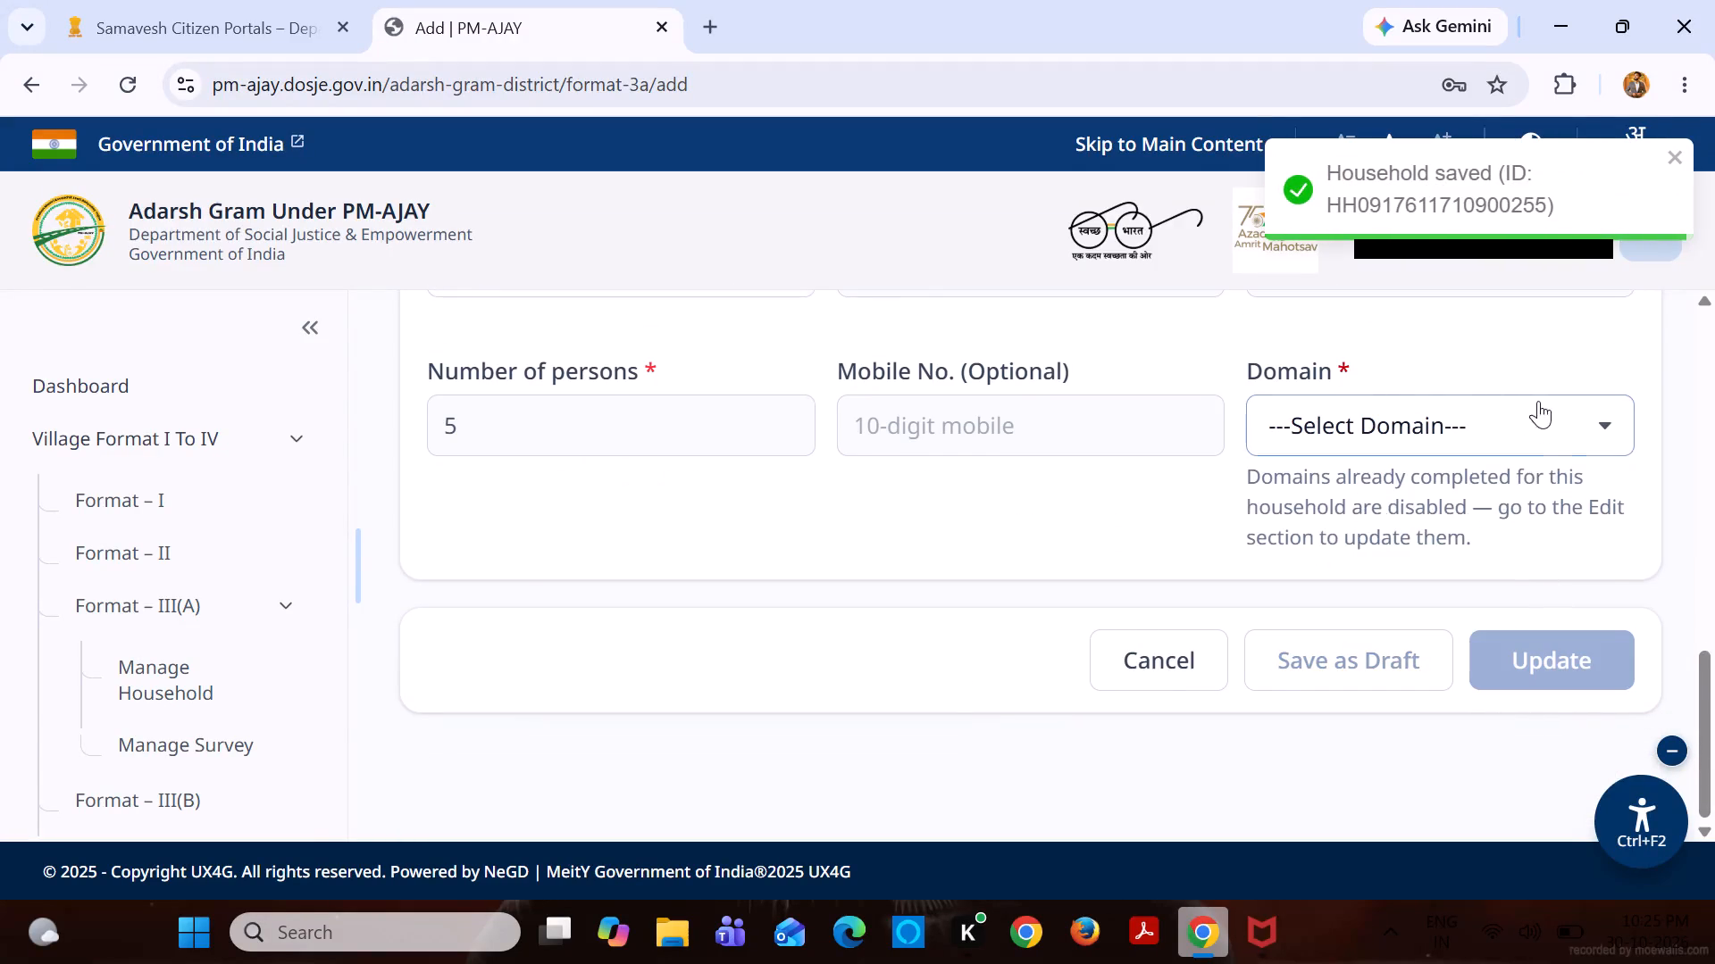
click(1328, 741)
scroll(1334, 775, down, 2)
drag(1448, 559, 1451, 568)
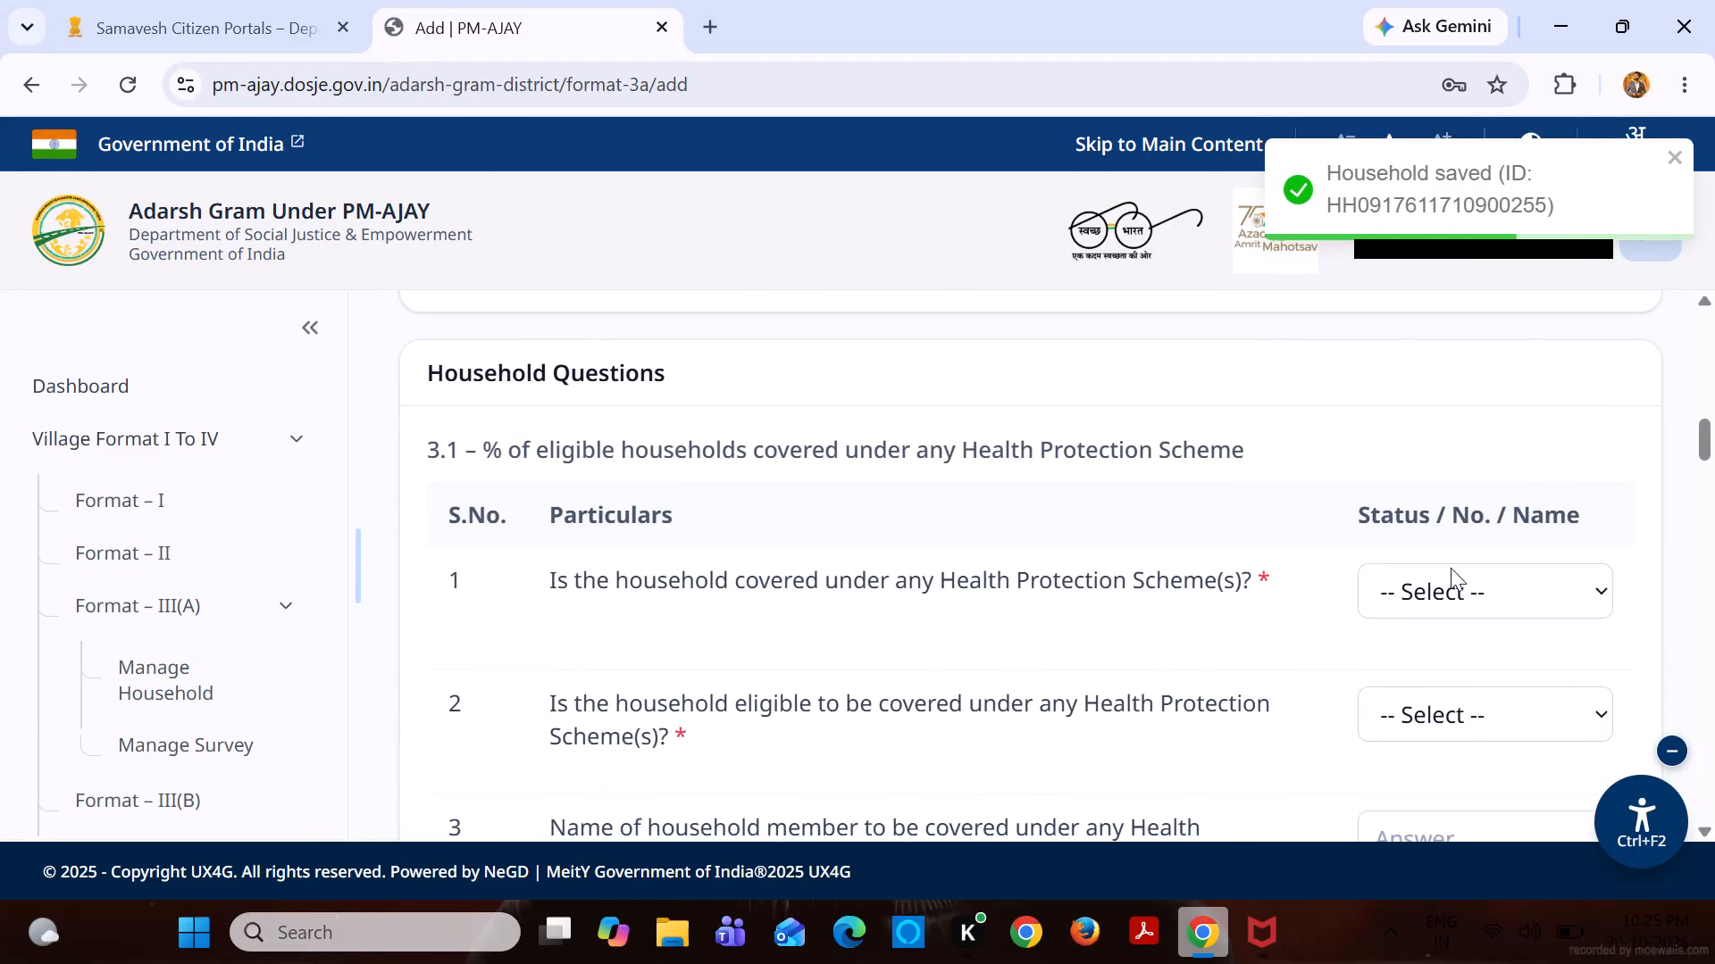
drag(1451, 568, 1451, 572)
click(1451, 584)
click(1436, 674)
Enter 0 pregnant women, 0 deliveries and 0 children born during the last year in sections 3.3 to 3.5.
scroll(1443, 685, down, 3)
click(1492, 445)
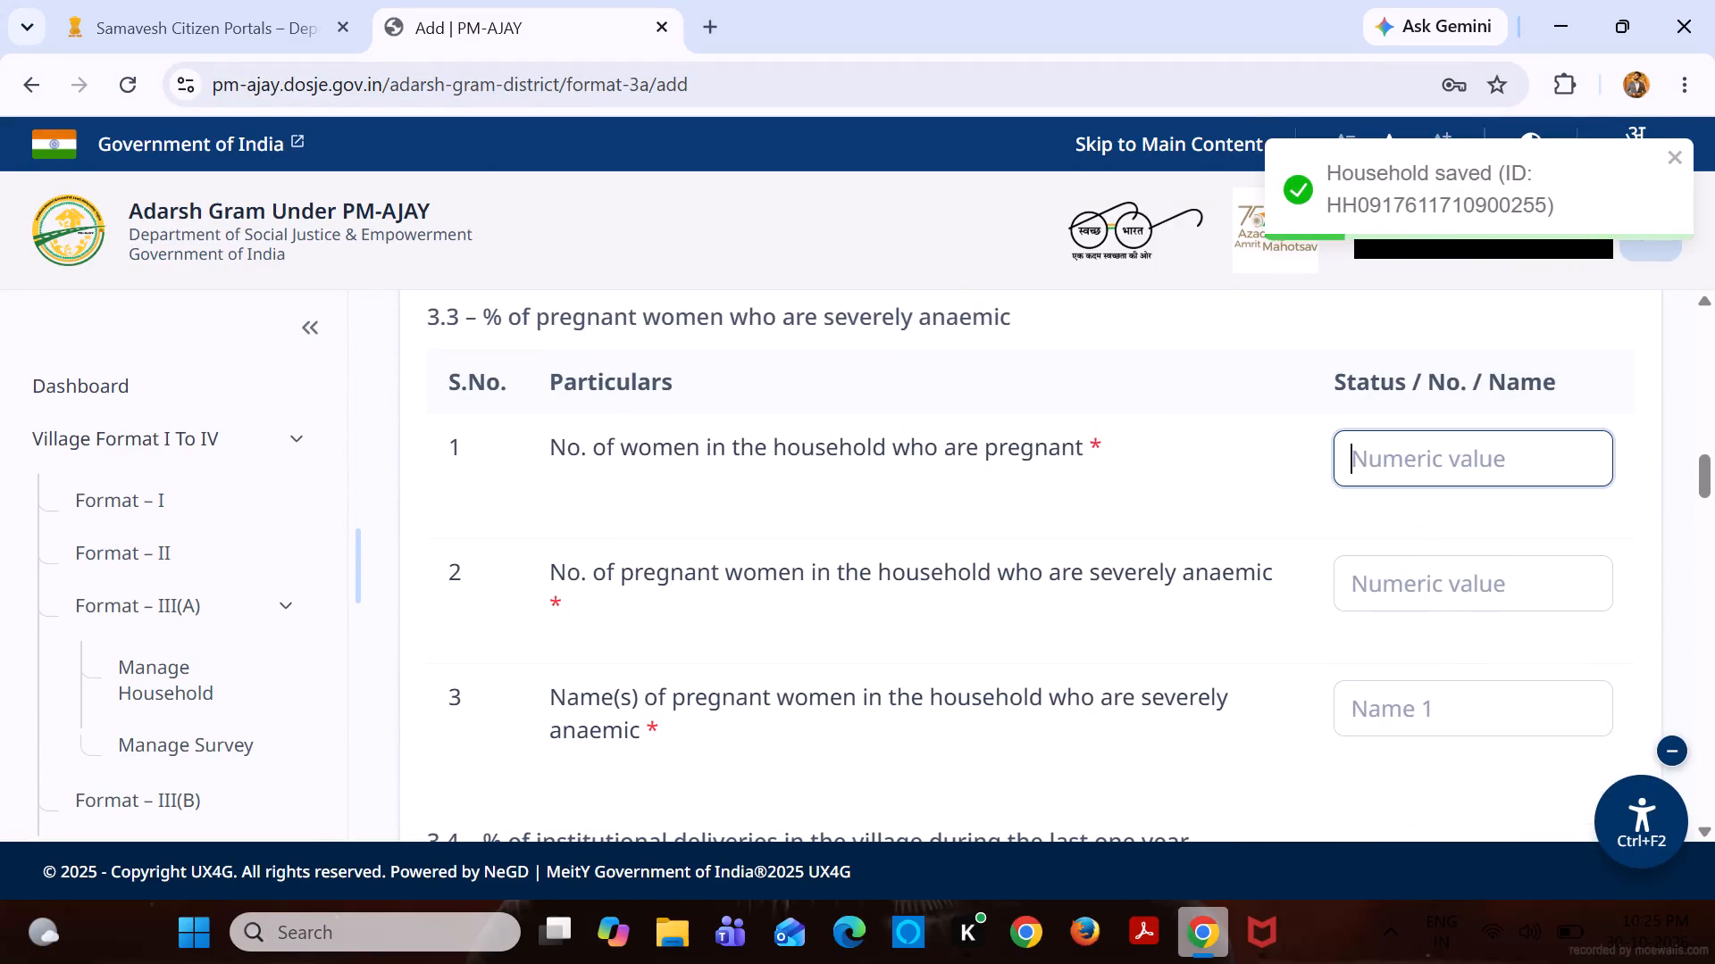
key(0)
click(1358, 722)
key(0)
scroll(1368, 727, down, 2)
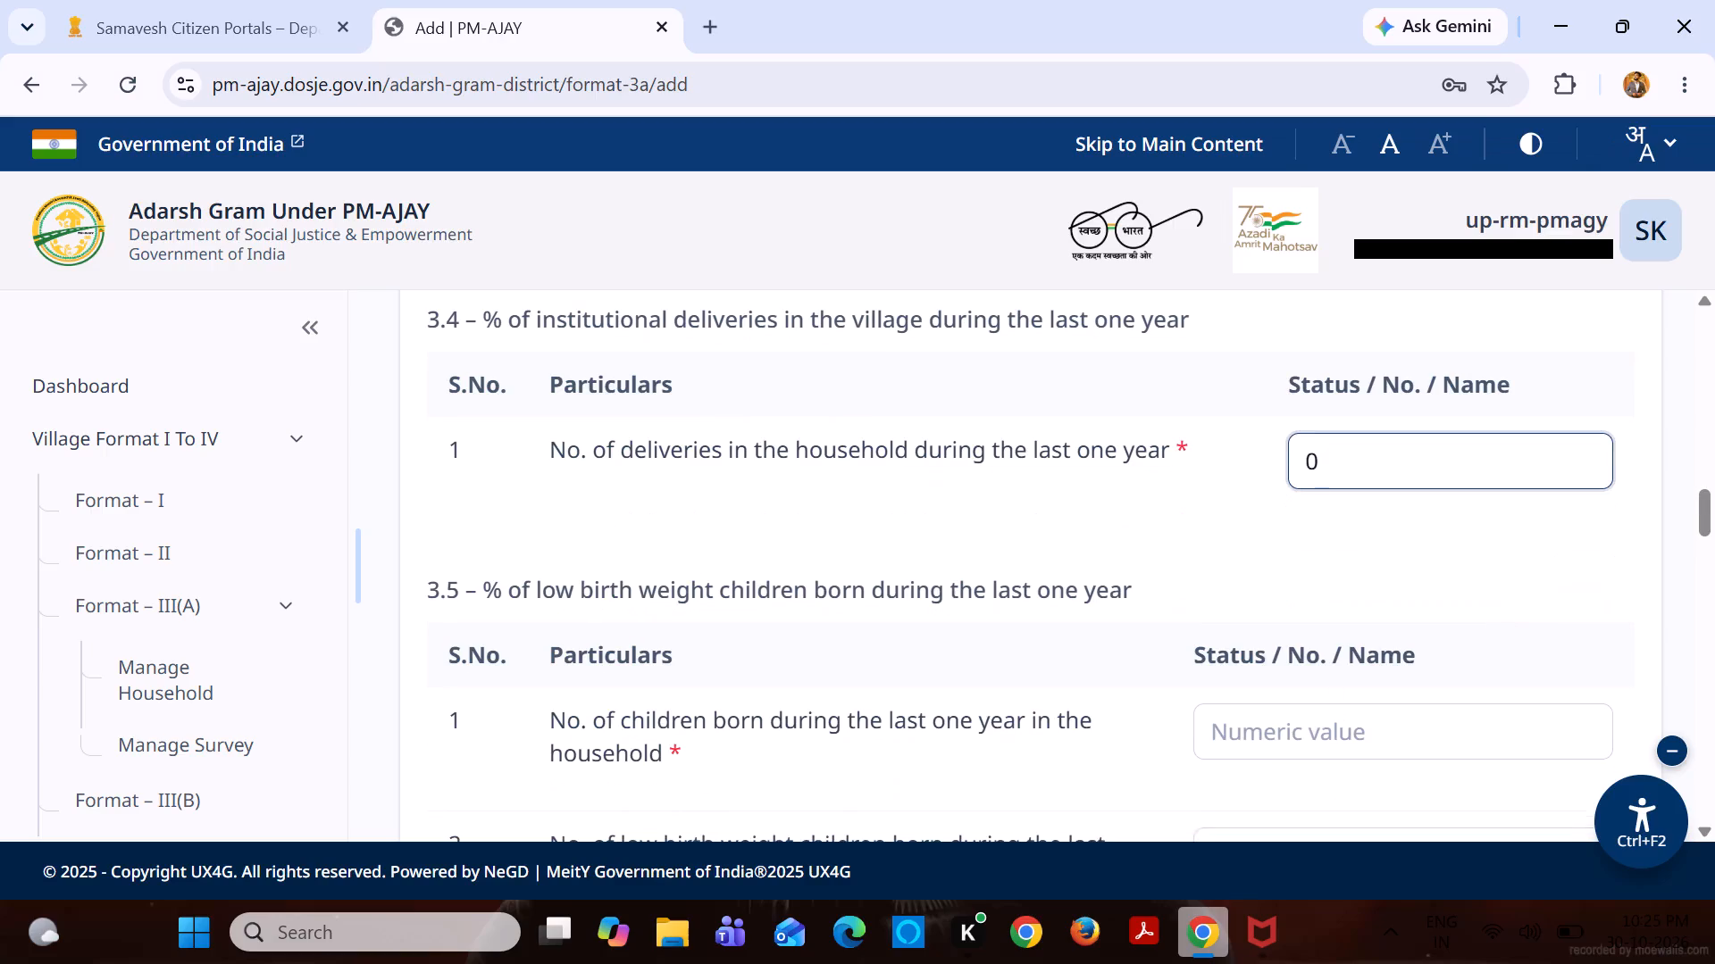
drag(1293, 726, 1293, 716)
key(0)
Enter 0 children below one year in section 3.6 and 0 children aged 0-5 years in section 3.7.
scroll(1387, 599, up, 1)
scroll(1388, 620, down, 3)
click(1321, 712)
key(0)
scroll(1363, 698, down, 2)
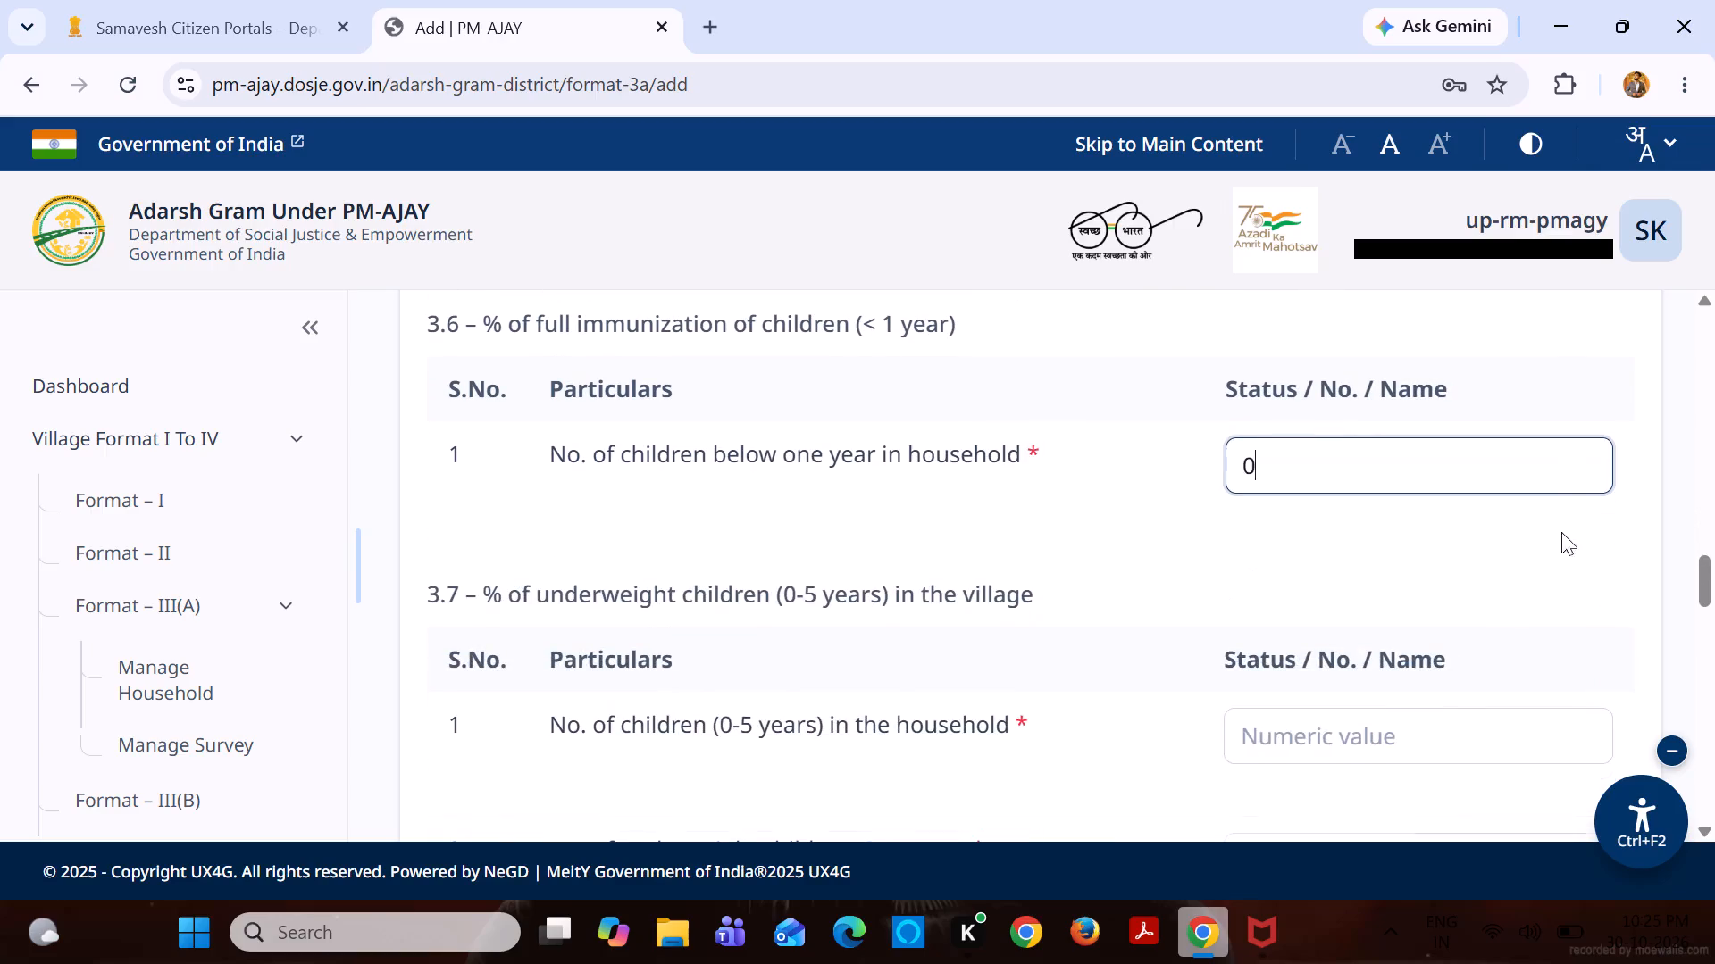
click(1318, 739)
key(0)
scroll(1444, 589, up, 1)
scroll(1443, 615, down, 3)
click(1395, 709)
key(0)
scroll(1418, 677, up, 1)
scroll(1418, 693, down, 1)
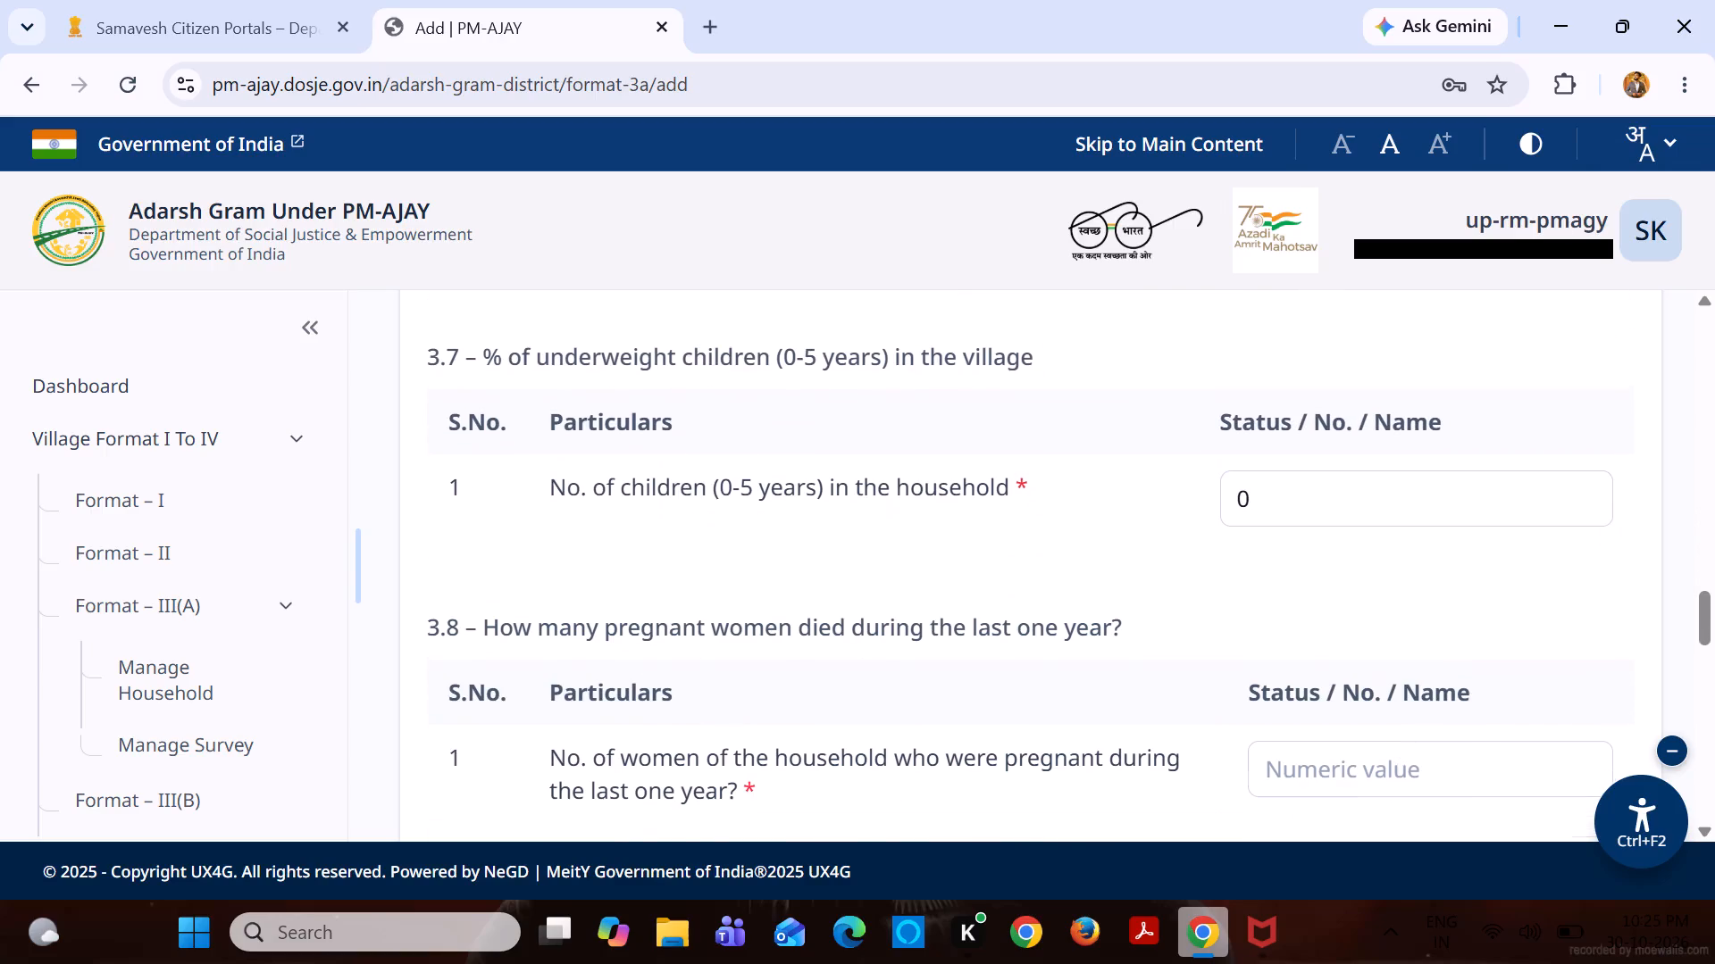
Enter 0 for women pregnant last year, children under 1 year and communicable disease sufferers in sections 3.8 to 3.10, and submit.
scroll(1418, 696, down, 1)
click(1386, 594)
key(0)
scroll(1401, 686, down, 2)
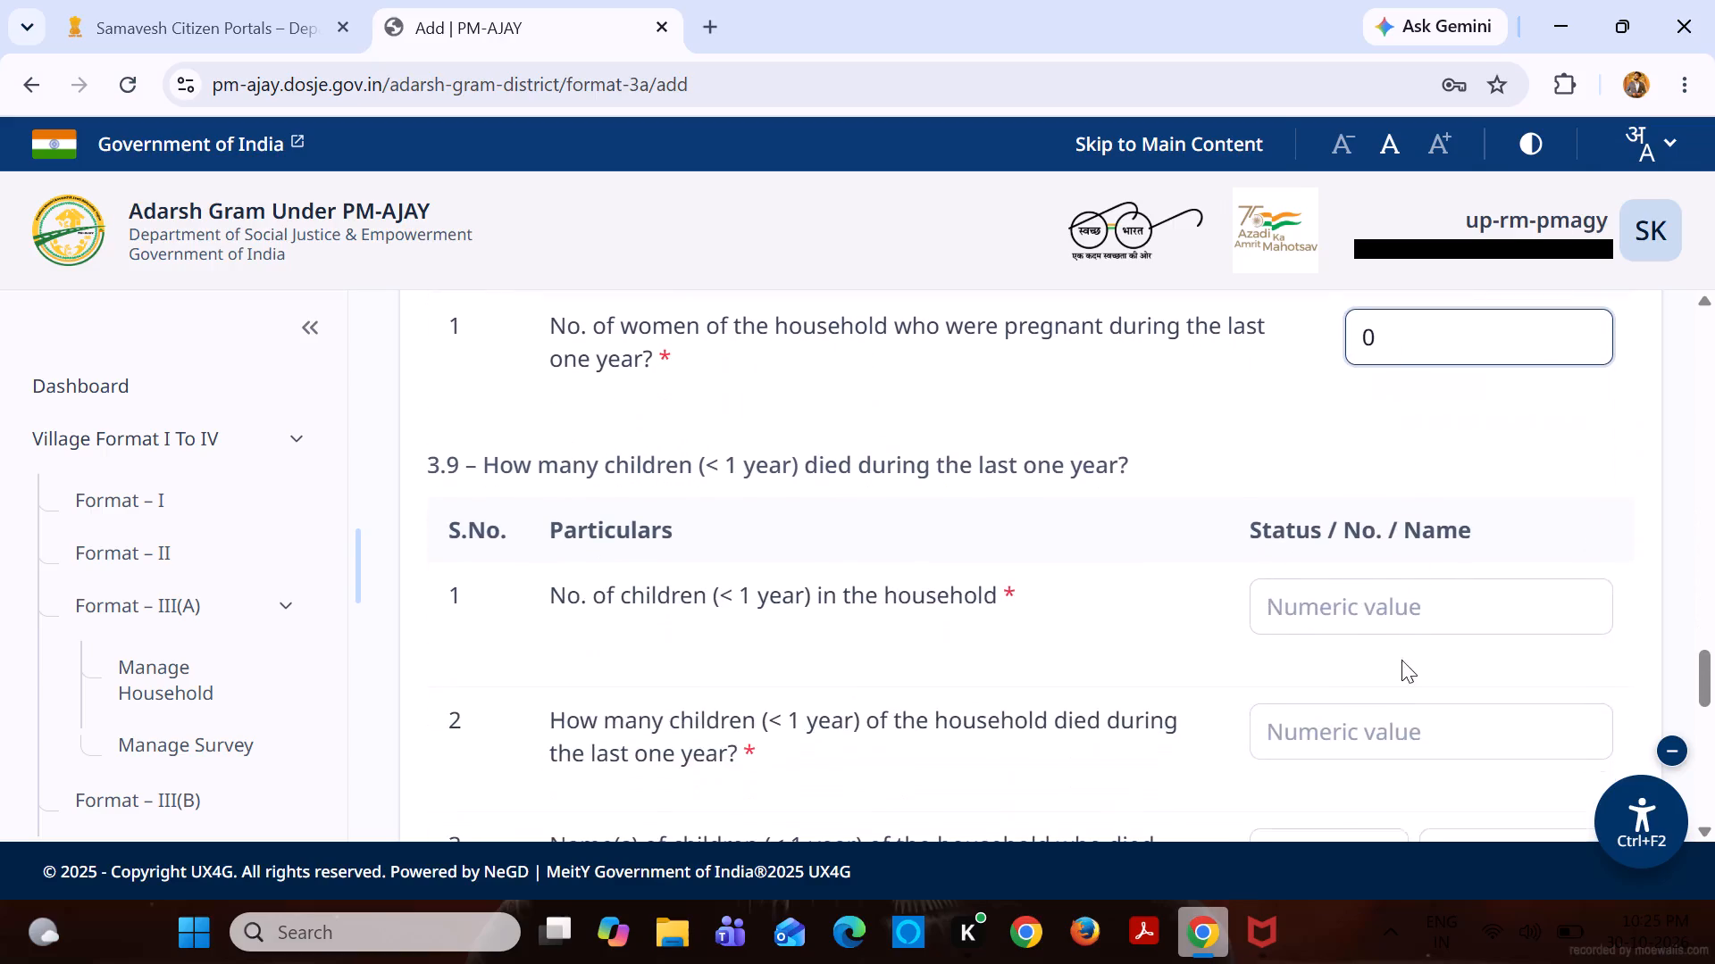
click(1374, 617)
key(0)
scroll(1390, 641, down, 1)
click(1441, 743)
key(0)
scroll(1455, 749, down, 2)
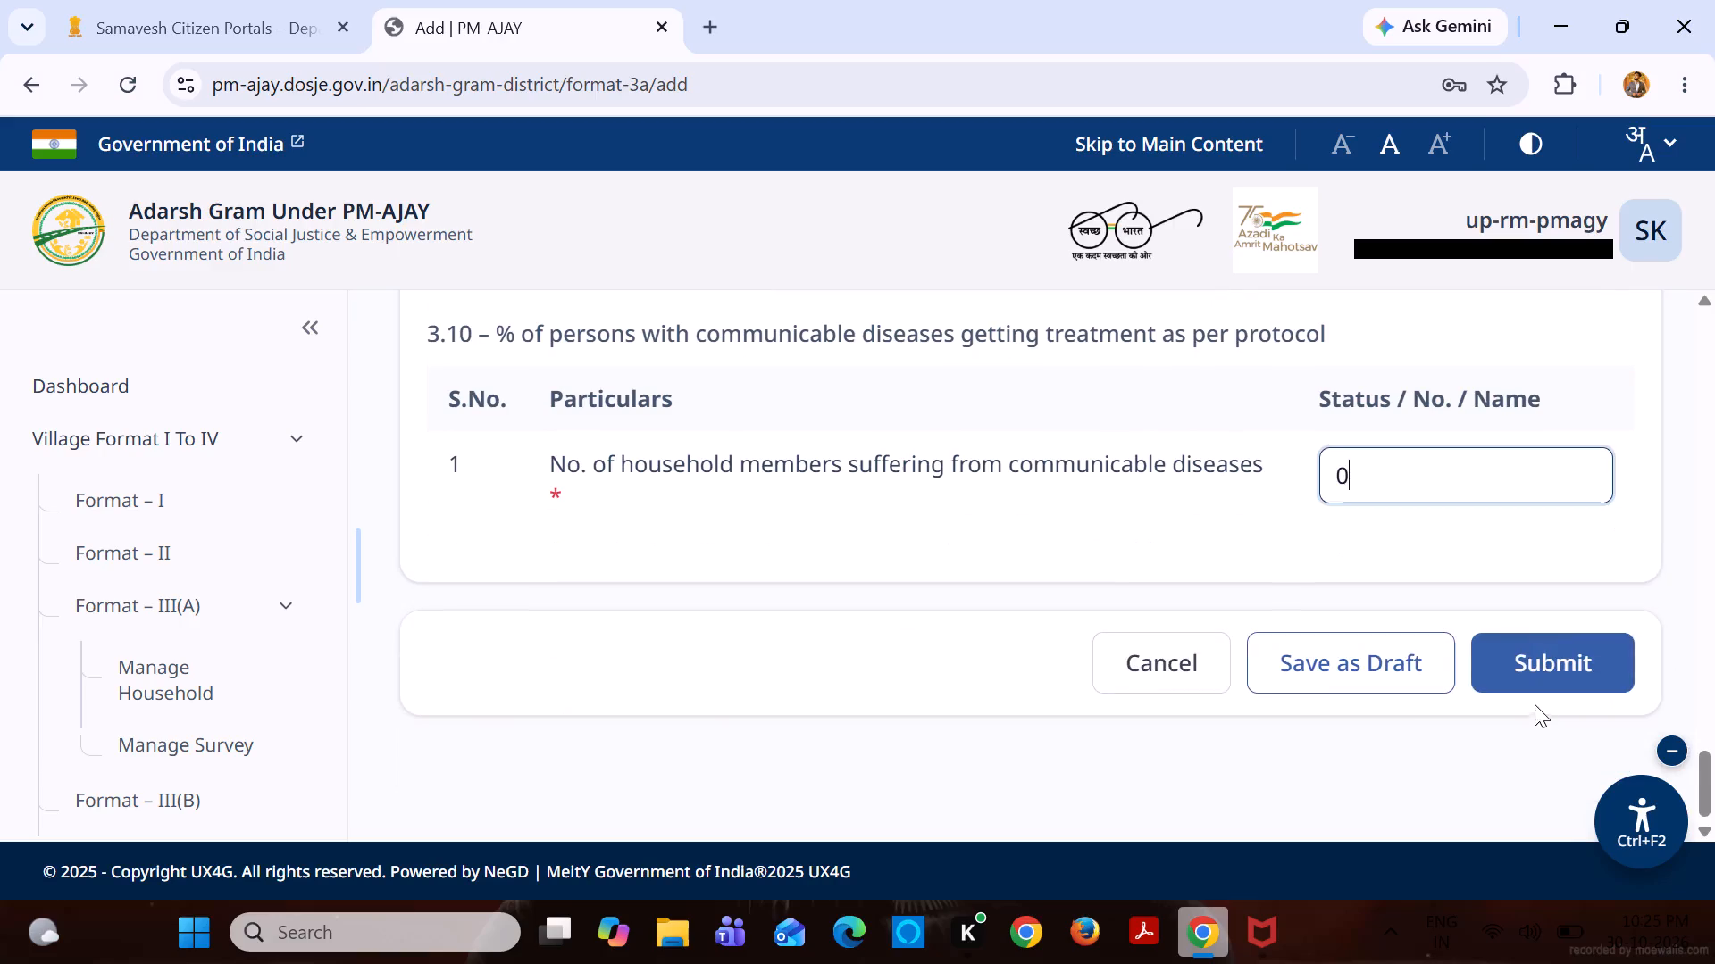
click(1540, 671)
Choose domain 4 – Social Security, enter 0 members eligible for Widow, Old Age and Disability Pension, and submit the domain.
click(1569, 414)
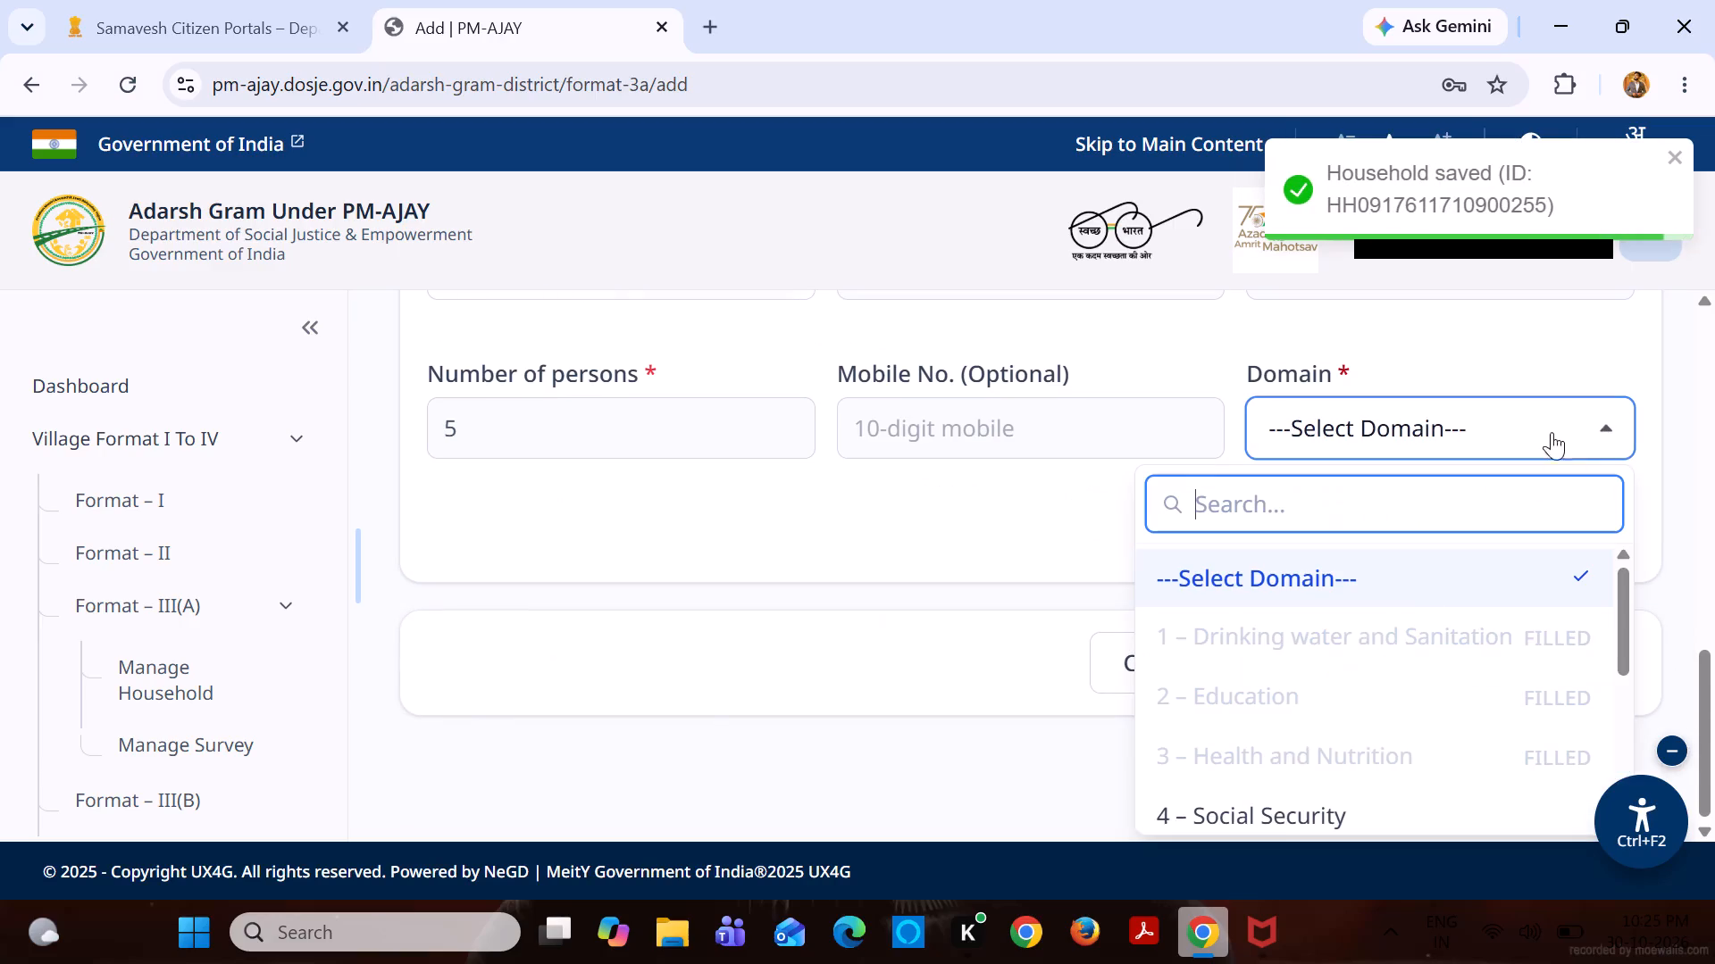
click(1279, 807)
scroll(1484, 440, down, 3)
click(1443, 475)
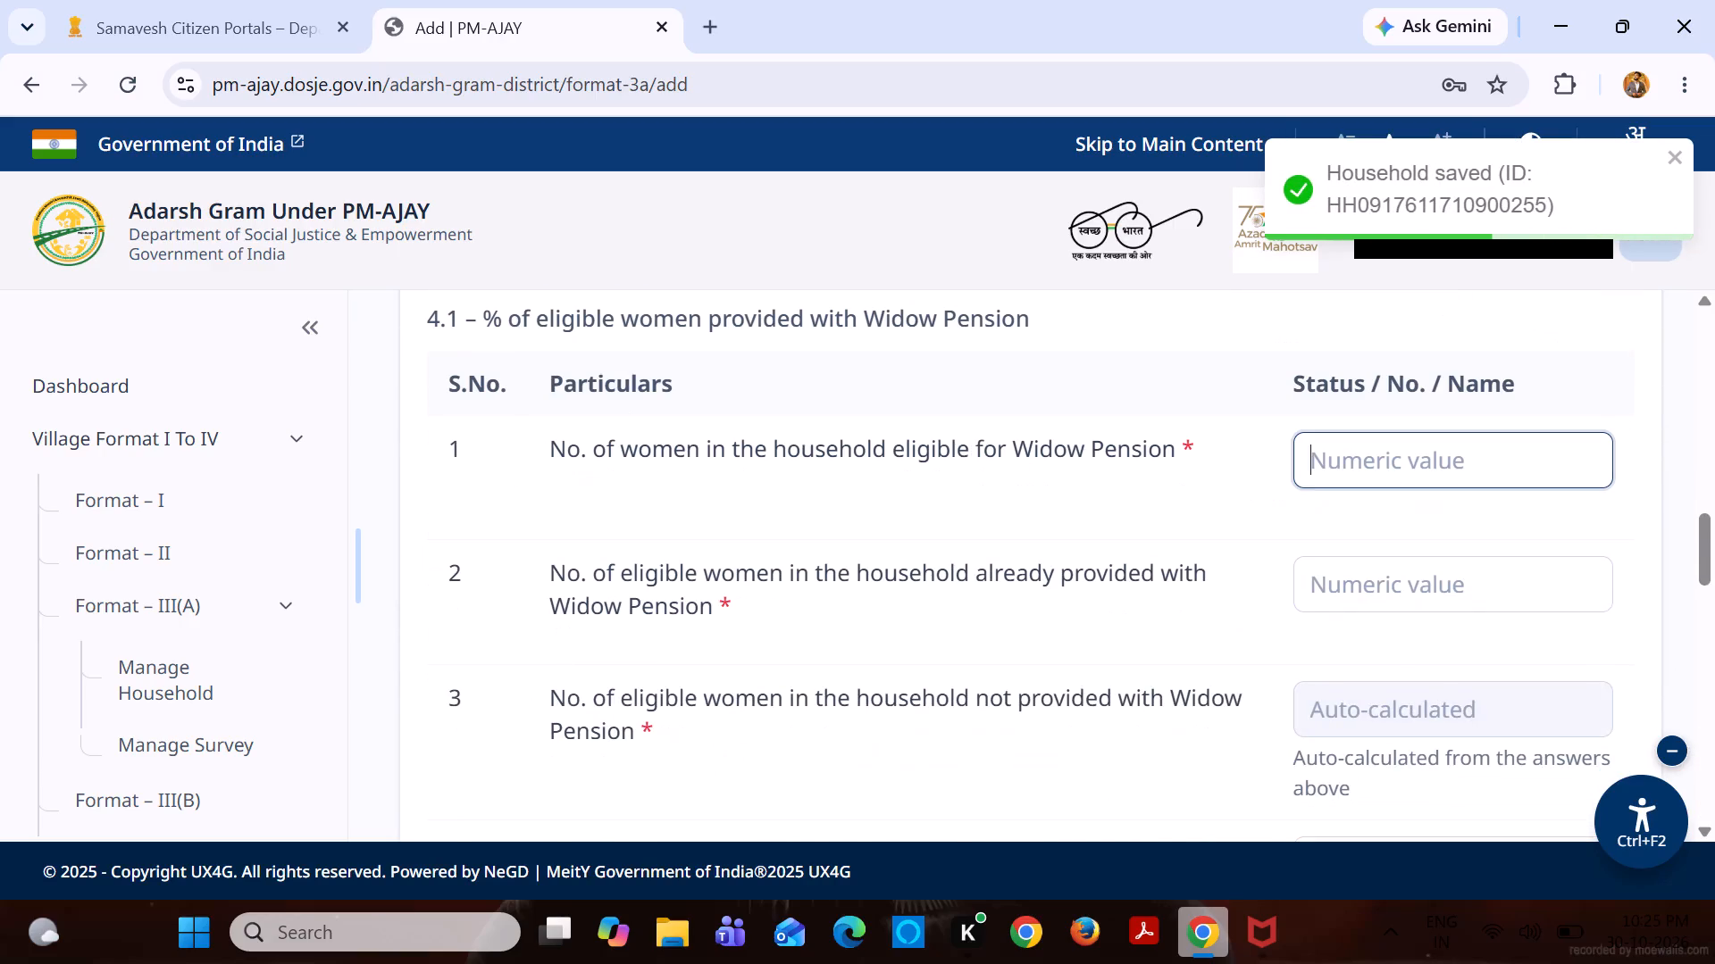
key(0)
click(1362, 733)
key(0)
scroll(1381, 706, down, 2)
click(1407, 727)
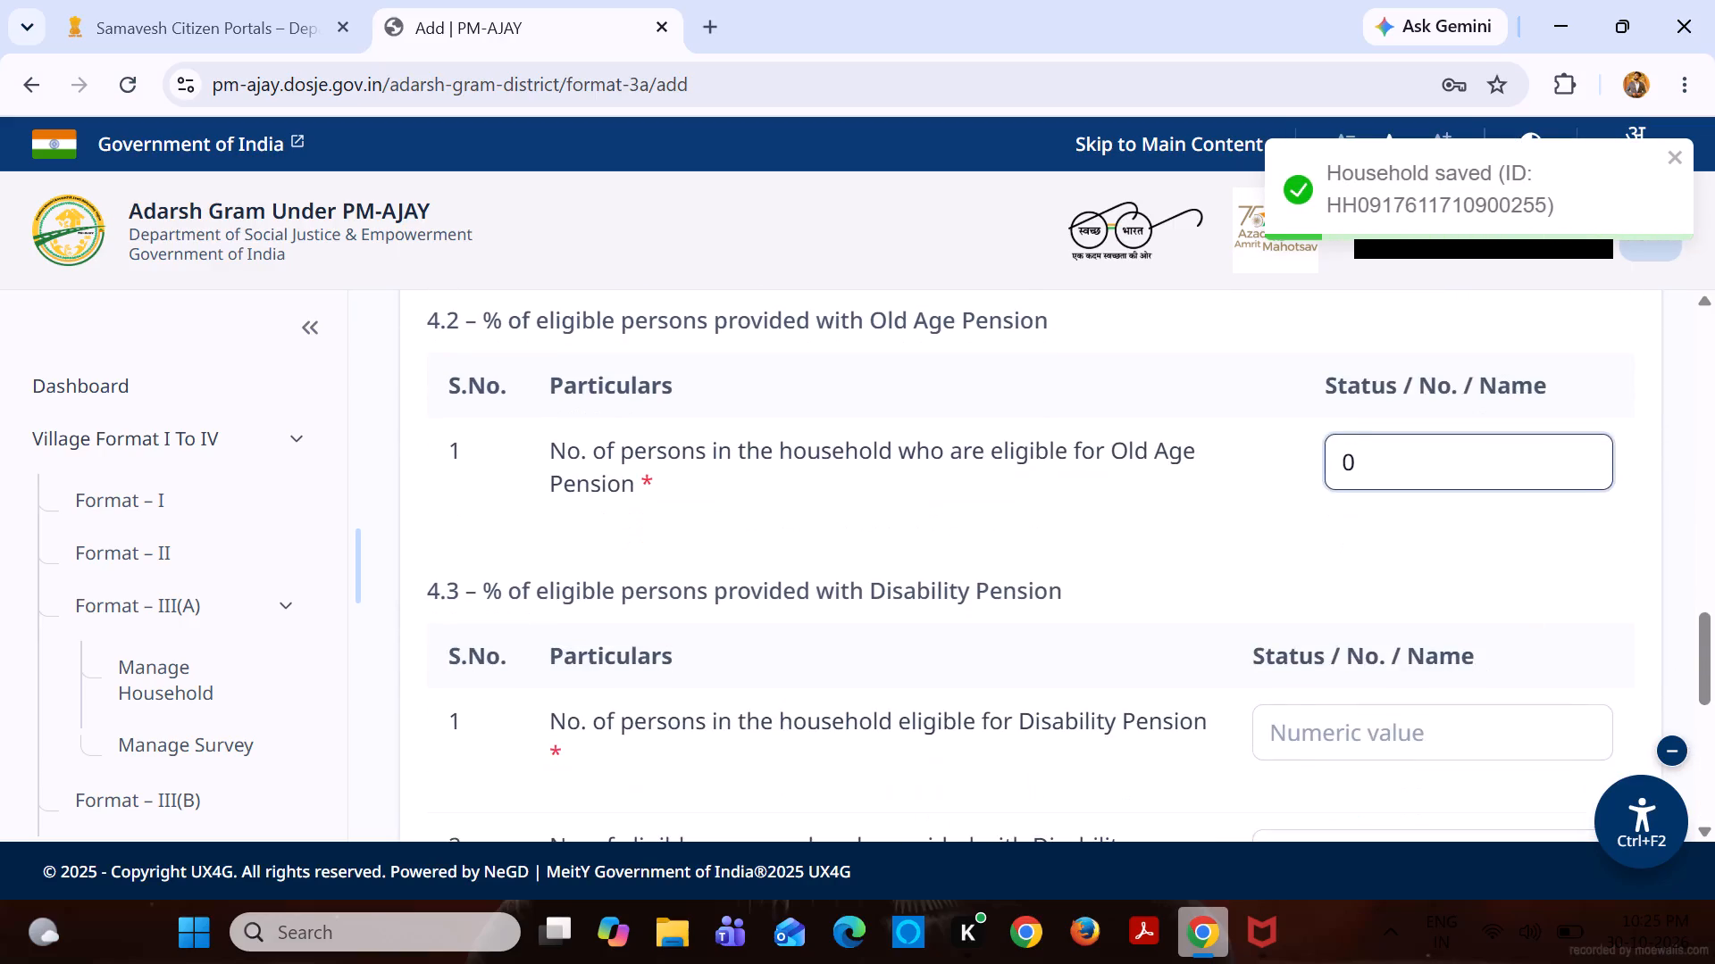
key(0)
scroll(1430, 706, down, 2)
click(1579, 658)
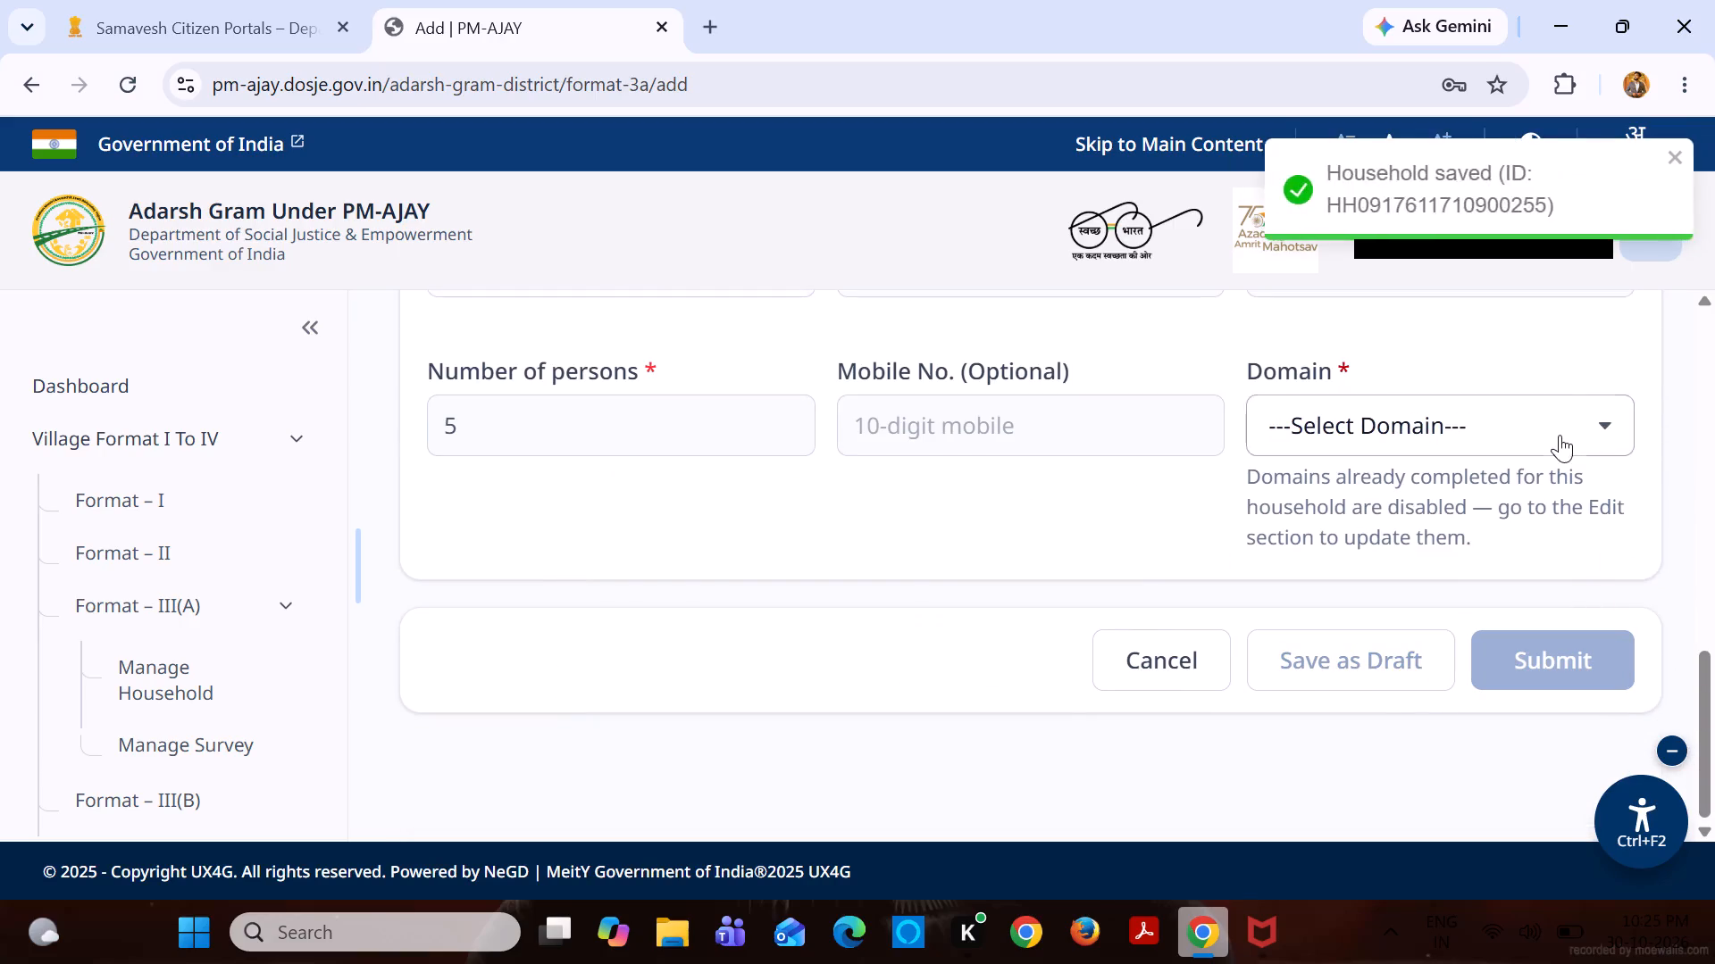
Choose domain 5 – Rural Roads and Housing, answer No to living in a Kachcha/unsafe house in section 5.3, and submit.
click(1560, 435)
scroll(1454, 641, down, 2)
click(1403, 602)
scroll(1408, 632, down, 3)
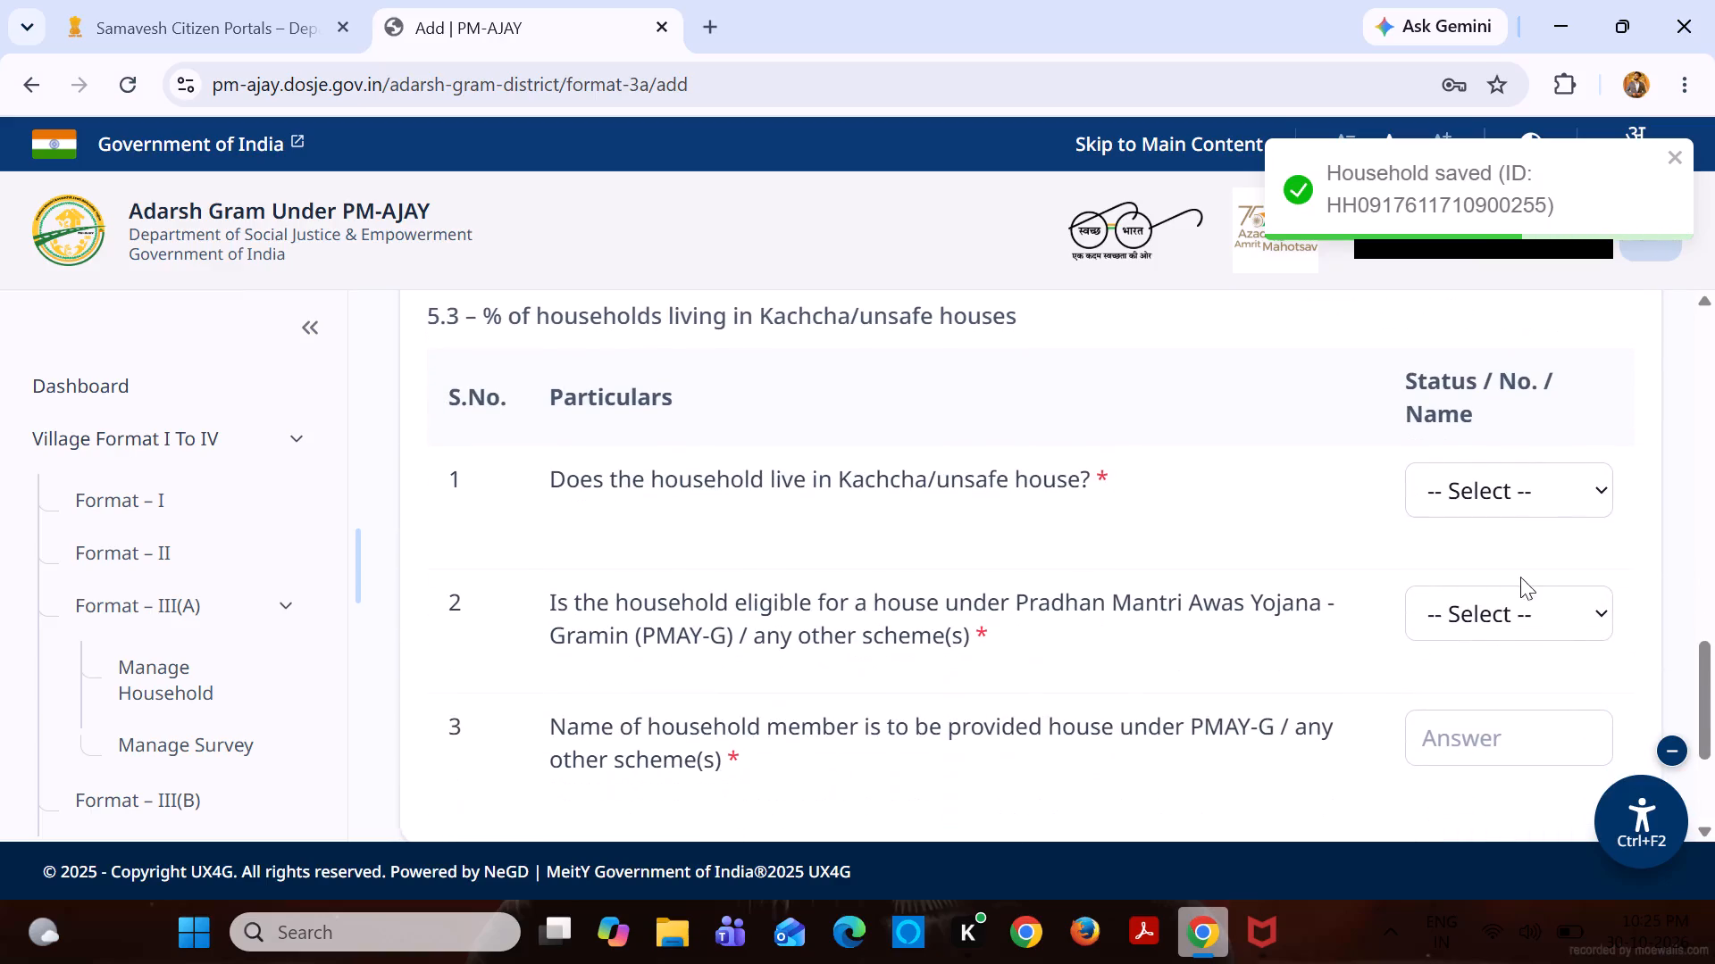
click(1552, 485)
click(1478, 604)
click(1536, 679)
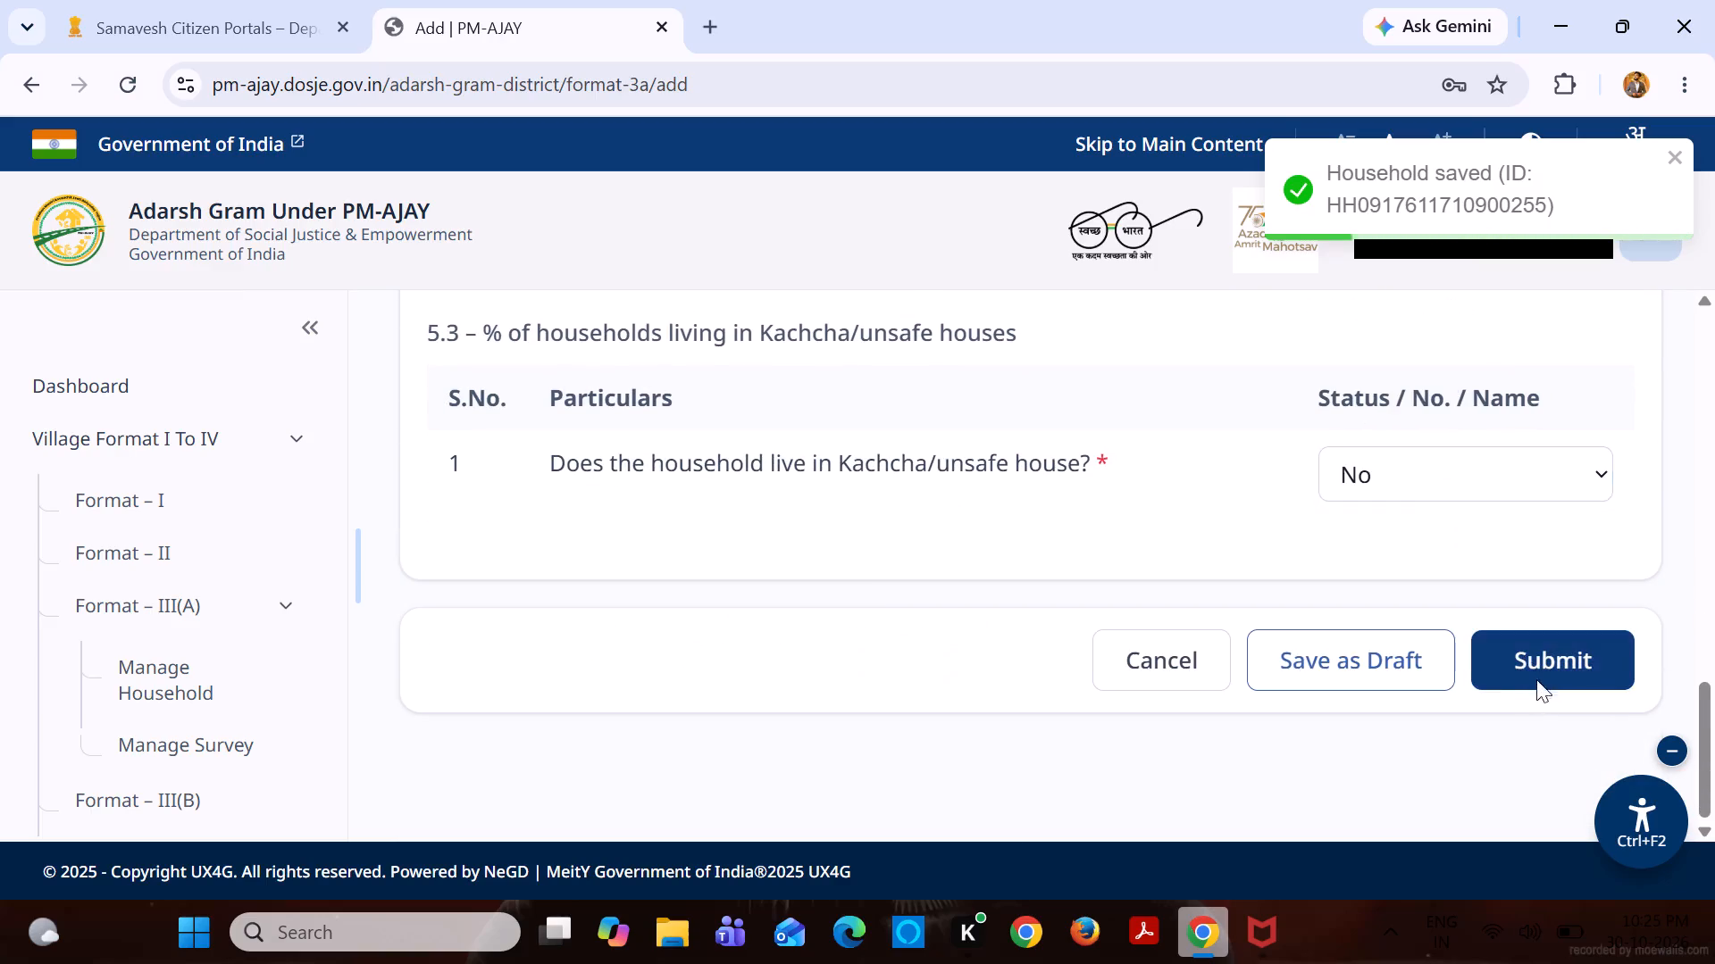
Choose domain 6 – Electricity and Clean Fuel and answer Yes to electricity connection in sections 6.2 and 6.3 and to LED bulb use.
click(1529, 427)
scroll(1435, 695, down, 2)
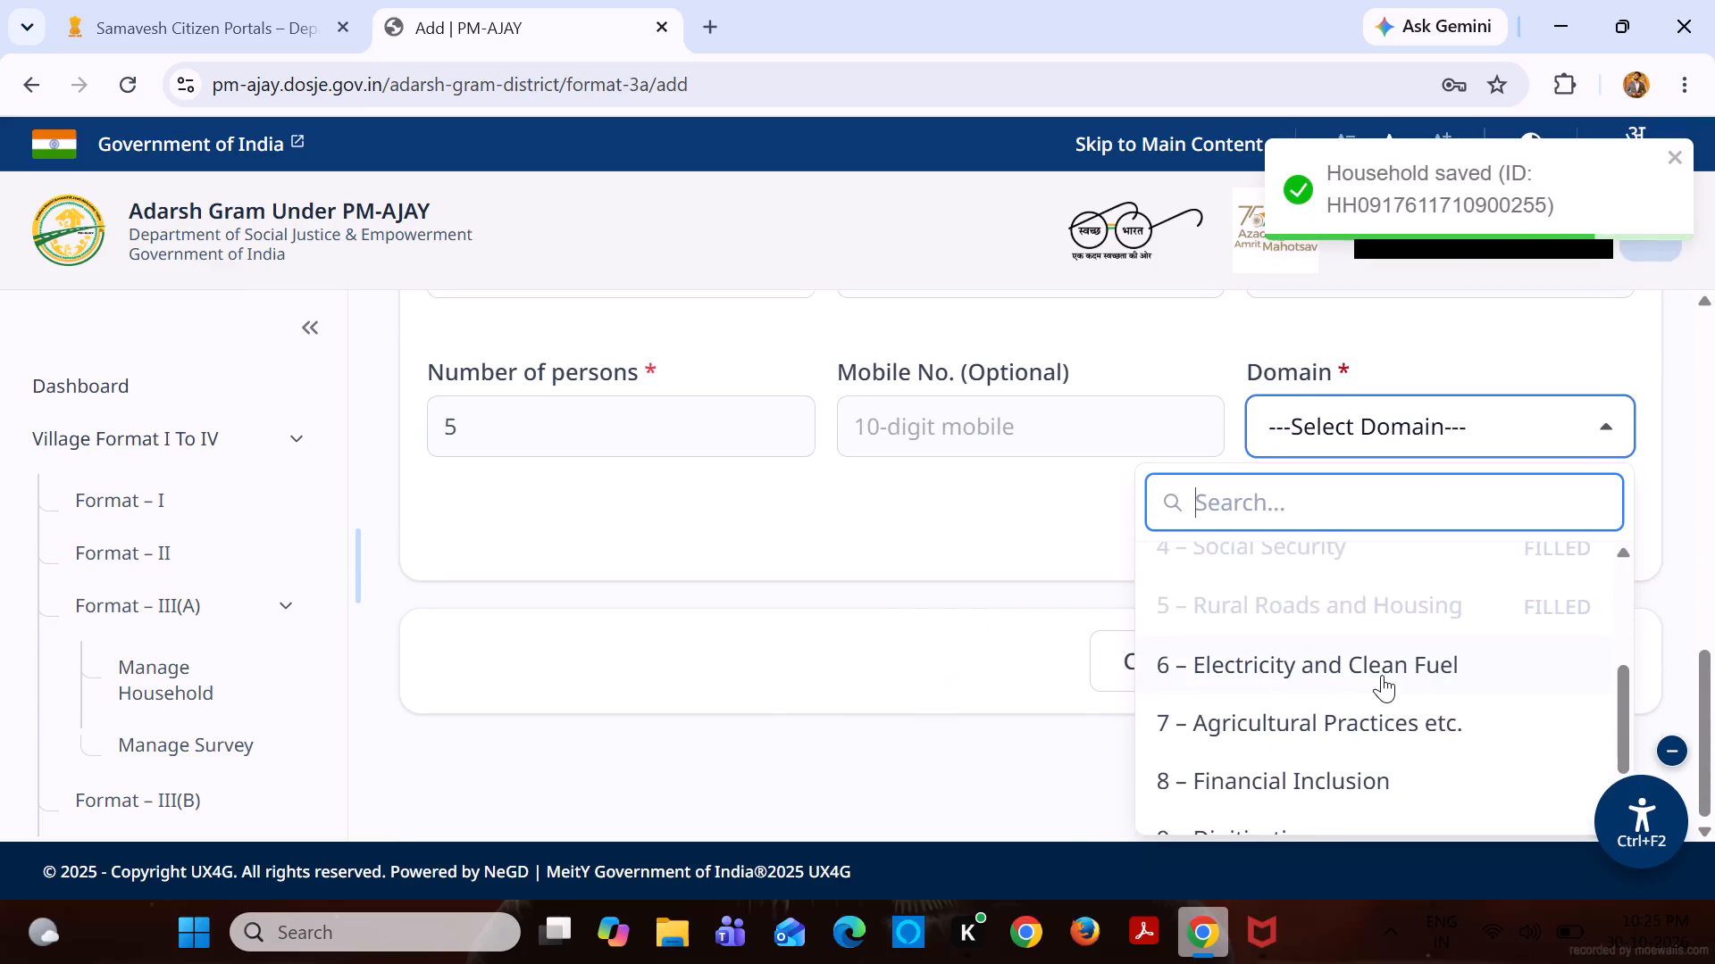
click(1382, 675)
scroll(1382, 689, down, 3)
click(1532, 485)
click(1472, 586)
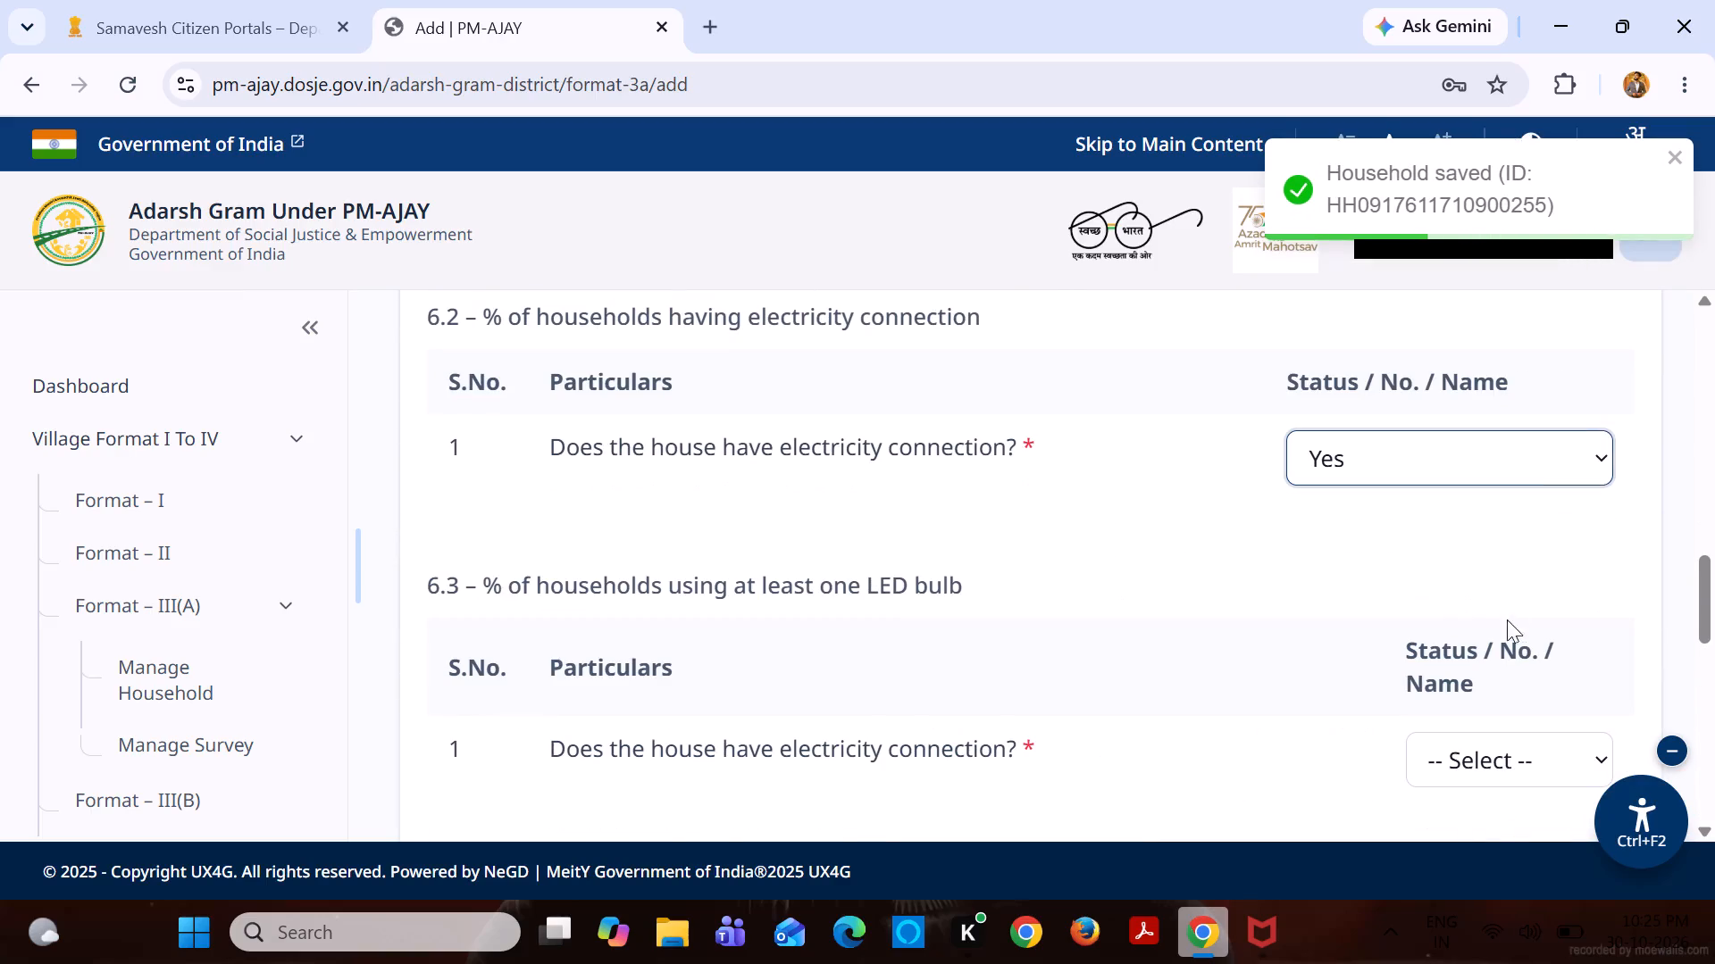
click(1482, 775)
click(1493, 678)
scroll(1503, 661, down, 4)
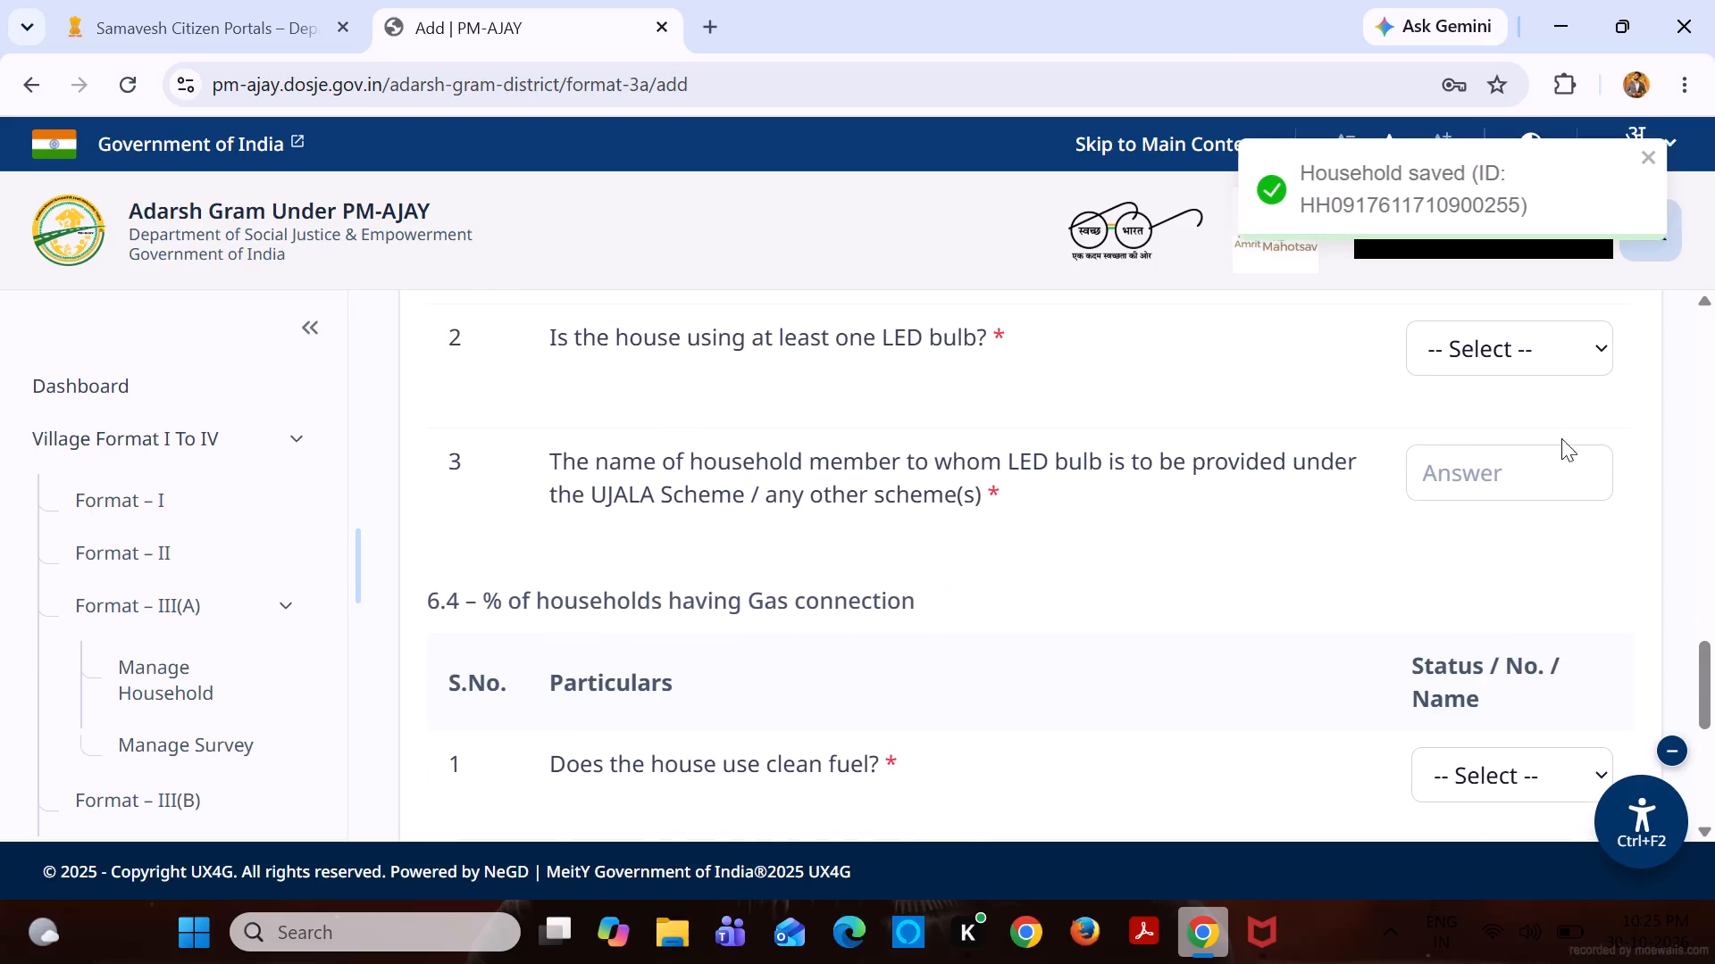
click(1574, 336)
click(1470, 436)
Answer Yes to the house using clean fuel in section 6.4 and submit domain 6.
click(1507, 661)
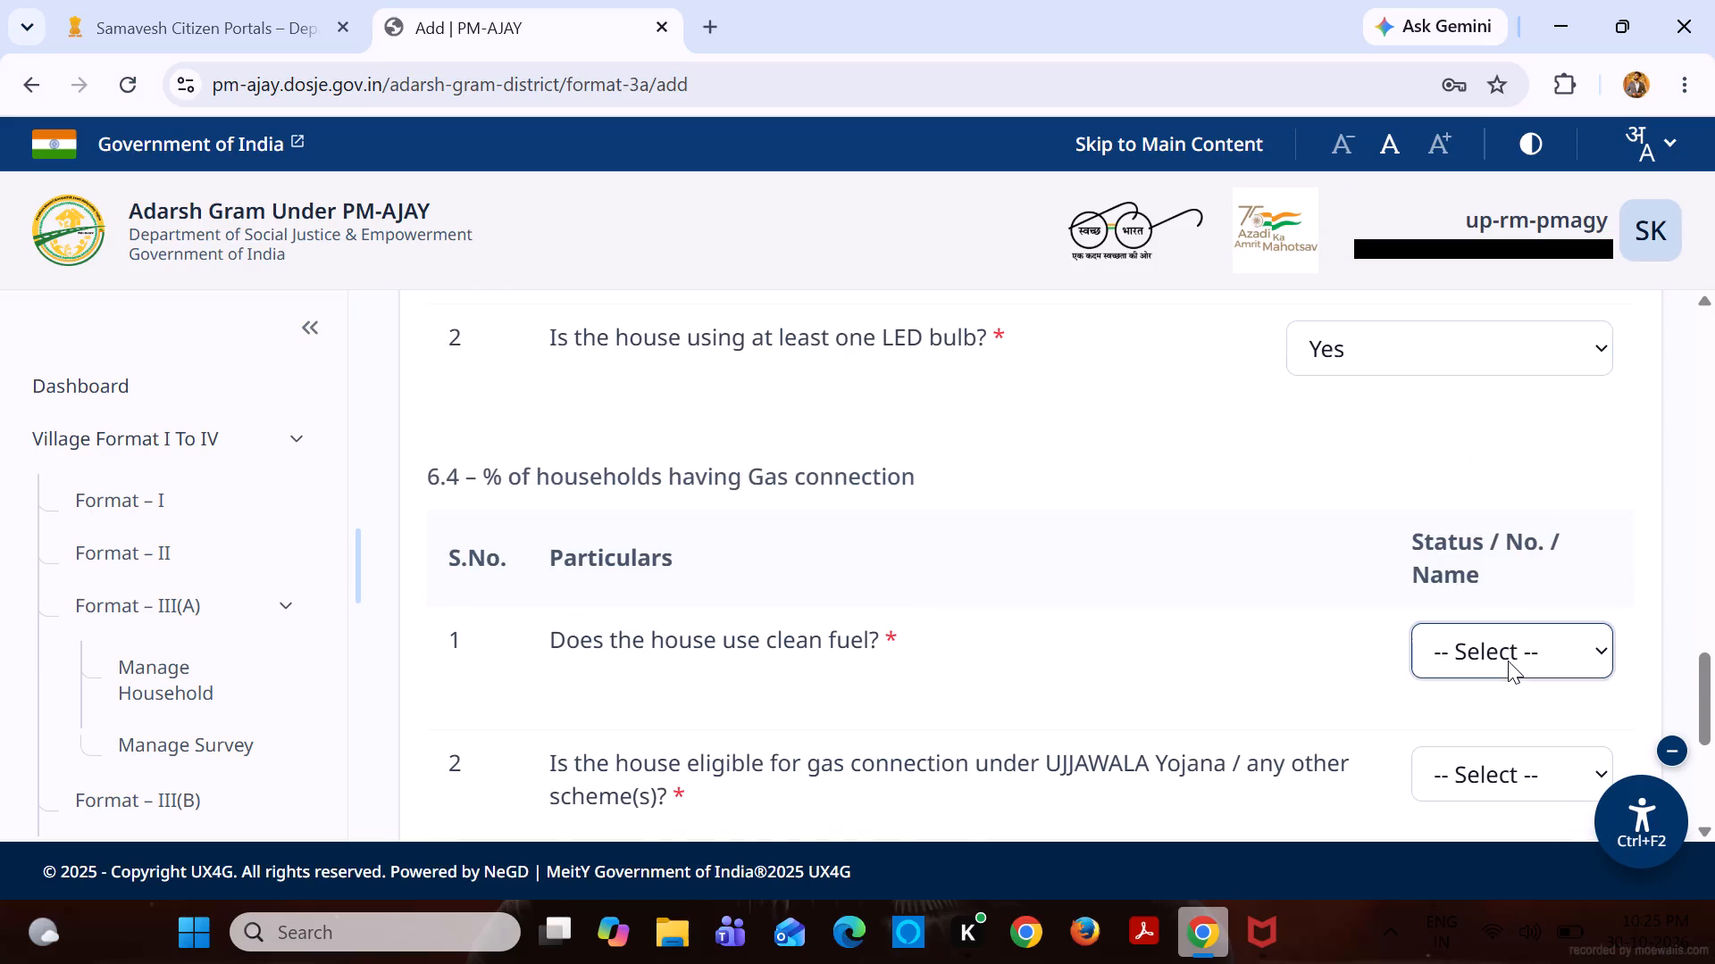
click(1464, 720)
click(1494, 645)
click(1465, 727)
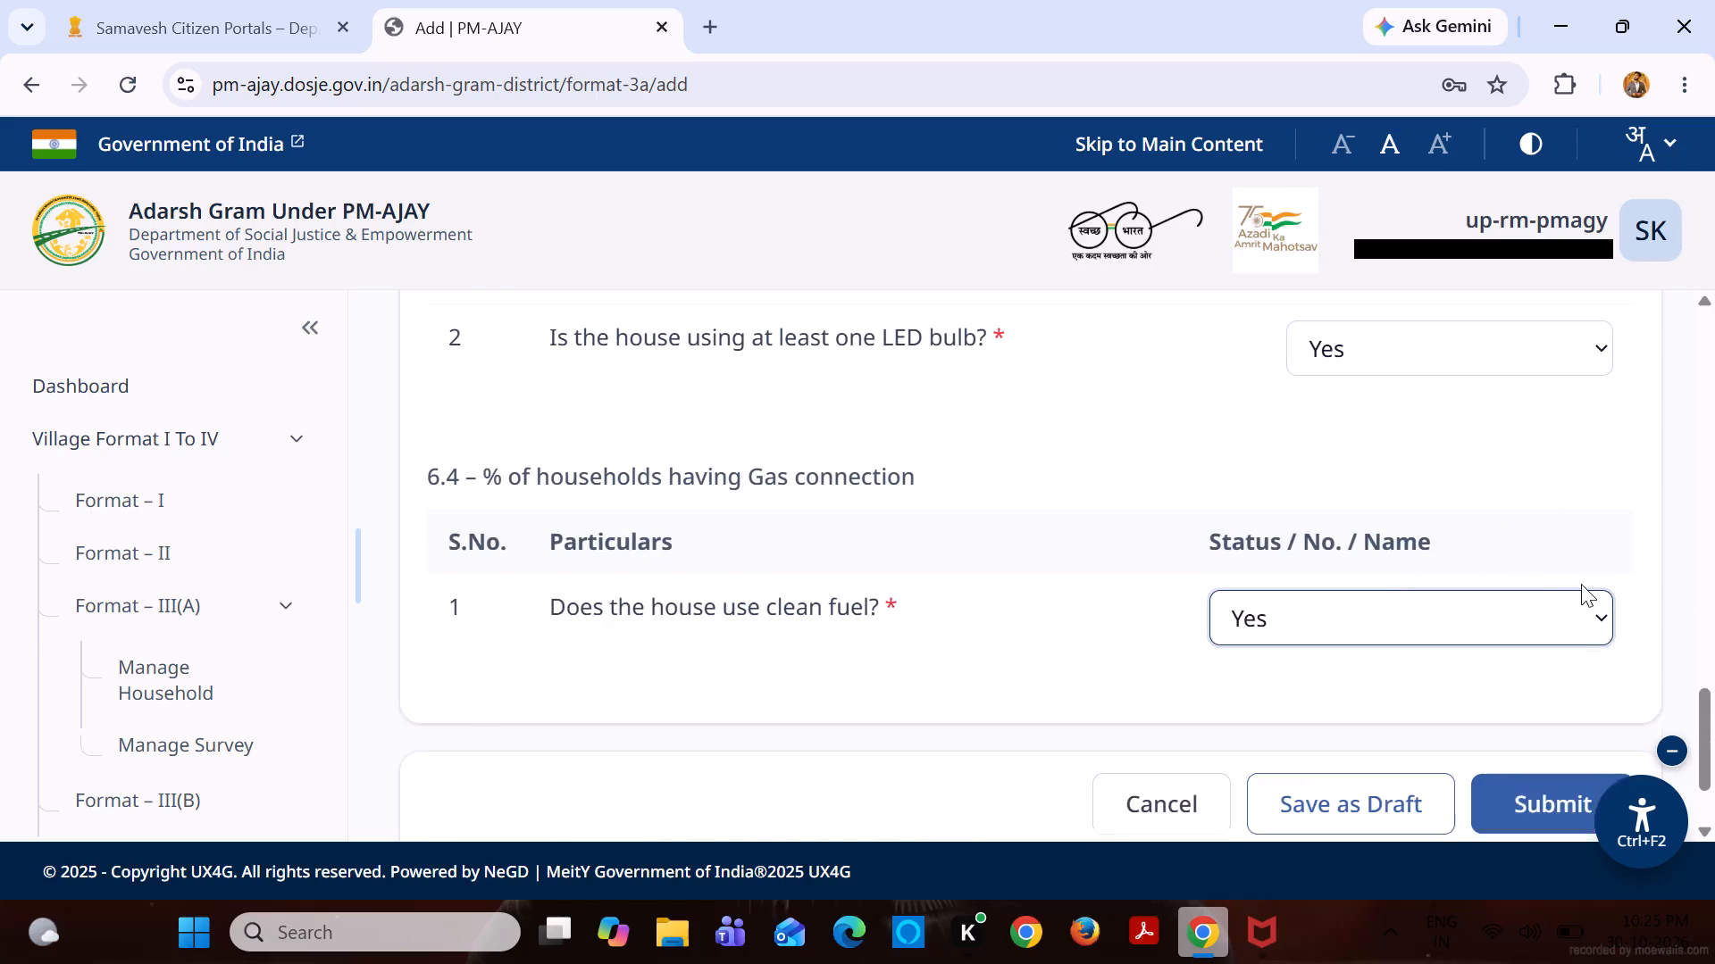
scroll(1583, 590, down, 3)
click(1560, 669)
Choose domain 7, answer No to the household being involved in farming in section 7.1, and submit the domain.
click(1507, 426)
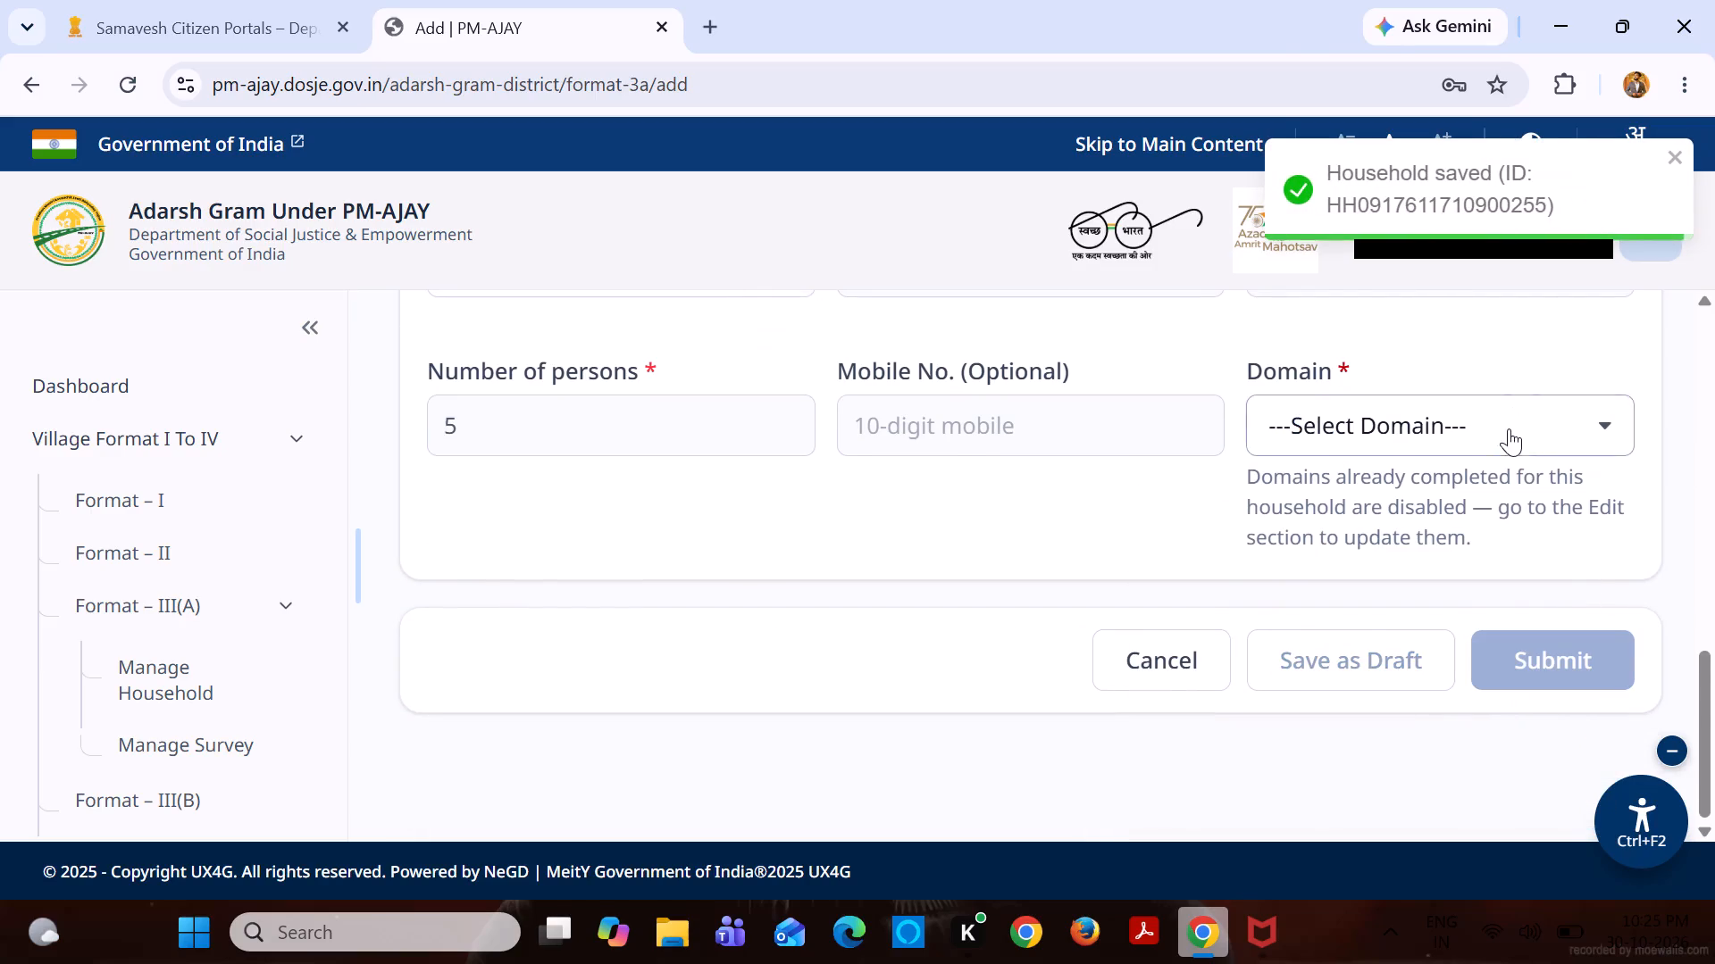
scroll(1469, 569, down, 2)
click(1306, 718)
scroll(1338, 670, down, 3)
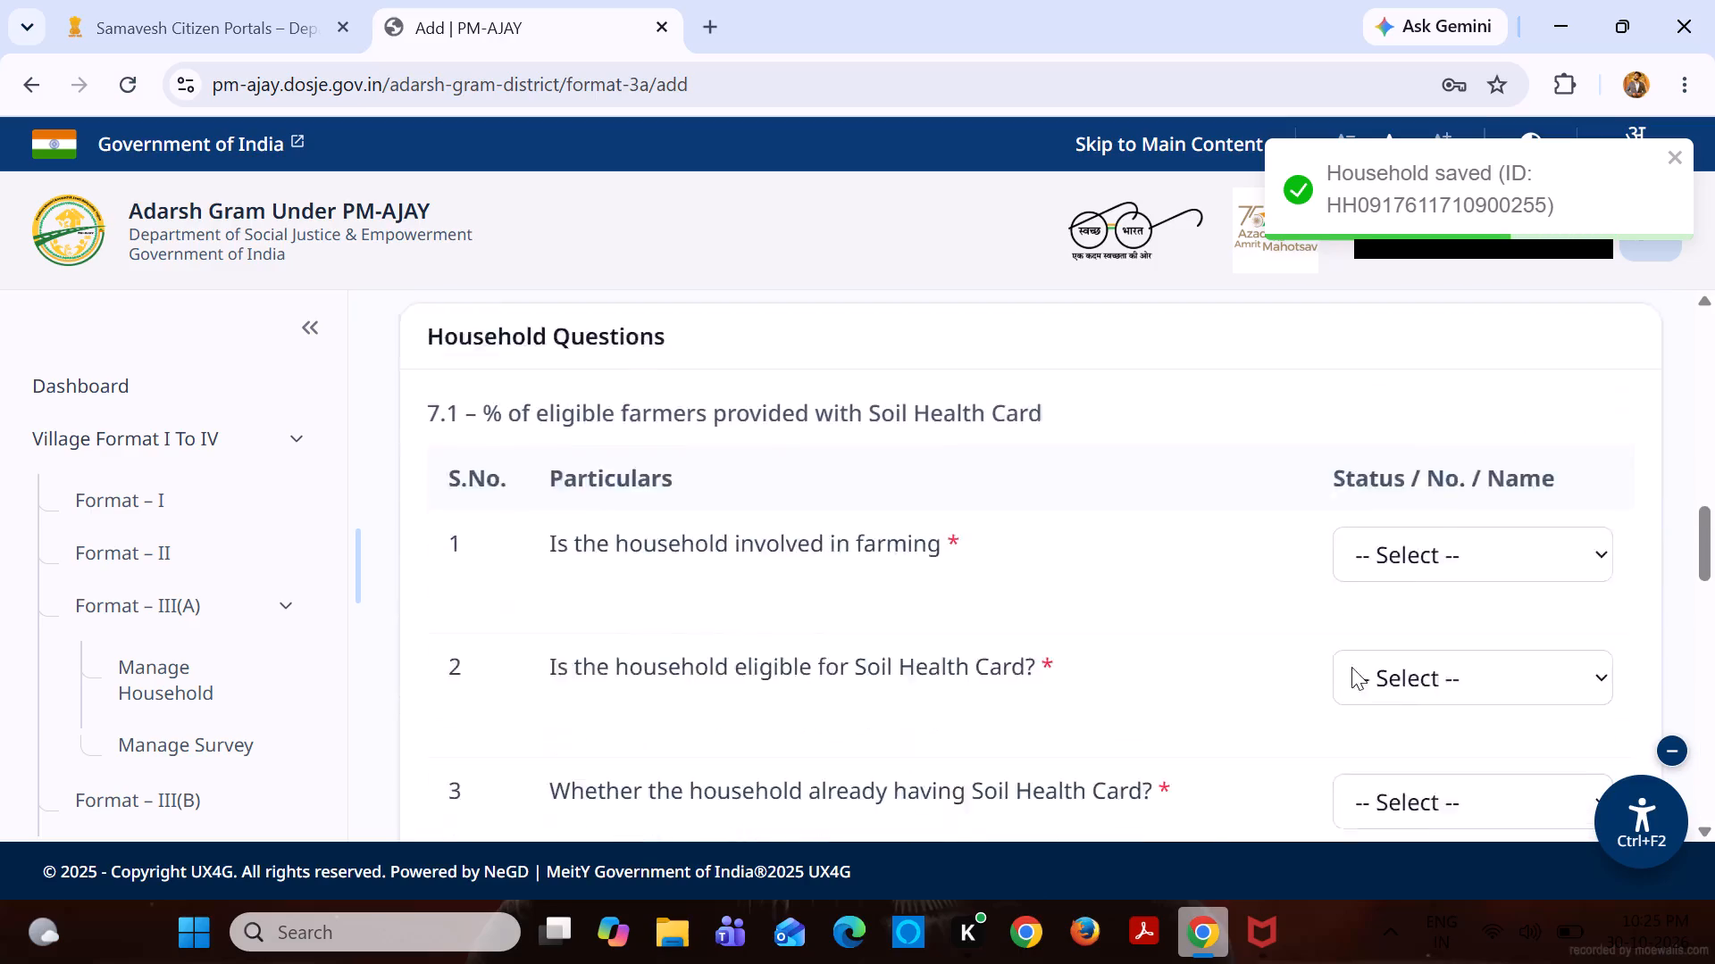
click(1494, 446)
click(1412, 598)
scroll(1587, 466, down, 2)
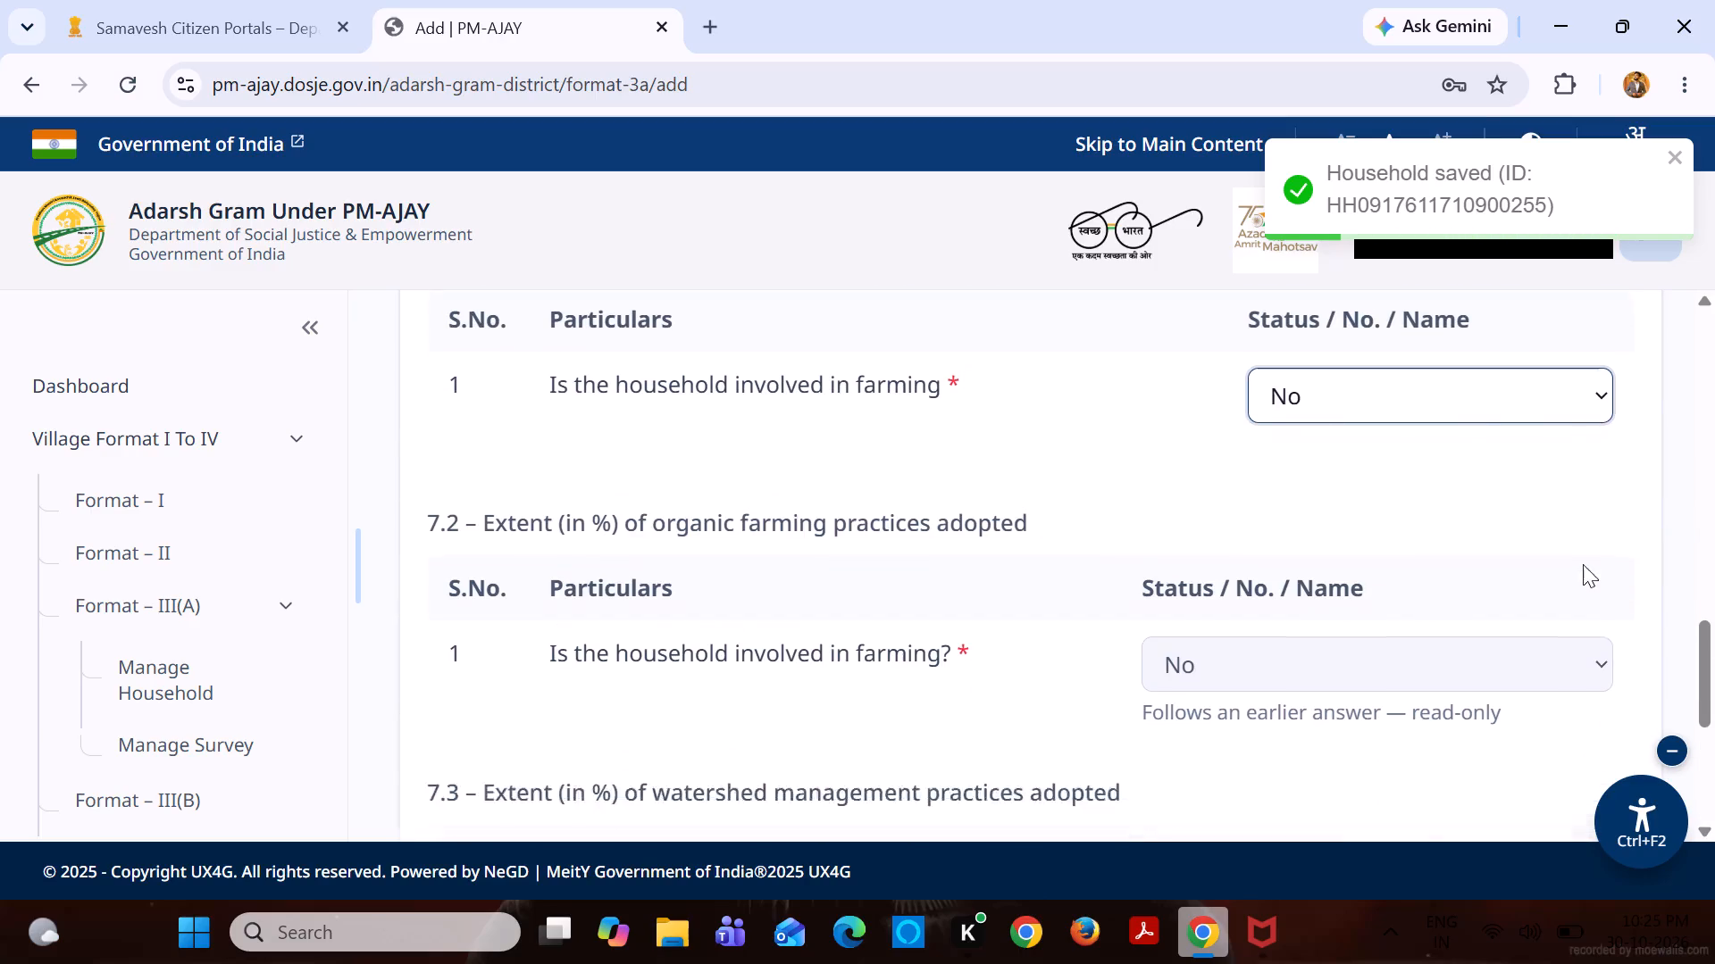
scroll(1583, 564, down, 4)
click(1602, 676)
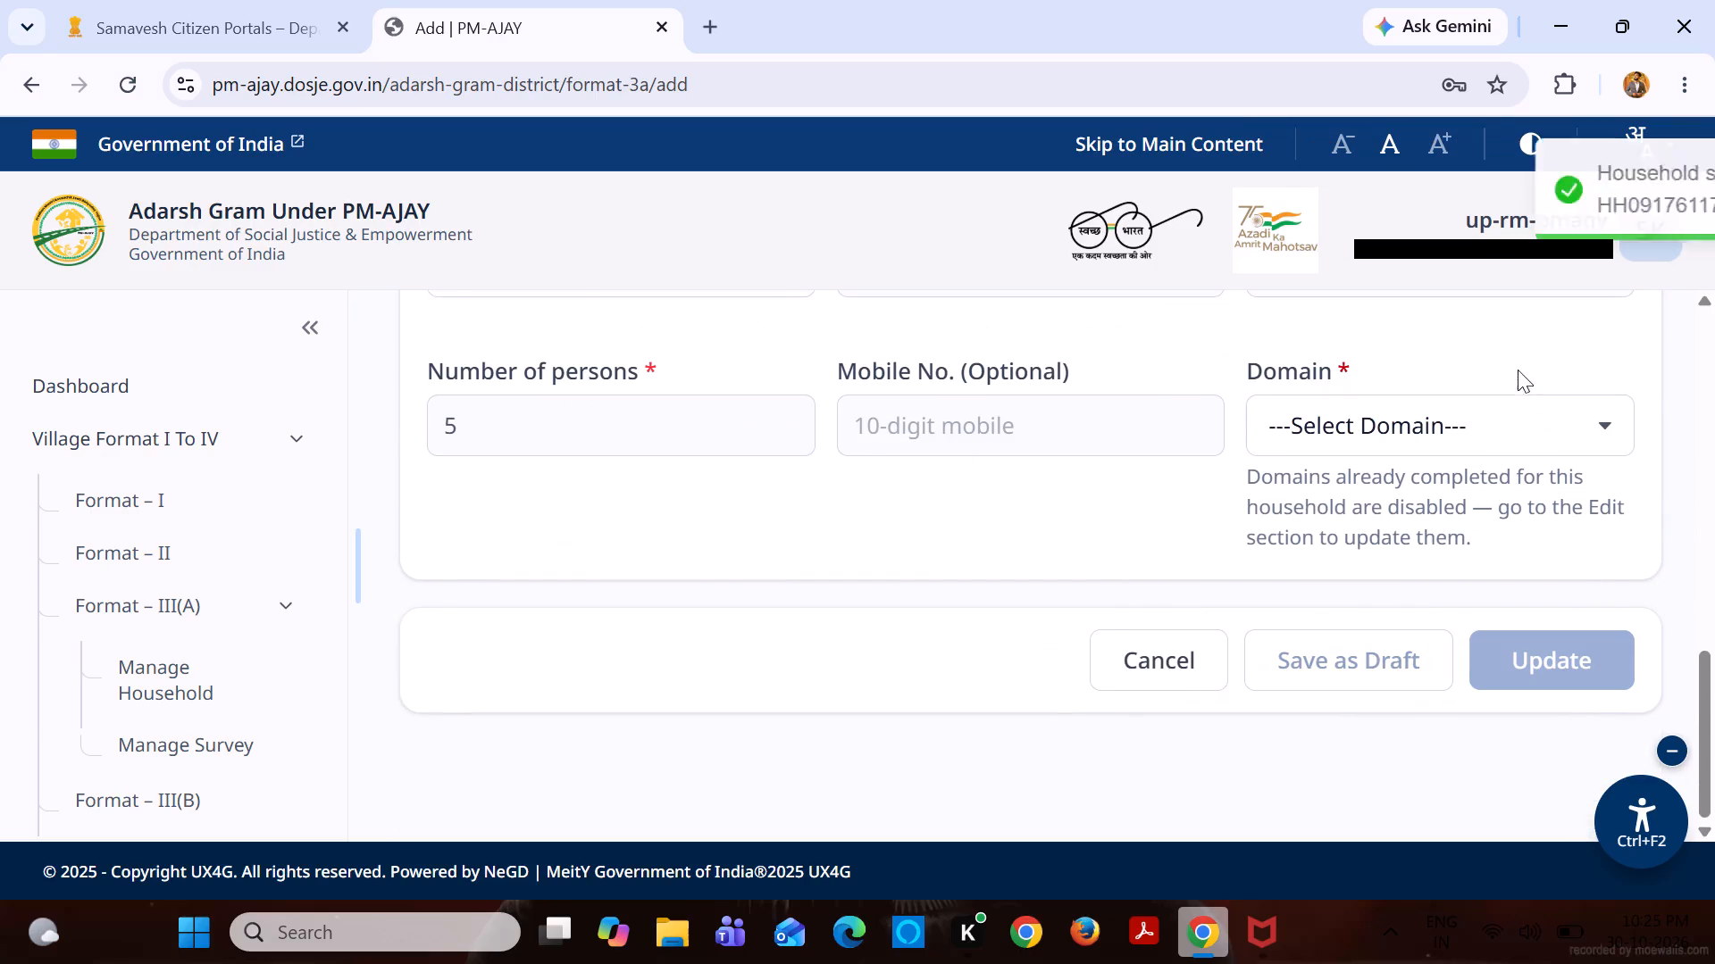
Choose domain 8 and enter 5 persons above 5 years and 5 members who already have Aadhaar in section 8.1.
click(1516, 393)
click(1538, 458)
click(1552, 420)
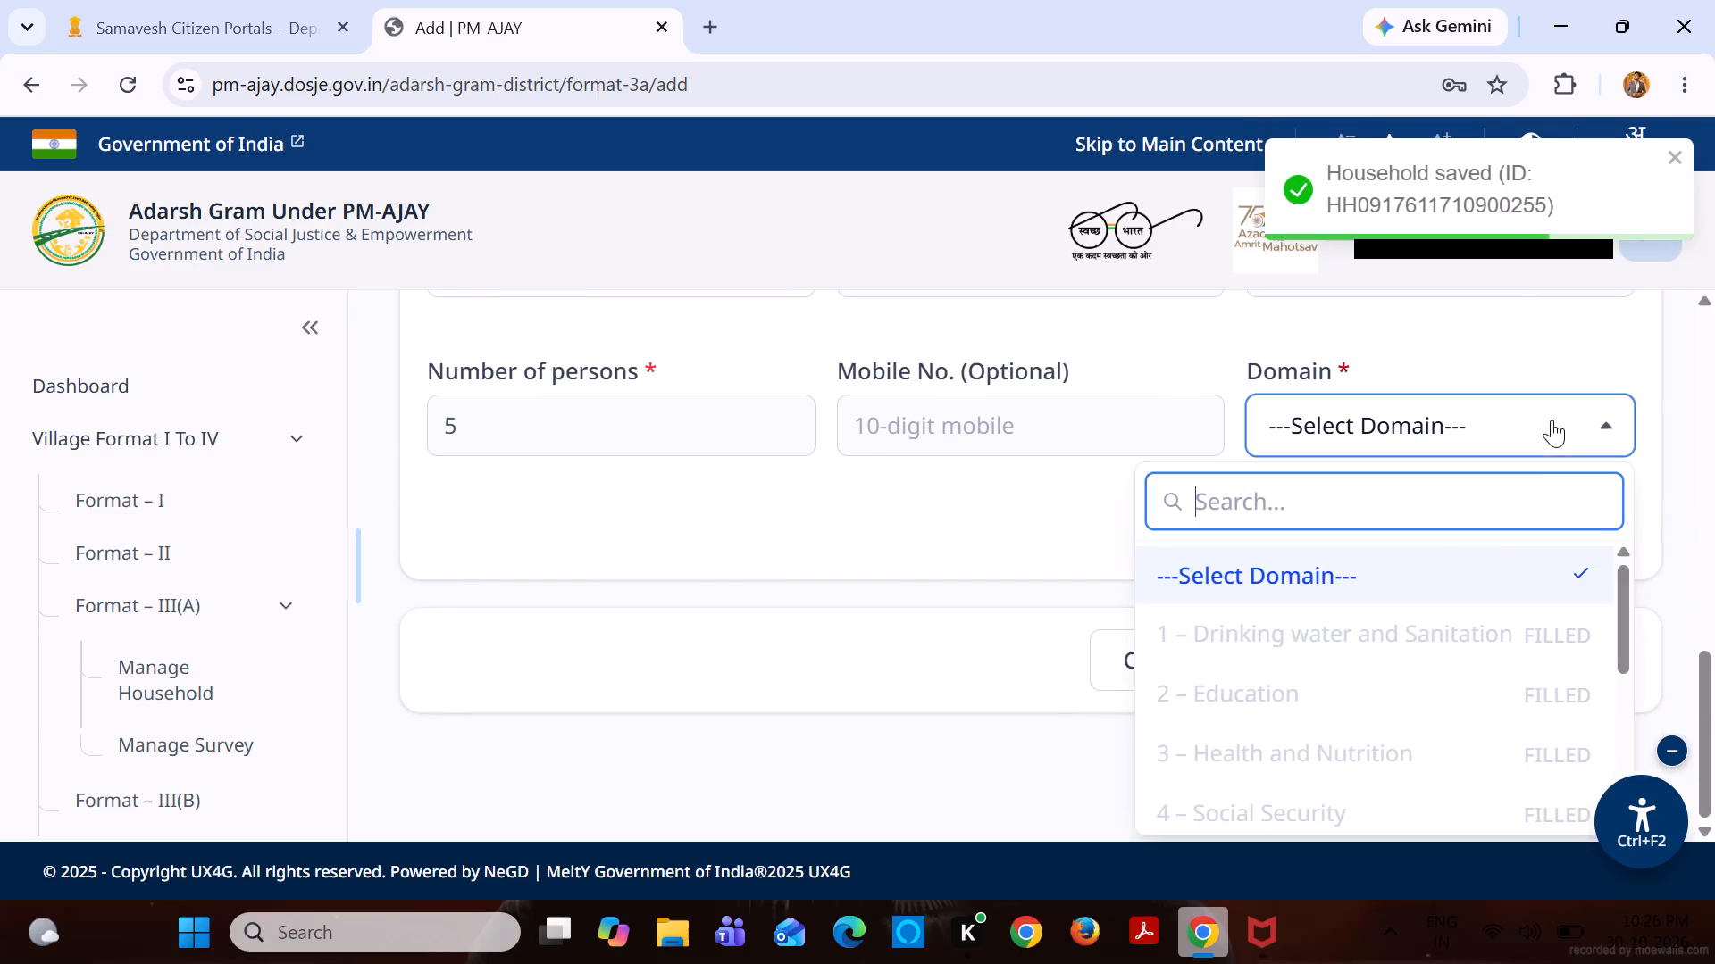
scroll(1459, 624, down, 3)
click(1393, 676)
scroll(1401, 667, down, 3)
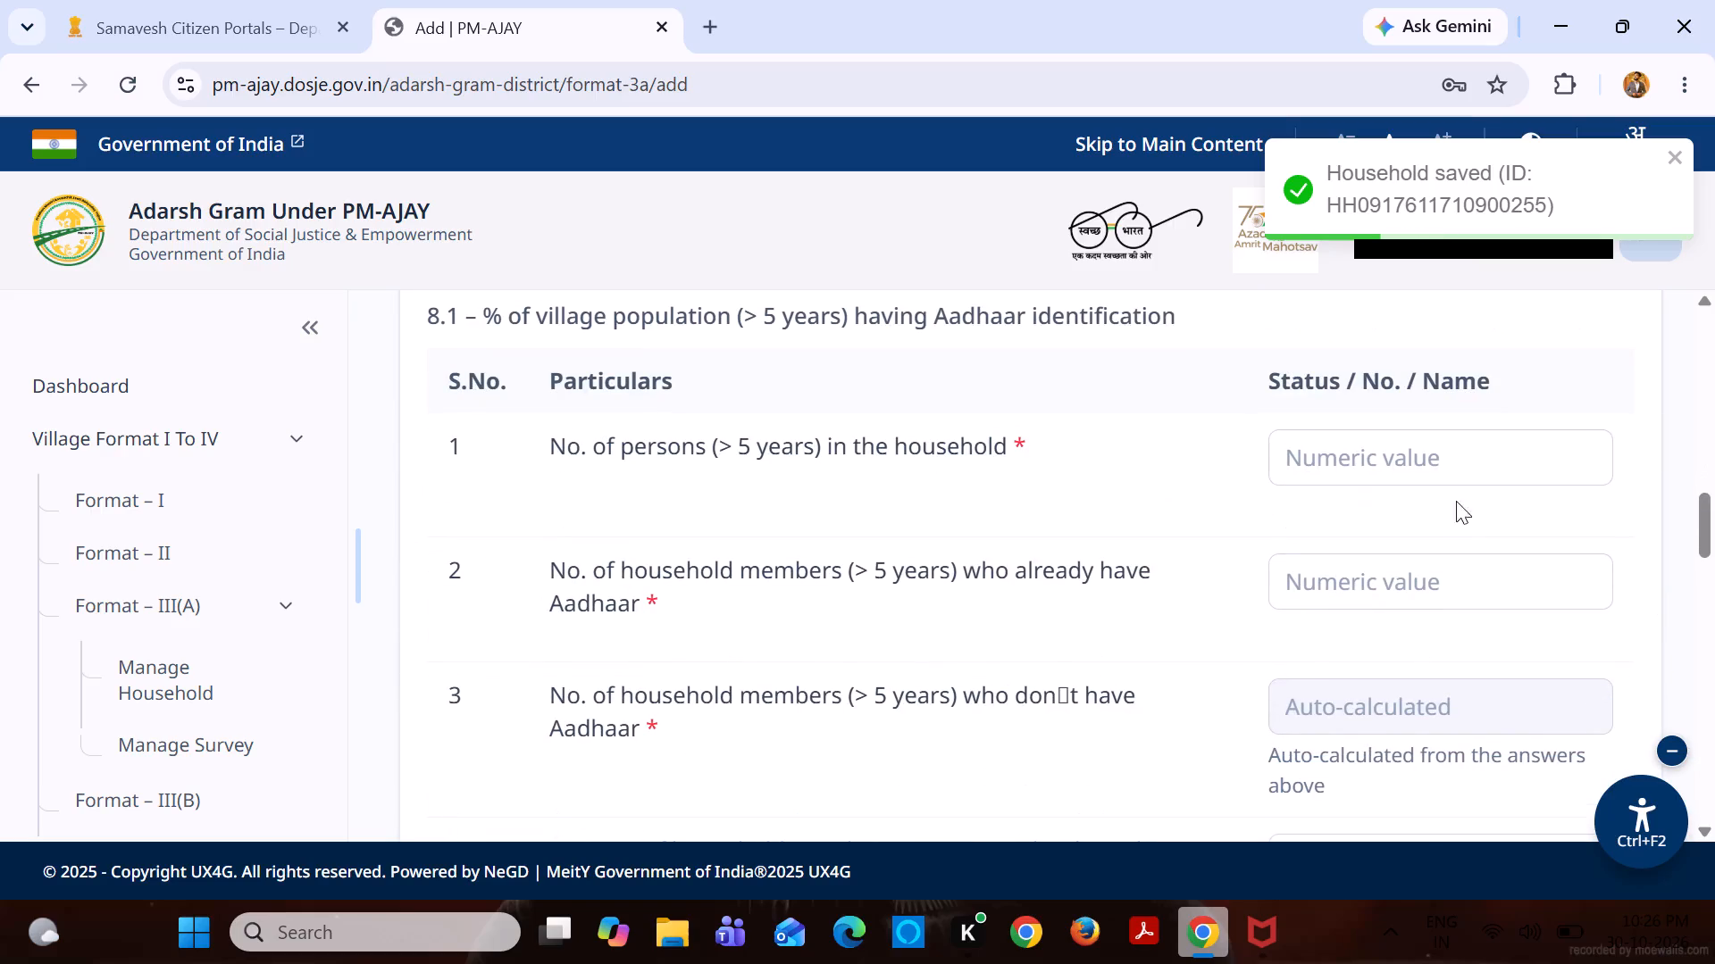
click(1452, 470)
scroll(1452, 470, up, 4)
scroll(1452, 470, down, 3)
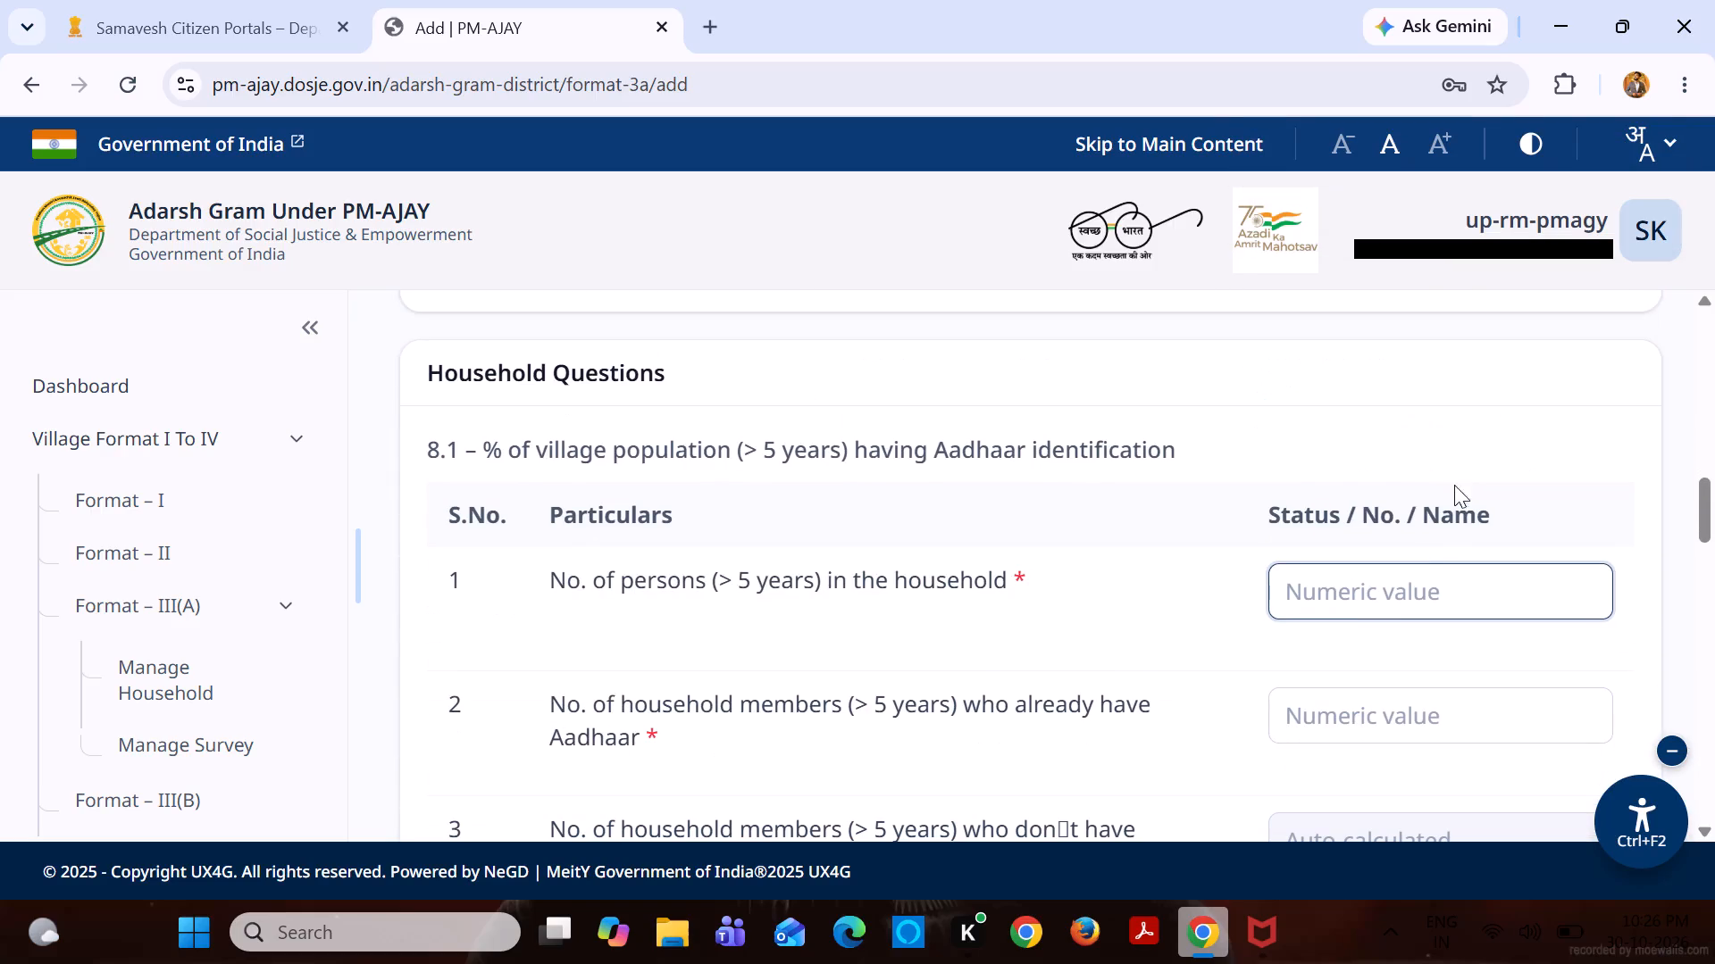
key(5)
click(1381, 746)
click(1393, 711)
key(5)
Enter 2 members eligible for a Bank/Post Office account and 2 who have an account in section 8.2.
scroll(1402, 701, down, 3)
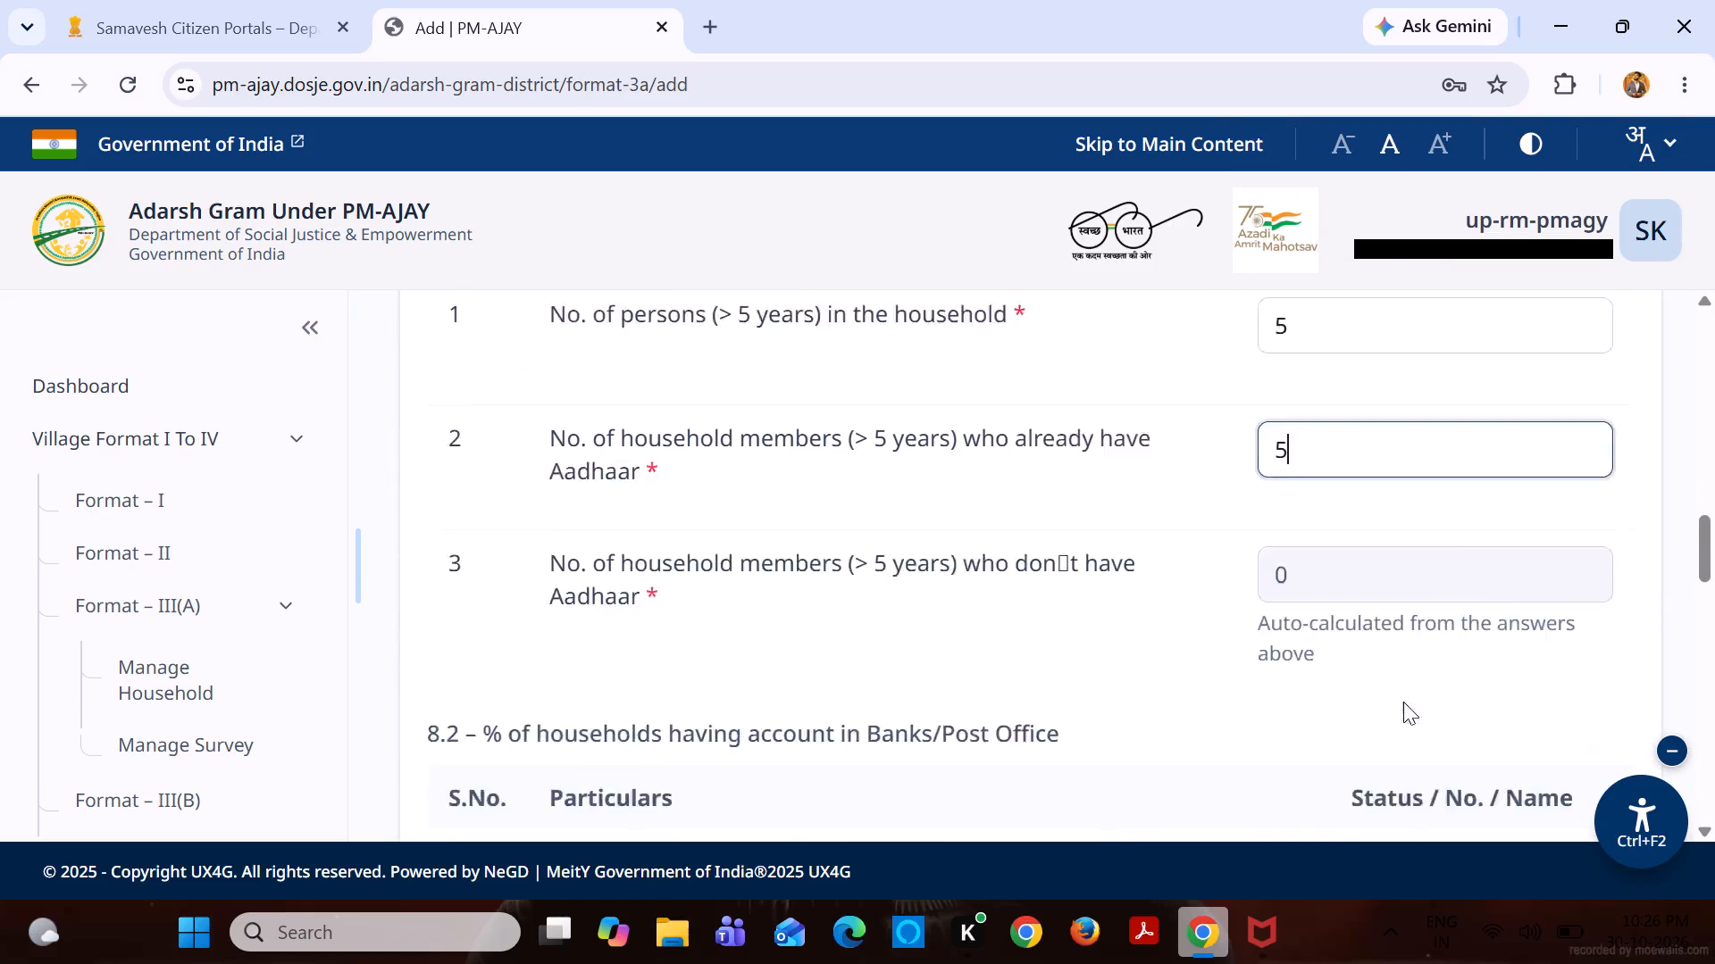
click(1441, 727)
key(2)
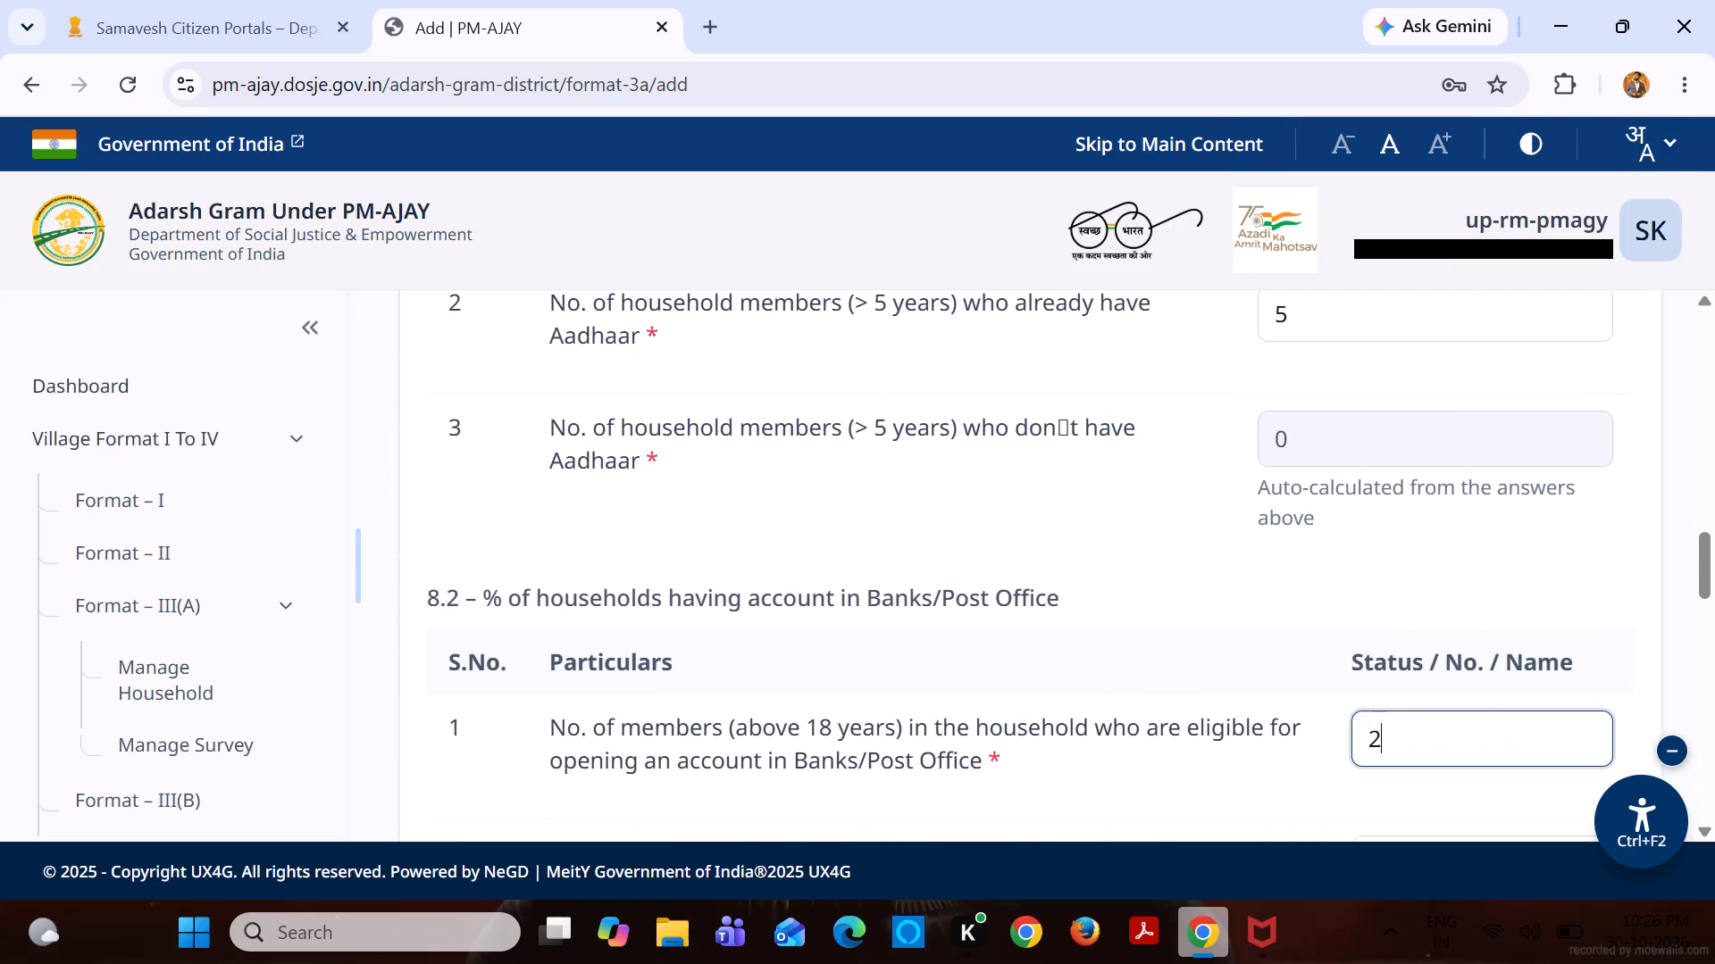
scroll(1470, 698, down, 2)
click(1473, 554)
click(1458, 578)
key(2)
Enter 0 persons eligible for Suraksha Bima Yojana and 0 for Jeevan Jyoti Bima Yojana, and submit domain 8.
scroll(1476, 569, down, 1)
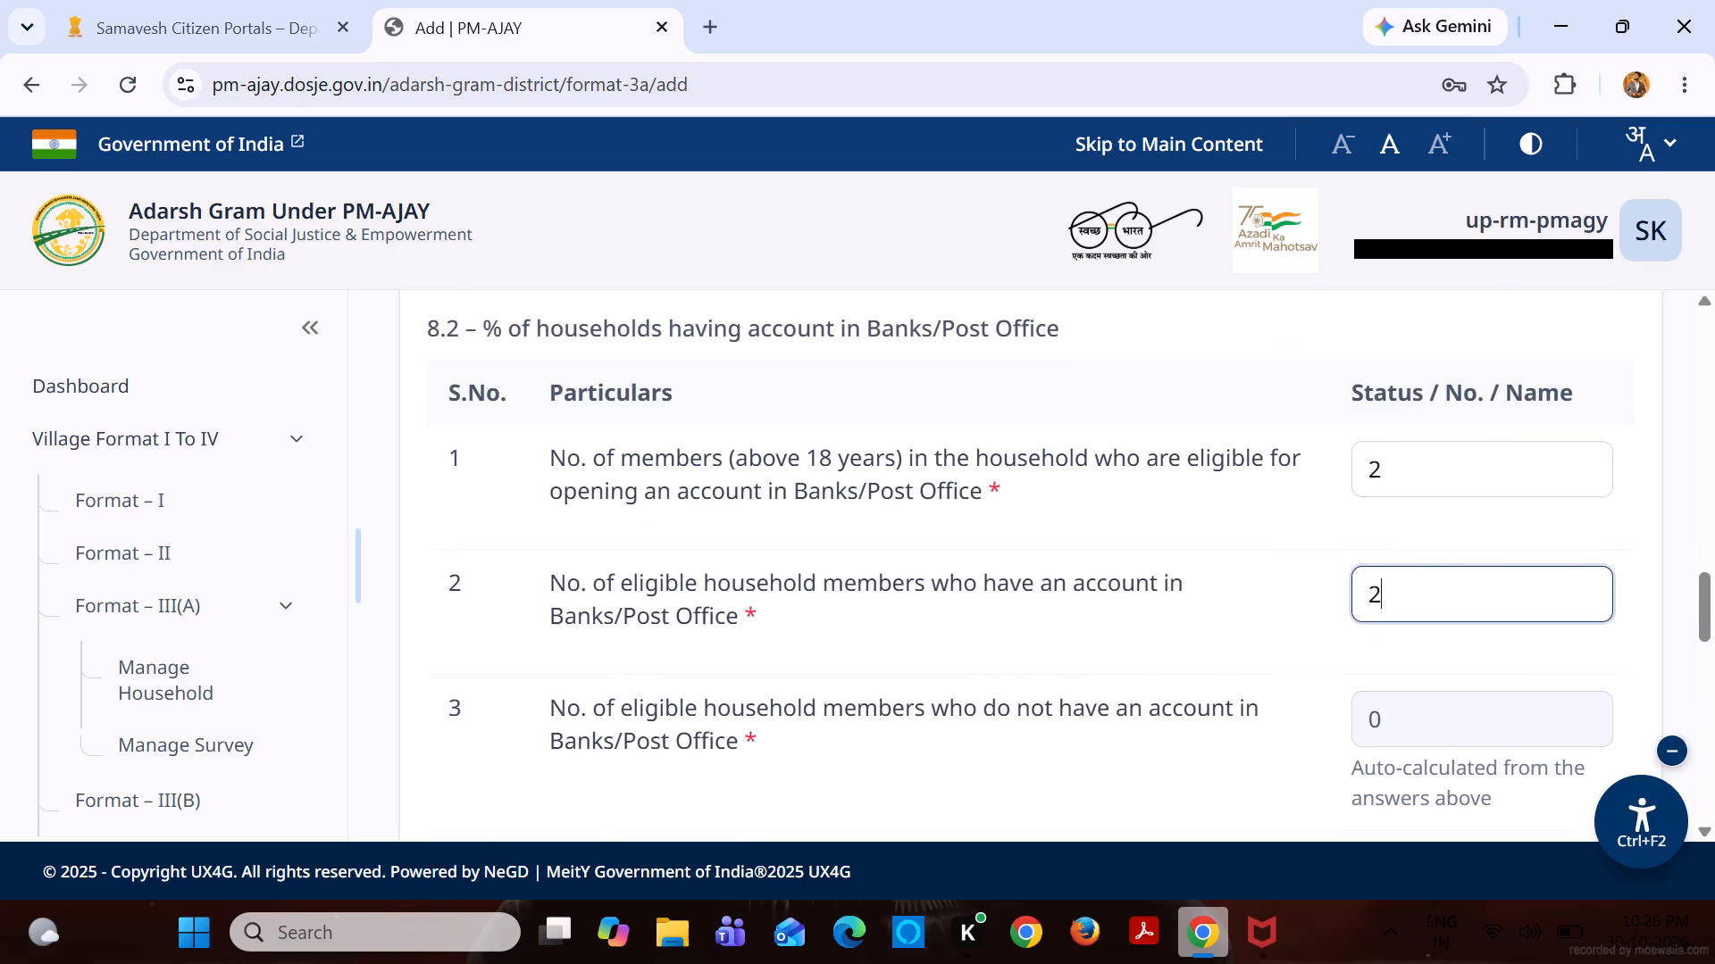
scroll(1476, 576, down, 2)
click(1508, 636)
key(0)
scroll(1525, 656, down, 2)
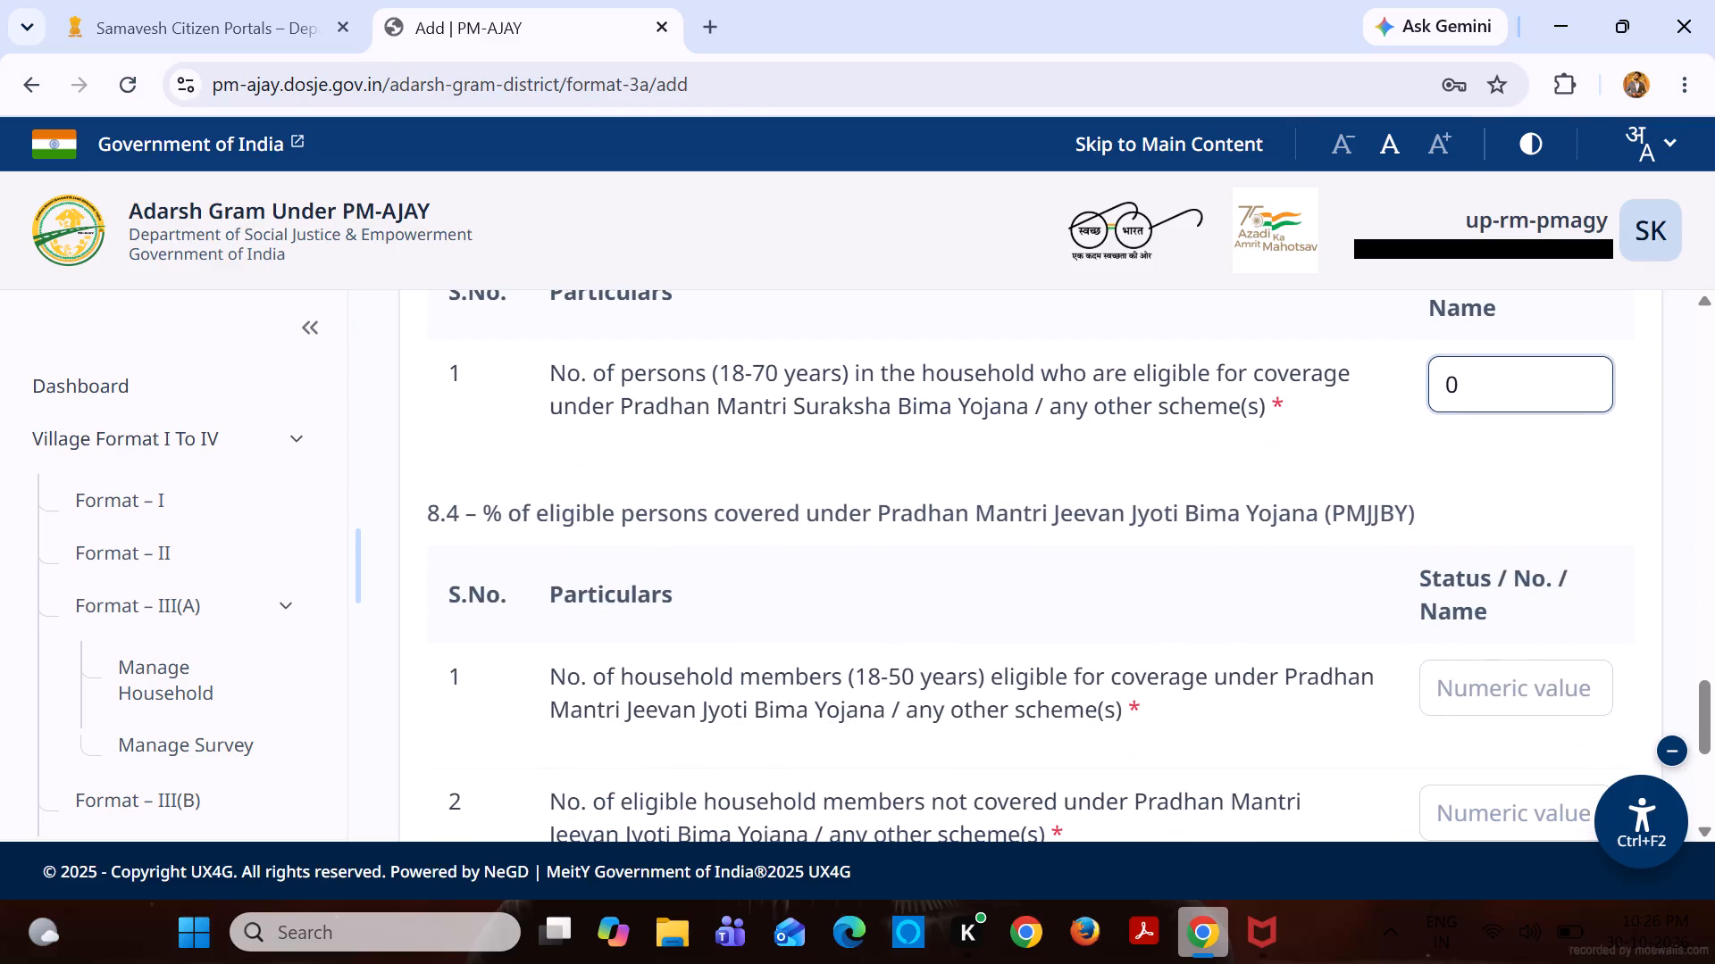
drag(1450, 711, 1459, 698)
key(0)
scroll(1480, 673, down, 4)
drag(1619, 621, 1601, 647)
click(1557, 673)
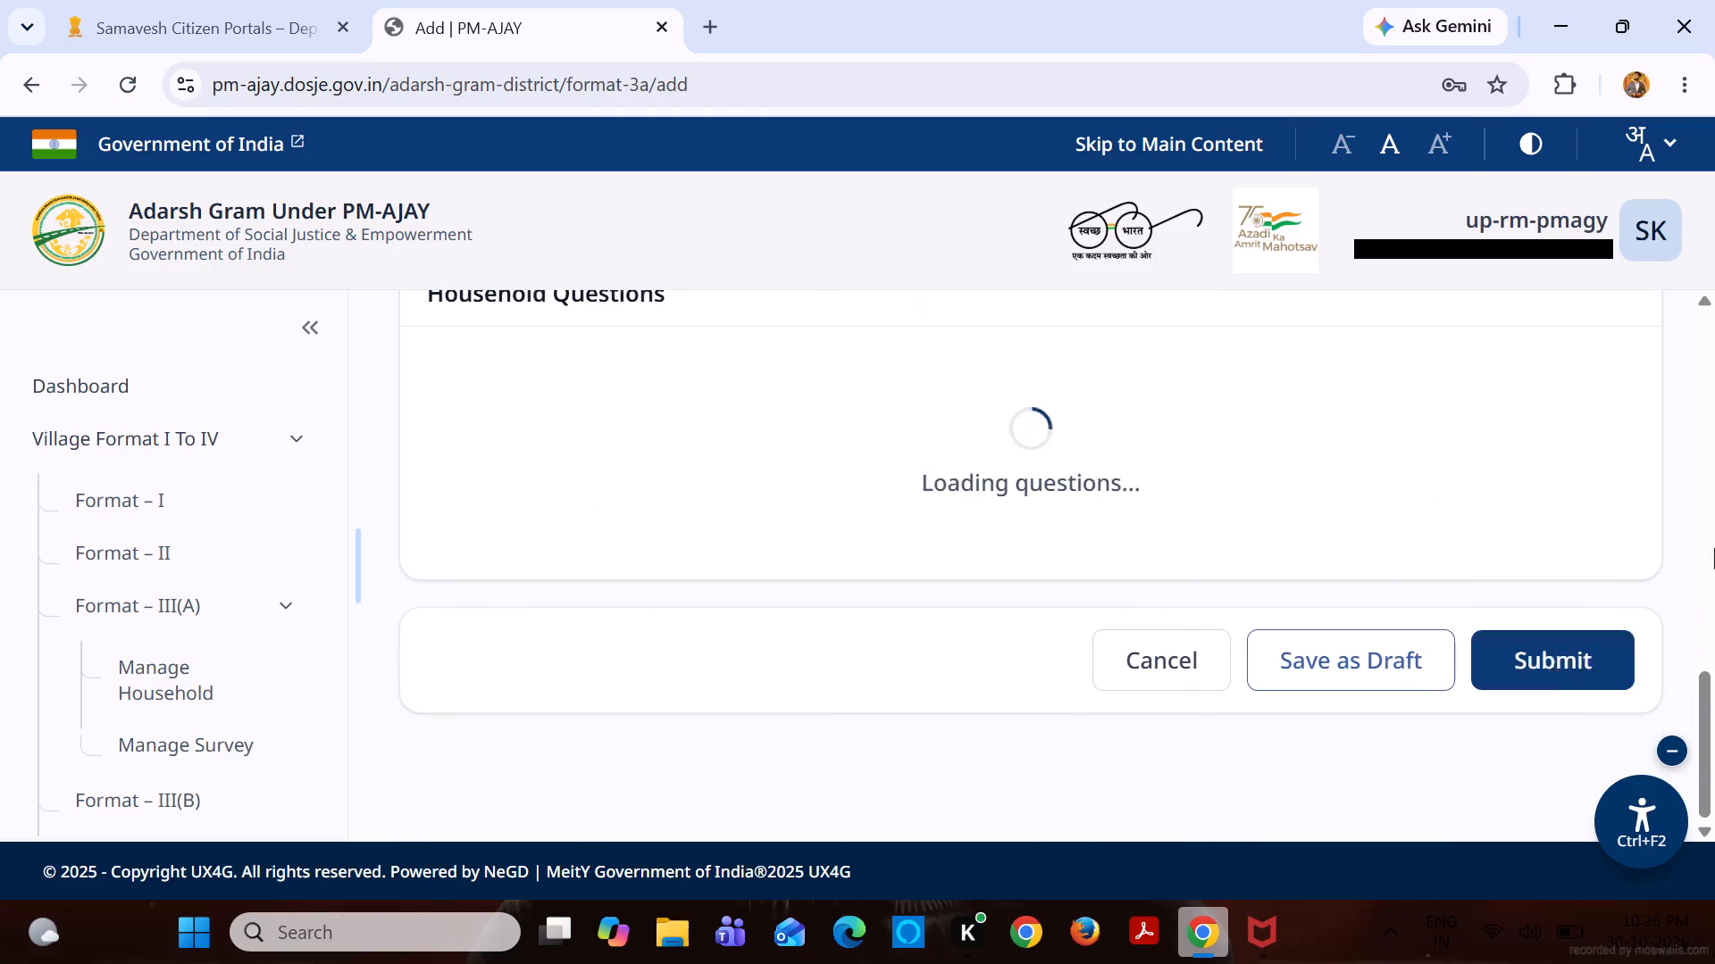
Choose domain 9, enter 0 members eligible for PMGDISHA training in section 9.3, and submit the domain.
click(1489, 408)
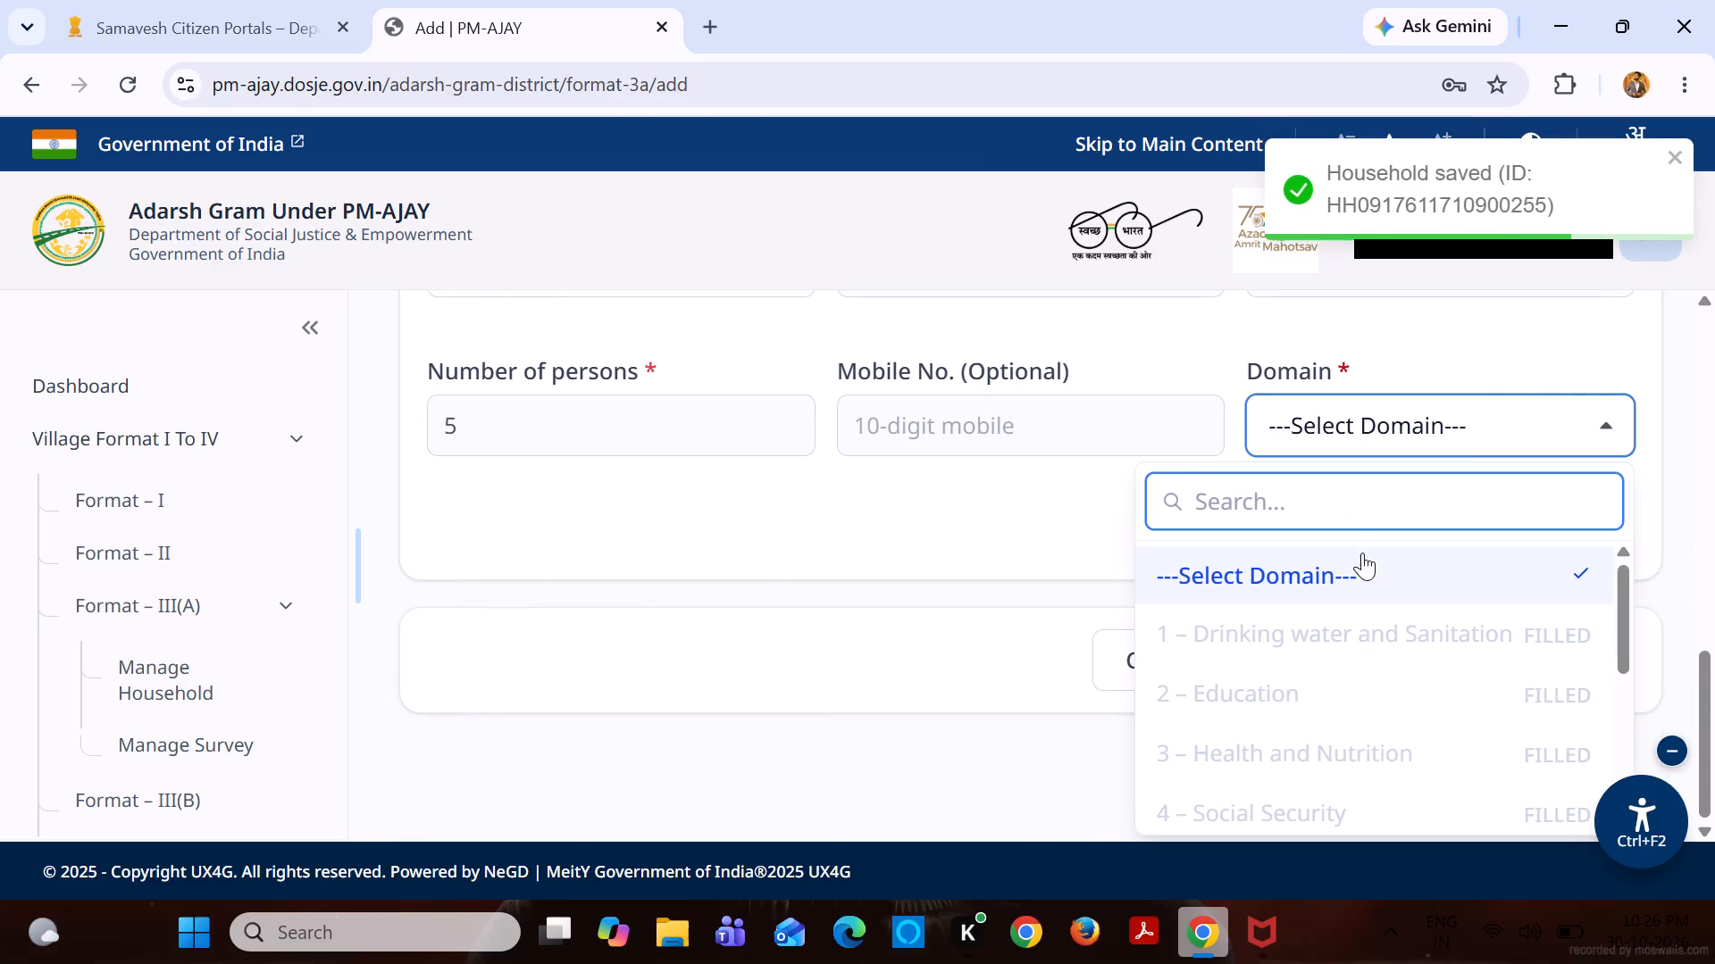
scroll(1370, 671, down, 6)
click(1293, 744)
scroll(1296, 744, down, 3)
double_click(1505, 458)
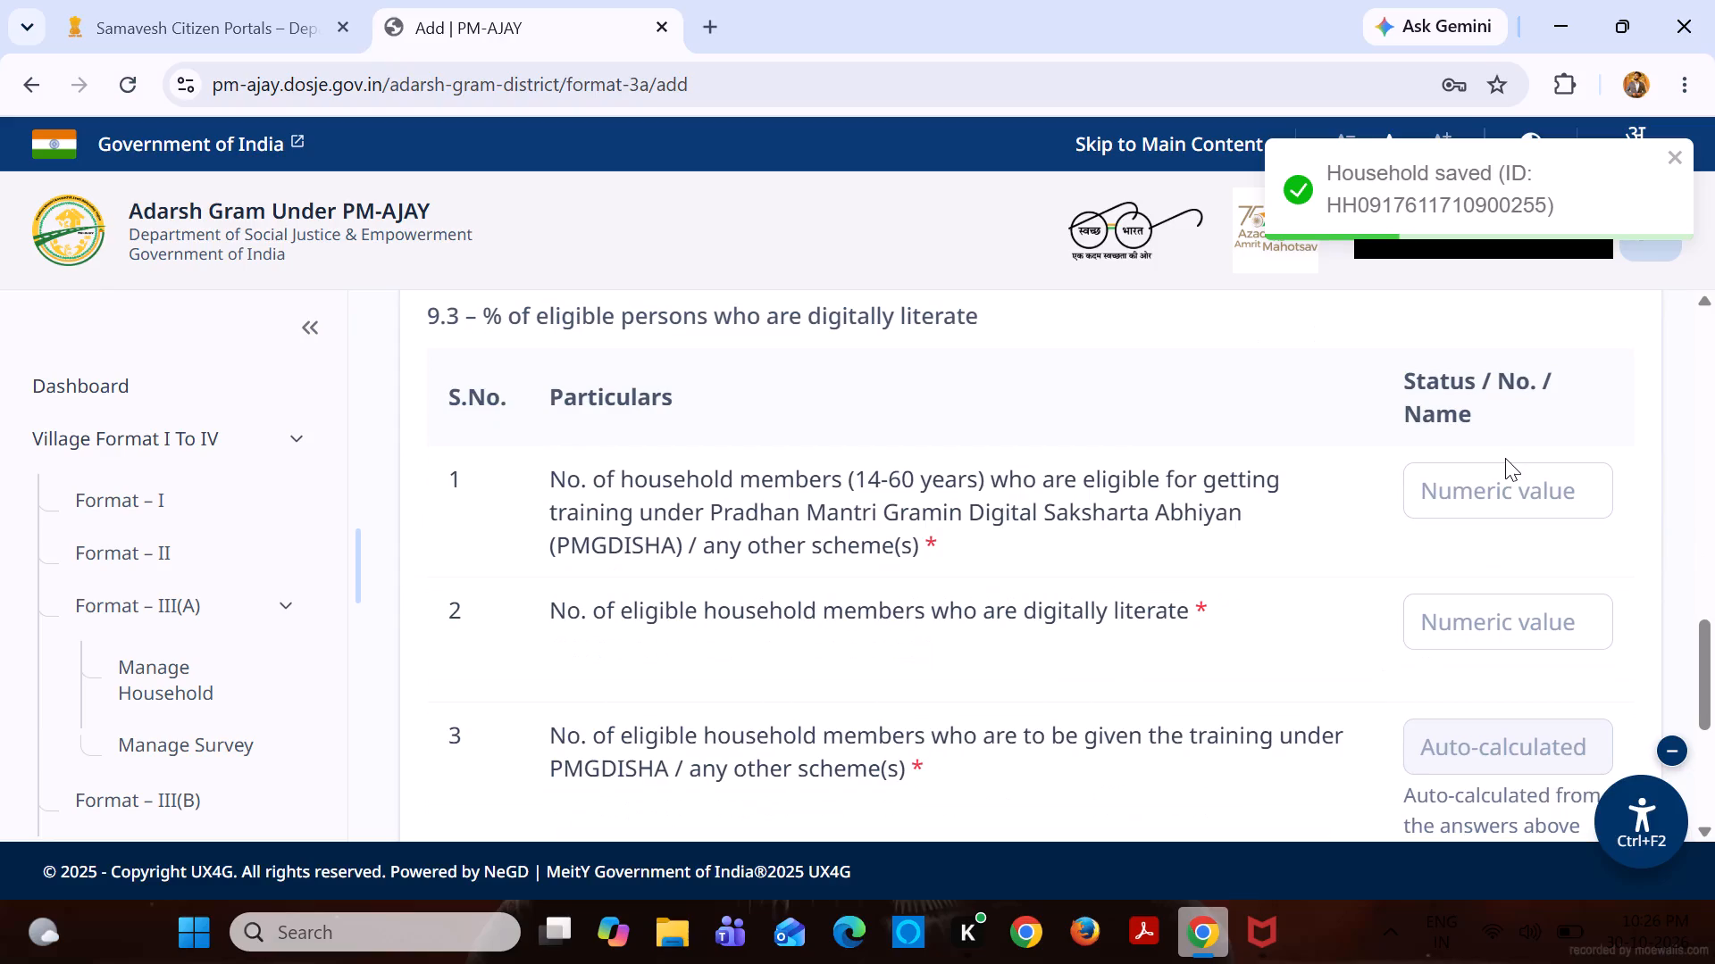
click(1483, 516)
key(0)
scroll(1493, 494, down, 3)
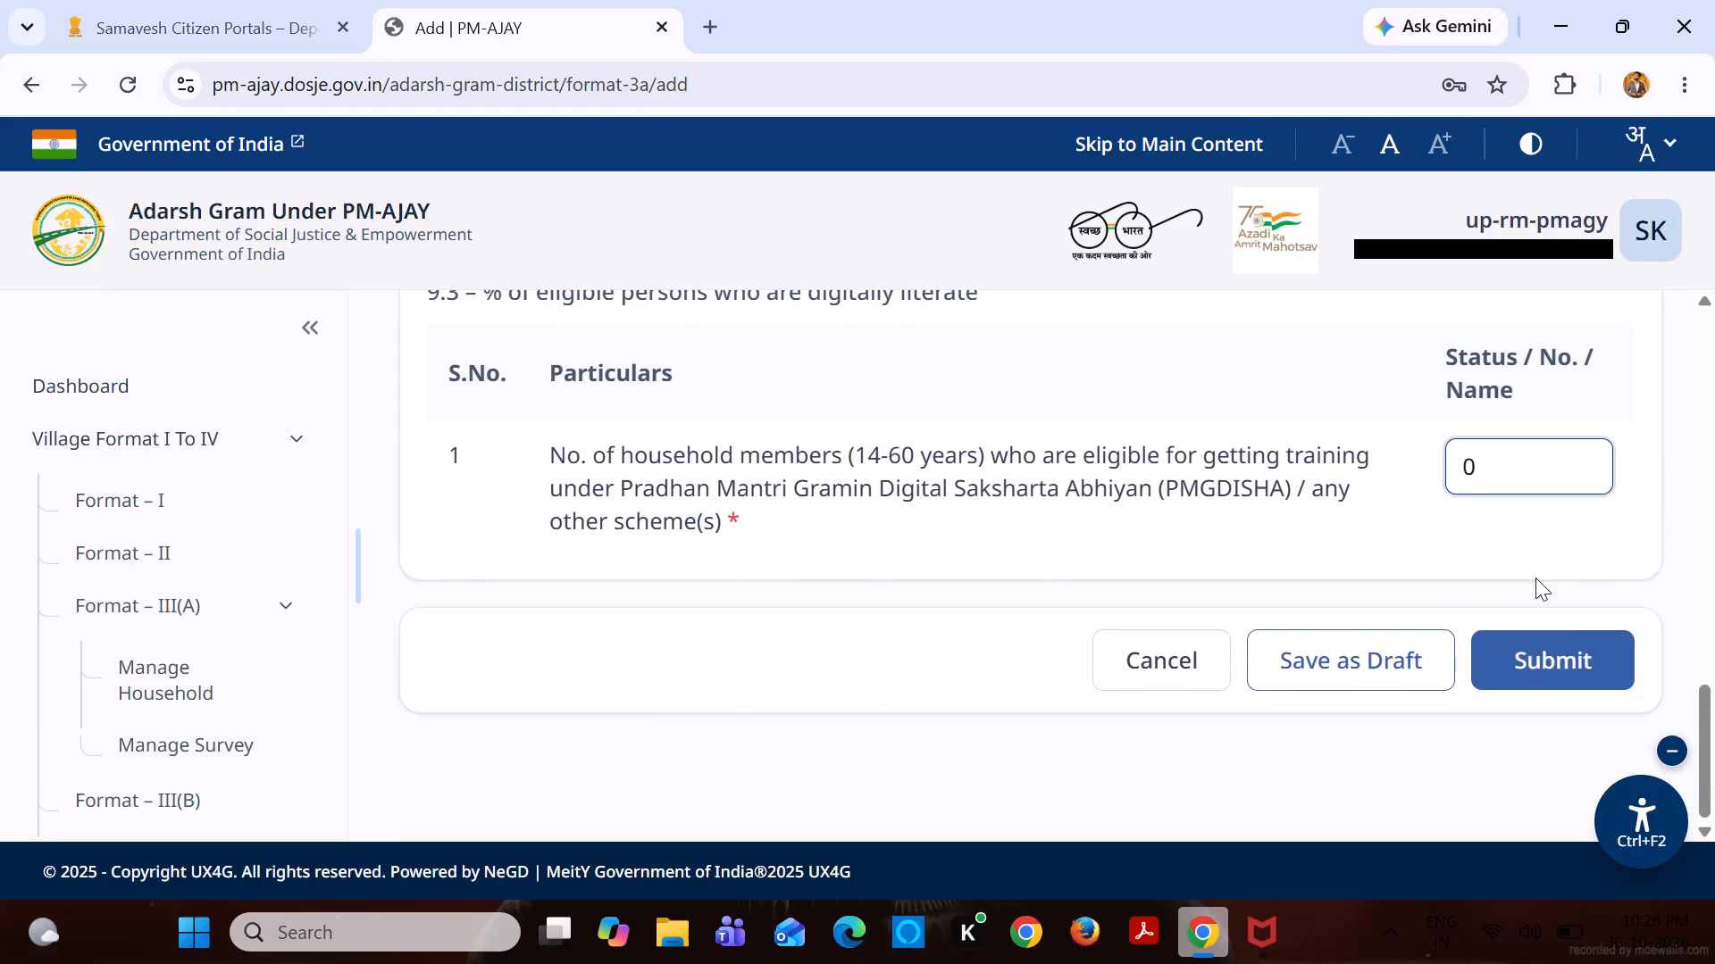
click(1551, 647)
Choose domain 10 and enter 0 youth eligible for skill development training and 0 for bank linked loans.
click(1550, 428)
scroll(1543, 644, down, 3)
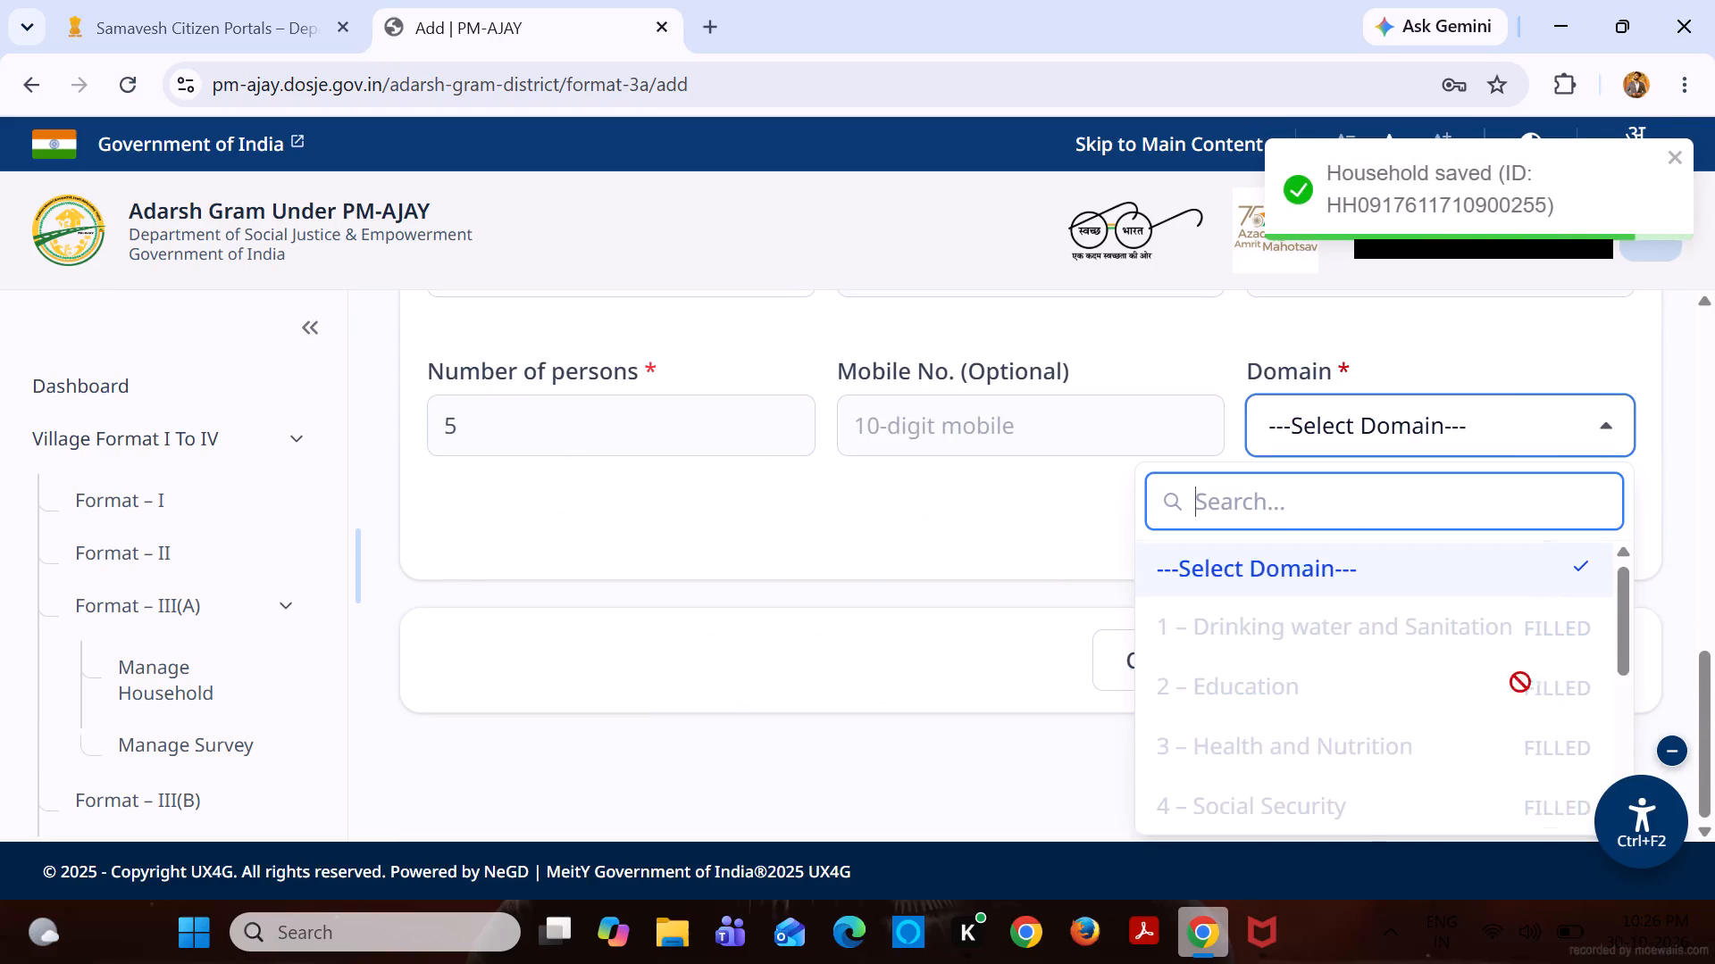
scroll(1520, 682, down, 2)
click(1349, 803)
scroll(1457, 669, down, 3)
click(1461, 450)
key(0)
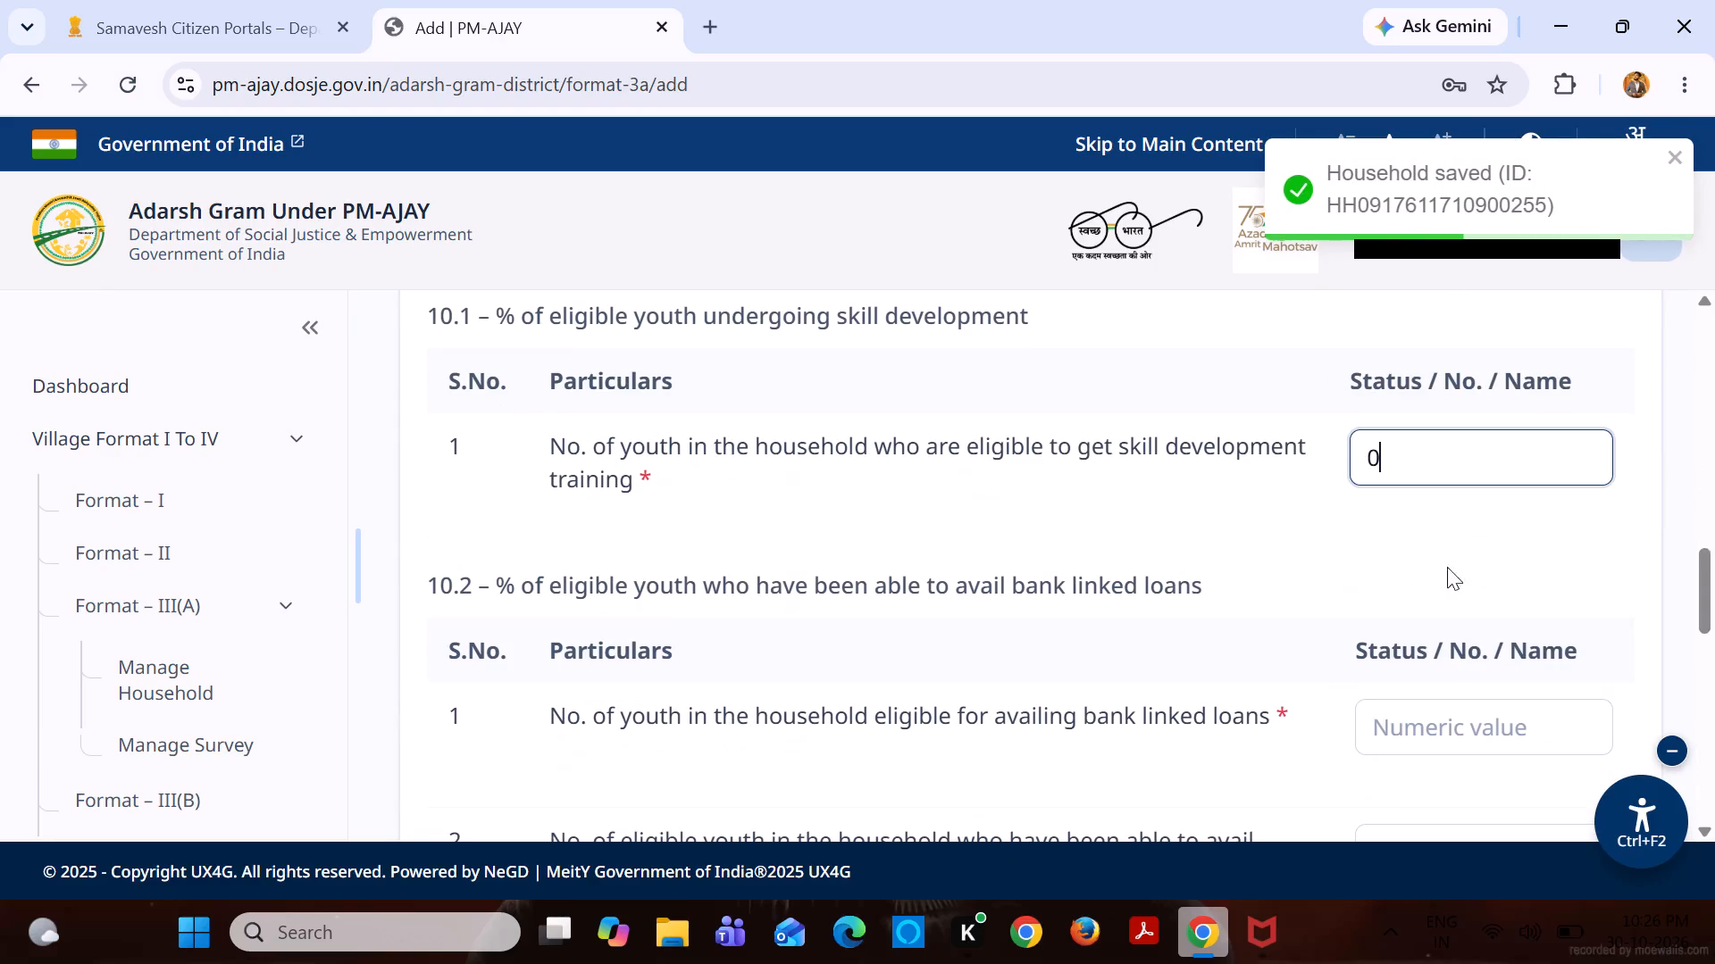
click(1413, 727)
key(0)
Answer No to SHG membership, enter 0 members wishing to join an SHG in section 10.3, and submit domain 10.
scroll(1414, 719, down, 3)
click(1546, 584)
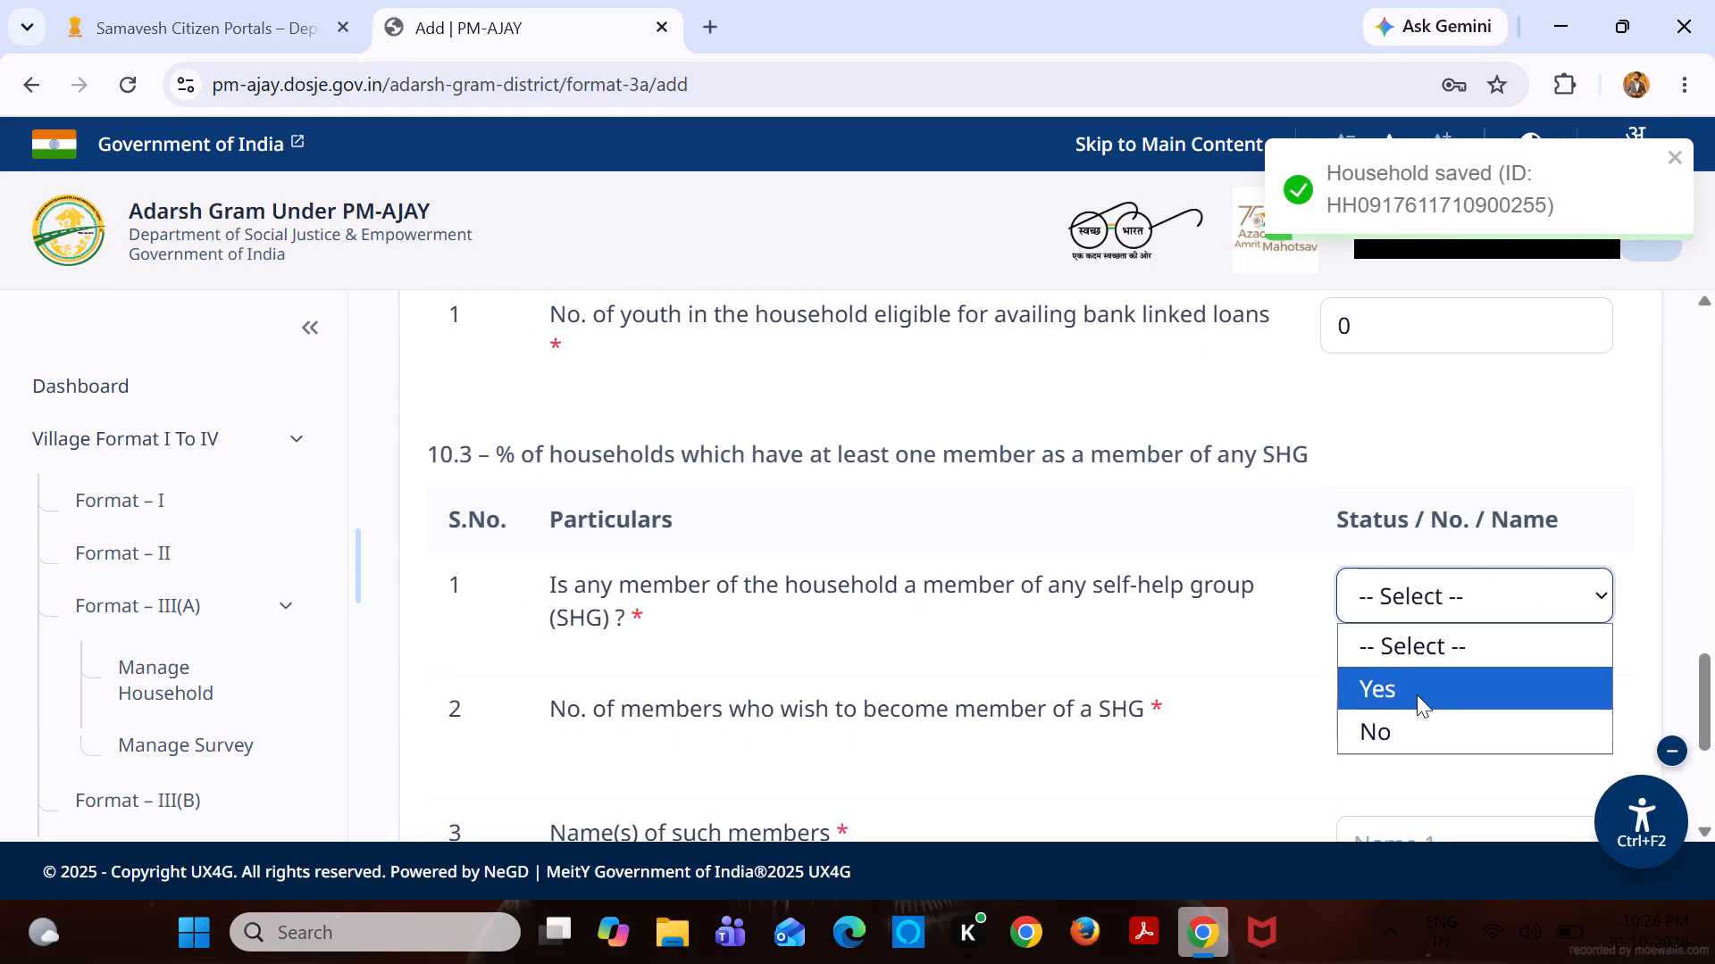
double_click(1396, 711)
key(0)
scroll(1404, 706, down, 2)
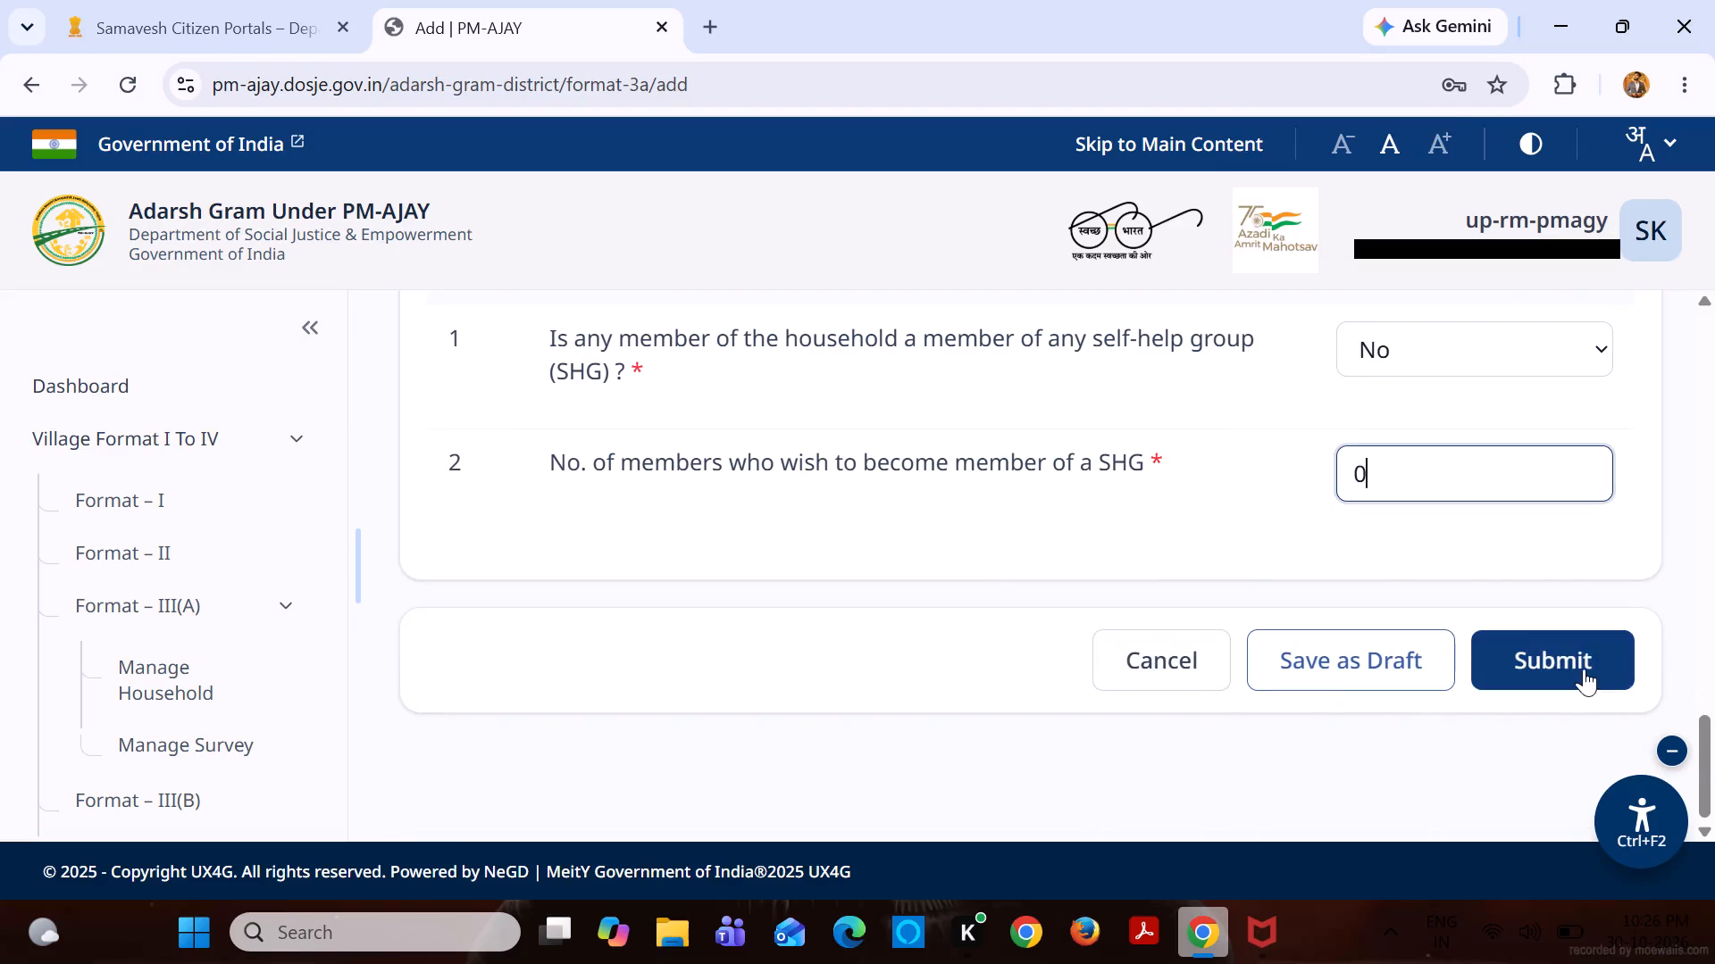
click(1581, 672)
Start a new household in Manage Household with block Shahabad - 1488, gram panchayat Boodpur - 84740, village Boodpur - 117109 and category Others.
click(184, 714)
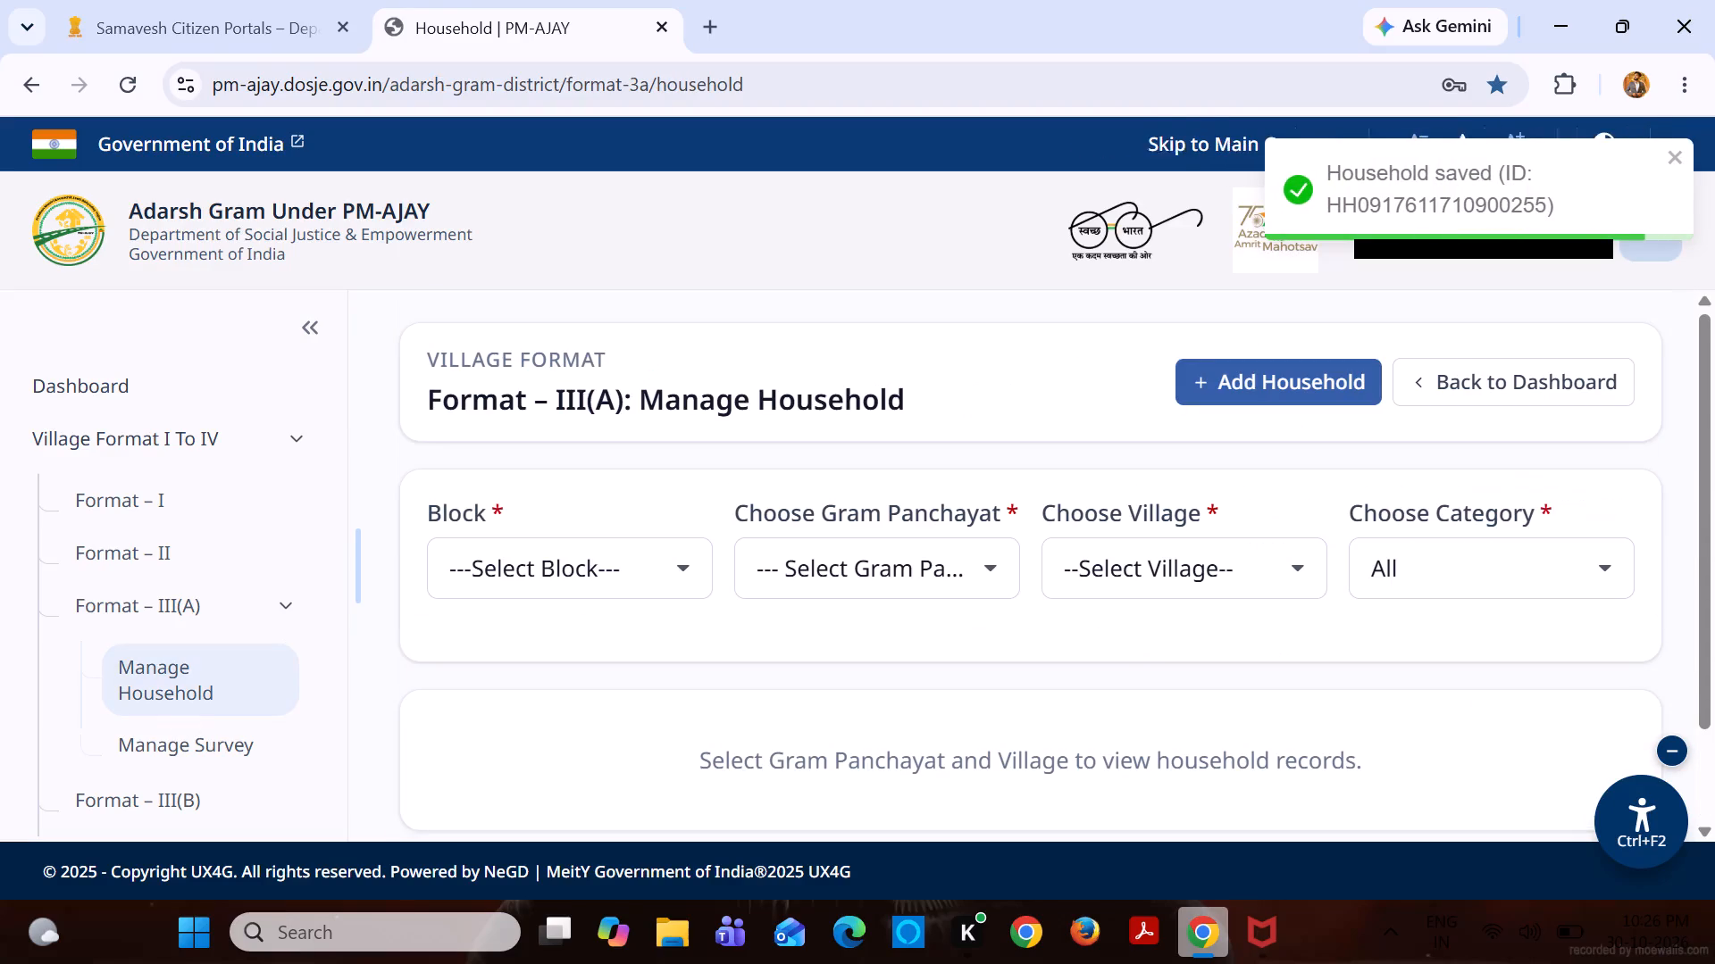
click(1223, 367)
click(1270, 270)
click(1259, 312)
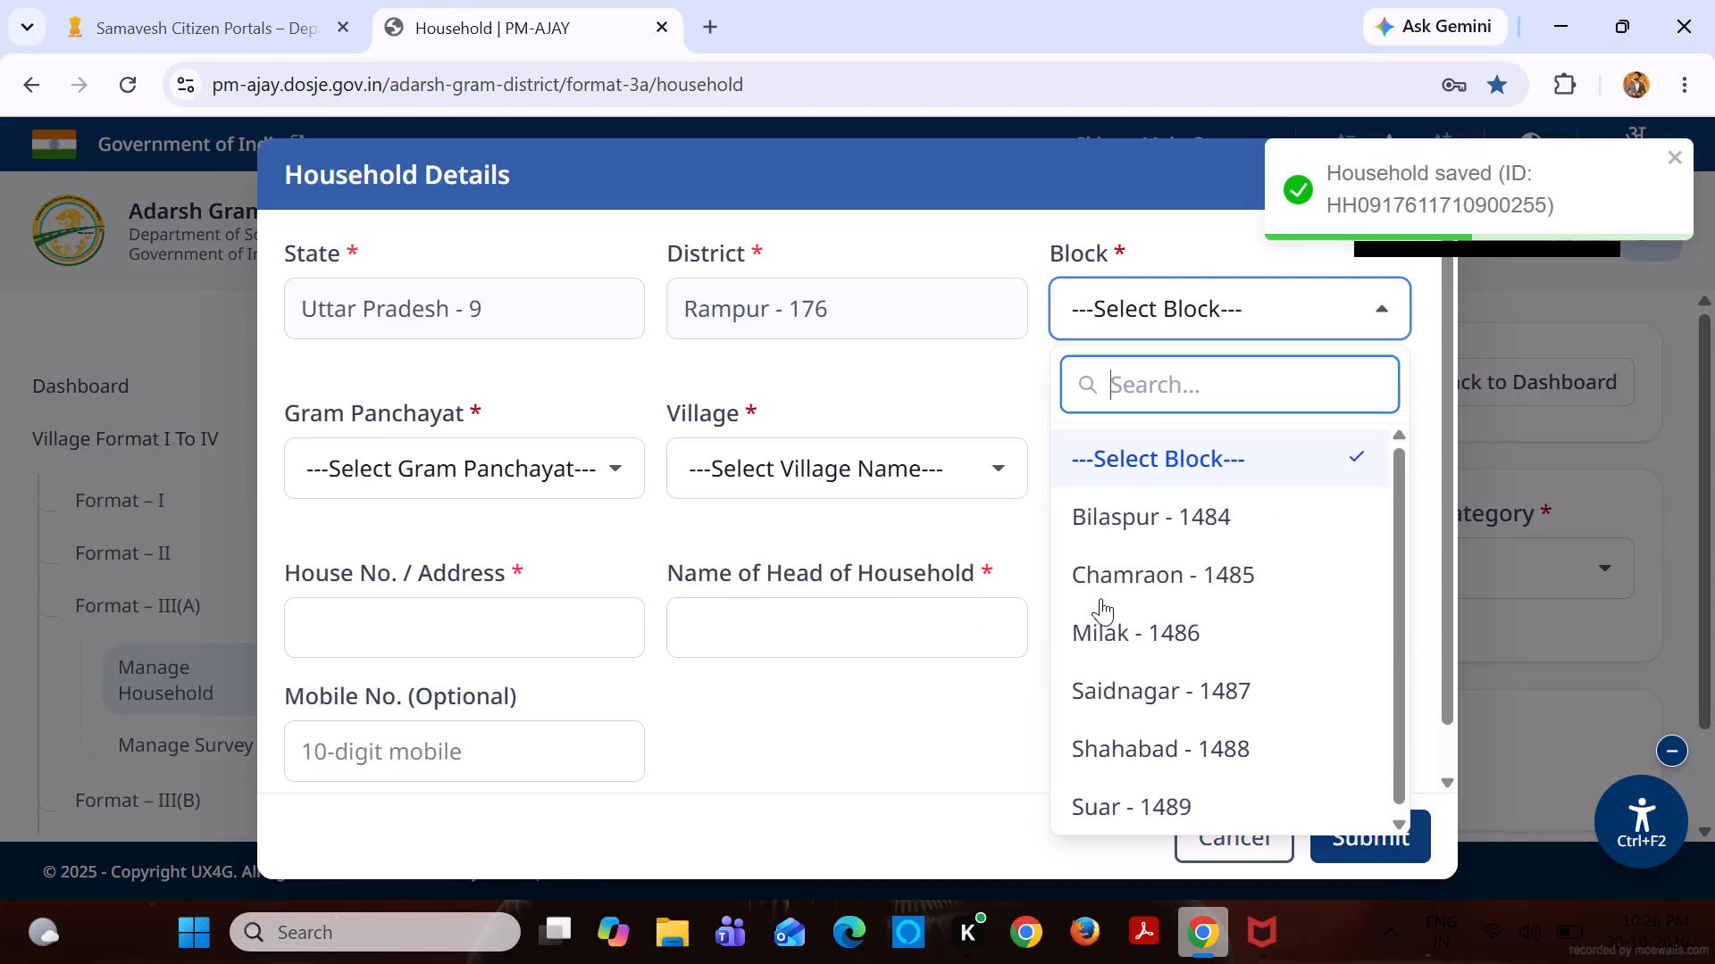
click(1125, 729)
click(629, 453)
click(467, 743)
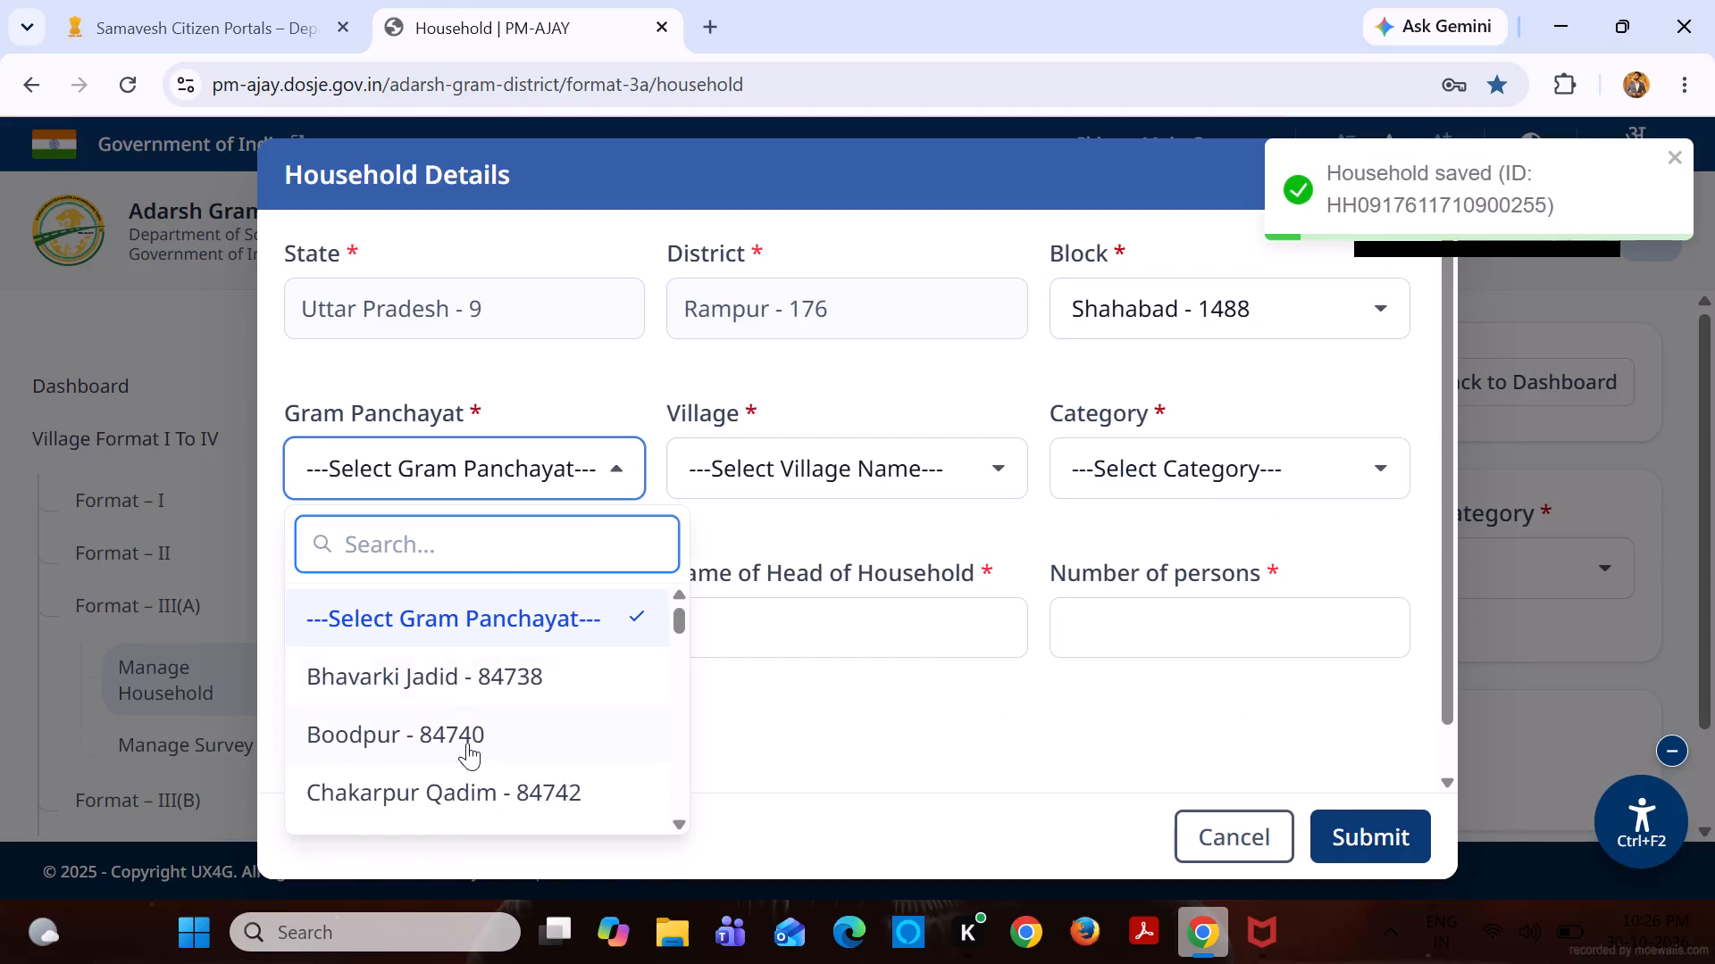
click(876, 458)
click(822, 599)
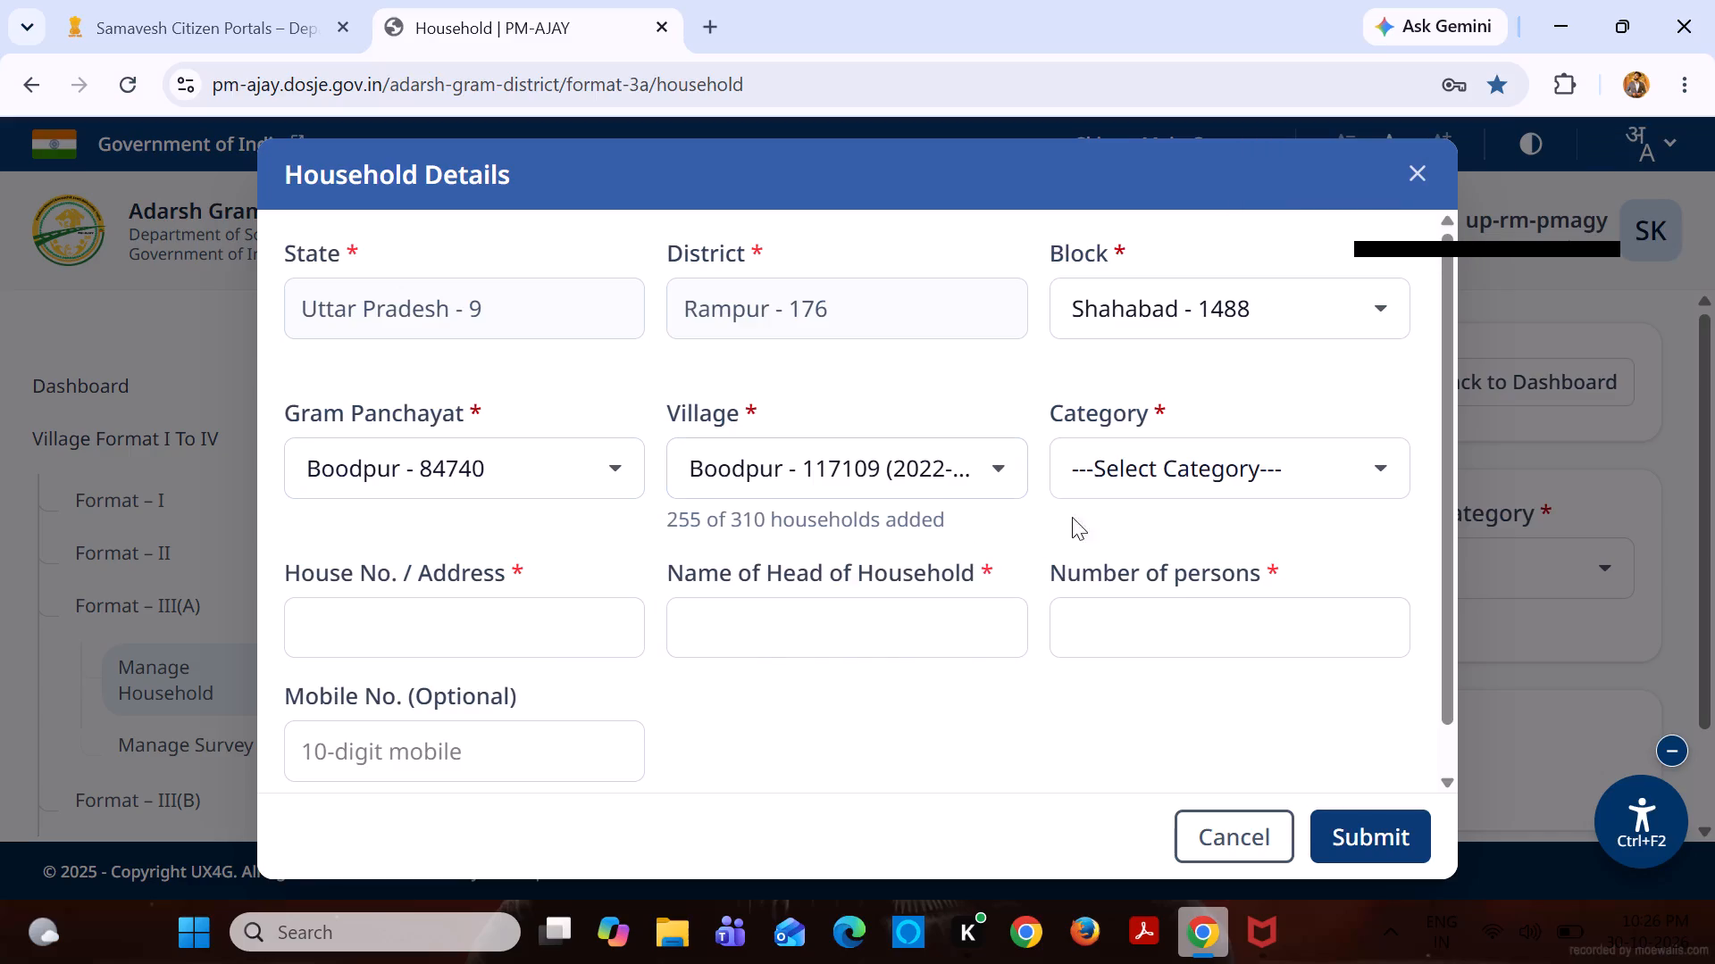
click(1259, 474)
click(1130, 711)
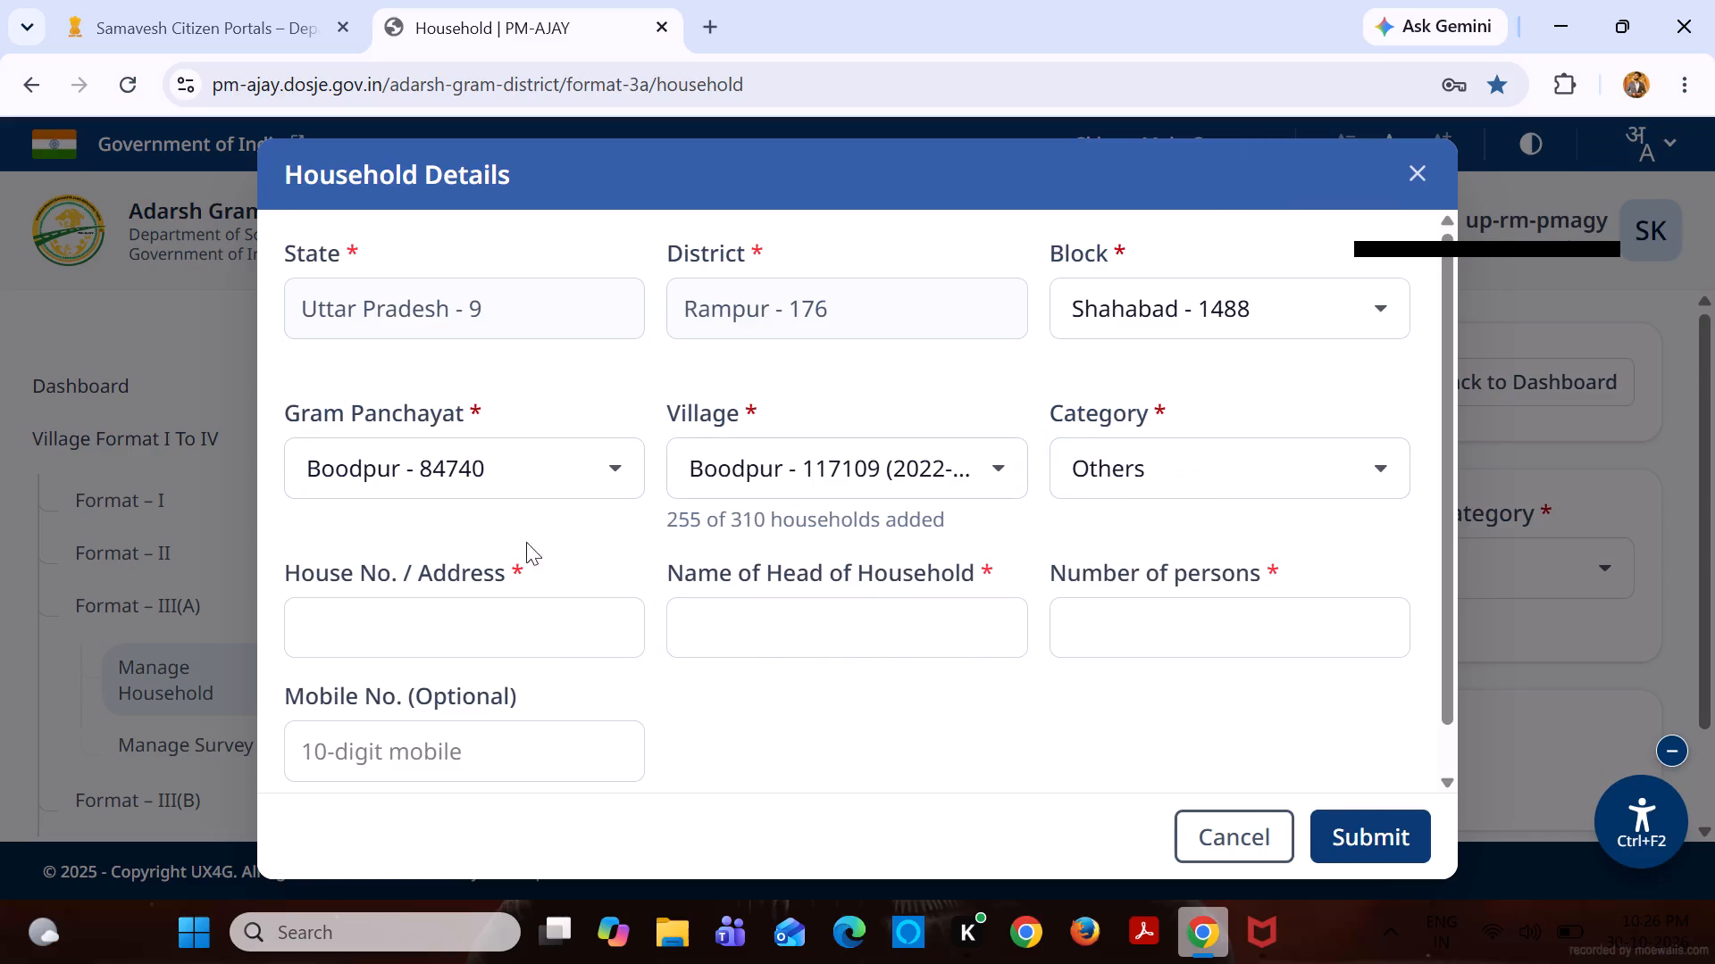
Enter house number 256, the name of the head of household and 3 persons, and submit the household details.
click(480, 601)
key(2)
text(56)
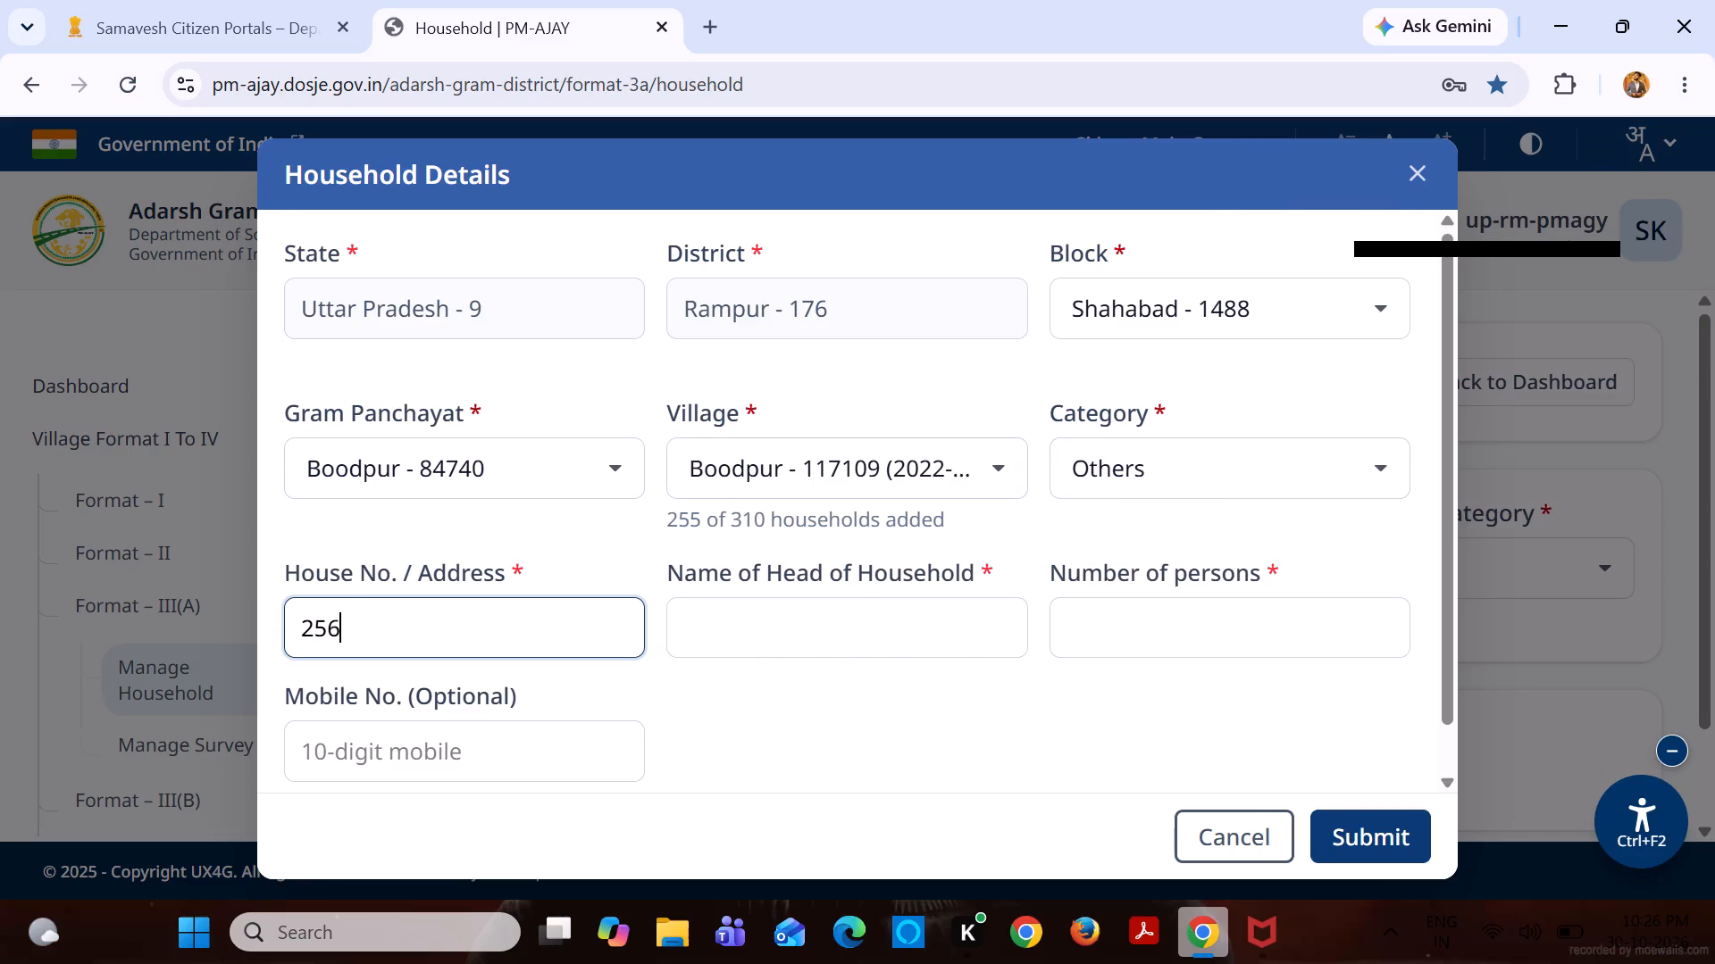
click(825, 659)
click(850, 628)
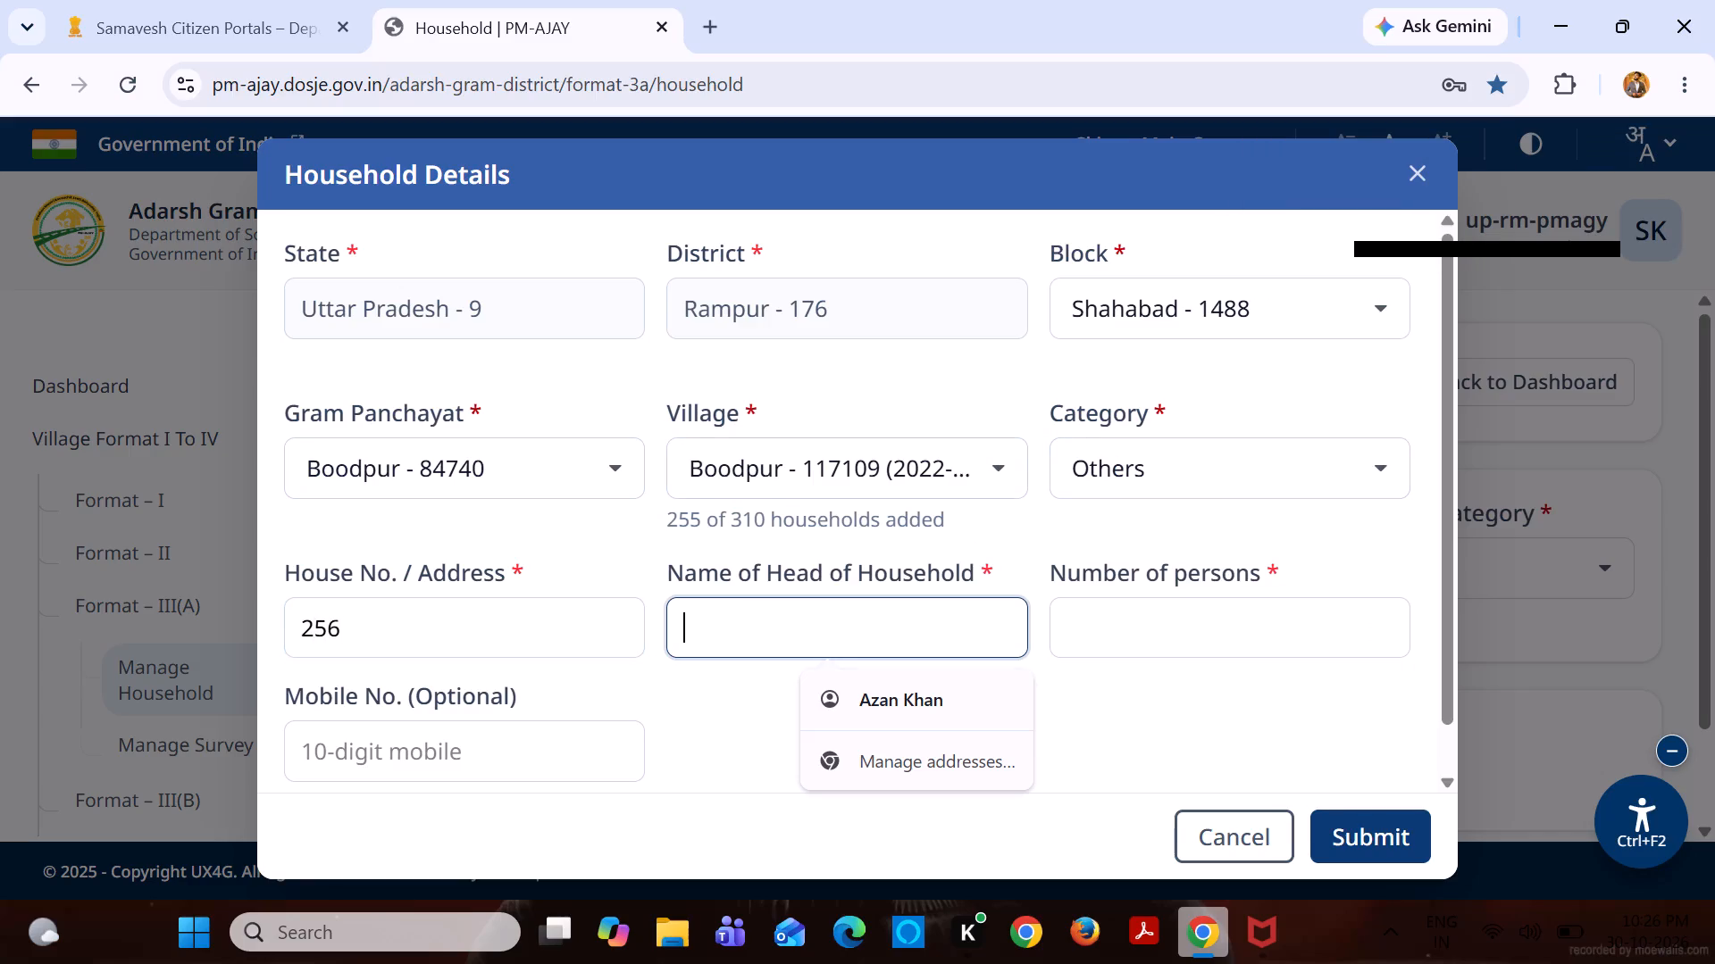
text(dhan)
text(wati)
click(1083, 646)
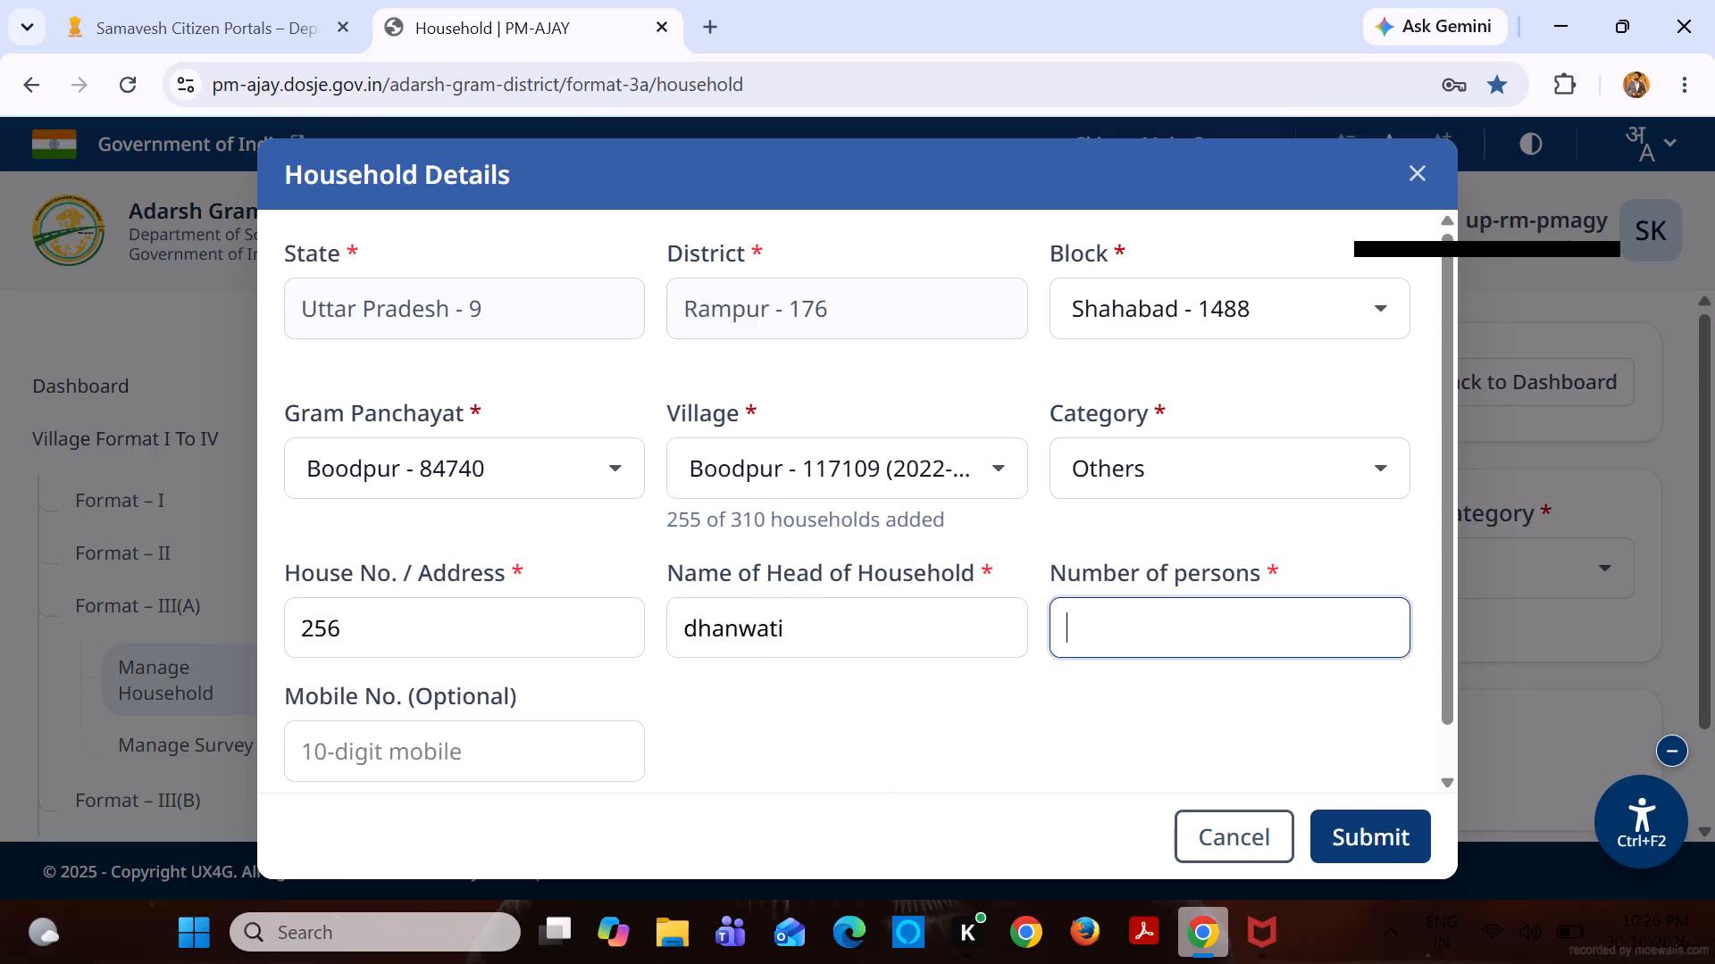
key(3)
click(1365, 846)
Choose domain 1 – Drinking water and Sanitation, answer Yes to having an IHHL and No to open defecation, and submit.
scroll(1314, 539, down, 12)
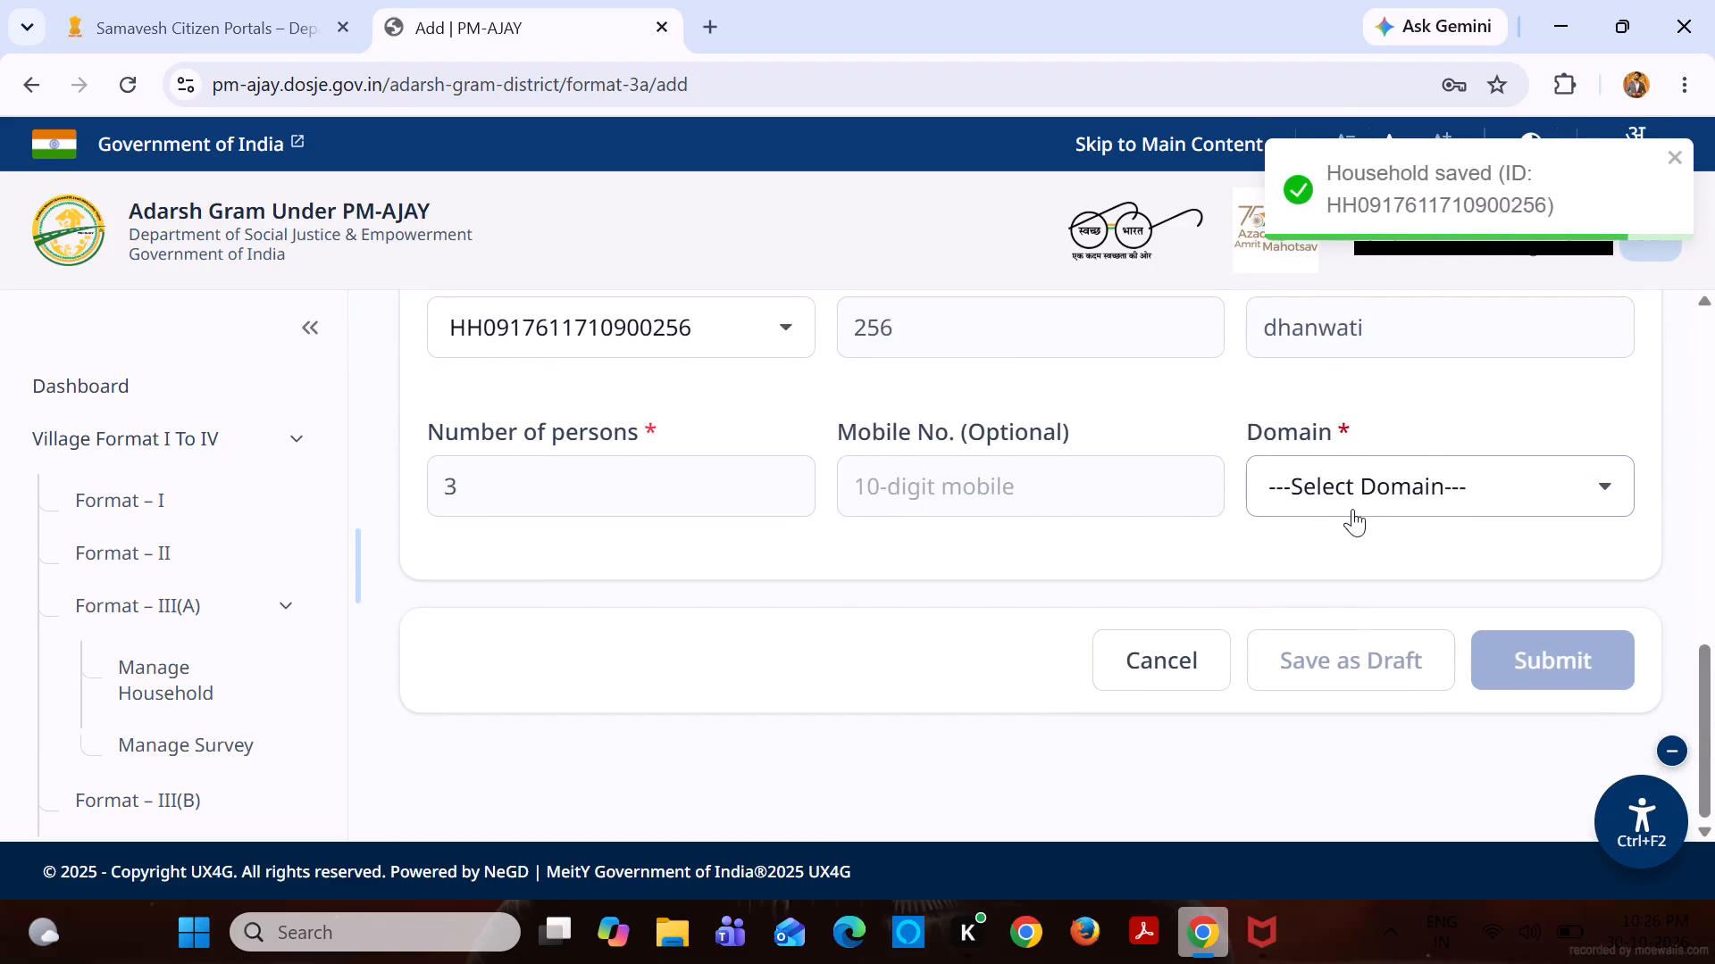
click(1376, 501)
click(1442, 245)
scroll(1451, 420, down, 4)
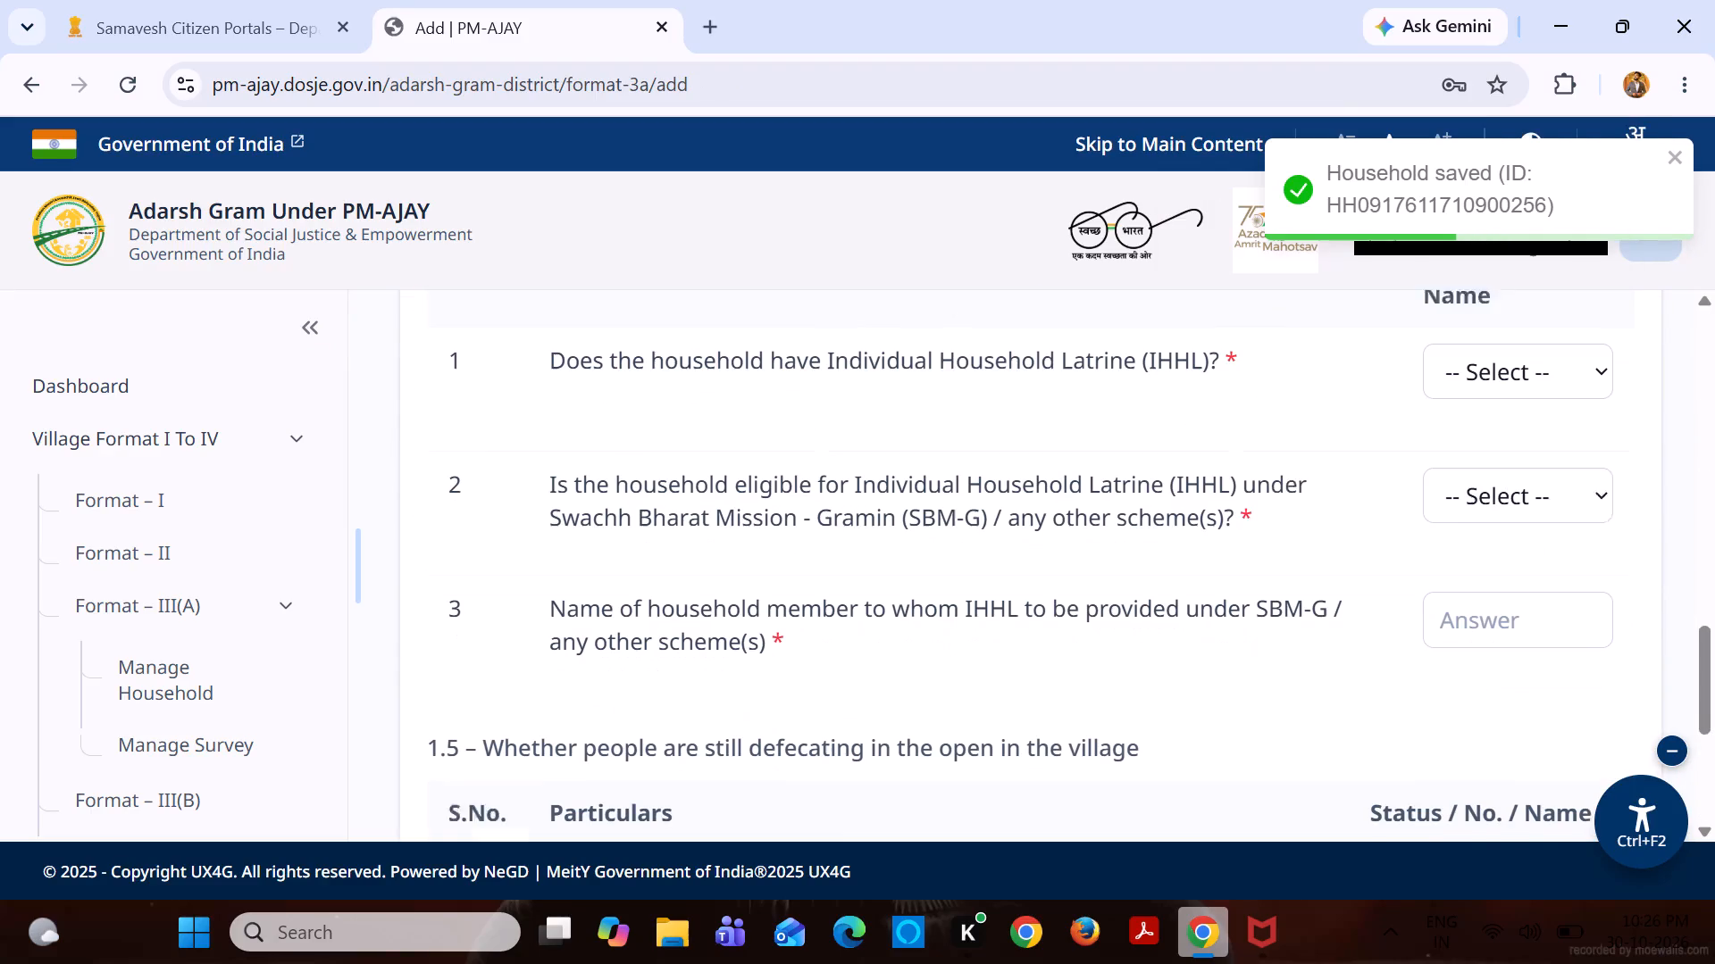
click(1542, 346)
click(1492, 445)
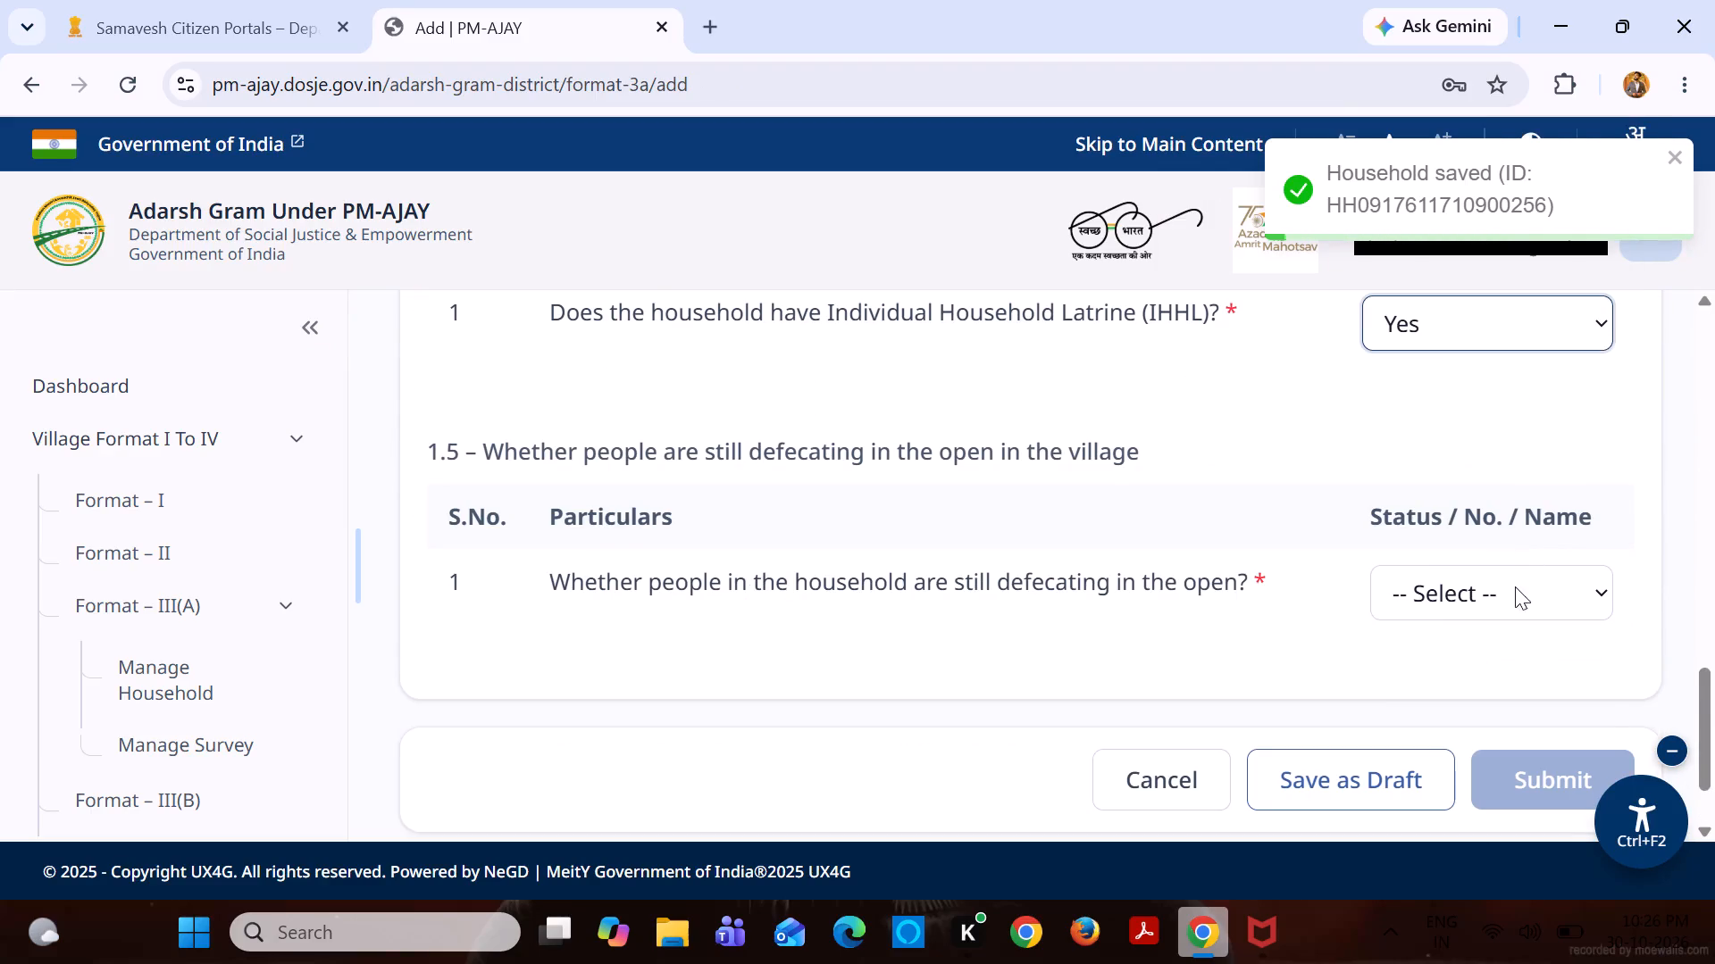
click(1514, 588)
click(1443, 723)
scroll(1461, 662, down, 3)
click(1540, 656)
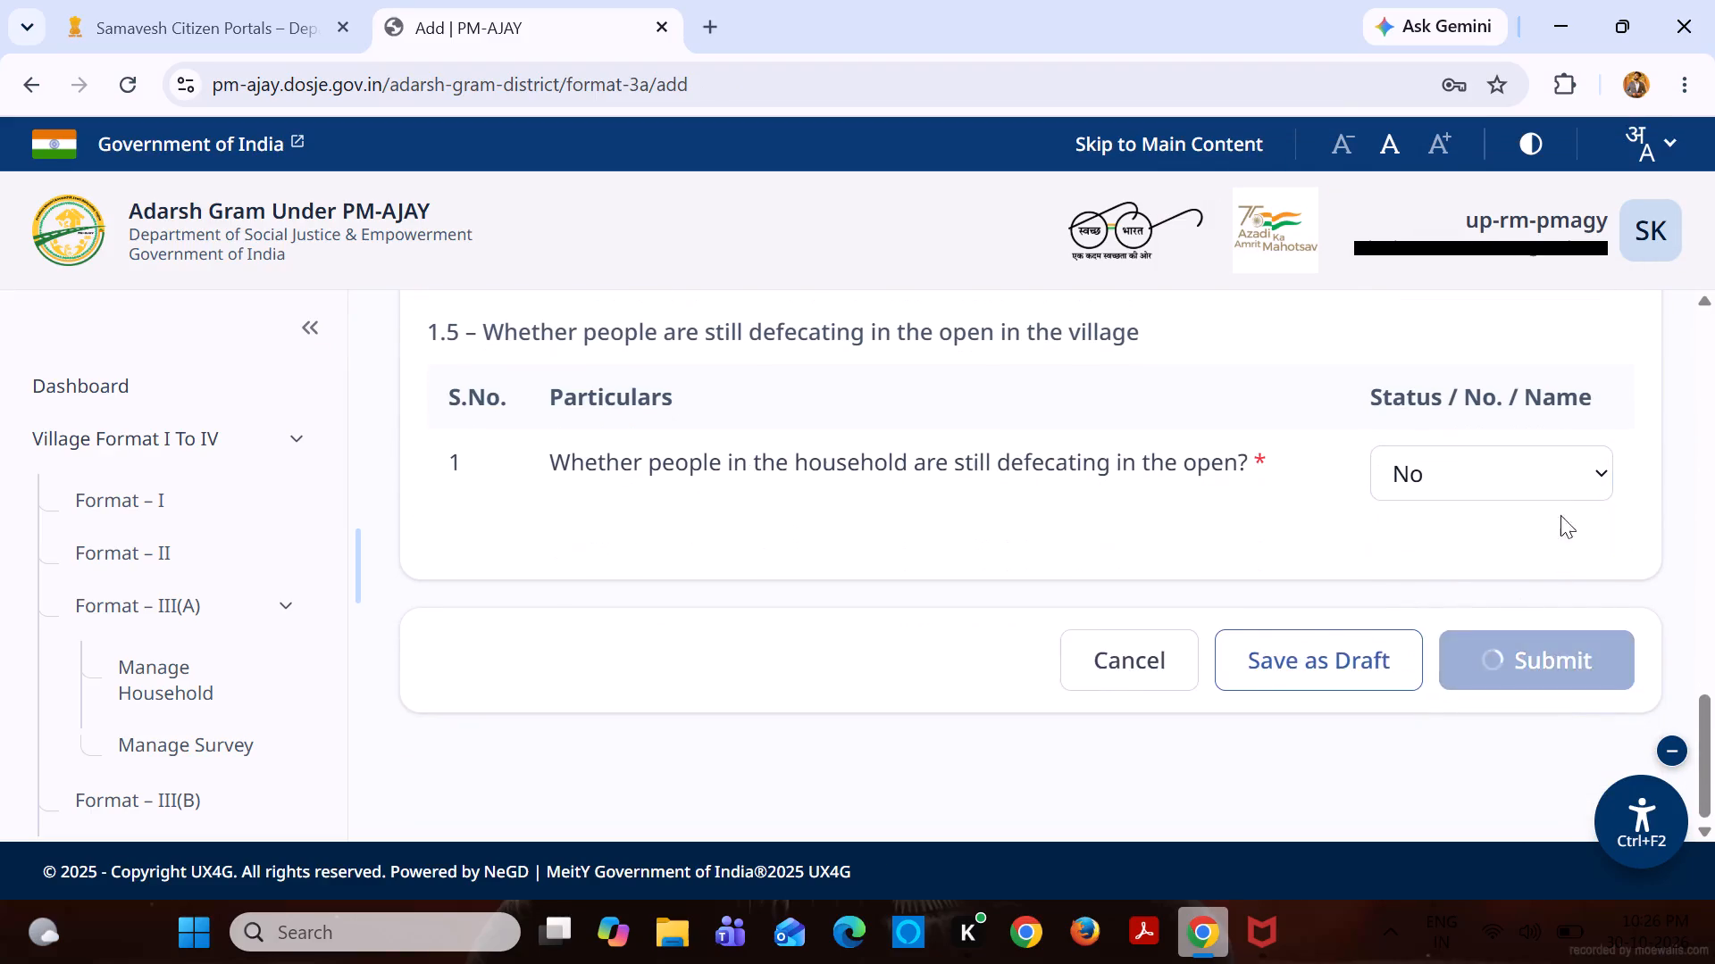
Choose domain 2 – Education and enter 0 for children aged 6-10, 11-13 and 14-15 years in sections 2.1 to 2.3.
click(1570, 430)
click(1341, 702)
scroll(1346, 668, down, 2)
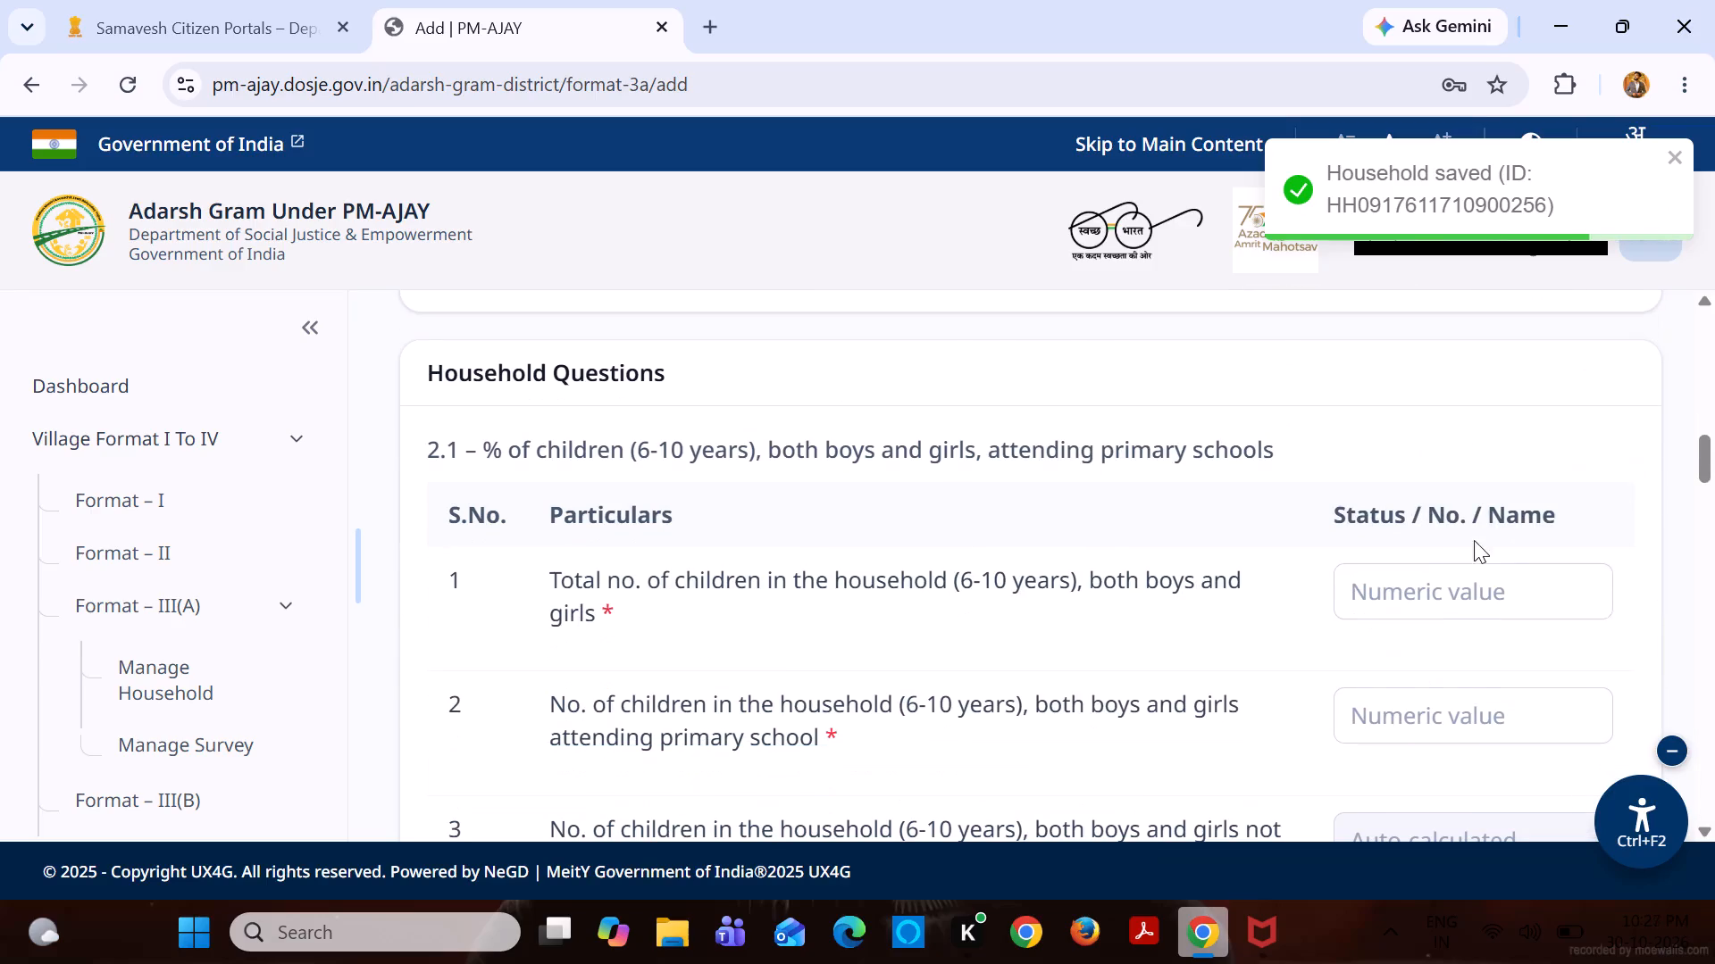
click(1467, 586)
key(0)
scroll(1467, 586, down, 2)
click(1496, 569)
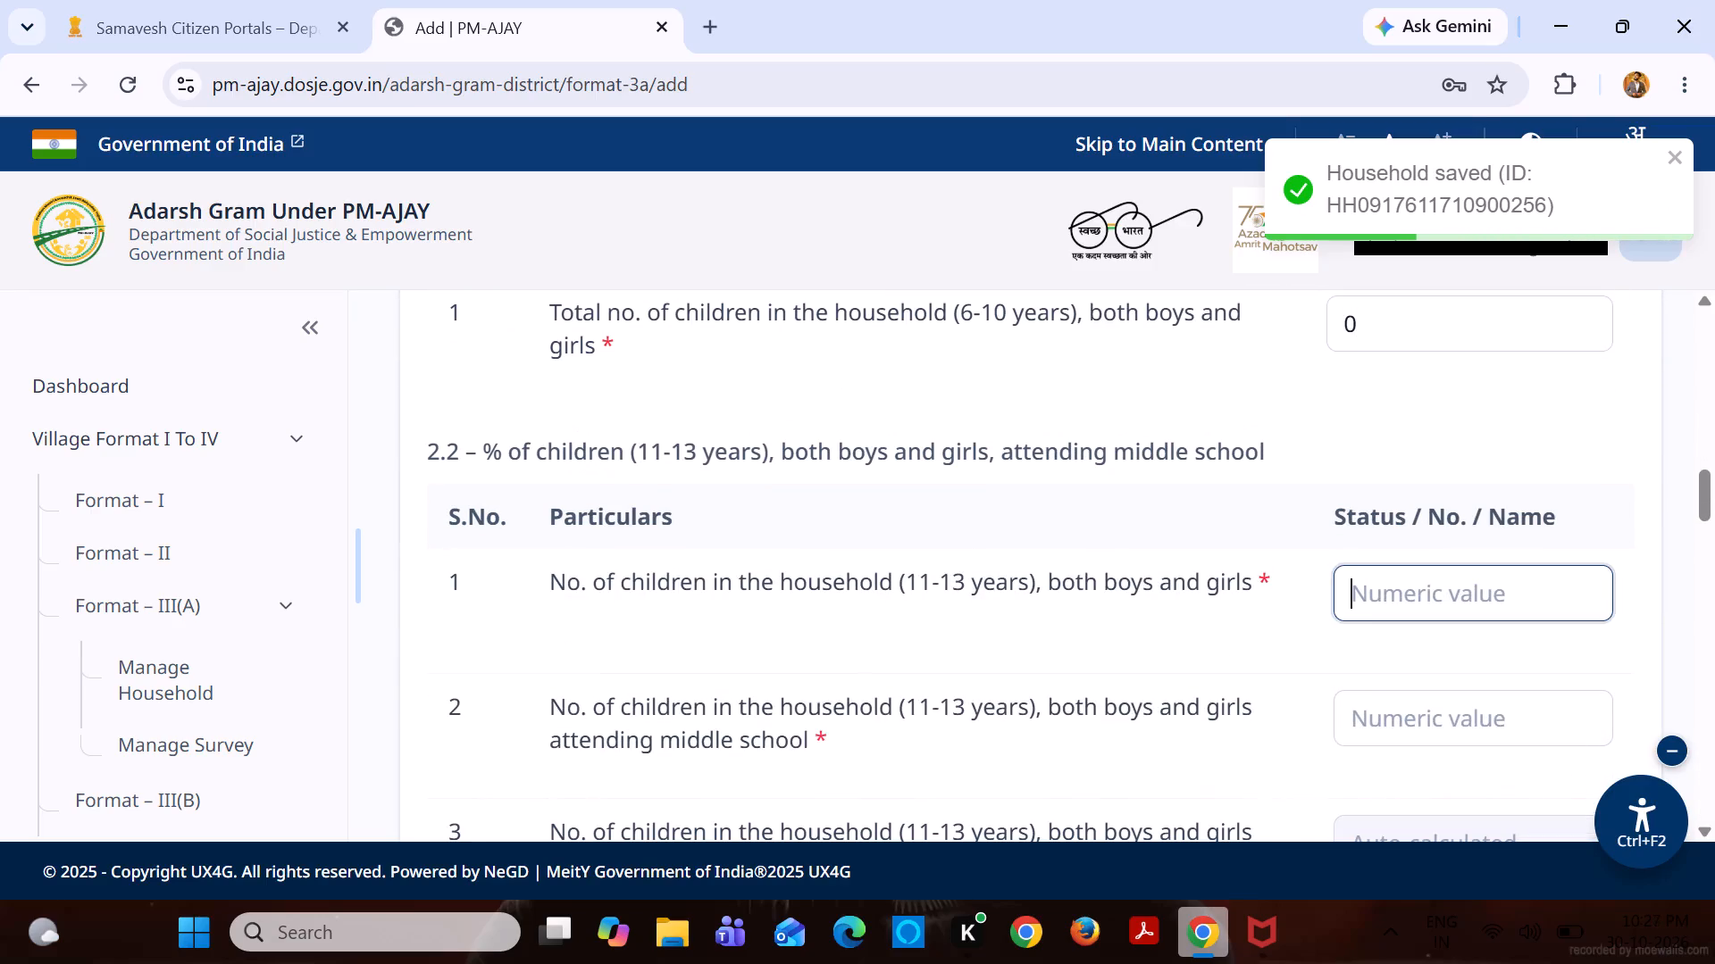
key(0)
scroll(1496, 571, down, 3)
click(1468, 461)
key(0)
Enter 0 children aged 16-17 years in section 2.4 and 0 in the following open count, and submit domain 2.
click(1411, 744)
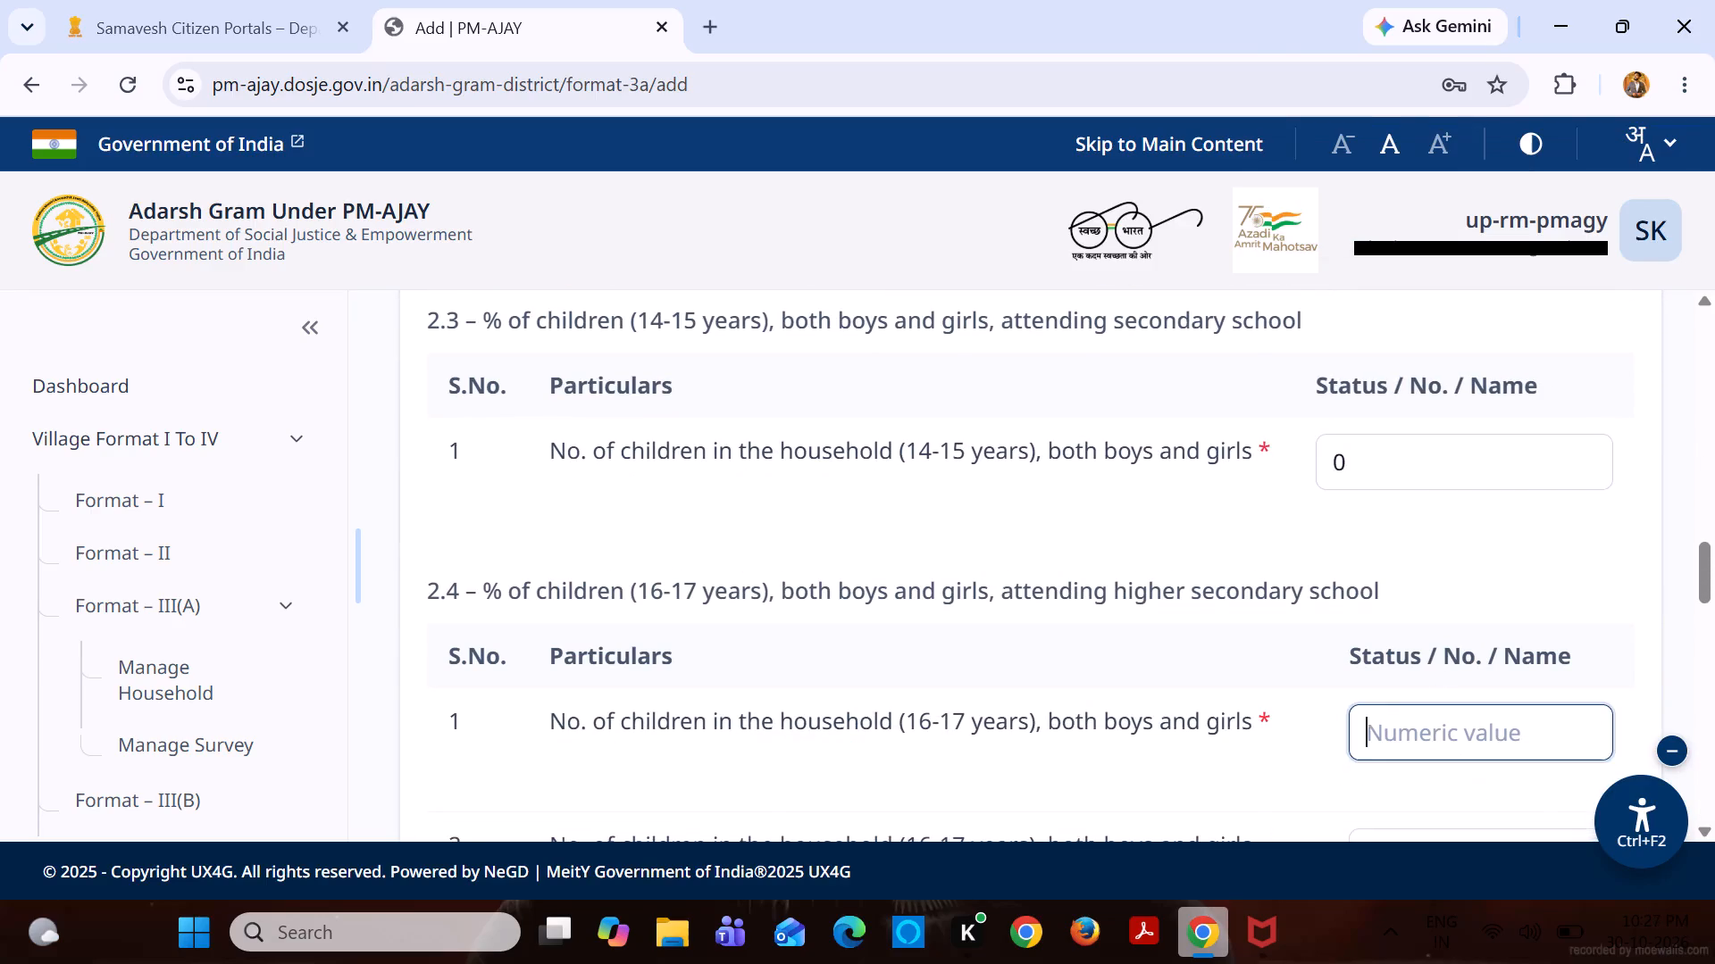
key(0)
scroll(1415, 727, down, 2)
click(1447, 715)
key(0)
scroll(1447, 715, down, 6)
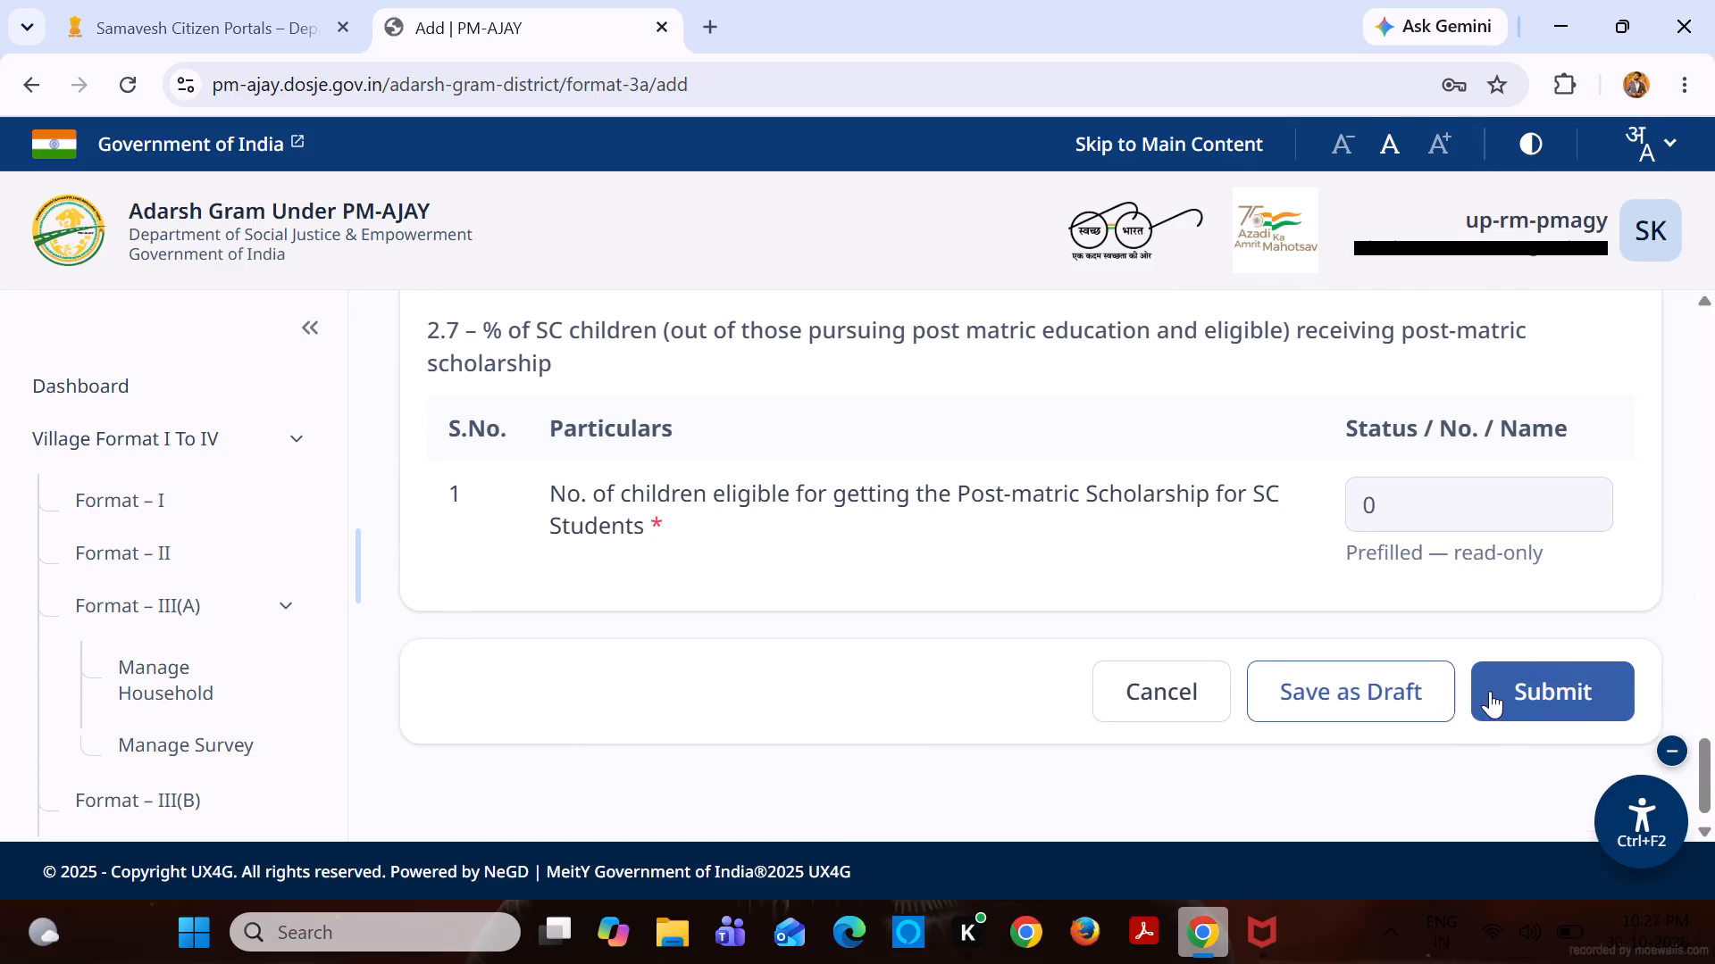
click(1491, 691)
Choose domain 3 – Health and Nutrition, answer Yes to Health Protection Scheme coverage, and enter 0 pregnant women in section 3.3.
click(1493, 476)
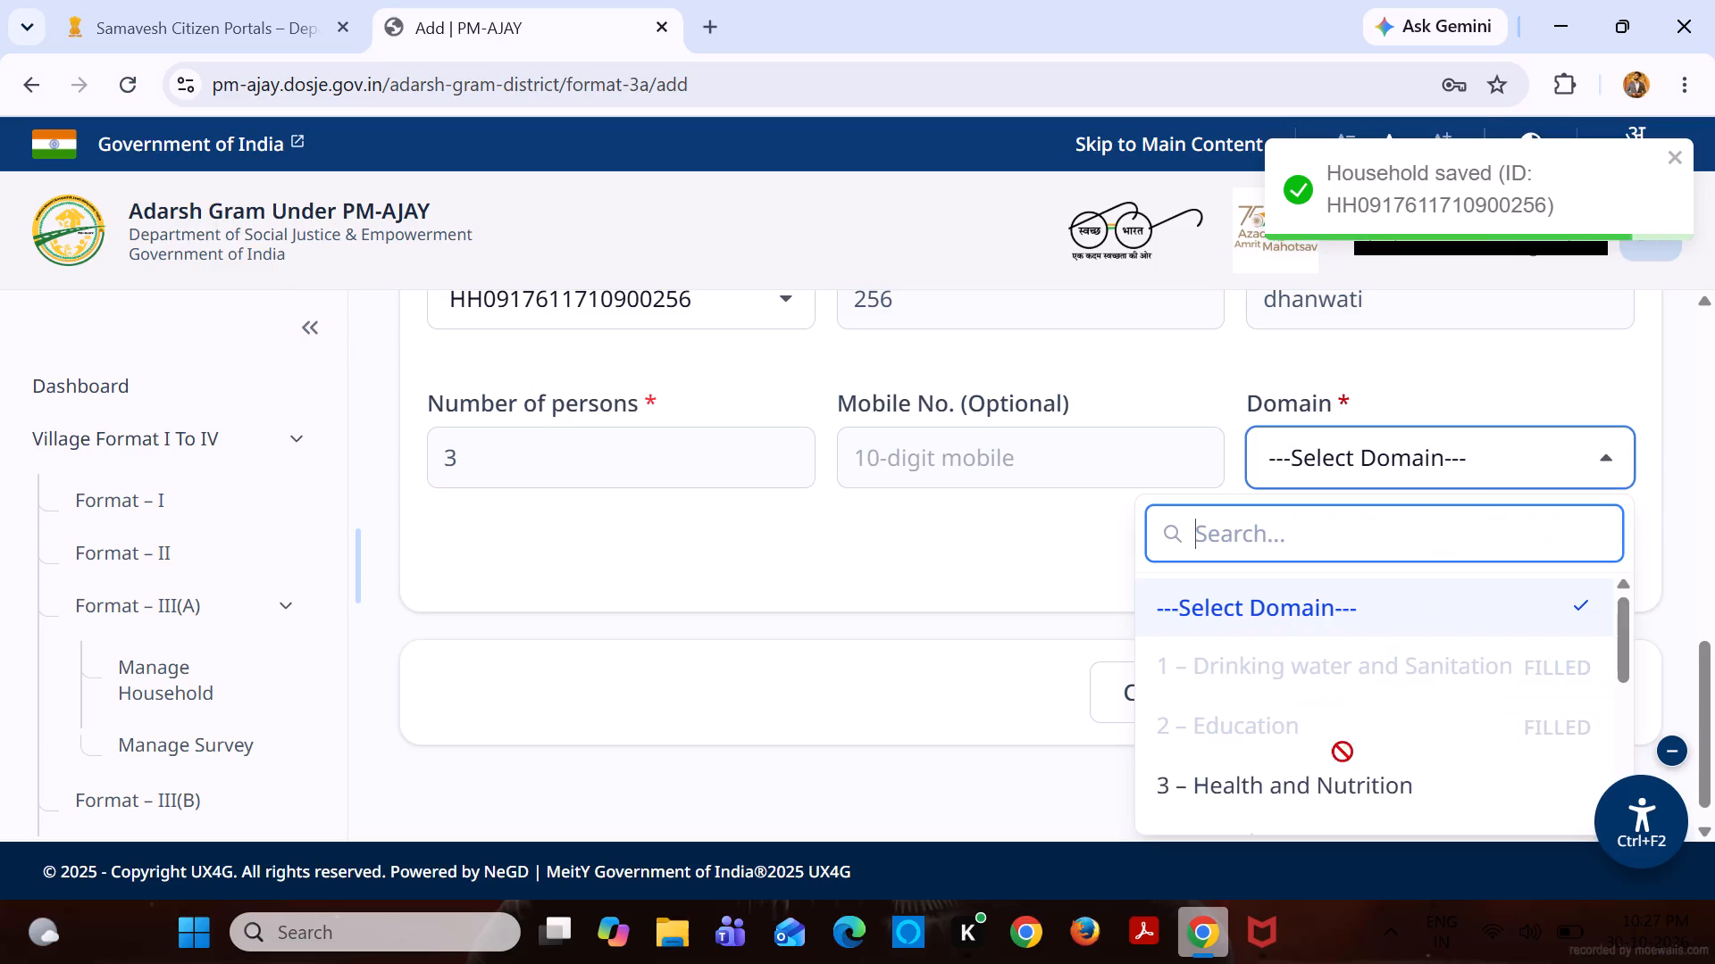
click(1334, 772)
scroll(1339, 743, down, 3)
click(1468, 485)
click(1433, 587)
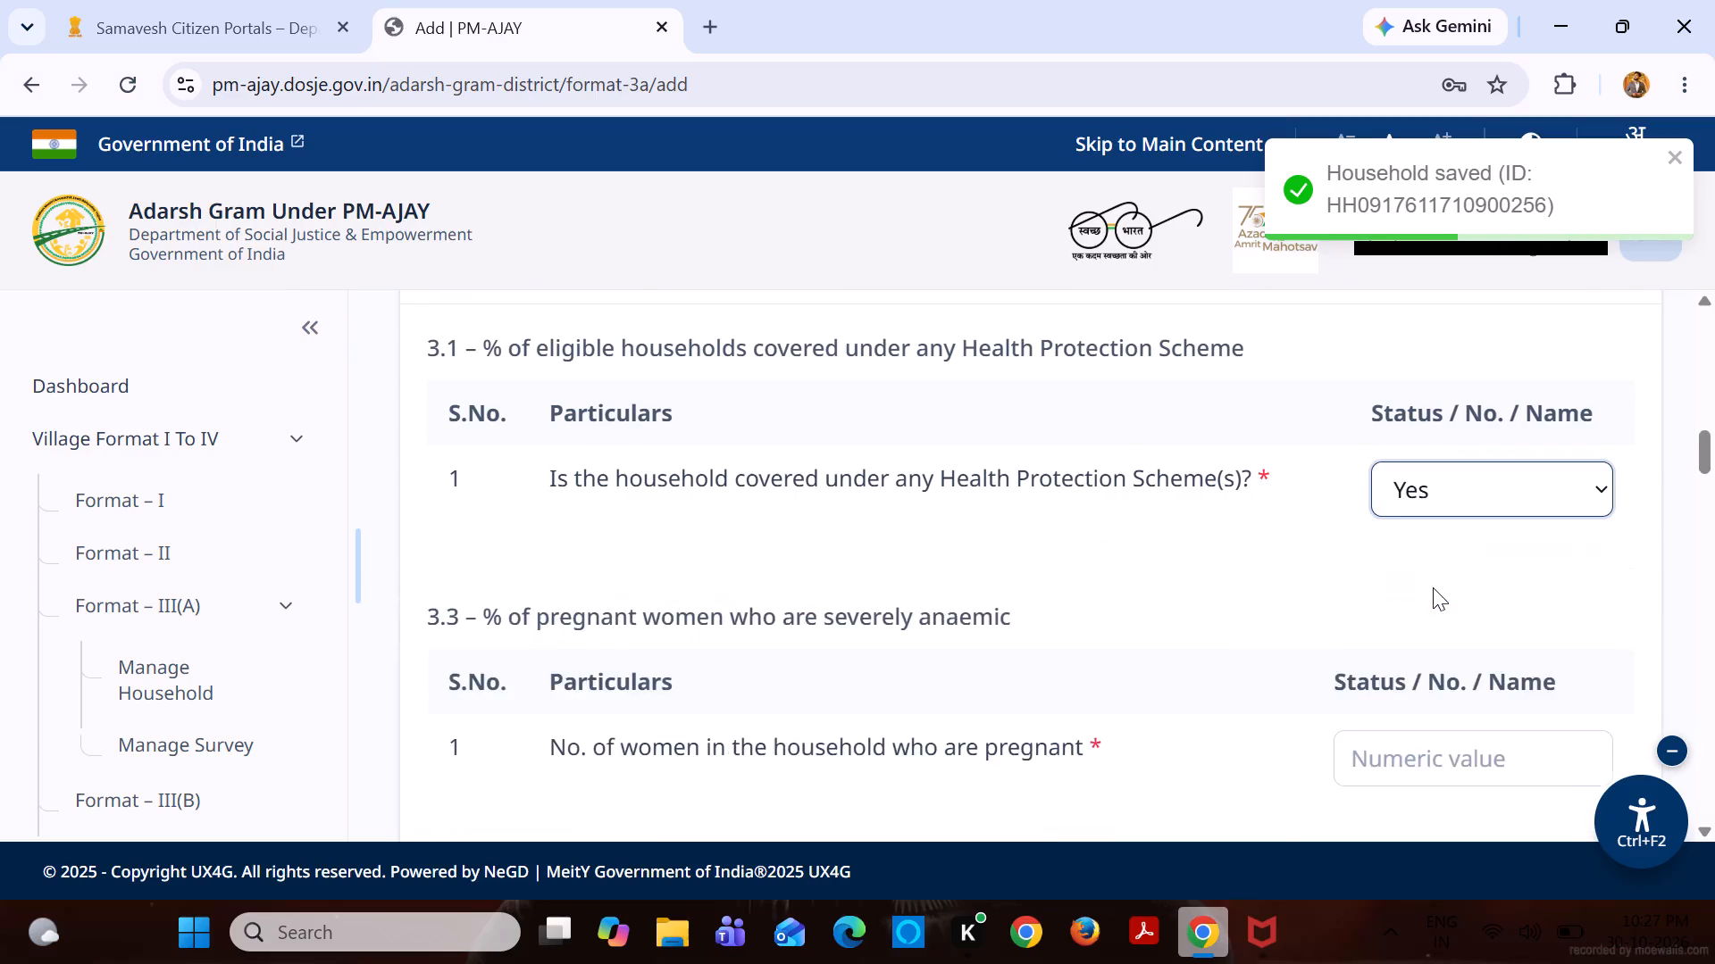
scroll(1433, 587, down, 2)
click(1451, 481)
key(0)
Enter 0 in sections 3.4 to 3.7, including deliveries in the last year, children below one year and children aged 0-5 years.
scroll(1451, 493, down, 2)
click(1408, 448)
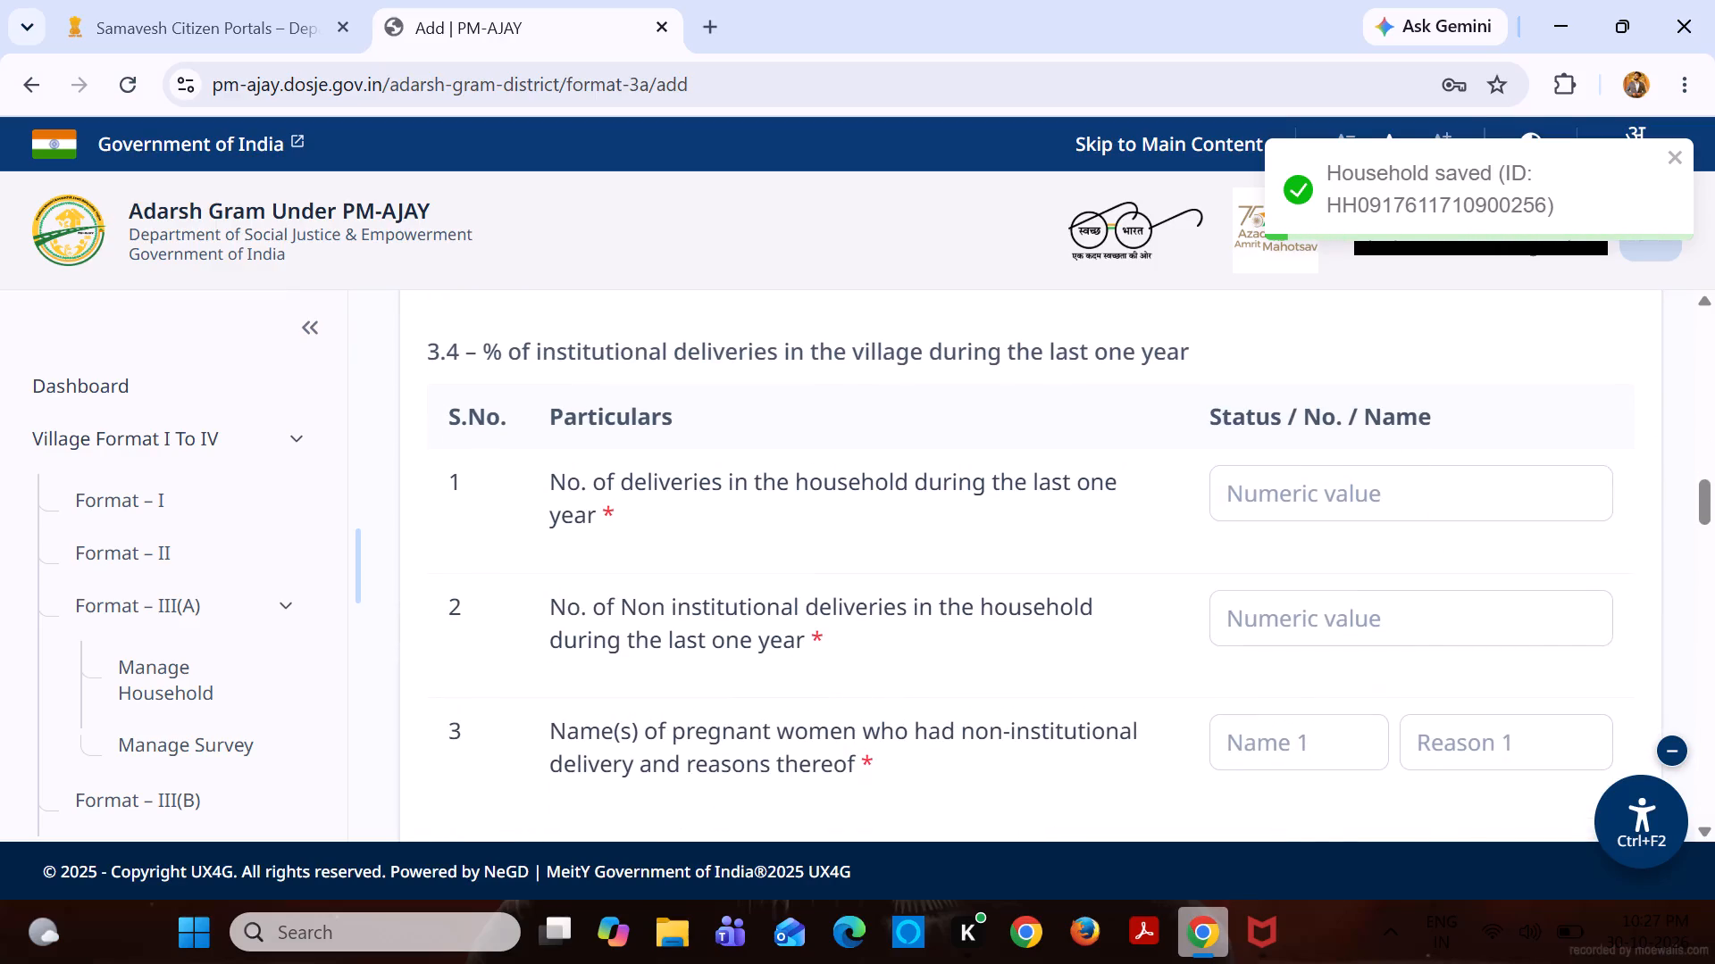
click(1371, 514)
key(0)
scroll(1371, 513, down, 2)
click(1383, 523)
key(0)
scroll(1383, 523, down, 2)
click(1383, 523)
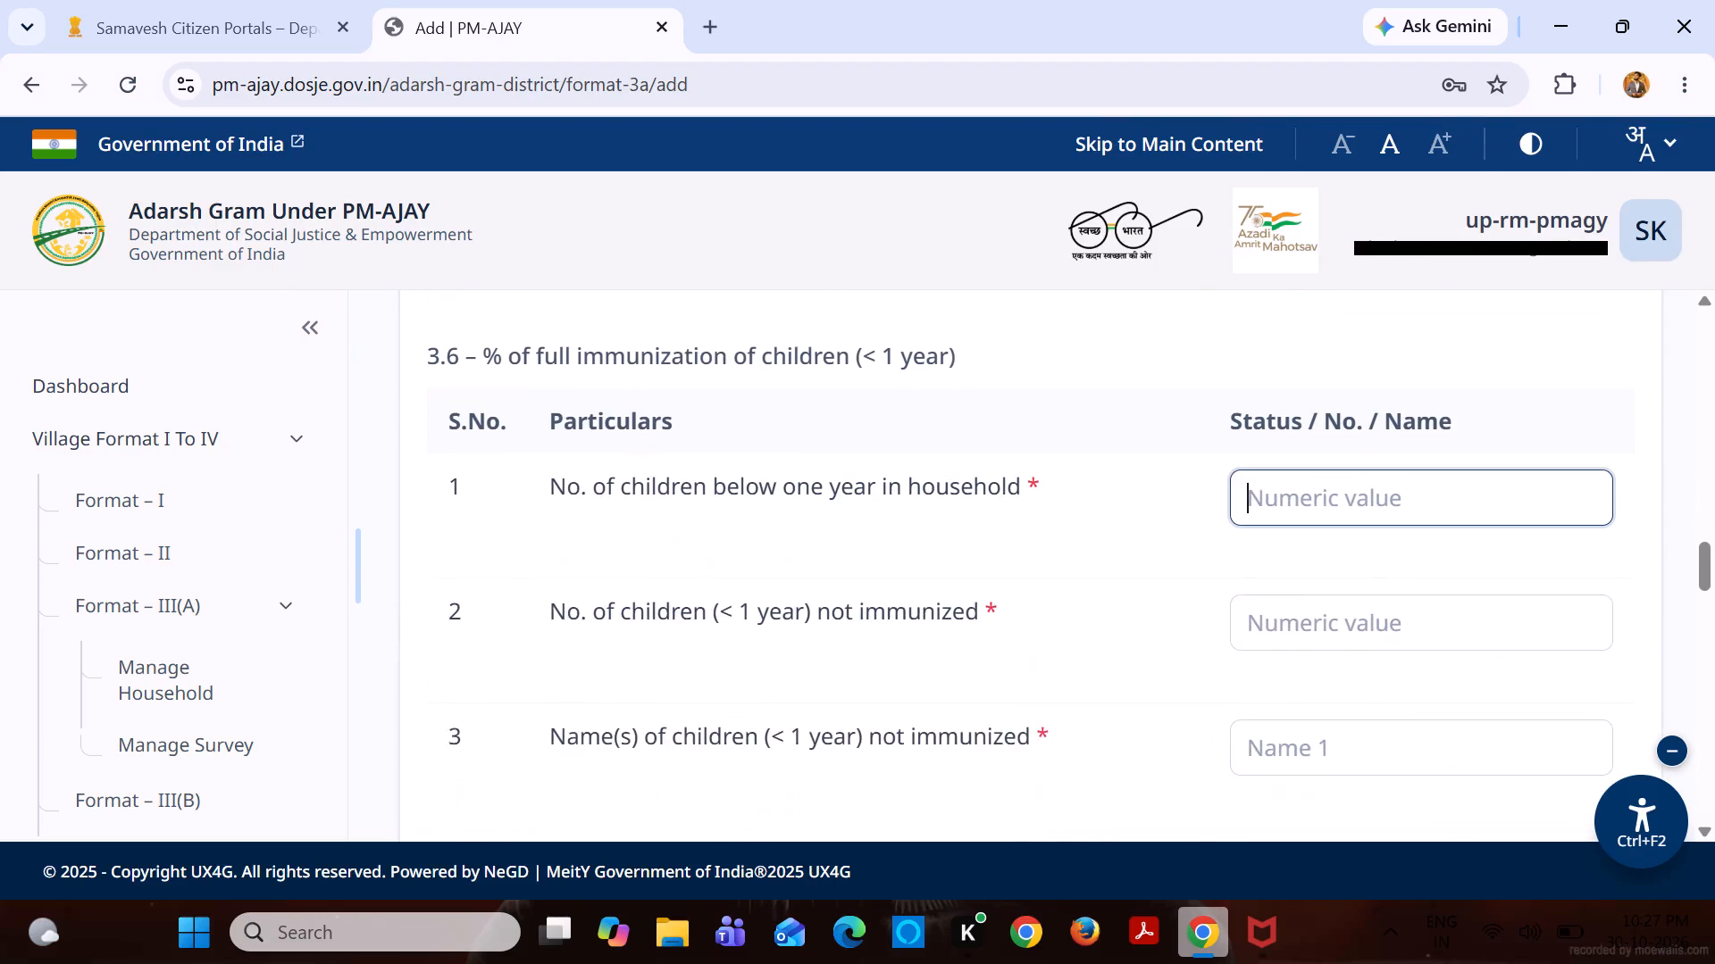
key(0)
click(1306, 748)
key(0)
Enter 0 for women pregnant last year, children under 1 year in section 3.9 and members with communicable diseases, and submit domain 3.
scroll(1329, 699, down, 2)
click(1358, 738)
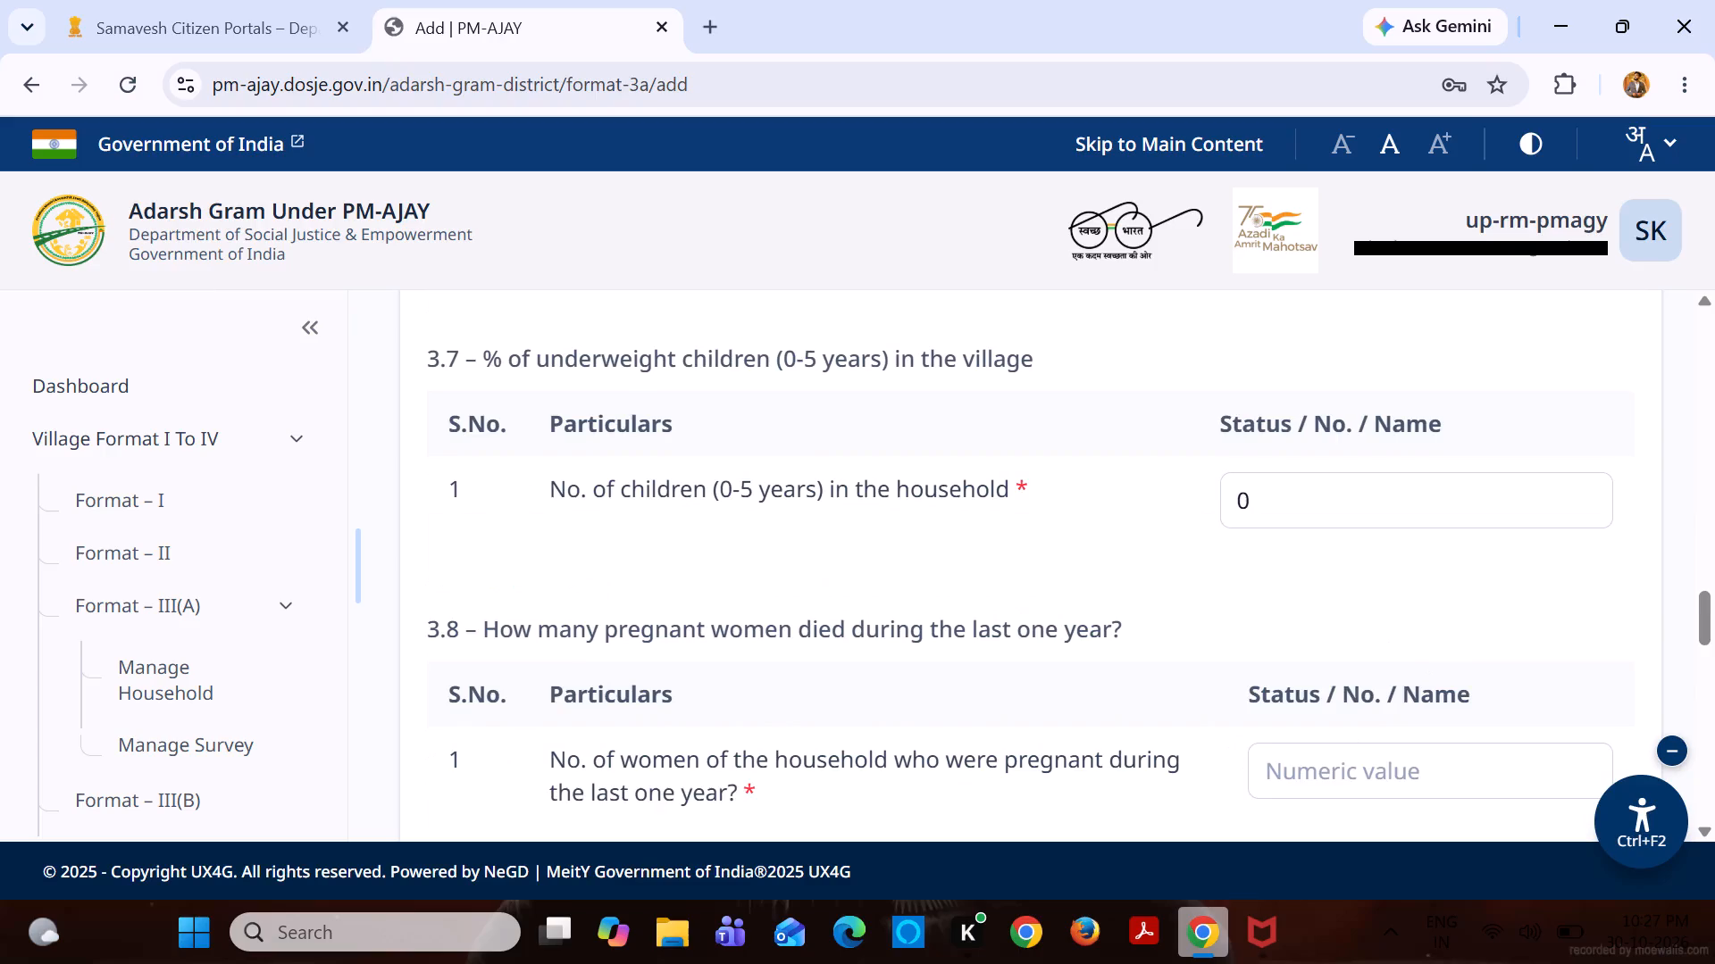
click(1345, 760)
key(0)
scroll(1343, 744, down, 2)
click(1401, 775)
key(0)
scroll(1403, 723, down, 2)
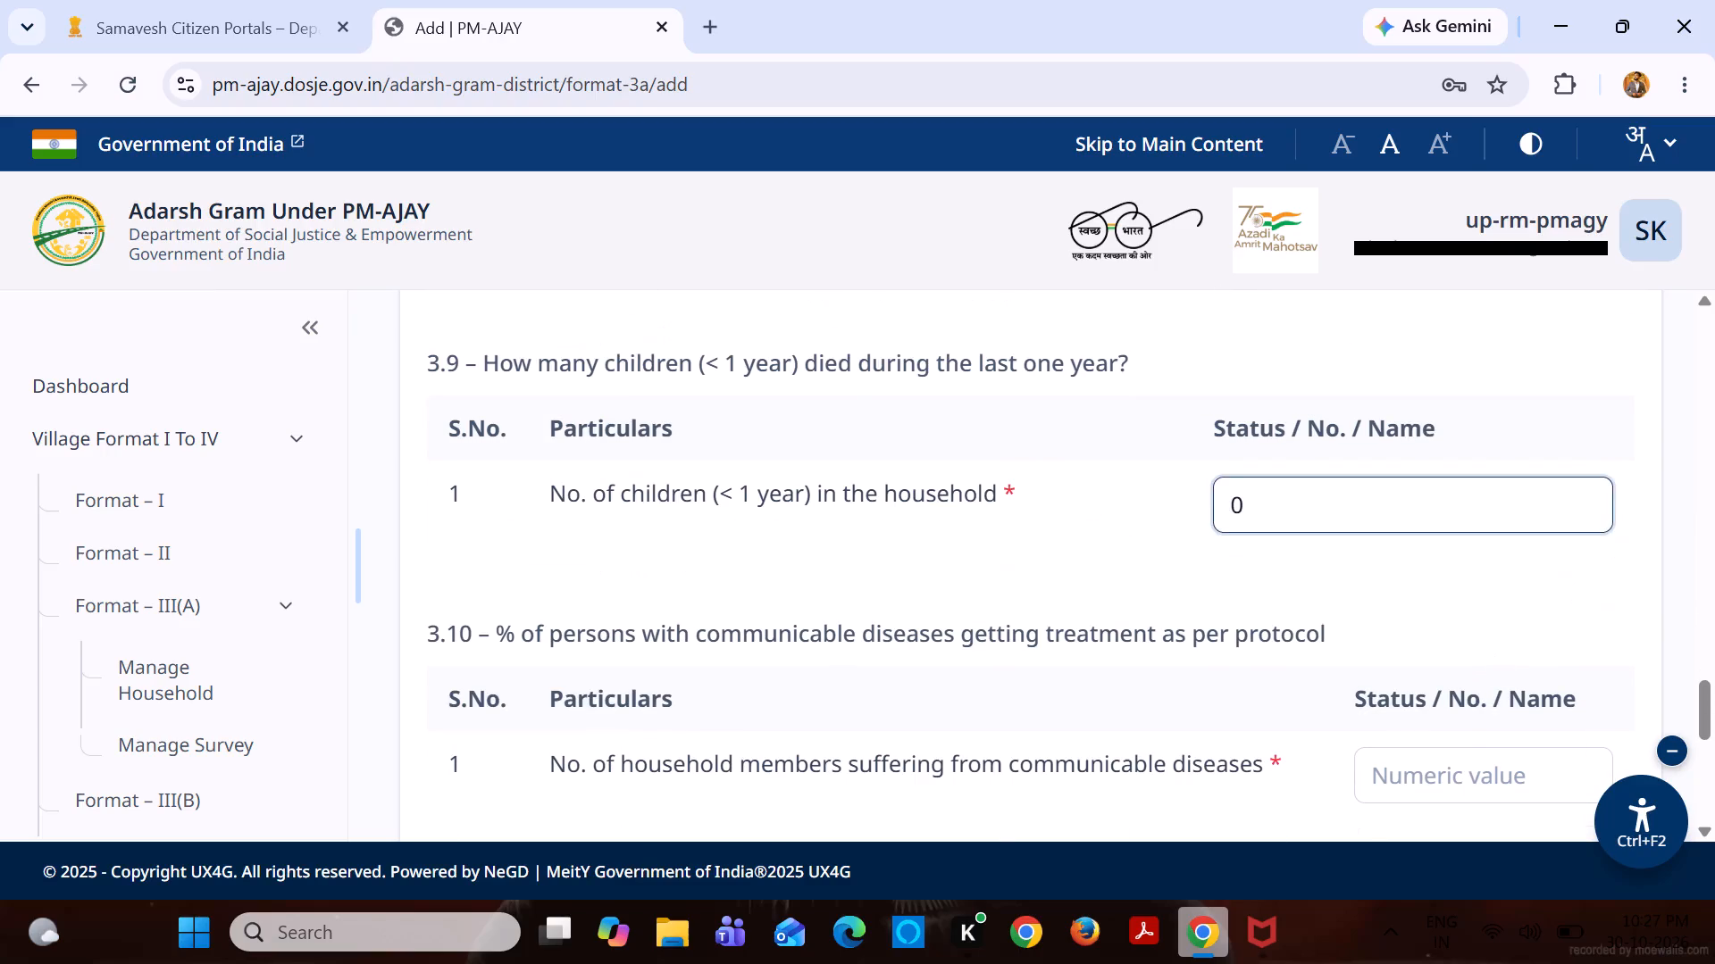
click(1448, 742)
drag(1448, 749, 1446, 757)
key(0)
scroll(1456, 711, down, 2)
click(1505, 712)
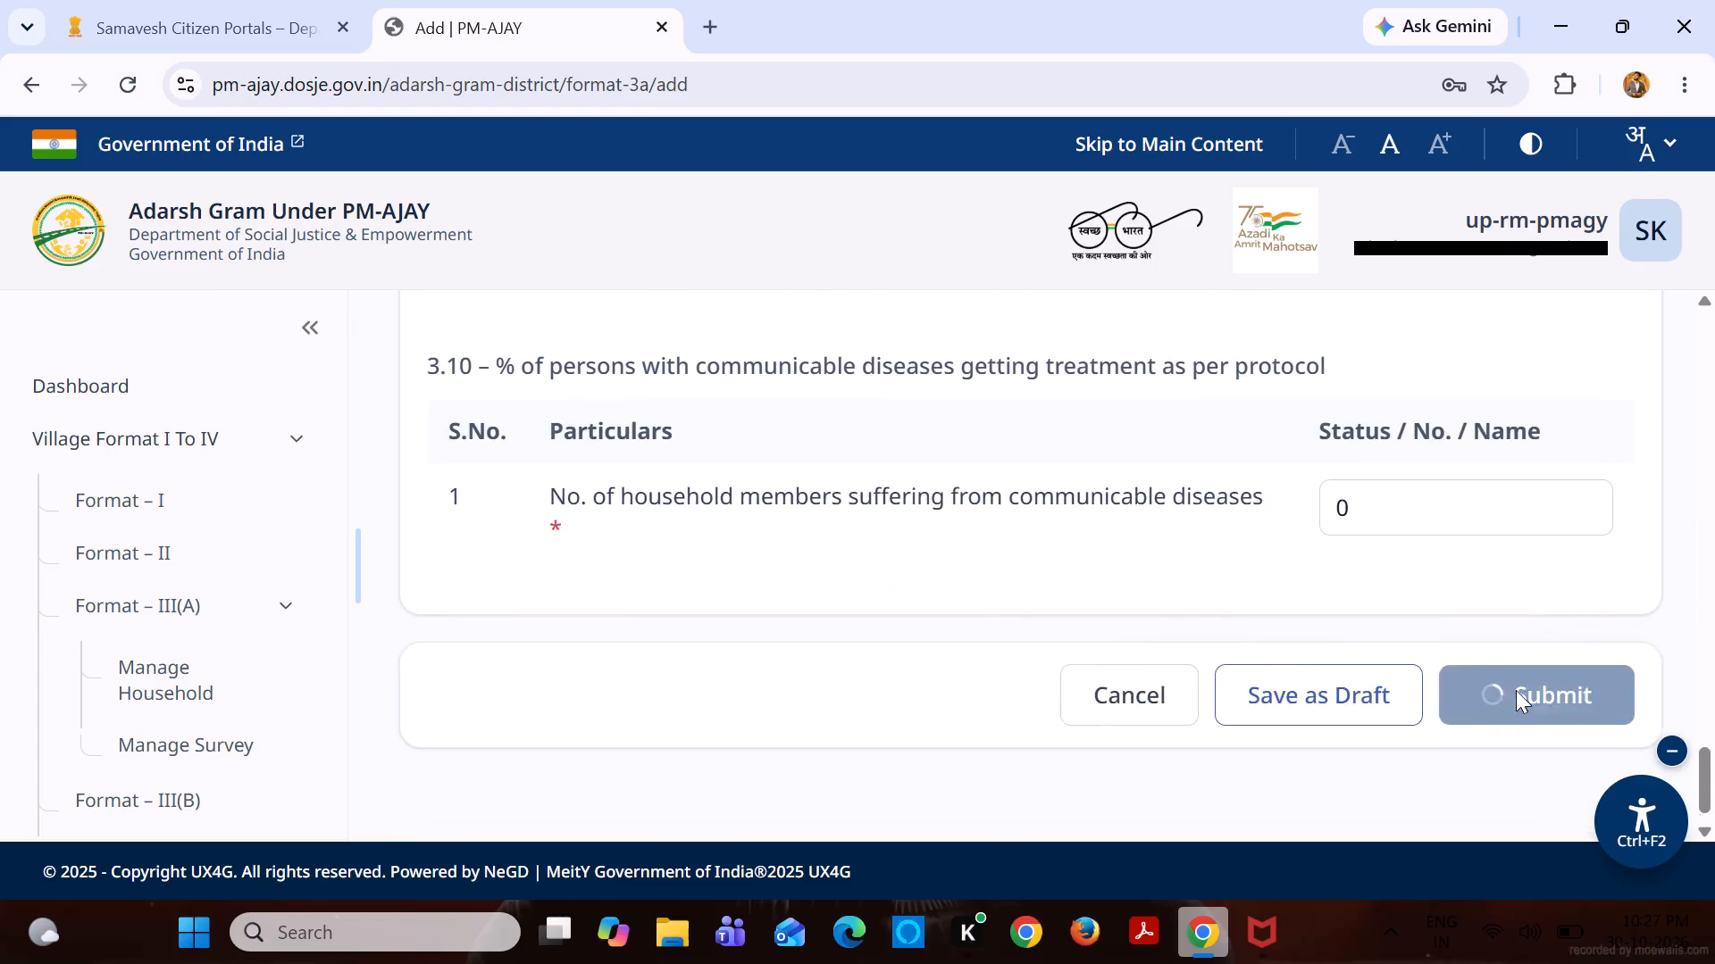
Choose domain 4 – Social Security, enter 0 eligible persons in each pension section including Old Age and Disability, and submit.
drag(1523, 445, 1518, 464)
scroll(1405, 731, down, 1)
click(1395, 710)
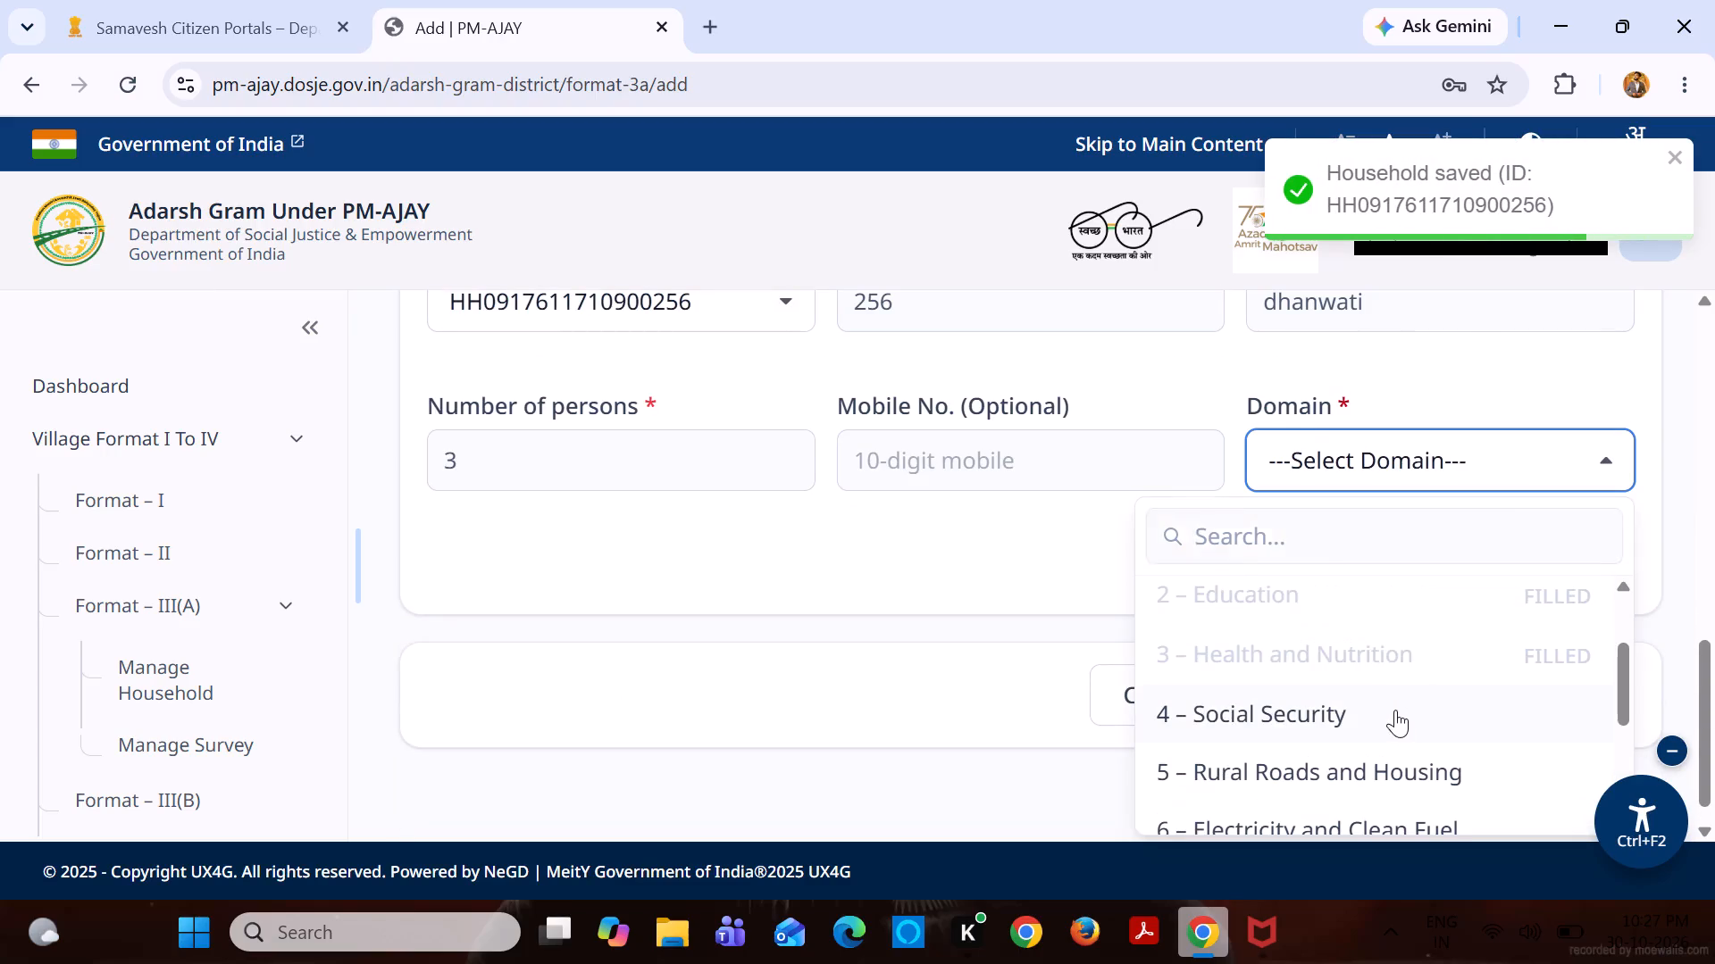
scroll(1395, 715, down, 2)
click(1485, 630)
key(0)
scroll(1485, 649, down, 2)
click(1485, 651)
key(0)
scroll(1485, 656, down, 2)
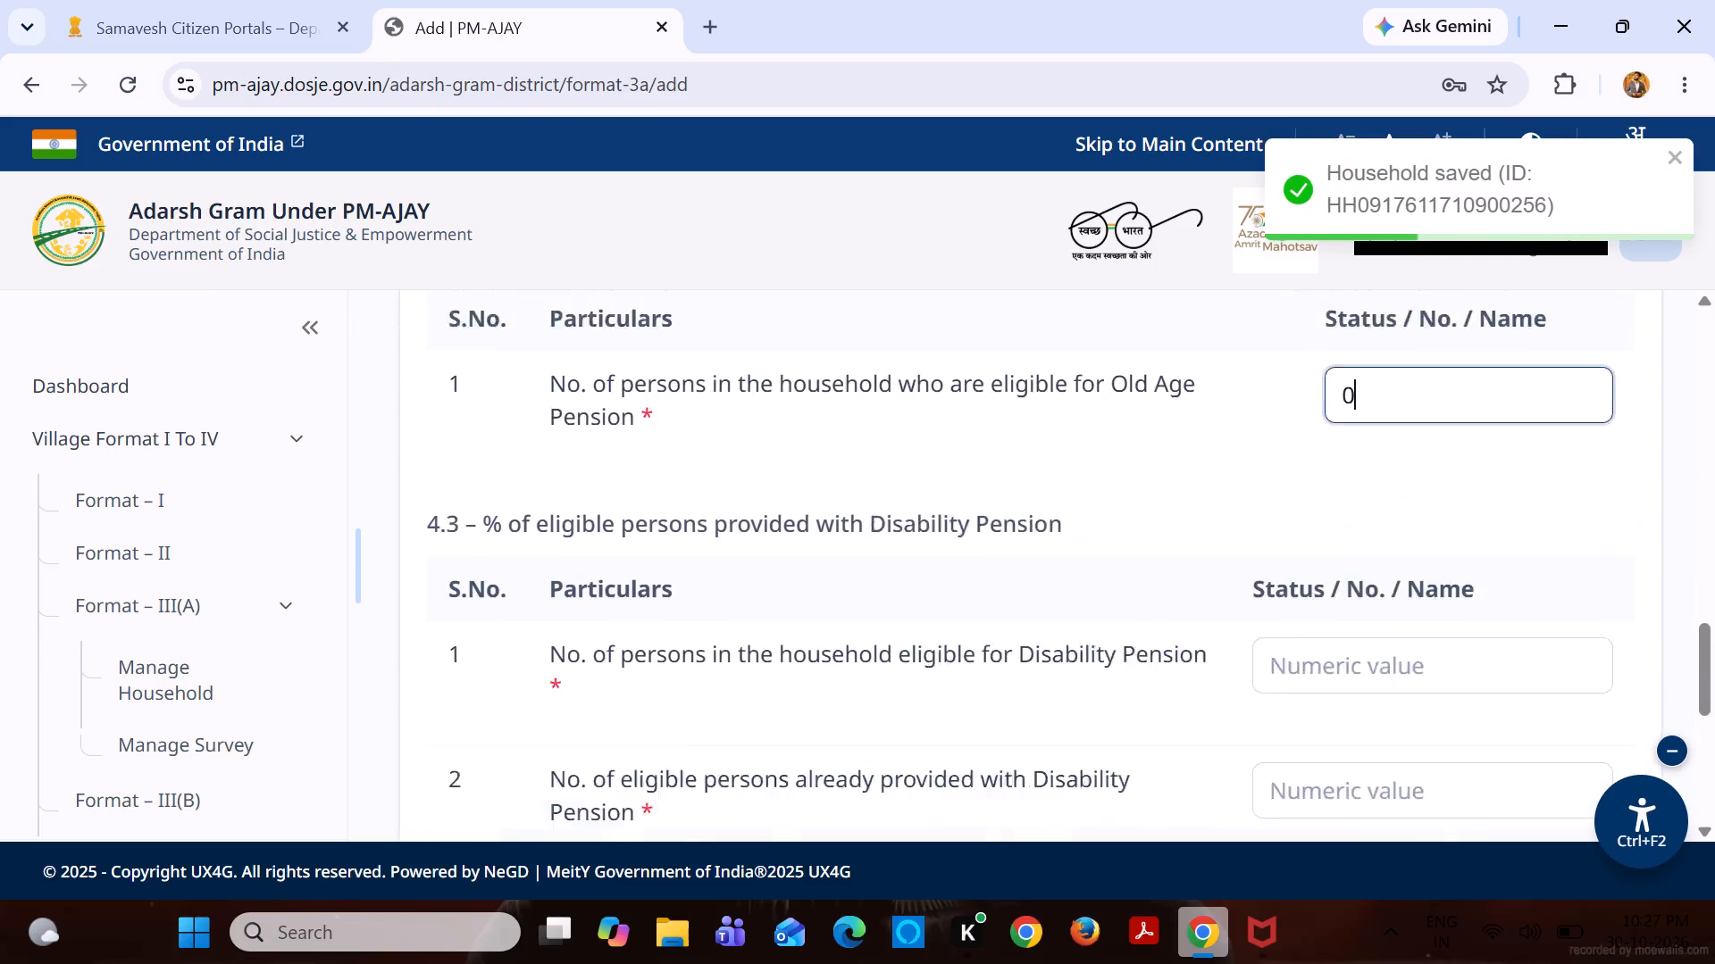
click(1499, 659)
click(1491, 645)
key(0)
scroll(1493, 644, down, 2)
click(1537, 652)
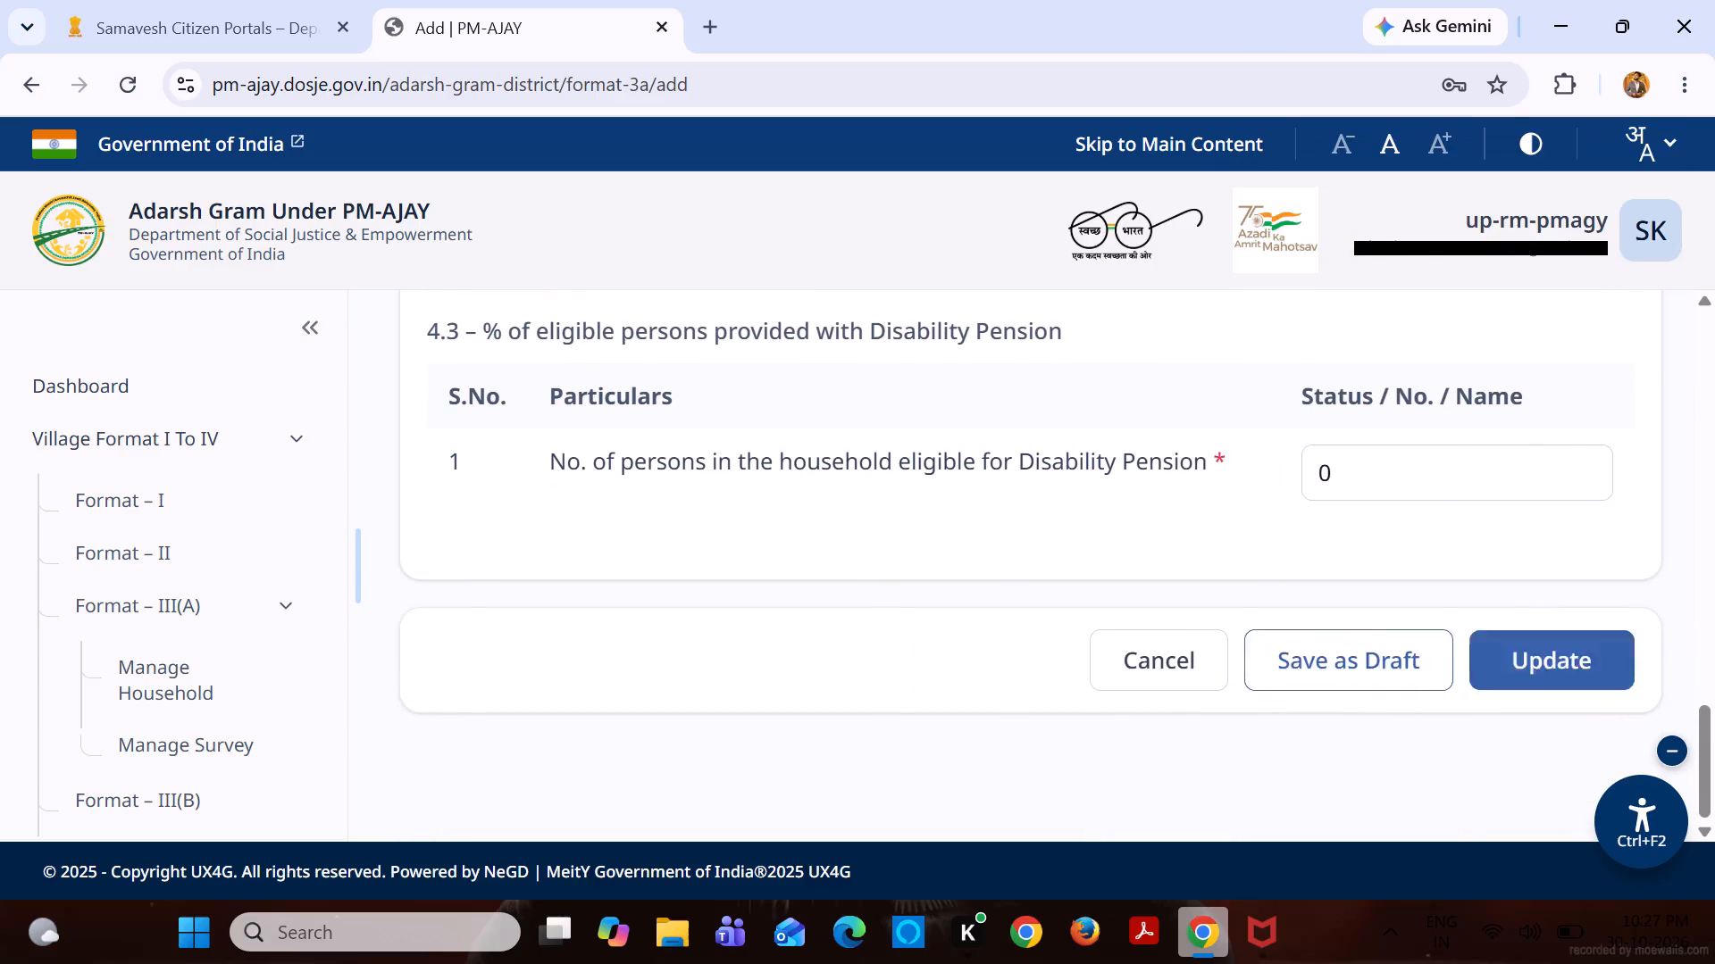
Choose domain 5 – Rural Roads and Housing, answer No to living in a Kachcha/unsafe house, and submit.
click(1527, 438)
scroll(1468, 677, down, 1)
click(1406, 717)
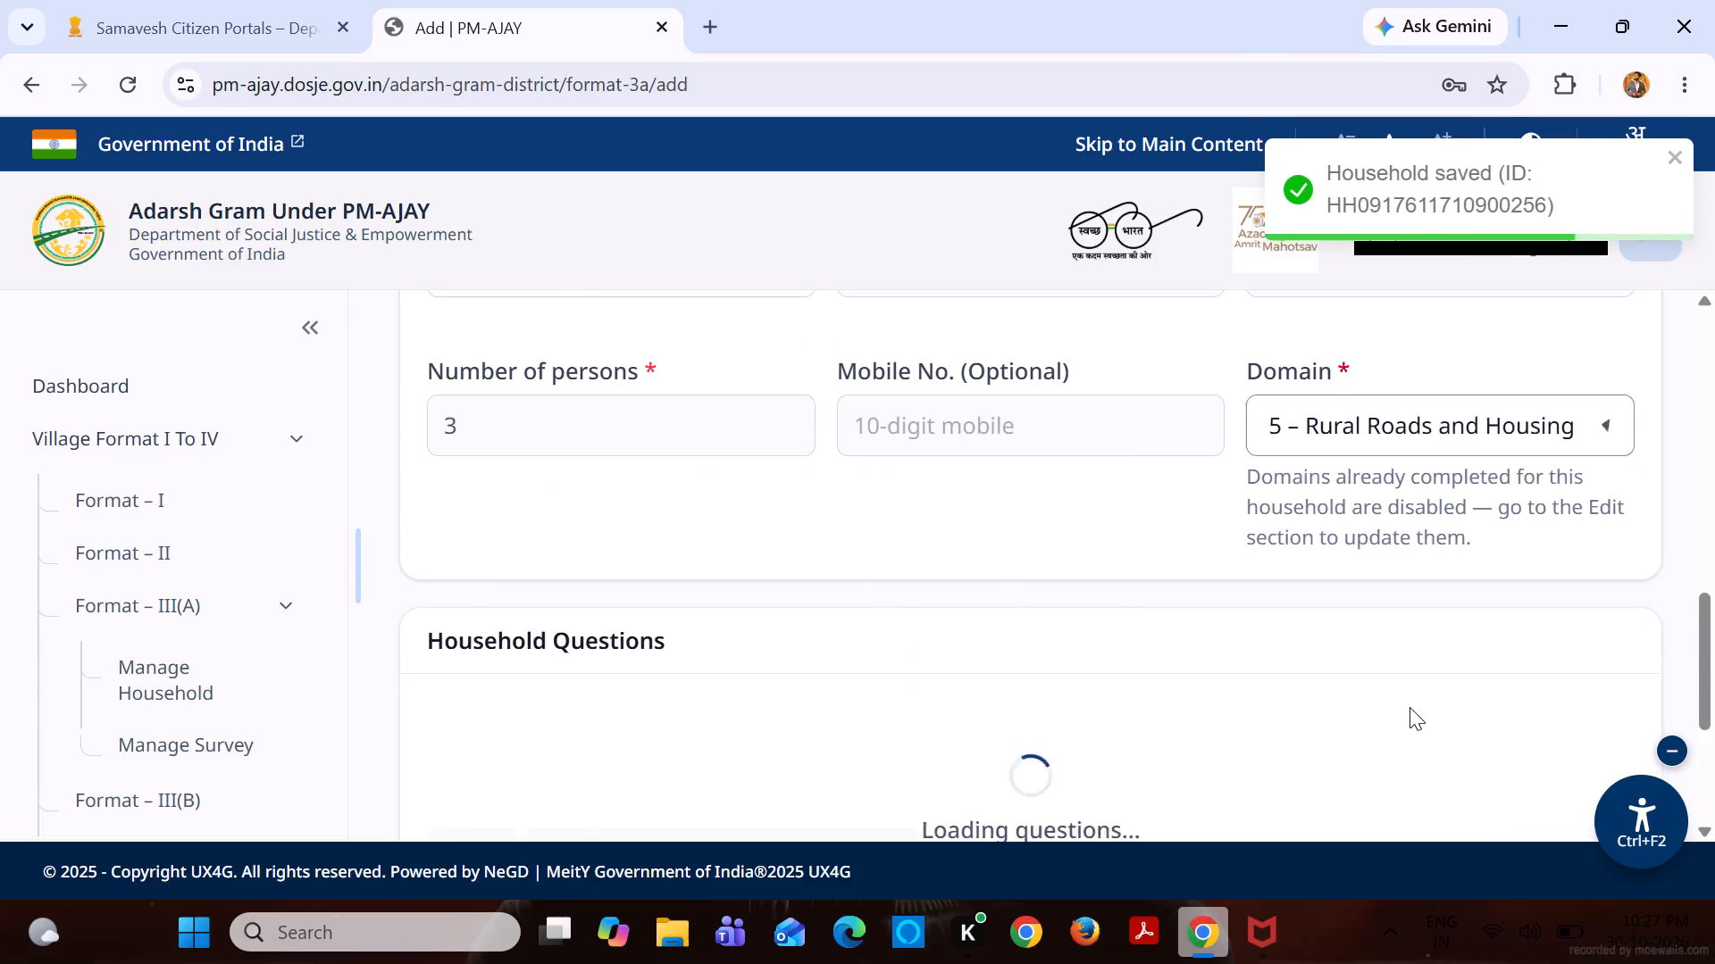
scroll(1414, 699, down, 3)
click(1502, 493)
click(1464, 622)
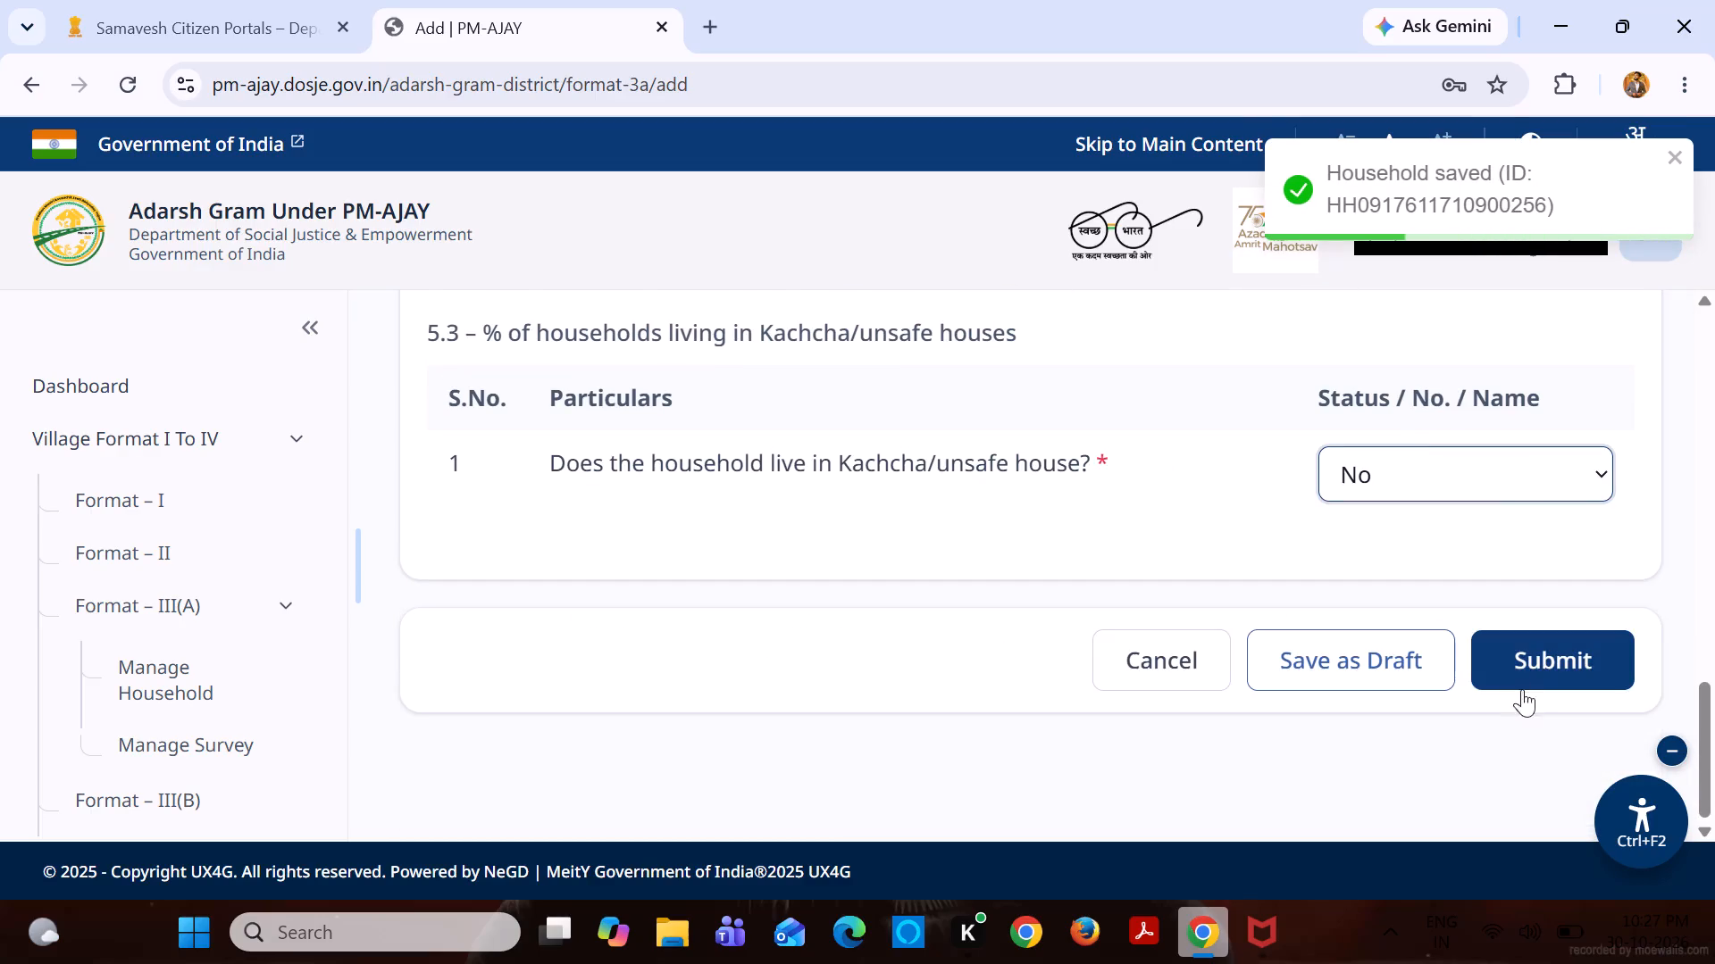
click(1527, 683)
Choose domain 6 – Electricity and Clean Fuel and answer Yes to having an electricity connection in sections 6.2 and 6.3.
drag(1519, 418, 1519, 430)
scroll(1462, 699, down, 2)
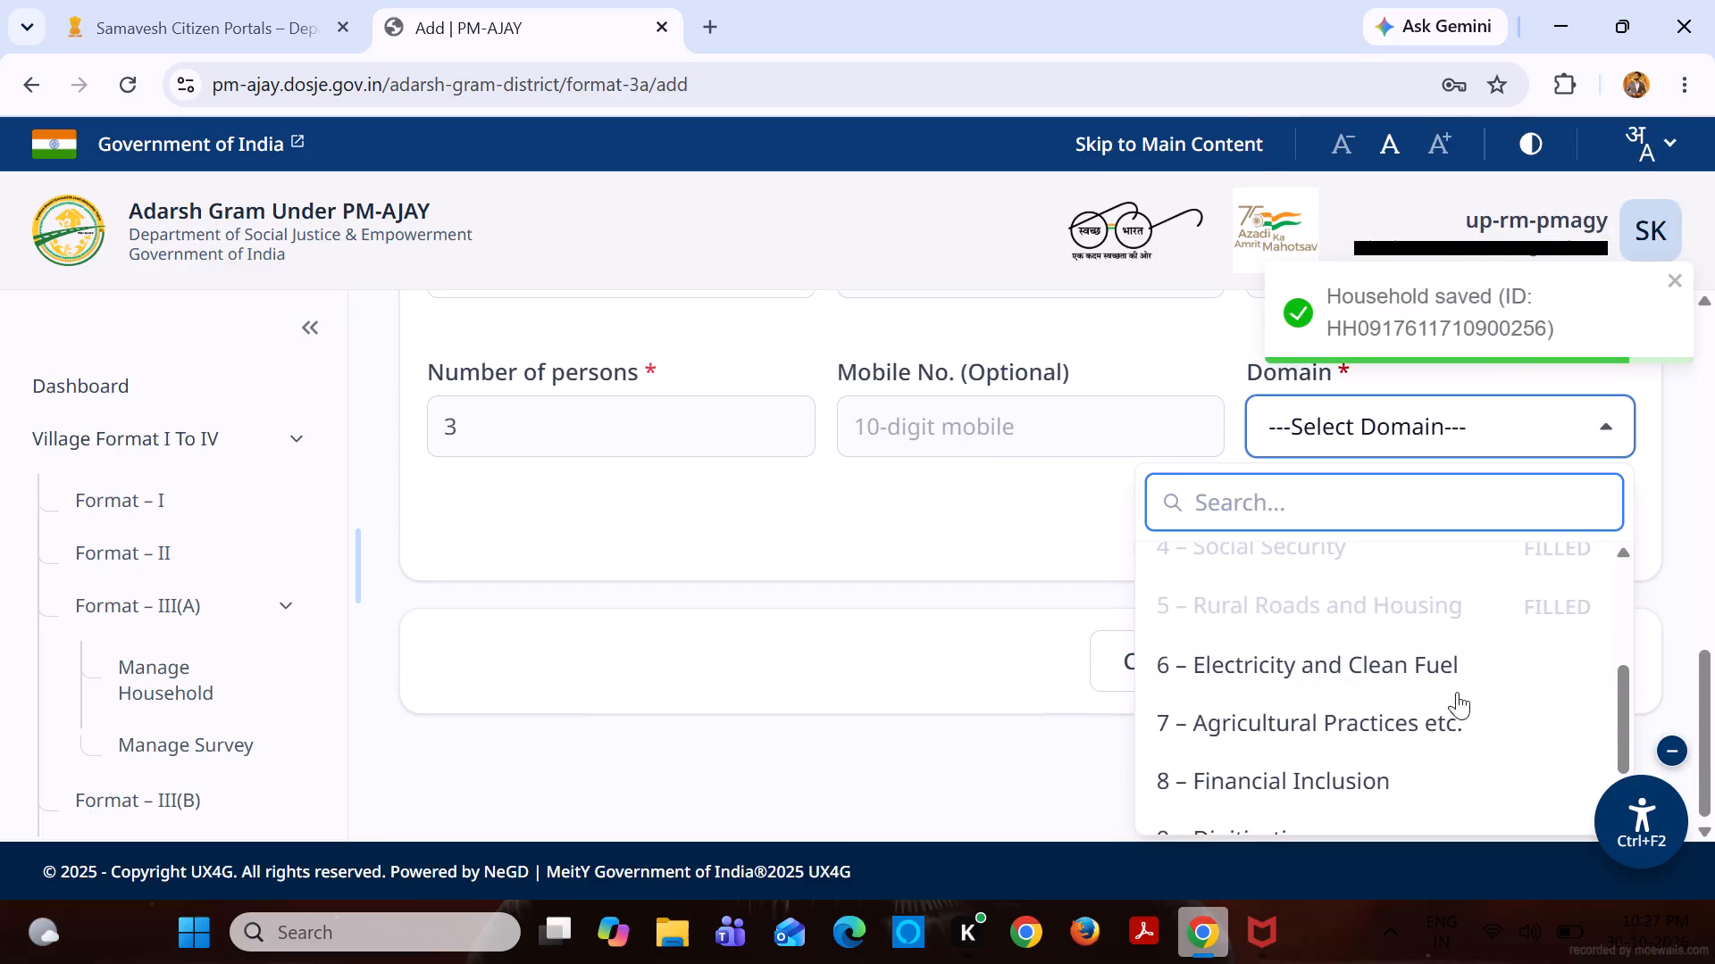
click(1354, 649)
scroll(1357, 661, down, 3)
click(1507, 485)
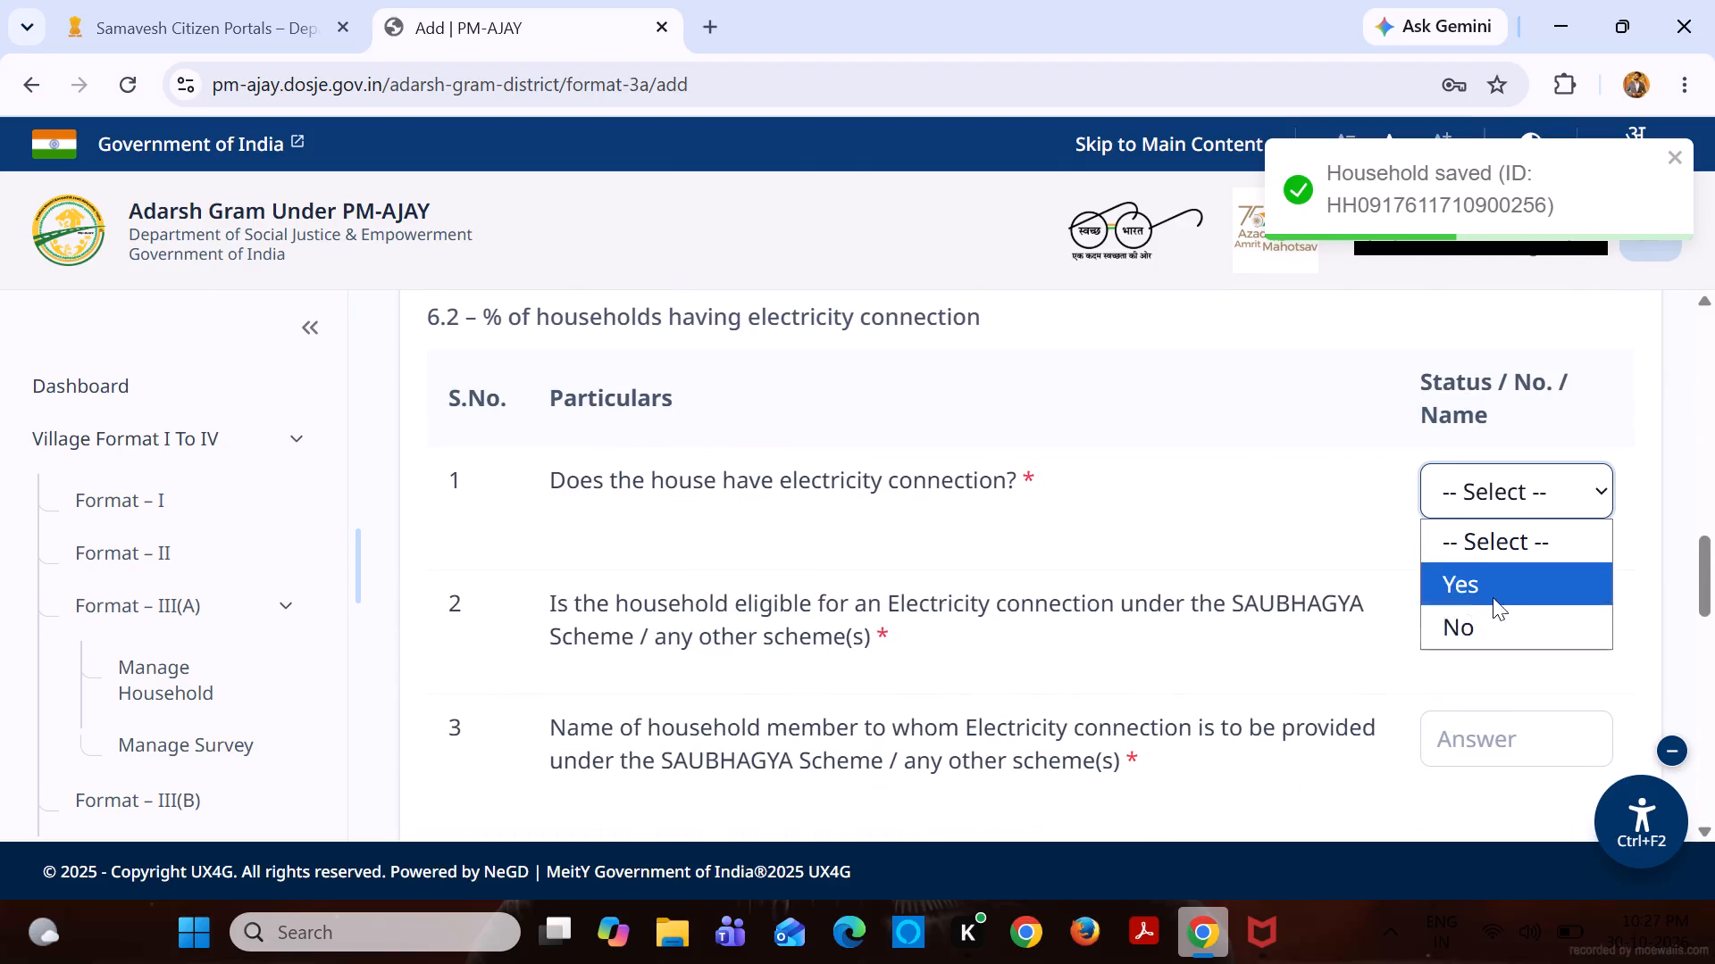
click(1488, 602)
scroll(1490, 595, down, 2)
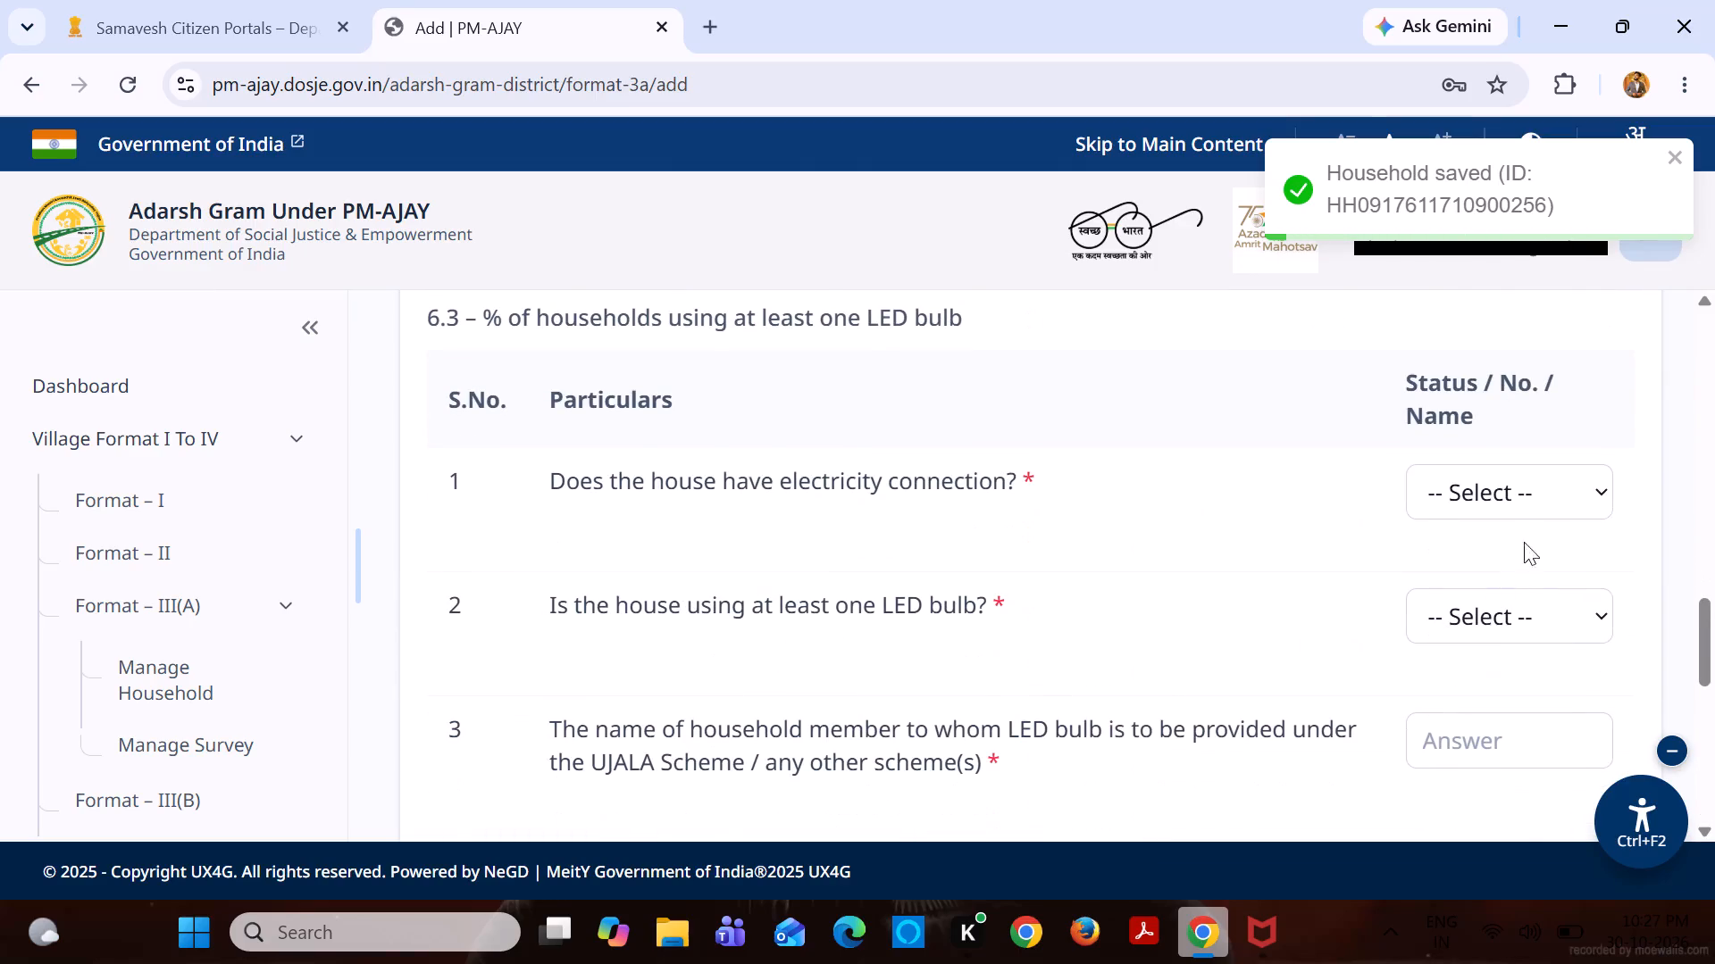
click(1538, 505)
click(1495, 602)
Answer Yes to using at least one LED bulb and Yes to using clean fuel, and submit domain 6.
scroll(1497, 604, down, 2)
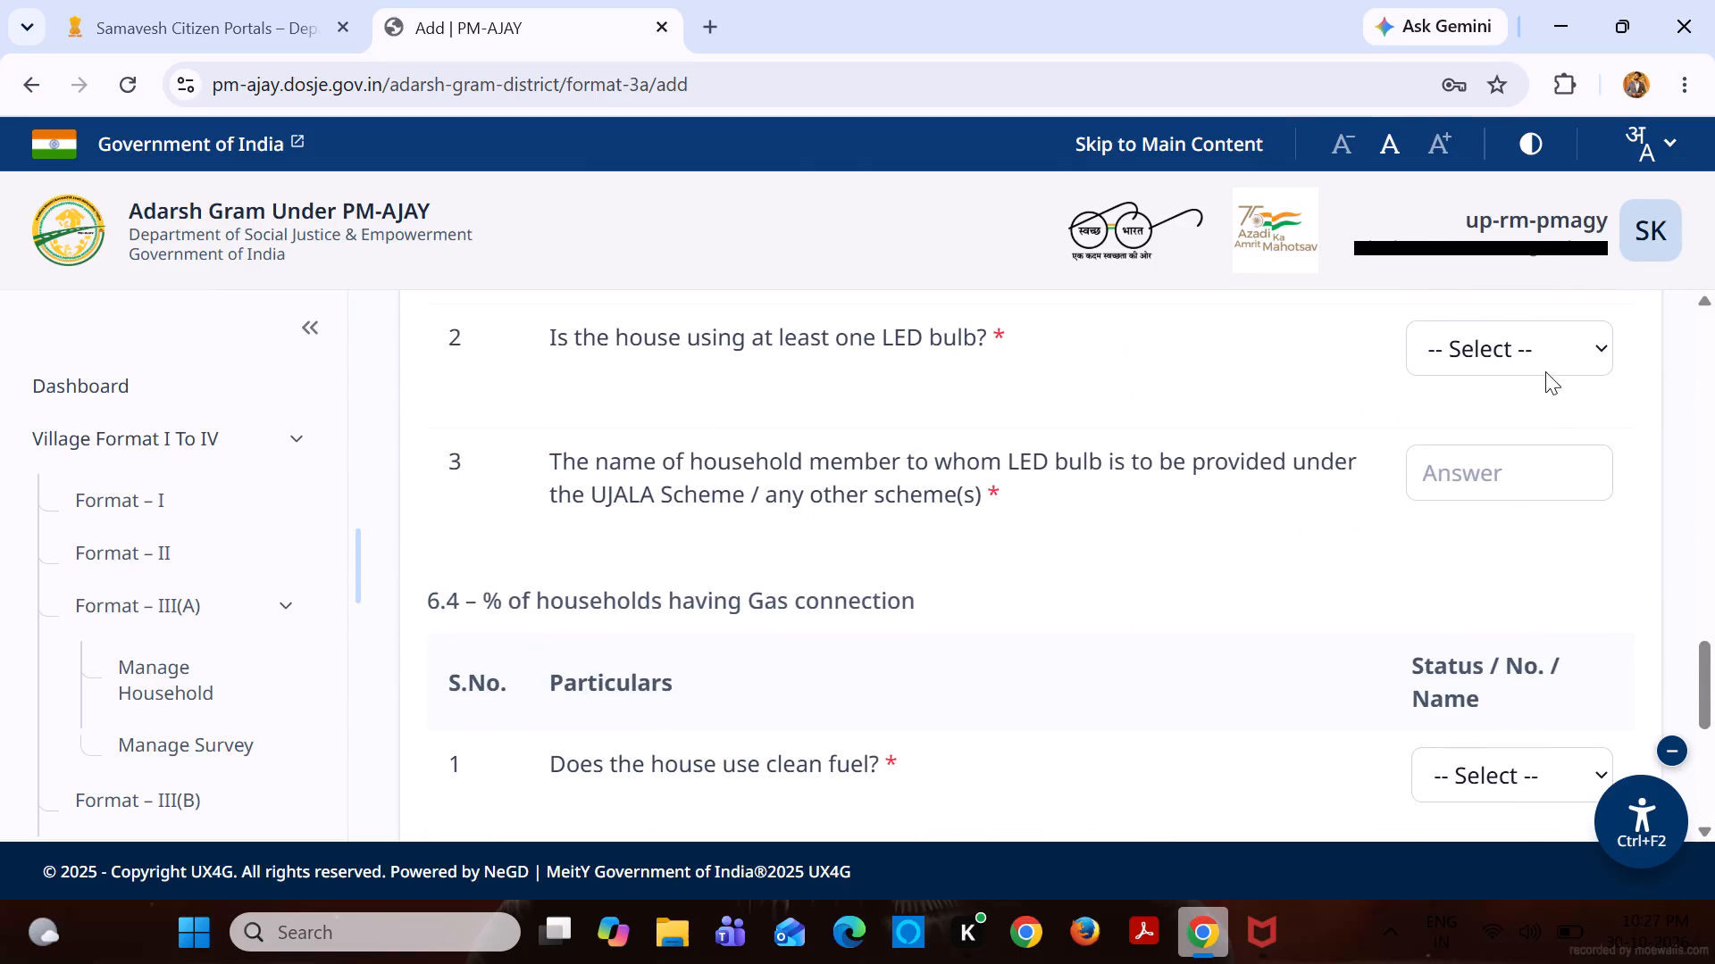
click(1550, 355)
click(1509, 459)
scroll(1508, 473, down, 2)
click(1532, 371)
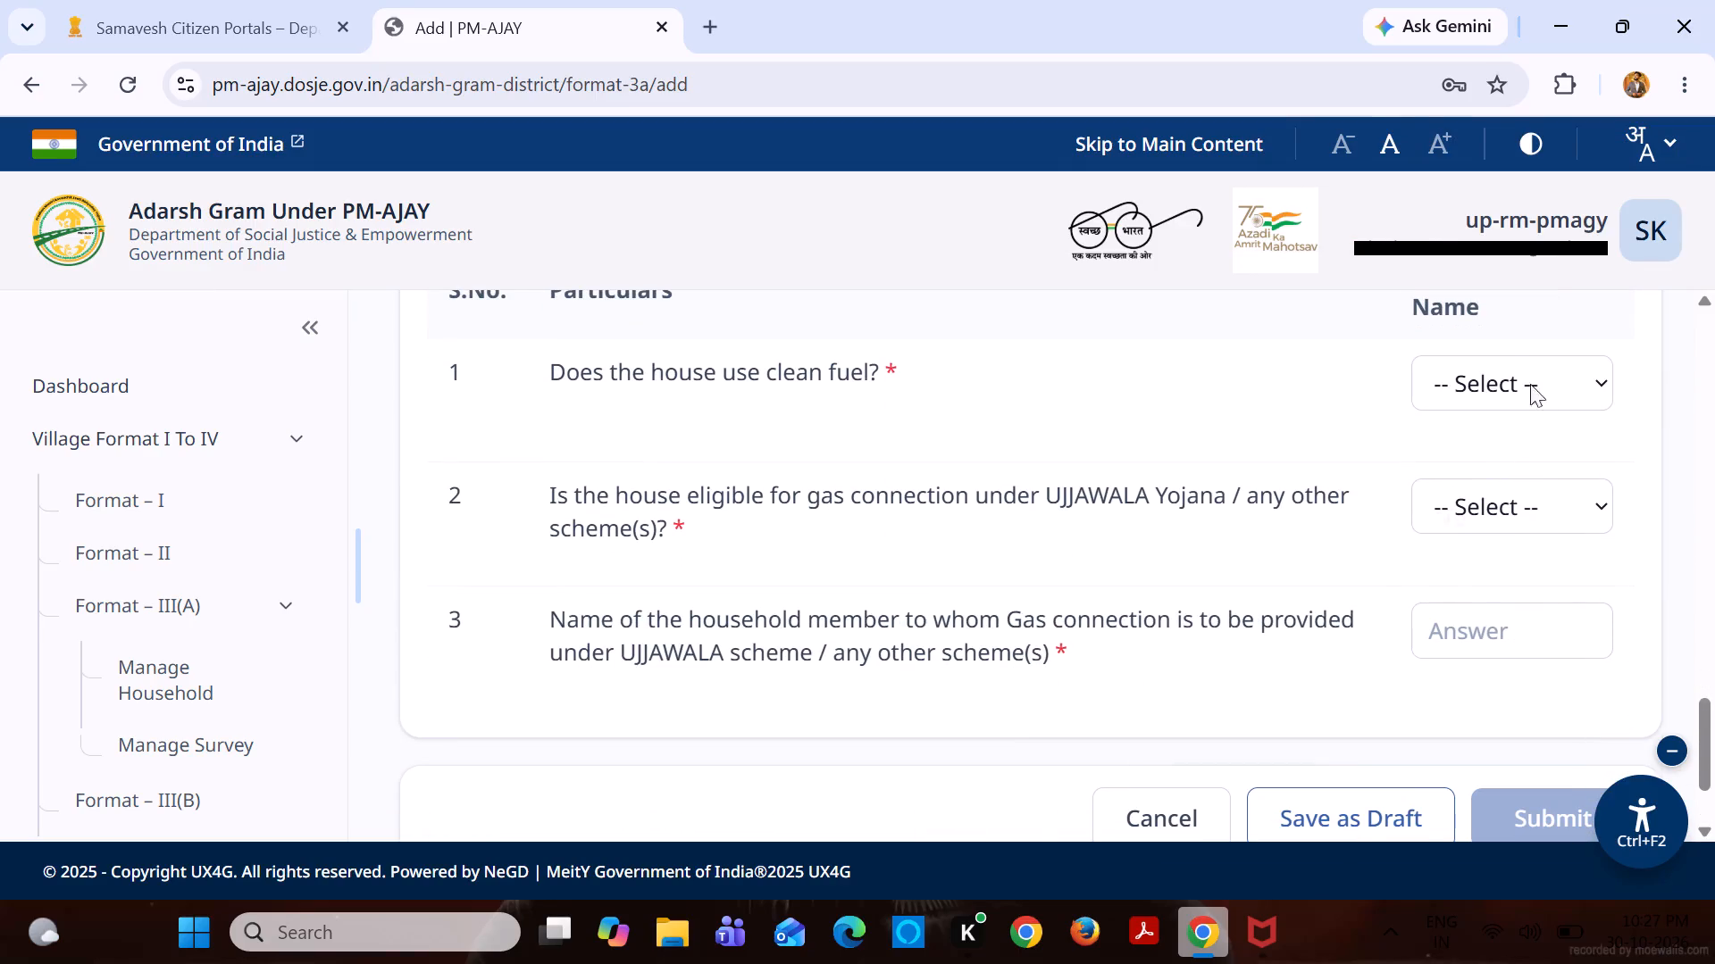
click(1497, 466)
scroll(1497, 462, down, 2)
click(1555, 657)
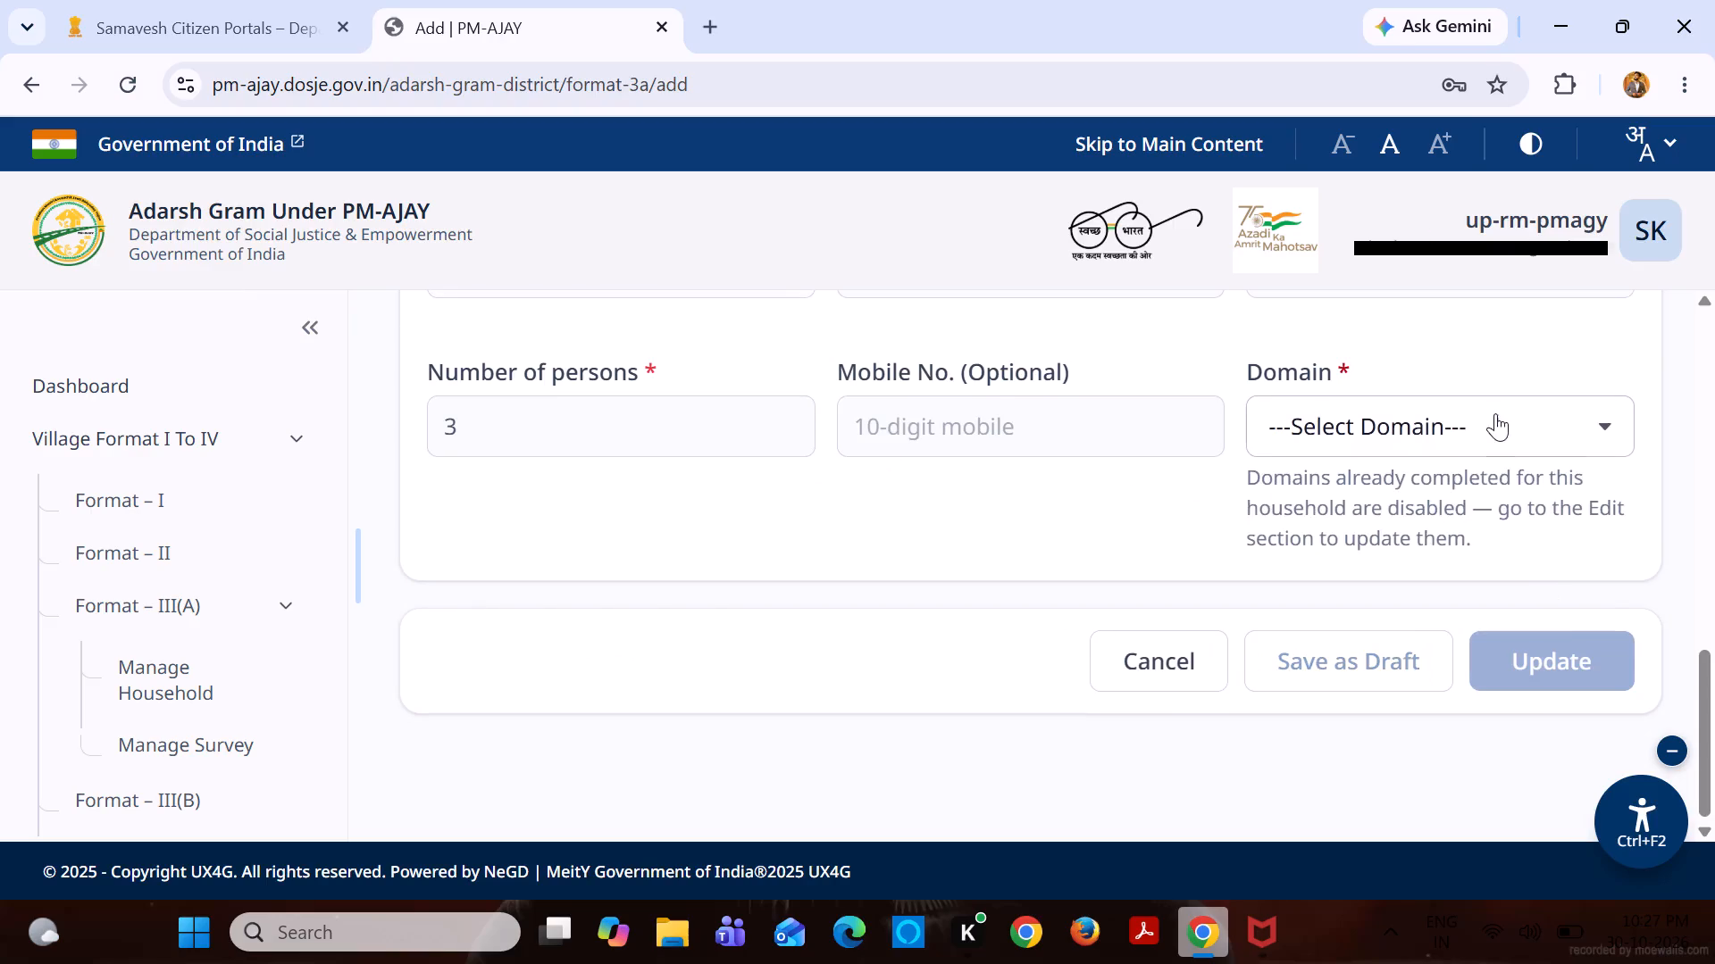
Choose domain 7 – Agricultural Practices etc., answer No to the household being involved in farming, and submit.
click(1495, 413)
scroll(1496, 529, down, 3)
scroll(1321, 670, down, 3)
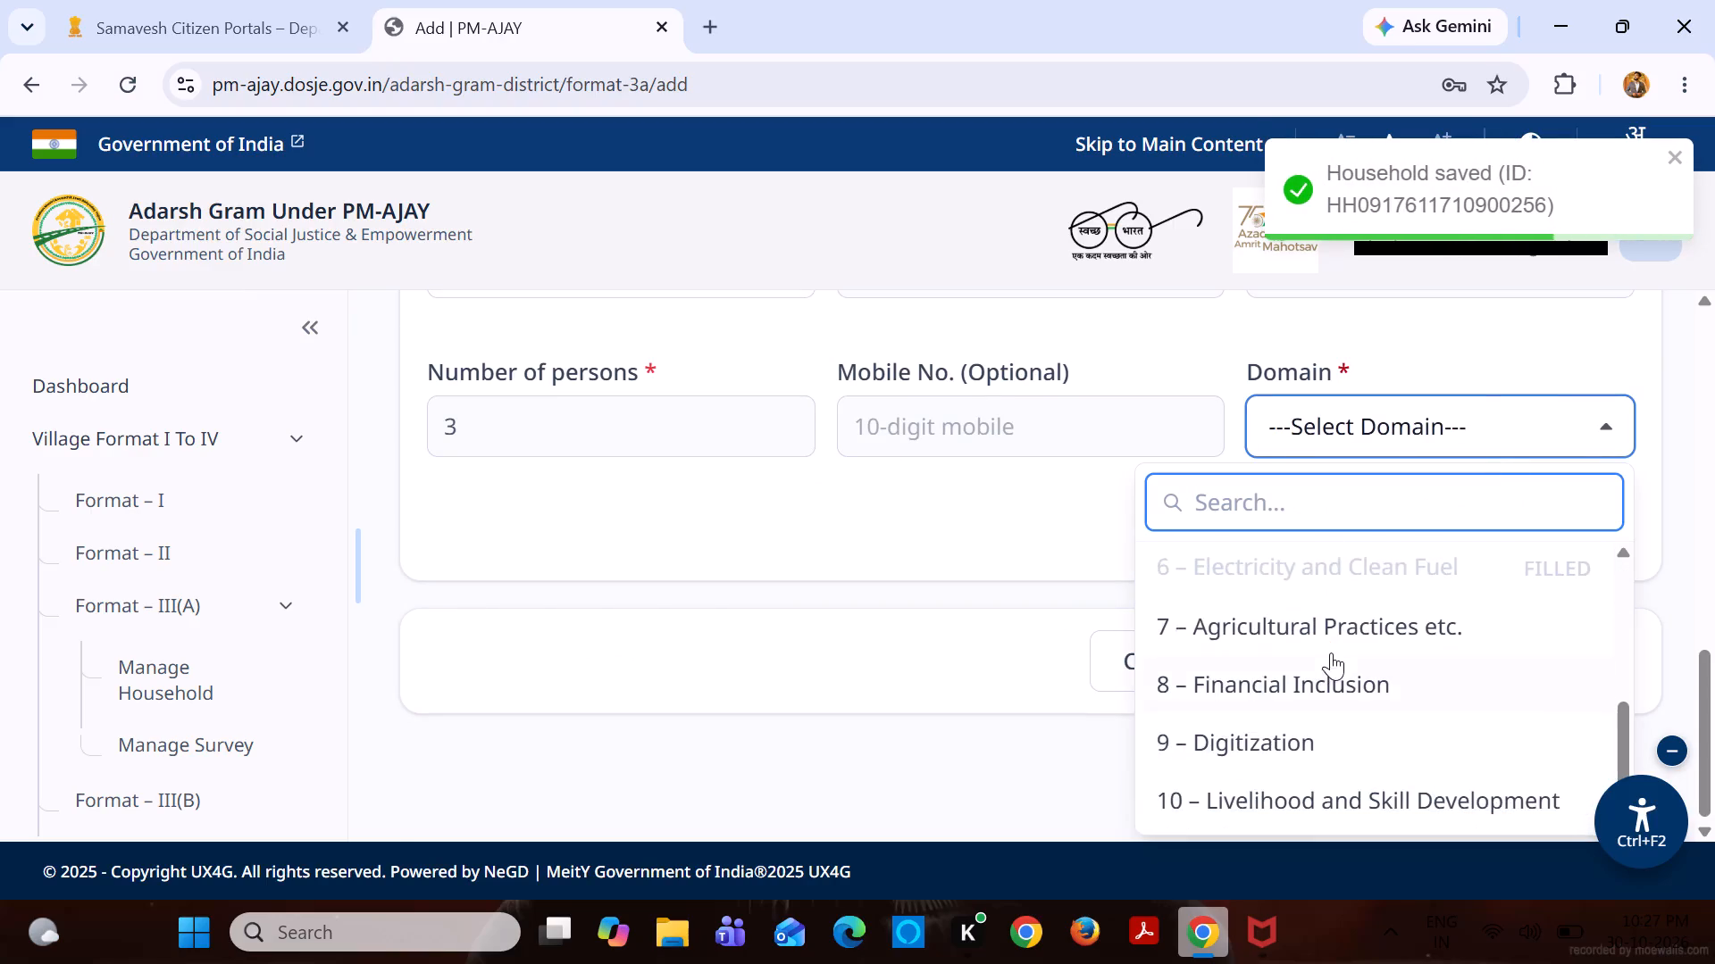
click(1326, 605)
scroll(1337, 596, down, 4)
click(1437, 314)
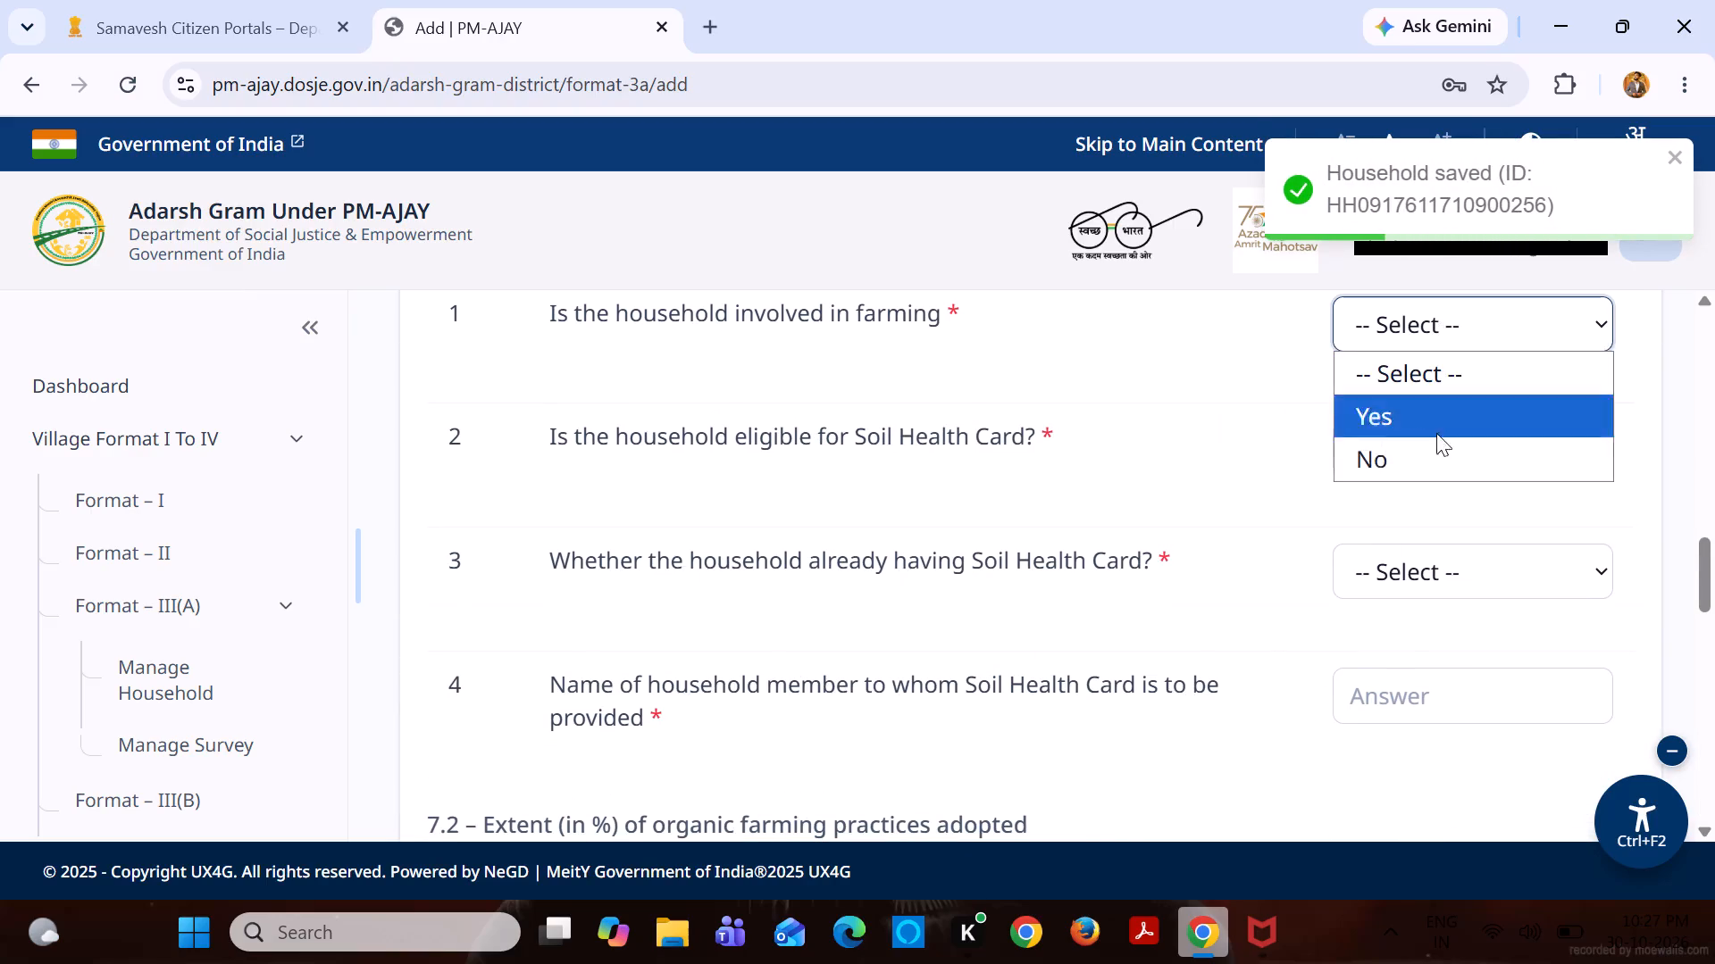
click(1434, 463)
scroll(1449, 445, down, 5)
click(1570, 671)
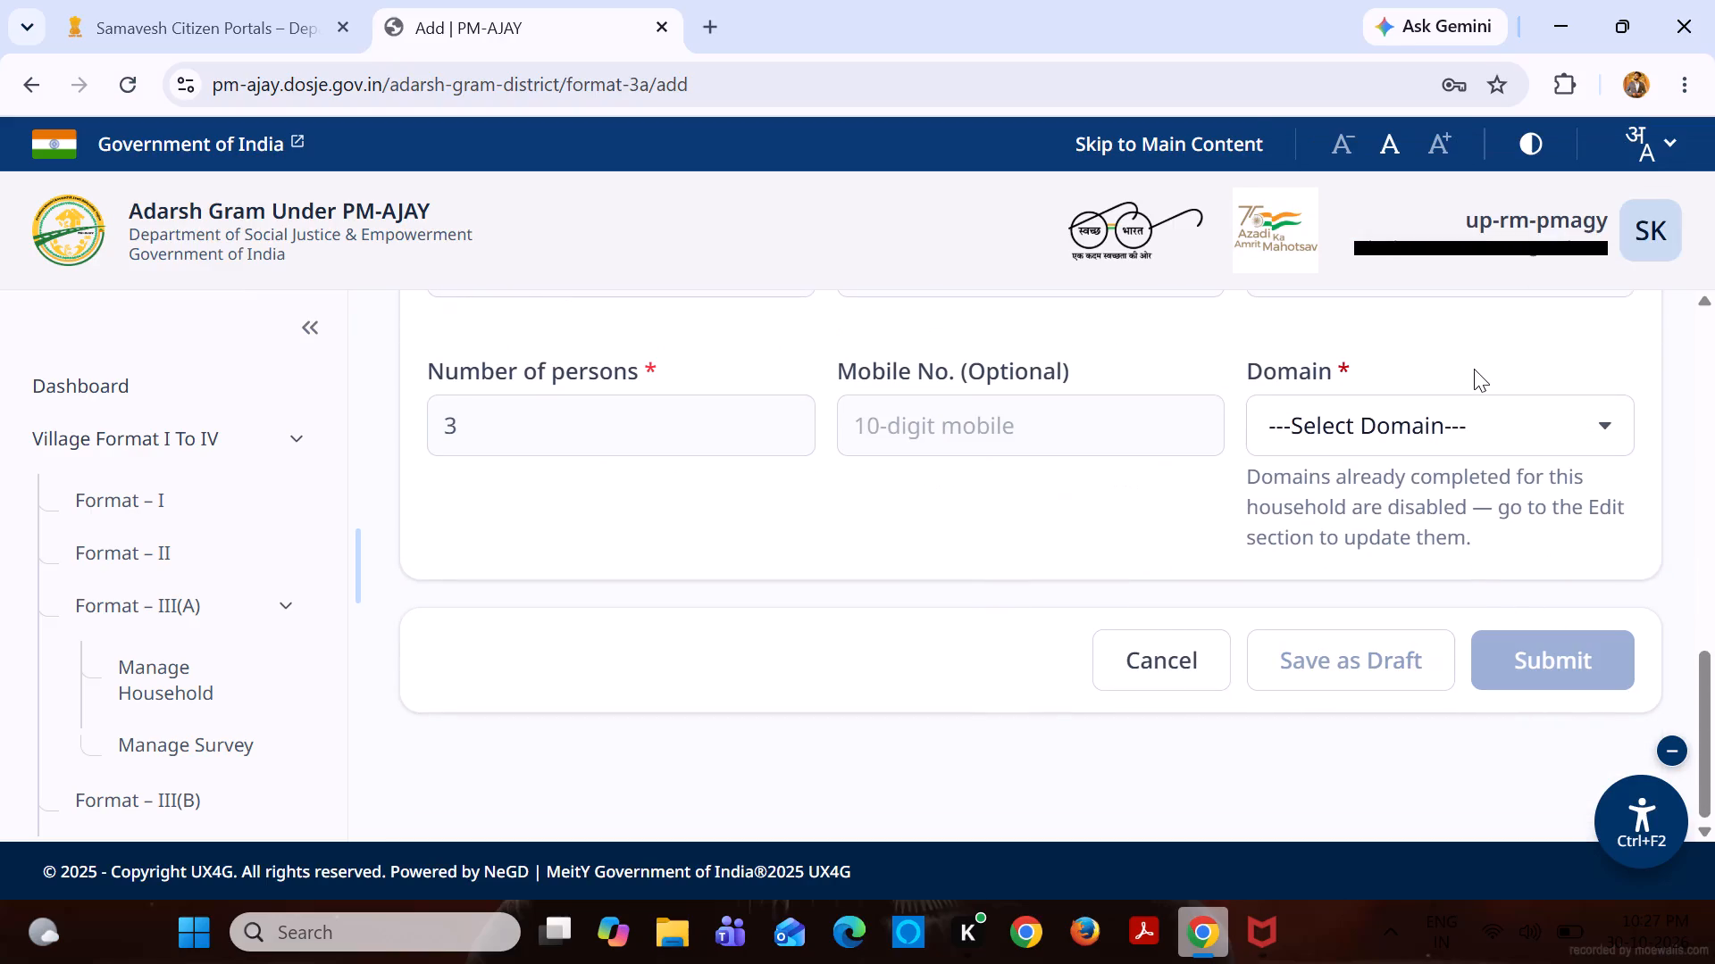
Choose domain 8 – Financial Inclusion and enter 2 persons above 5 years and 2 members already having Aadhaar in section 8.1.
click(1474, 412)
scroll(1472, 427, down, 6)
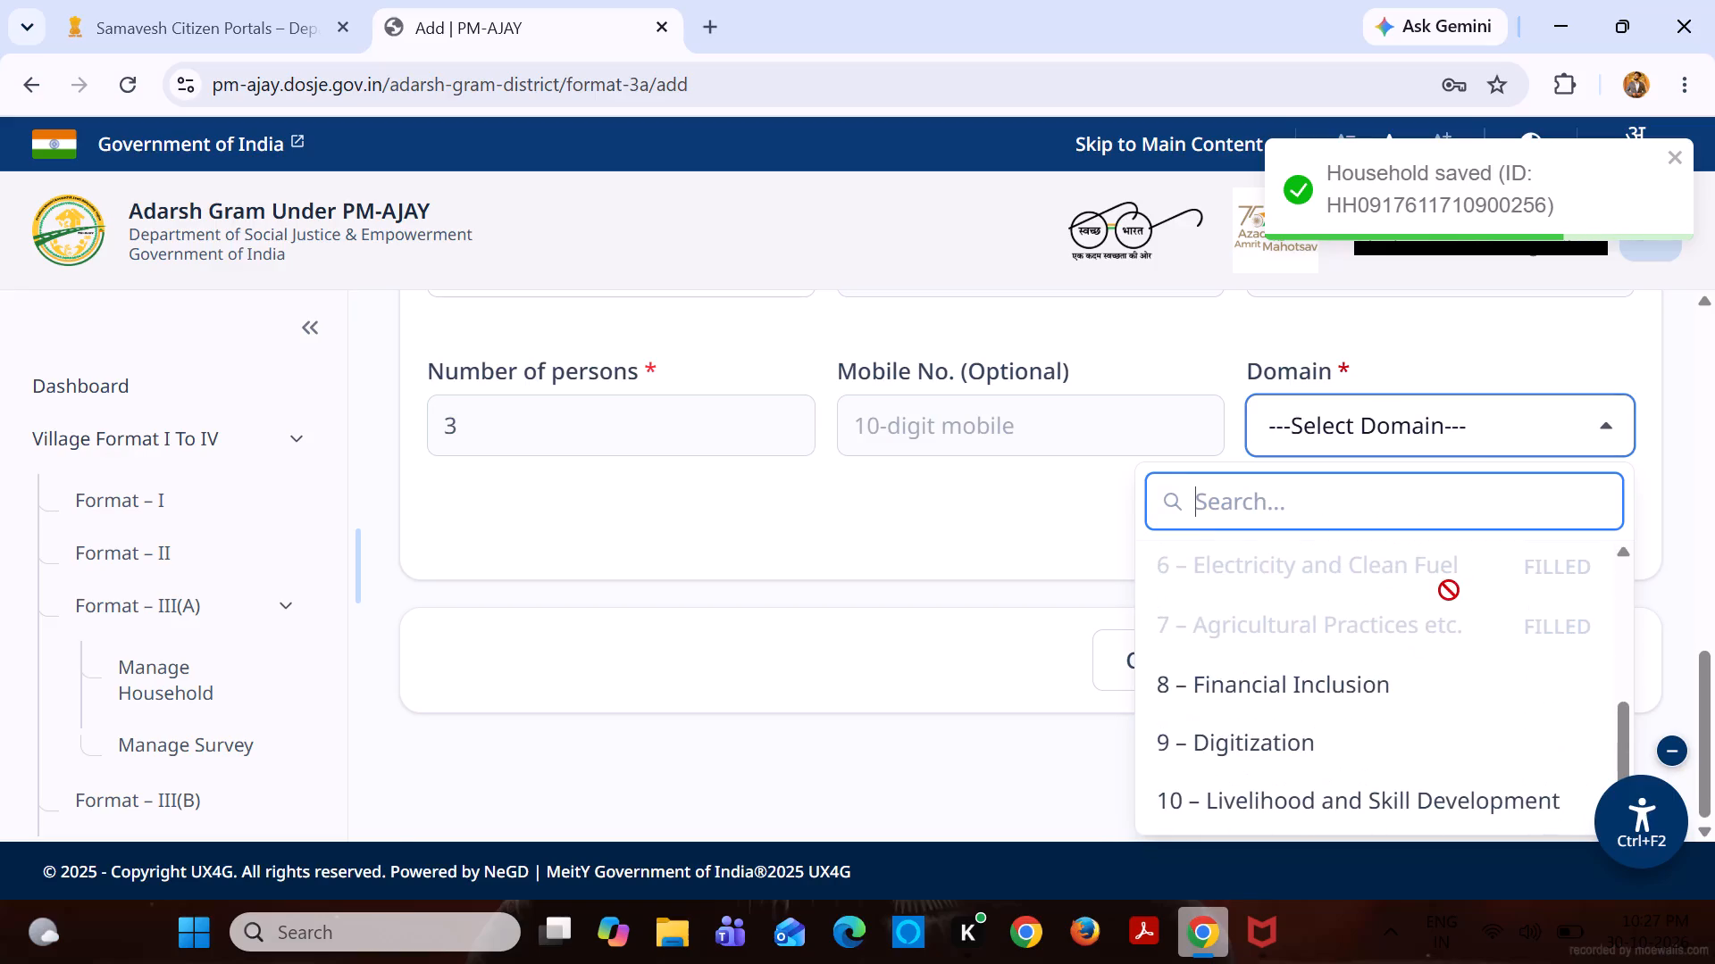
click(1375, 699)
scroll(1377, 665, down, 2)
click(1410, 571)
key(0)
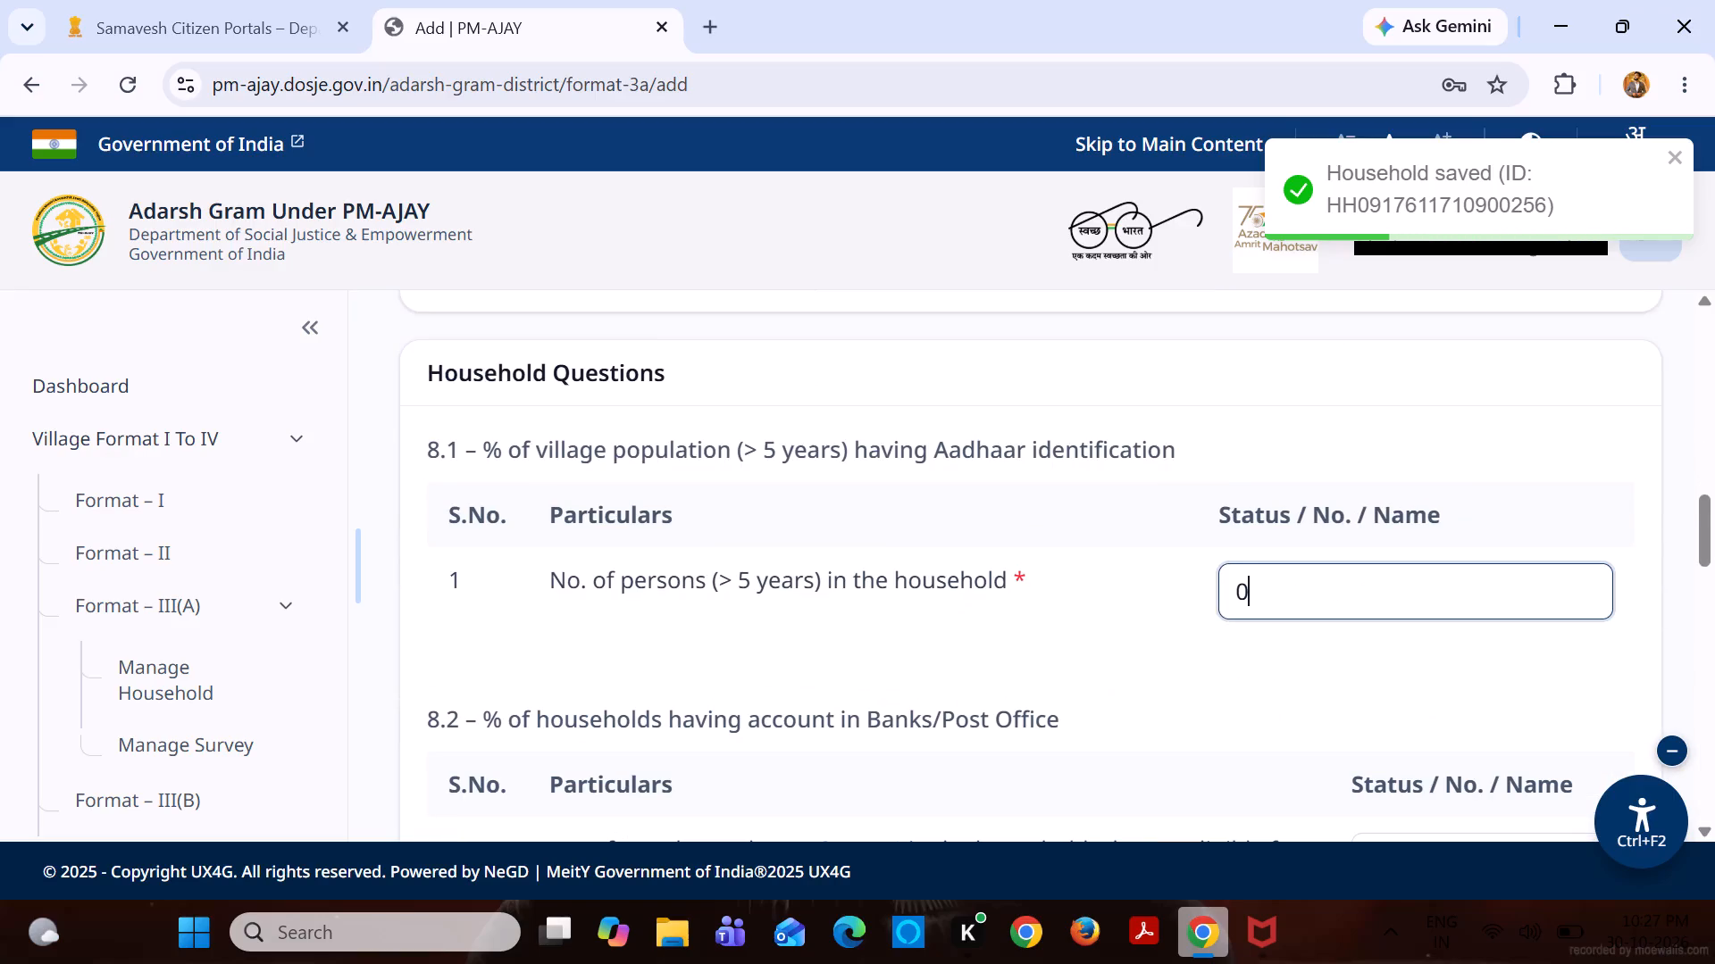
key(BackSpace)
scroll(1411, 570, up, 3)
scroll(1411, 570, down, 3)
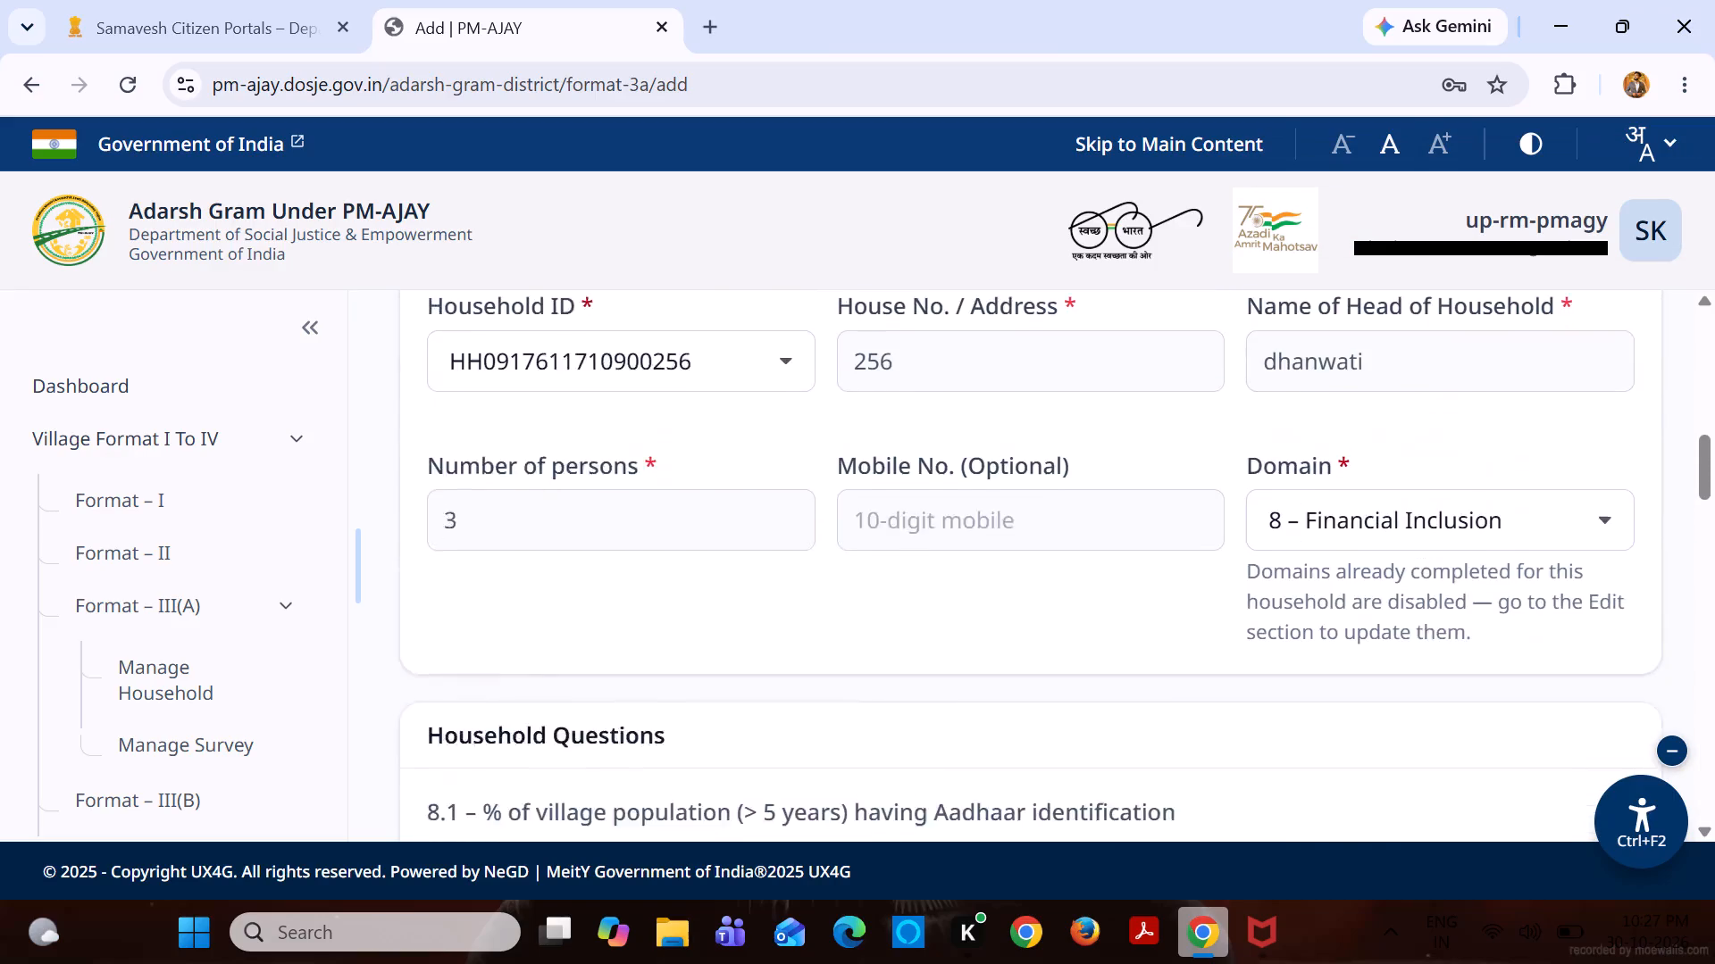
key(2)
drag(1397, 669, 1377, 716)
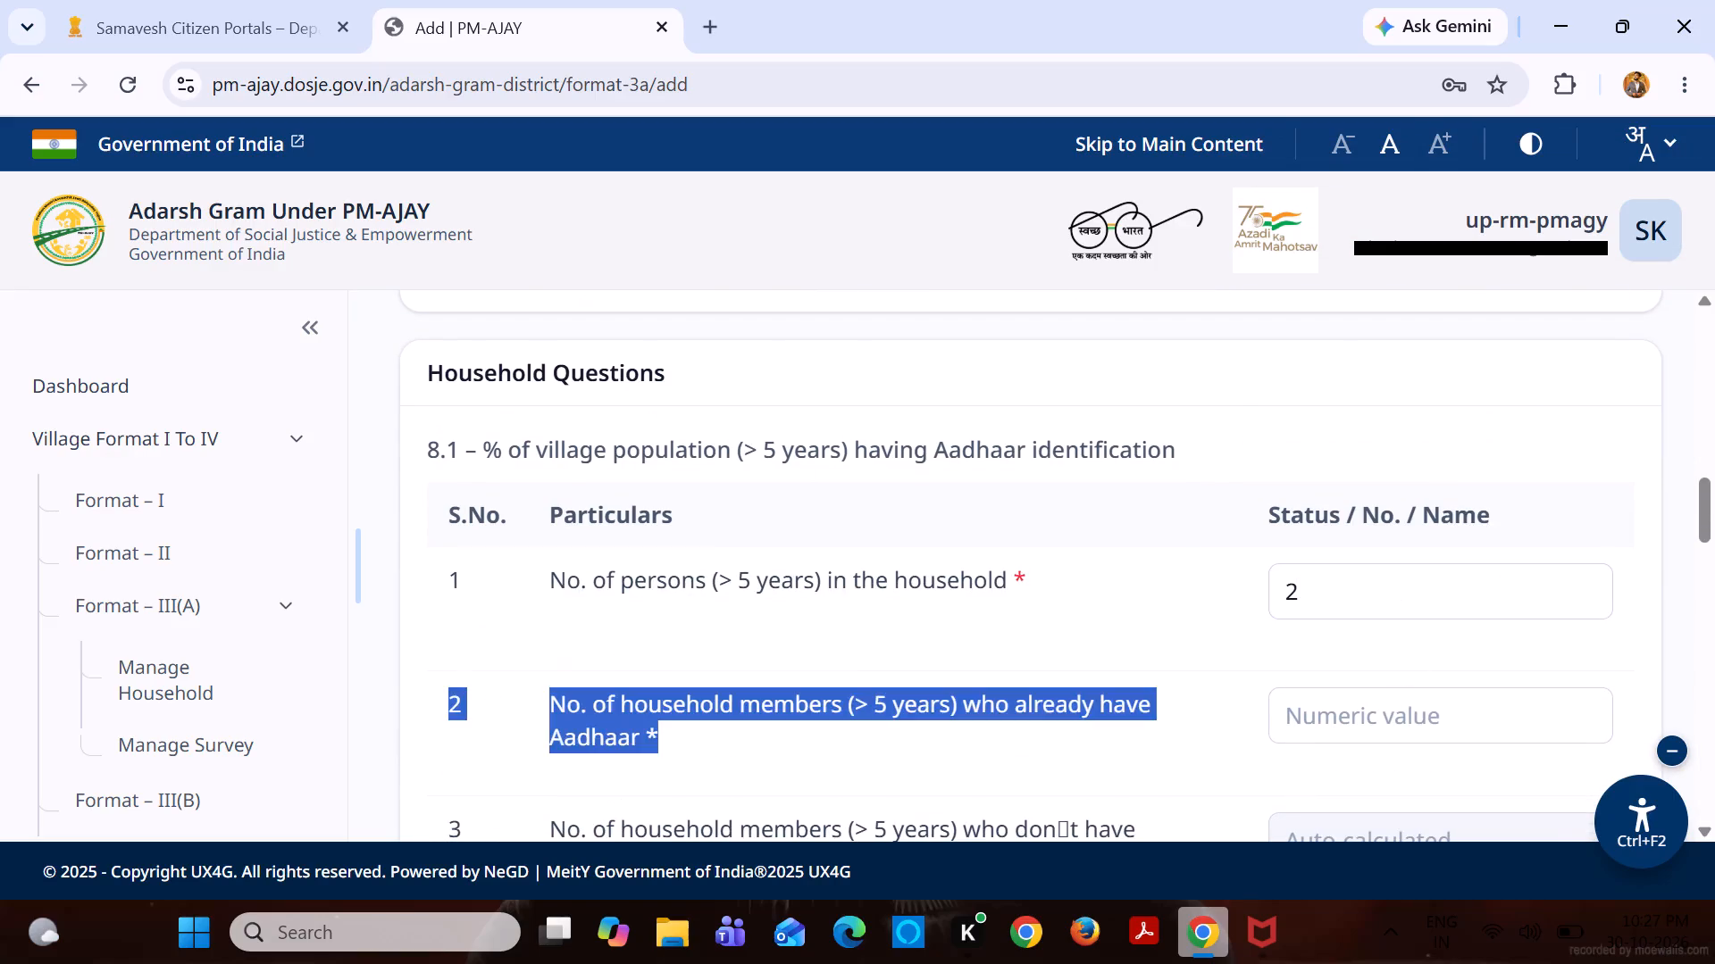
click(1374, 721)
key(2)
Enter 2 members eligible for a Banks/Post Office account and 2 members having an account in section 8.2.
scroll(1374, 721, down, 3)
click(1411, 723)
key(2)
scroll(1411, 728, down, 2)
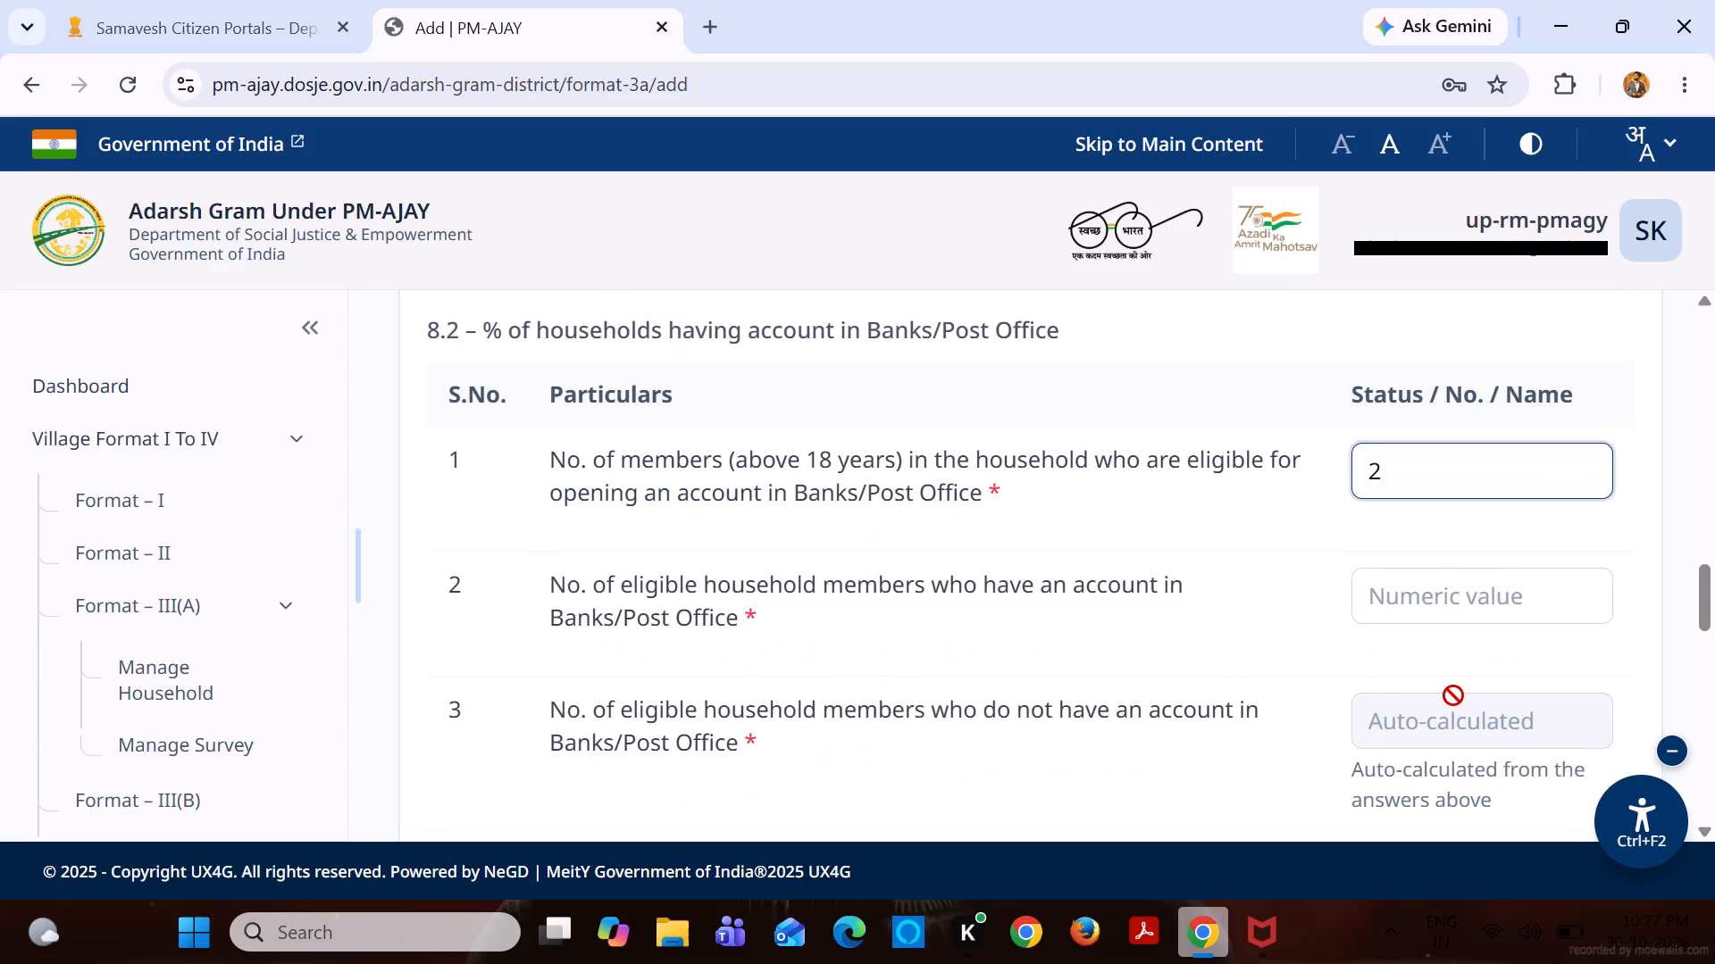
click(1449, 588)
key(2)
Enter 0 persons eligible for PMSBY in section 8.3 and 0 for PMJJBY in section 8.4, and submit domain 8.
scroll(1449, 588, down, 3)
drag(1517, 631, 1511, 643)
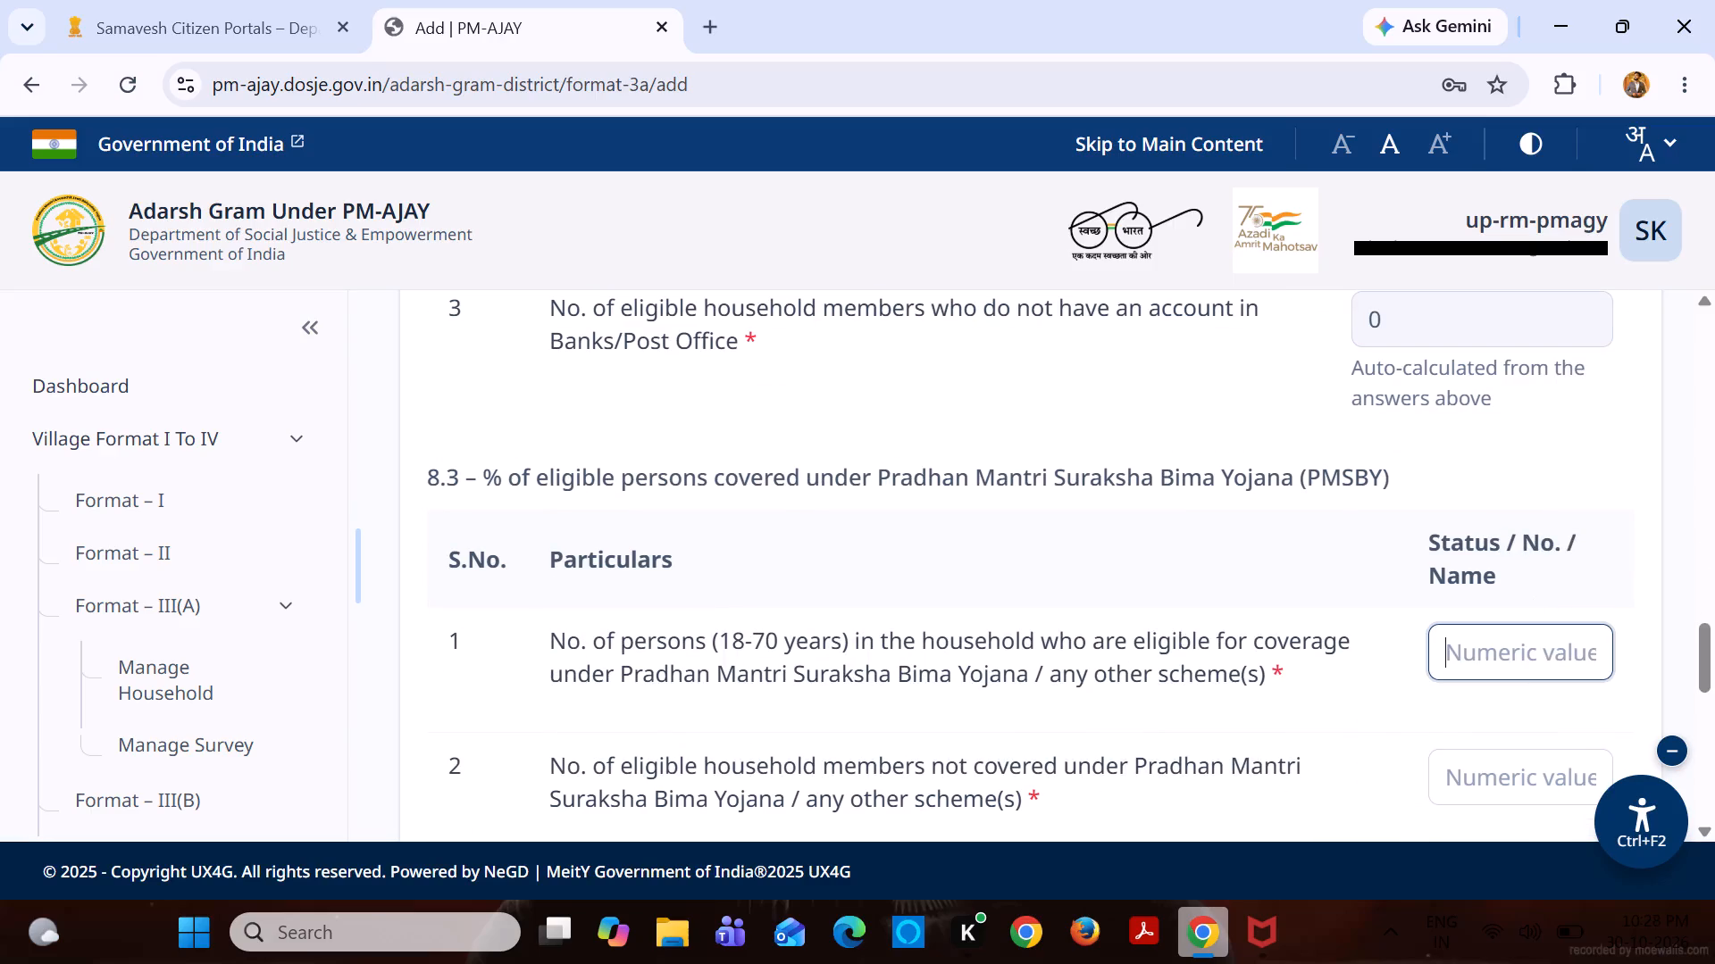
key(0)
scroll(1504, 642, down, 3)
click(1502, 537)
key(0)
scroll(1502, 540, down, 2)
click(1587, 635)
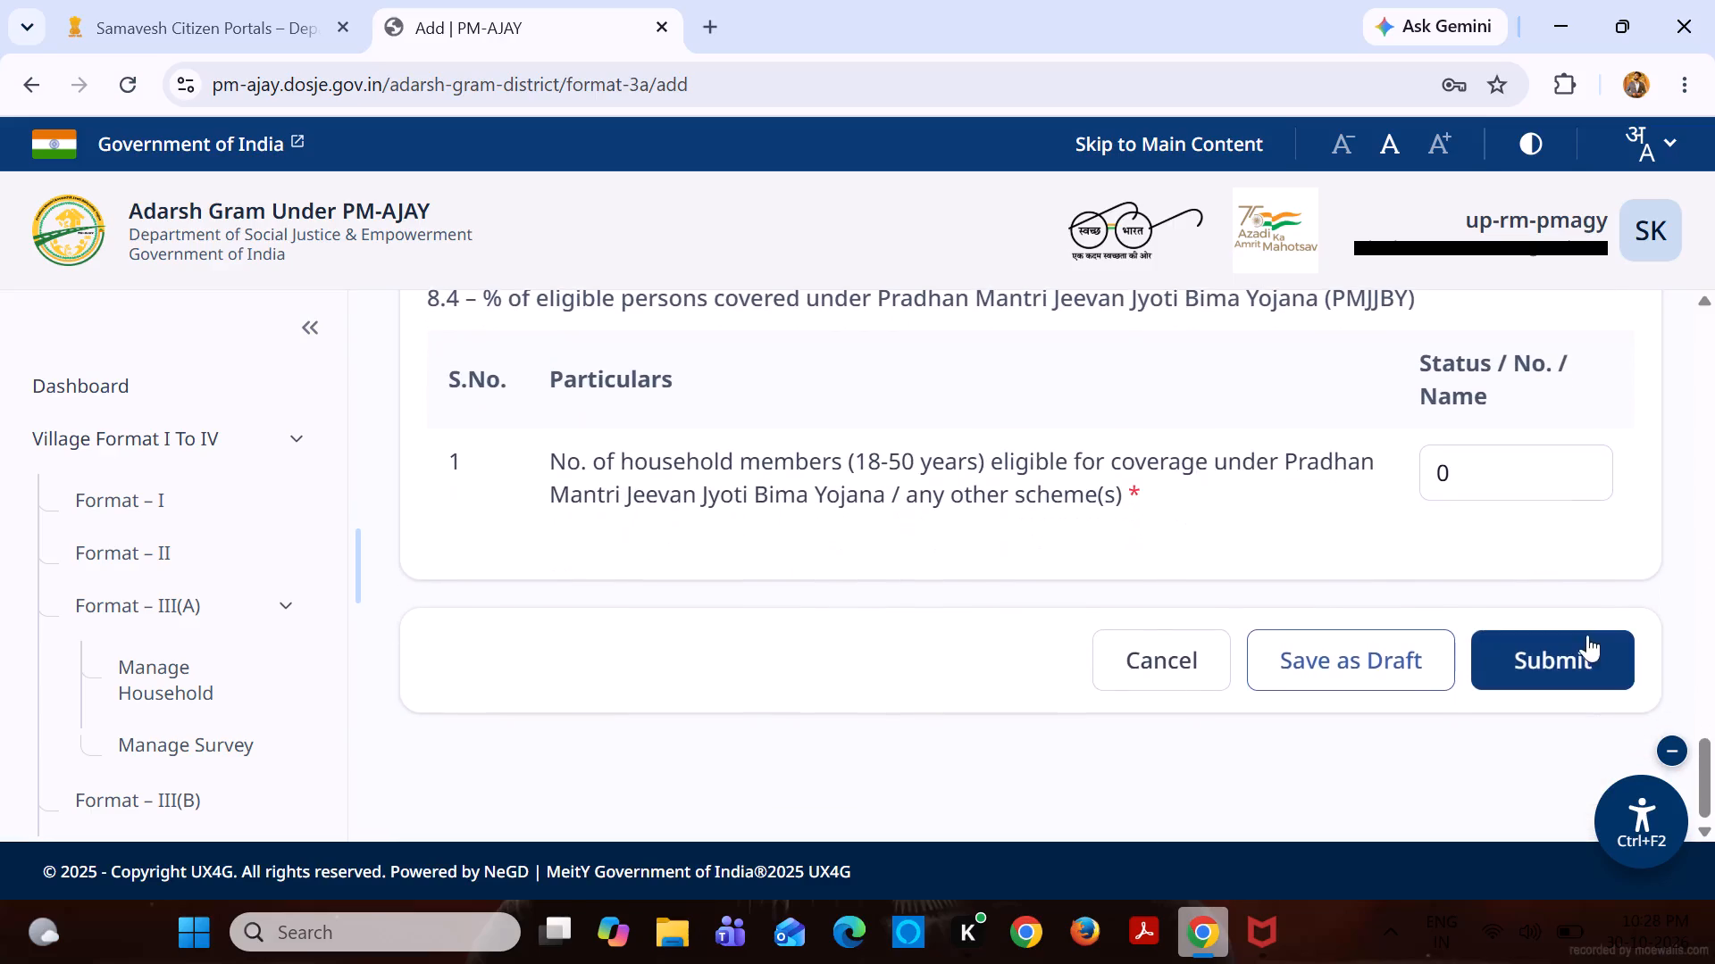
Choose domain 9 – Digitization, enter 0 members eligible for PMGDISHA training in section 9.3, and submit.
click(1517, 397)
scroll(1502, 576, down, 5)
click(1315, 724)
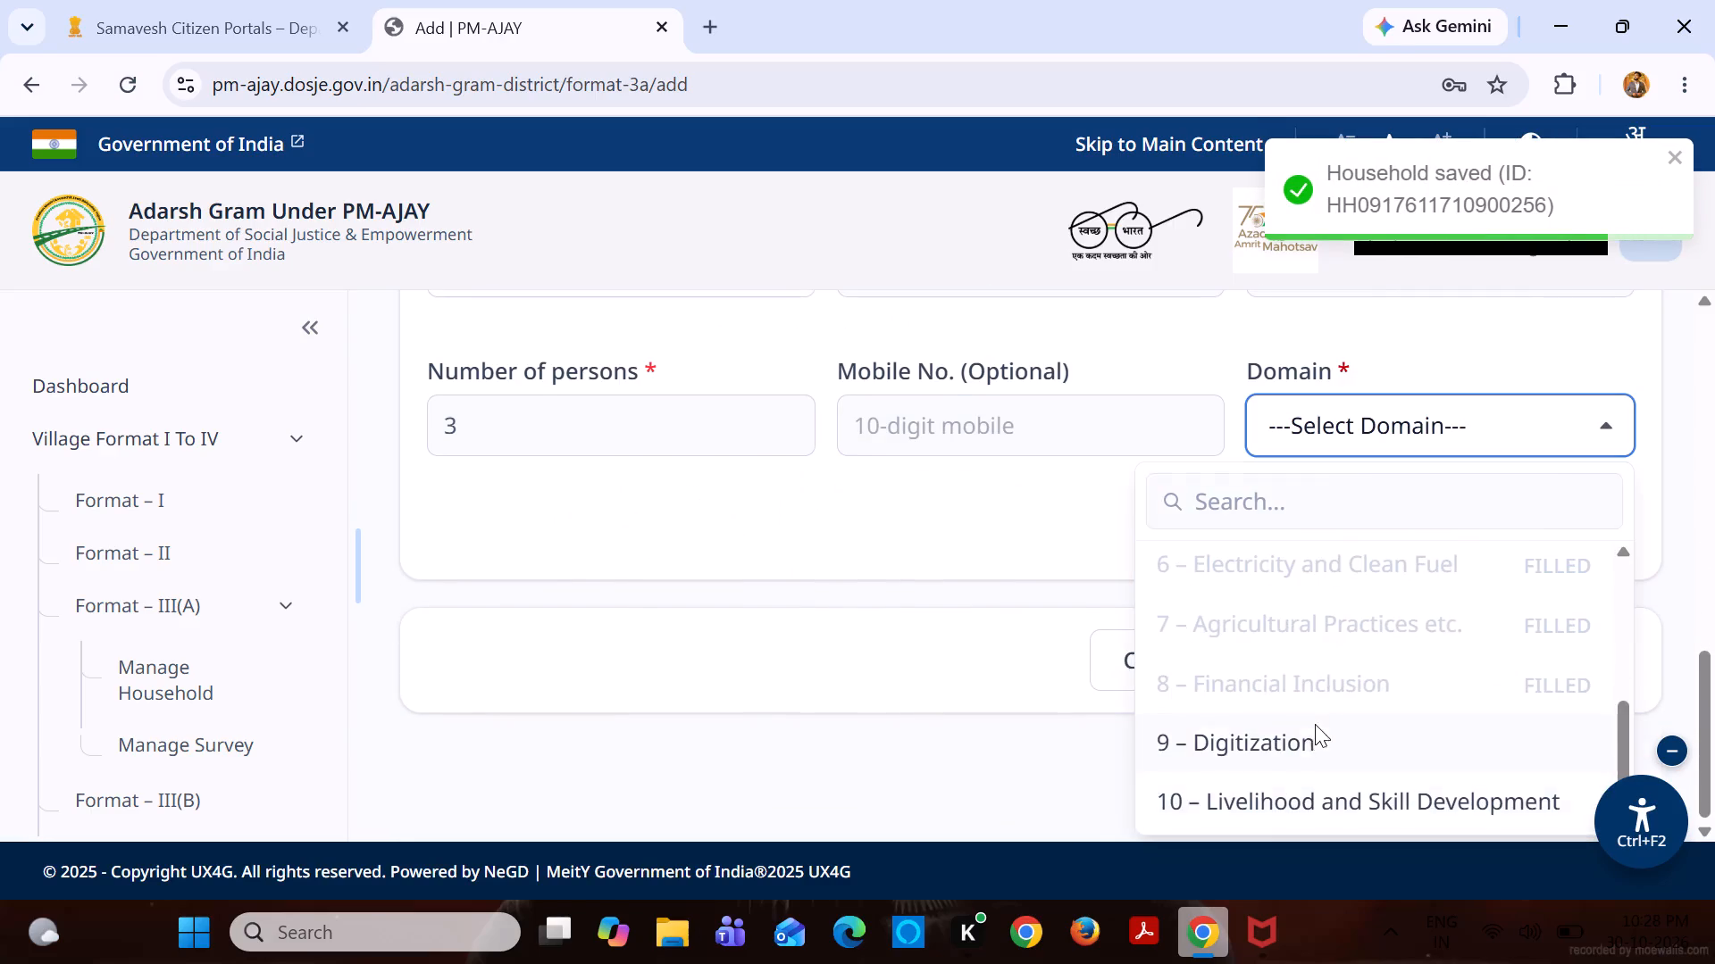
scroll(1318, 721, down, 2)
drag(1483, 579, 1486, 619)
click(1485, 623)
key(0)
scroll(1485, 623, down, 2)
click(1596, 677)
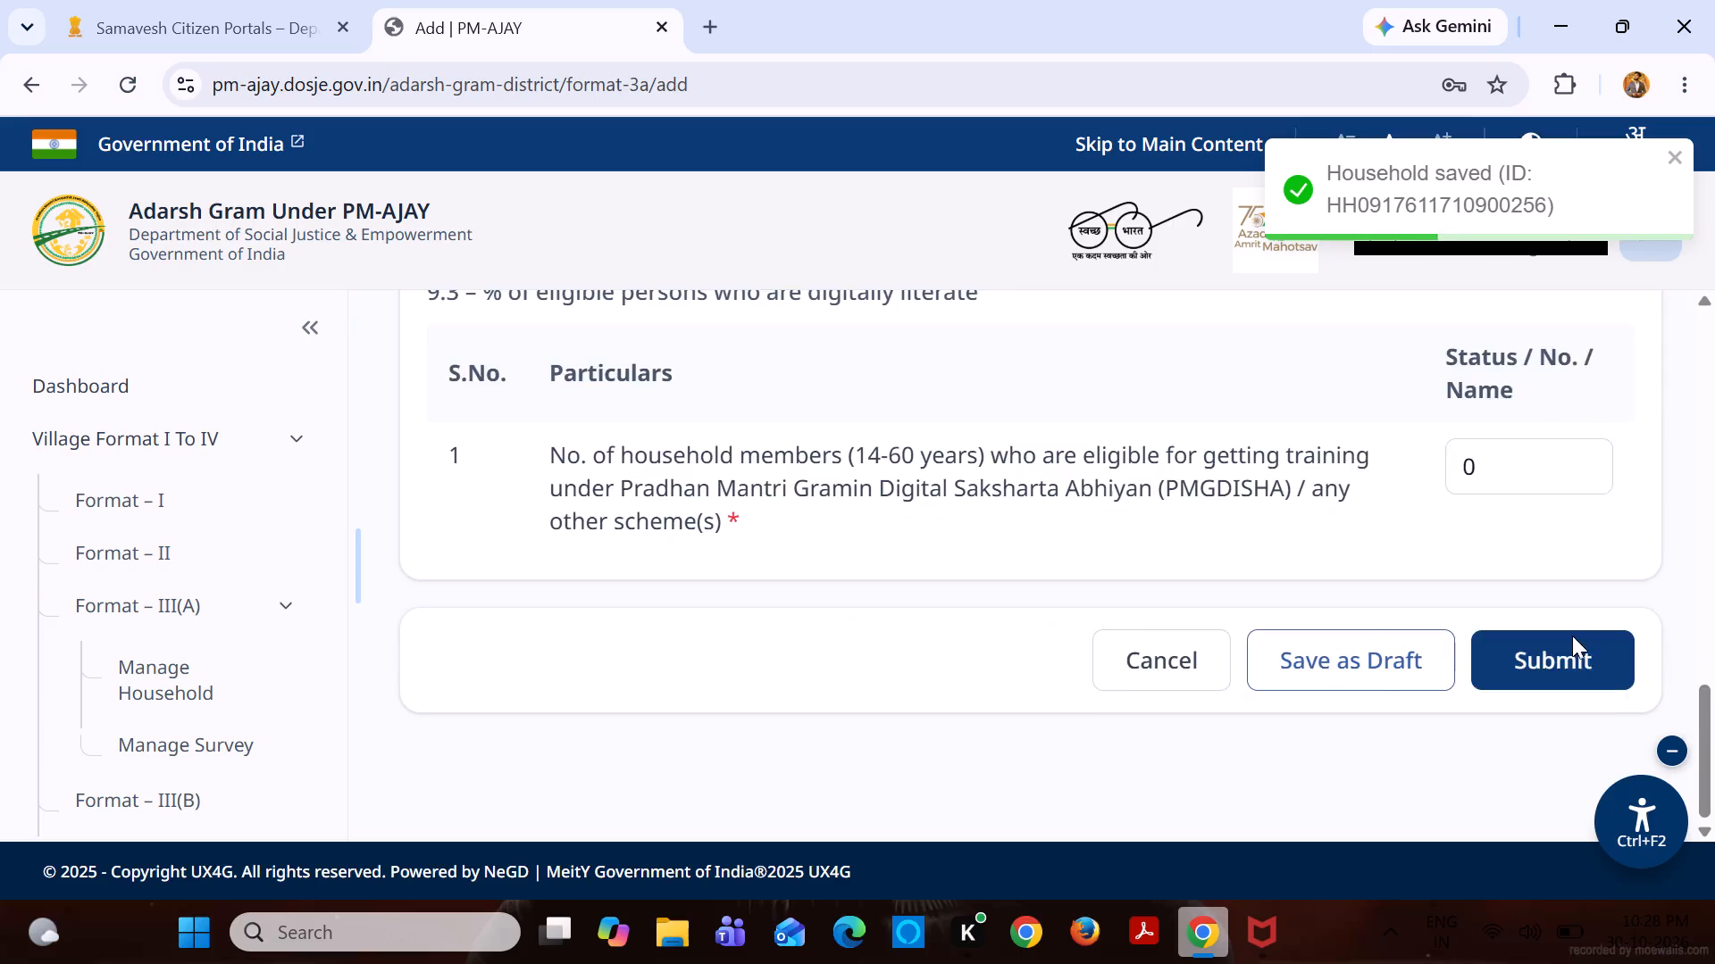
Choose domain 10 – Livelihood and Skill Development and enter 0 youth eligible for skill training and 0 eligible for bank linked loans.
click(1506, 434)
scroll(1500, 573, down, 4)
drag(1271, 818, 1275, 806)
scroll(1402, 583, down, 3)
click(1413, 434)
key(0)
scroll(1441, 553, down, 1)
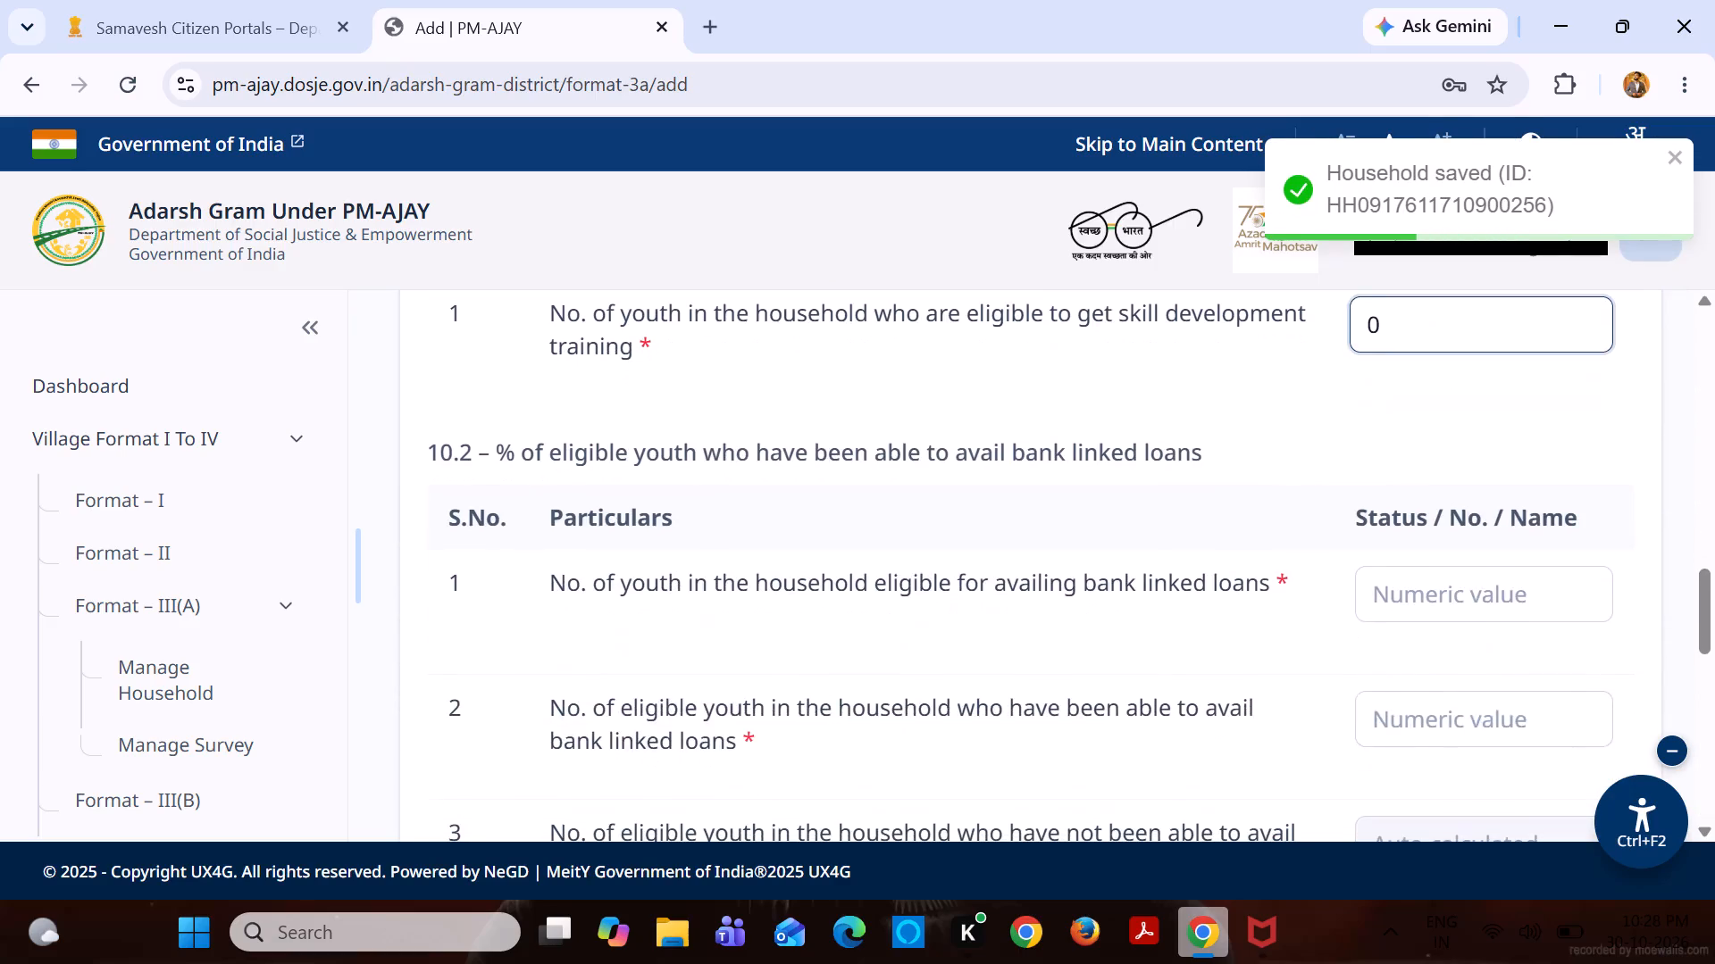
click(1477, 587)
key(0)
Answer Yes to self-help group membership in section 10.3 and submit domain 10.
scroll(1477, 594, down, 2)
click(1485, 598)
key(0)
click(1454, 605)
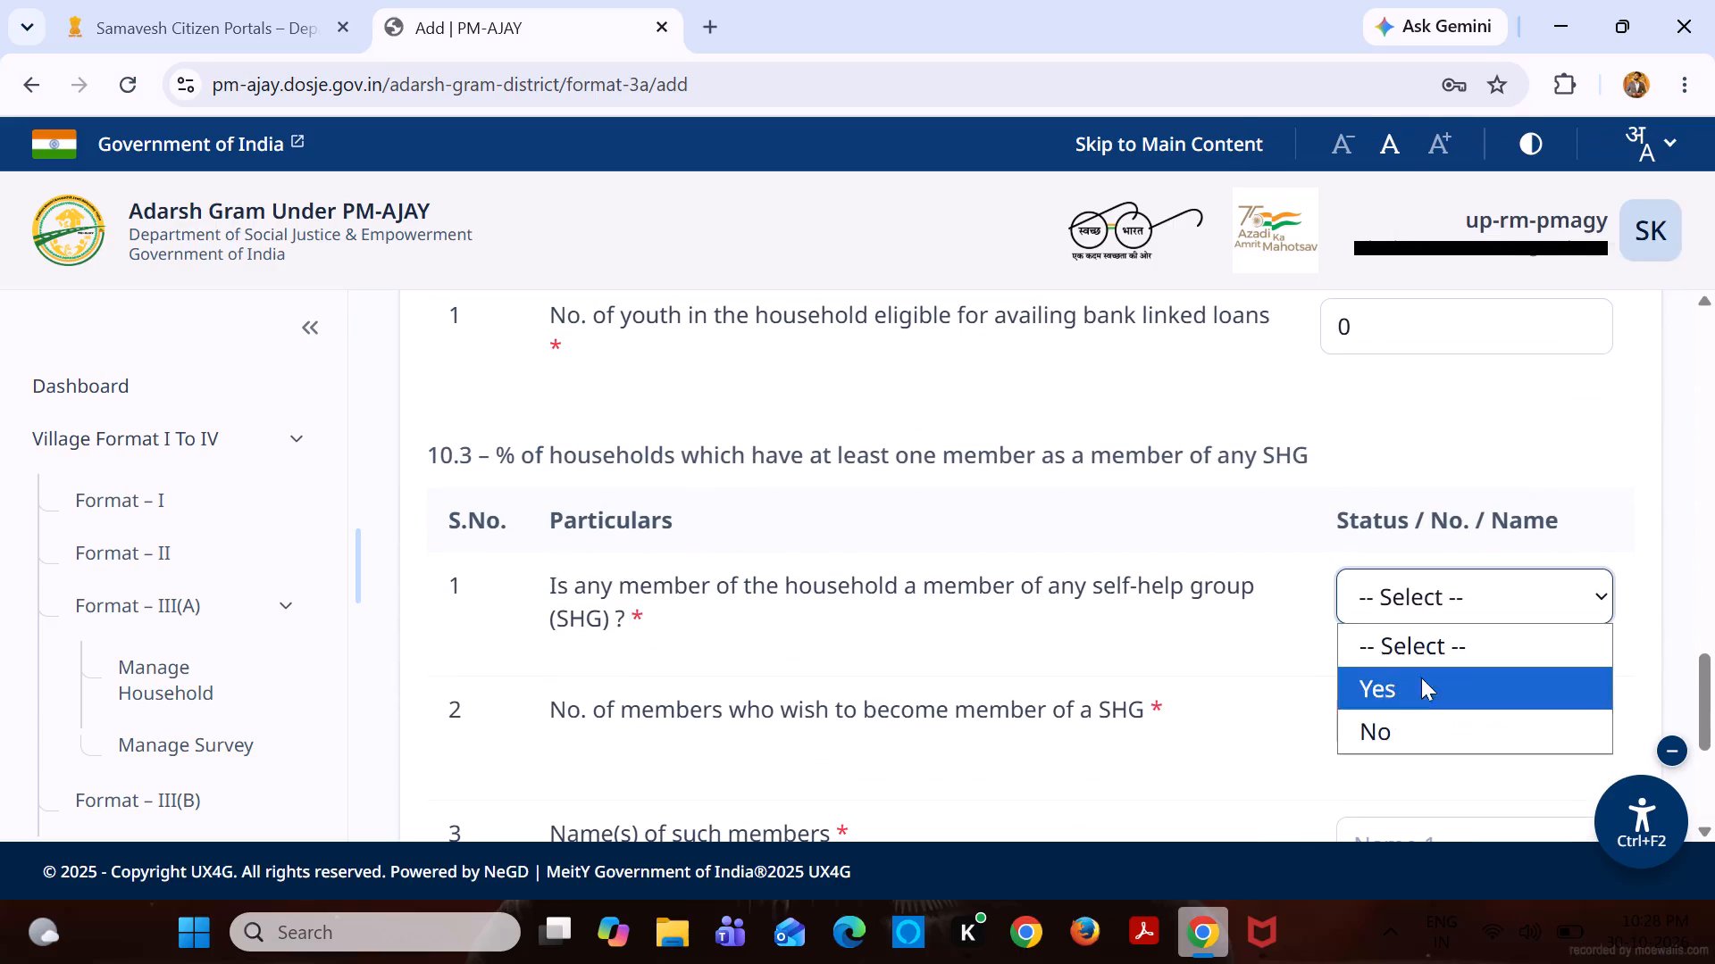
click(1411, 694)
scroll(1424, 651, down, 2)
click(1588, 652)
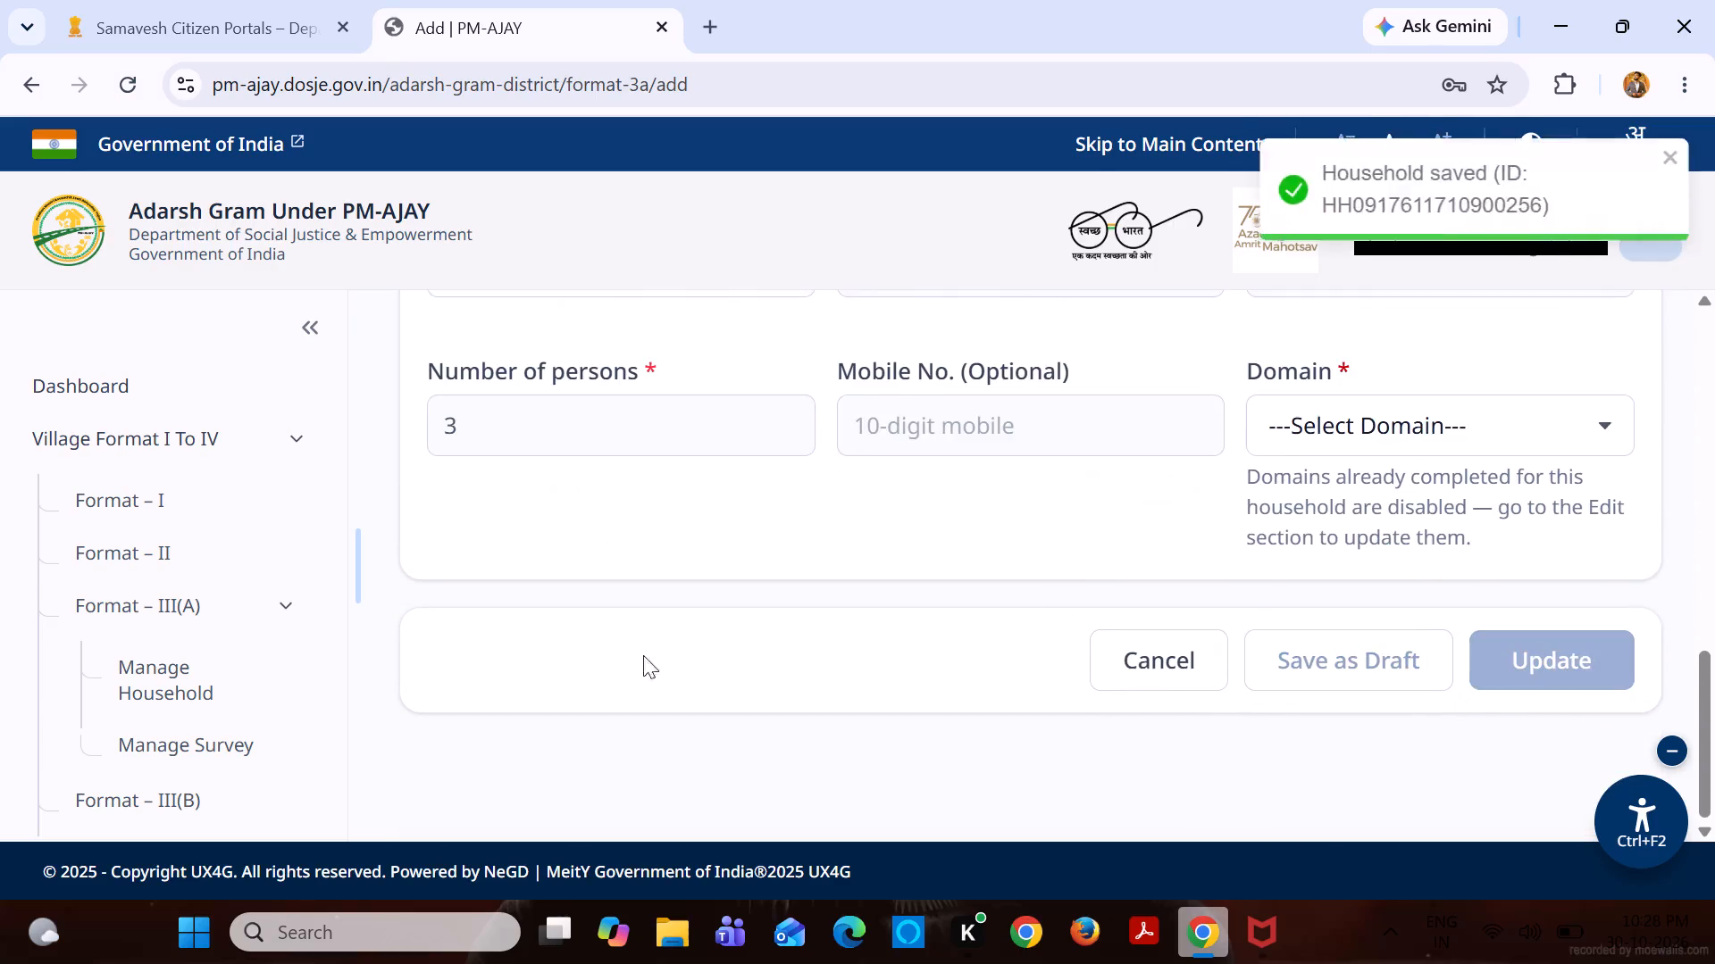
click(131, 691)
click(1212, 383)
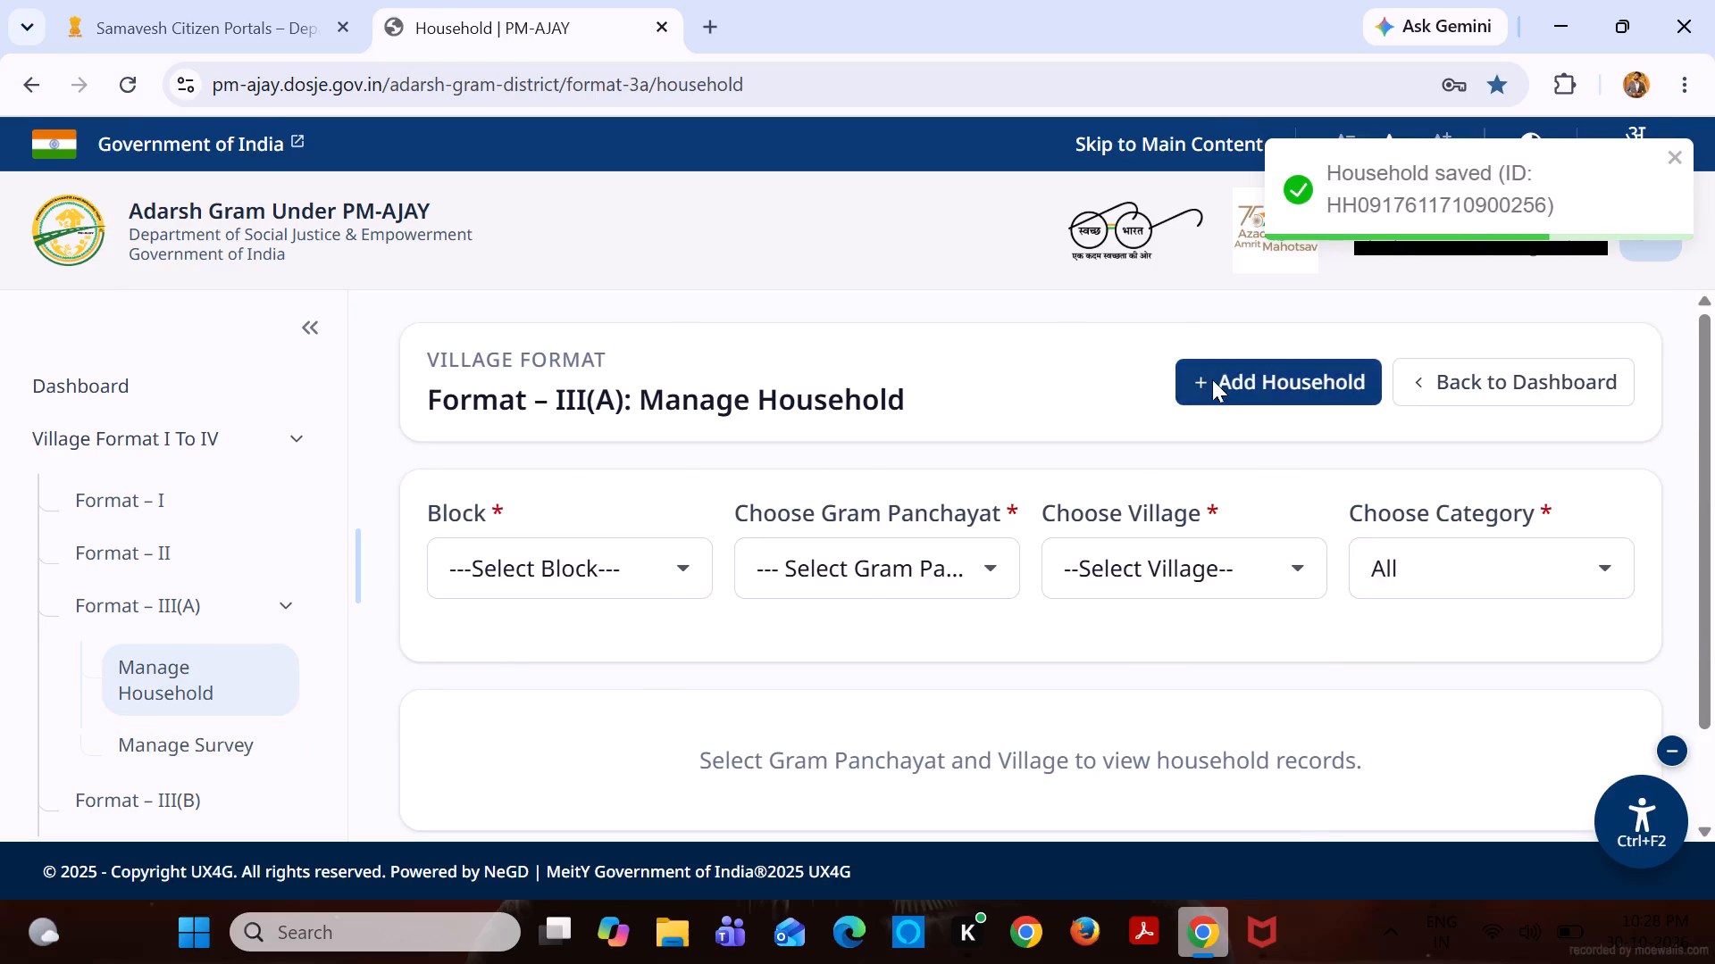
click(1236, 290)
drag(1162, 758, 1149, 741)
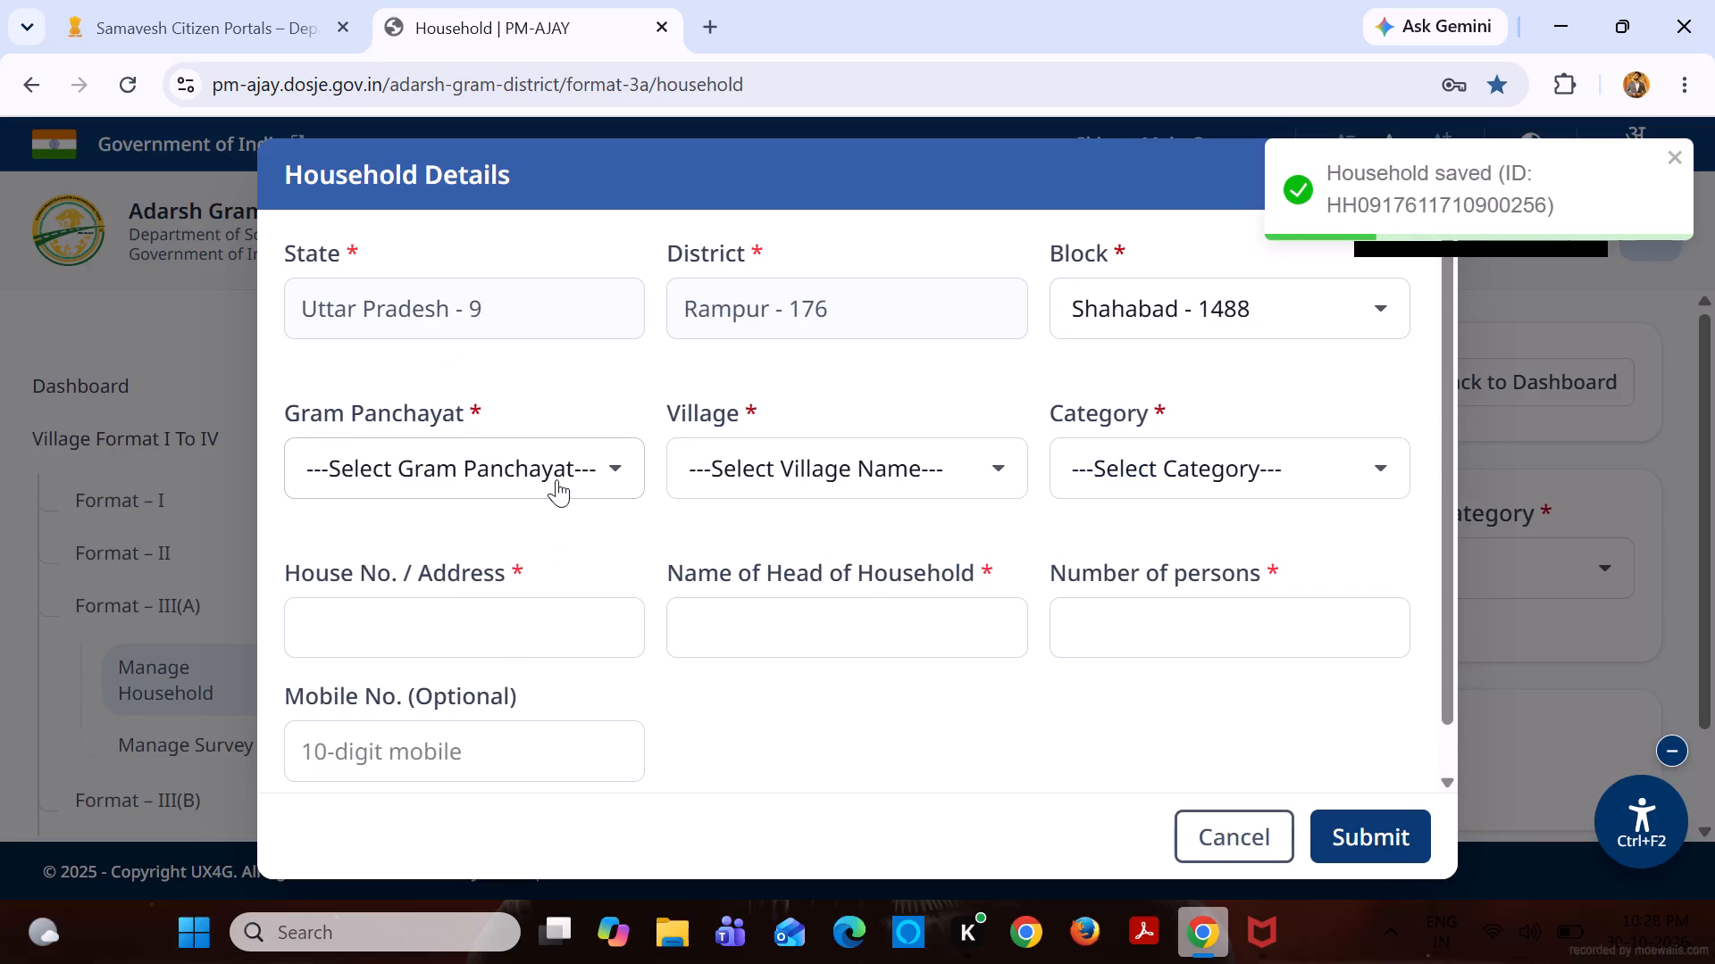
click(560, 462)
click(418, 722)
drag(891, 468, 885, 485)
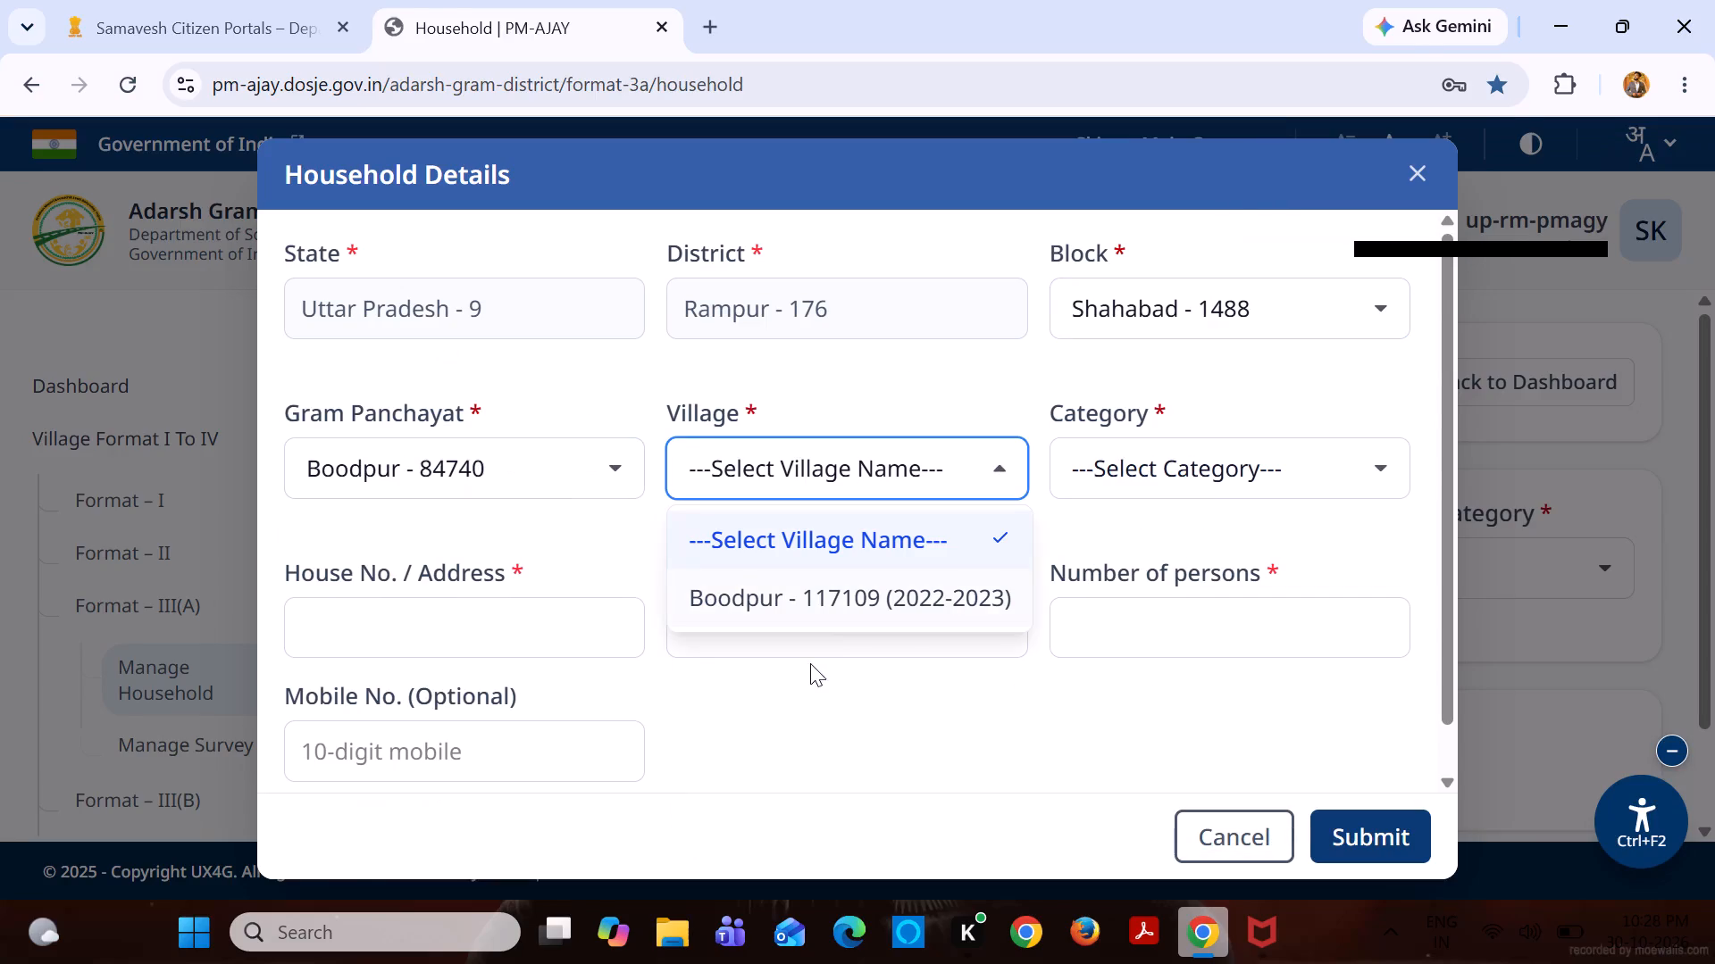
click(821, 601)
drag(1209, 455, 1202, 492)
click(1147, 705)
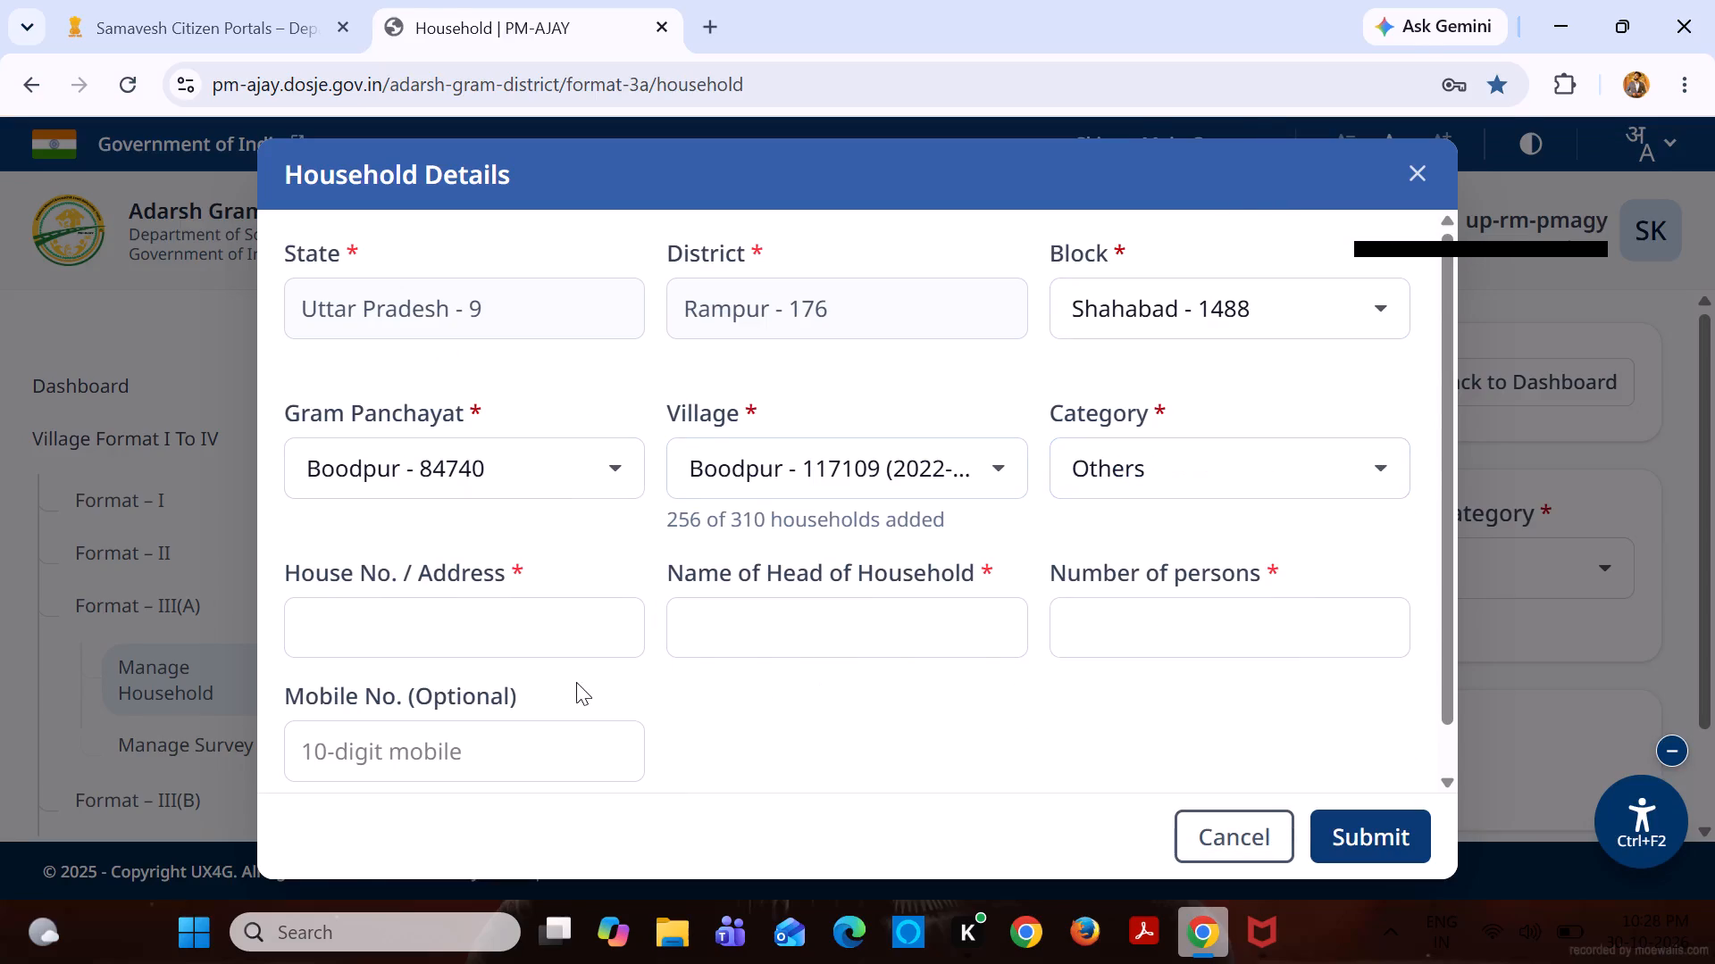
Enter house number 257, the name of the head of household and 2 persons, and submit the household details.
click(439, 636)
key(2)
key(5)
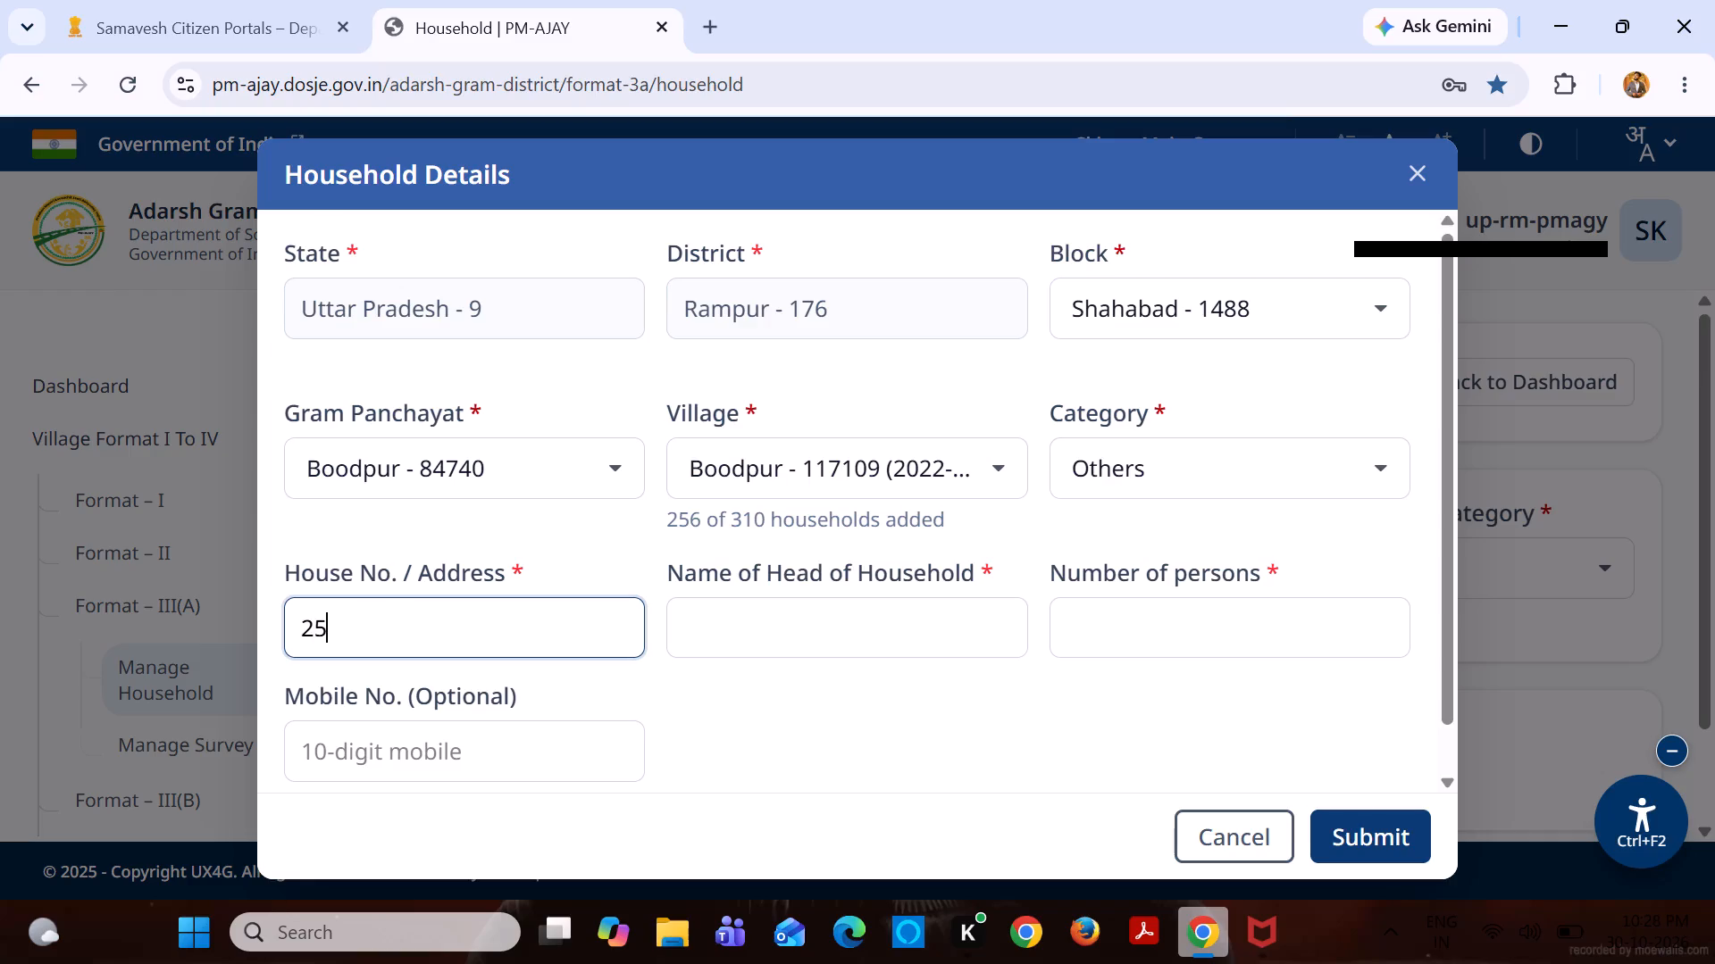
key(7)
click(752, 642)
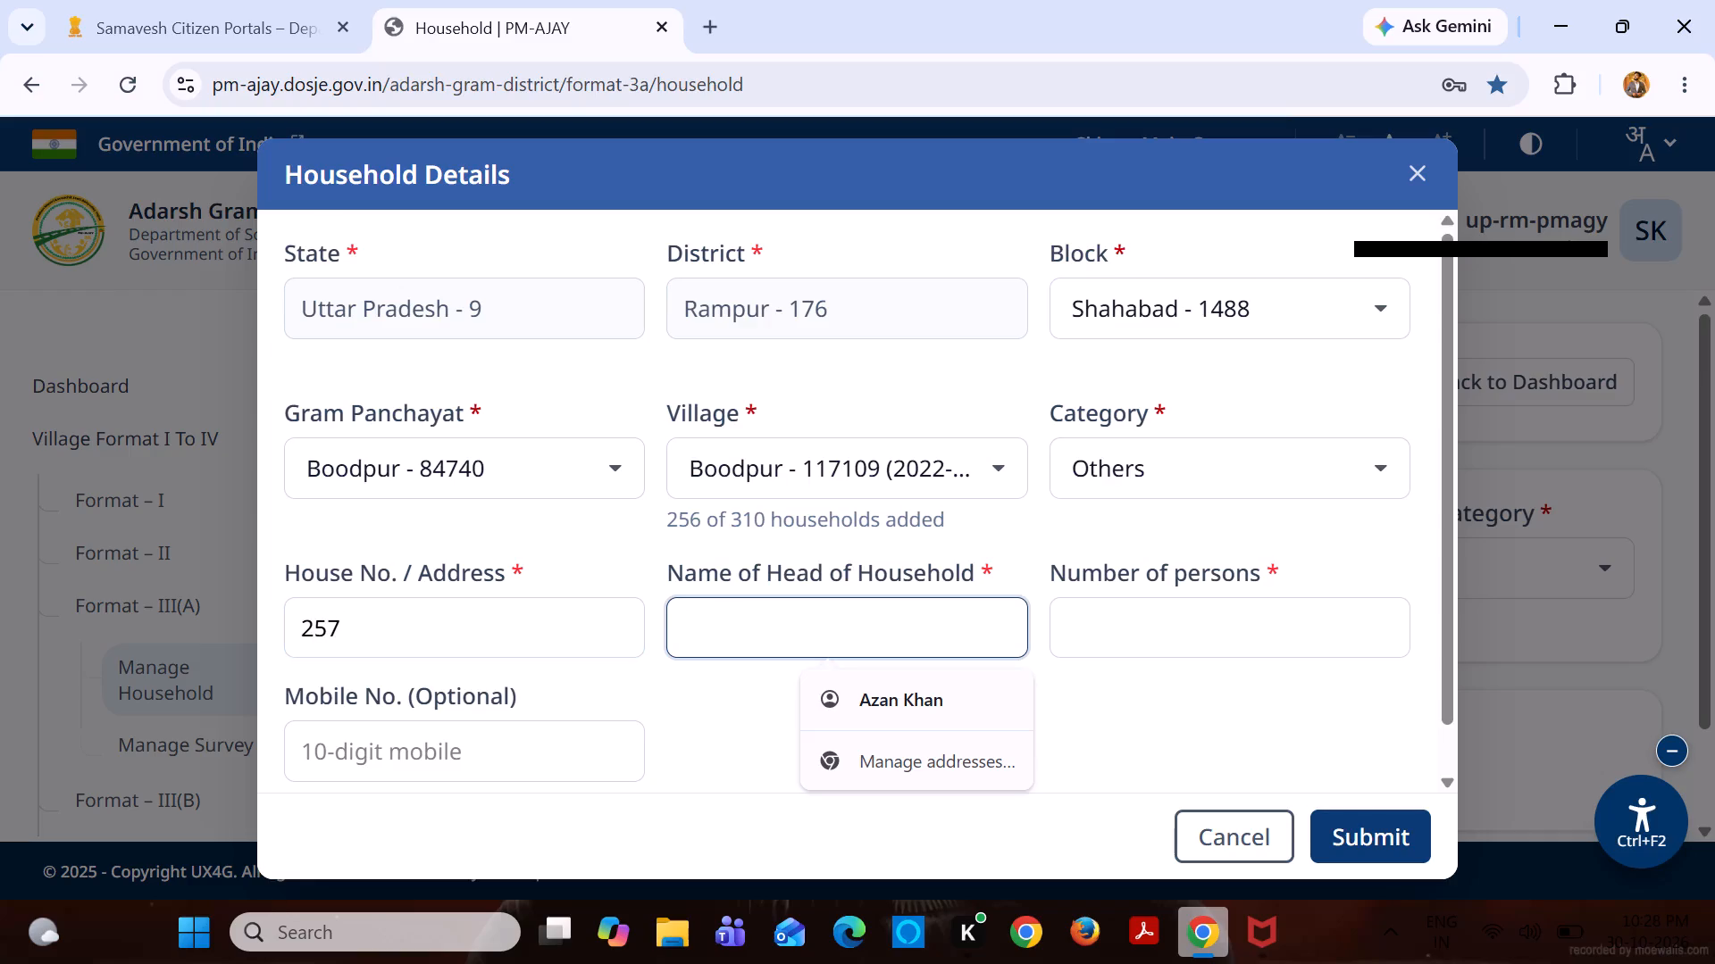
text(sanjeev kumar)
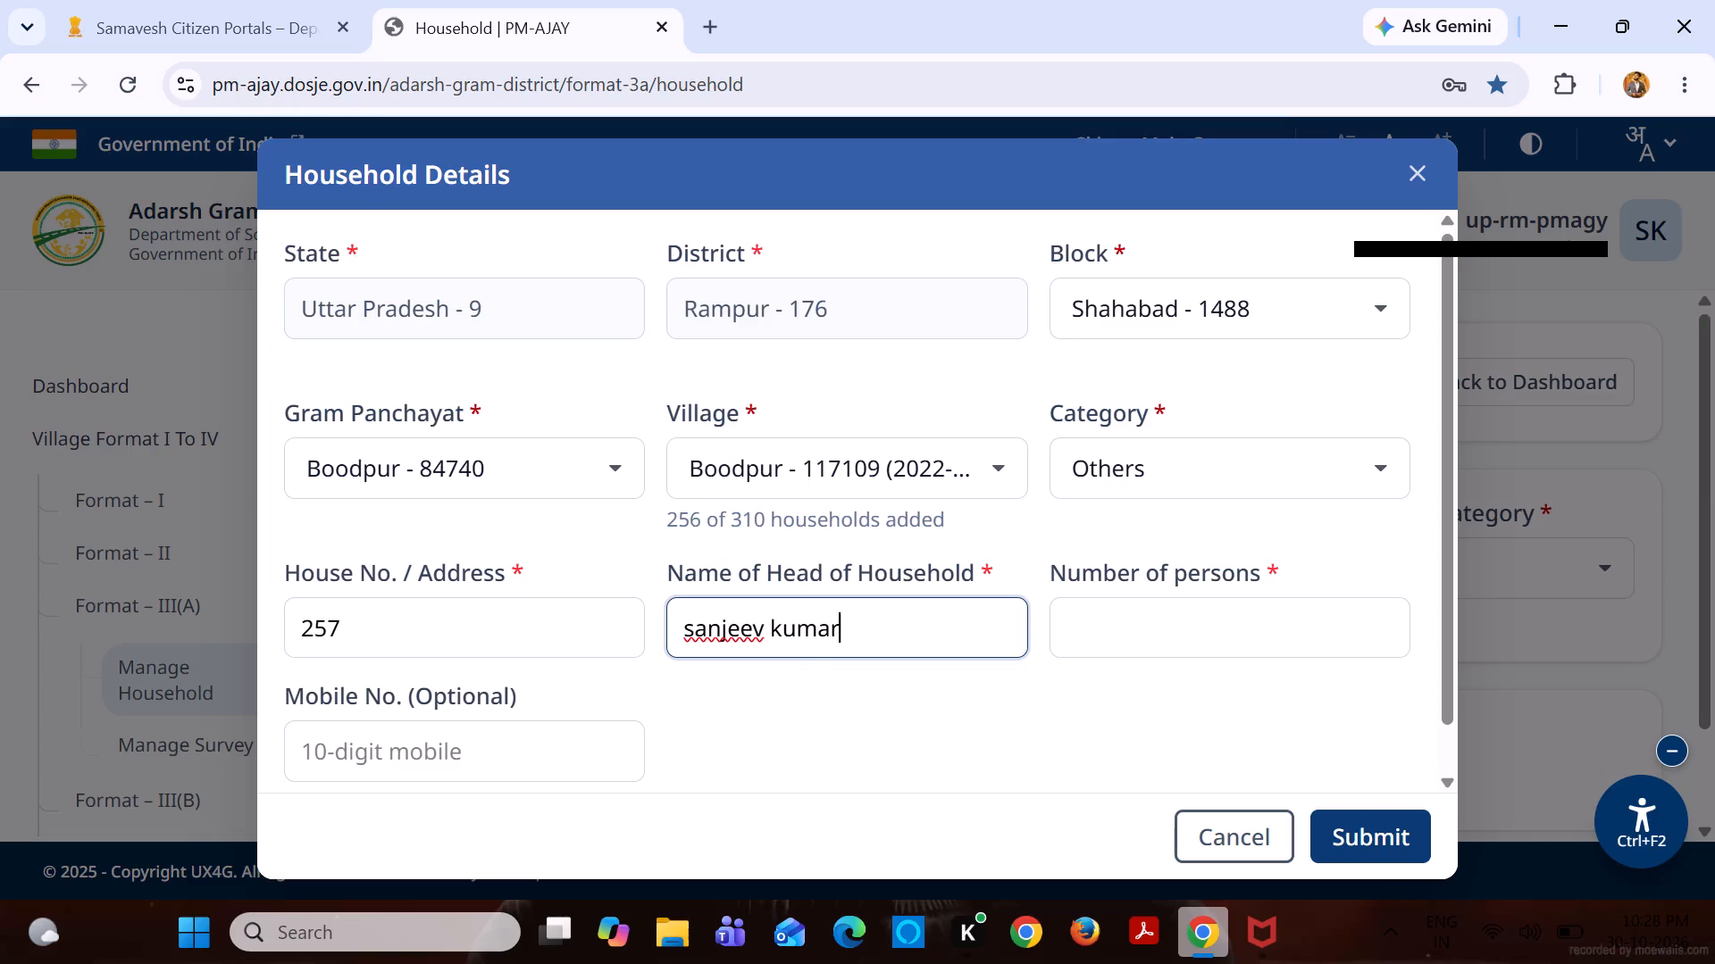
click(1141, 652)
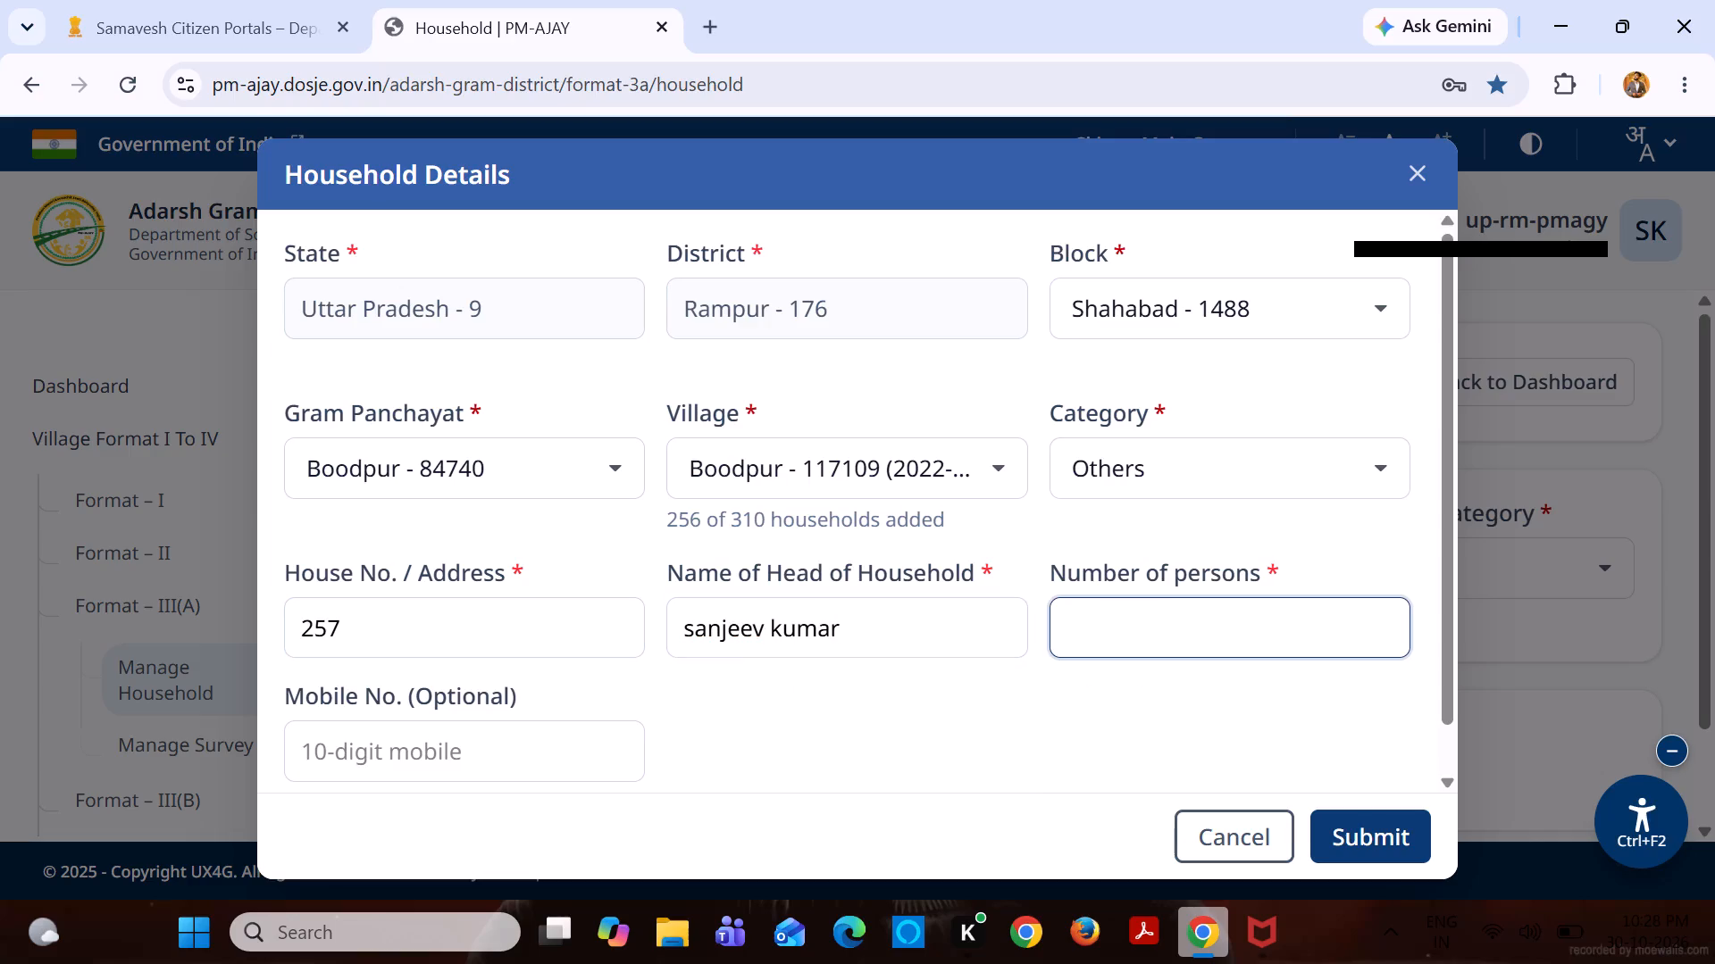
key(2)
click(1353, 841)
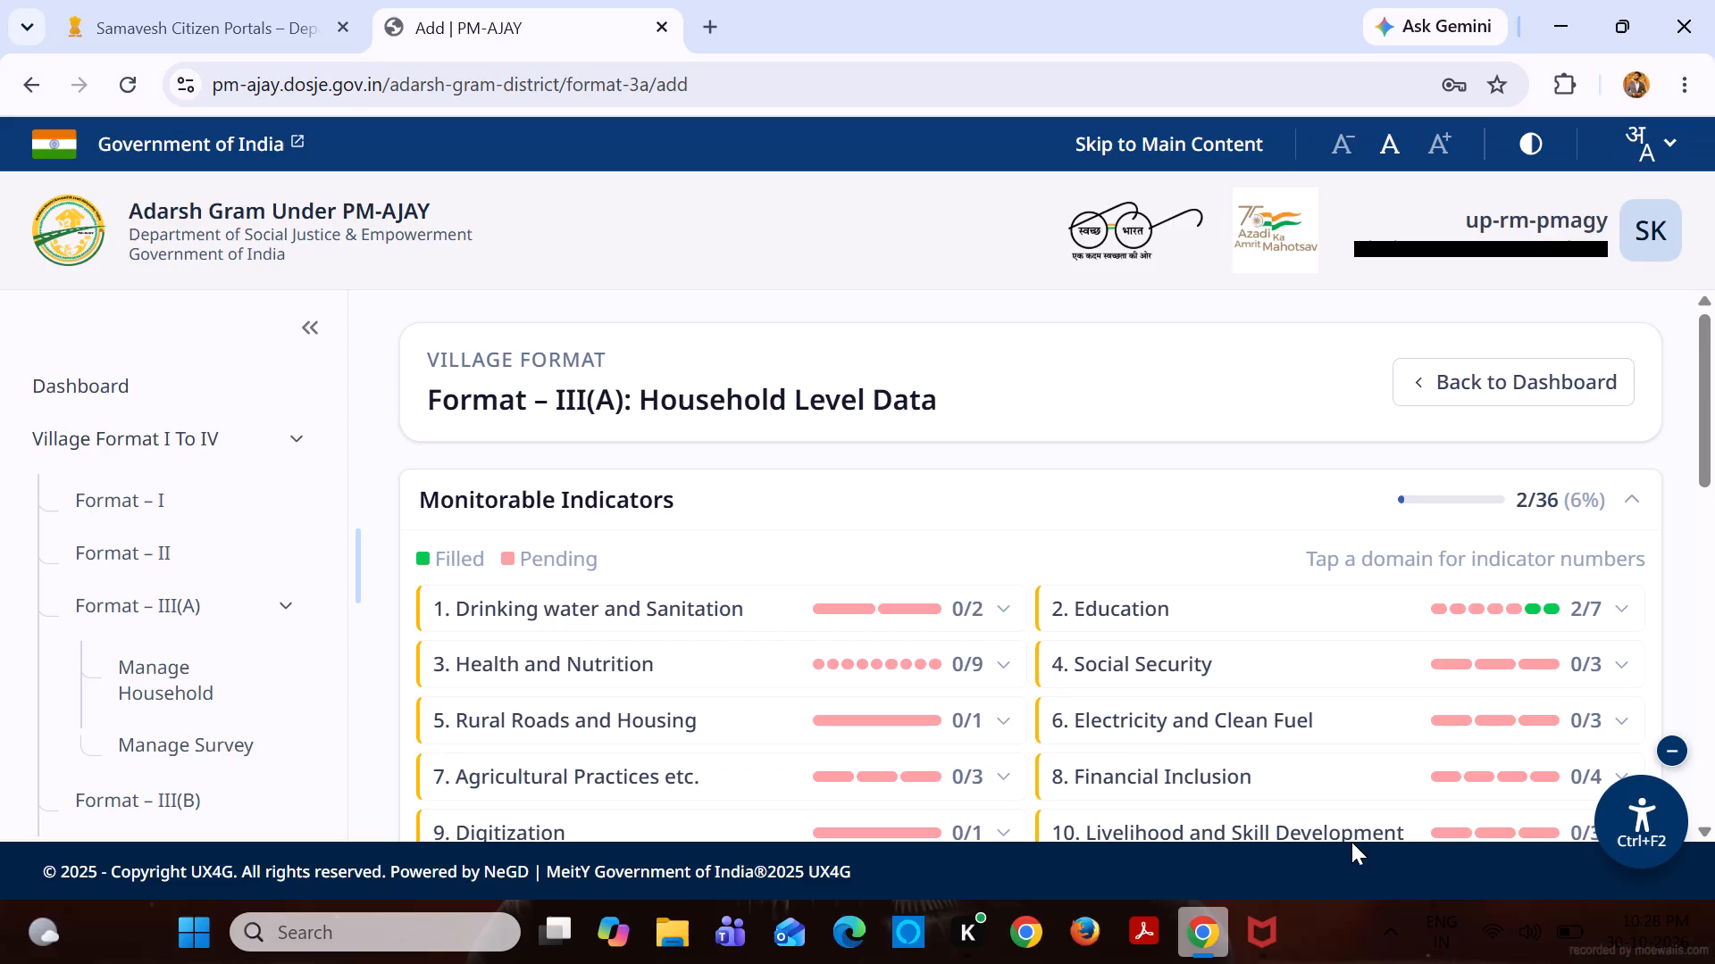
Choose domain 1 – Drinking water and Sanitation, answer Yes for household latrine and No for open defecation, and submit.
scroll(1387, 684, down, 4)
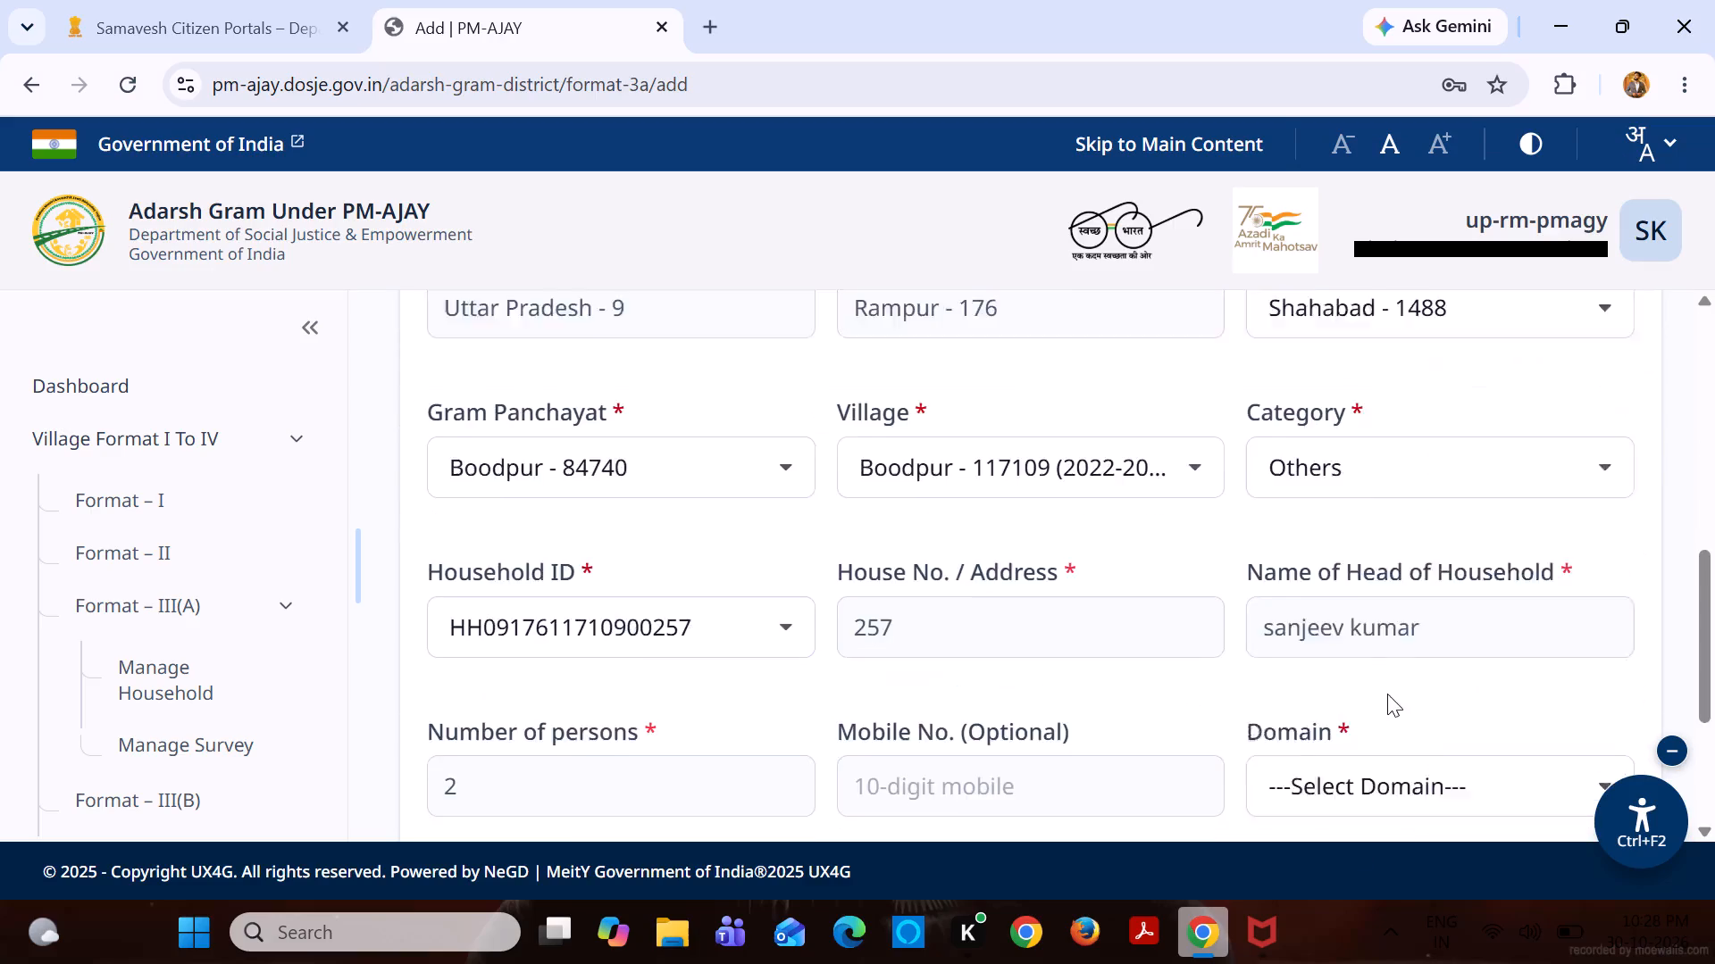
scroll(1387, 694, down, 6)
click(1527, 466)
drag(1462, 246, 1461, 259)
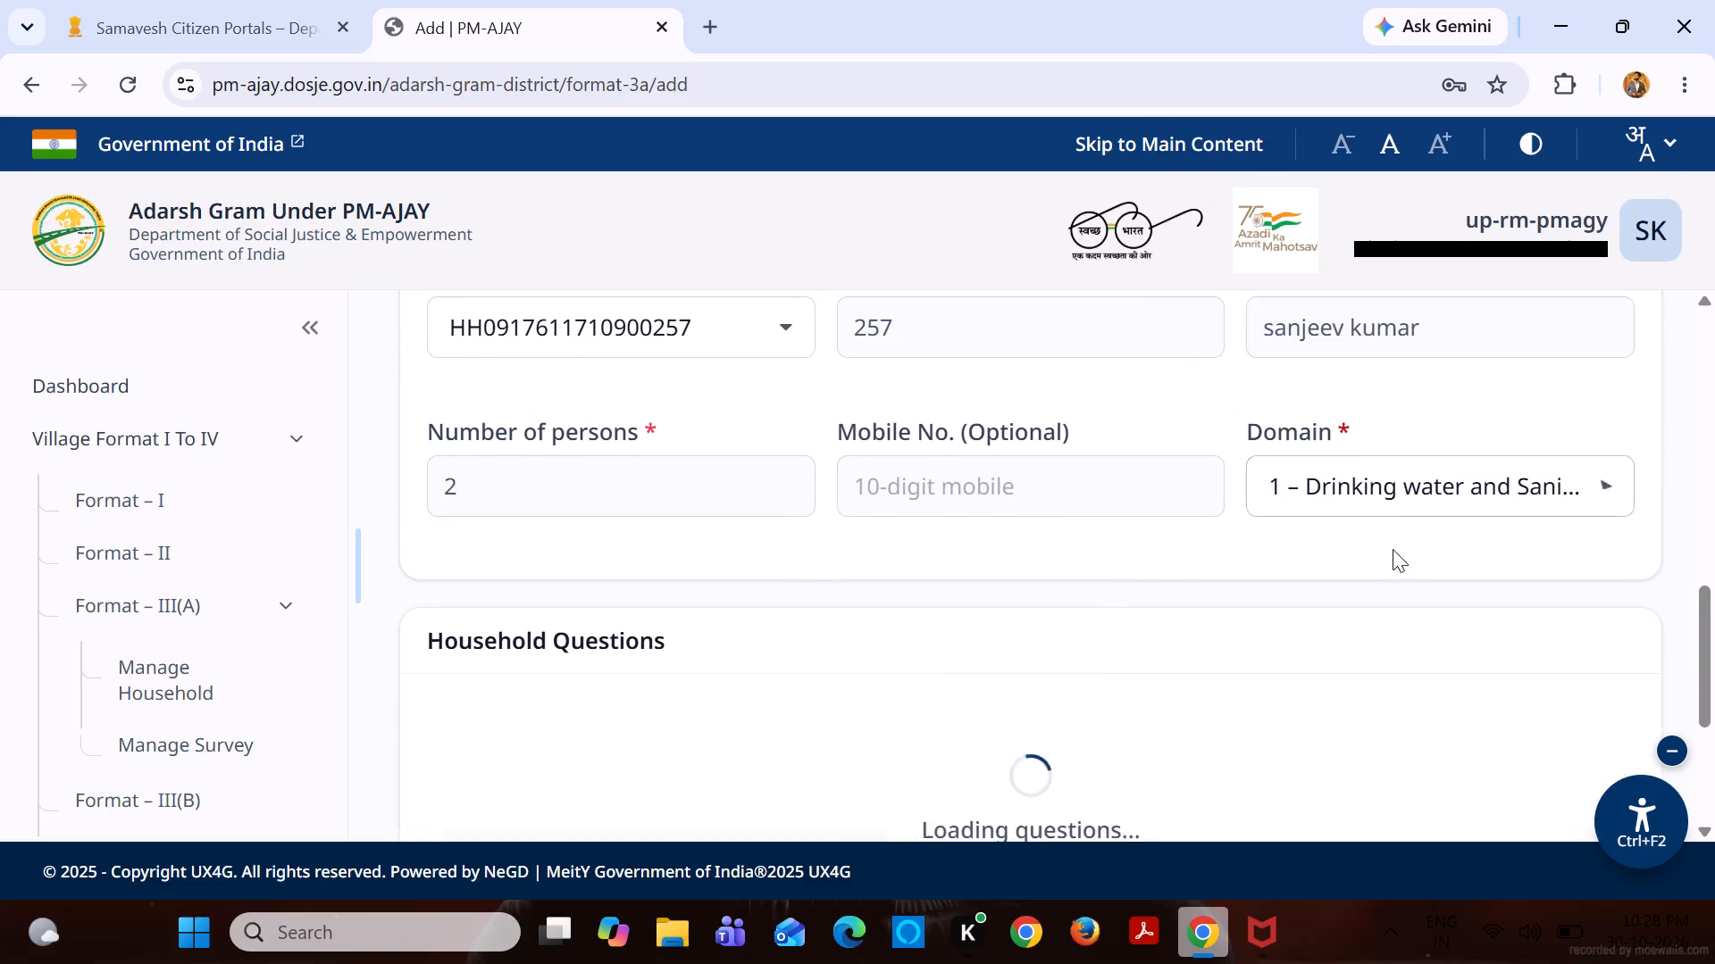
scroll(1397, 553, down, 4)
drag(1529, 327, 1534, 347)
click(1534, 352)
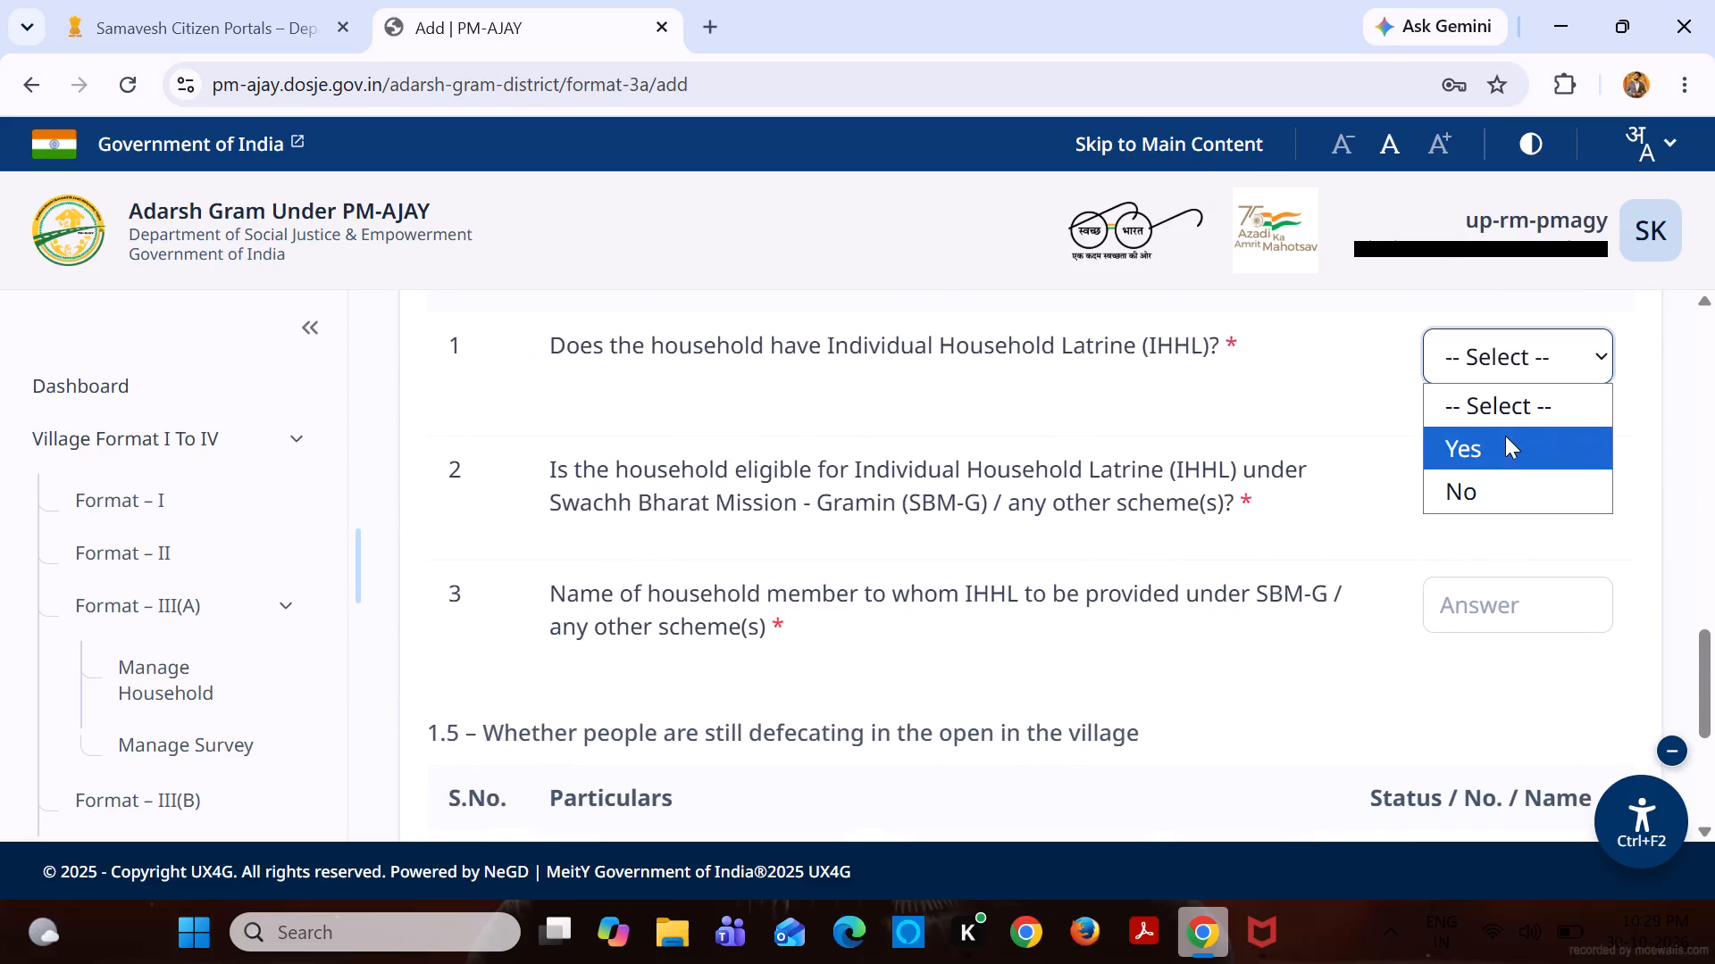
click(1504, 438)
click(1528, 580)
click(1440, 738)
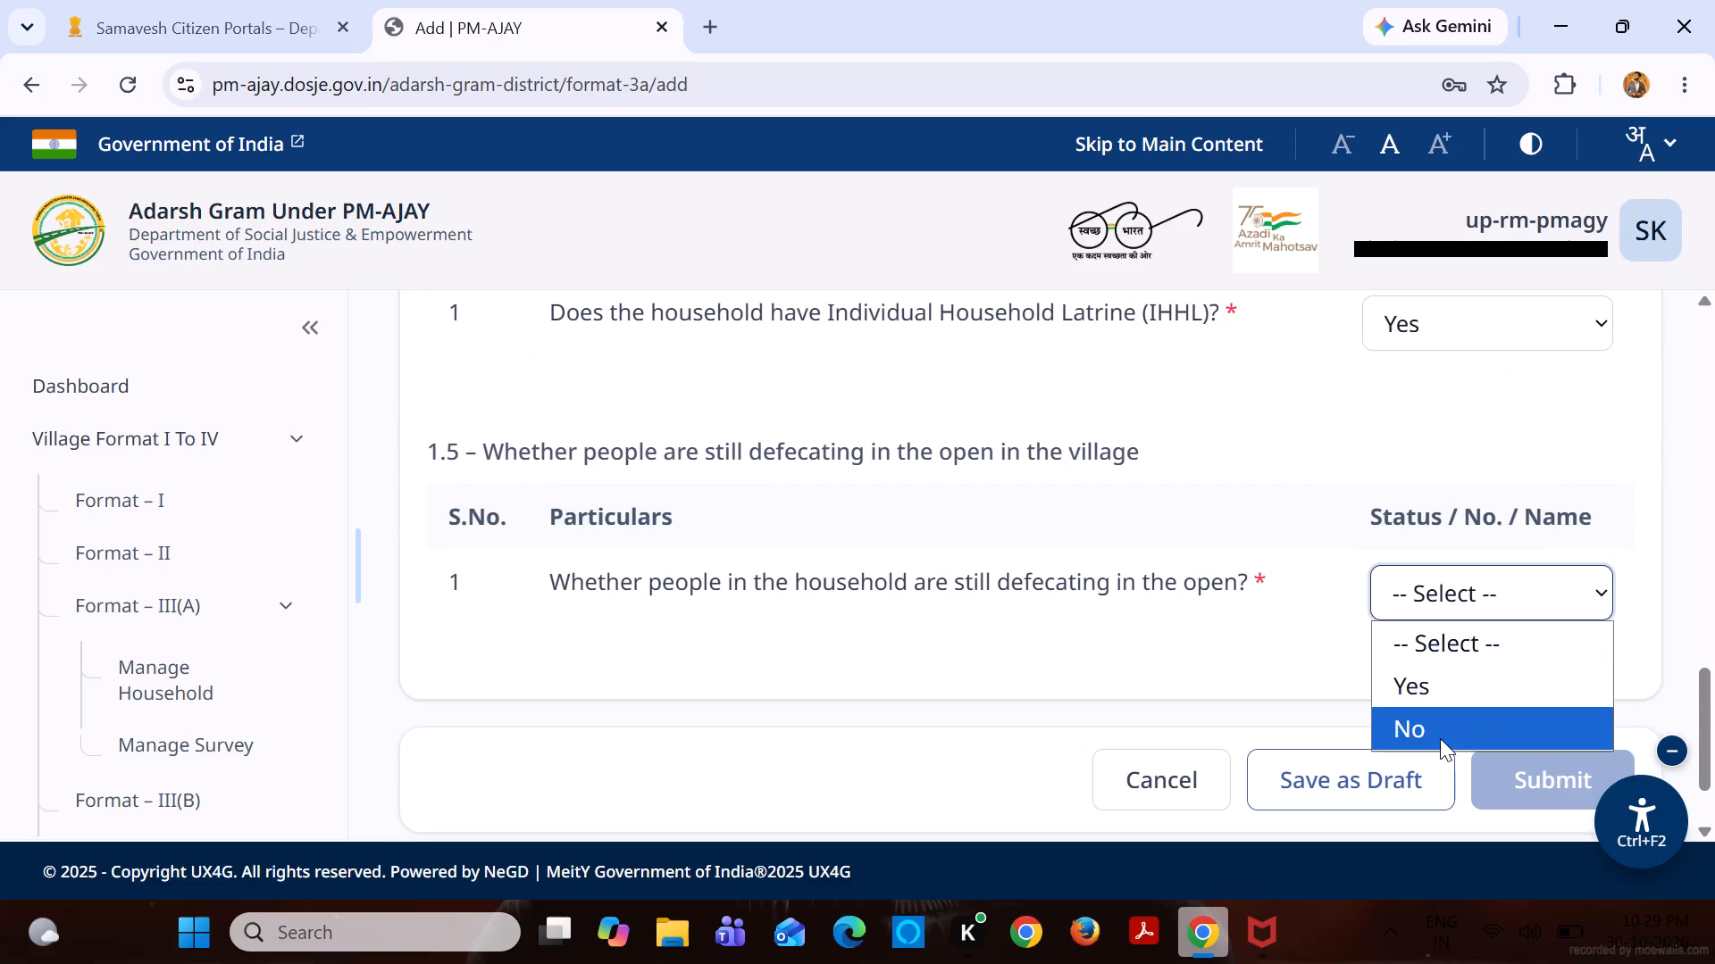
click(1536, 777)
Choose domain 2 – Education and enter 0 children aged 6-10 years in section 2.1 and 0 children in section 2.2.
drag(1486, 511, 1489, 528)
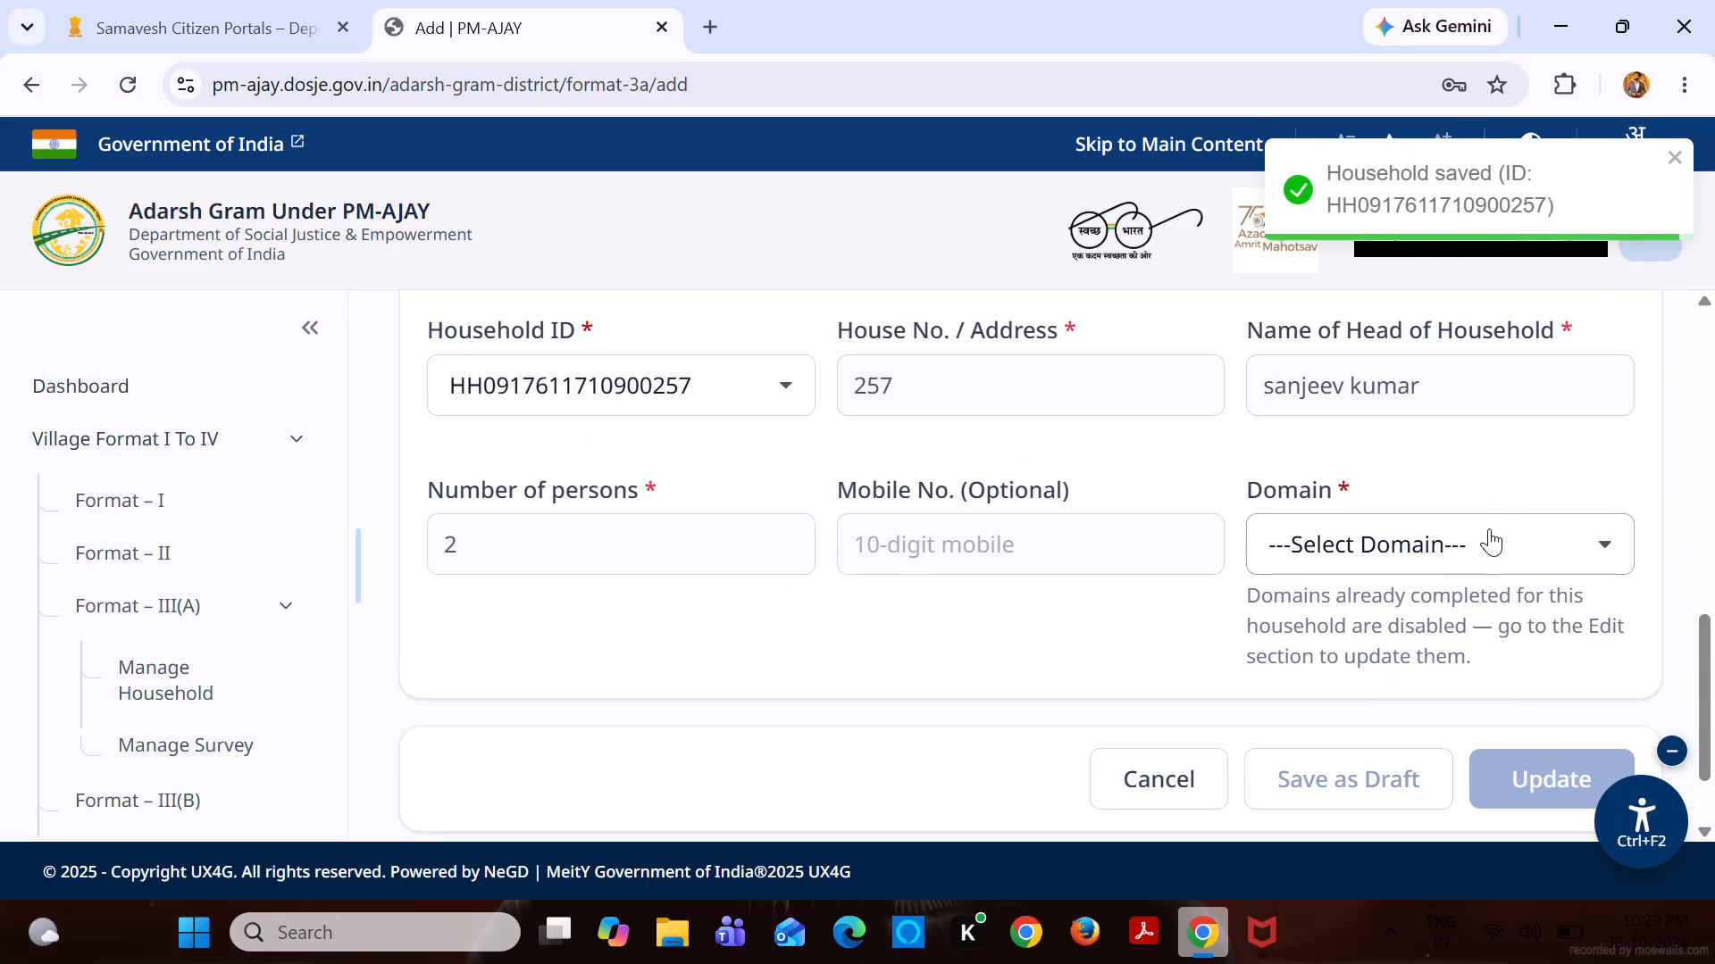
click(1415, 548)
click(1261, 300)
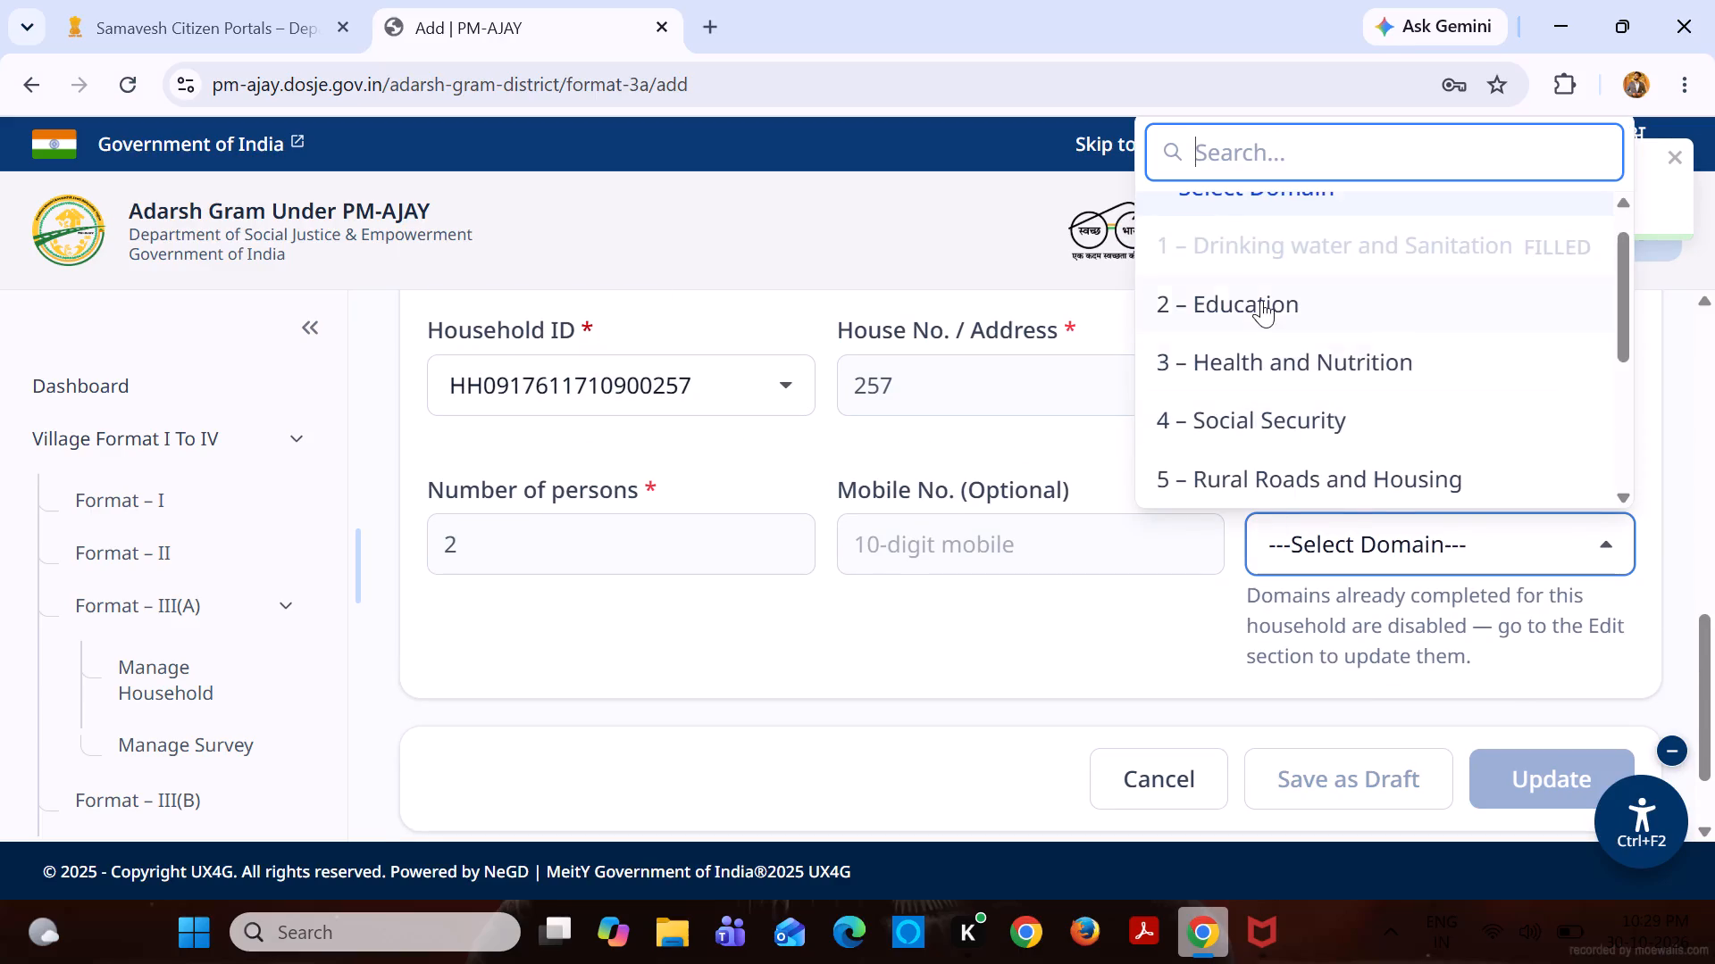
scroll(1330, 562, down, 4)
click(1432, 434)
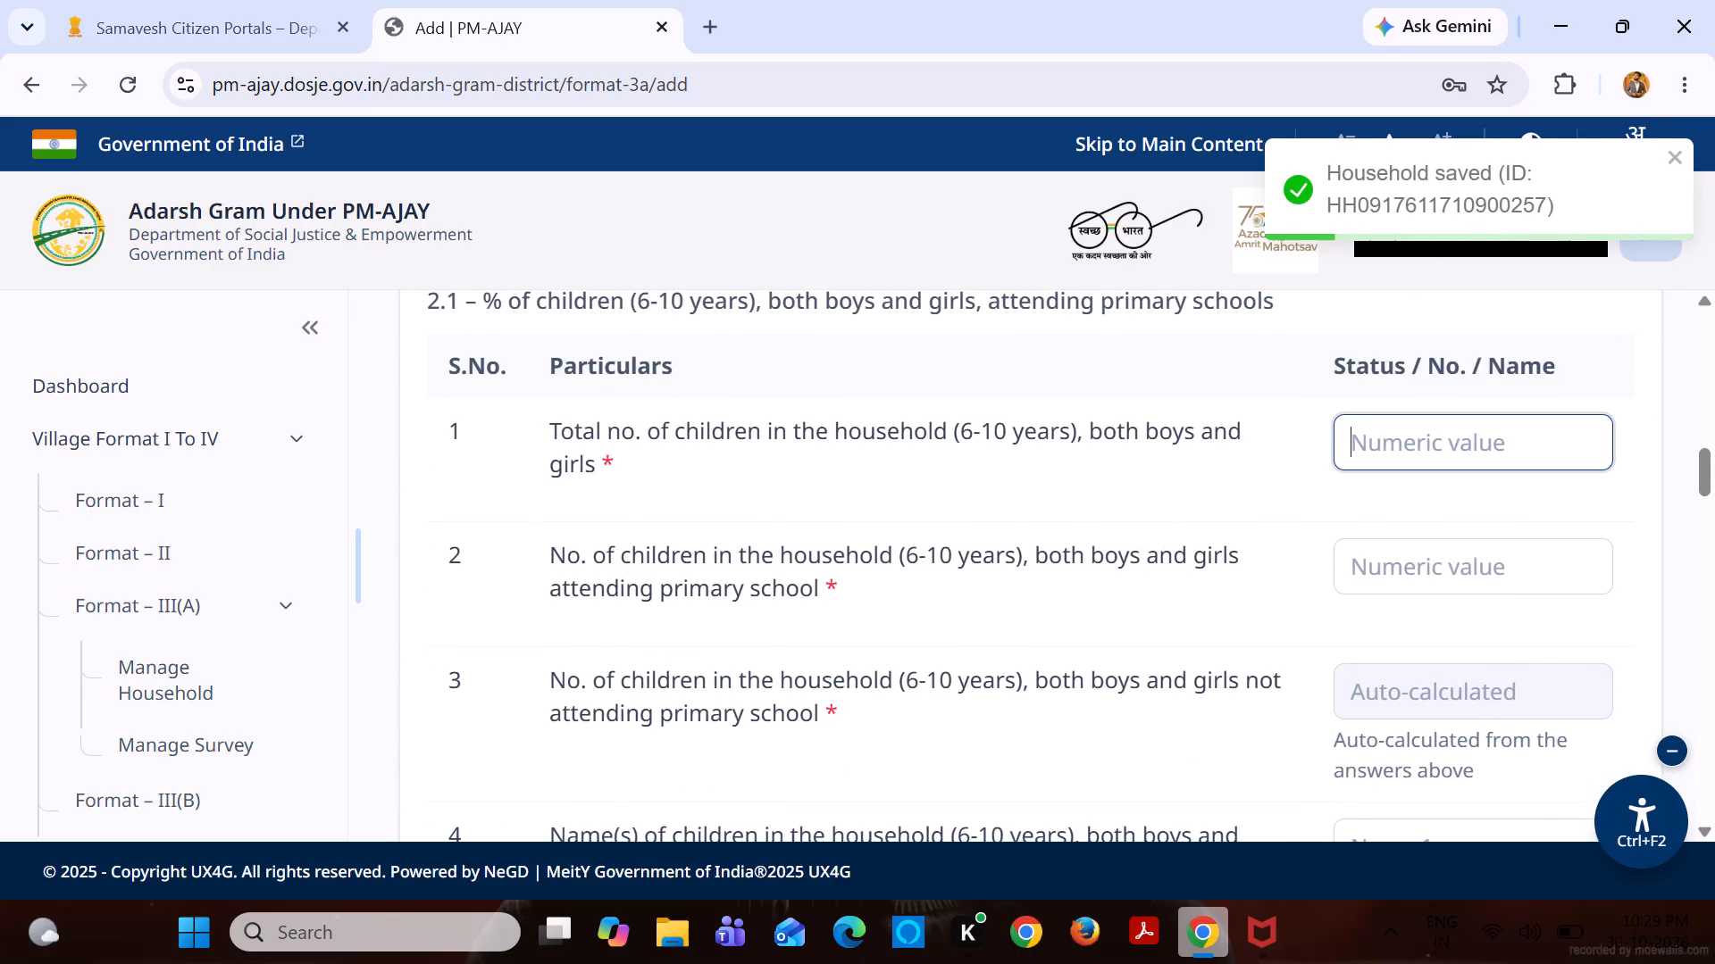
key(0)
scroll(1432, 434, down, 2)
click(1432, 436)
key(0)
scroll(1443, 430, down, 2)
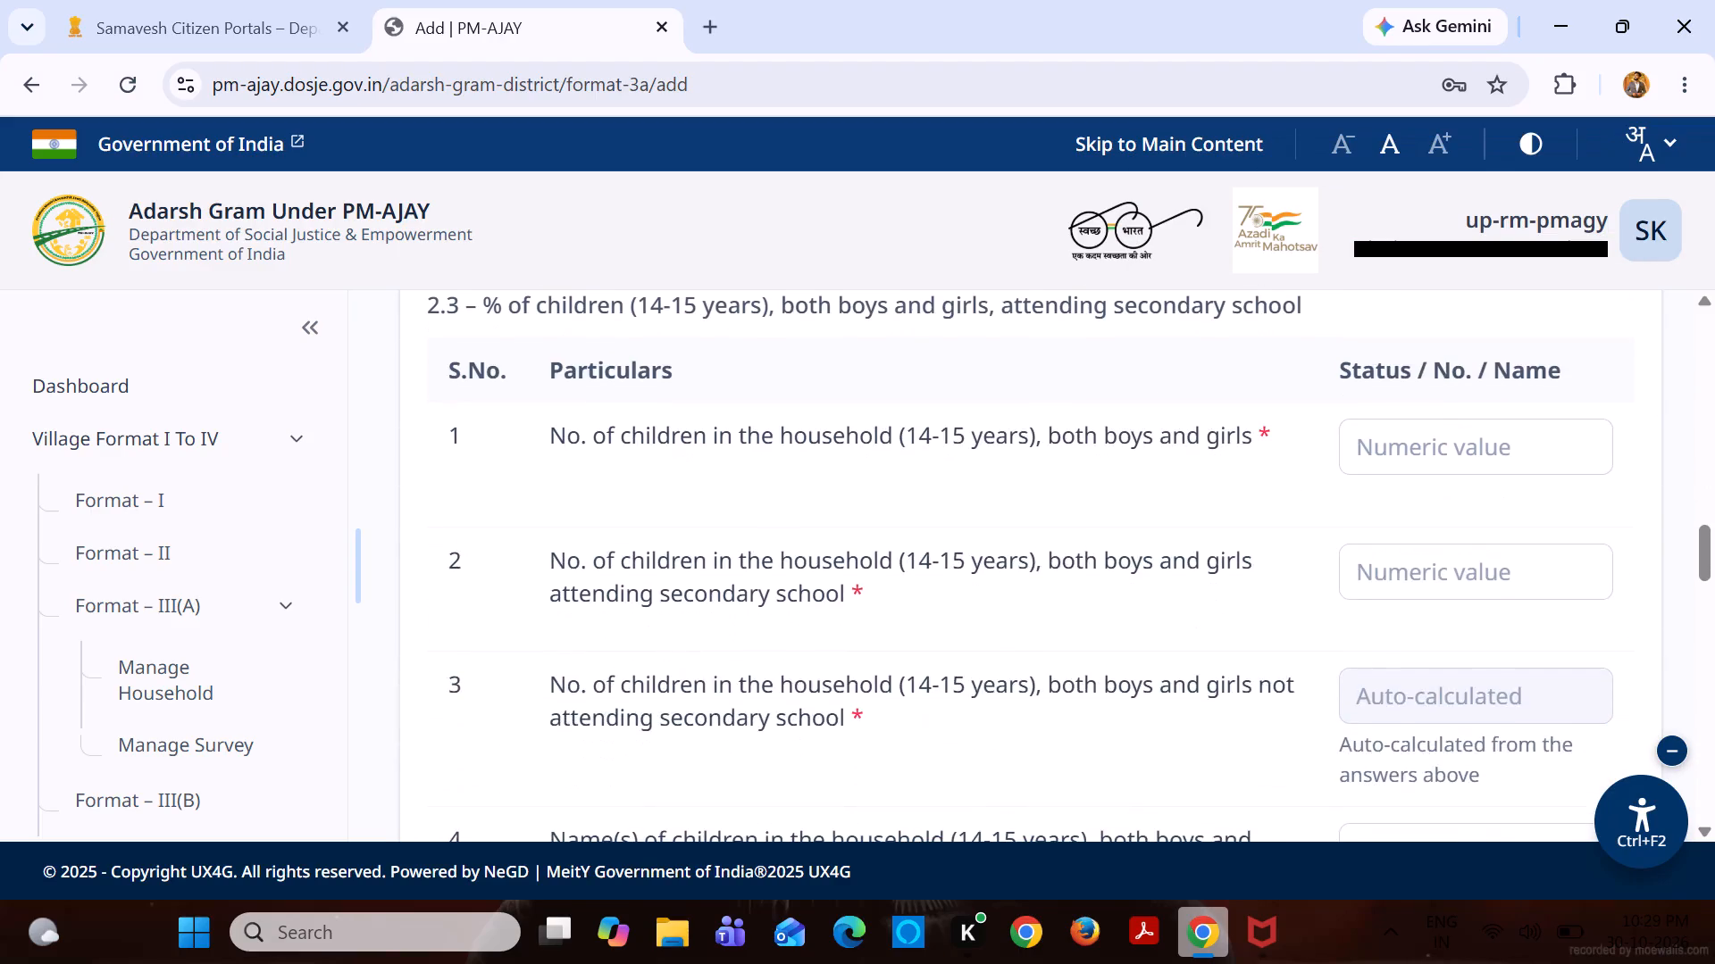
Enter 0 children in sections 2.3 (14-15 years), 2.4 and 2.5 (18-23 years), and submit domain 2.
click(1443, 436)
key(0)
scroll(1447, 436, down, 1)
click(1410, 586)
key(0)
scroll(1416, 565, down, 3)
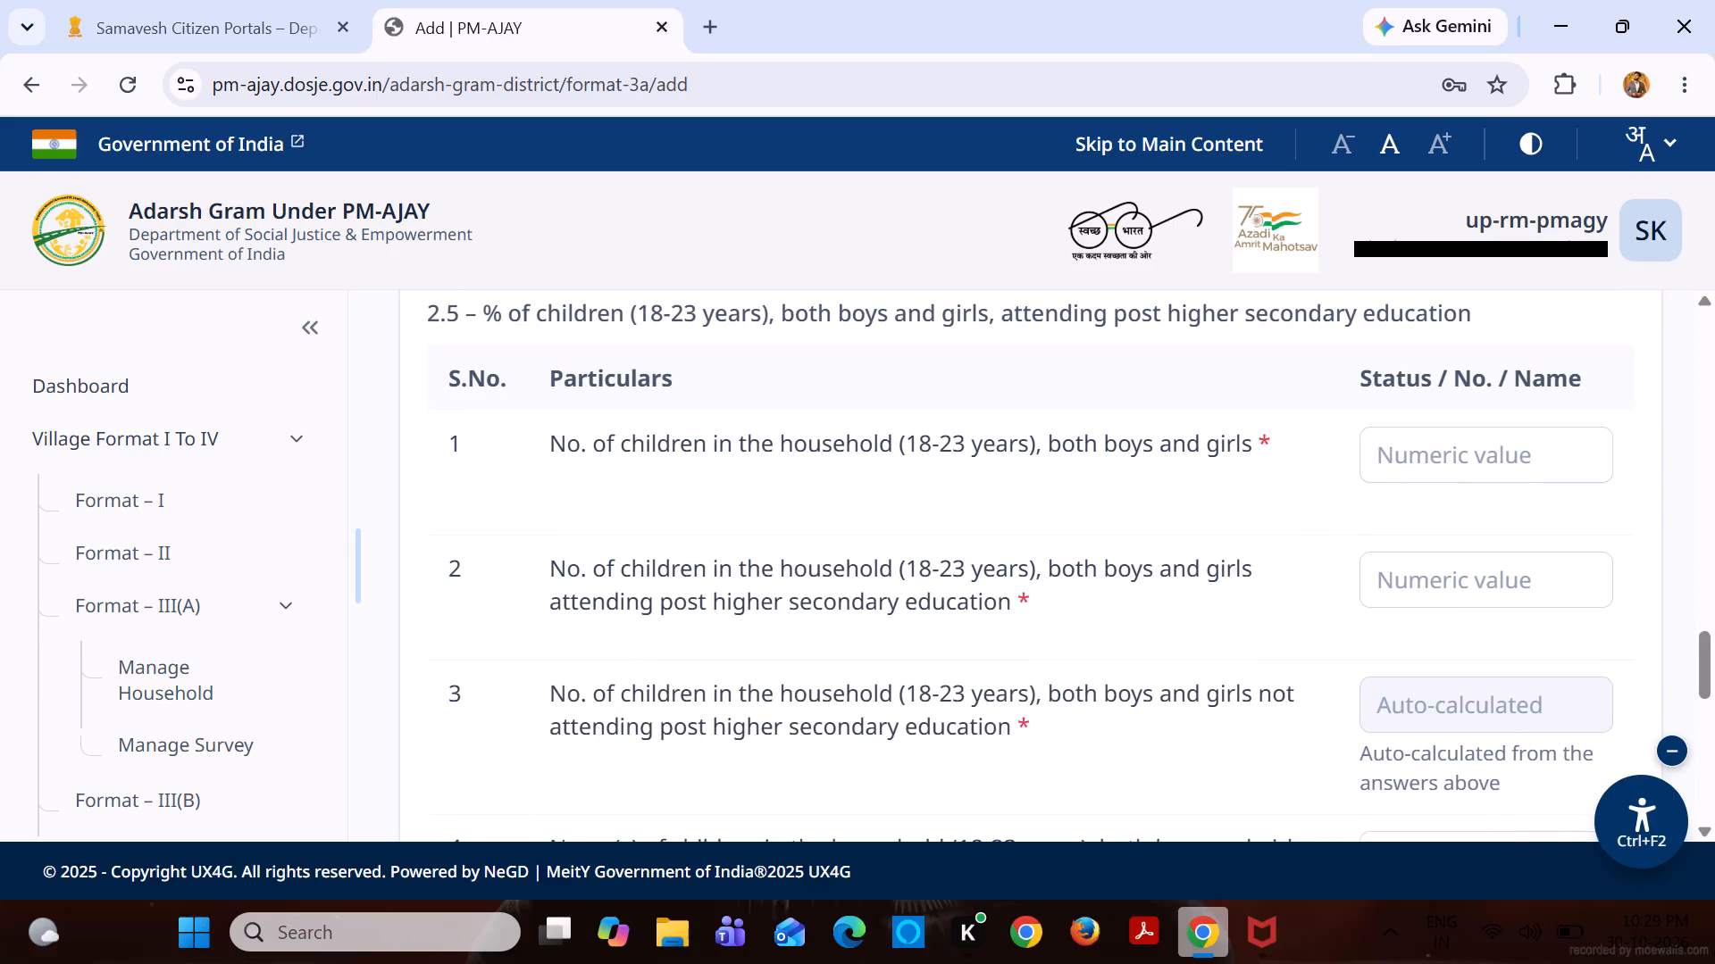
click(1431, 461)
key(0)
scroll(1472, 638, down, 5)
click(1516, 668)
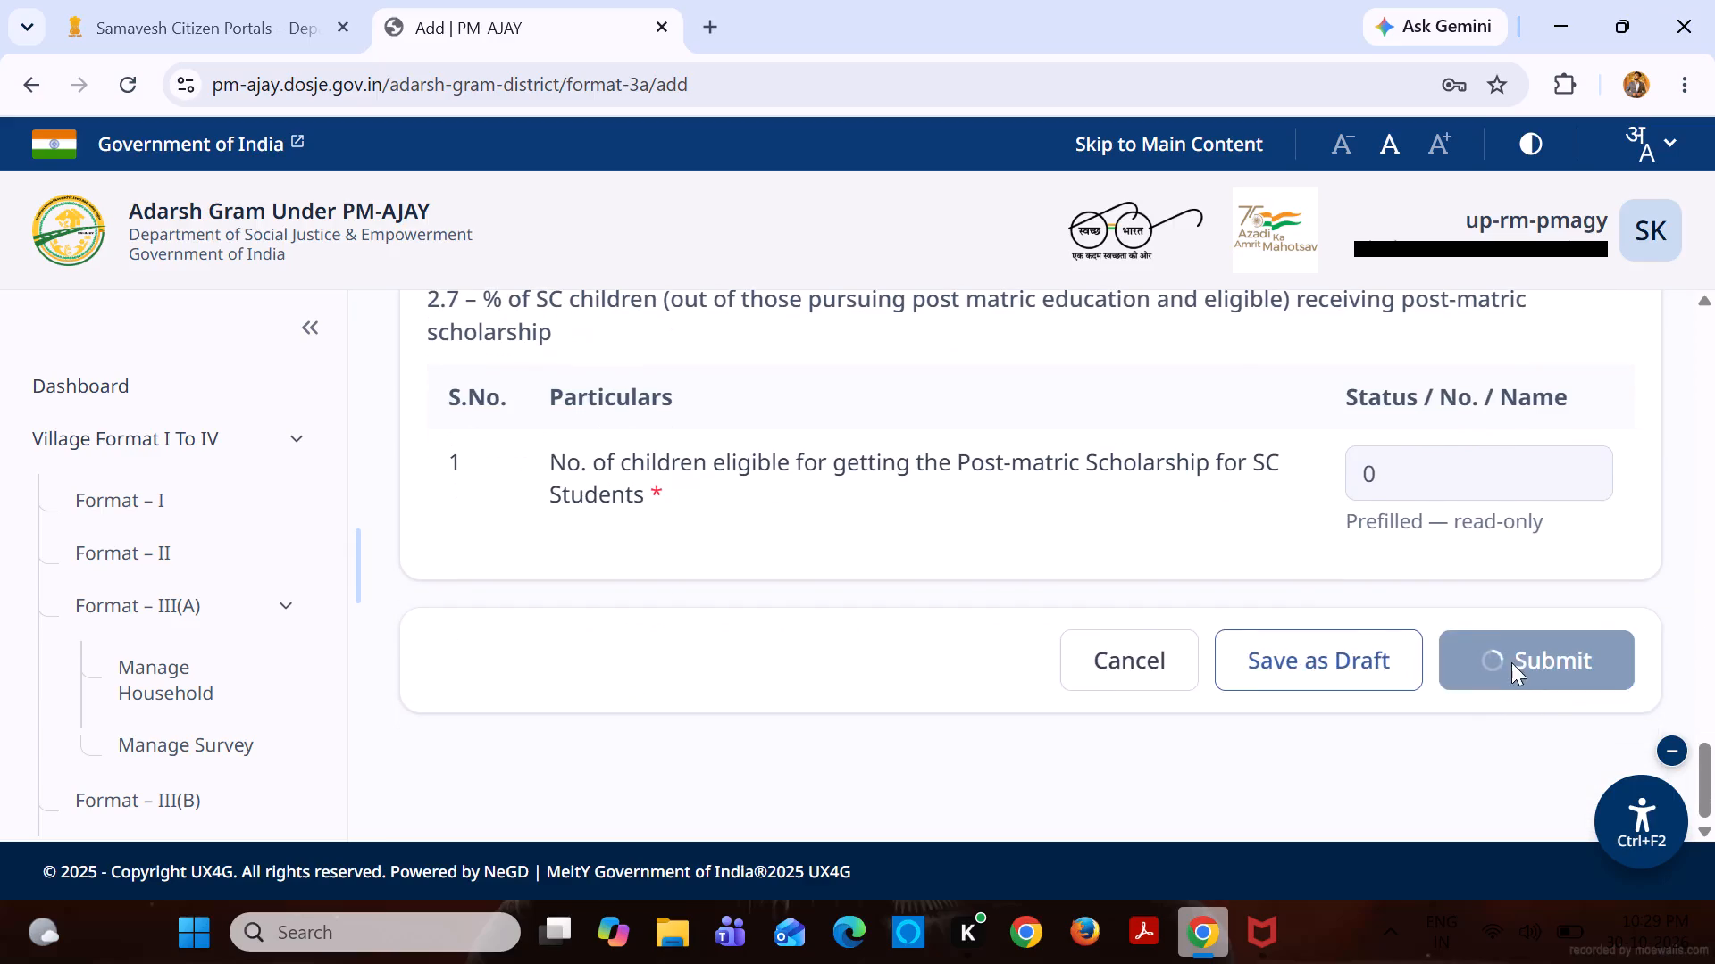
Choose domain 3 – Health and Nutrition and answer Yes to Health Protection Scheme coverage in section 3.1.
click(1475, 420)
scroll(1481, 596, down, 1)
click(1456, 614)
scroll(1456, 614, down, 1)
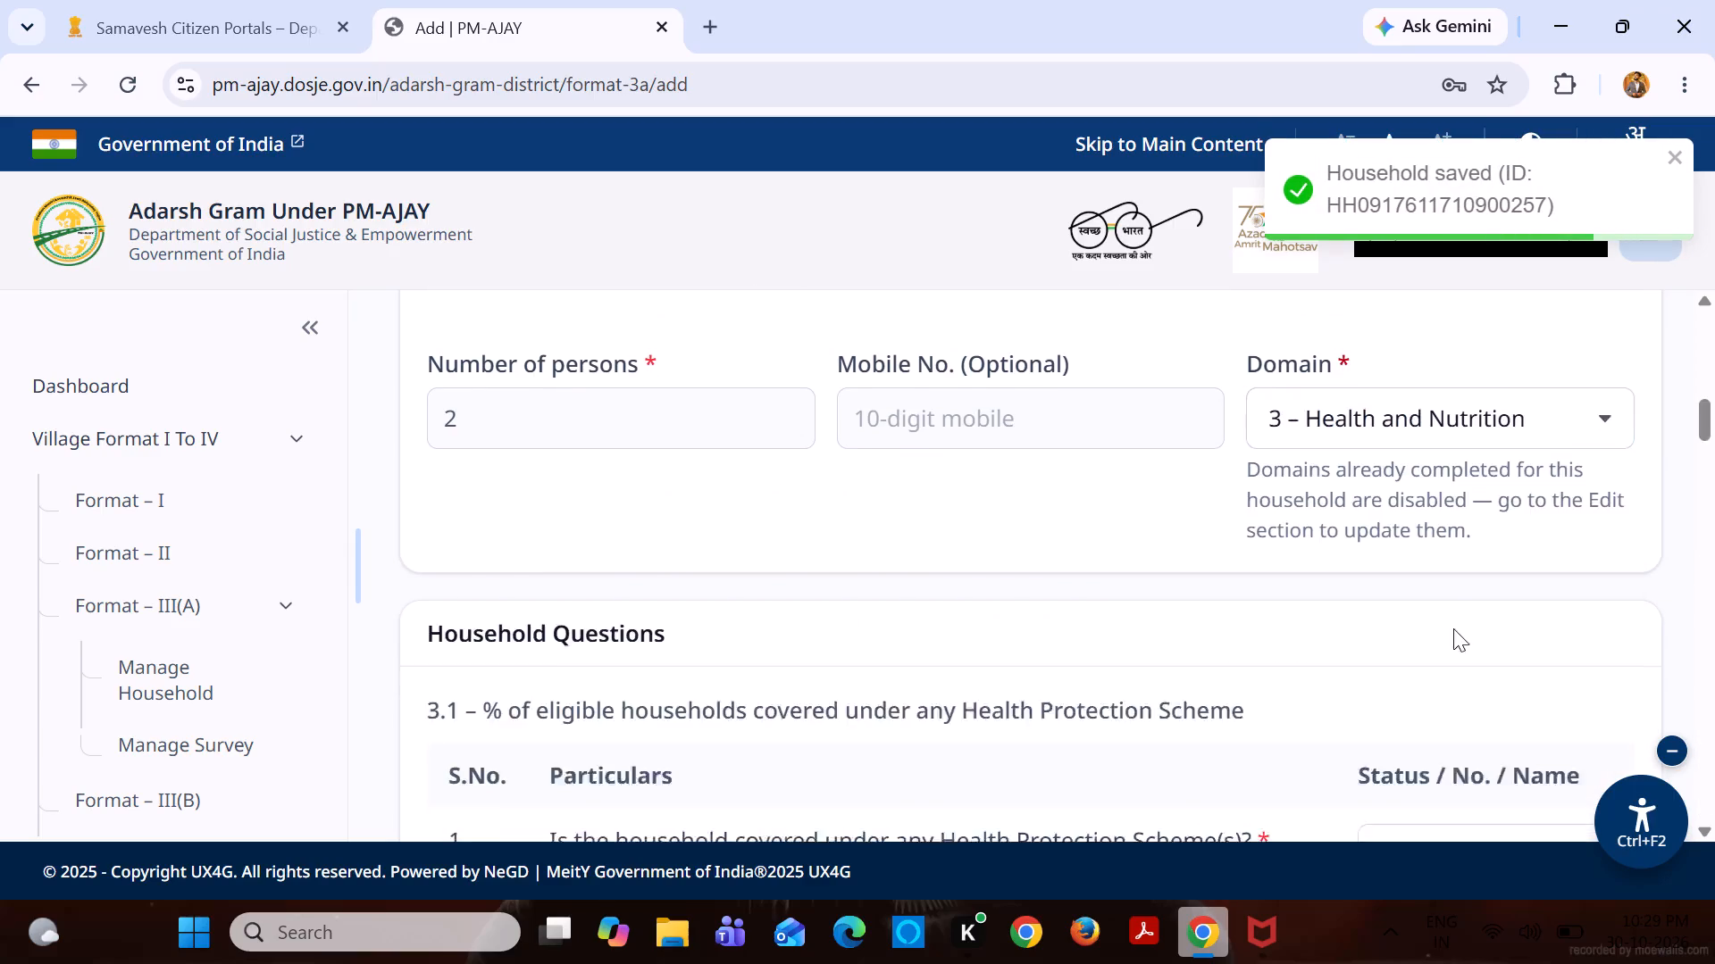
scroll(1453, 628, down, 2)
click(1493, 428)
click(1491, 451)
click(1462, 540)
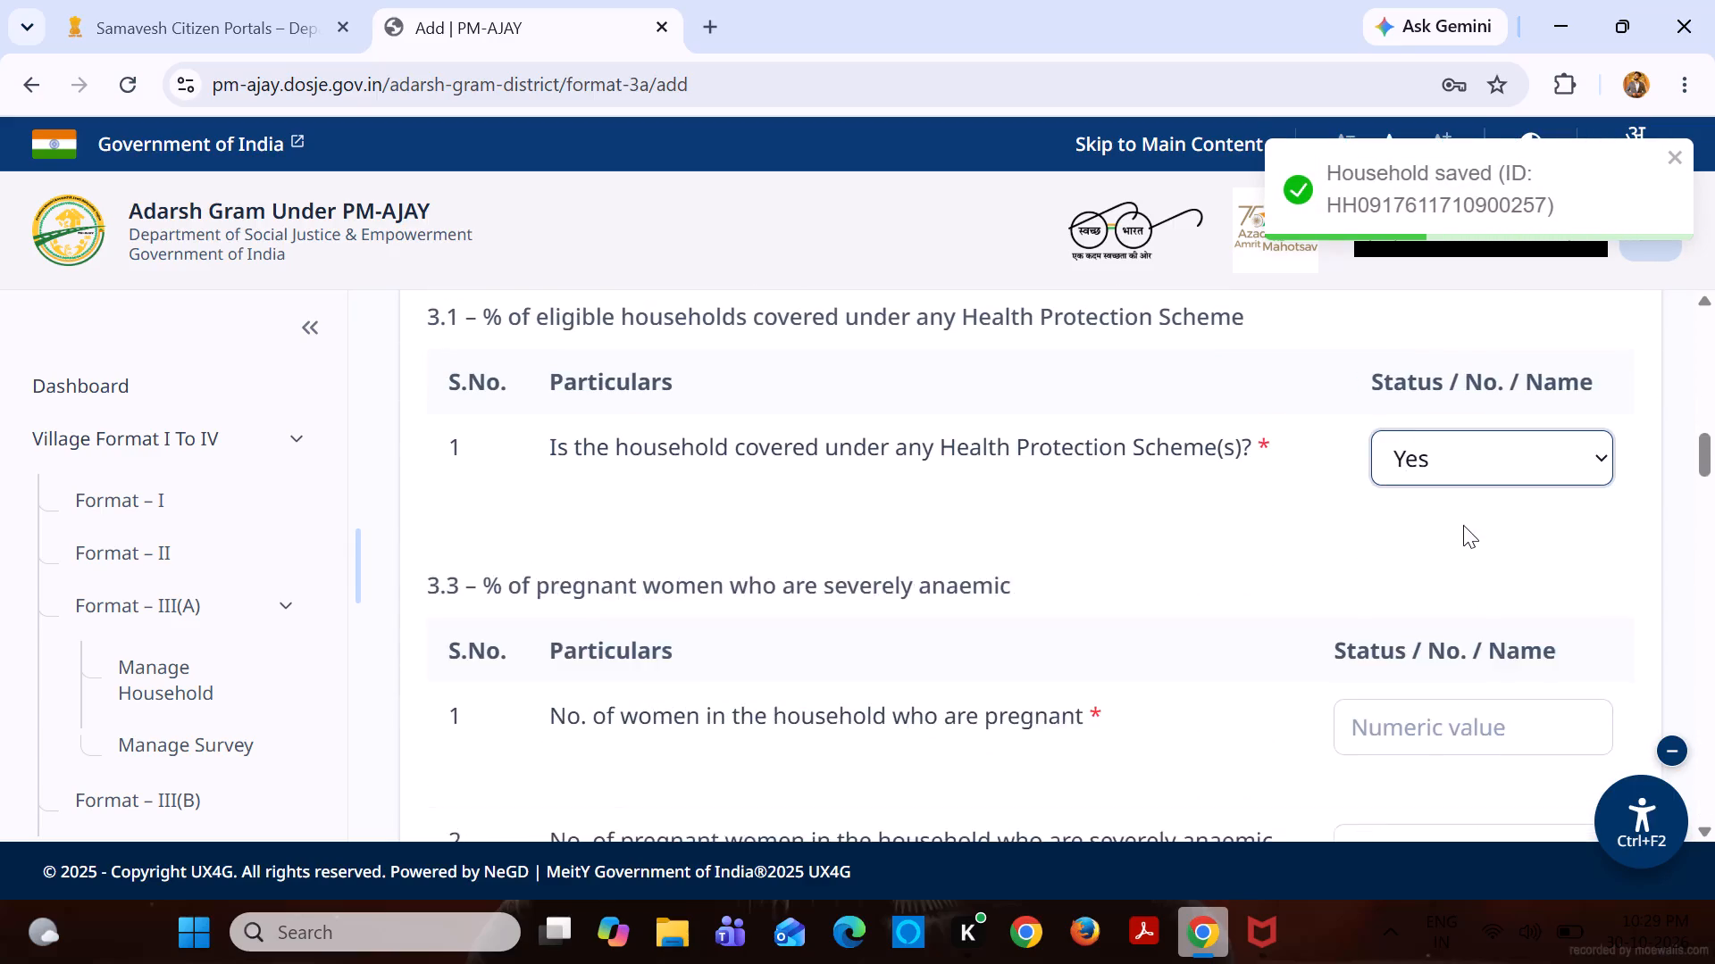
Enter 0 pregnant women in section 3.3, 0 deliveries in section 3.4 and 0 in section 3.5 on low birth weight.
scroll(1463, 525, down, 2)
click(1474, 452)
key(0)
scroll(1474, 459, down, 1)
click(1347, 589)
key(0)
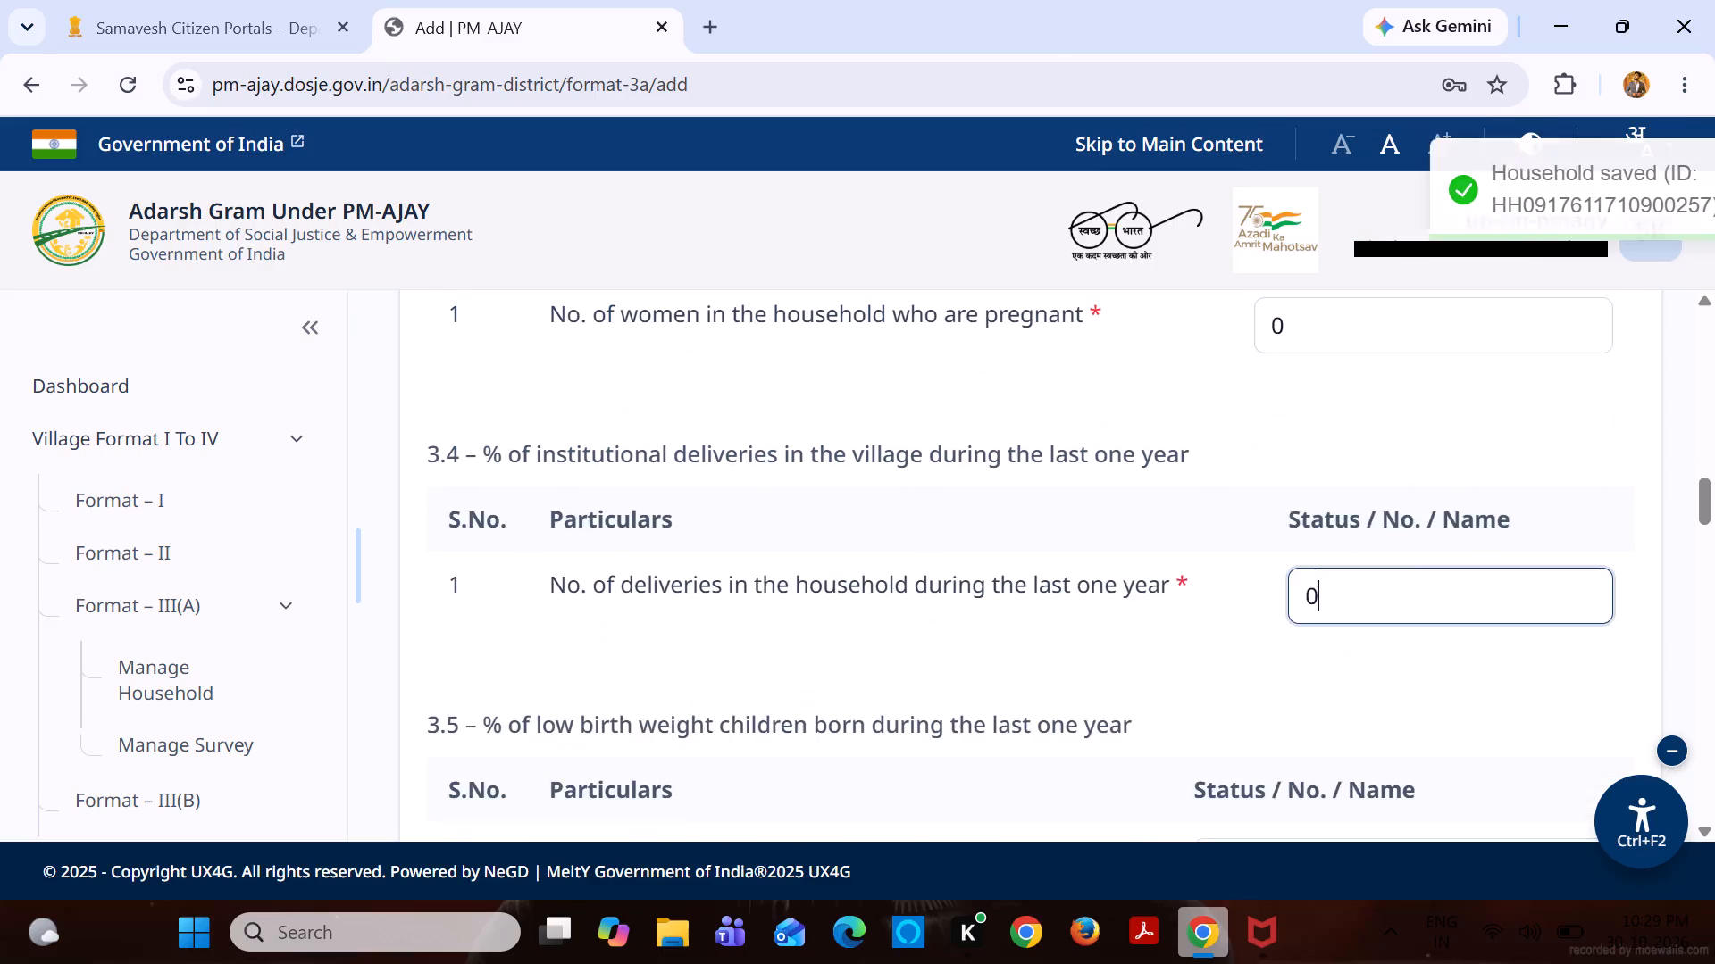
scroll(1346, 585, down, 2)
click(1410, 577)
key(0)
Enter 0 children below one year in section 3.6, 0 in section 3.7 and 0 women pregnant during the last year in section 3.8.
scroll(1410, 572, down, 3)
click(1363, 438)
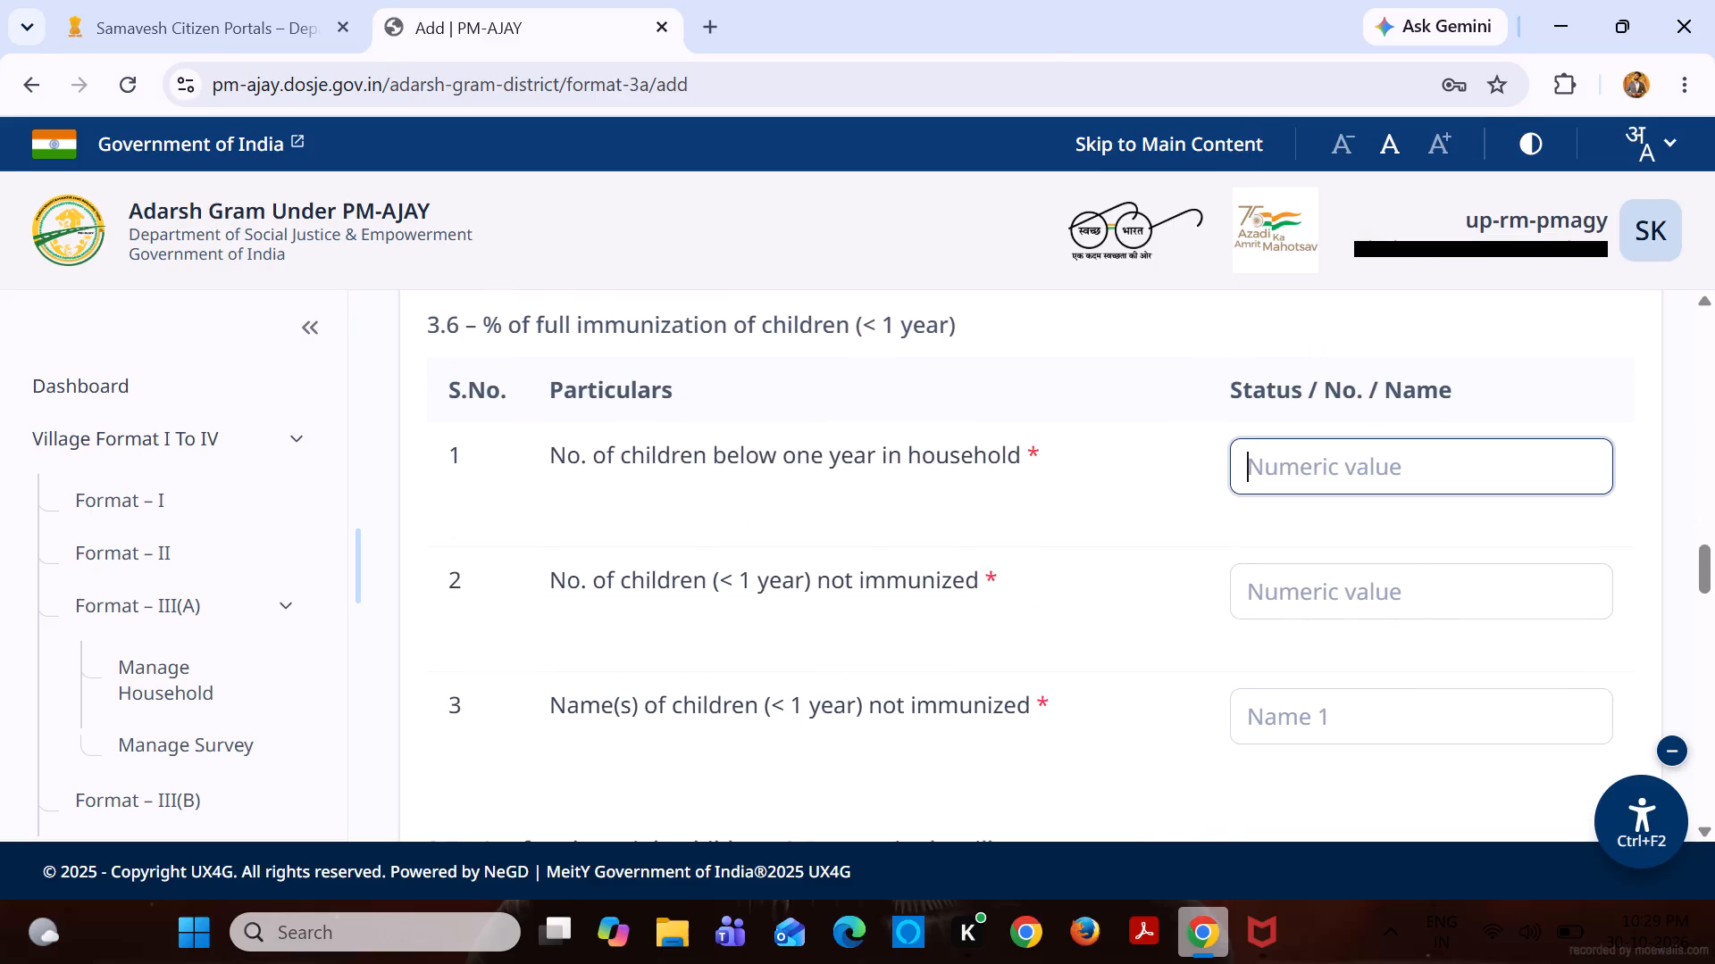
click(1357, 458)
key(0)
scroll(1363, 447, down, 3)
click(1368, 330)
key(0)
scroll(1378, 377, down, 2)
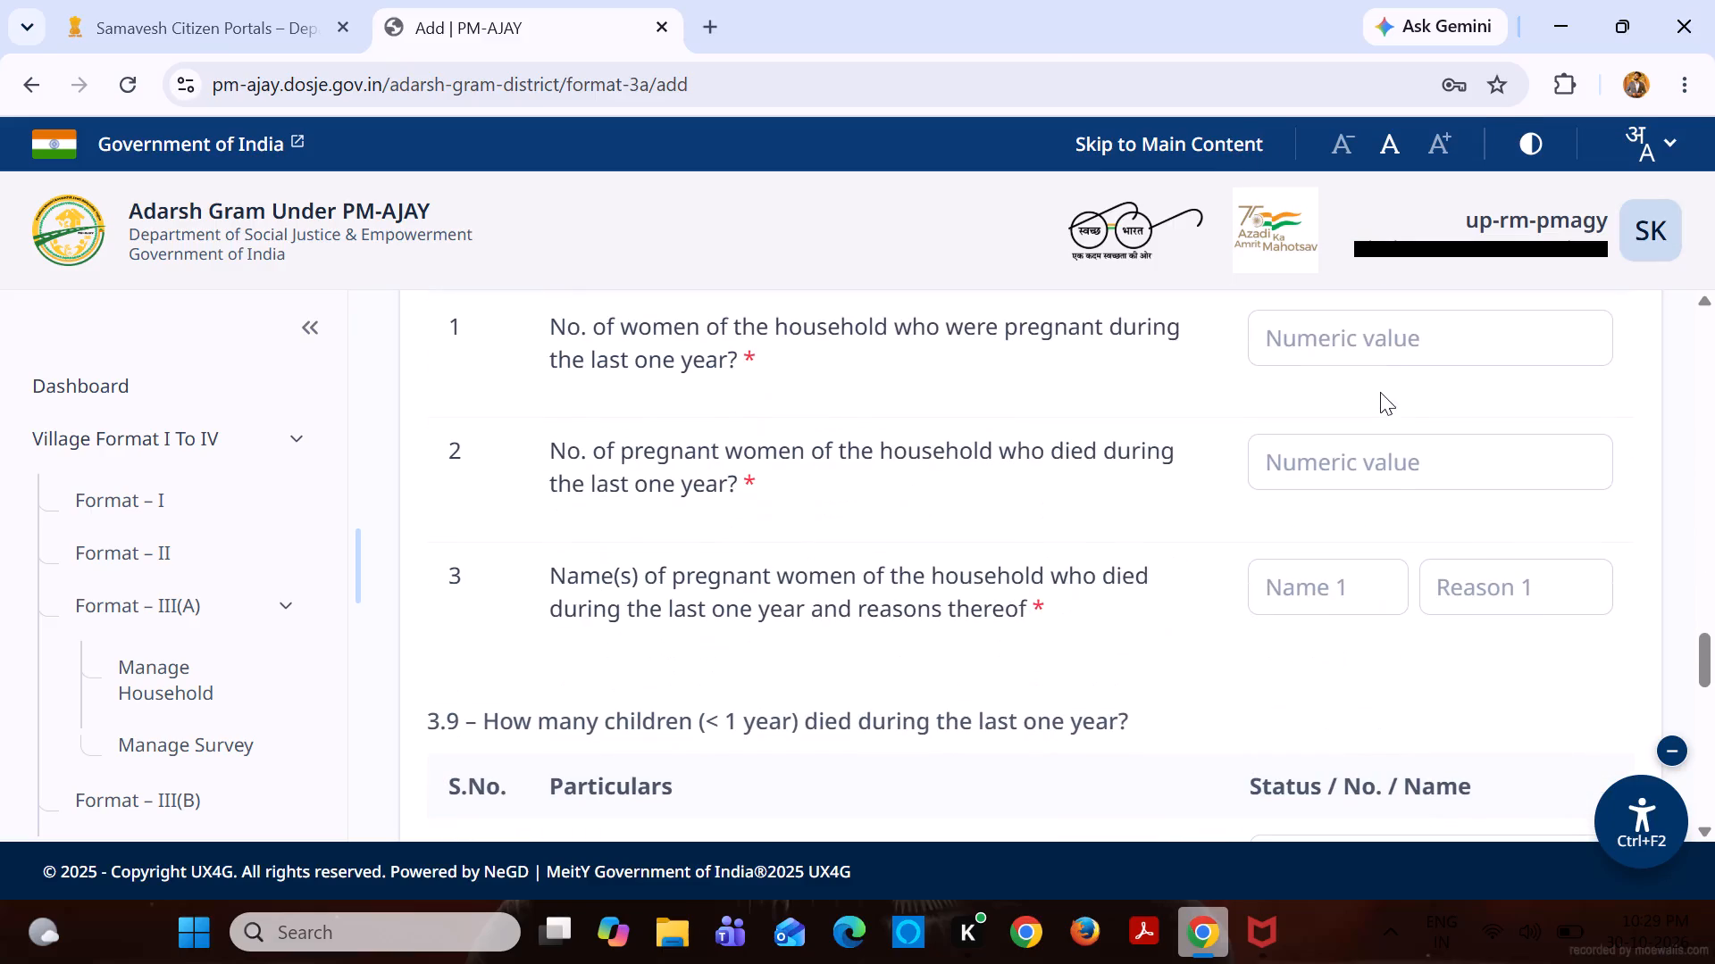
drag(1378, 368, 1378, 353)
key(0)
click(1378, 348)
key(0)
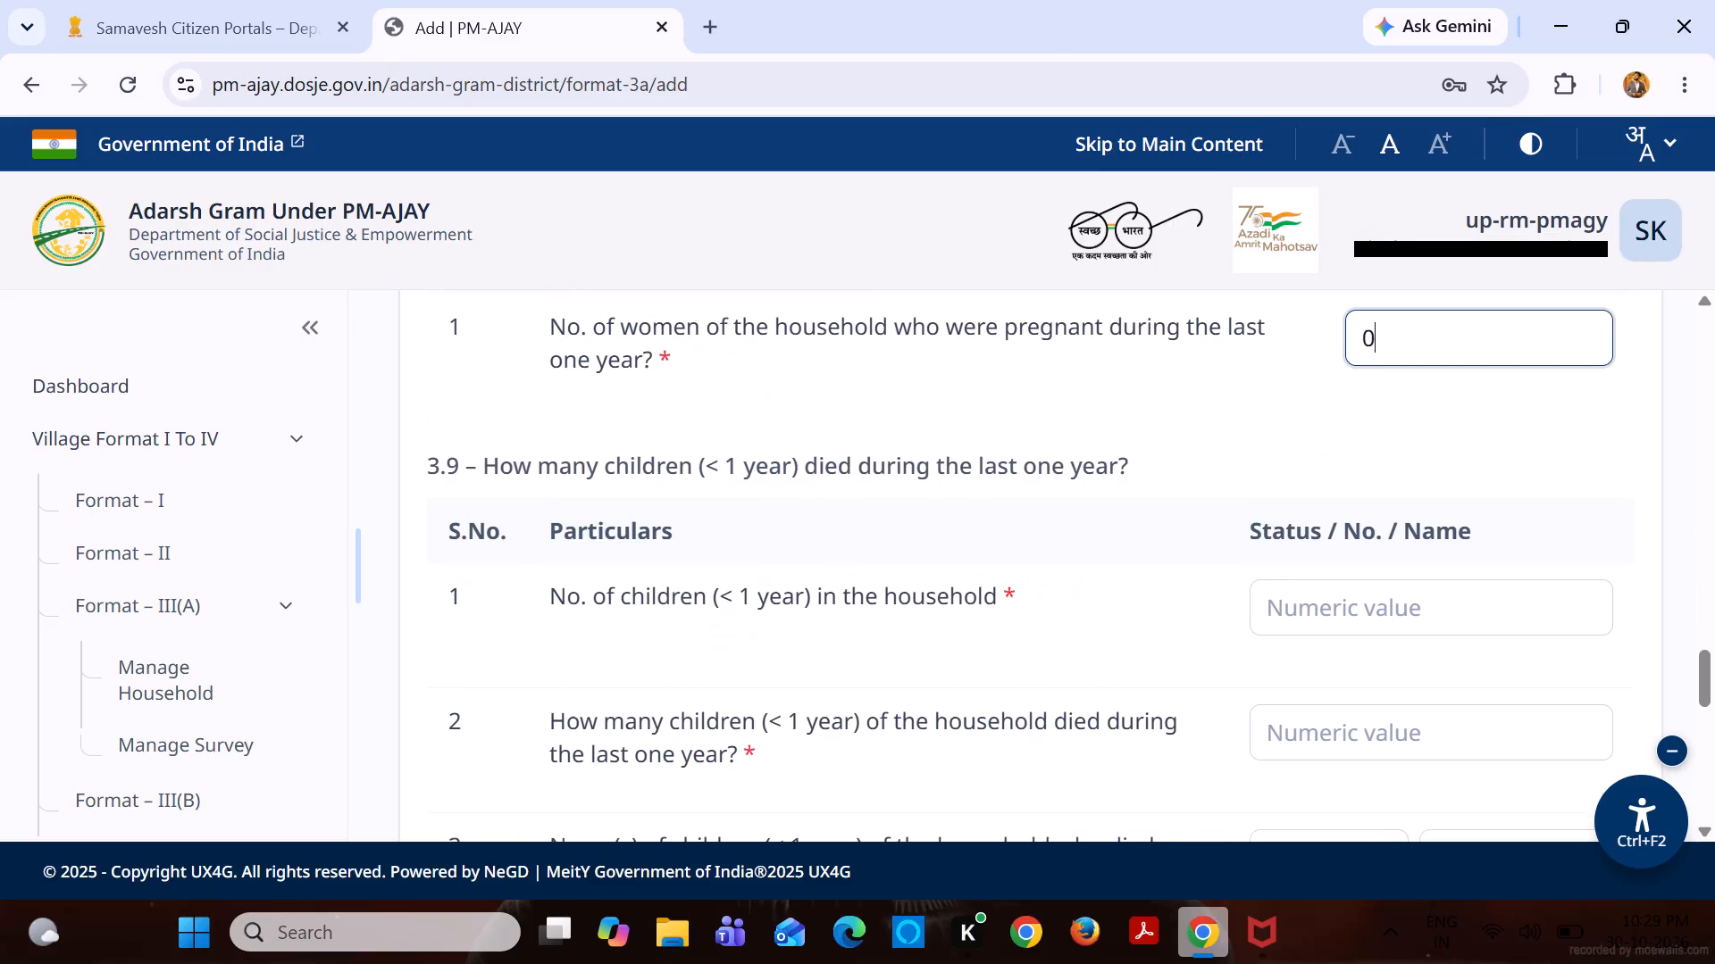
Enter 0 children under 1 year in section 3.9 and 0 members with communicable diseases in section 3.10, and submit domain 3.
click(1348, 594)
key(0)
scroll(1351, 558, down, 2)
drag(1396, 604, 1401, 594)
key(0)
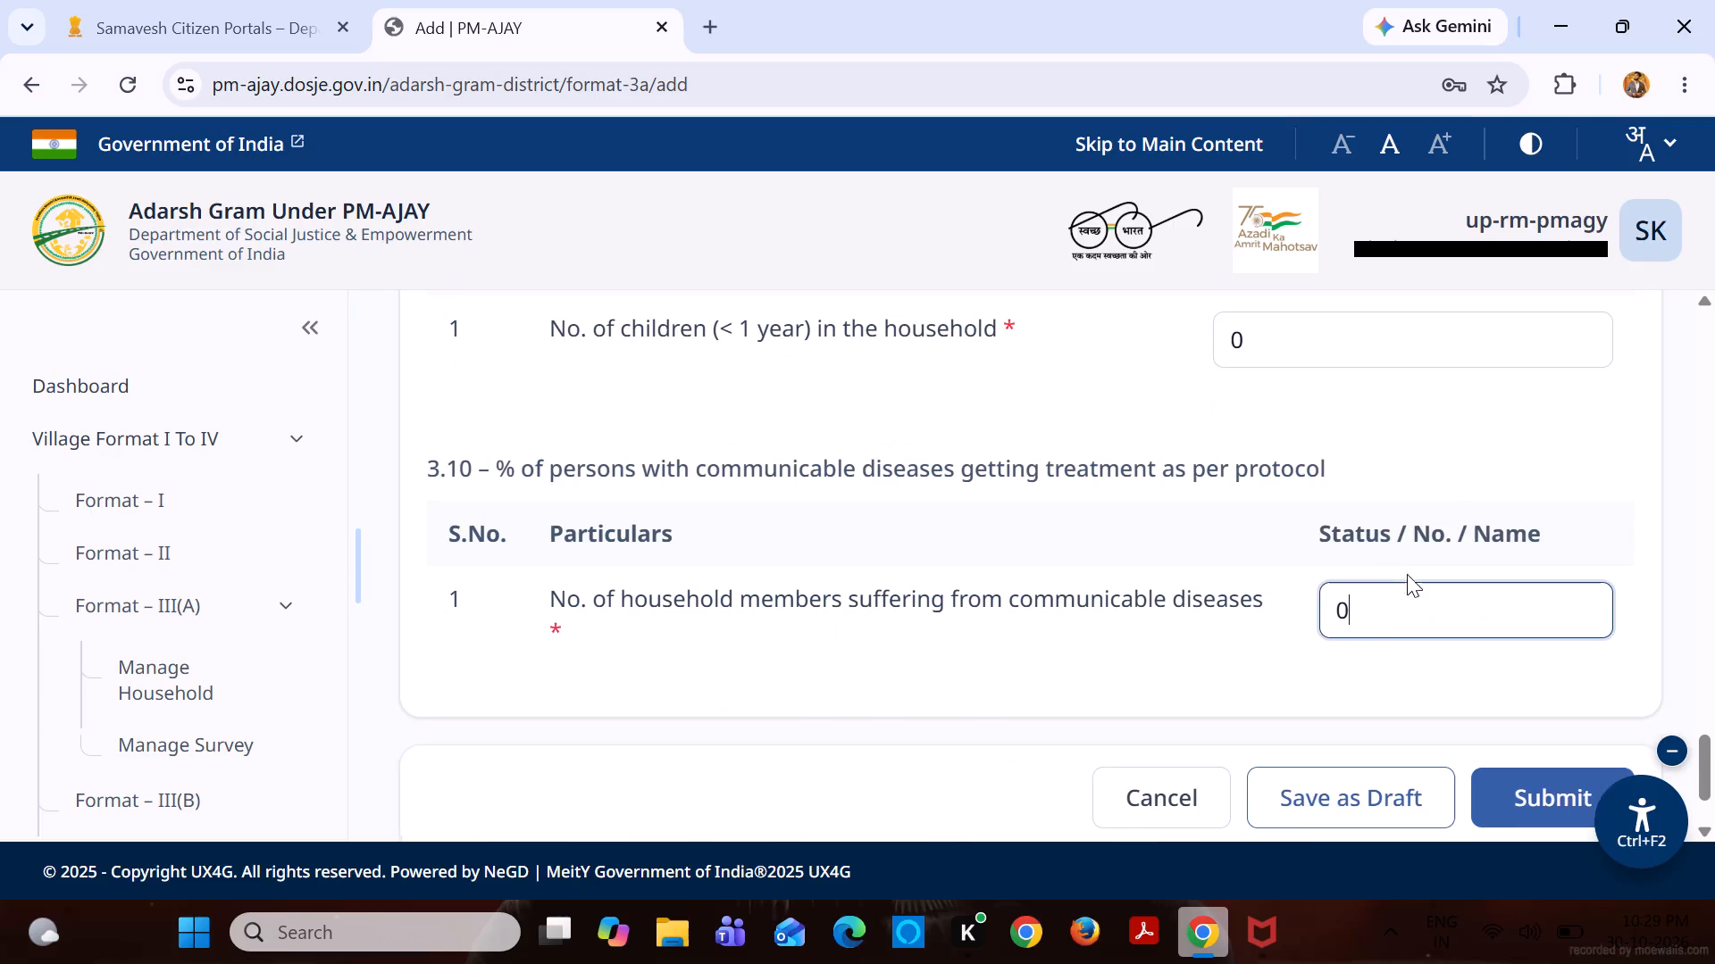
scroll(1412, 575, down, 2)
drag(1546, 686, 1539, 662)
Choose domain 4 – Social Security, enter 0 persons eligible for Widow, Old Age and Disability Pension, and submit.
click(1535, 411)
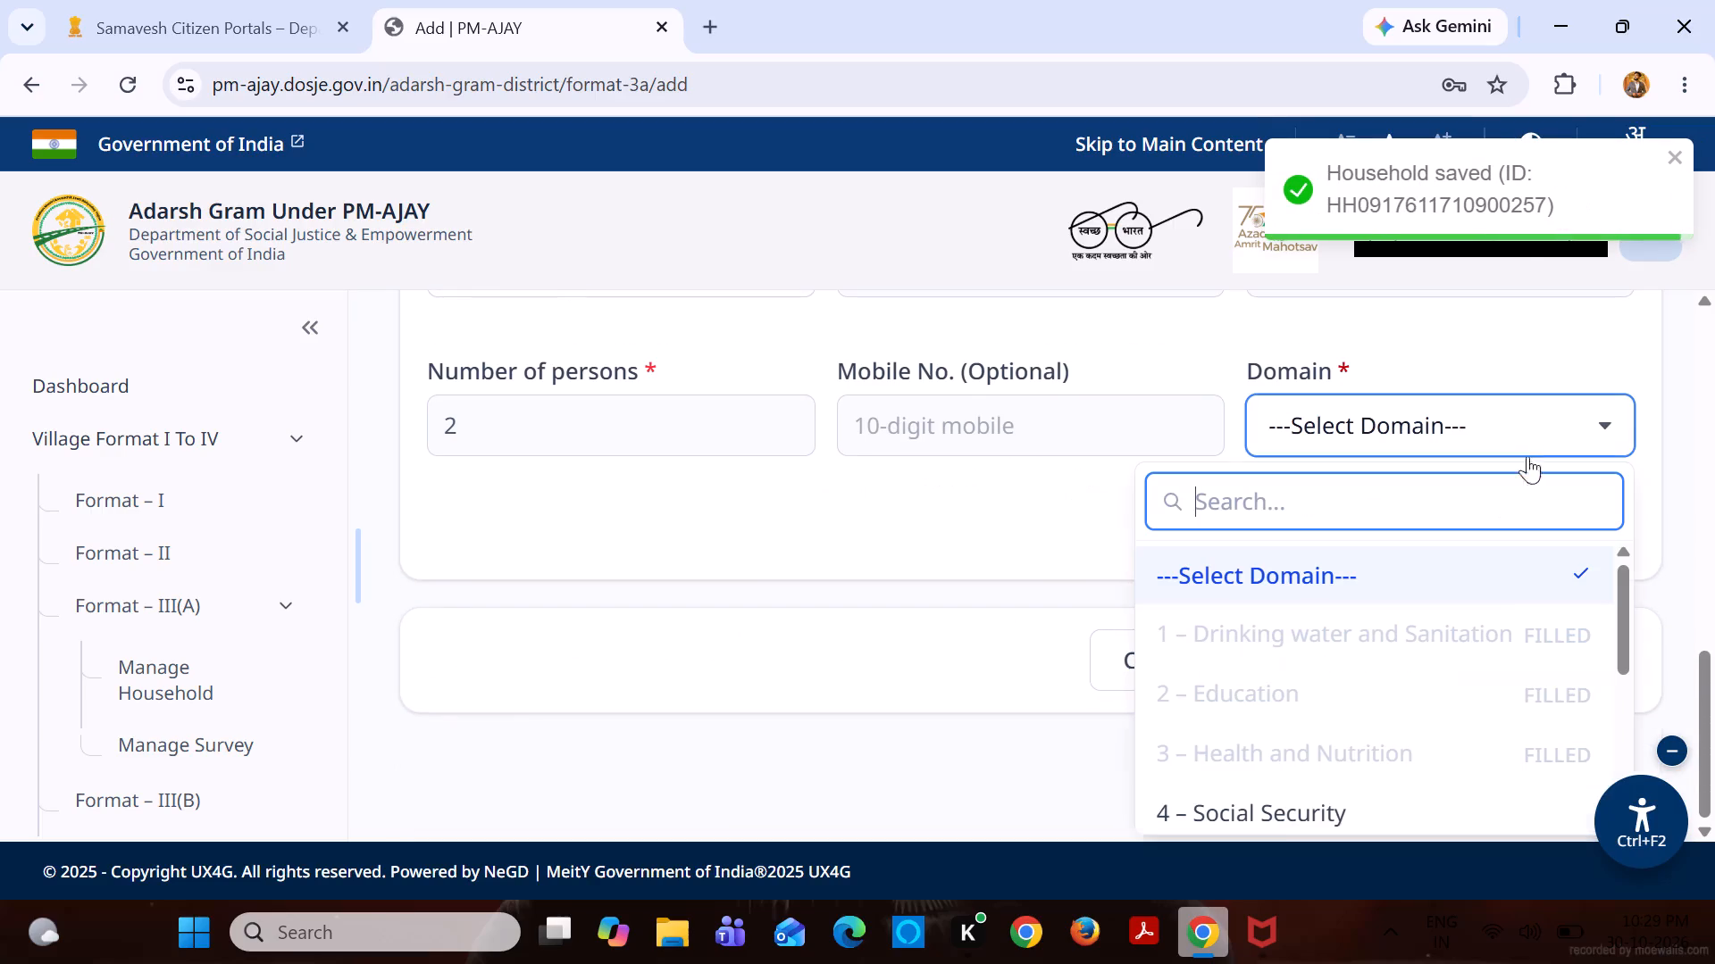
click(1304, 794)
scroll(1316, 753, down, 3)
click(1379, 465)
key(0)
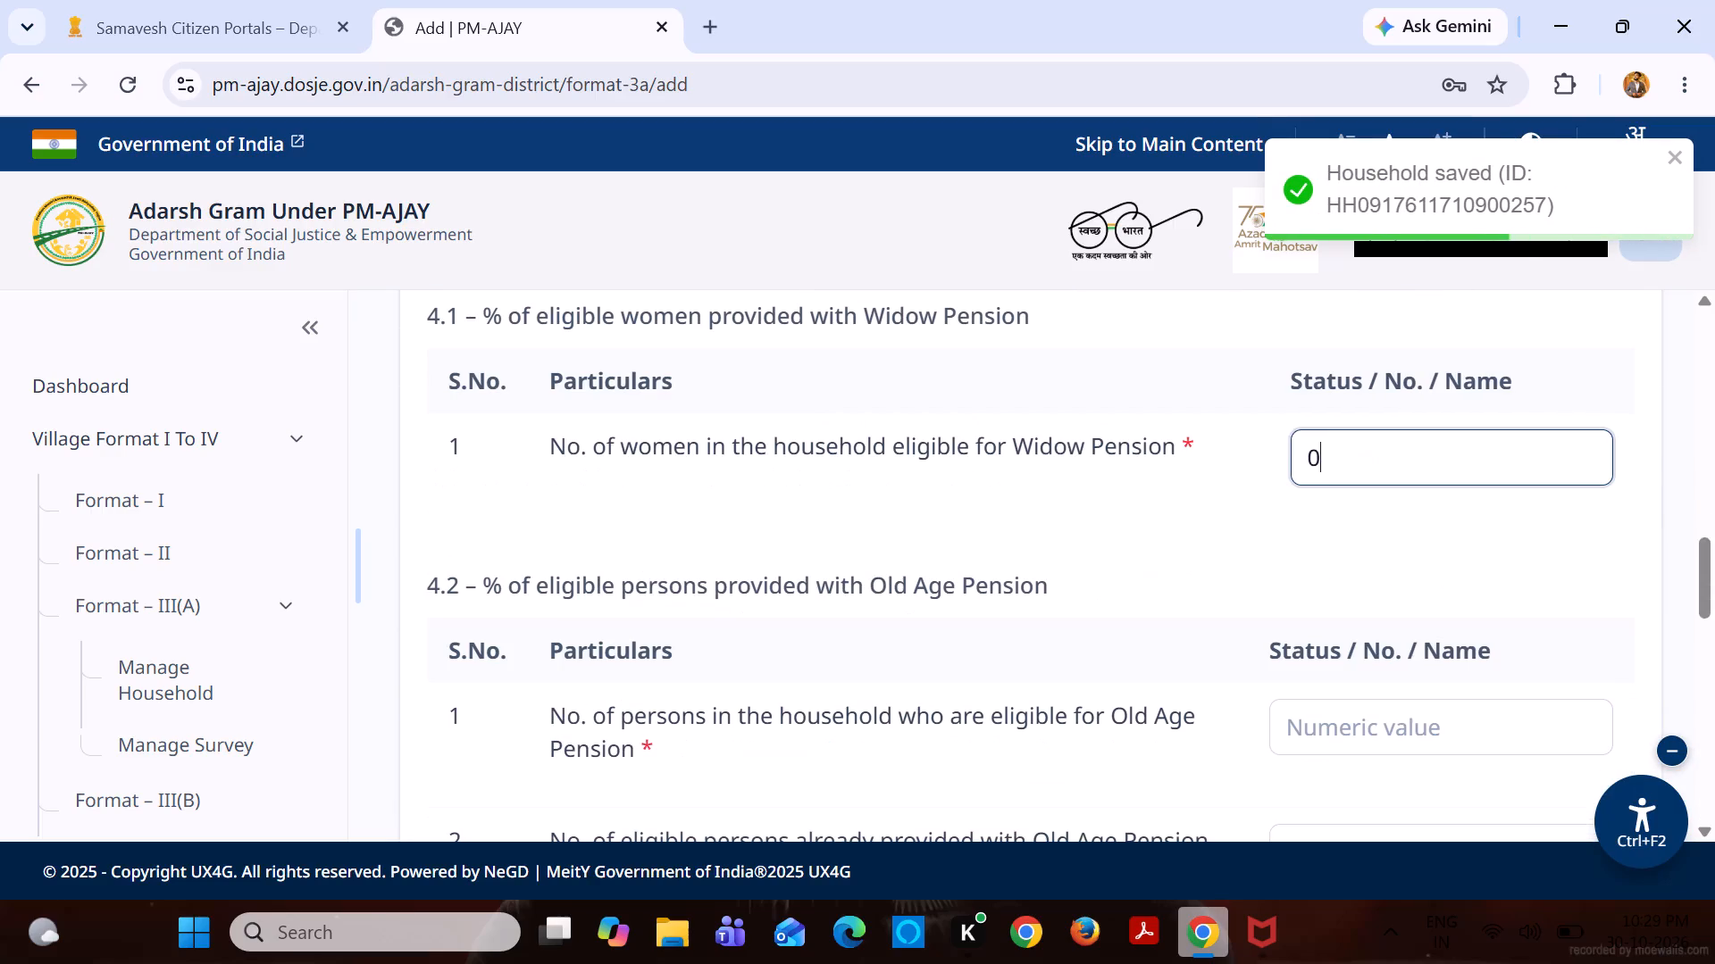
click(1390, 731)
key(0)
scroll(1401, 696, down, 3)
click(1401, 575)
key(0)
scroll(1405, 593, down, 2)
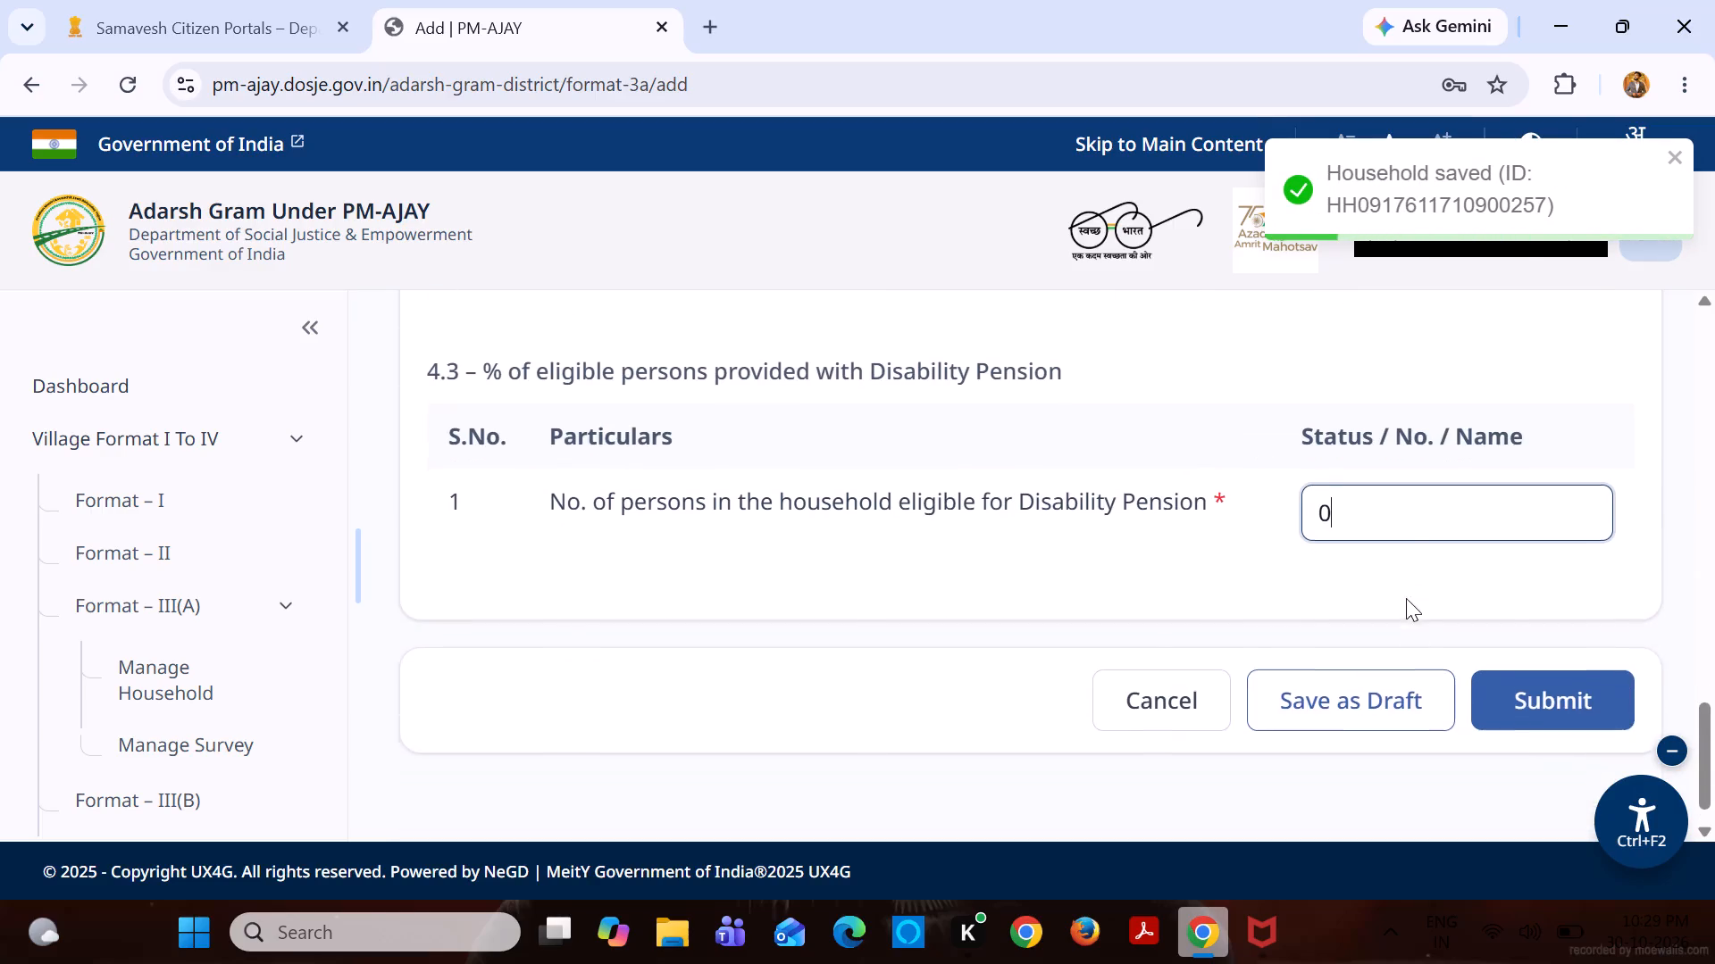
click(1506, 655)
Choose domain 5 – Rural Roads and Housing, answer No to living in a Kachcha/unsafe house, and submit.
click(1492, 434)
scroll(1502, 619, down, 2)
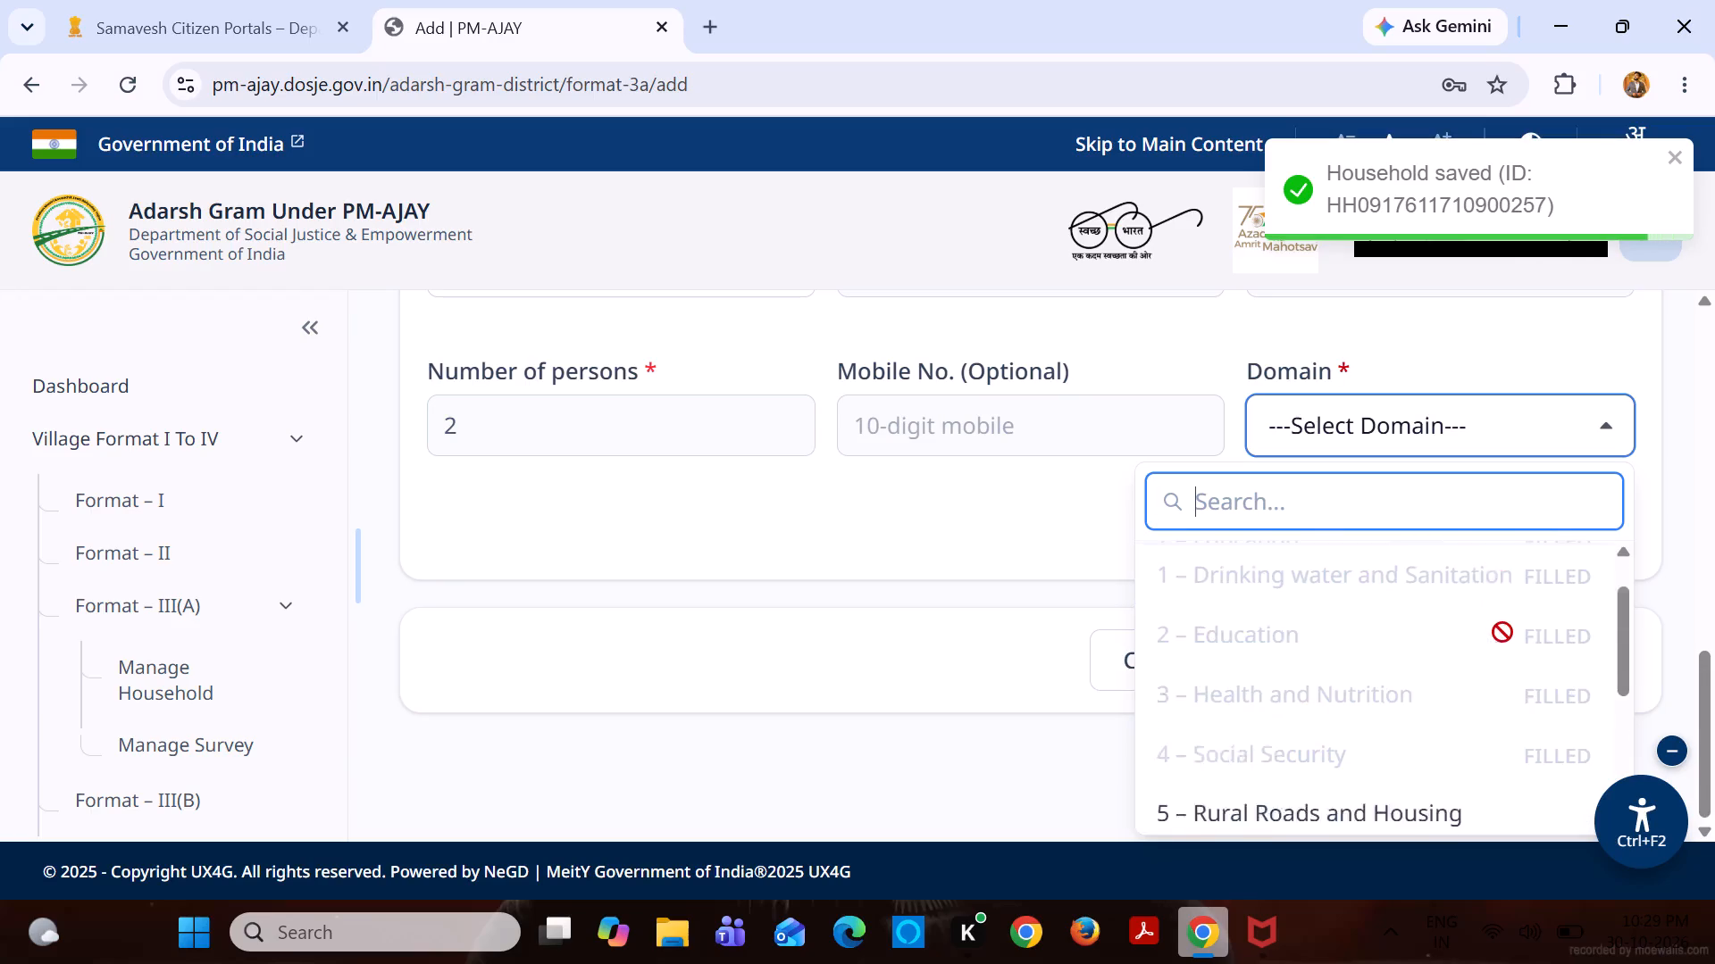
click(1350, 602)
scroll(1350, 645, down, 2)
click(1478, 647)
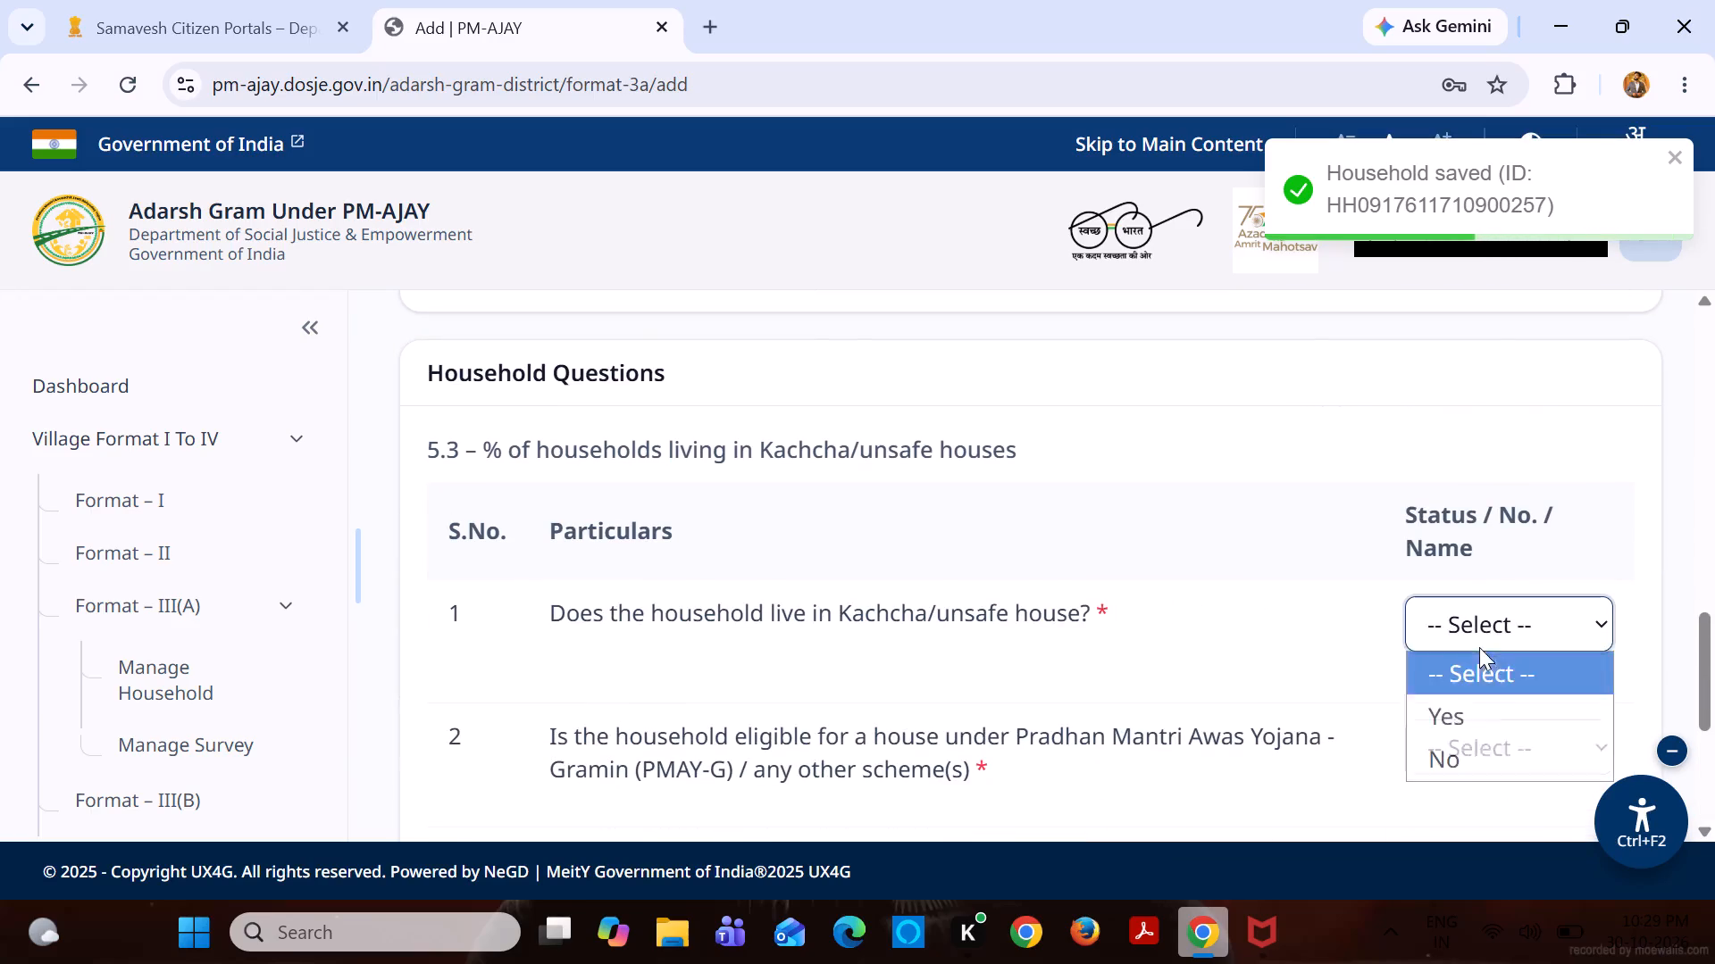
drag(1475, 748, 1475, 740)
scroll(1488, 679, down, 4)
click(1560, 663)
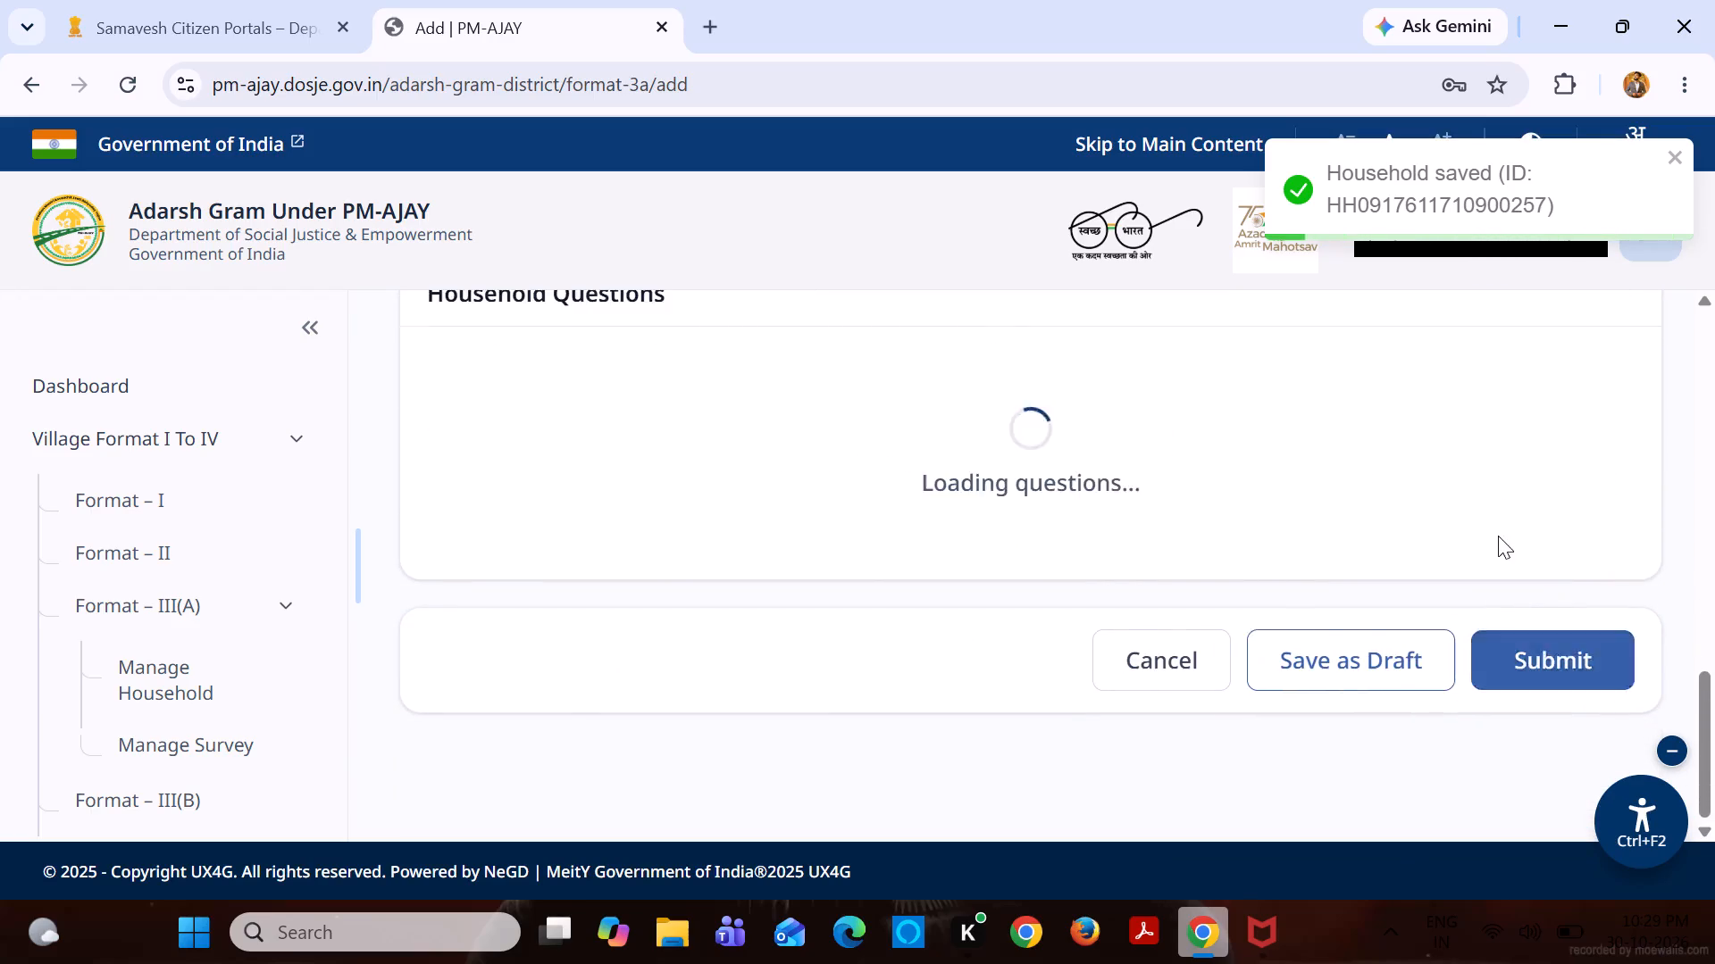
Choose domain 6 – Electricity and Clean Fuel and answer Yes to having an electricity connection in sections 6.2 and 6.3.
click(1493, 415)
scroll(1477, 592, down, 2)
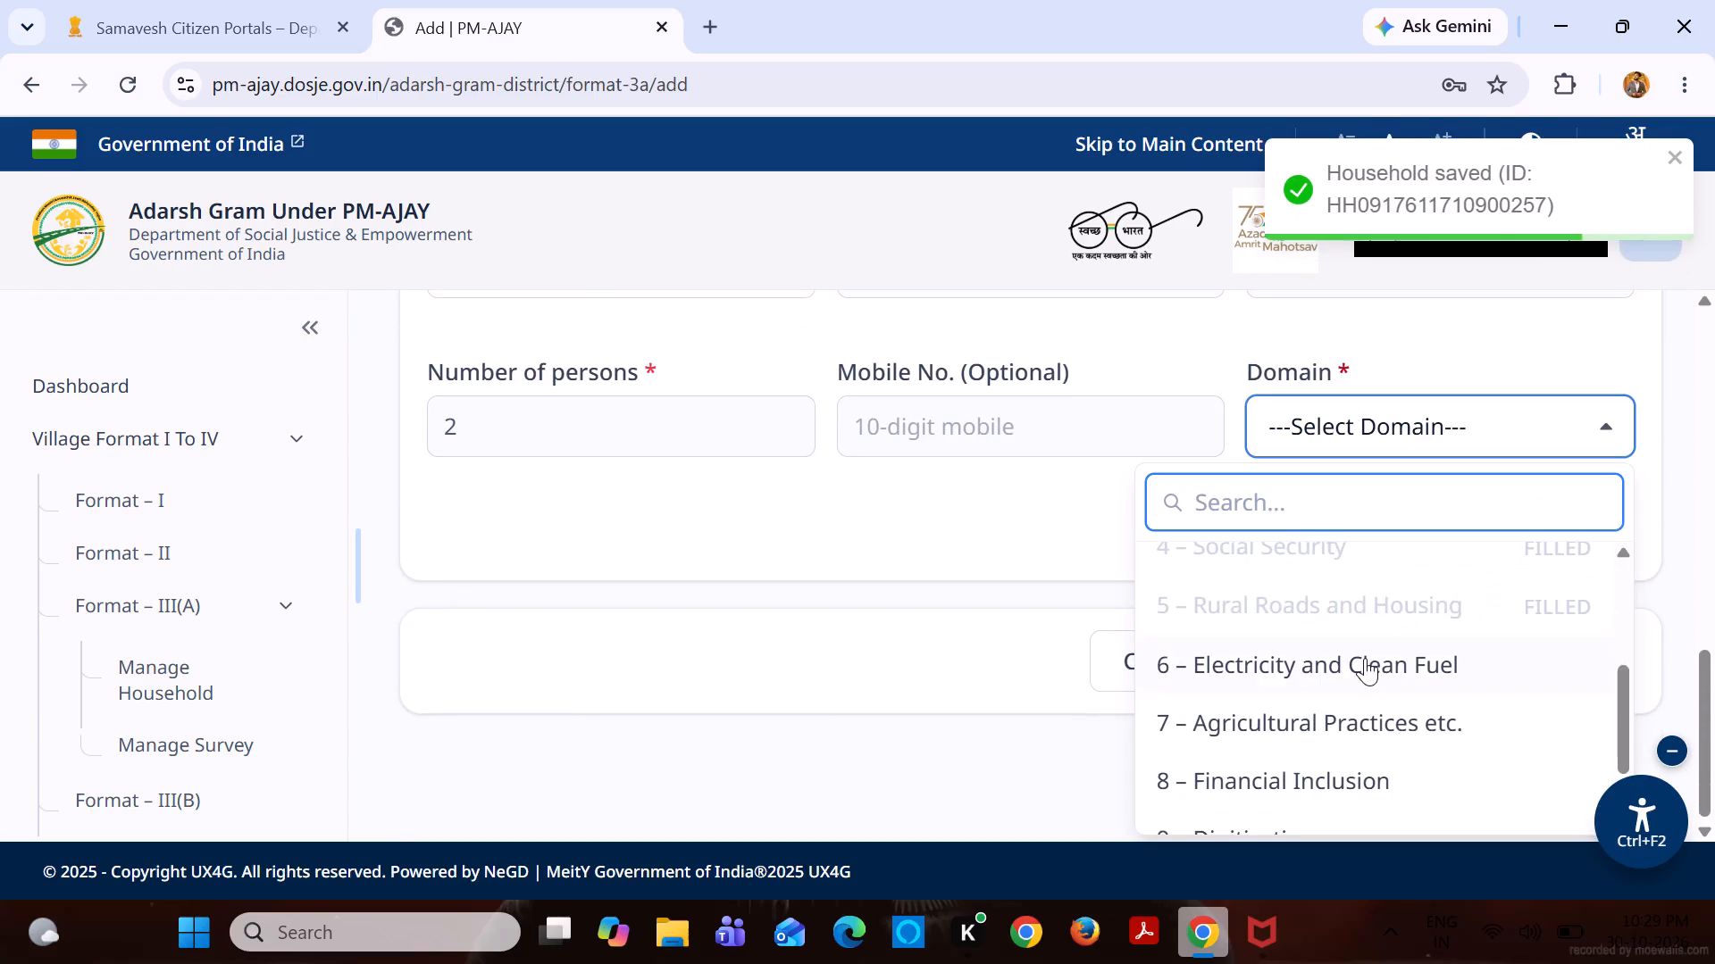
click(1365, 658)
scroll(1366, 653, down, 2)
click(1518, 627)
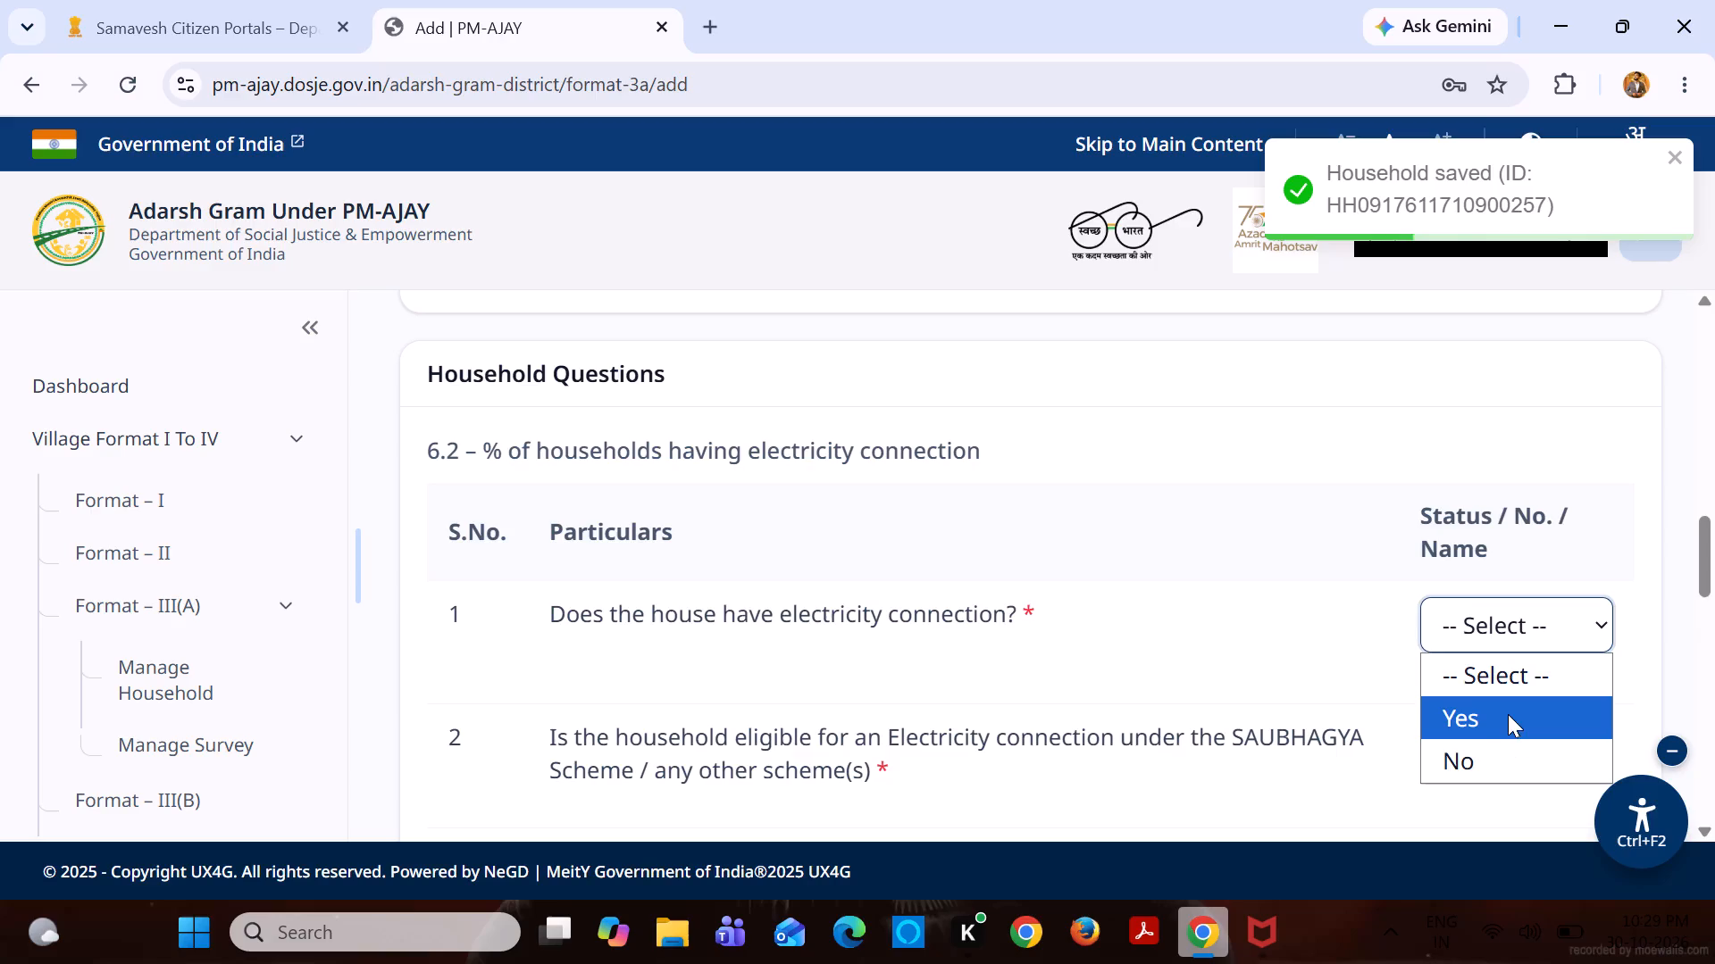
click(1505, 711)
scroll(1505, 709, down, 2)
click(1517, 634)
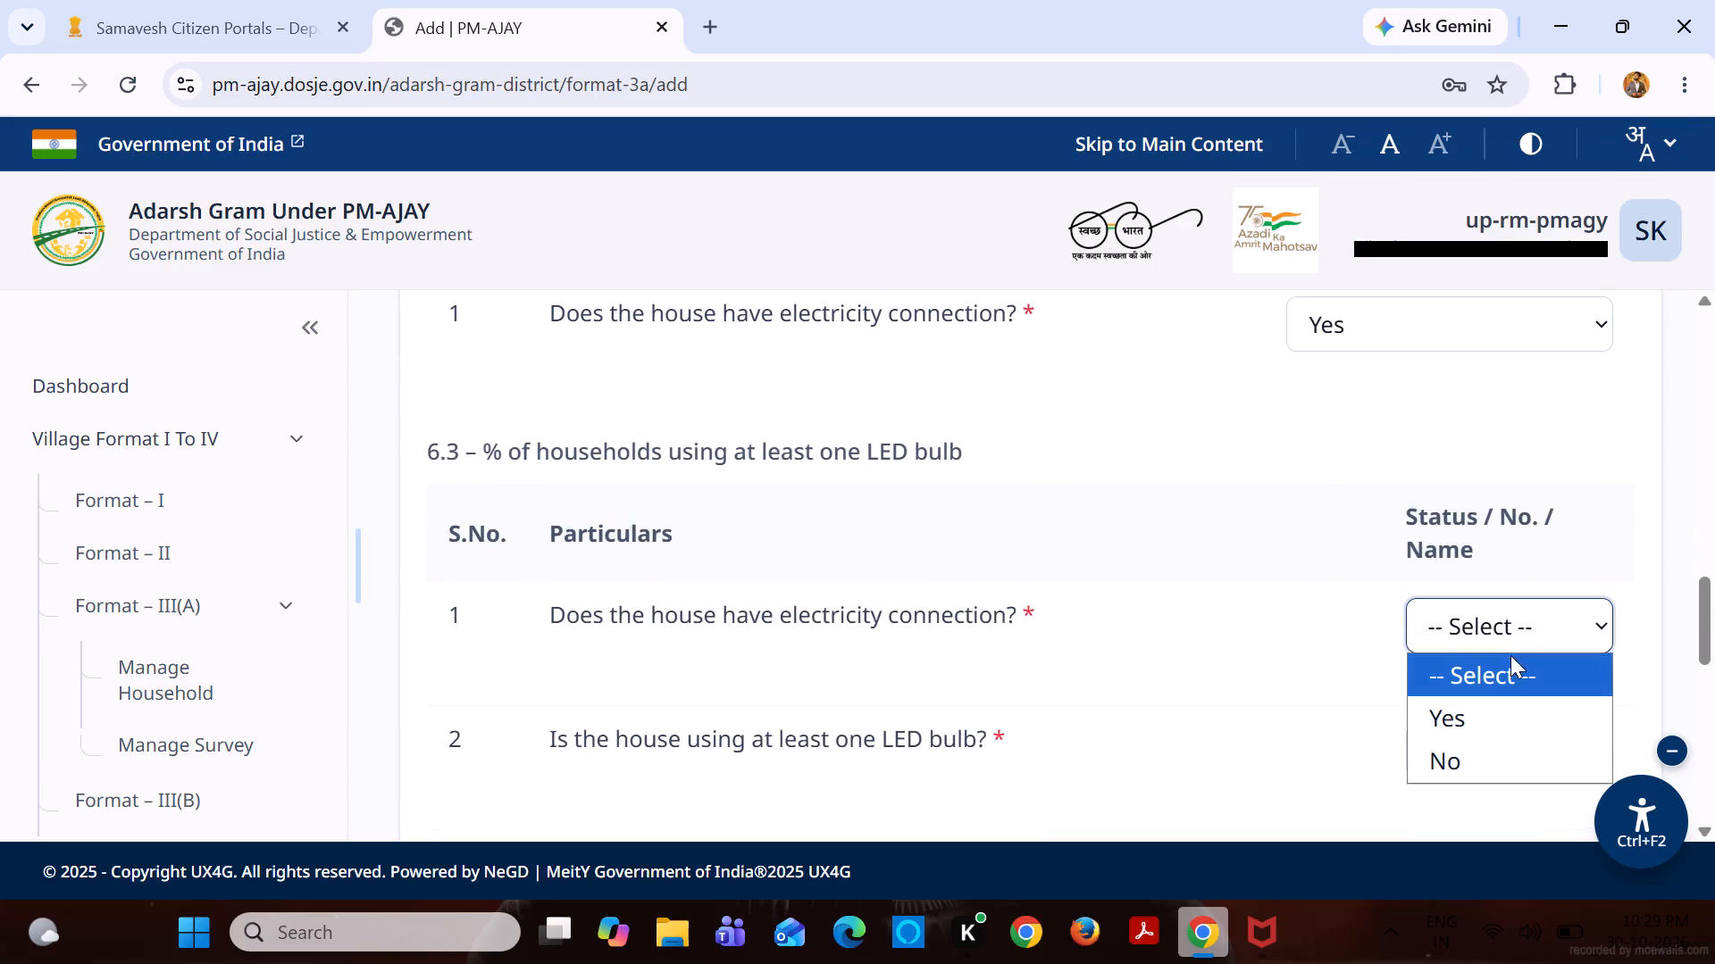
click(1480, 699)
Answer Yes to using at least one LED bulb and Yes to using clean fuel in 6.4, and submit domain 6.
scroll(1494, 667, down, 2)
click(1560, 476)
click(1507, 568)
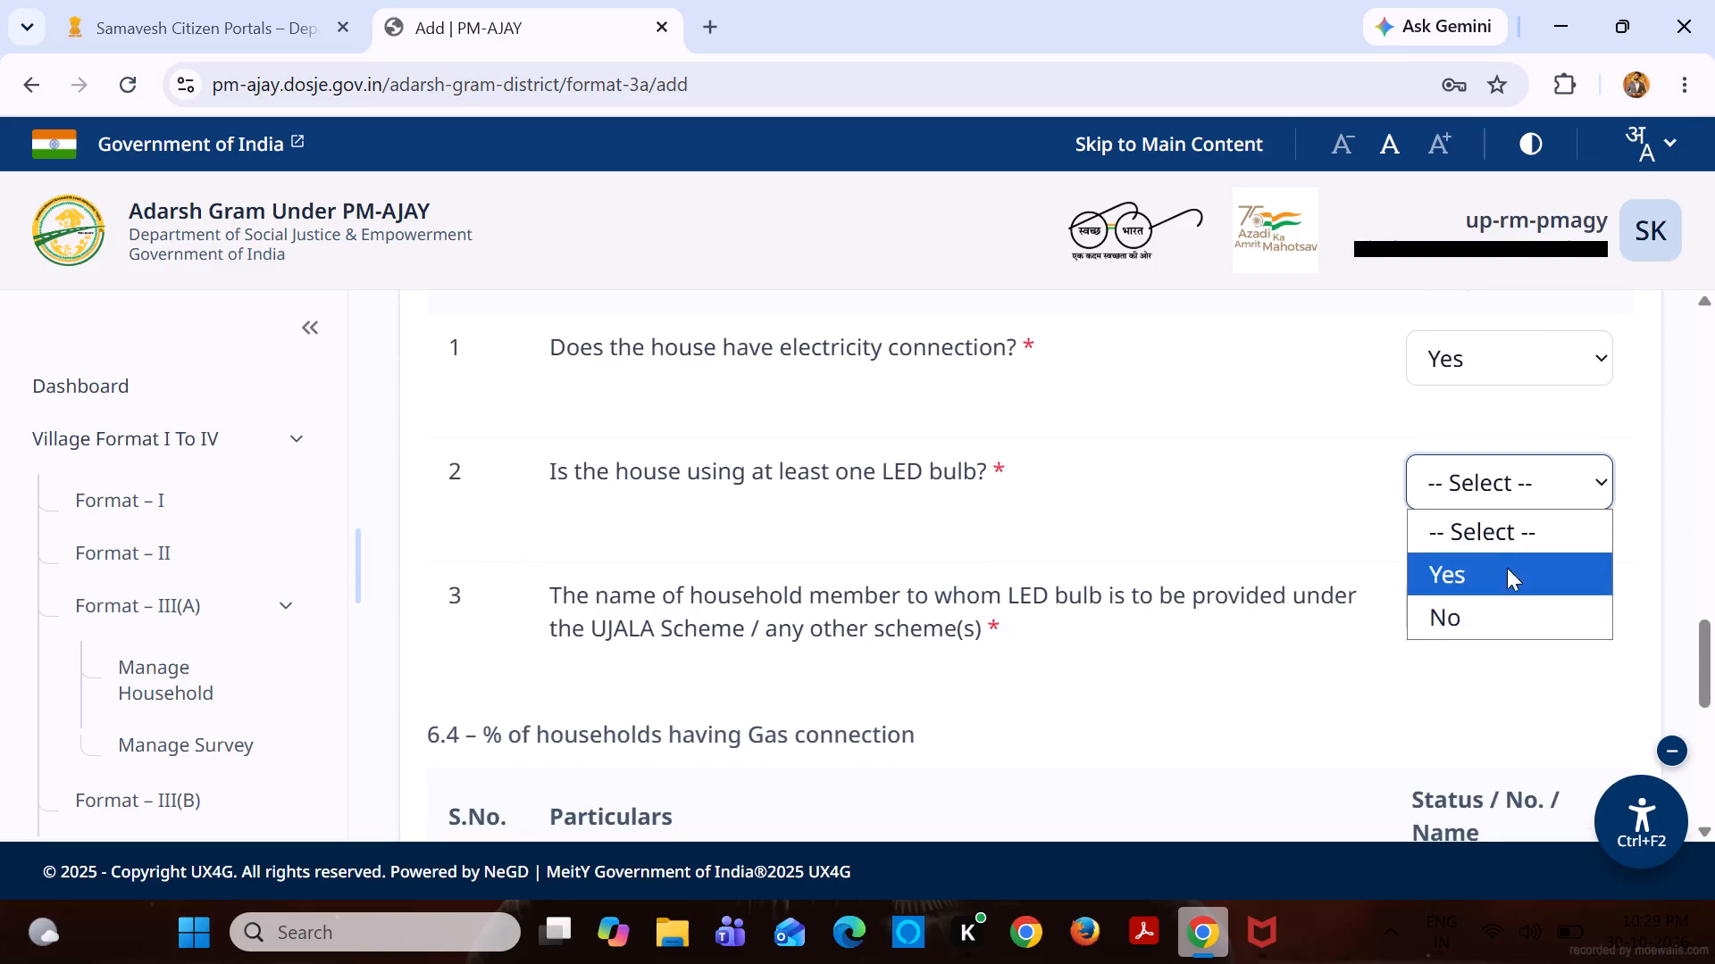
scroll(1508, 563, down, 2)
click(1543, 483)
click(1487, 582)
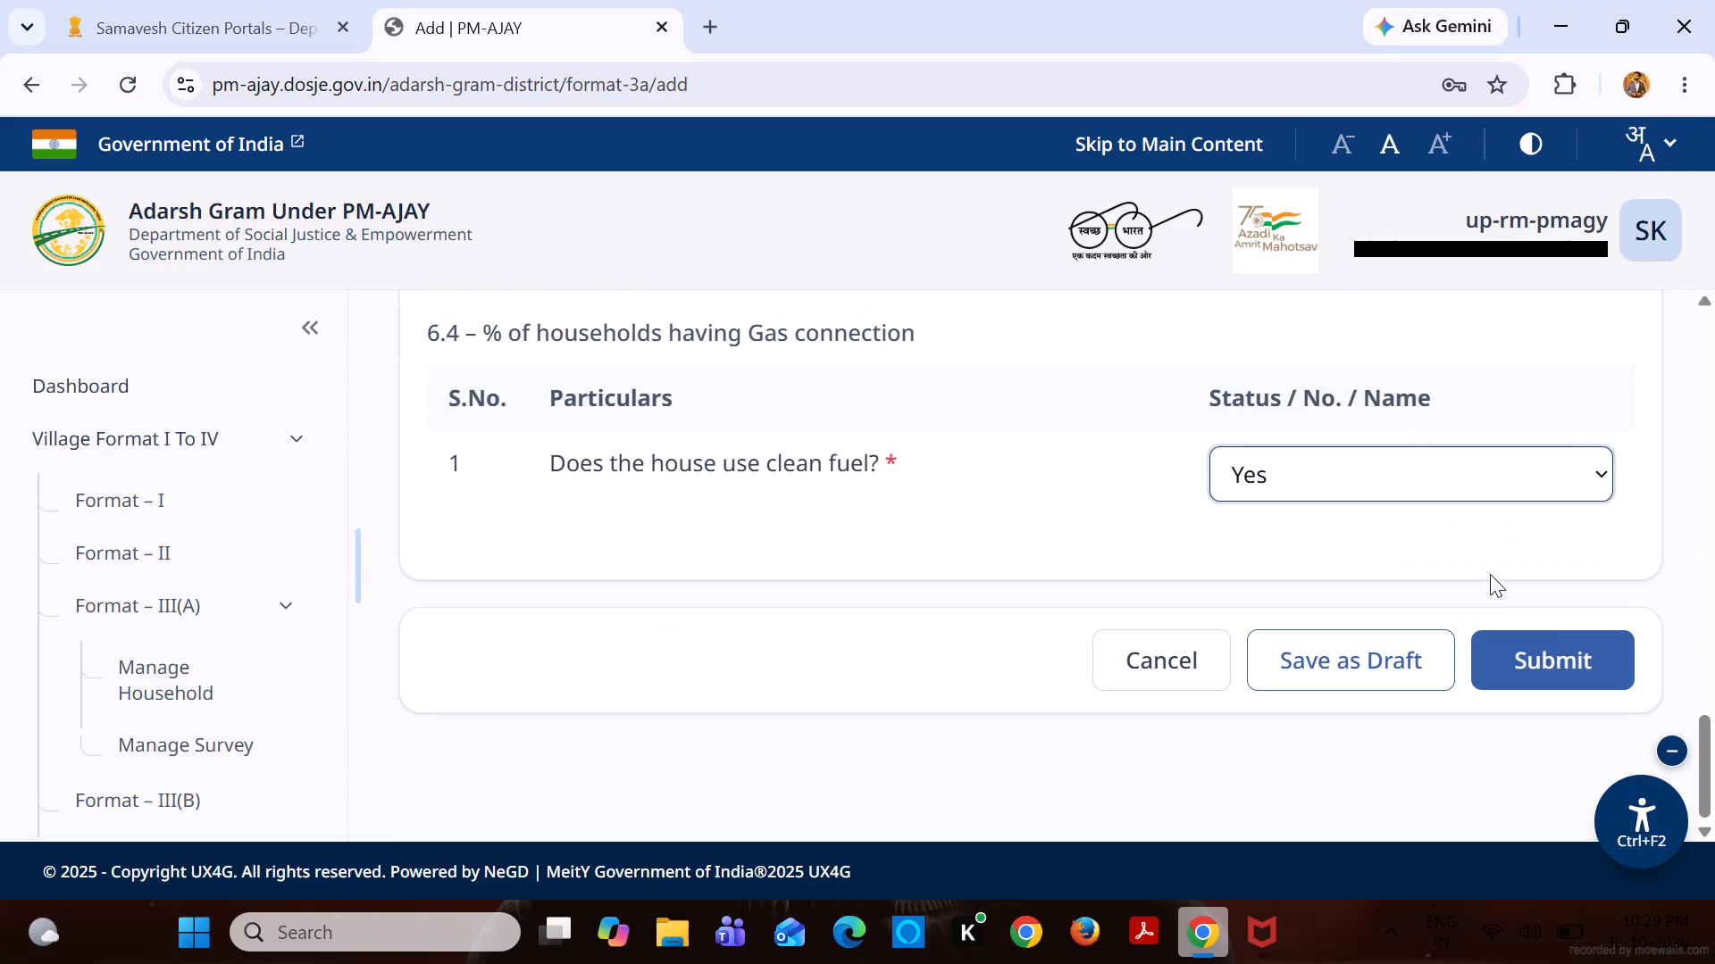
scroll(1490, 574, down, 3)
click(1553, 642)
Choose domain 7 – Agricultural Practices etc., answer No to the household being involved in farming, and submit.
click(1495, 431)
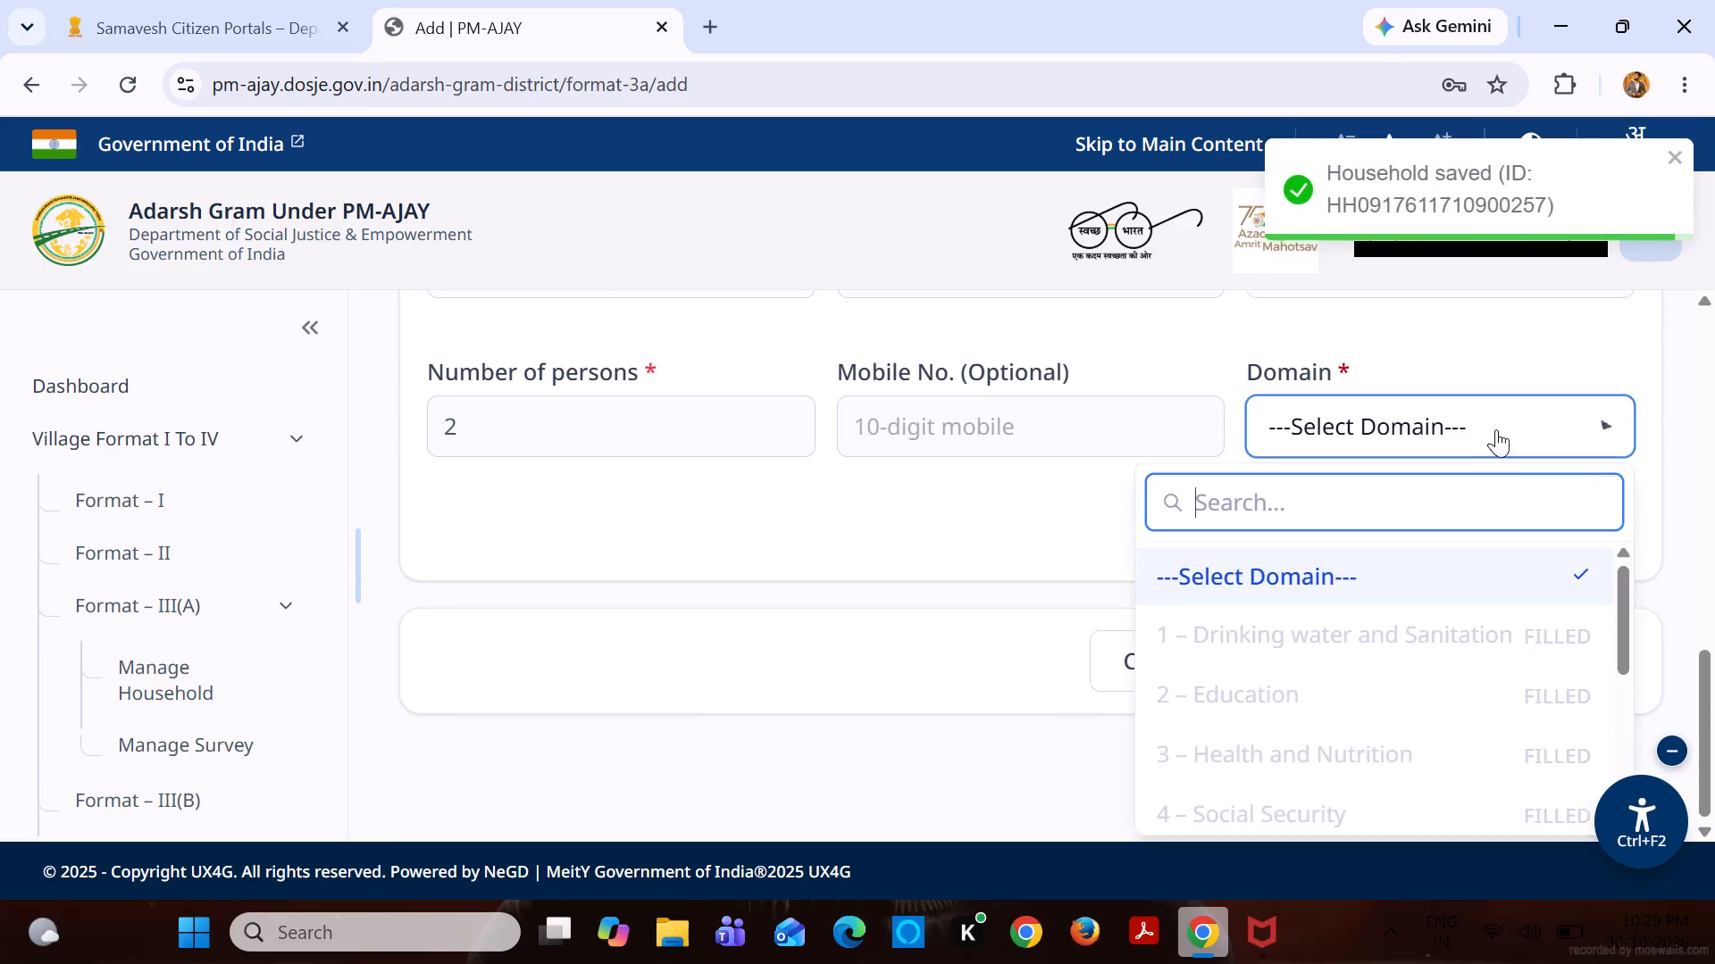
scroll(1403, 661, down, 3)
click(1394, 650)
scroll(1393, 645, down, 3)
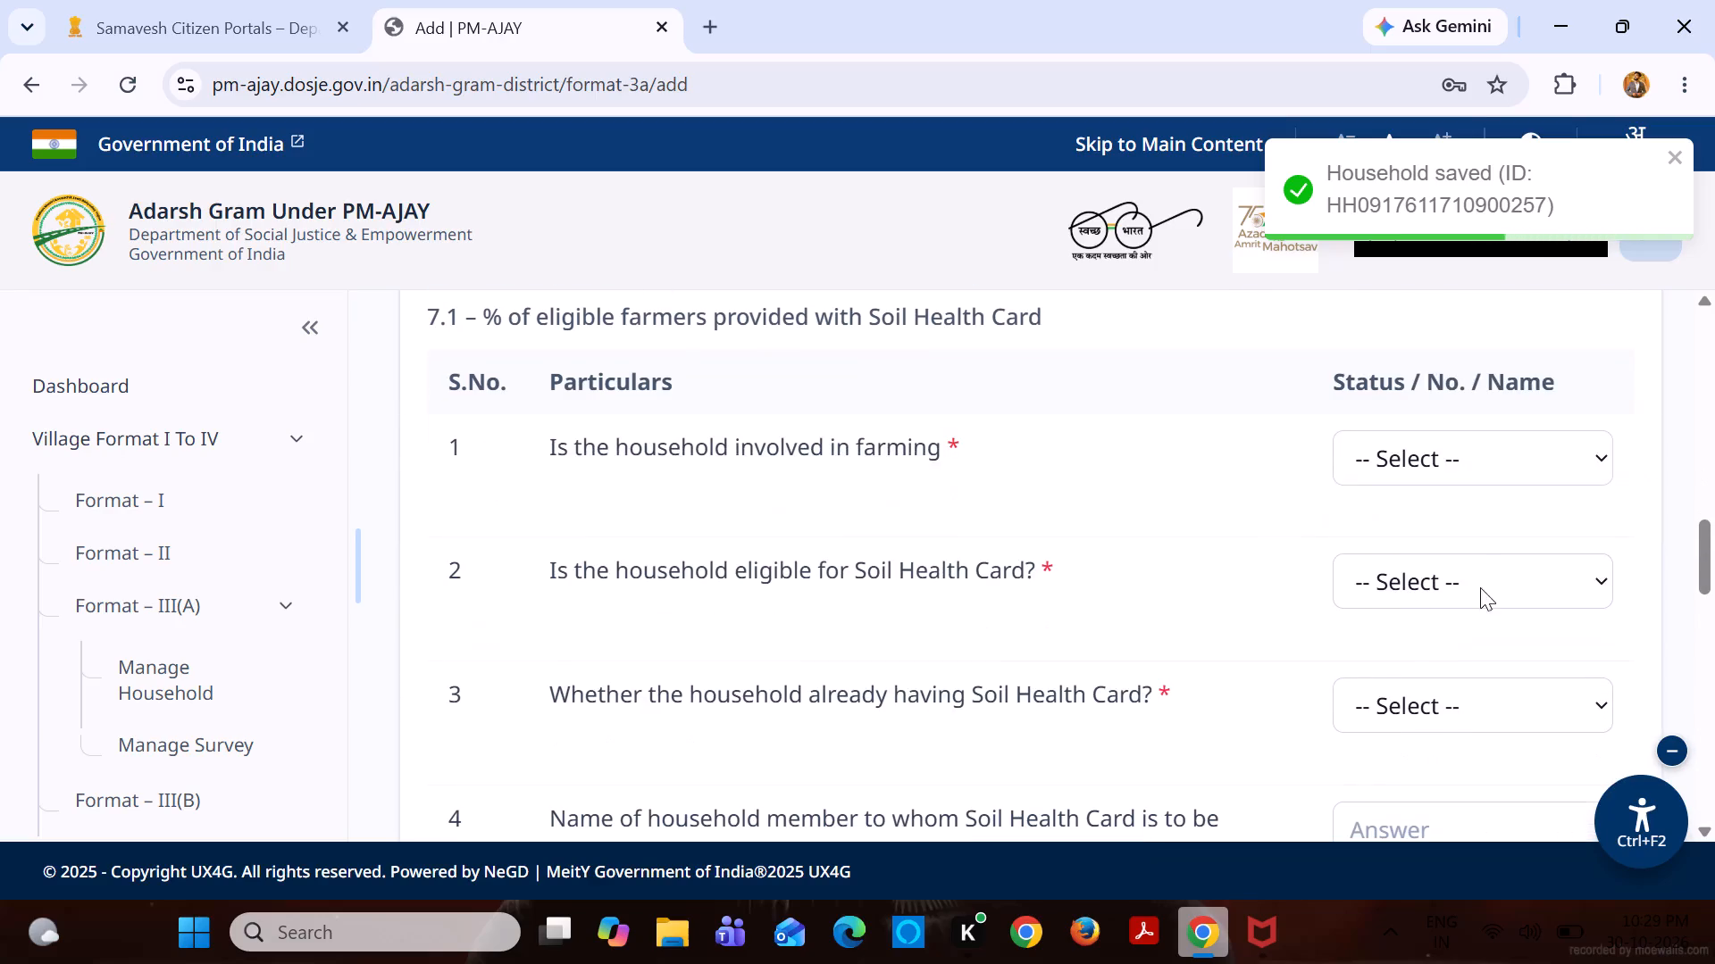
click(1487, 439)
click(1416, 606)
scroll(1419, 600, down, 5)
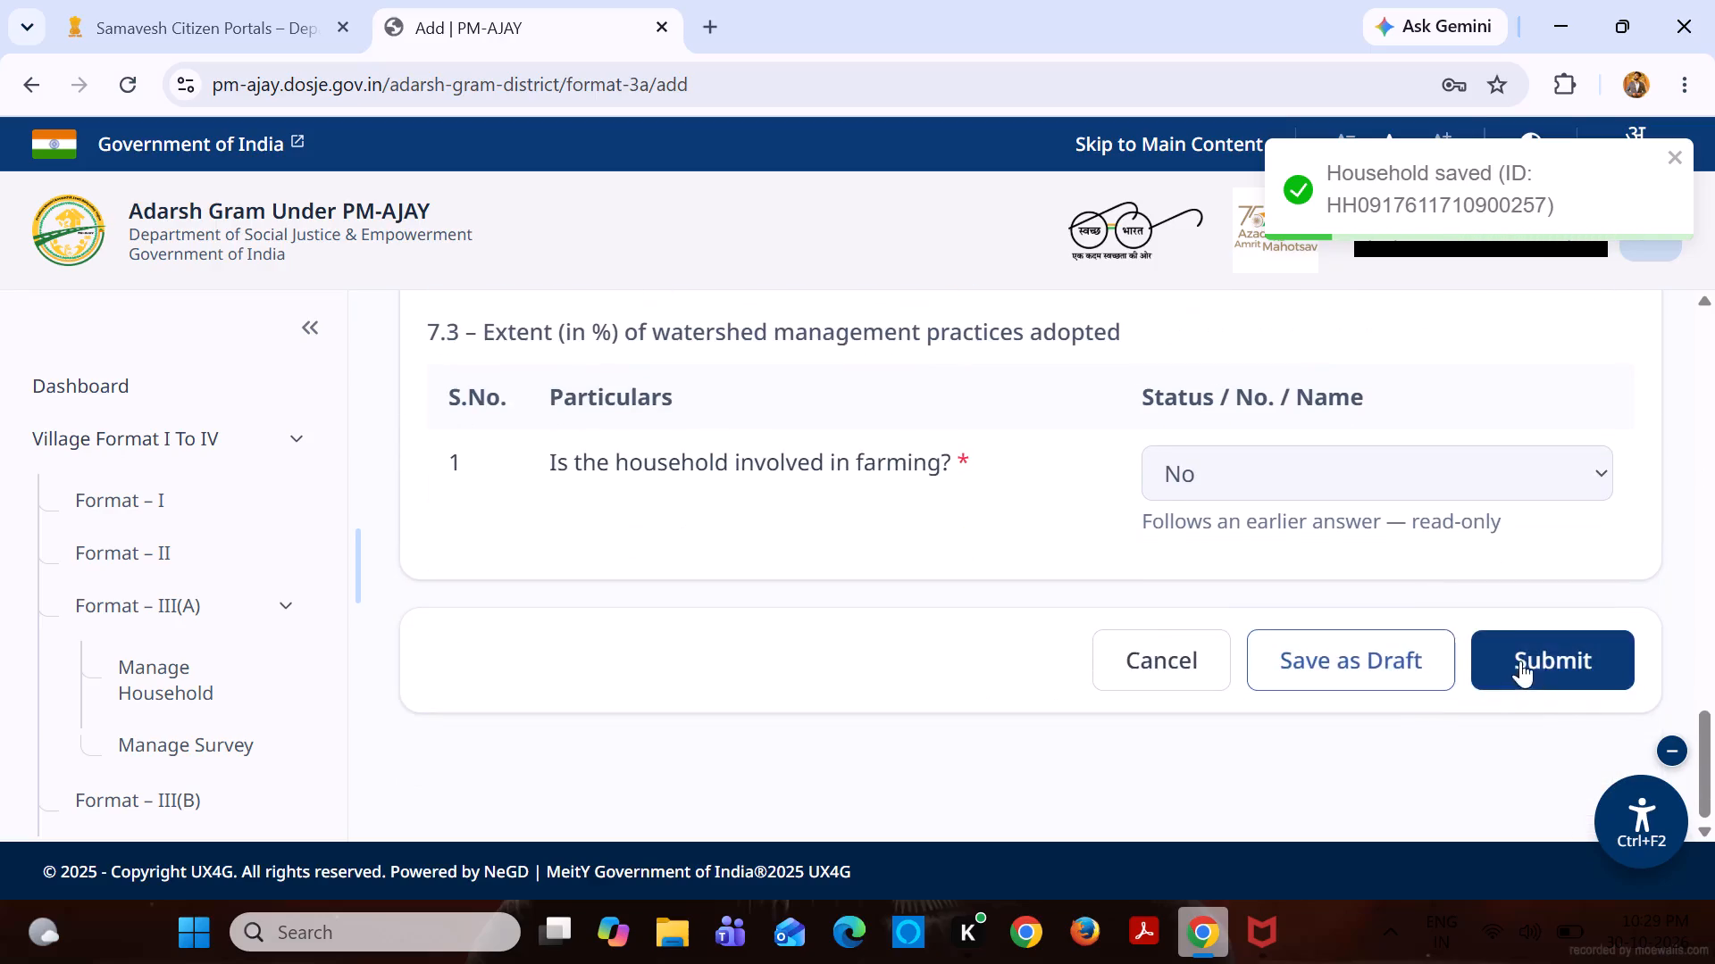
click(1542, 664)
Choose domain 8 – Financial Inclusion and enter 2 persons over 5 years and 2 members already having Aadhaar in section 8.1.
click(1495, 420)
scroll(1466, 611, down, 3)
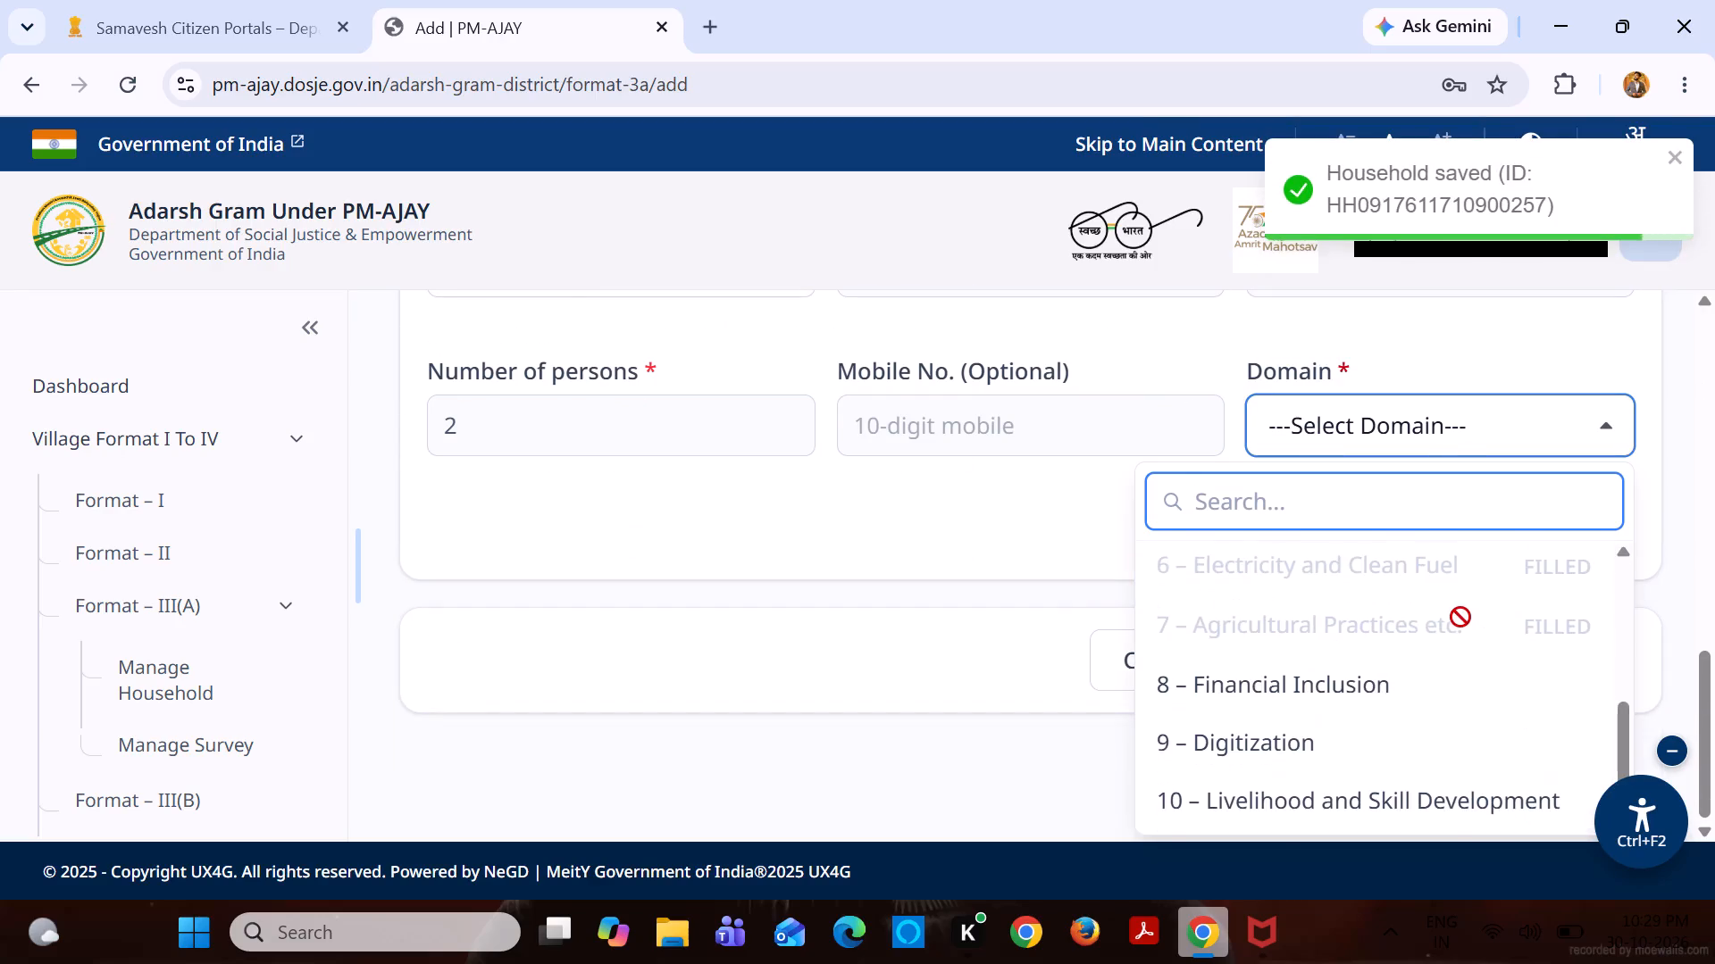
click(1330, 676)
scroll(1340, 666, down, 3)
click(1446, 453)
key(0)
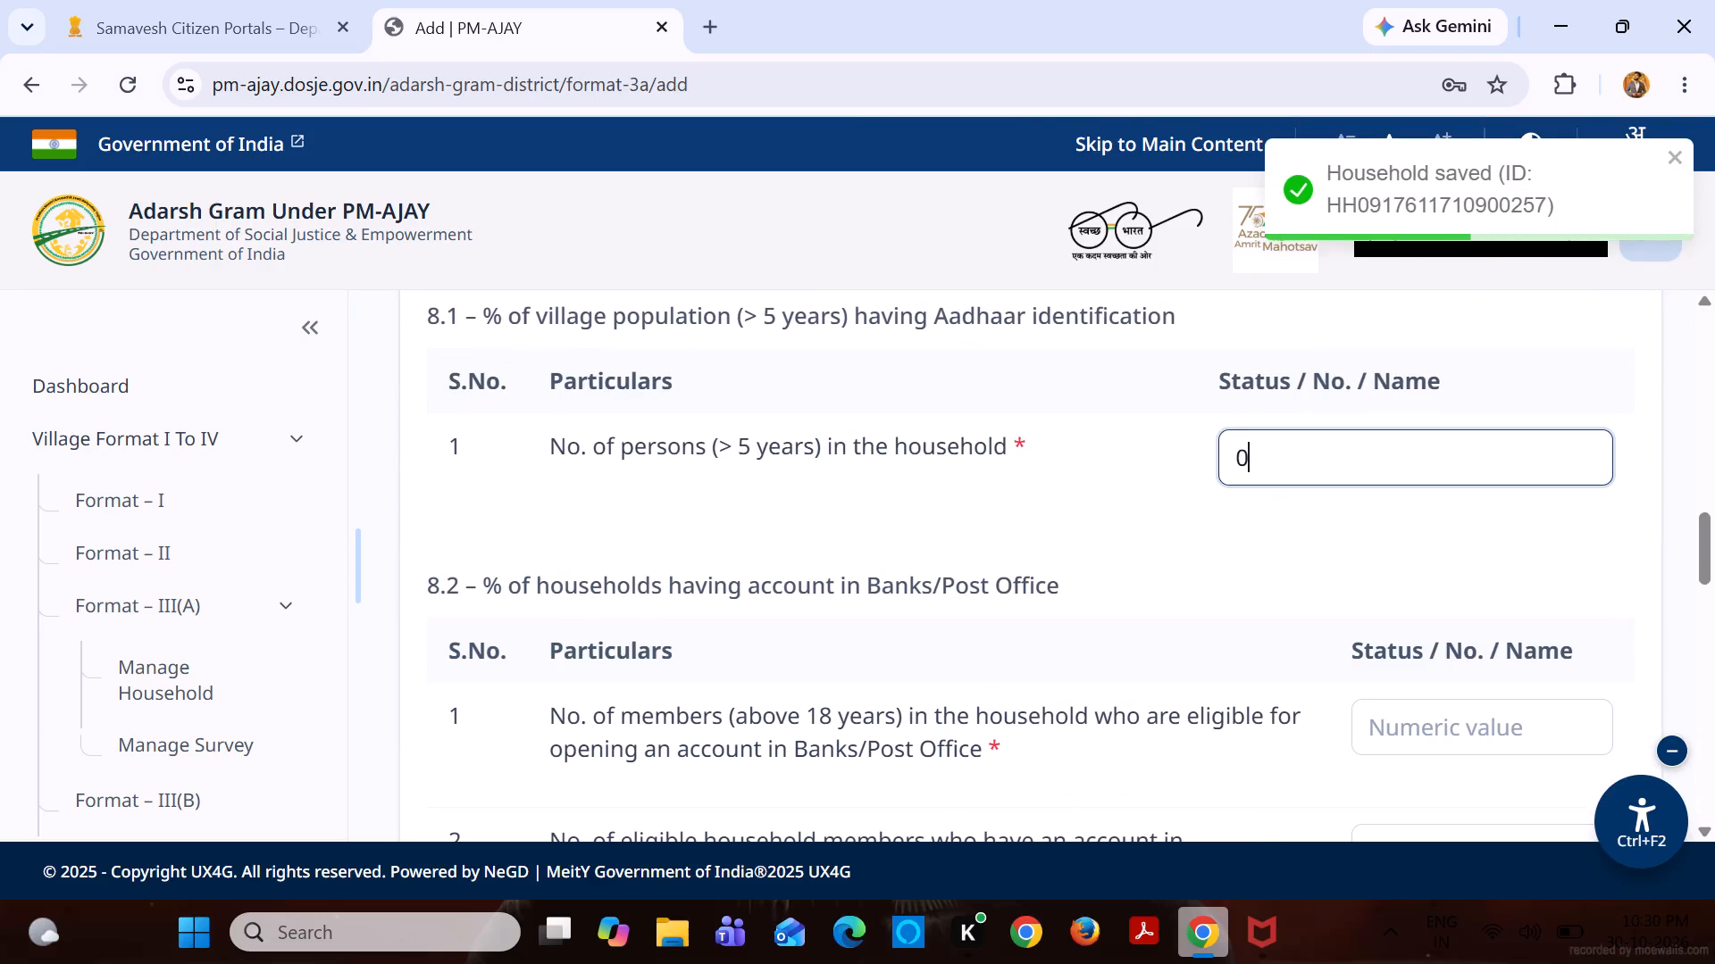
key(BackSpace)
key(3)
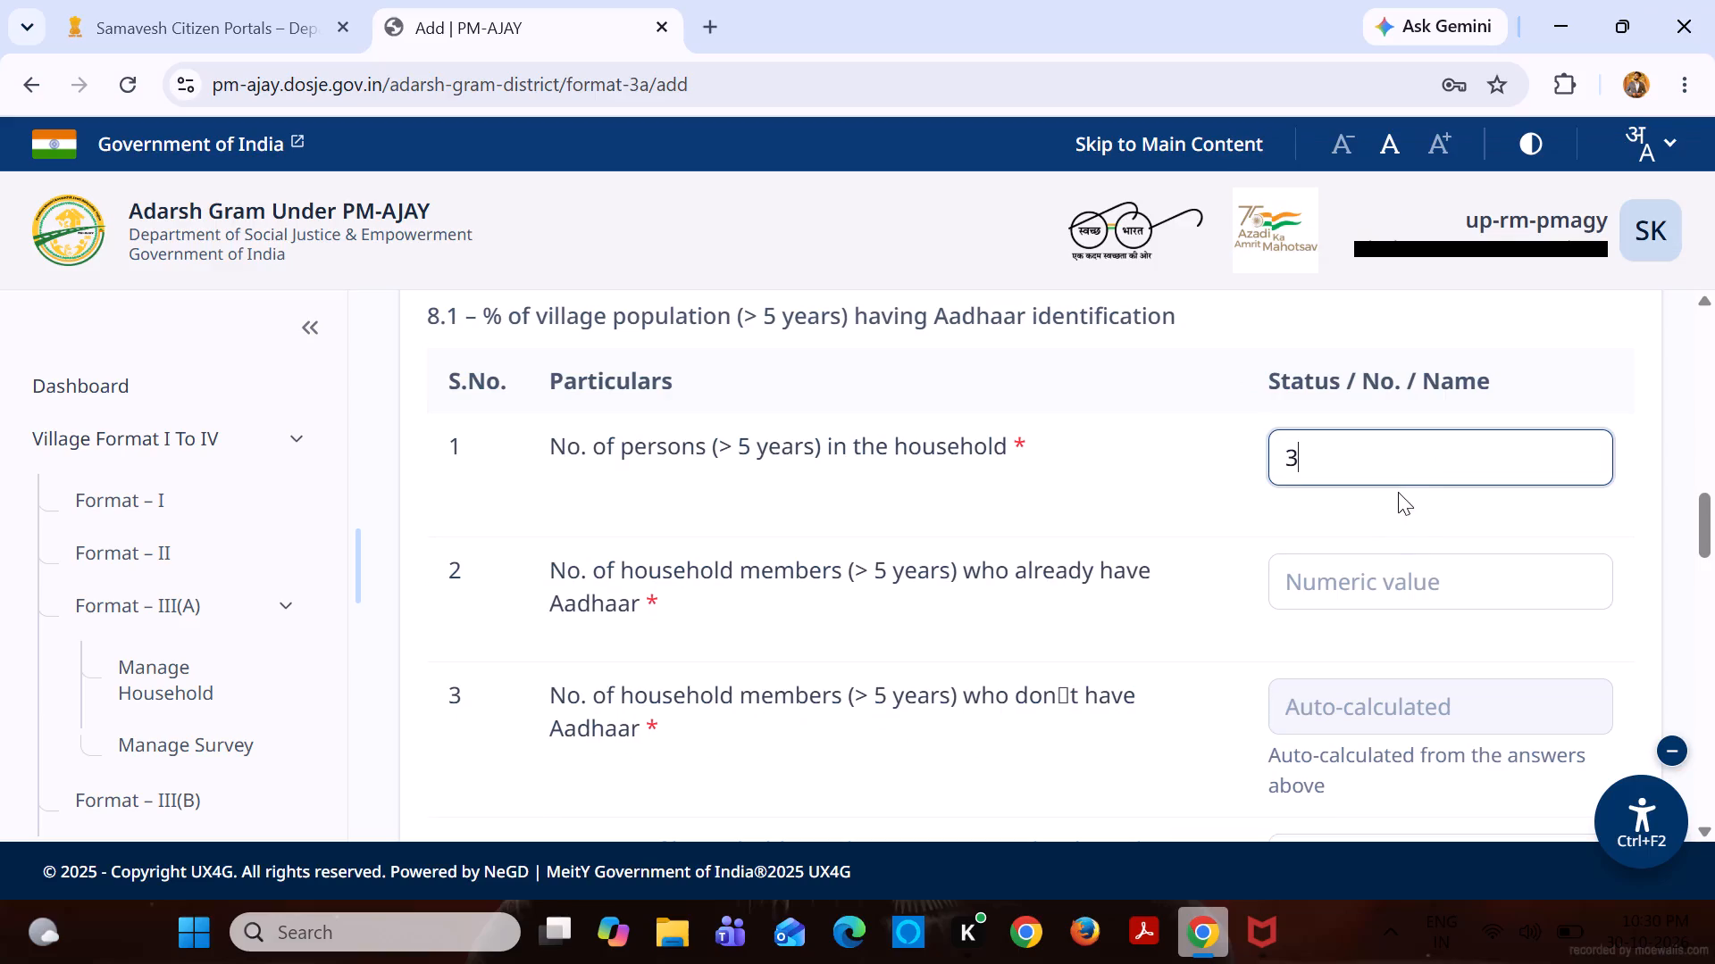
key(BackSpace)
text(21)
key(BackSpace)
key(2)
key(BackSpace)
click(1386, 572)
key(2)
Enter 2 members eligible for a bank/post office account and 2 members already having one in section 8.2.
scroll(1390, 569, down, 2)
double_click(1394, 706)
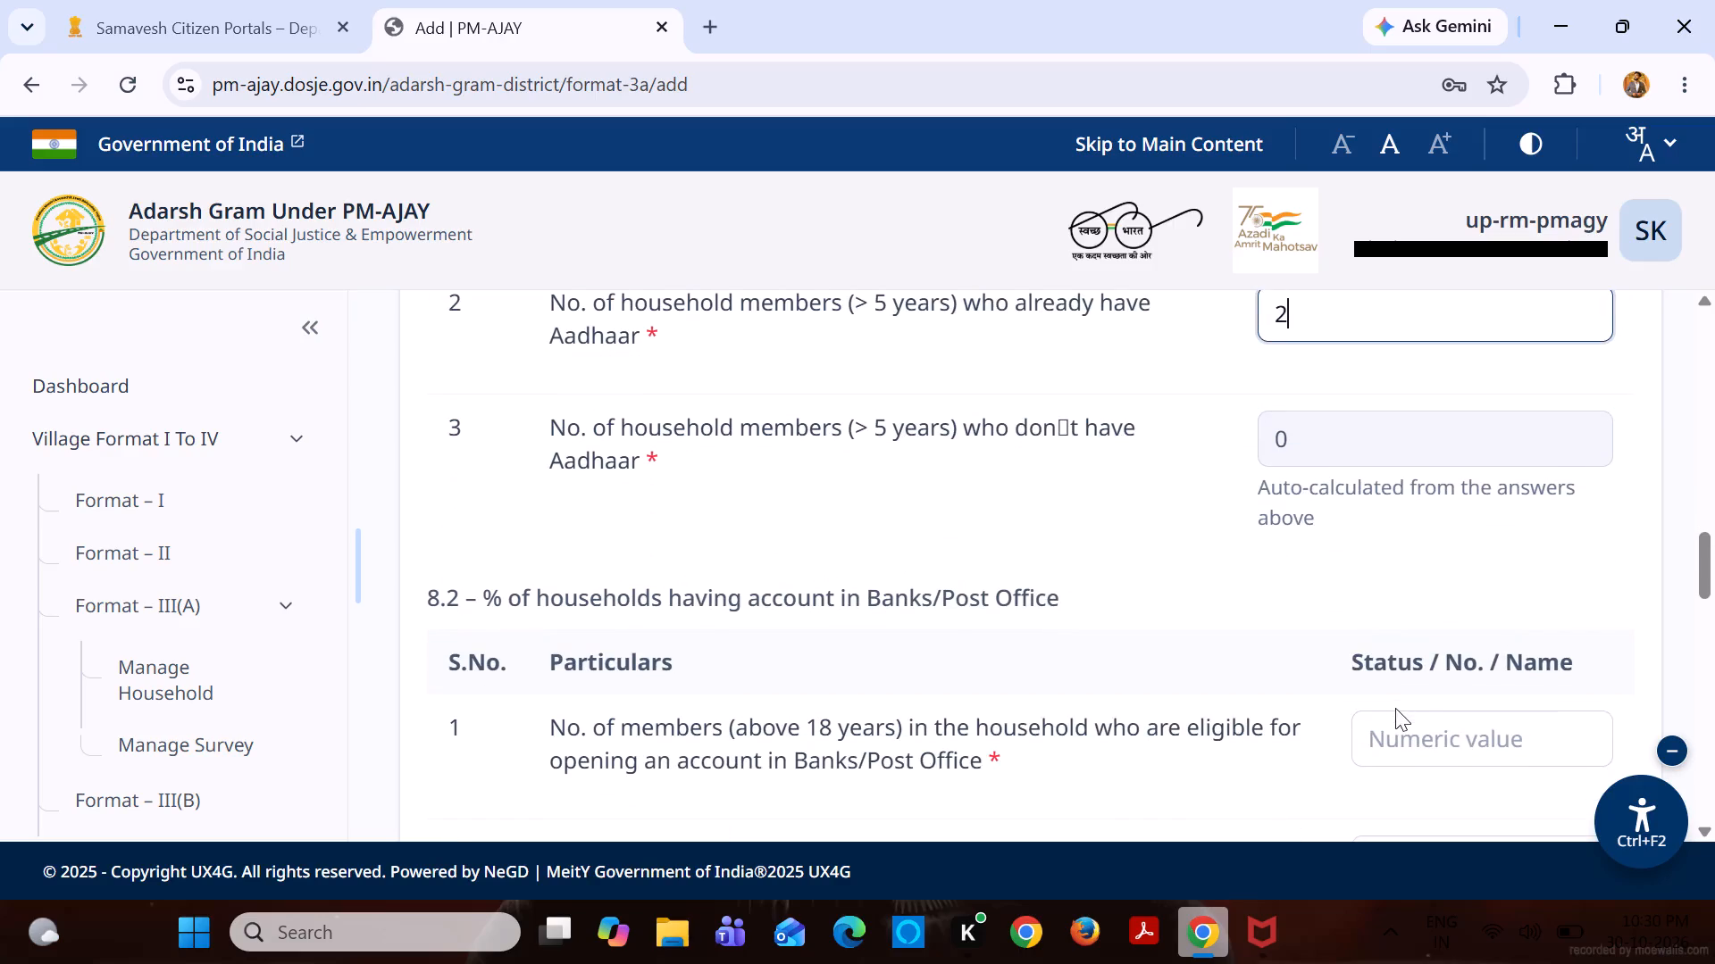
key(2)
scroll(1400, 702, down, 2)
click(1449, 583)
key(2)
Enter 0 persons eligible for PMSBY in section 8.3 and 0 for PMJJBY in section 8.4, and submit domain 8.
scroll(1459, 580, down, 3)
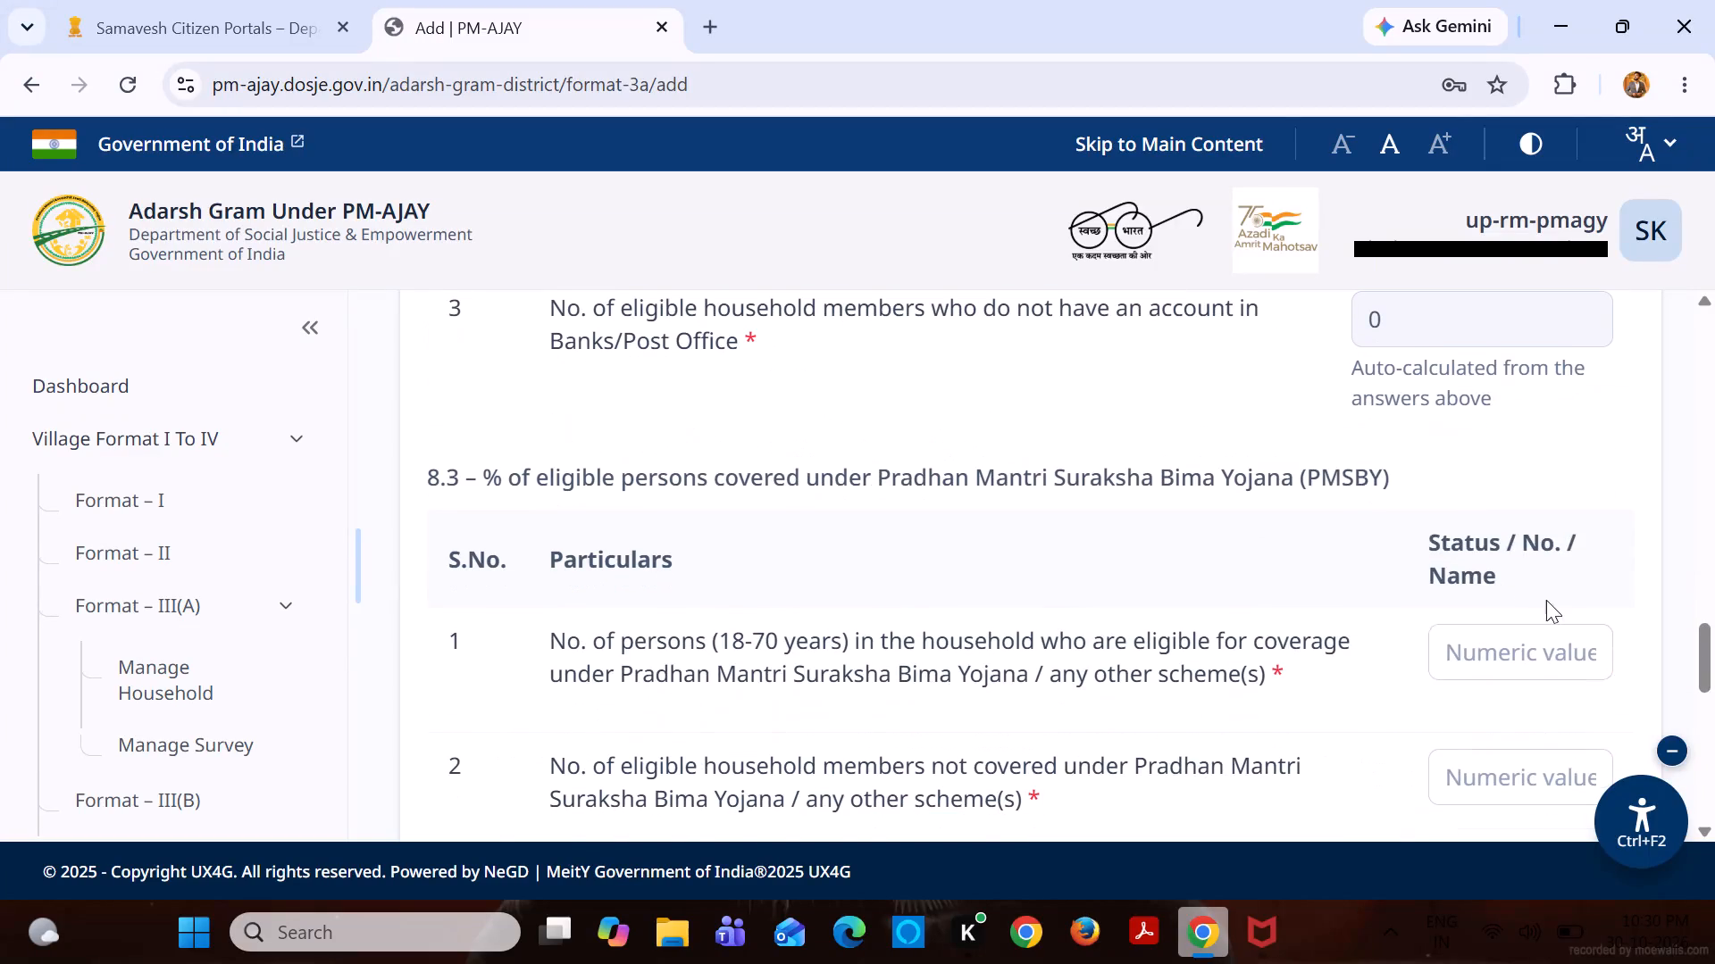
click(1529, 651)
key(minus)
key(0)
scroll(1527, 664, down, 2)
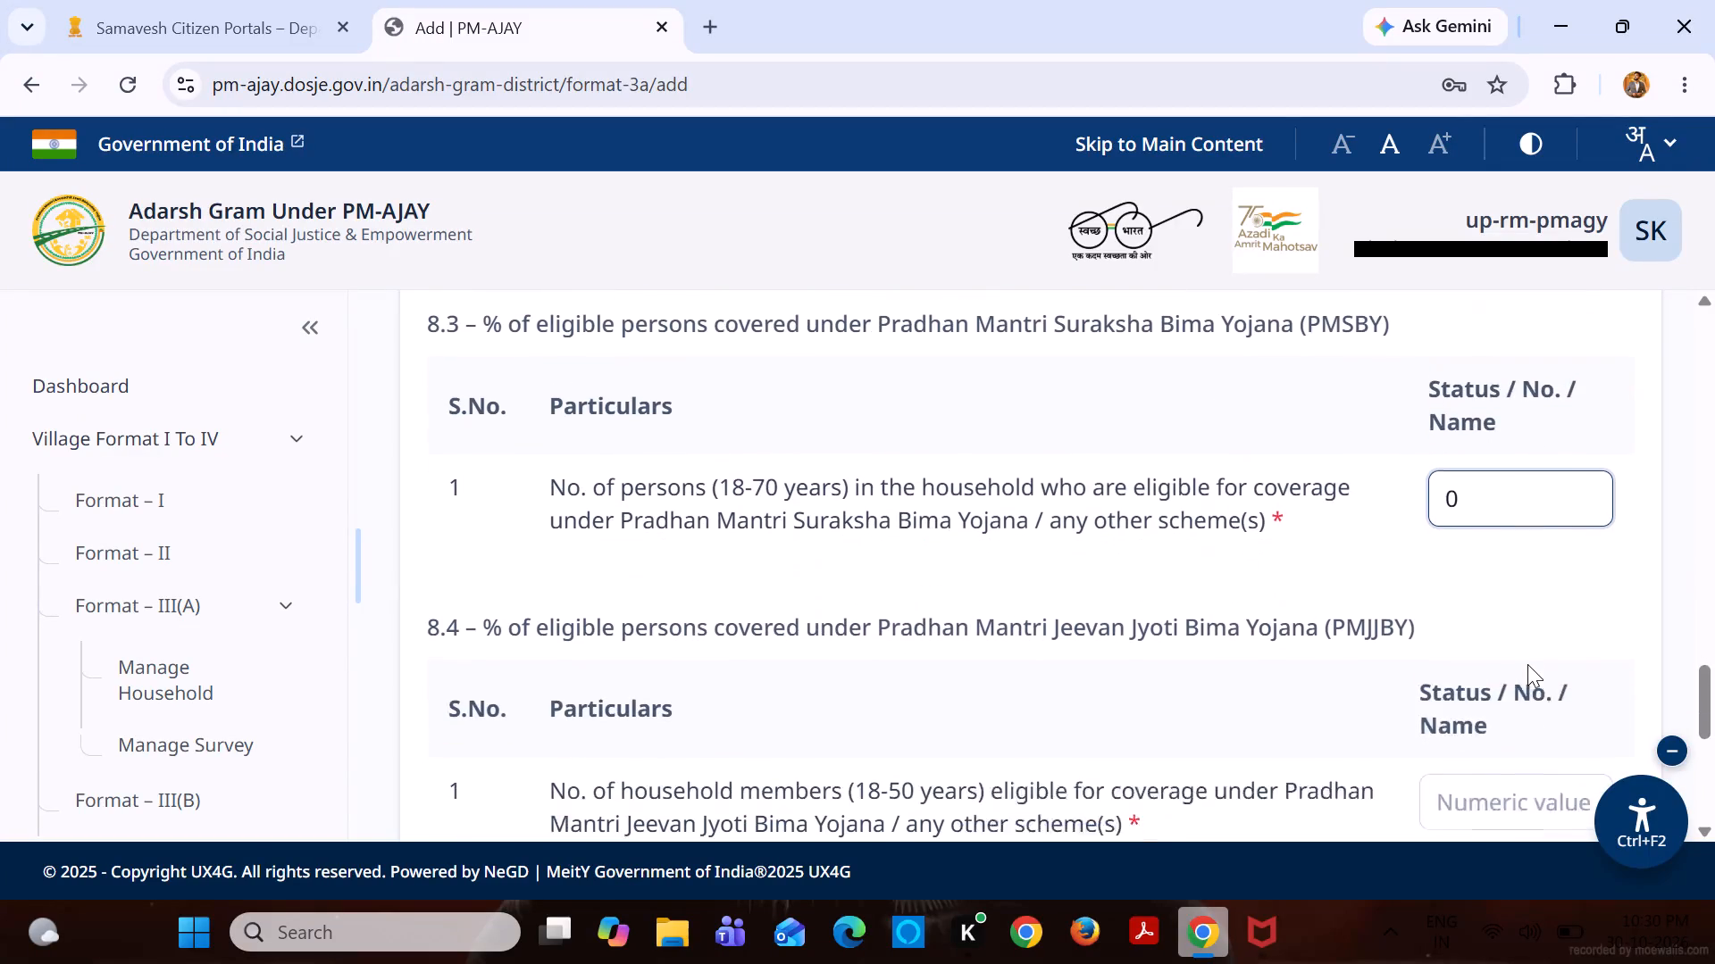
click(1527, 664)
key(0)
scroll(1527, 664, down, 2)
click(1539, 659)
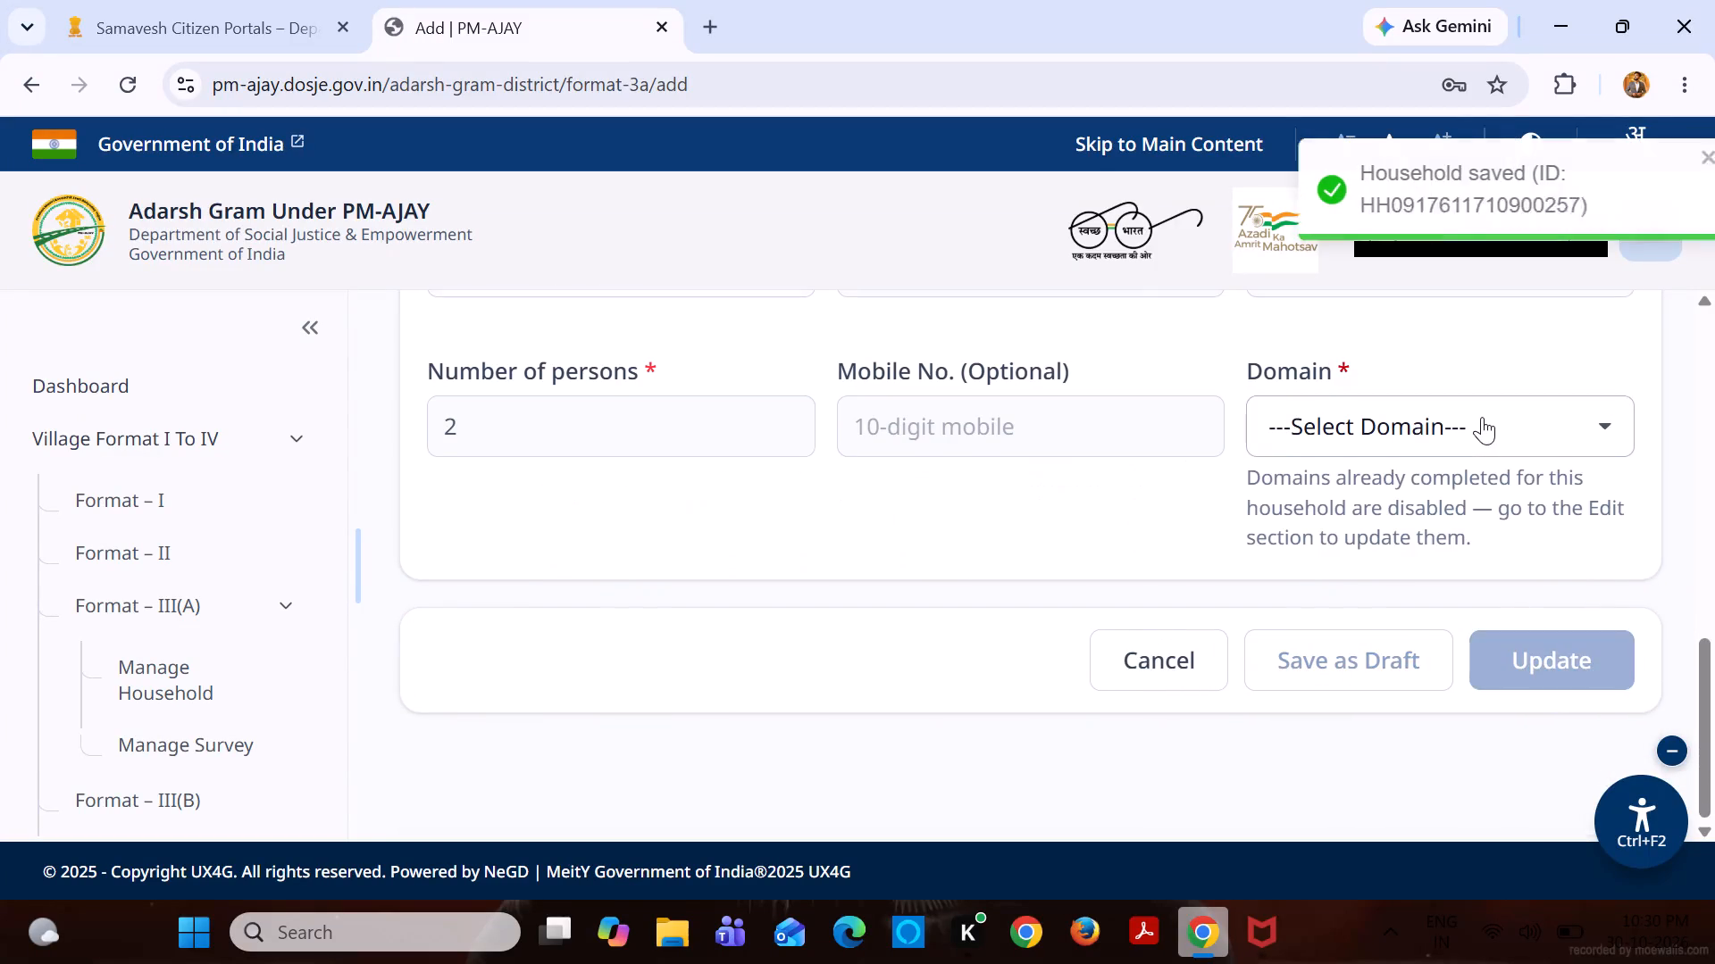
Choose domain 9 – Digitization, enter 0 members eligible for digital literacy training in section 9.3, and submit.
click(1482, 417)
scroll(1397, 721, down, 4)
click(1383, 721)
scroll(1387, 720, down, 3)
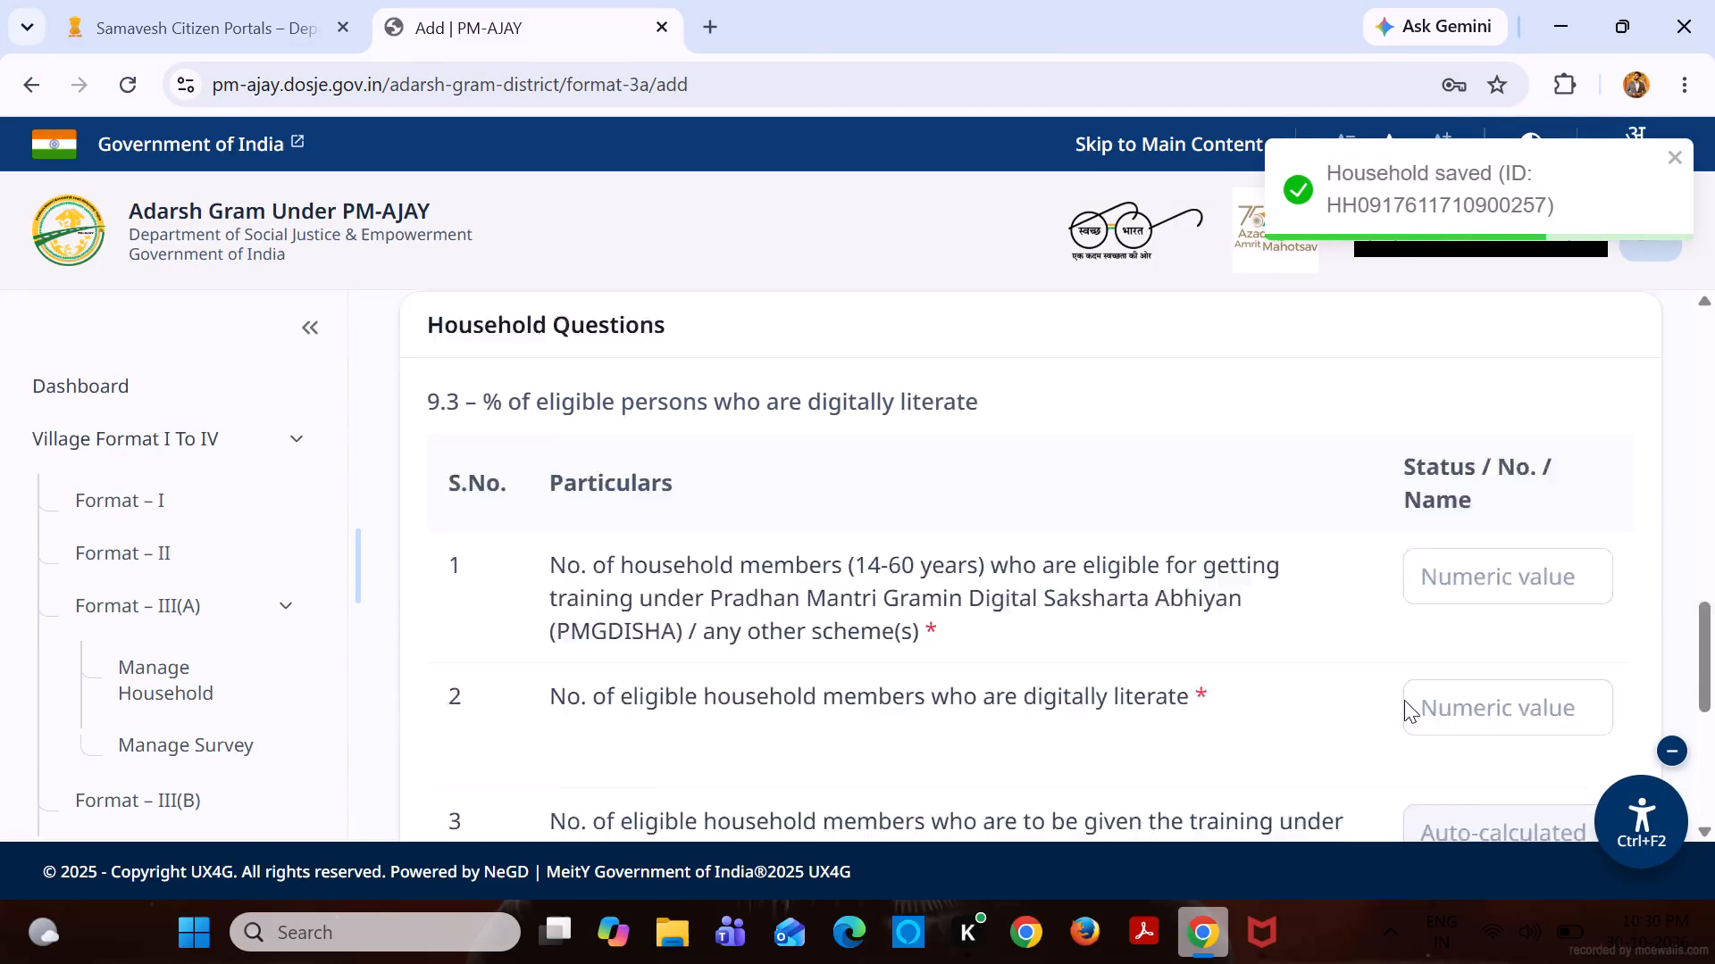
click(1461, 488)
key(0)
click(1533, 661)
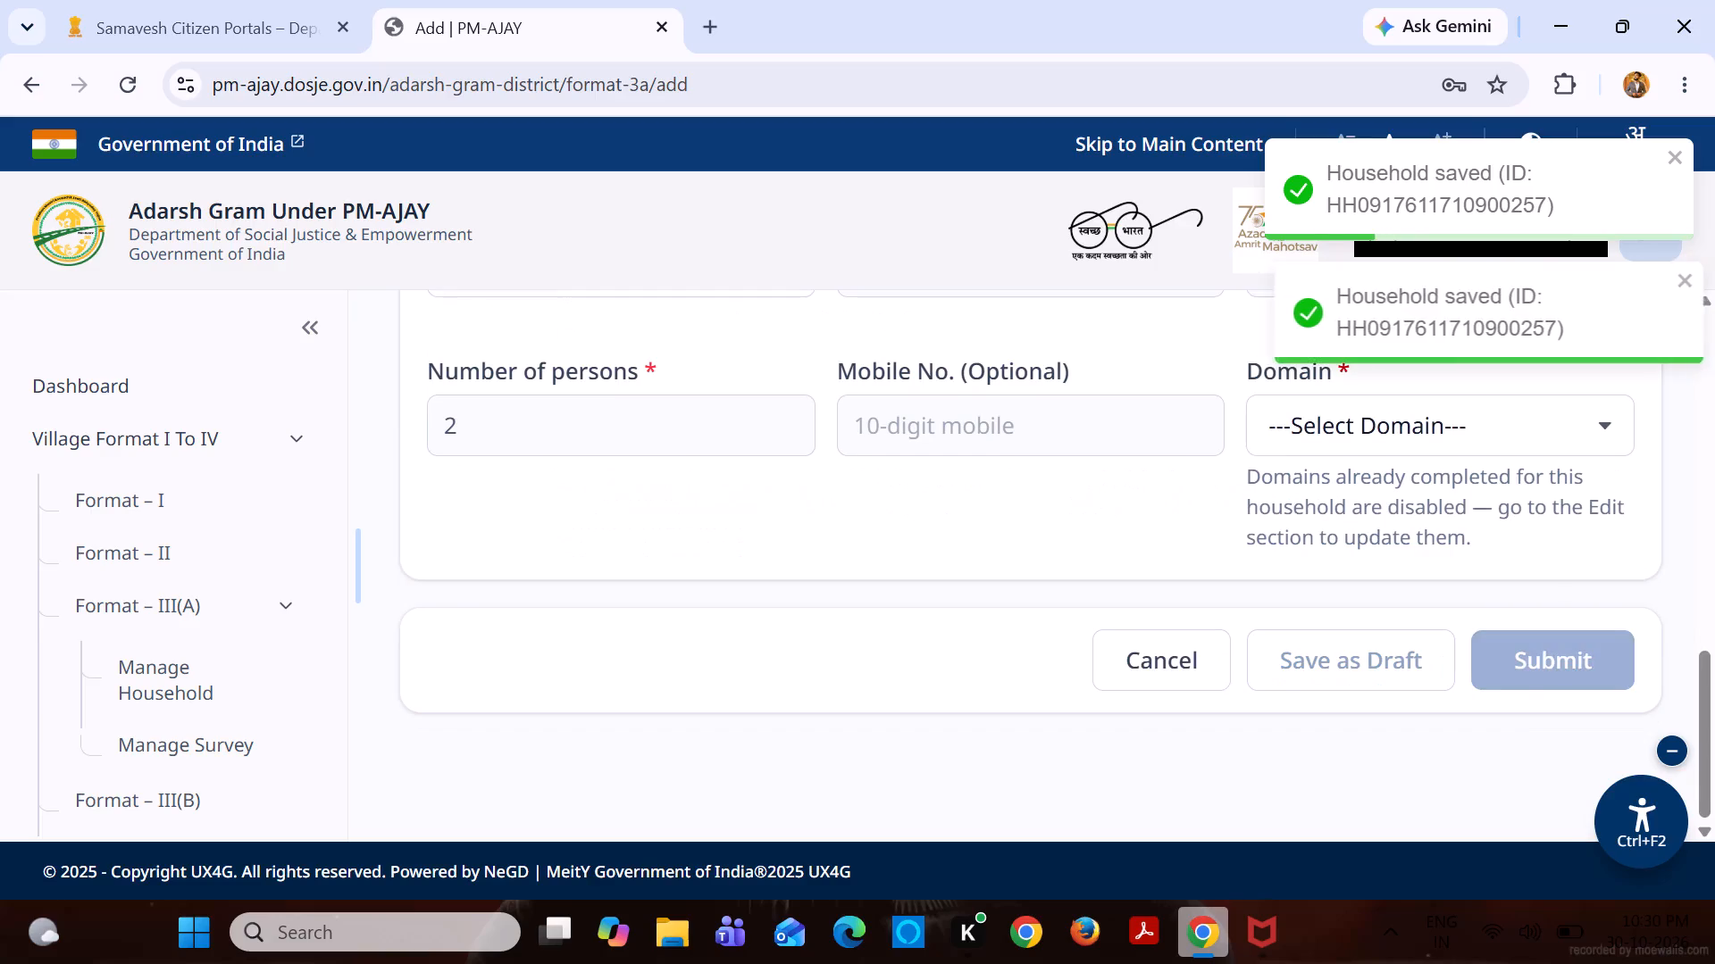
Choose domain 10 – Livelihood and Skill Development, enter 0 youth eligible for skill training and bank linked loans, answer Yes to SHG membership, and submit.
click(1555, 423)
scroll(1494, 737, down, 4)
click(1448, 790)
scroll(1452, 791, down, 3)
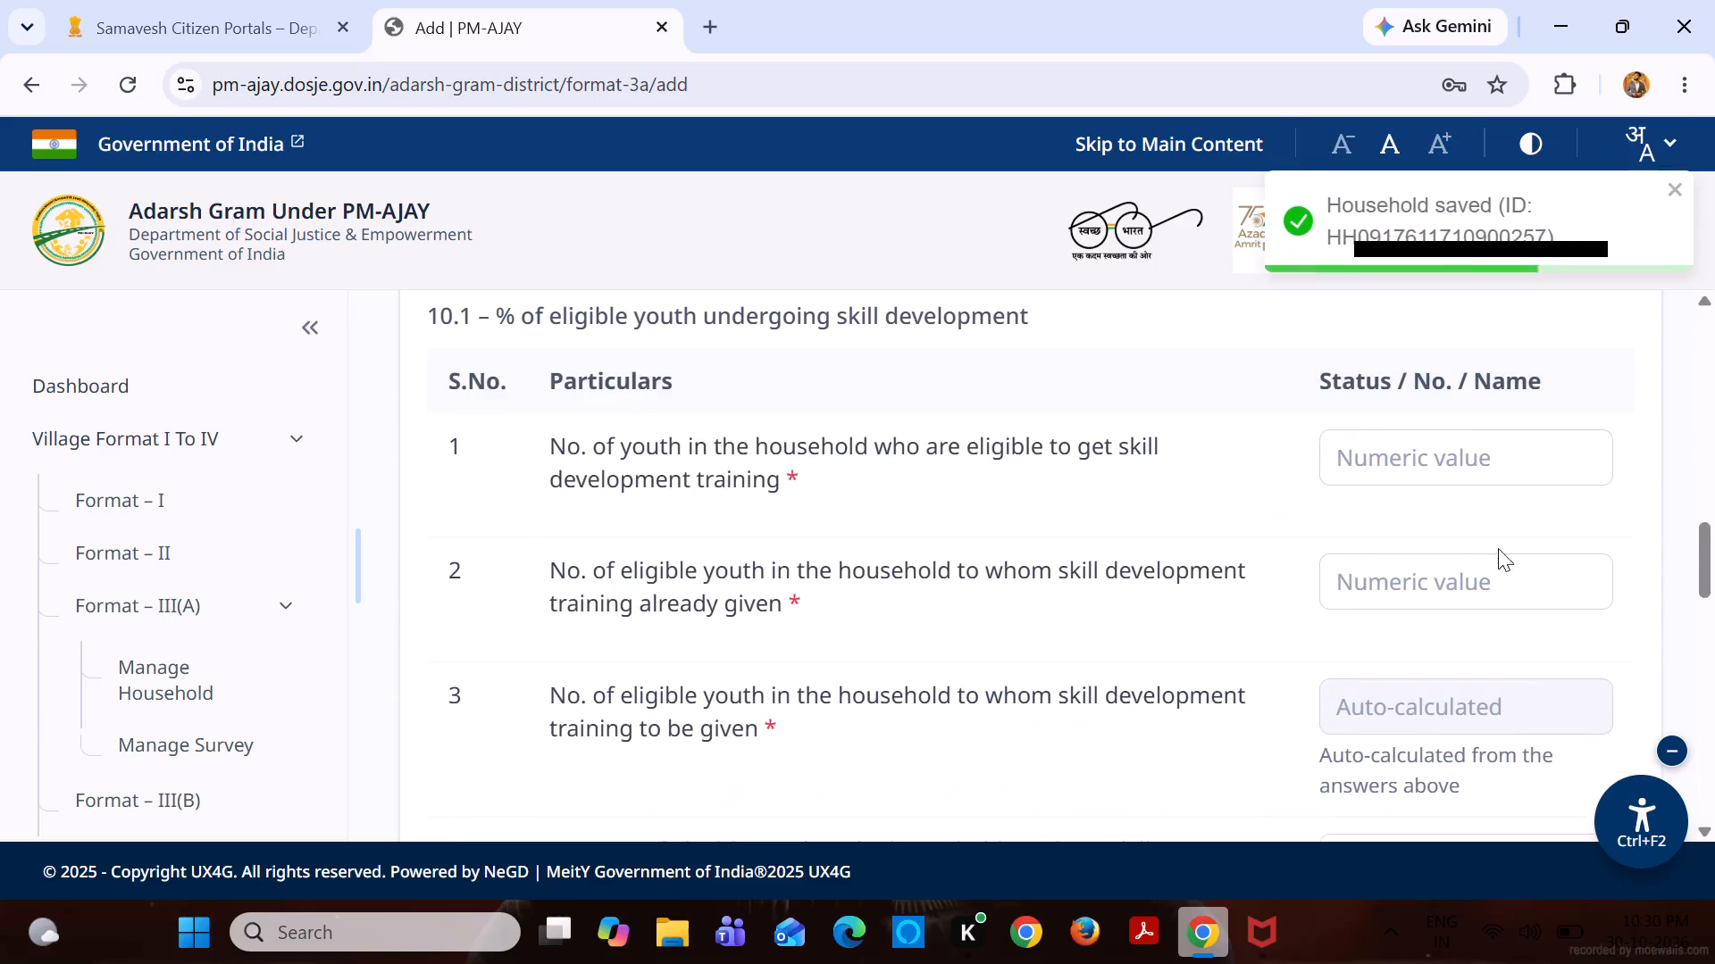
click(1483, 478)
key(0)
click(1489, 760)
click(1489, 736)
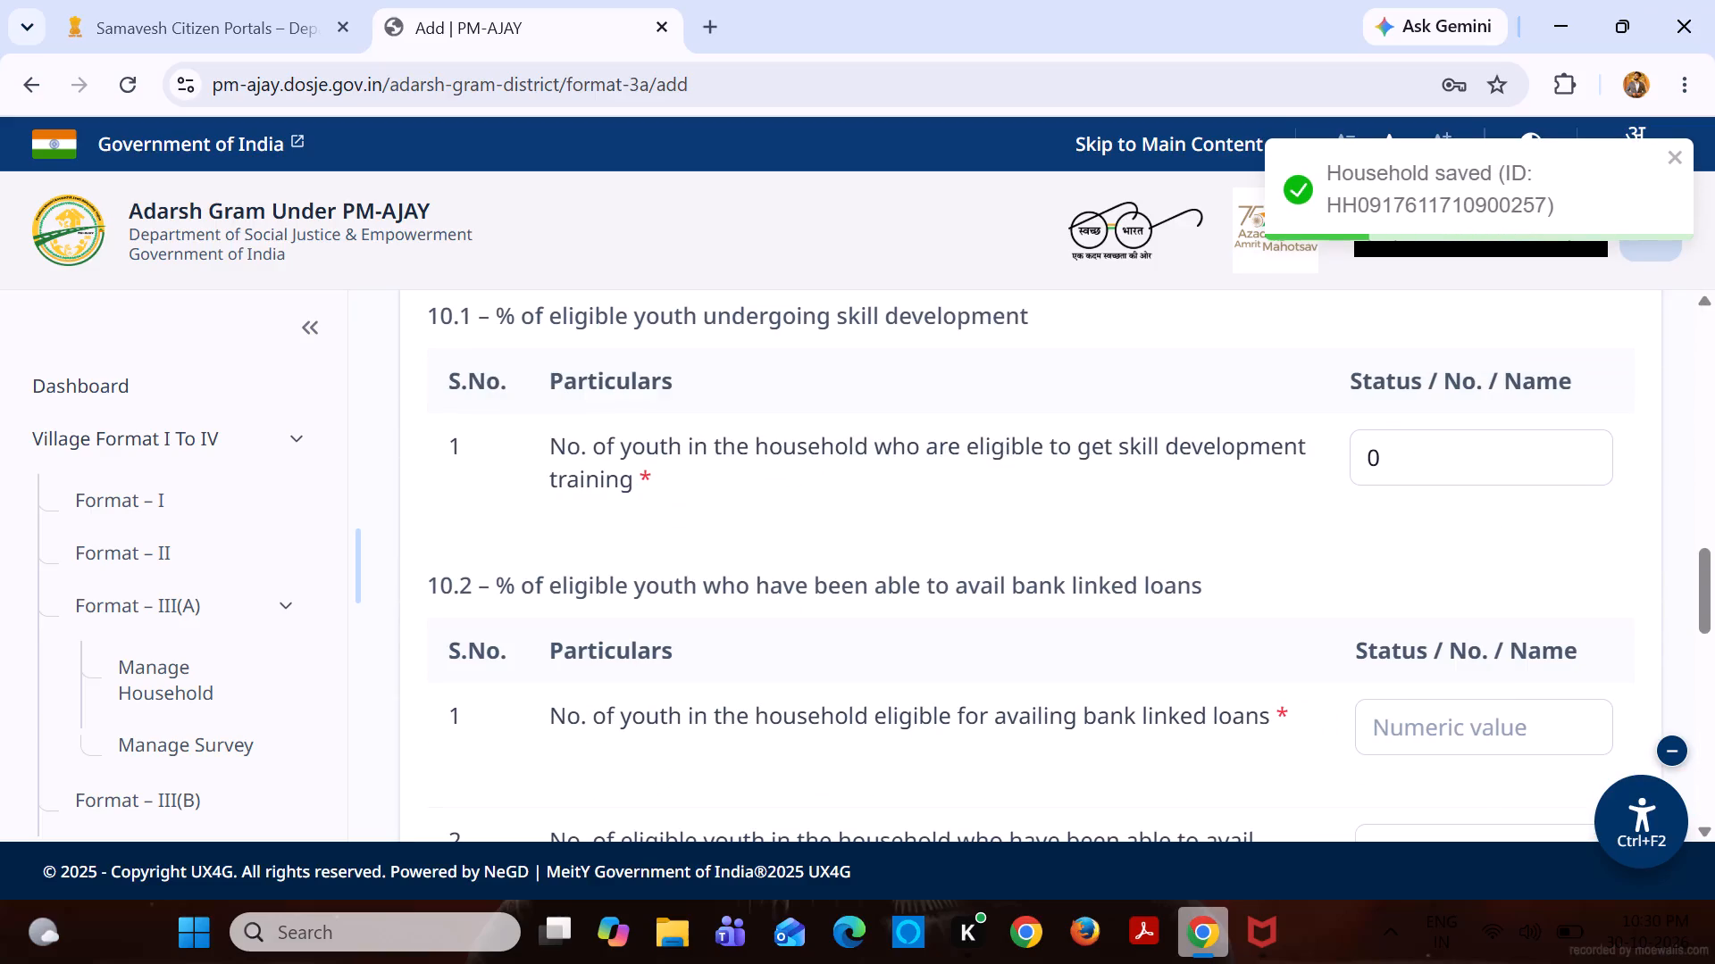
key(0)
scroll(1488, 728, down, 3)
click(1499, 578)
click(1422, 678)
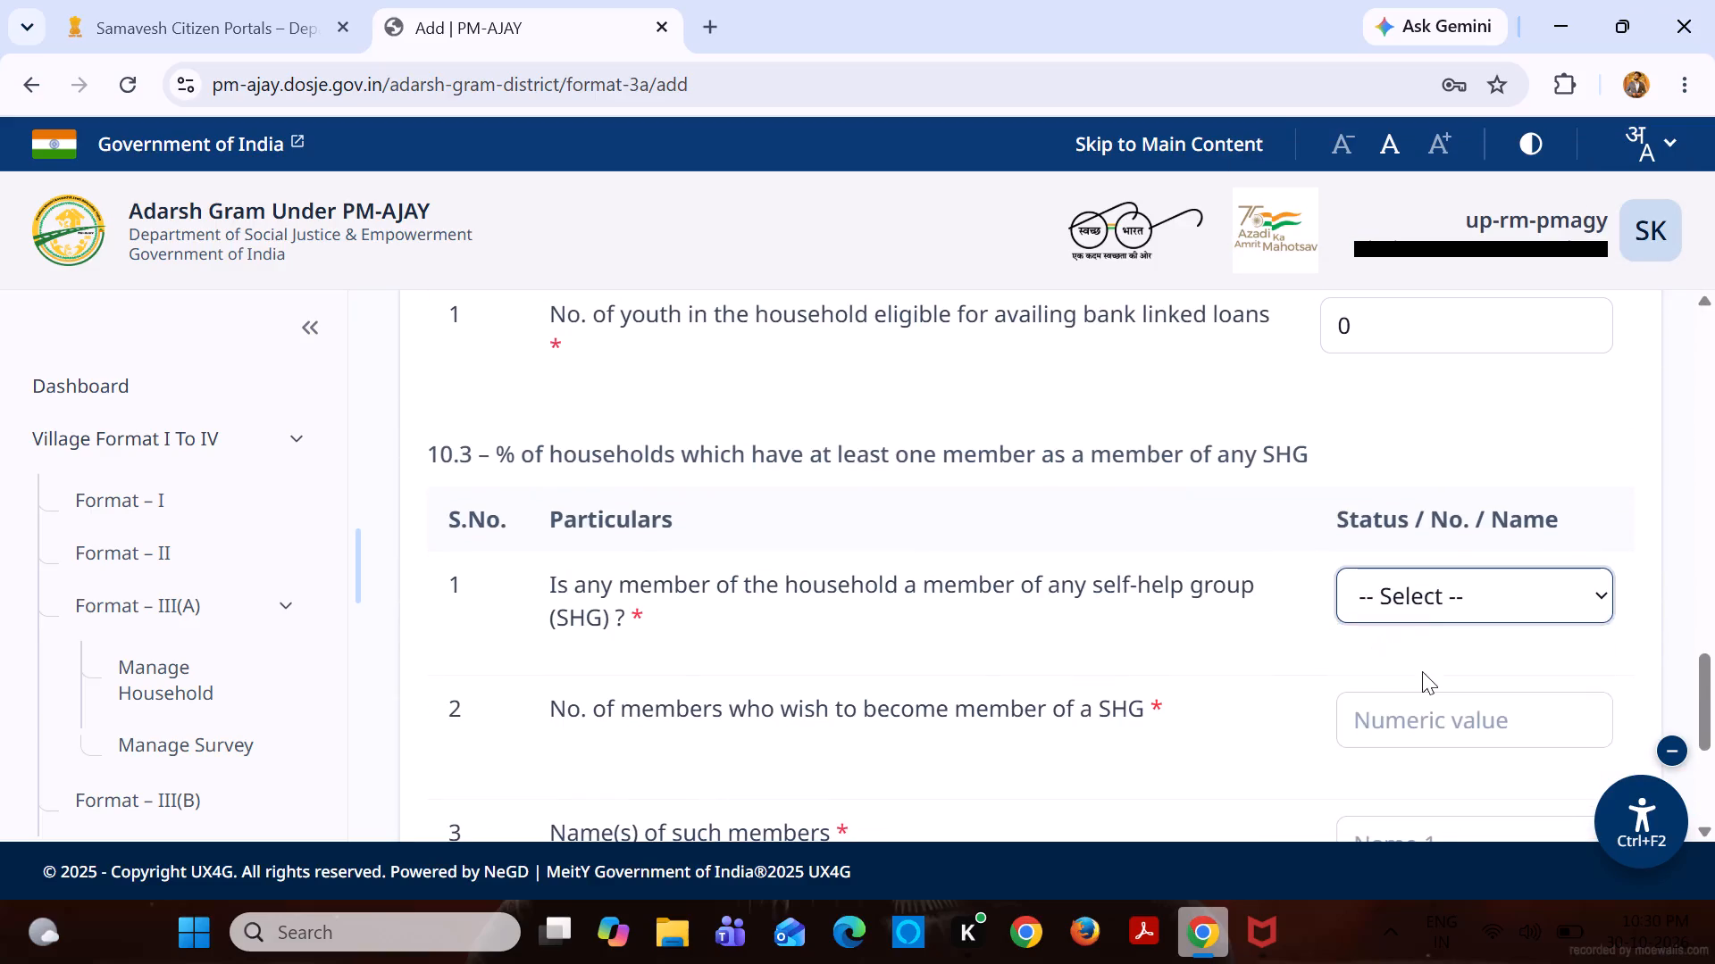
scroll(1432, 652, down, 2)
click(1569, 649)
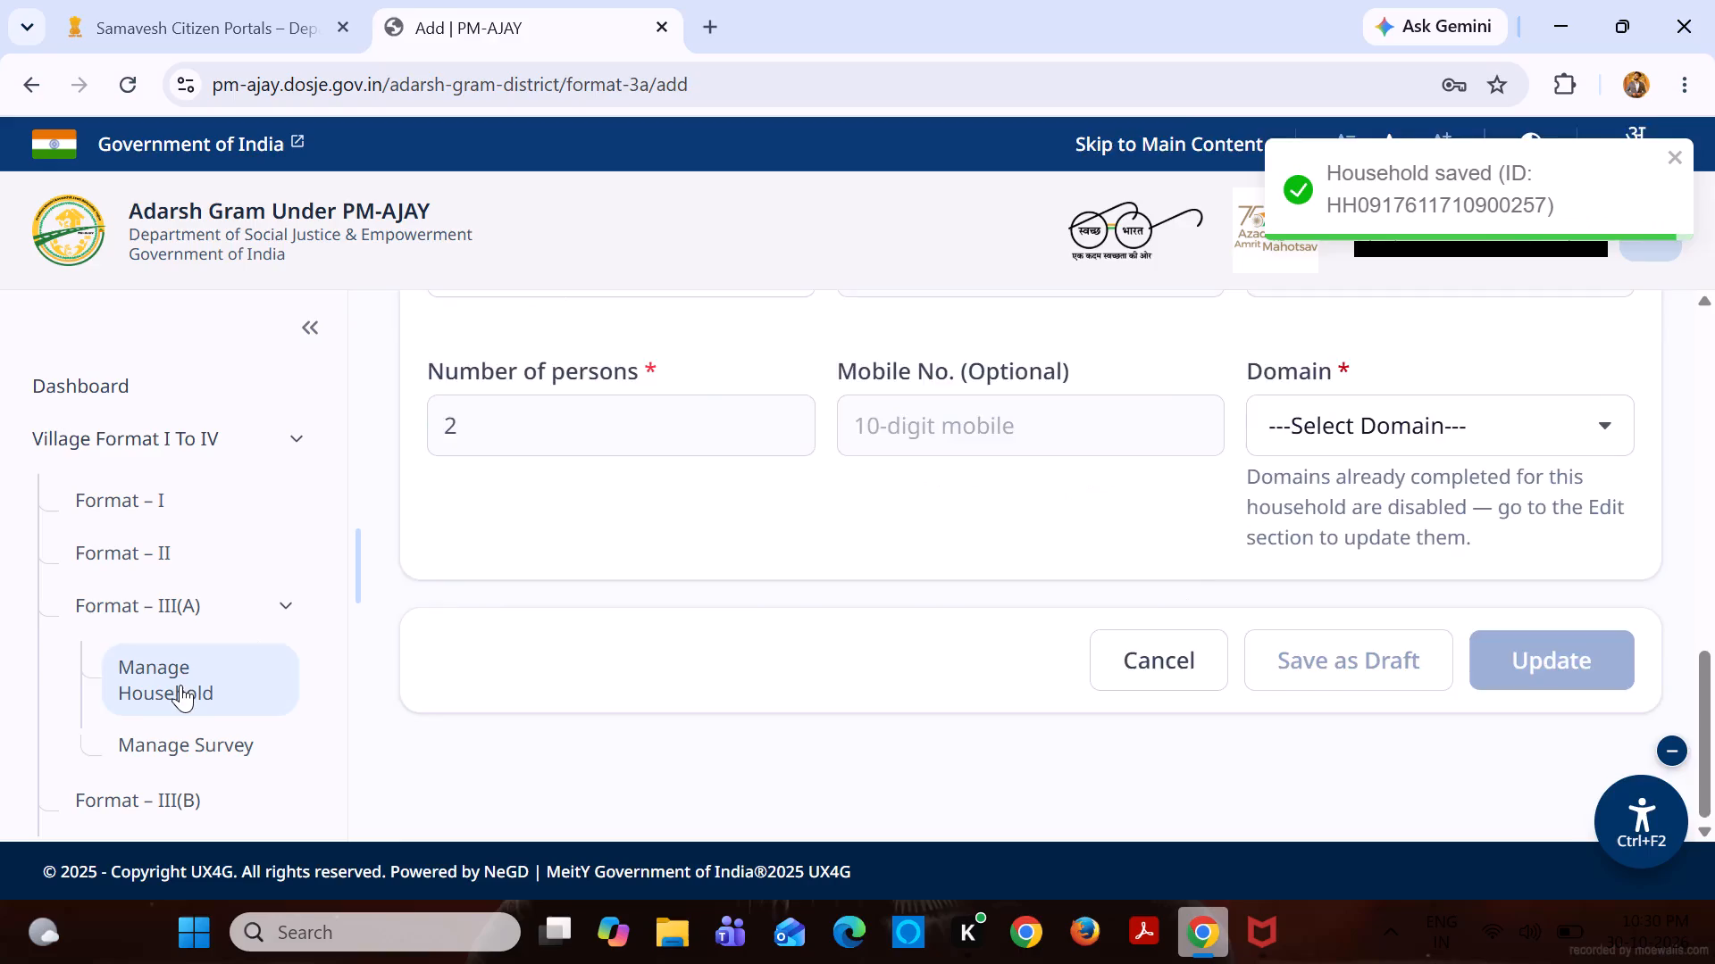
Start a new household with block Shahabad - 1488, gram panchayat Boodpur - 84740, village Boodpur - 117109 and category Others.
click(180, 685)
click(1242, 371)
click(1257, 301)
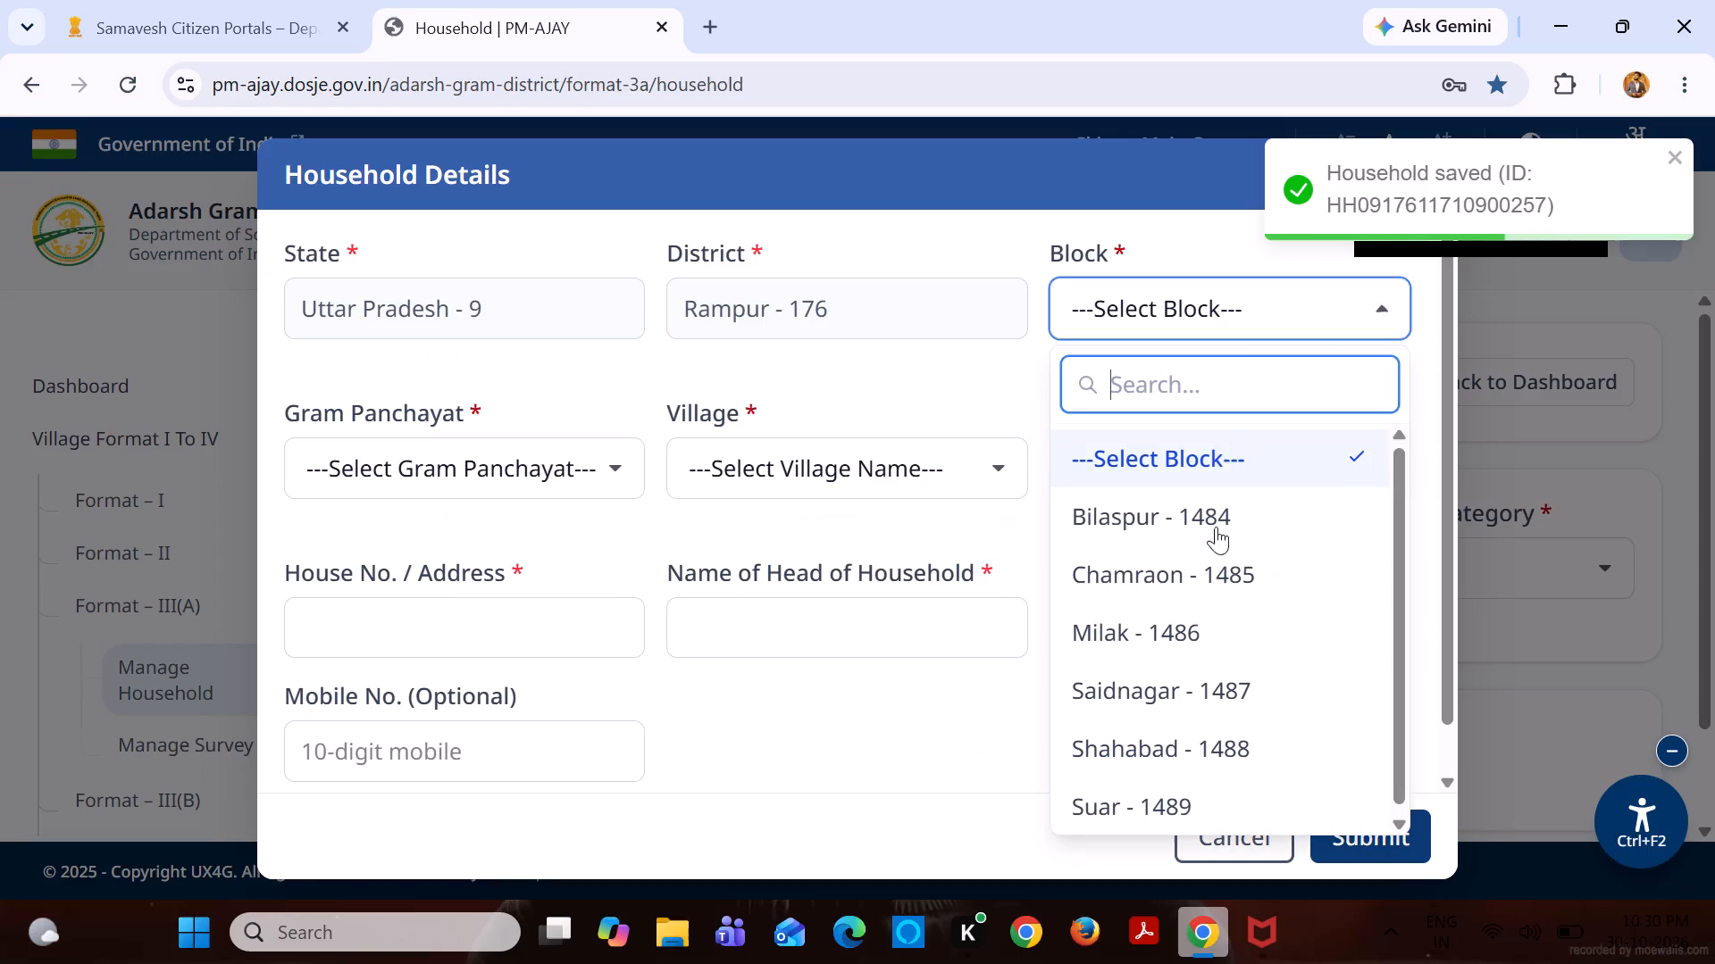
click(1192, 766)
click(563, 449)
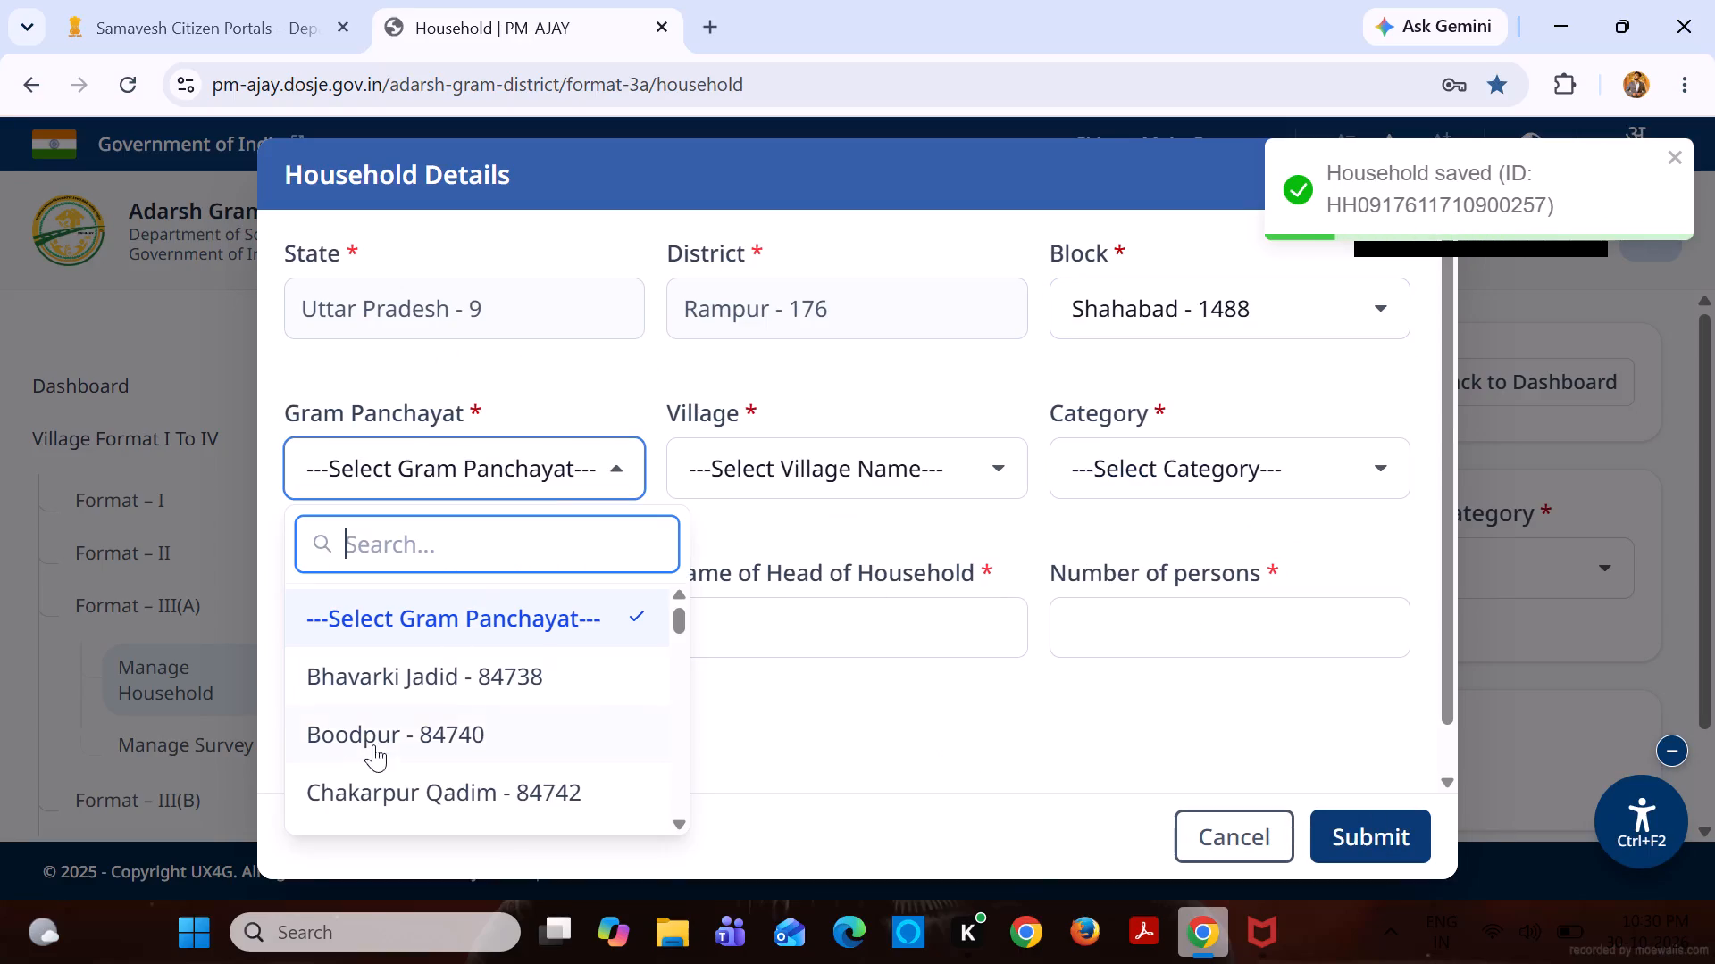
click(373, 744)
click(879, 468)
click(846, 600)
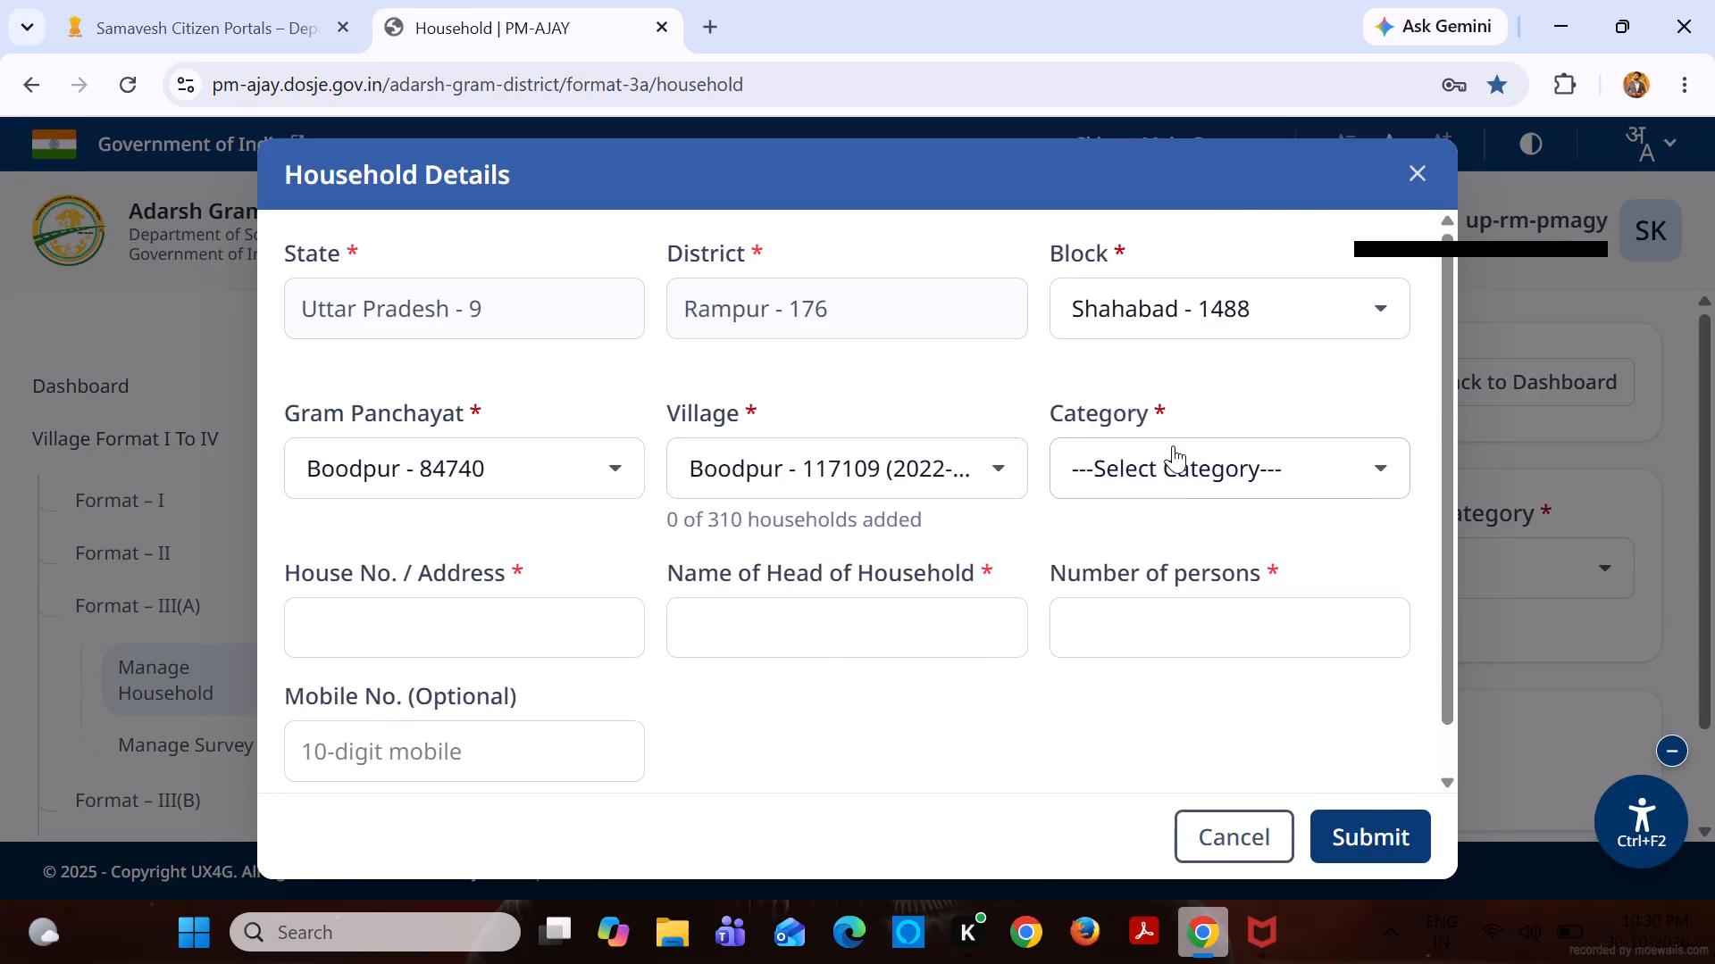
click(1209, 444)
click(1117, 721)
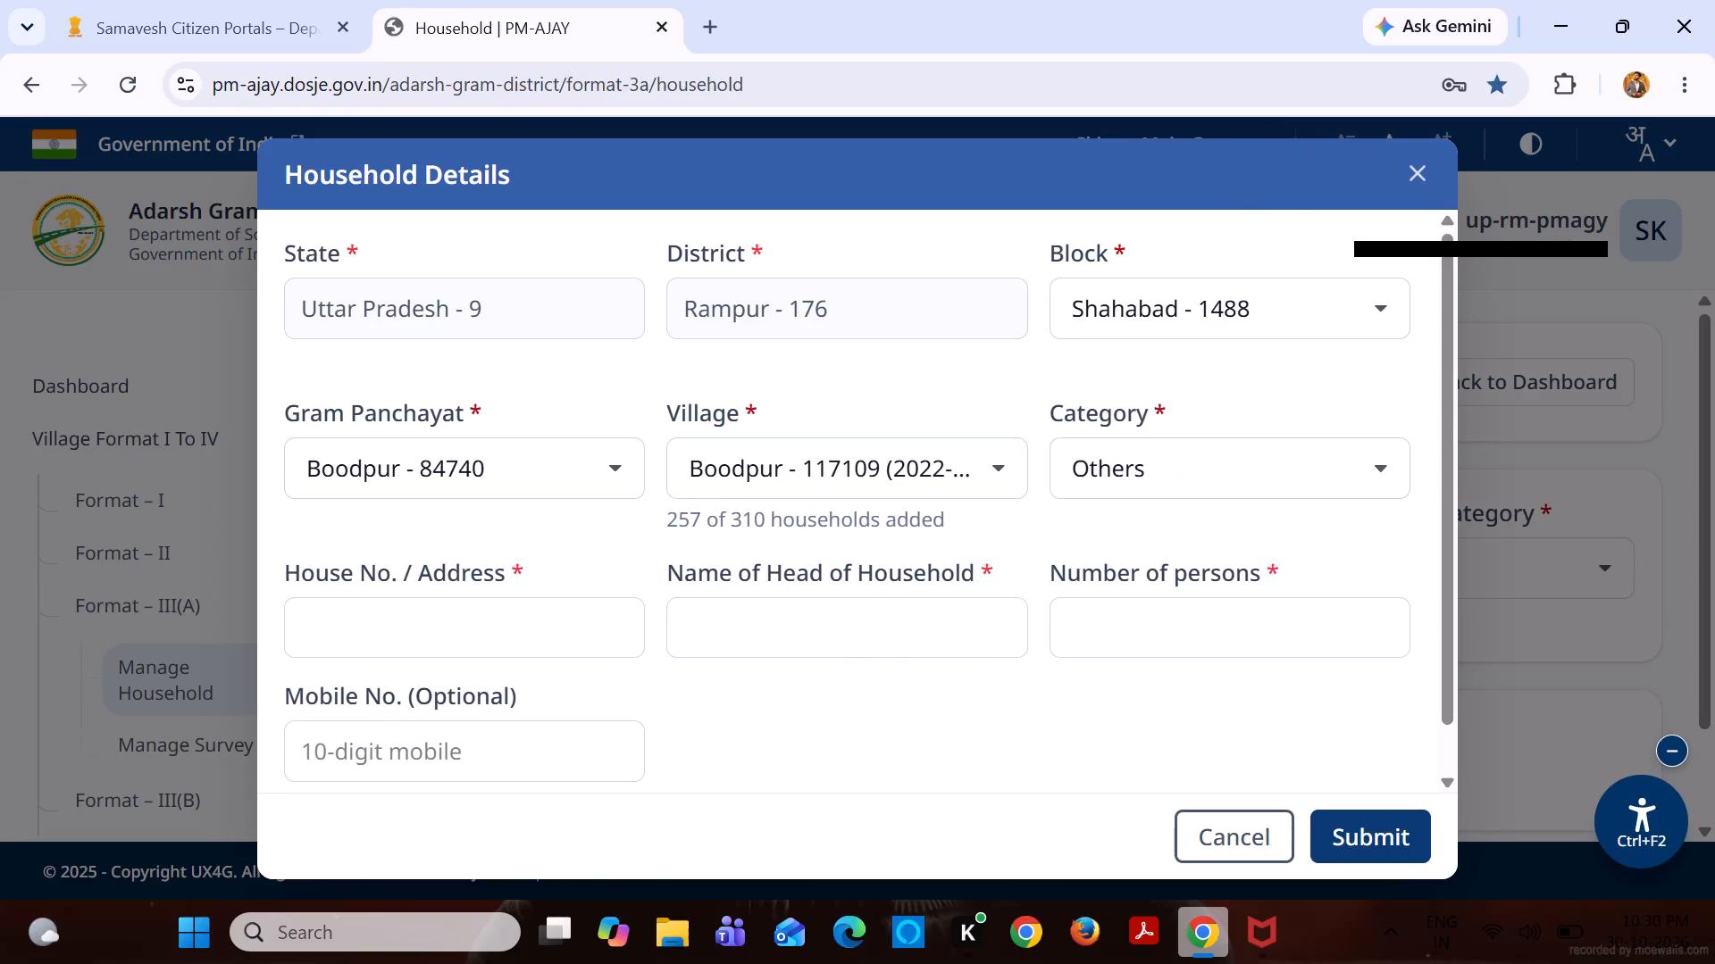
Enter house number 258, the name of the head of household and 5 persons, and submit the household details.
click(561, 646)
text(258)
click(877, 627)
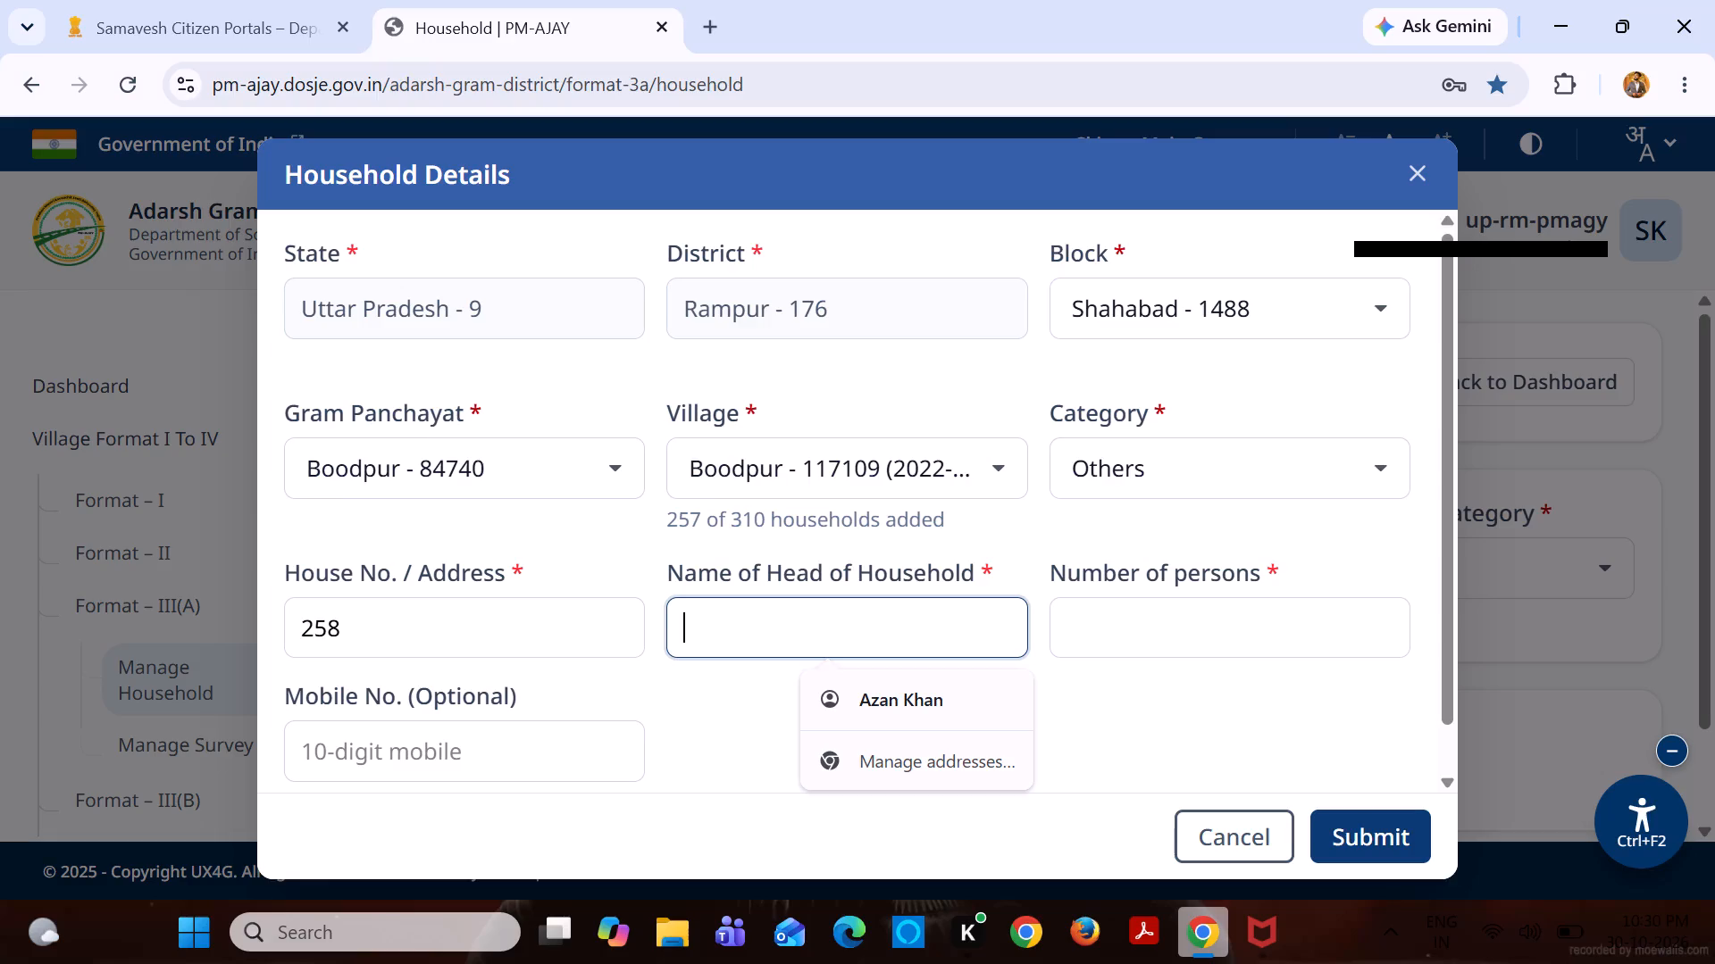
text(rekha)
click(1129, 602)
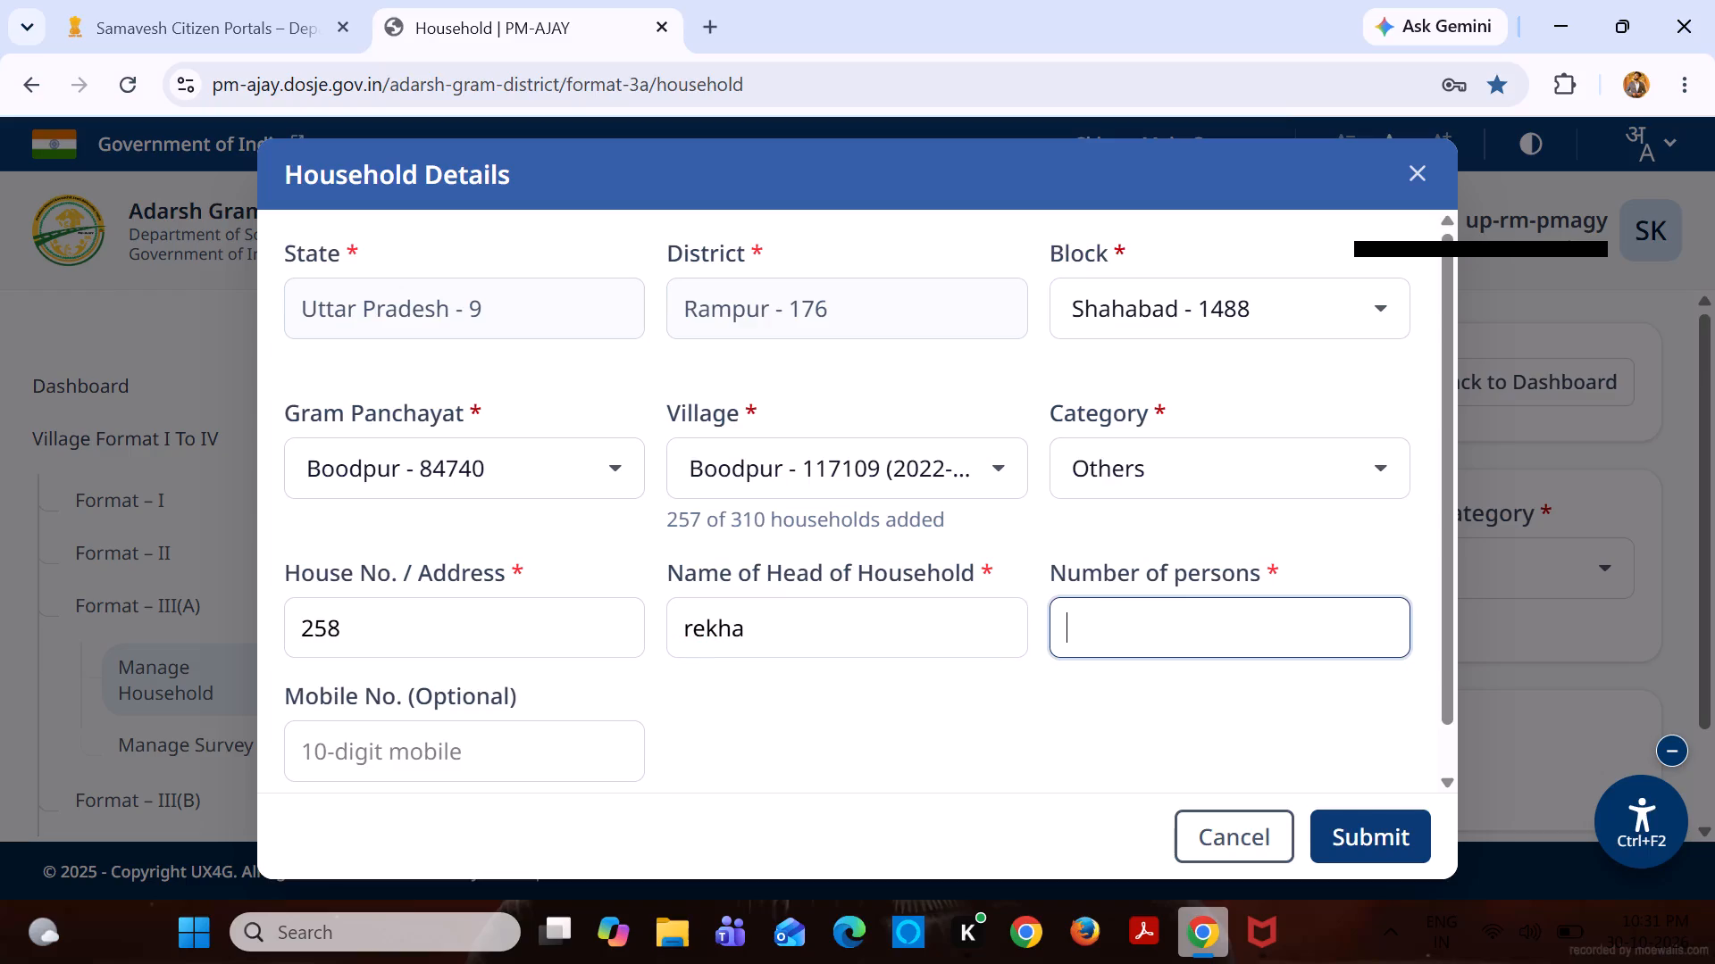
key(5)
click(1361, 839)
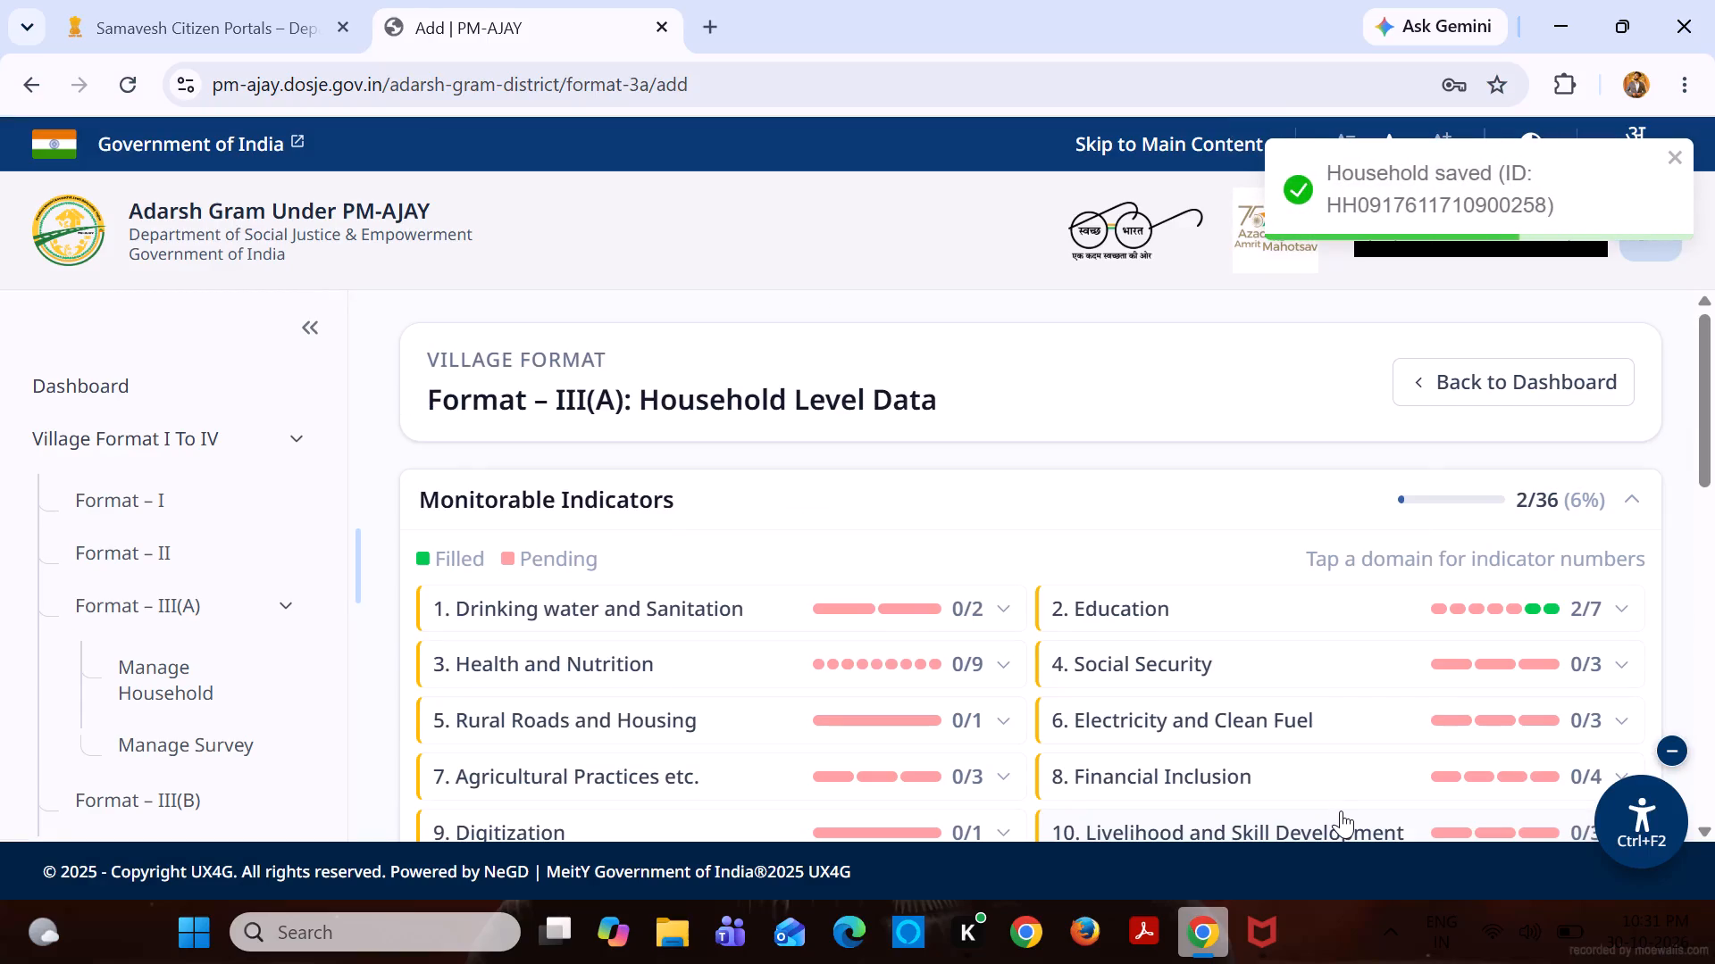
Choose domain 1 – Drinking water and Sanitation, answer Yes to having a household latrine and No to open defecation, and submit.
scroll(1406, 644, down, 3)
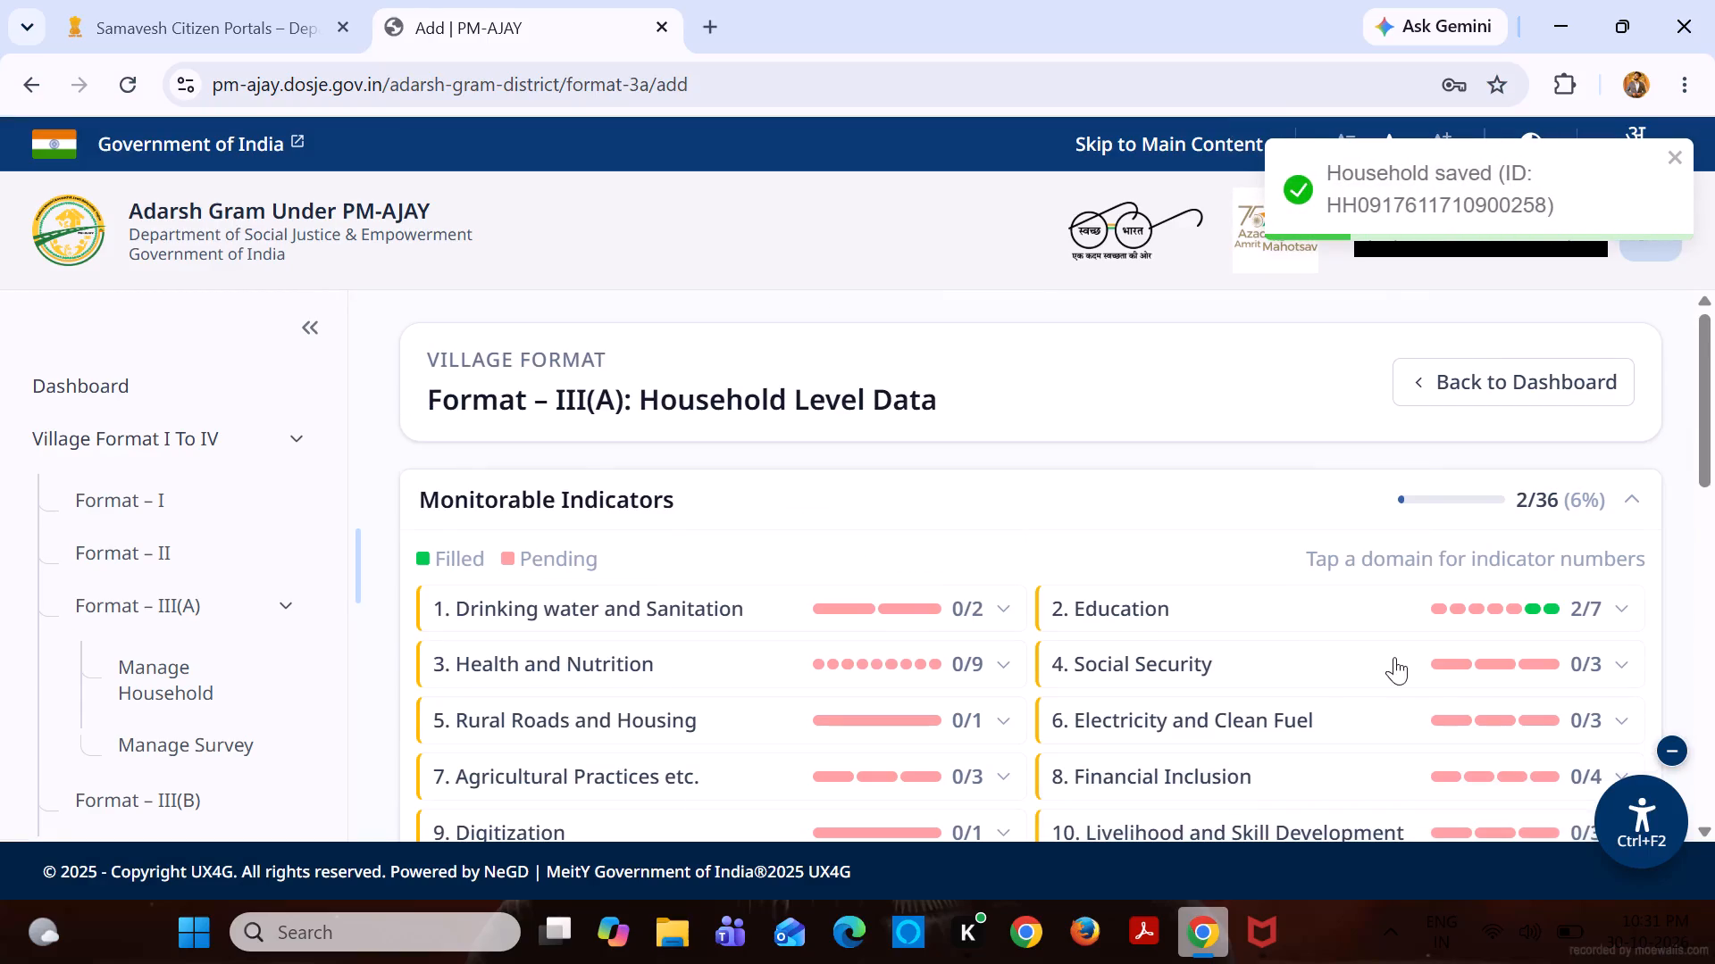
scroll(1394, 657, down, 7)
click(1553, 481)
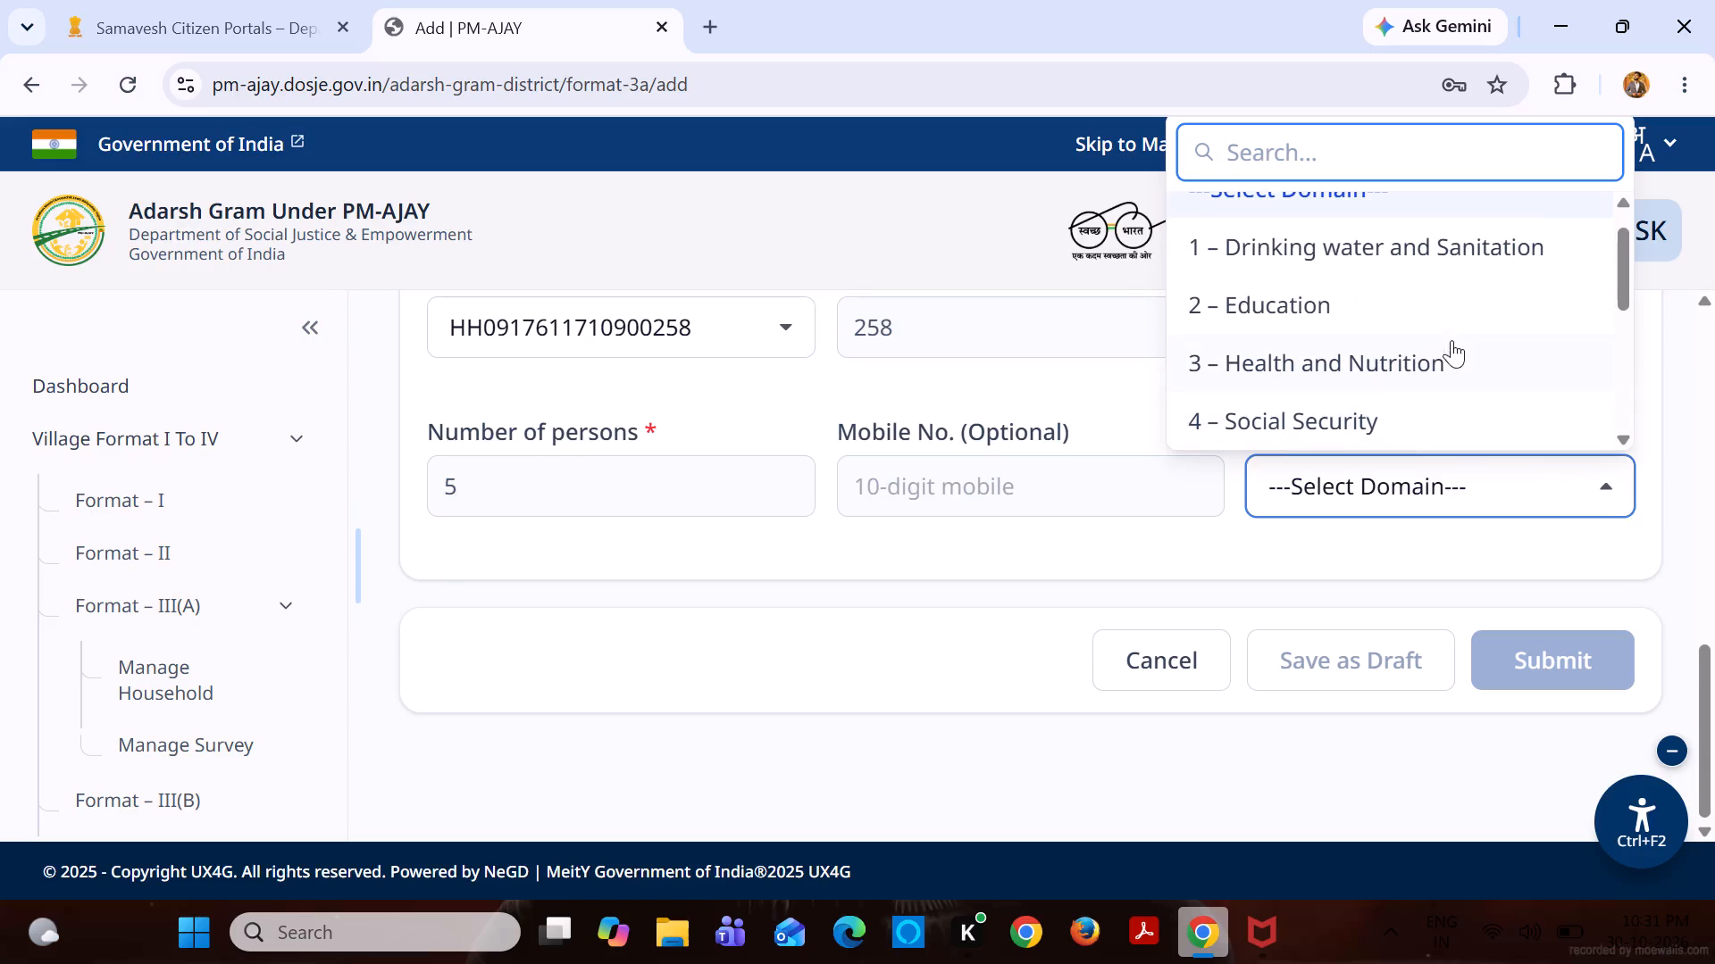
click(1472, 263)
scroll(1373, 430, down, 3)
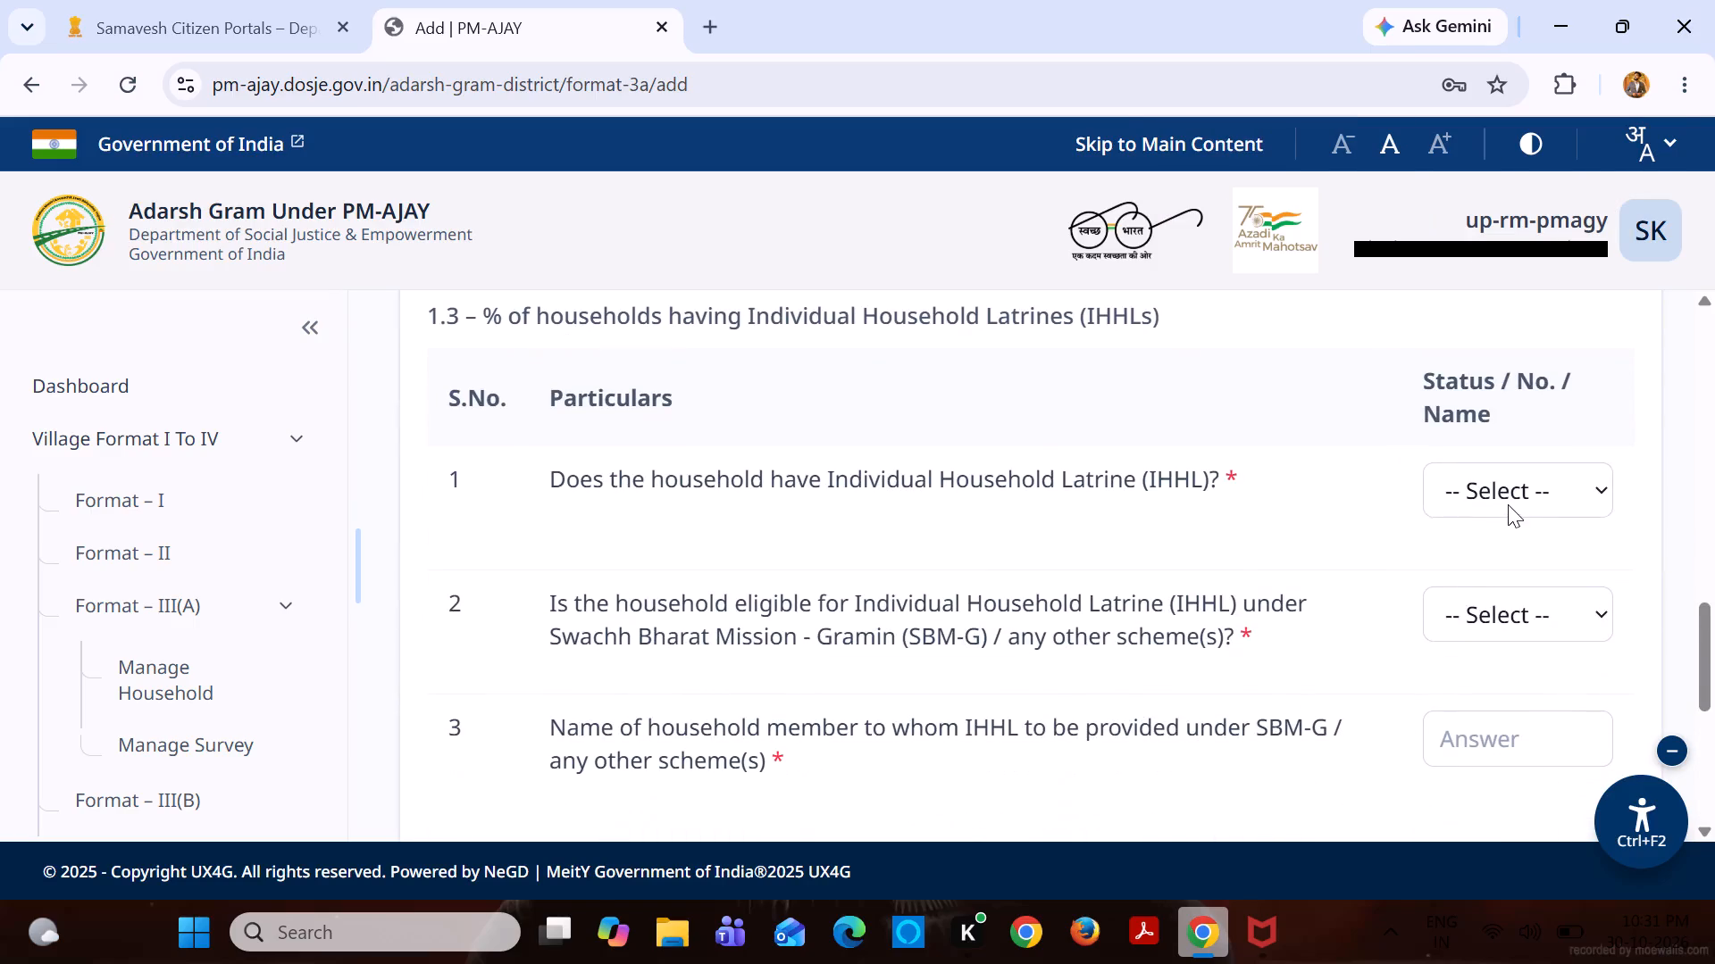
click(1508, 504)
click(1454, 557)
click(1515, 488)
click(1465, 561)
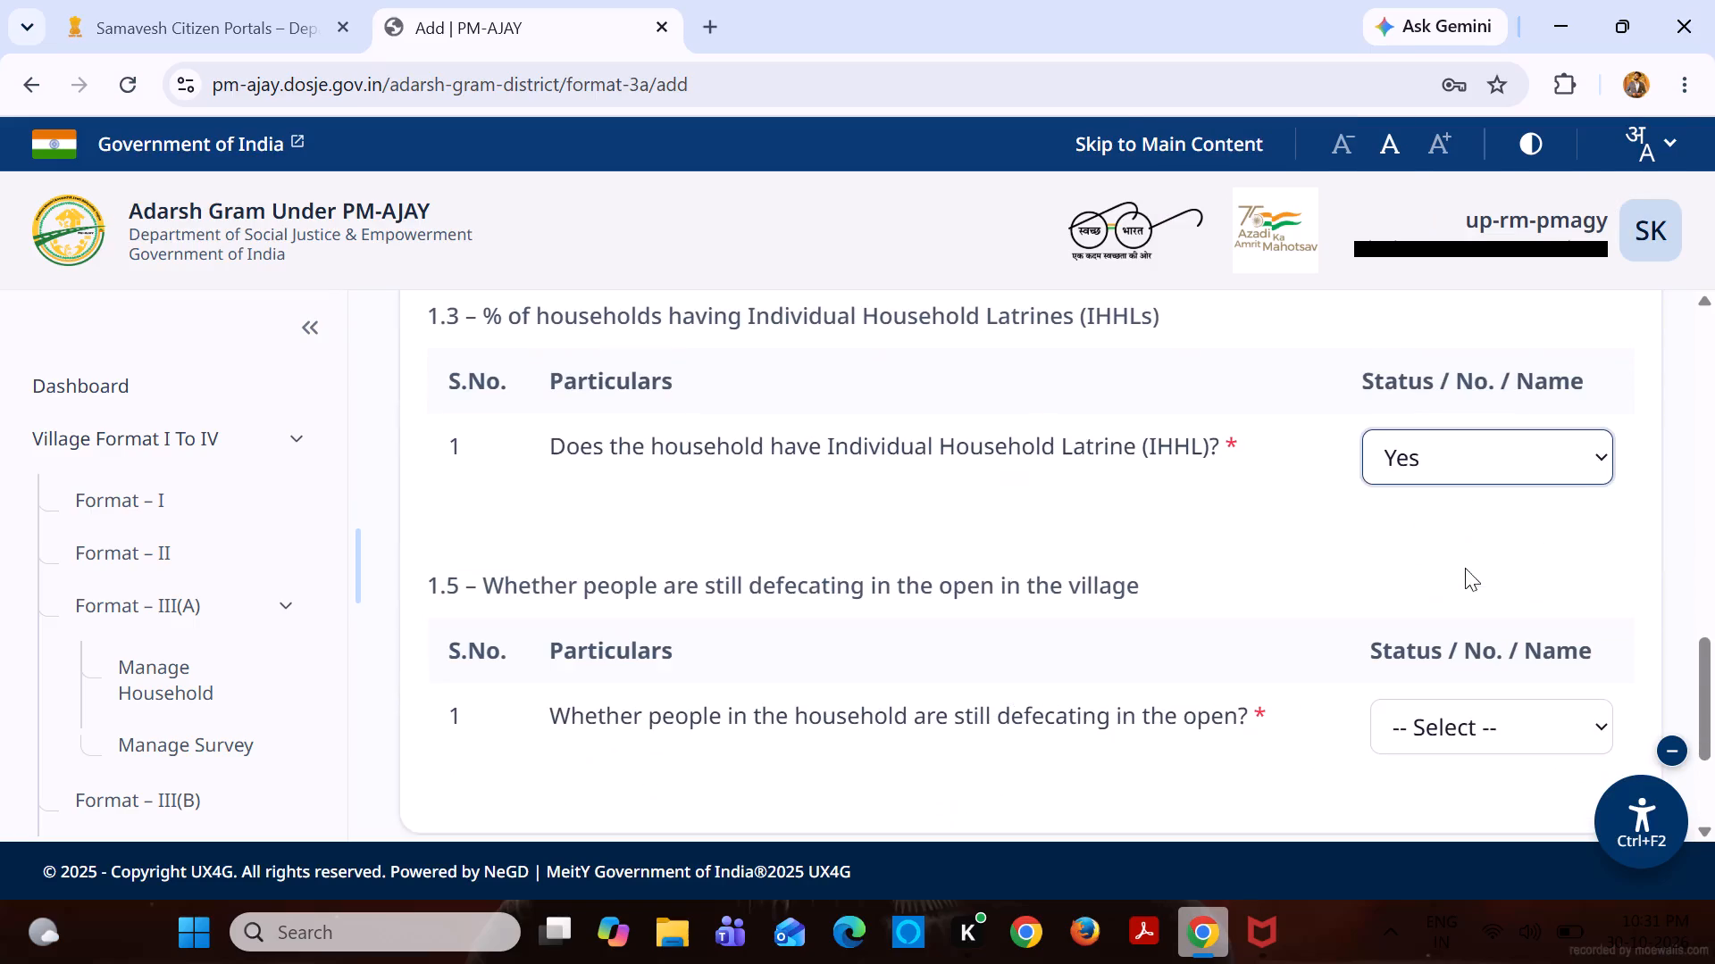
scroll(1503, 518, down, 4)
click(1527, 492)
click(1446, 599)
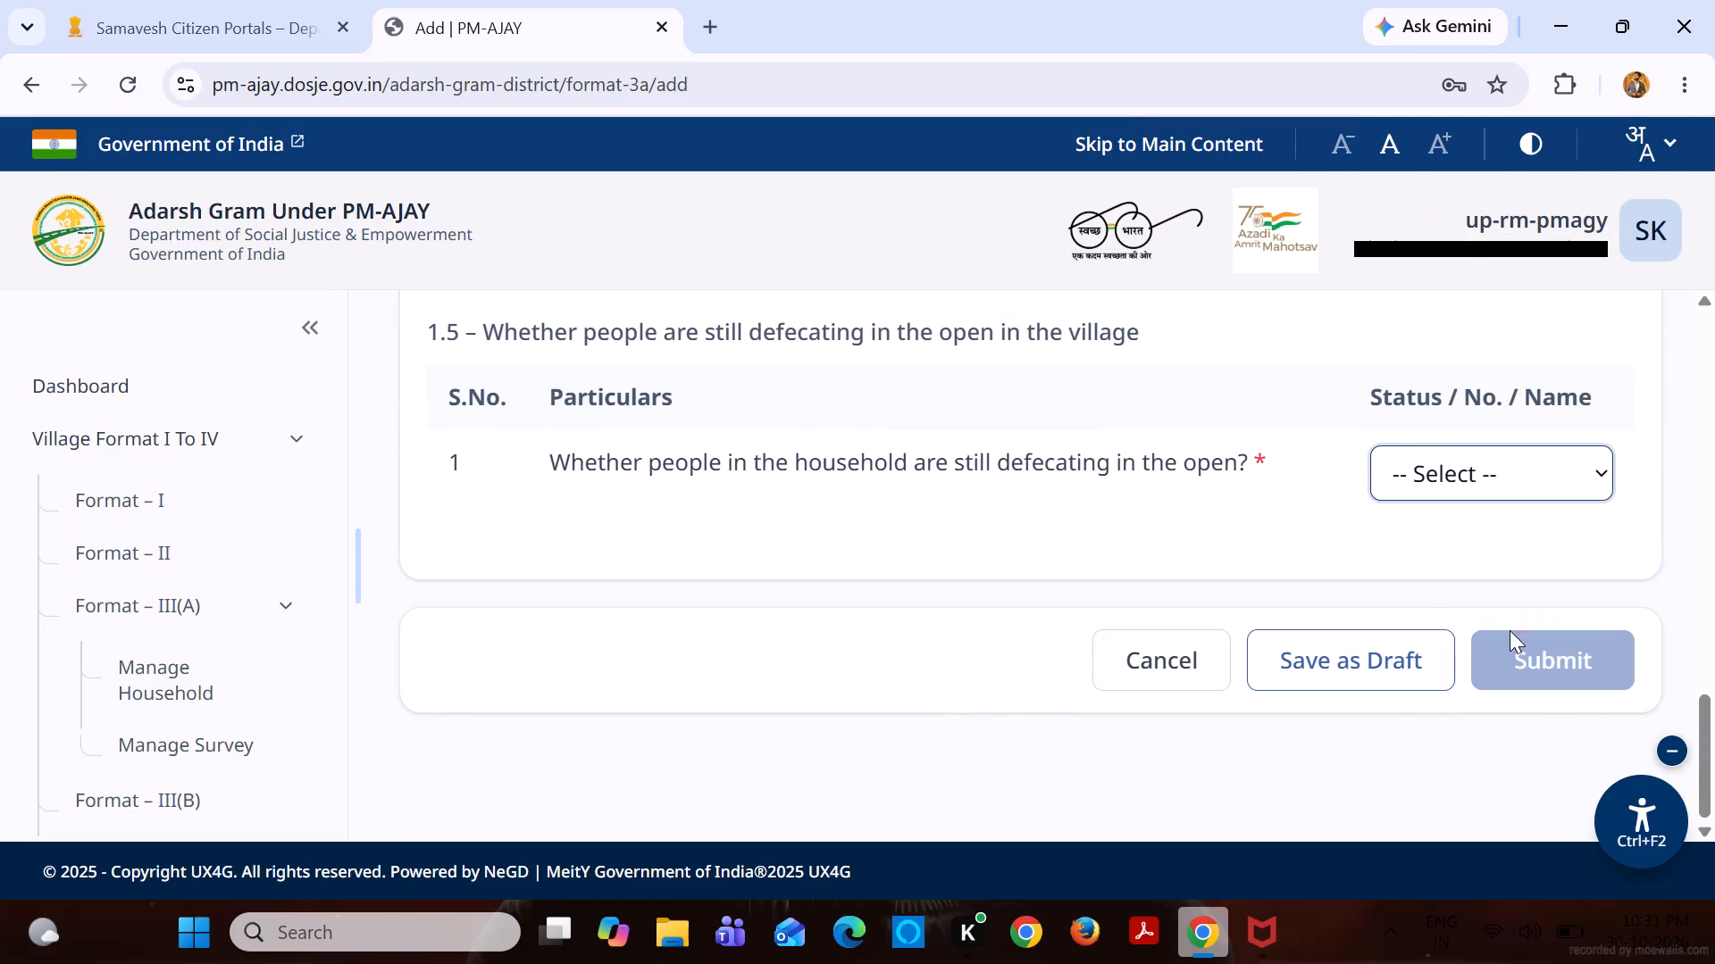
click(1523, 636)
Choose domain 2 – Education and enter 2 children aged 6-10 years, with 2 attending primary school, in section 2.1.
click(1534, 461)
click(1534, 445)
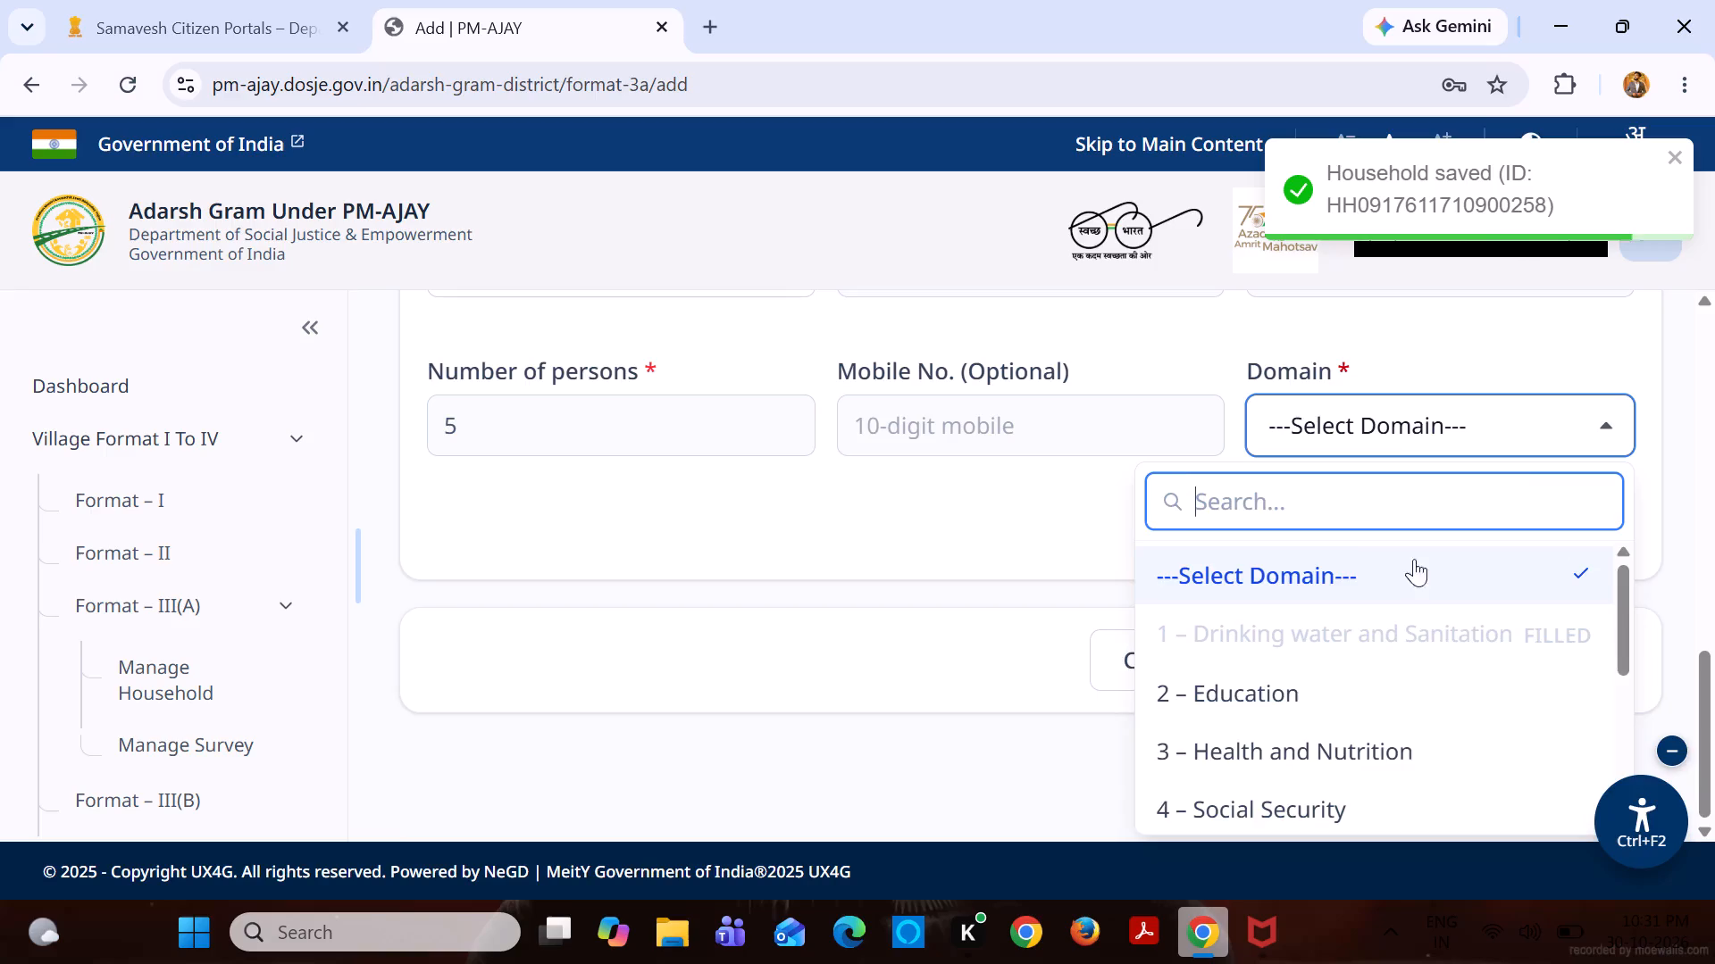
drag(1248, 709, 1252, 700)
scroll(1348, 594, down, 2)
click(1433, 576)
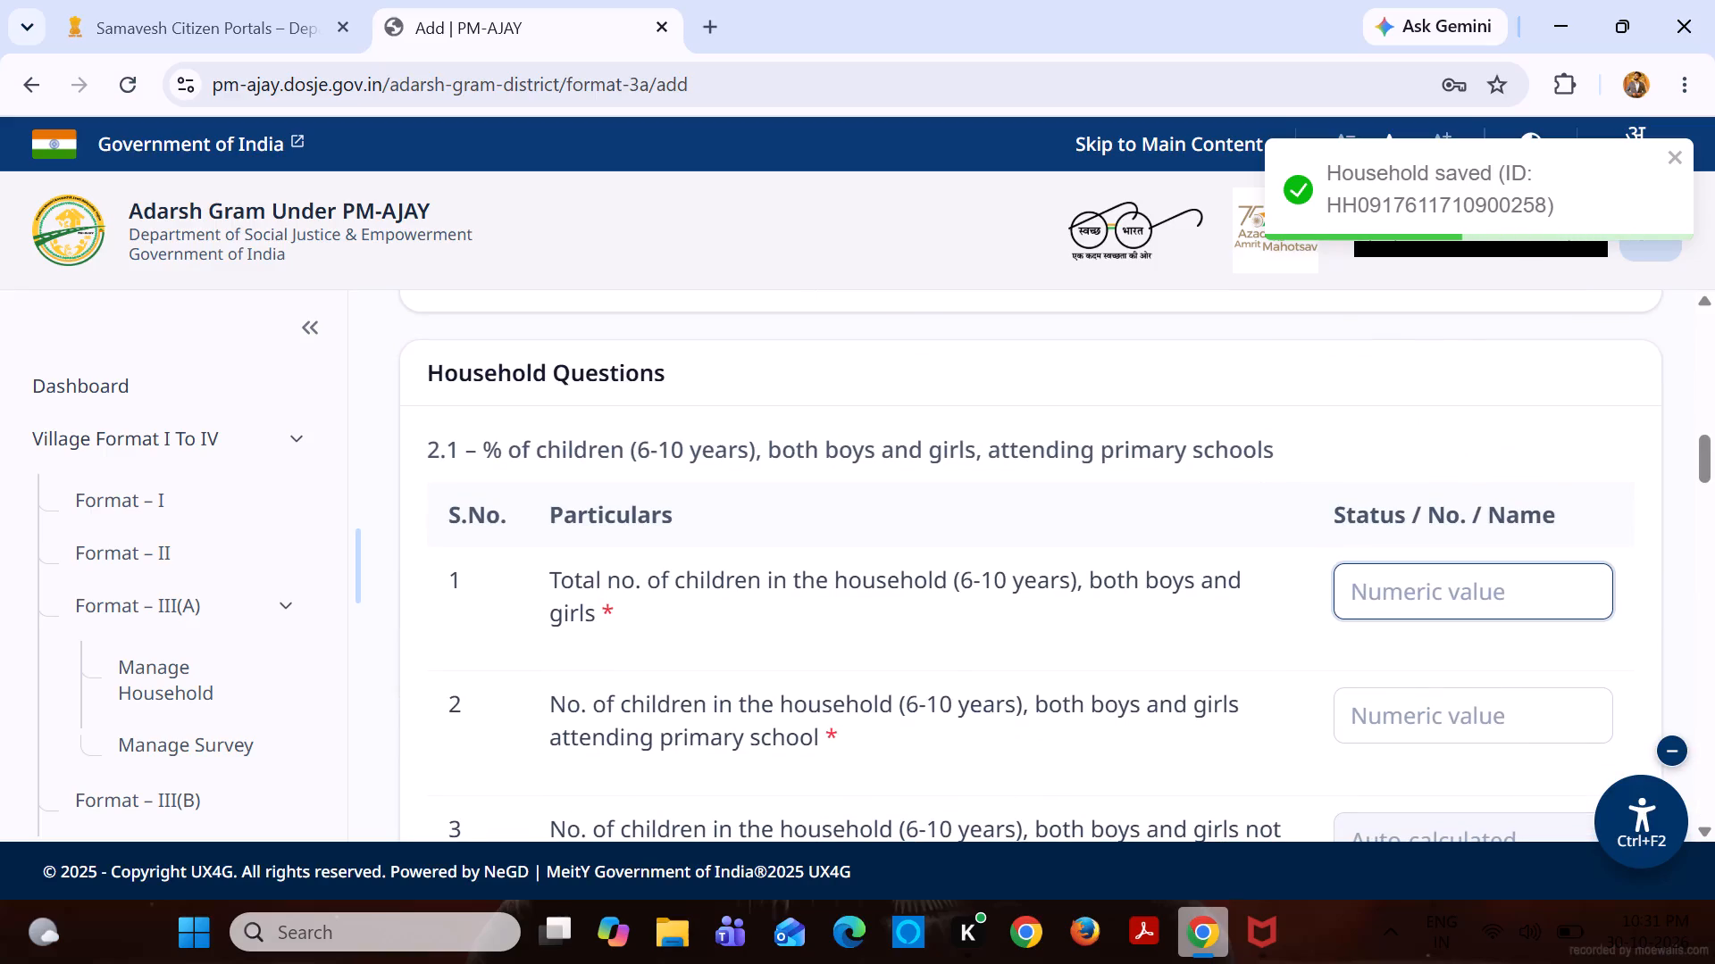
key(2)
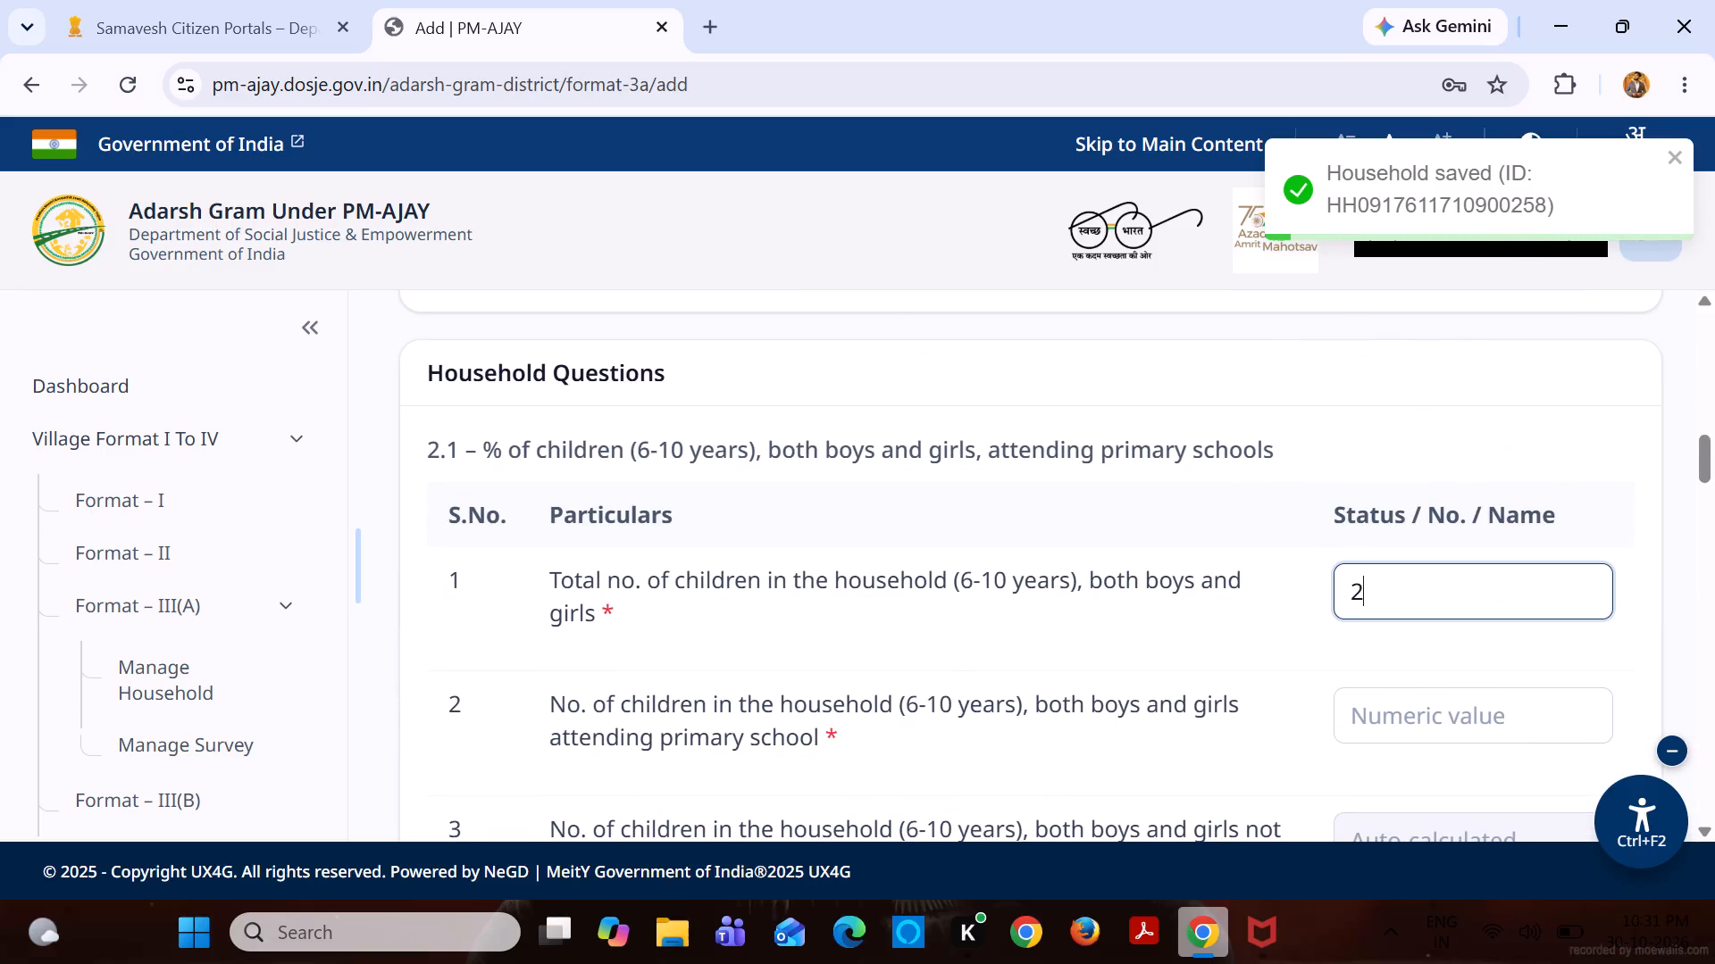
click(1452, 706)
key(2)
Enter 1 child aged 11-13 years, with 1 attending middle school, in section 2.2.
scroll(1453, 694, down, 4)
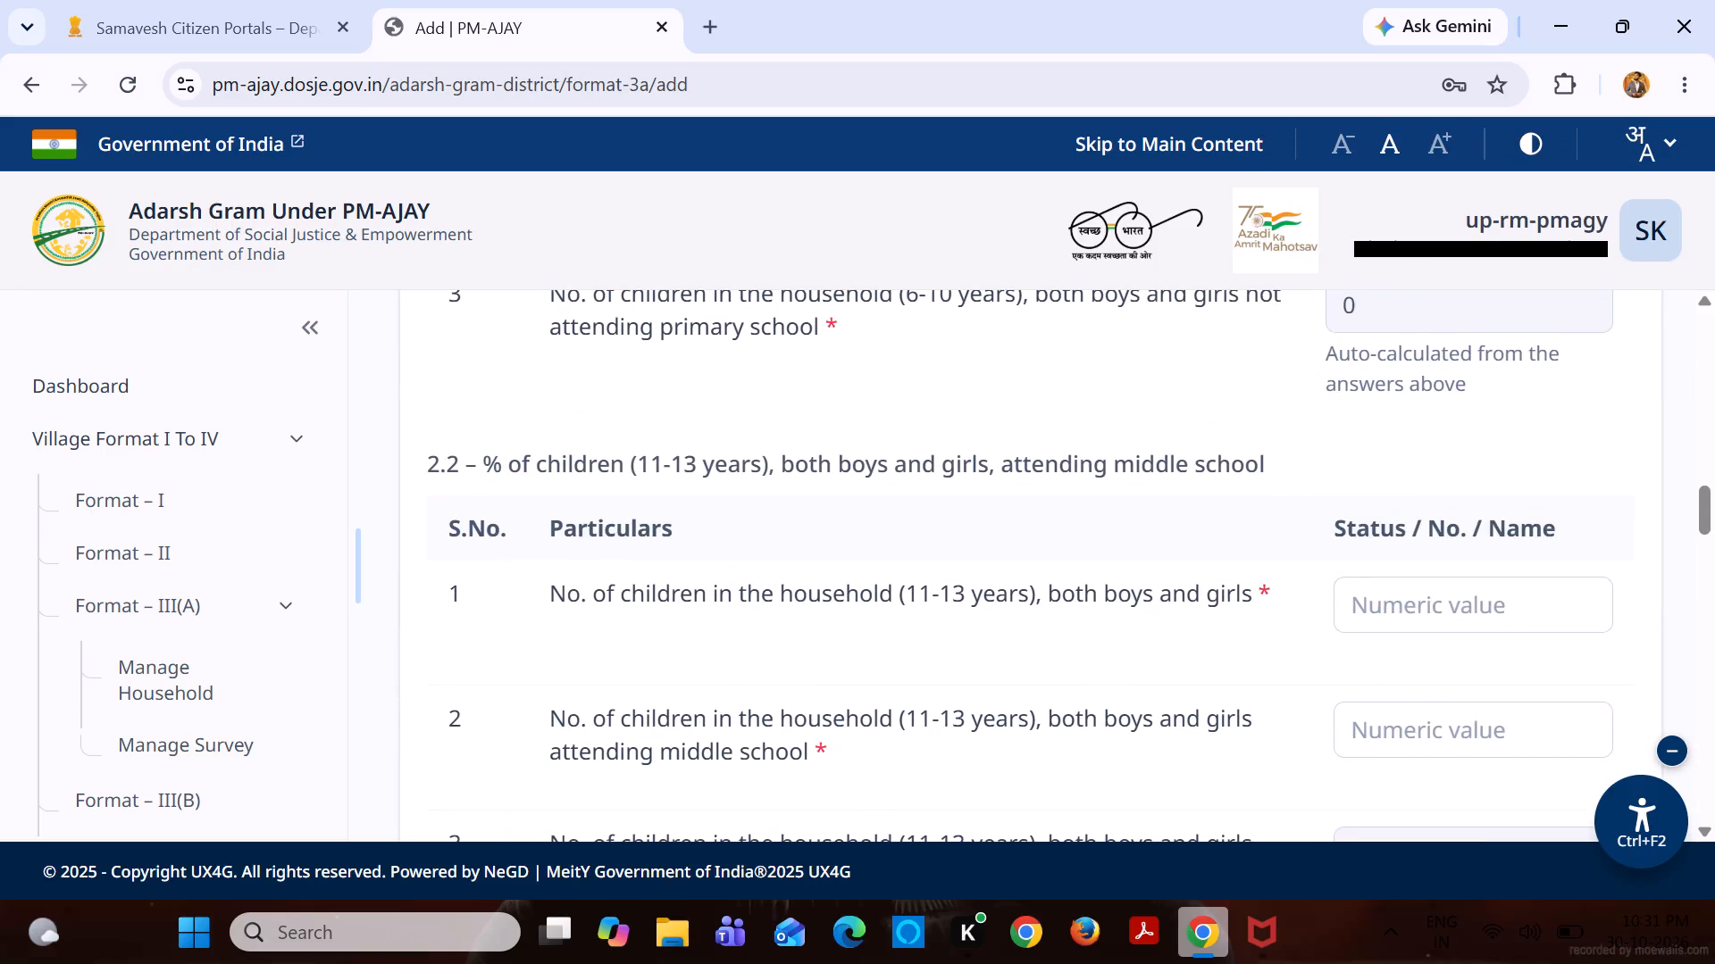
click(1429, 611)
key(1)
scroll(1429, 616, down, 1)
click(1432, 609)
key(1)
Enter 0 children for the 14-15, 16-17 and 18-23 age groups in sections 2.3 to 2.5, and submit the Education domain.
scroll(1434, 611, down, 2)
click(1422, 744)
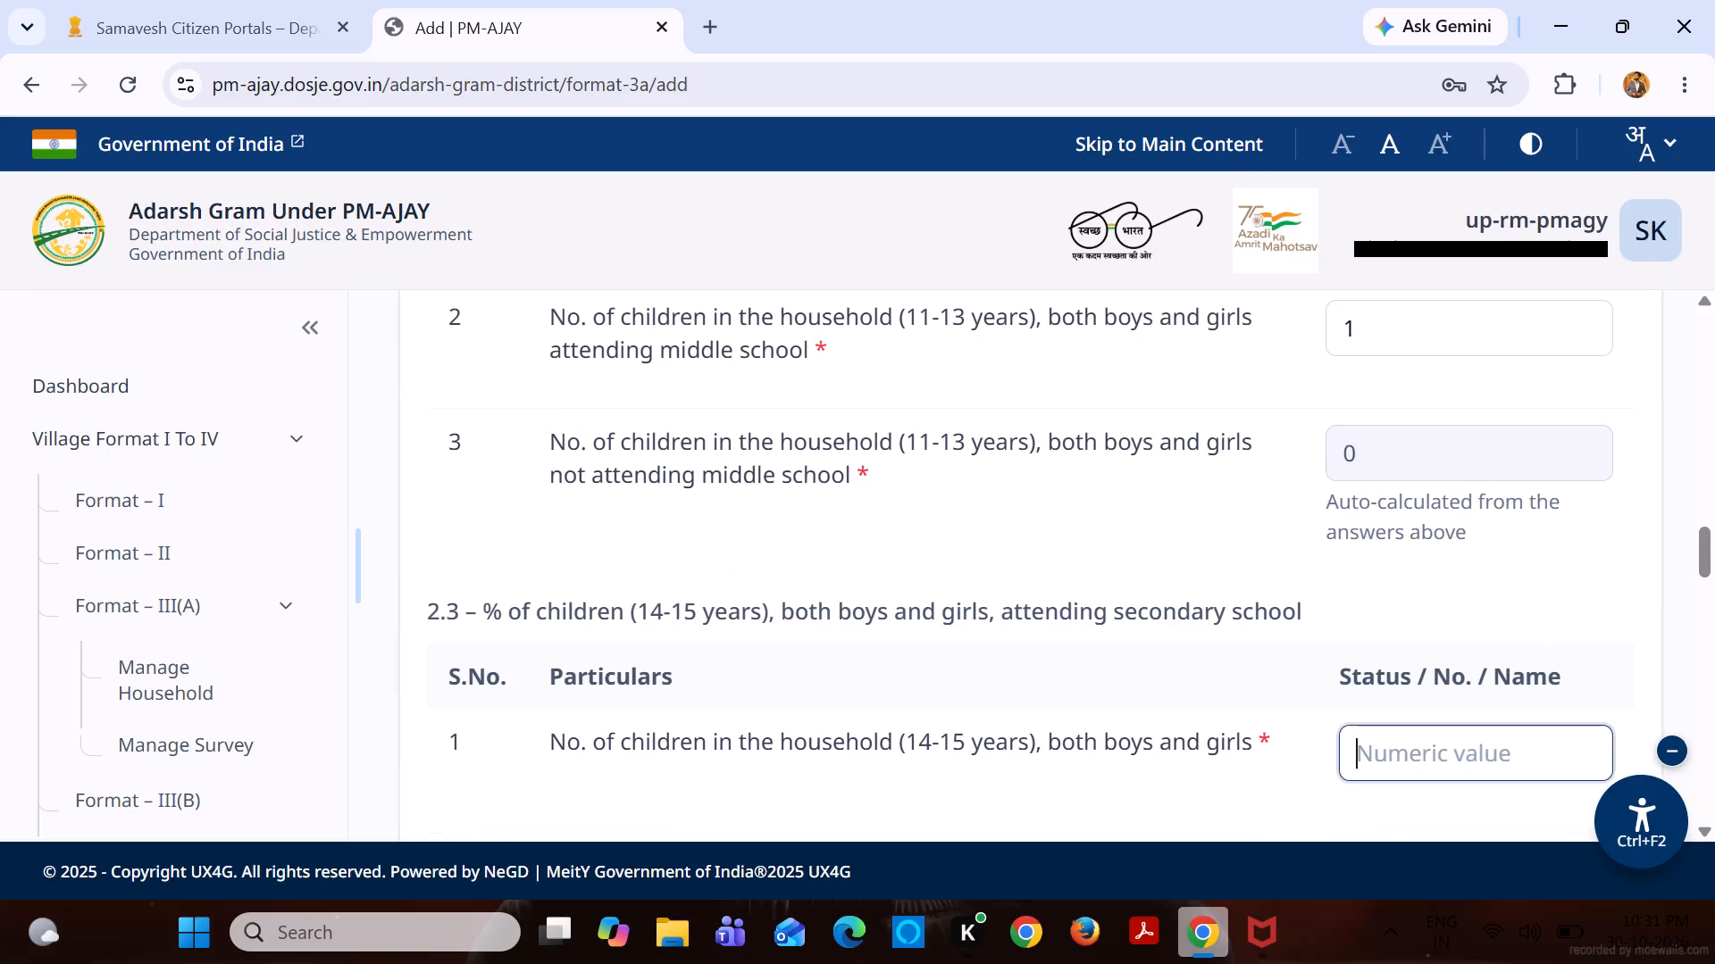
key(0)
scroll(1423, 733, down, 2)
click(1425, 764)
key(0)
scroll(1435, 719, up, 1)
scroll(1435, 725, down, 3)
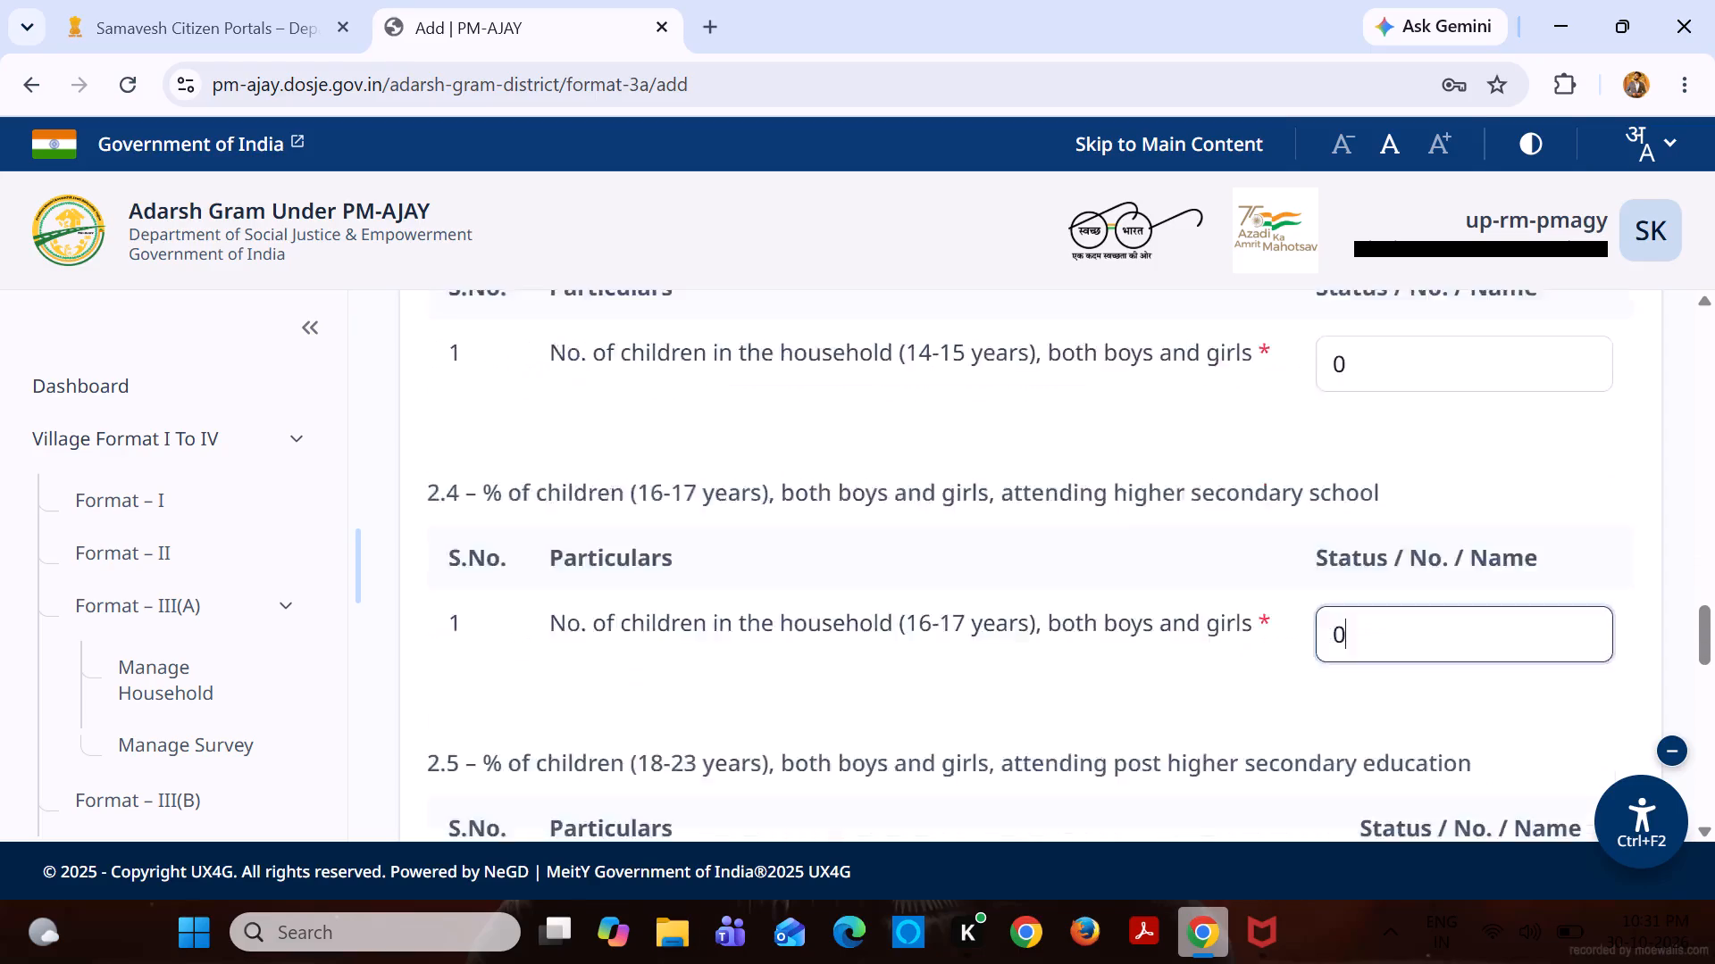
click(1445, 762)
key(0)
scroll(1451, 721, up, 1)
scroll(1451, 721, down, 3)
scroll(1527, 680, down, 5)
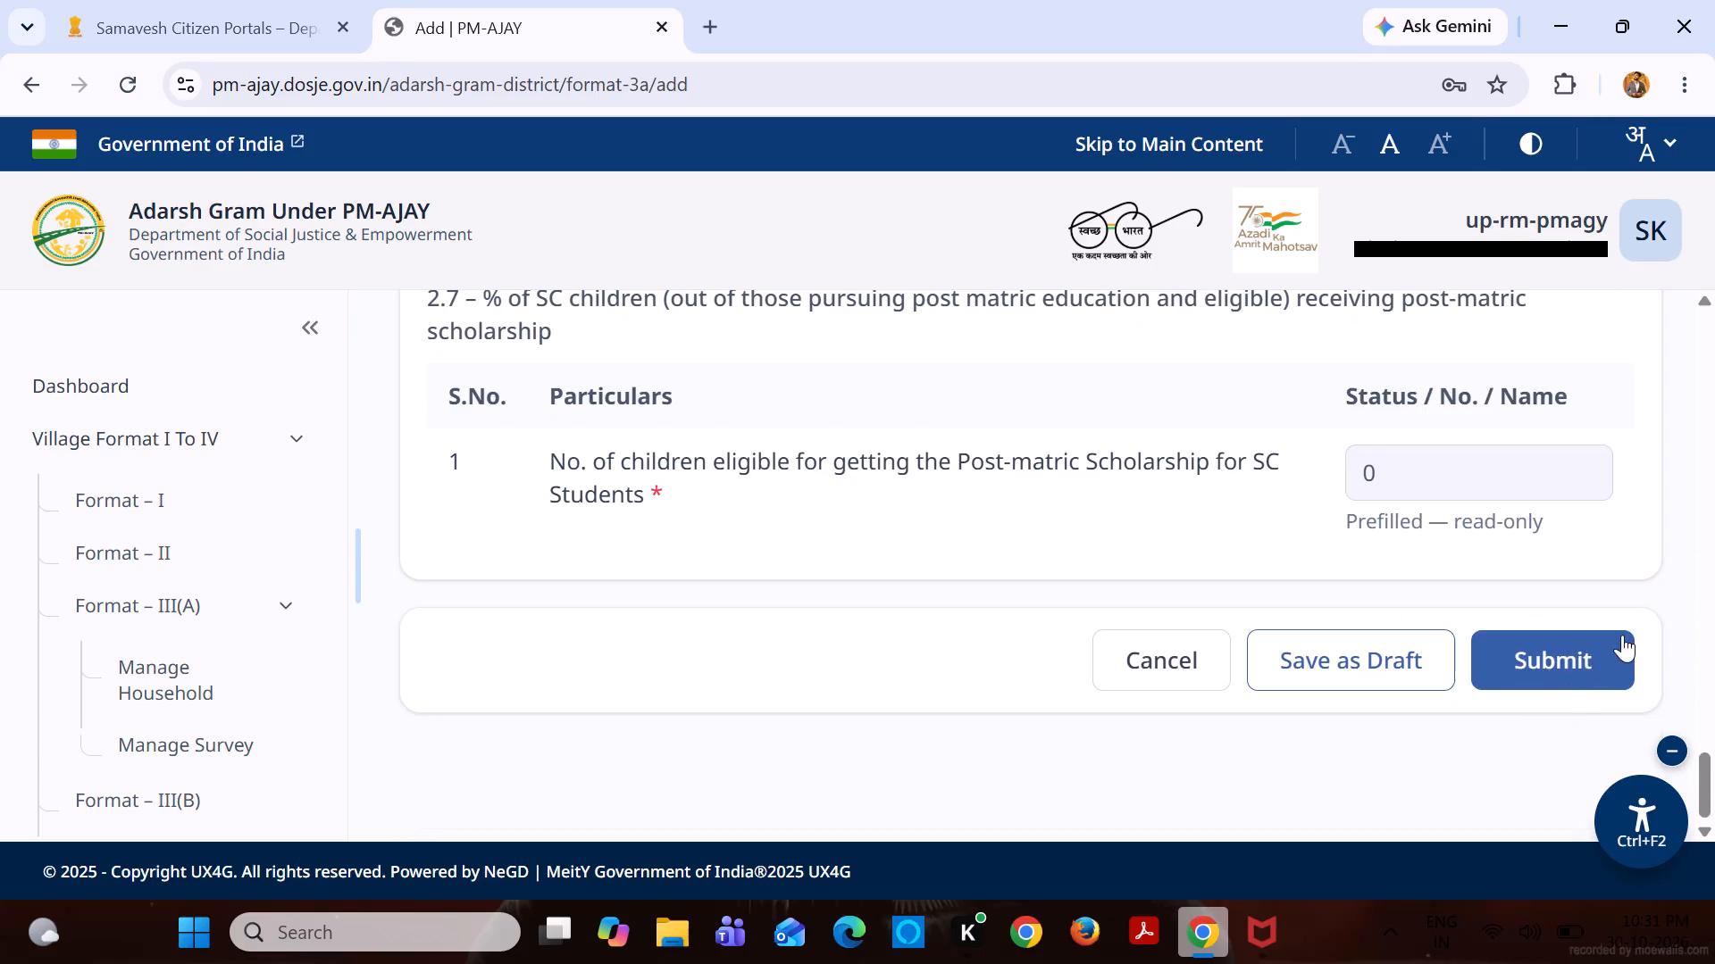
click(1585, 666)
Choose domain 3 – Health and Nutrition, answer Yes to health protection scheme coverage, and enter 0 pregnant women.
click(1534, 421)
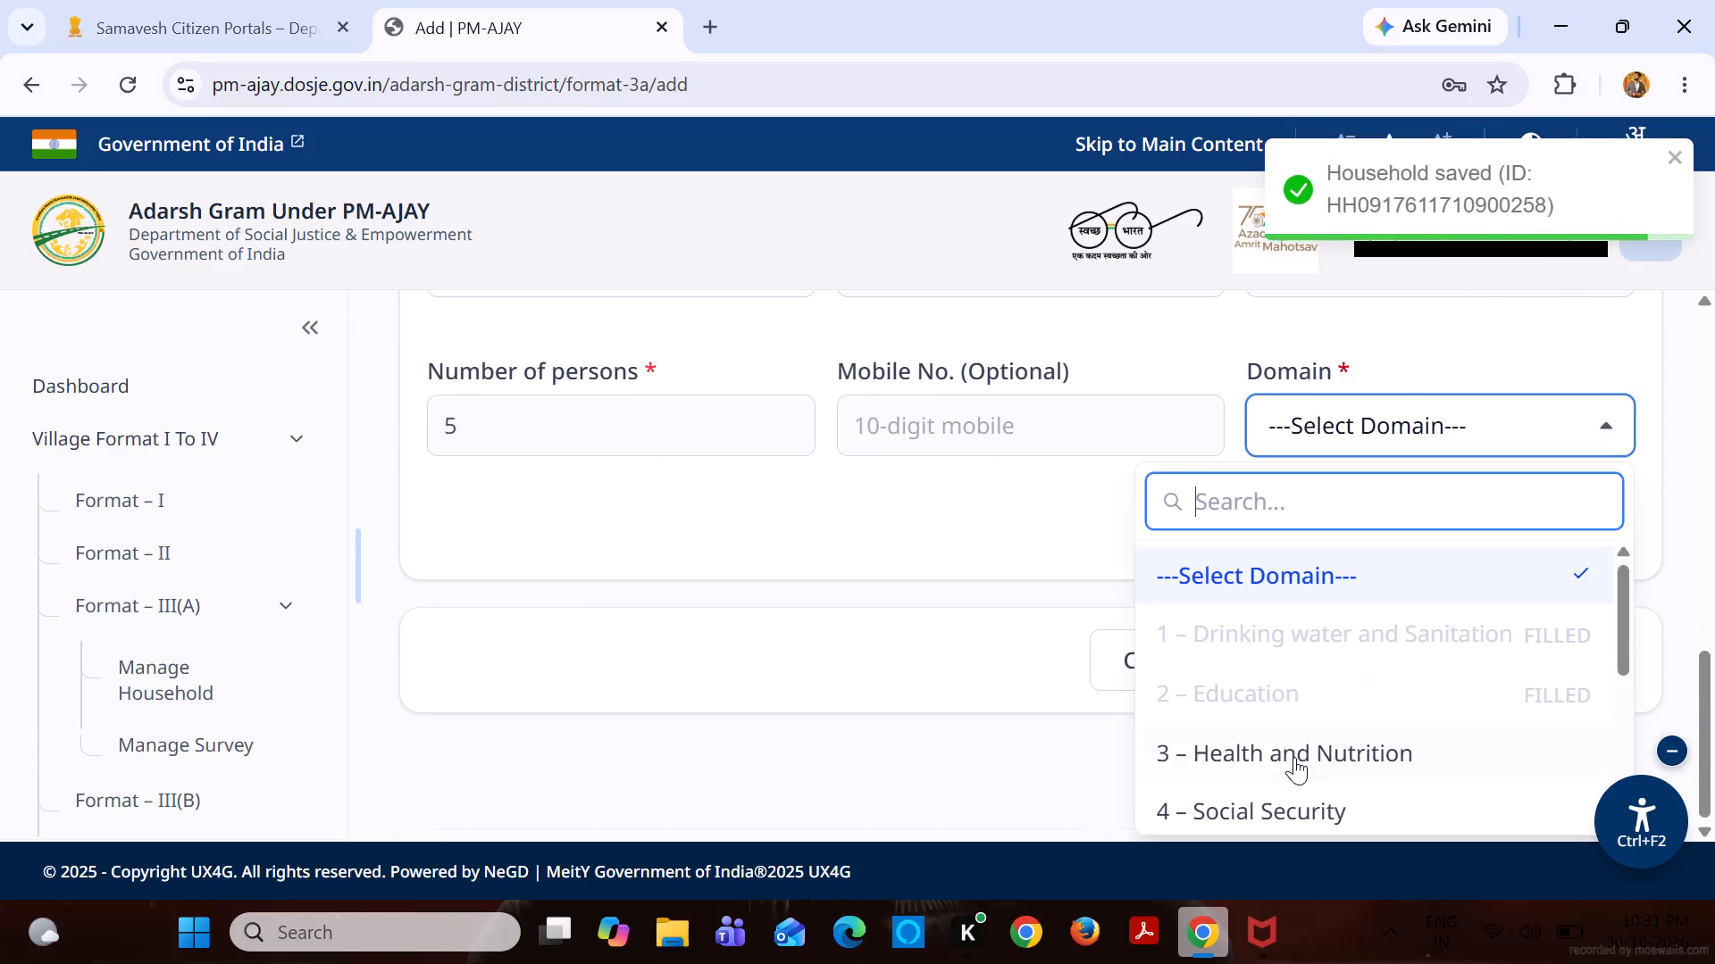
click(1294, 757)
scroll(1328, 699, down, 2)
click(1524, 597)
click(1440, 691)
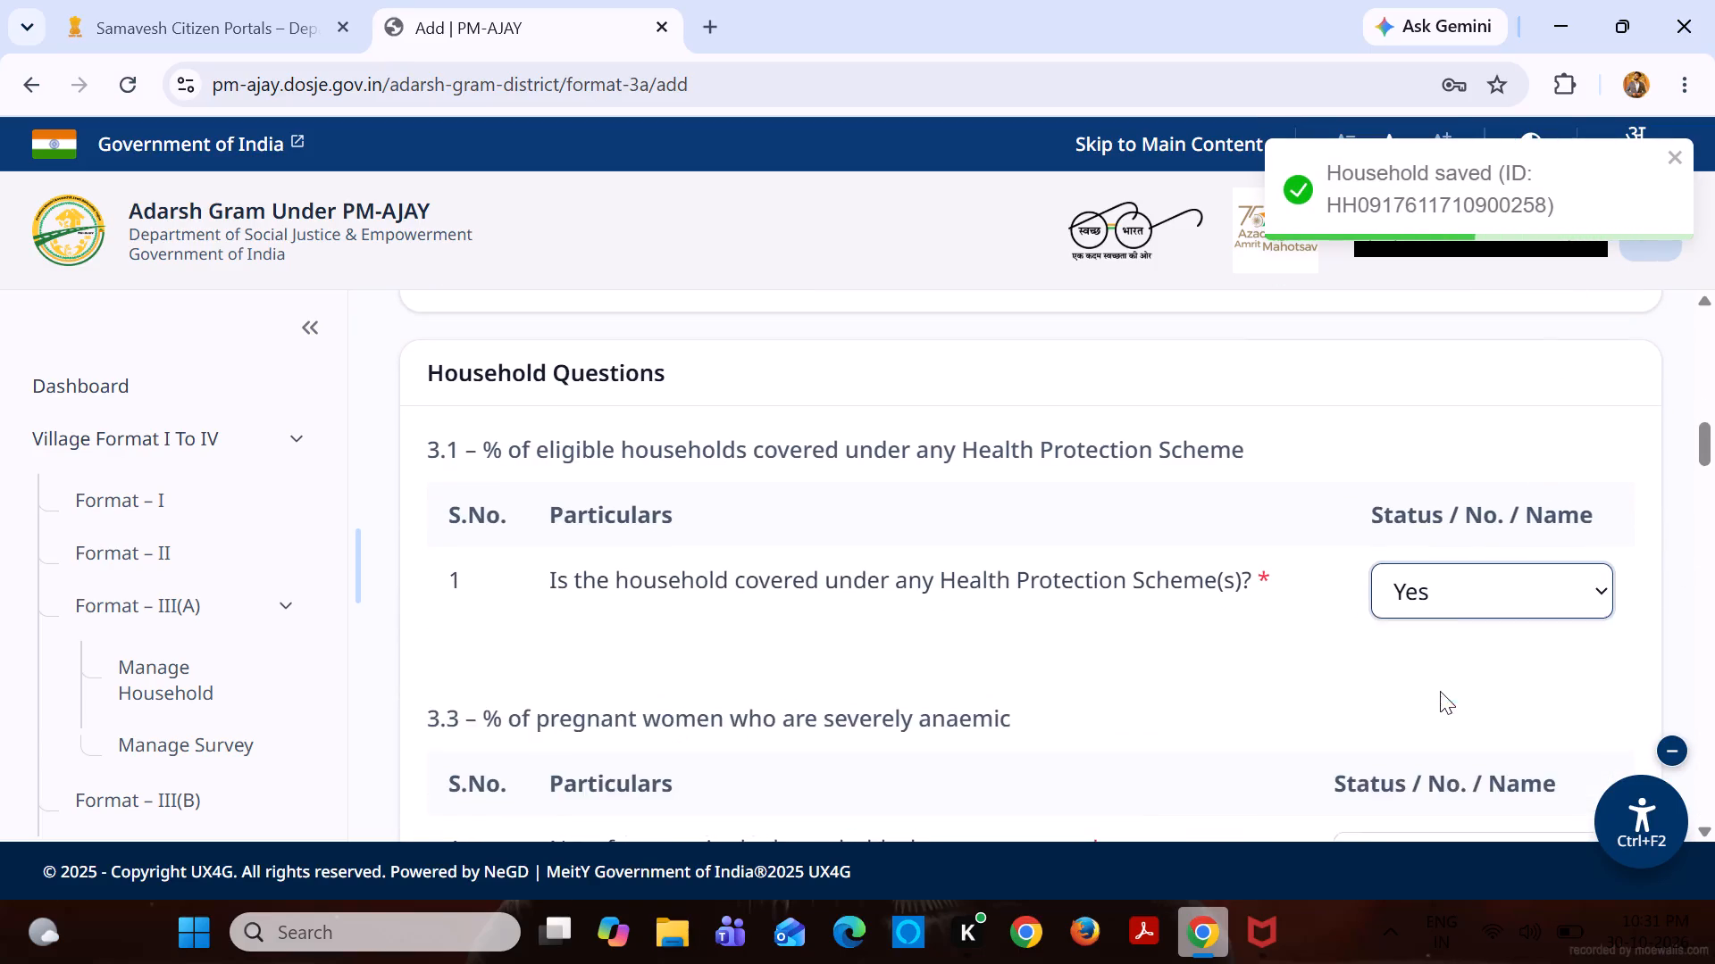
scroll(1440, 693, down, 3)
click(1481, 421)
click(1466, 466)
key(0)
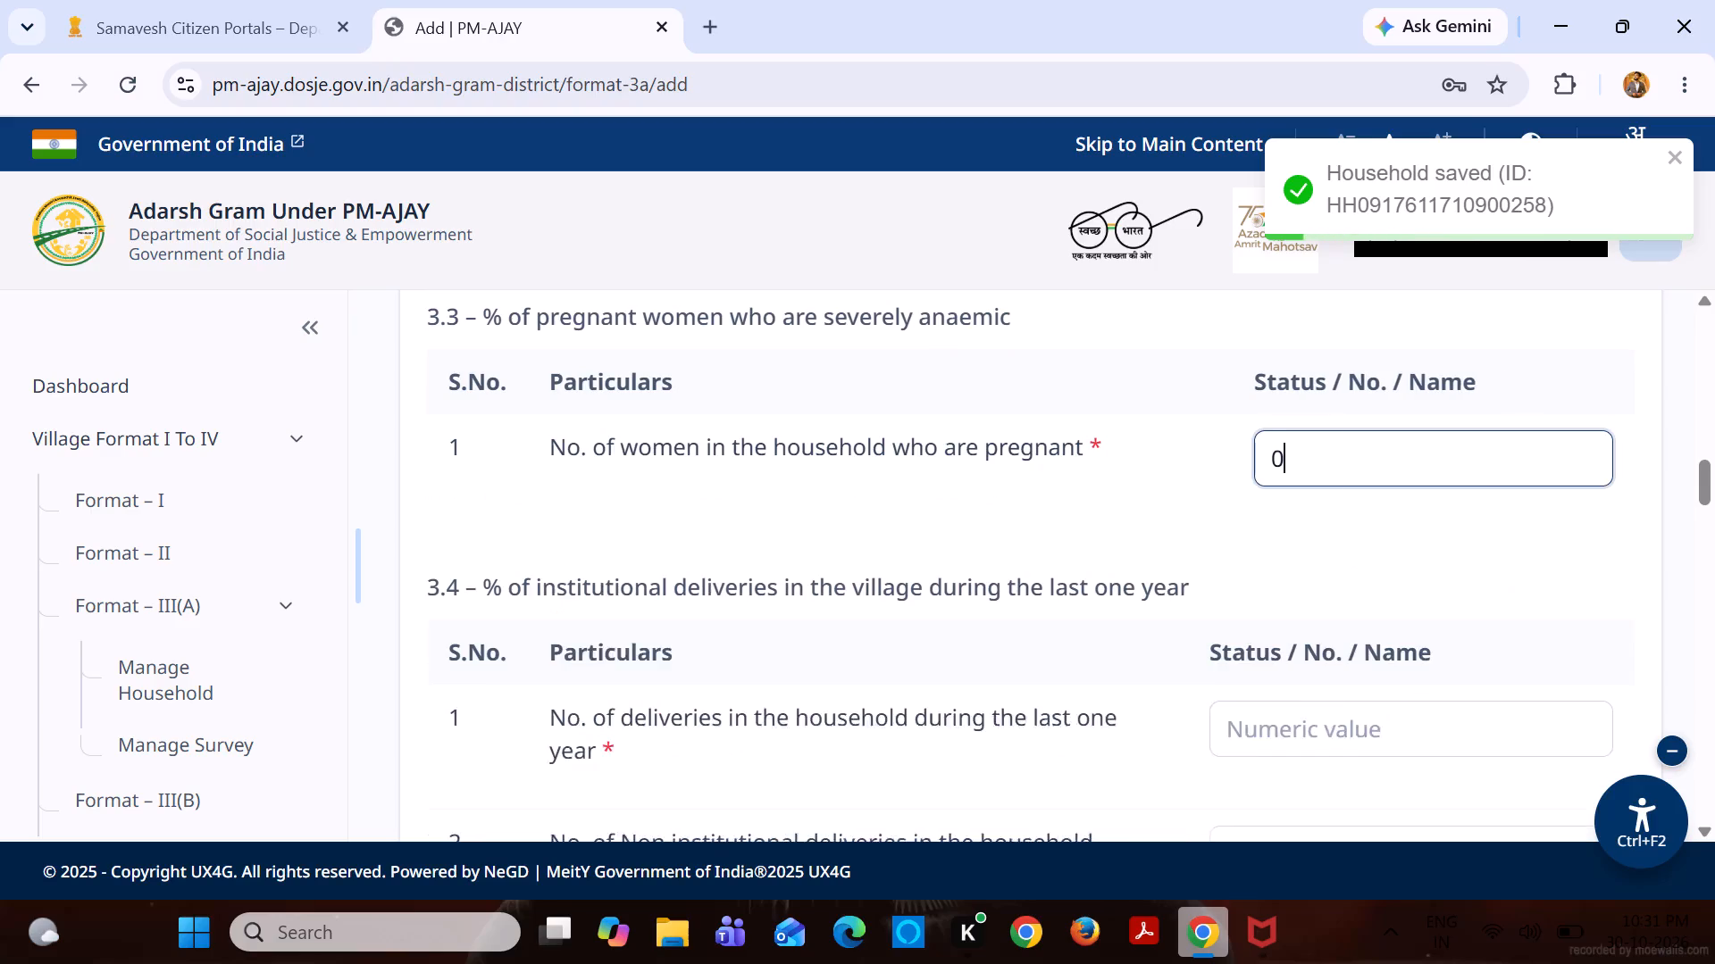
Enter 0 for deliveries, children born last year, children below one year and children aged 0-5 years in sections 3.4 to 3.7.
scroll(1464, 466, down, 1)
click(1381, 575)
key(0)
scroll(1379, 573, down, 1)
click(1276, 724)
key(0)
scroll(1291, 701, up, 1)
scroll(1291, 701, down, 1)
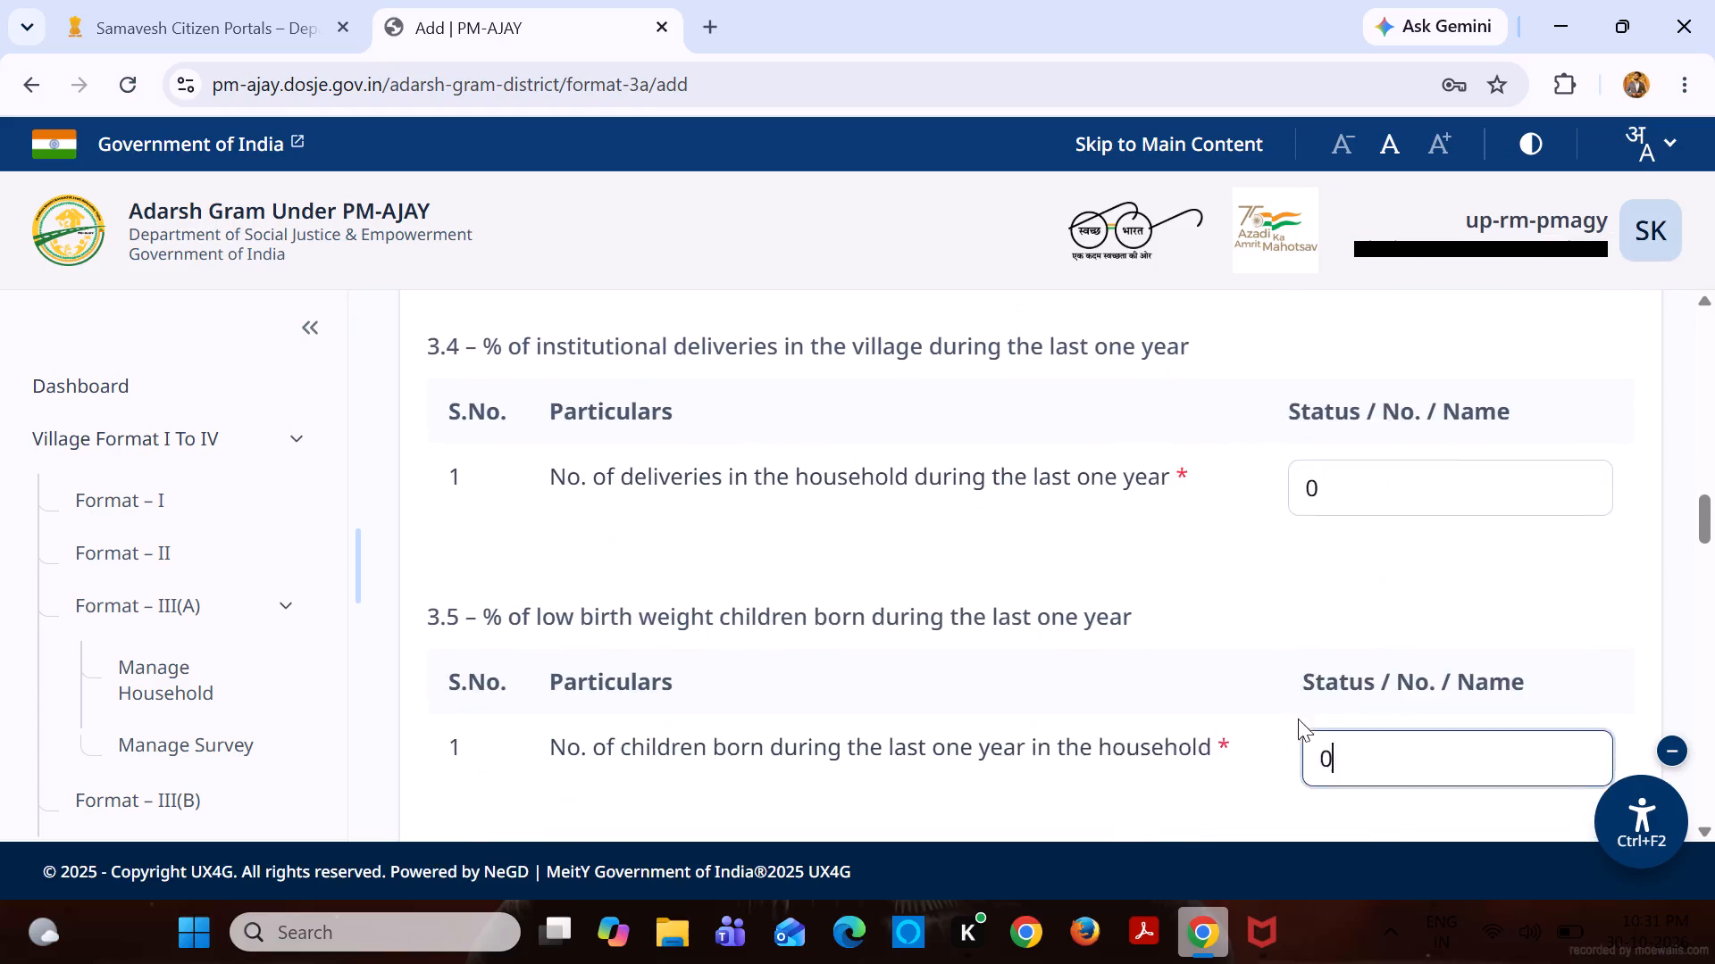
scroll(1298, 719, down, 2)
click(1360, 723)
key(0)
scroll(1410, 676, down, 2)
click(1256, 744)
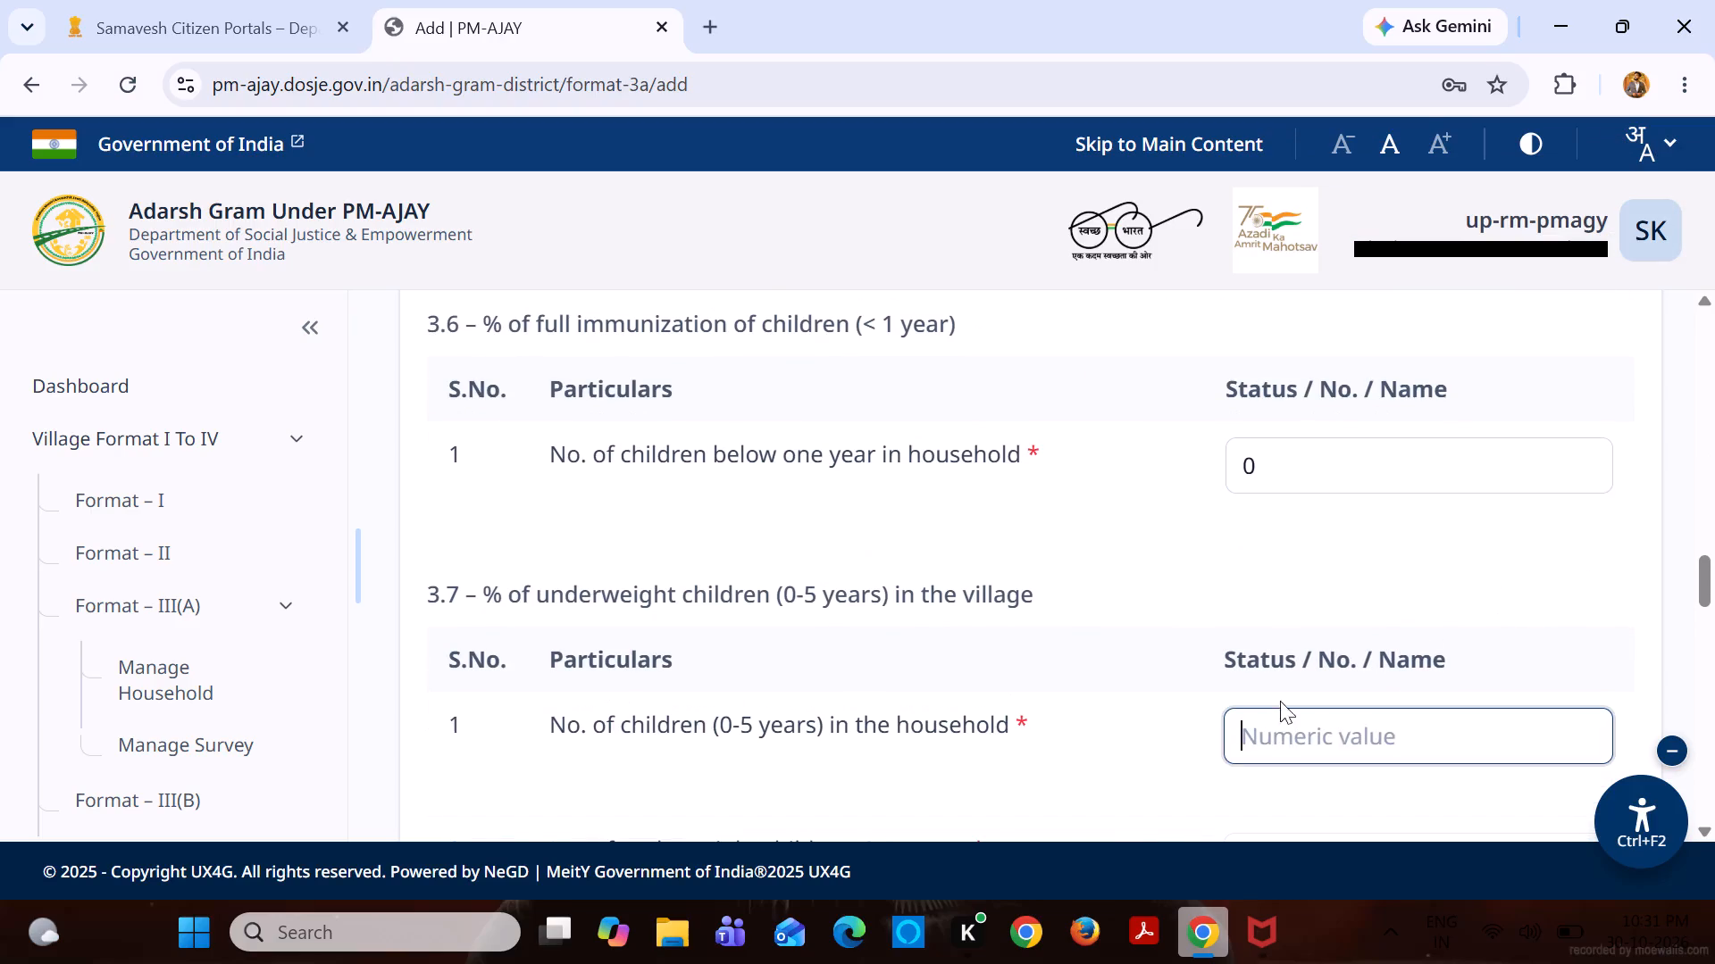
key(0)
Enter 0 in sections 3.8 to 3.10 for women pregnant last year, infant deaths and communicable diseases, and submit the domain.
scroll(1414, 638, down, 2)
click(1343, 726)
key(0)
scroll(1410, 655, up, 1)
scroll(1410, 657, down, 2)
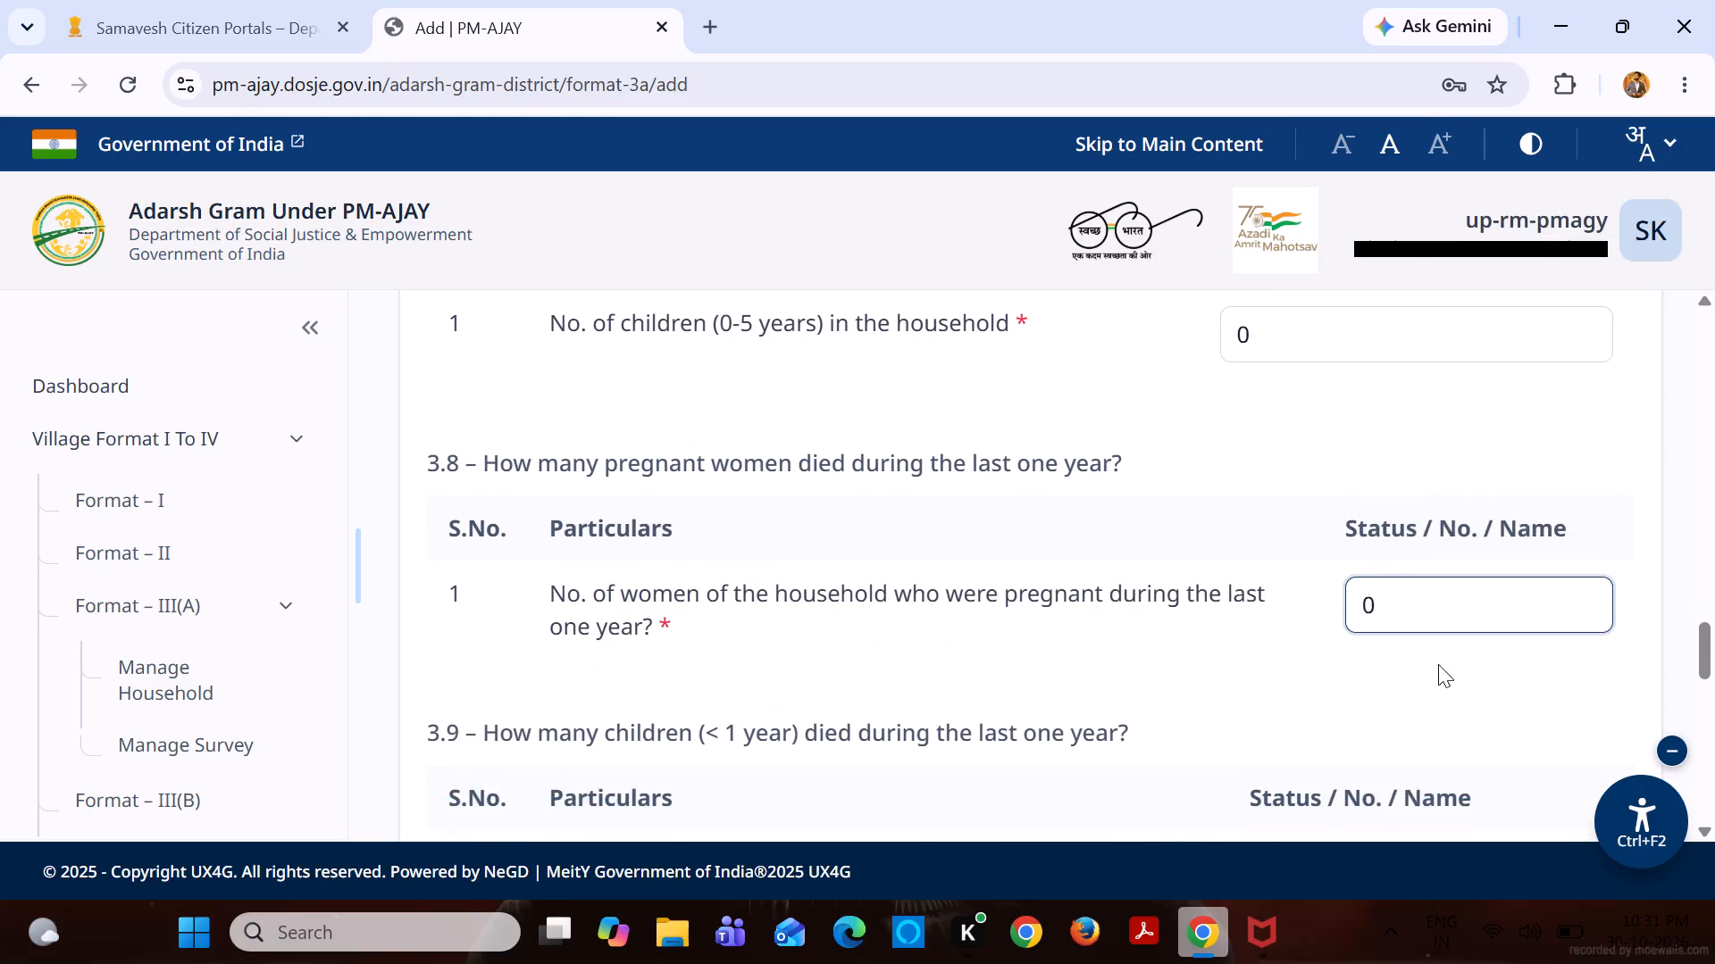
scroll(1438, 664, down, 2)
click(1427, 580)
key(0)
scroll(1426, 595, down, 2)
click(1473, 615)
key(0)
scroll(1481, 623, down, 2)
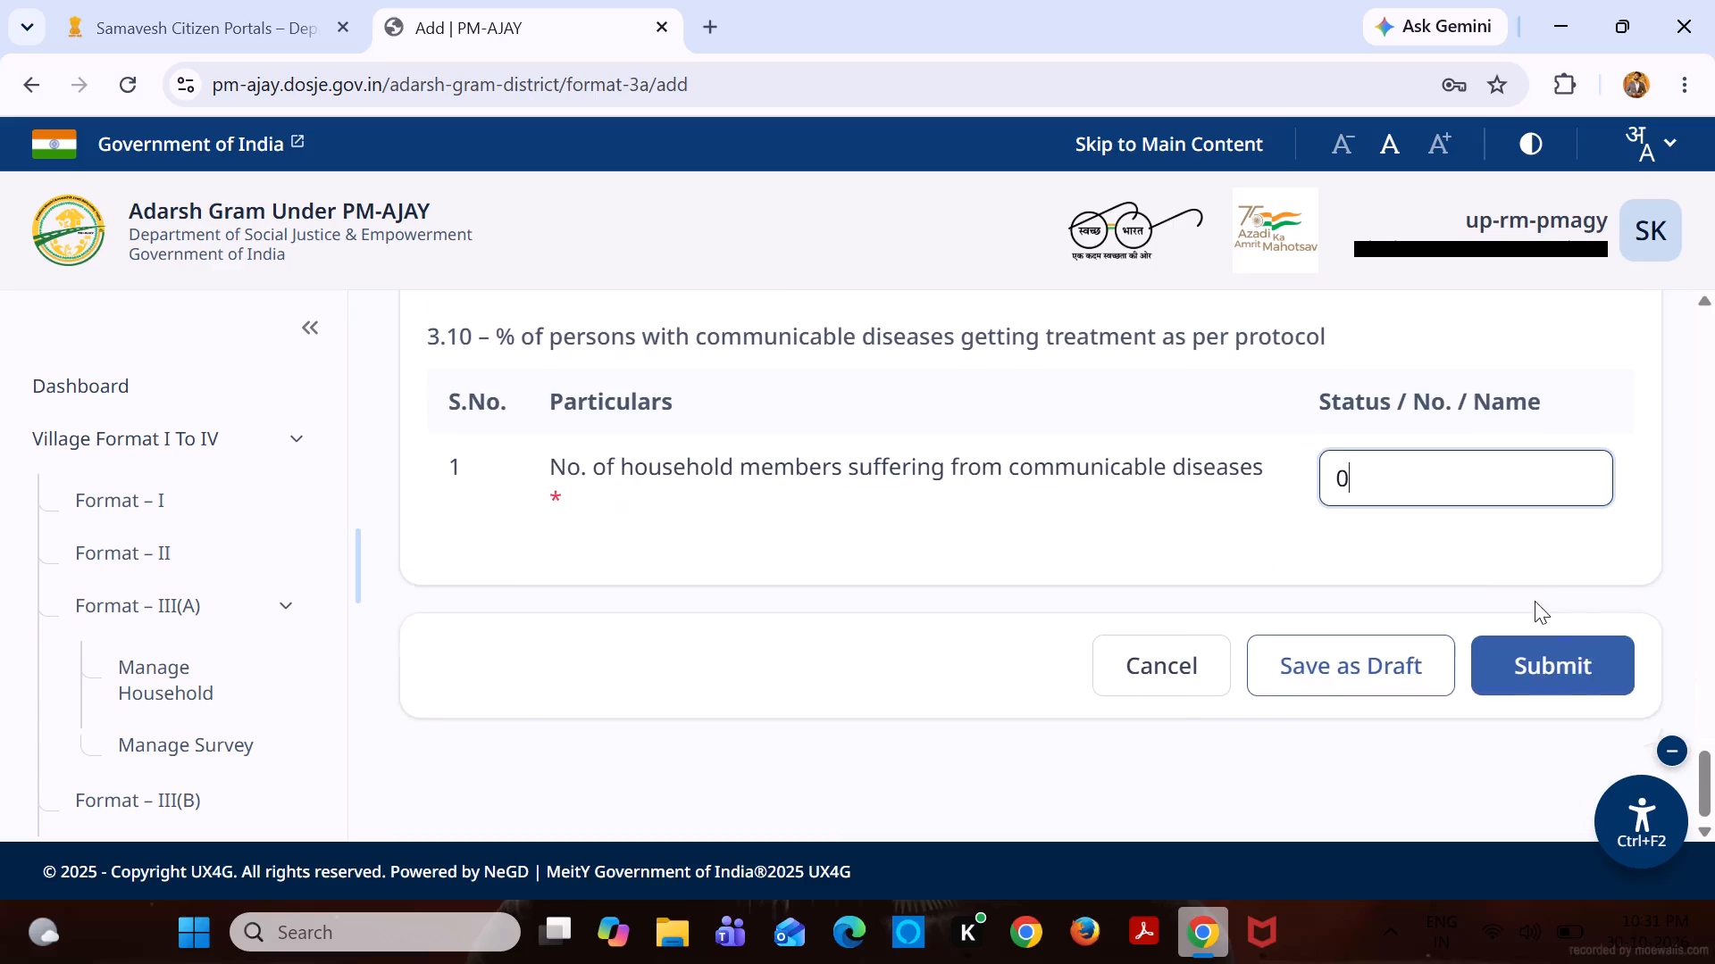
click(1557, 667)
Choose domain 4 – Social Security, enter 0 members eligible for widow, old age and disability pensions, and submit.
drag(1526, 445, 1535, 440)
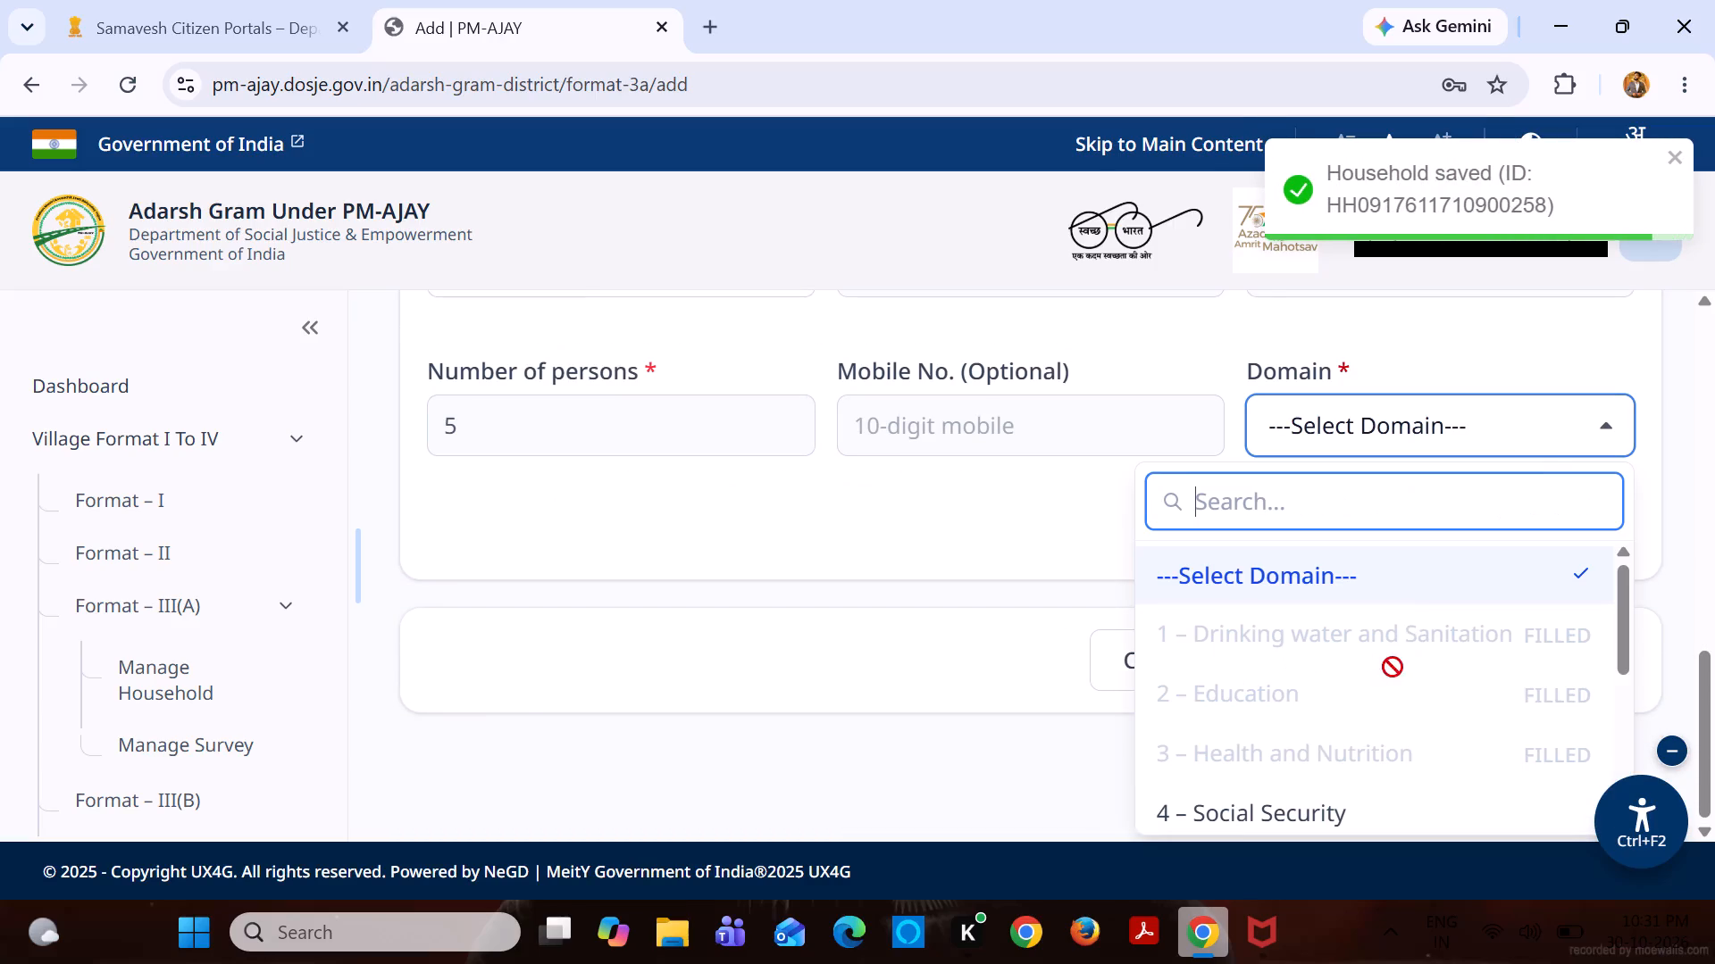
click(1318, 792)
scroll(1403, 632, down, 3)
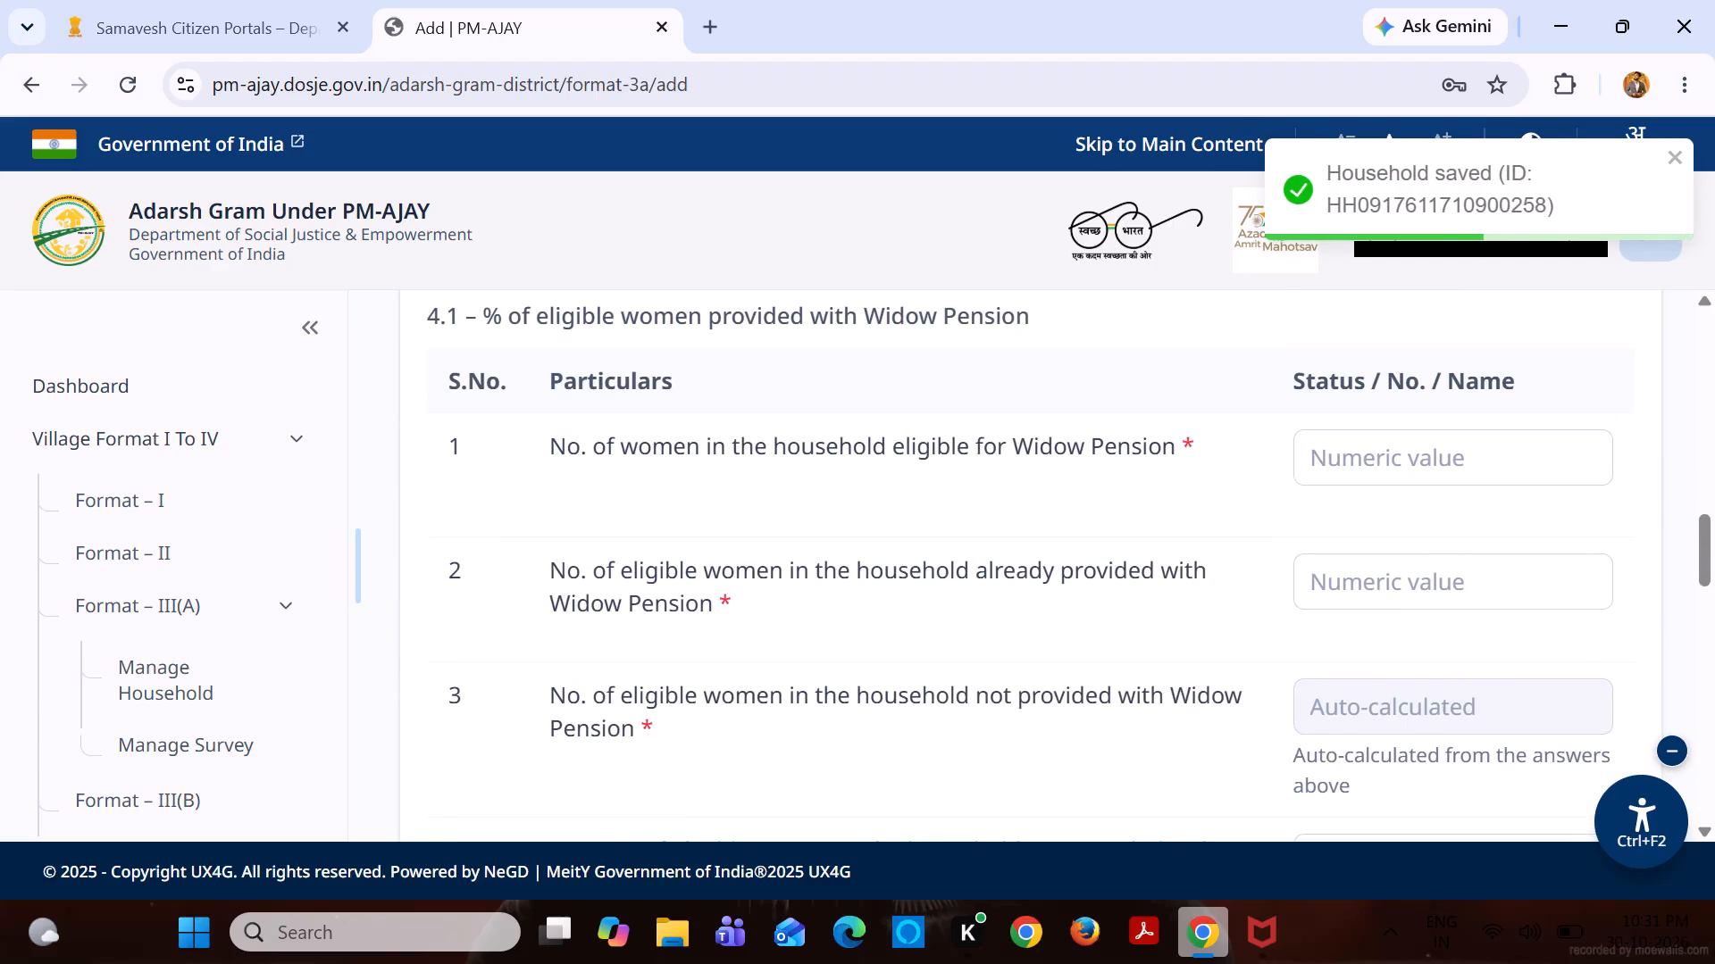
click(1452, 445)
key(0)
drag(1351, 727, 1353, 695)
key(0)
scroll(1379, 654, down, 3)
drag(1448, 608, 1443, 585)
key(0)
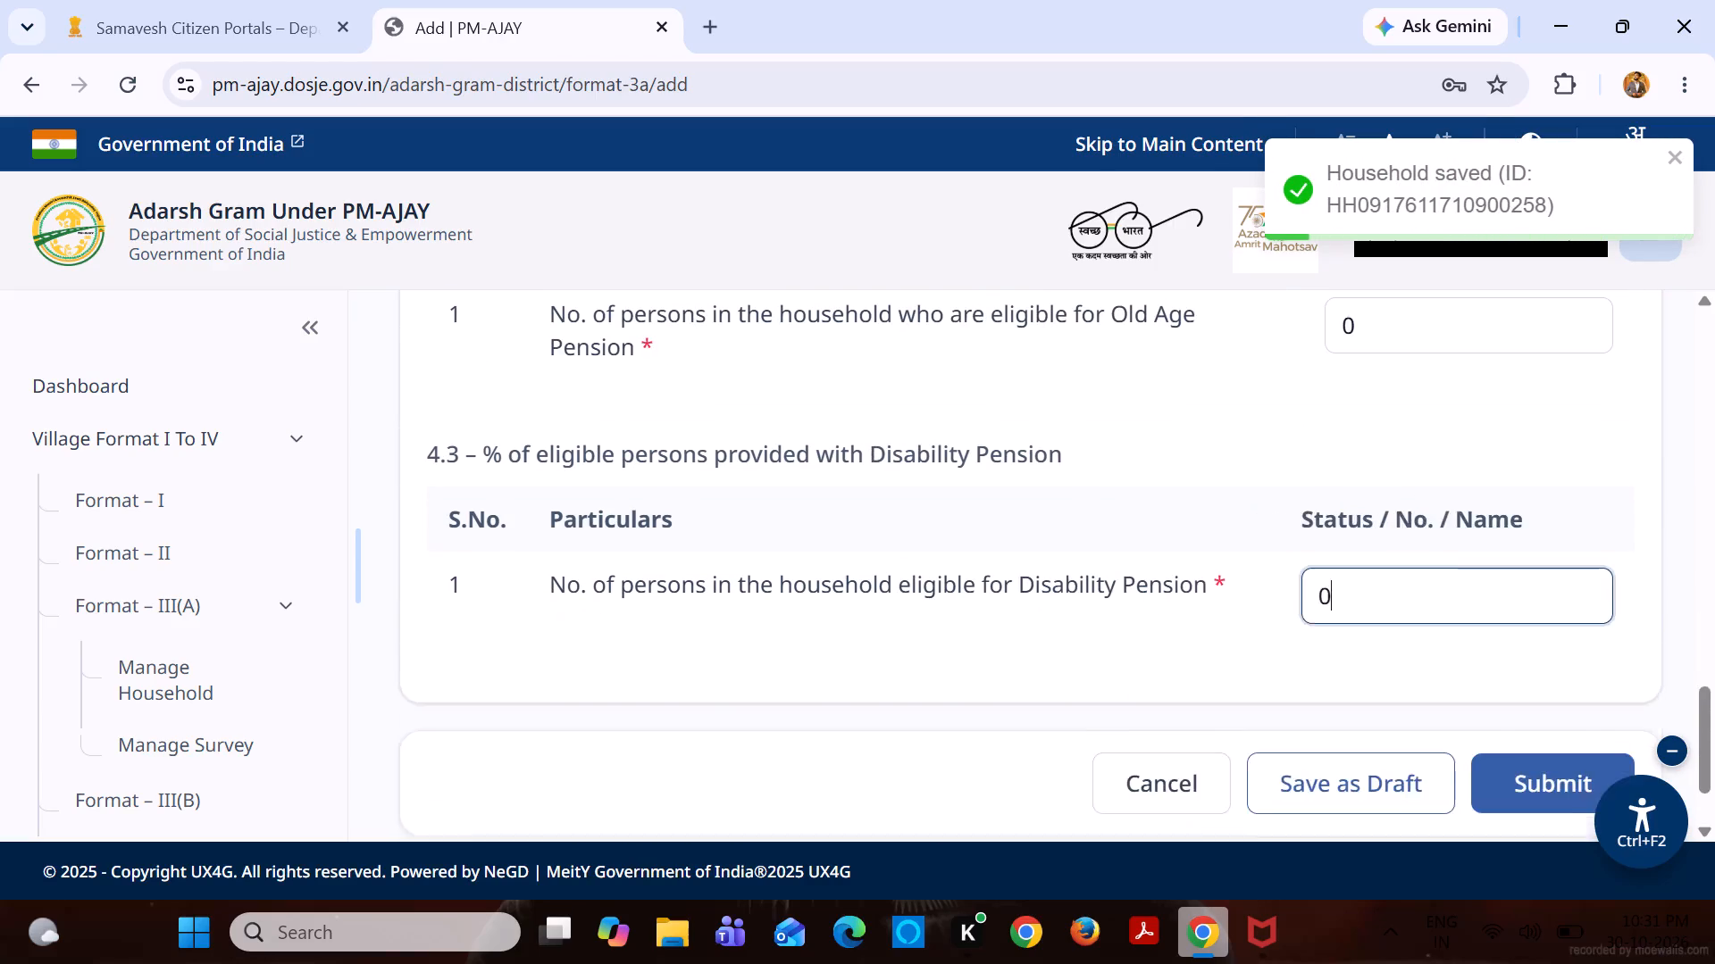
scroll(1443, 567, up, 1)
scroll(1443, 567, down, 3)
click(1557, 657)
Choose domain 5 – Rural Roads and Housing, answer No to living in a Kachcha/unsafe house, and submit.
click(1558, 400)
scroll(1498, 568, down, 1)
click(1276, 743)
scroll(1280, 743, down, 2)
click(1472, 611)
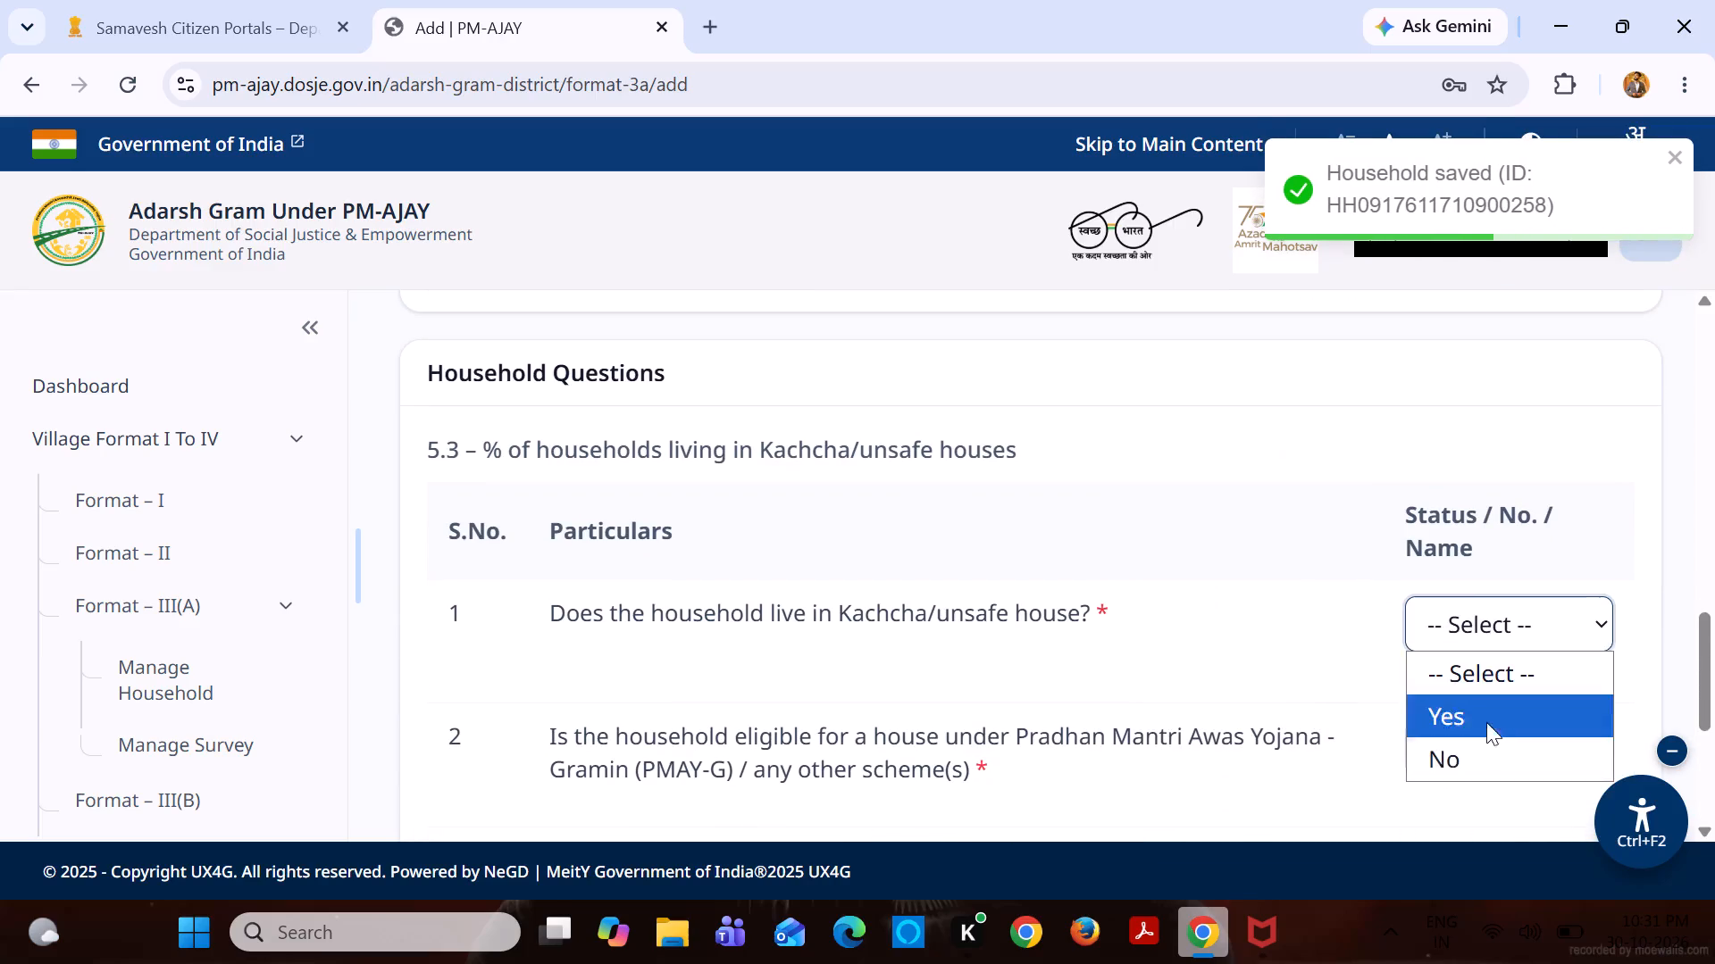
click(1479, 744)
scroll(1510, 661, down, 5)
click(1530, 661)
Choose domain 6 – Electricity and Clean Fuel and answer Yes to electricity connection in sections 6.2 and 6.3 and to LED bulb use.
click(1500, 440)
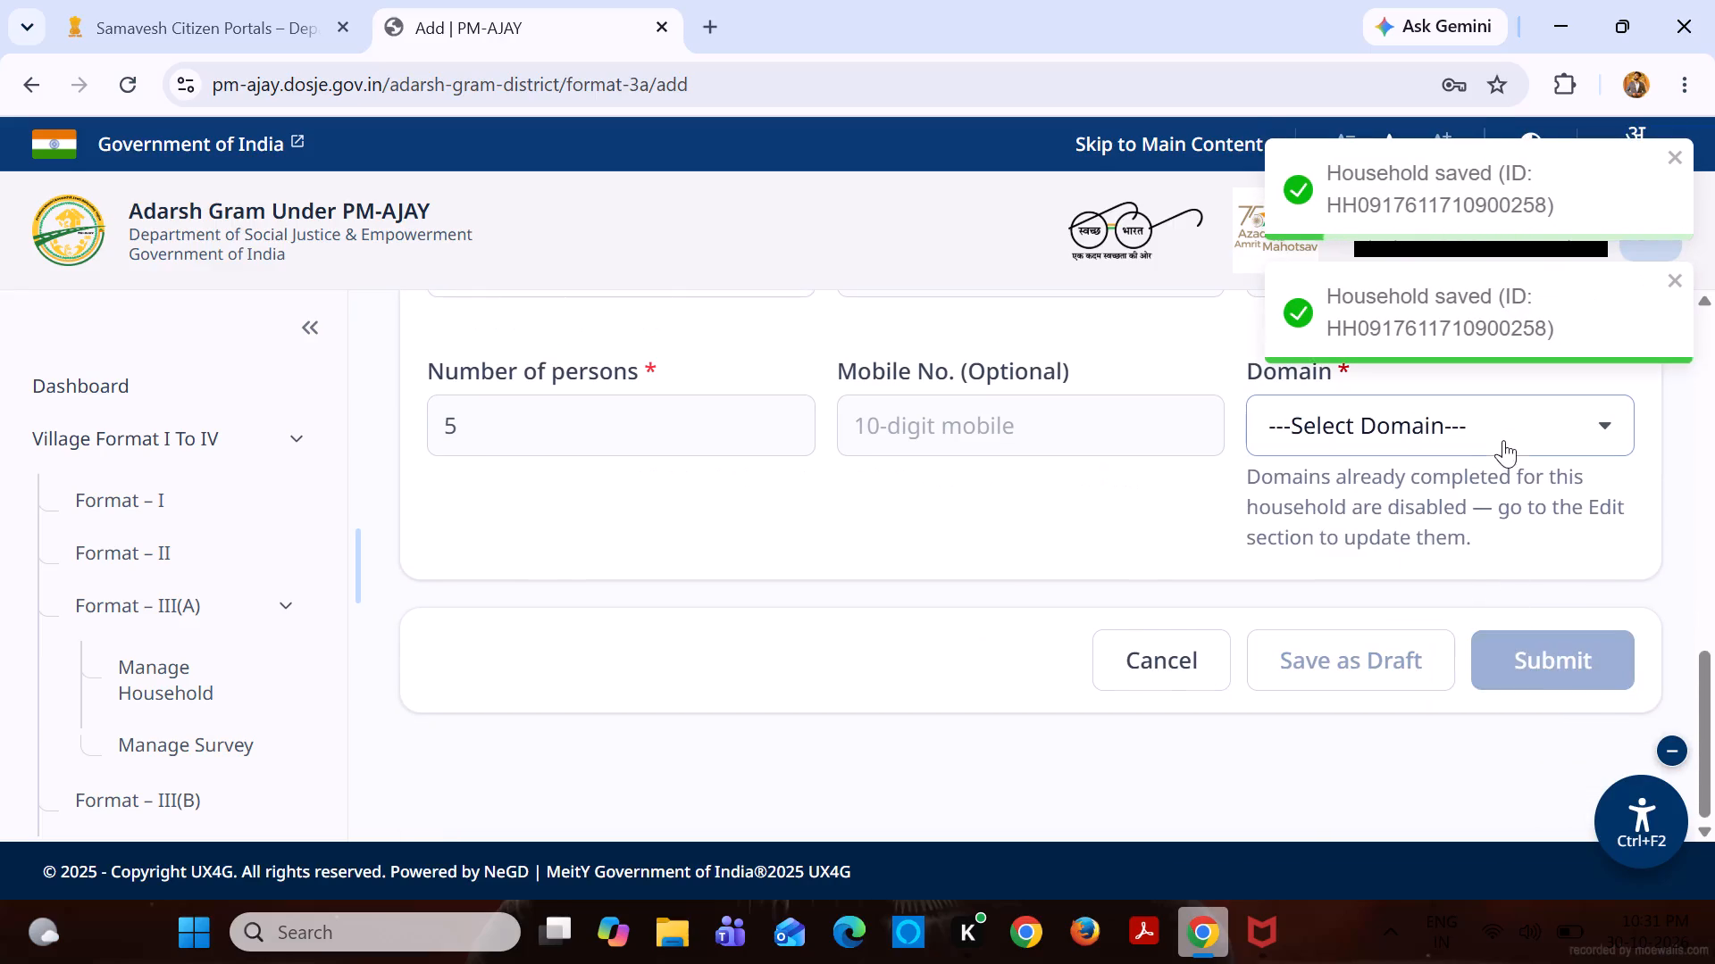
scroll(1480, 578, down, 3)
click(1402, 572)
scroll(1402, 577, down, 3)
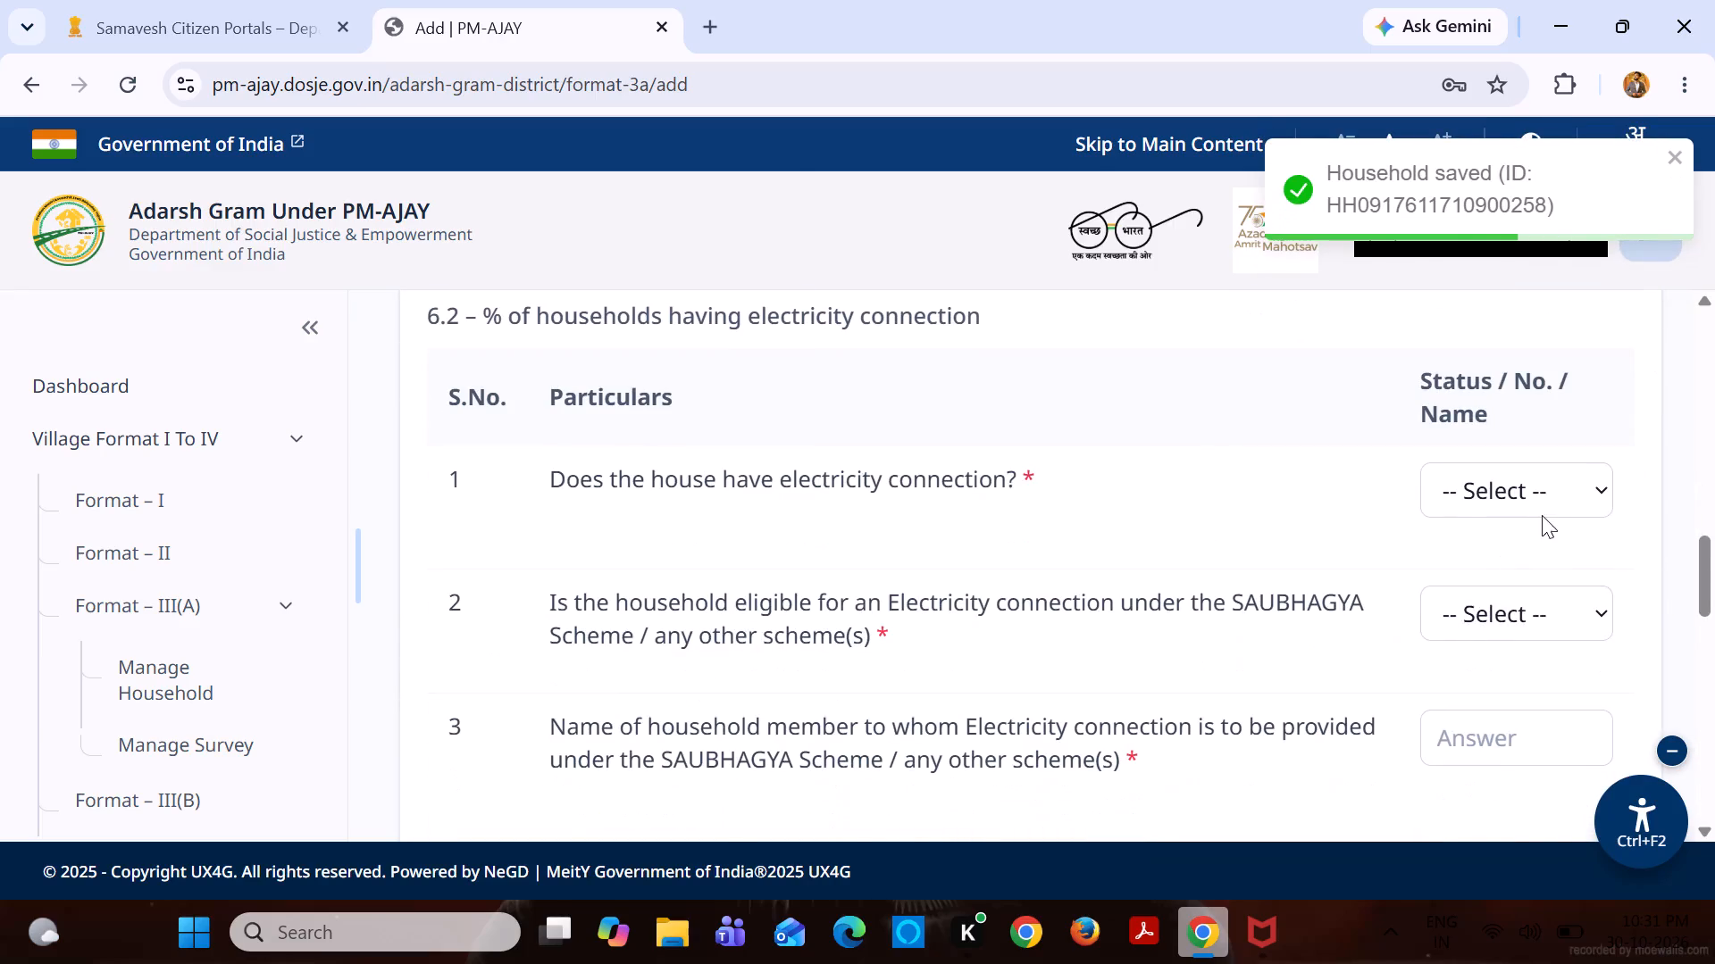
click(1541, 499)
click(1457, 583)
scroll(1459, 587, down, 2)
click(1532, 500)
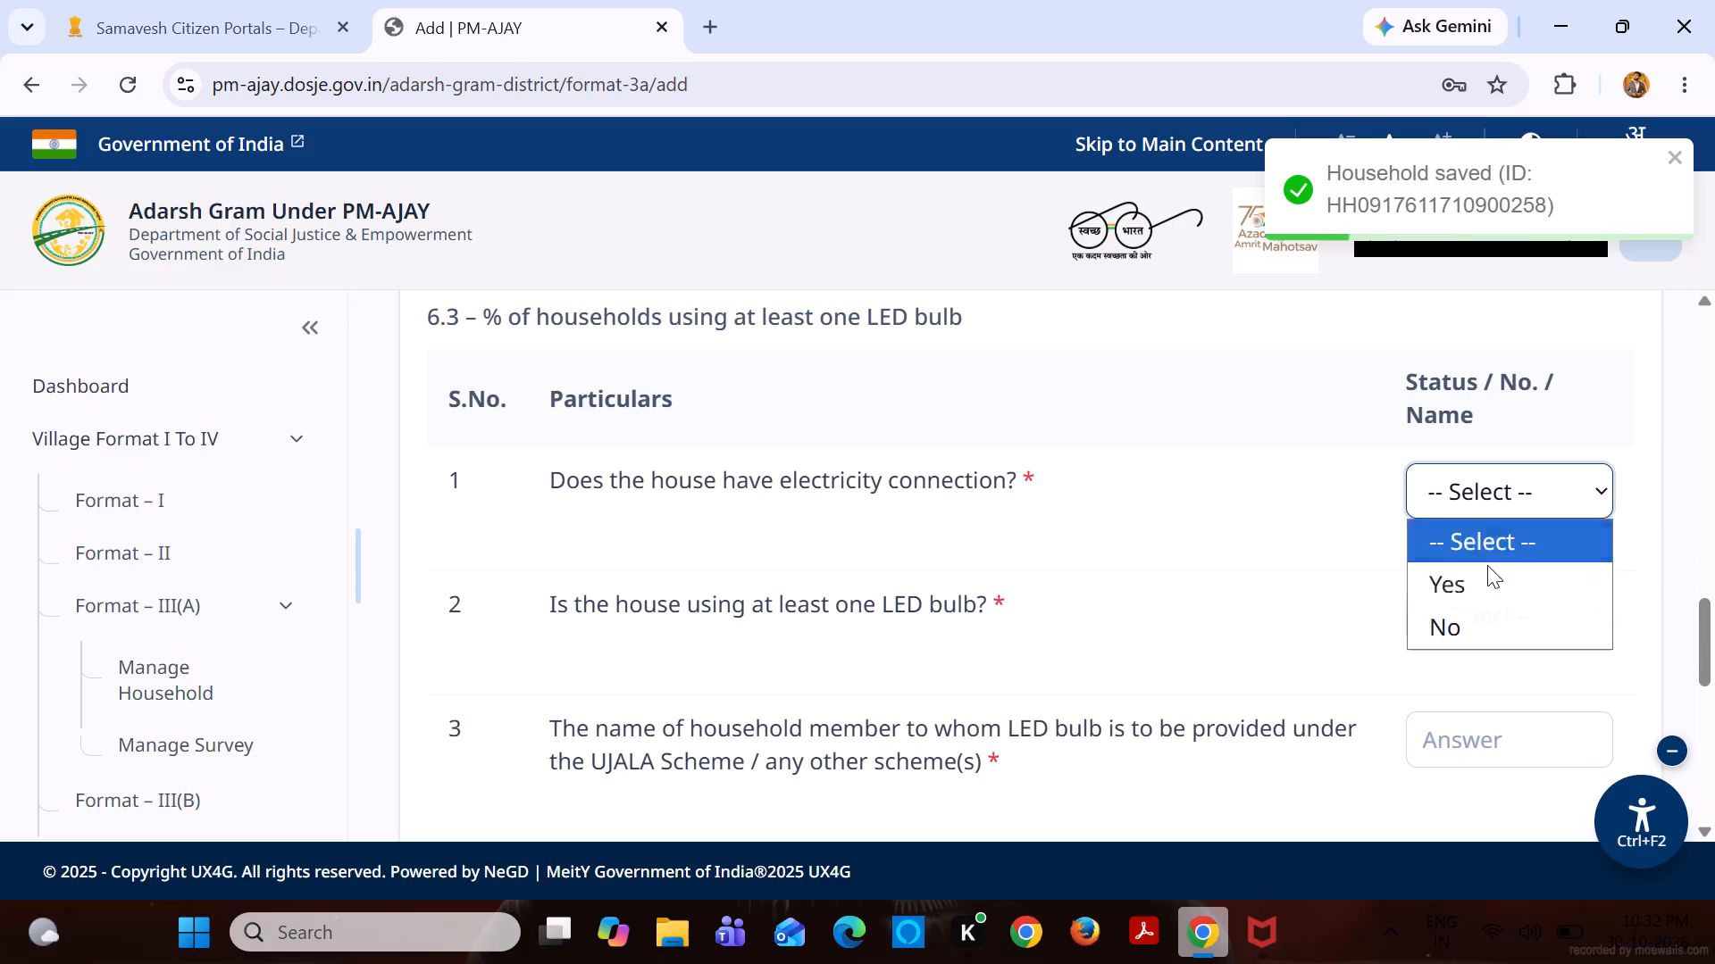
click(1471, 584)
scroll(1473, 561, down, 2)
click(1565, 345)
click(1492, 426)
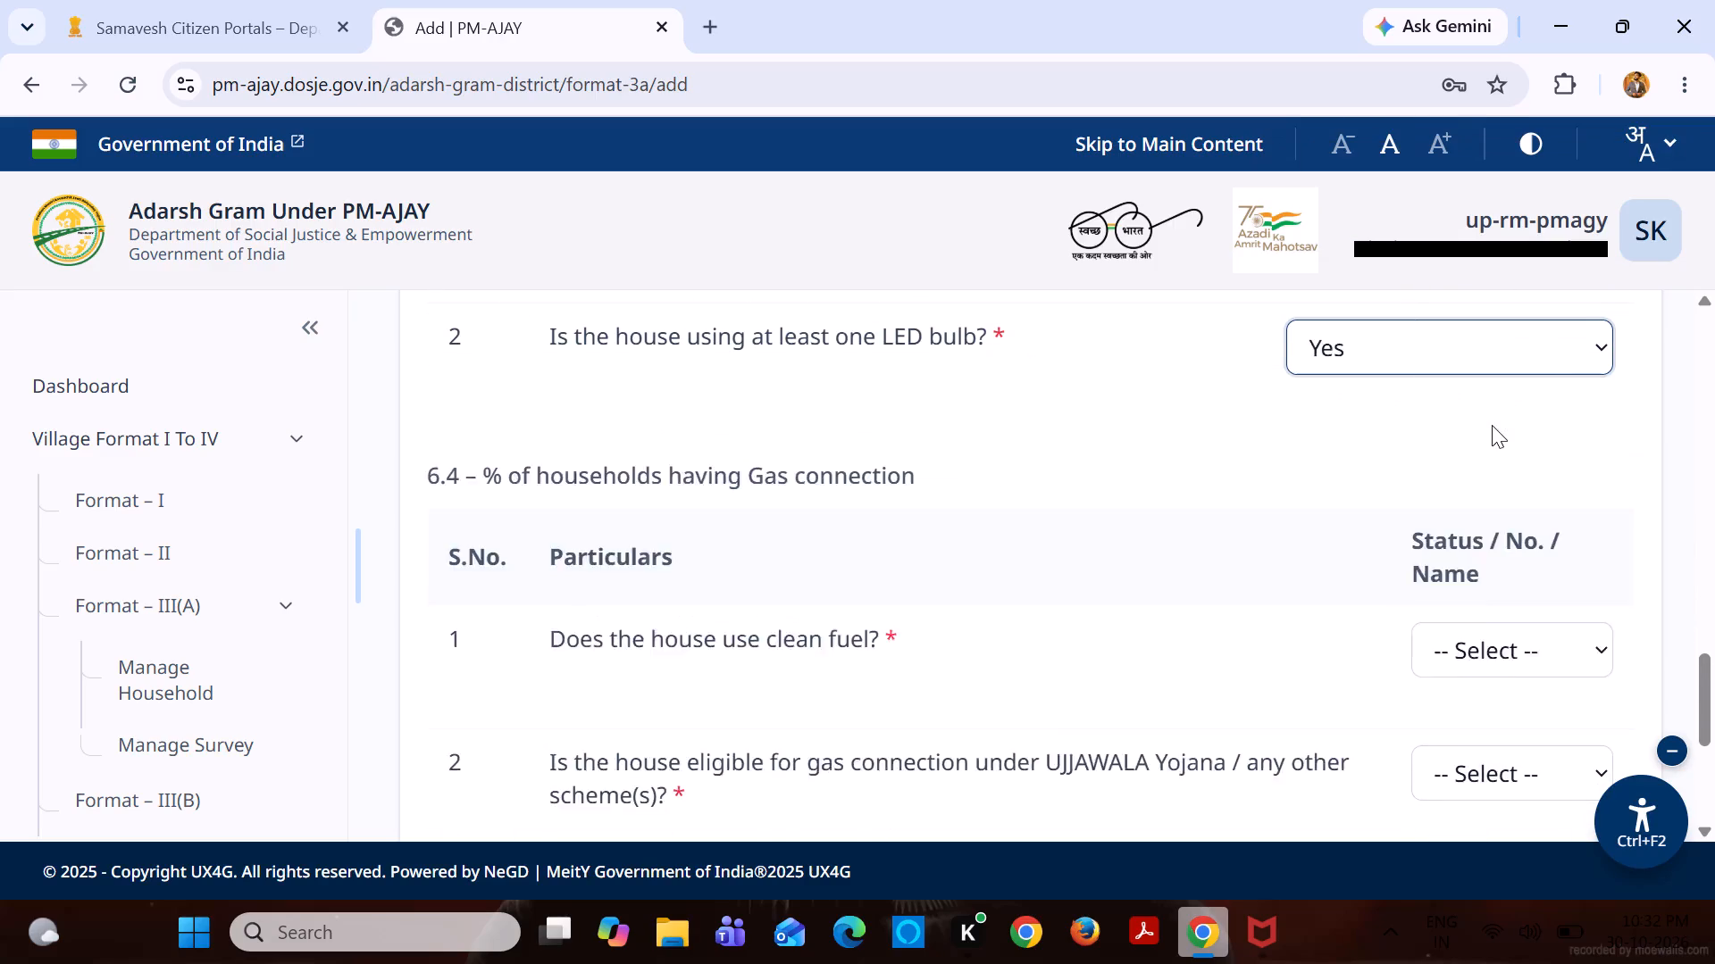
Answer Yes to clean fuel use in section 6.4 and submit the Electricity and Clean Fuel domain.
scroll(1492, 428, down, 2)
click(1524, 383)
click(1463, 468)
scroll(1464, 464, down, 1)
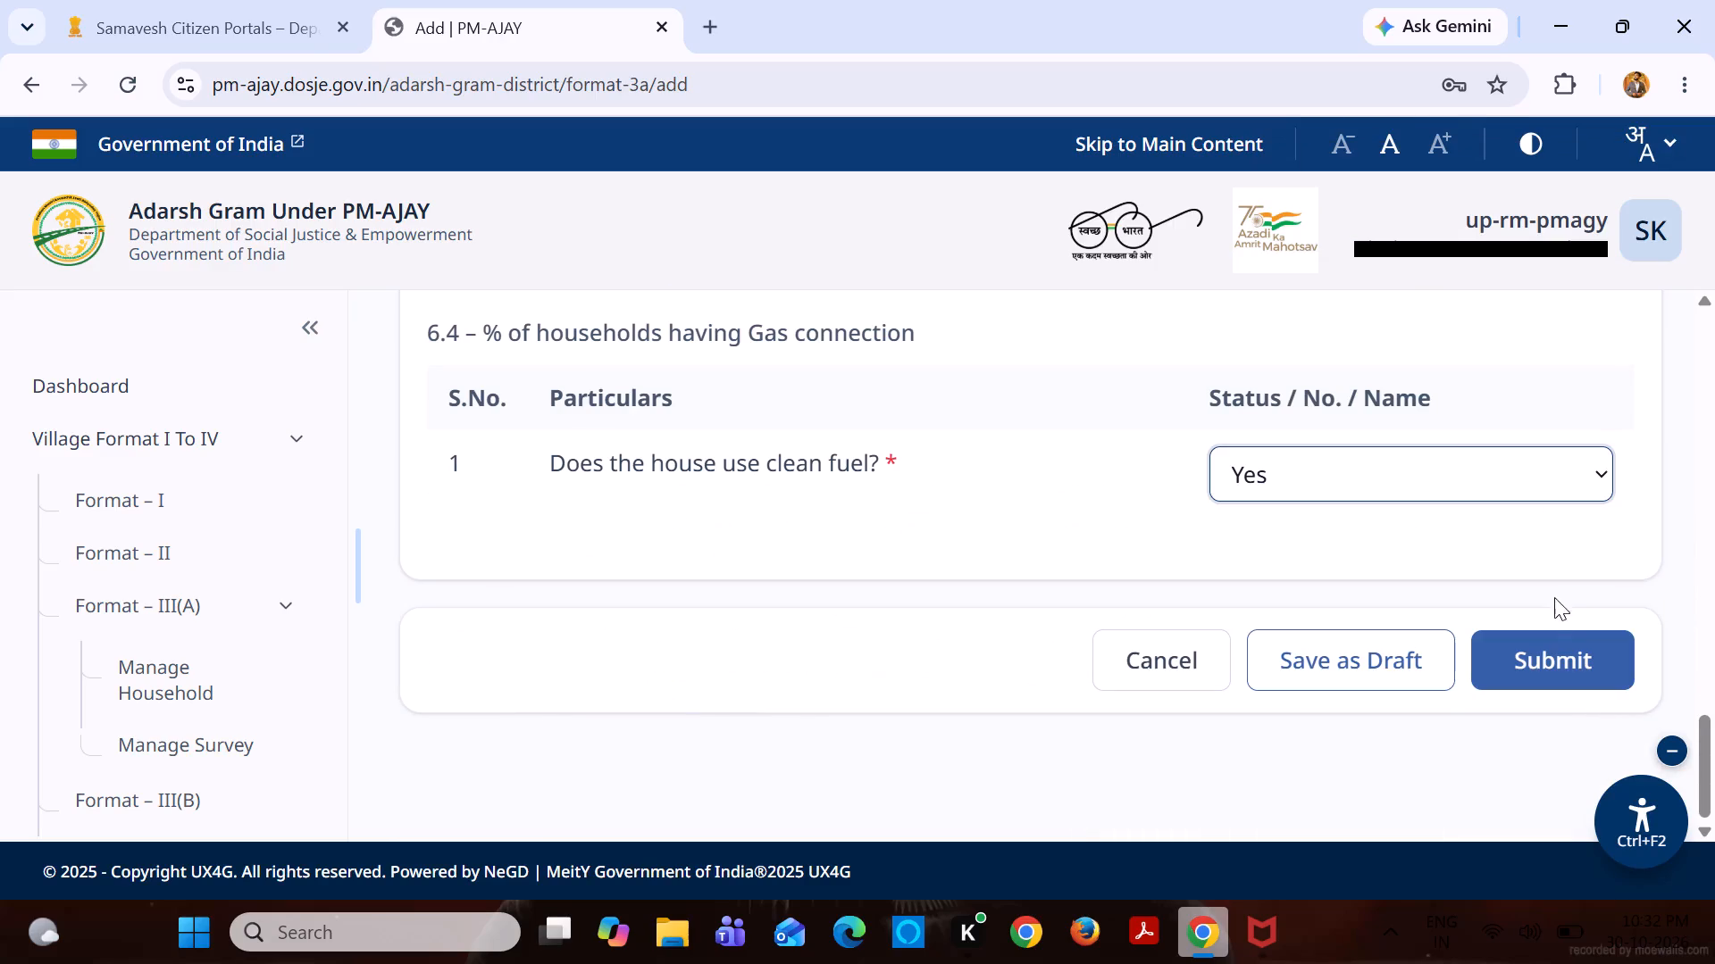
click(1549, 644)
Choose domain 7 – Agricultural Practices etc., answer No to the household being involved in farming, and submit.
click(1615, 417)
scroll(1371, 595, down, 2)
click(1251, 723)
scroll(1259, 712, down, 2)
click(1460, 580)
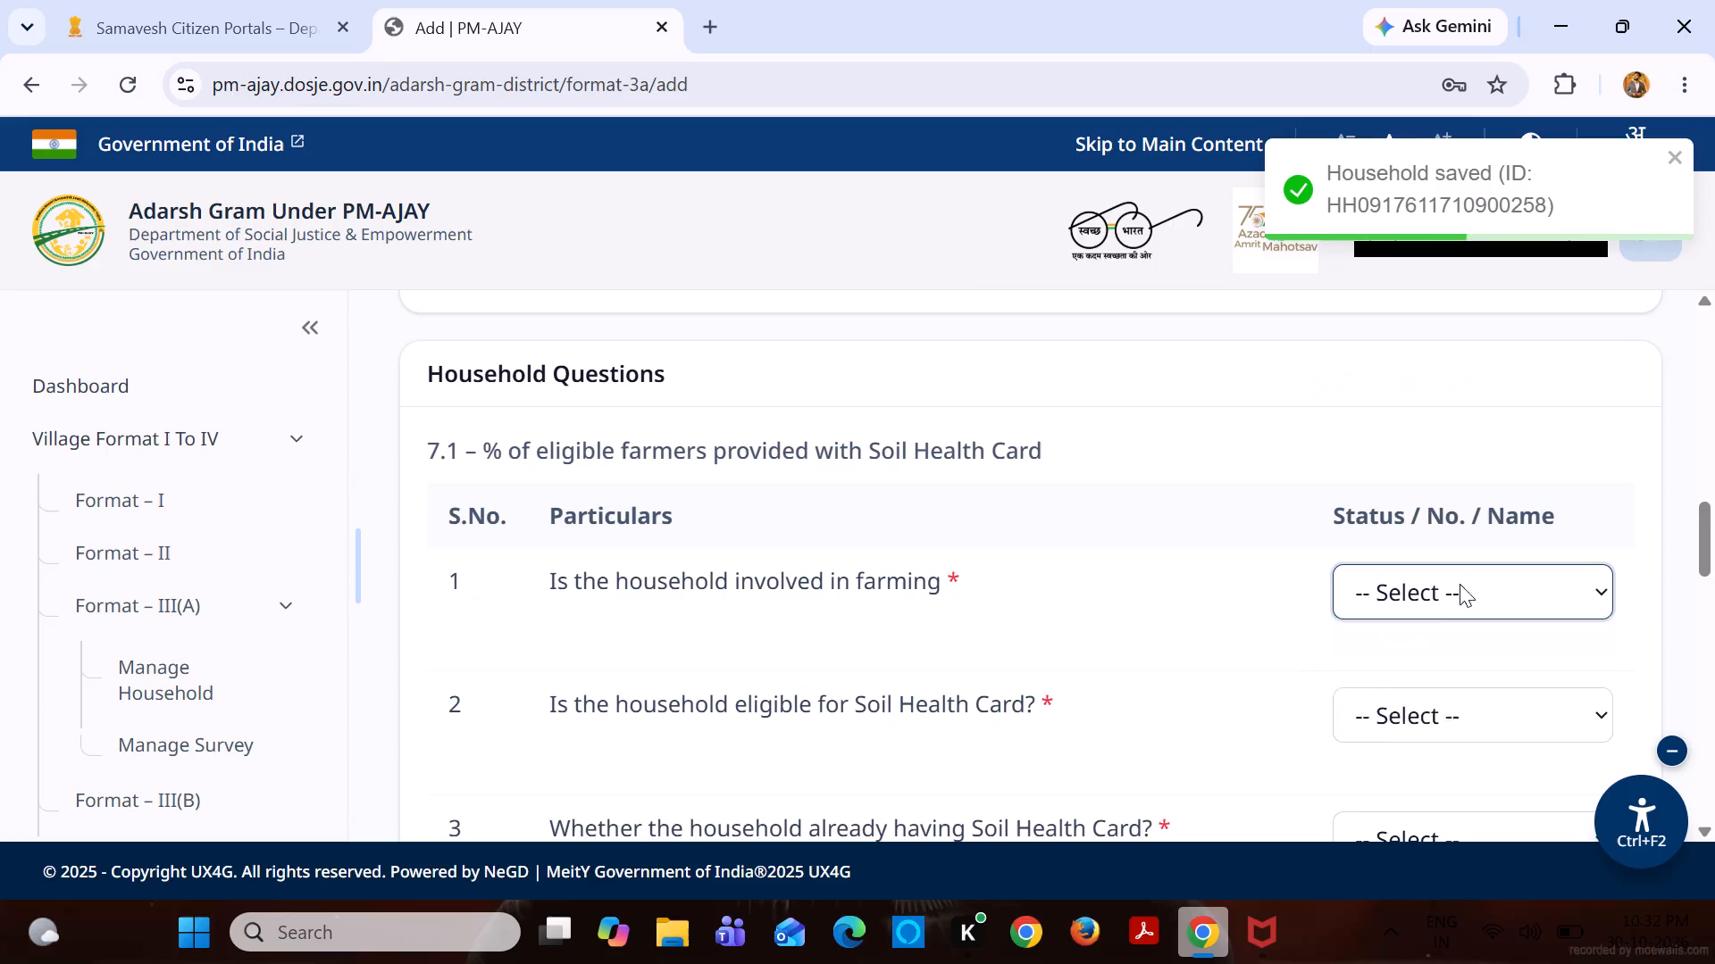
click(1426, 717)
scroll(1457, 690, down, 4)
click(1527, 776)
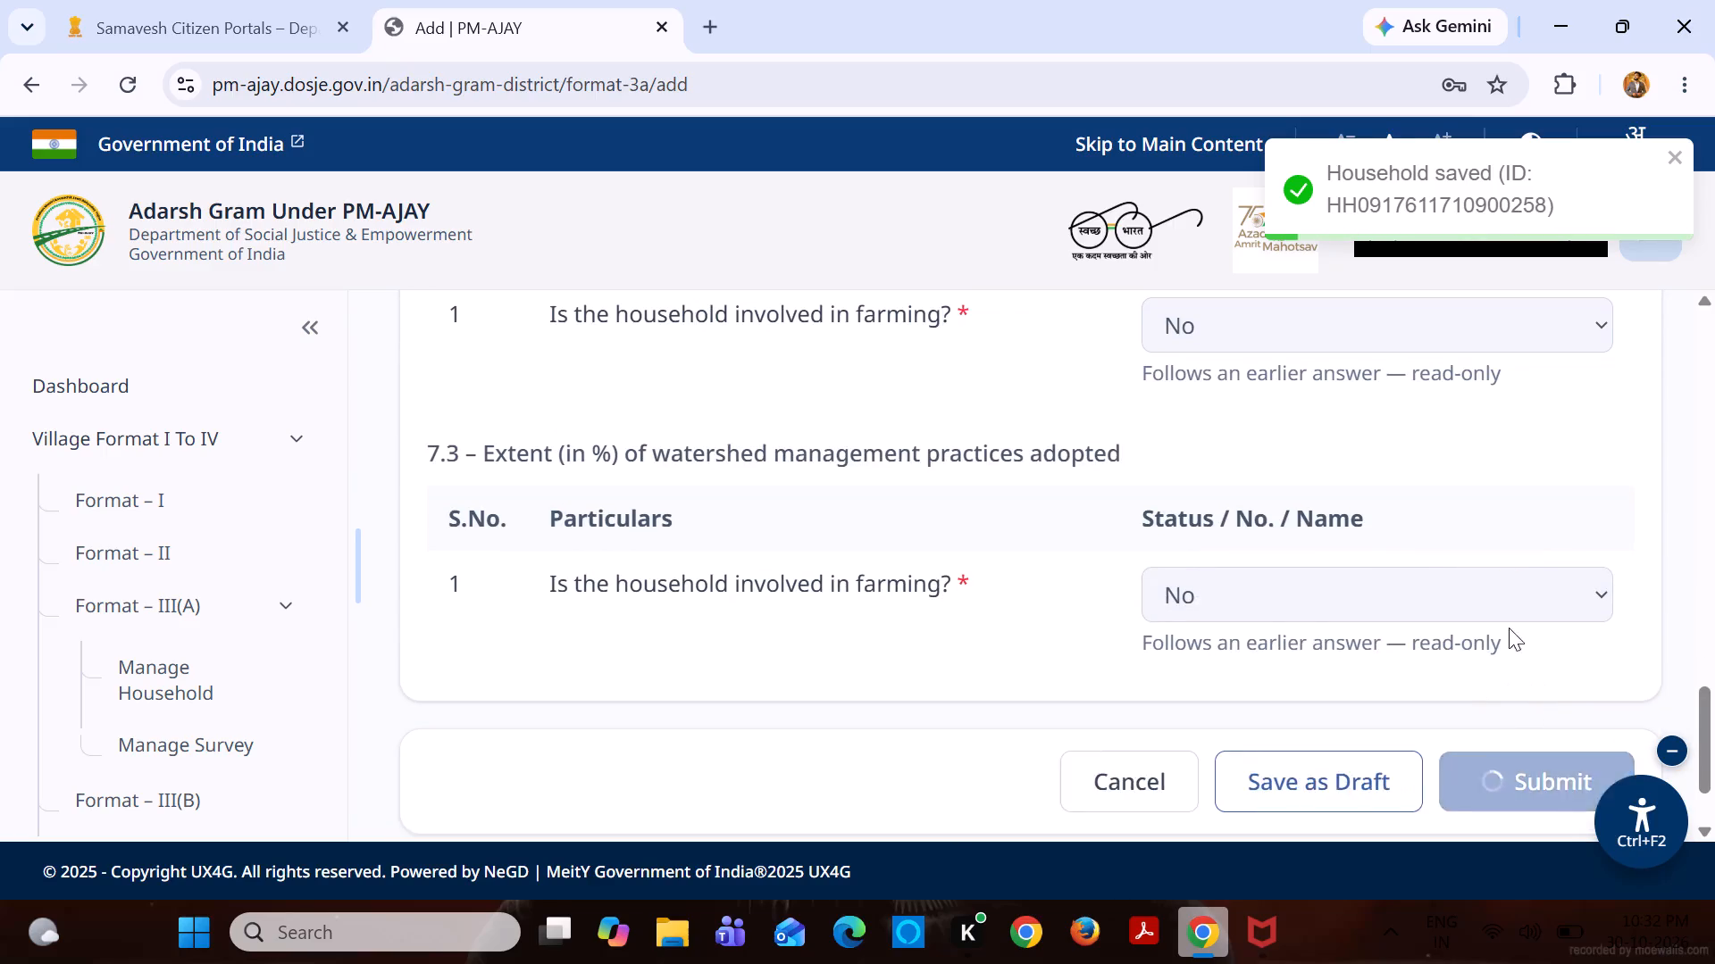
Choose domain 8 – Financial Inclusion and enter 5 persons above 5 years, with 5 already having Aadhaar, in section 8.1.
click(1515, 436)
scroll(1470, 583, down, 3)
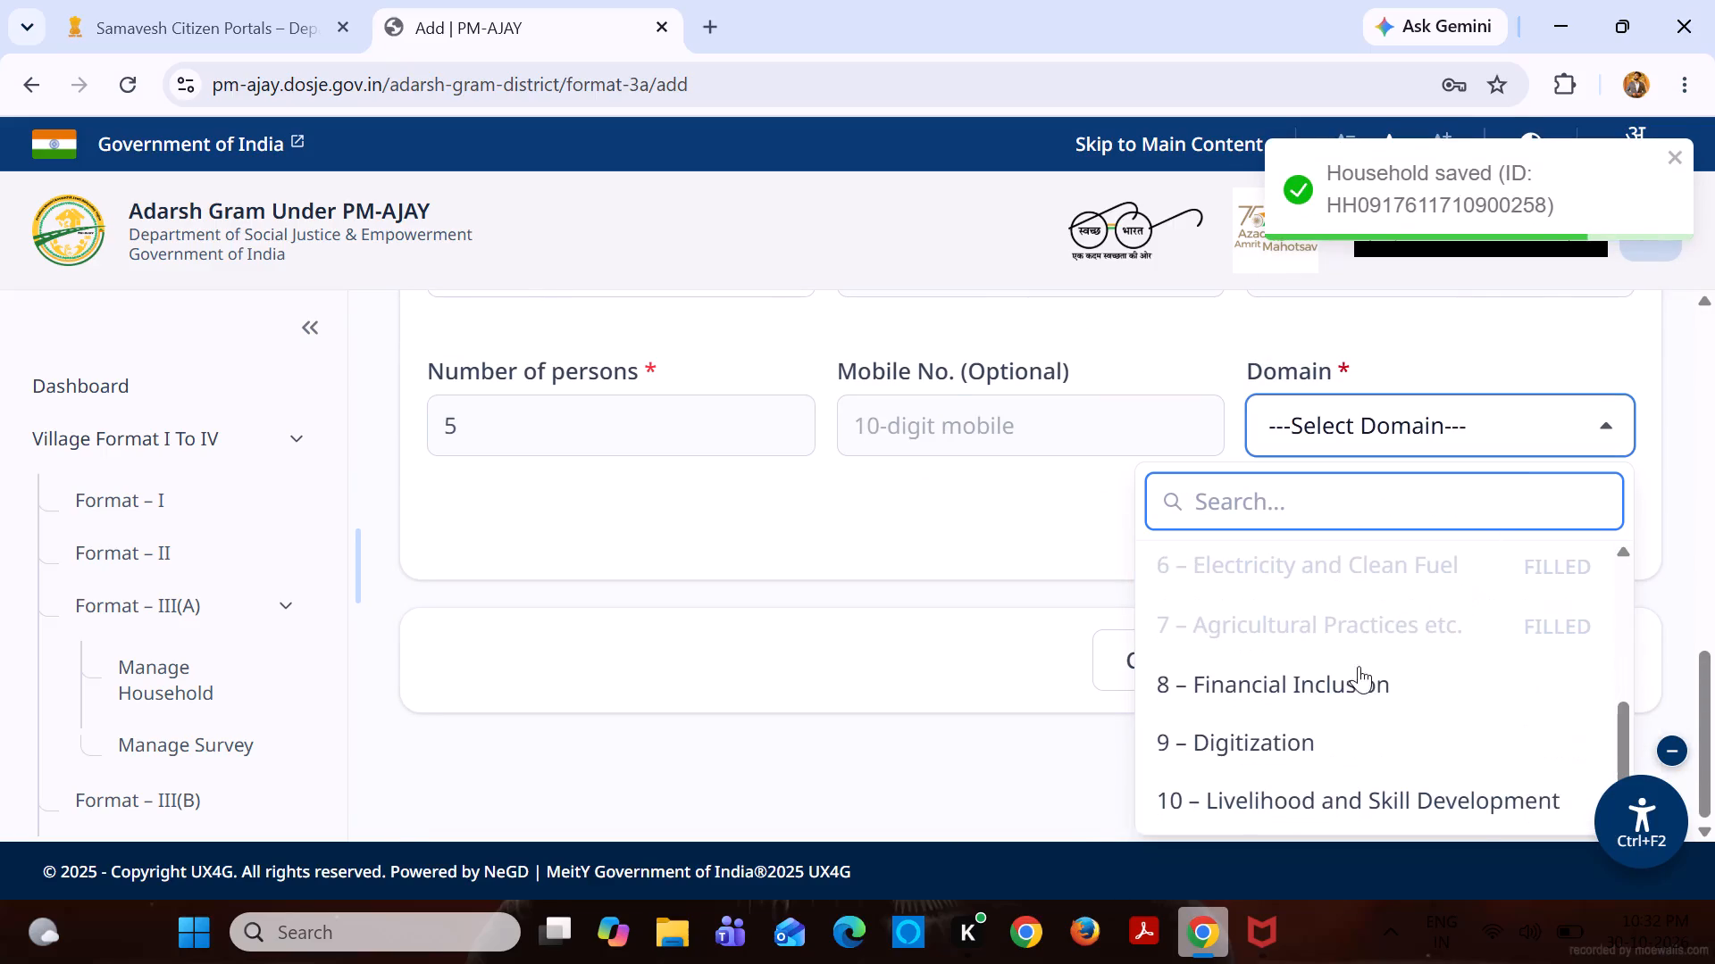
click(1348, 677)
scroll(1350, 690, down, 3)
click(1430, 426)
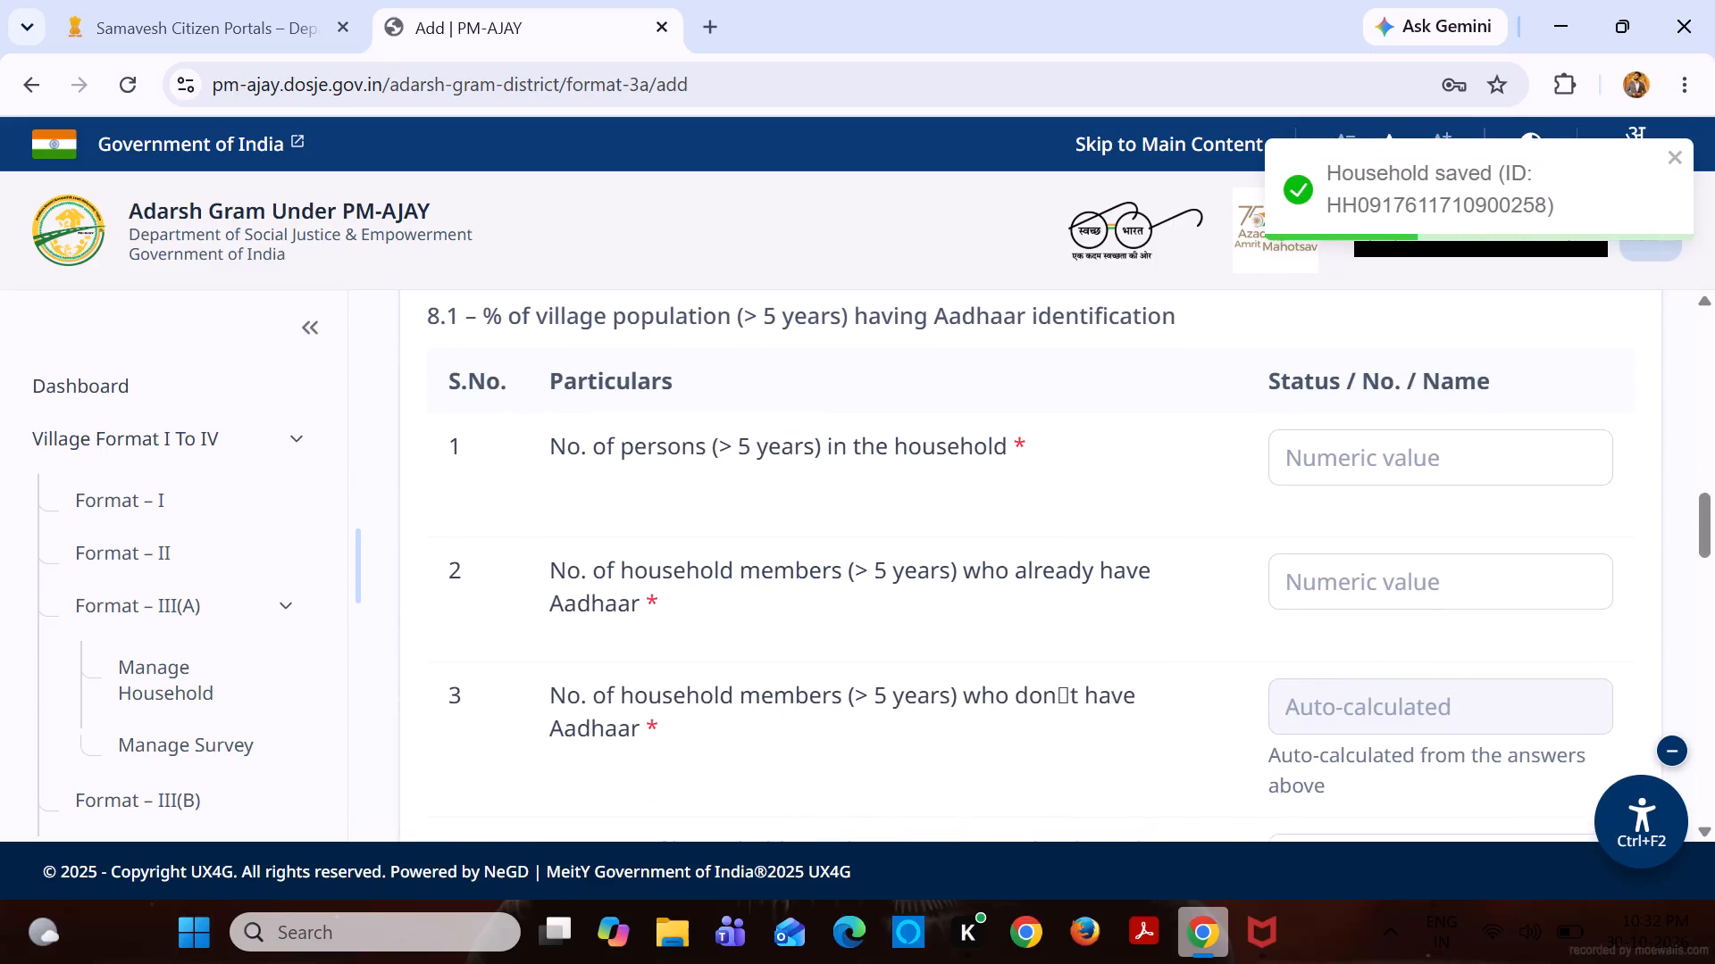
click(1421, 441)
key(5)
click(1409, 573)
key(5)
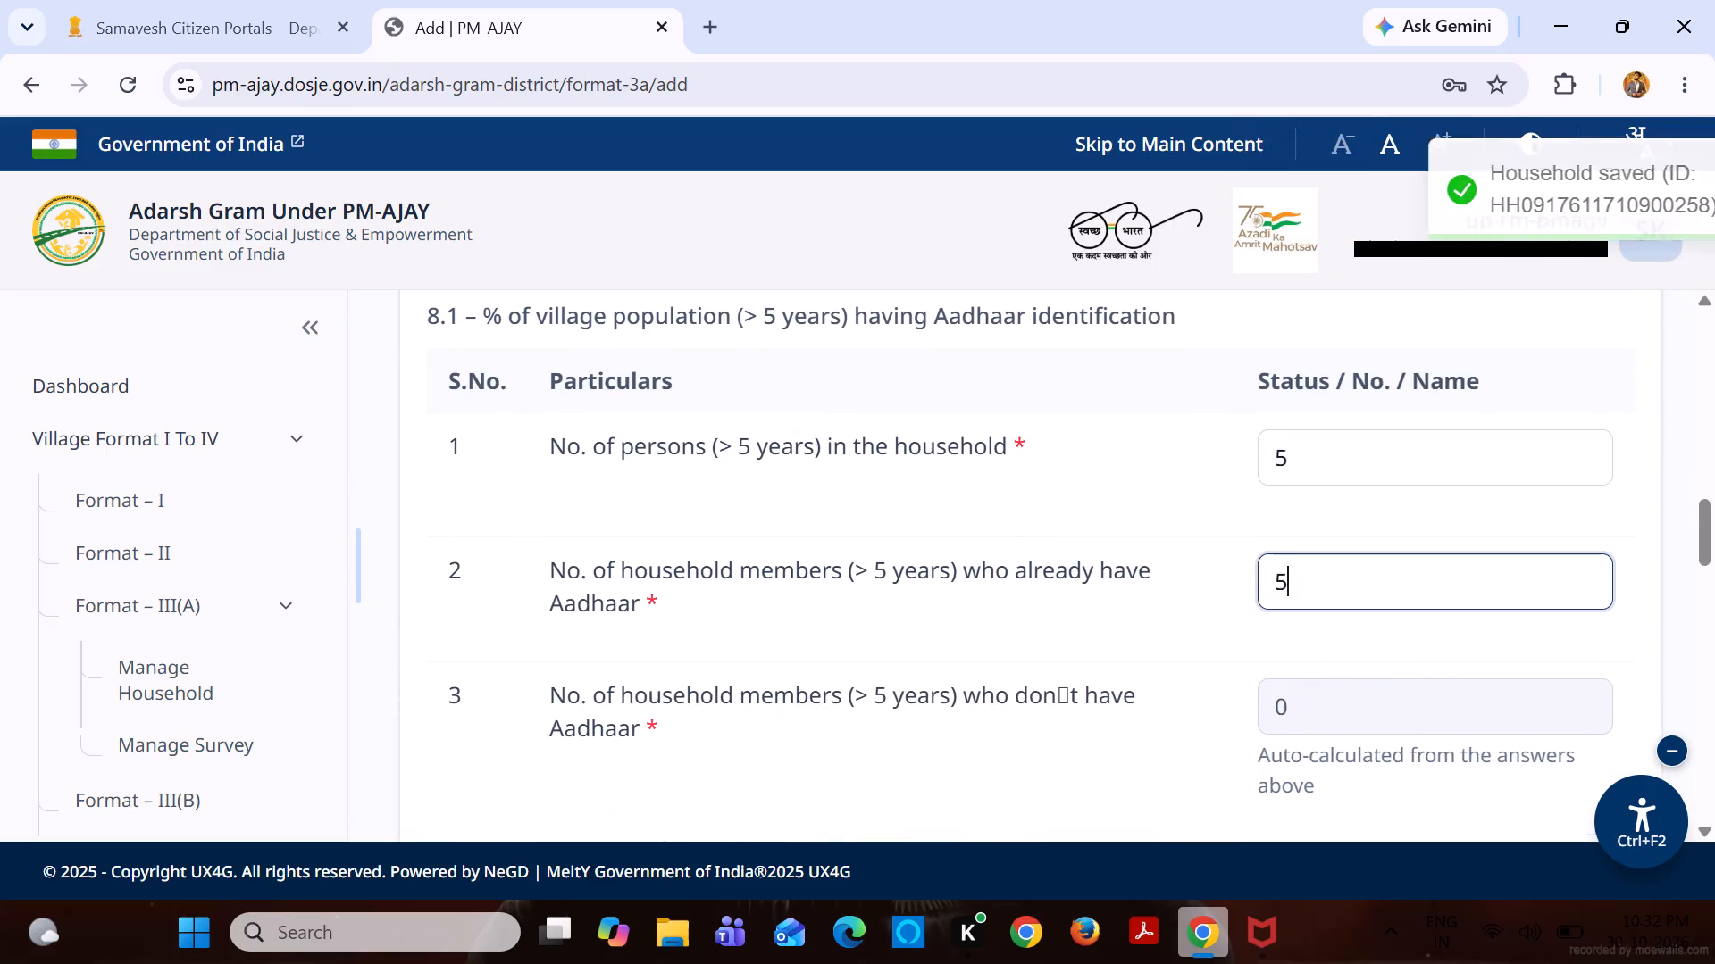
In section 8.2, enter 2 members above 18 eligible for a bank or post office account and 2 already having one.
scroll(1409, 578, down, 3)
click(1467, 560)
click(1438, 607)
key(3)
scroll(1438, 607, down, 1)
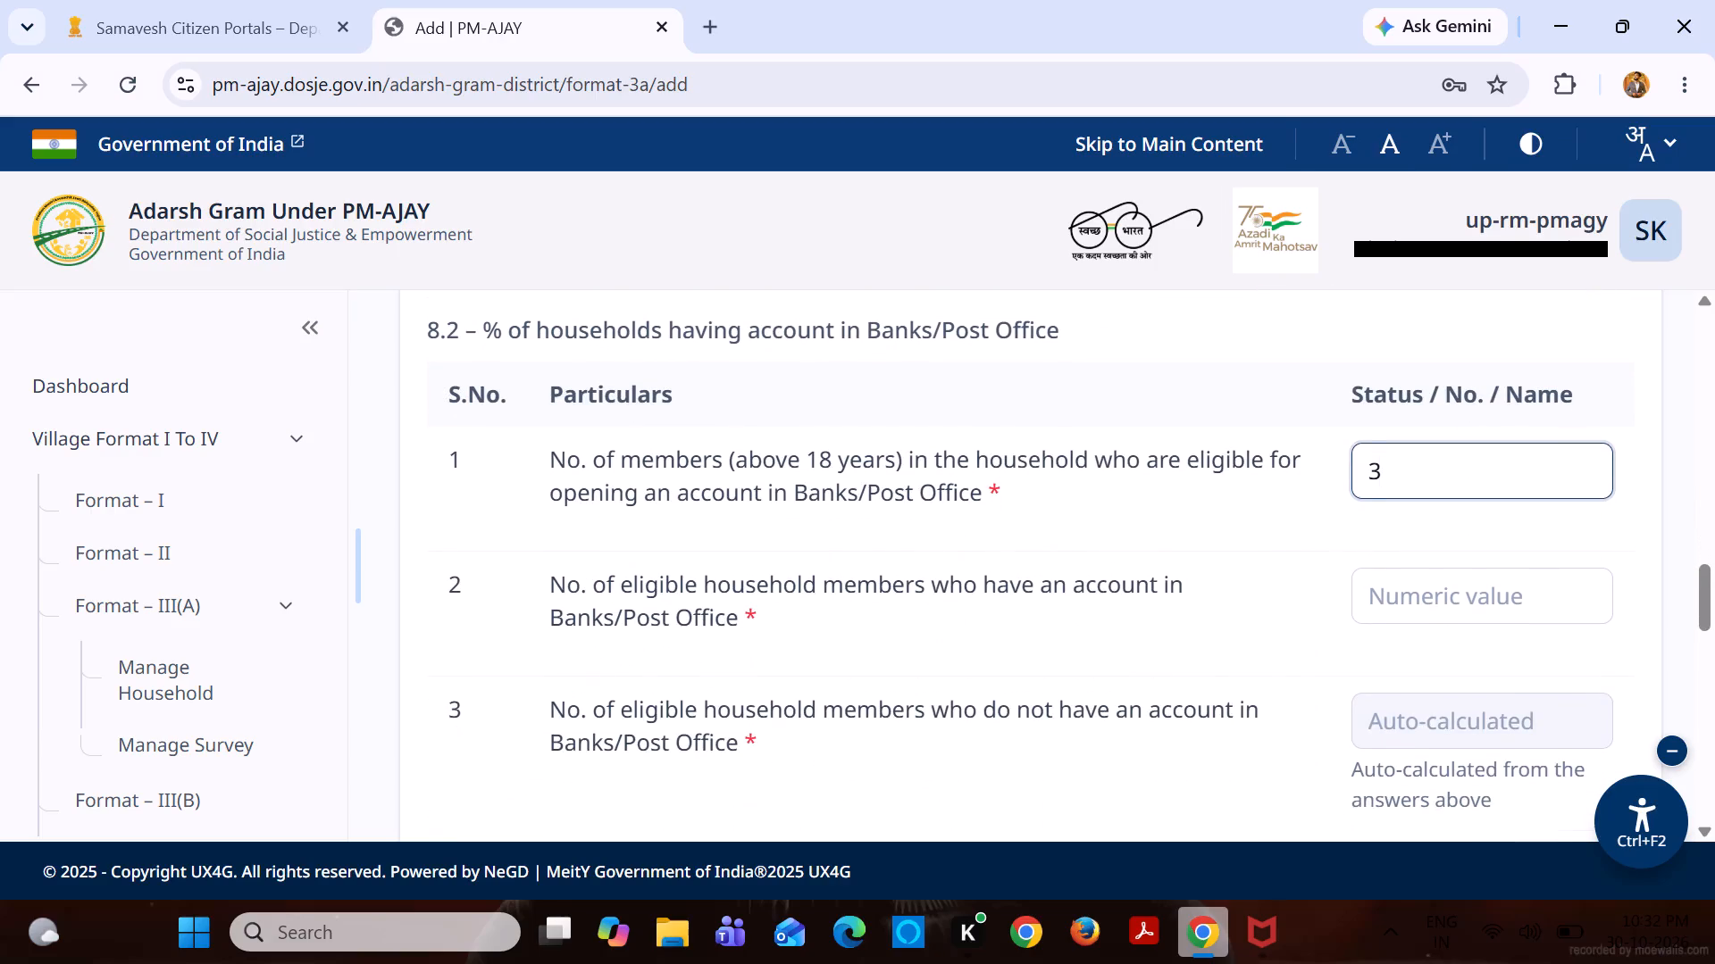
click(1452, 574)
key(BackSpace)
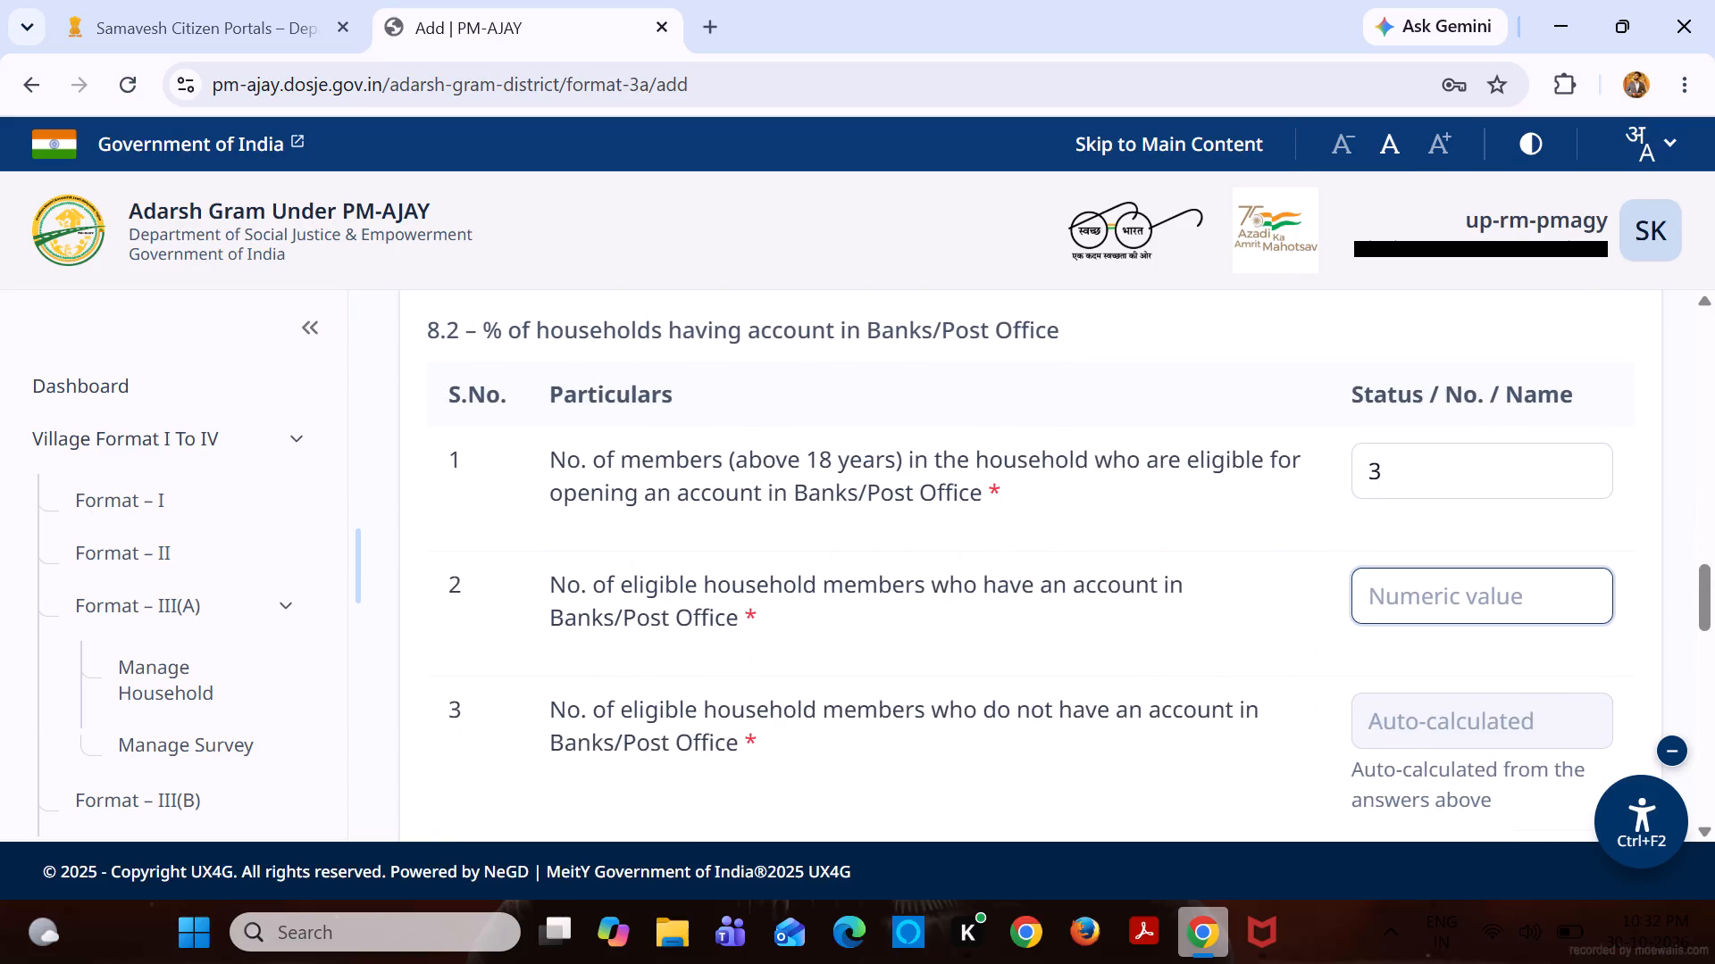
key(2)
click(1446, 470)
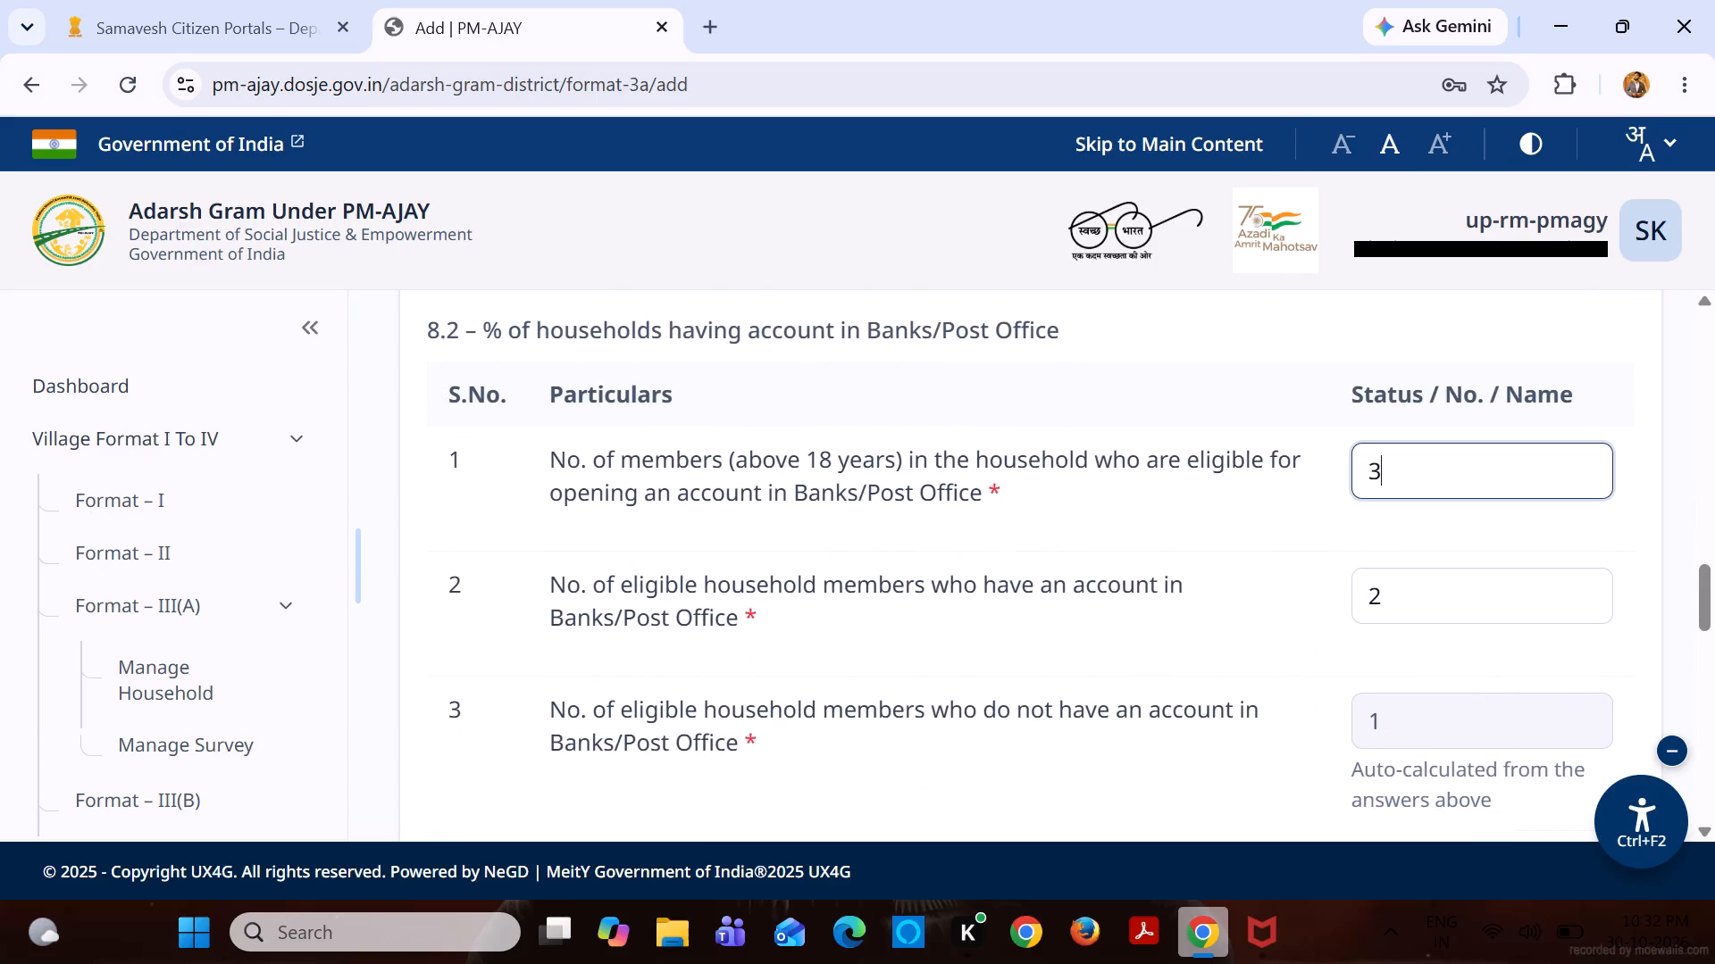
key(BackSpace)
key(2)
Enter 0 eligible persons in sections 8.3 (PMSBY) and 8.4 (PMJJBY) and submit the Financial Inclusion domain.
scroll(1448, 476, down, 2)
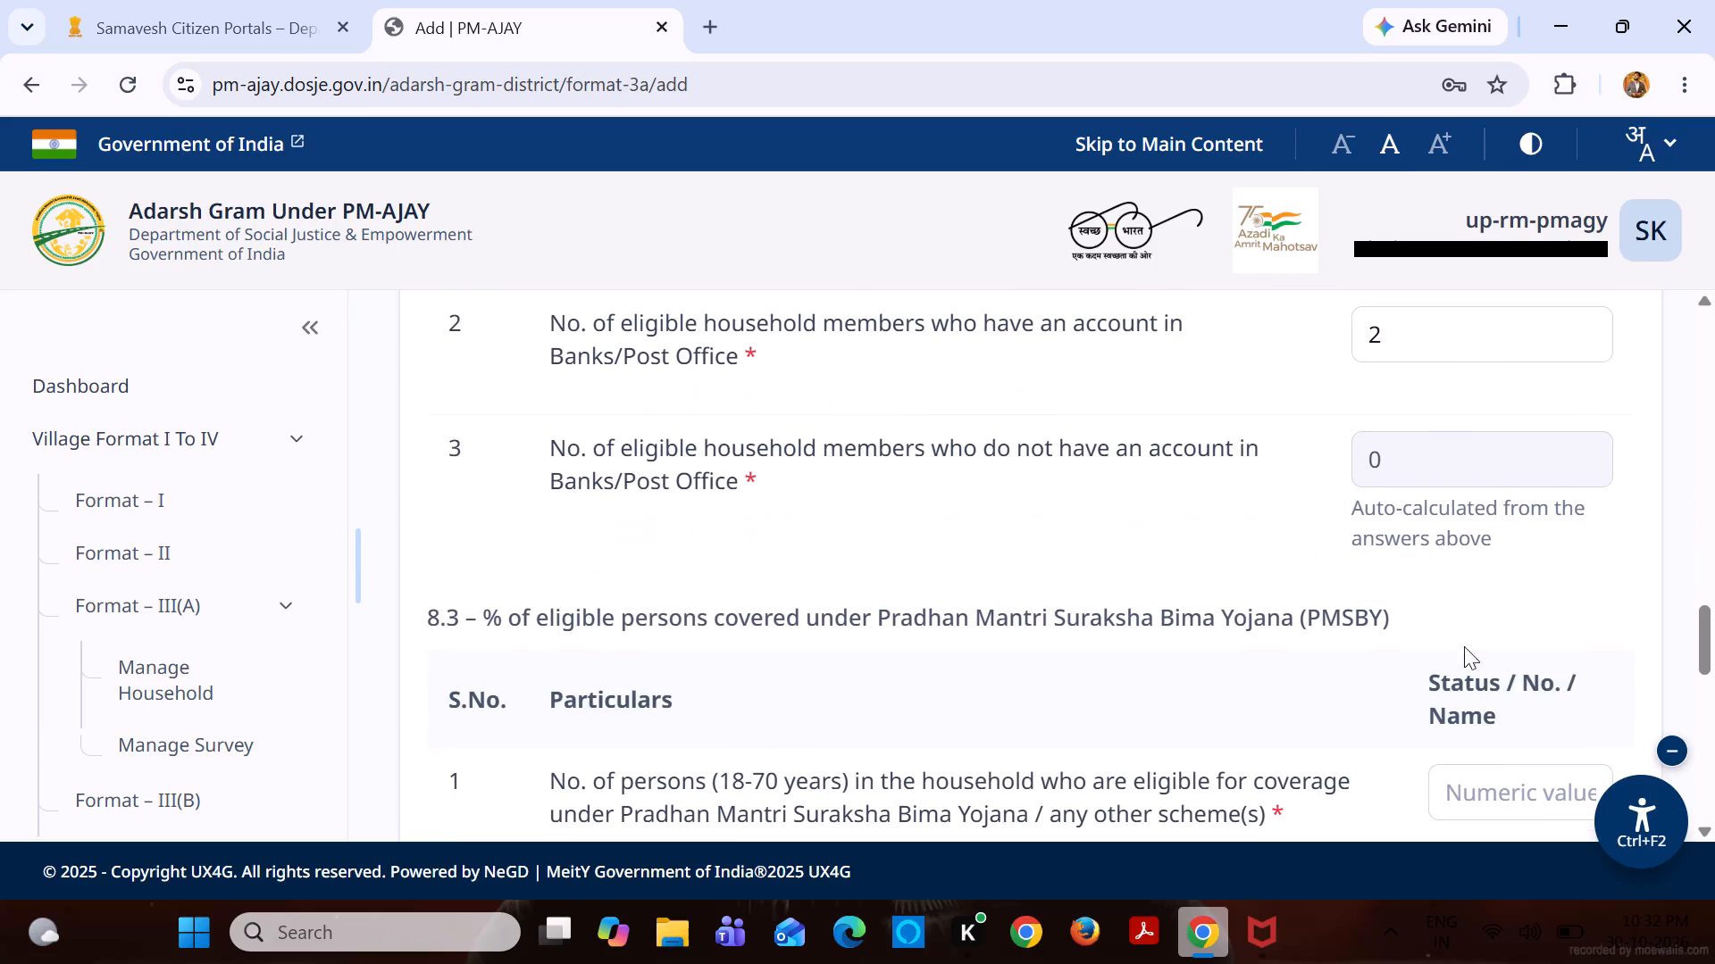
click(1510, 805)
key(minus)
scroll(1510, 804, down, 2)
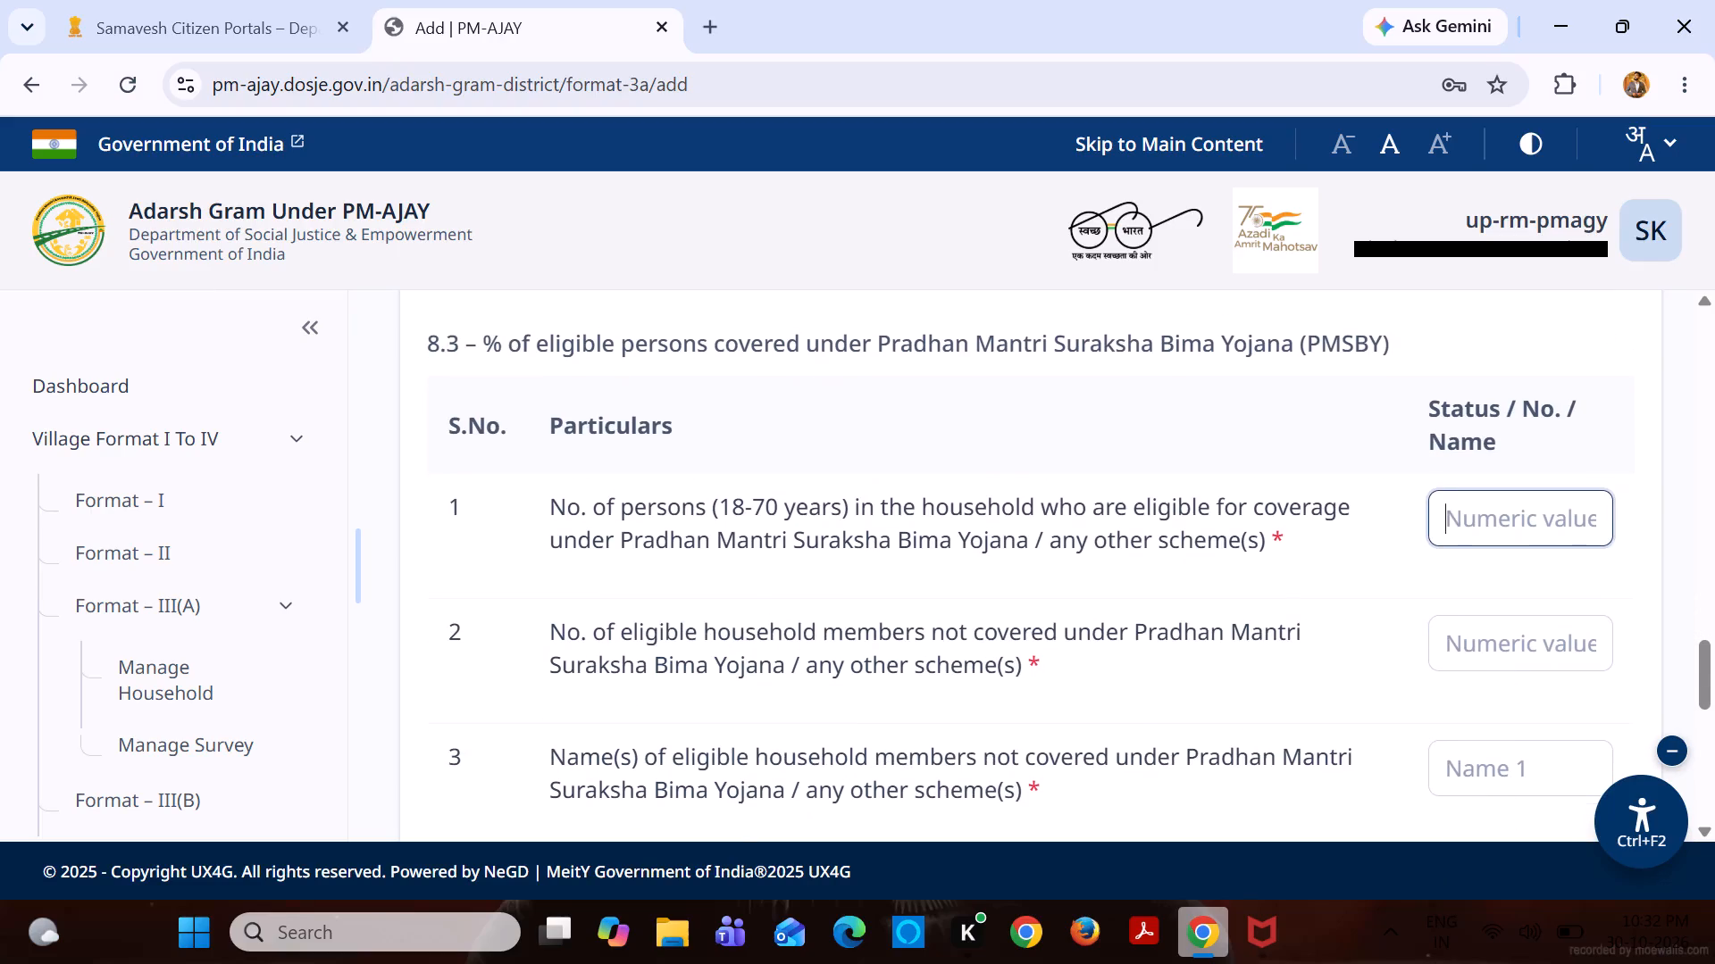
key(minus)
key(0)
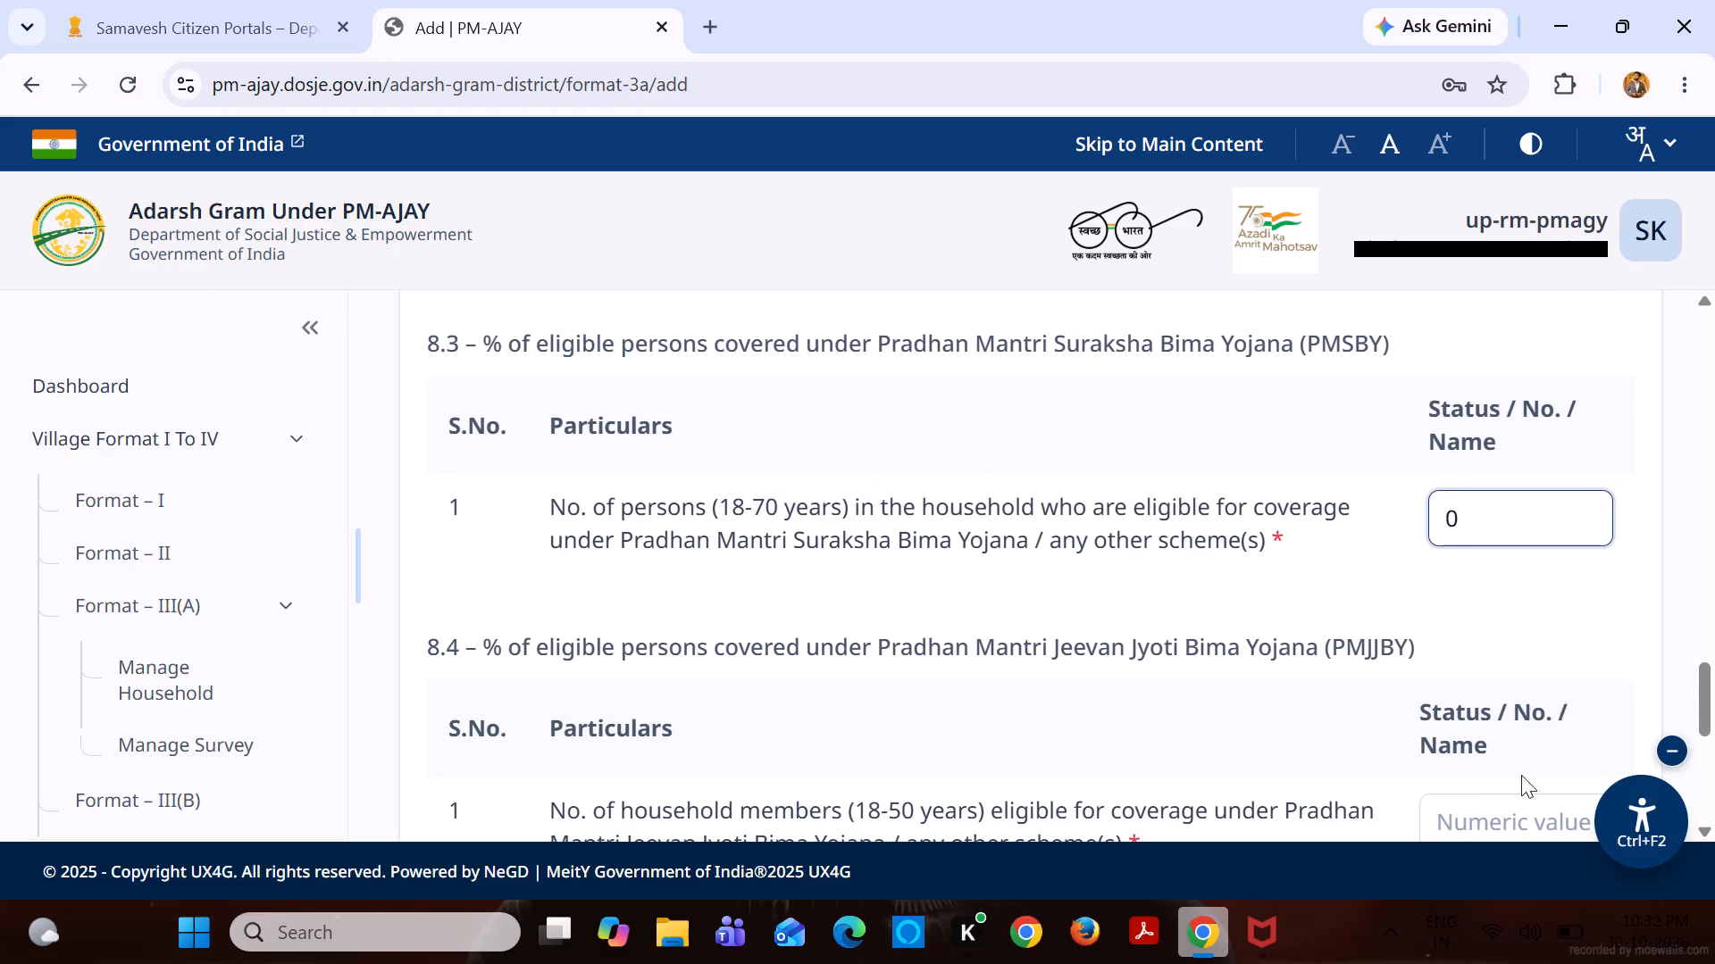
click(1502, 826)
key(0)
scroll(1610, 631, down, 3)
click(1607, 631)
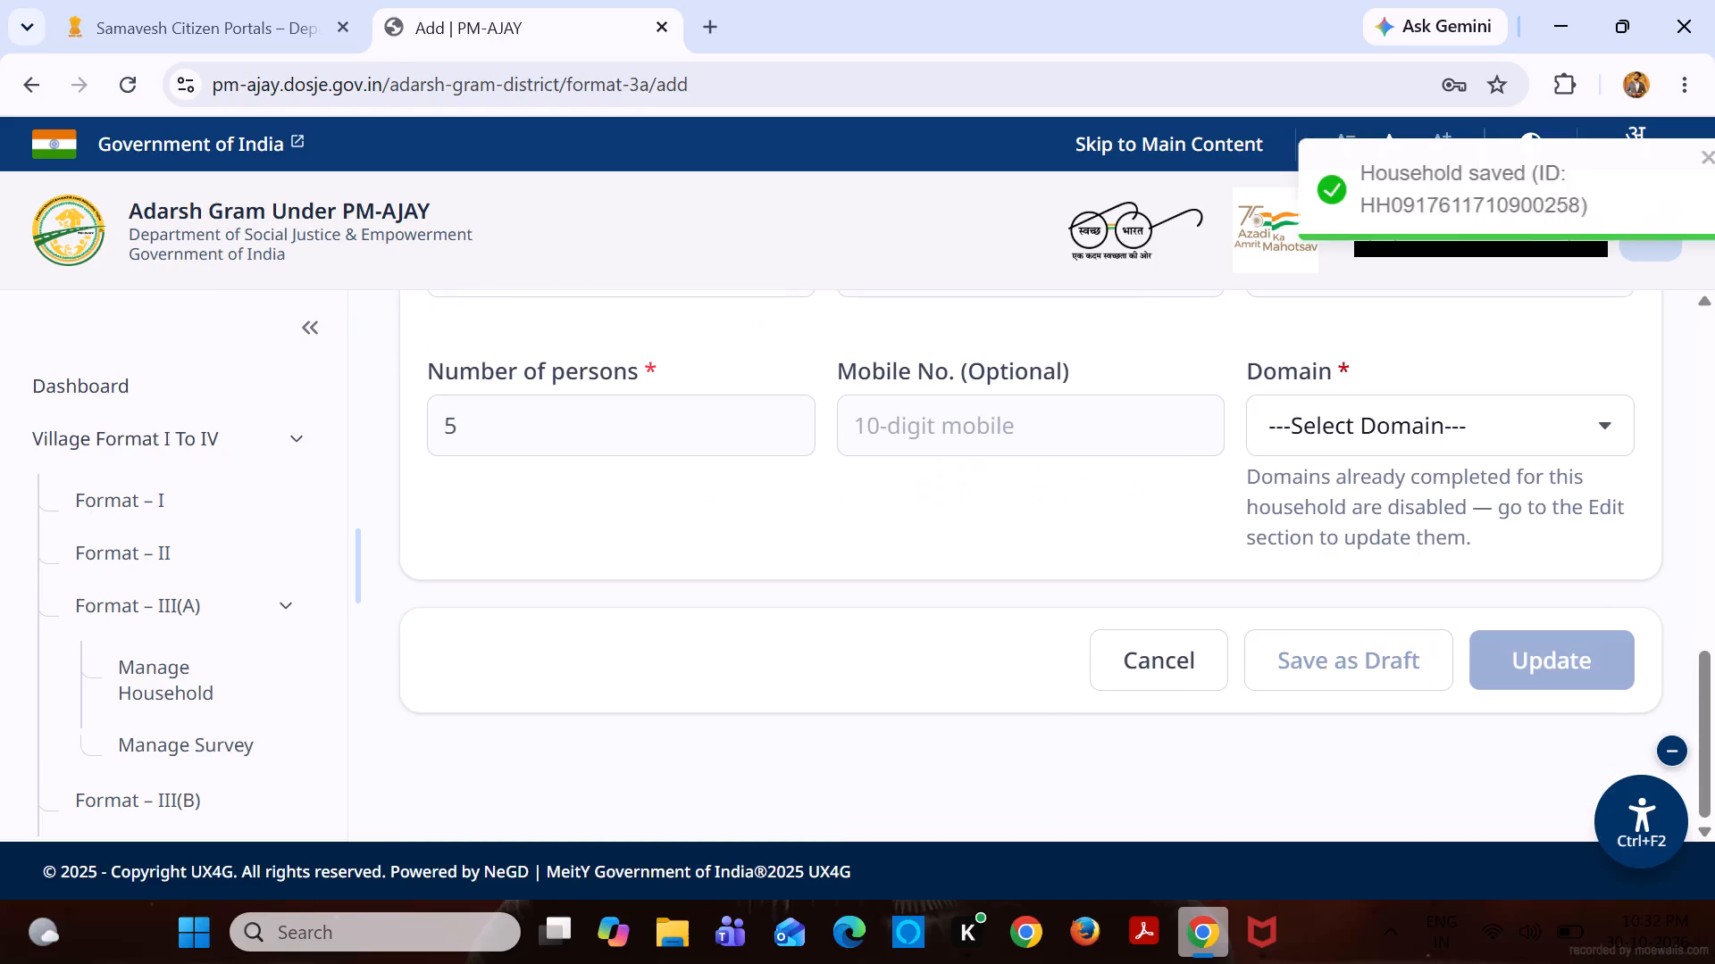
Choose domain 9 – Digitization, enter 0 for its household question, and submit.
click(1558, 404)
scroll(1439, 636, down, 1)
scroll(1347, 729, down, 4)
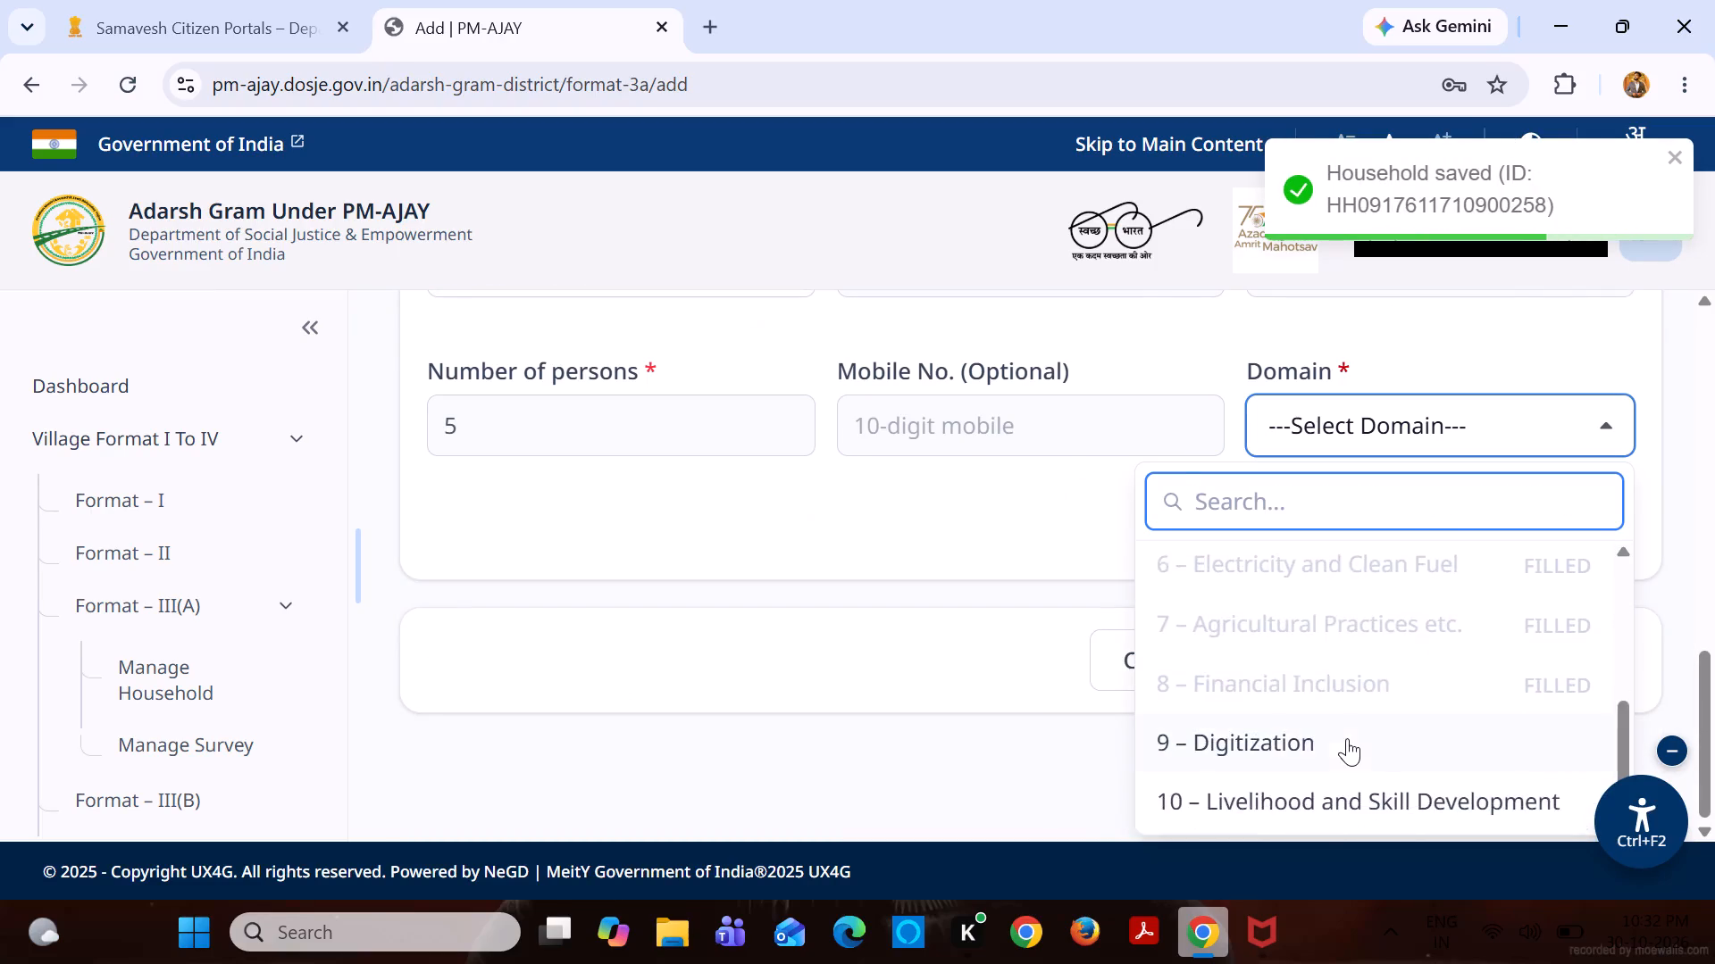
click(1347, 738)
scroll(1347, 737, down, 3)
click(1523, 496)
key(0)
click(1528, 694)
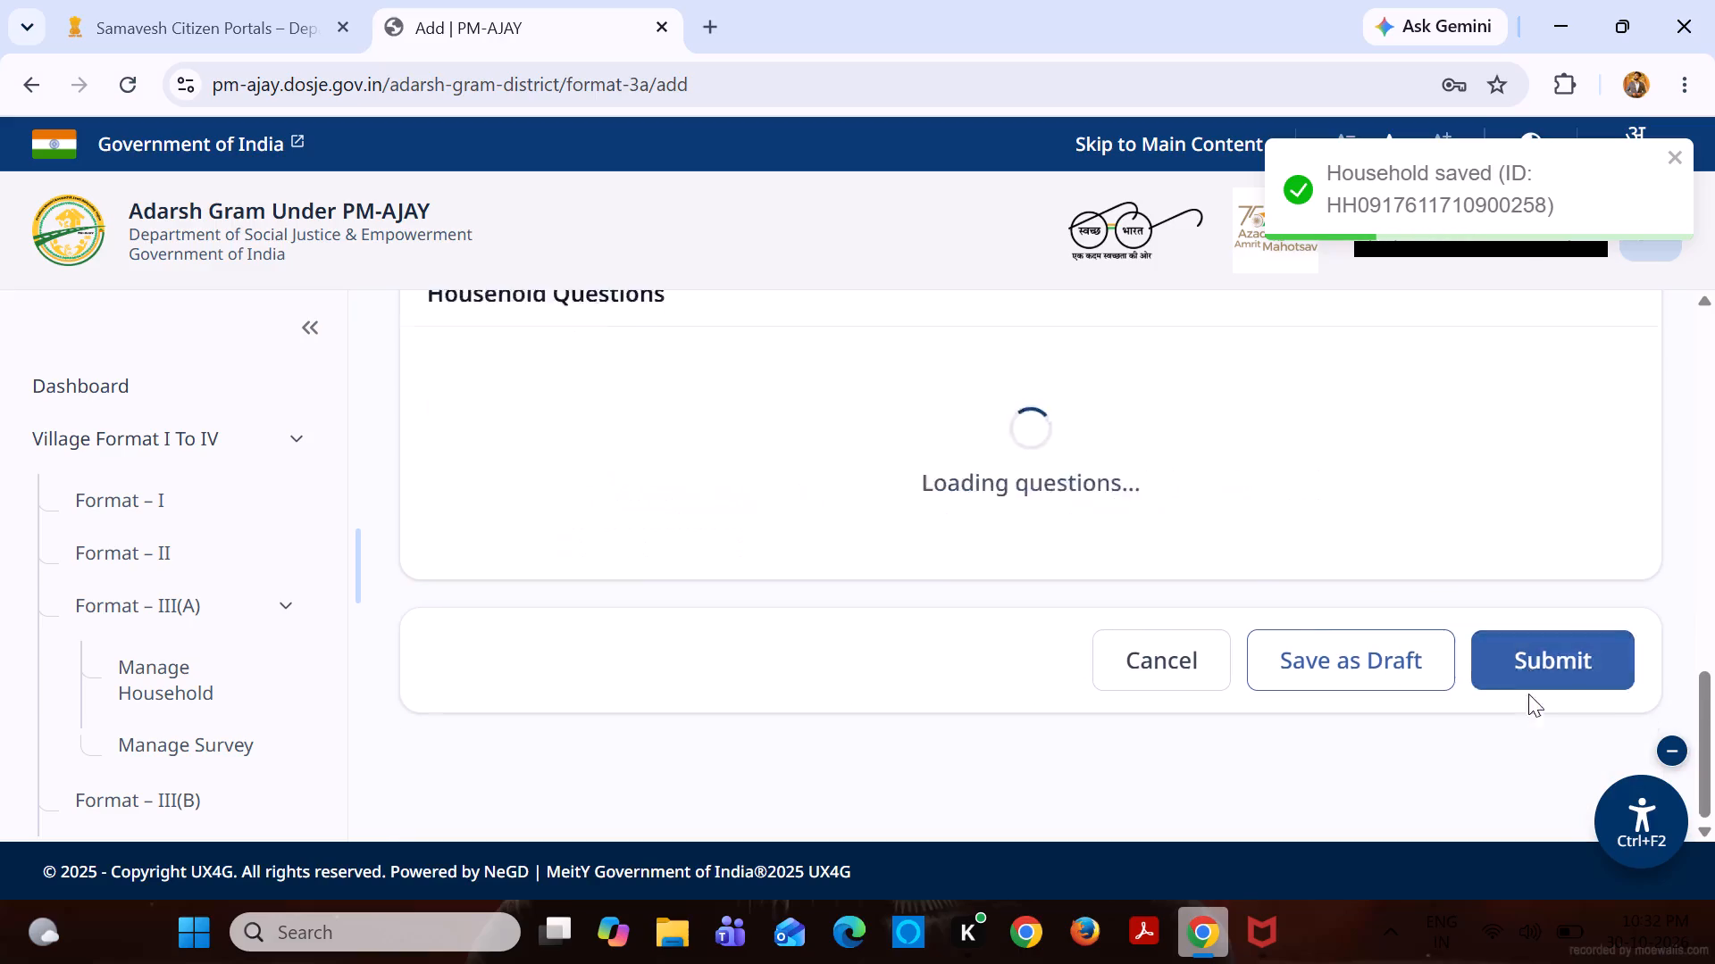
Choose domain 10 – Livelihood and Skill Development and enter 0 in sections 10.1 and 10.2.
click(1533, 439)
scroll(1459, 652, down, 4)
click(1303, 787)
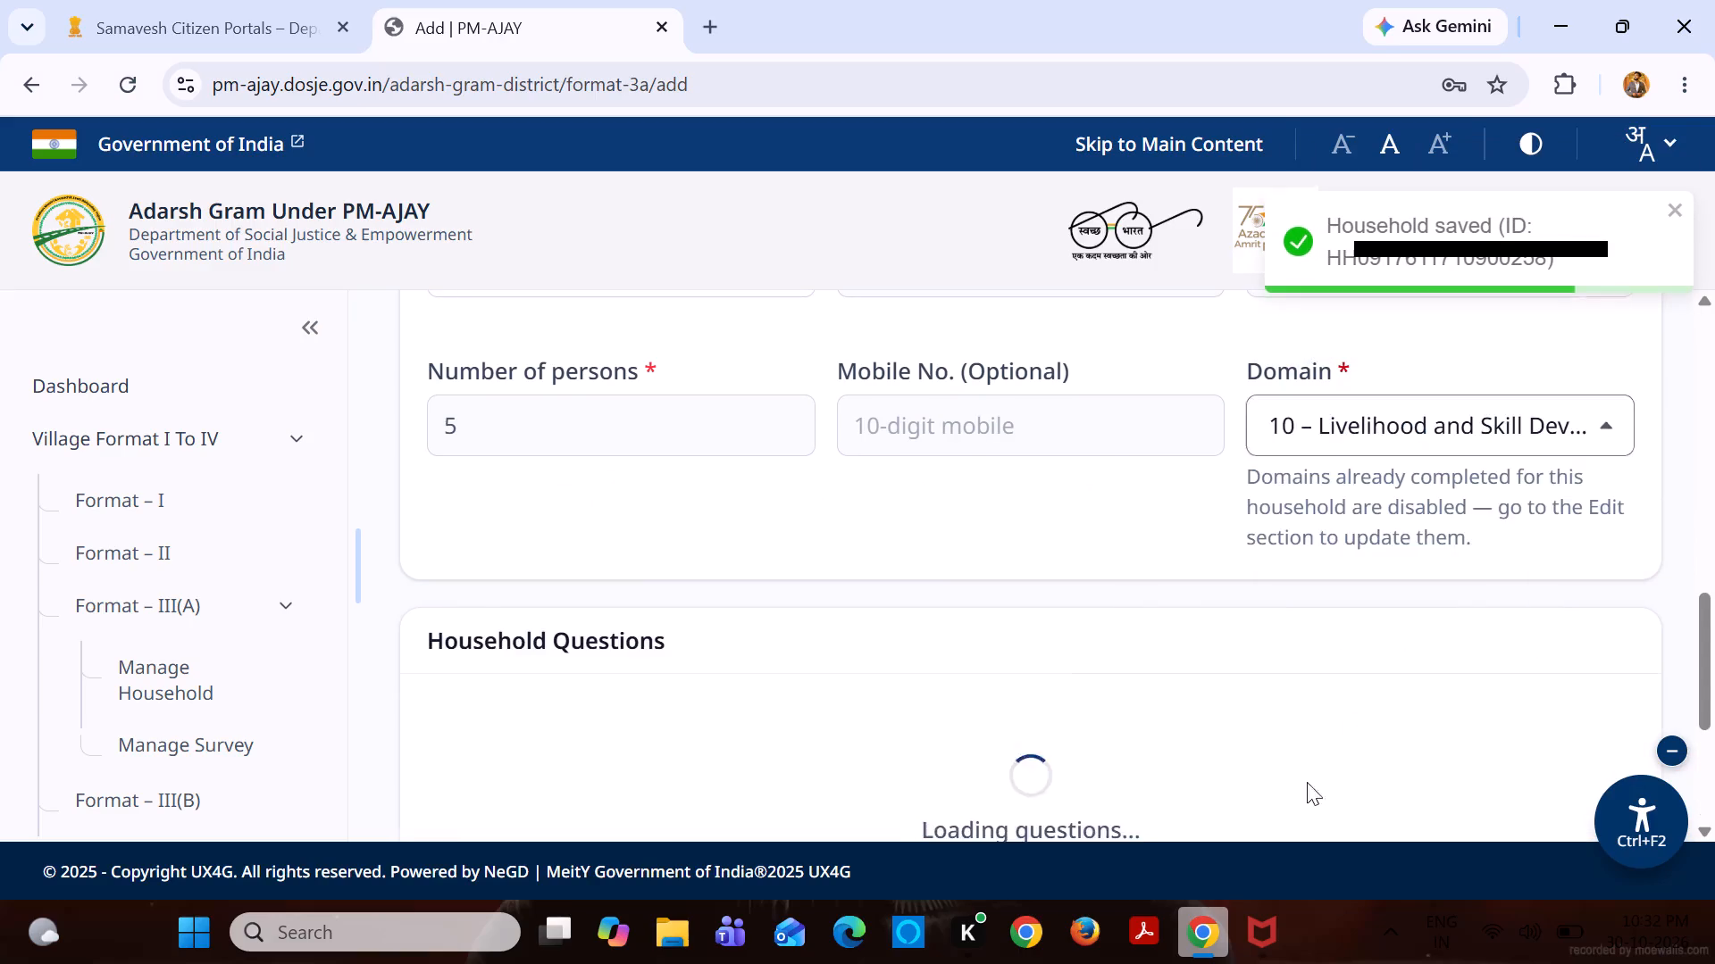
scroll(1378, 710, down, 3)
click(1495, 440)
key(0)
scroll(1495, 440, down, 2)
click(1503, 464)
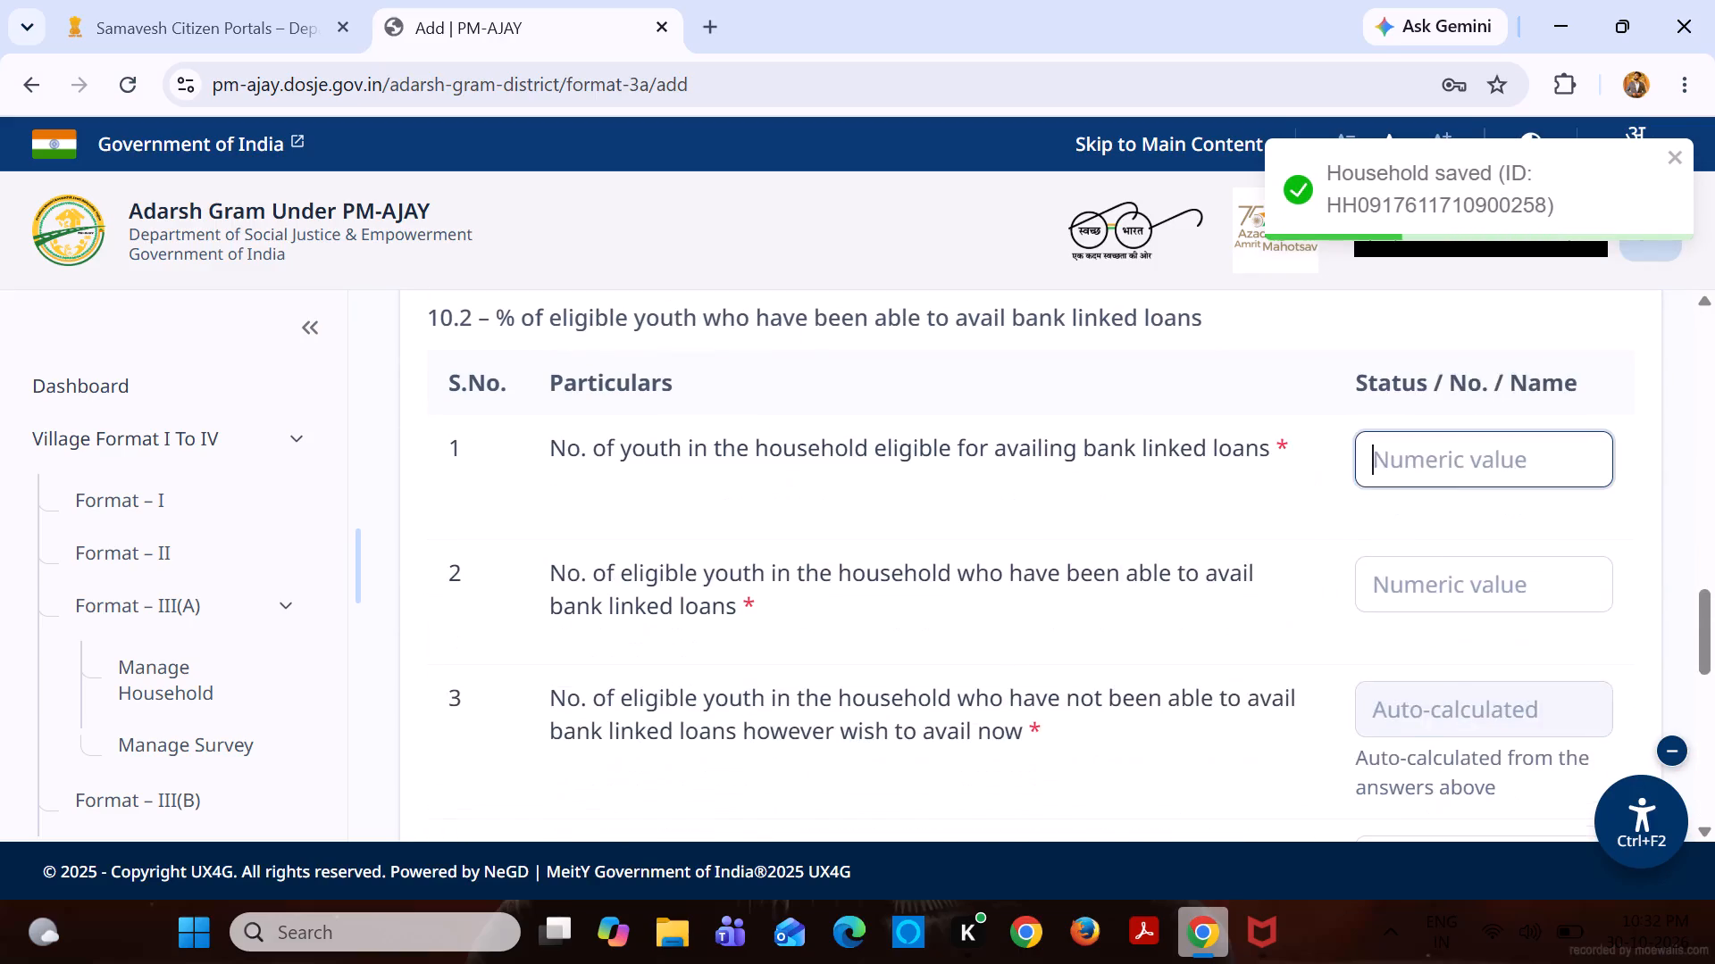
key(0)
Answer Yes to self-help group membership in section 10.3 and submit the Livelihood and Skill Development domain.
scroll(1503, 464, down, 2)
click(1508, 472)
click(1448, 572)
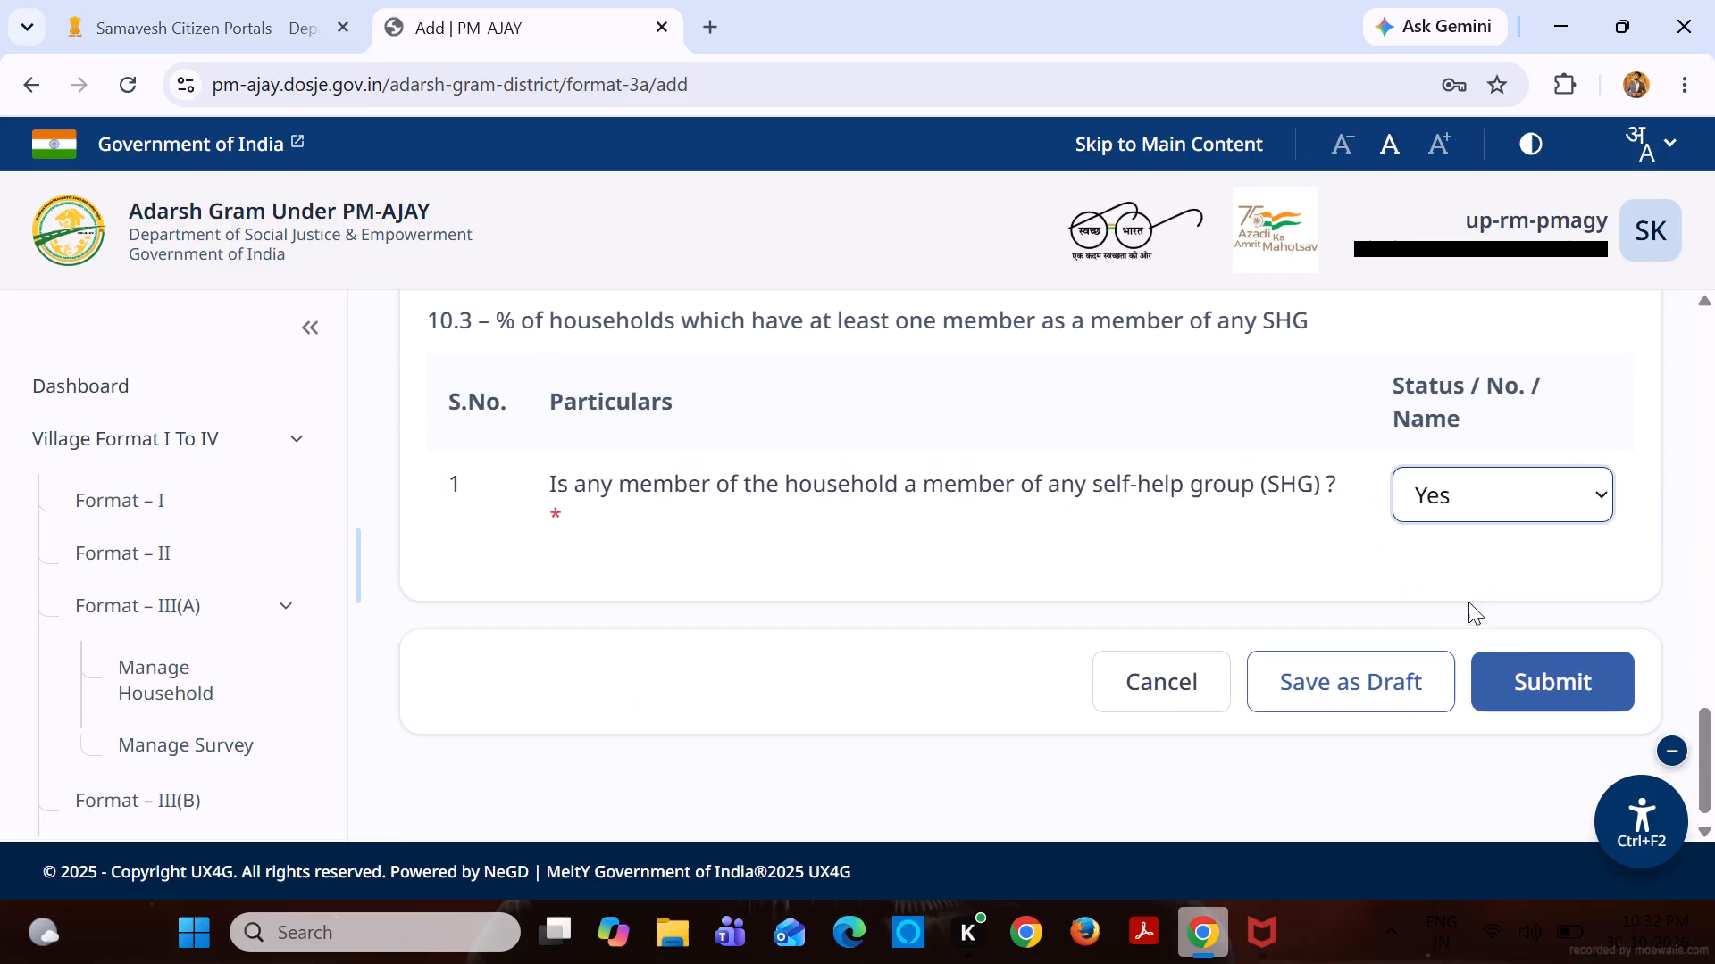
click(1575, 682)
Start adding a household from Manage Household with block Shahabad, gram panchayat and village Boodpur, and category Others.
click(184, 677)
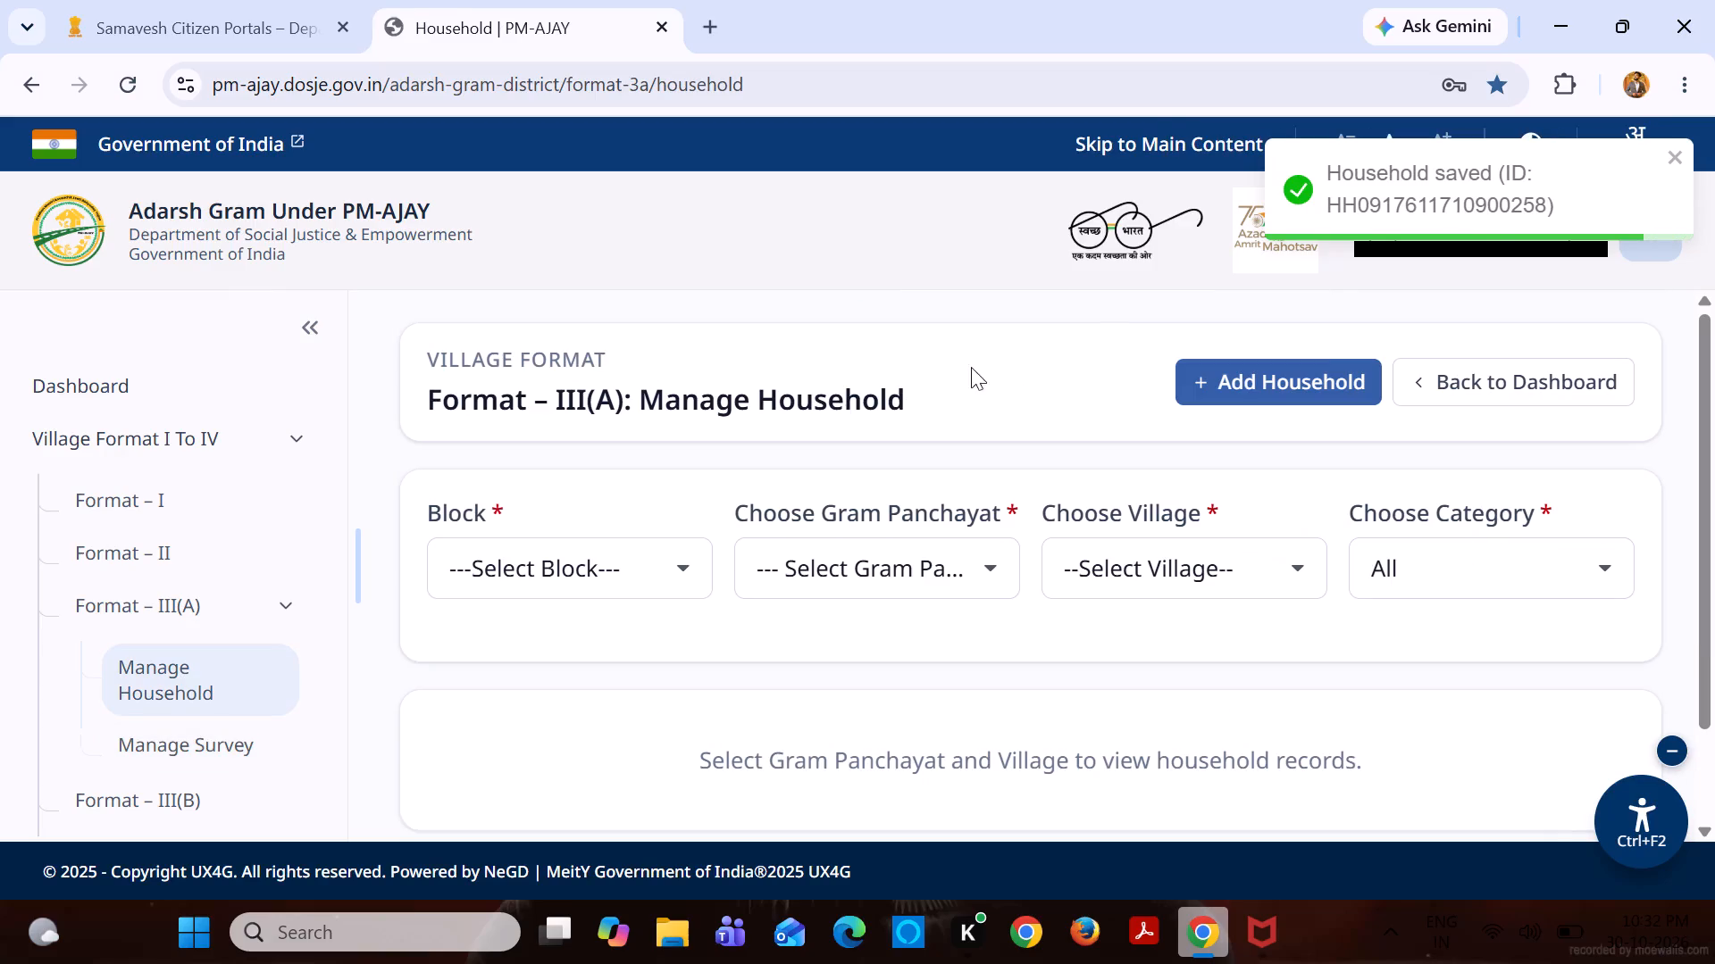
click(1320, 366)
click(1284, 293)
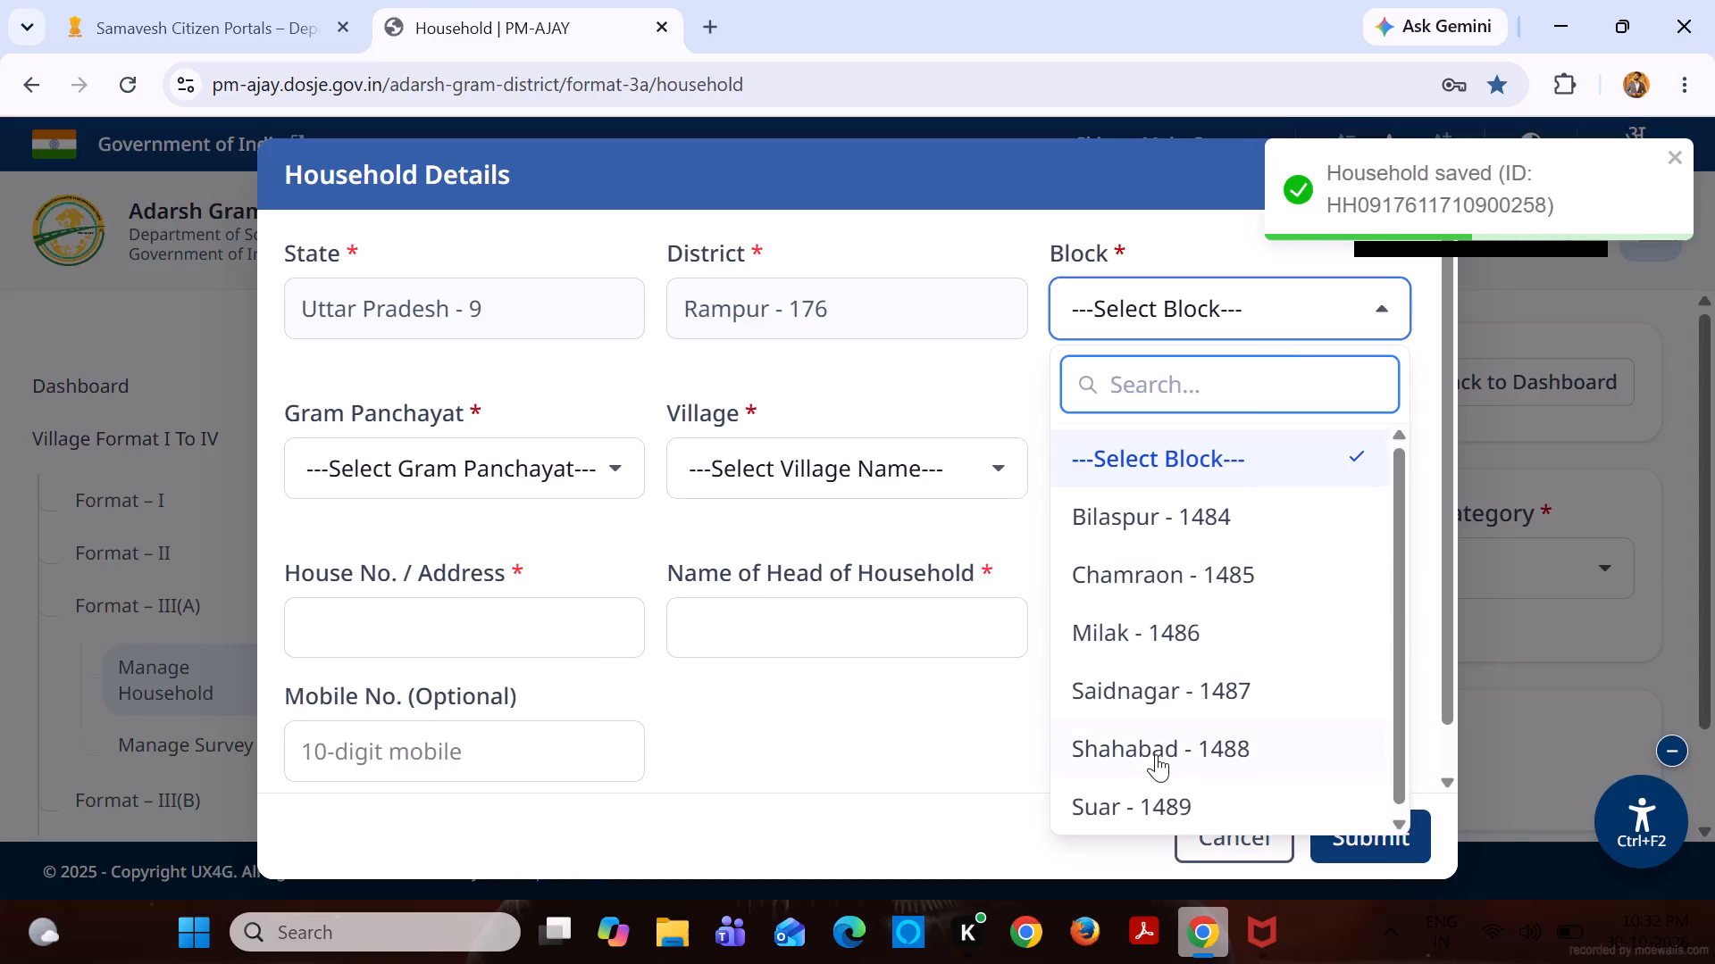
drag(1157, 754, 1152, 740)
click(470, 446)
click(356, 733)
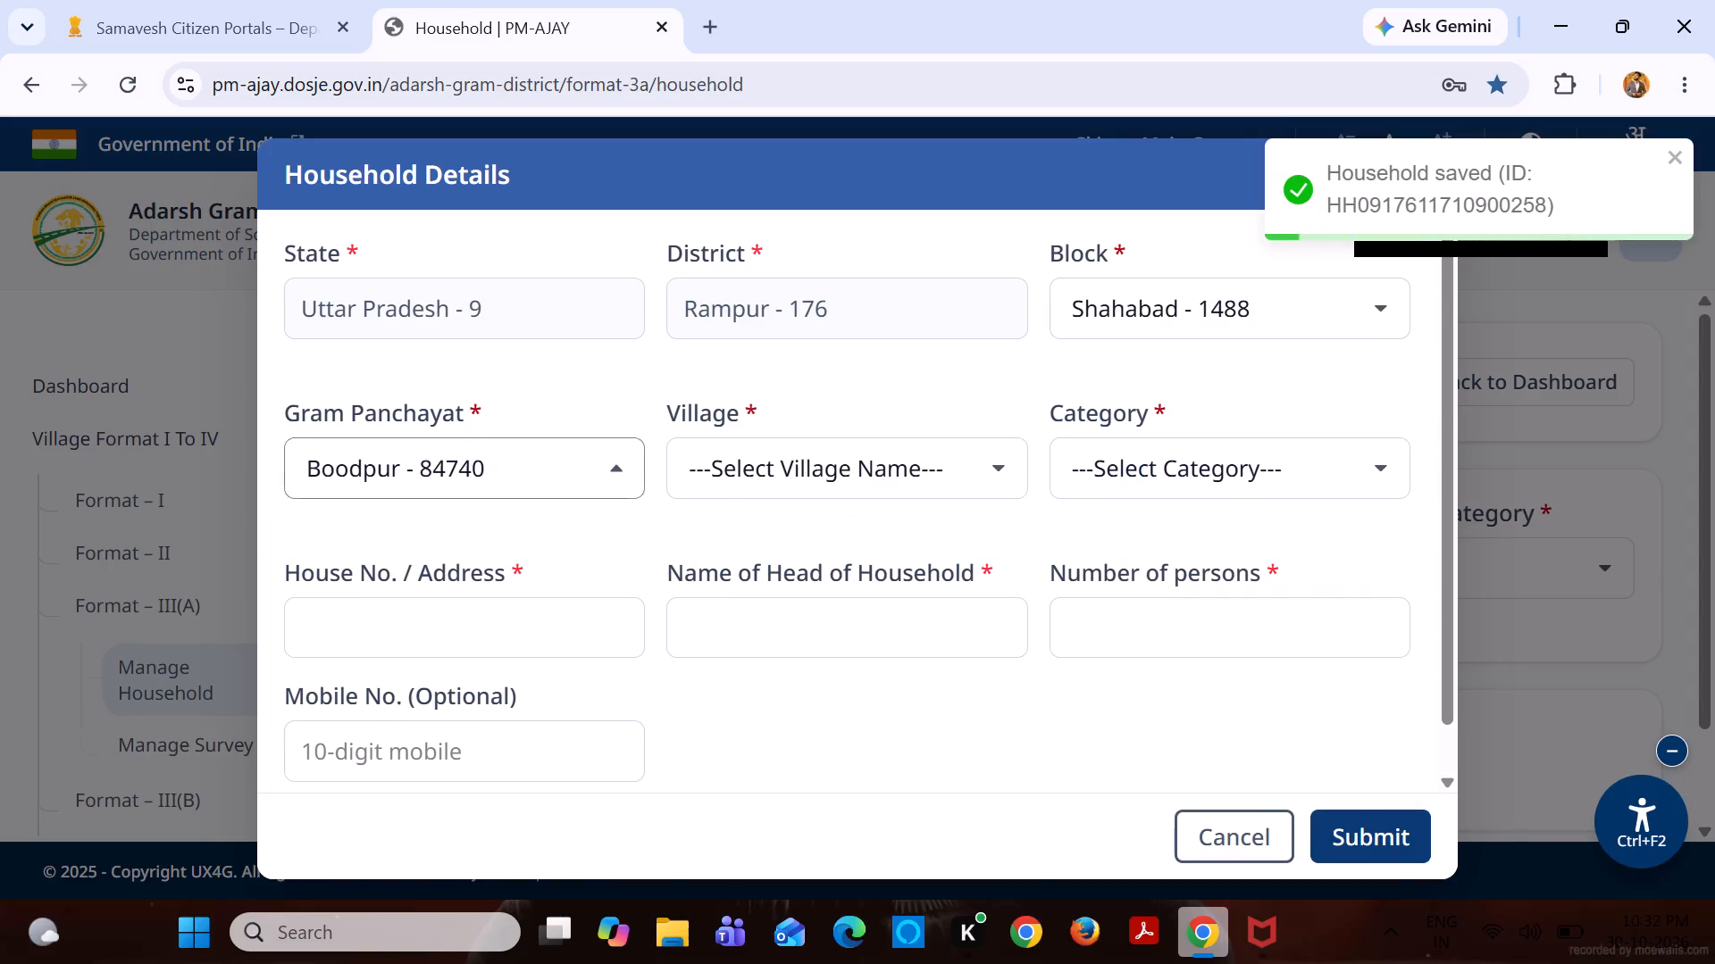
click(904, 470)
click(837, 602)
click(1276, 418)
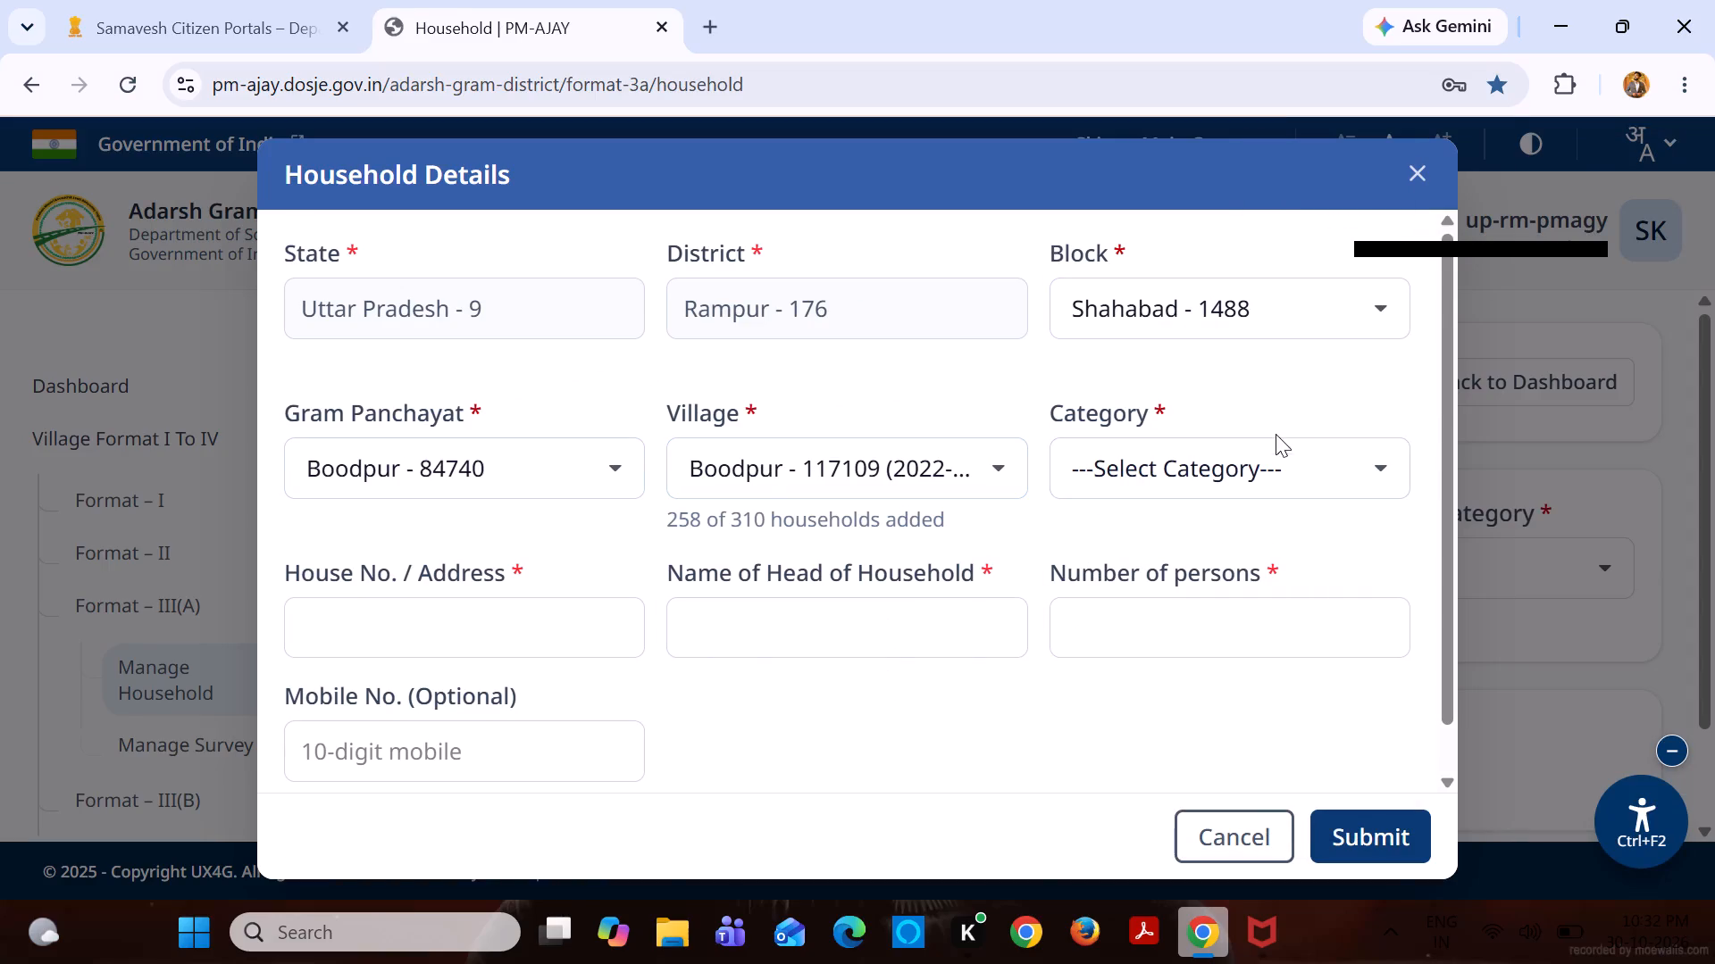
click(1272, 441)
click(1142, 716)
Enter house number 259, the name of the head of household, and 4 persons, and submit the new household.
click(414, 640)
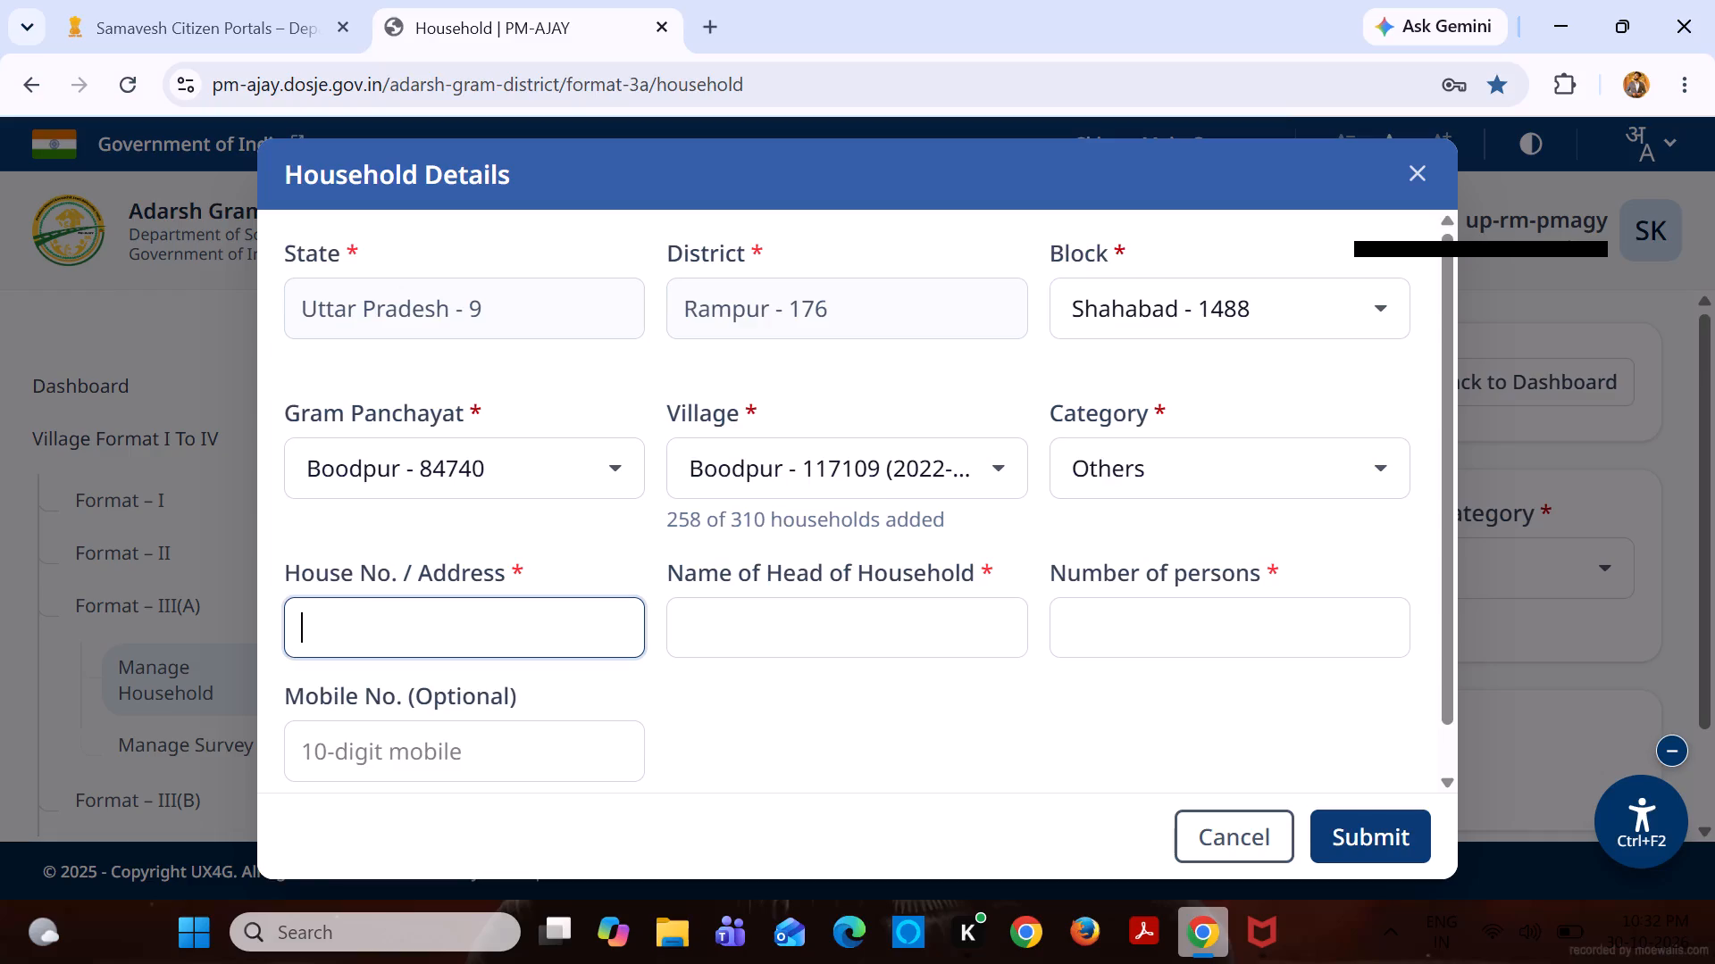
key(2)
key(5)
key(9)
click(687, 624)
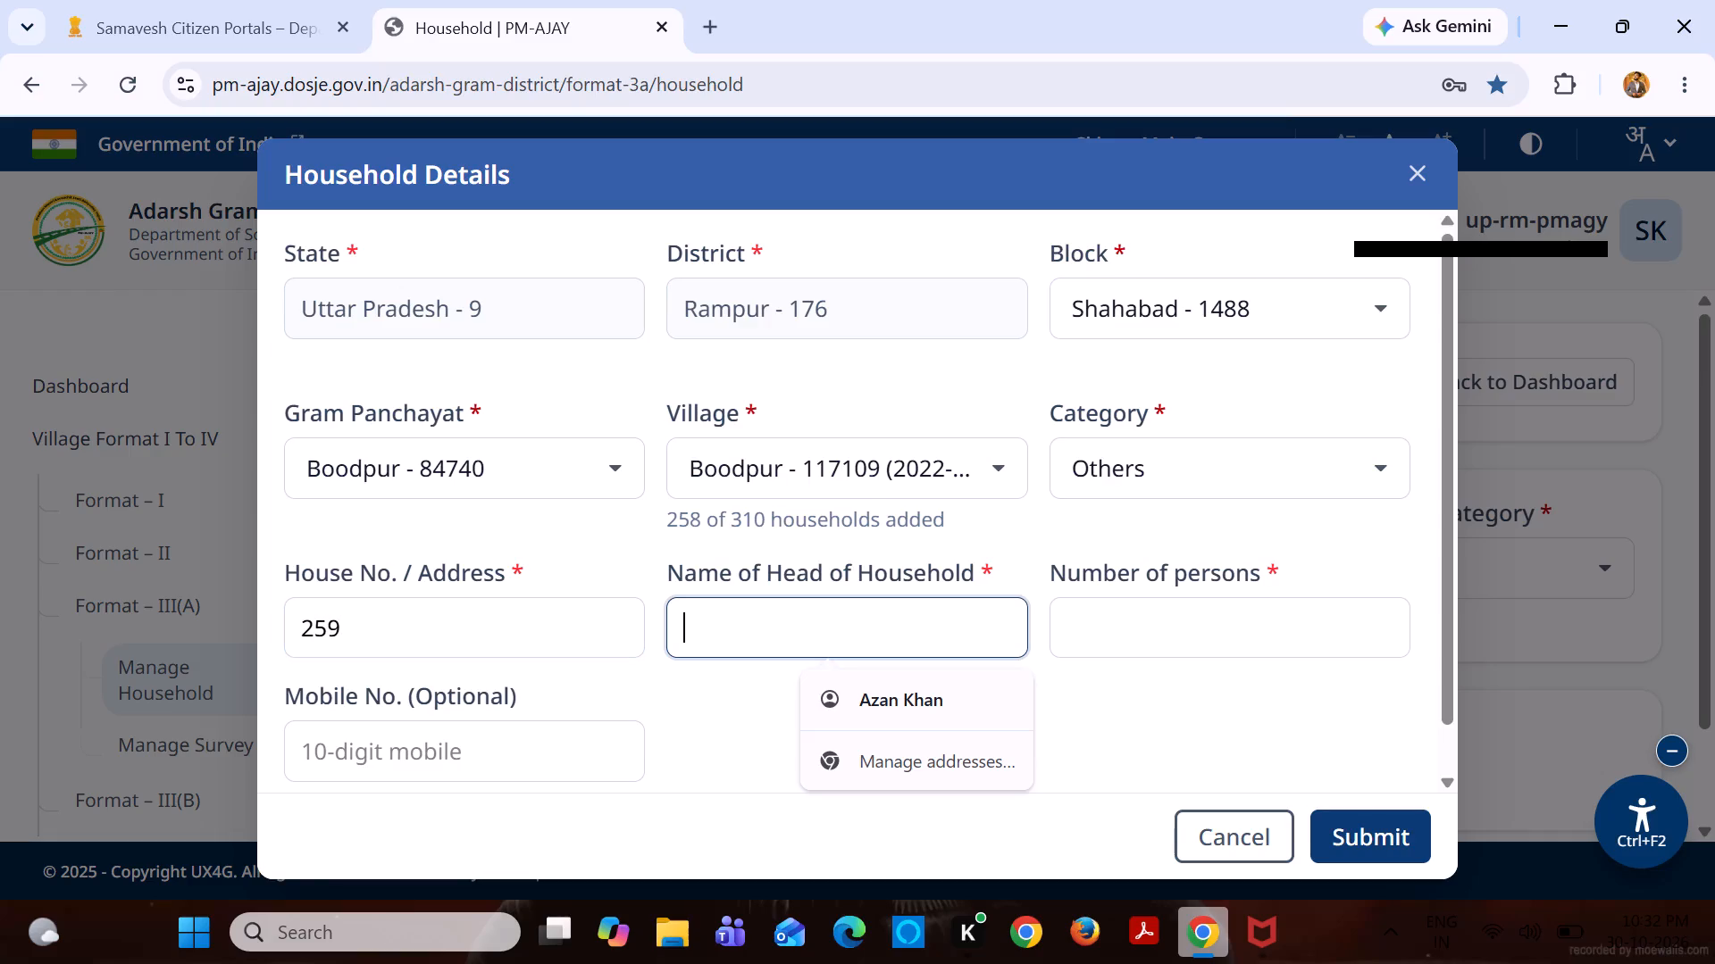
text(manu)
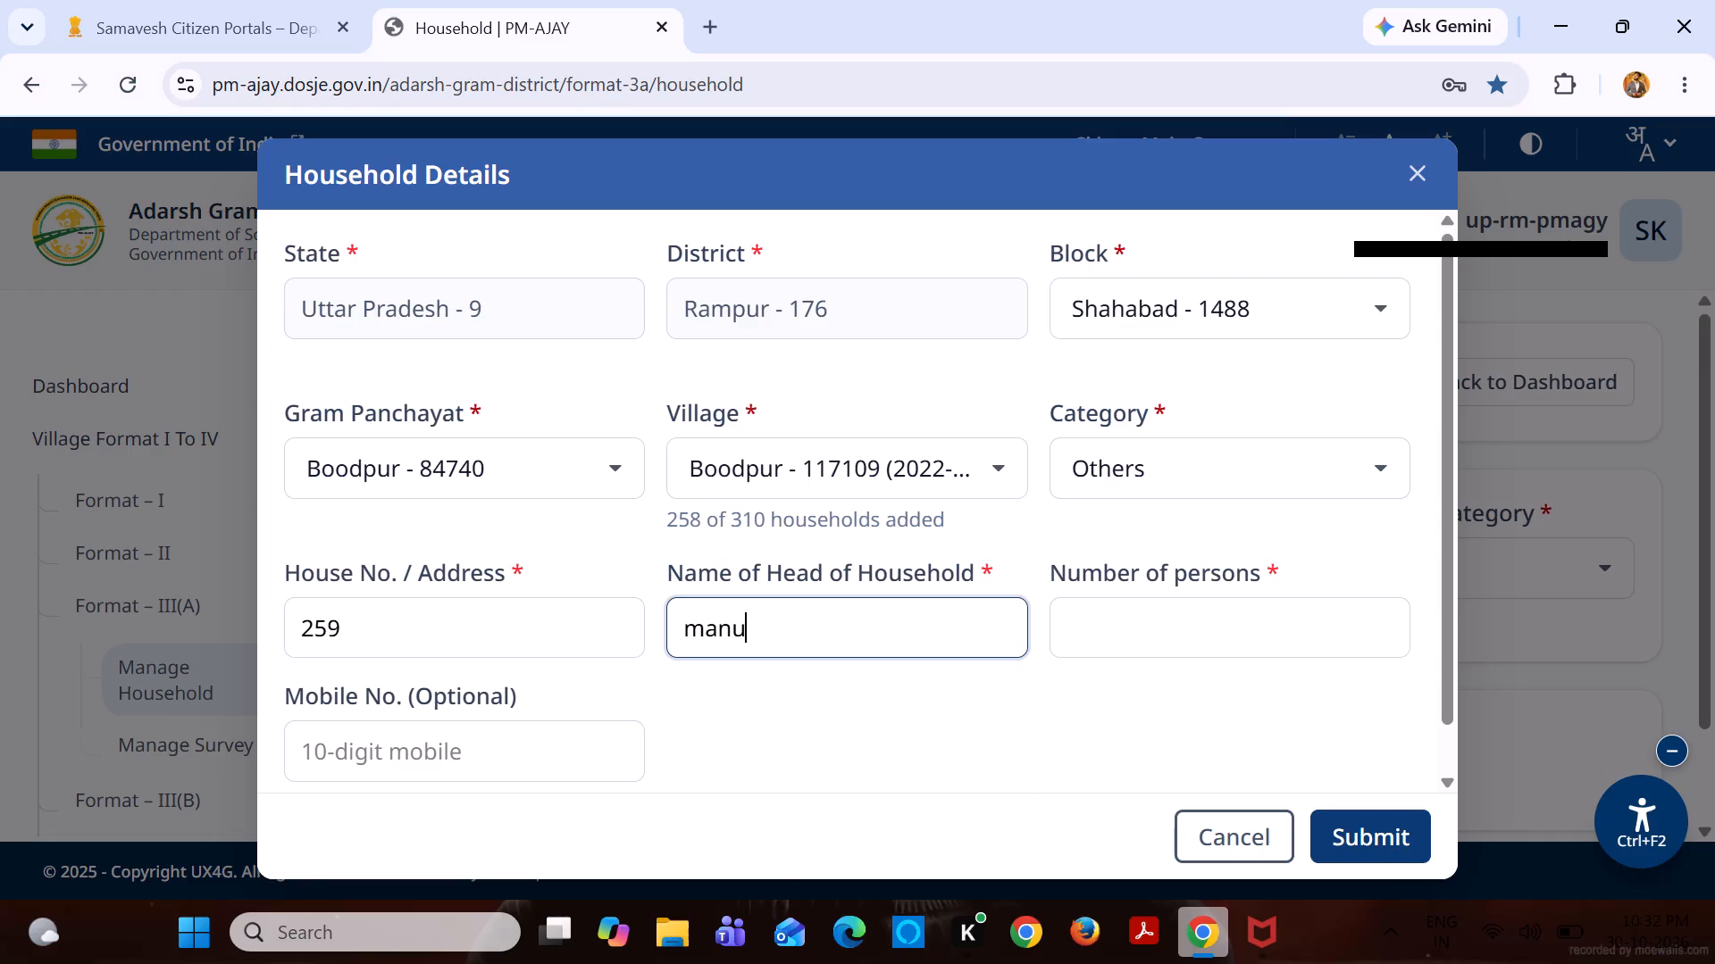
click(1147, 627)
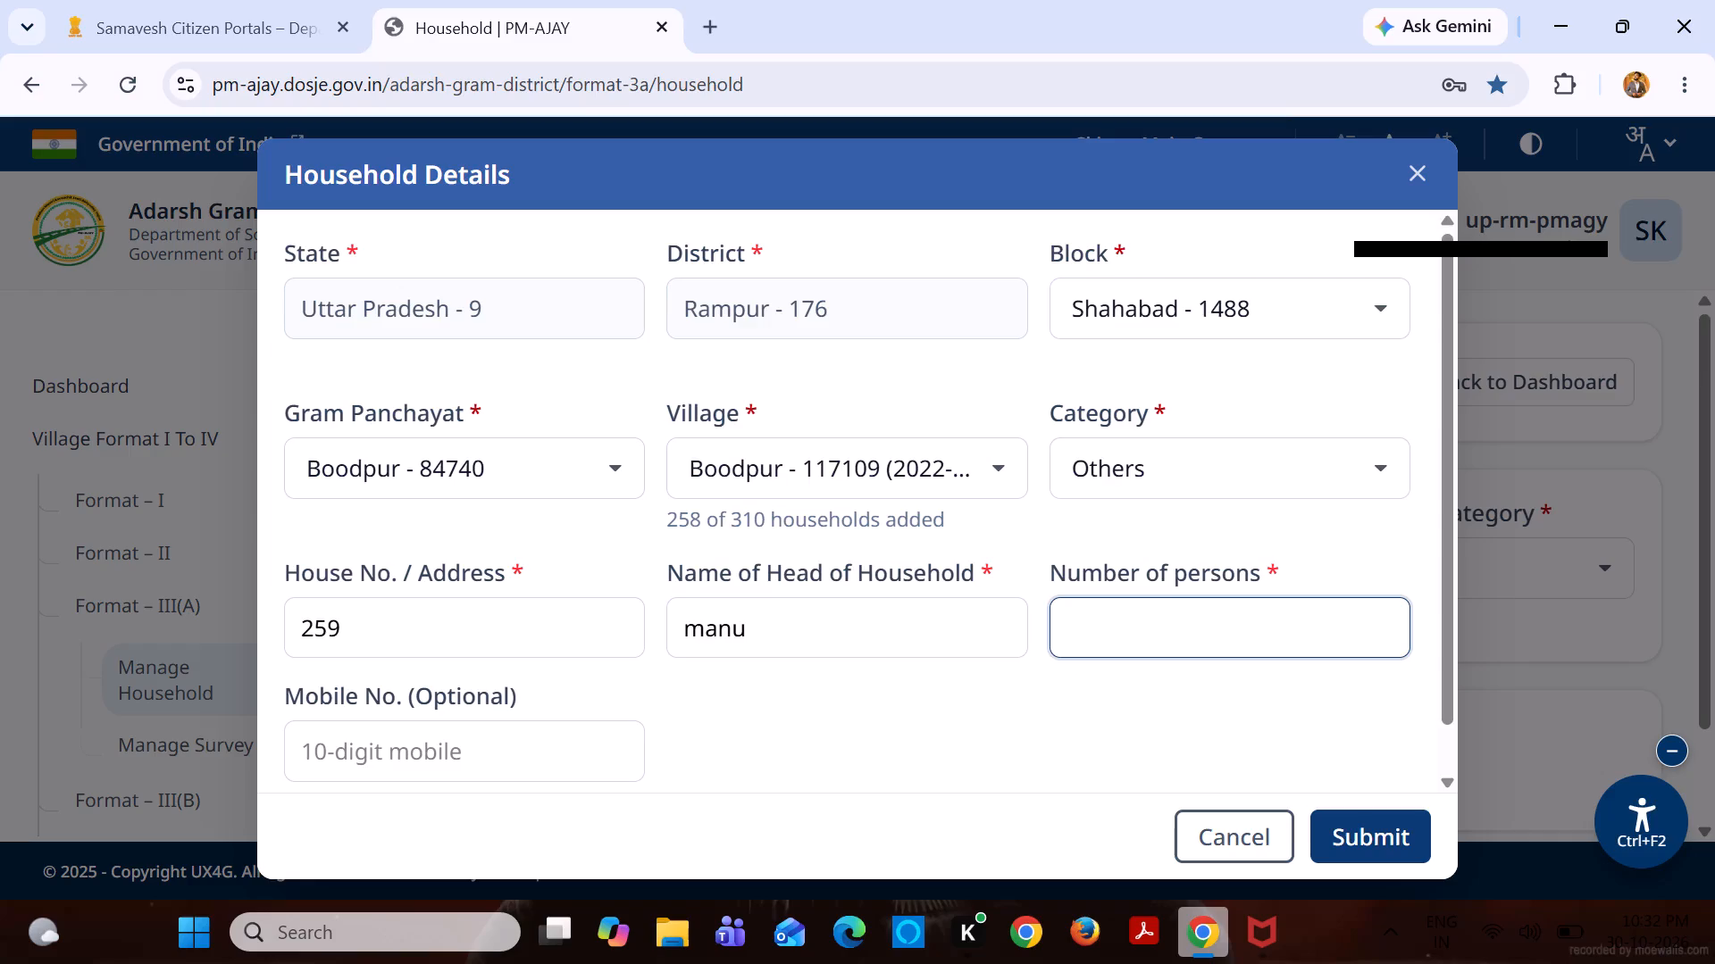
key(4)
click(1324, 827)
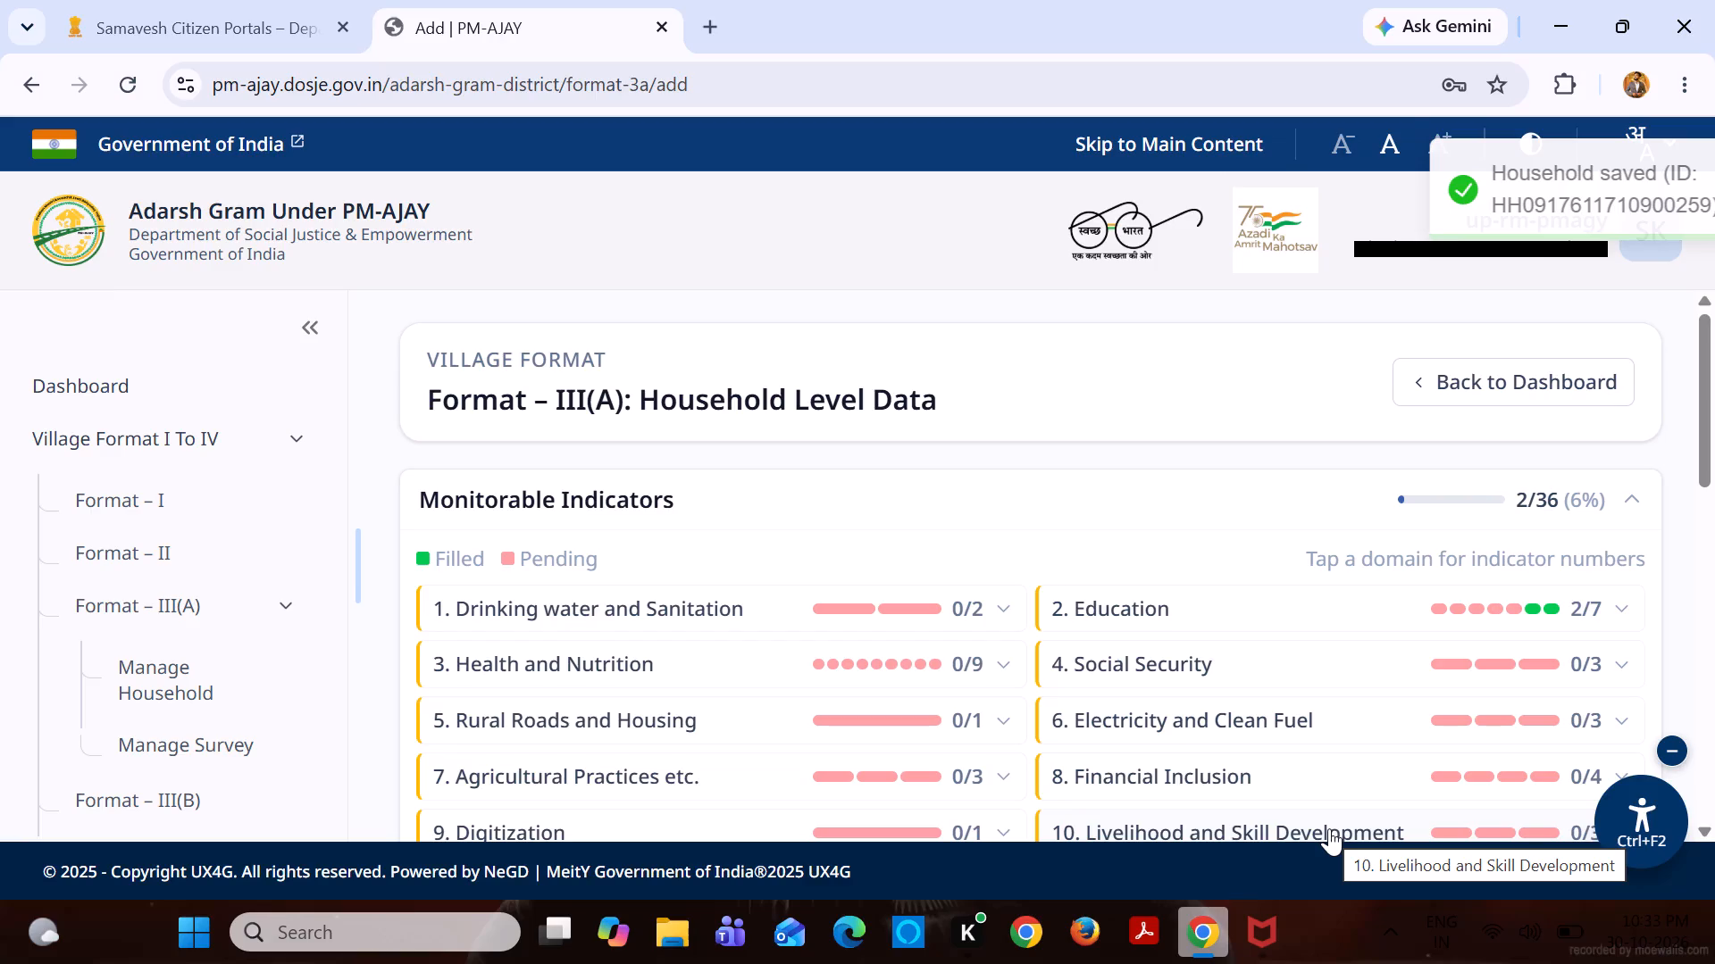
Choose domain 1 – Drinking water and Sanitation, answer Yes to having a household latrine and No to open defecation, and submit.
scroll(1359, 710, down, 12)
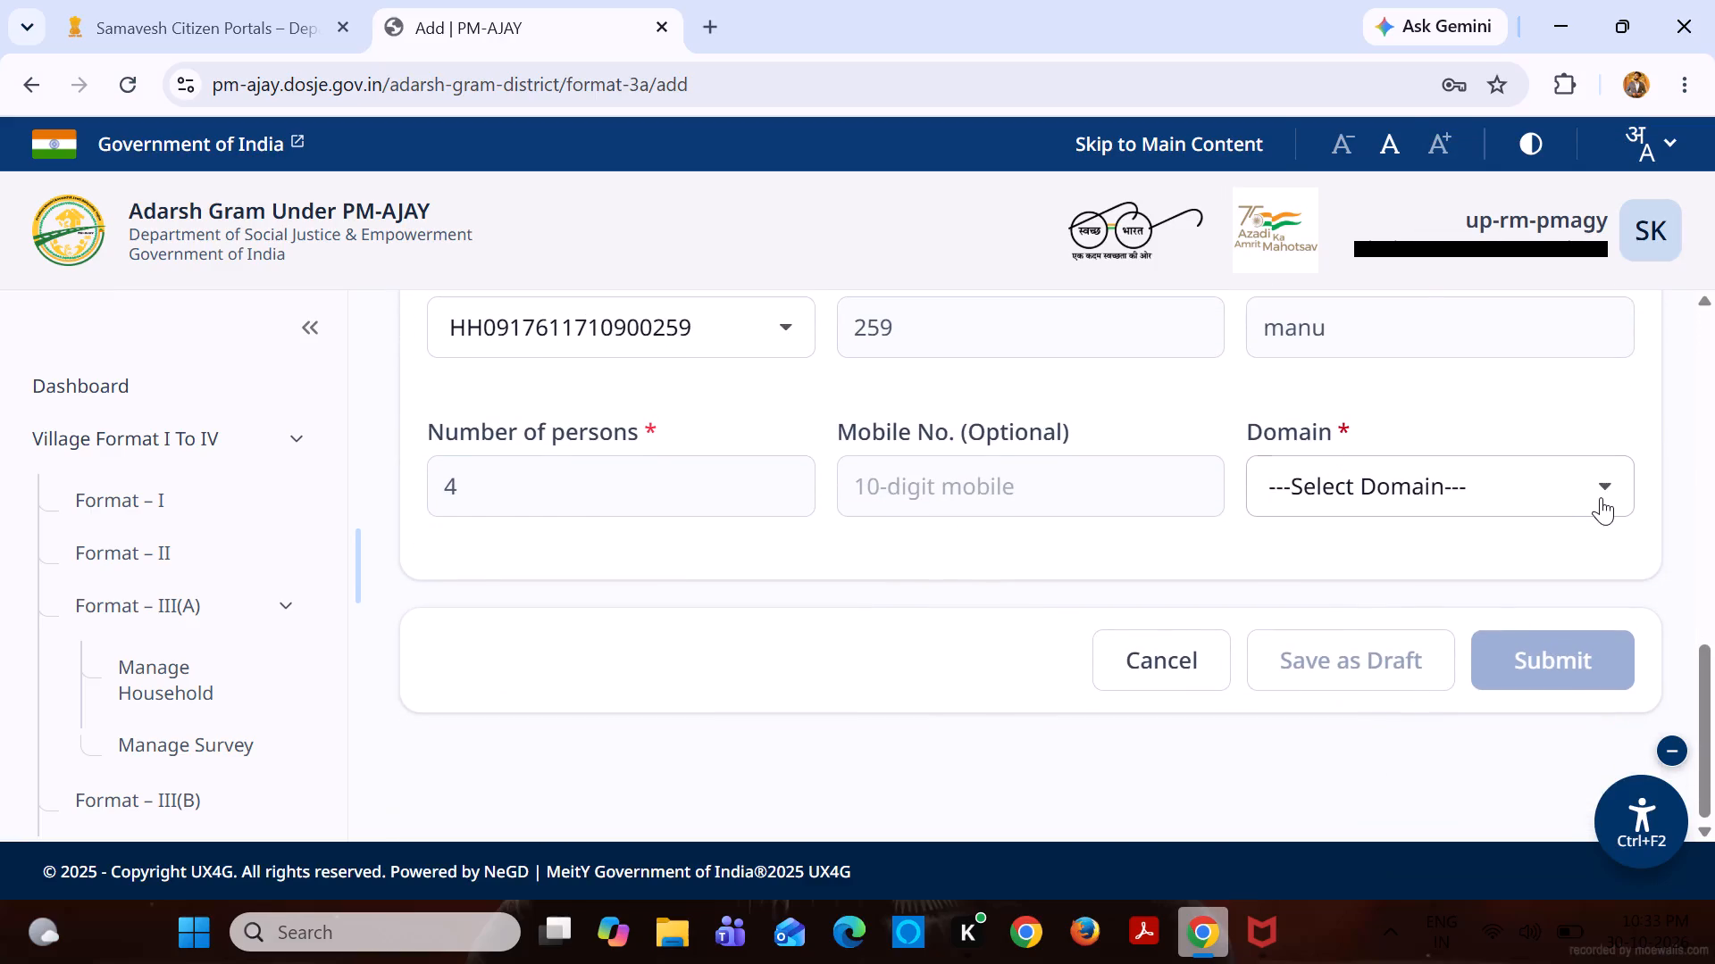
click(1601, 497)
click(1504, 255)
scroll(1478, 440, down, 4)
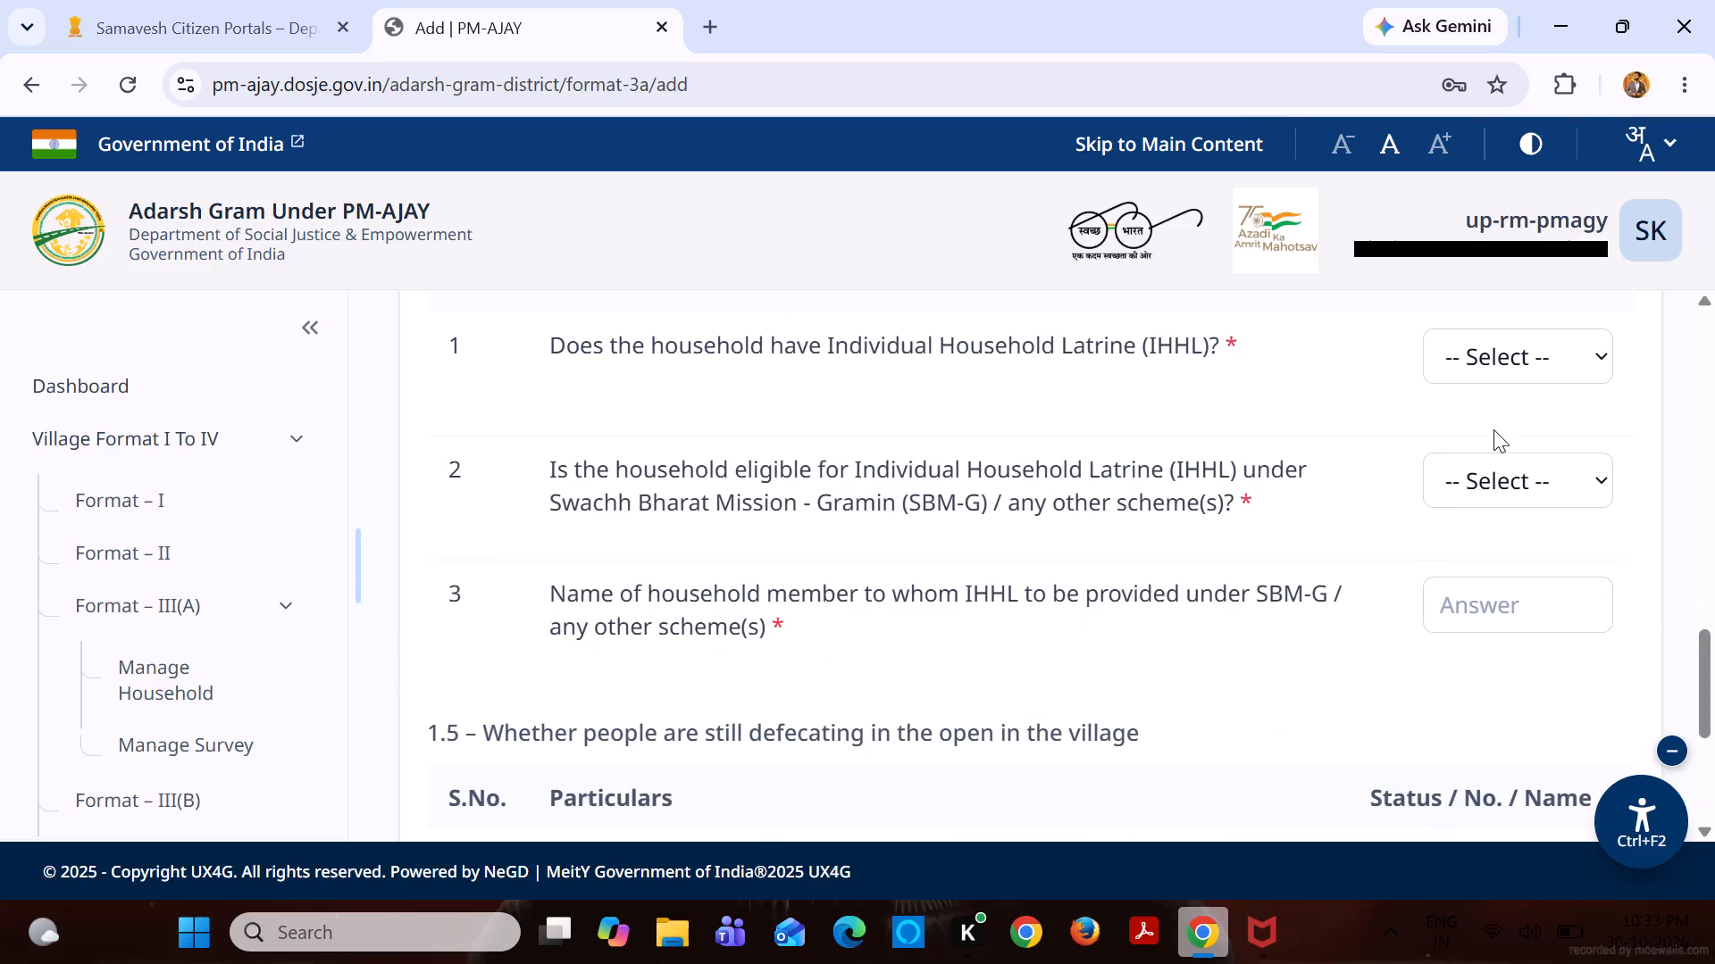
click(1536, 366)
click(1502, 445)
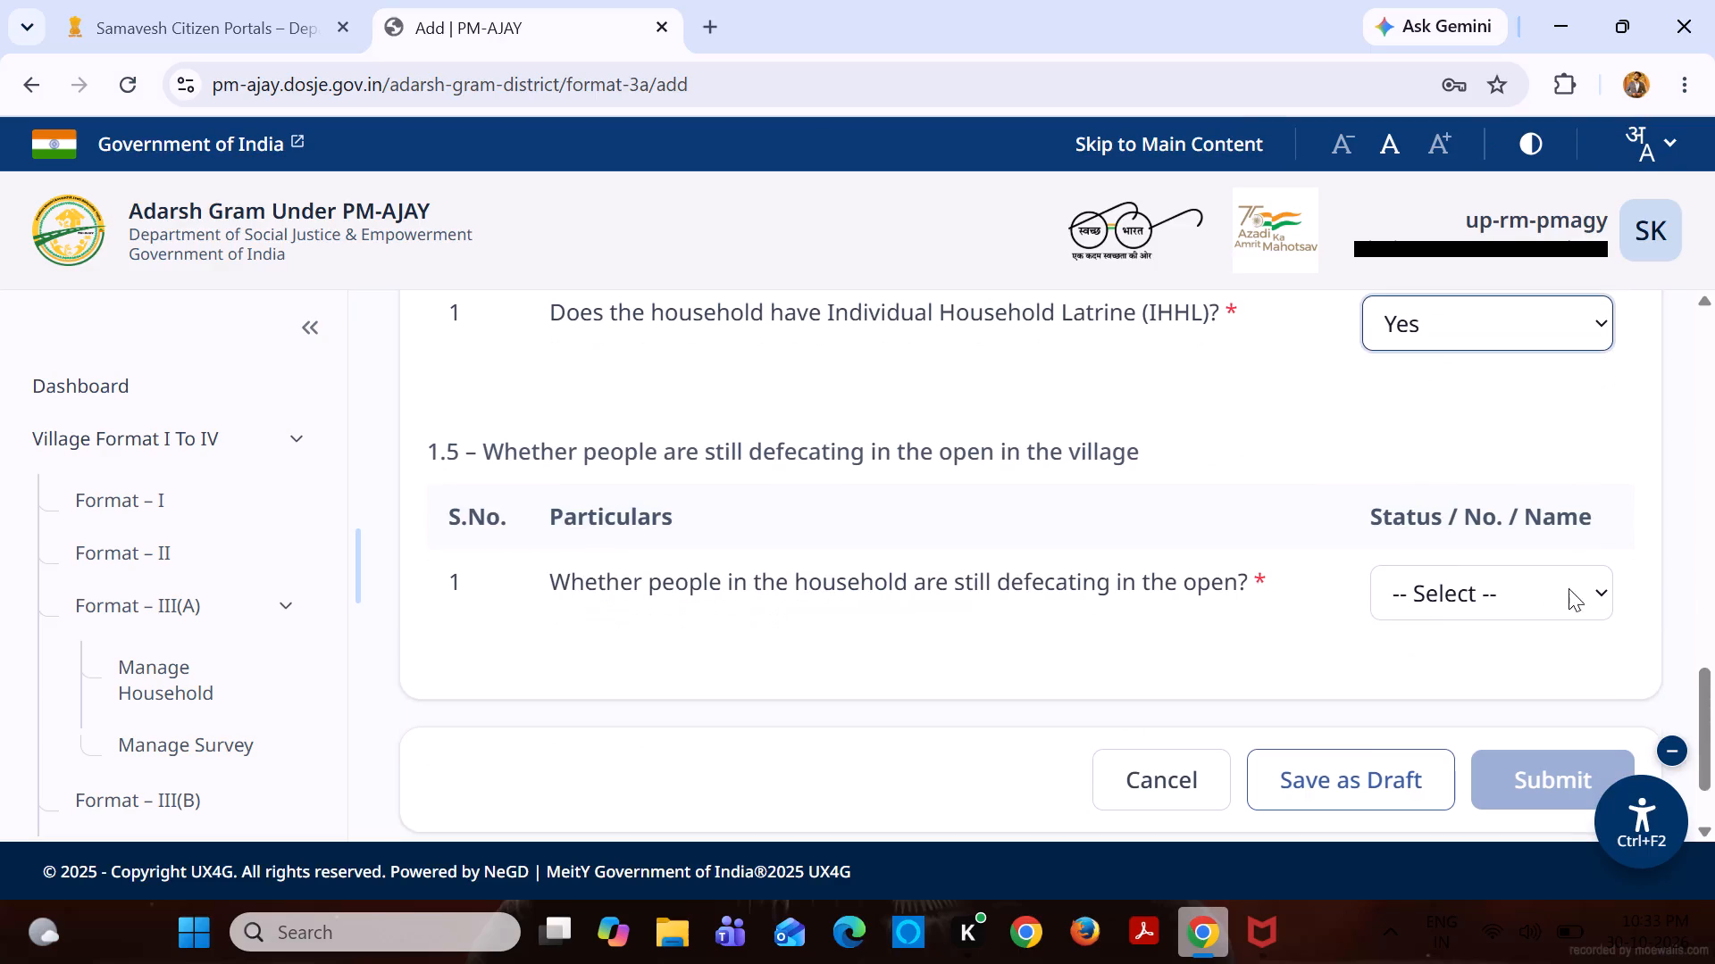
click(1569, 588)
click(1462, 729)
click(1512, 767)
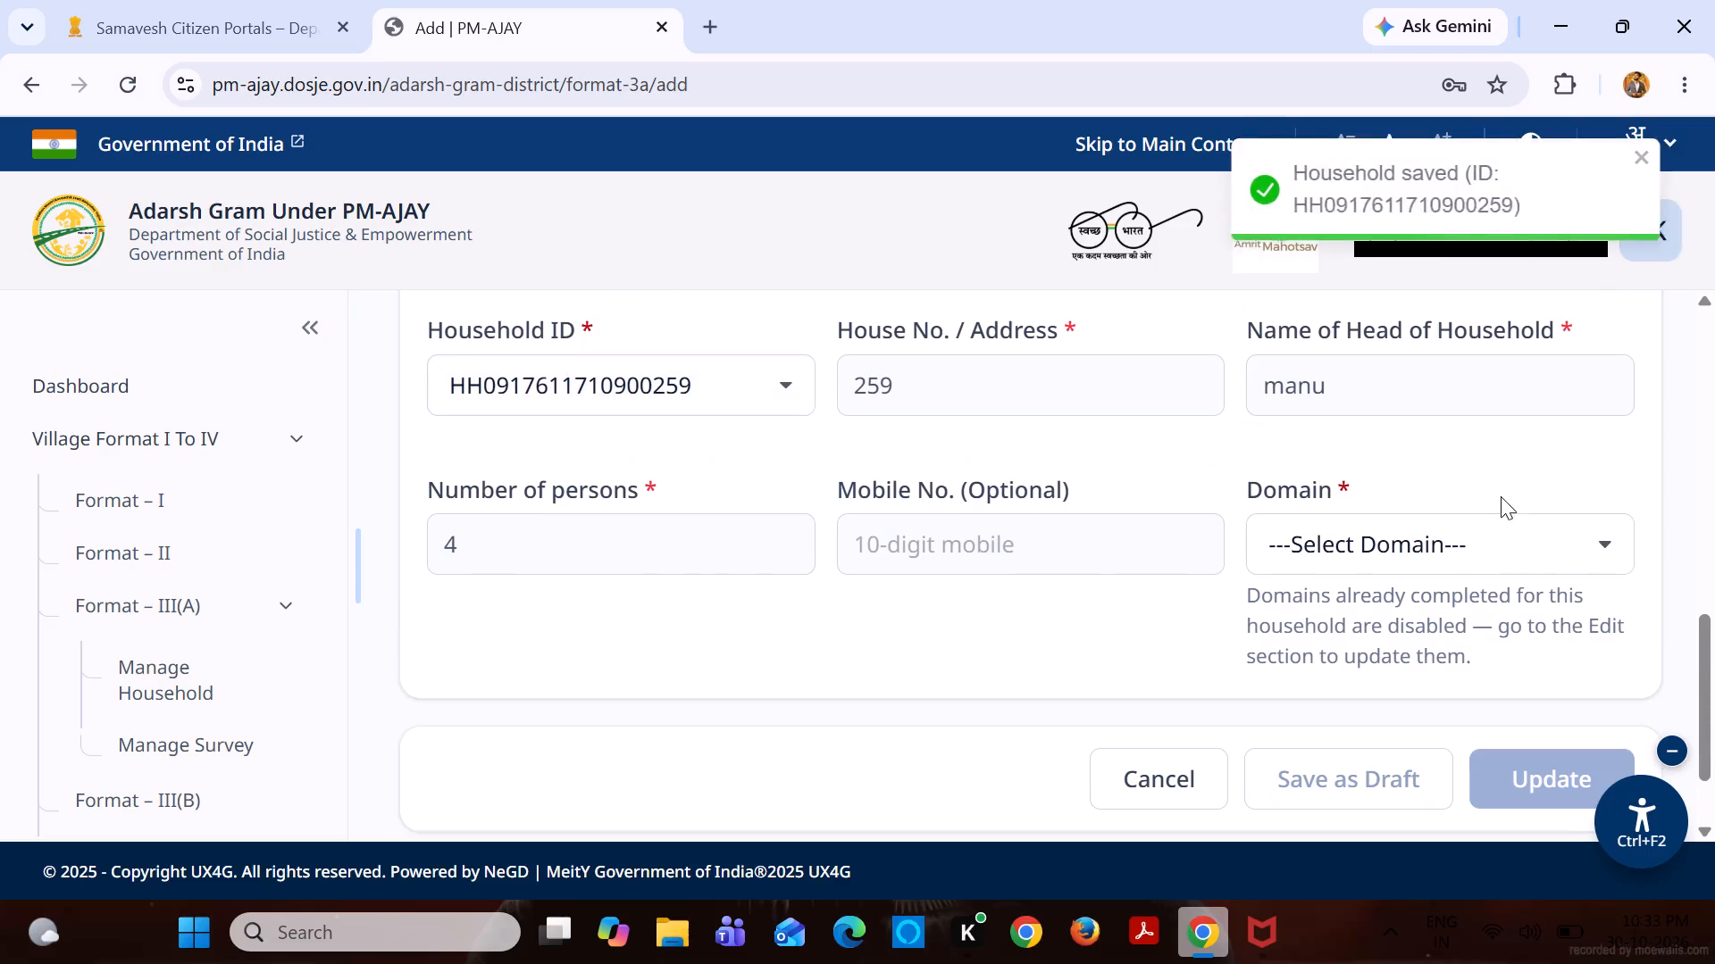
Choose domain 2 – Education and enter 2 children aged 6-10, with 2 attending primary school, in section 2.1.
drag(1506, 533, 1518, 525)
click(1376, 315)
scroll(1364, 462, down, 3)
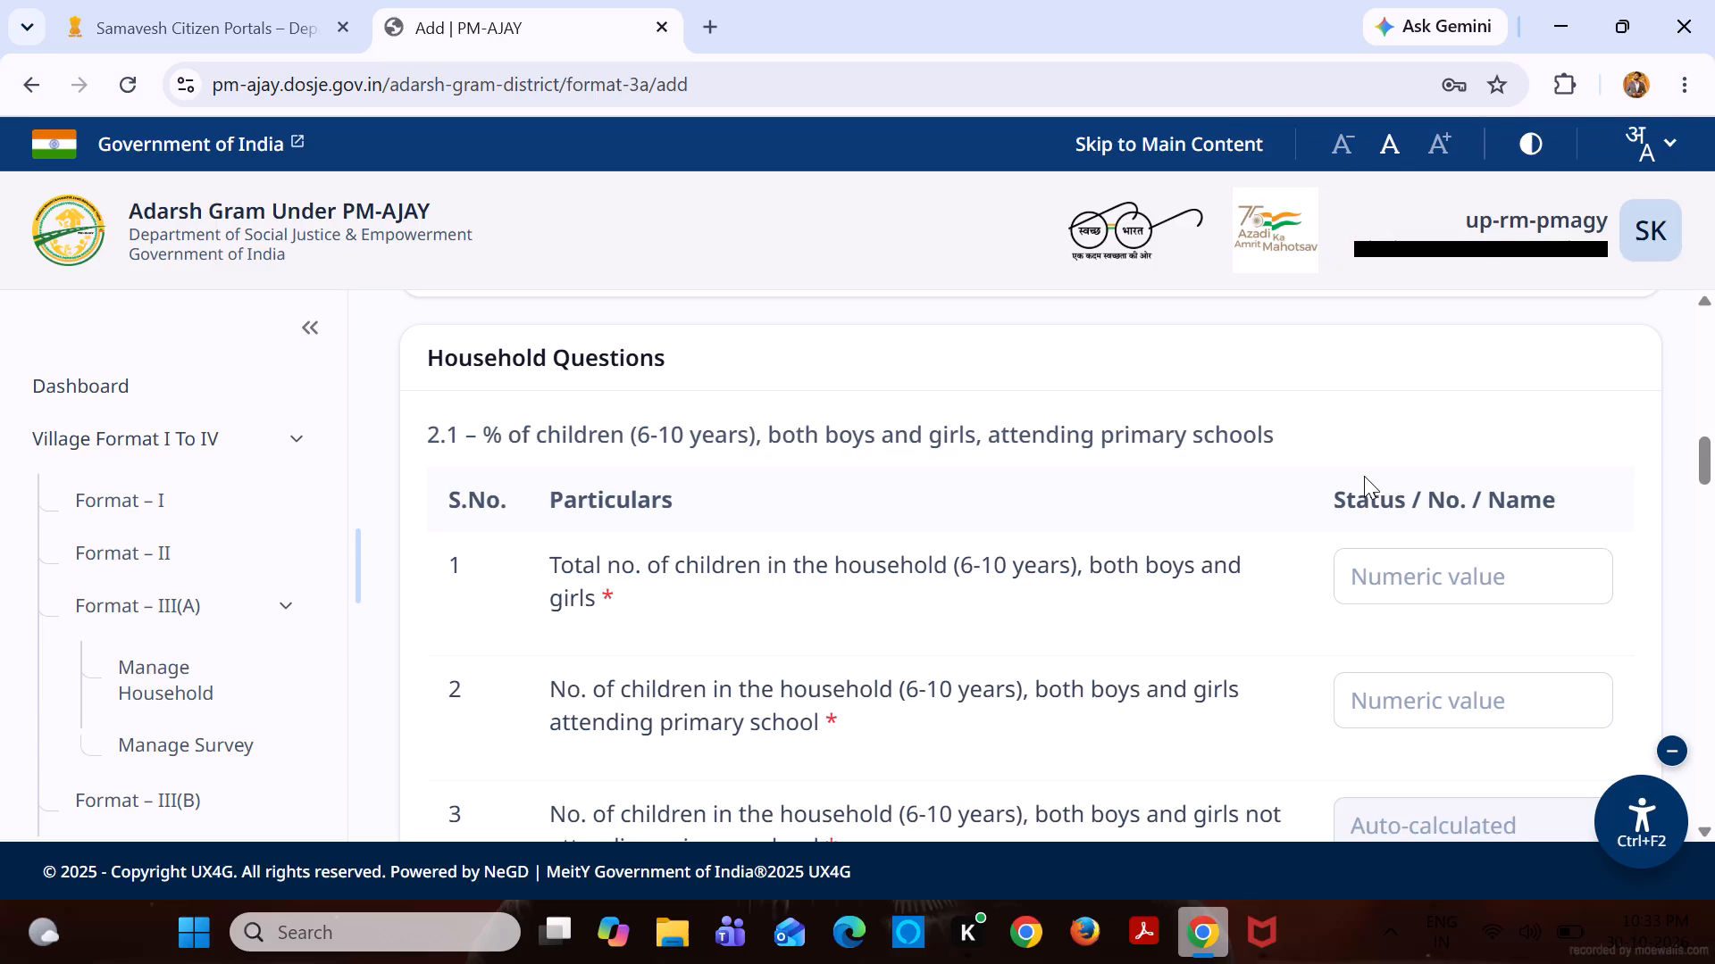
click(1440, 564)
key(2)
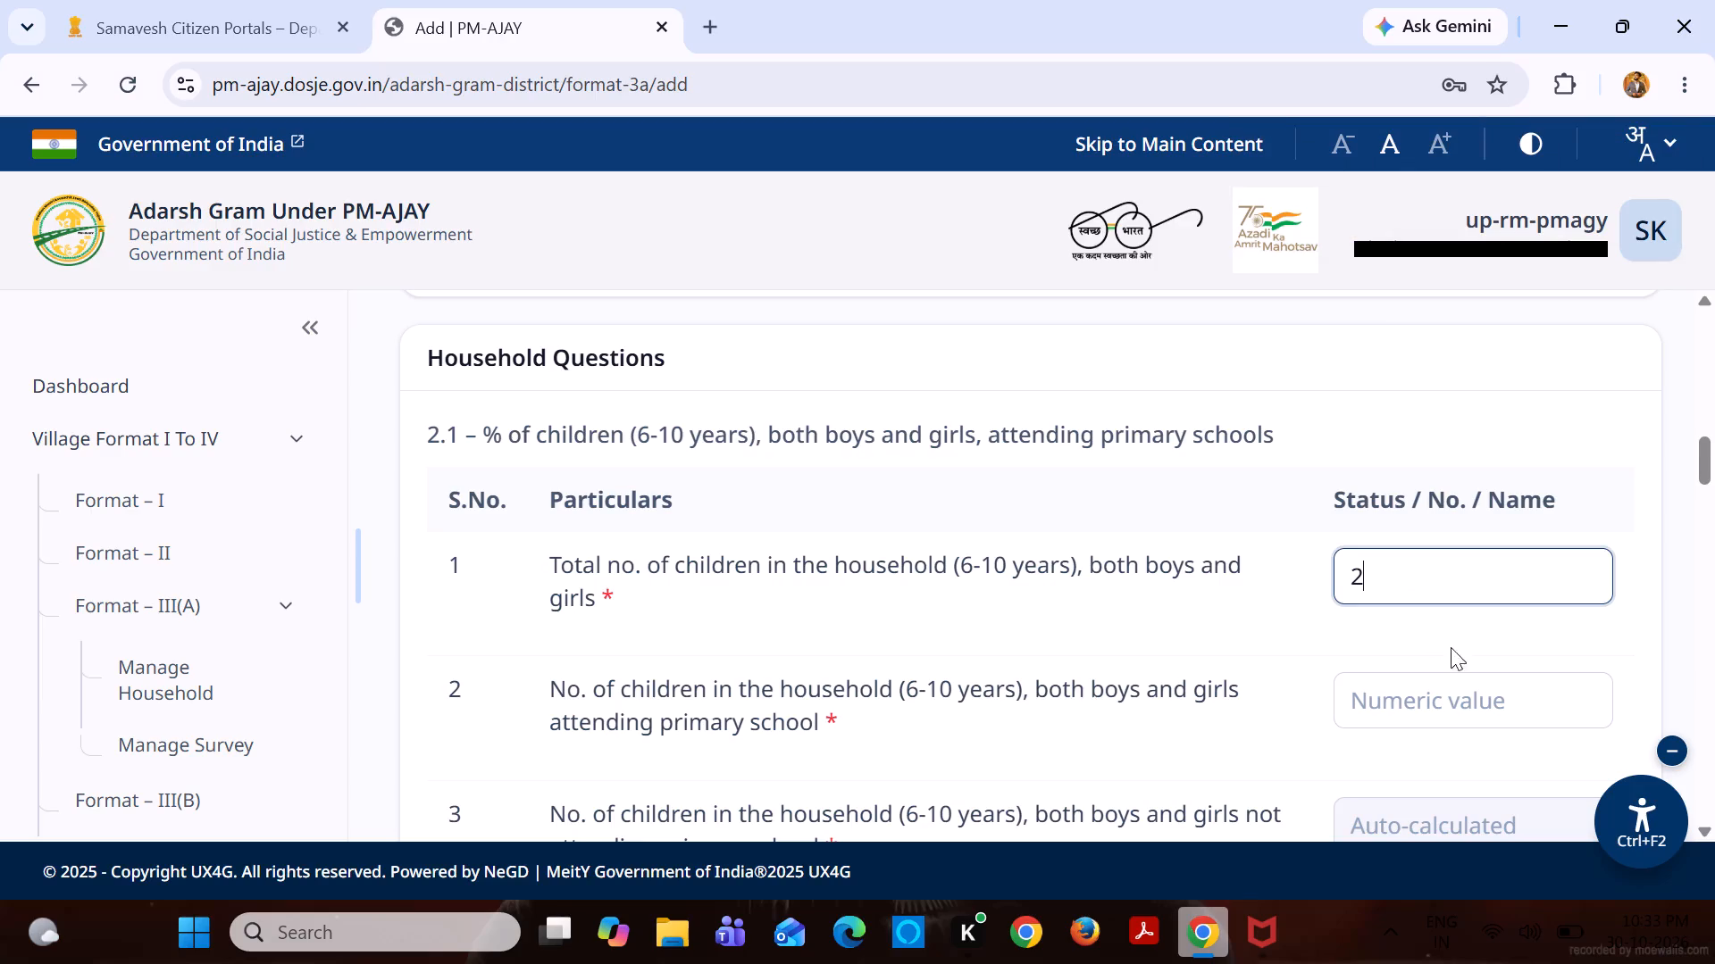
click(1450, 685)
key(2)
Enter 0 children in sections 2.2 (11-13 years), 2.3 (14-15 years) and 2.4 (16-17 years).
scroll(1450, 677, down, 3)
click(1450, 677)
click(1398, 711)
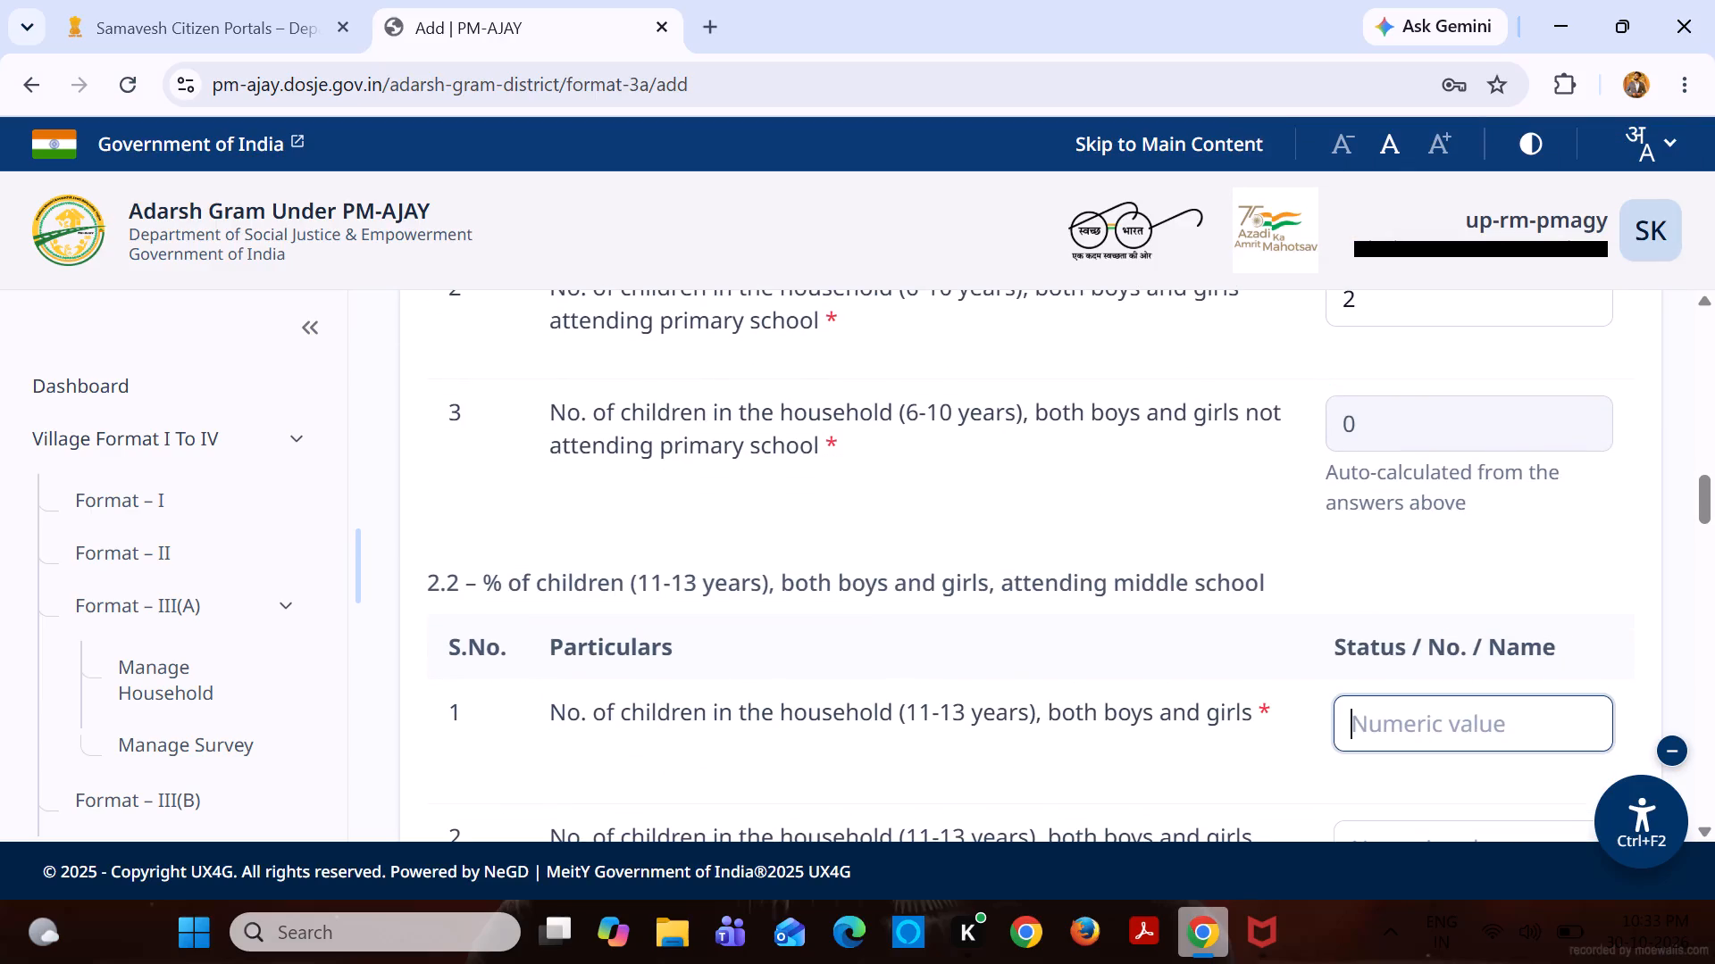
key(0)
scroll(1404, 708, down, 3)
click(1491, 596)
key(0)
scroll(1495, 587, down, 2)
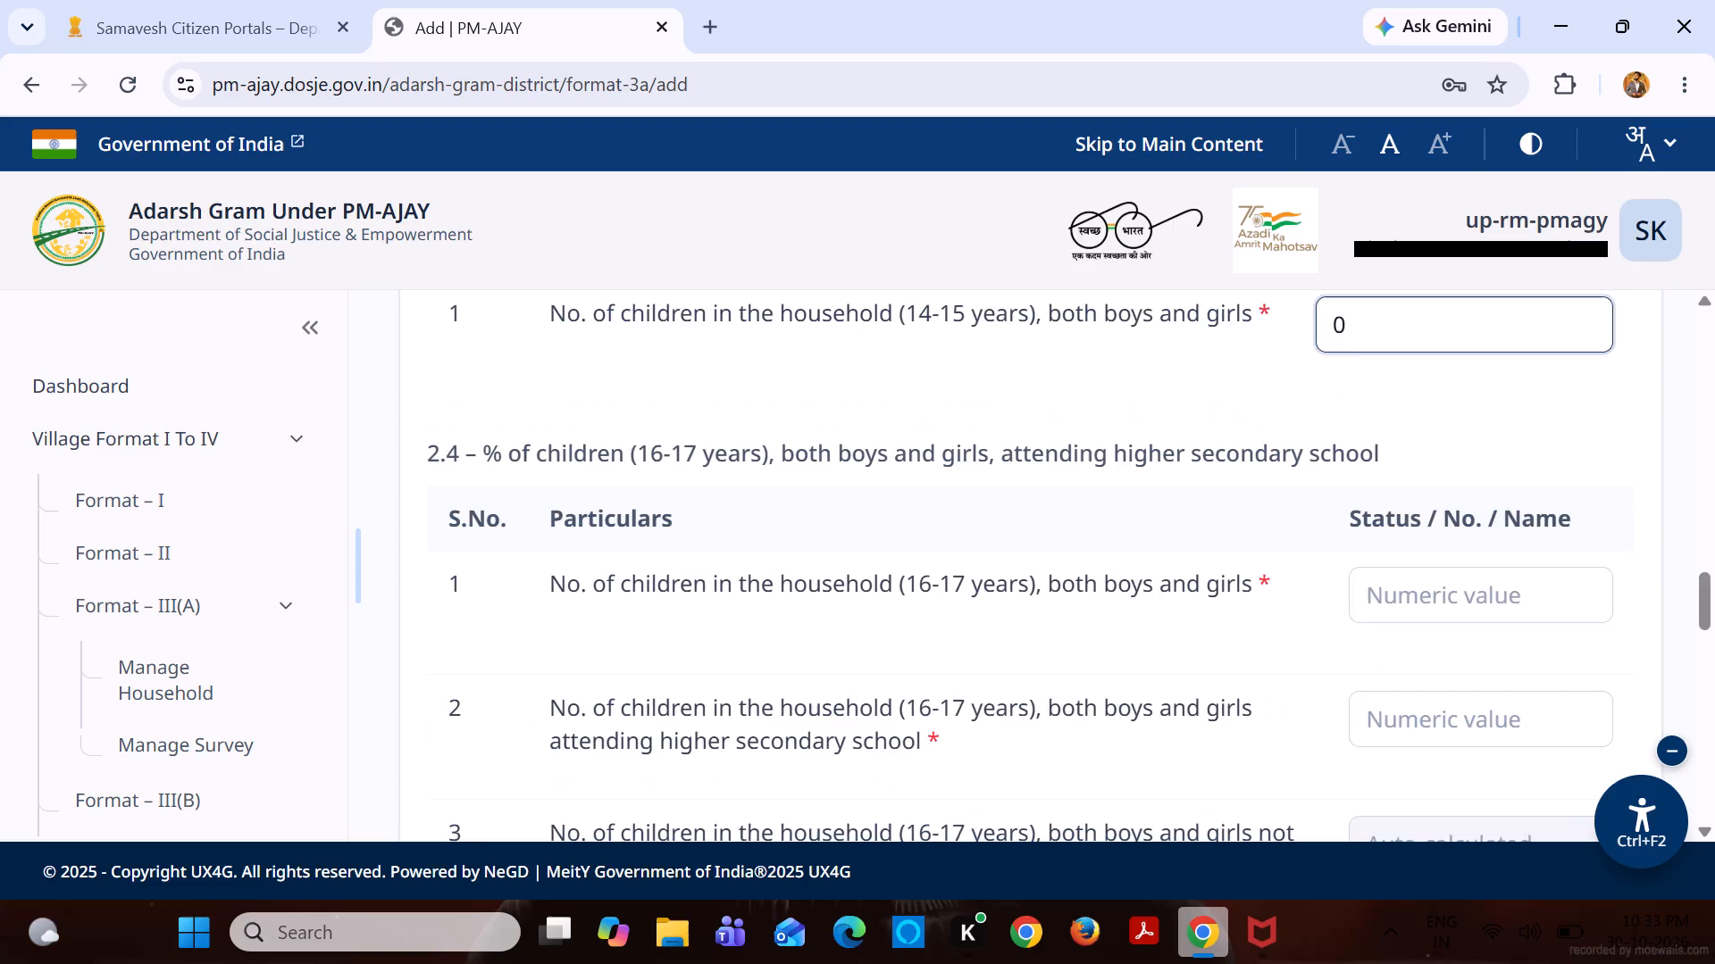
click(1495, 589)
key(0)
Enter 0 children aged 18-23 in section 2.5 and submit the Education domain.
scroll(1495, 594, down, 2)
click(1496, 594)
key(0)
scroll(1496, 594, down, 2)
click(1497, 594)
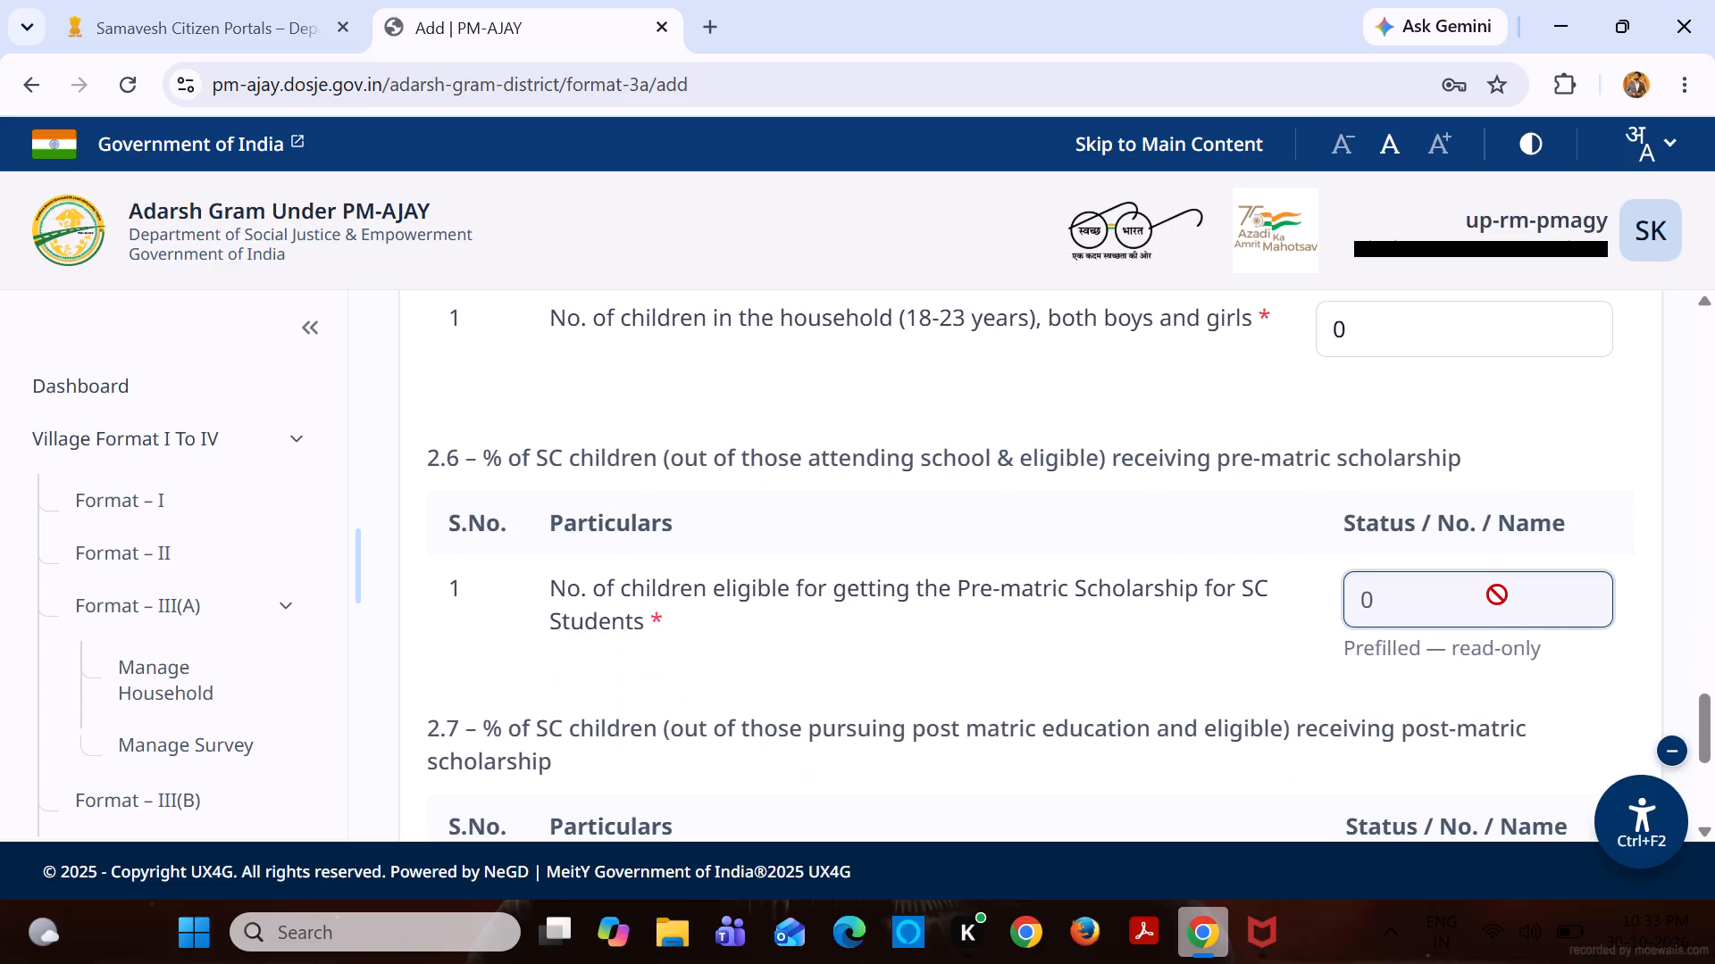
scroll(1497, 594, down, 6)
click(1551, 677)
Choose domain 3 – Health and Nutrition and answer Yes to Health Protection Scheme coverage in section 3.1.
click(1527, 429)
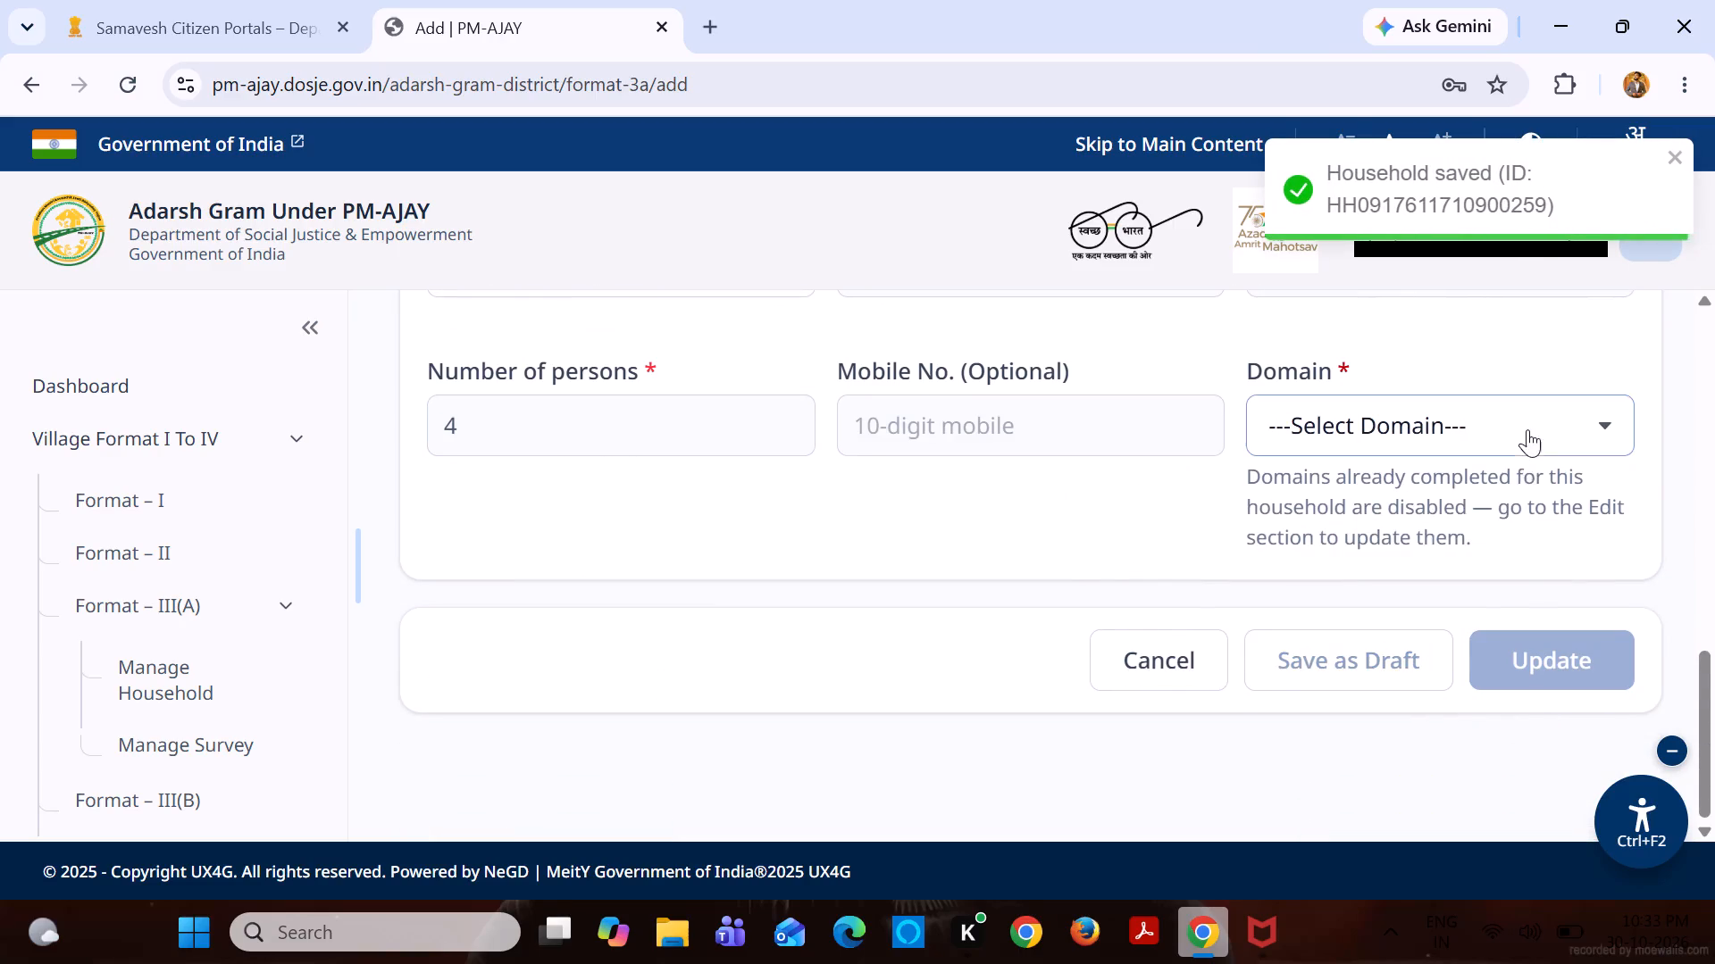
scroll(1522, 551, down, 1)
click(1476, 618)
scroll(1474, 600, down, 3)
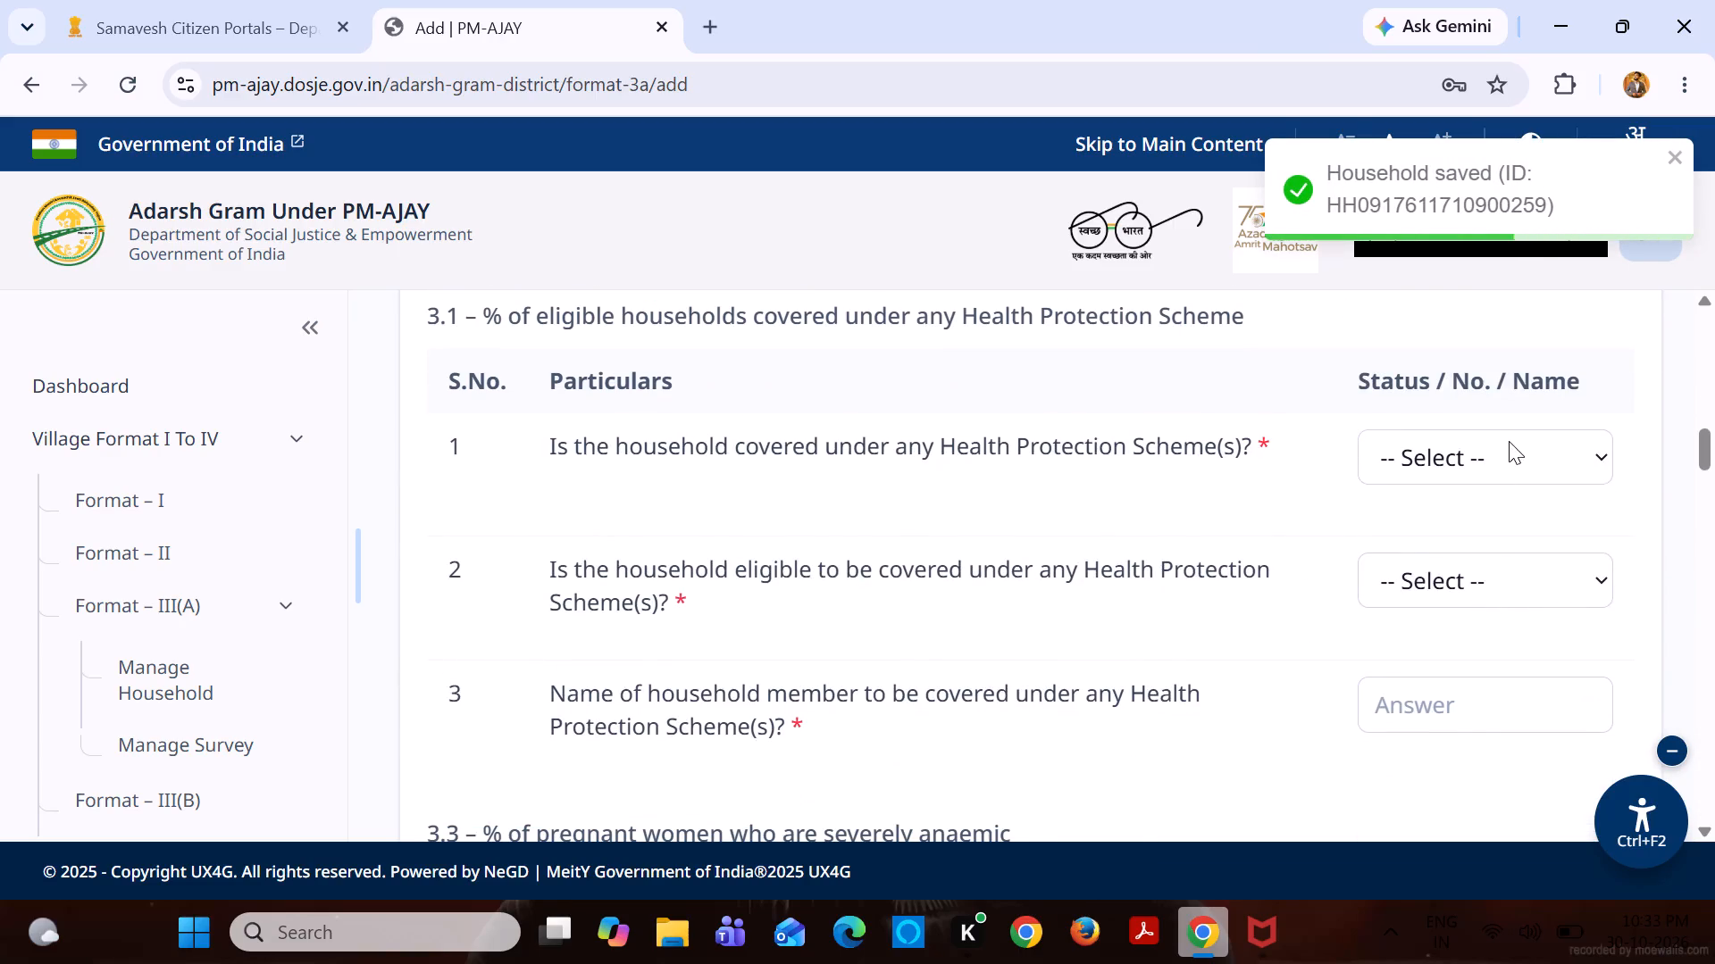
click(1509, 441)
click(1448, 543)
Enter 0 for pregnant women in section 3.3, deliveries in 3.4, and children born during the last year in 3.5.
scroll(1464, 522, down, 2)
click(1477, 458)
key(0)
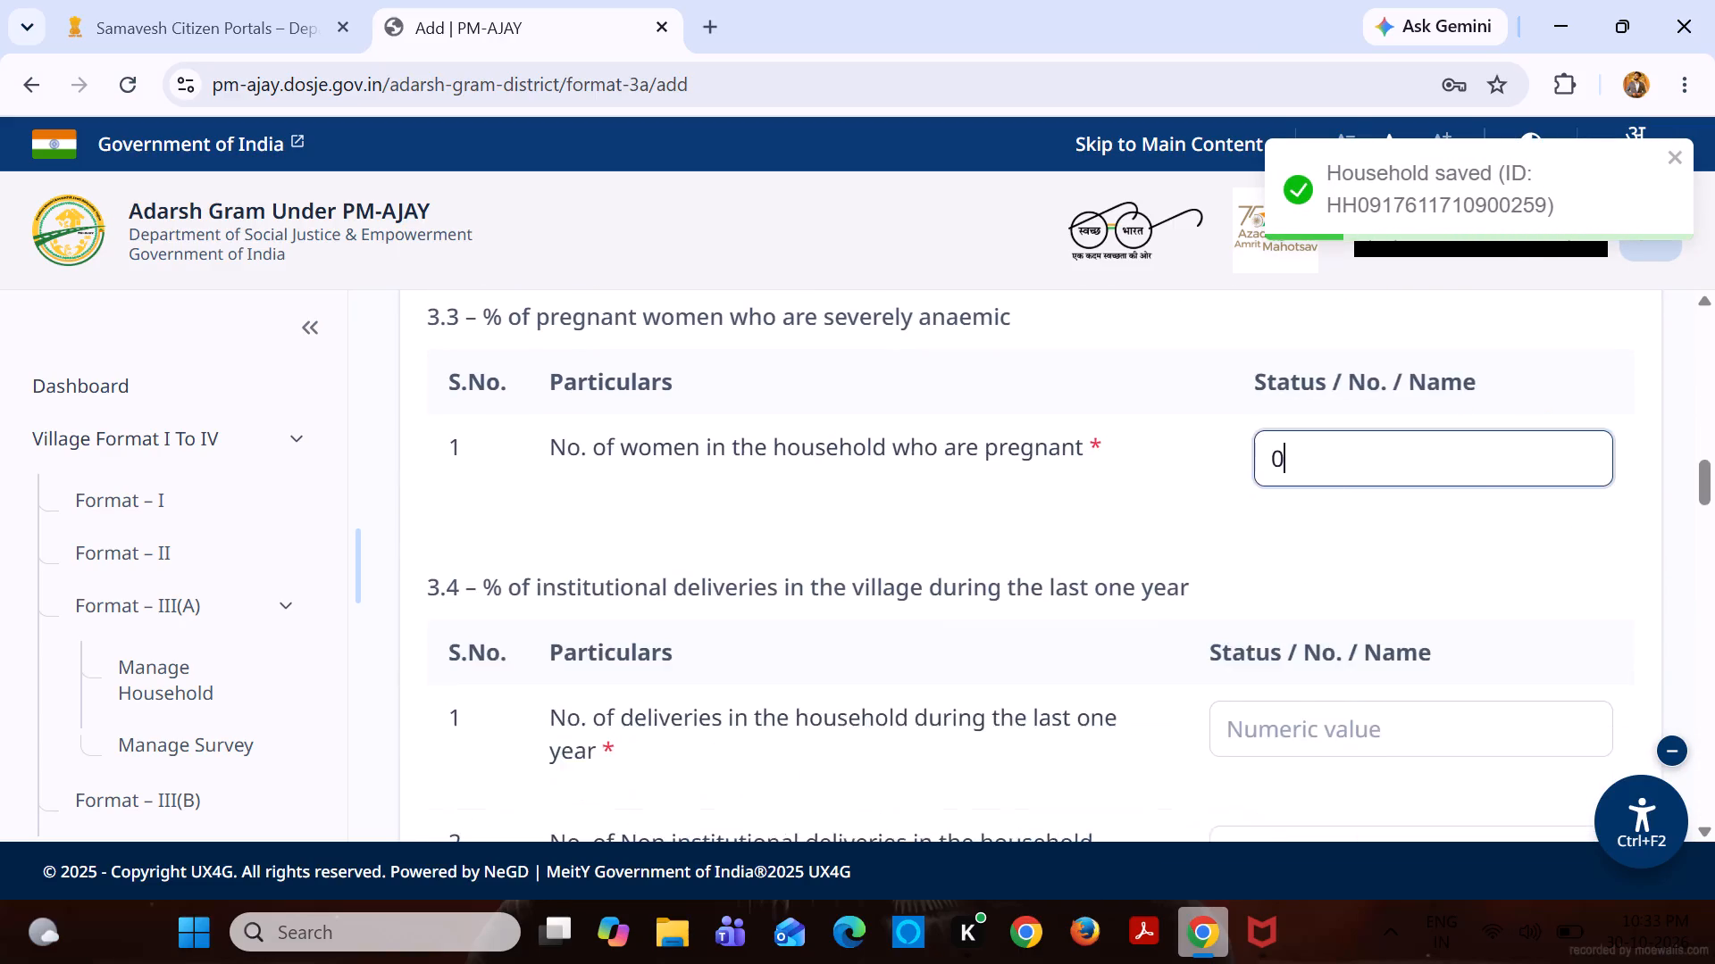
scroll(1477, 460, down, 2)
click(1466, 470)
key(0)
scroll(1466, 471, down, 2)
click(1415, 474)
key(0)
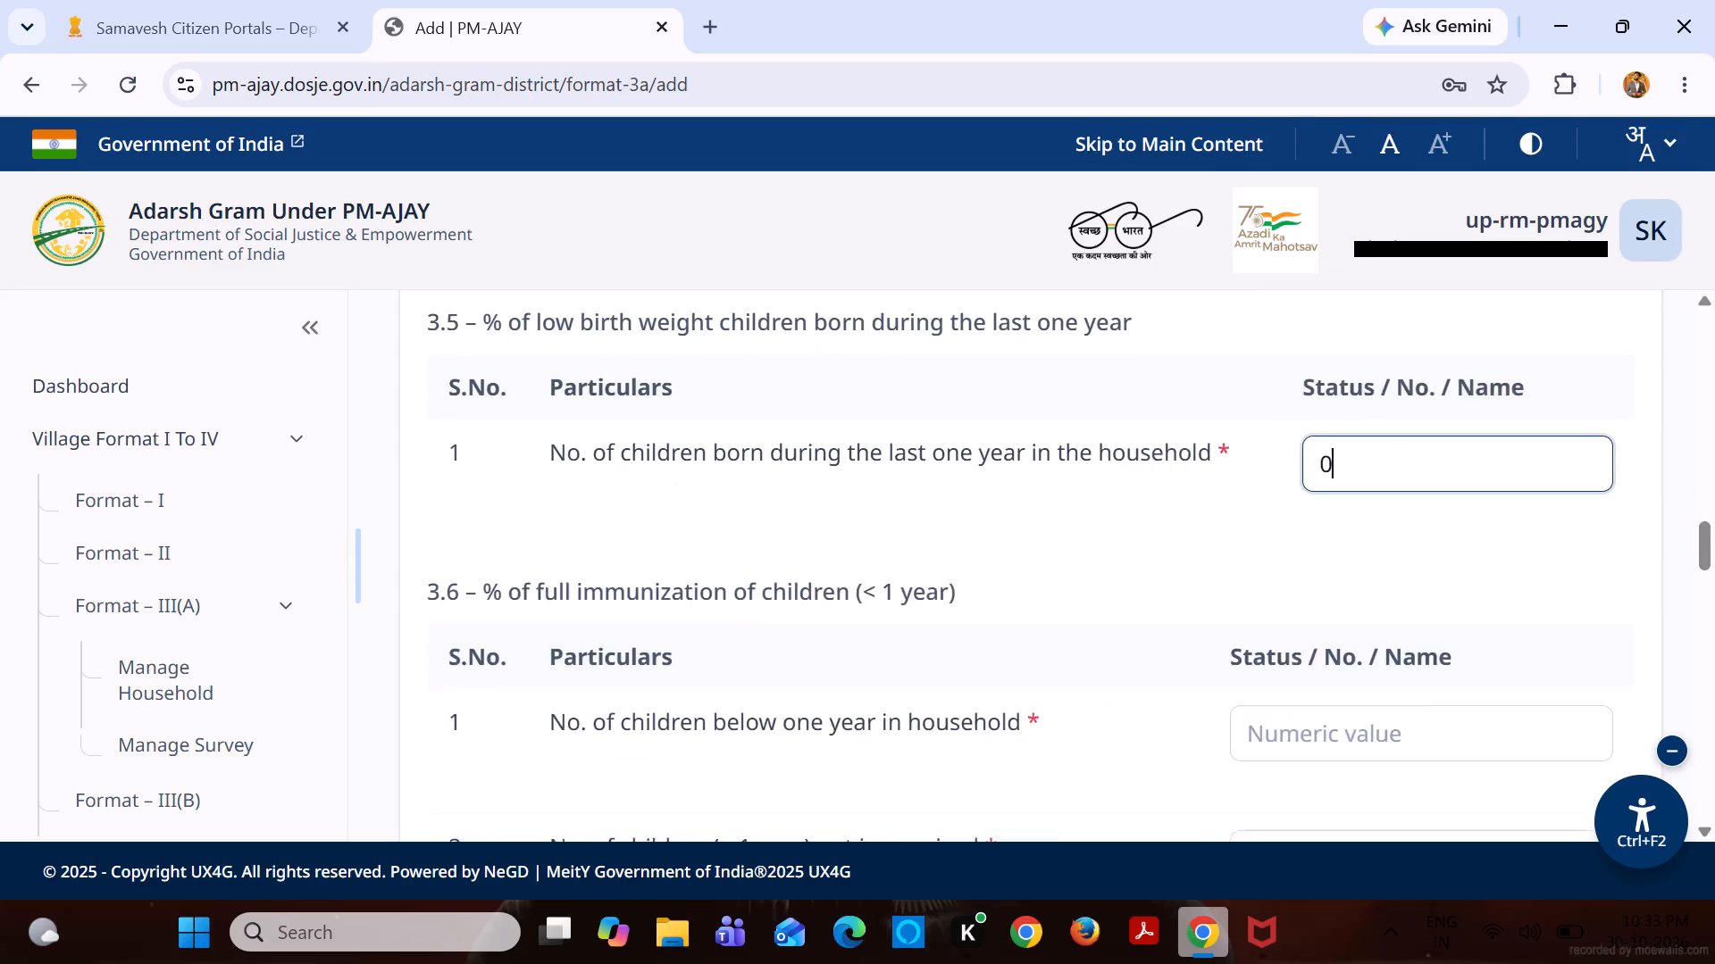
Enter 0 for children below one year in section 3.6, 0 in section 3.7, and 0 for pregnant women in 3.8.
scroll(1426, 461, down, 2)
click(1423, 467)
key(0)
scroll(1423, 471, down, 2)
click(1420, 475)
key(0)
scroll(1420, 476, down, 2)
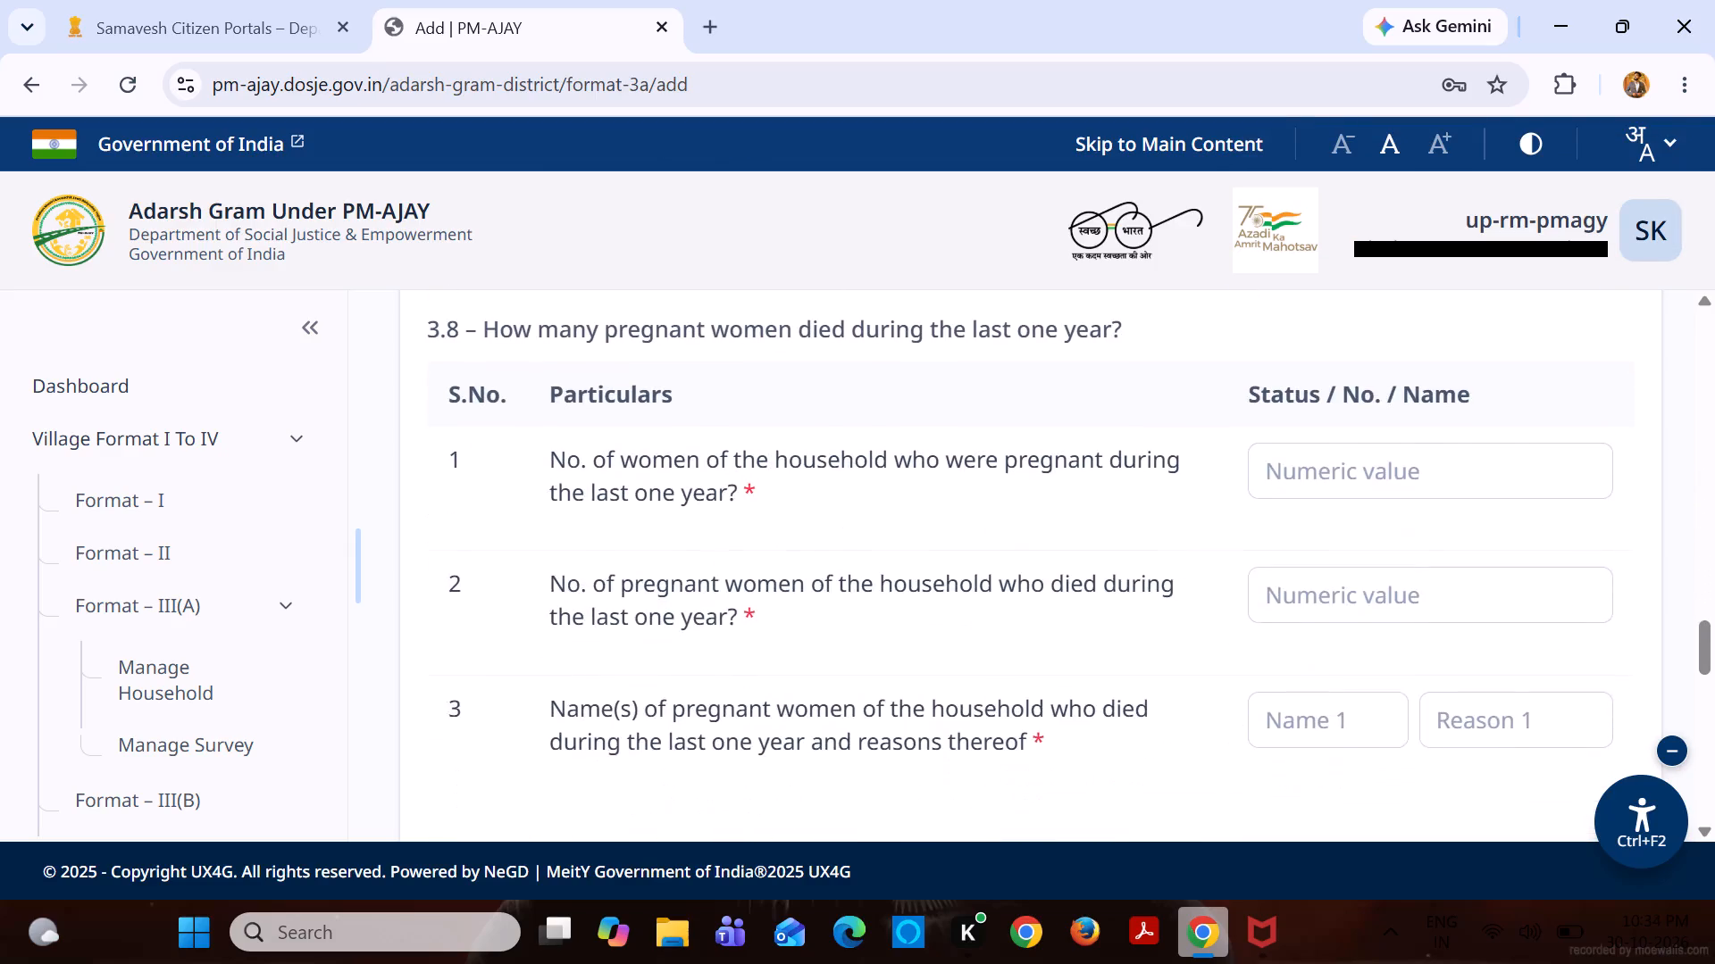
click(1420, 476)
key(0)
Enter 0 in section 3.9 and 0 for members with communicable diseases in 3.10, and submit the Health and Nutrition domain.
scroll(1420, 475, down, 2)
click(1420, 475)
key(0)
scroll(1420, 475, down, 2)
click(1420, 475)
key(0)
scroll(1420, 476, down, 2)
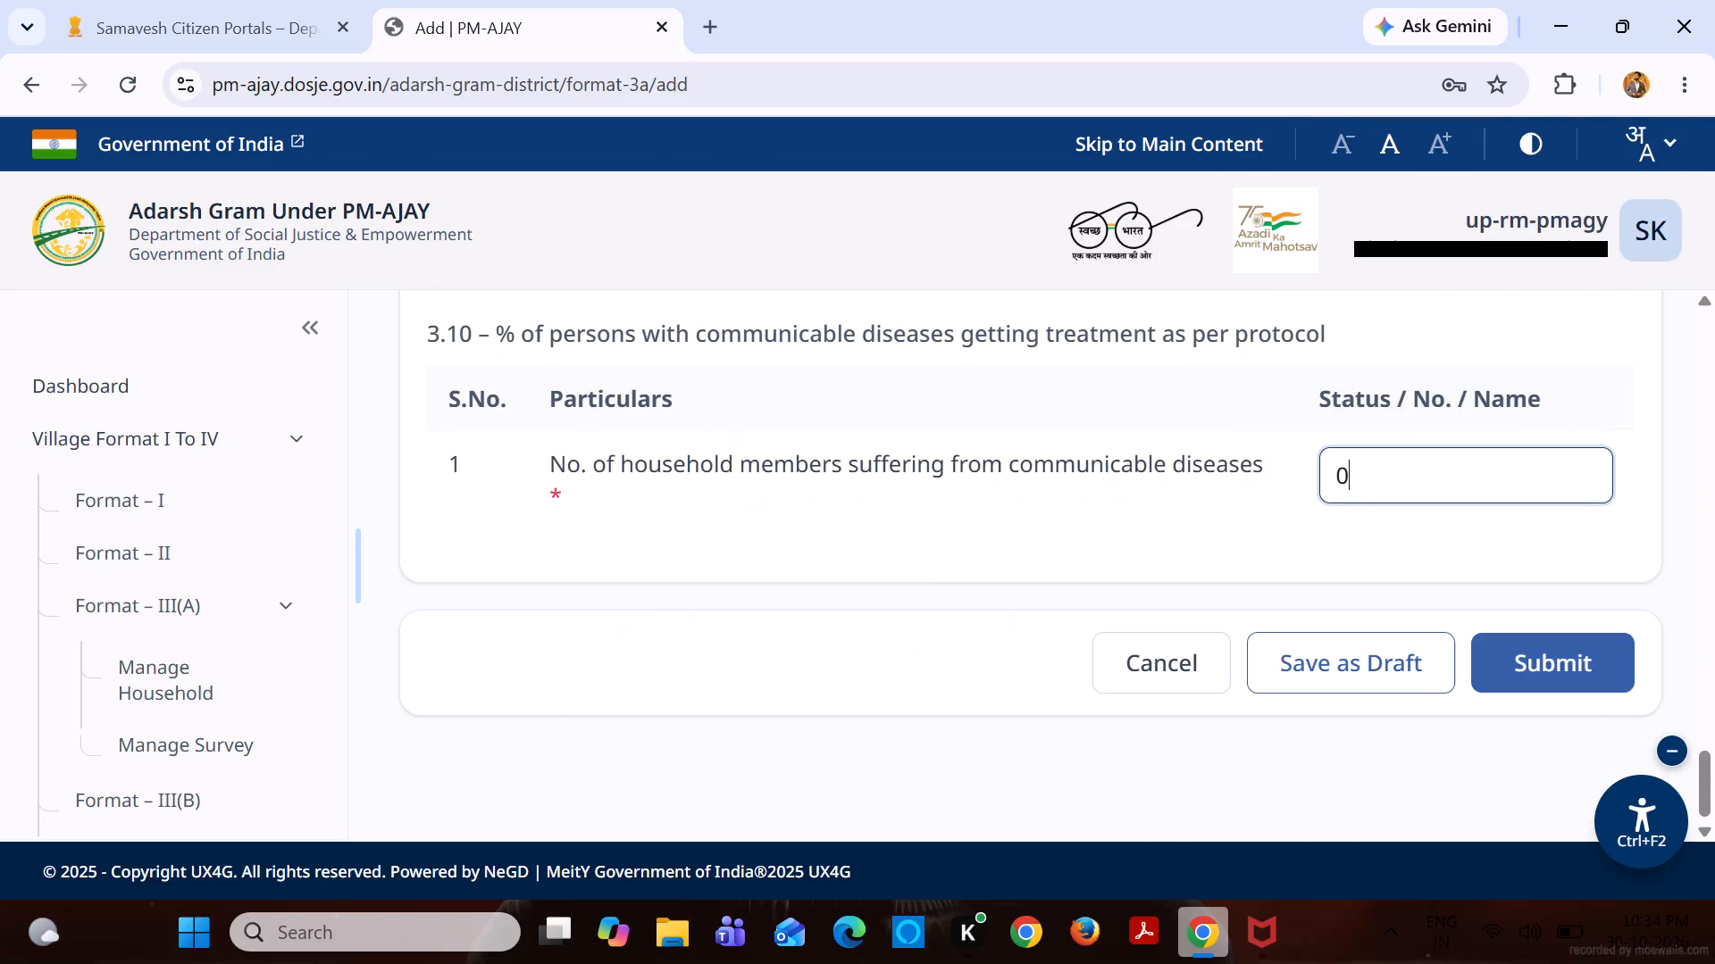
click(1536, 657)
Fill and submit domain 4 – Social Security with 0 persons eligible for Widow, Old Age and Disability Pension.
click(1502, 440)
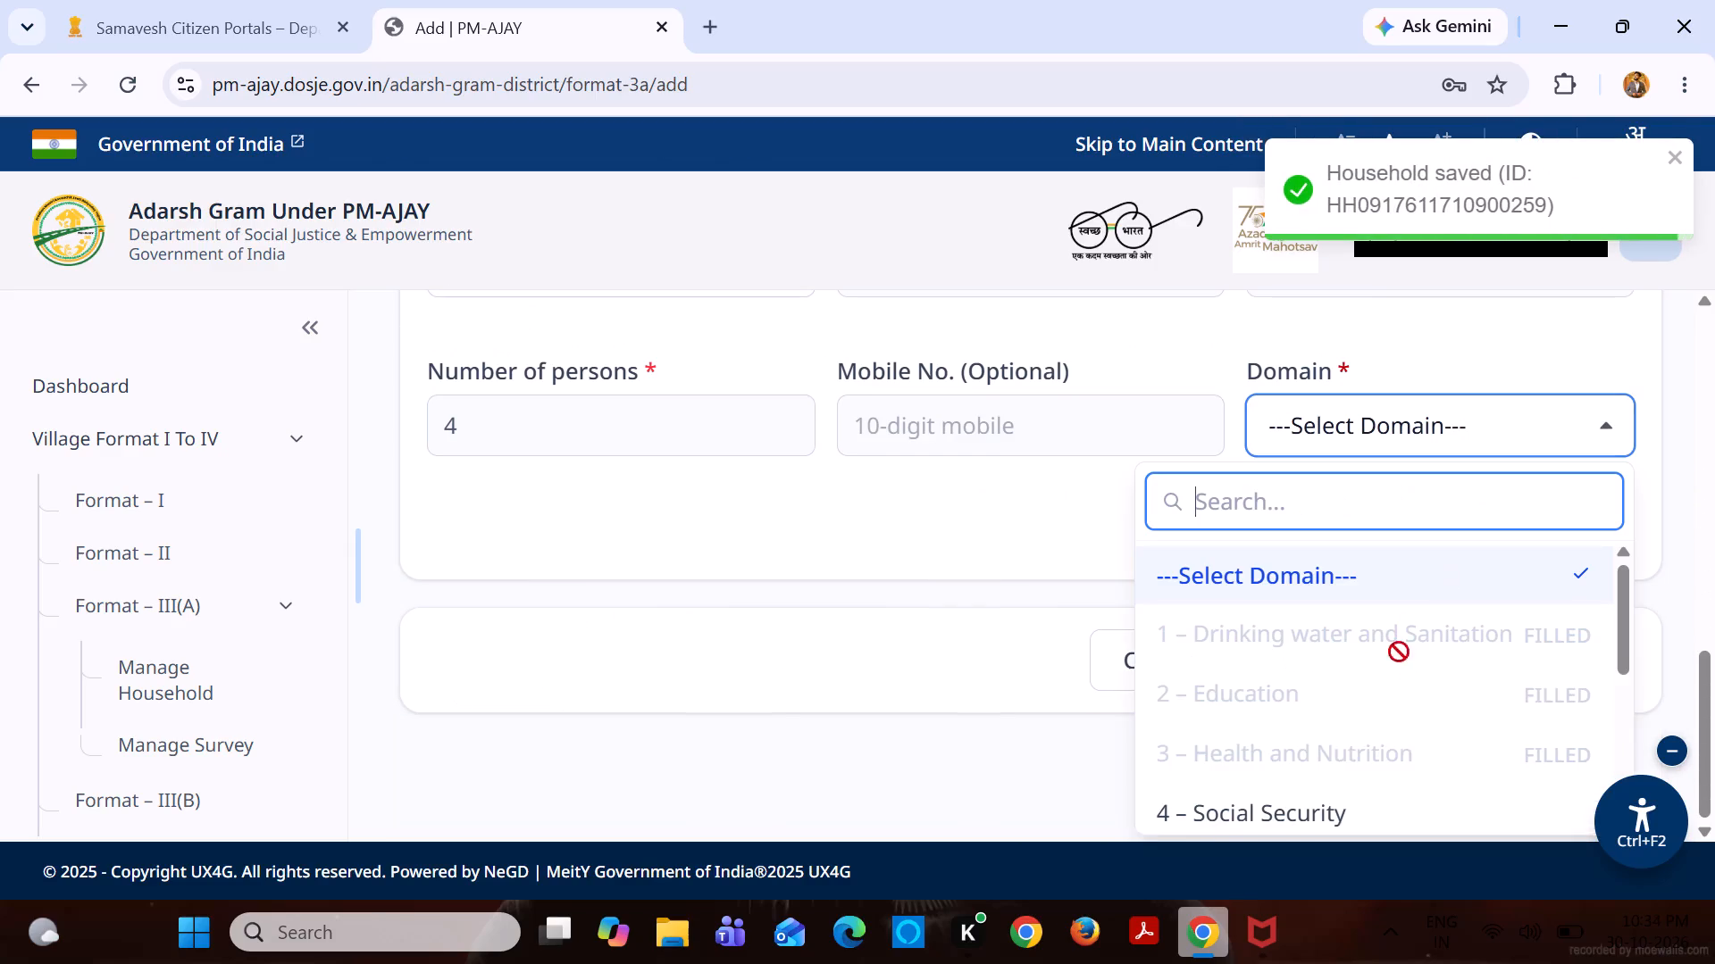
click(1343, 791)
scroll(1353, 757, down, 3)
click(1432, 453)
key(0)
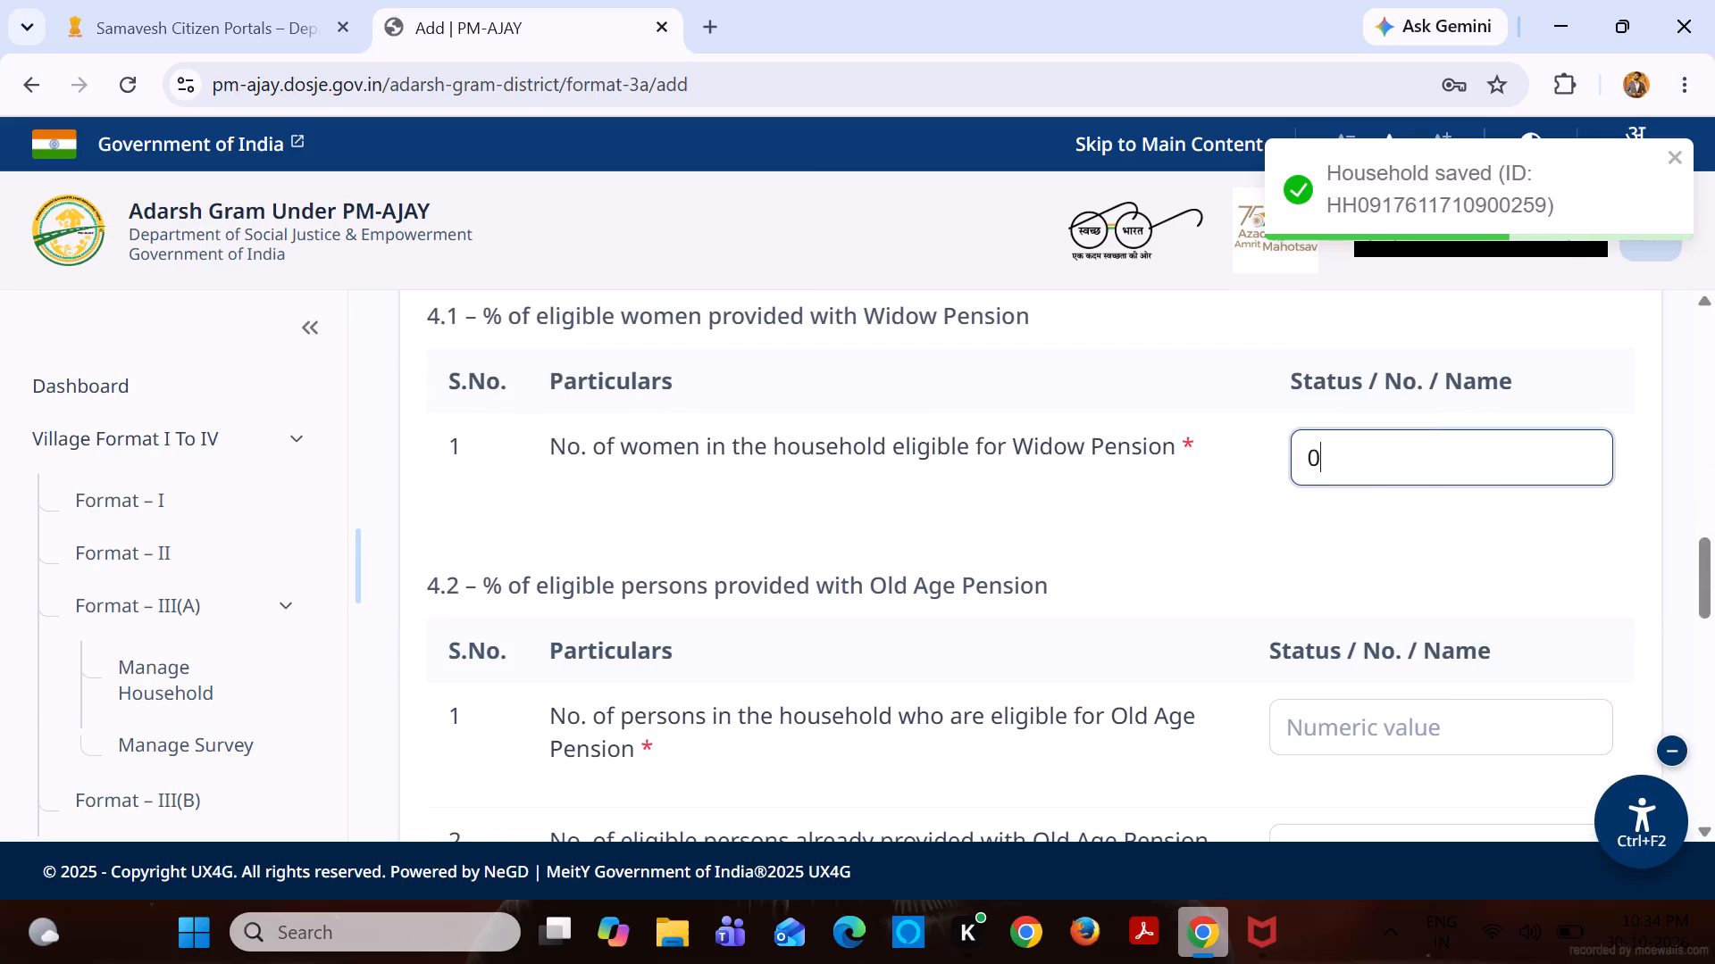
click(1409, 719)
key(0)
scroll(1427, 688, down, 2)
drag(1401, 737, 1401, 727)
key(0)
scroll(1422, 695, down, 2)
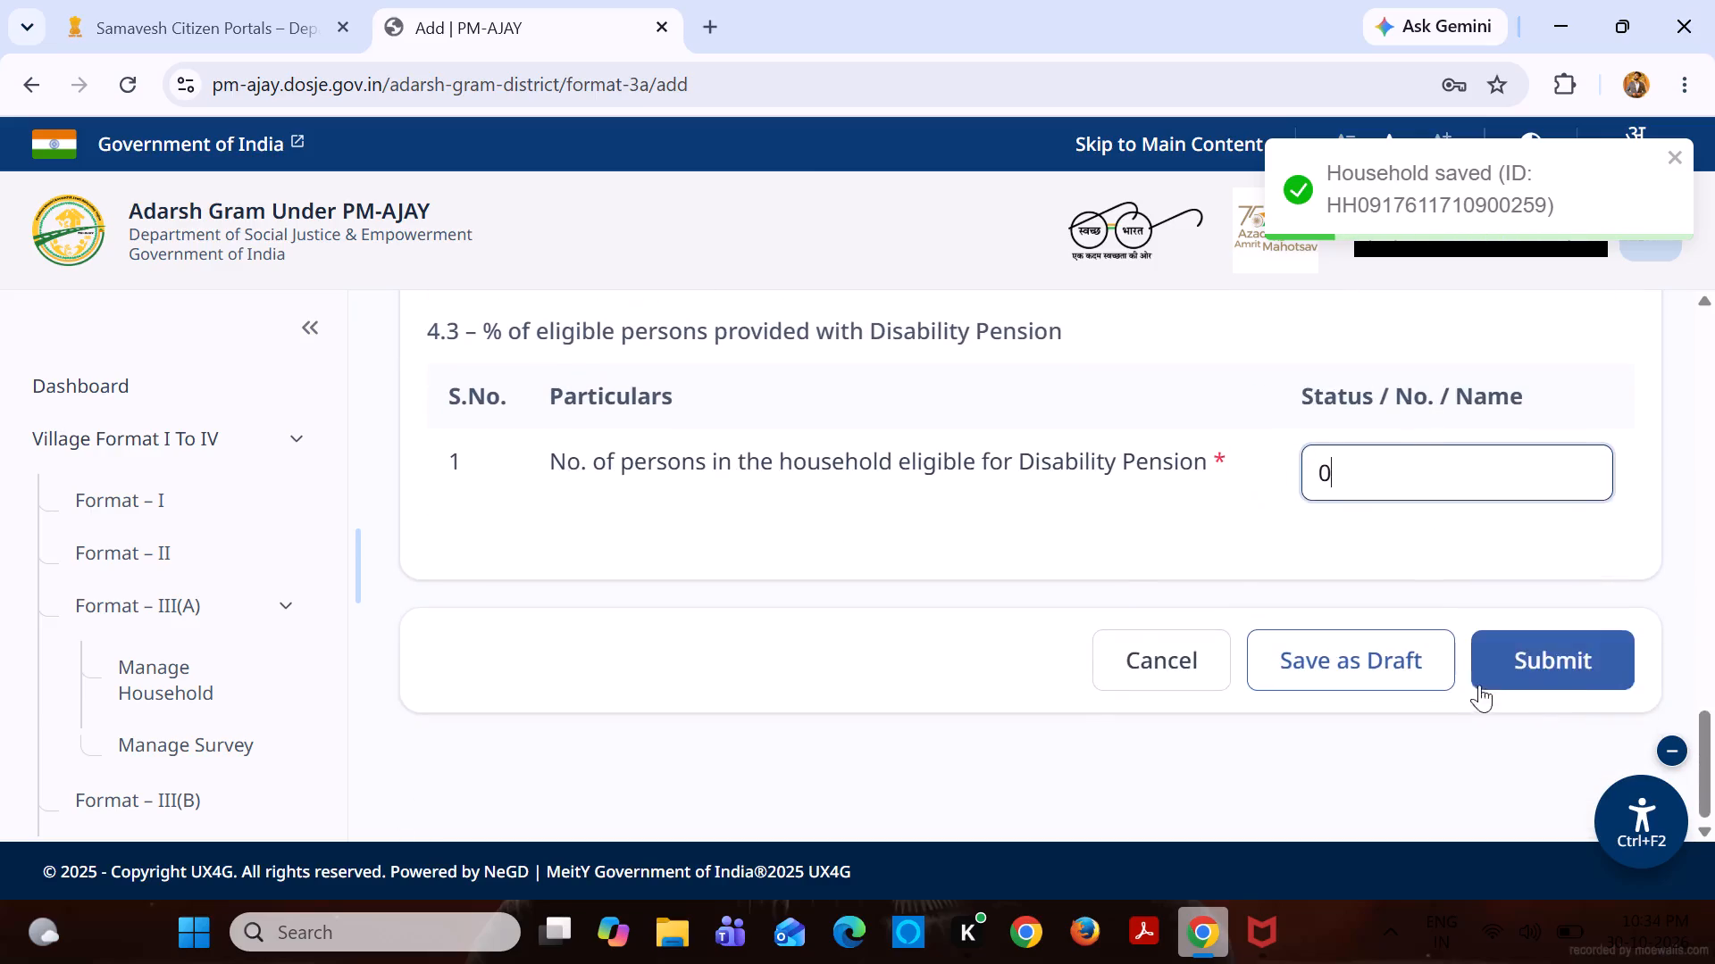
click(1535, 661)
Choose domain 5 – Rural Roads and Housing, answer No to living in a Kachcha/unsafe house, and submit the domain.
click(1535, 435)
scroll(1484, 571, down, 2)
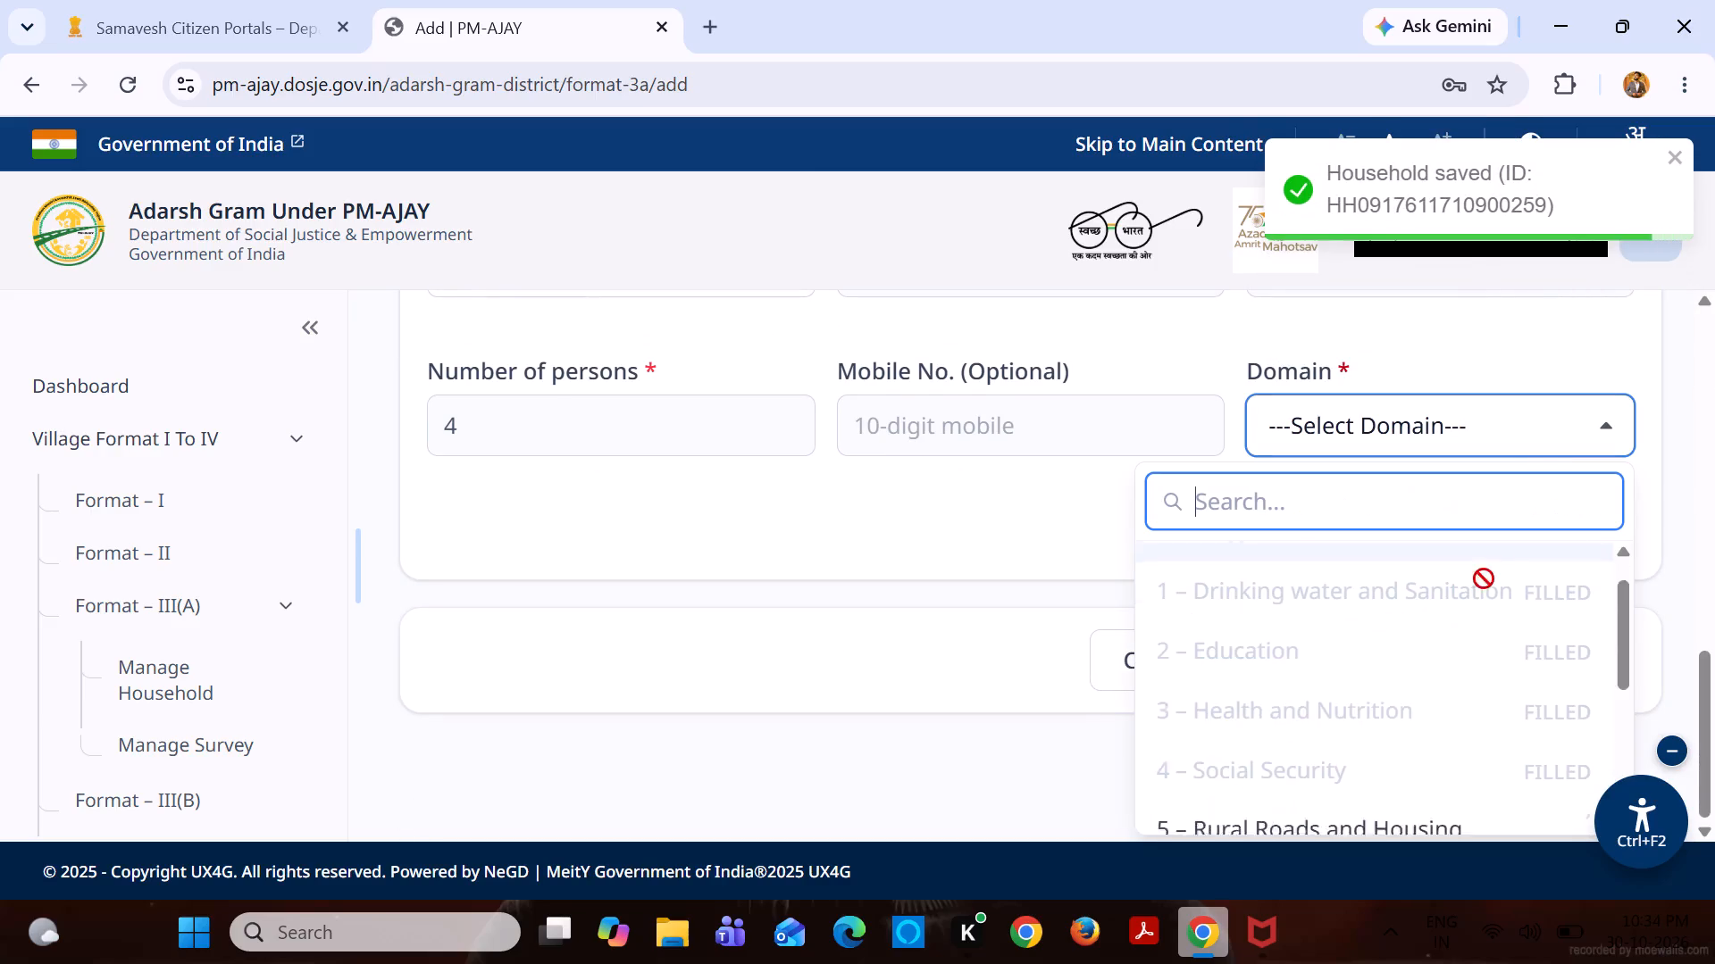
click(1468, 587)
scroll(1470, 580, down, 2)
click(1528, 596)
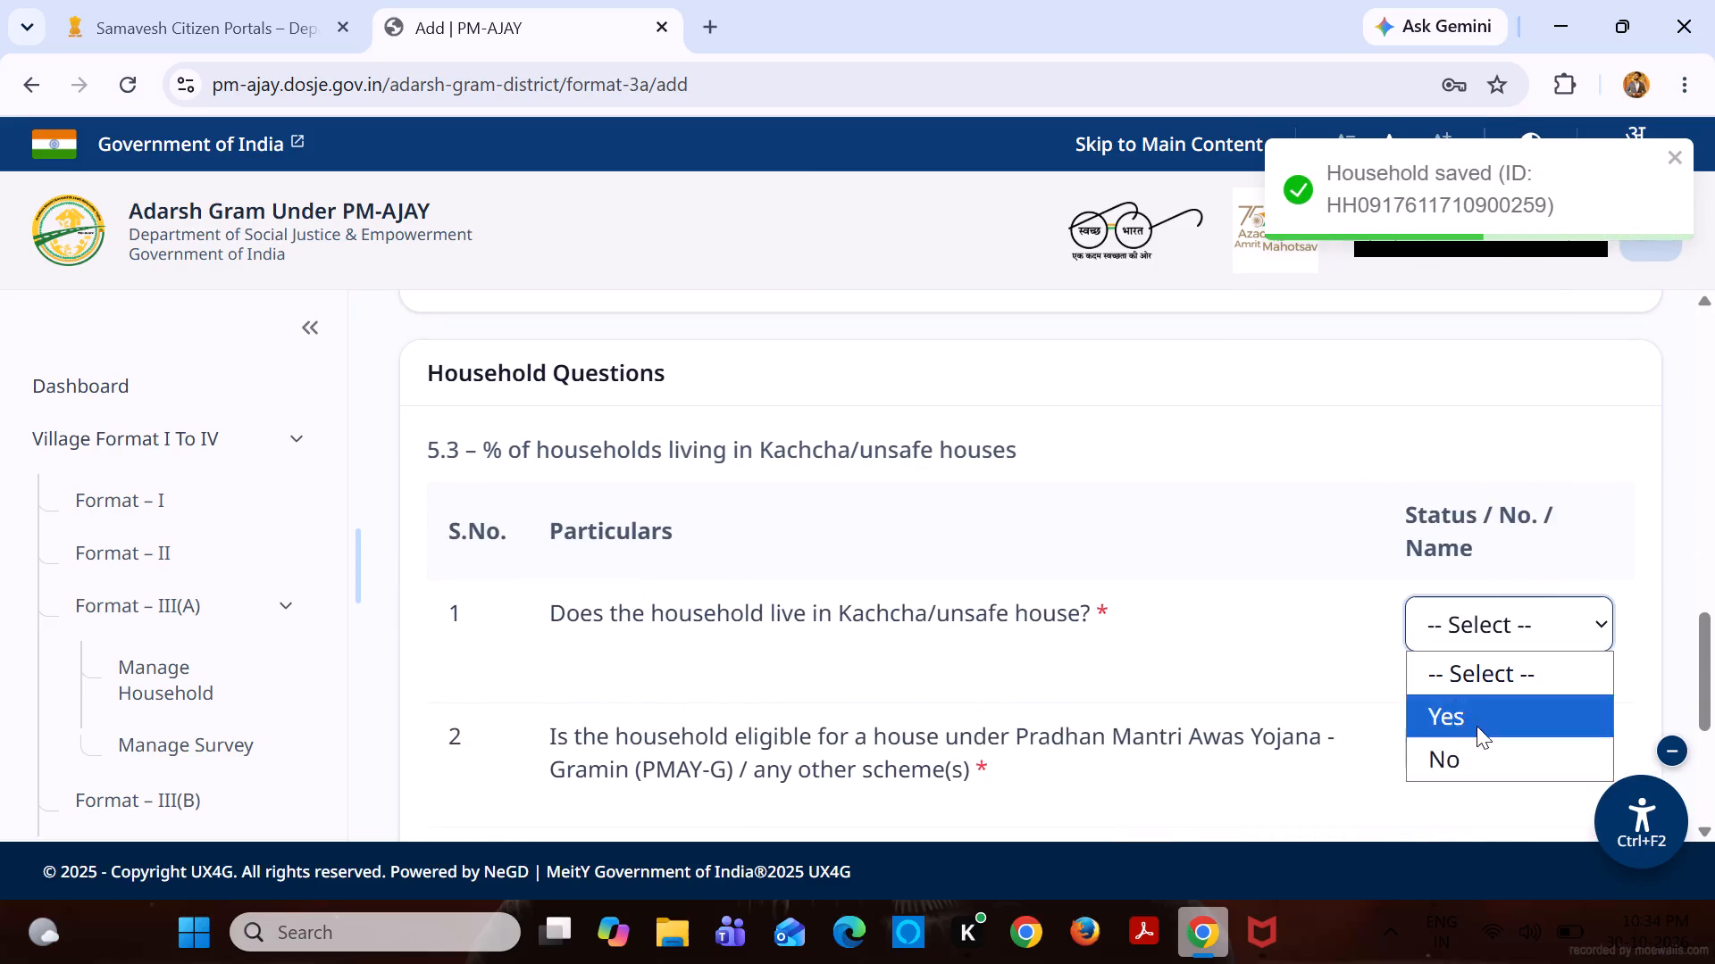
click(1460, 759)
scroll(1487, 697, down, 3)
click(1556, 649)
Choose domain 6 and answer Yes to the house having an electricity connection in section 6.2.
click(1535, 436)
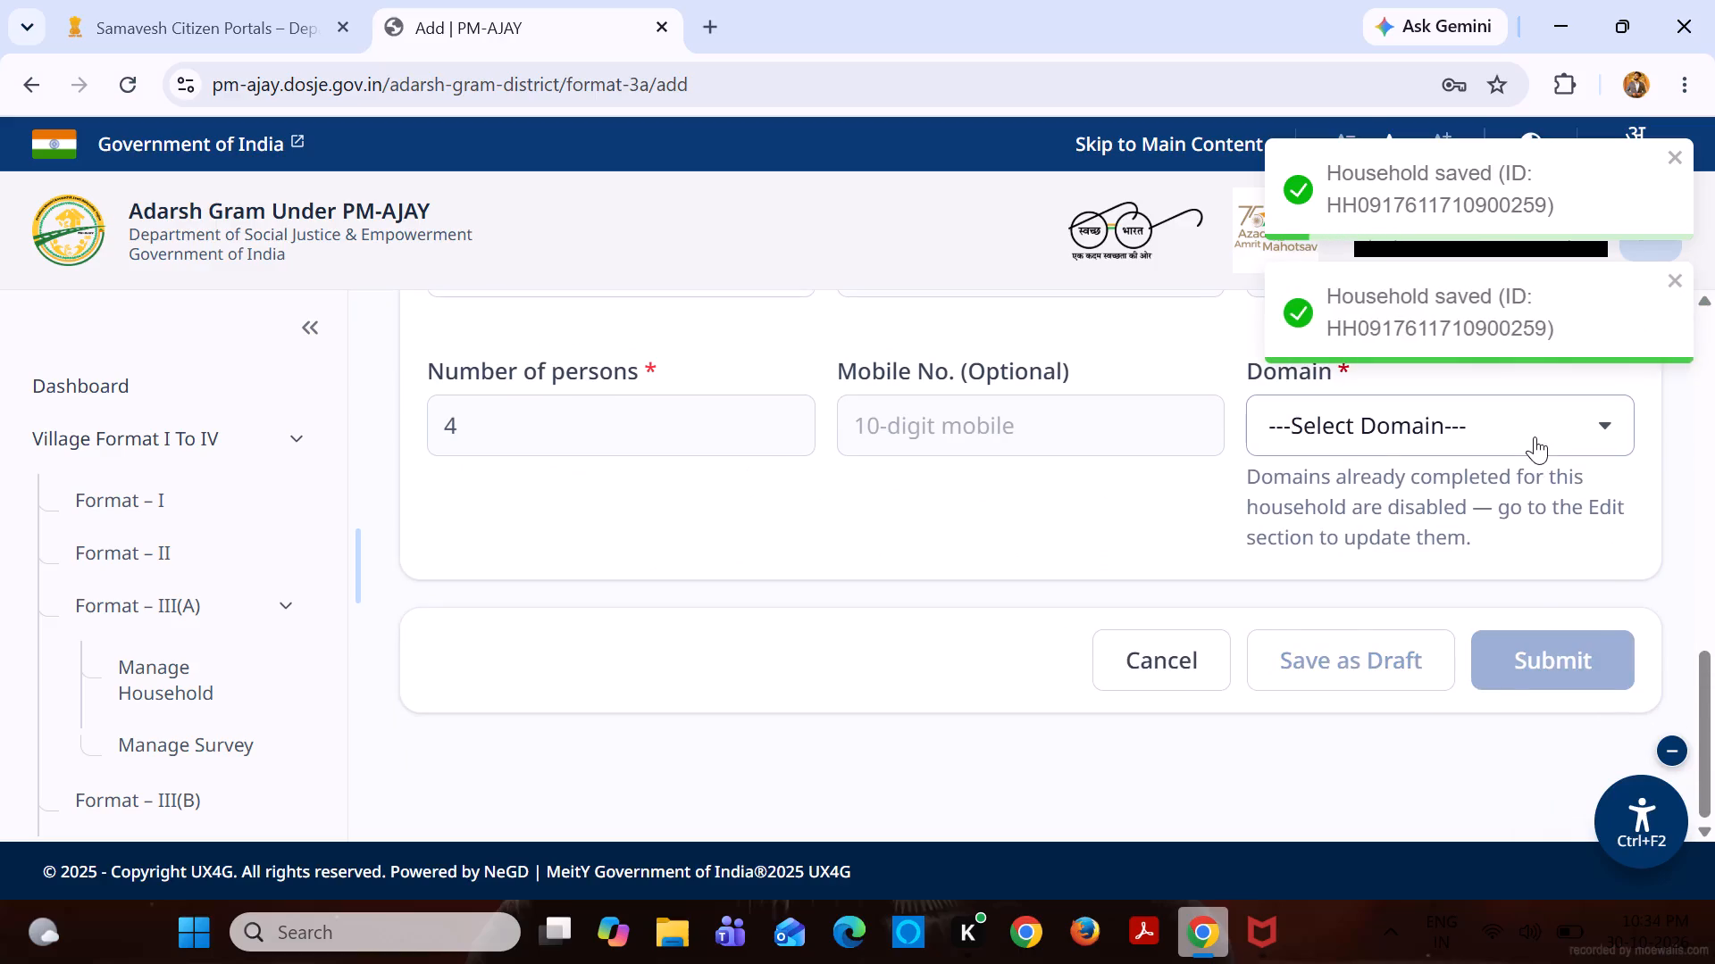
scroll(1517, 627, down, 2)
click(1468, 661)
scroll(1474, 653, down, 2)
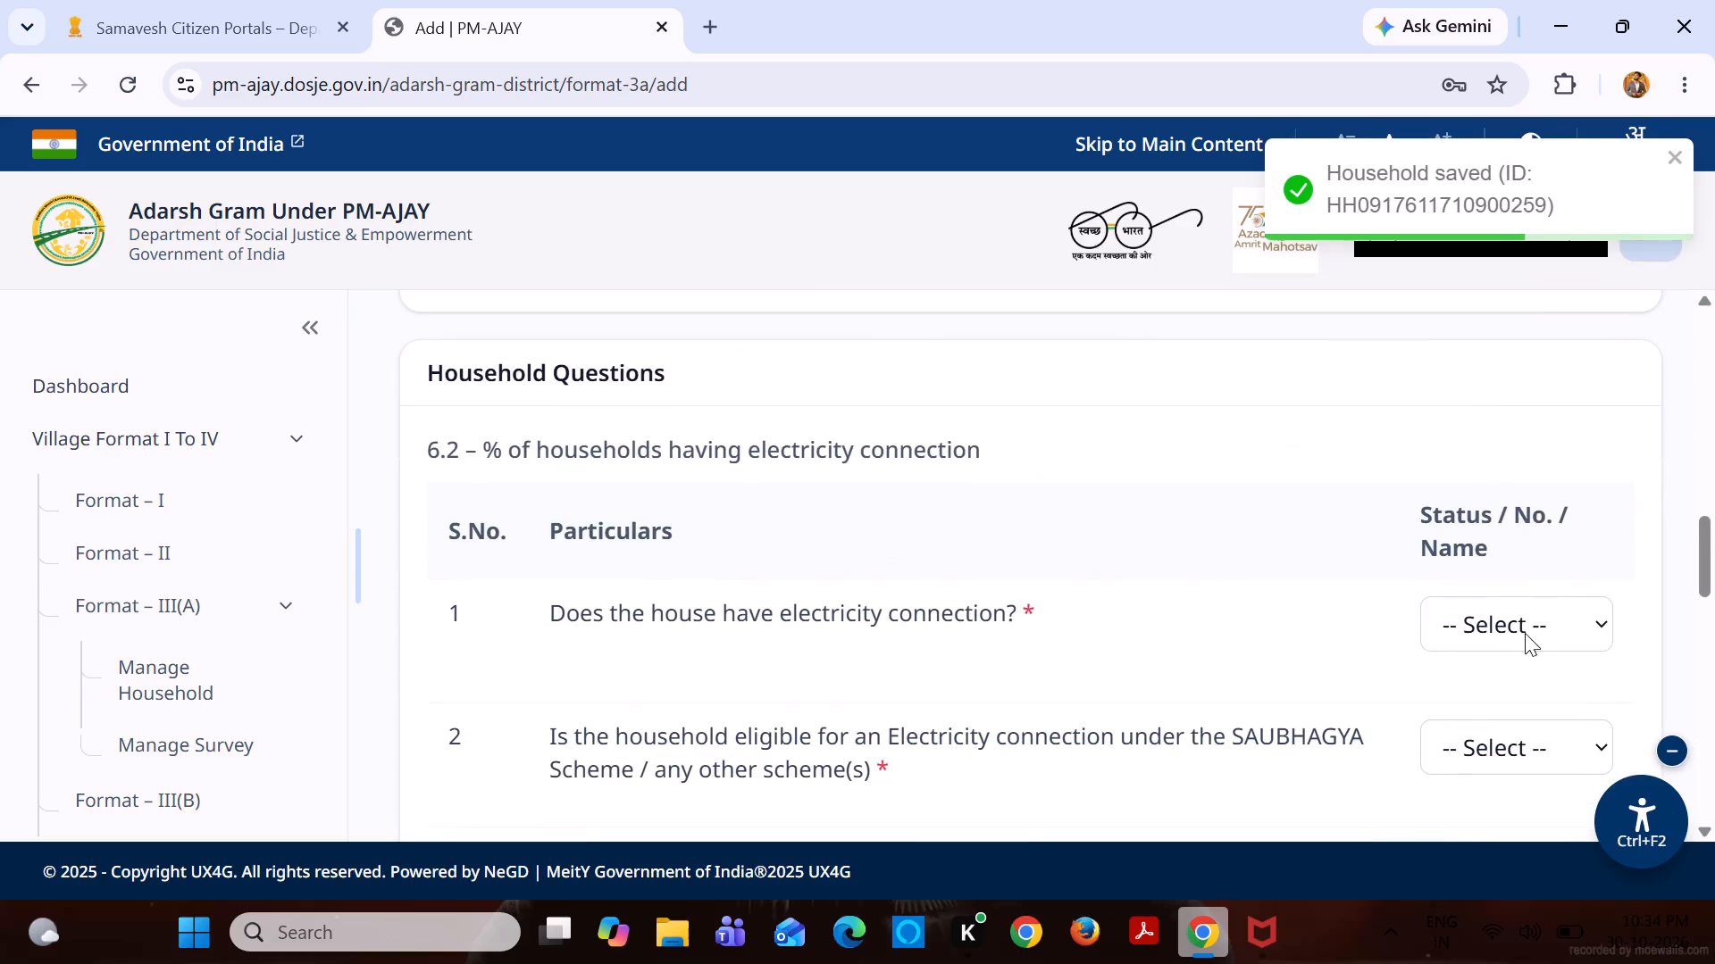
click(1525, 633)
drag(1468, 718, 1472, 702)
Answer Yes to electricity connection and LED bulb use in section 6.3 and to clean fuel in 6.4, and submit domain 6.
scroll(1490, 665, down, 3)
click(1527, 494)
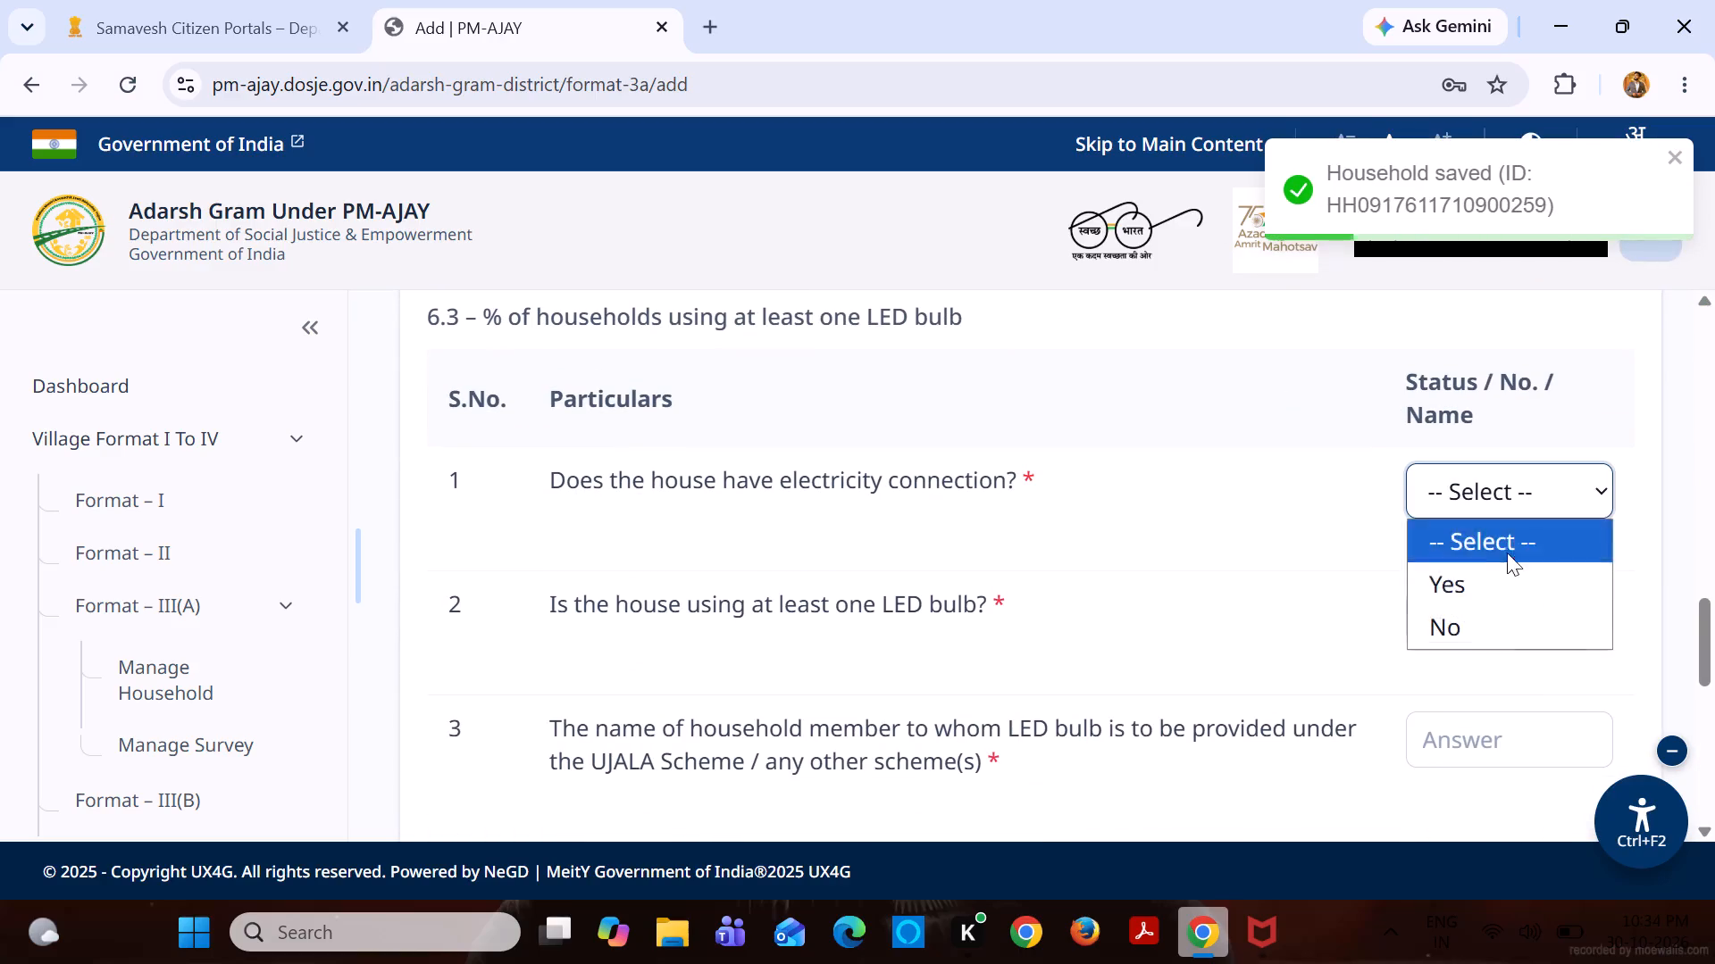
click(1489, 586)
click(1505, 636)
click(1481, 695)
scroll(1501, 661, down, 2)
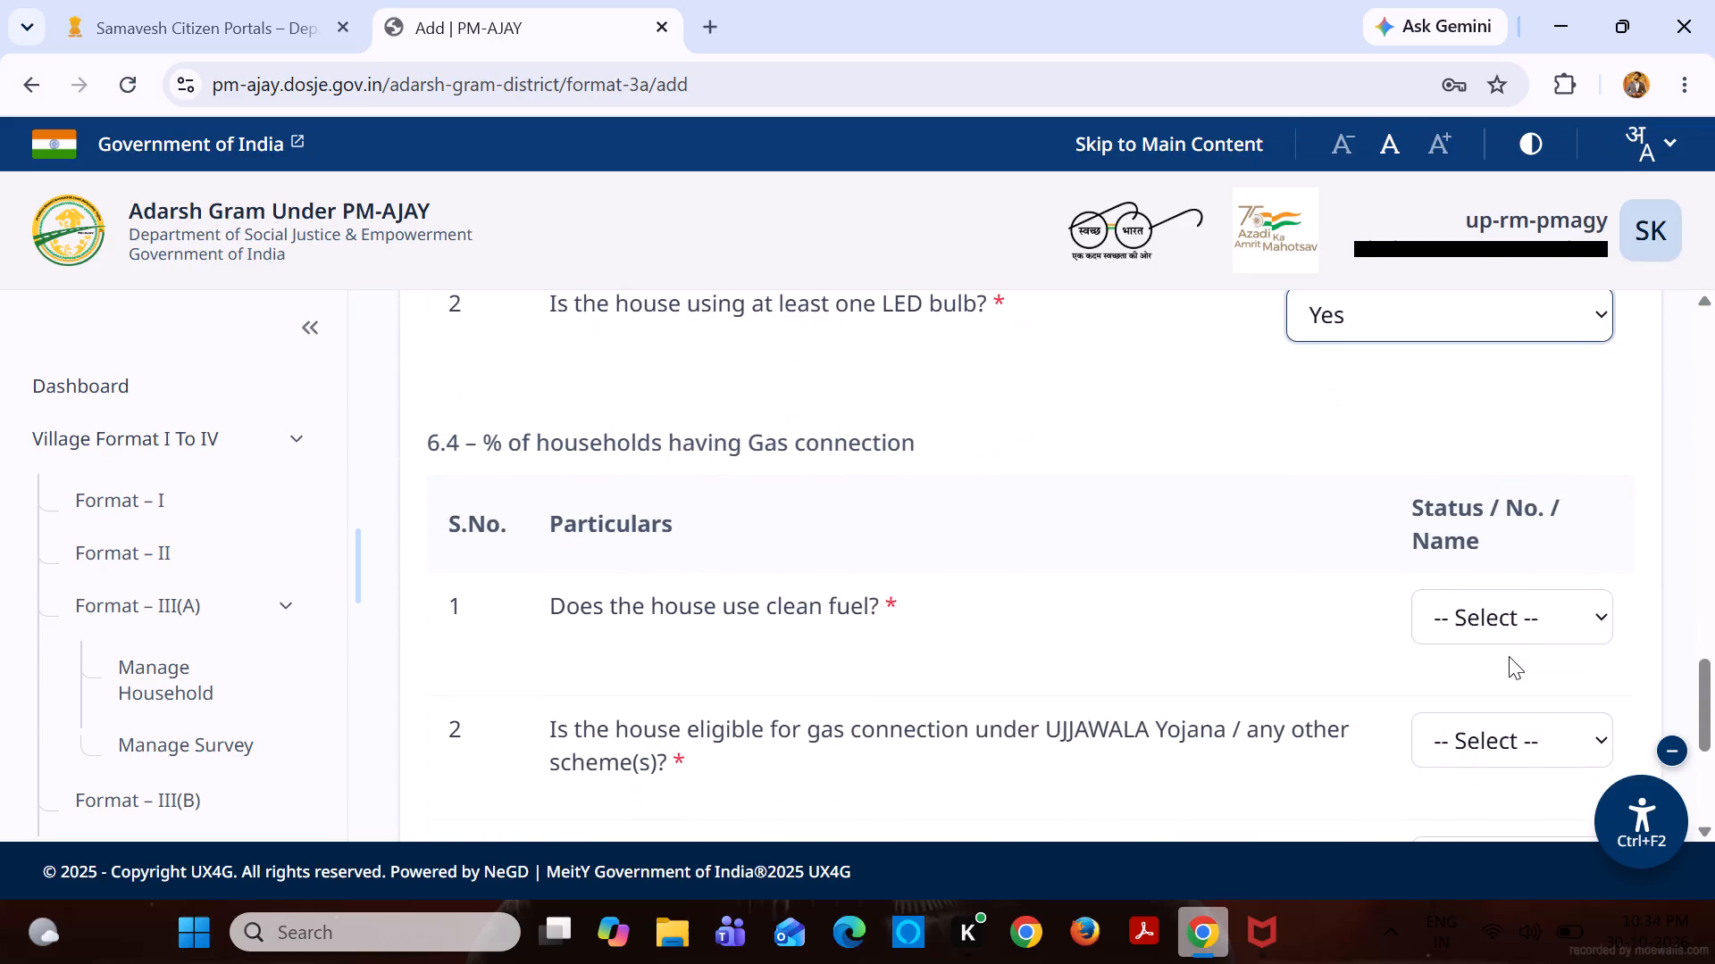
click(1515, 627)
click(1483, 691)
scroll(1500, 664, down, 3)
click(1536, 663)
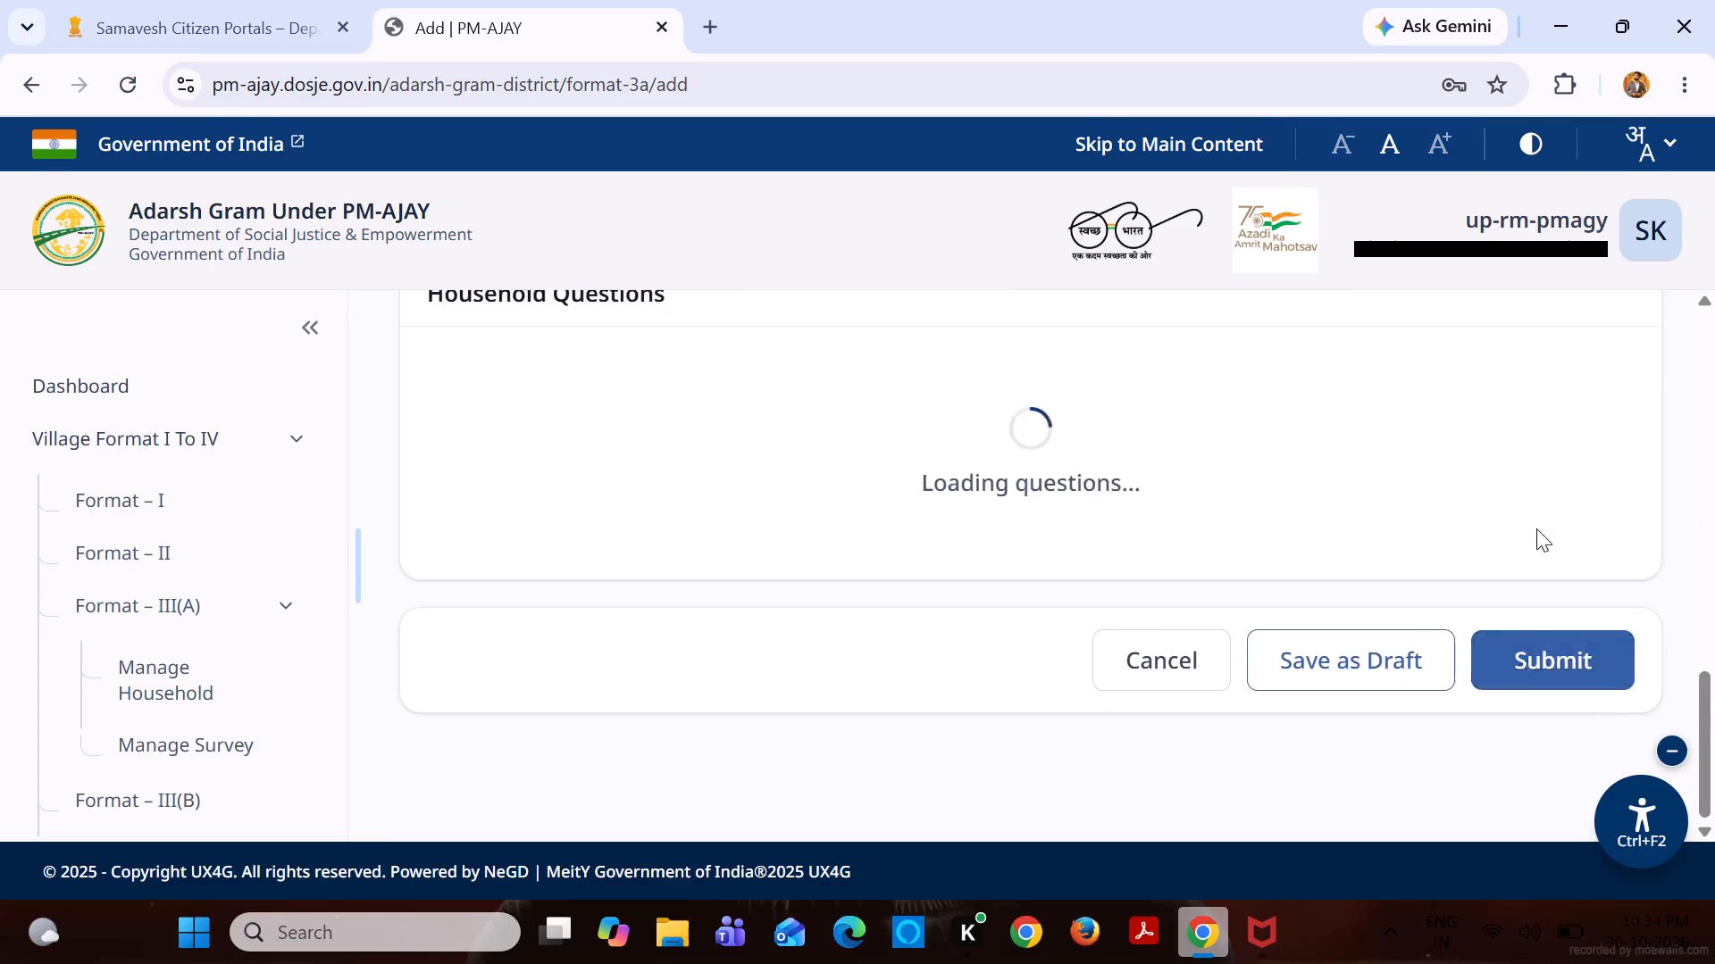
Choose domain 7 – Agricultural Practices etc., answer No to the household being involved in farming, and submit the domain.
click(1540, 427)
scroll(1503, 613, down, 2)
click(1353, 731)
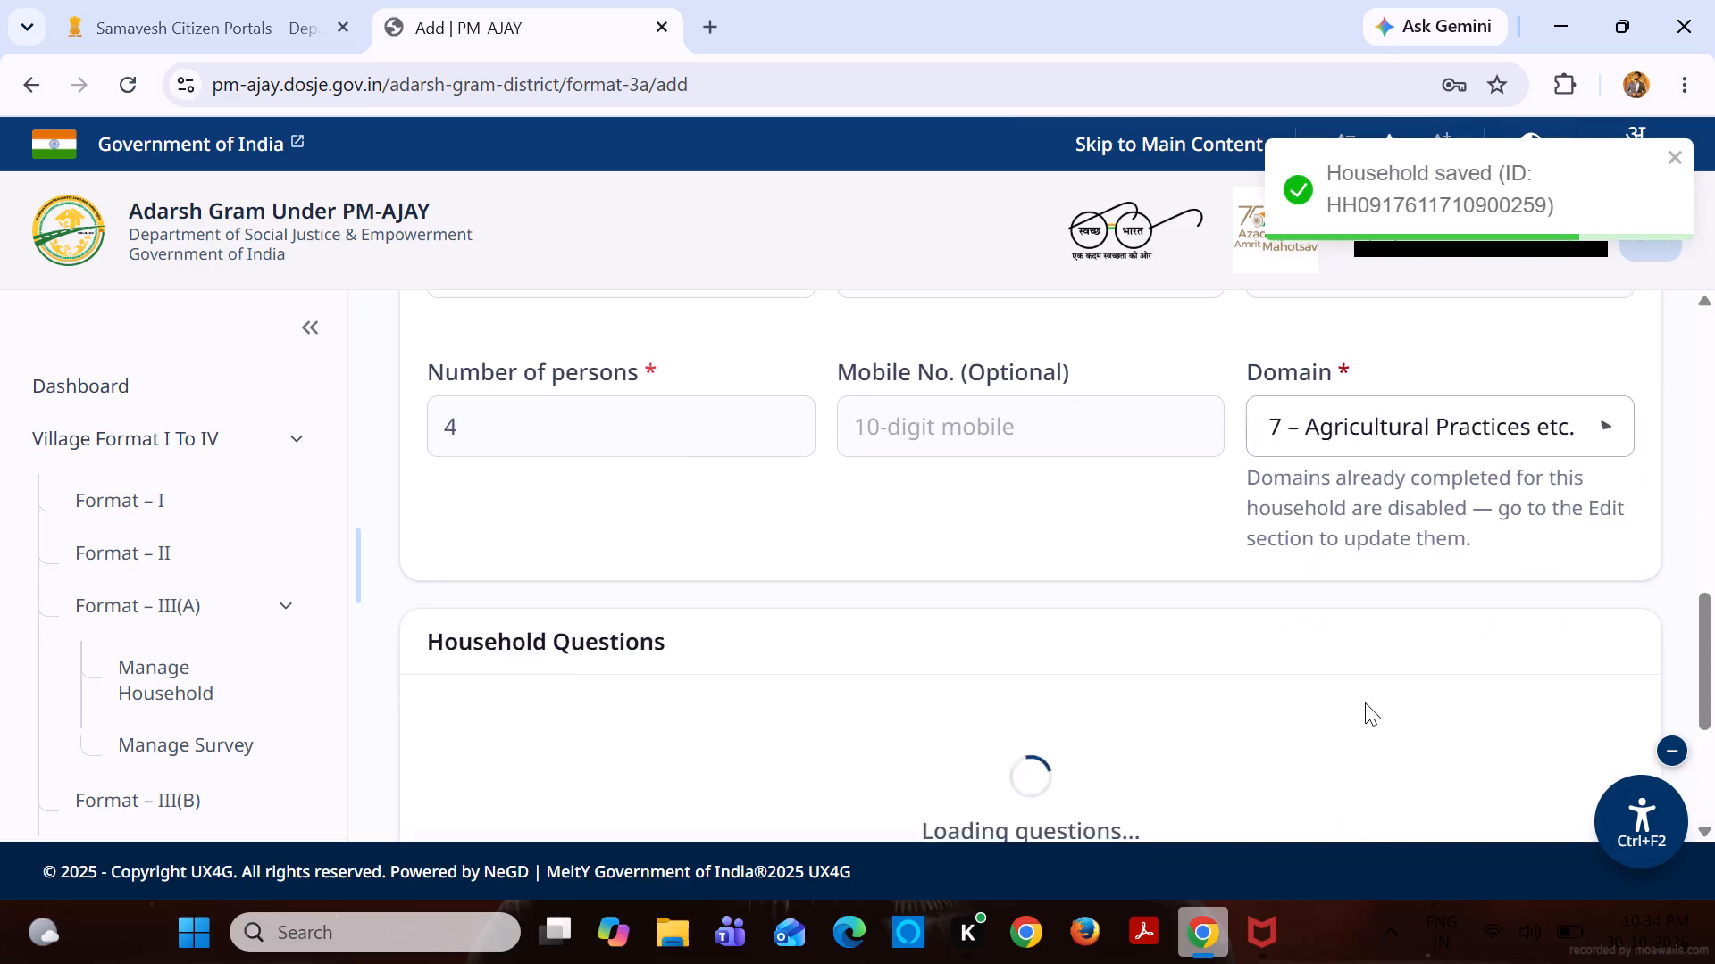
scroll(1365, 702, down, 2)
click(1496, 569)
click(1439, 725)
scroll(1457, 684, down, 5)
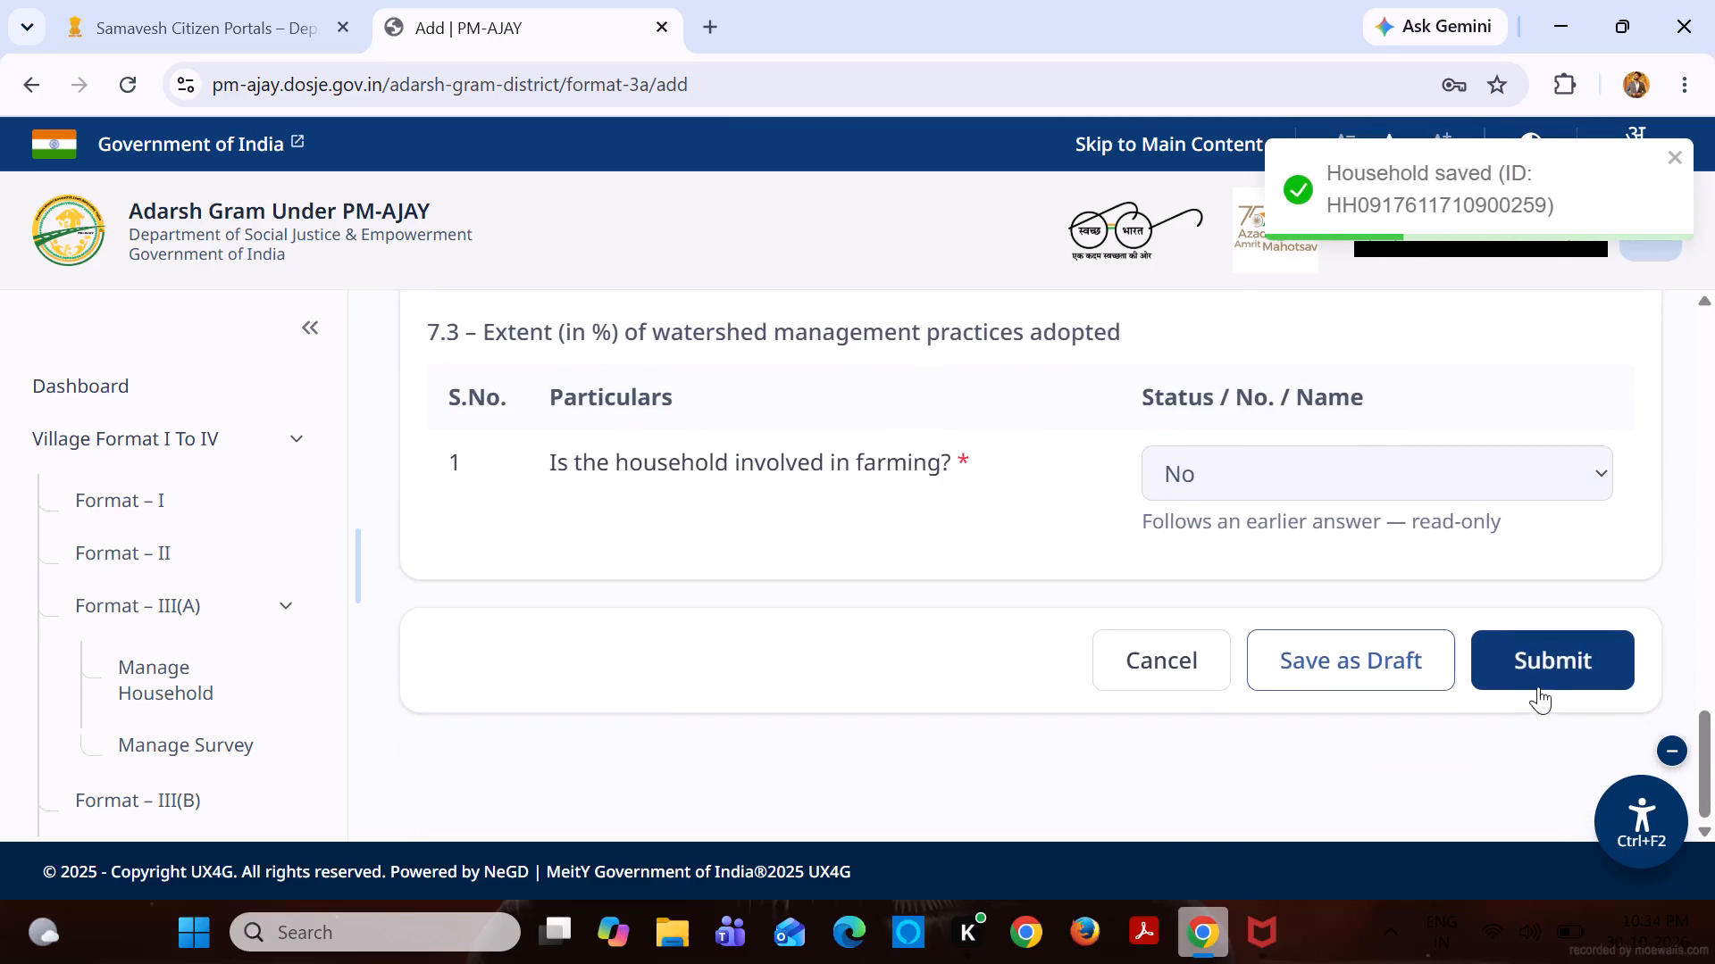
click(1550, 654)
Choose domain 8 and enter 4 persons above 5 years and 4 members already having Aadhaar in section 8.1.
click(1541, 411)
scroll(1502, 642, down, 2)
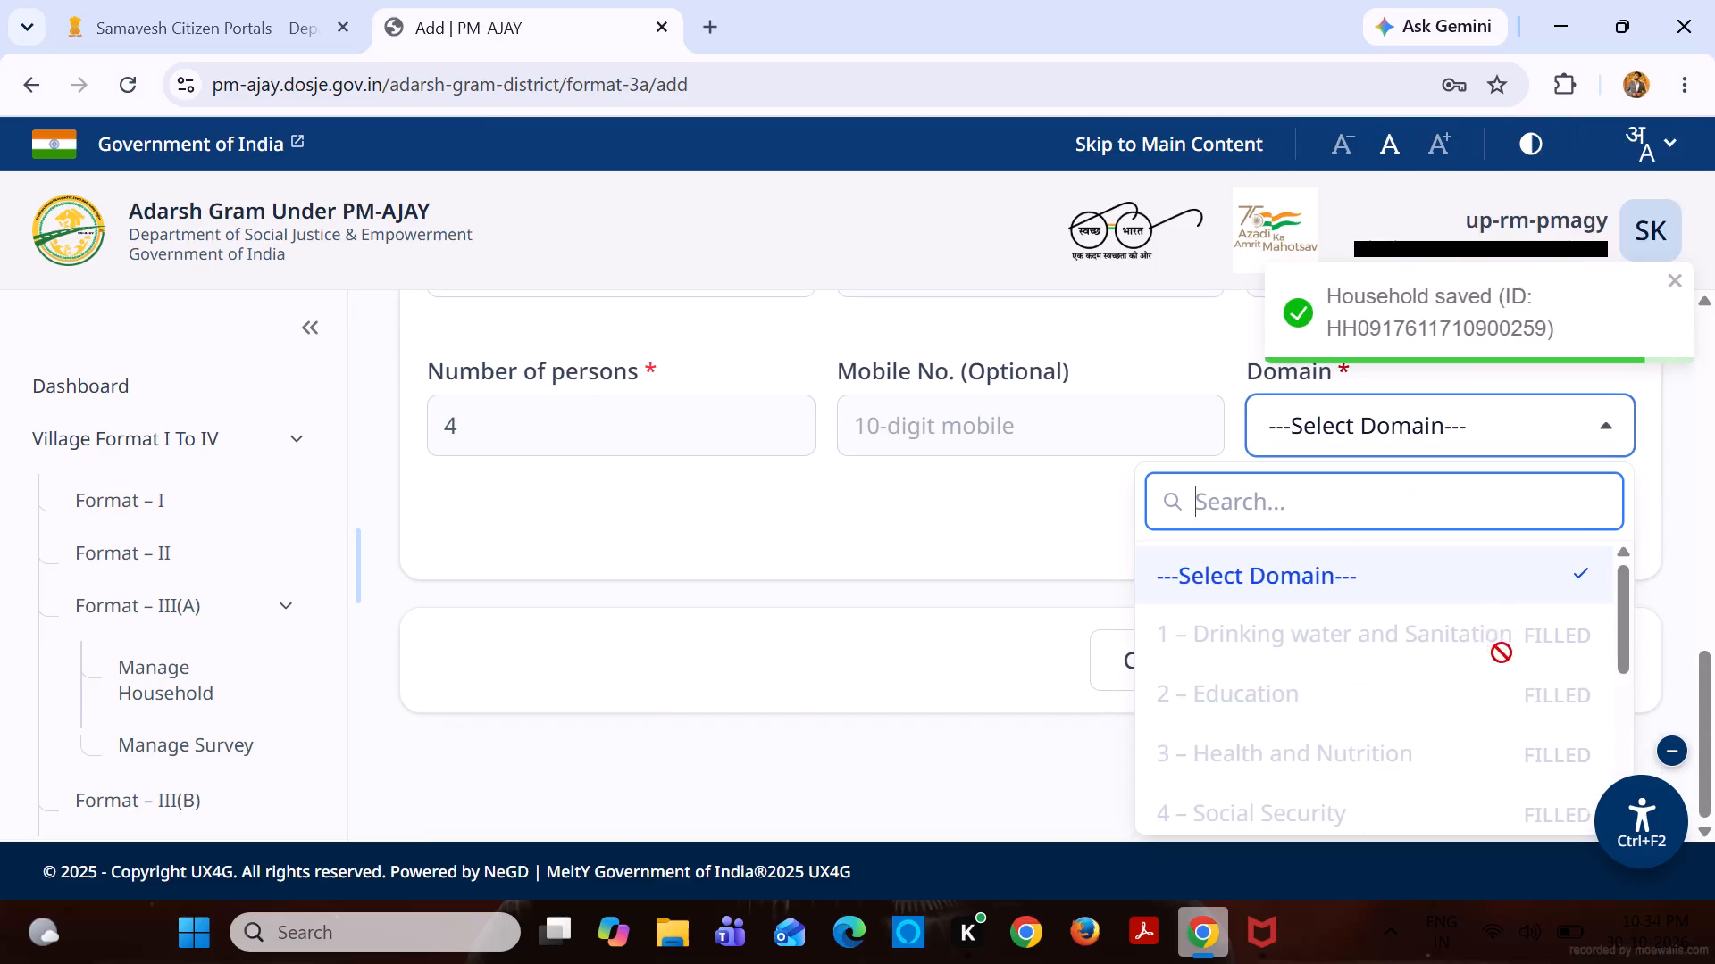
scroll(1502, 652, down, 1)
click(1449, 676)
scroll(1455, 671, down, 2)
click(1479, 570)
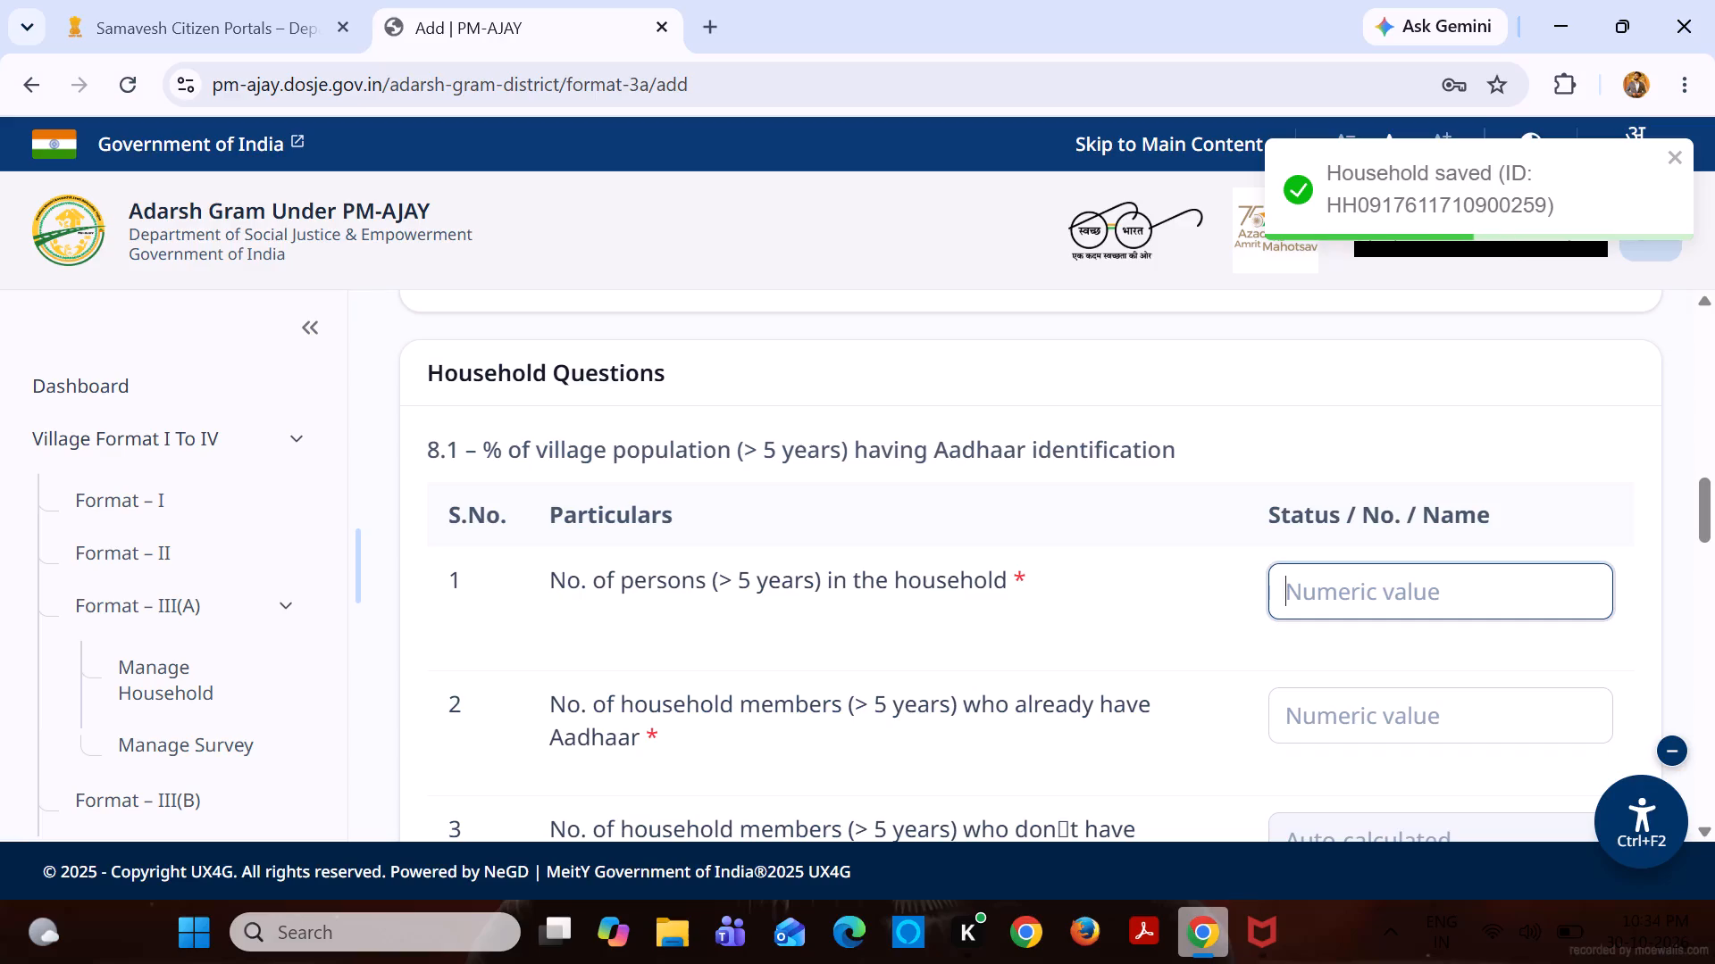
scroll(1479, 570, up, 2)
scroll(1479, 570, down, 2)
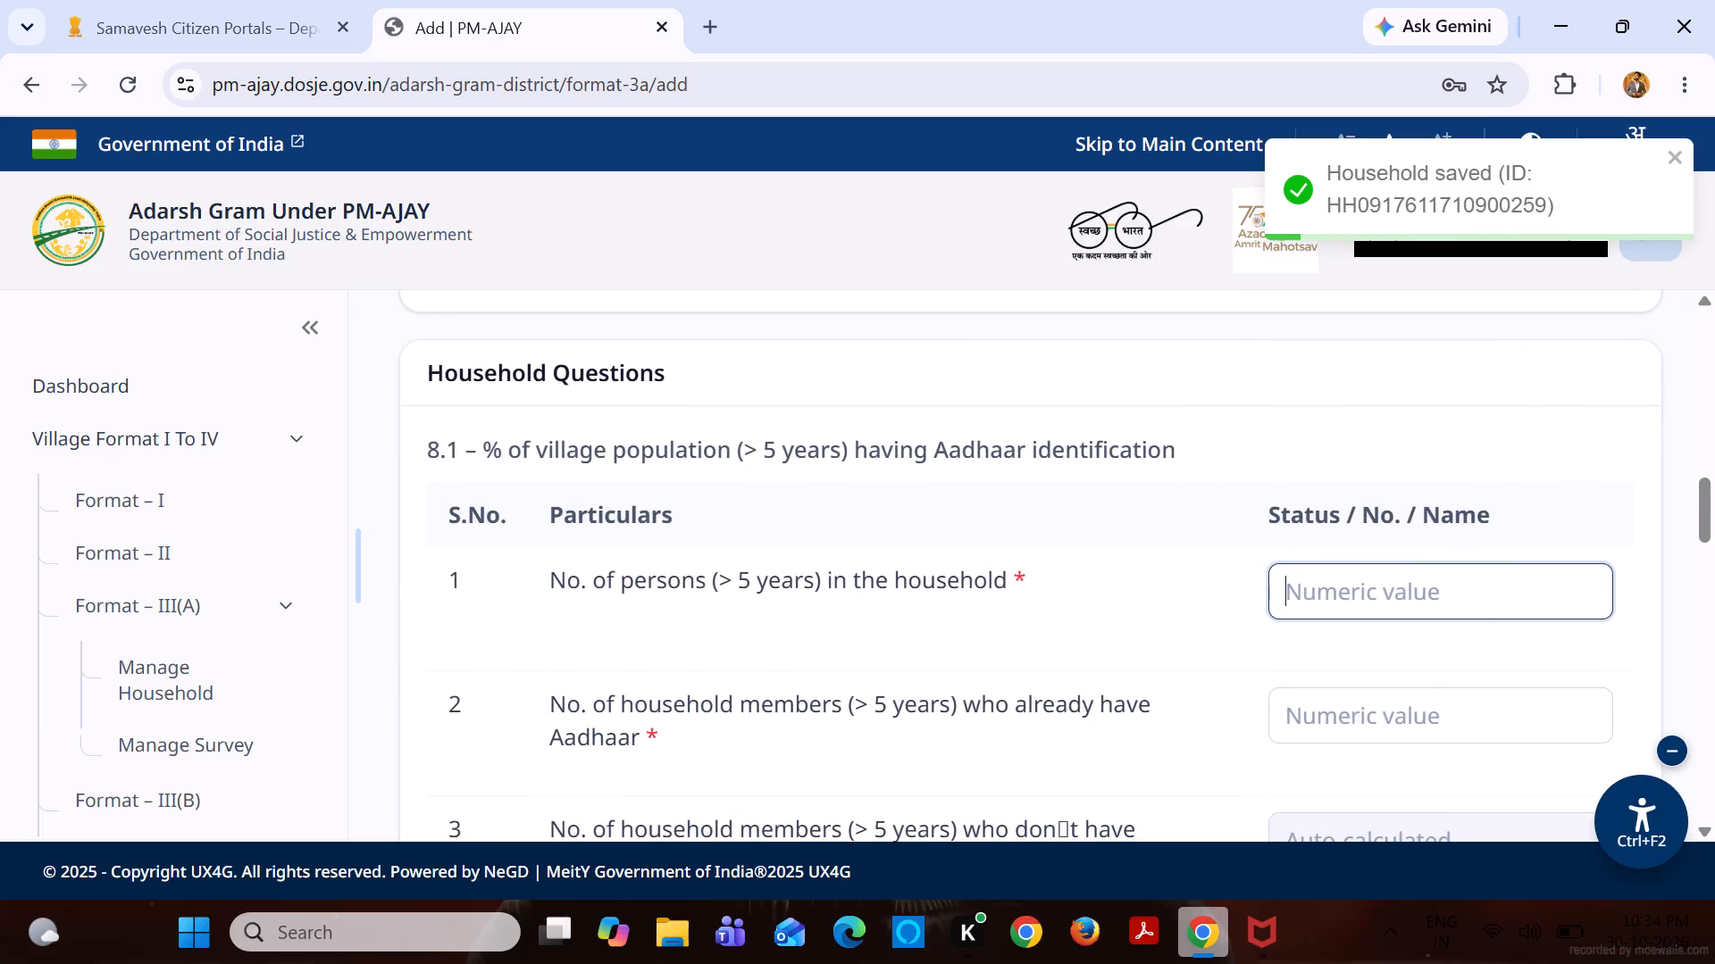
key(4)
click(1427, 690)
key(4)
Enter 2 members eligible for a Banks/Post Office account and 2 members having an account in section 8.2.
scroll(1428, 688, down, 3)
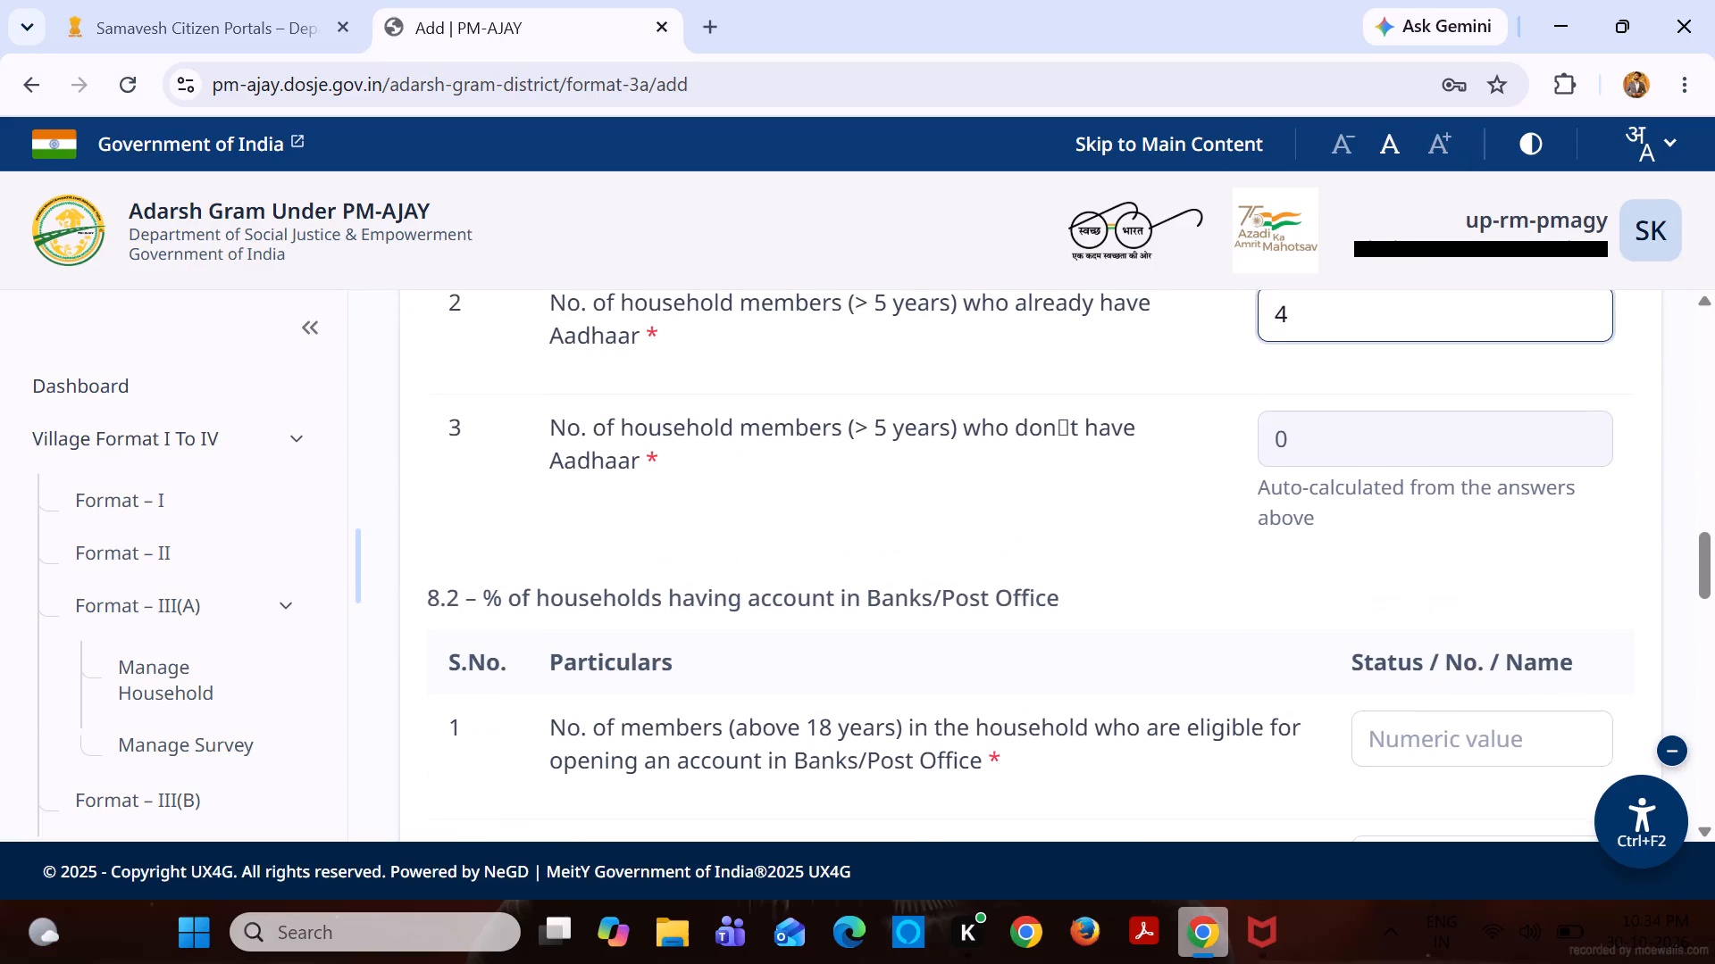
click(1428, 737)
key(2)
scroll(1429, 737, down, 2)
click(1460, 604)
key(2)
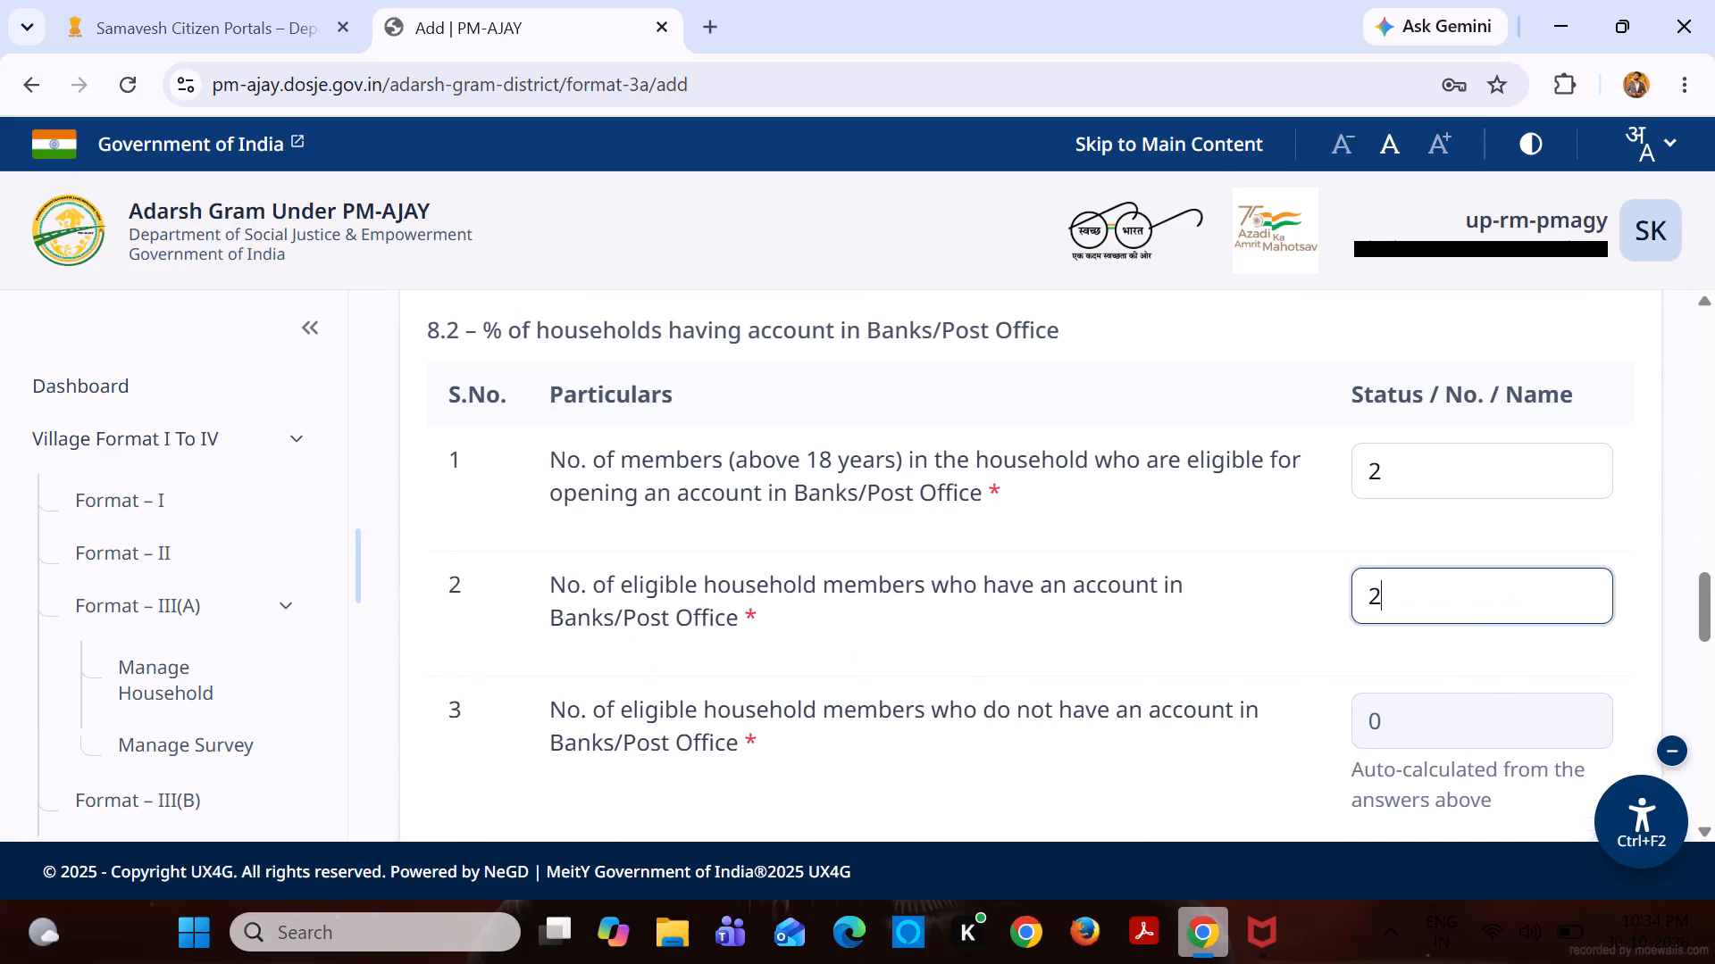
Enter 0 persons eligible for Suraksha Bima Yojana in section 8.3 and for Jeevan Jyoti Bima Yojana in 8.4, and submit domain 8.
scroll(1462, 604, down, 3)
click(1512, 663)
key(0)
scroll(1514, 652, down, 2)
click(1514, 652)
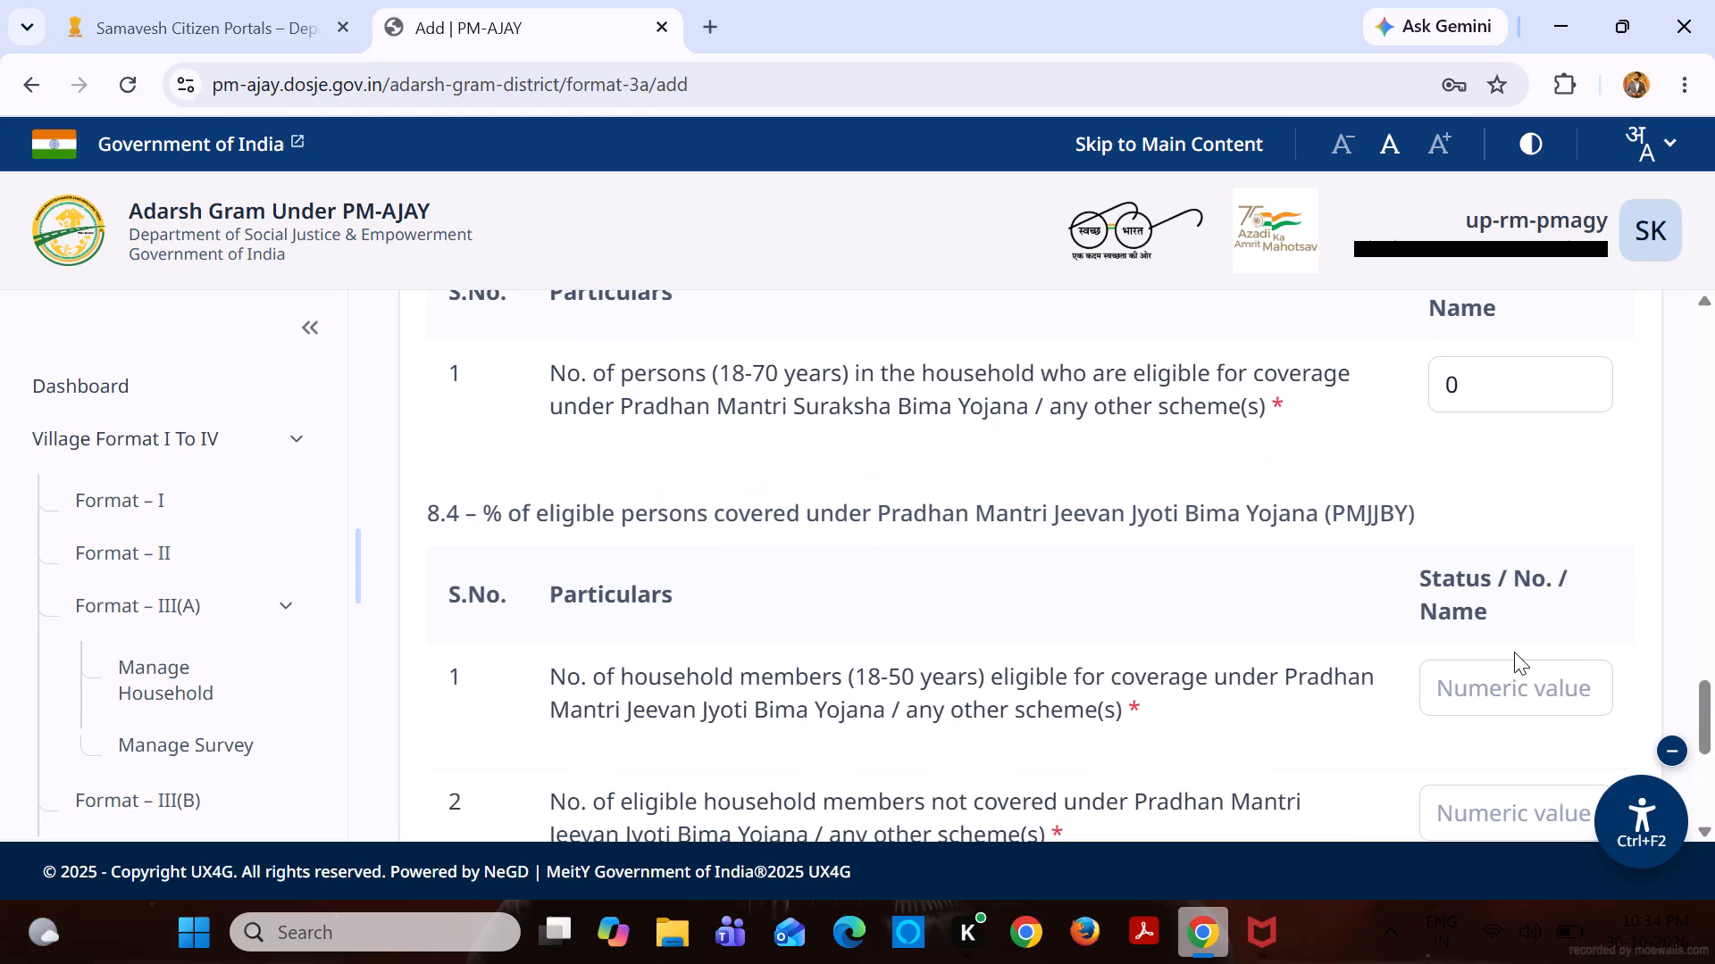
click(1512, 660)
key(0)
scroll(1517, 644, down, 2)
click(1594, 683)
click(1582, 663)
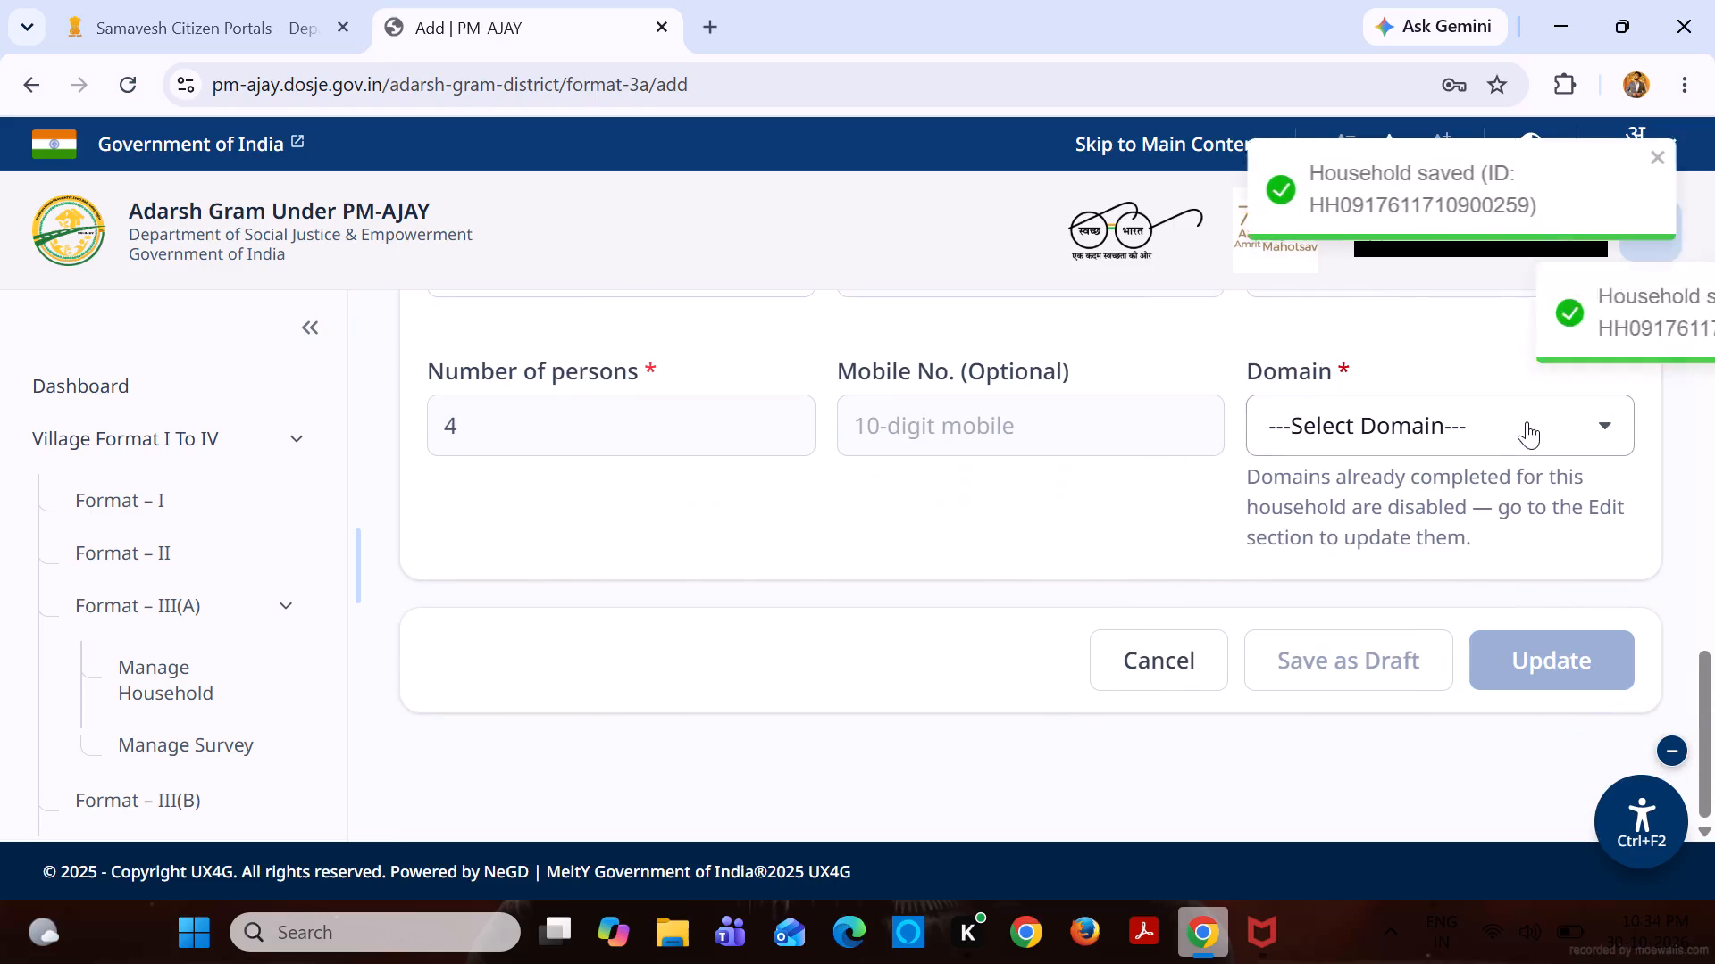
Choose domain 9, enter 0 members eligible for digital literacy training in section 9.3, and submit the domain.
click(1527, 420)
scroll(1468, 608, down, 4)
click(1218, 748)
scroll(1252, 716, down, 2)
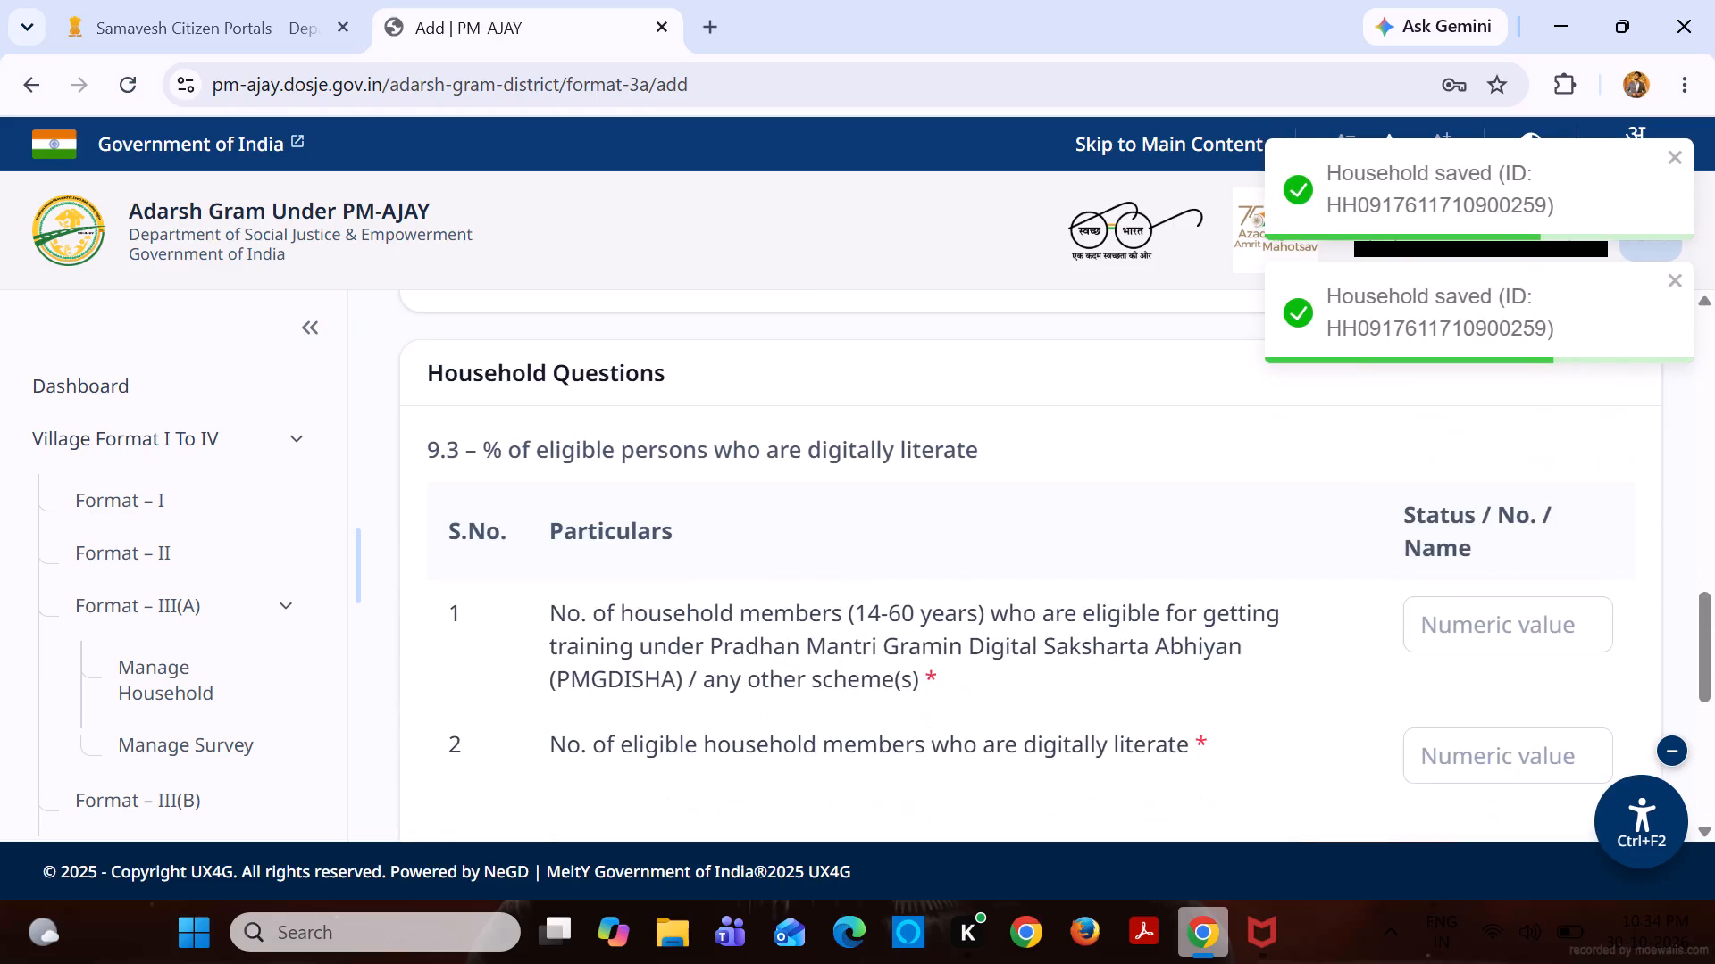
click(1446, 614)
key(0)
scroll(1456, 626, down, 3)
click(1569, 661)
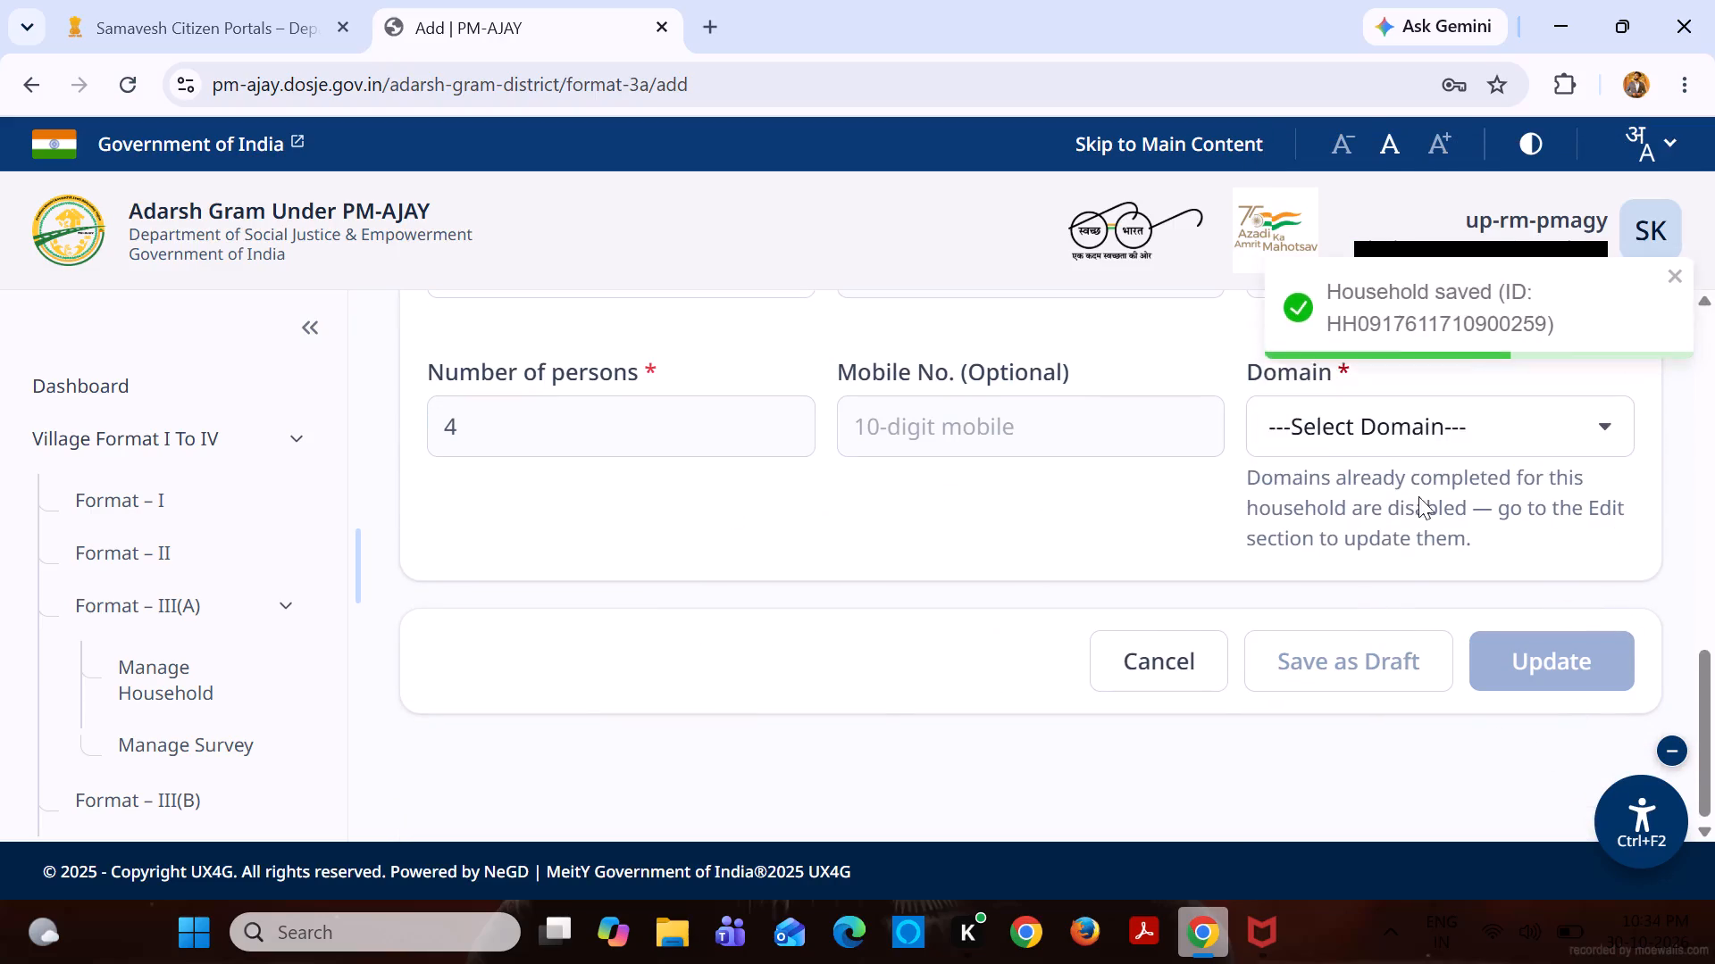
Choose domain 10 – Livelihood and Skill Development and enter 0 in section 10.1 and for loan-eligible youth in 10.2.
click(1445, 425)
scroll(1446, 566, down, 5)
click(1345, 788)
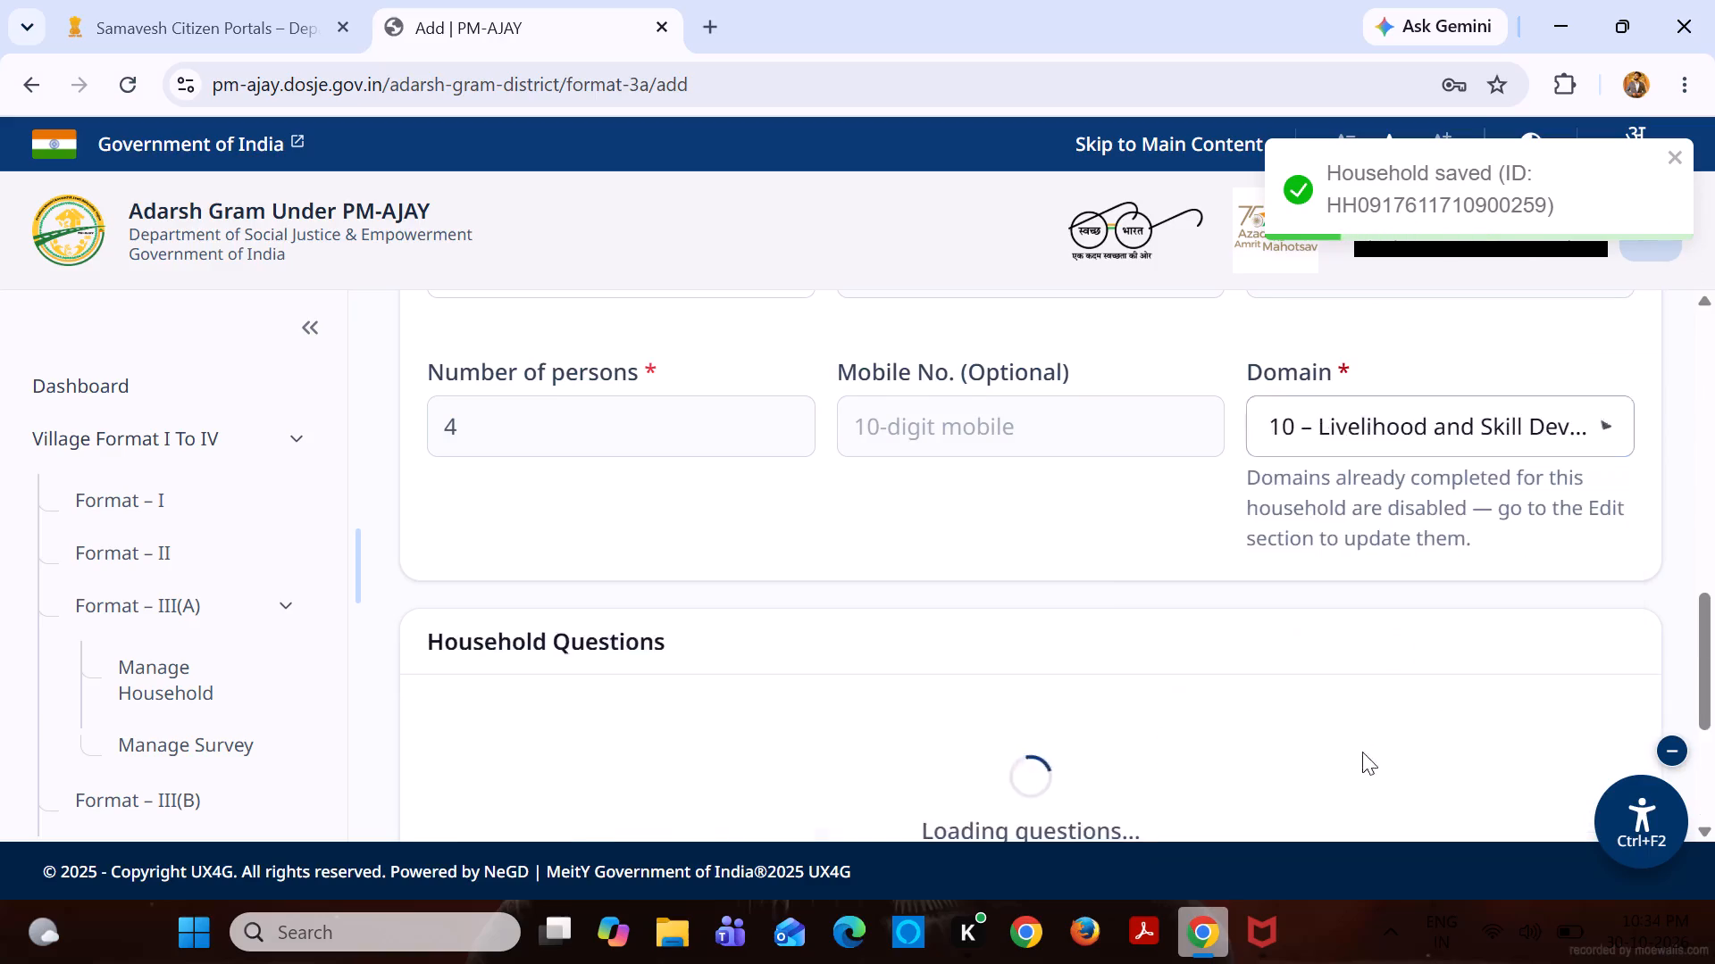
scroll(1362, 753, down, 3)
click(1456, 445)
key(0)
click(1458, 721)
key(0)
Answer No to self-help group membership and enter 0 members wishing to join in section 10.3, and submit domain 10.
scroll(1465, 707, down, 3)
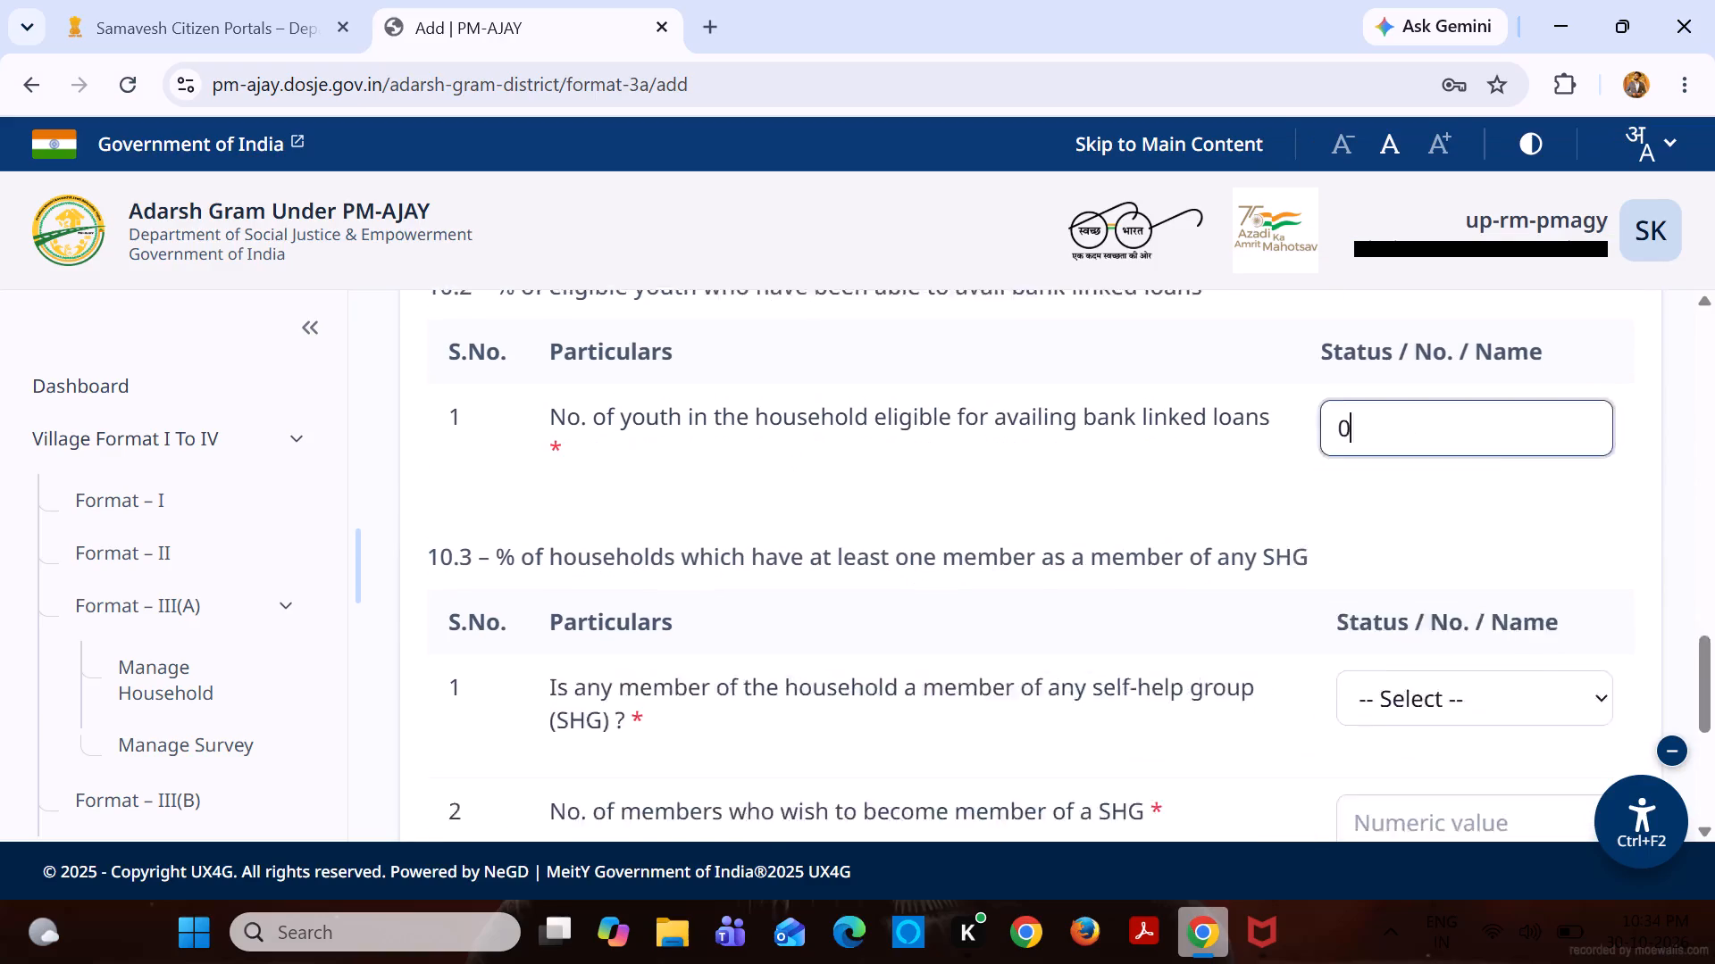
click(1513, 589)
click(1415, 745)
click(1420, 717)
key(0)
scroll(1426, 709, down, 3)
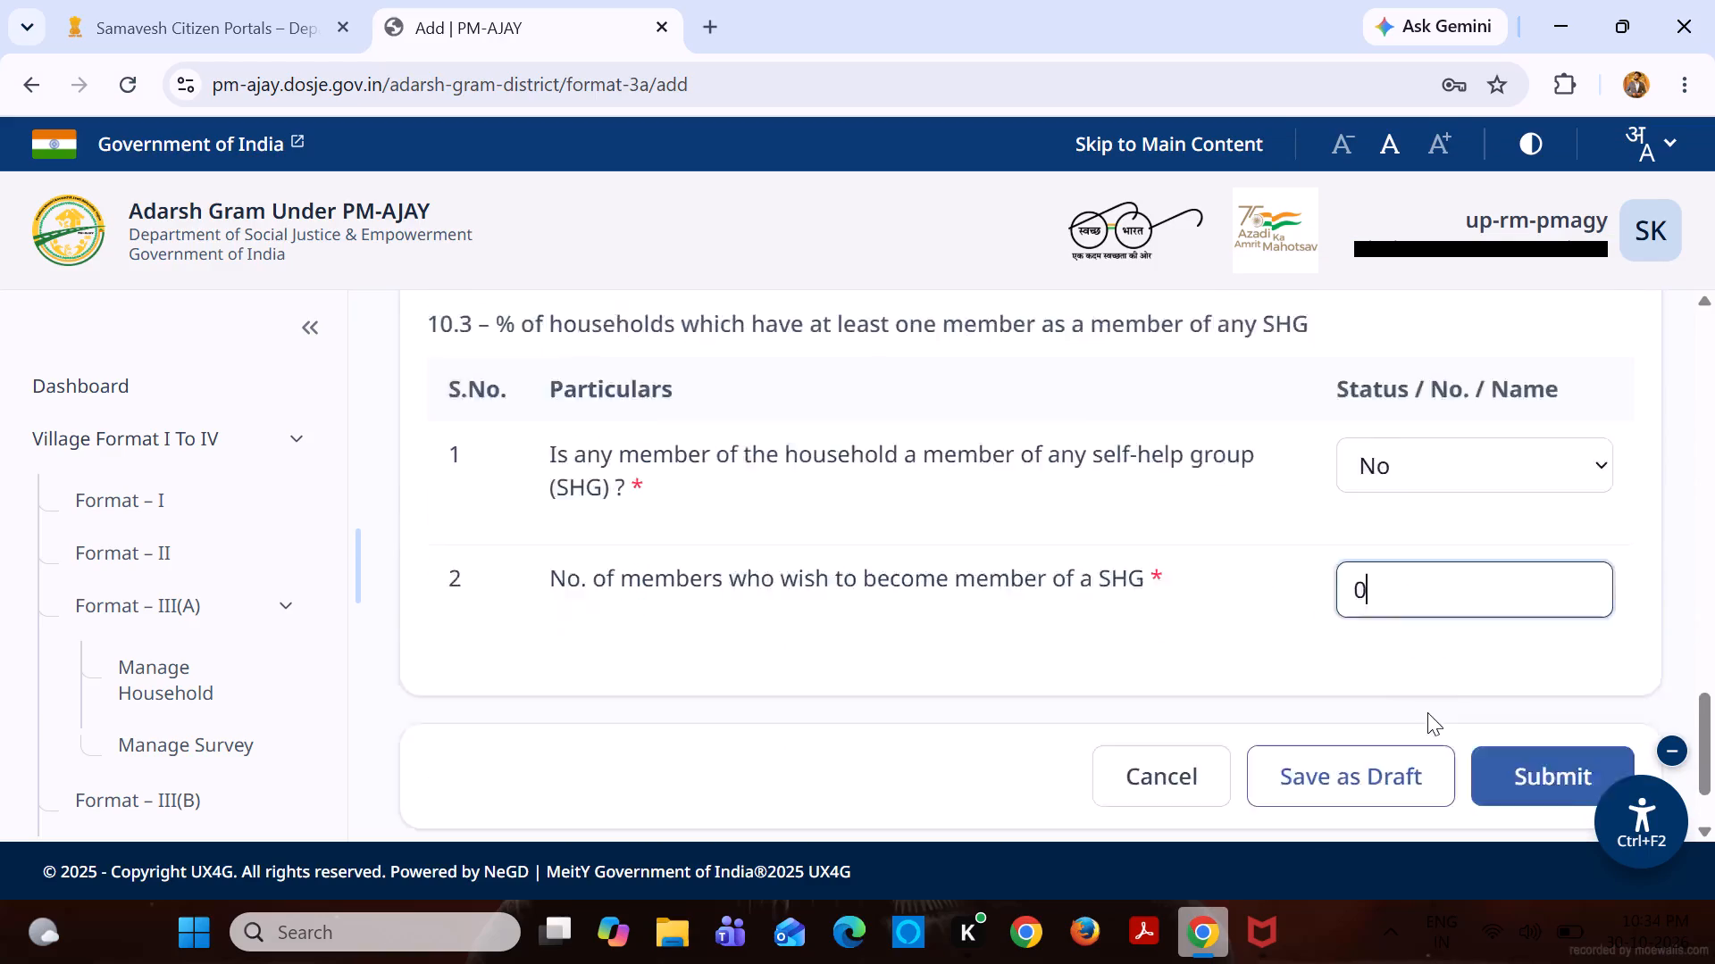
click(1539, 644)
Start a new household record with block Shahabad, Gram Panchayat Boodpur, village Boodpur and category Others.
click(218, 669)
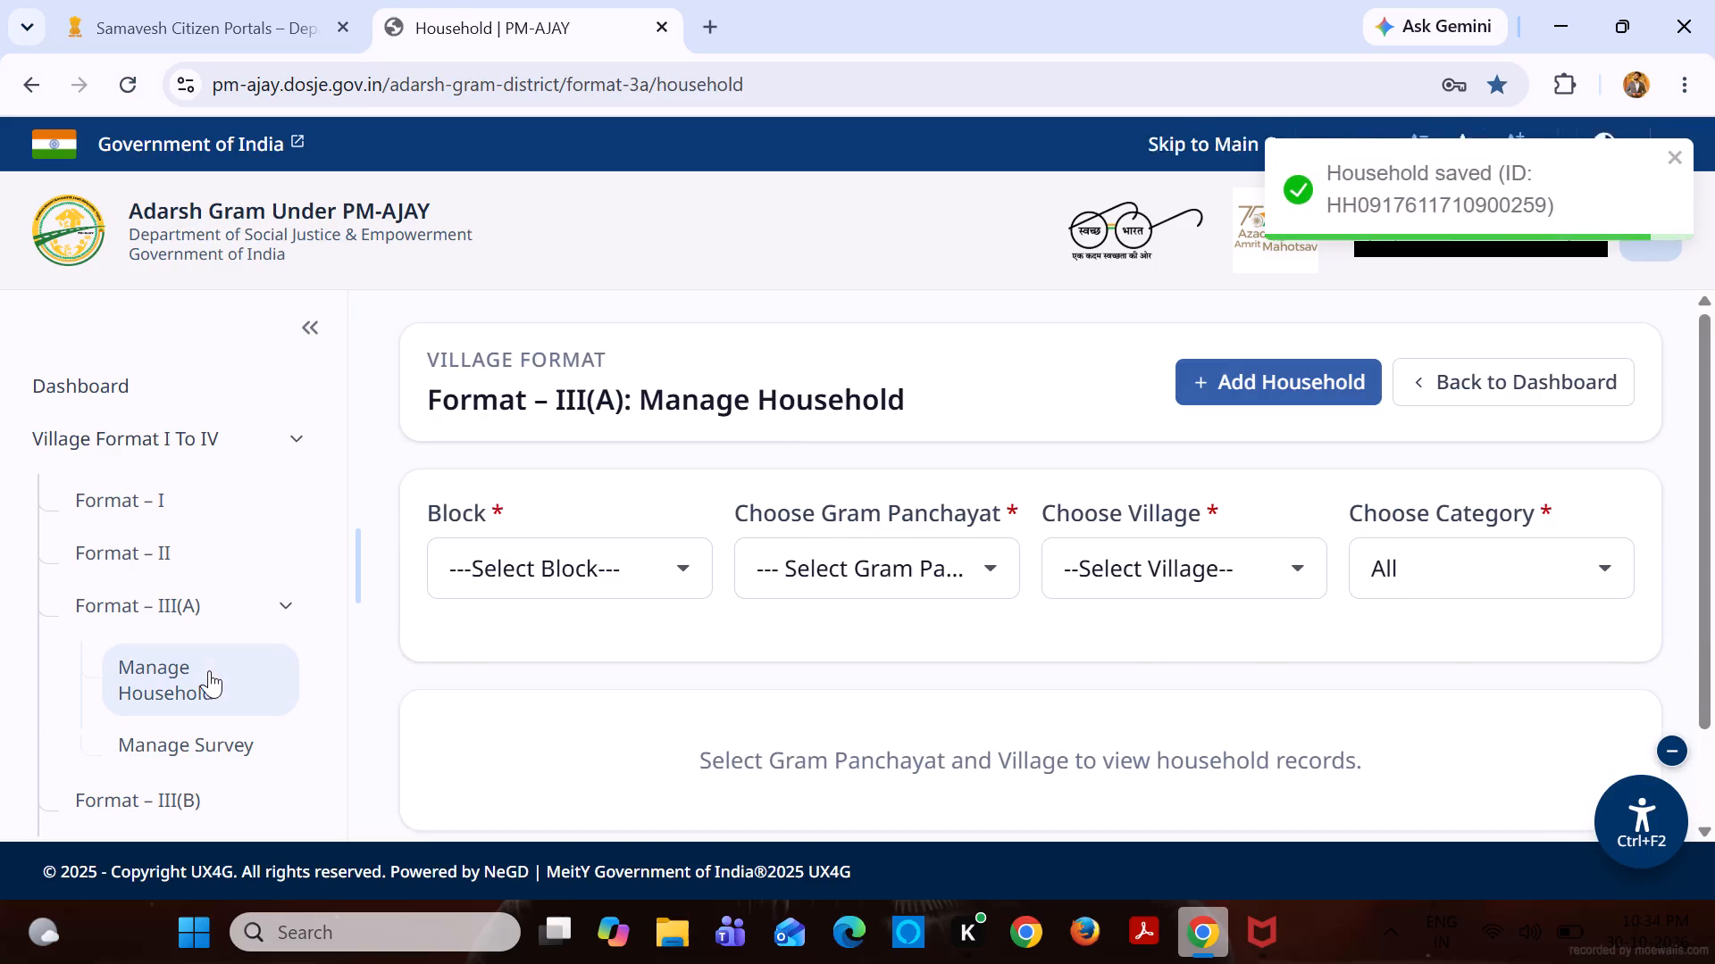
click(1269, 361)
click(1285, 303)
drag(1175, 735, 1162, 731)
click(586, 457)
click(405, 729)
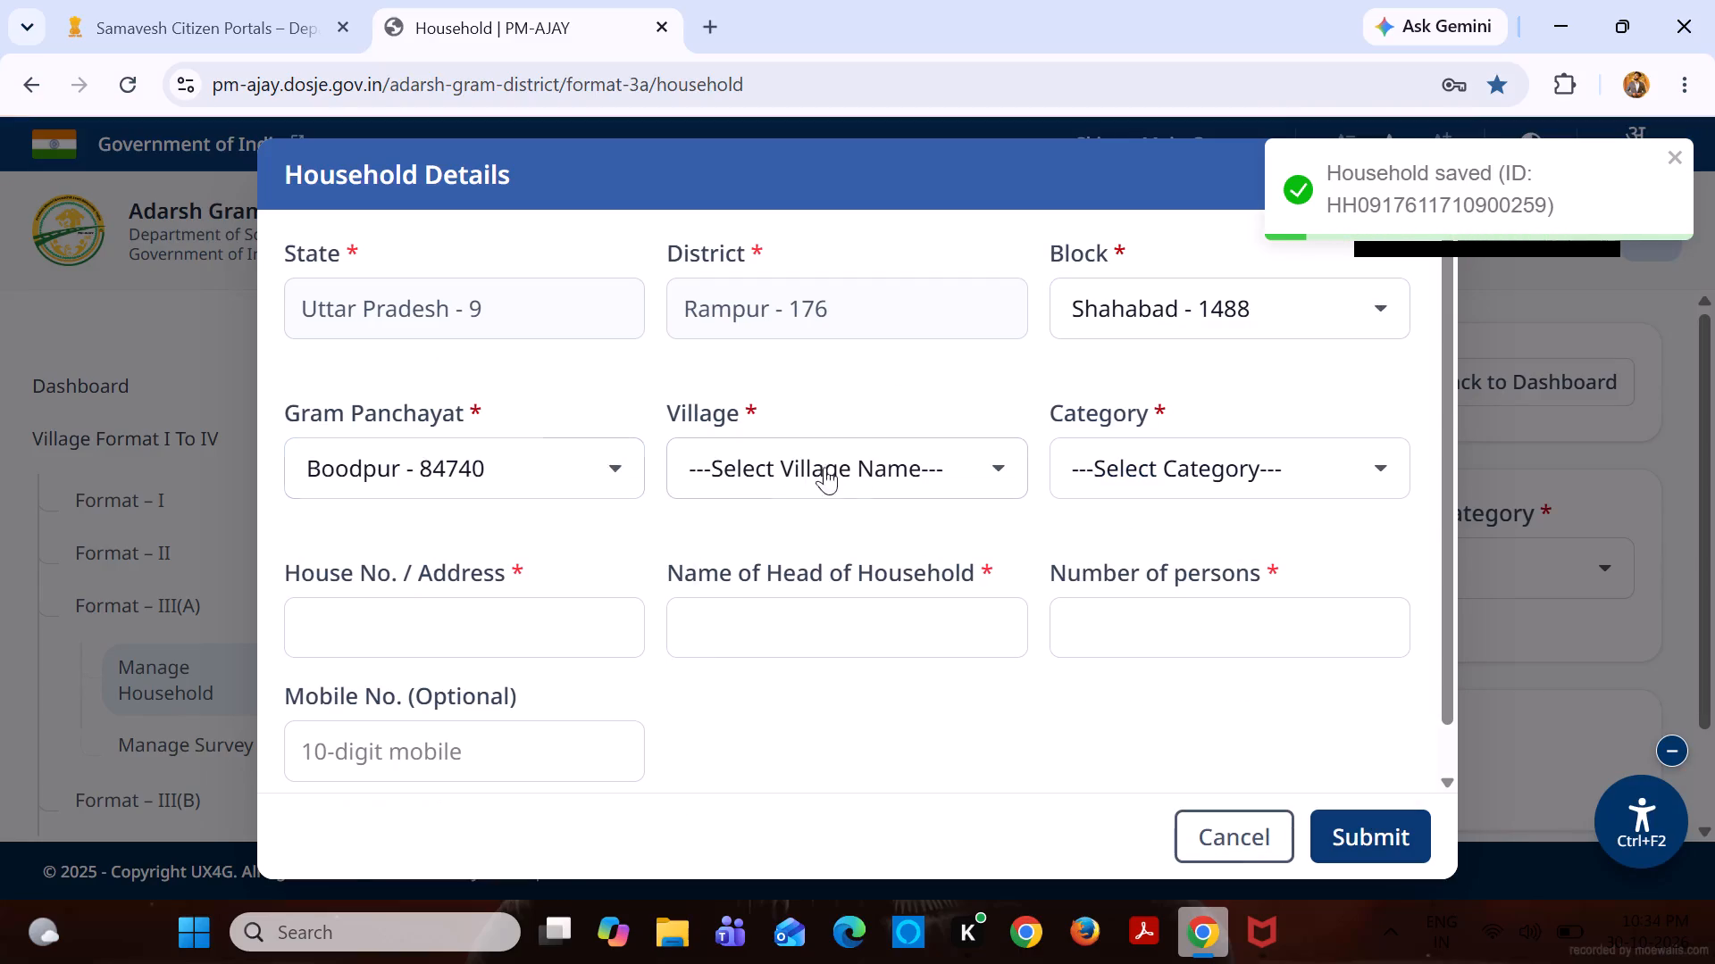
click(906, 445)
click(795, 611)
click(1318, 442)
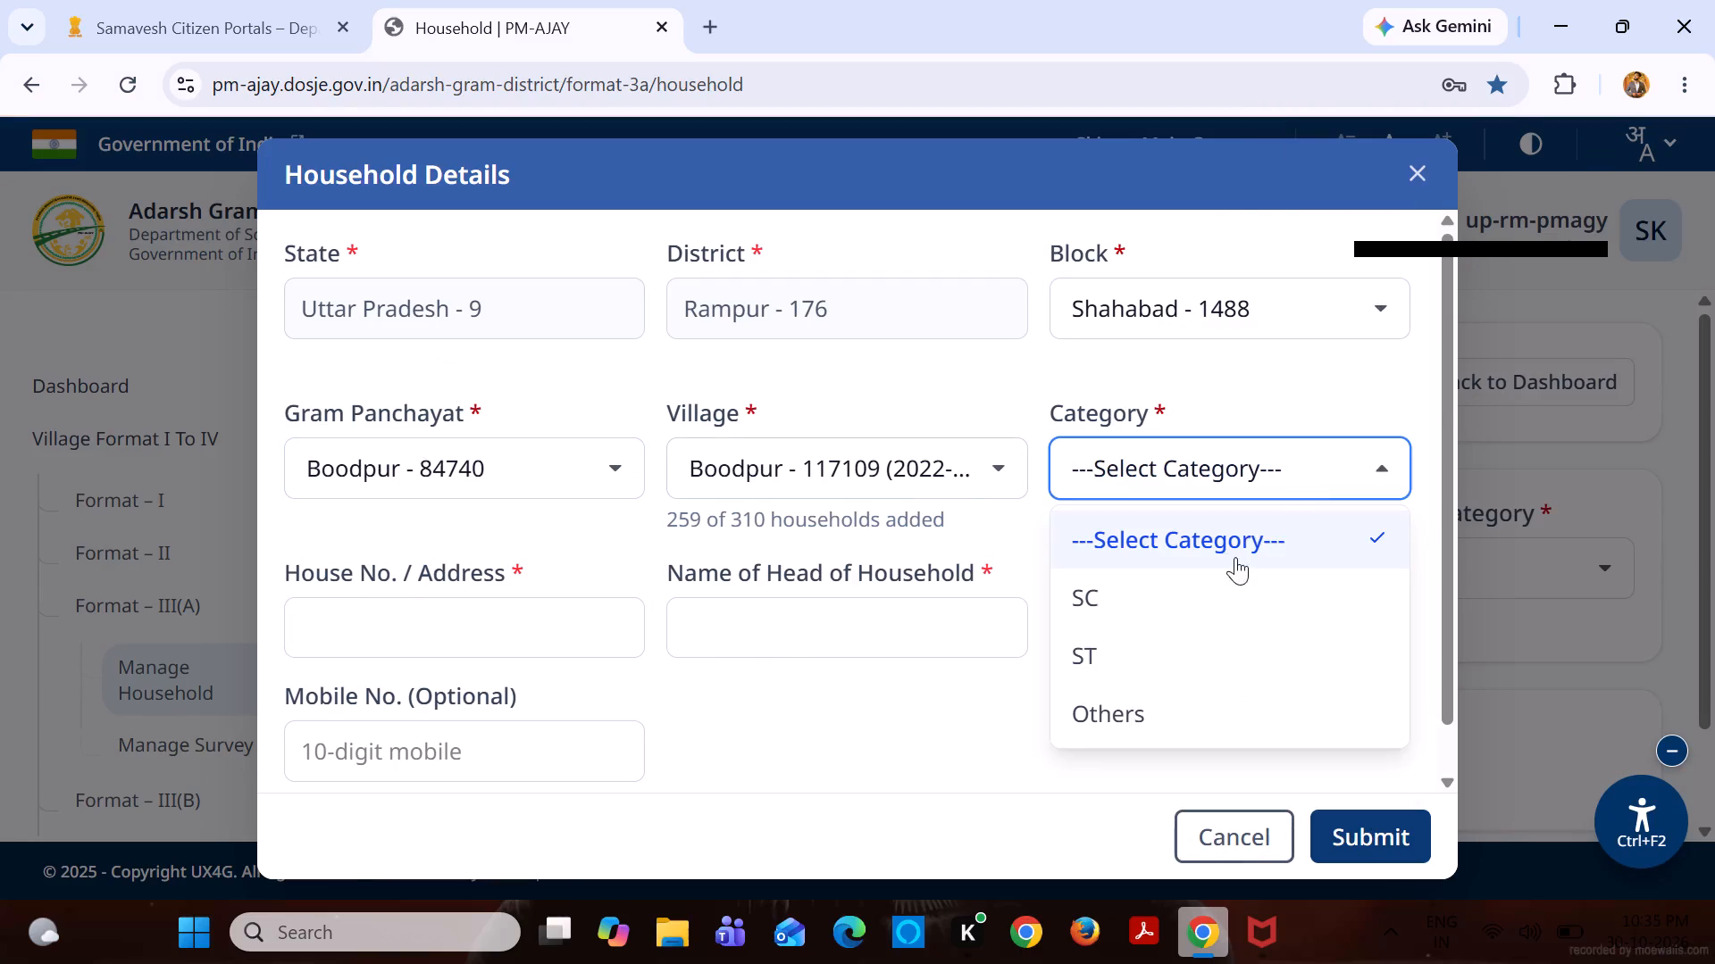
click(1107, 706)
Enter house number 260, the head of household's name and 6 persons, and submit the new household.
click(461, 661)
click(465, 647)
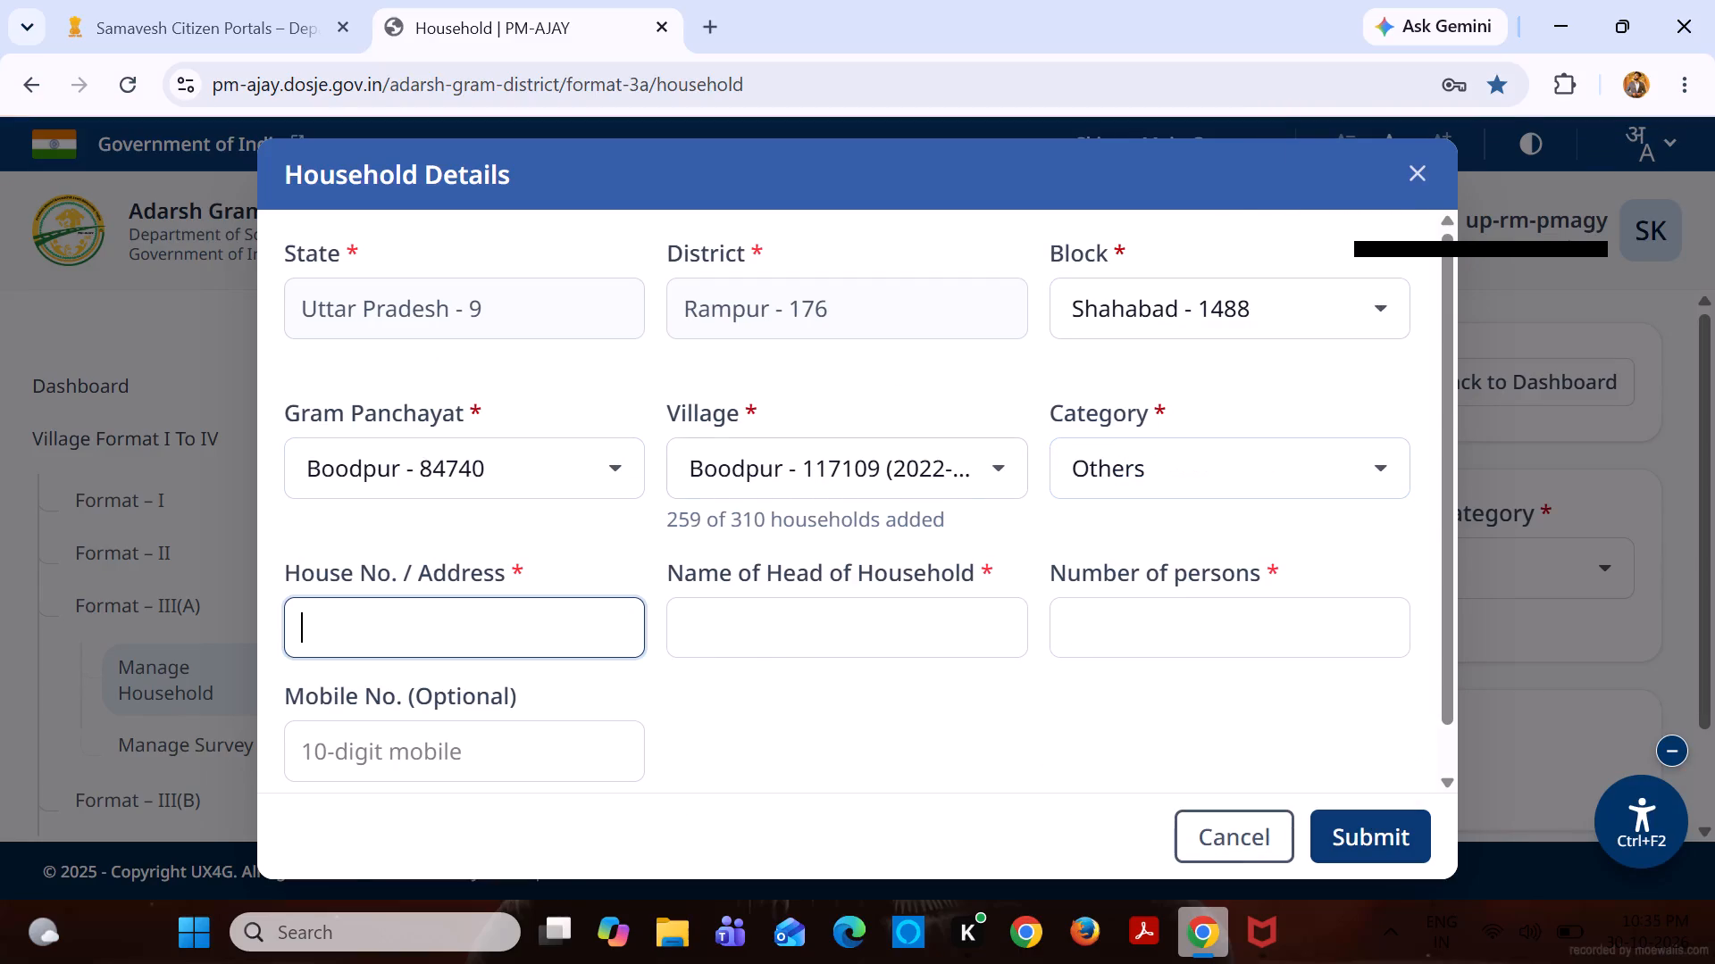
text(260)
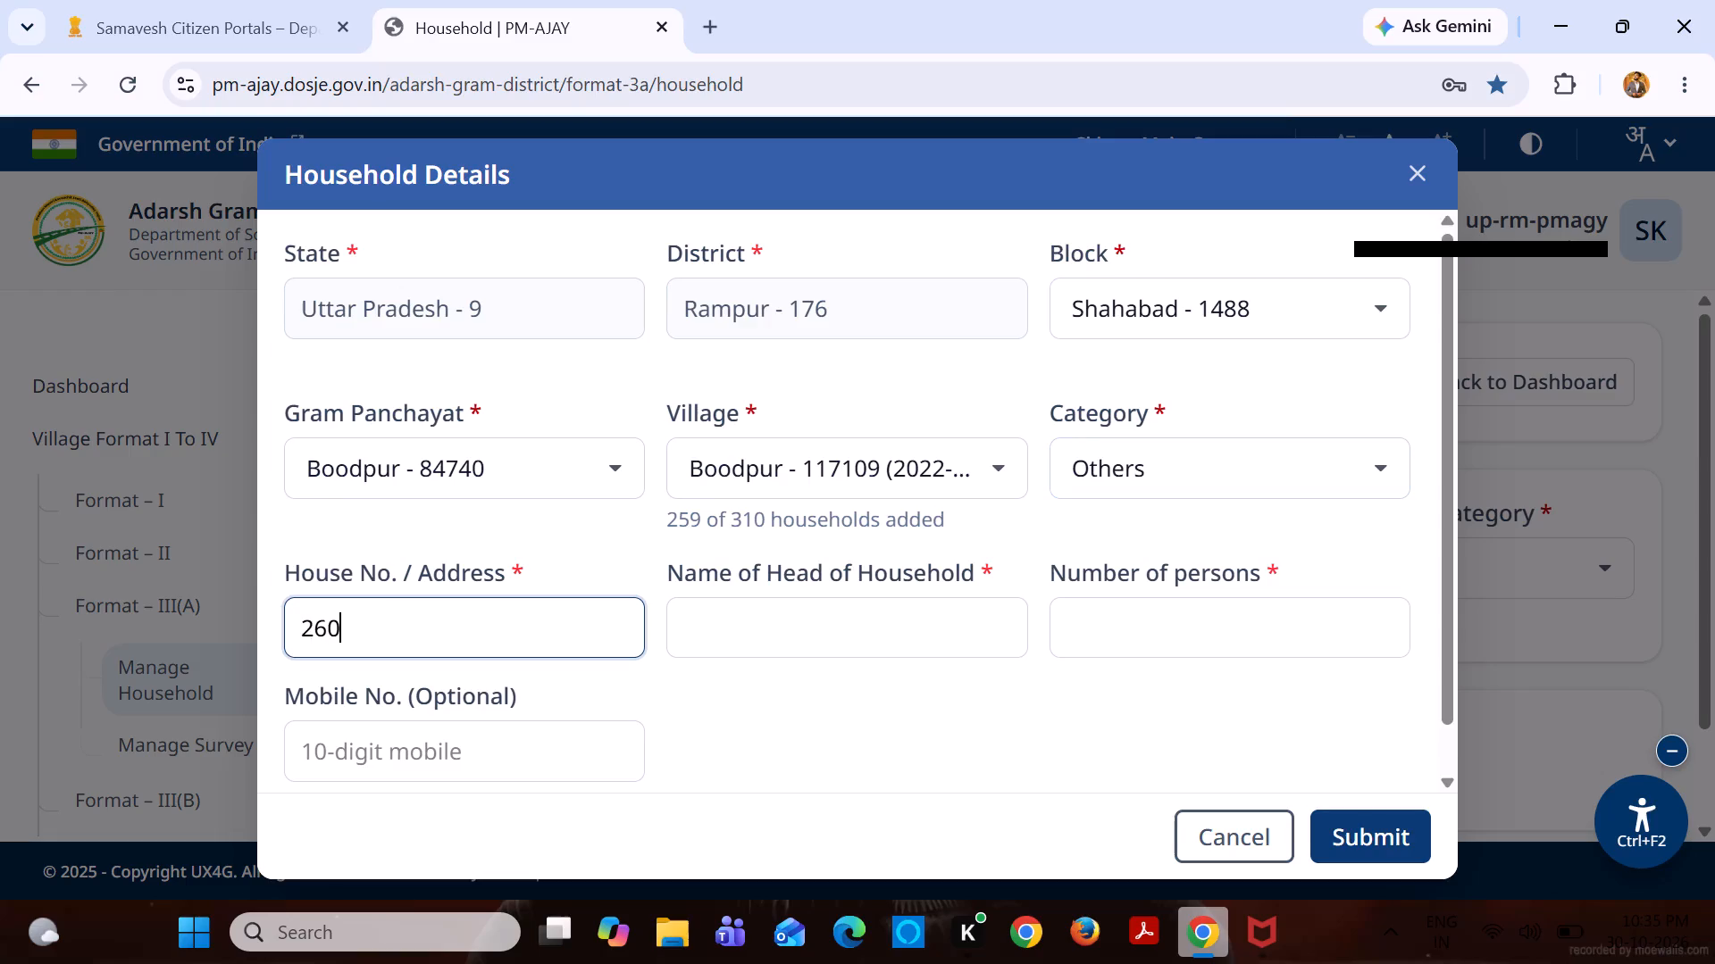
click(728, 617)
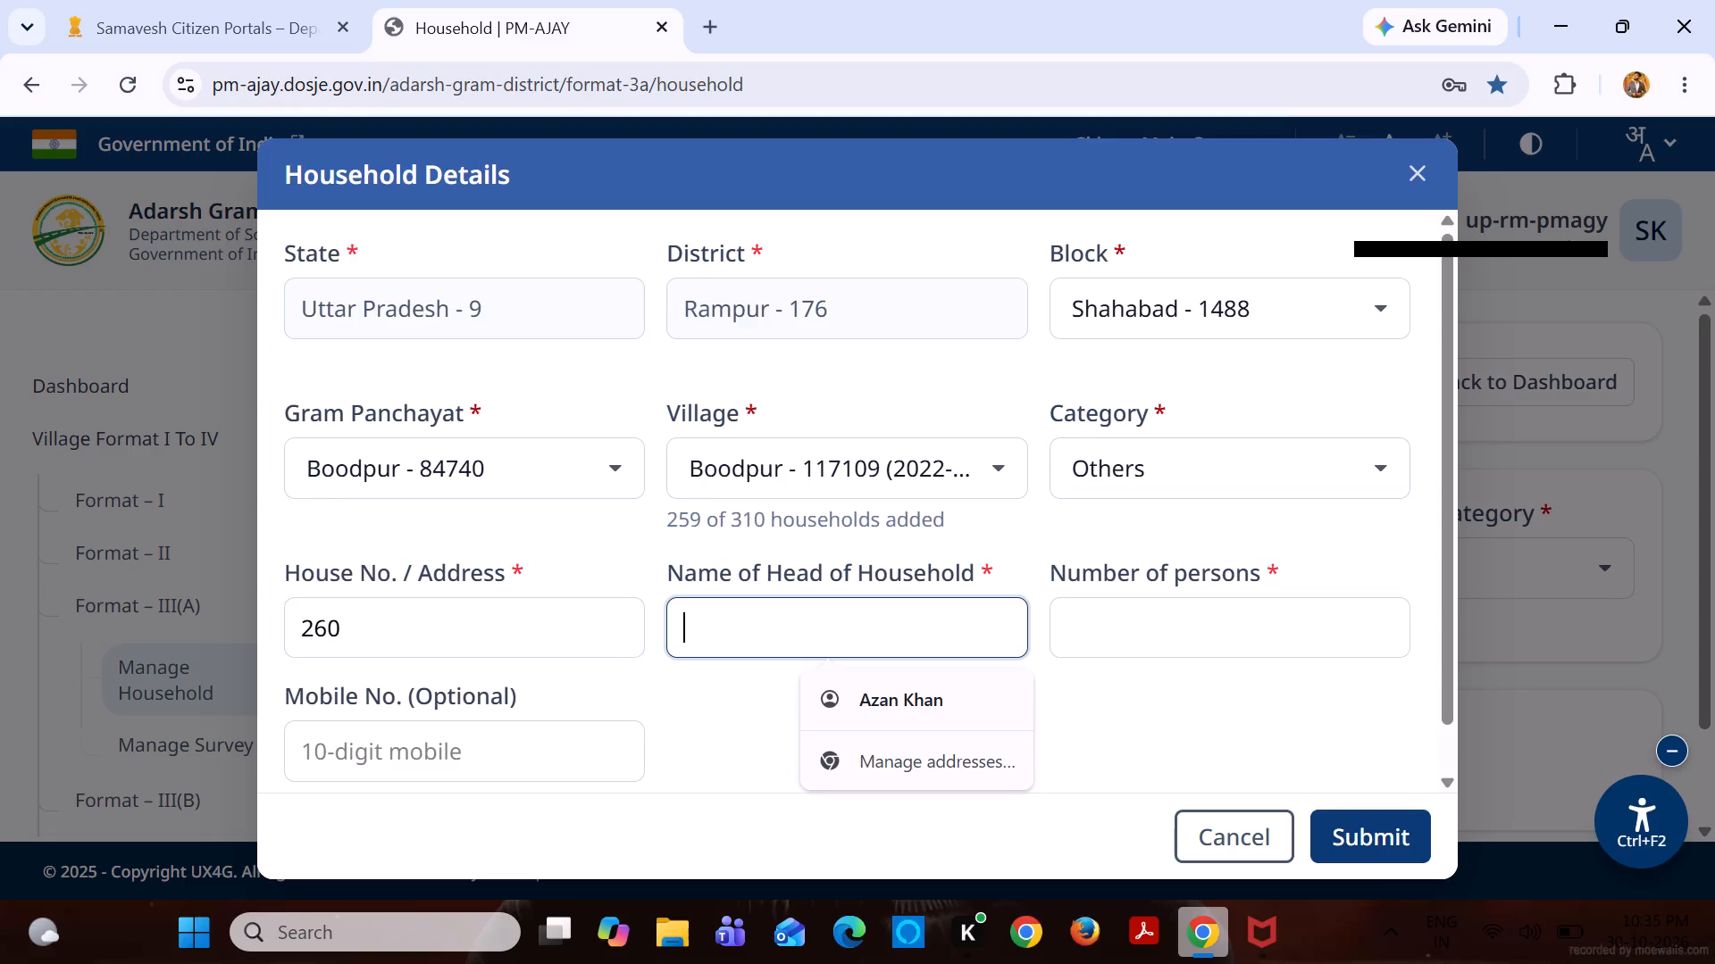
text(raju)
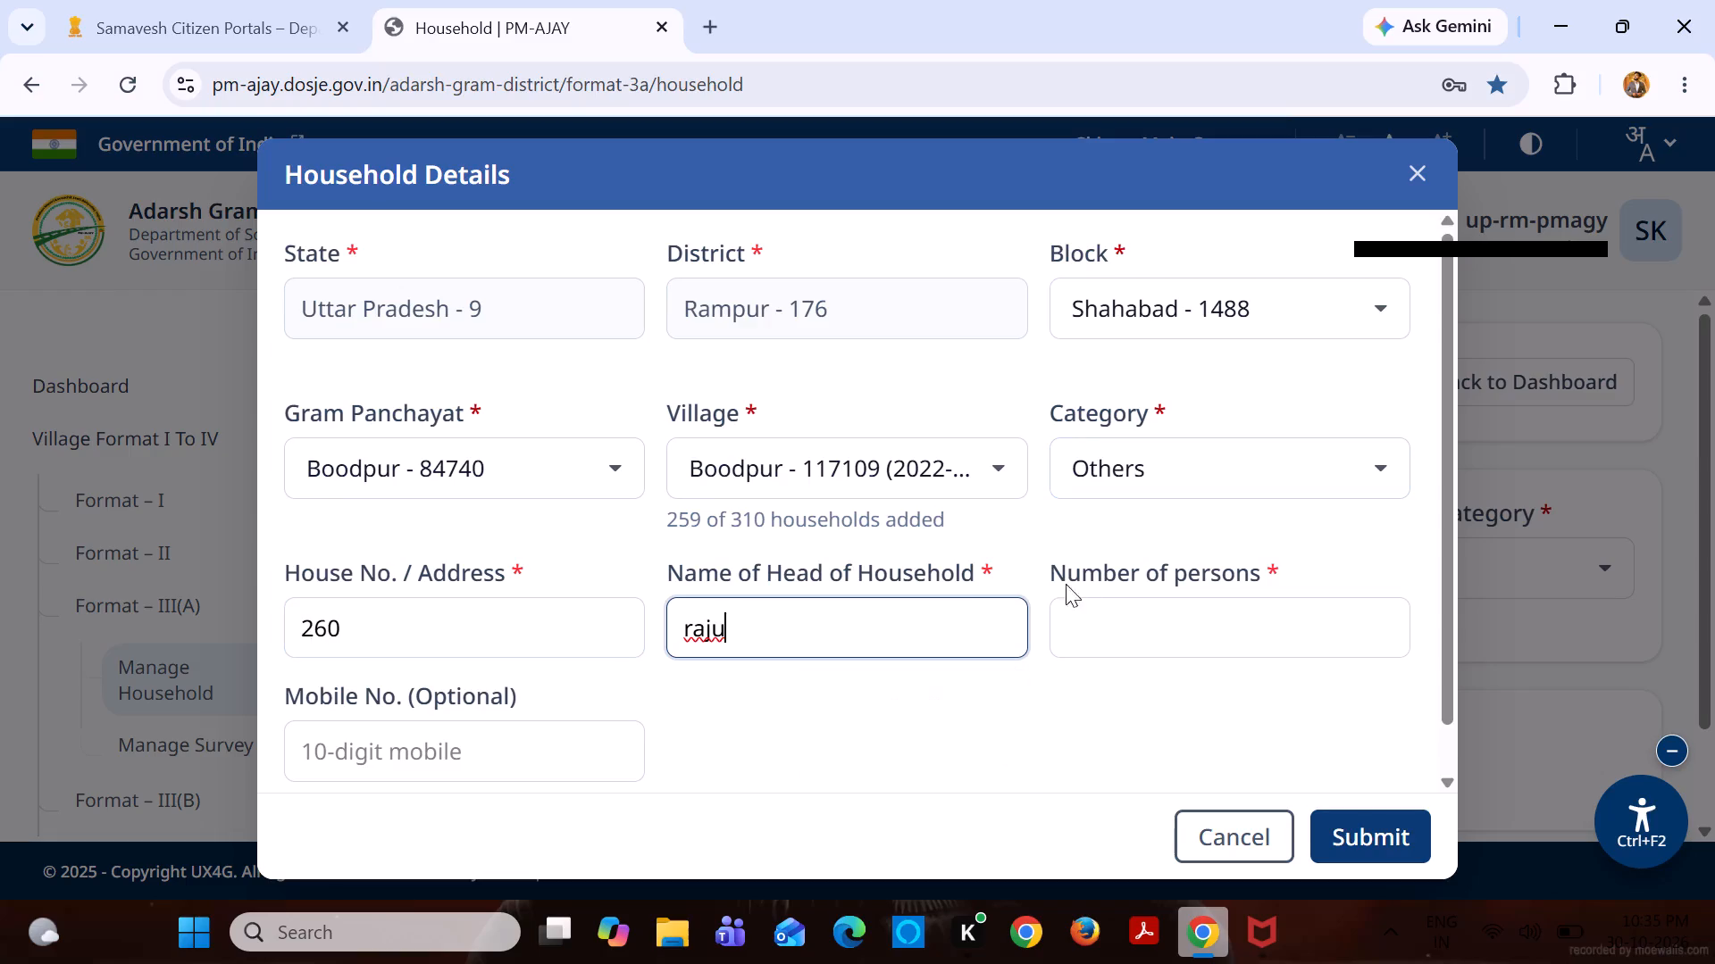
drag(1125, 588, 1127, 597)
click(1120, 622)
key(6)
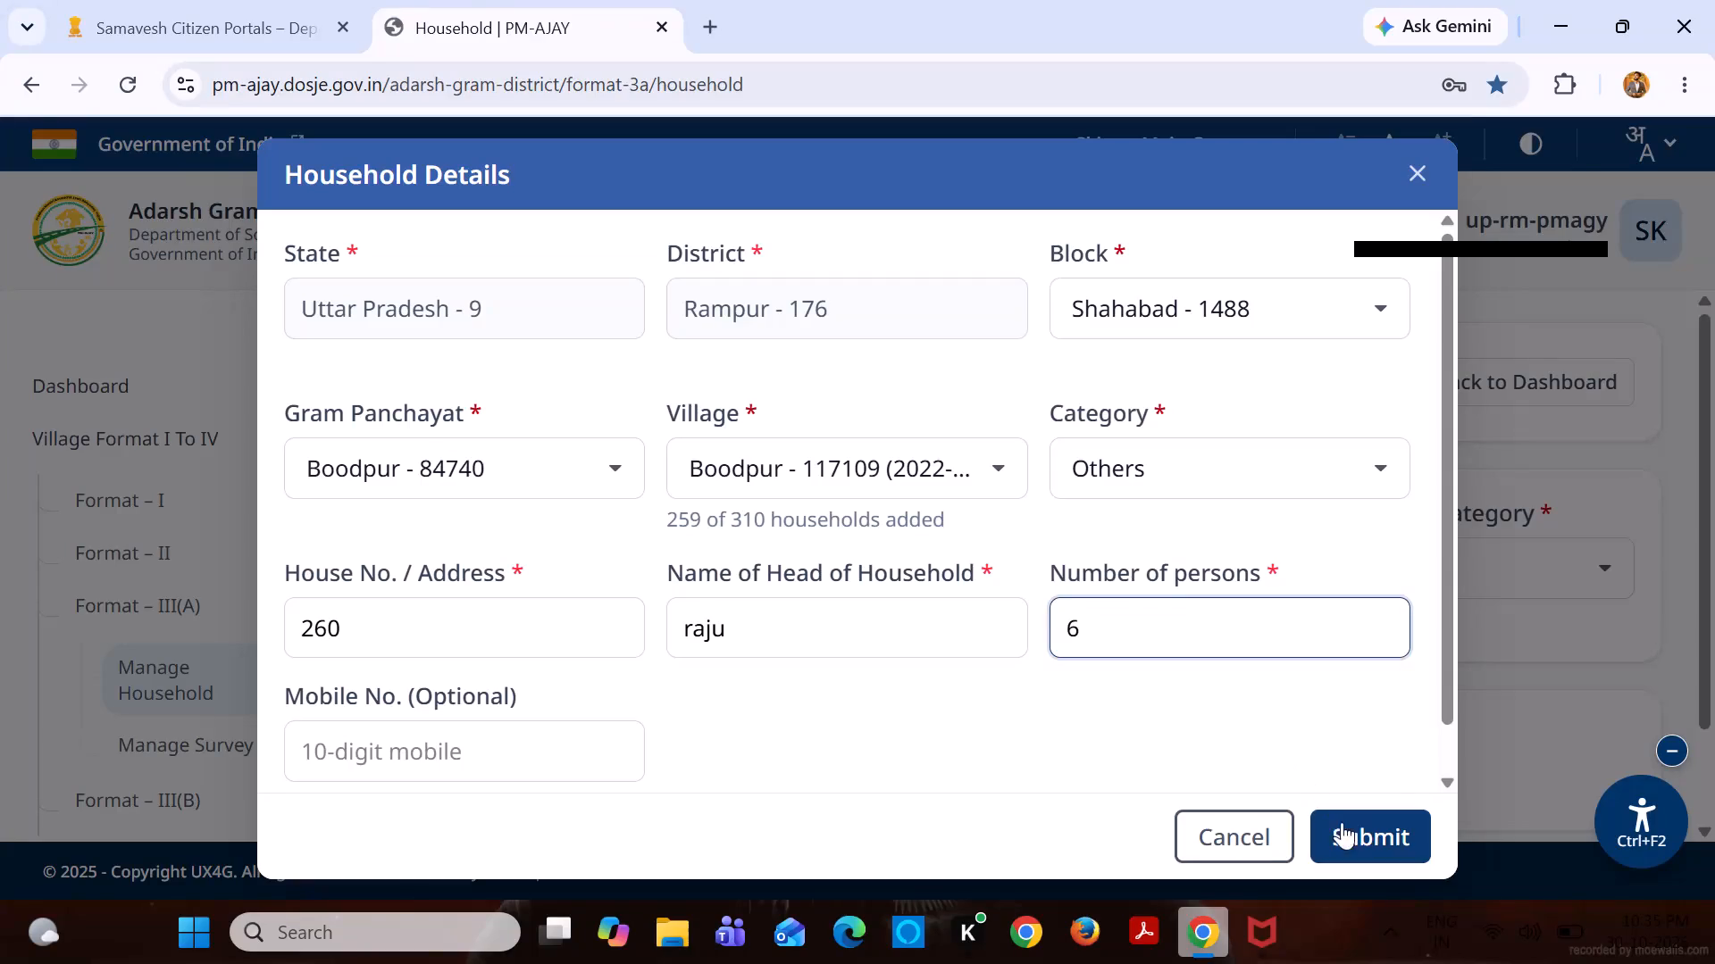
click(1351, 824)
scroll(1370, 689, down, 12)
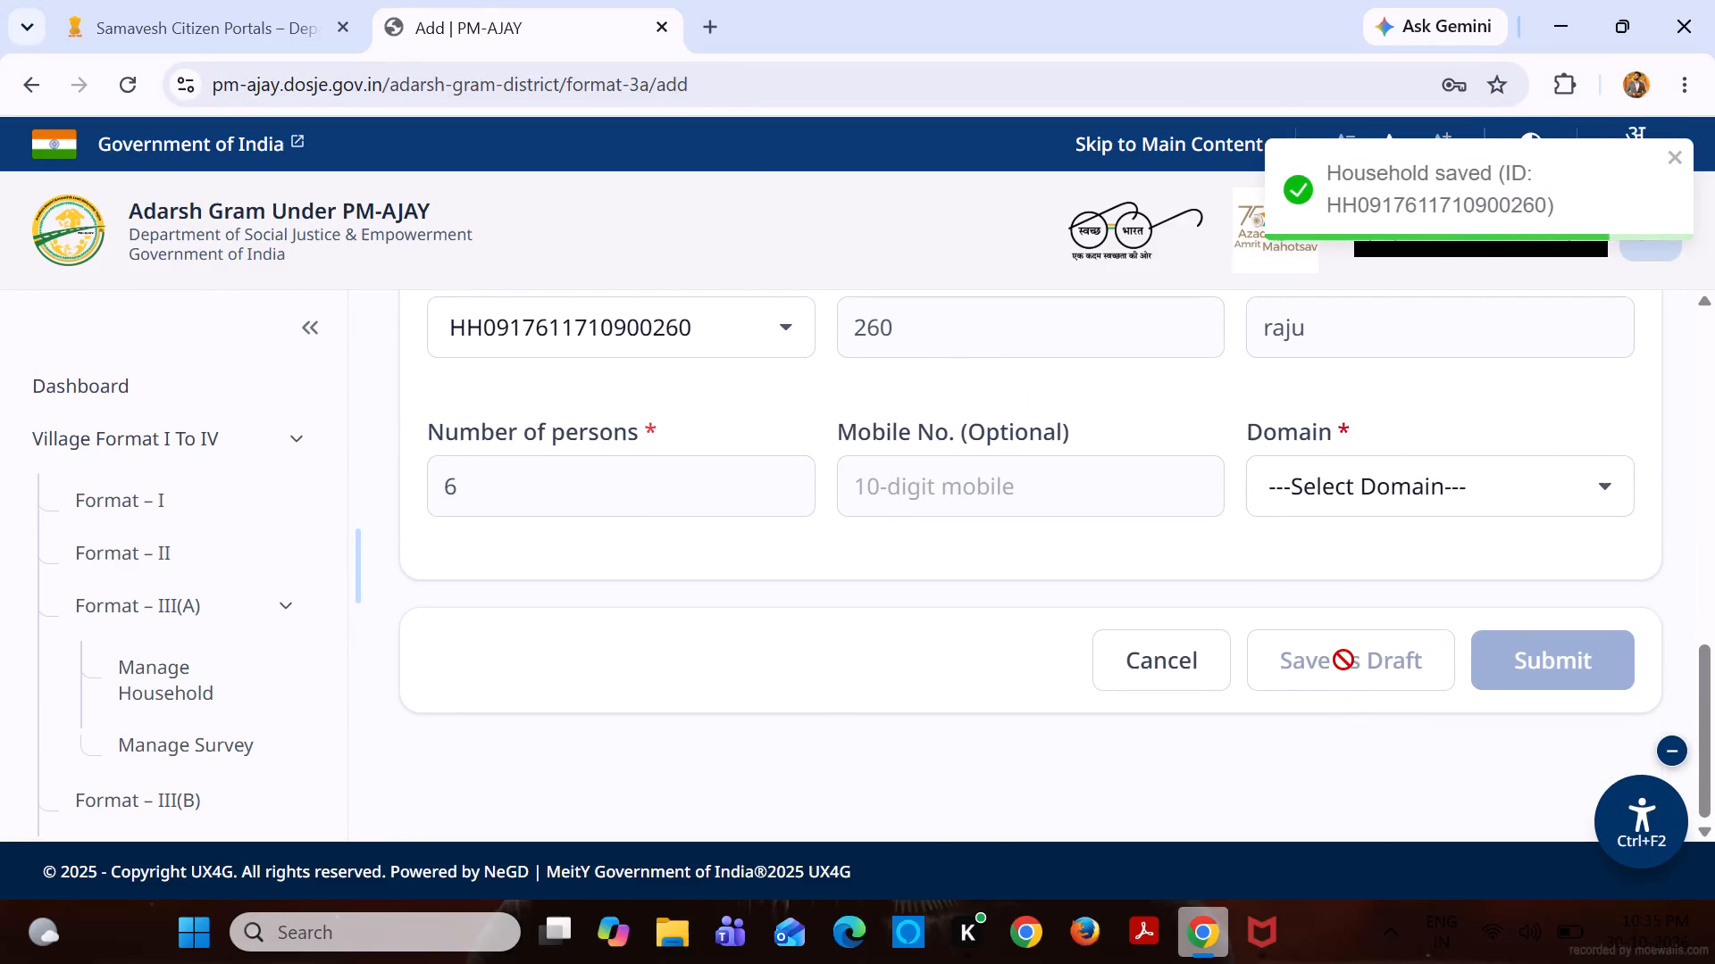
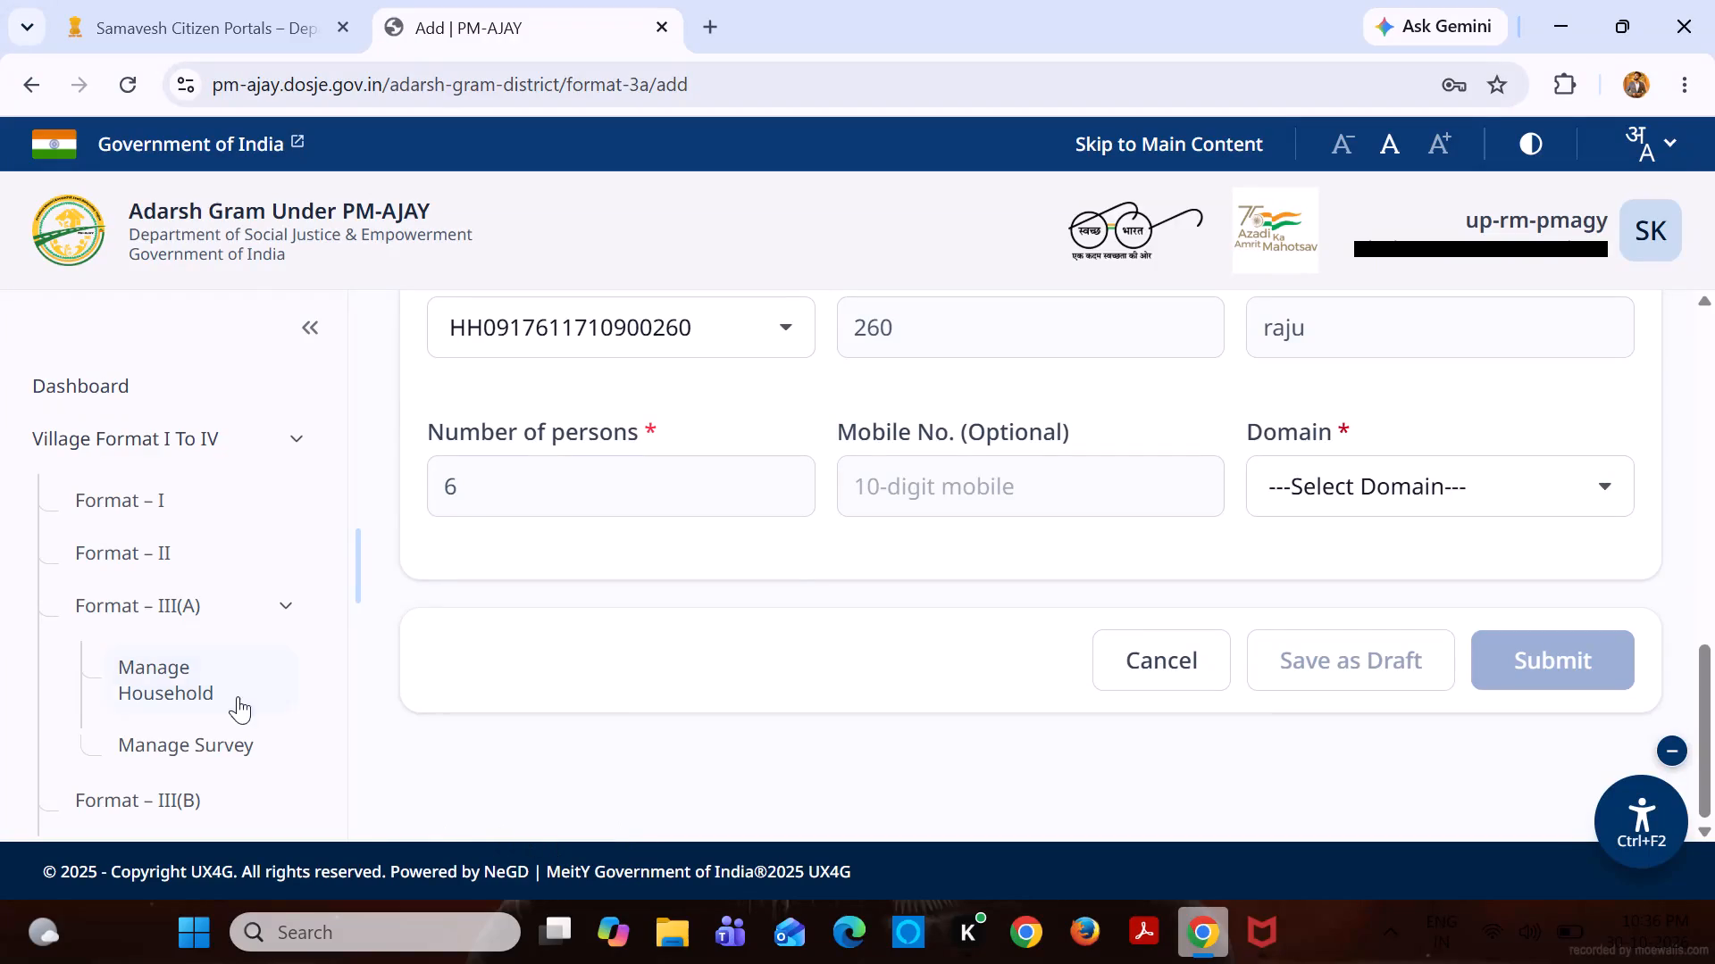
Choose domain 1 – Drinking water and Sanitation, answer Yes for household latrine and No for open defecation, and submit the domain.
click(1596, 461)
click(1347, 281)
scroll(1361, 338, down, 4)
click(1524, 367)
click(1480, 445)
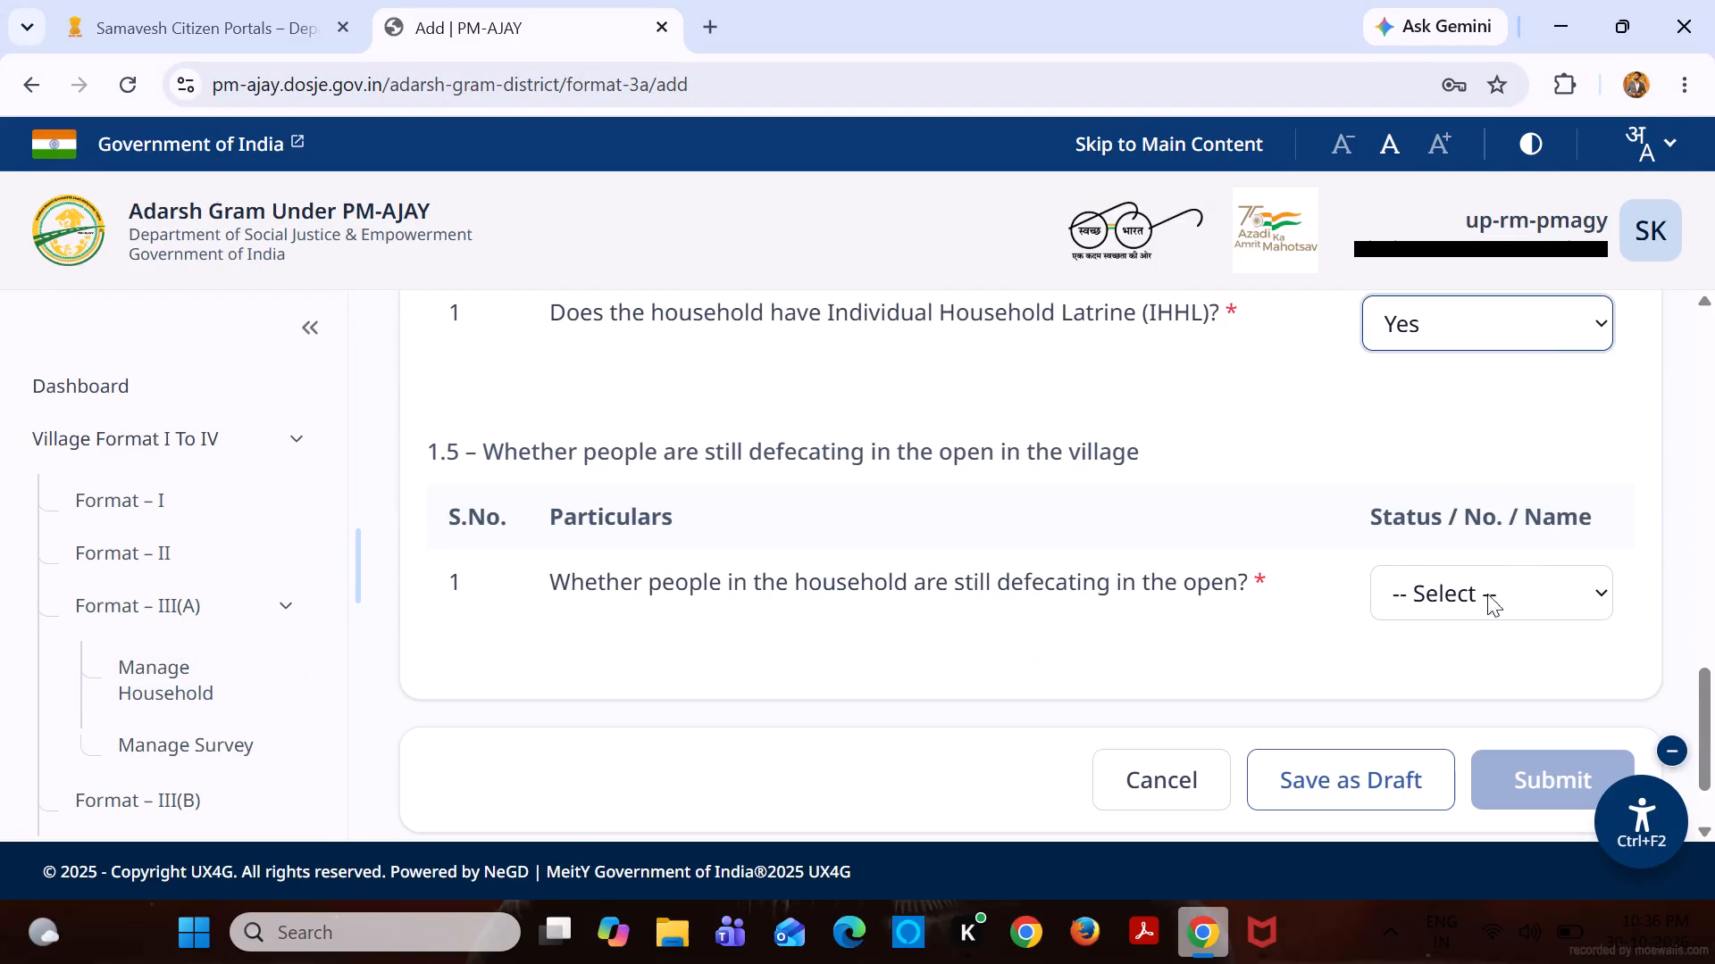
click(1493, 589)
click(1429, 715)
click(1469, 765)
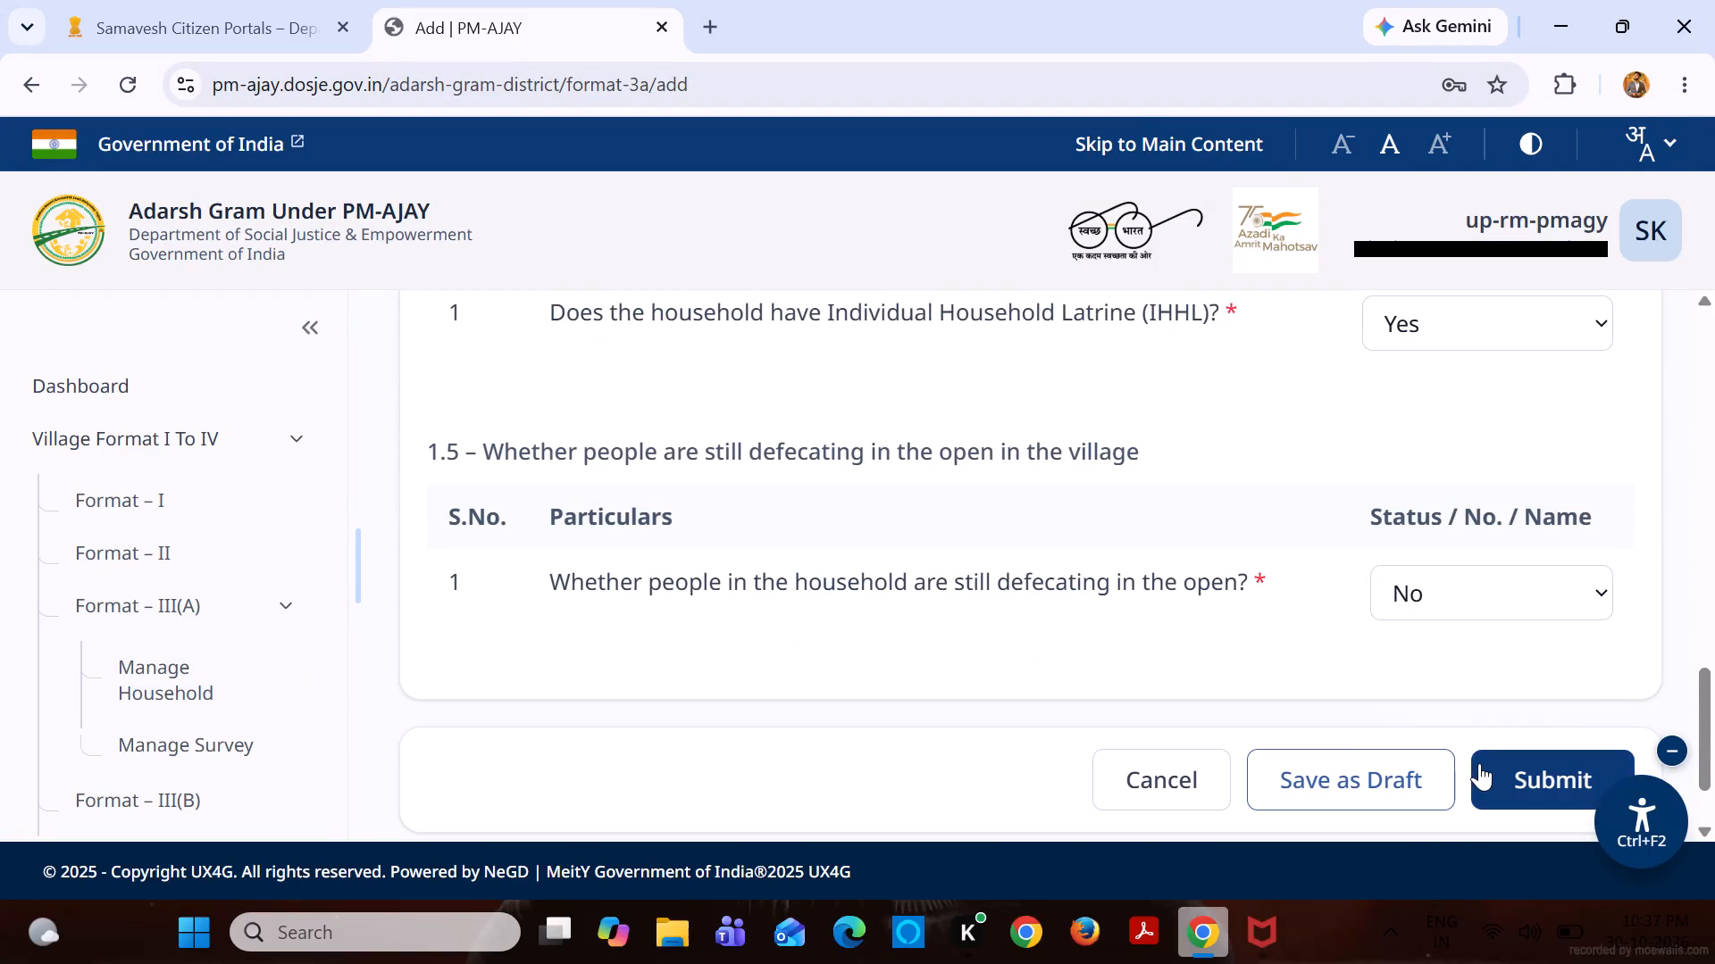
click(1479, 763)
Choose domain 2 – Education and enter 0 children for the age groups in sections 2.1, 2.2 and 2.3.
click(1532, 544)
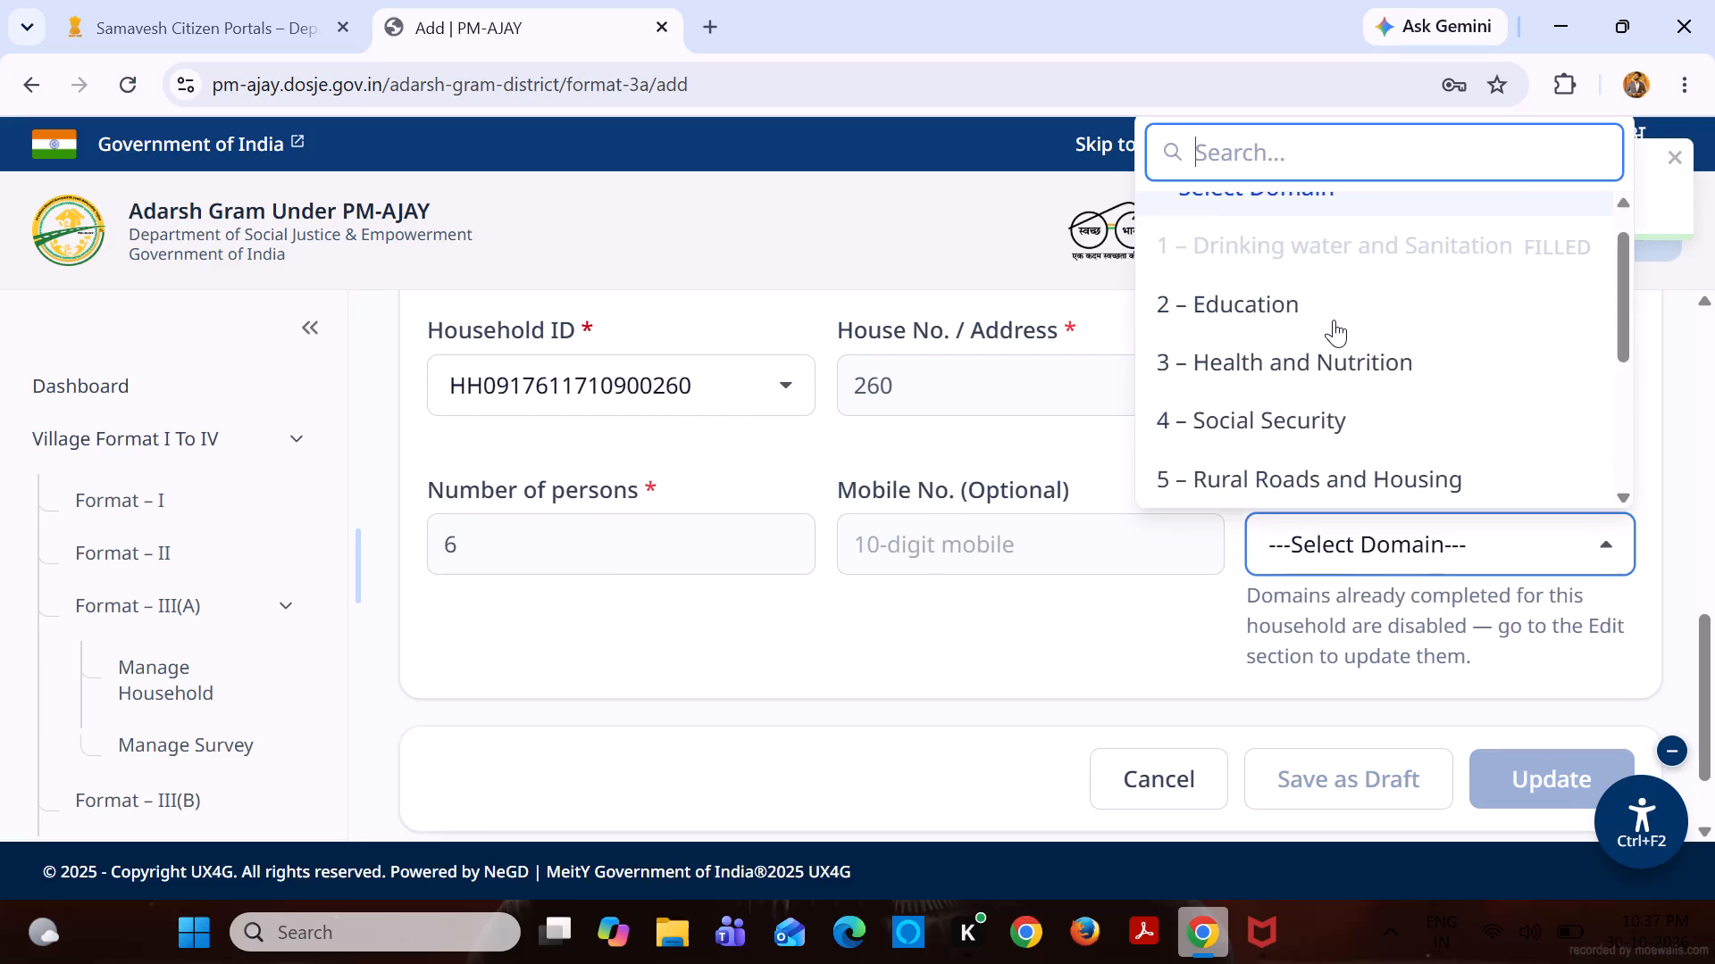
click(1335, 305)
scroll(1347, 493, down, 4)
click(1420, 453)
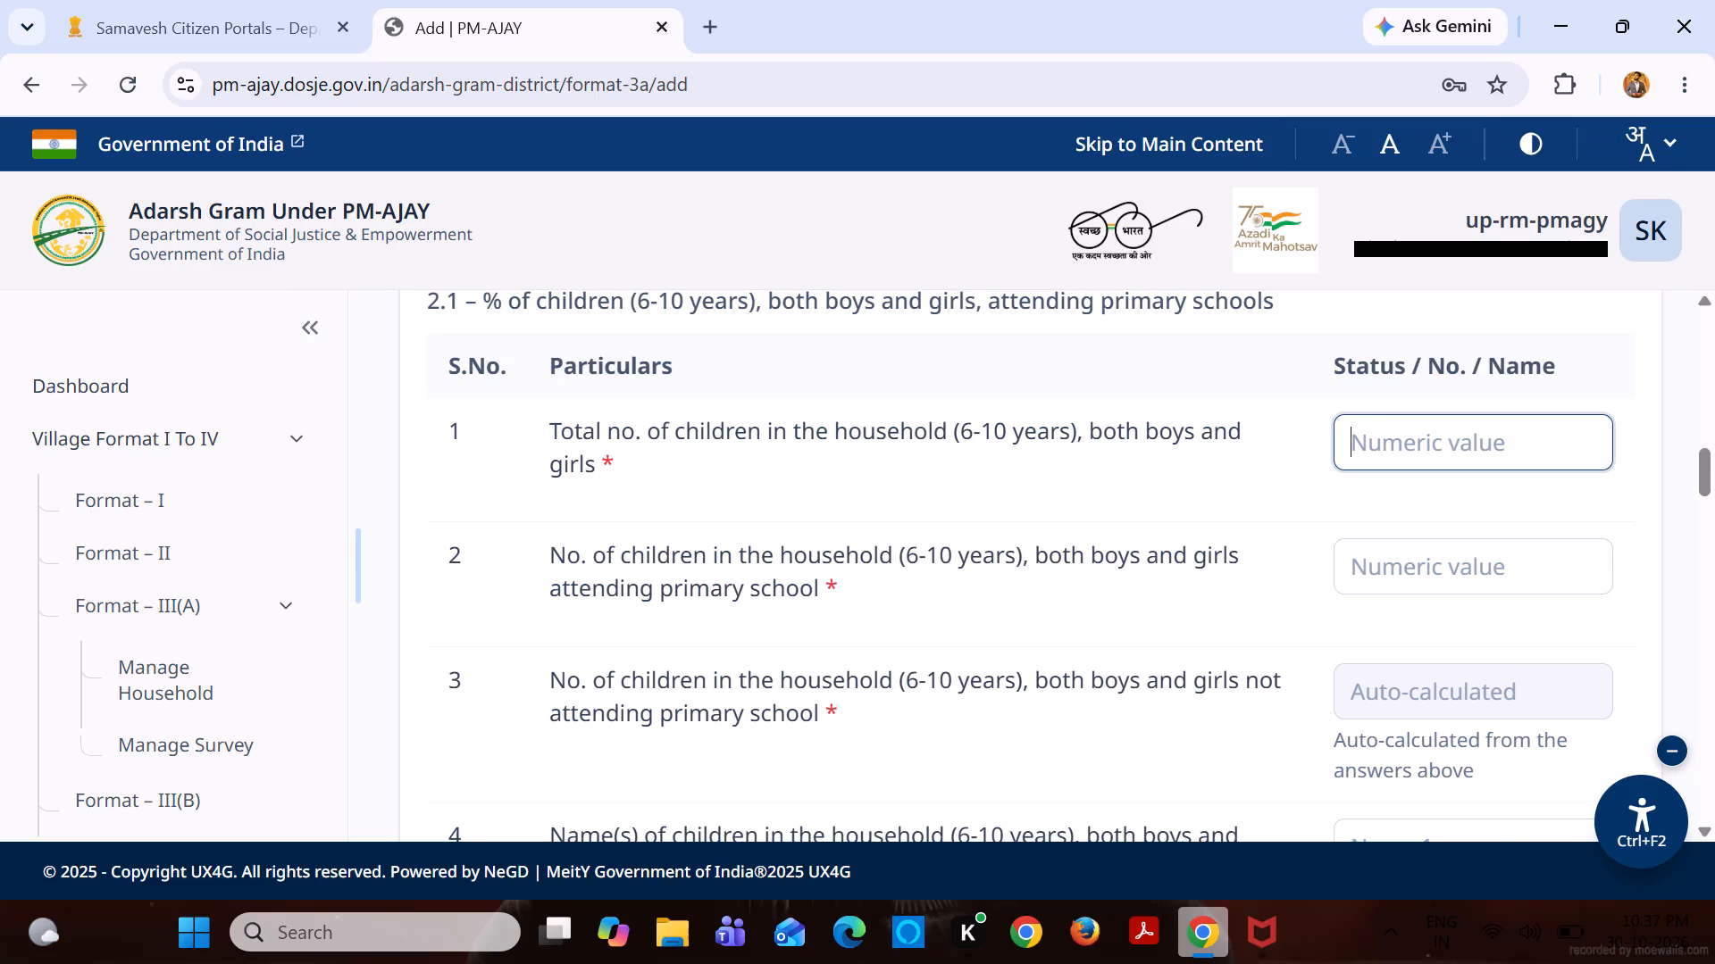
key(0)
scroll(1437, 422, down, 2)
click(1410, 466)
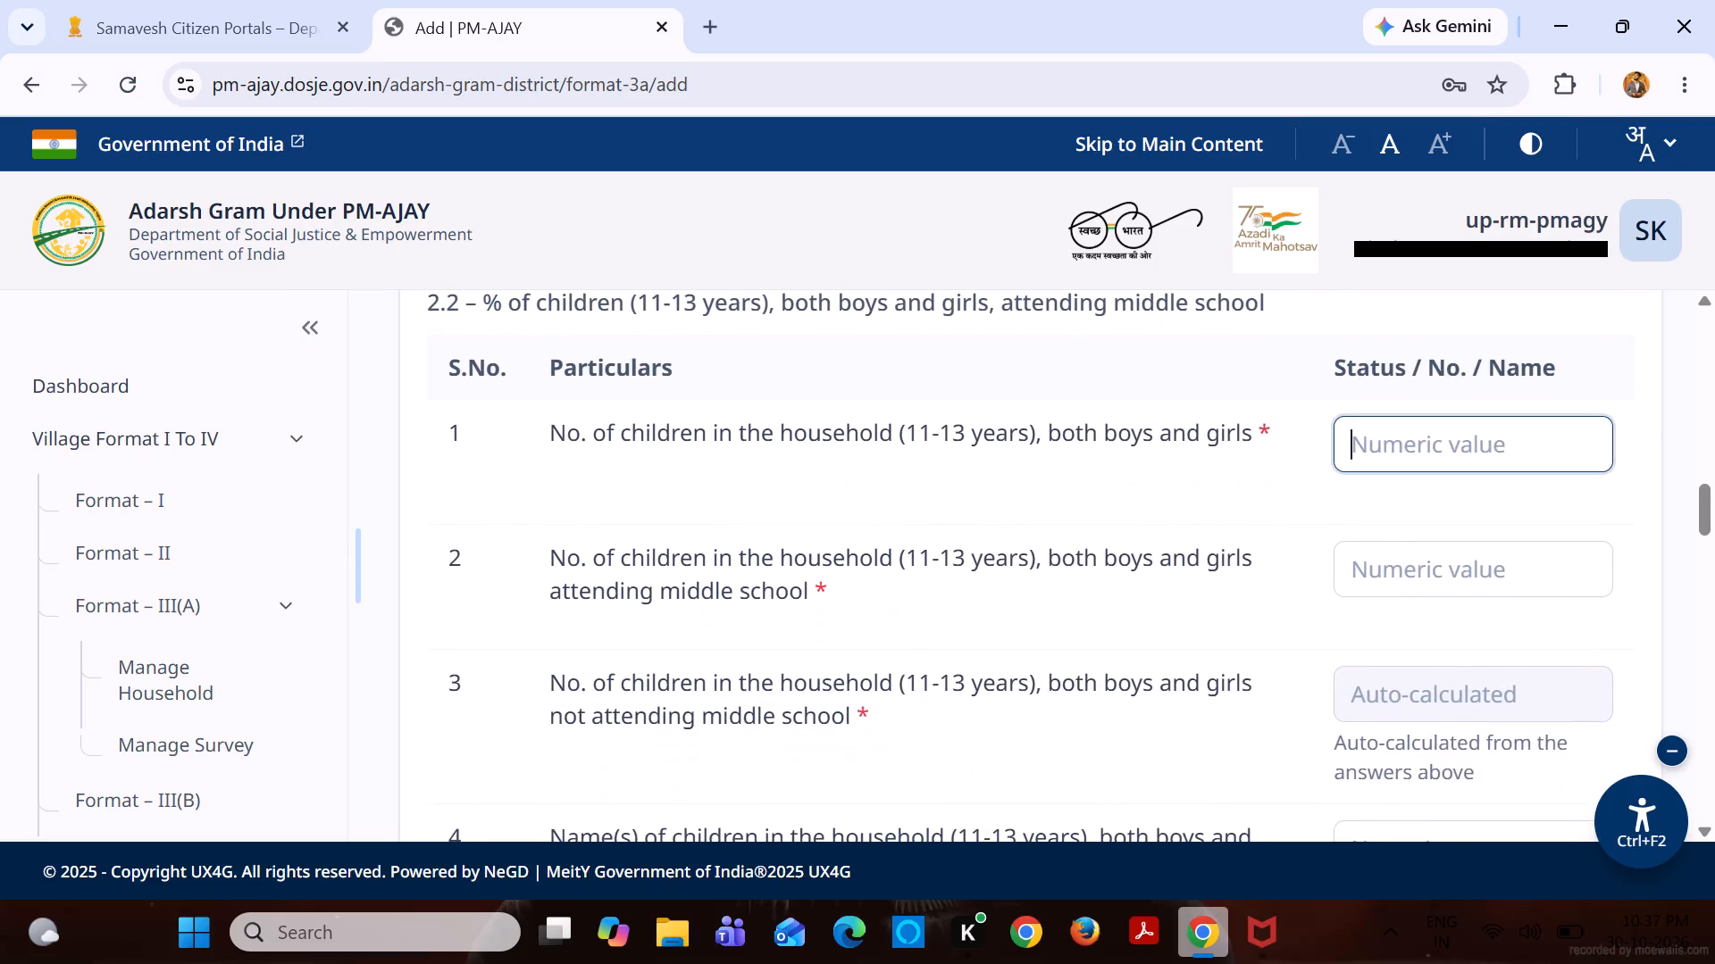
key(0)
scroll(1410, 466, down, 2)
click(1416, 462)
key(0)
Enter 2 children and 2 attending for ages 16-17 in section 2.4 and ages 18-23 in section 2.5, and submit domain 2.
scroll(1416, 462, down, 2)
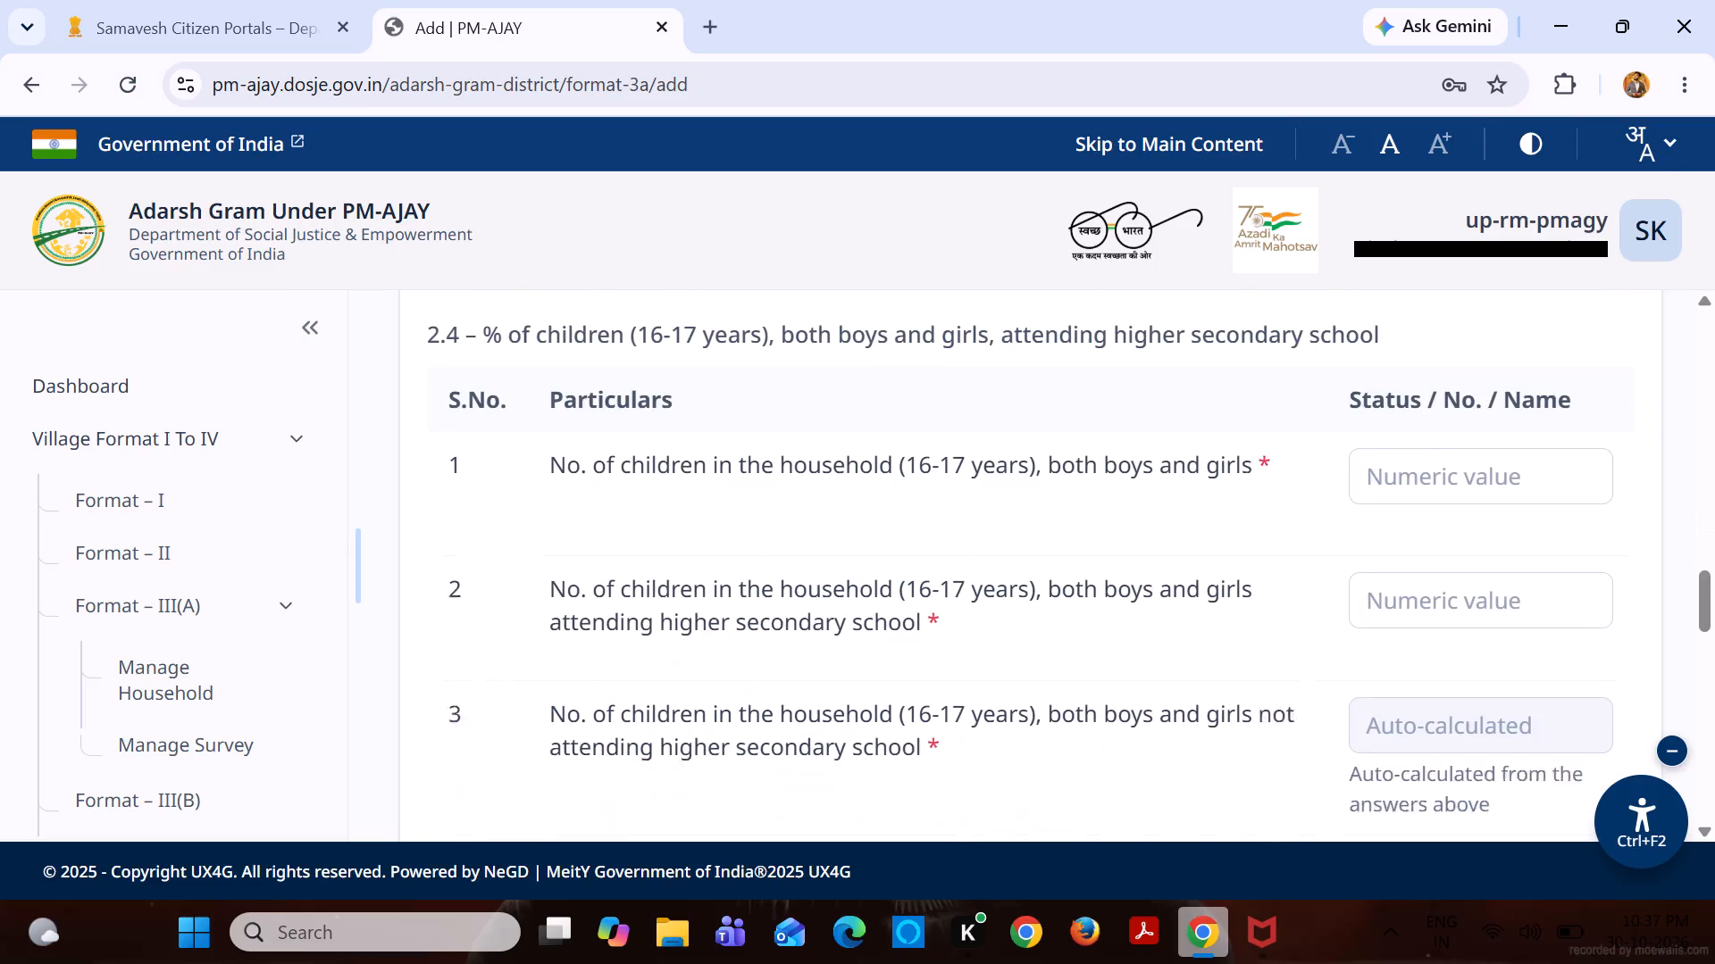
click(1416, 462)
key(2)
drag(1416, 511, 1413, 523)
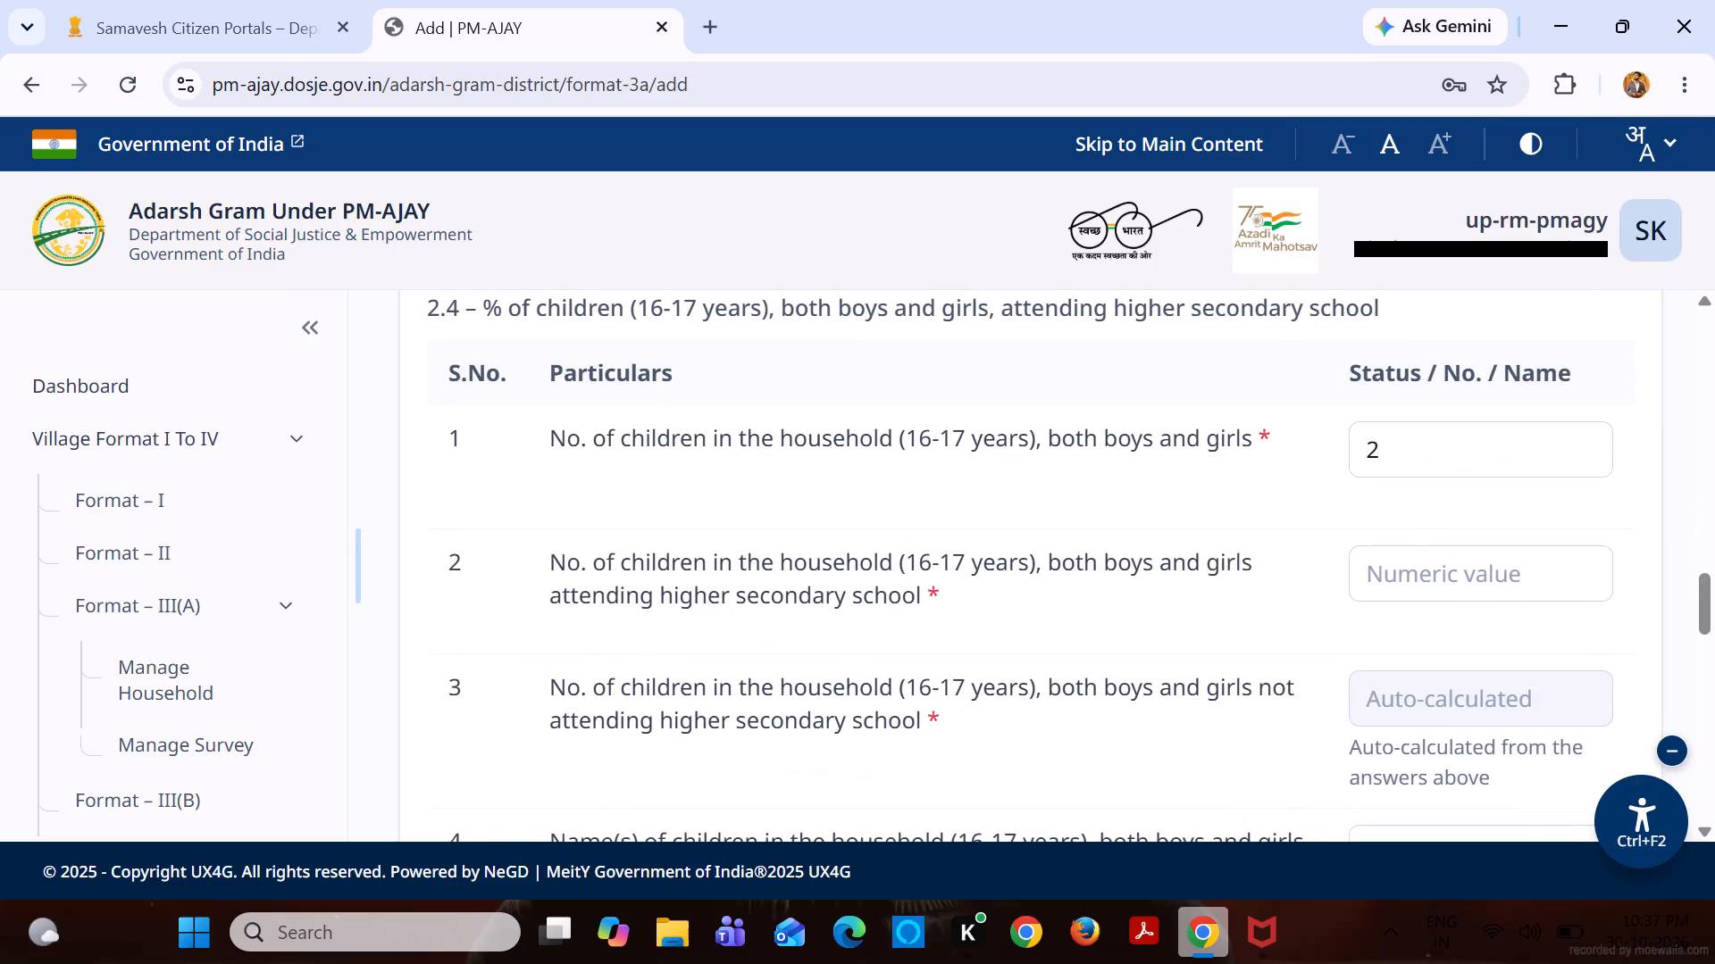
click(1393, 563)
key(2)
scroll(1396, 555, down, 2)
click(1432, 734)
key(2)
scroll(1433, 726, down, 1)
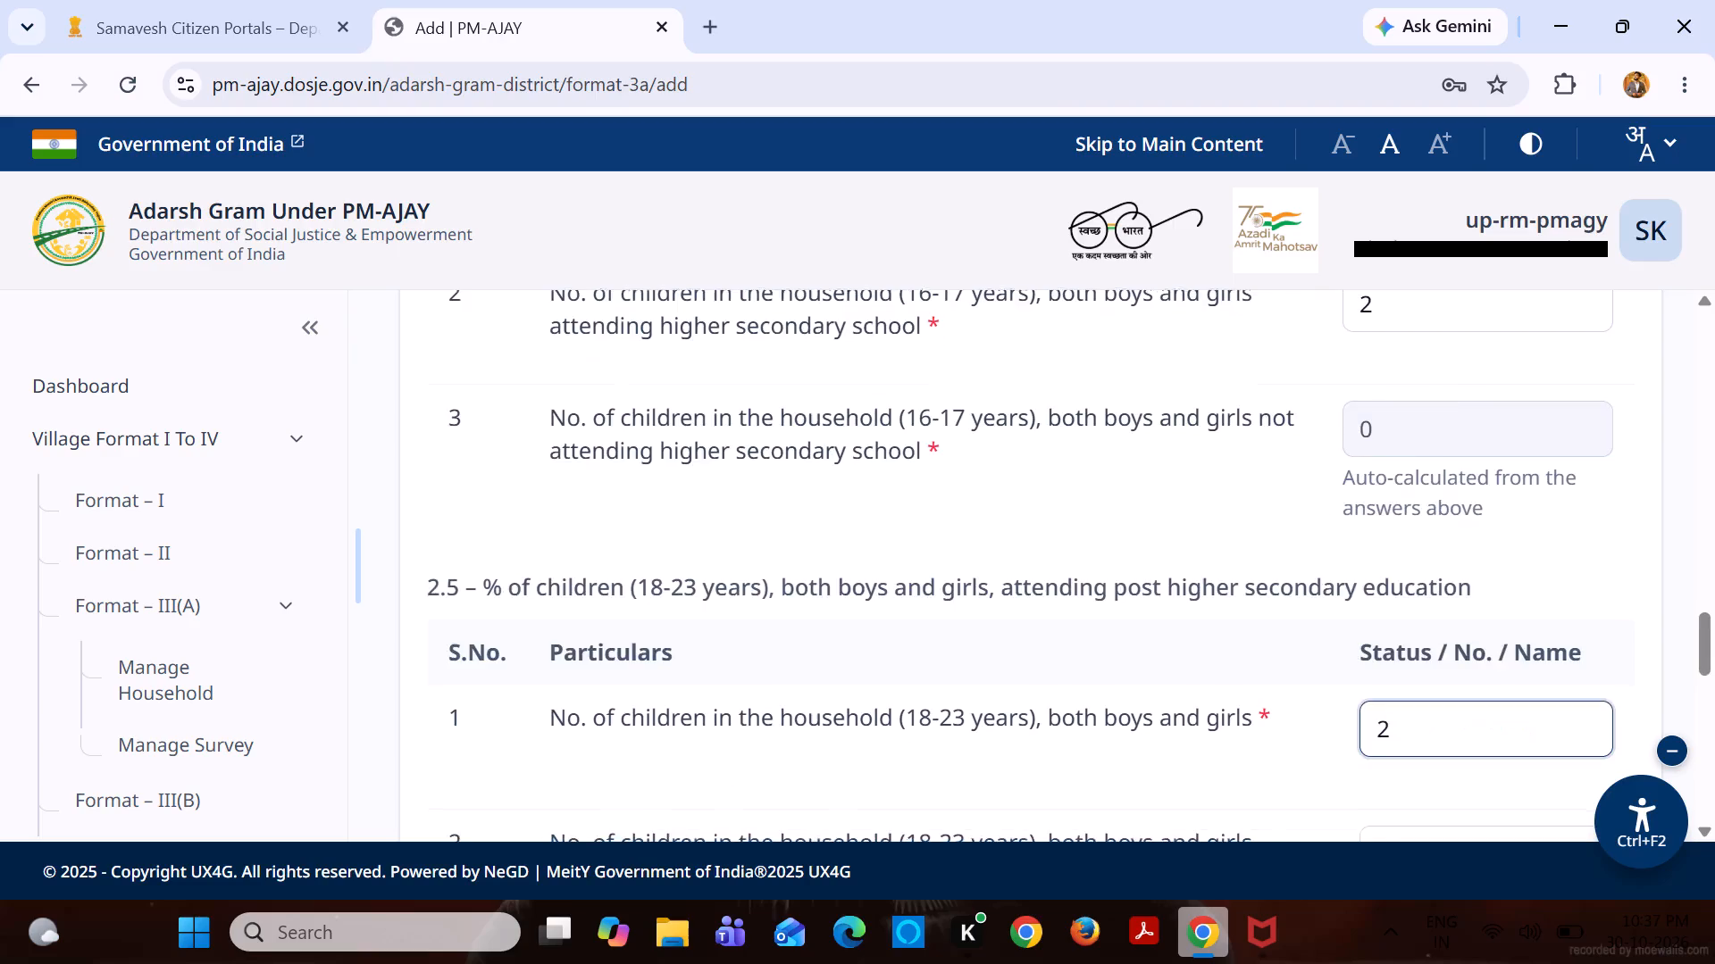
scroll(1433, 726, down, 1)
click(1472, 594)
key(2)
scroll(1472, 594, down, 2)
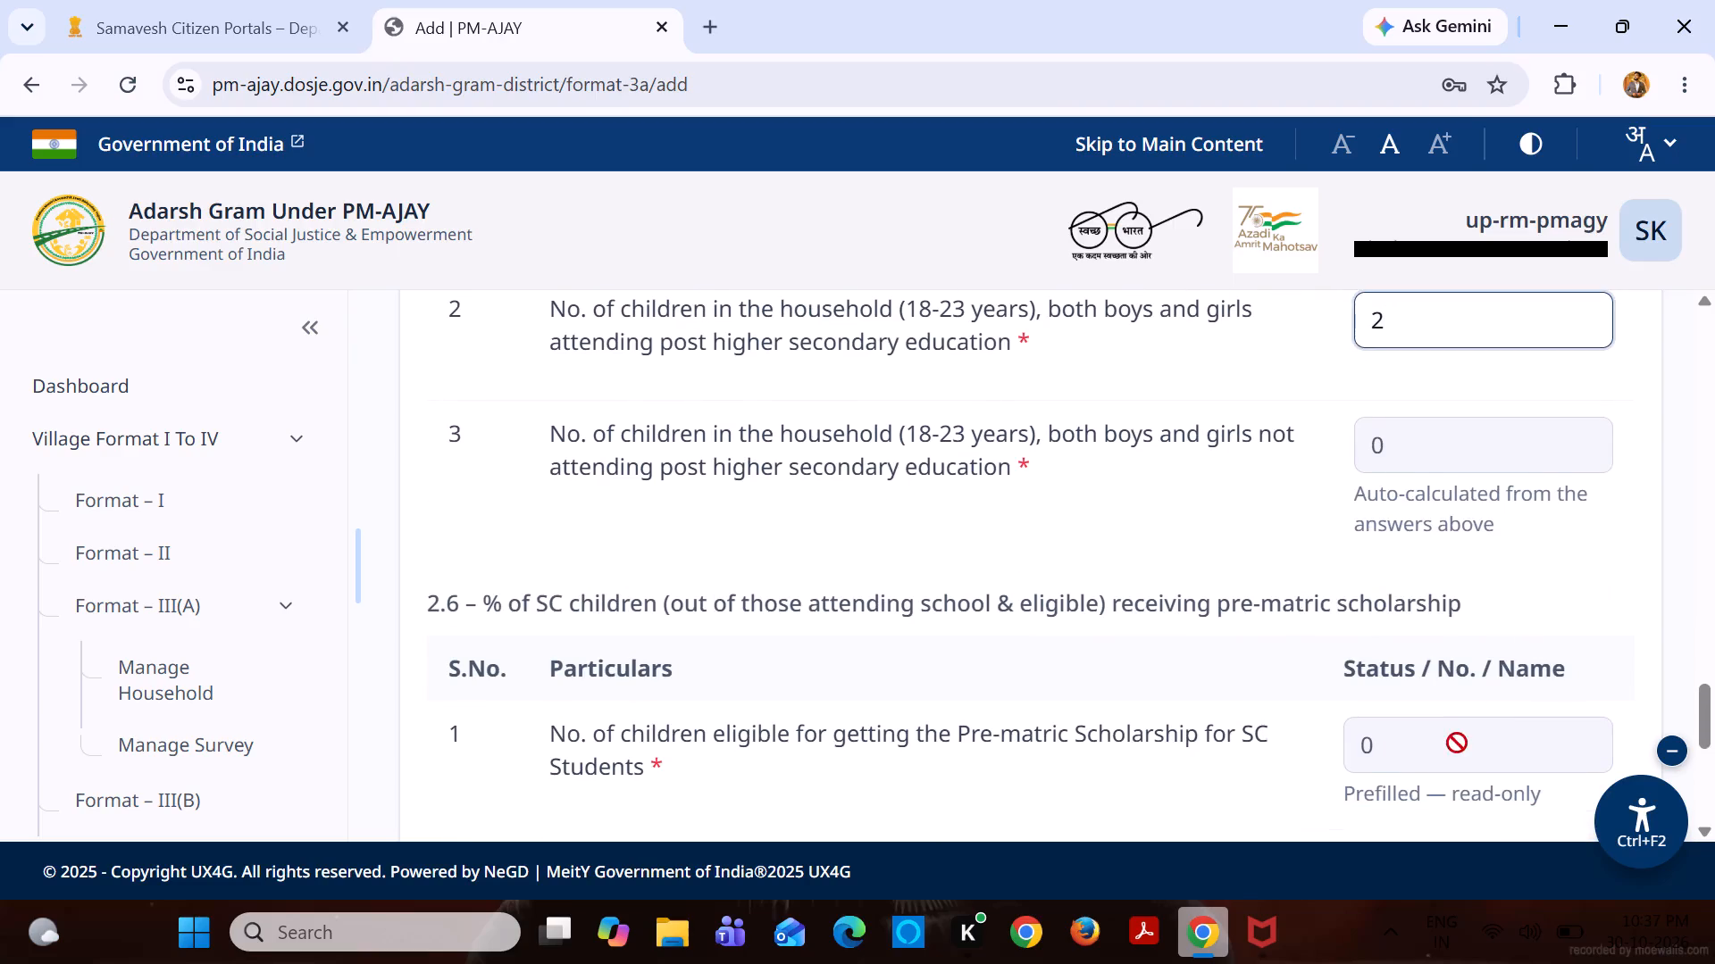
scroll(1477, 675, down, 5)
click(1544, 669)
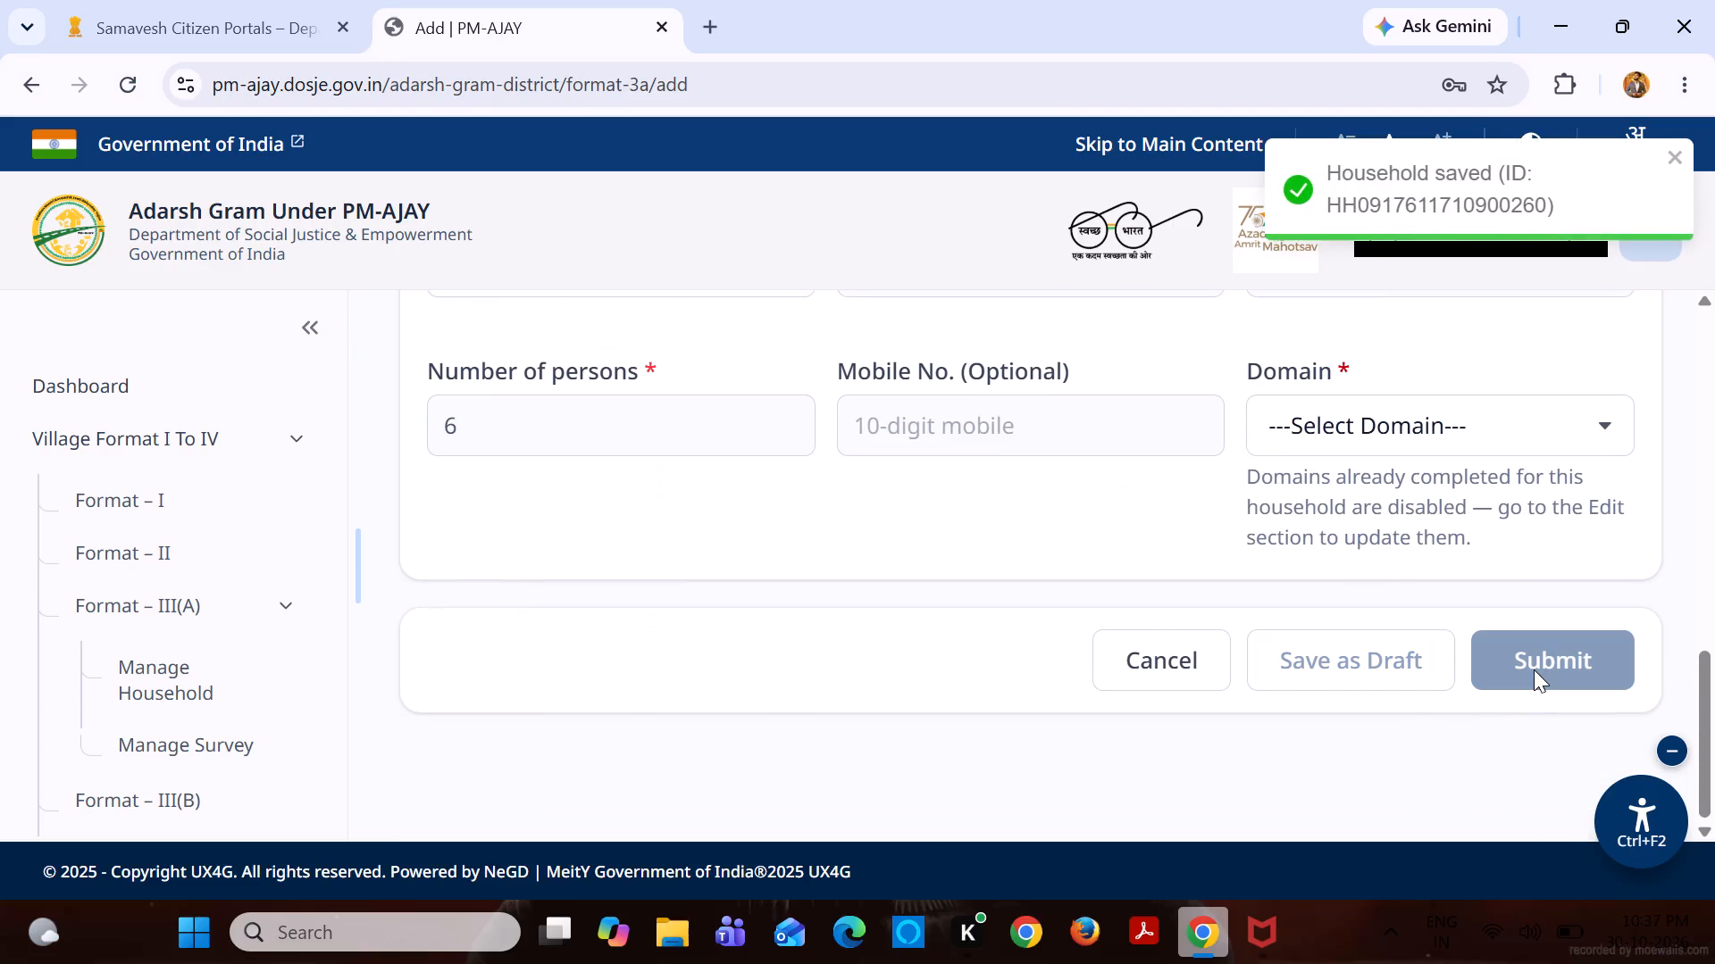
Choose domain 3 – Health and Nutrition, answer Yes to health protection coverage, and enter 0 pregnant women in 3.3 and 0 deliveries in 3.4.
click(1543, 440)
click(1322, 751)
scroll(1324, 752, down, 3)
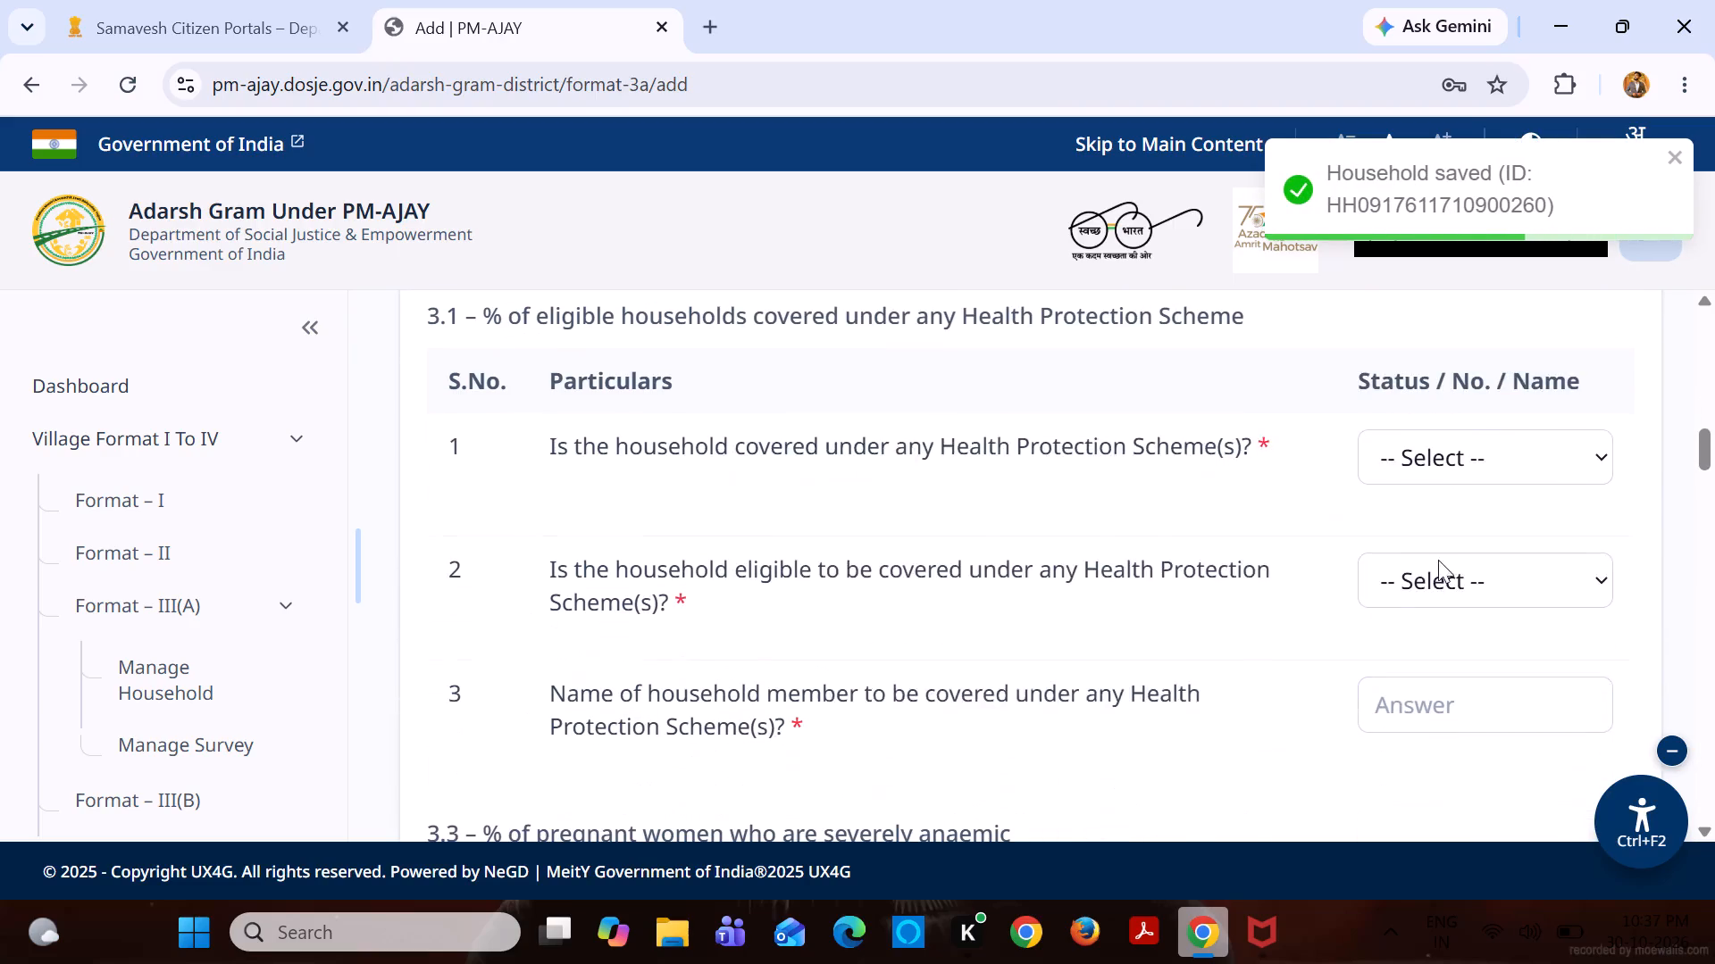
drag(1504, 405, 1510, 434)
click(1504, 447)
click(1441, 549)
scroll(1444, 542, down, 2)
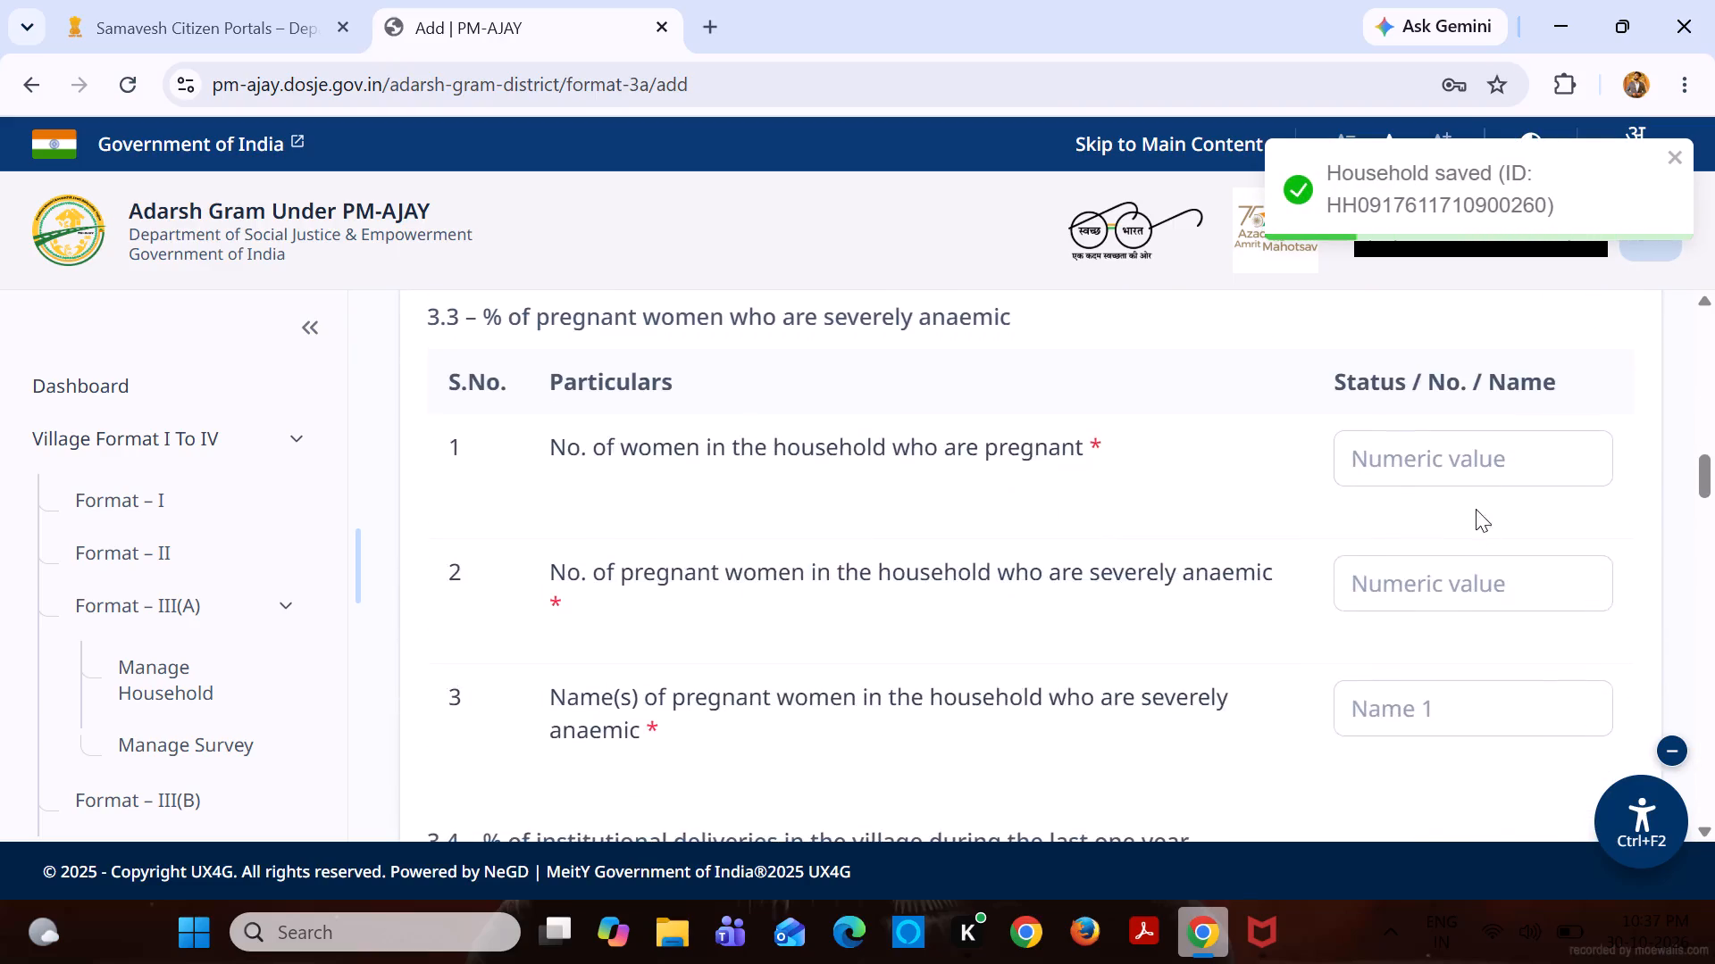
click(1487, 464)
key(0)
scroll(1487, 464, down, 2)
click(1471, 464)
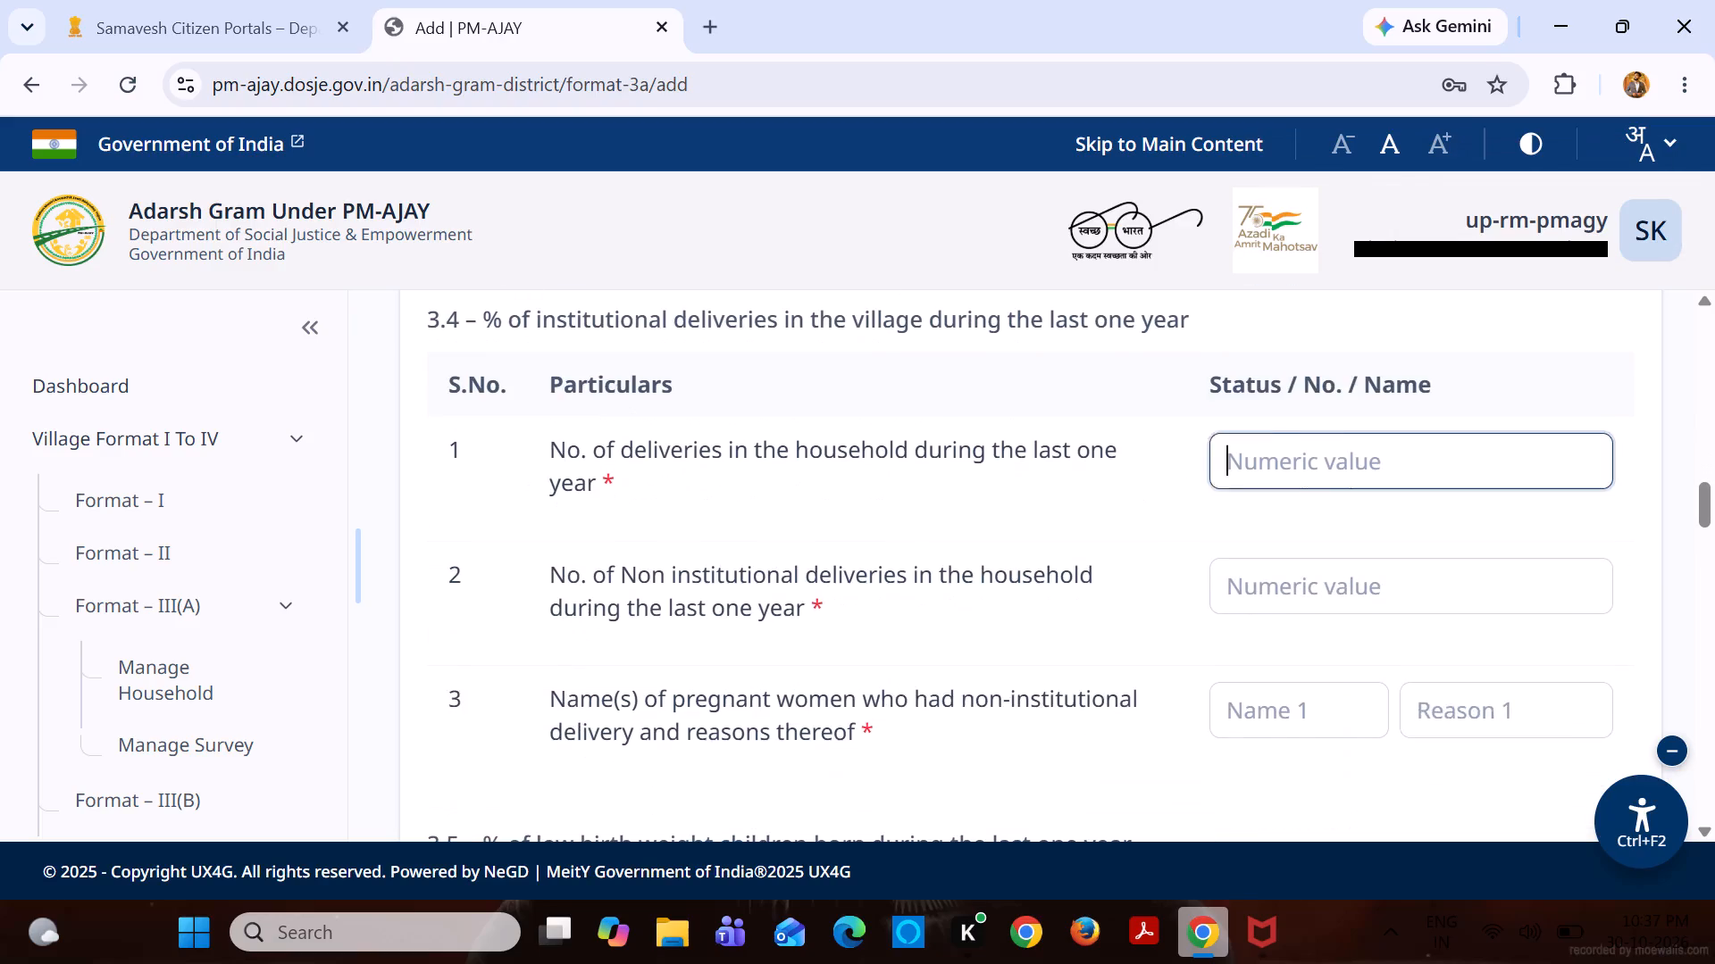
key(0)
Enter 0 for the child birth, immunization, underweight and last-year pregnancy questions in sections 3.5 to 3.8.
scroll(1472, 458, down, 1)
click(1335, 586)
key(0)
scroll(1343, 569, down, 2)
click(1359, 586)
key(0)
scroll(1366, 555, down, 2)
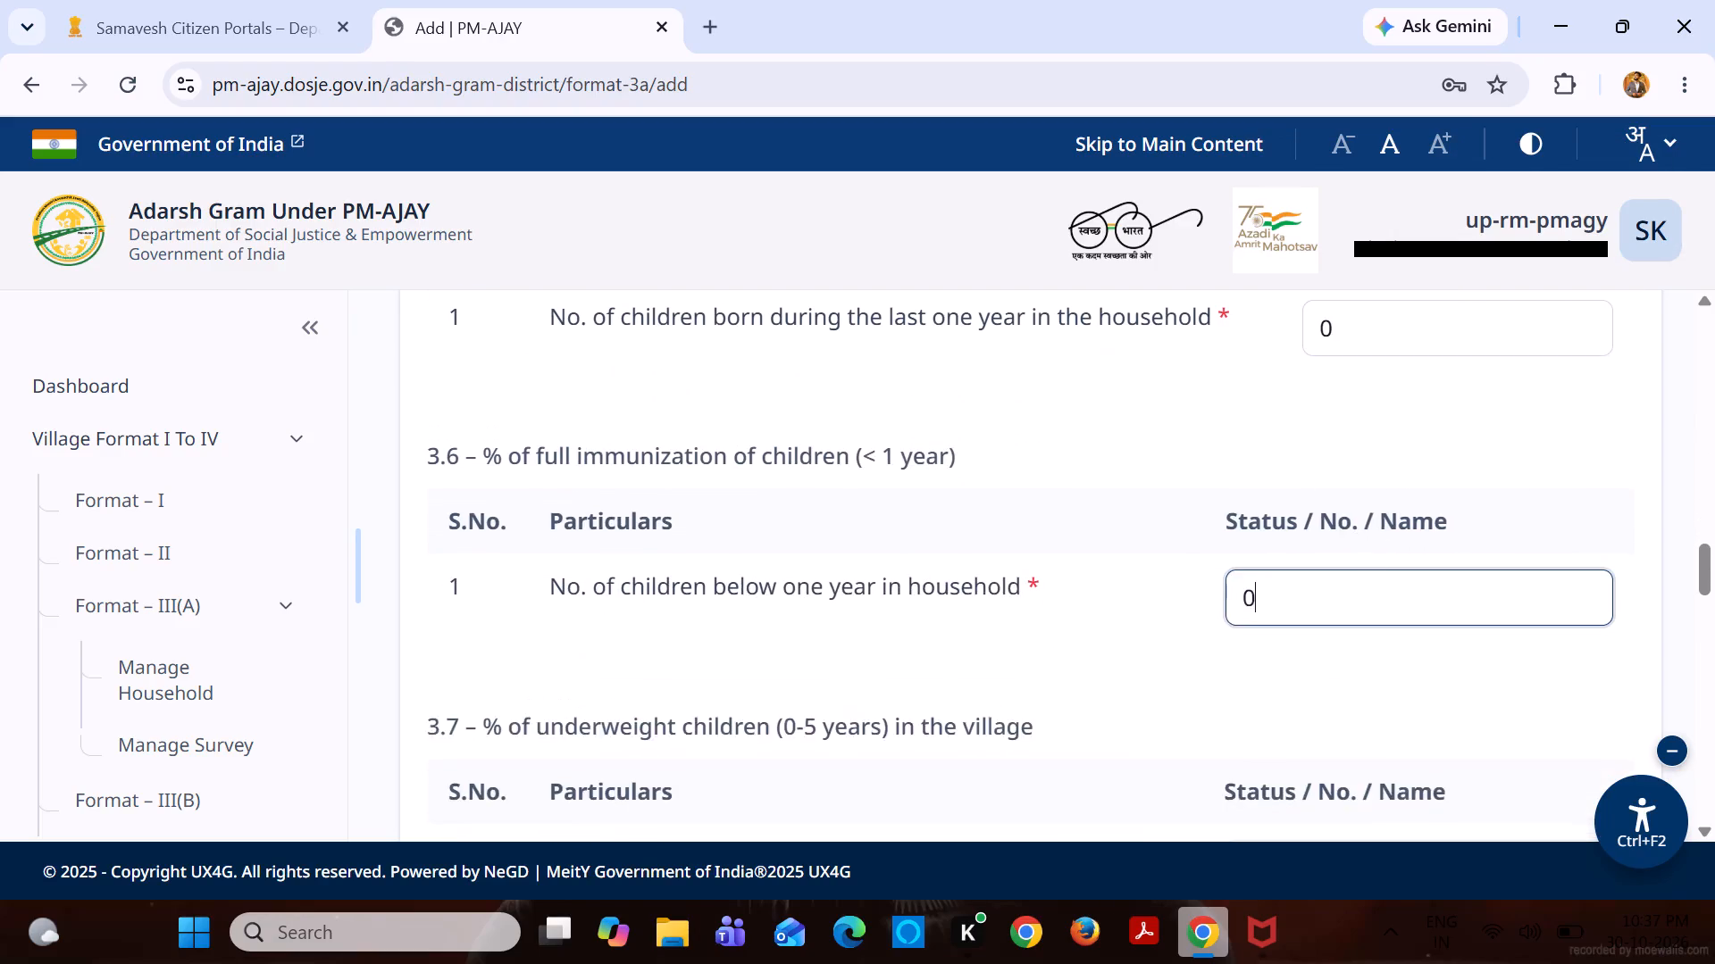
scroll(1367, 562, up, 1)
click(1308, 724)
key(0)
scroll(1320, 692, down, 3)
click(1427, 619)
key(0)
Enter 0 children under one year in section 3.9 and 0 members with communicable diseases in 3.10, and submit domain 3.
scroll(1428, 608, down, 2)
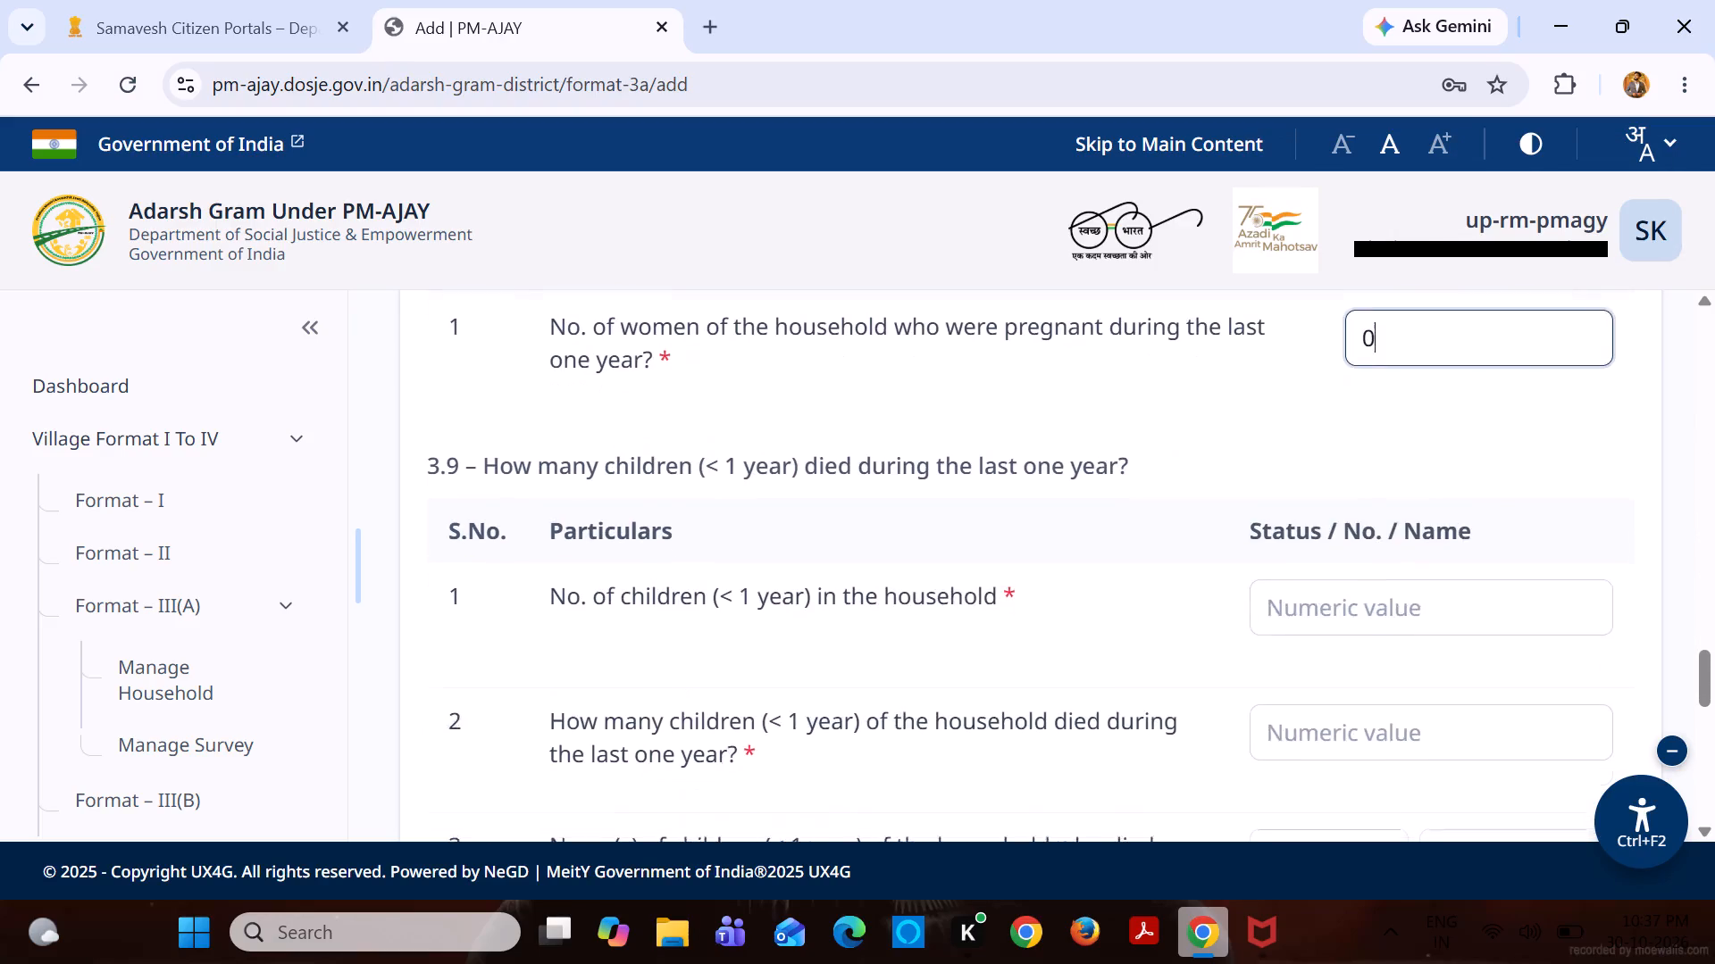
click(1424, 619)
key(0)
scroll(1426, 610, down, 2)
click(1439, 629)
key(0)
scroll(1441, 617, down, 2)
click(1528, 669)
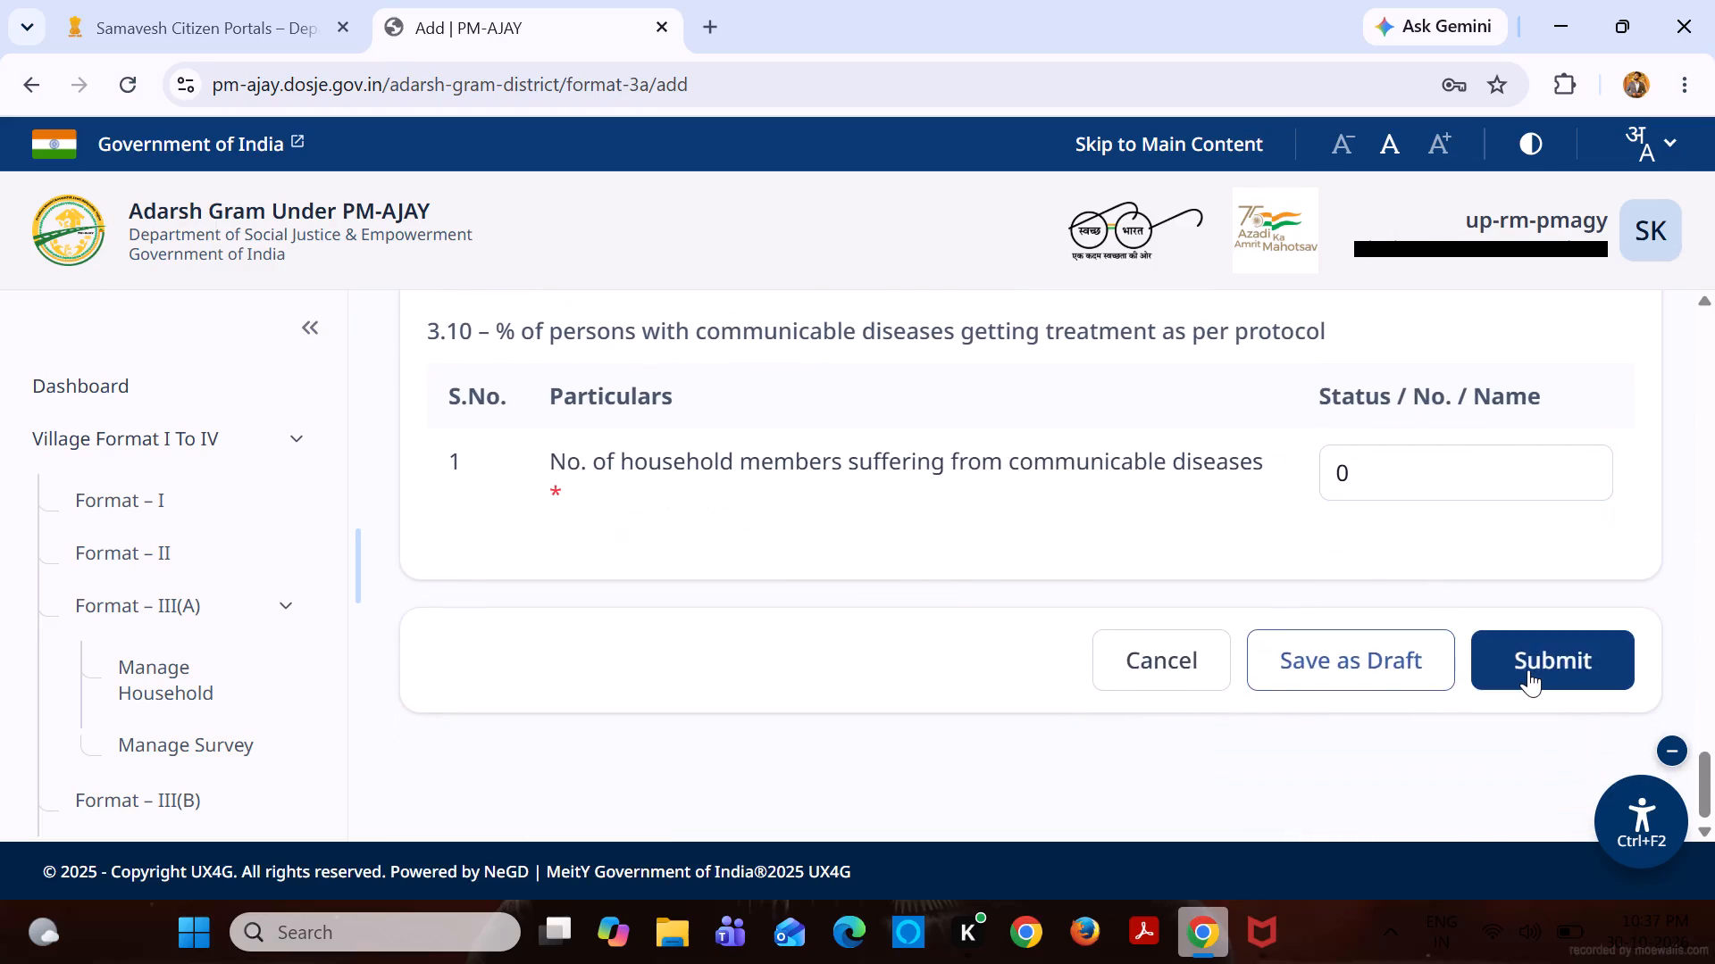
Choose domain 4 – Social Security, enter 0 eligible persons for widow, old age and disability pensions in sections 4.1 to 4.3, and submit.
click(1477, 421)
scroll(1450, 551, down, 2)
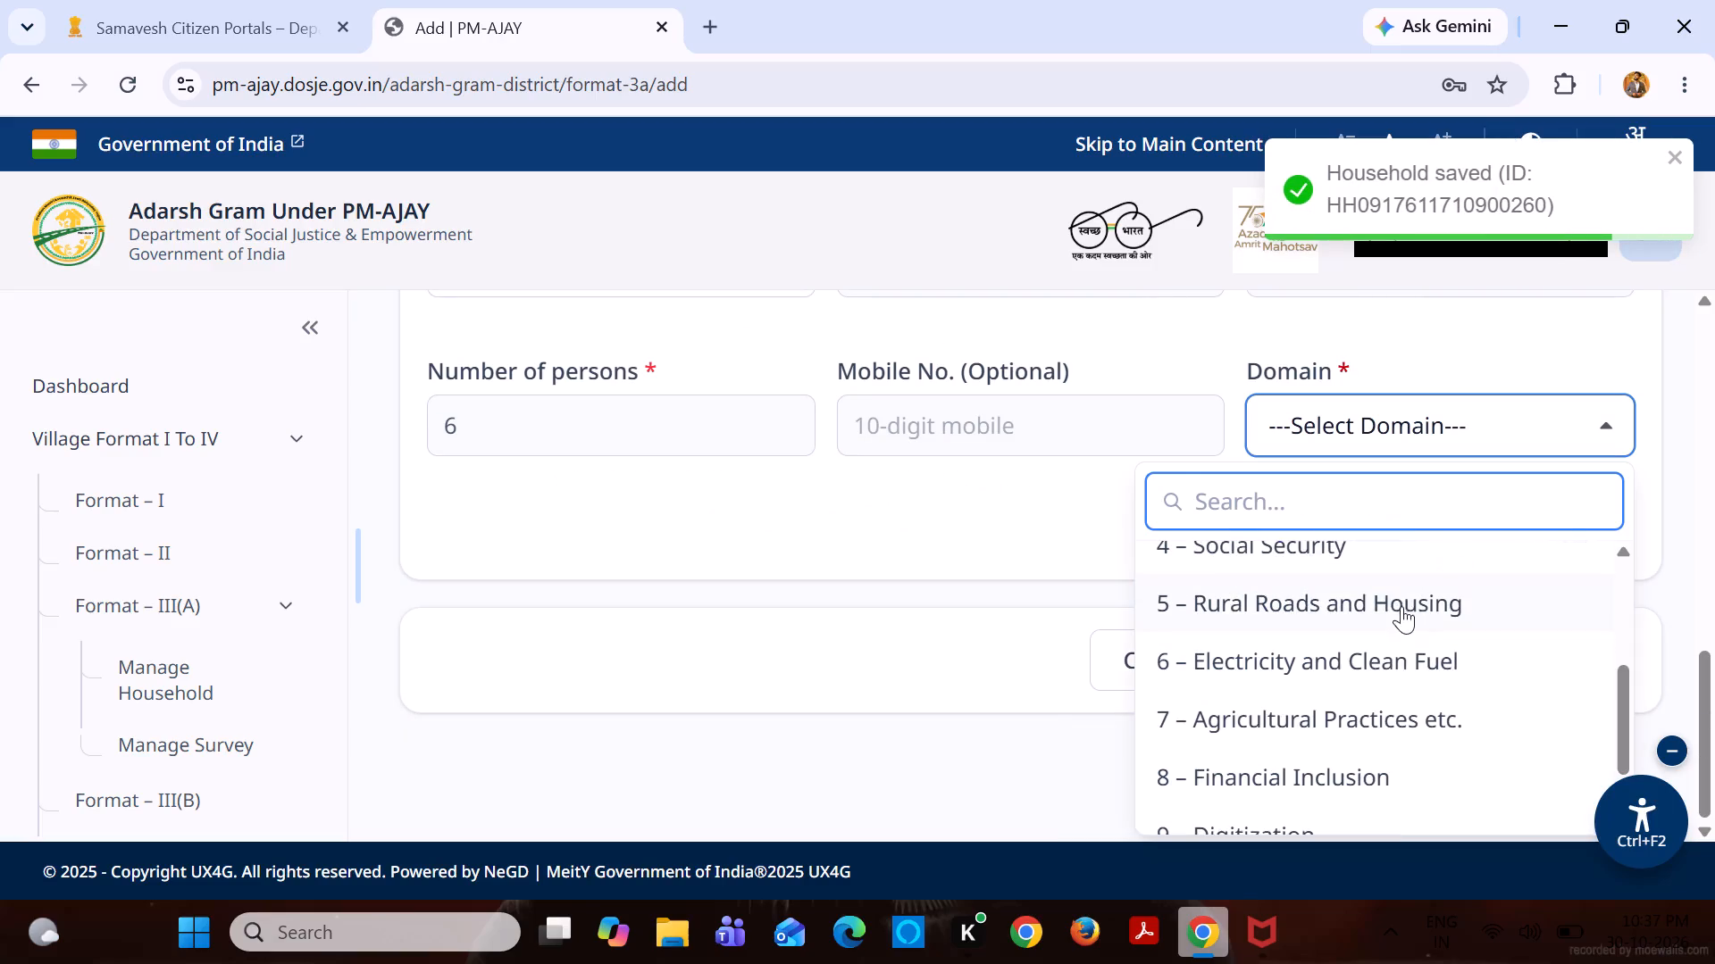
click(1365, 554)
scroll(1365, 557, down, 3)
click(1467, 482)
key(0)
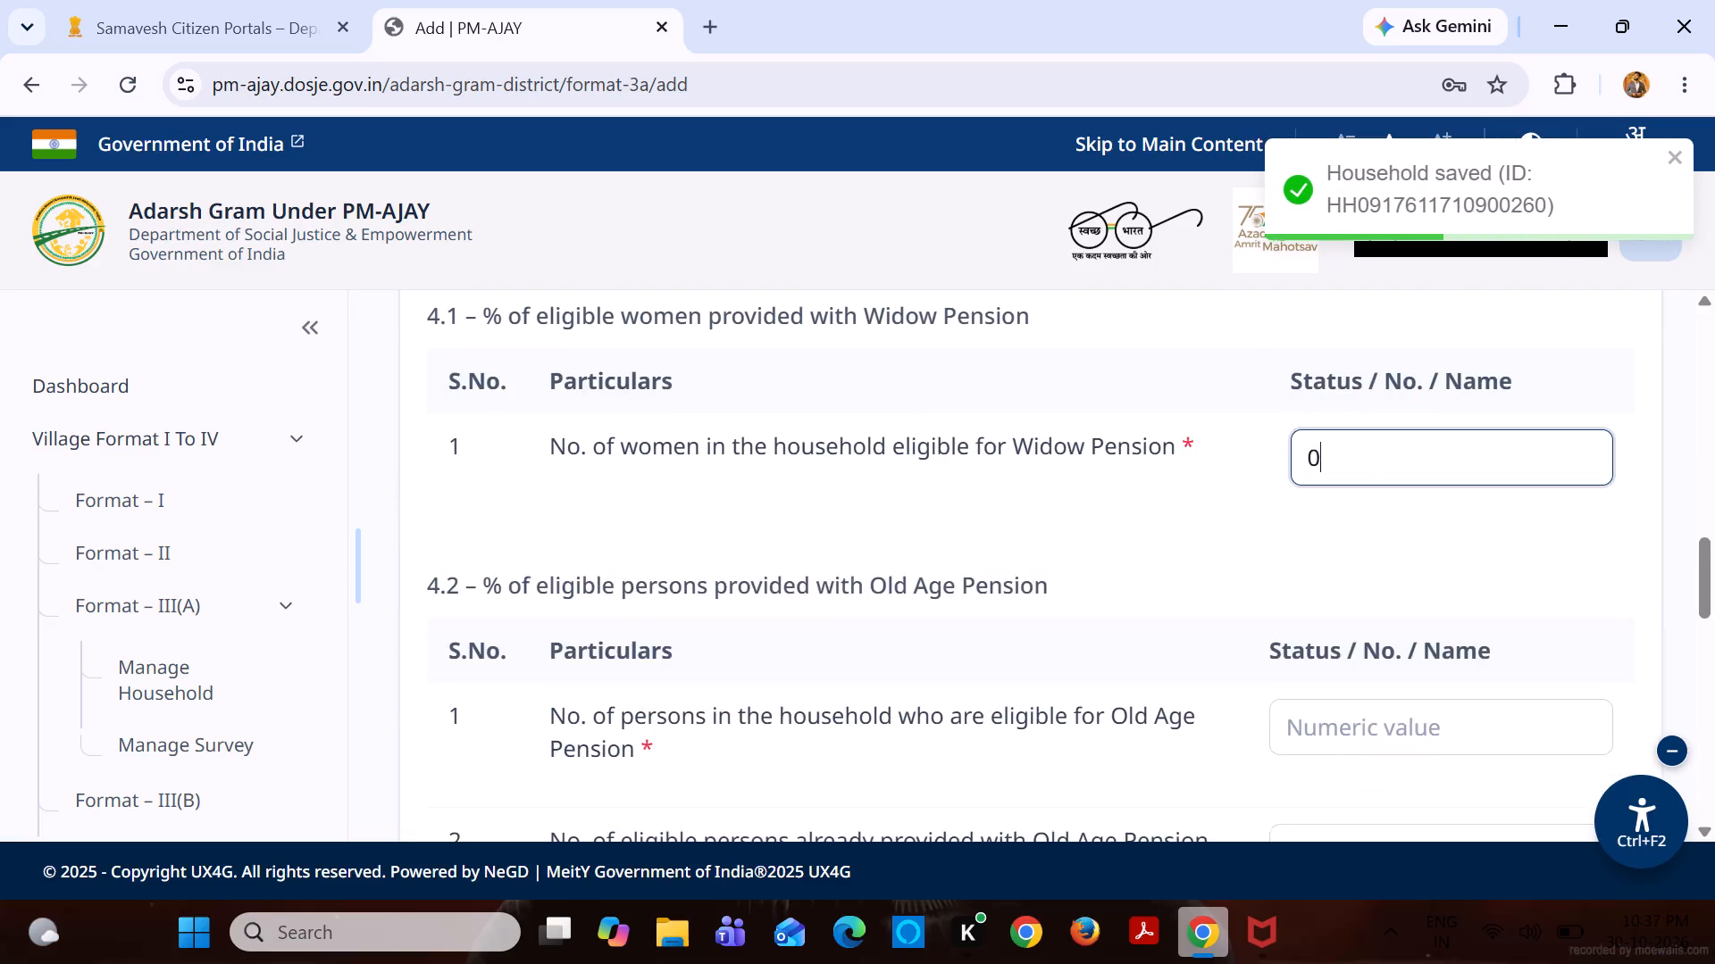
scroll(1460, 479, down, 2)
click(1462, 478)
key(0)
scroll(1462, 479, down, 2)
click(1462, 479)
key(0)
scroll(1462, 479, down, 1)
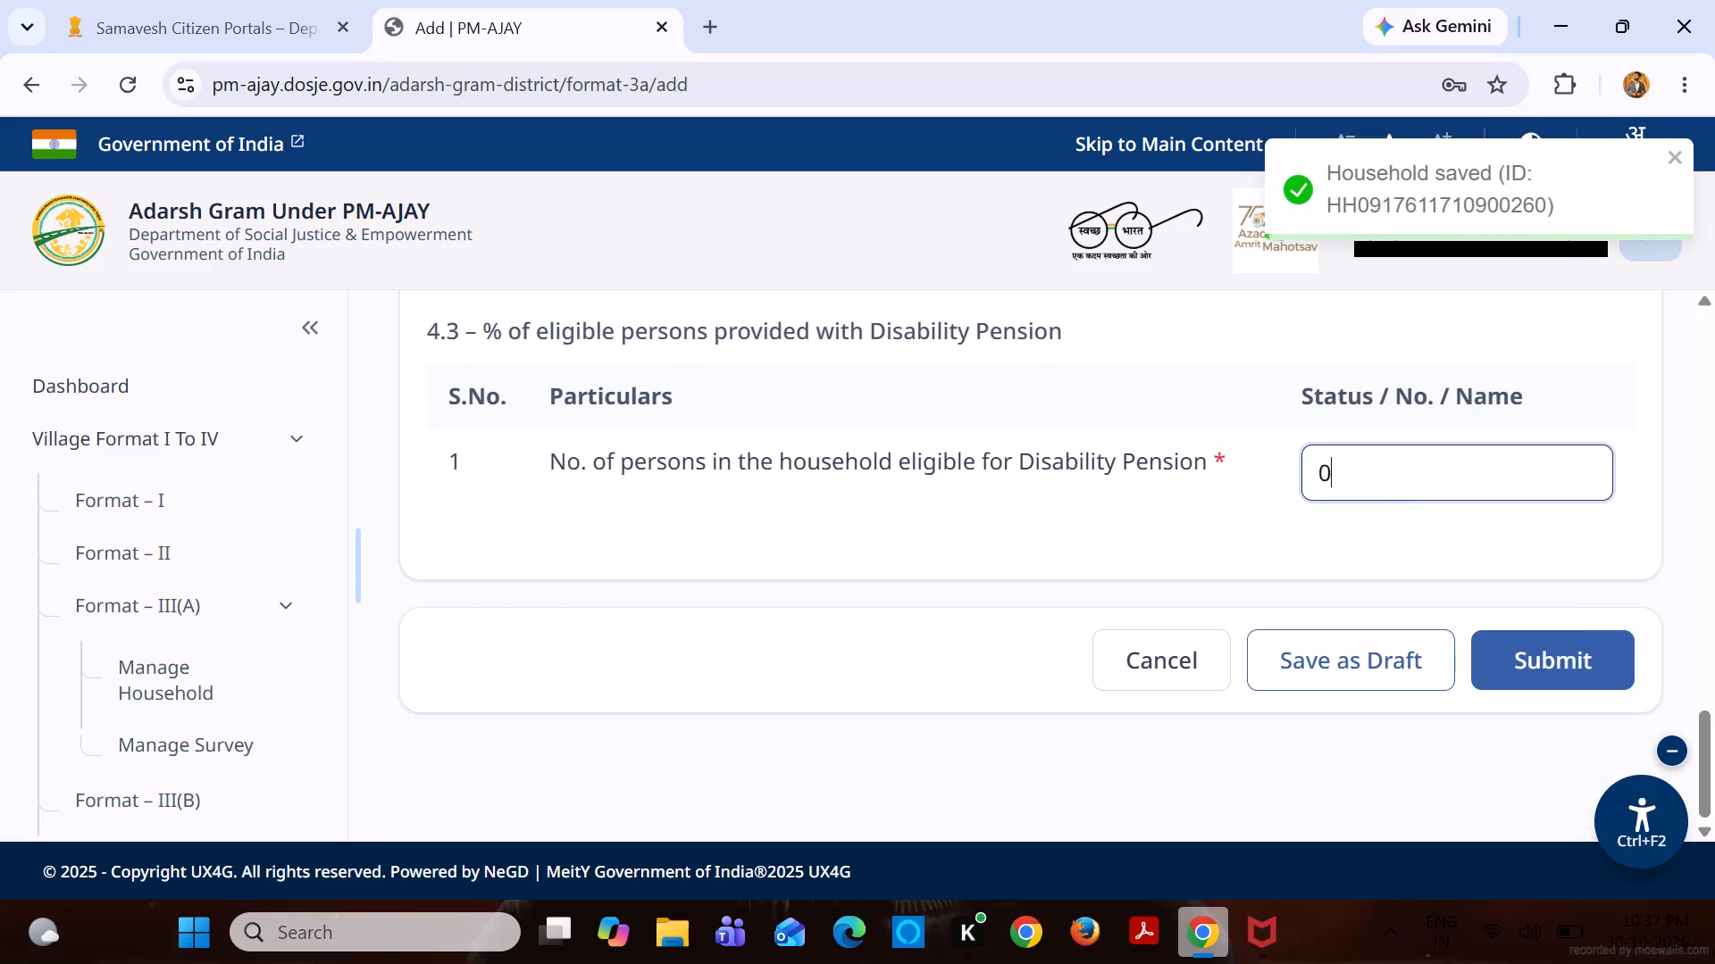
scroll(1462, 479, down, 1)
click(1566, 638)
Choose domain 5 – Rural Roads and Housing, answer No to living in a Kachcha/unsafe house in section 5.3, and submit the domain.
click(1444, 440)
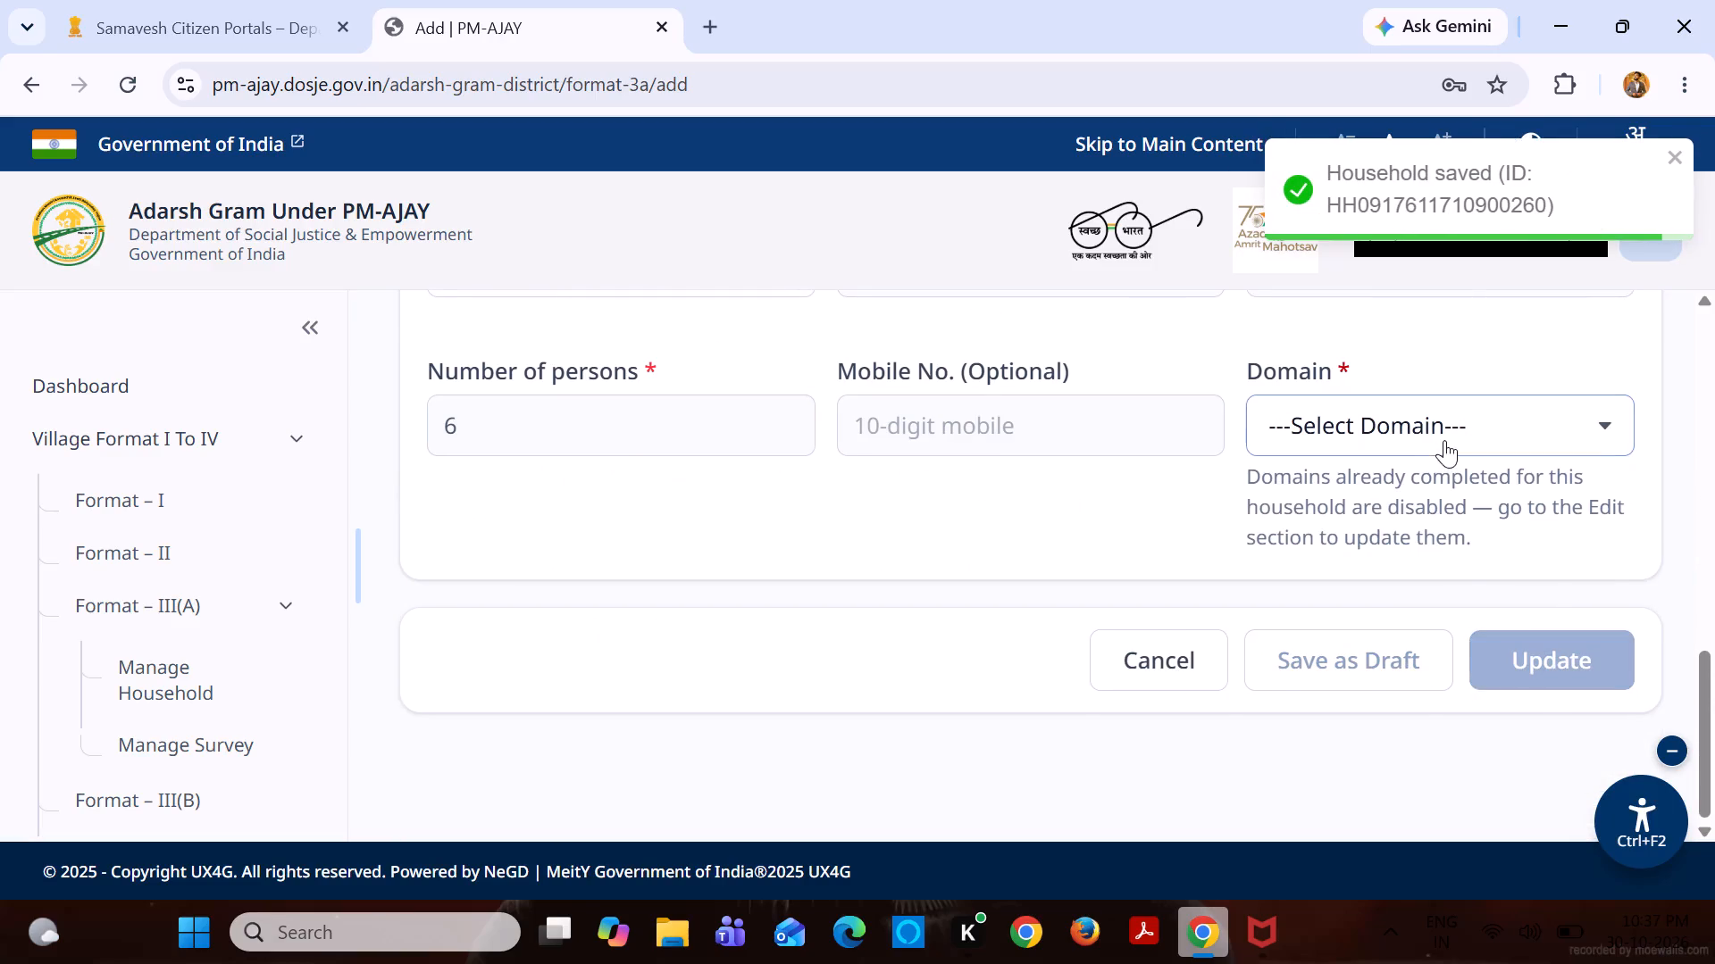
scroll(1444, 614, down, 2)
click(1413, 622)
scroll(1410, 618, down, 2)
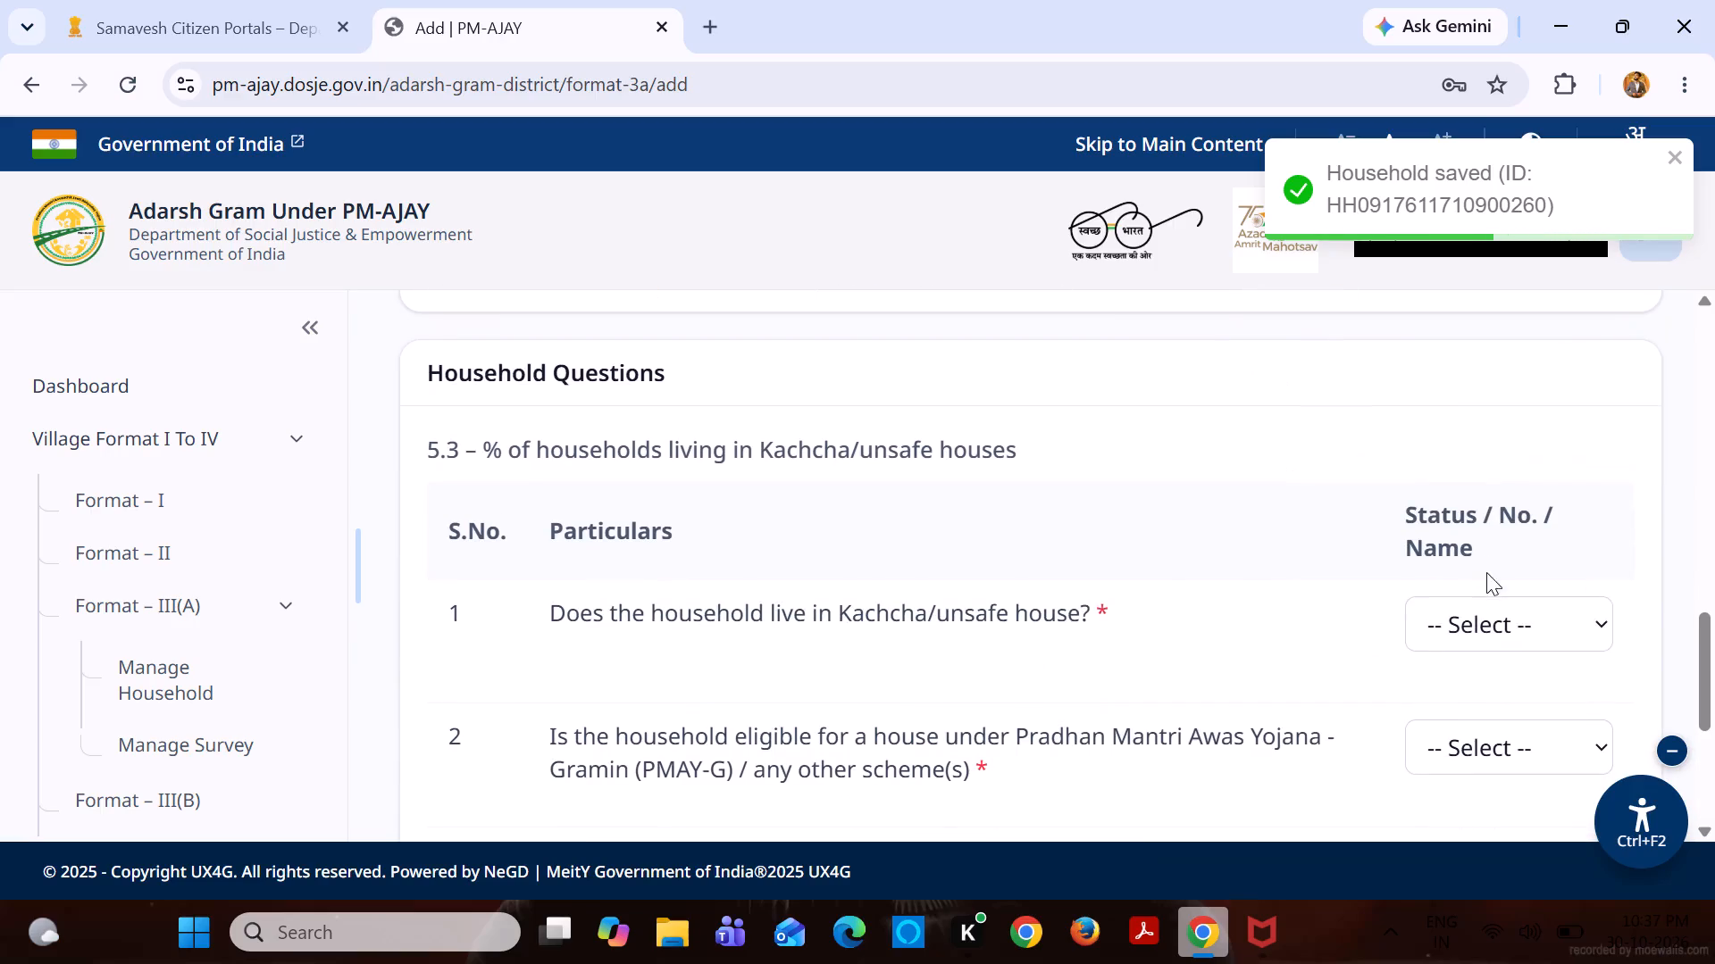
click(1485, 605)
click(1463, 769)
scroll(1477, 721, down, 3)
click(1580, 610)
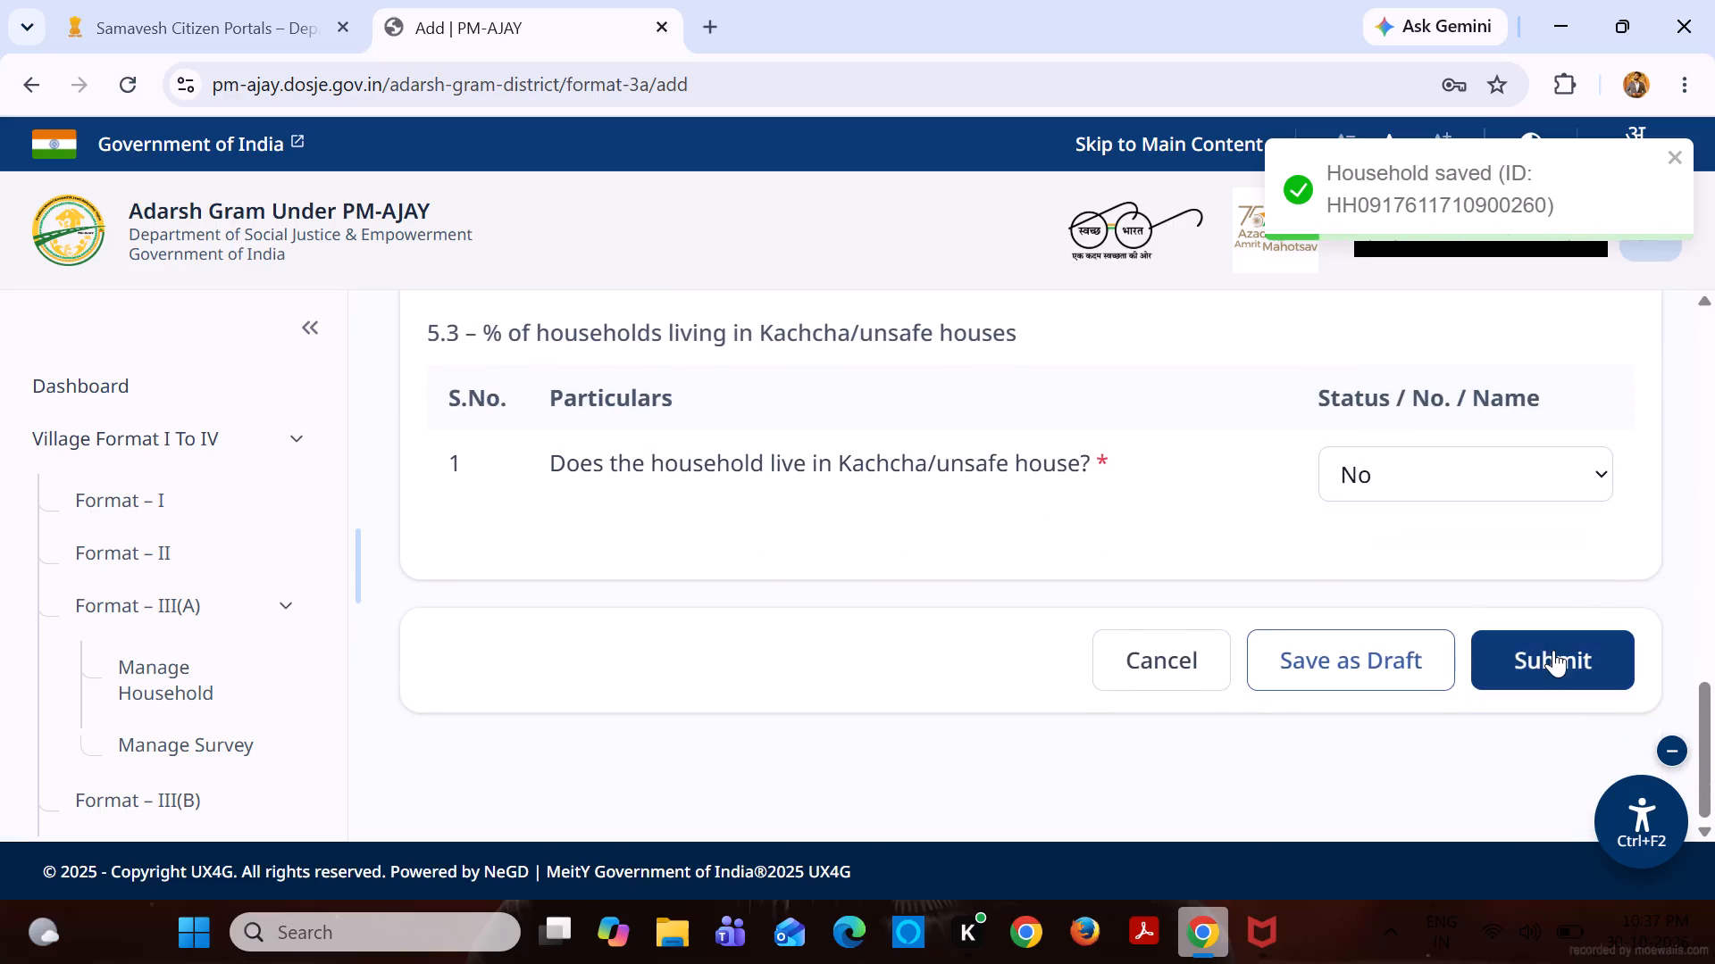
click(1553, 651)
Choose domain 6 – Electricity and Clean Fuel and answer Yes to the electricity connection question in sections 6.2 and 6.3.
click(1532, 442)
scroll(1504, 546, down, 1)
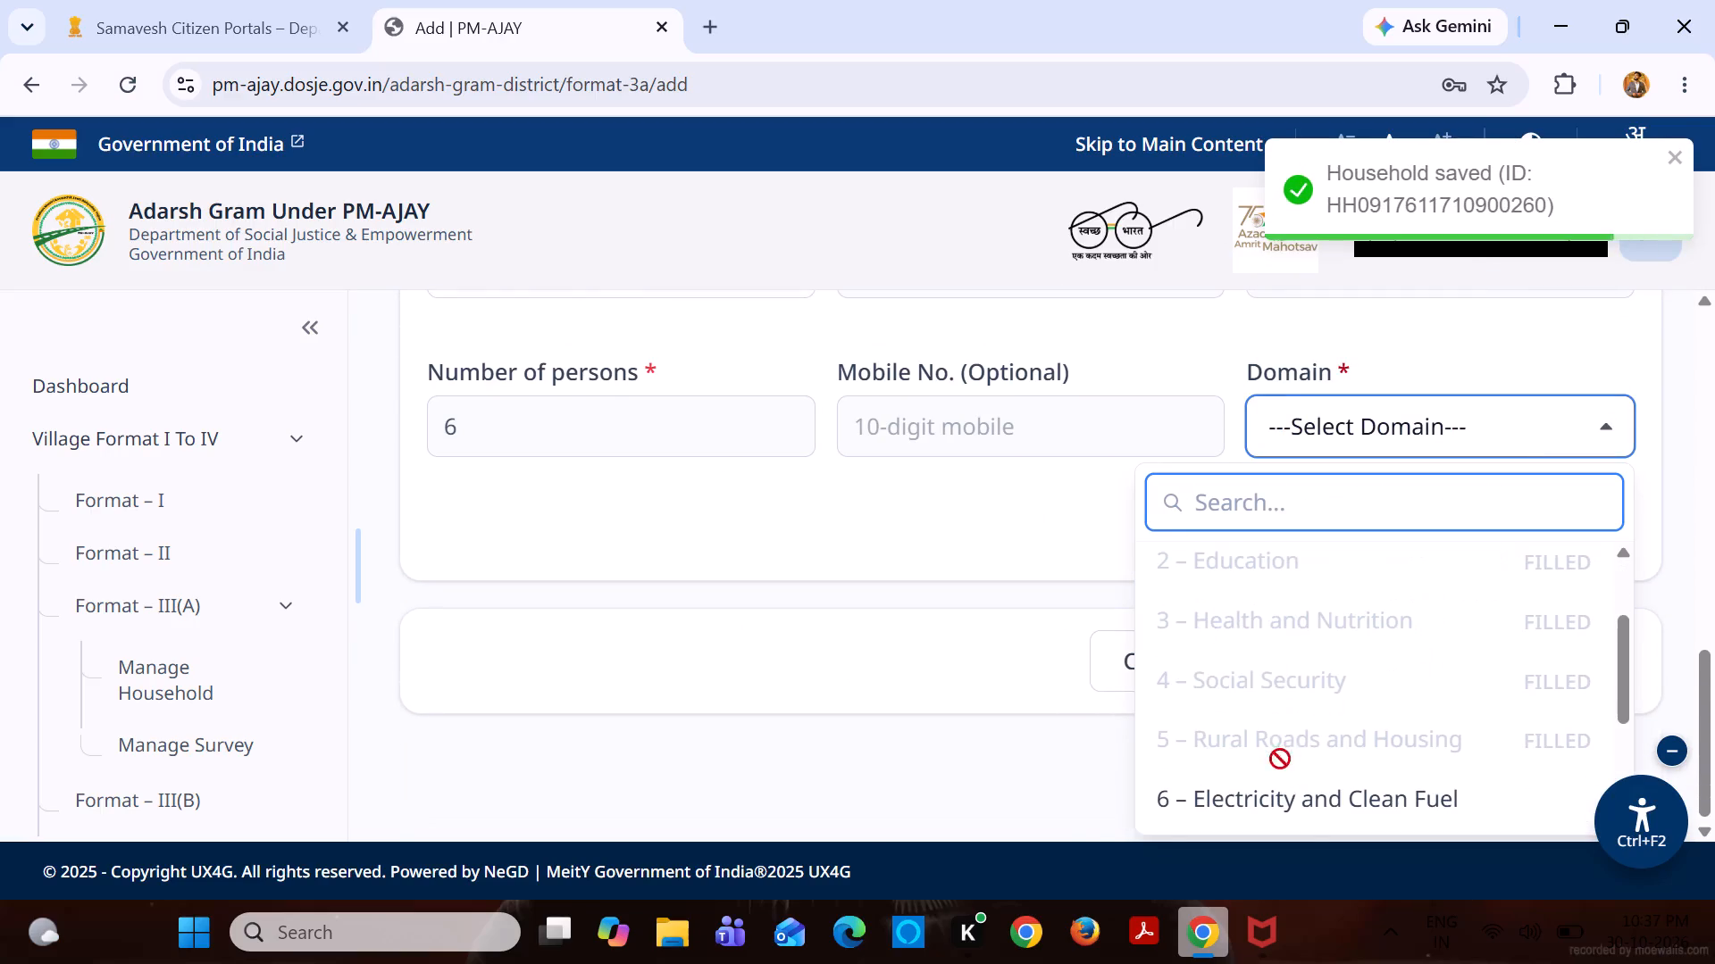
drag(1277, 802, 1286, 774)
scroll(1370, 653, down, 3)
click(1524, 477)
click(1480, 564)
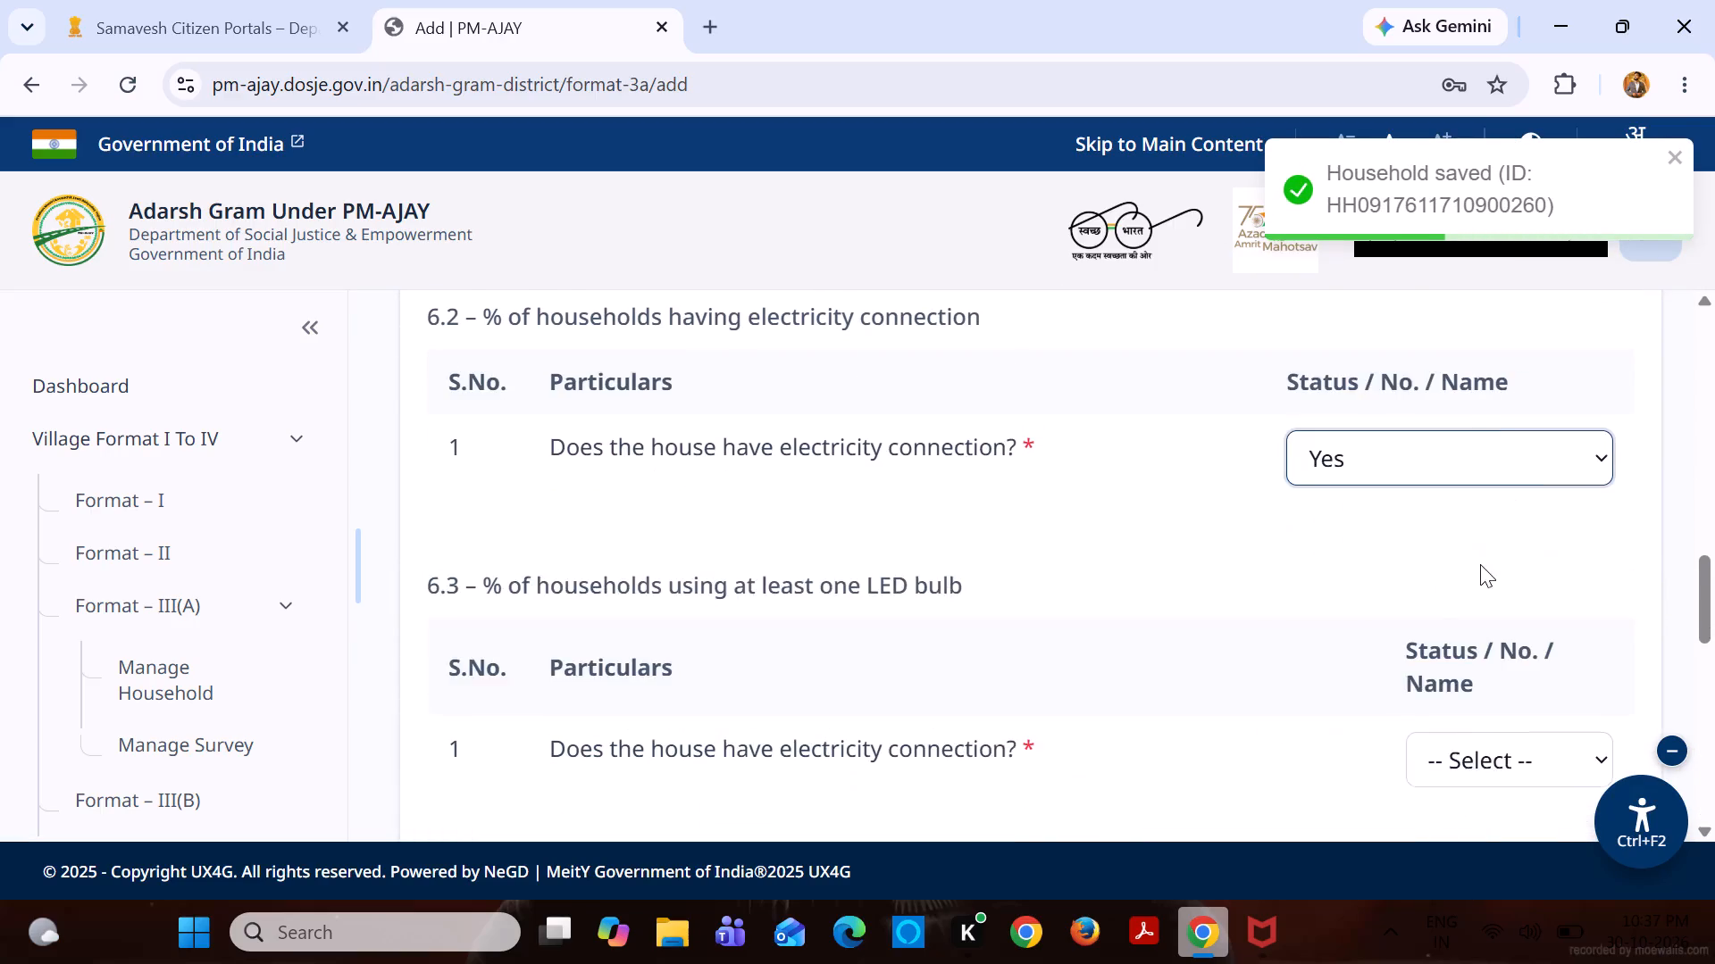
scroll(1480, 574, down, 2)
click(1527, 484)
click(1470, 566)
Answer Yes to using at least one LED bulb in section 6.3 and Yes to clean fuel in 6.4, and submit domain 6.
scroll(1478, 558, down, 2)
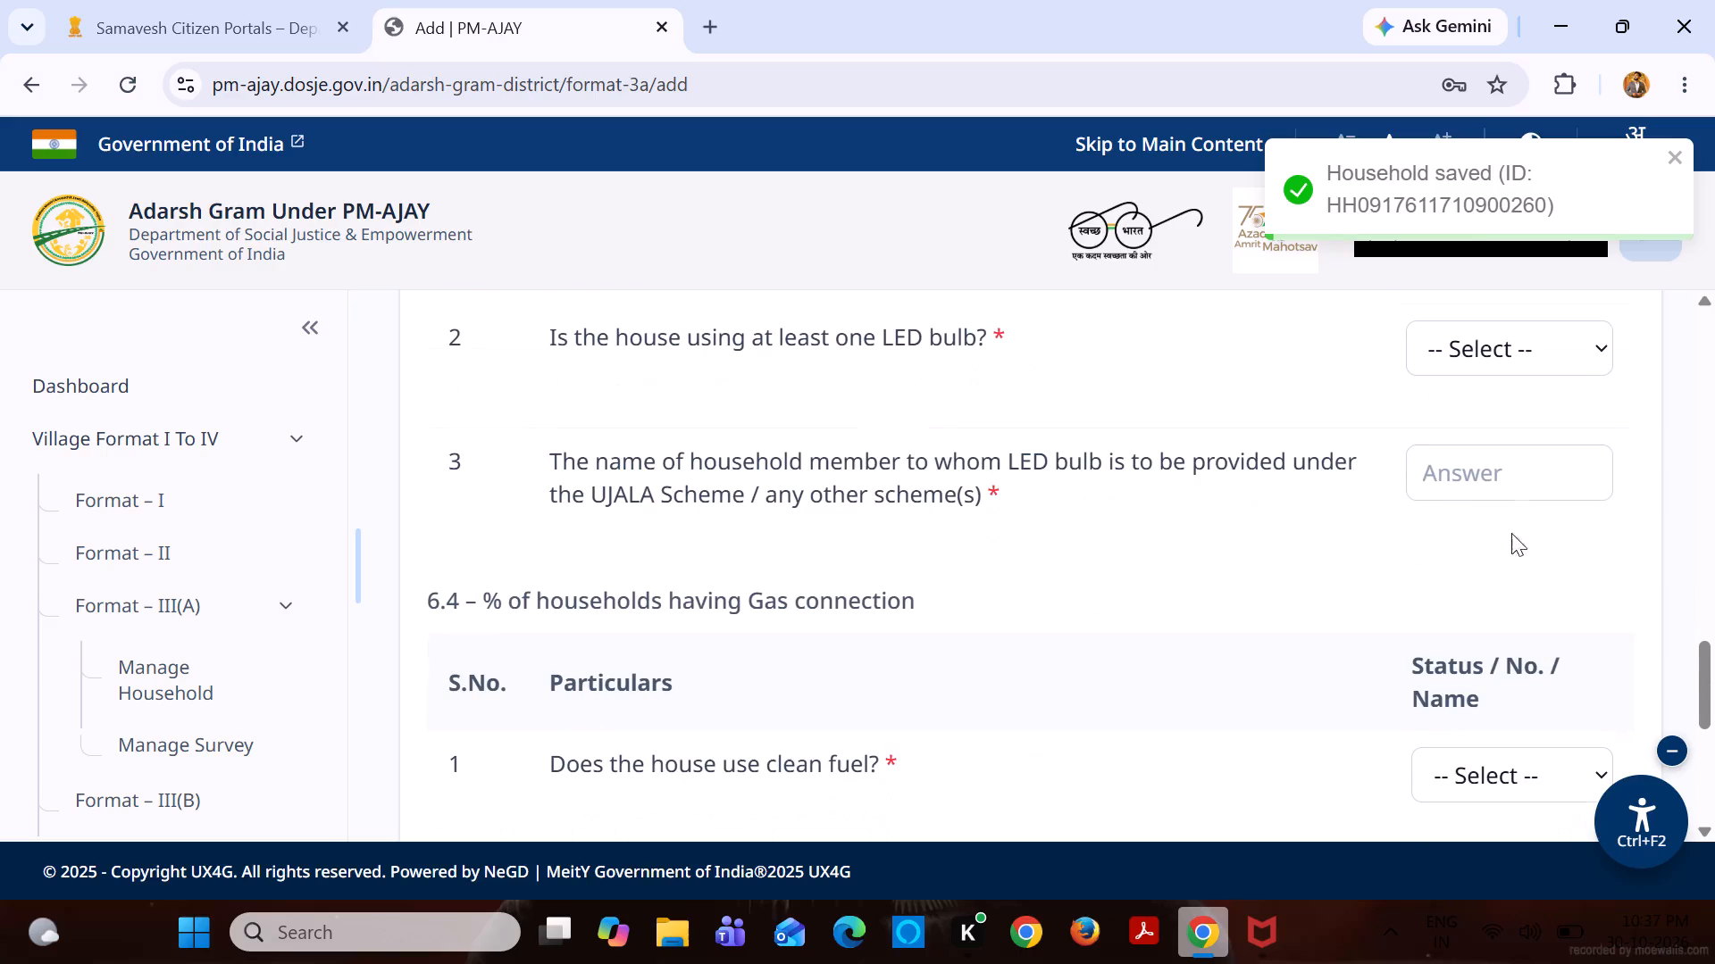
click(1567, 345)
click(1510, 450)
scroll(1510, 449, down, 2)
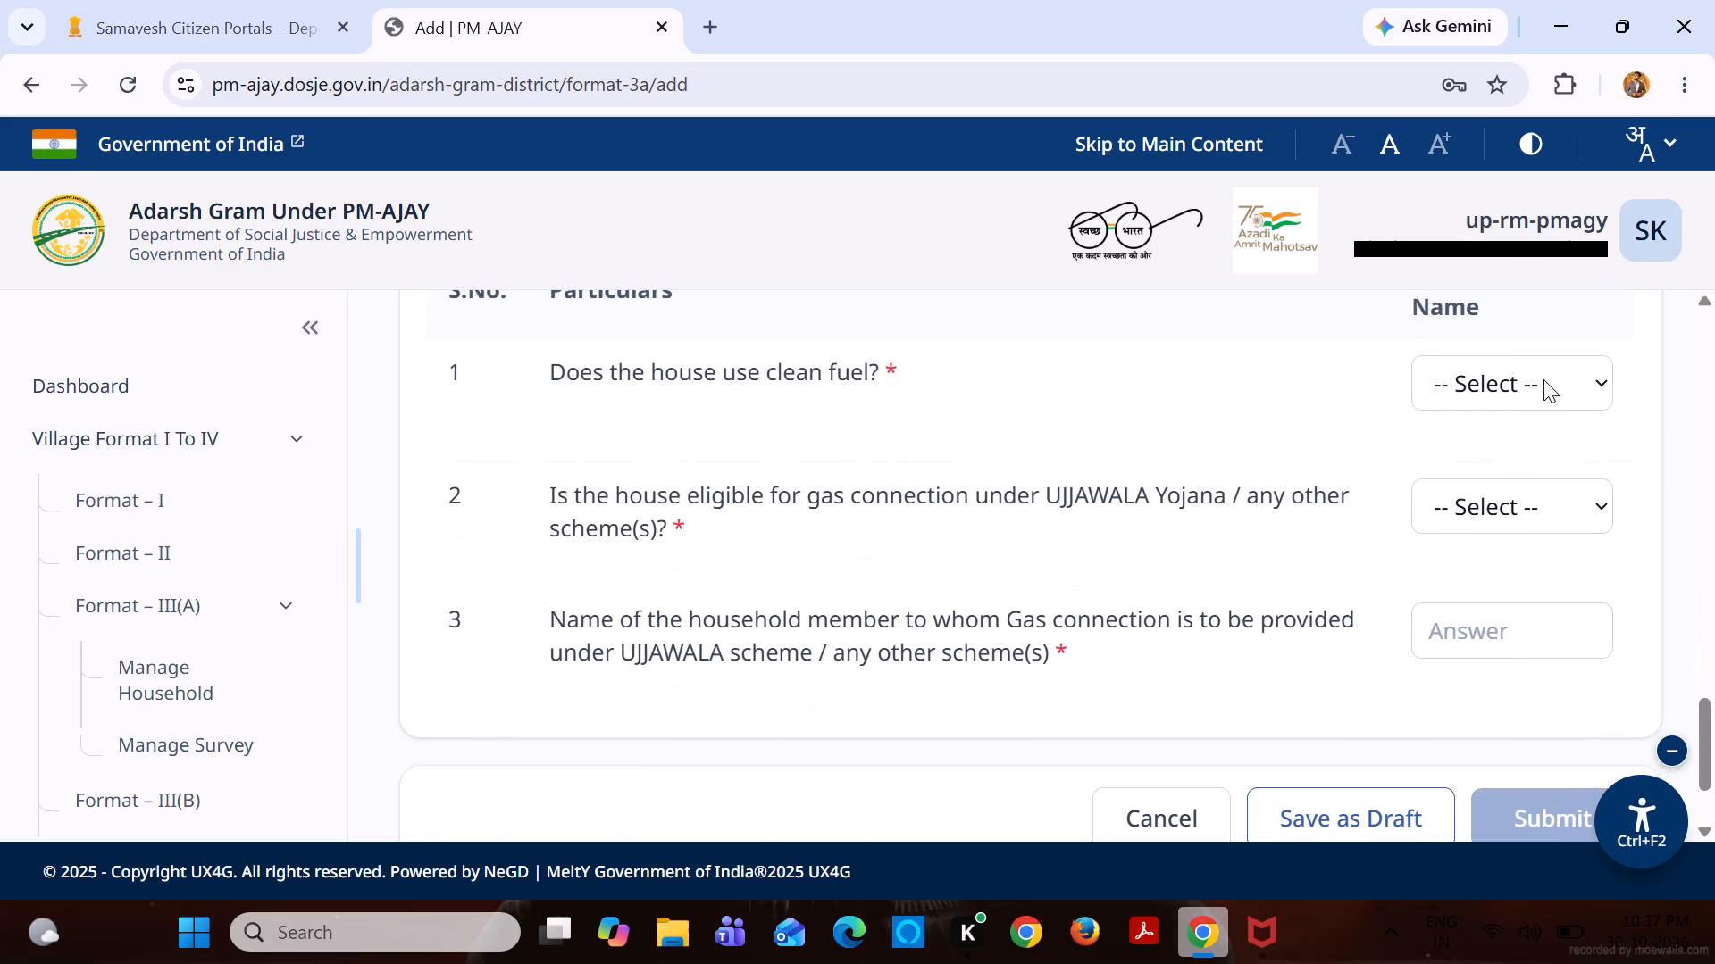
click(1544, 375)
click(1503, 453)
click(1528, 635)
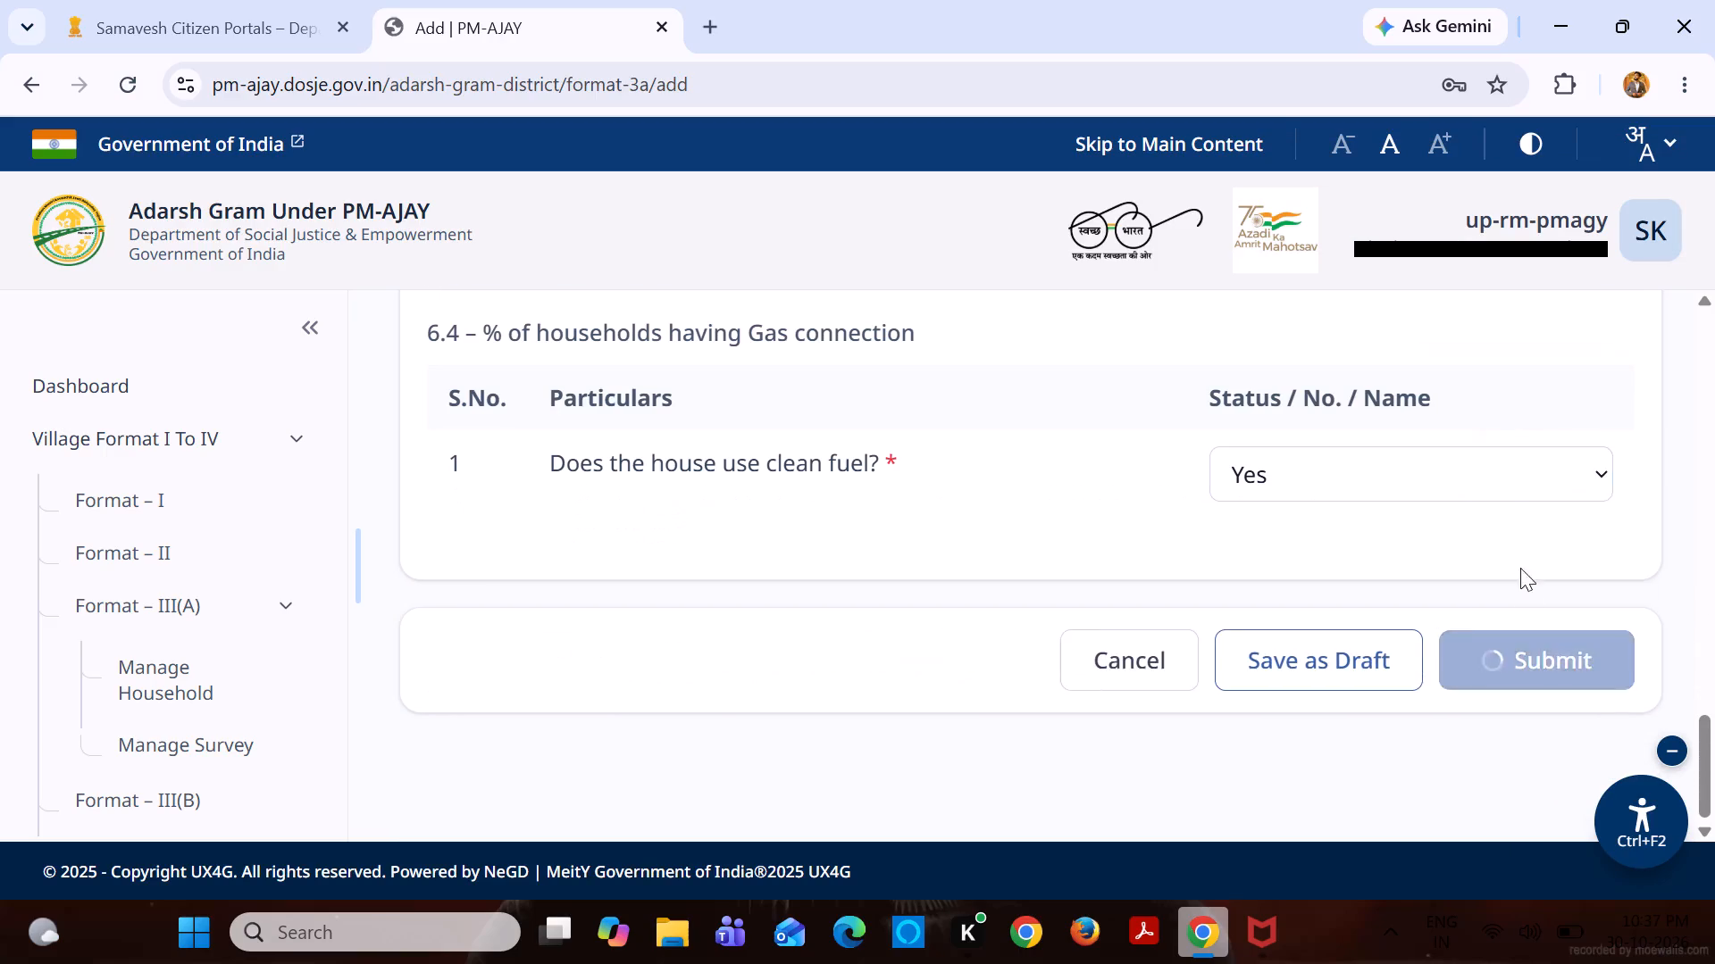
Choose domain 7 – Agricultural Practices etc., answer No to involvement in farming, and submit the domain.
click(1502, 414)
scroll(1489, 586, down, 3)
click(1443, 613)
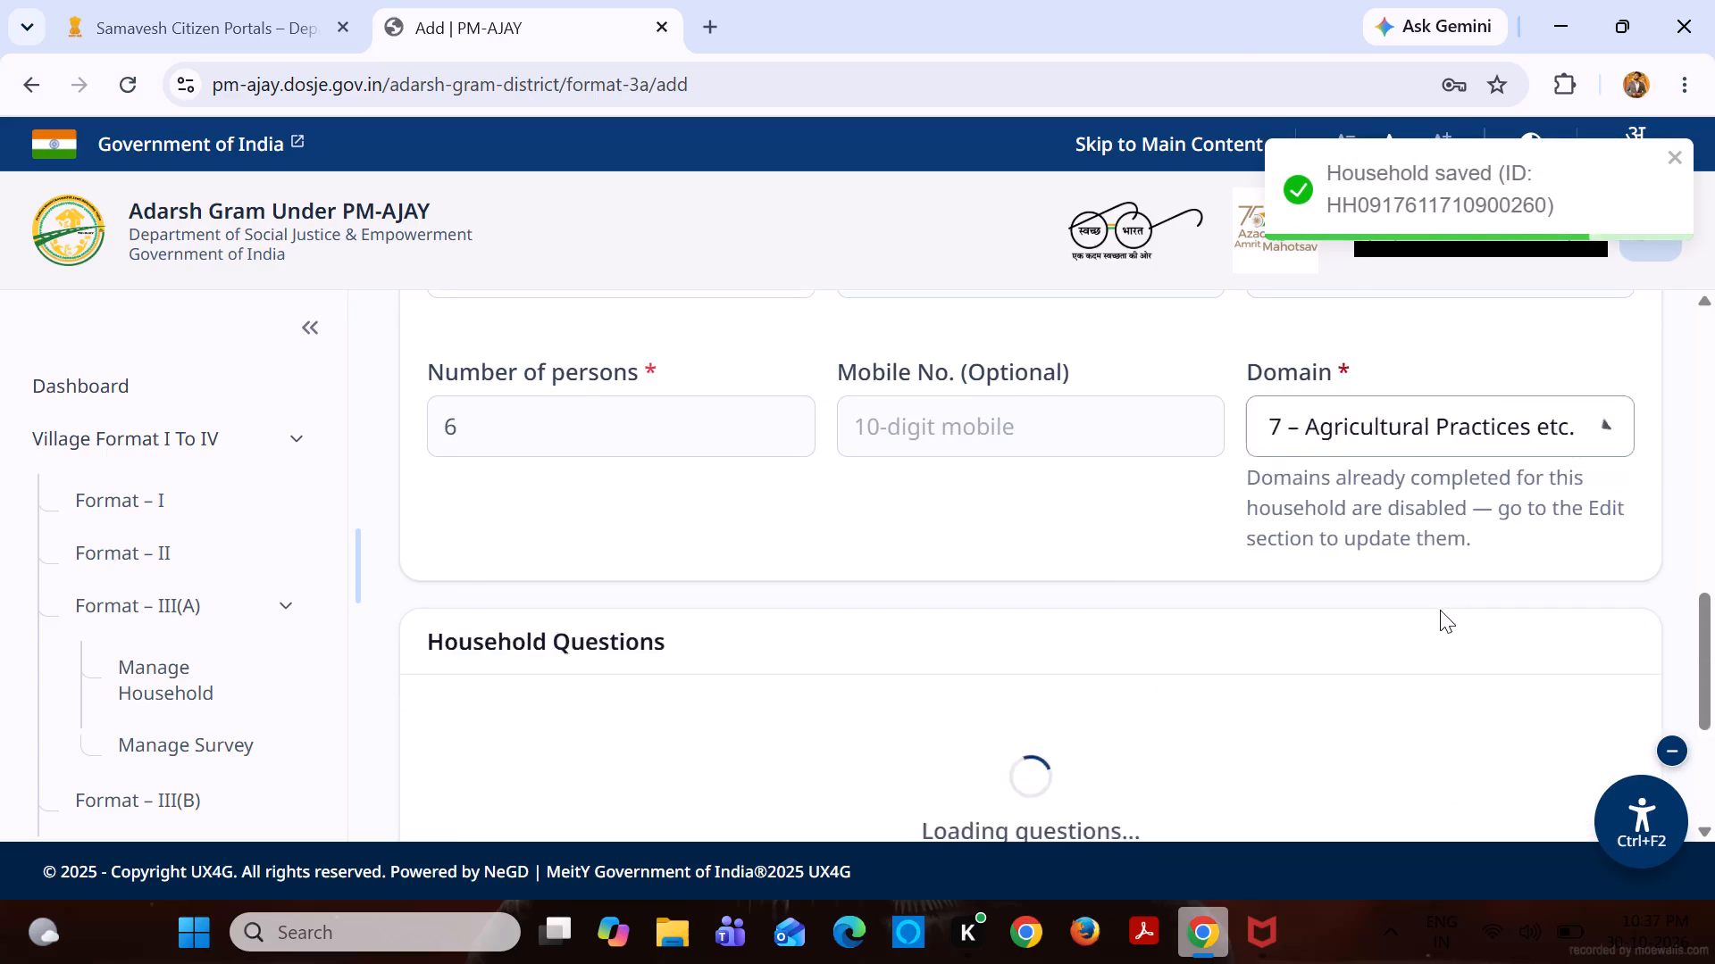
scroll(1440, 606, down, 3)
click(1503, 447)
click(1421, 575)
scroll(1431, 553, down, 6)
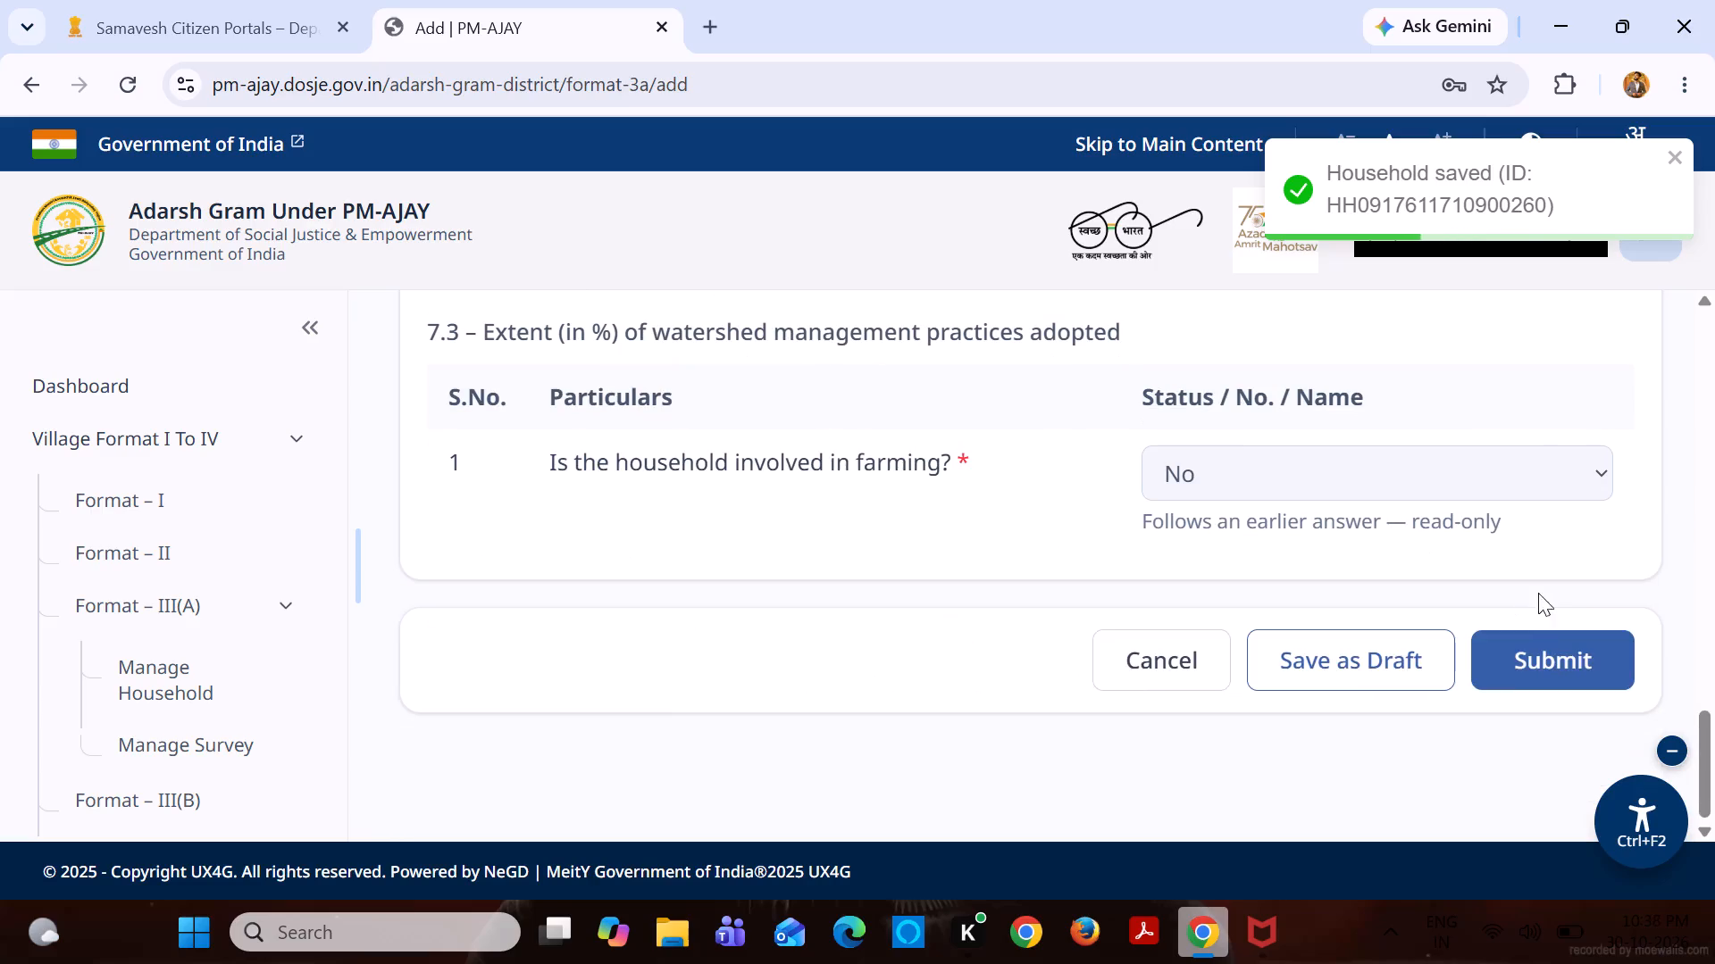
click(1543, 657)
Choose domain 8 – Financial Inclusion and enter 6 persons over 5 years and 6 members already having Aadhaar in section 8.1.
click(1484, 405)
scroll(1475, 522, down, 2)
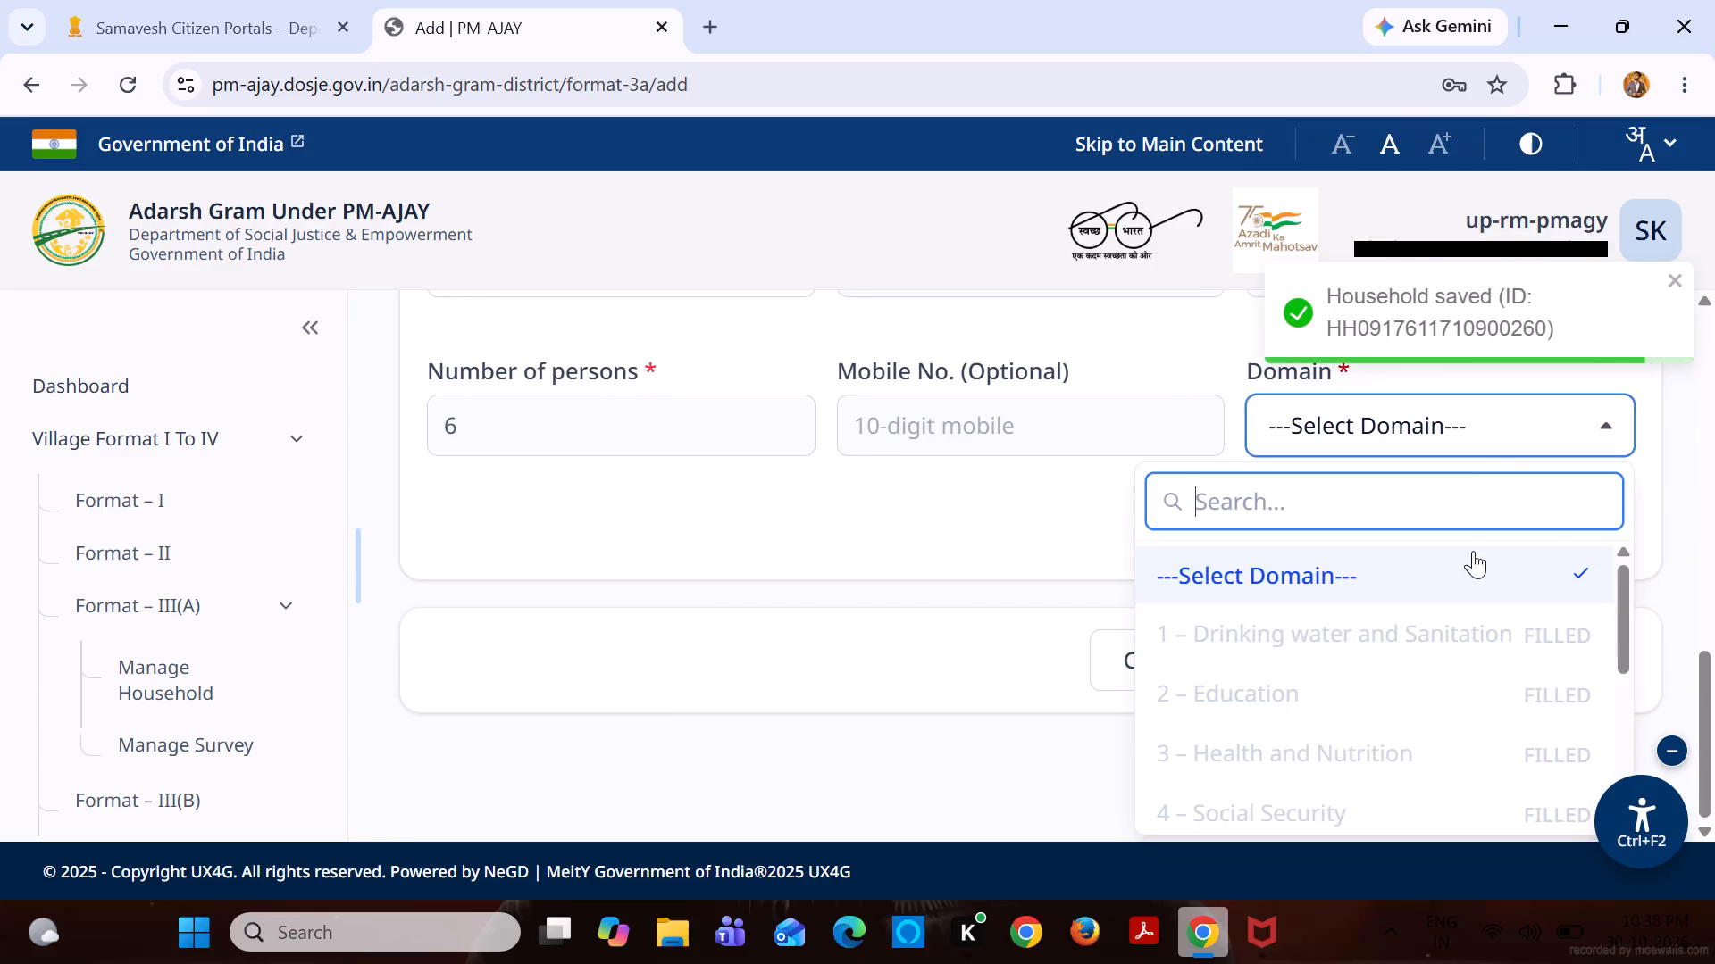
scroll(1473, 551, down, 1)
scroll(1405, 628, down, 2)
click(1350, 663)
scroll(1350, 658, down, 1)
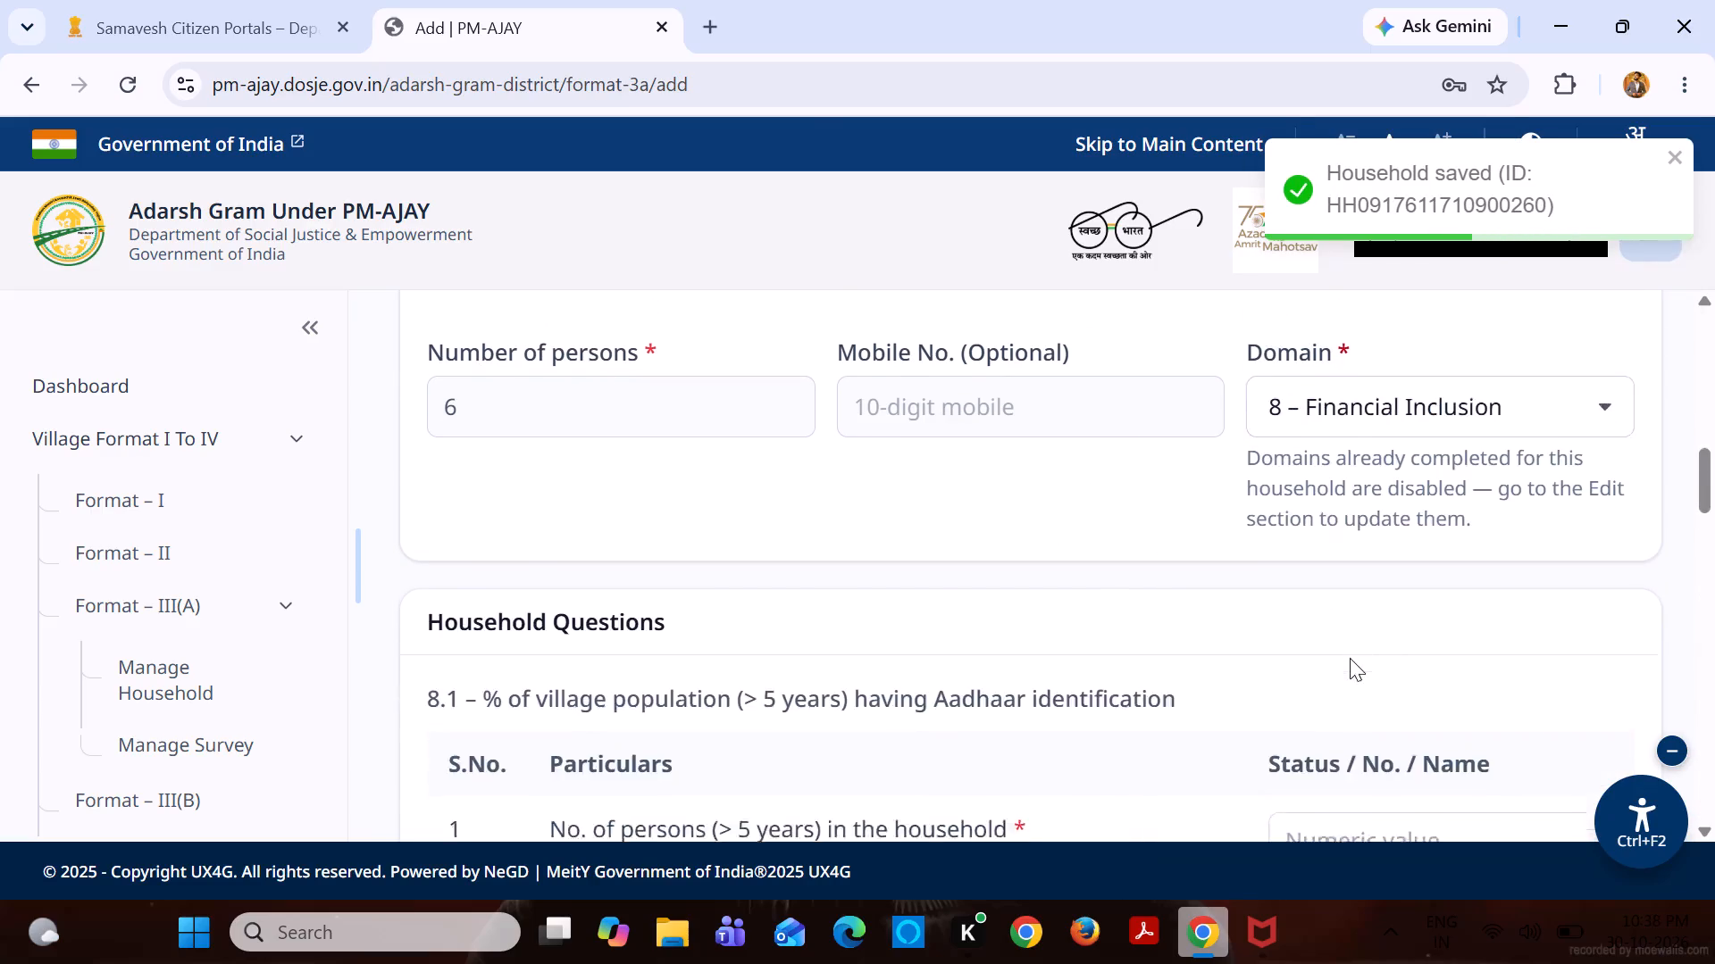
scroll(1350, 658, down, 1)
click(1444, 609)
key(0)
scroll(1444, 605, down, 1)
key(BackSpace)
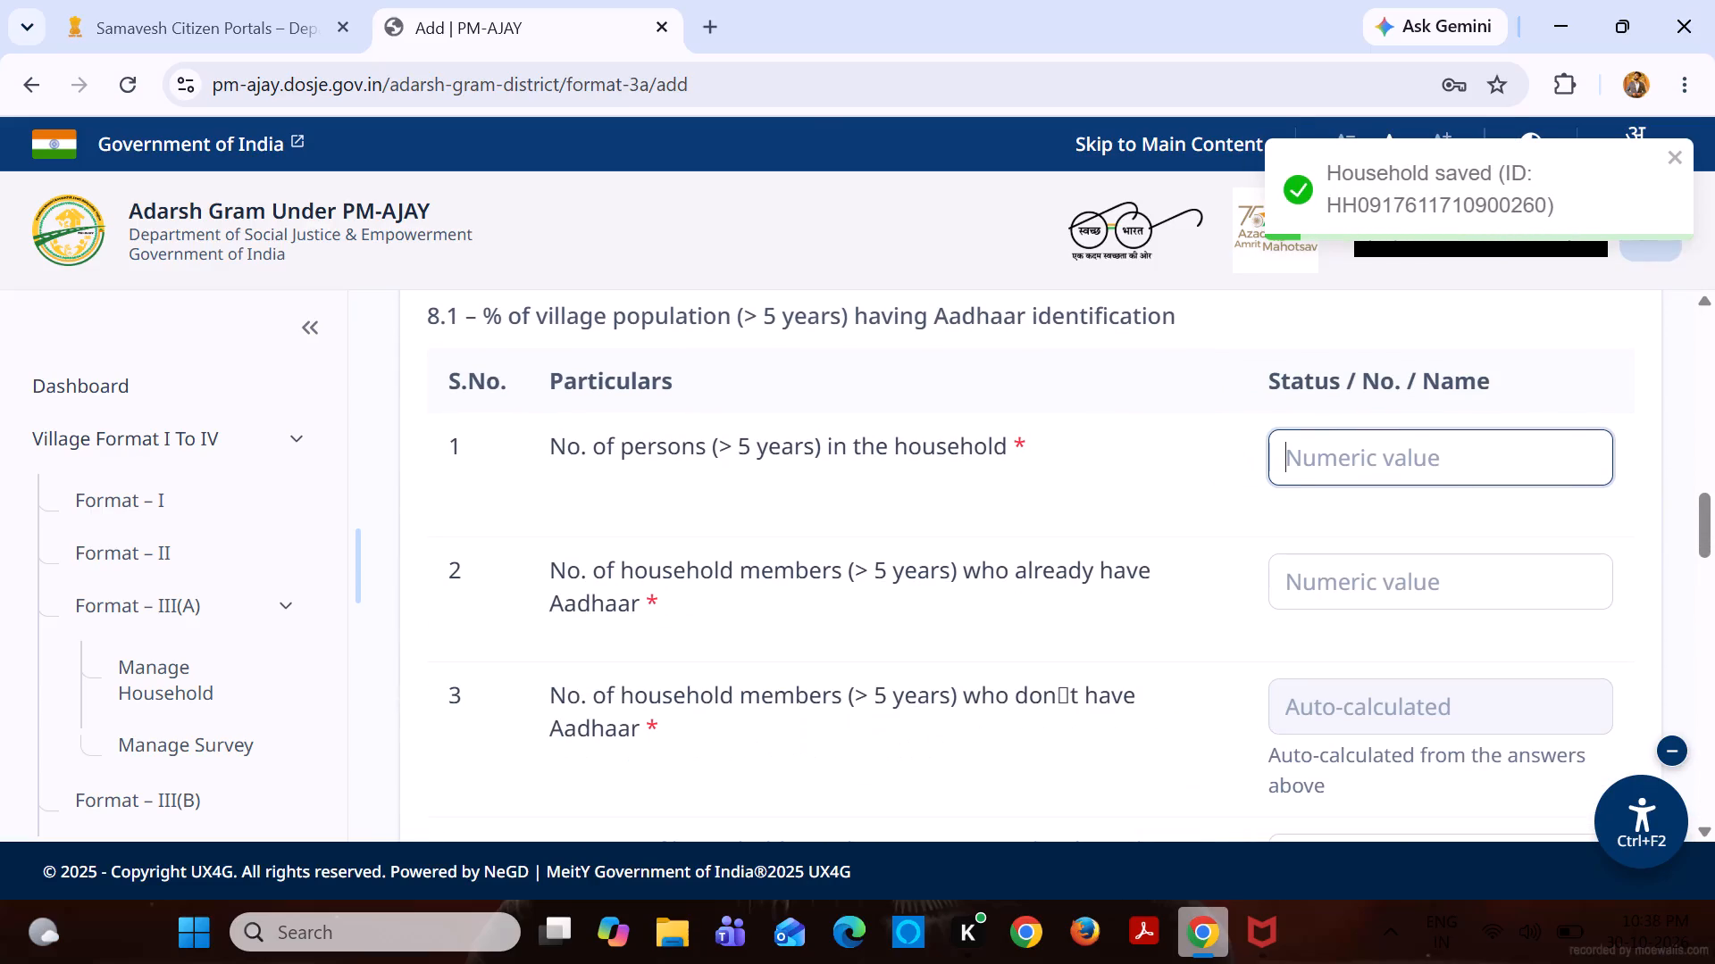
scroll(1451, 526, up, 2)
scroll(1451, 526, down, 1)
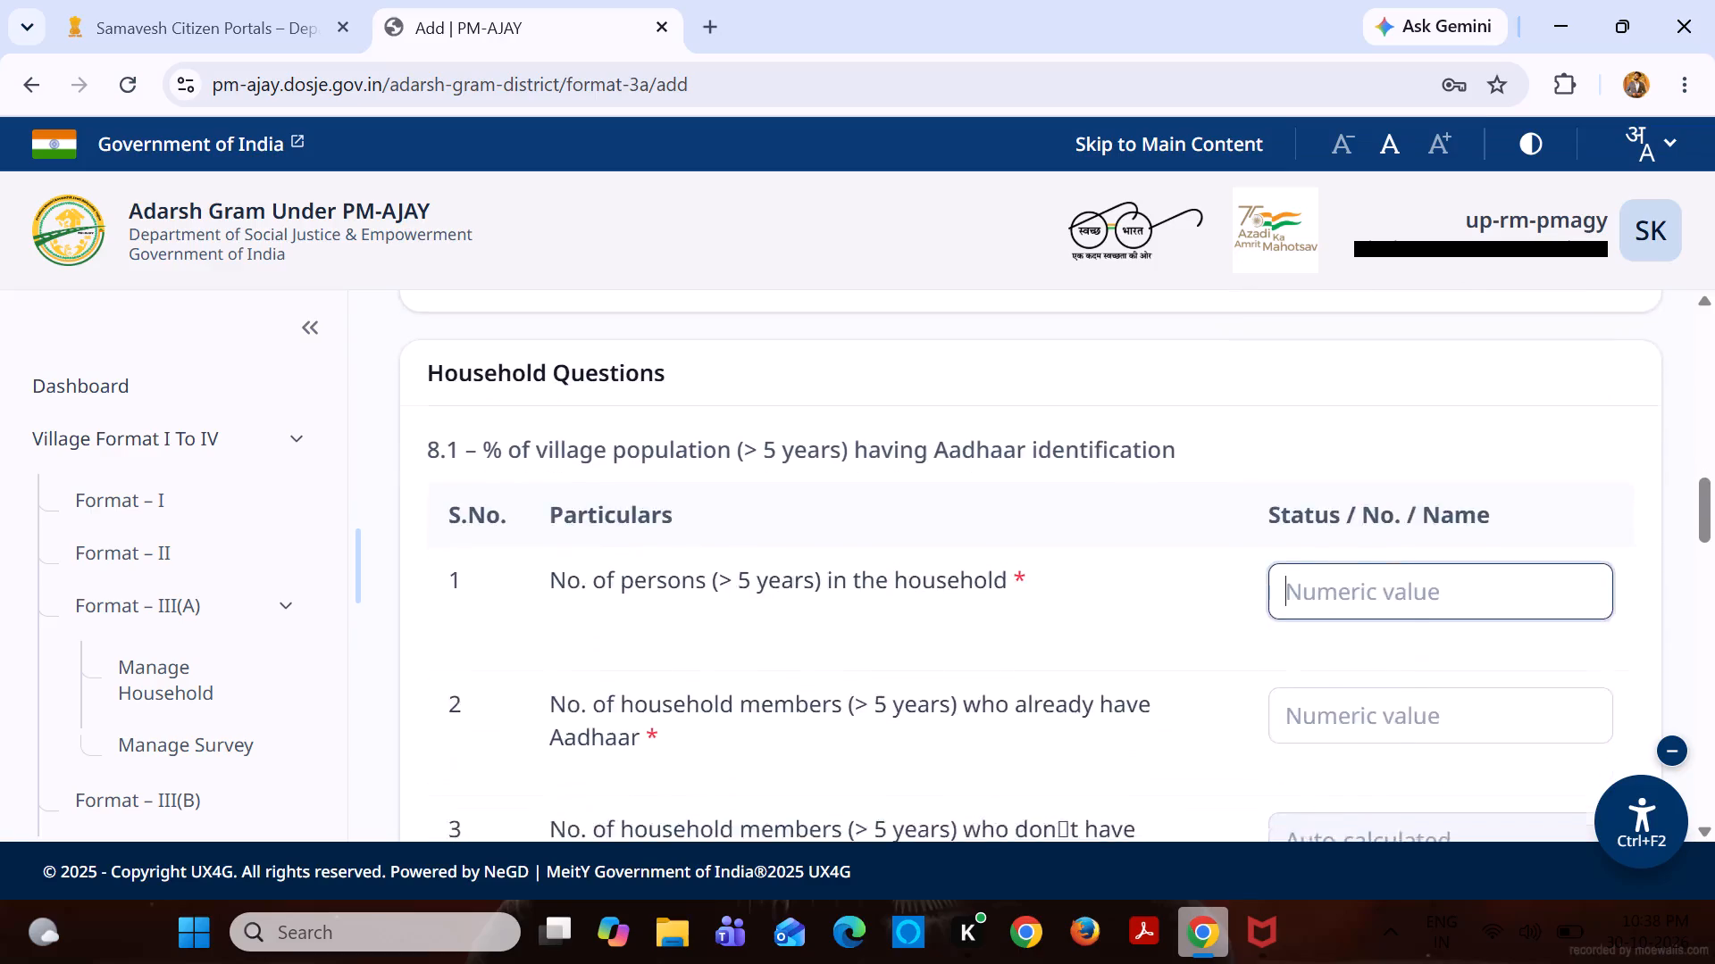
scroll(1451, 526, up, 1)
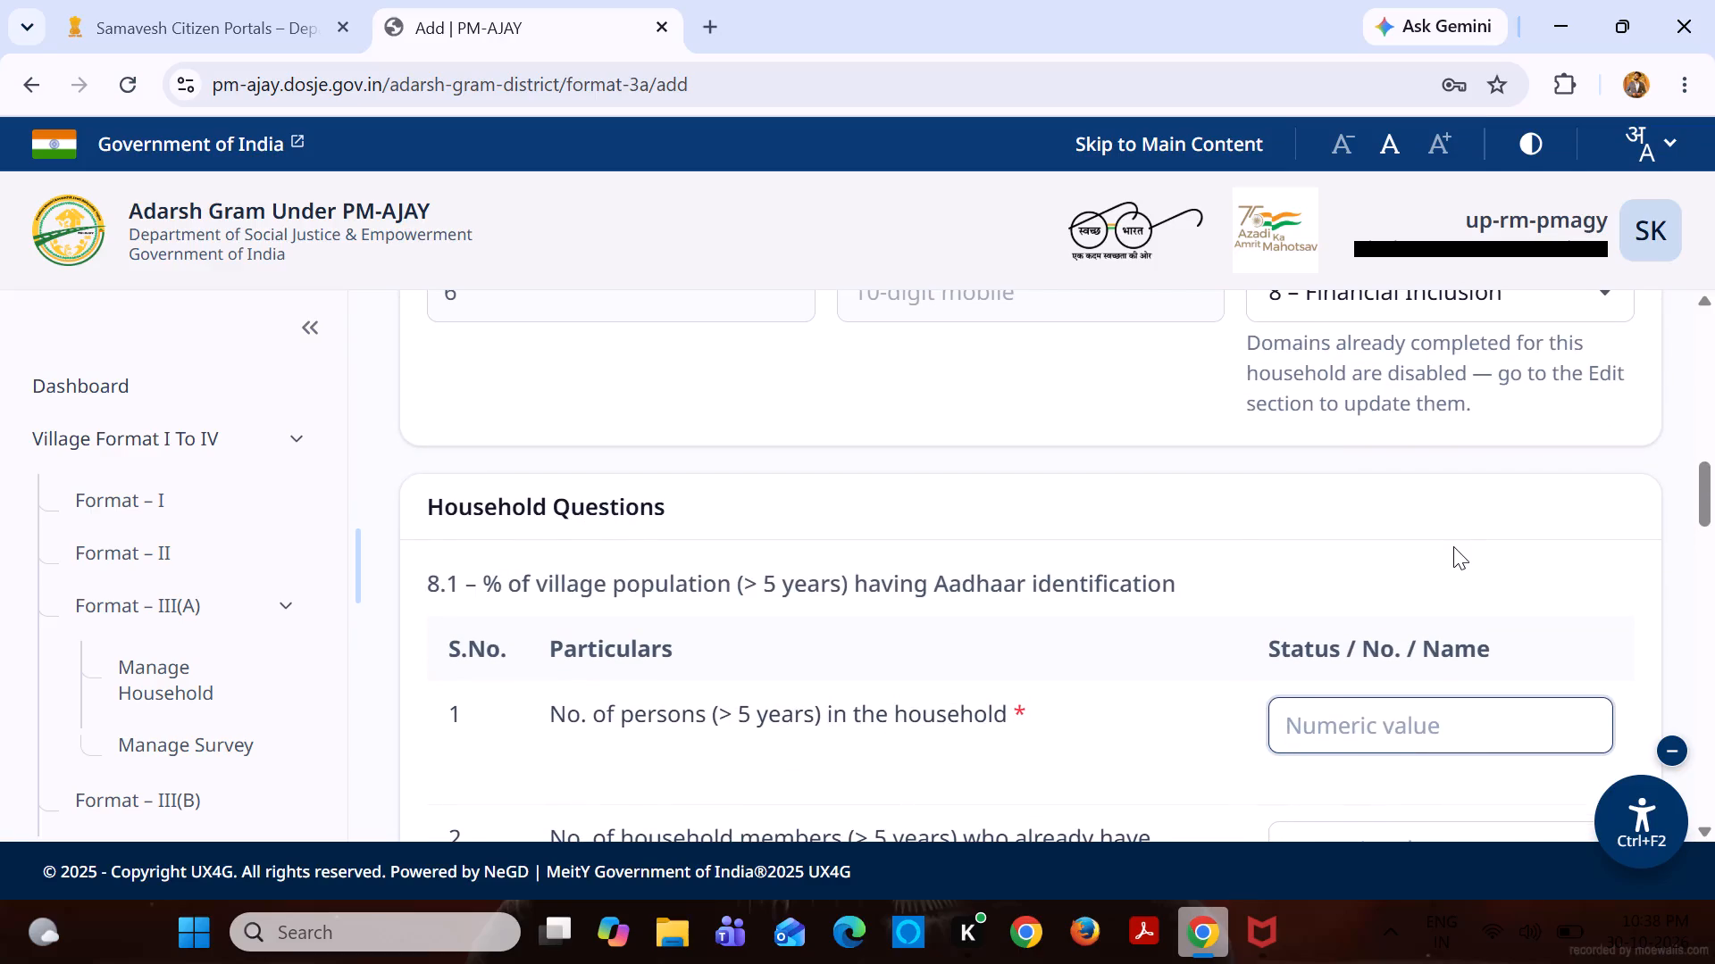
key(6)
scroll(1453, 546, down, 3)
drag(1417, 406, 1403, 440)
click(1395, 451)
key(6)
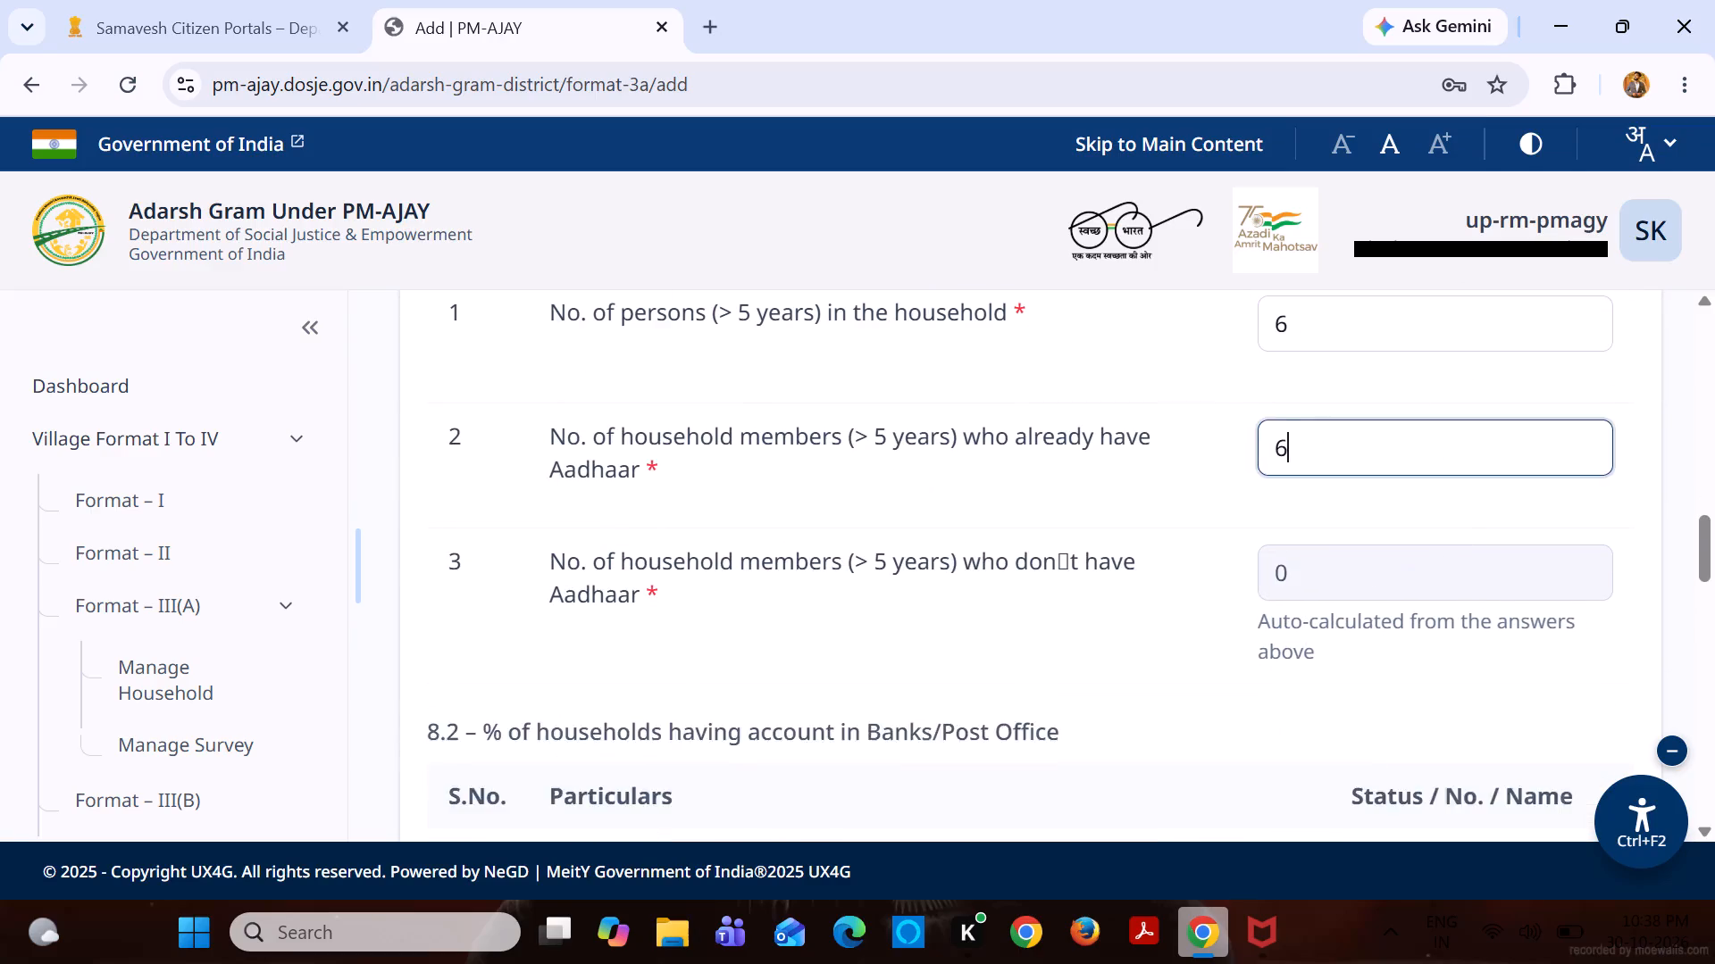
Enter 4 members eligible for a Banks/Post Office account and 4 members who have one in section 8.2.
scroll(1395, 451, down, 2)
click(1419, 593)
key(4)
scroll(1432, 617, down, 1)
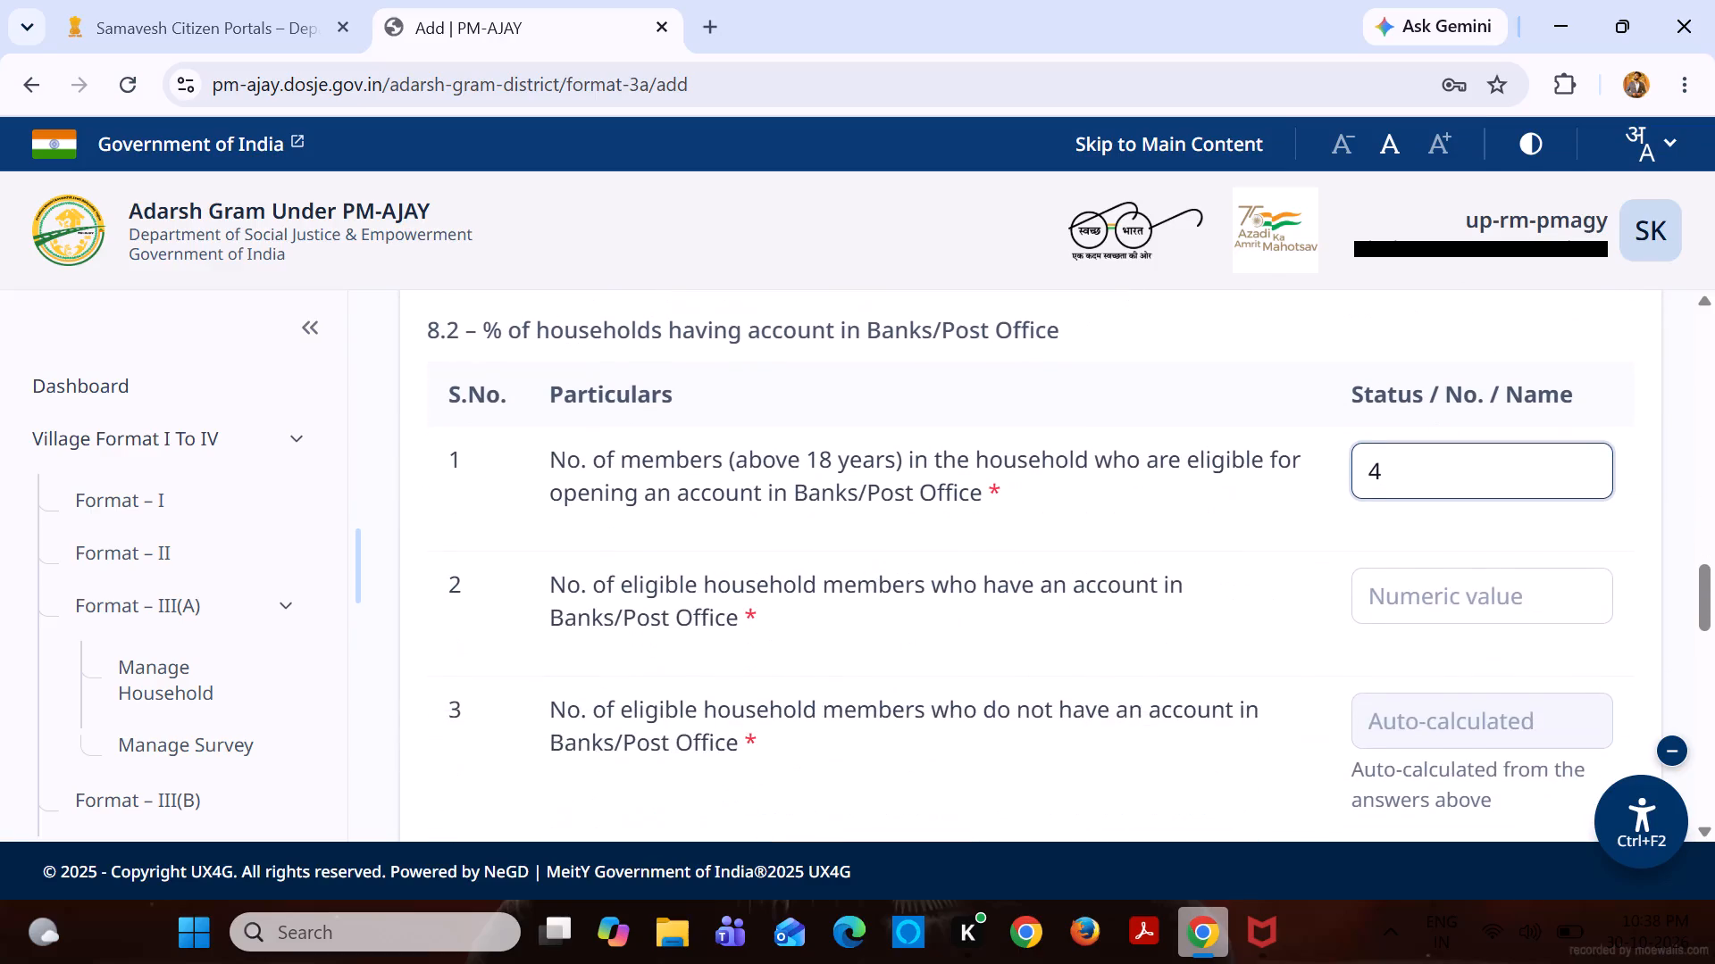
click(1439, 588)
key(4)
Enter 0 eligible persons for PMSBY in section 8.3 and 0 for PMJJBY in section 8.4, and submit domain 8.
scroll(1439, 587, down, 3)
click(1460, 637)
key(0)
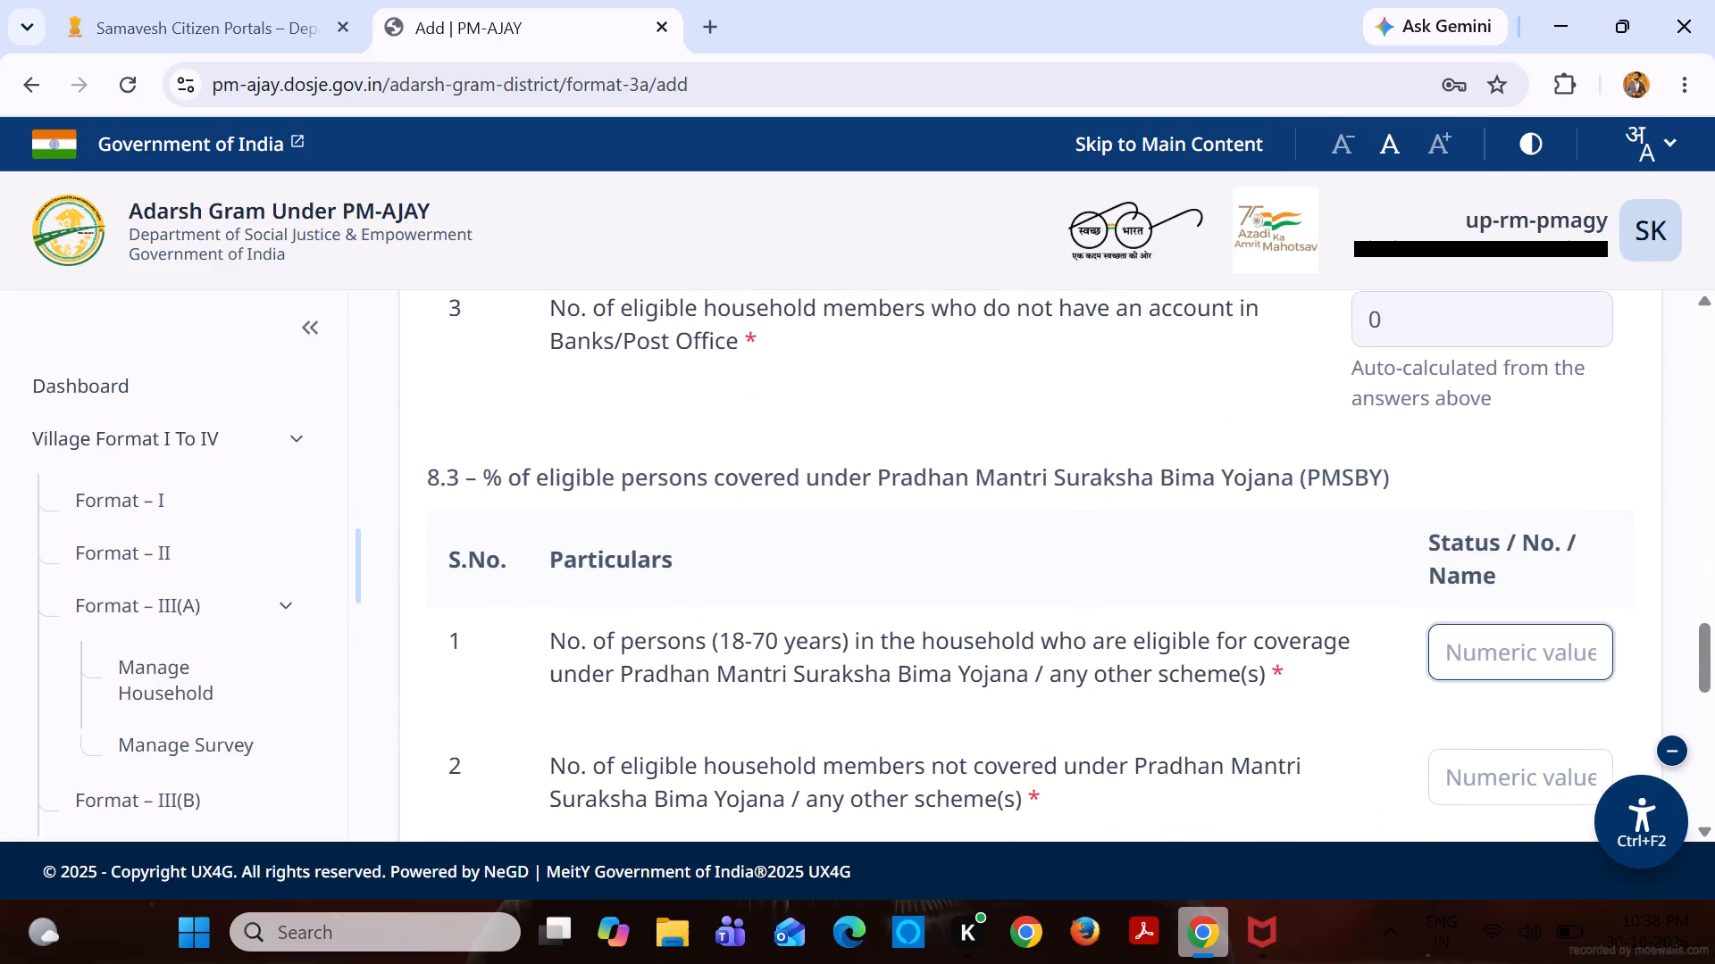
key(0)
scroll(1461, 631, down, 3)
click(1518, 540)
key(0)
scroll(1518, 540, down, 1)
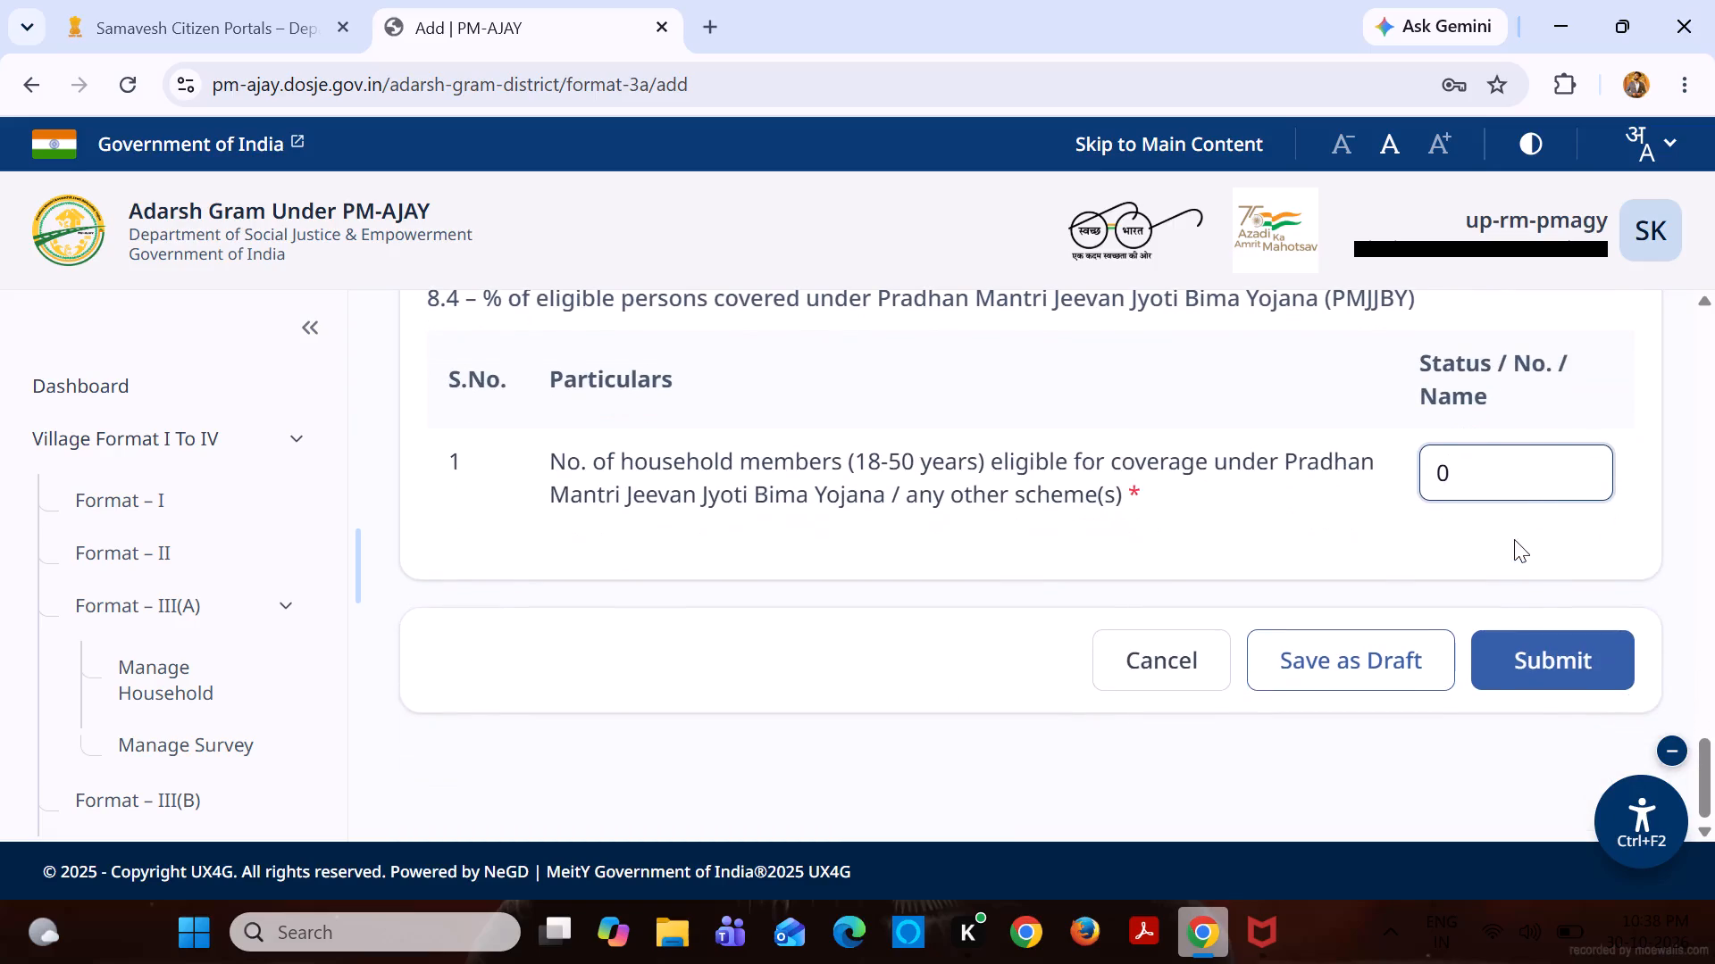
click(1527, 659)
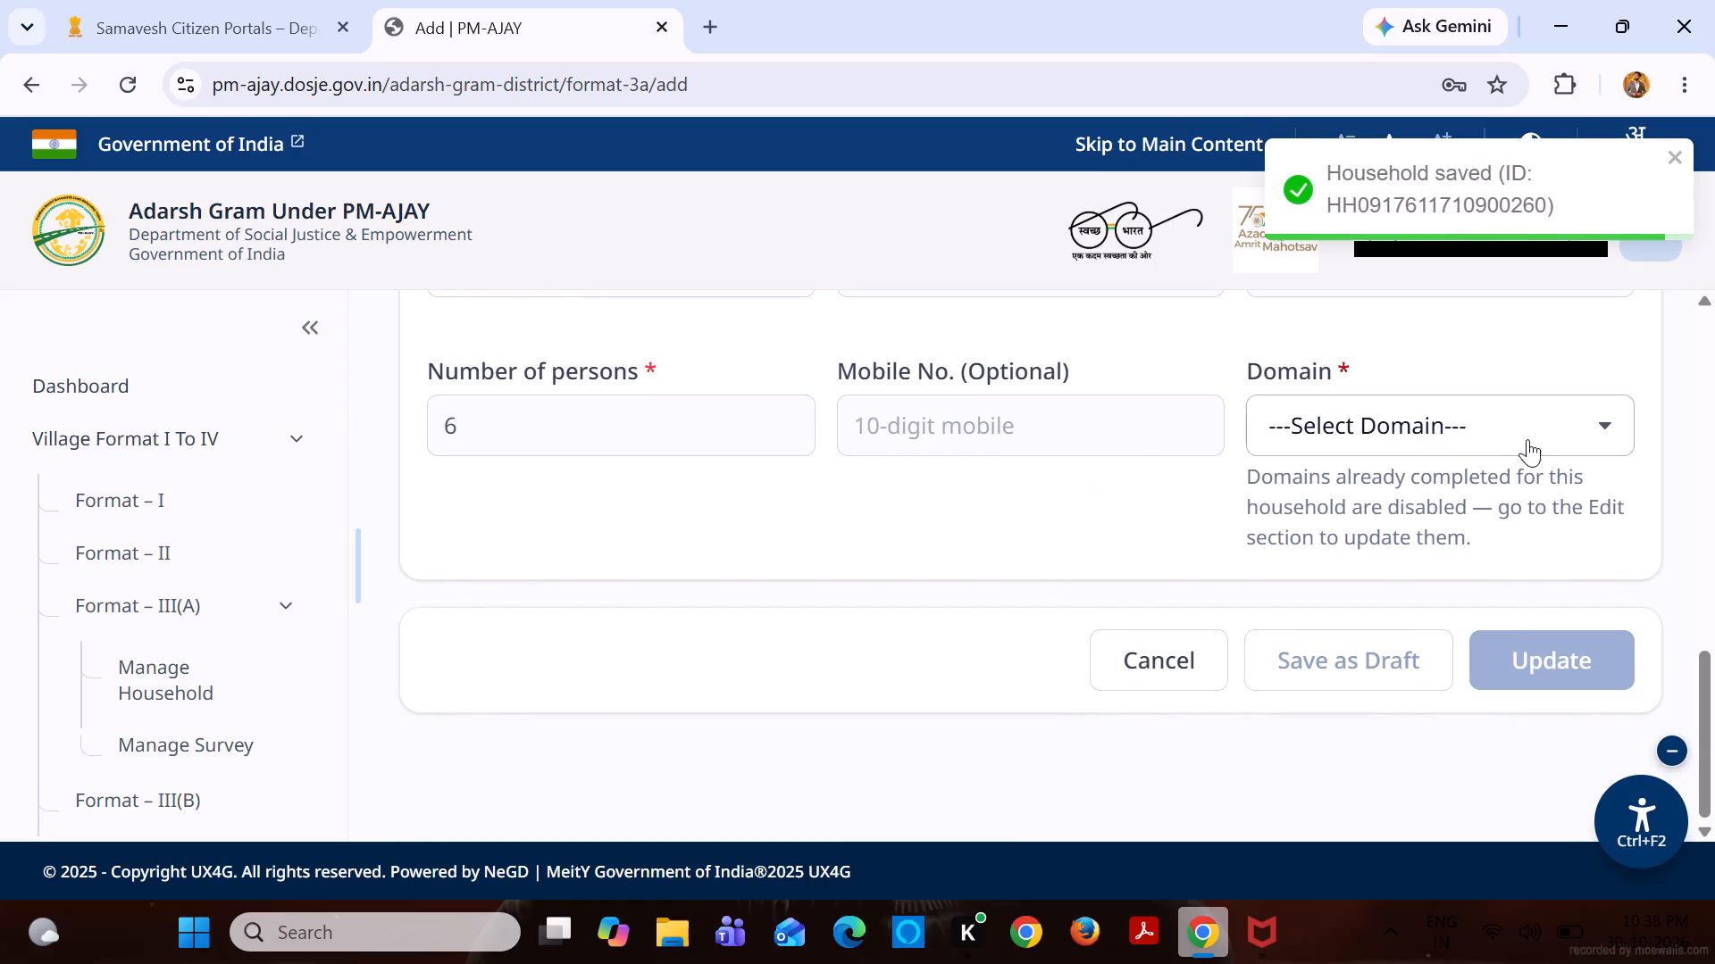
Choose domain 9, enter 0 members eligible for digital literacy training in section 9.3, and submit the domain.
click(1528, 434)
scroll(1463, 655, down, 4)
click(1304, 722)
scroll(1313, 719, down, 3)
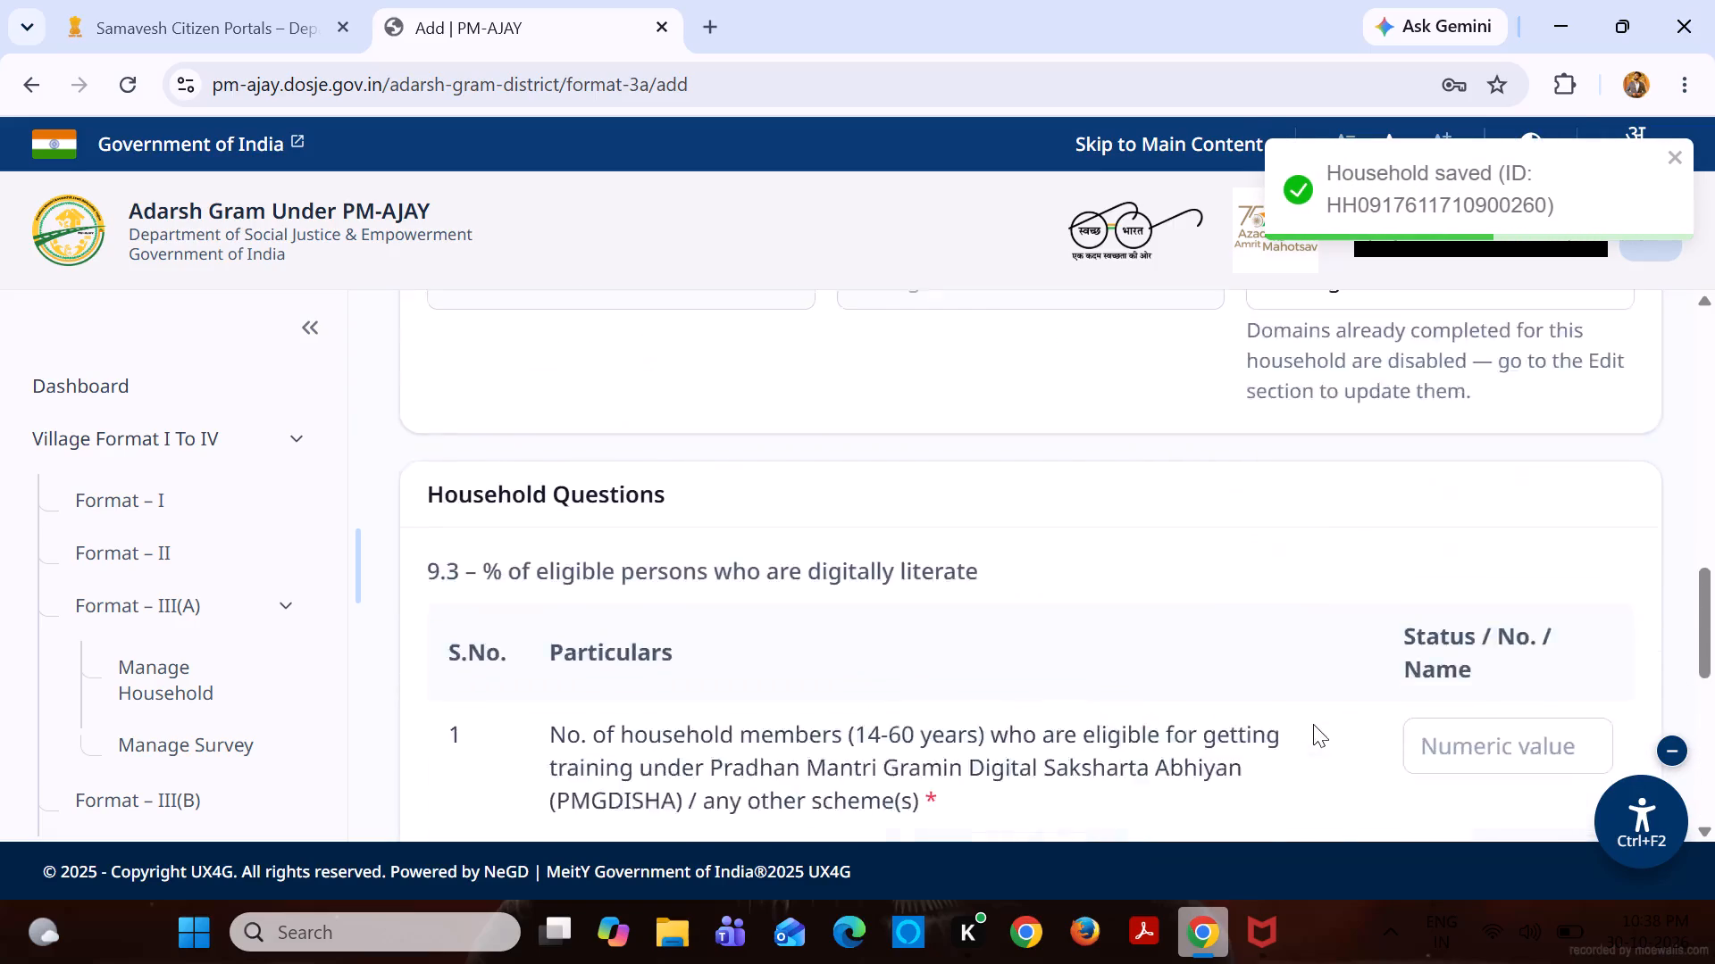
click(1508, 498)
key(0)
click(1541, 681)
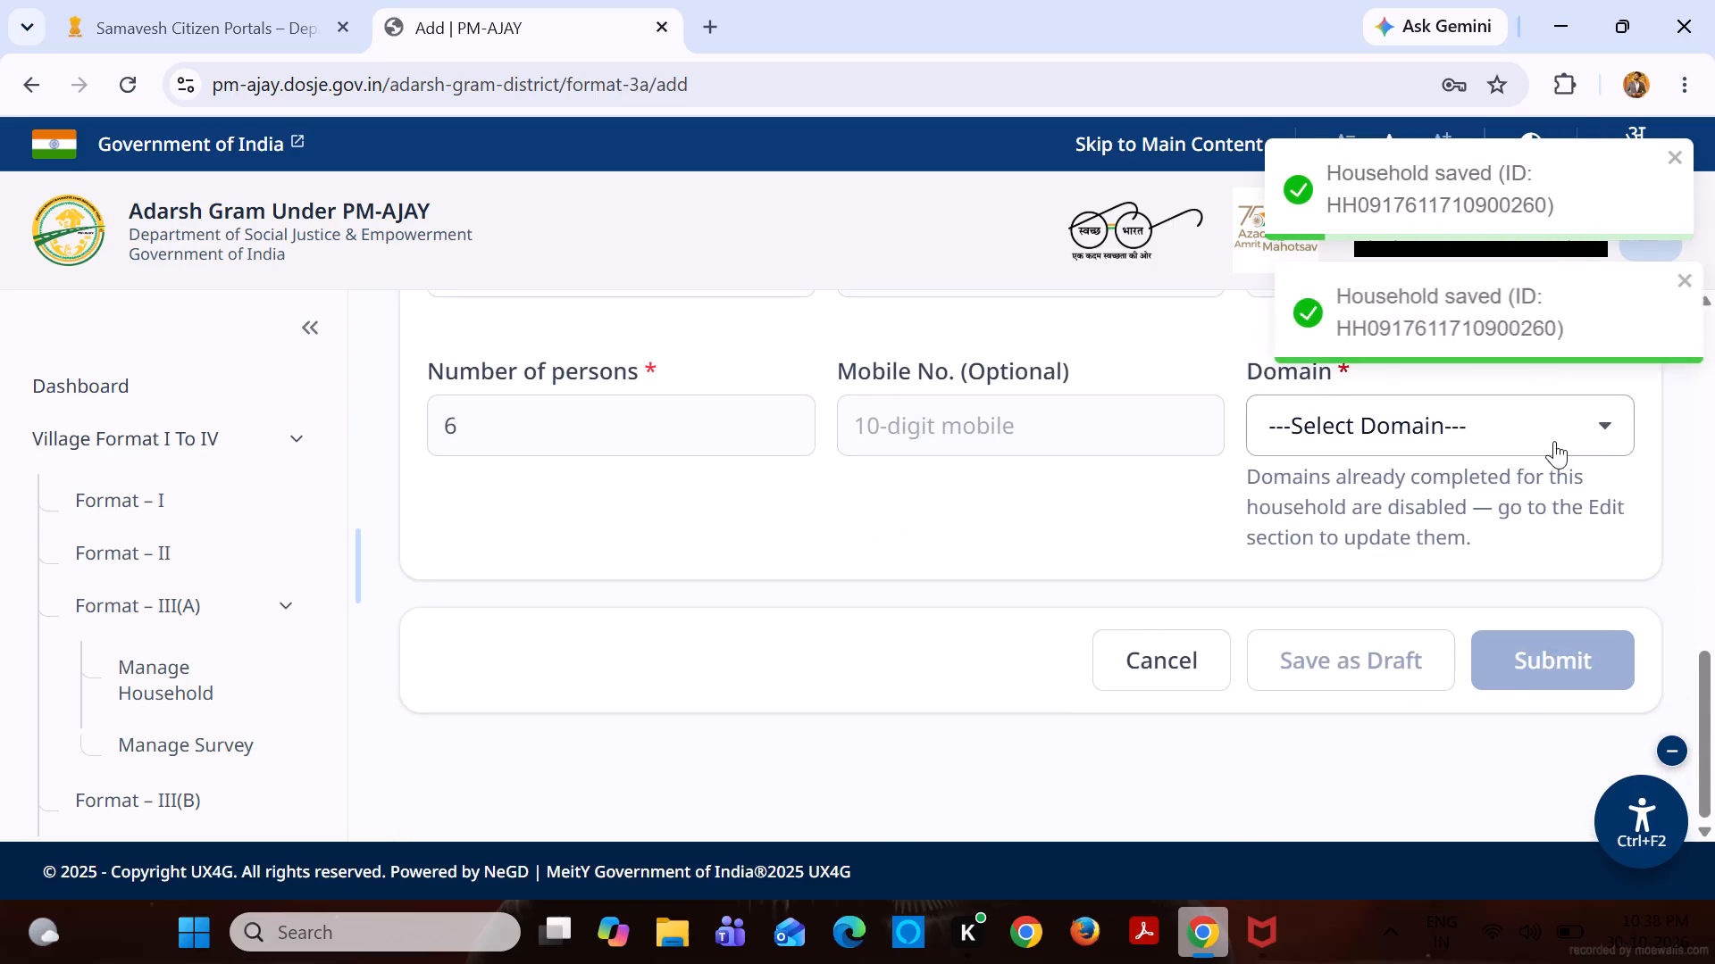
Choose domain 10 and enter 0 youth eligible for skill development in section 10.1 and 0 for bank linked loans in 10.2.
click(1554, 441)
scroll(1533, 648, down, 5)
click(1344, 784)
scroll(1418, 703, down, 3)
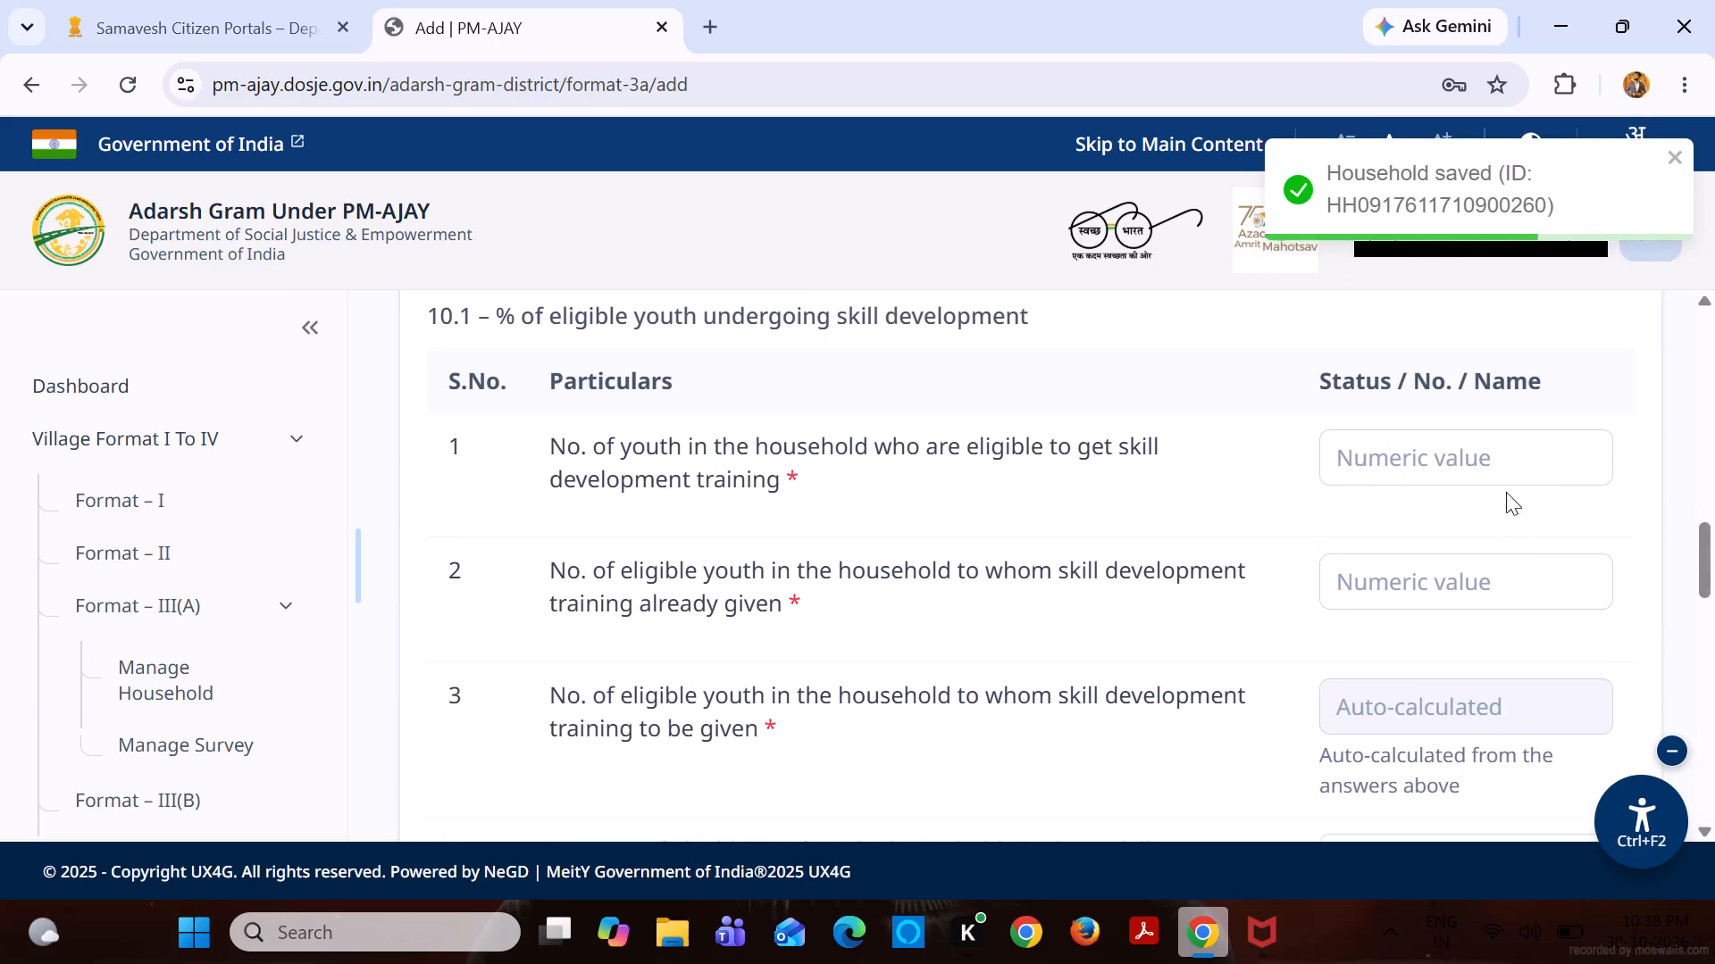
click(1493, 427)
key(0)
drag(1485, 453, 1477, 485)
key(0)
scroll(1473, 472, down, 2)
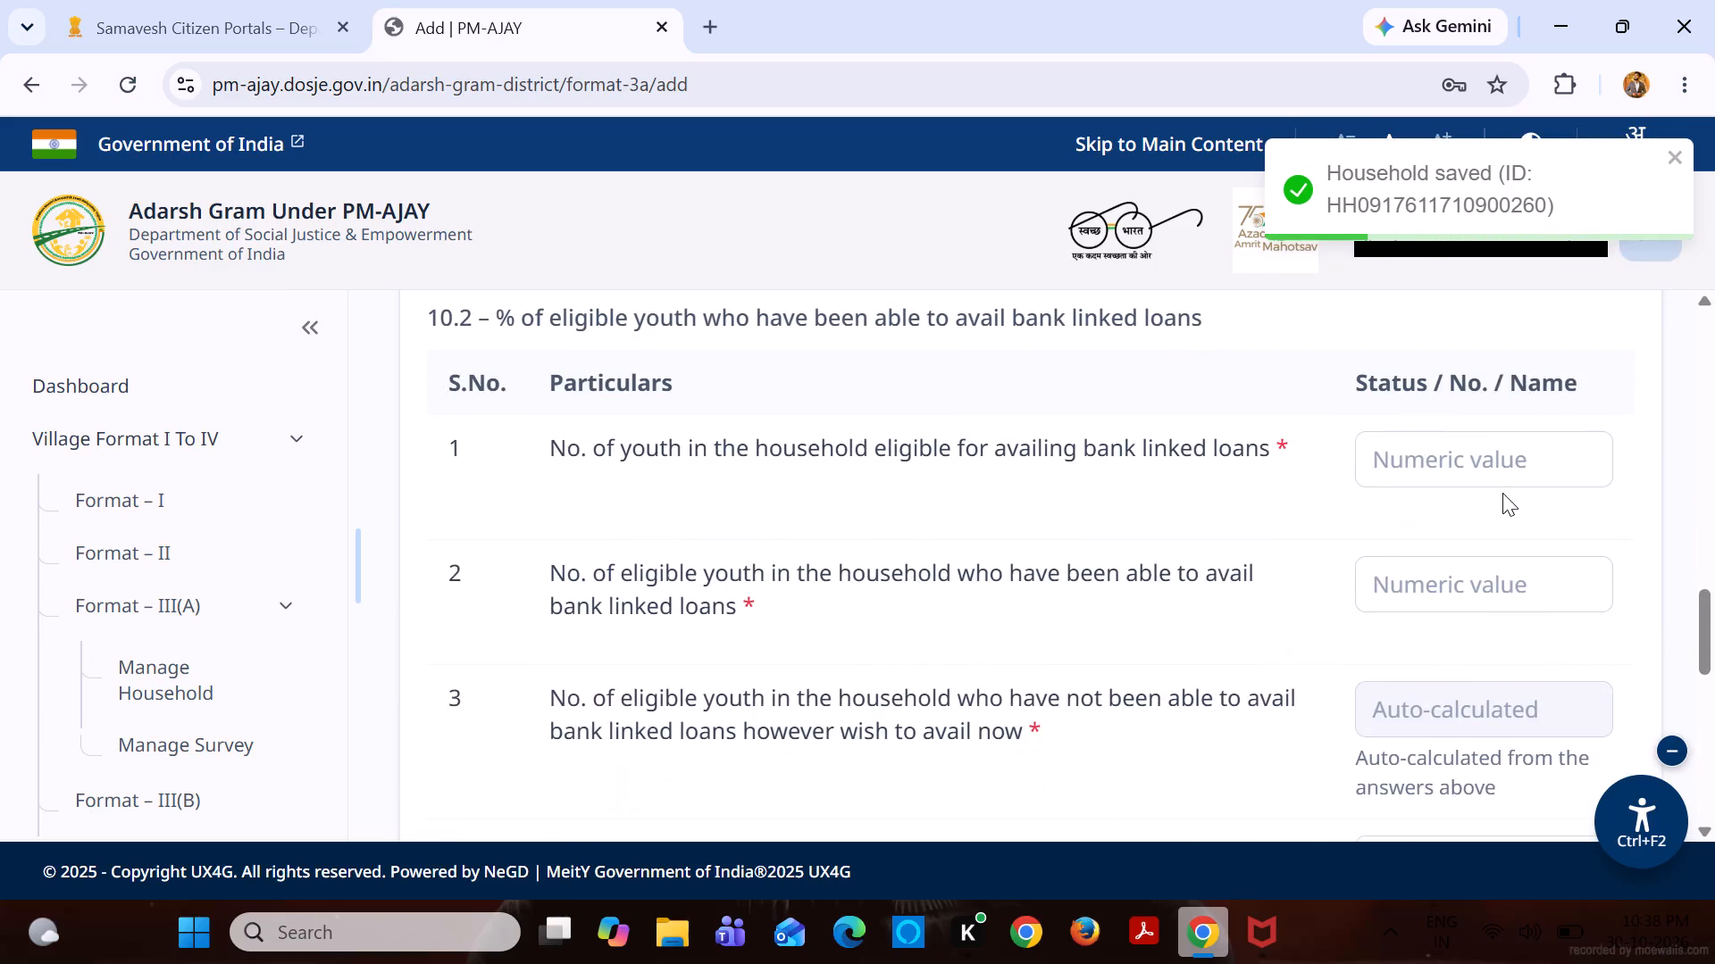
click(1501, 441)
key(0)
Answer No to self-help group membership, enter 0 members who wish to join an SHG, and submit domain 10.
scroll(1499, 444, down, 3)
click(1534, 326)
click(1437, 486)
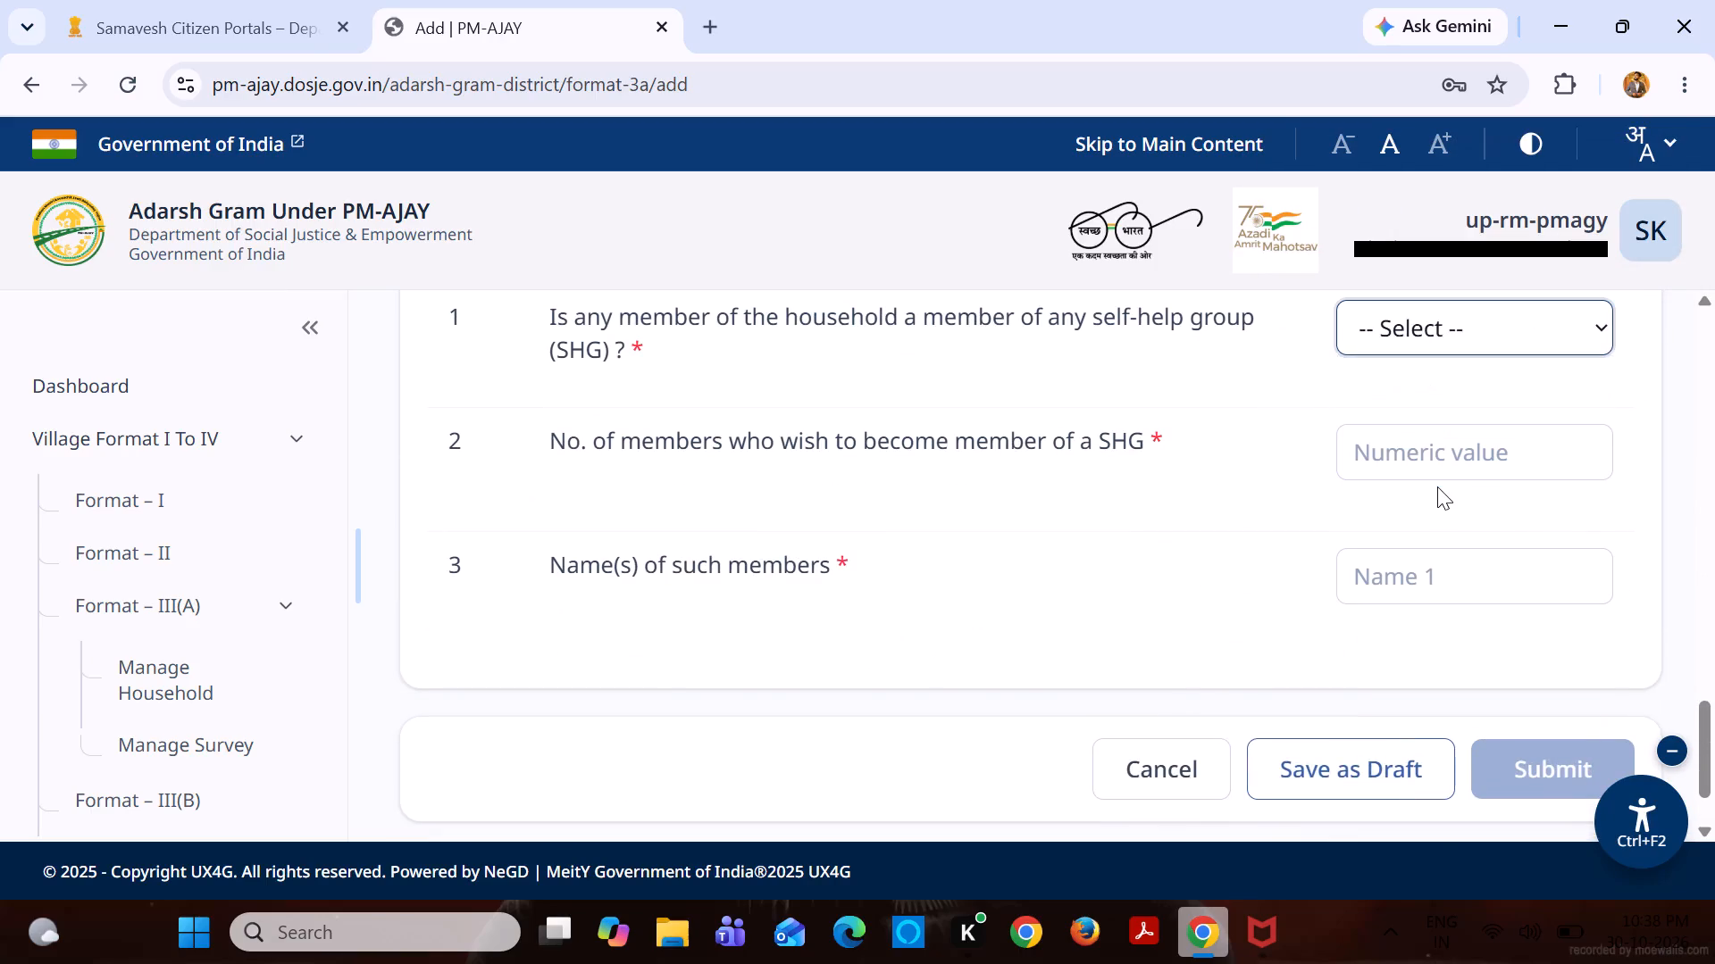
click(1448, 464)
click(1478, 336)
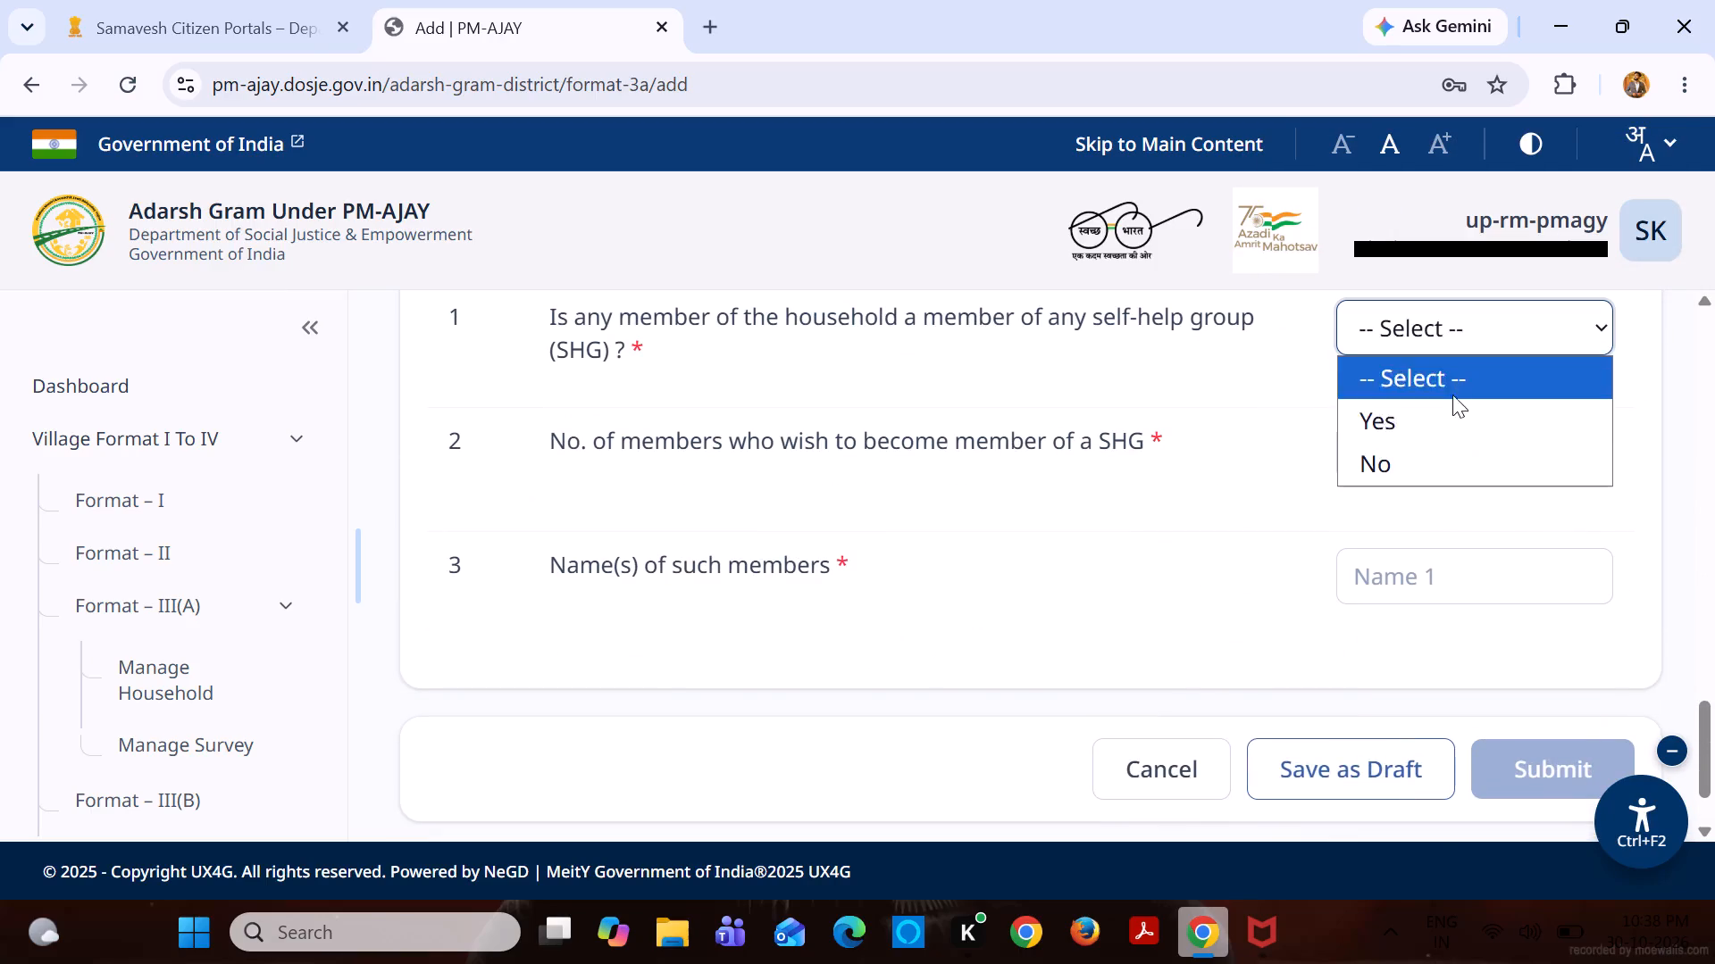
click(1407, 454)
click(1462, 440)
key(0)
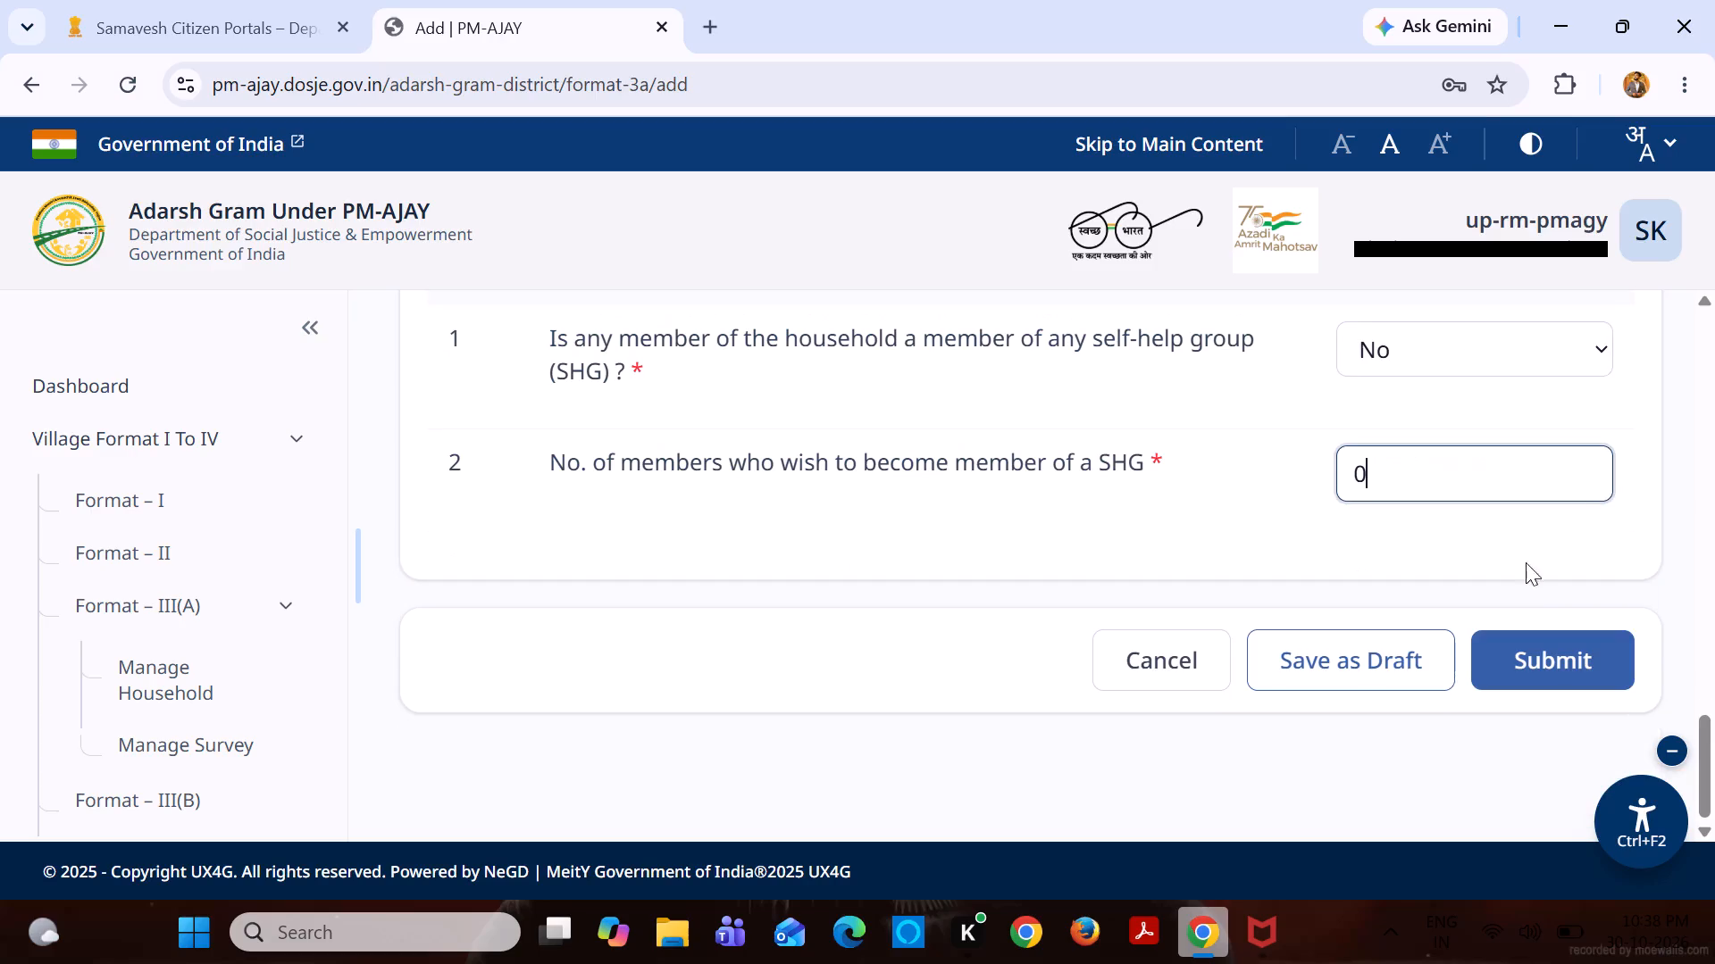
click(1552, 656)
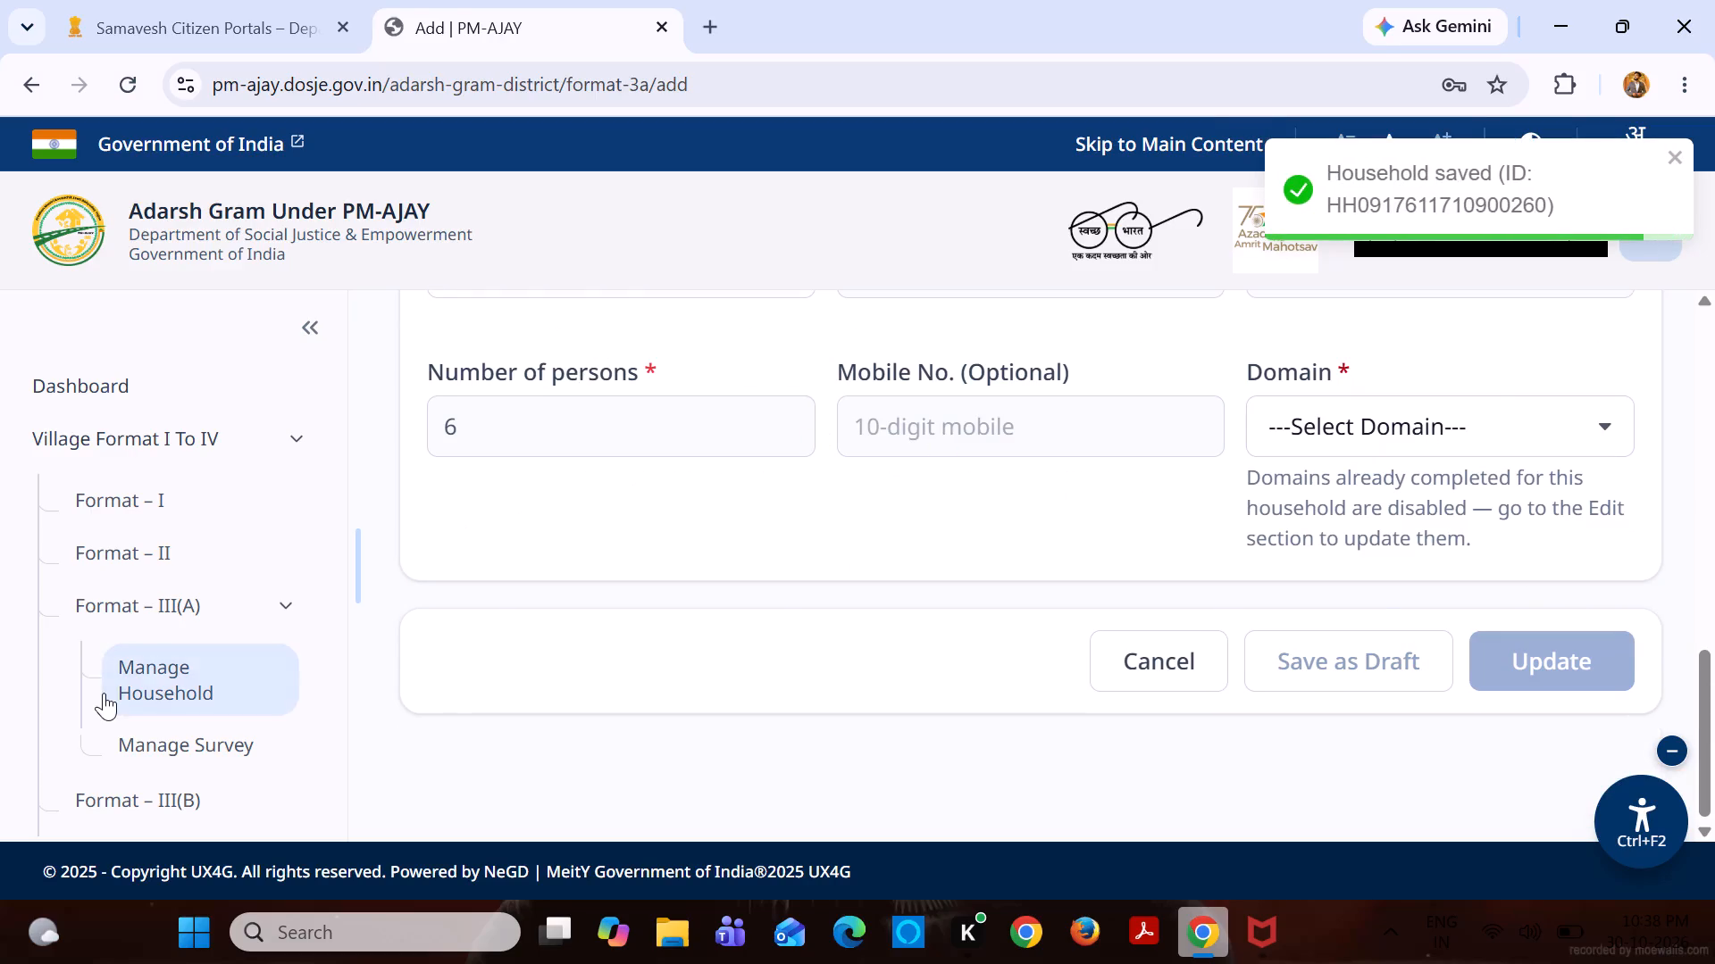
Start a new household record with block Shahabad - 1488, gram panchayat Boodpur - 84740 and village Boodpur - 117109.
click(104, 693)
click(1260, 361)
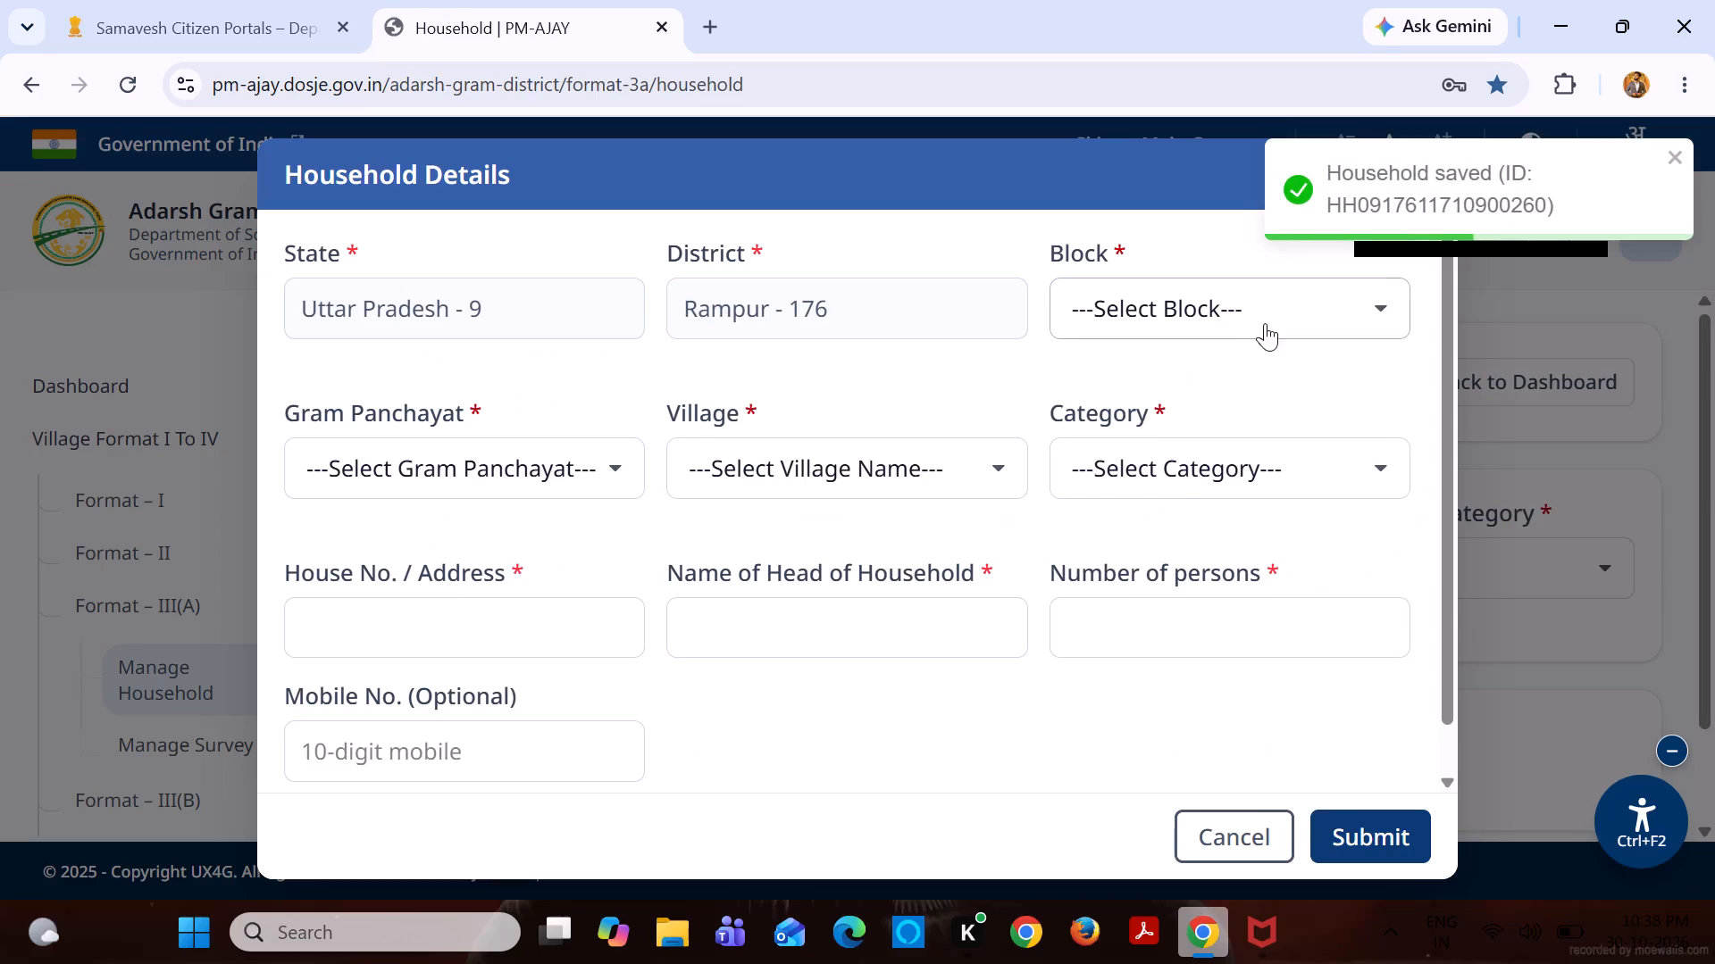
click(1265, 322)
click(1151, 751)
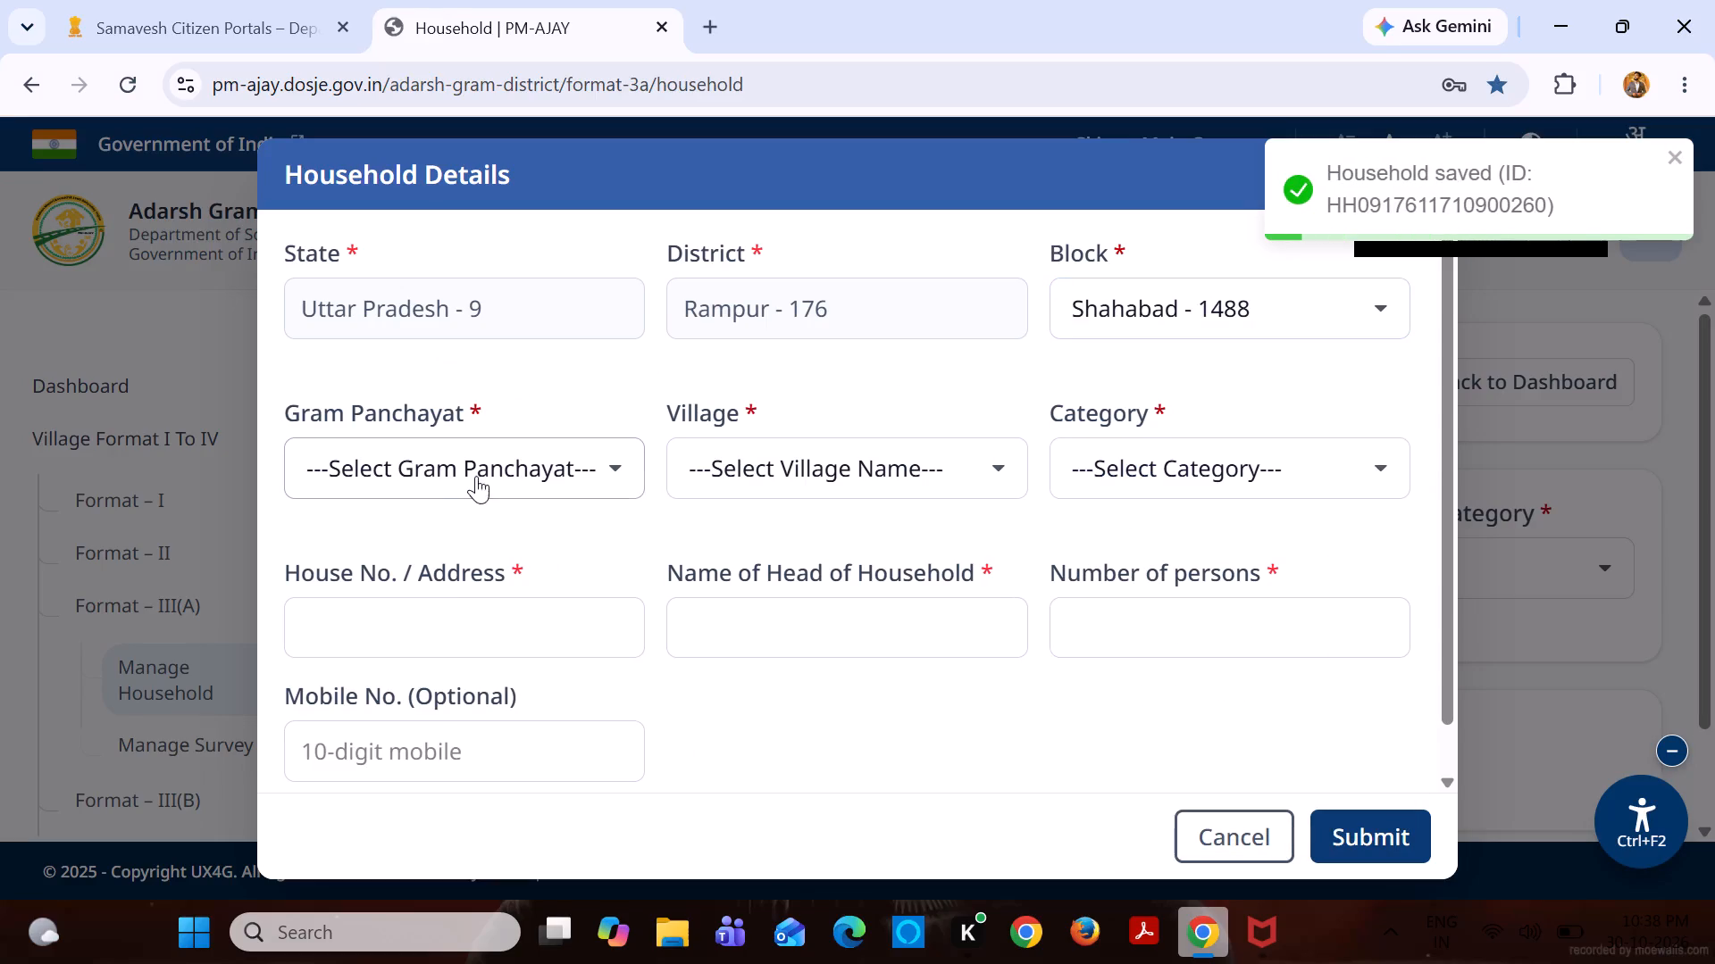
click(476, 476)
click(418, 719)
click(857, 457)
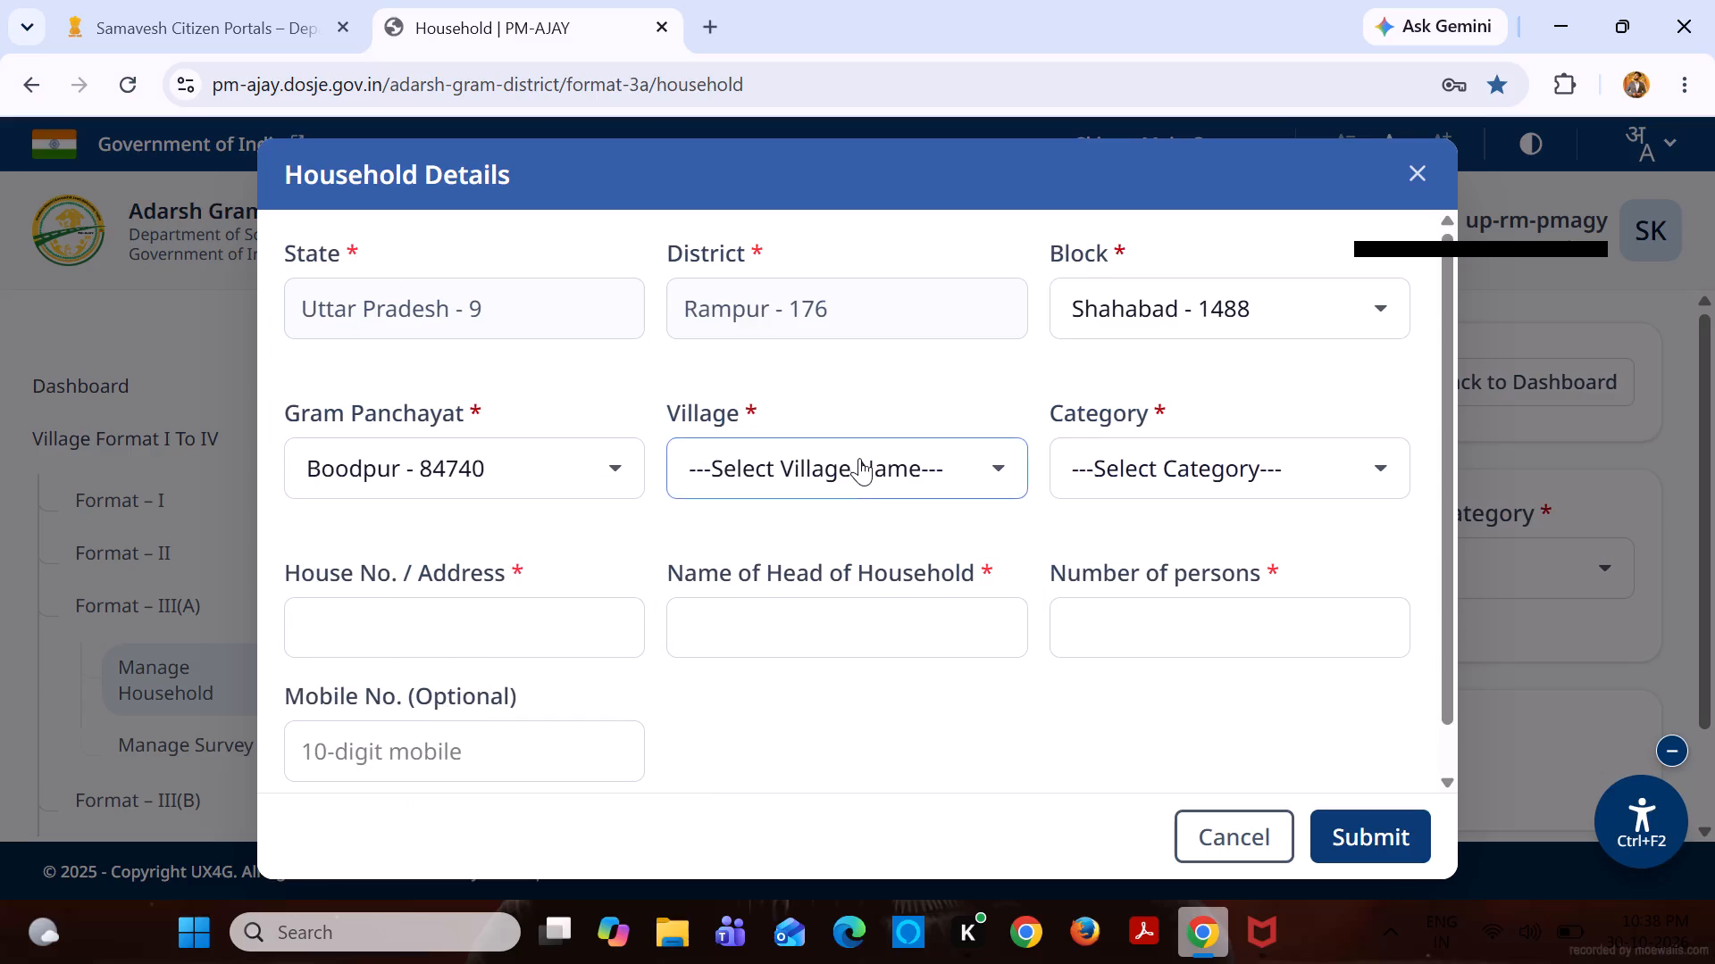
click(817, 604)
Set category Others, house number 261, the head of household's name and 5 persons, and submit the household.
click(1257, 434)
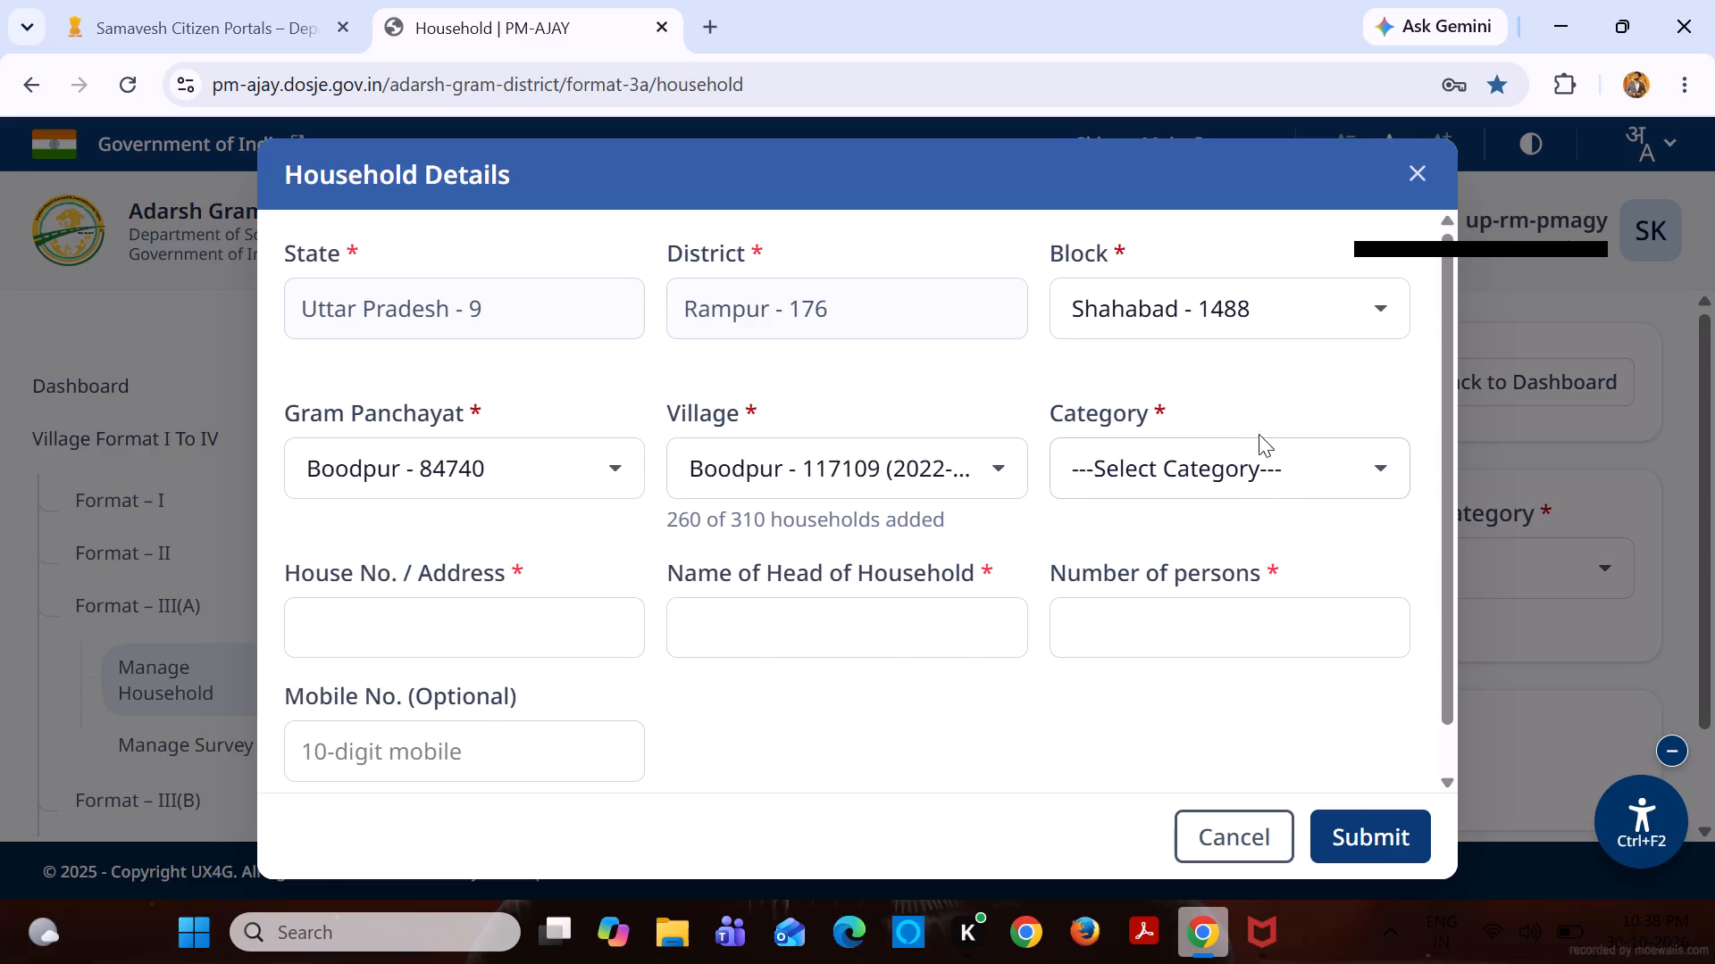
click(1264, 470)
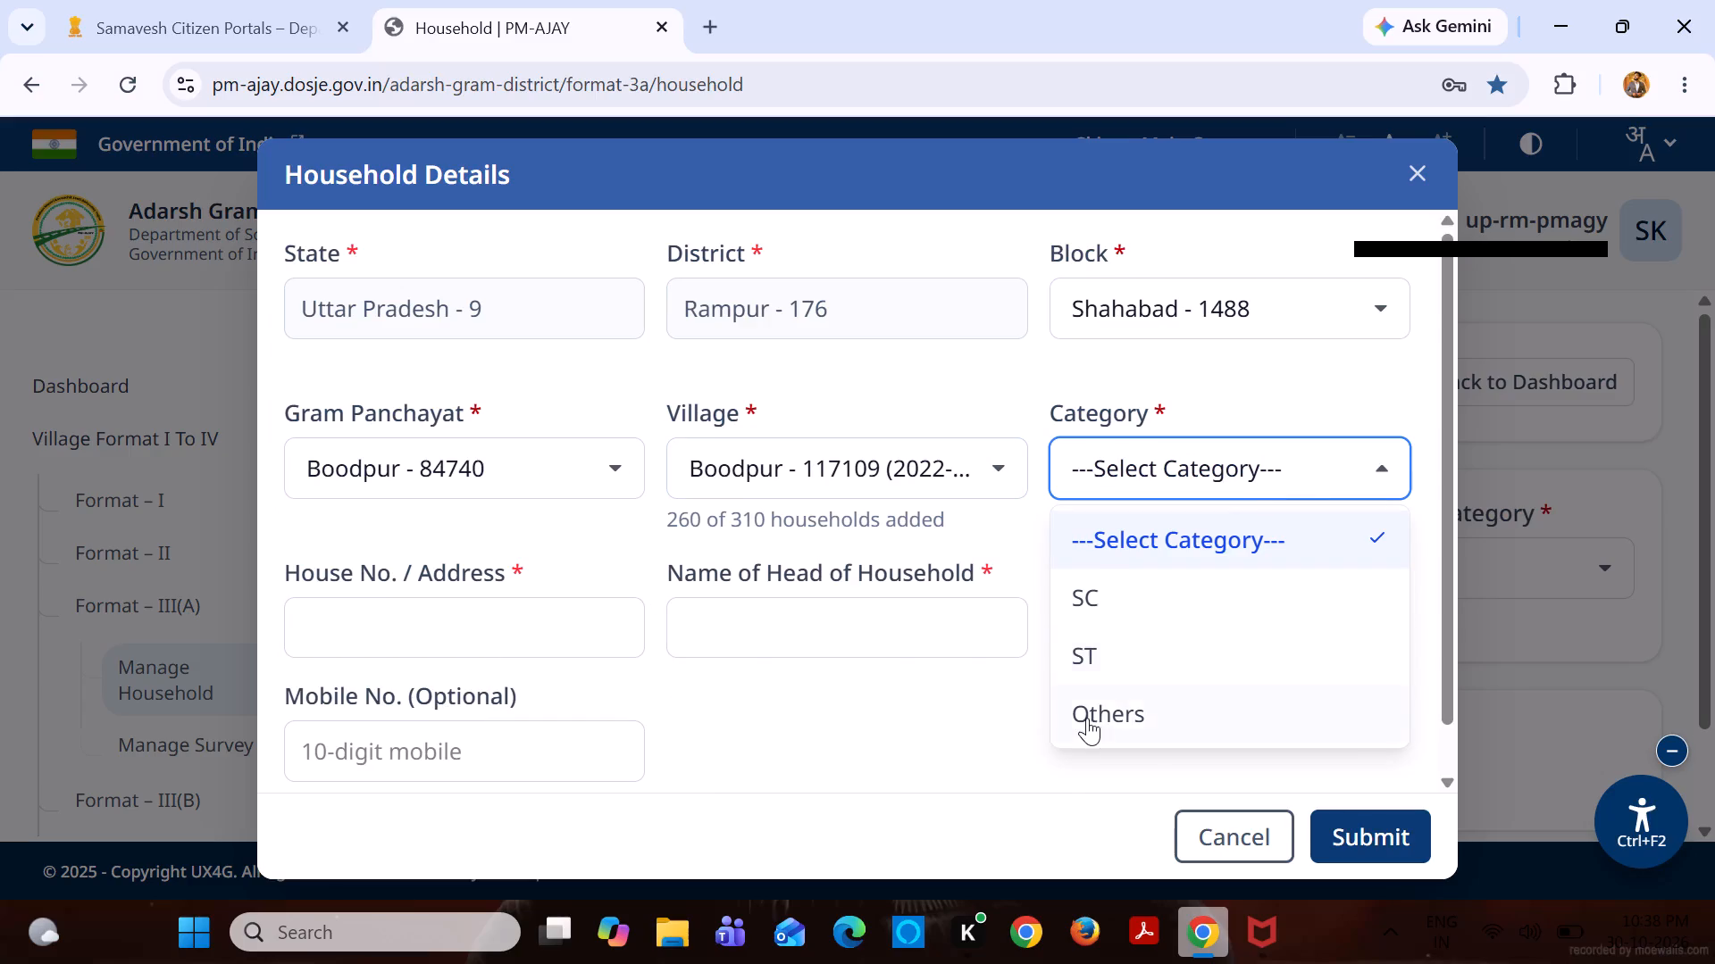
click(1087, 718)
click(514, 619)
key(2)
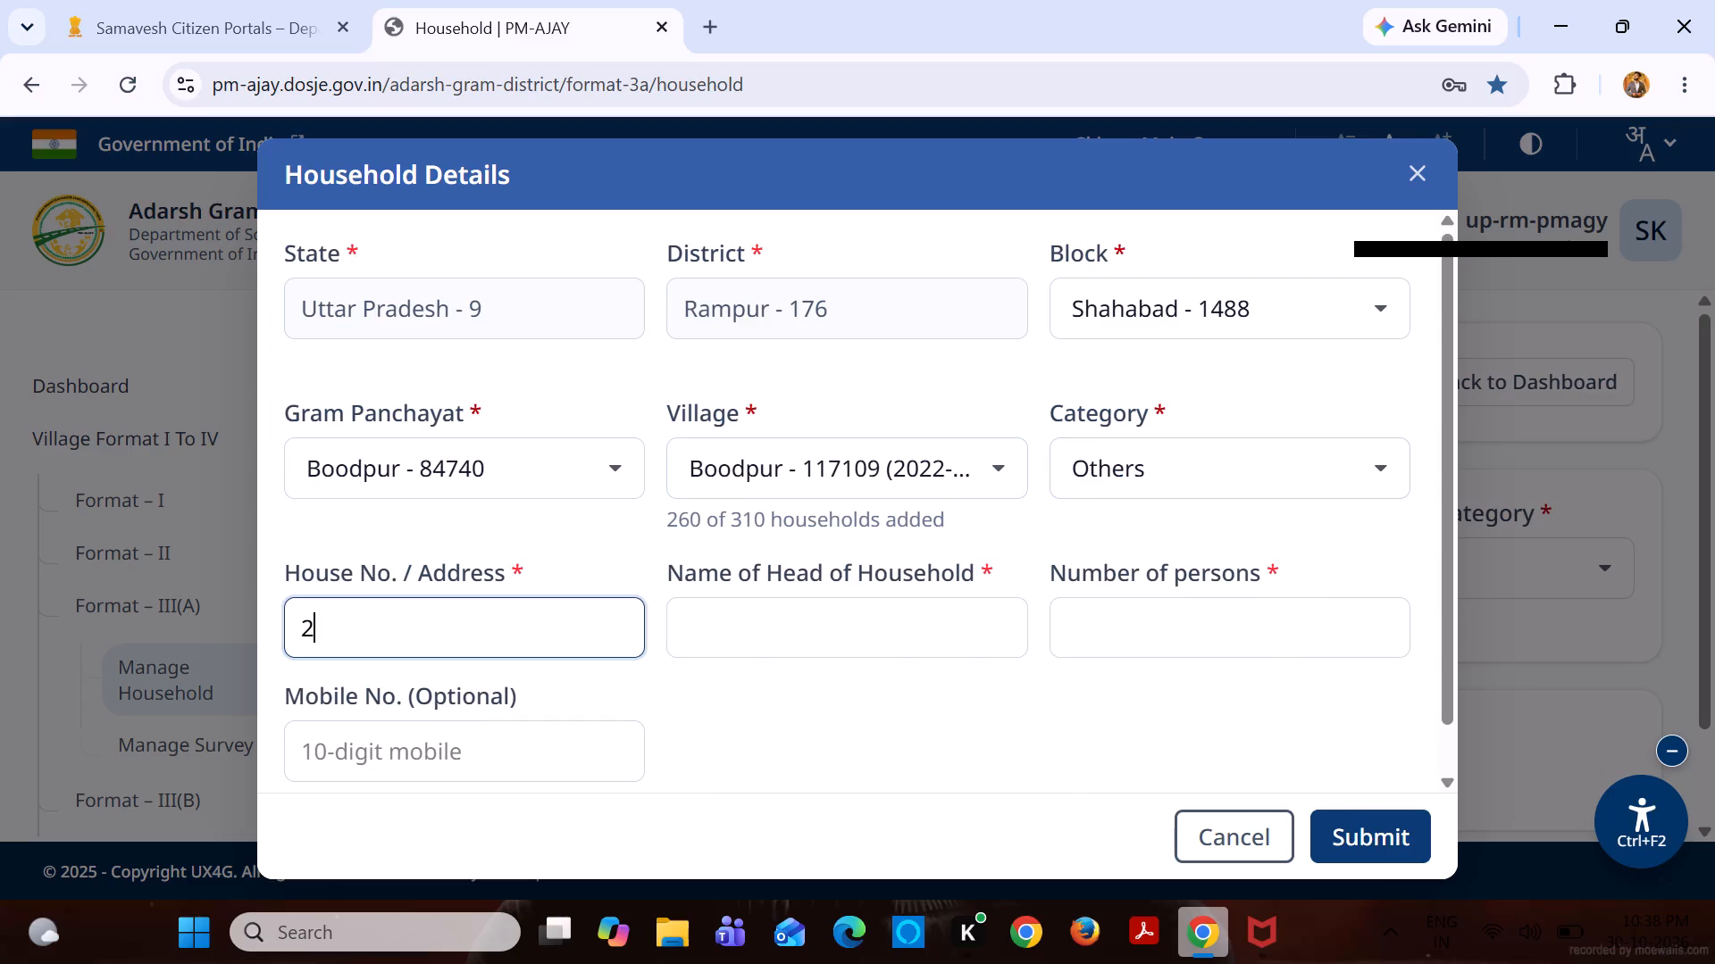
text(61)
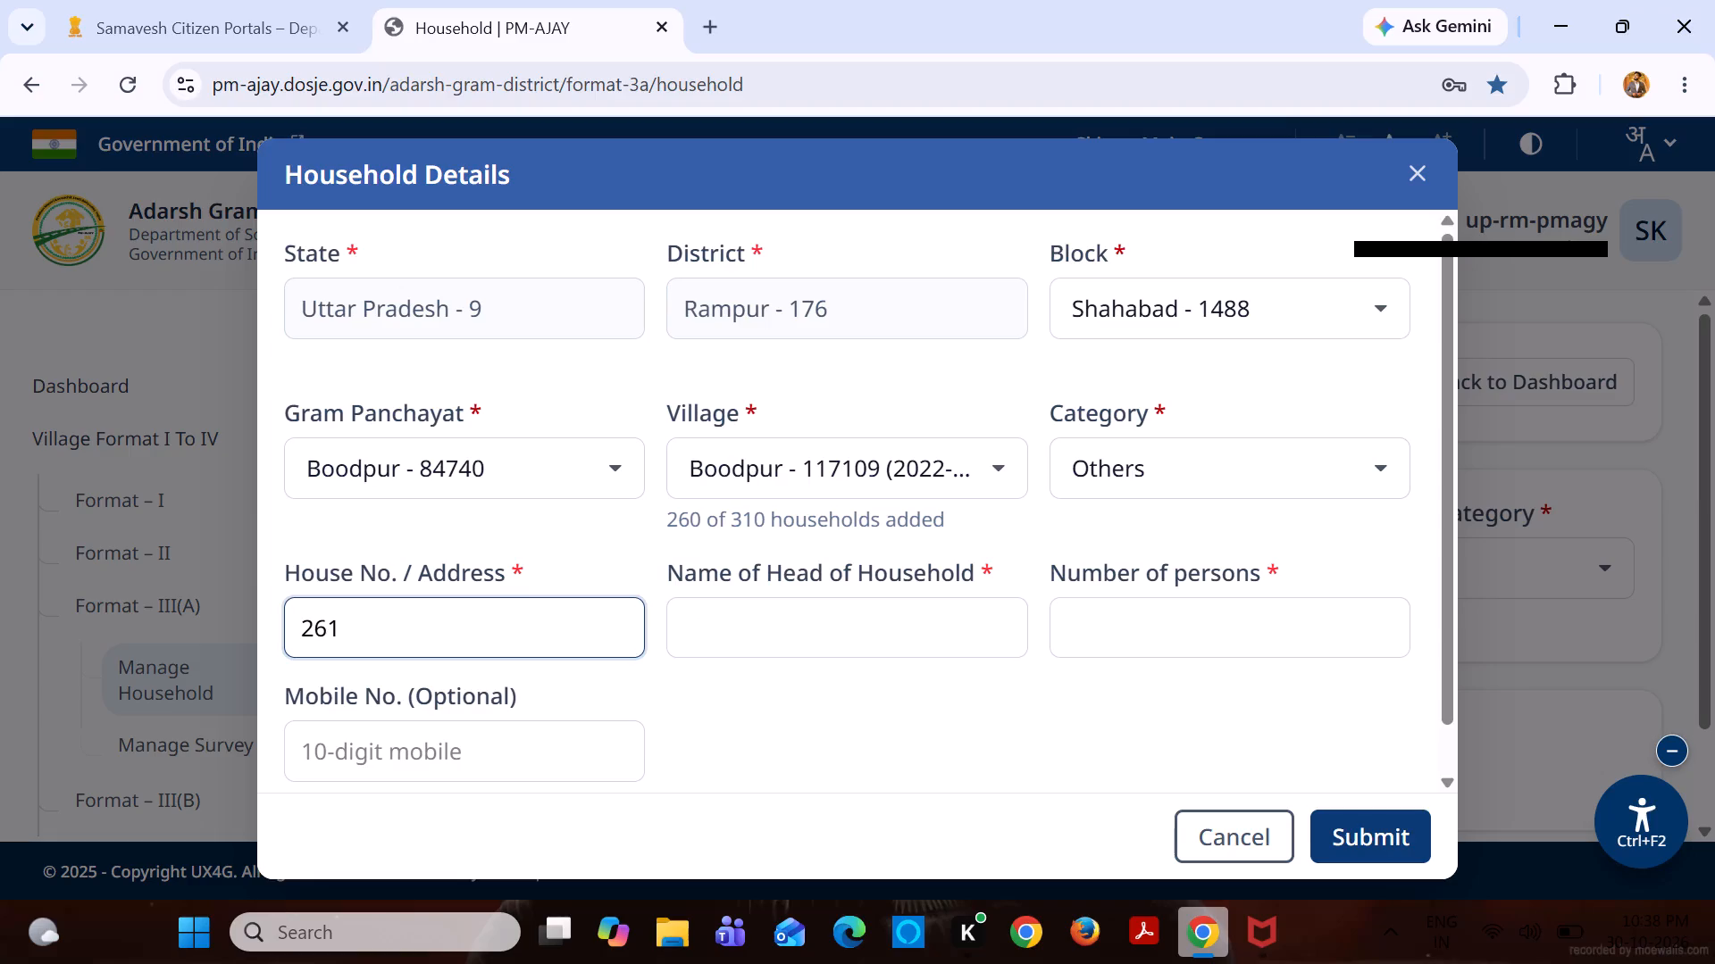
click(751, 626)
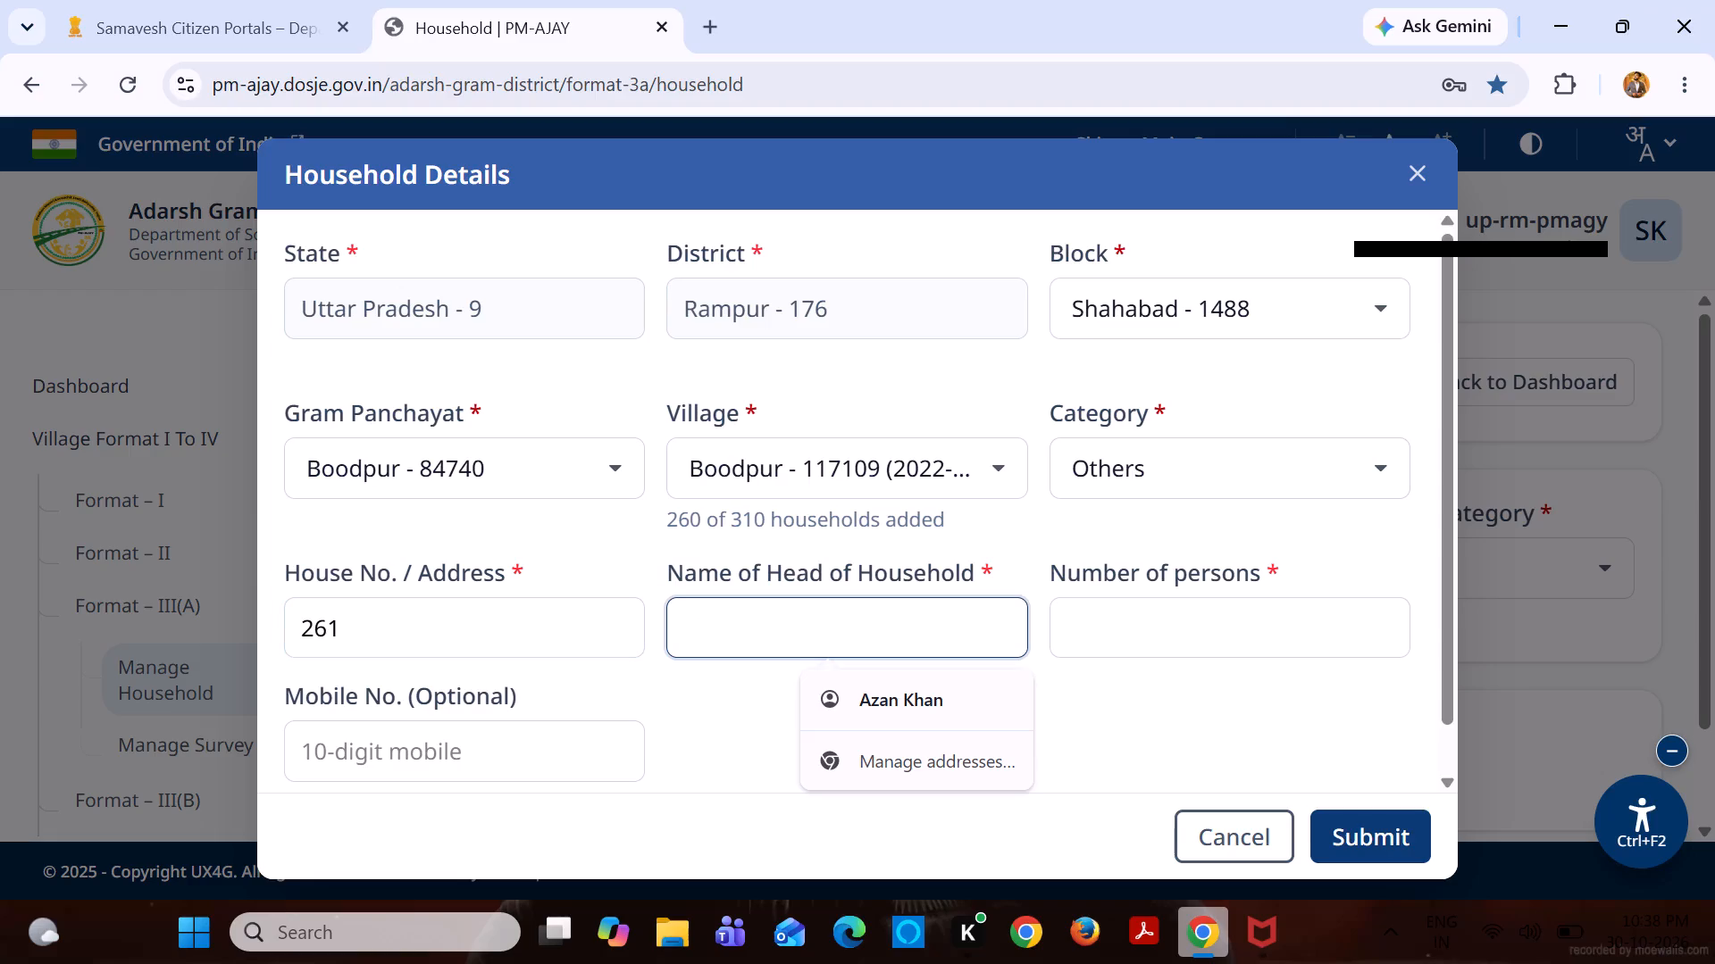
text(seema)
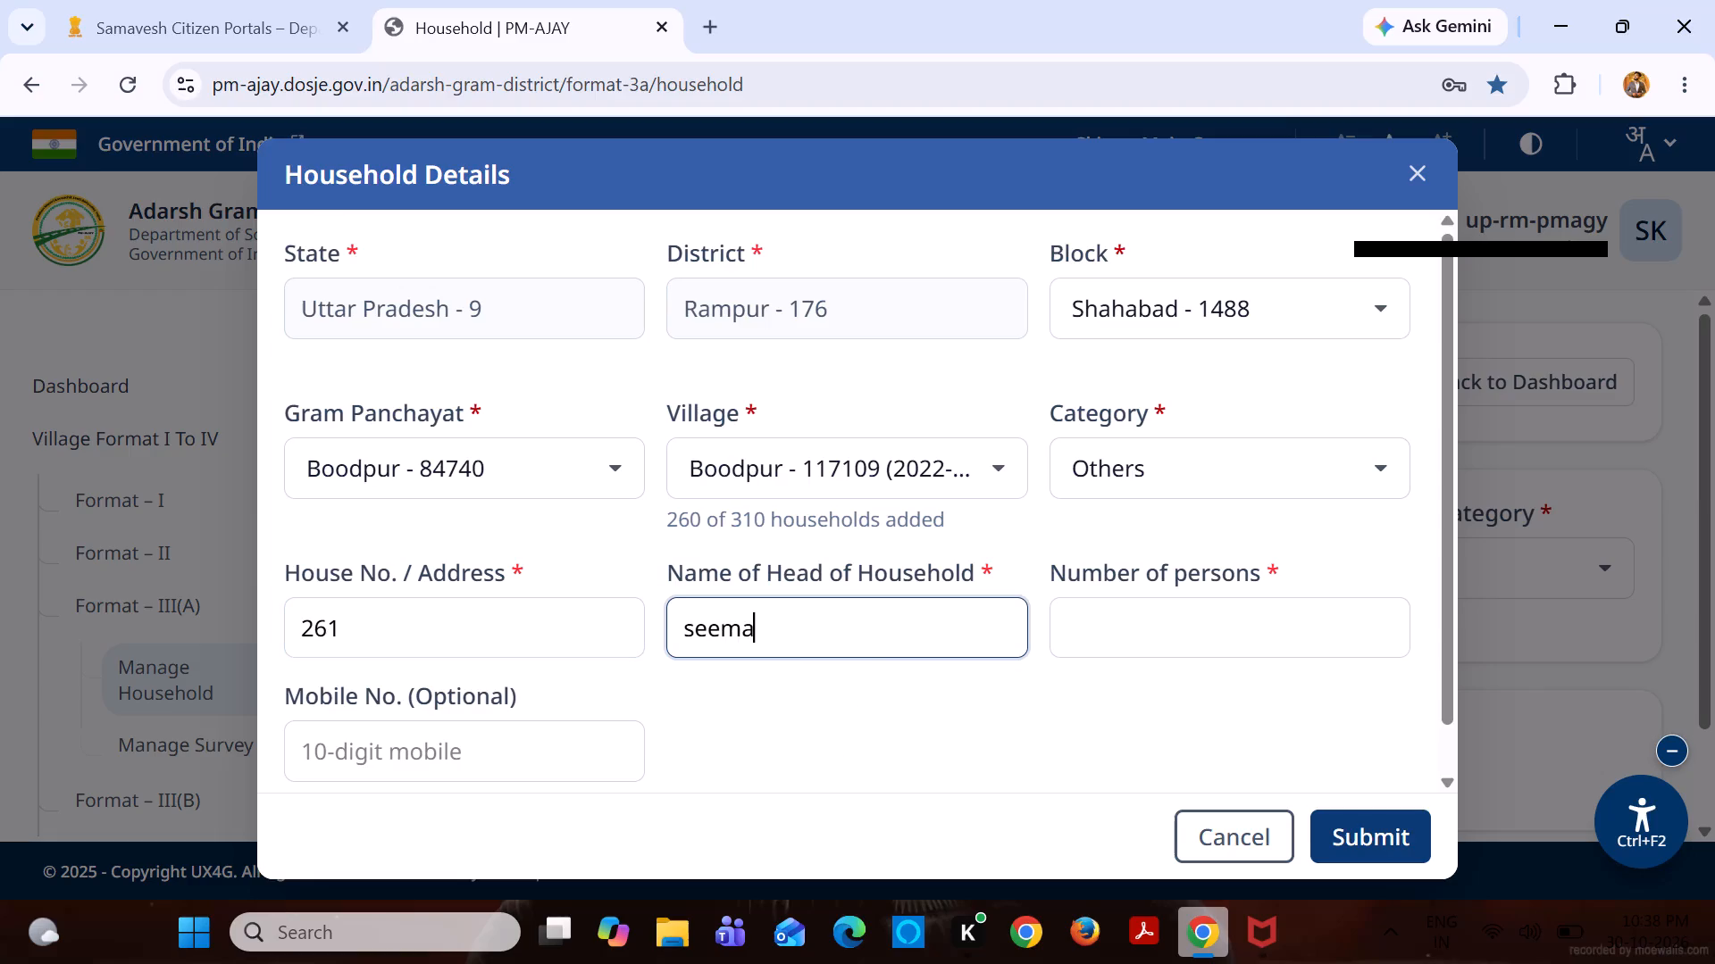
click(1076, 622)
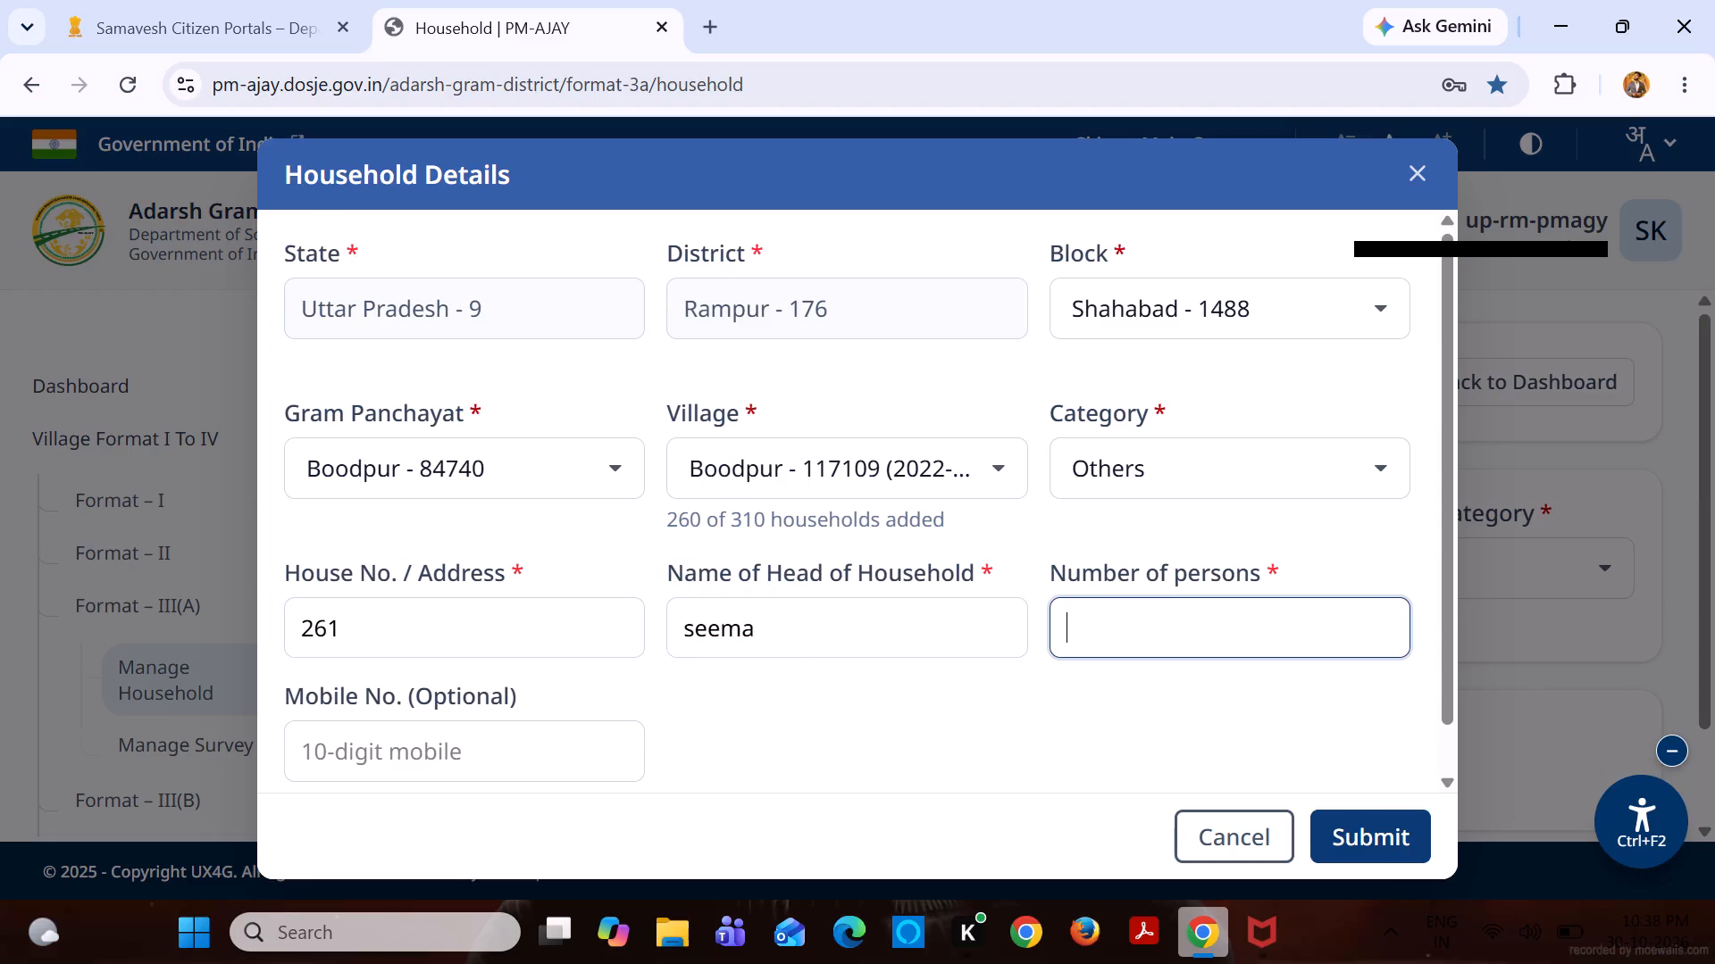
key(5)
click(1330, 821)
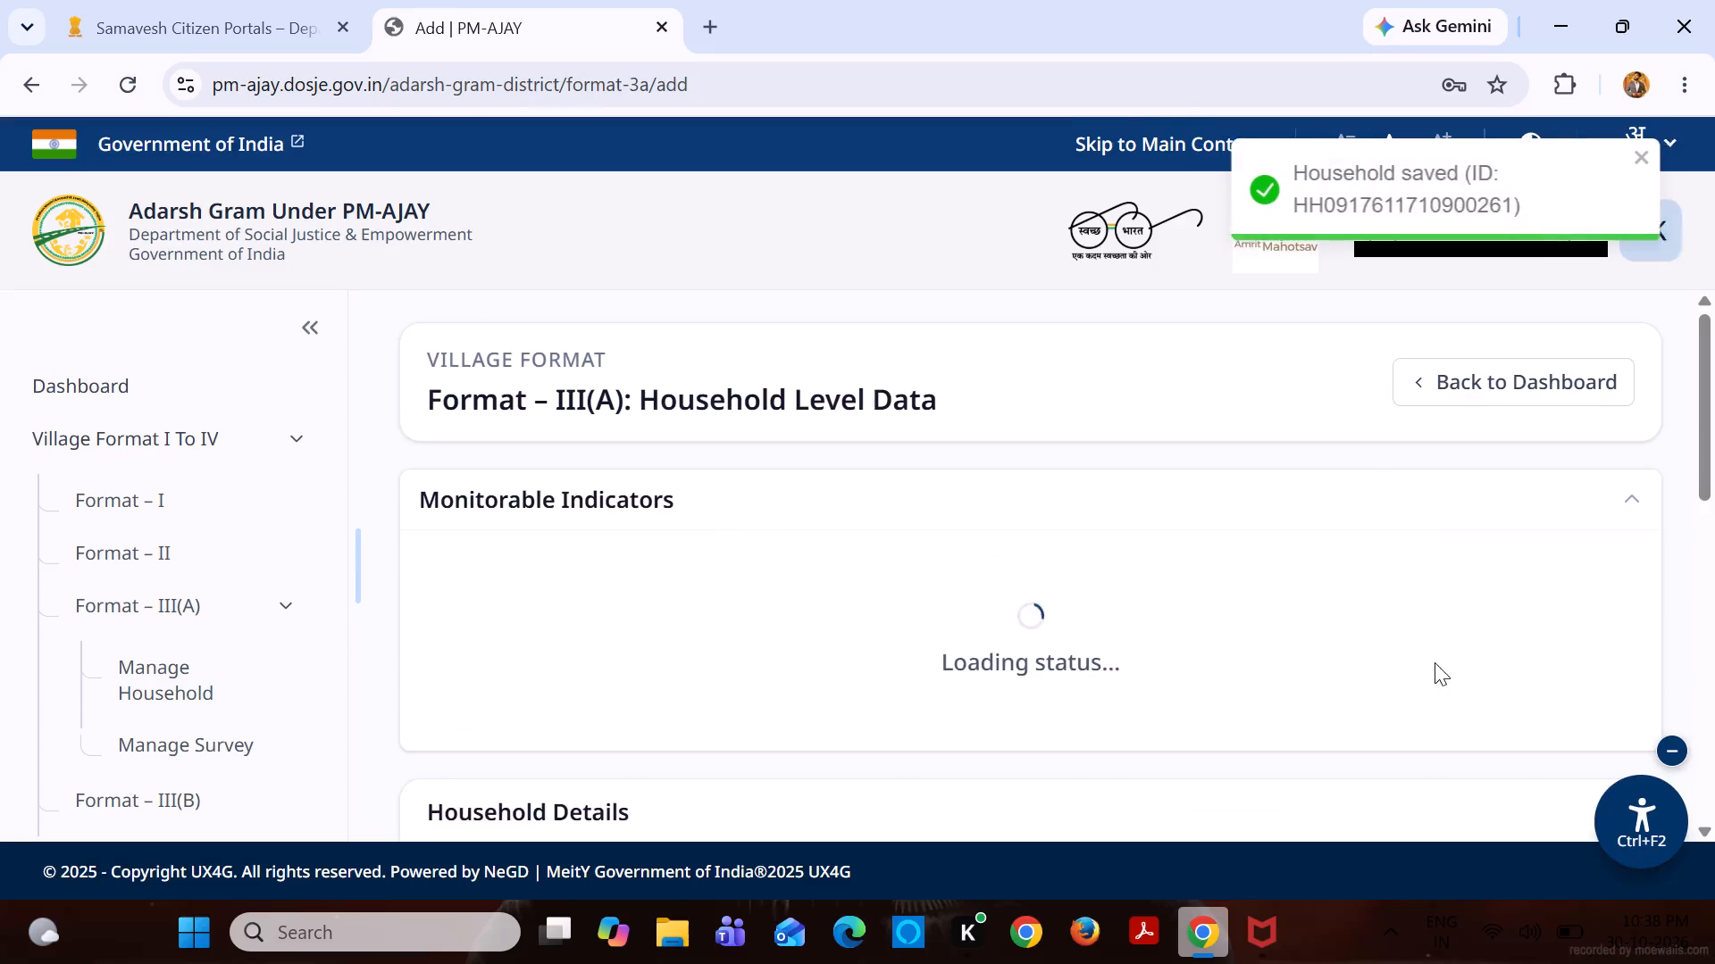
Choose domain 1 – Drinking water and Sanitation, answer Yes to having an IHHL and No to open defecation, and submit the domain.
scroll(1442, 588, down, 8)
scroll(1433, 532, up, 1)
scroll(1433, 532, down, 6)
click(1576, 455)
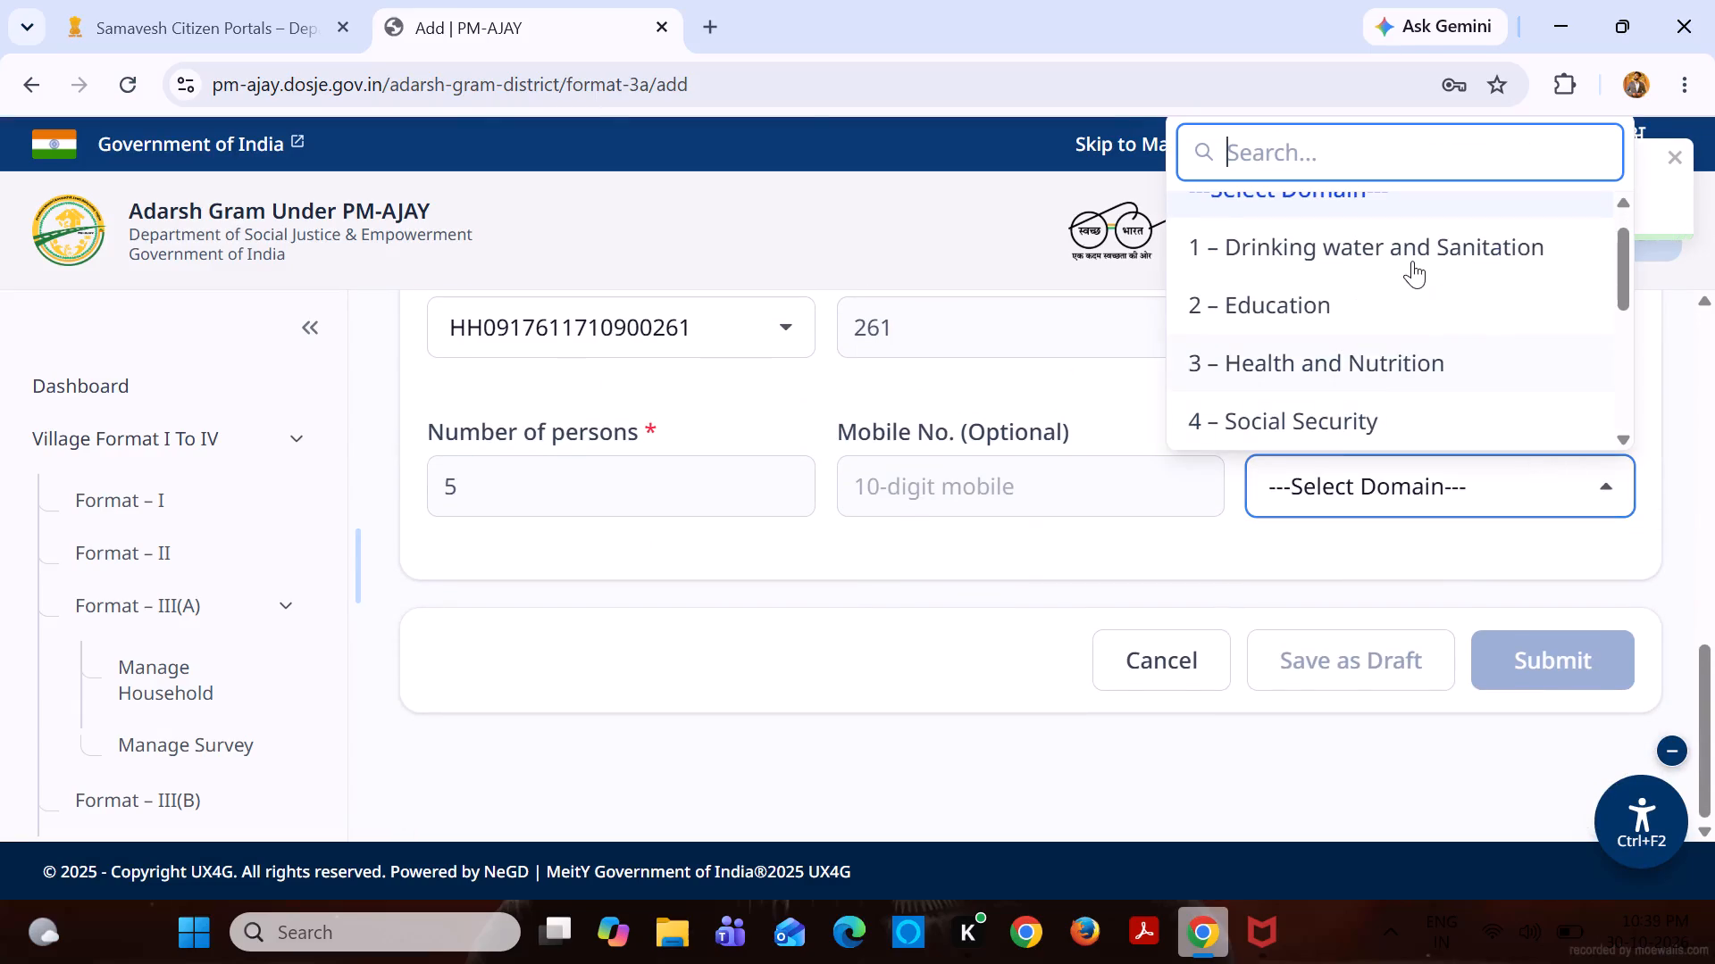
click(1407, 242)
scroll(1423, 478, down, 3)
click(1569, 474)
click(1460, 572)
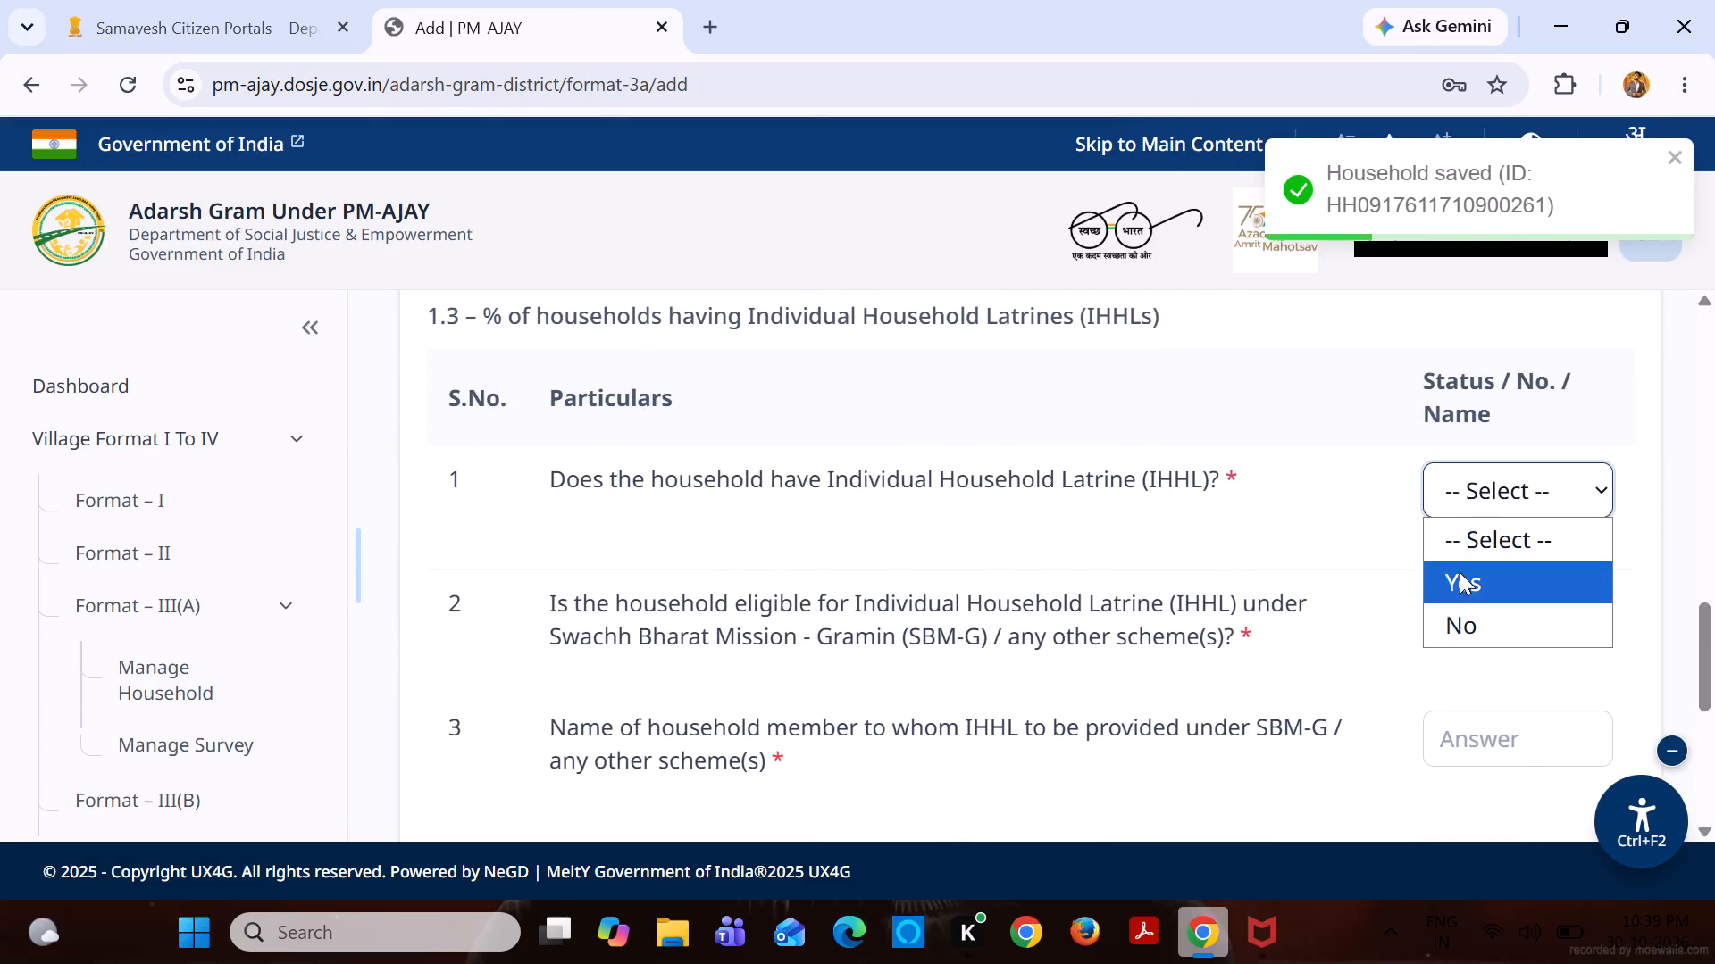
scroll(1463, 567, down, 2)
click(1514, 477)
click(1446, 600)
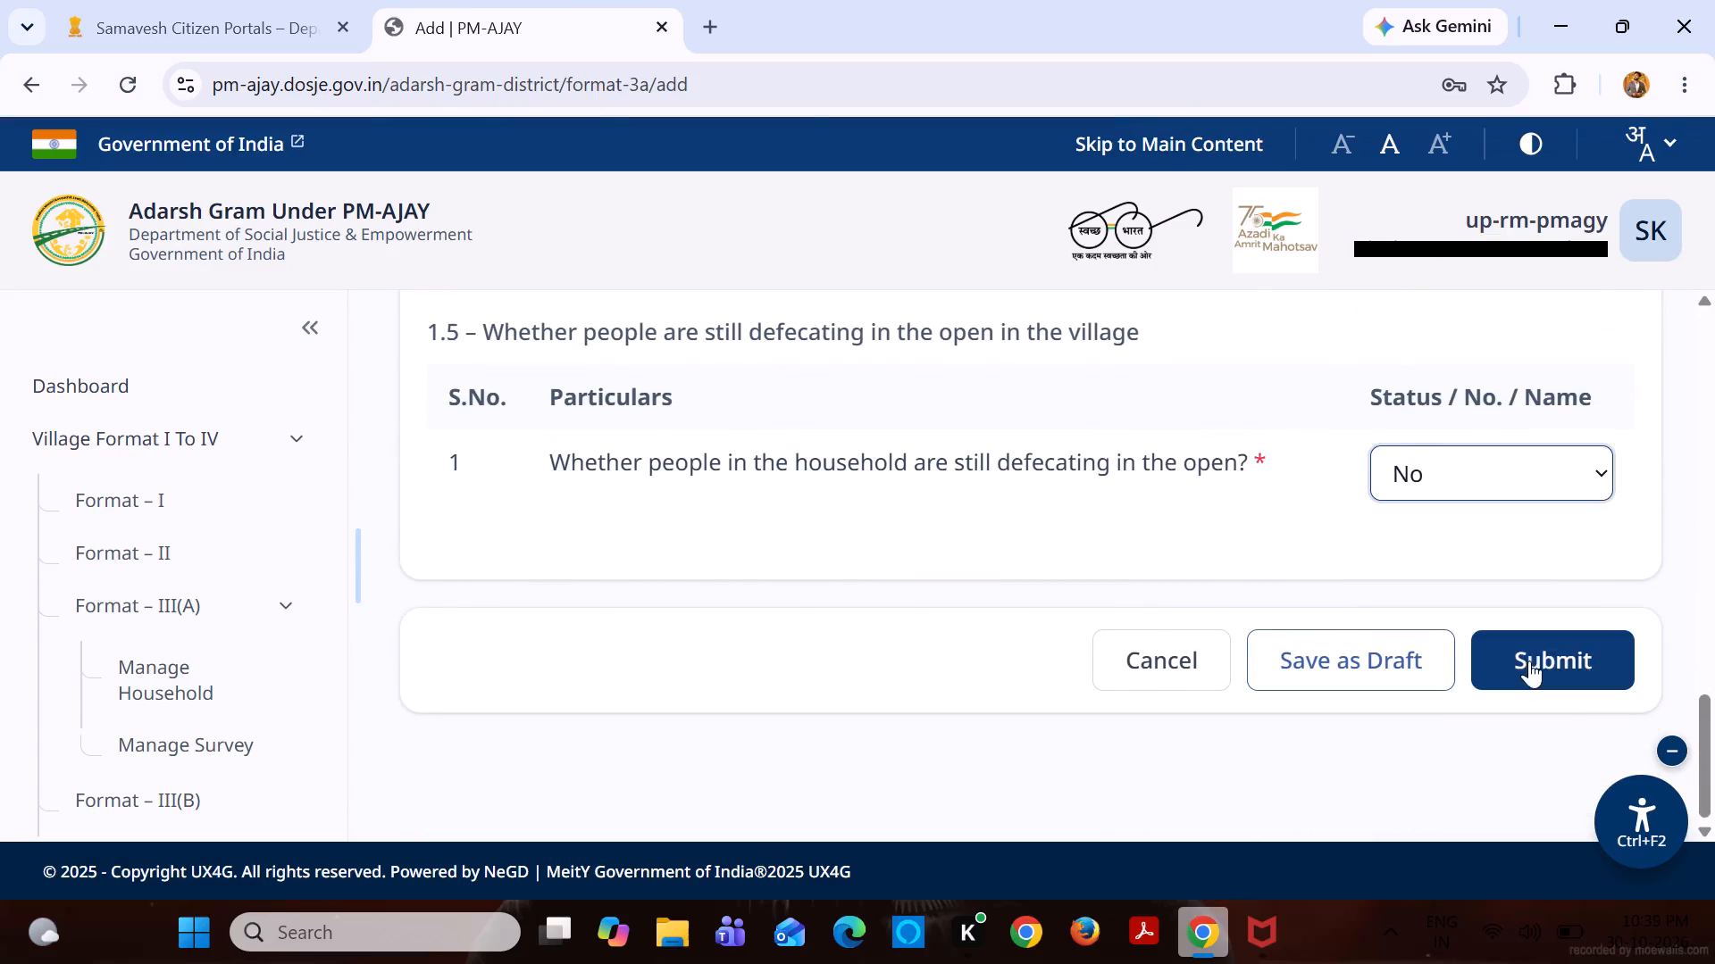
drag(1529, 661, 1528, 652)
Choose domain 2 – Education and enter 3 children aged 6-10 years and 3 attending primary school in section 2.1.
click(1520, 439)
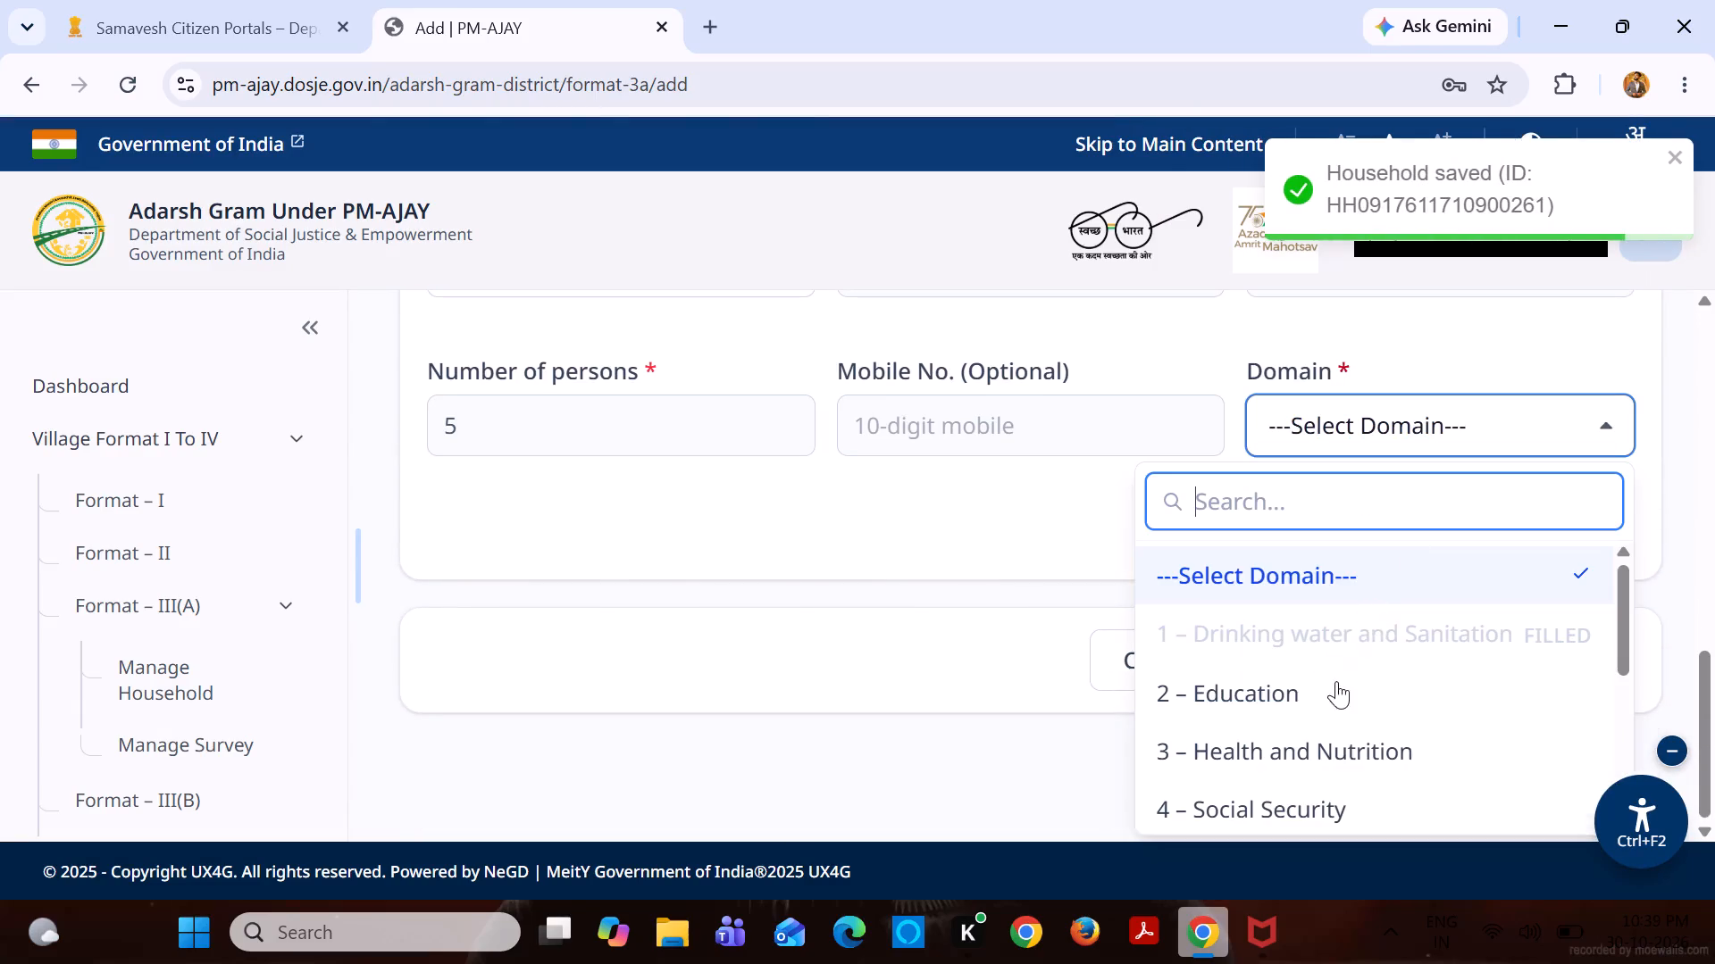
drag(1336, 684, 1336, 674)
scroll(1406, 579, down, 3)
click(1441, 461)
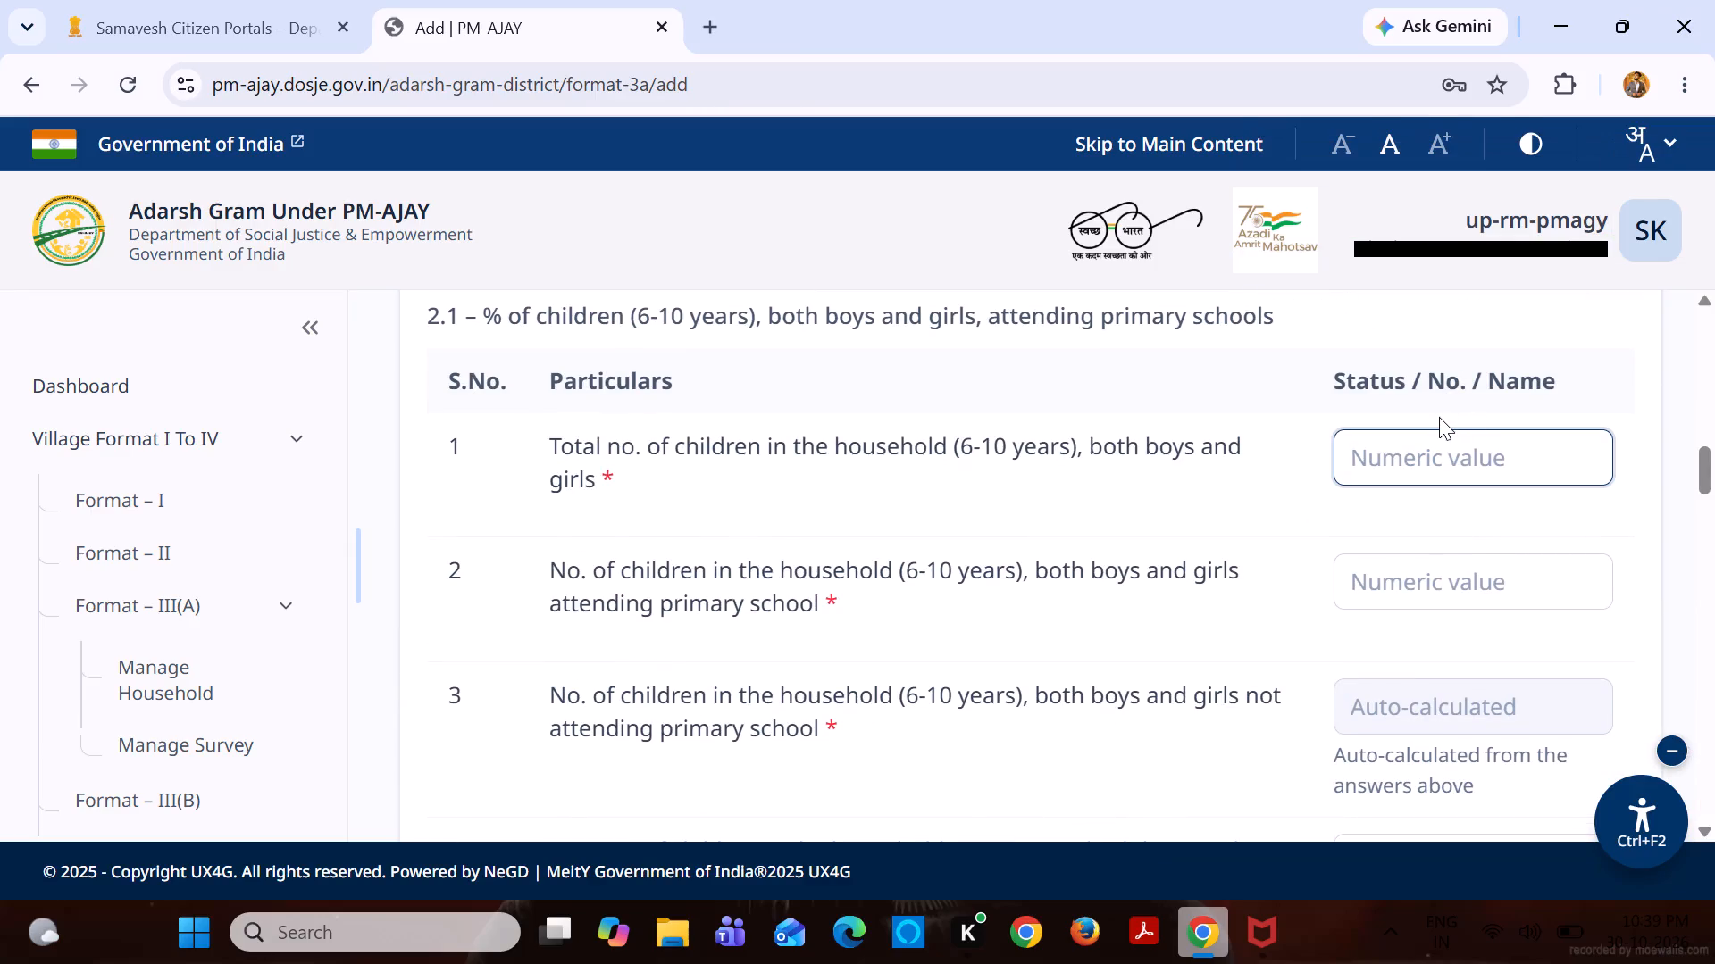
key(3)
click(1431, 587)
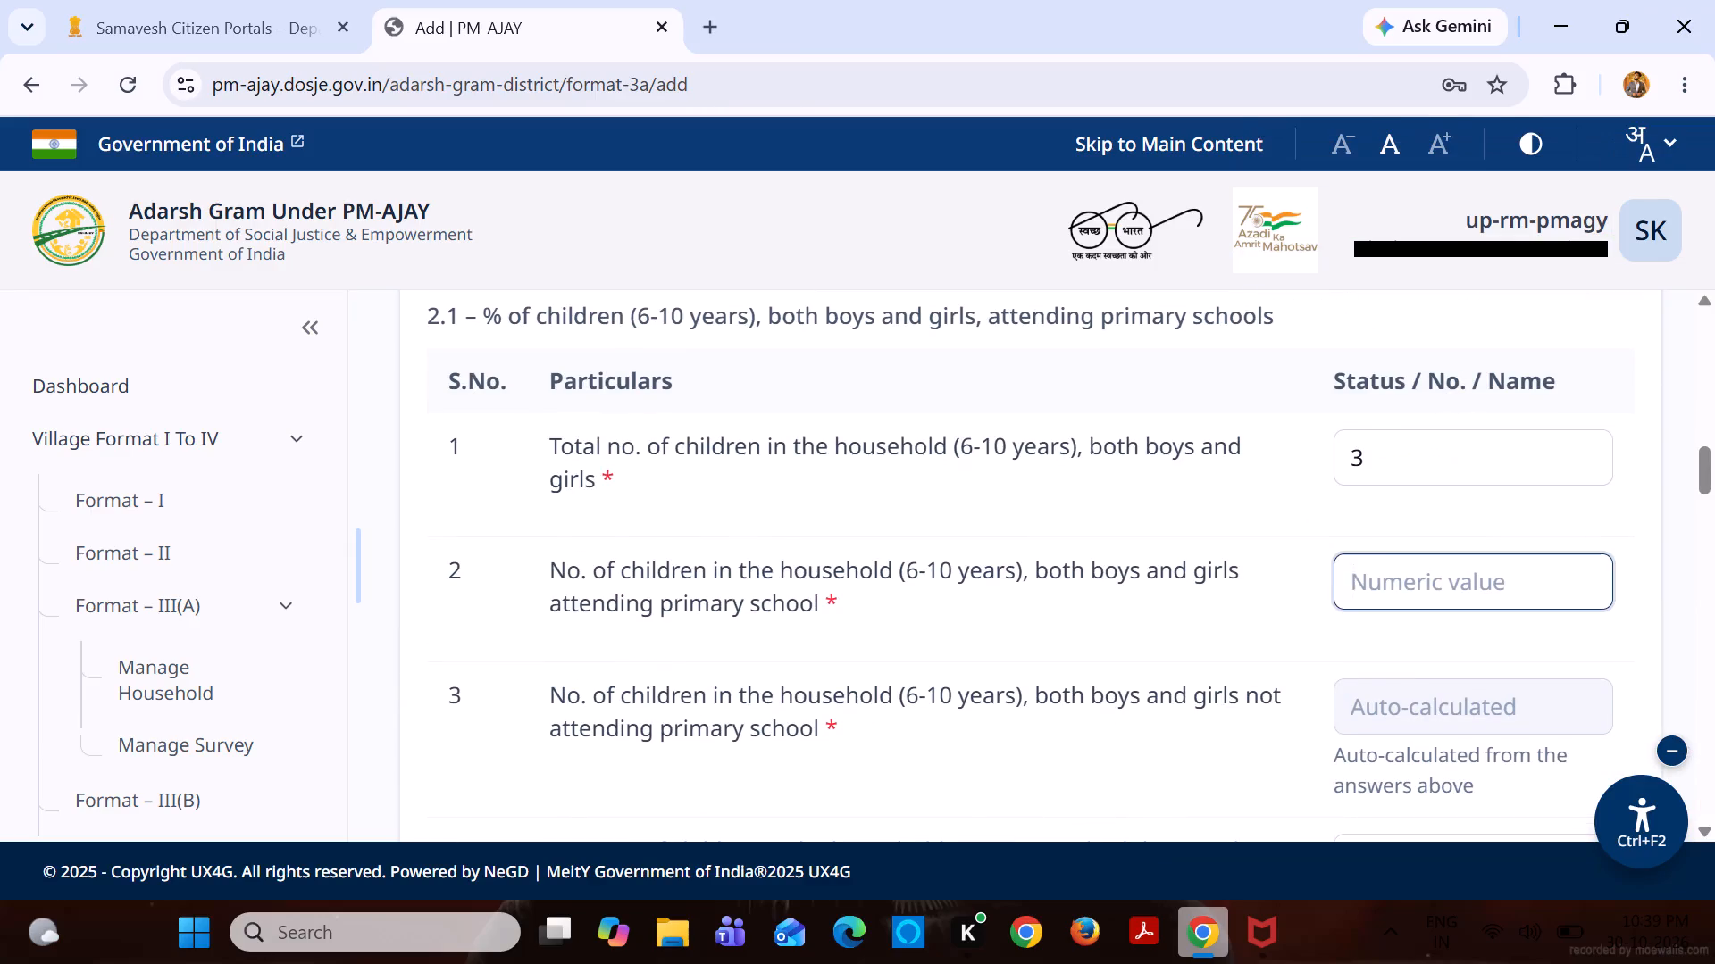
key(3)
Enter 0 children for each older age group from 11-13 through 18-23 years, and submit domain 2.
scroll(1418, 553, down, 3)
click(1415, 587)
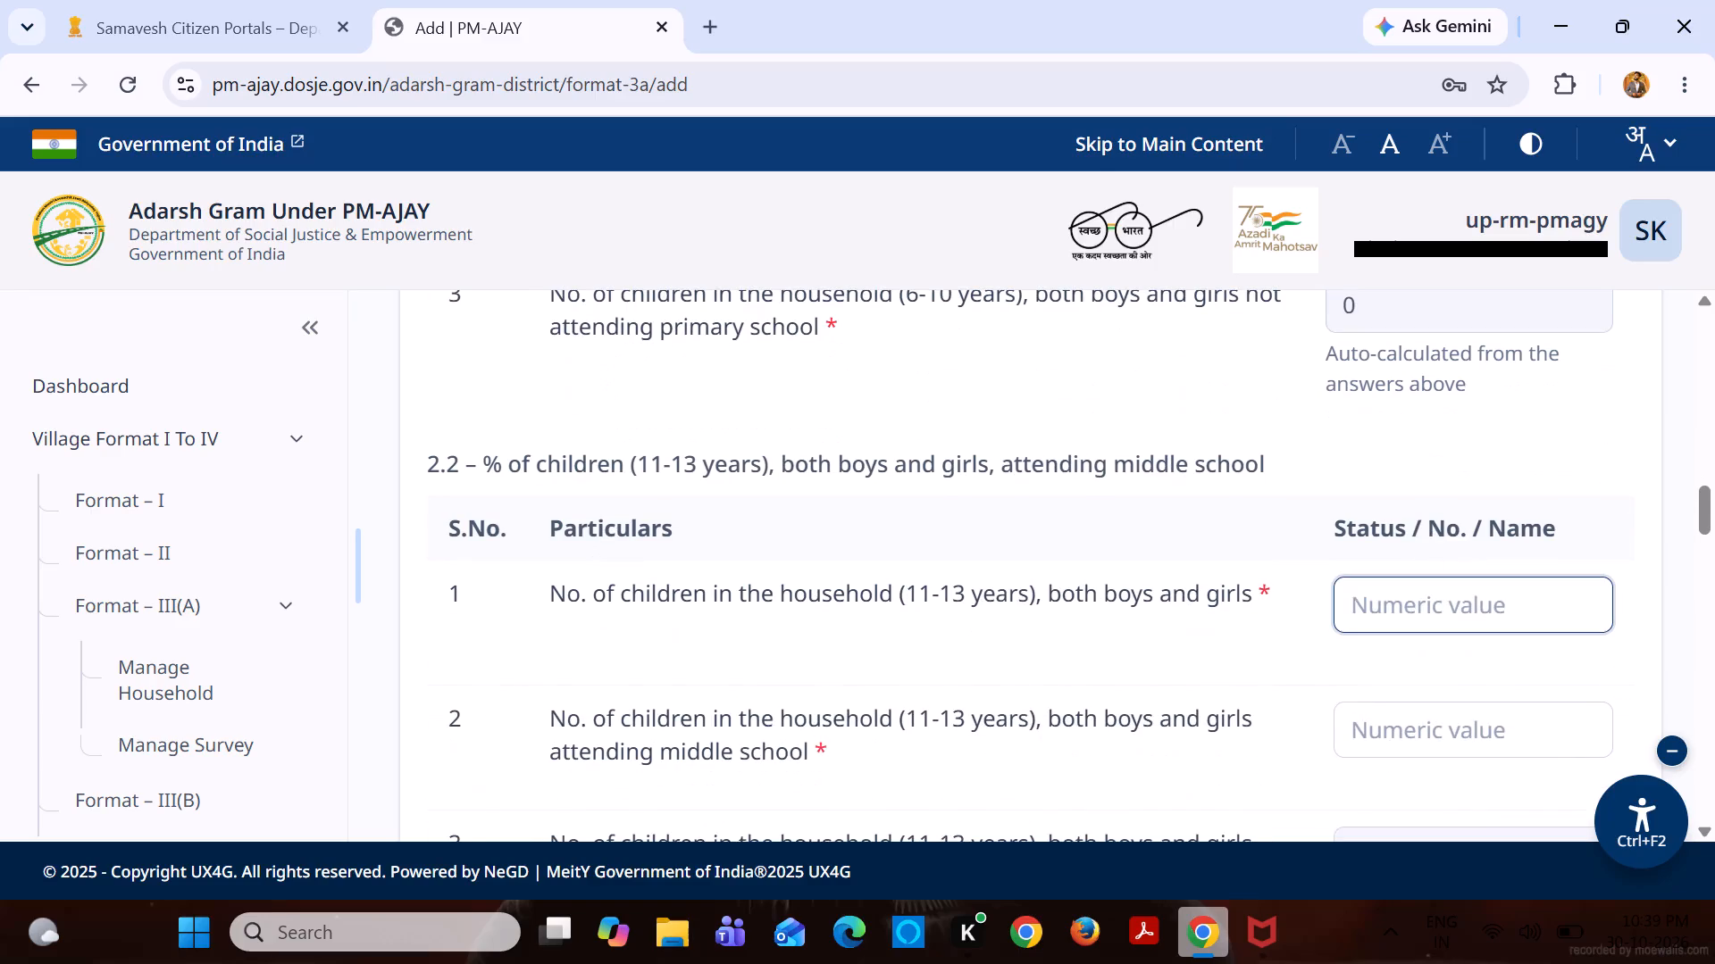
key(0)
scroll(1416, 590, down, 2)
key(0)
click(1441, 580)
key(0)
scroll(1437, 597, down, 2)
click(1457, 599)
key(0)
scroll(1456, 598, up, 1)
scroll(1454, 600, down, 3)
click(1447, 609)
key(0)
scroll(1457, 625, down, 2)
click(1499, 606)
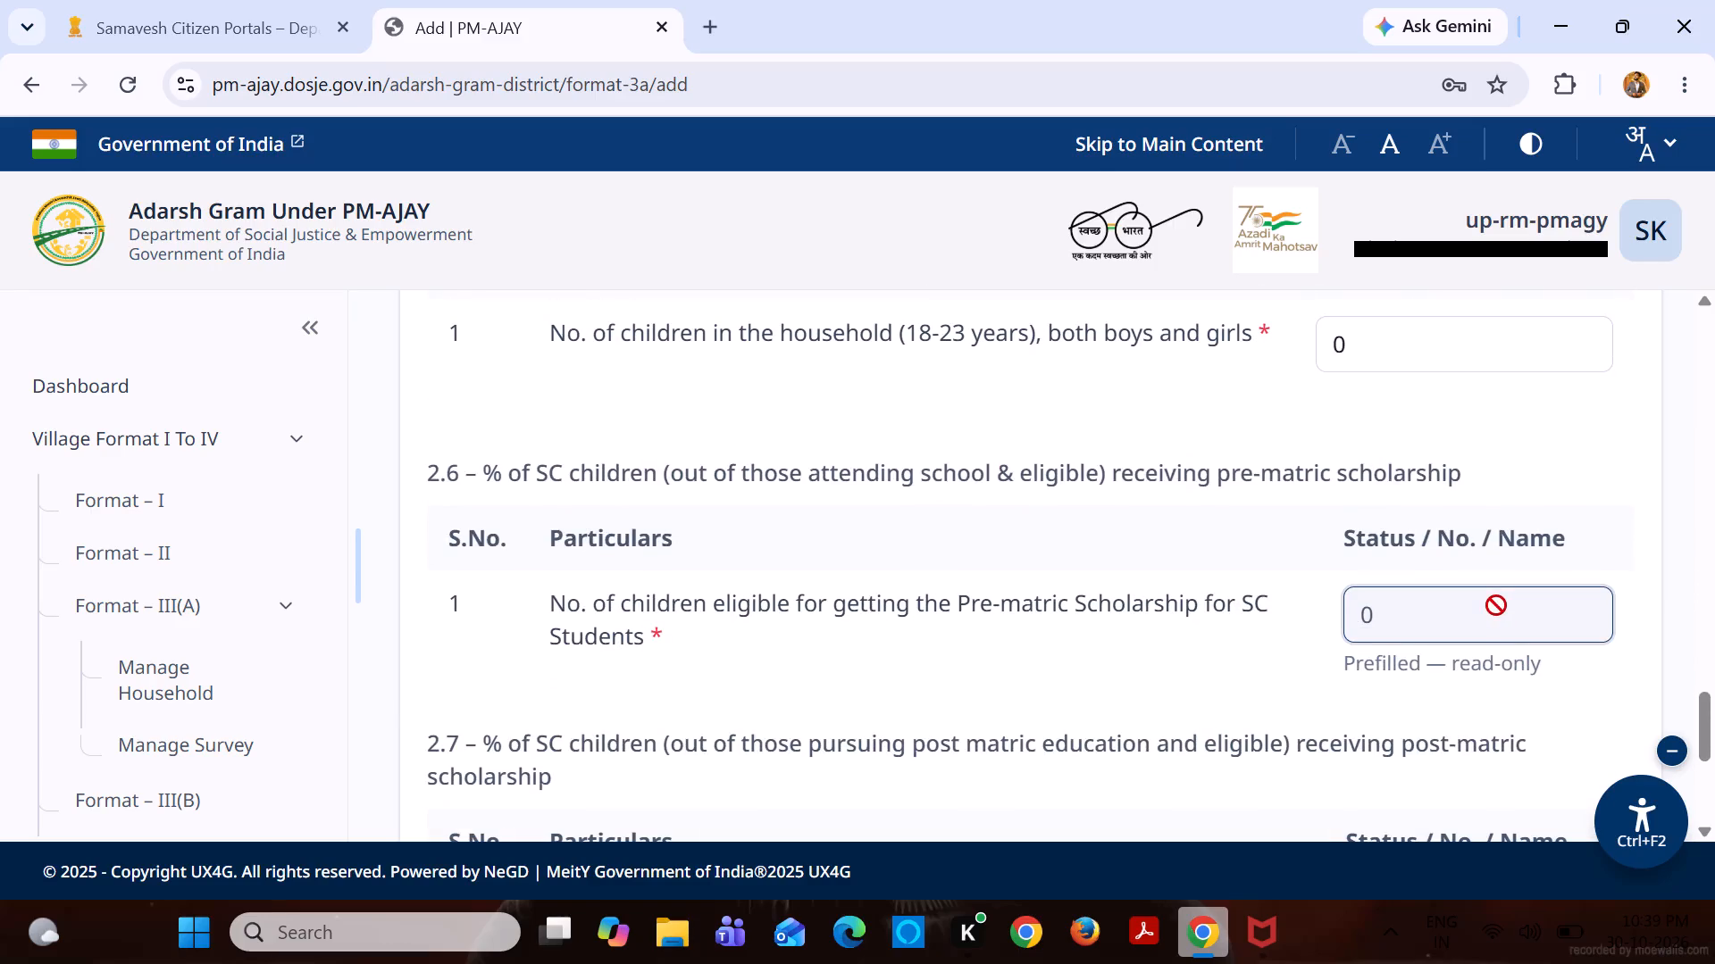
scroll(1497, 614, down, 6)
click(1574, 660)
Choose domain 3 – Health and Nutrition and answer Yes to coverage under any Health Protection Scheme in section 3.1.
drag(1535, 384, 1530, 428)
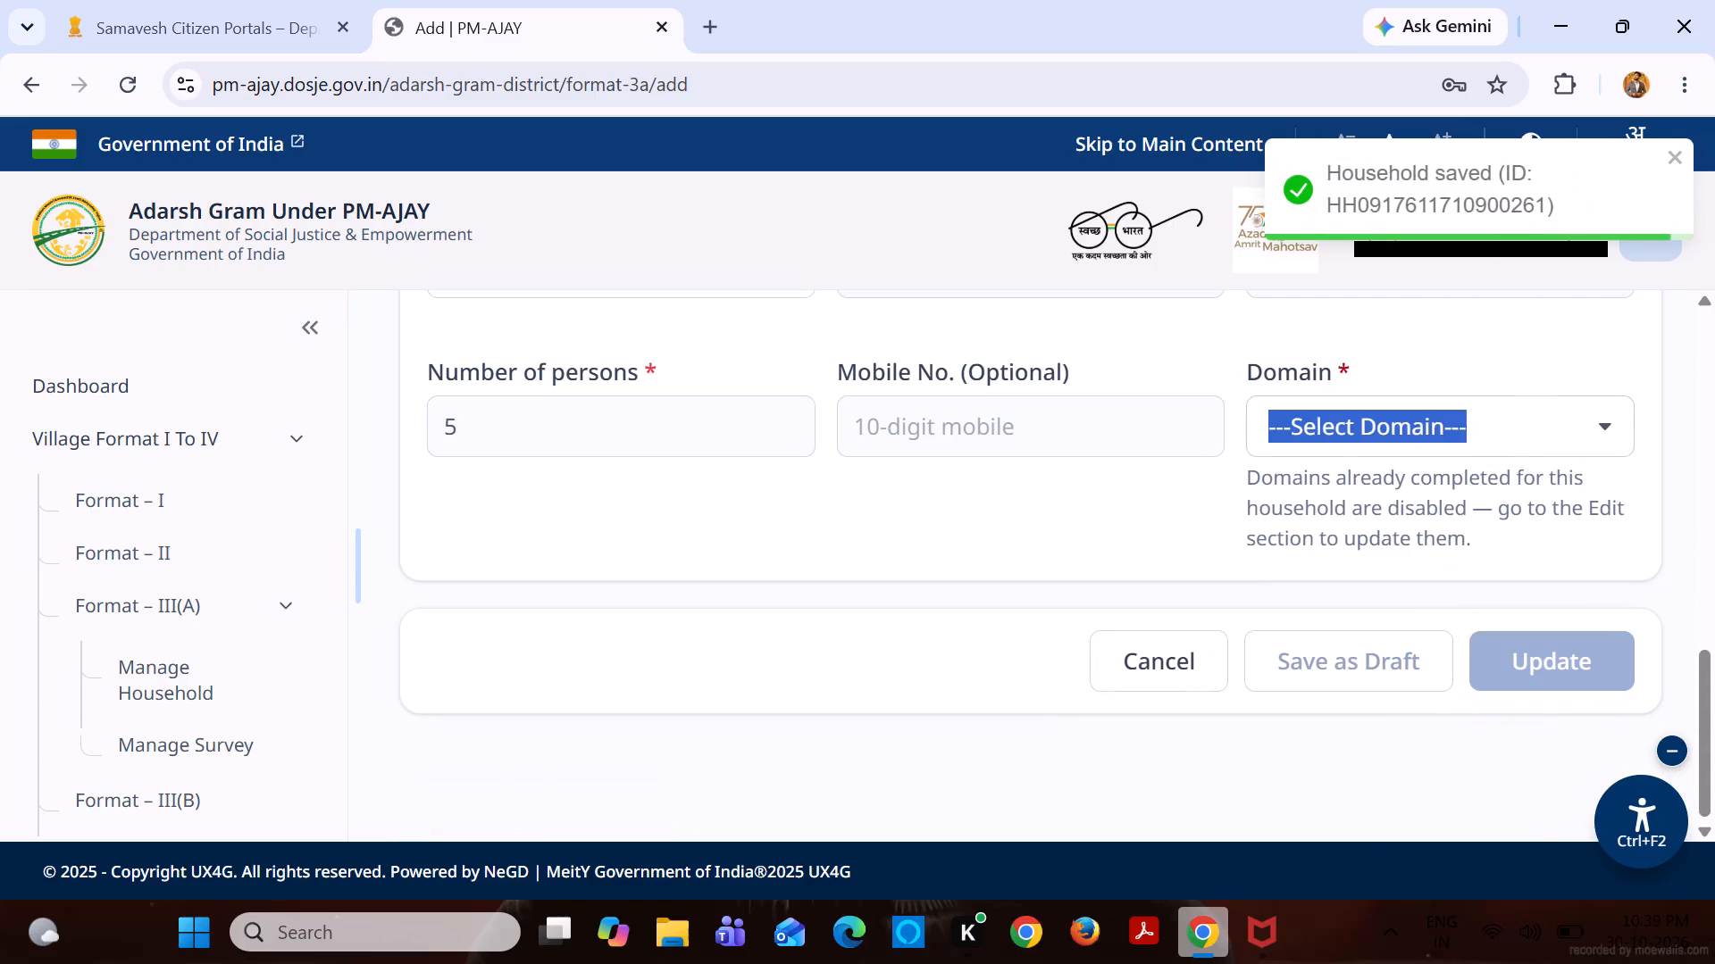
click(1549, 438)
click(1301, 750)
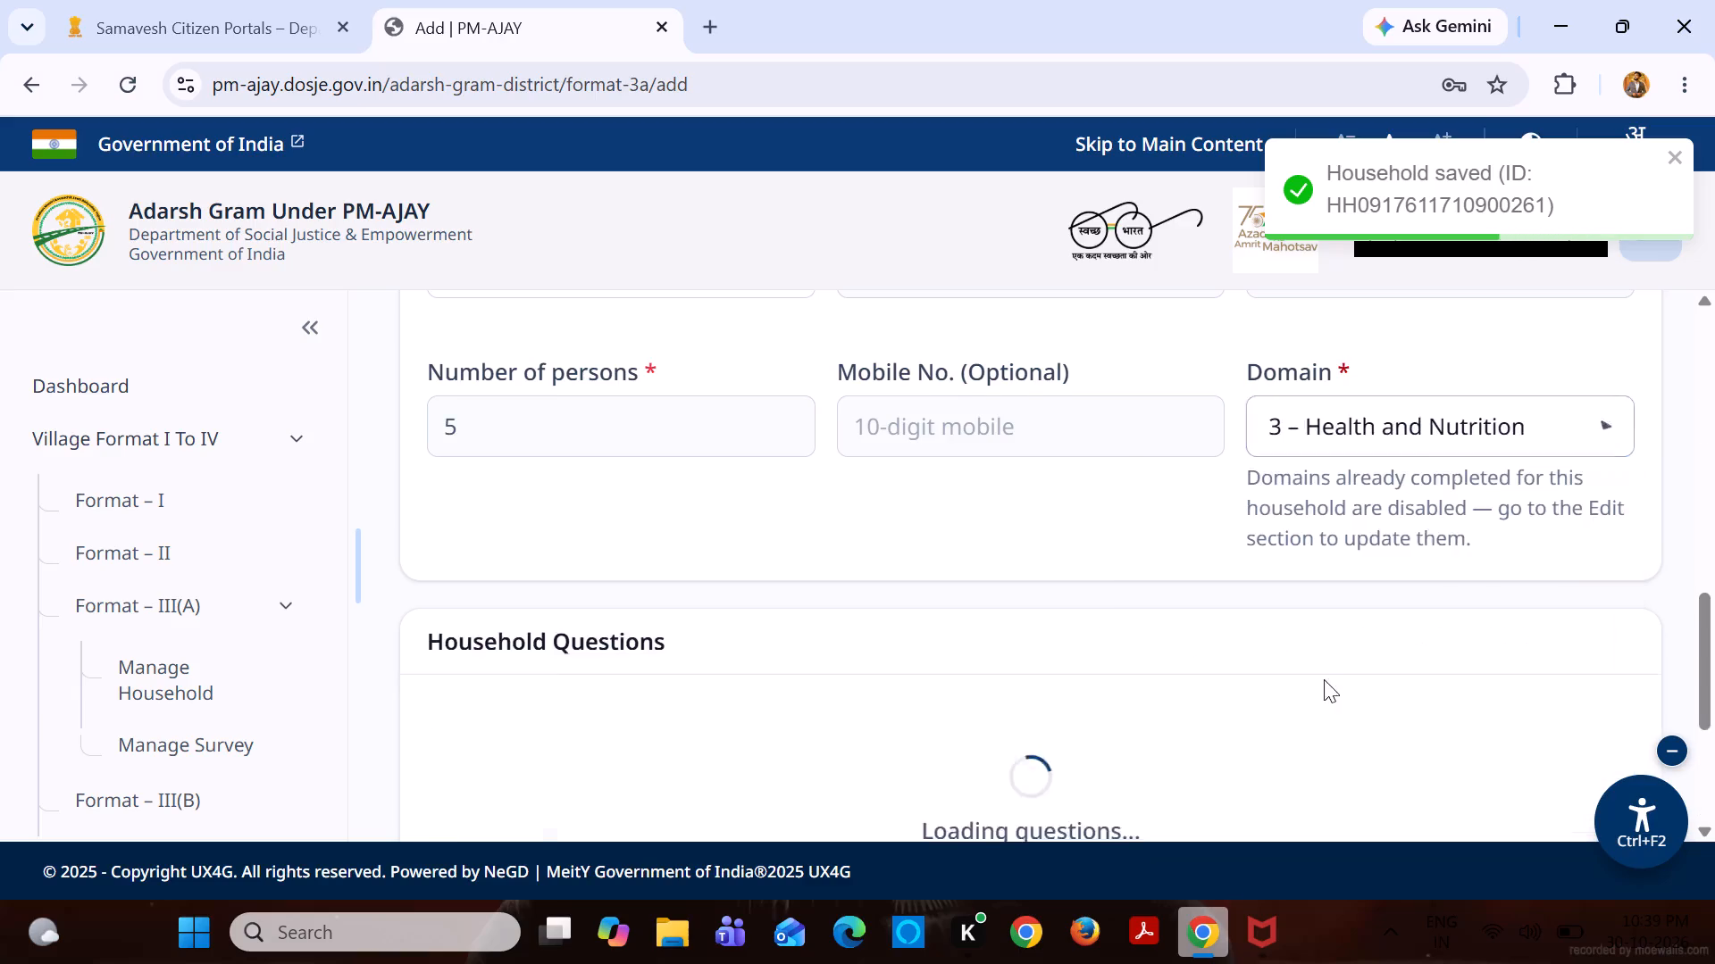
scroll(1337, 697, down, 2)
click(1446, 575)
click(1444, 677)
Enter 0 pregnant women in section 3.3 and 0 deliveries during the last one year in section 3.4.
scroll(1447, 686, down, 2)
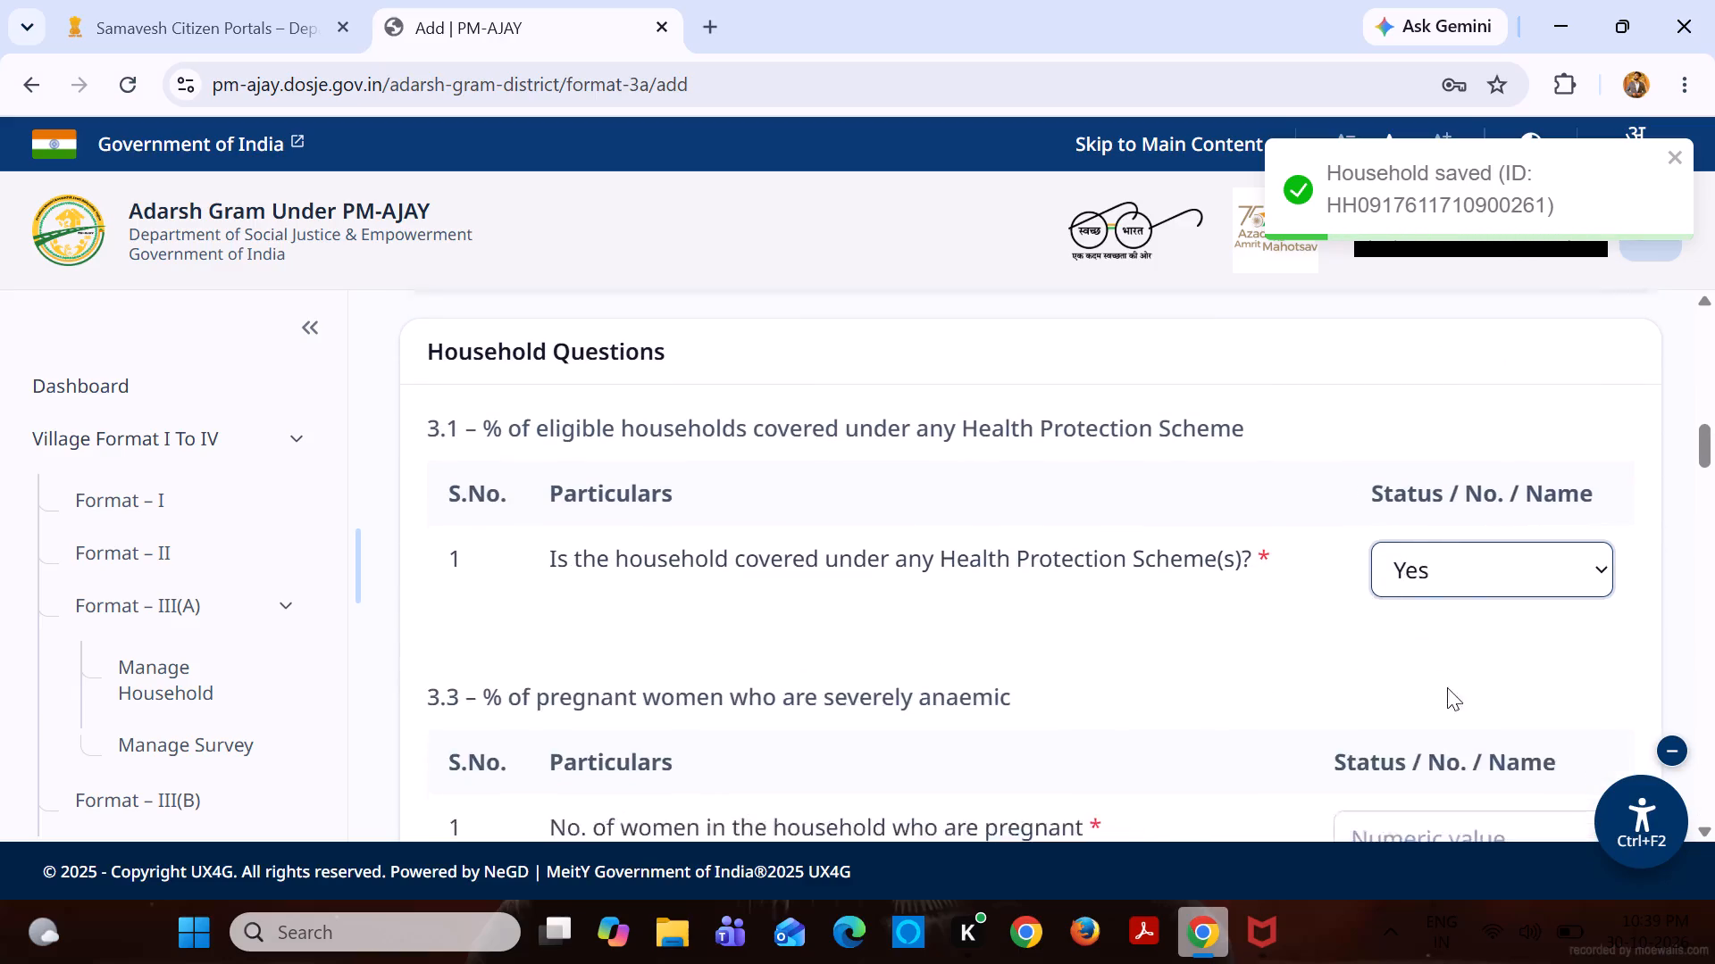
scroll(1447, 687, down, 1)
click(1476, 455)
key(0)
click(1409, 714)
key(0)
scroll(1409, 727, down, 2)
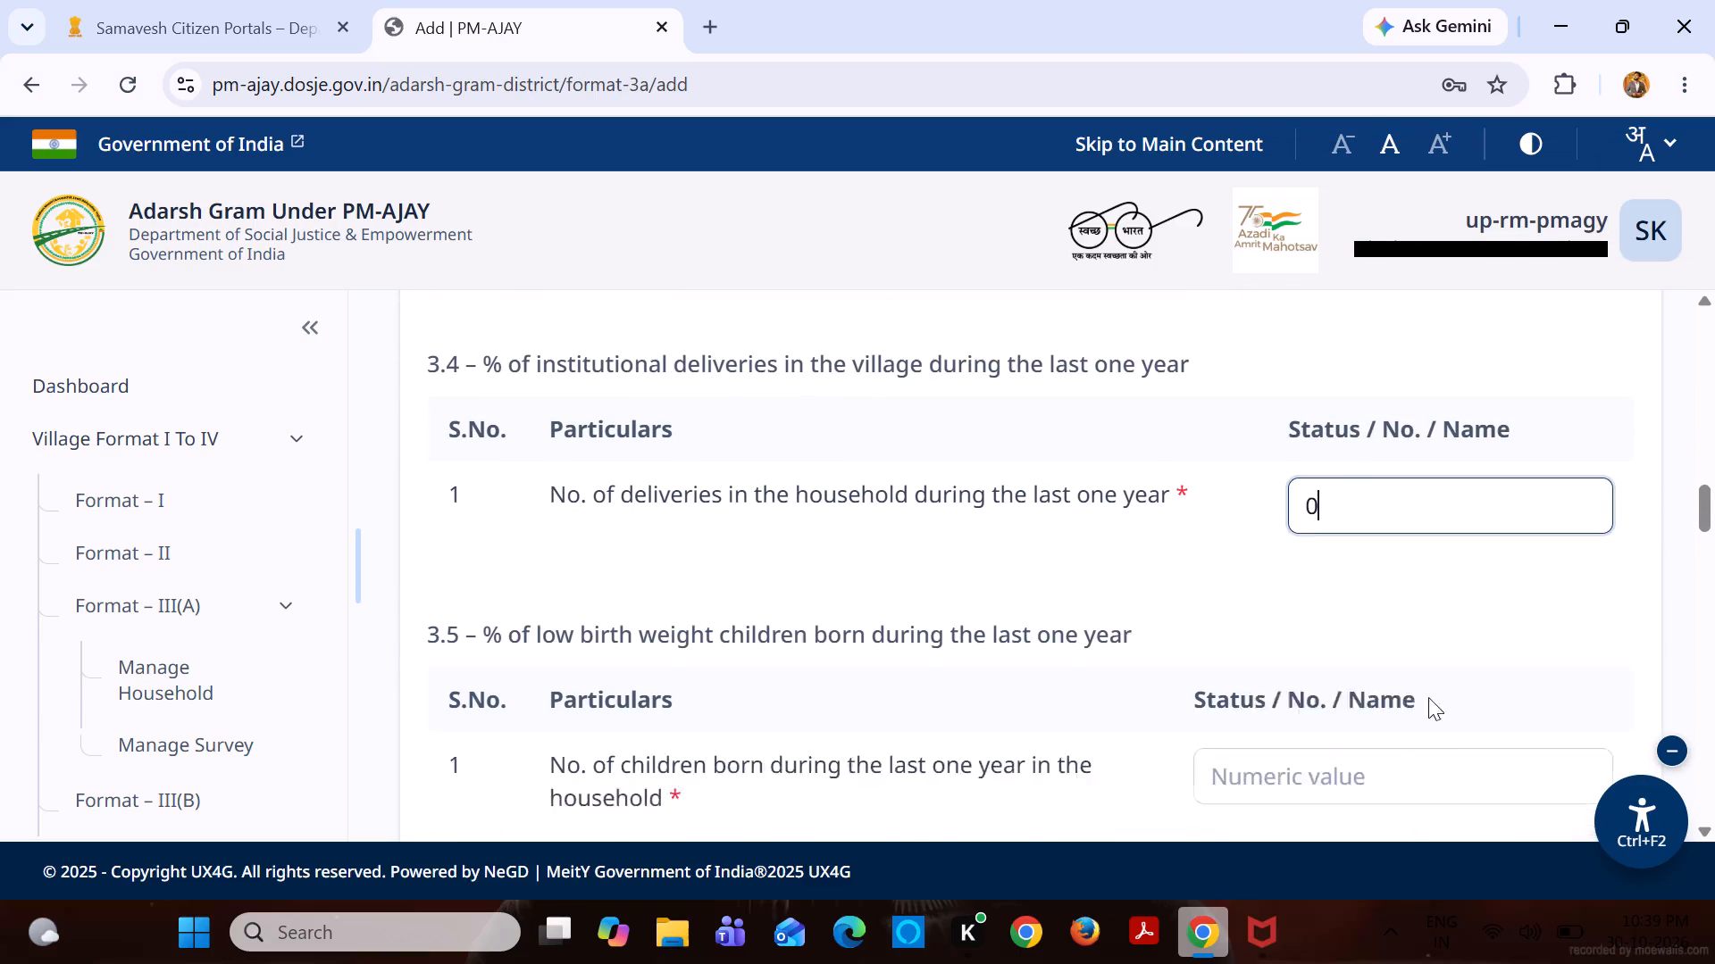
Enter 0 children for births in the last year (3.5), below one year (3.6) and aged 0-5 years (3.7).
drag(1394, 720, 1391, 711)
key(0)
scroll(1406, 720, down, 2)
drag(1321, 730, 1318, 716)
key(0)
scroll(1372, 685, down, 2)
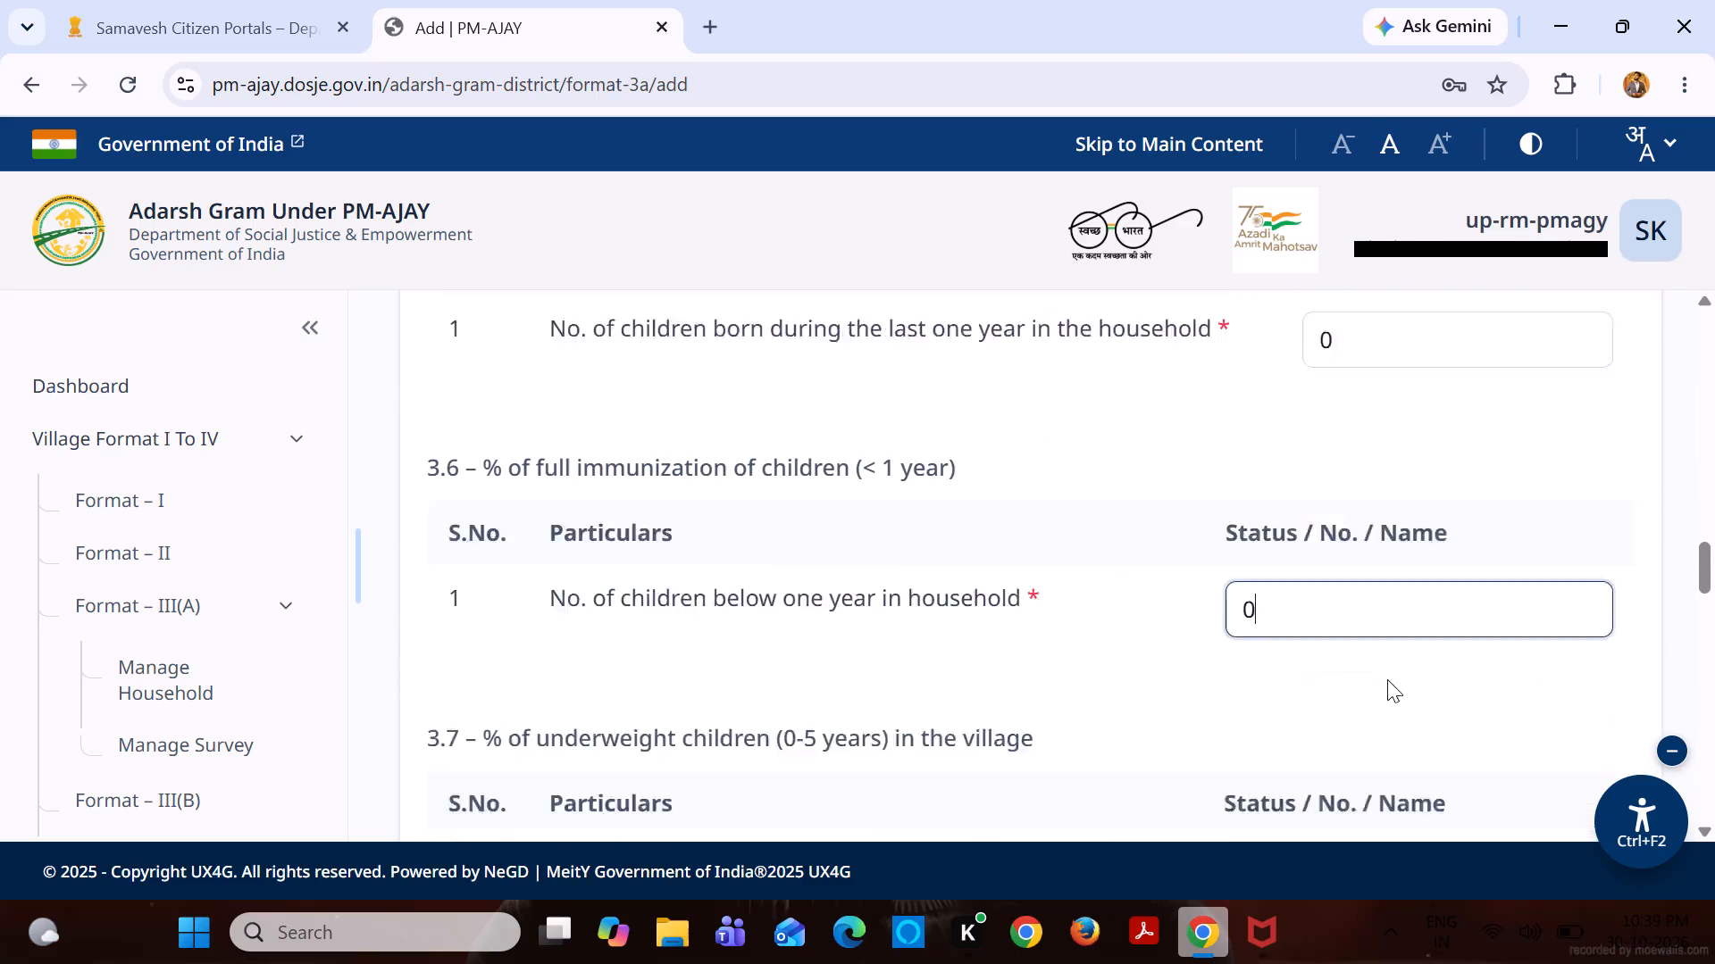
click(1376, 728)
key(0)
Enter 0 pregnant women in 3.8, 0 children under 1 year in 3.9 and 0 communicable disease sufferers in 3.10, and submit domain 3.
scroll(1409, 674, up, 1)
middle_drag(1410, 674, 1416, 705)
scroll(1410, 678, down, 3)
scroll(1484, 585, down, 3)
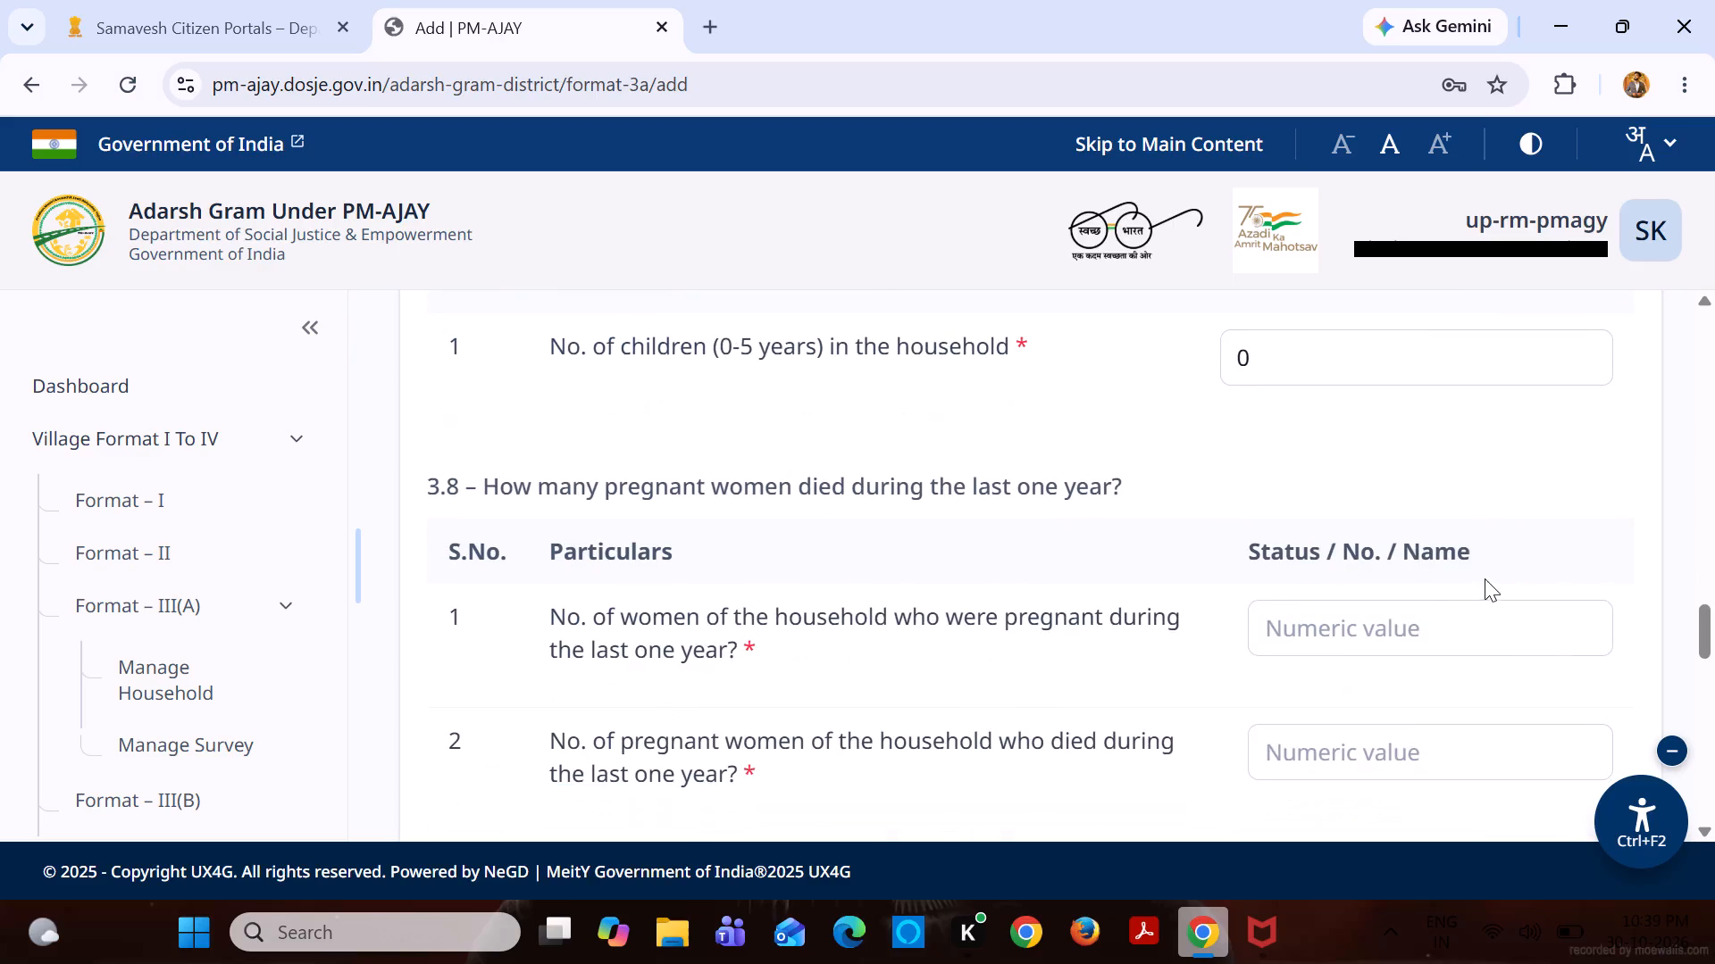
drag(1402, 611, 1399, 620)
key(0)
scroll(1404, 634, down, 2)
click(1431, 615)
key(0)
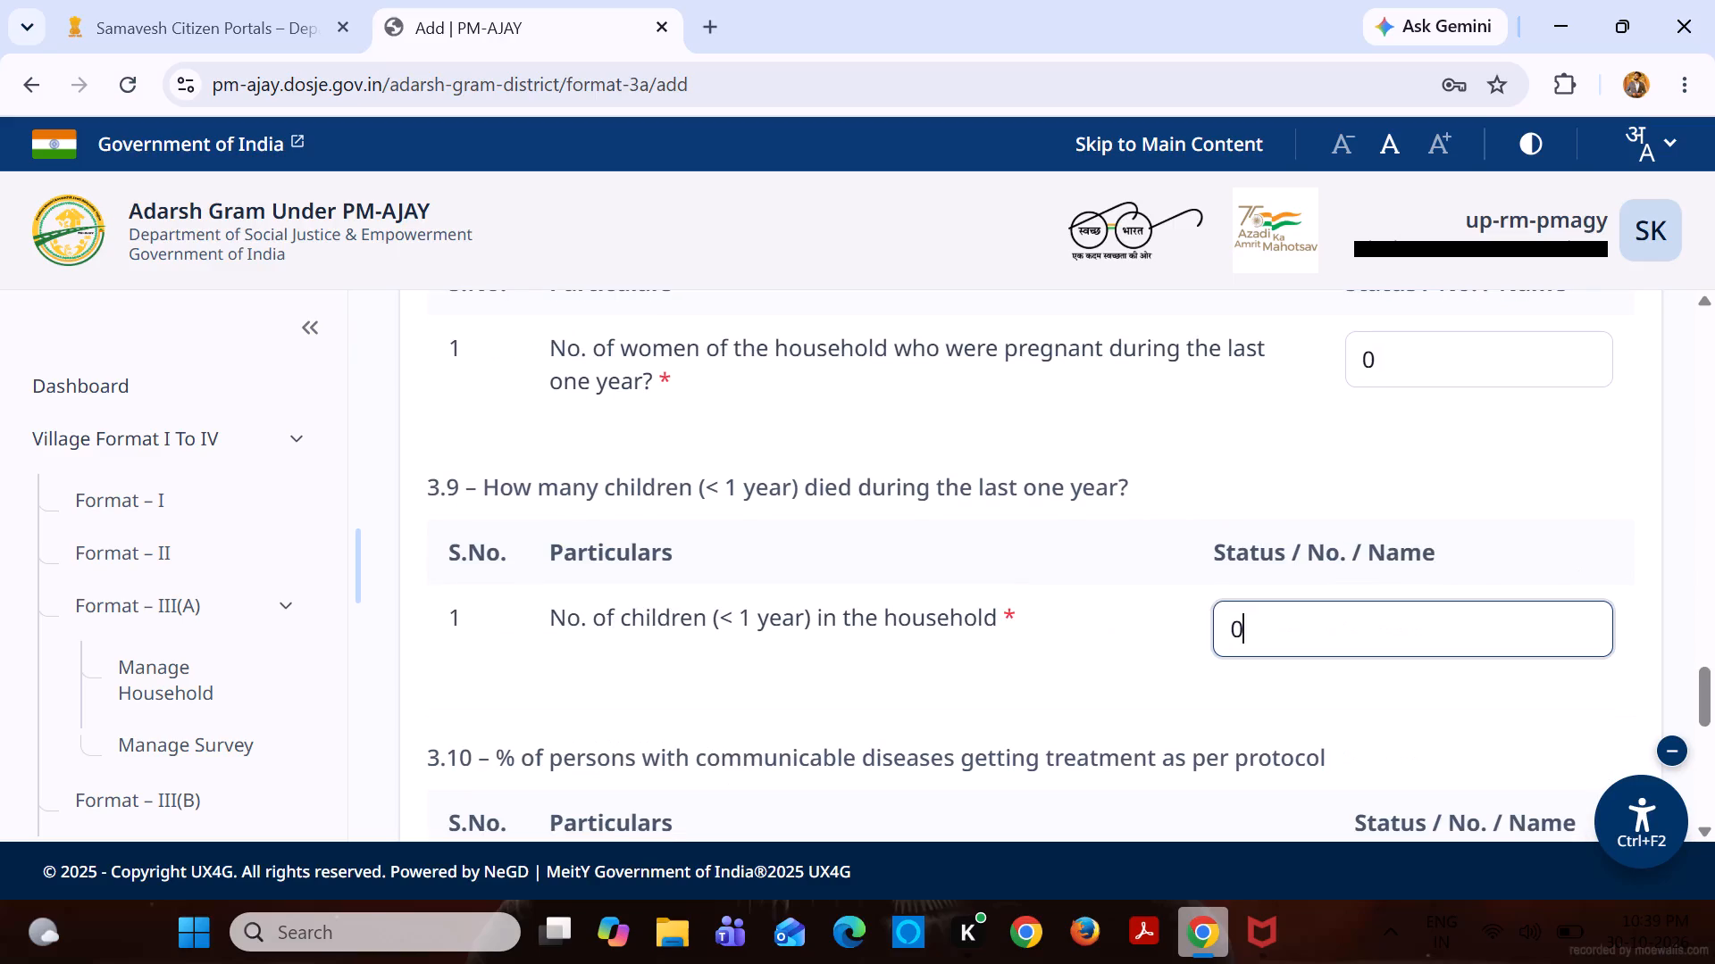
scroll(1440, 628, down, 3)
click(1495, 514)
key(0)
scroll(1497, 549, down, 1)
click(1577, 668)
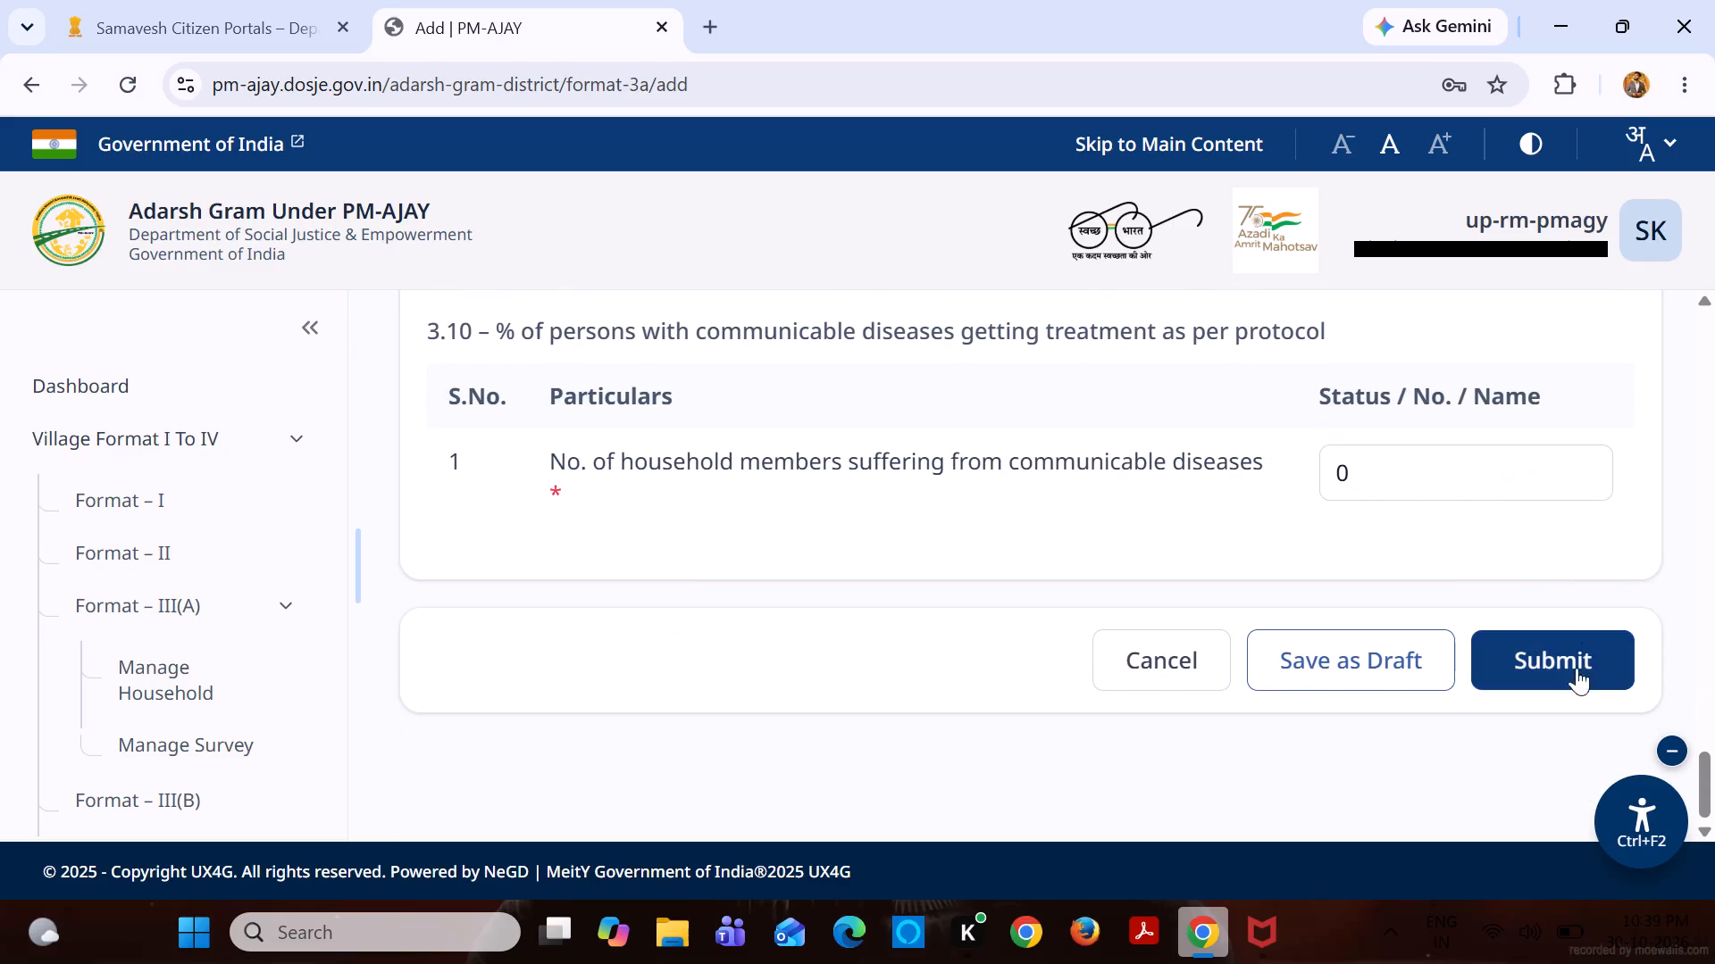
Choose domain 4 – Social Security, enter 0 persons eligible for Widow, Old Age and Disability Pension, and submit the domain.
drag(1559, 386, 1557, 396)
click(1557, 399)
scroll(1468, 657, down, 1)
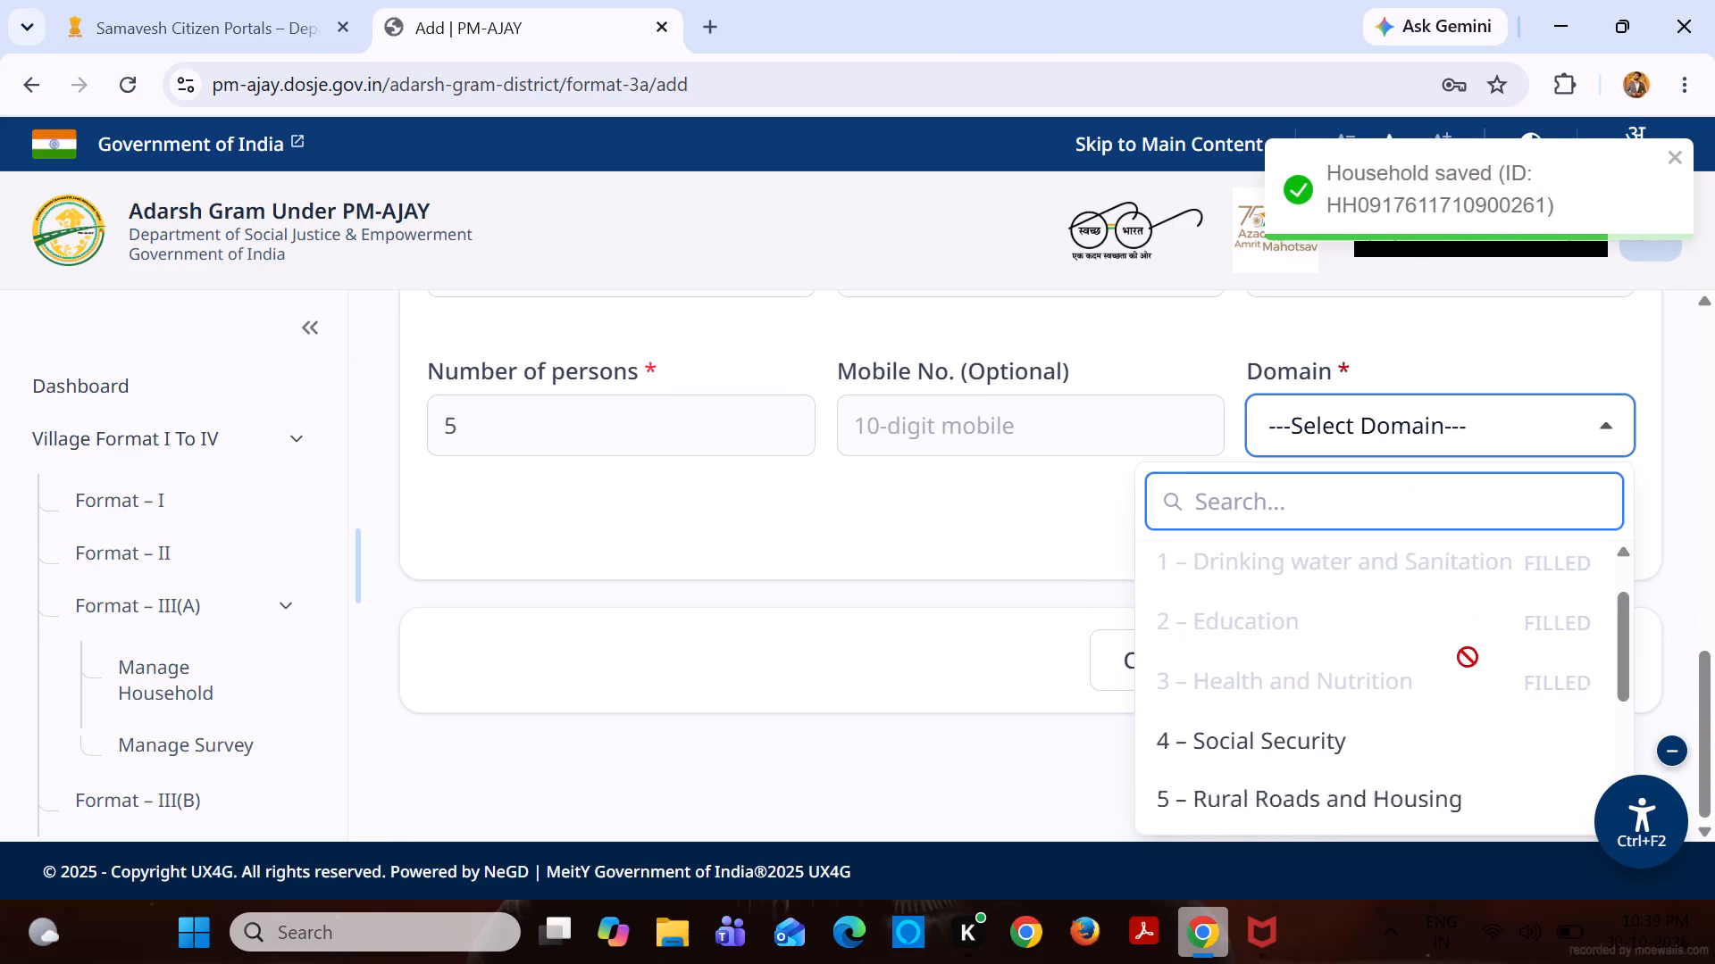
click(1343, 690)
scroll(1342, 729, down, 2)
click(1429, 602)
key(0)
scroll(1432, 612, down, 2)
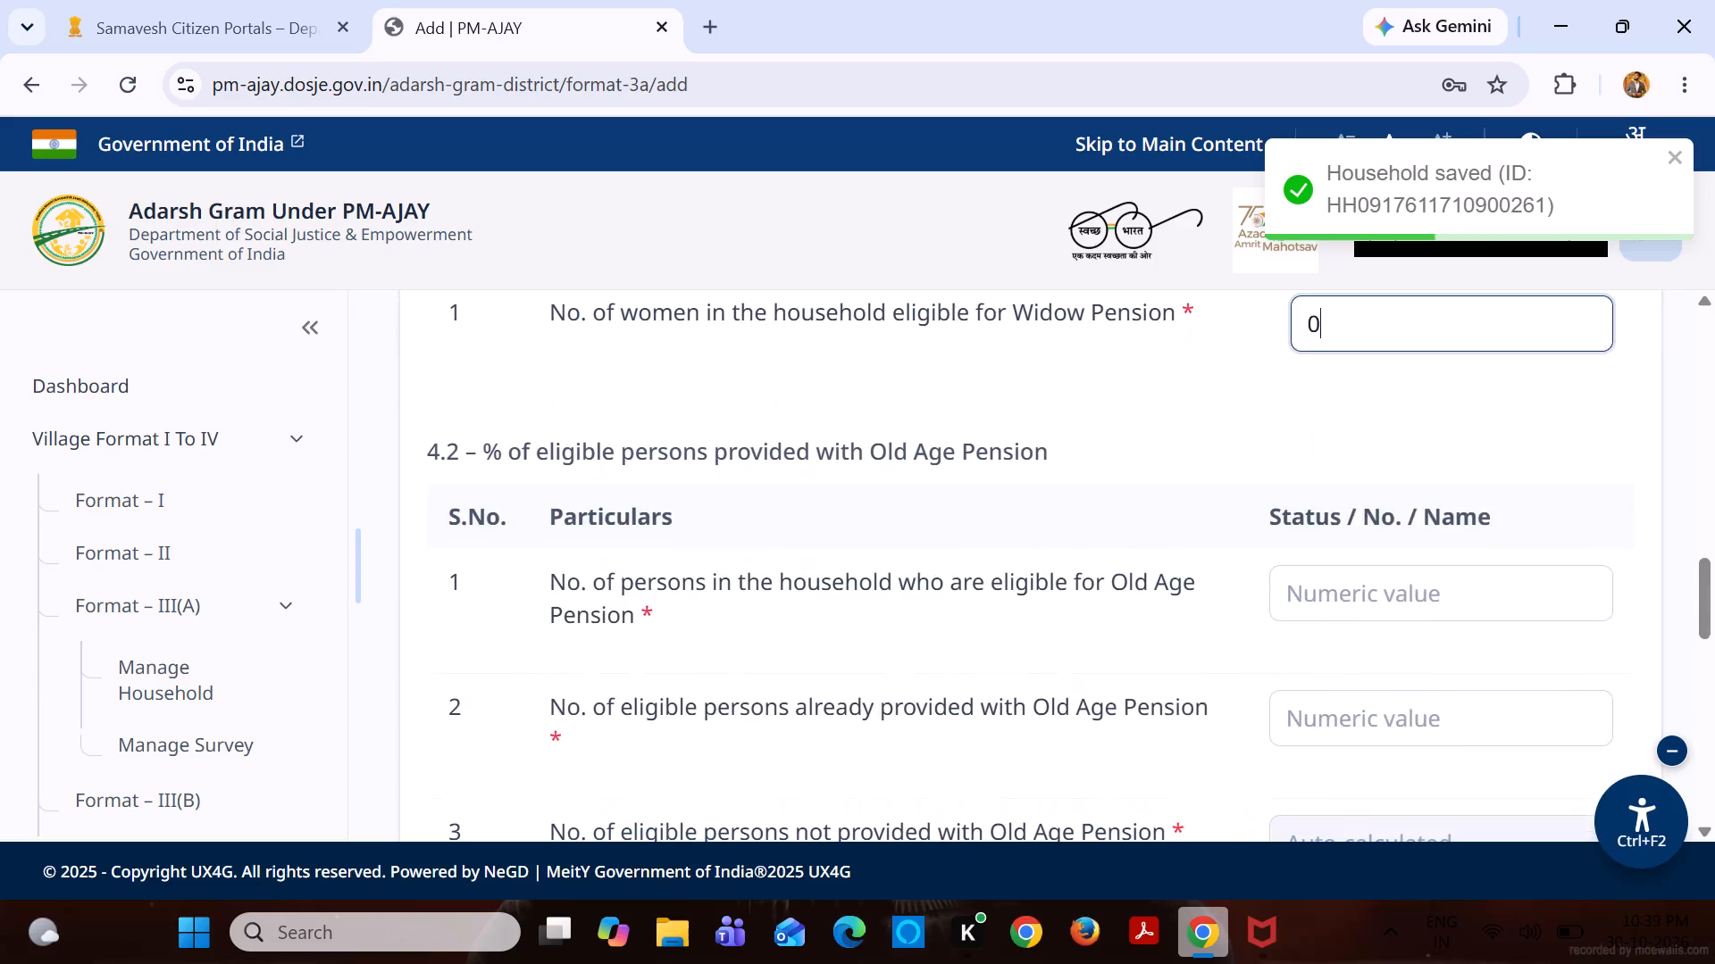
click(1434, 607)
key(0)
scroll(1433, 628, down, 2)
click(1474, 609)
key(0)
scroll(1475, 598, down, 2)
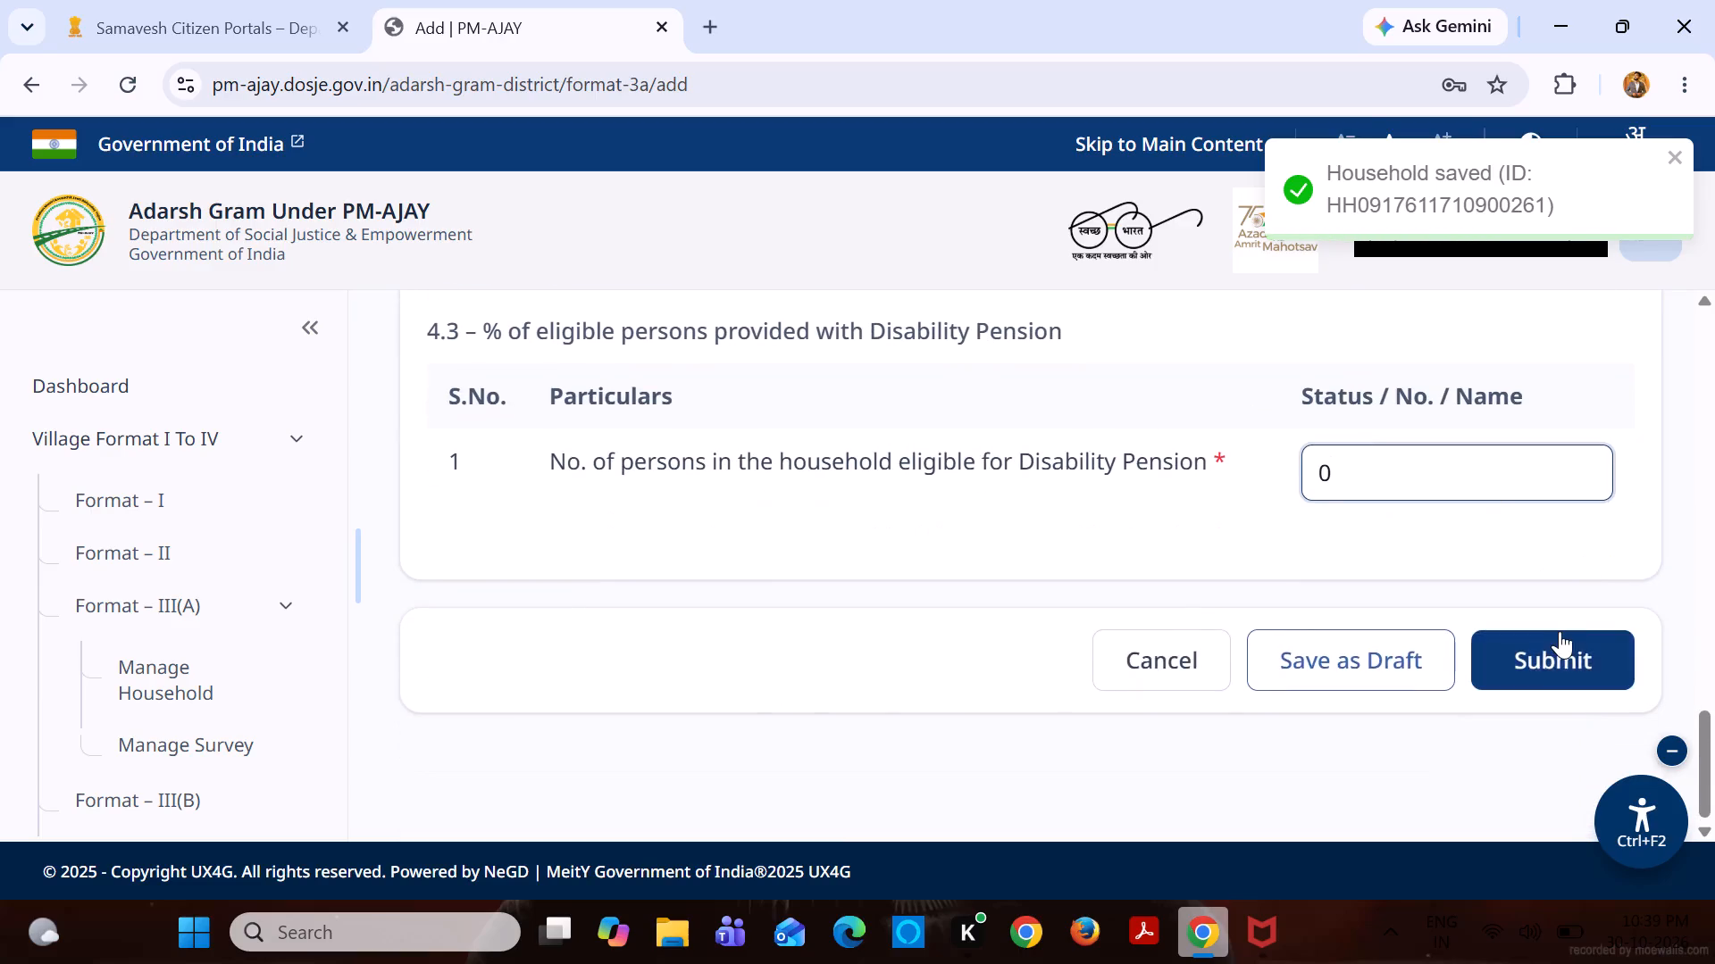
click(1560, 631)
Choose domain 5 – Rural Roads and Housing, answer No to living in a Kachcha/unsafe house in 5.3, and submit the domain.
click(1509, 415)
scroll(1467, 620, down, 2)
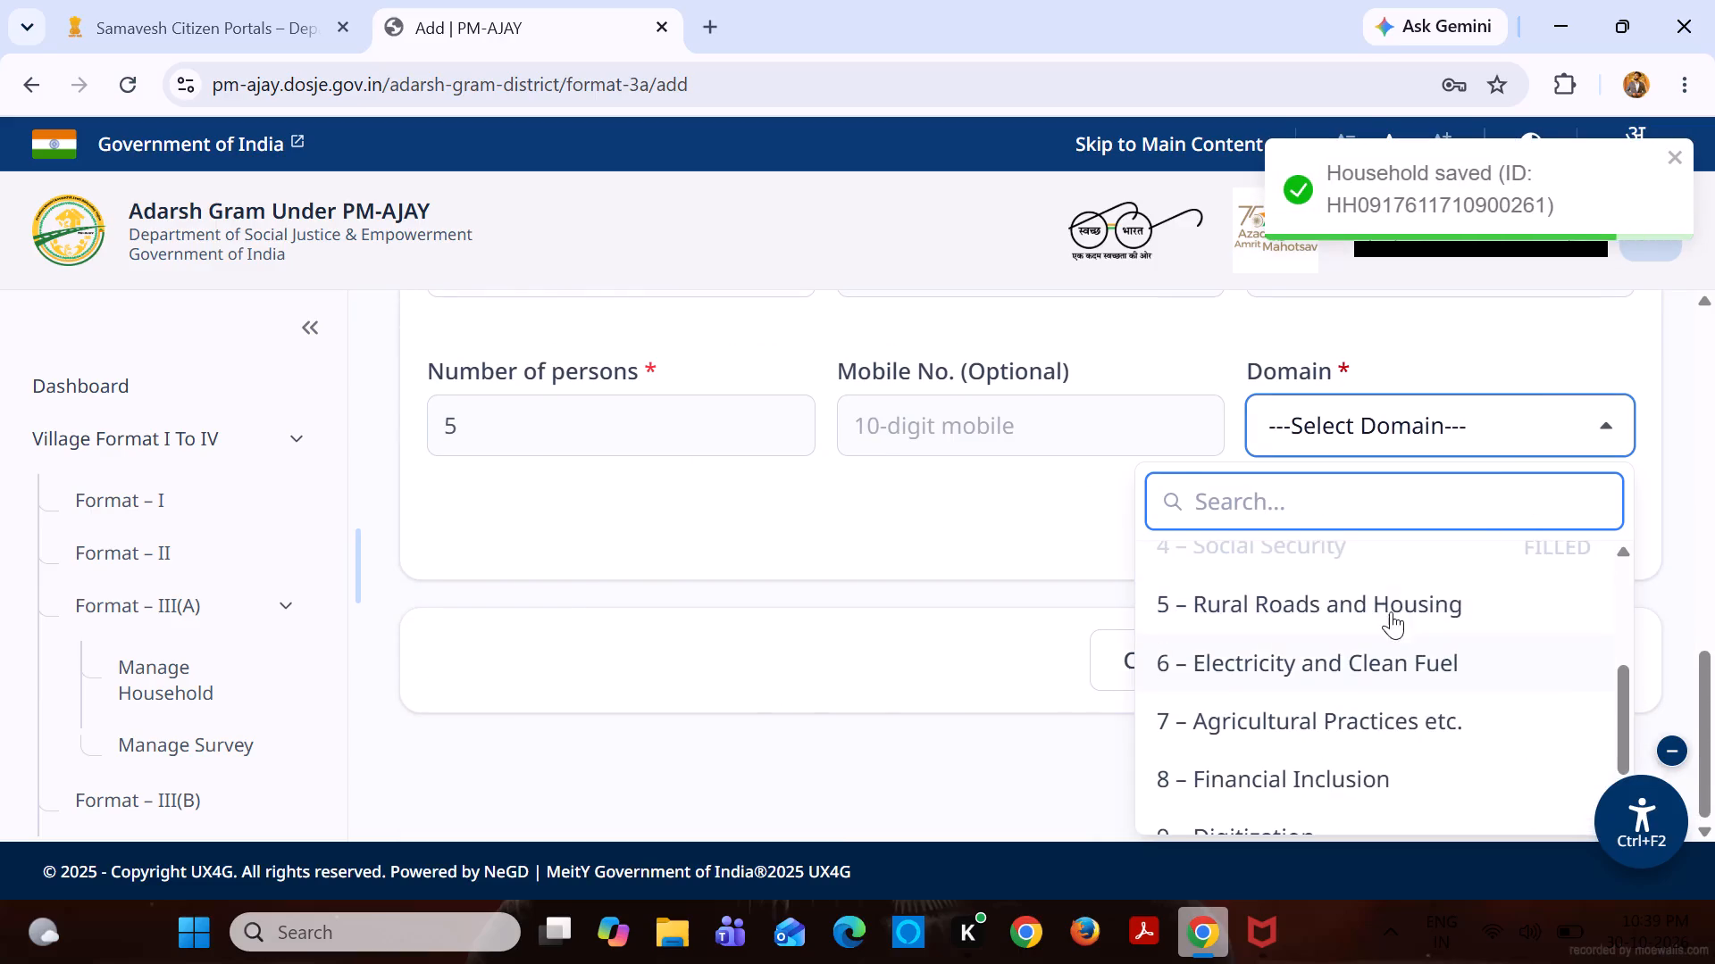
click(1388, 607)
scroll(1394, 648, down, 3)
click(1538, 491)
click(1461, 620)
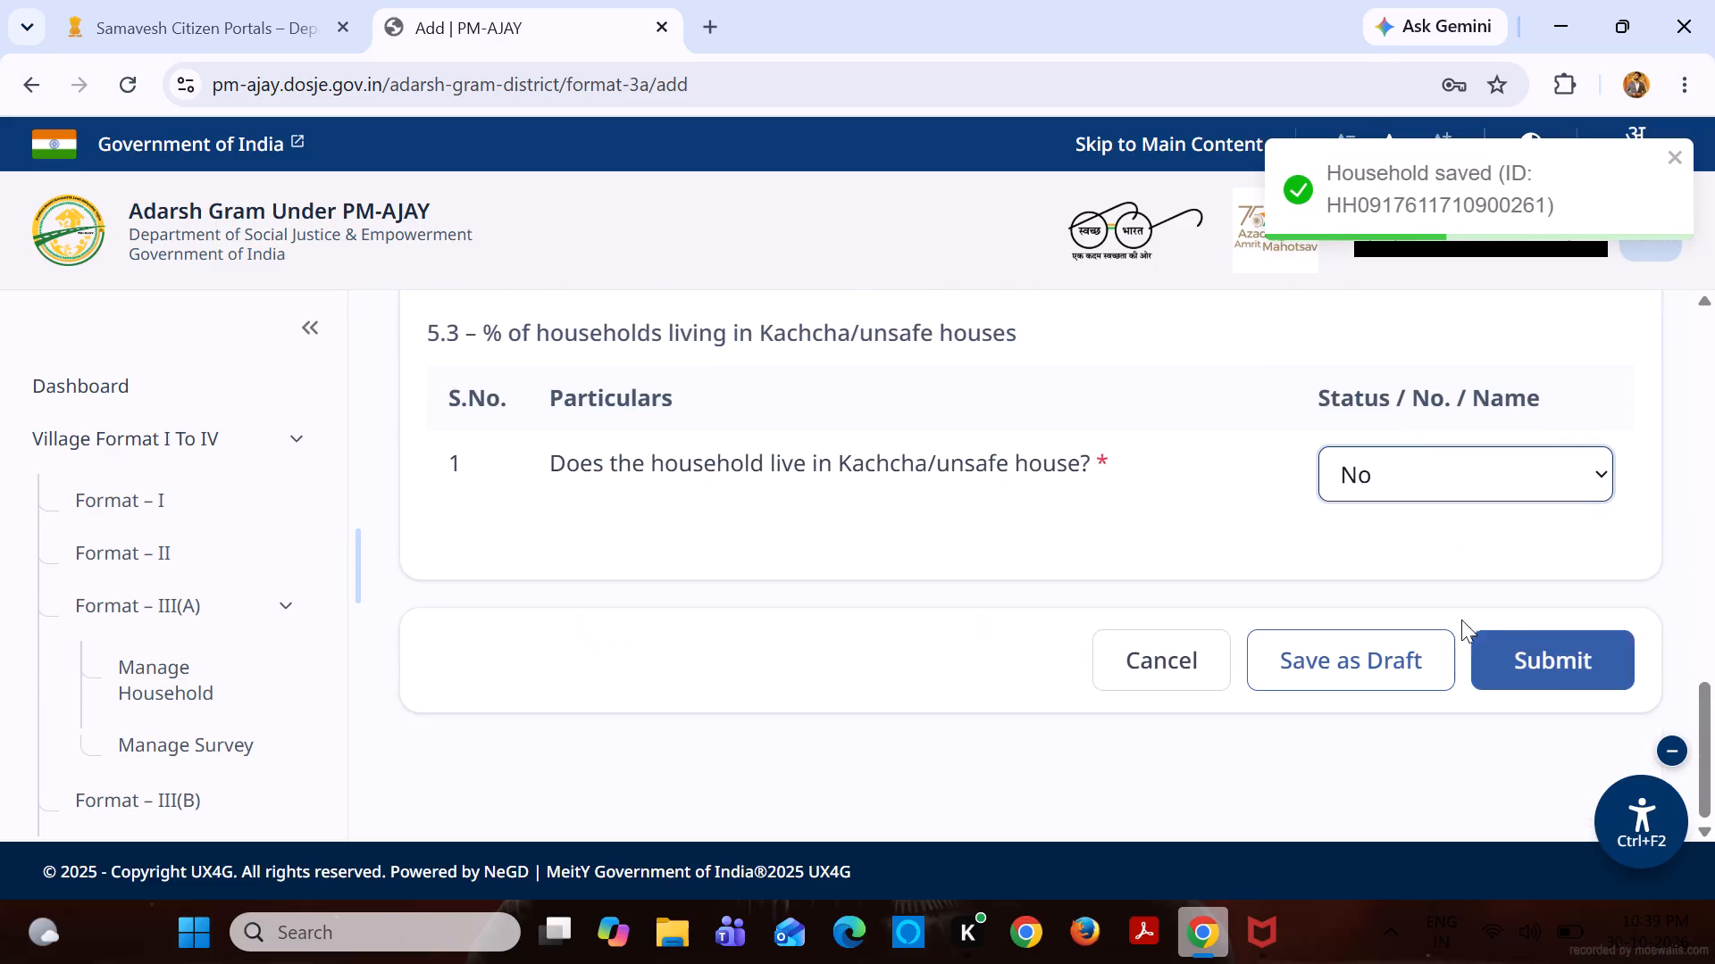
click(1575, 661)
Choose domain 6 – Electricity and Clean Fuel and answer Yes to the house having an electricity connection in section 6.2.
click(1518, 429)
scroll(1493, 625, down, 2)
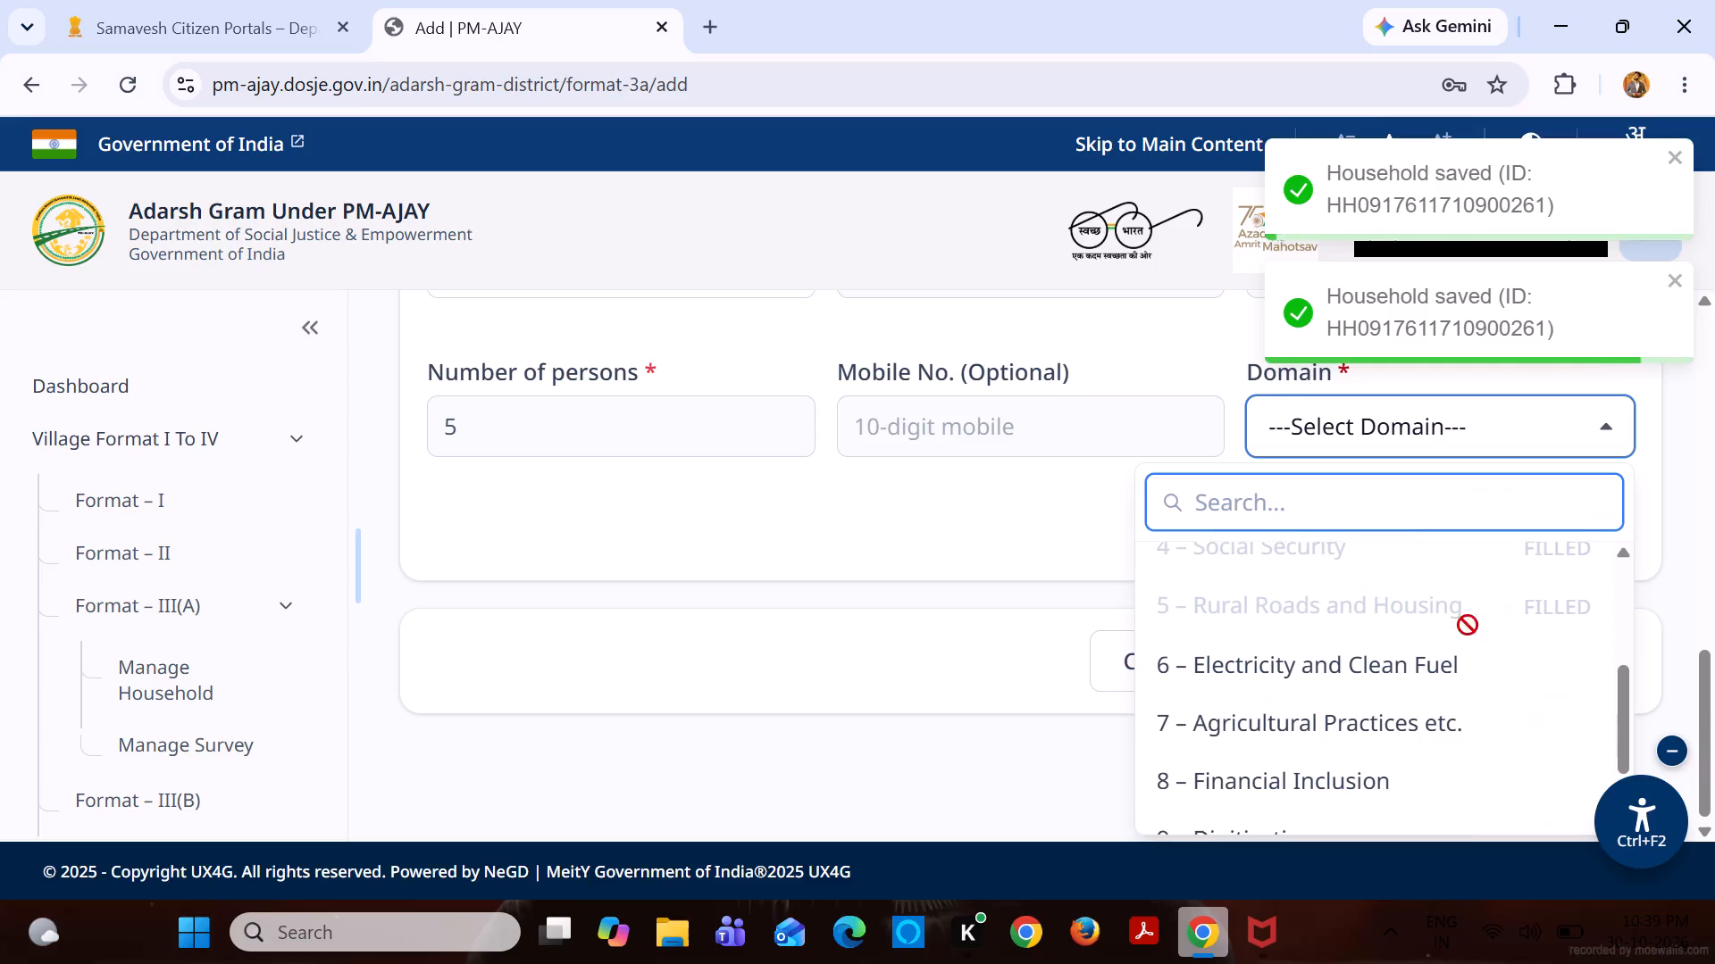
click(1411, 634)
scroll(1403, 637, down, 3)
click(1384, 556)
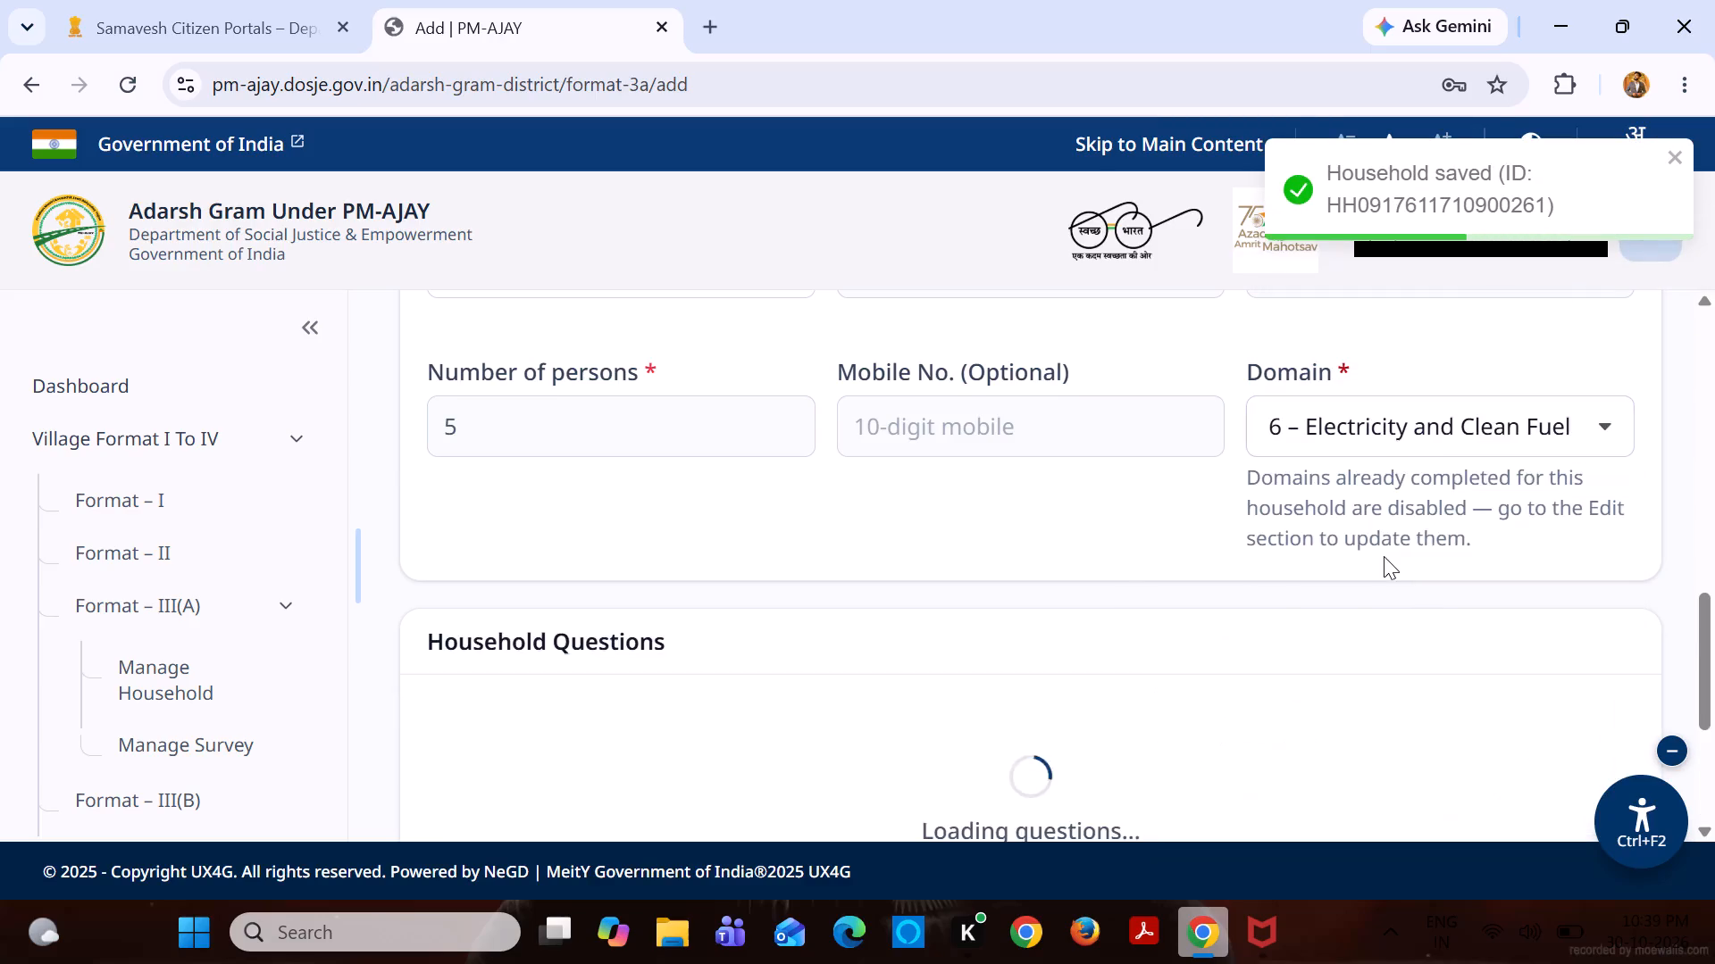
scroll(1383, 568, down, 2)
click(1534, 613)
click(1504, 694)
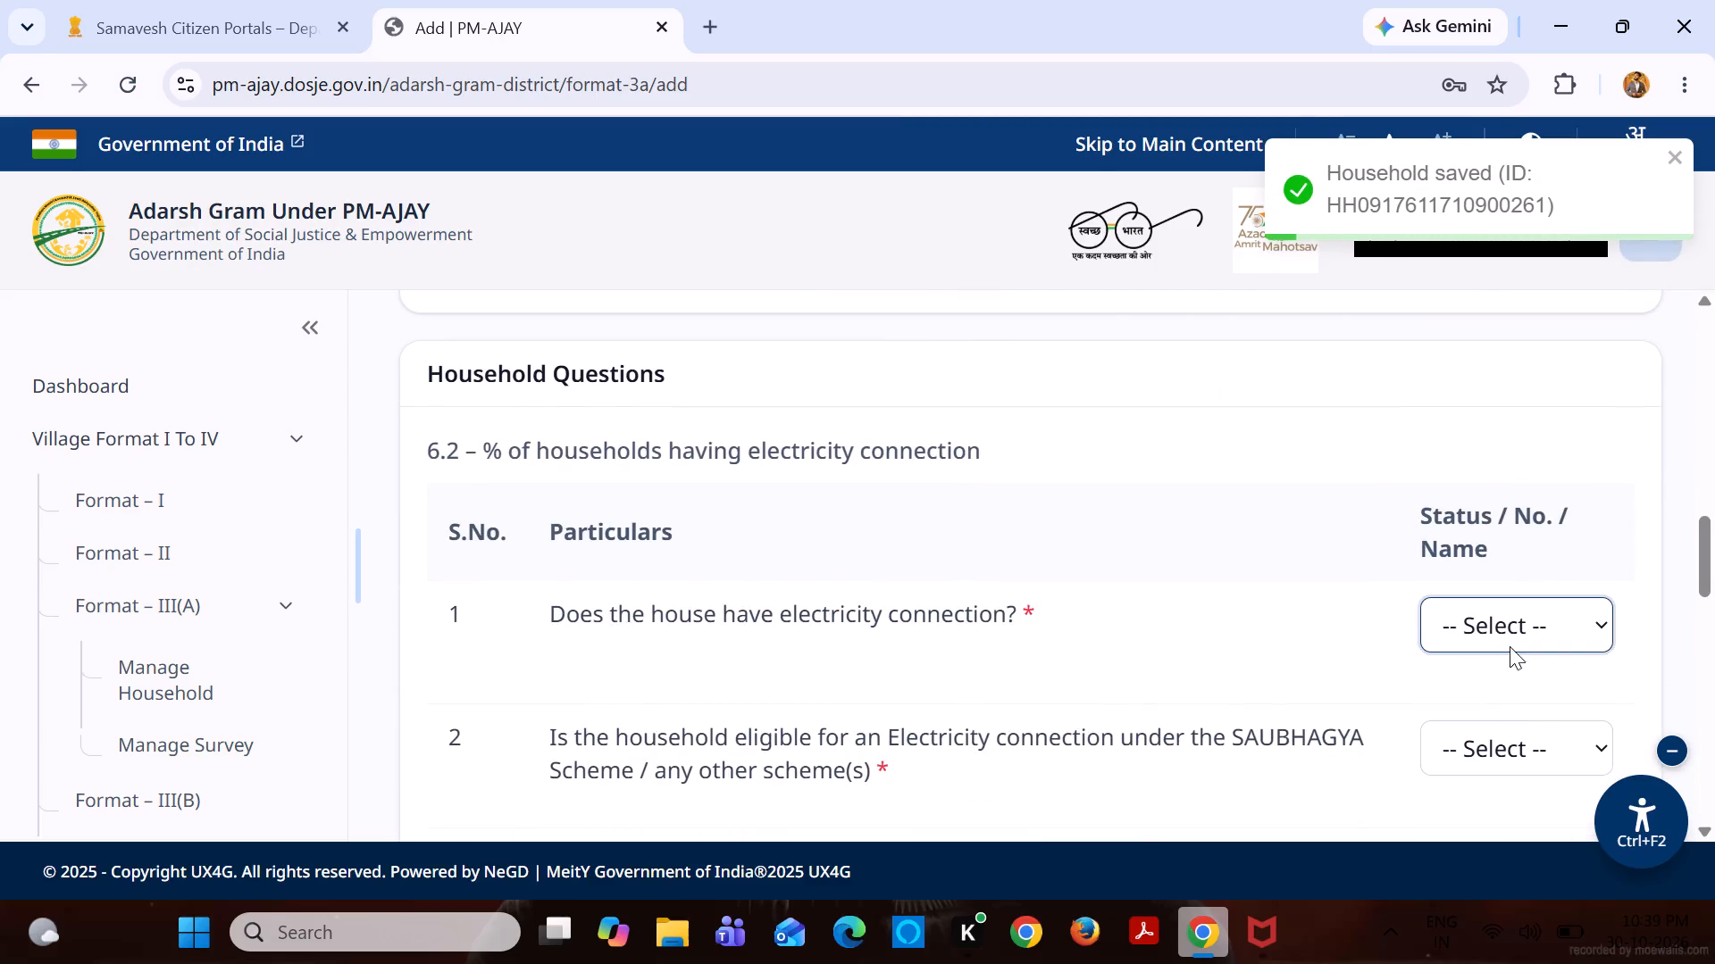
click(1510, 644)
click(1501, 691)
click(1507, 636)
click(1469, 724)
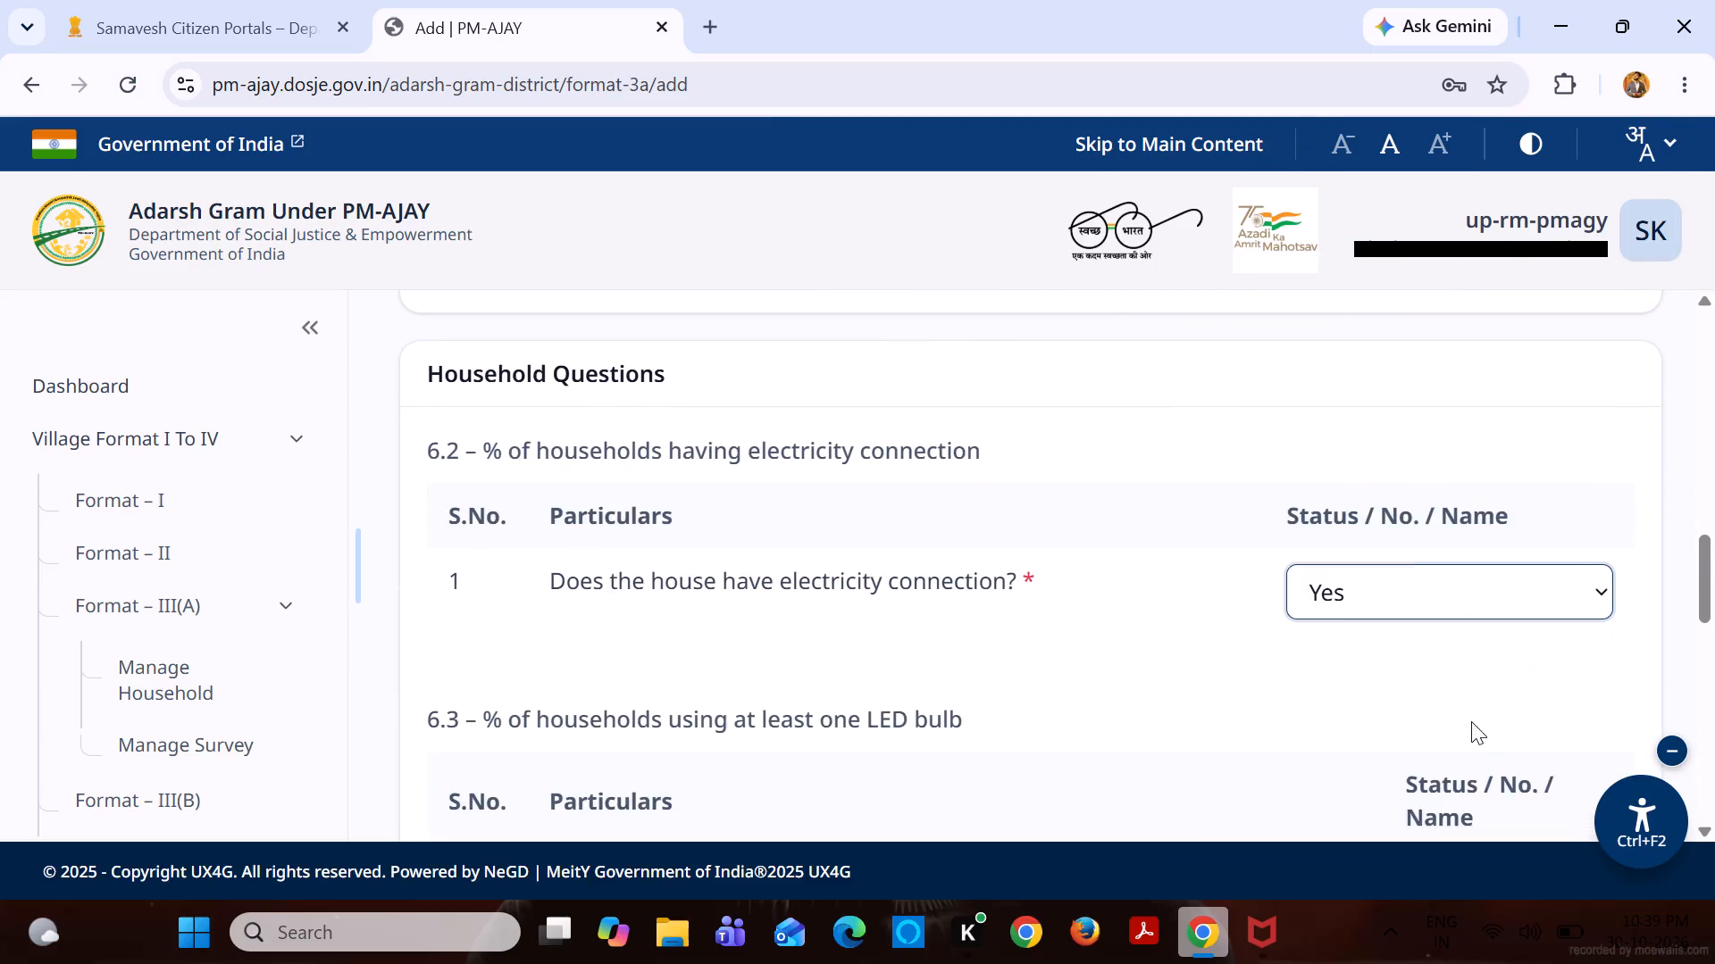
Answer Yes to electricity connection and LED bulb use in 6.3 and to clean fuel use in 6.4, and submit domain 6.
scroll(1498, 694, down, 2)
click(1525, 624)
click(1493, 717)
scroll(1507, 677, down, 2)
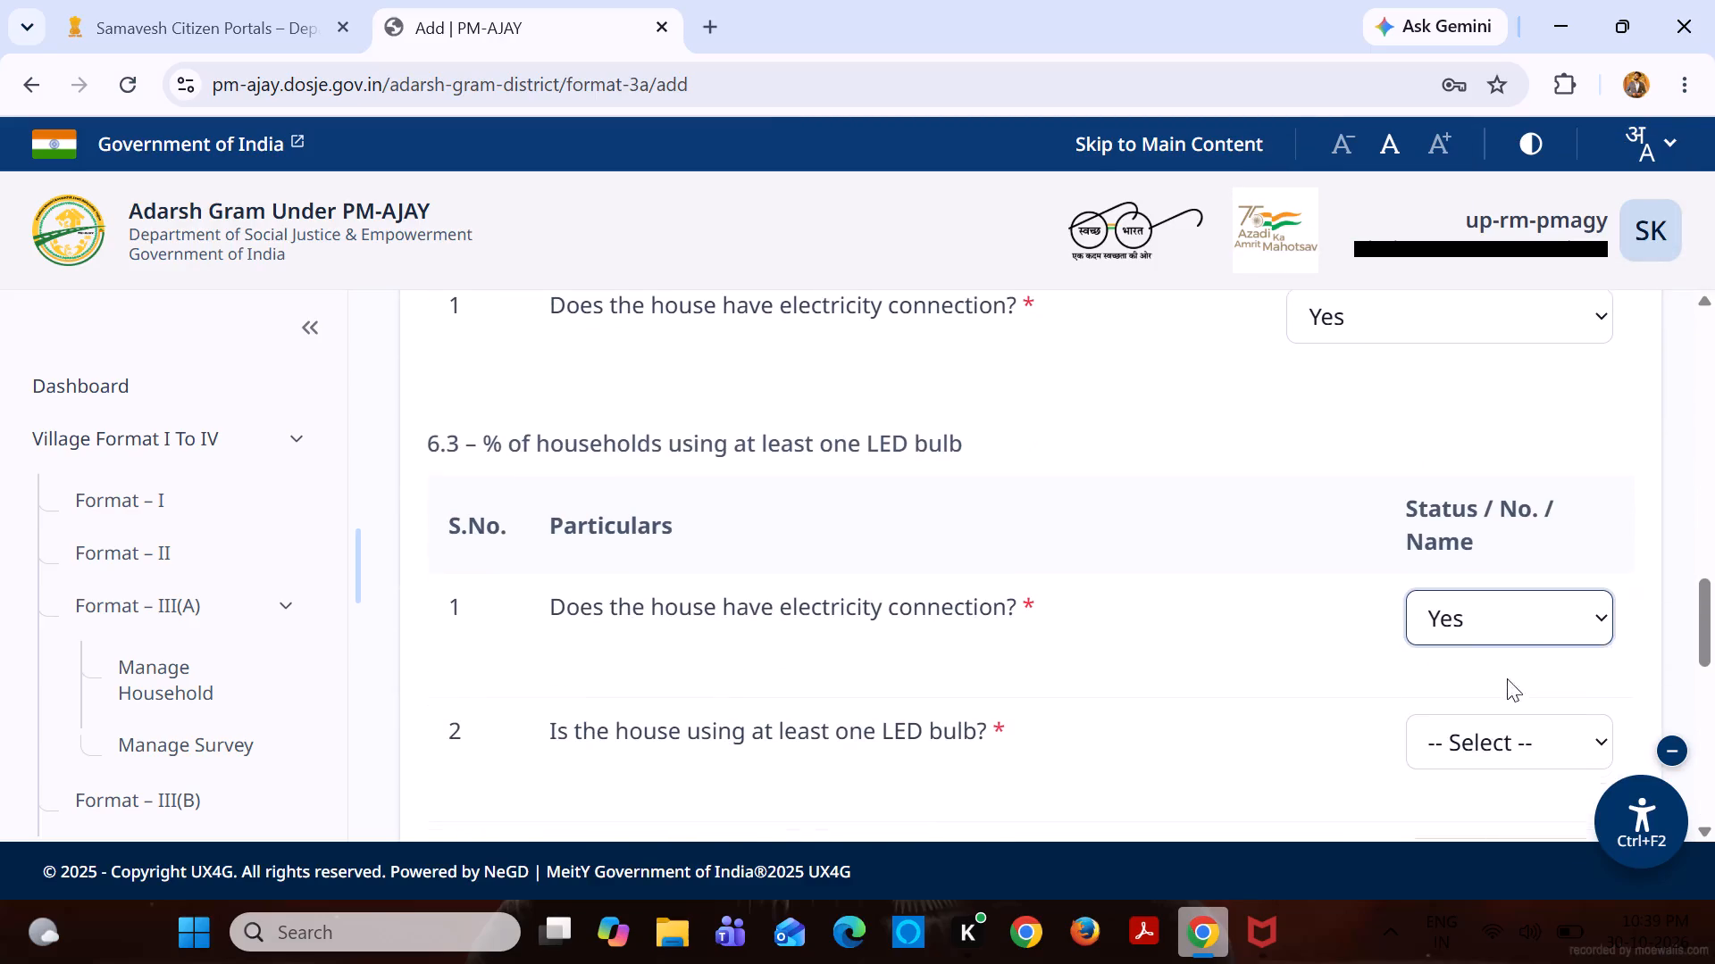
click(1537, 458)
click(1503, 586)
scroll(1510, 579, down, 1)
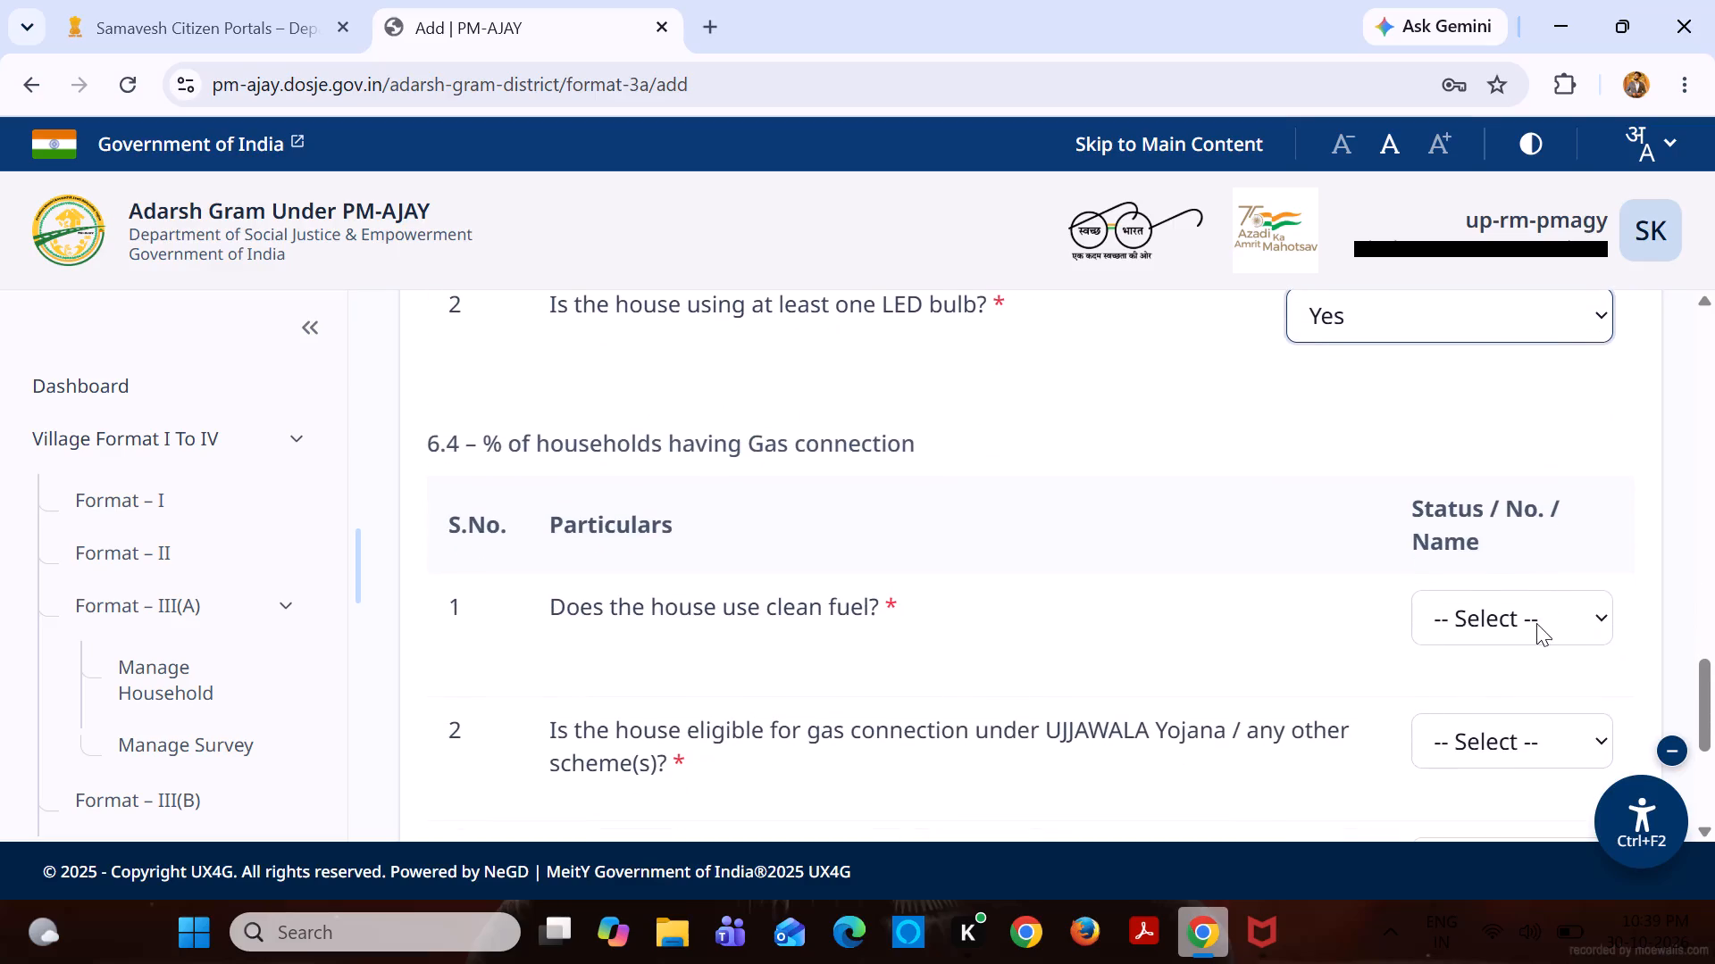
click(1536, 623)
click(1468, 716)
scroll(1479, 696, down, 2)
click(1531, 642)
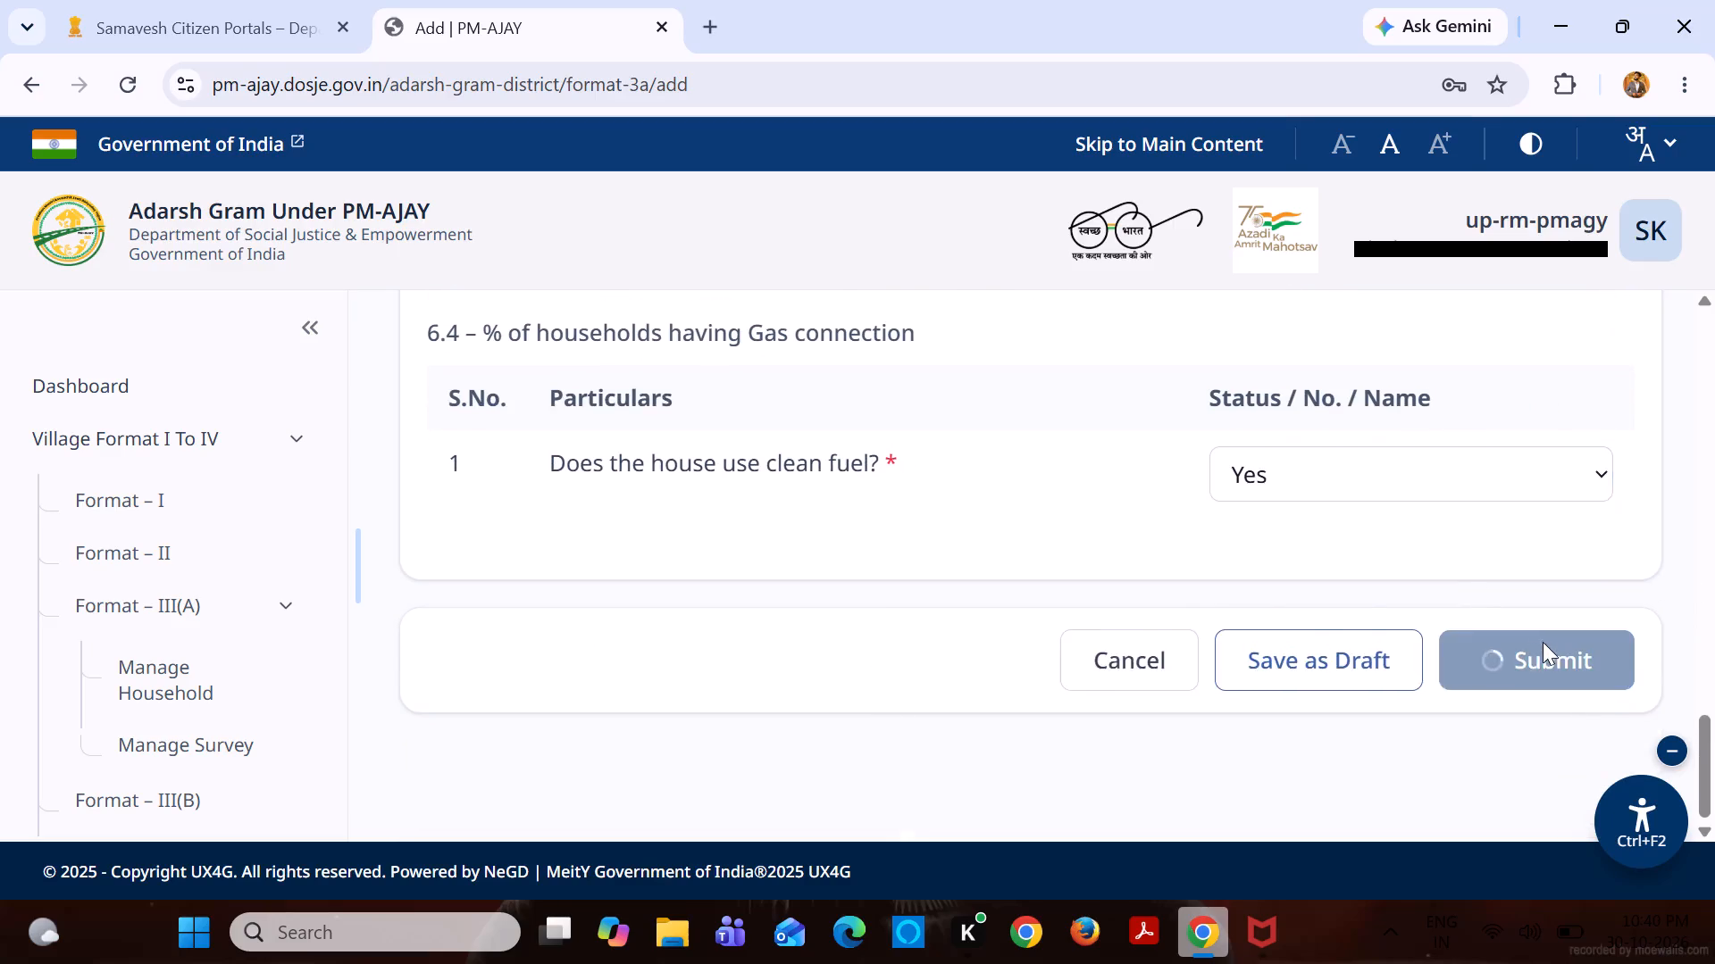
Choose domain 7 – Agricultural Practices etc., answer No to the household being involved in farming in 7.1, and submit the domain.
click(1571, 417)
scroll(1501, 582, down, 2)
click(1275, 729)
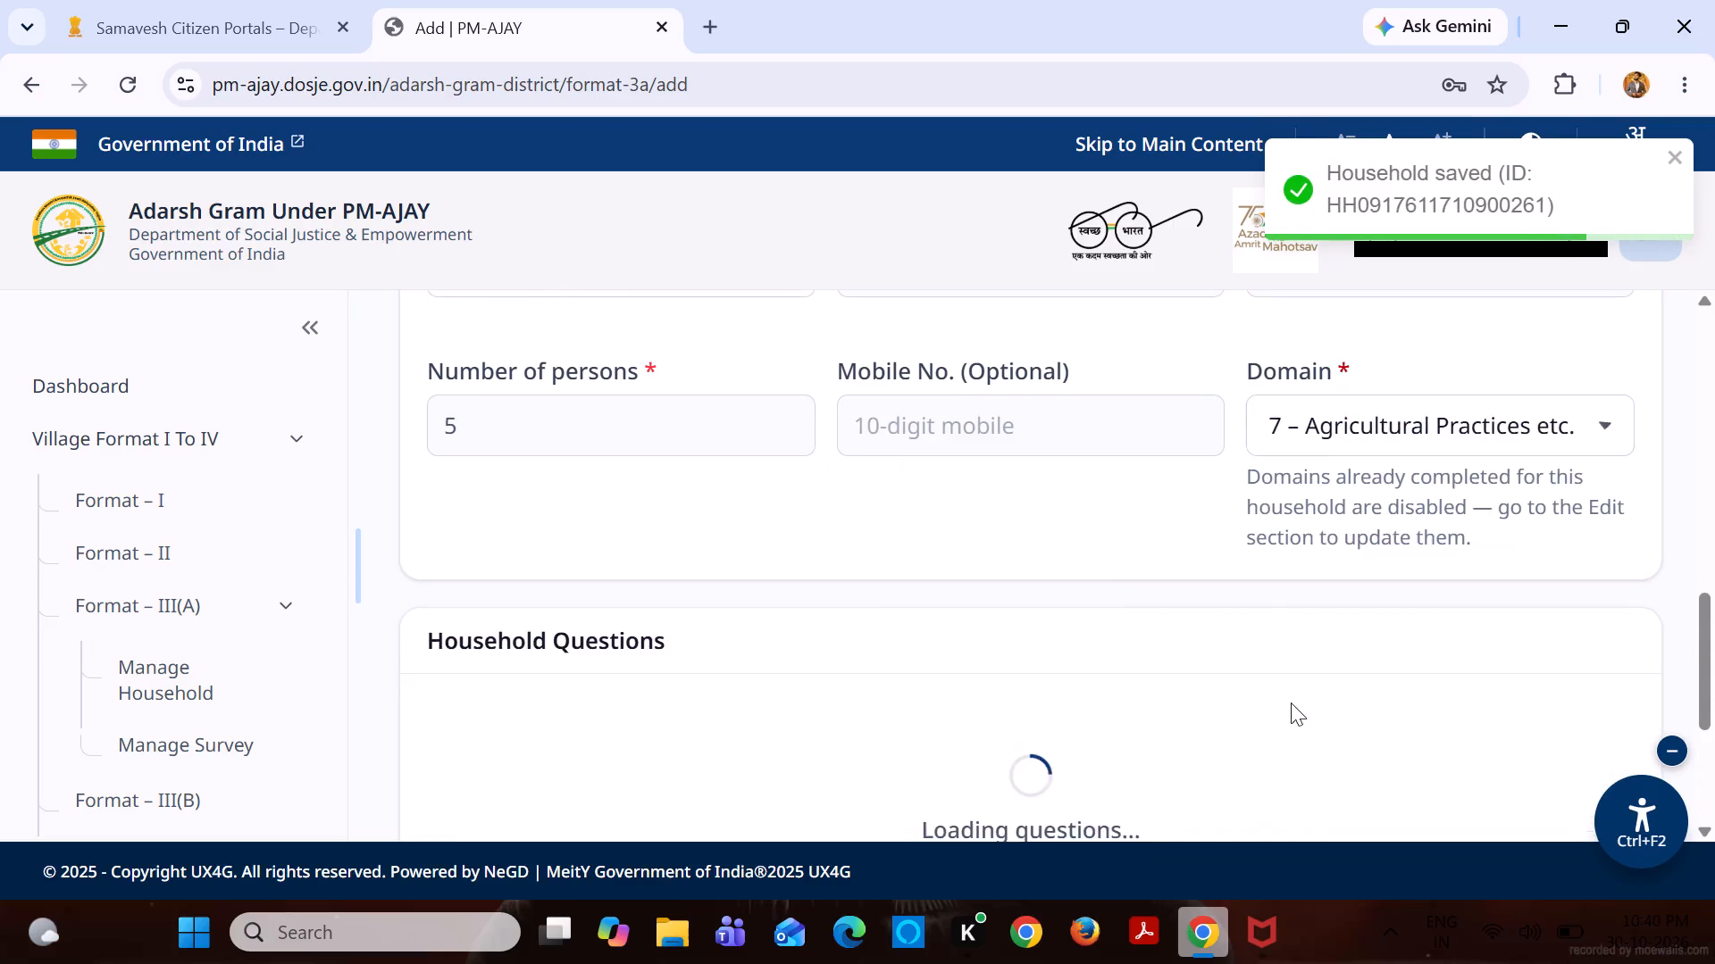
scroll(1293, 711, down, 3)
click(1506, 454)
click(1429, 586)
scroll(1447, 553, down, 3)
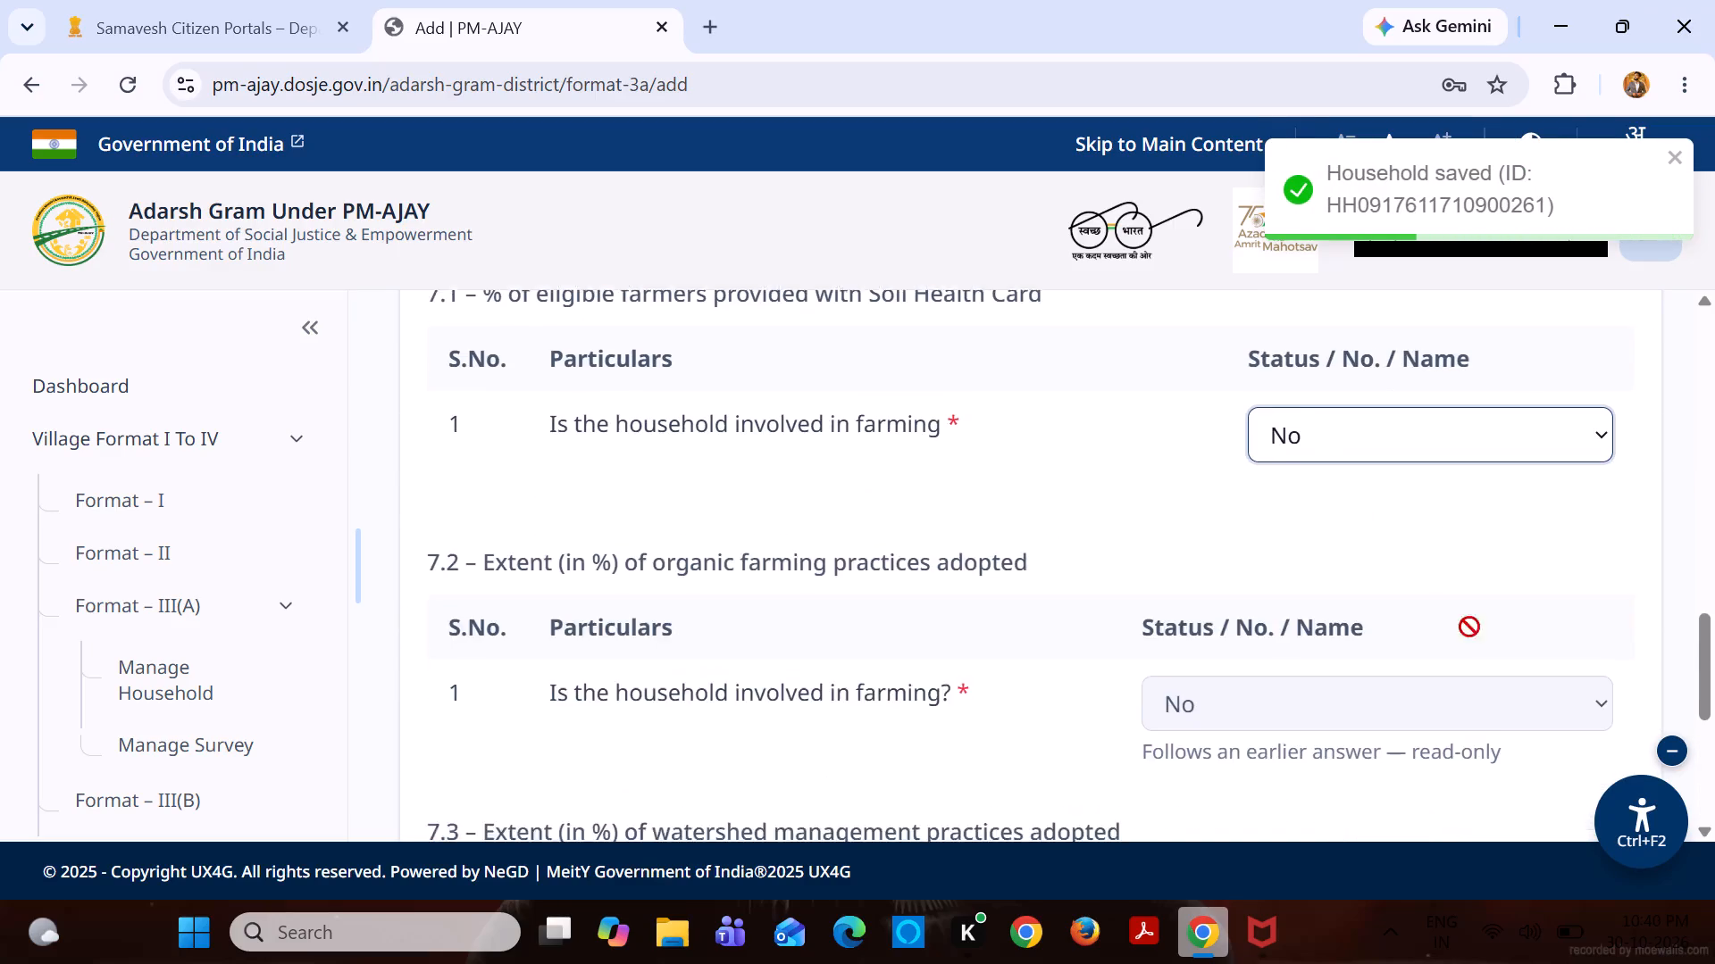
scroll(1469, 627, down, 3)
click(1555, 631)
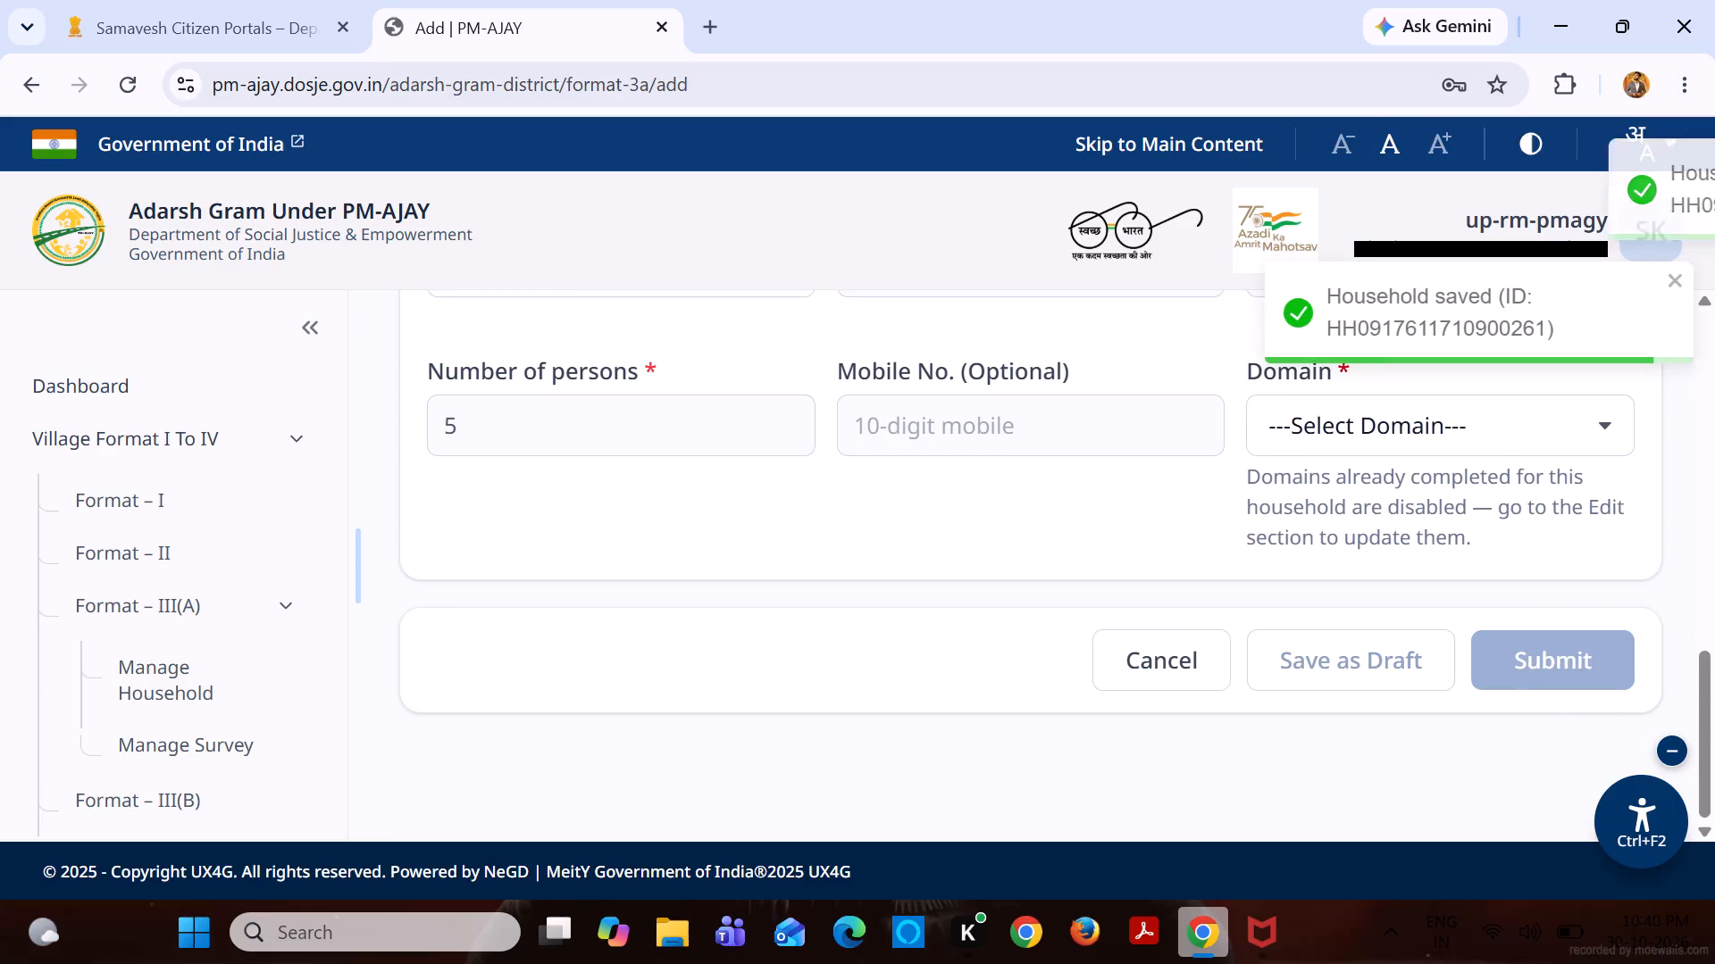
Choose domain 8 – Financial Inclusion and enter 5 persons above 5 years and 5 members already having Aadhaar in section 8.1.
click(1543, 428)
scroll(1454, 647, down, 4)
click(1339, 686)
scroll(1352, 707, down, 2)
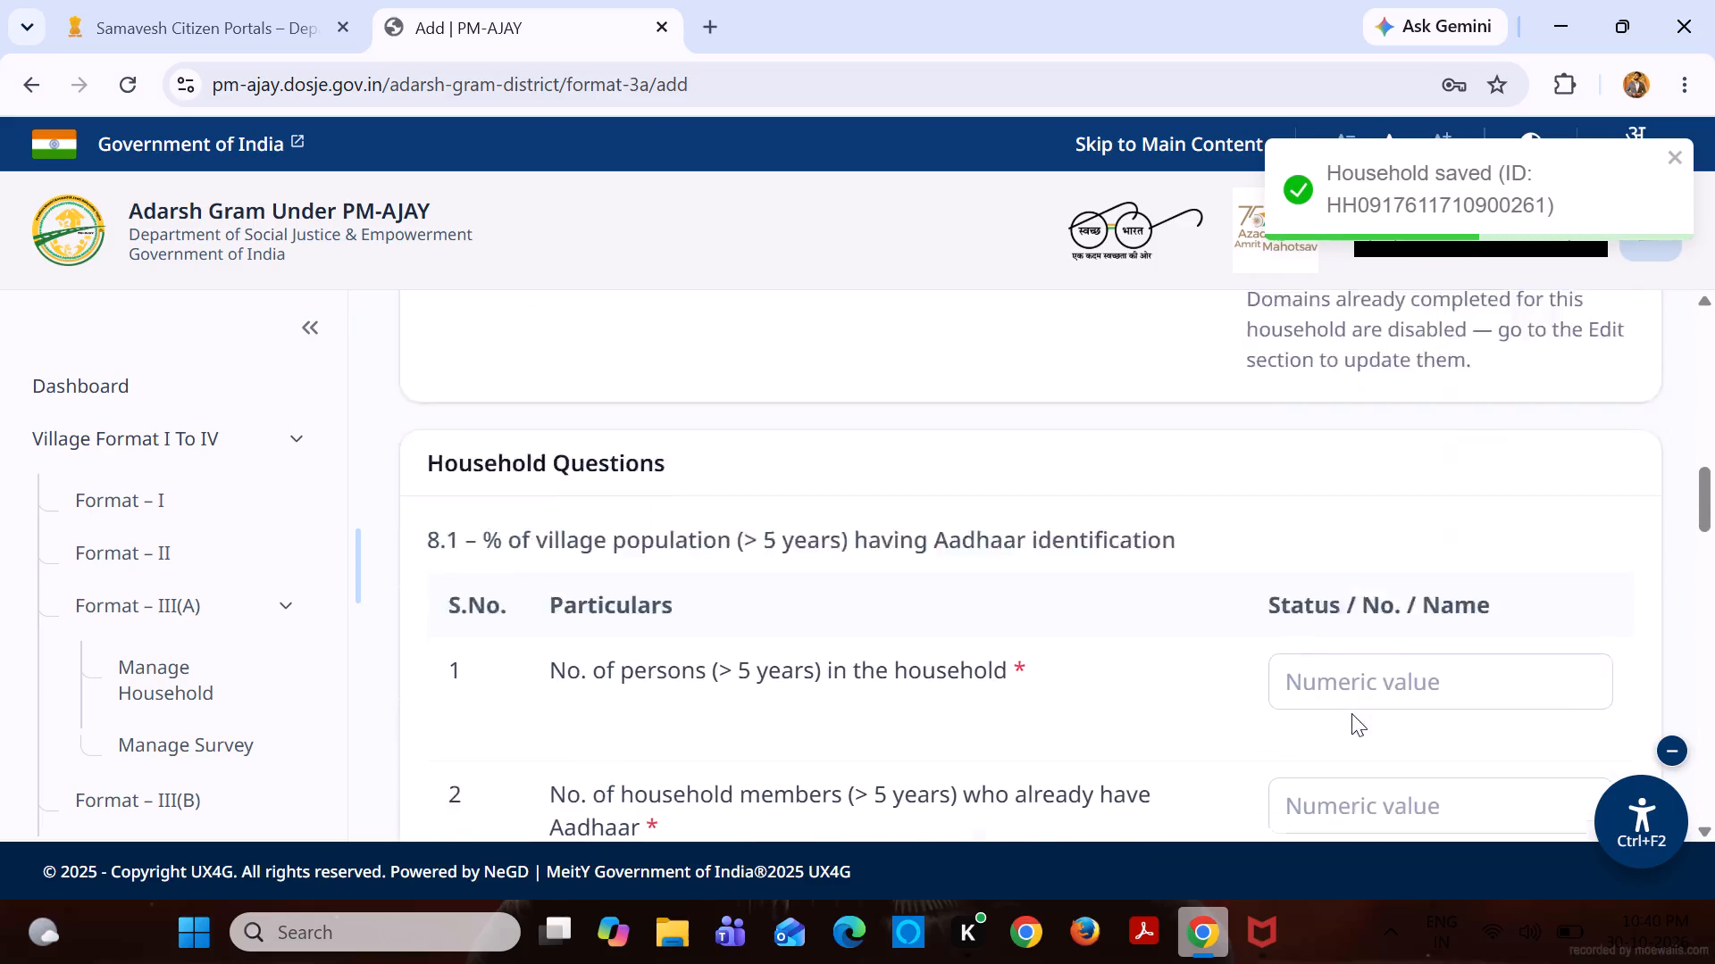
click(1401, 594)
scroll(1423, 571, up, 2)
scroll(1423, 571, down, 2)
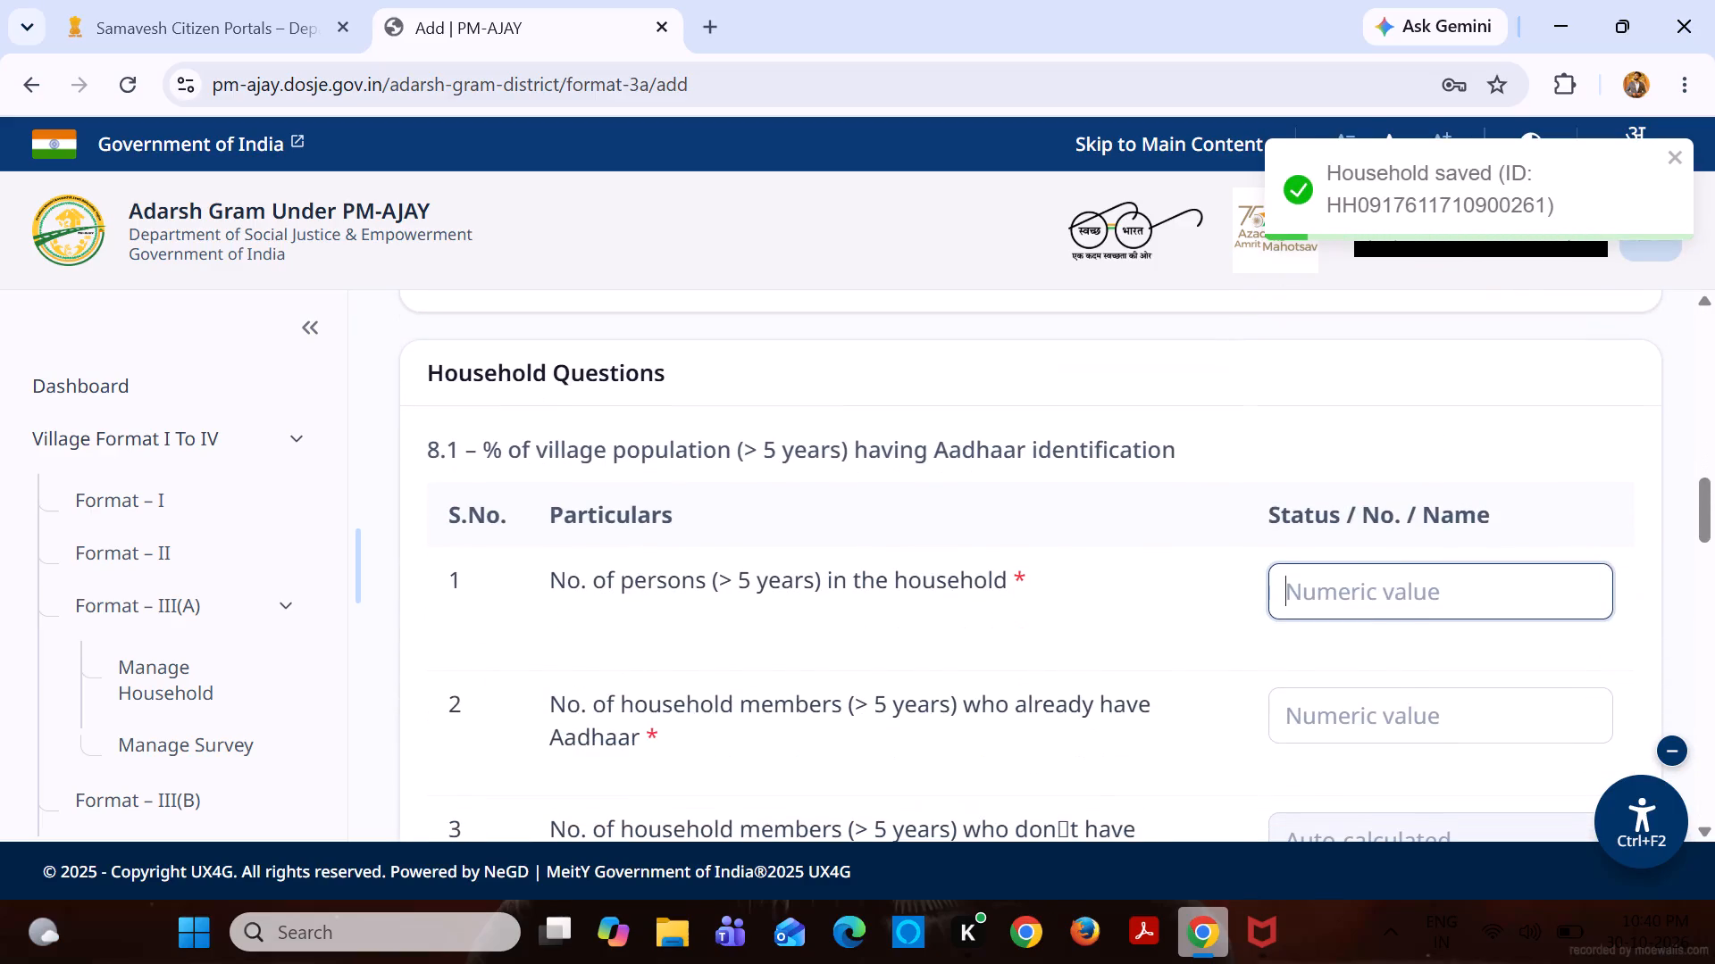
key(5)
click(1393, 725)
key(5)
Enter 2 members above 18 years eligible for a Banks/Post Office account and 2 members having one in section 8.2.
scroll(1393, 715, down, 3)
click(1420, 730)
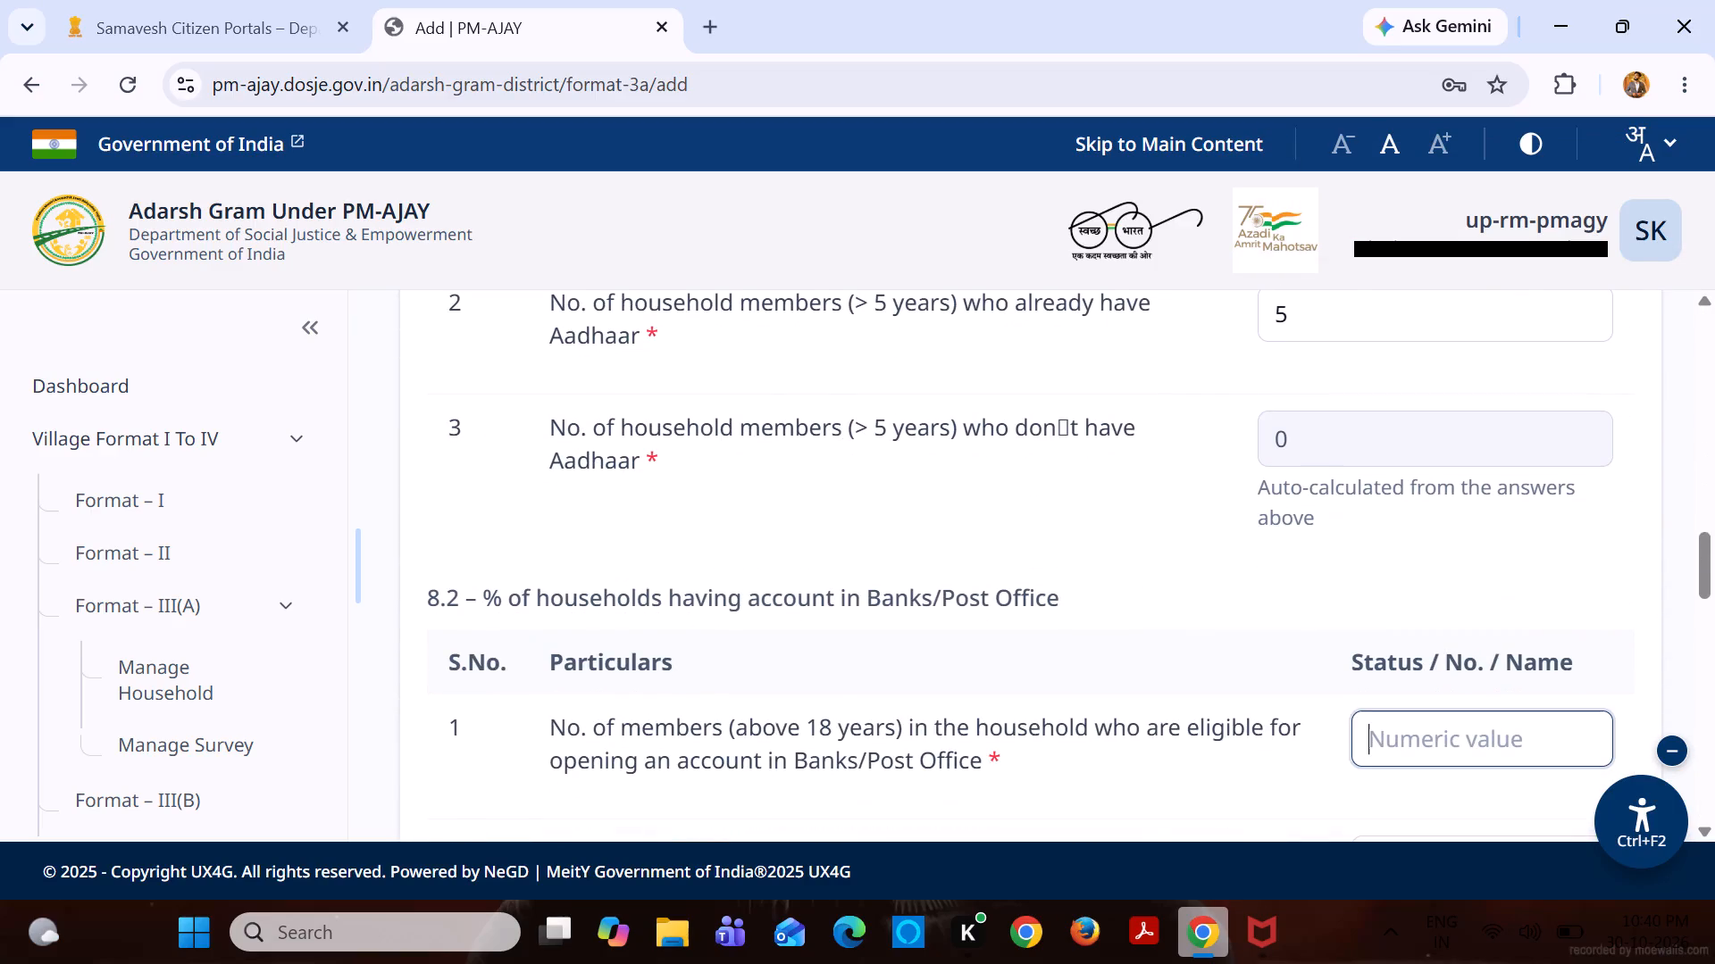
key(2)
scroll(1418, 728, up, 1)
scroll(1418, 728, down, 2)
click(1436, 743)
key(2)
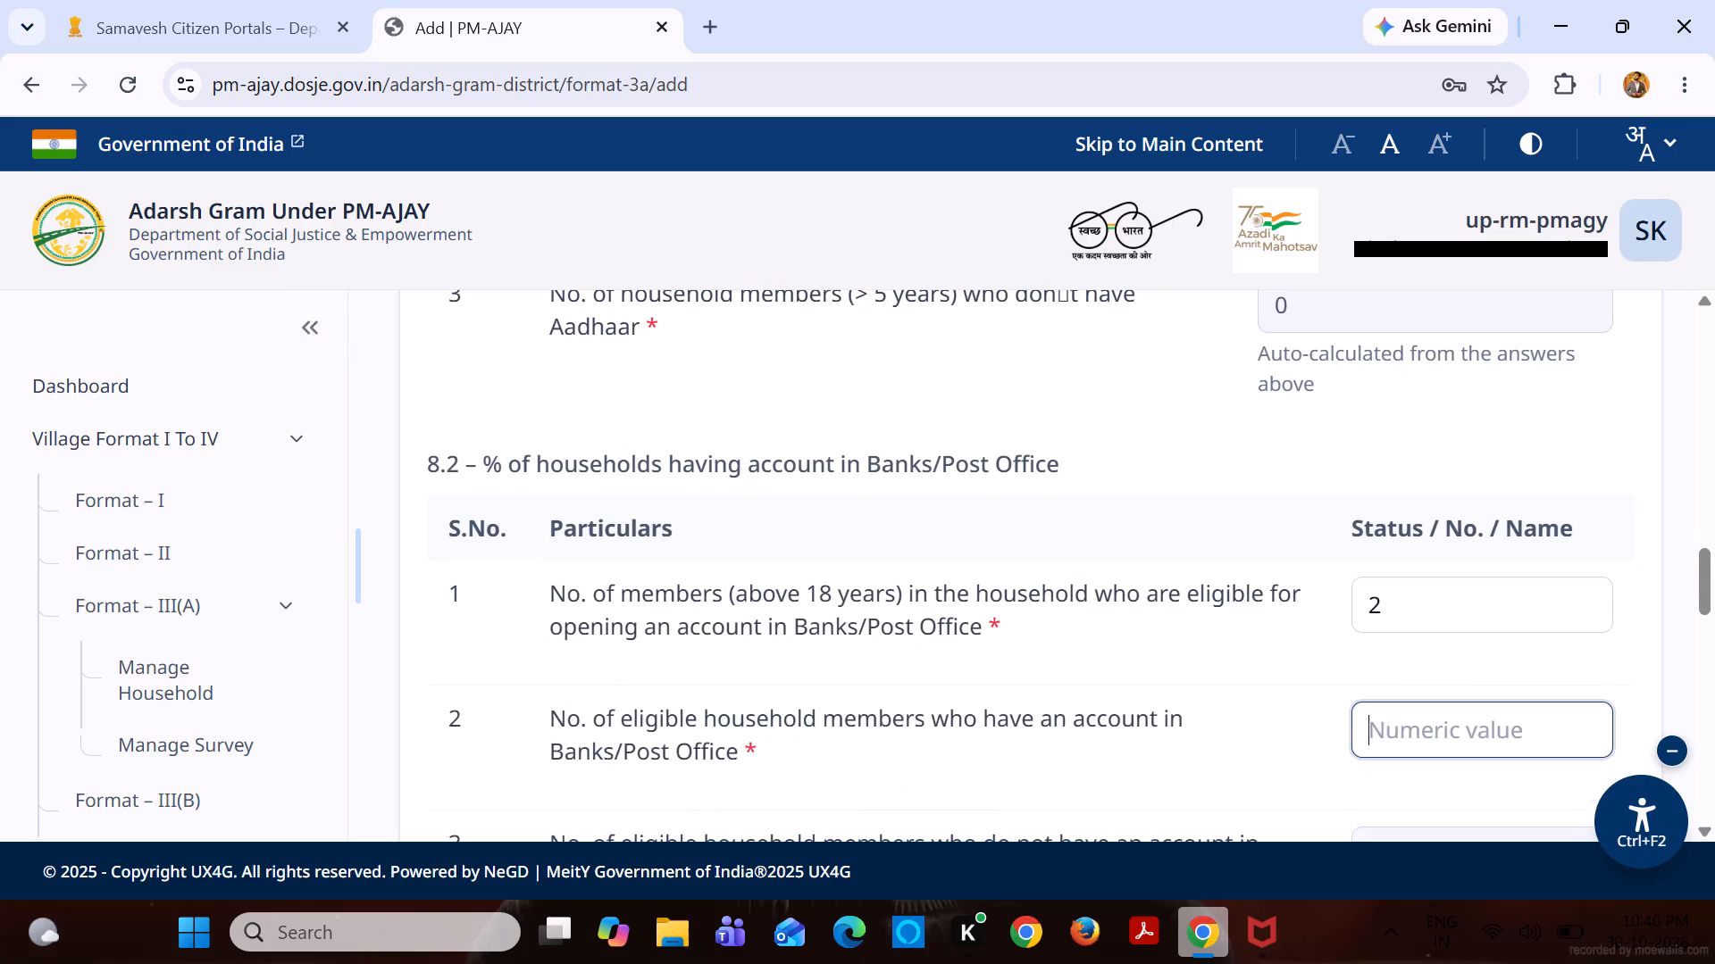
Enter 0 persons eligible for Suraksha Bima Yojana in 8.3 and 0 for Jeevan Jyoti Bima Yojana in 8.4, and submit domain 8.
scroll(1439, 720, down, 3)
click(1487, 784)
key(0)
scroll(1485, 780, down, 3)
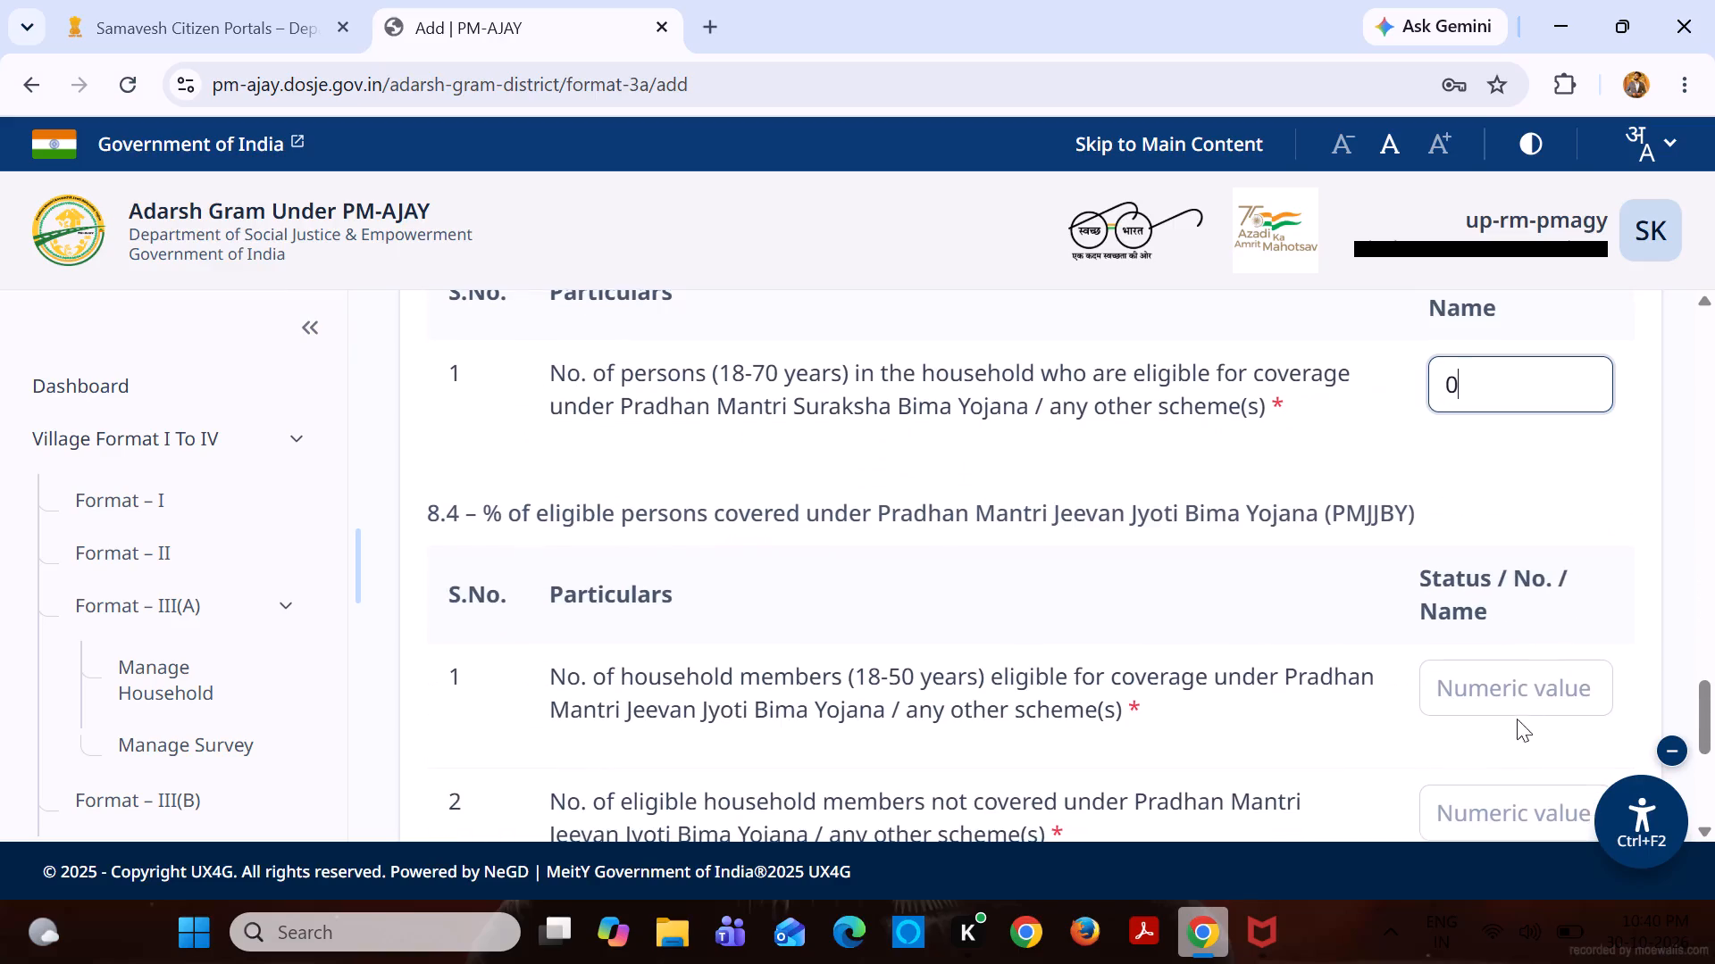
click(1517, 688)
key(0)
scroll(1517, 688, down, 2)
click(1555, 669)
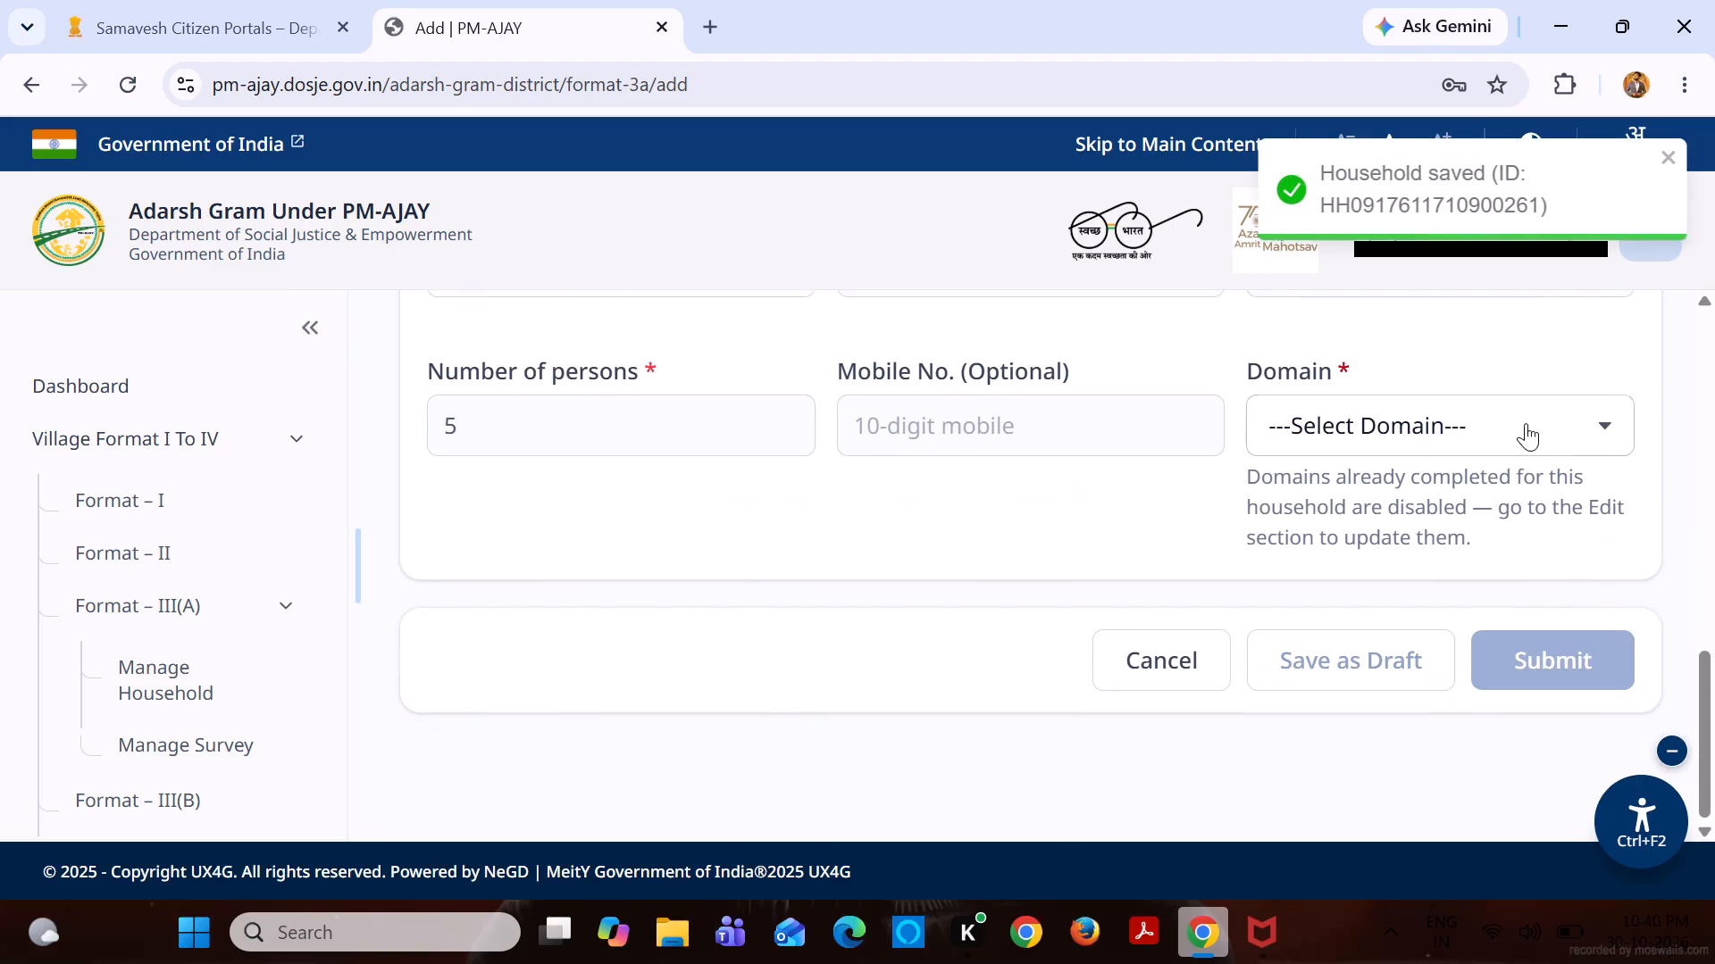
Choose domain 9 – Digitization, enter 0 members eligible for PMGDISHA training in section 9.3, and submit the domain.
click(1529, 406)
scroll(1529, 619, down, 4)
click(1392, 735)
scroll(1393, 744, down, 2)
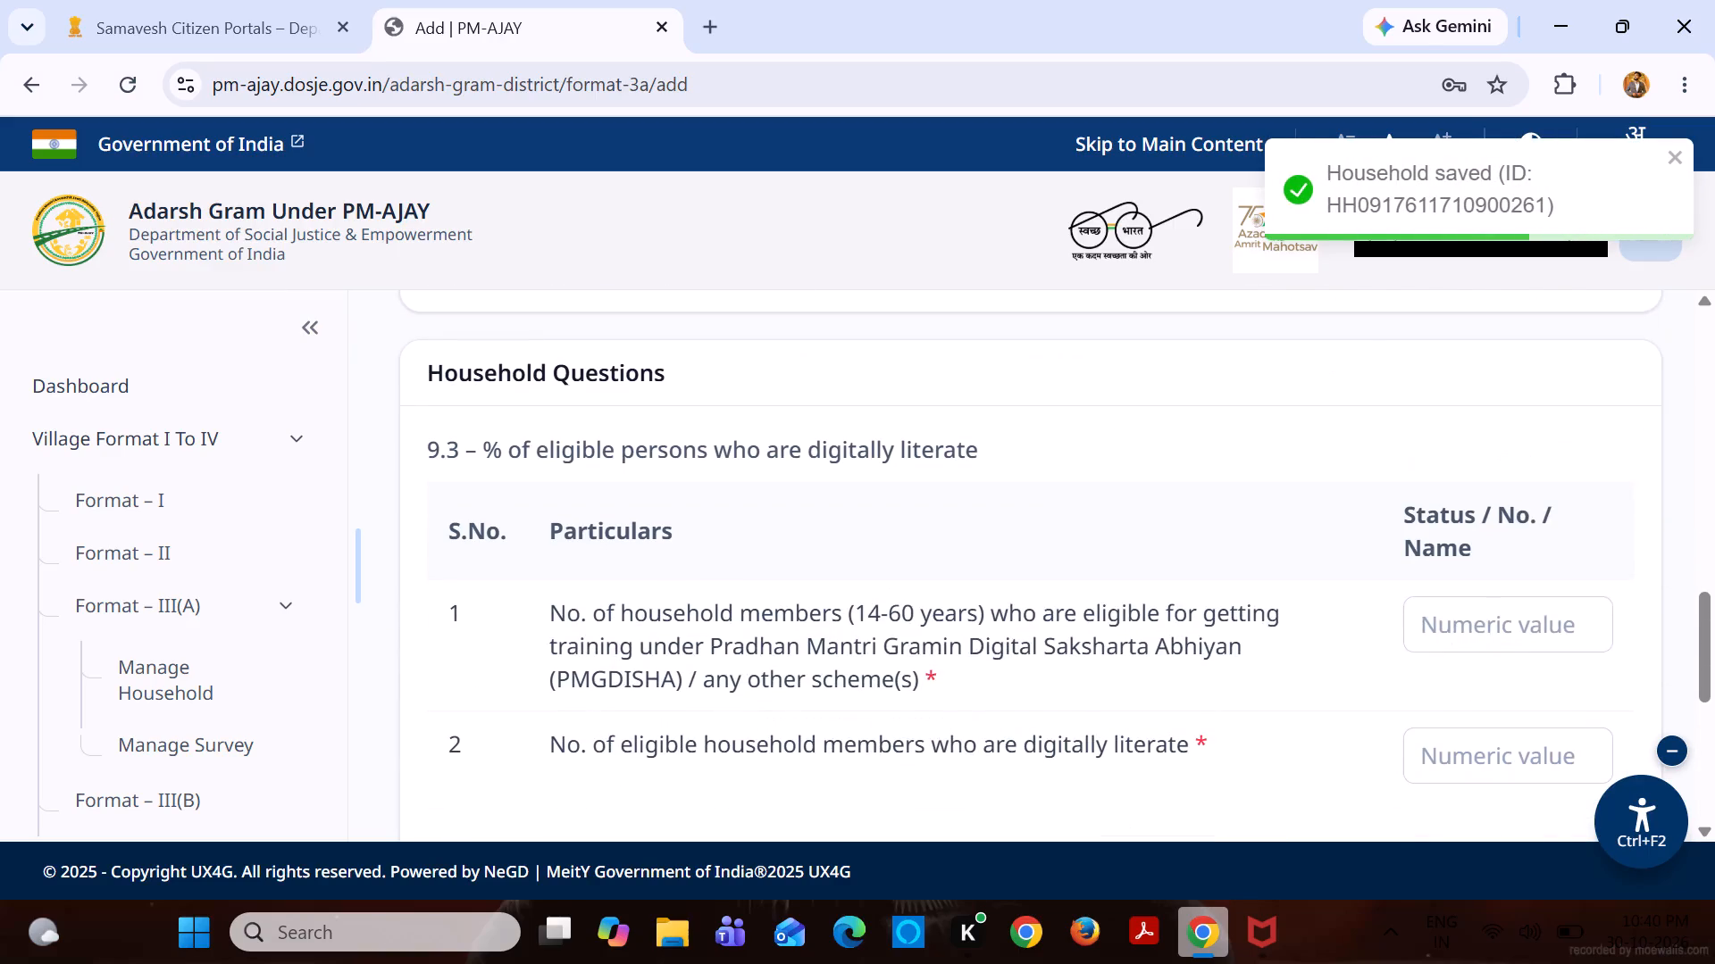
click(1484, 633)
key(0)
click(1520, 824)
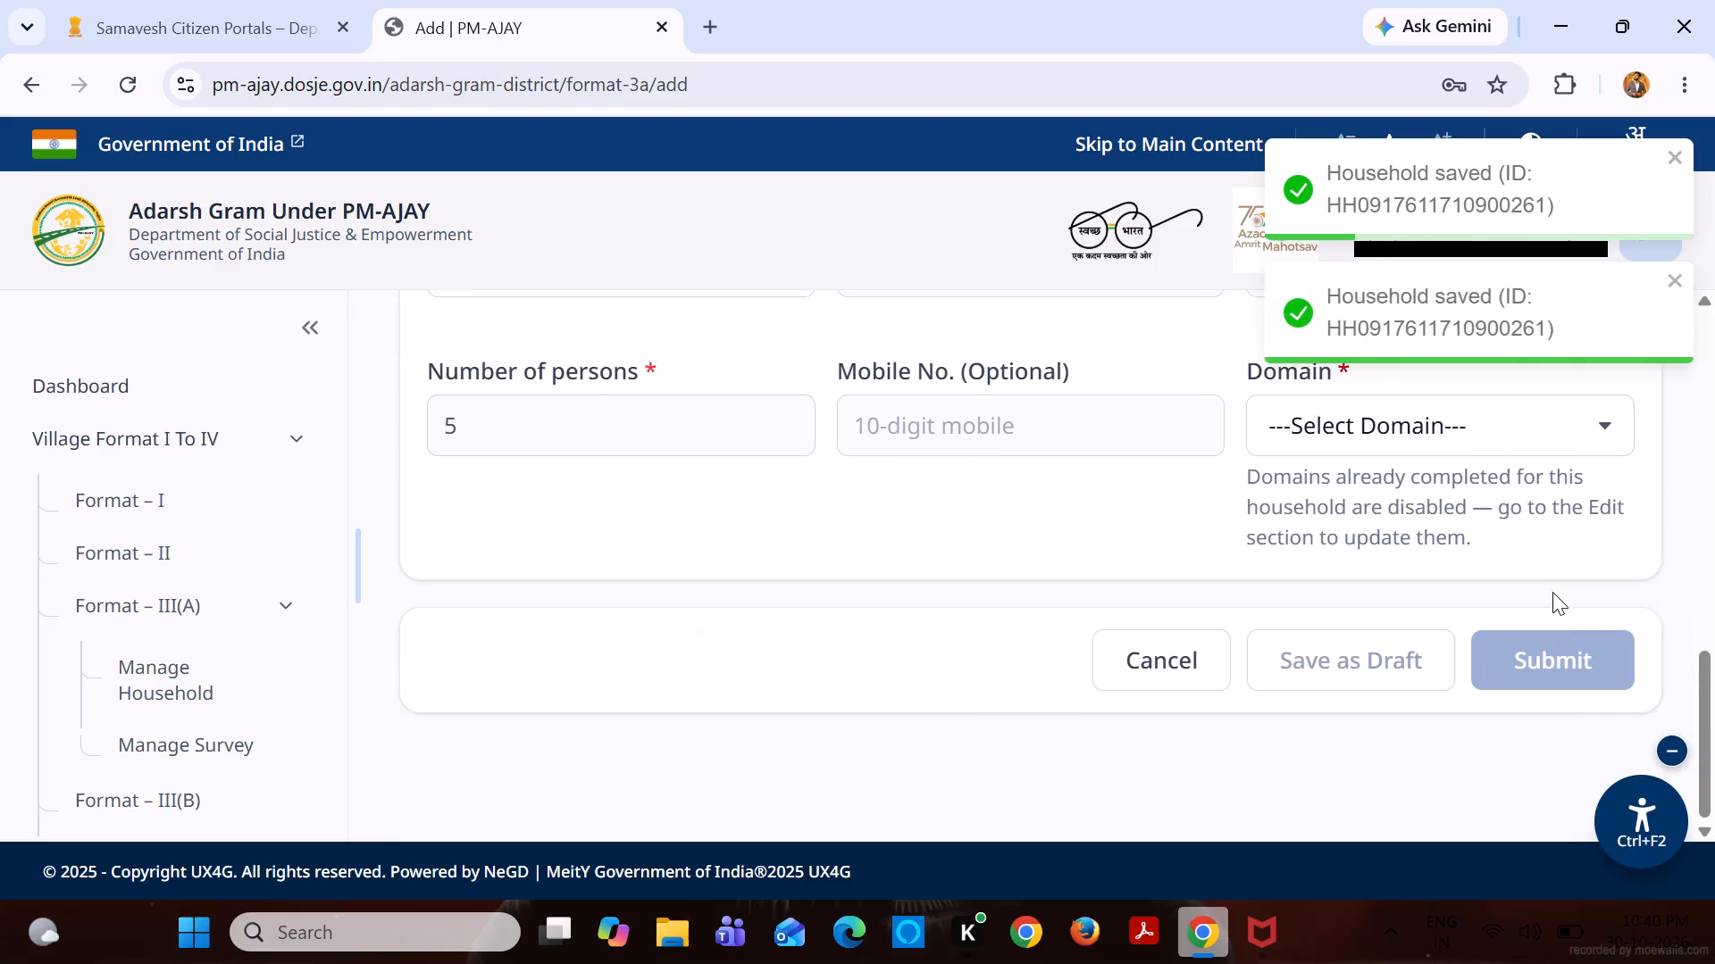
Choose domain 10 – Livelihood and Skill Development and enter 0 youth eligible for skill training in 10.1 and bank linked loans in 10.2.
click(1577, 434)
scroll(1518, 637, down, 5)
click(1287, 799)
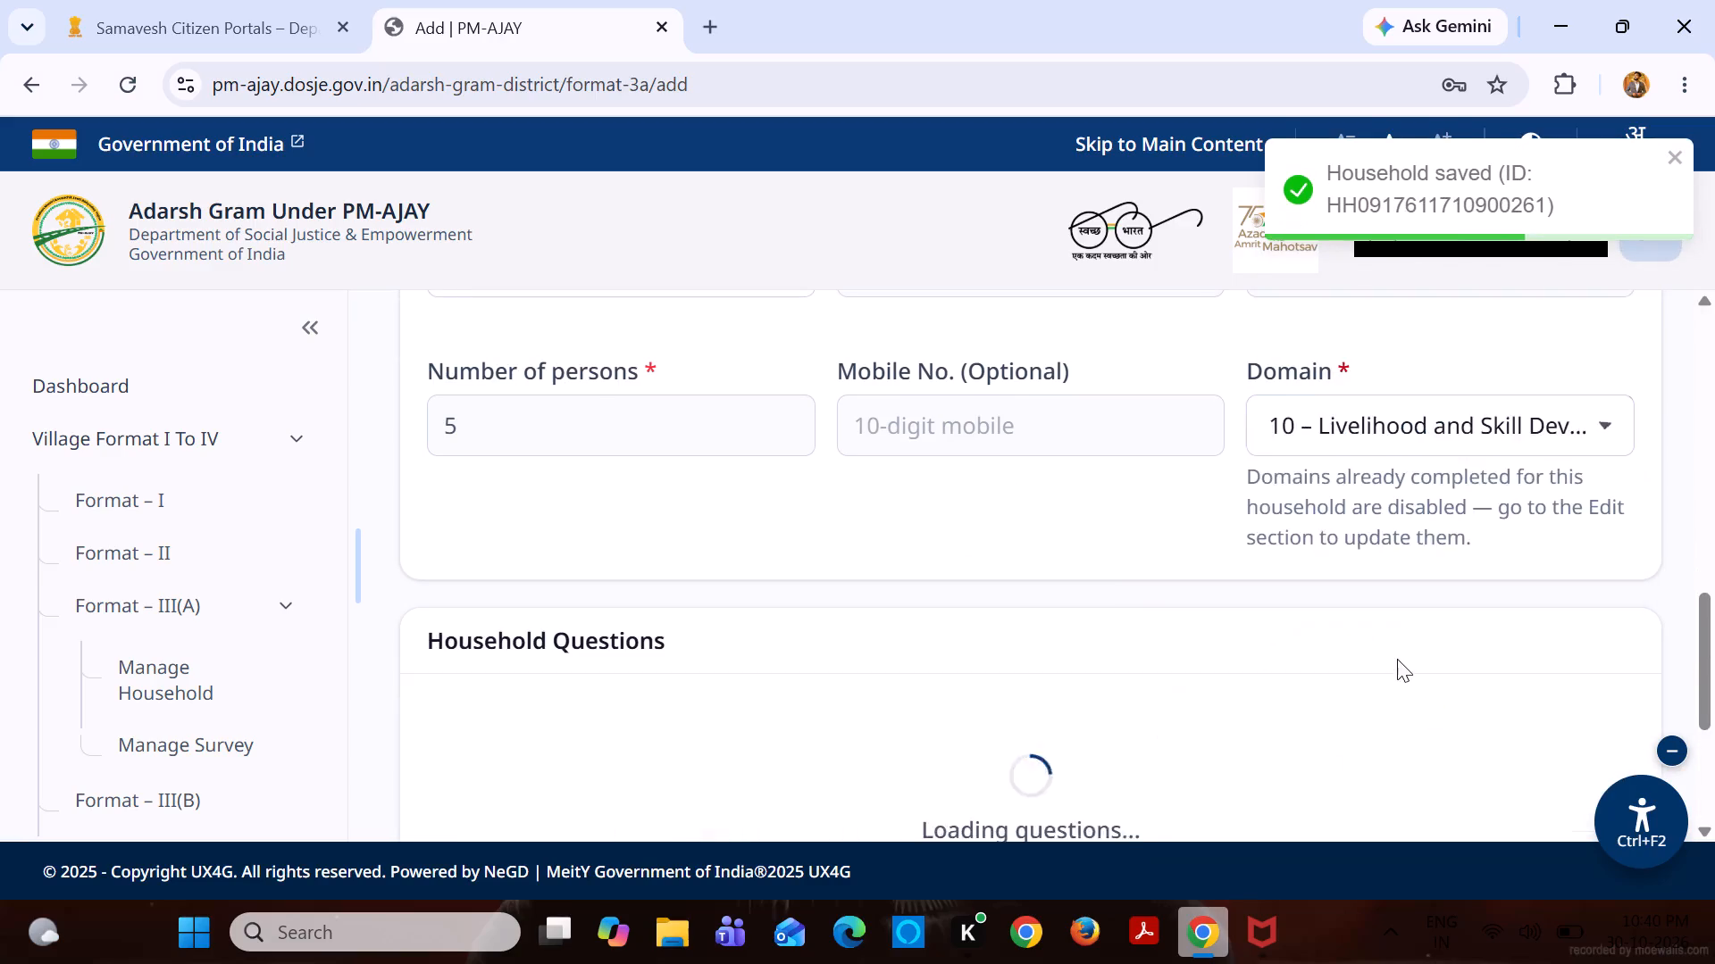
scroll(1401, 670, down, 3)
click(1463, 444)
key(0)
drag(1442, 774, 1449, 757)
click(1453, 739)
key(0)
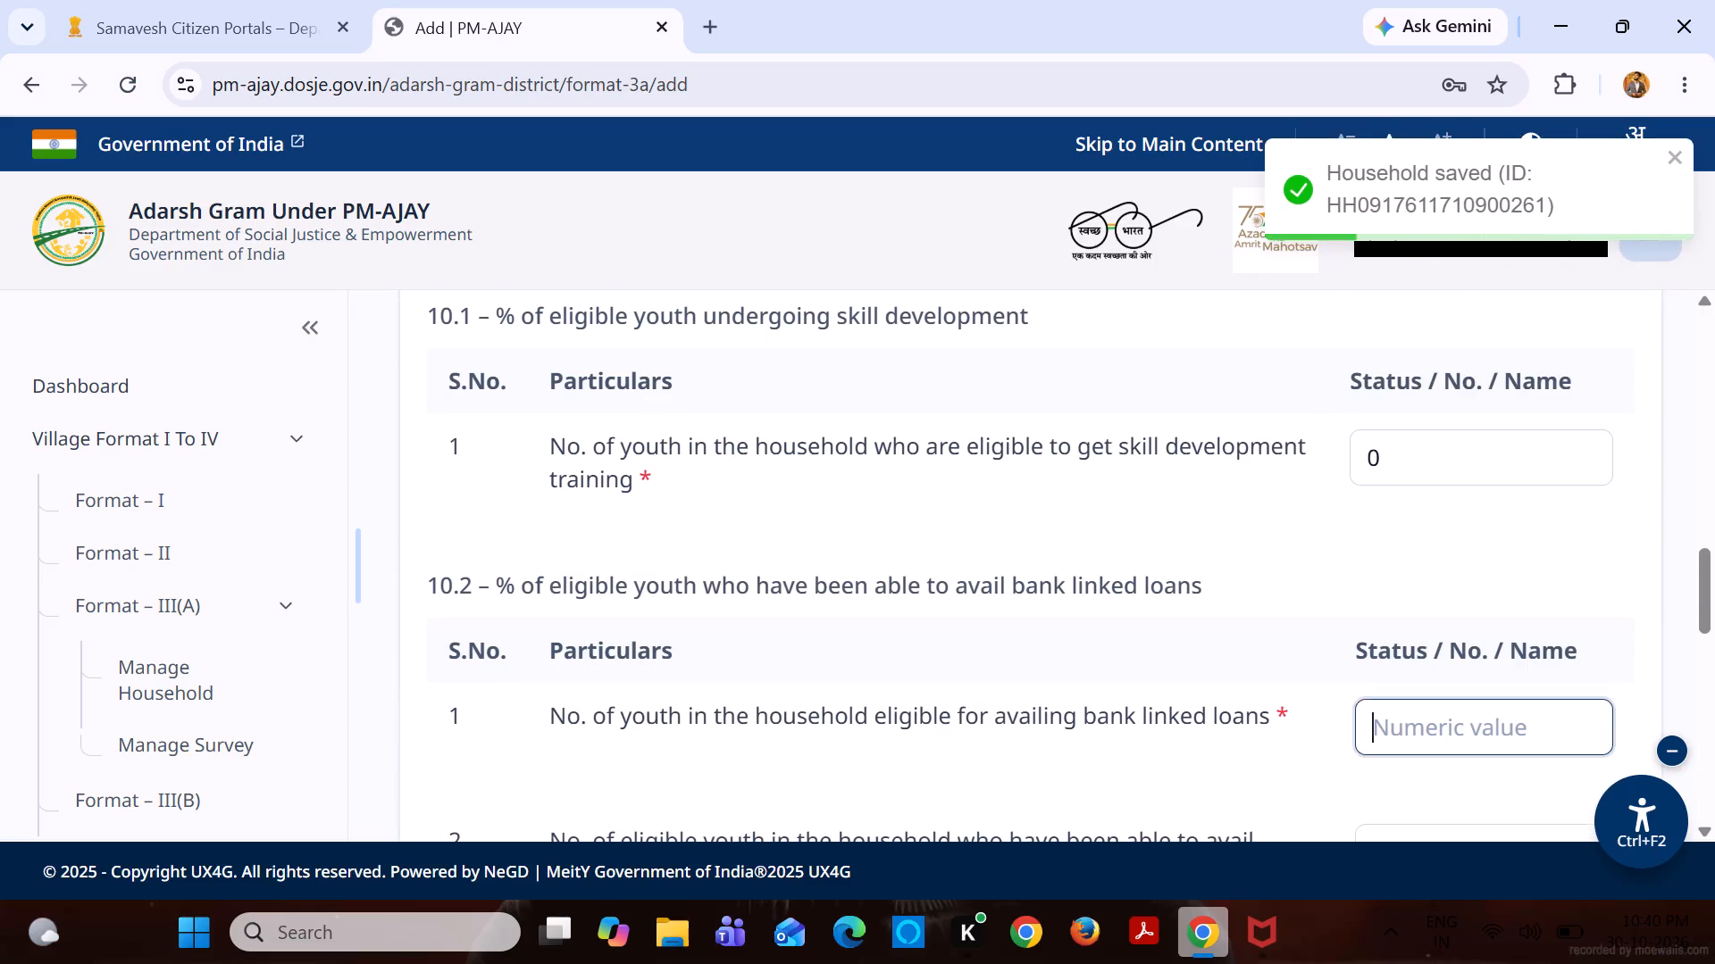
Answer Yes to a household member belonging to a self-help group in section 10.3, and submit domain 10.
scroll(1456, 735, down, 3)
click(1456, 590)
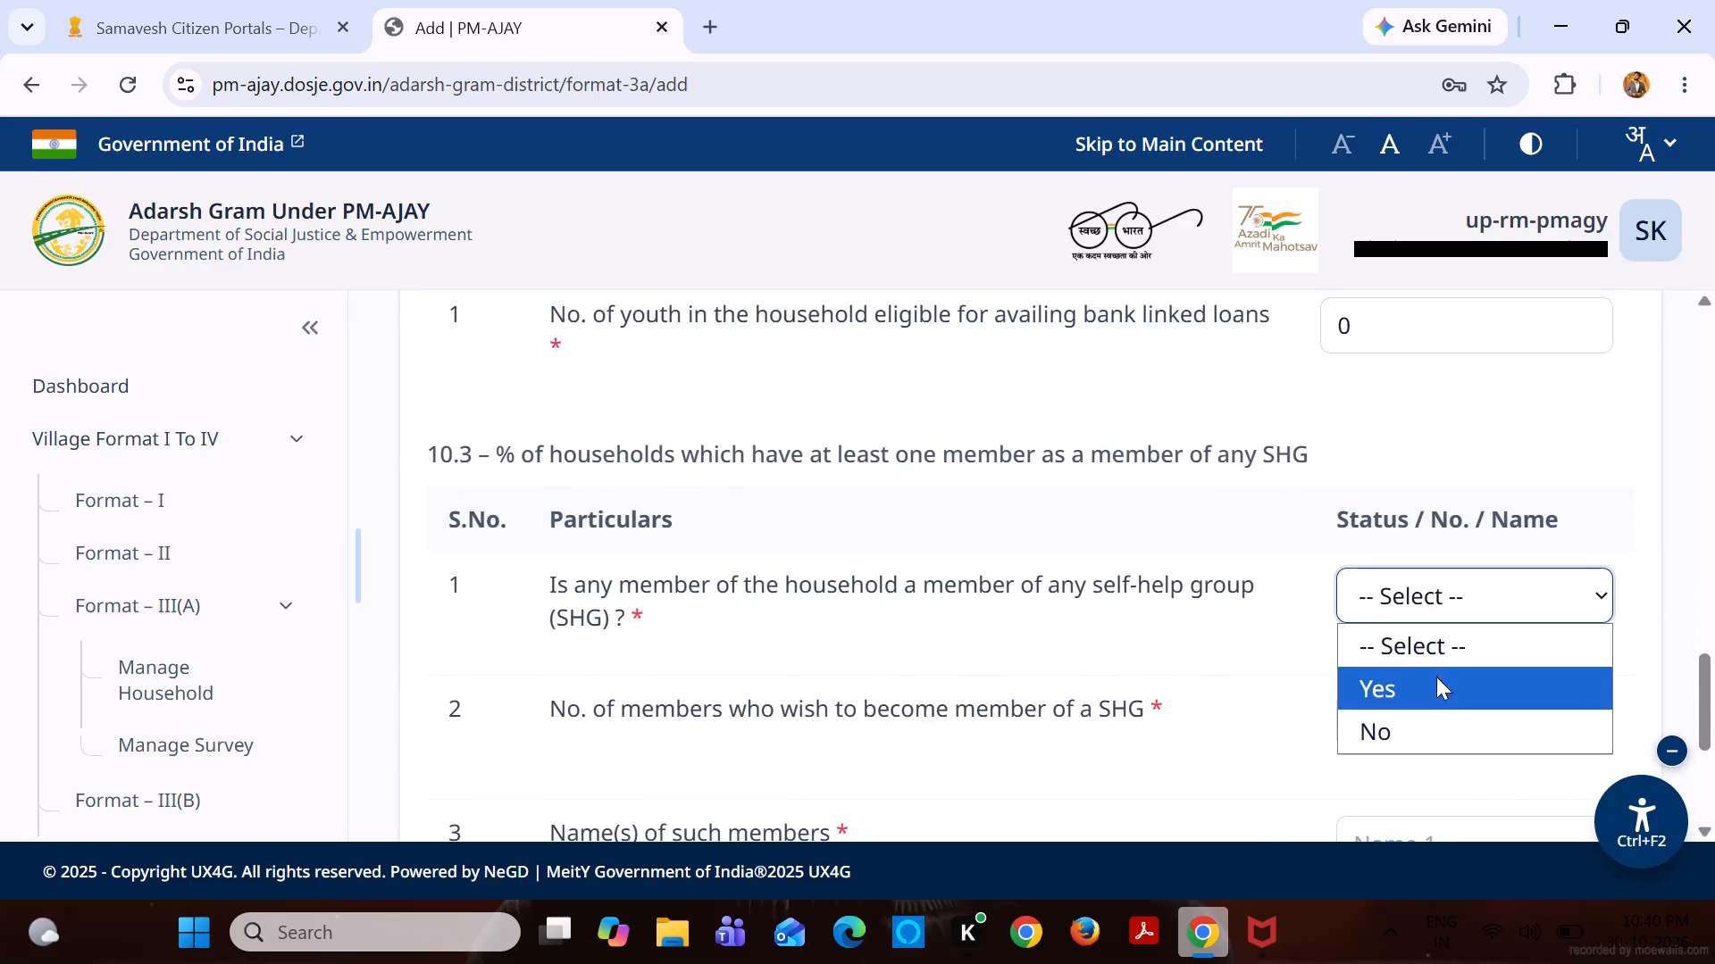
click(1427, 691)
scroll(1429, 691, down, 1)
click(1551, 670)
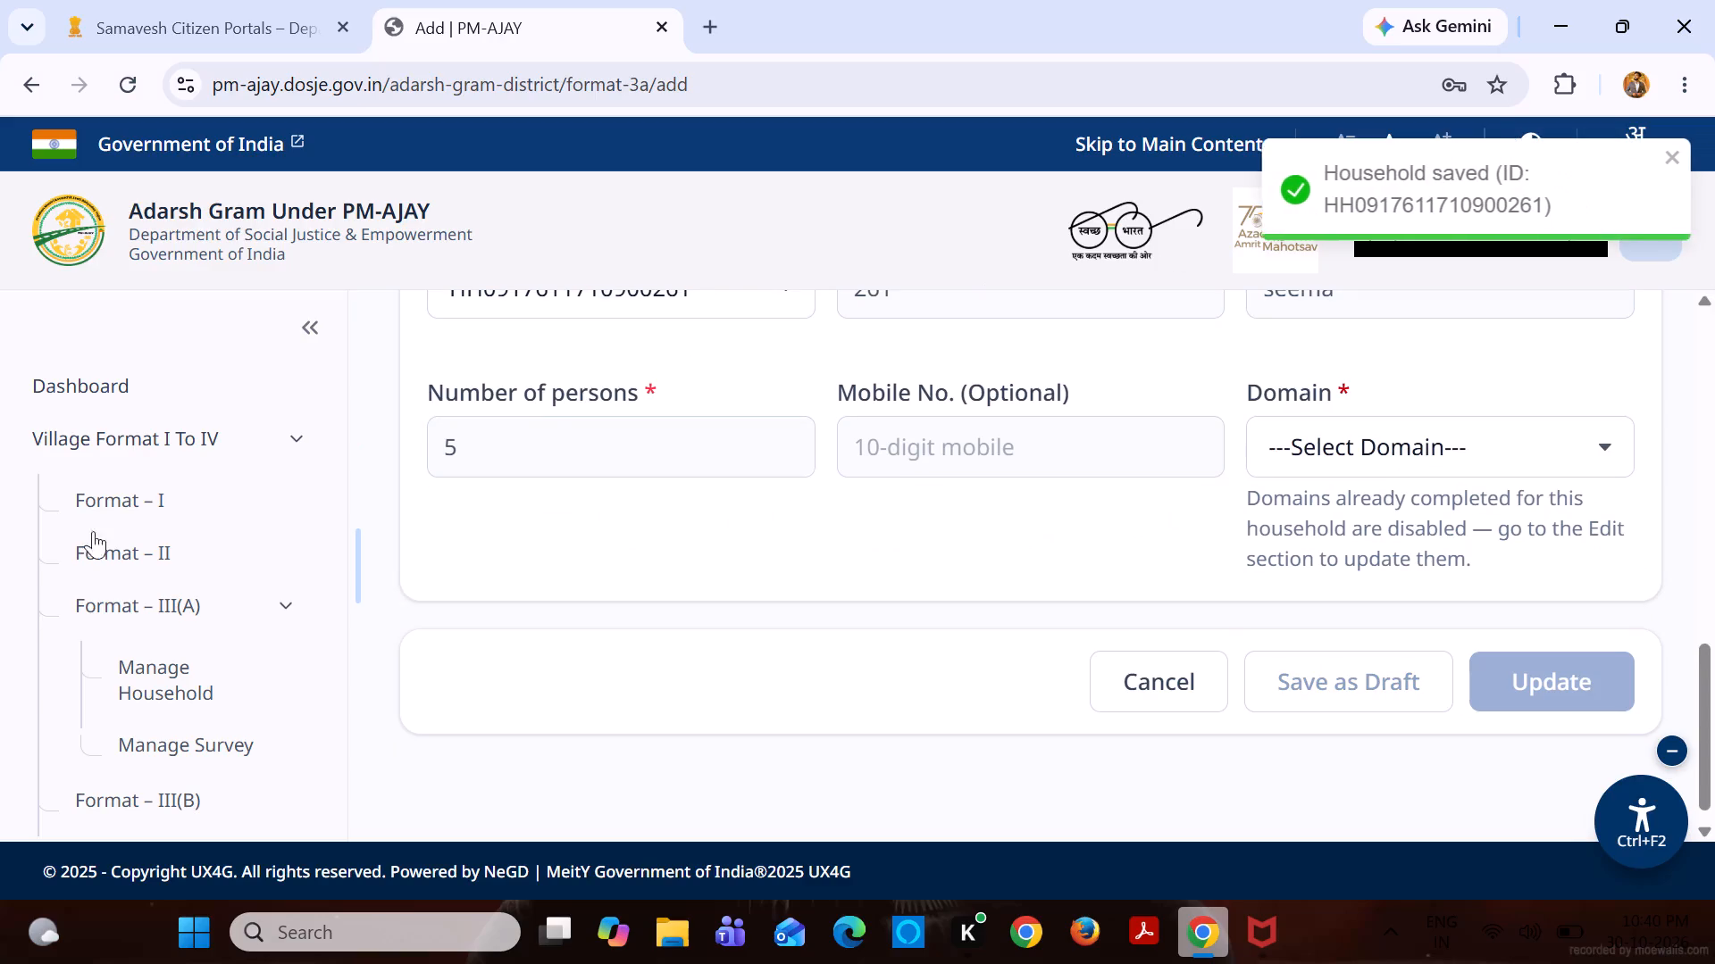
Start a new household record with block Shahabad - 1488, gram panchayat Boodpur - 84740, village Boodpur - 117109 and category Others.
click(154, 646)
click(1231, 358)
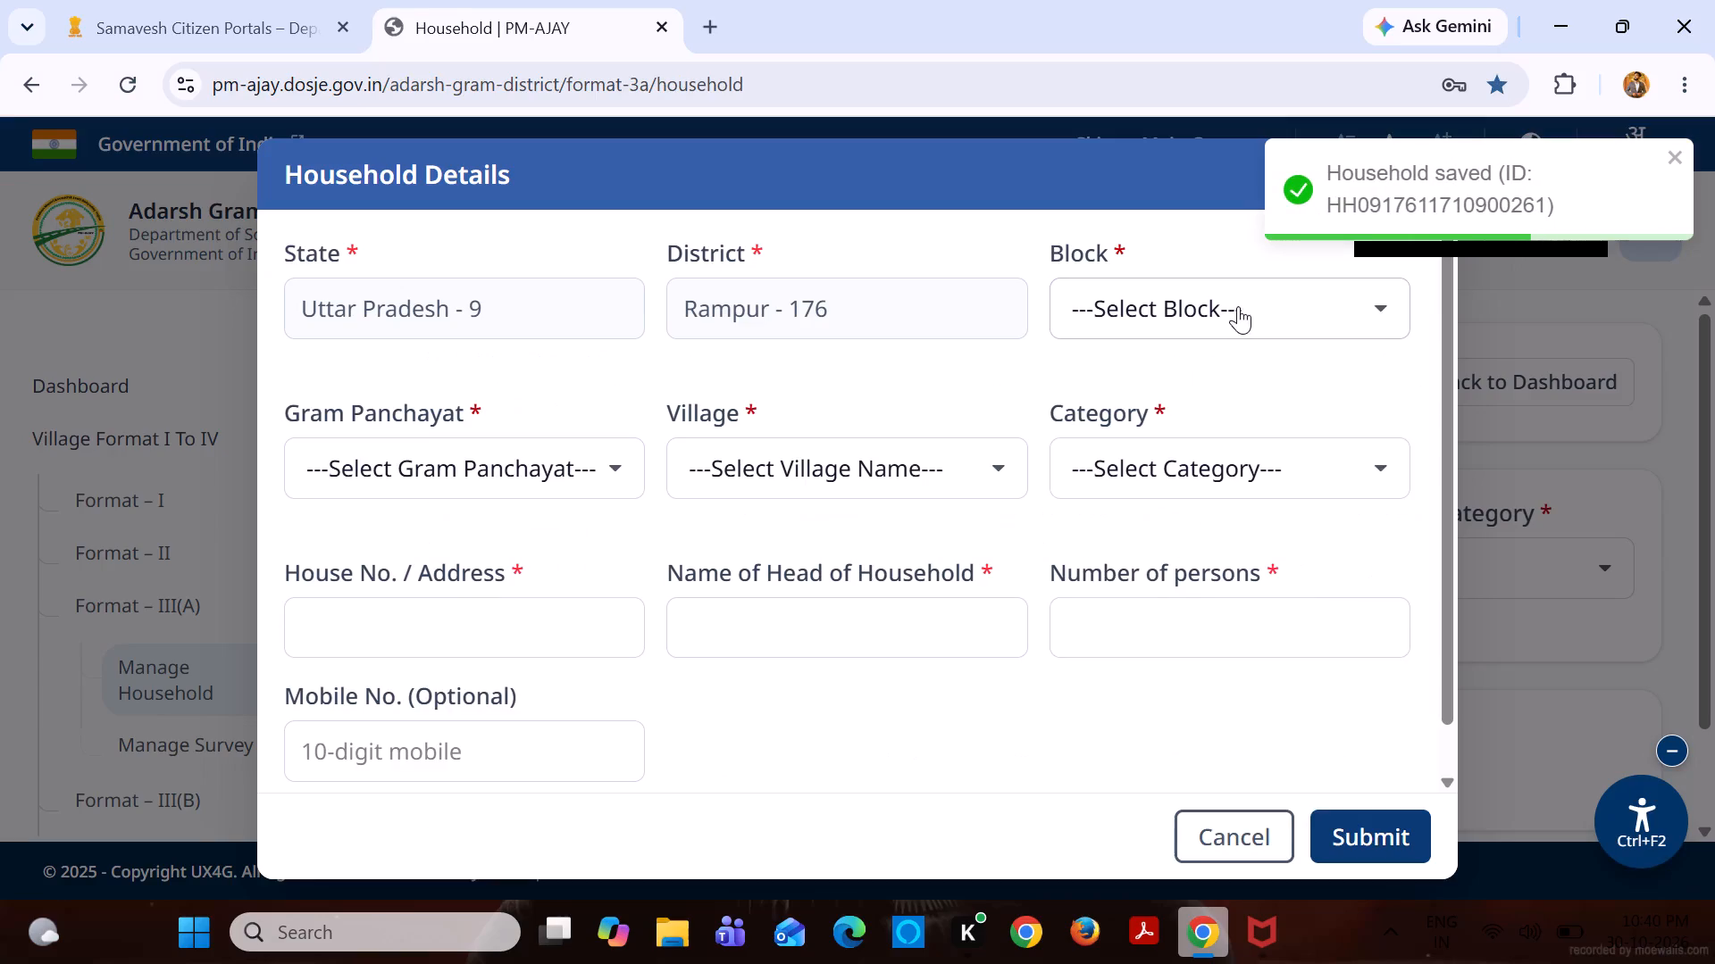
click(1238, 306)
click(1134, 752)
click(628, 467)
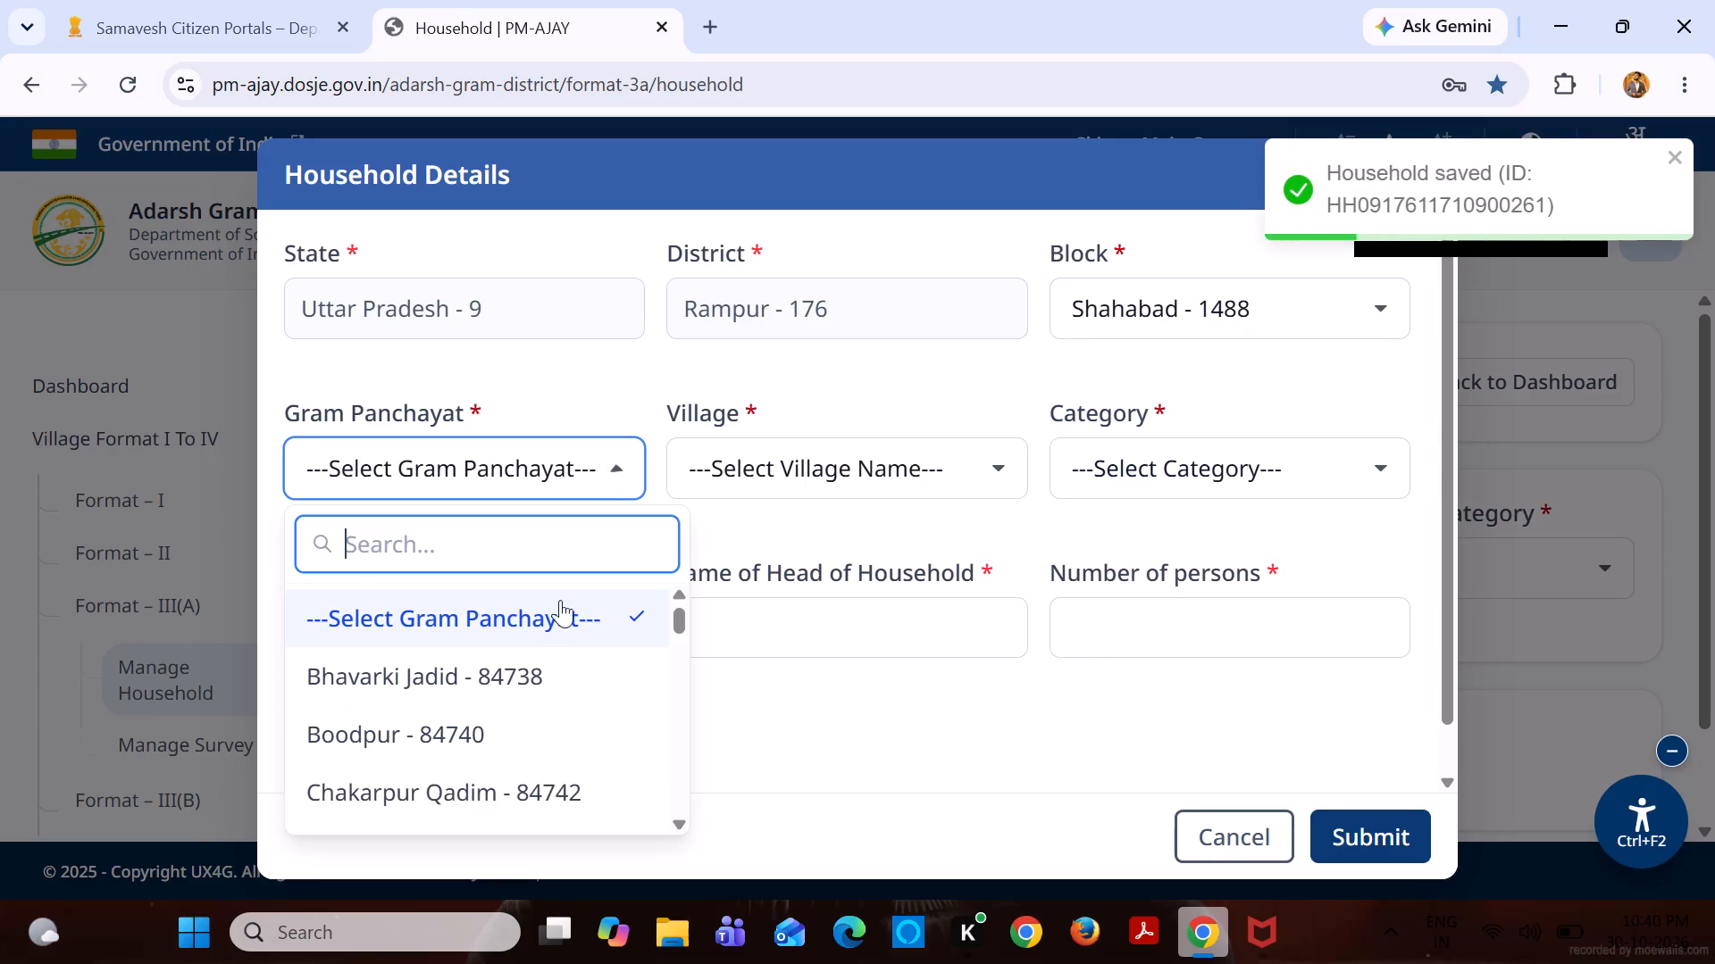
click(504, 755)
click(954, 455)
click(859, 607)
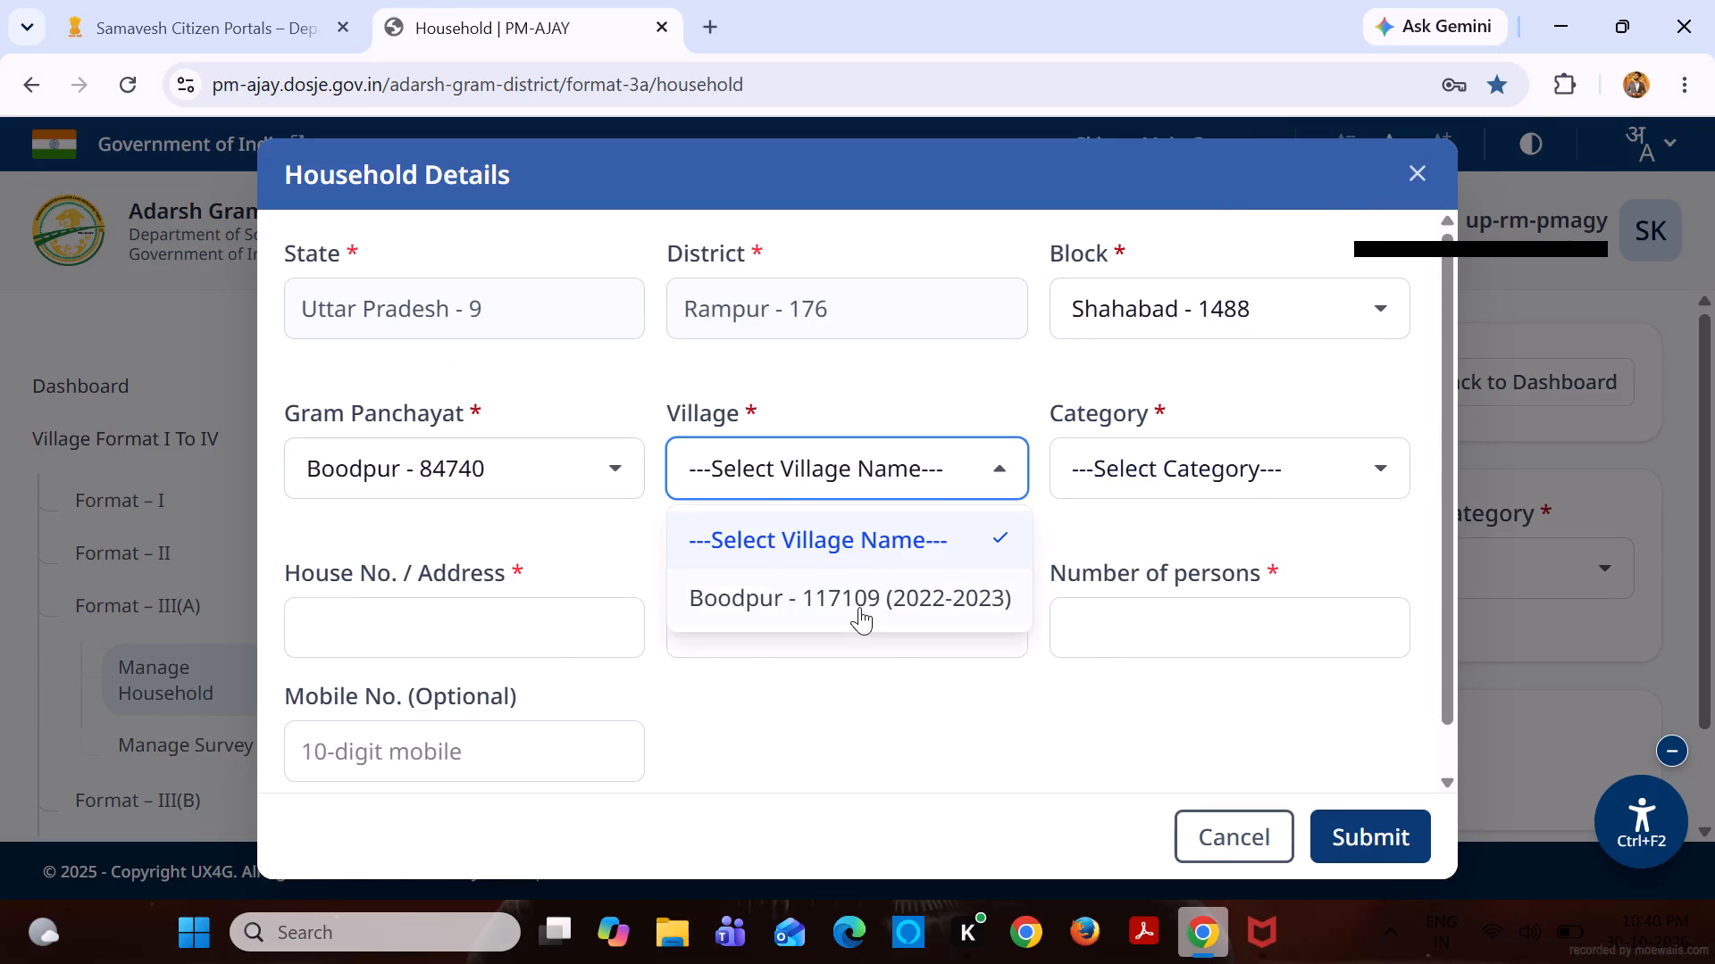
click(1298, 448)
click(1107, 704)
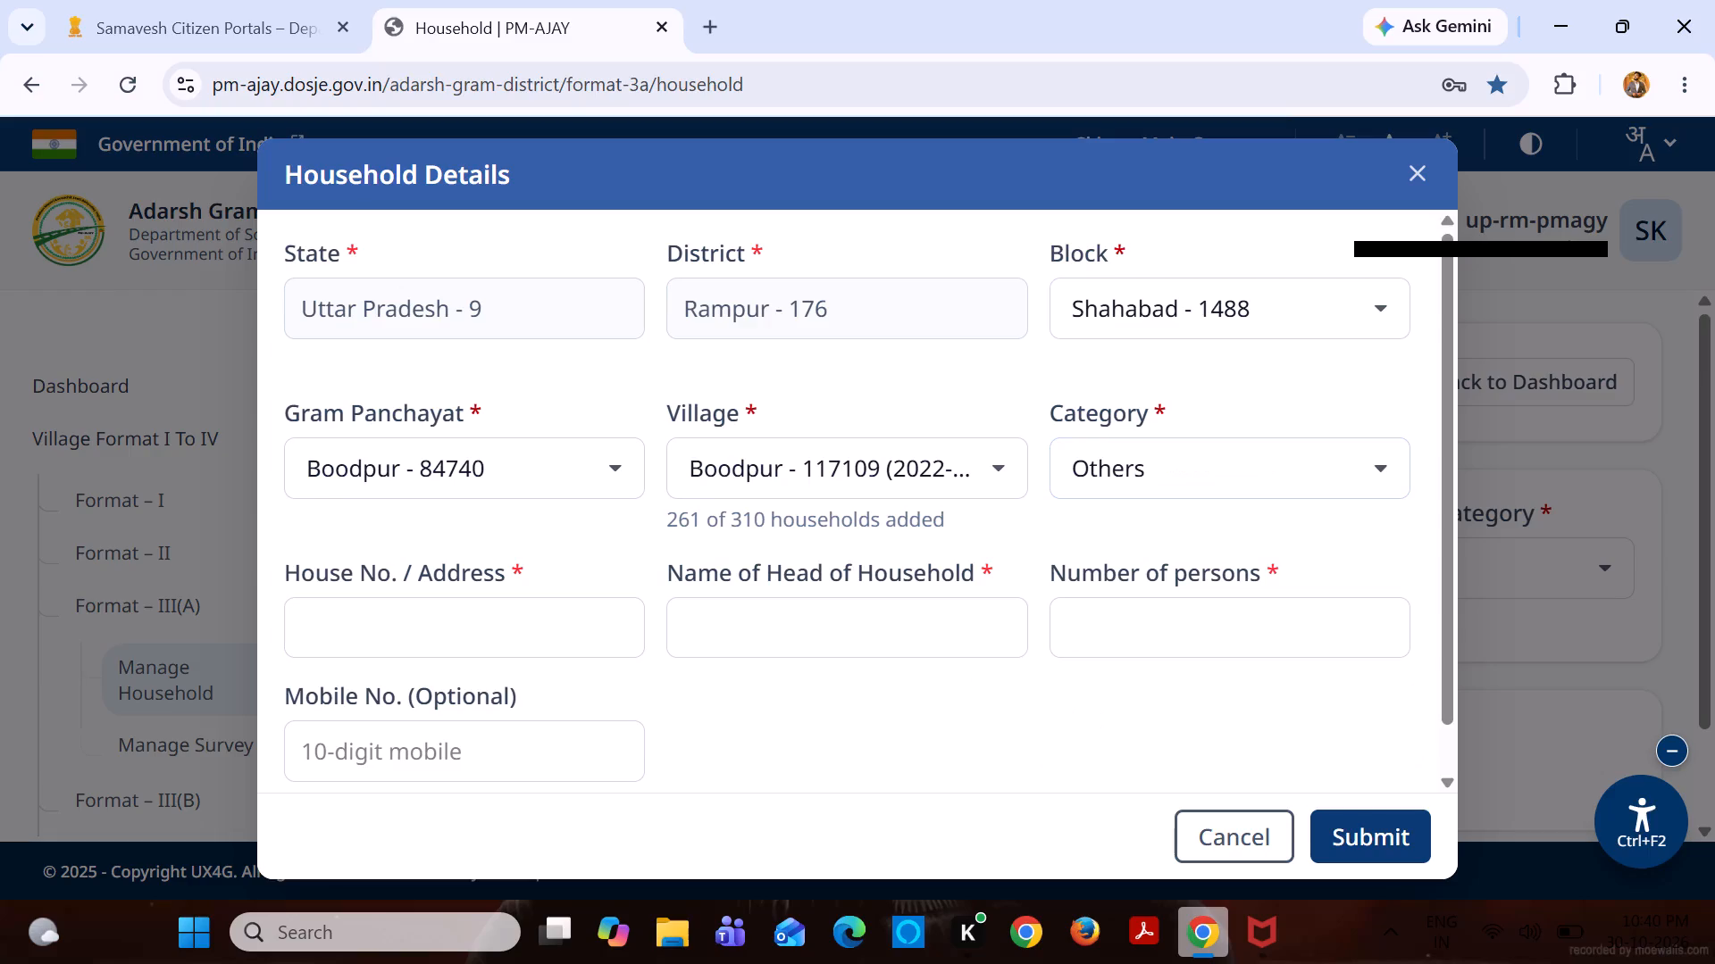
Enter house number 262, the name of the head of household and 5 persons, and submit the household details.
click(524, 625)
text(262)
click(841, 631)
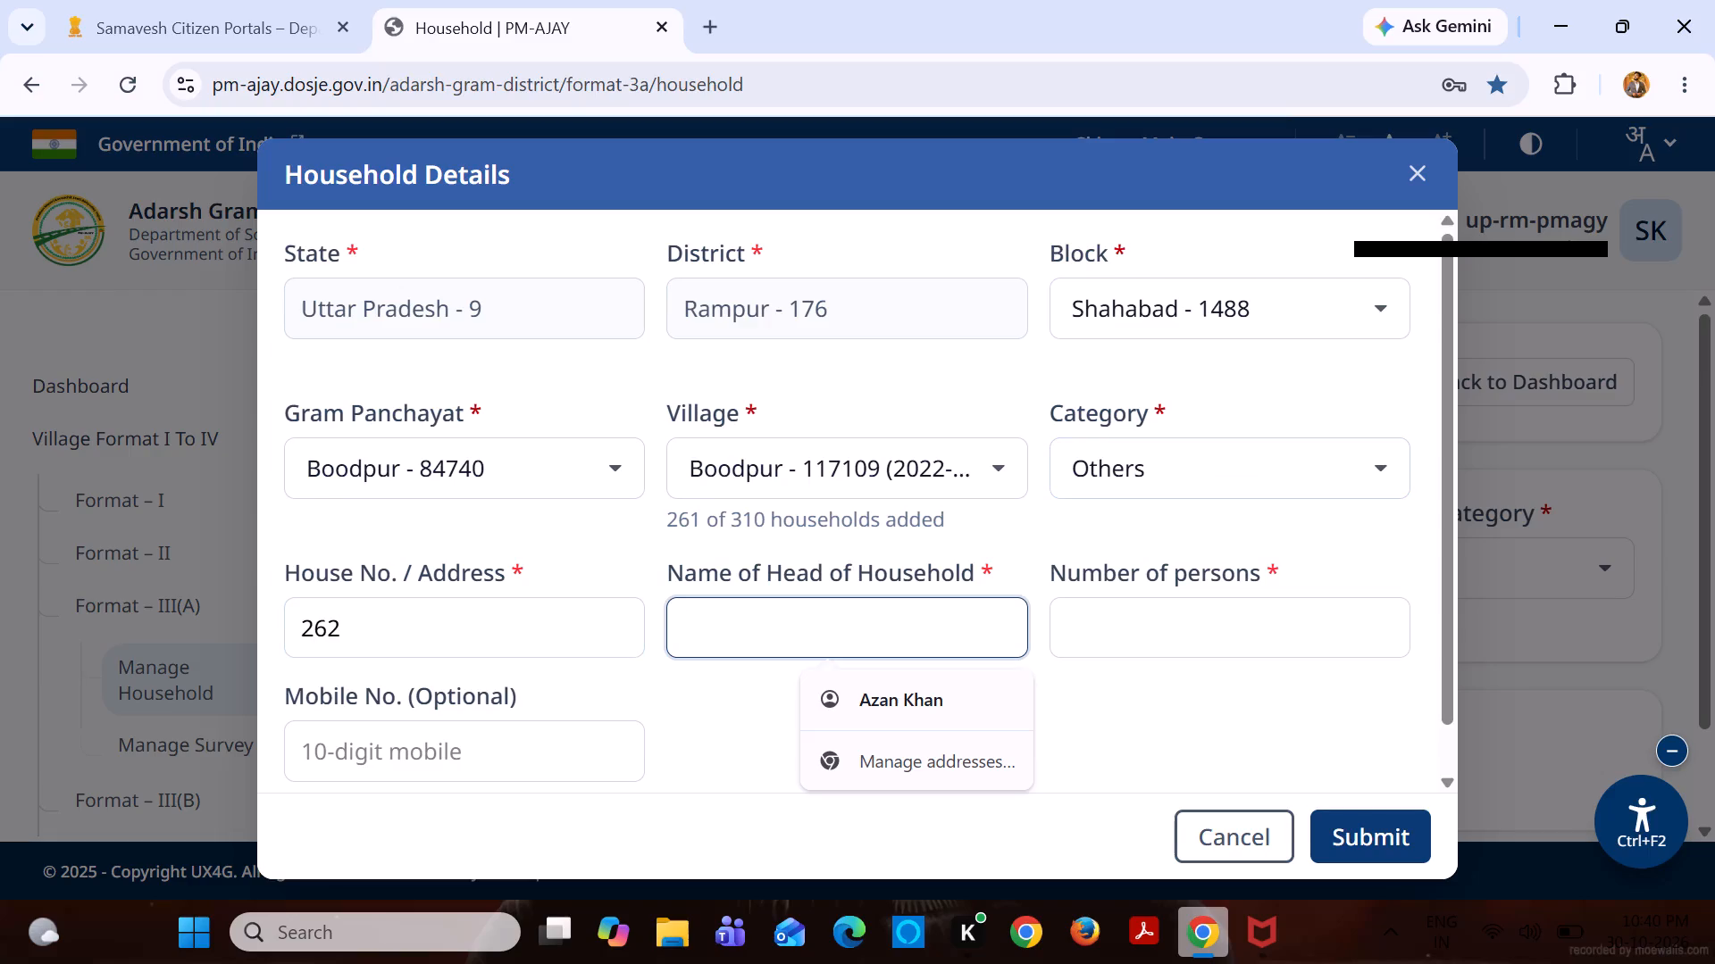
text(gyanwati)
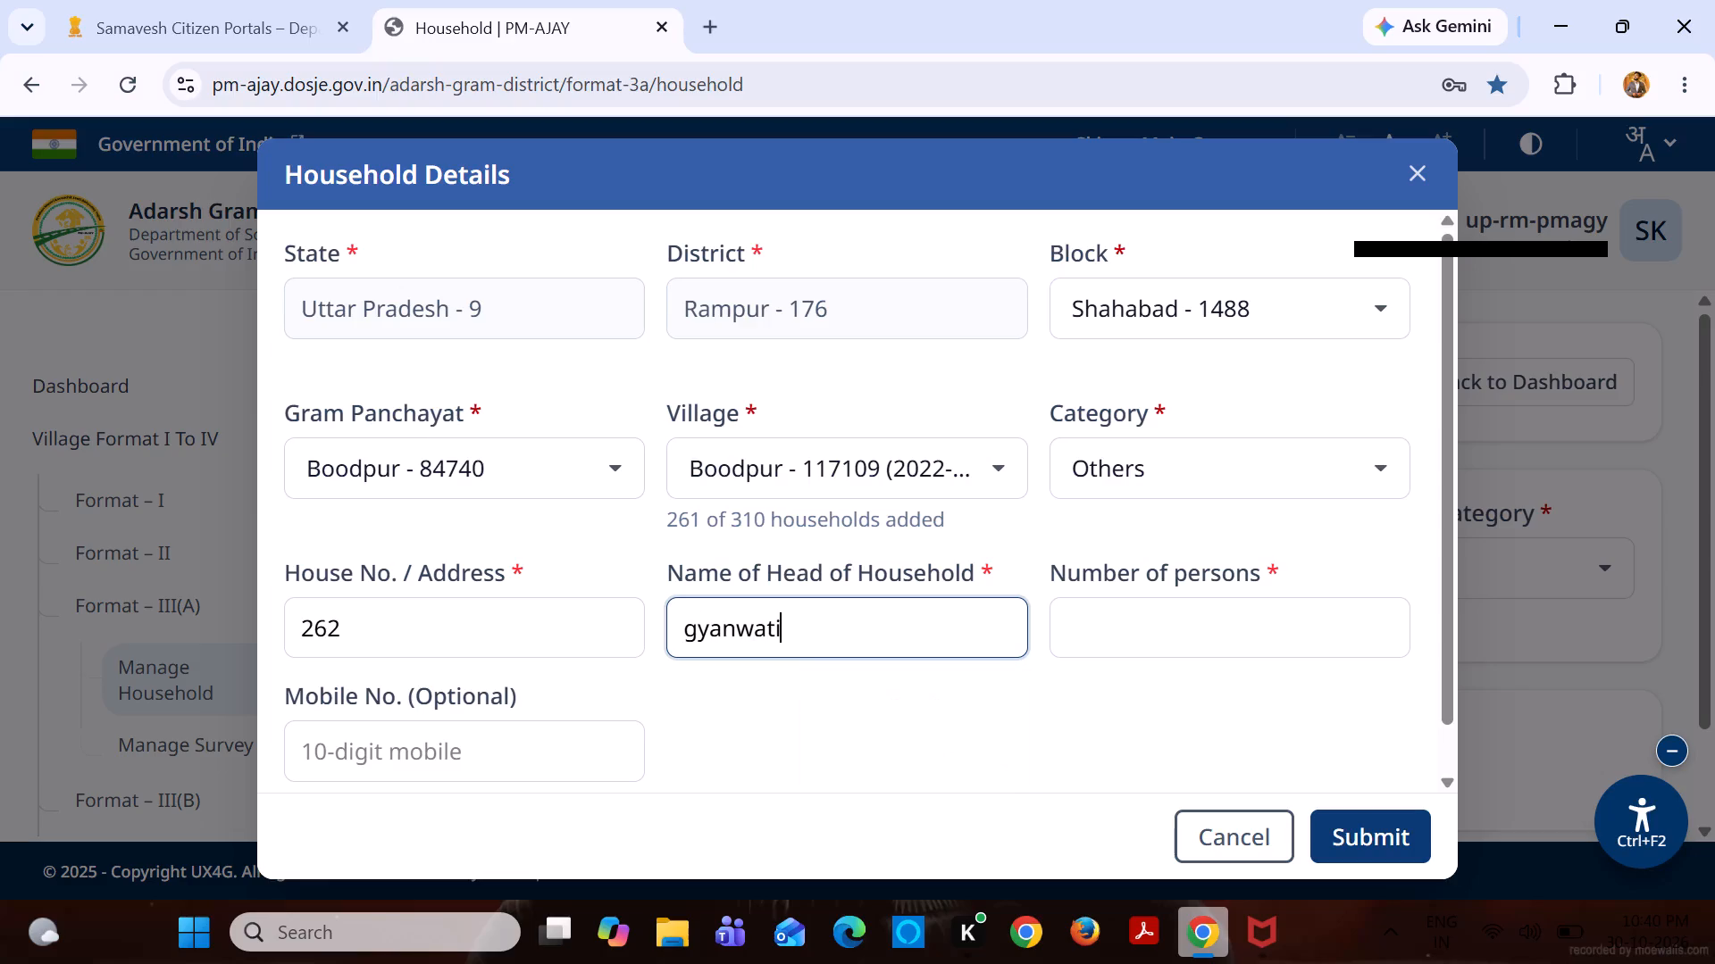
click(1176, 640)
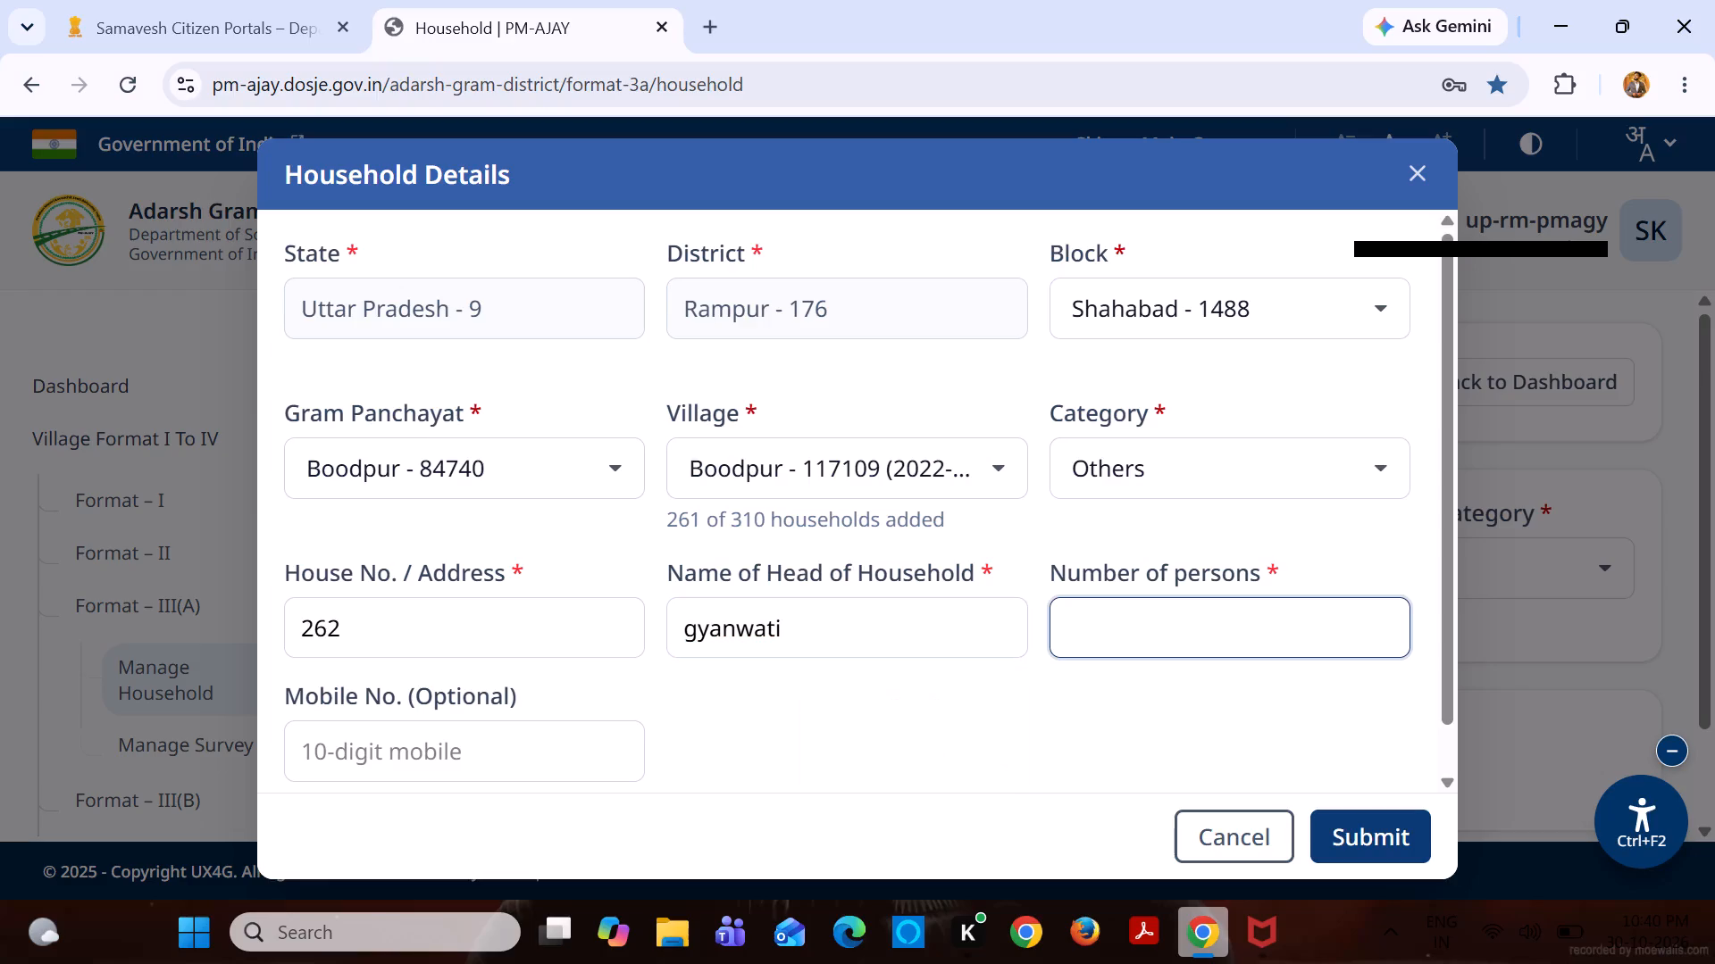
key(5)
click(1356, 825)
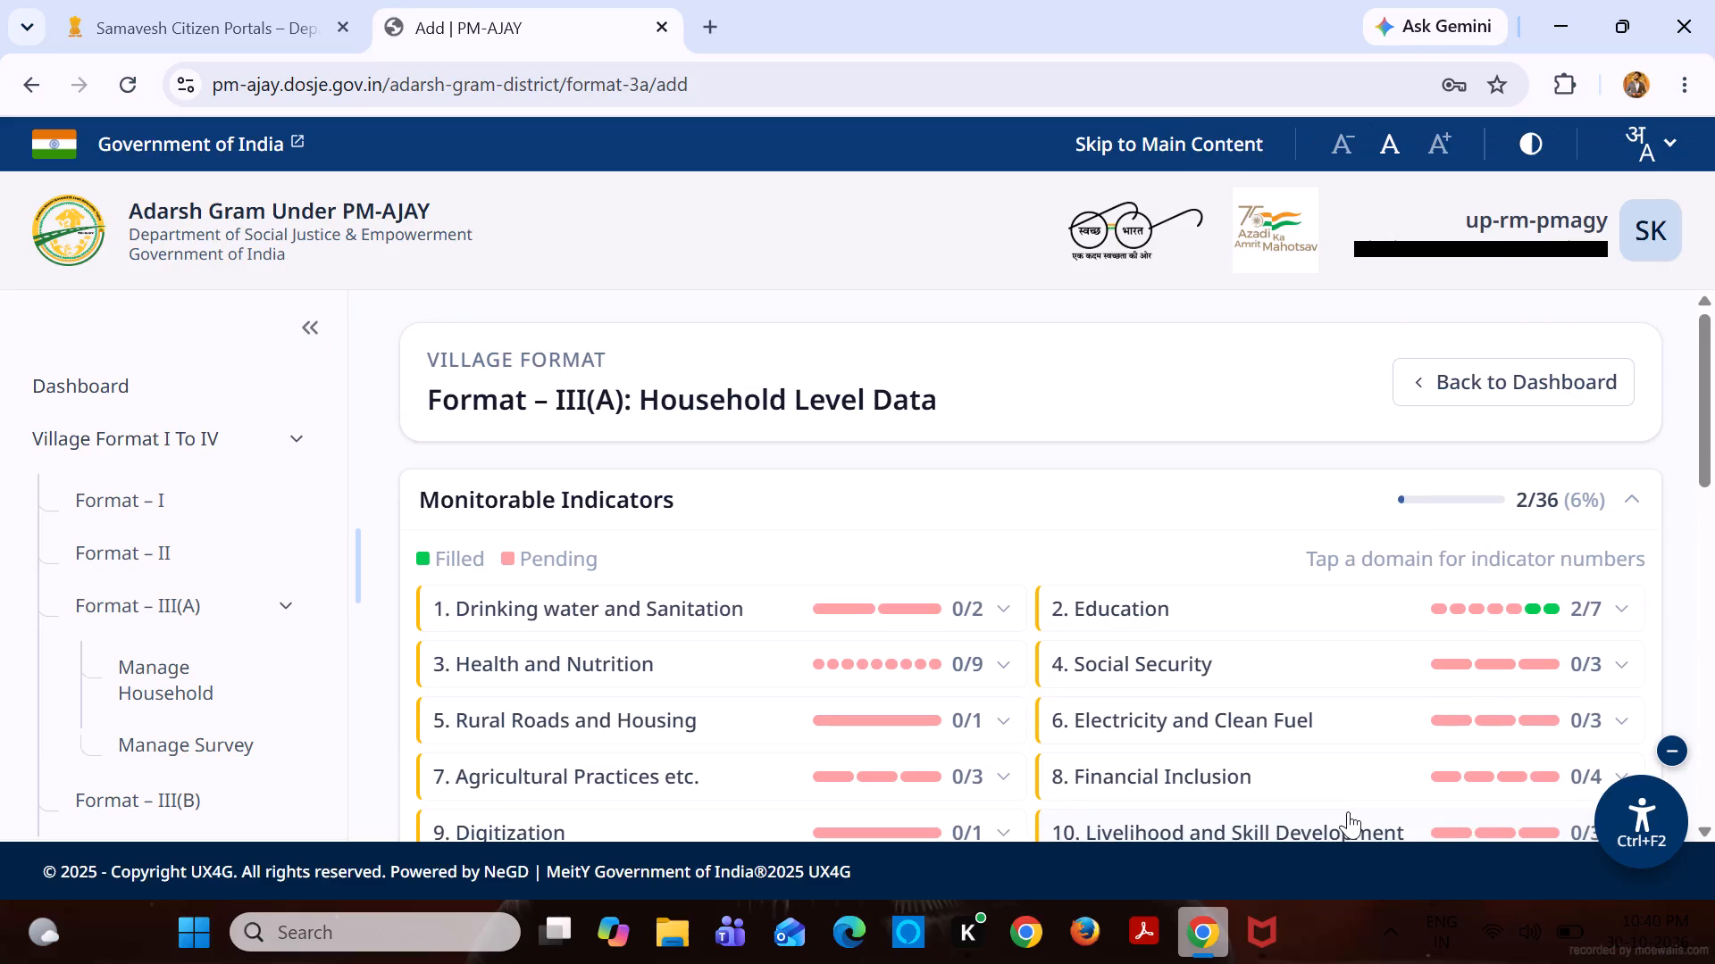
For domain 1 – Drinking water and Sanitation, answer Yes to having an IHHL, No to open defecation, and submit.
scroll(1555, 702, down, 6)
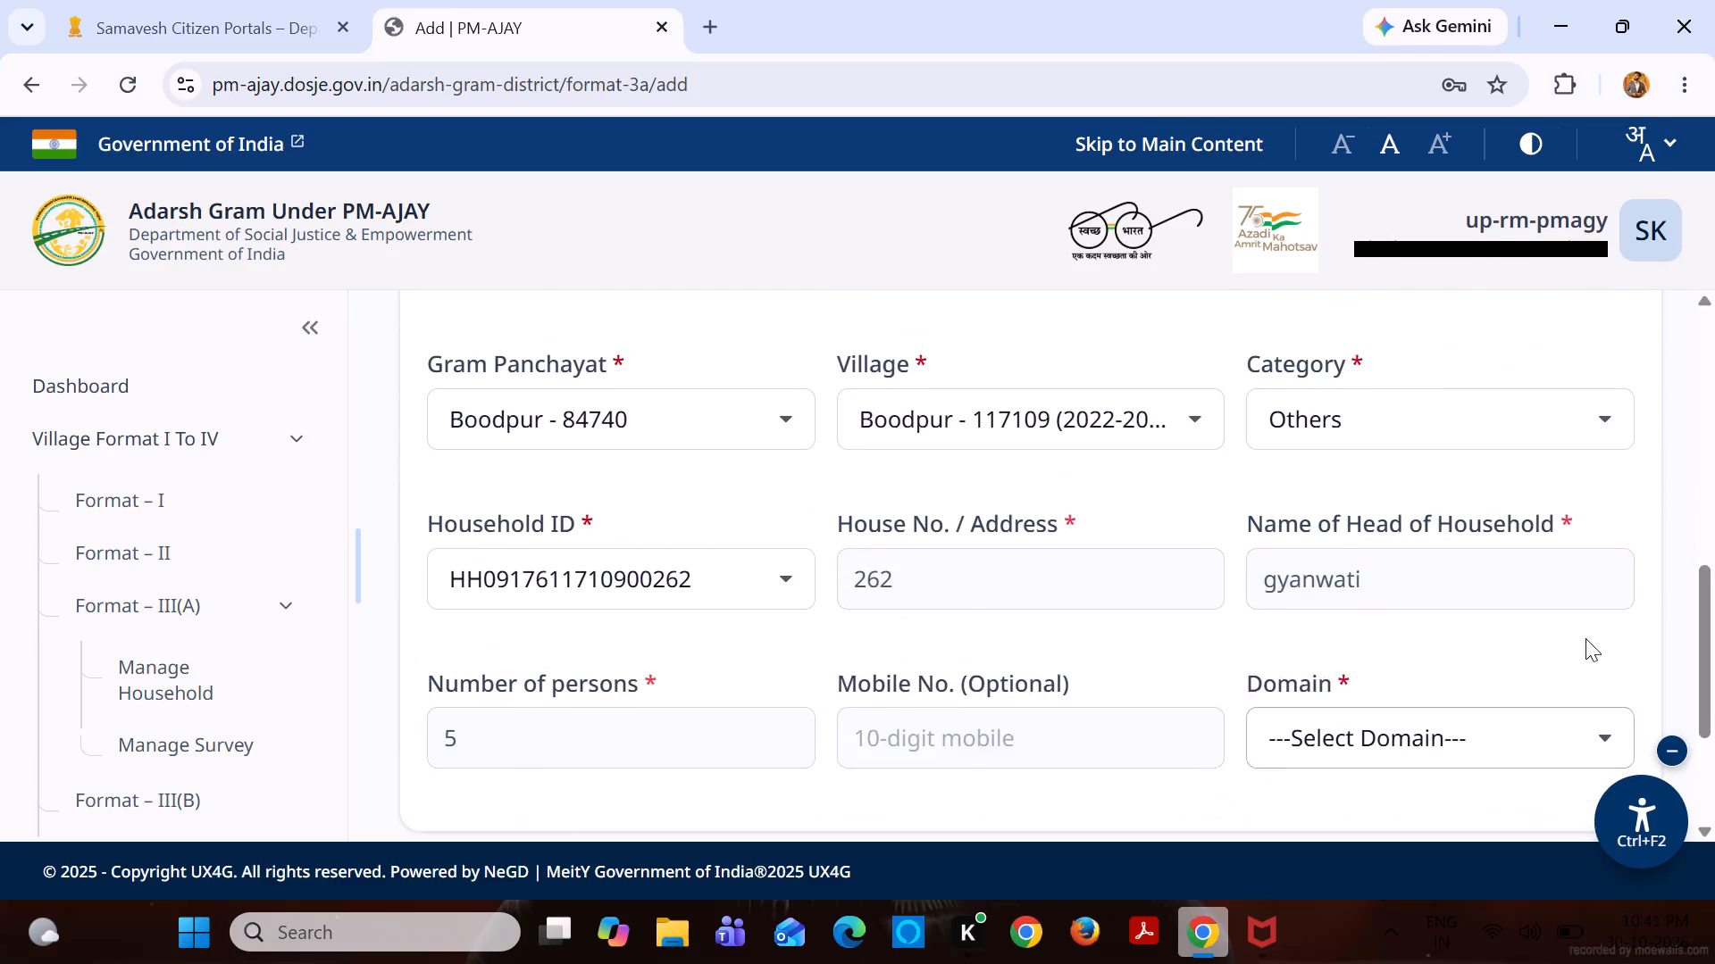
scroll(1518, 664, down, 6)
click(1570, 475)
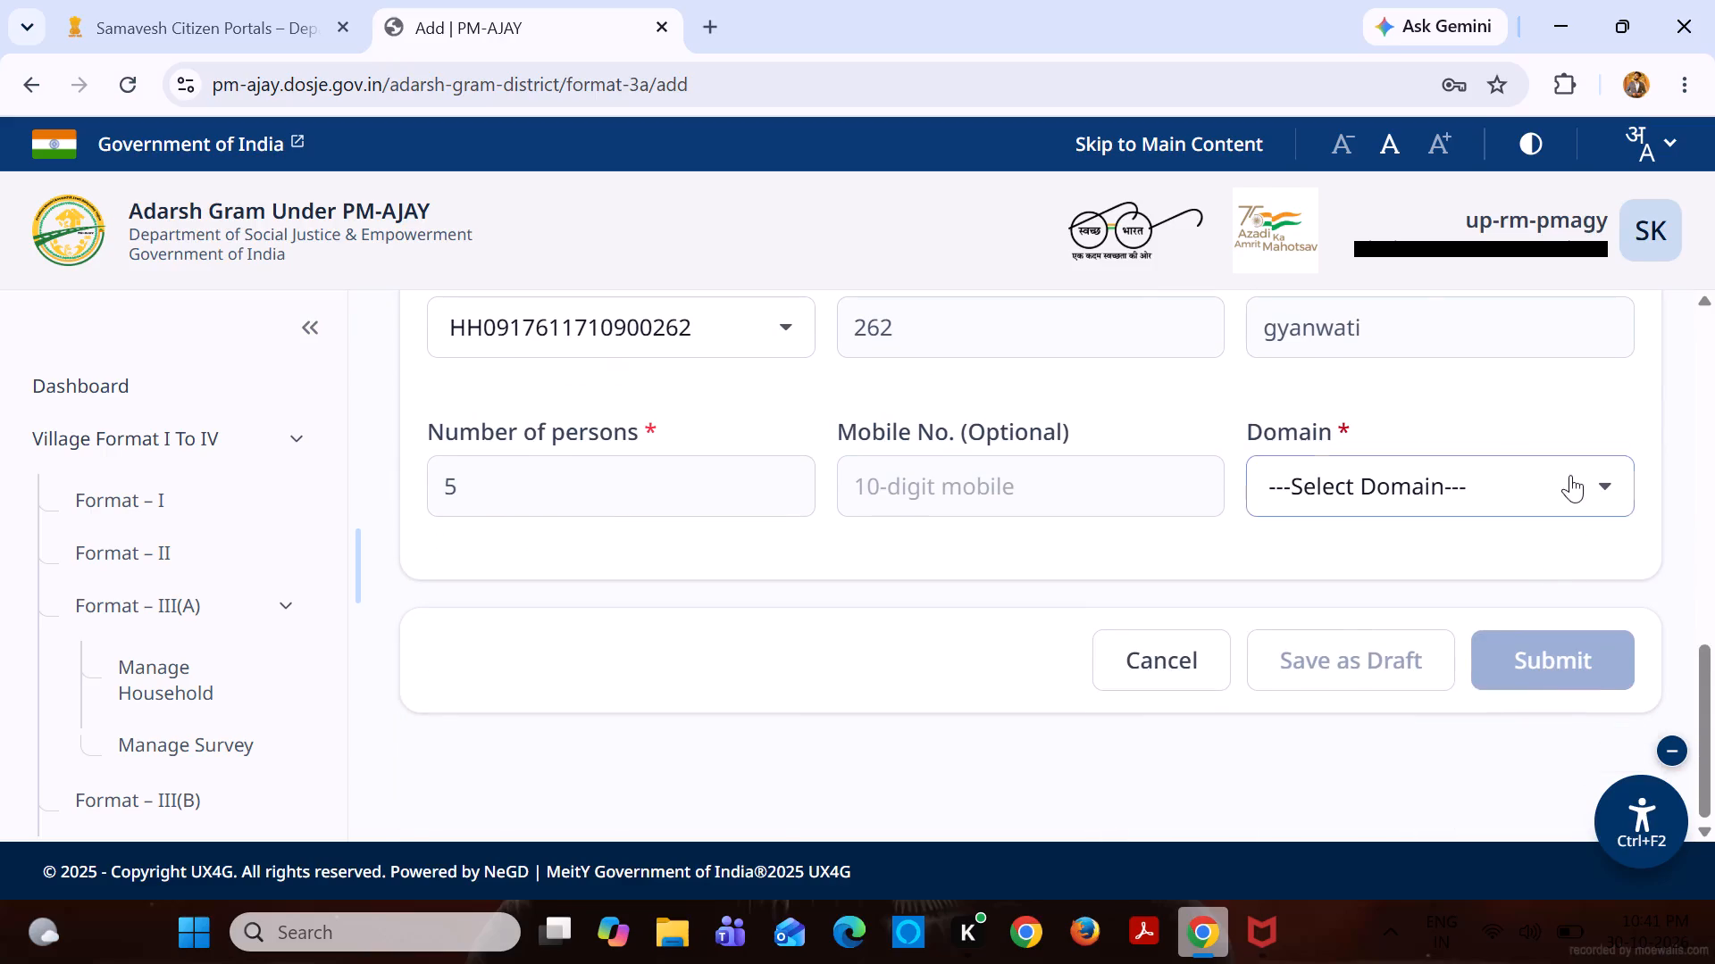
click(1495, 259)
scroll(1445, 414, down, 3)
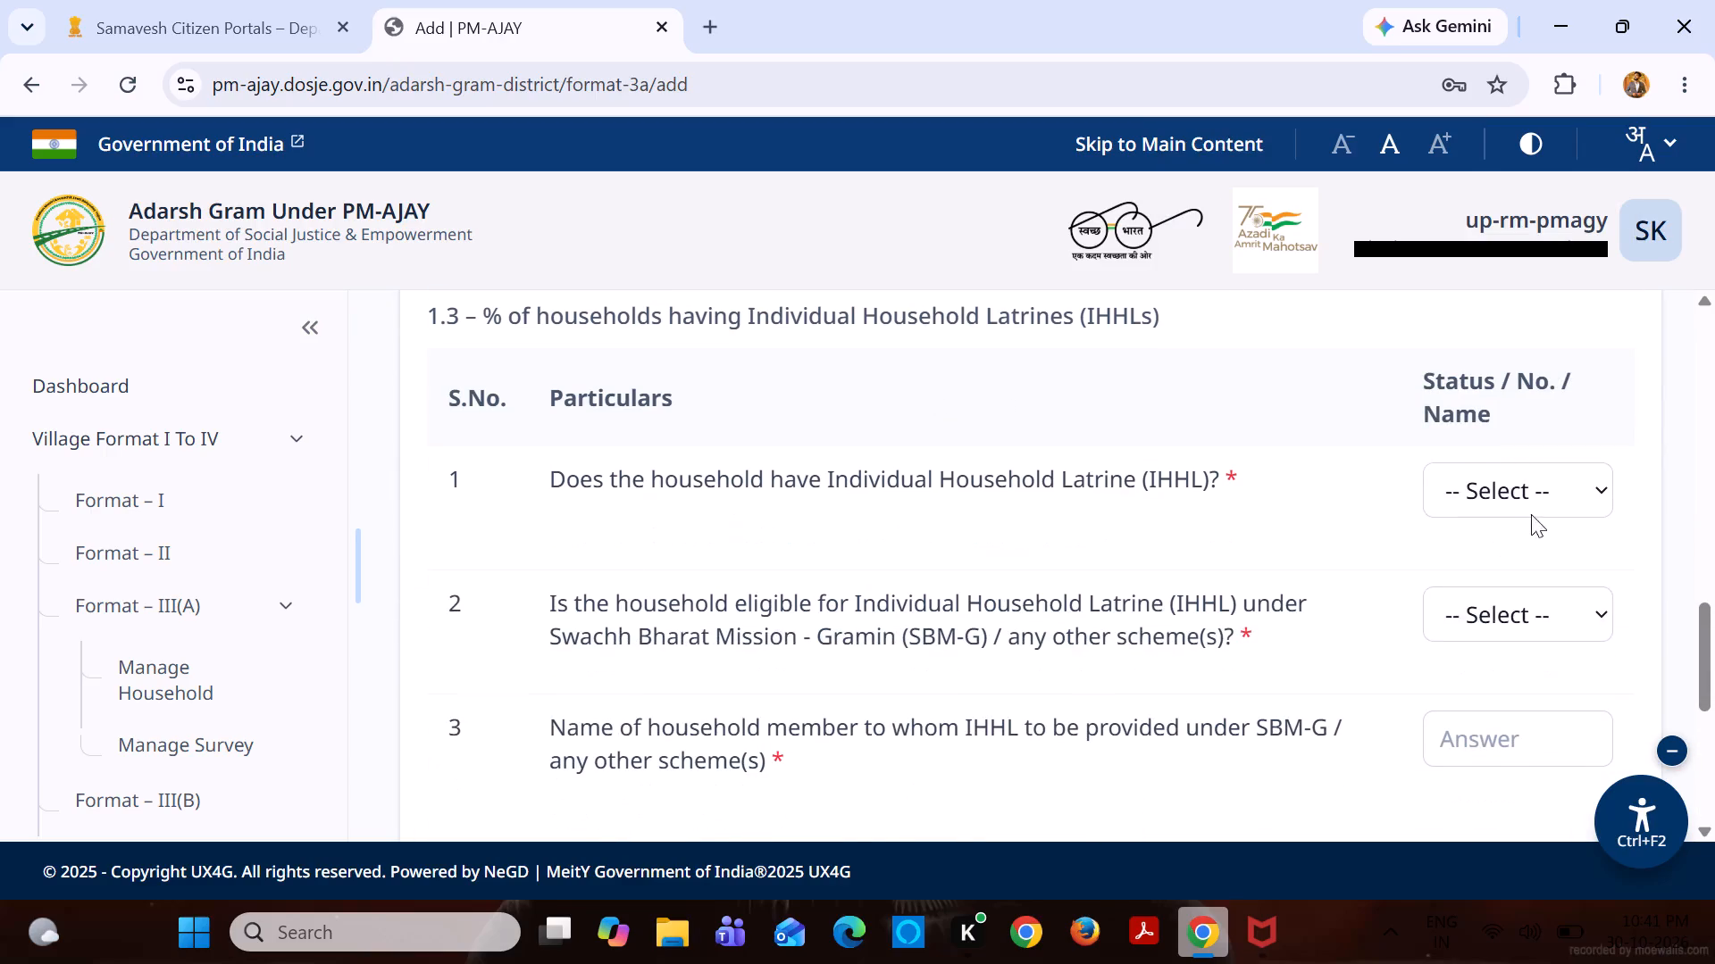
click(1532, 514)
click(1485, 588)
scroll(1509, 553, down, 2)
click(1537, 485)
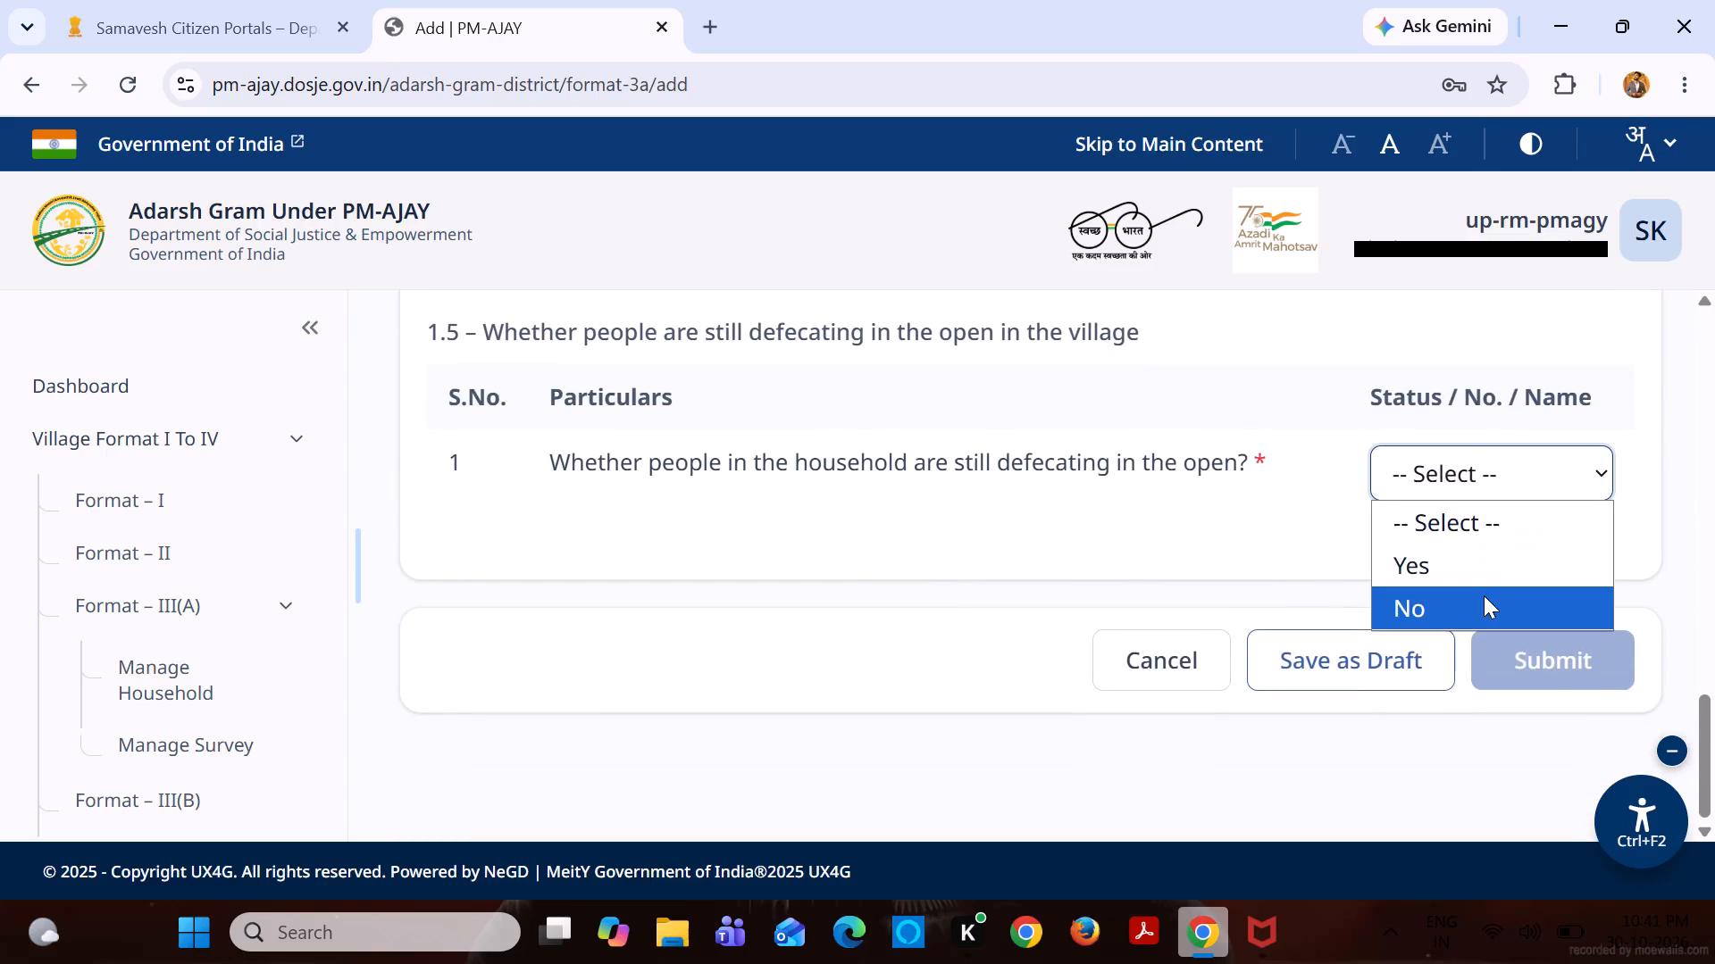
click(1484, 595)
click(1552, 676)
Choose domain 2 – Education and enter 0 children in the household in sections 2.1, 2.2 and 2.3.
click(1535, 425)
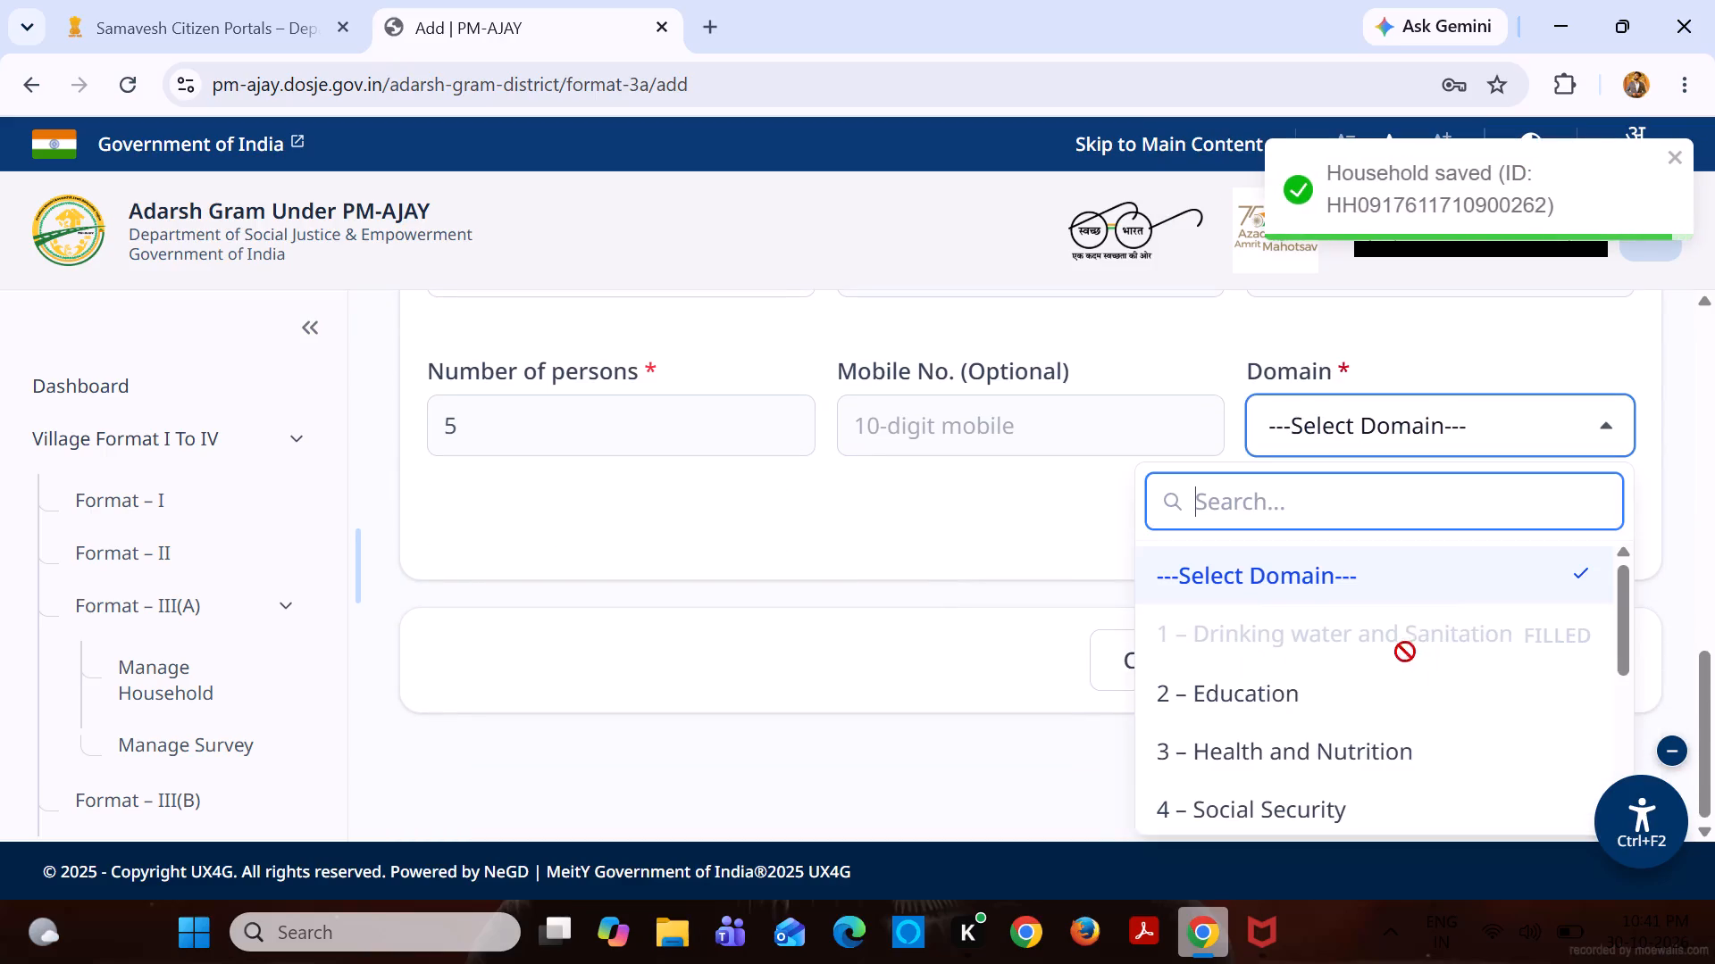
click(1363, 702)
scroll(1386, 672, down, 2)
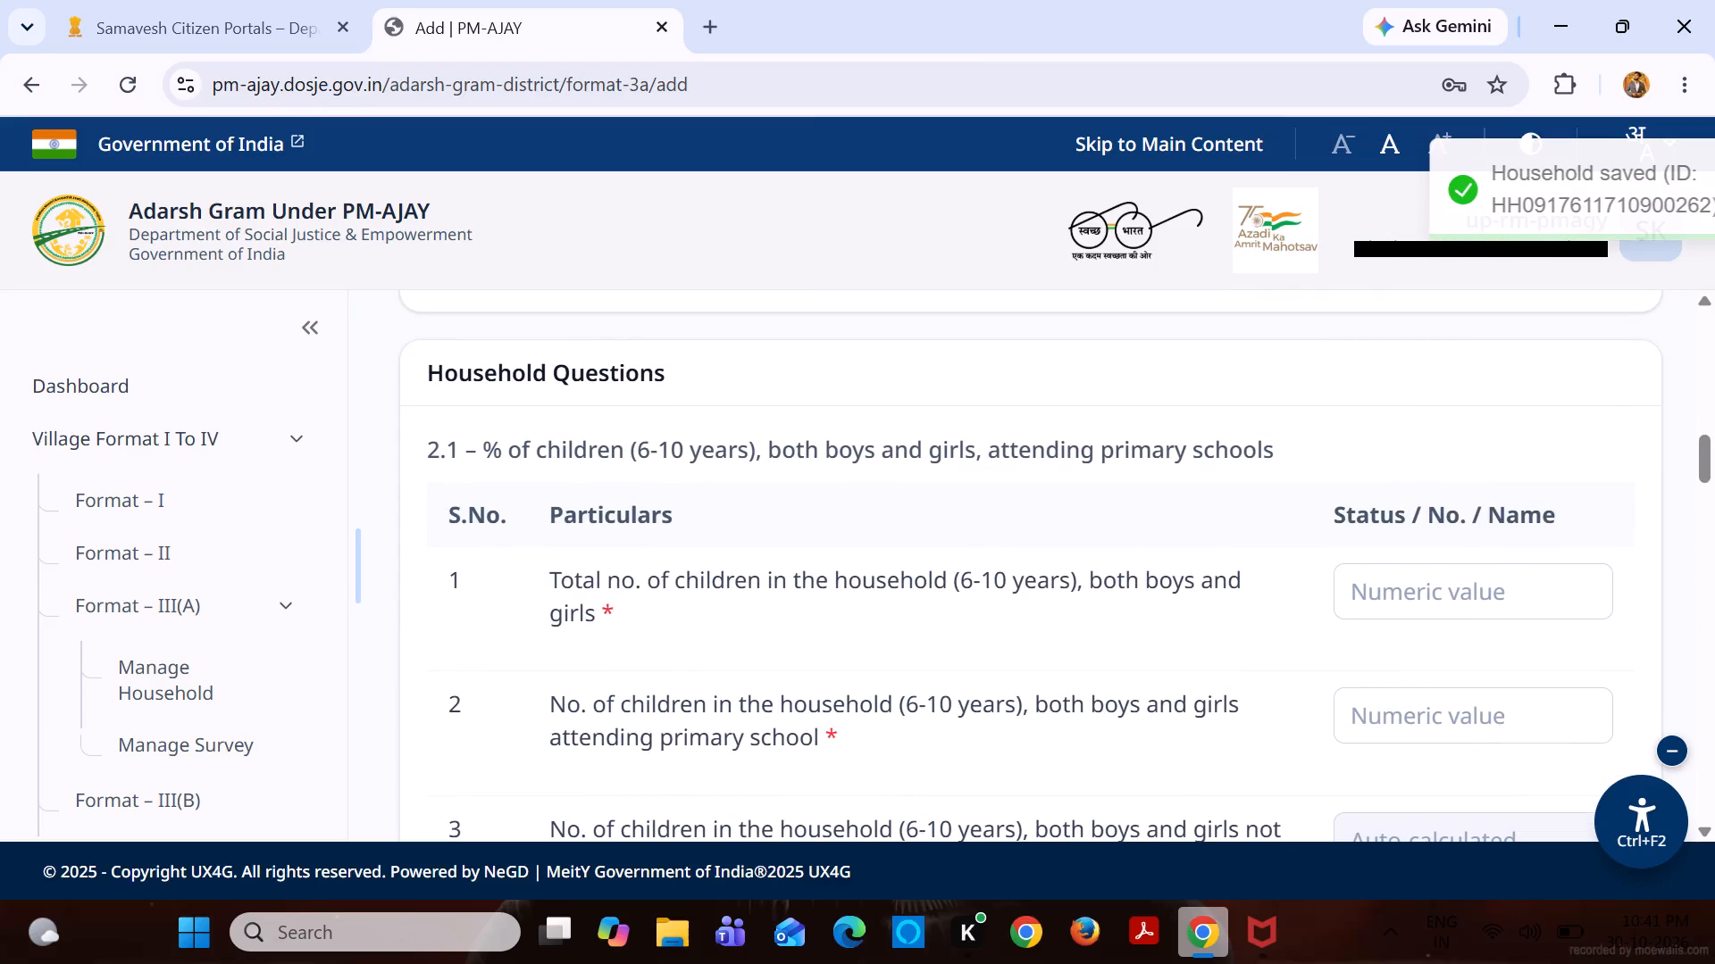
click(1504, 605)
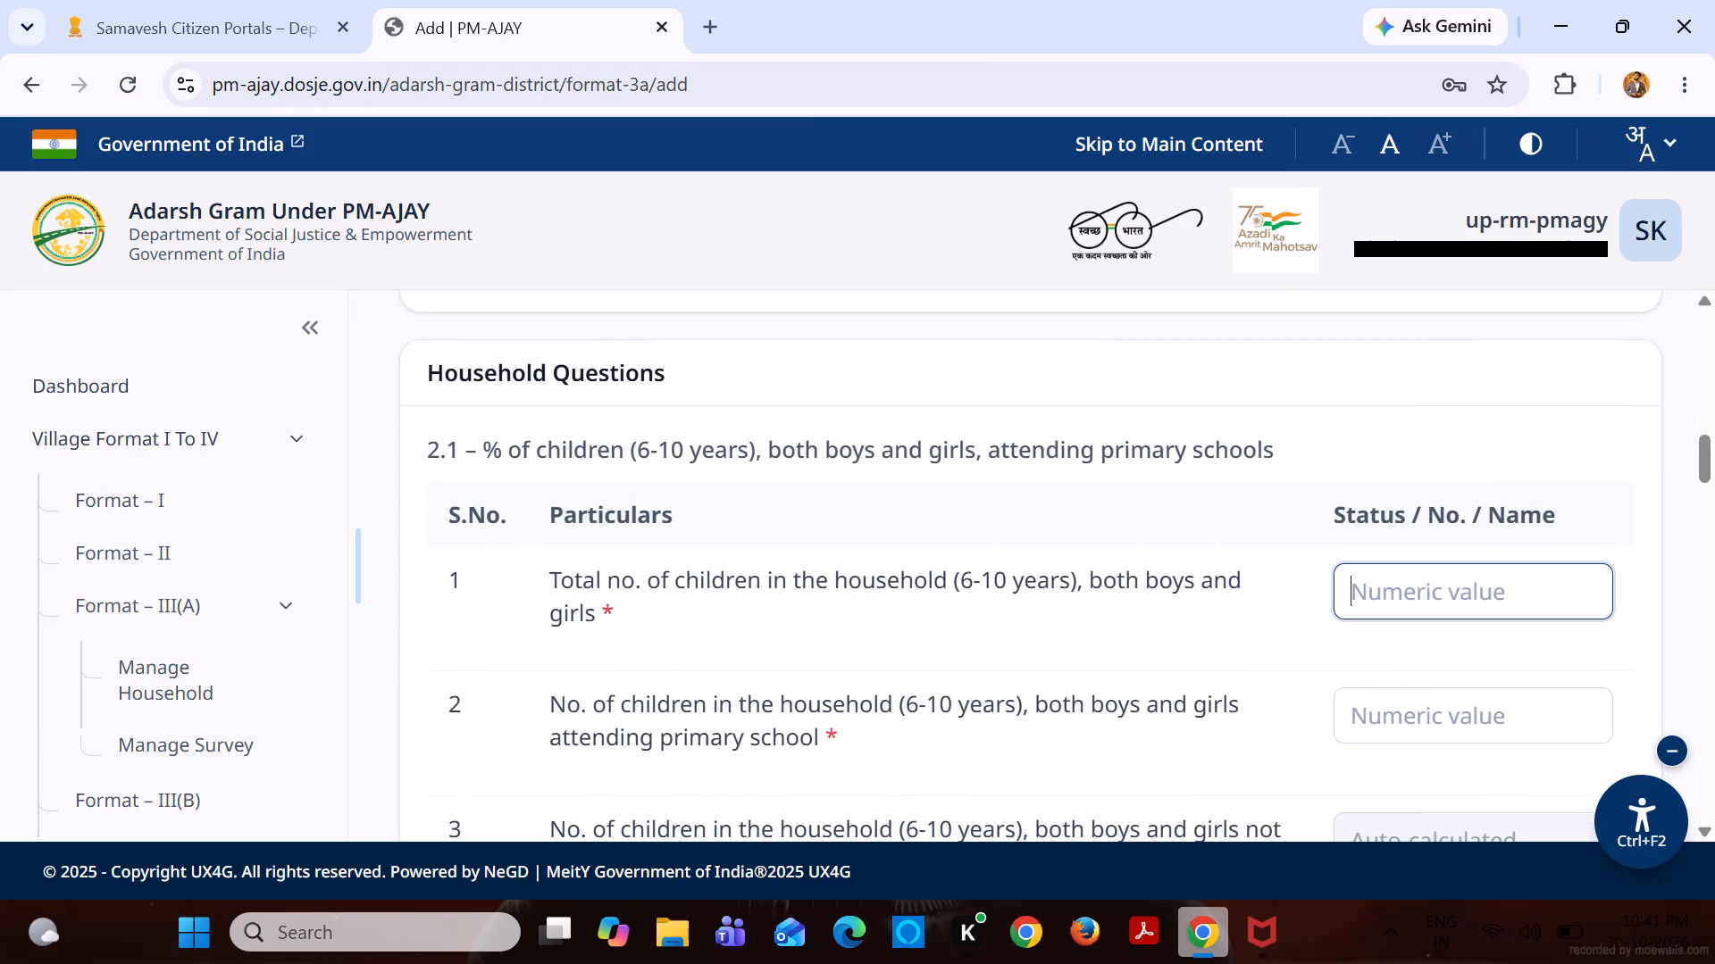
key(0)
scroll(1516, 551, down, 2)
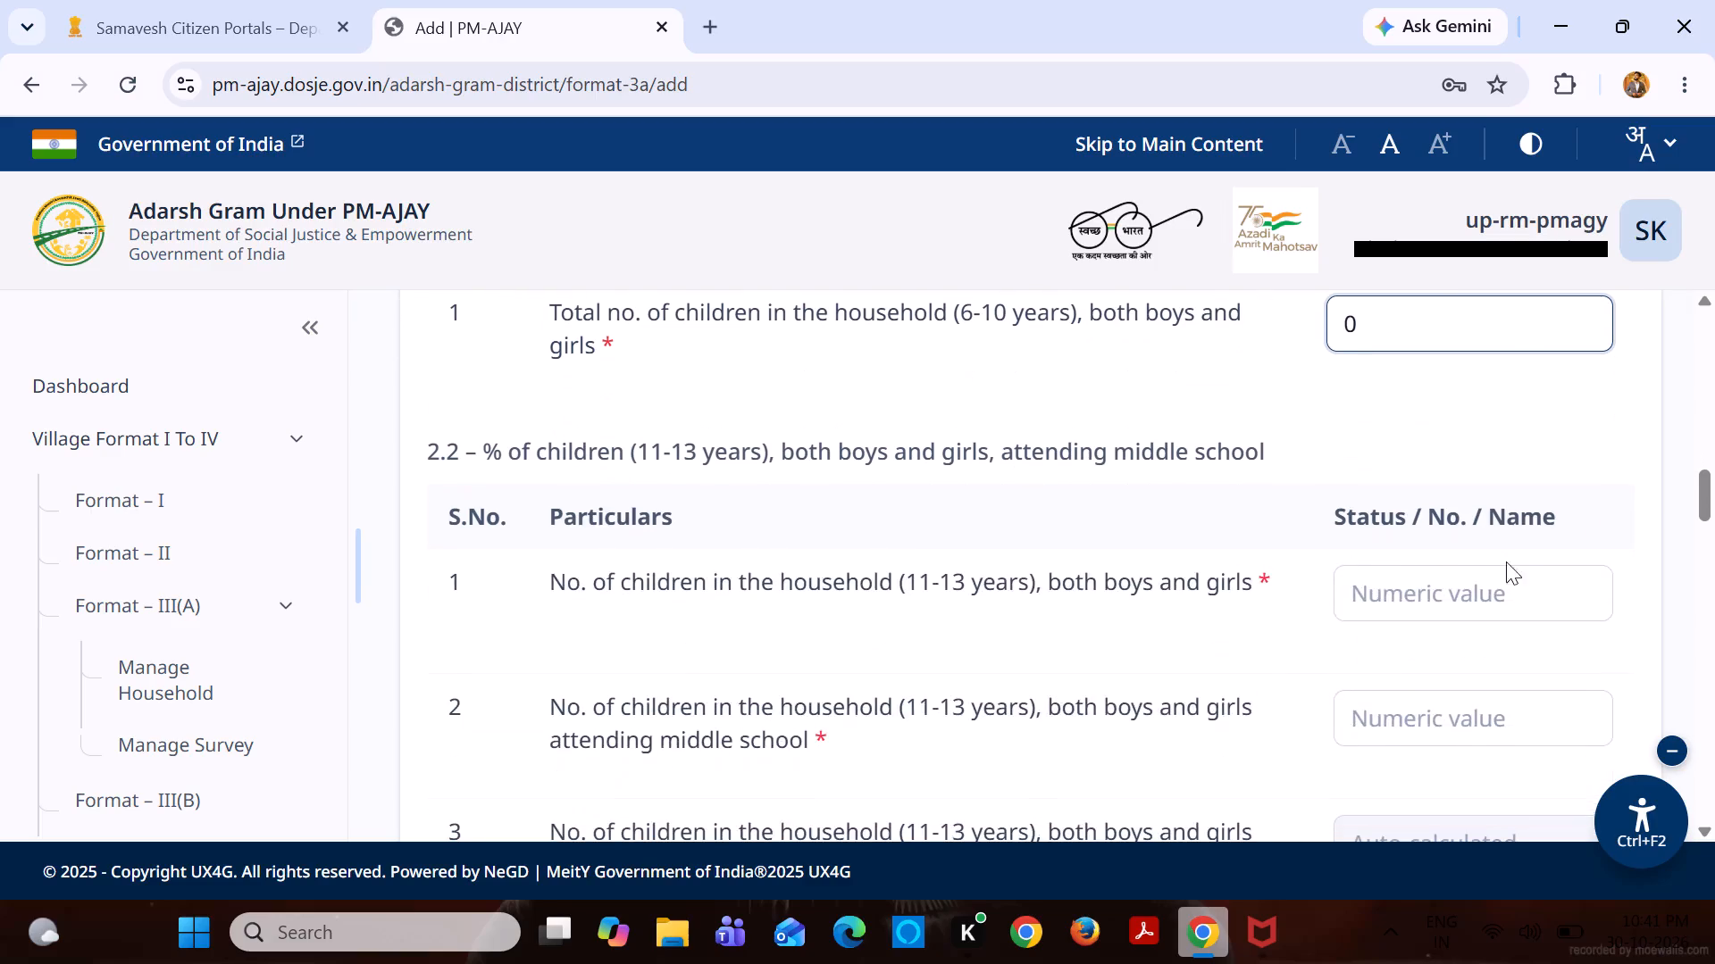
click(1443, 603)
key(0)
scroll(1446, 598, down, 2)
click(1446, 596)
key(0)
Enter 1 child and 1 attending in section 2.4, 2 children and 2 attending in 2.5, and submit domain 2.
scroll(1451, 593, down, 3)
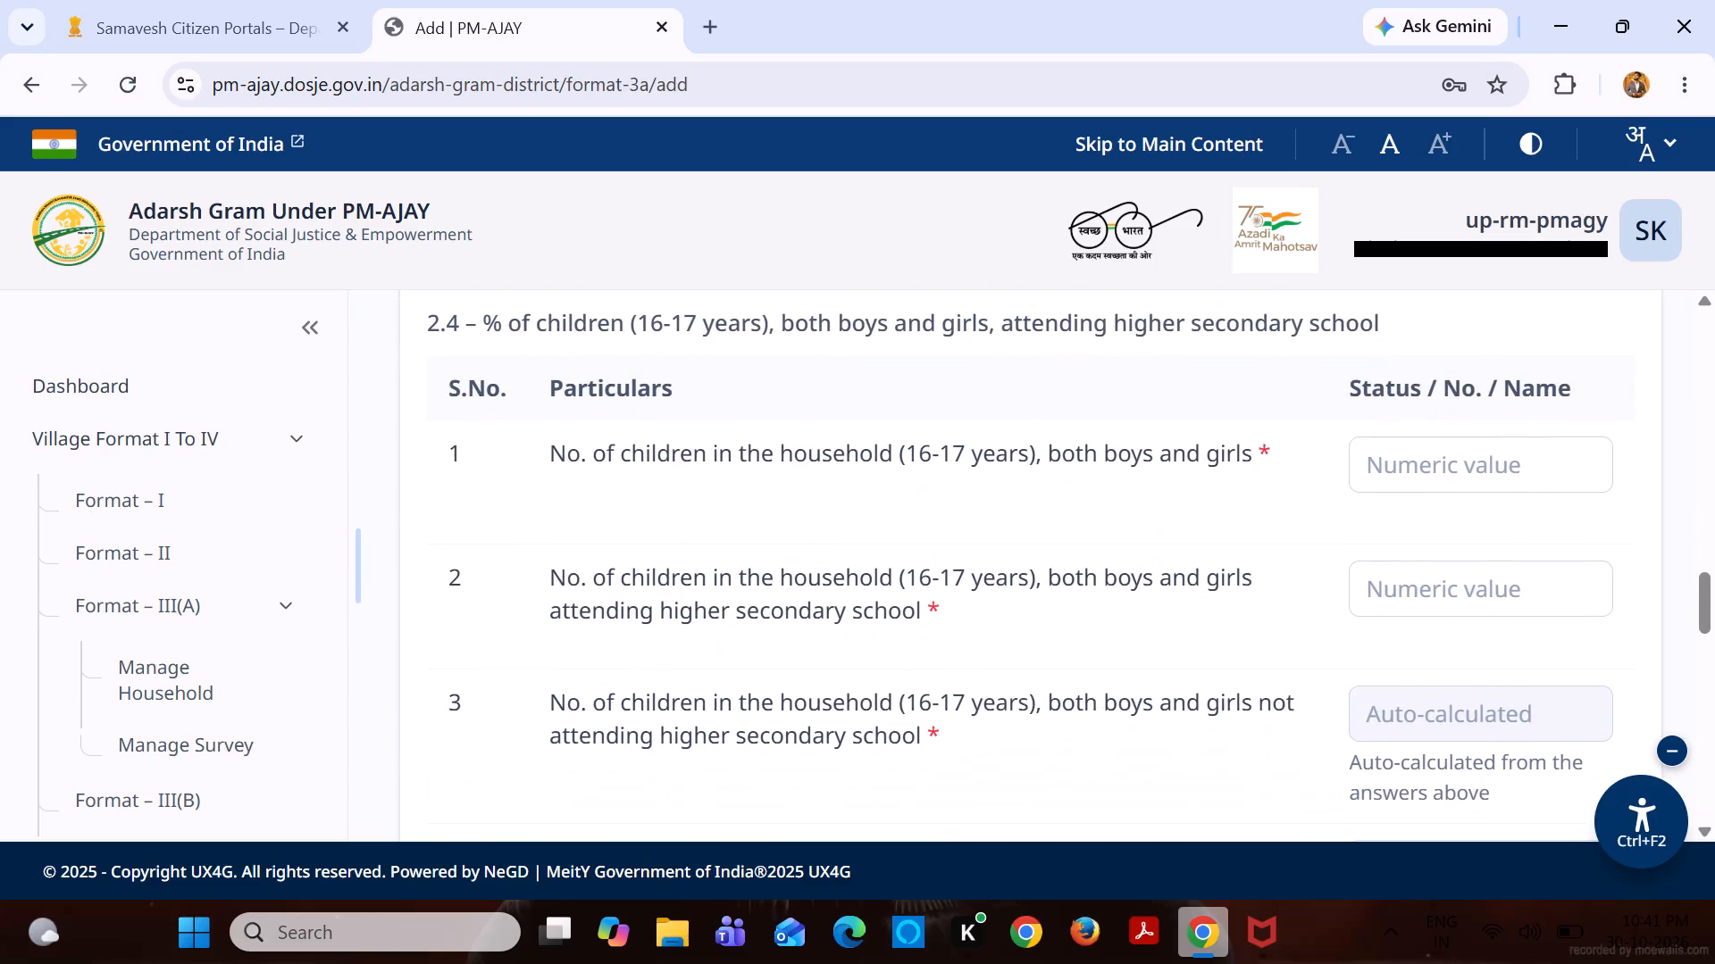
click(1446, 470)
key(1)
click(1435, 574)
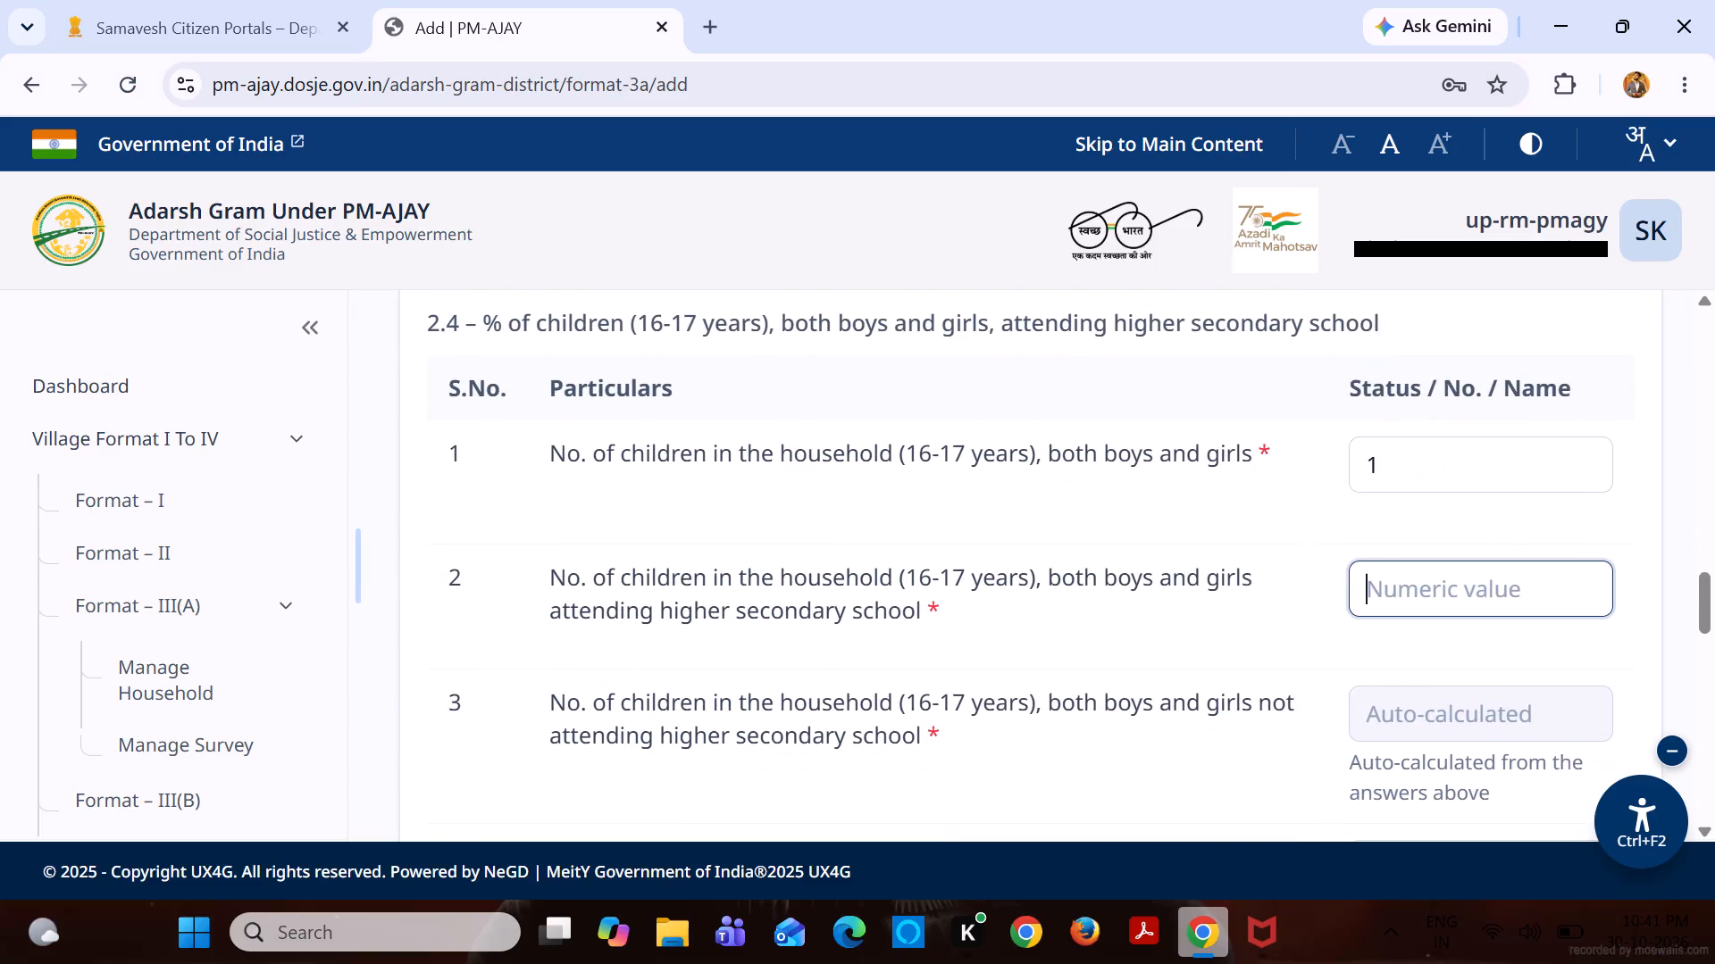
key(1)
scroll(1436, 566, down, 3)
click(1448, 587)
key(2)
click(1435, 735)
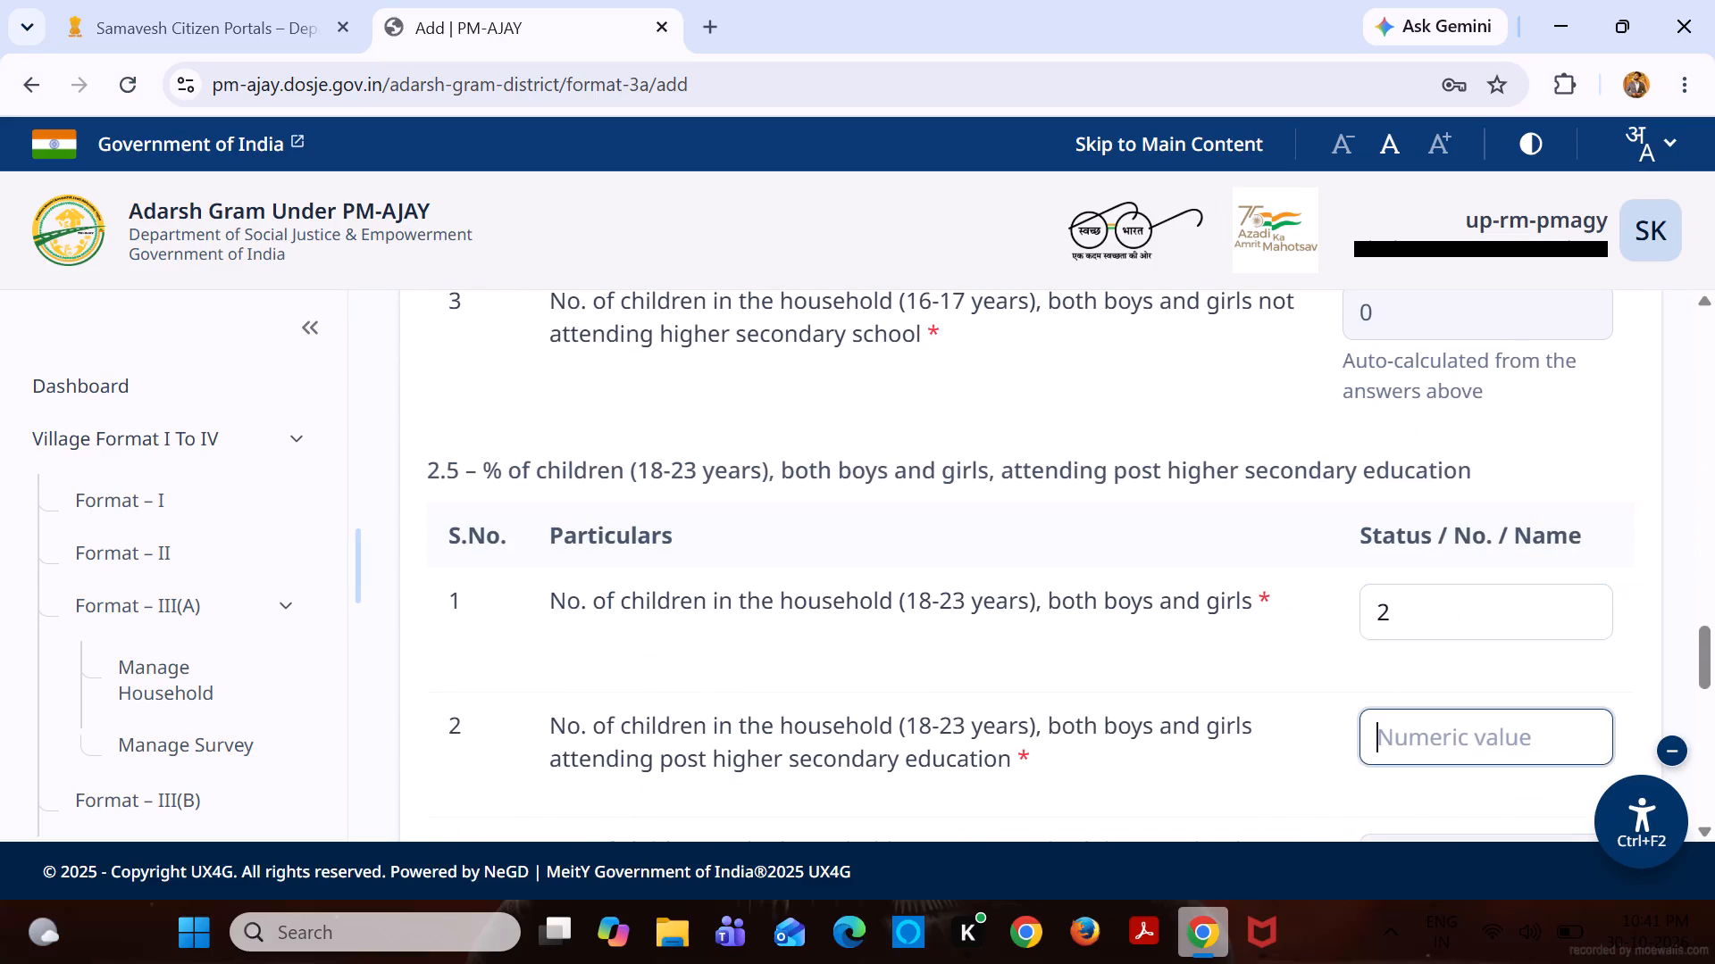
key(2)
scroll(1441, 709, down, 7)
drag(1540, 669, 1542, 700)
click(1542, 700)
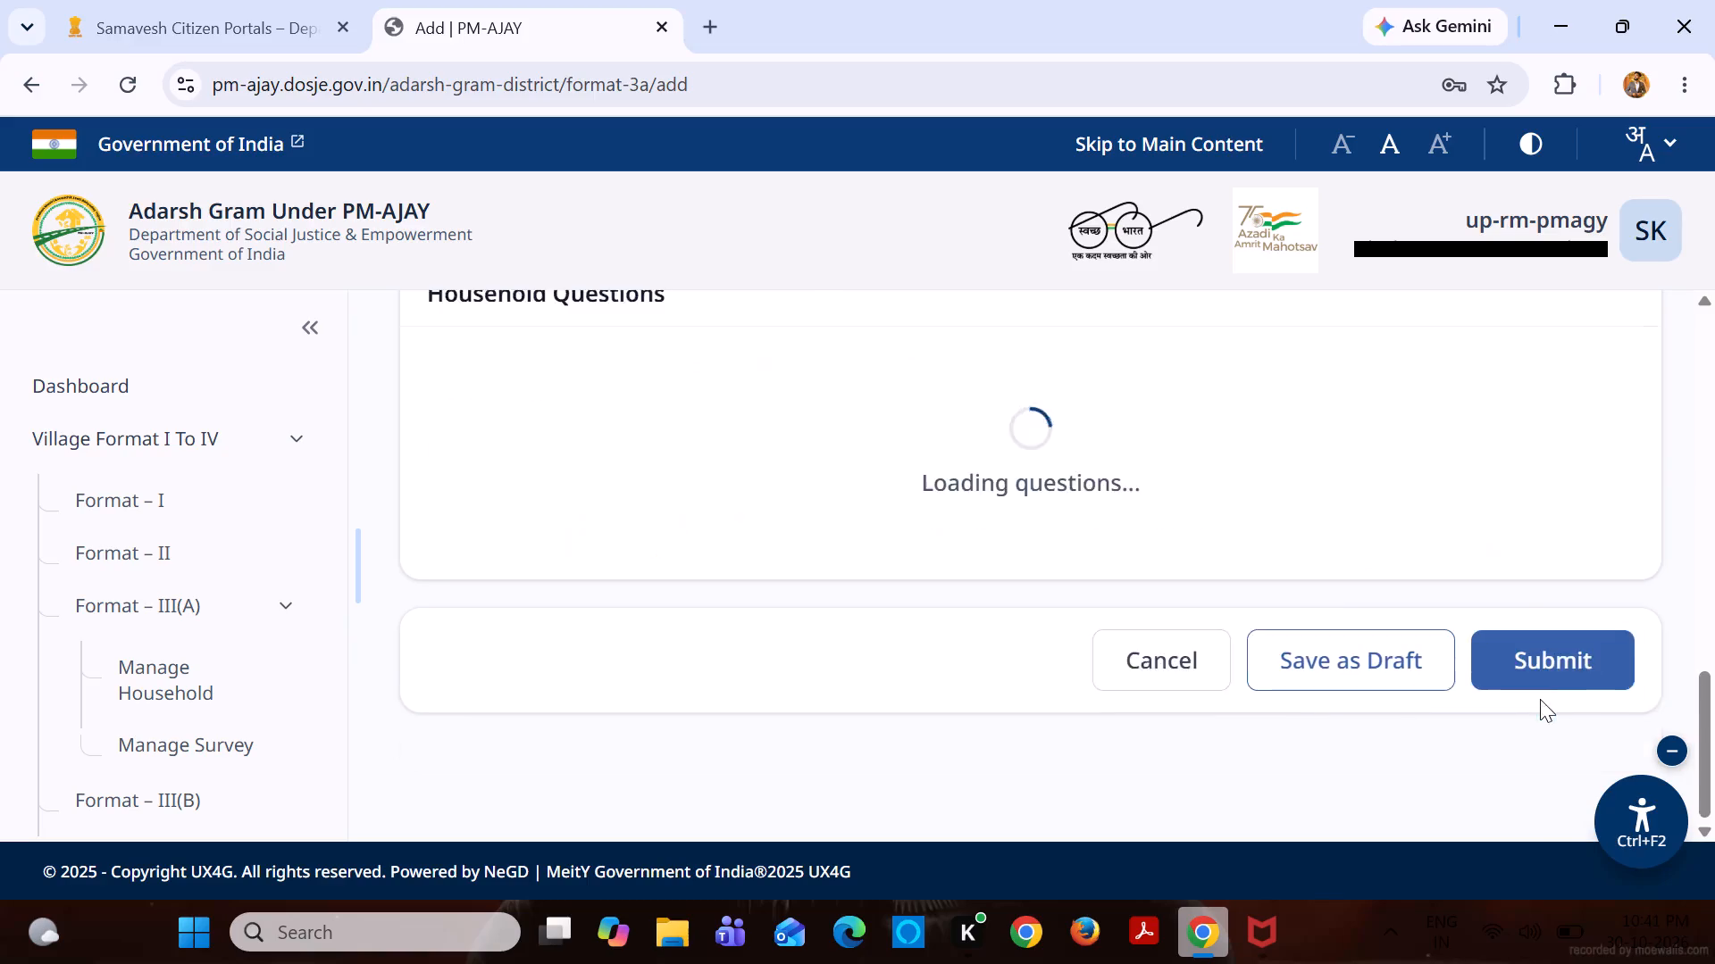
Choose domain 3 – Health and Nutrition, answer Yes to health protection scheme coverage, and enter 0 in sections 3.3, 3.4 and 3.5.
click(1553, 491)
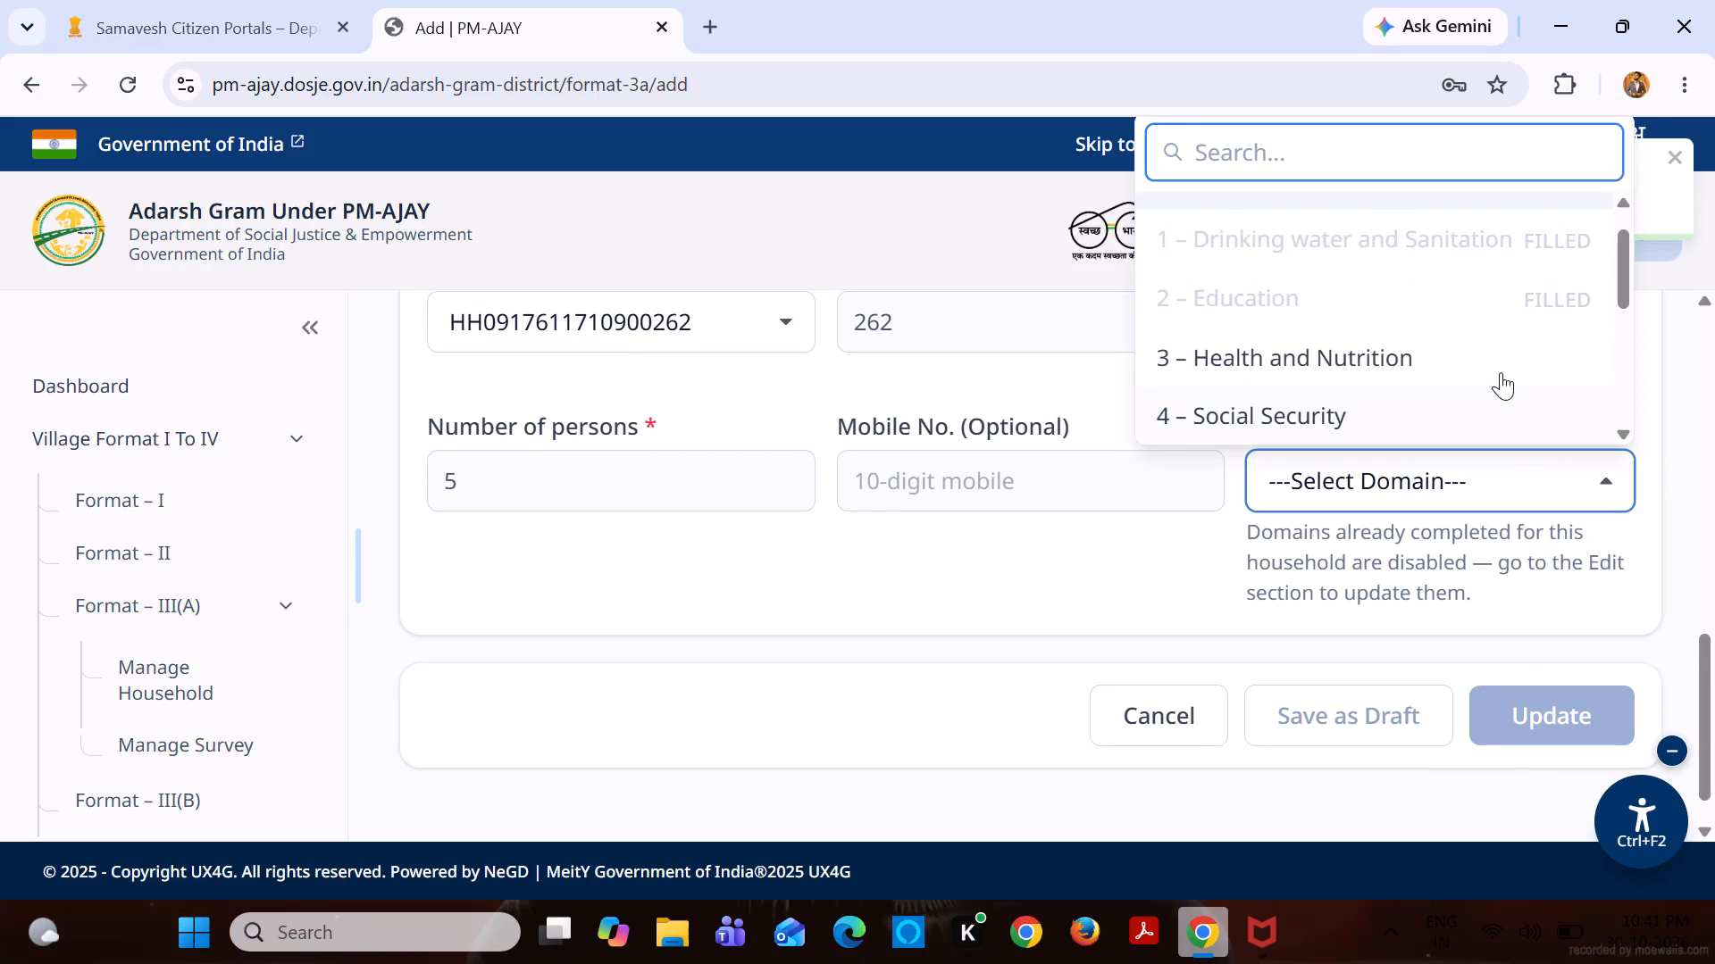
click(1497, 367)
scroll(1423, 694, down, 4)
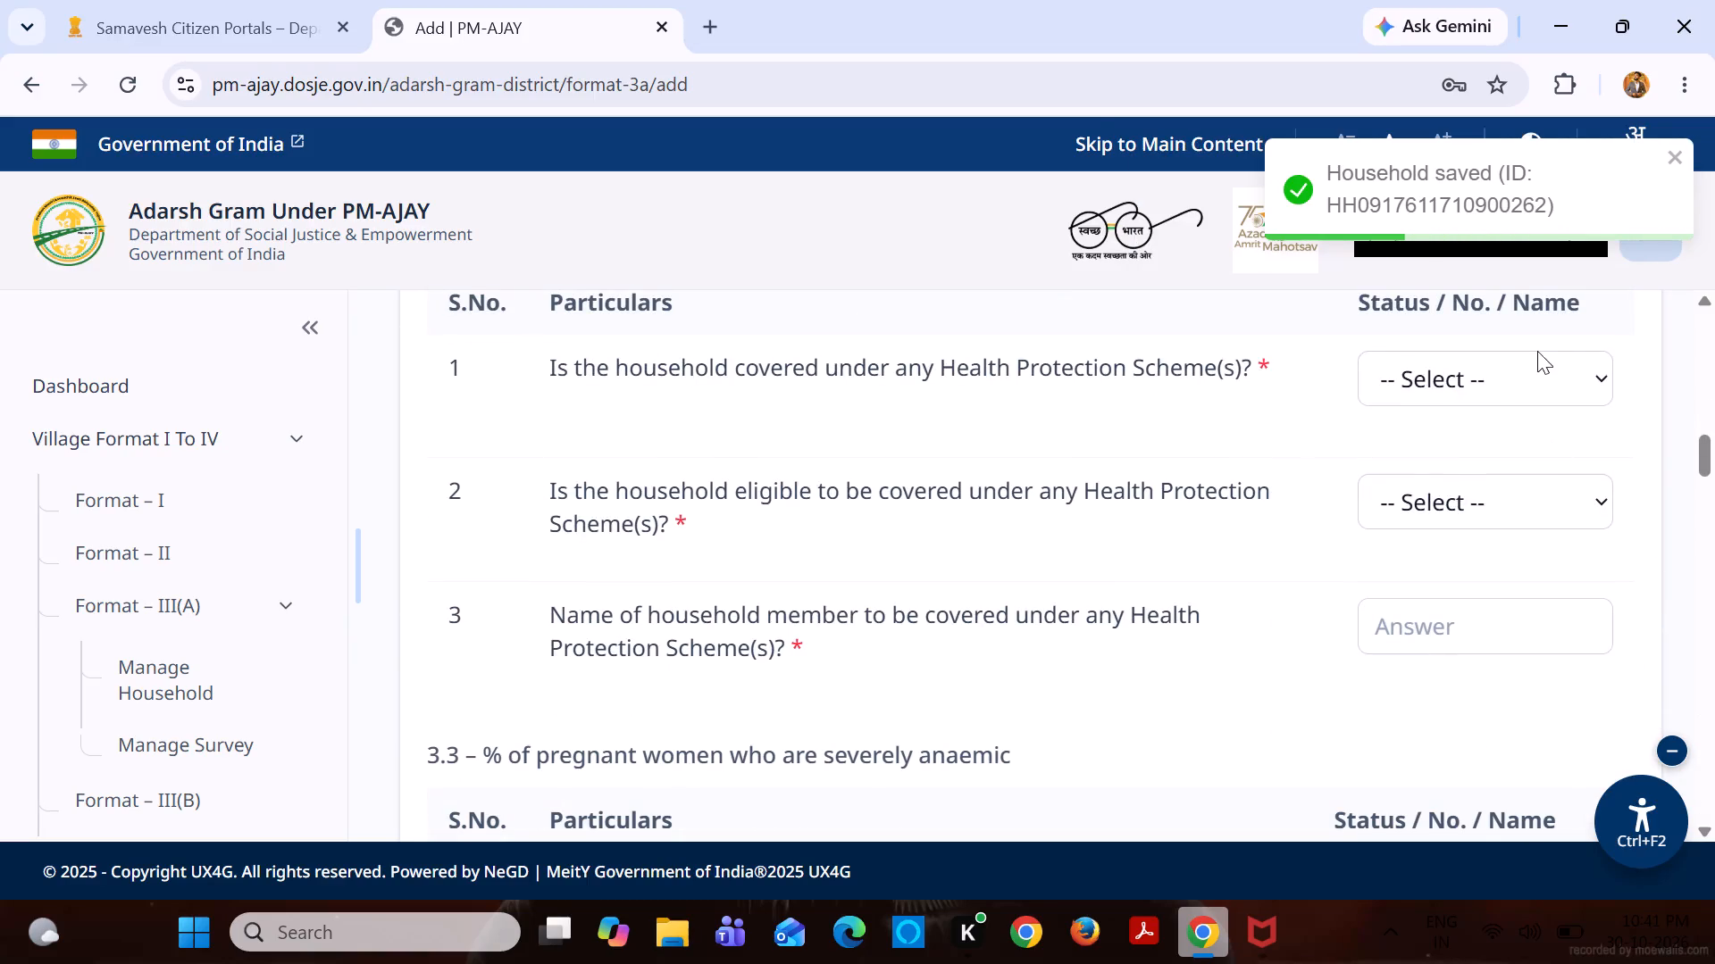
click(1537, 351)
click(1435, 470)
click(1449, 622)
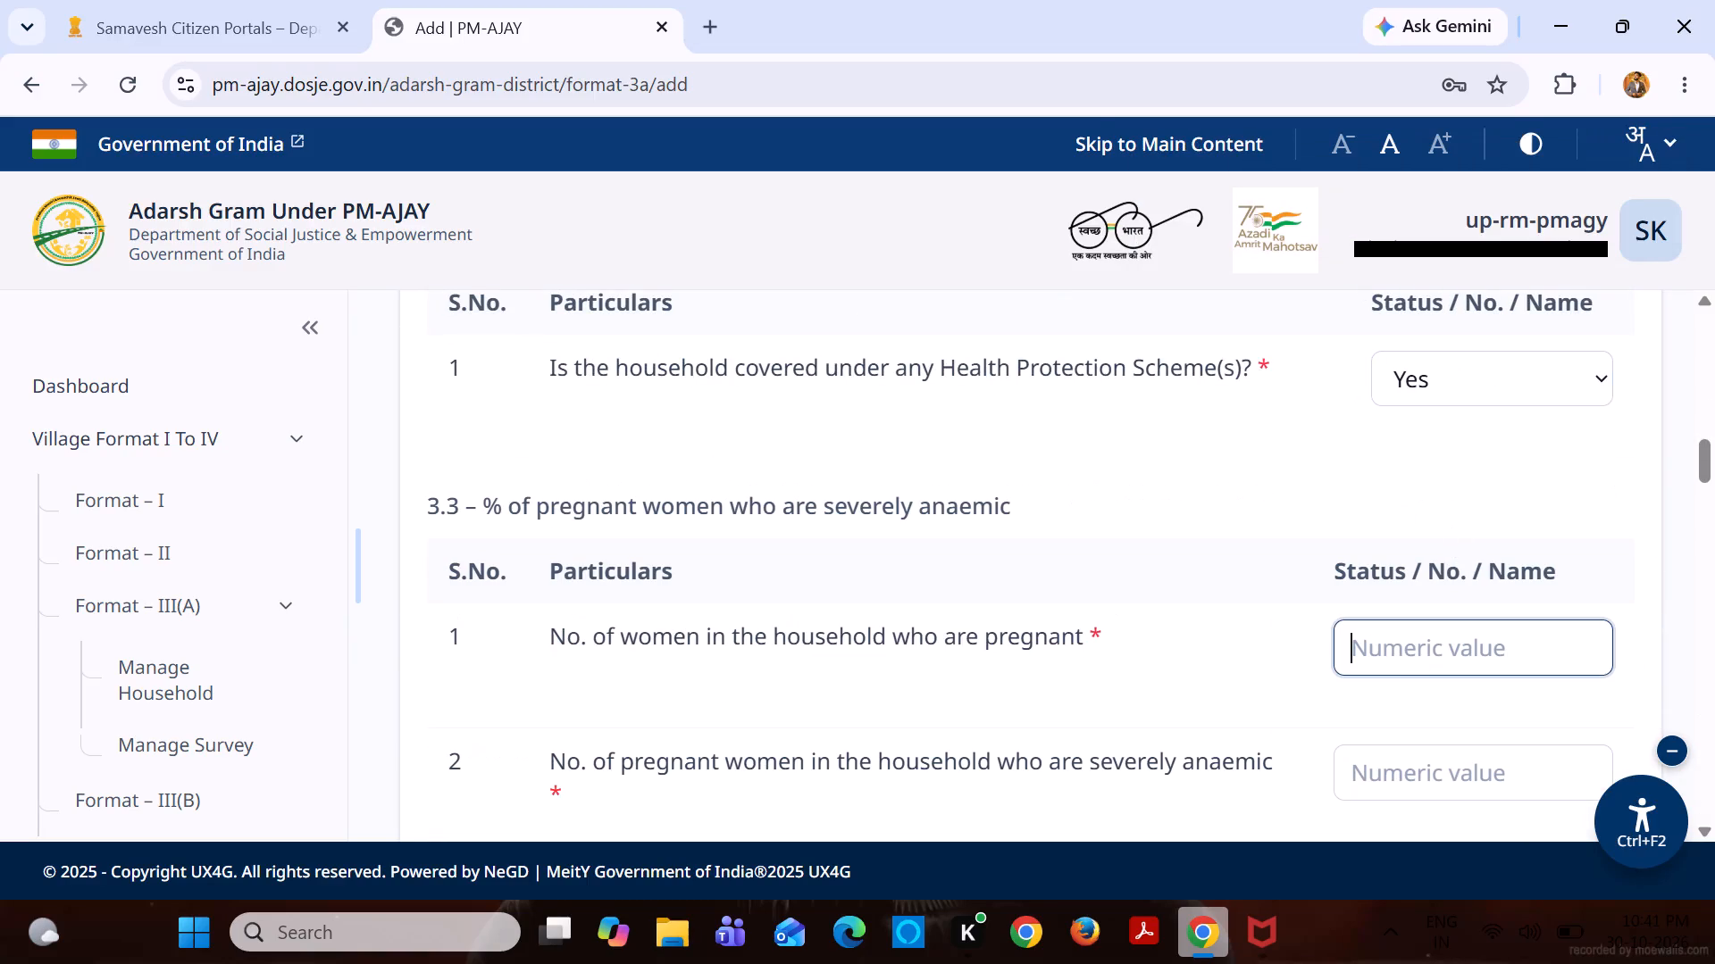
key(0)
scroll(1449, 640, down, 2)
click(1436, 635)
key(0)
scroll(1436, 643, down, 2)
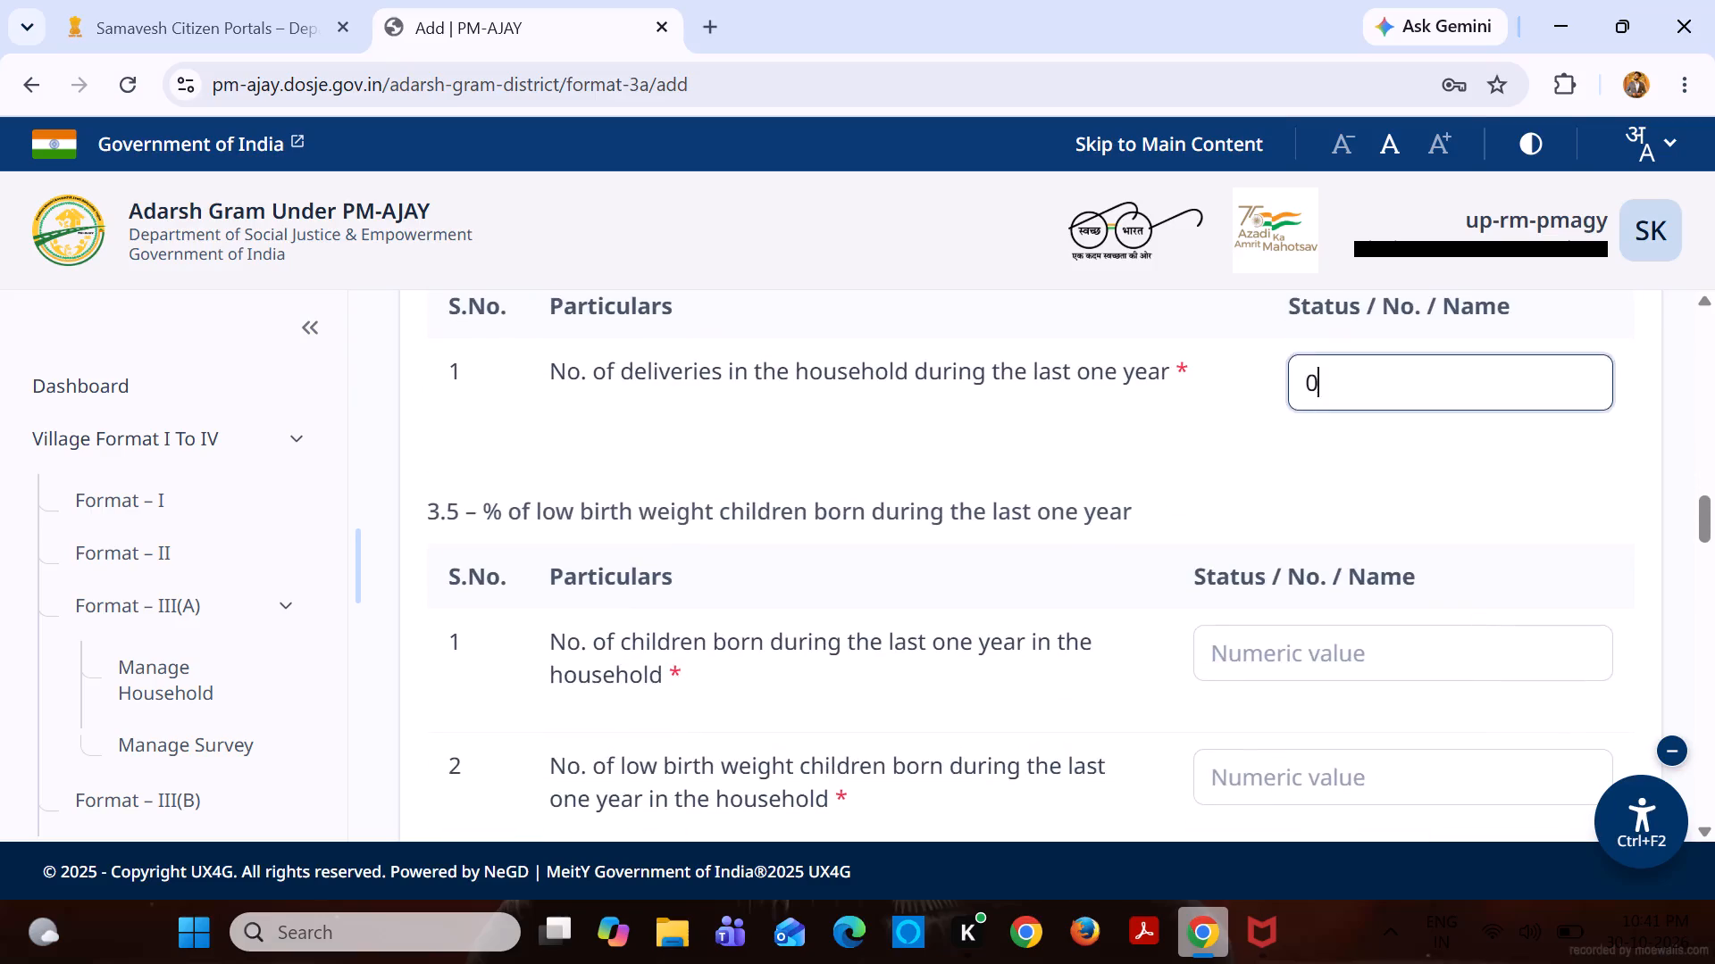
click(1423, 641)
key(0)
Enter 0 in each of sections 3.6 through 3.10 and submit domain 3.
scroll(1424, 640, down, 2)
click(1436, 627)
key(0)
scroll(1435, 630, down, 2)
click(1415, 645)
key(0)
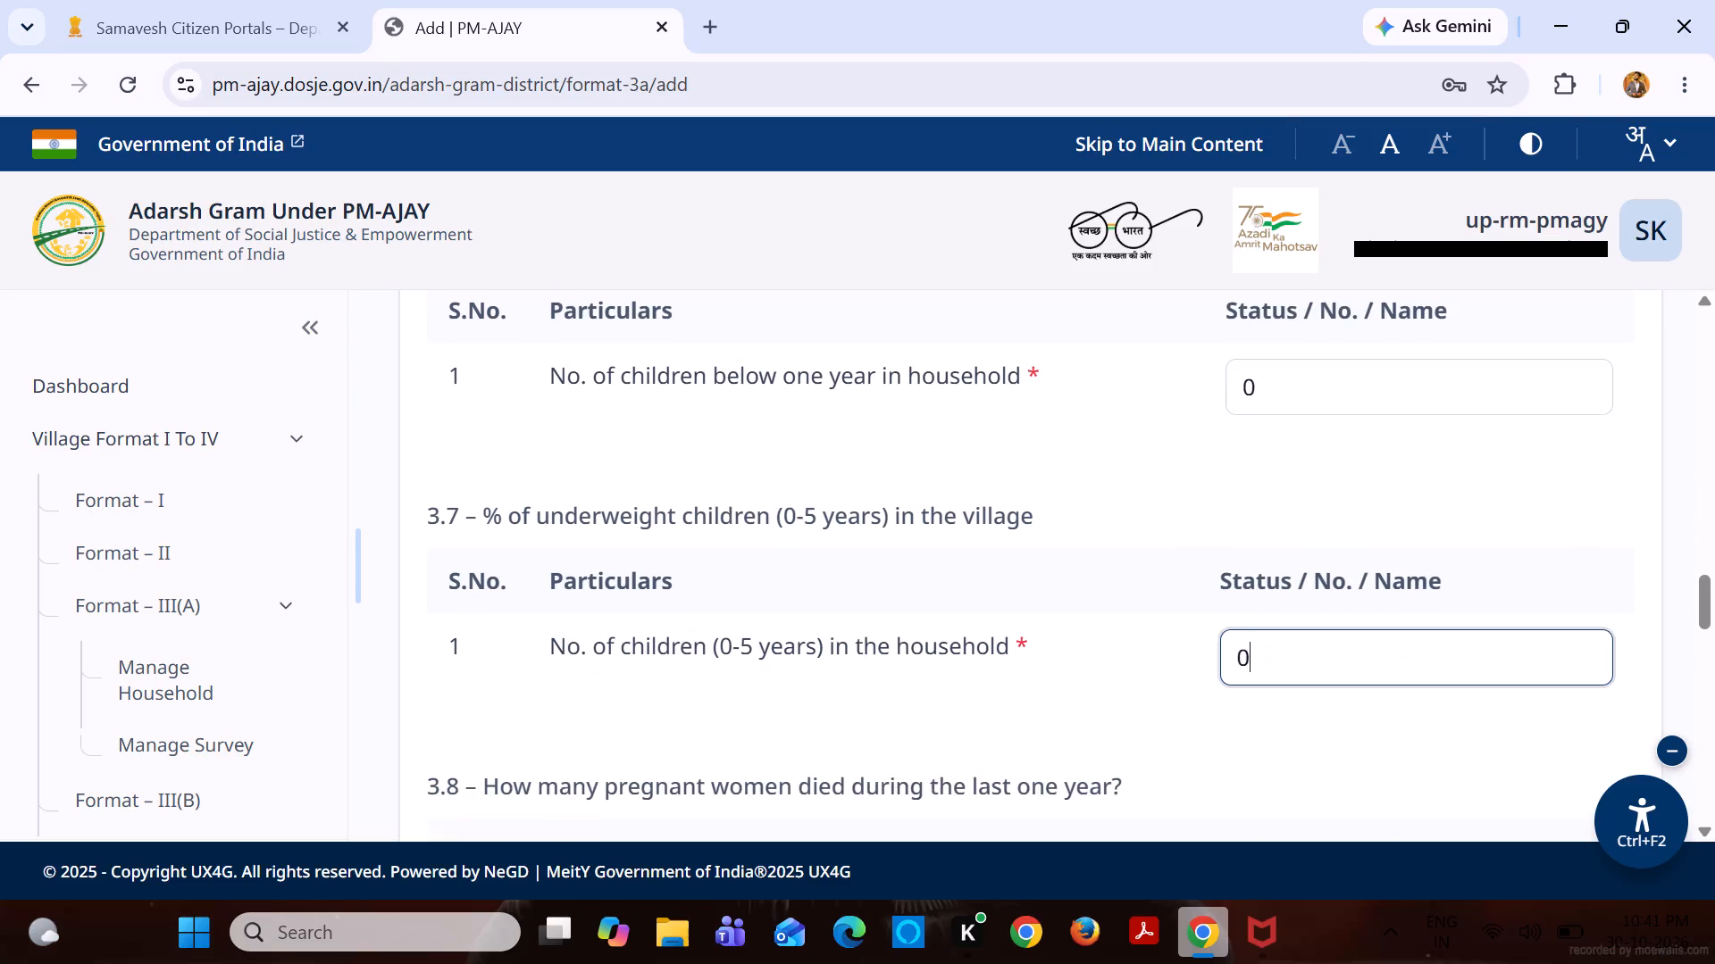
scroll(1415, 646, down, 3)
click(1389, 526)
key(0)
scroll(1389, 537, down, 2)
click(1393, 539)
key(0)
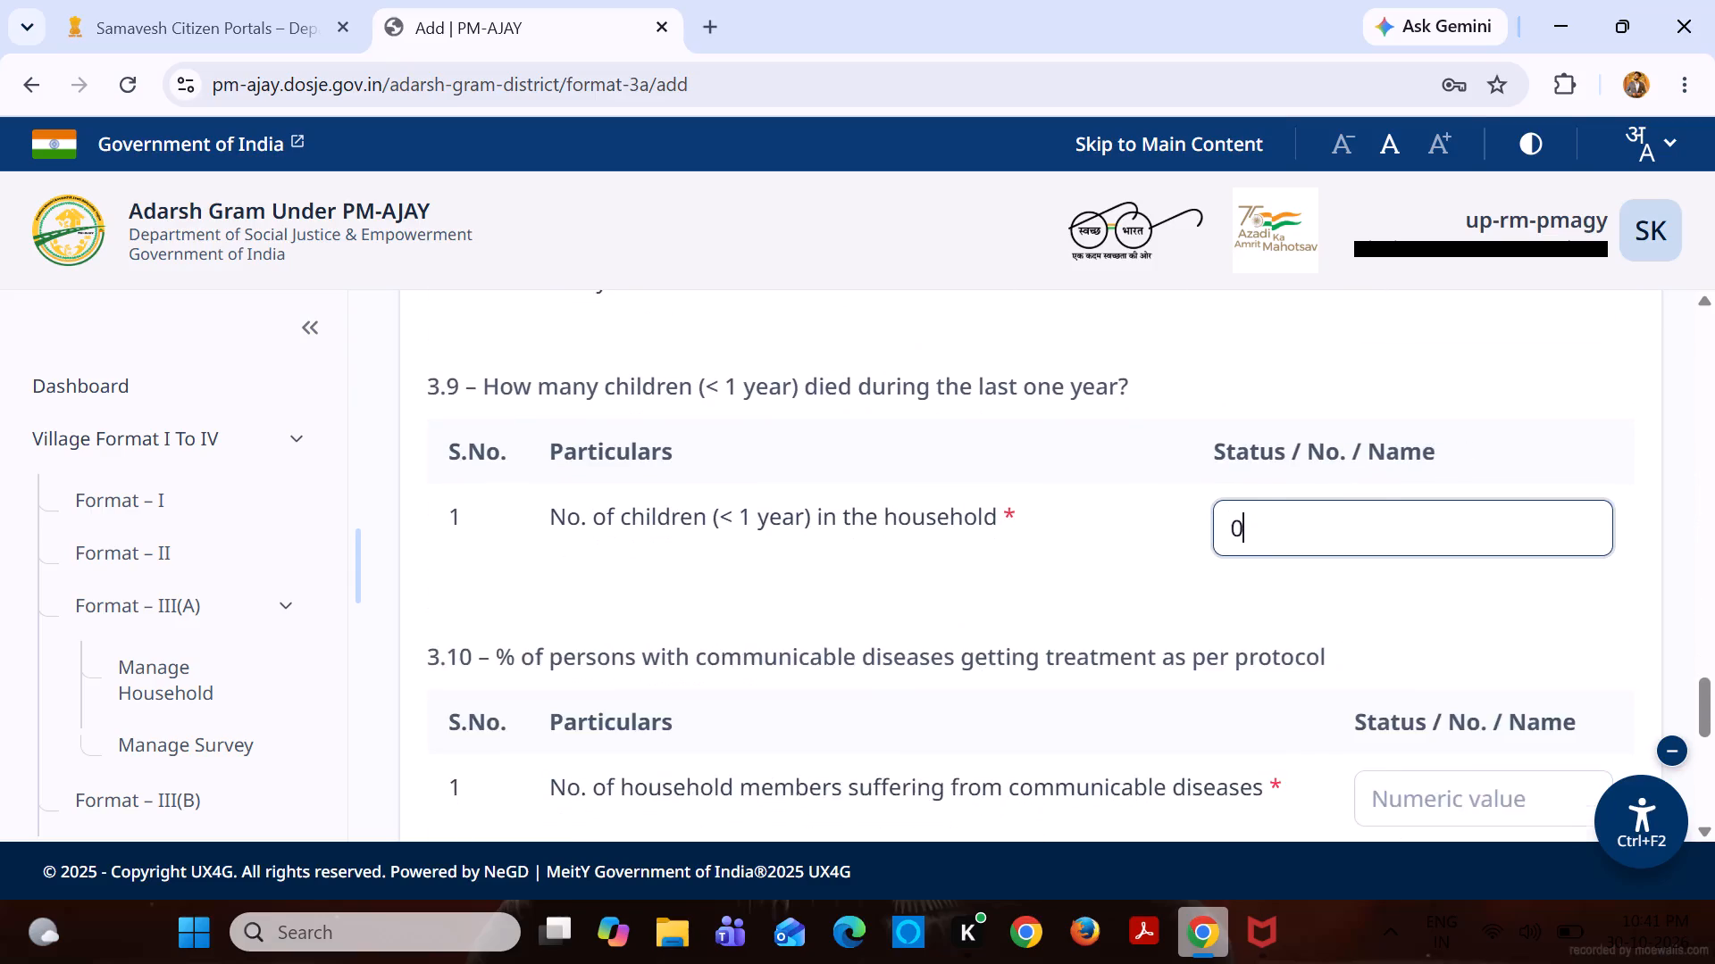
scroll(1393, 543, down, 2)
click(1438, 549)
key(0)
scroll(1438, 553, down, 2)
click(1584, 650)
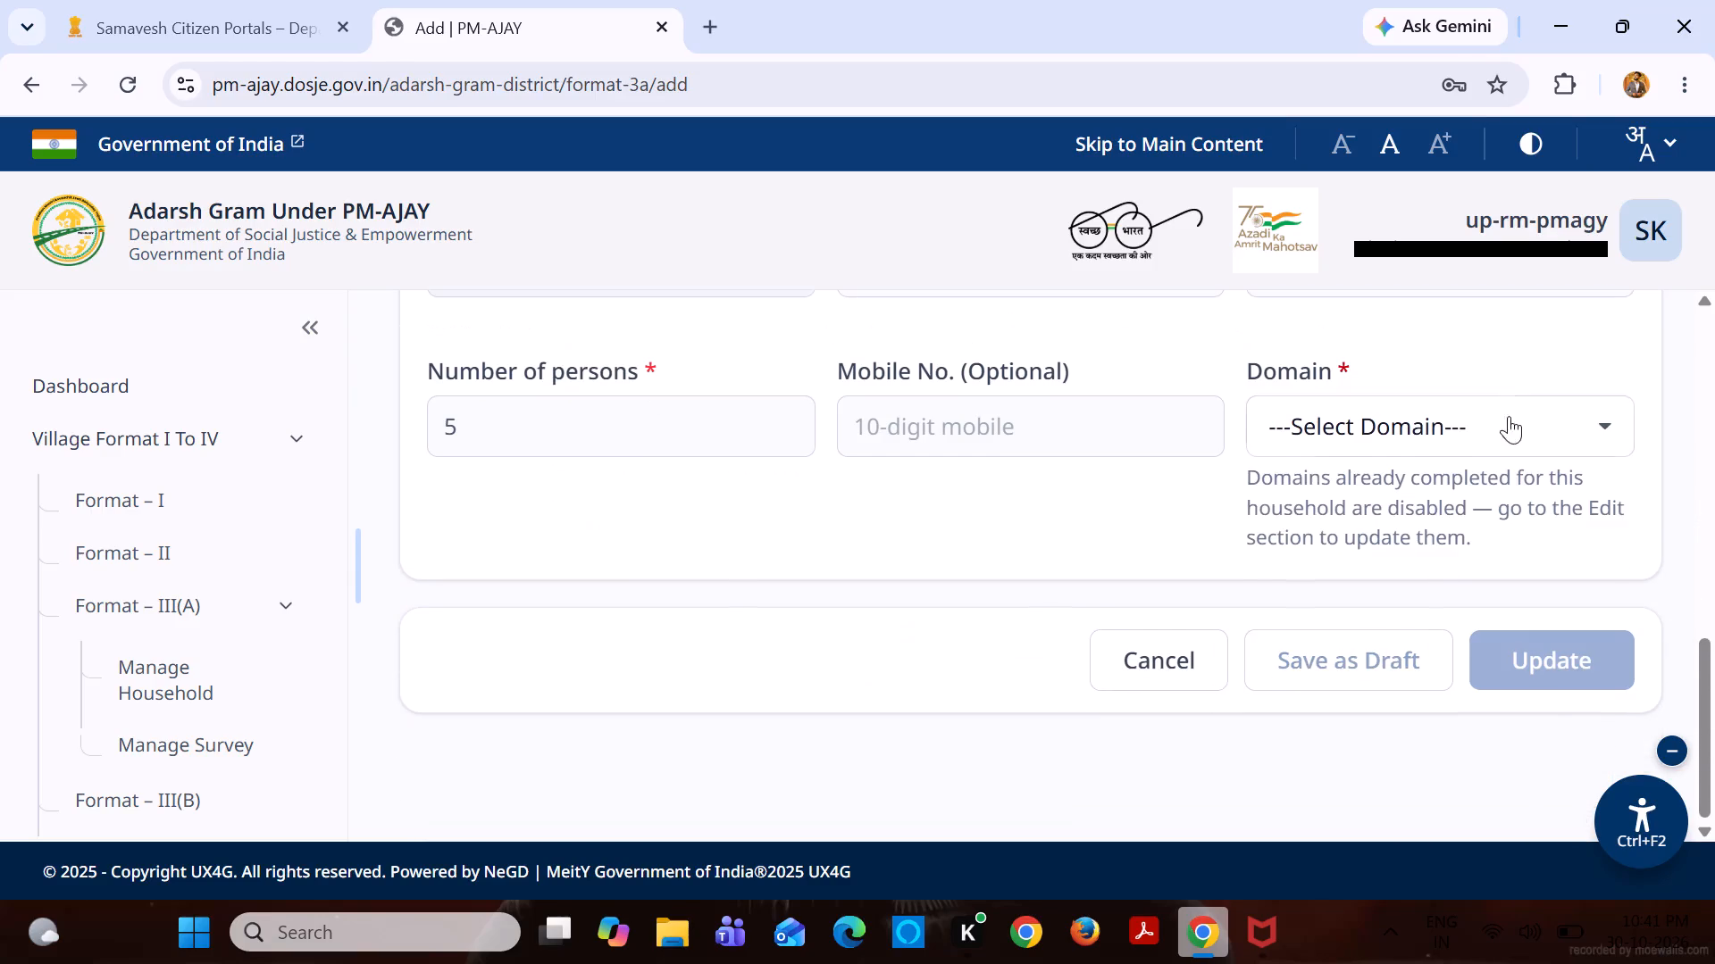
Choose domain 4 – Social Security and enter 0 women eligible for Widow Pension in section 4.1.
click(1510, 424)
scroll(1426, 584, down, 1)
click(1315, 669)
scroll(1316, 652, down, 1)
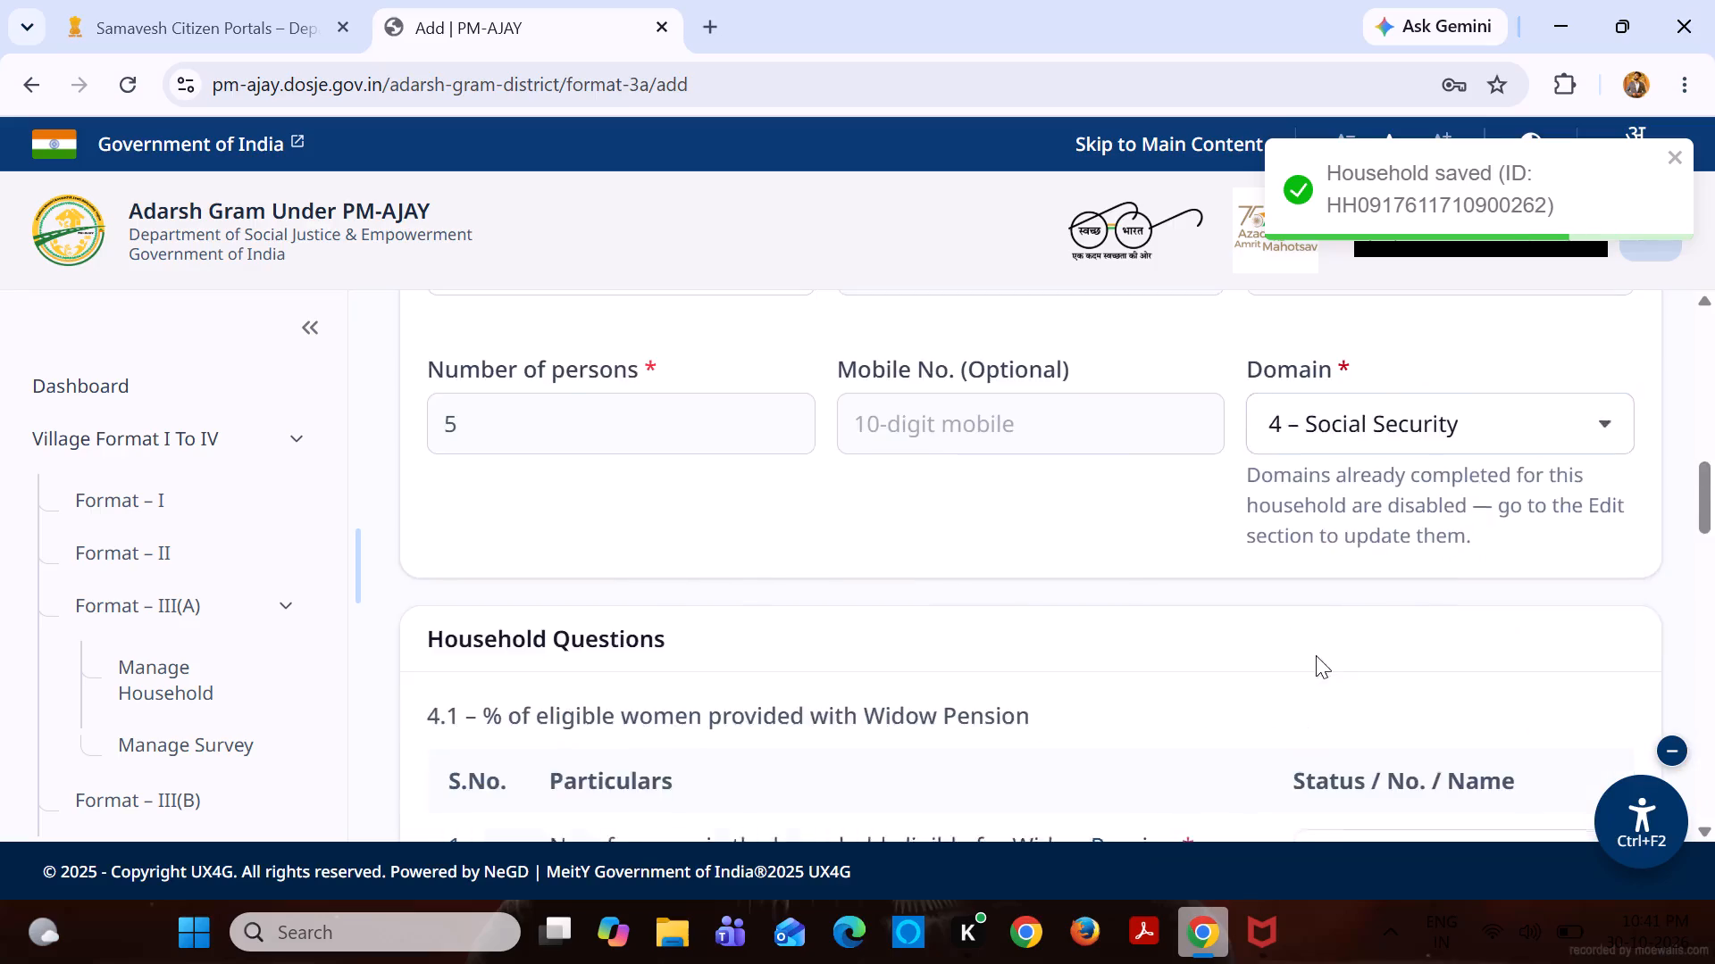
scroll(1316, 655, down, 1)
click(1478, 555)
click(1431, 621)
click(1425, 594)
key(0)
Enter 0 persons eligible for Old Age Pension in 4.2 and Disability Pension in 4.3, and submit domain 4.
scroll(1426, 594, down, 2)
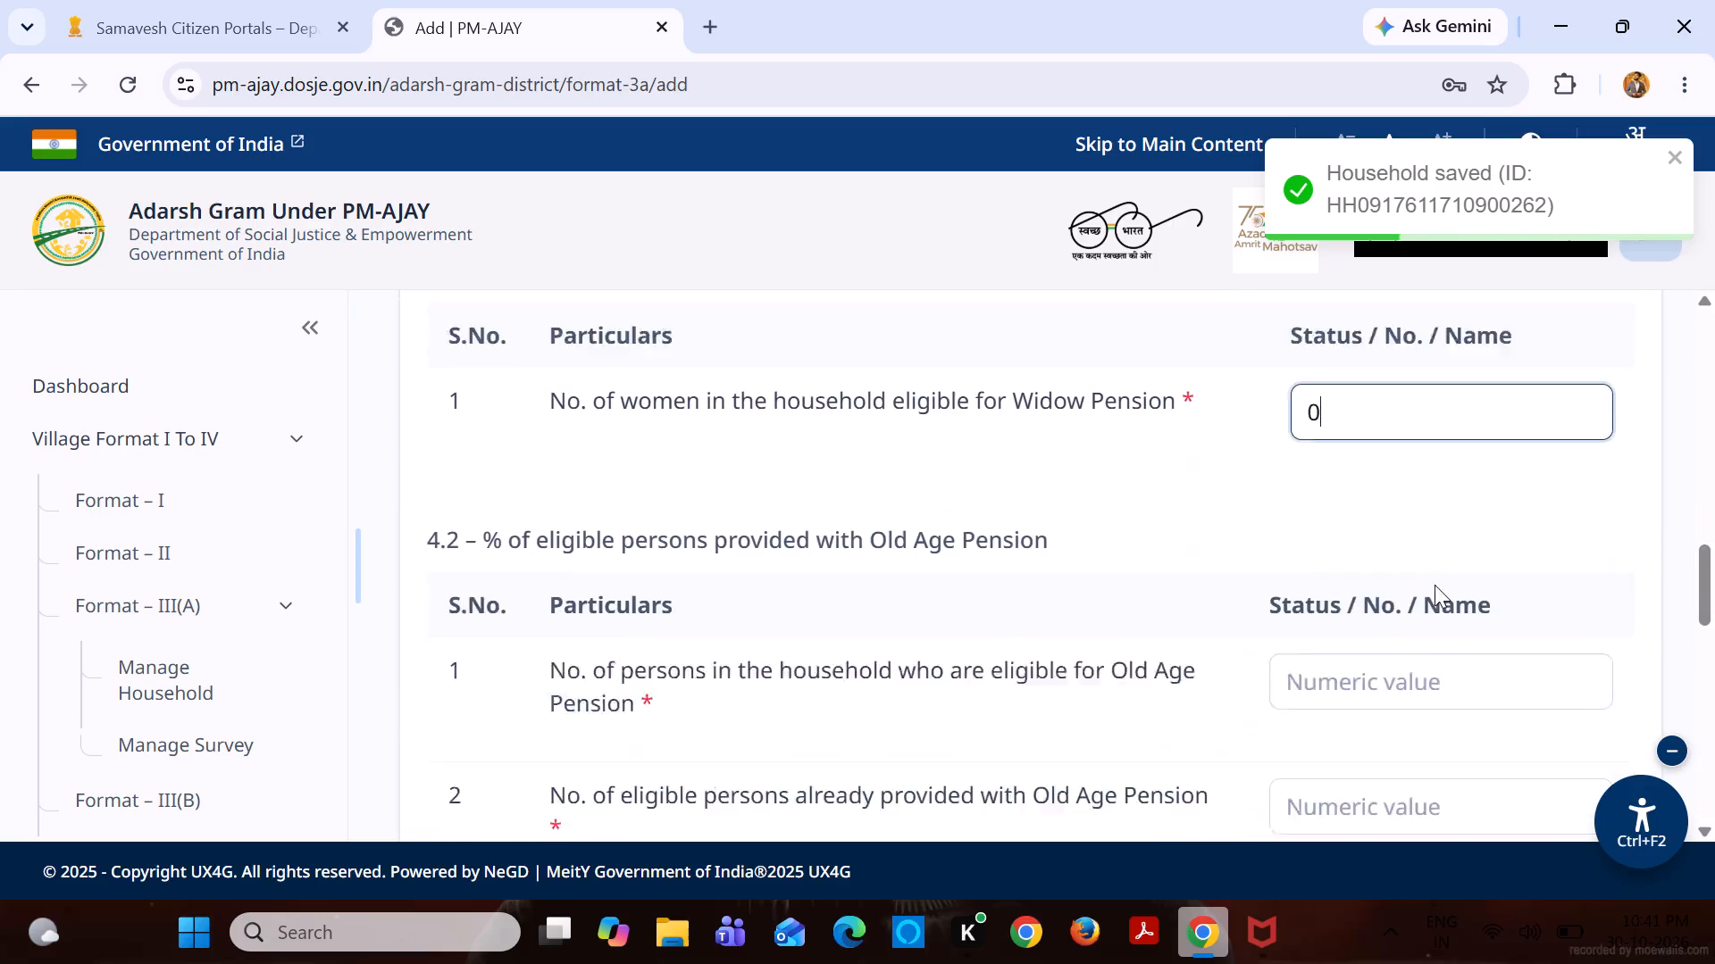
click(1441, 577)
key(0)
scroll(1441, 578, down, 1)
click(1304, 713)
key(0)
scroll(1317, 690, down, 2)
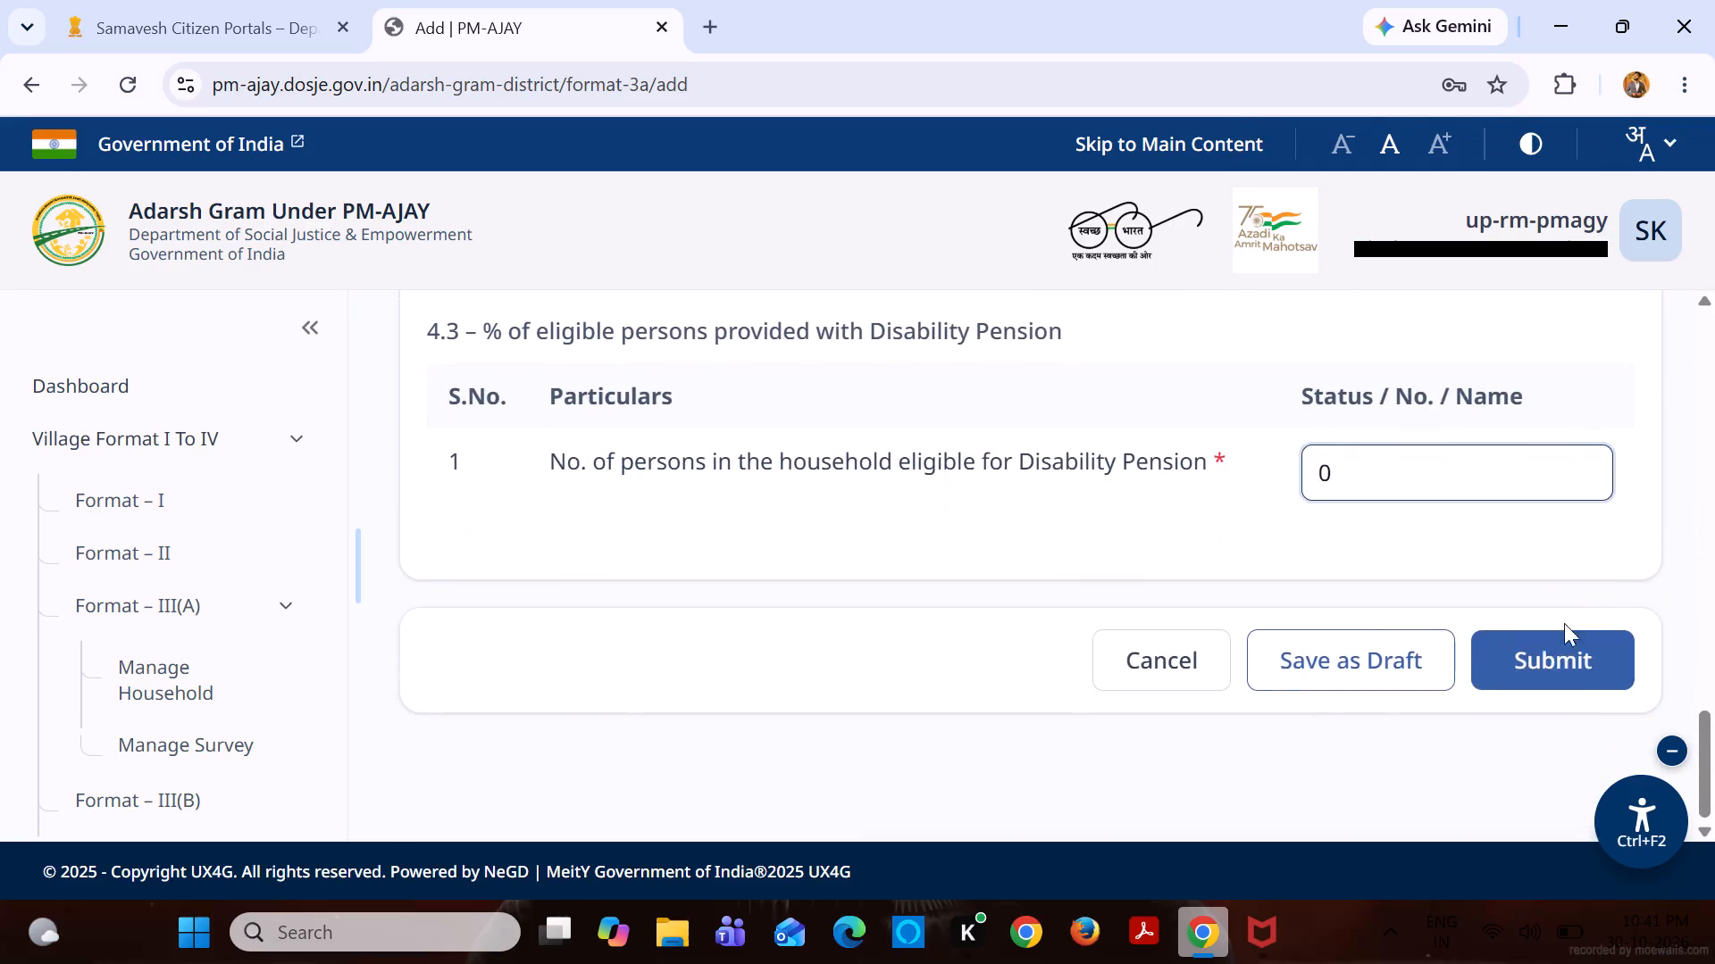
click(1547, 636)
Choose domain 5 – Rural Roads and Housing, answer No to living in a Kachcha/unsafe house, and submit the domain.
click(1518, 409)
scroll(1472, 605, down, 2)
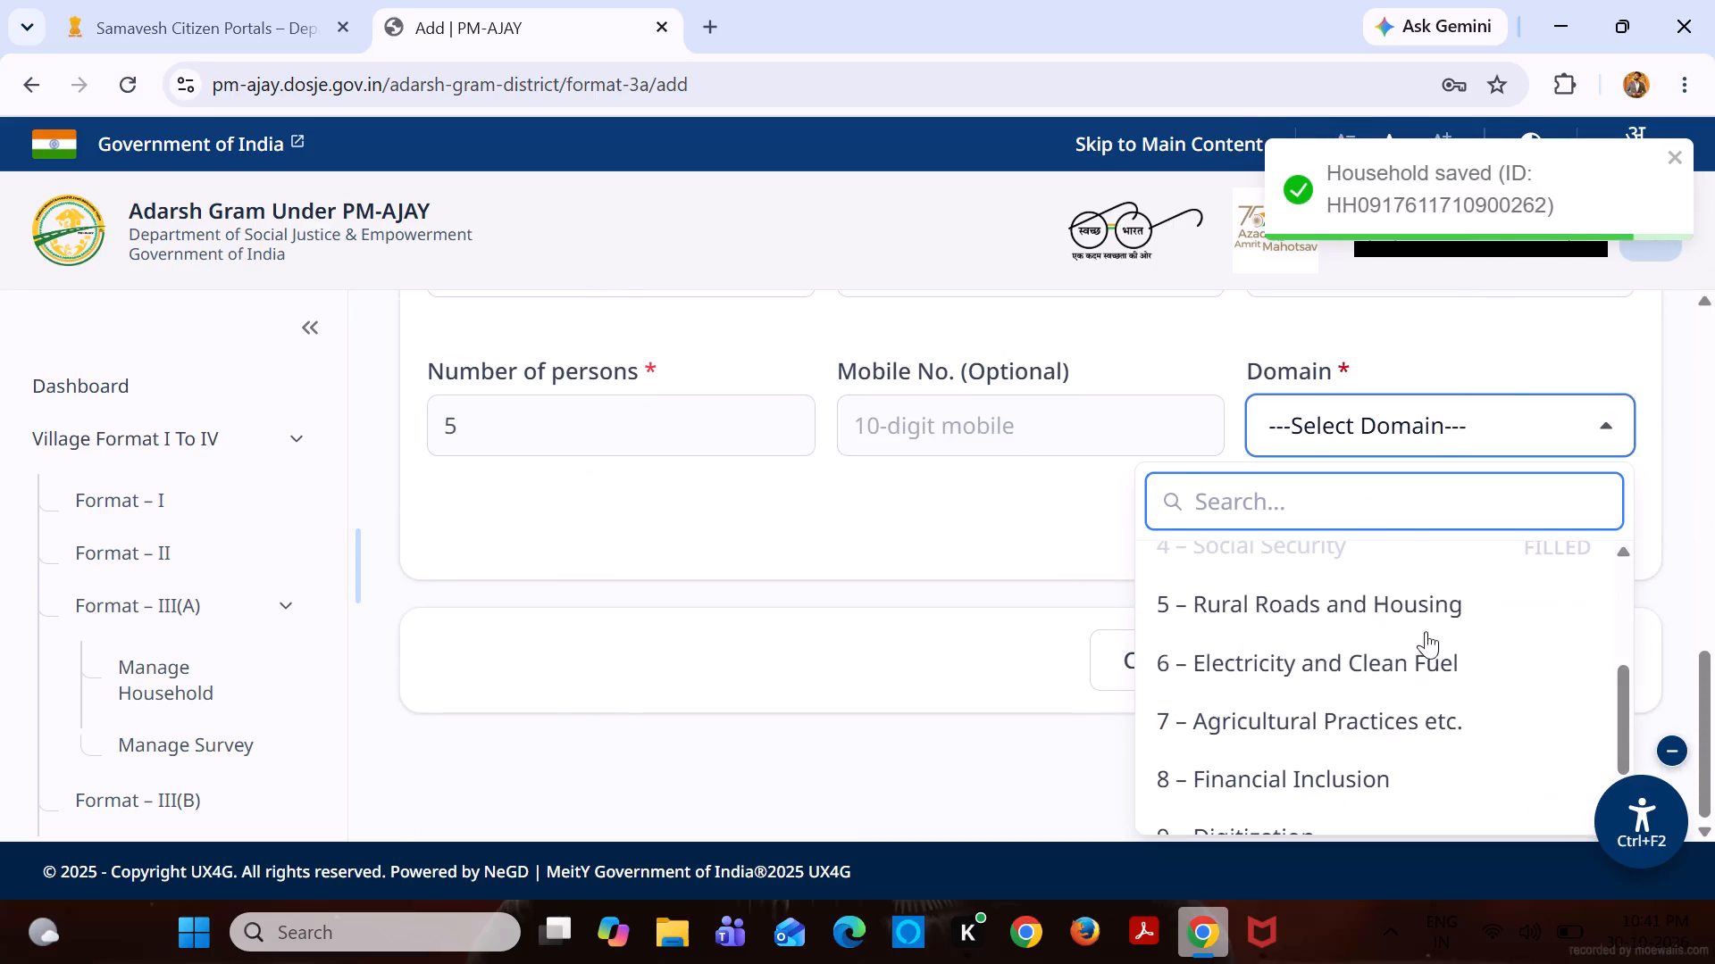
click(1310, 602)
scroll(1326, 623, down, 2)
click(1498, 627)
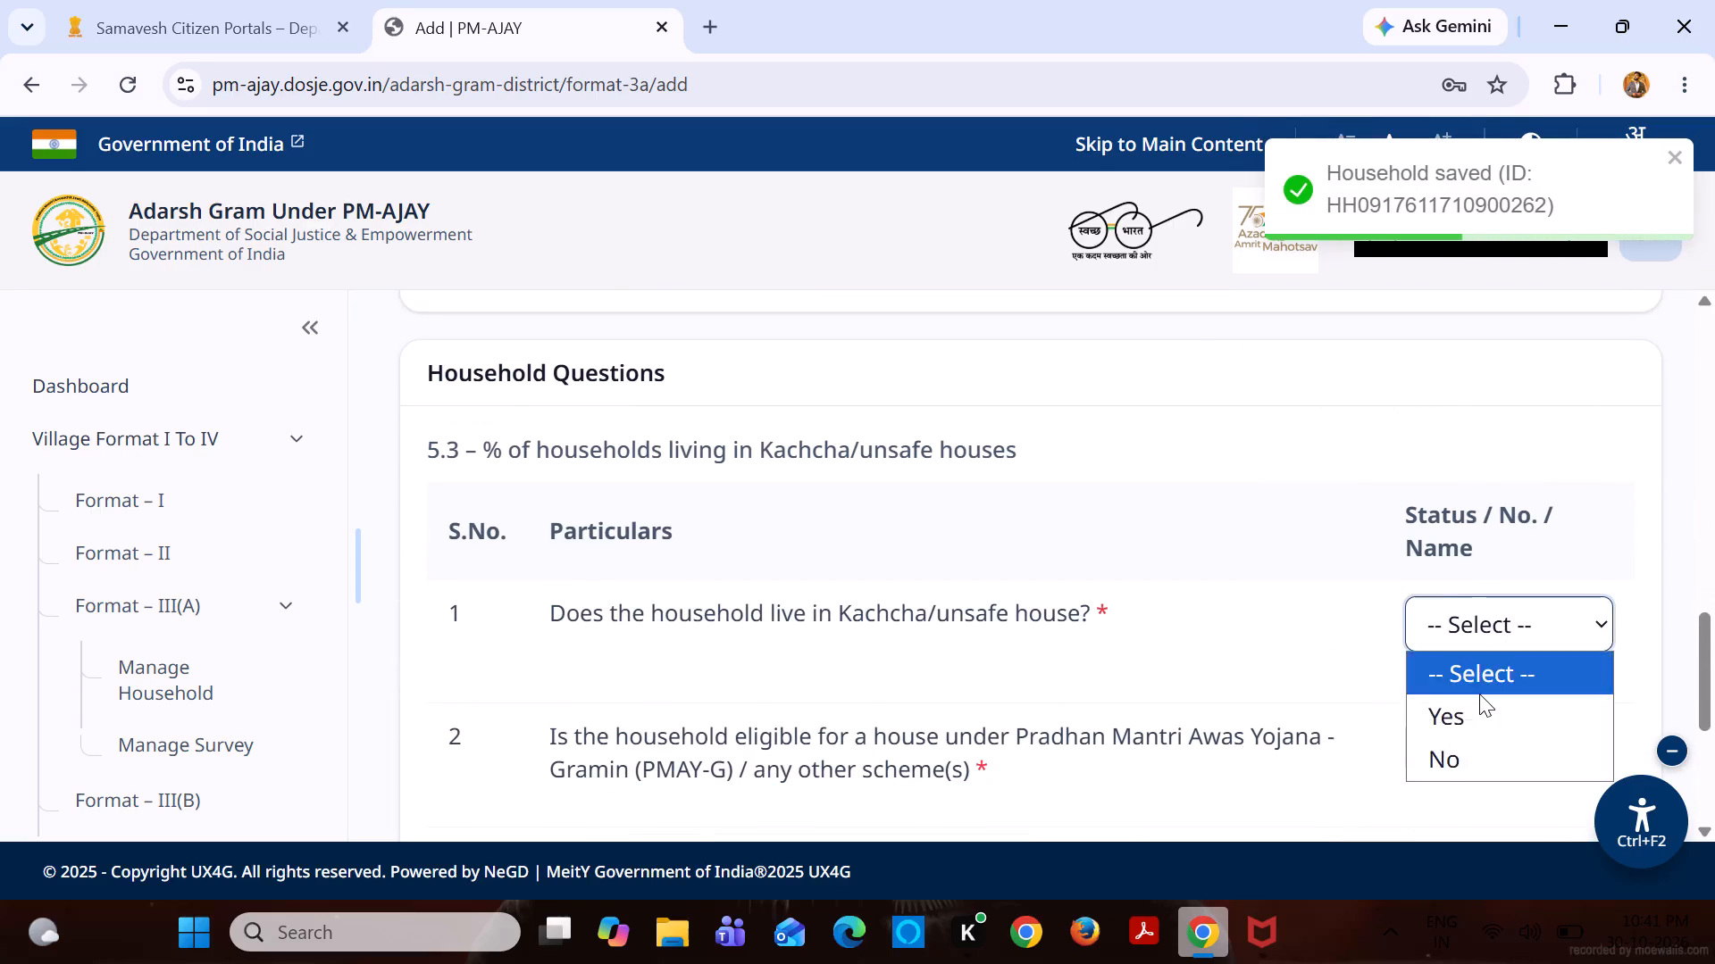
drag(1463, 750, 1463, 740)
scroll(1480, 666, down, 3)
click(1612, 622)
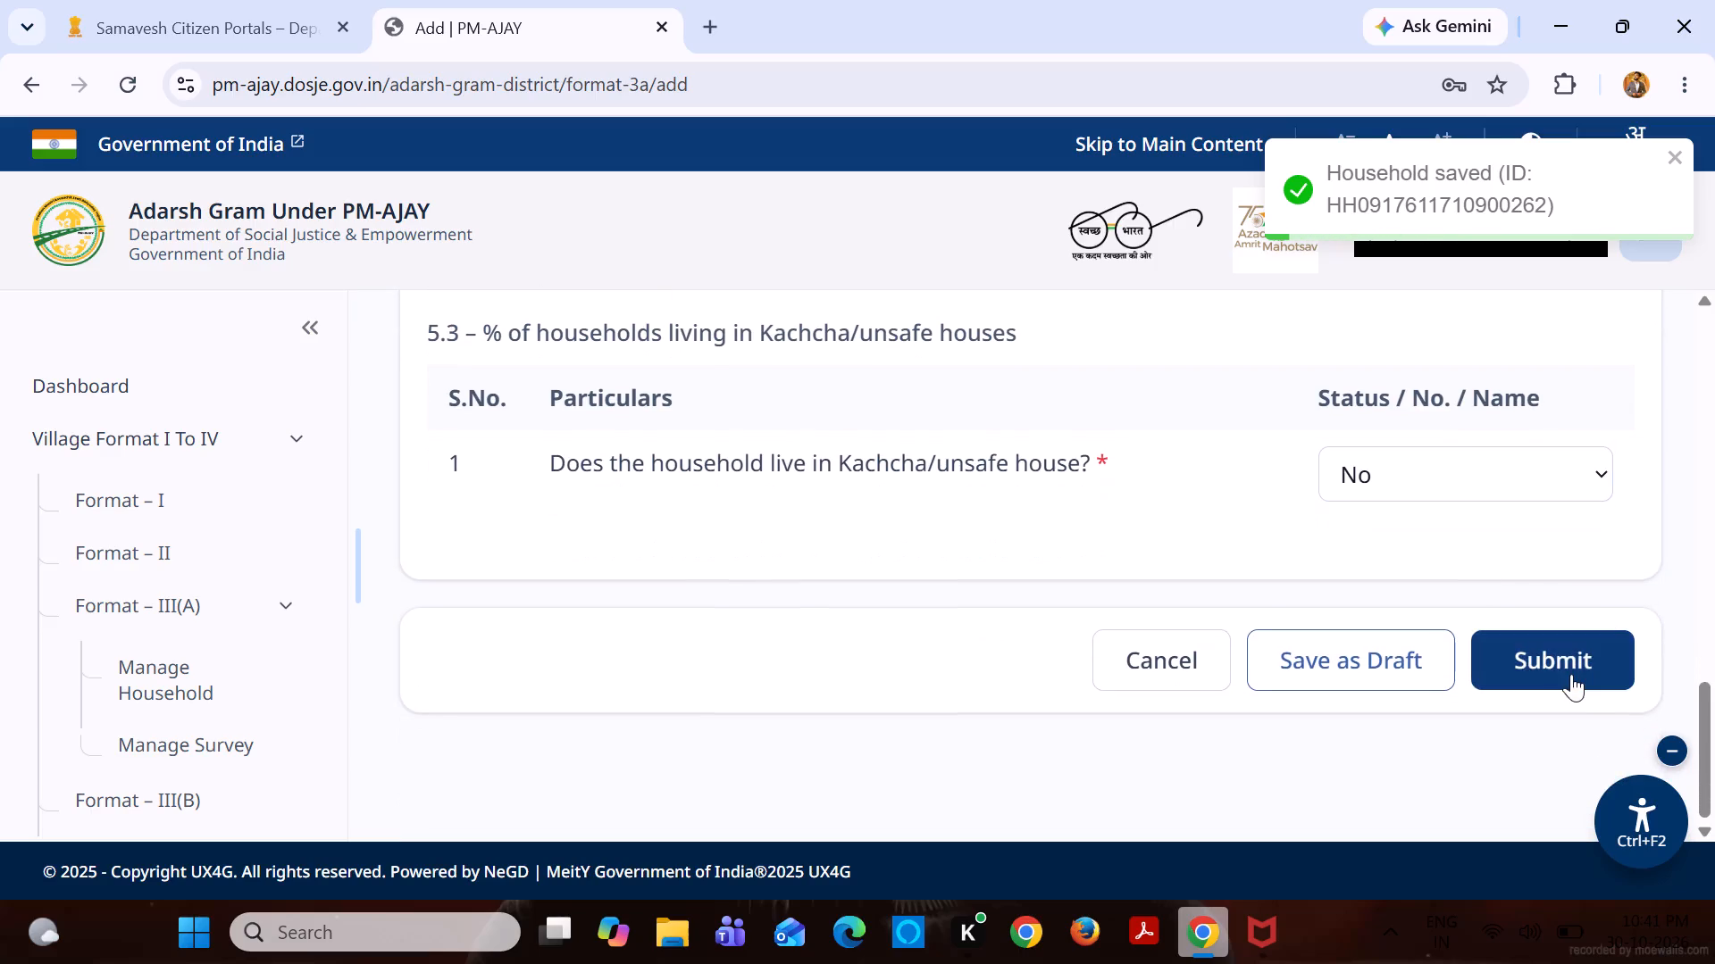
click(1571, 674)
Choose domain 6 – Electricity and Clean Fuel and answer Yes to having an electricity connection in section 6.2.
click(1573, 449)
scroll(1499, 584, down, 2)
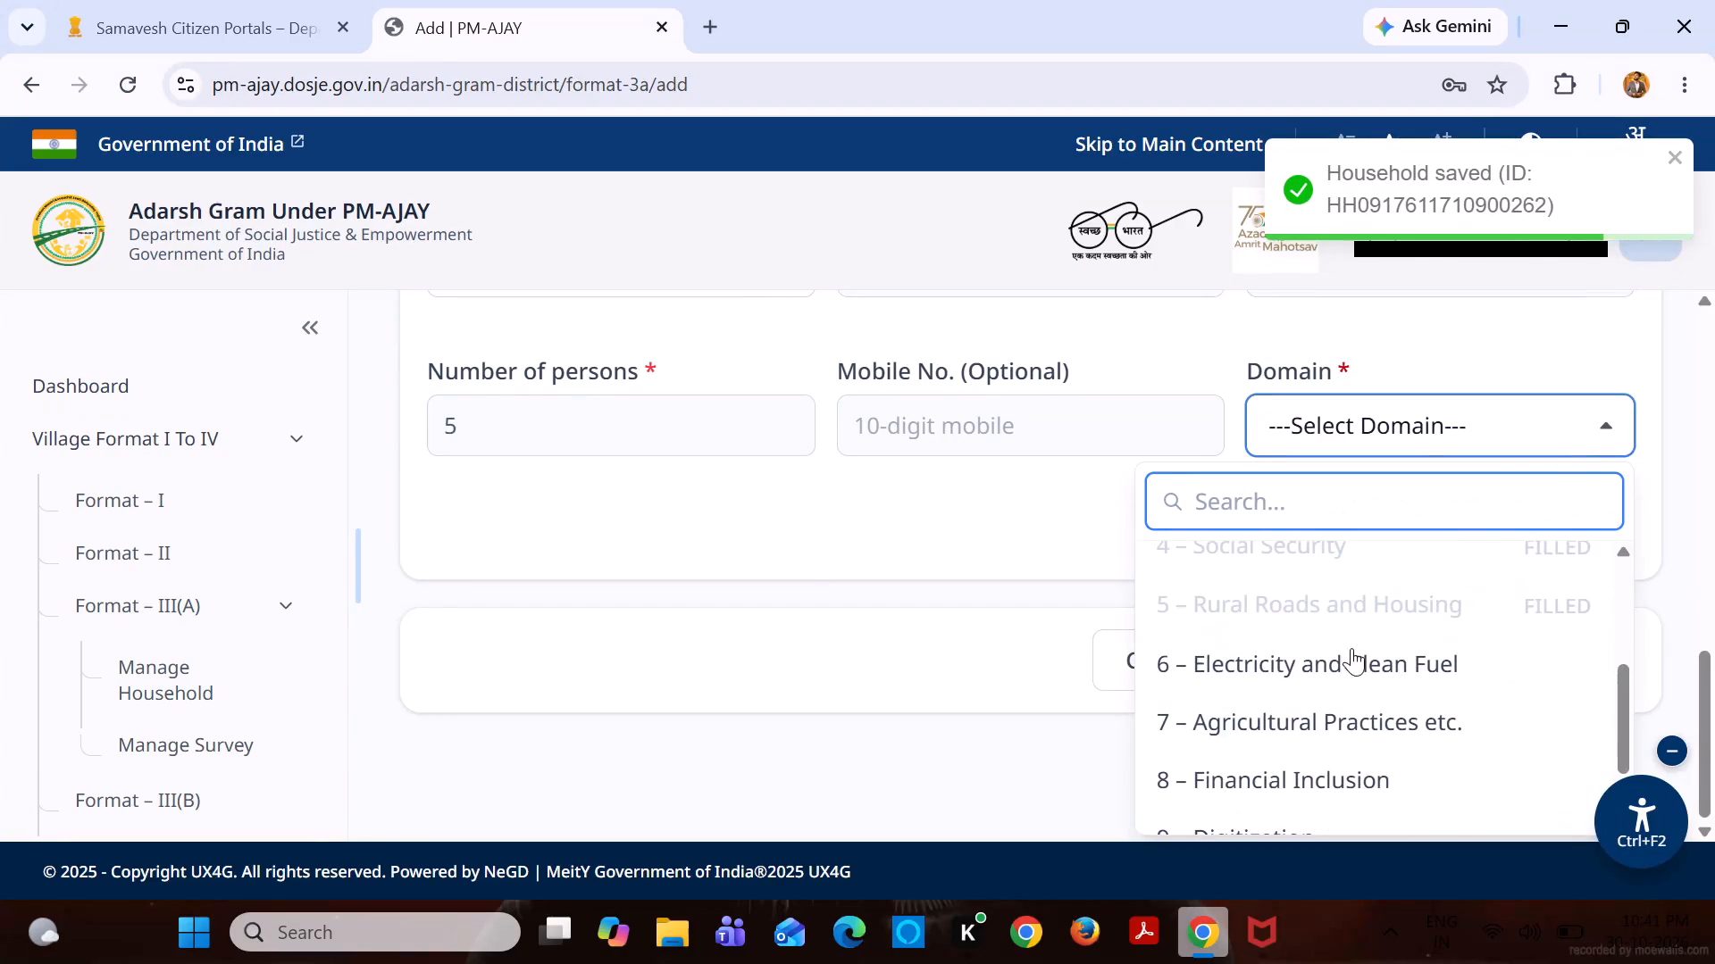
click(1337, 658)
scroll(1349, 628, down, 2)
click(1570, 604)
click(1489, 696)
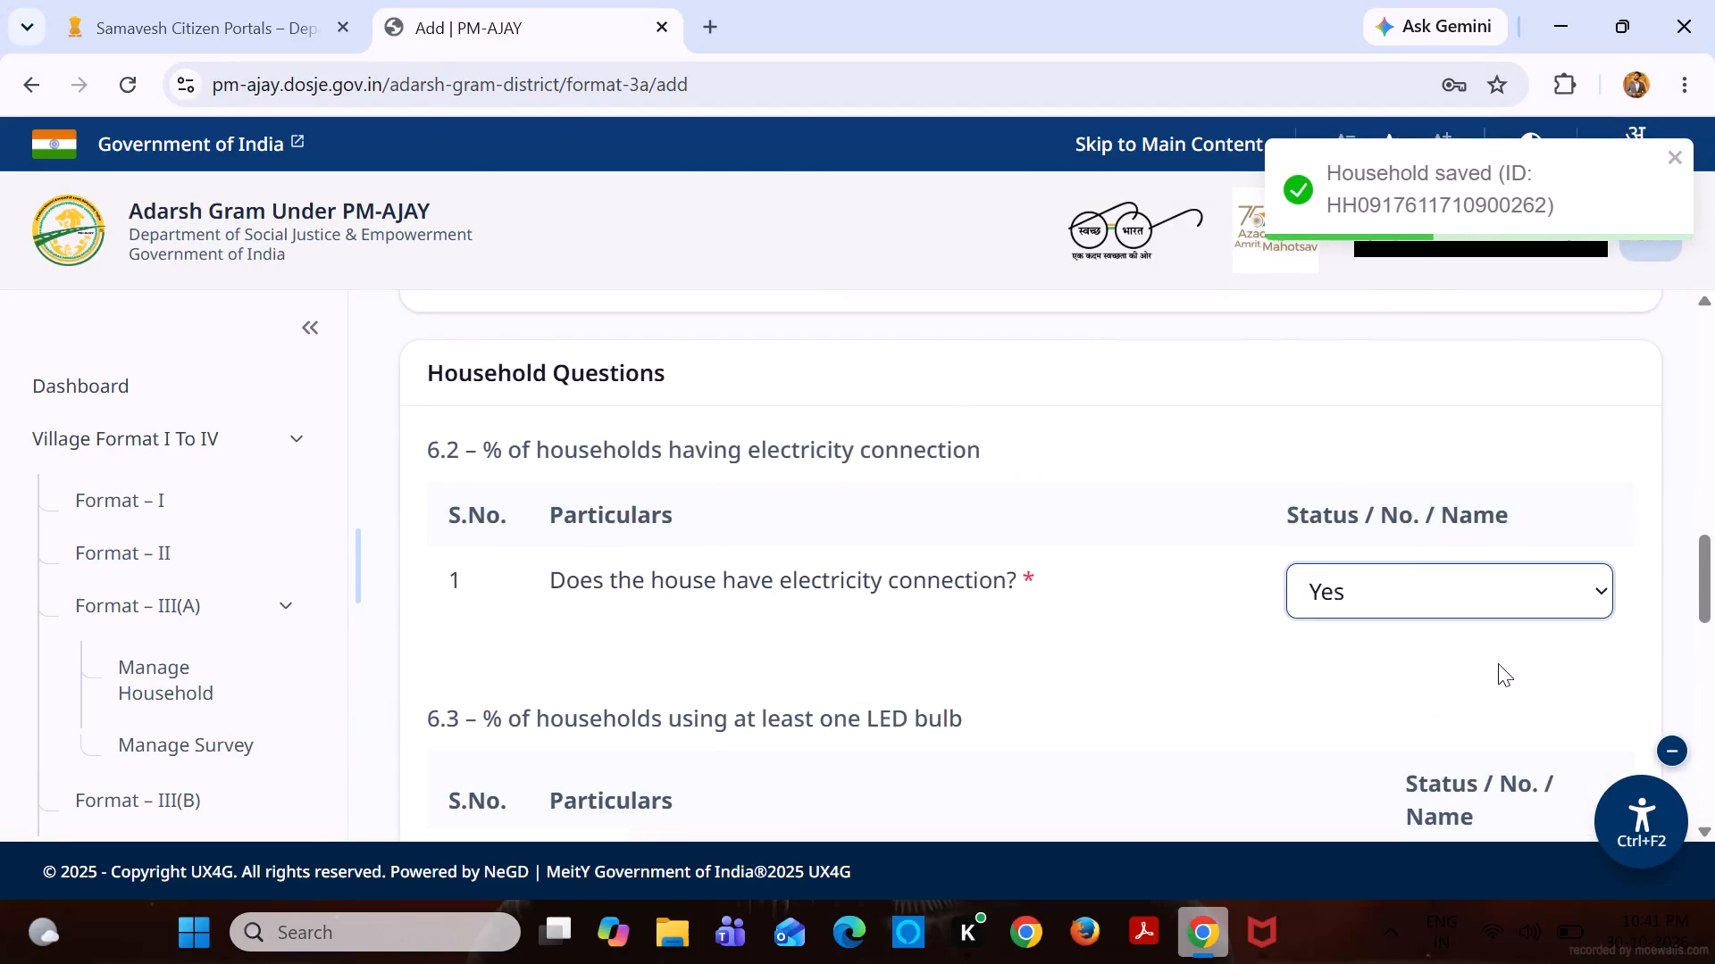
In section 6.3, answer Yes to having an electricity connection and Yes to using at least one LED bulb.
scroll(1499, 668, down, 2)
click(1530, 594)
click(1518, 609)
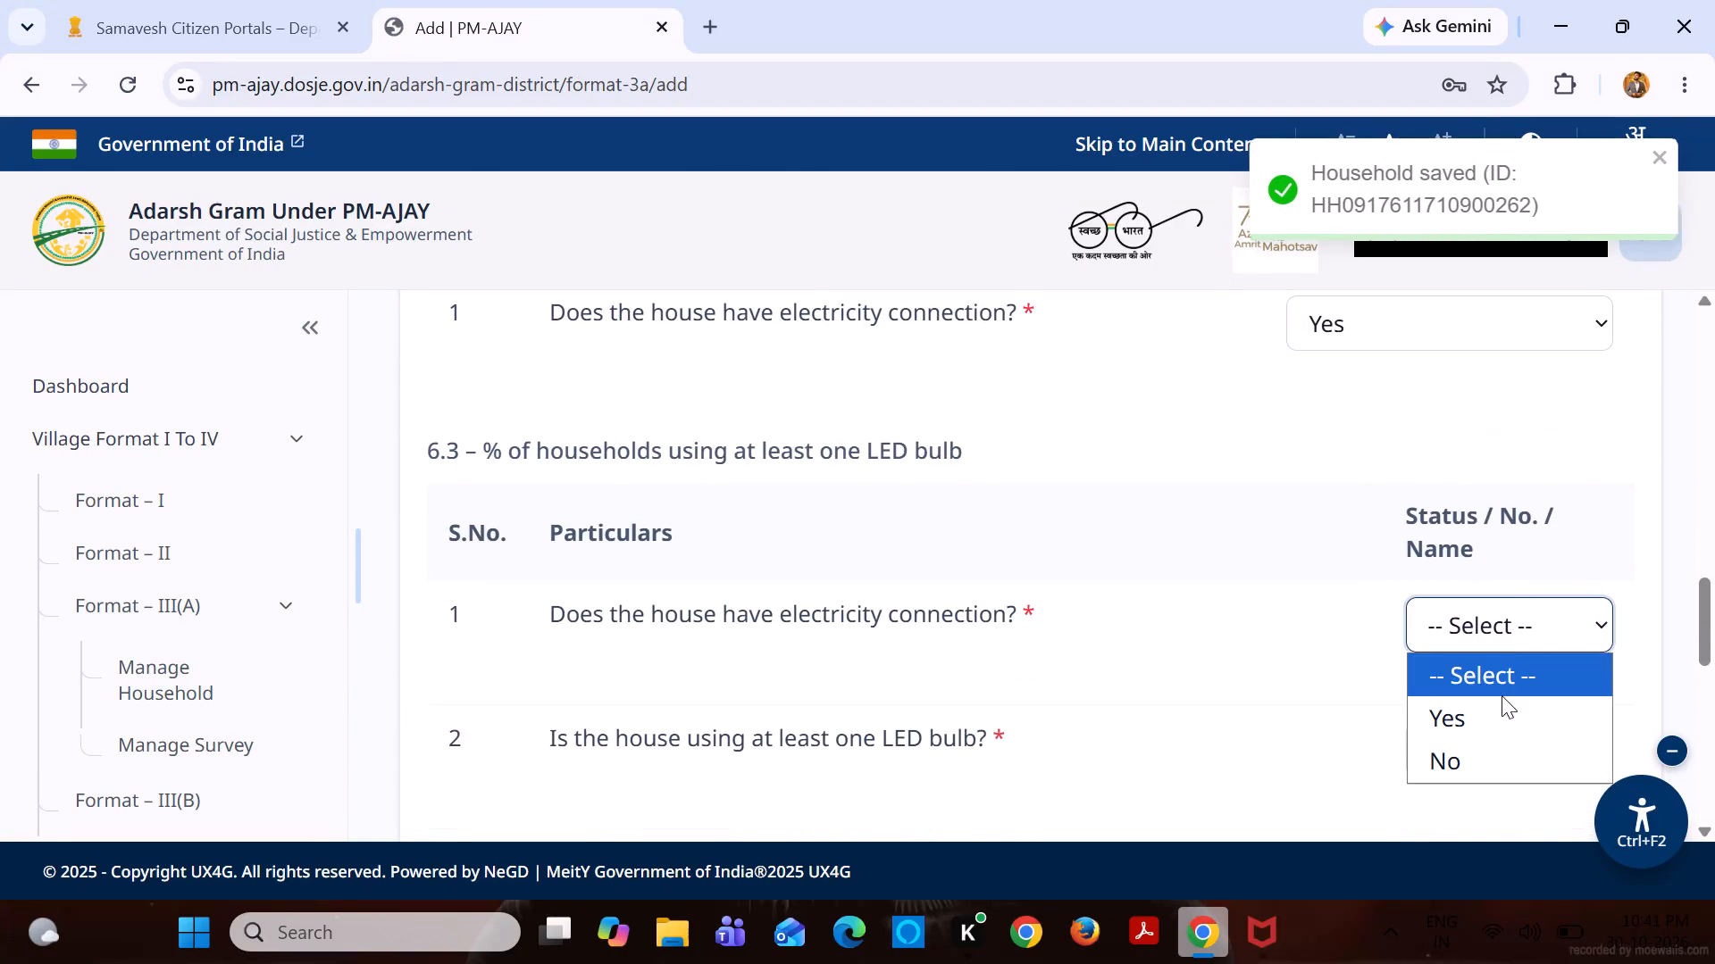
click(1502, 695)
click(1521, 644)
click(1484, 718)
scroll(1495, 689, down, 2)
click(1558, 497)
click(1507, 575)
Answer Yes to the house using clean fuel in section 6.4 and submit domain 6.
scroll(1508, 569, down, 3)
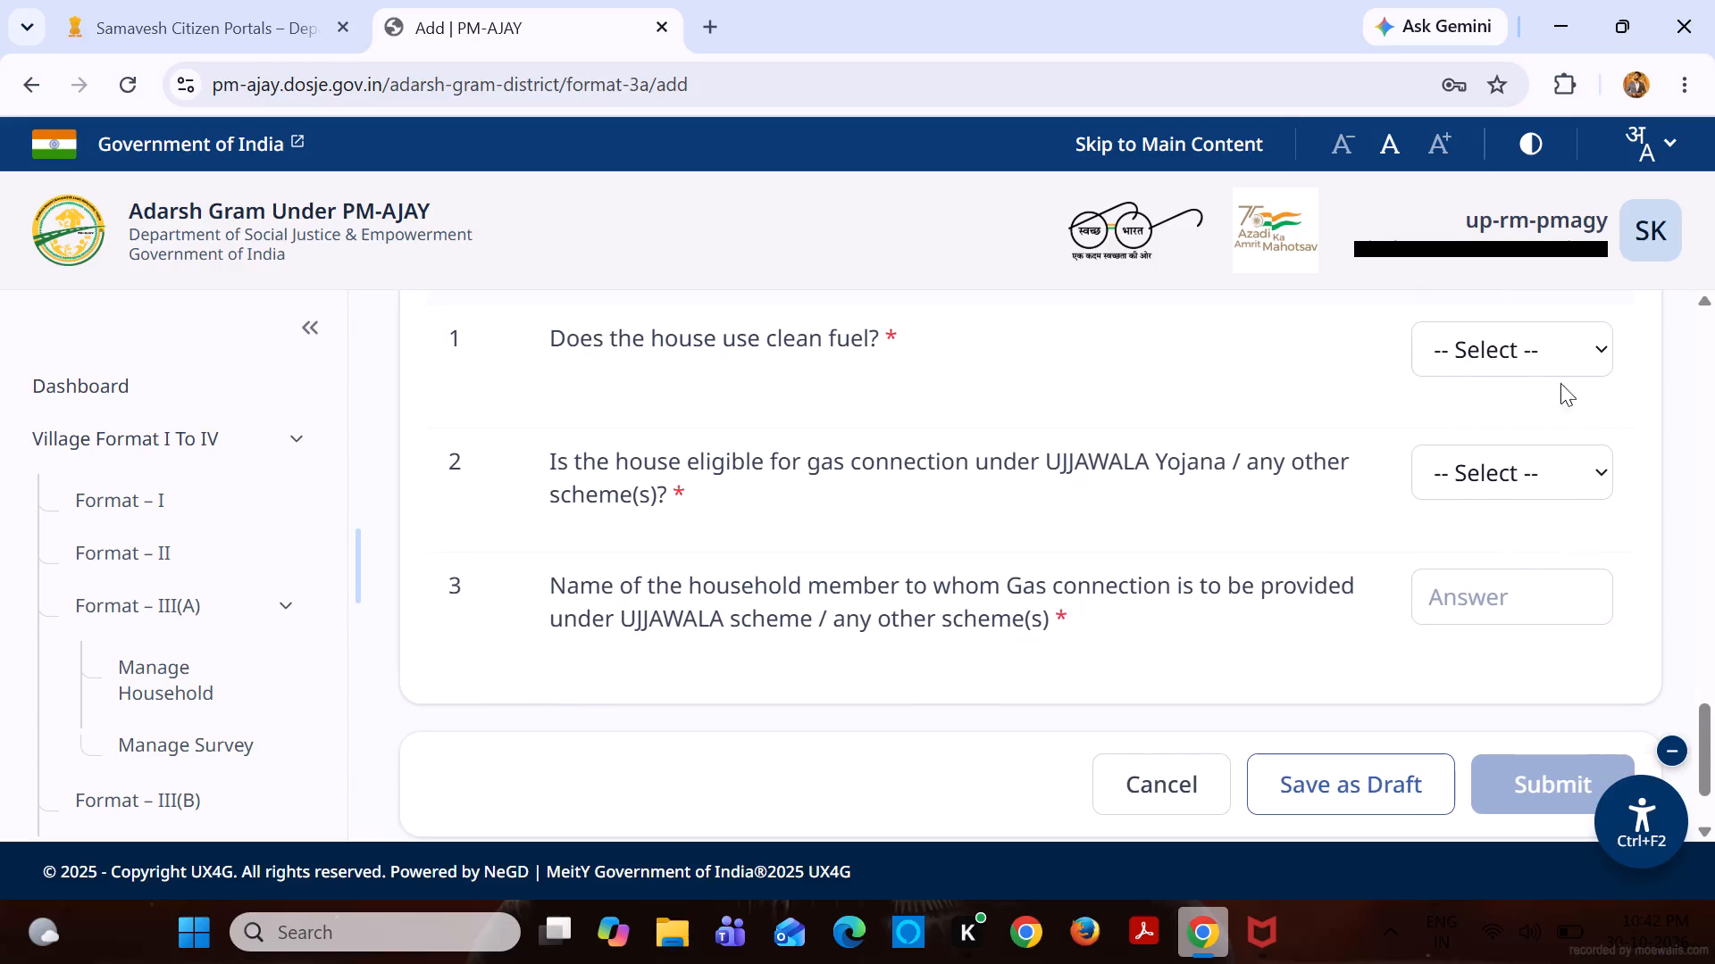
click(1560, 345)
click(1485, 448)
click(1550, 647)
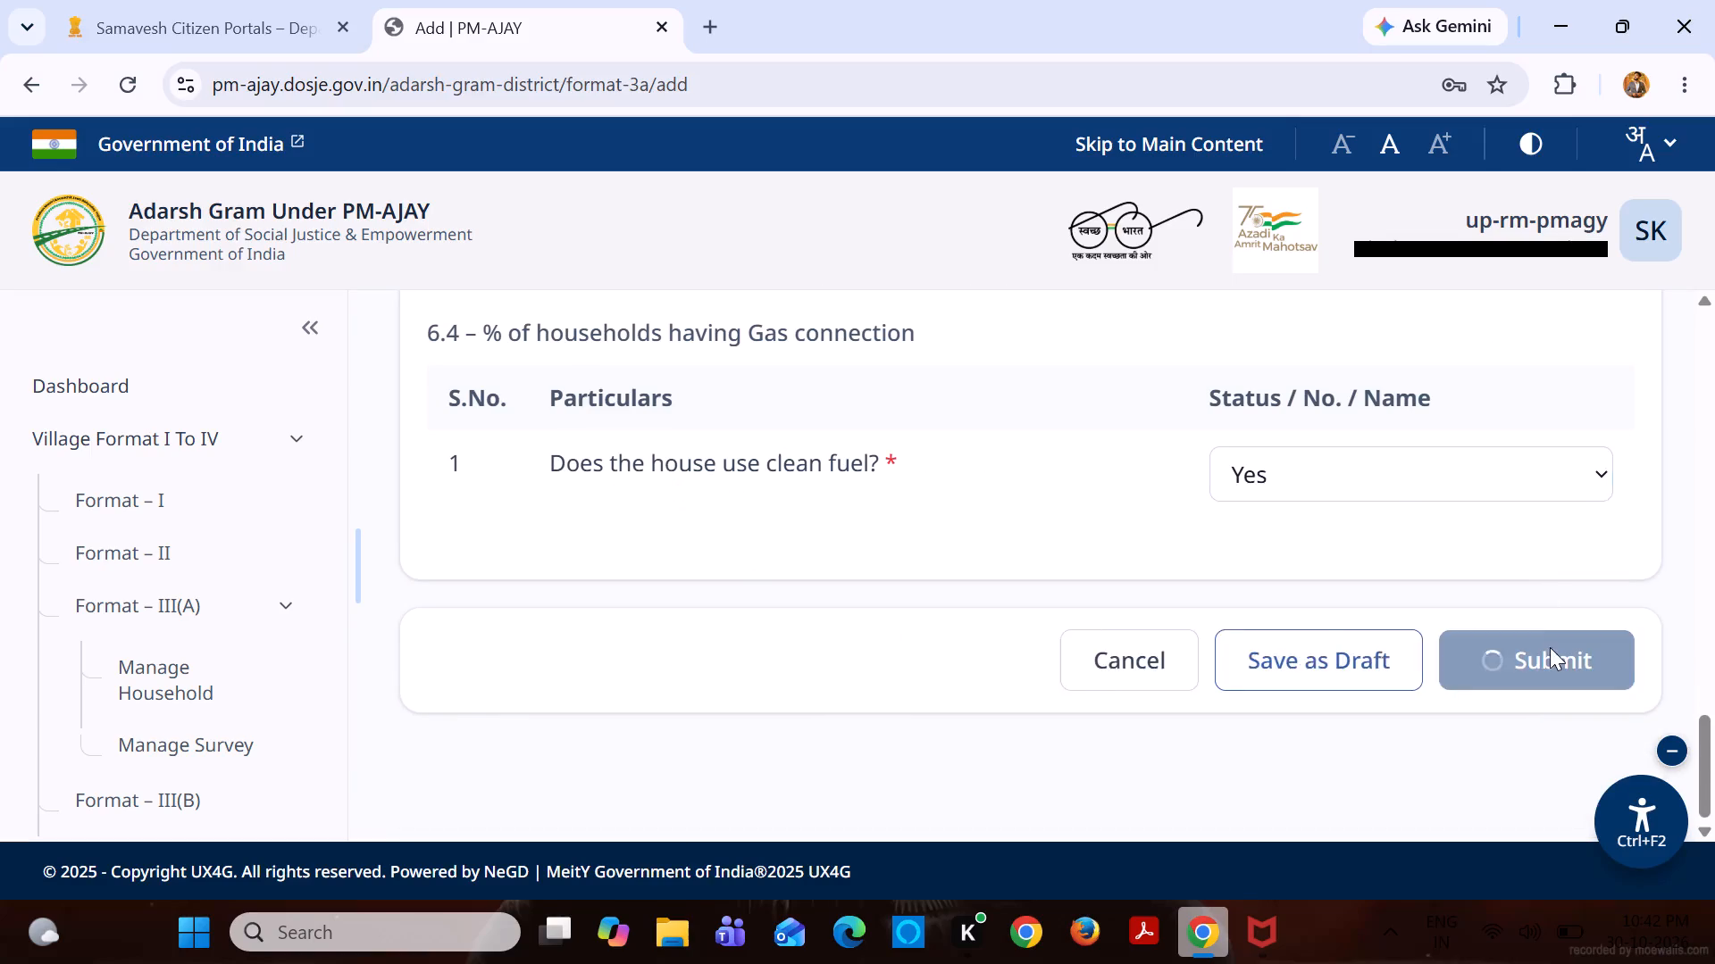
Choose domain 7 – Agricultural Practices etc., answer No to the household being involved in farming, and submit the domain.
click(1535, 415)
scroll(1471, 638, down, 3)
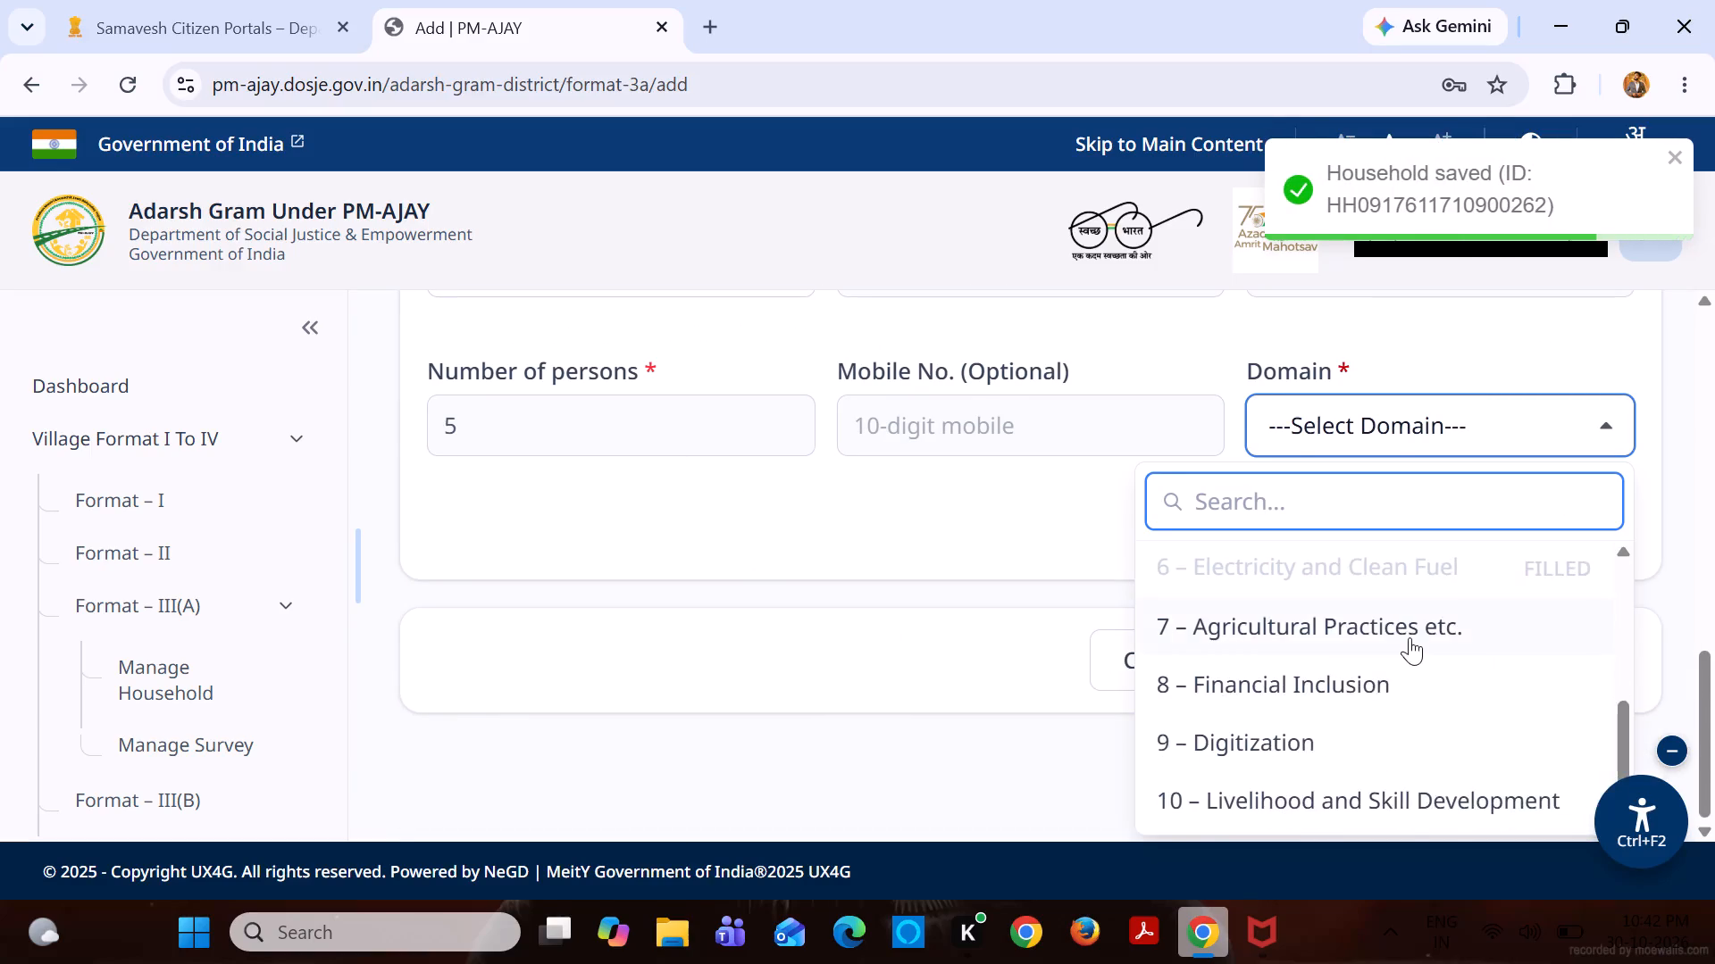
click(1410, 637)
scroll(1408, 637, down, 3)
click(1509, 436)
click(1432, 611)
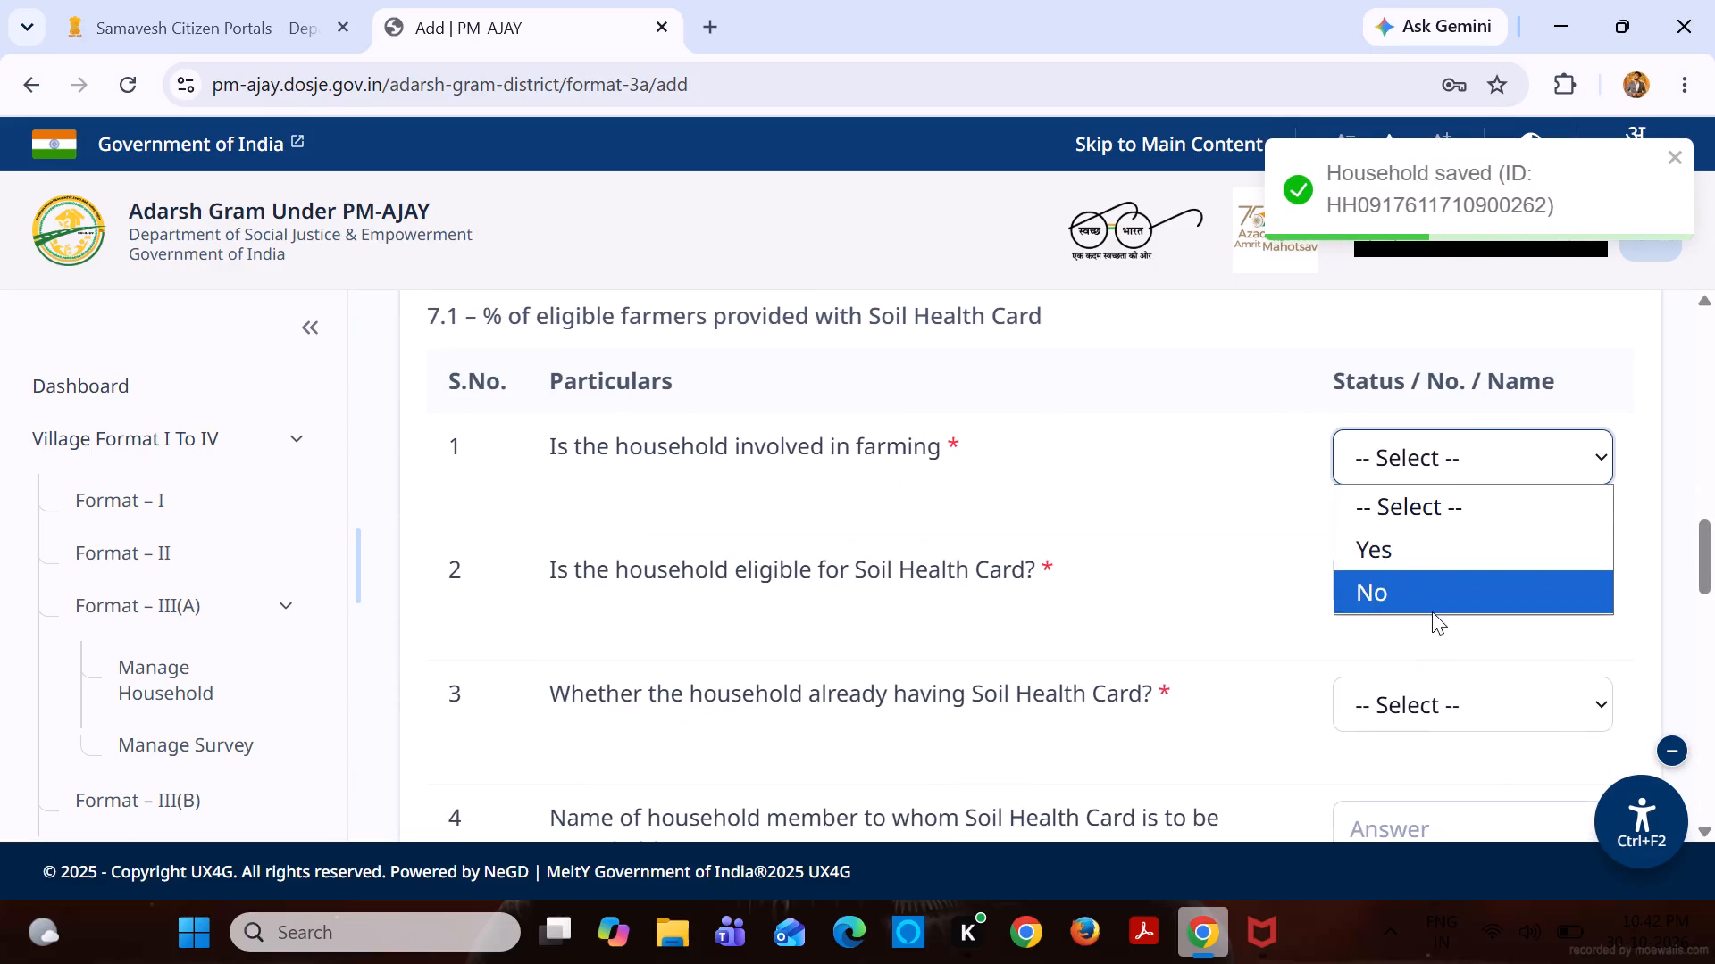
scroll(1431, 608, down, 4)
click(1621, 643)
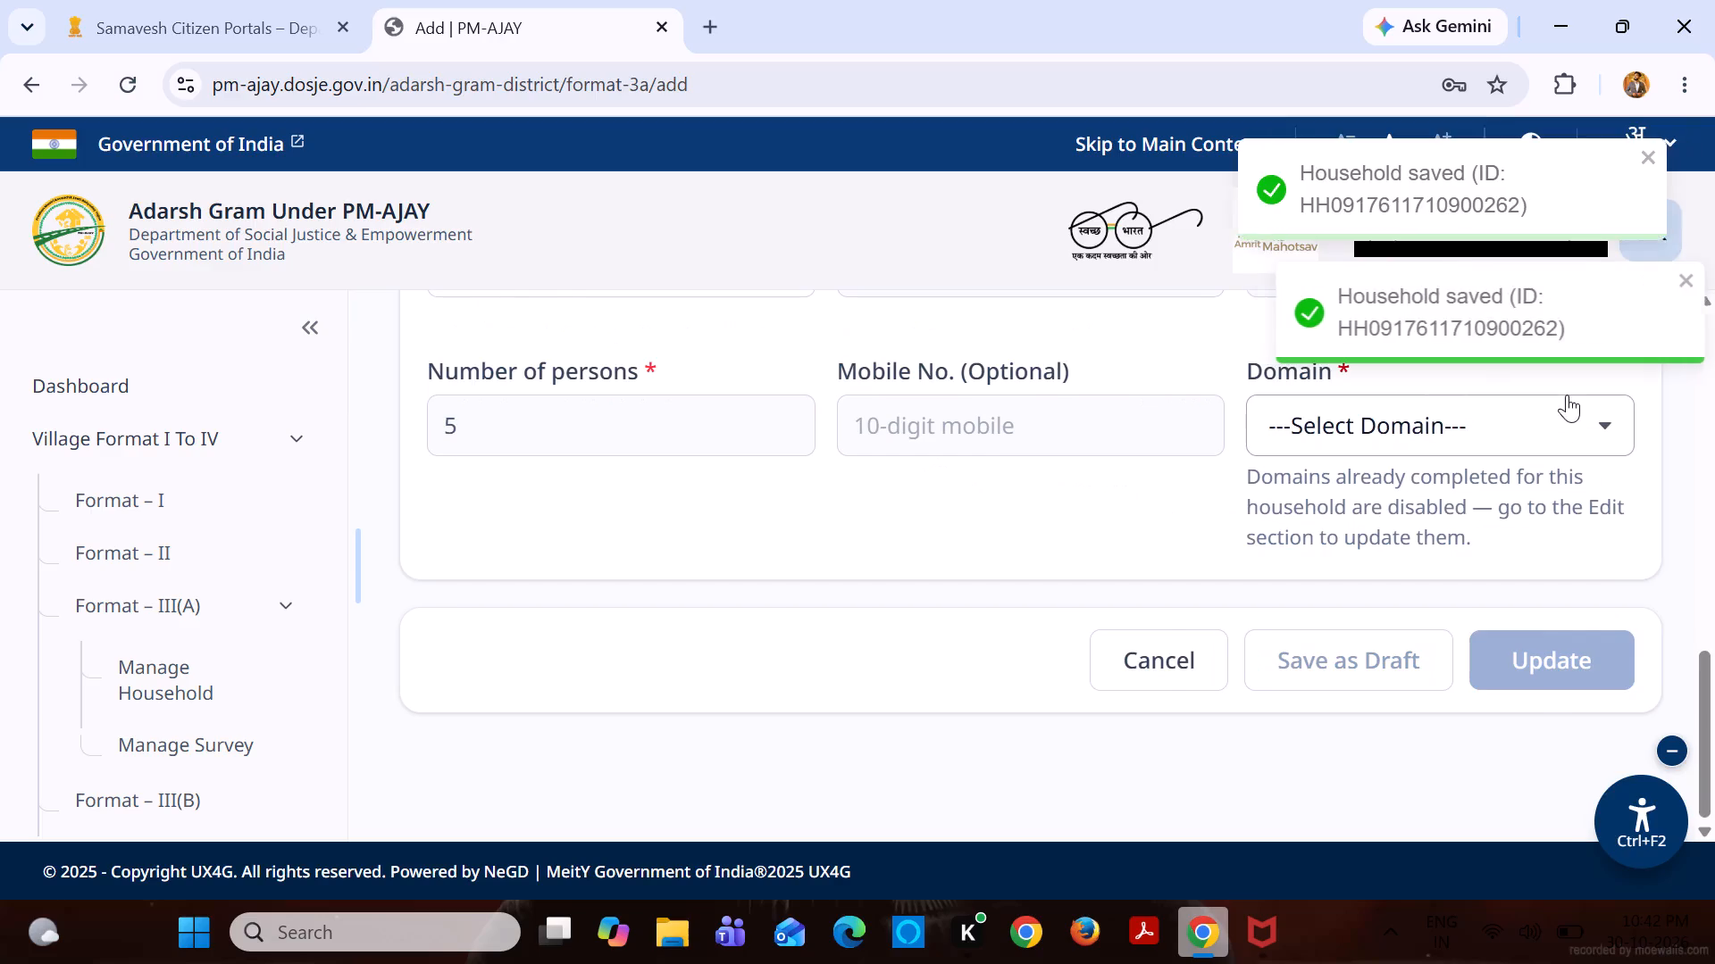
Choose domain 8 – Financial Inclusion and enter 5 persons above 5 years and 5 already having Aadhaar in section 8.1.
click(1567, 413)
scroll(1497, 599, down, 4)
click(1346, 701)
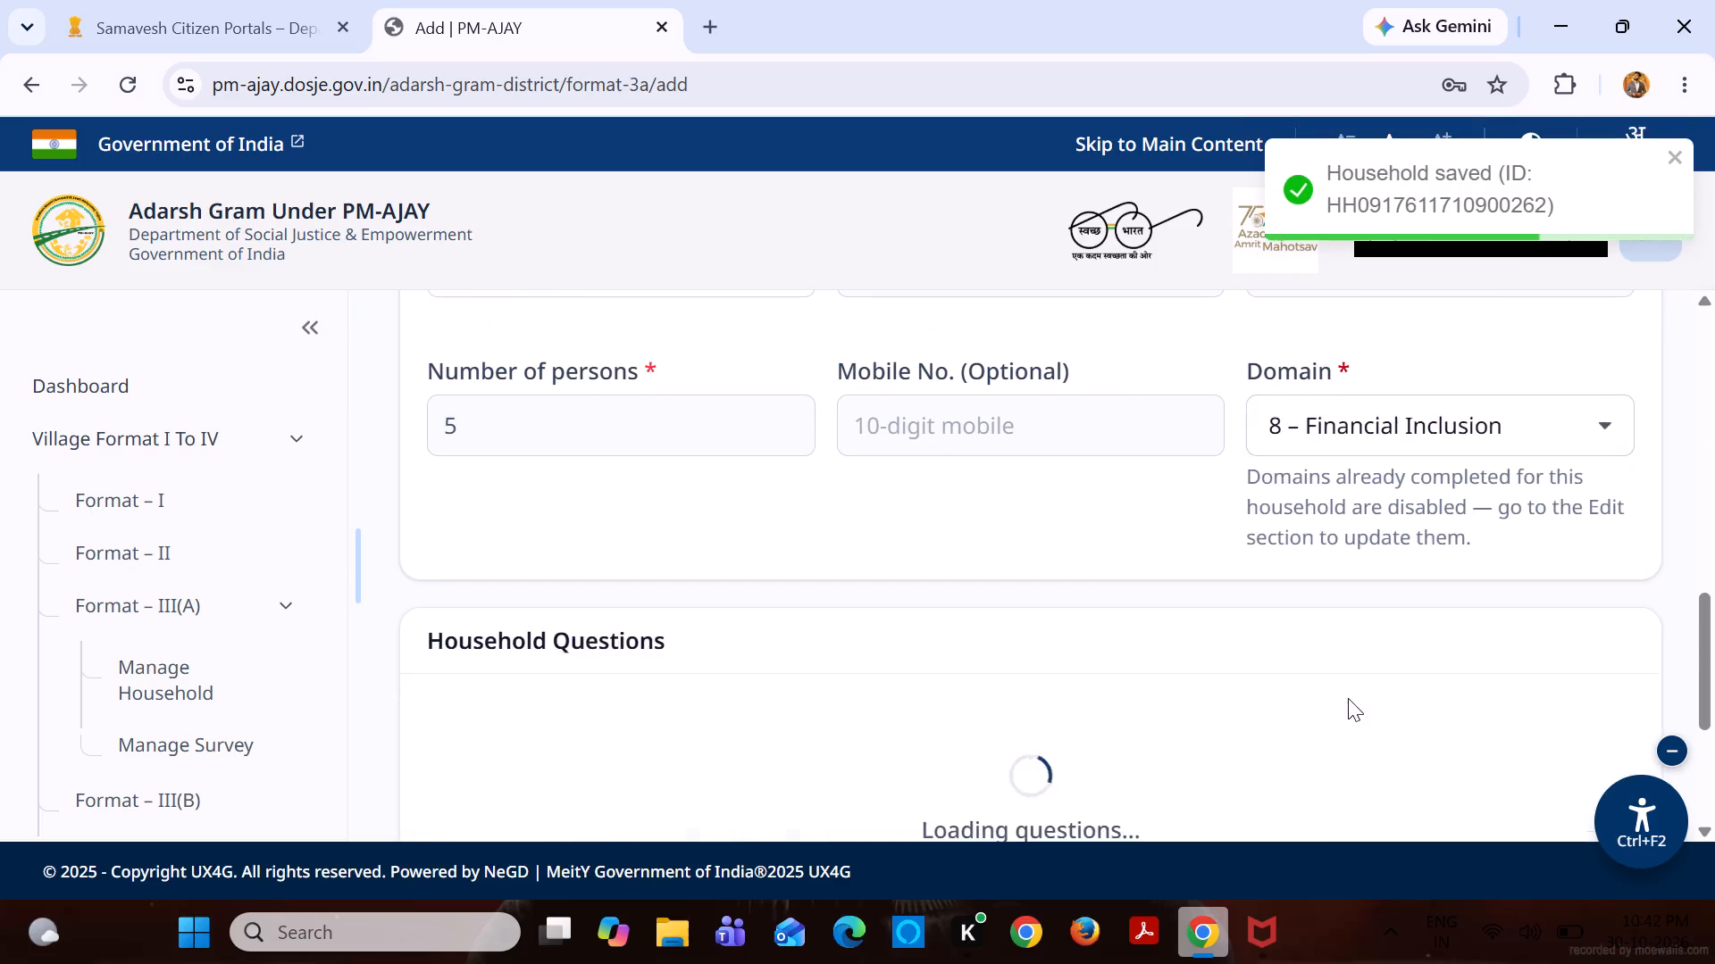
scroll(1348, 698, down, 2)
click(1438, 582)
scroll(1438, 582, up, 3)
scroll(1438, 582, down, 2)
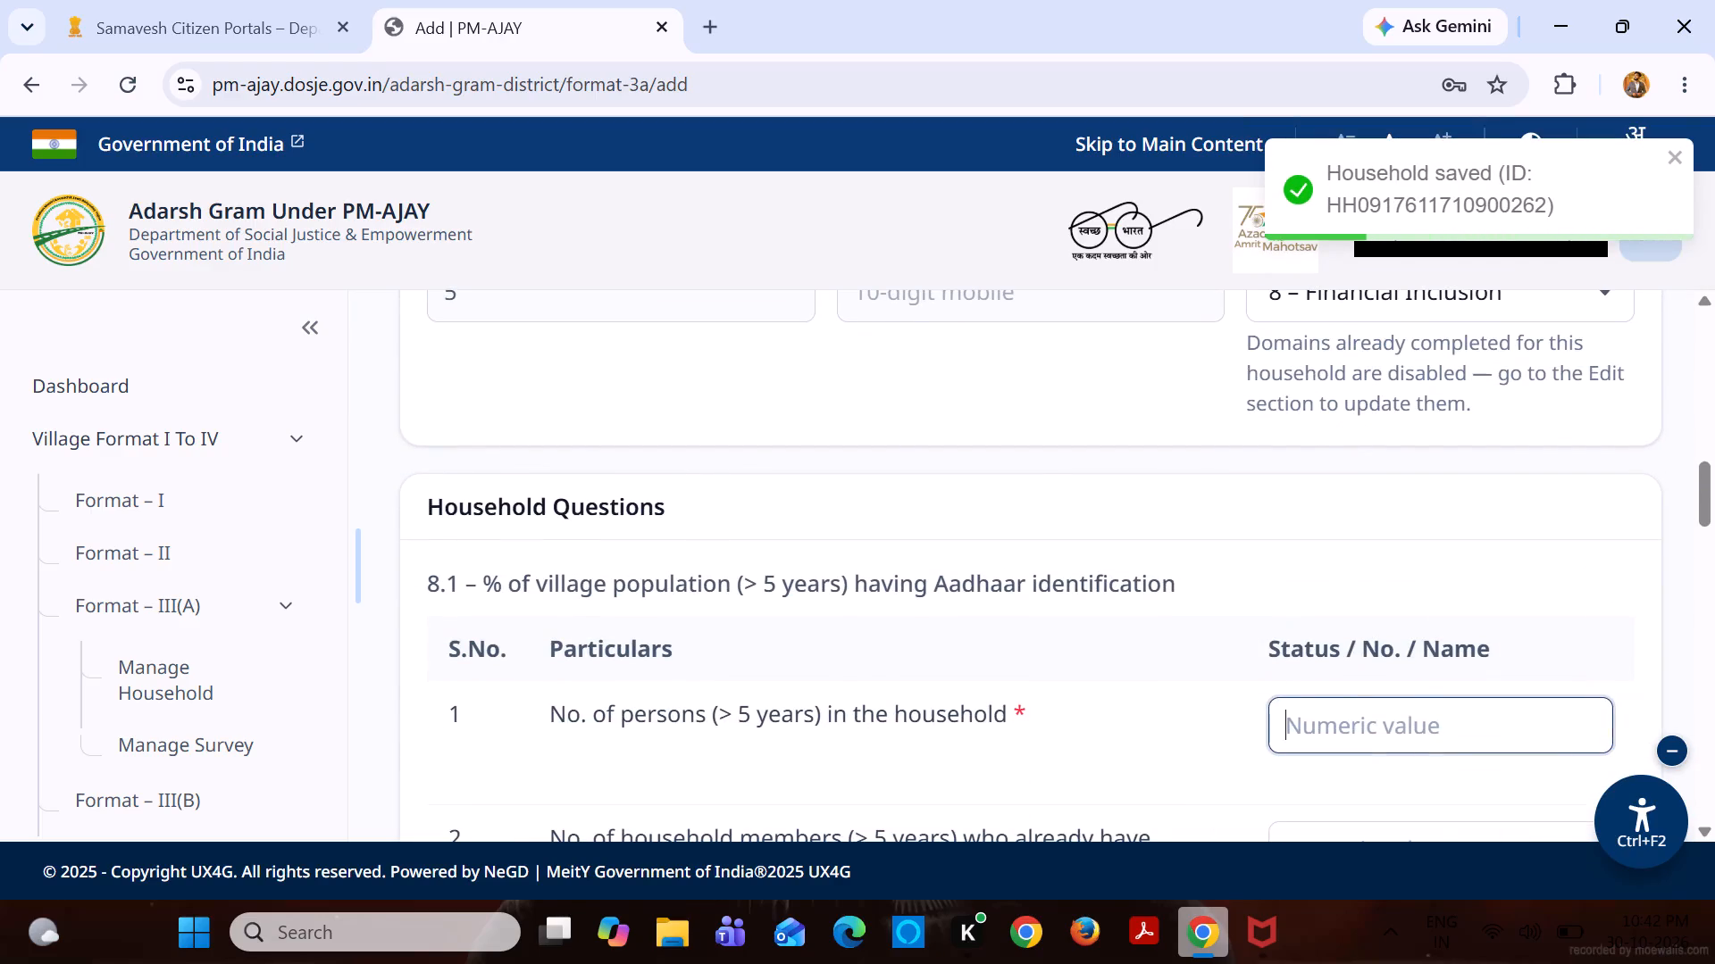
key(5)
scroll(1406, 677, down, 2)
click(1409, 586)
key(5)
scroll(1409, 586, down, 1)
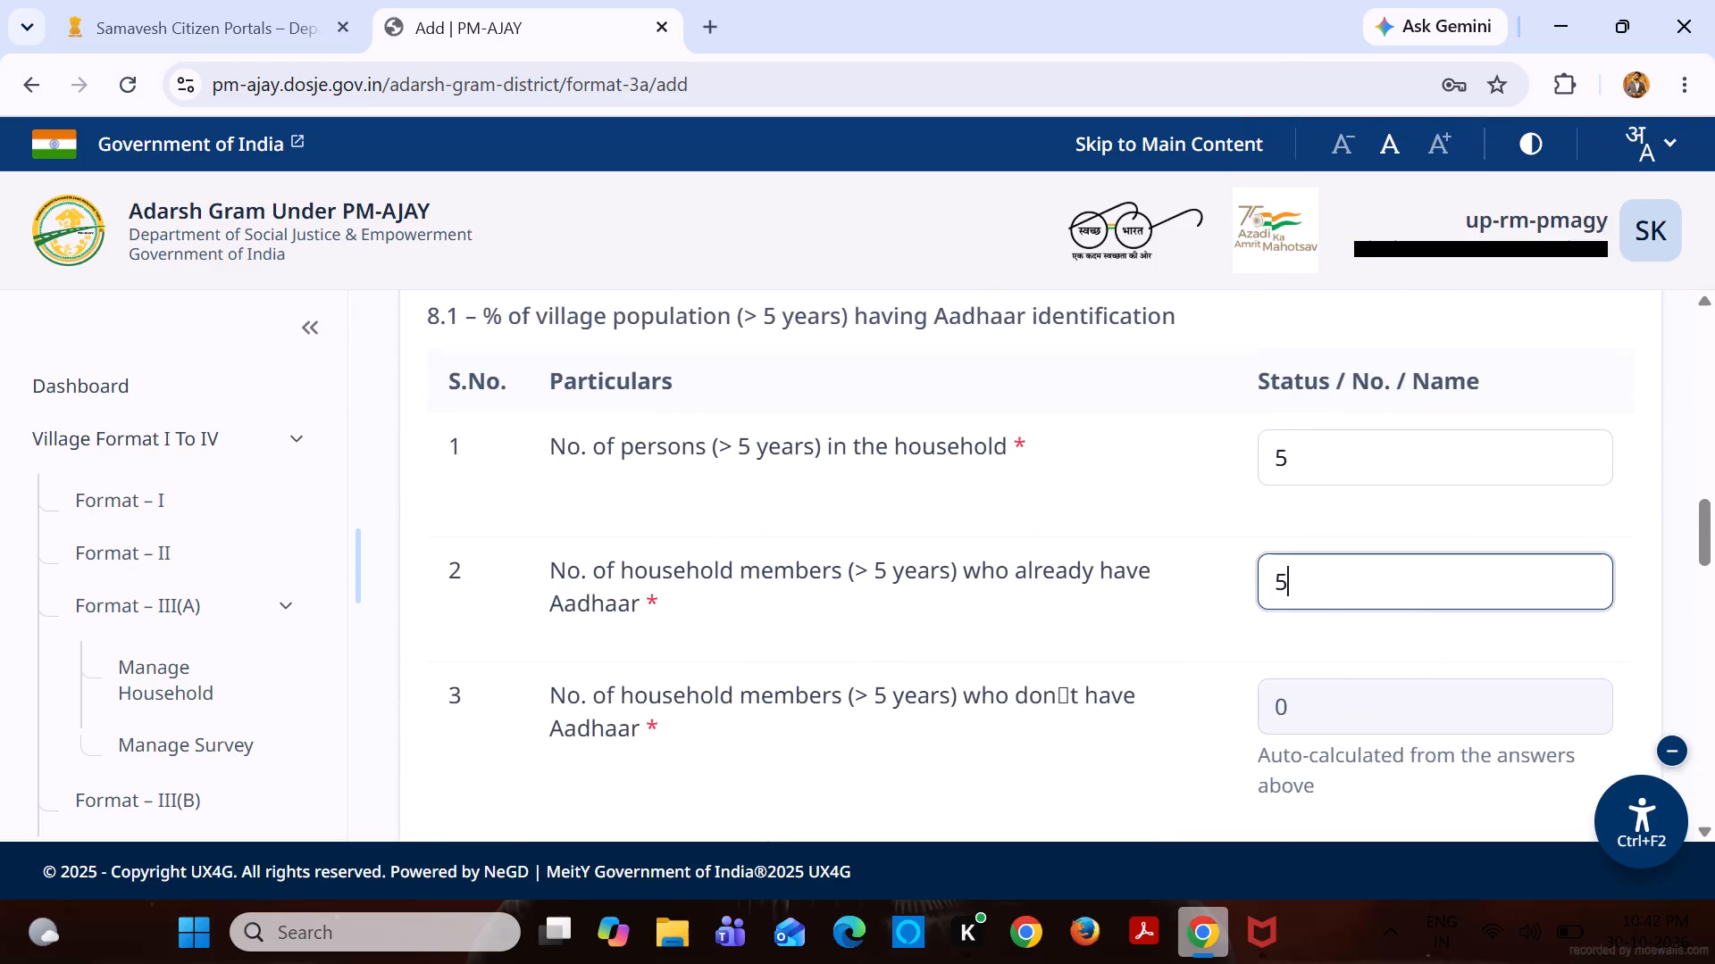
In section 8.2, enter 4 members eligible for a Banks/Post Office account and 4 who have an account.
scroll(1409, 590, down, 2)
click(1461, 592)
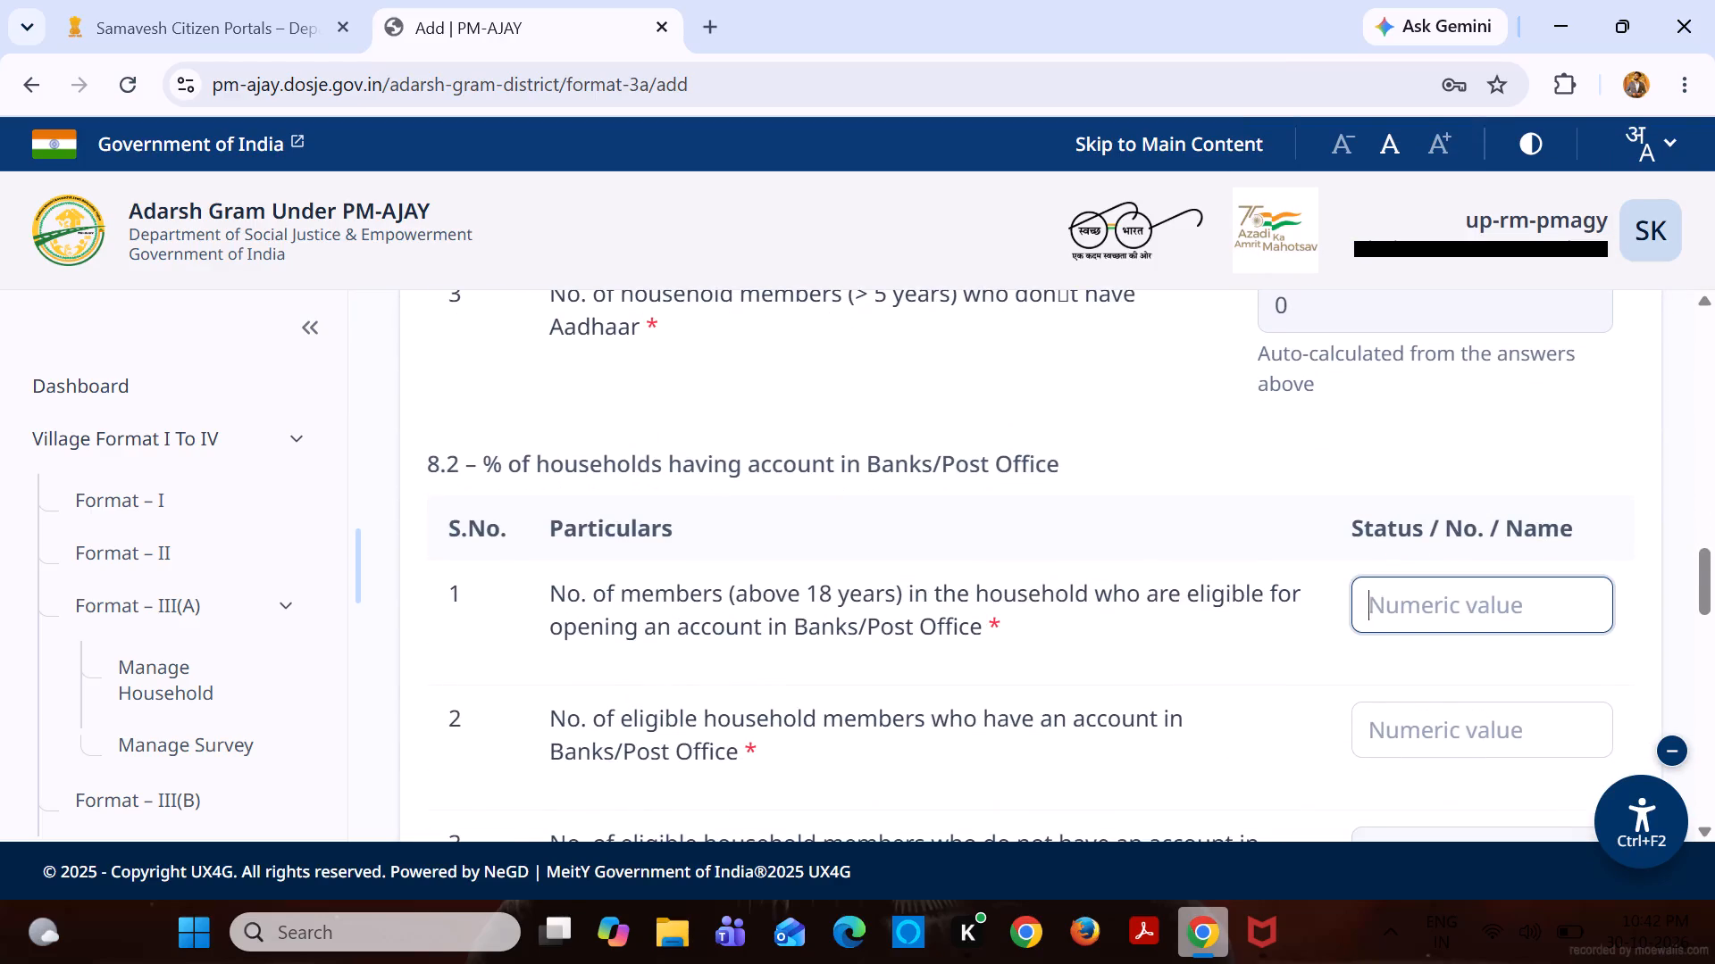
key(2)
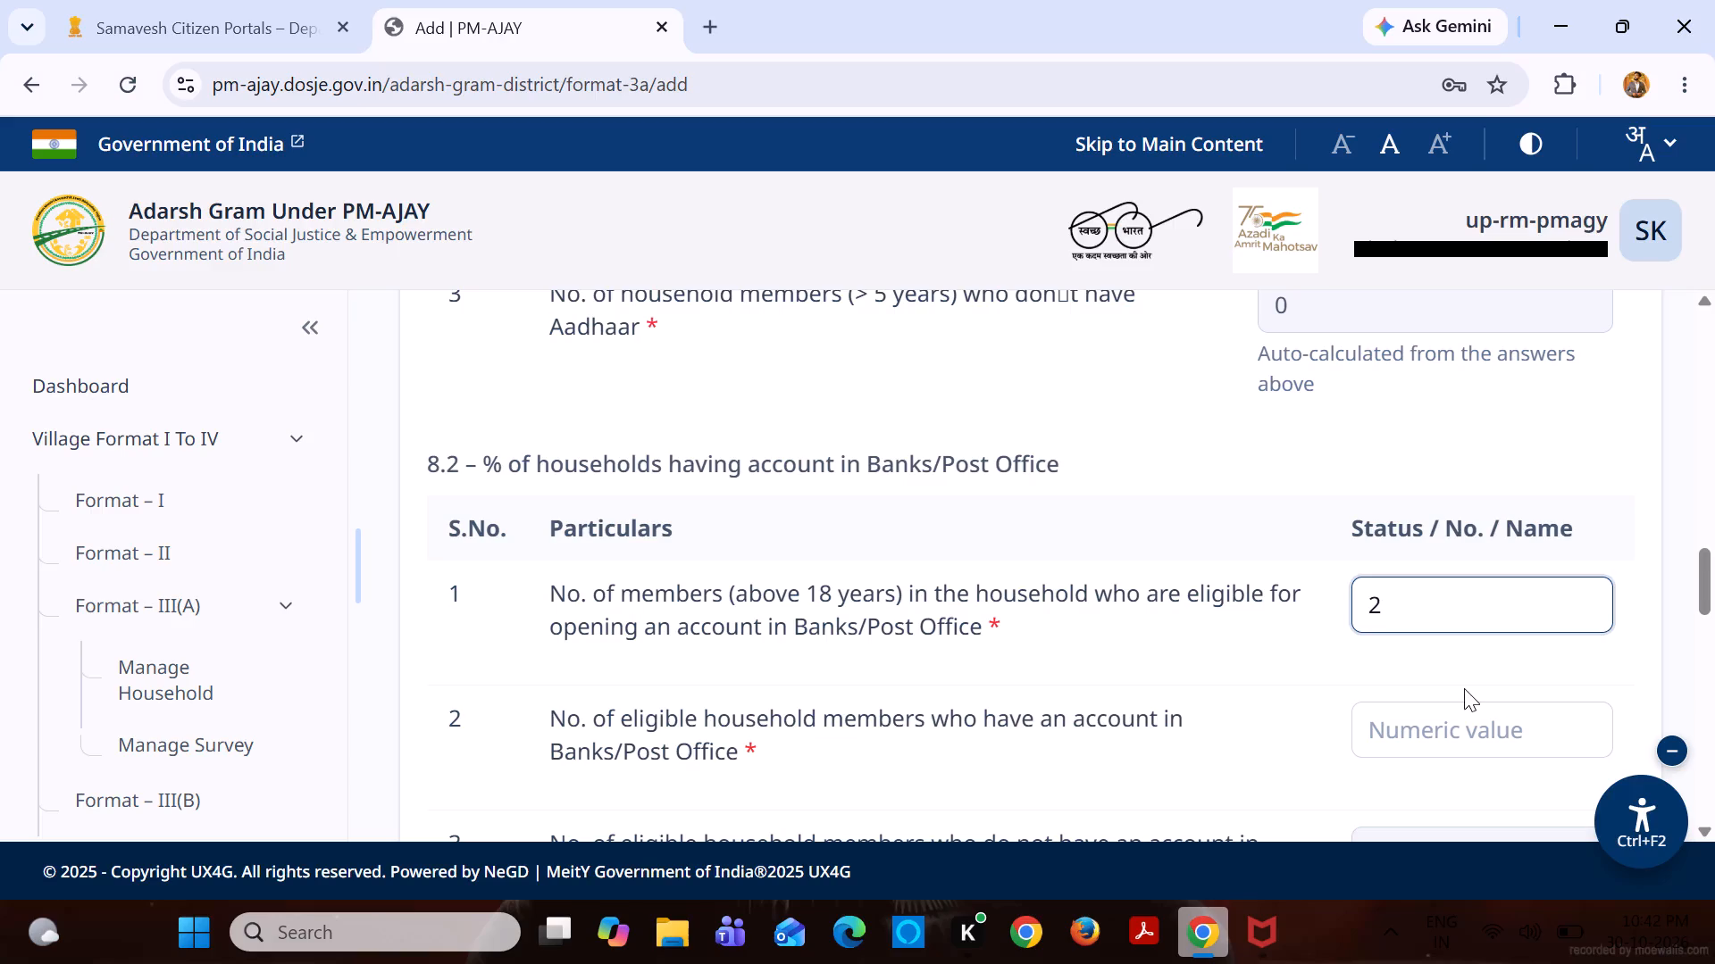
key(BackSpace)
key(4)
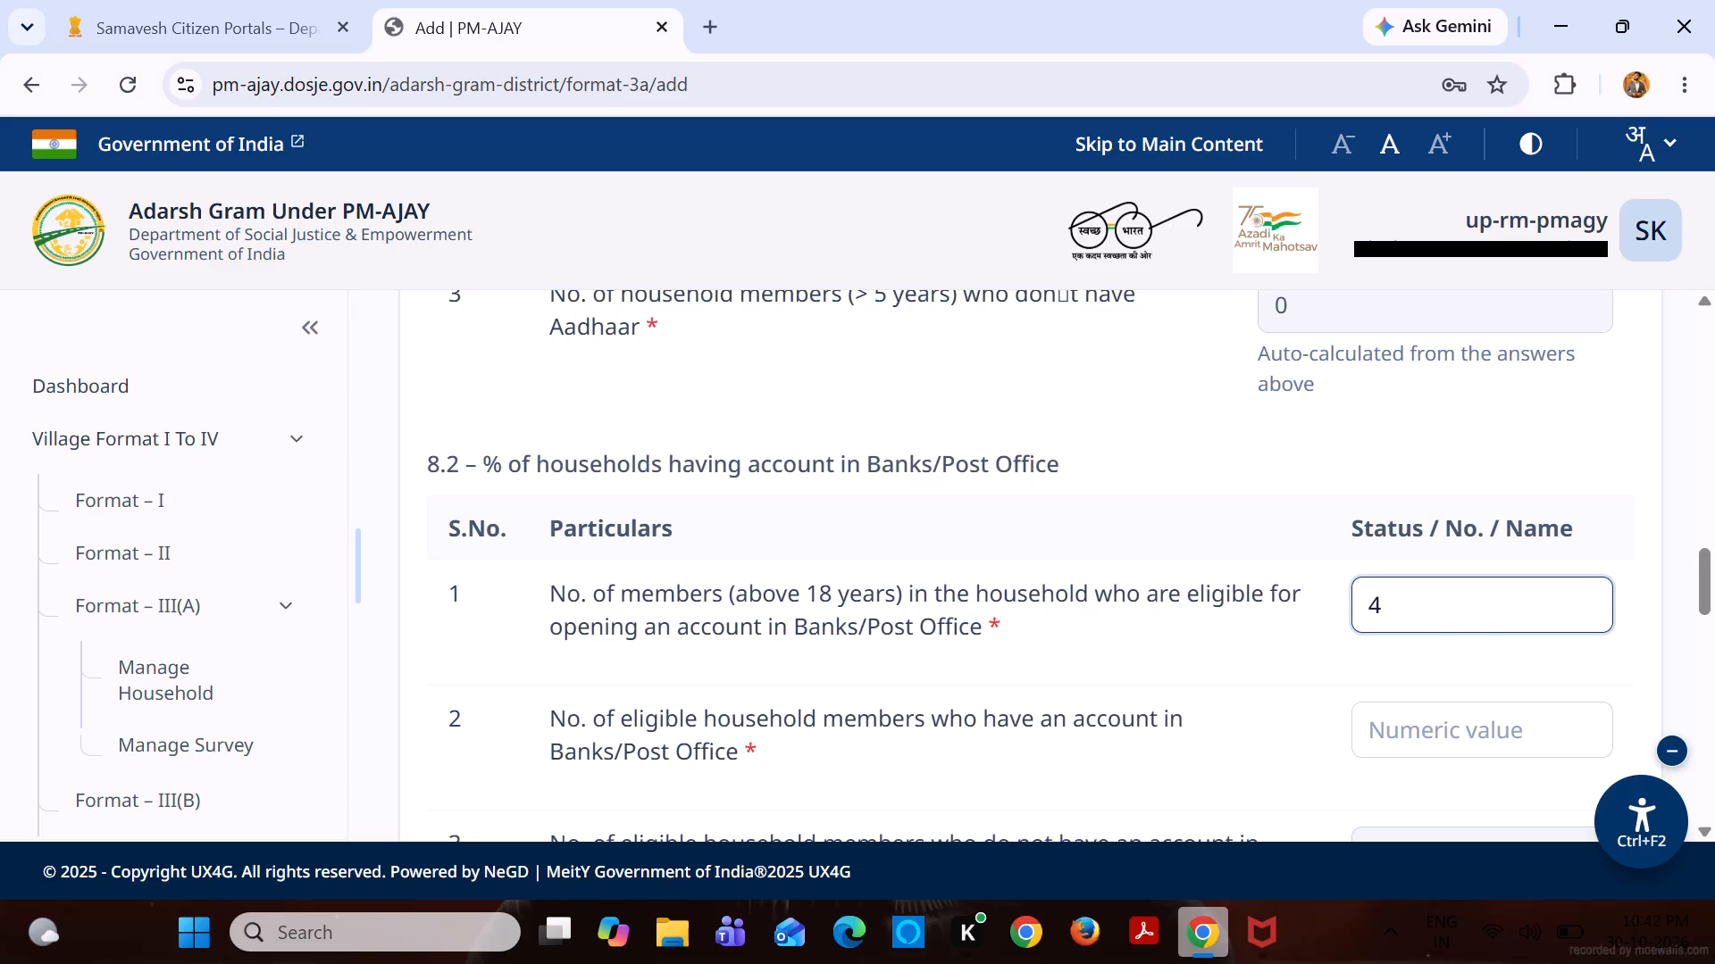
click(1422, 743)
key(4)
Enter 0 eligible persons for PMSBY in section 8.3 and 0 for PMJJBY in section 8.4, and submit domain 8.
scroll(1428, 736, down, 3)
click(1484, 777)
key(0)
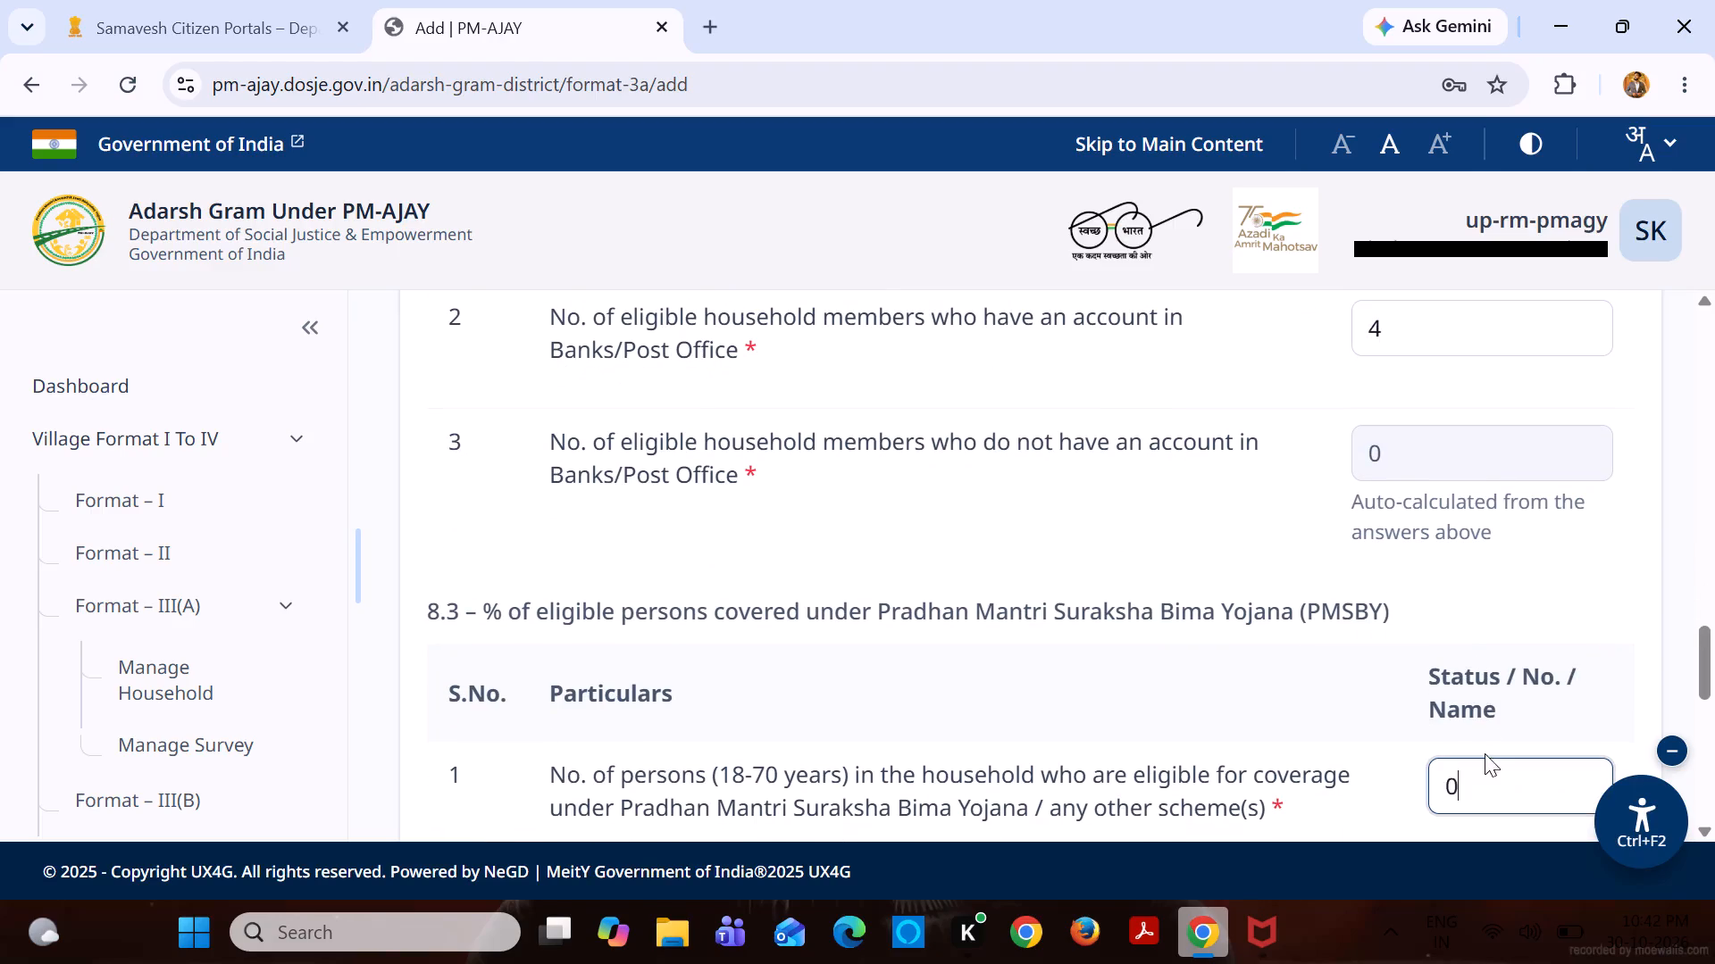
scroll(1485, 753, down, 3)
click(1508, 669)
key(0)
scroll(1506, 670, down, 2)
click(1563, 675)
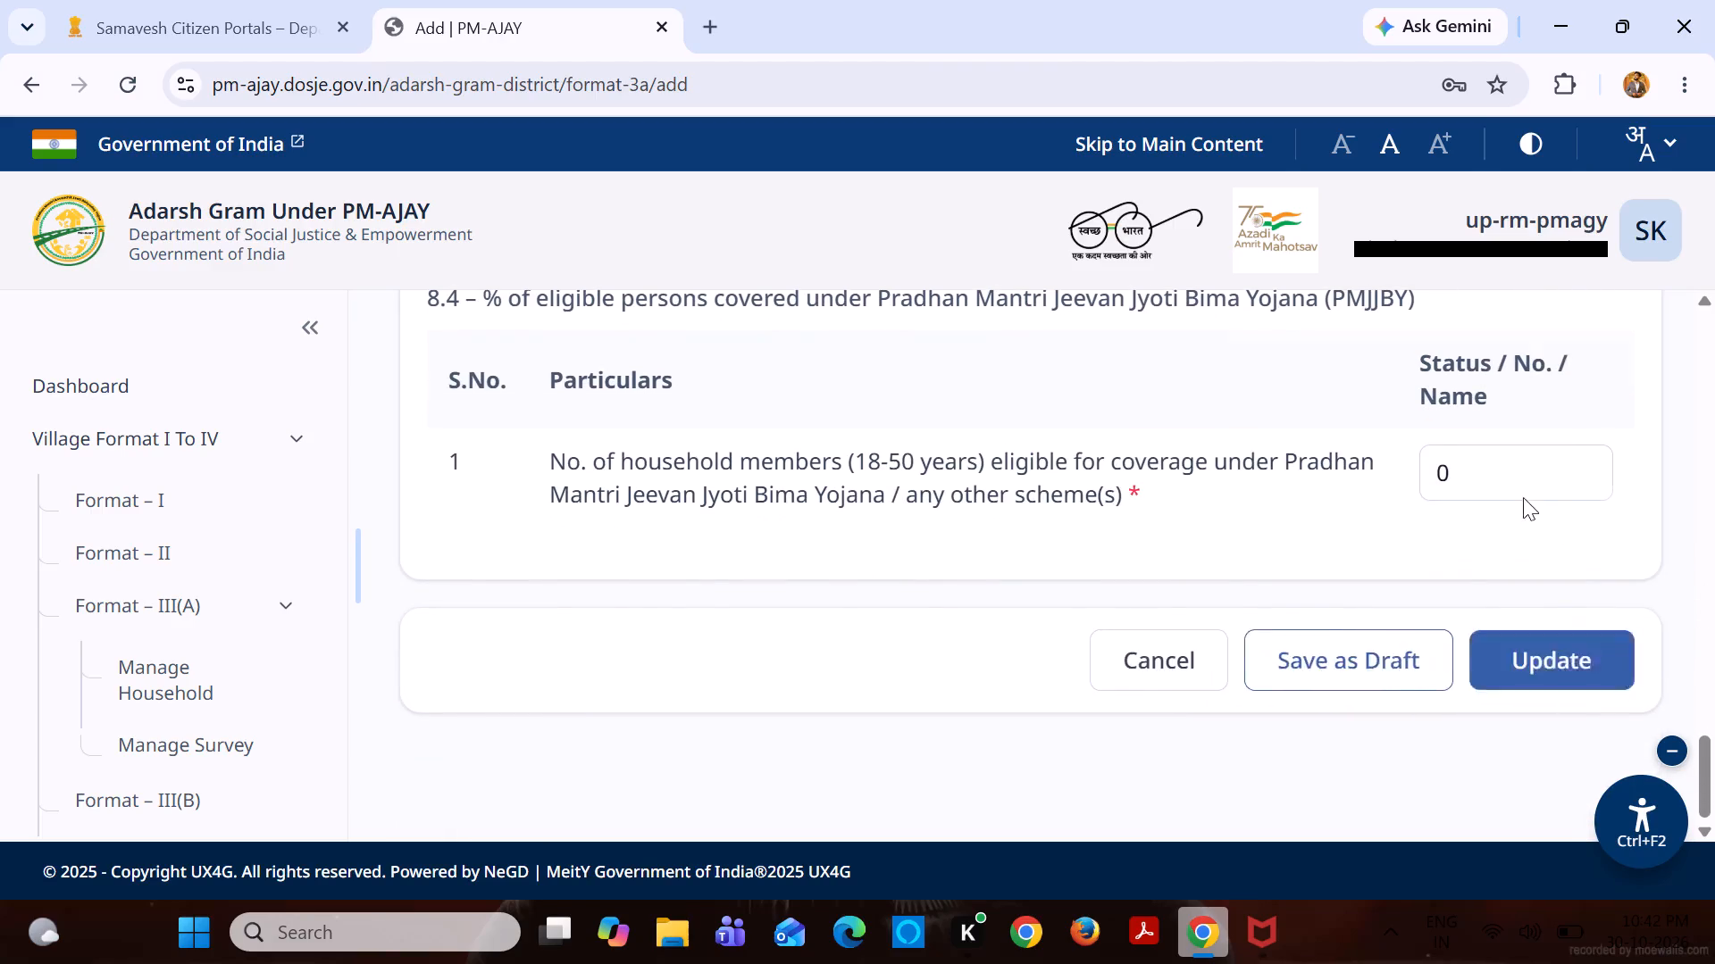
Choose domain 9 – Digitization, enter 0 for its numeric question, and submit the domain.
click(1480, 429)
scroll(1473, 596, down, 3)
drag(1291, 753, 1291, 744)
scroll(1297, 706, down, 2)
click(1437, 616)
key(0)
scroll(1439, 612, down, 2)
click(1545, 662)
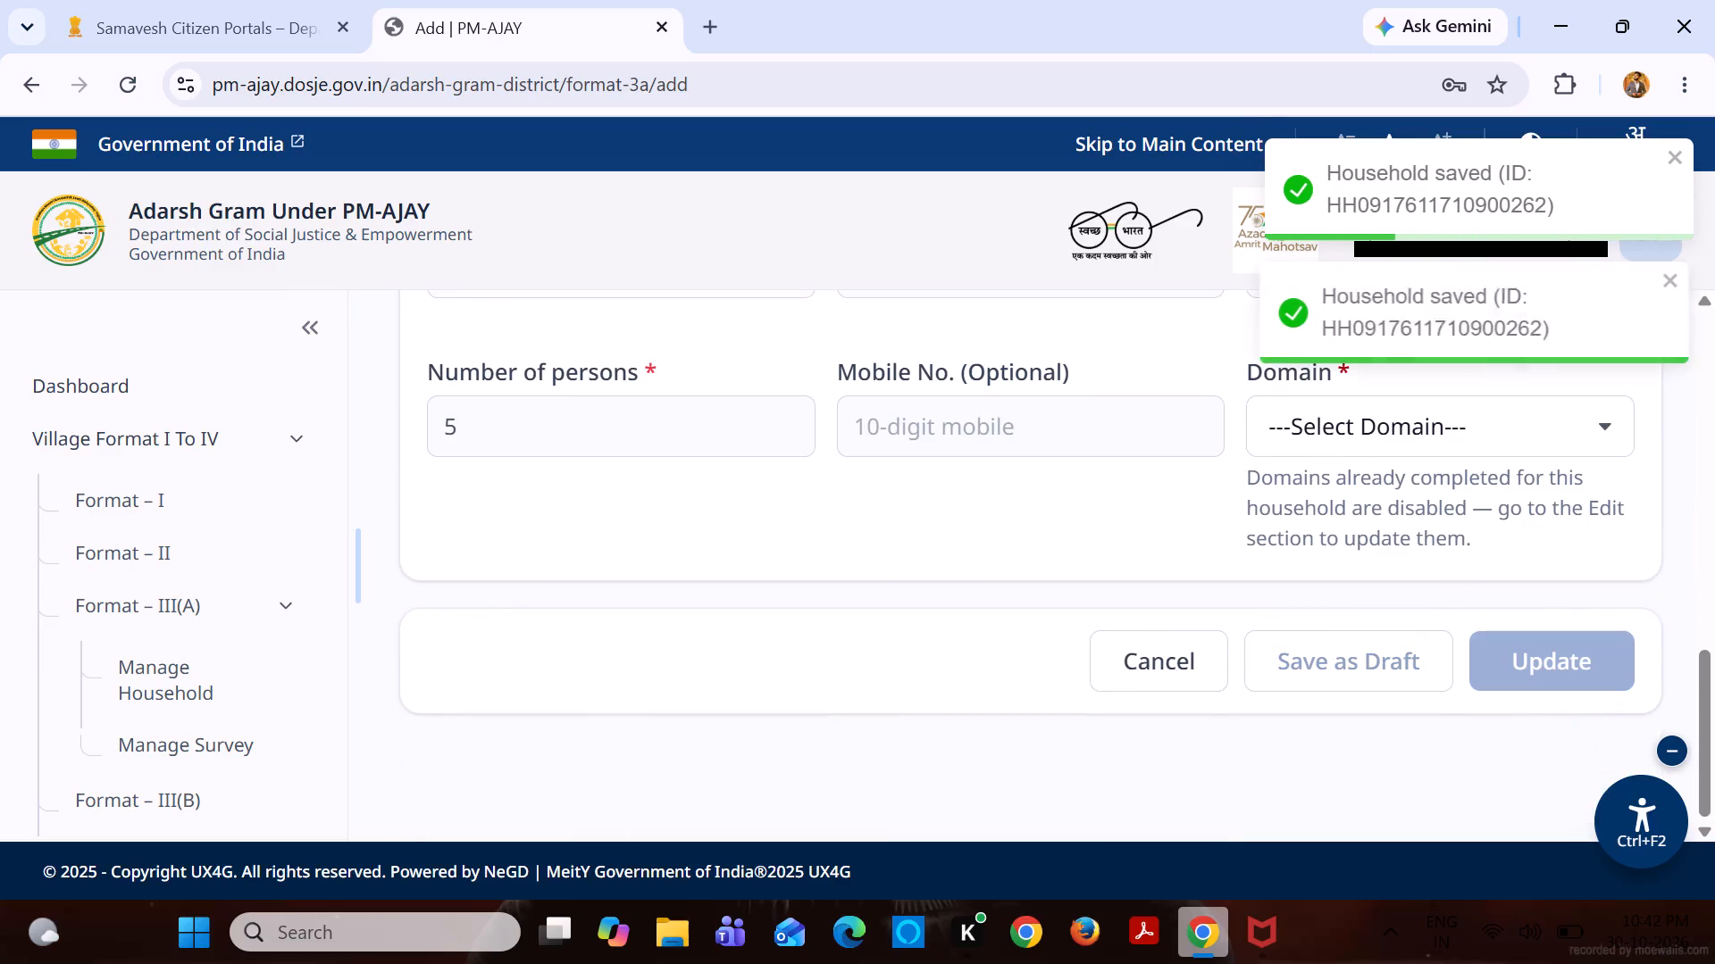
Choose domain 10 – Livelihood and Skill Development and enter 0 youth eligible for skill training and 0 eligible for bank linked loans.
click(1495, 413)
scroll(1504, 661, down, 4)
click(1362, 794)
scroll(1390, 718, down, 3)
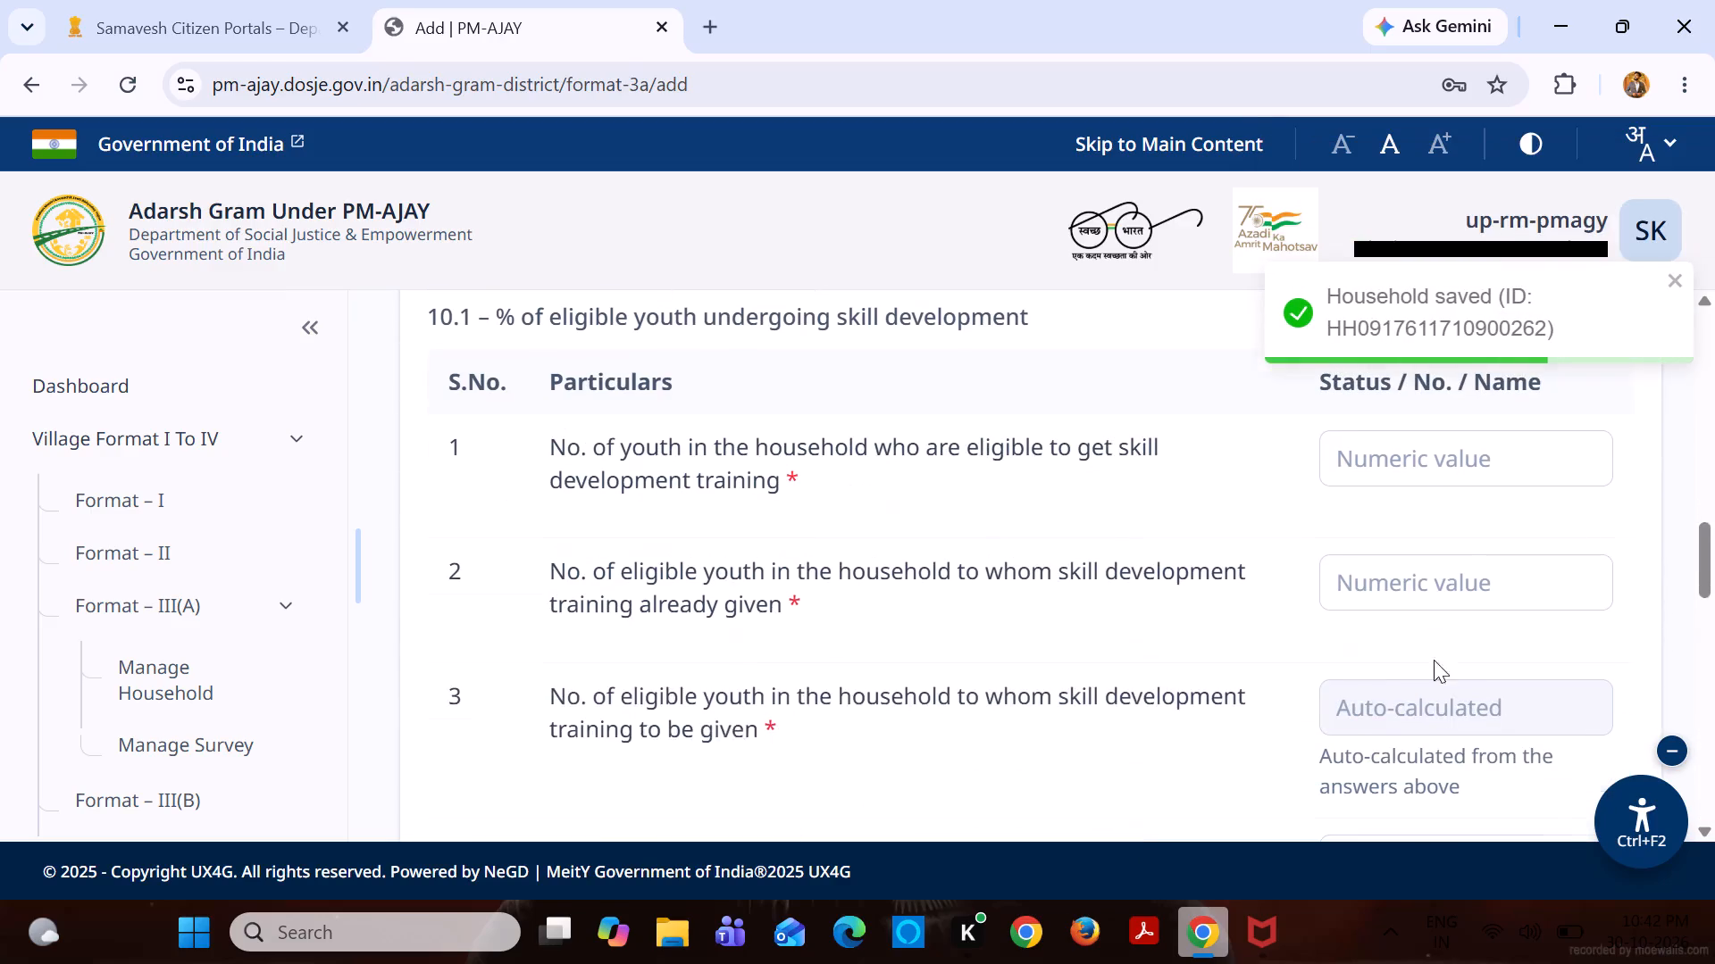
click(1388, 450)
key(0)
click(1488, 745)
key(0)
Answer the SHG membership question in section 10.3 and submit domain 10.
scroll(1487, 713, down, 2)
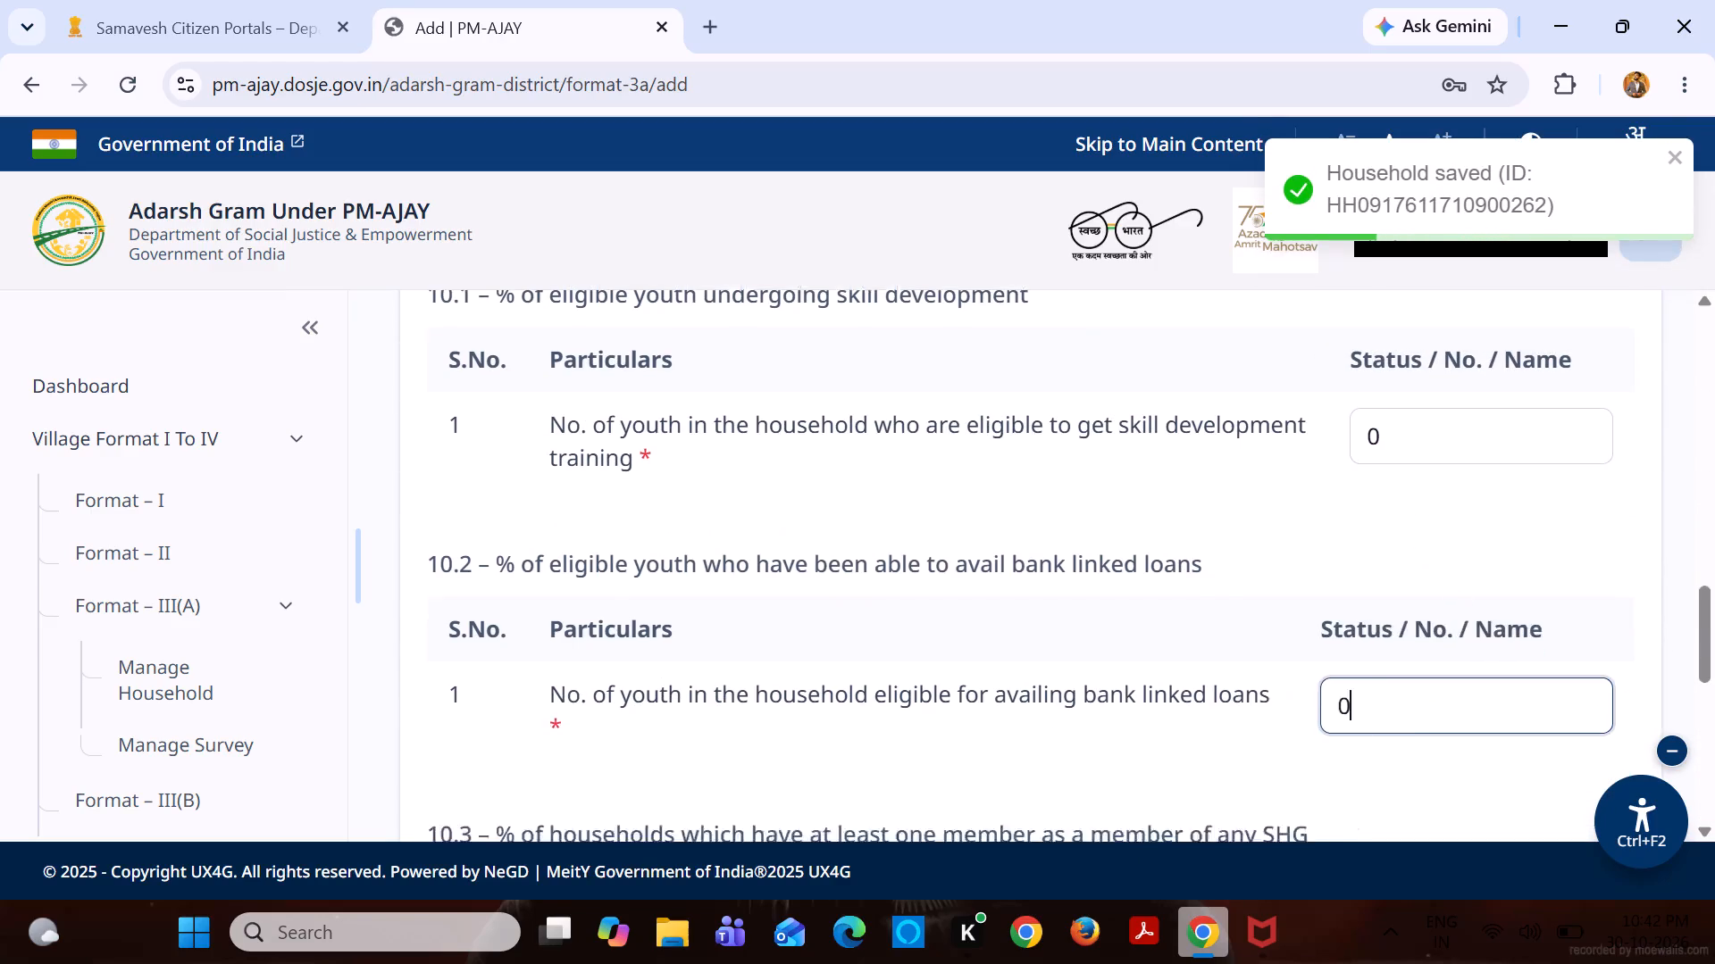
click(1505, 721)
click(1422, 809)
scroll(1460, 625, down, 3)
click(1548, 666)
Start a new household entry with block Shahabad - 1488, gram panchayat Boodpur - 84740, village Boodpur - 117109, and category Others.
click(191, 680)
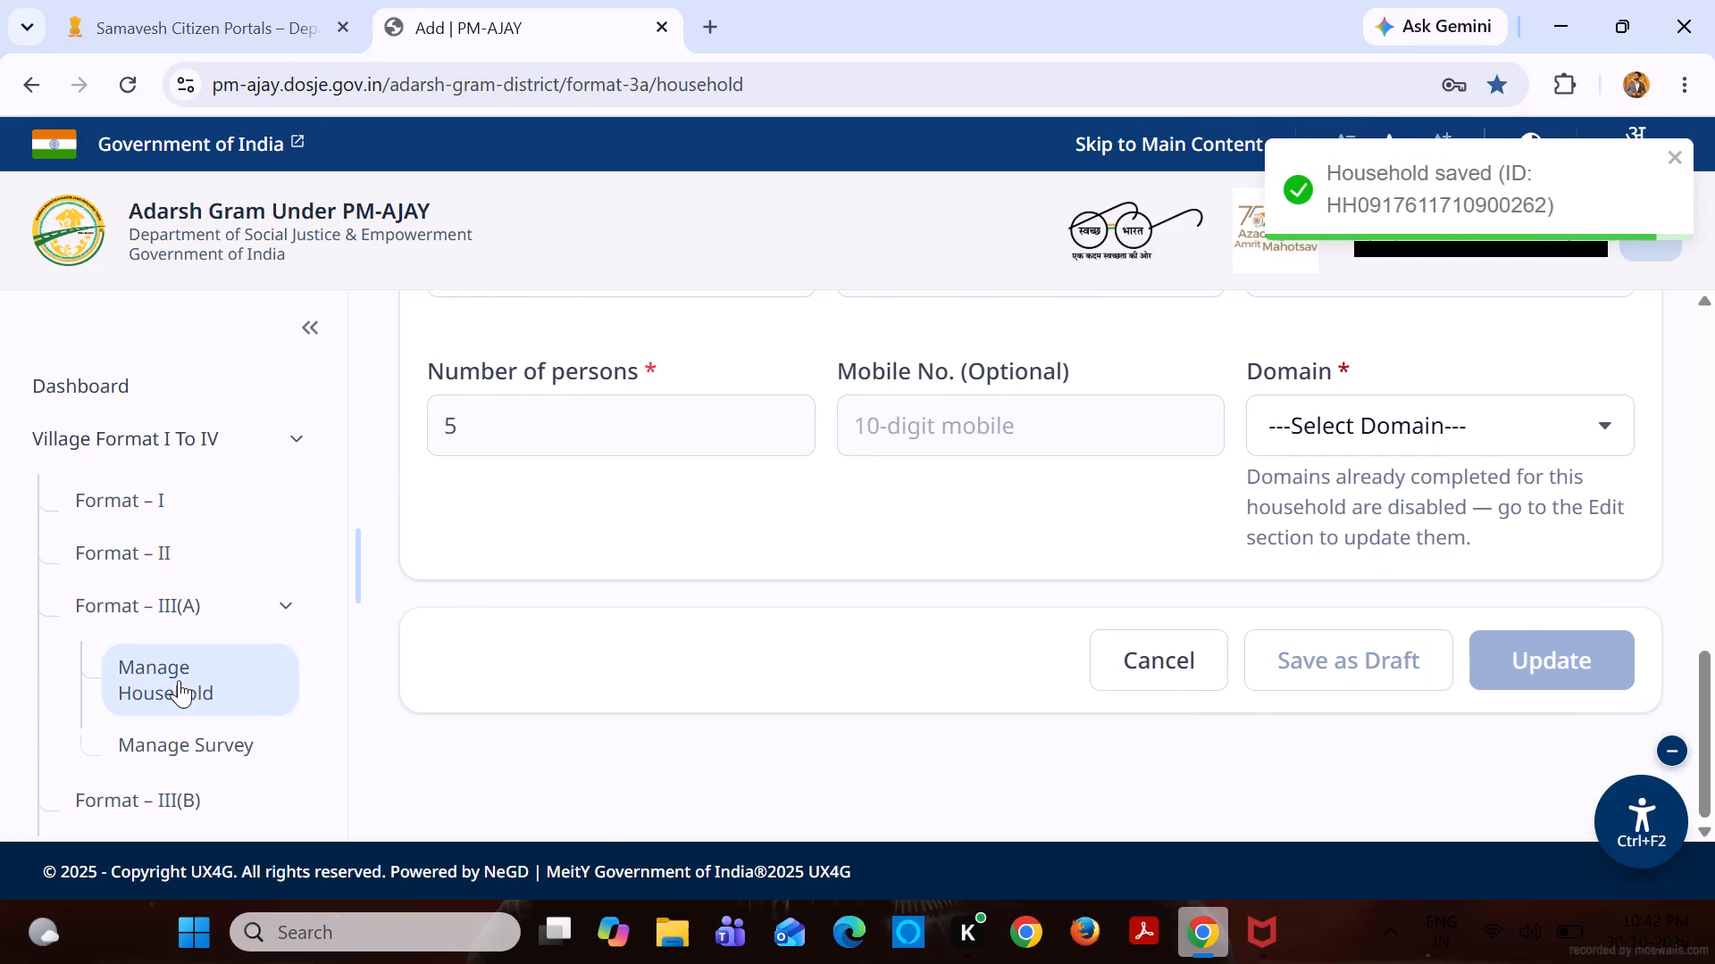
click(1256, 368)
click(1235, 310)
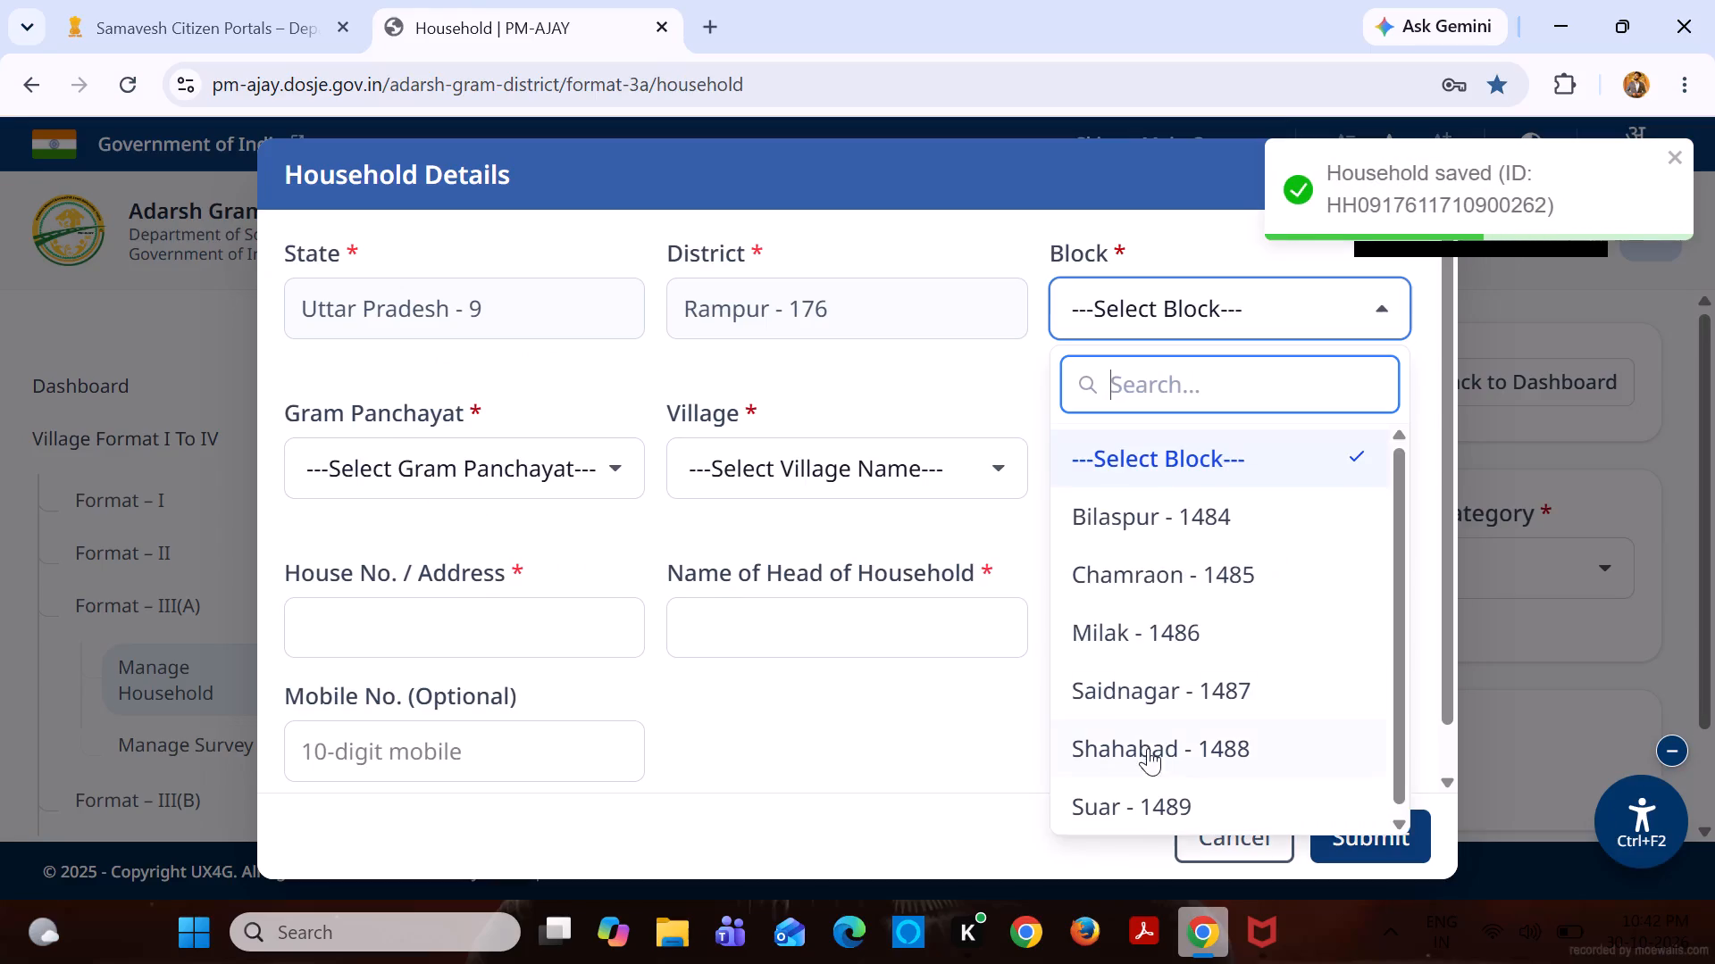
drag(1148, 748, 1126, 724)
click(539, 422)
click(535, 453)
click(478, 716)
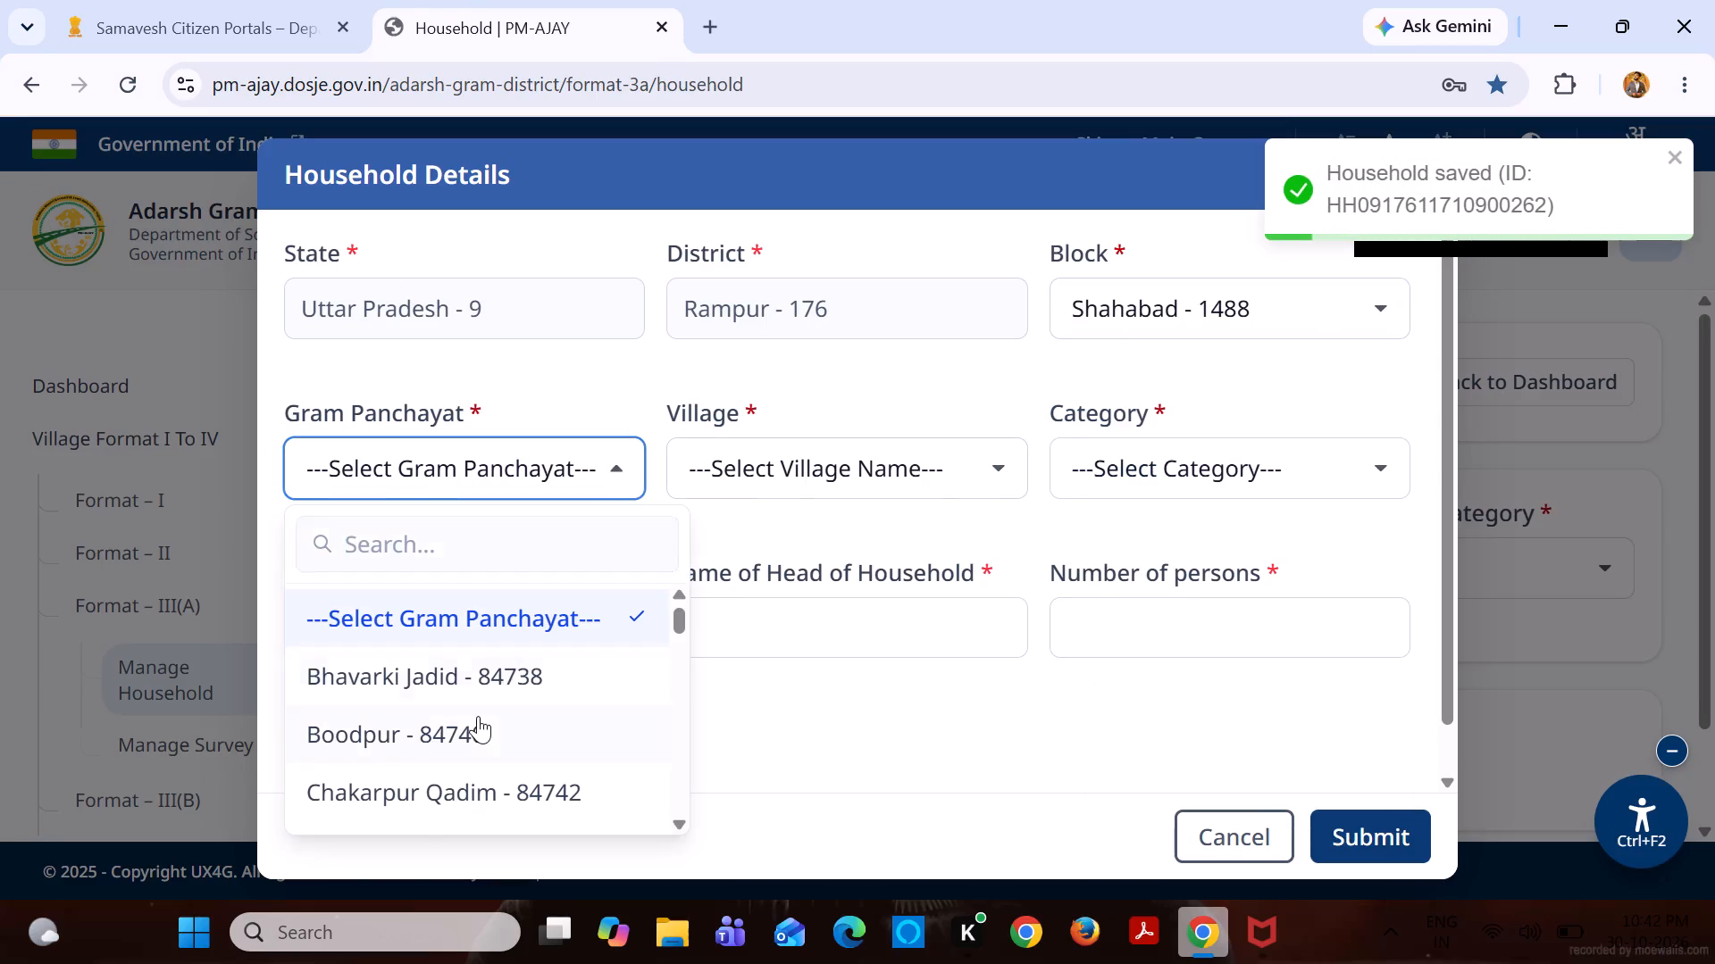
click(801, 471)
click(740, 598)
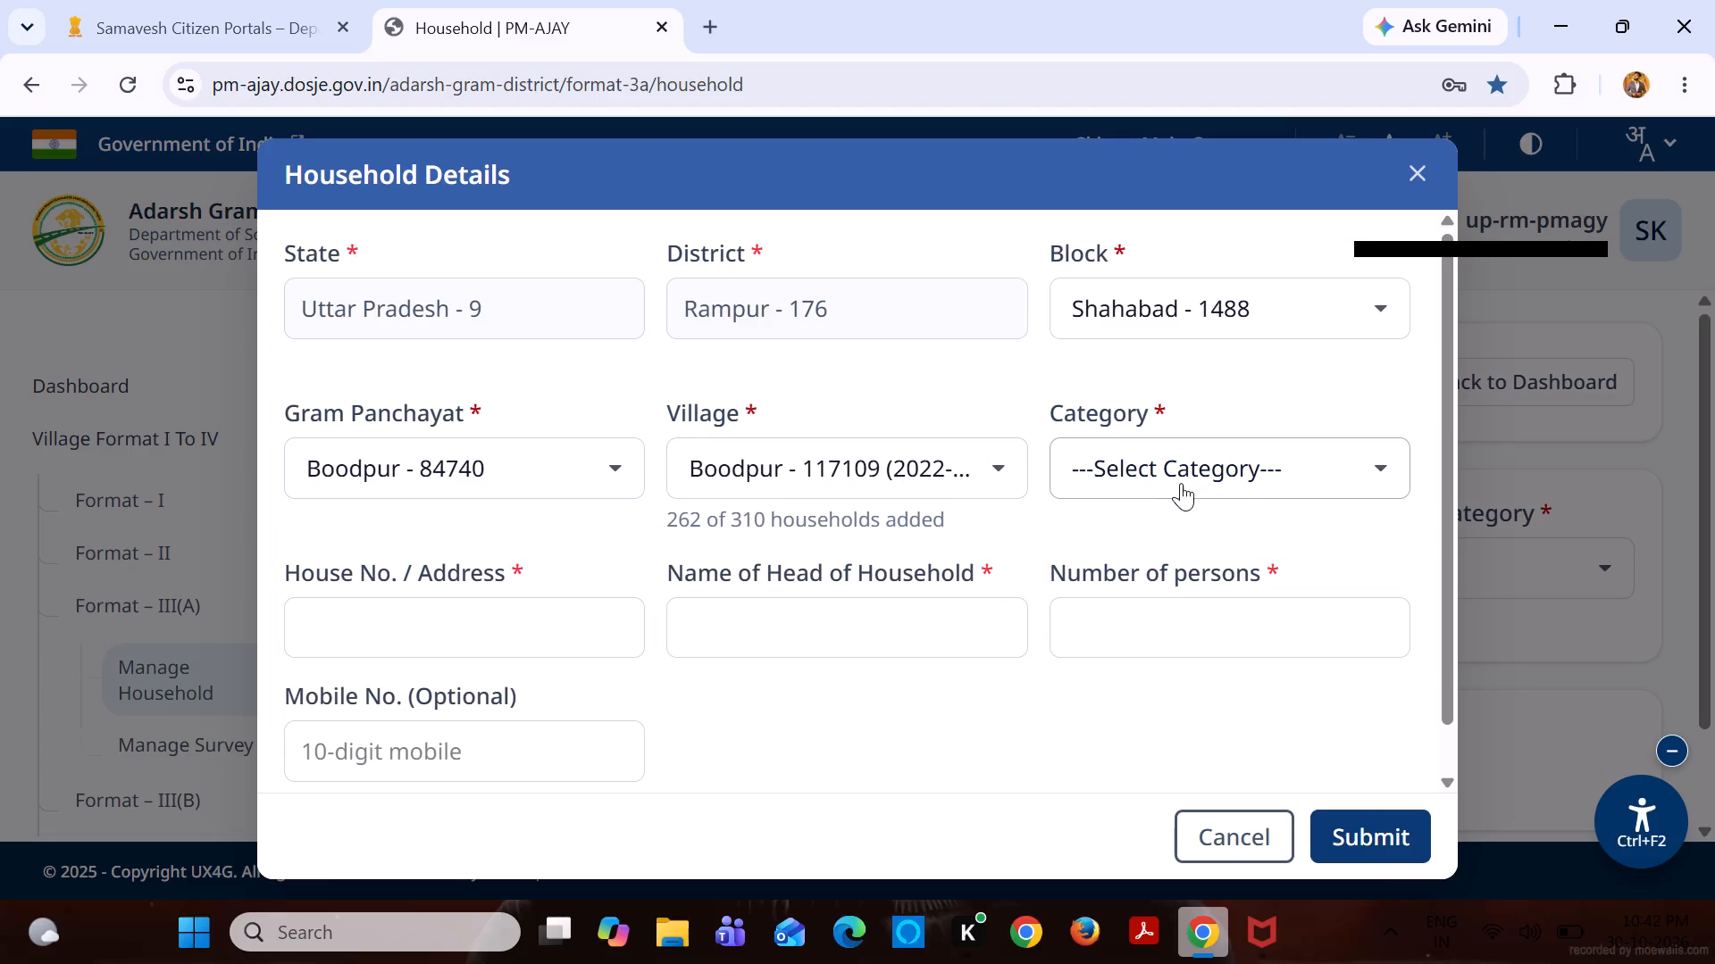
click(1204, 467)
click(1092, 723)
Enter 263 as the new household's house number and open the head of household name for entry.
drag(275, 597, 296, 602)
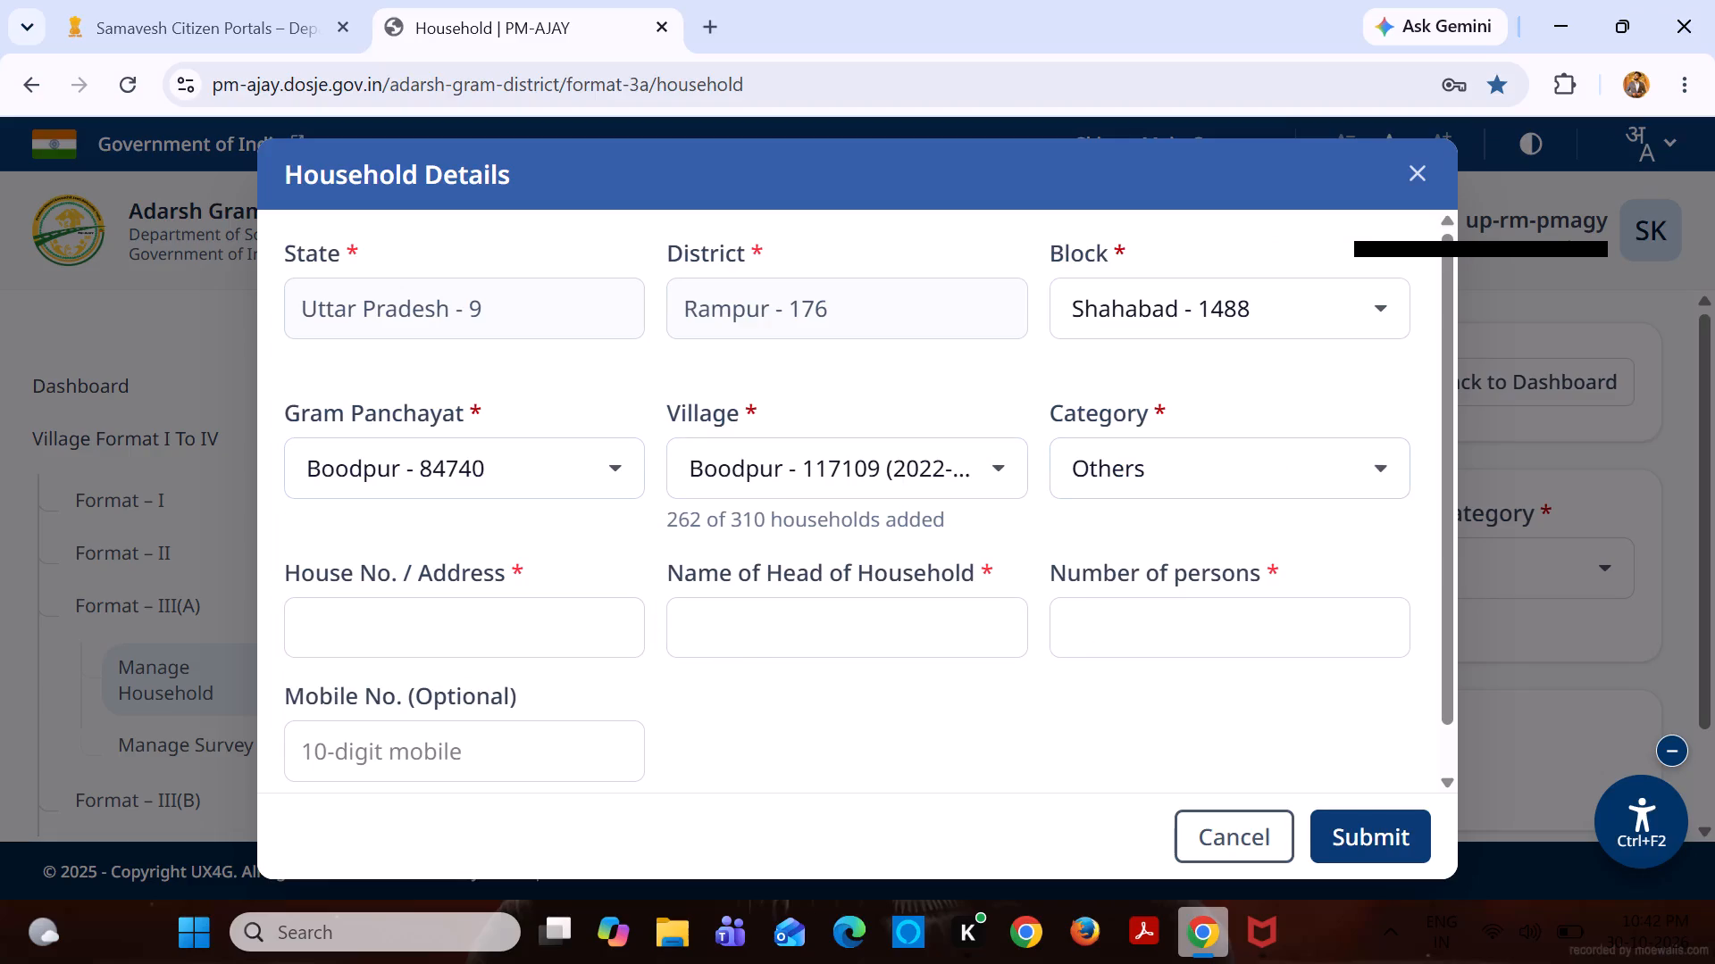
click(389, 627)
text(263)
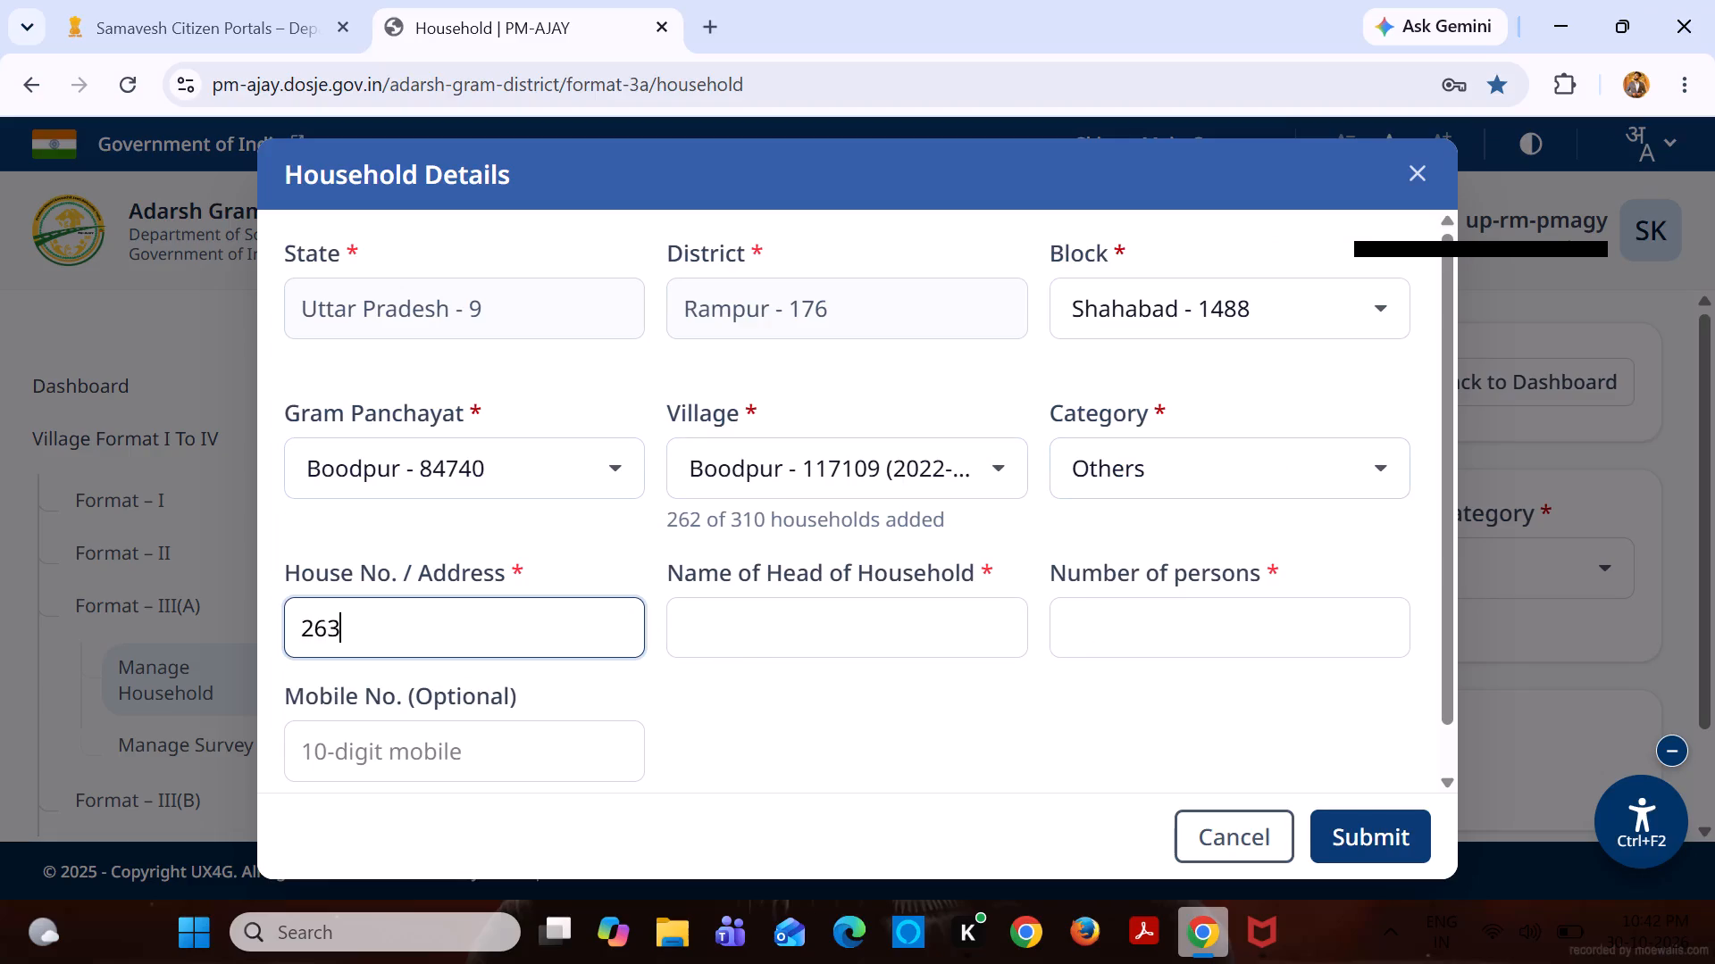
click(949, 652)
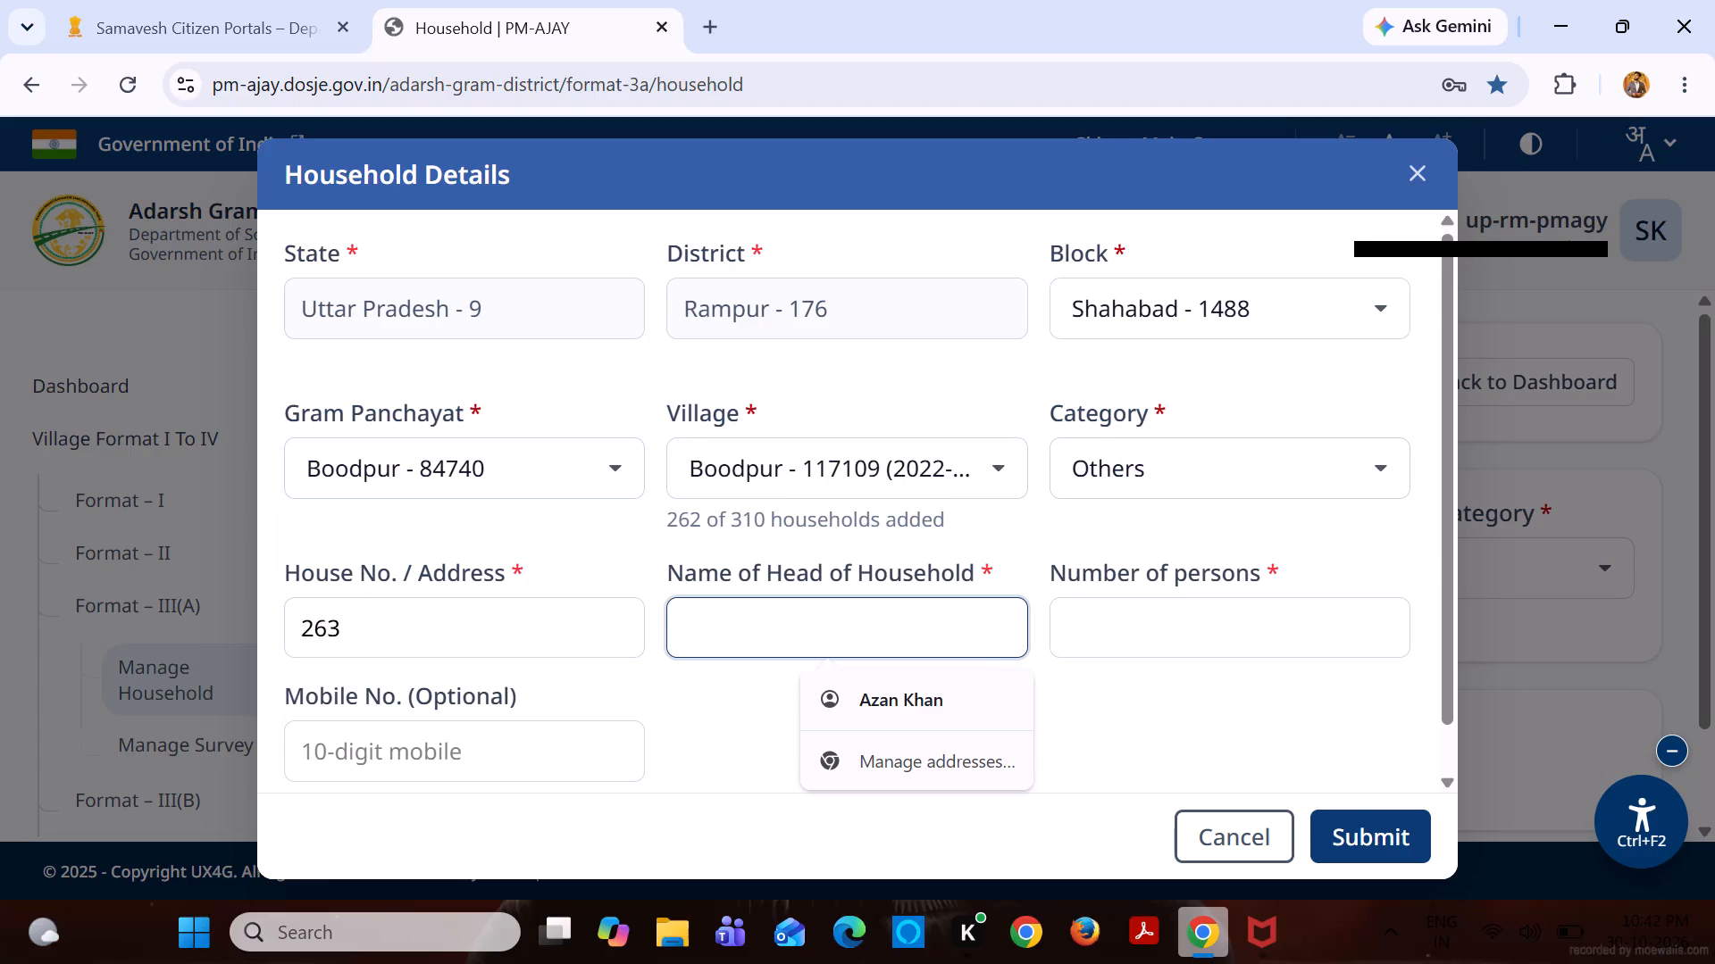
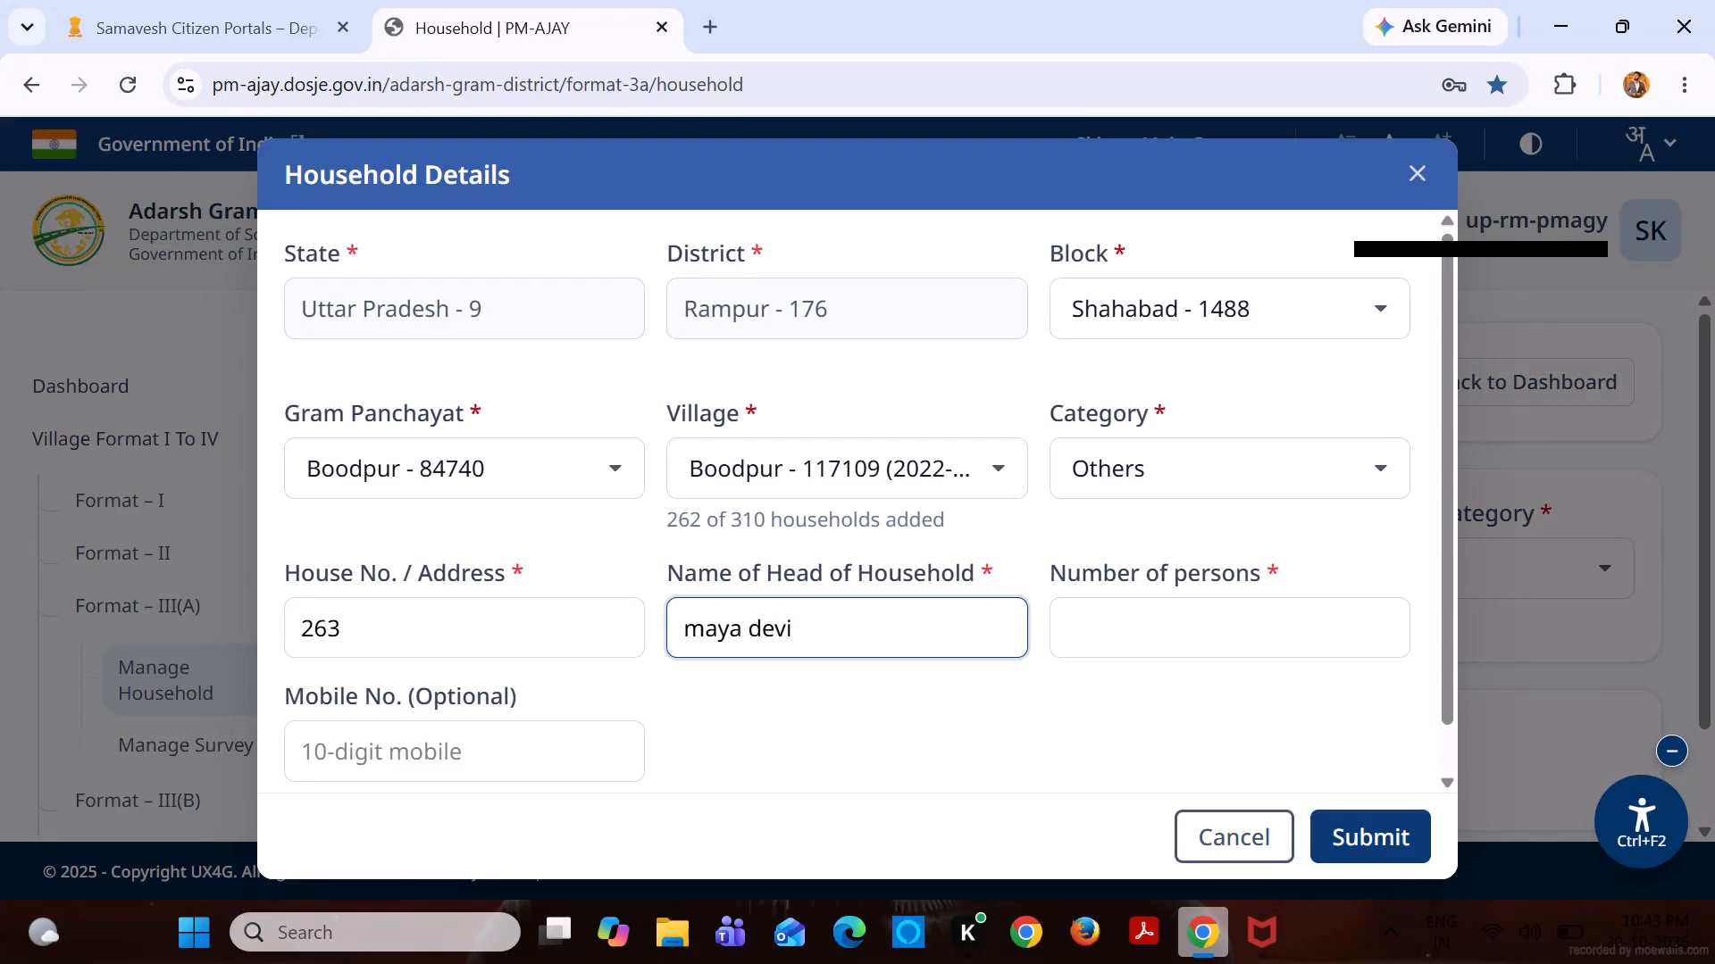
Set the number of persons for household 263 to 5 and submit the household details.
click(1209, 618)
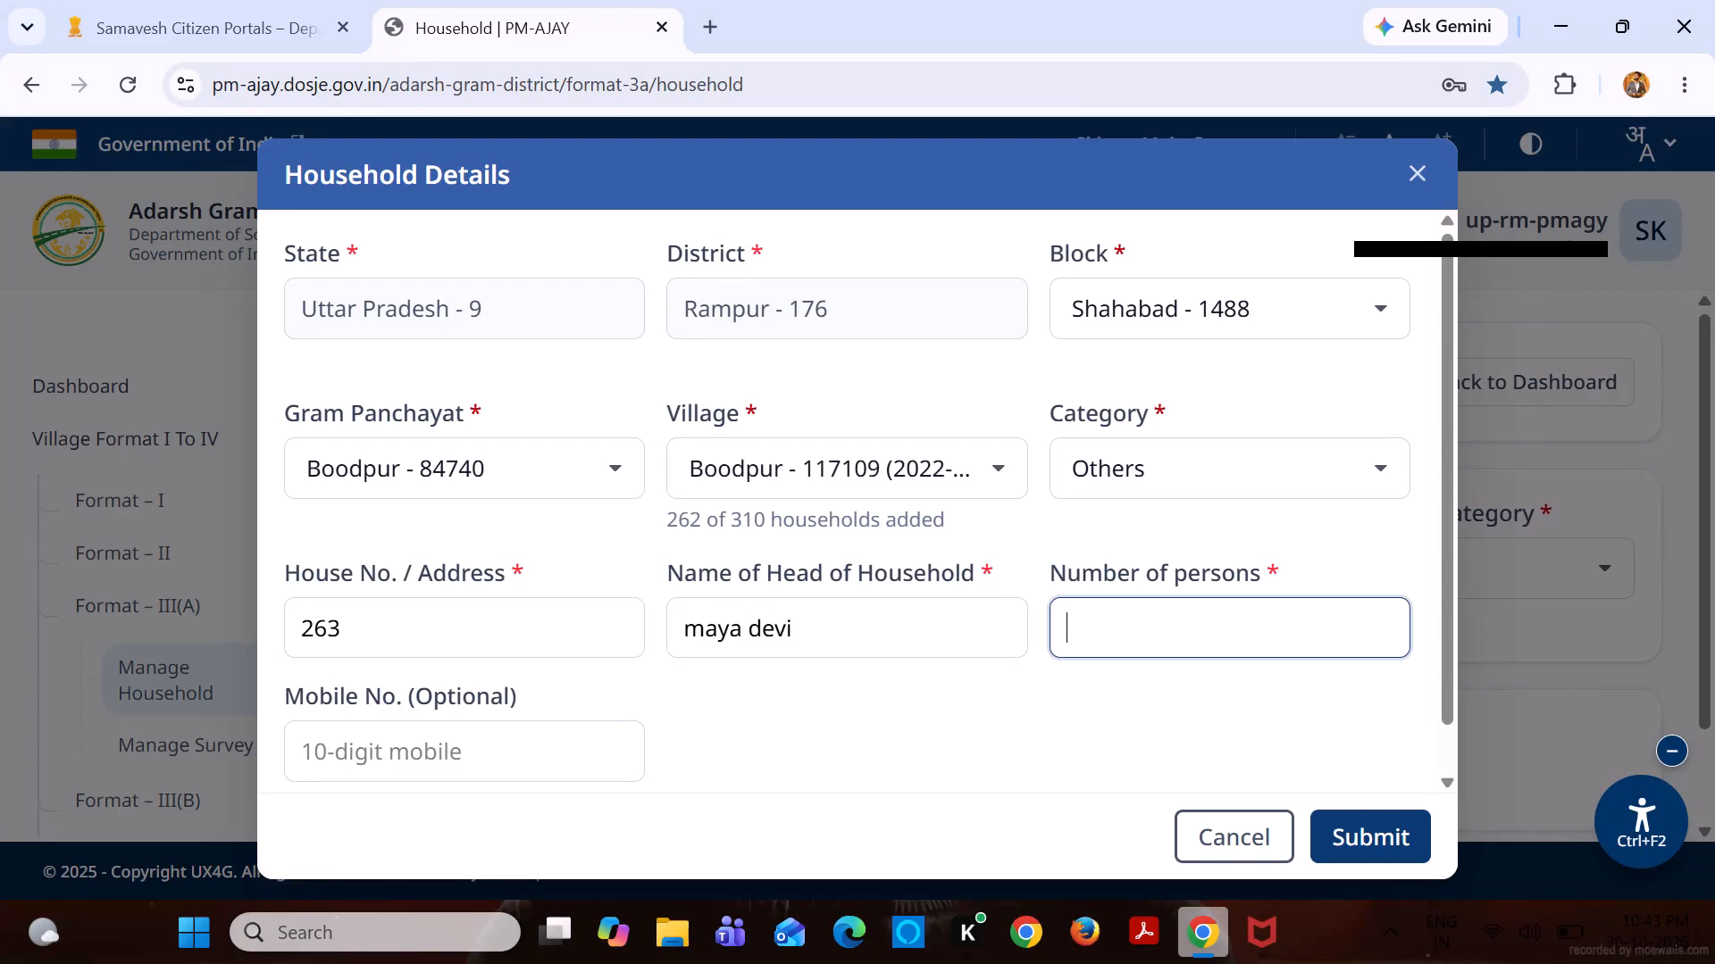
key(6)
key(BackSpace)
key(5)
click(1354, 826)
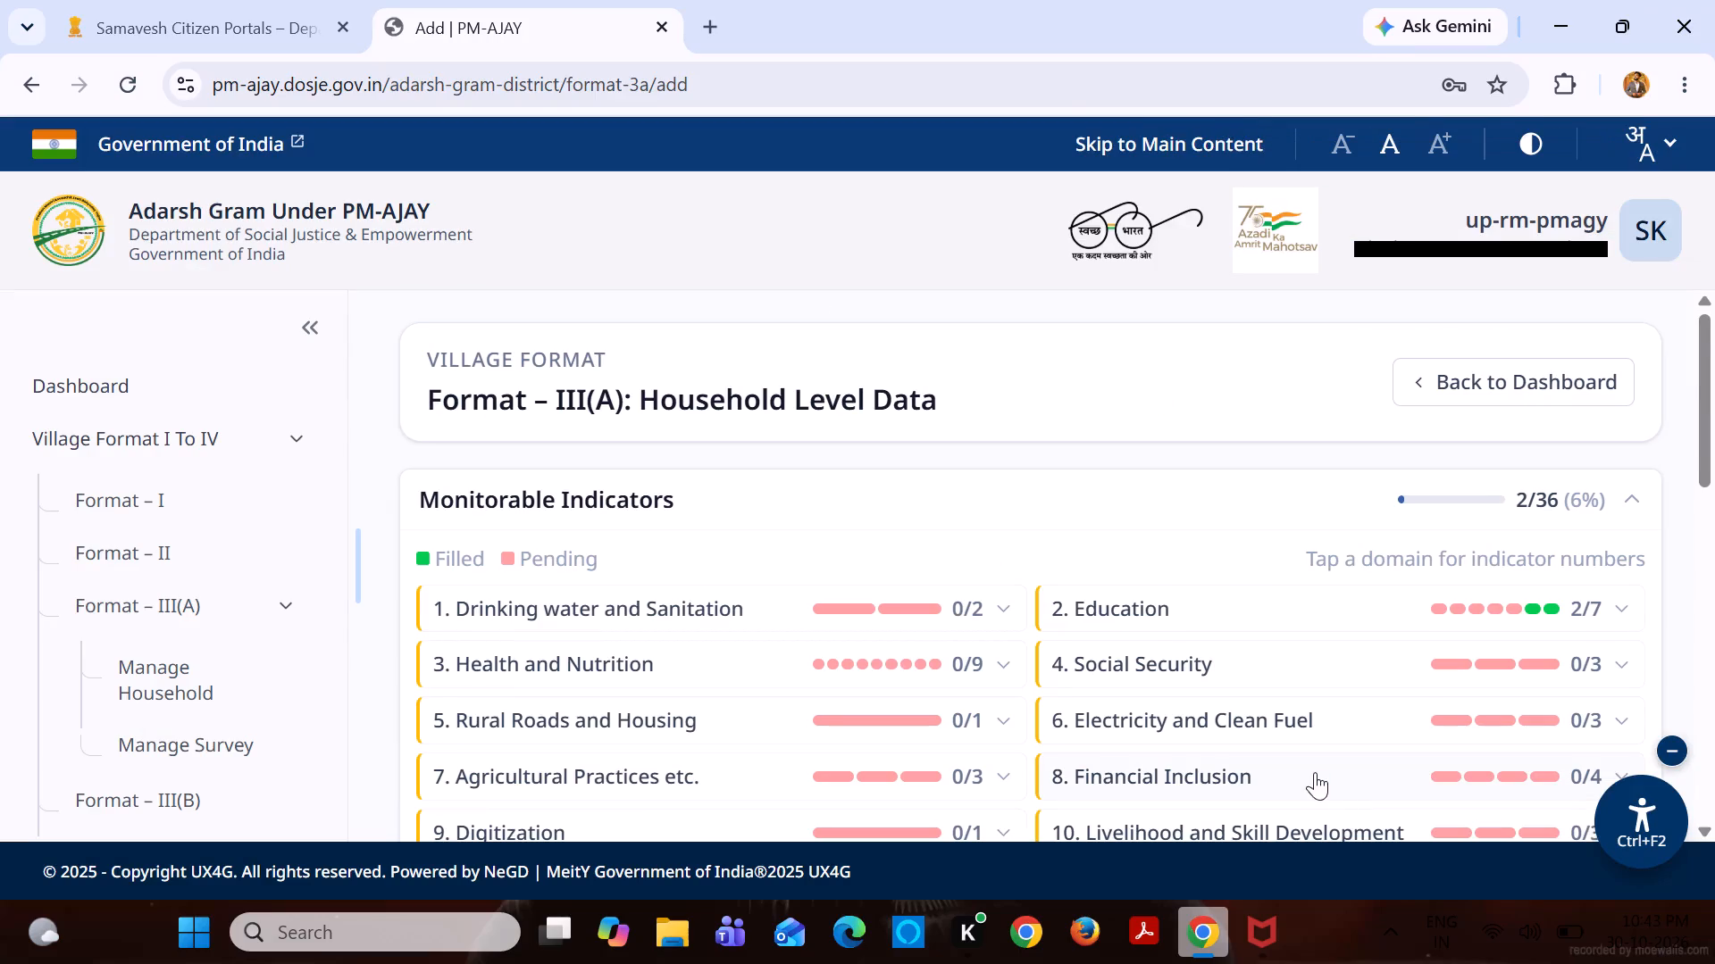
Choose domain 1 – Drinking water and Sanitation, answer Yes to having a latrine and No to open defecation, and submit the domain.
scroll(1380, 701, down, 8)
click(1583, 493)
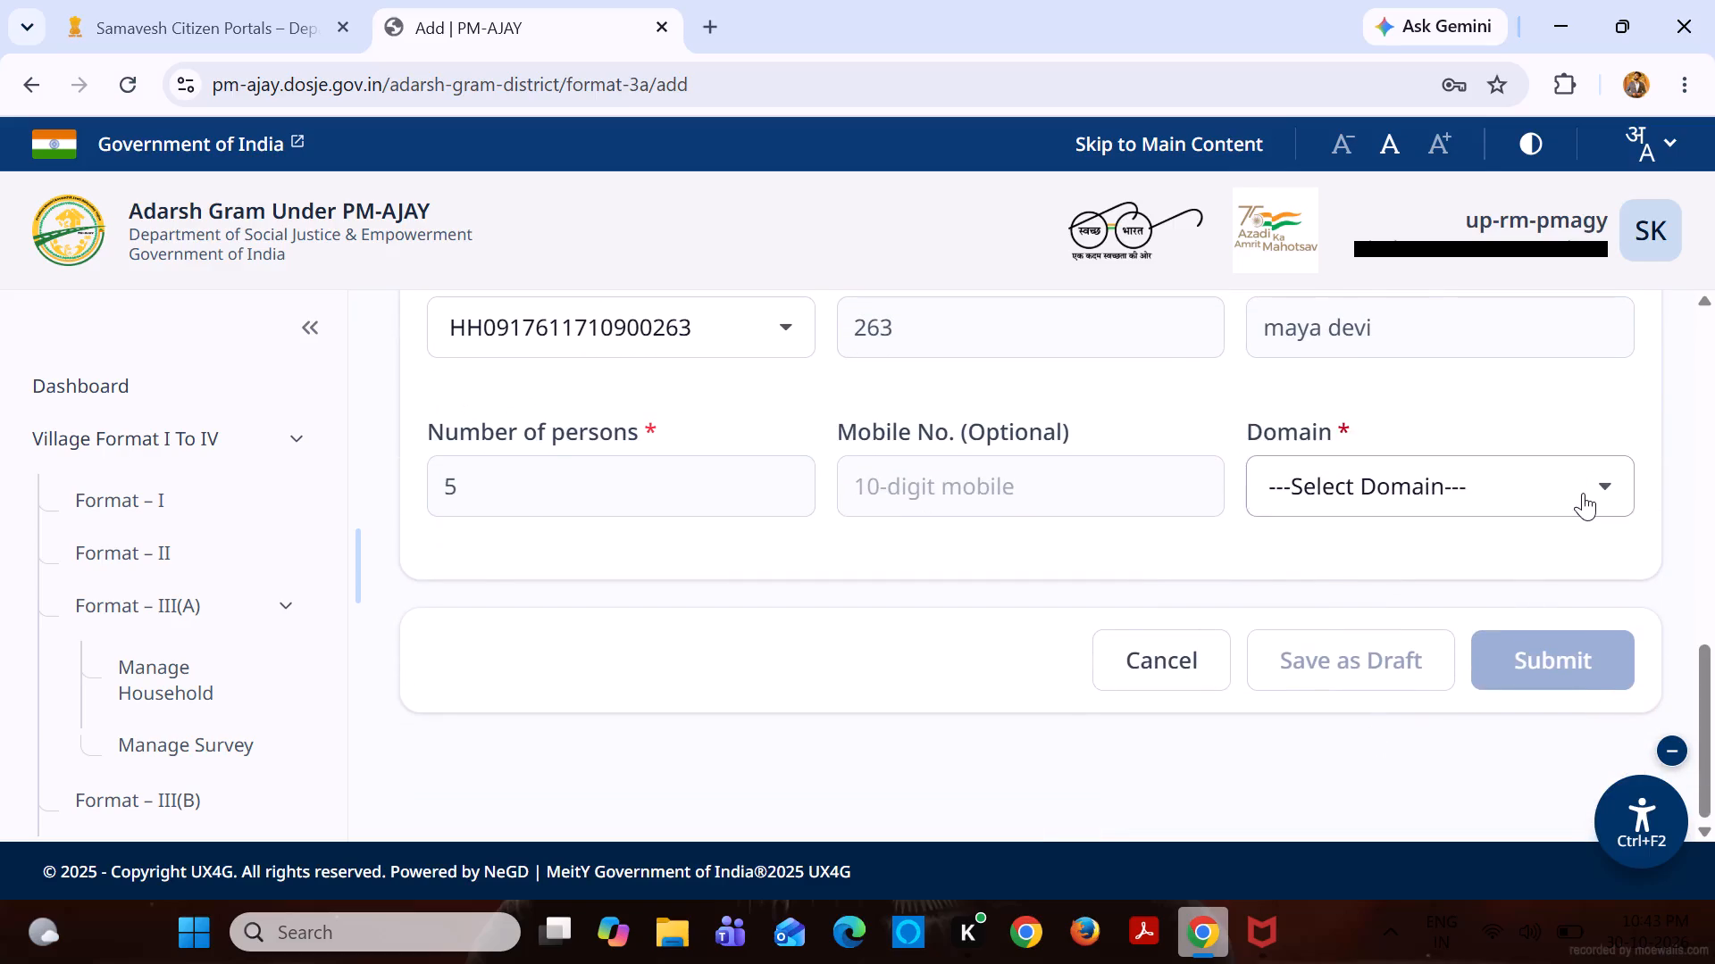
click(1446, 239)
scroll(1441, 473, down, 2)
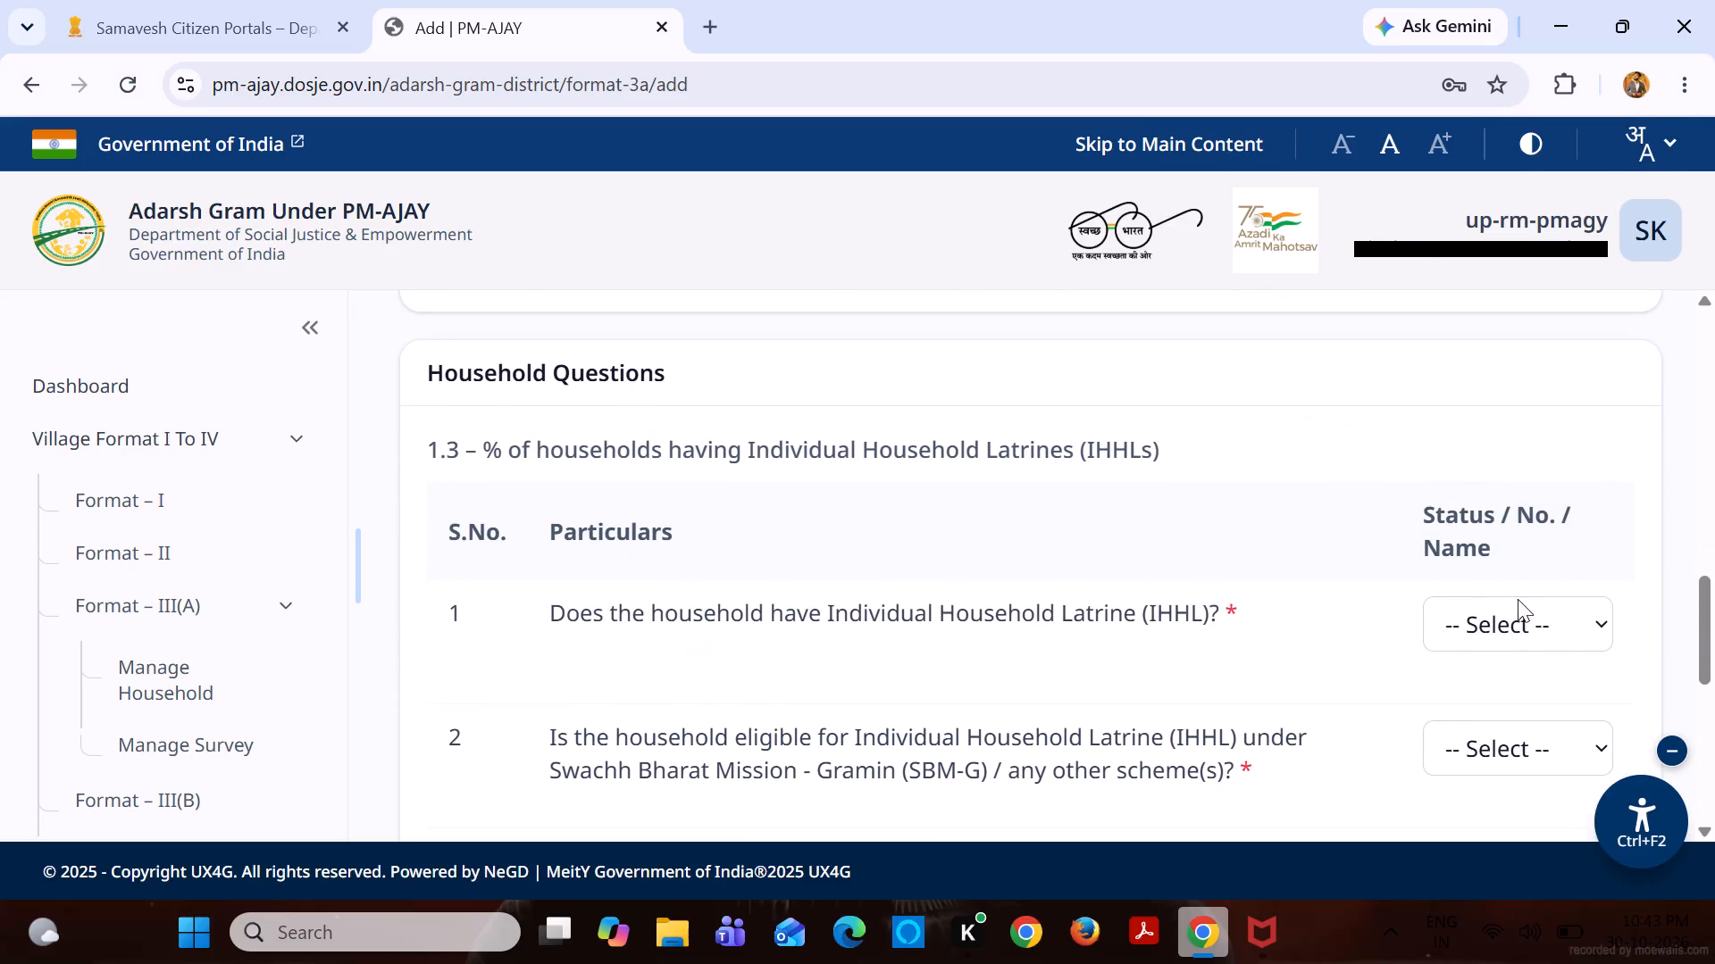
click(1519, 602)
drag(1501, 708, 1502, 669)
scroll(1513, 619, down, 2)
drag(1500, 344, 1506, 367)
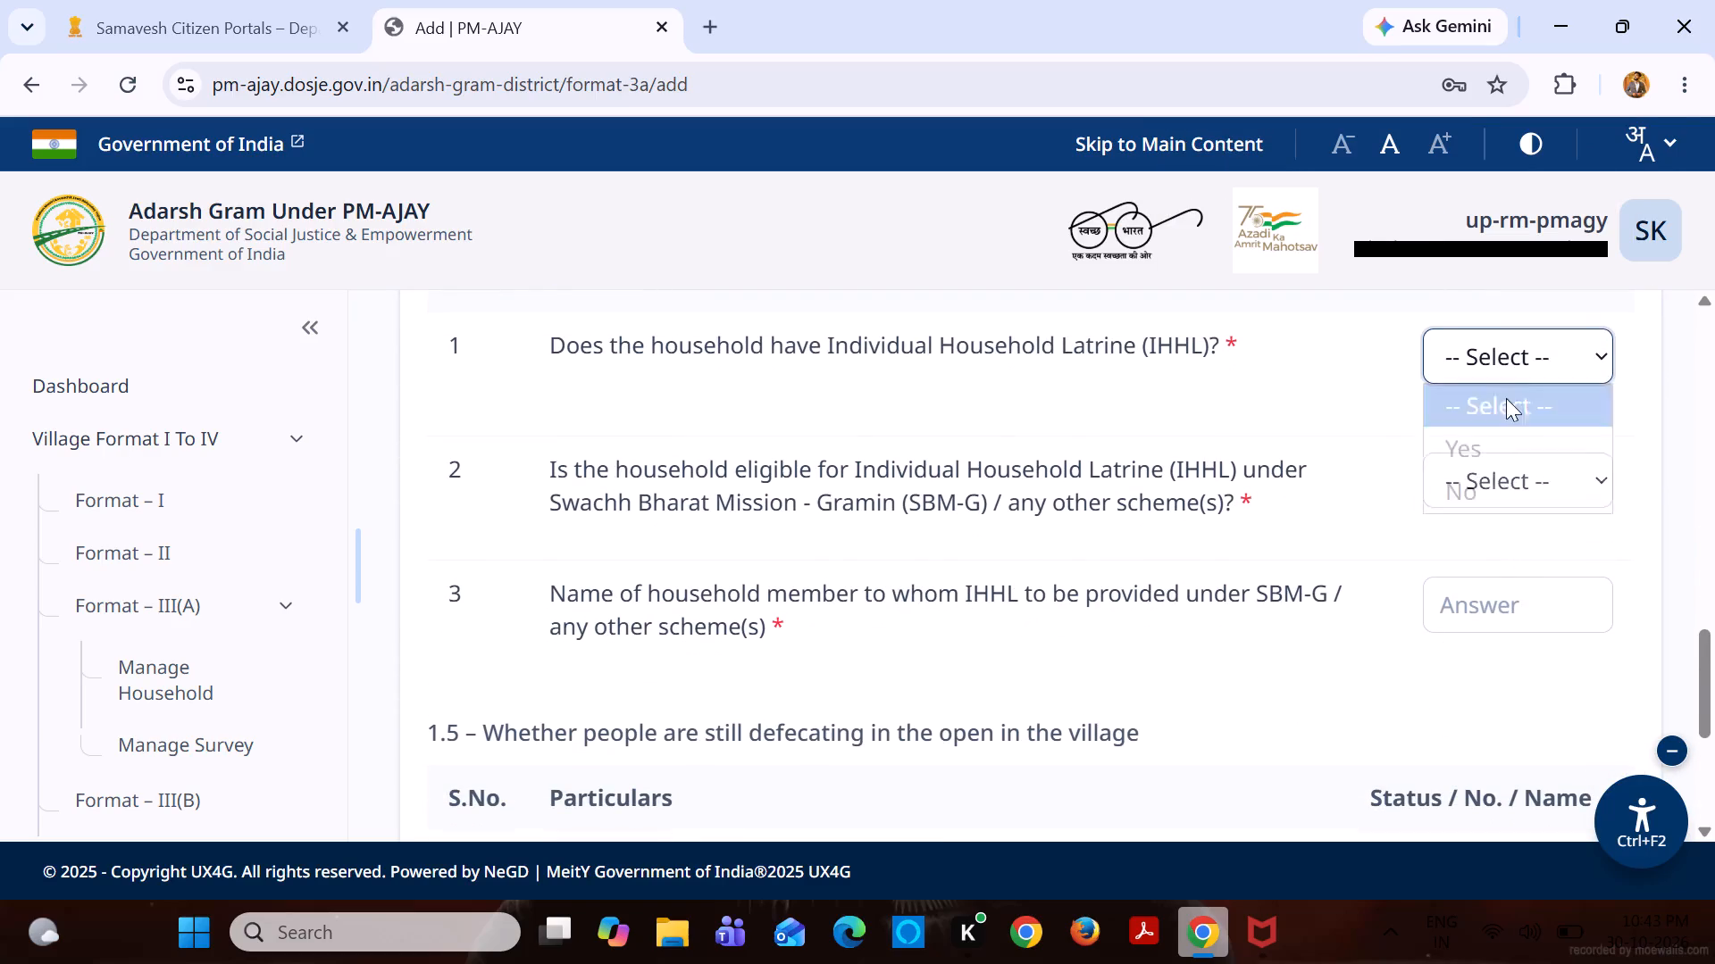
click(1492, 452)
click(1568, 596)
click(1452, 719)
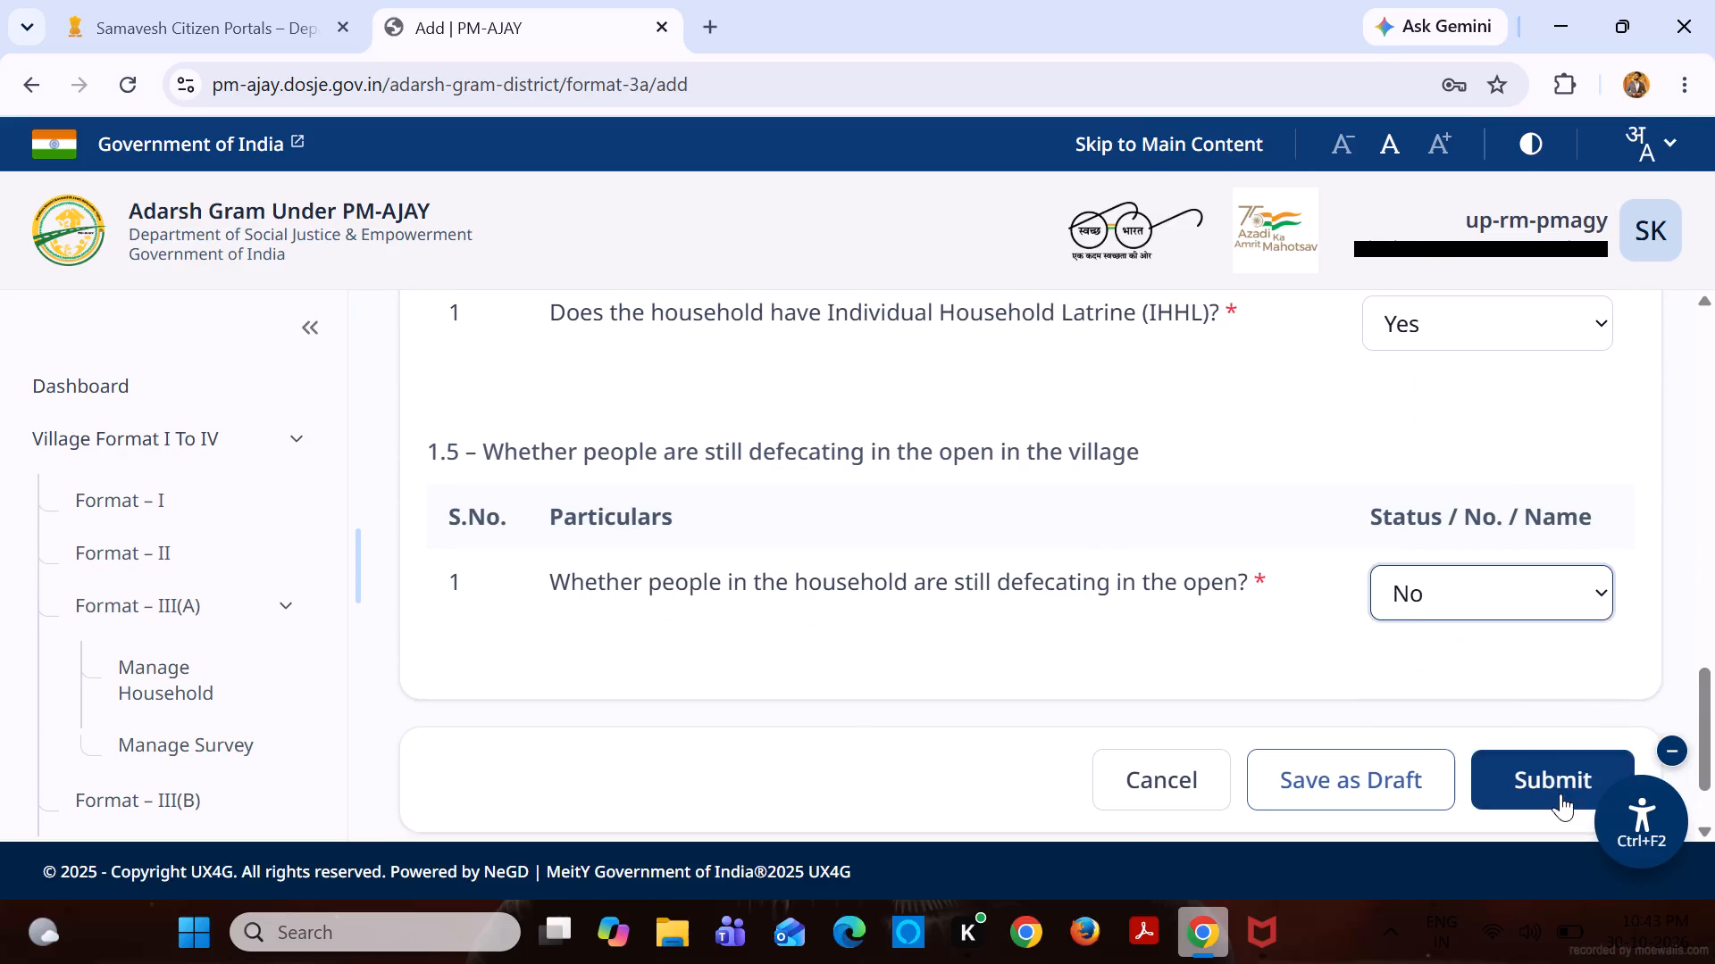
click(1560, 794)
Choose domain 2 – Education and enter 0 children aged 6-10 years in section 2.1.
click(1515, 522)
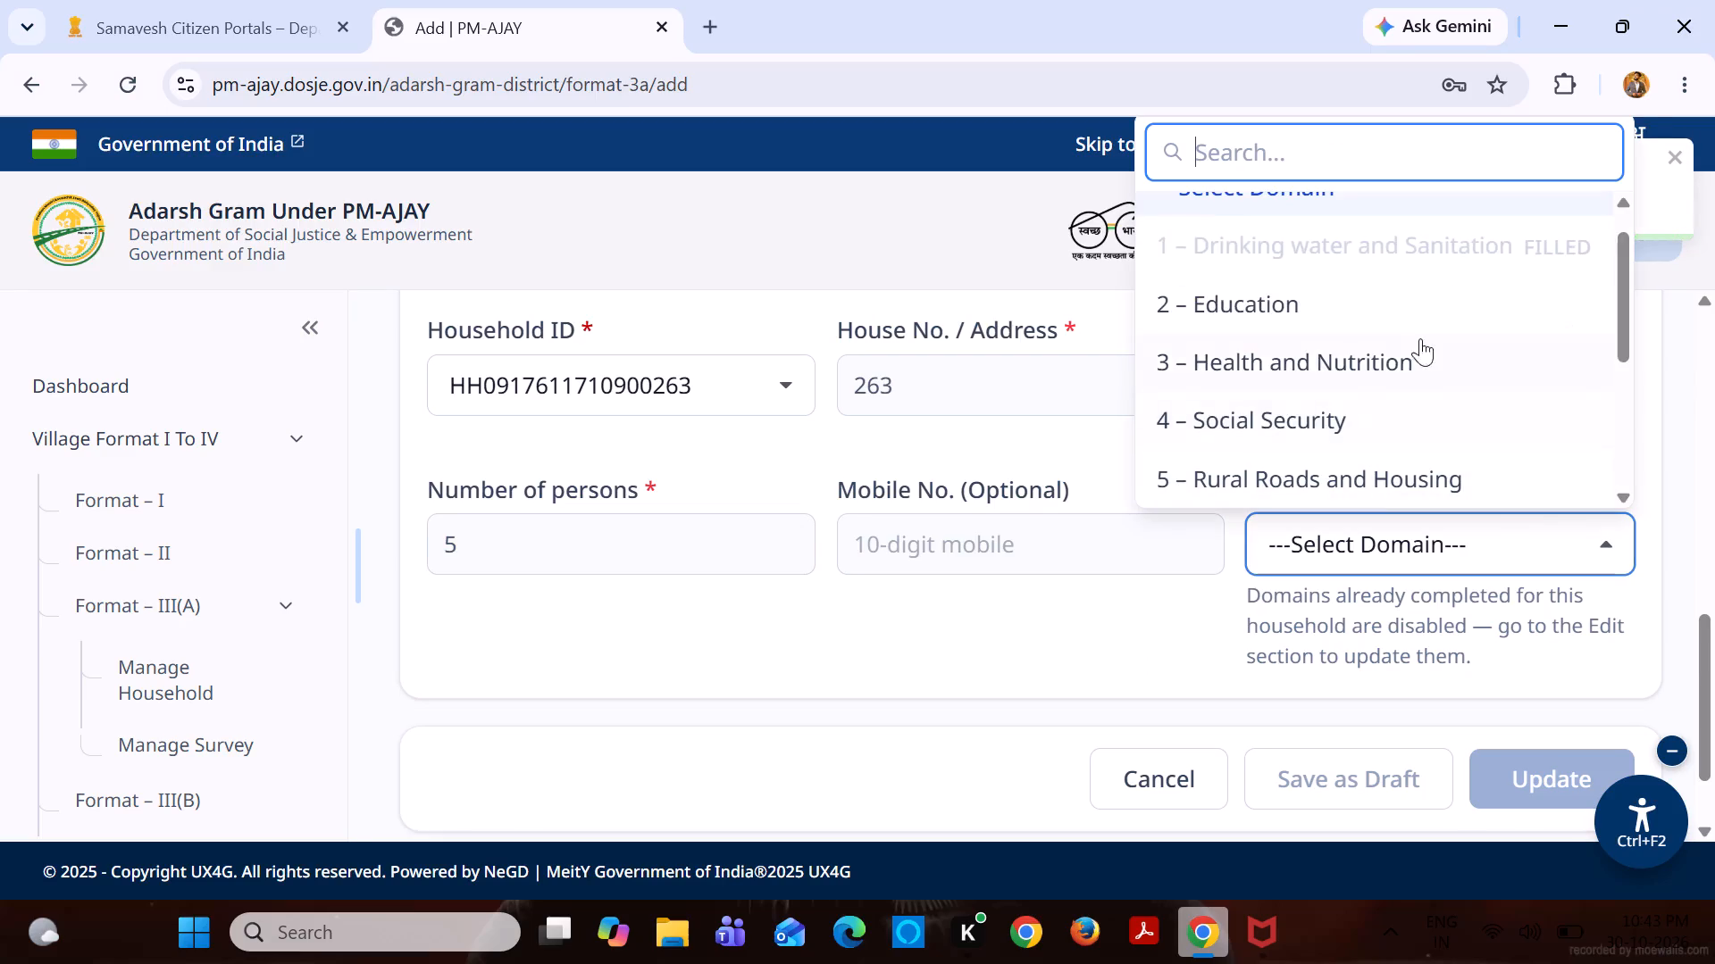
click(1417, 315)
scroll(1416, 397, down, 3)
drag(1393, 524, 1393, 537)
click(1392, 551)
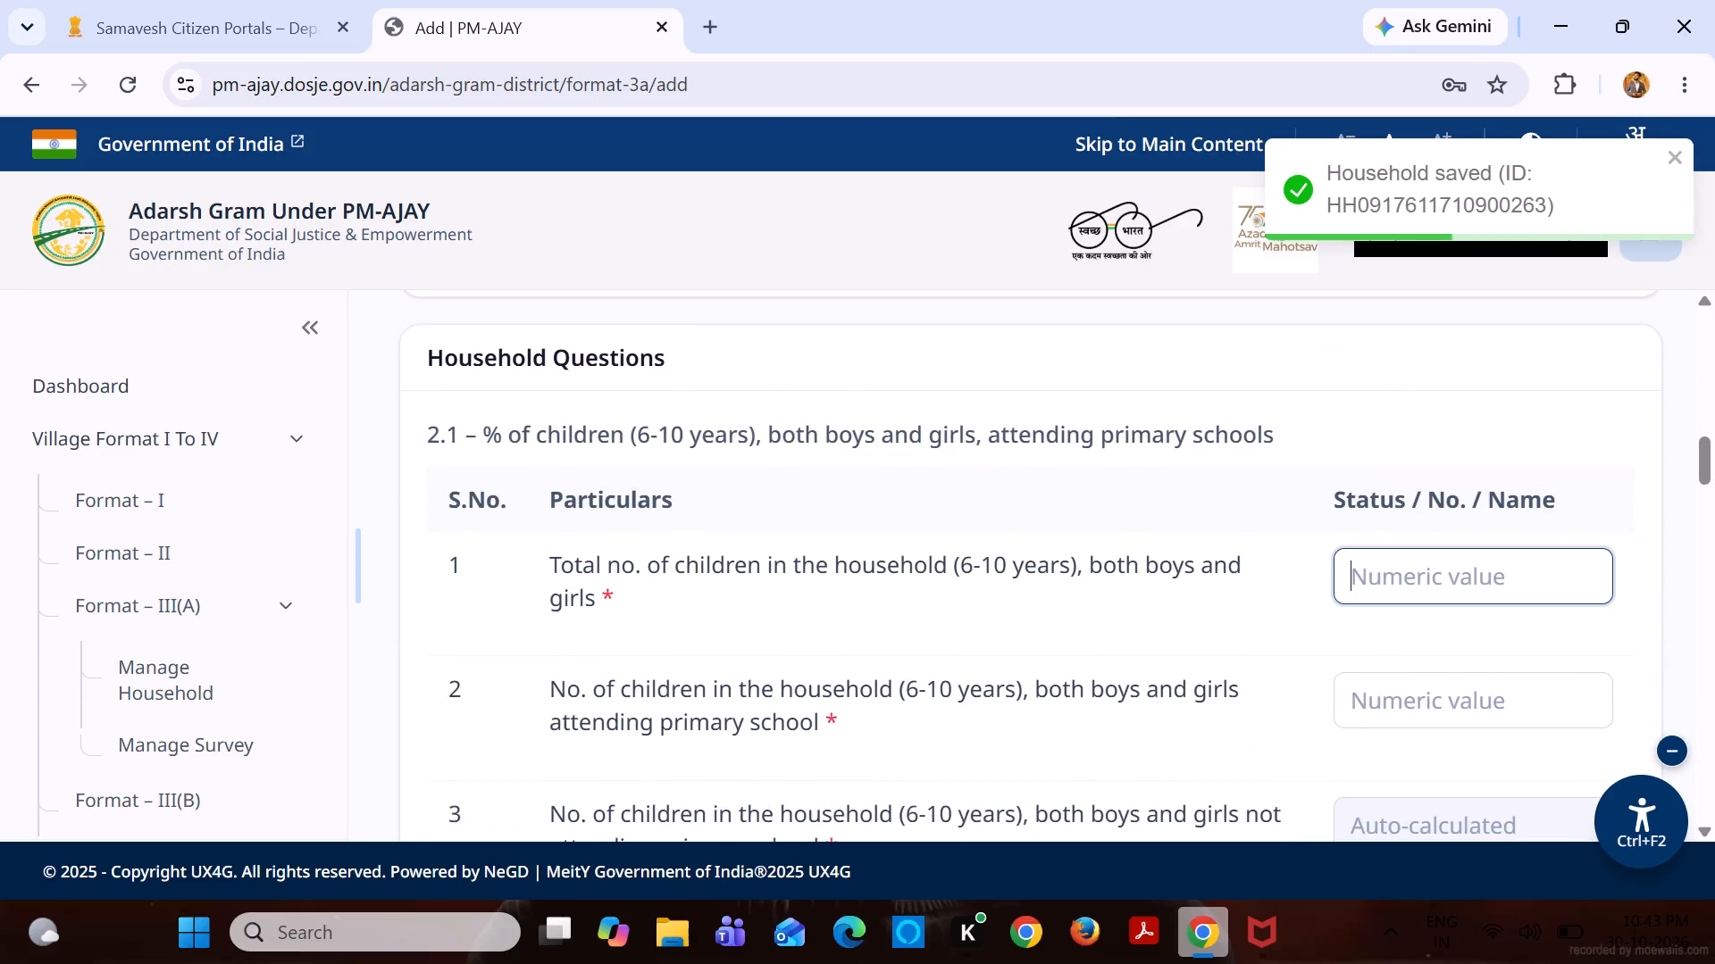
scroll(1400, 553, up, 1)
scroll(1398, 550, down, 1)
scroll(1398, 550, up, 2)
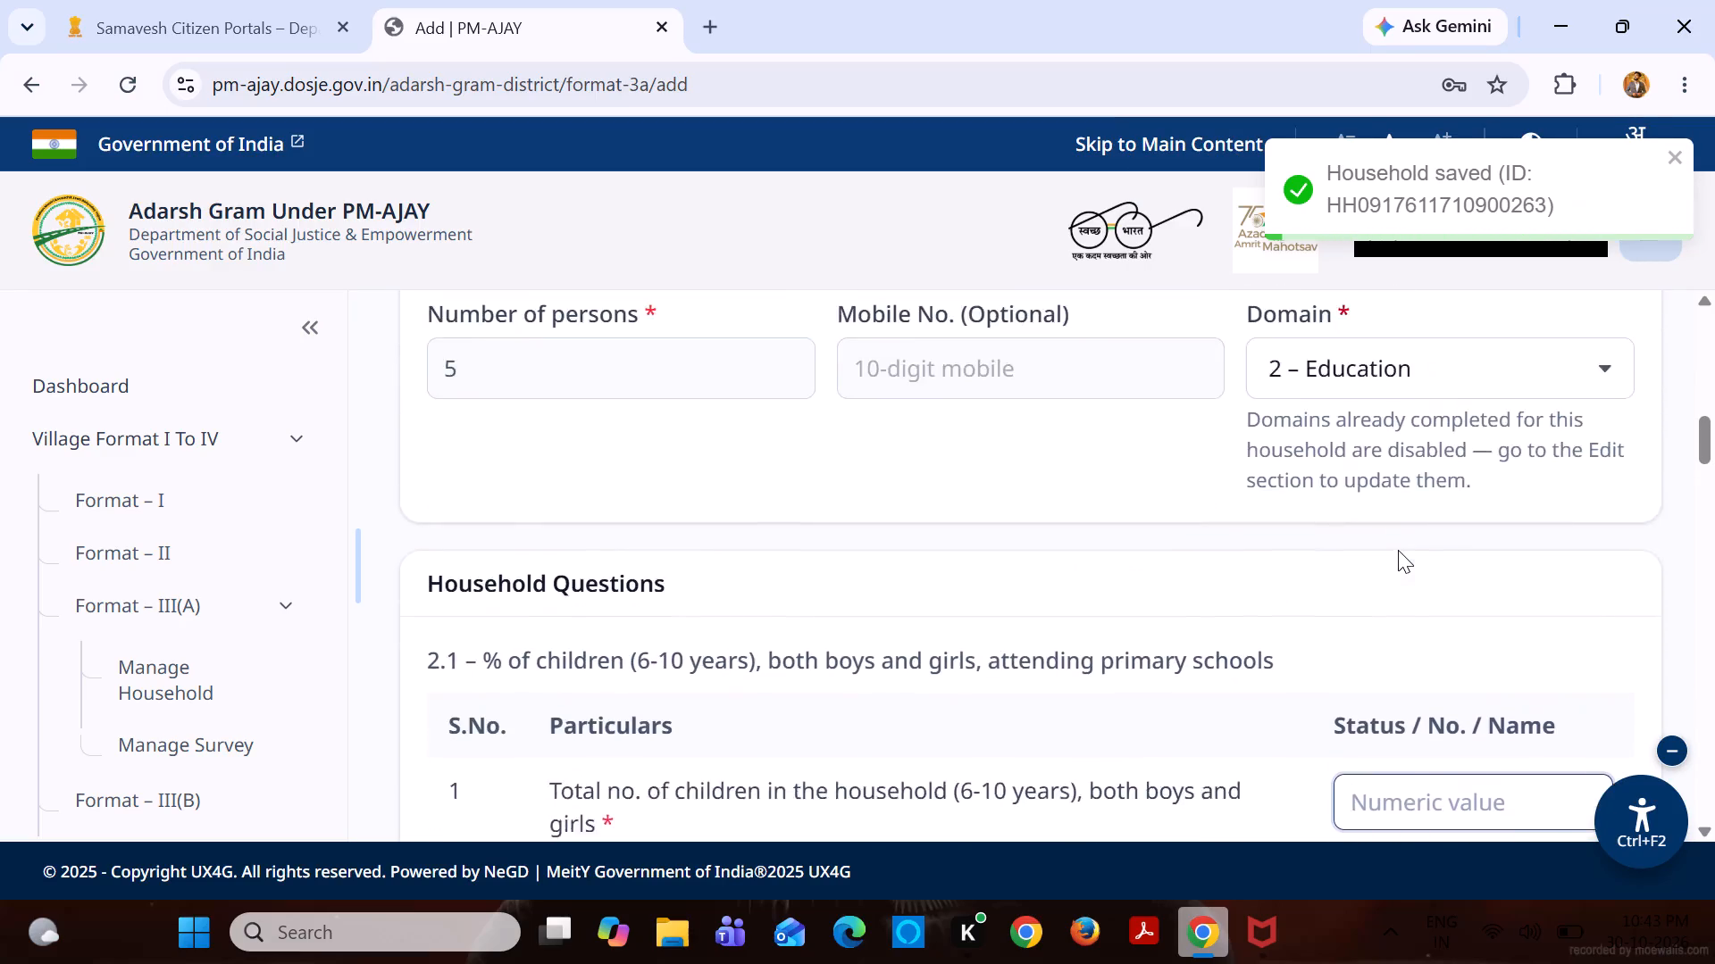
scroll(1398, 550, down, 2)
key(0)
scroll(1408, 550, down, 2)
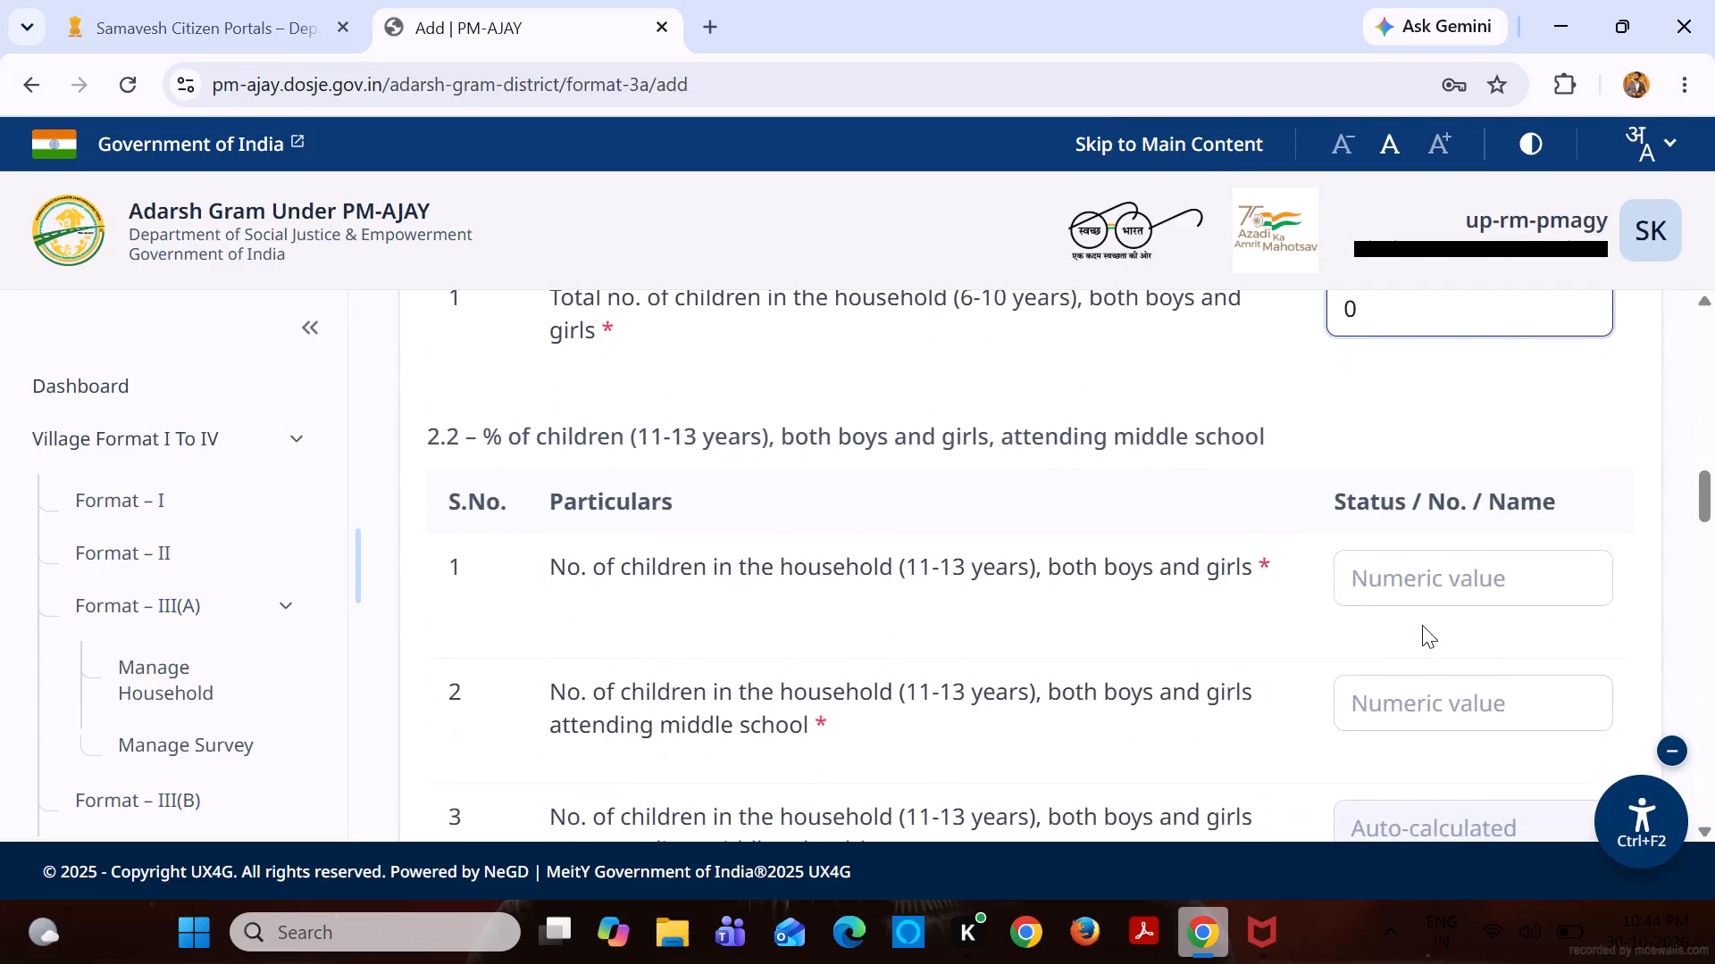
Enter 0 children aged 11-13, 14-15 and 16-17 years in sections 2.2 to 2.4.
click(1418, 580)
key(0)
scroll(1423, 574, down, 2)
click(1443, 566)
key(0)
scroll(1443, 588, down, 2)
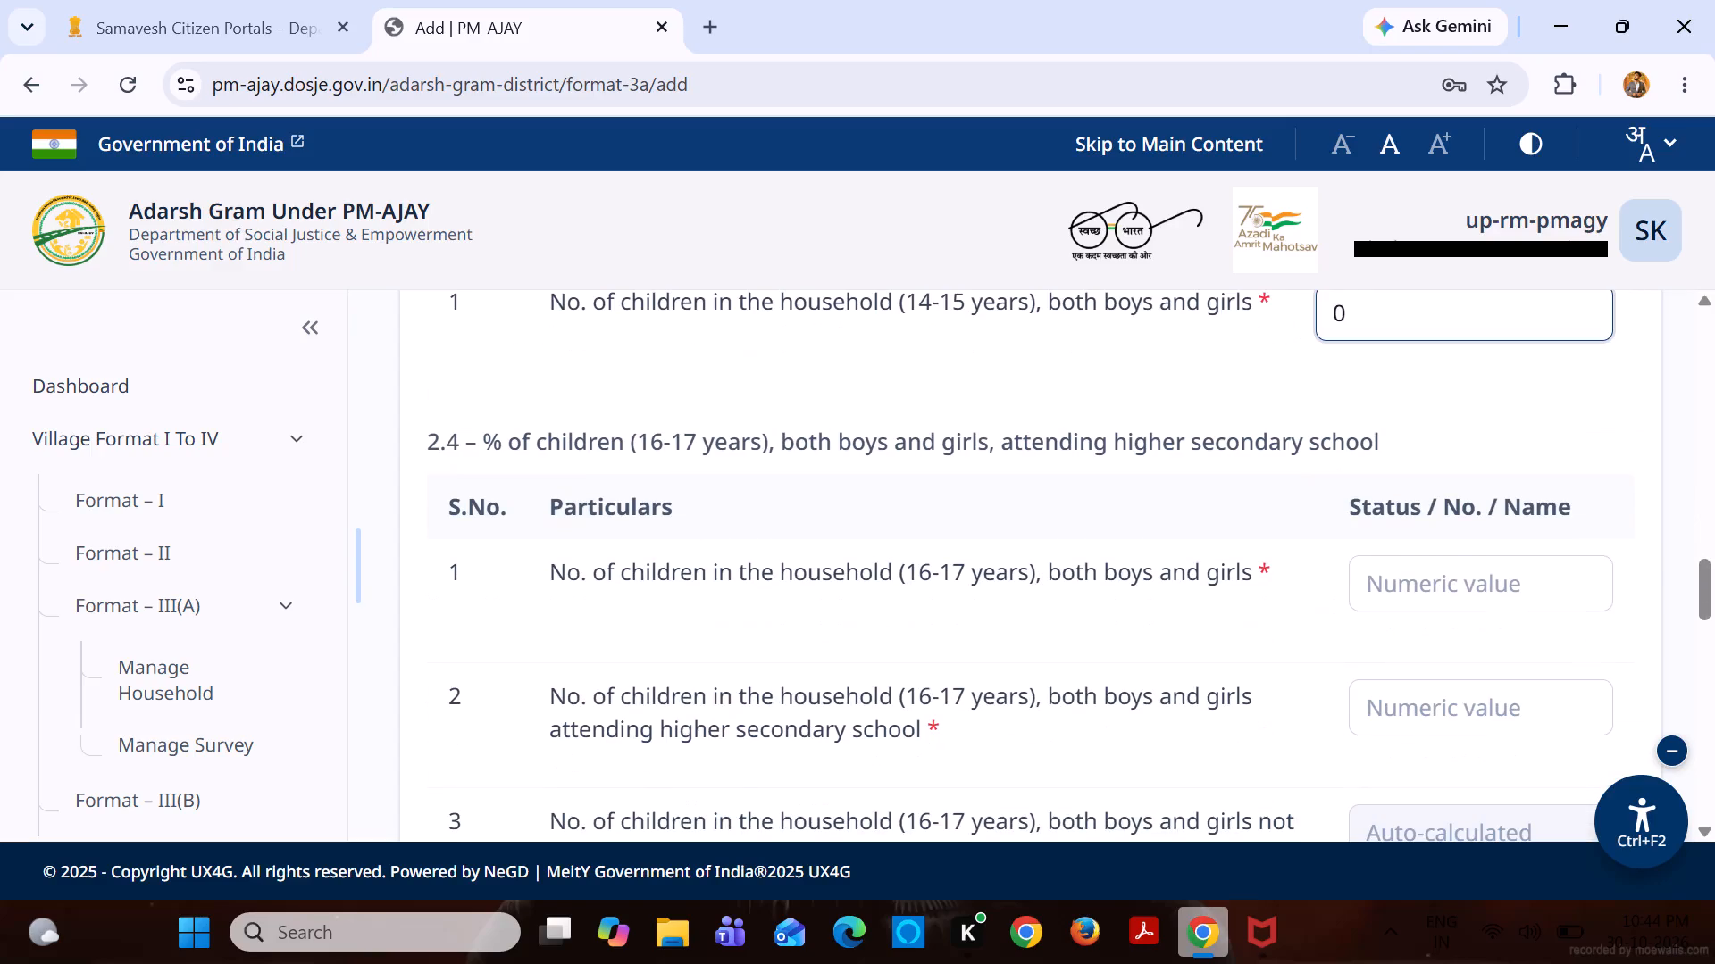
drag(1455, 610, 1439, 586)
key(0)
scroll(1425, 569, down, 1)
Enter 3 children aged 18-23 years and 3 attending post higher secondary education in section 2.5, and submit domain 2.
click(1438, 687)
click(1437, 694)
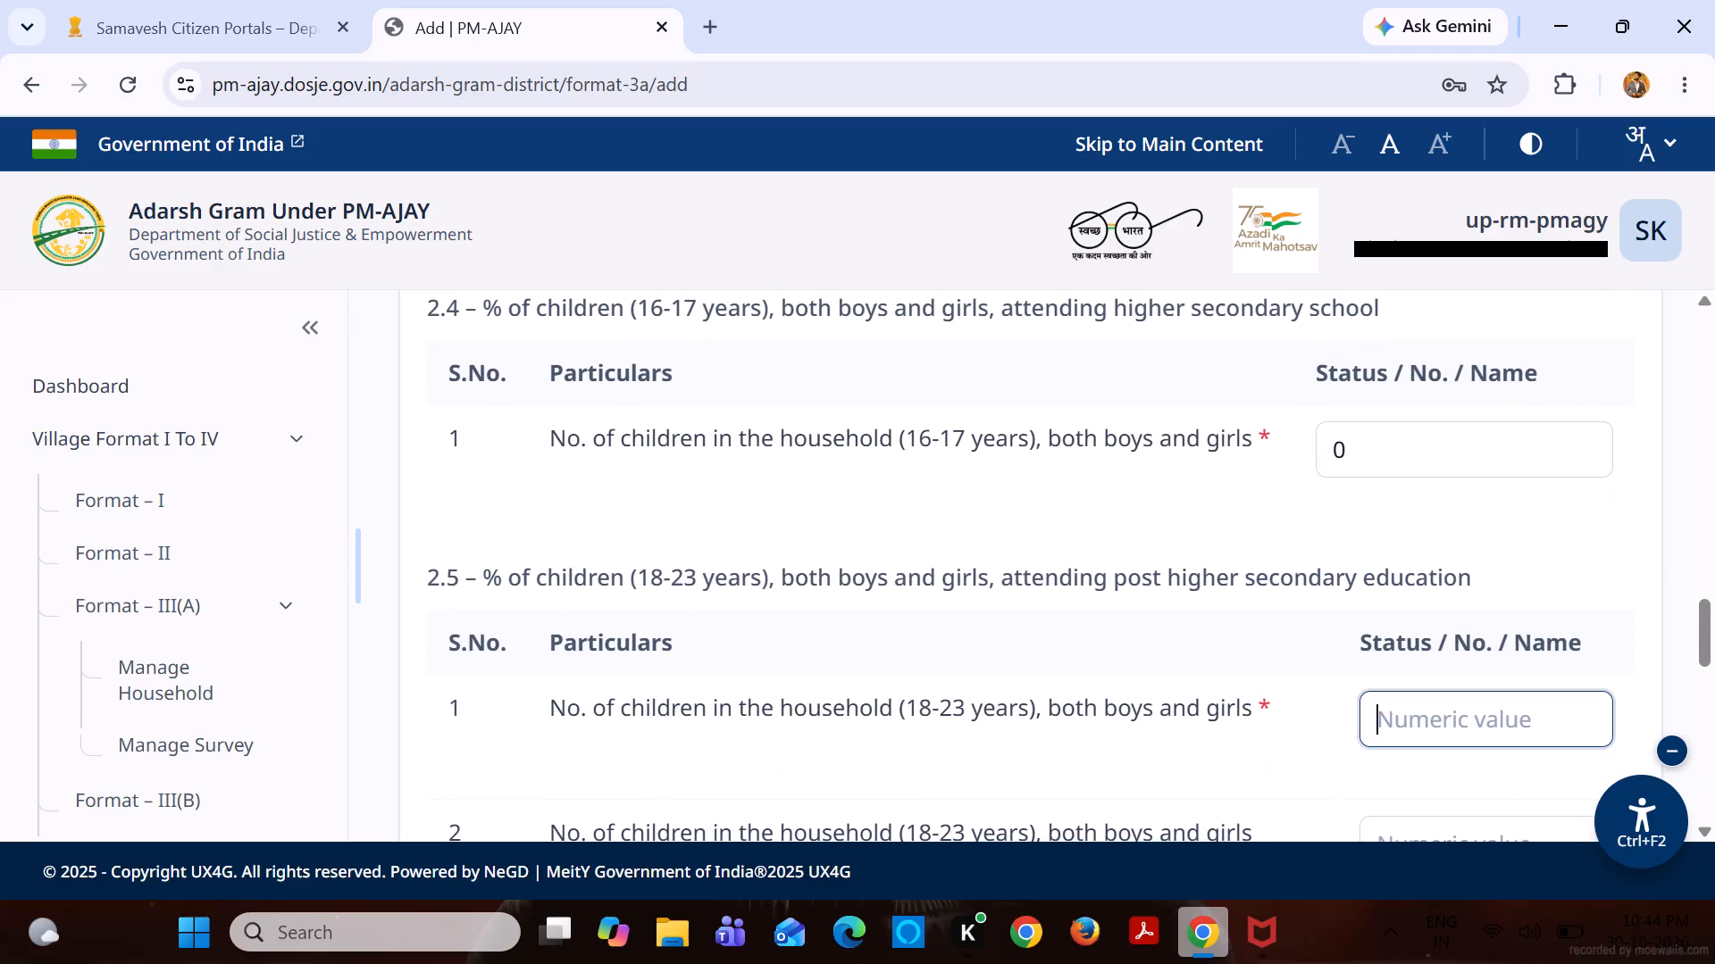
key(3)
scroll(1483, 657, down, 2)
click(1465, 578)
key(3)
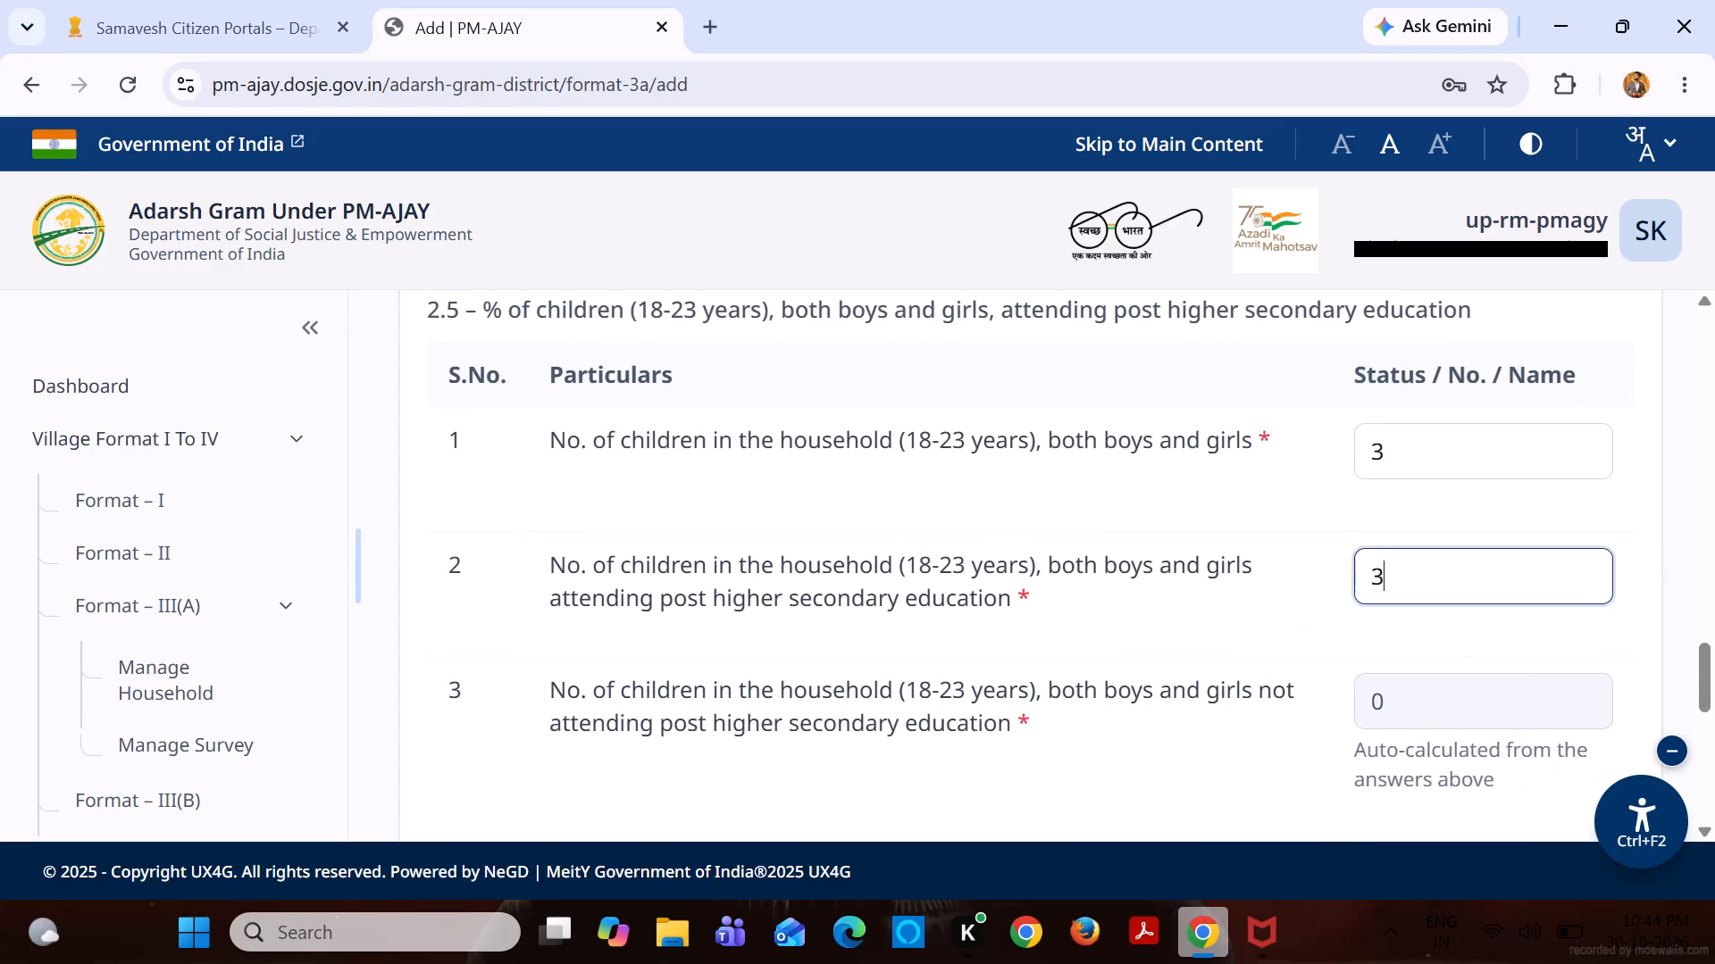
scroll(1468, 578, down, 8)
click(1562, 654)
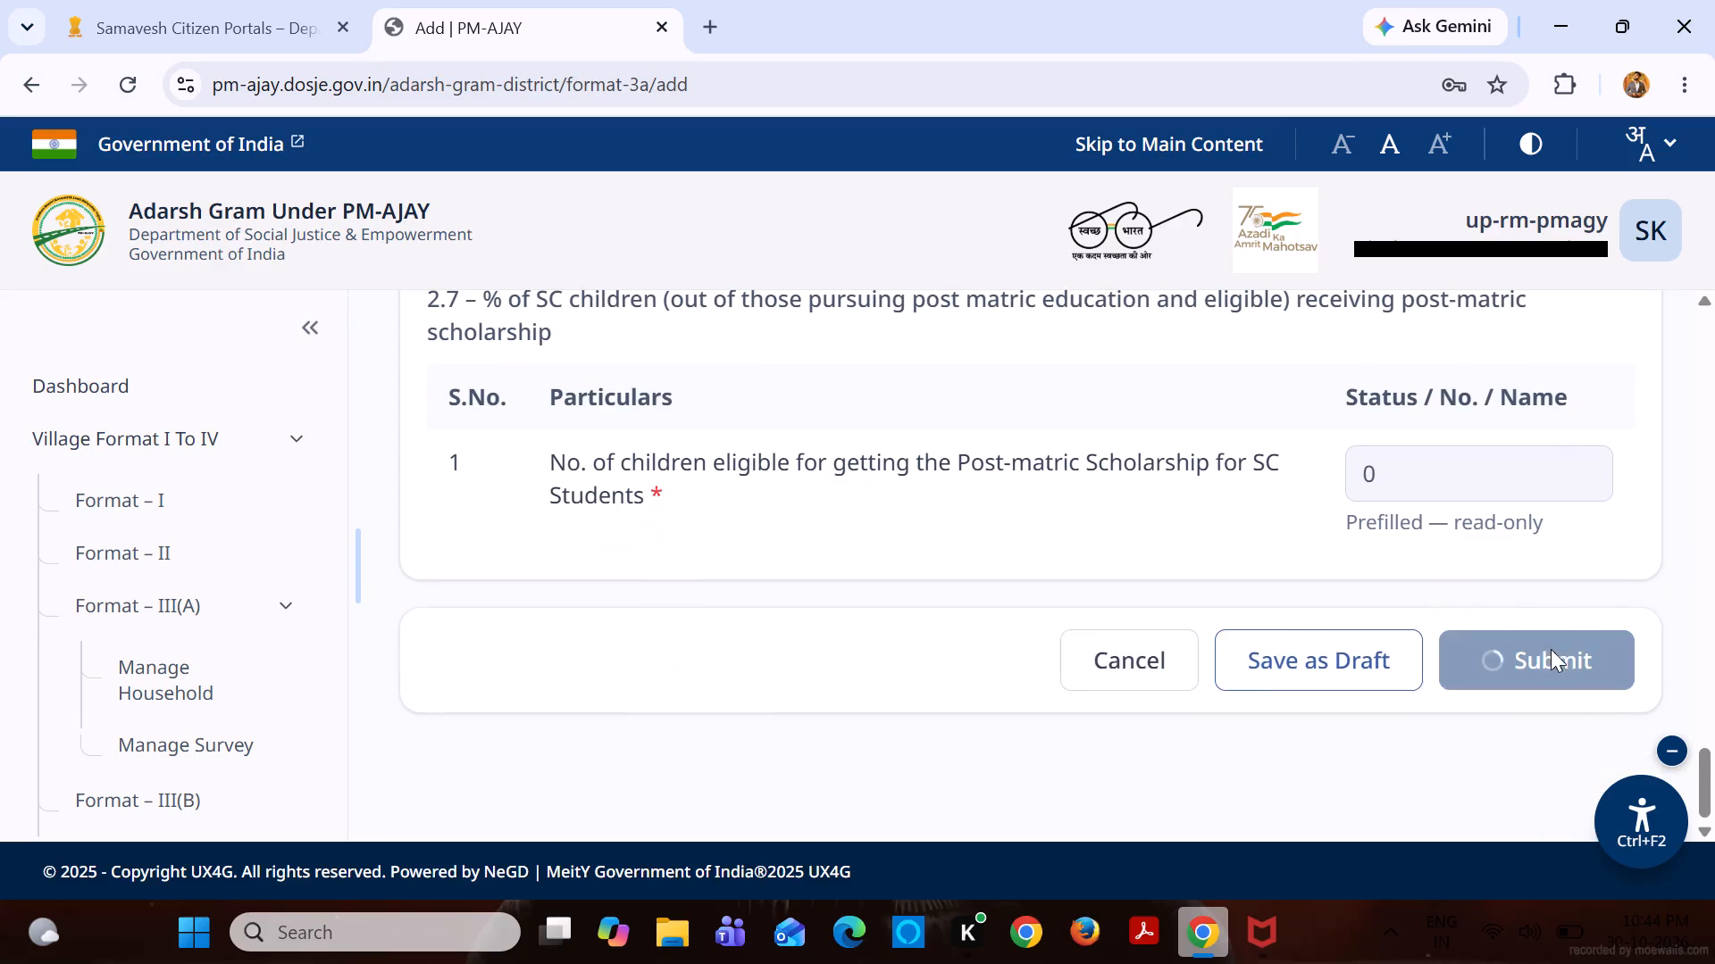
Choose domain 3 – Health and Nutrition, answer Yes to health protection scheme coverage and enter 0 pregnant women.
click(1565, 436)
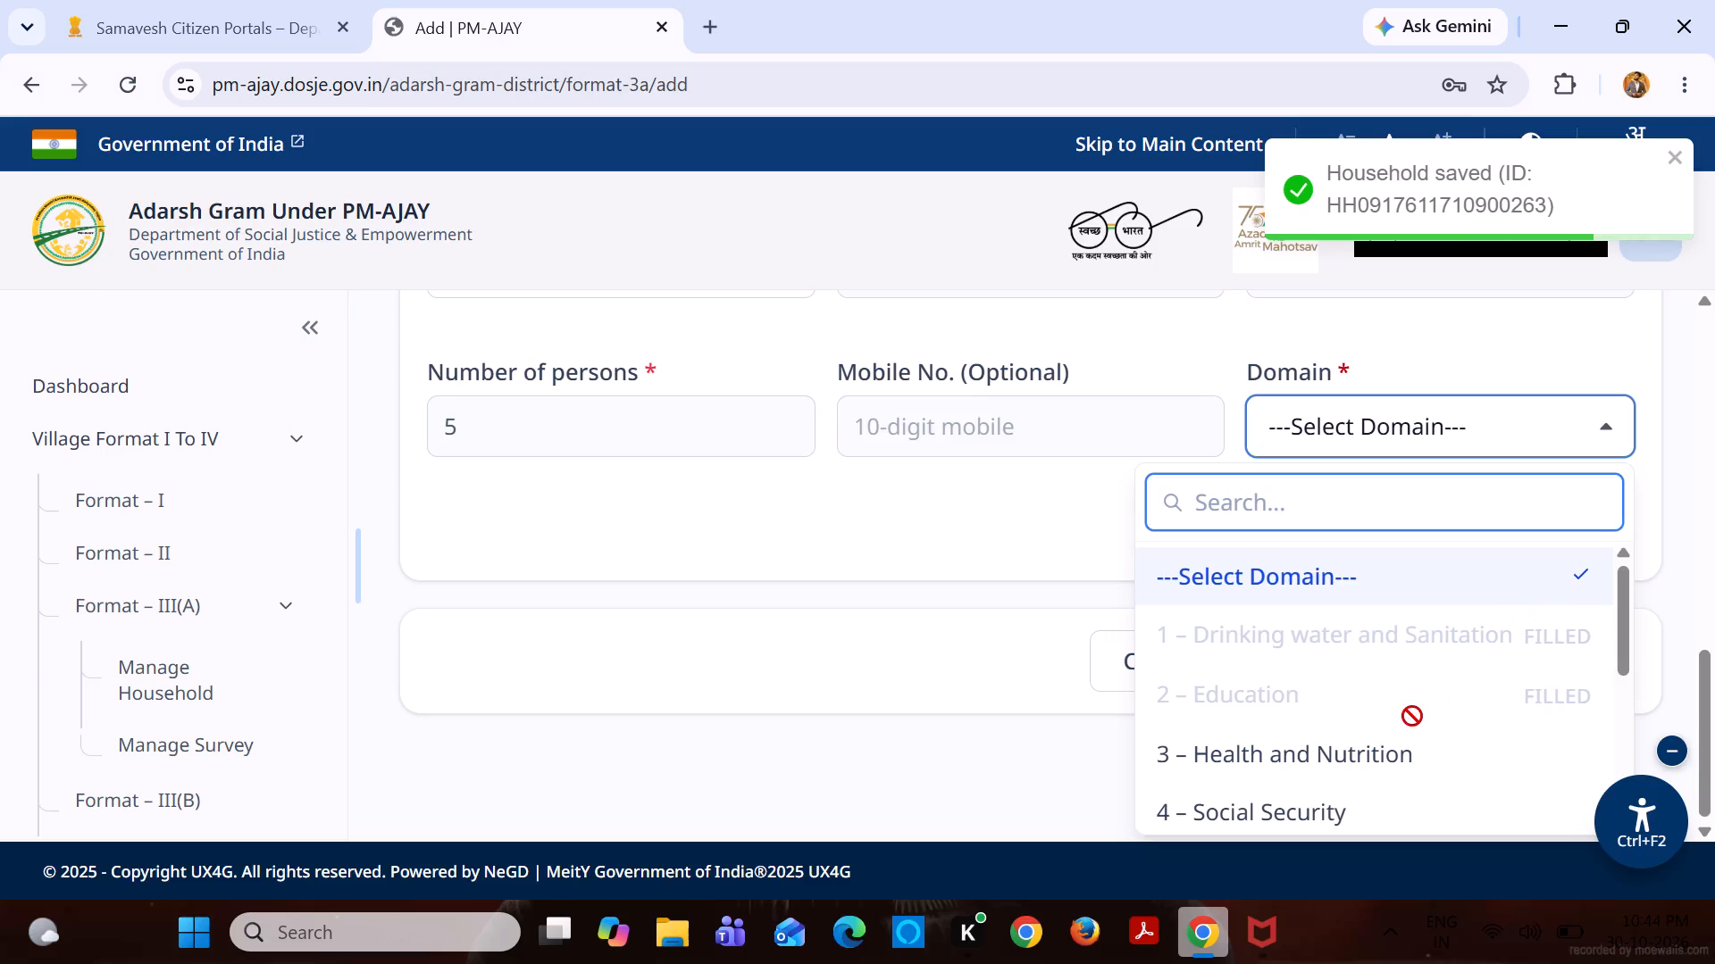
drag(1412, 716, 1404, 729)
click(1397, 732)
scroll(1401, 733, down, 2)
click(1470, 590)
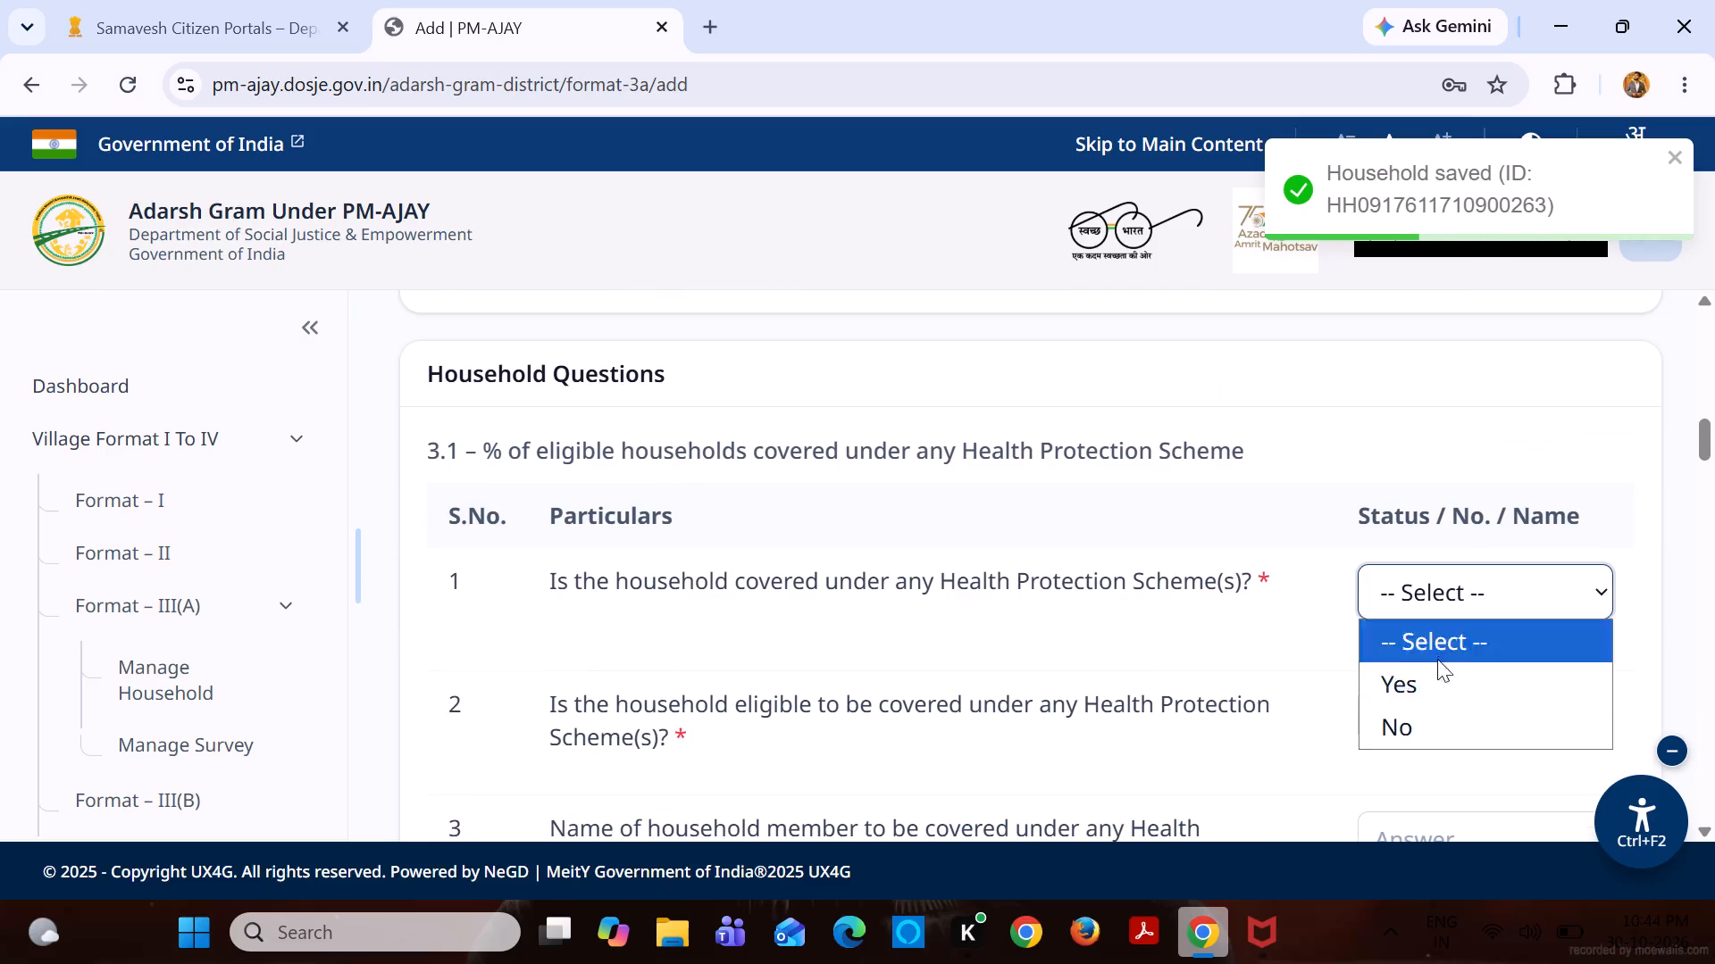
click(1431, 674)
scroll(1434, 681, down, 1)
drag(1447, 711, 1440, 727)
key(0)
scroll(1455, 719, down, 3)
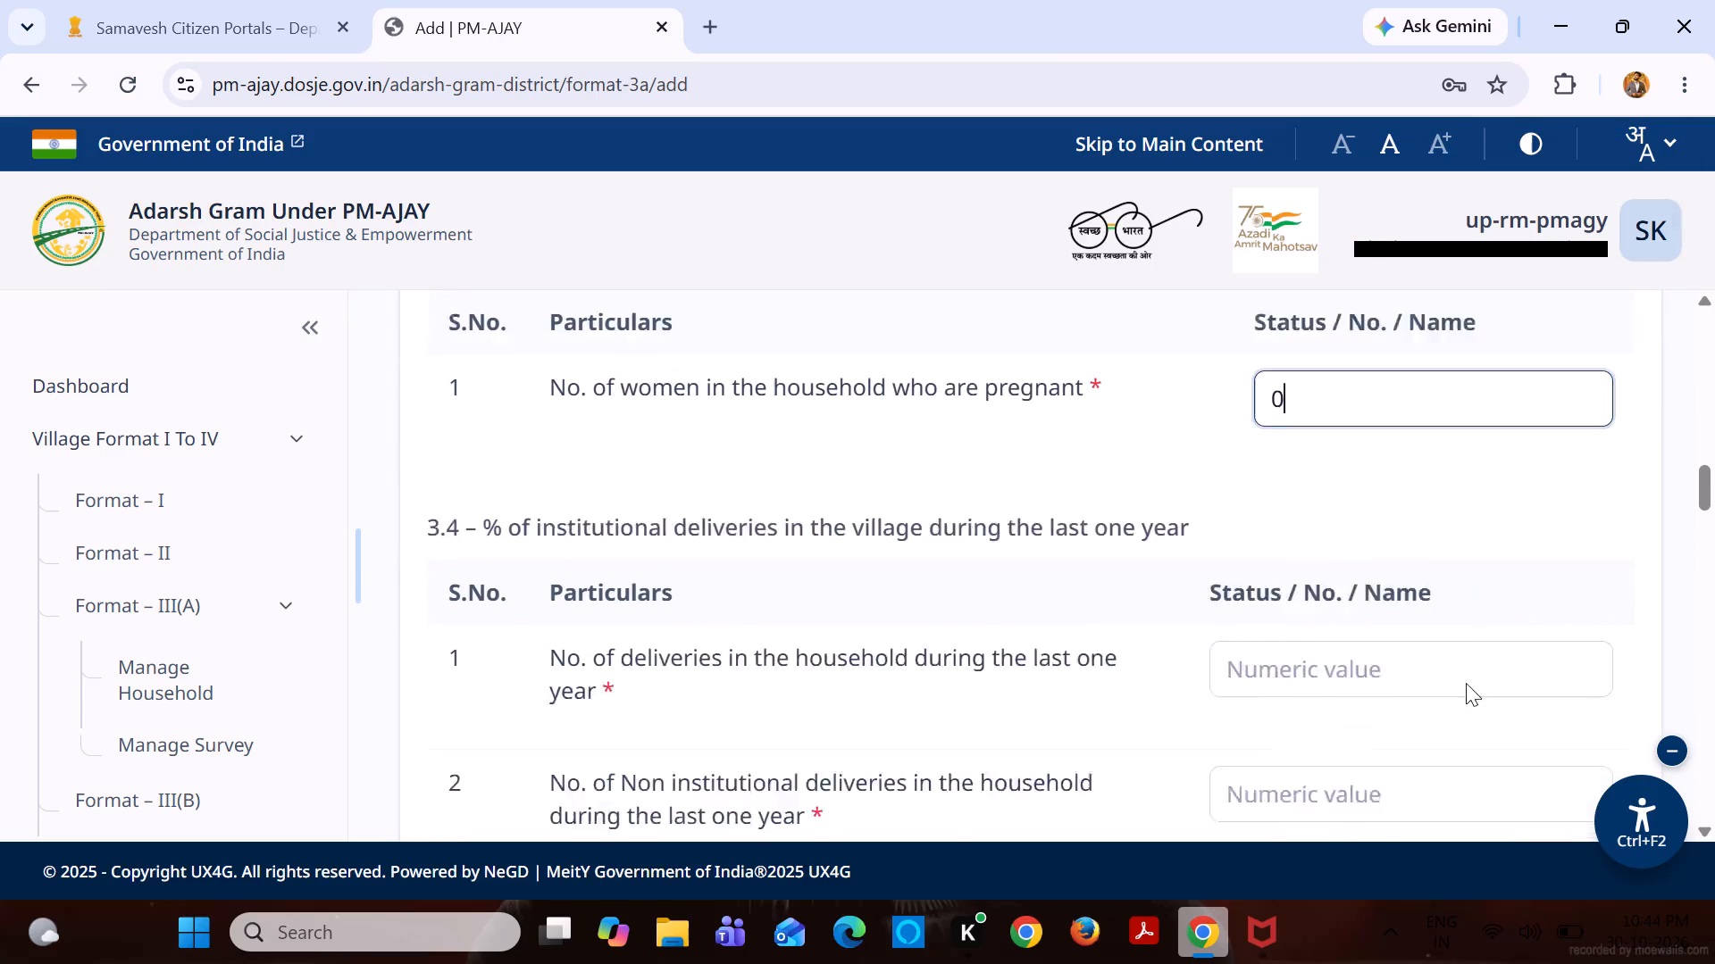
Enter 0 for deliveries and births in the last year, children below one year, and children aged 0-5 years.
click(1377, 585)
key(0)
scroll(1383, 611, down, 2)
drag(1404, 602, 1396, 591)
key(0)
scroll(1399, 614, down, 2)
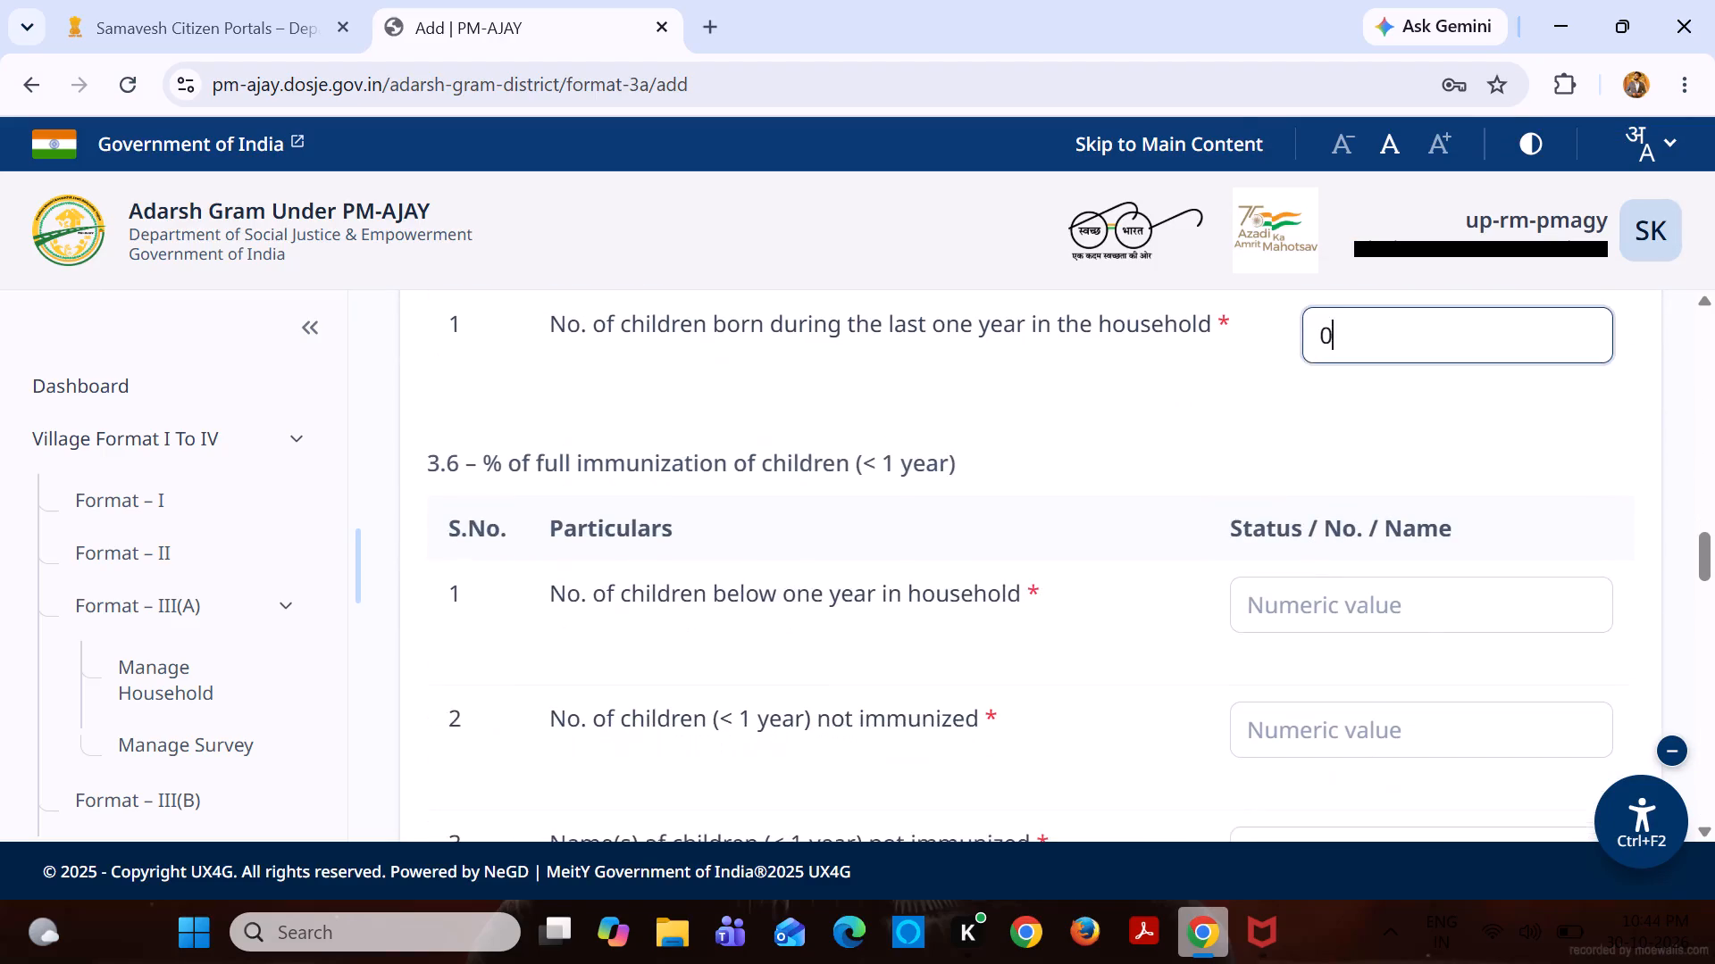
click(1424, 632)
click(1420, 618)
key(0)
scroll(1421, 635, down, 2)
click(1418, 607)
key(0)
scroll(1418, 626, down, 2)
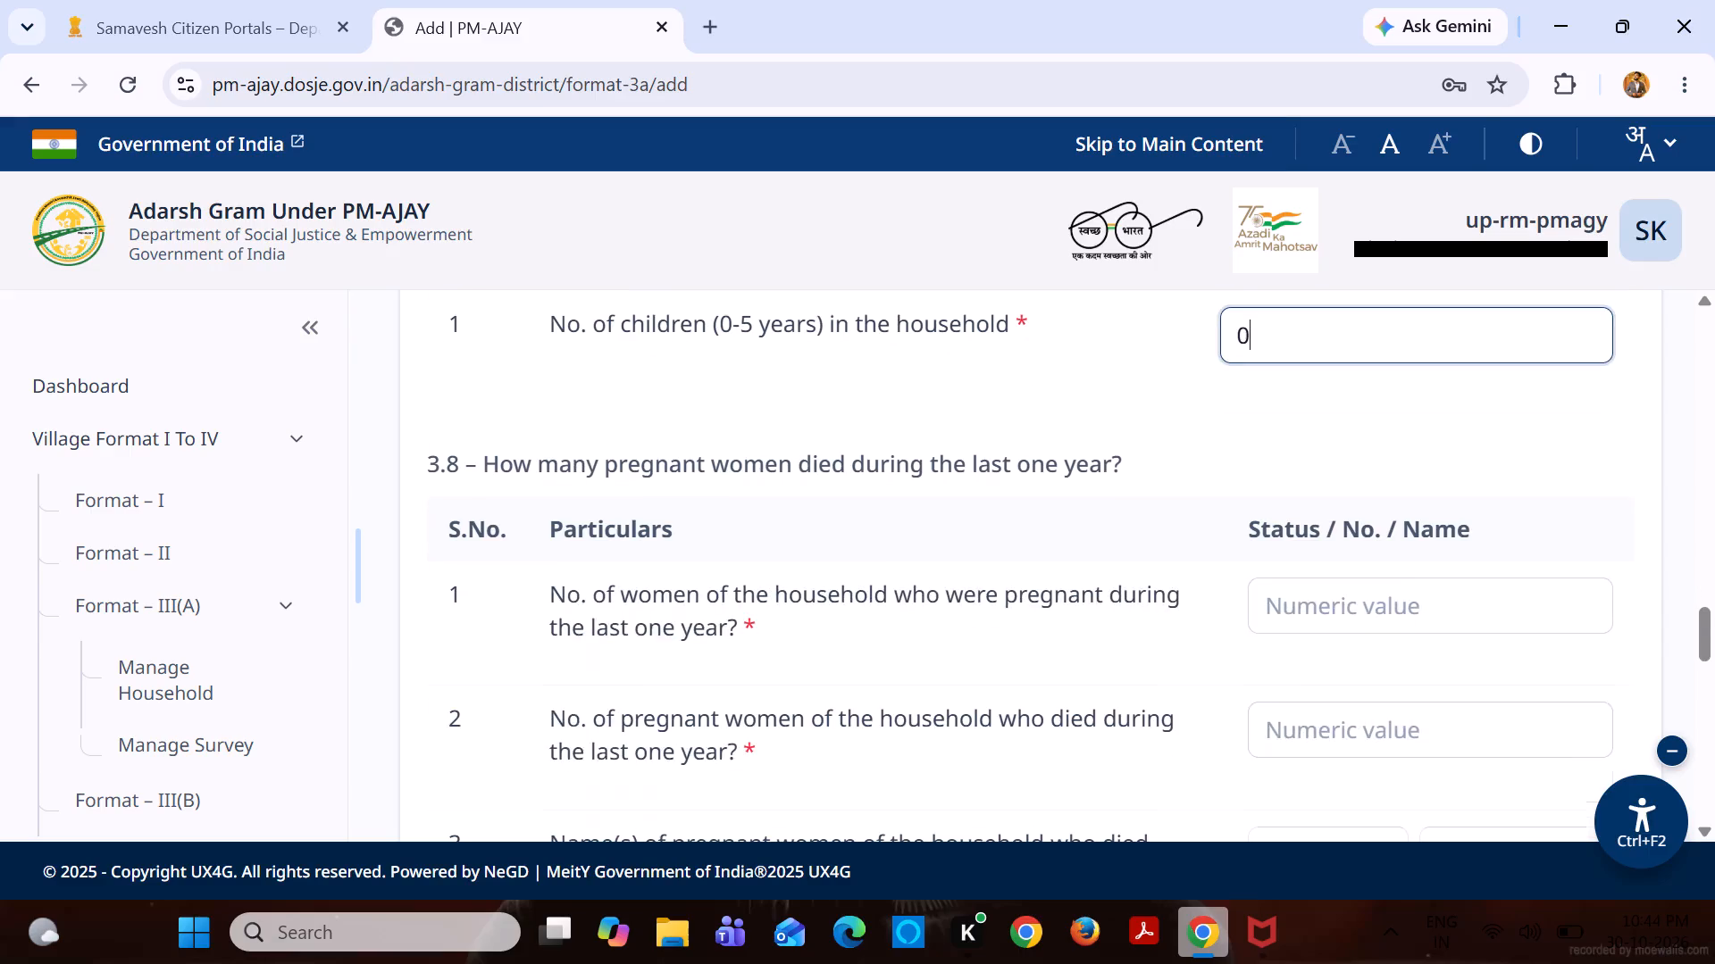
Enter 0 for women pregnant last year, children under 1 year and members with communicable diseases in sections 3.8 to 3.10, and submit domain 3.
click(1406, 606)
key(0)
scroll(1415, 639, down, 2)
click(1442, 624)
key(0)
scroll(1441, 636, down, 2)
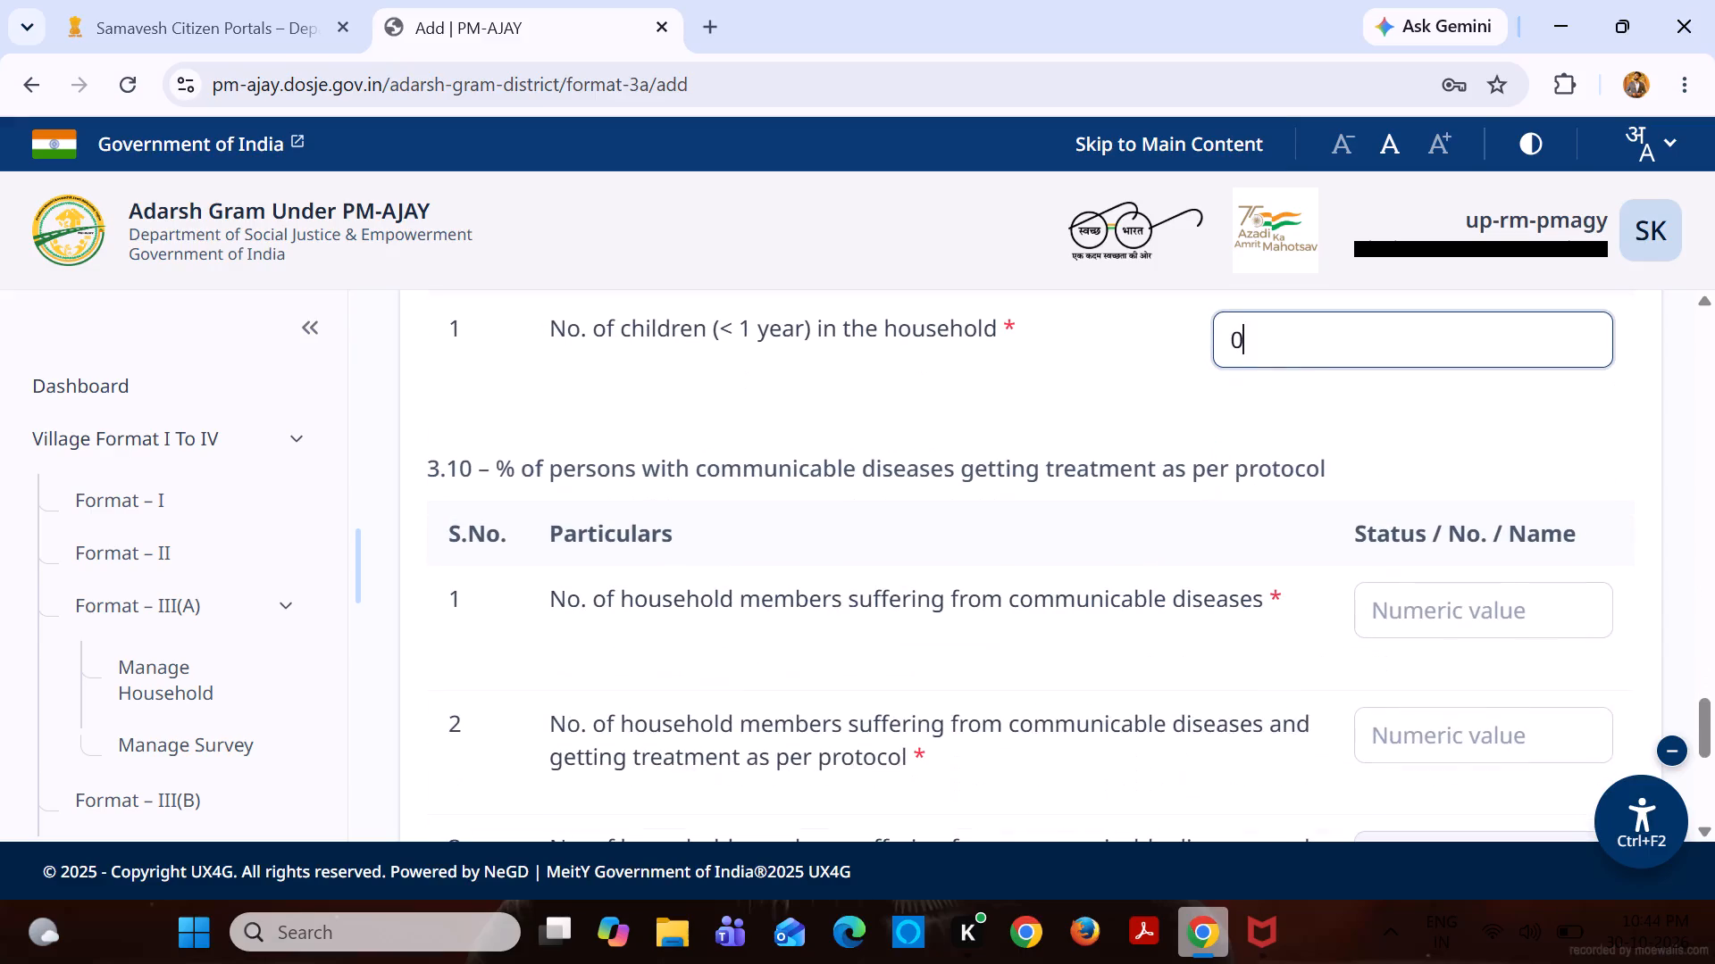
click(1485, 614)
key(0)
scroll(1496, 649, down, 2)
click(1539, 660)
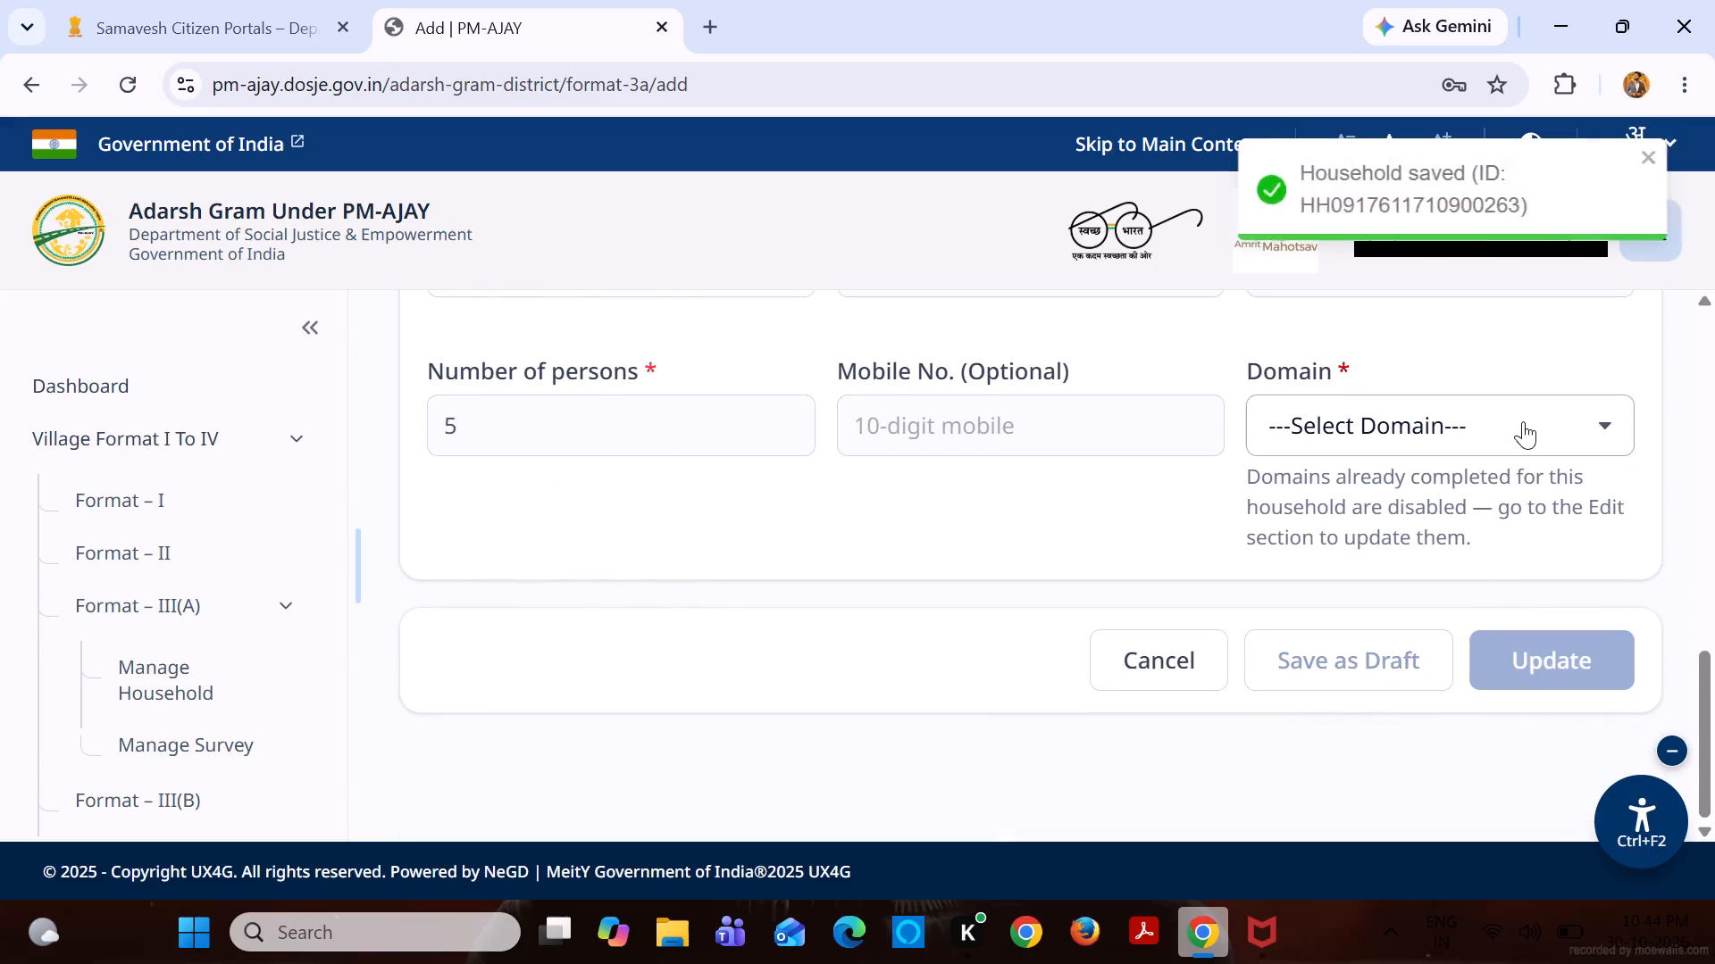
Choose domain 4 – Social Security, enter 0 persons eligible for widow, old age and disability pensions, and submit the domain.
click(1523, 421)
click(1215, 800)
scroll(1276, 697, down, 1)
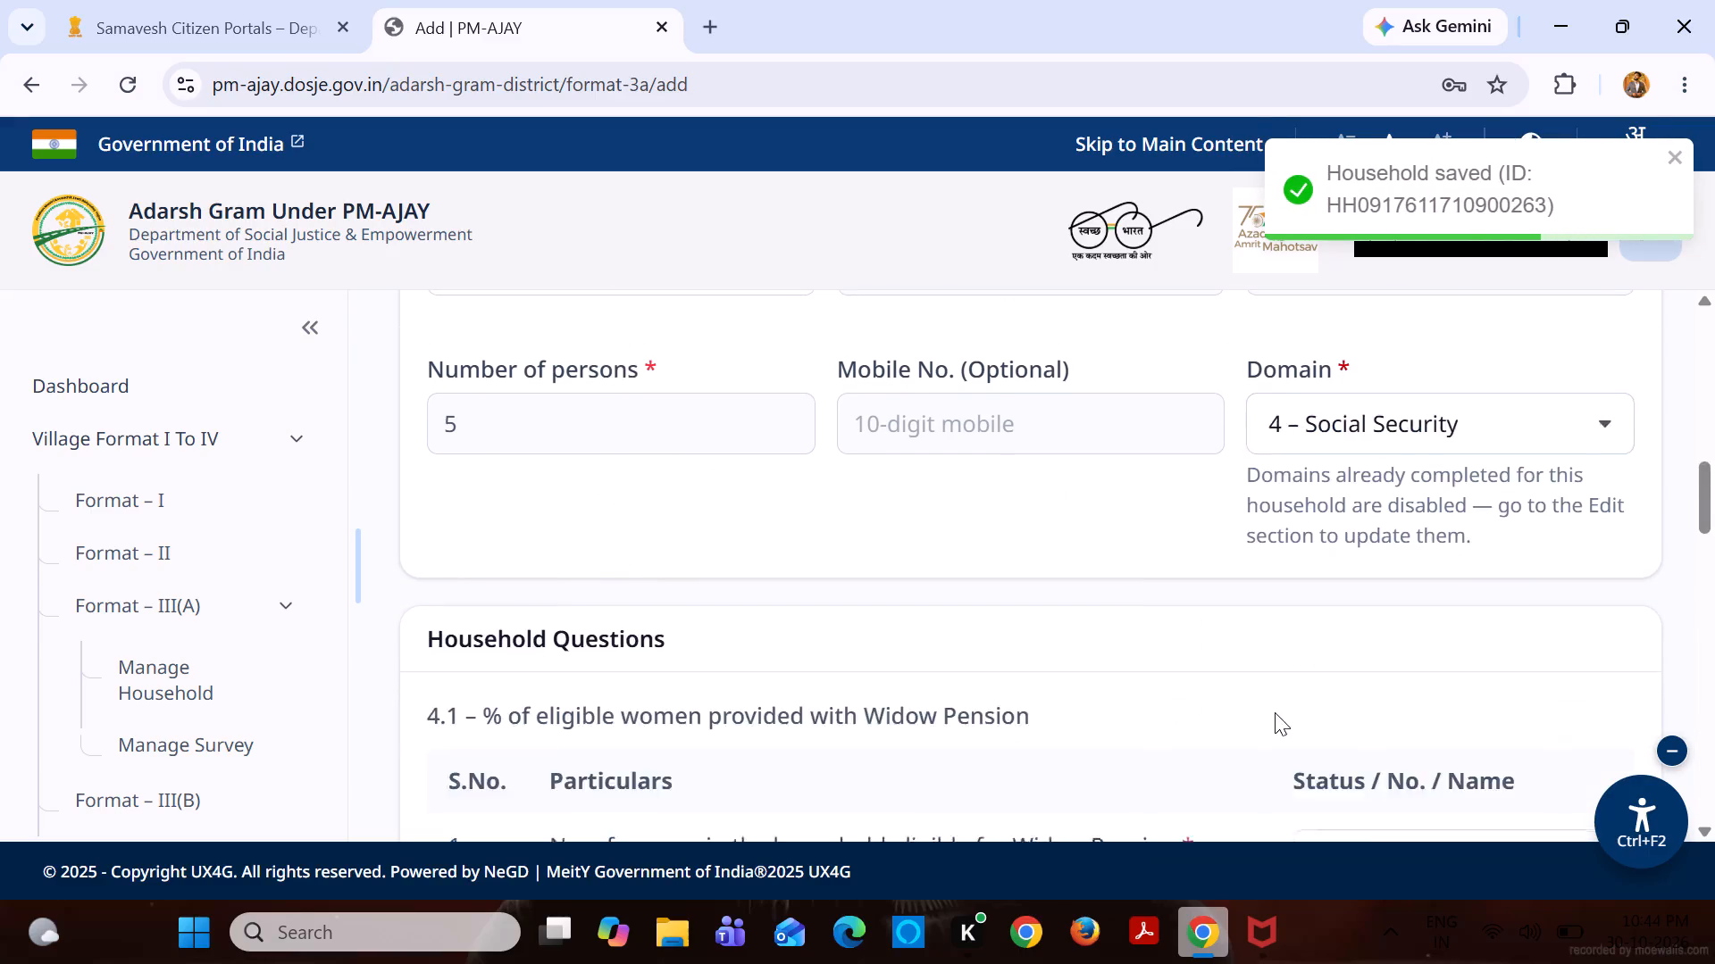
scroll(1275, 712, down, 2)
click(1408, 432)
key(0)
scroll(1408, 472, down, 2)
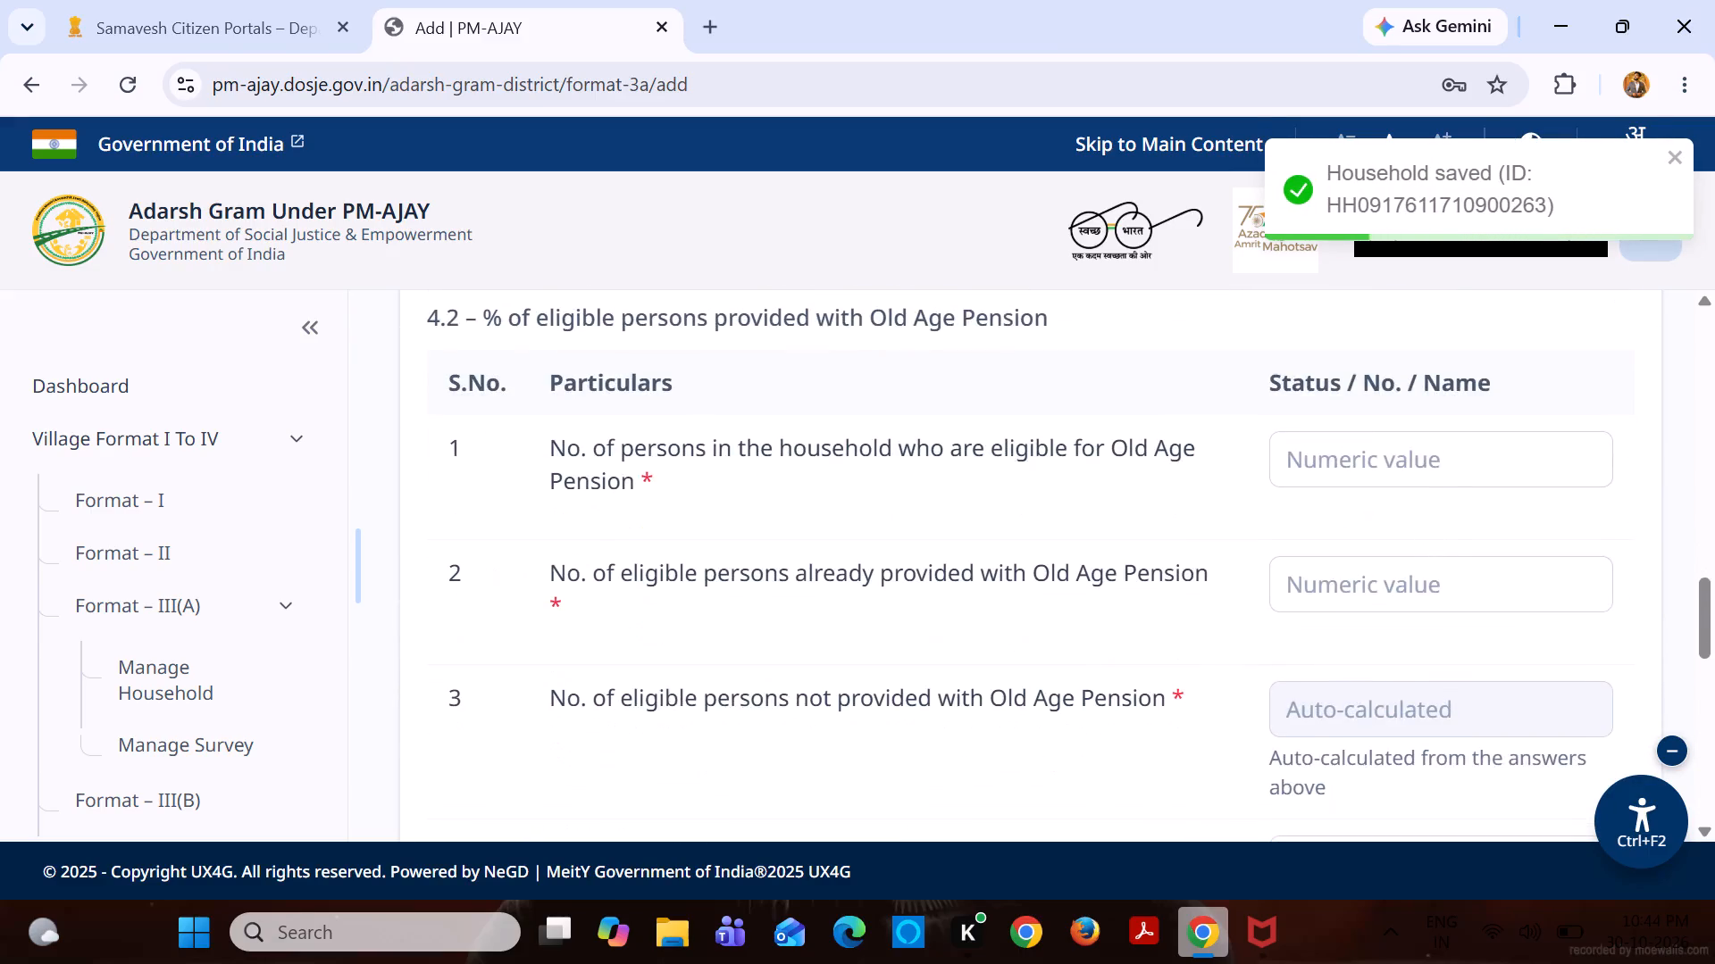
click(1408, 471)
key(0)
scroll(1418, 523, down, 1)
drag(1436, 556, 1410, 572)
click(1329, 611)
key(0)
scroll(1367, 618, down, 2)
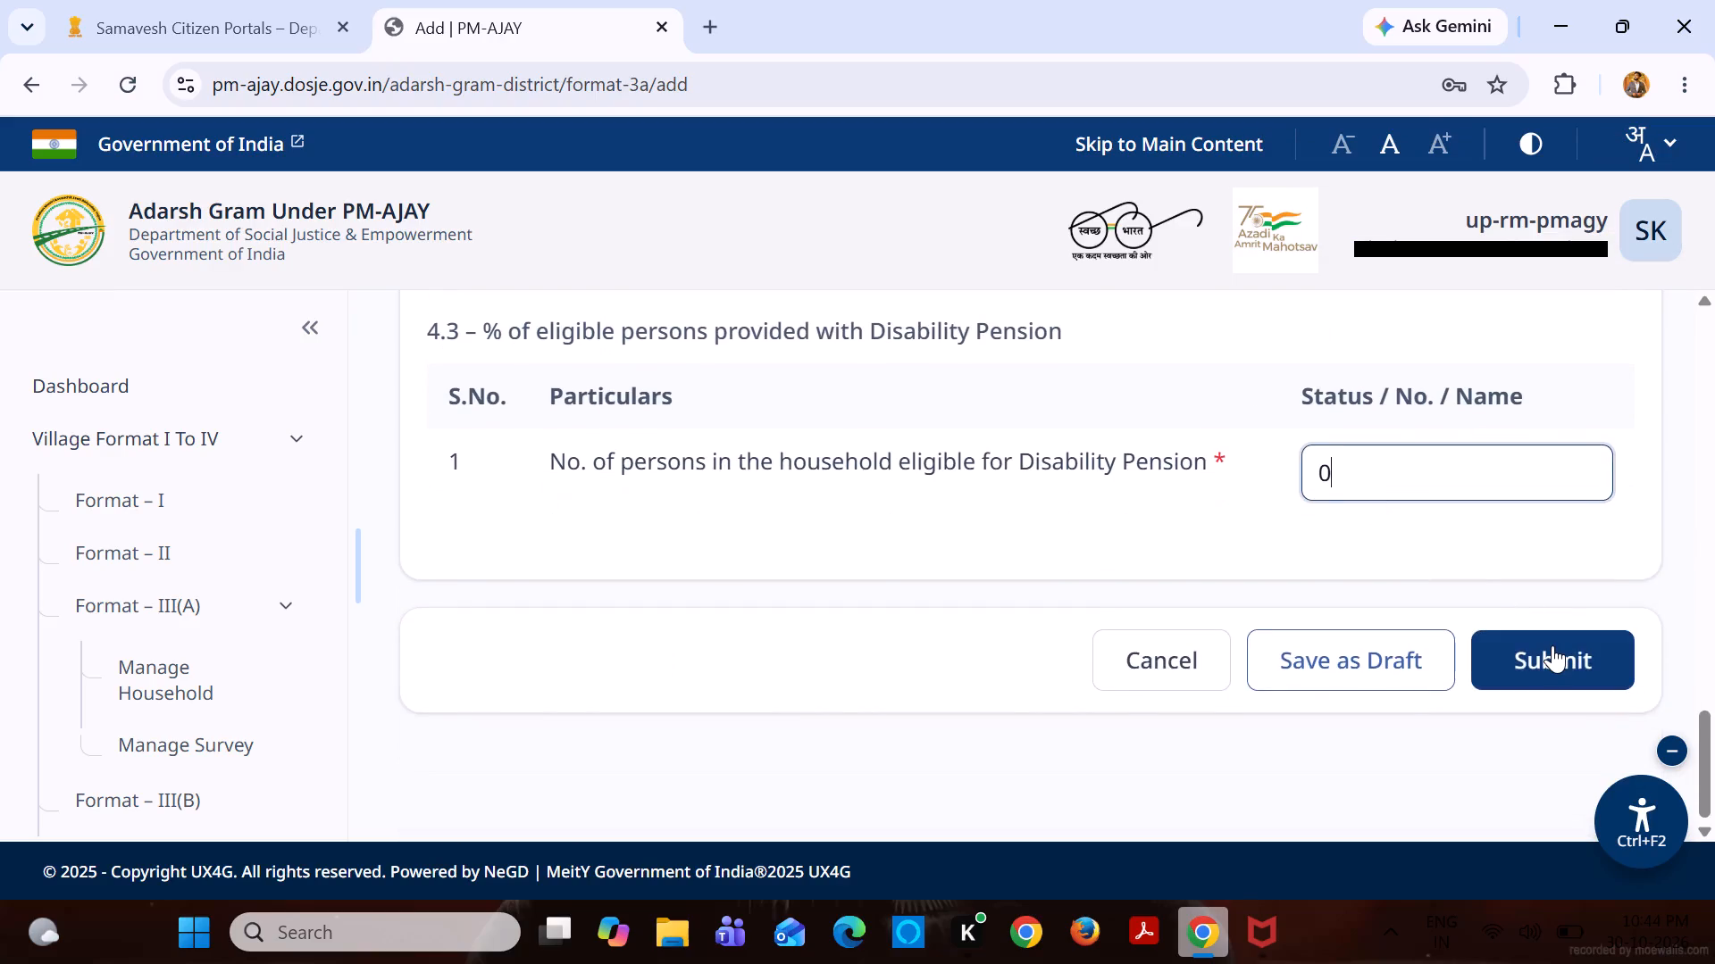
click(1552, 645)
Choose domain 5 – Rural Roads and Housing, answer No to living in a Kachcha/unsafe house, and submit the domain.
click(1504, 422)
scroll(1502, 704, down, 1)
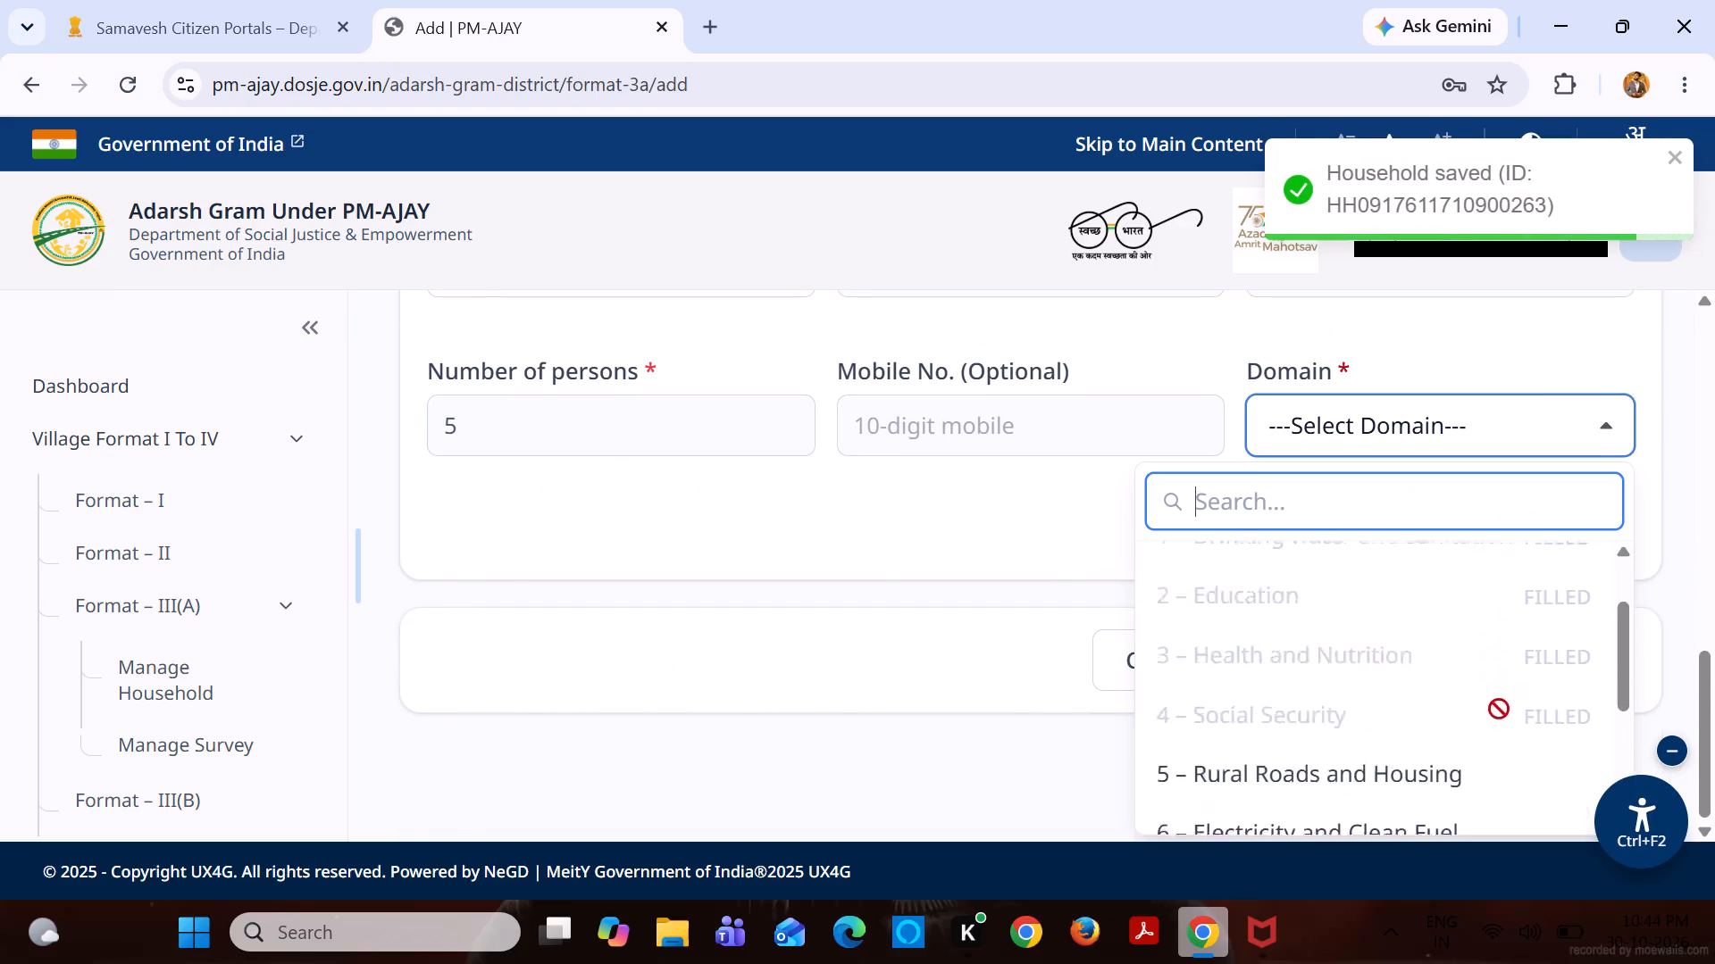
drag(1308, 748, 1302, 735)
scroll(1319, 728, down, 2)
click(1527, 652)
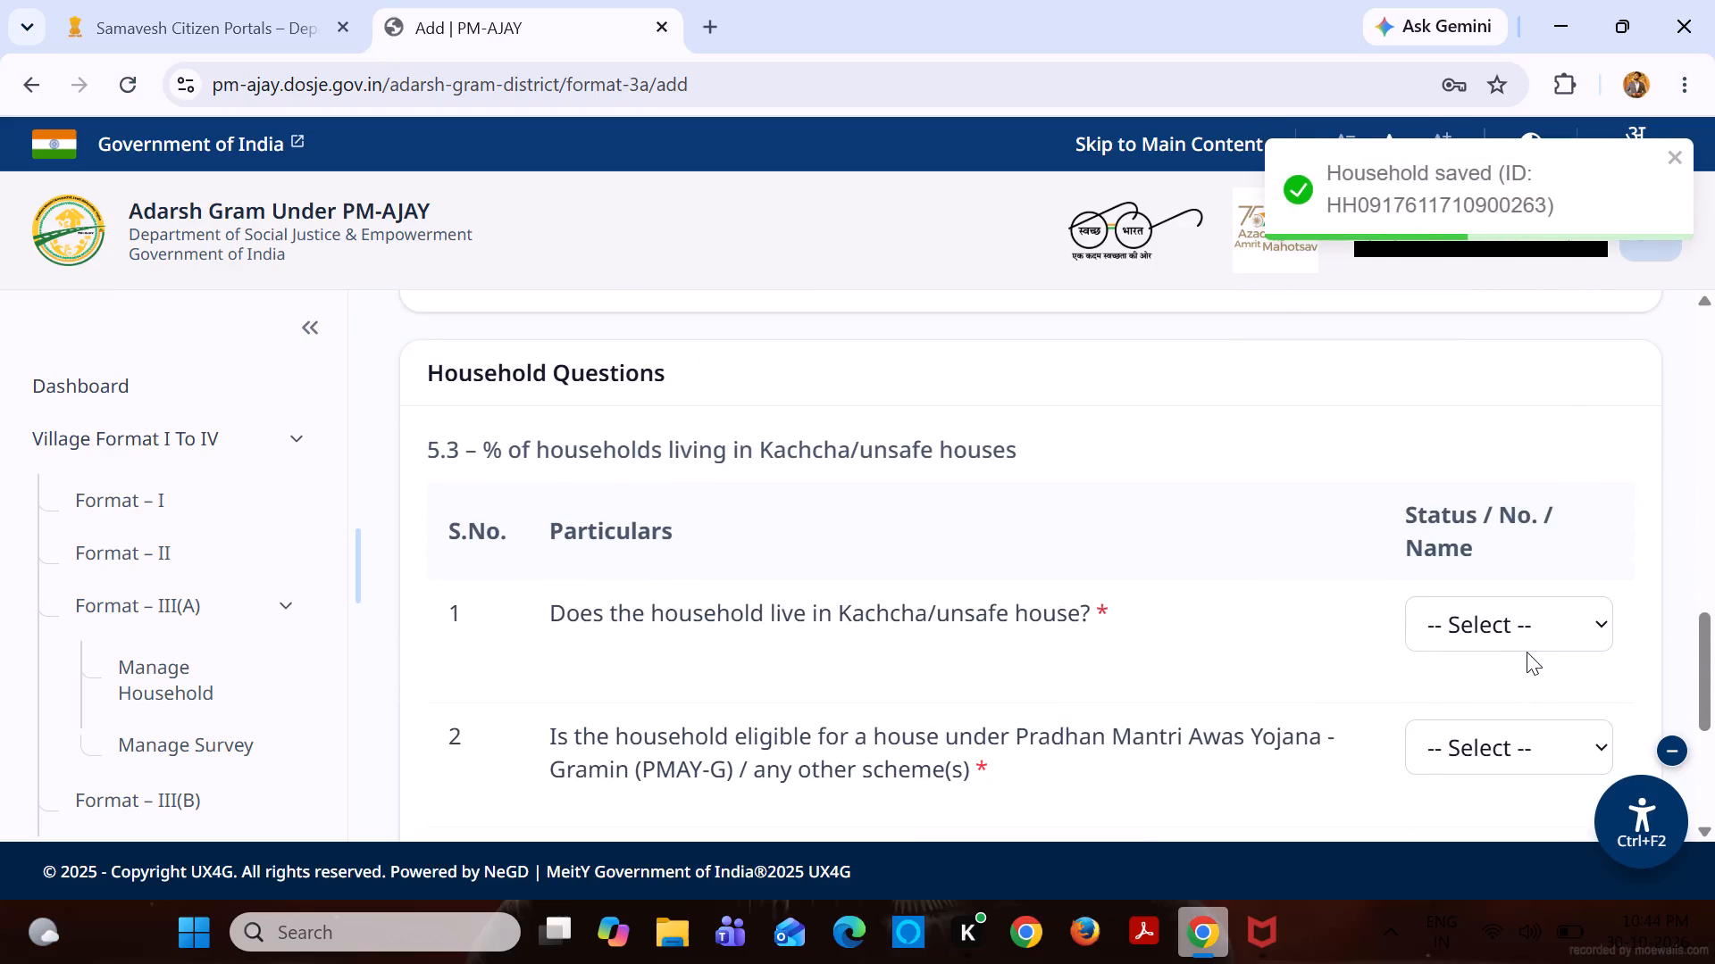
click(1527, 635)
click(1469, 758)
scroll(1528, 642, down, 3)
click(1549, 642)
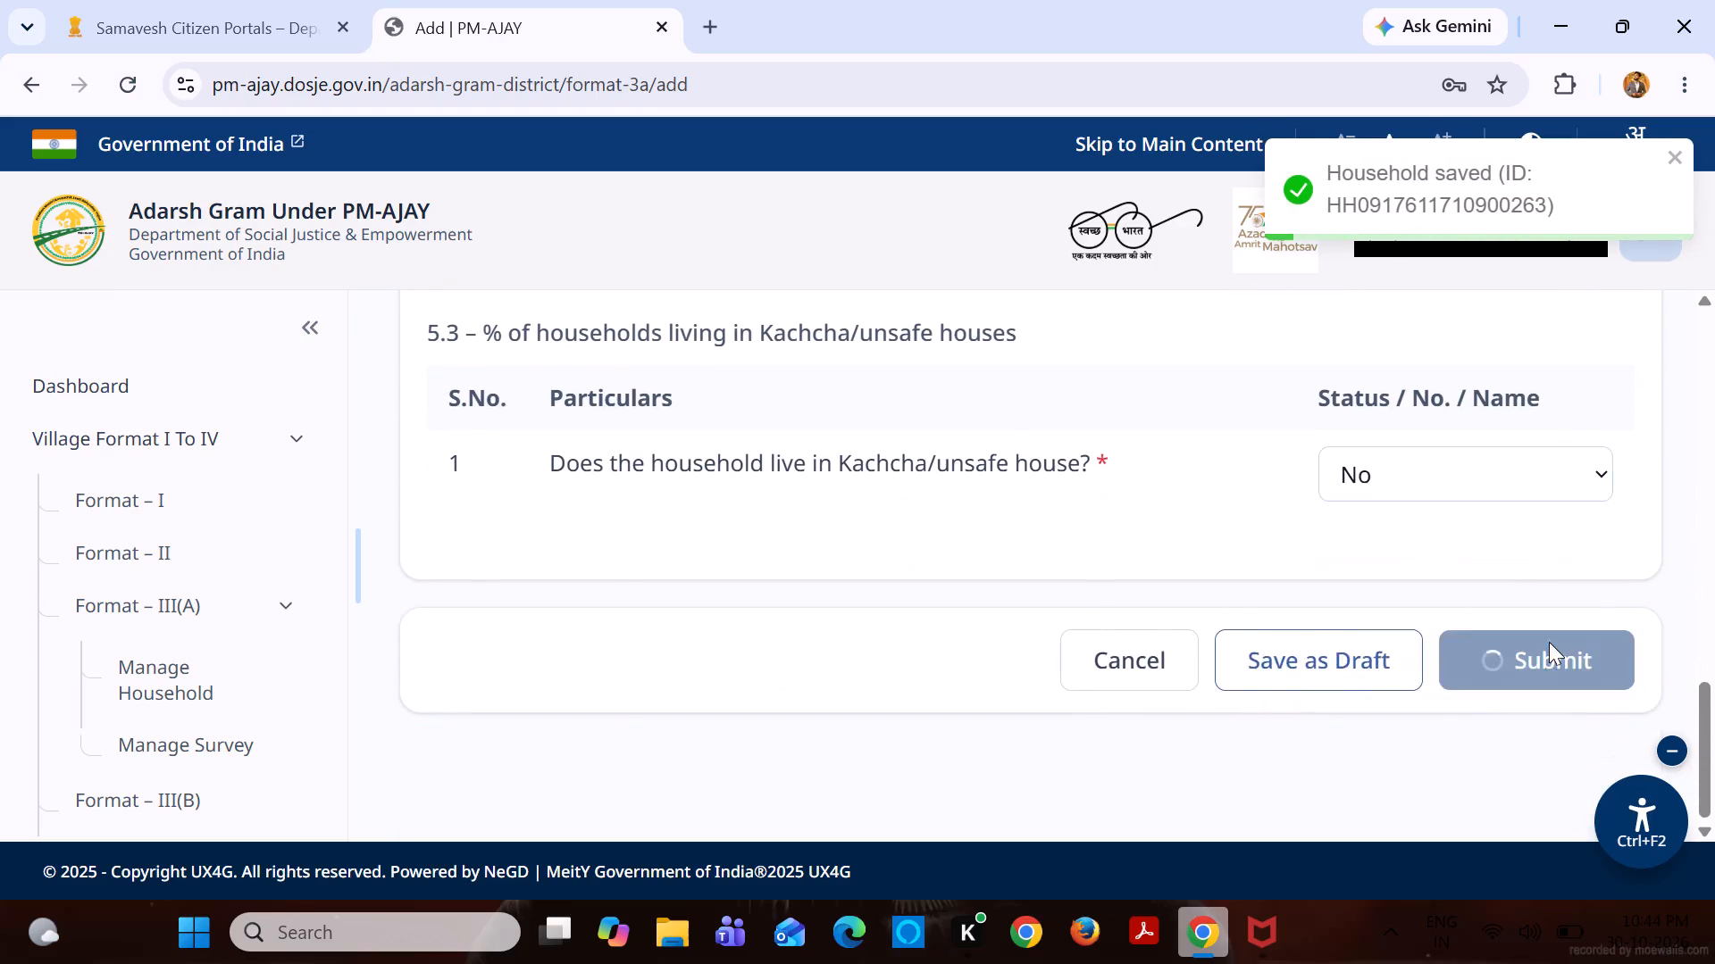
Choose domain 6 – Electricity and Clean Fuel and answer Yes to having an electricity connection in sections 6.2 and 6.3.
click(1503, 420)
scroll(1464, 627, down, 2)
click(1365, 657)
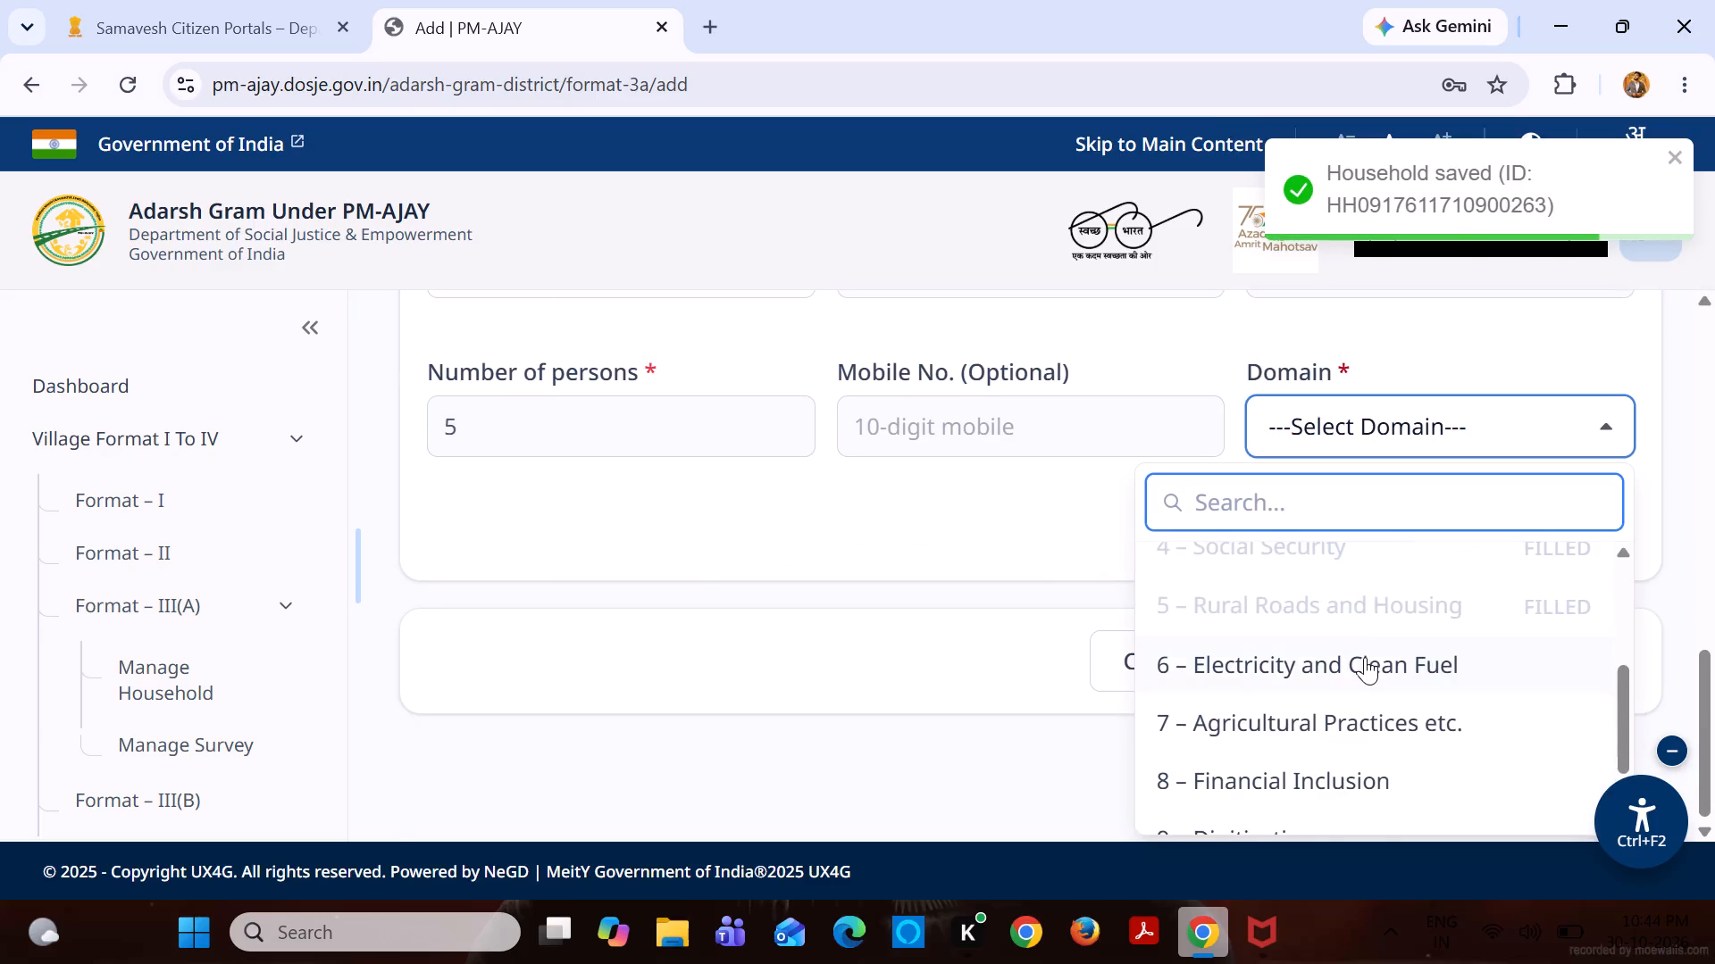
scroll(1359, 664, down, 2)
click(1509, 627)
click(1481, 721)
scroll(1495, 665, down, 3)
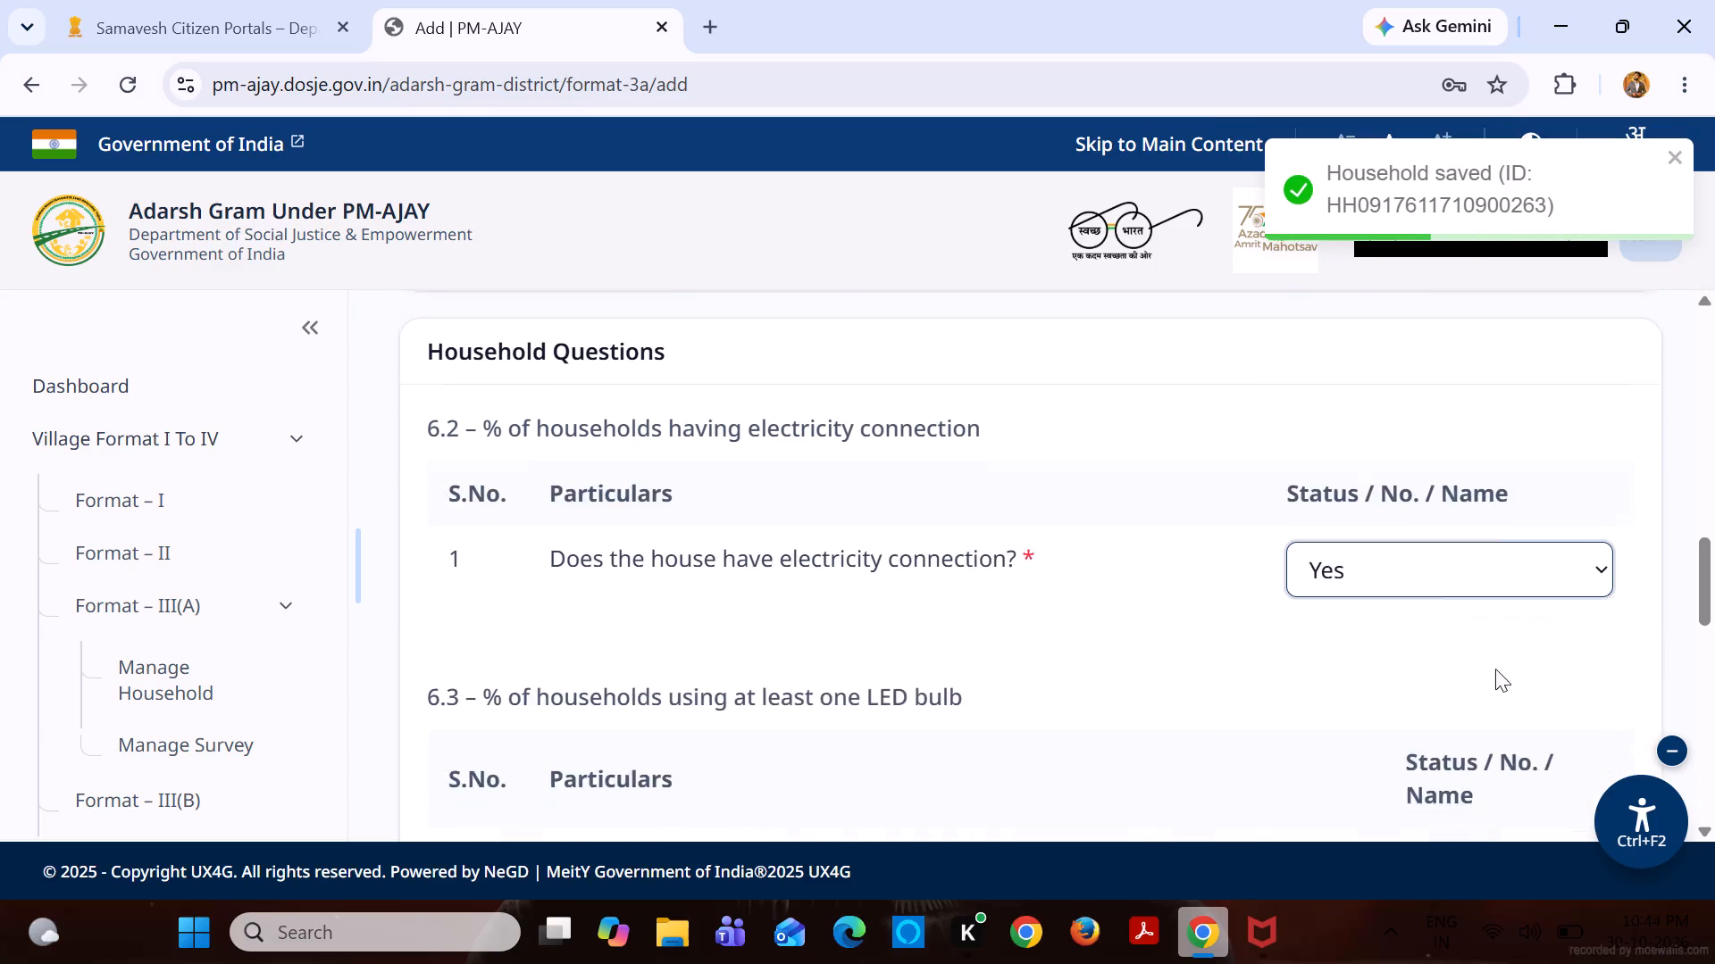
click(1519, 491)
click(1472, 595)
Answer the LED bulb question in section 6.3 and the clean fuel question in section 6.4, and submit domain 6.
scroll(1492, 603, down, 1)
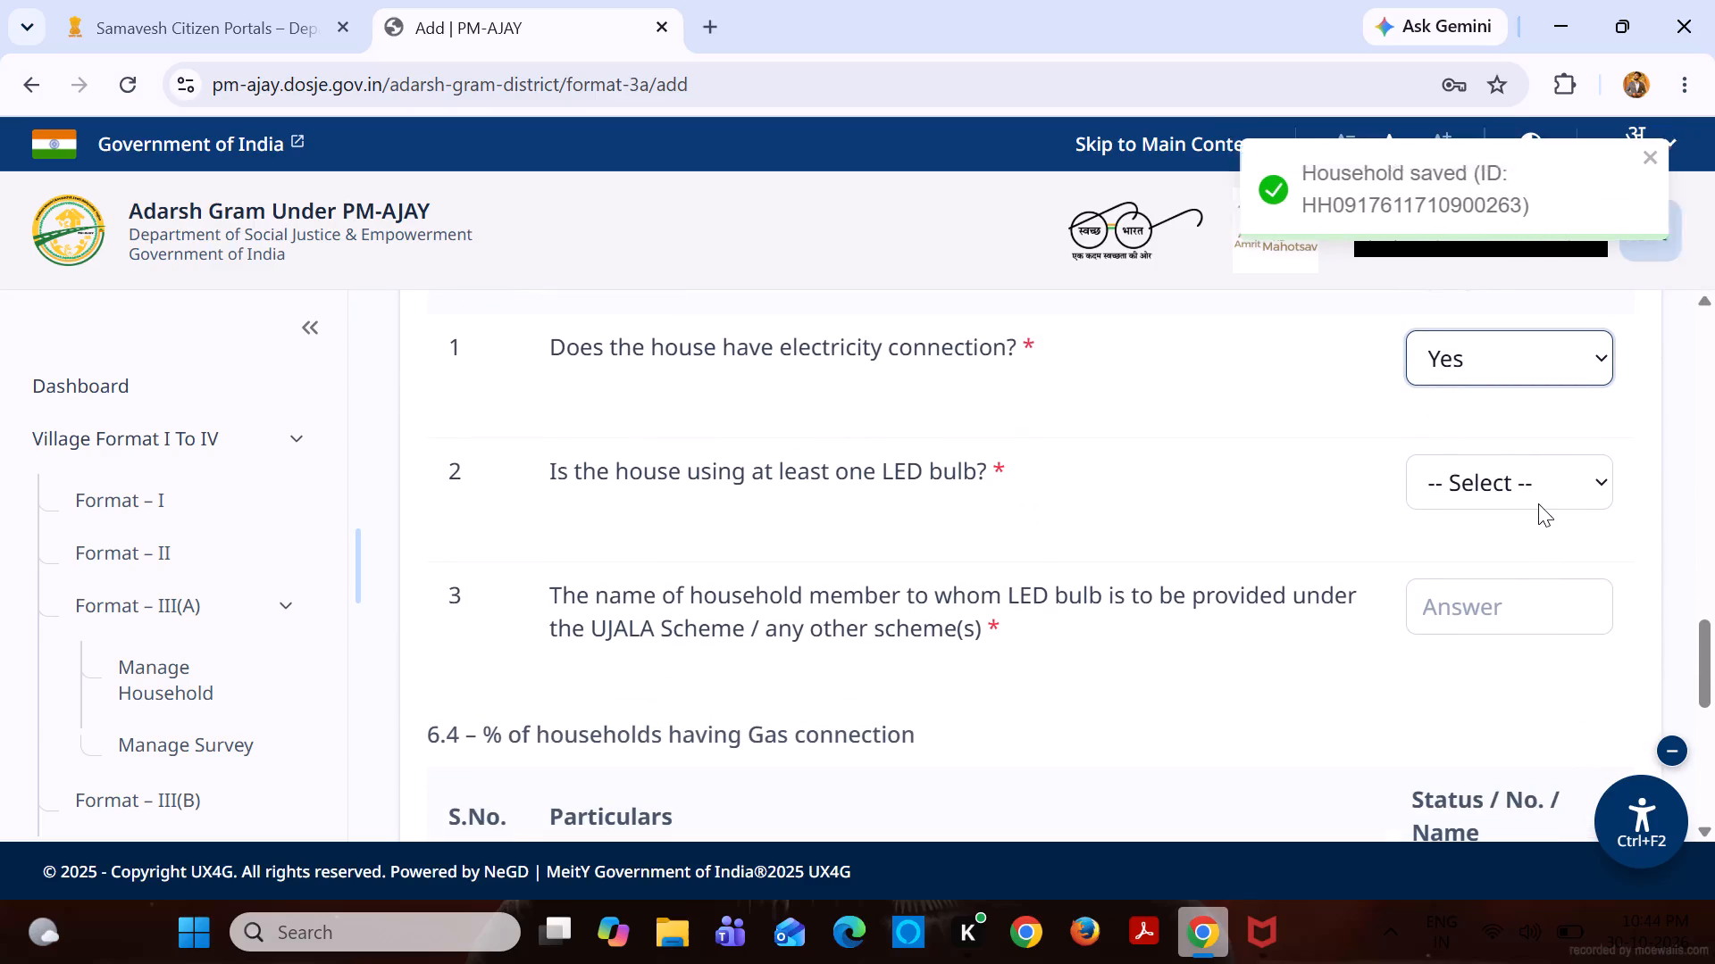
click(1539, 494)
click(1477, 579)
scroll(1494, 606, down, 2)
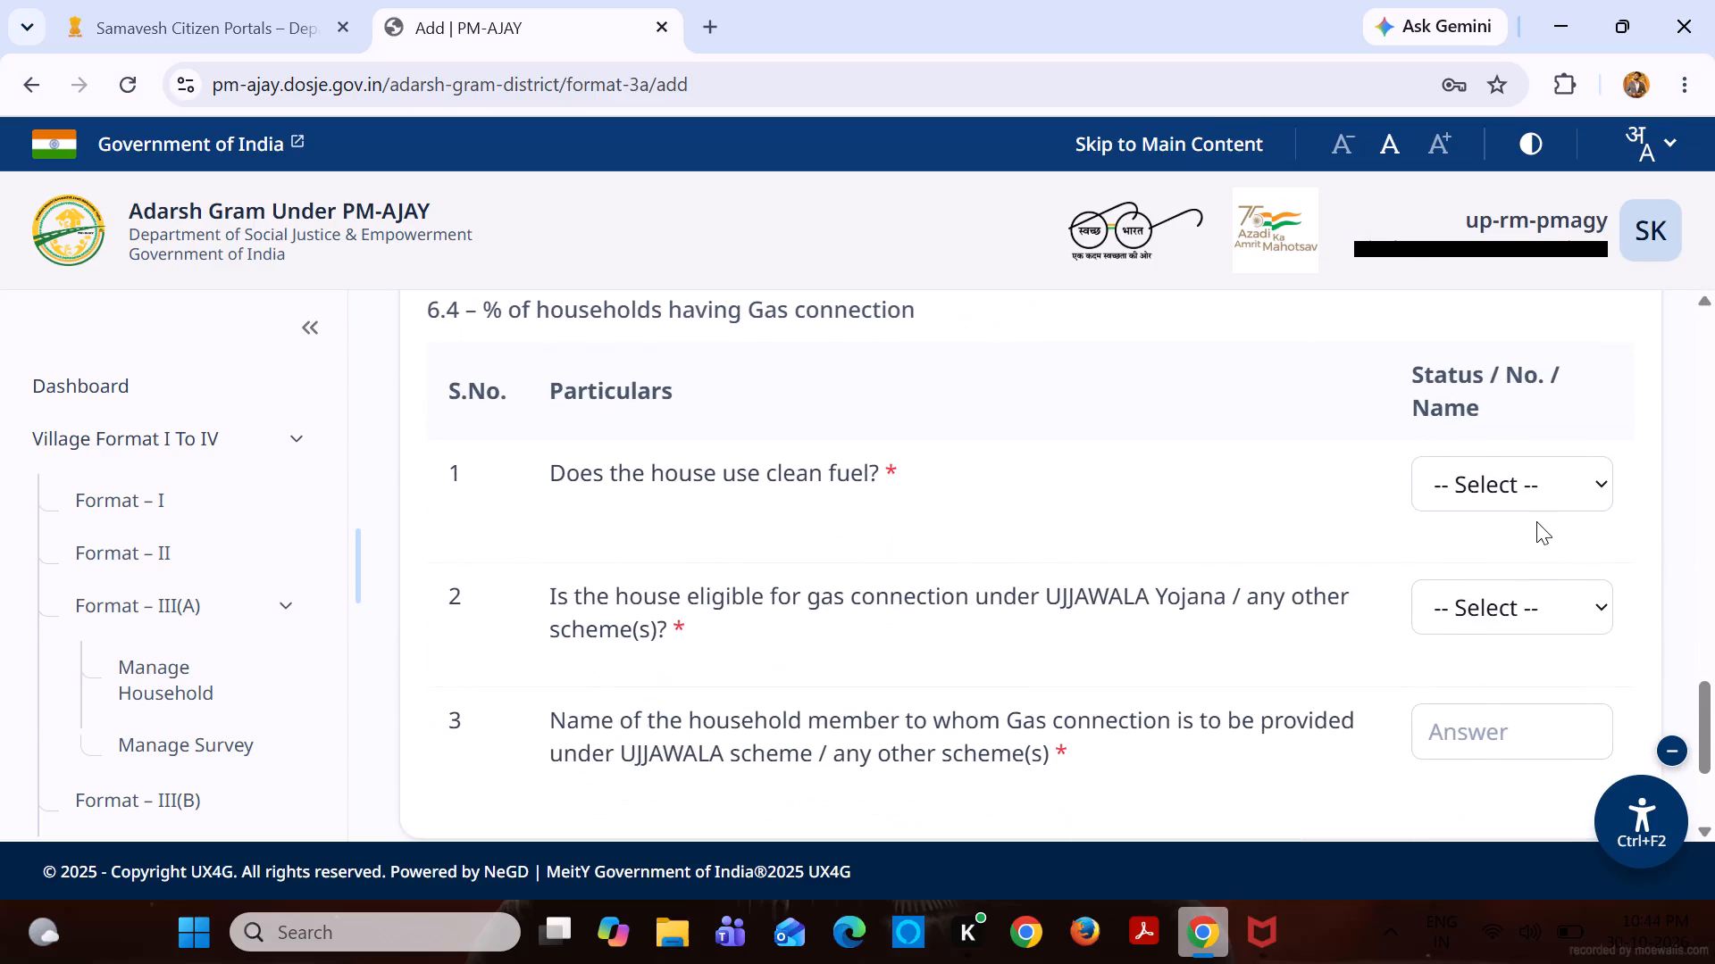
click(1541, 492)
click(1485, 589)
scroll(1486, 622, down, 1)
click(1554, 652)
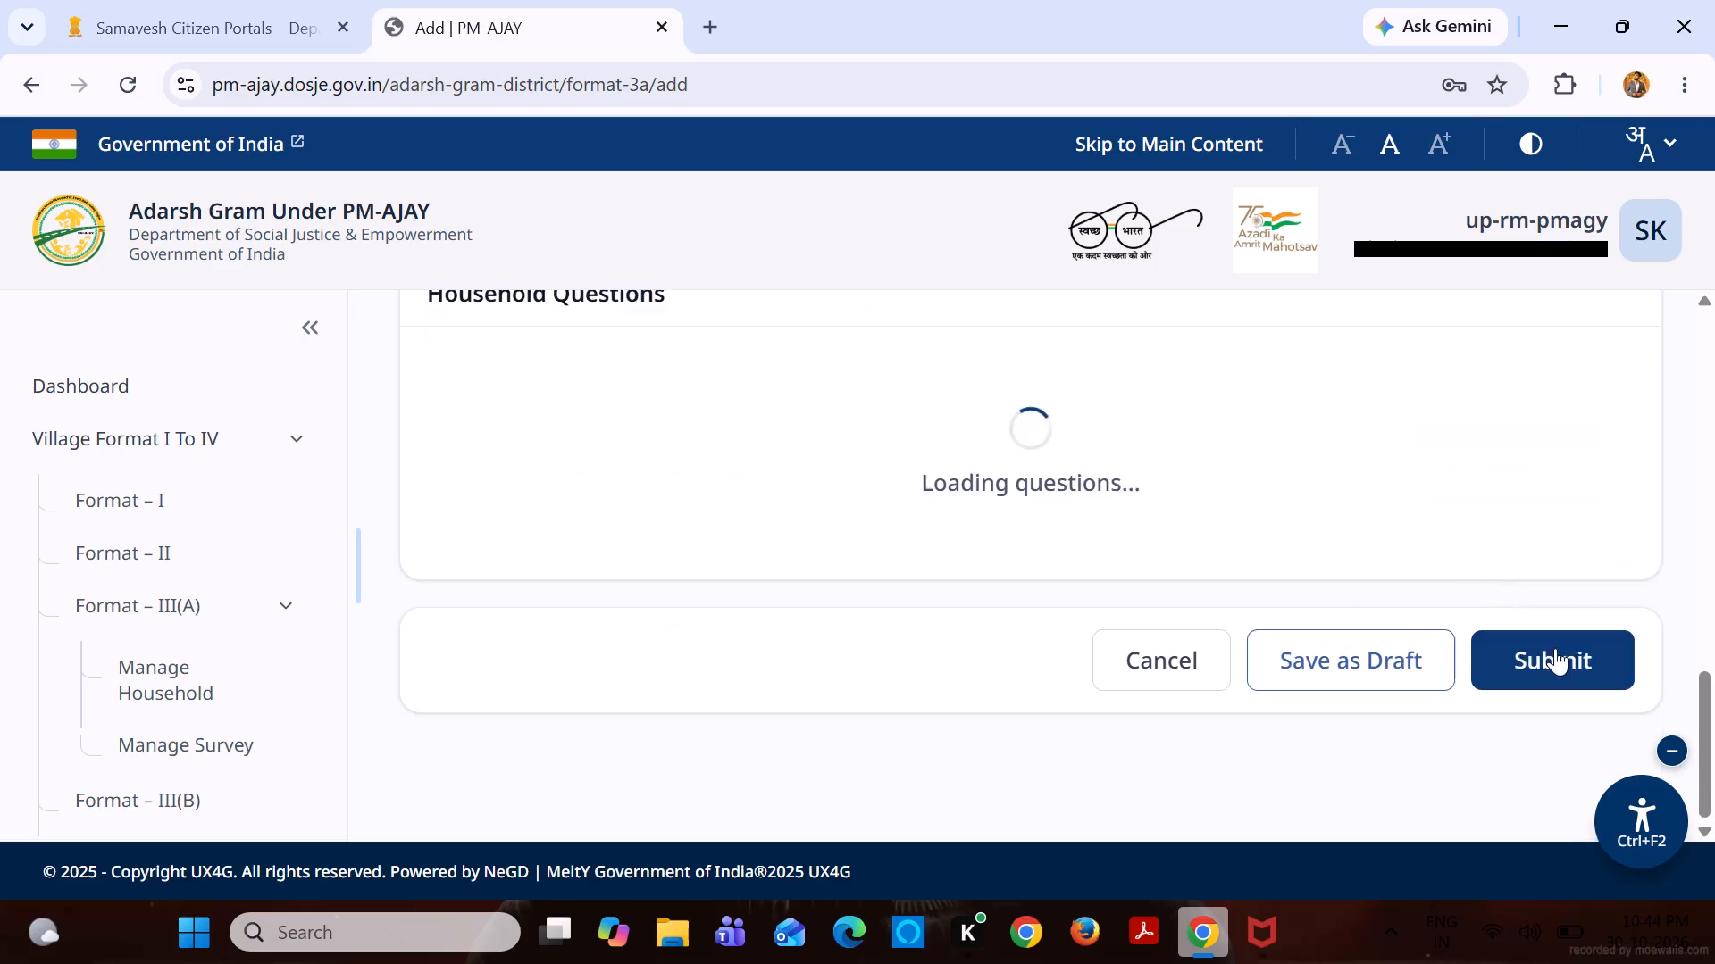
Choose domain 7 – Agricultural Practices etc., answer No to the household being involved in farming, and submit the domain.
click(1519, 439)
scroll(1506, 551, down, 3)
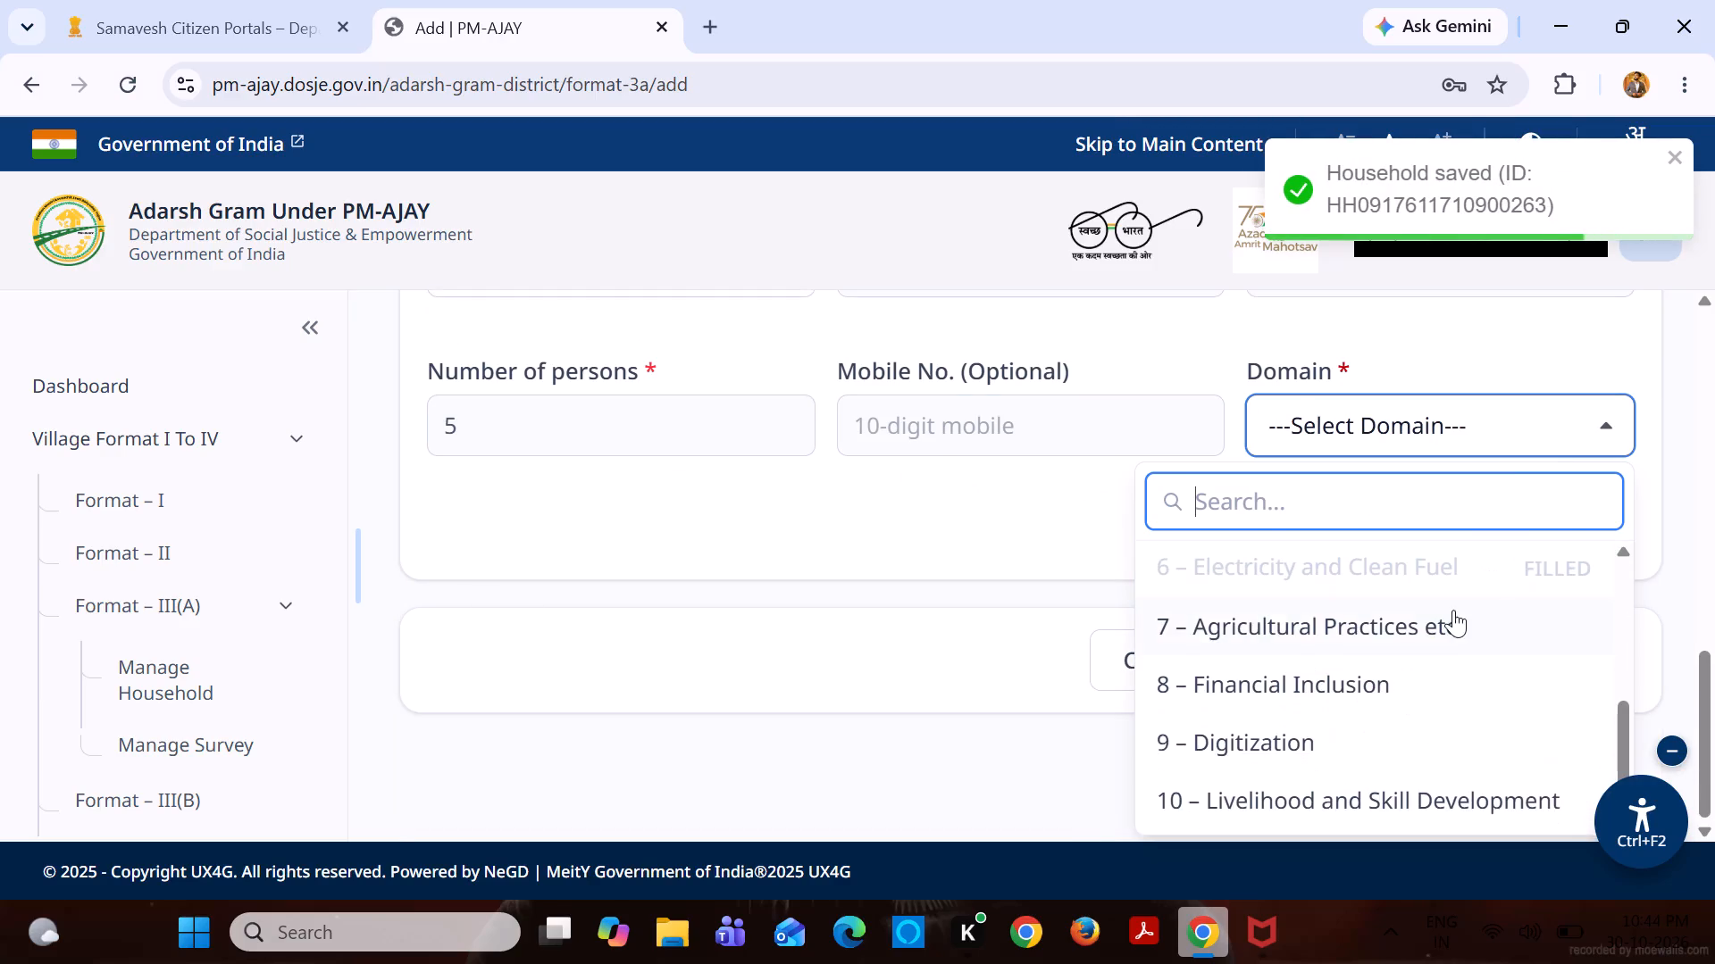
click(1453, 610)
scroll(1442, 595, down, 3)
click(1505, 459)
click(1433, 579)
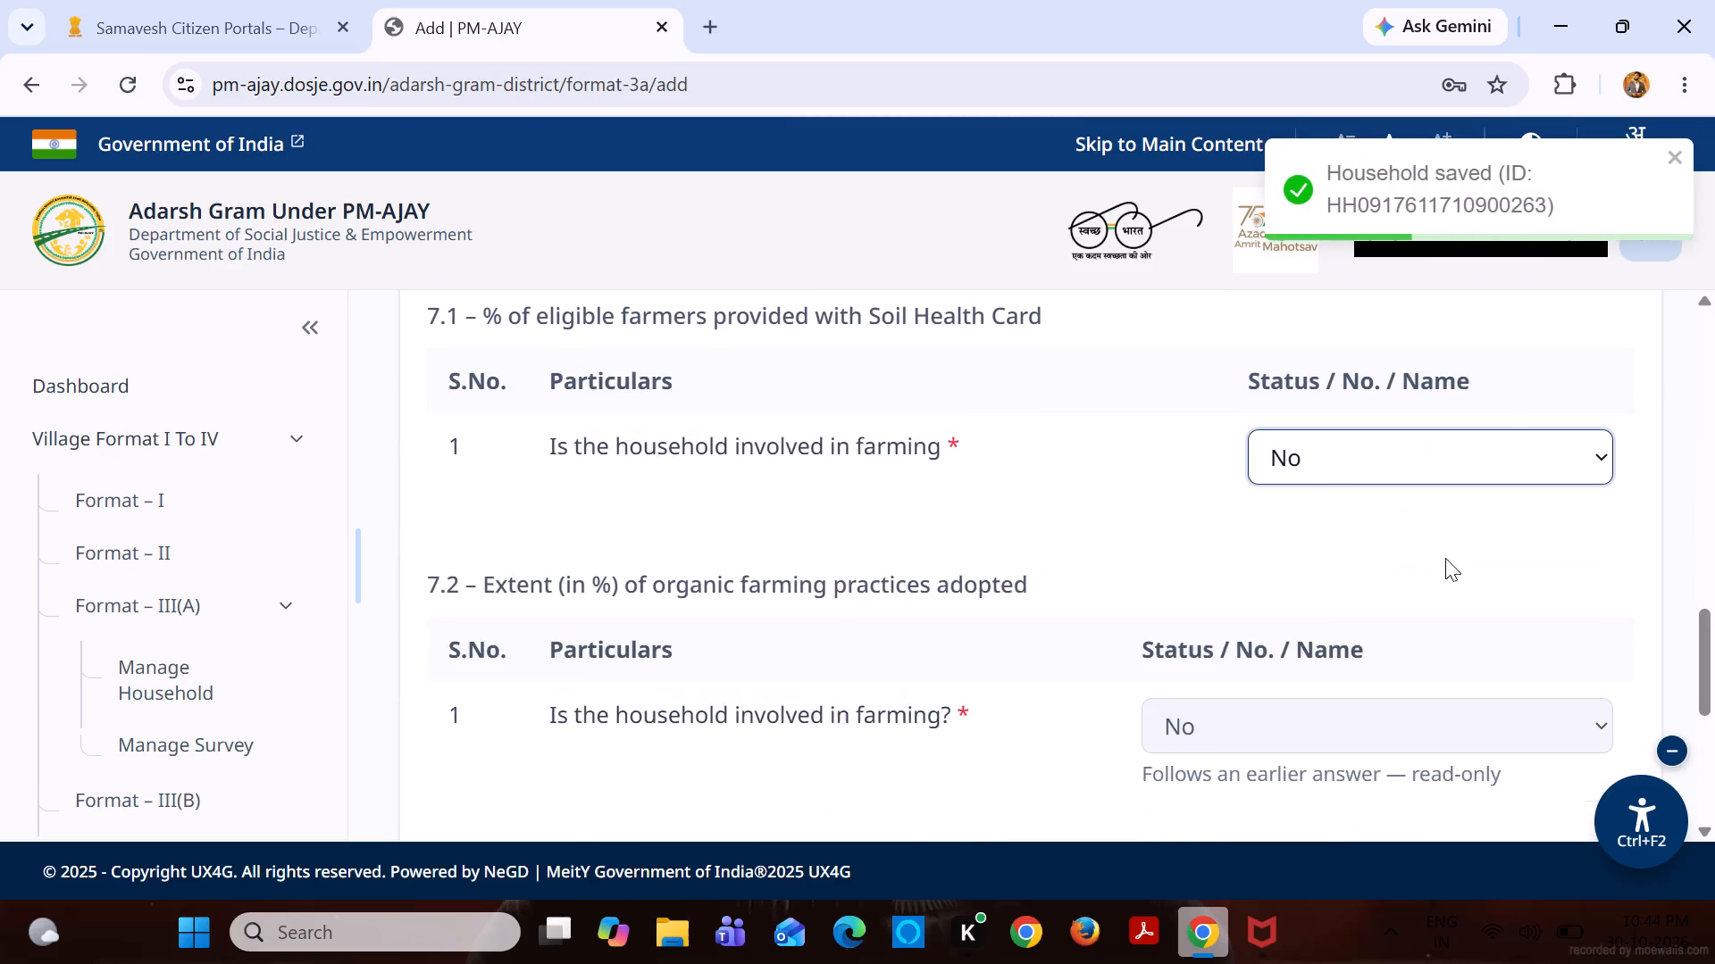
scroll(1457, 543, down, 6)
click(1544, 654)
Choose domain 8 – Financial Inclusion and enter 5 persons above 5 years and 5 members already having Aadhaar in section 8.1.
click(1513, 411)
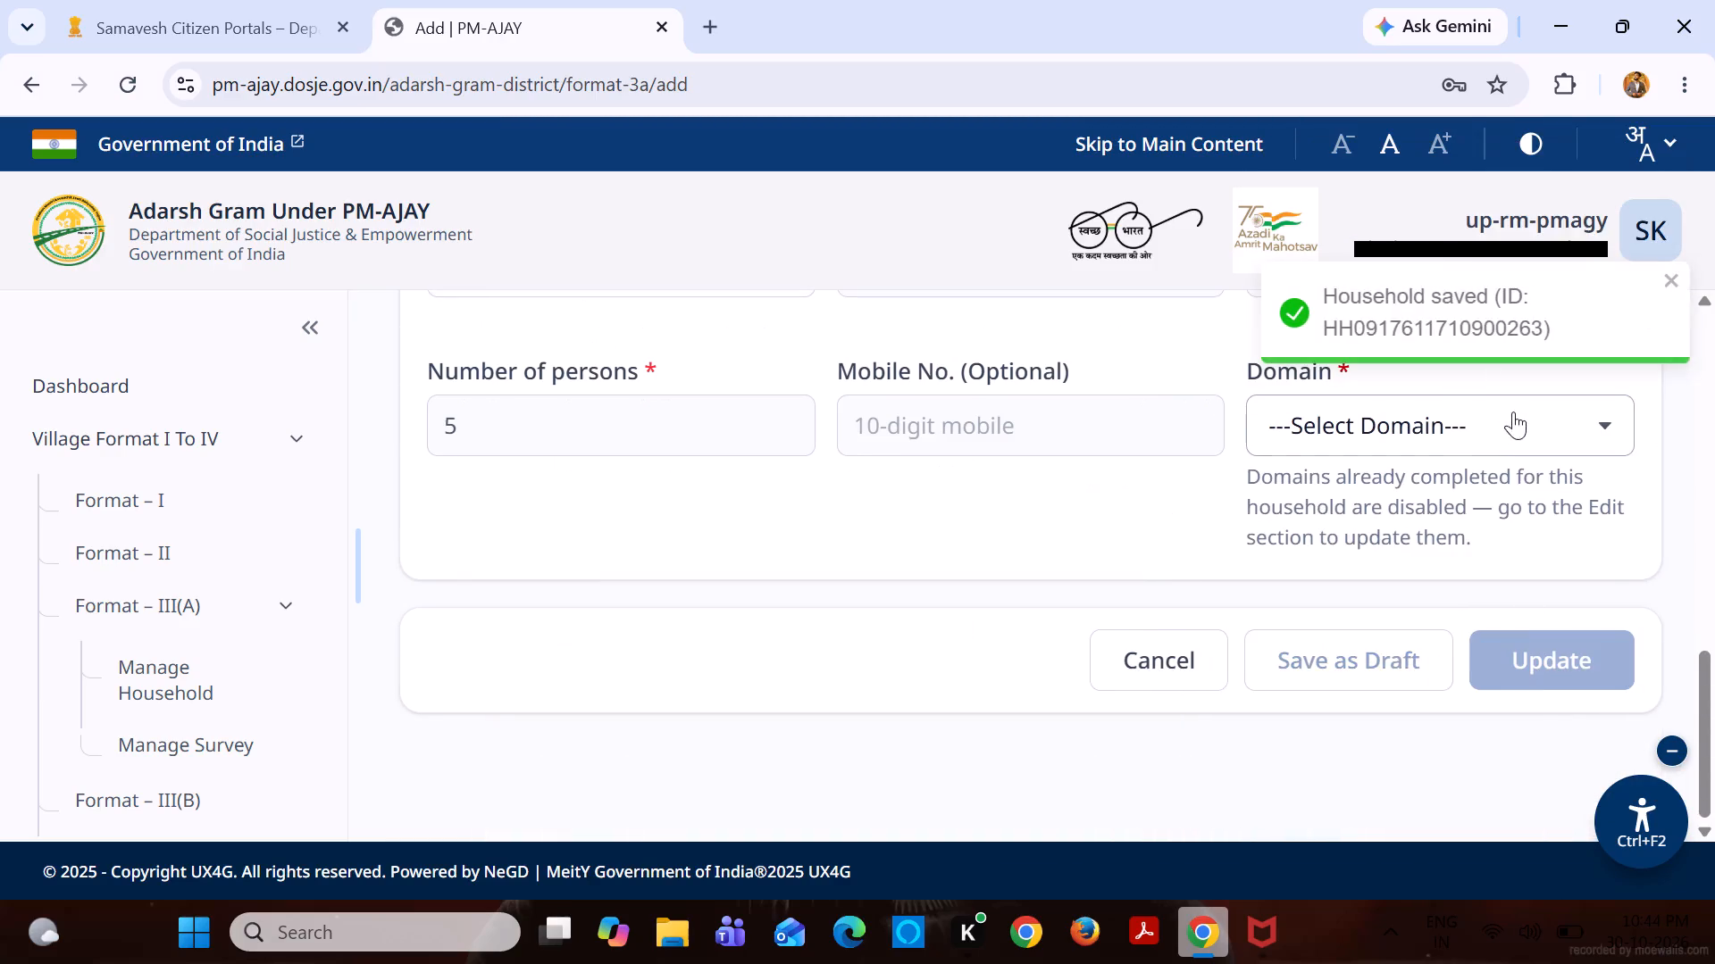
scroll(1470, 586, down, 3)
click(1376, 677)
scroll(1378, 680, down, 2)
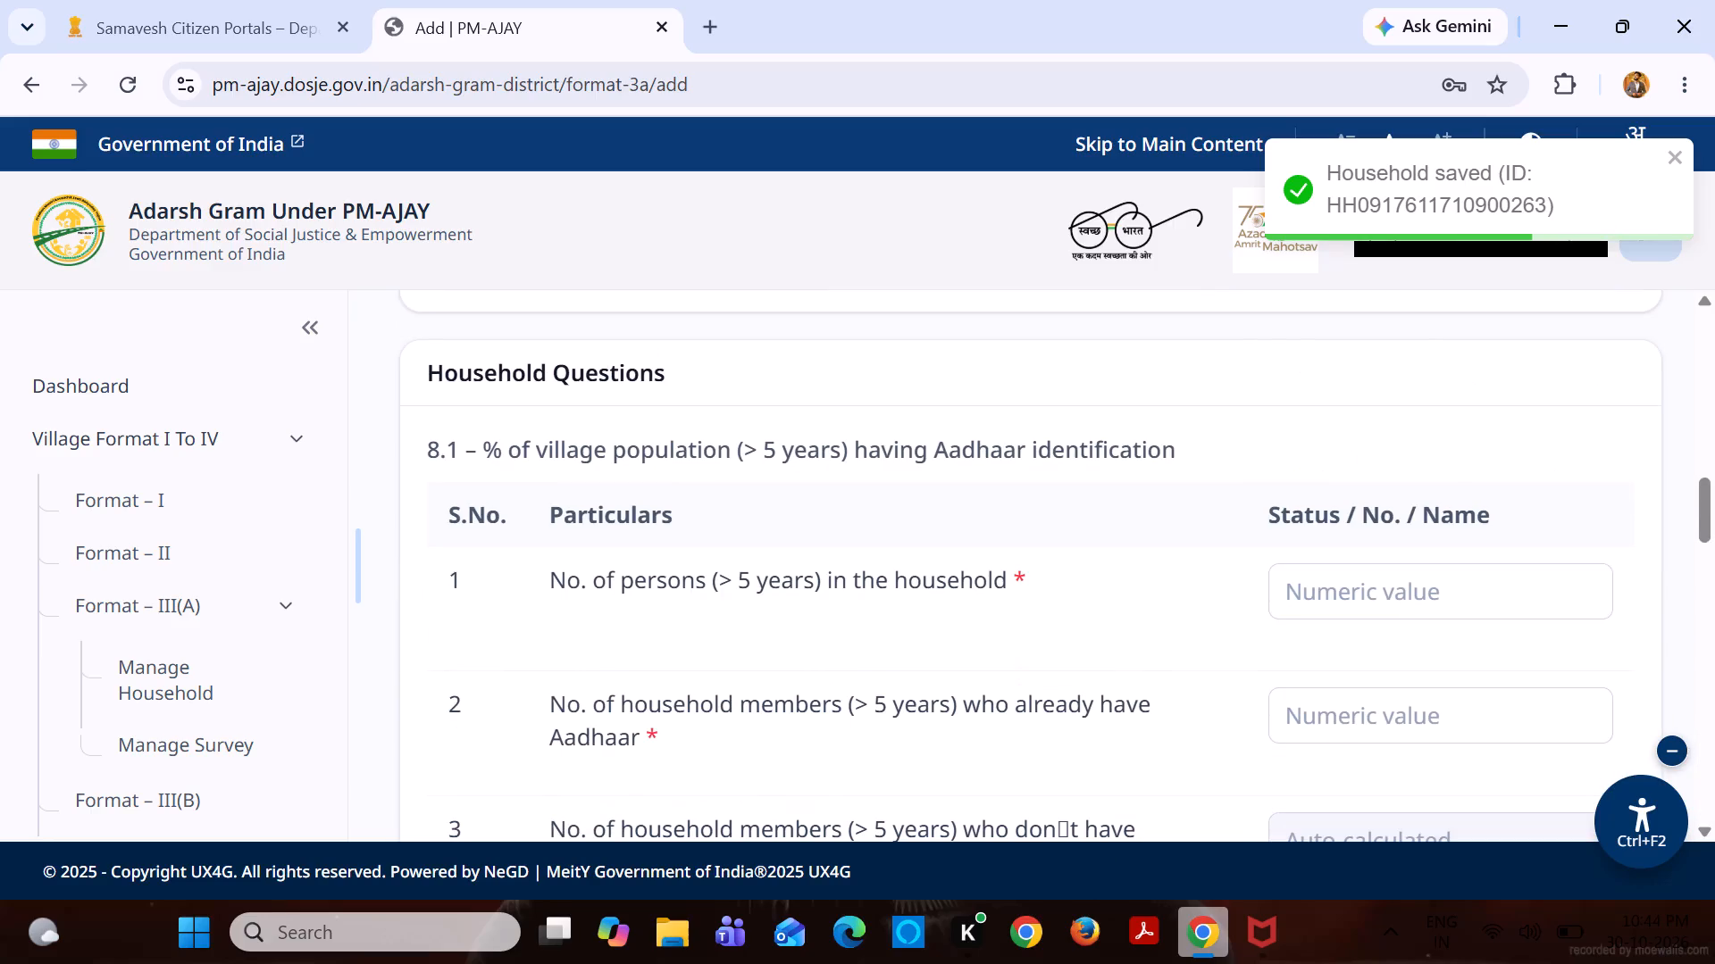
click(1433, 578)
scroll(1433, 578, up, 2)
scroll(1433, 578, down, 2)
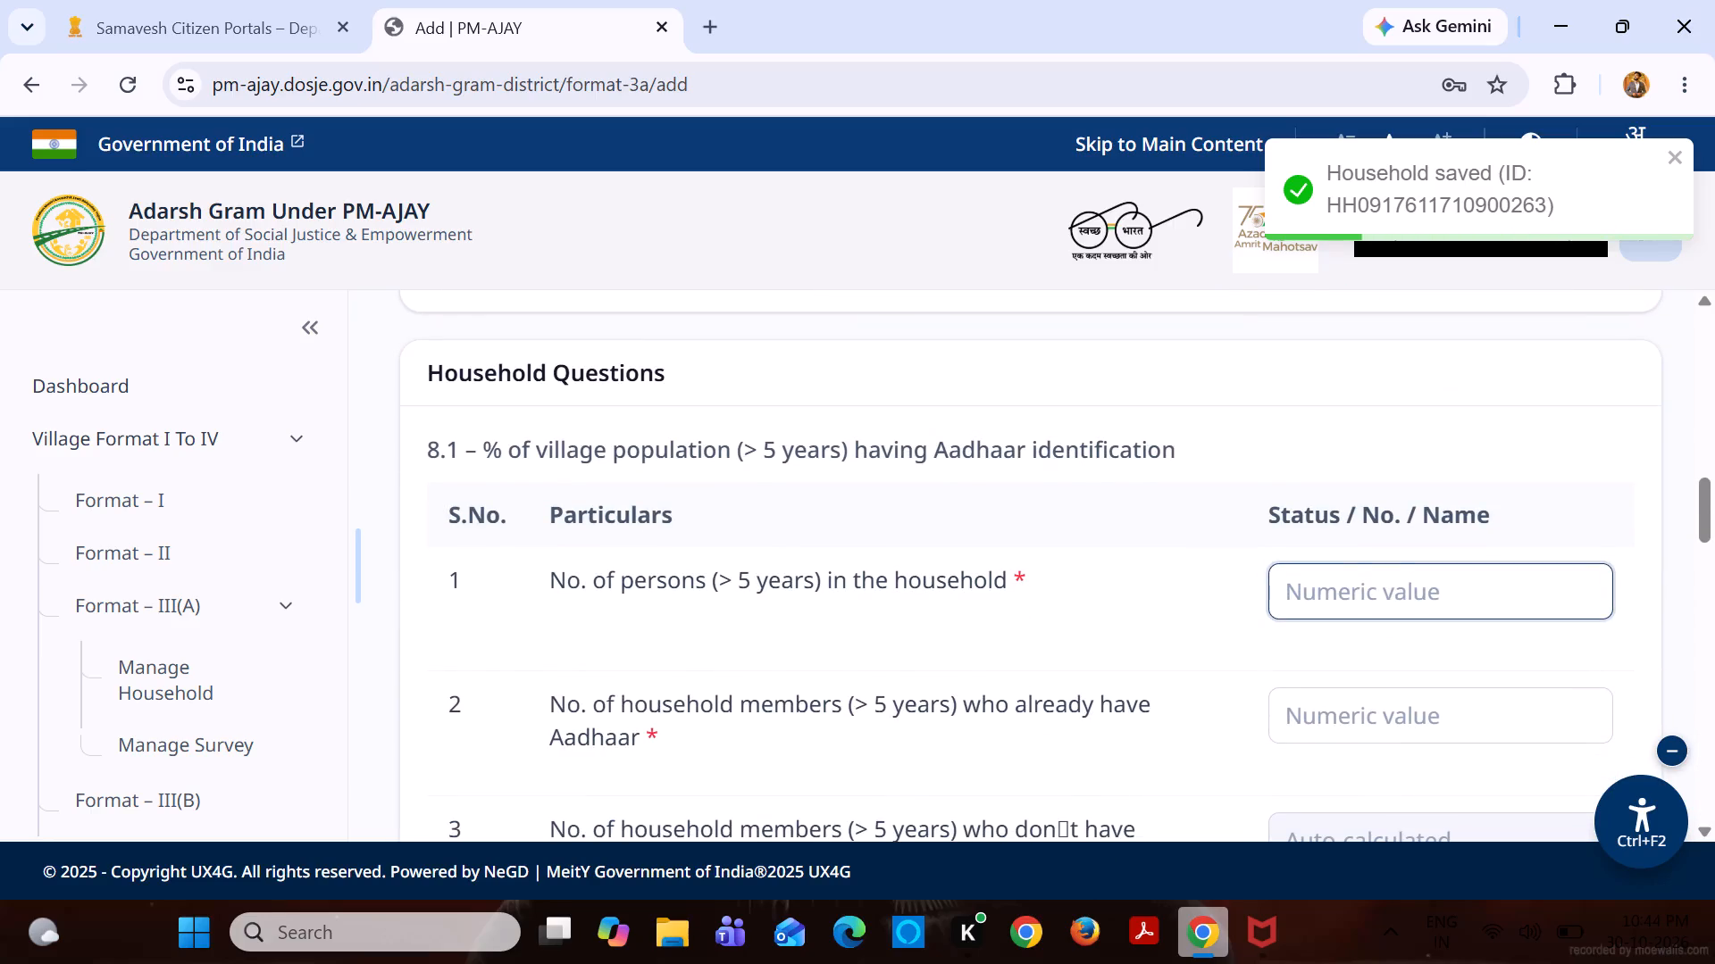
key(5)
click(1418, 692)
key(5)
In section 8.2, enter 5 members eligible for a bank or post office account and 5 members who have one.
scroll(1418, 694, down, 3)
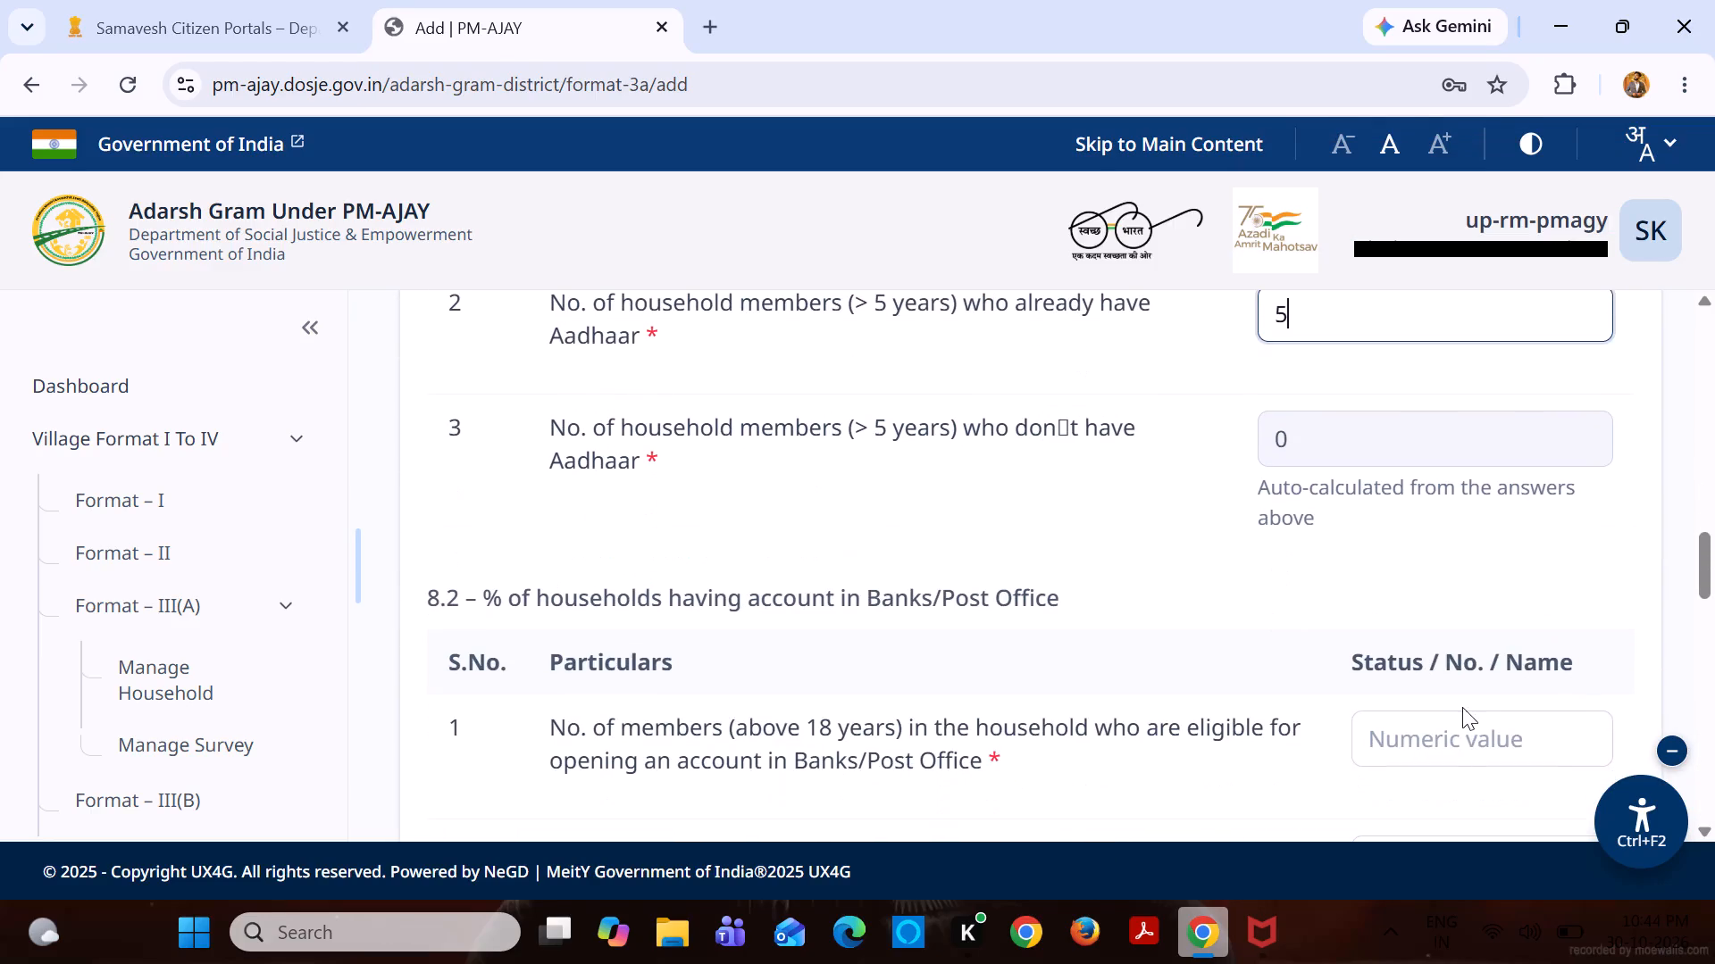
click(1460, 715)
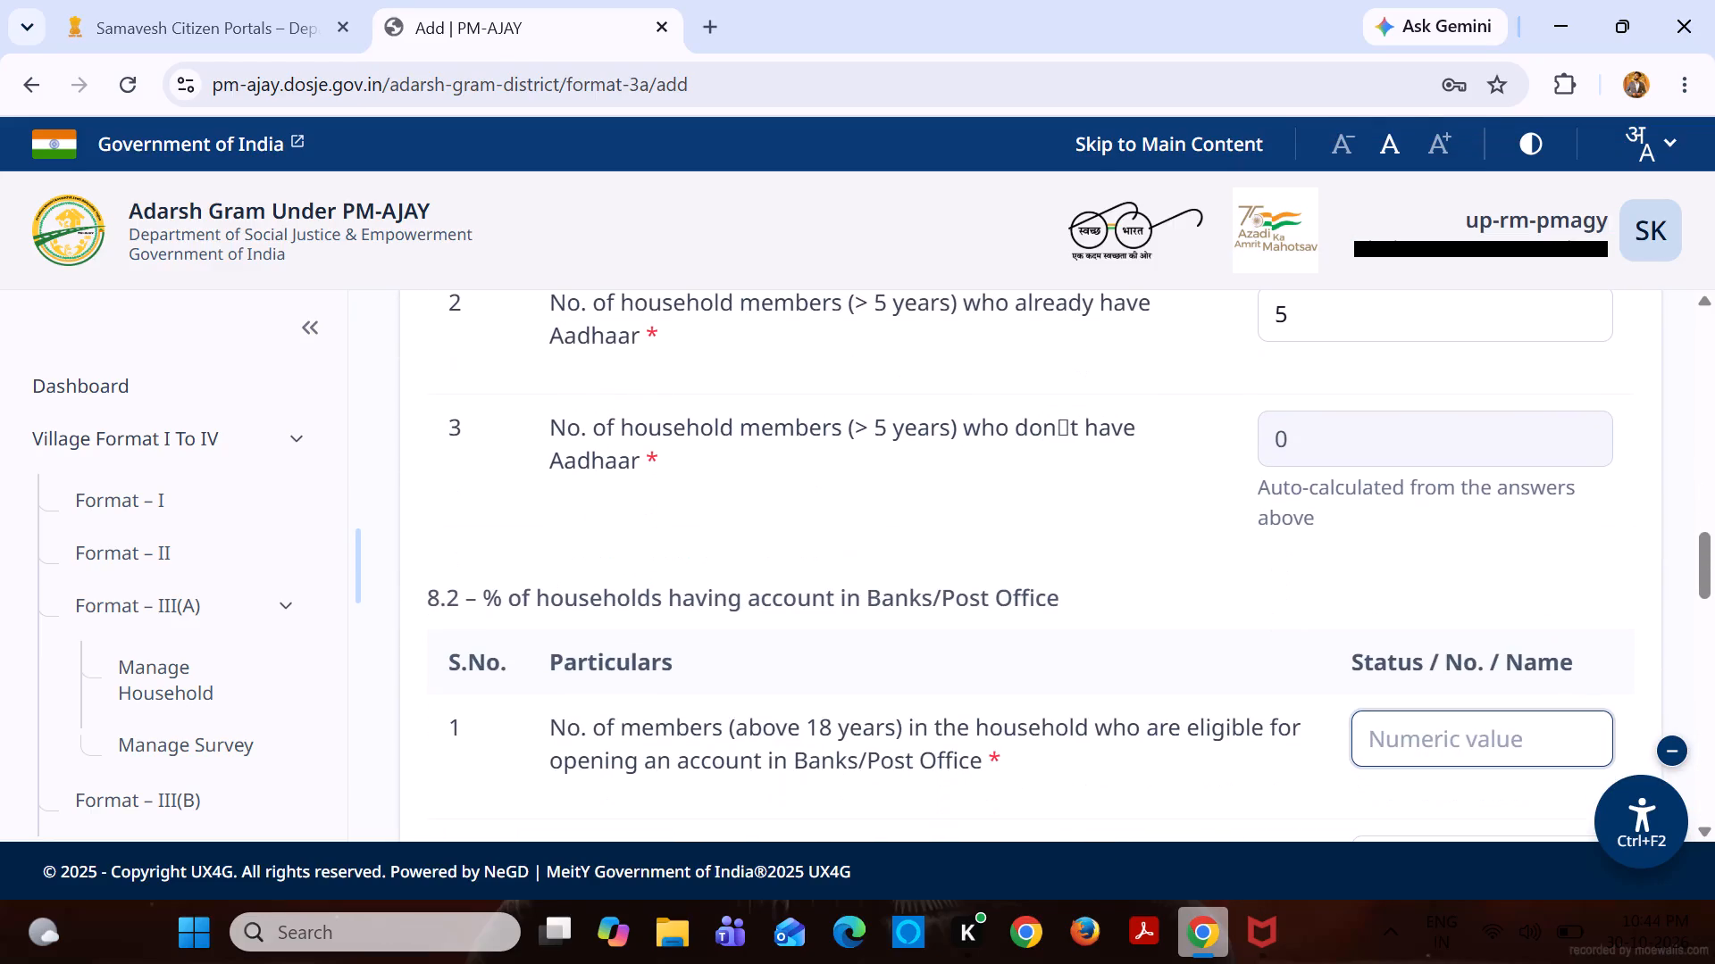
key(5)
scroll(1456, 717, down, 2)
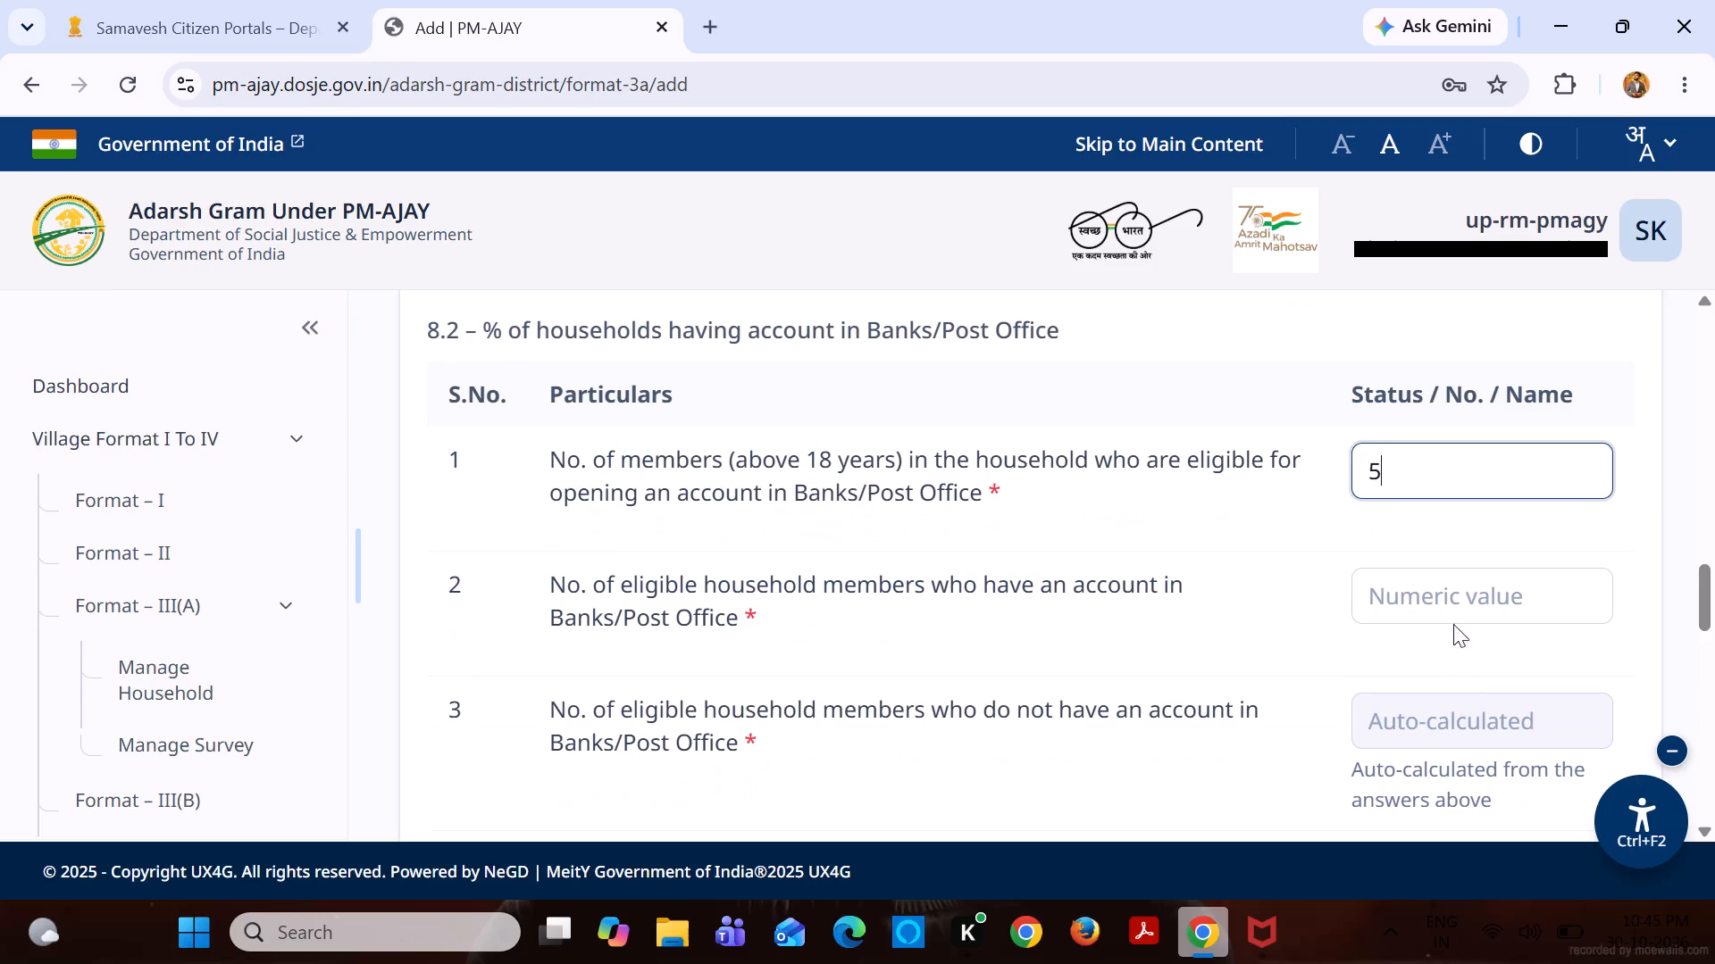
click(1450, 603)
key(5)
Enter 0 eligible persons for PMSBY in section 8.3 and 0 for PMJJBY in section 8.4, and submit domain 8.
scroll(1448, 626, down, 3)
click(1486, 627)
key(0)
scroll(1486, 639, down, 2)
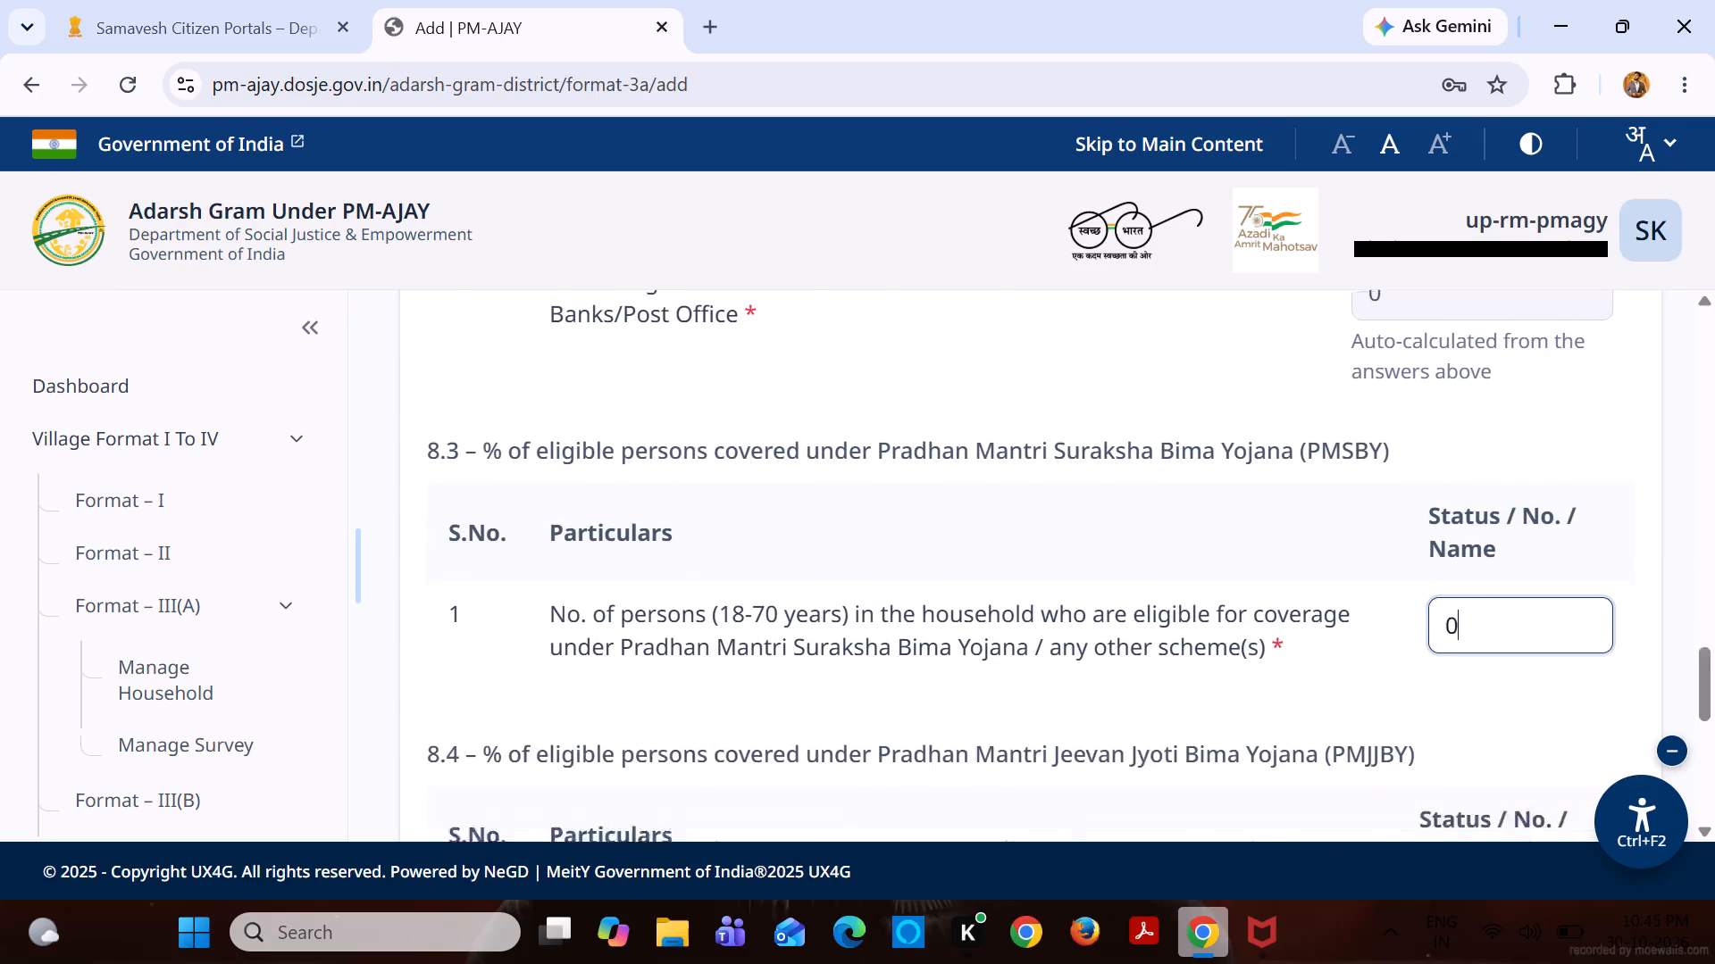
scroll(1486, 642, down, 1)
click(1504, 562)
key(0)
click(1541, 721)
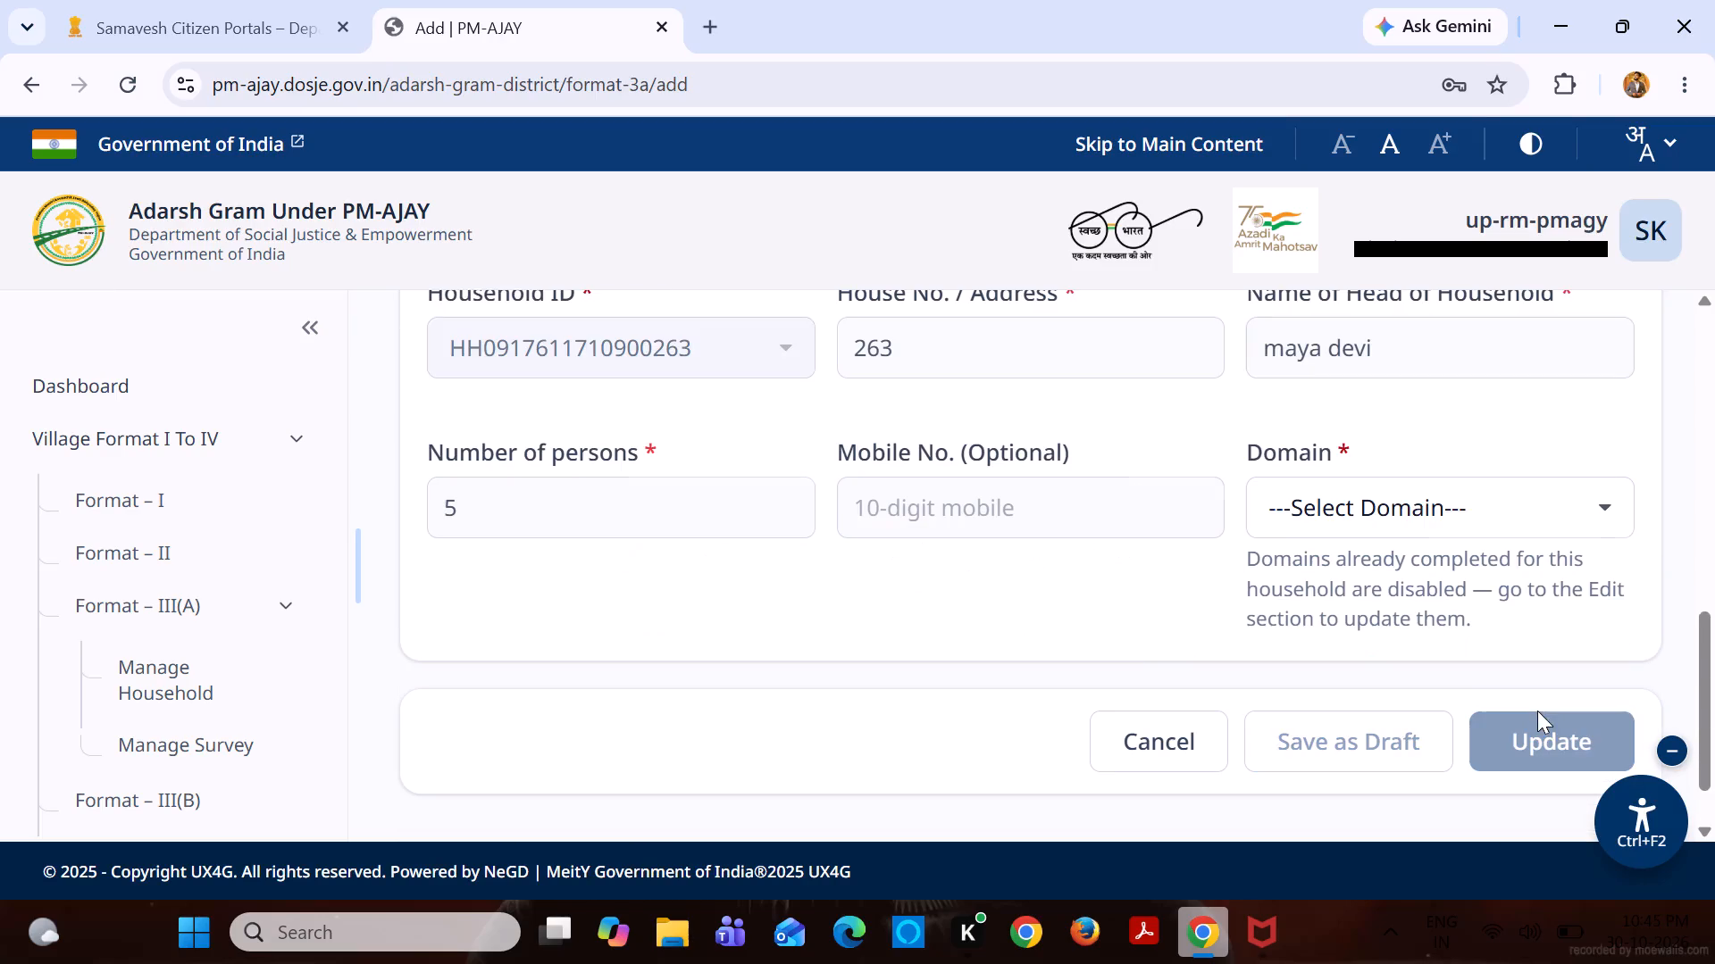
Choose domain 9 – Digitization, enter 0 members eligible for PMGDISHA training, and submit the domain.
click(1410, 487)
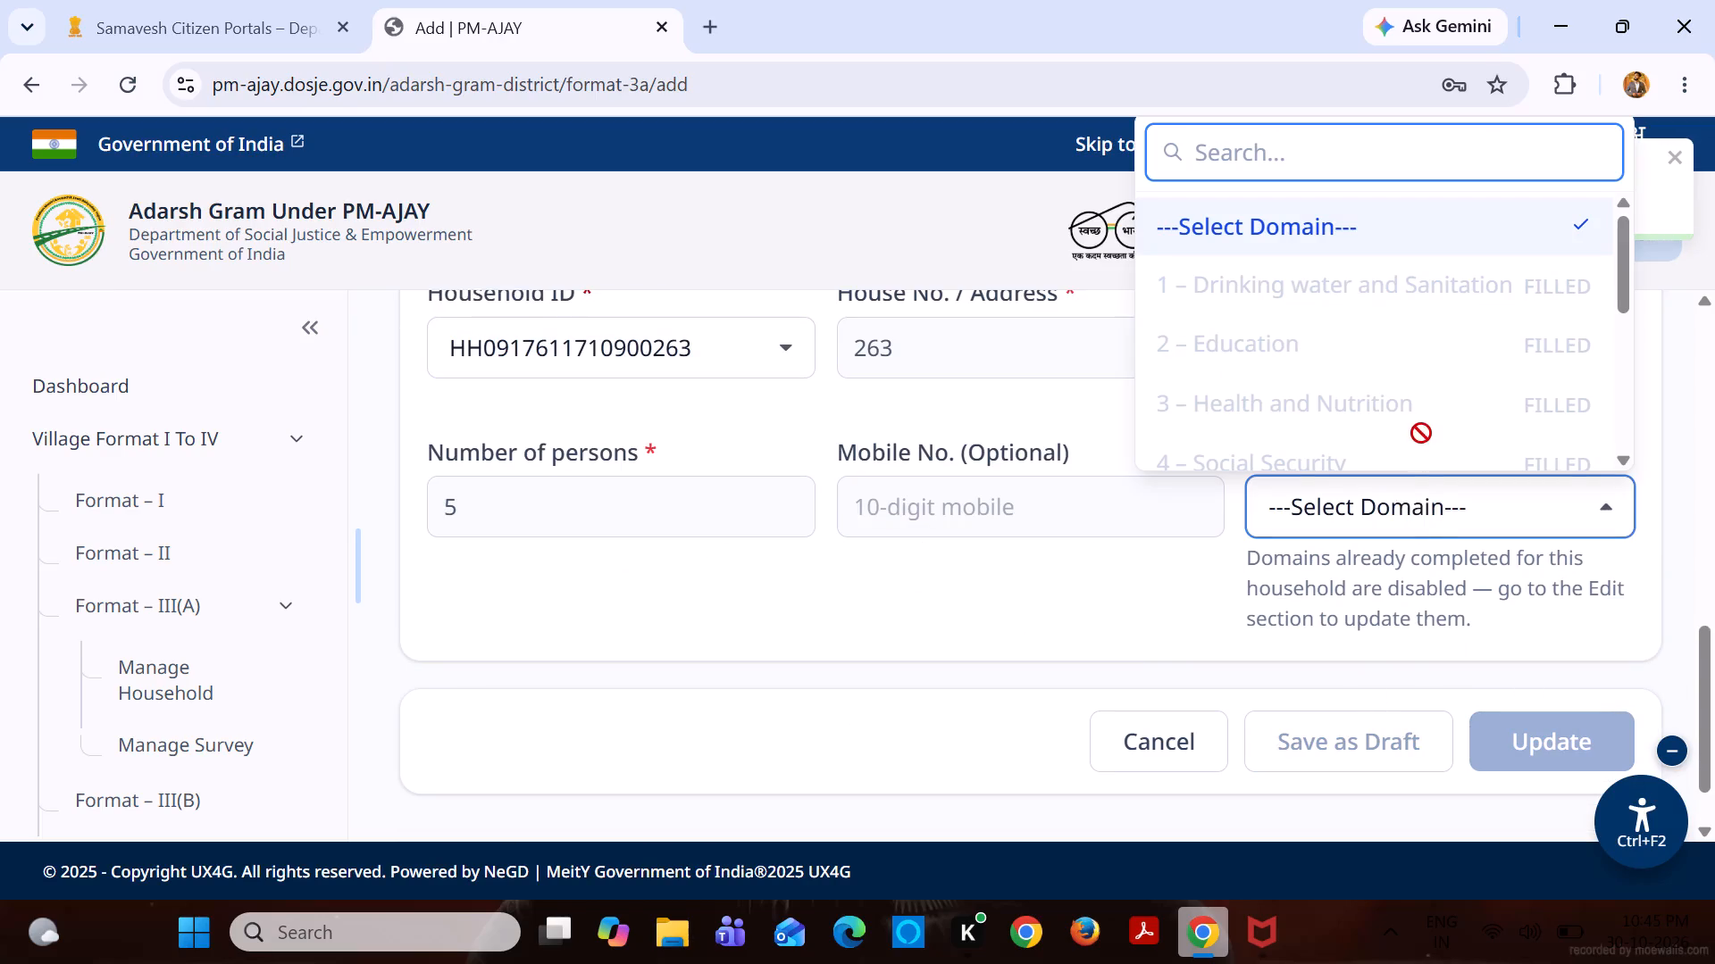
middle_click(1425, 422)
scroll(1425, 422, down, 4)
click(1371, 374)
scroll(1371, 377, down, 4)
click(1489, 433)
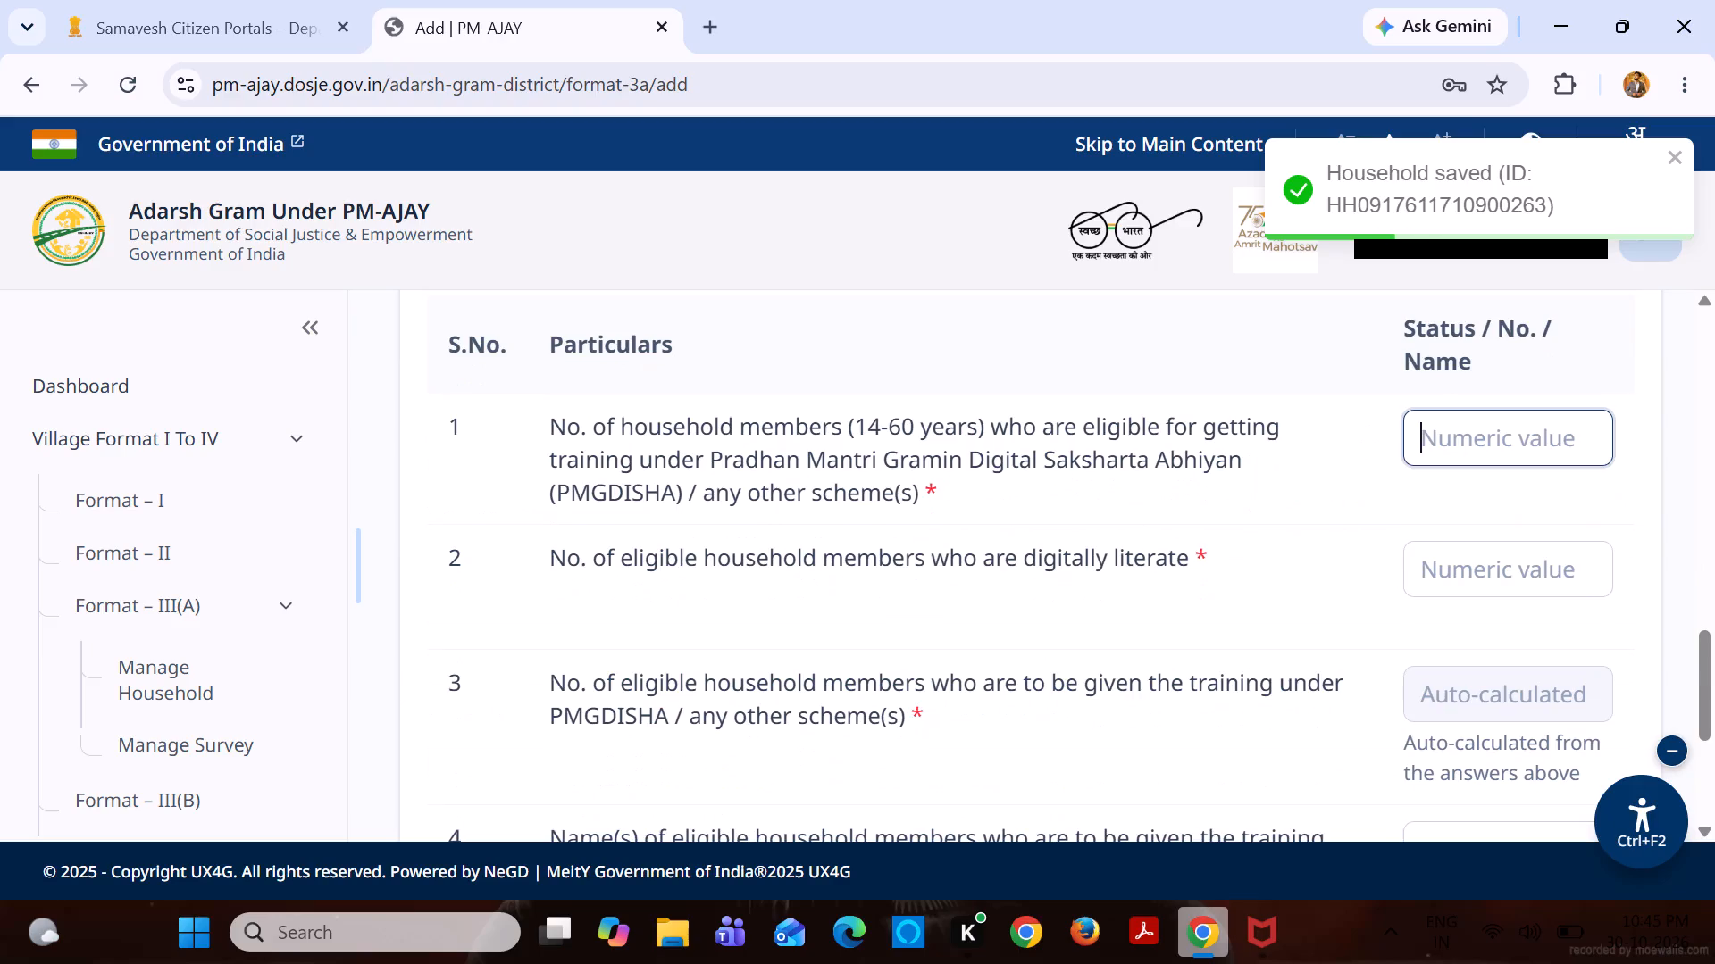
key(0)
scroll(1487, 446, down, 2)
click(1556, 669)
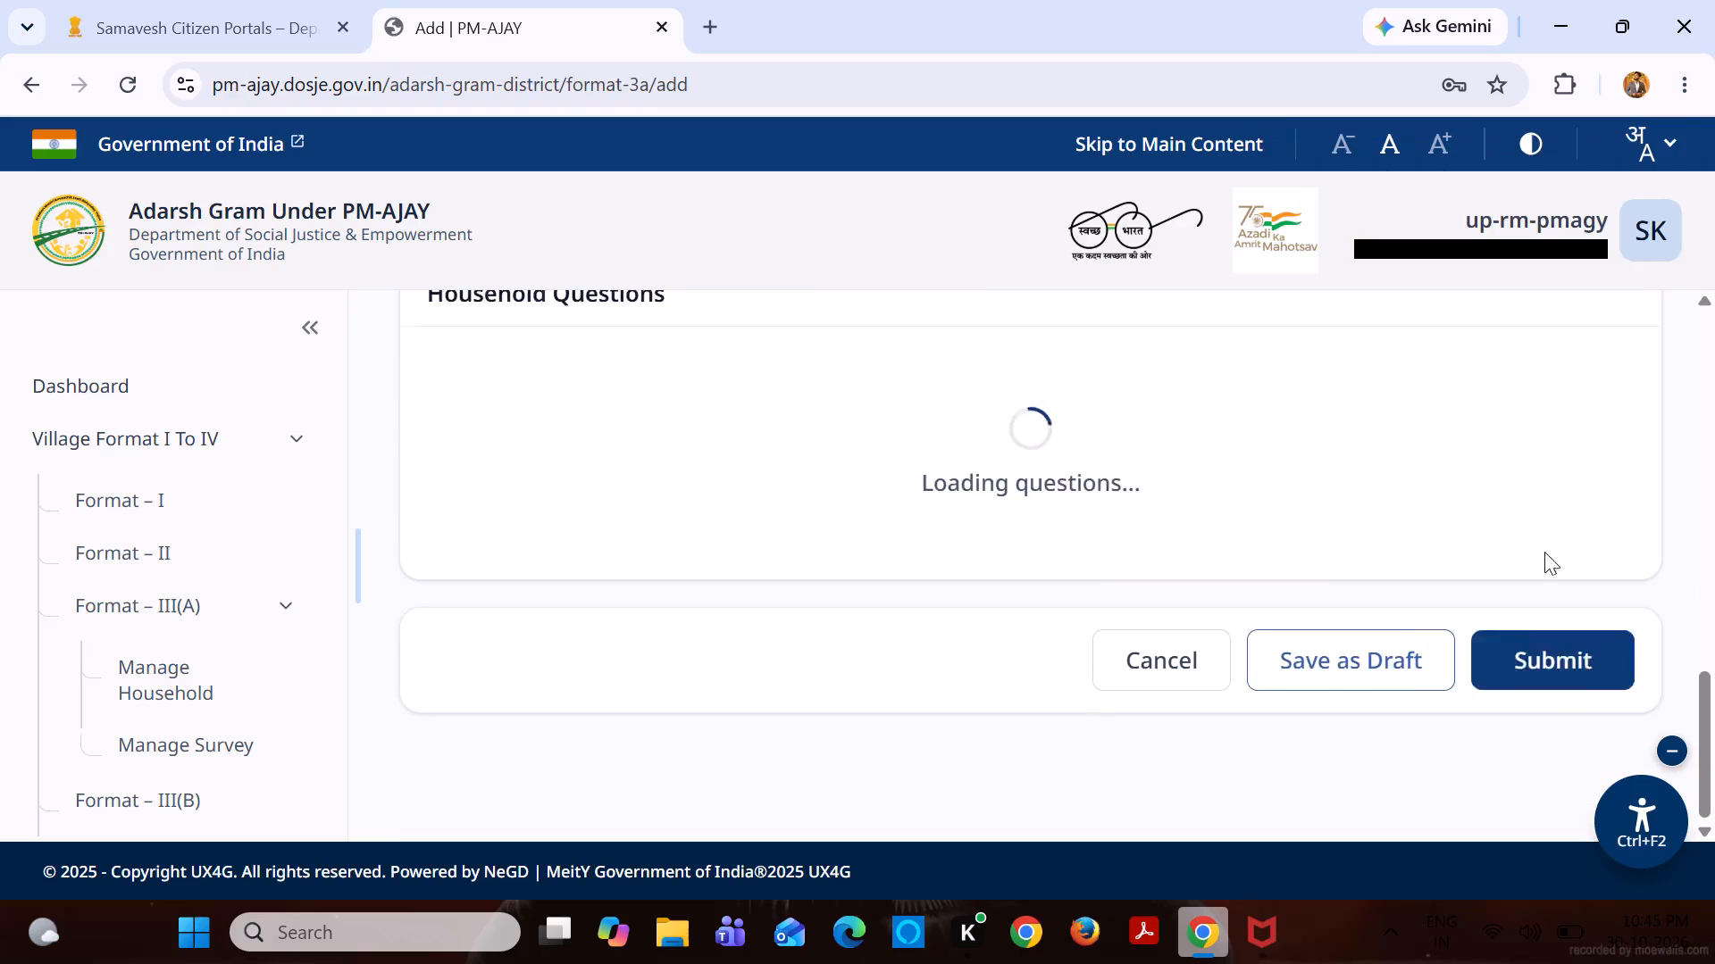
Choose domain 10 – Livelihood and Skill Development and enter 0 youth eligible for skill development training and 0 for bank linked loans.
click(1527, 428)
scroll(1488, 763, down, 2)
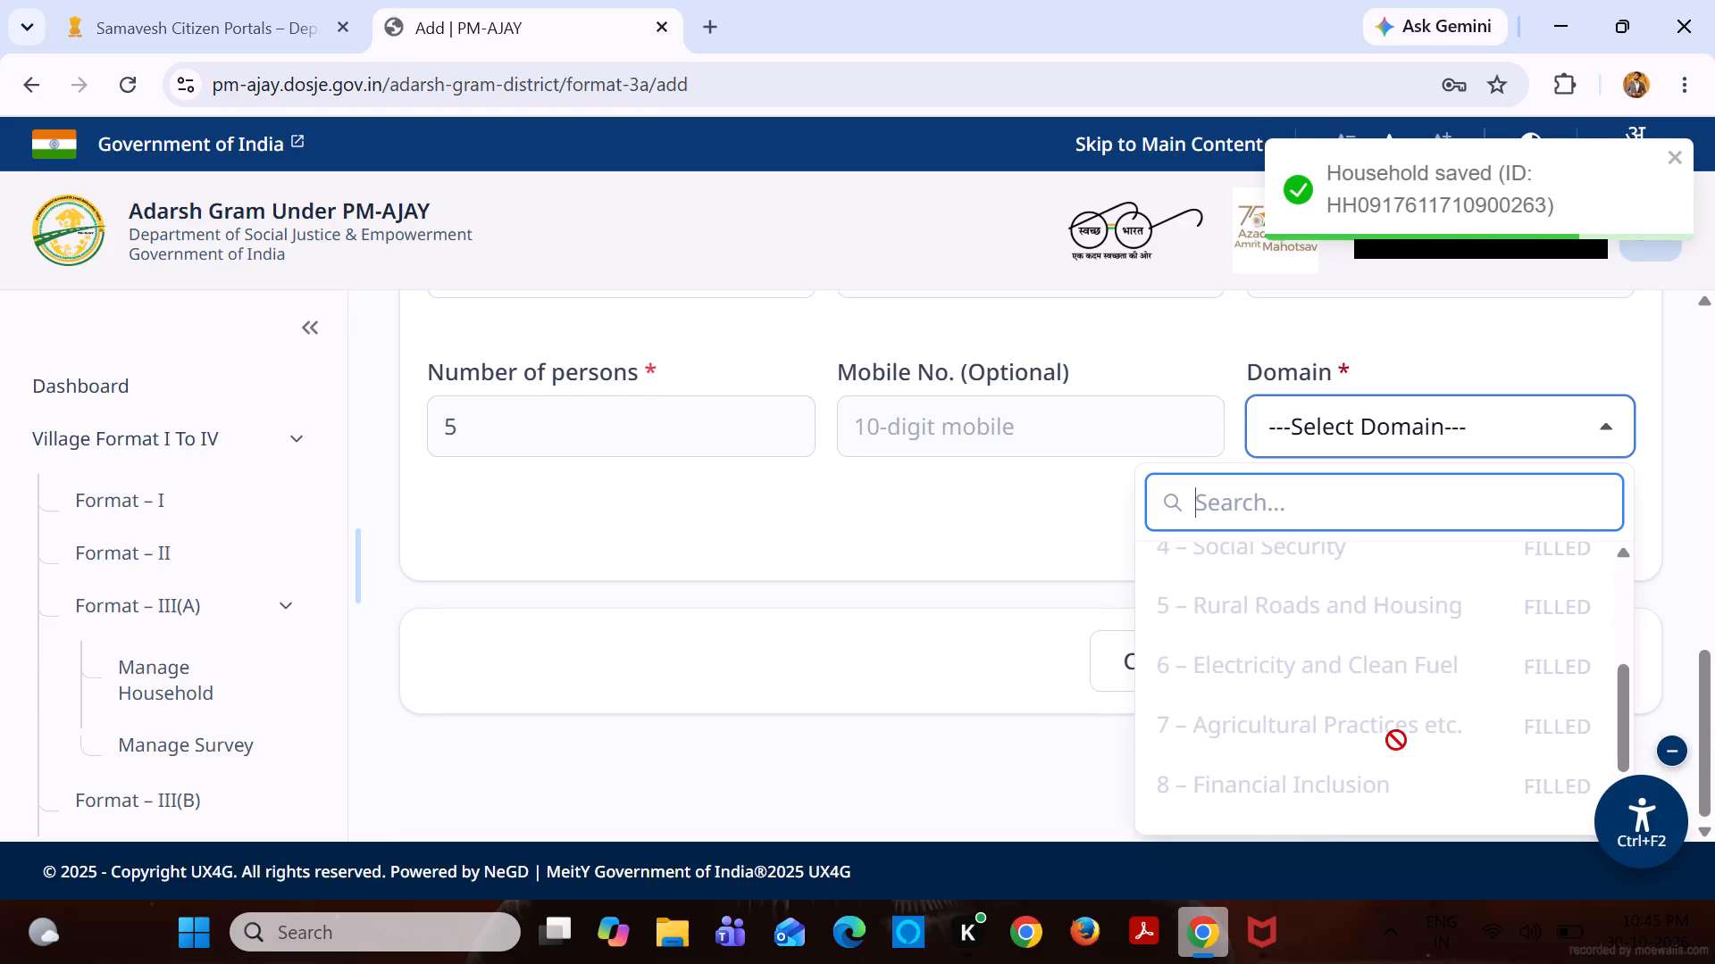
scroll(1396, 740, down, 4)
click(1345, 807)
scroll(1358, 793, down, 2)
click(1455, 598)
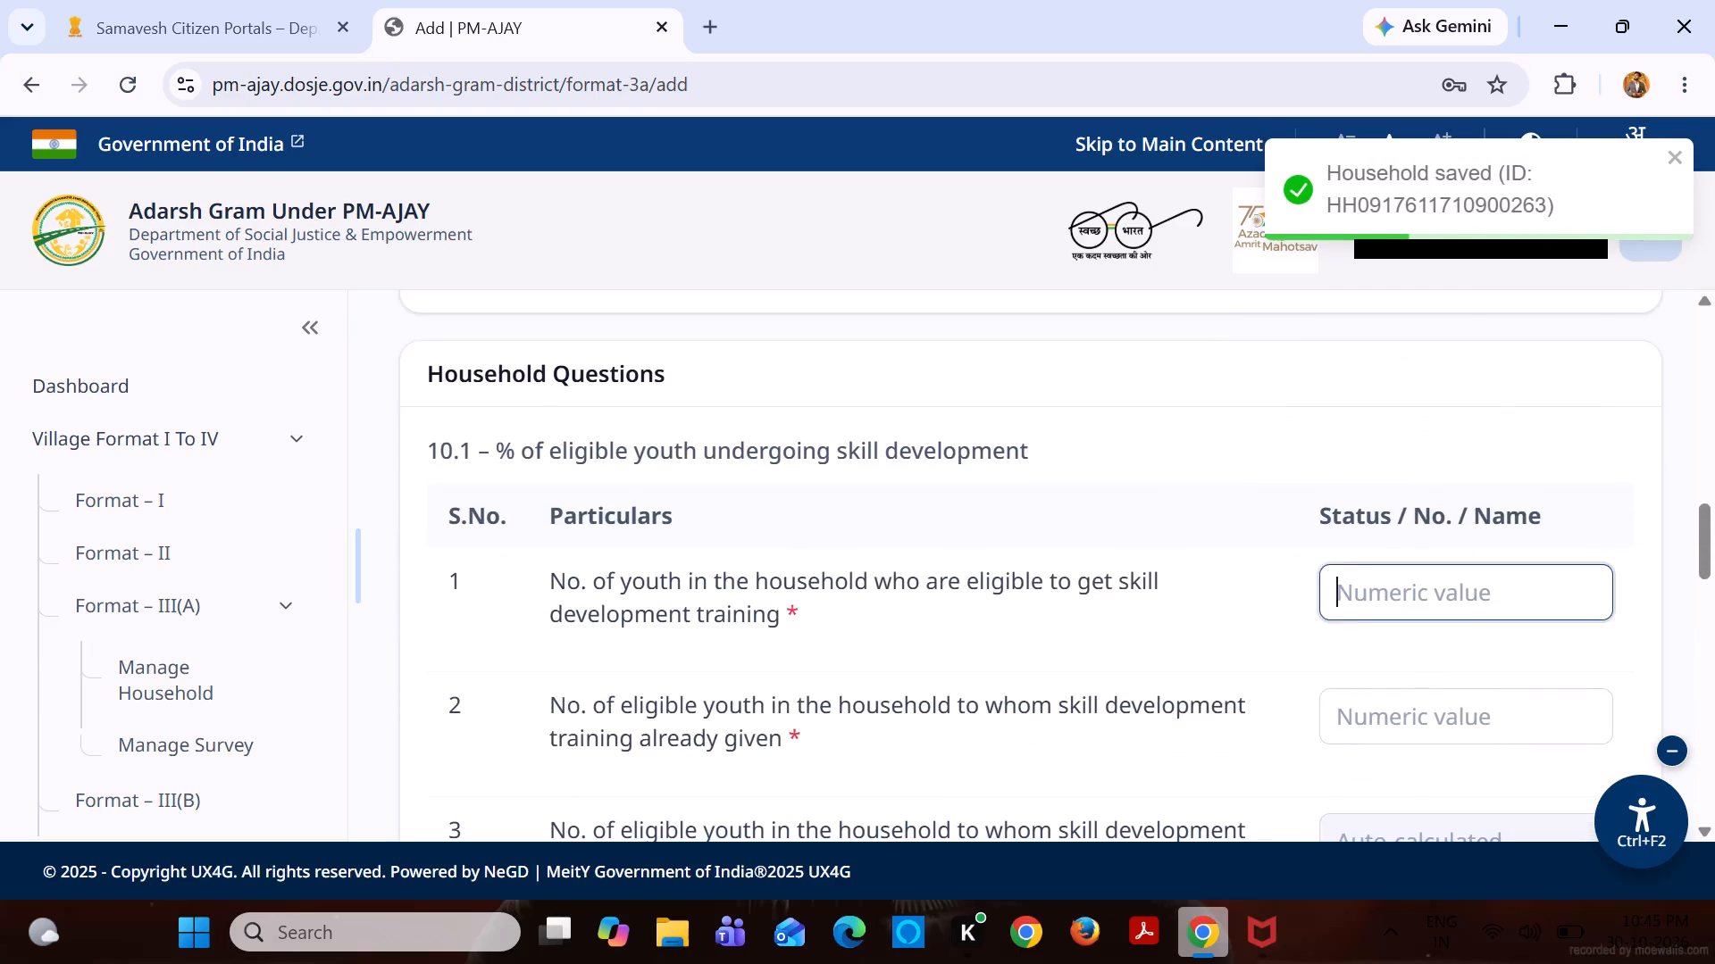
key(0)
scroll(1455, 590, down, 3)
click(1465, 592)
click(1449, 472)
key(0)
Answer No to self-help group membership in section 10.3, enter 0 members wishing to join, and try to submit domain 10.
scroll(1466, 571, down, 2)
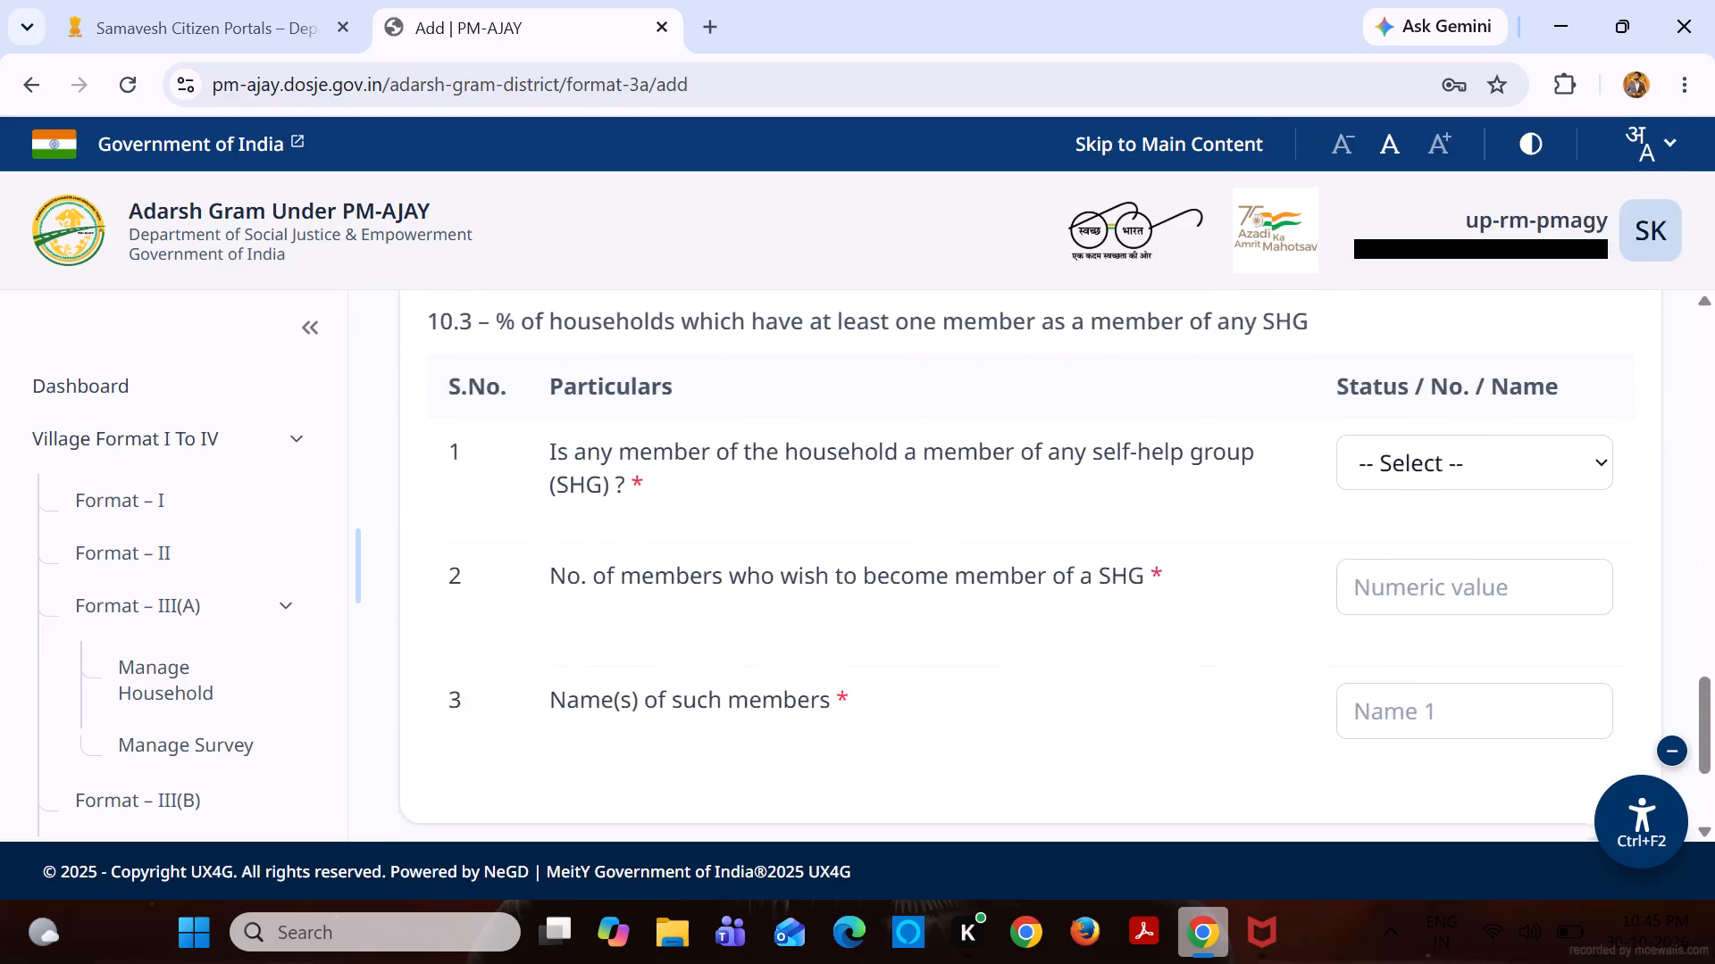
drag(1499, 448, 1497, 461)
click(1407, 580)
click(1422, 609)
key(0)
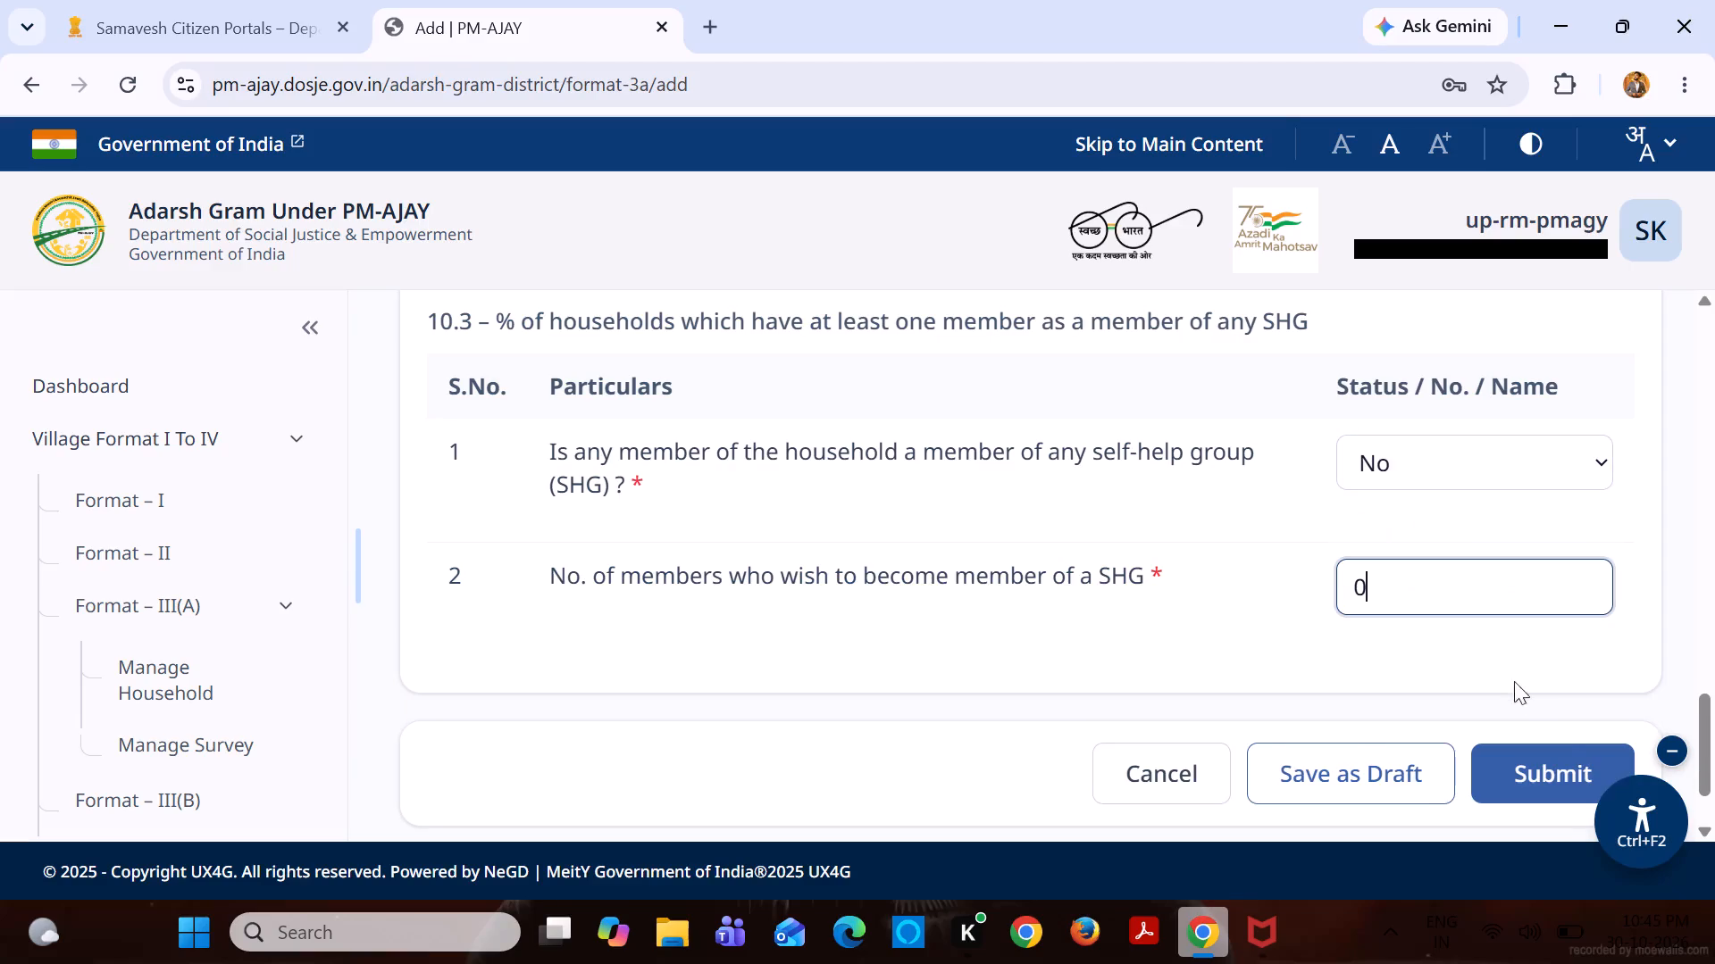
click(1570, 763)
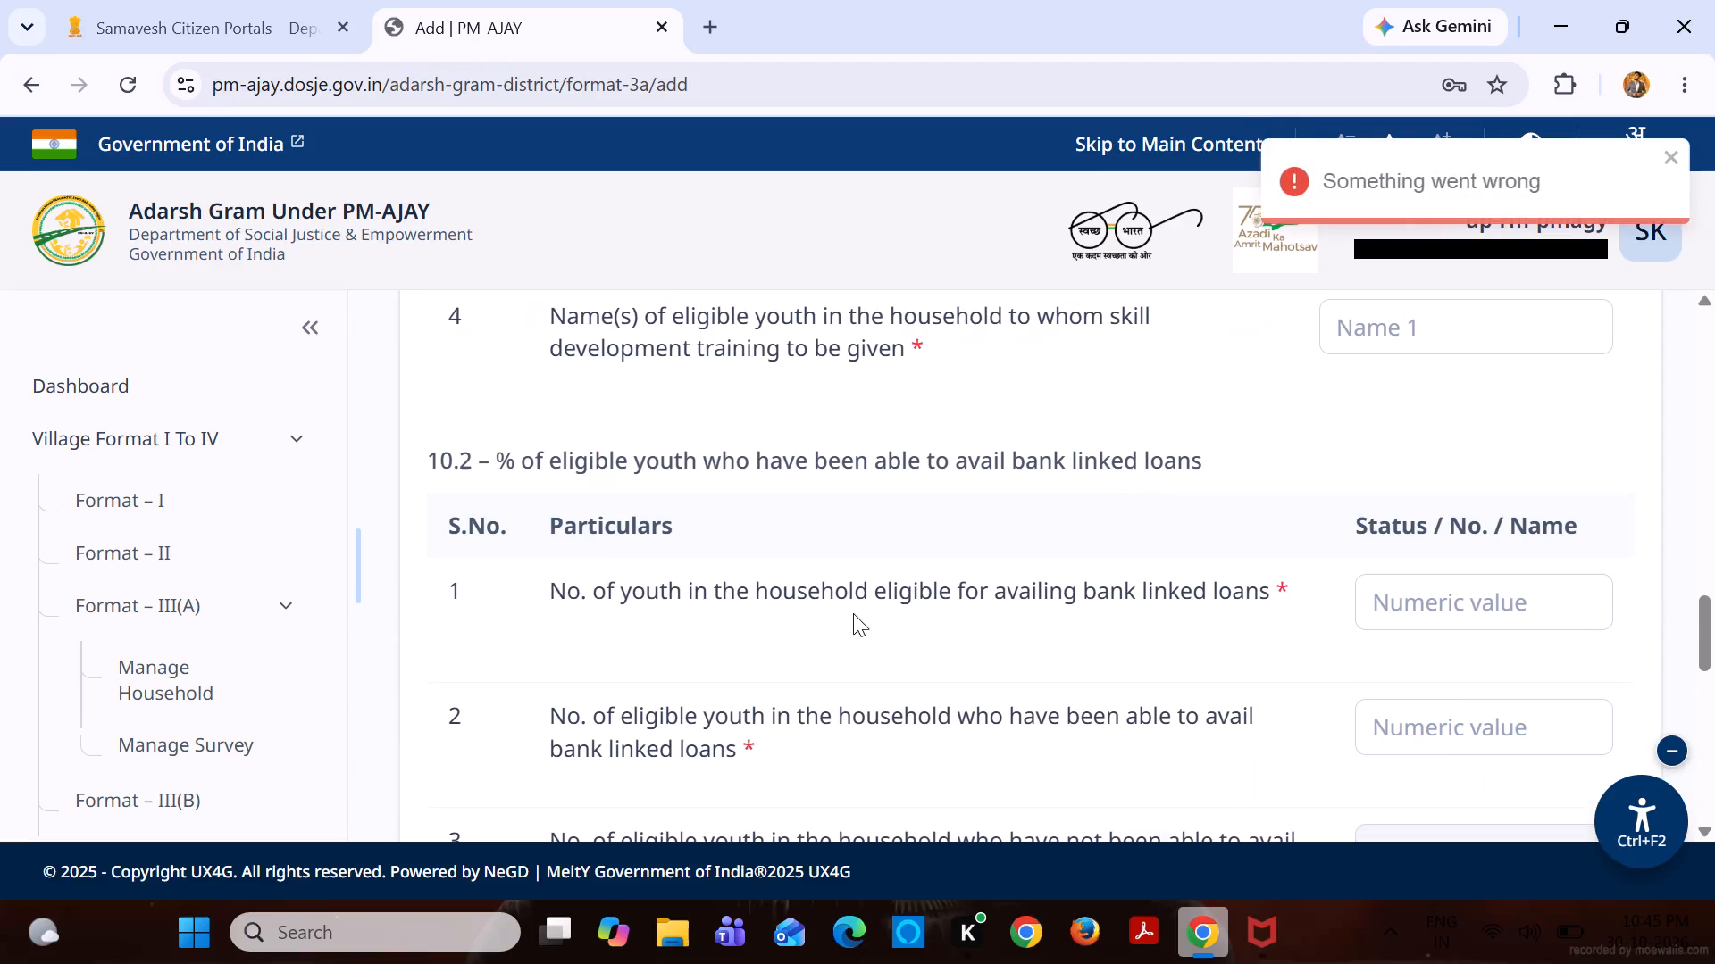
Examine the Monitorable Indicators summary, household details and domain 10 questions to check the submission status for household 263.
scroll(1254, 521, down, 3)
scroll(1259, 536, up, 17)
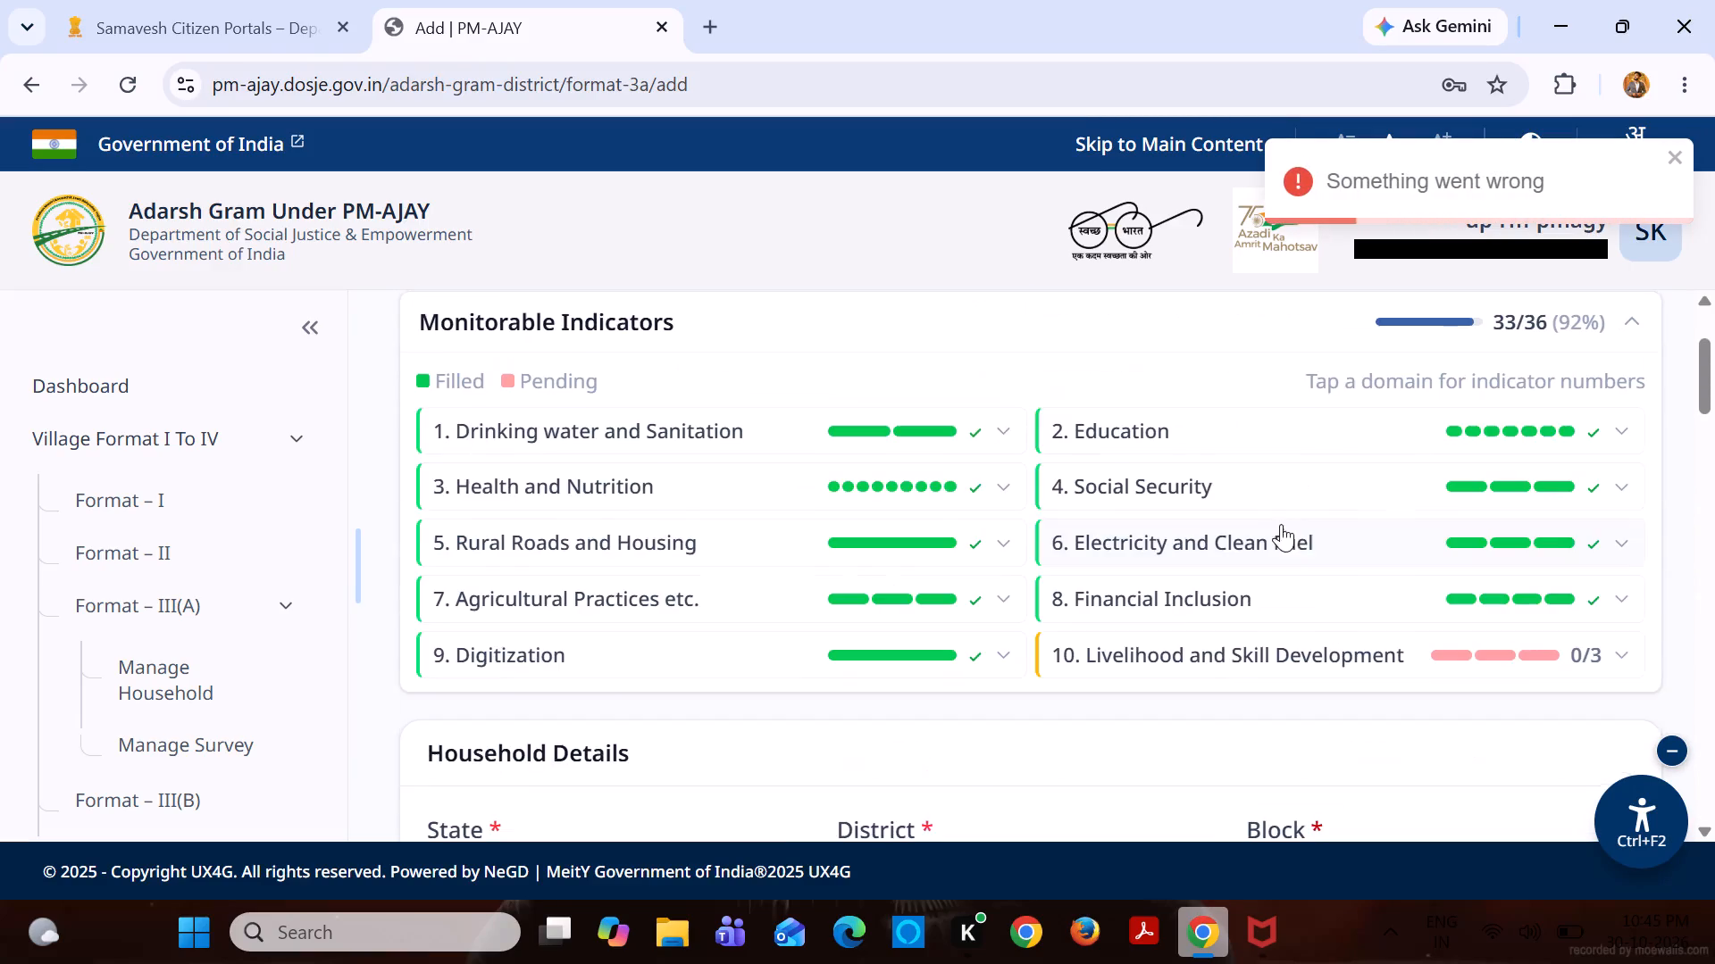
scroll(1543, 576, down, 6)
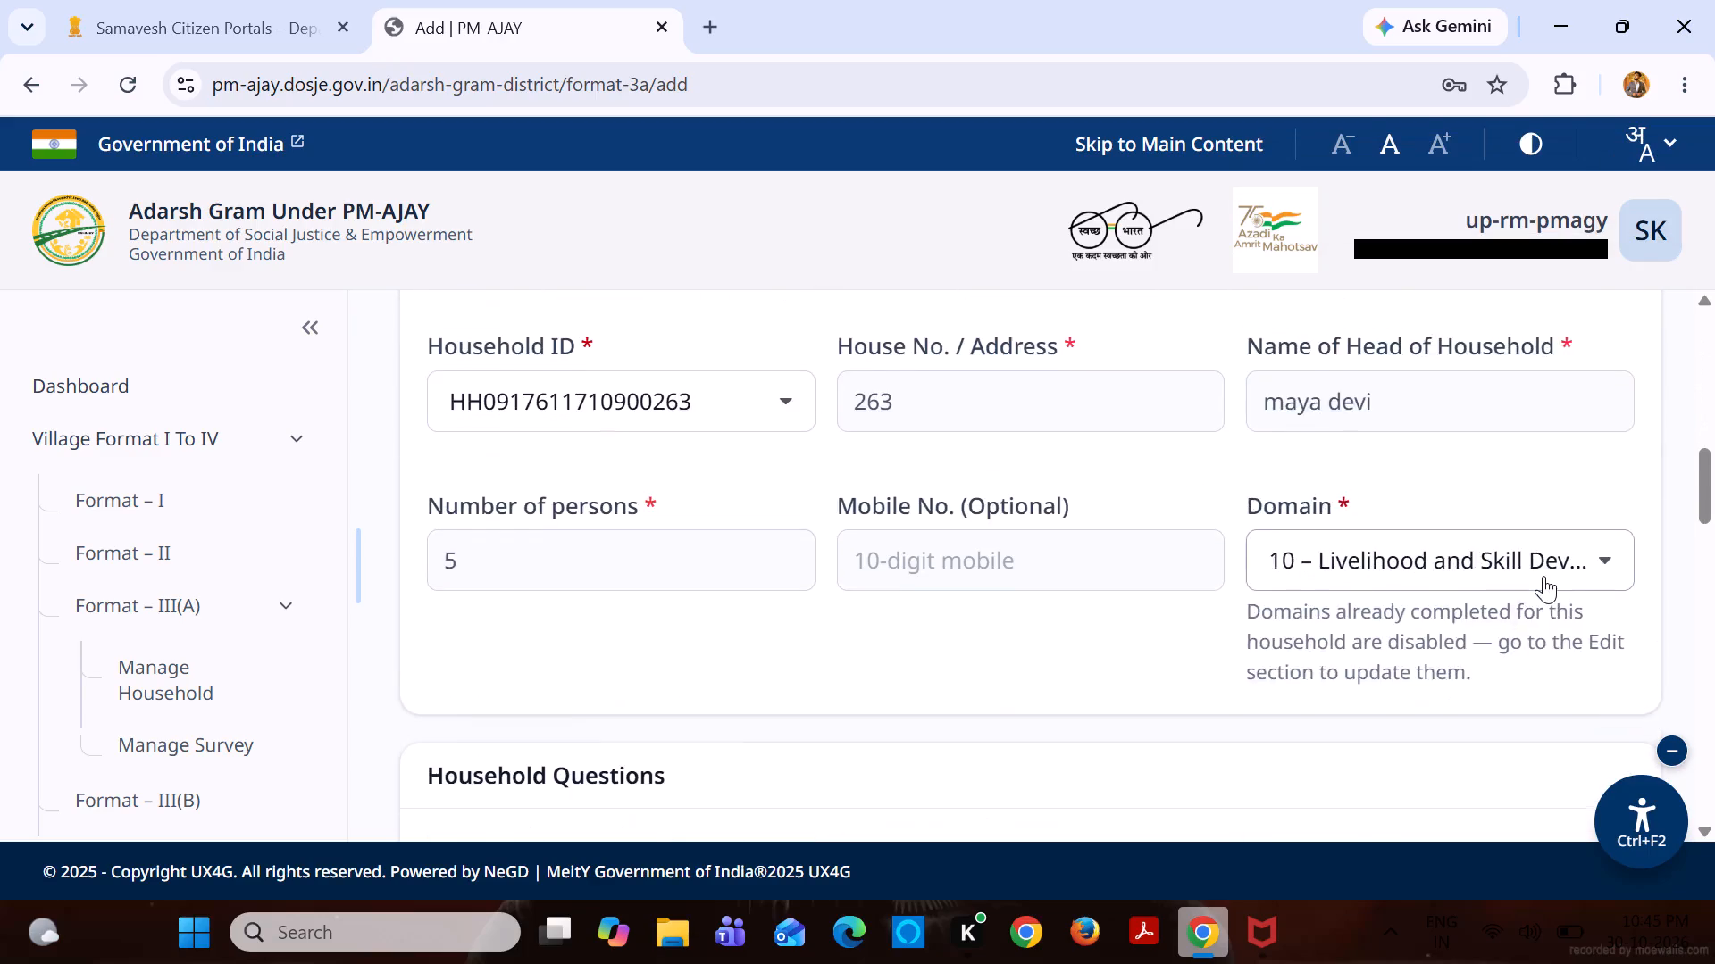
scroll(1543, 576, down, 5)
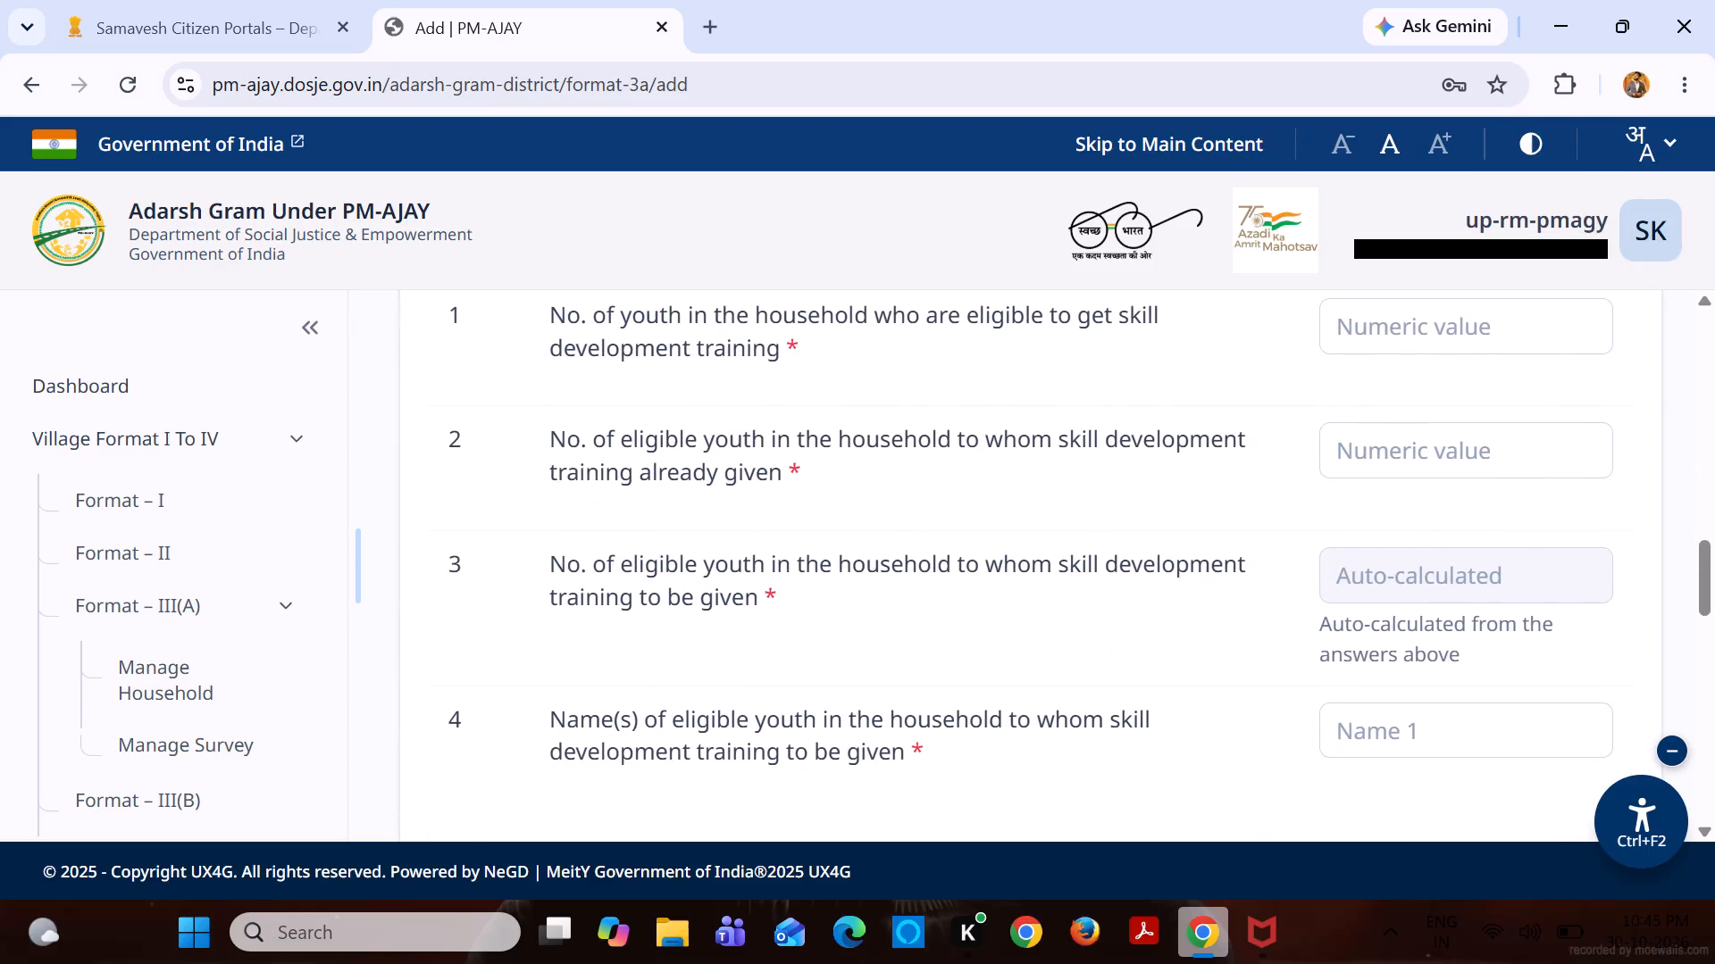
scroll(1417, 420, up, 14)
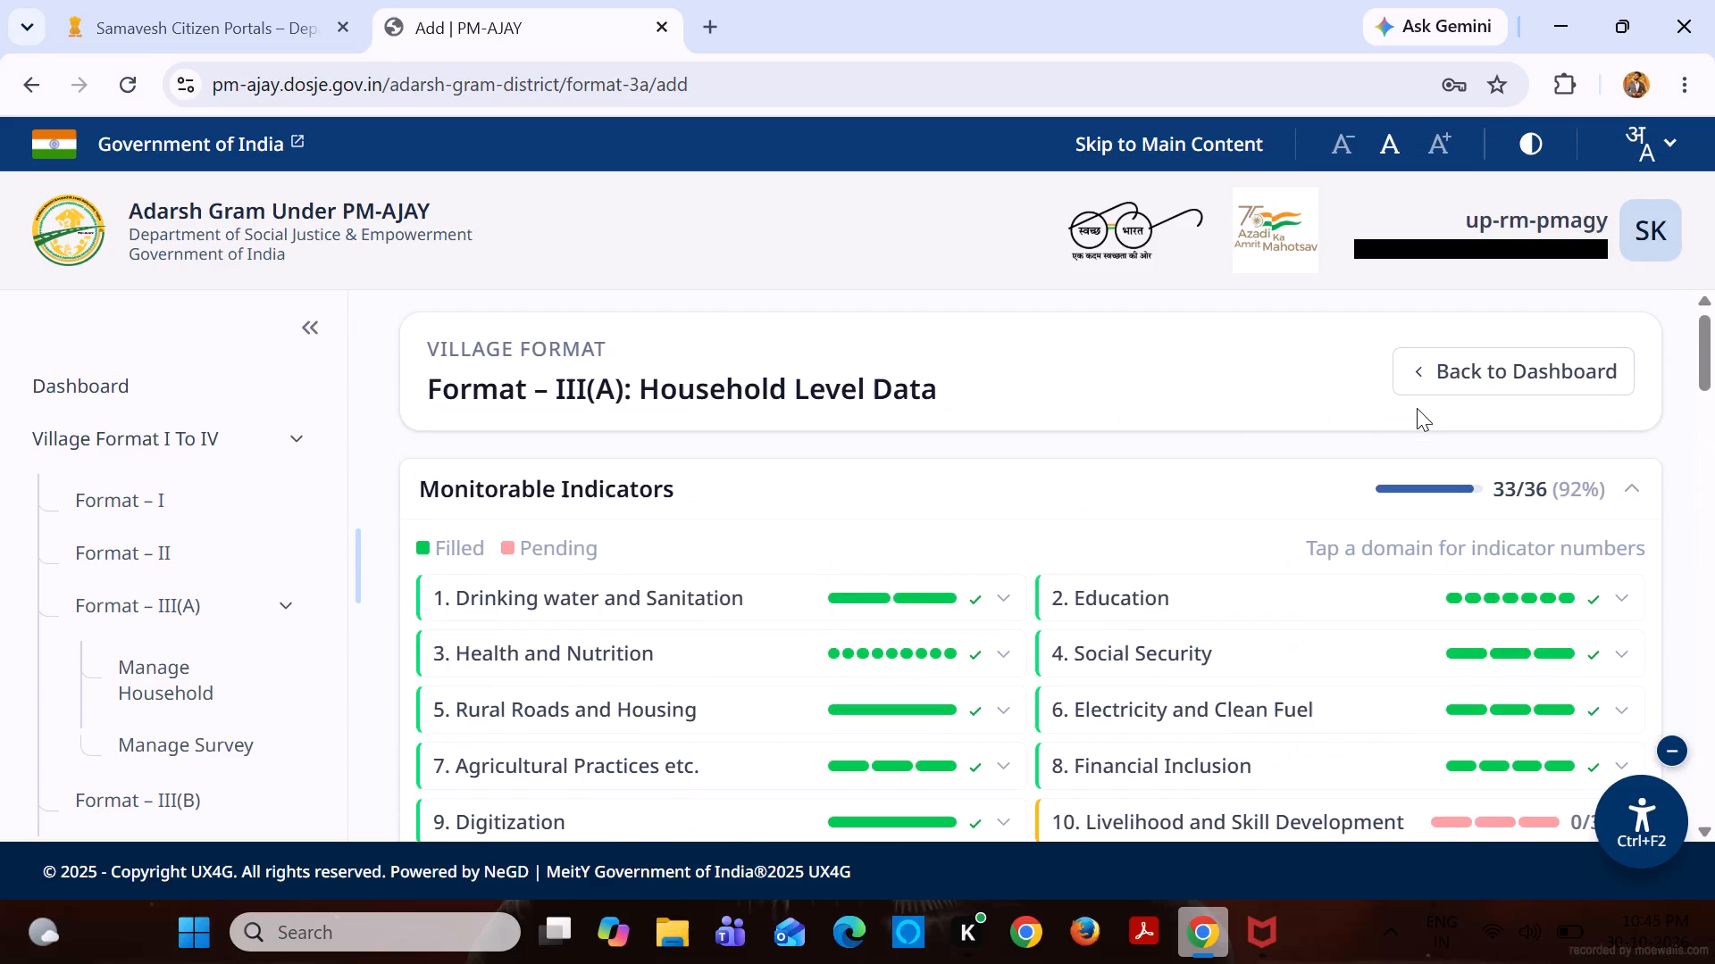
scroll(1417, 408, up, 7)
scroll(1417, 407, down, 5)
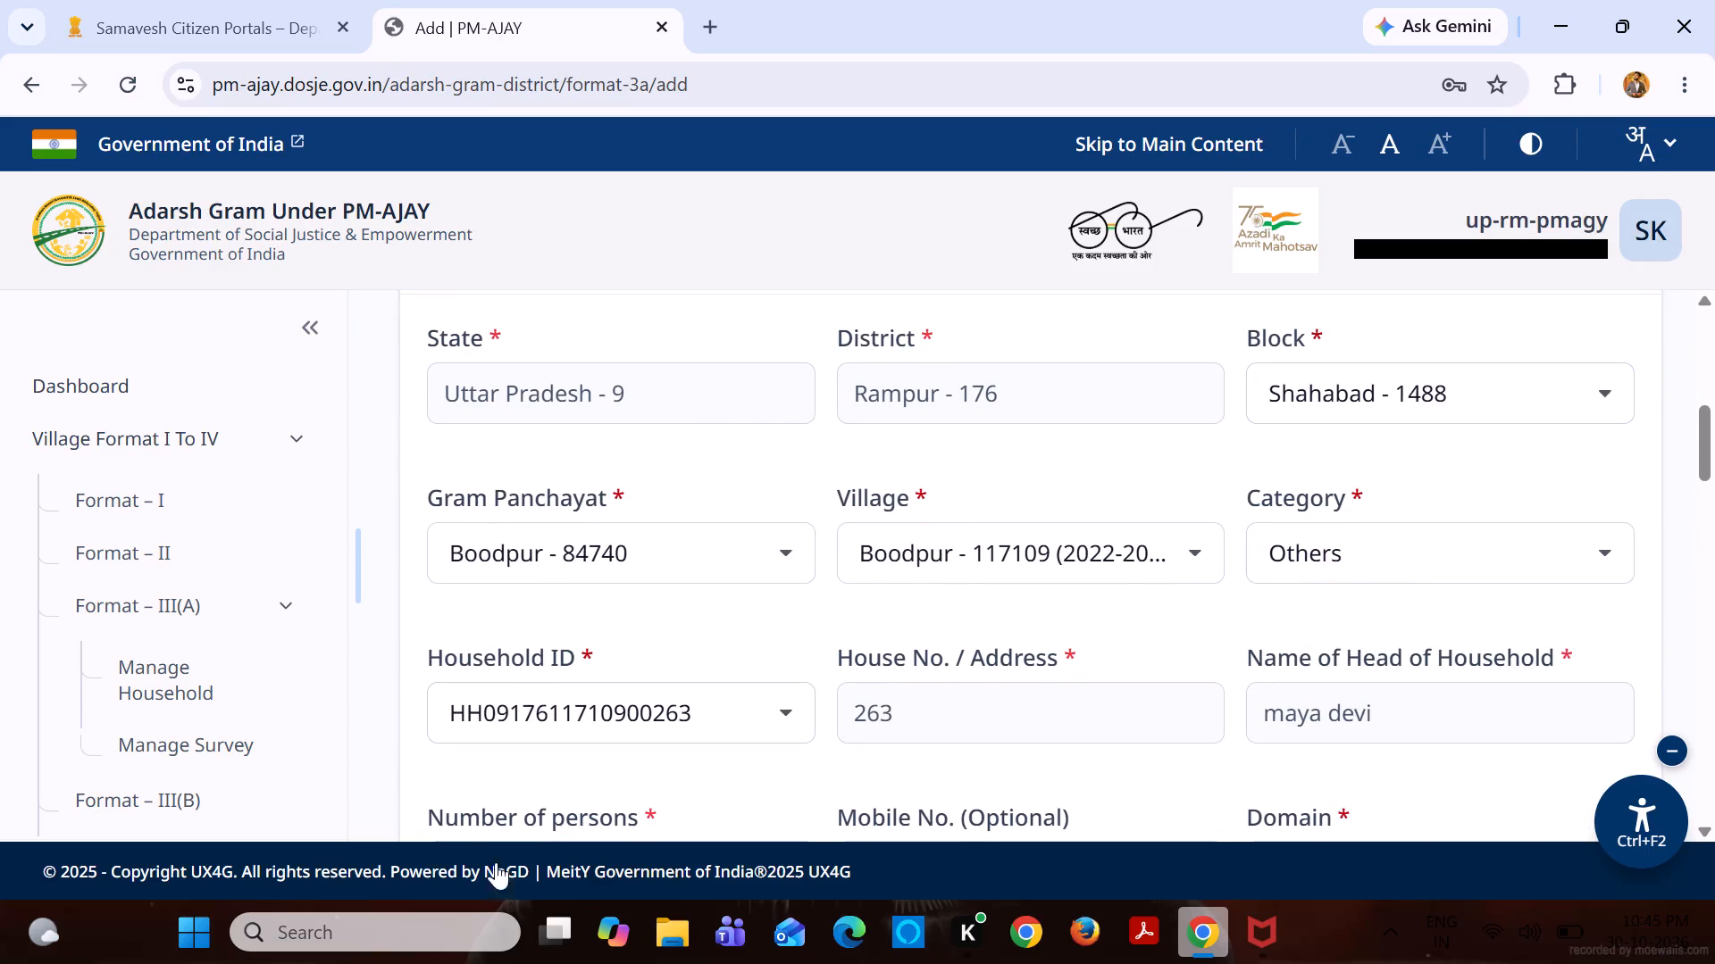
Go to Manage Survey for Format – III(A) and filter by block Shahabad, gram panchayat Boodpur and village Boodpur.
click(252, 760)
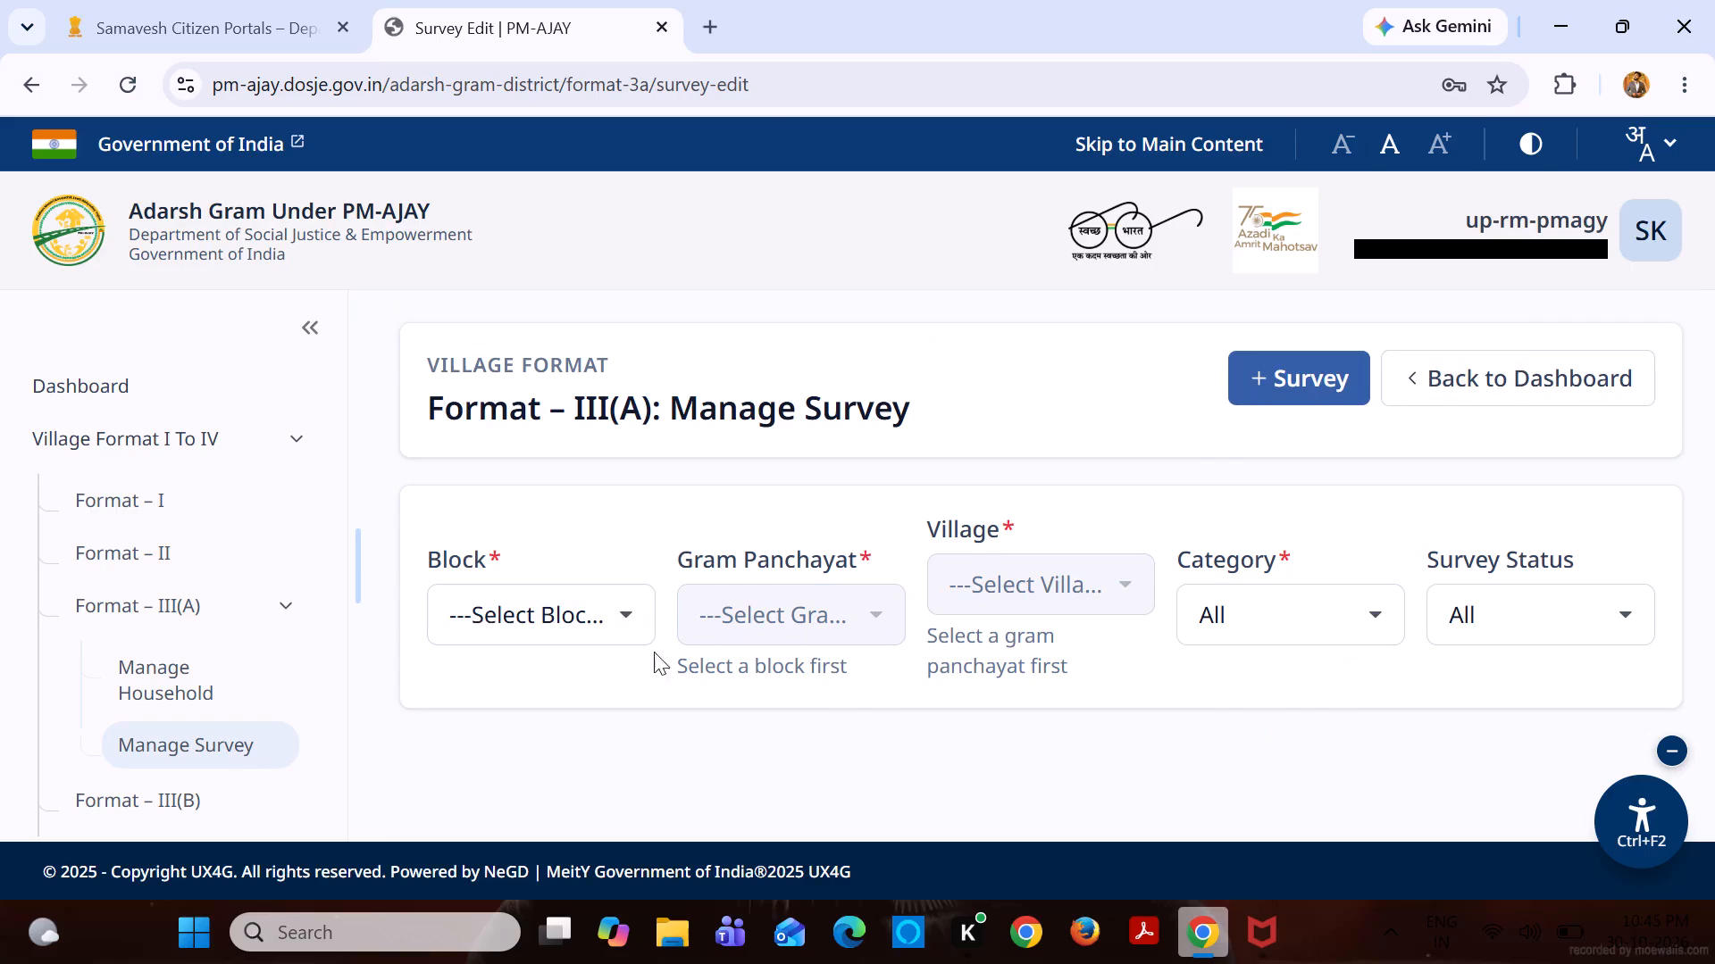
click(604, 600)
click(556, 503)
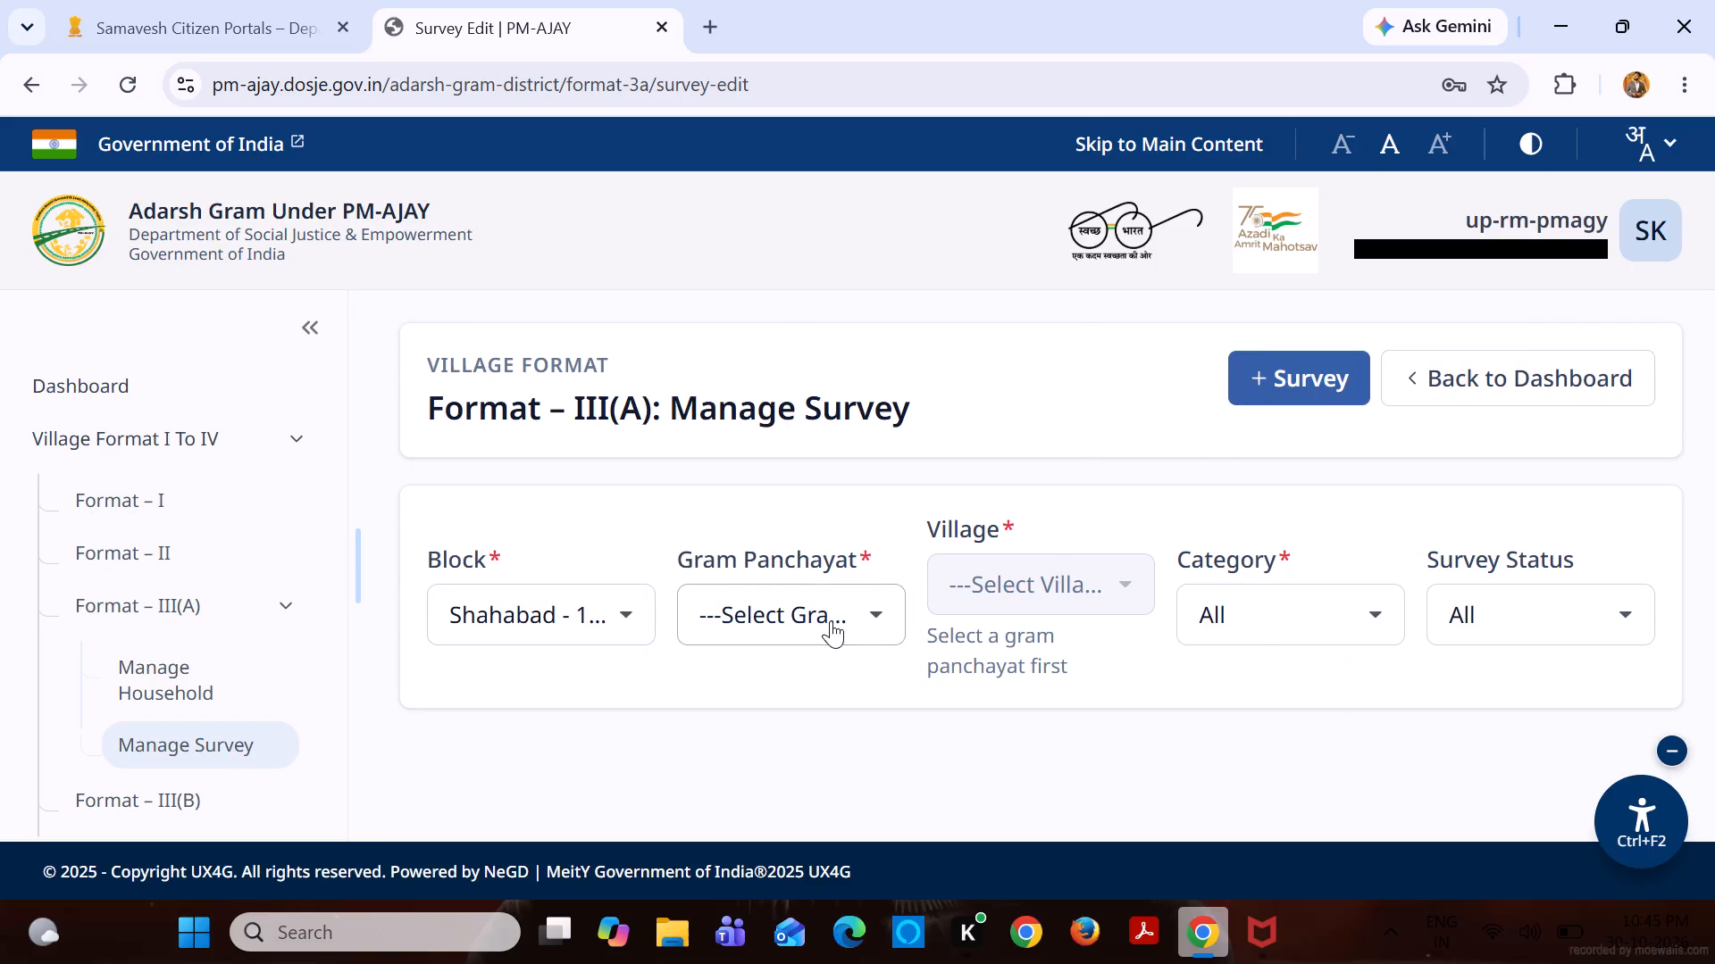
click(831, 620)
click(819, 313)
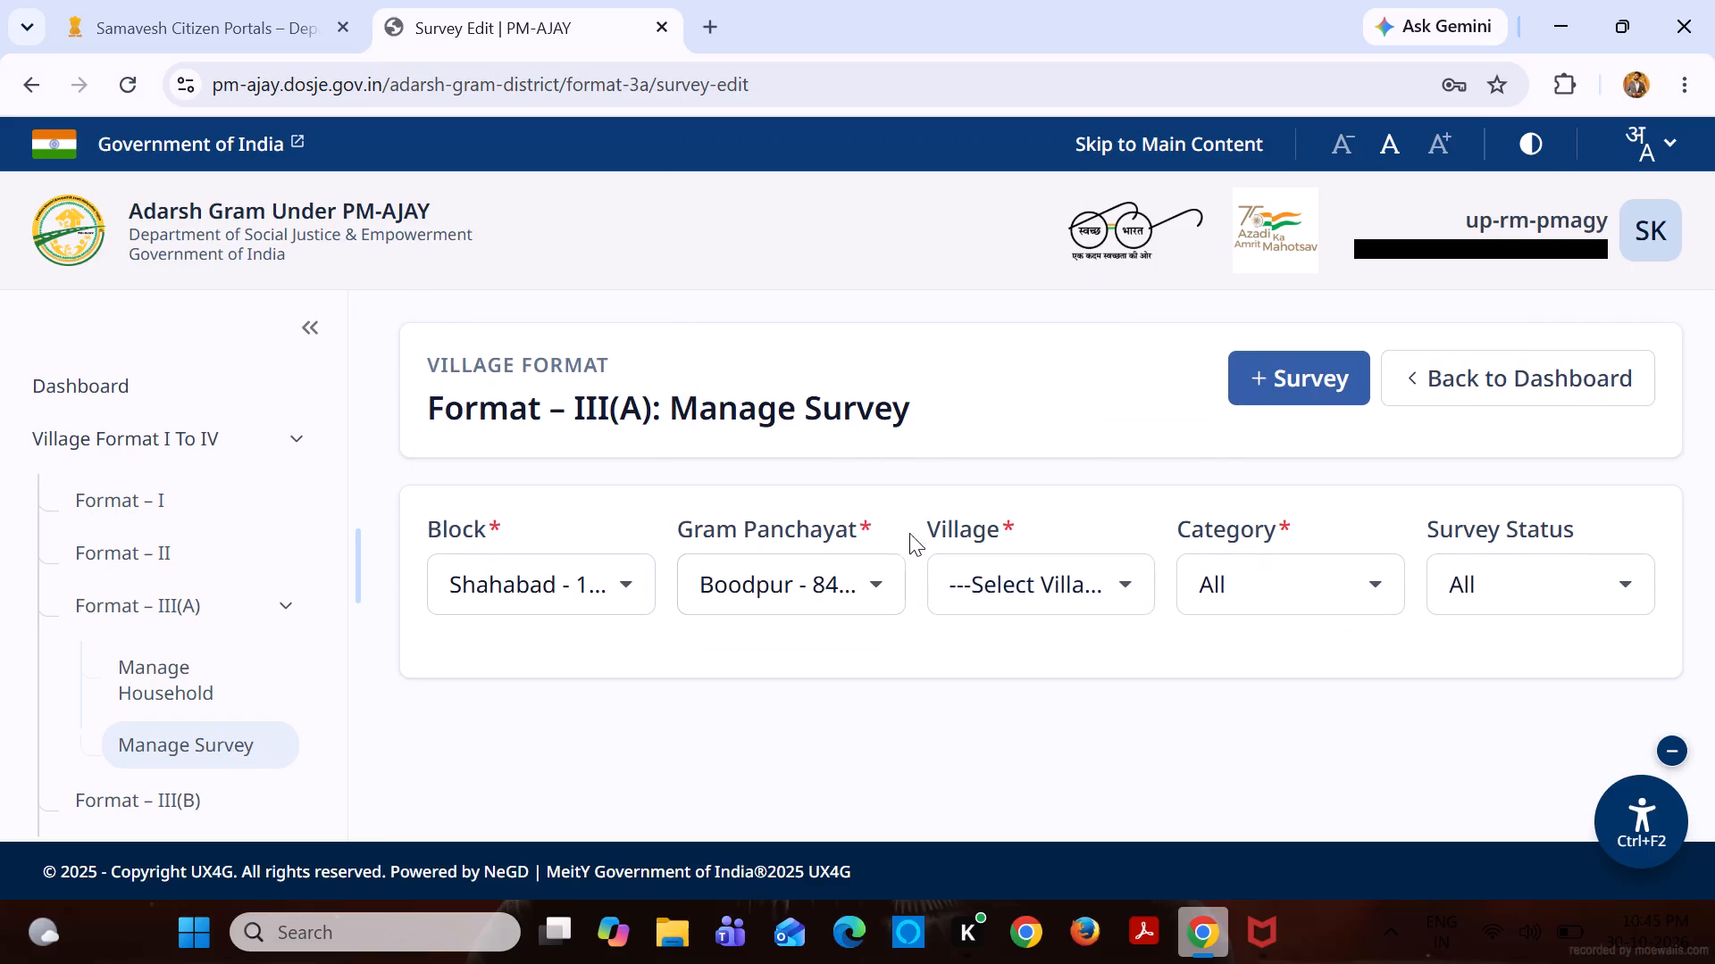
click(1058, 577)
click(1024, 511)
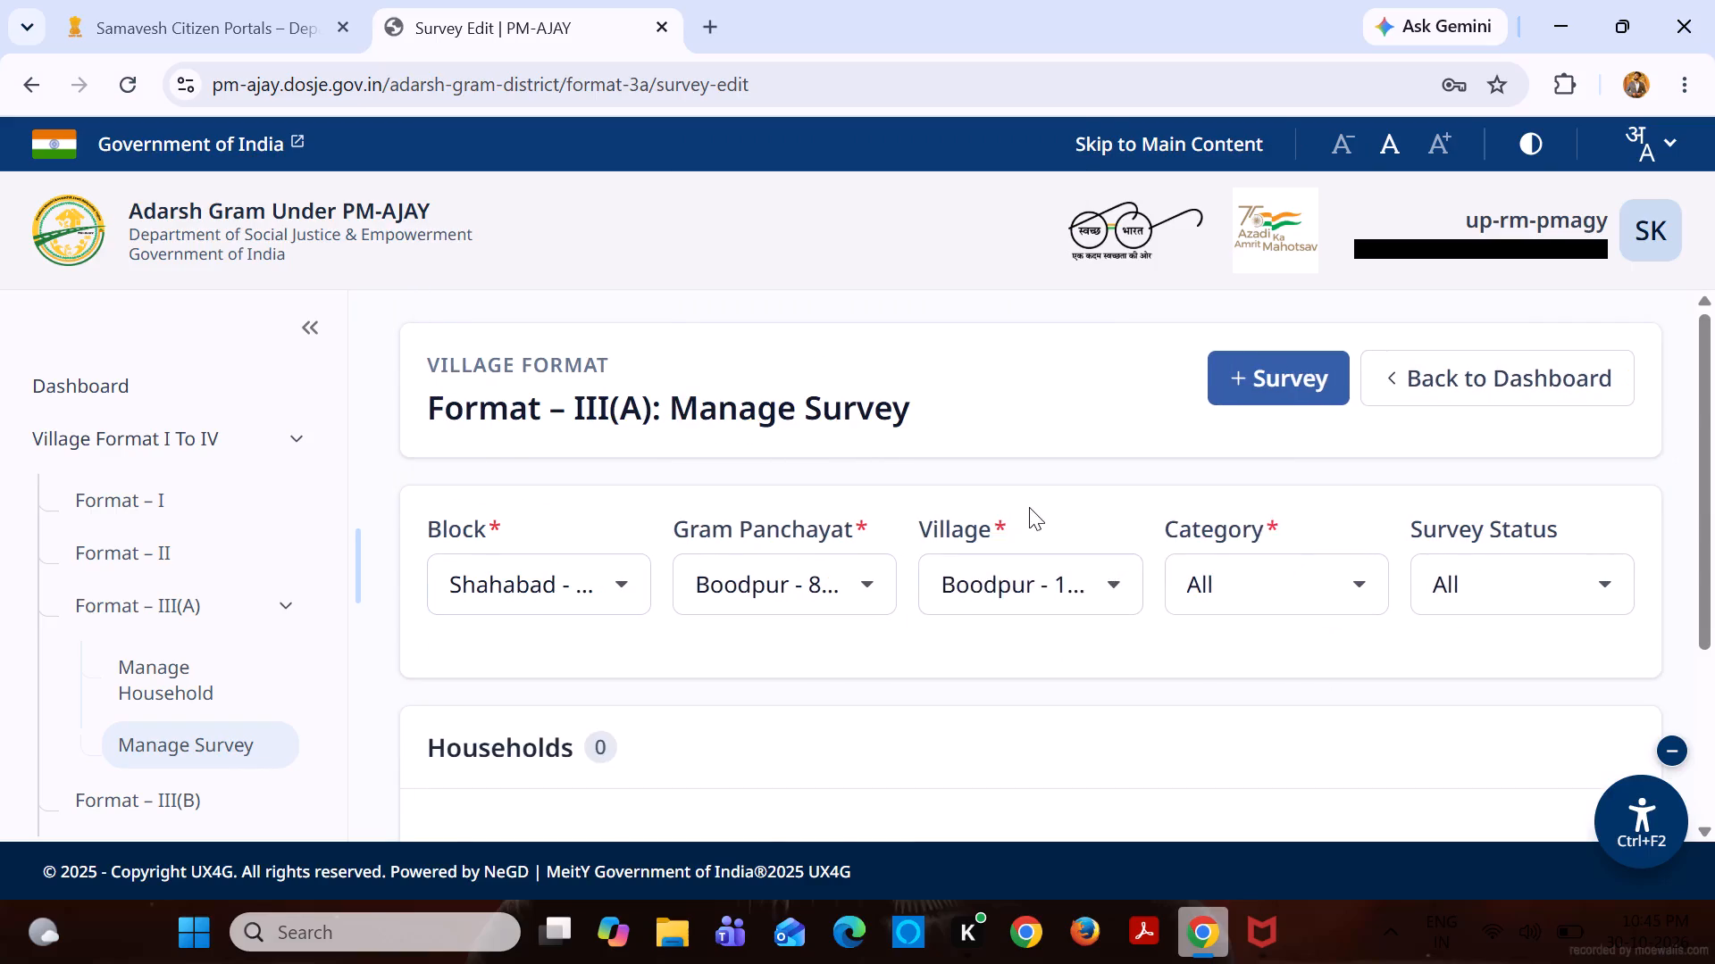
Open the survey of the household at house number 263 for editing from the Households list.
scroll(1055, 625, down, 6)
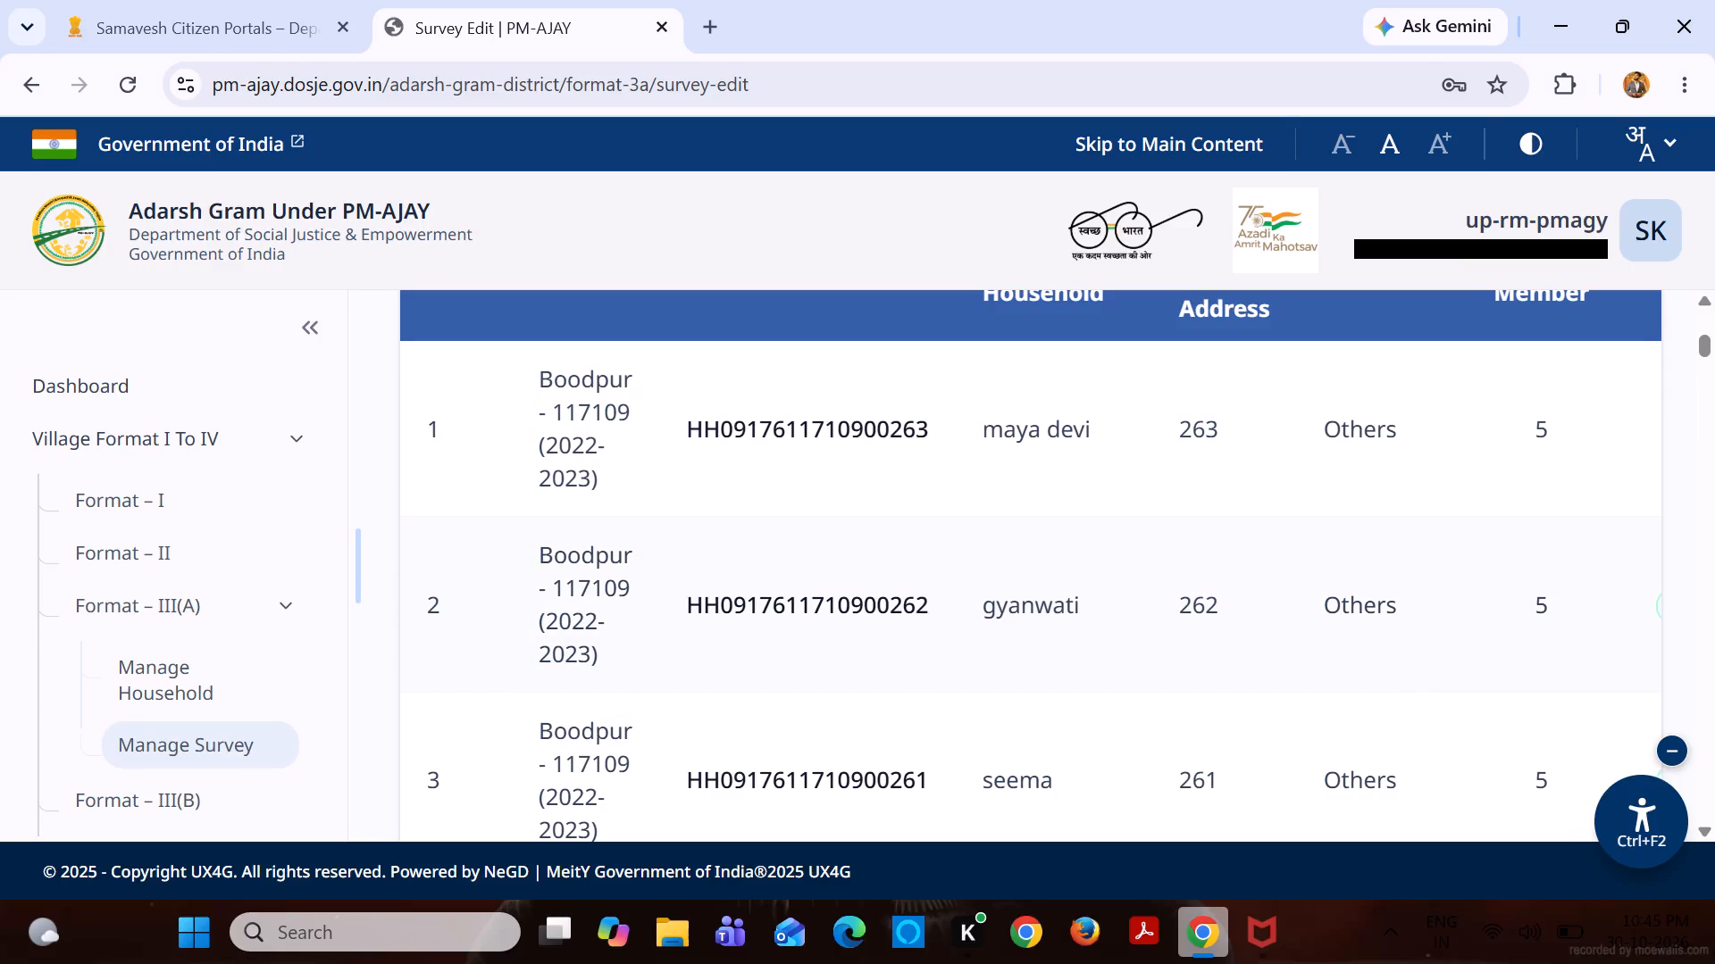
drag(1487, 476, 577, 654)
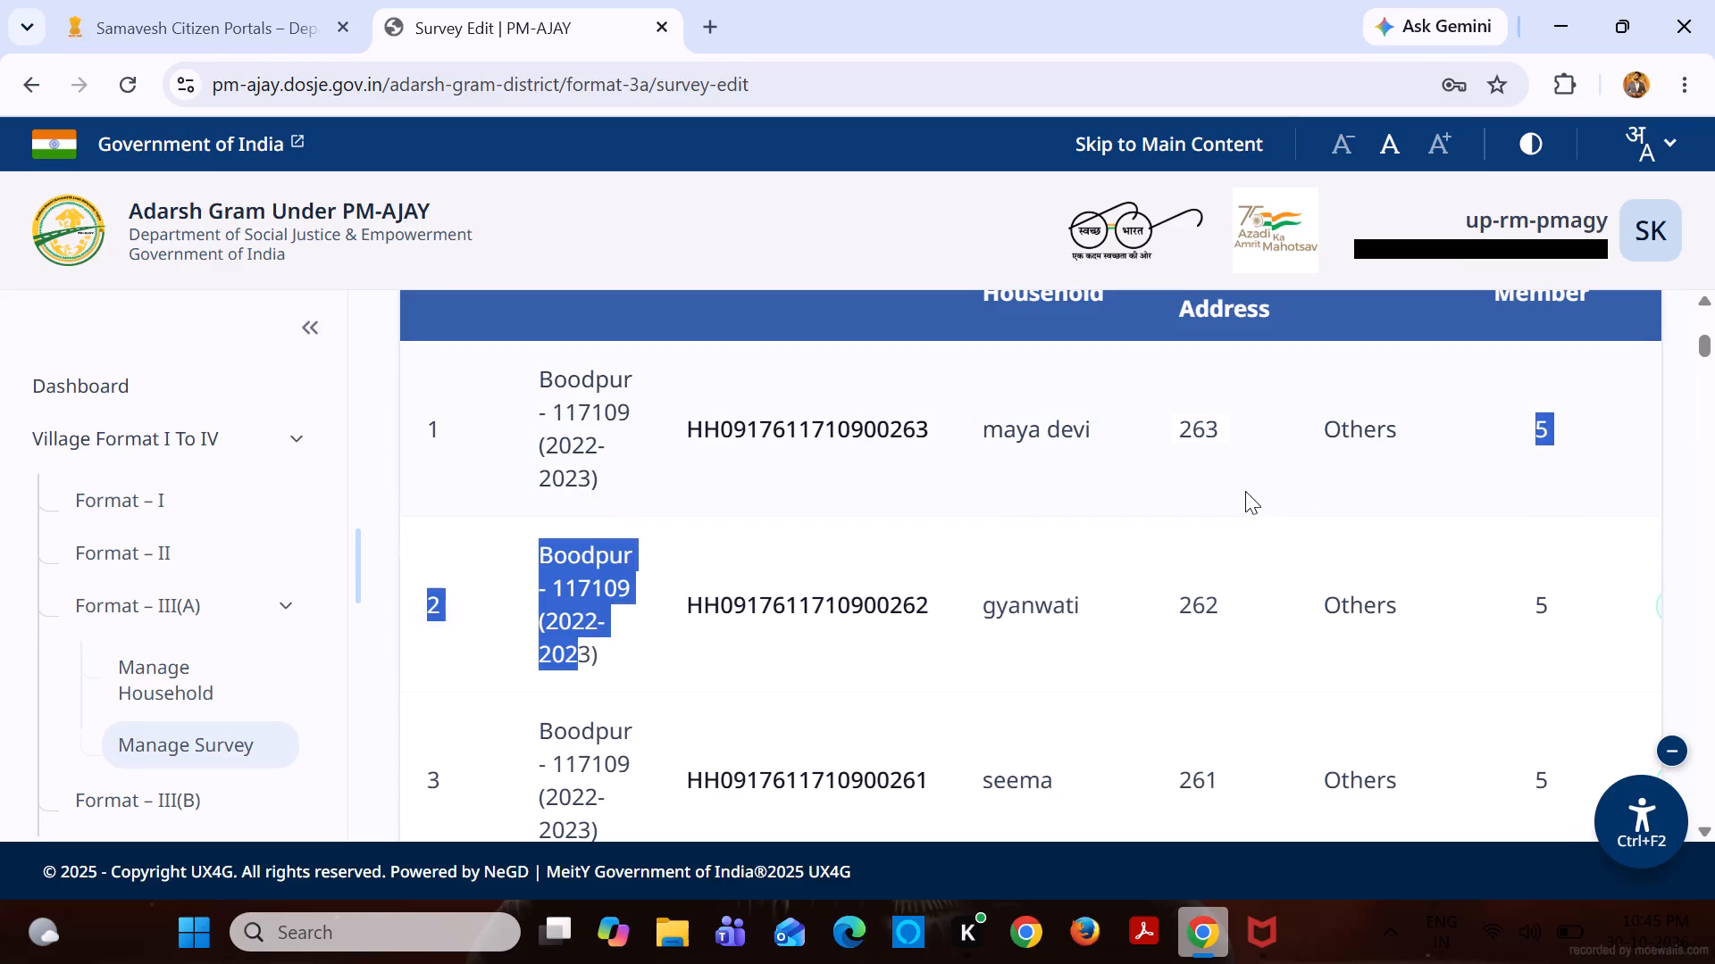
click(1578, 486)
click(1578, 486)
drag(1578, 486, 1353, 529)
click(1505, 502)
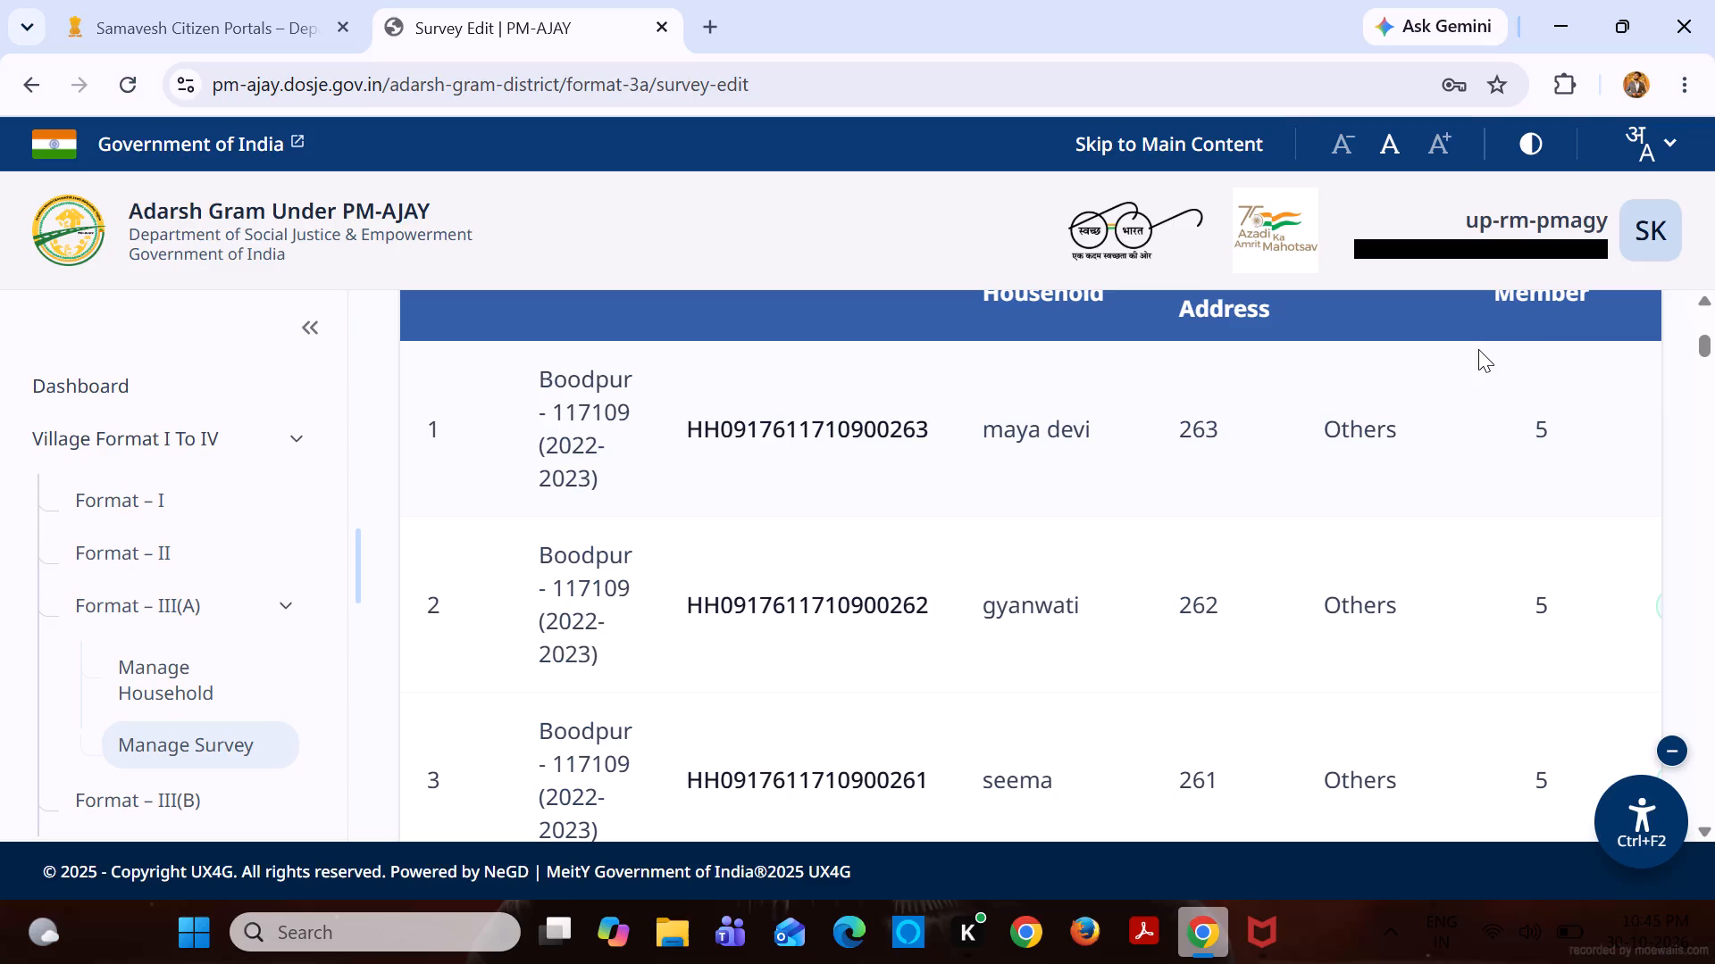
drag(1478, 349, 1359, 380)
double_click(1401, 315)
drag(1401, 315, 1301, 333)
scroll(1342, 333, left, 1)
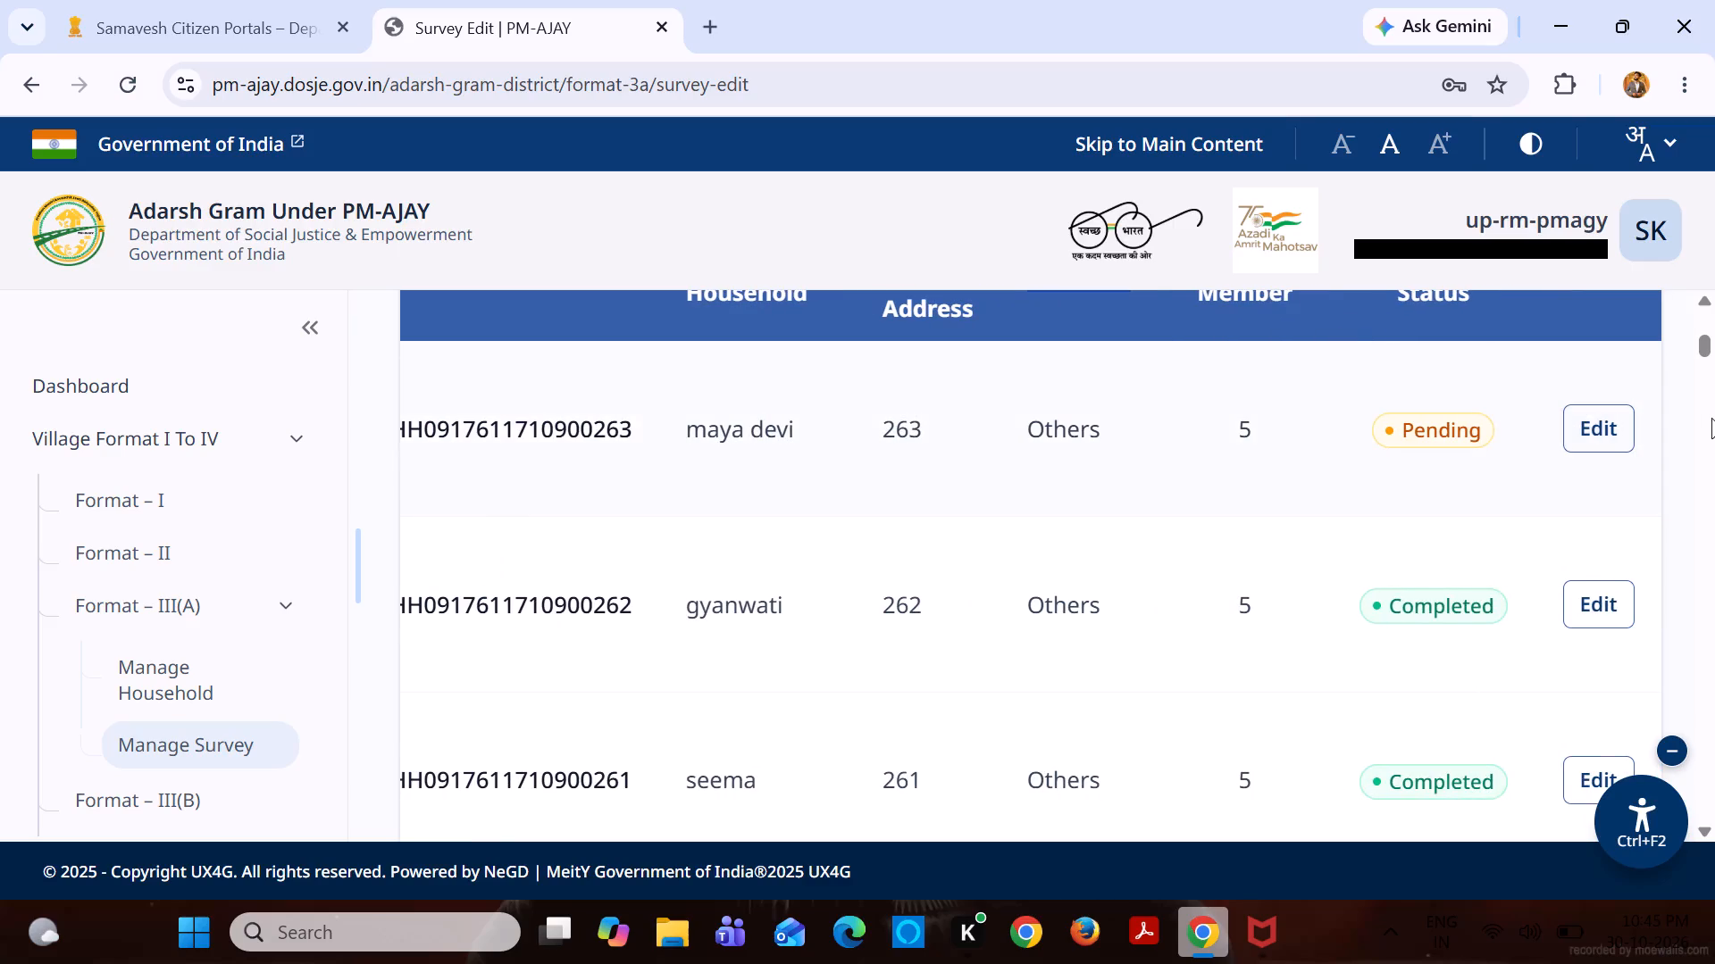
click(1595, 435)
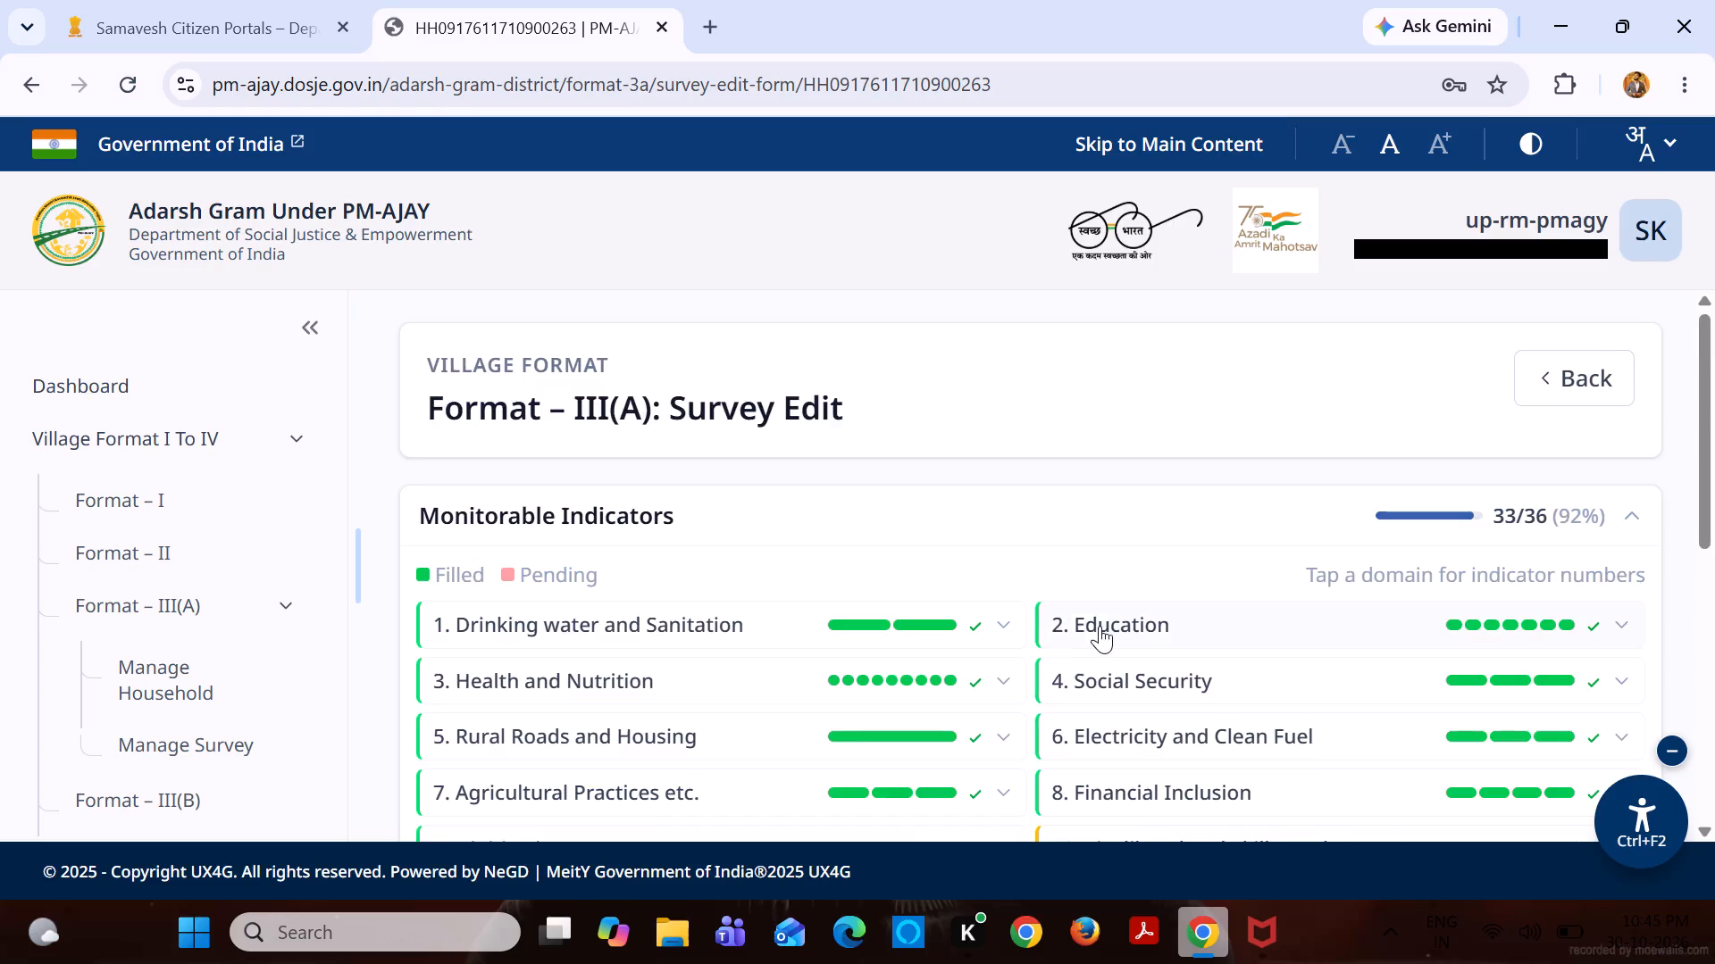
Select domain 10 for household 263 and enter 0 eligible youth for skill training (10.1) and for bank linked loans (10.2).
scroll(1101, 627, down, 3)
scroll(1054, 713, down, 3)
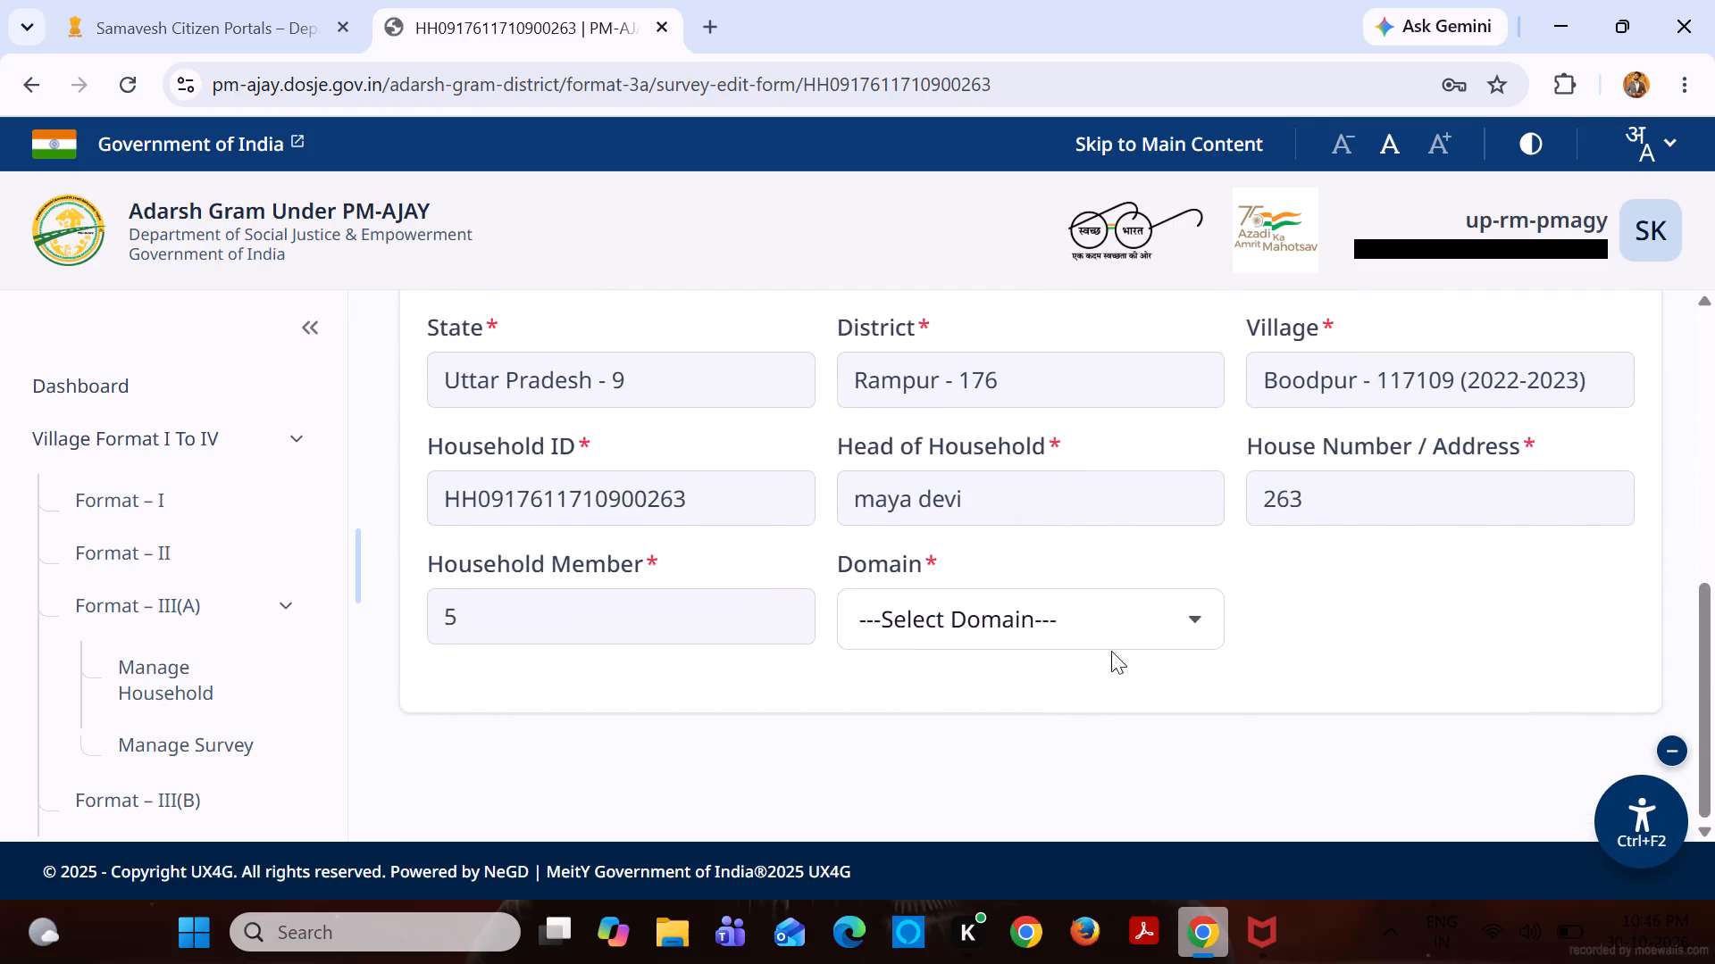
click(1137, 626)
scroll(1222, 468, down, 5)
click(1138, 544)
scroll(1163, 530, down, 3)
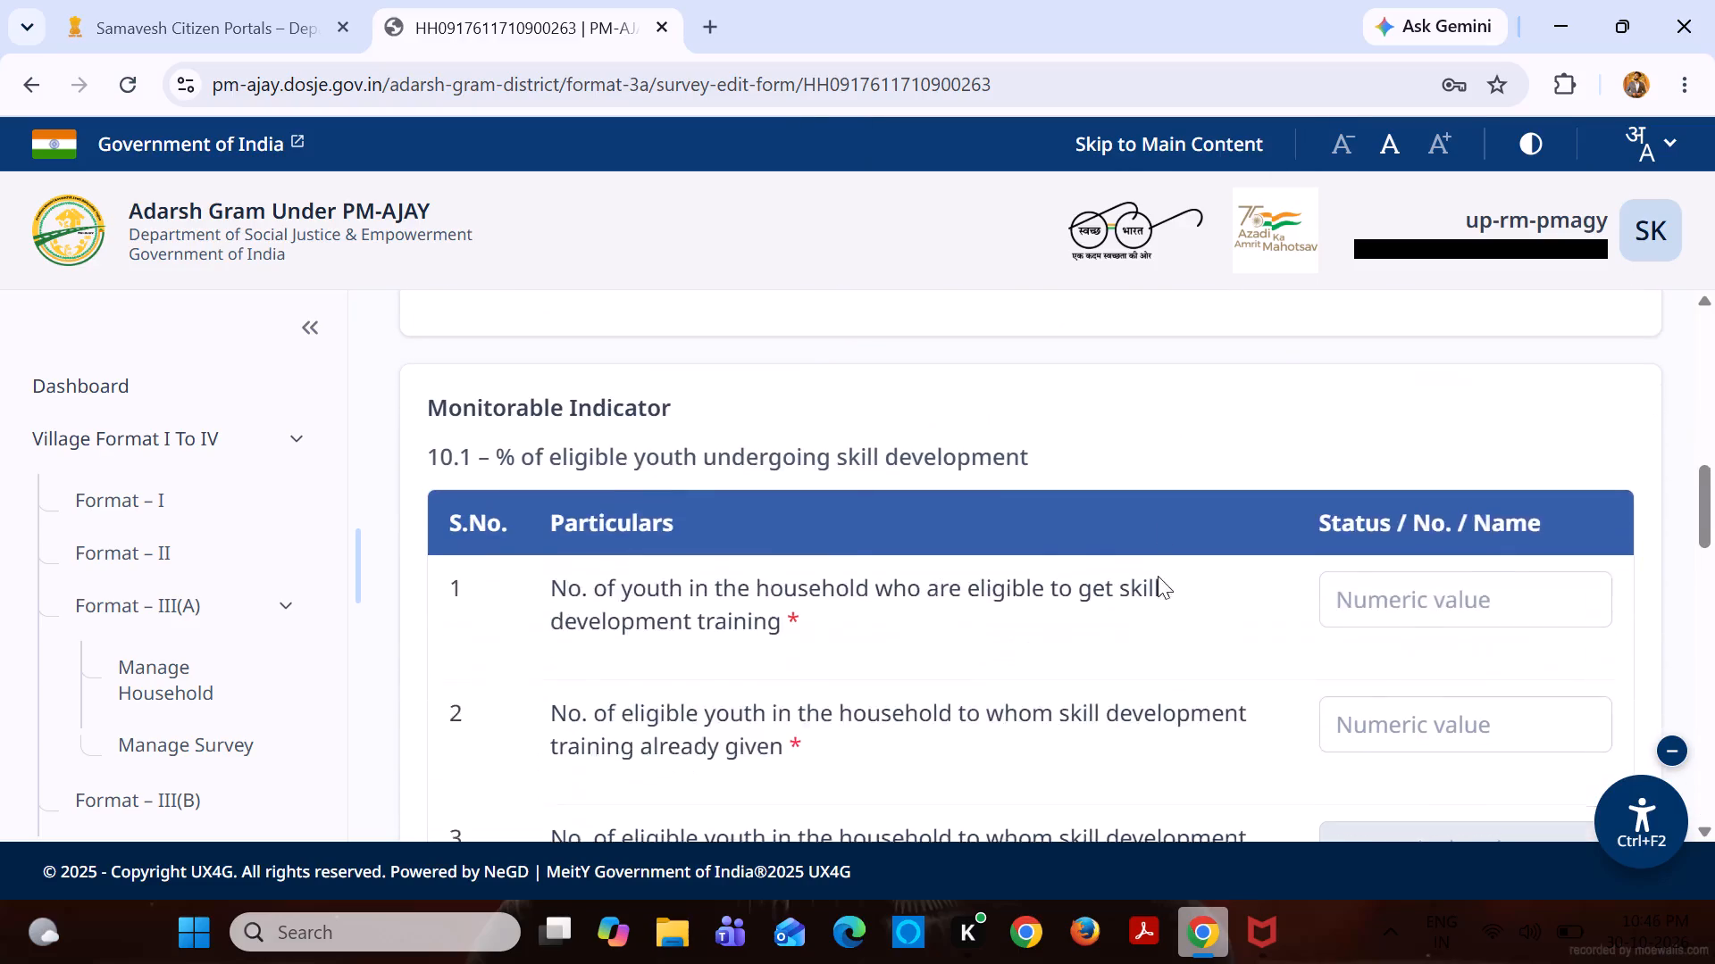
click(1526, 583)
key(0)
scroll(1535, 582, down, 3)
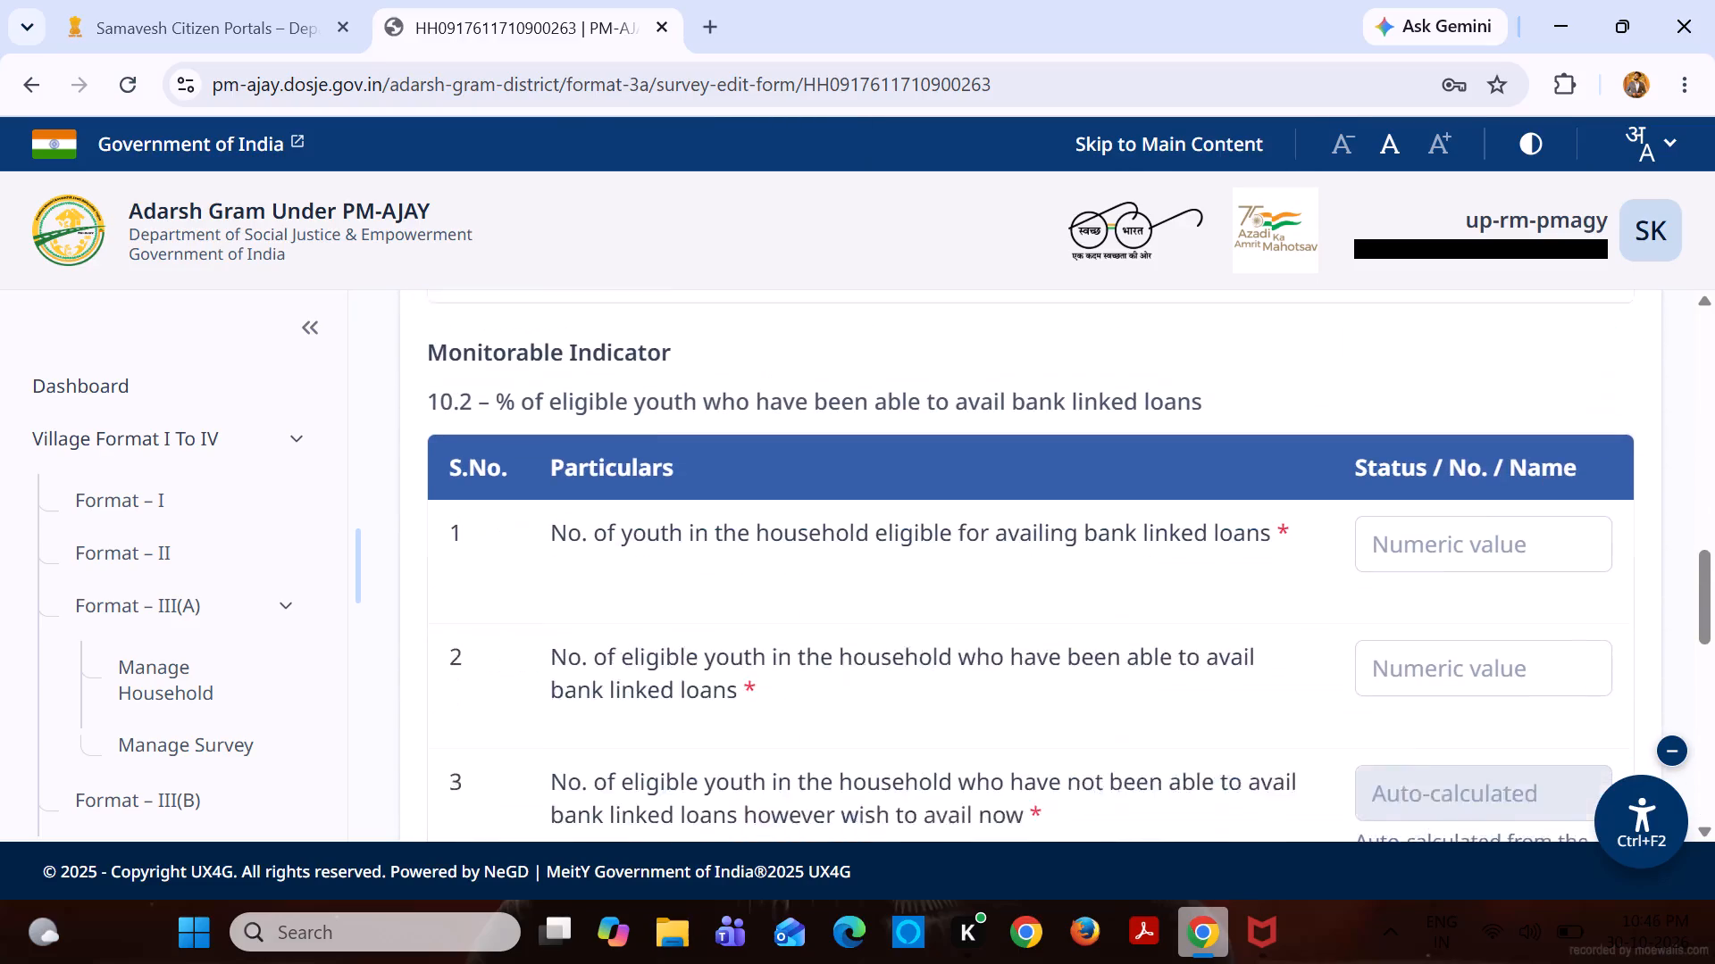
click(1450, 485)
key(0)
Answer Yes to self-help group membership in section 10.3, save domain 10, and check the Monitorable Indicators summary.
scroll(1519, 635, down, 2)
click(1532, 528)
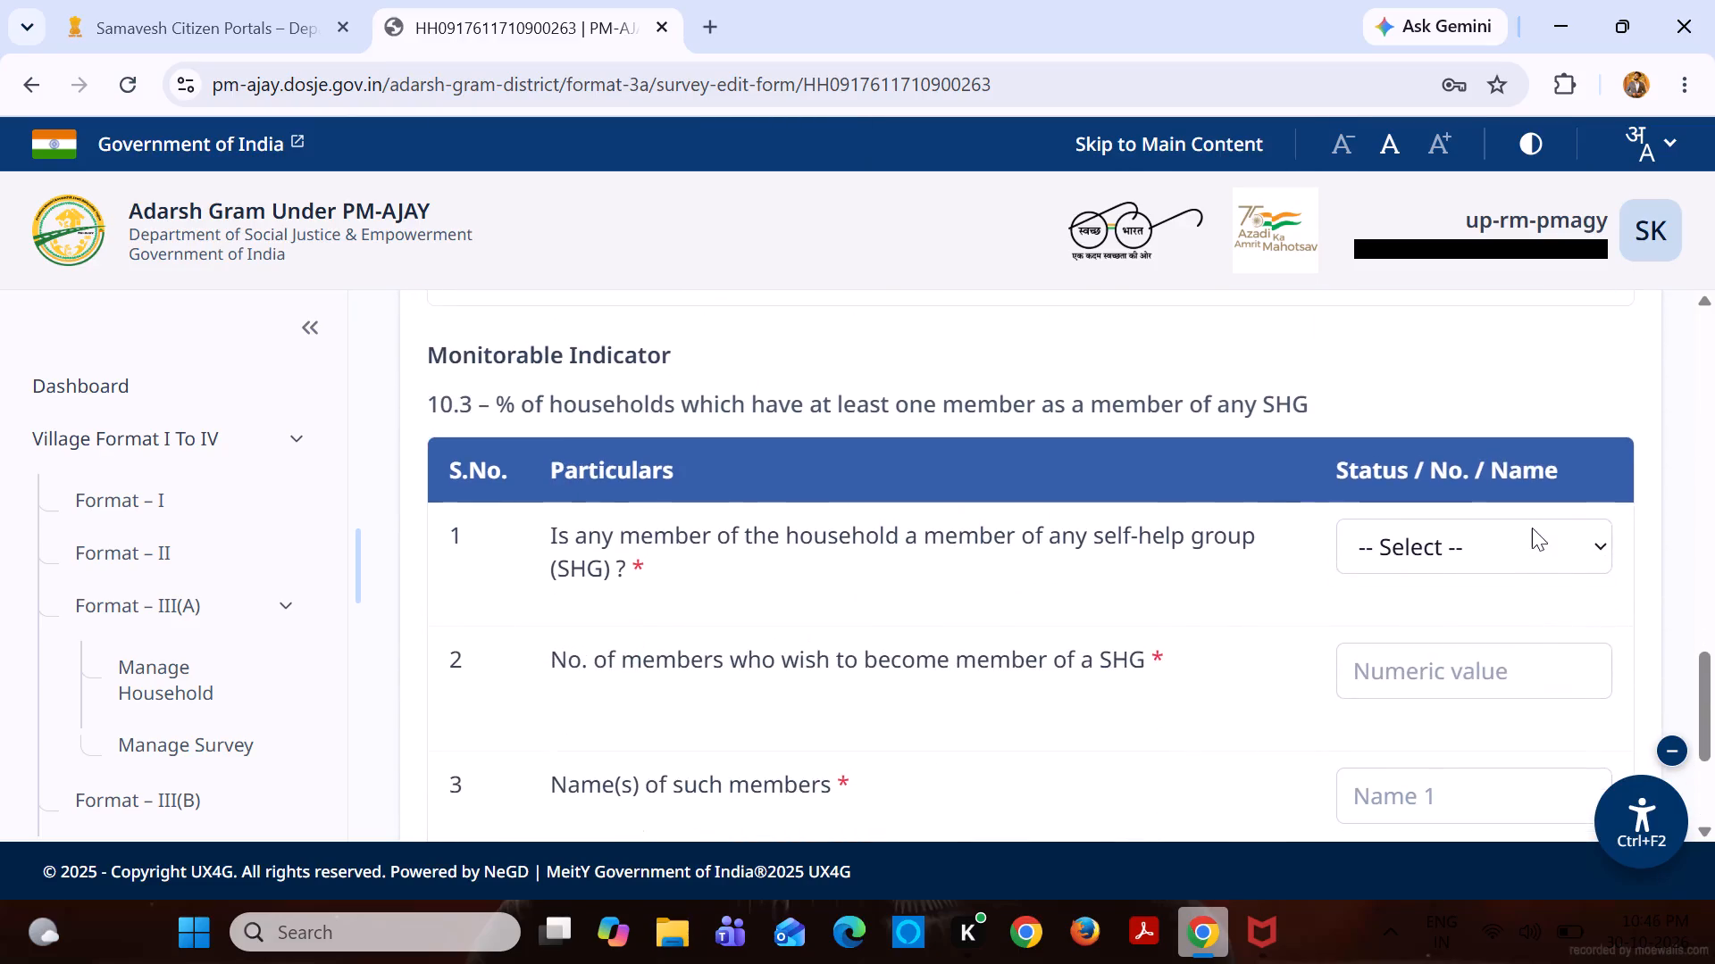
click(1405, 626)
scroll(1440, 602, down, 3)
click(1609, 677)
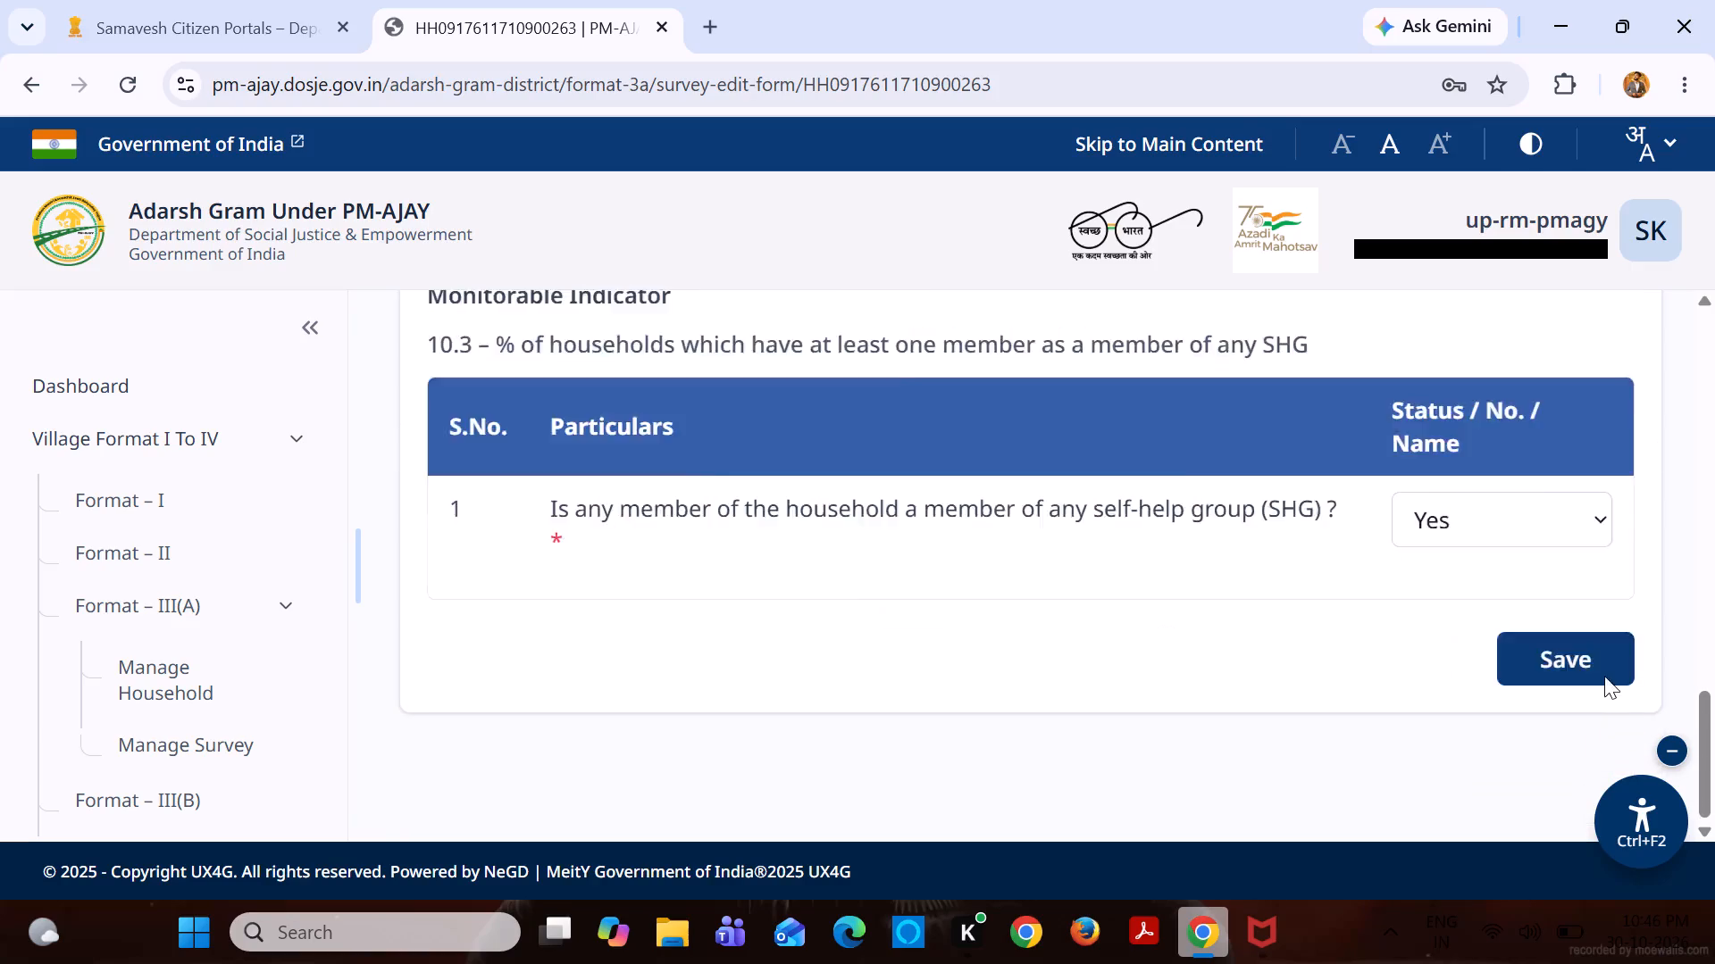
scroll(952, 472, down, 4)
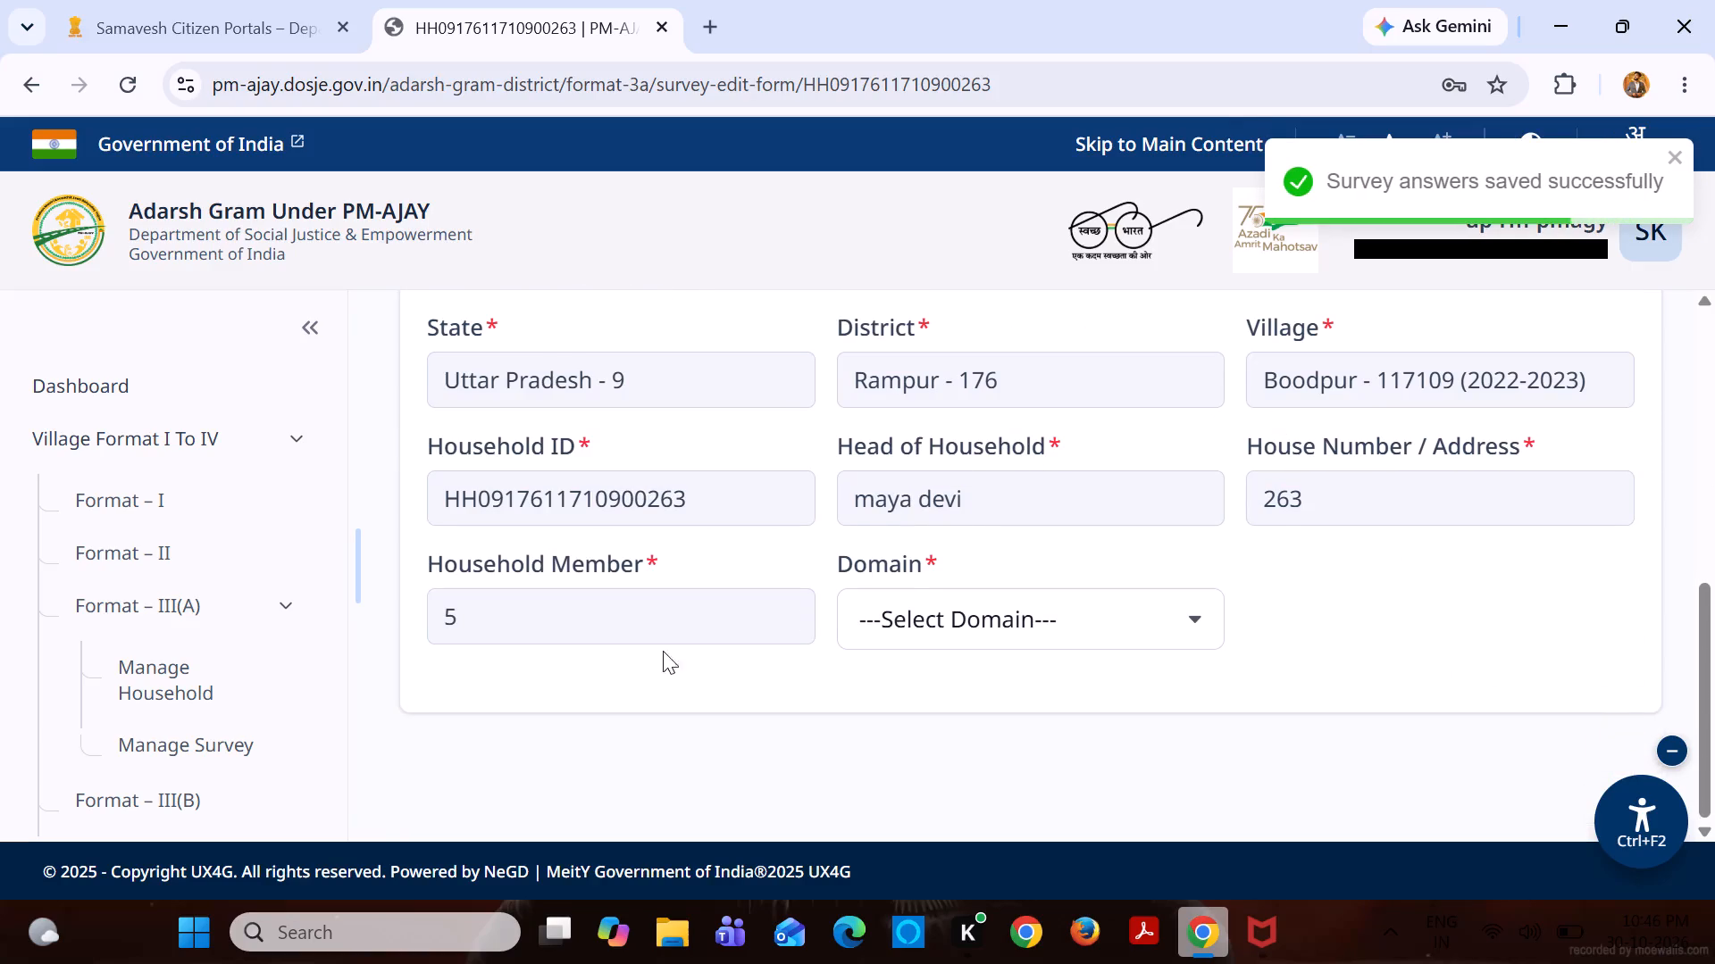
scroll(1042, 611, up, 4)
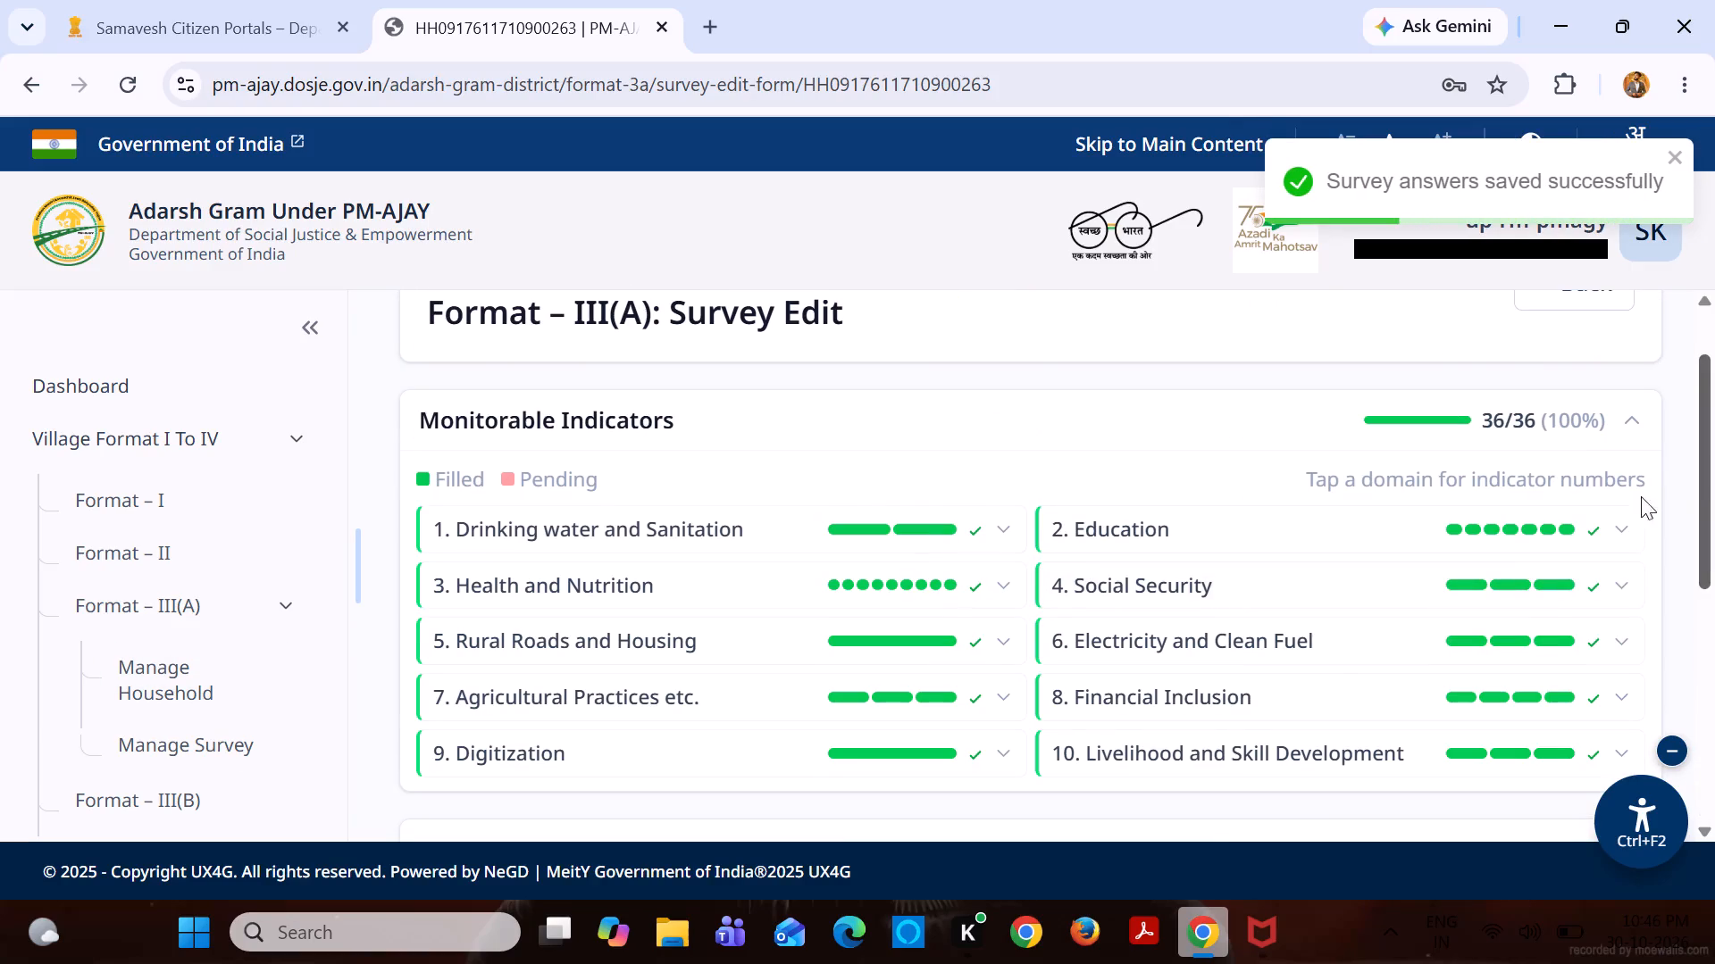
Start adding a household in Manage Household with block Shahabad, gram panchayat Boodpur, village Boodpur and category Others.
click(179, 653)
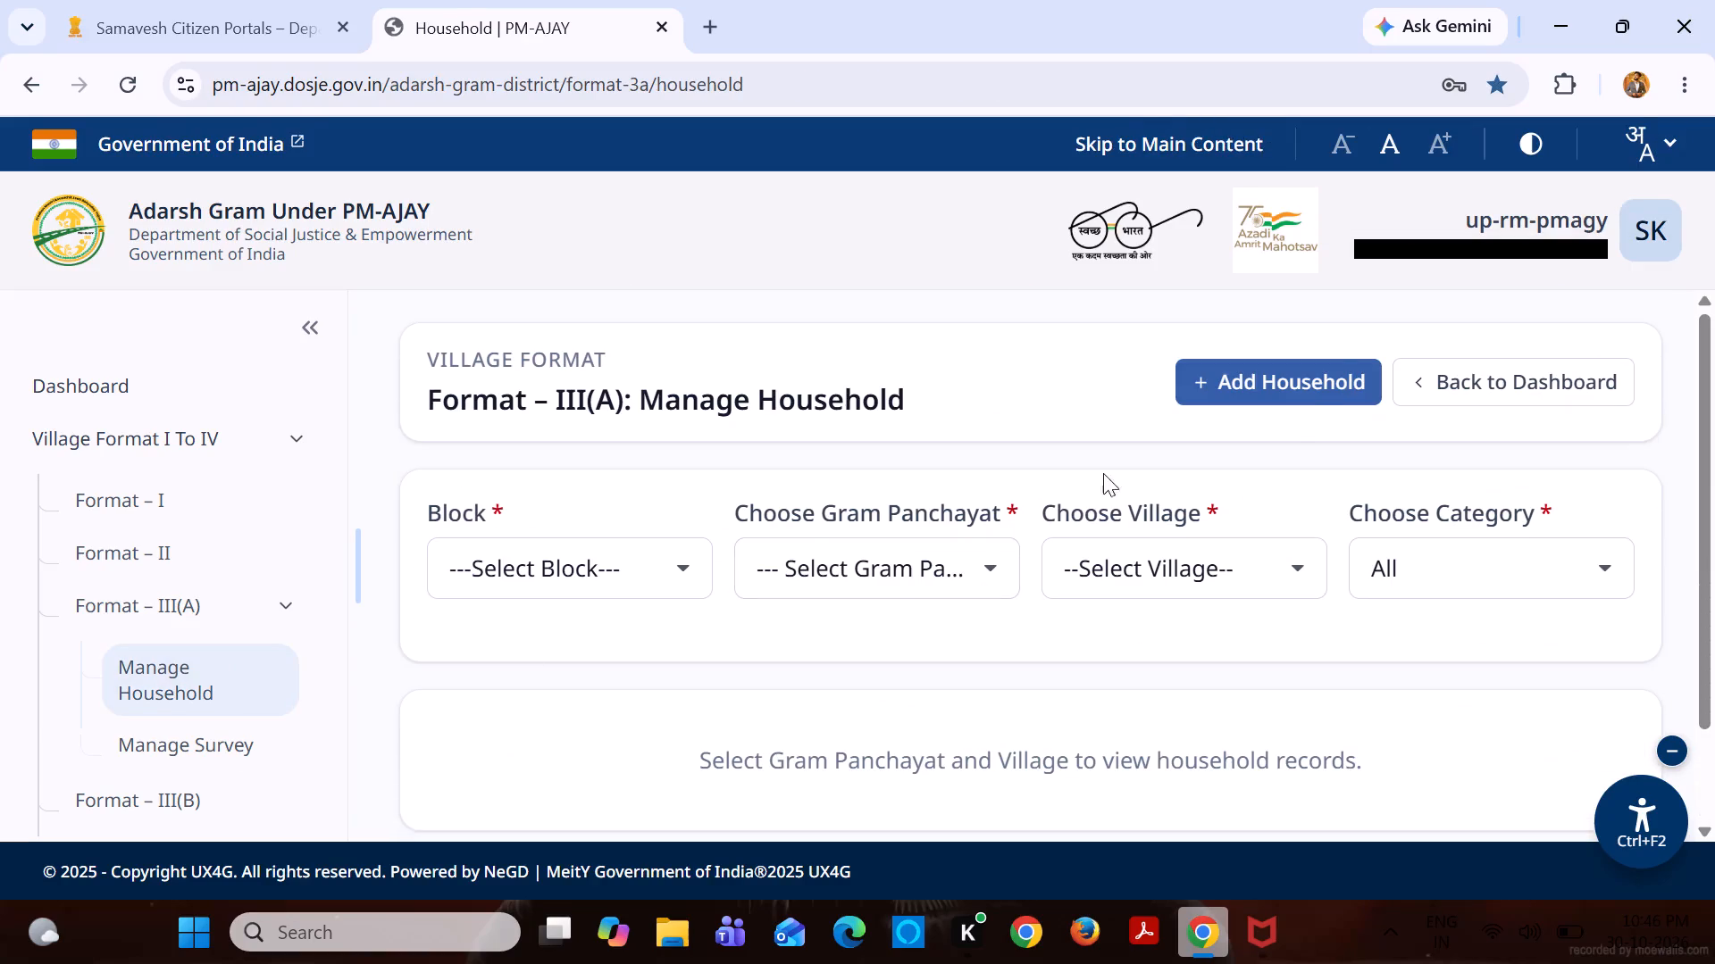
click(1349, 358)
click(1226, 276)
click(1226, 283)
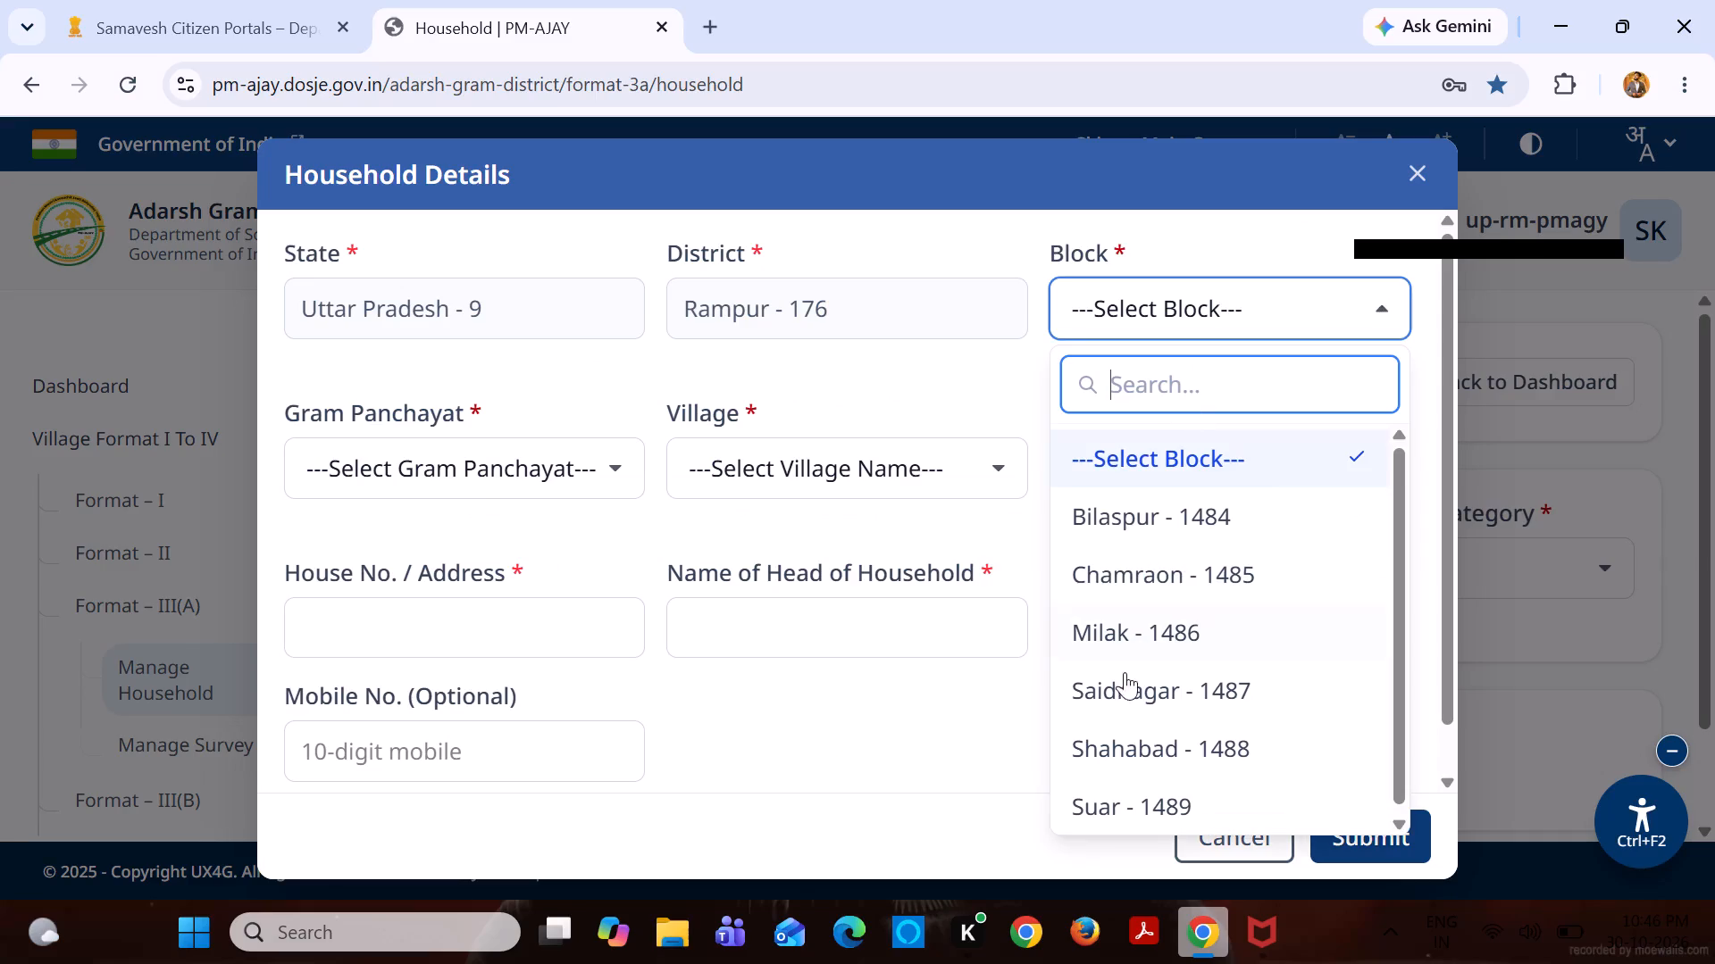
click(1117, 750)
click(561, 455)
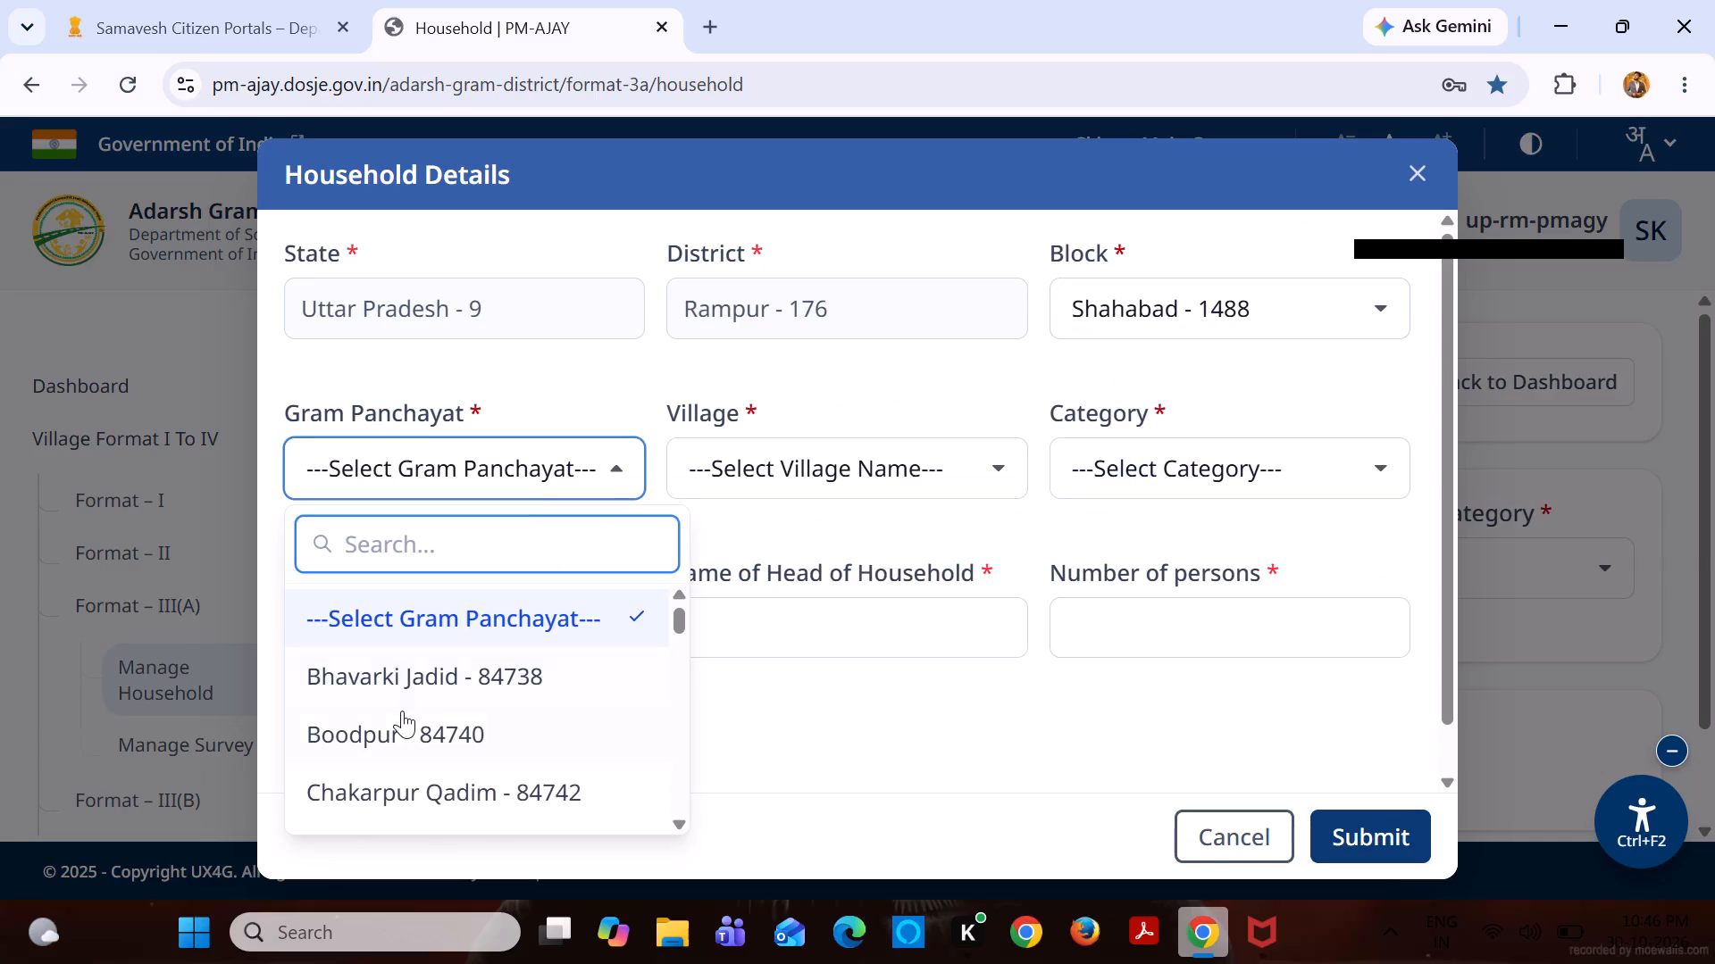
click(402, 711)
click(863, 481)
click(781, 594)
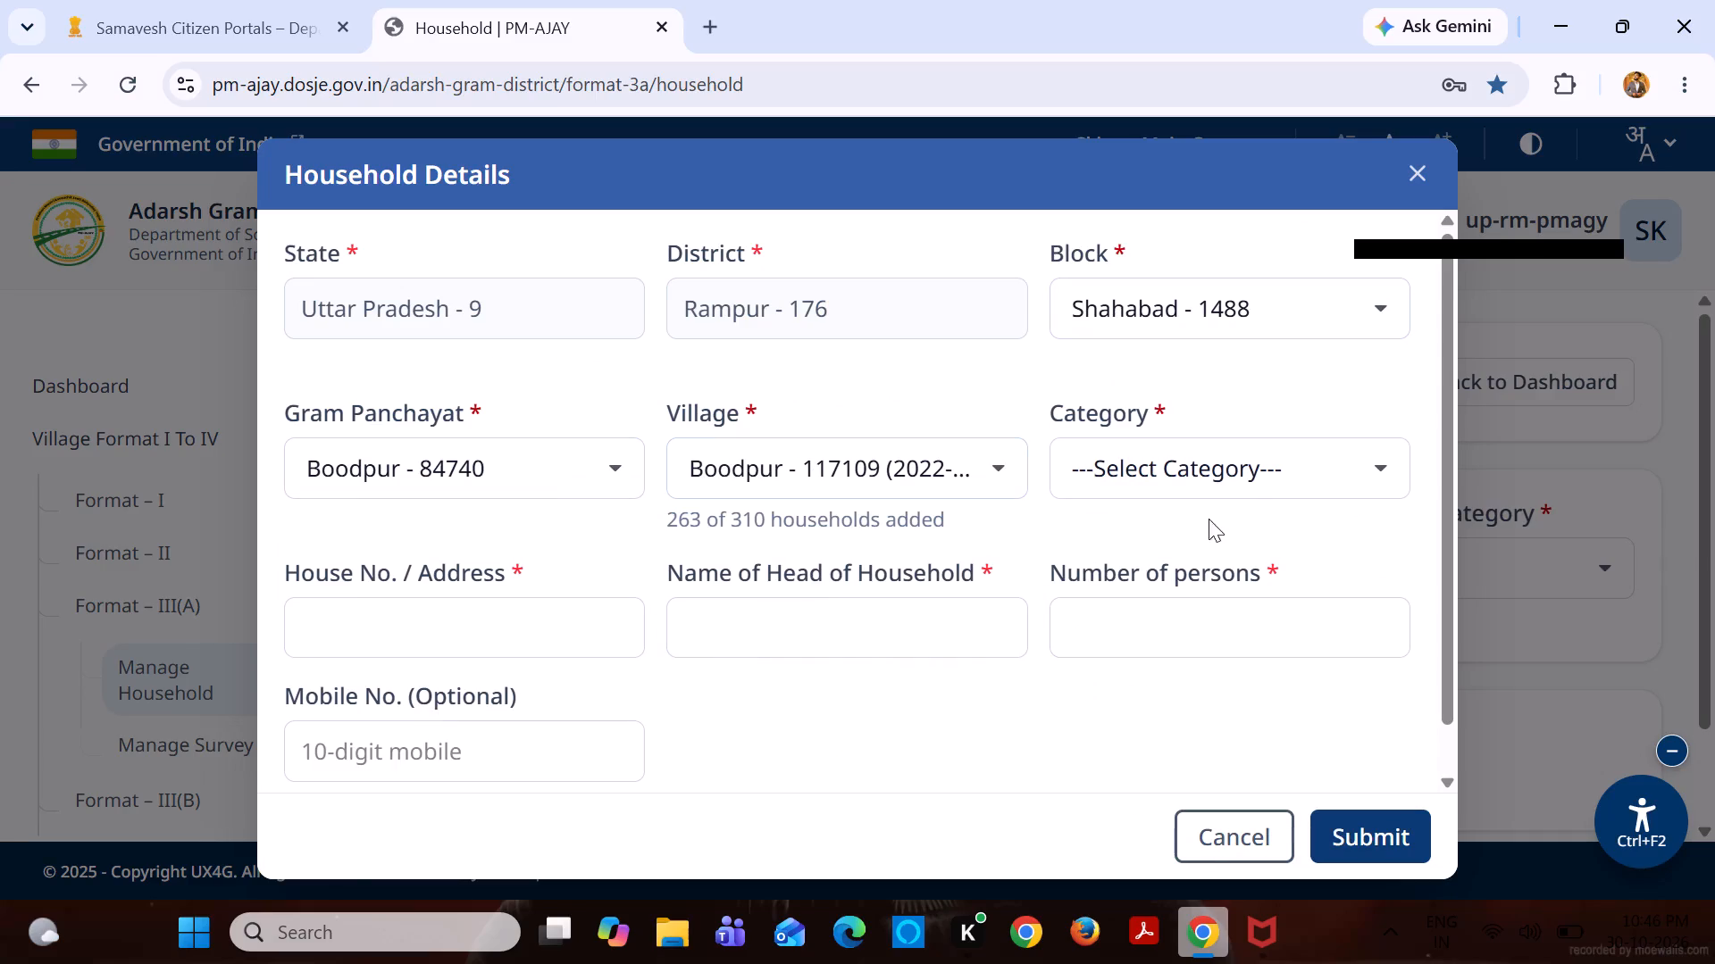
click(1259, 468)
click(1108, 697)
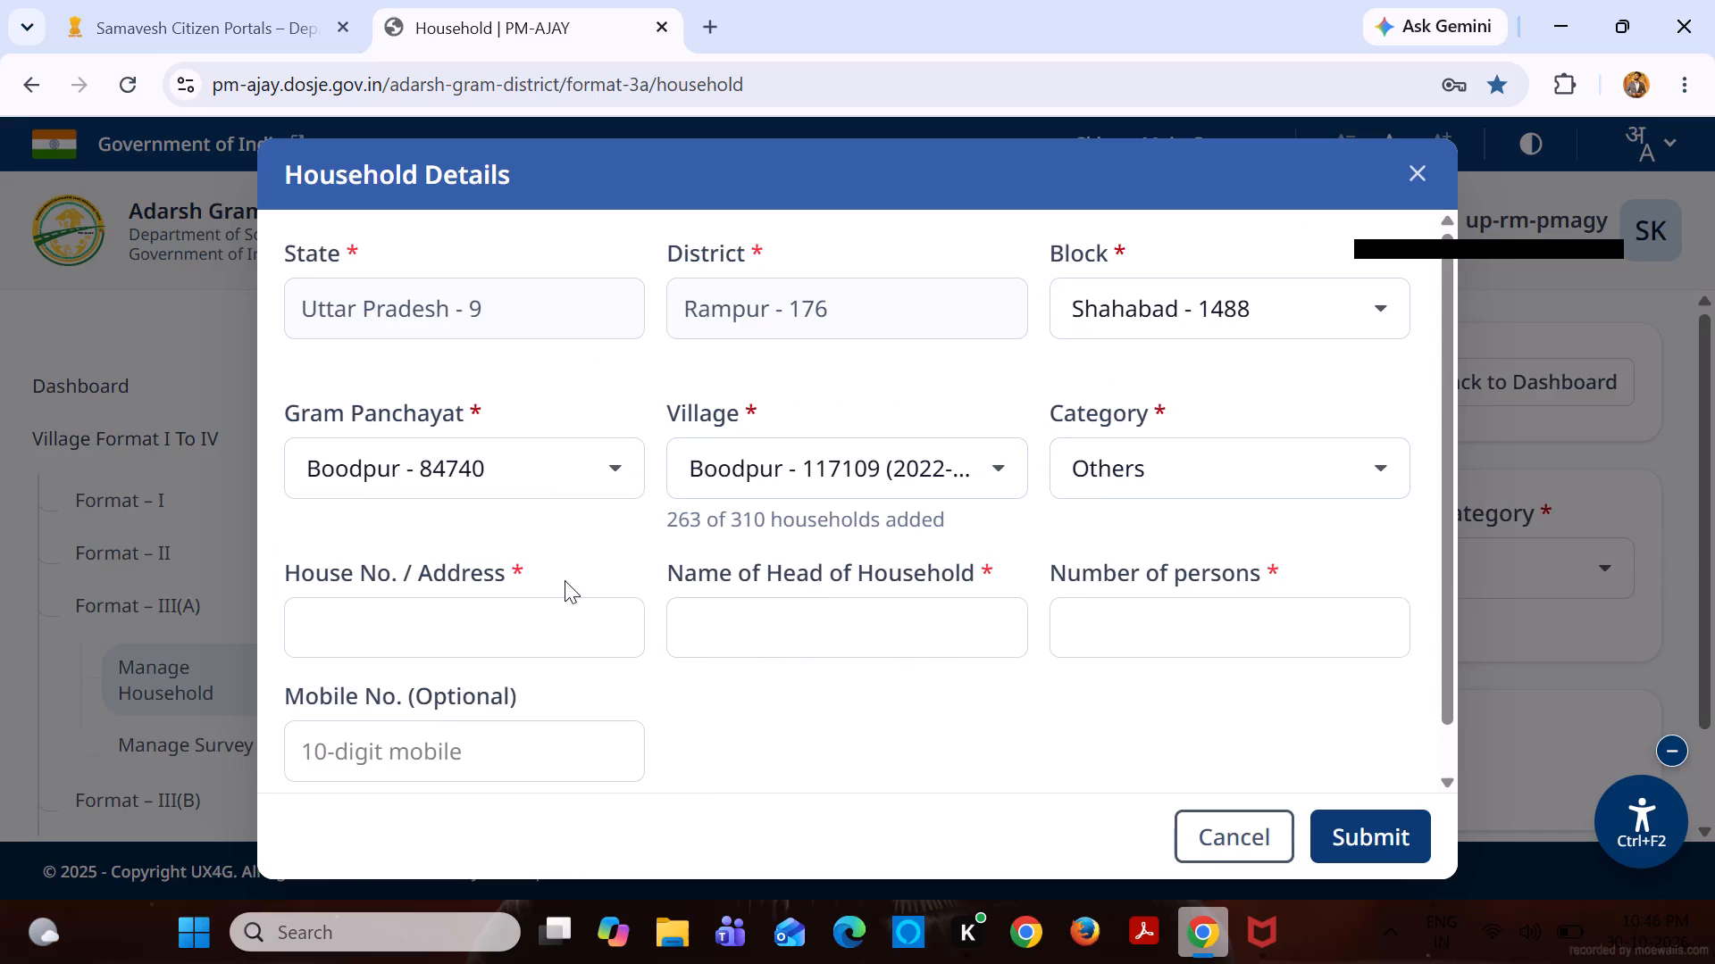
Enter house number 264, the name of the head of household and 3 persons, and submit the household details.
drag(561, 585, 541, 618)
click(541, 618)
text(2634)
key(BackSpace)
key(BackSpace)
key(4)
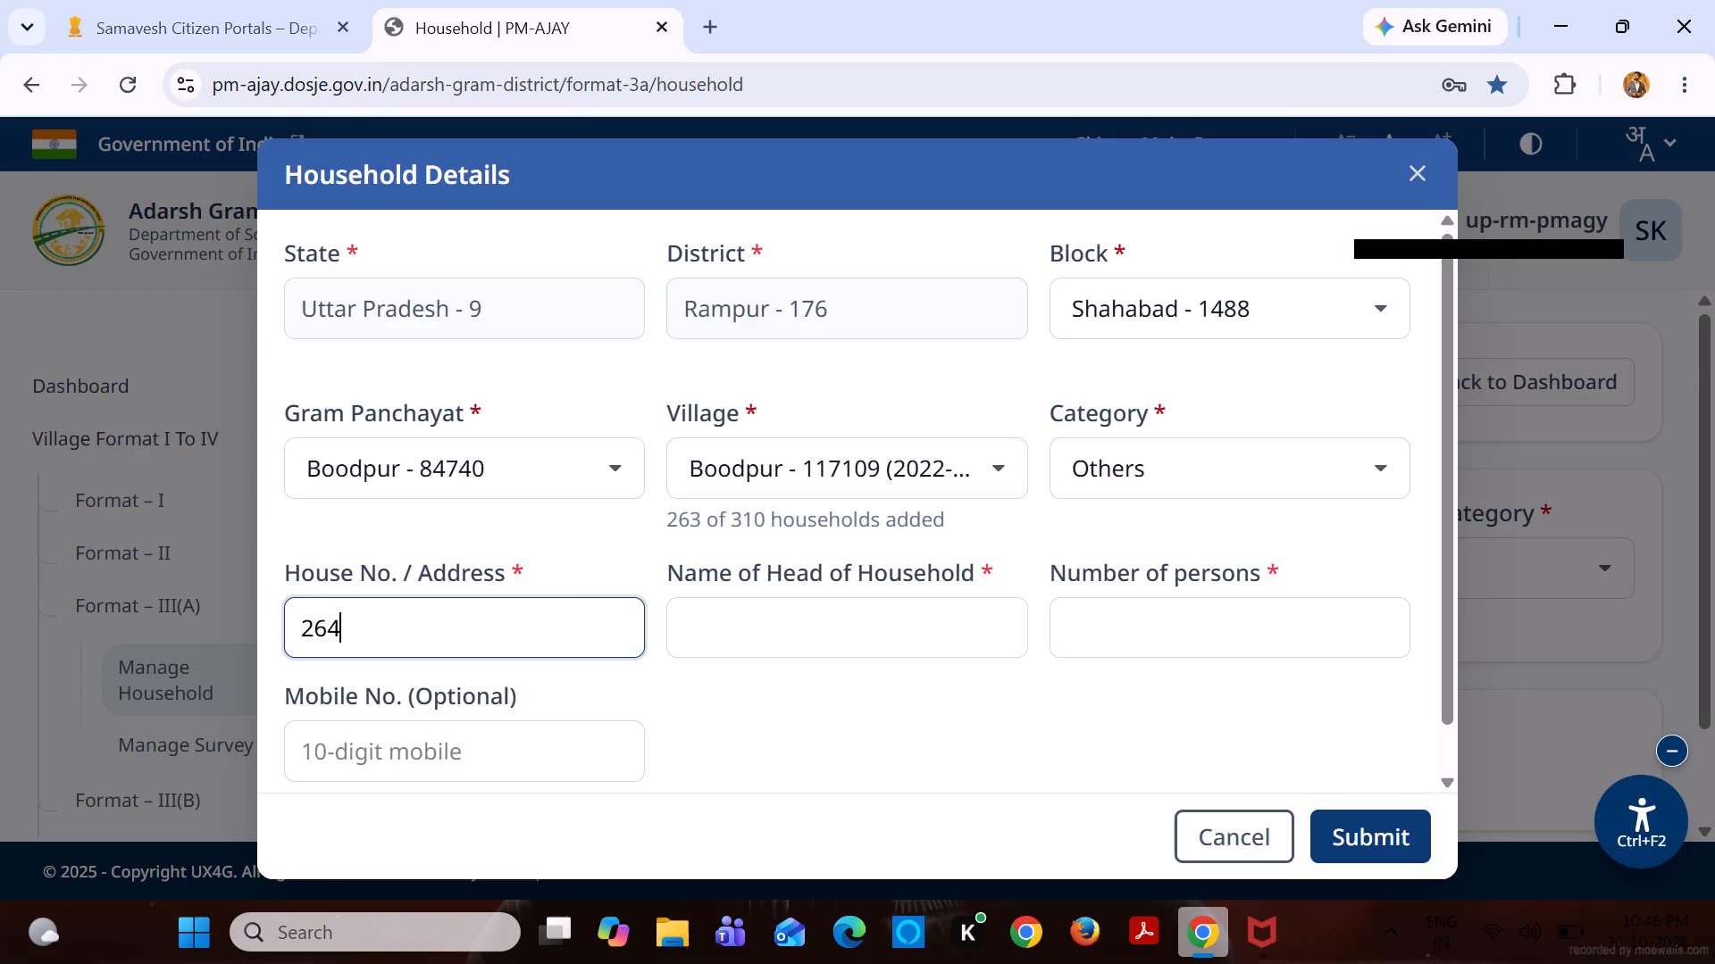
click(699, 624)
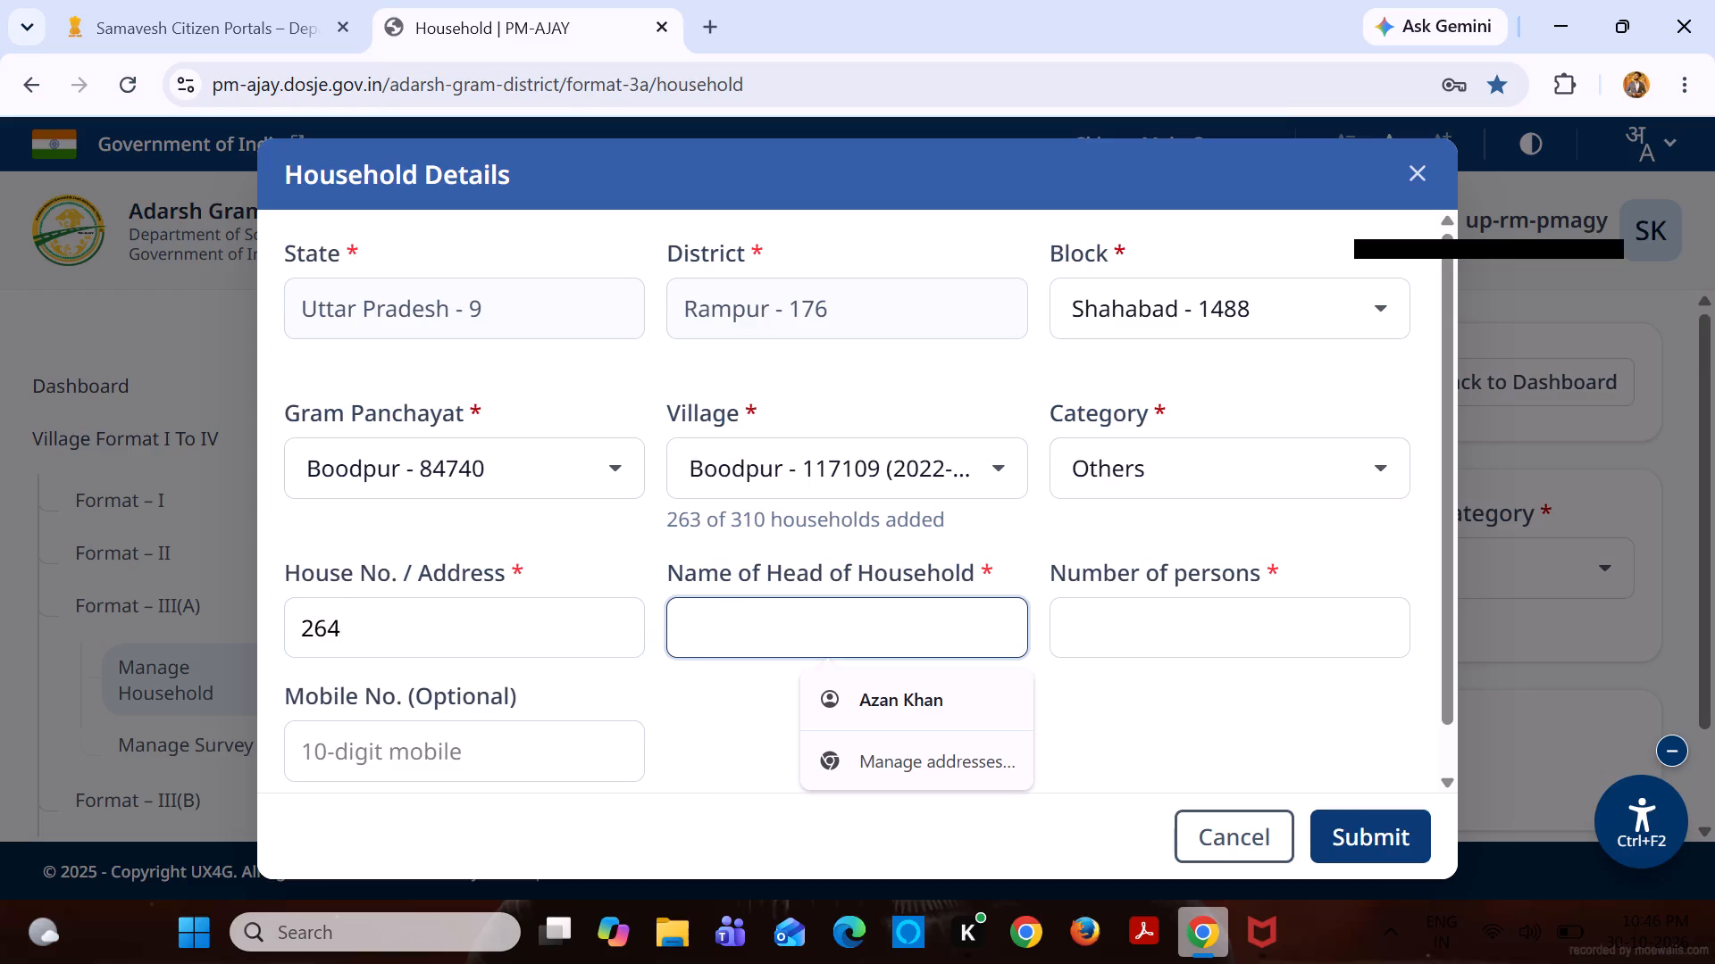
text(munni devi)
click(1157, 651)
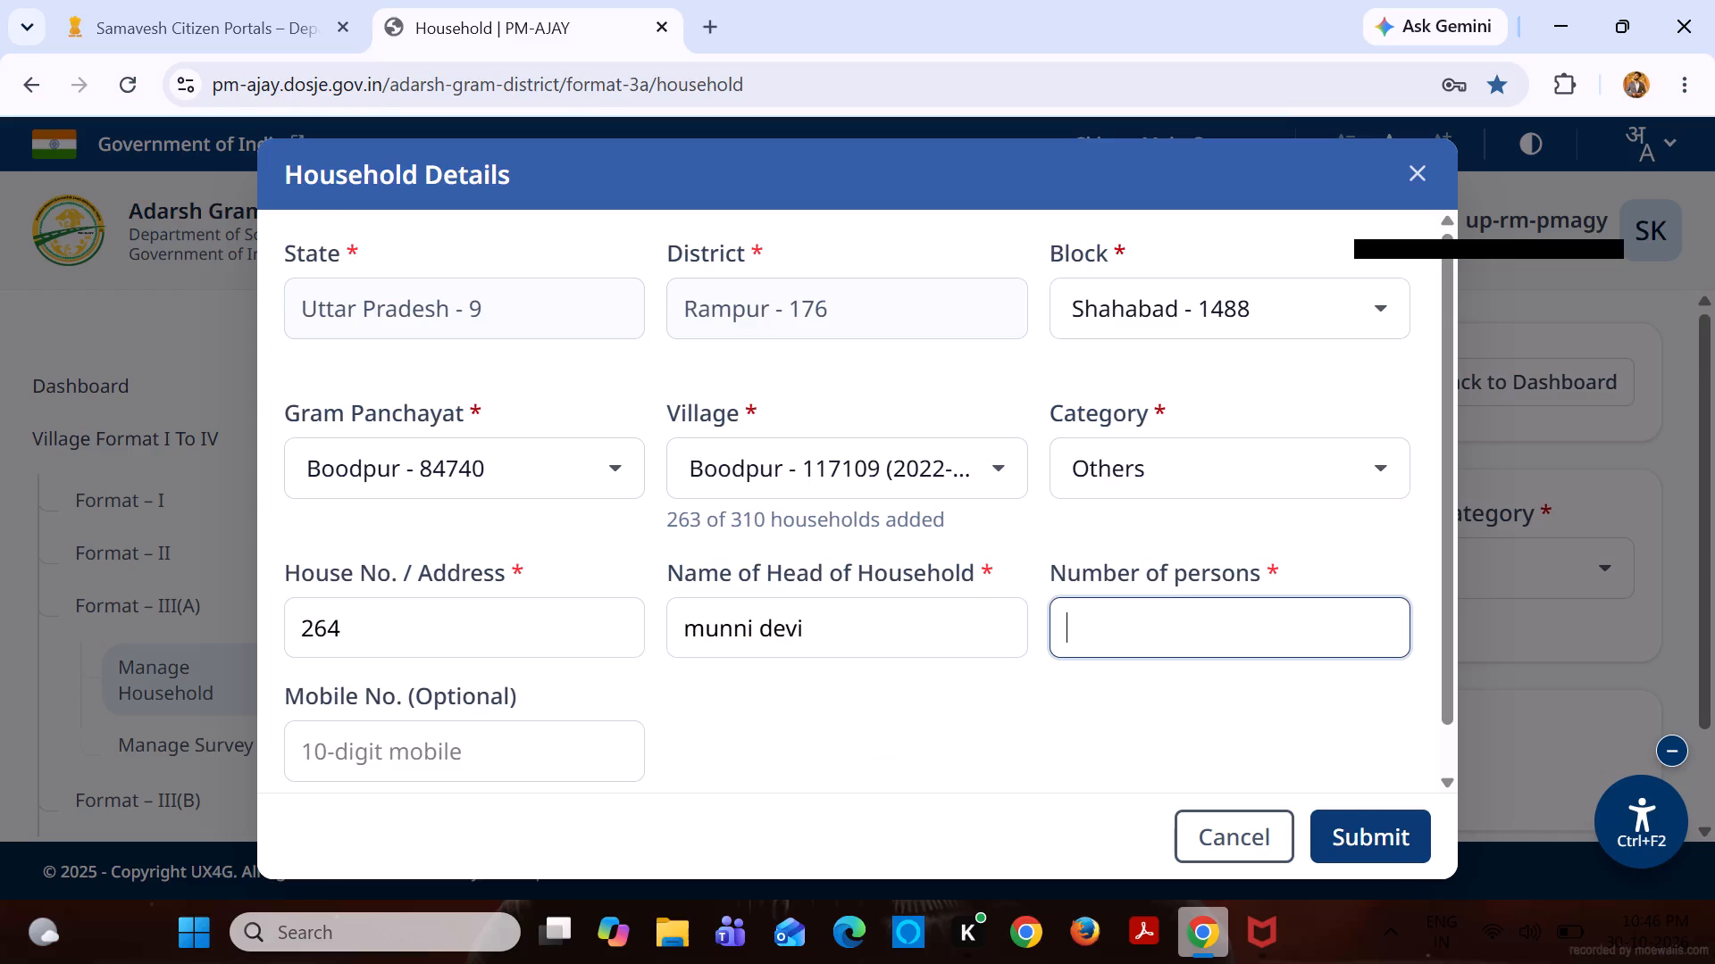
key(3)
click(1358, 843)
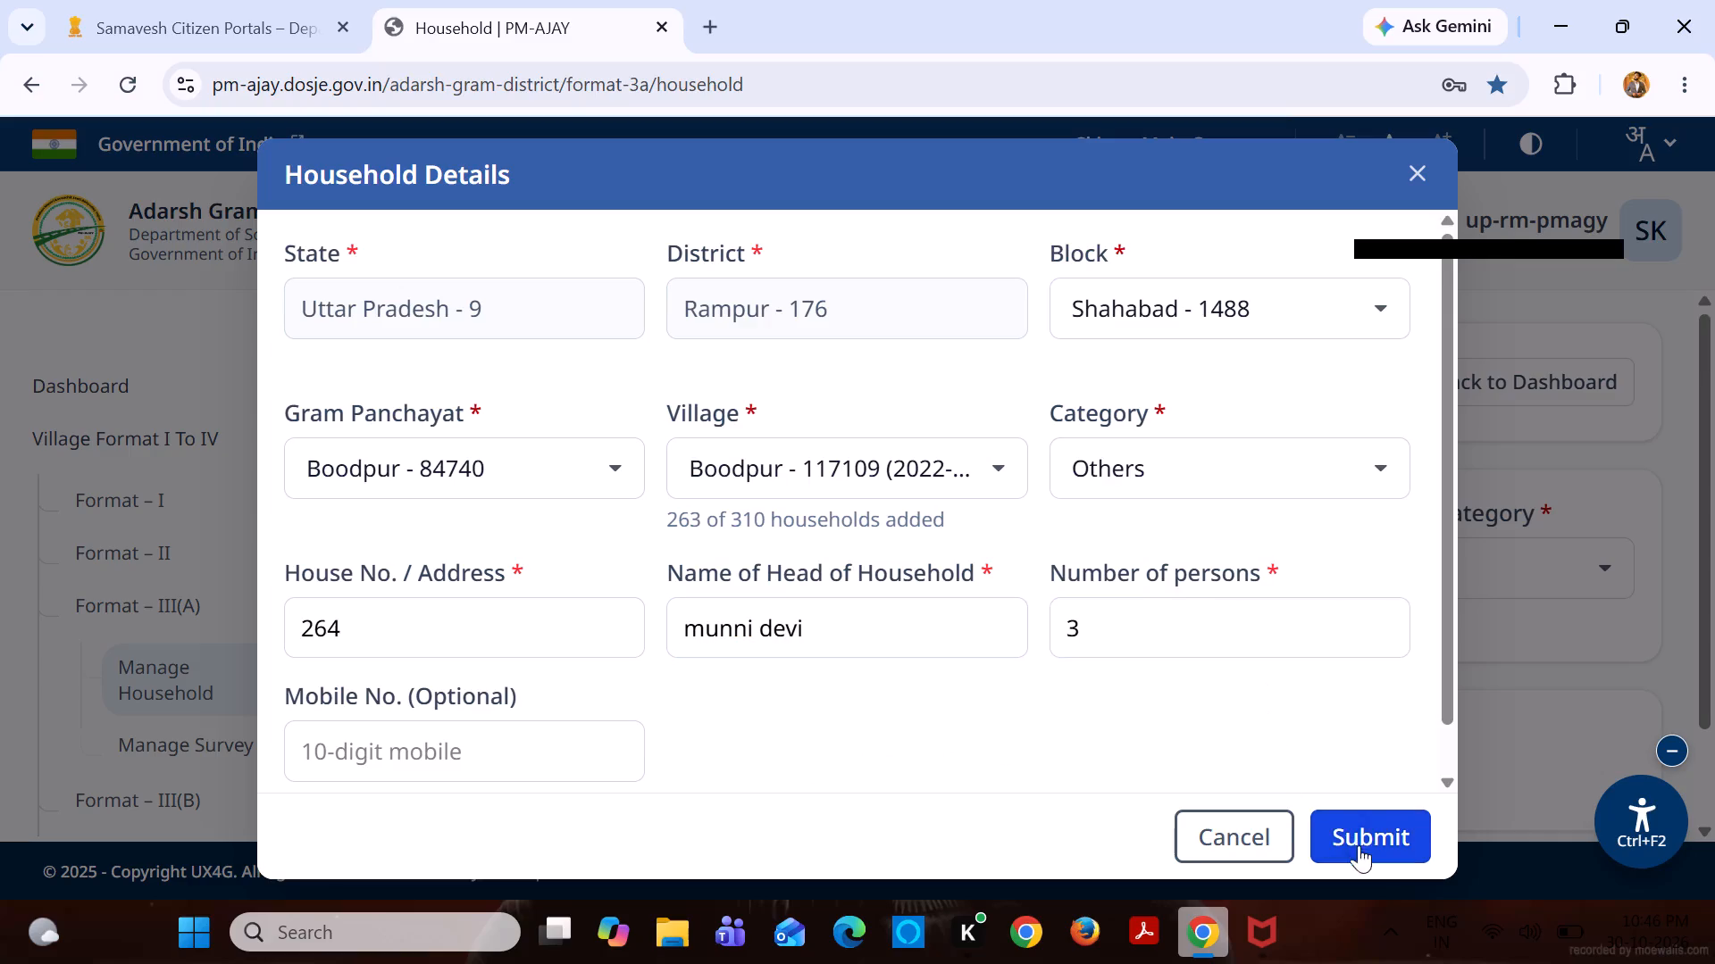
Fill domain 1 – Drinking water and Sanitation with Yes for a household latrine and No for open defecation, and submit it.
scroll(1355, 572, down, 10)
click(1534, 493)
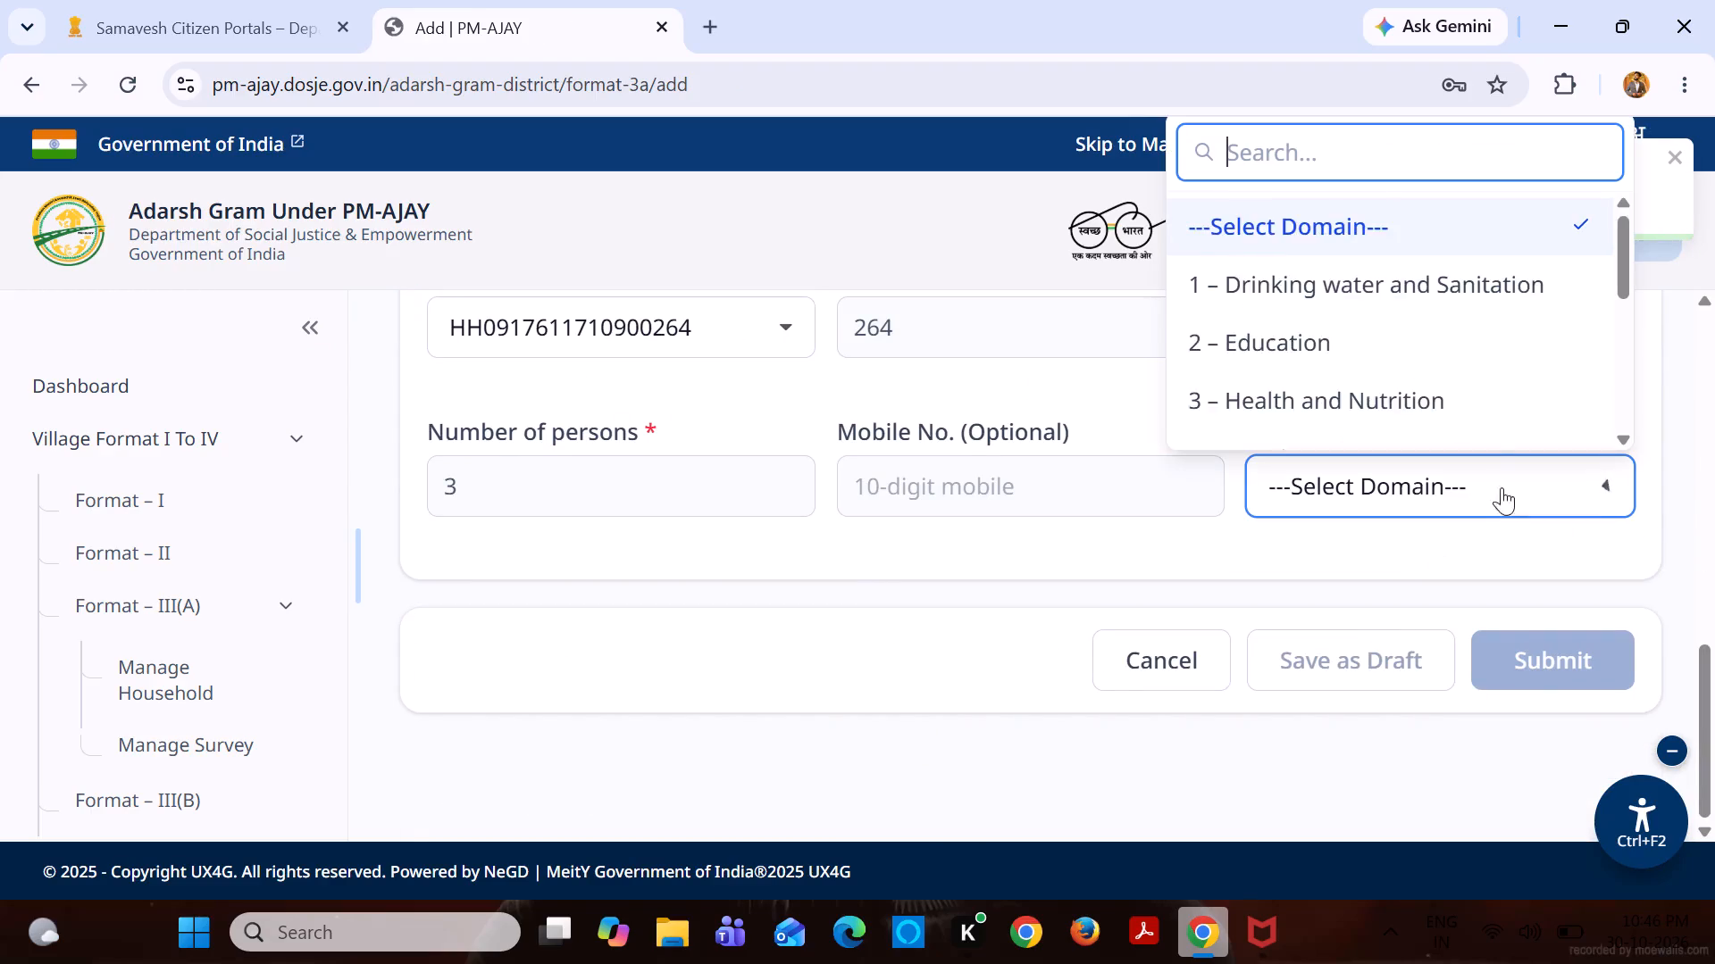
click(1409, 252)
scroll(1368, 494, down, 4)
click(1519, 362)
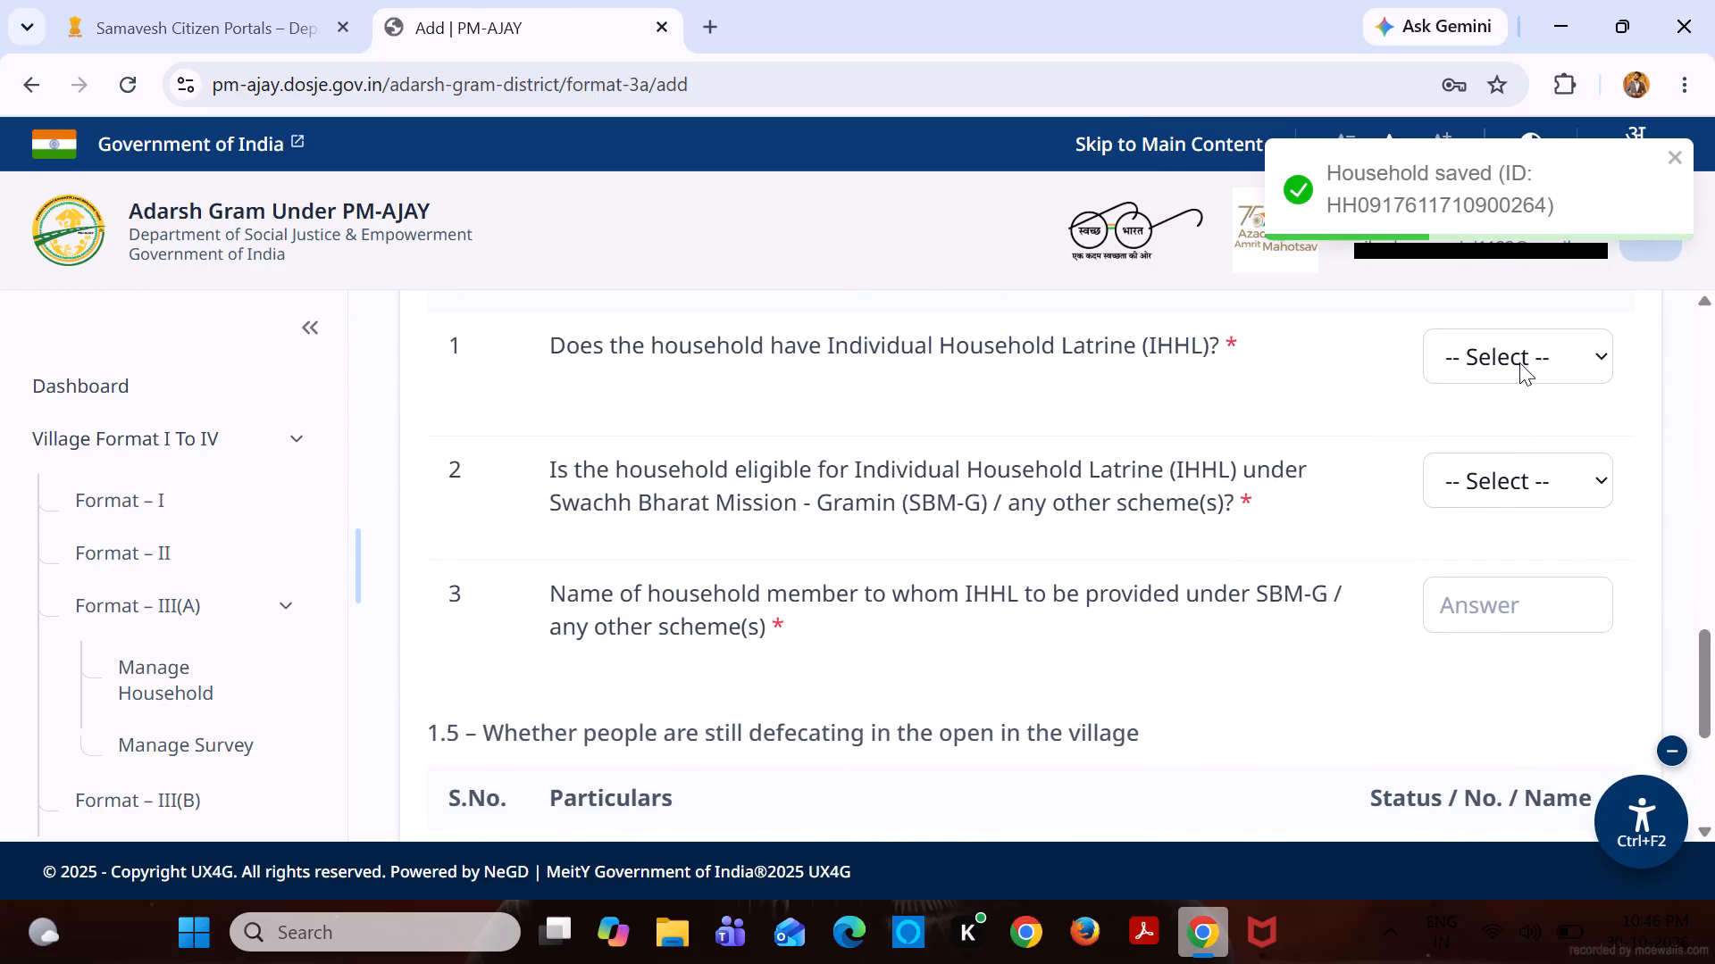
click(1456, 450)
scroll(1454, 451, down, 2)
click(1481, 469)
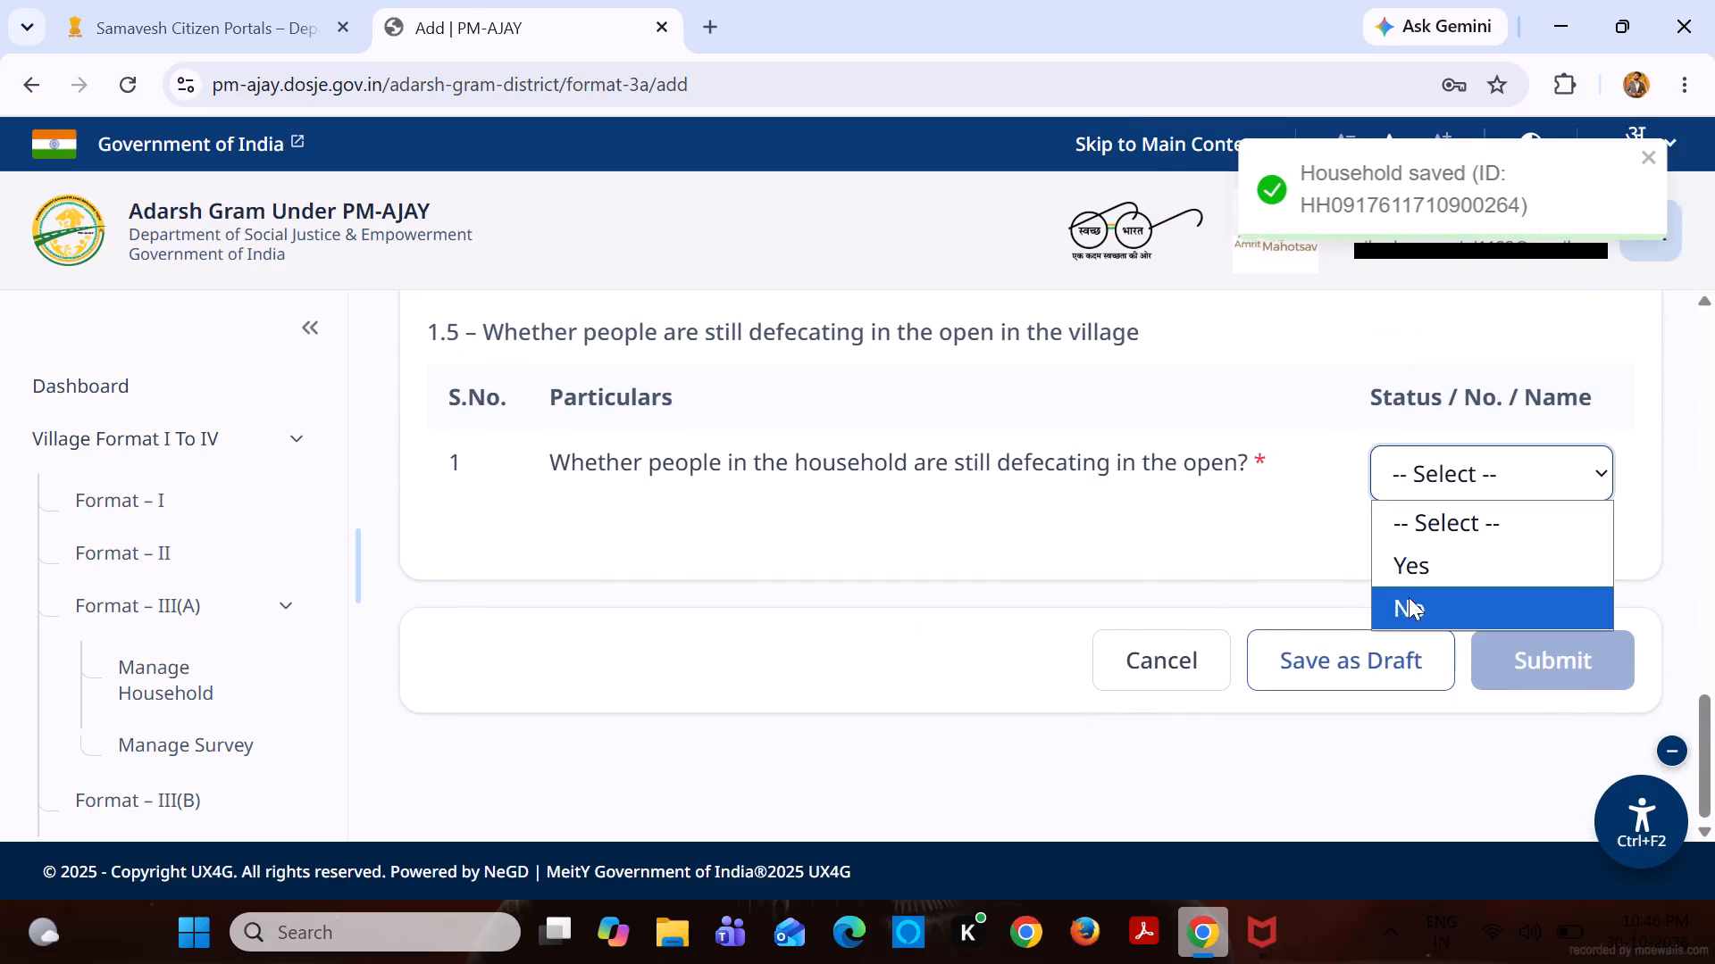
click(1410, 602)
click(1526, 656)
Select domain 2 – Education and enter 0 children for ages 6-10, 11-13 and 14-15 in sections 2.1 to 2.3.
click(1516, 442)
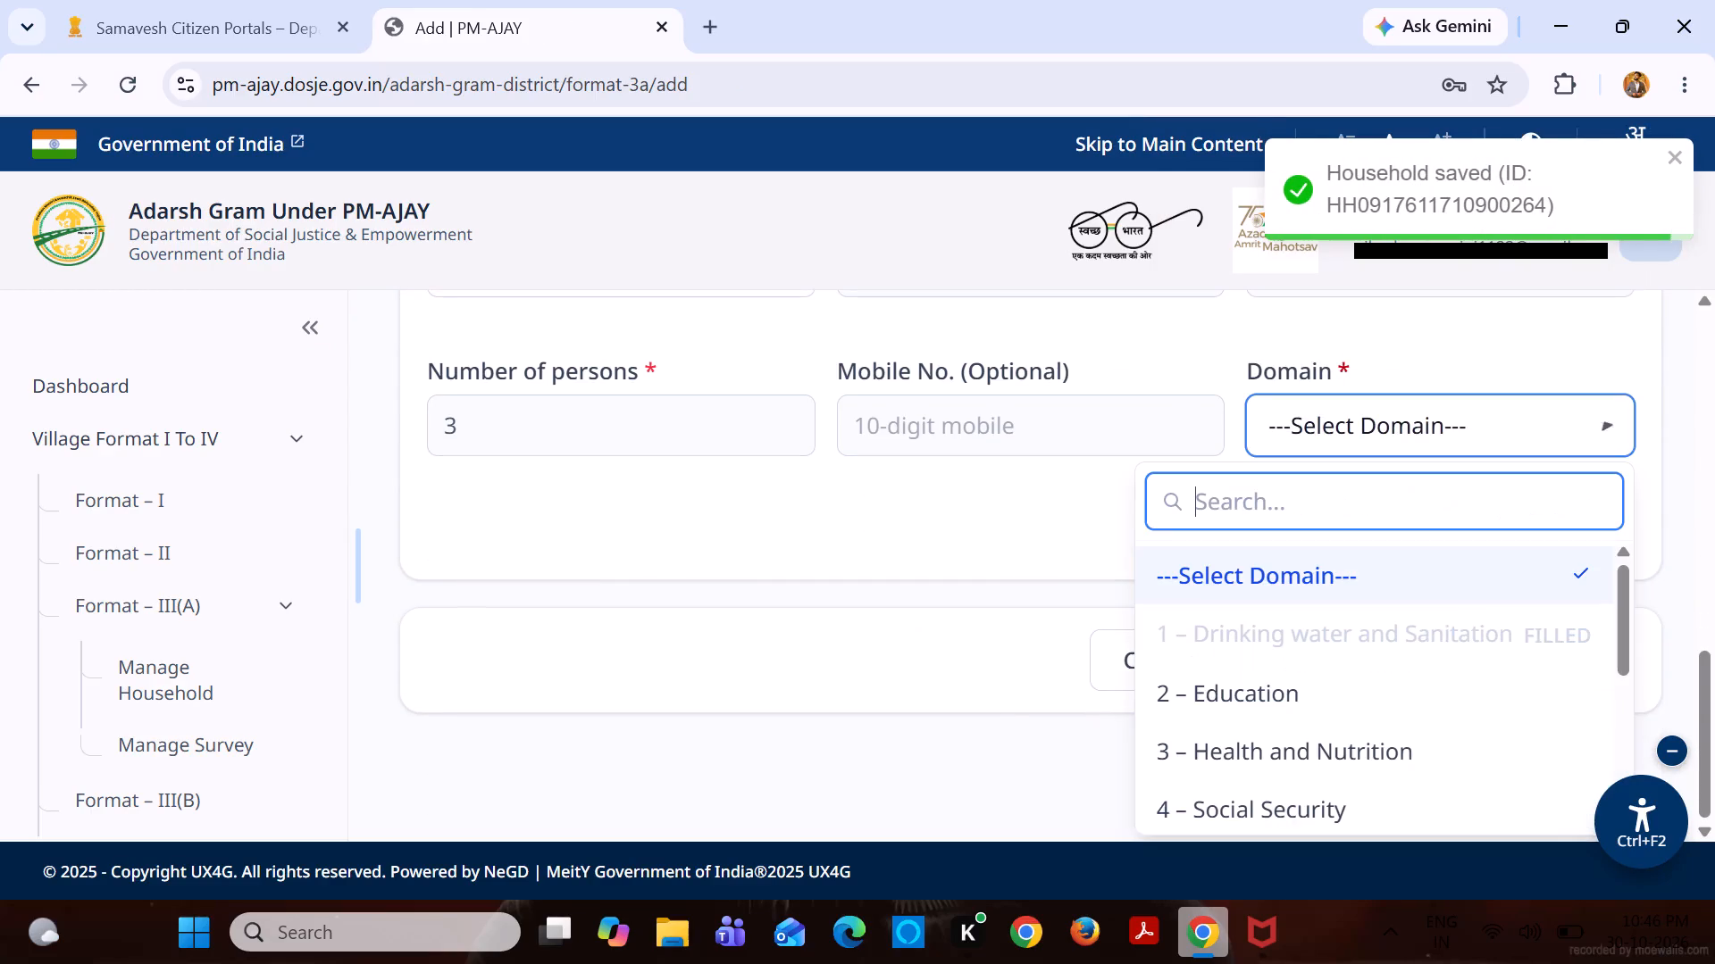
click(1382, 687)
scroll(1394, 697, down, 2)
click(1460, 611)
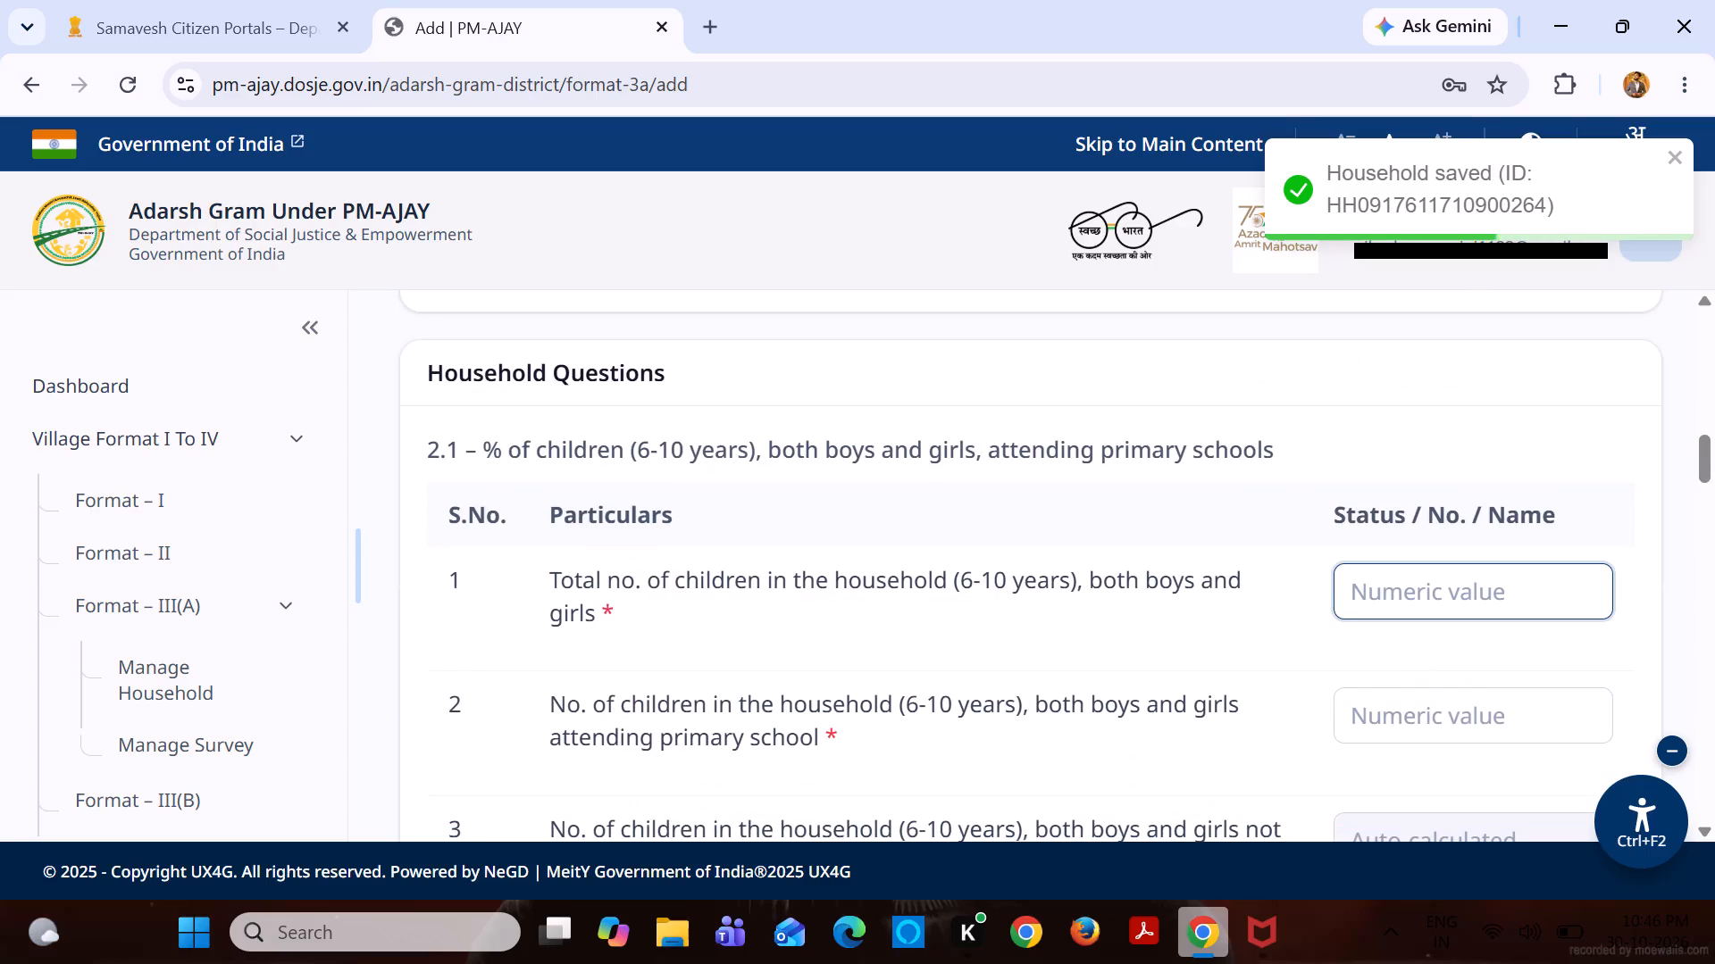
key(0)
scroll(1450, 598, down, 2)
click(1457, 588)
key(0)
scroll(1457, 601, down, 2)
click(1462, 594)
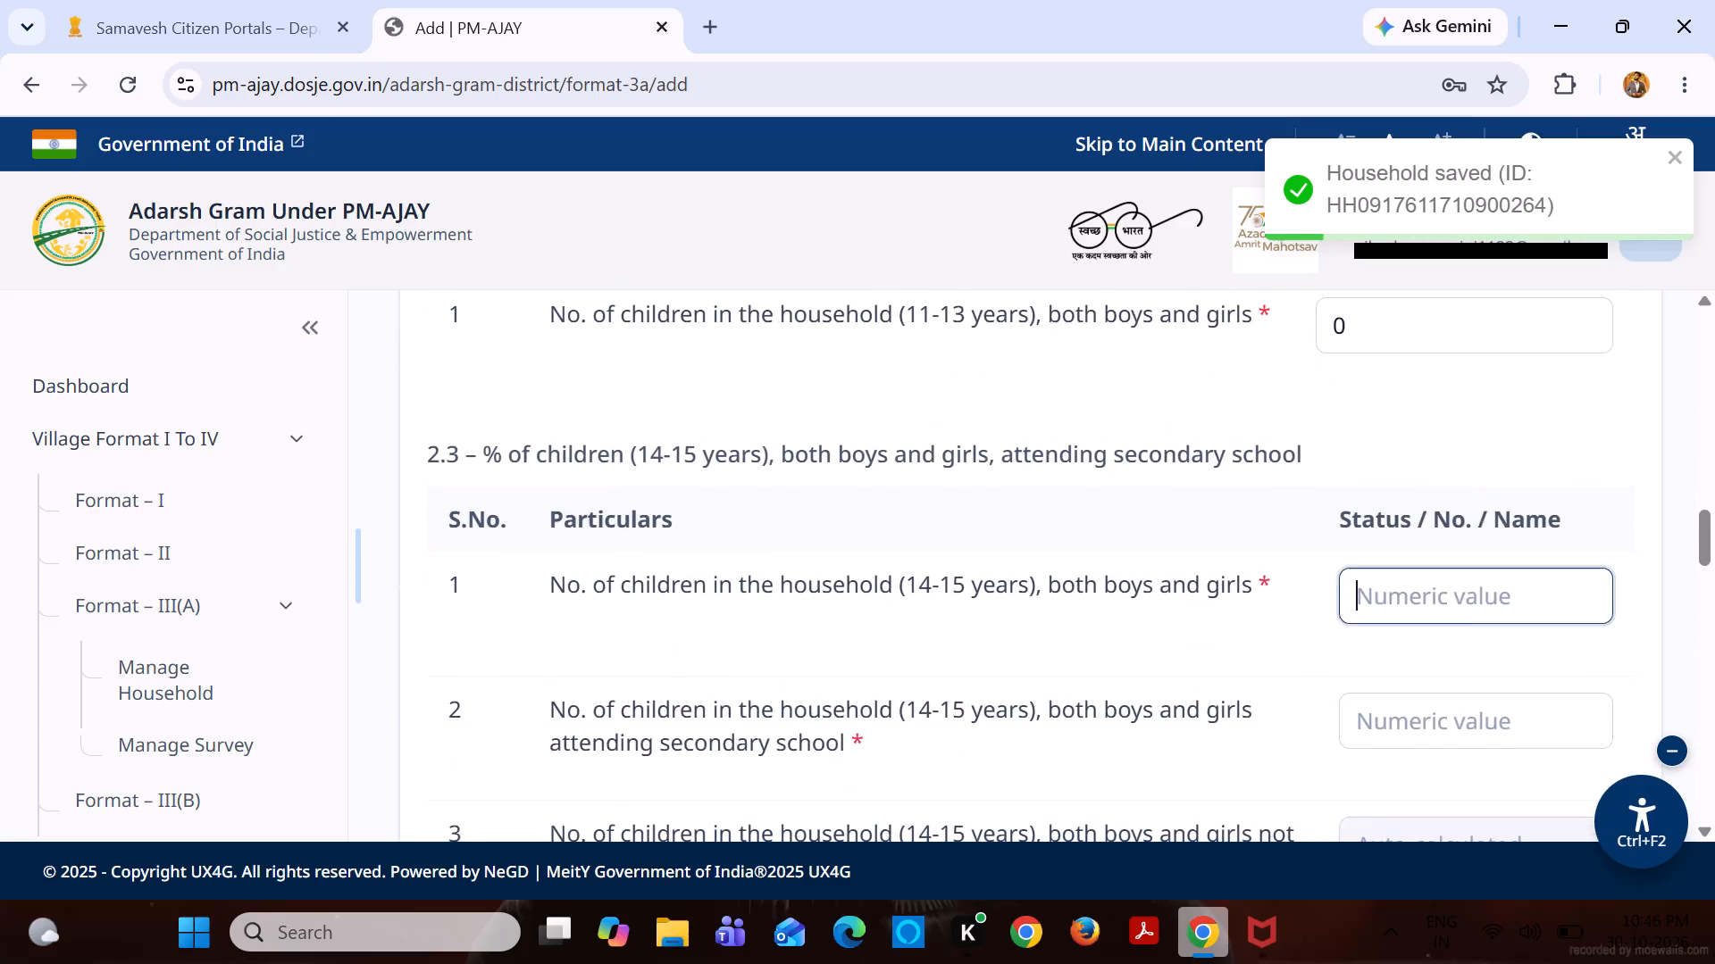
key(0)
Enter 0 children in the first questions of sections 2.4 and 2.5 and submit the Education domain.
scroll(1462, 612, down, 3)
click(1442, 467)
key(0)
scroll(1445, 517, down, 2)
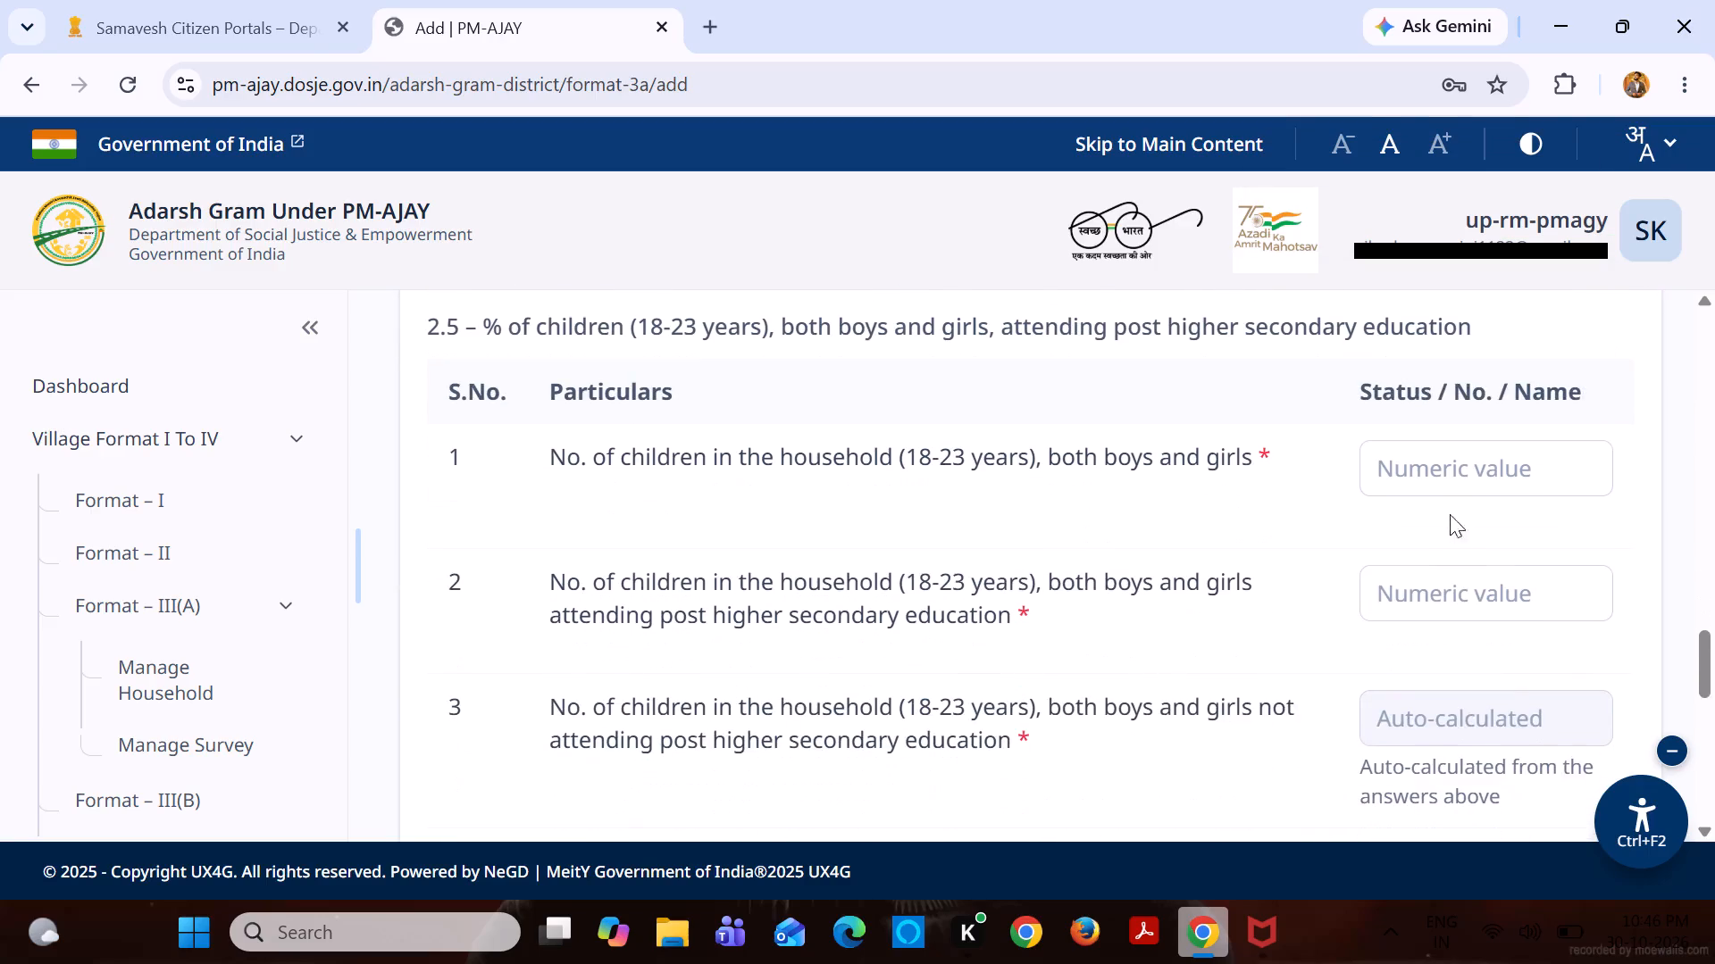
click(1451, 486)
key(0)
scroll(1449, 493, down, 7)
click(1571, 661)
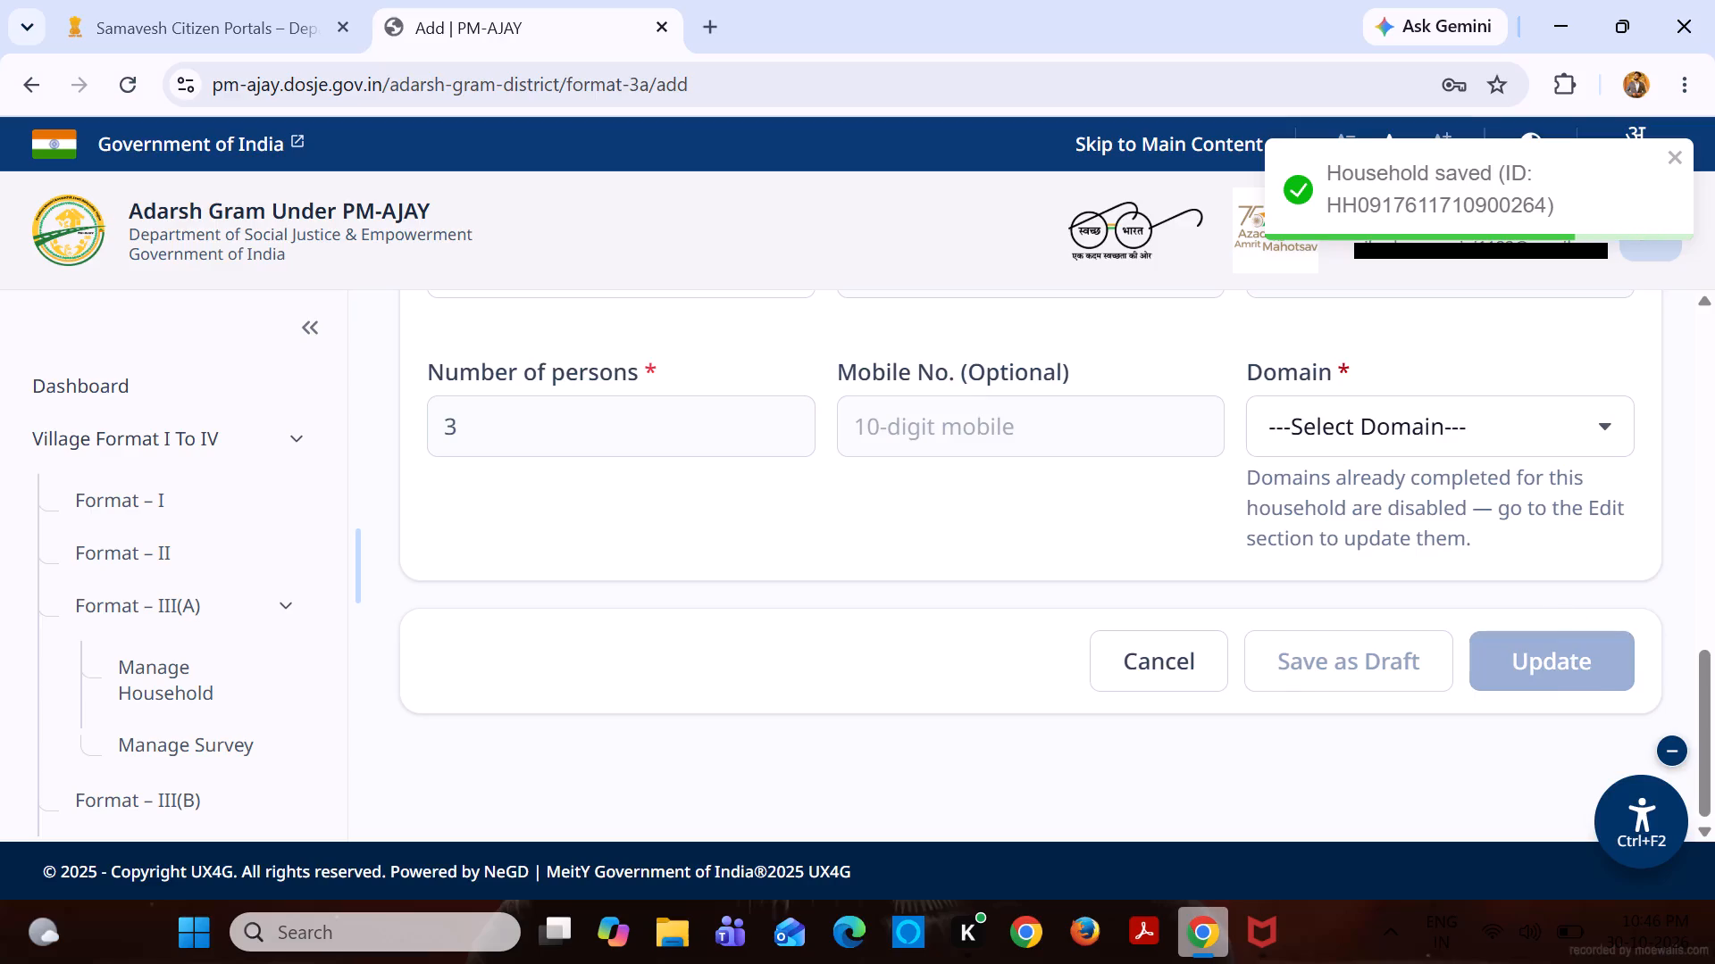
Select domain 3 – Health and Nutrition, answer Yes to health protection coverage, and enter 0 in the following sections through deliveries (3.4).
click(1519, 398)
click(1326, 743)
scroll(1342, 686, down, 2)
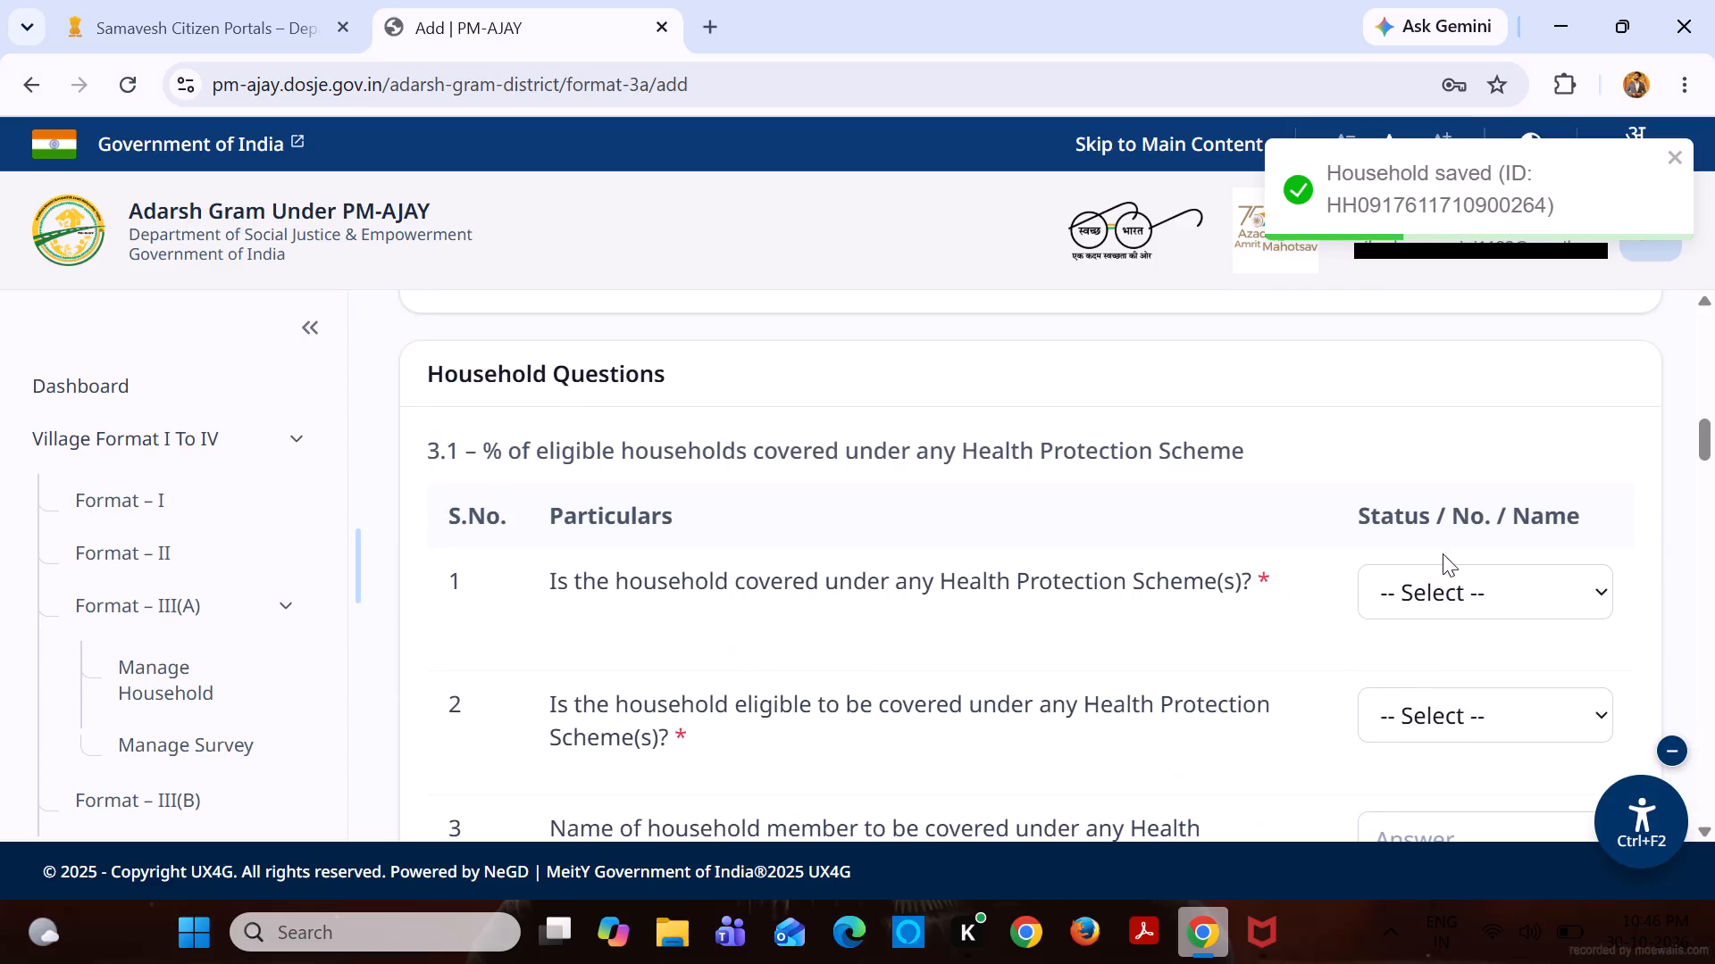
click(1446, 582)
click(1450, 623)
click(1447, 574)
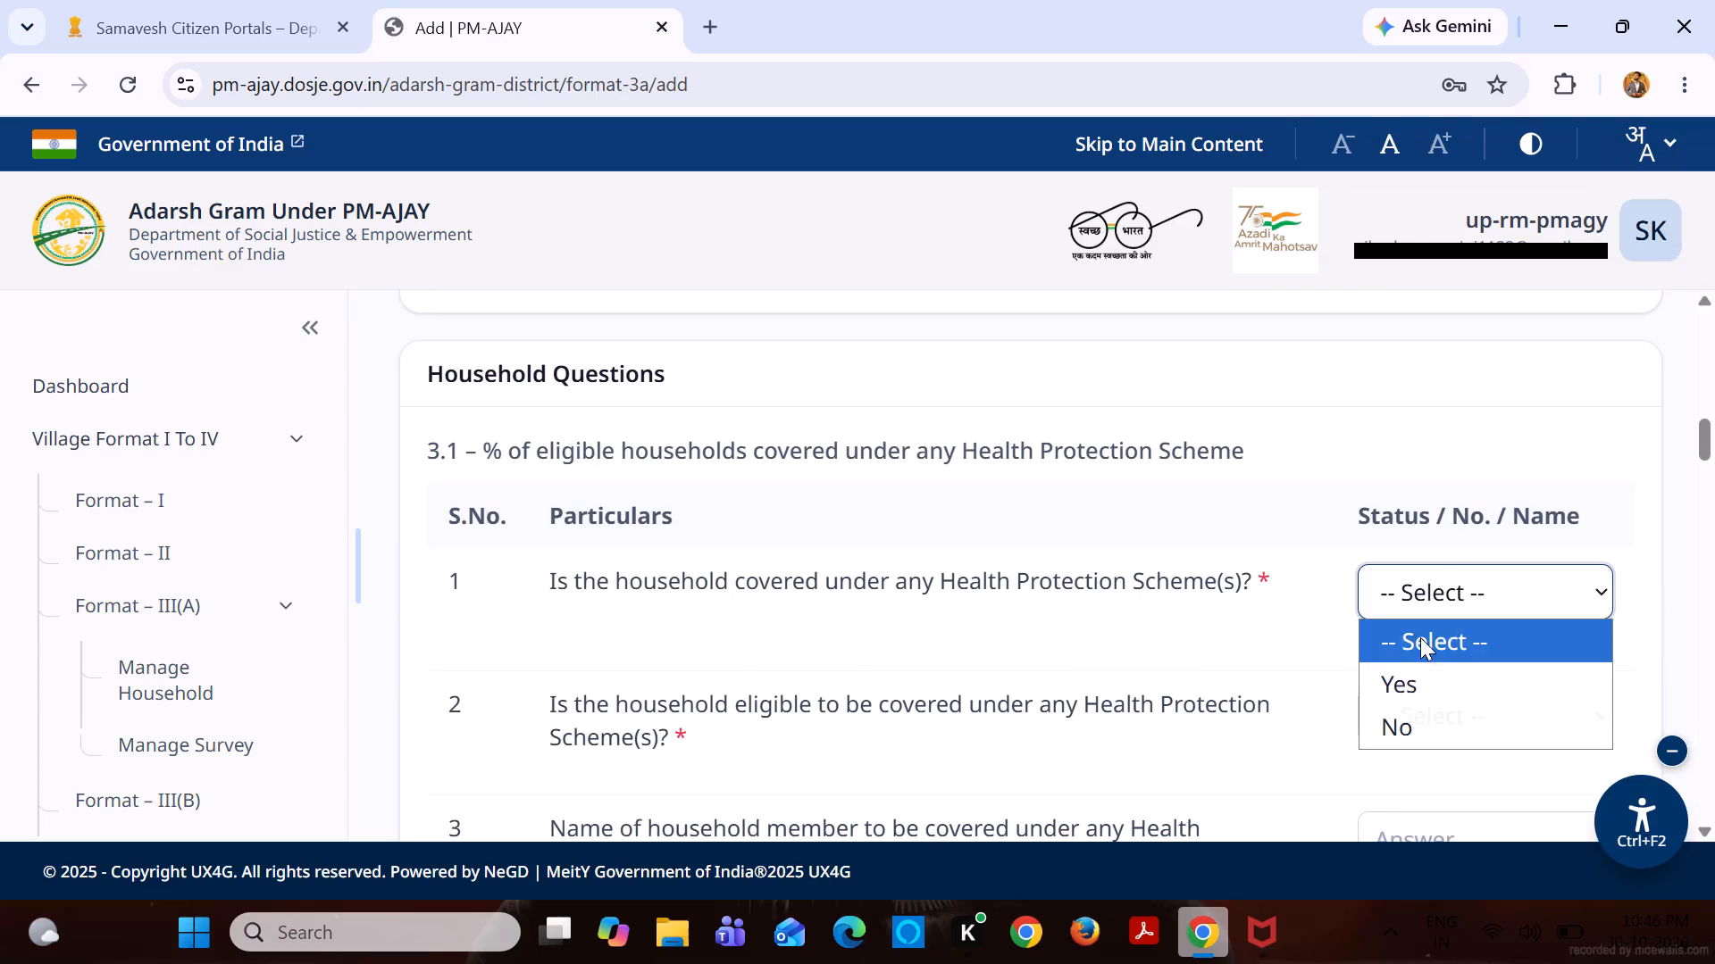
click(1411, 682)
scroll(1434, 621, down, 3)
click(1486, 462)
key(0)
scroll(1487, 471, down, 2)
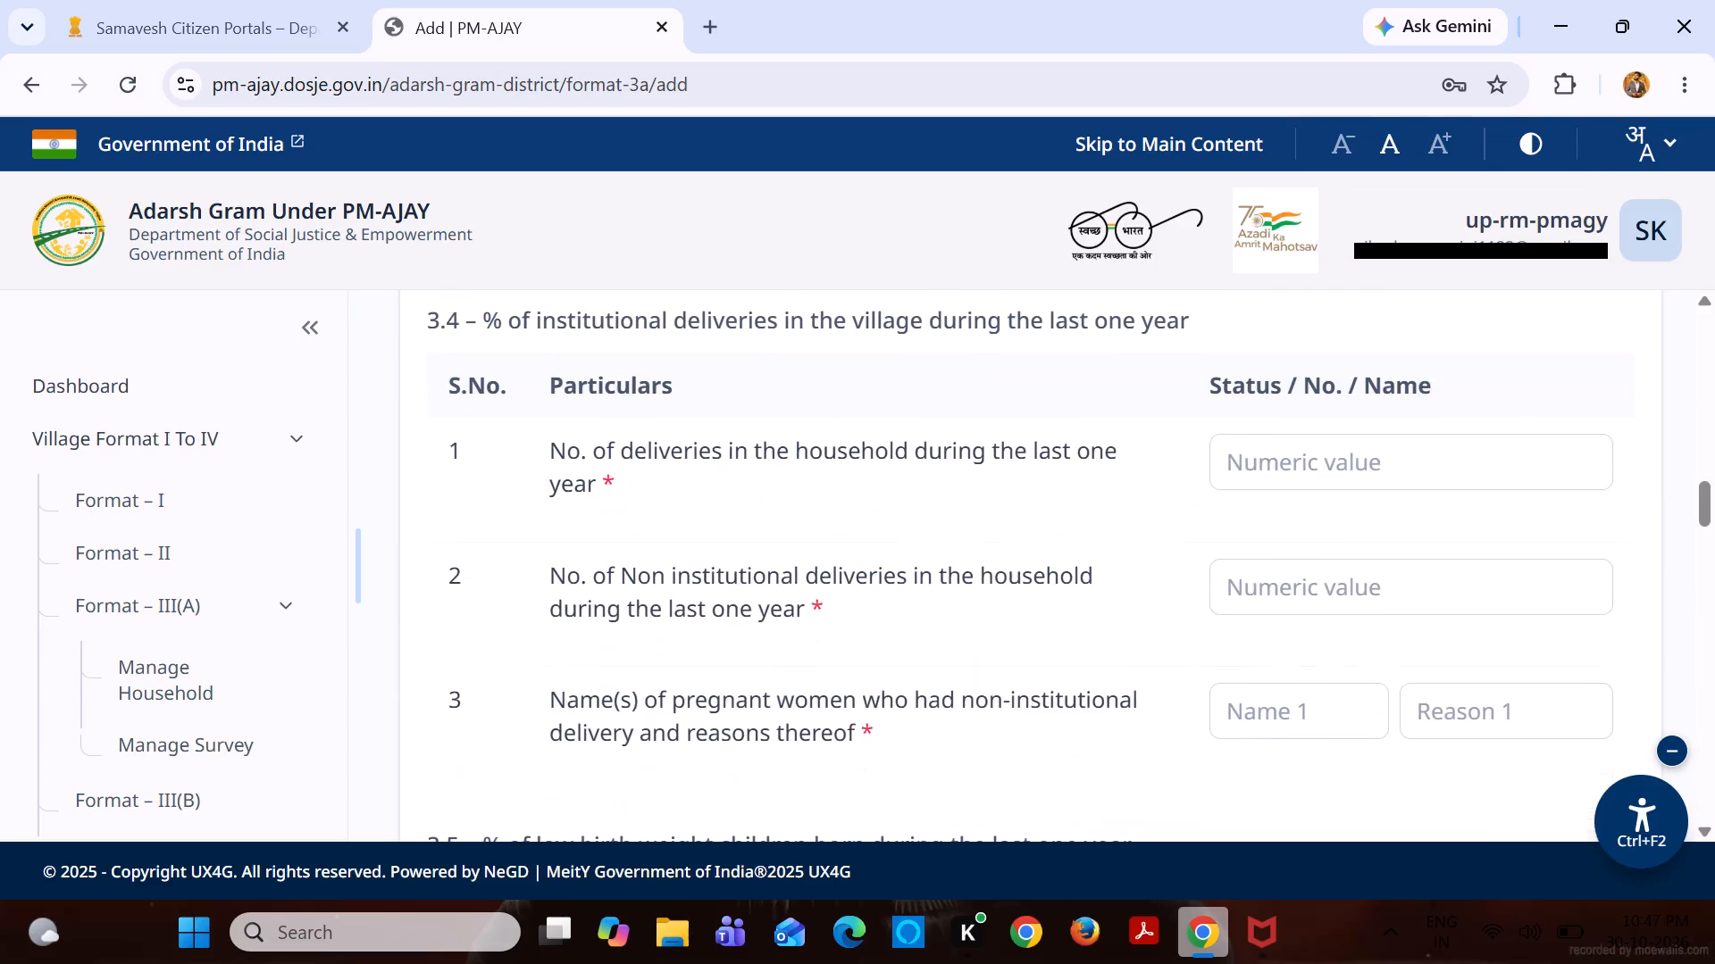
click(1463, 486)
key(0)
Enter 0 children in sections 3.5 (births), 3.6 (below one year) and 3.7 (0-5 years).
scroll(1454, 500, down, 1)
click(1301, 603)
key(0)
scroll(1325, 612, down, 1)
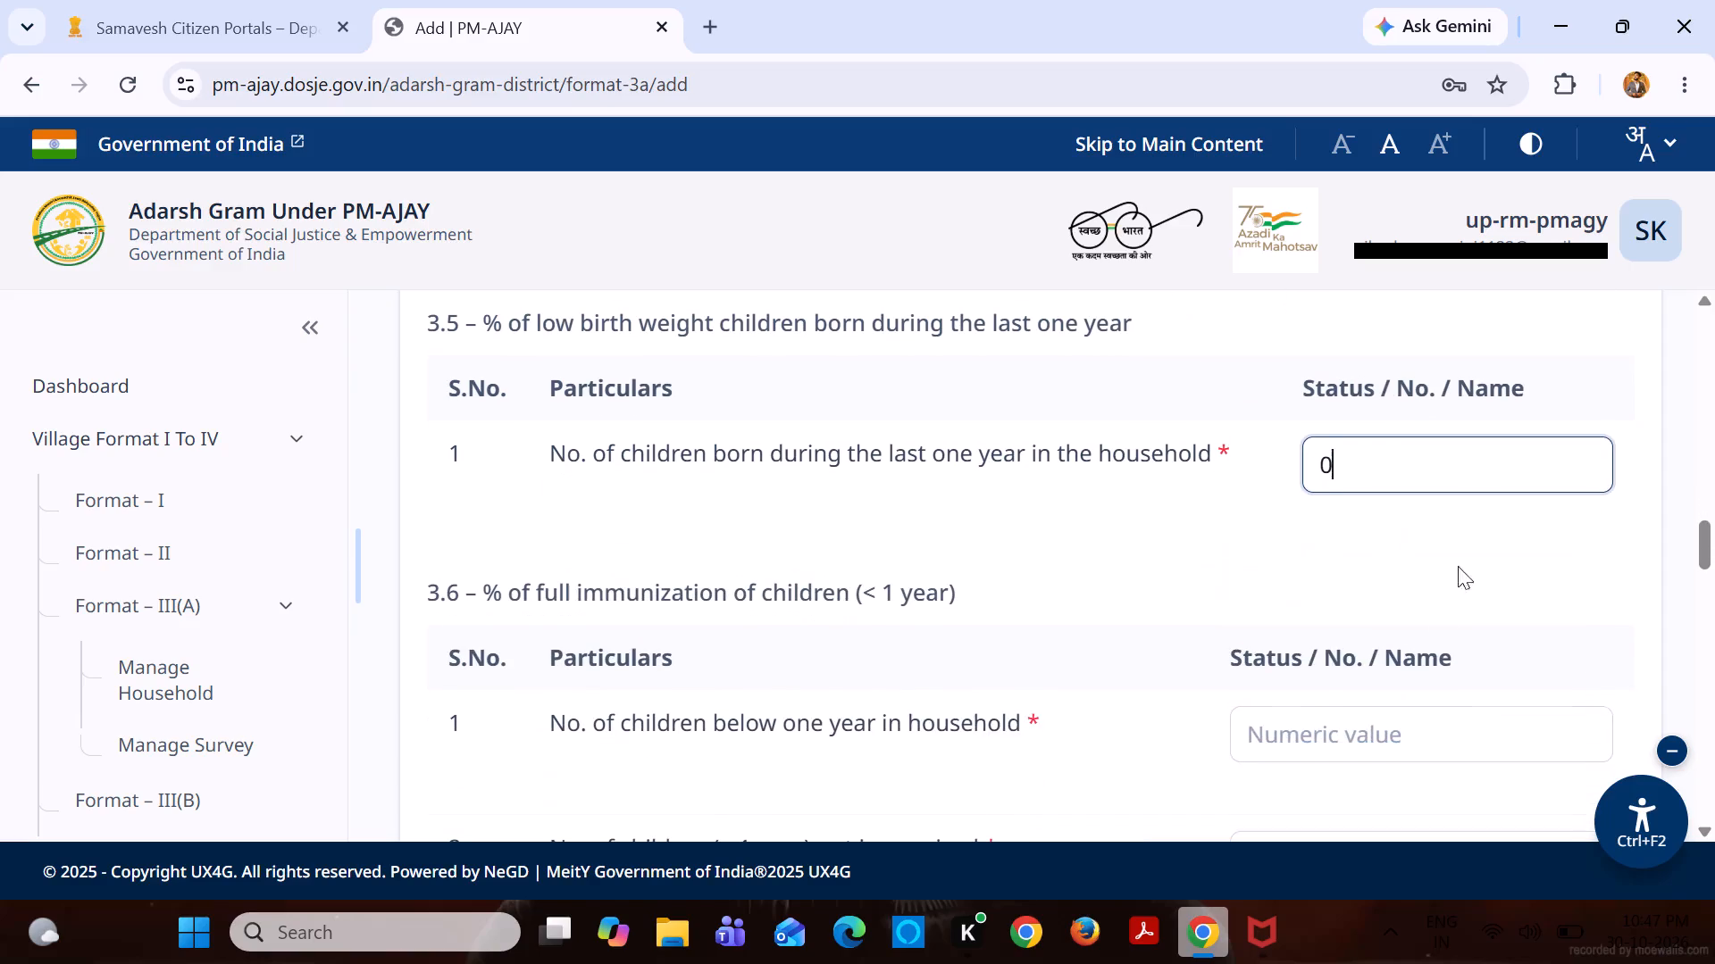
click(1338, 714)
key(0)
scroll(1363, 694, down, 2)
click(1364, 748)
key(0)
Enter 0 for pregnant women (3.8), children under one year (3.9) and communicable disease sufferers (3.10), and submit domain 3.
scroll(1426, 640, down, 3)
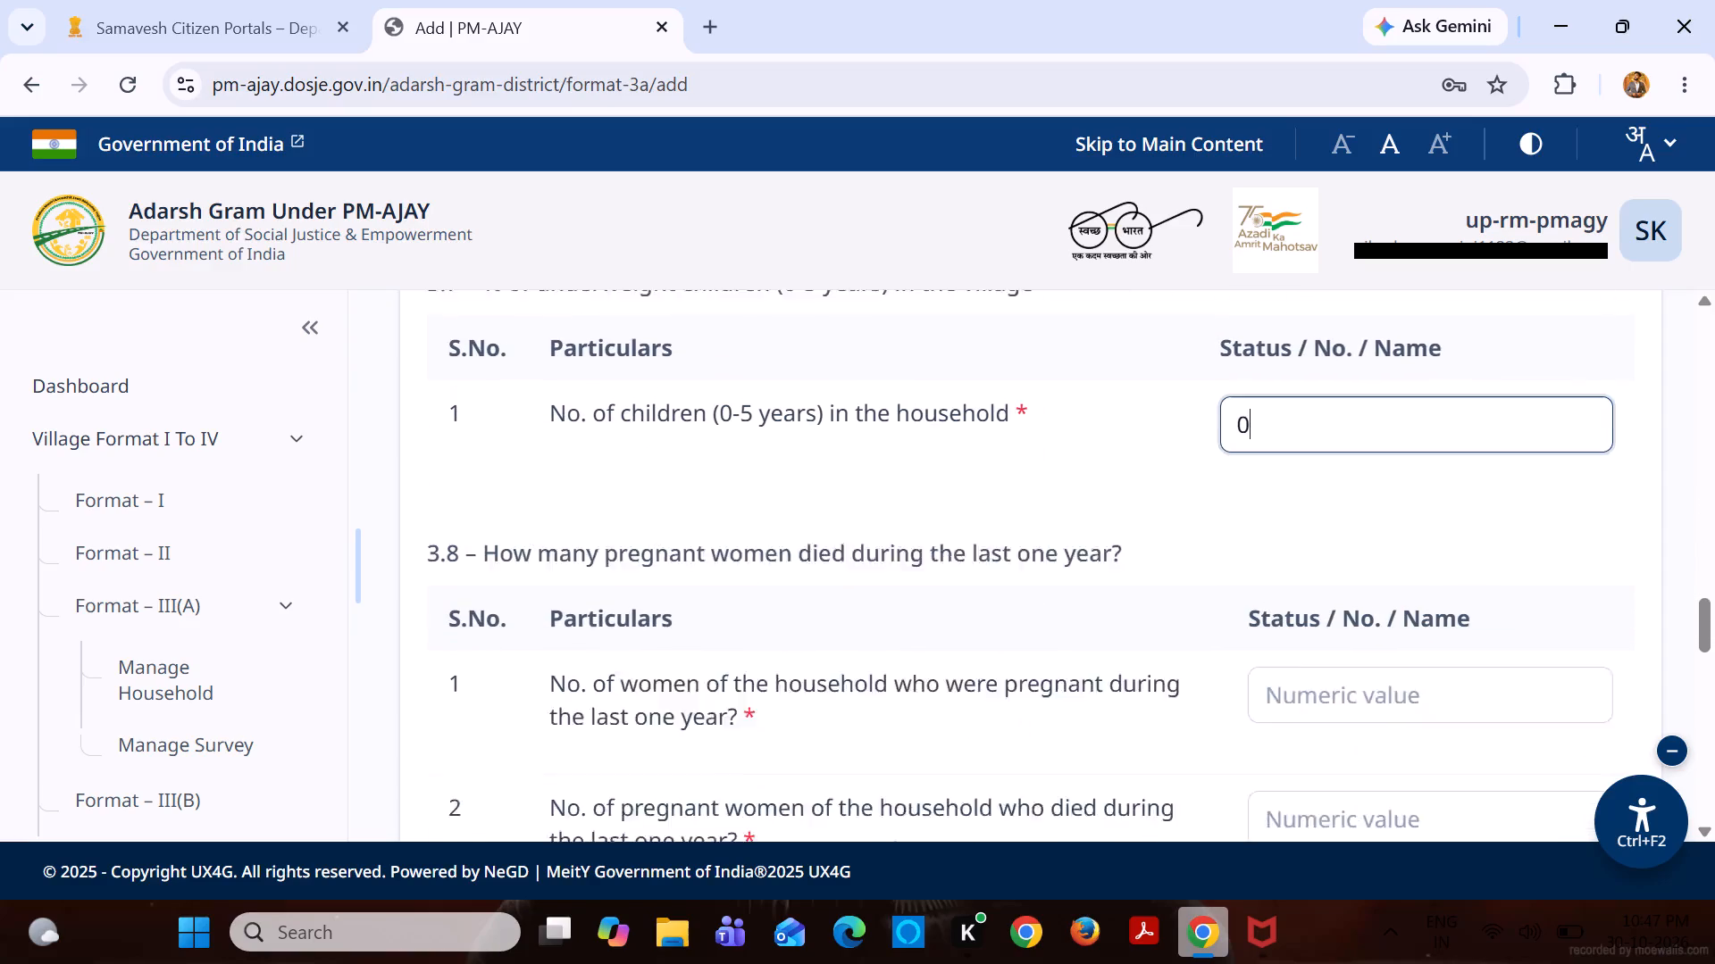
click(1453, 594)
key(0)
scroll(1453, 592, down, 2)
click(1441, 601)
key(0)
scroll(1450, 604, down, 2)
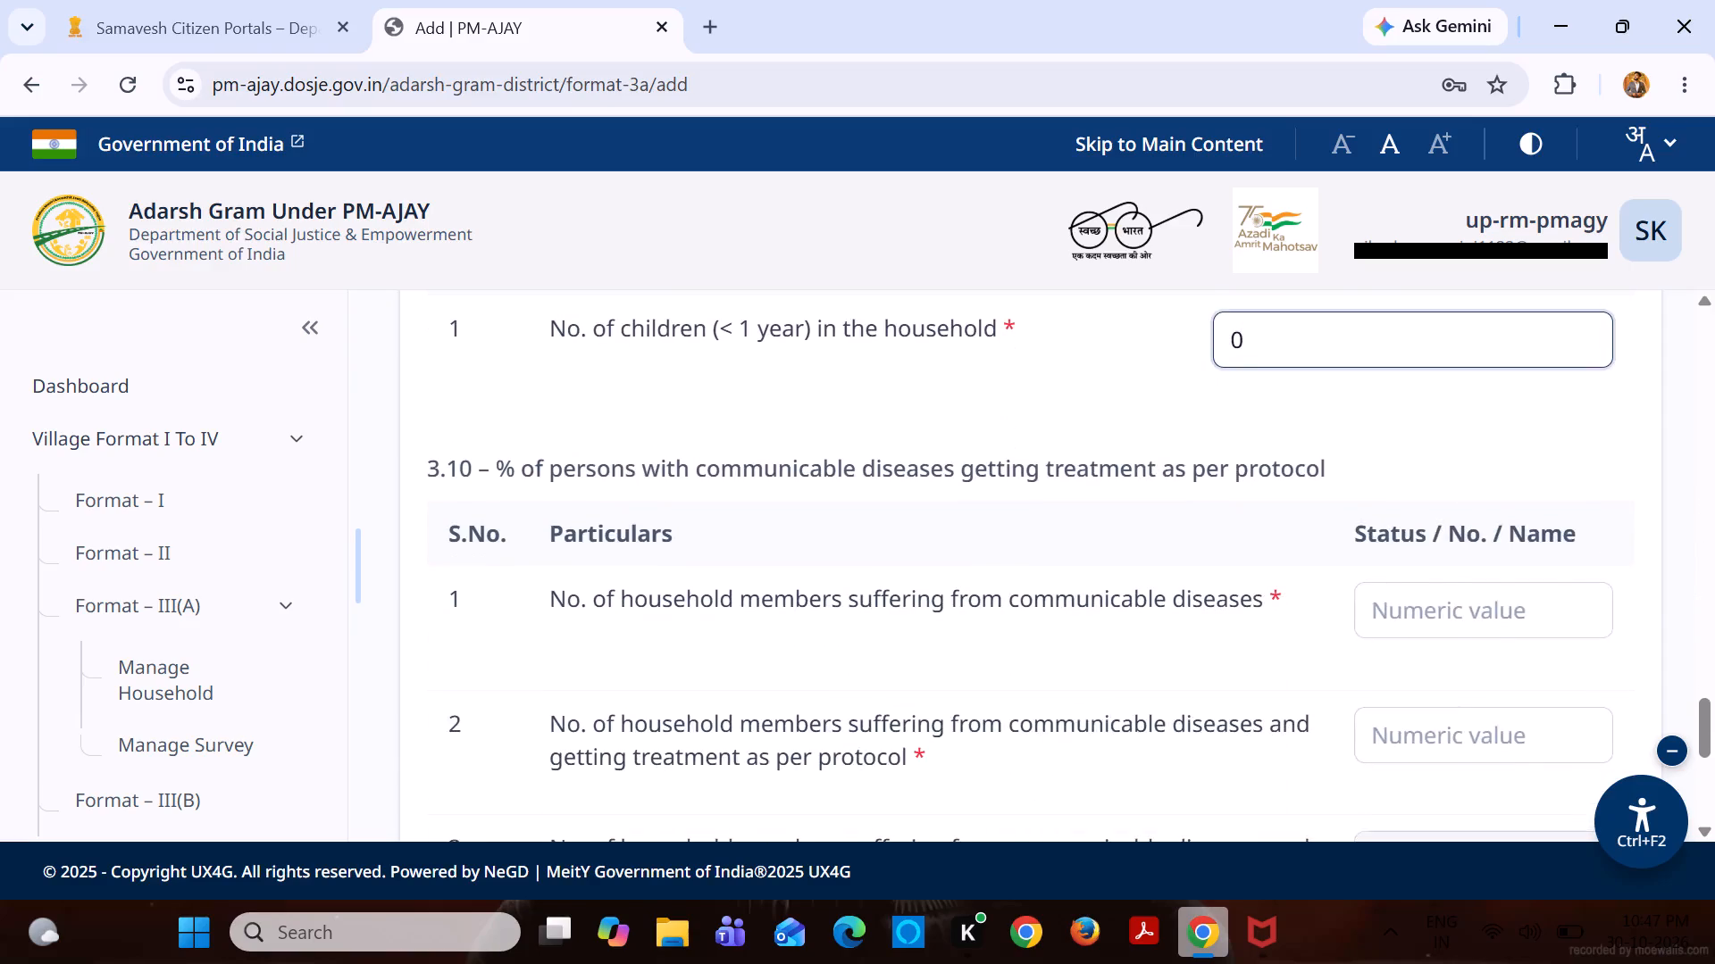
click(1479, 605)
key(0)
scroll(1478, 594, up, 1)
scroll(1478, 596, down, 3)
click(1536, 651)
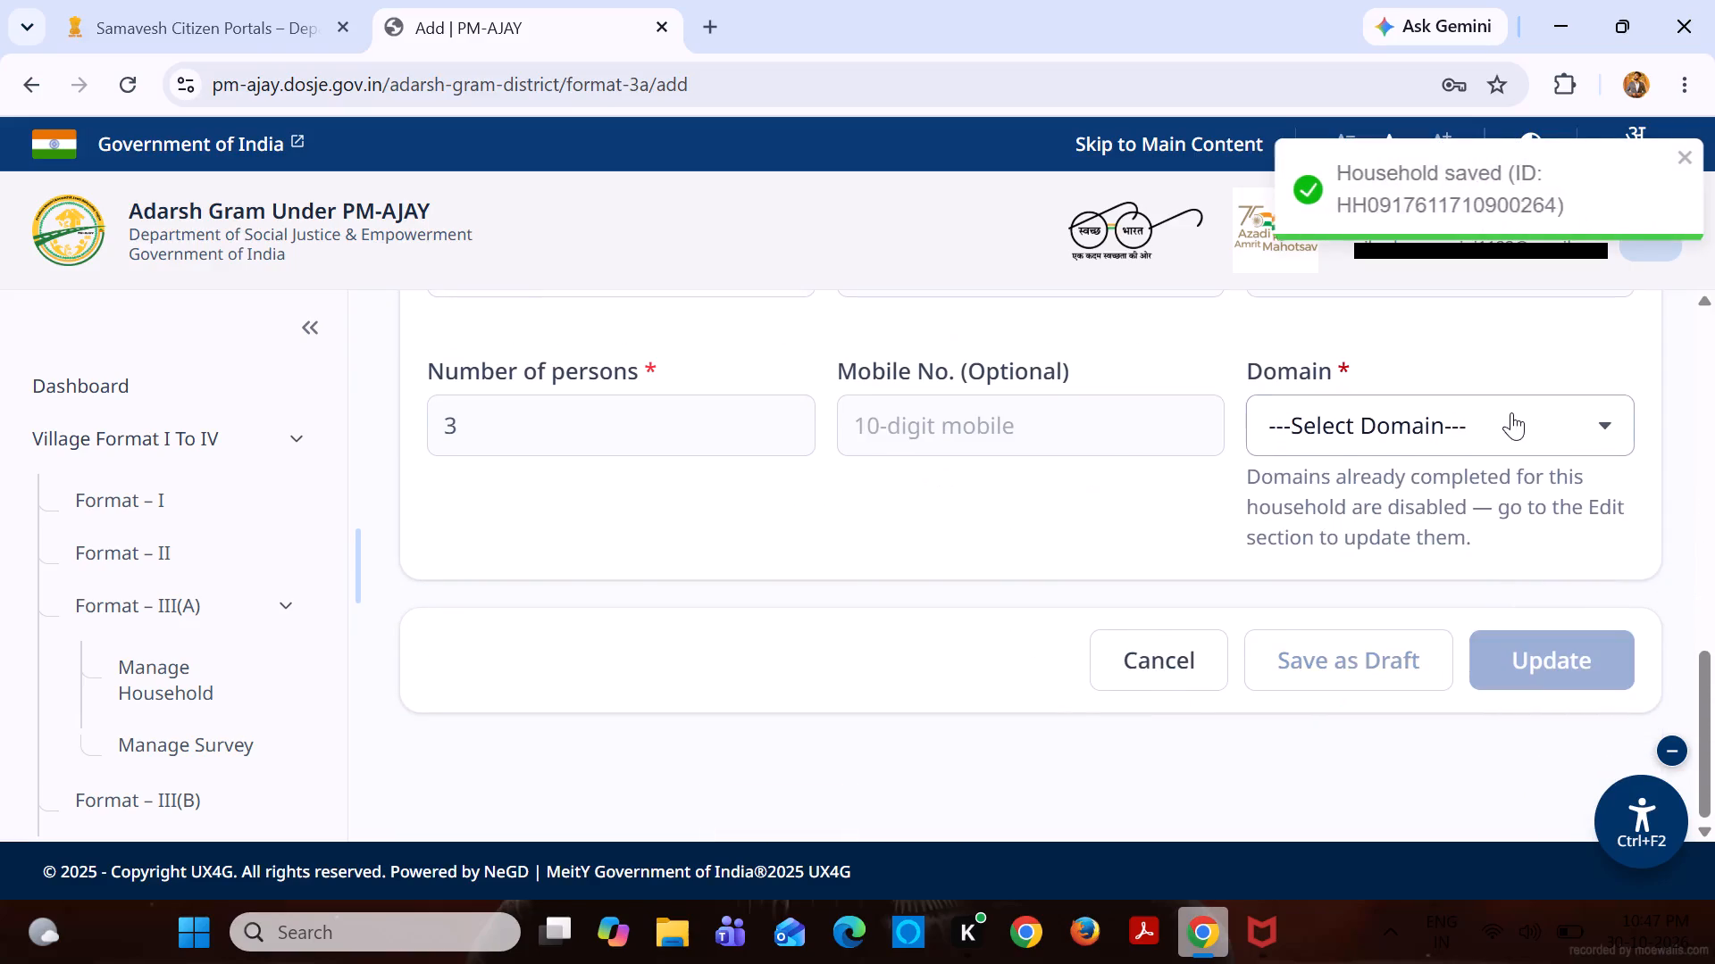
Fill domain 4 – Social Security with 0 persons eligible for Widow Pension, Old Age Pension and the remaining section, and submit it.
click(1511, 412)
scroll(1469, 618, down, 2)
click(1326, 546)
scroll(1326, 600, down, 3)
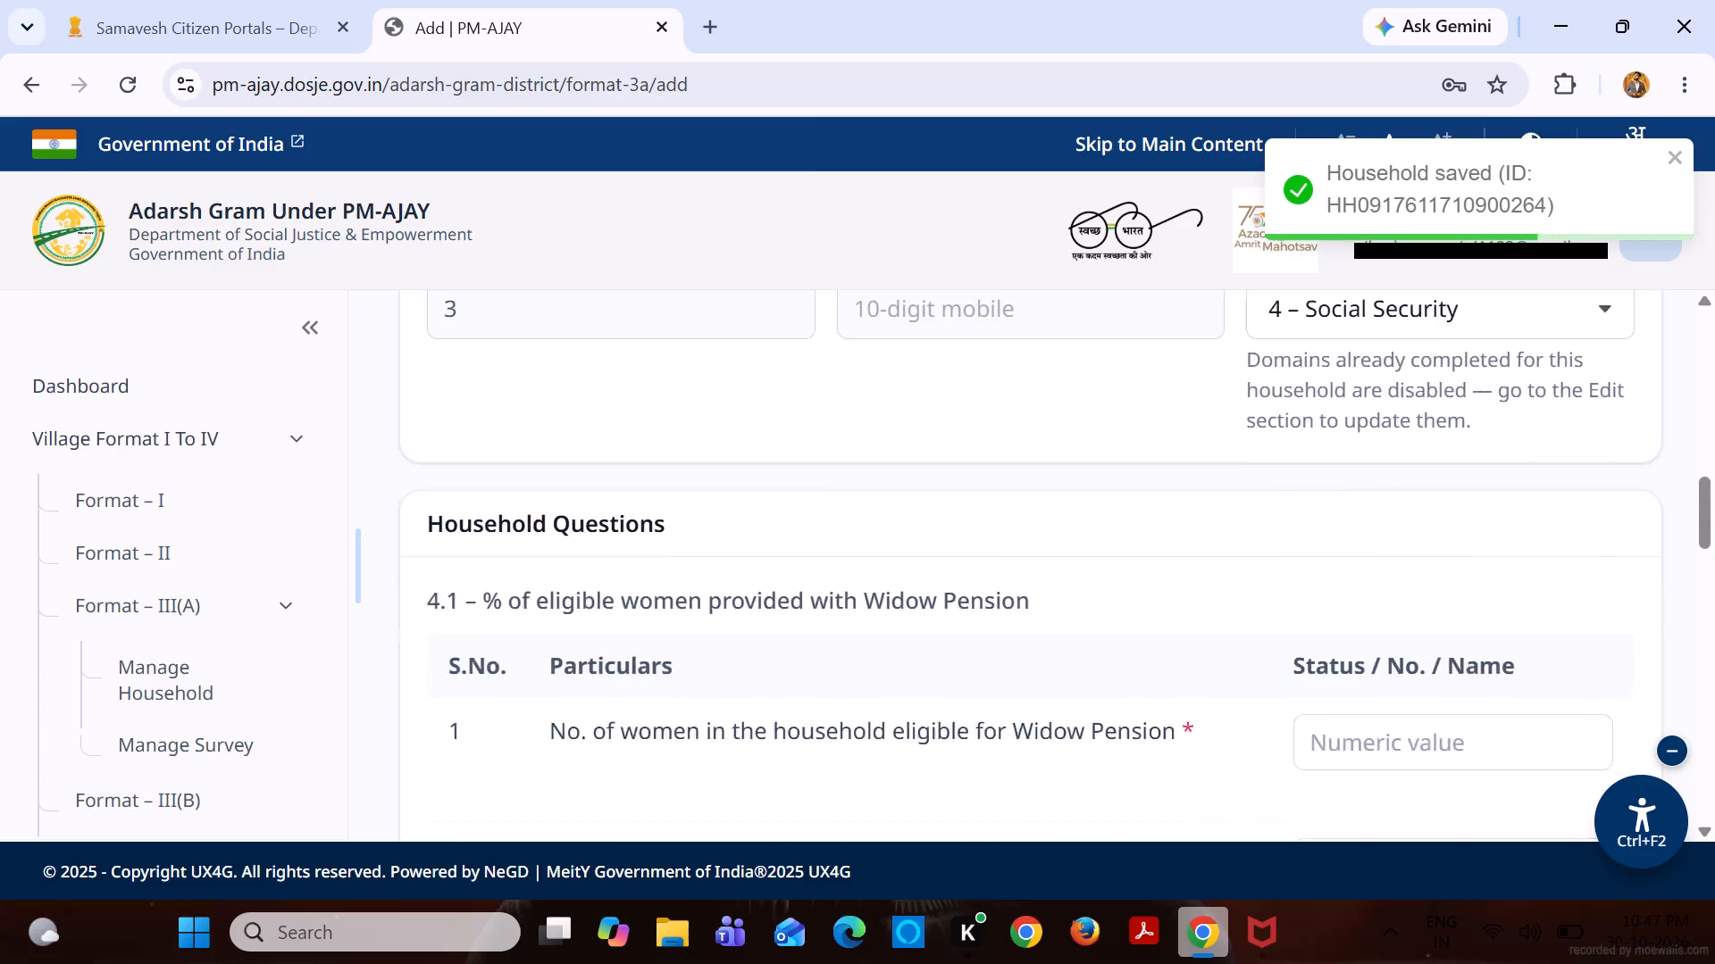
click(1427, 444)
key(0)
click(1347, 723)
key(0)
scroll(1395, 672, down, 2)
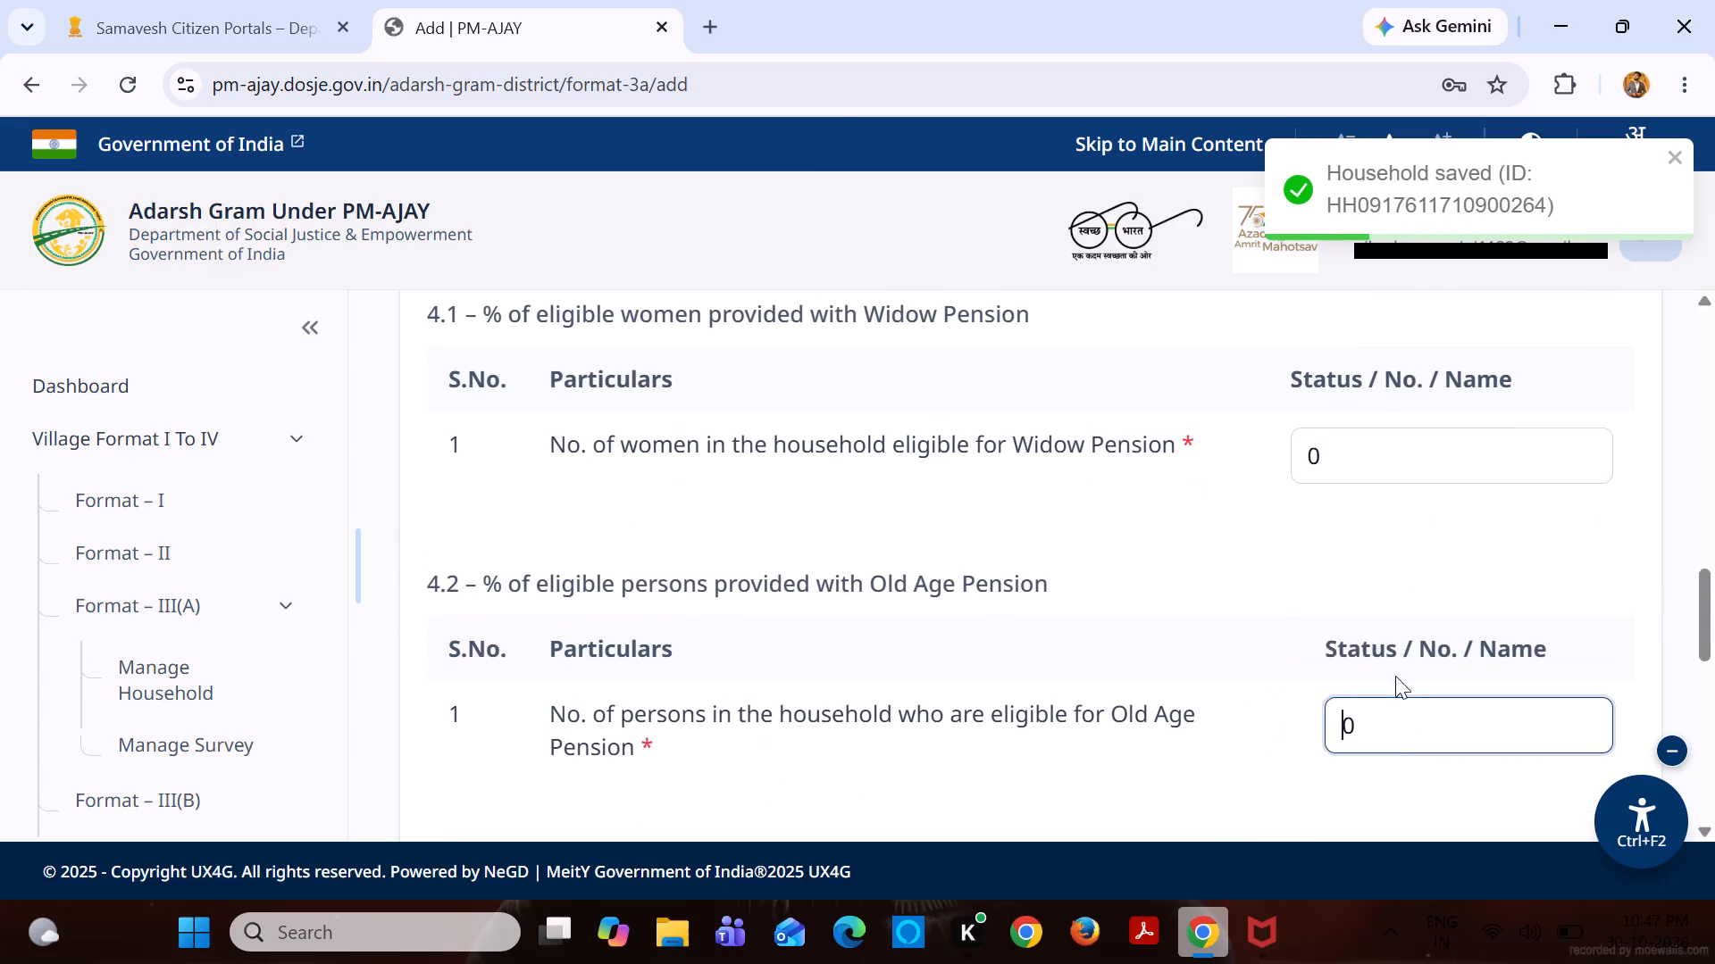
drag(1381, 729, 1378, 713)
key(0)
scroll(1405, 686, down, 2)
click(1570, 643)
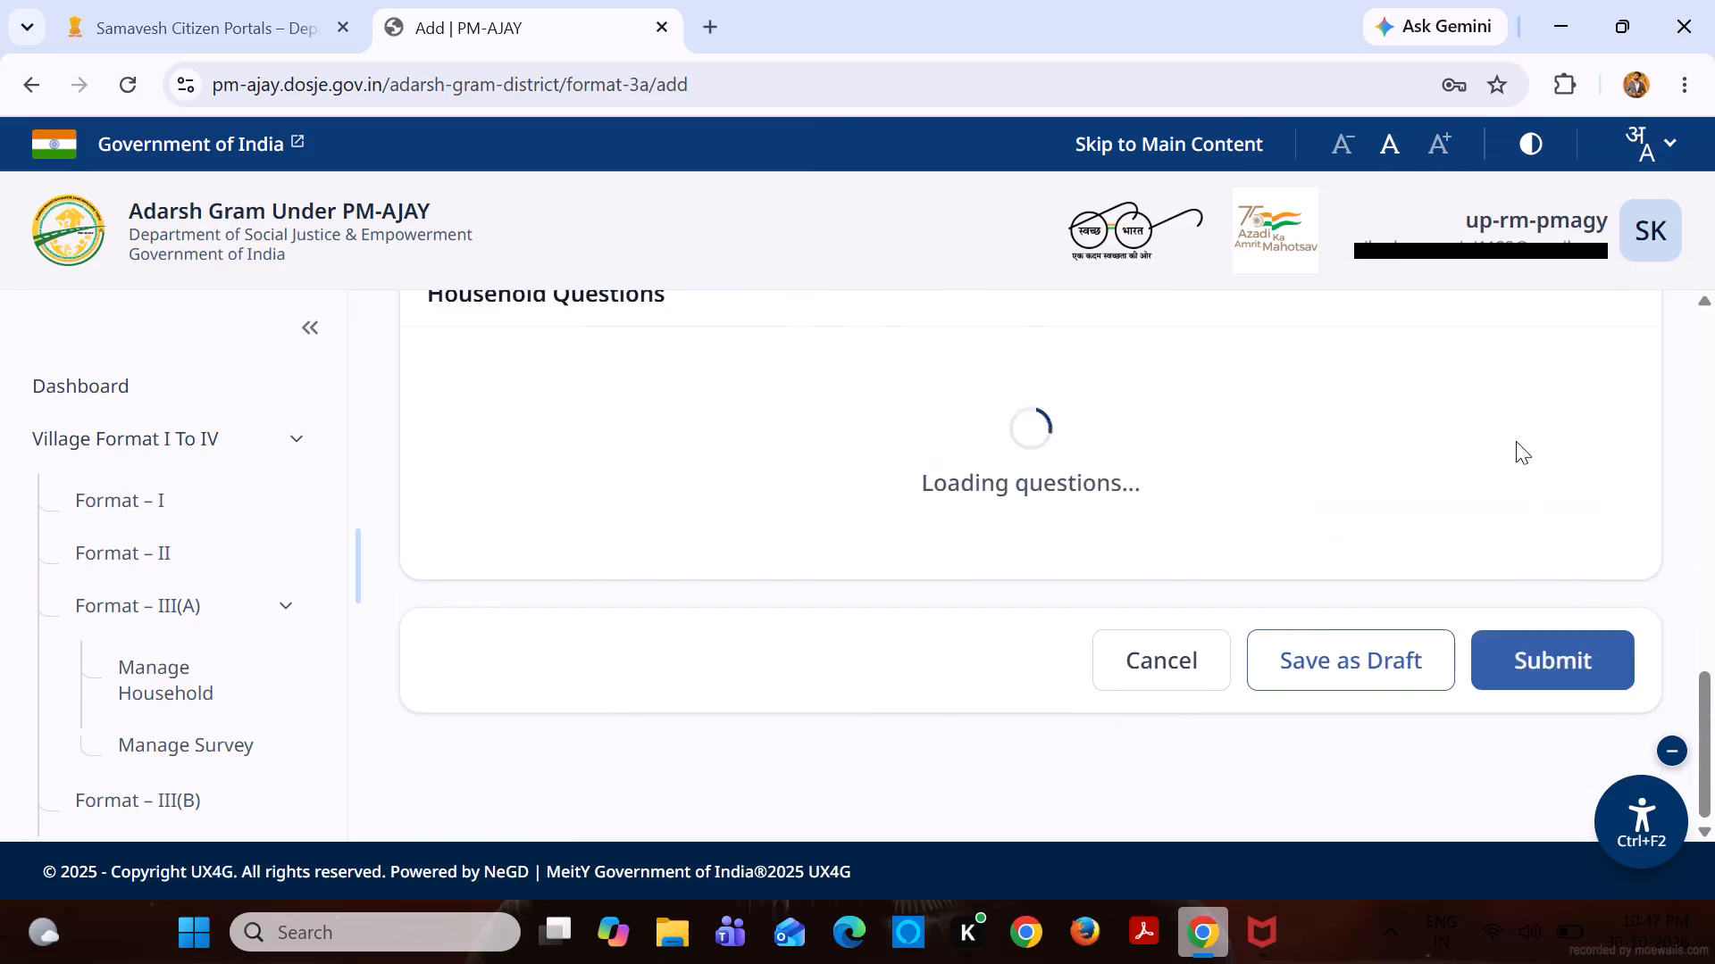
Select domain 5 – Rural Roads and Housing, answer No to living in a Kachcha/unsafe house, and submit it.
click(1516, 427)
scroll(1494, 616, down, 2)
click(1337, 603)
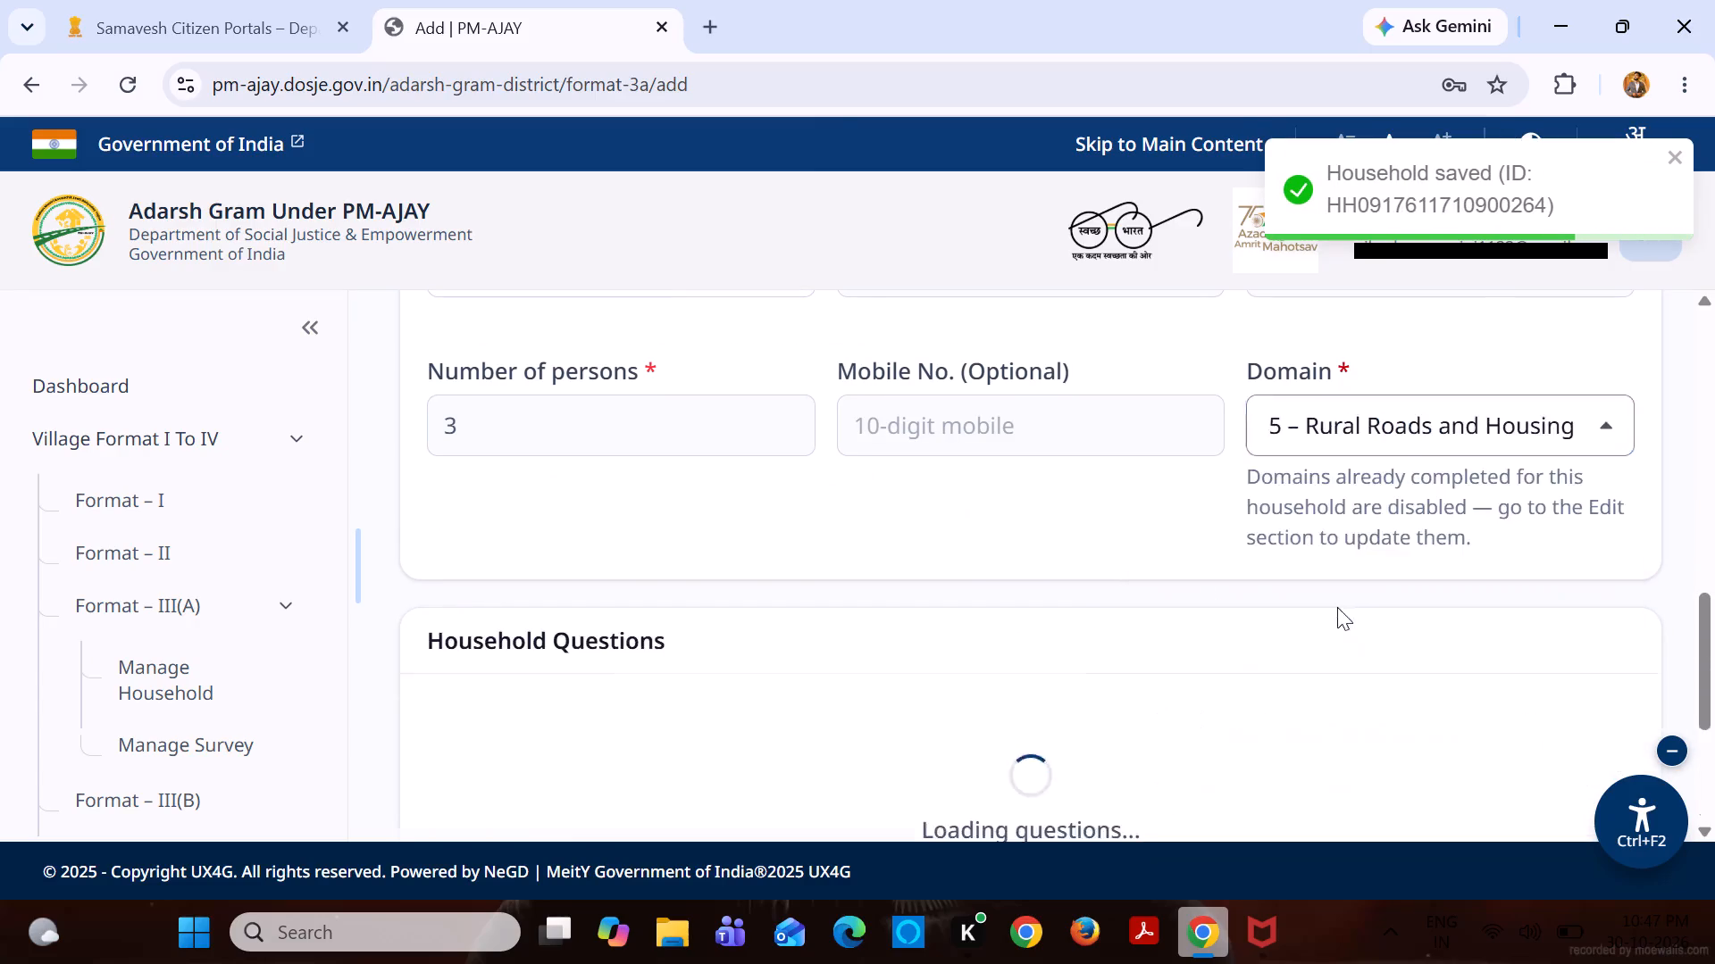
scroll(1343, 636, down, 3)
drag(1509, 485, 1507, 496)
click(1473, 611)
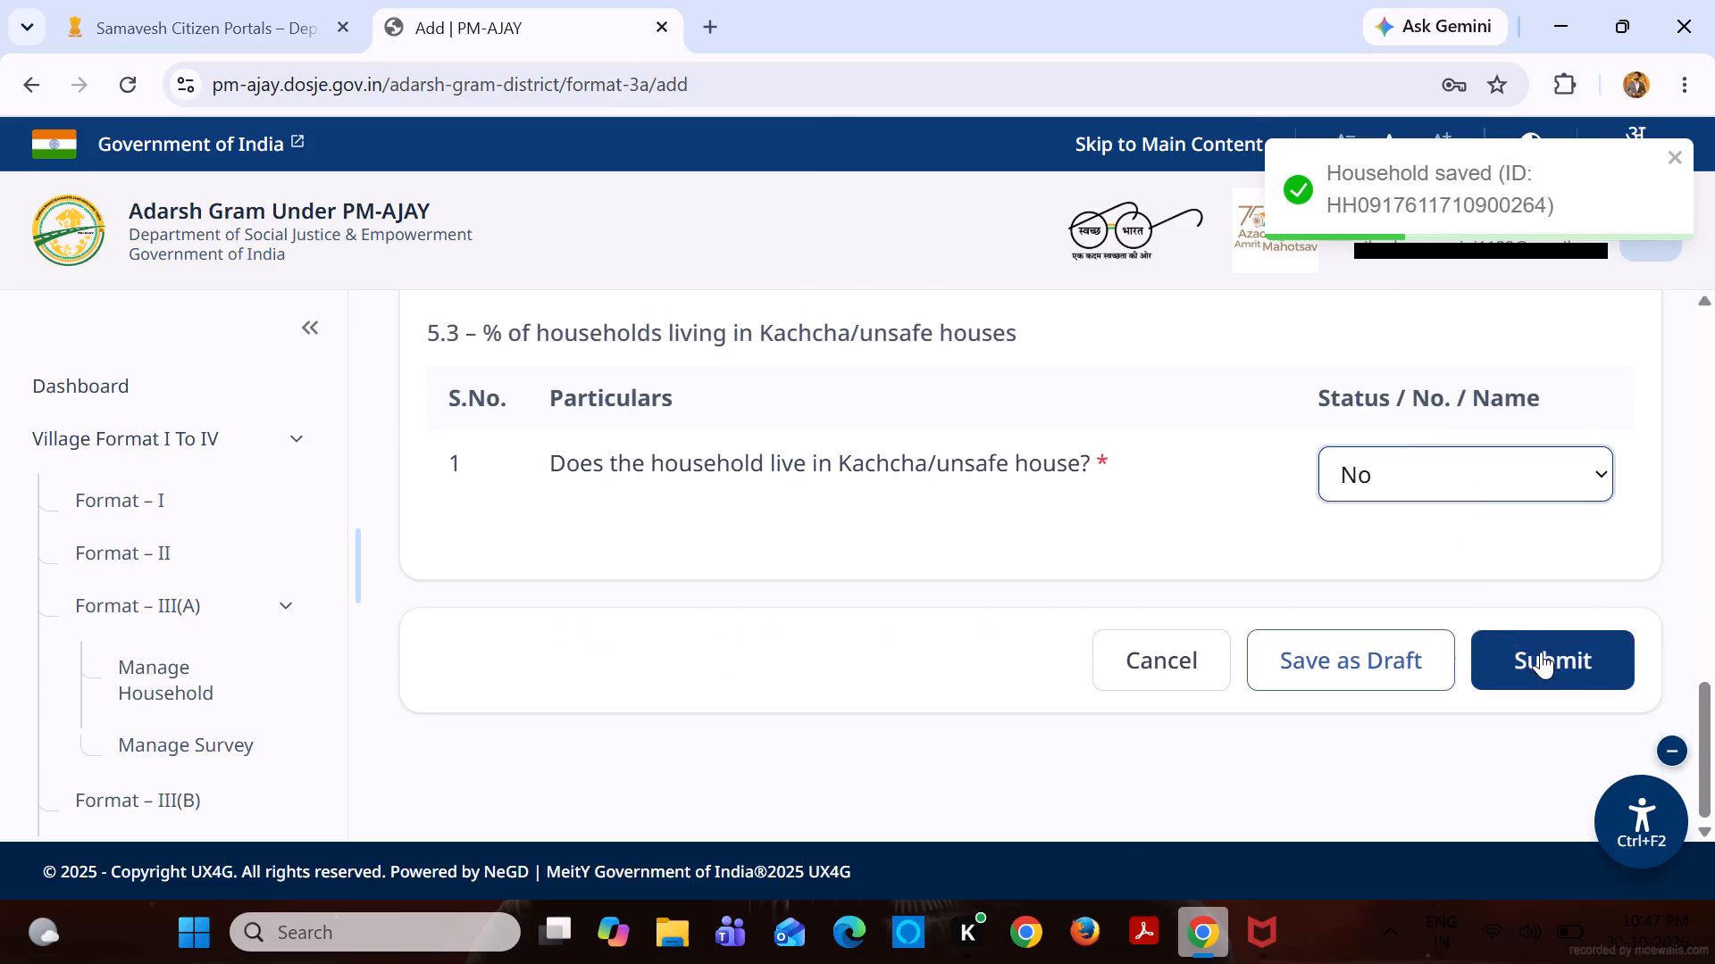
click(1541, 652)
Select domain 6 – Electricity and Clean Fuel and answer Yes to the house having an electricity connection in section 6.2.
click(1481, 439)
scroll(1465, 661, down, 2)
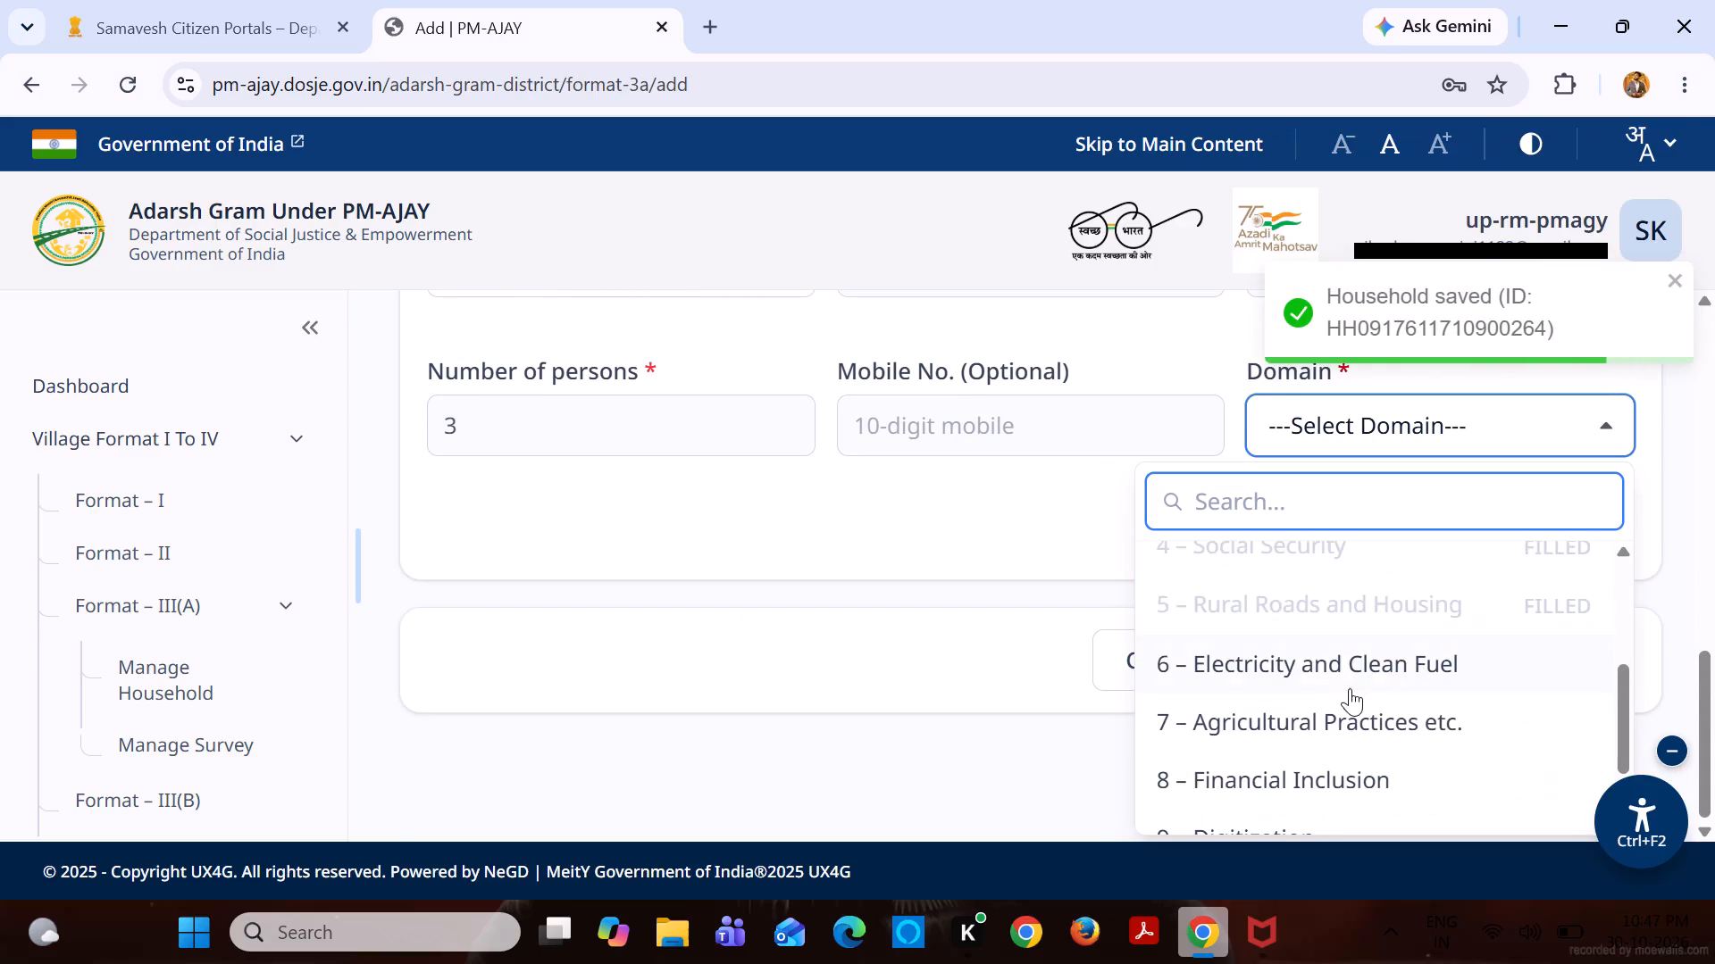
click(1334, 663)
scroll(1348, 677, down, 3)
click(1534, 506)
click(1451, 611)
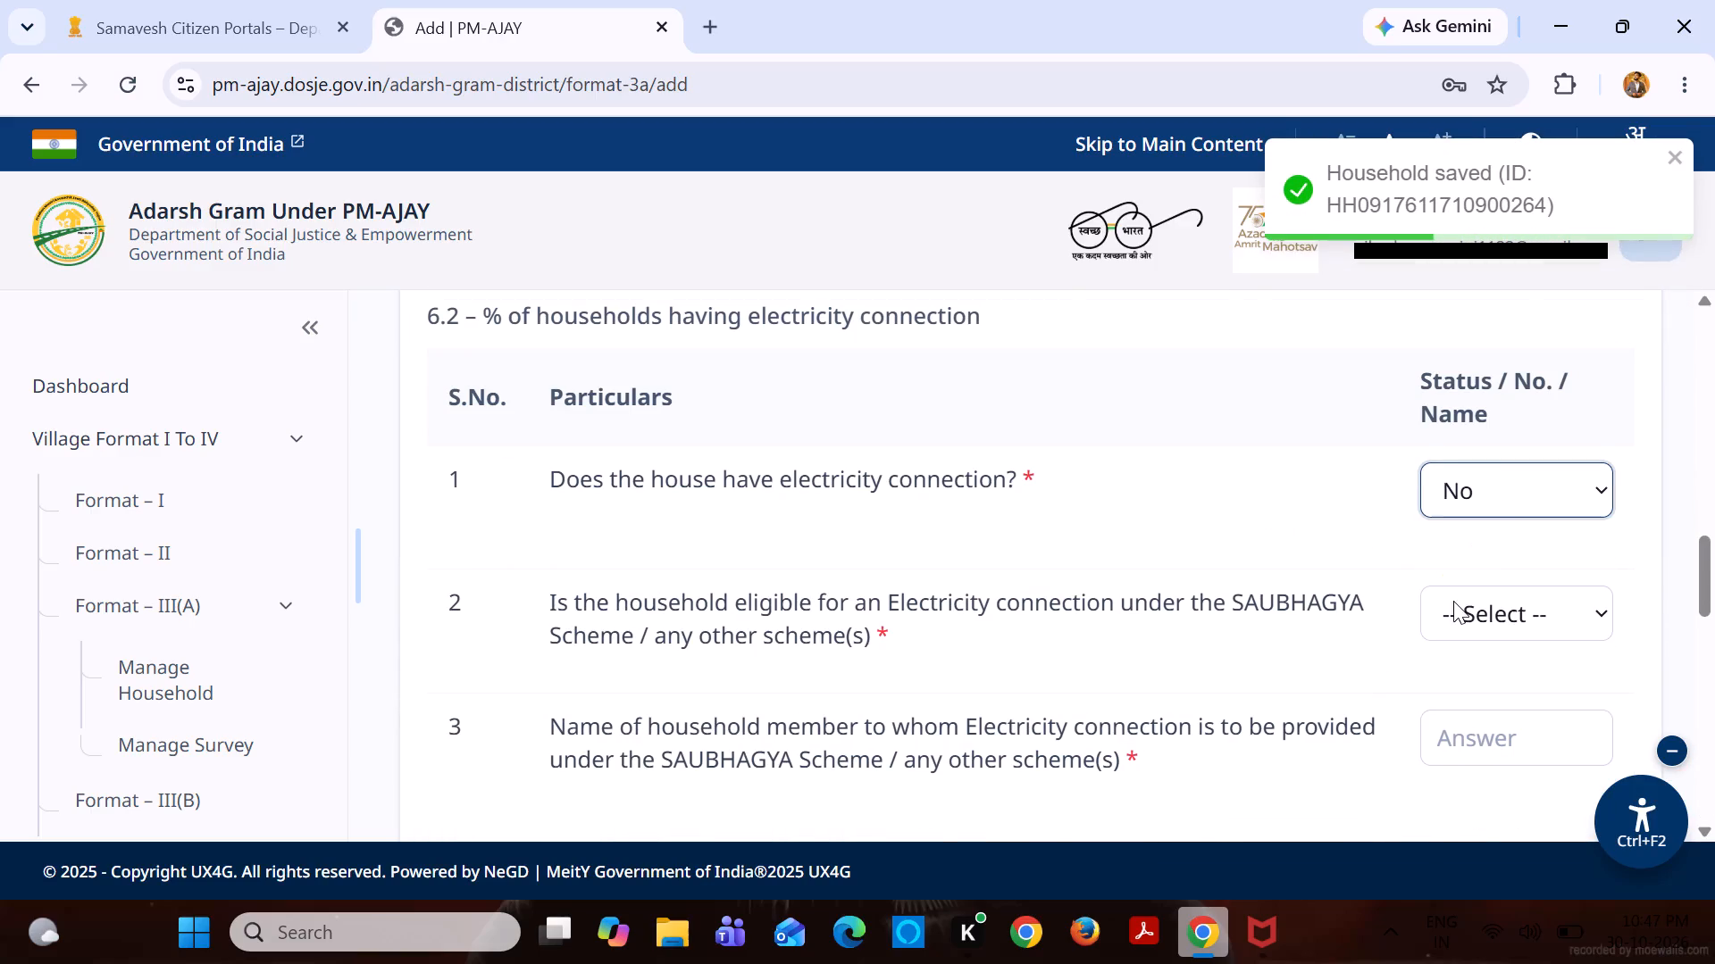
drag(1496, 483, 1493, 498)
click(1461, 570)
Answer Yes to electricity connection and LED bulb use in 6.3 and to clean fuel use in 6.4, and submit domain 6.
scroll(1467, 590, down, 2)
drag(1524, 492, 1515, 511)
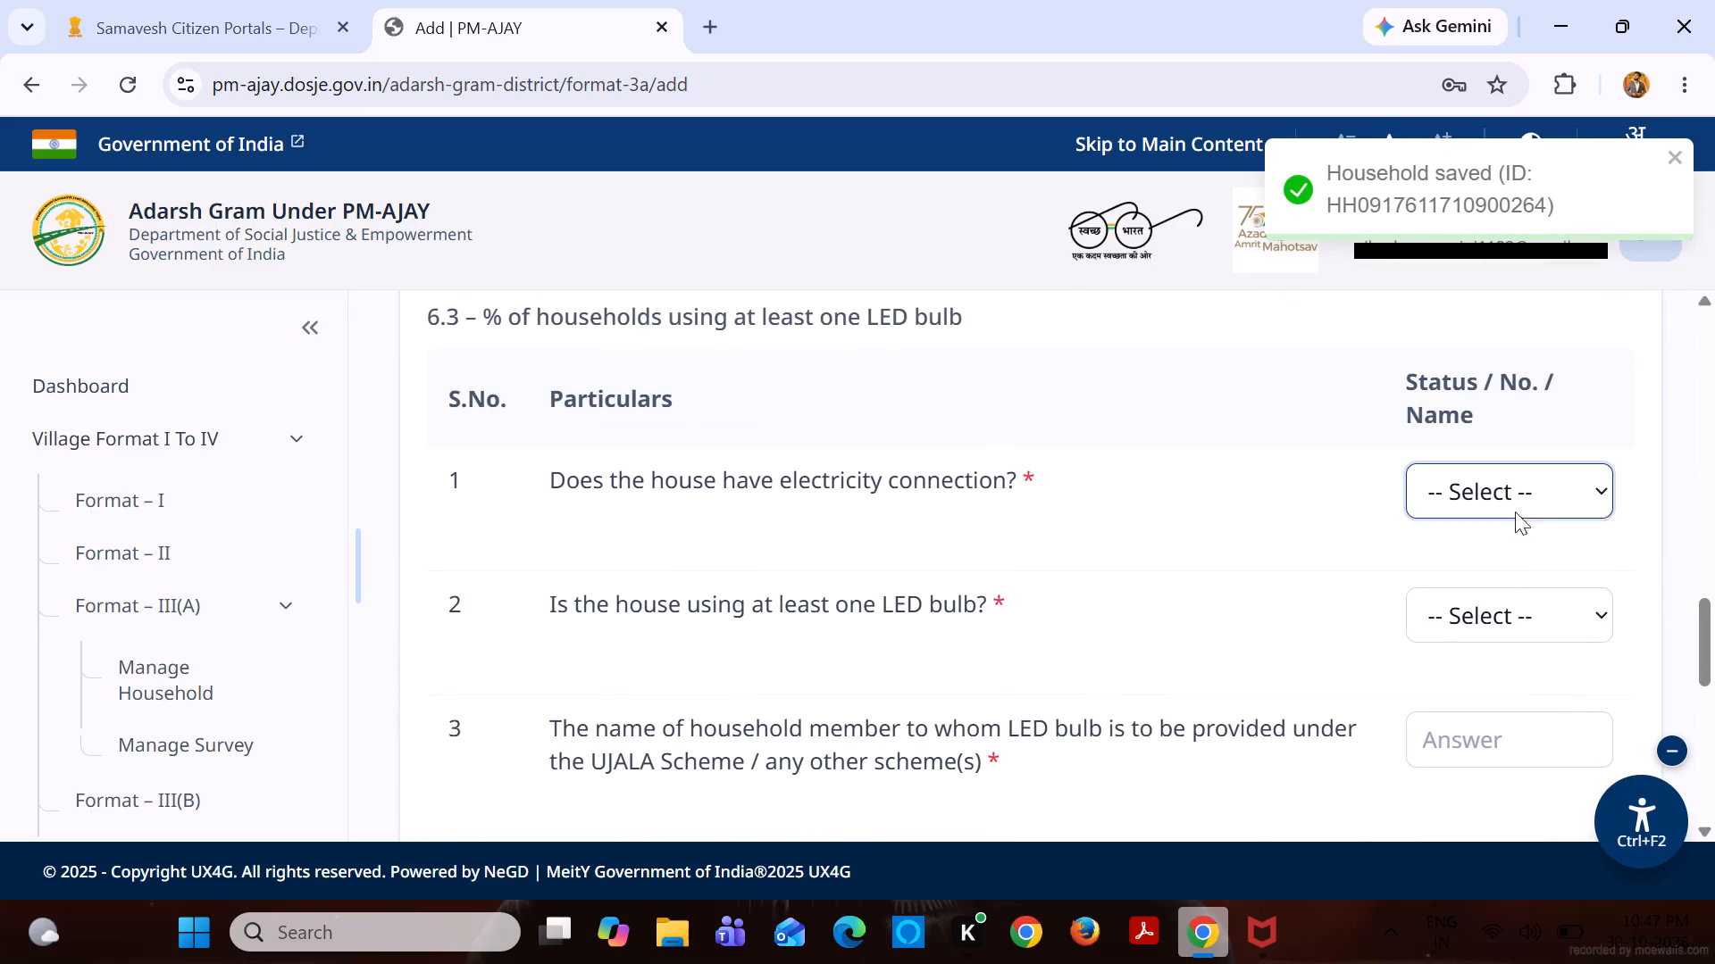
drag(1515, 511, 1518, 507)
click(1467, 578)
click(1505, 603)
click(1477, 689)
scroll(1535, 630, down, 2)
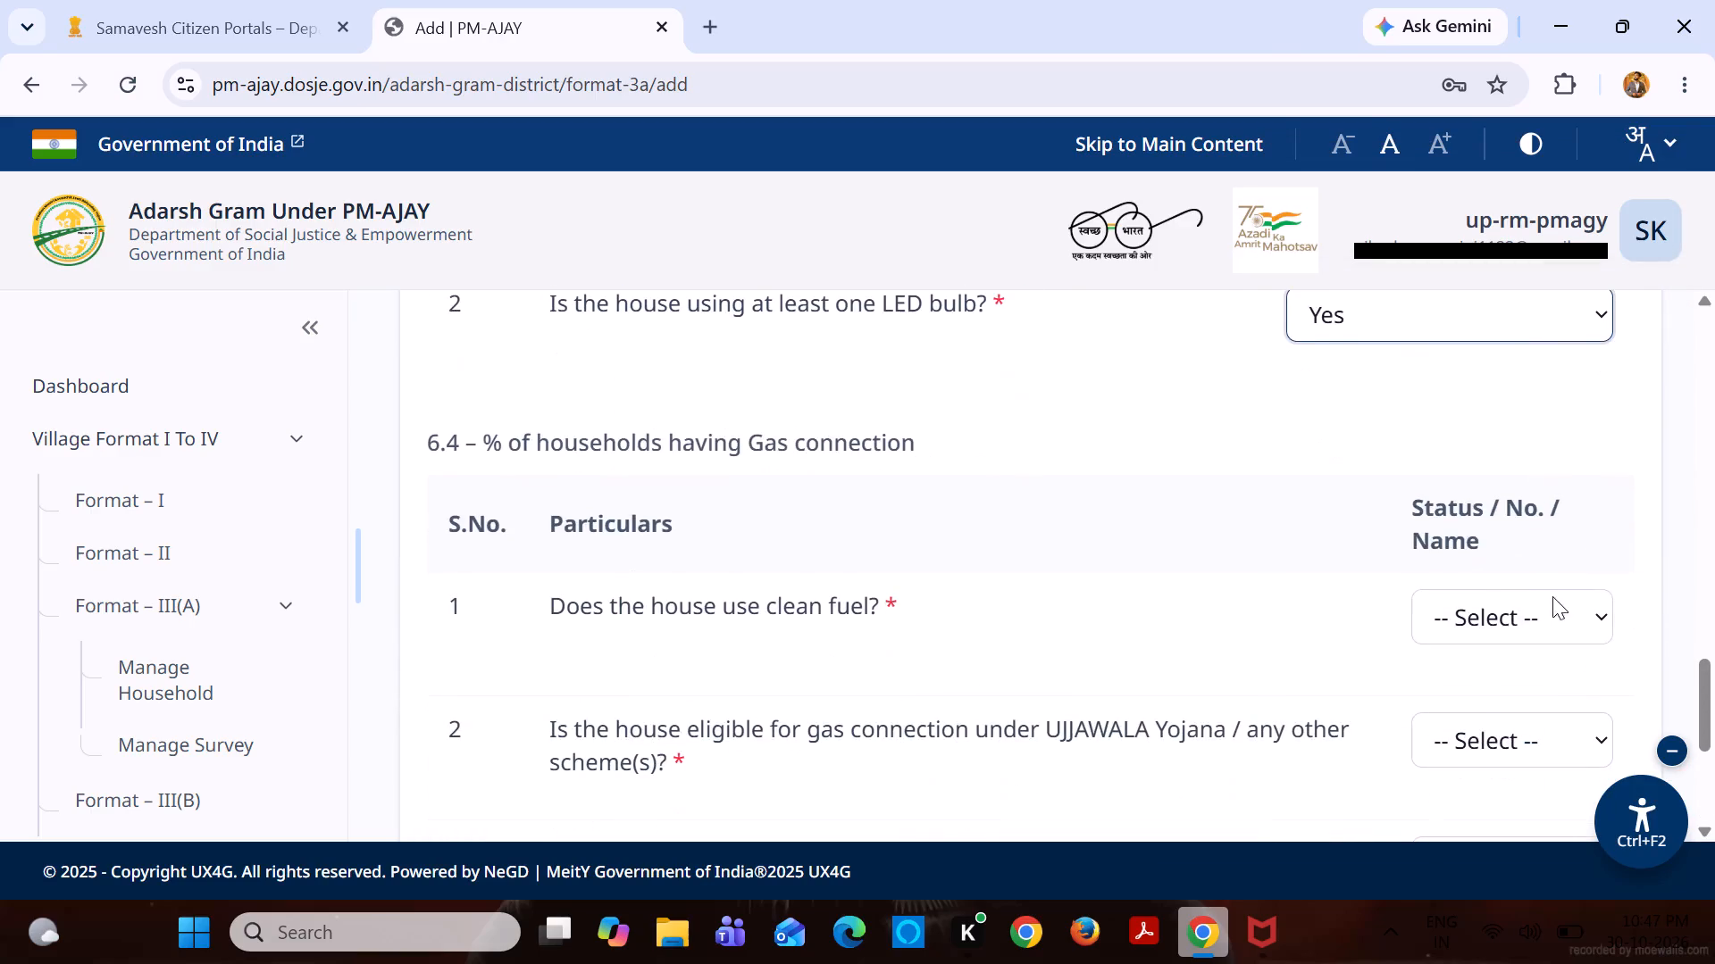
drag(1550, 594, 1547, 602)
click(1504, 631)
click(1467, 704)
scroll(1561, 581, down, 2)
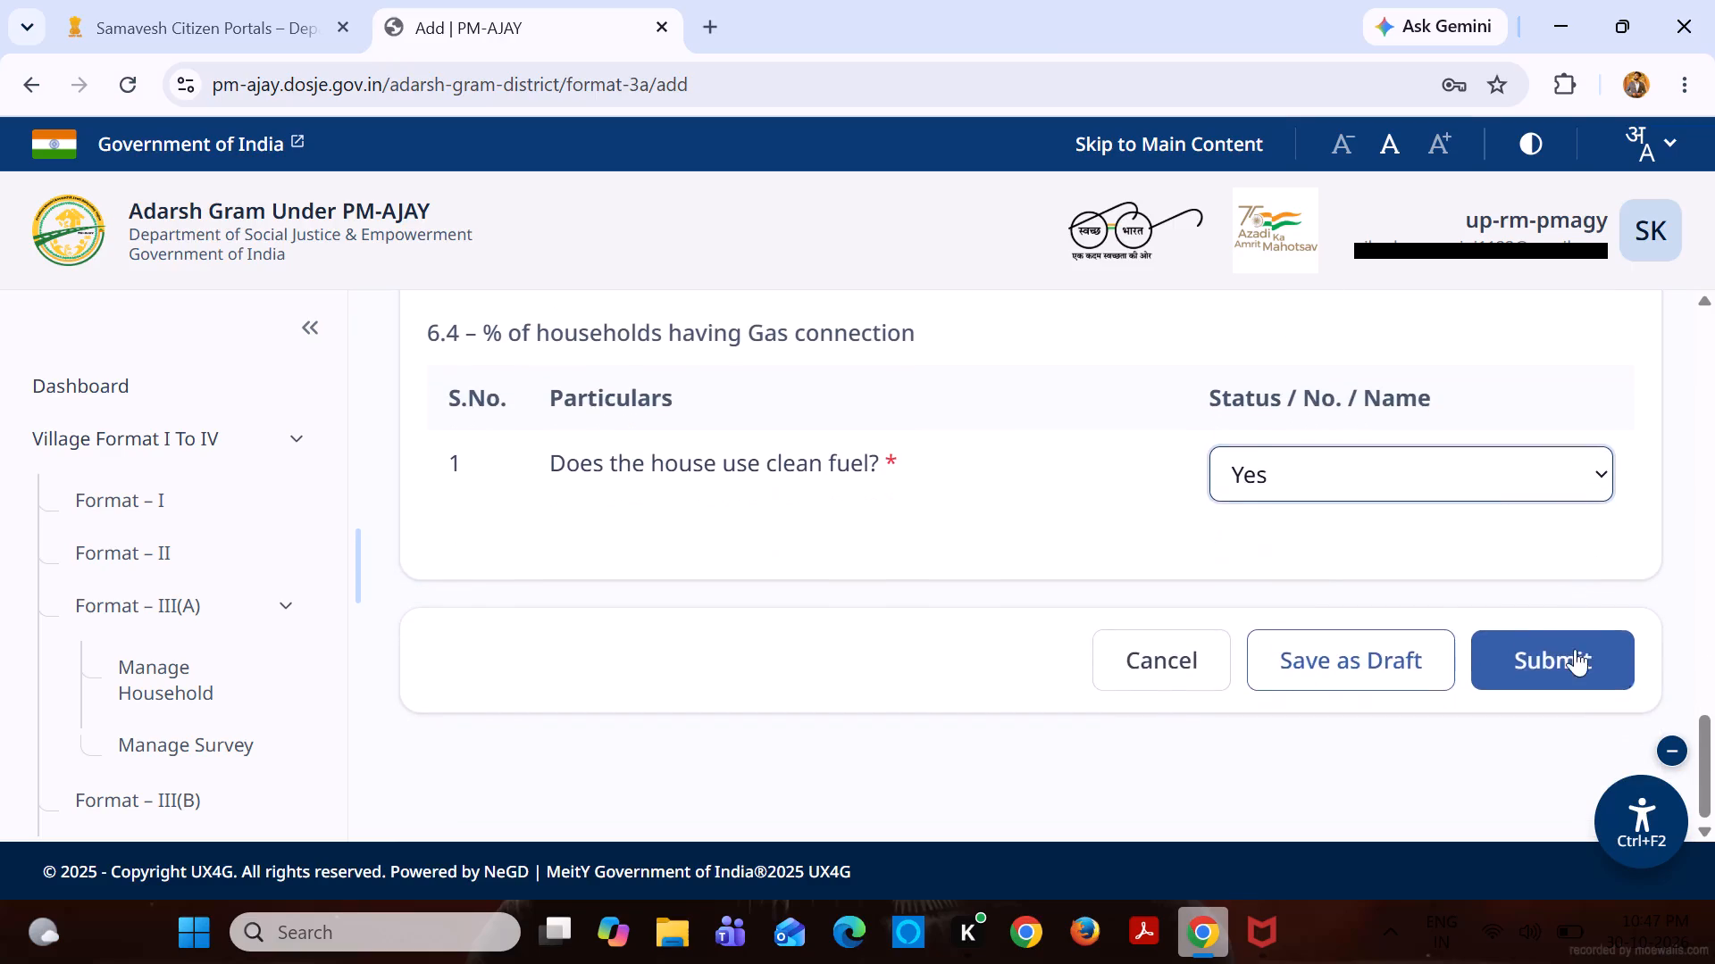
click(1564, 682)
Select domain 7 – Agricultural Practices etc., answer No to the household being involved in farming, and submit it.
click(1549, 412)
scroll(1483, 633, down, 2)
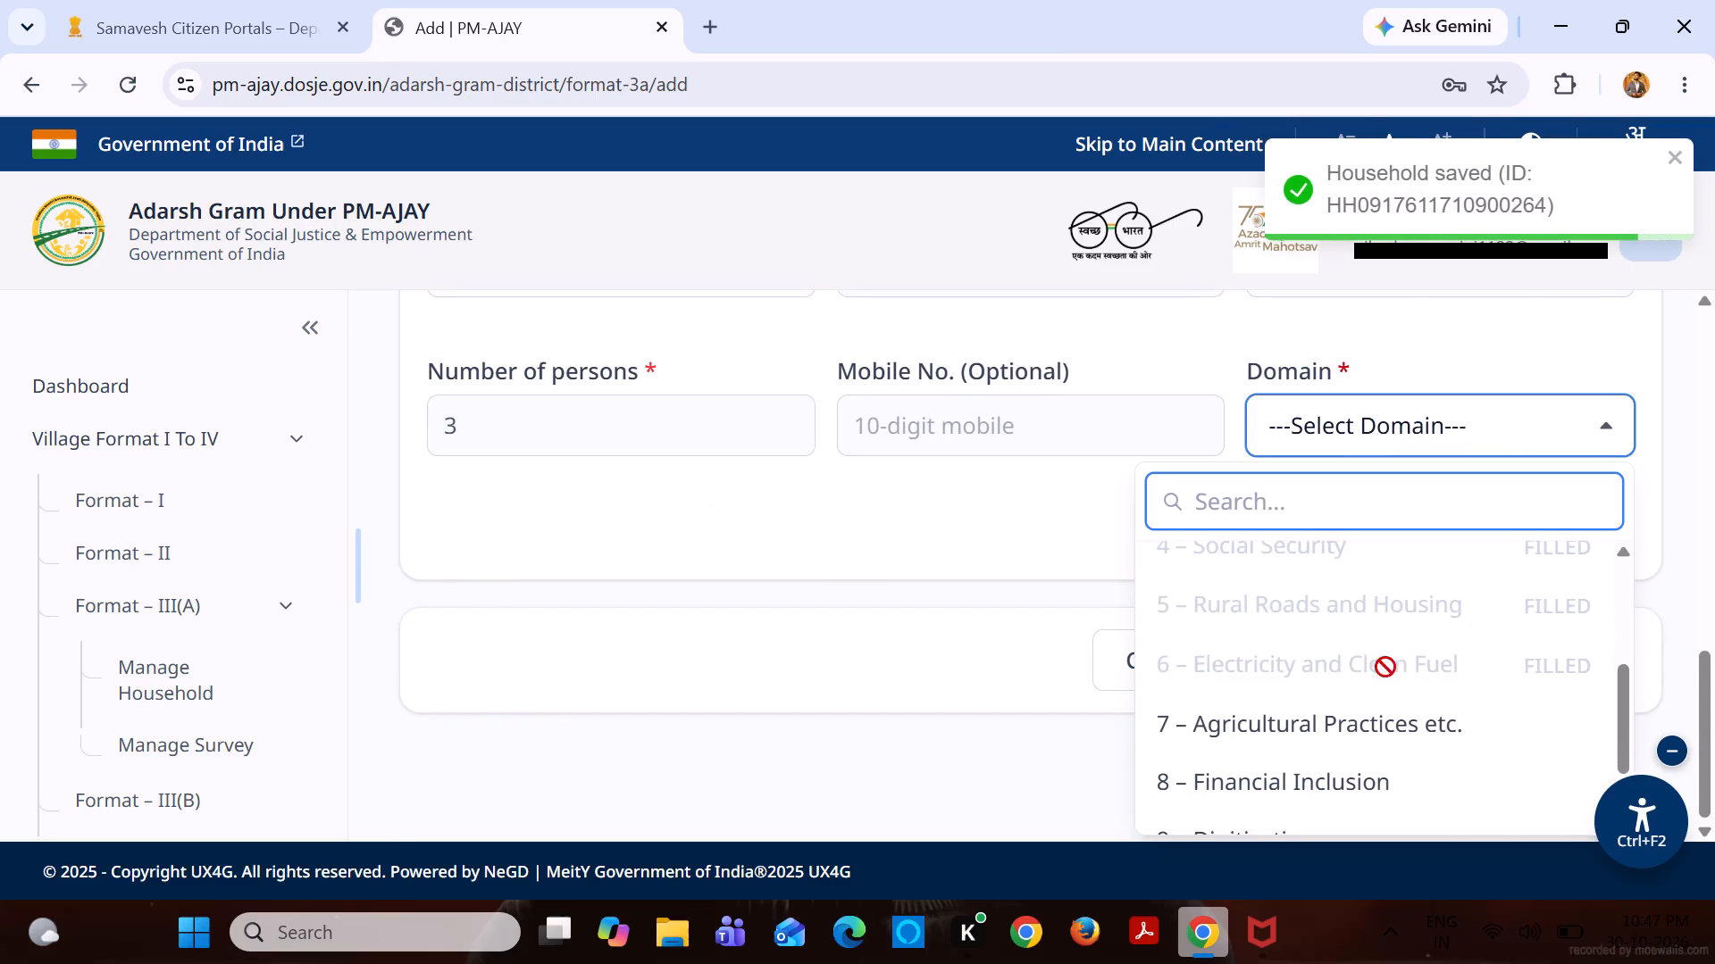
click(1298, 725)
scroll(1375, 650, down, 3)
click(1485, 438)
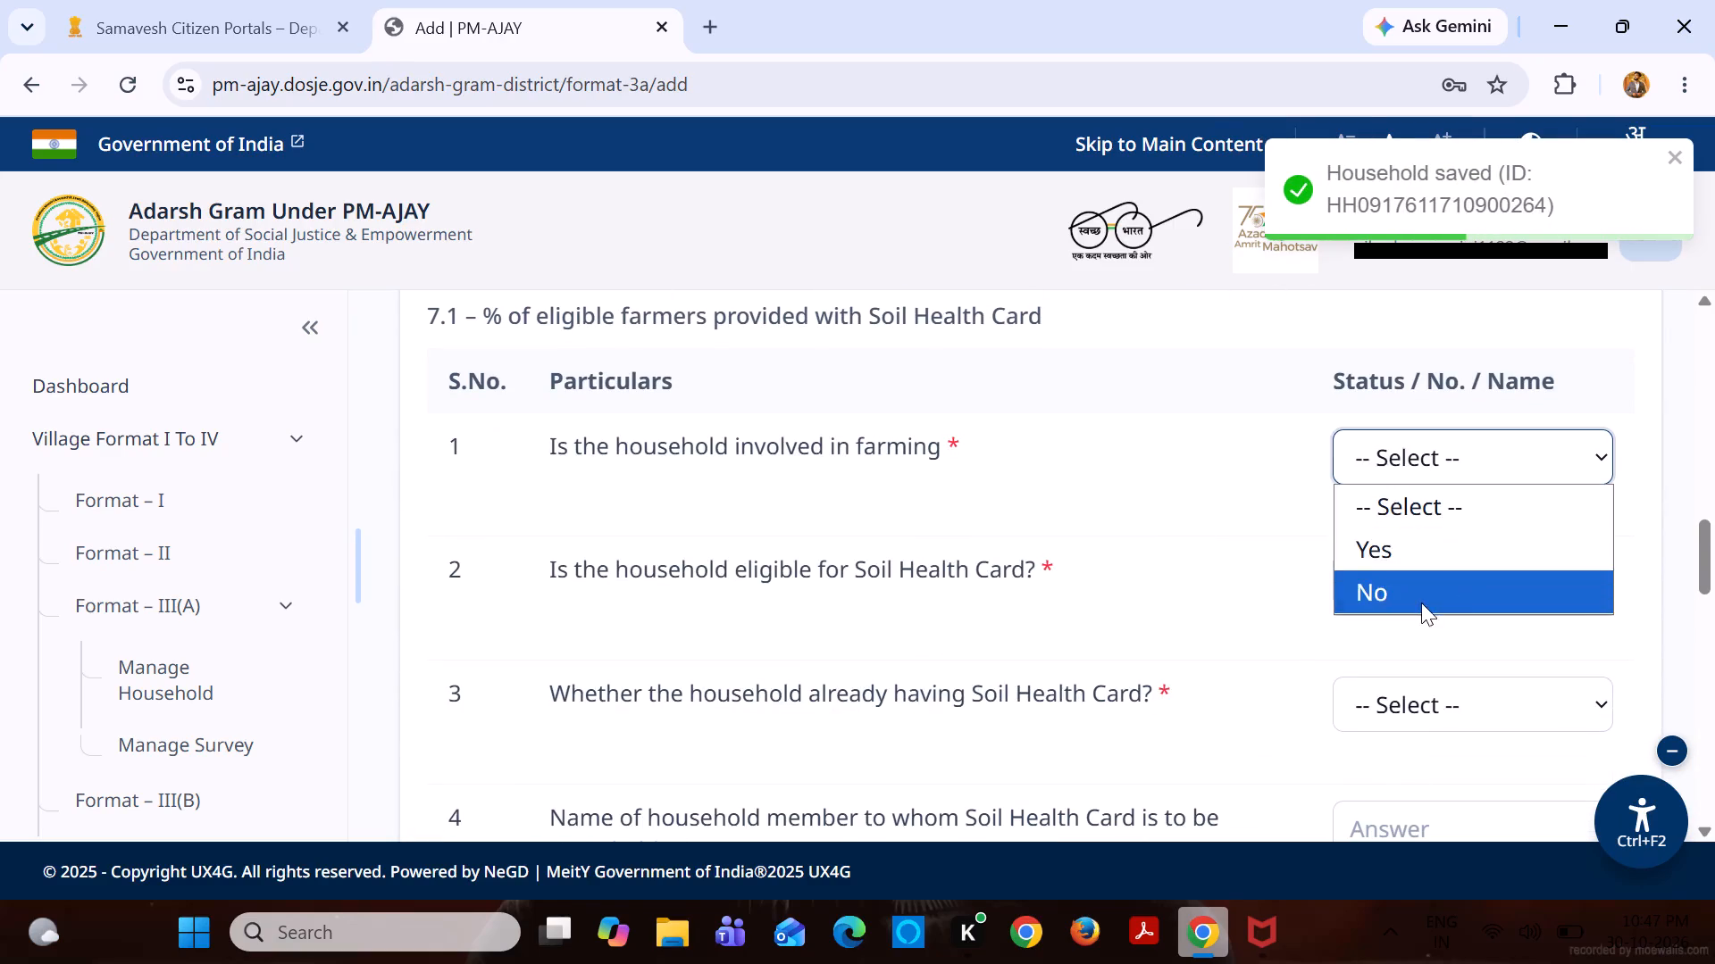
click(1421, 602)
scroll(1508, 602, down, 6)
click(1550, 656)
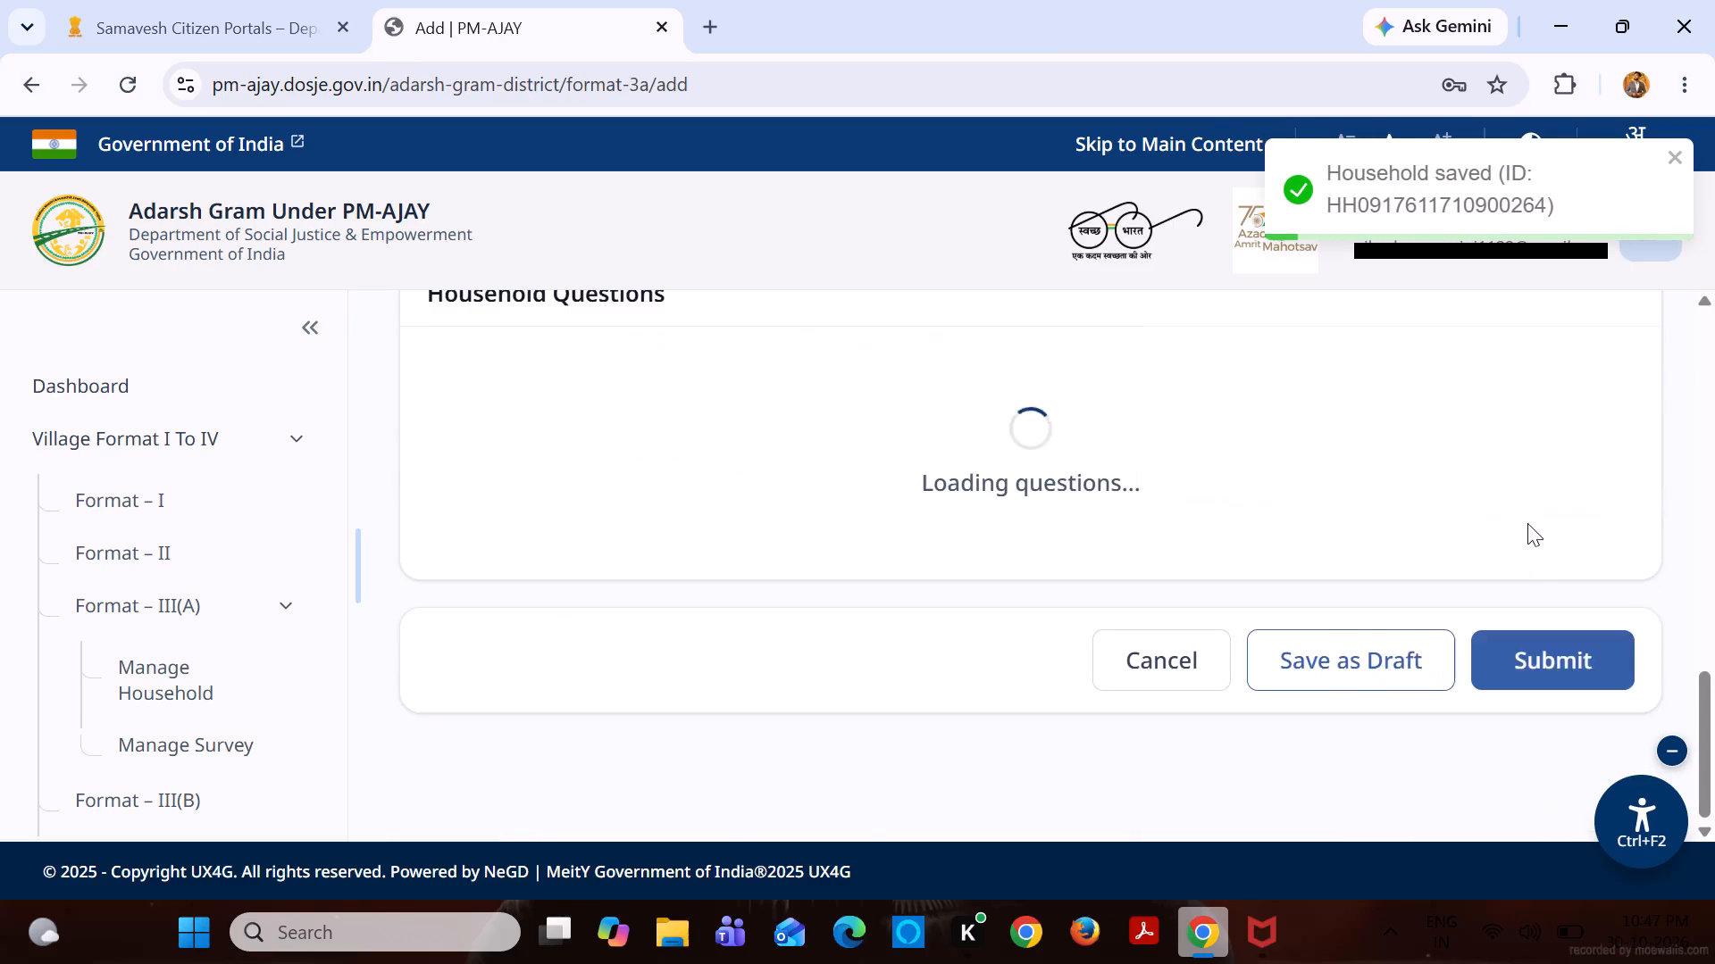
Select domain 8 – Financial Inclusion and enter 2 persons above 5 years and 2 already having Aadhaar in section 8.1.
click(1525, 411)
scroll(1476, 626, down, 4)
click(1380, 679)
scroll(1377, 719, down, 1)
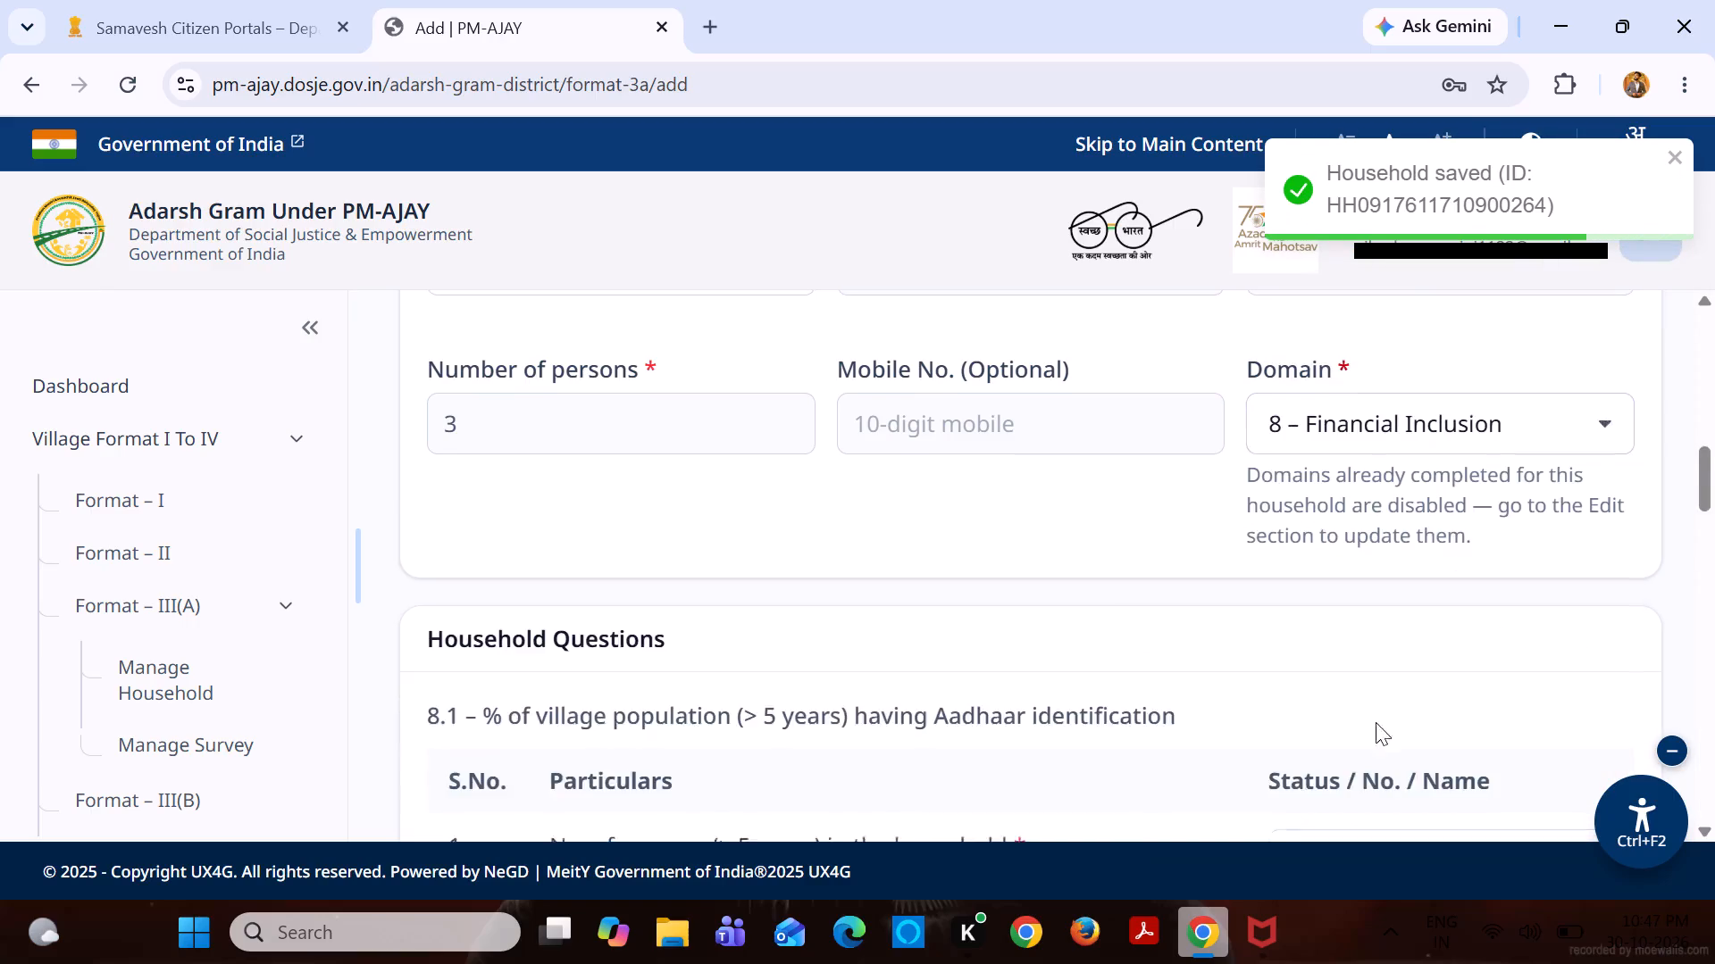
scroll(1376, 722, down, 1)
click(1395, 575)
scroll(1412, 554, up, 3)
scroll(1412, 554, down, 4)
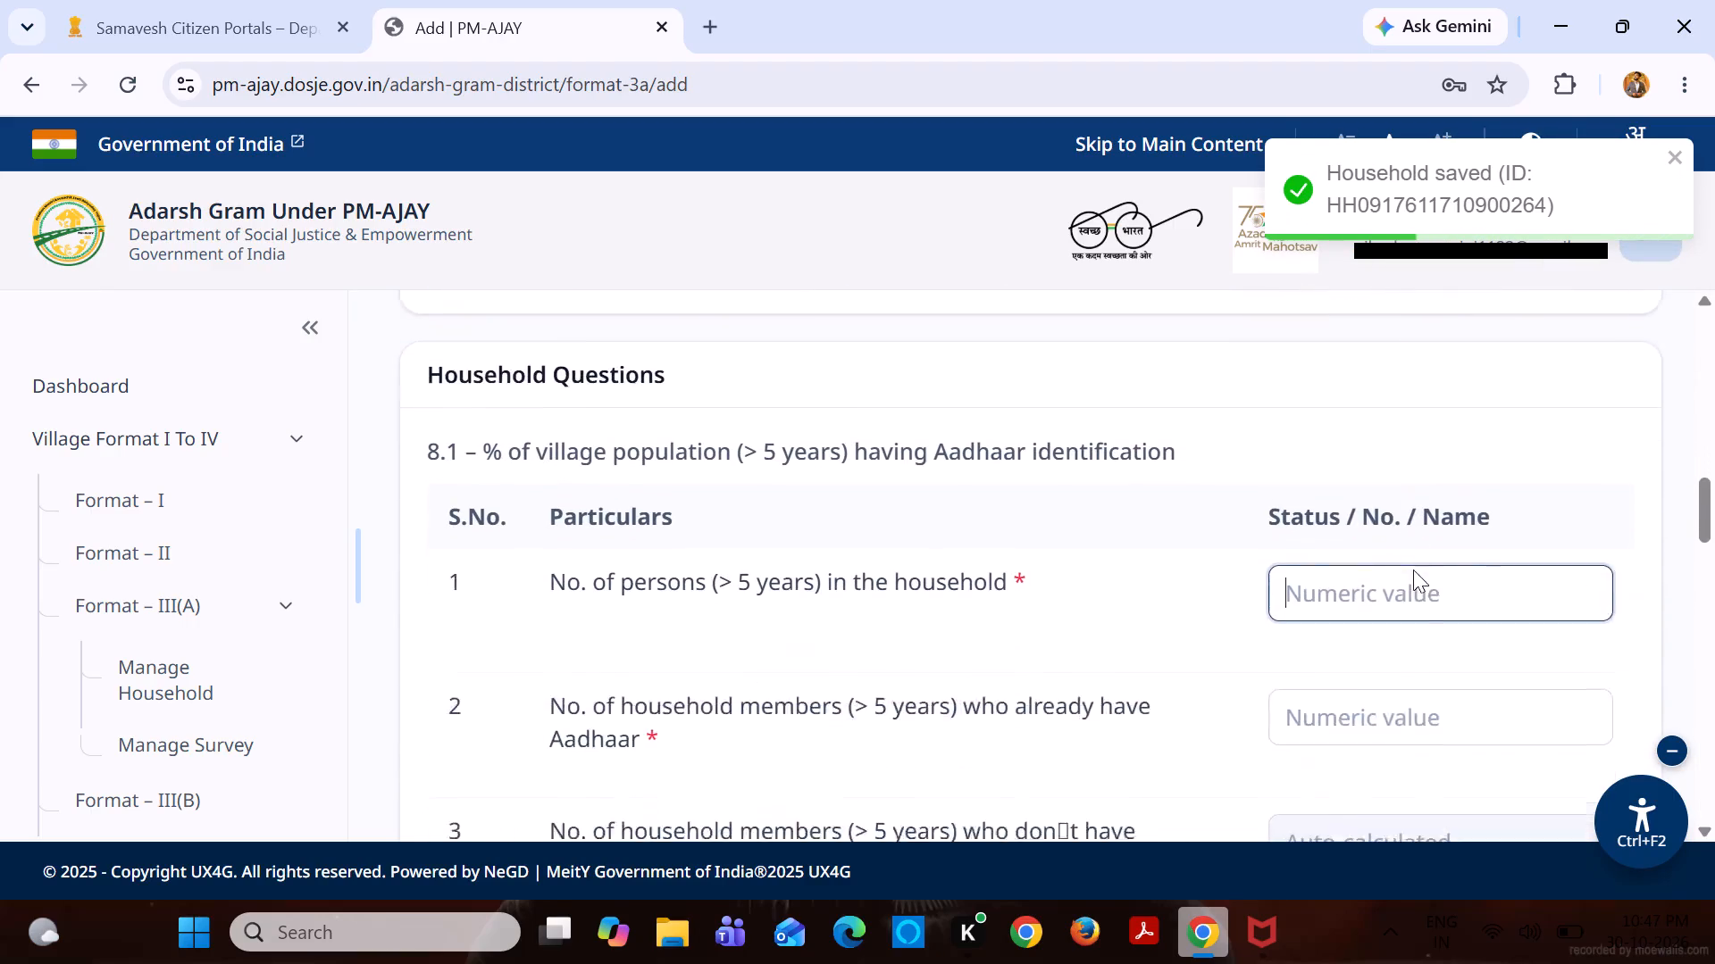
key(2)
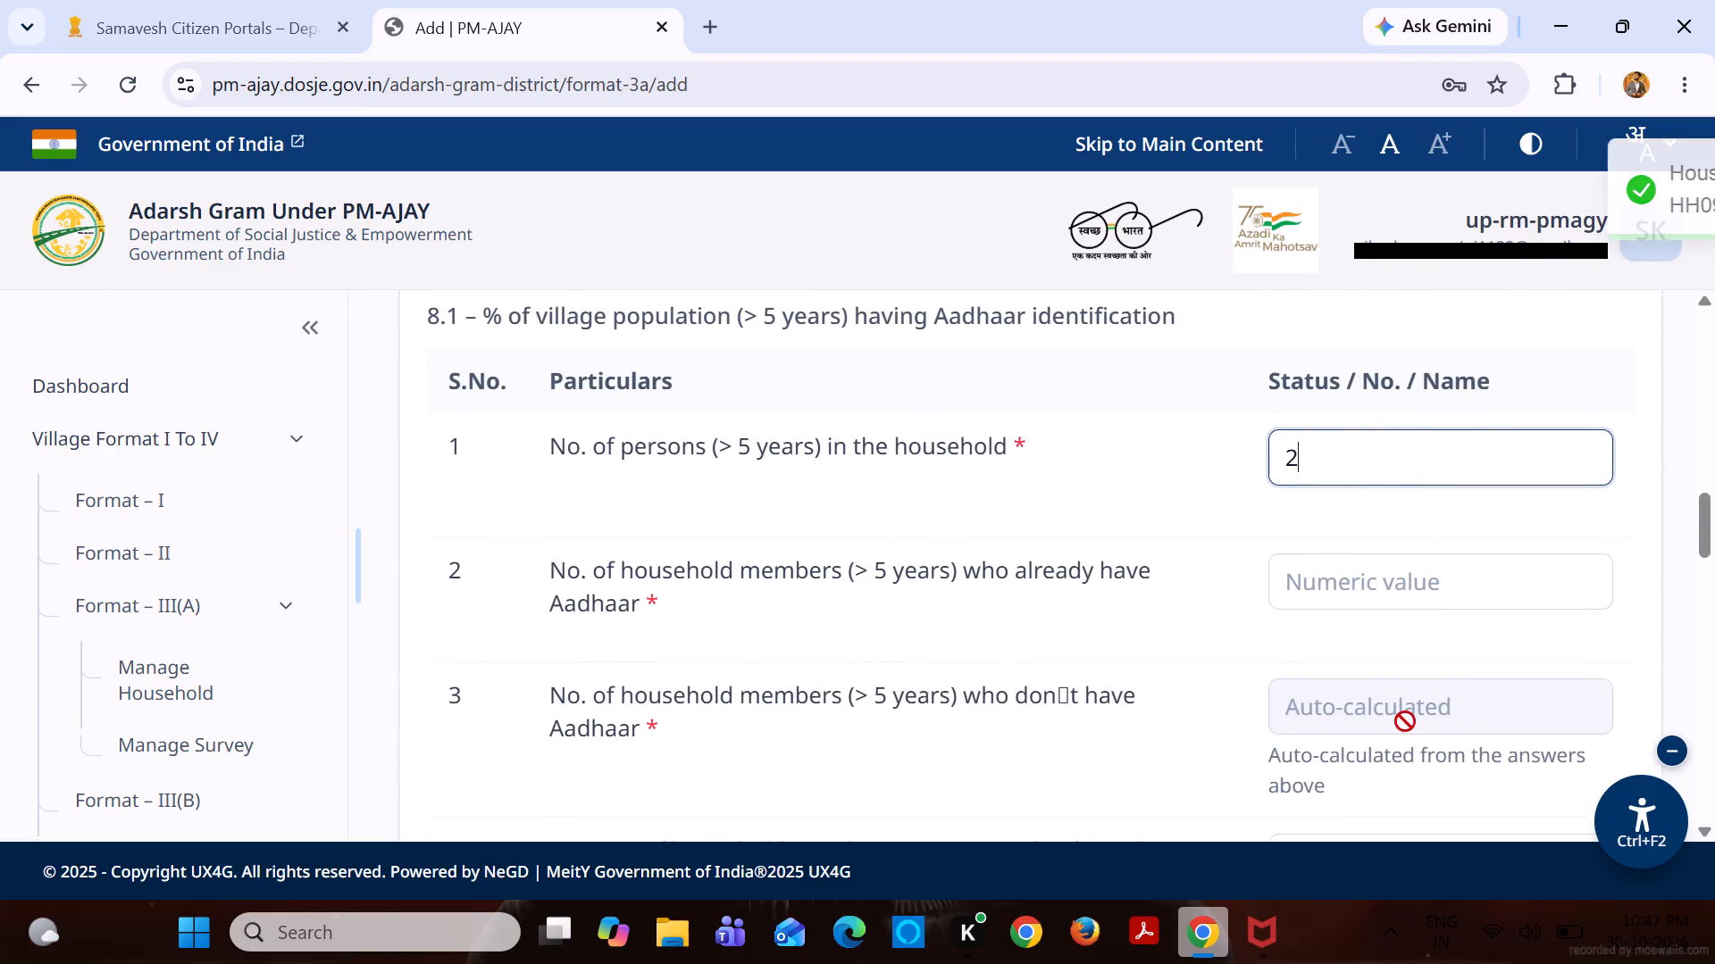
click(1415, 597)
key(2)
Enter 2 members eligible for a Banks/Post Office account and 2 already having an account in section 8.2.
scroll(1415, 598, down, 2)
click(1421, 690)
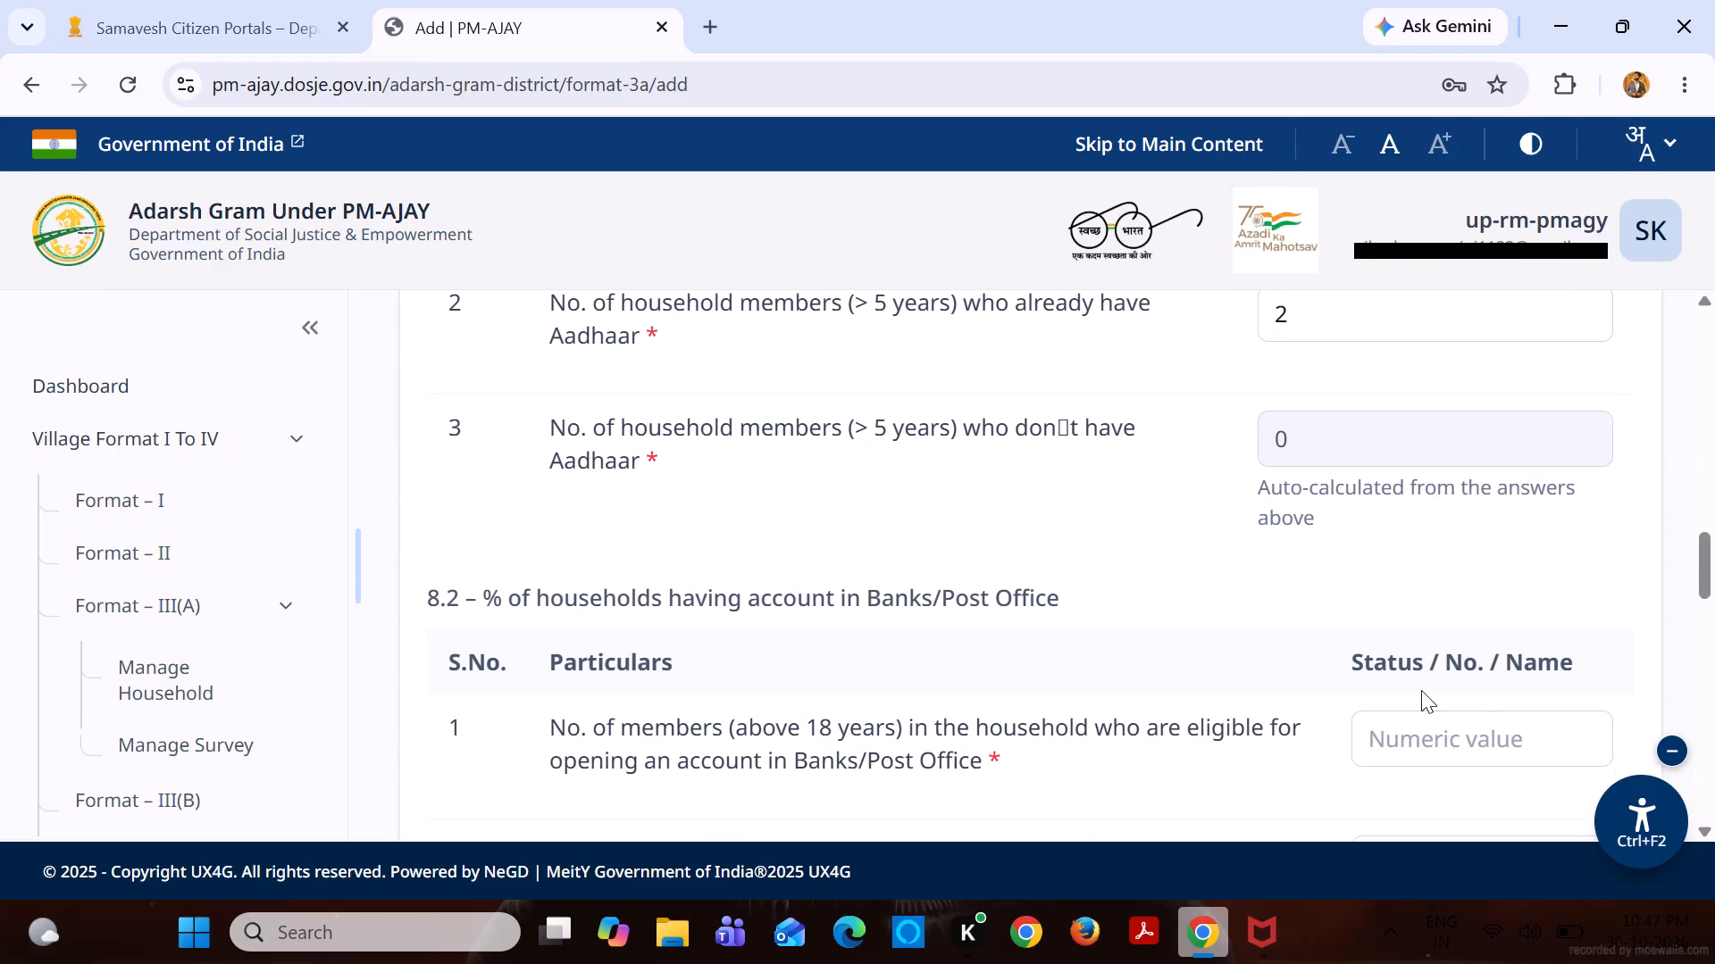
click(1410, 716)
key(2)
scroll(1410, 717, down, 2)
click(1482, 573)
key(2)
Enter 0 persons eligible for Suraksha Bima Yojana and Jeevan Jyoti Bima Yojana coverage (8.4), and submit domain 8.
scroll(1482, 573, down, 2)
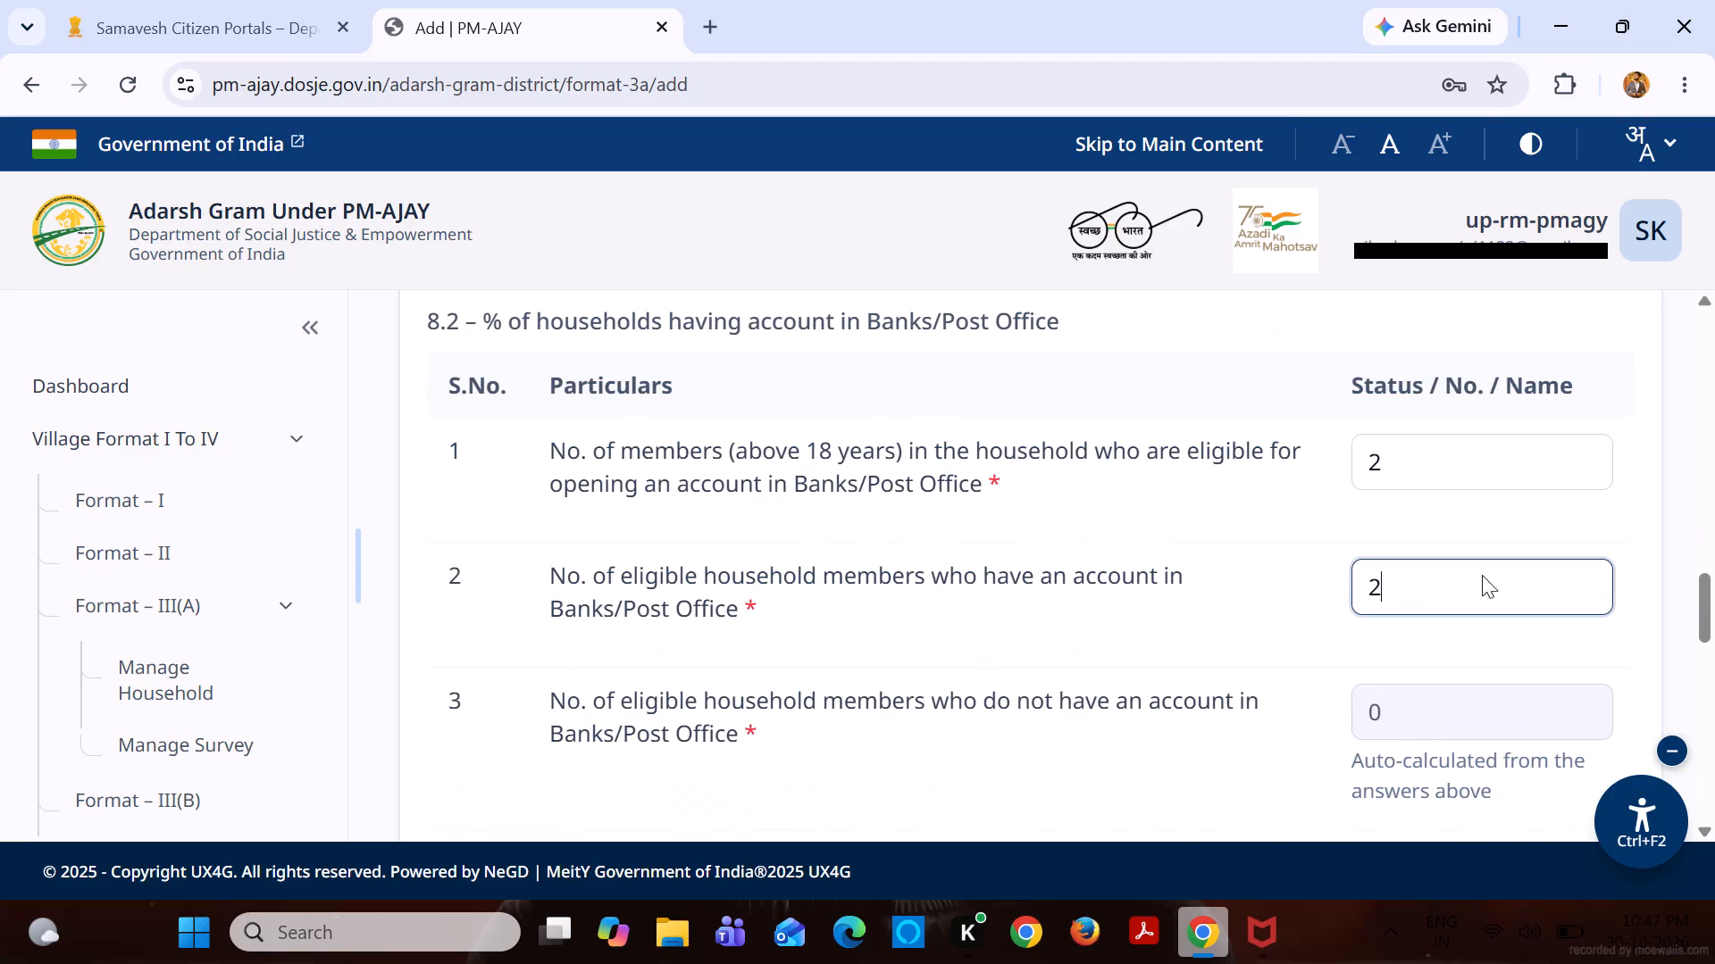
scroll(1482, 575, down, 1)
click(1489, 644)
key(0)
scroll(1486, 634, up, 1)
scroll(1486, 634, down, 3)
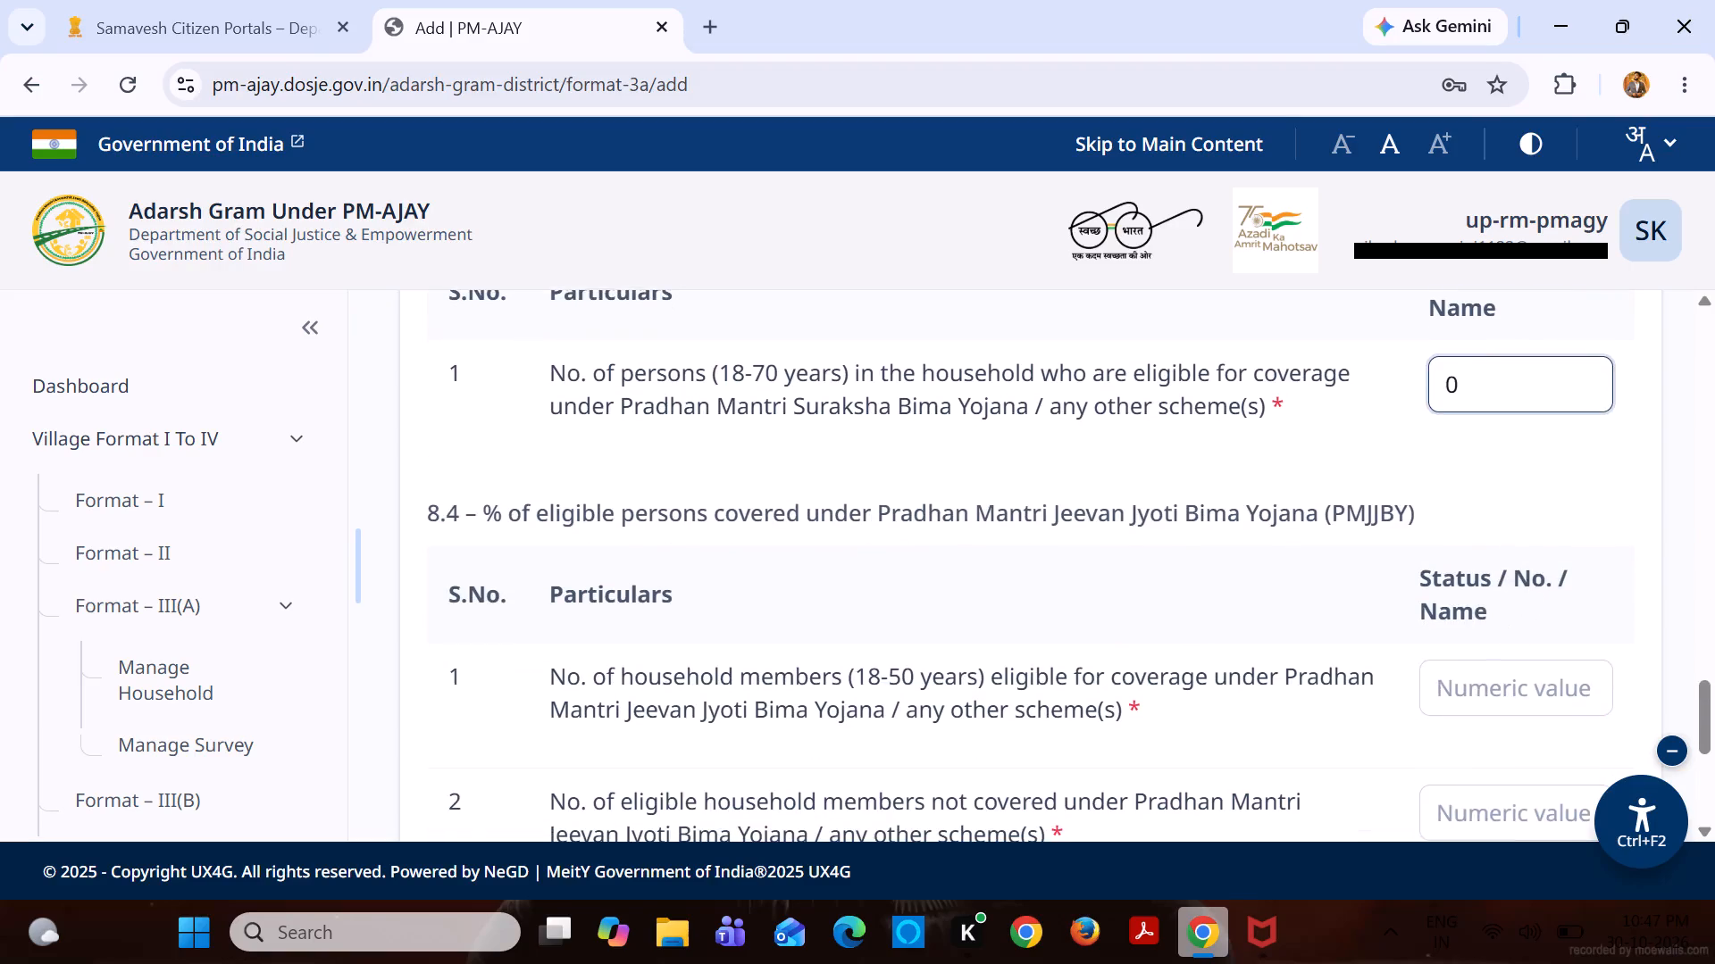
click(1485, 661)
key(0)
scroll(1485, 661, up, 1)
scroll(1485, 661, down, 3)
click(1588, 652)
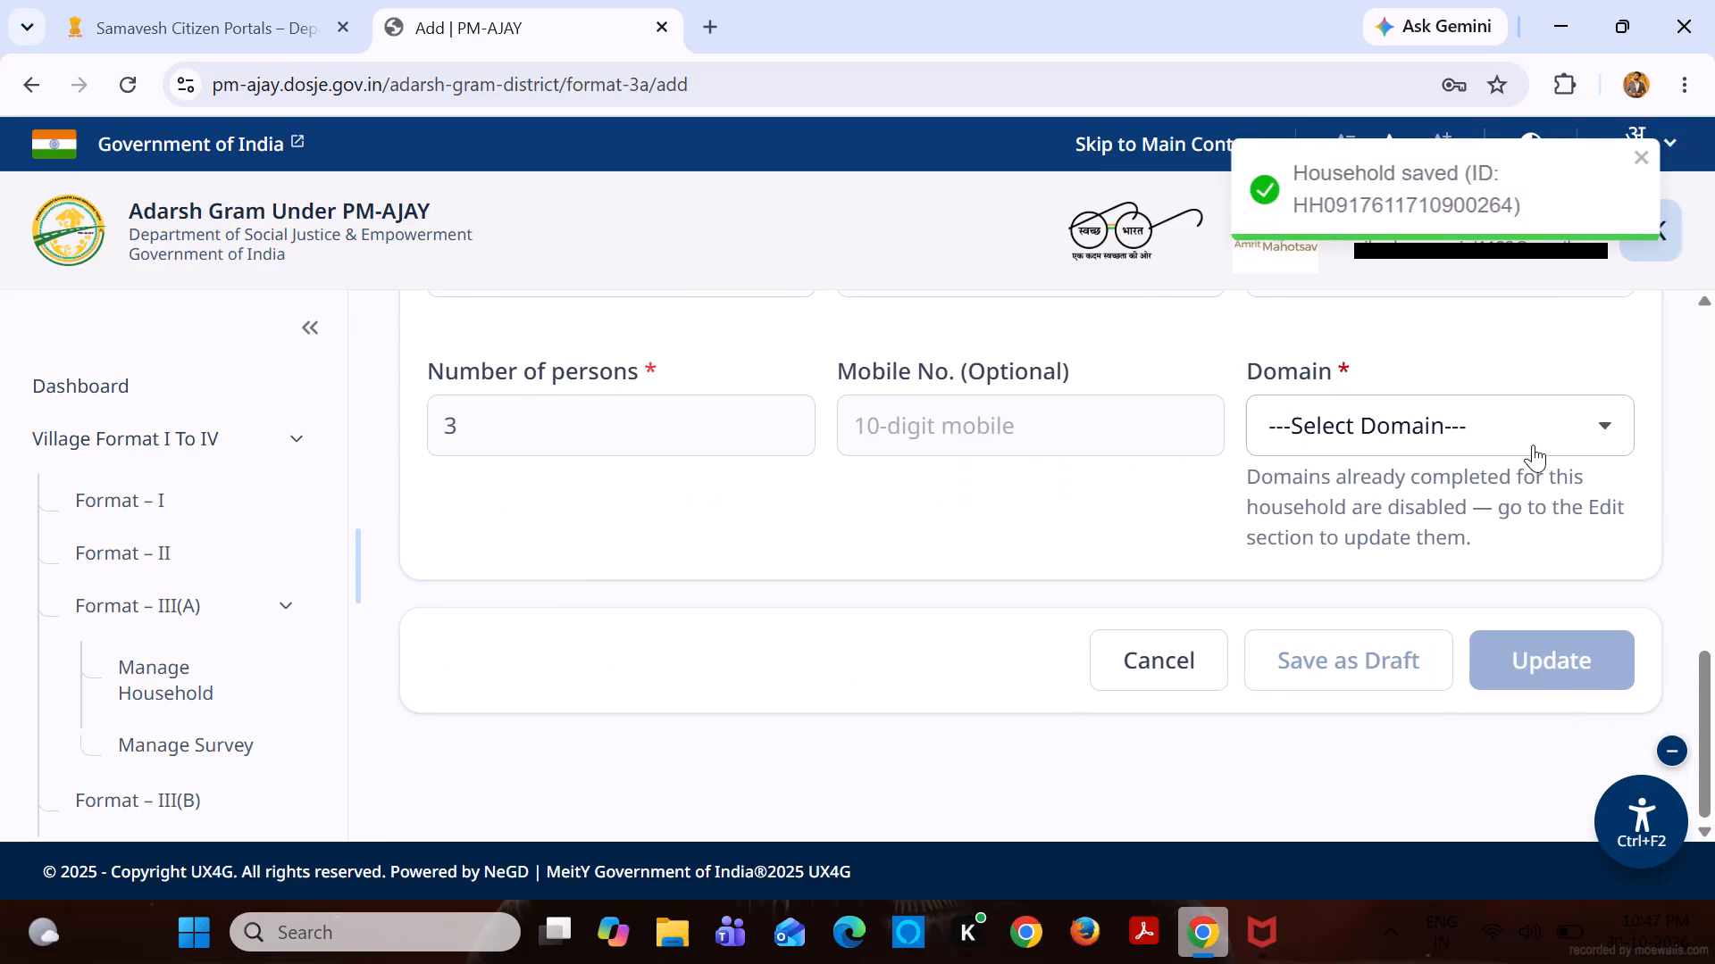
Select domain 9 – Digitization, enter 0 members eligible for PMGDISHA training in section 9.3, and submit it.
click(1535, 429)
scroll(1502, 656, down, 5)
click(1343, 727)
scroll(1345, 733, down, 3)
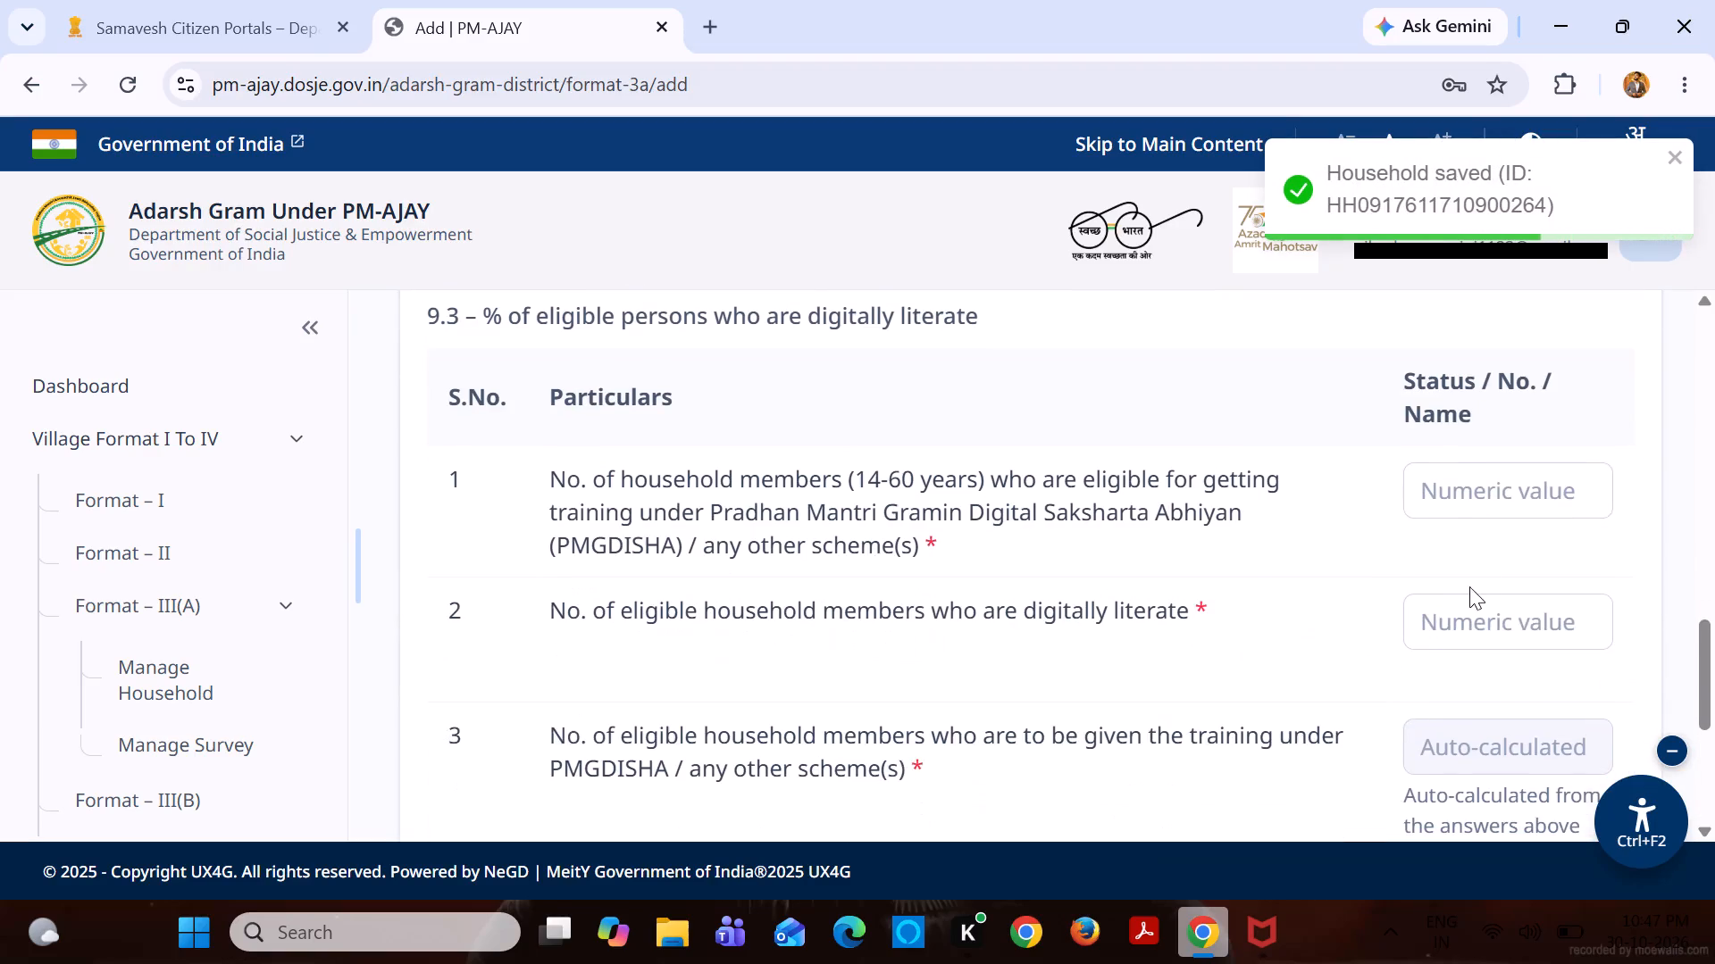
click(1496, 476)
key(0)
click(1556, 717)
click(1556, 693)
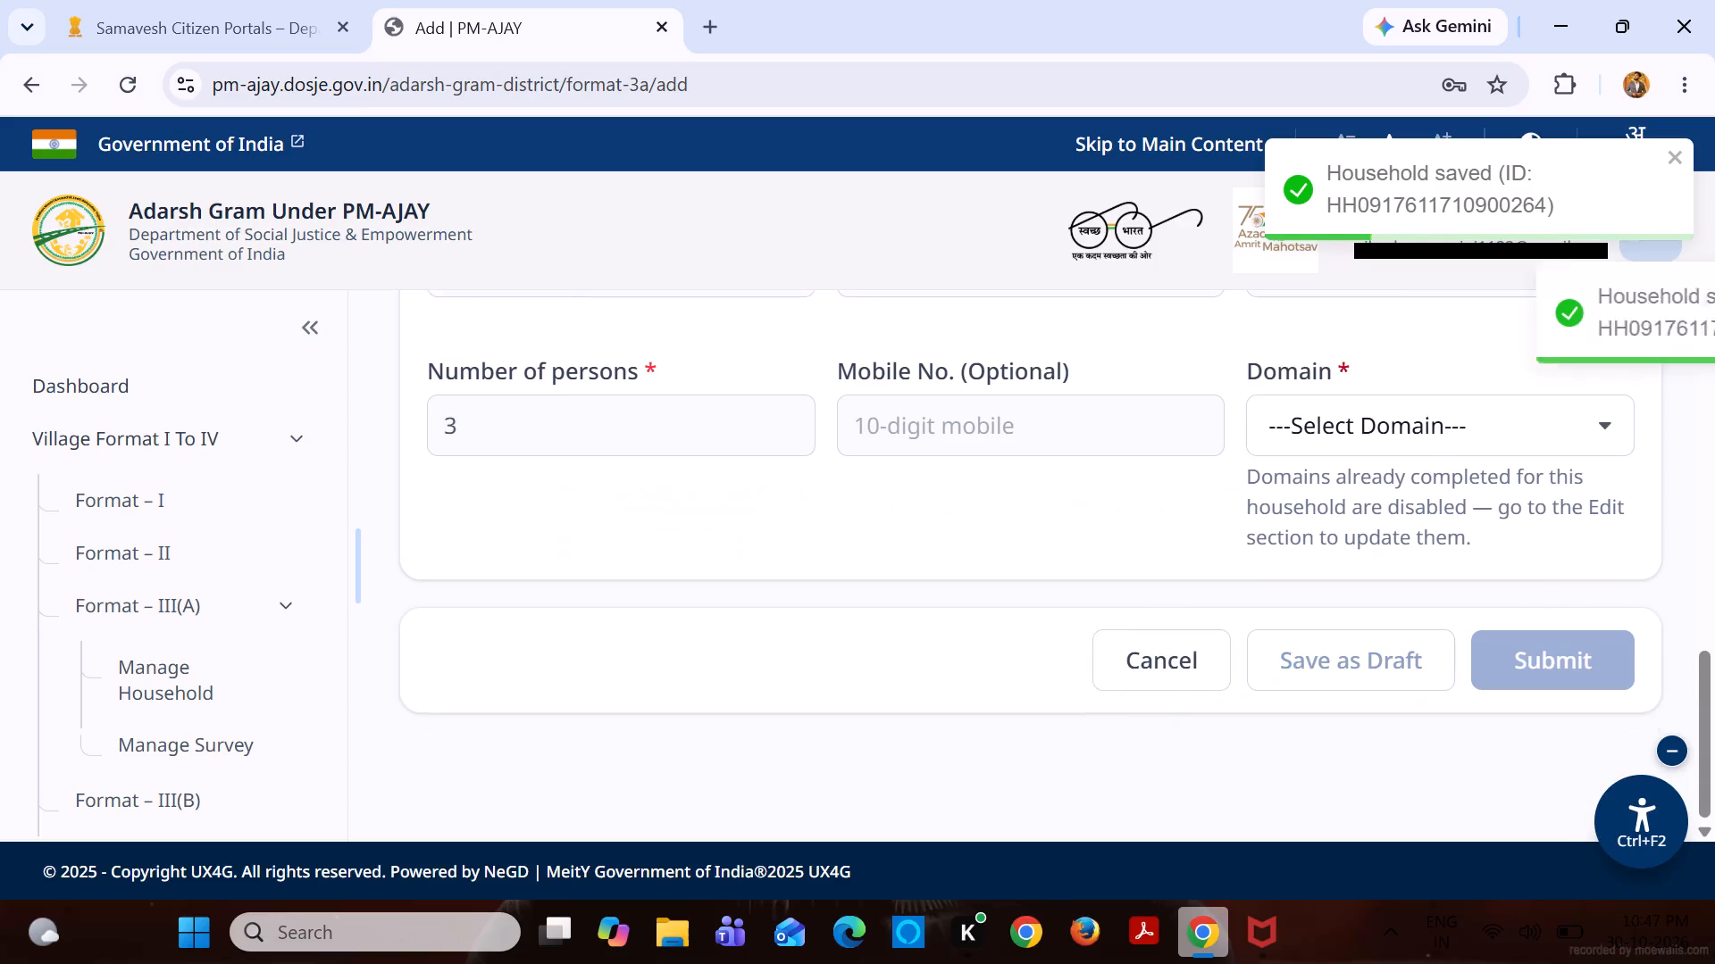
Fill domain 10 – Livelihood and Skill Development with 0 youth eligible for skill training and bank loans, Yes to SHG membership, and submit it.
click(1556, 416)
scroll(1477, 680, down, 5)
click(1337, 818)
scroll(1359, 819, down, 2)
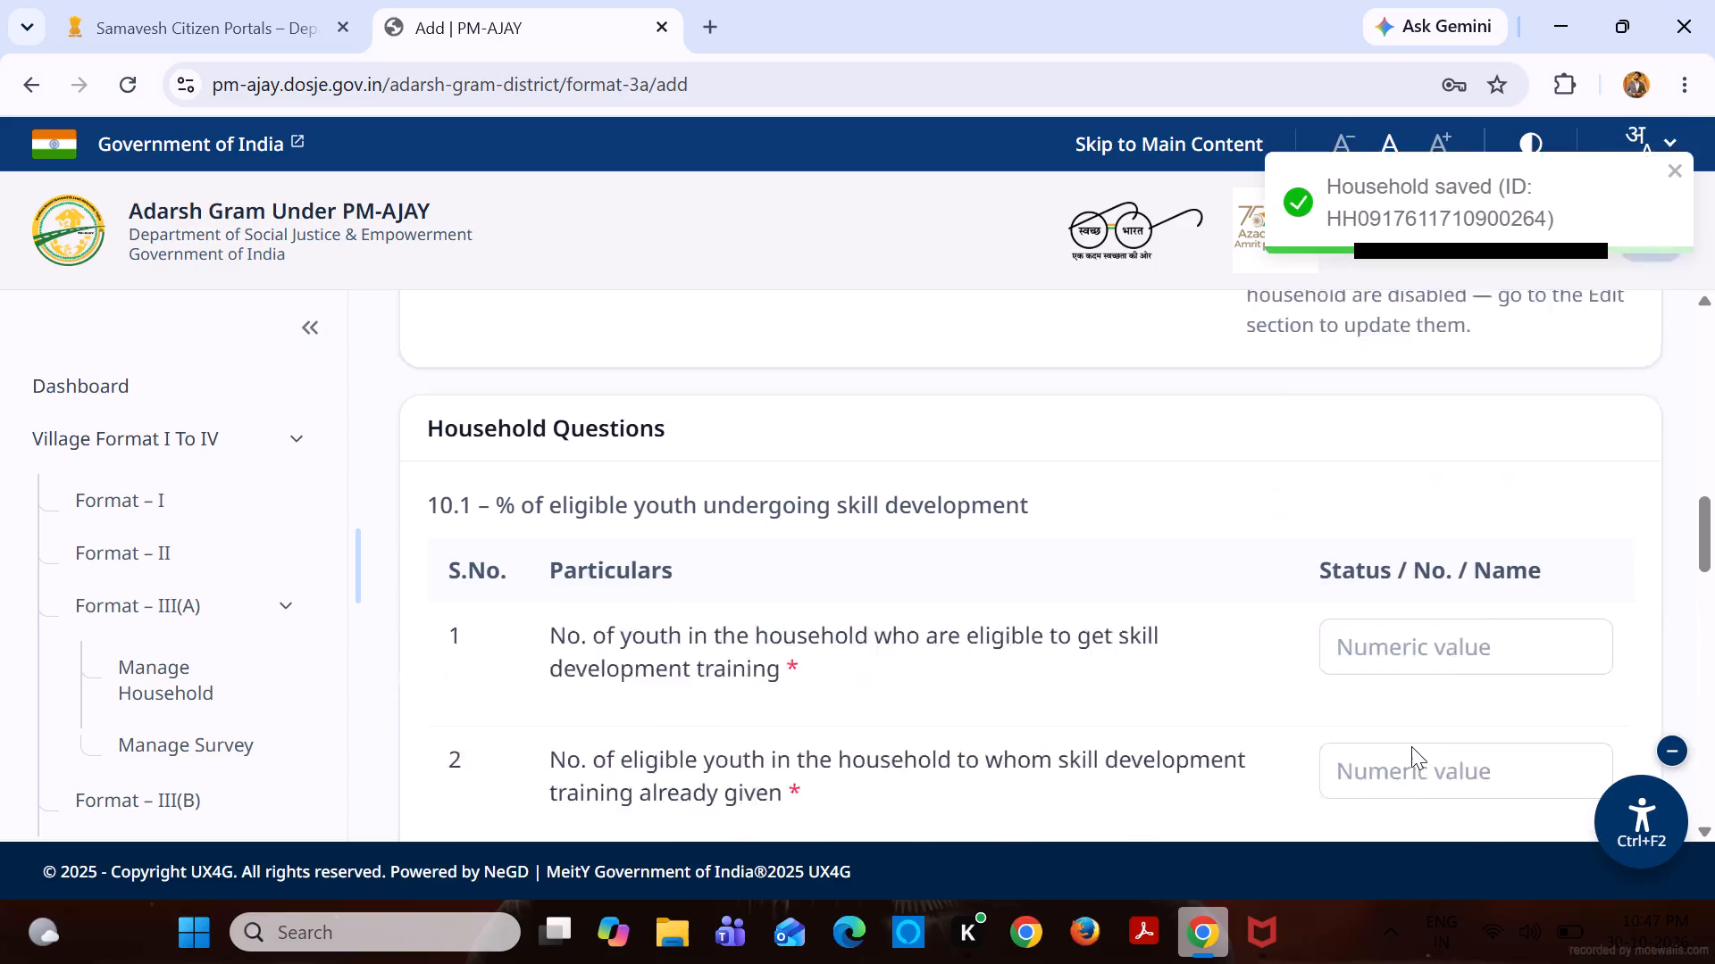
click(1497, 565)
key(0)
scroll(1507, 616, down, 2)
click(1509, 579)
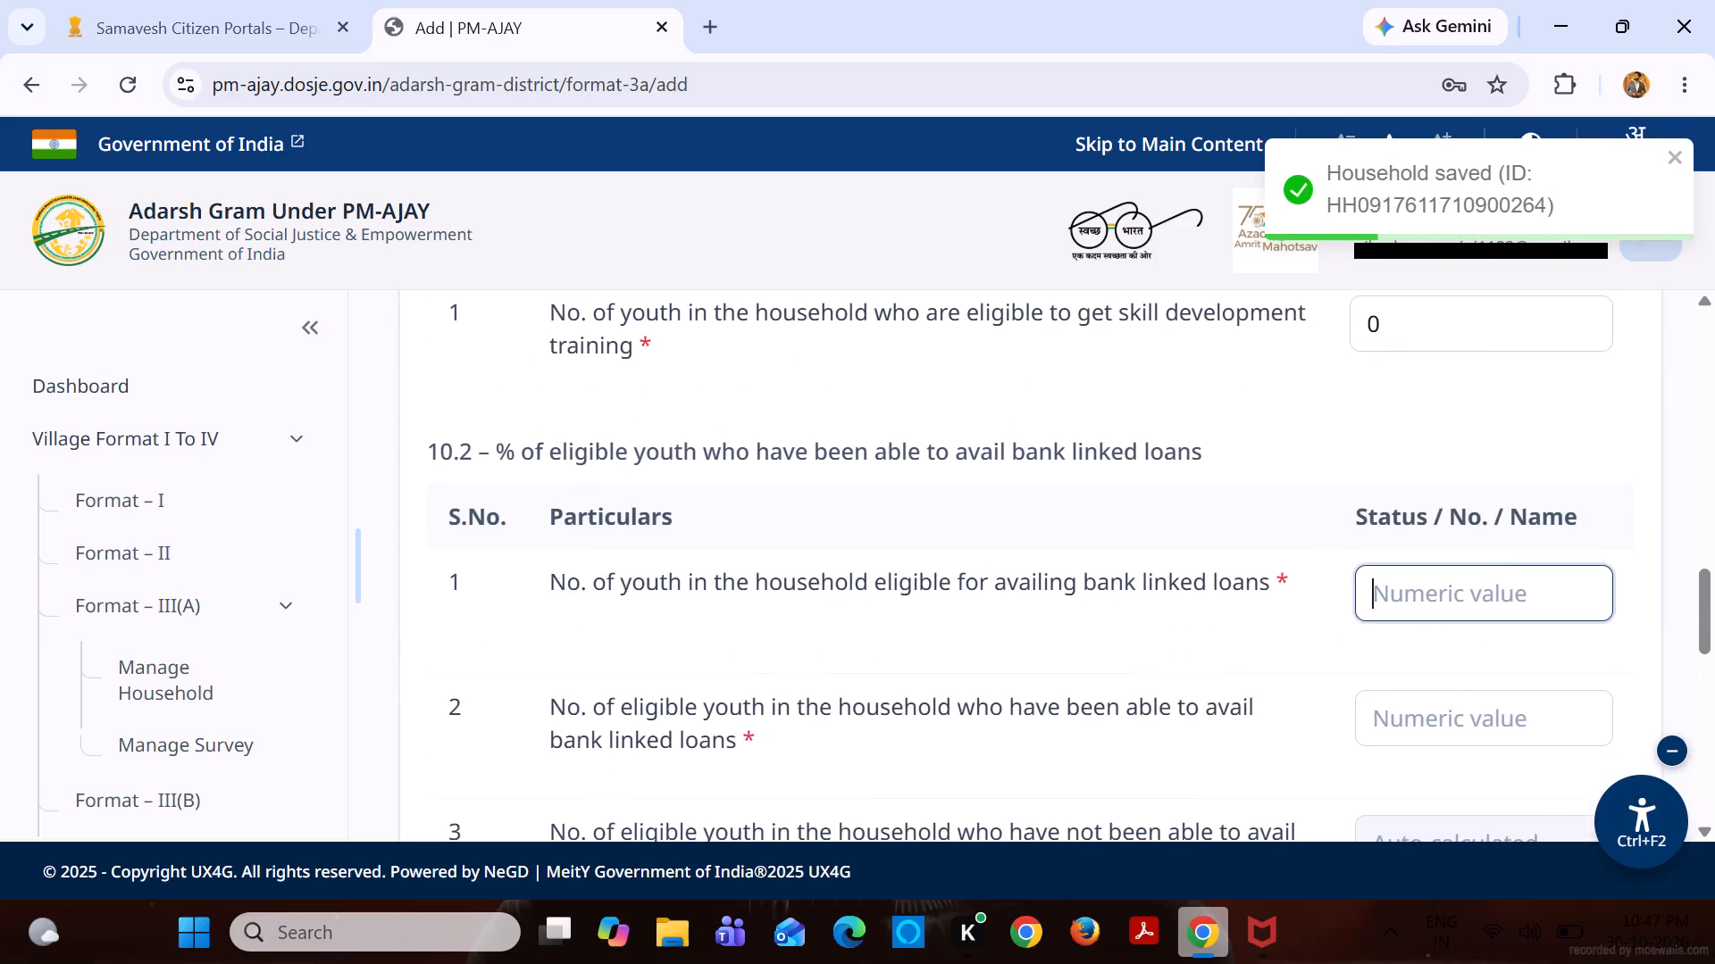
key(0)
scroll(1509, 566, down, 3)
click(1477, 449)
click(1416, 542)
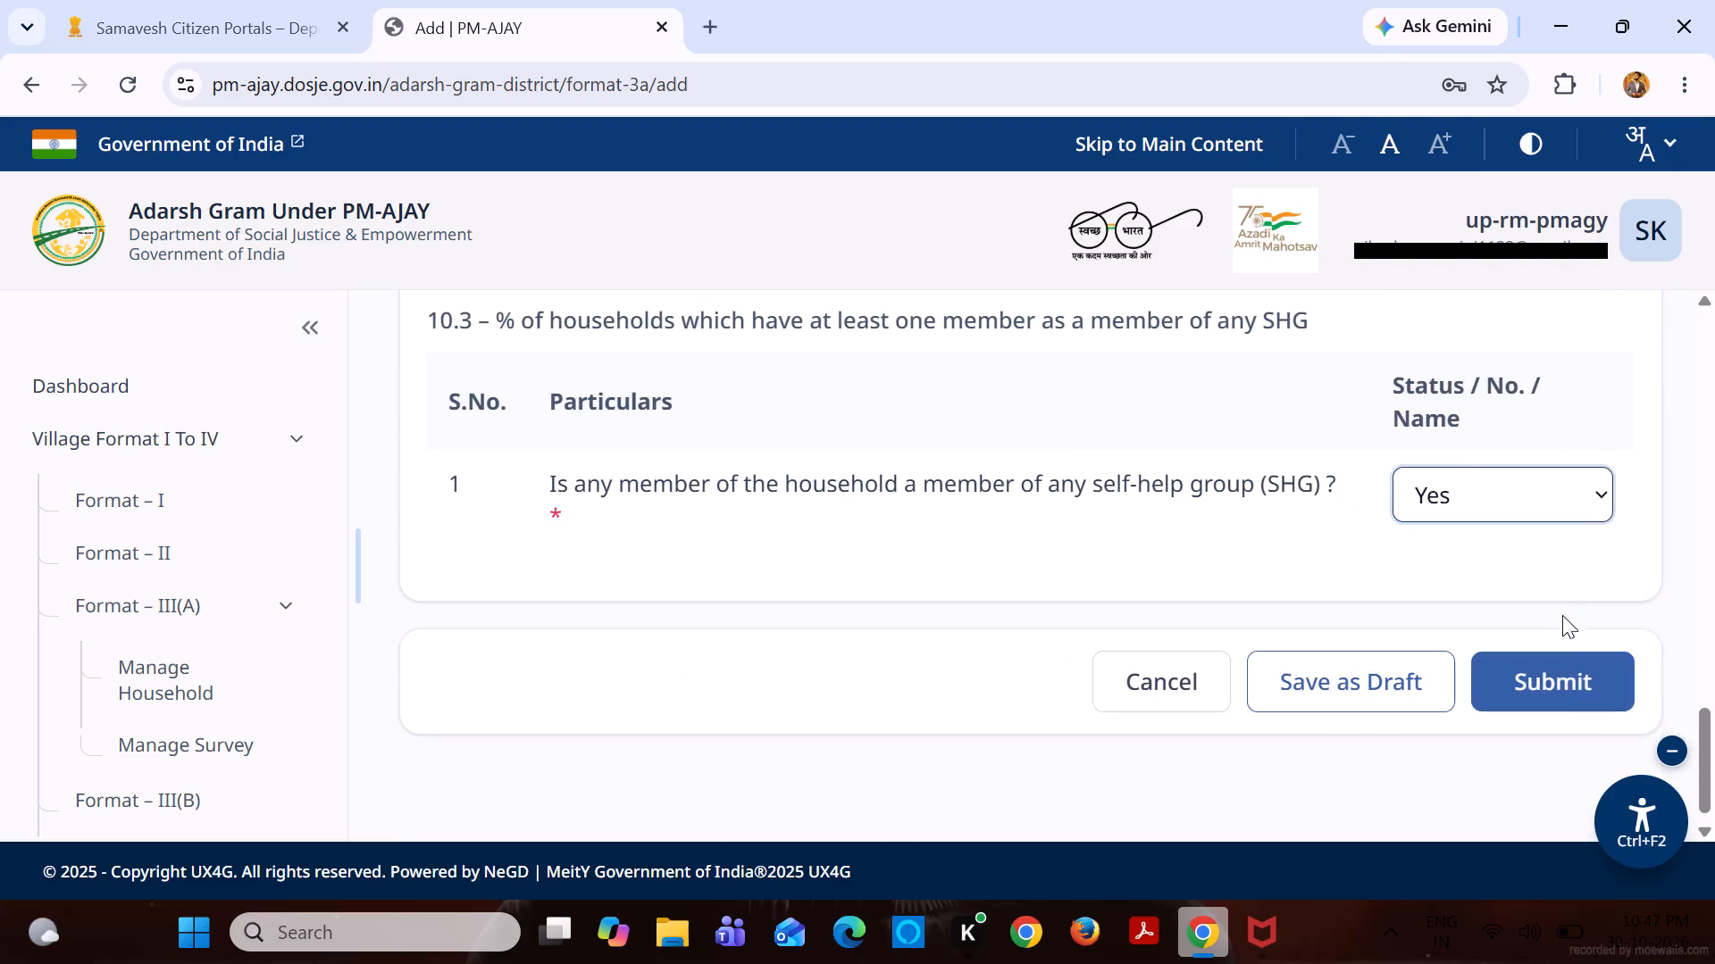
click(1566, 691)
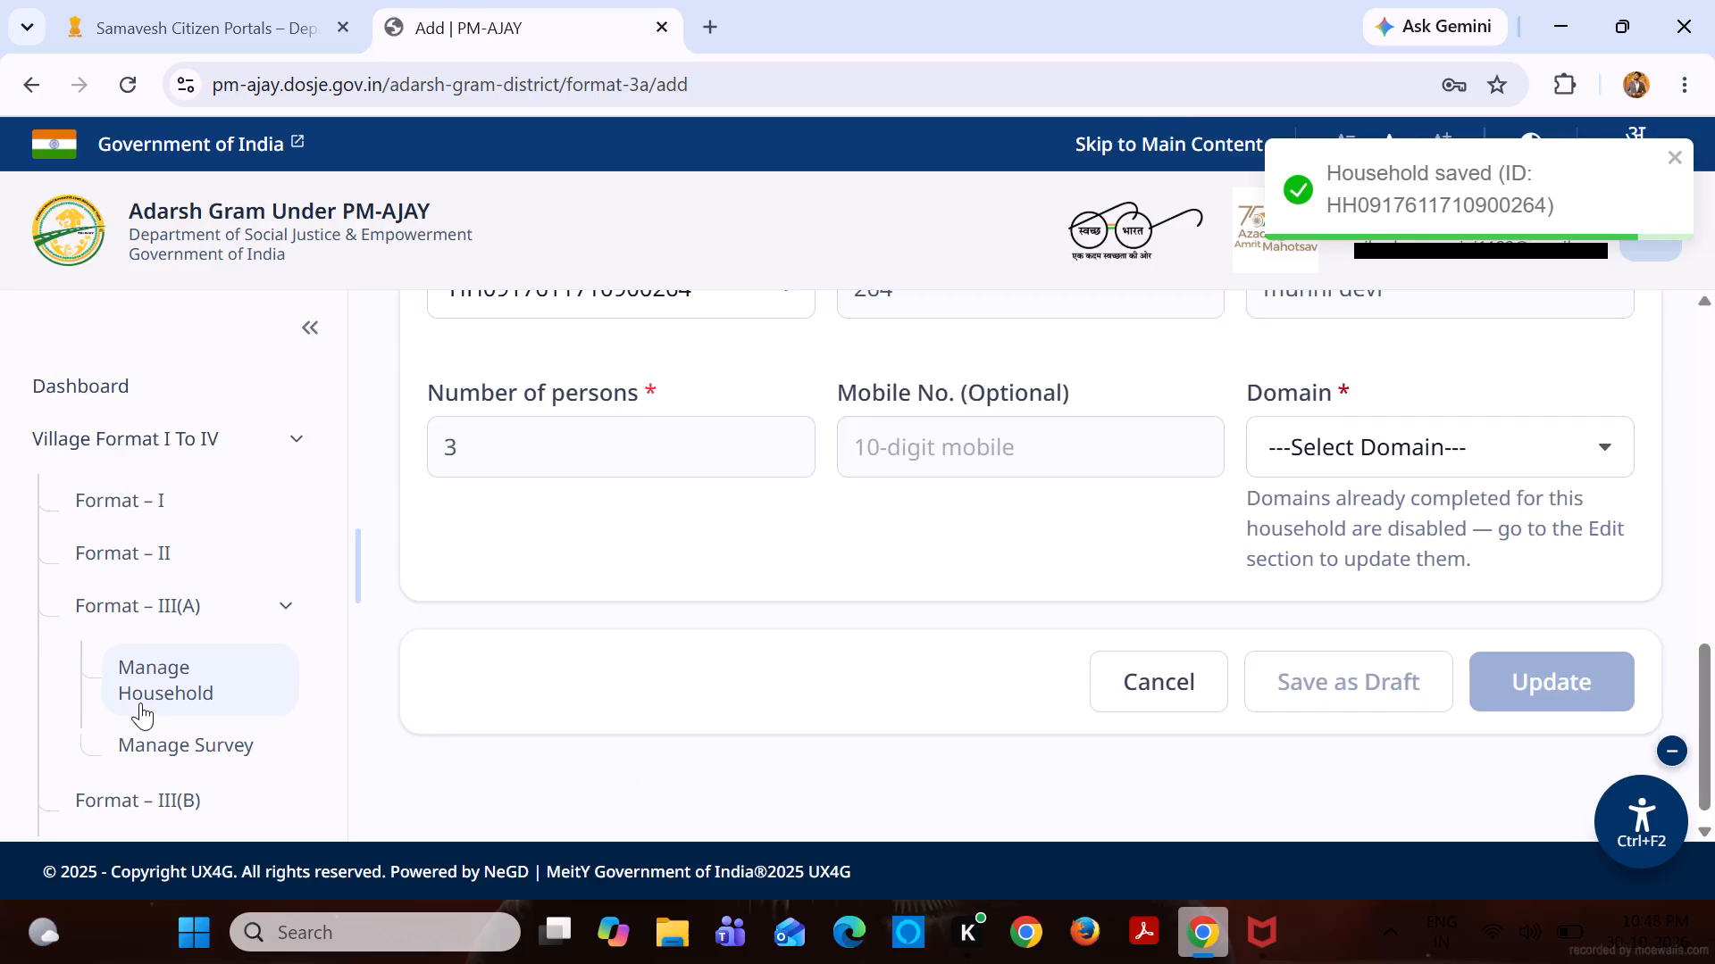
click(140, 702)
drag(1192, 374, 1204, 378)
click(1243, 288)
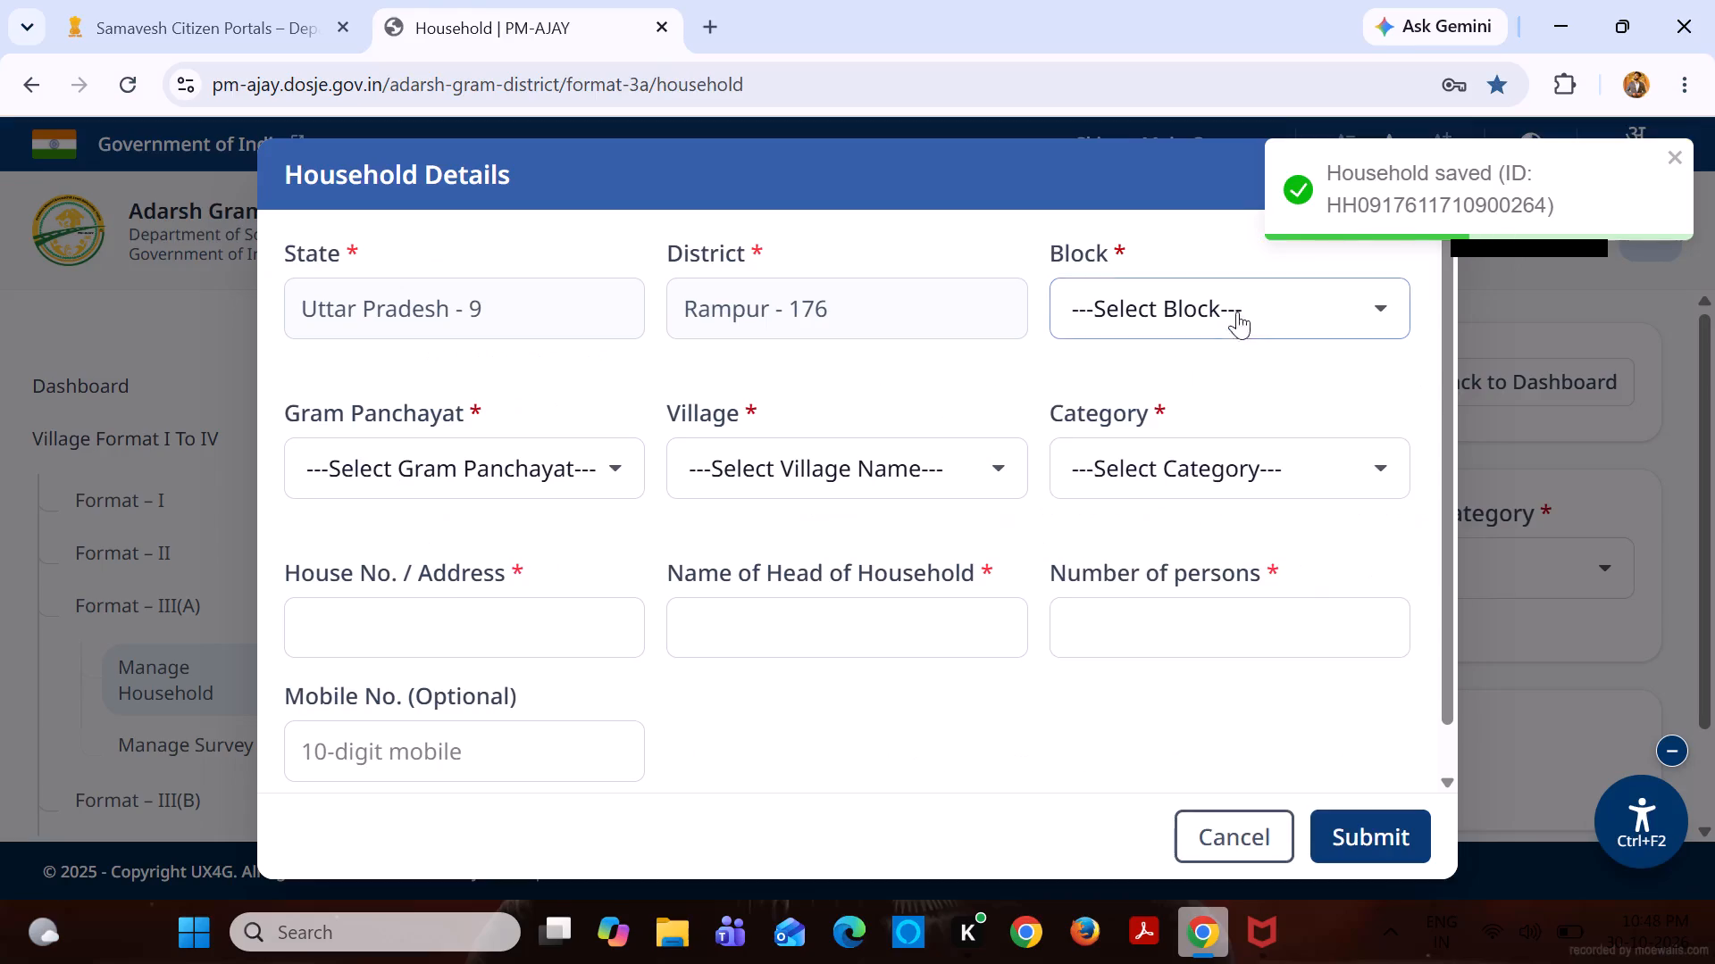
click(1137, 727)
click(563, 481)
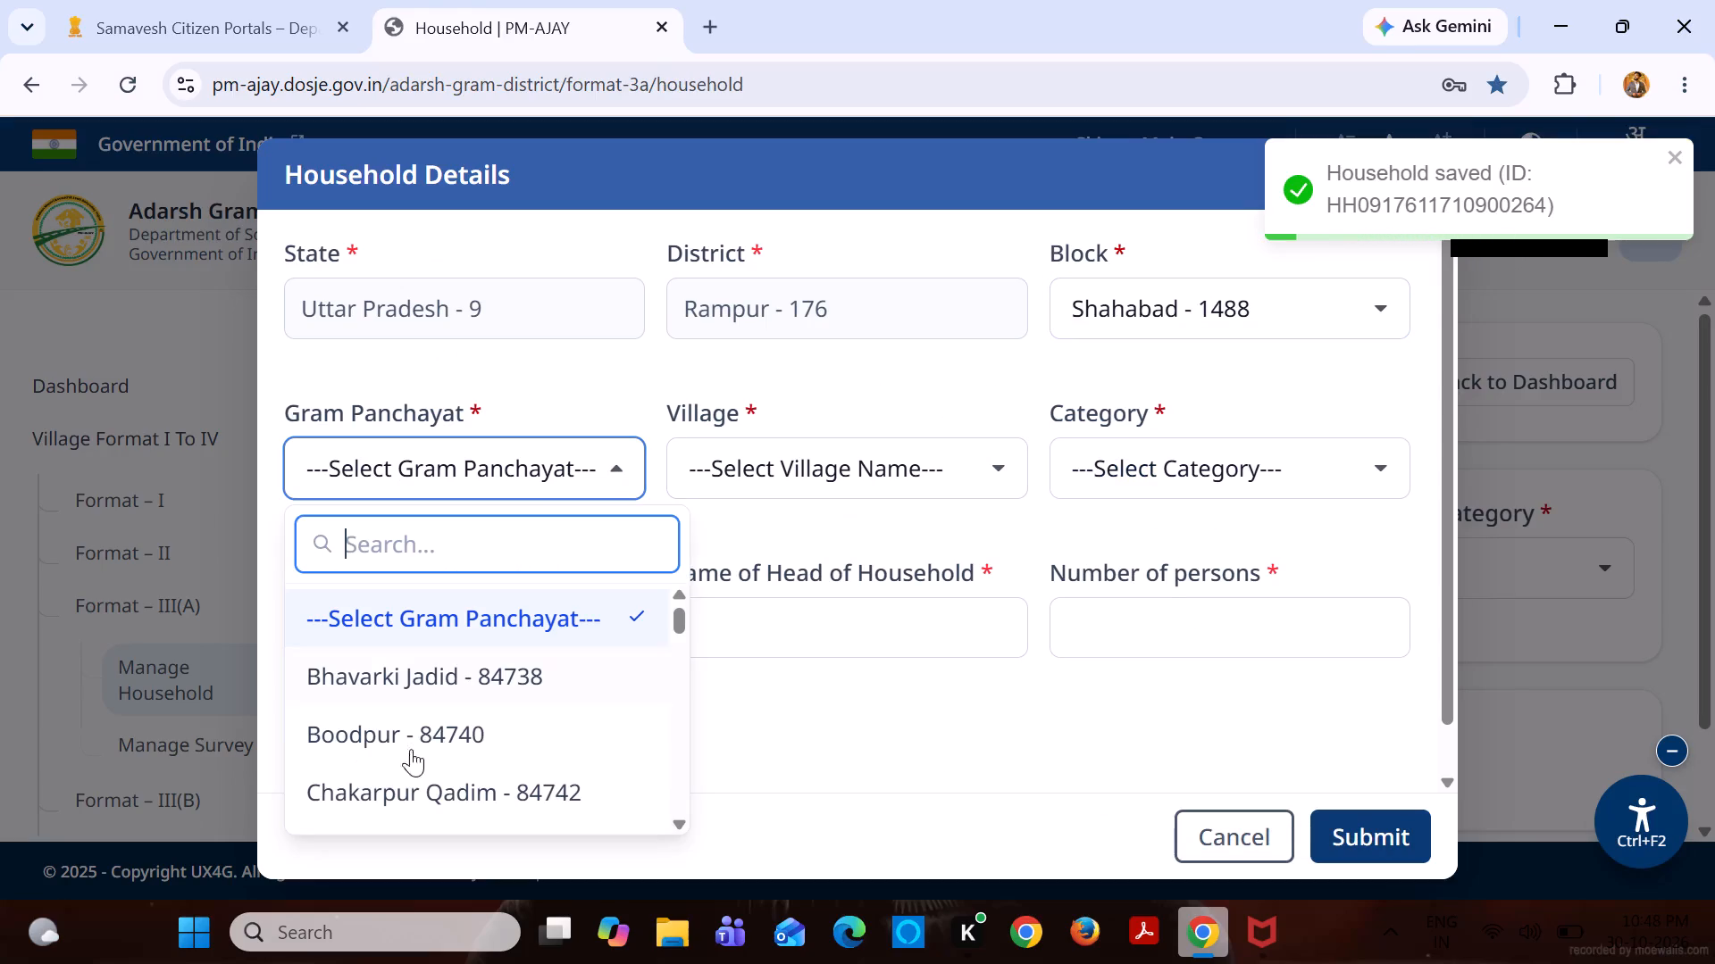
click(412, 735)
click(997, 425)
click(976, 476)
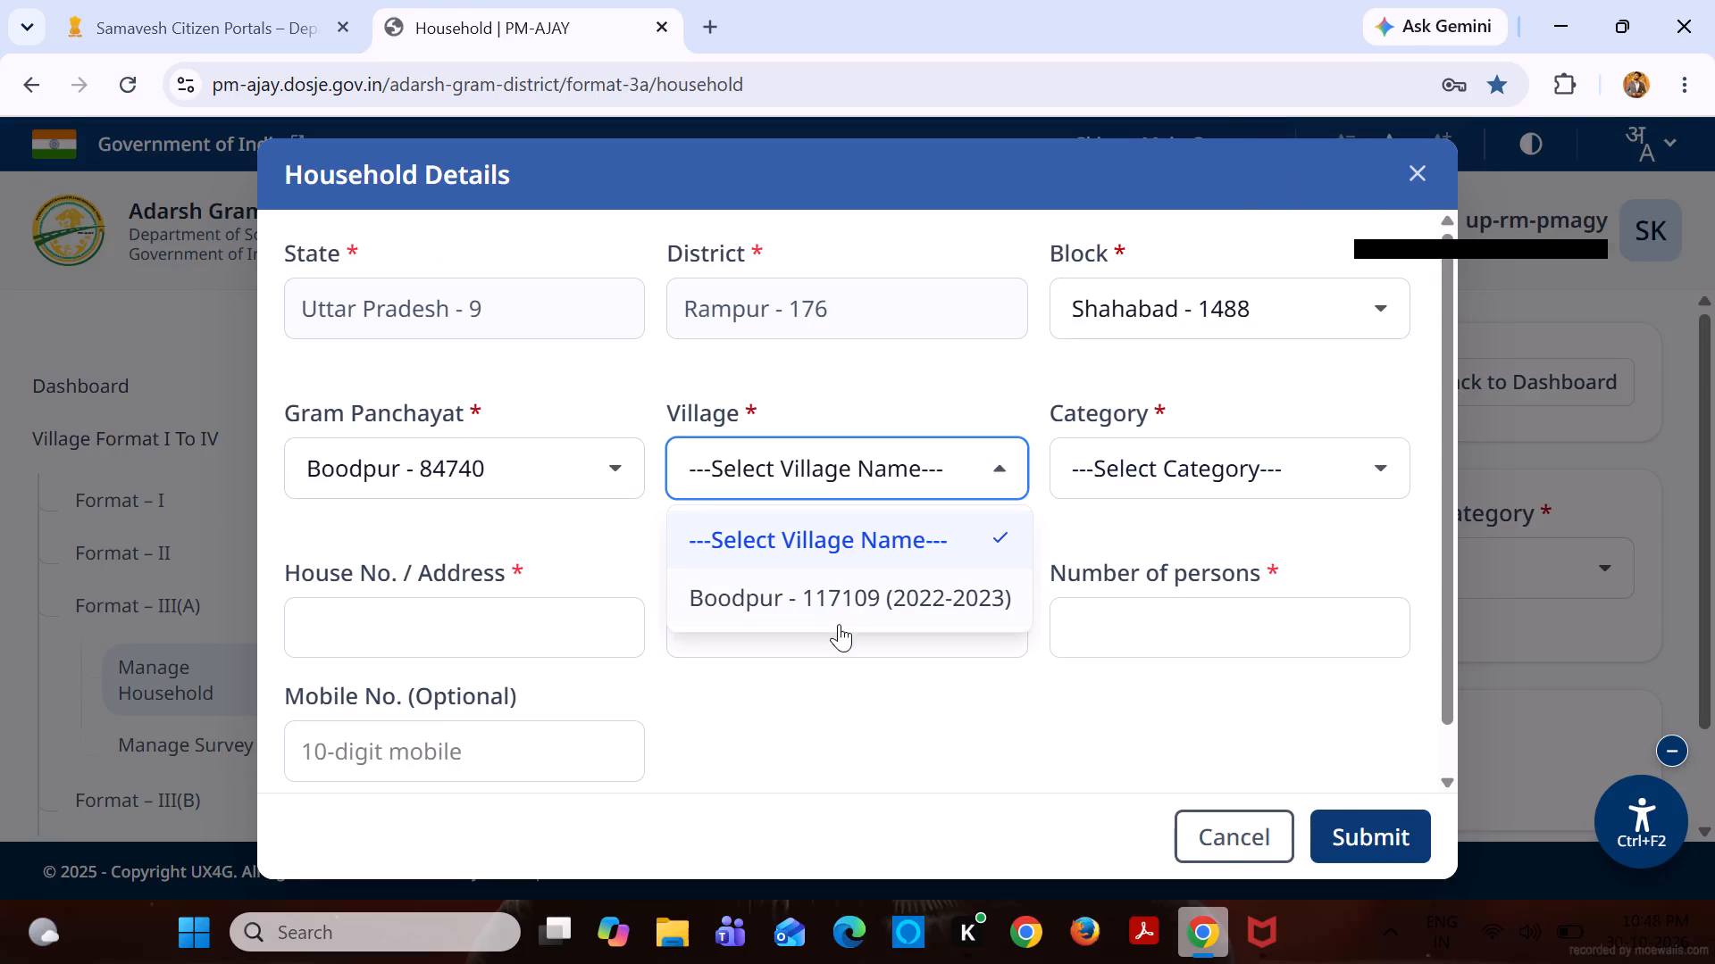
click(841, 611)
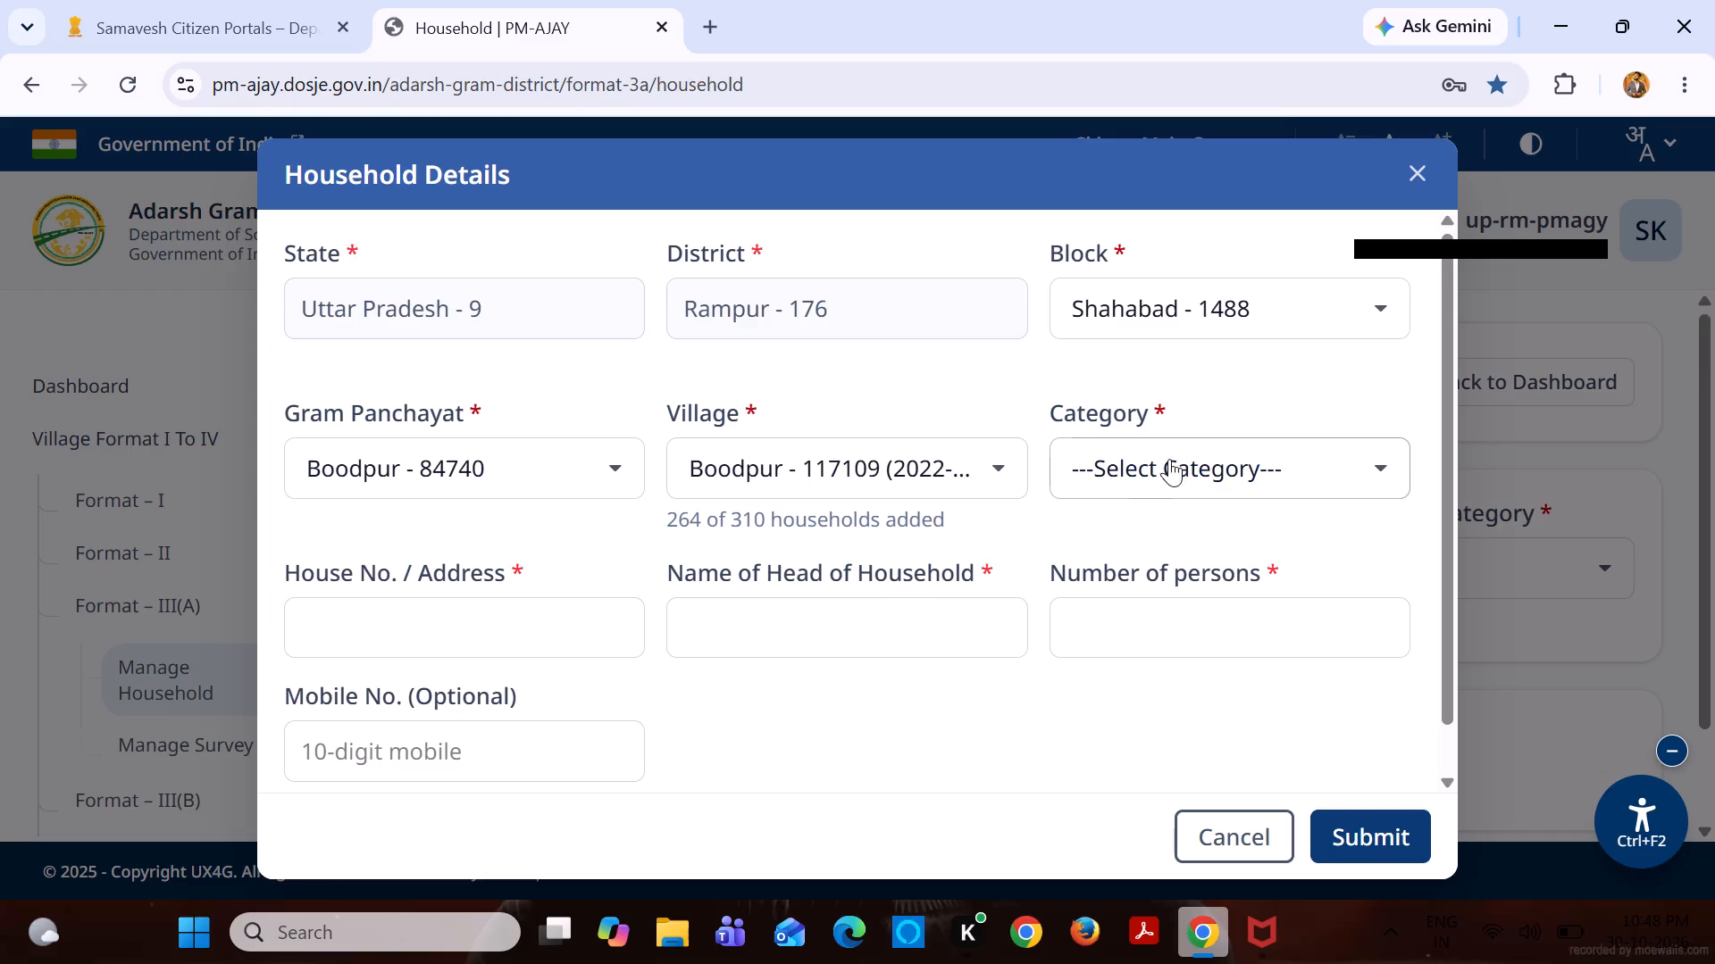
Set category SC, house number 265, the head of household's name and 4 persons, and submit the new household.
click(1194, 438)
click(1149, 589)
click(395, 612)
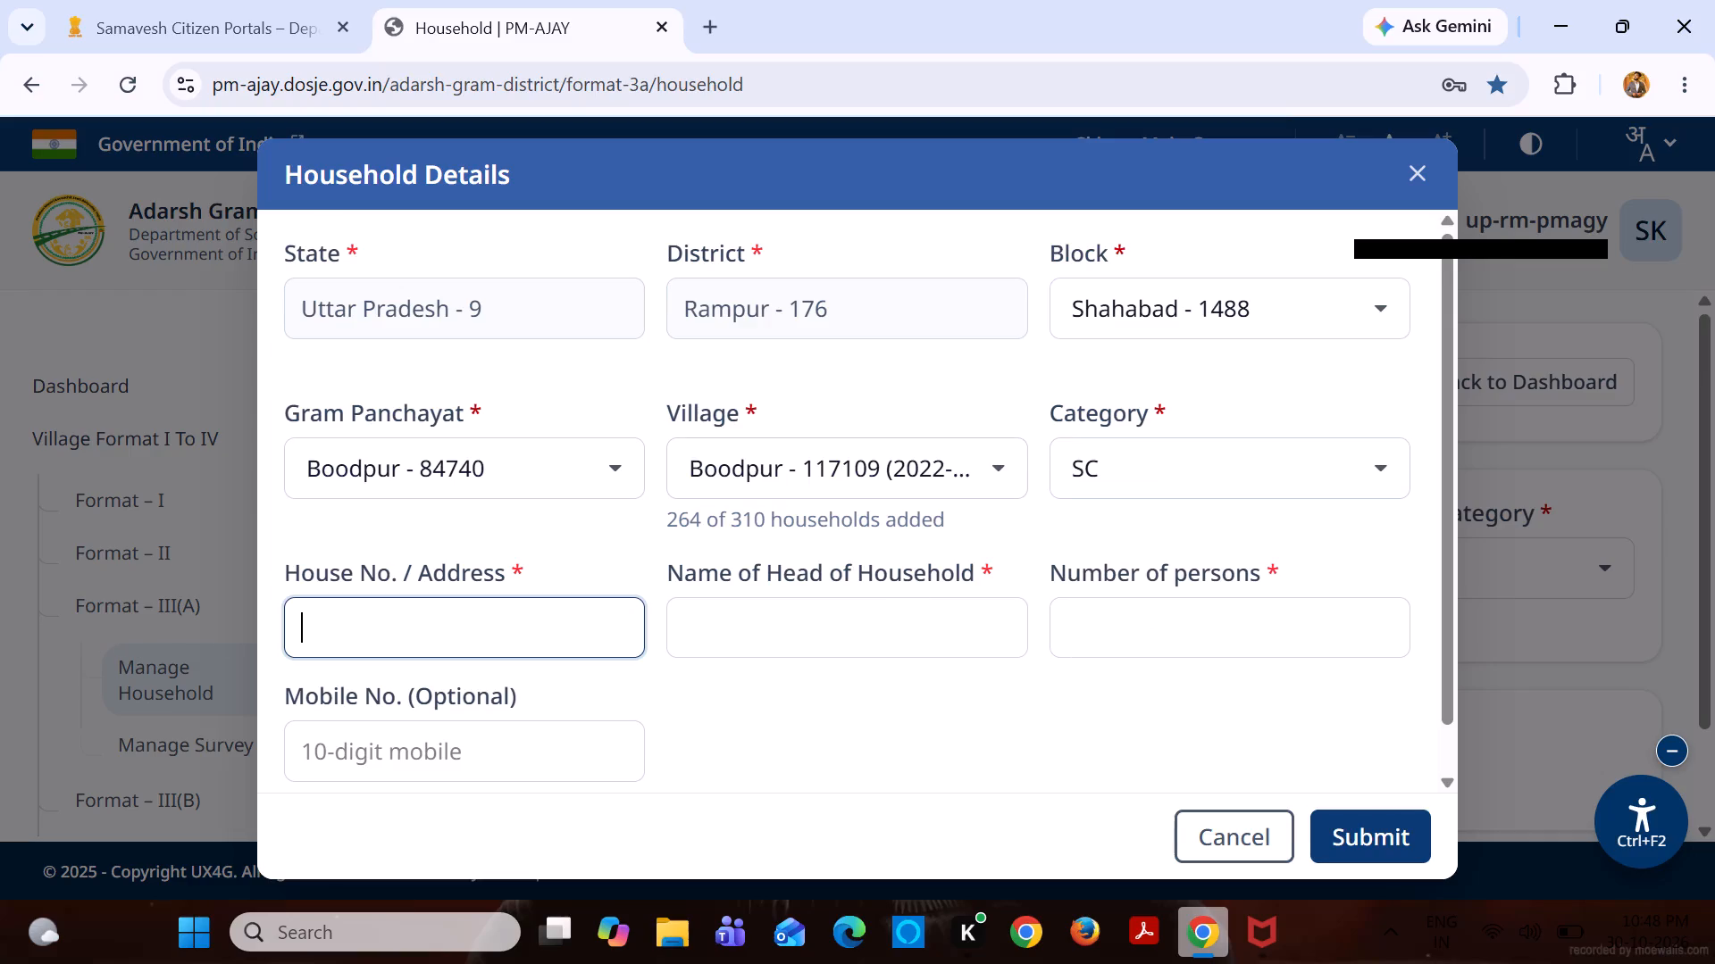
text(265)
click(702, 624)
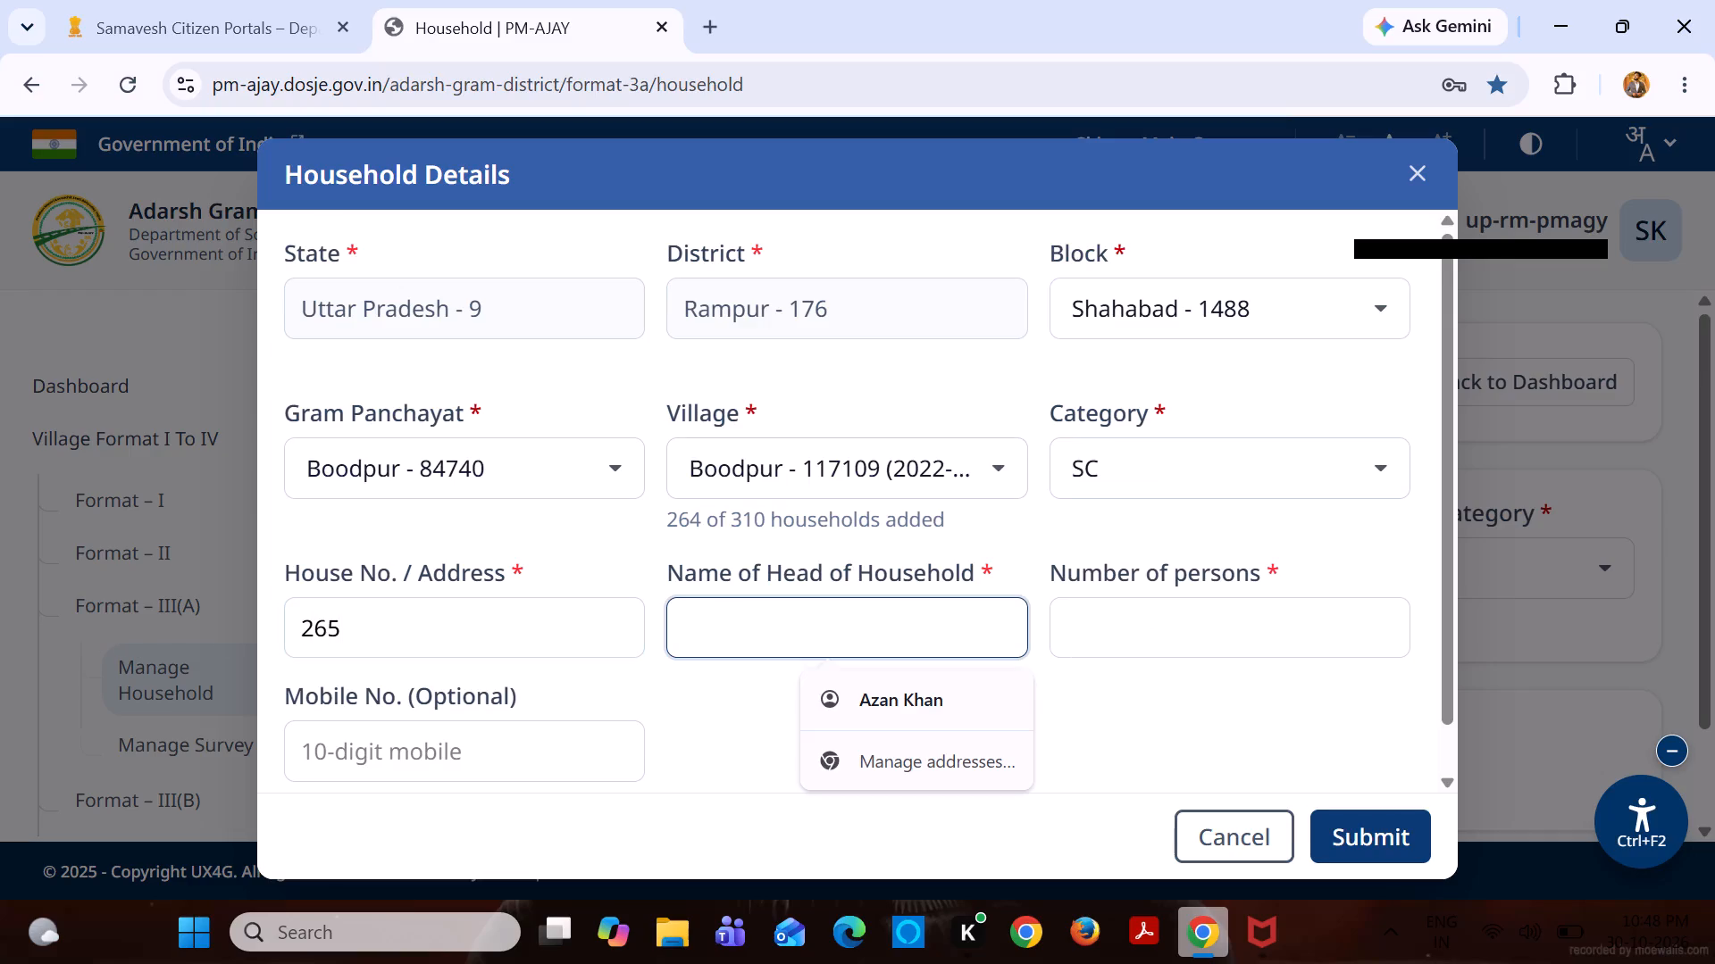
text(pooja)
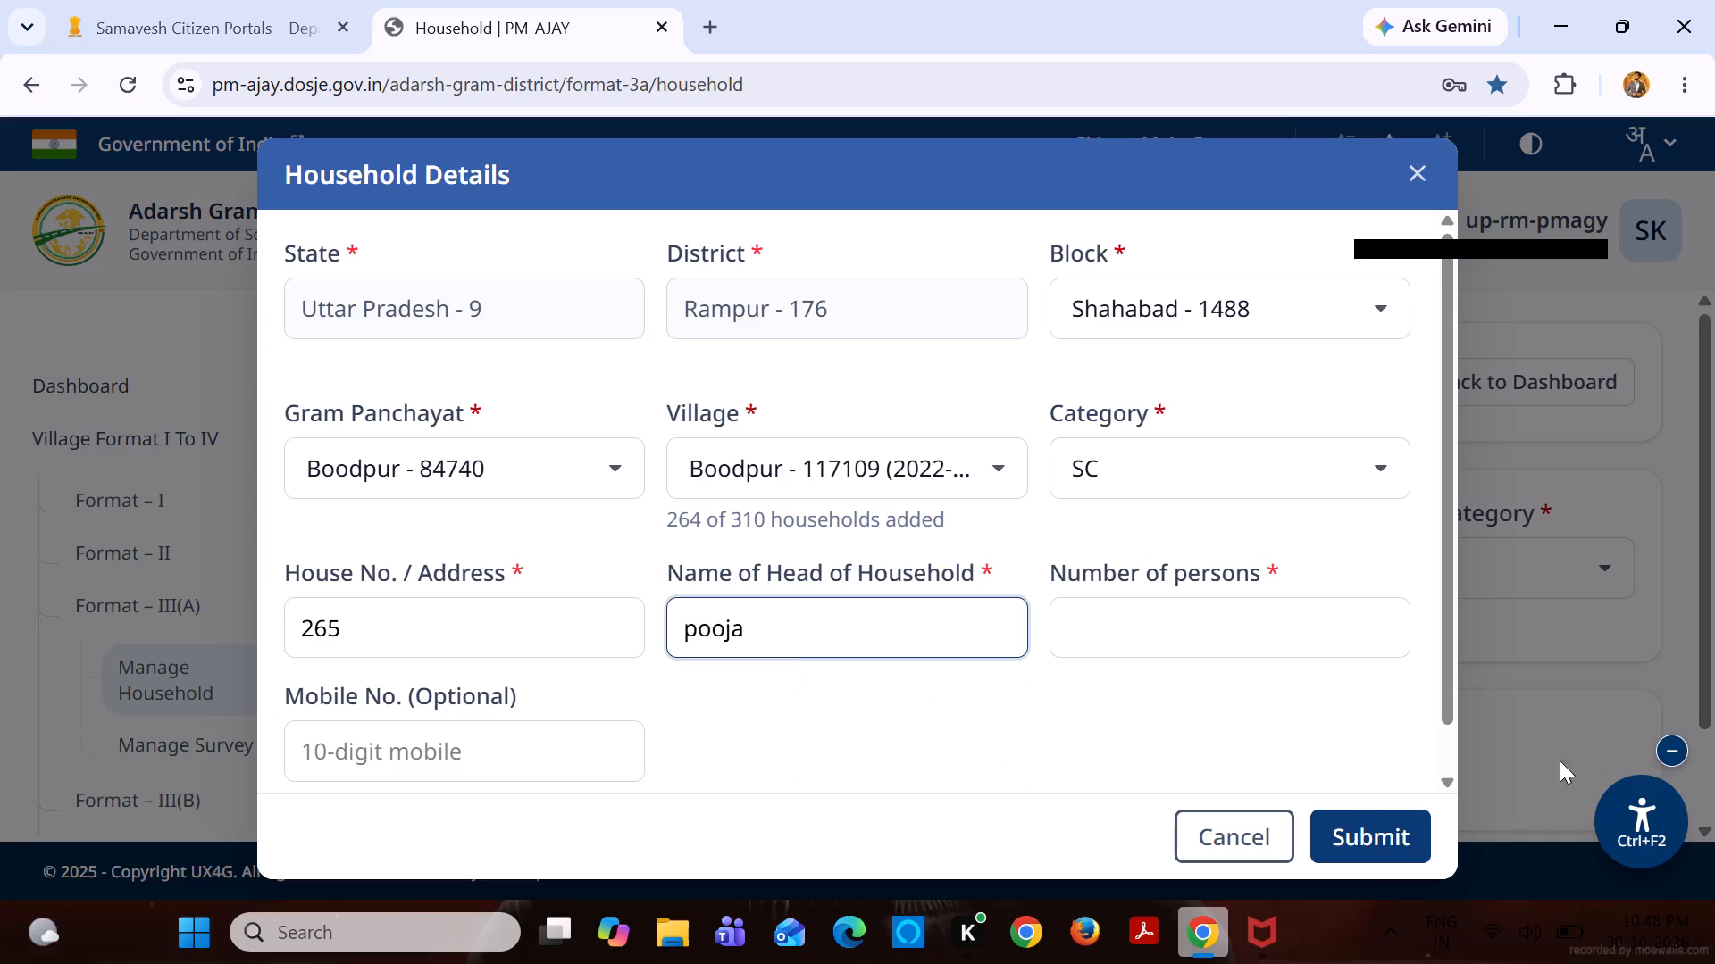
click(1187, 633)
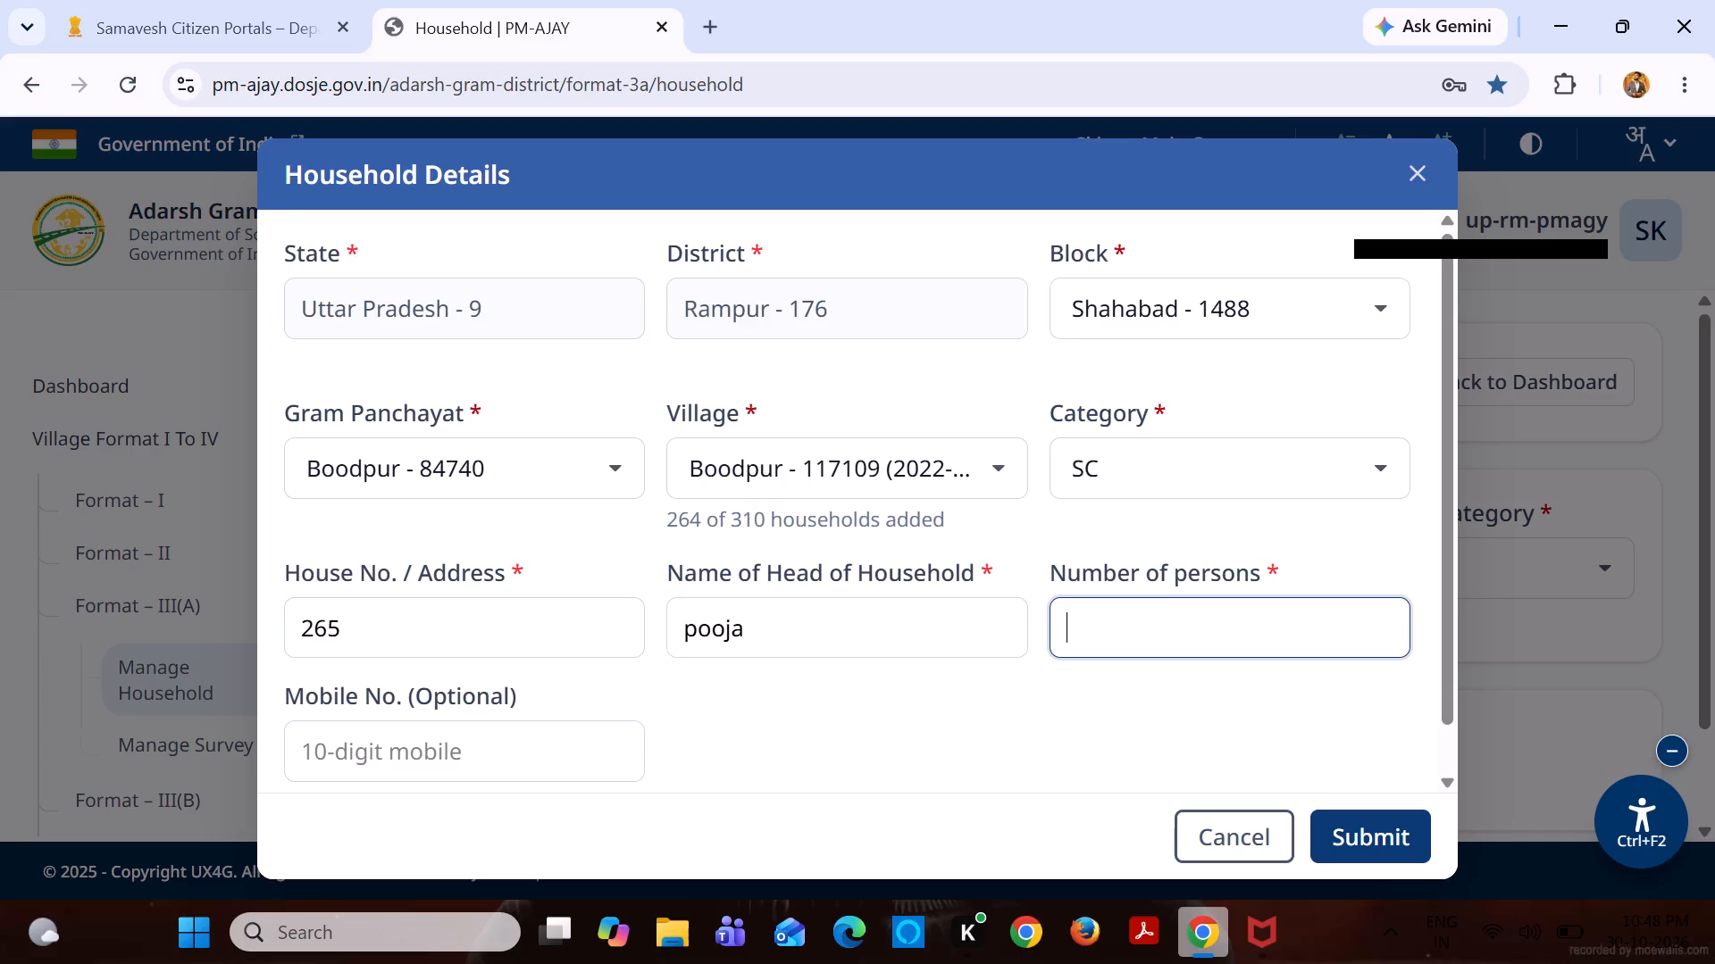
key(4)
click(1374, 833)
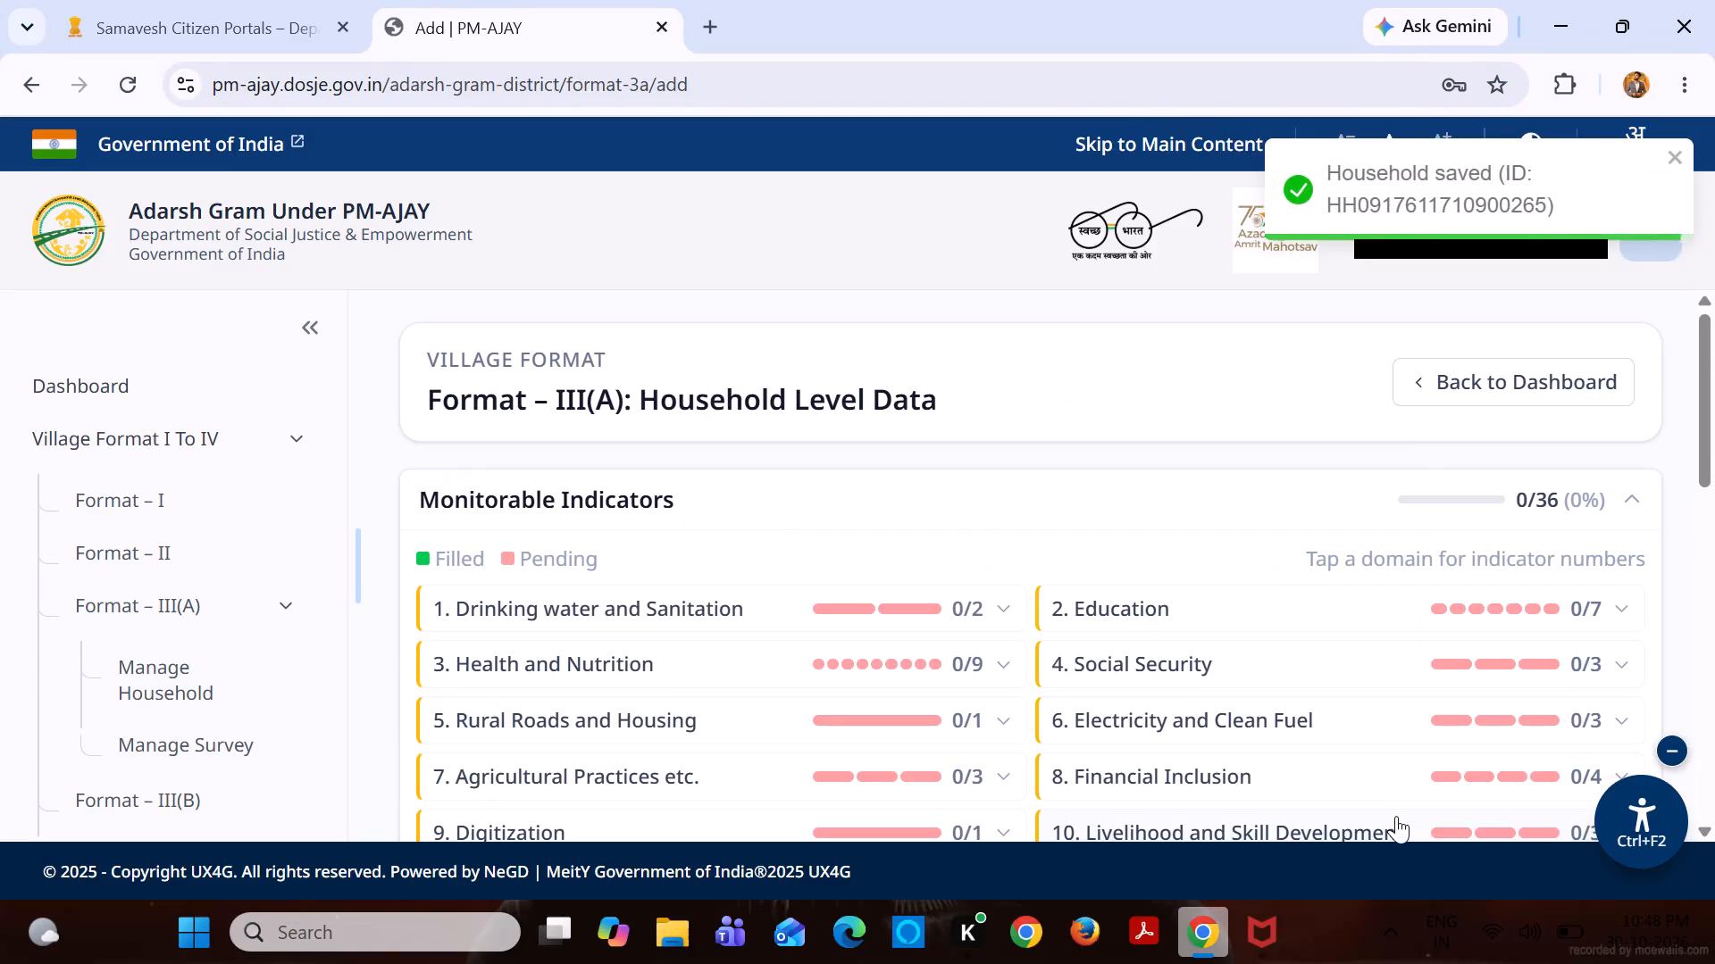
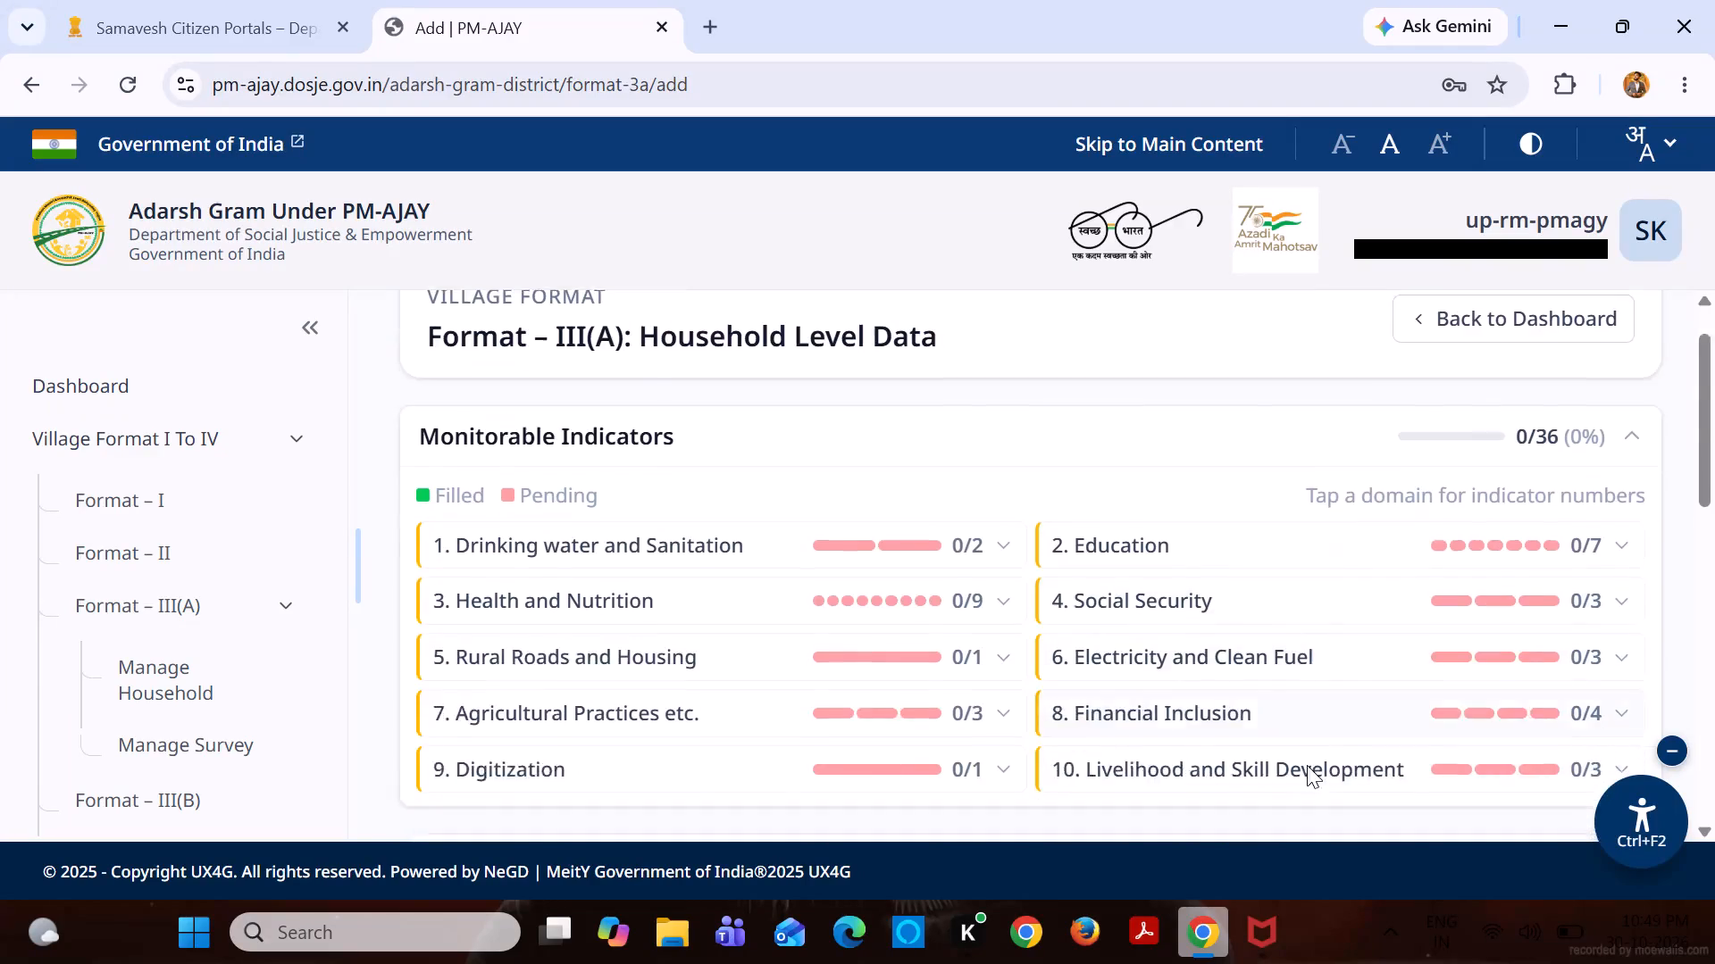
Fill in the Drinking water and Sanitation domain with Yes for the household latrine and No for open defecation, and submit it.
scroll(1538, 569, up, 1)
scroll(1538, 567, down, 4)
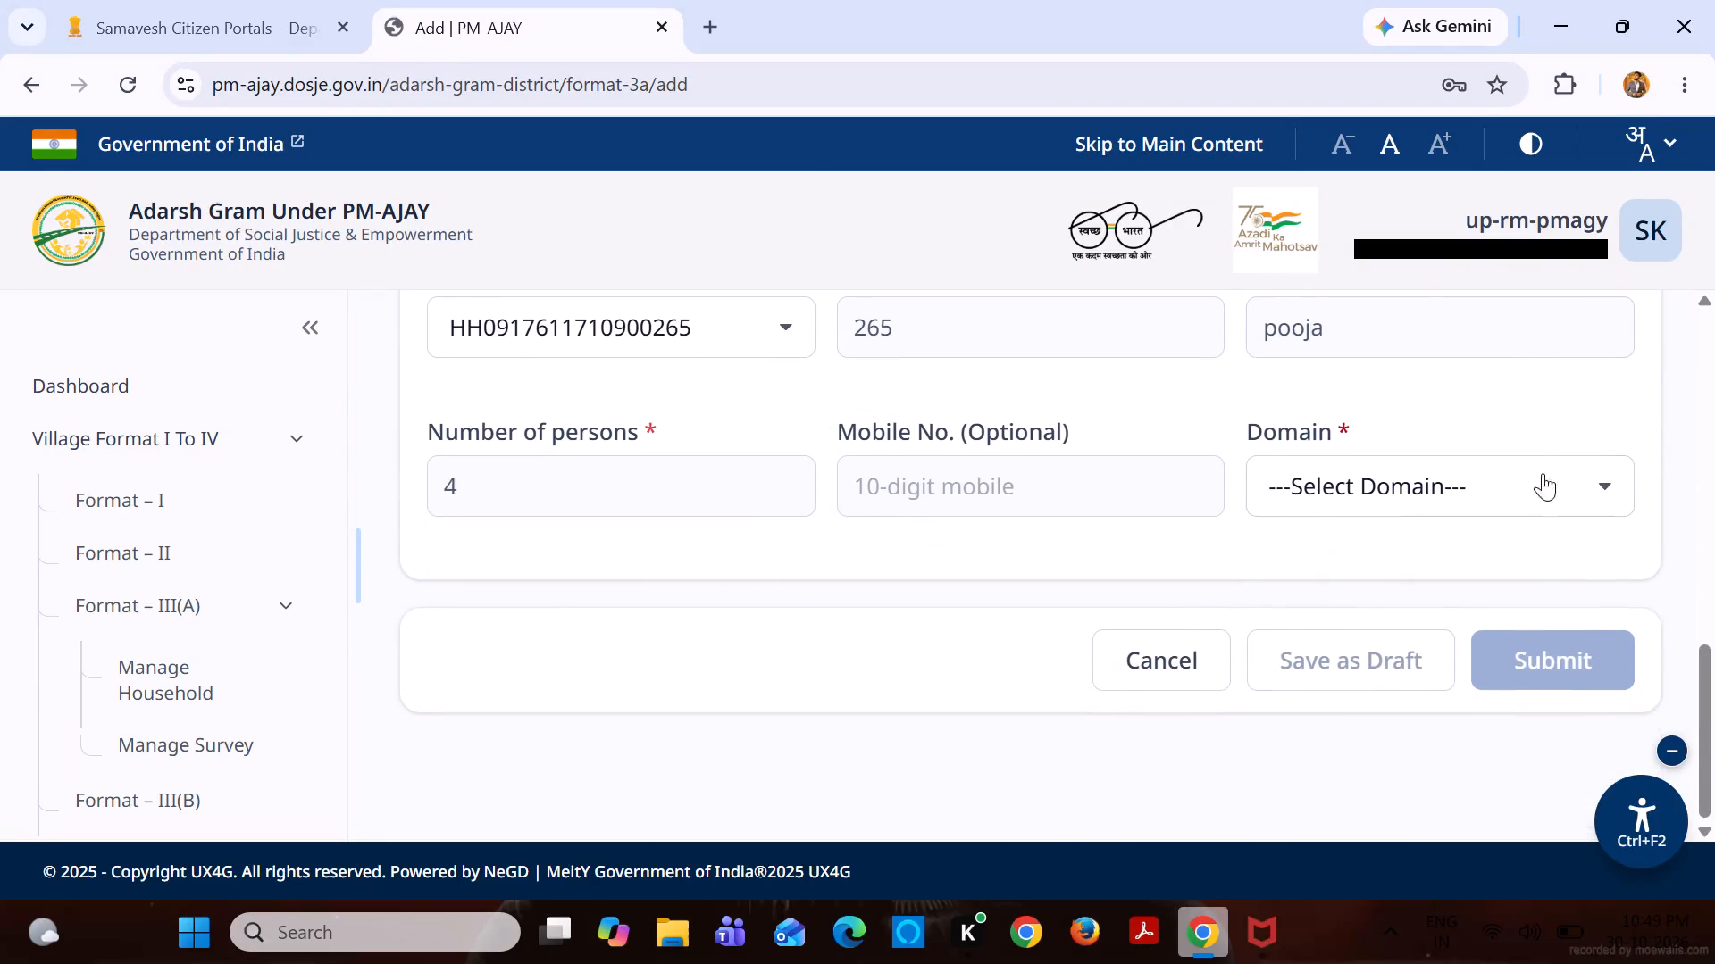
click(1537, 503)
click(1383, 263)
scroll(1388, 508, down, 4)
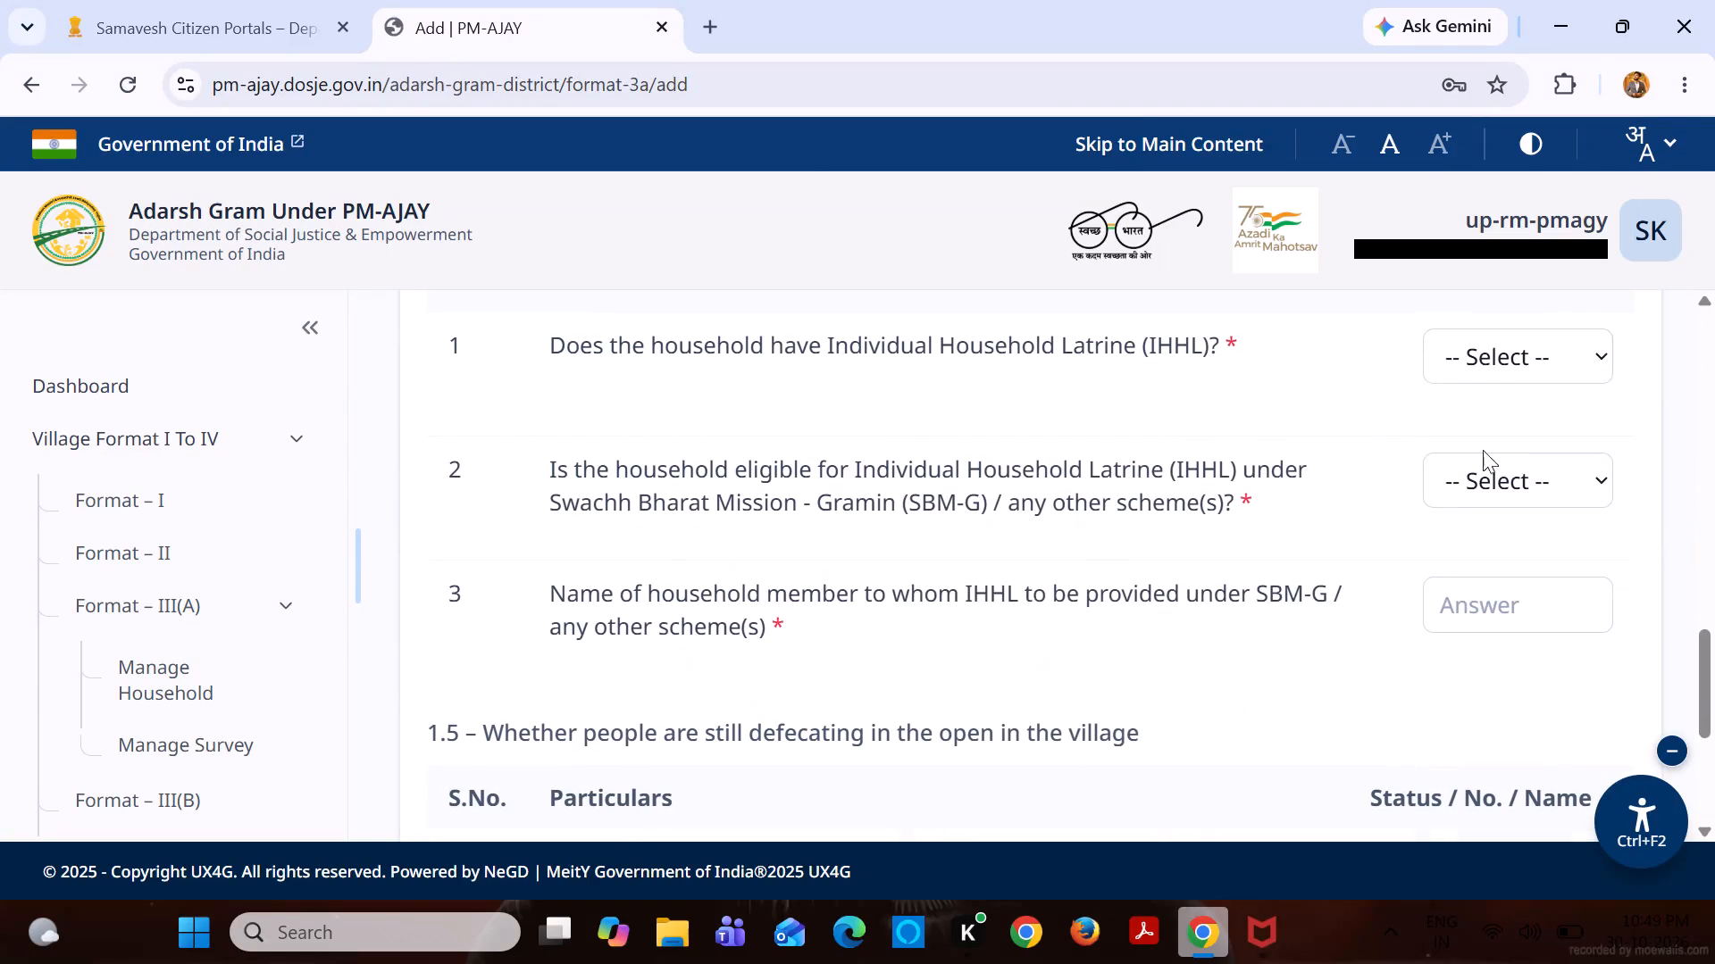
drag(1531, 343, 1531, 353)
click(1478, 444)
scroll(1485, 446, down, 2)
click(1502, 461)
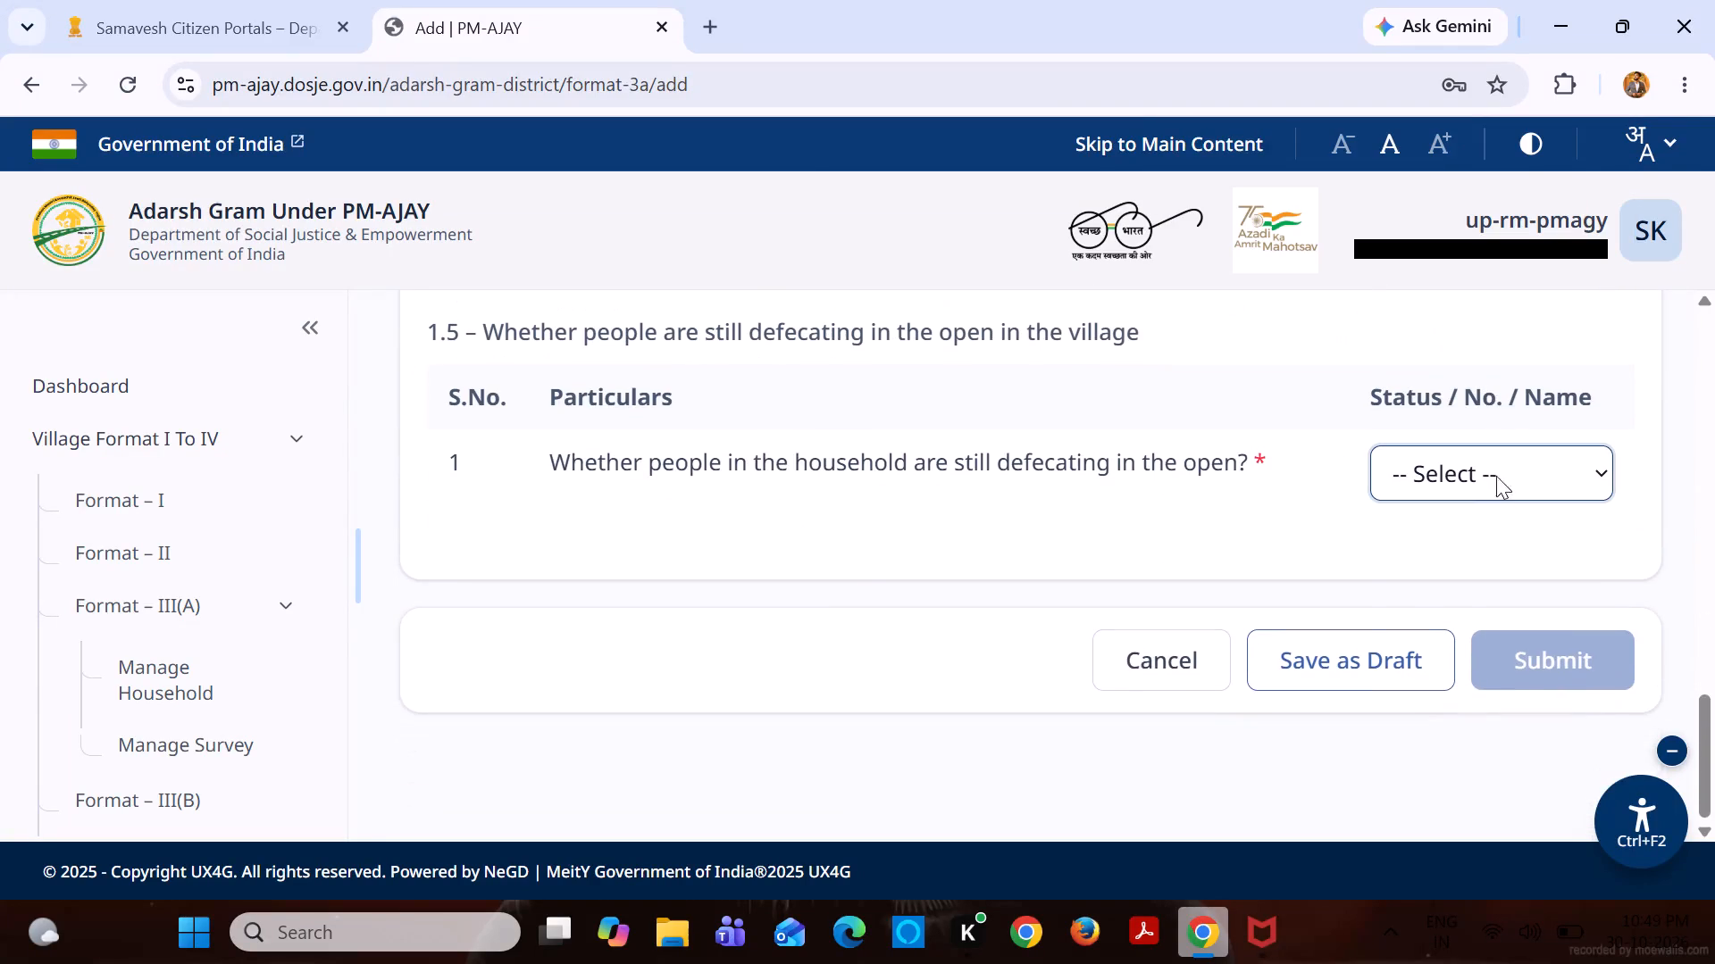
click(1489, 482)
click(1427, 607)
click(1553, 645)
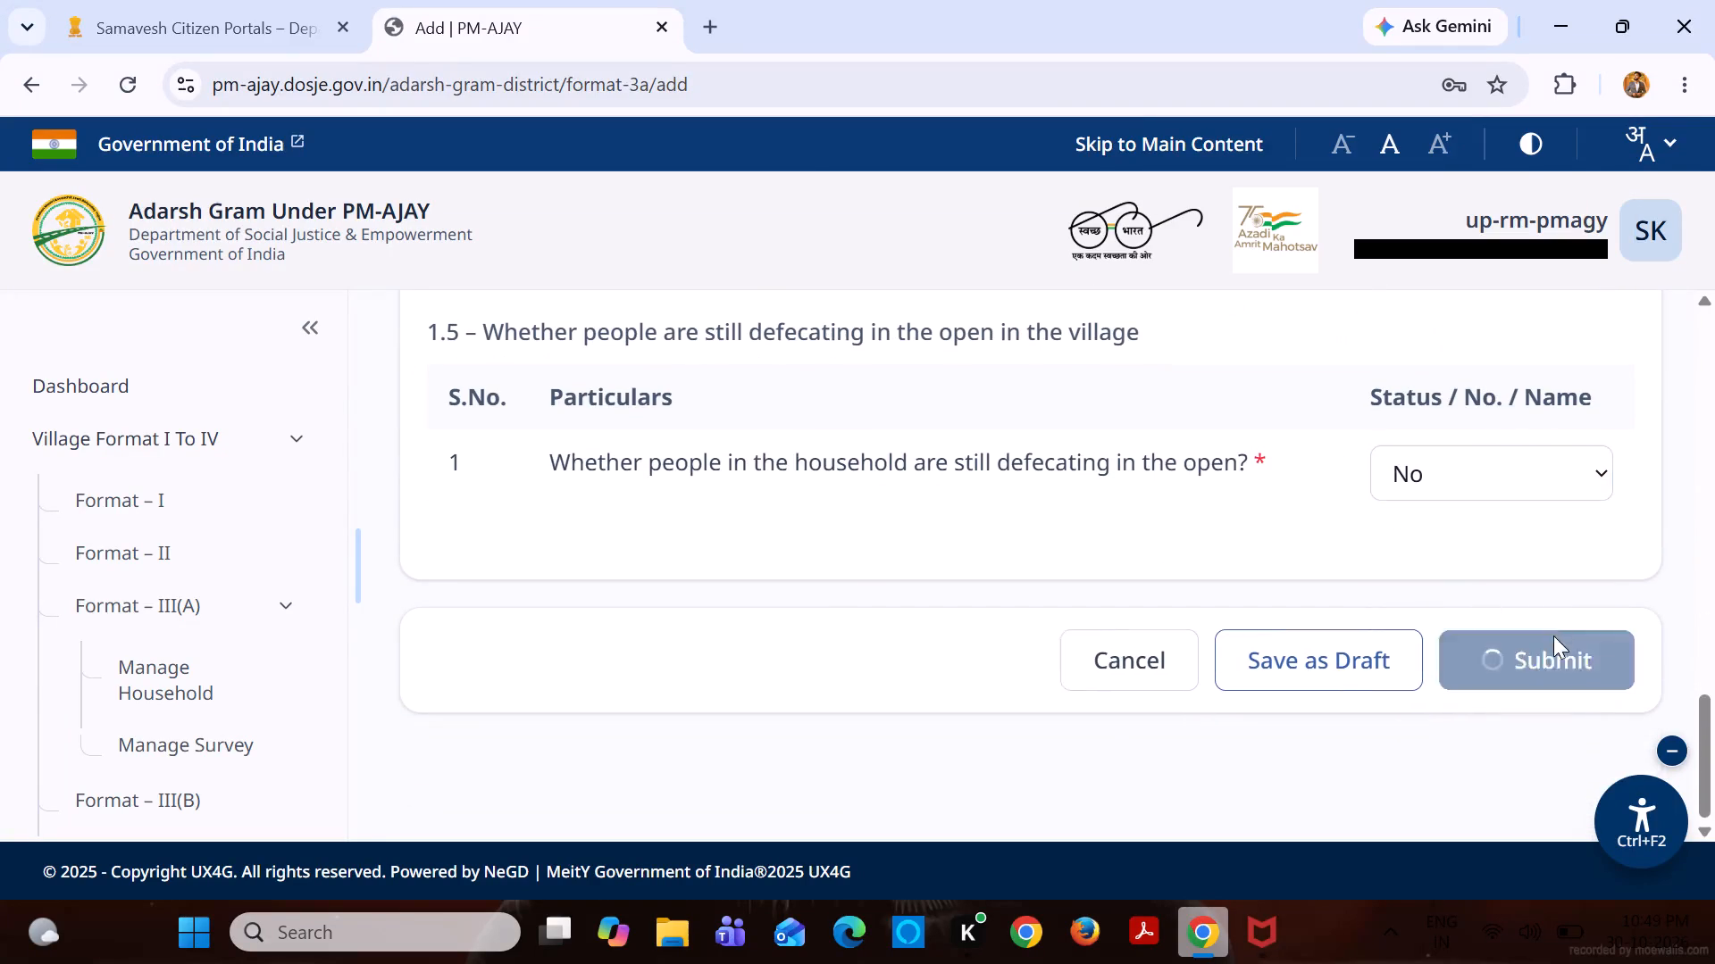
Choose the 2 – Education domain and enter 2 children aged 6-10, with 2 attending primary school.
click(1543, 399)
click(1345, 678)
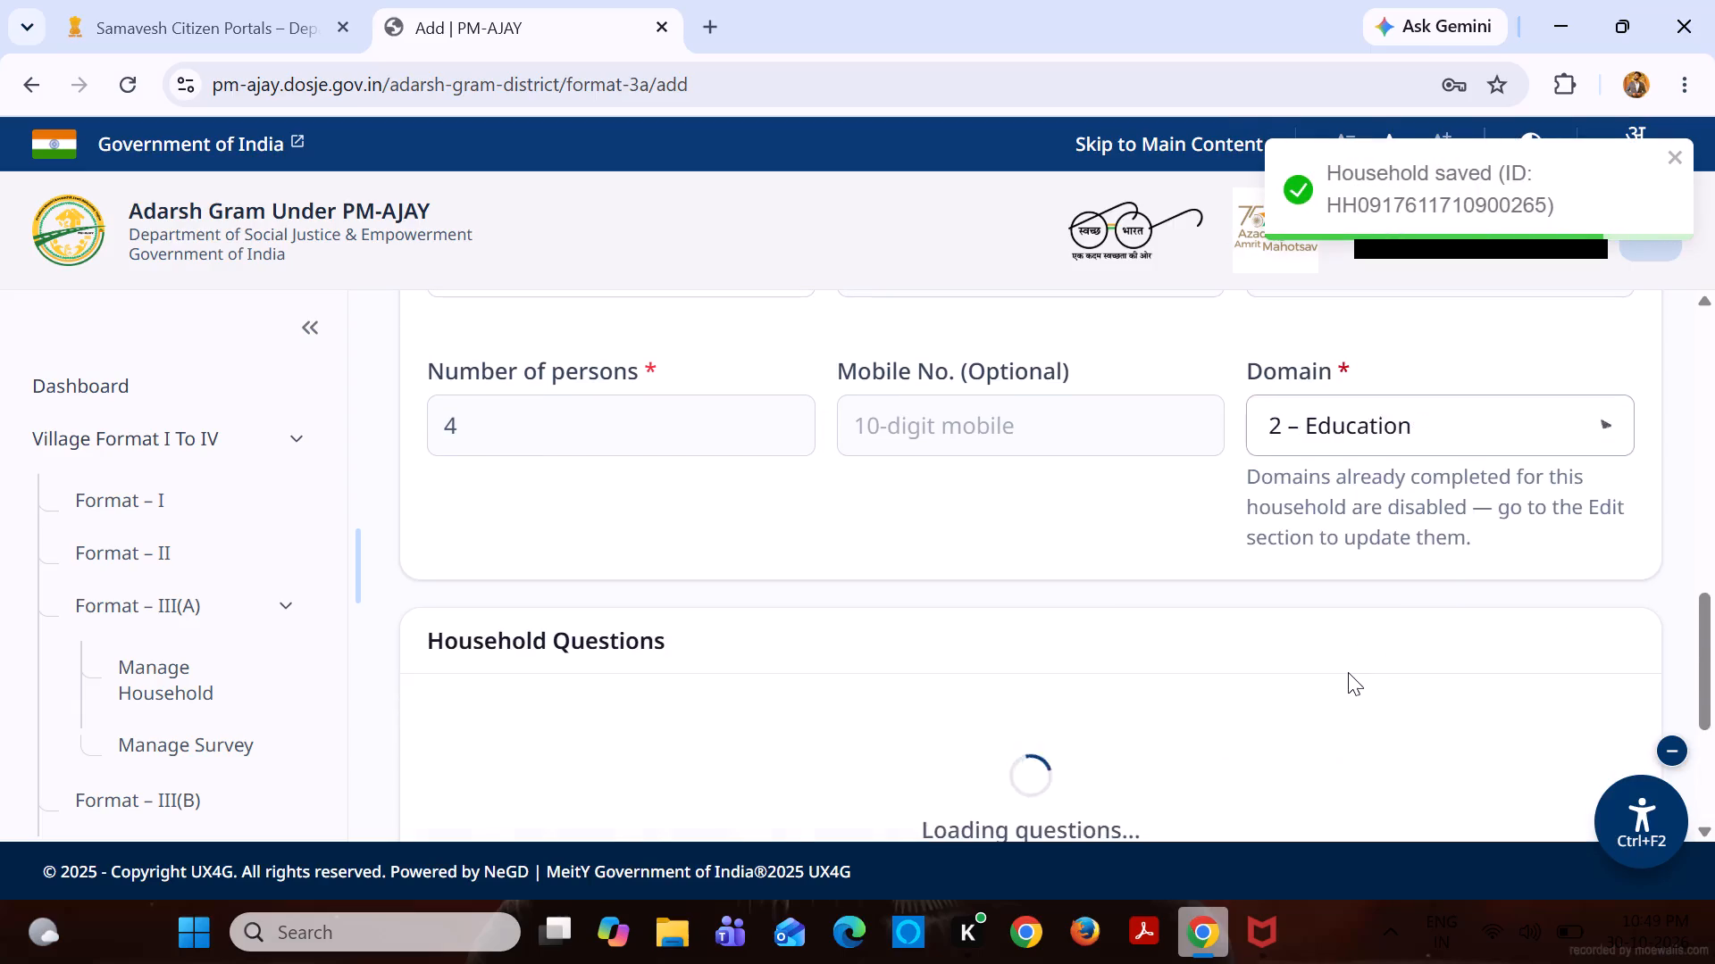
scroll(1348, 674, down, 2)
click(1406, 596)
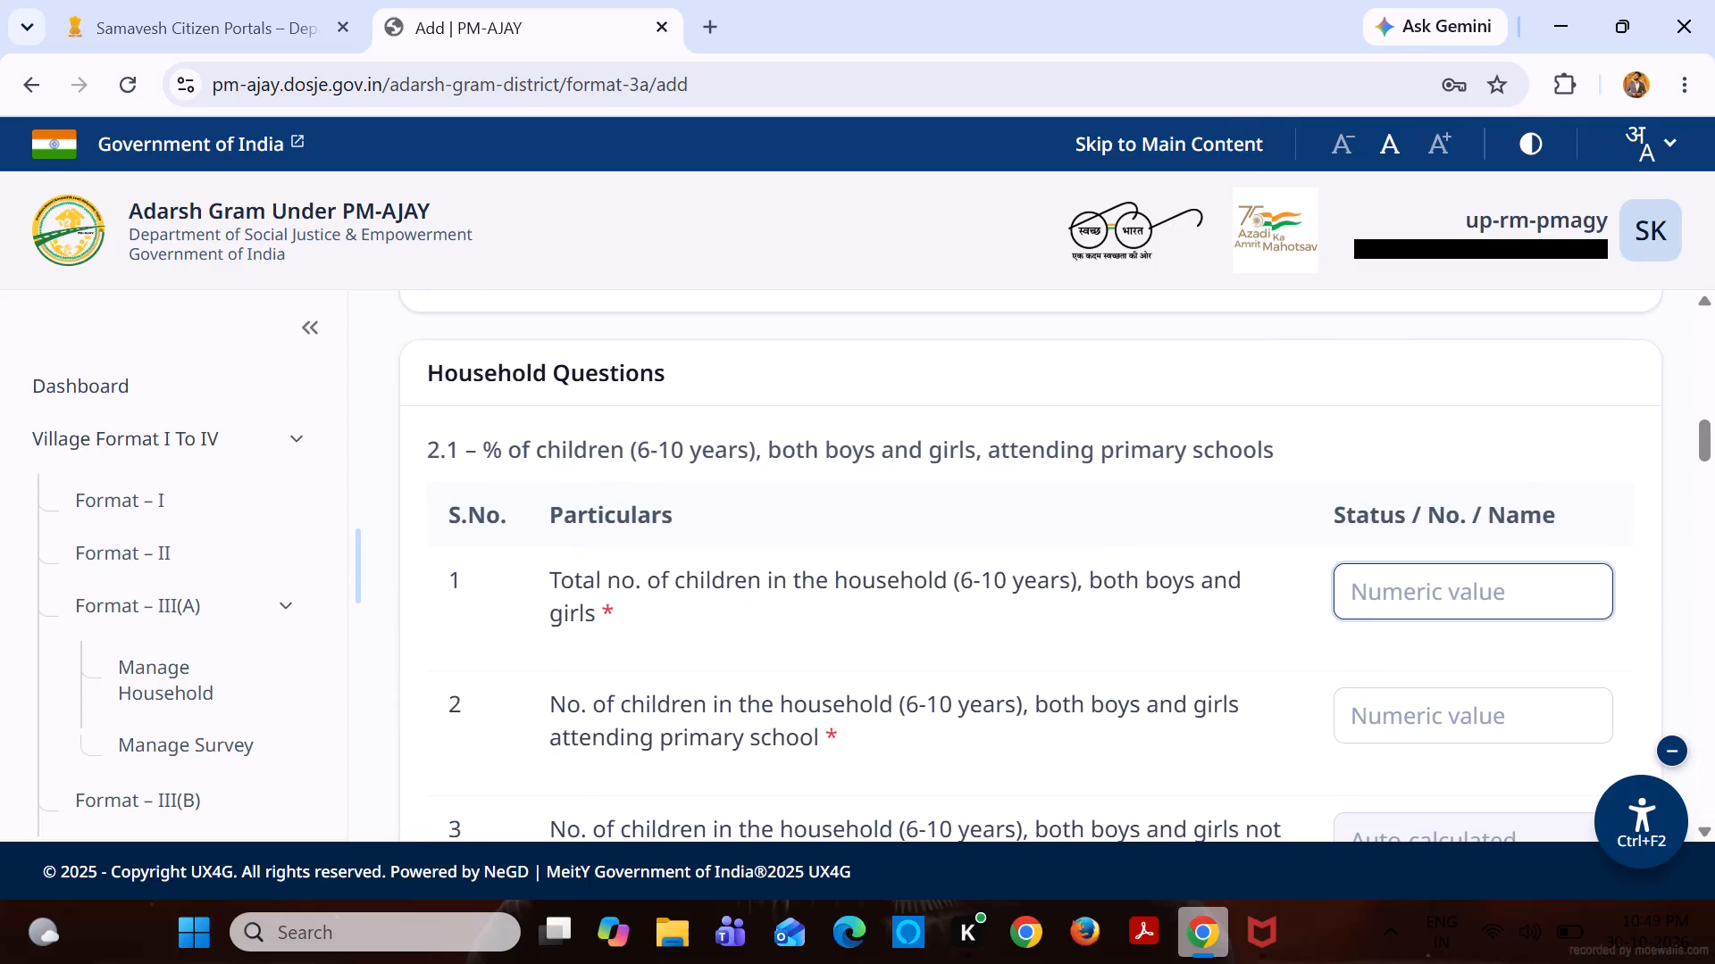
scroll(1399, 594, up, 3)
scroll(1399, 594, down, 3)
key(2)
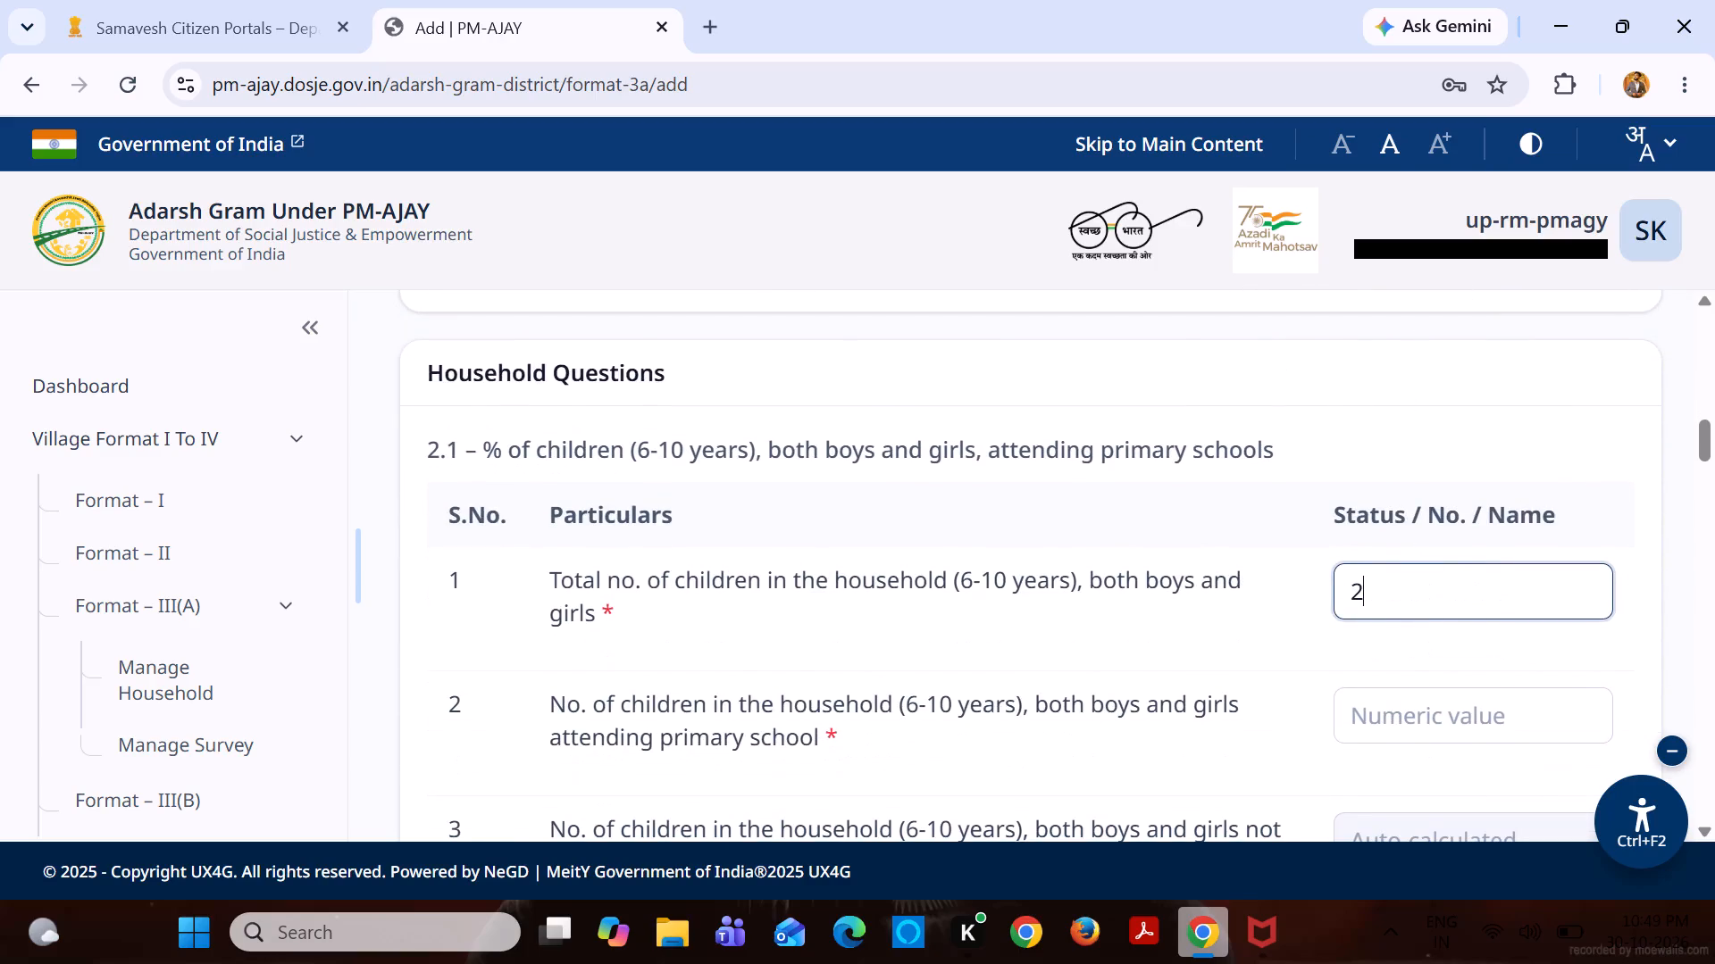
click(1380, 689)
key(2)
Enter 0 for the number of household children aged 11-13, 14-15, 16-17 and 18-23 years.
scroll(1380, 678, up, 1)
scroll(1380, 678, down, 5)
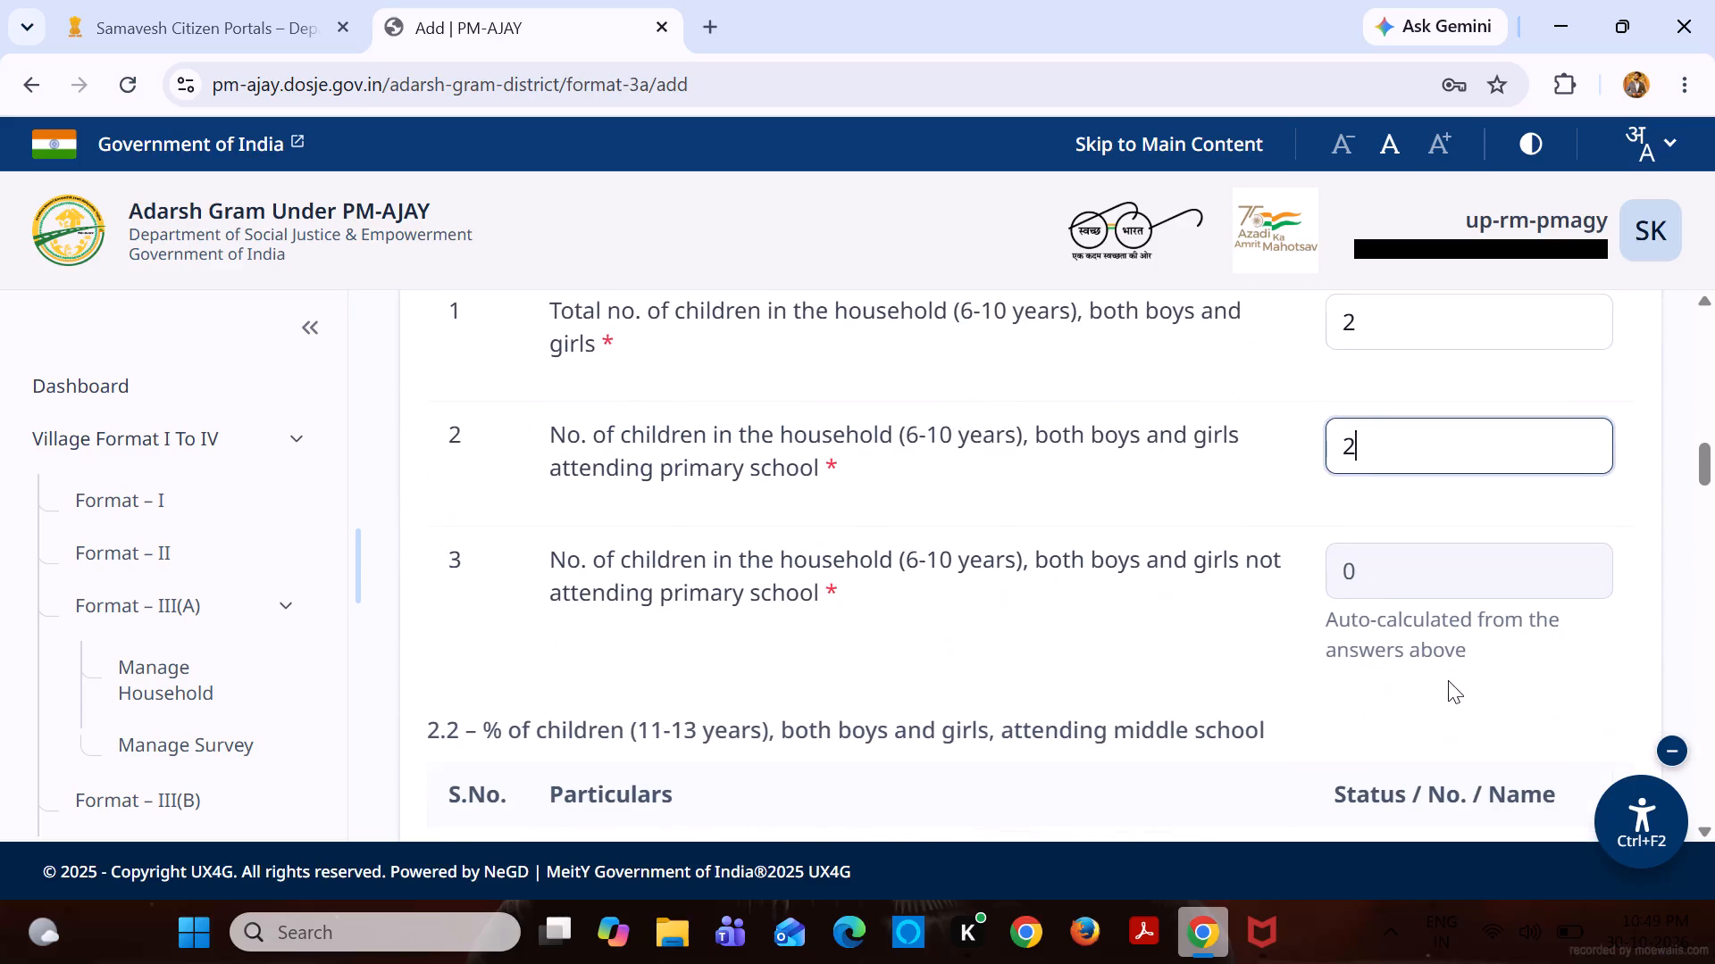
click(1410, 605)
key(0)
scroll(1410, 605, down, 2)
click(1435, 593)
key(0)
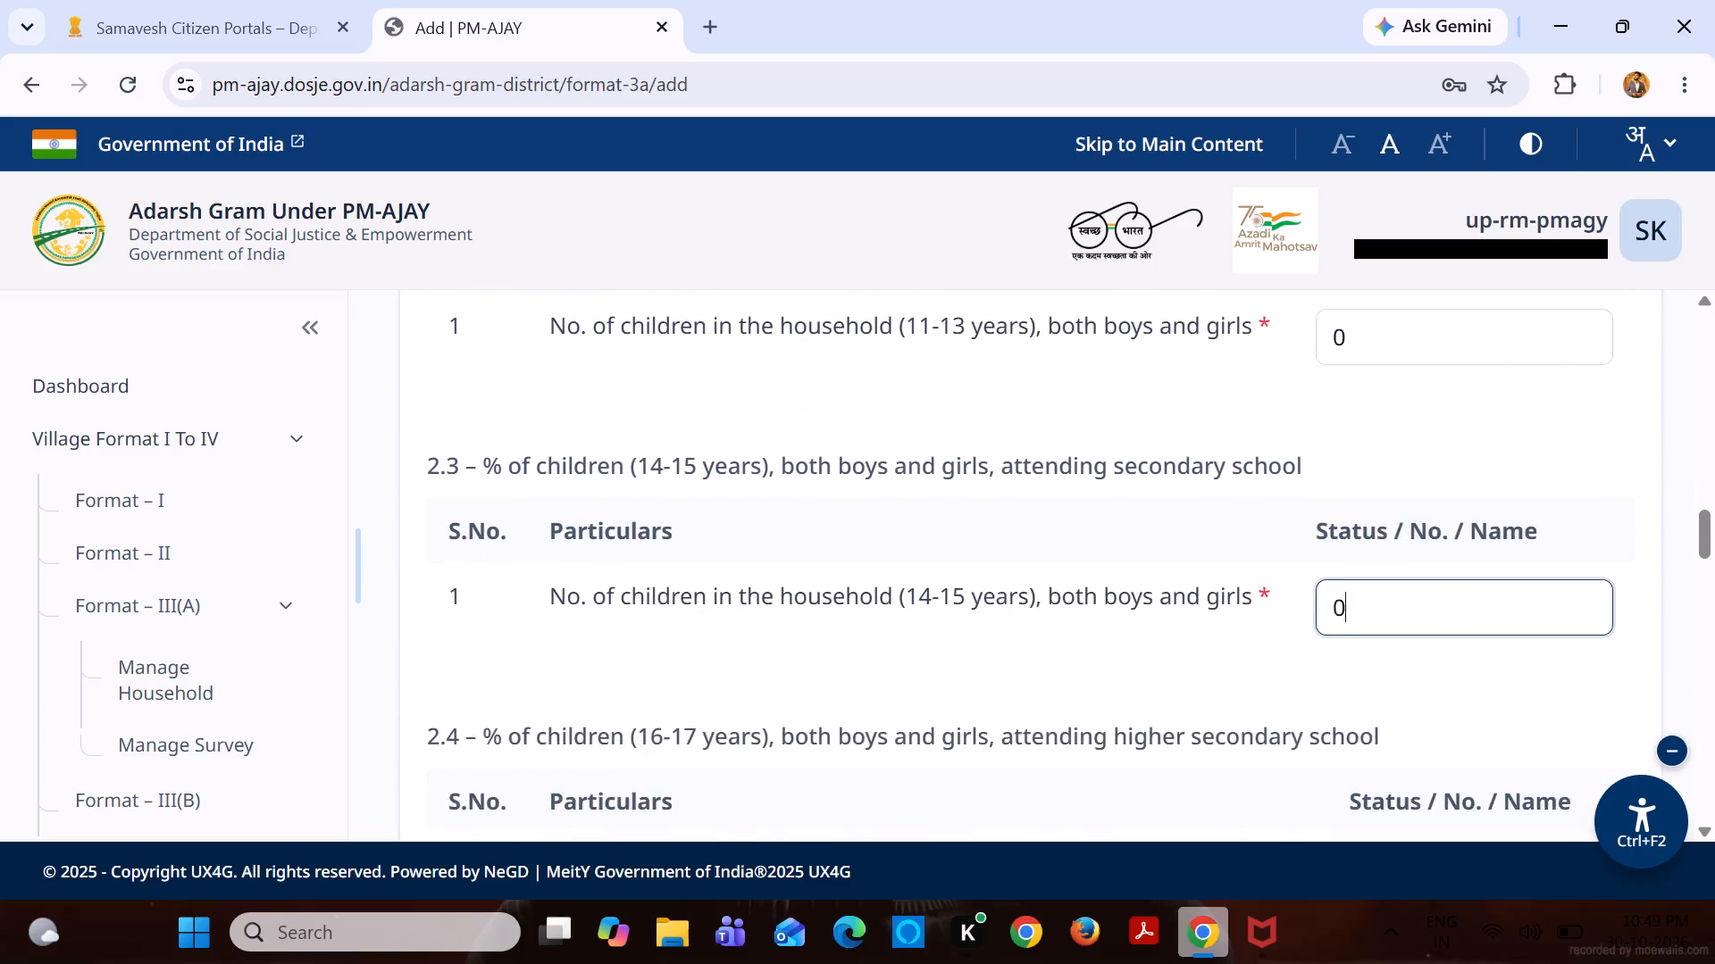
scroll(1434, 586, down, 2)
click(1460, 573)
click(1460, 584)
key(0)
scroll(1459, 584, down, 2)
click(1469, 594)
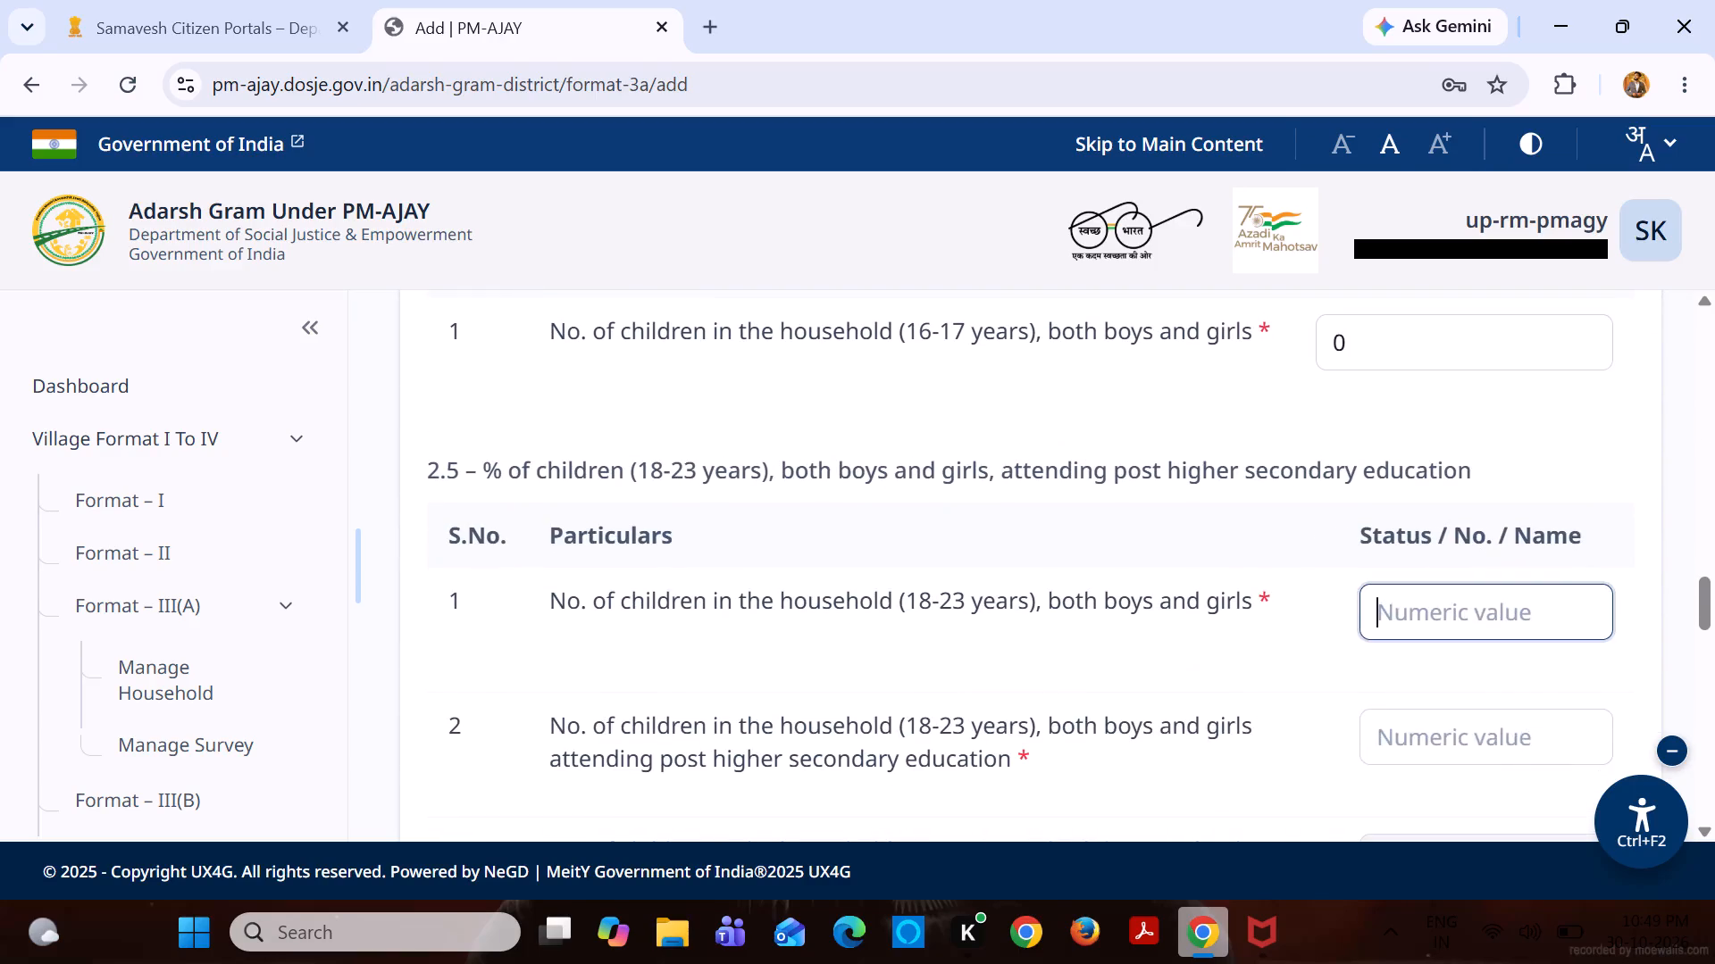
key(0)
Enter 0 for the remaining Education questions through 2.7 on post-matric scholarship eligibility, and submit the domain.
scroll(1464, 595, down, 2)
click(1459, 616)
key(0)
scroll(1457, 613, up, 1)
scroll(1457, 613, down, 3)
drag(1465, 655, 1460, 647)
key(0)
scroll(1451, 631, down, 3)
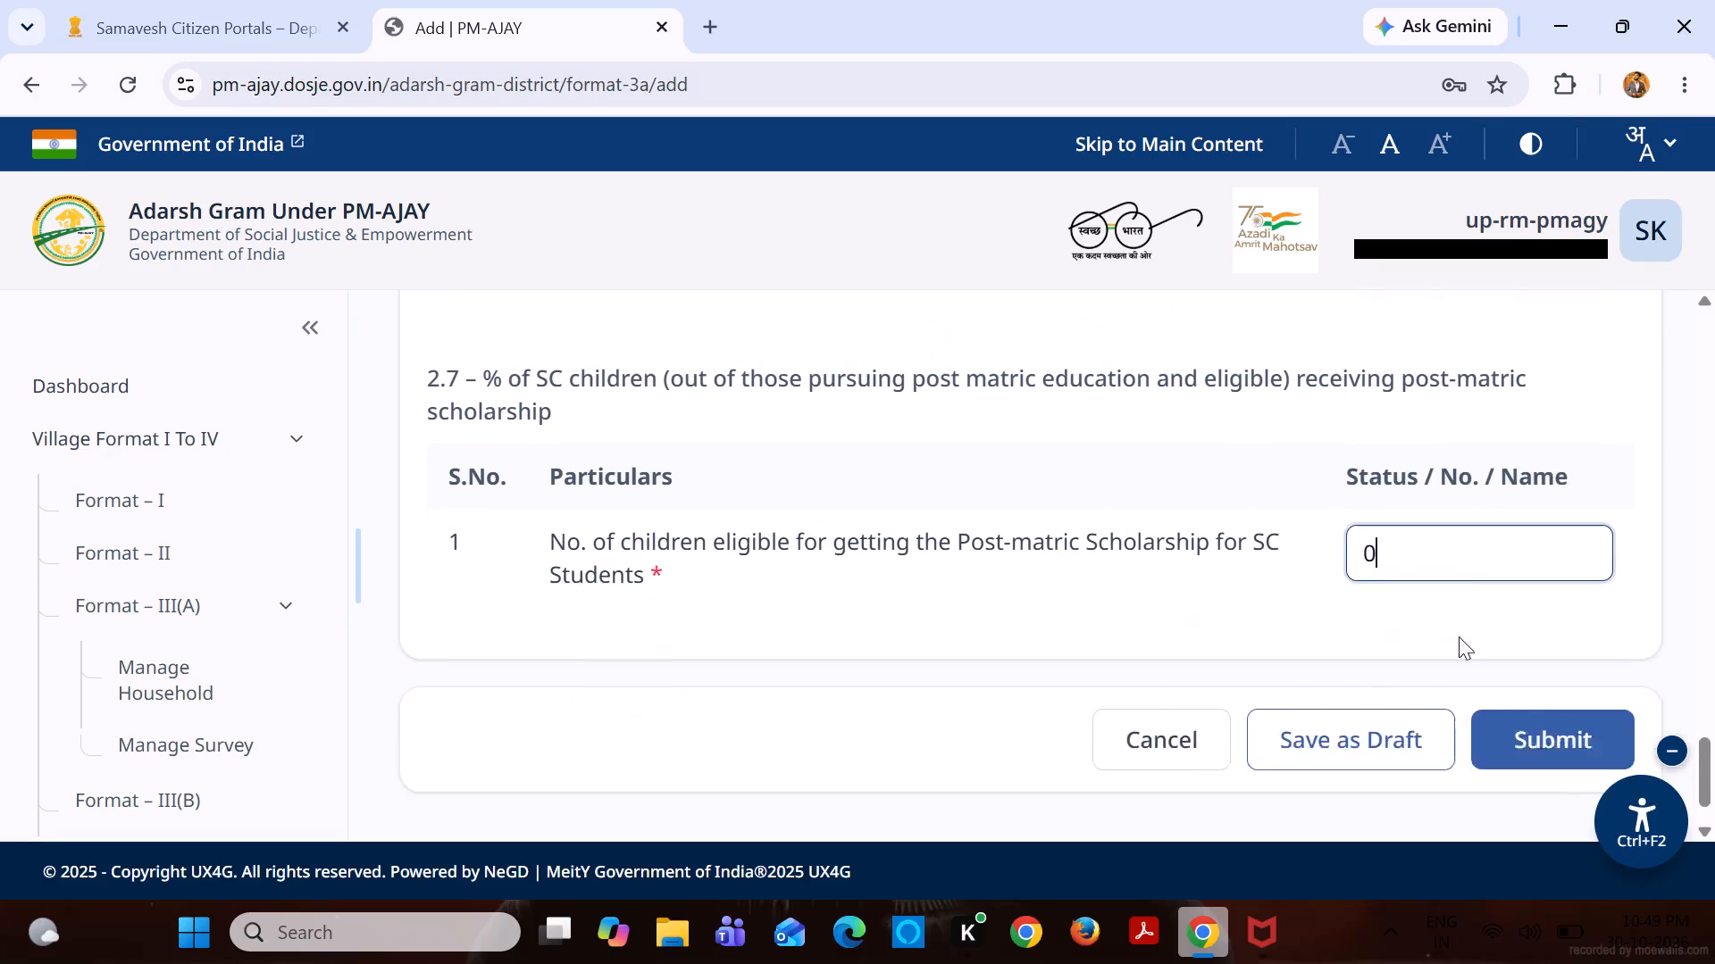
click(1522, 681)
Choose the 3 – Health and Nutrition domain and answer Yes to the household being covered under a Health Protection Scheme.
click(1479, 428)
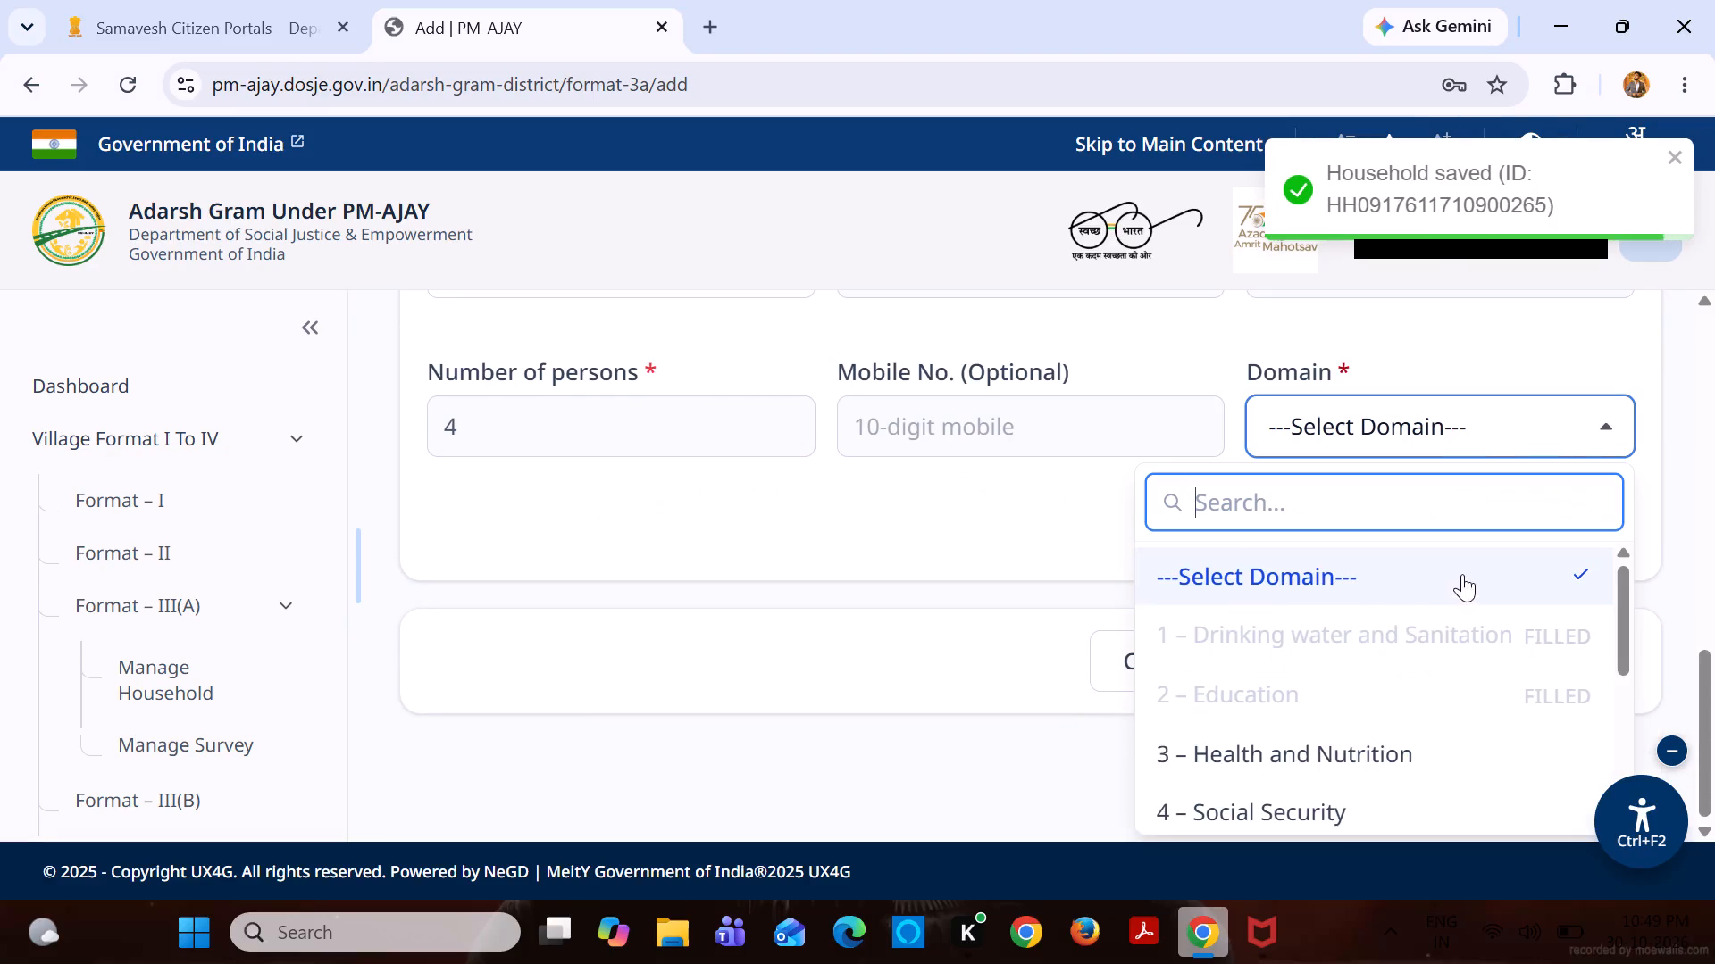
scroll(1464, 597, down, 1)
click(1423, 608)
middle_drag(1413, 613, 1412, 637)
scroll(1413, 622, down, 3)
click(1438, 569)
click(1435, 587)
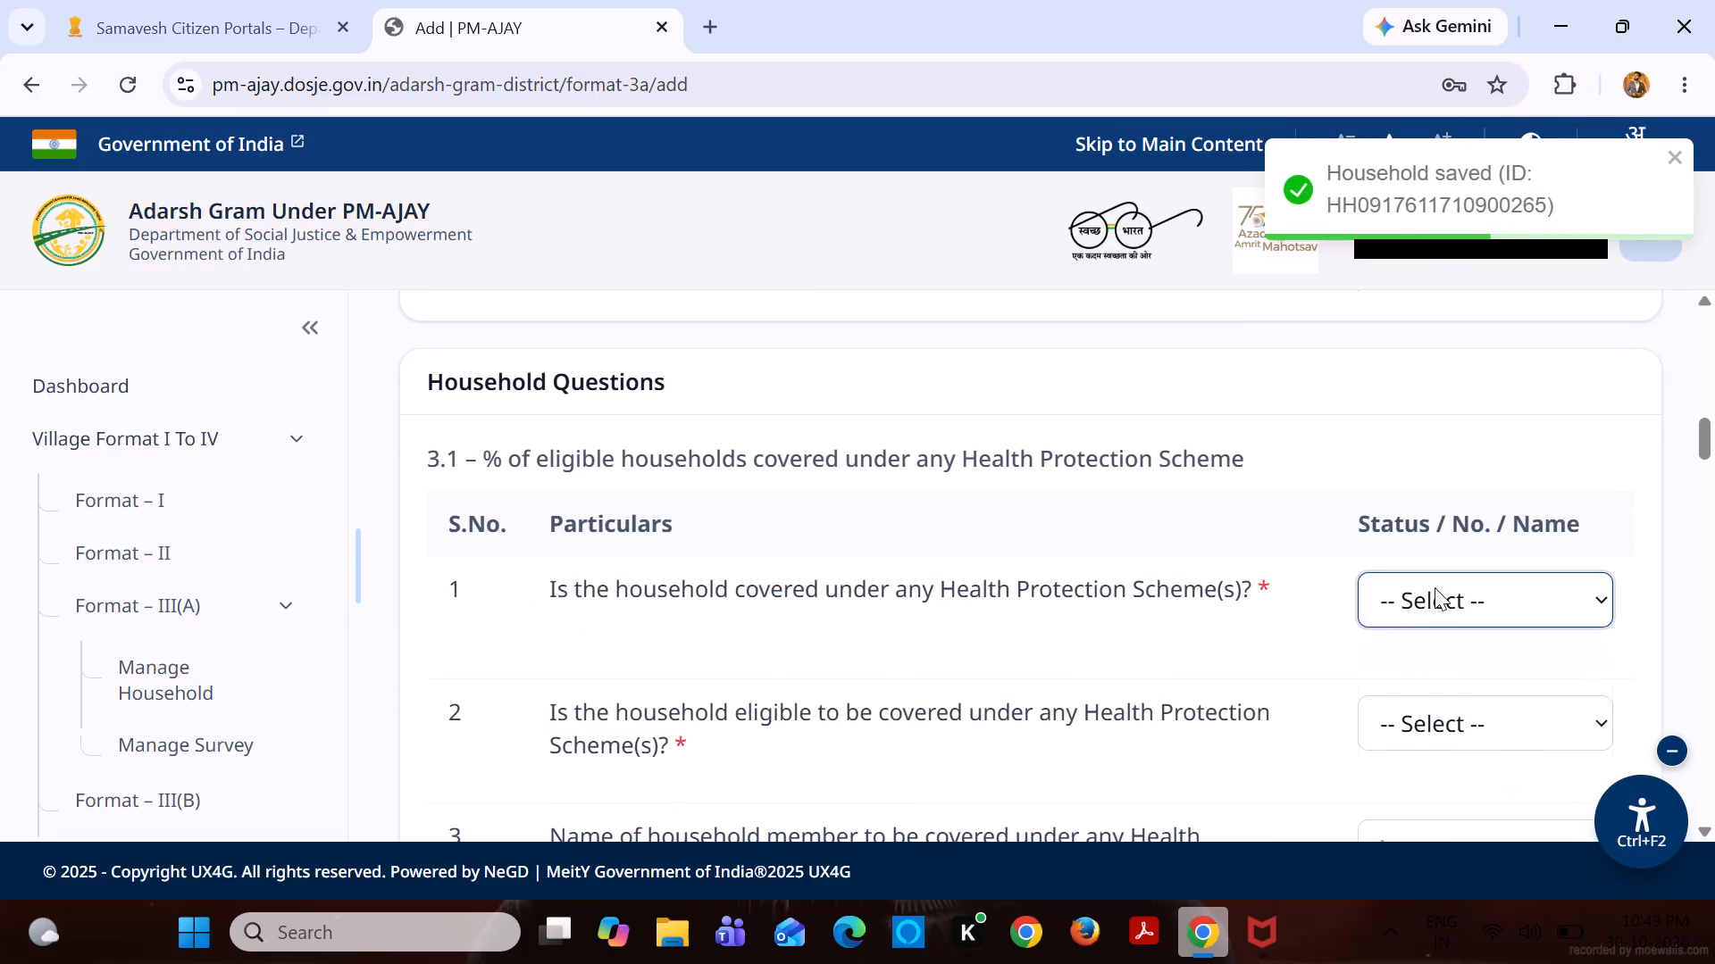
click(1433, 677)
Enter 0 for pregnant women, deliveries during the last year, and children born during the last year.
scroll(1439, 670, down, 2)
click(1453, 589)
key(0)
scroll(1456, 614, down, 2)
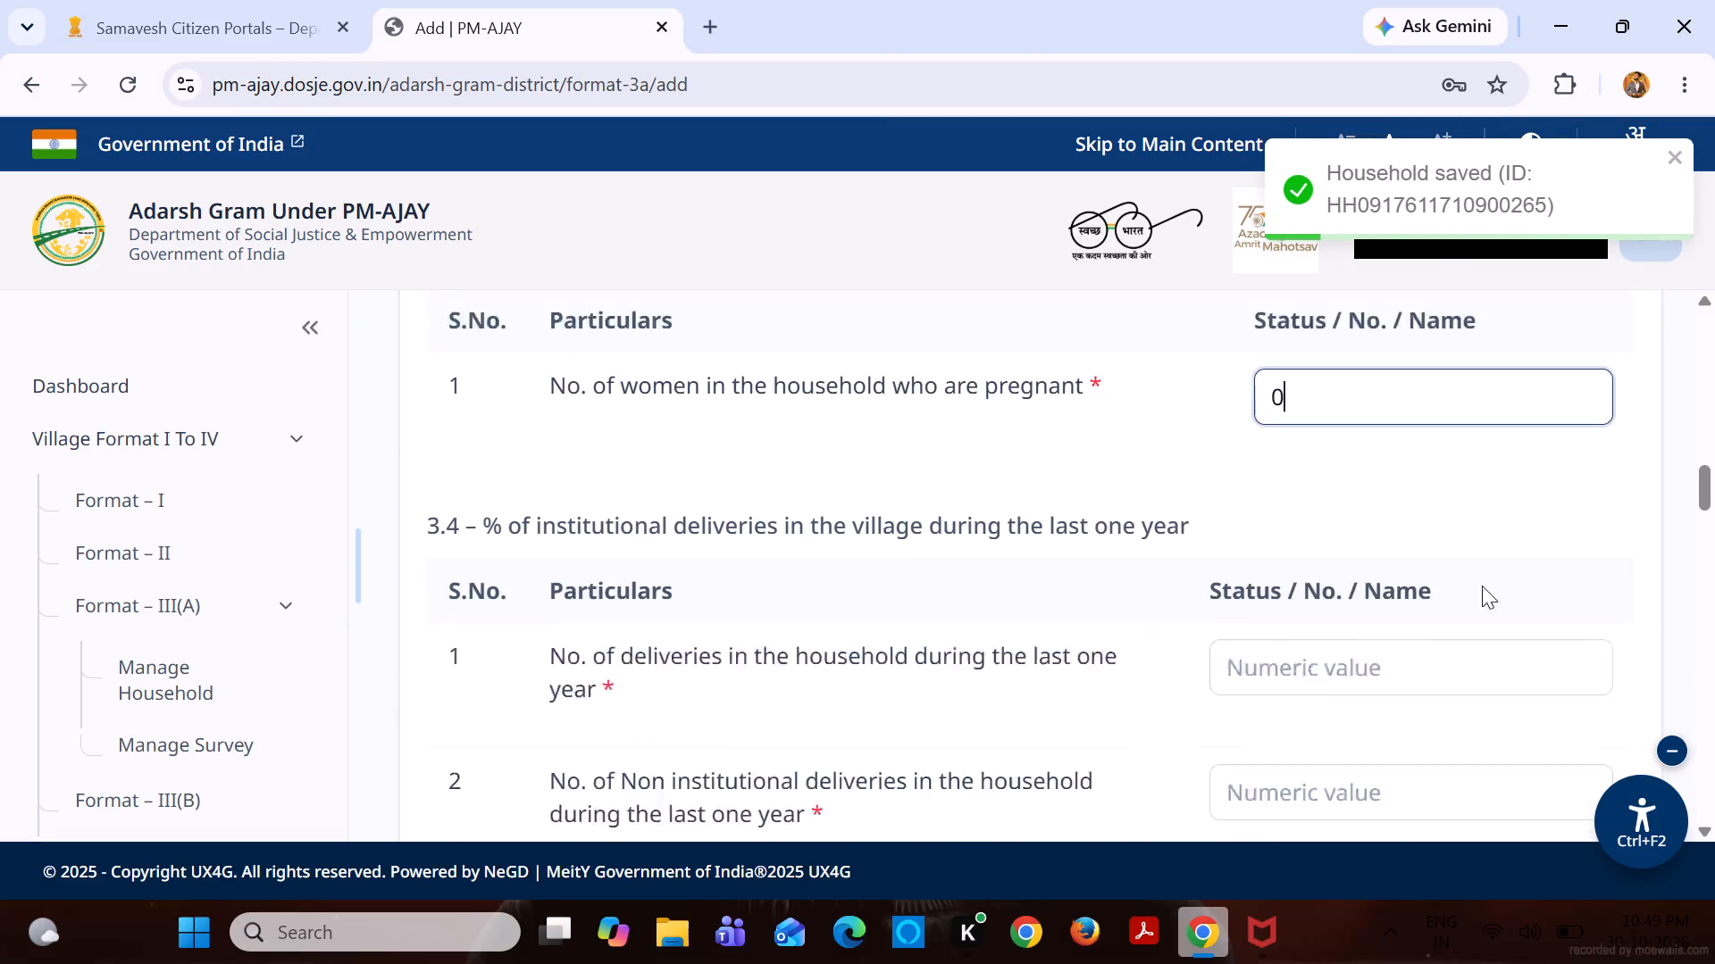
click(1397, 599)
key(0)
scroll(1396, 618, down, 2)
click(1386, 602)
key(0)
Enter 0 for children below one year, question 3.7, and women who were pregnant during the last year (3.8).
scroll(1397, 627, down, 2)
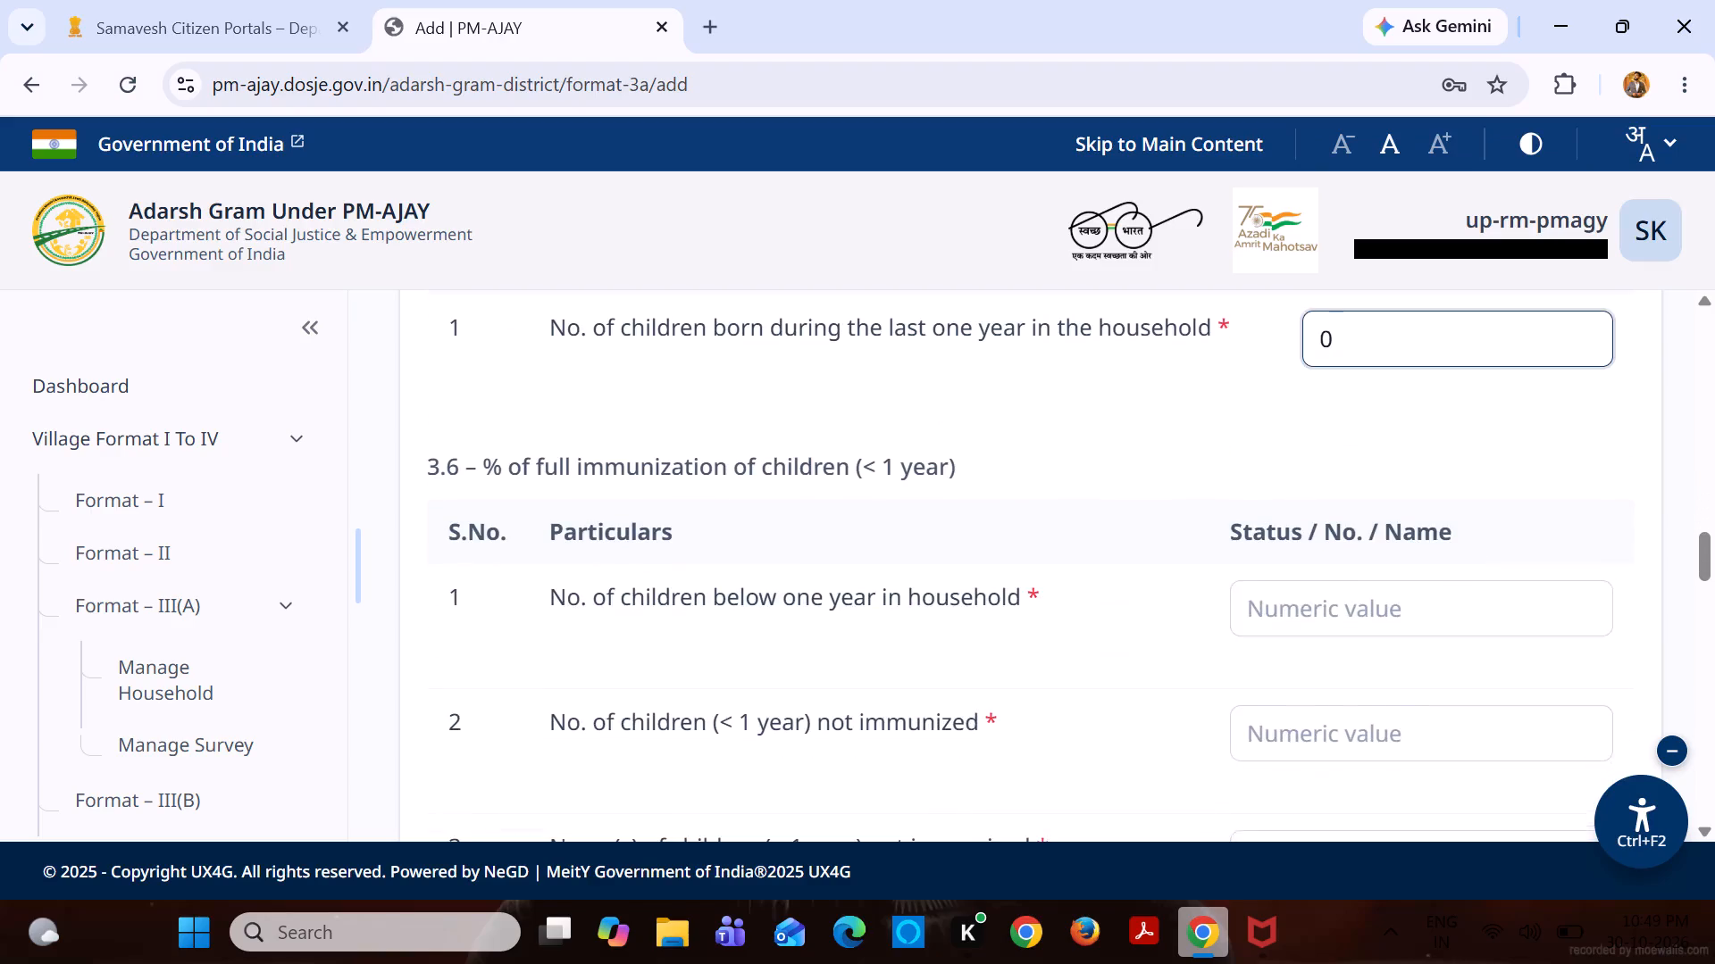
click(1432, 623)
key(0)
scroll(1430, 635, down, 2)
click(1436, 602)
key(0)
scroll(1432, 611, down, 3)
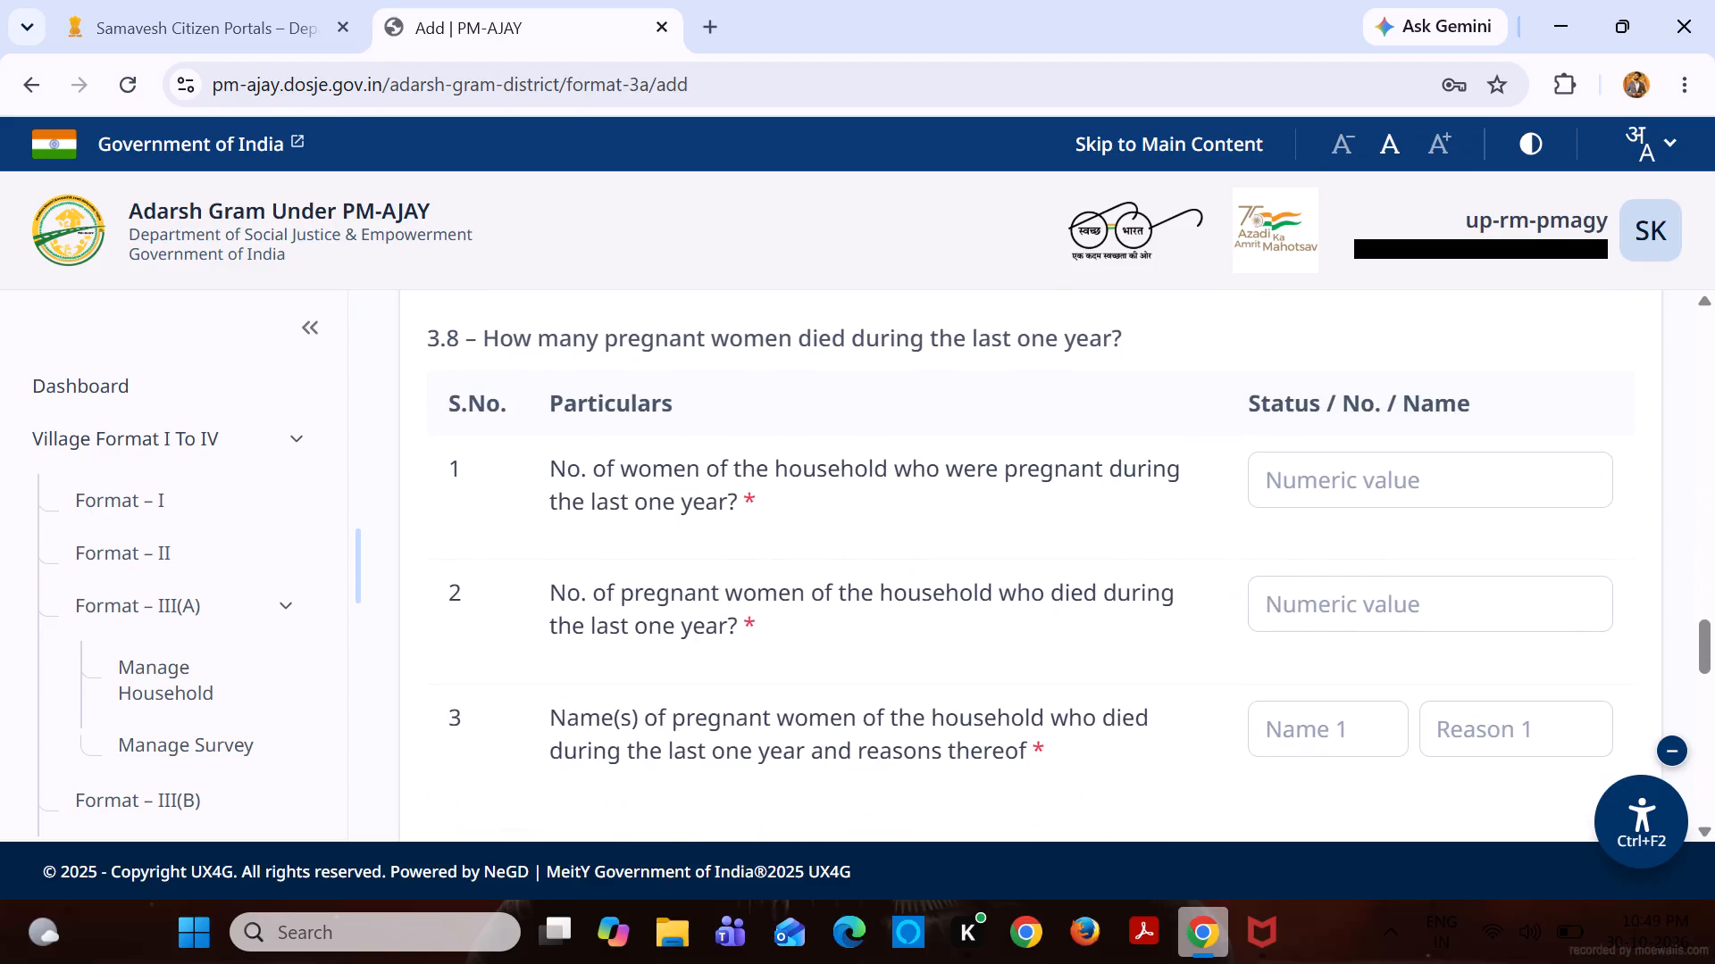
click(1320, 500)
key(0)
Enter 0 for question 3.9 and for members suffering from communicable diseases (3.10), and submit the Health and Nutrition domain.
scroll(1335, 545, down, 2)
drag(1297, 460, 1305, 505)
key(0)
scroll(1330, 547, down, 2)
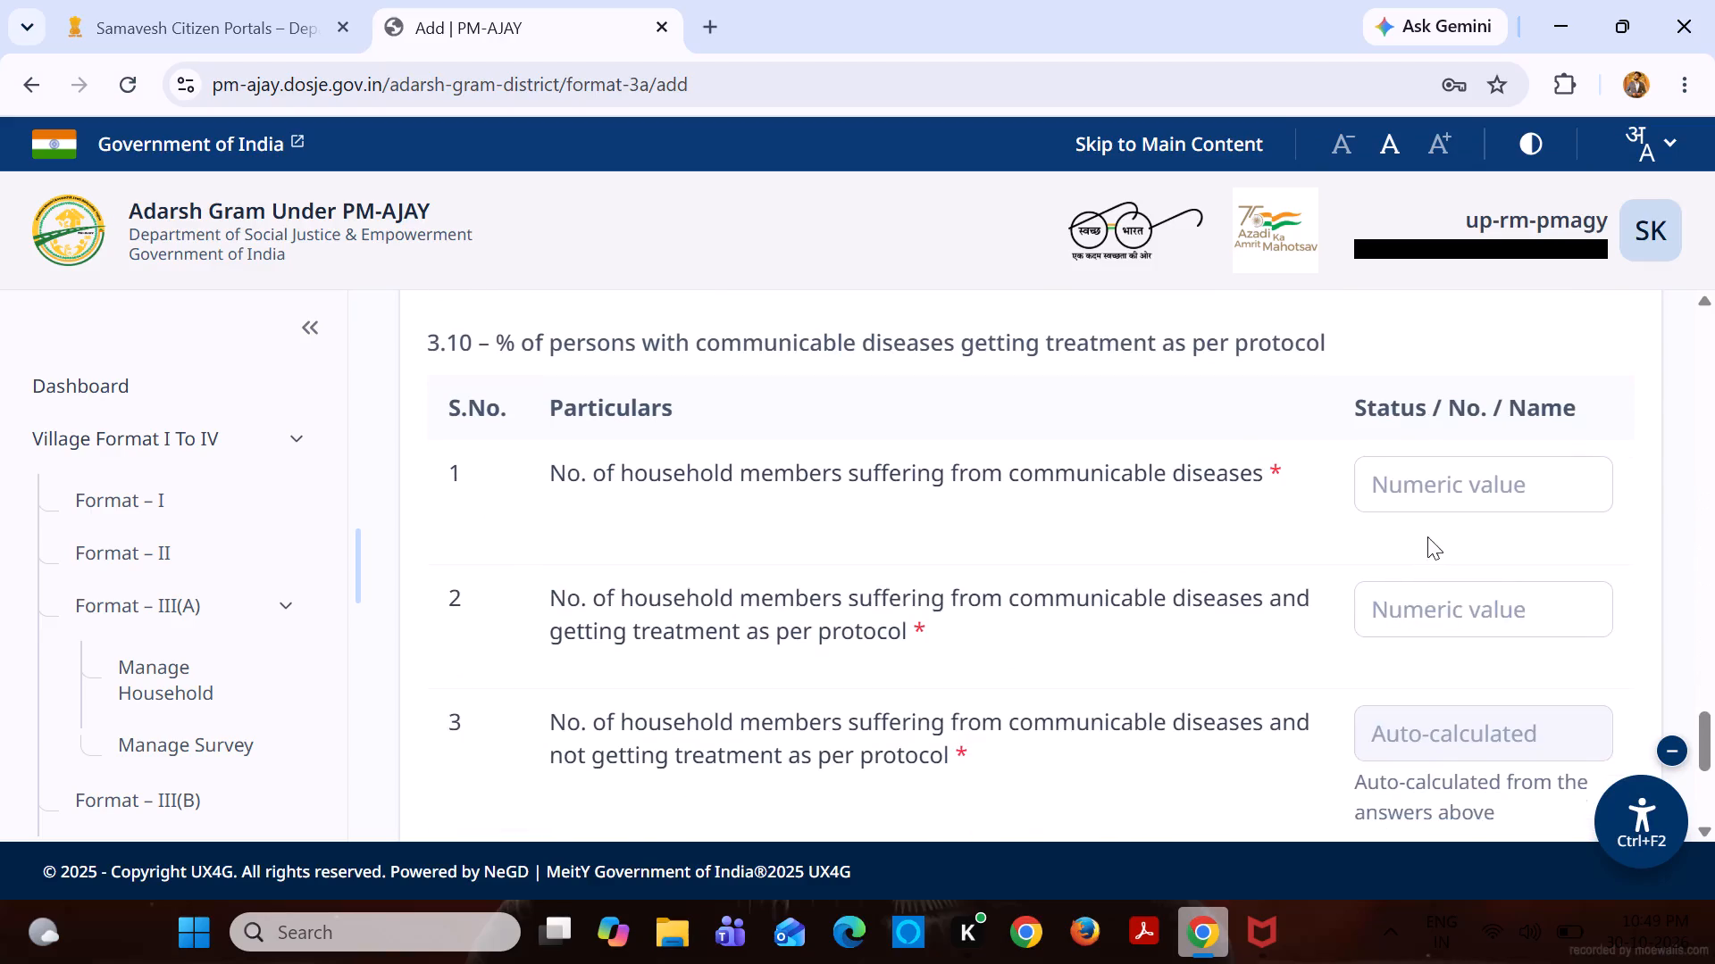
click(1431, 492)
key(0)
scroll(1526, 606, down, 1)
click(1540, 615)
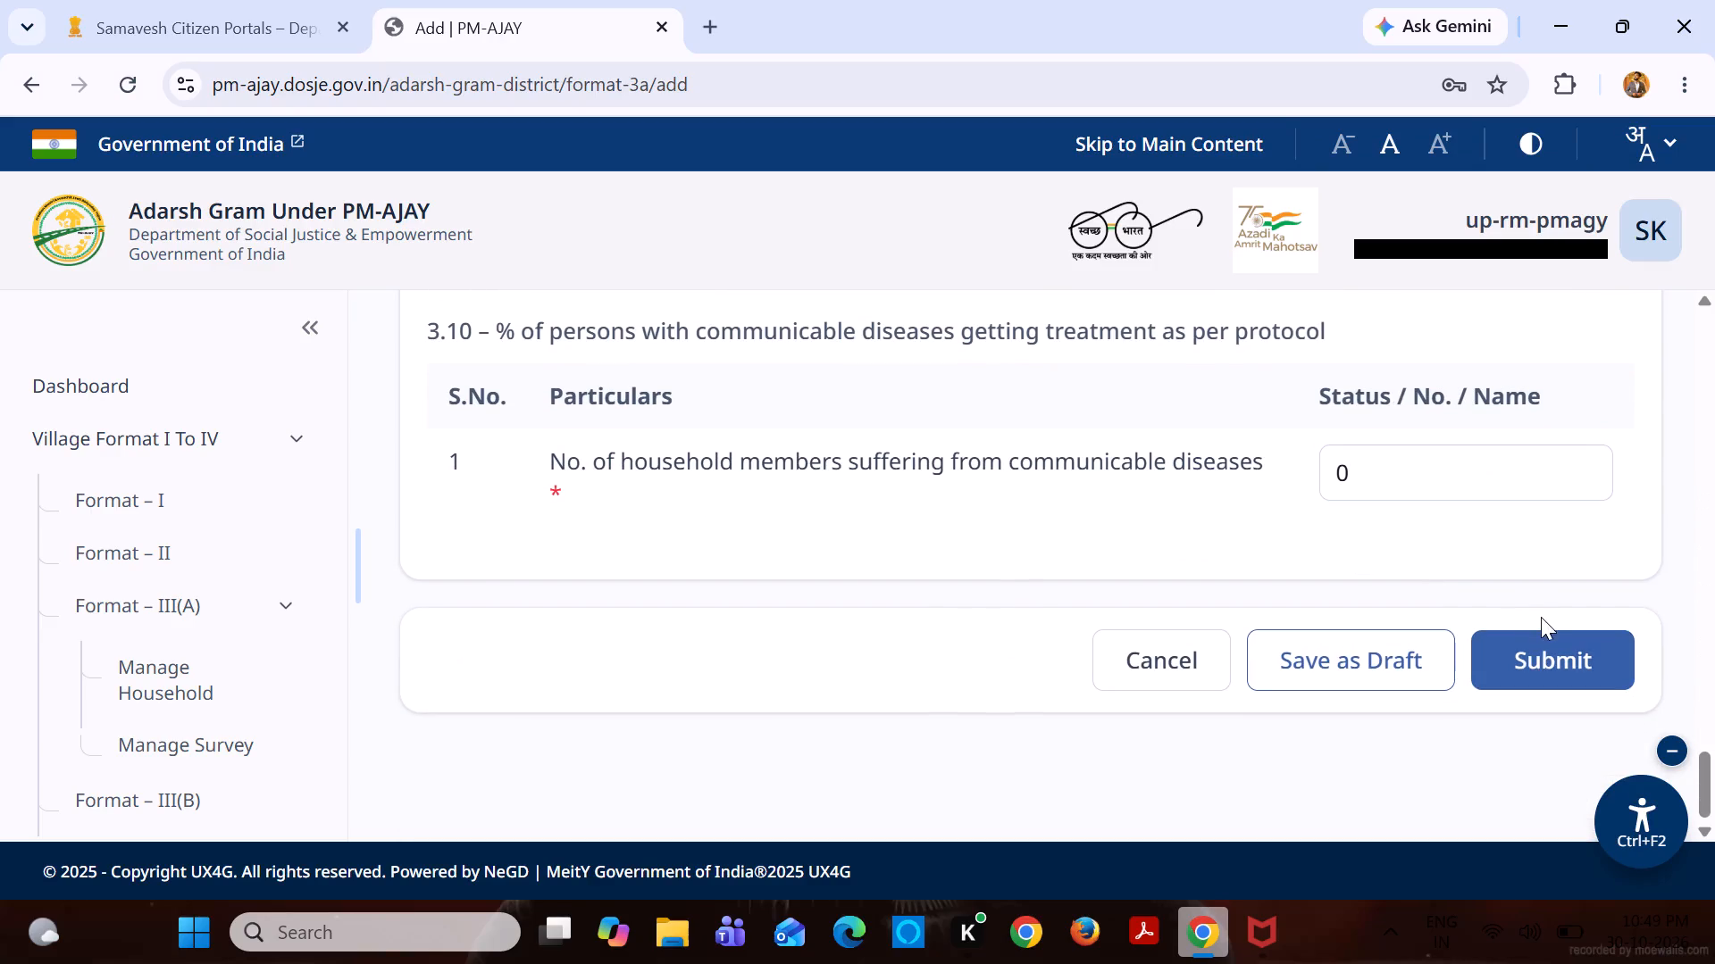
click(1543, 636)
Fill in the 4 – Social Security domain with 0 eligible persons for each pension question, including Widow and Disability Pension, and submit it.
click(1460, 449)
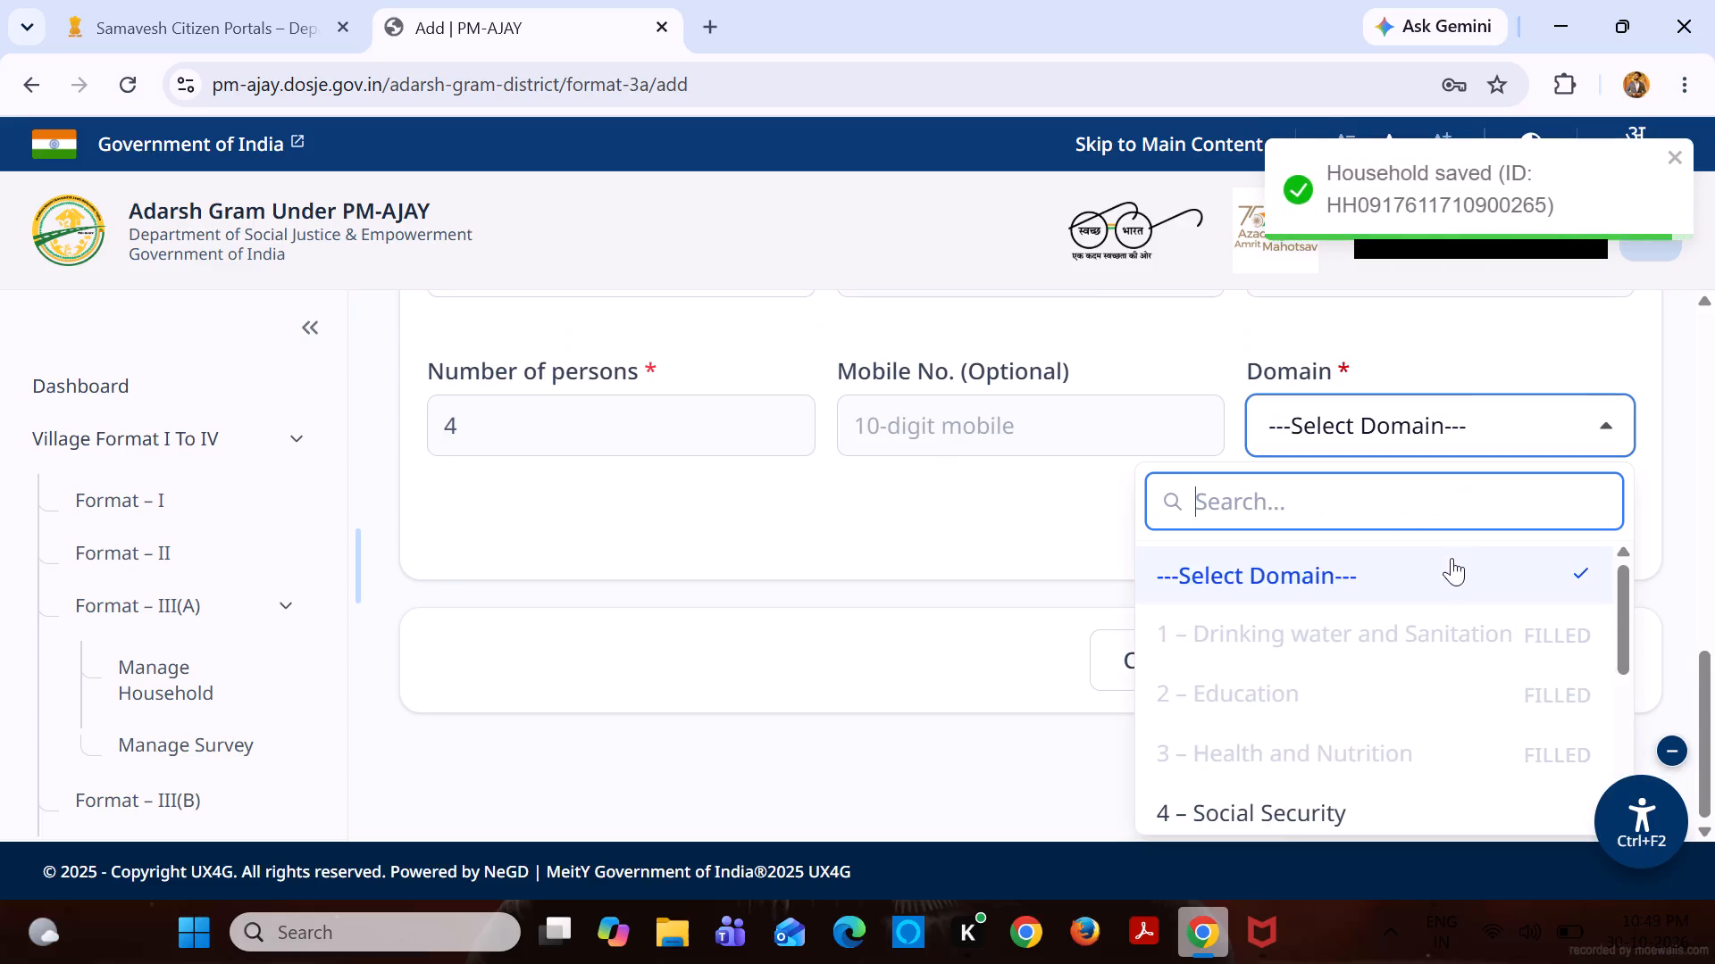
scroll(1451, 570, down, 1)
click(1230, 676)
scroll(1239, 676, down, 1)
click(1386, 702)
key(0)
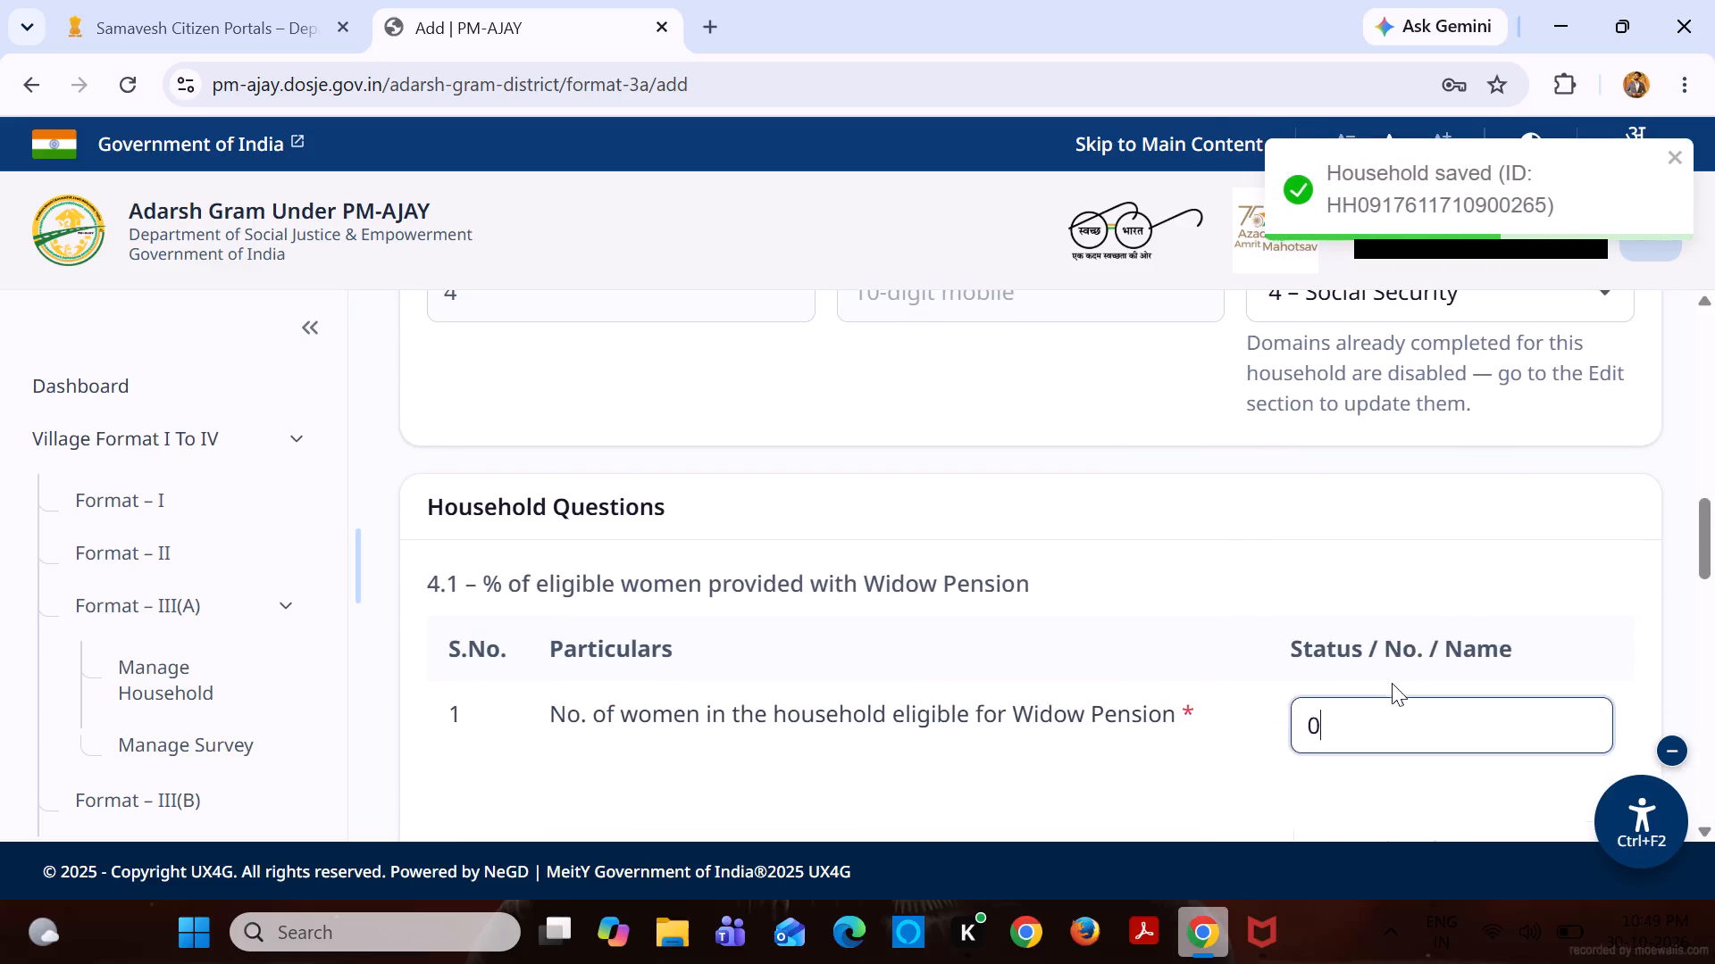
scroll(1393, 683, down, 3)
click(1435, 607)
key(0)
scroll(1434, 620, down, 2)
click(1443, 610)
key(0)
scroll(1443, 624, down, 2)
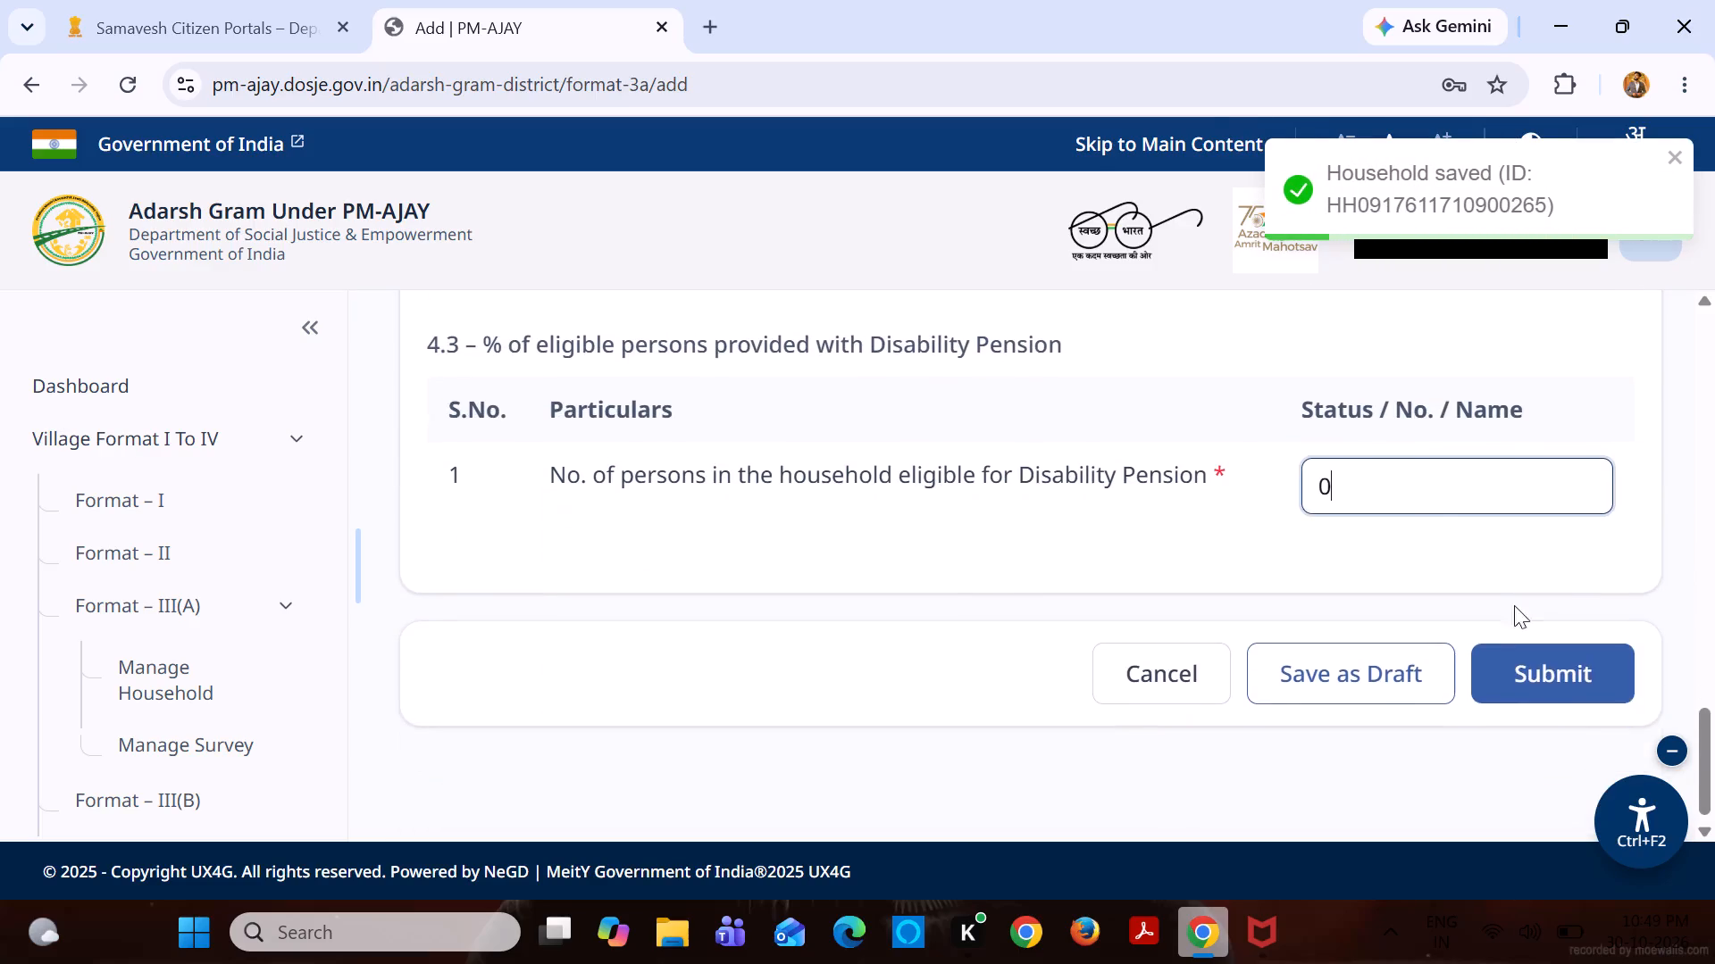
click(1528, 652)
Fill in the 5 – Rural Roads and Housing domain with No for living in a Kachcha/unsafe house, and submit it.
drag(1484, 417, 1485, 426)
scroll(1520, 616, down, 2)
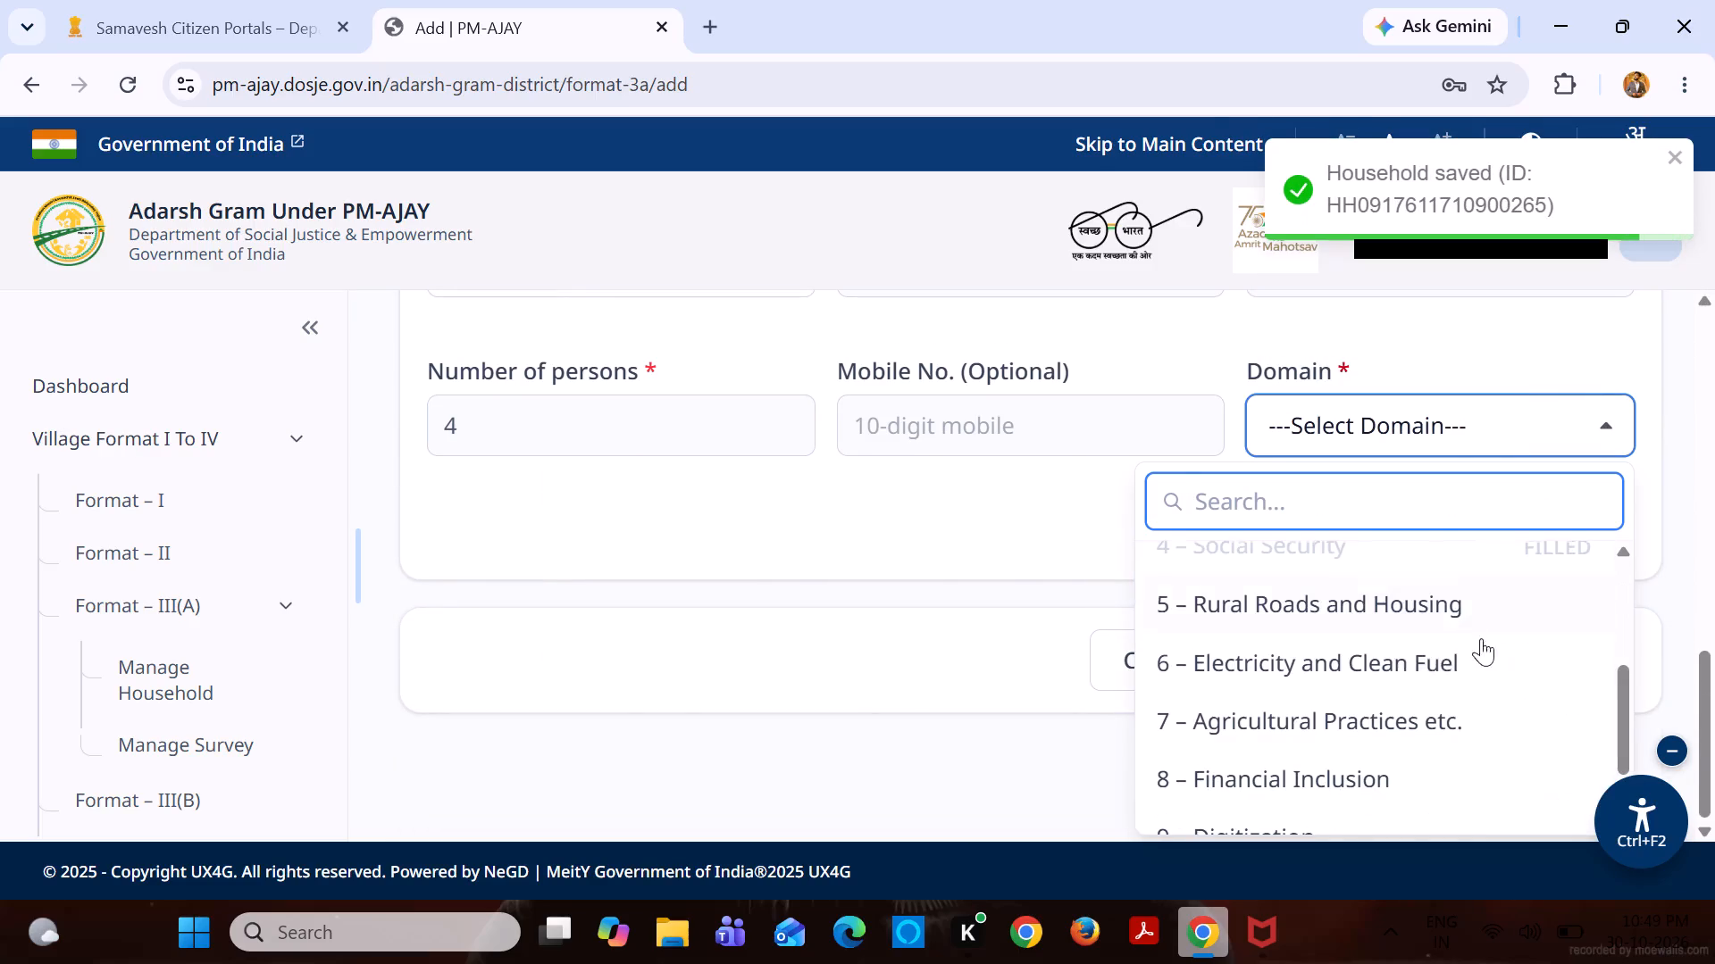
click(1358, 602)
scroll(1358, 620, down, 2)
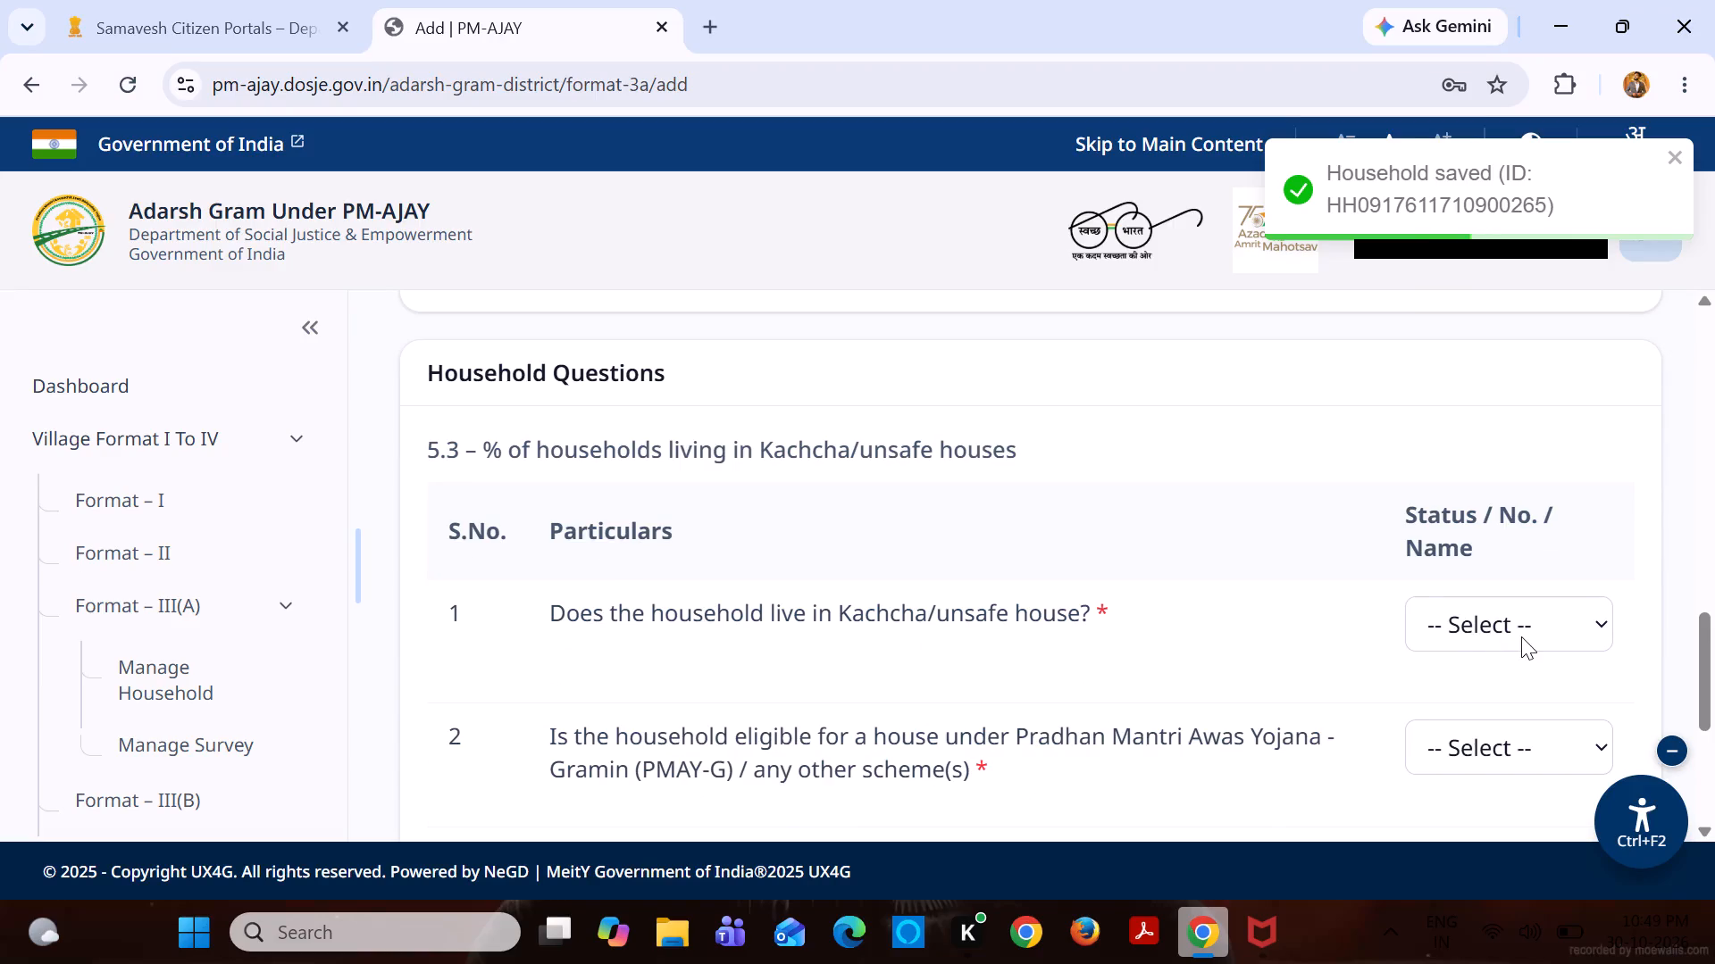
click(1521, 636)
drag(1468, 750, 1469, 731)
scroll(1473, 671, down, 4)
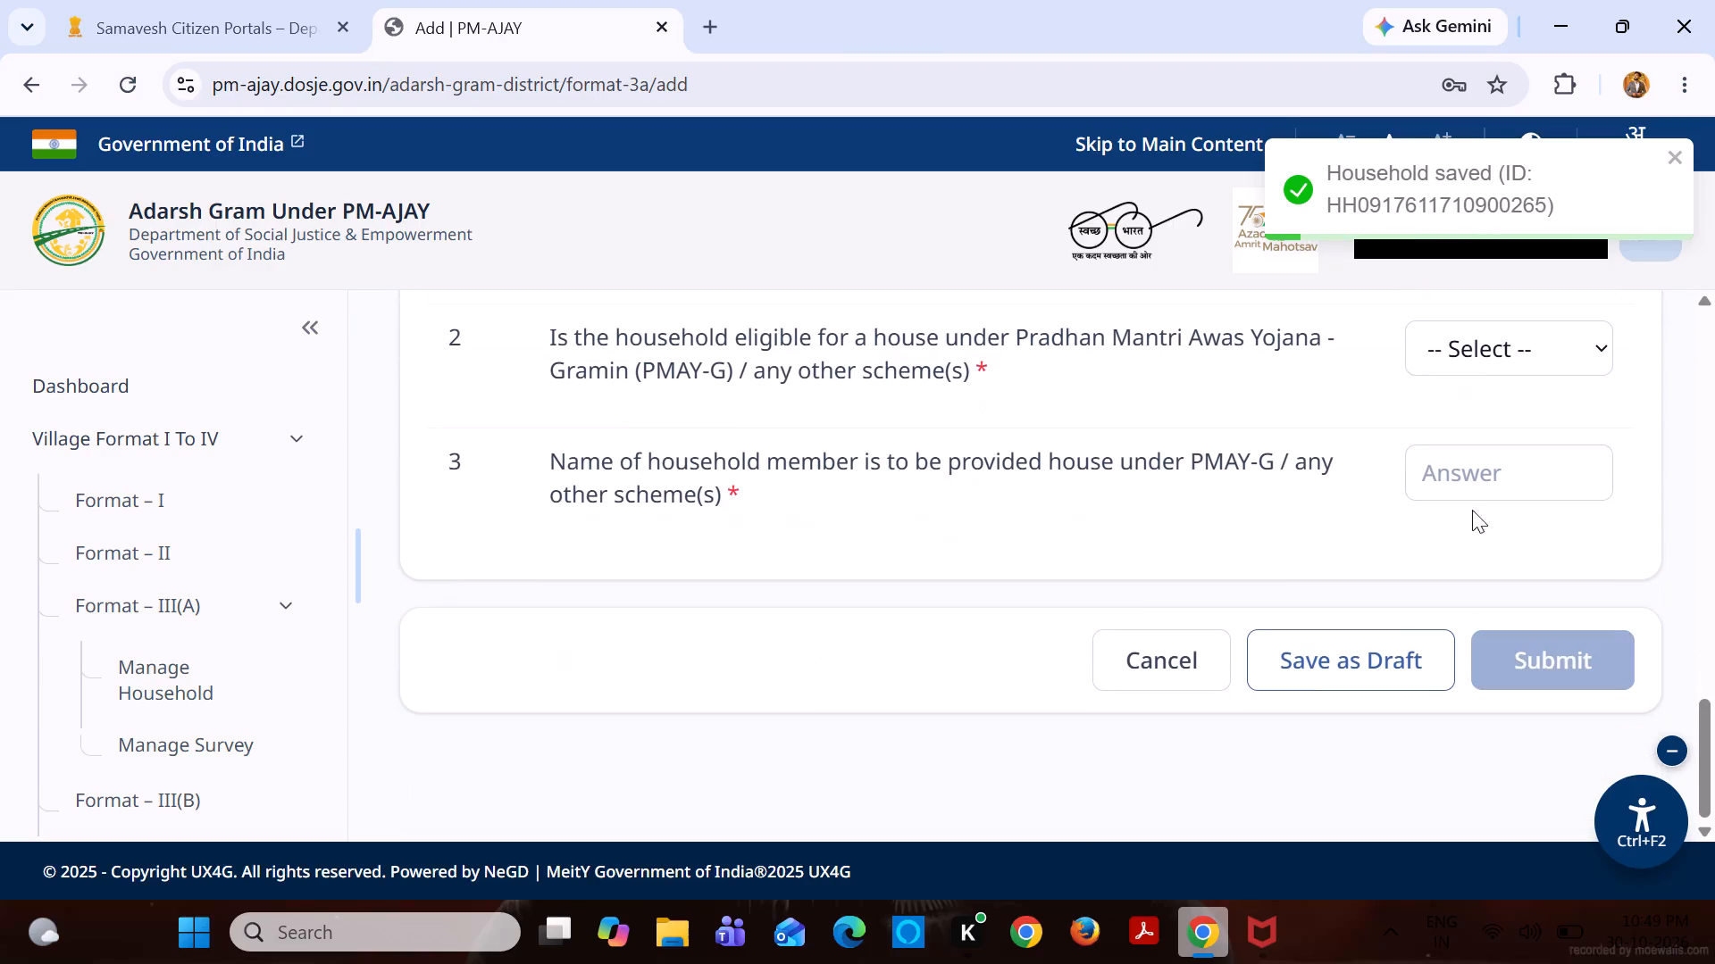
scroll(1481, 339, up, 2)
click(1534, 470)
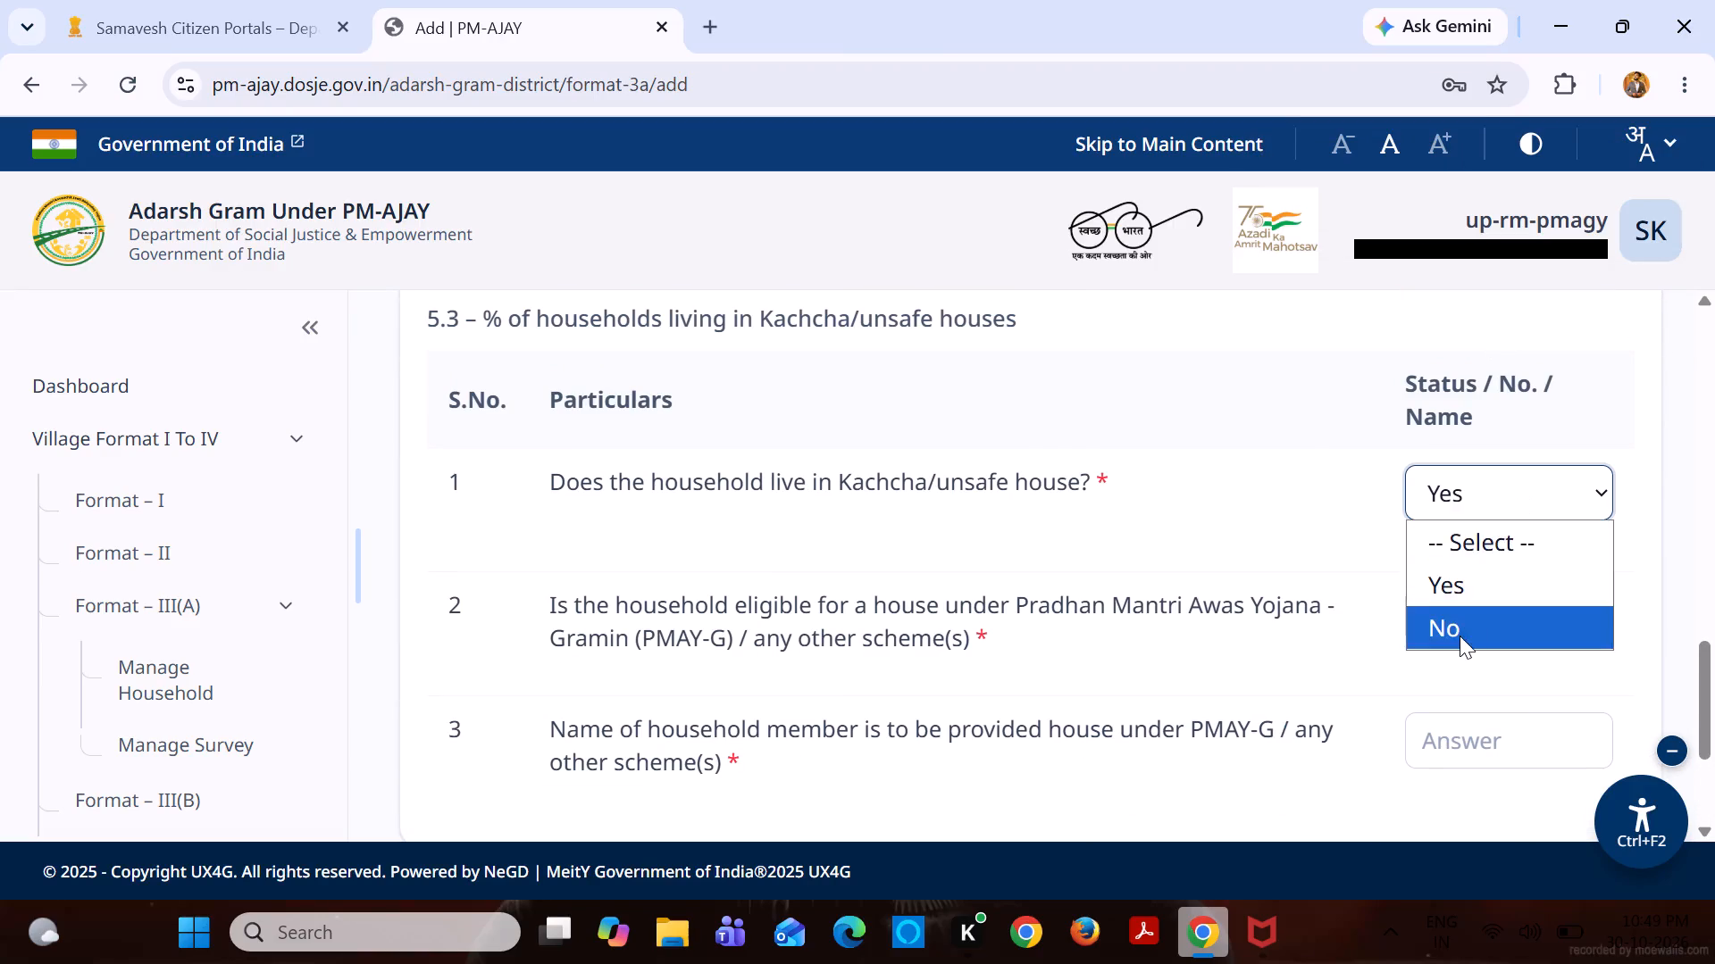
click(1460, 636)
click(1510, 672)
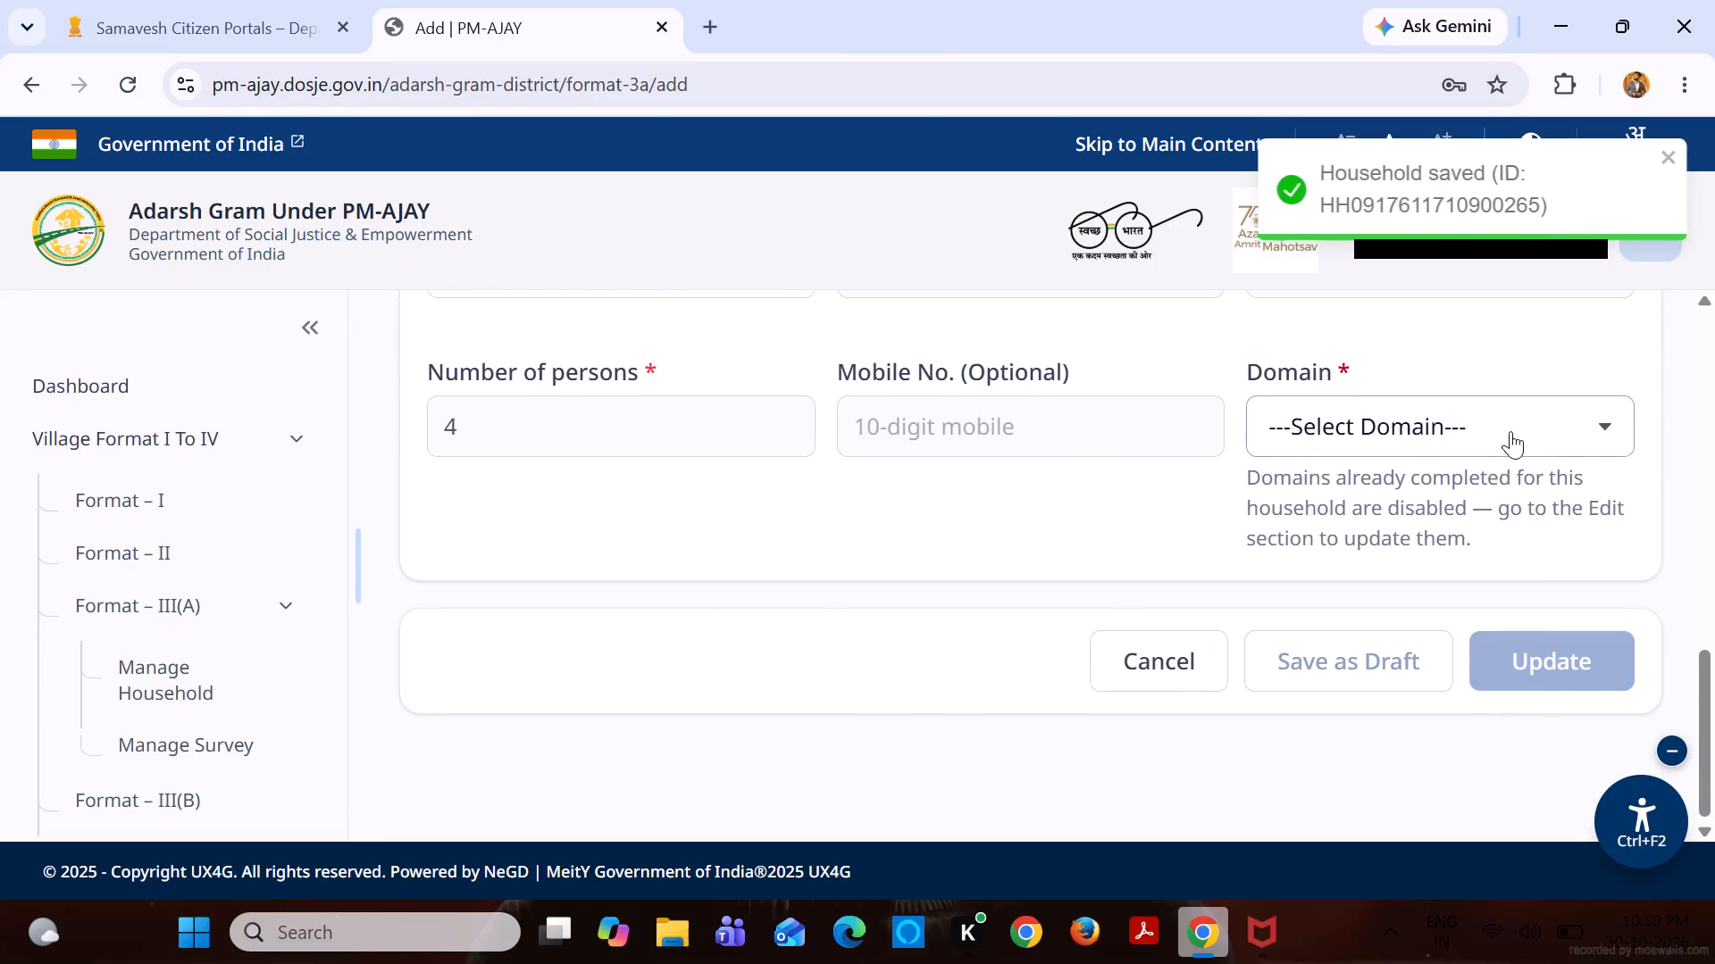
Choose the 6 – Electricity and Clean Fuel domain and answer Yes to the electricity connection question in sections 6.2 and 6.3.
click(1510, 431)
scroll(1483, 560, down, 2)
click(1271, 674)
scroll(1270, 691, down, 3)
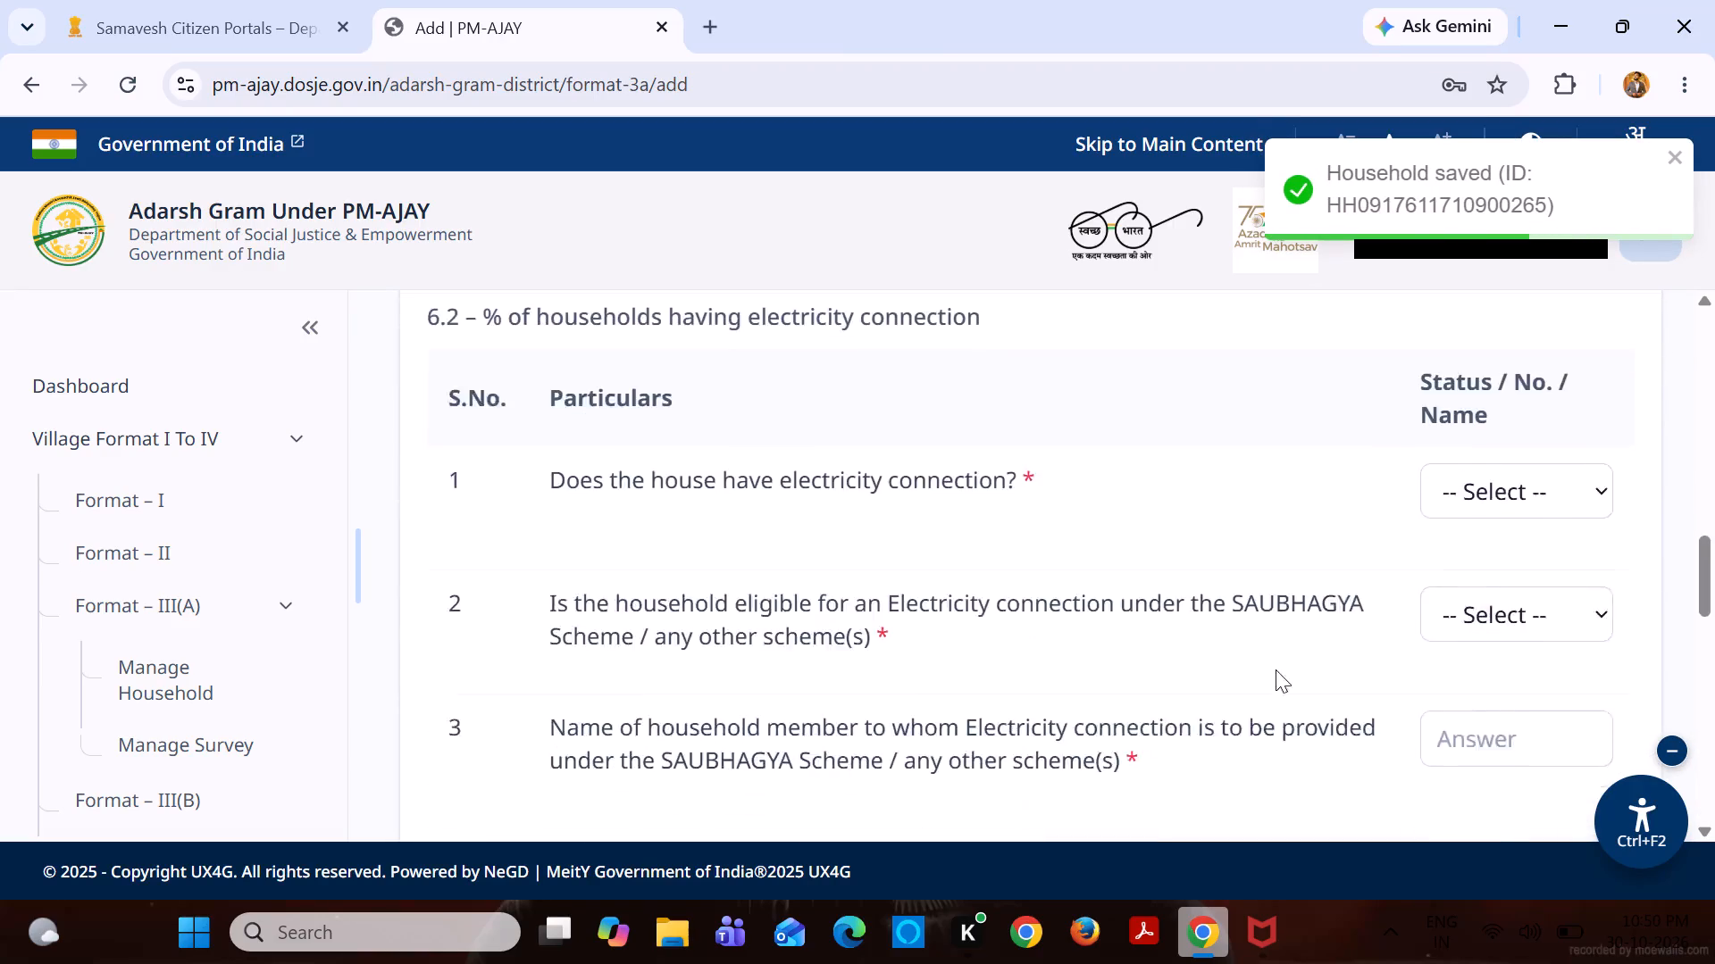
click(1515, 483)
click(1498, 572)
scroll(1498, 569, down, 2)
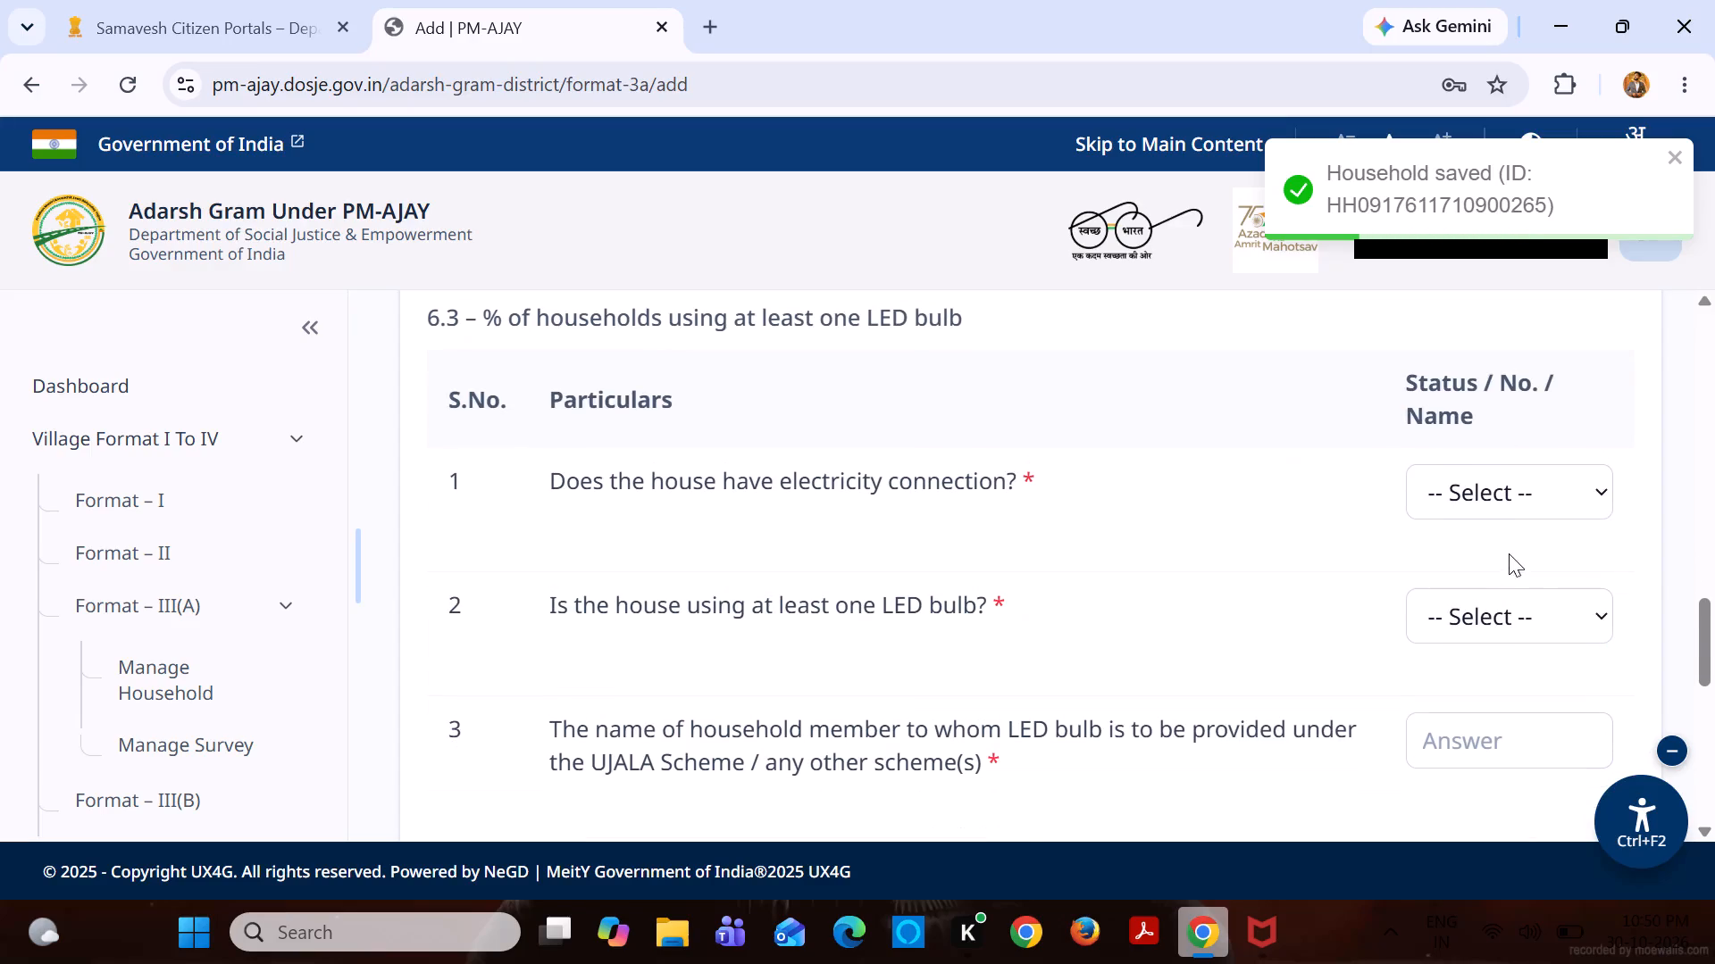
click(1522, 493)
click(1489, 579)
Answer Yes to using at least one LED bulb and Yes to using clean fuel, and submit the domain.
scroll(1497, 578, down, 2)
click(1547, 346)
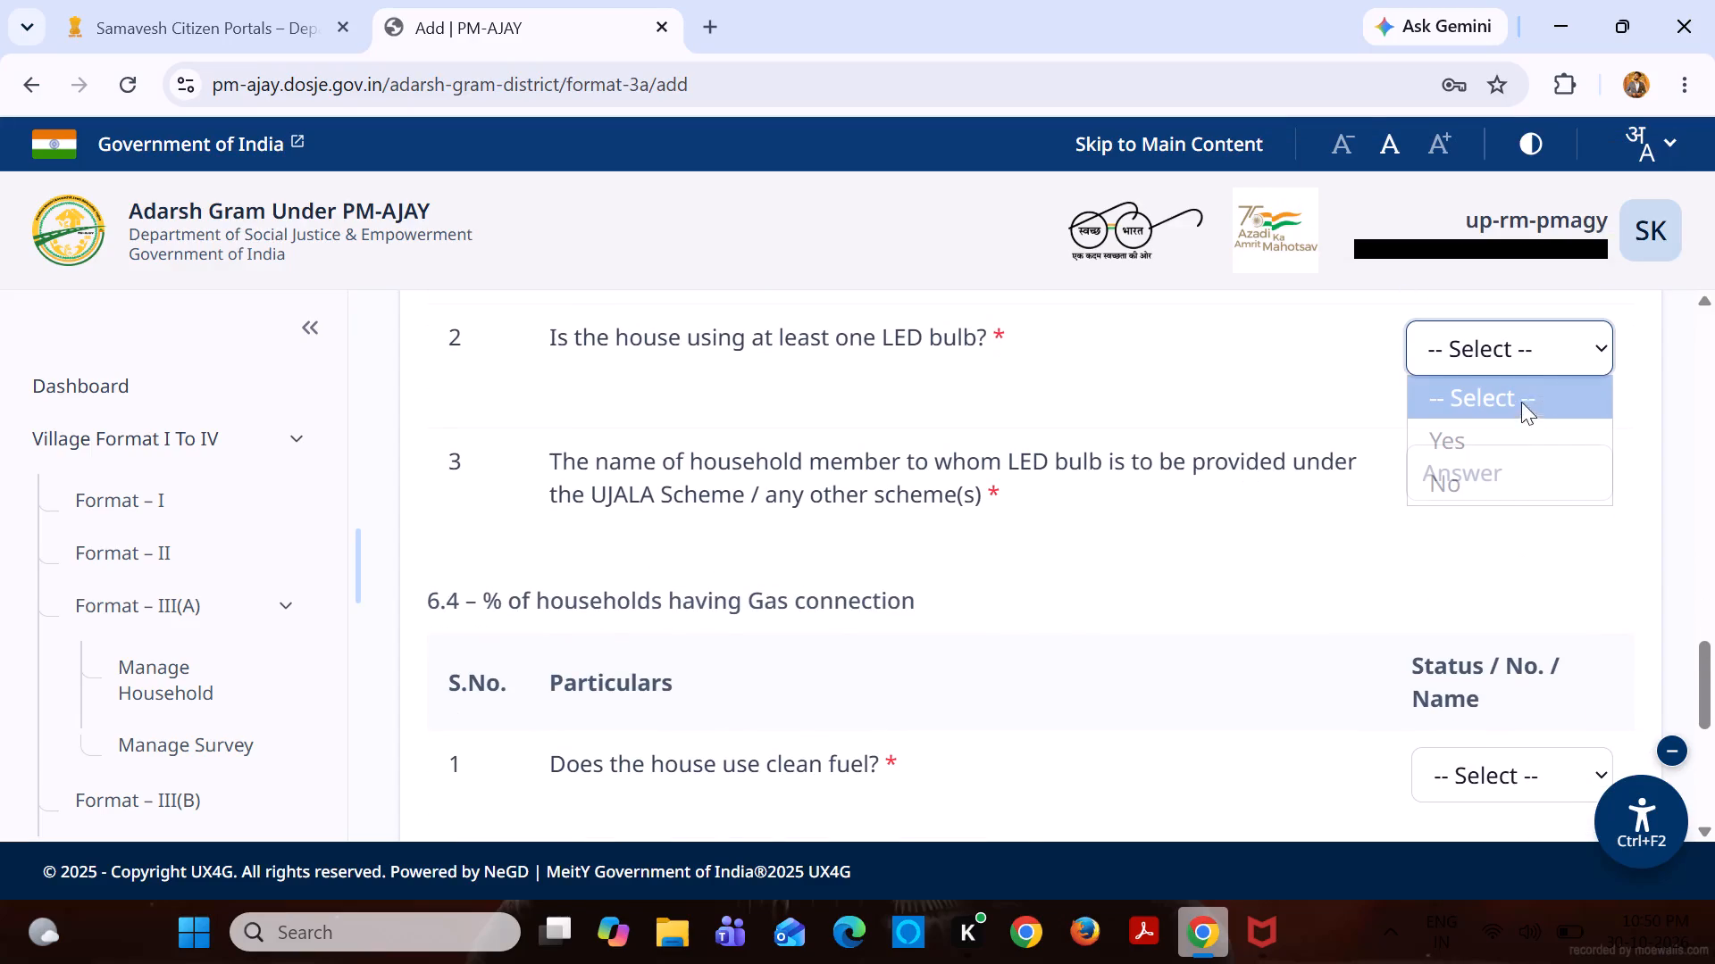
click(1511, 415)
click(1507, 349)
click(1479, 445)
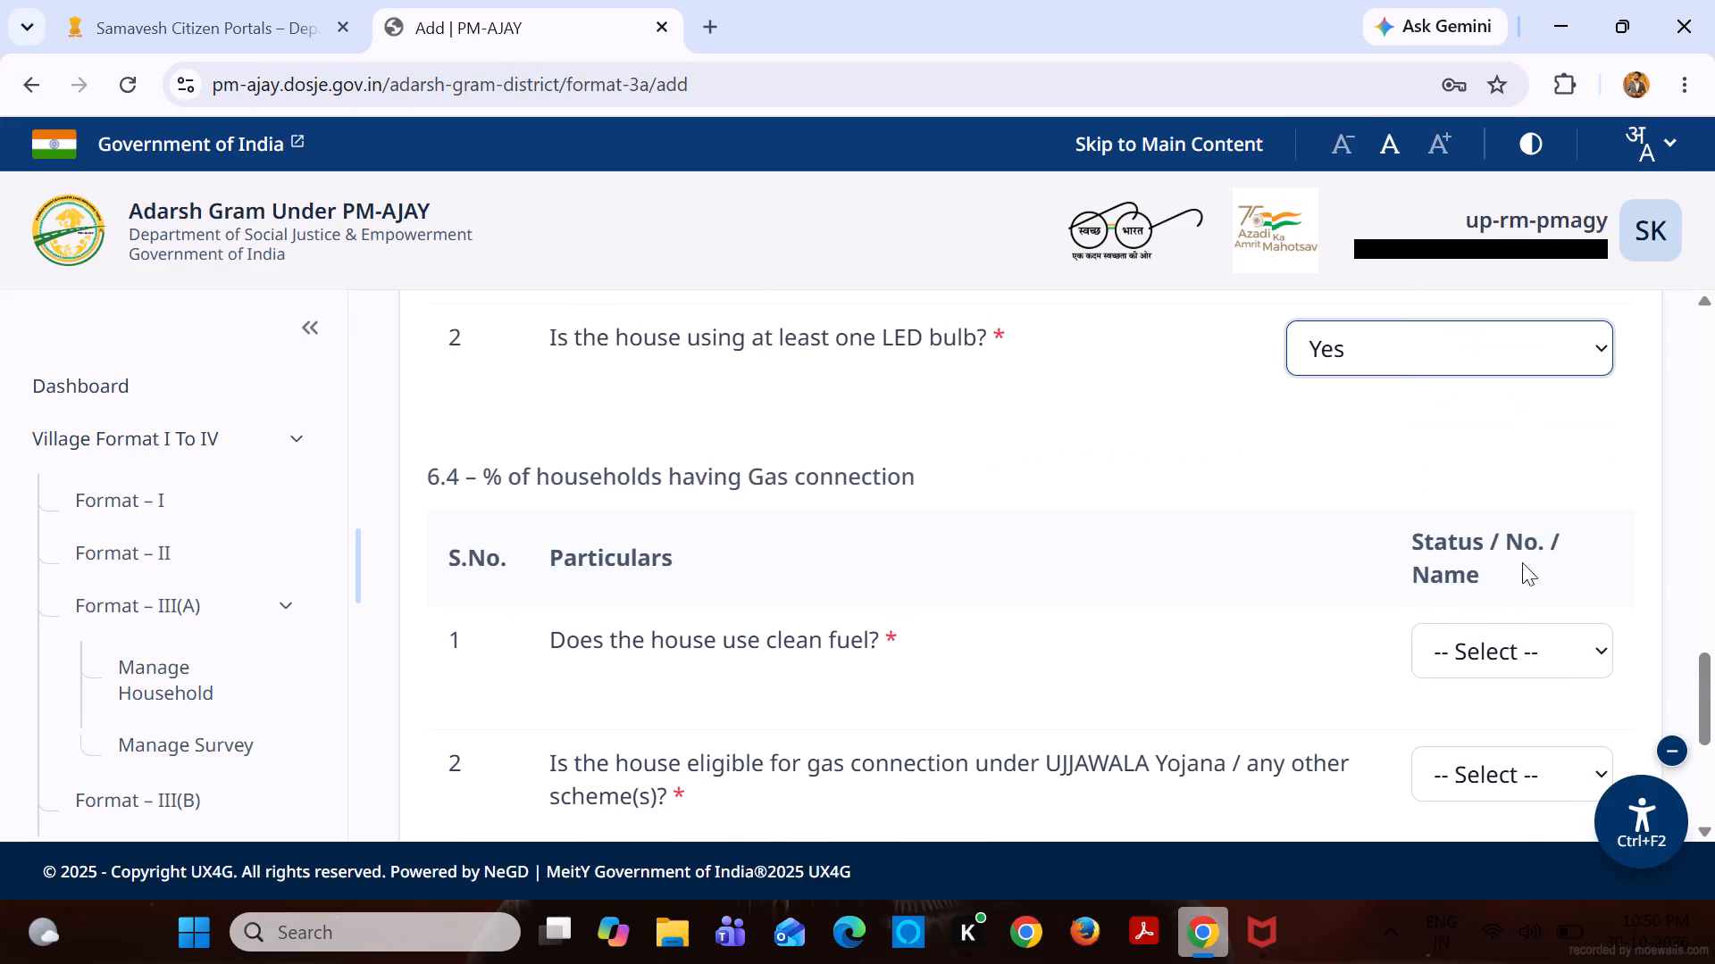
click(1511, 633)
click(1493, 732)
scroll(1517, 669, down, 2)
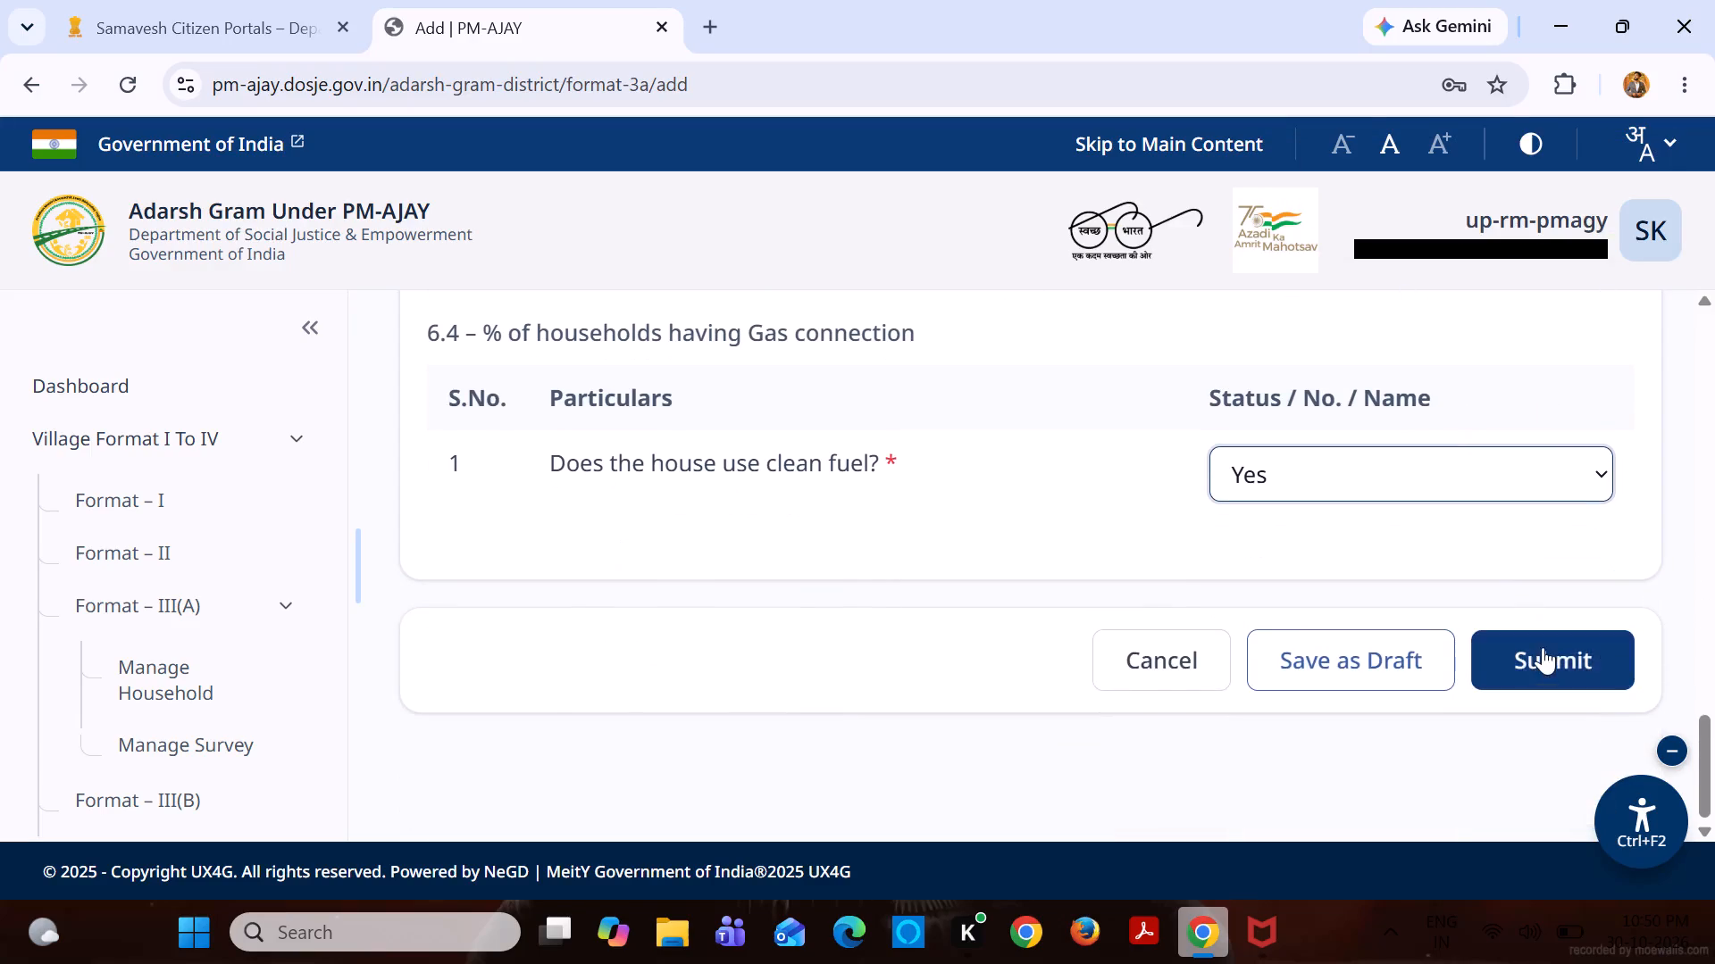
click(1544, 652)
Fill in the 7 – Agricultural Practices etc. domain with No for household involvement in farming, and submit it.
click(1503, 420)
scroll(1468, 624, down, 4)
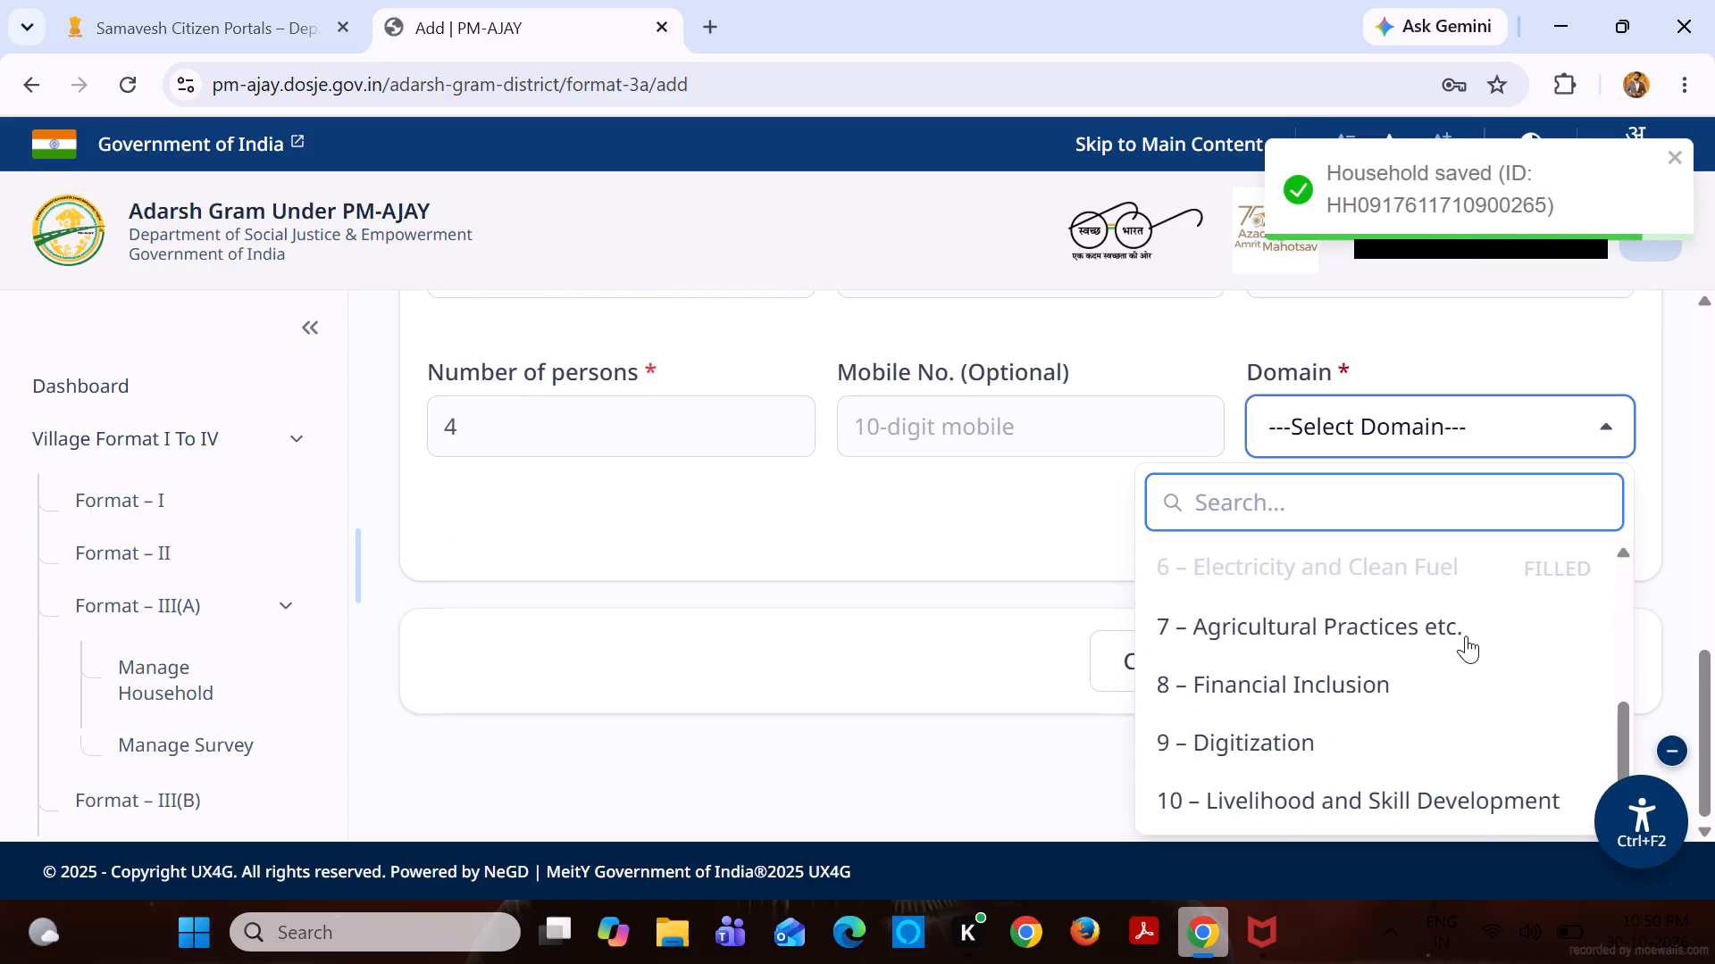
click(1408, 620)
scroll(1407, 624, down, 2)
click(1450, 591)
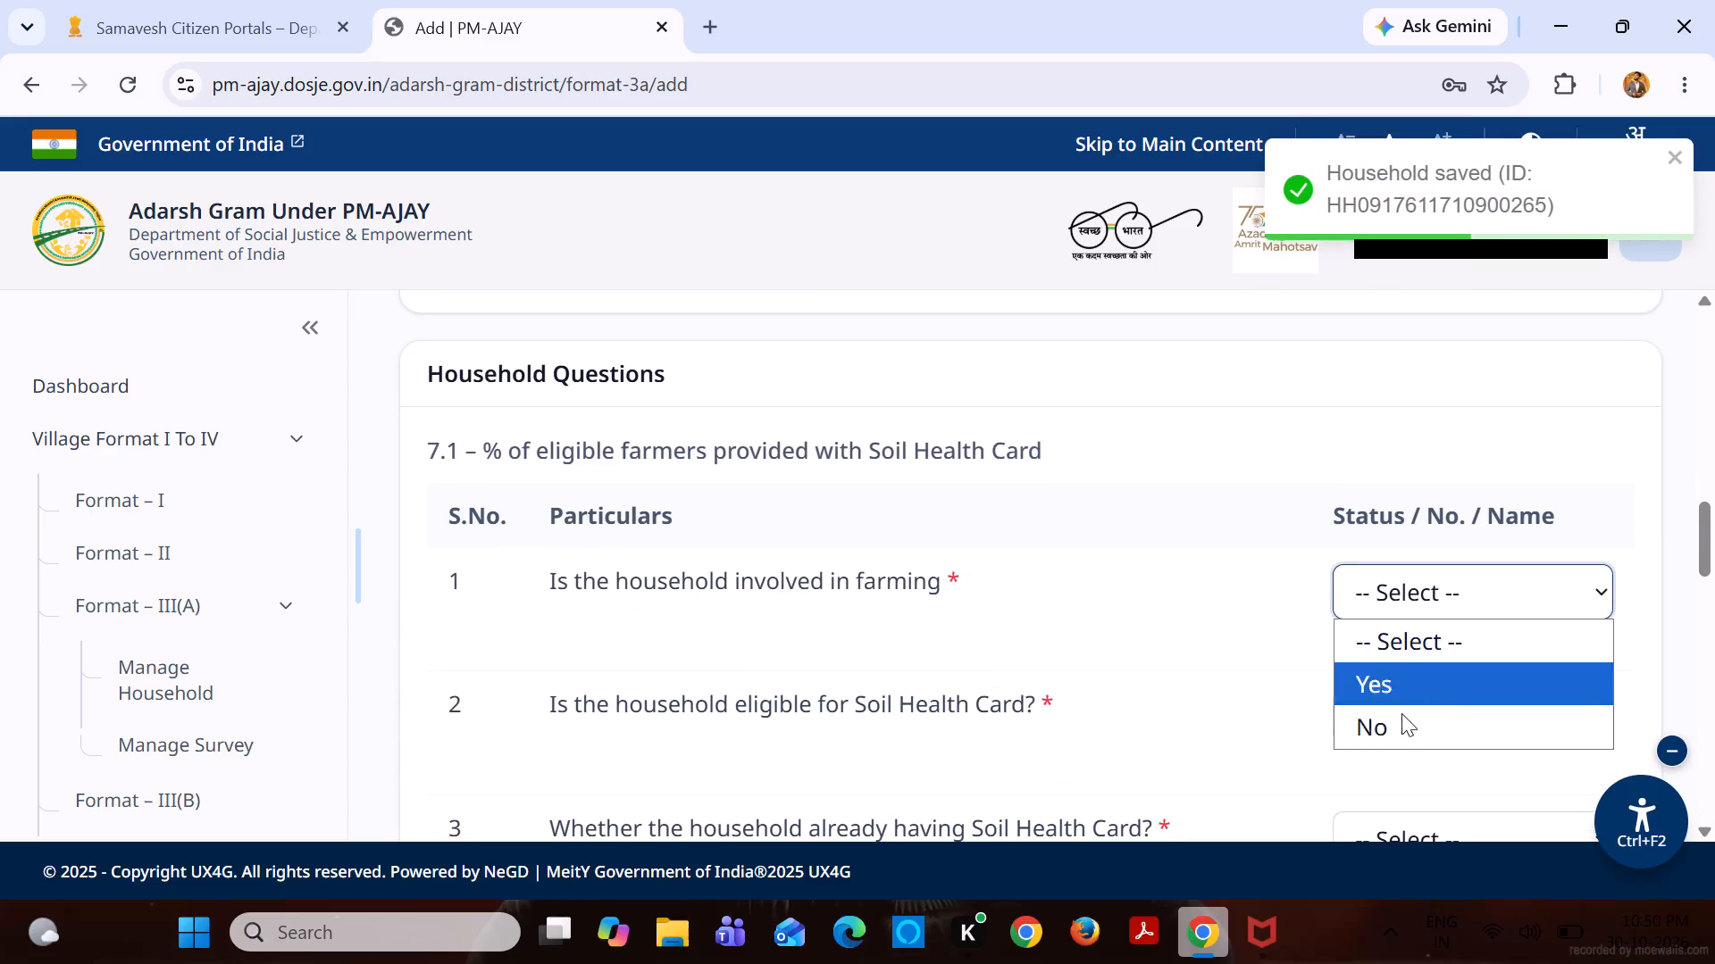
click(1400, 725)
scroll(1421, 651, down, 5)
click(1577, 638)
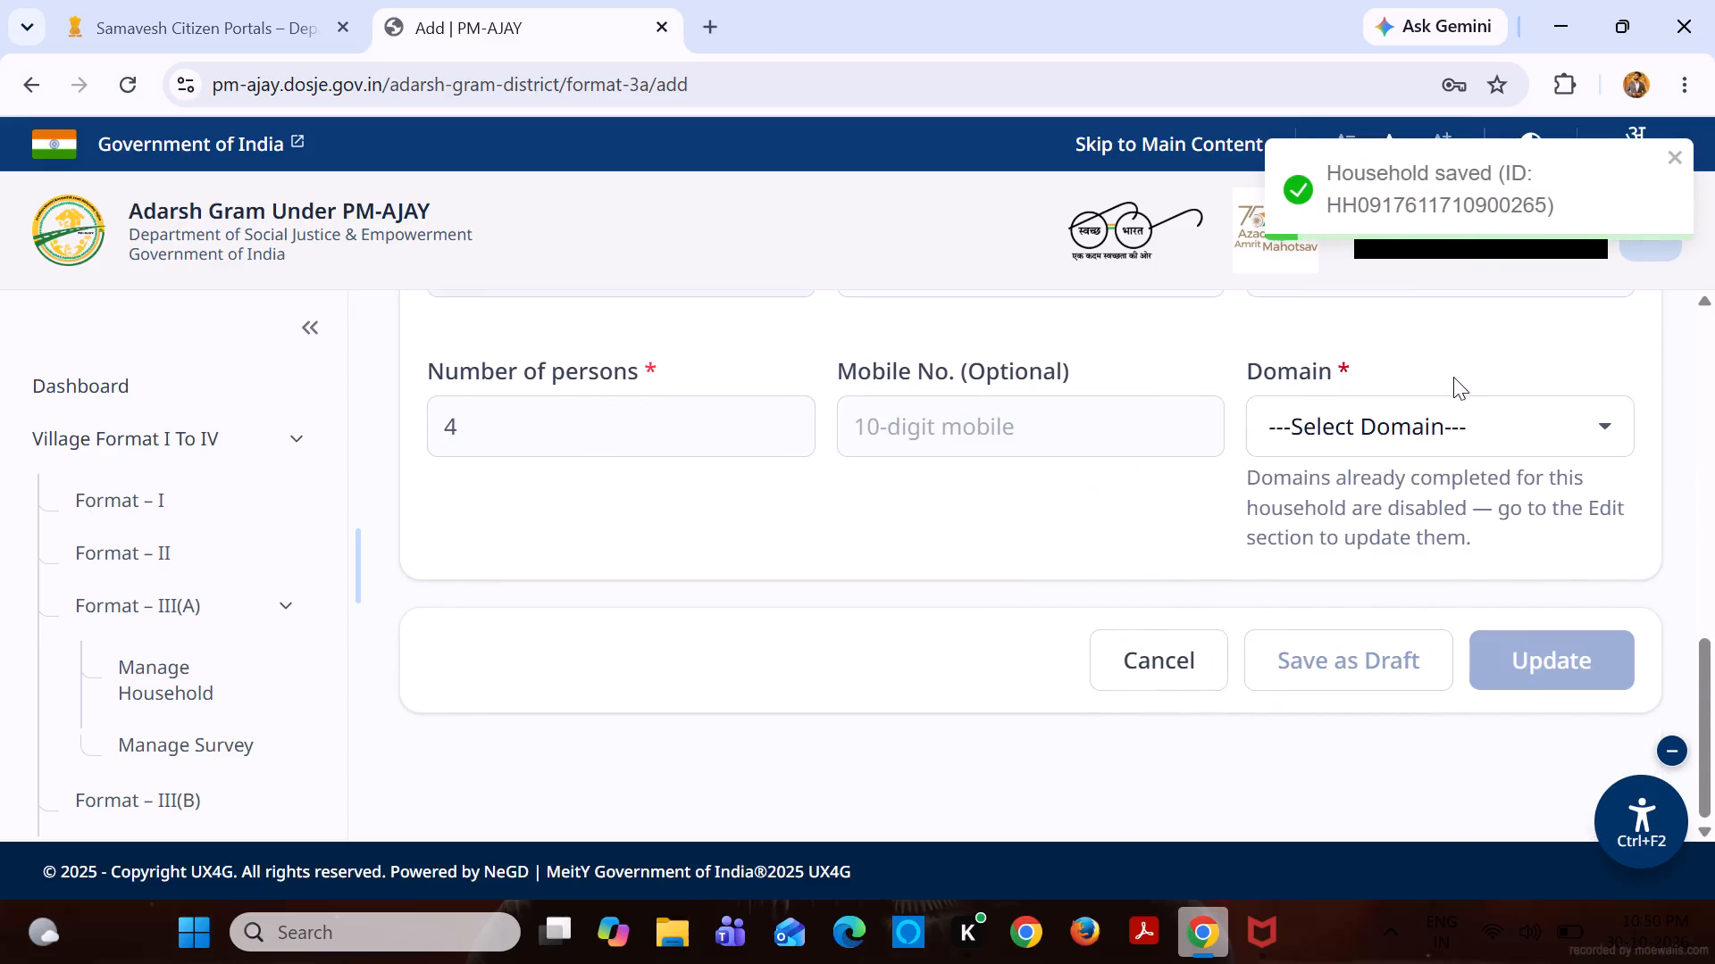
Choose the 8 – Financial Inclusion domain and enter 4 persons above 5 years and 4 already having Aadhaar in section 8.1.
click(1466, 435)
scroll(1468, 592, down, 4)
click(1305, 680)
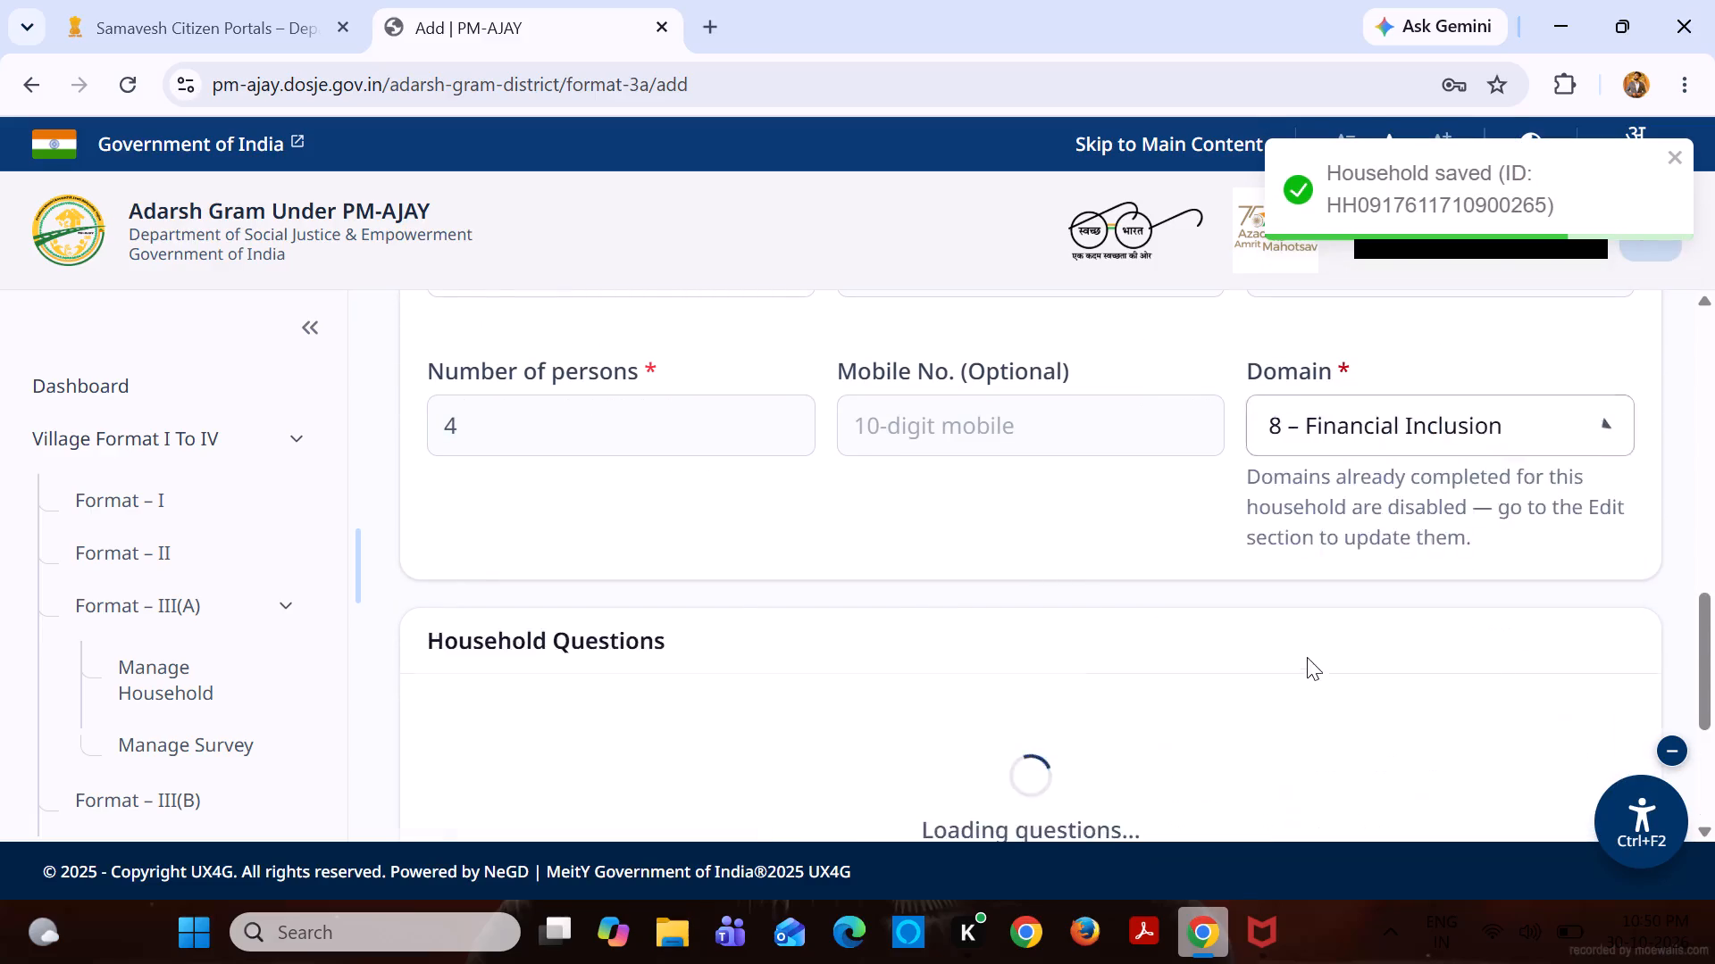
scroll(1308, 661, down, 2)
scroll(1363, 597, up, 2)
scroll(1363, 597, down, 2)
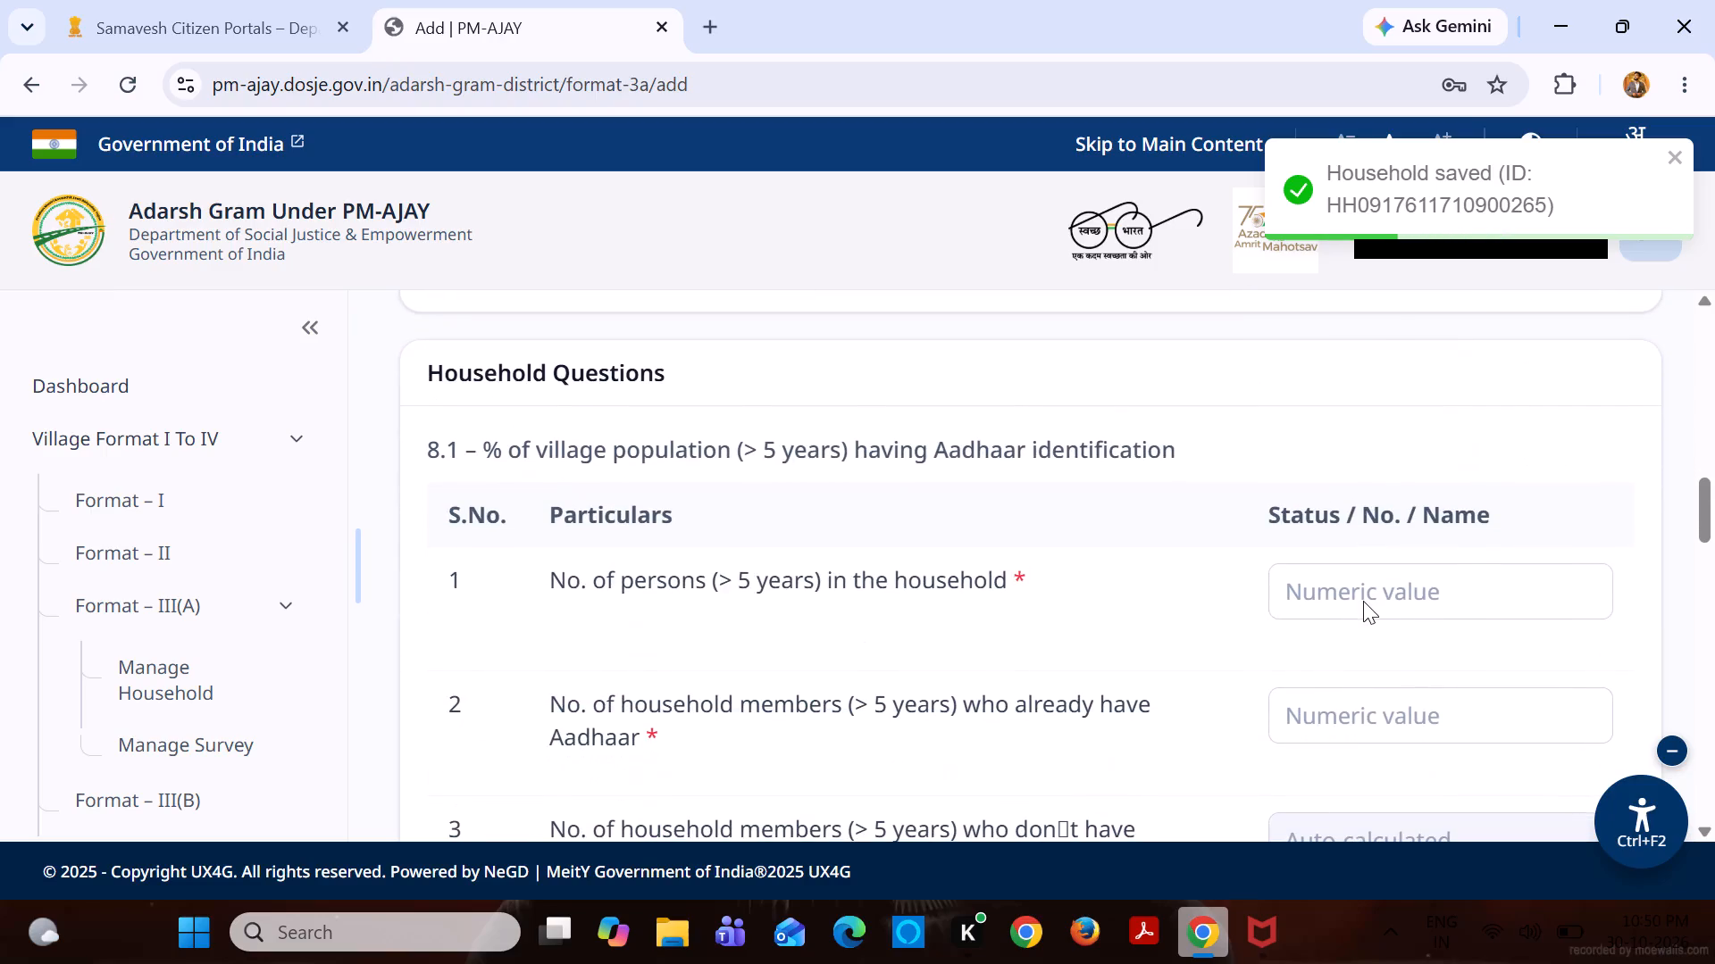
click(1363, 601)
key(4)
click(1363, 713)
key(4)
In section 8.2, enter 2 members eligible for a Banks/Post Office account and 2 who have an account.
scroll(1363, 710, down, 2)
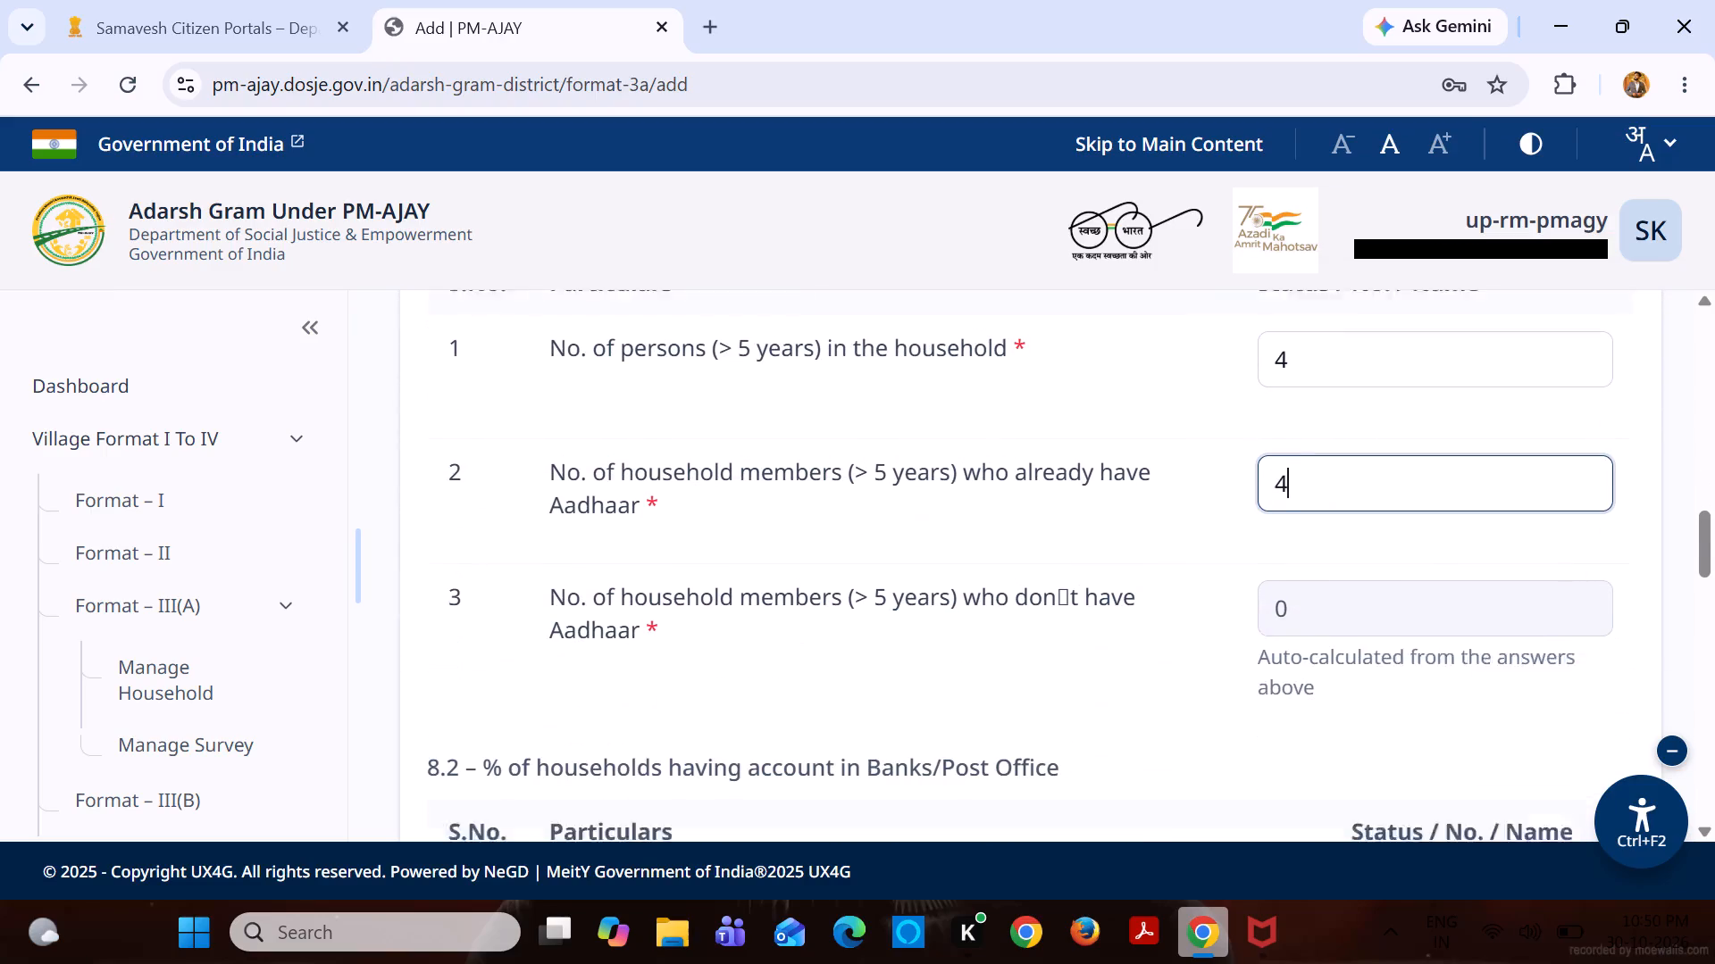
scroll(1427, 693, up, 2)
scroll(1427, 693, down, 5)
click(1433, 445)
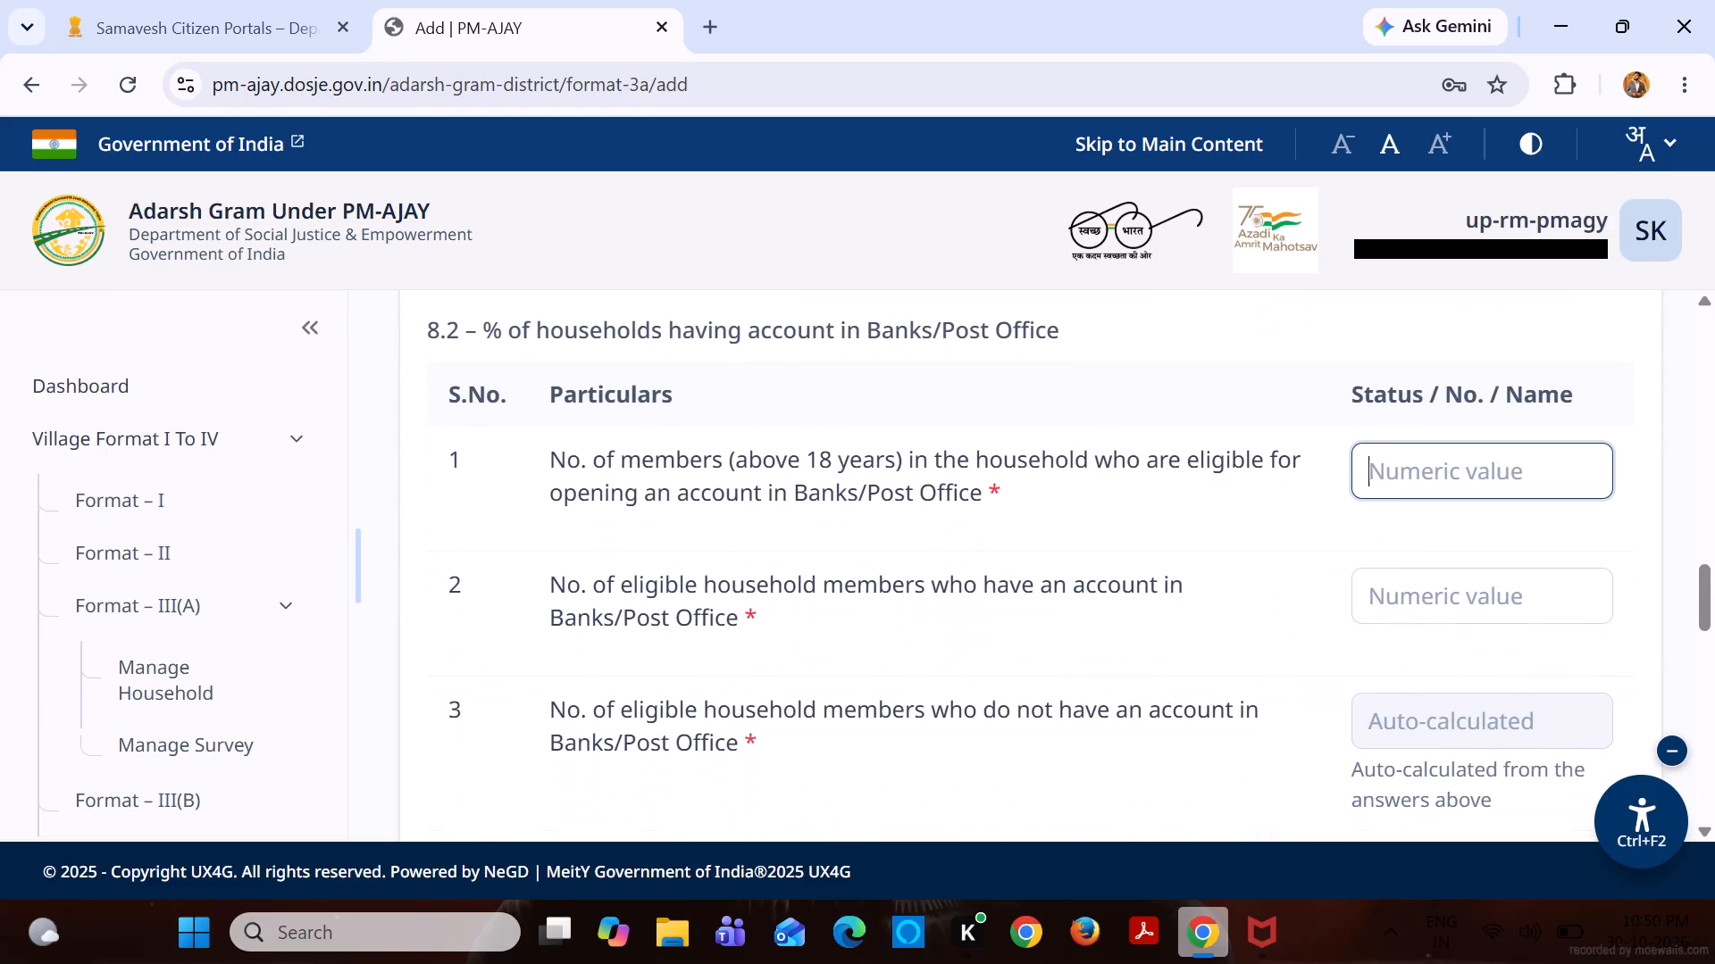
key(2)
click(1435, 597)
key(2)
Enter 0 persons eligible for PMSBY in section 8.3 and 0 eligible for PMJJBY in section 8.4, and submit the domain.
scroll(1435, 597, down, 3)
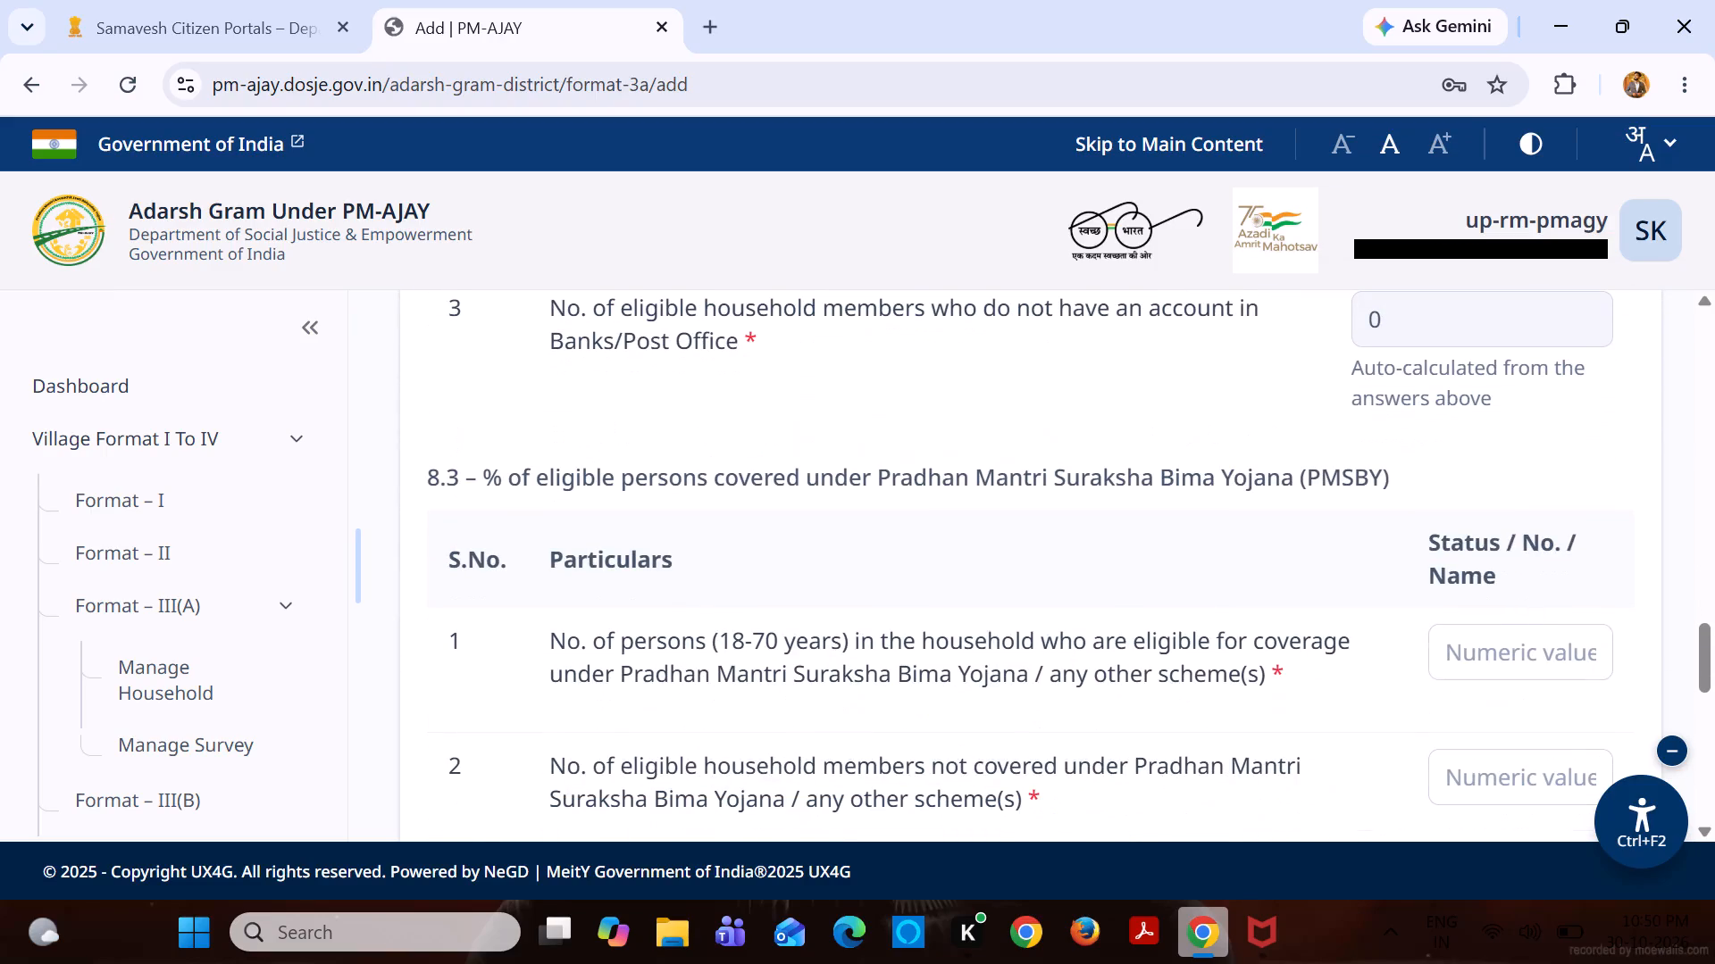
click(1507, 638)
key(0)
scroll(1507, 634, down, 2)
click(1498, 653)
click(1498, 653)
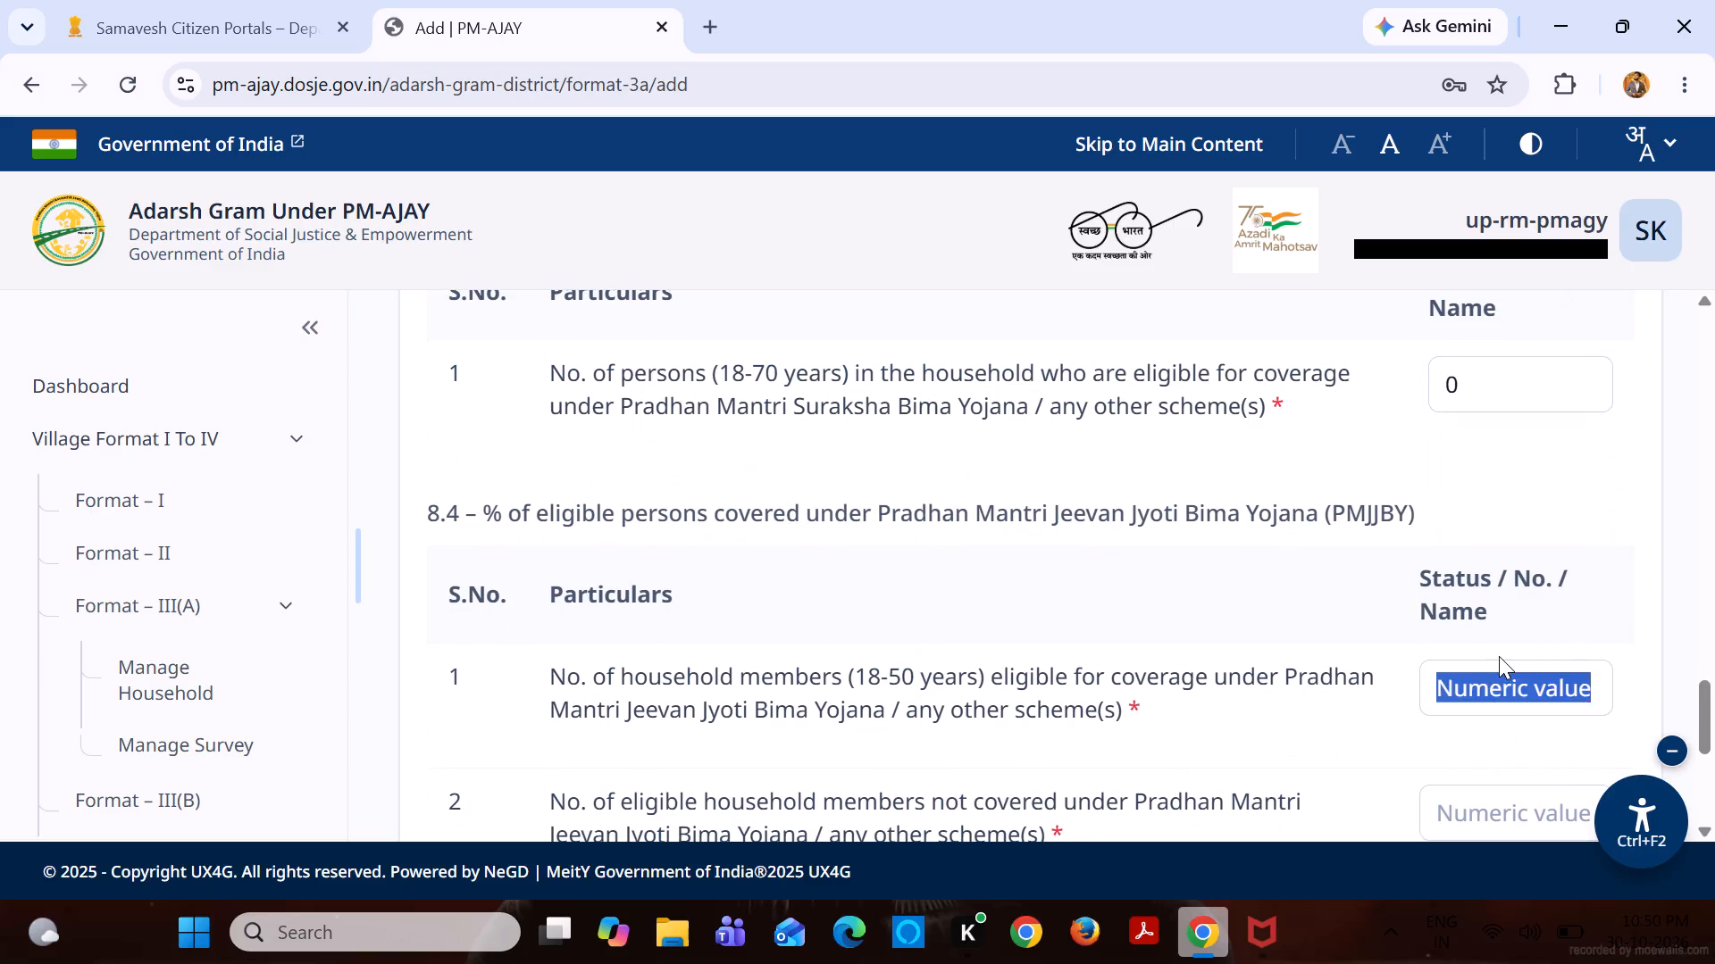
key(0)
scroll(1492, 654, up, 1)
scroll(1492, 654, down, 2)
click(1493, 552)
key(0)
scroll(1493, 558, down, 2)
click(1572, 638)
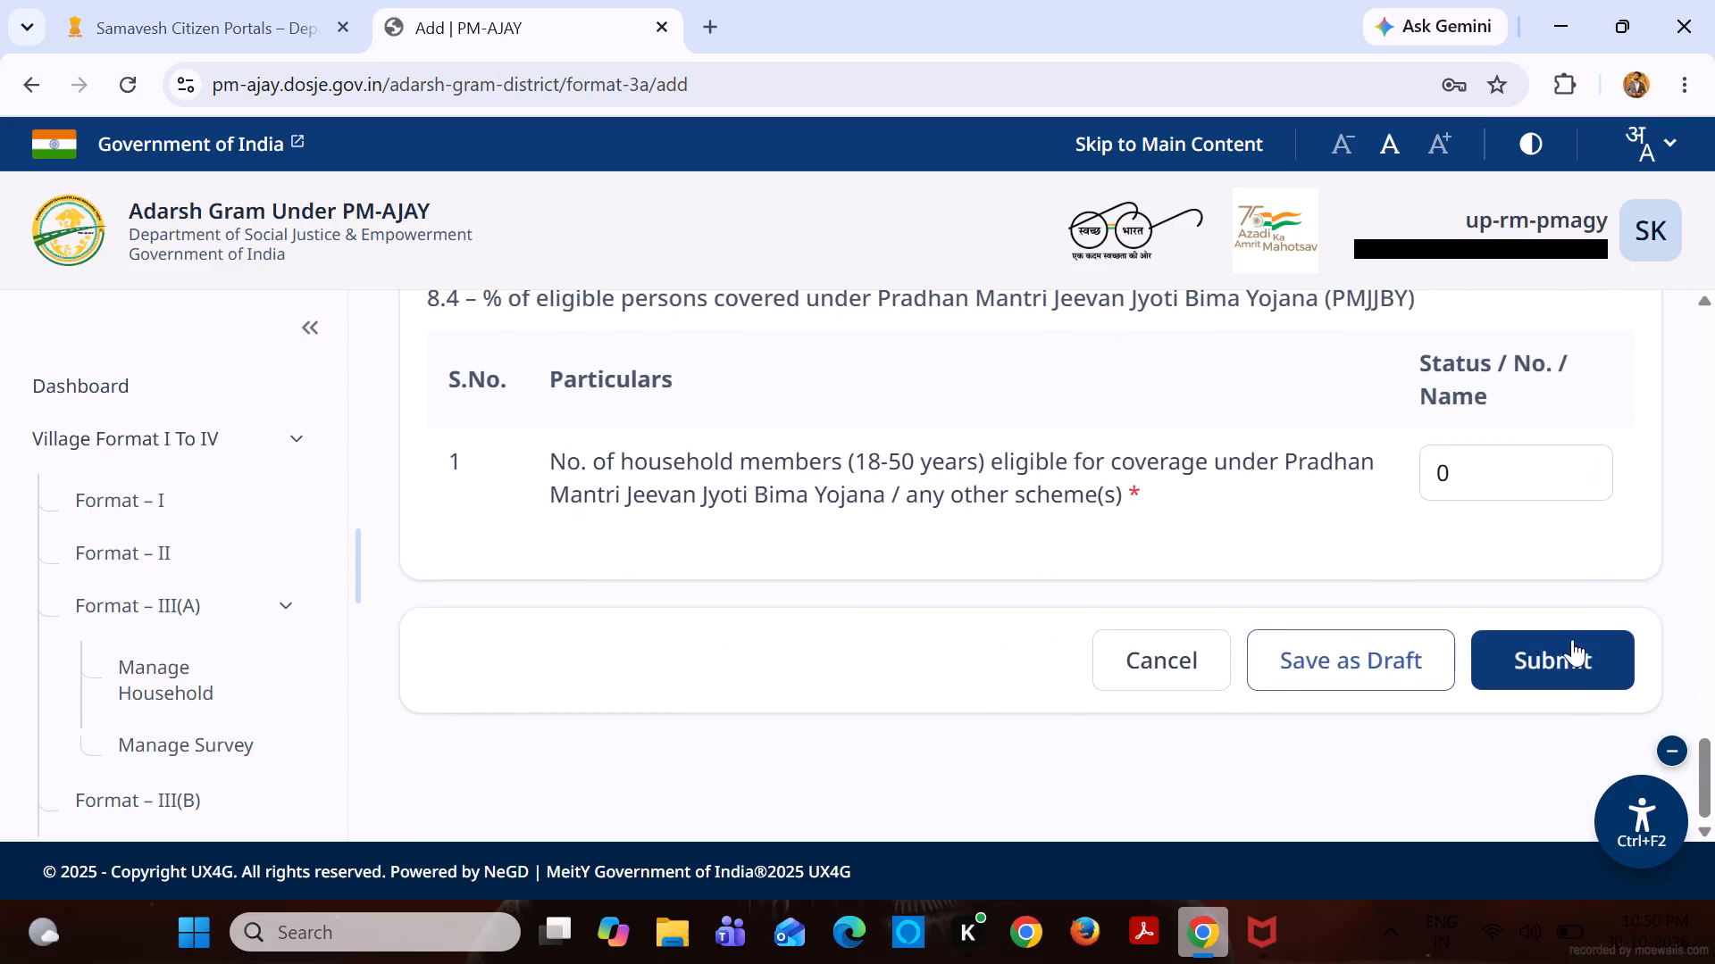
Fill in the 9 – Digitization domain with 0 household members eligible for PMGDISHA training, and submit it.
click(1468, 420)
scroll(1451, 635, down, 4)
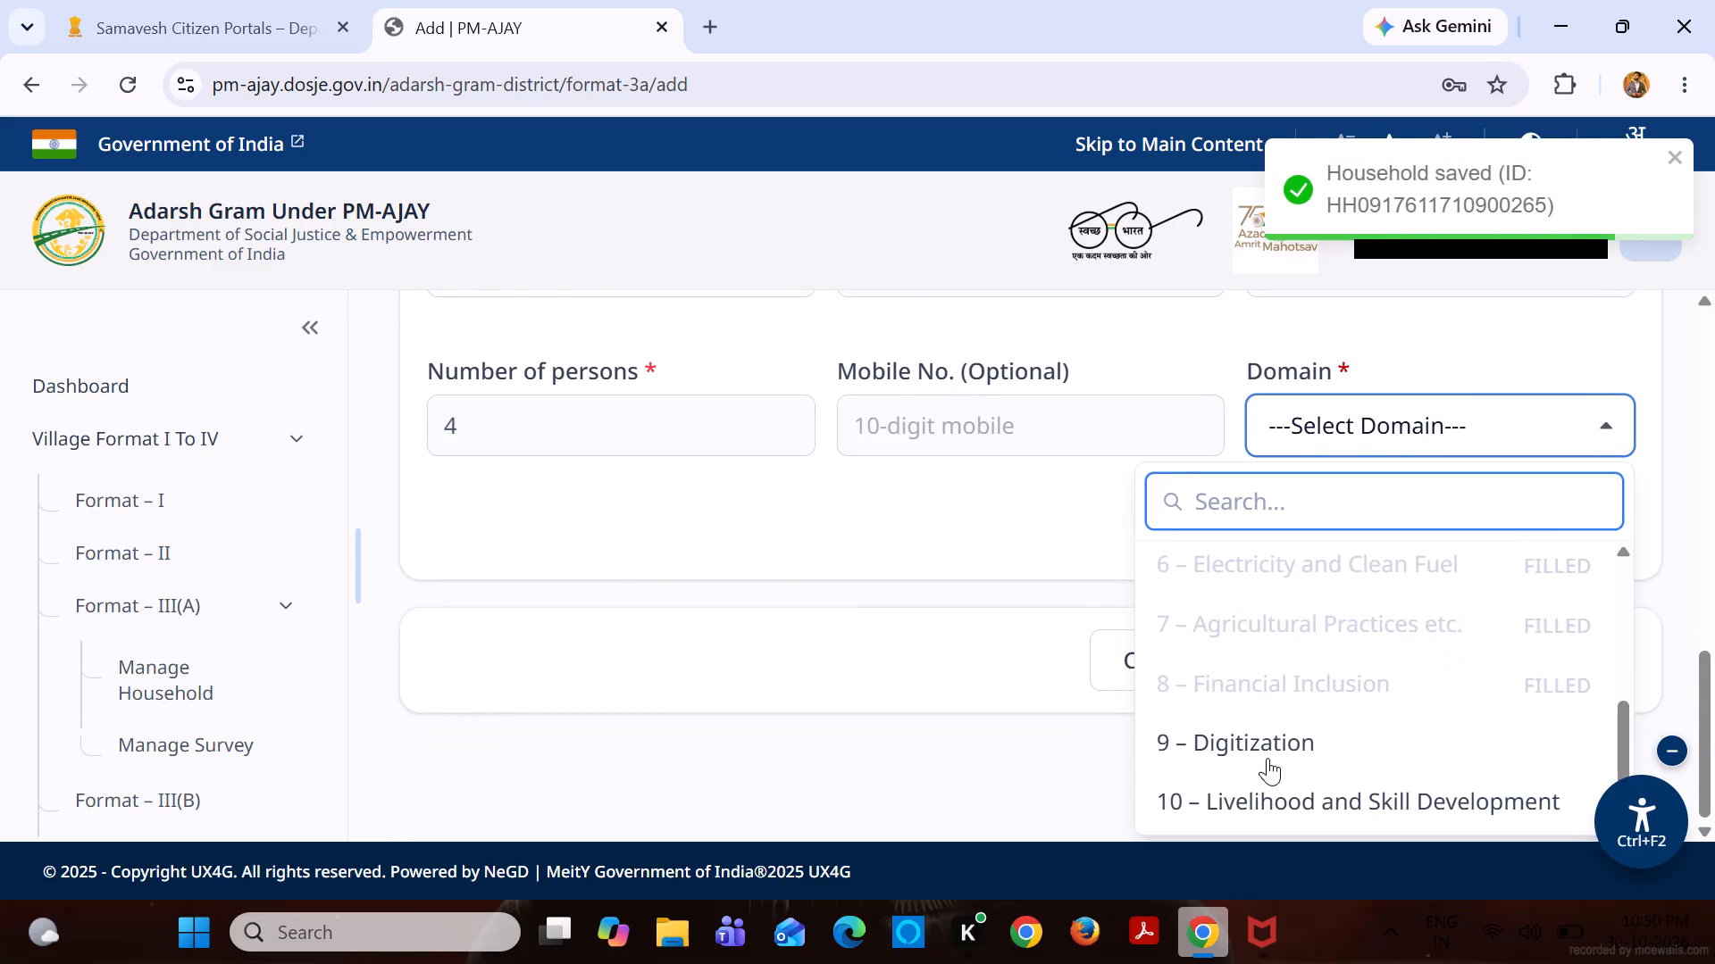
click(1267, 759)
scroll(1270, 742, down, 3)
click(1450, 500)
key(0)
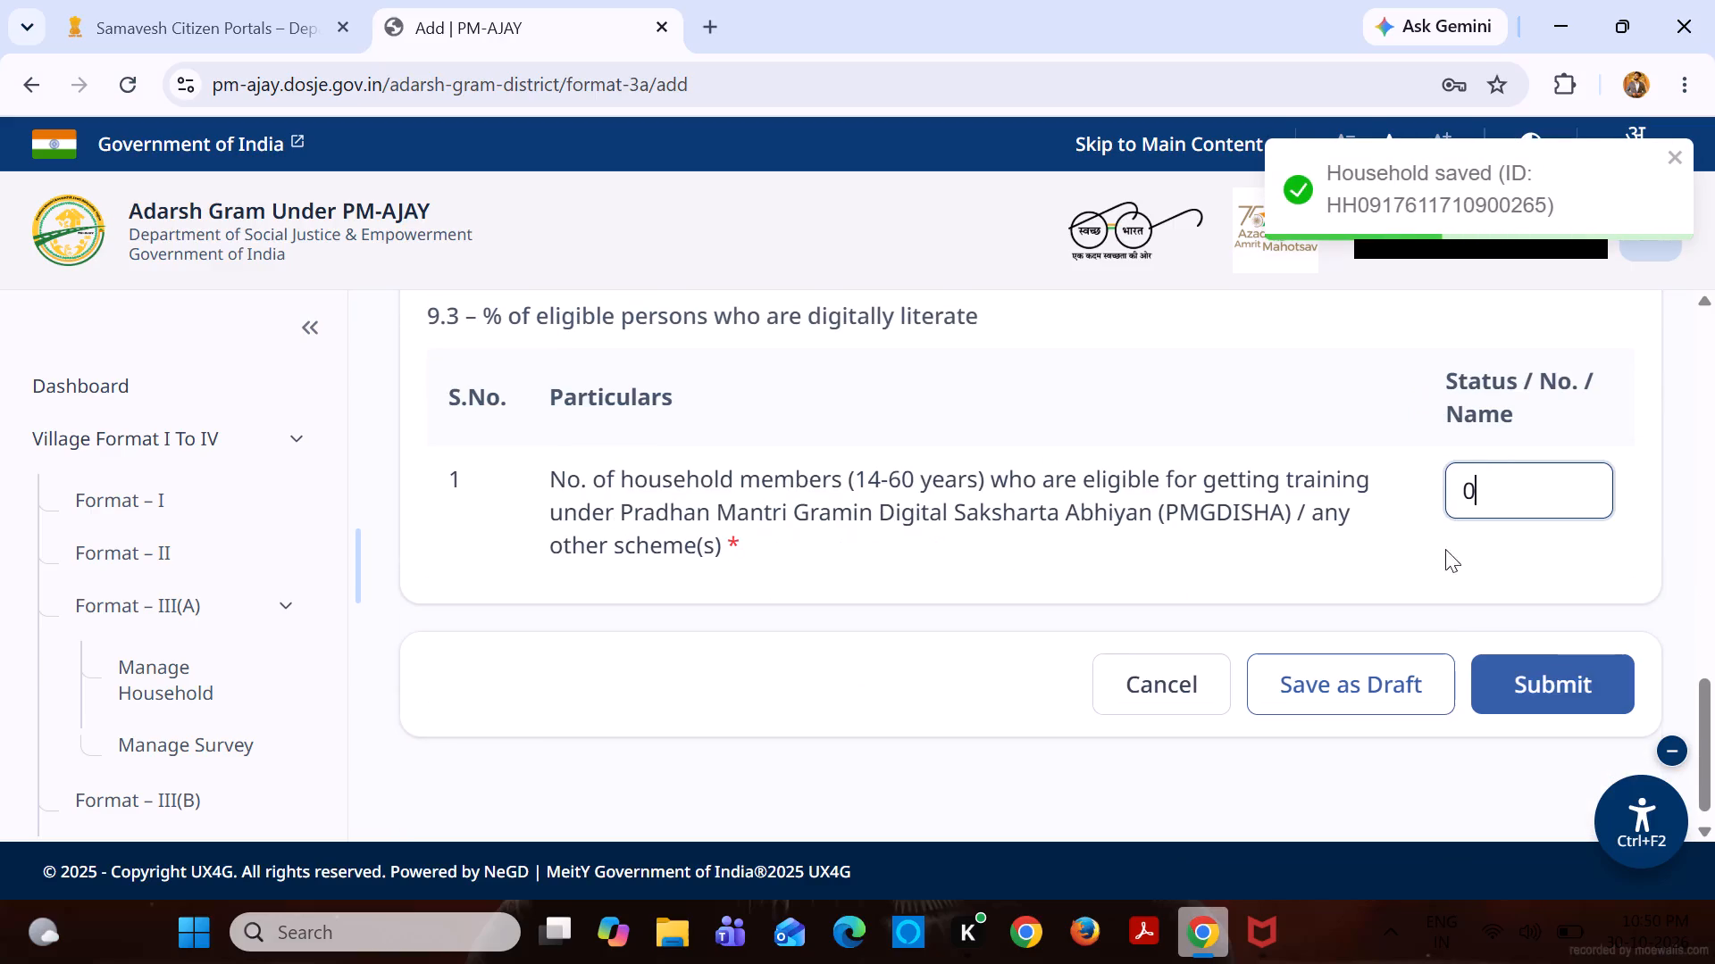
click(1575, 677)
Choose the 10 – Livelihood and Skill Development domain and enter 0 youth eligible for skill training and 0 for bank linked loans.
click(1538, 391)
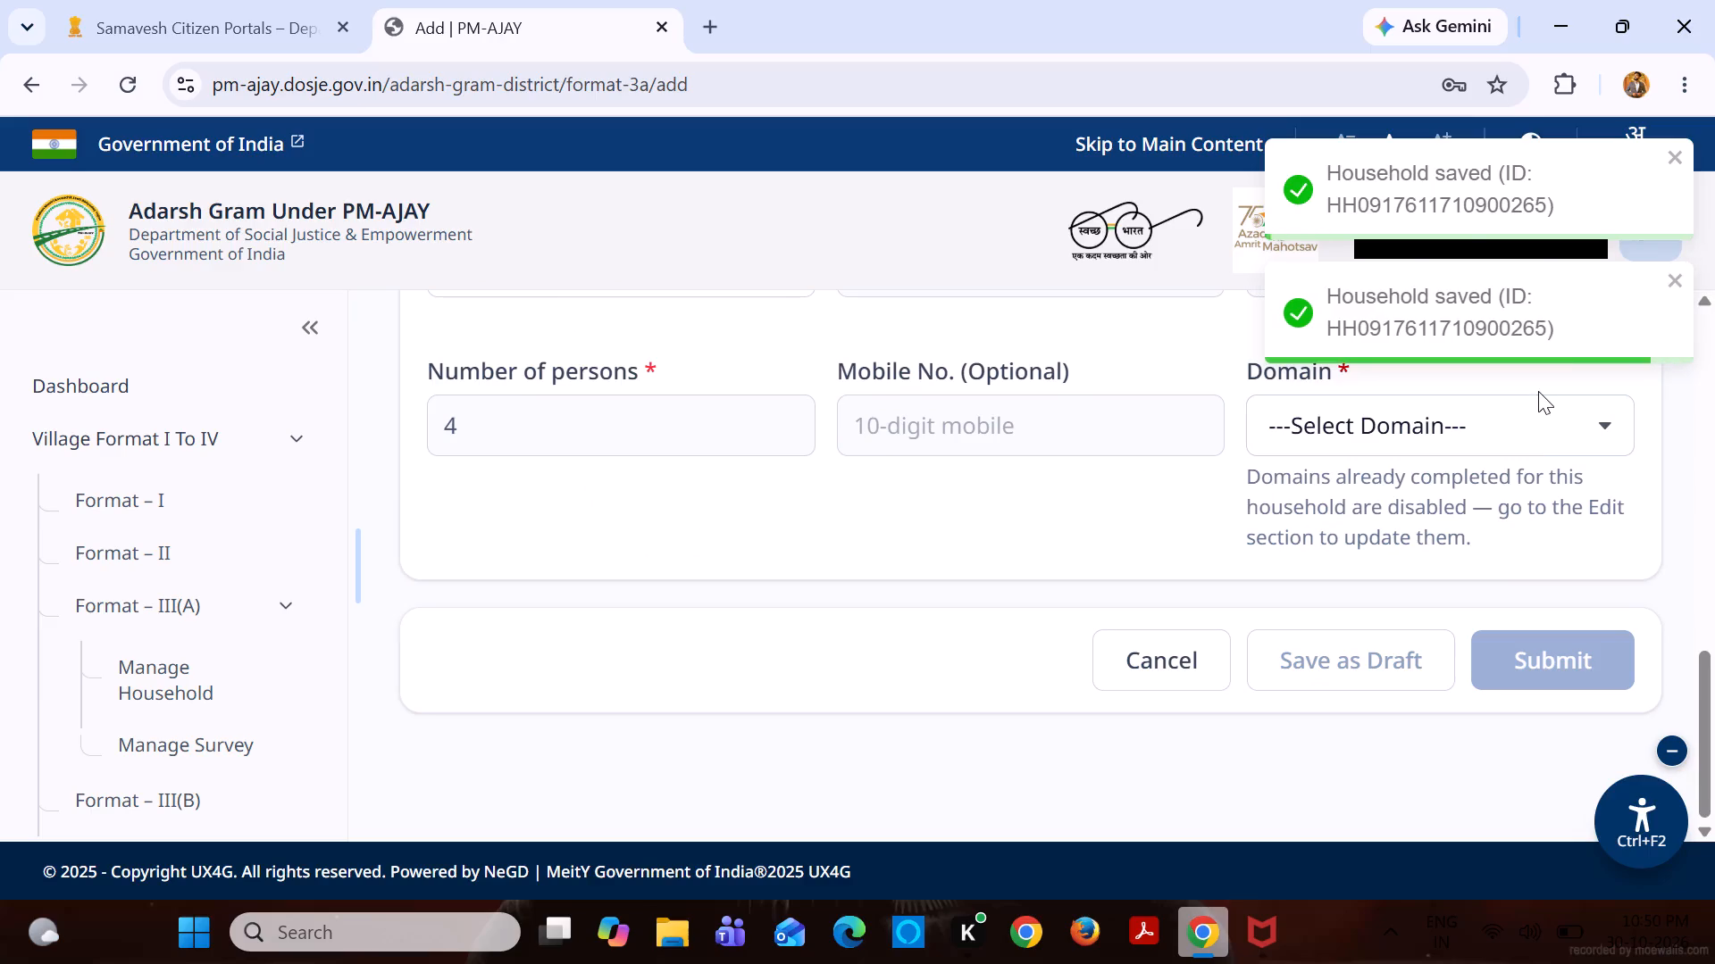
click(1540, 454)
scroll(1489, 592, down, 5)
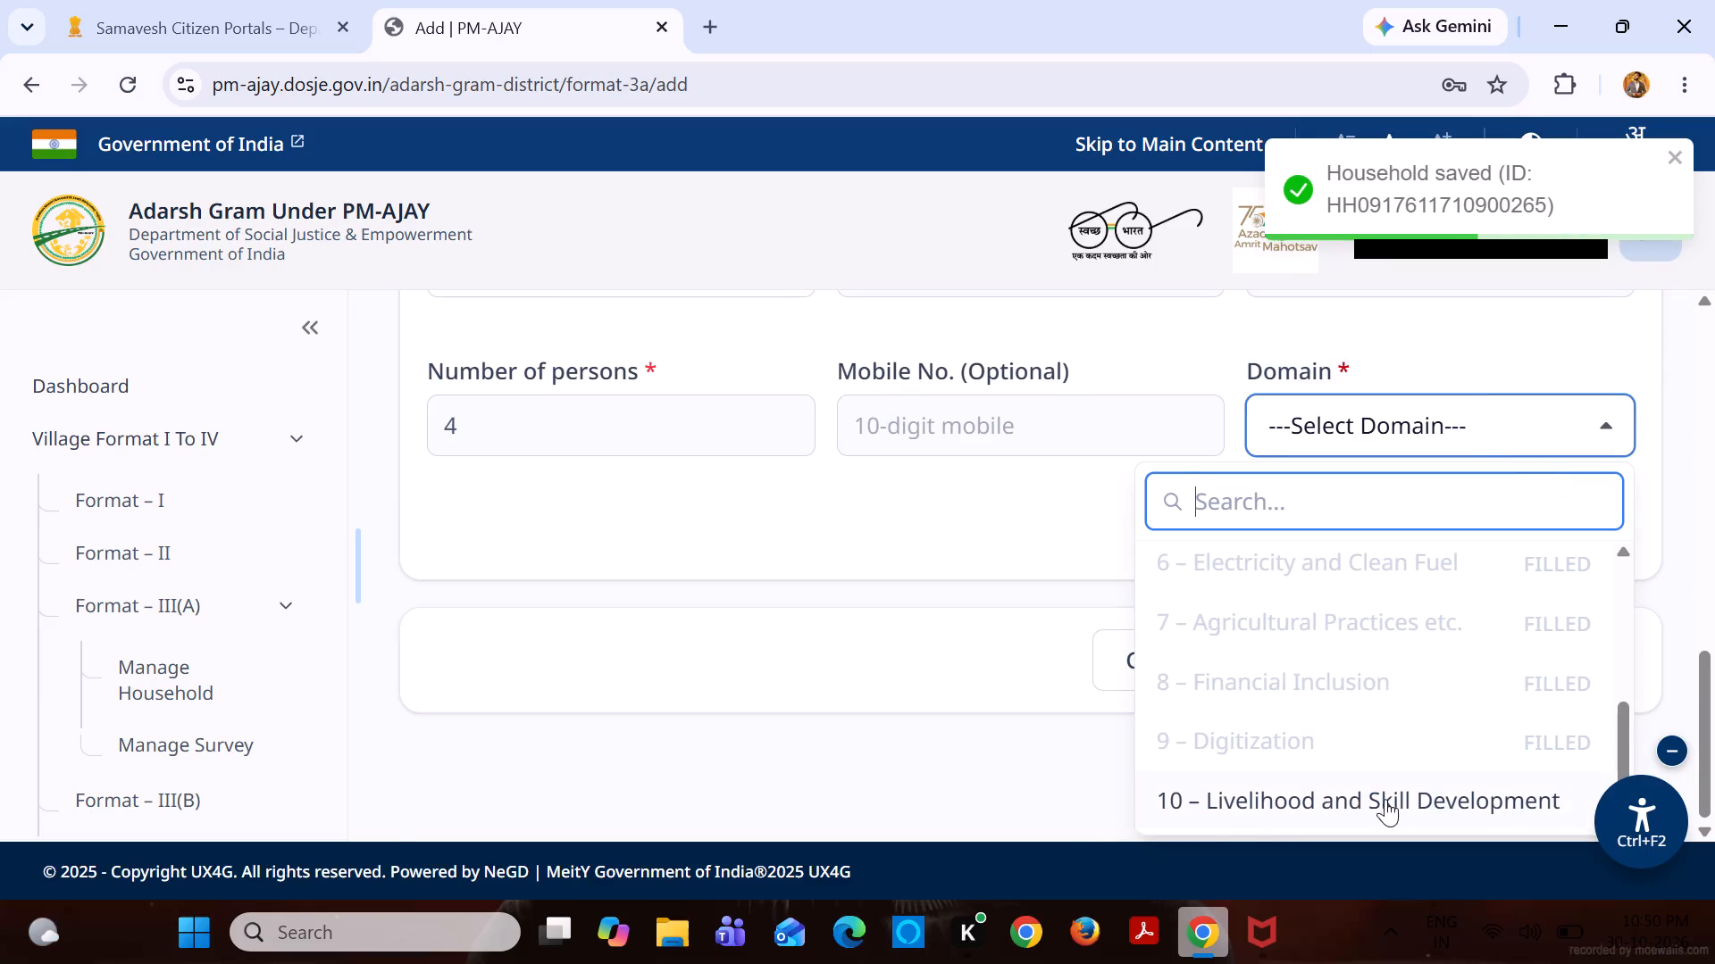
click(1386, 794)
scroll(1390, 774, down, 2)
click(1427, 599)
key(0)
scroll(1427, 599, down, 2)
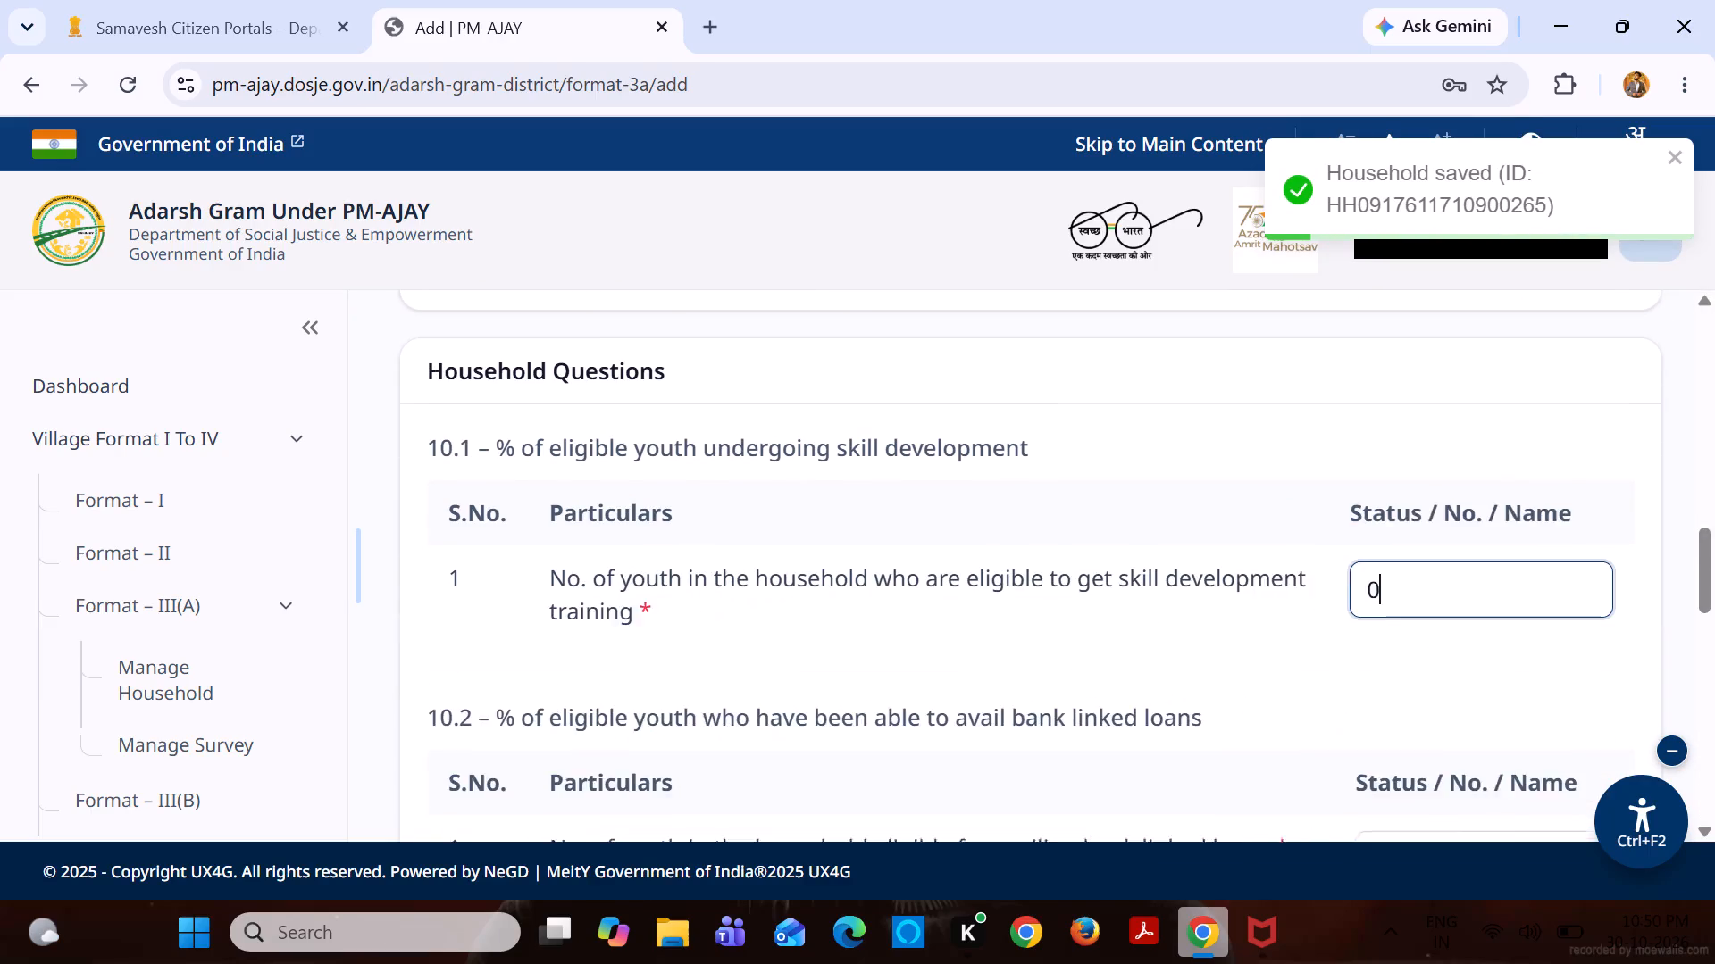
click(1445, 591)
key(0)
Answer Yes to any household member belonging to a self-help group in section 10.3, and submit the domain.
scroll(1445, 607, down, 2)
click(1488, 616)
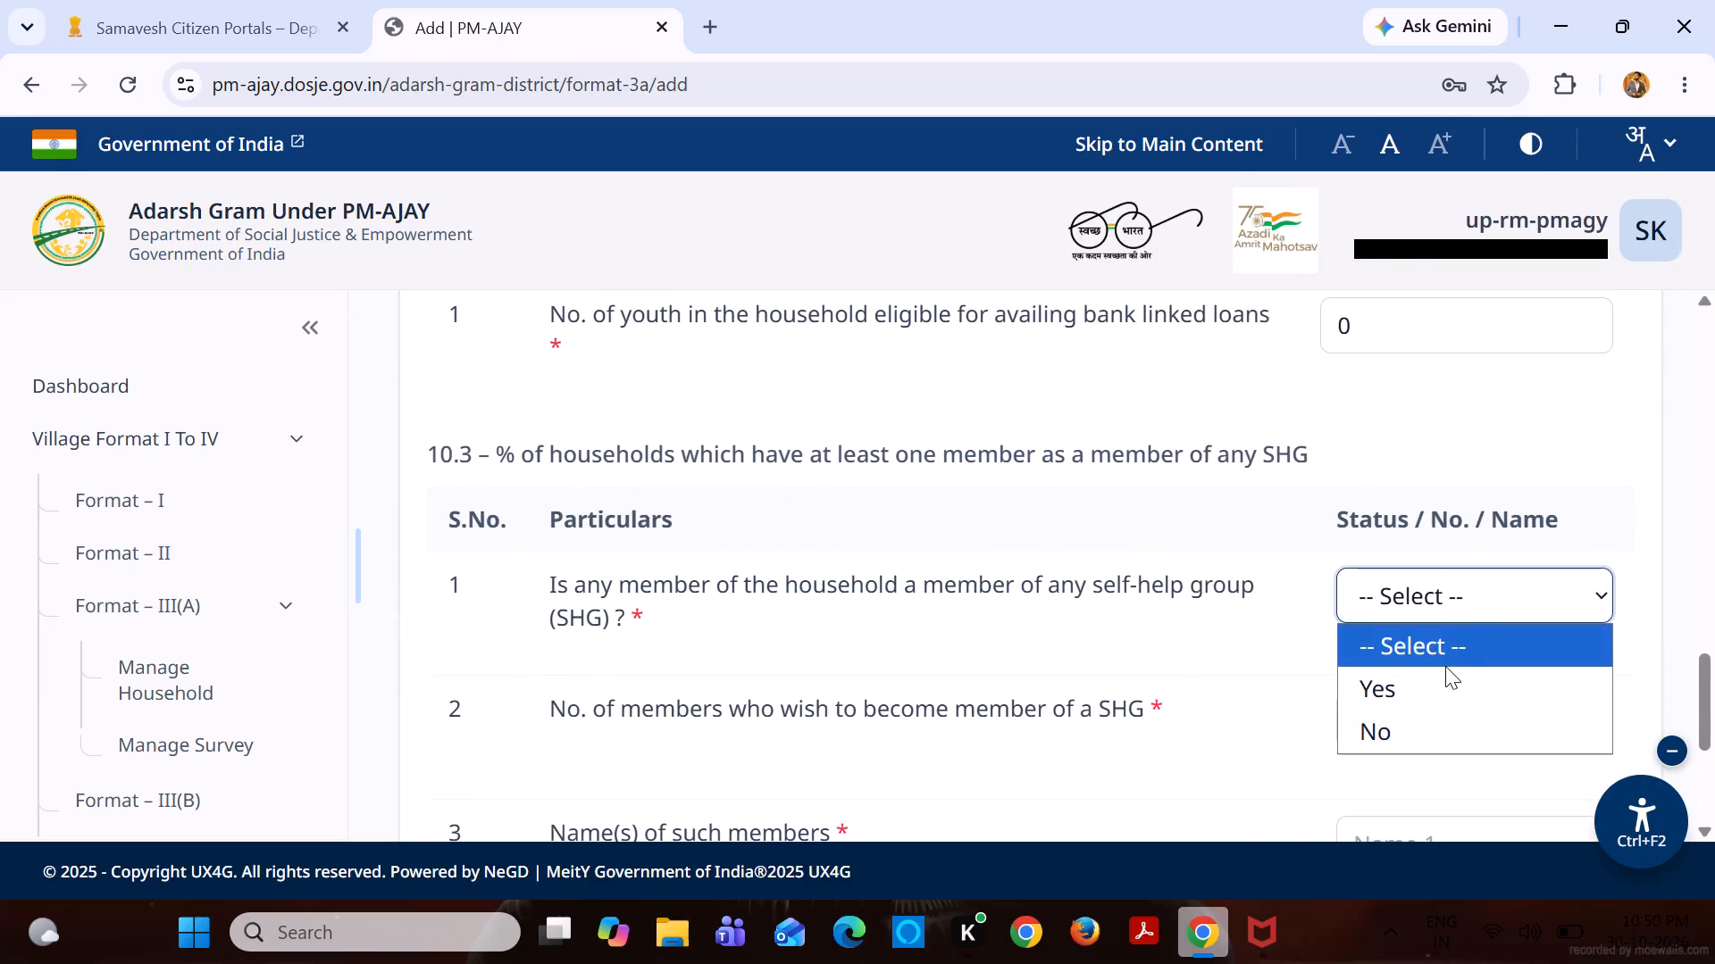
click(1445, 666)
click(1436, 608)
click(1415, 690)
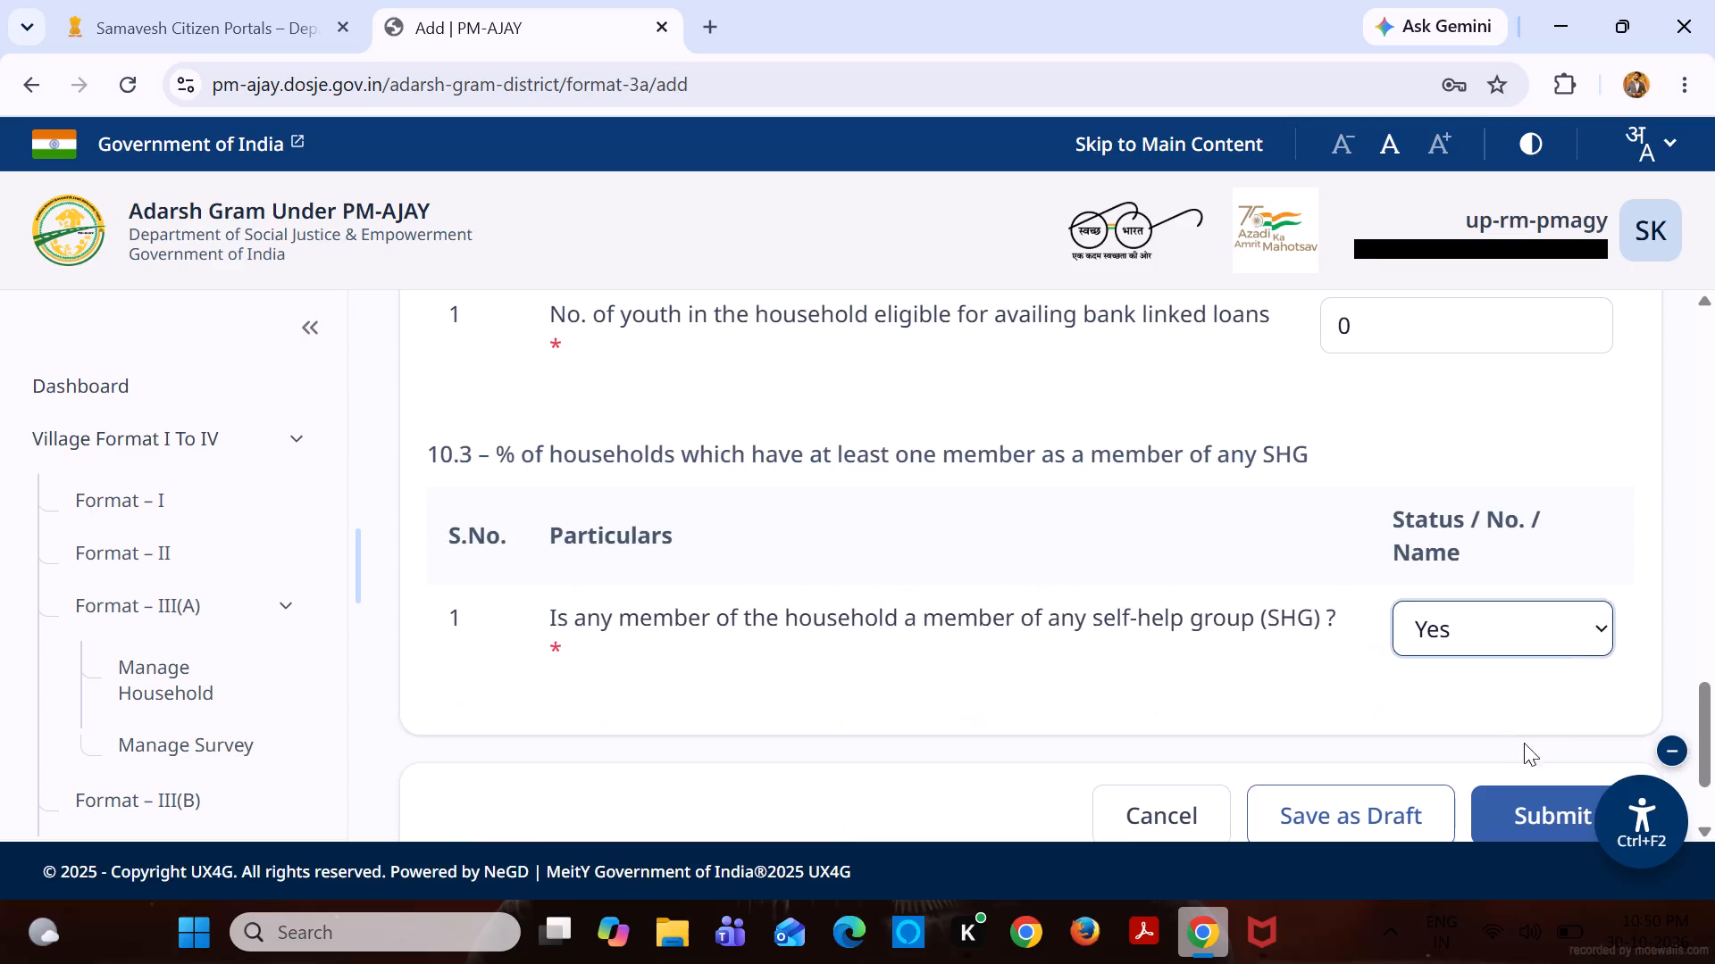
scroll(1535, 731, down, 3)
click(1533, 672)
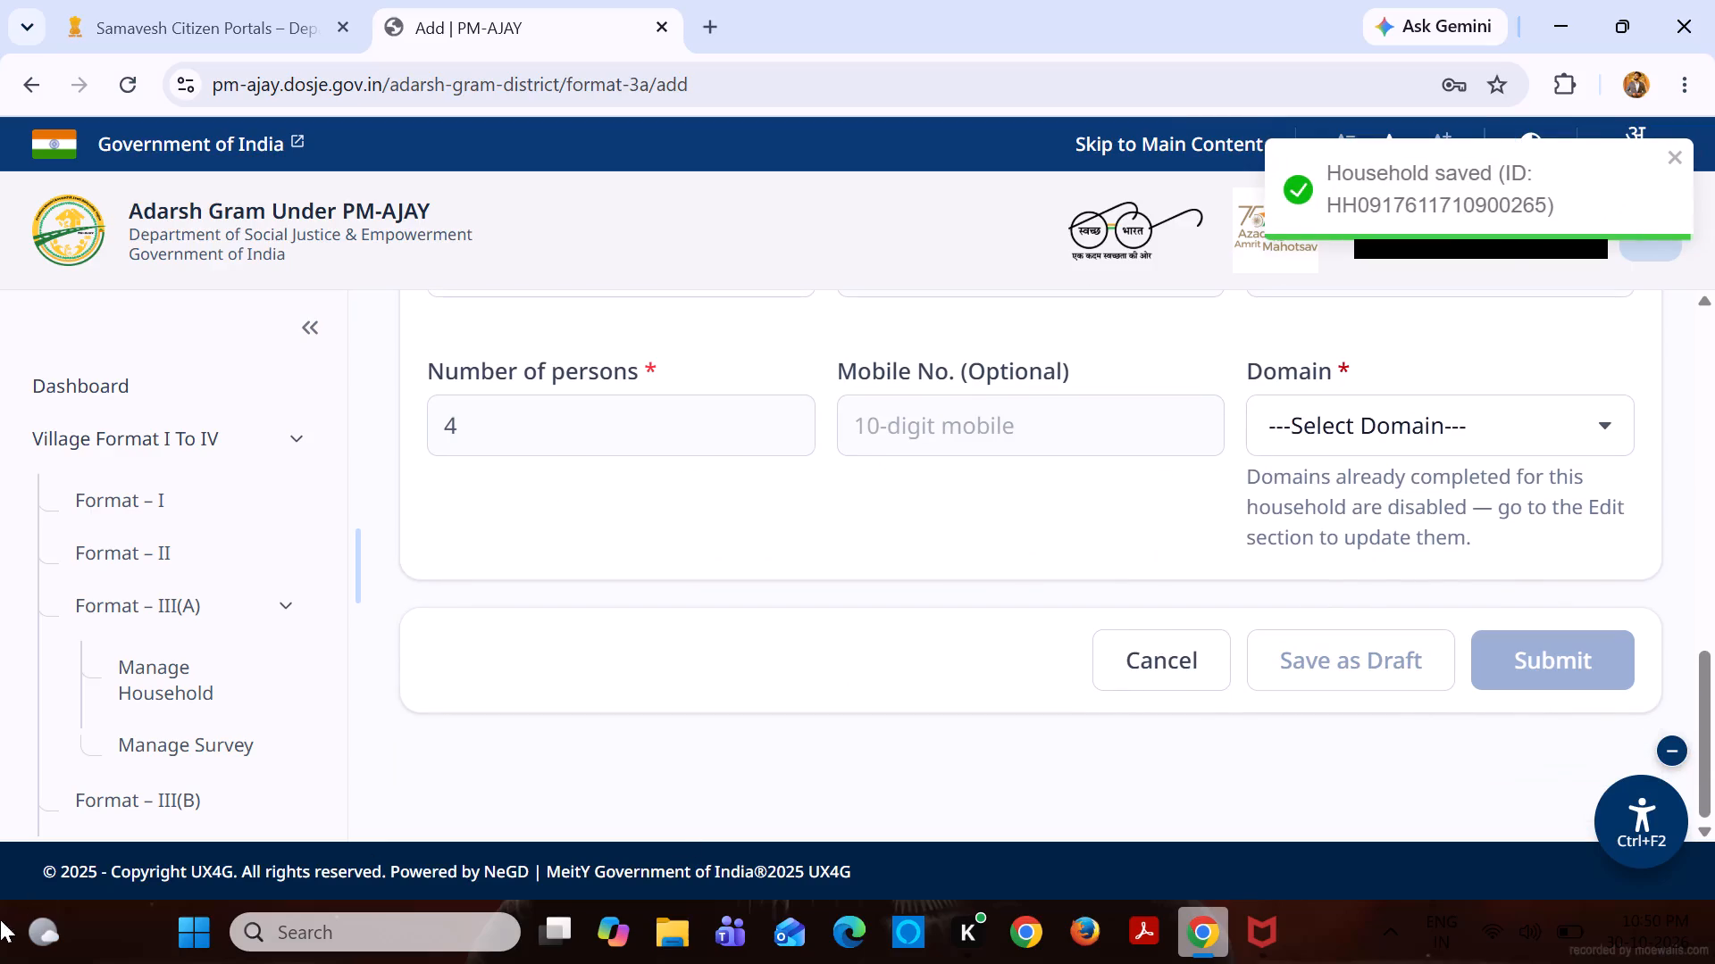
Start adding a new household in block Shahabad - 1488, Gram Panchayat Boodpur - 84740, village Boodpur - 117109, category SC.
click(213, 686)
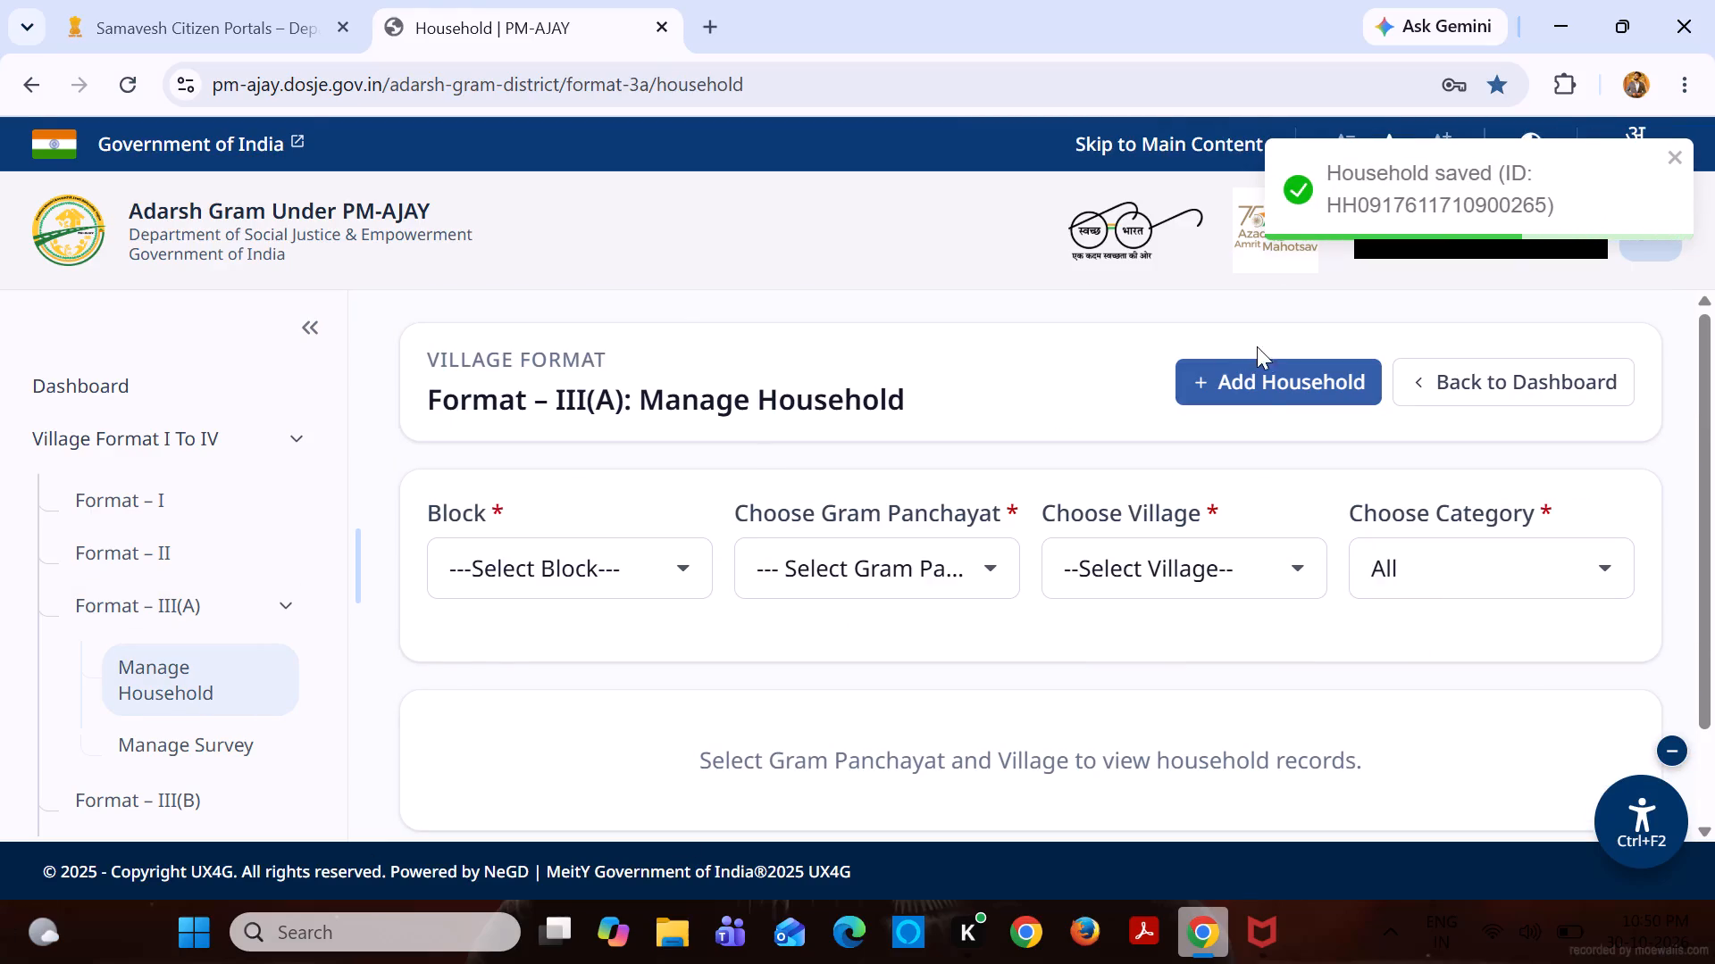
click(1266, 374)
click(1238, 292)
click(1179, 743)
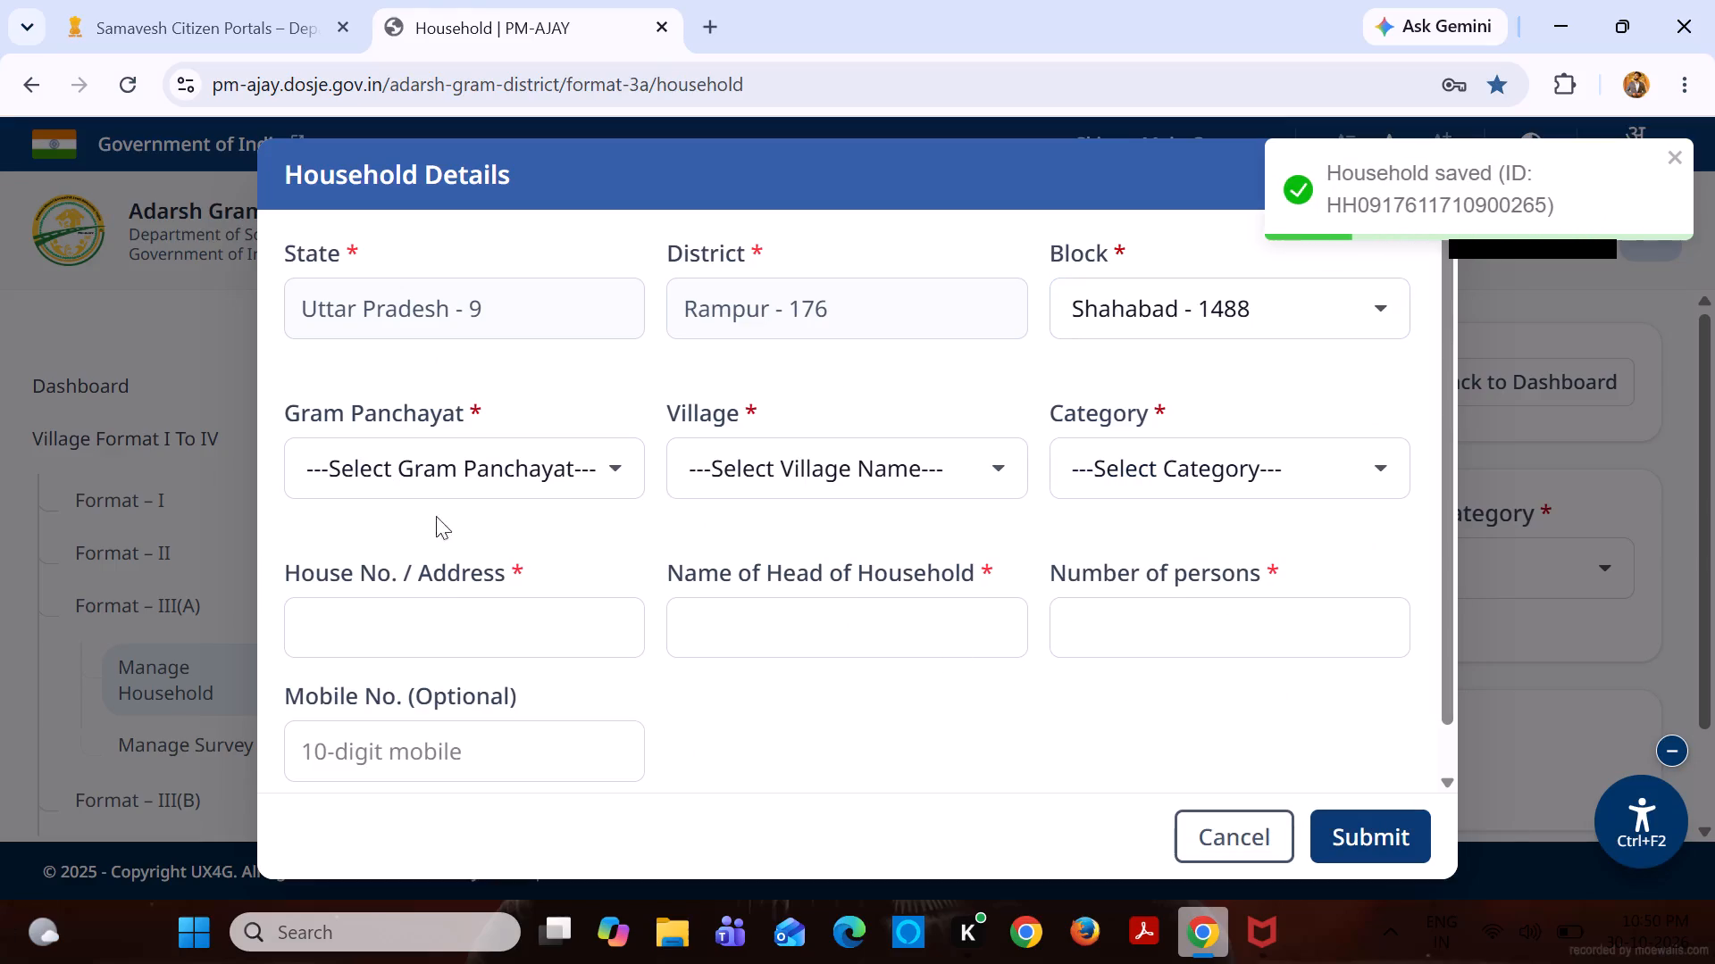
click(463, 470)
click(387, 717)
click(857, 449)
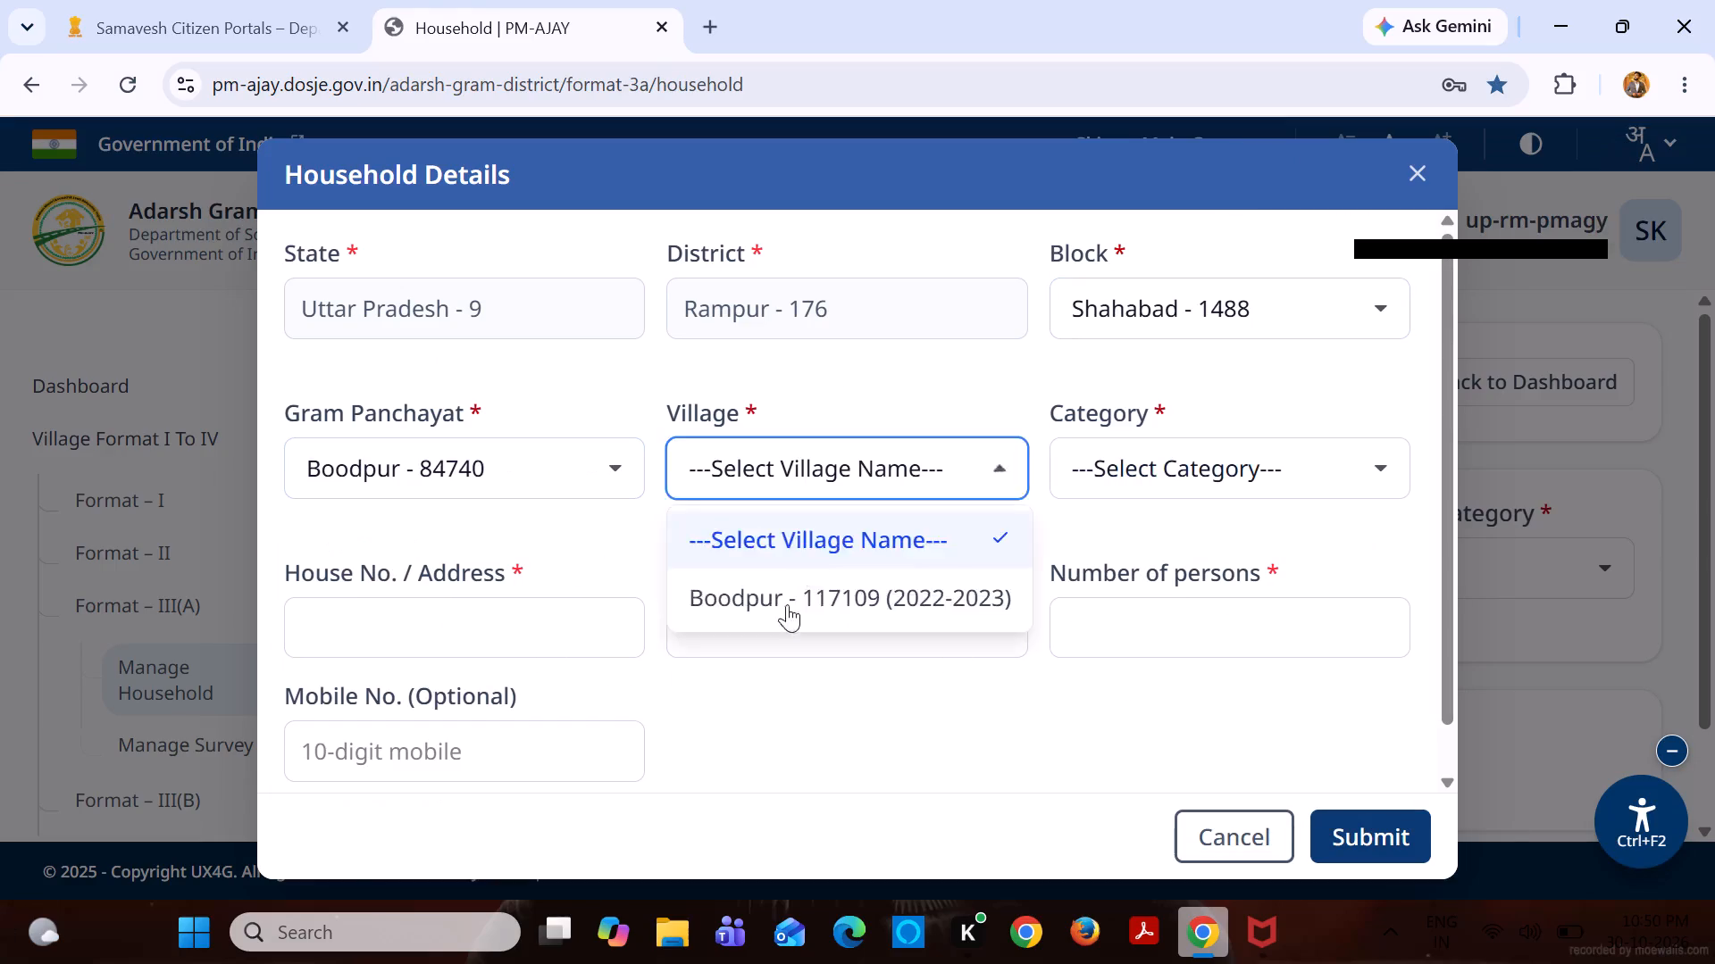
click(776, 594)
click(1214, 453)
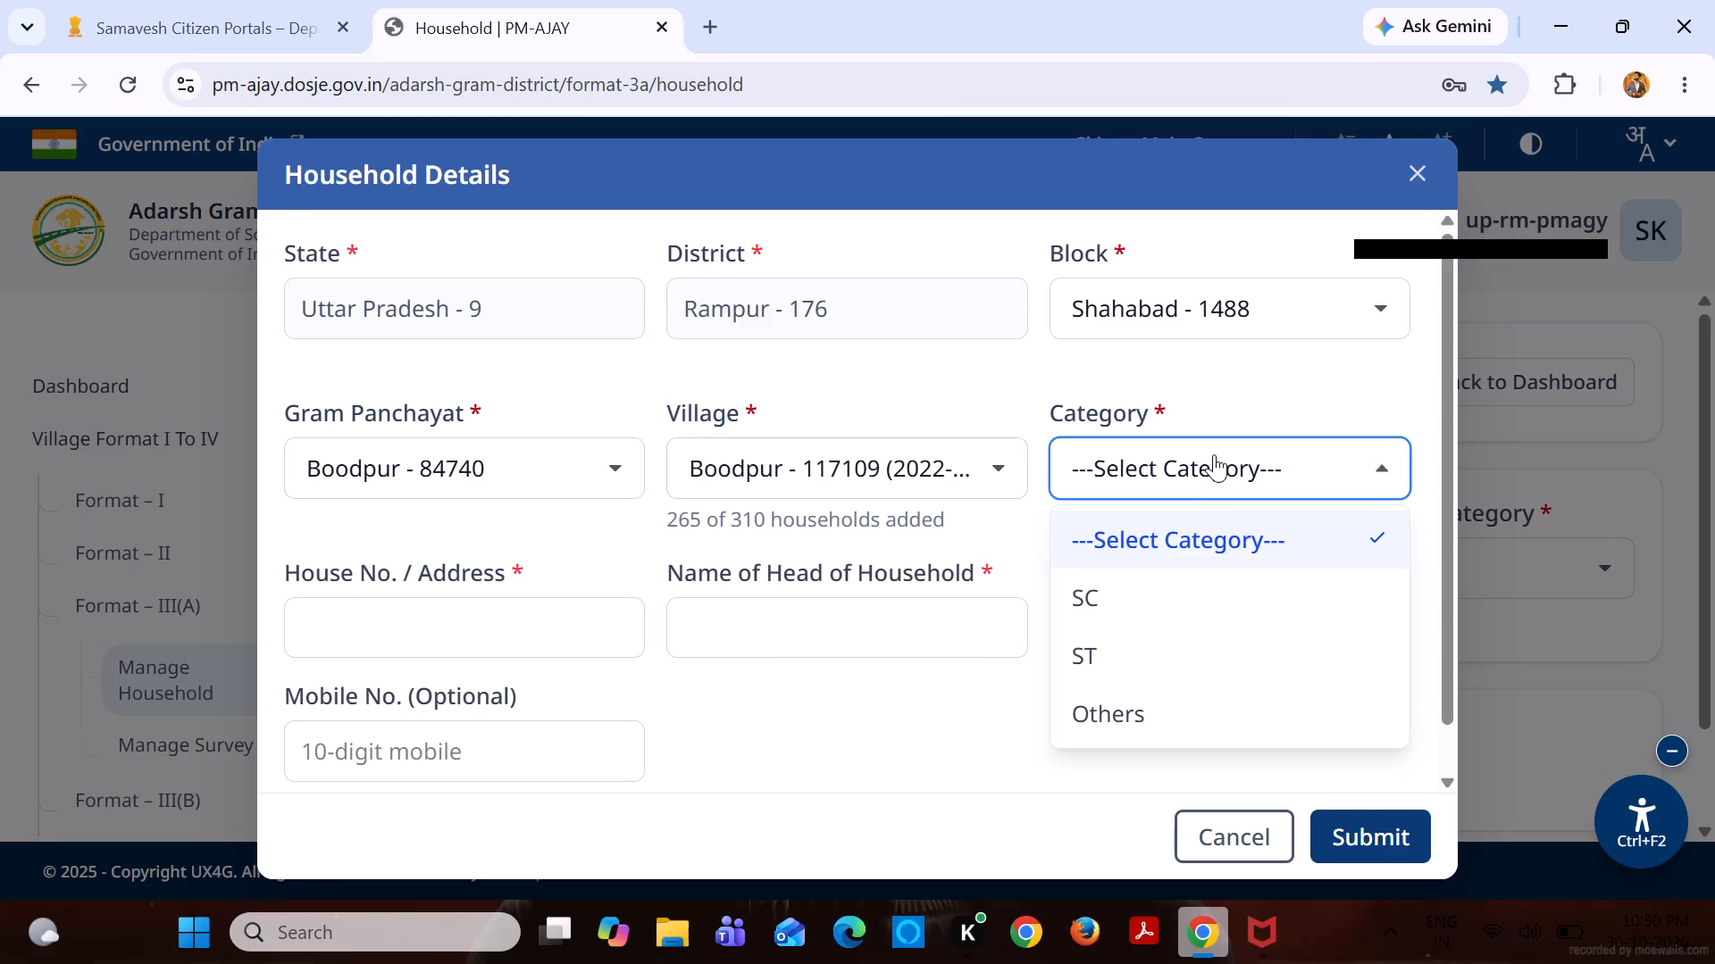
click(1138, 602)
Enter house number 266, the head of household's name and 6 persons, and submit the new household.
click(495, 623)
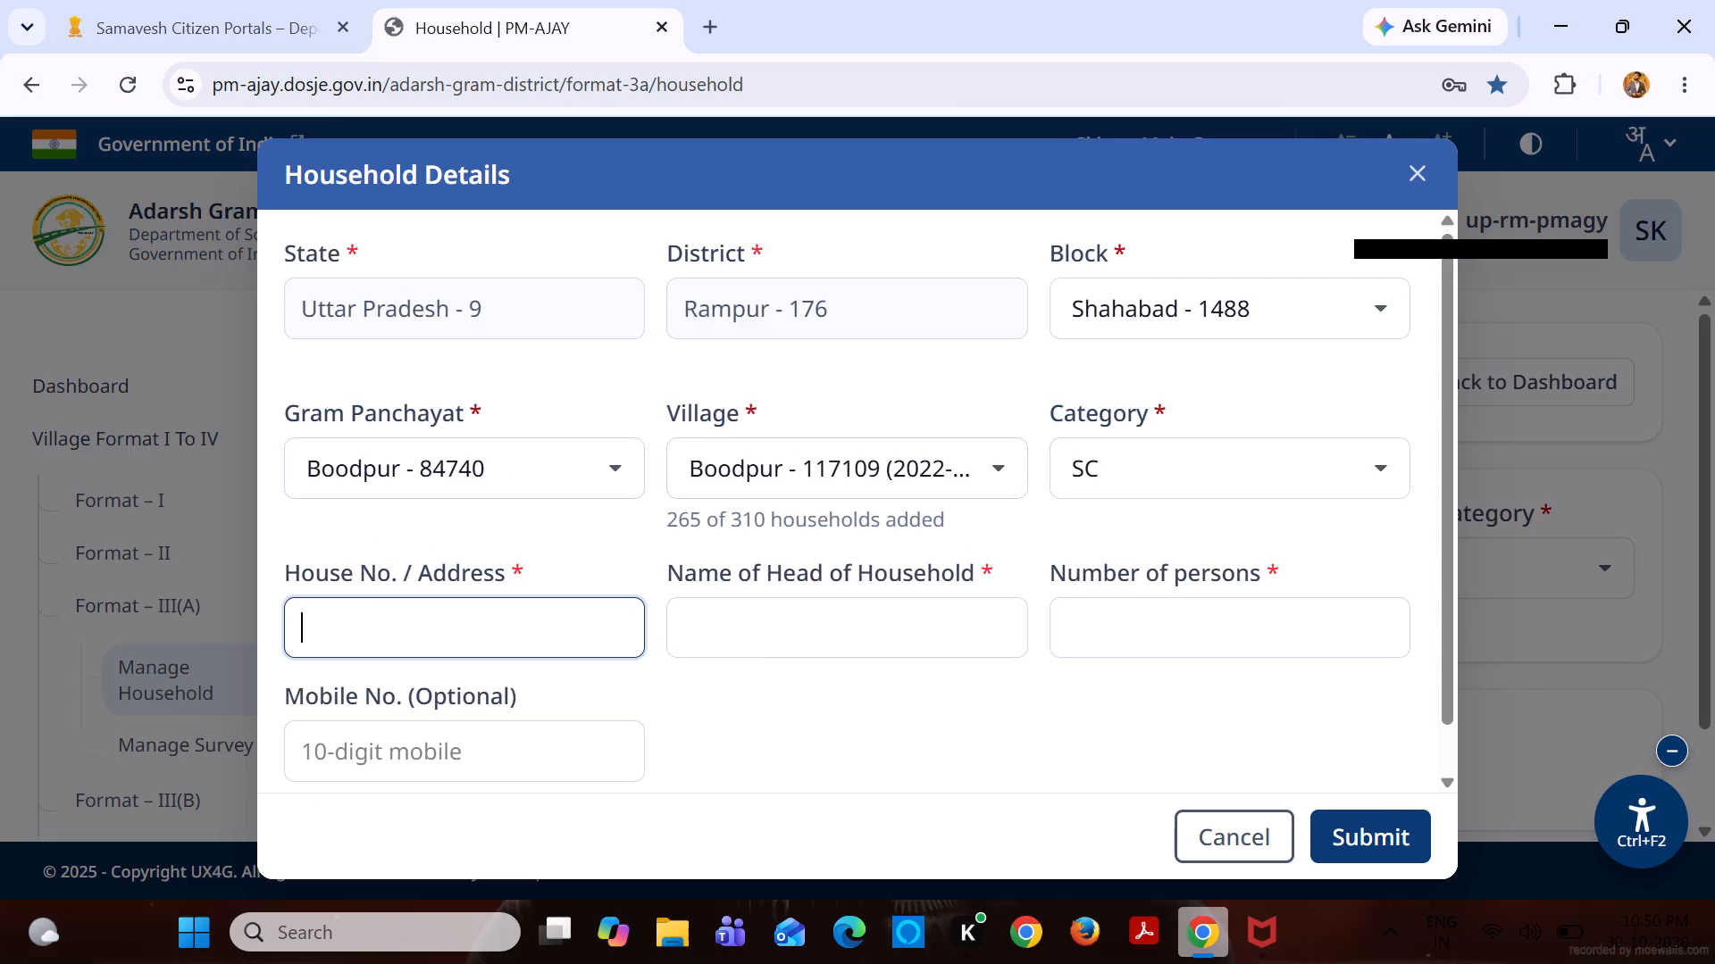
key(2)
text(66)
click(910, 635)
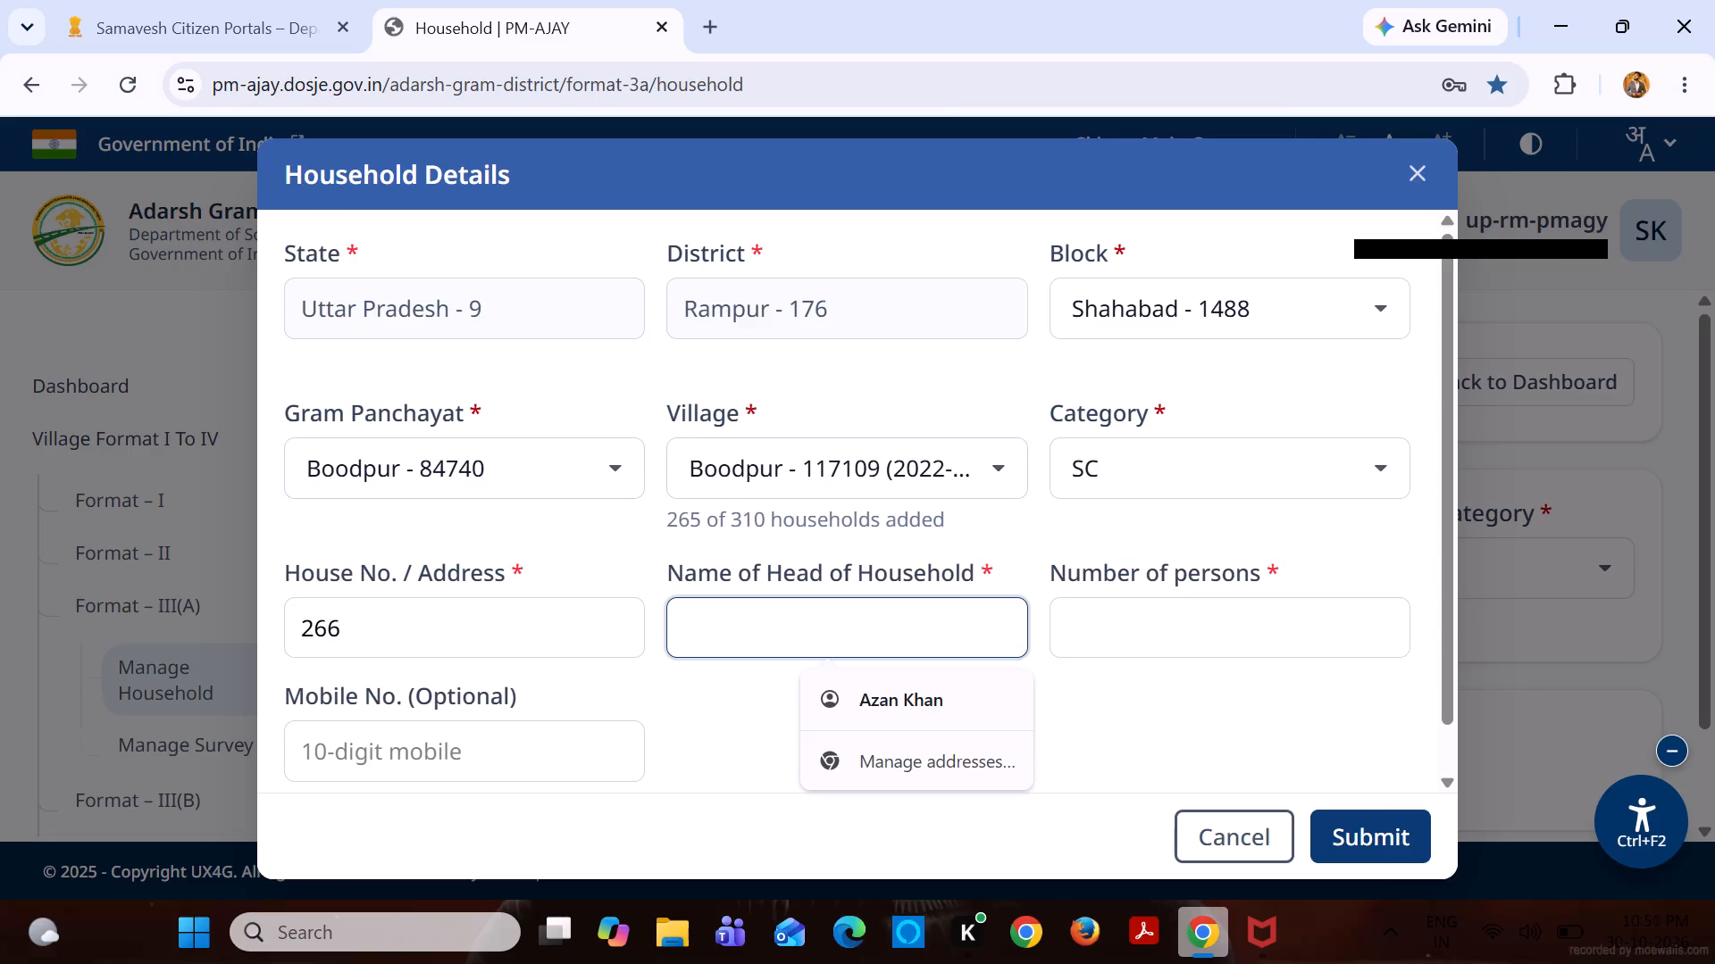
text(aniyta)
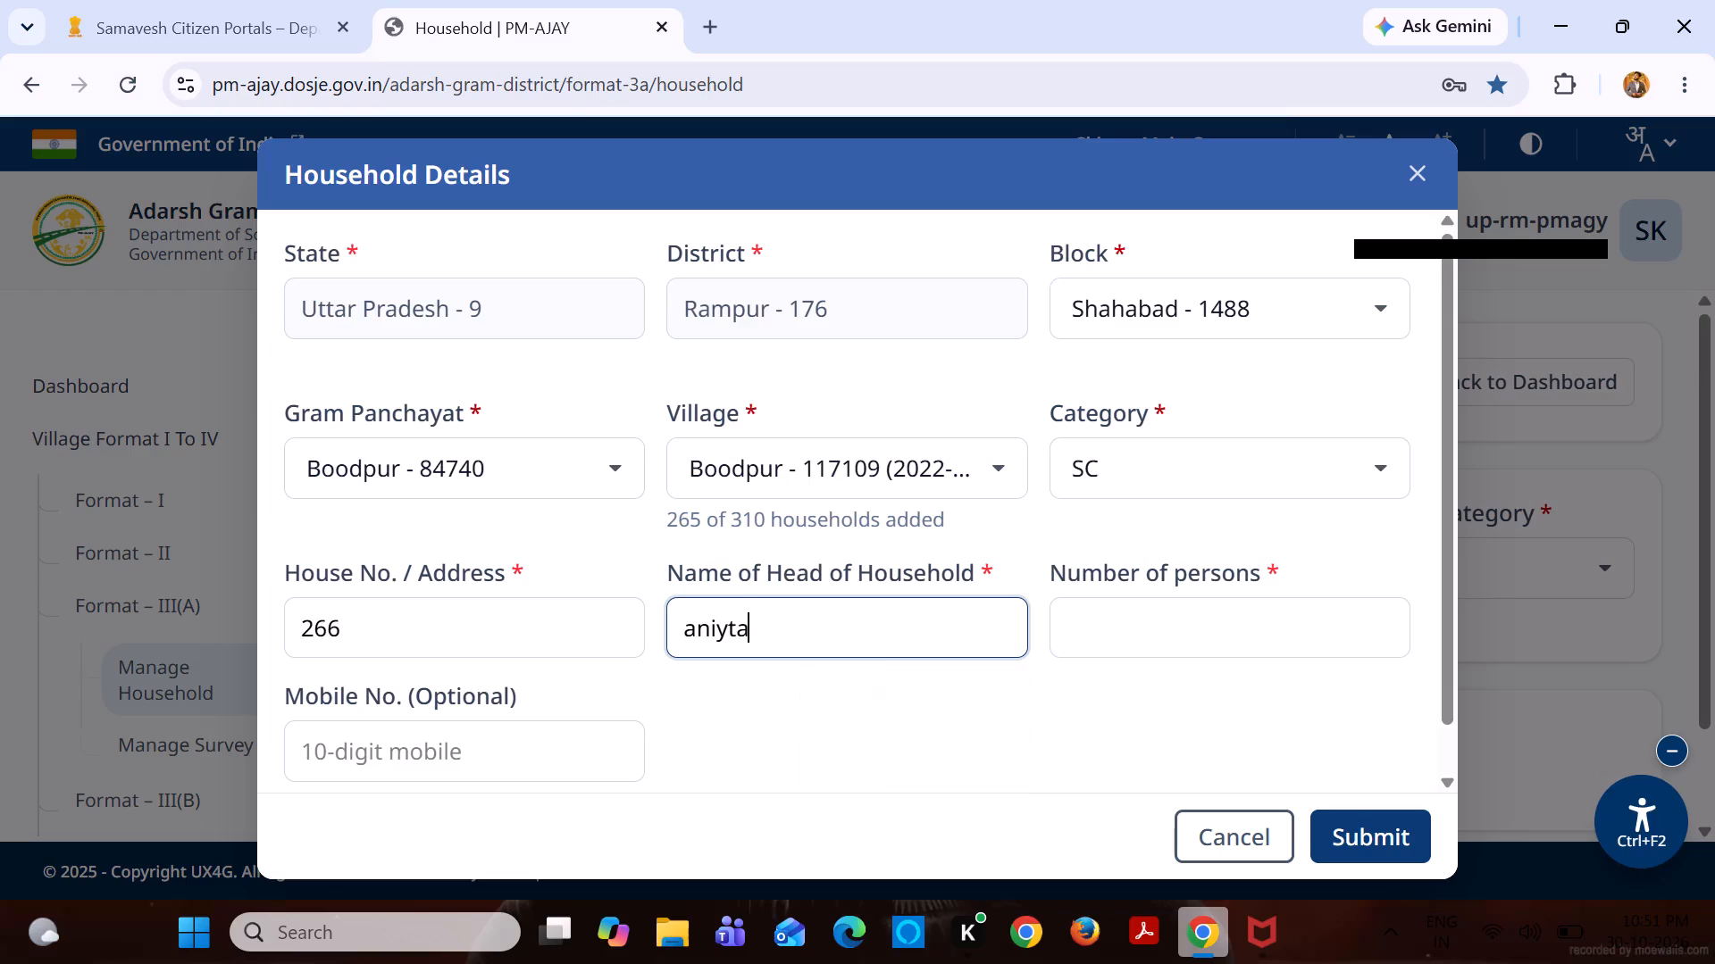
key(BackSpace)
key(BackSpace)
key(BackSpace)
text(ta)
click(1088, 643)
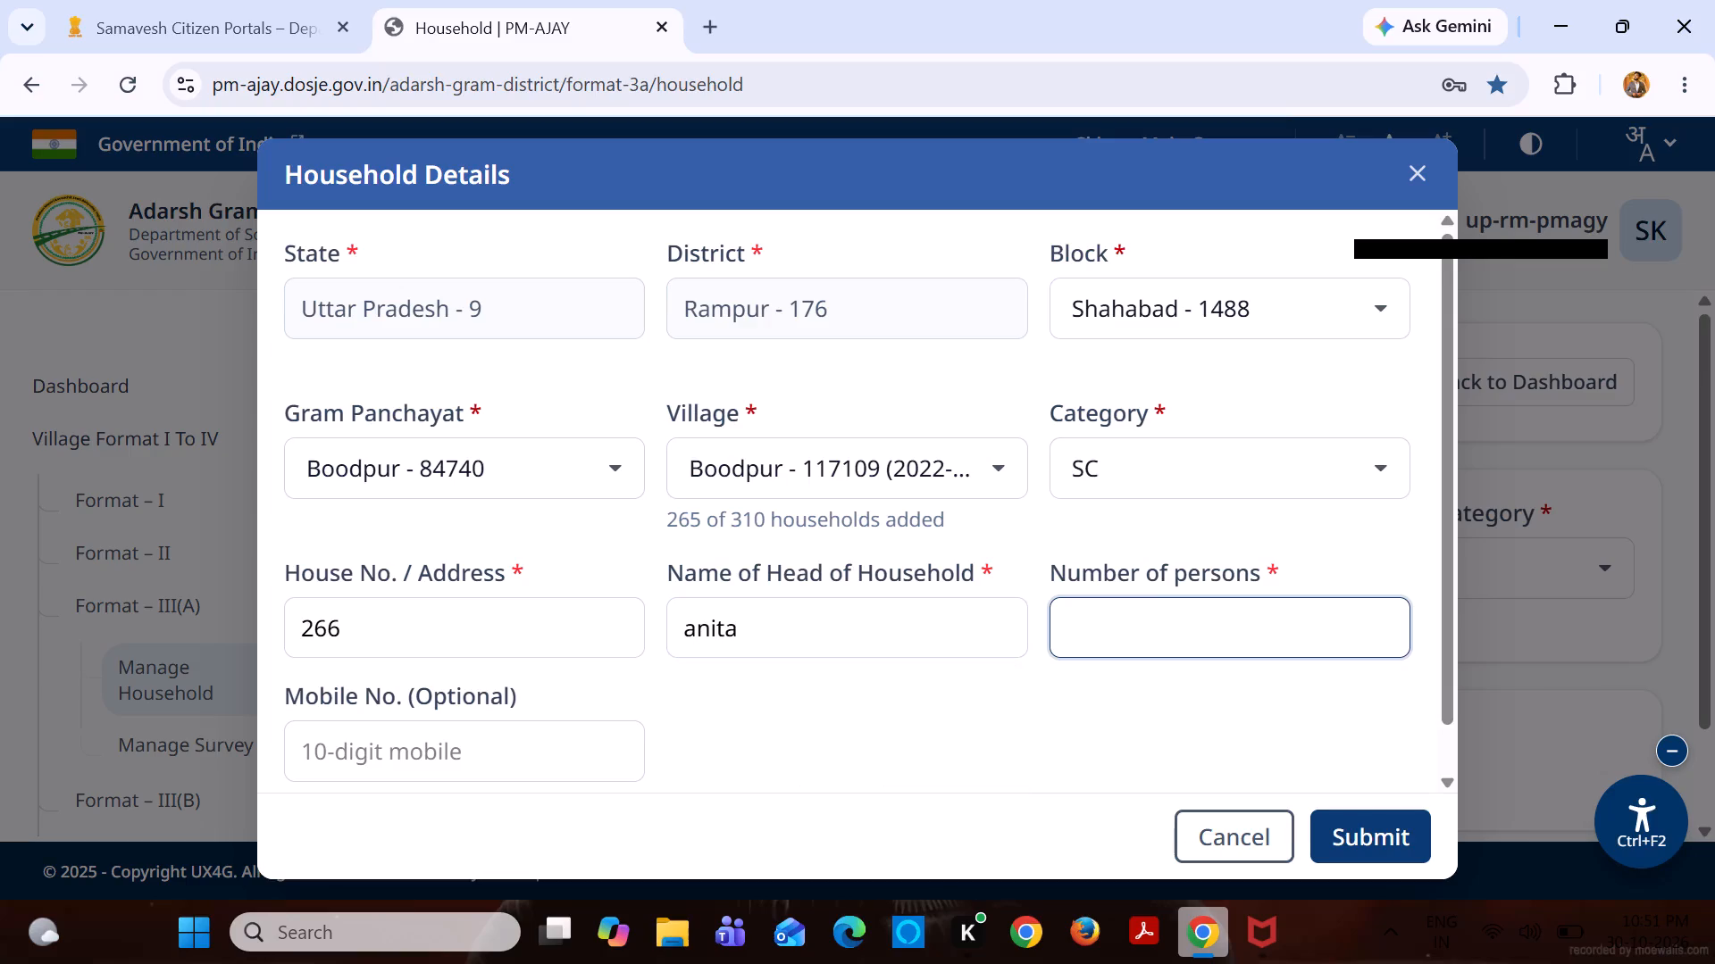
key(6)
drag(1382, 817, 1384, 827)
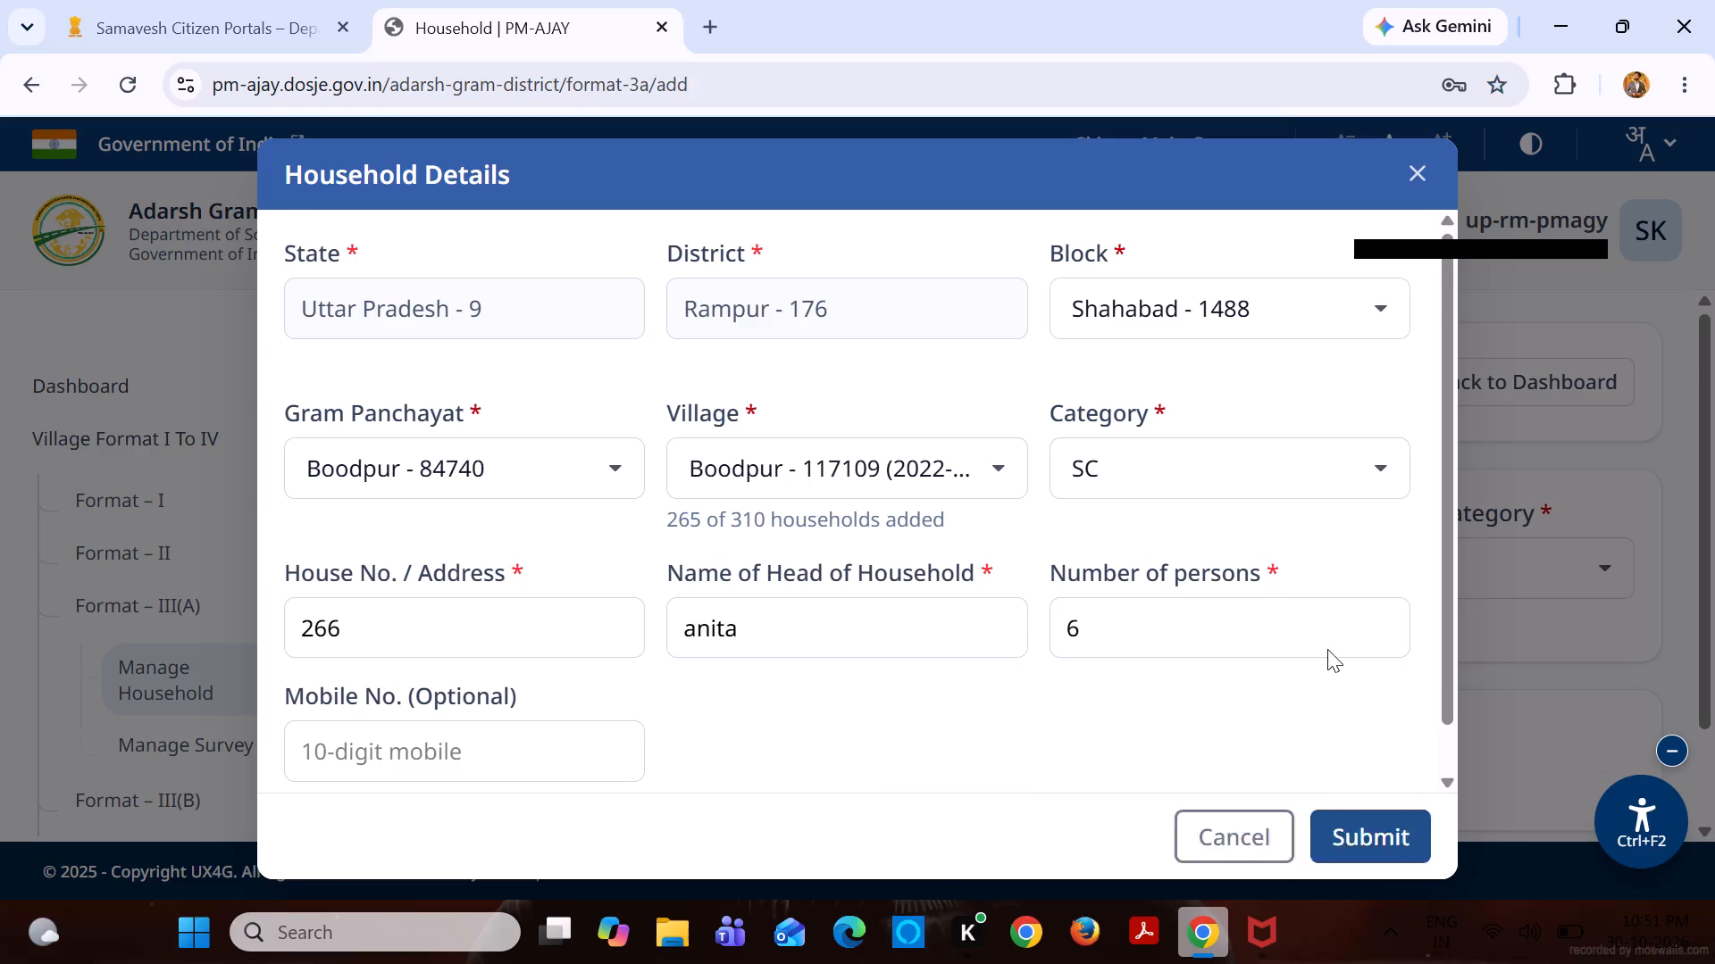
Fill in the 1 – Drinking water and Sanitation domain with Yes for having an IHHL and No for open defecation, and submit it.
scroll(1314, 565, down, 11)
click(1374, 488)
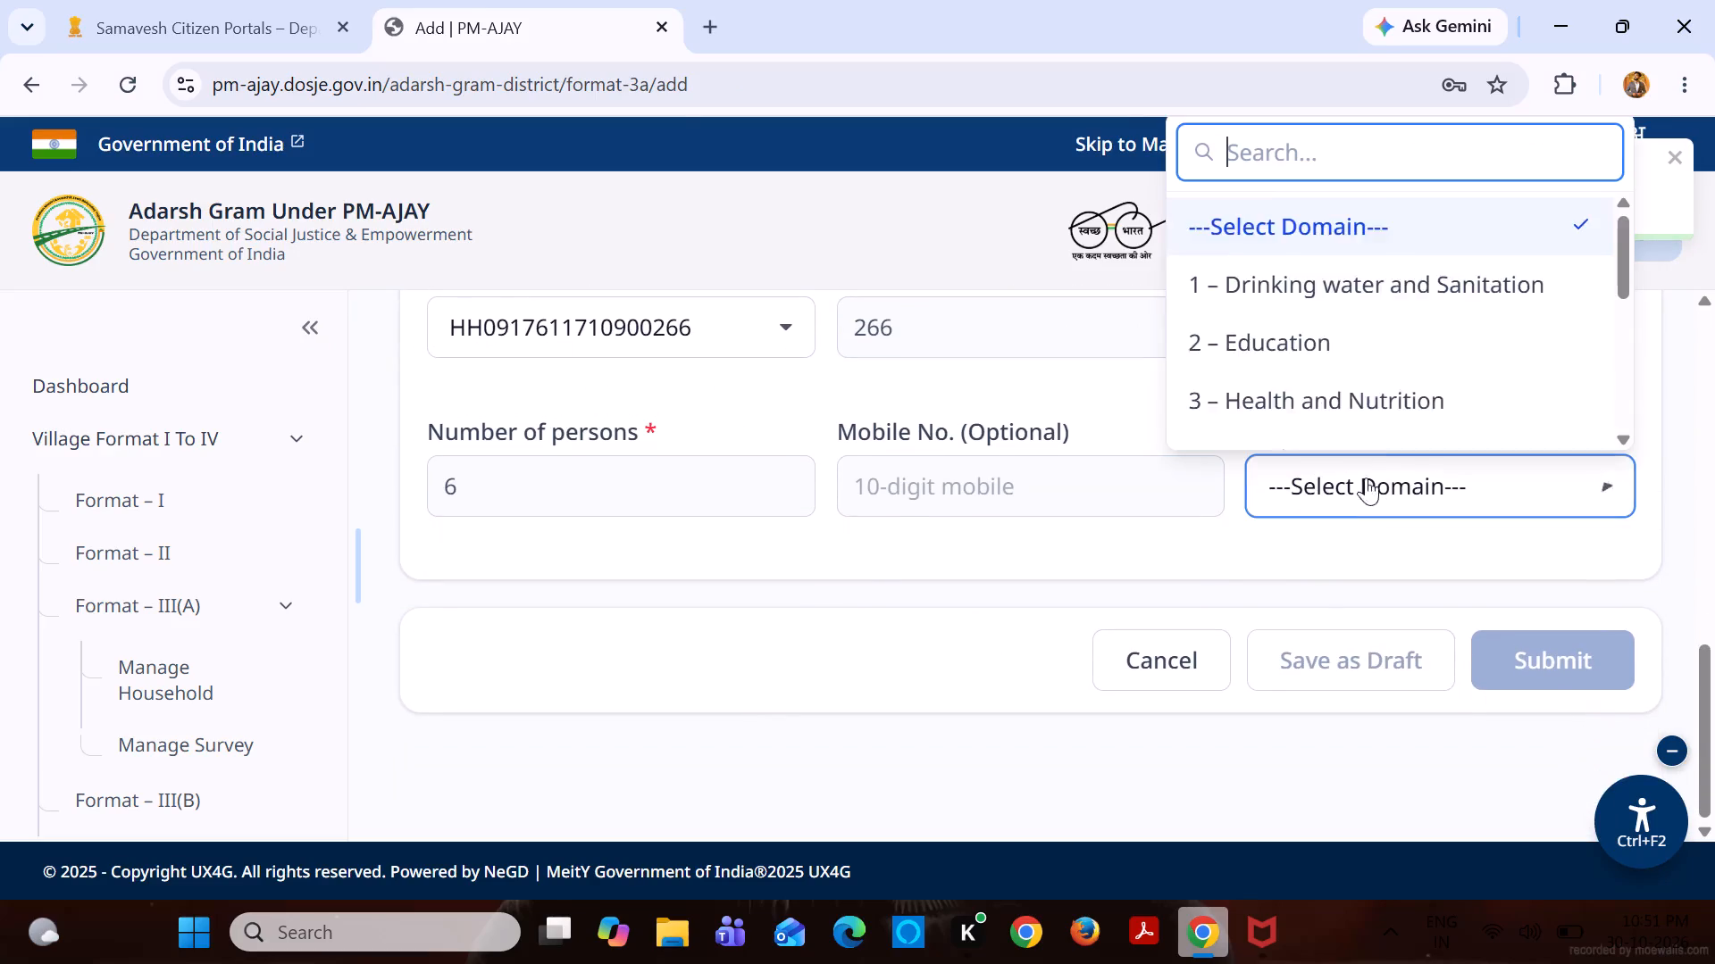
click(1312, 243)
scroll(1355, 411, down, 3)
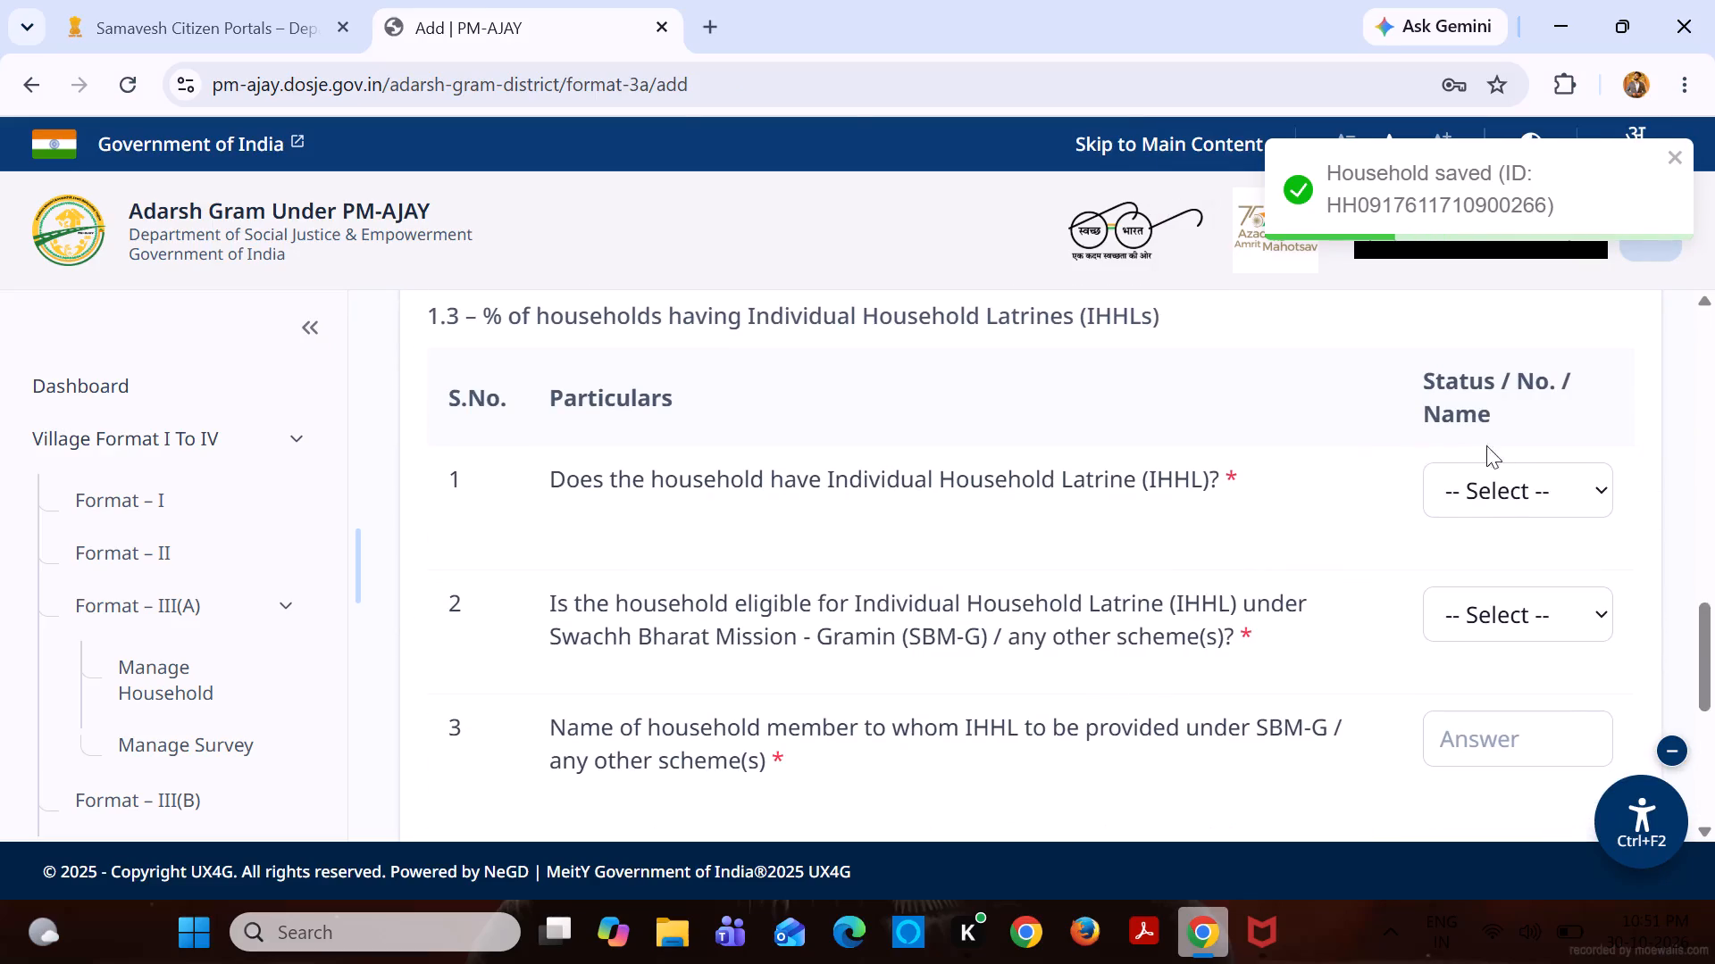
click(1502, 469)
click(1479, 579)
scroll(1482, 552, down, 2)
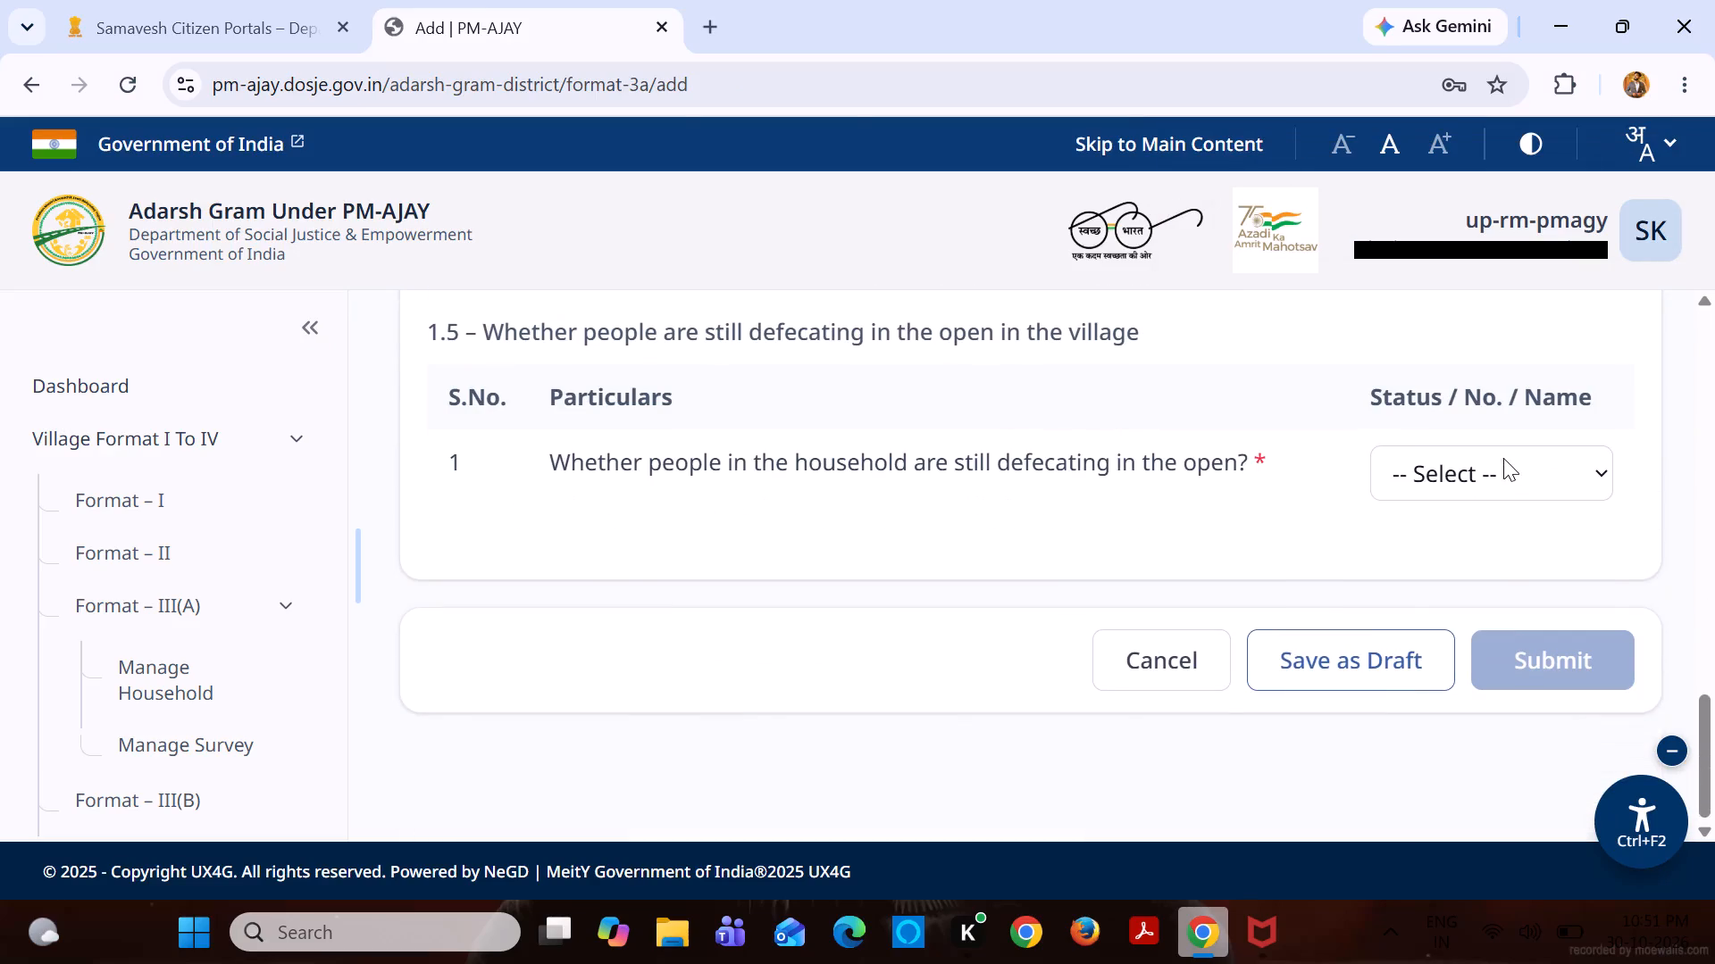
click(1503, 458)
click(1445, 601)
click(1530, 669)
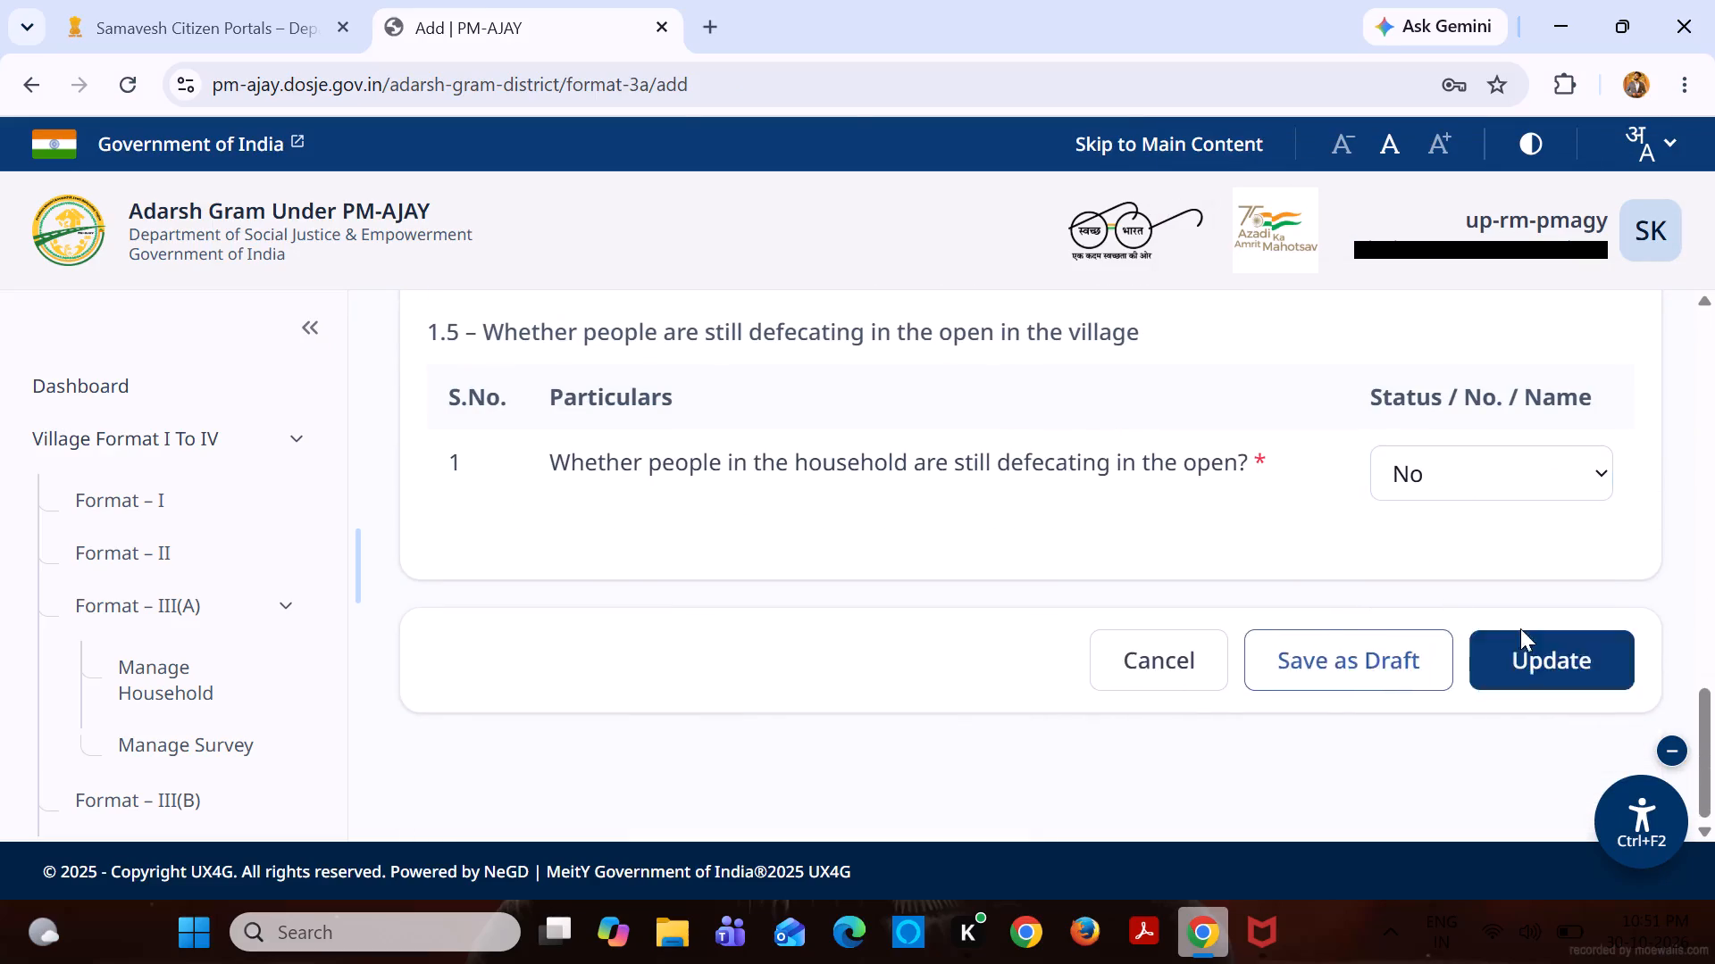
Choose the 2 – Education domain and enter 0 as the total number of children aged 6-10 years in section 2.1.
click(1472, 407)
click(1376, 688)
scroll(1360, 667, down, 3)
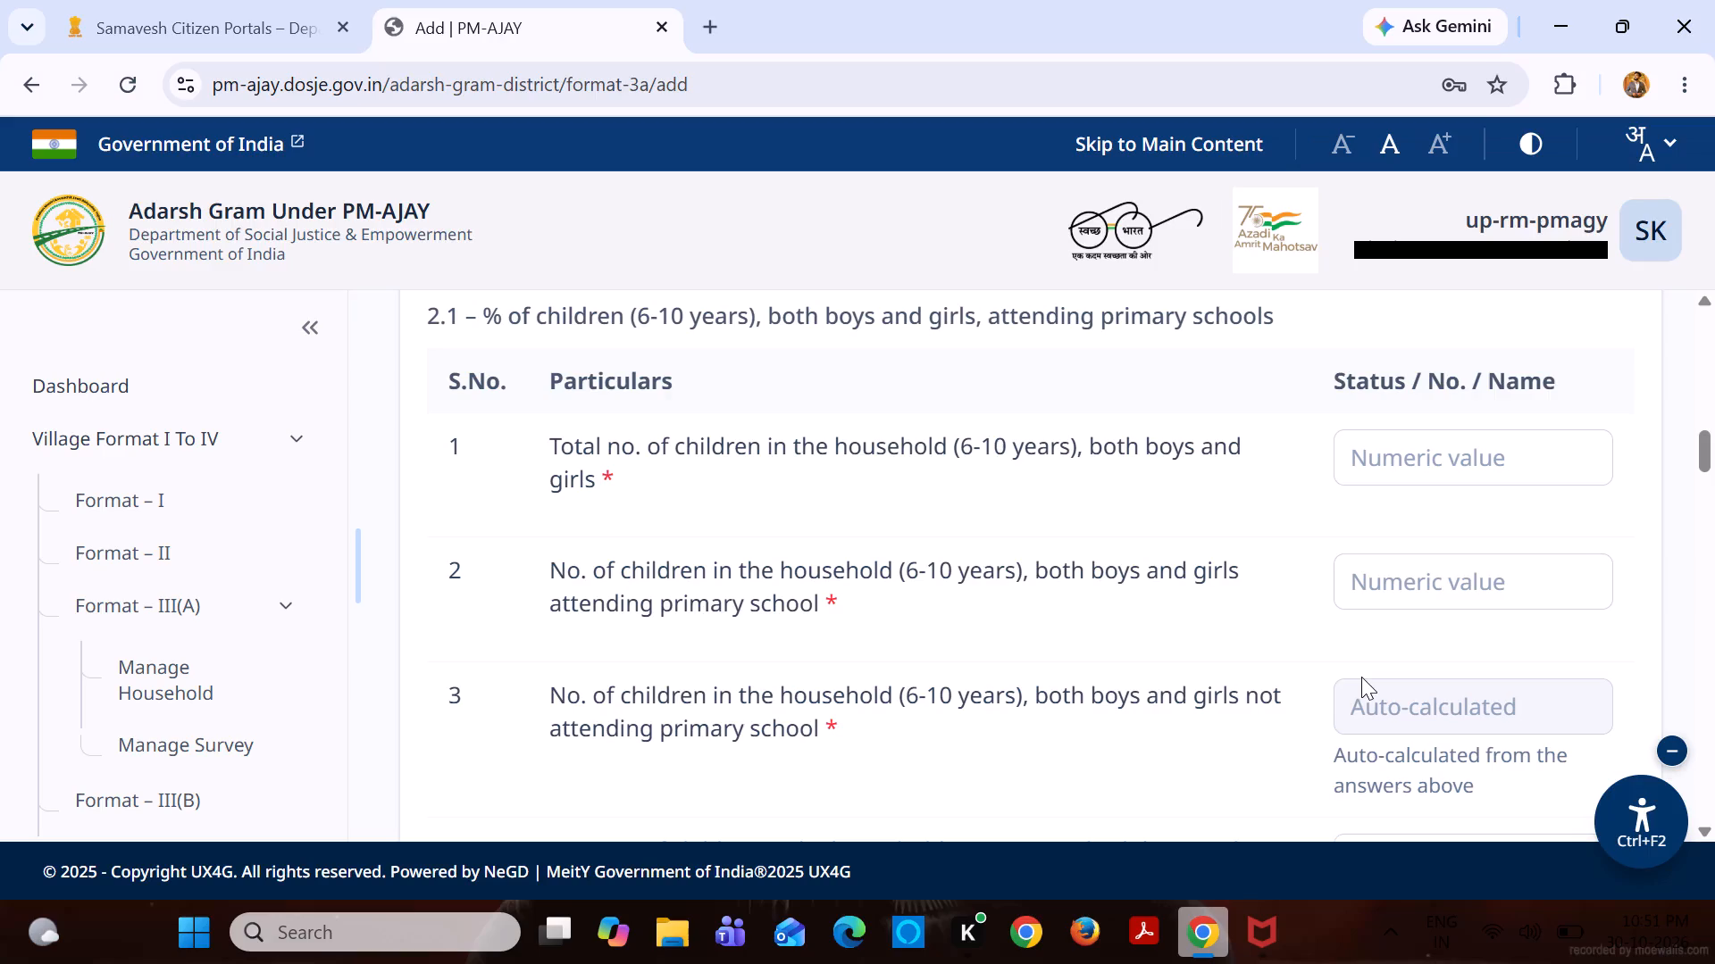
click(1399, 472)
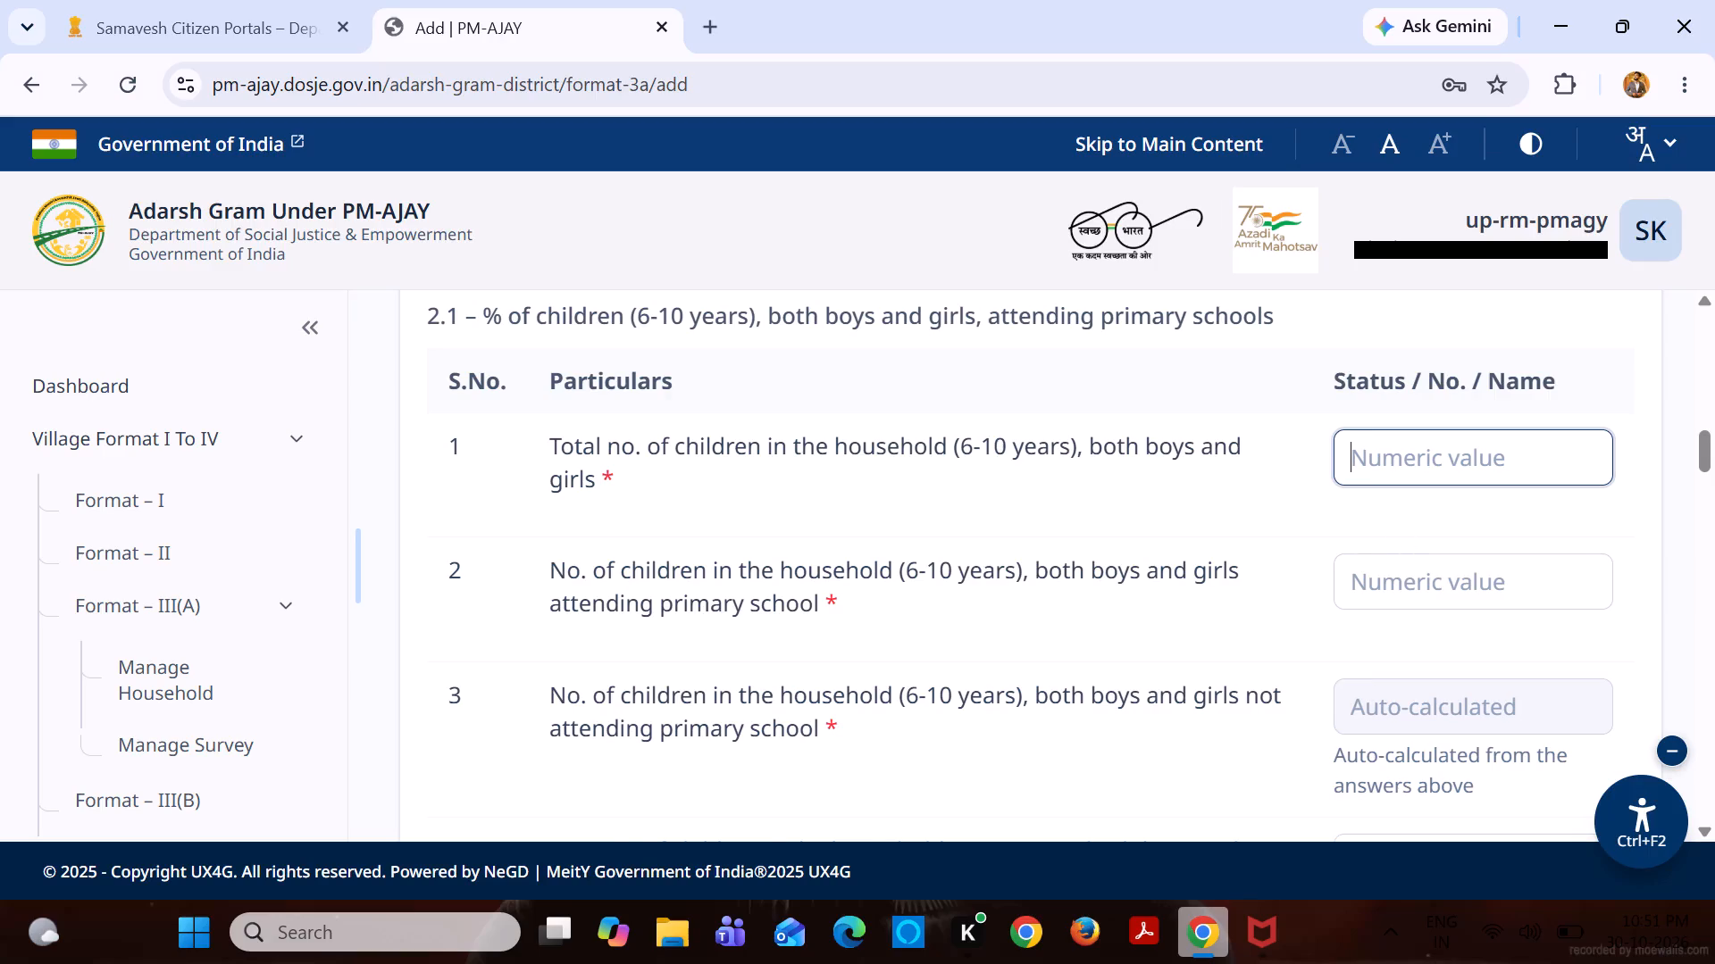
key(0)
In section 2.2, enter 1 child aged 11-13 years in the household and 1 attending middle school.
scroll(1361, 534, down, 1)
click(1441, 615)
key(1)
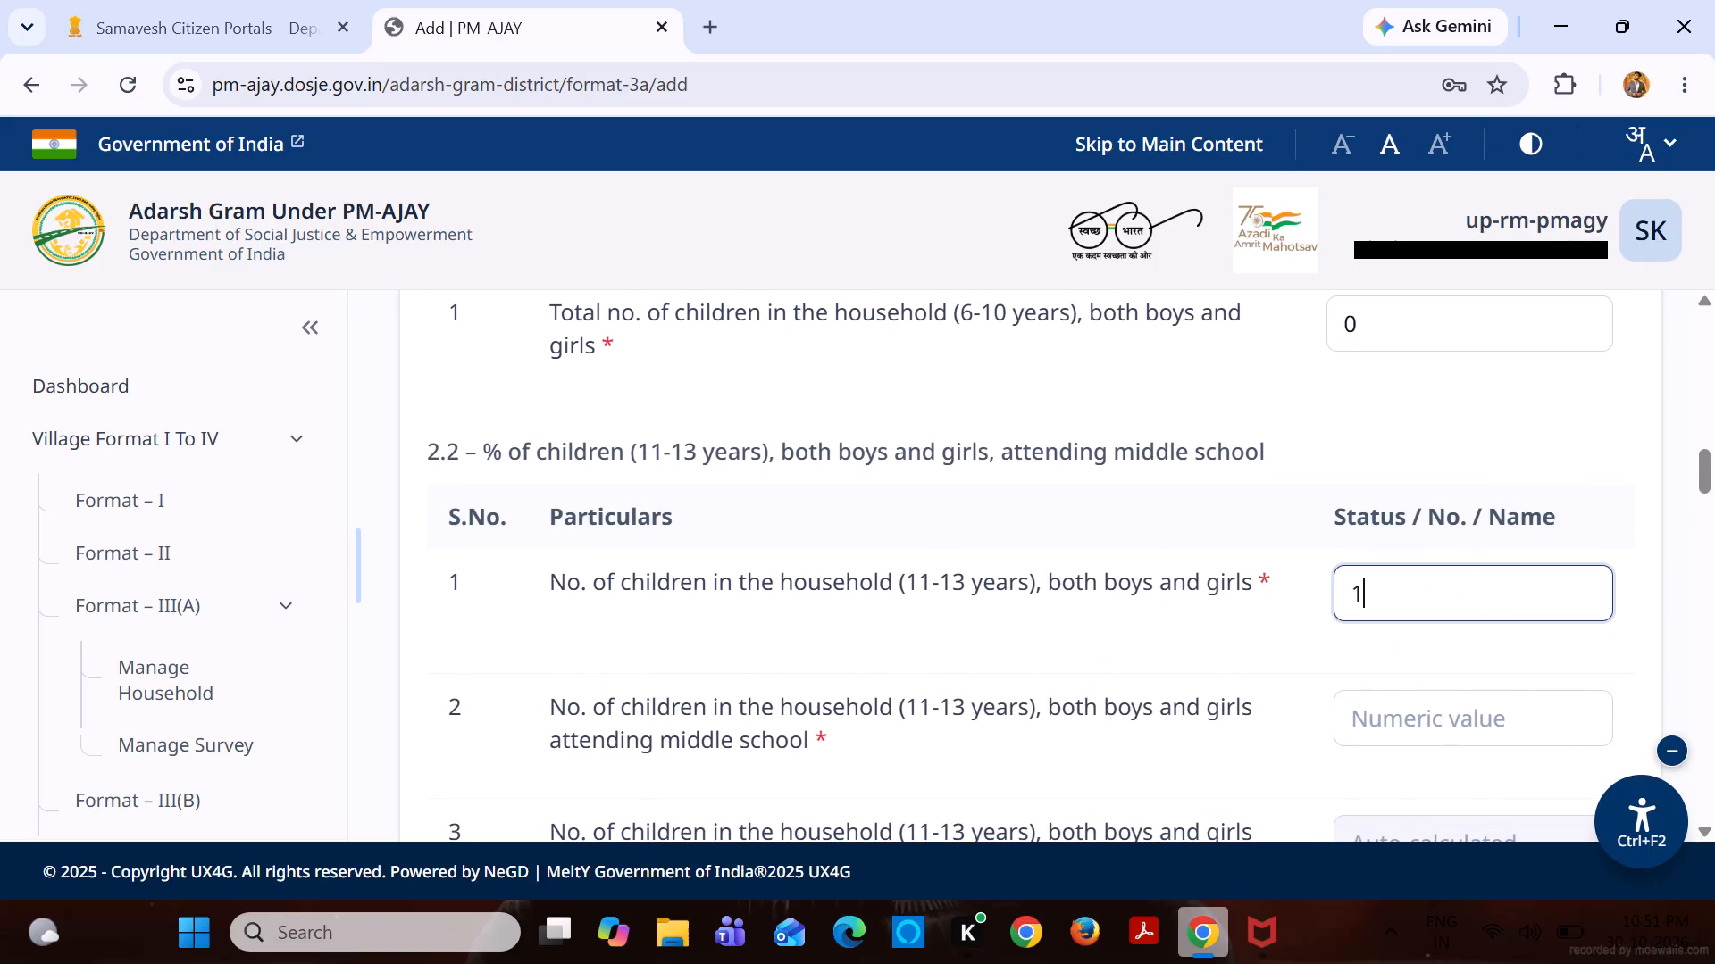
scroll(1448, 611, down, 1)
click(1448, 610)
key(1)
In section 2.3, enter 1 child aged 14-15 years in the household and 1 attending secondary school.
scroll(1449, 607, down, 2)
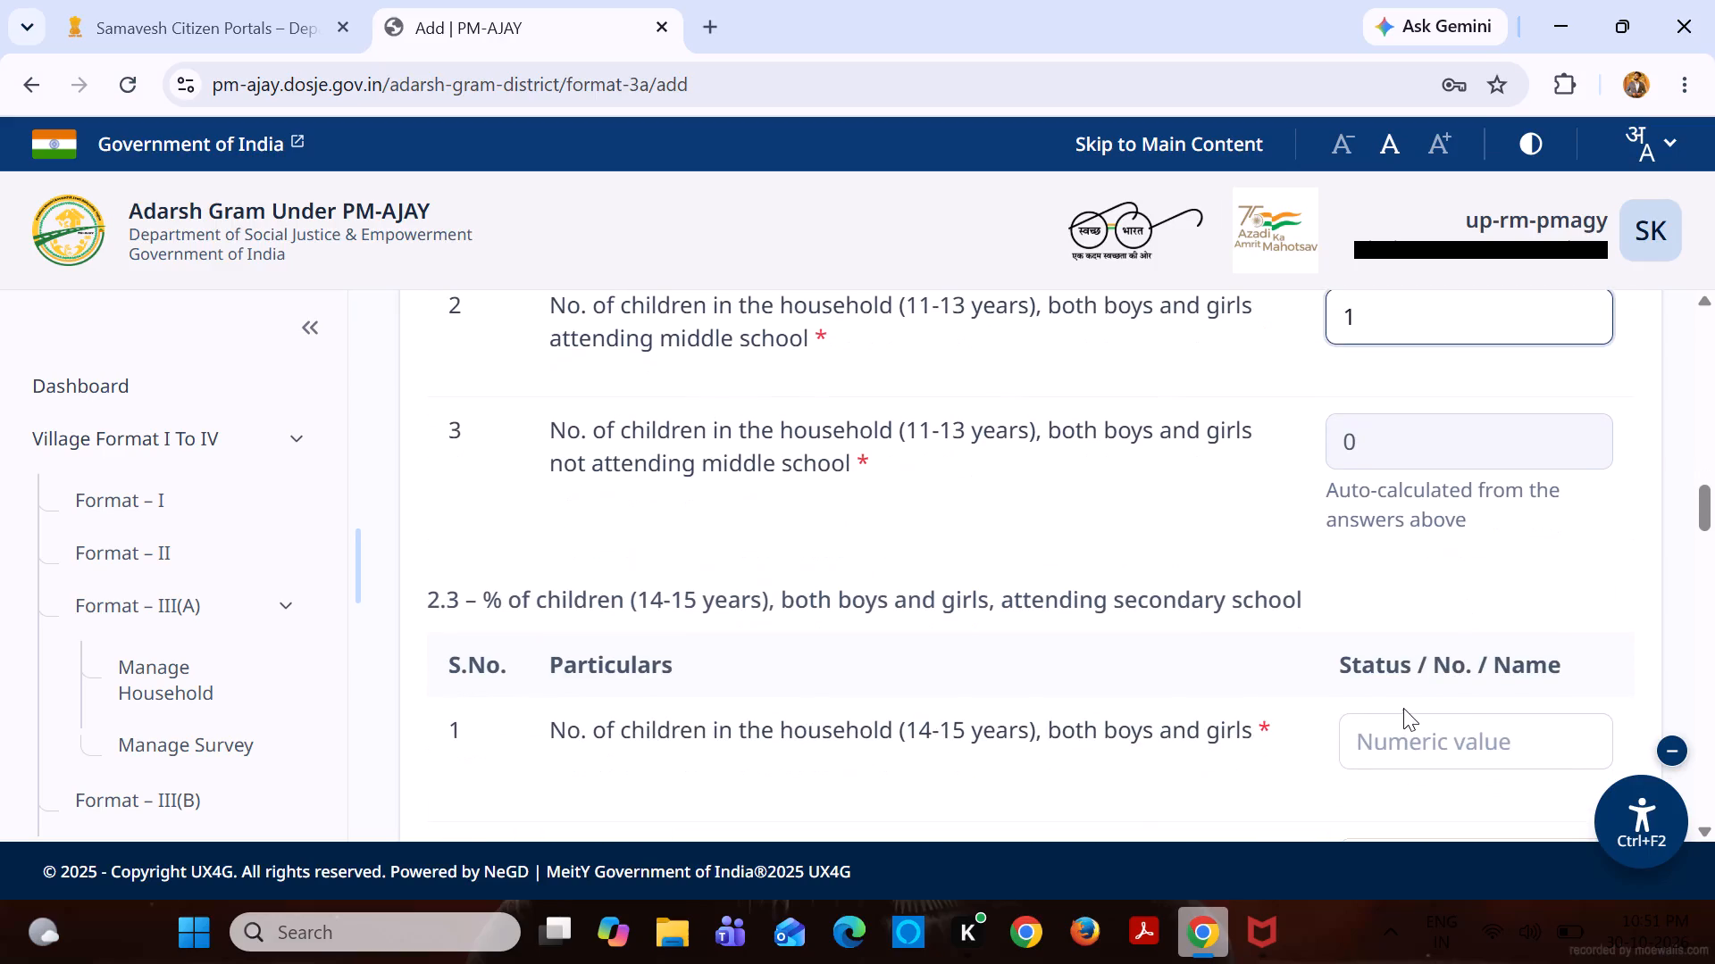
click(1403, 708)
drag(1413, 742, 1416, 762)
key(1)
scroll(1419, 743, down, 2)
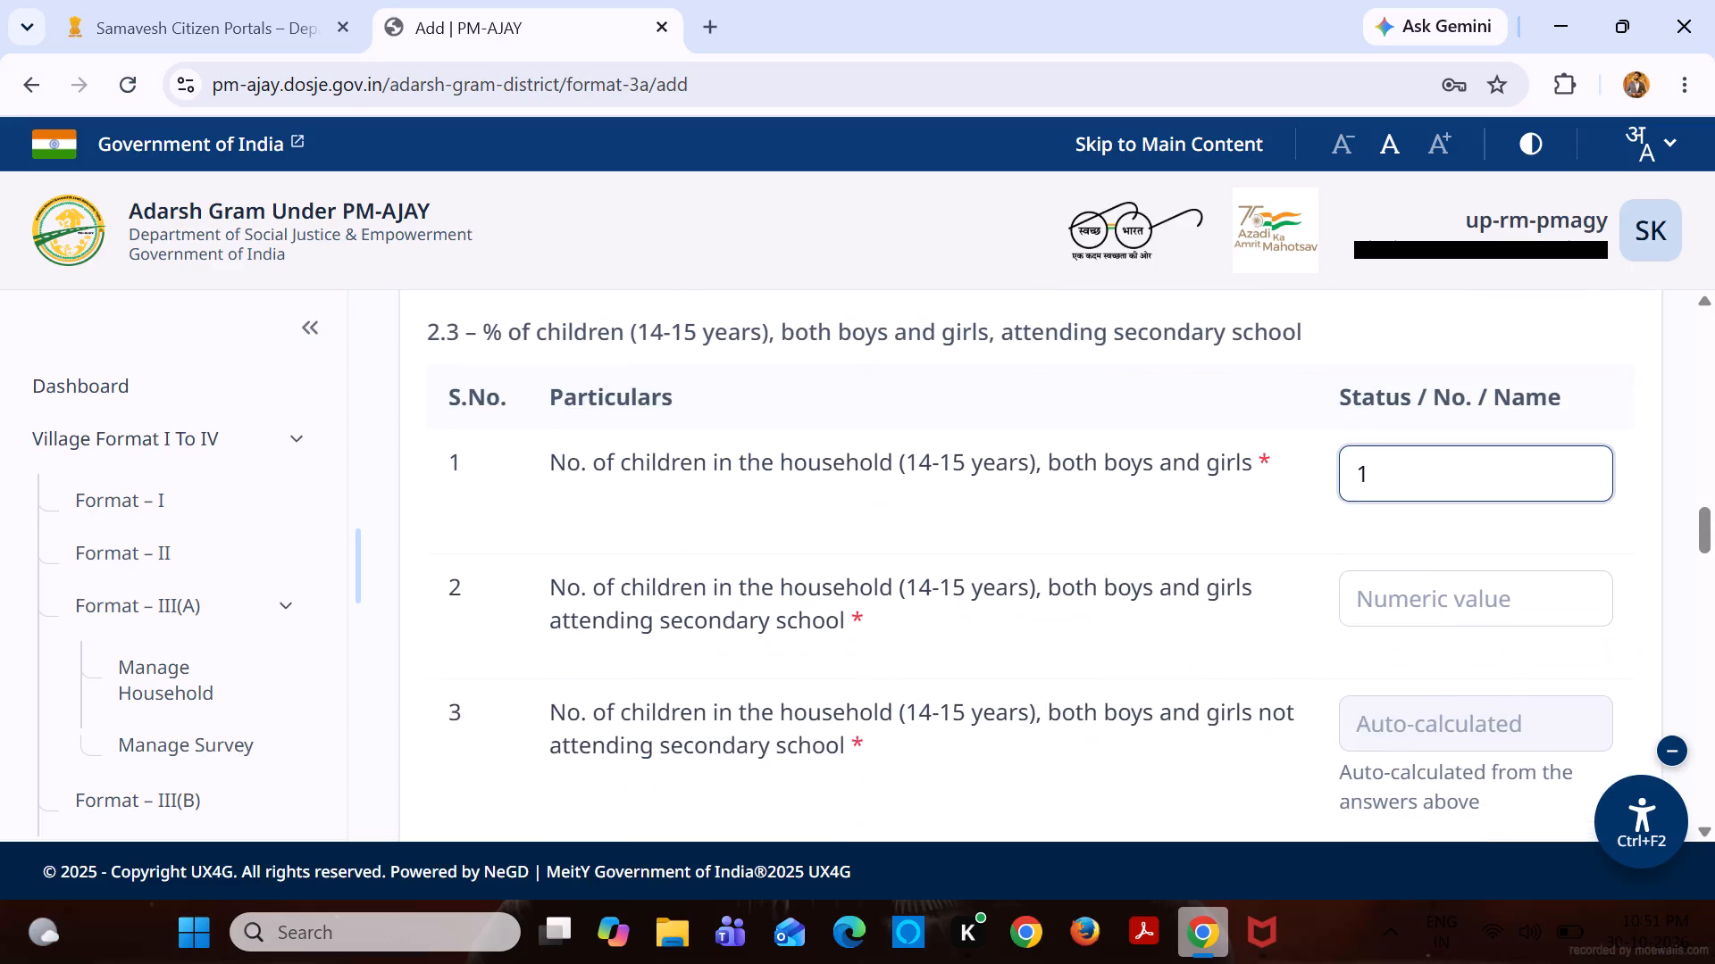
click(1435, 605)
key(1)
In section 2.4, enter 2 children aged 16-17 years in the household and 2 attending higher secondary school.
scroll(1435, 601, down, 2)
click(1418, 750)
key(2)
scroll(1430, 721, down, 2)
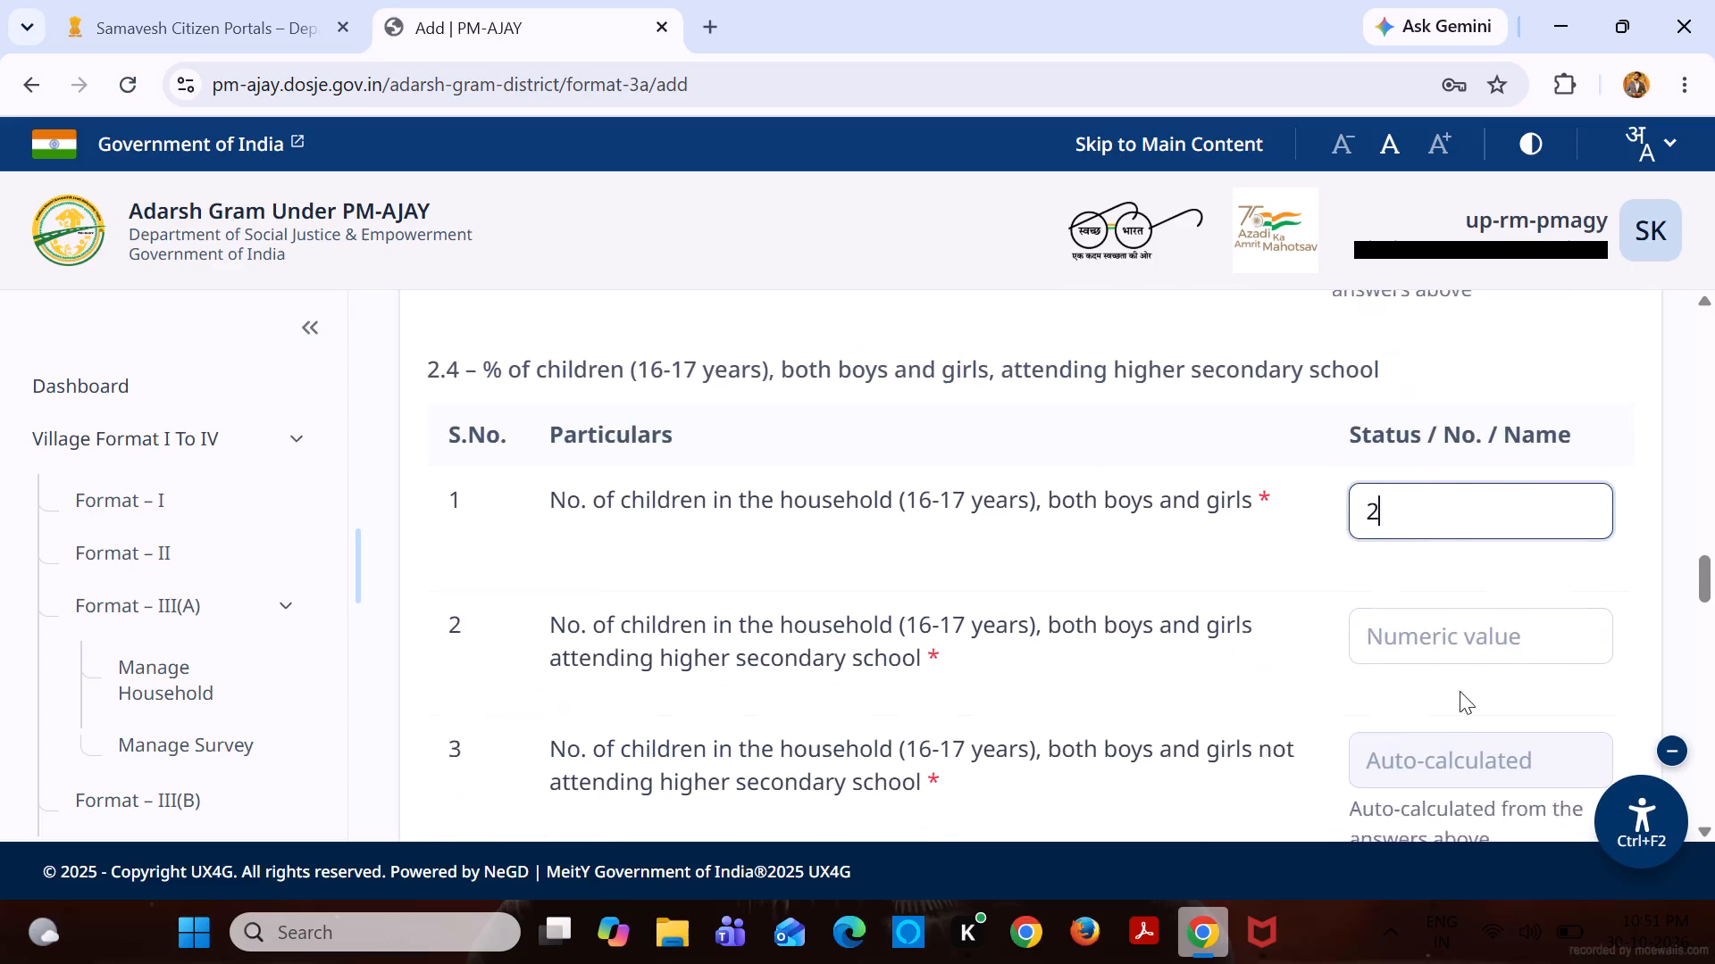
click(1443, 609)
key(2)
Enter 0 children aged 18-23 years in 2.5 and 0 eligible for scholarships in 2.6 and 2.7, and submit the Education domain.
scroll(1443, 611, down, 3)
drag(1477, 606, 1475, 615)
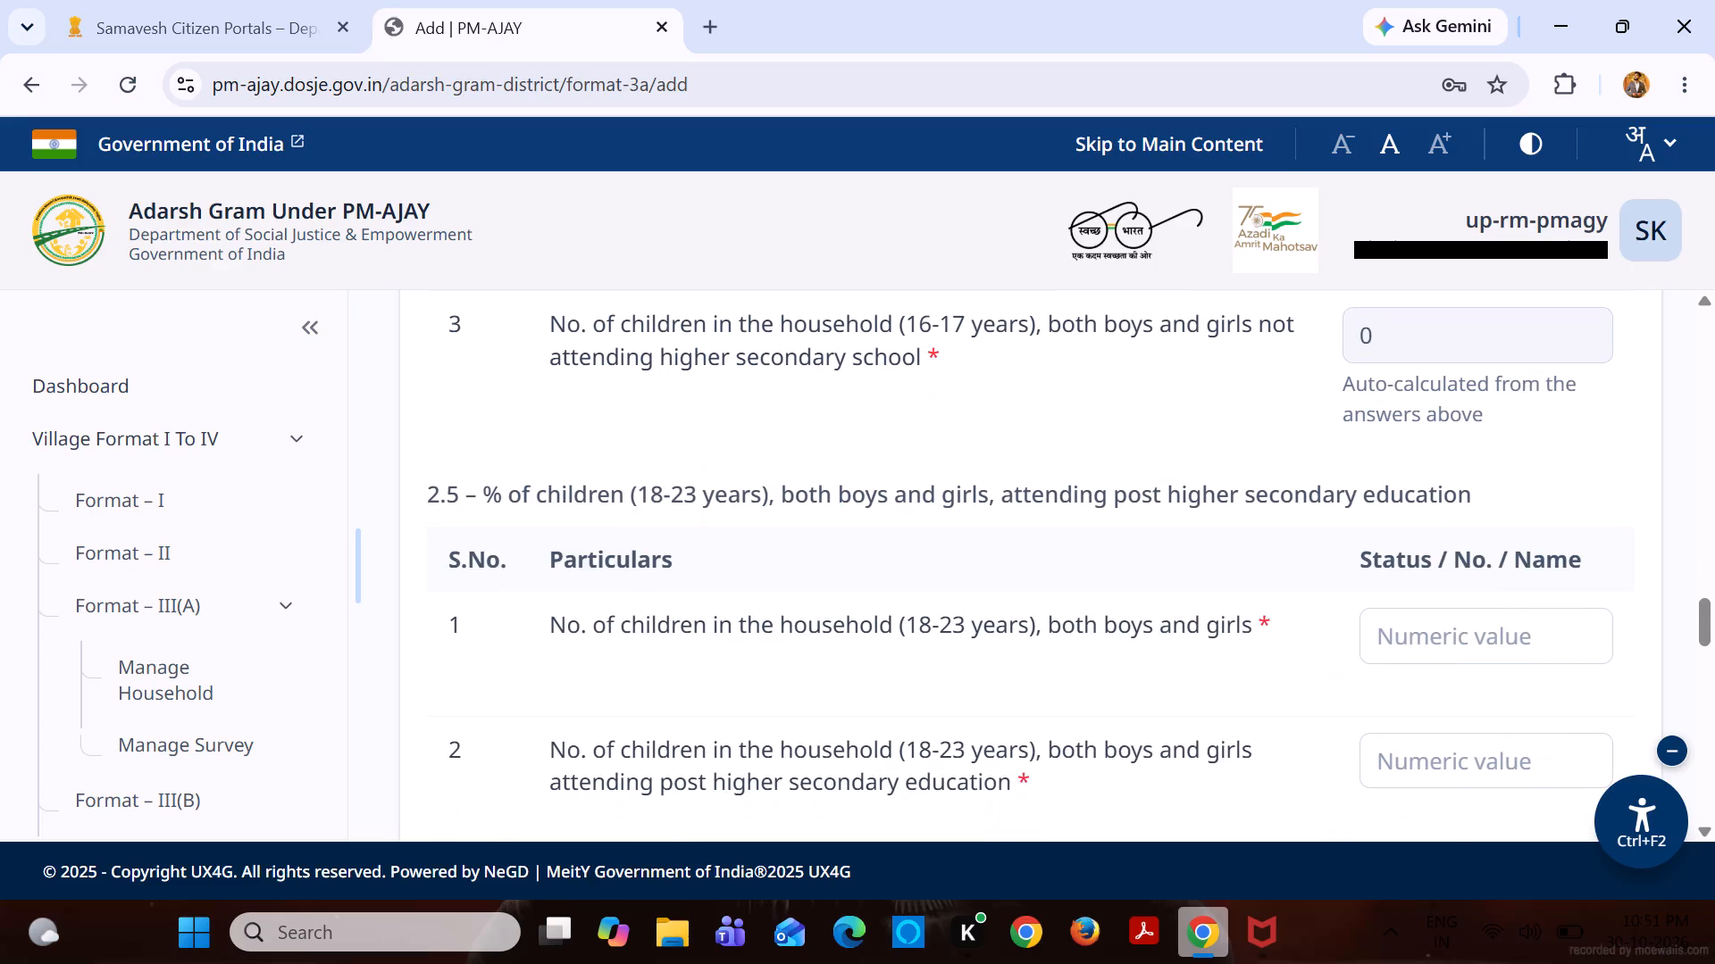
click(1465, 628)
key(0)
scroll(1465, 636, down, 2)
click(1465, 637)
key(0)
scroll(1465, 641, down, 2)
click(1468, 640)
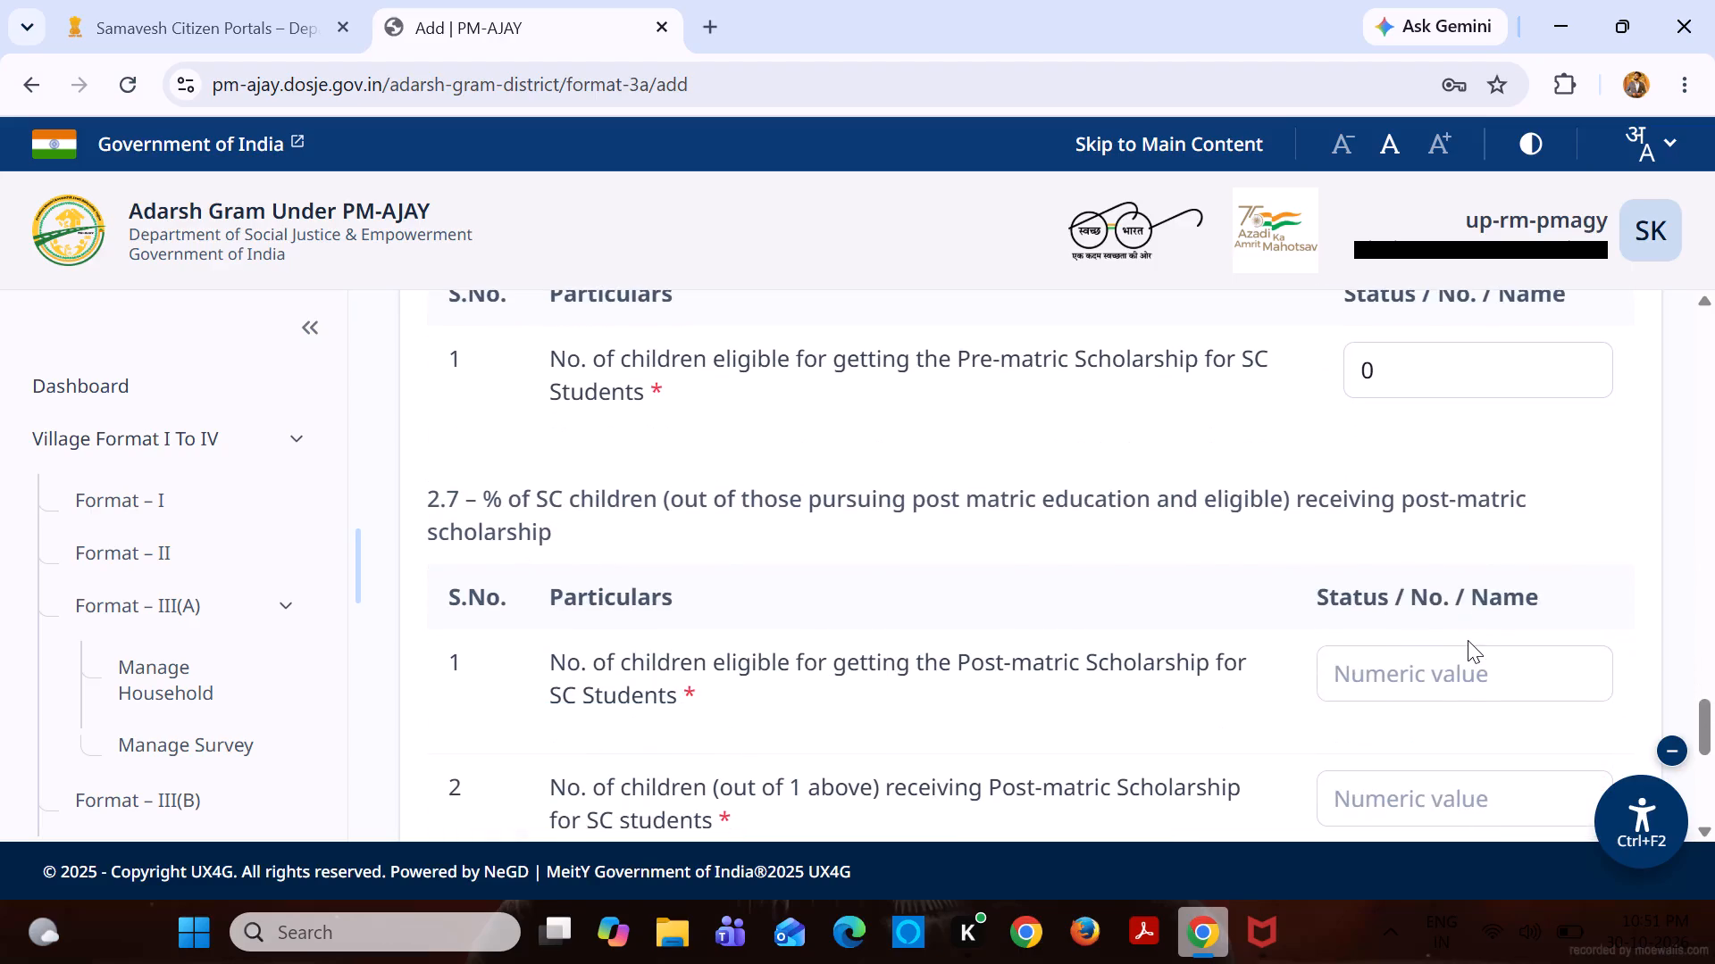
click(1464, 660)
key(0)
scroll(1464, 661, down, 1)
click(1550, 715)
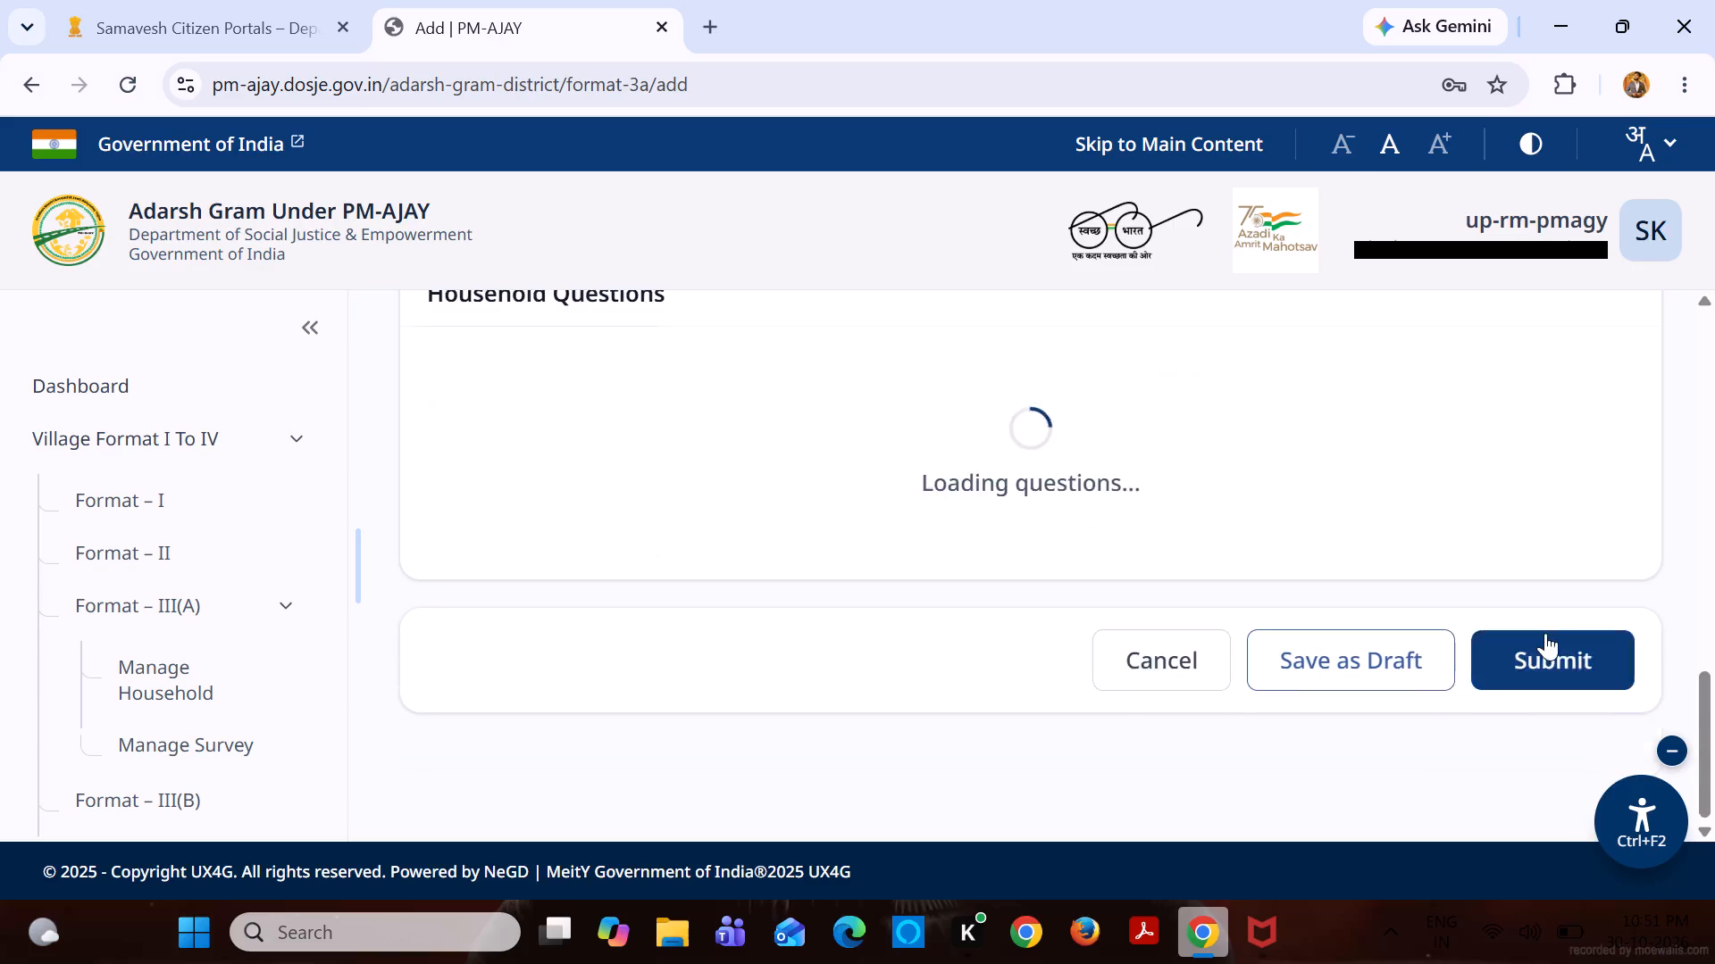
Choose the 3 – Health and Nutrition domain and answer Yes to the household being covered under a Health Protection Scheme.
click(1522, 491)
click(1302, 370)
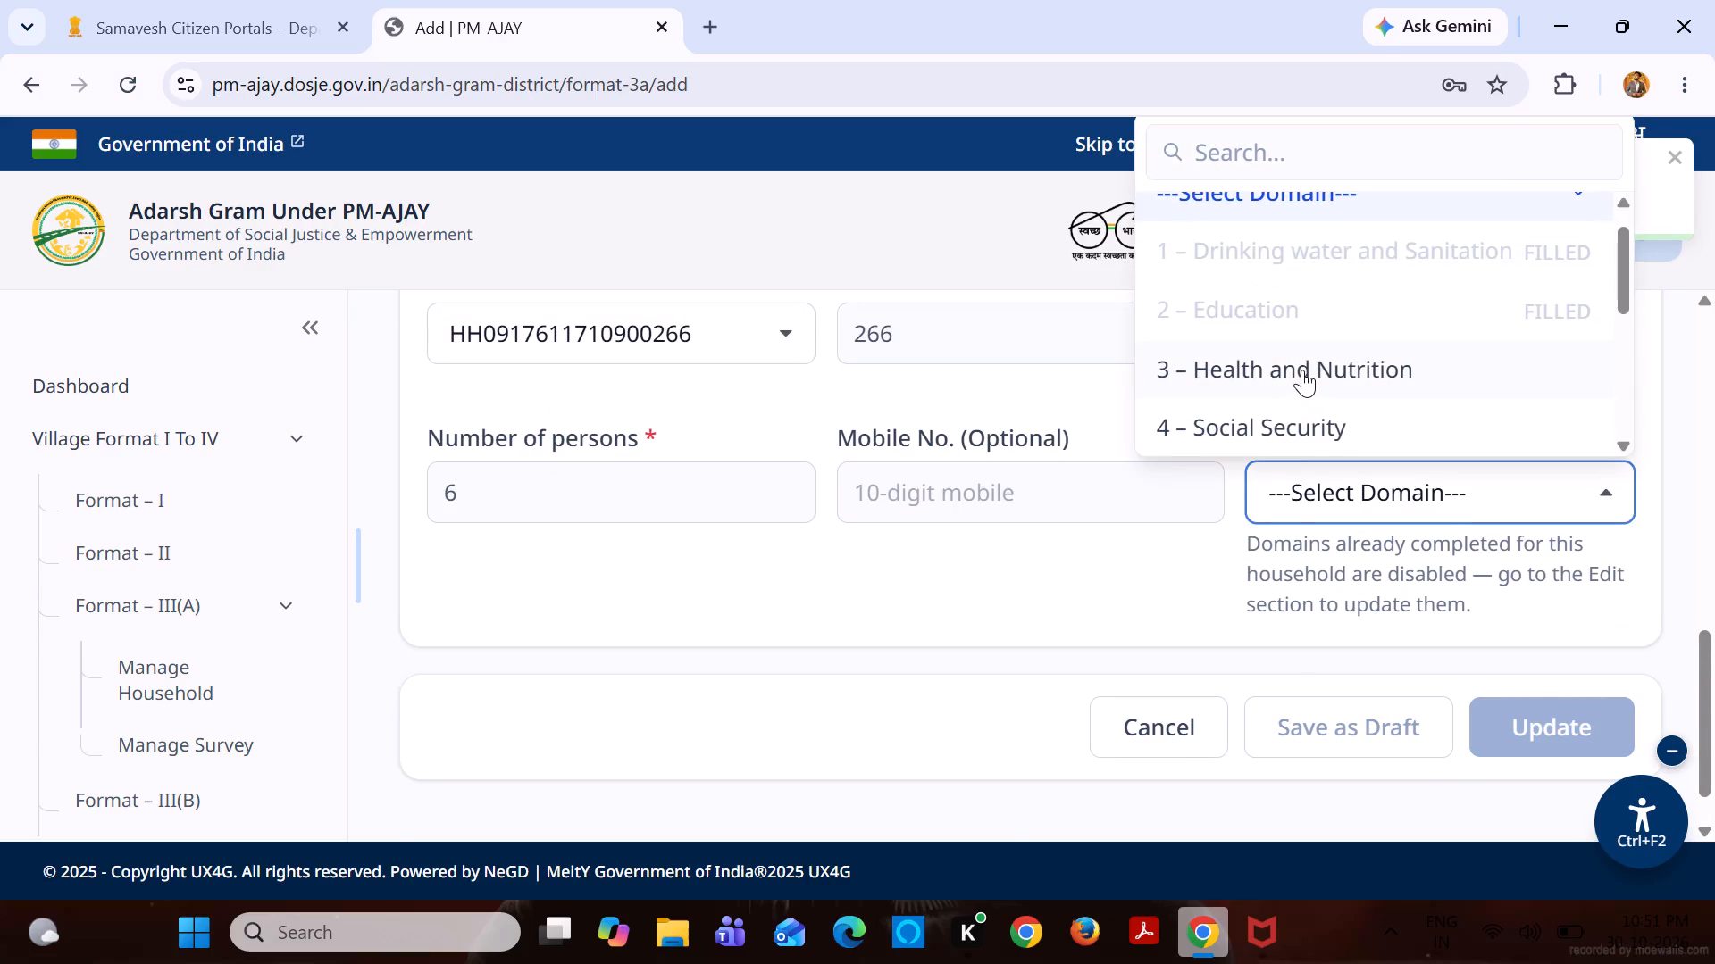
scroll(1335, 531, down, 4)
click(1459, 363)
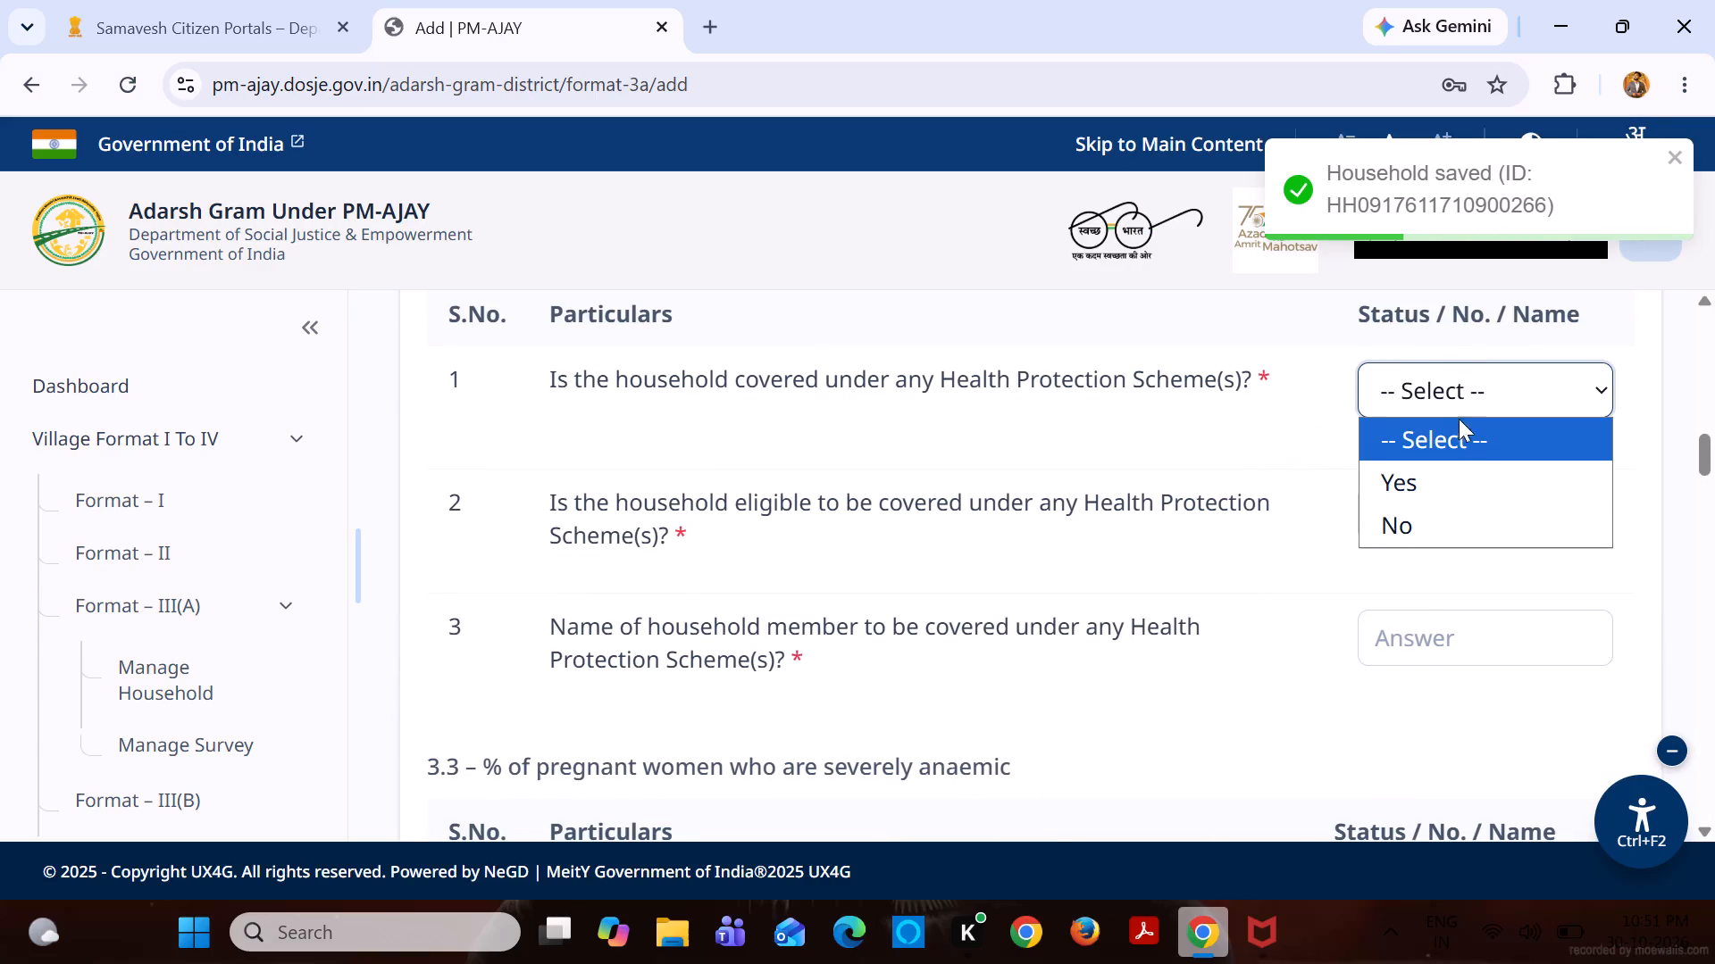
click(1451, 457)
Enter 0 as the first answer in each of sections 3.3 to 3.6, from pregnant women through children below one year.
click(1458, 663)
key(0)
scroll(1472, 639, down, 3)
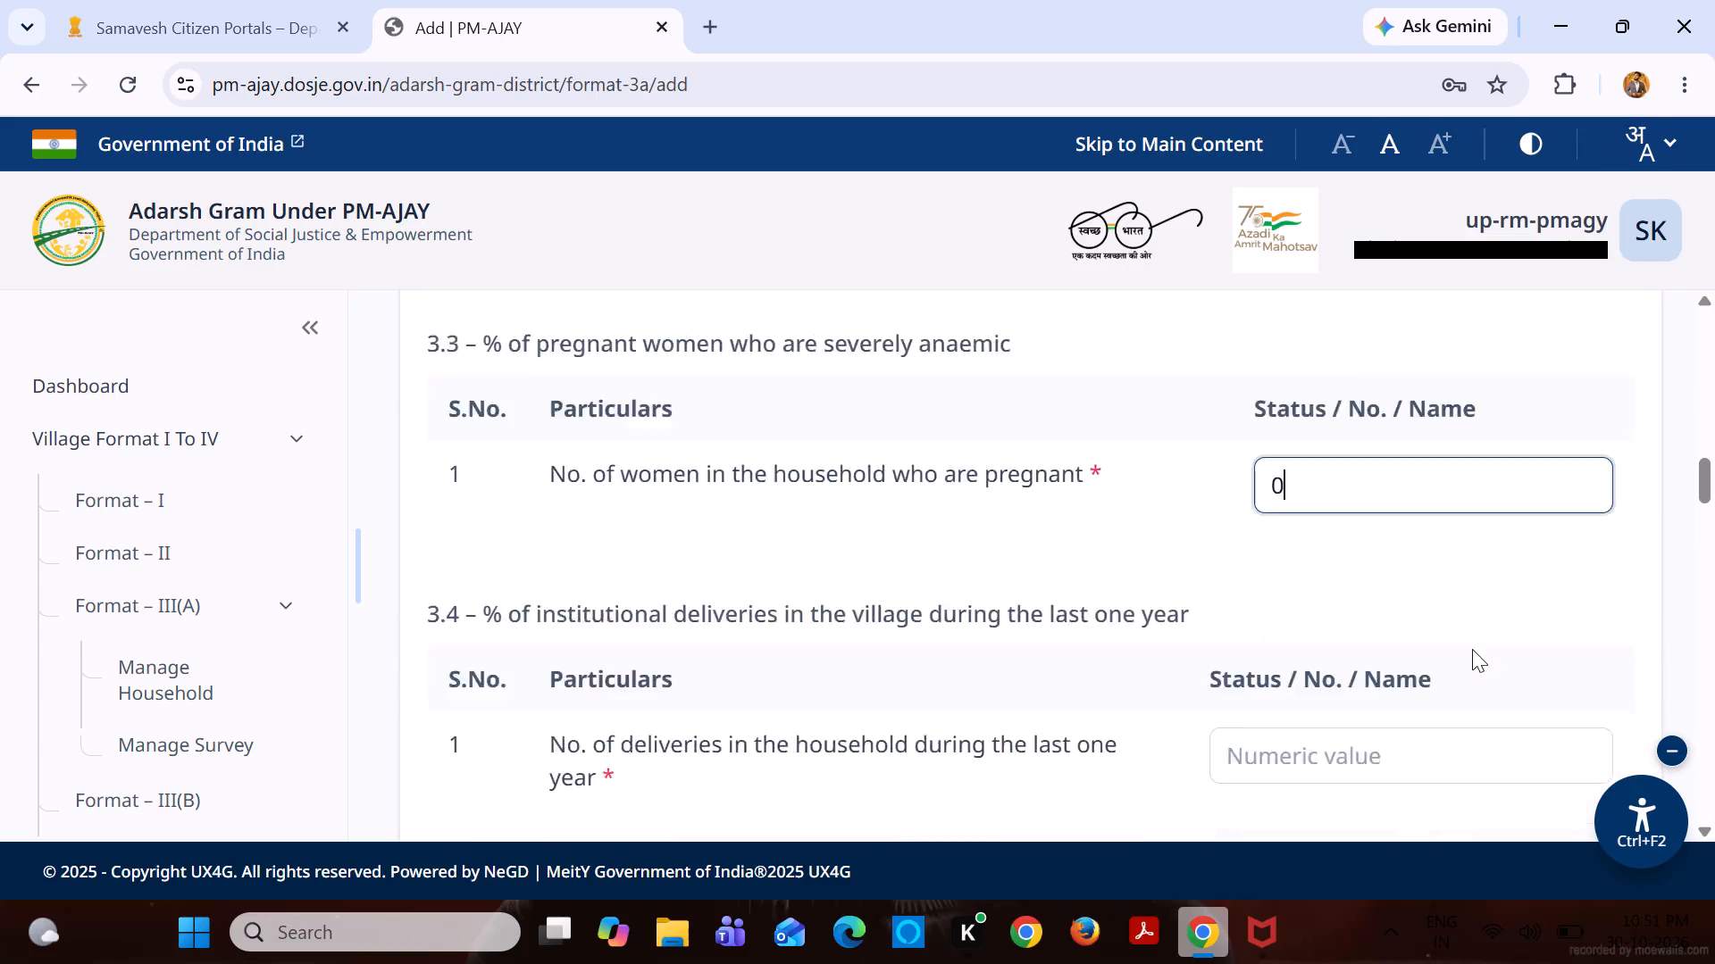
click(1334, 519)
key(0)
scroll(1344, 519, down, 2)
click(1355, 527)
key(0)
scroll(1356, 520, down, 2)
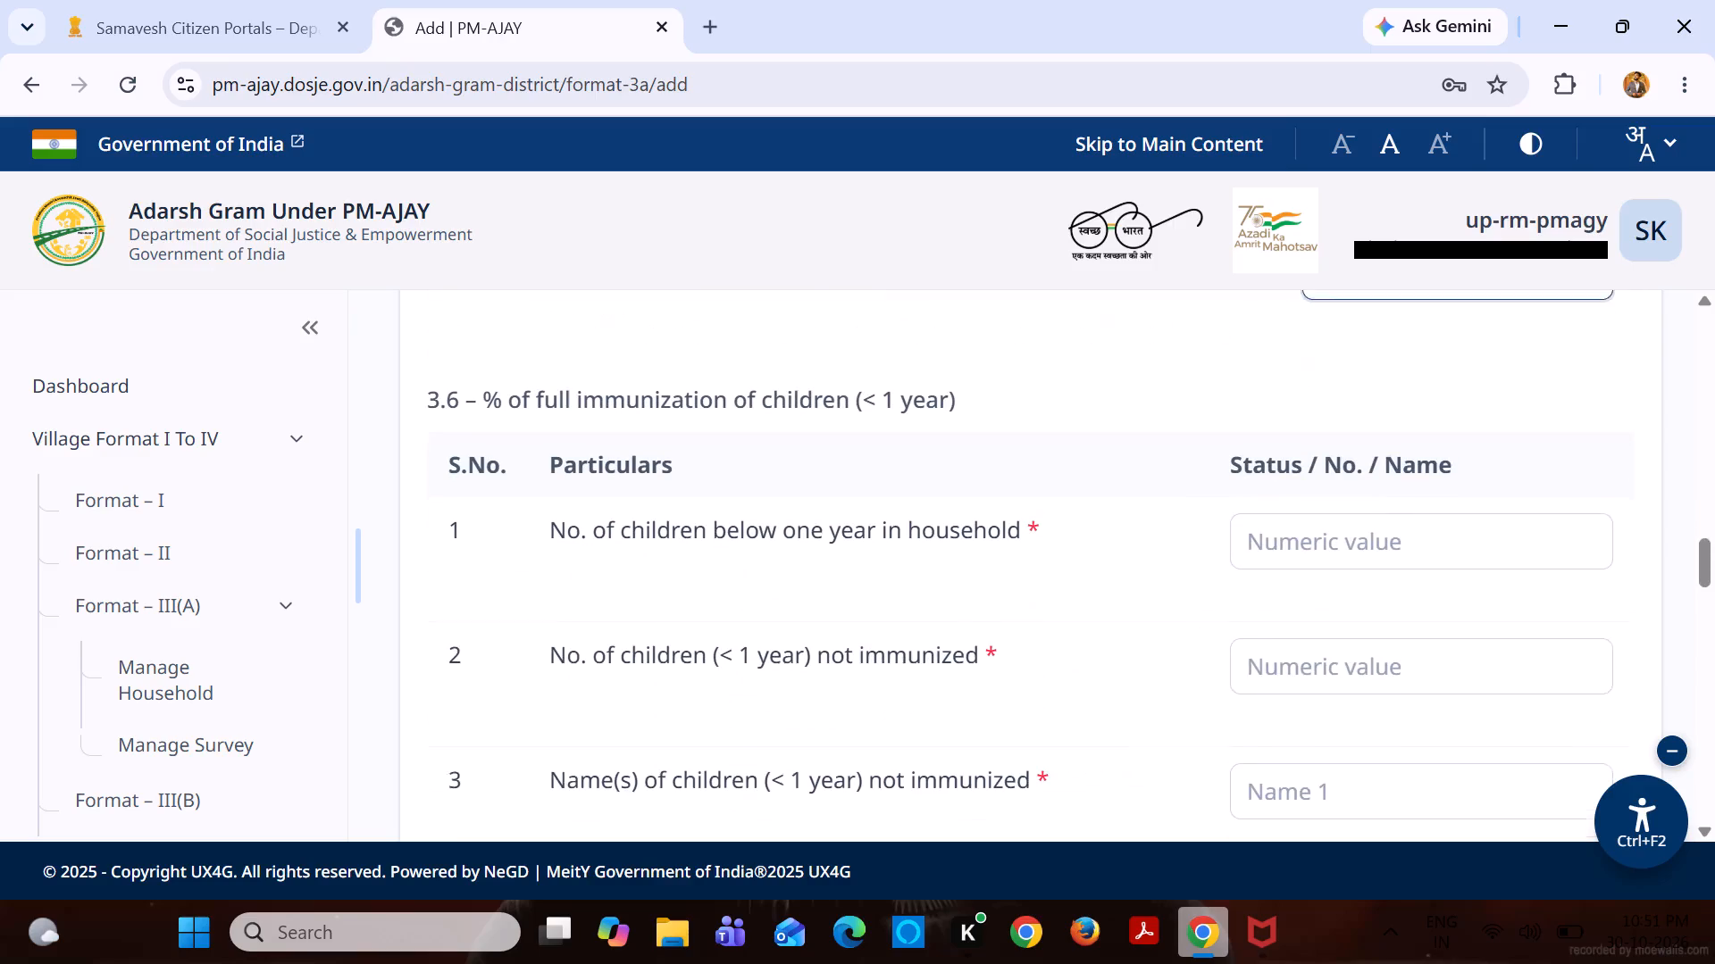
click(1372, 545)
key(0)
Enter 0 as the first answer in each of sections 3.7 to 3.10 and submit the Health and Nutrition domain.
scroll(1372, 536, down, 1)
click(1298, 667)
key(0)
scroll(1311, 633, down, 2)
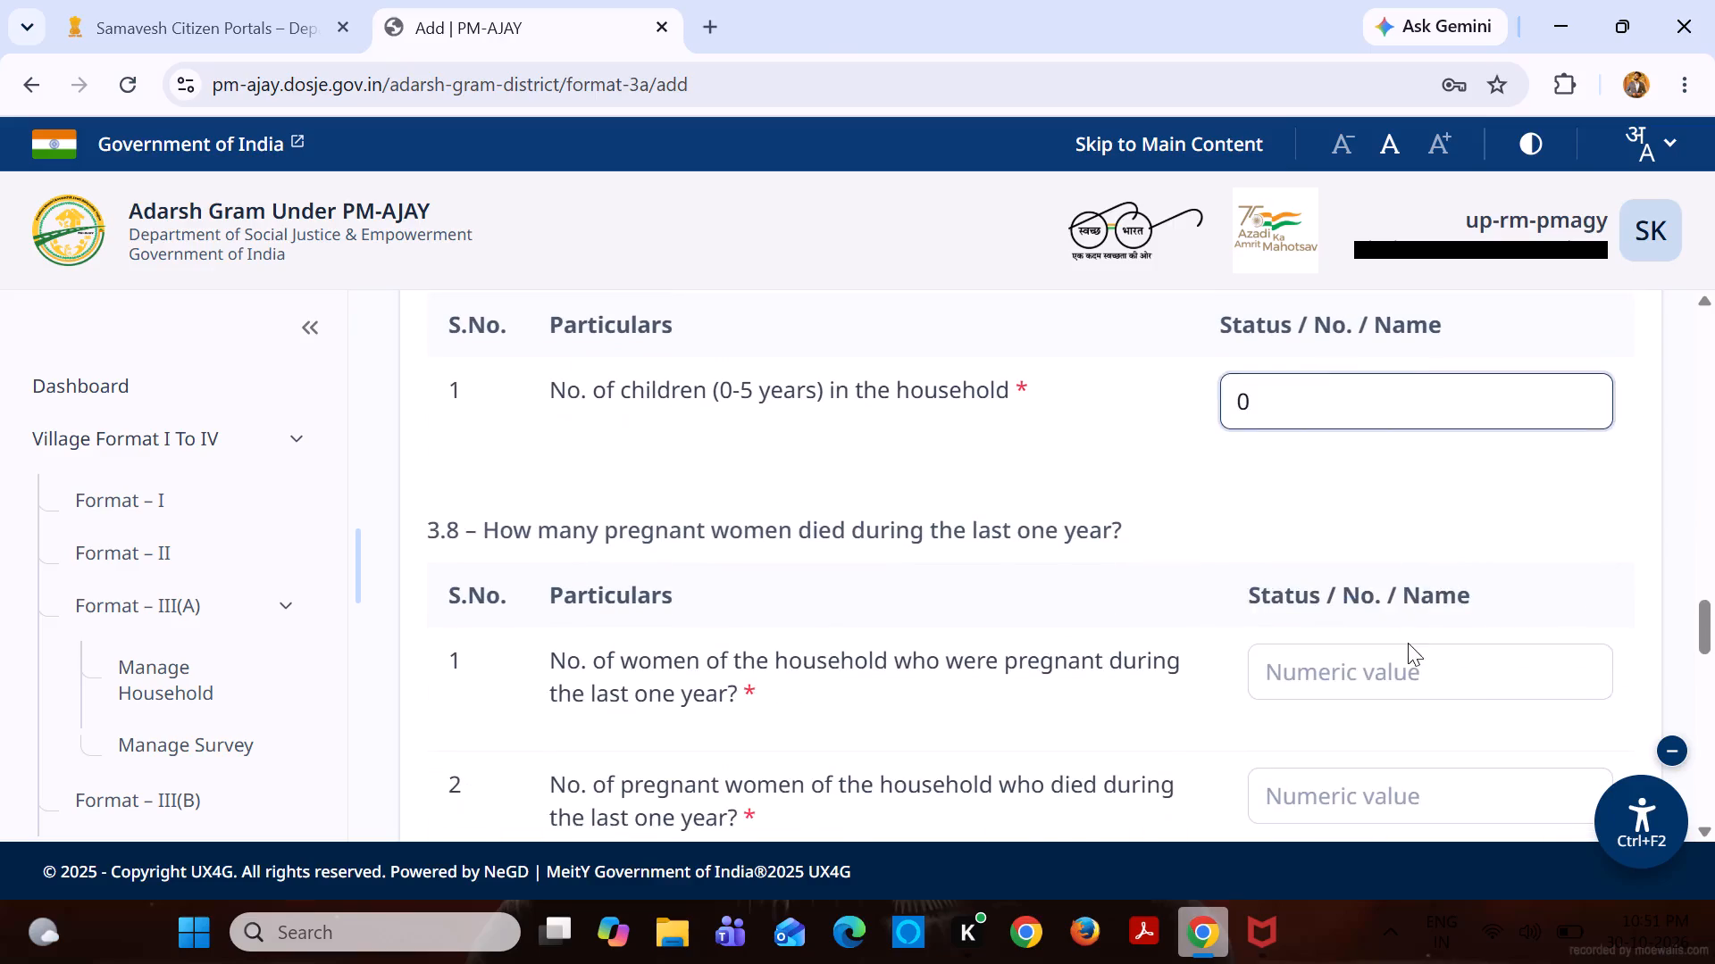
click(1394, 659)
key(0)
scroll(1395, 637, down, 3)
click(1355, 541)
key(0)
scroll(1356, 552, down, 2)
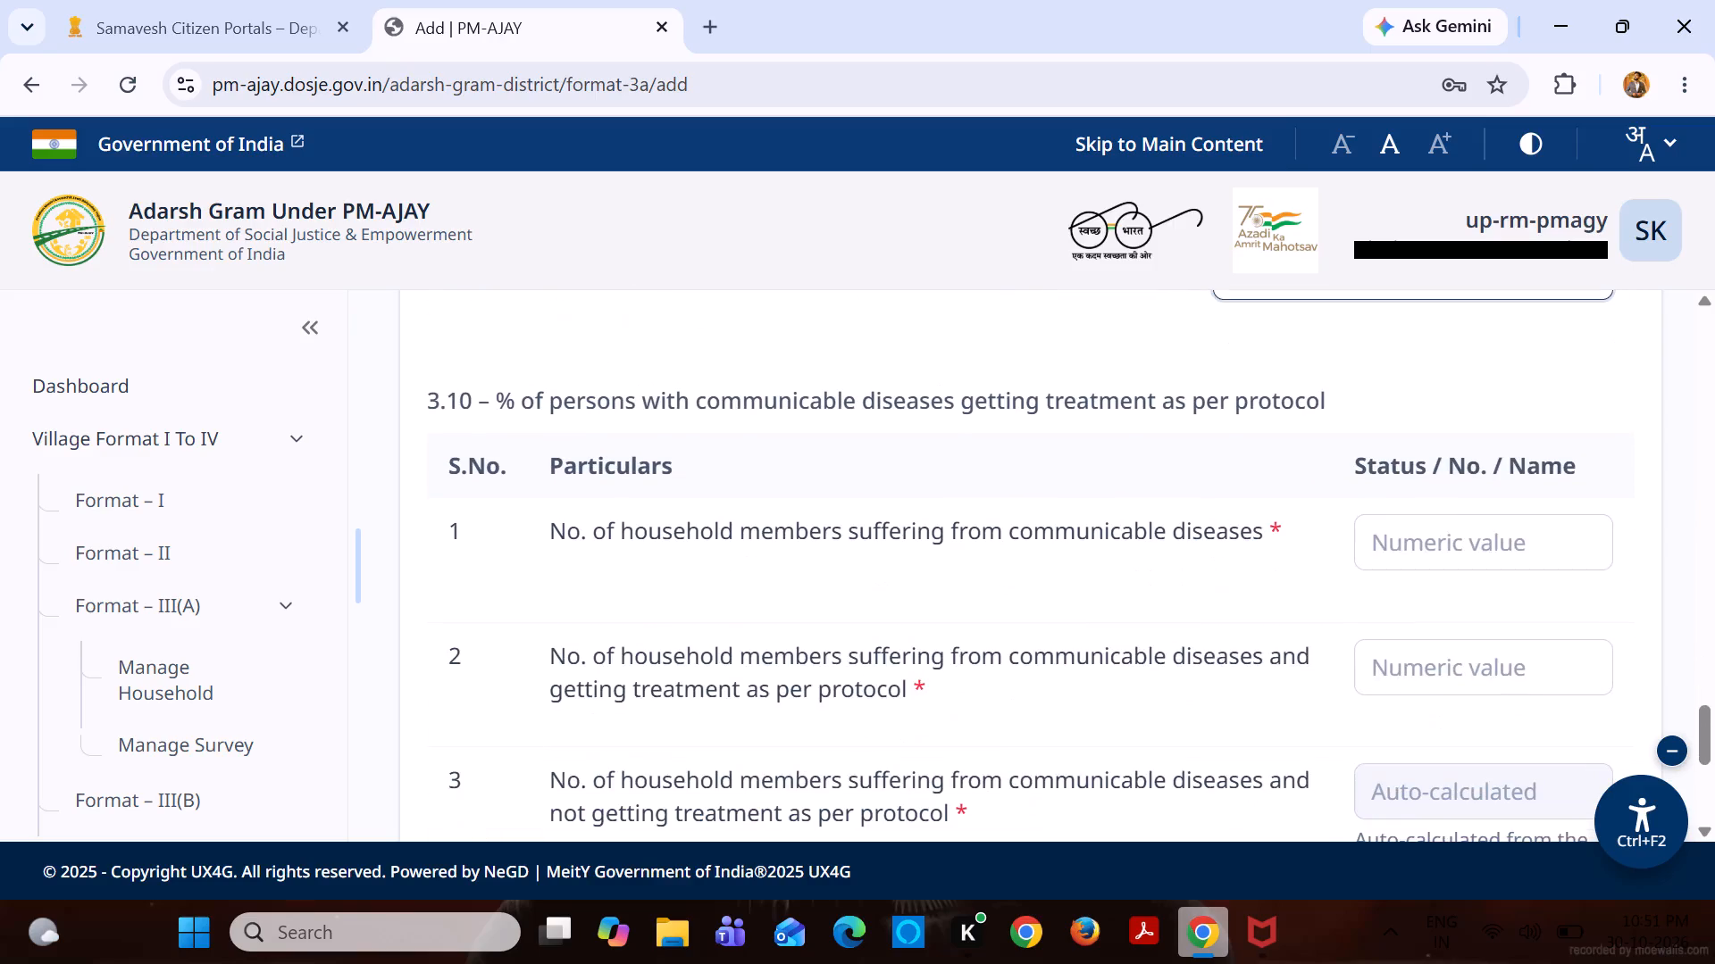
click(1422, 541)
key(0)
scroll(1422, 553, down, 2)
click(1525, 644)
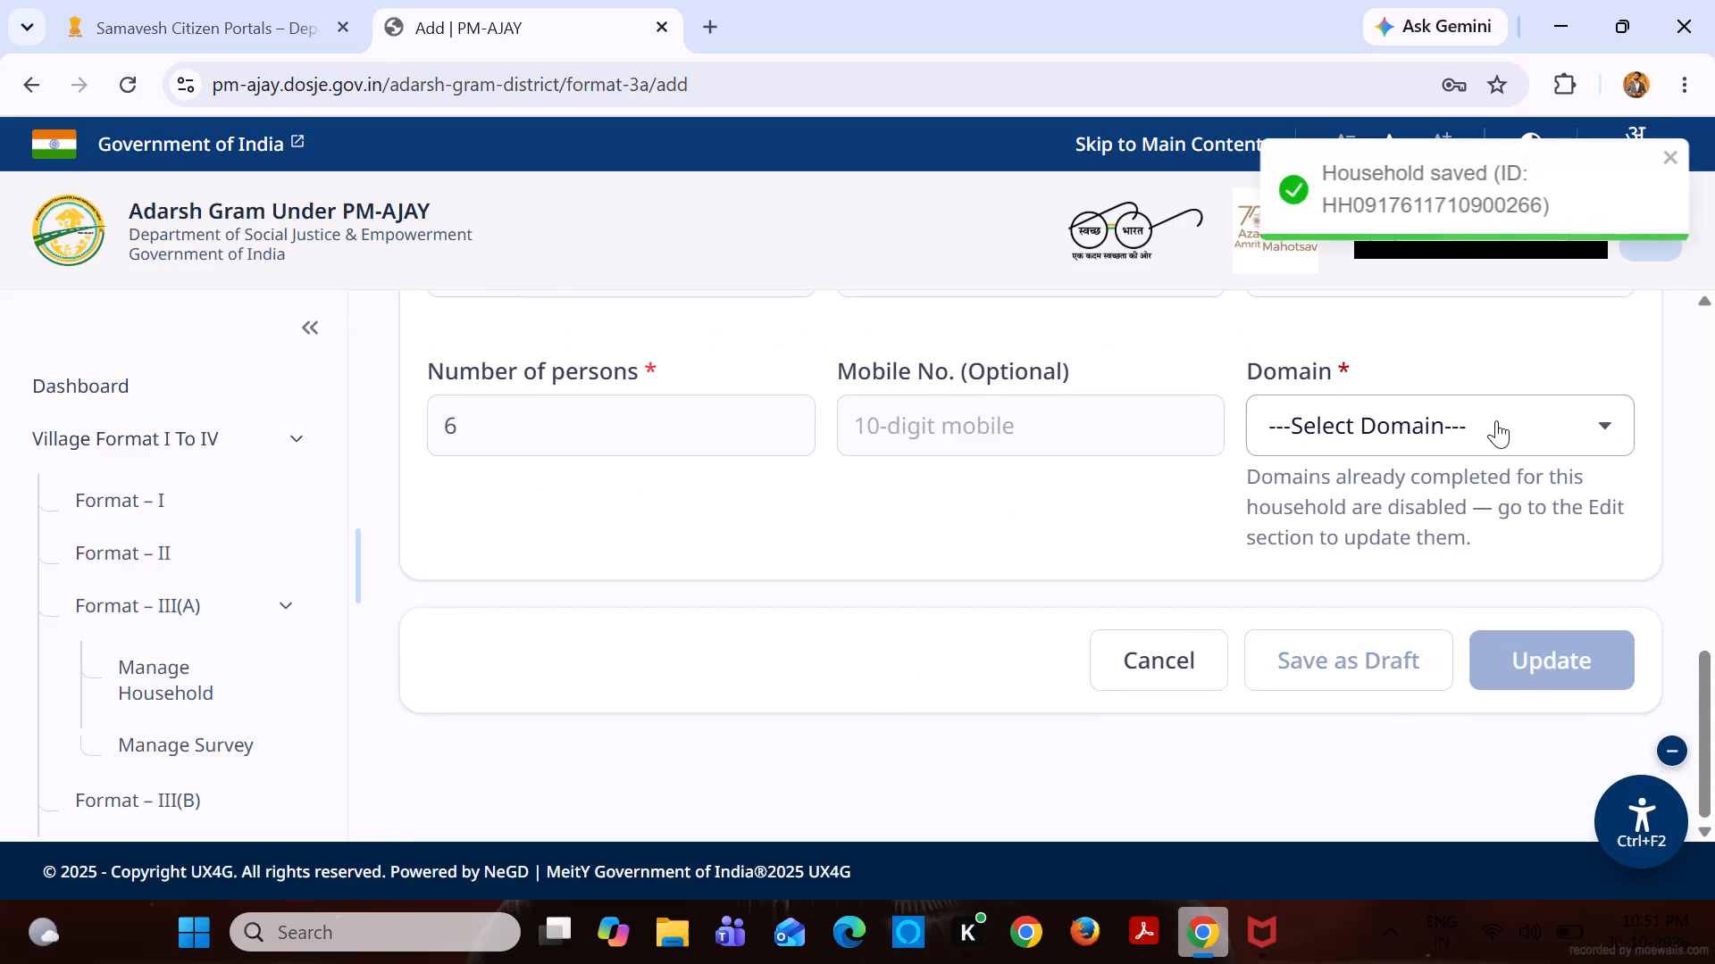
Fill in the 4 – Social Security domain with 0 members eligible for Widow, Old Age and Disability Pension, and submit it.
click(1496, 420)
scroll(1393, 685, down, 1)
click(1393, 685)
scroll(1393, 686, down, 2)
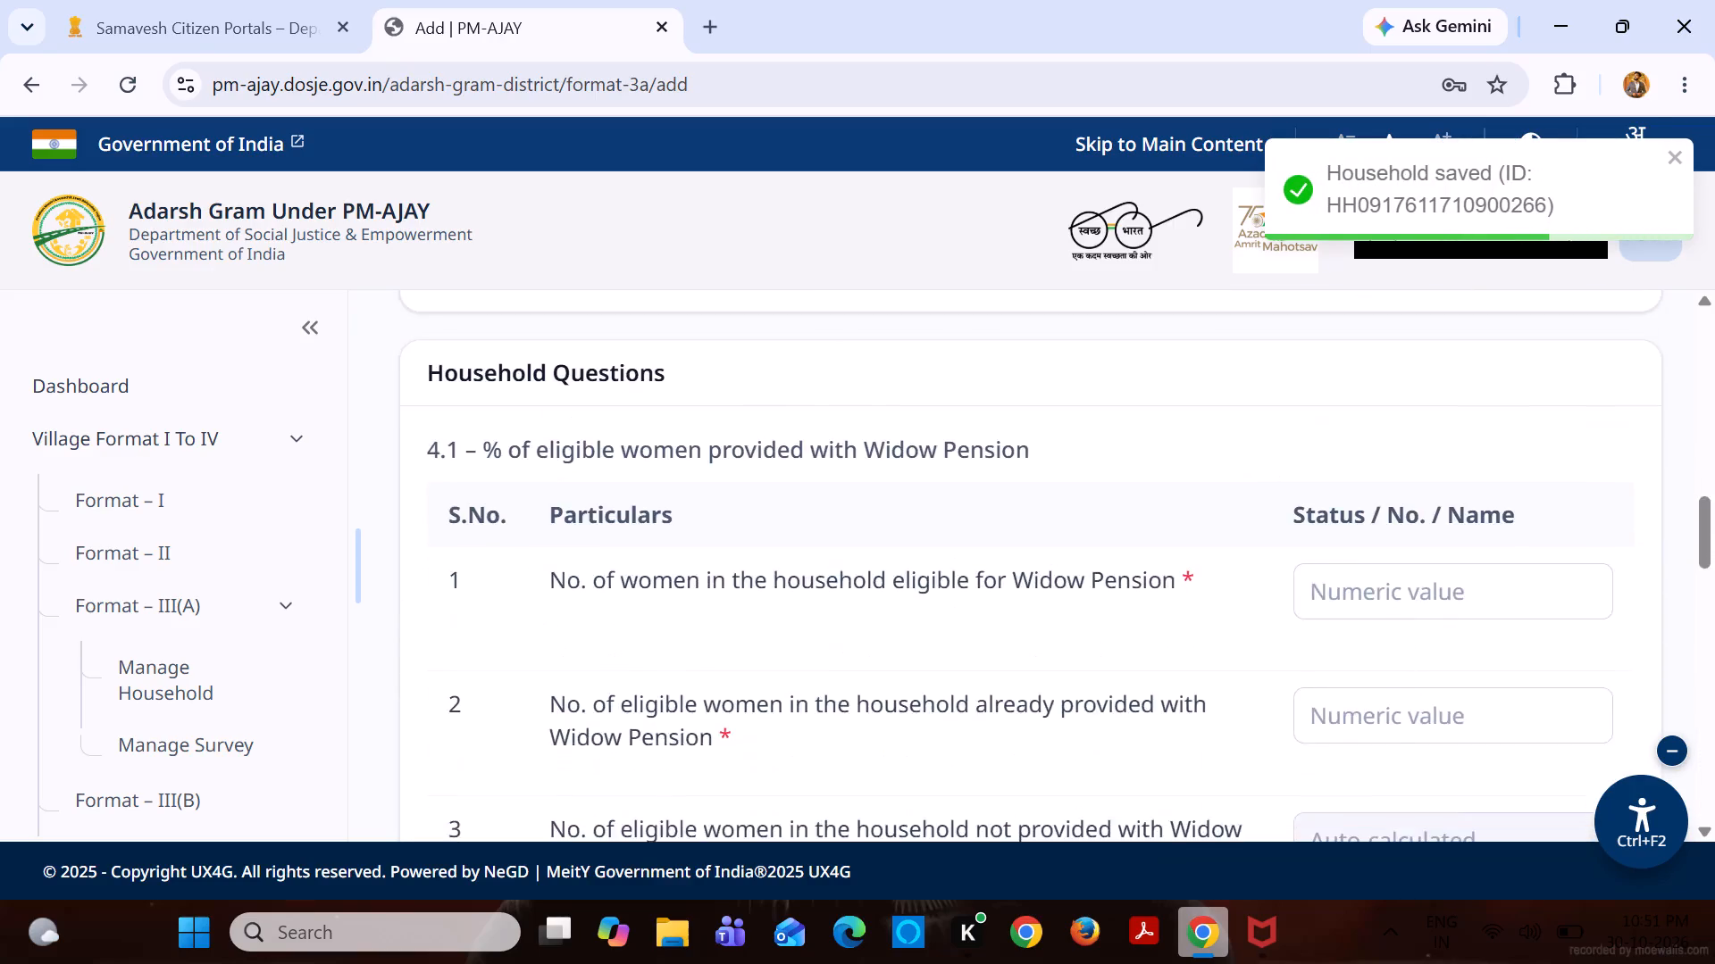
click(1447, 582)
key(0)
scroll(1447, 587, down, 2)
click(1451, 586)
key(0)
scroll(1451, 593, down, 2)
click(1452, 594)
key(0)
scroll(1452, 595, down, 1)
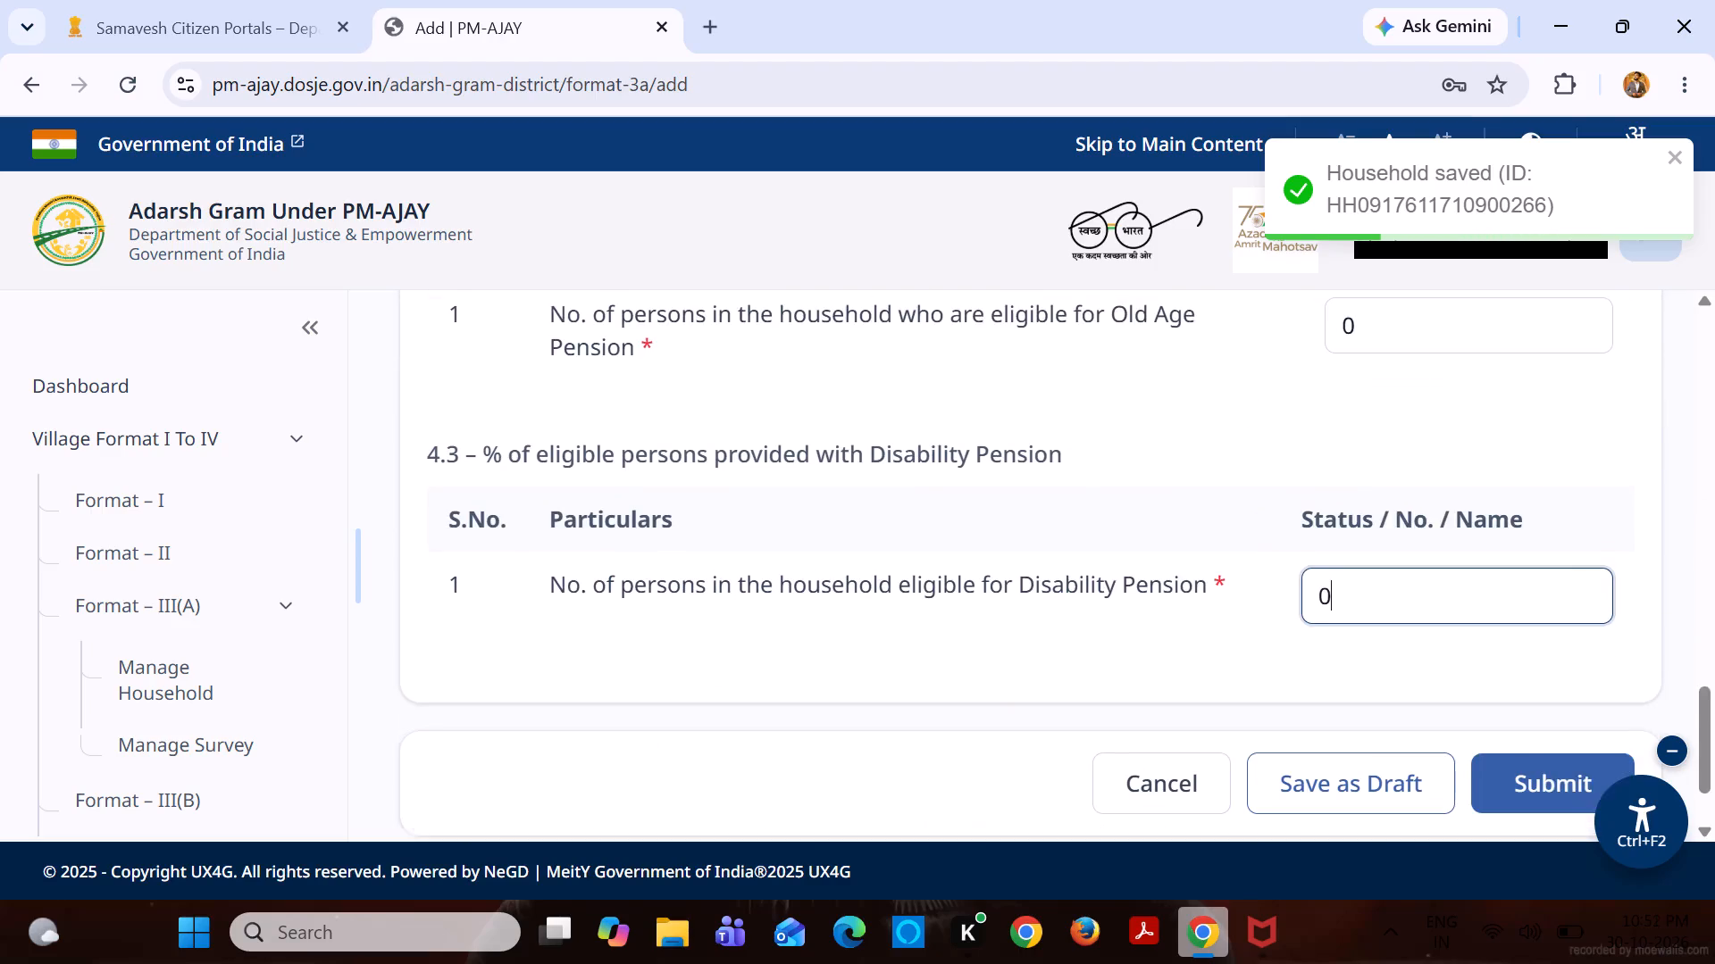
scroll(1452, 594, down, 1)
click(1546, 621)
click(1547, 637)
Choose domain 5, answer No to the household living in a Kachcha/unsafe house in section 5.3, and submit it.
click(1468, 425)
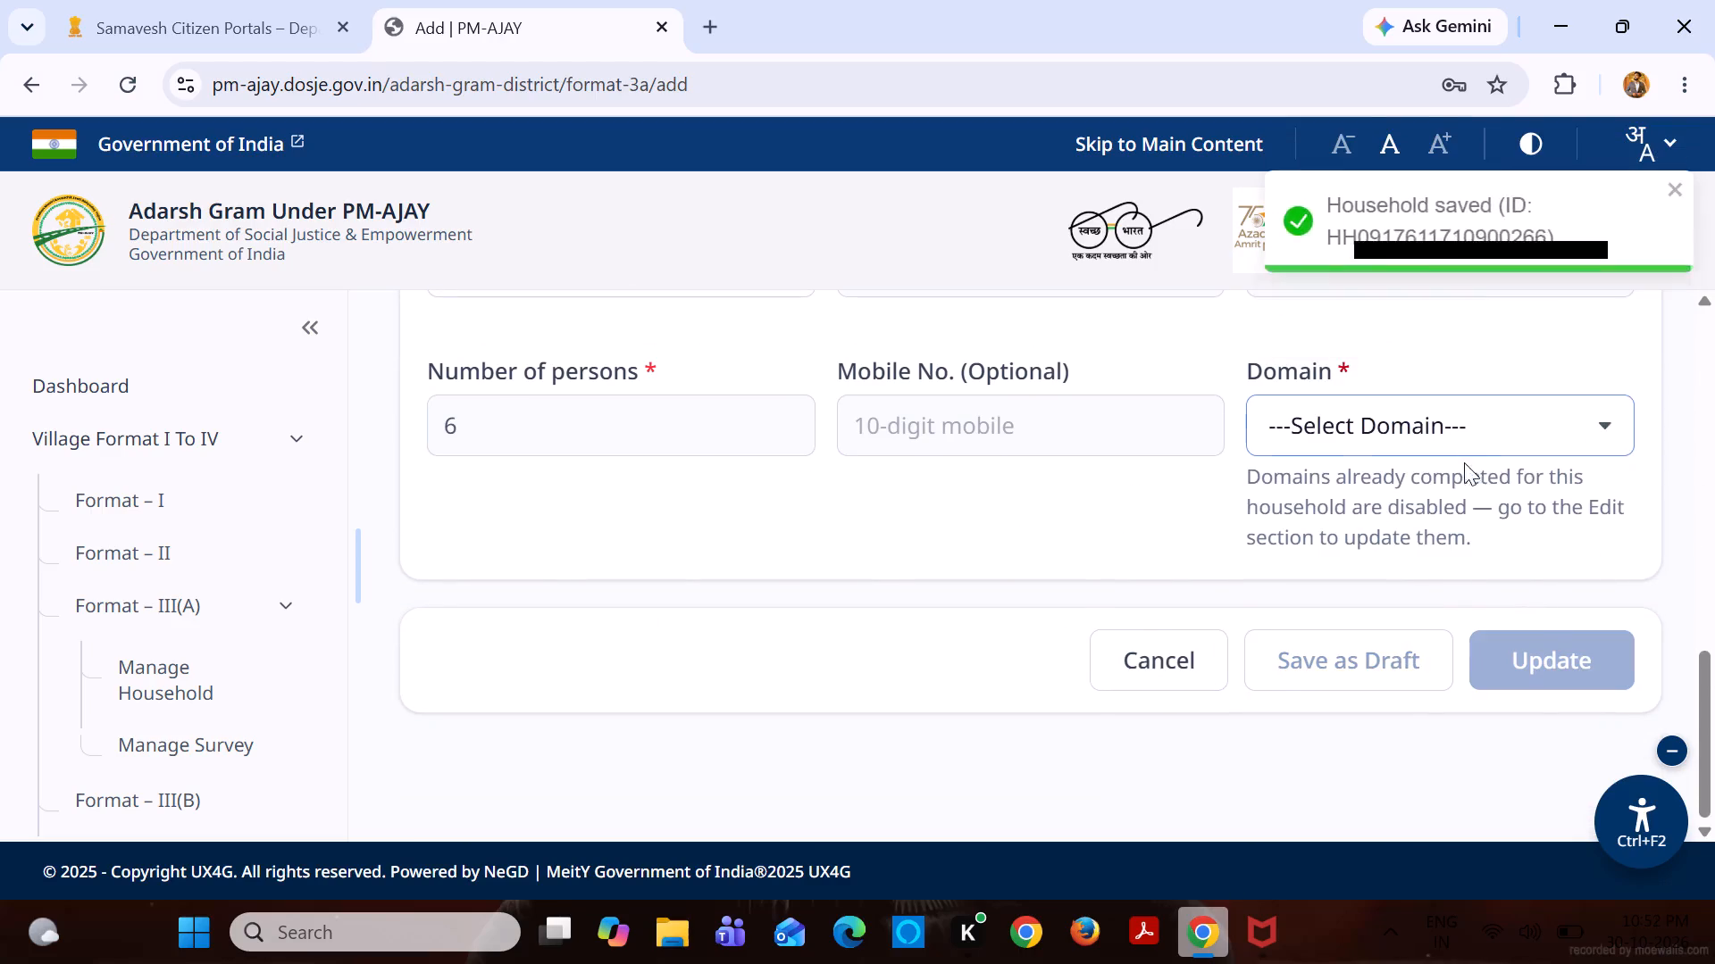
scroll(1482, 587, down, 1)
click(1255, 735)
scroll(1271, 684, down, 3)
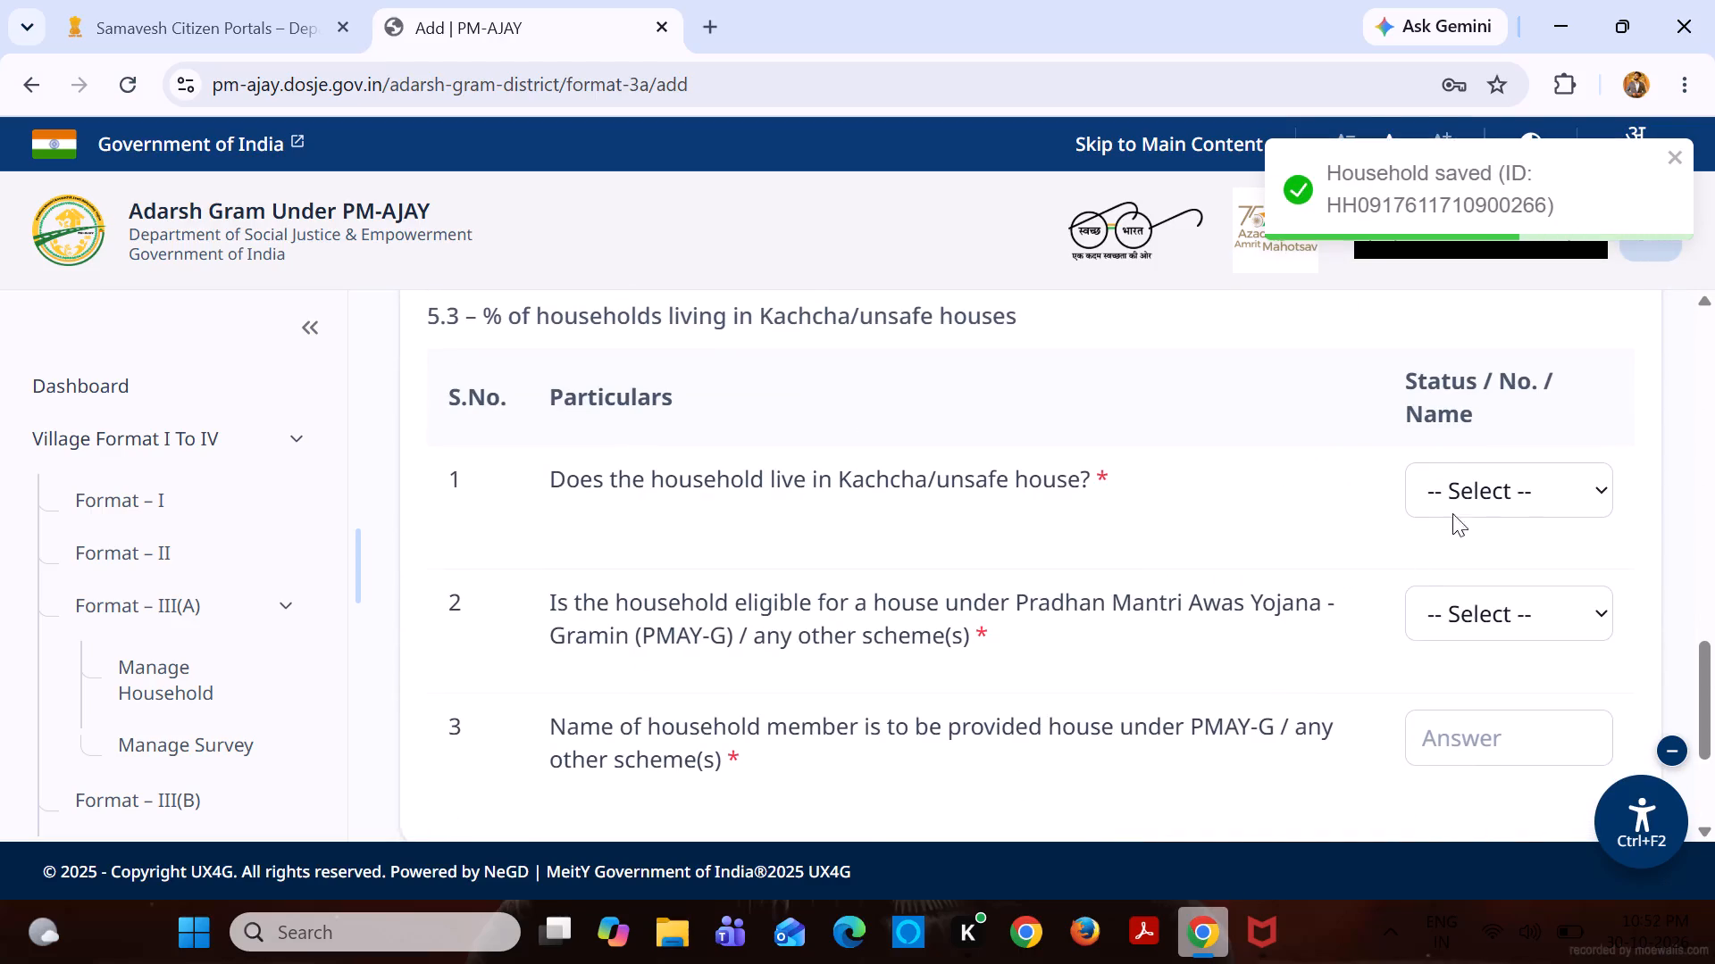
click(1468, 498)
click(1478, 636)
click(1509, 649)
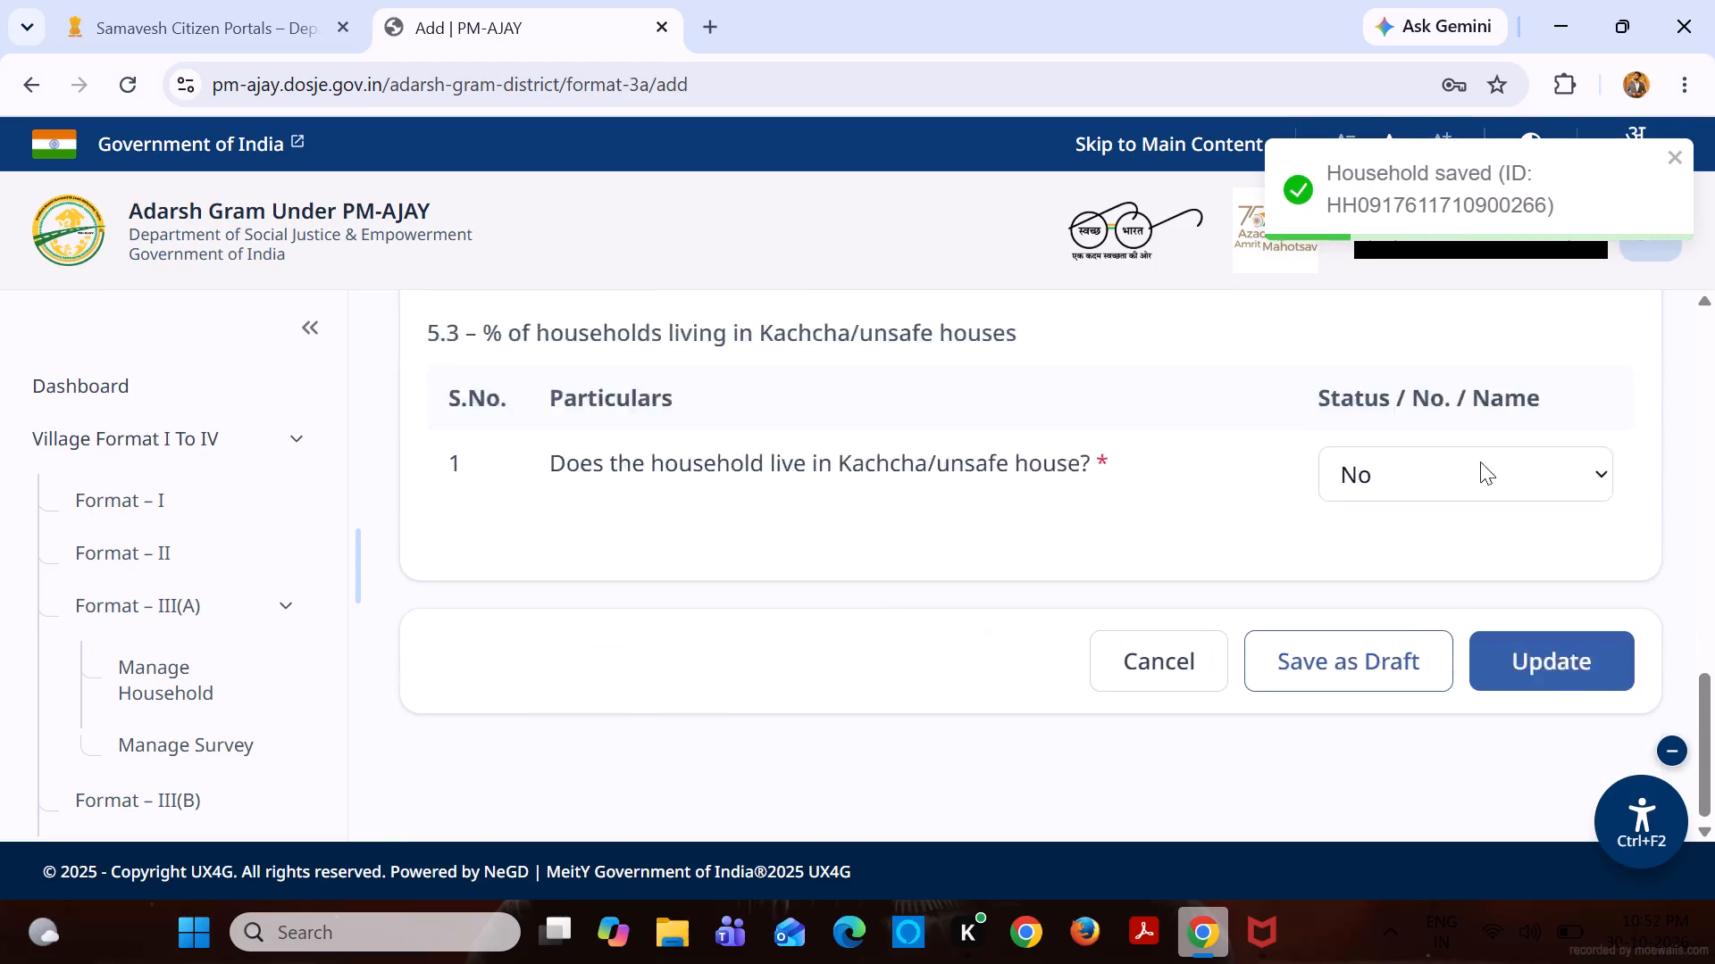
Choose the 6 – Electricity and Clean Fuel domain and answer Yes to having an electricity connection in section 6.2.
drag(1480, 422, 1478, 432)
scroll(1446, 603, down, 2)
click(1369, 661)
scroll(1371, 647, down, 3)
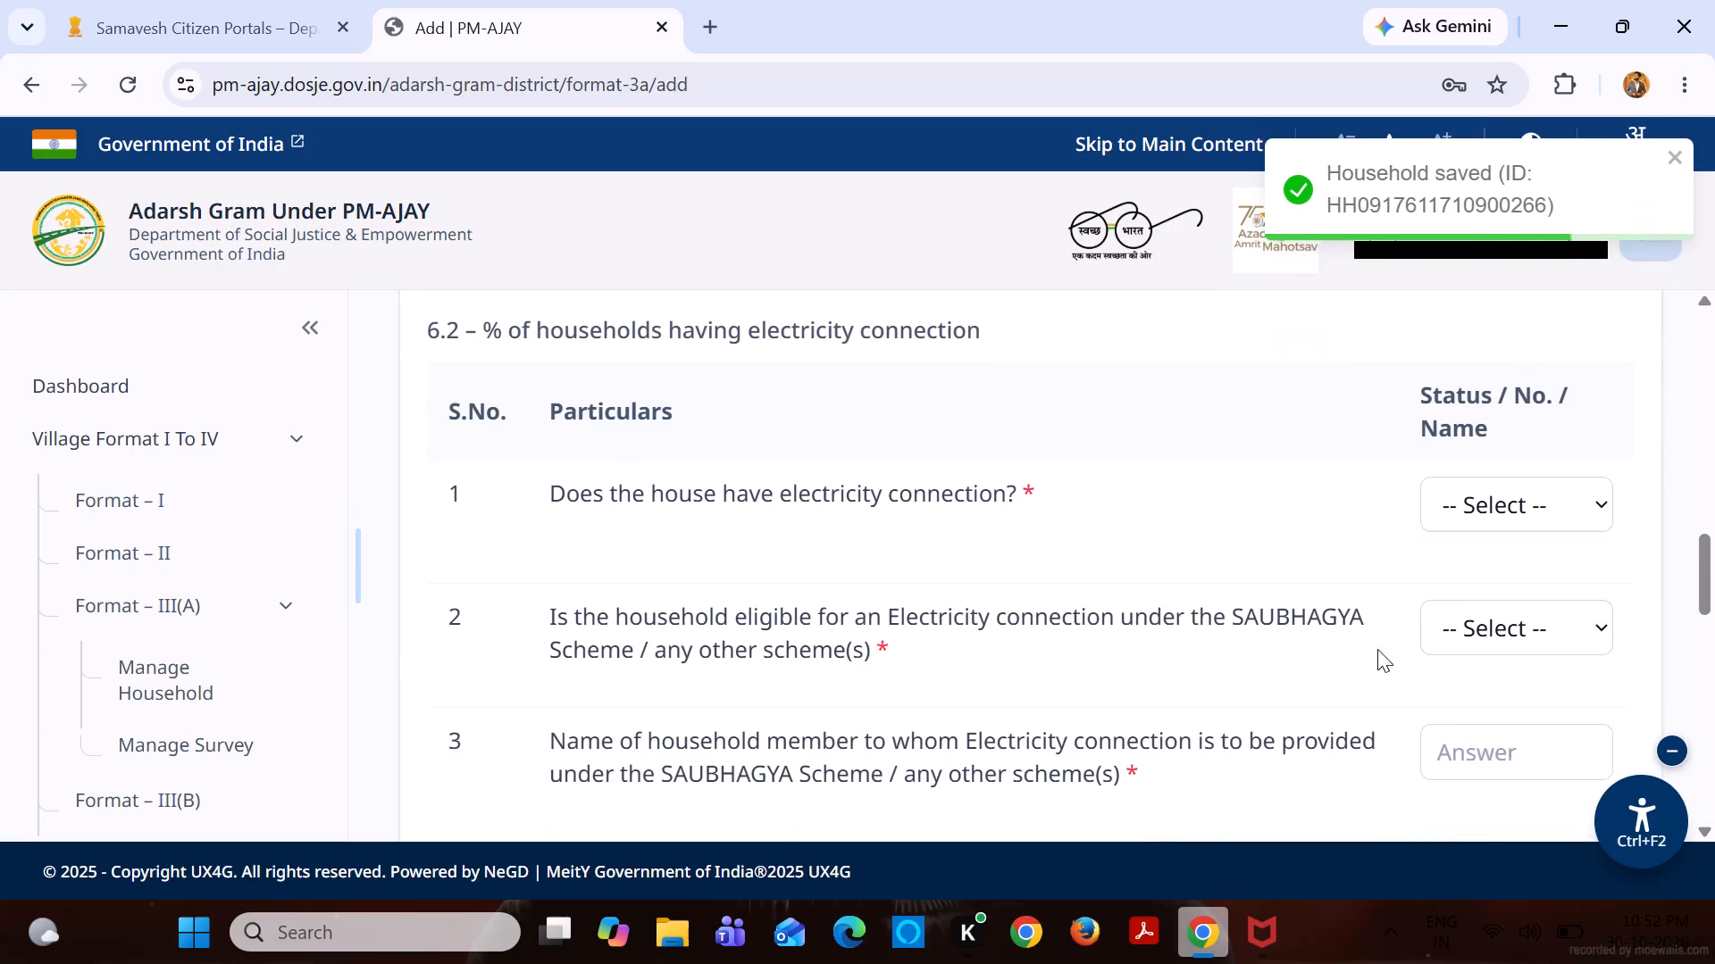
click(1480, 492)
click(1474, 586)
In section 6.3, answer Yes to having an electricity connection and Yes to using at least one LED bulb.
scroll(1485, 600, down, 2)
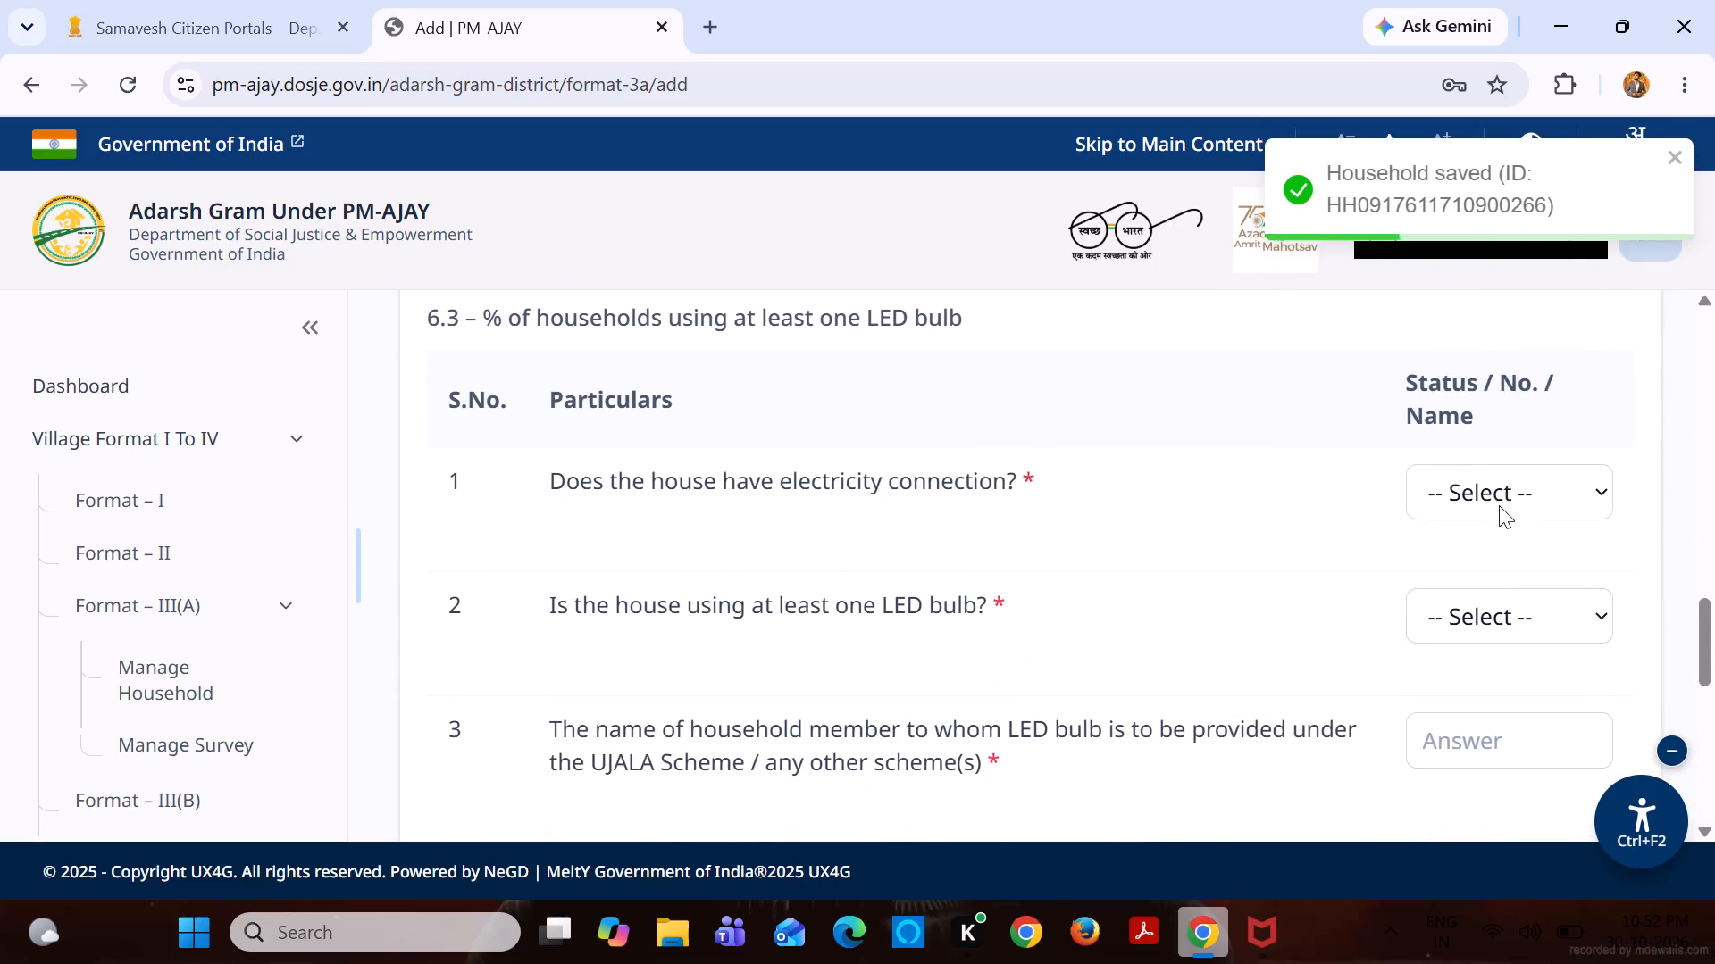
click(1502, 491)
click(1476, 578)
click(1535, 616)
click(1494, 706)
Answer Yes to the house using clean fuel in section 6.4 and submit the Electricity and Clean Fuel domain.
scroll(1518, 673, down, 2)
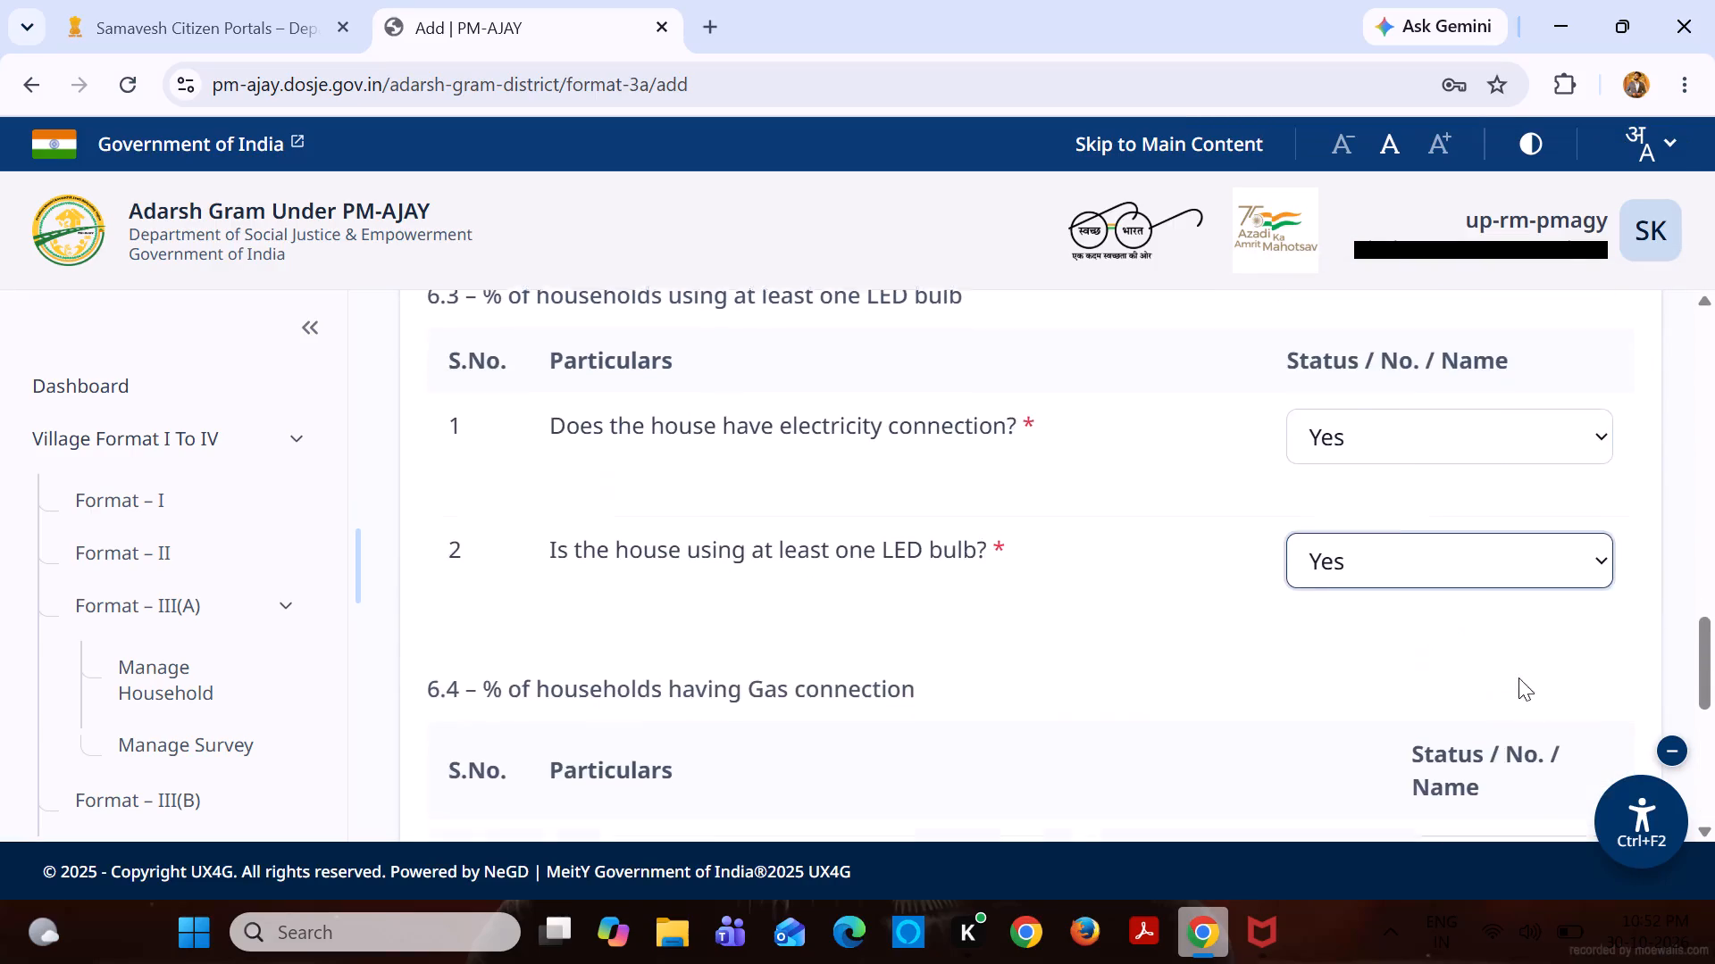
scroll(1518, 677, down, 1)
click(1526, 486)
click(1489, 586)
click(1537, 653)
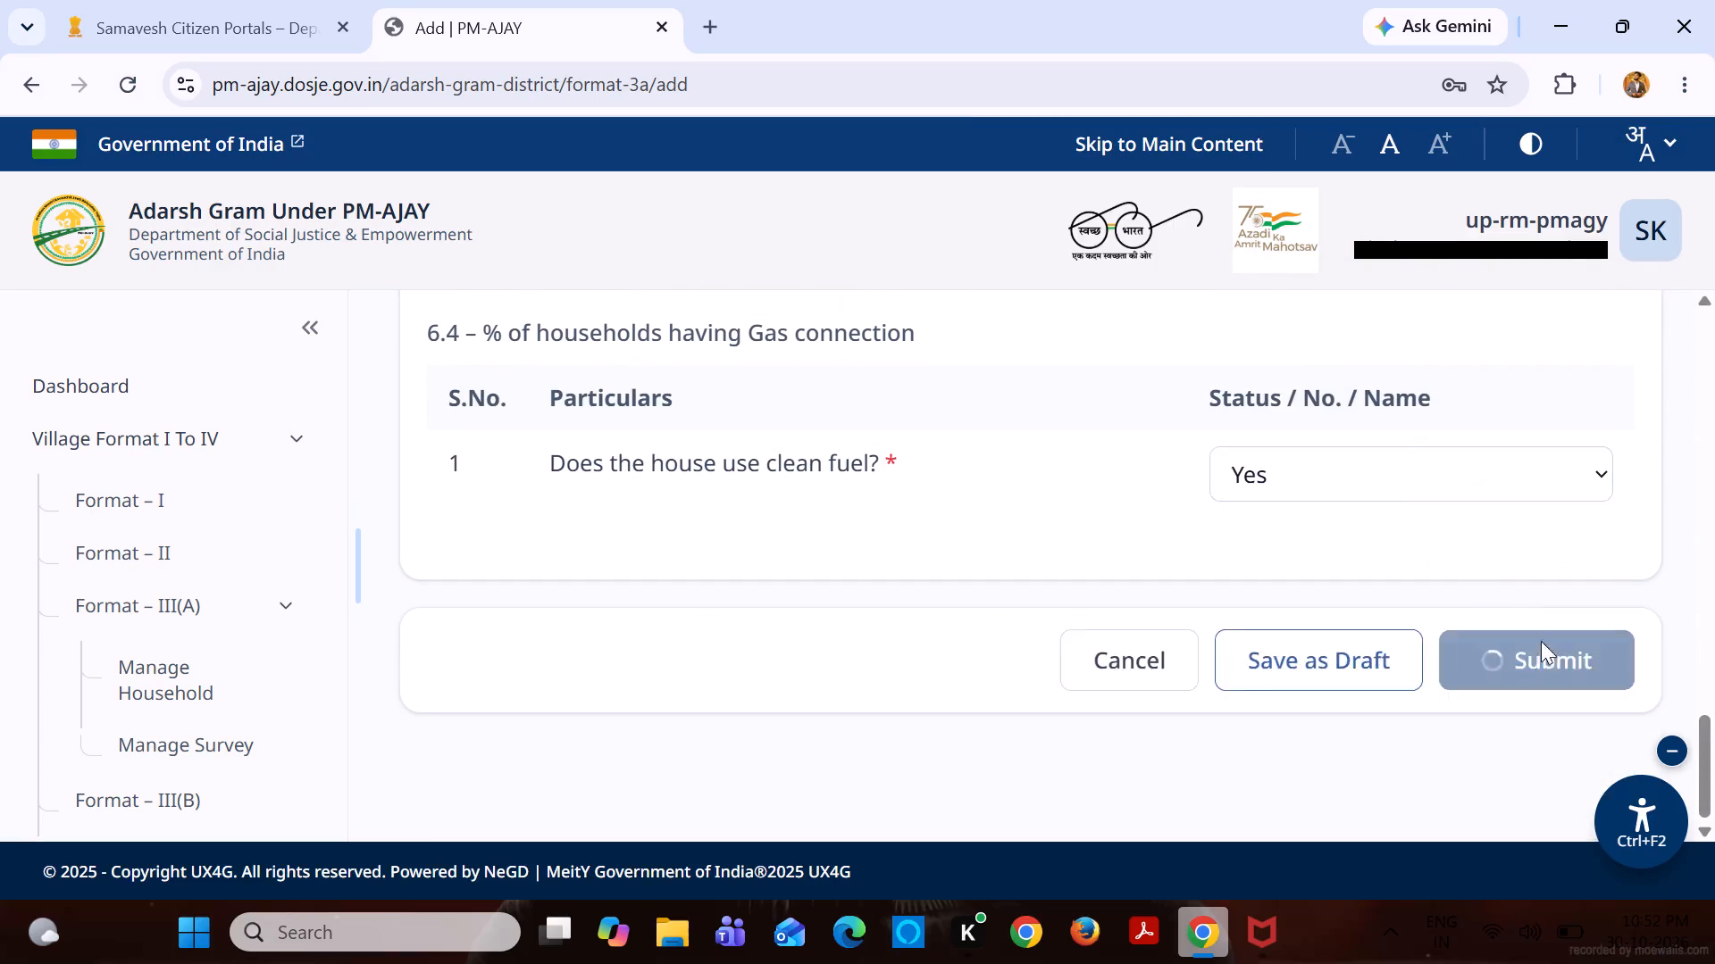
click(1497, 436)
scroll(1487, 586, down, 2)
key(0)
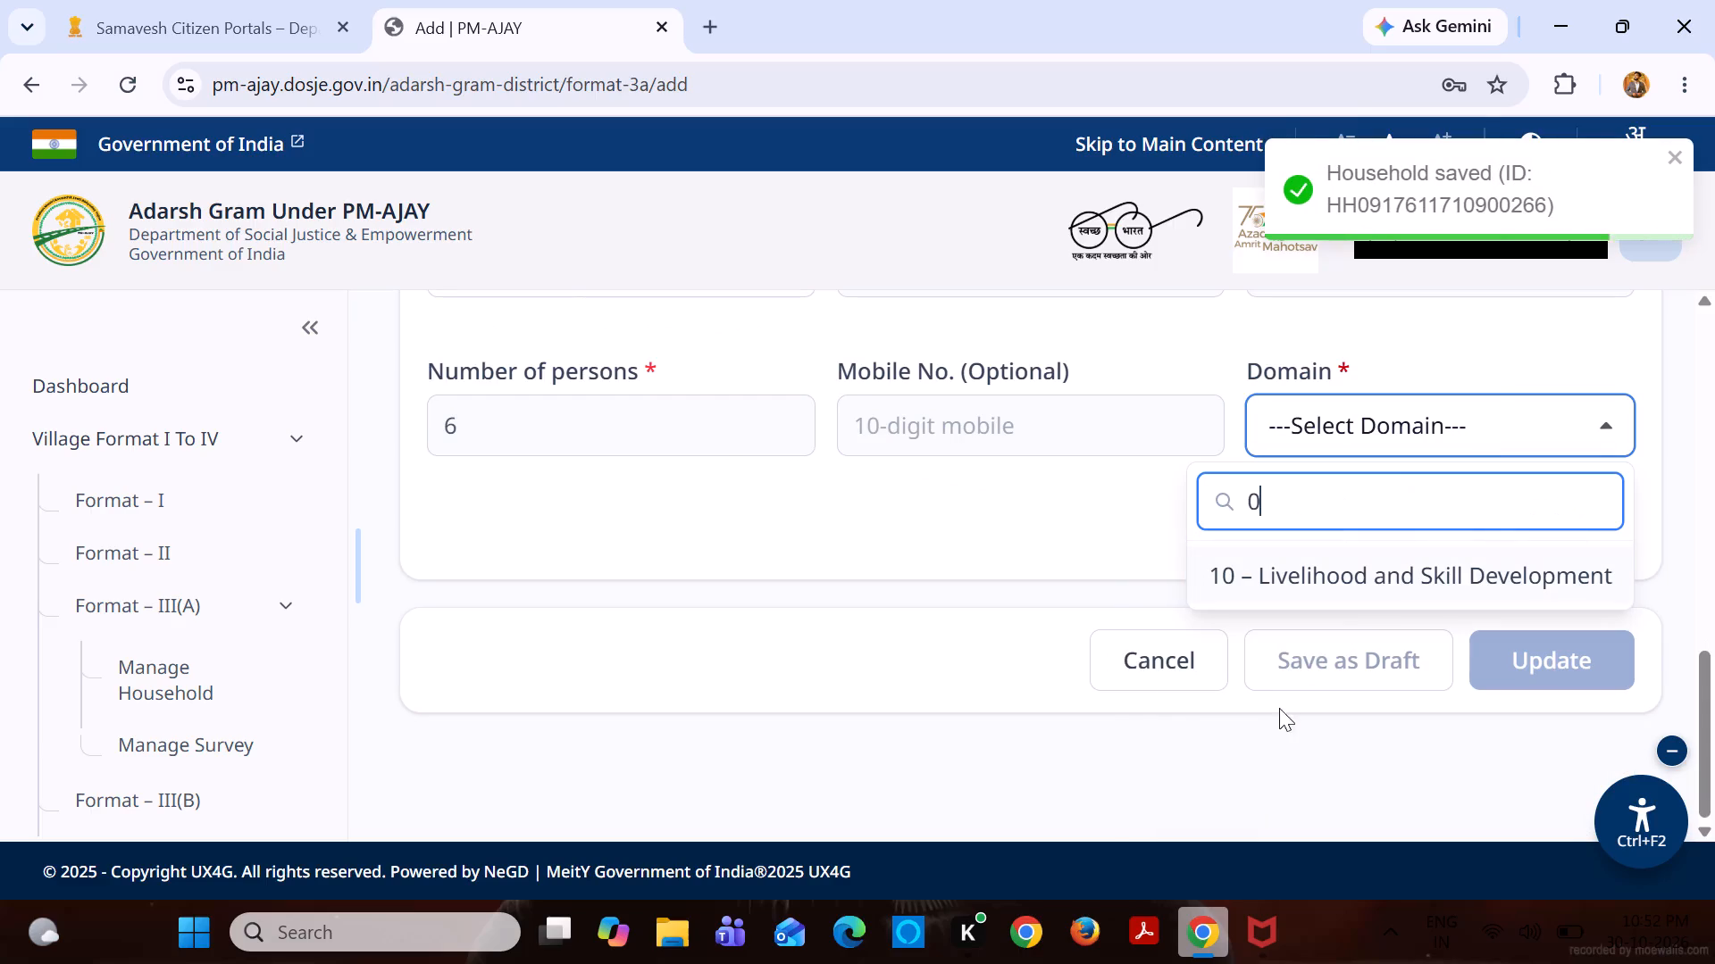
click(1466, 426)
Choose the 7 – Agricultural Practices etc. domain, answer No to the household being involved in farming, and submit it.
click(1463, 435)
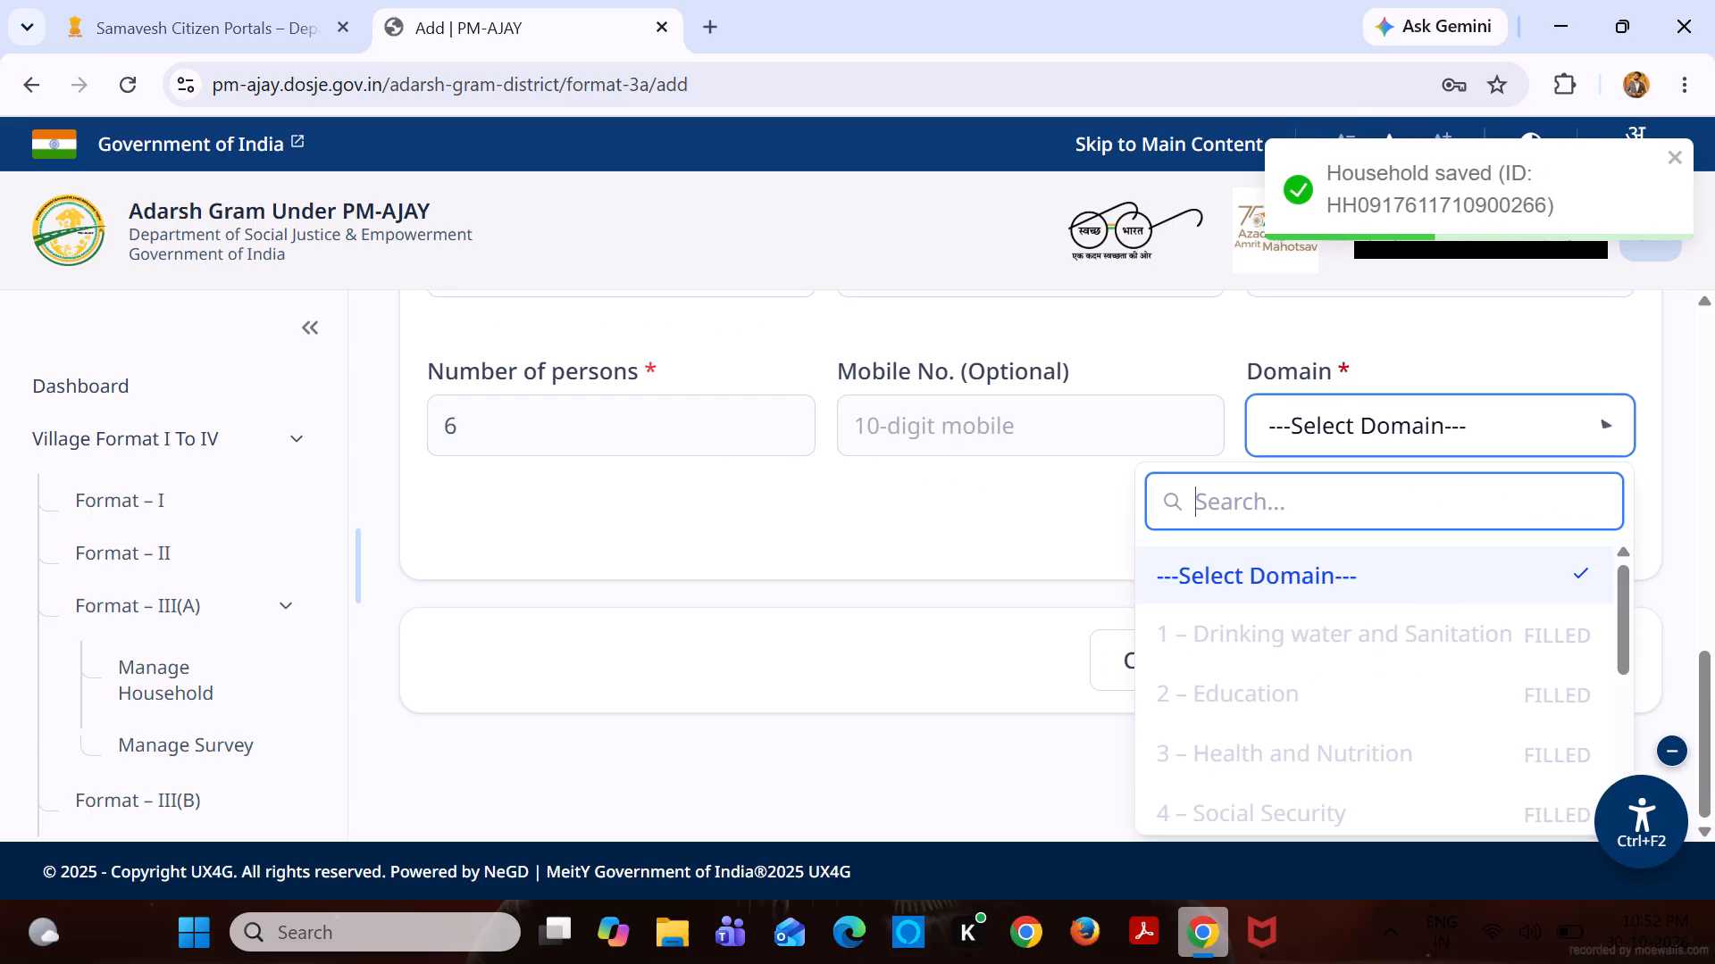
scroll(1388, 701, down, 2)
click(1325, 713)
scroll(1337, 708, down, 3)
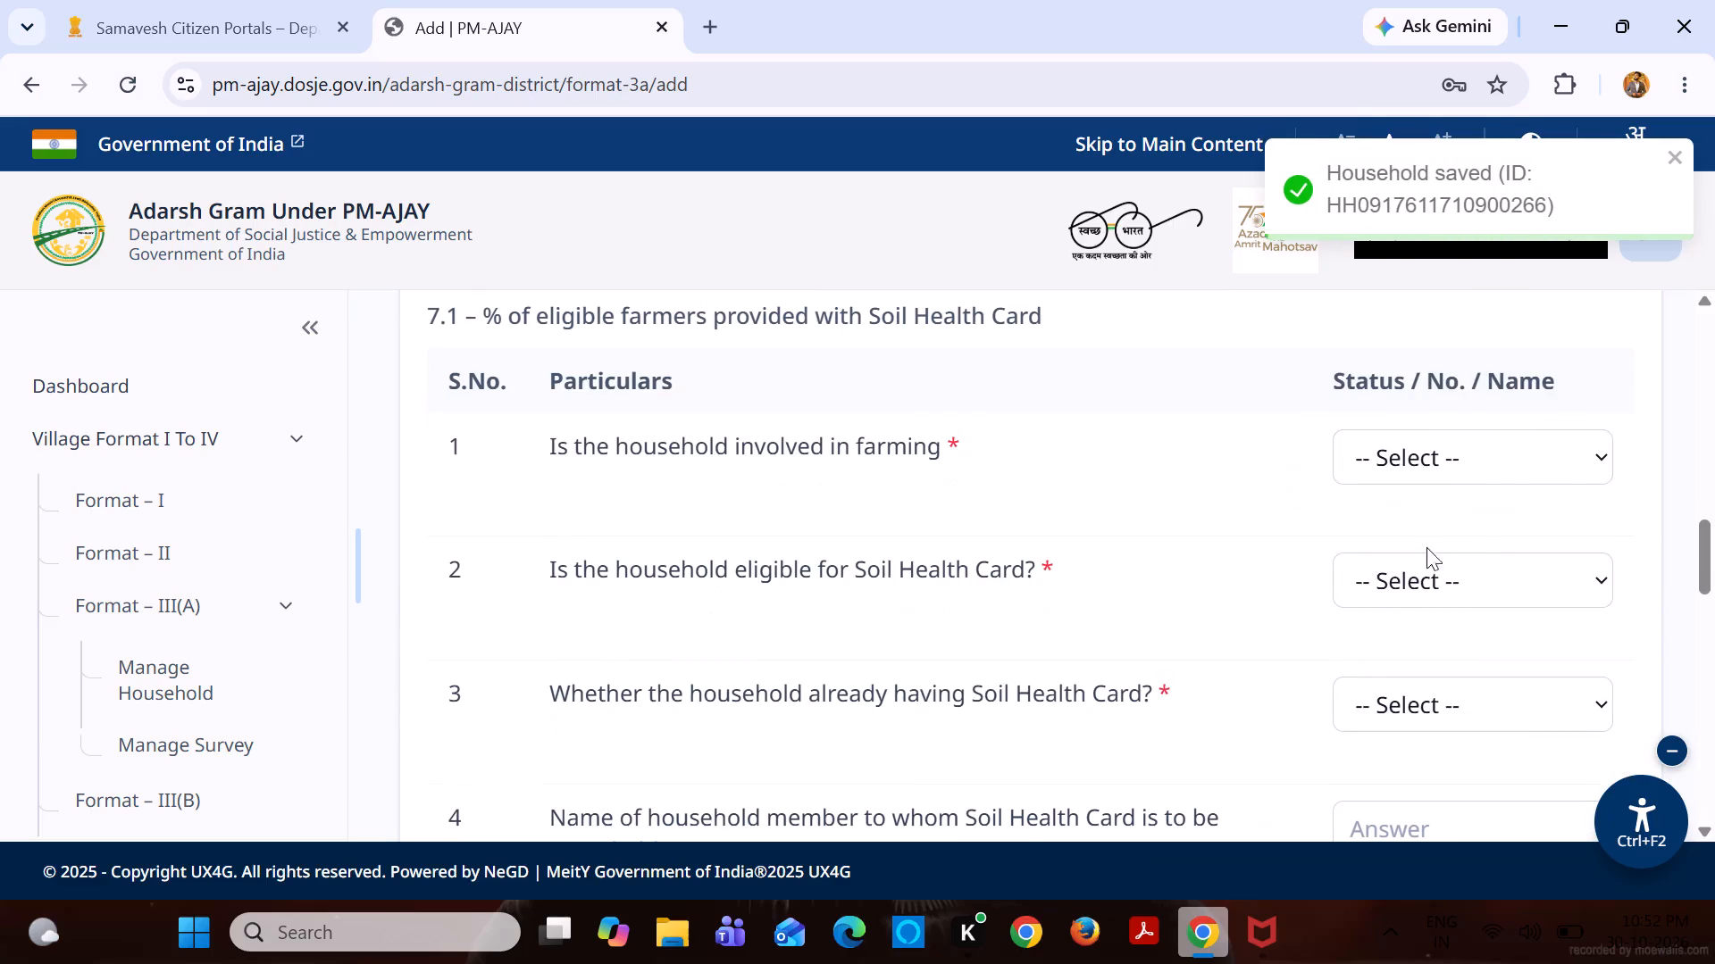
click(1480, 447)
click(1427, 597)
scroll(1444, 591, down, 6)
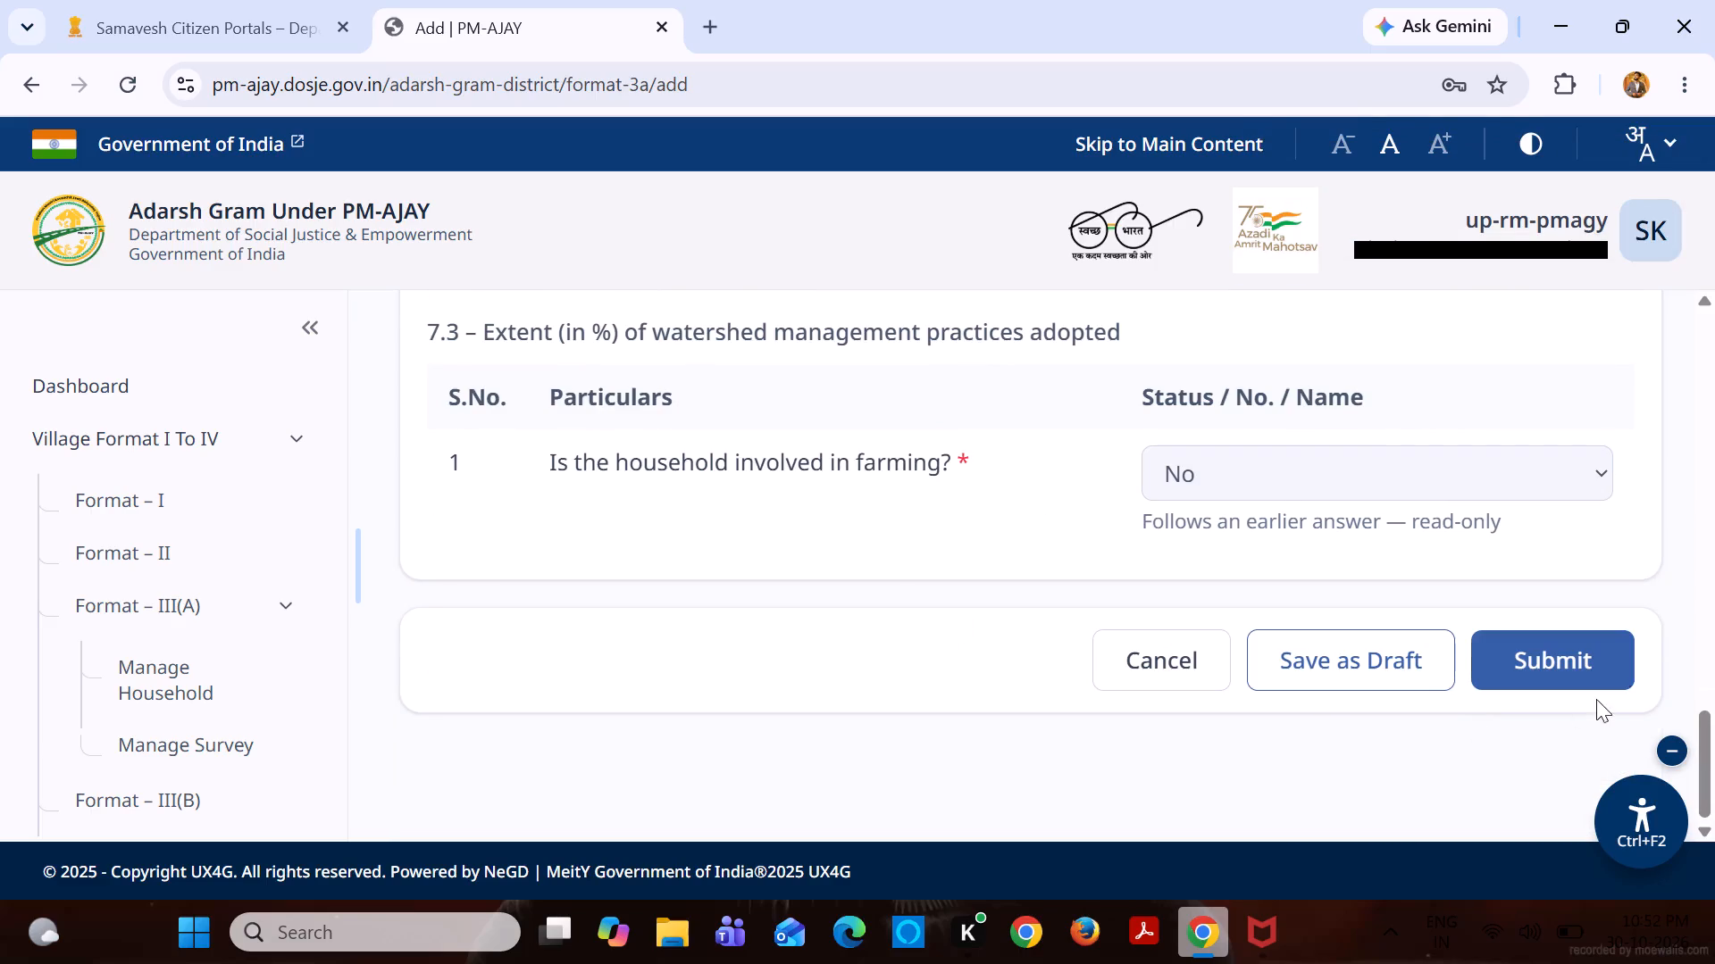
click(1561, 665)
Choose the 8 – Financial Inclusion domain and enter 6 persons above 5 years and 6 already having Aadhaar in section 8.1.
click(1498, 421)
scroll(1459, 594, down, 4)
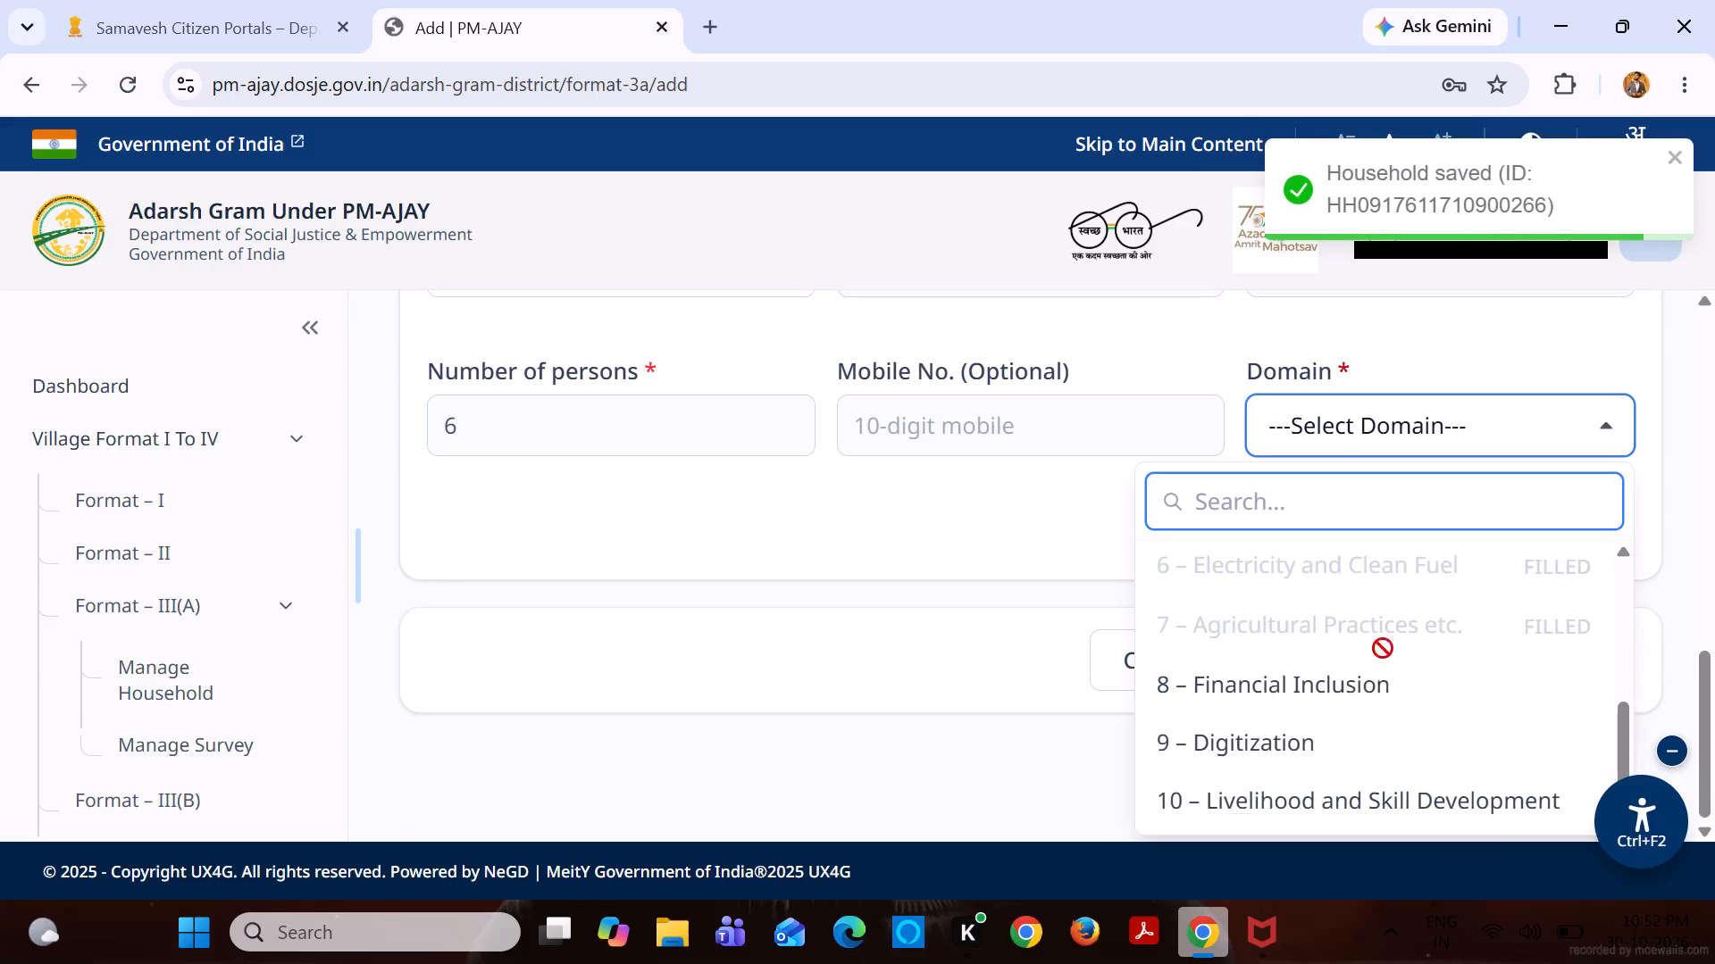
click(1301, 695)
scroll(1308, 684, down, 3)
scroll(1379, 461, up, 3)
scroll(1392, 463, down, 1)
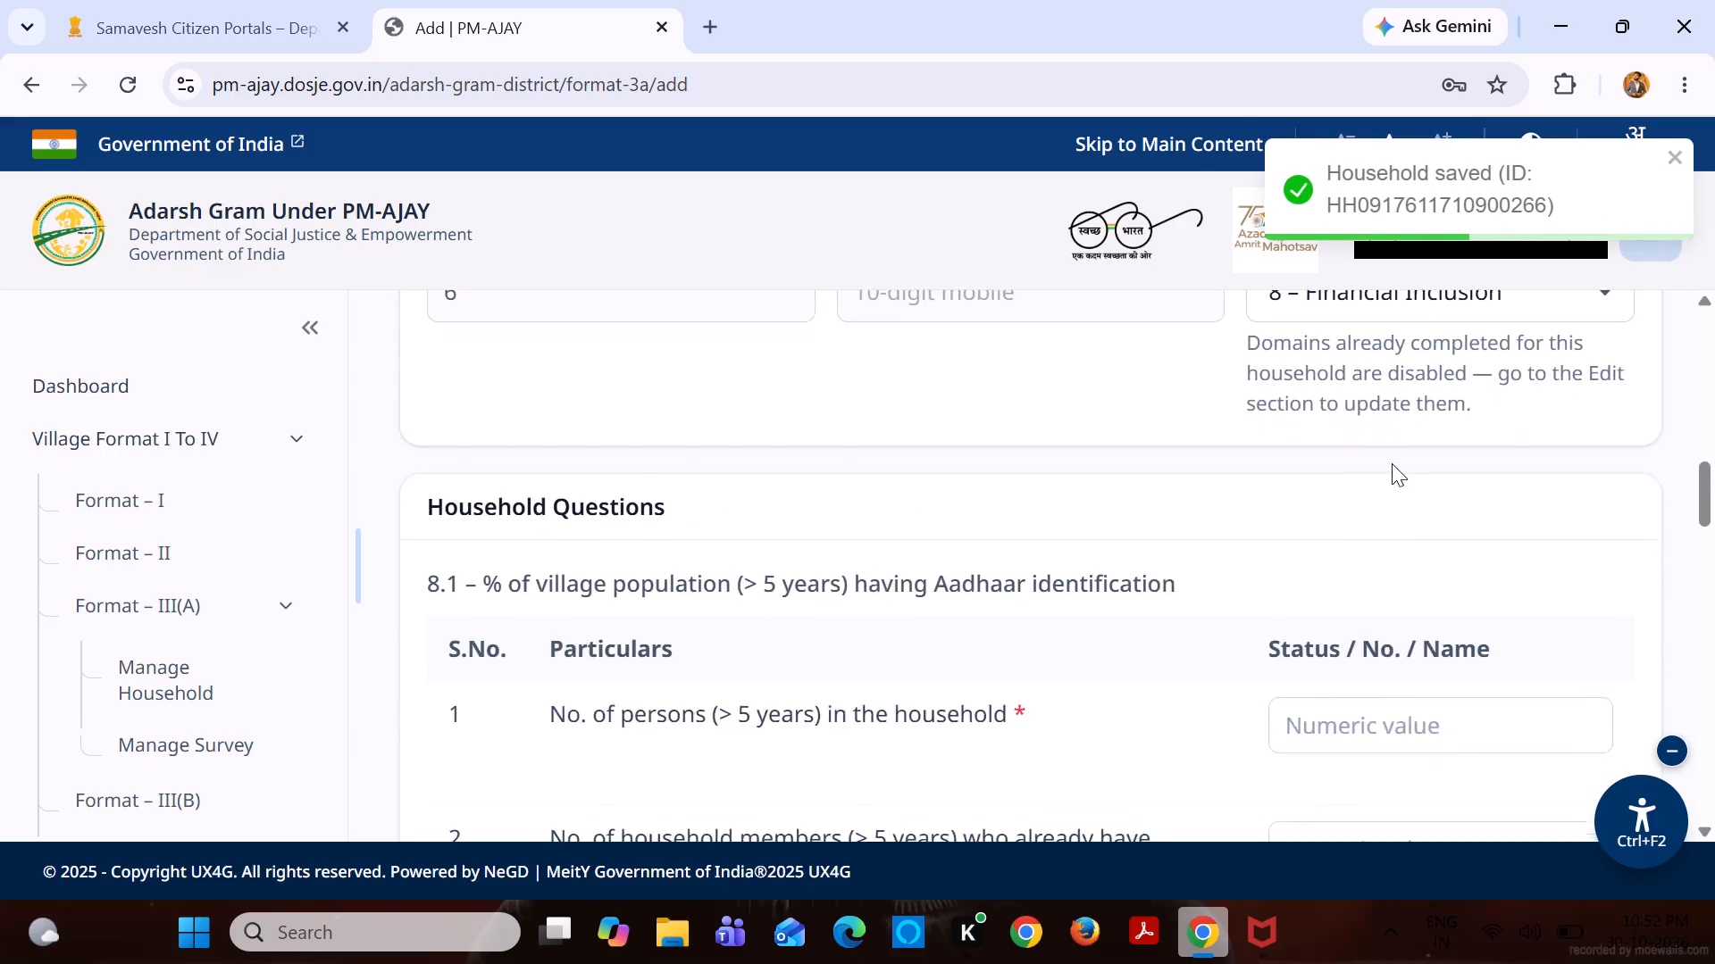
scroll(1392, 464, down, 2)
click(1350, 473)
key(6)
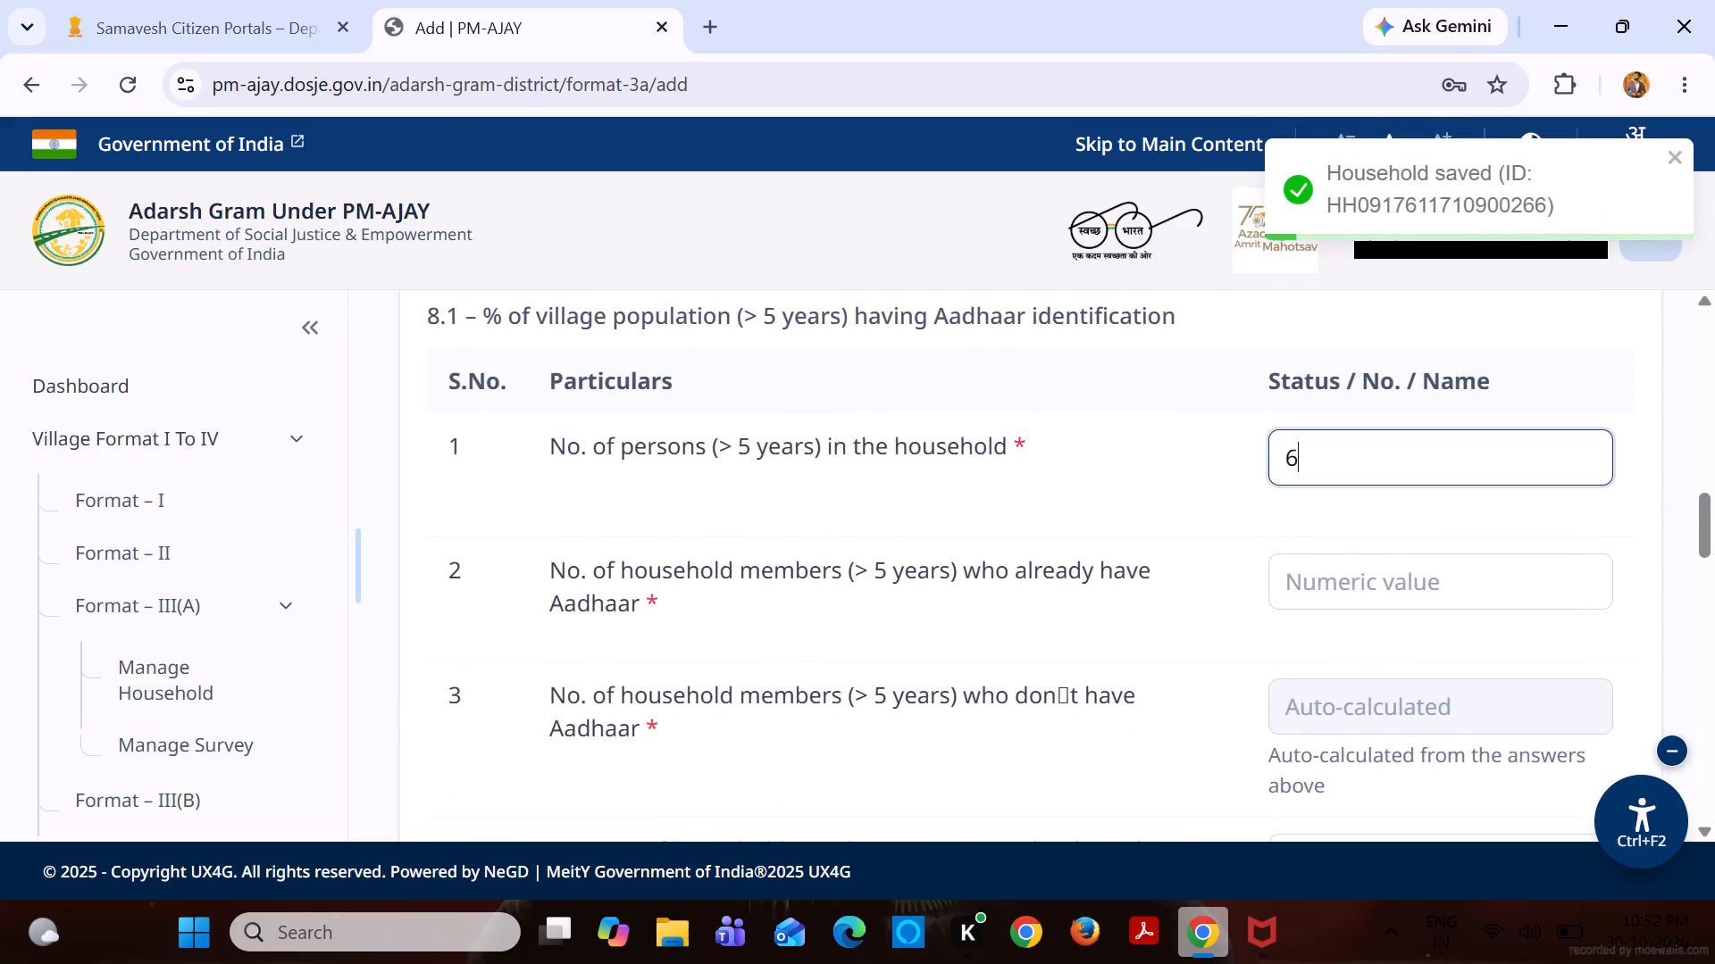
click(1373, 552)
click(1373, 565)
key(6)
In section 8.2, enter 2 members eligible for opening a Bank/Post Office account and 2 who have one.
scroll(1391, 560, down, 4)
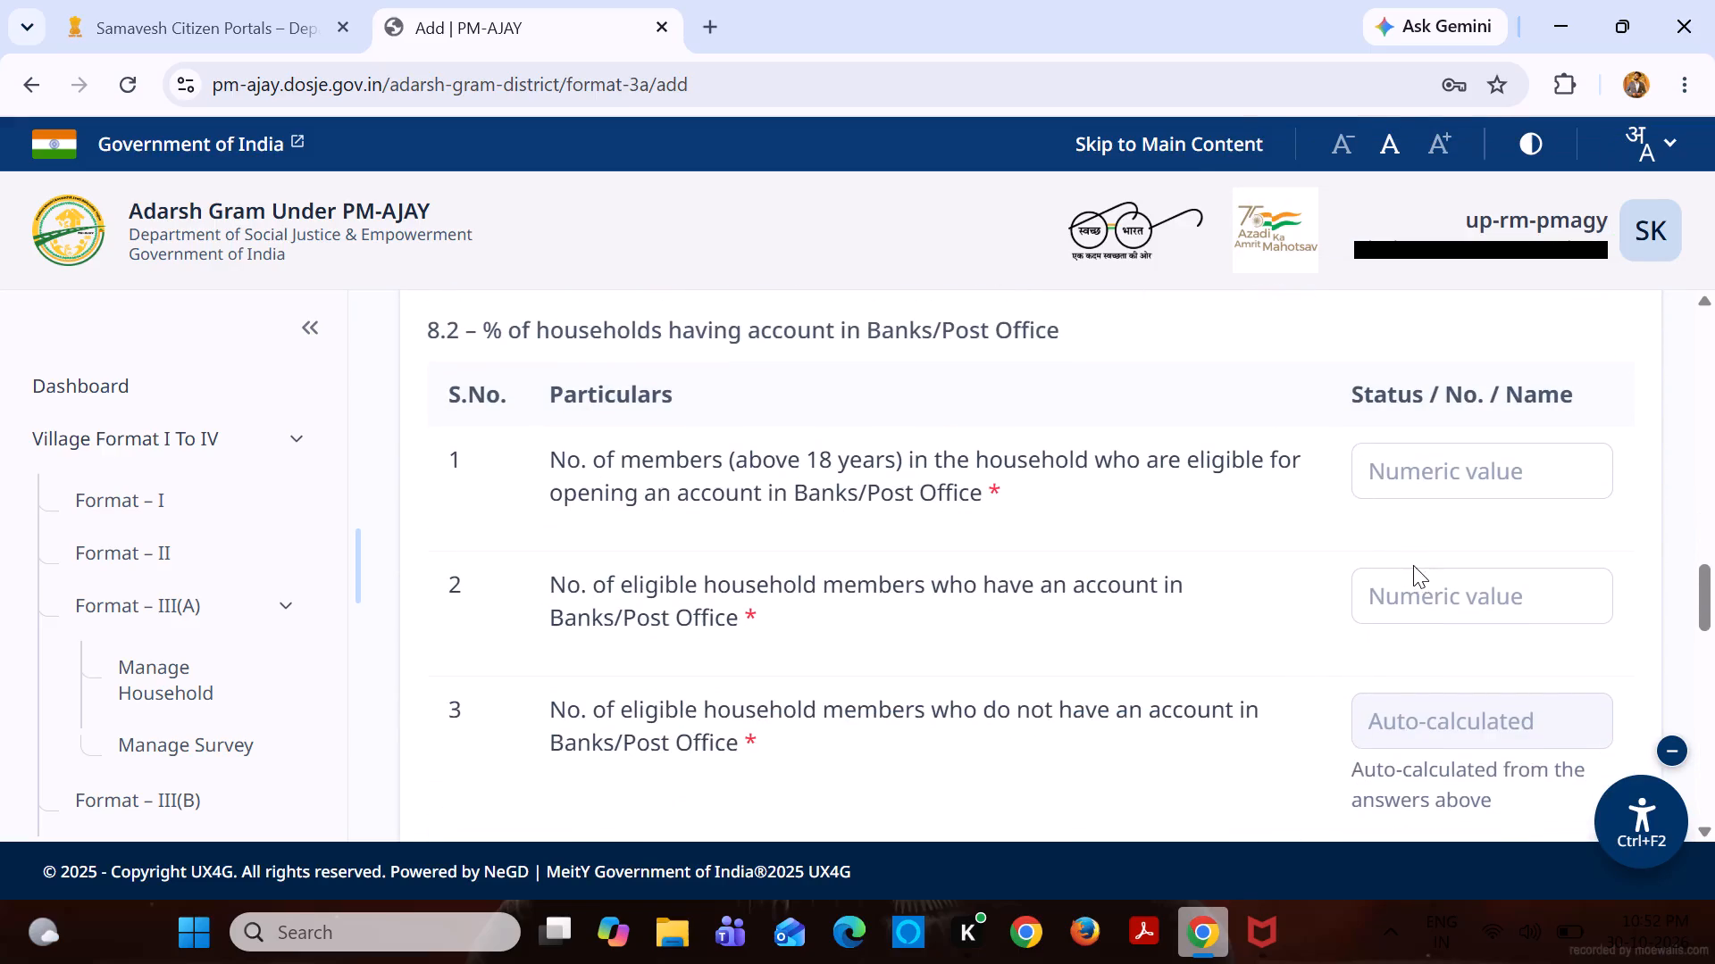
click(1426, 480)
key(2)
click(1438, 575)
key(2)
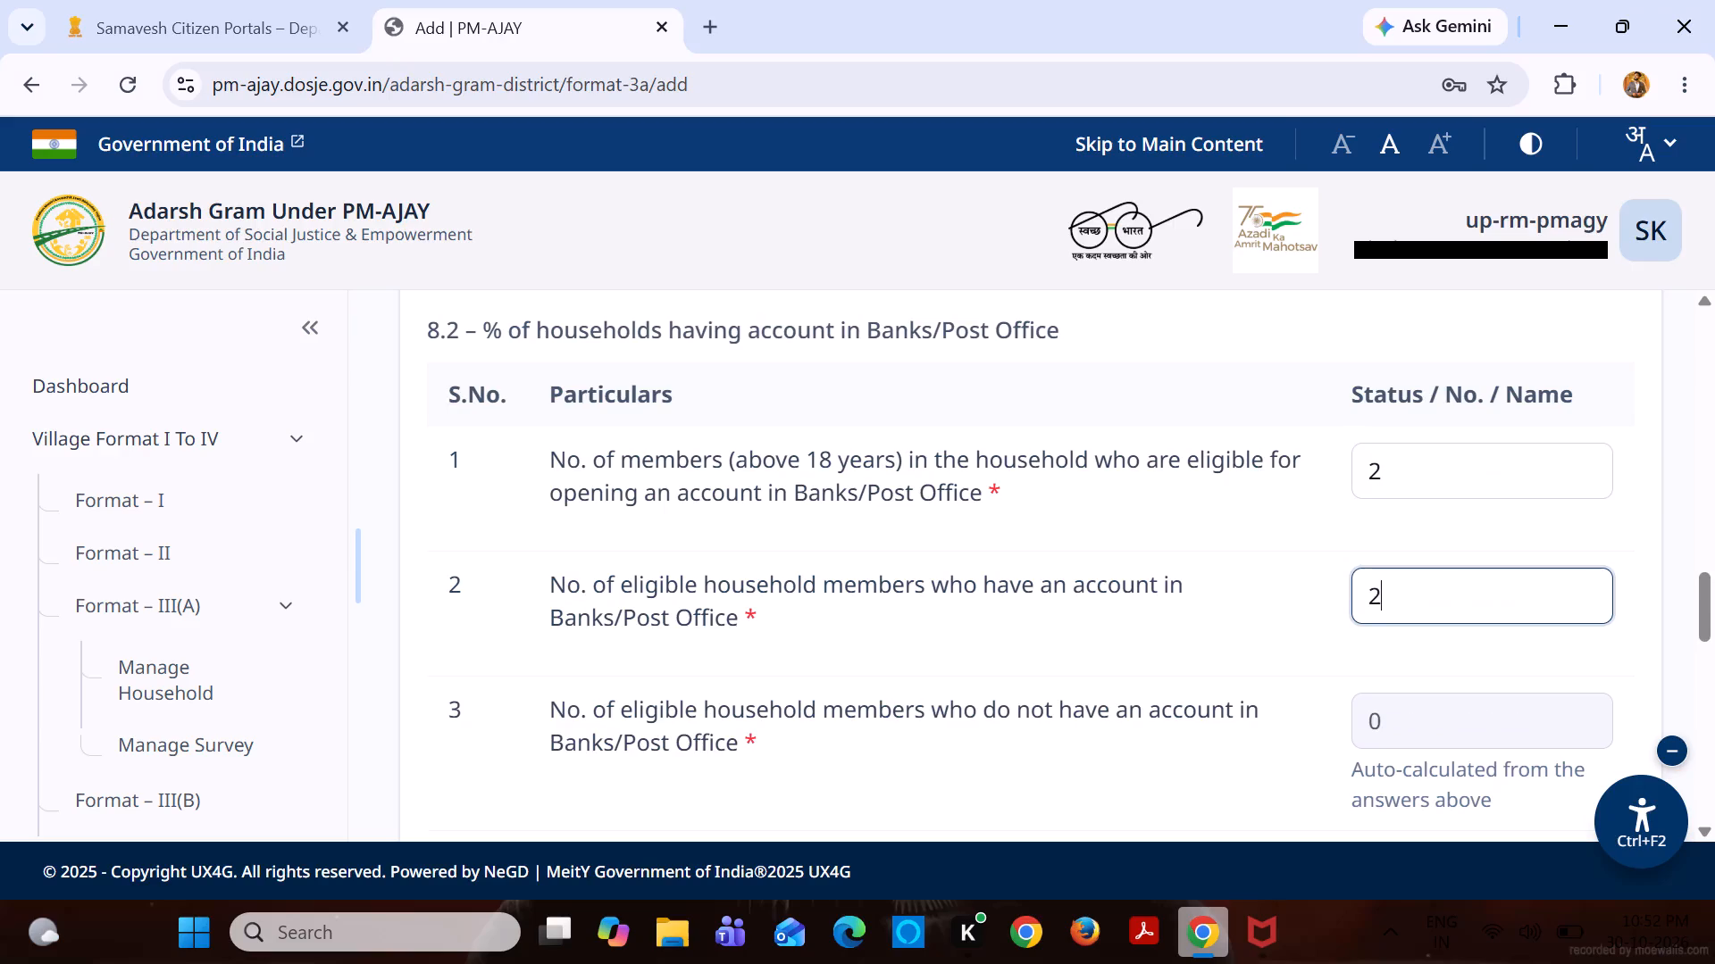
Enter 0 persons eligible for Suraksha Bima in 8.3 and Jeevan Jyoti Bima in 8.4, and submit the Financial Inclusion domain.
scroll(1443, 568, down, 3)
click(1532, 657)
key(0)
scroll(1547, 620, down, 2)
click(1547, 624)
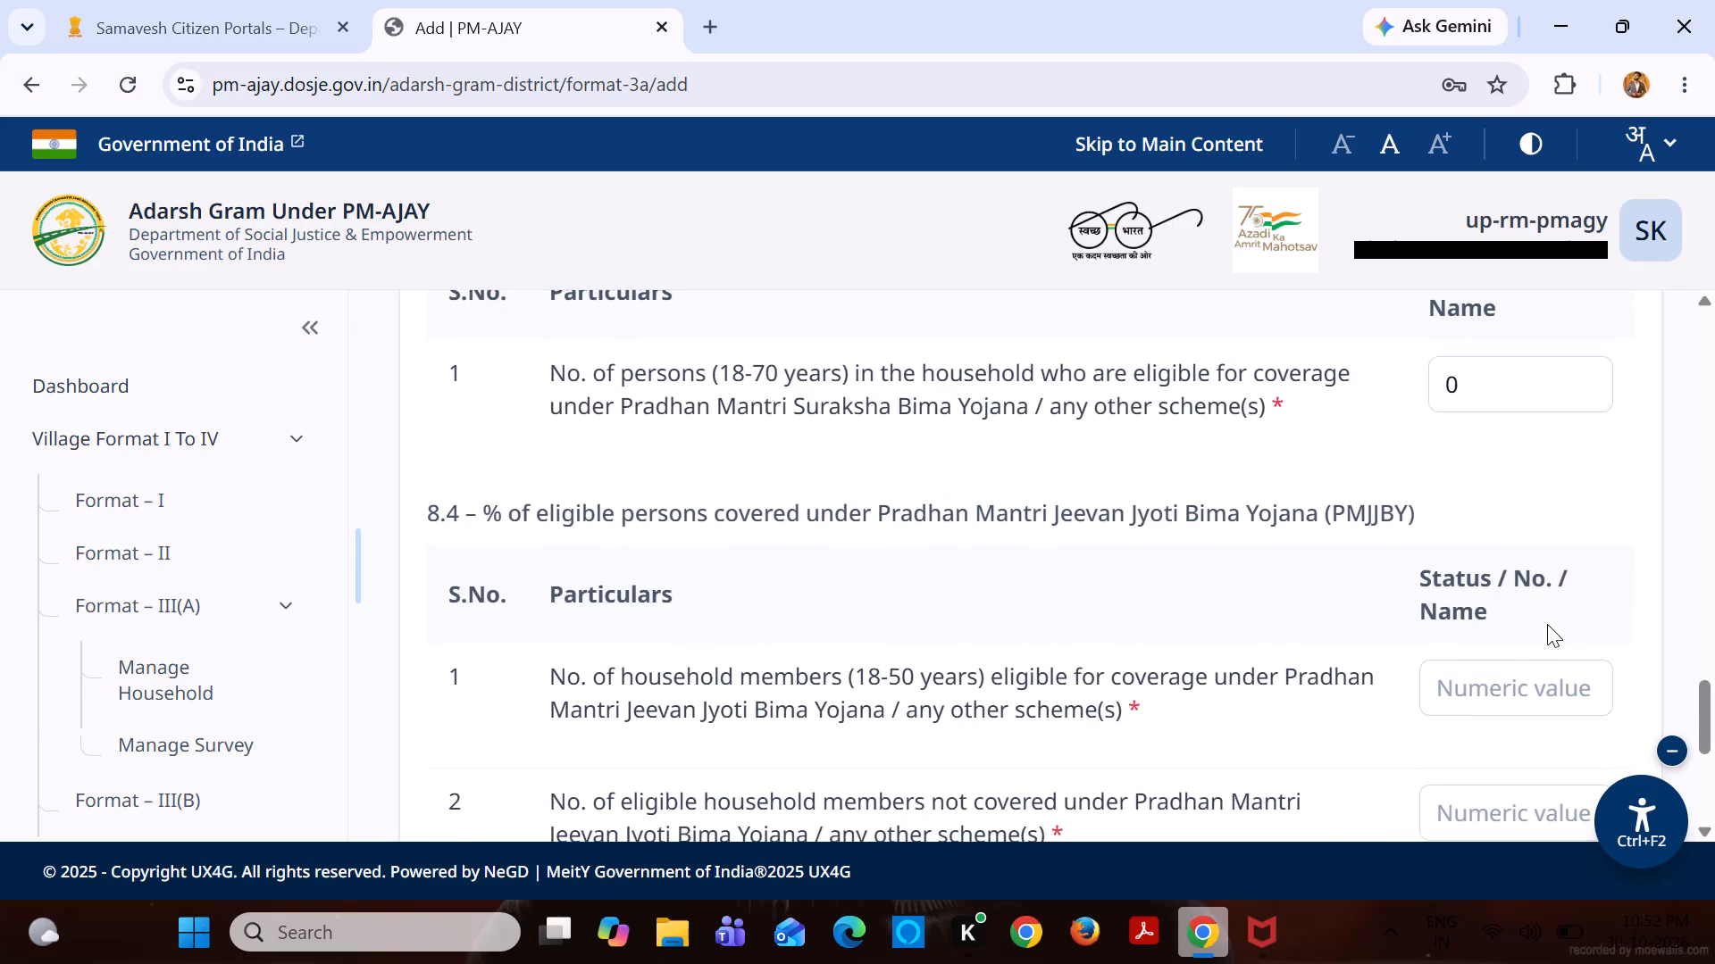
click(1506, 688)
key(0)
scroll(1514, 675, down, 2)
click(1593, 672)
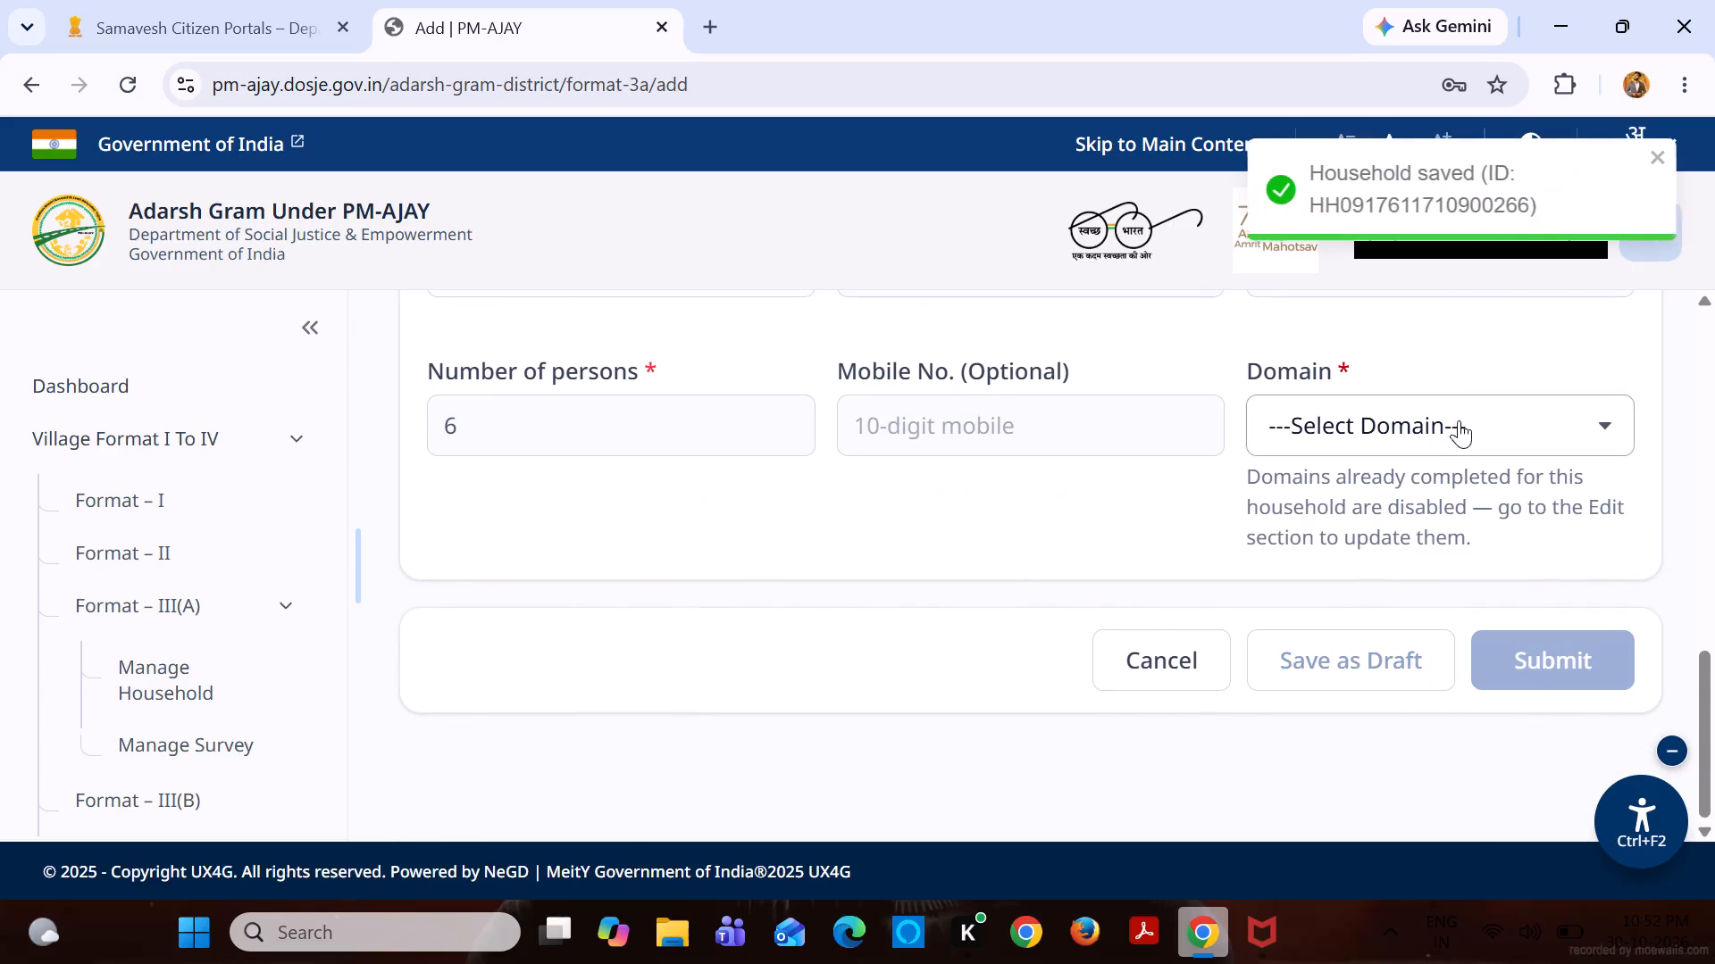
Fill in the 9 – Digitization domain with 0 members eligible for PMGDISHA training in section 9.3, and submit it.
drag(1461, 400, 1463, 439)
scroll(1461, 611, down, 4)
click(1373, 743)
scroll(1374, 716, down, 2)
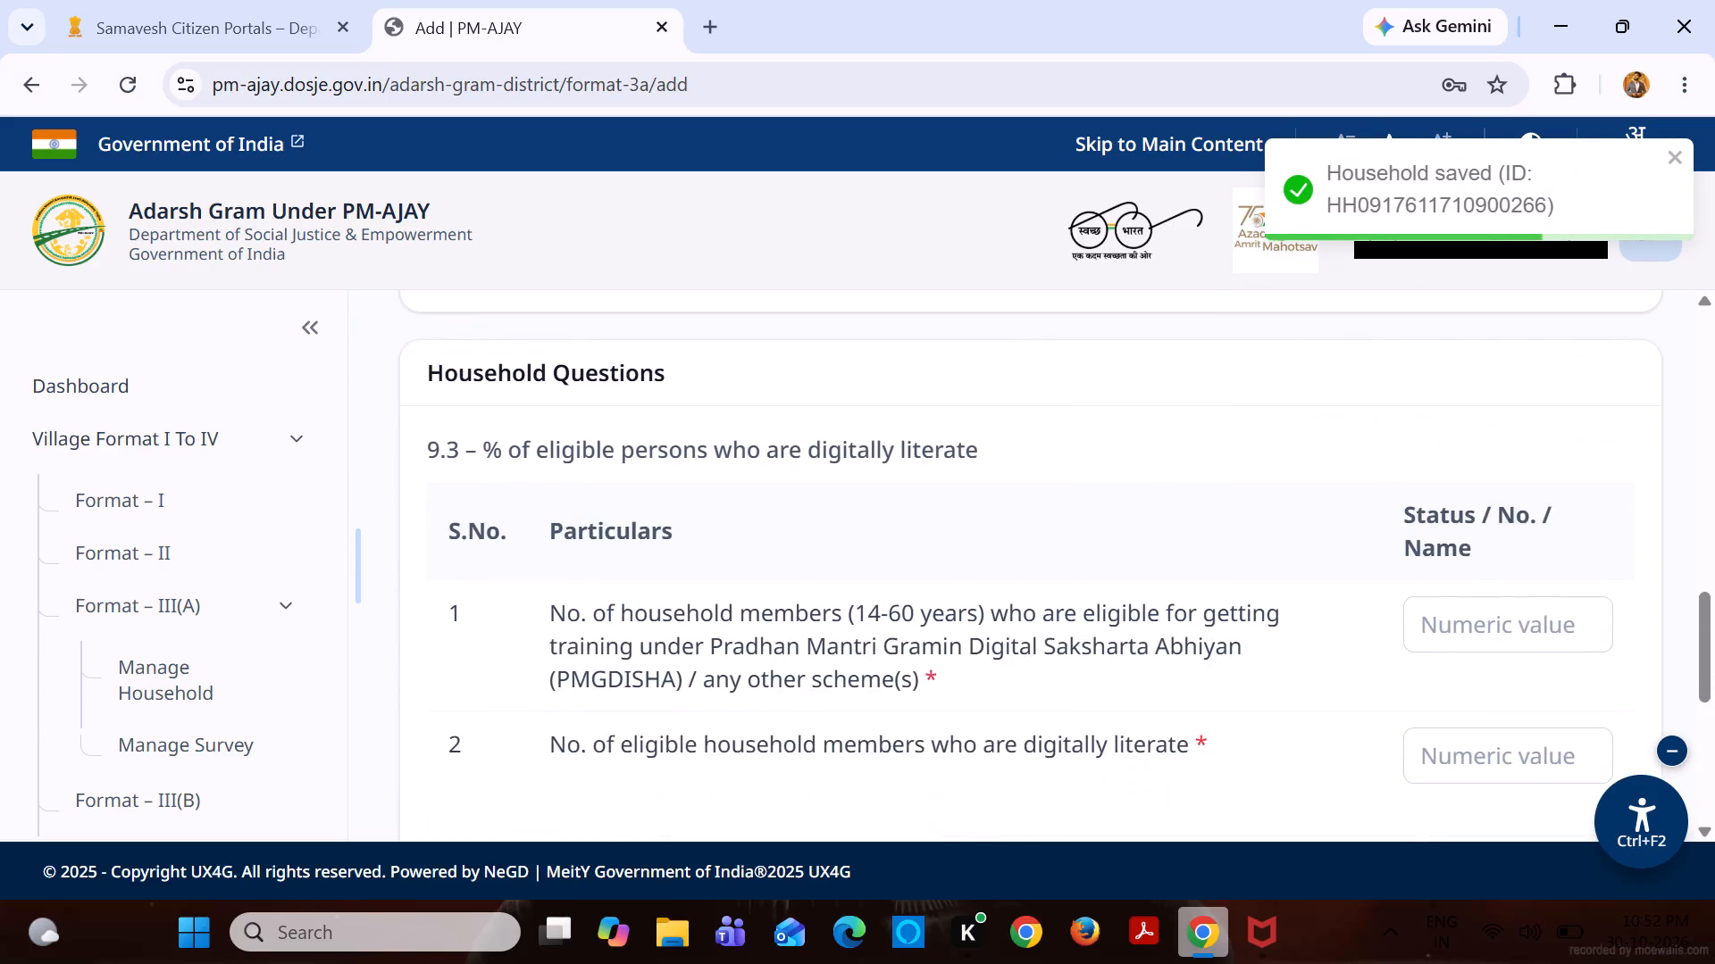
click(1423, 621)
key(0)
scroll(1595, 746, down, 1)
click(1563, 713)
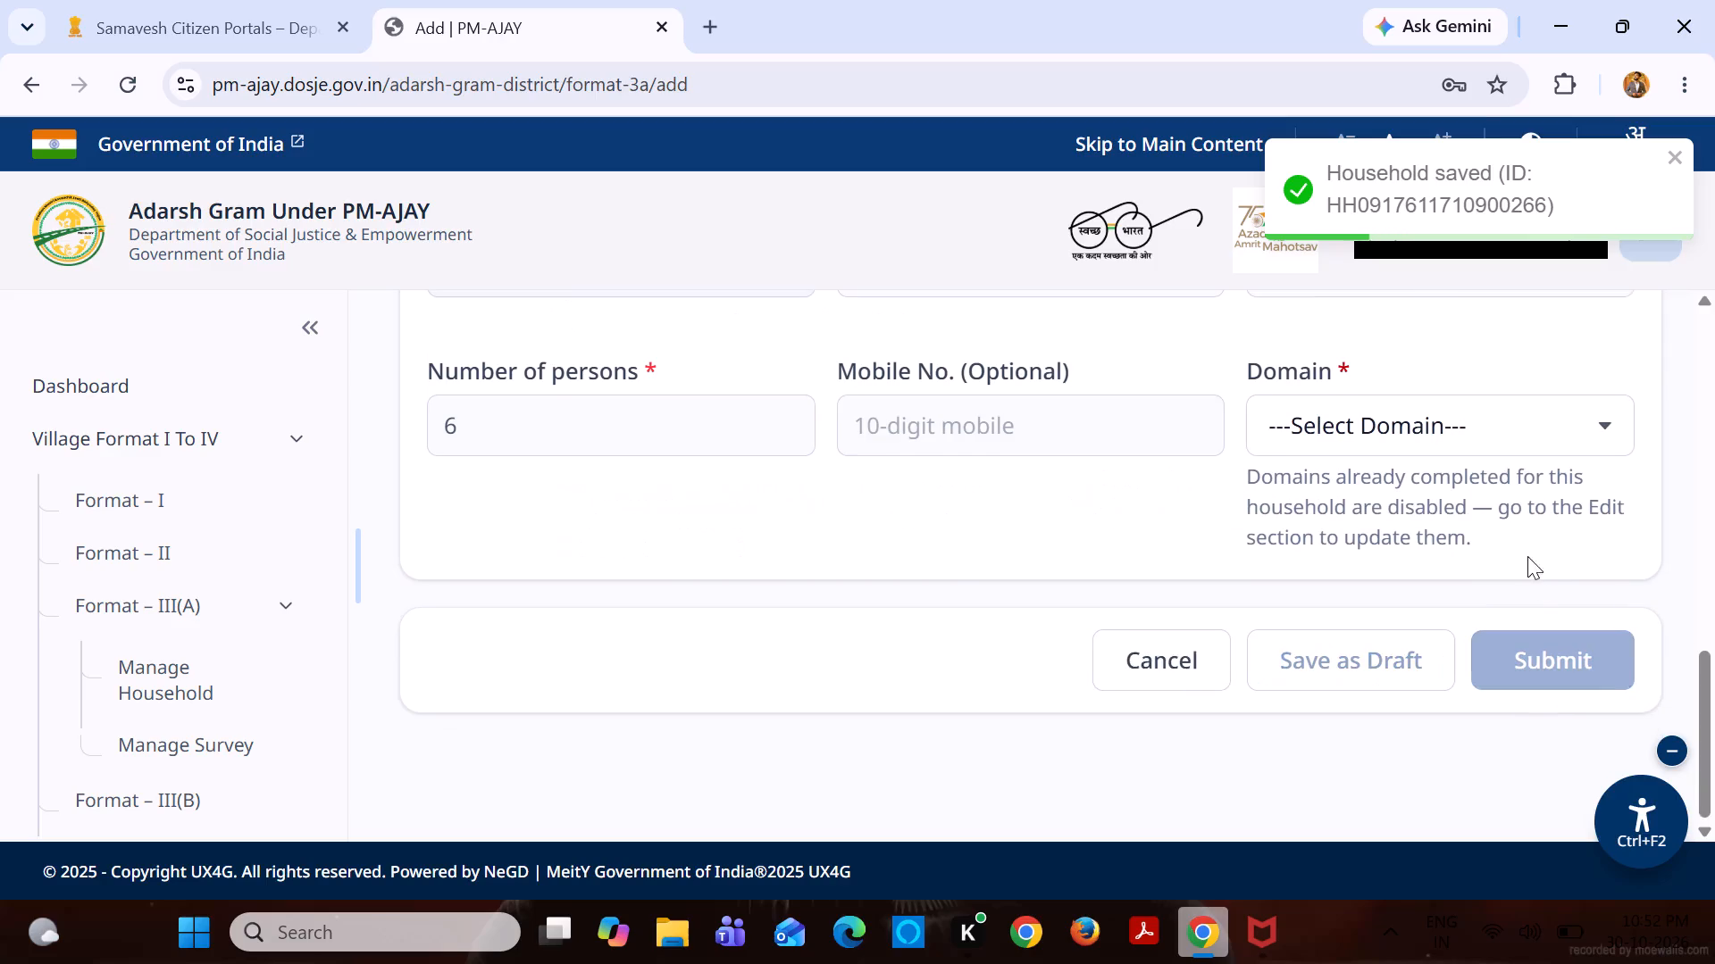
Choose the 10 – Livelihood and Skill Development domain and enter 0 as the first answer in sections 10.1 and 10.2.
click(1514, 439)
scroll(1500, 561, down, 4)
click(1390, 784)
scroll(1398, 761, down, 2)
click(1448, 591)
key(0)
scroll(1457, 605, down, 3)
click(1451, 442)
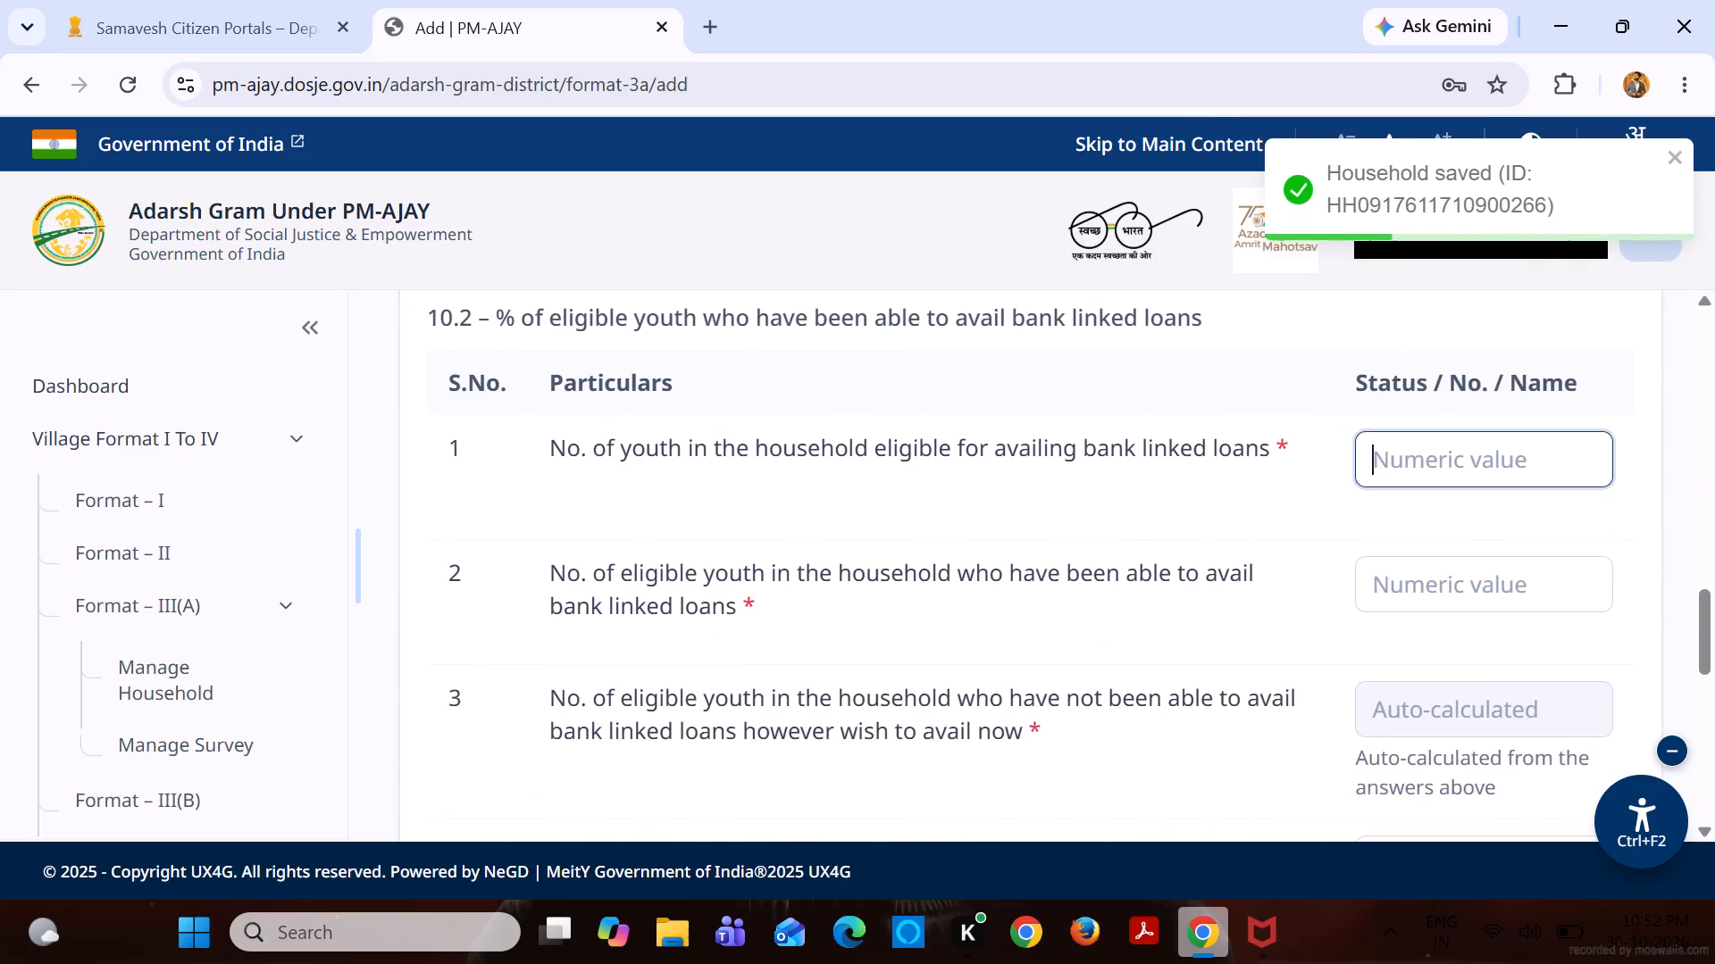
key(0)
In section 10.3, answer Yes to a household member belonging to a self-help group (SHG).
click(1447, 745)
click(1432, 811)
scroll(1442, 789, down, 3)
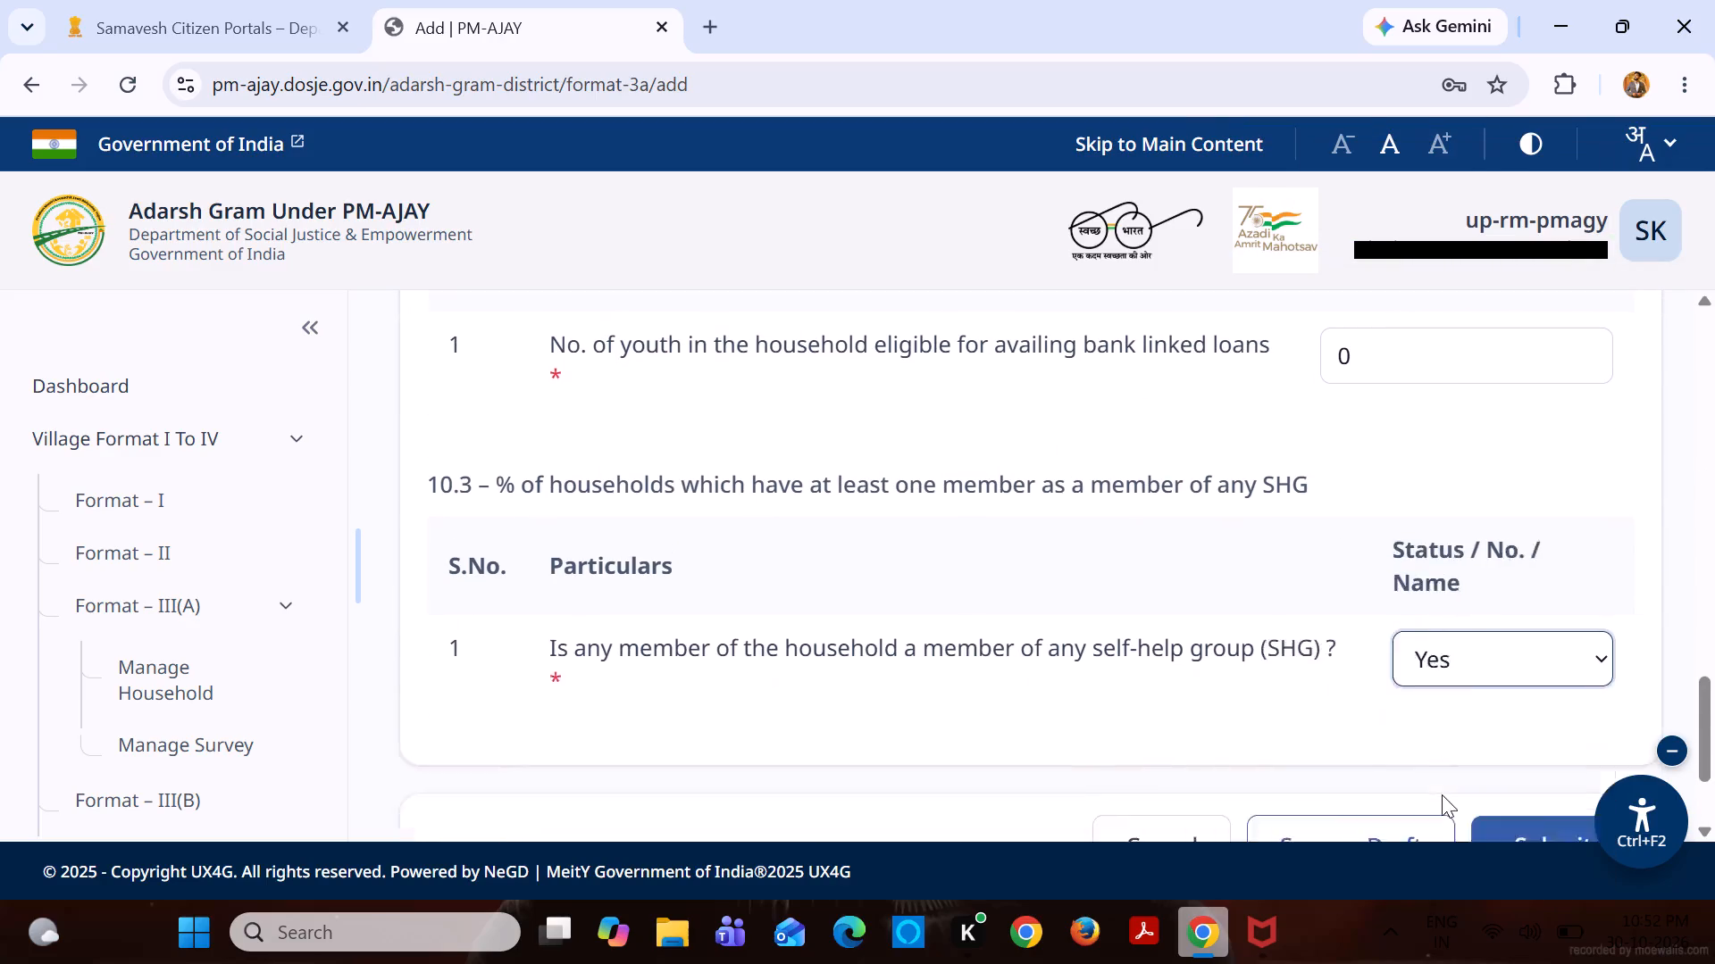
click(1518, 669)
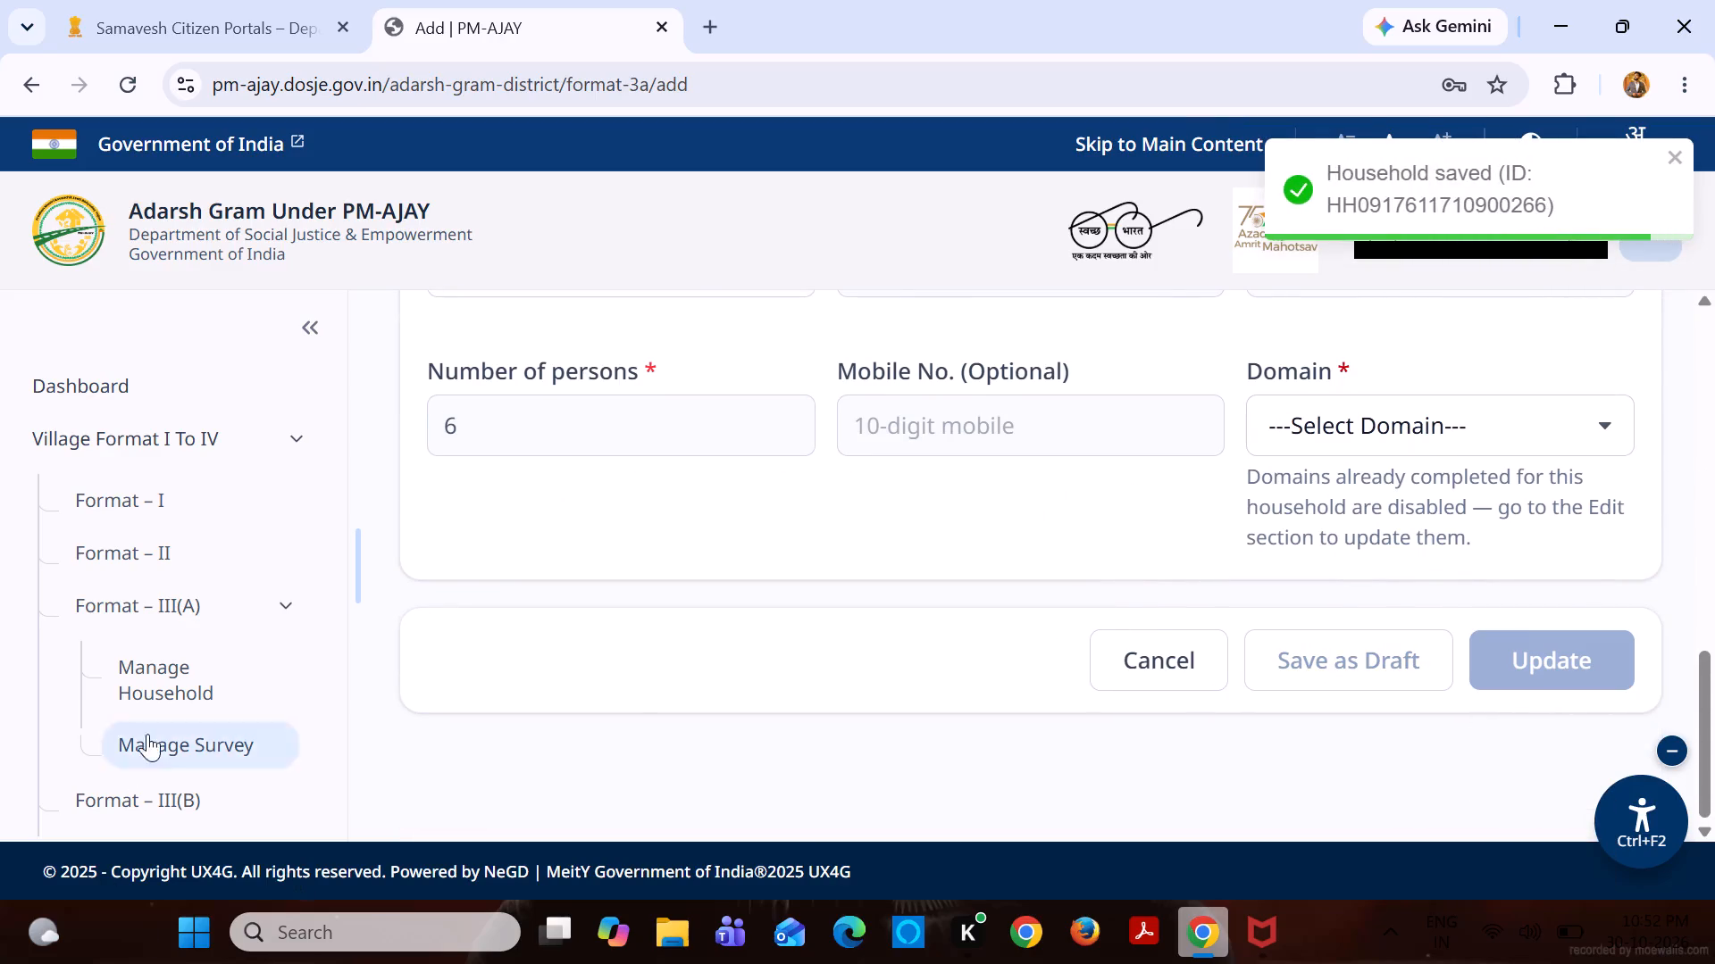
Start a new household entry with block Shahabad - 1488, gram panchayat Boodpur - 84740, village Boodpur - 117109 and category Others.
click(172, 676)
click(1244, 384)
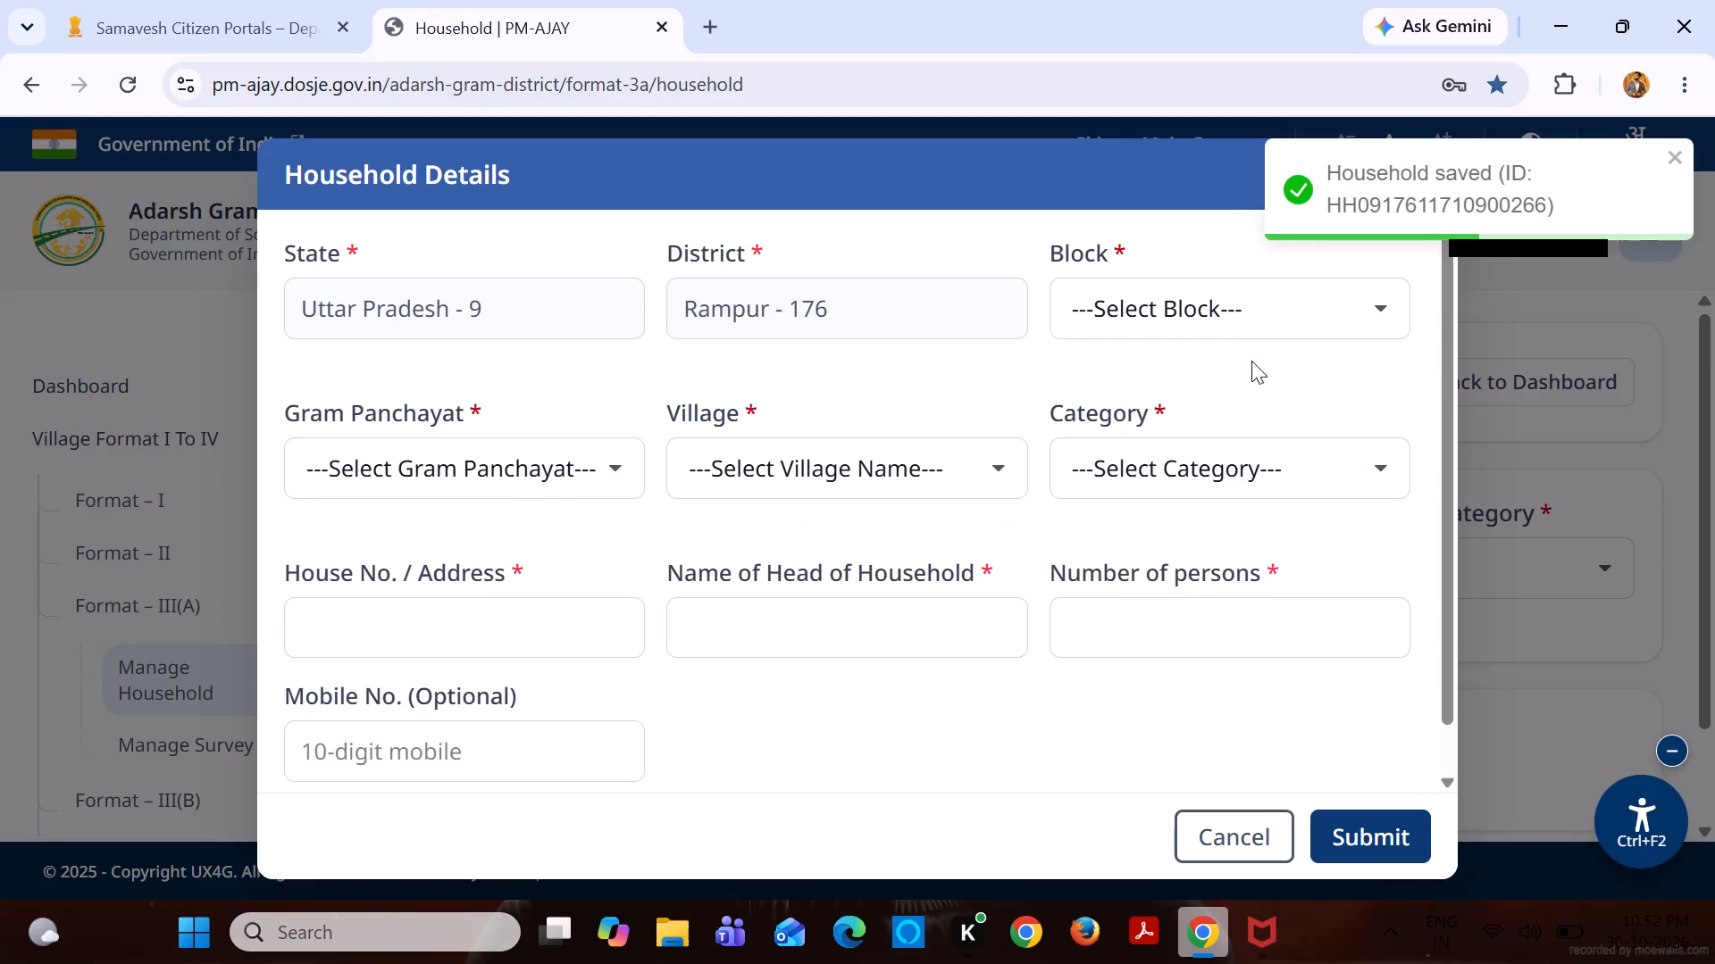
click(1267, 307)
click(1133, 752)
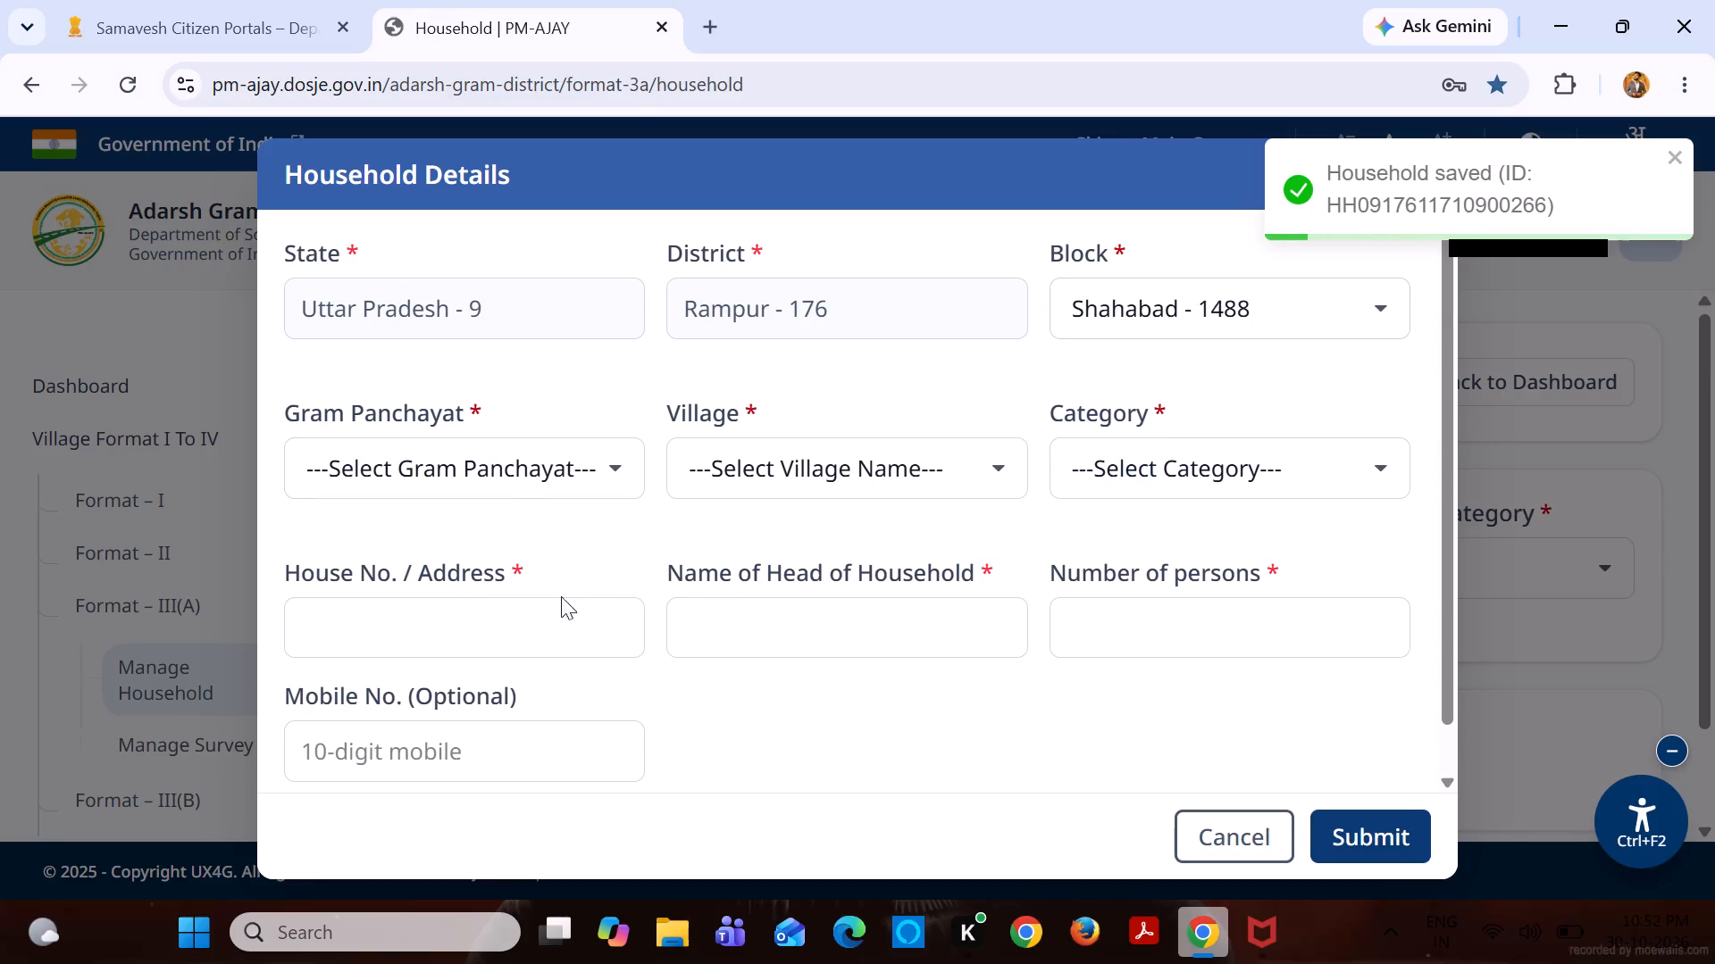
click(546, 448)
drag(418, 725, 426, 719)
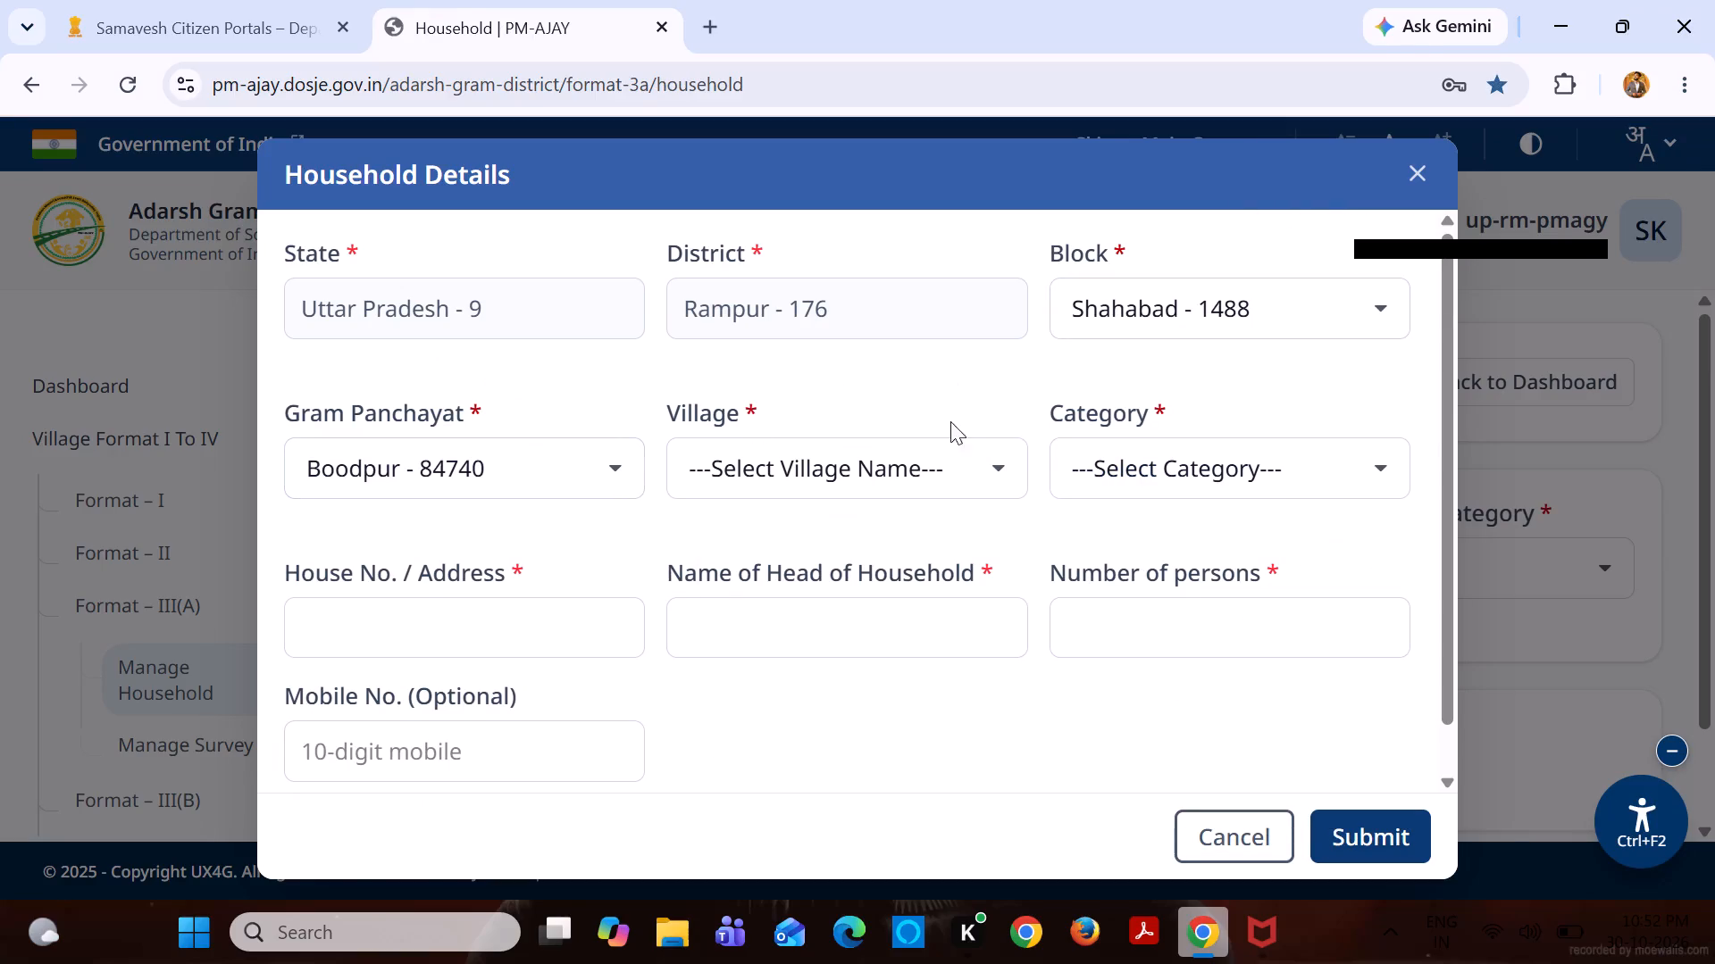
click(946, 445)
click(779, 610)
click(1279, 447)
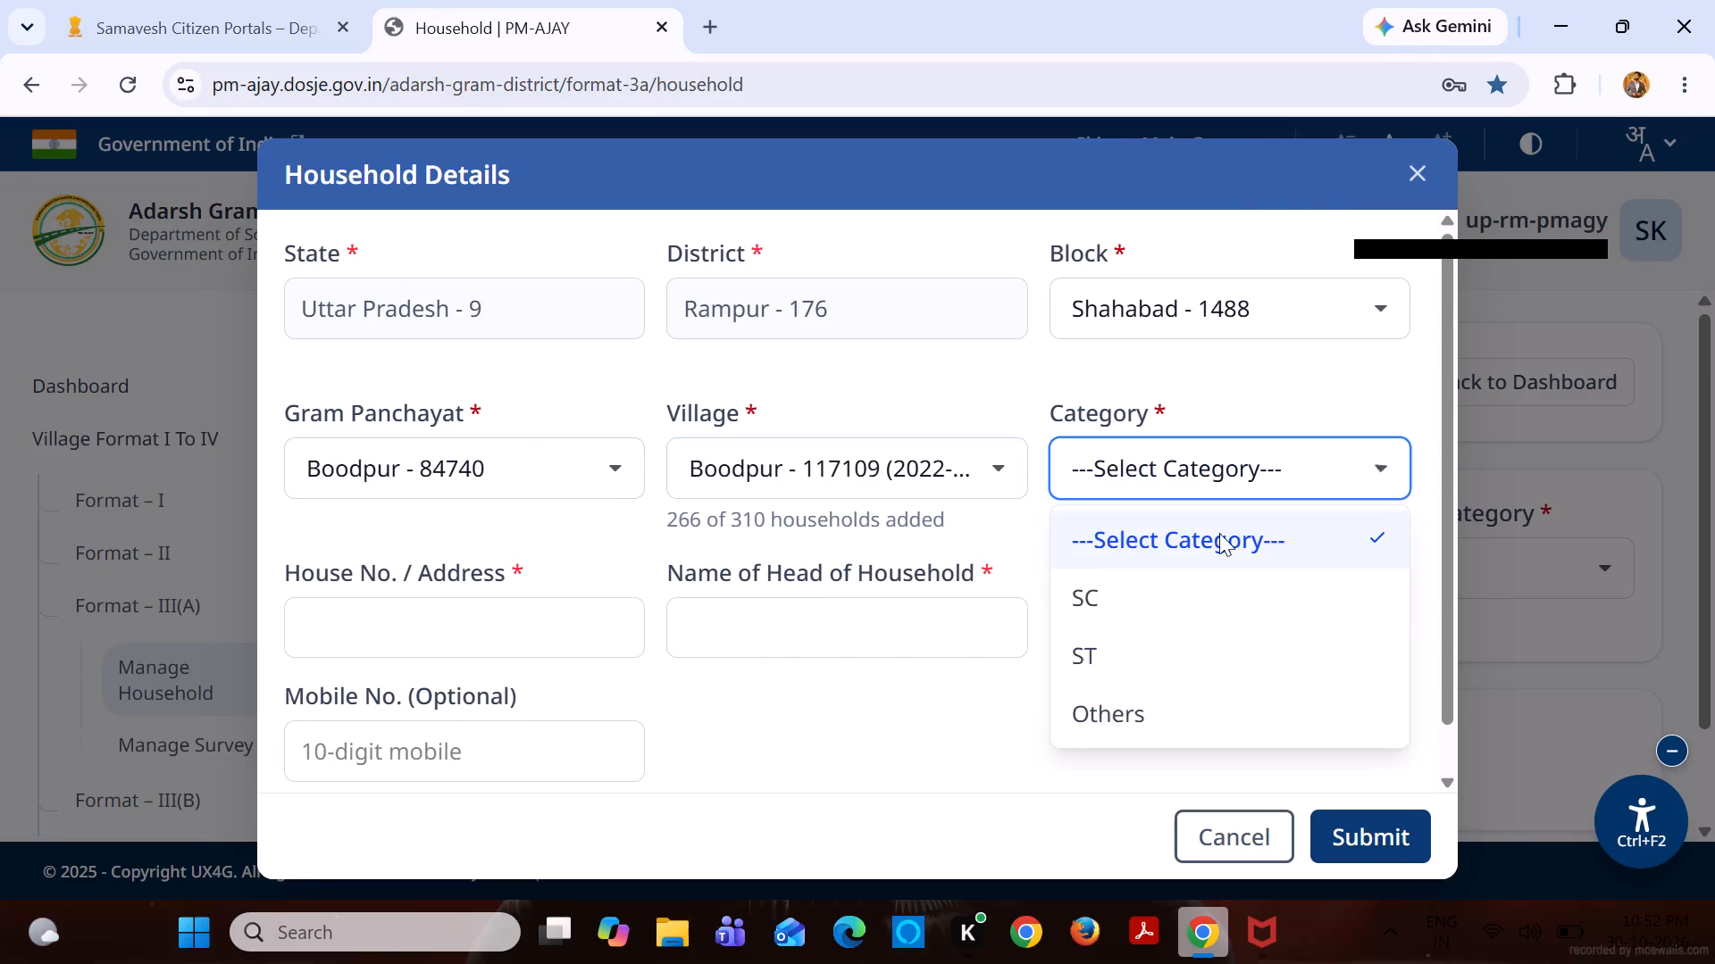
click(1107, 699)
Enter house number 267, the head of household's name and 6 persons, and submit the new household.
click(542, 659)
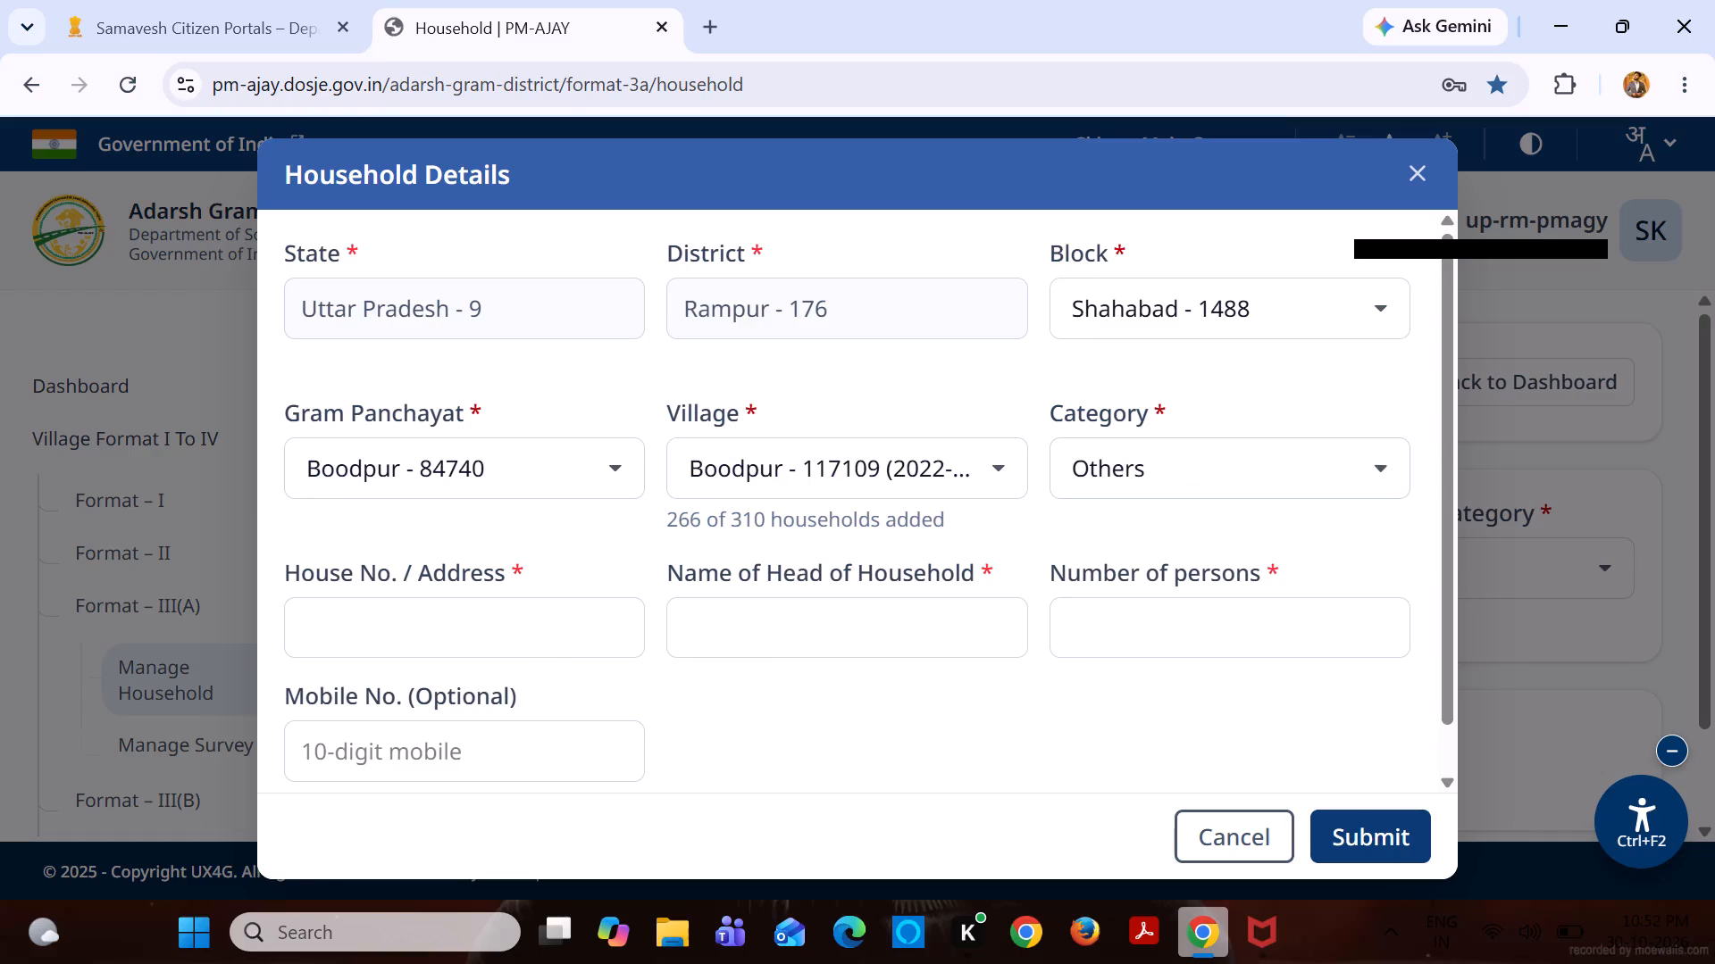
click(532, 652)
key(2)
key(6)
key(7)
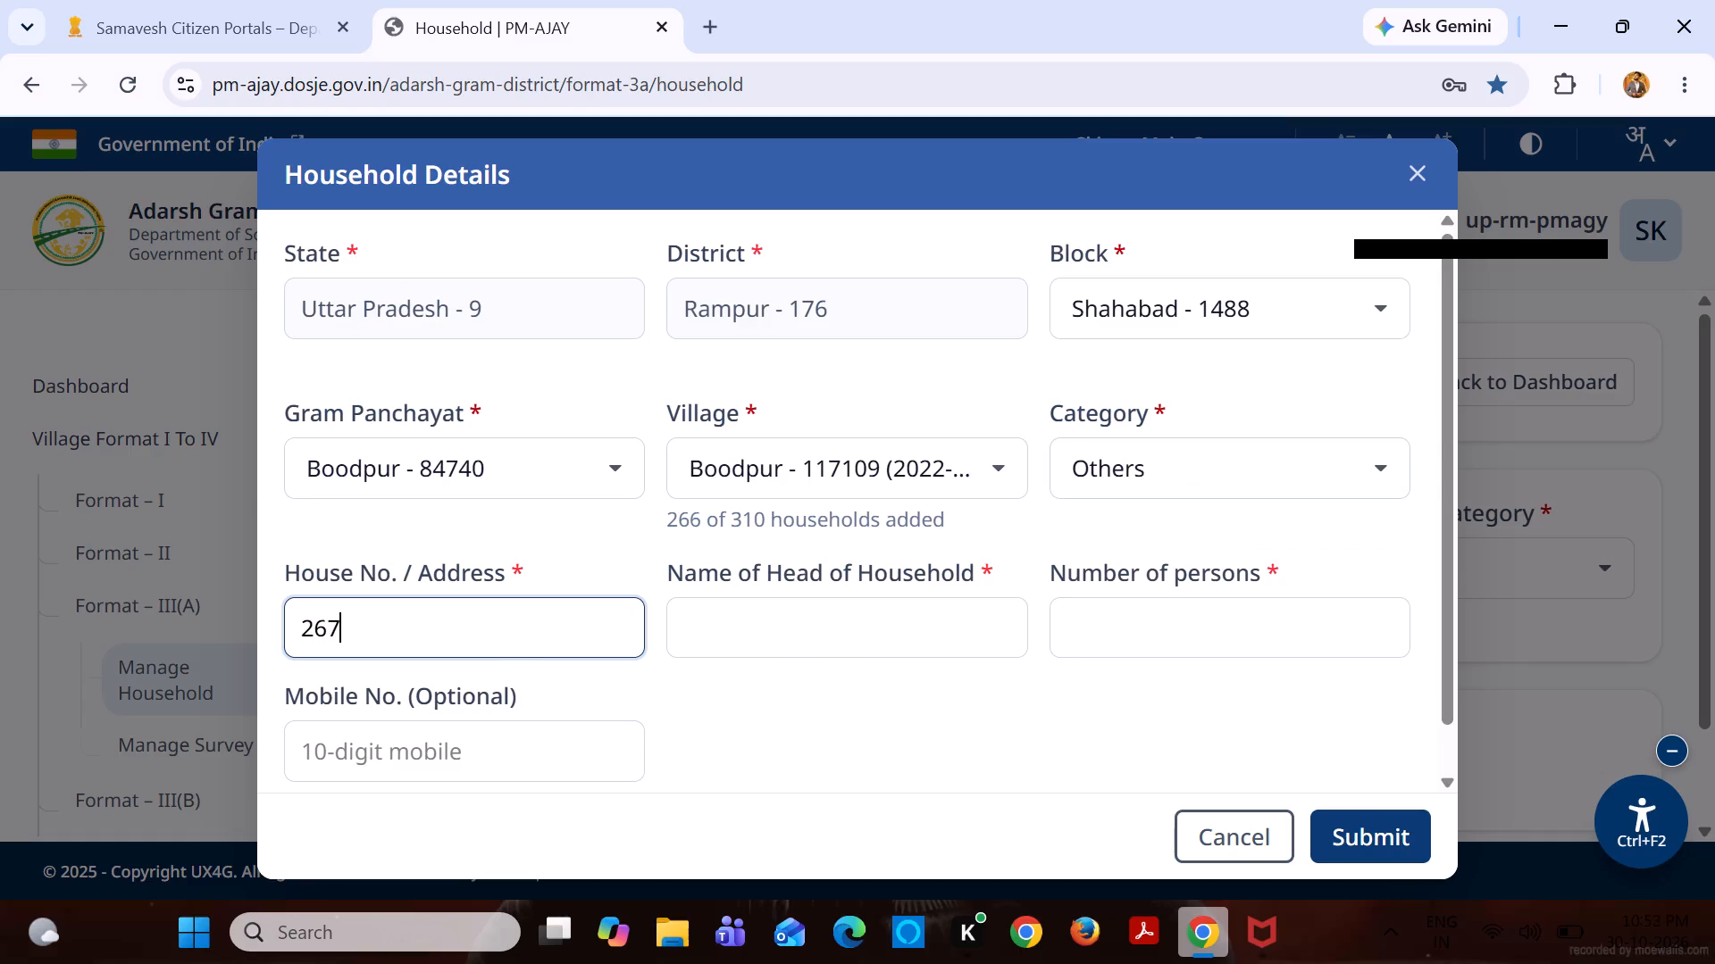
click(857, 619)
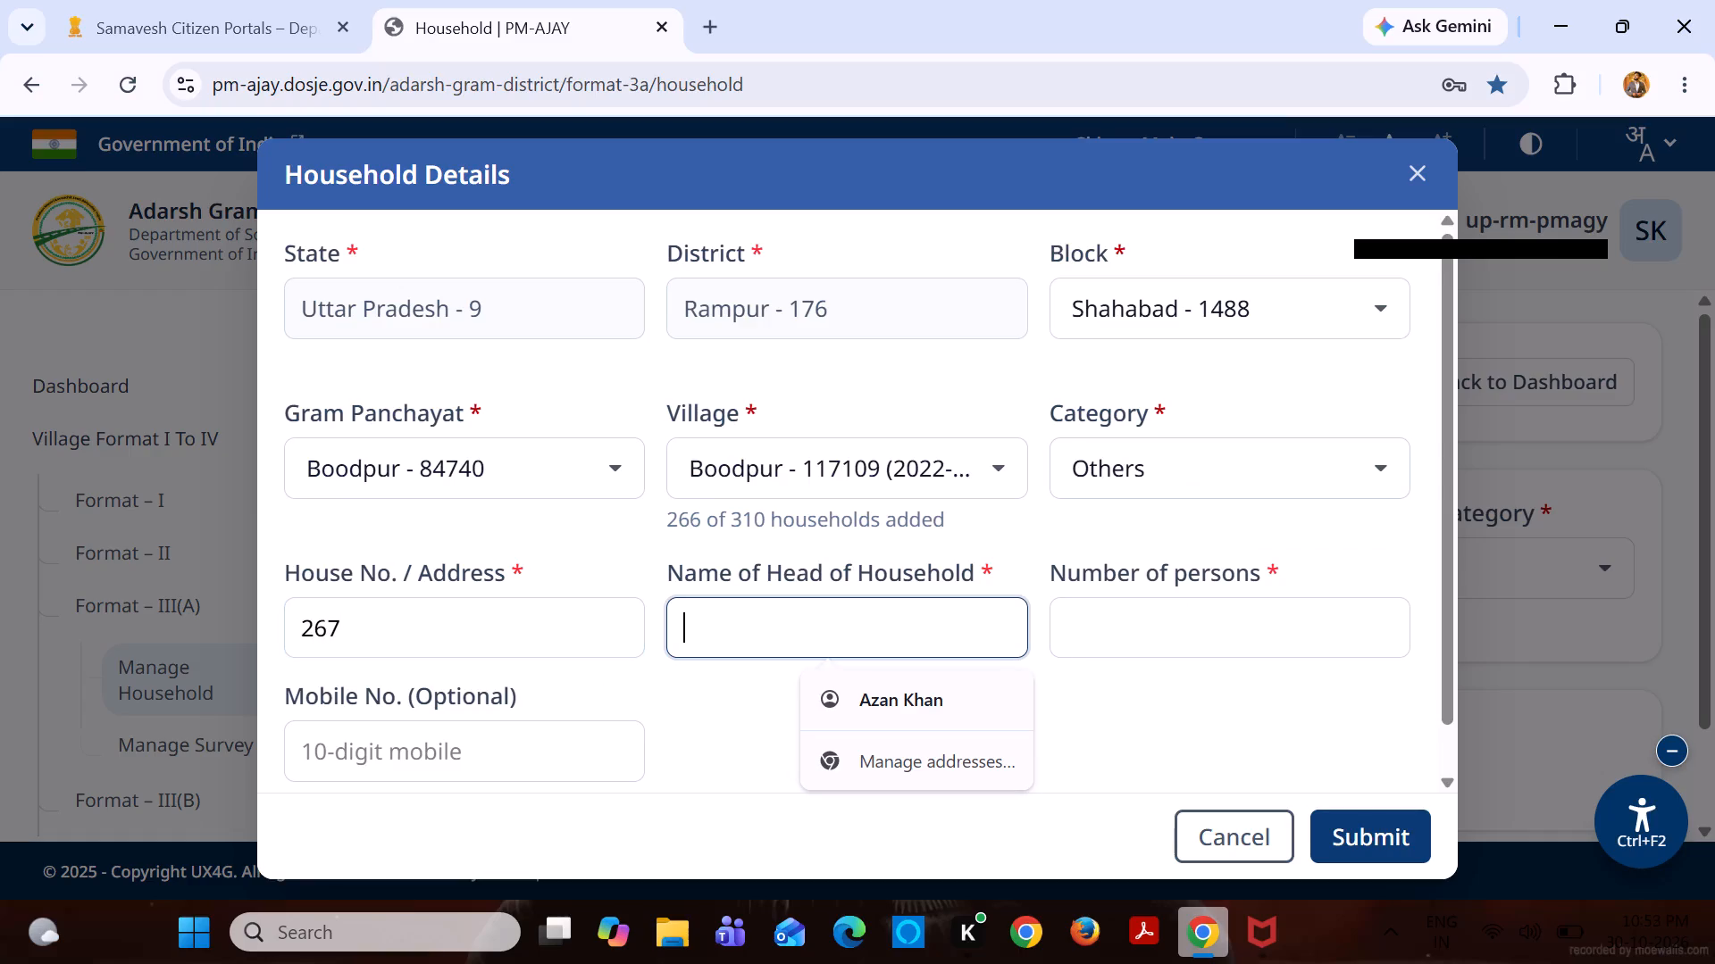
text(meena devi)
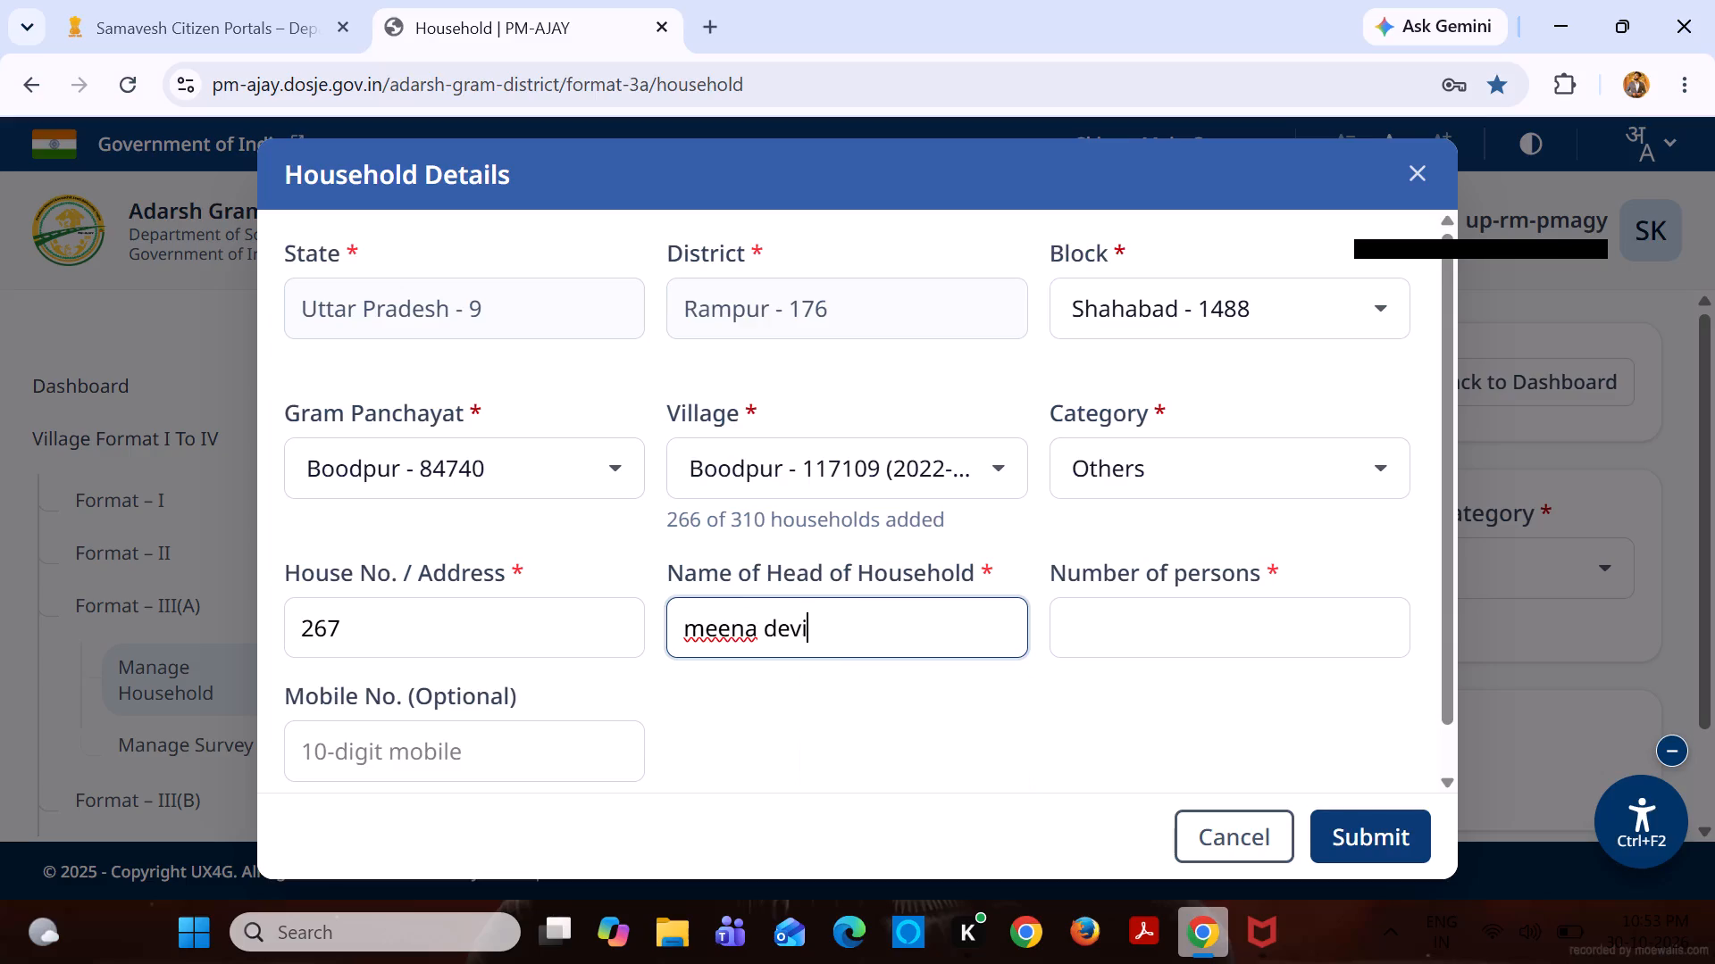
click(1092, 608)
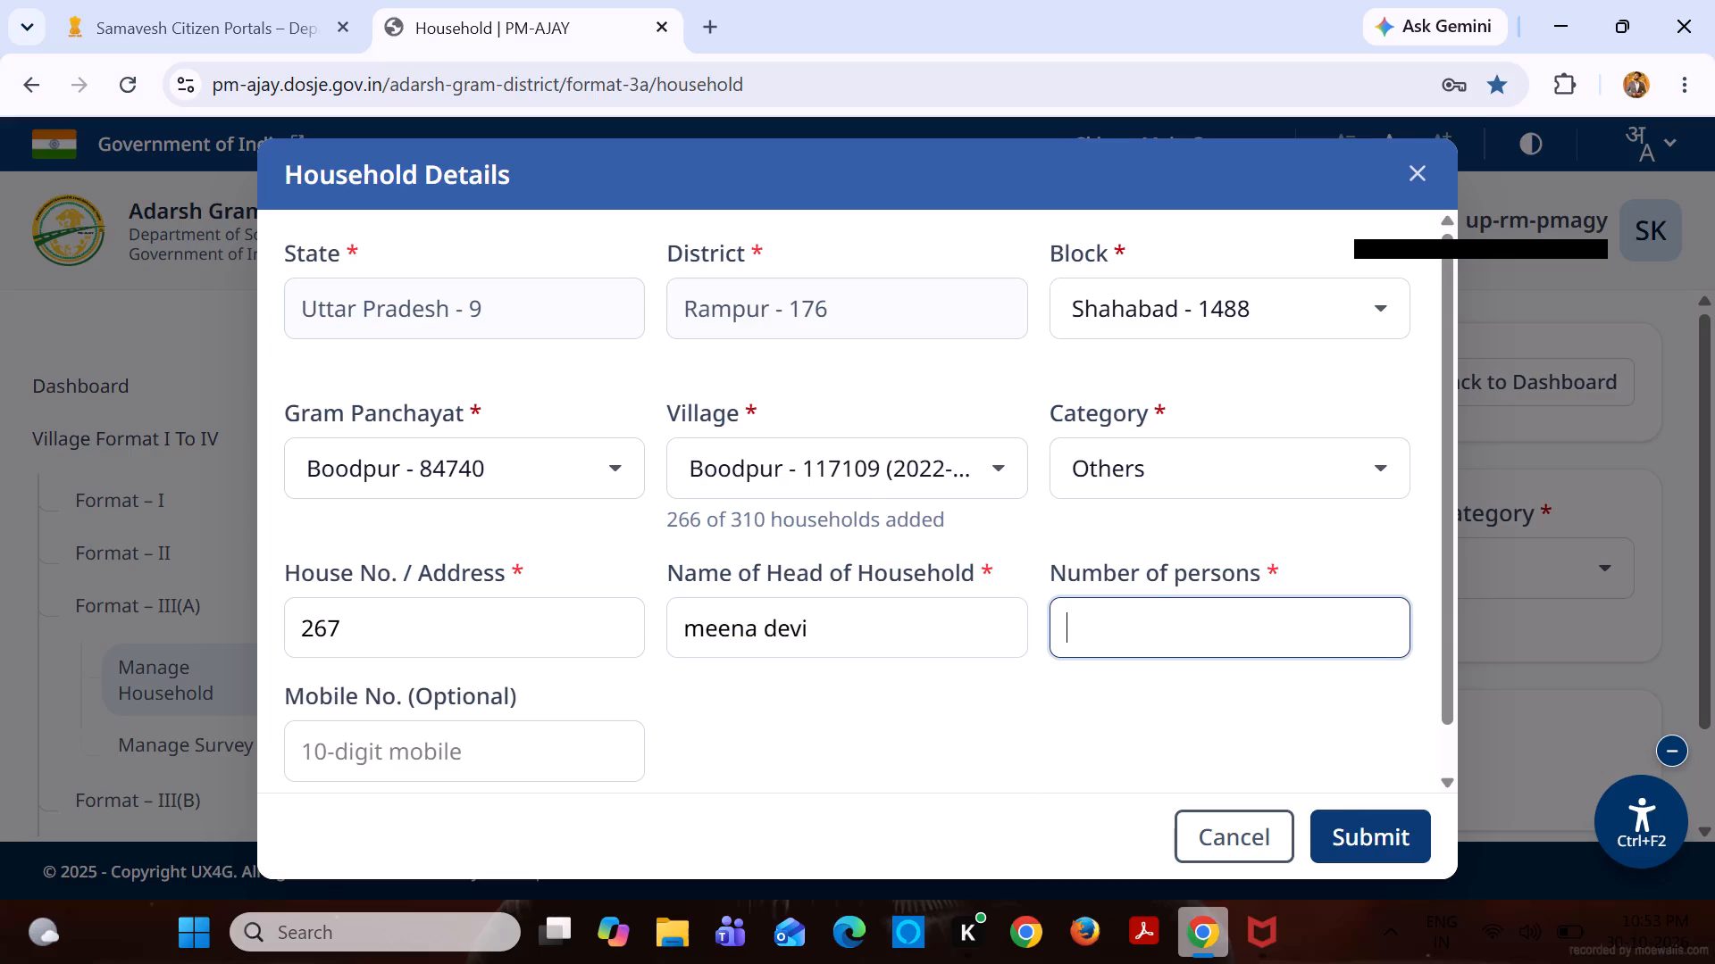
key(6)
click(1375, 824)
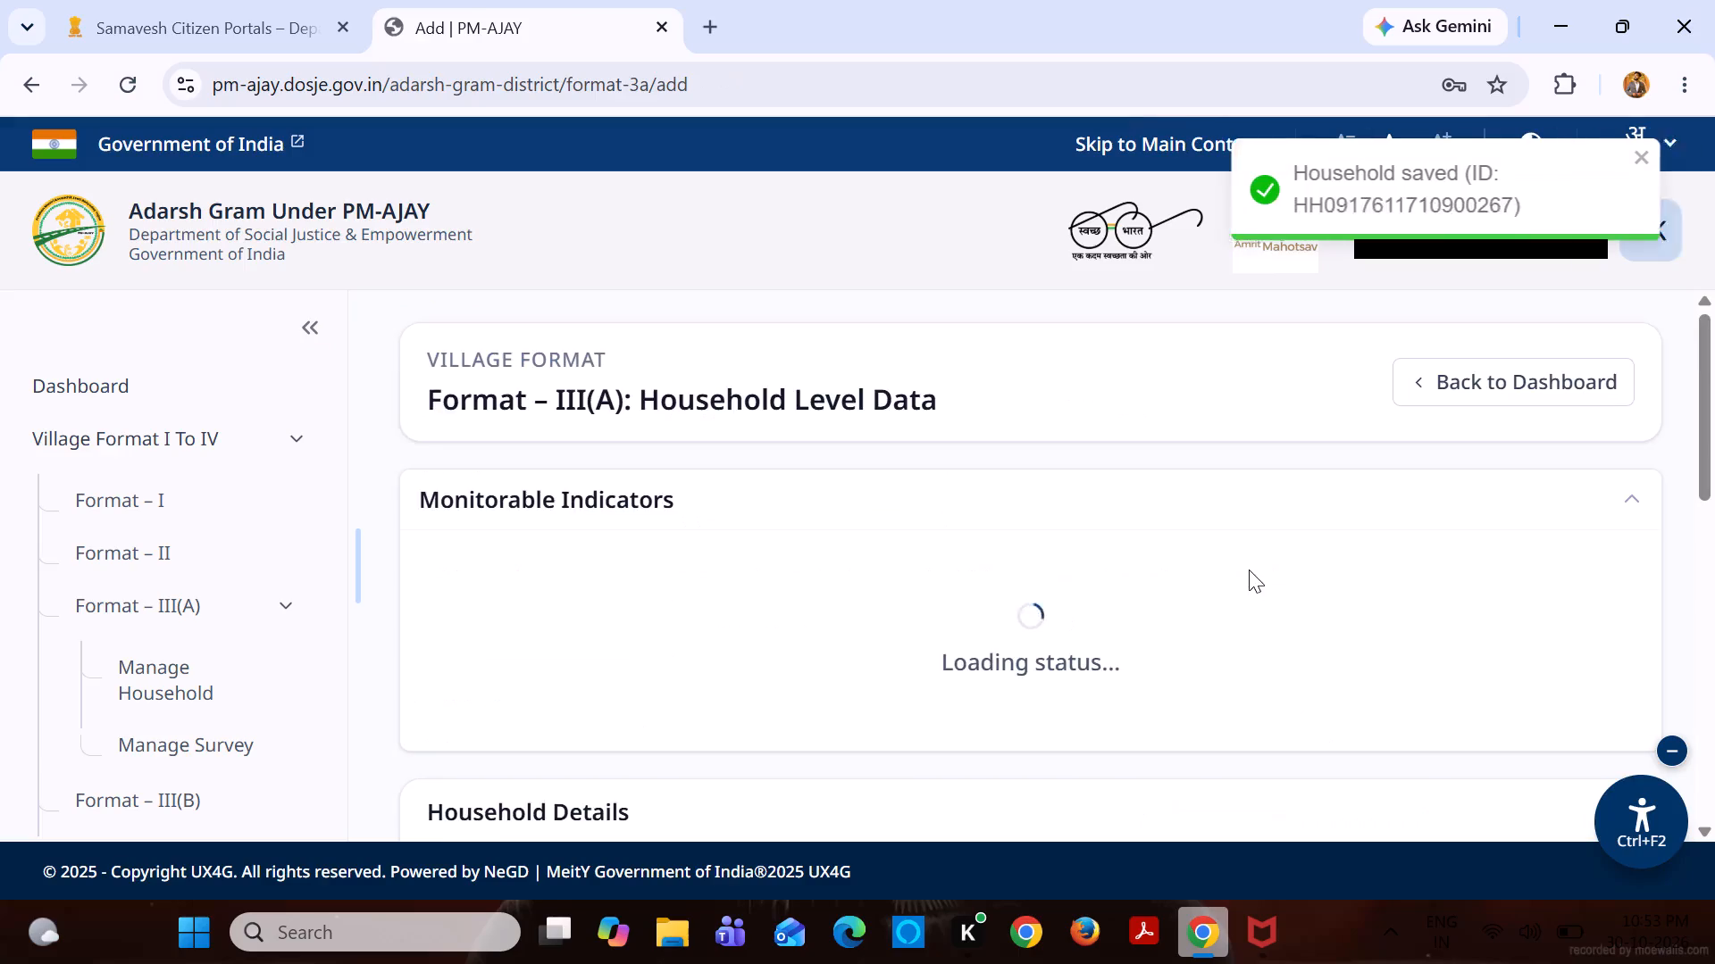
Choose the 1 – Drinking water and Sanitation domain, answering Yes to having a household latrine (1.3) and No to open defecation (1.5).
scroll(1250, 565, down, 12)
click(1475, 486)
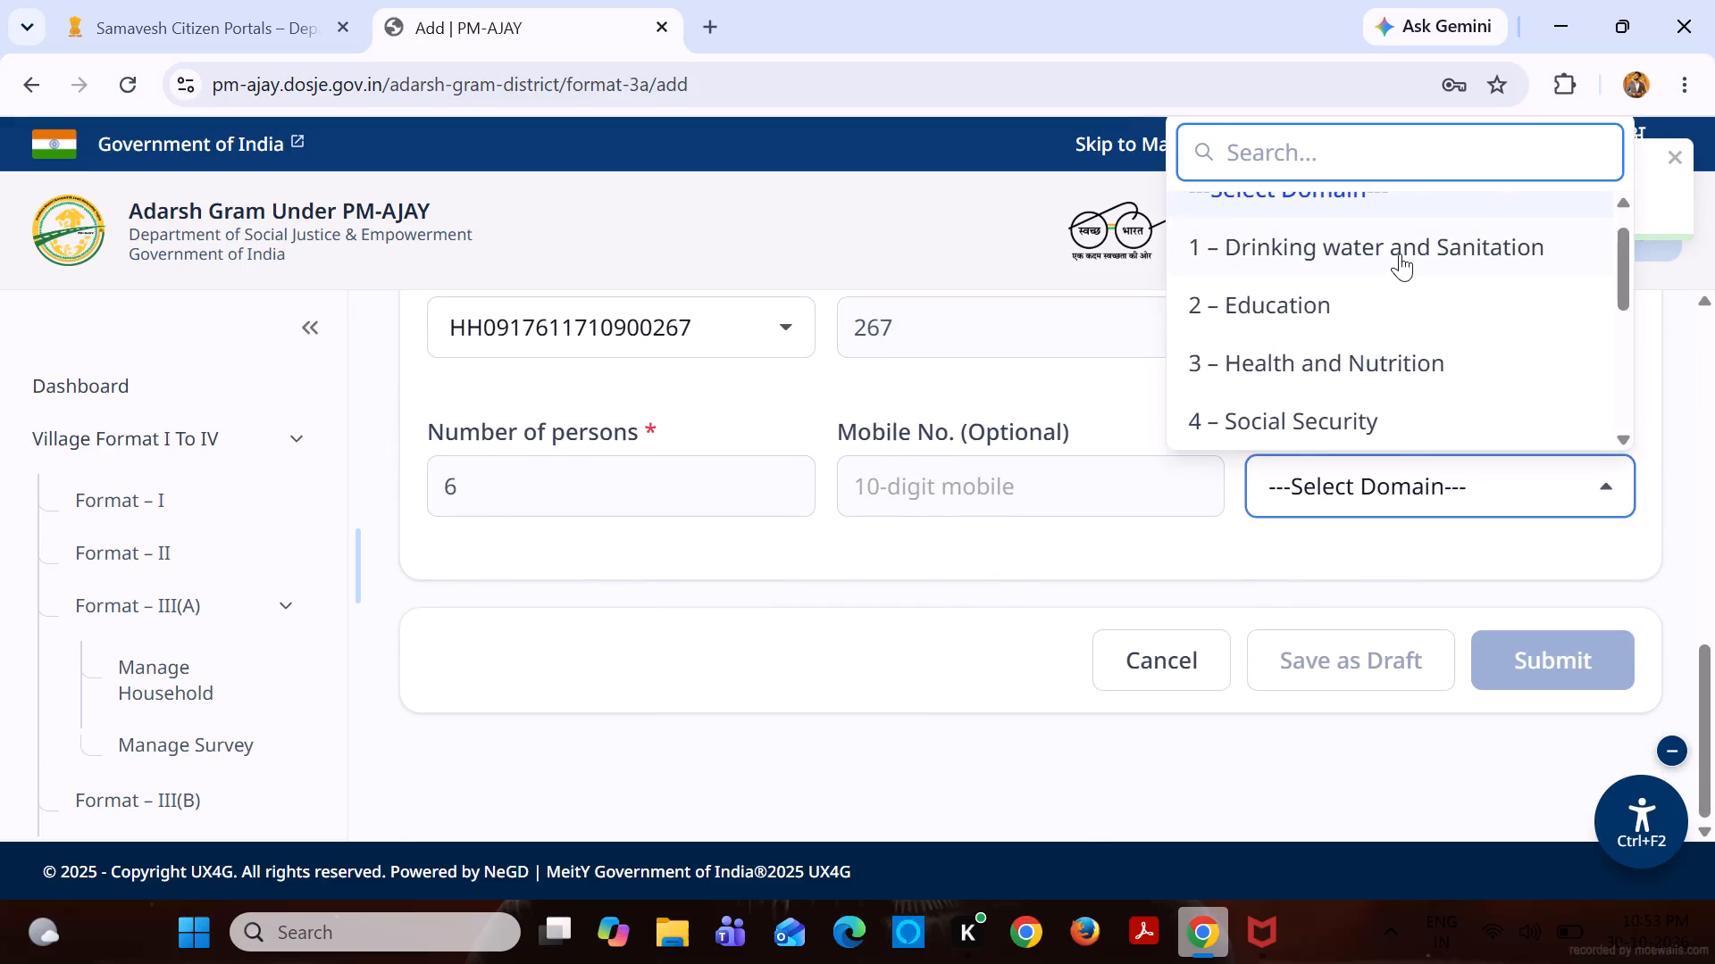
click(1400, 253)
scroll(1445, 533, down, 3)
click(1519, 474)
click(1478, 569)
scroll(1482, 556, down, 3)
click(1530, 478)
click(1453, 597)
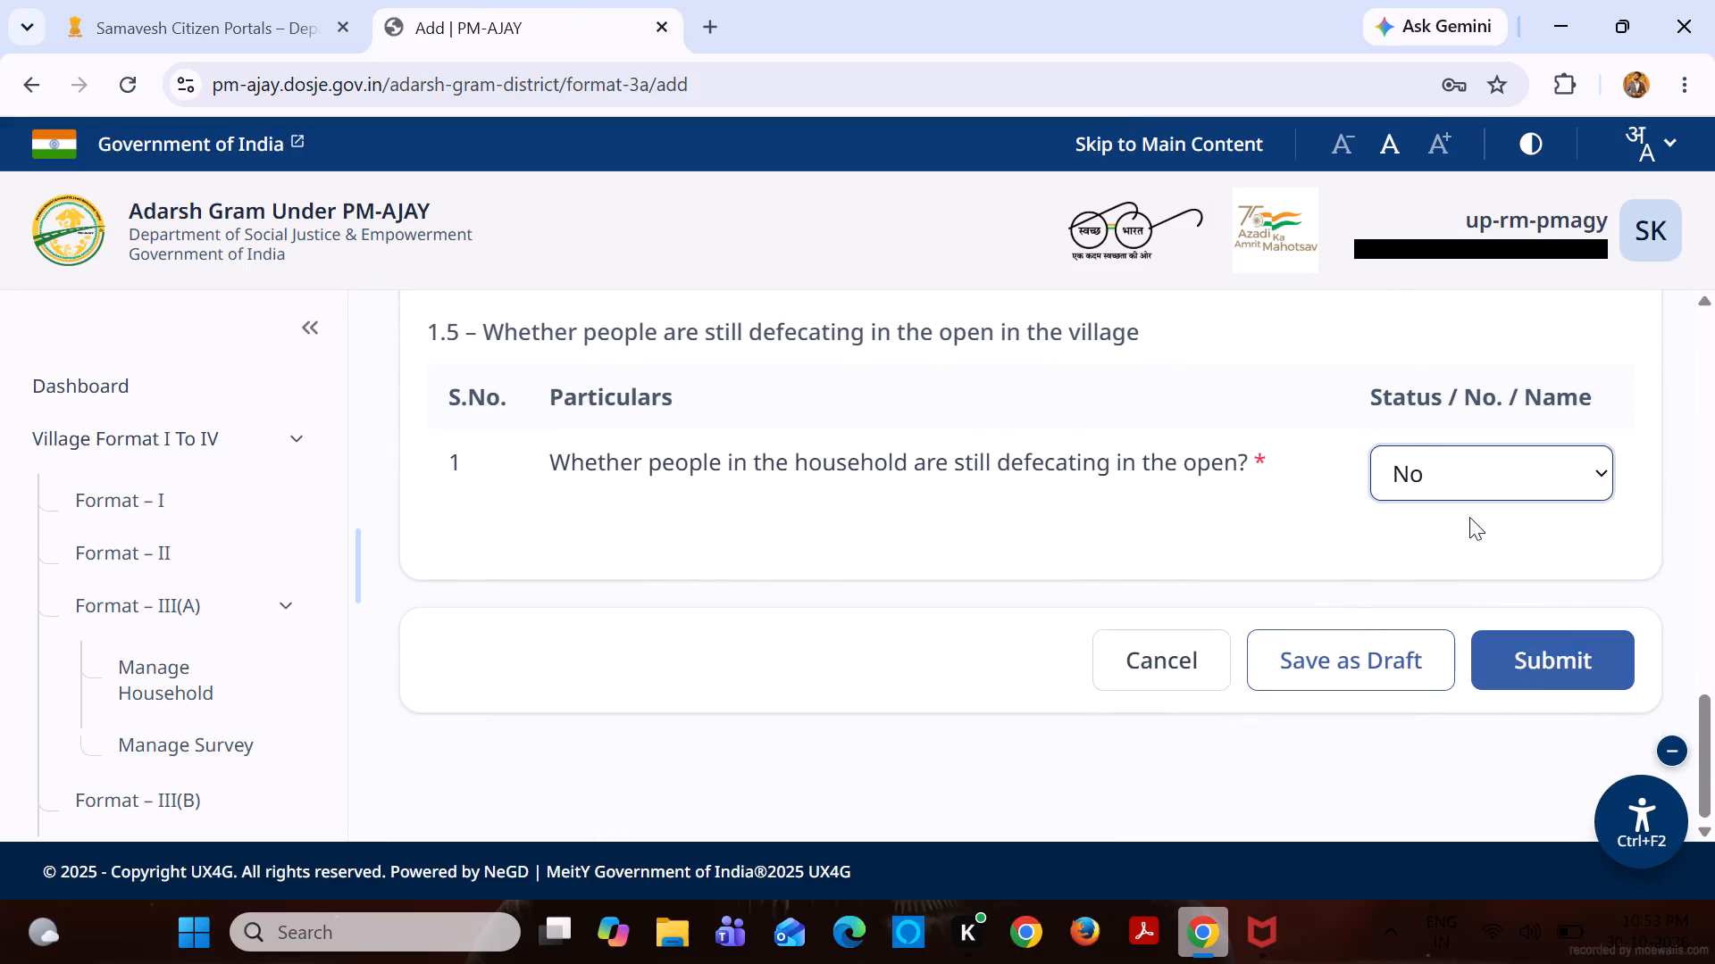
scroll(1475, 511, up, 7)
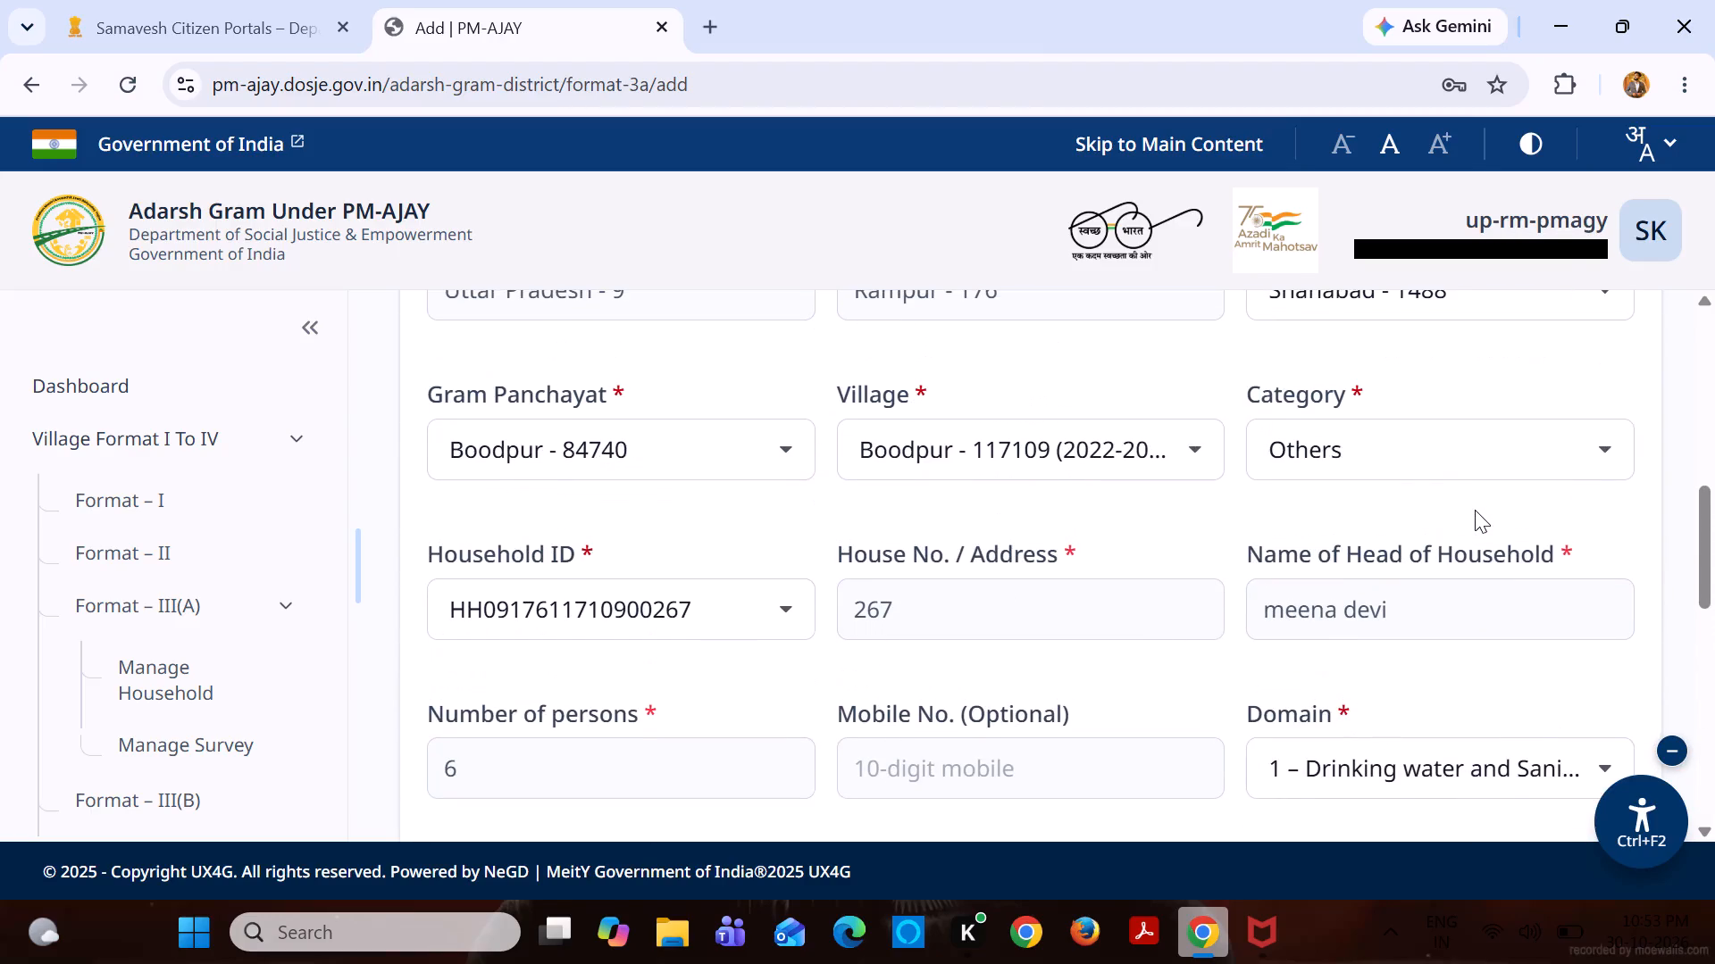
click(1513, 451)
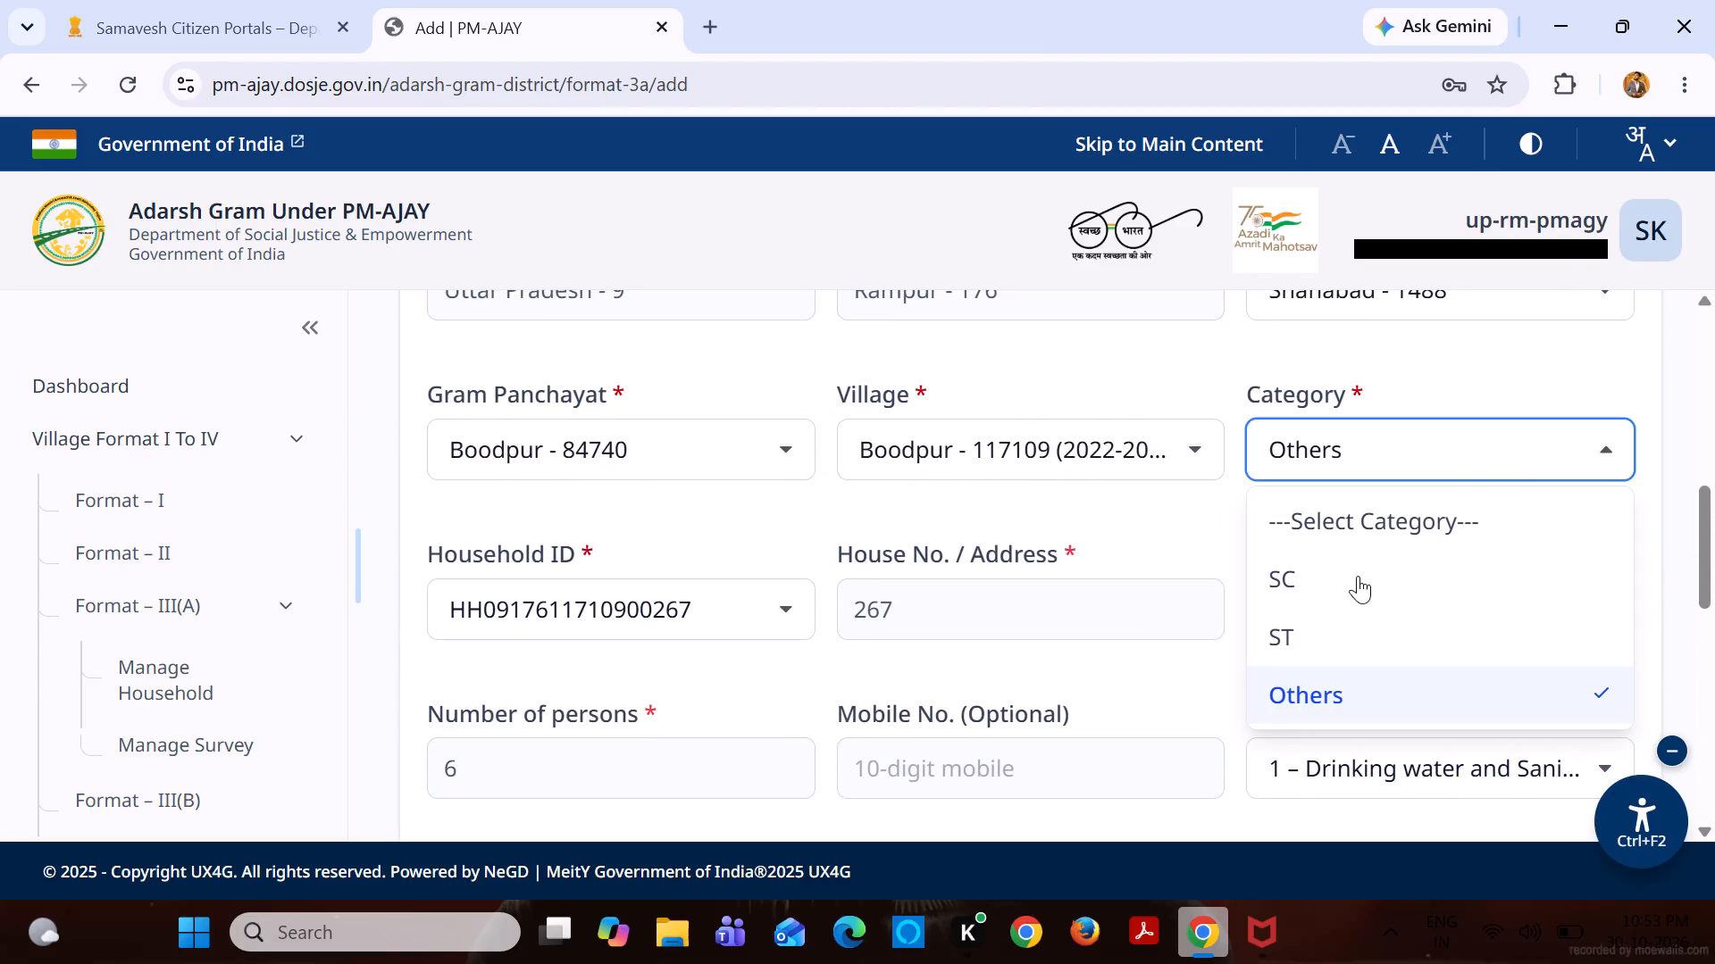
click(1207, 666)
Submit the Drinking water and Sanitation domain for household 267.
scroll(1209, 659, down, 5)
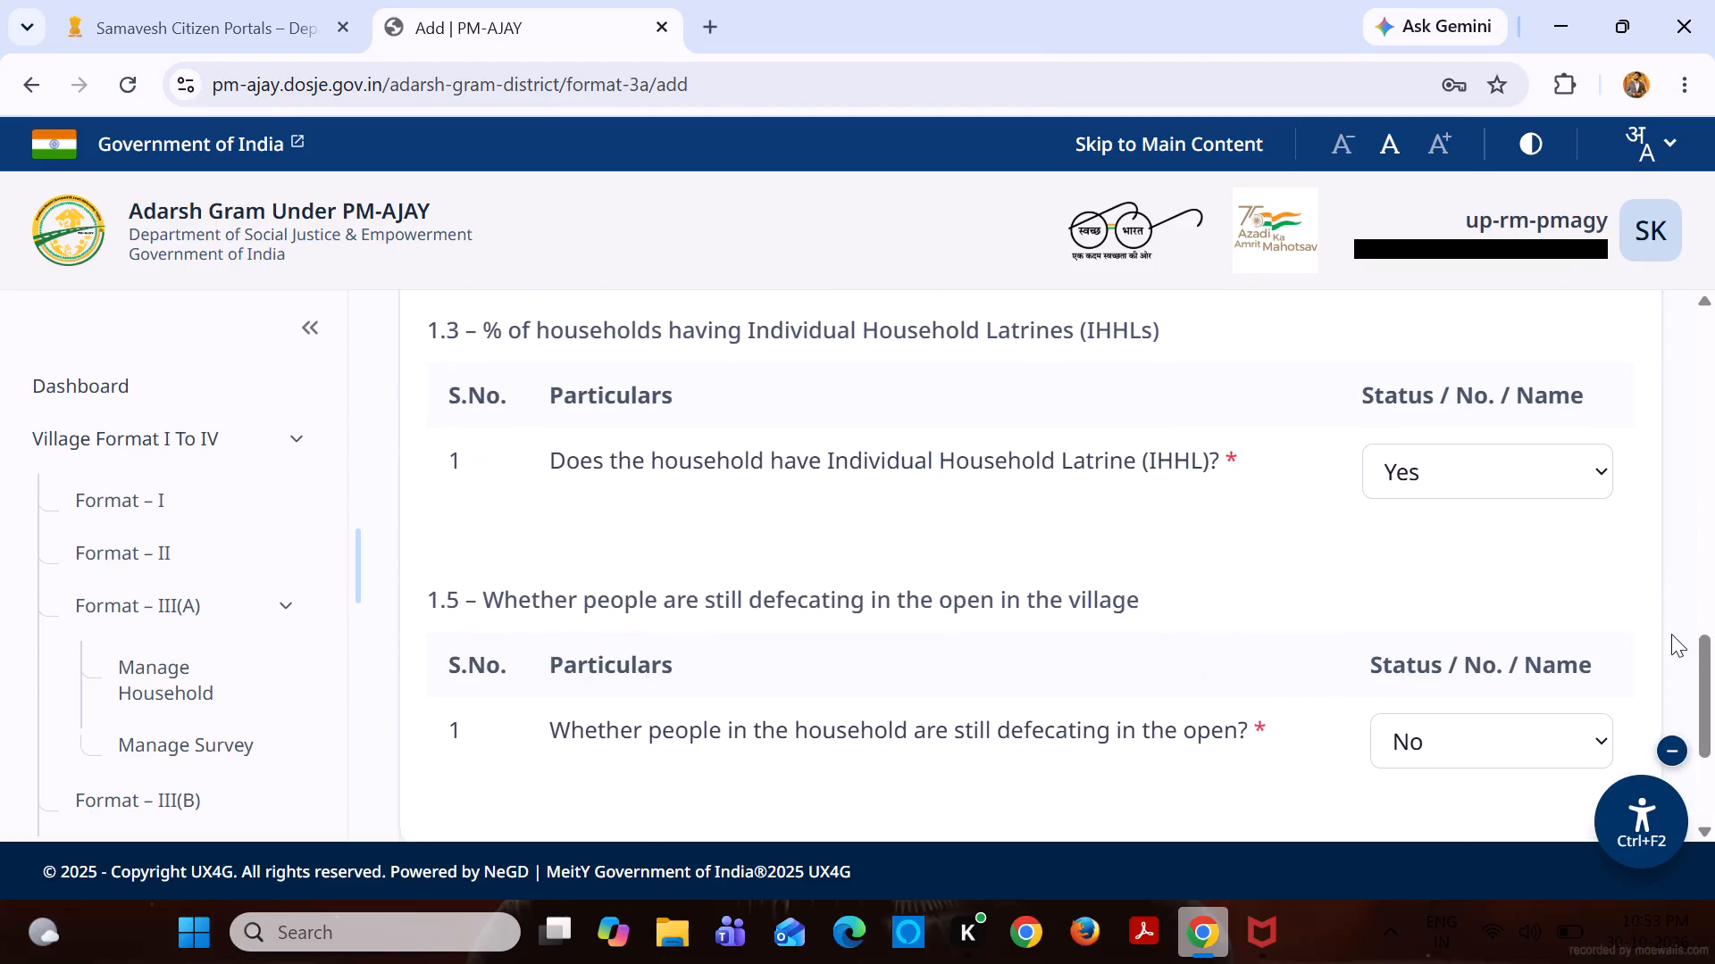
scroll(1669, 635, down, 3)
click(1569, 675)
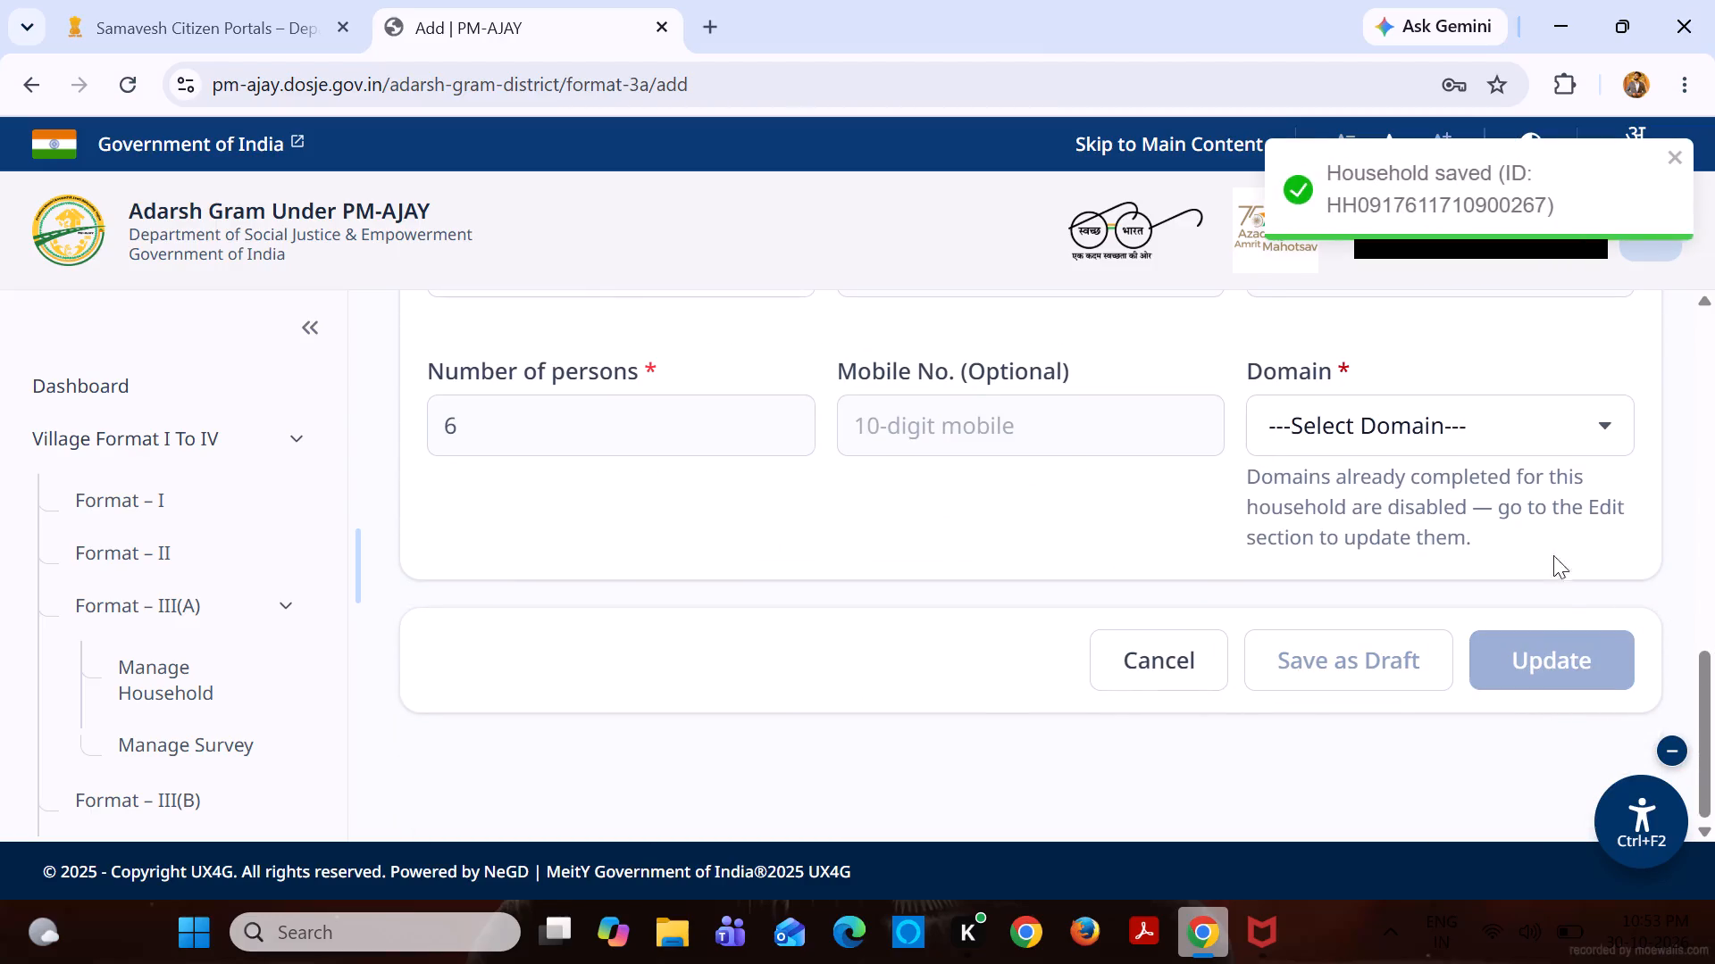
Choose the 2 – Education domain and enter 0 children aged 6-10 in section 2.1 and aged 11-13 in 2.2.
click(1536, 435)
click(1346, 694)
scroll(1350, 686, down, 3)
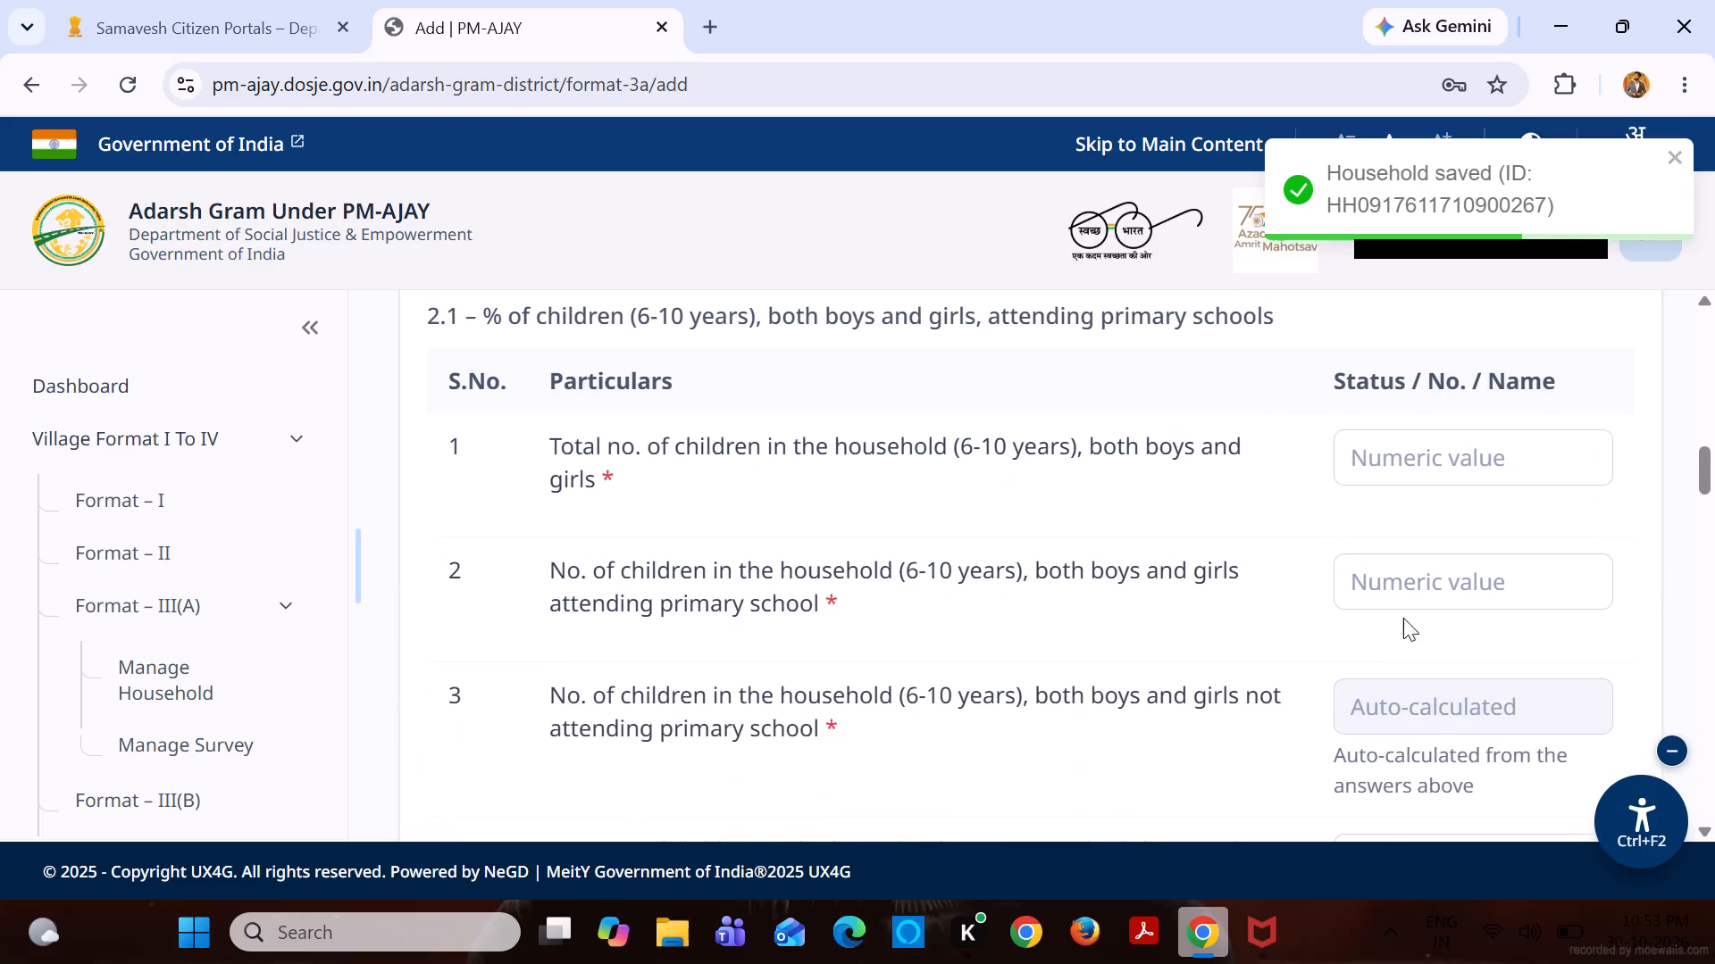
click(1450, 438)
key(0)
scroll(1443, 455, down, 3)
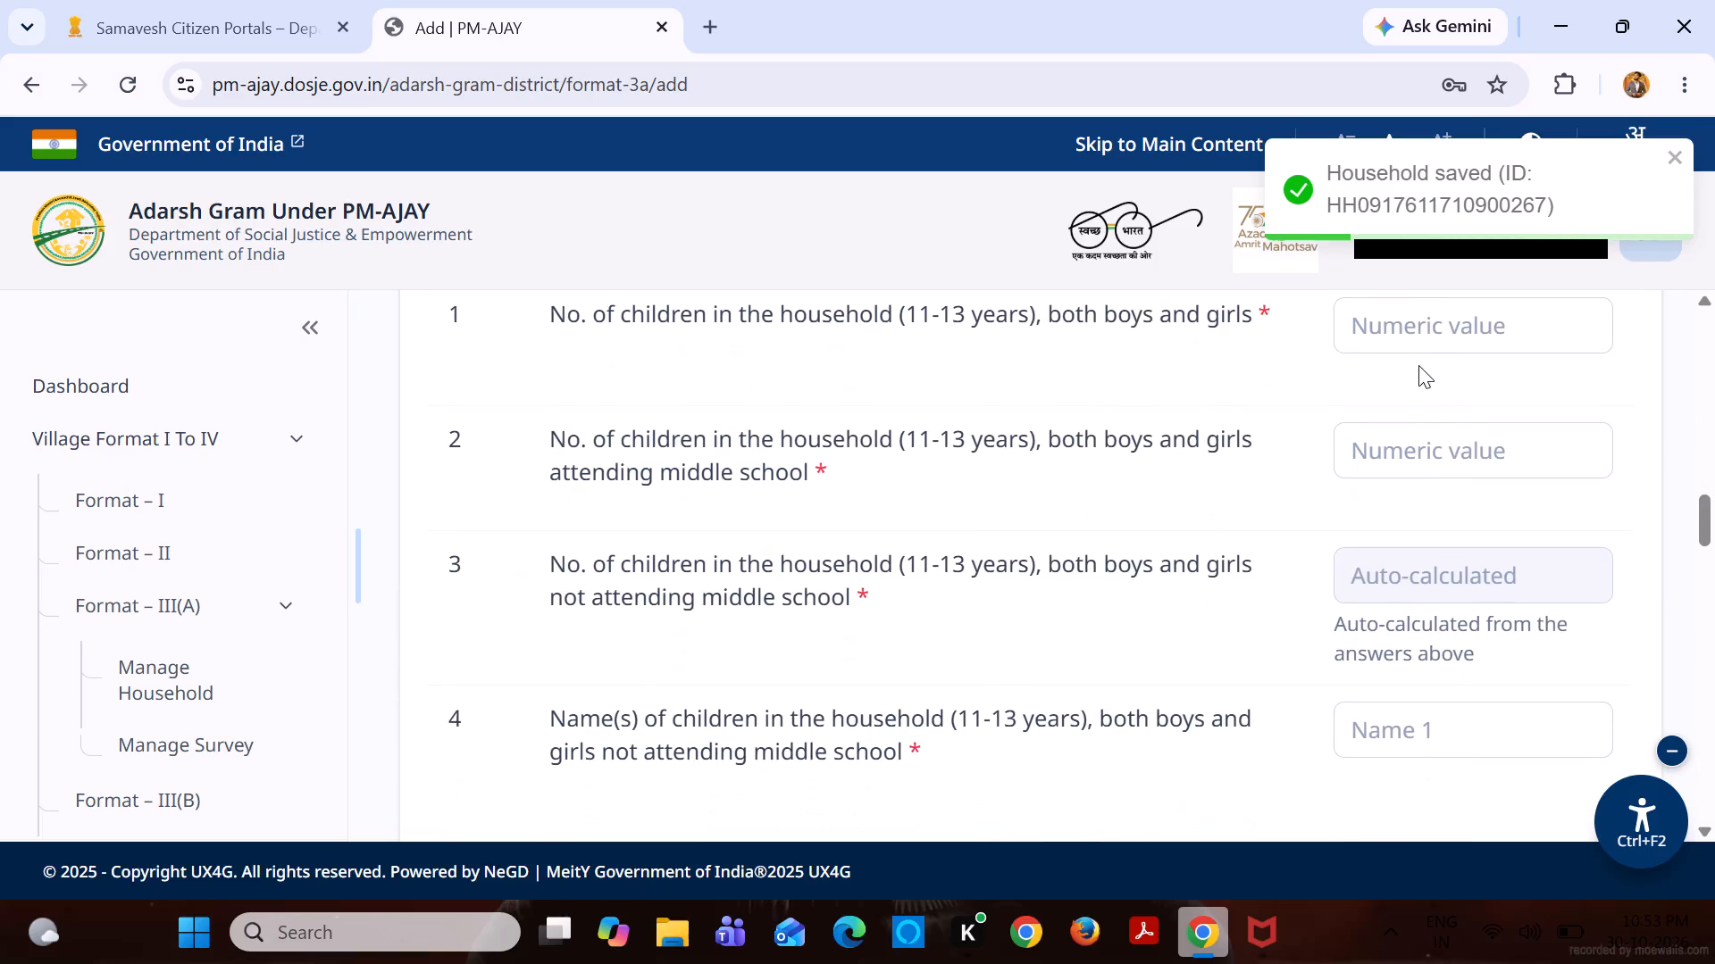
drag(1415, 356, 1415, 347)
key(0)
click(1413, 333)
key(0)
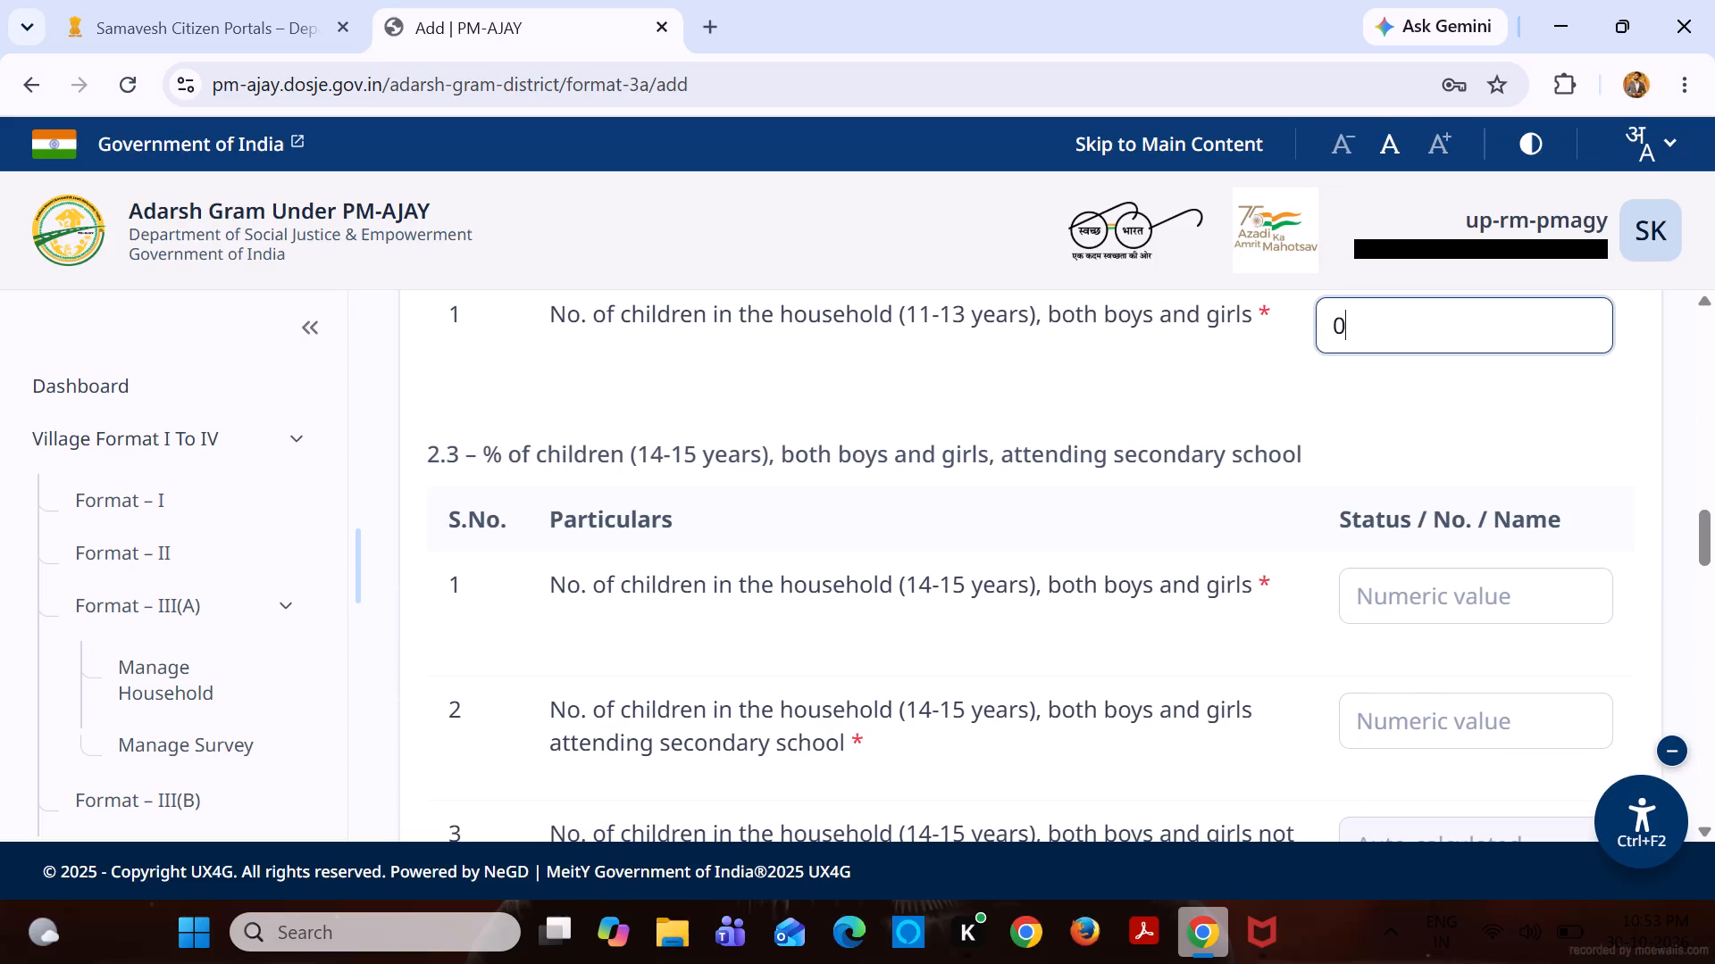
Enter 0 children for ages 14-15, 16-17 and 18-23 in sections 2.3 to 2.5, and submit the Education domain.
click(1427, 599)
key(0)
scroll(1429, 579, down, 3)
click(1433, 448)
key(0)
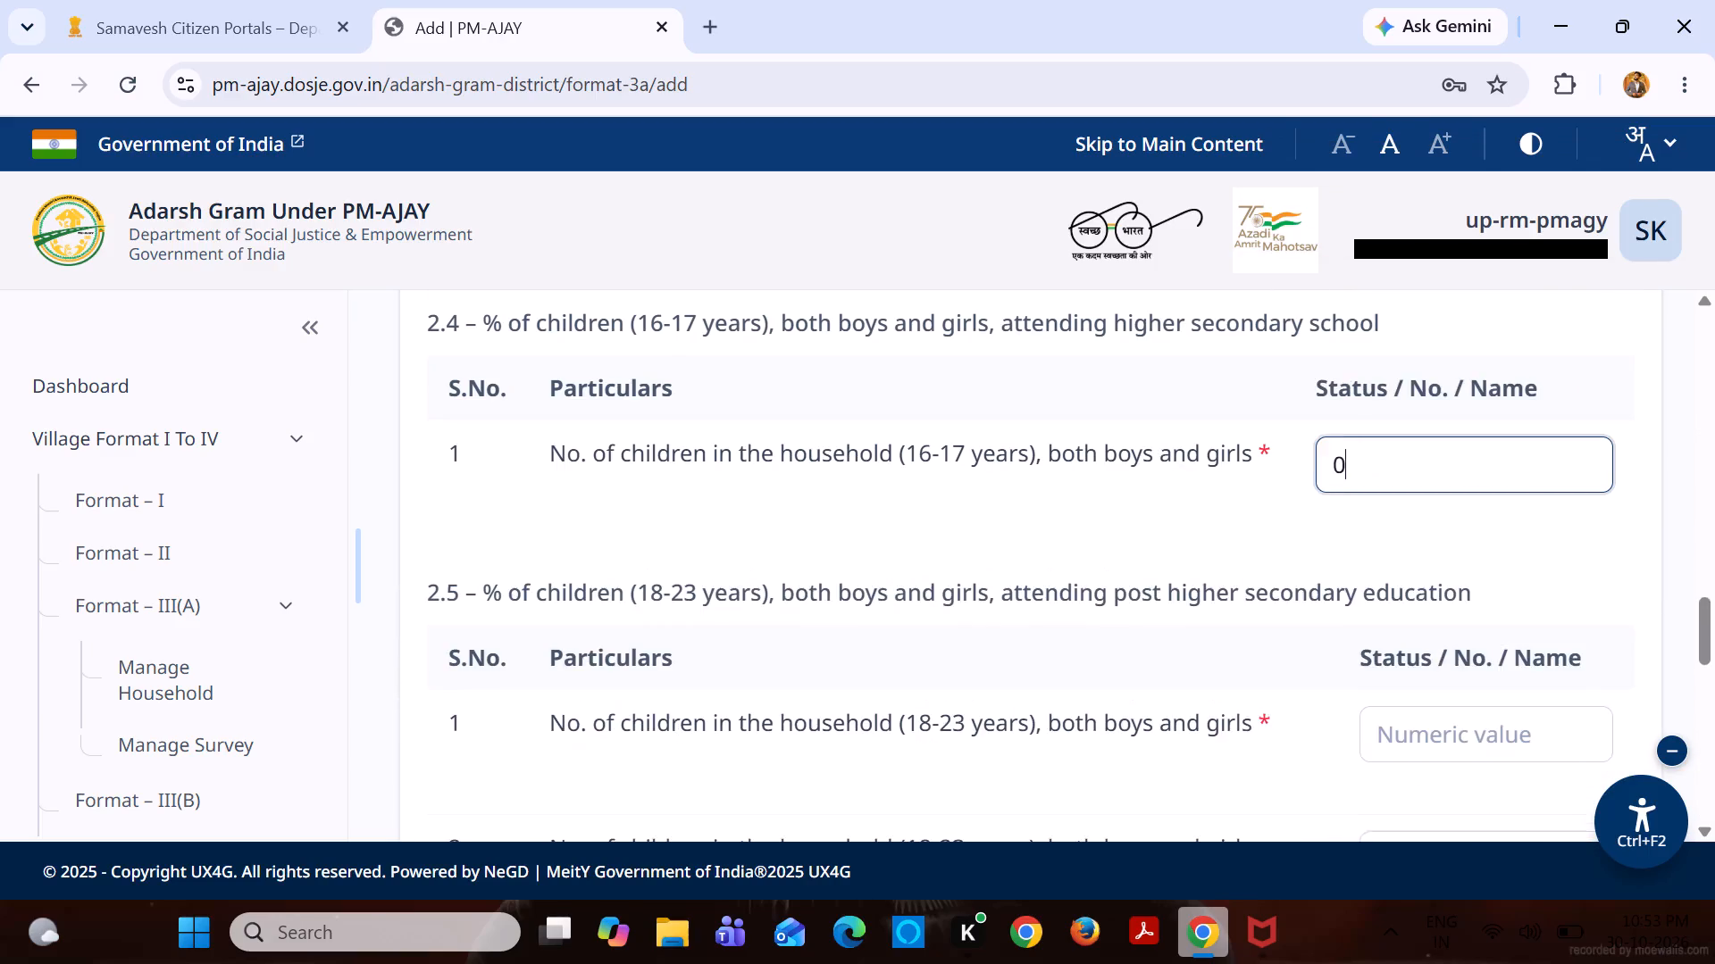
scroll(1439, 458, down, 3)
click(1421, 345)
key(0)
scroll(1461, 602, down, 5)
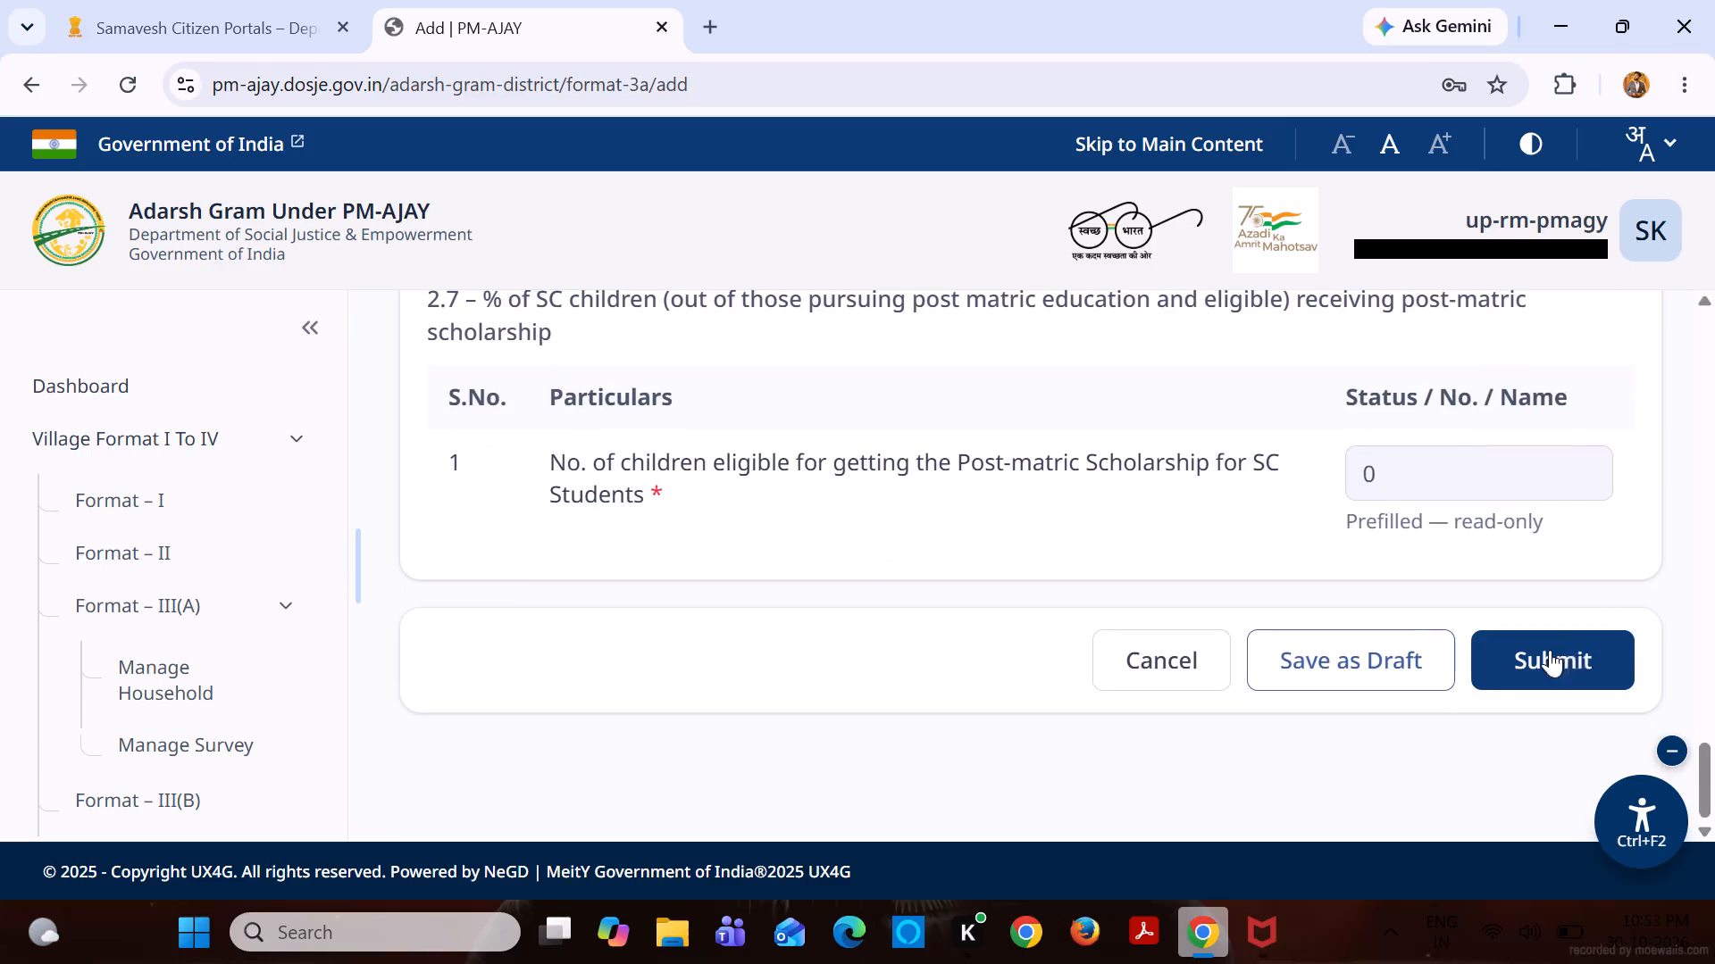
click(1577, 644)
Choose the 3 – Health and Nutrition domain, answer Yes to health scheme coverage in 3.1, and enter 0 for the pregnant women question.
click(1477, 421)
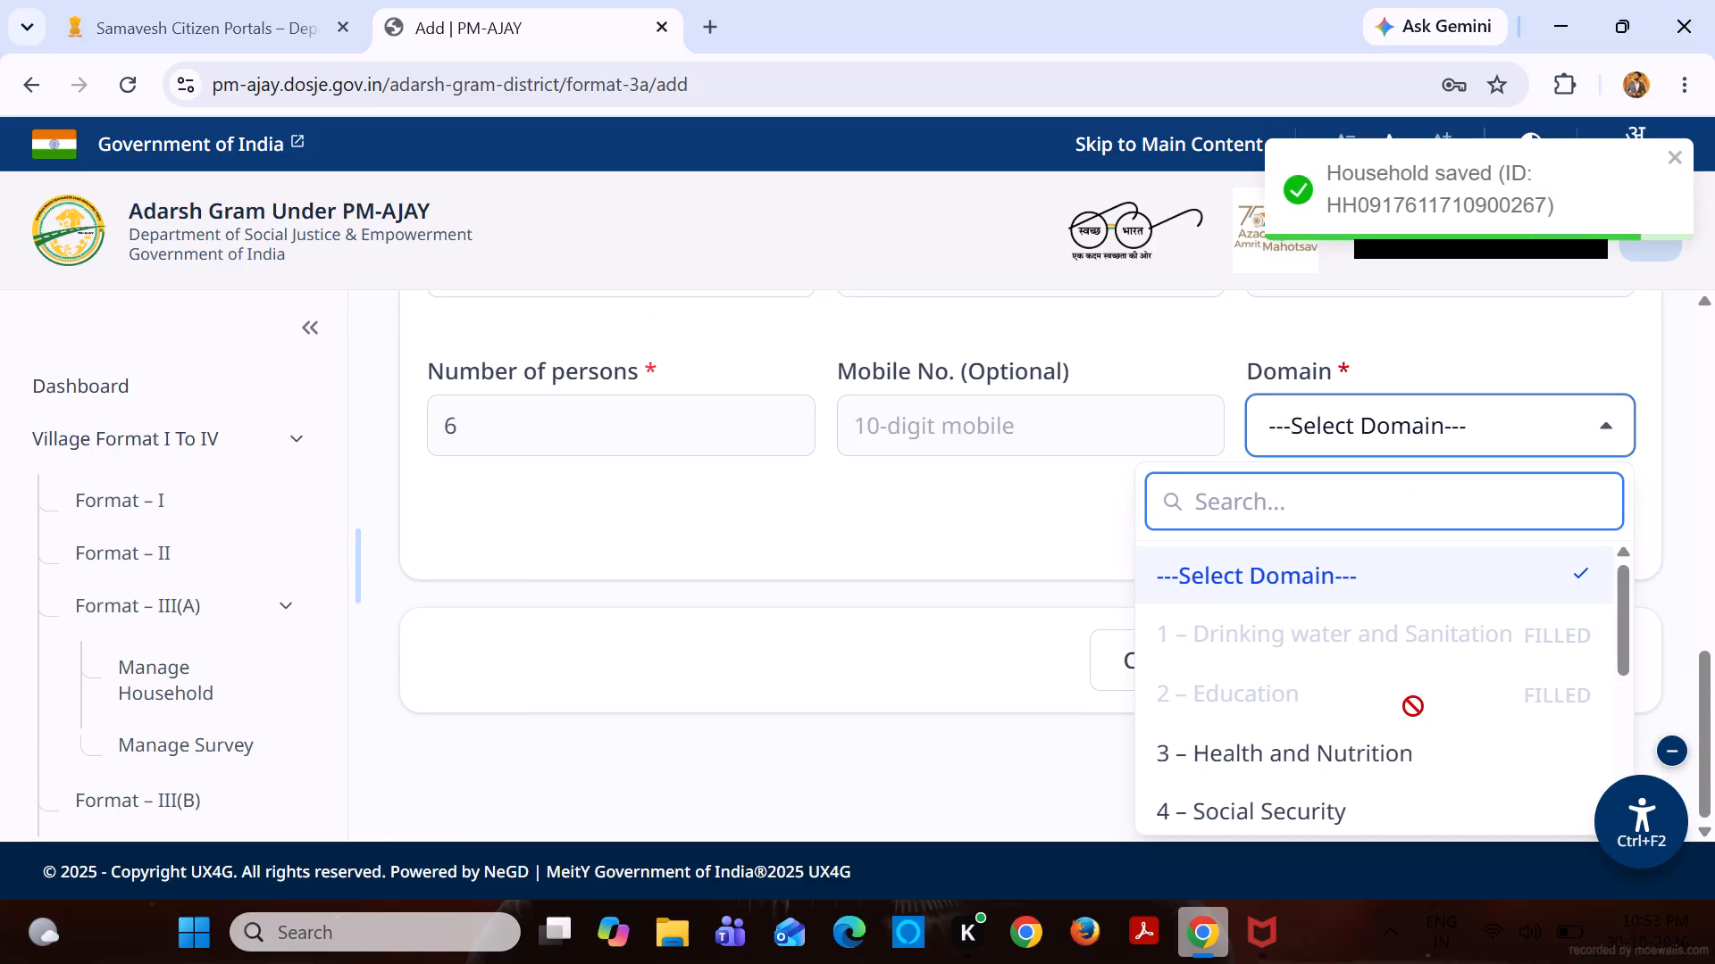
click(1384, 744)
scroll(1384, 735, down, 2)
click(1485, 590)
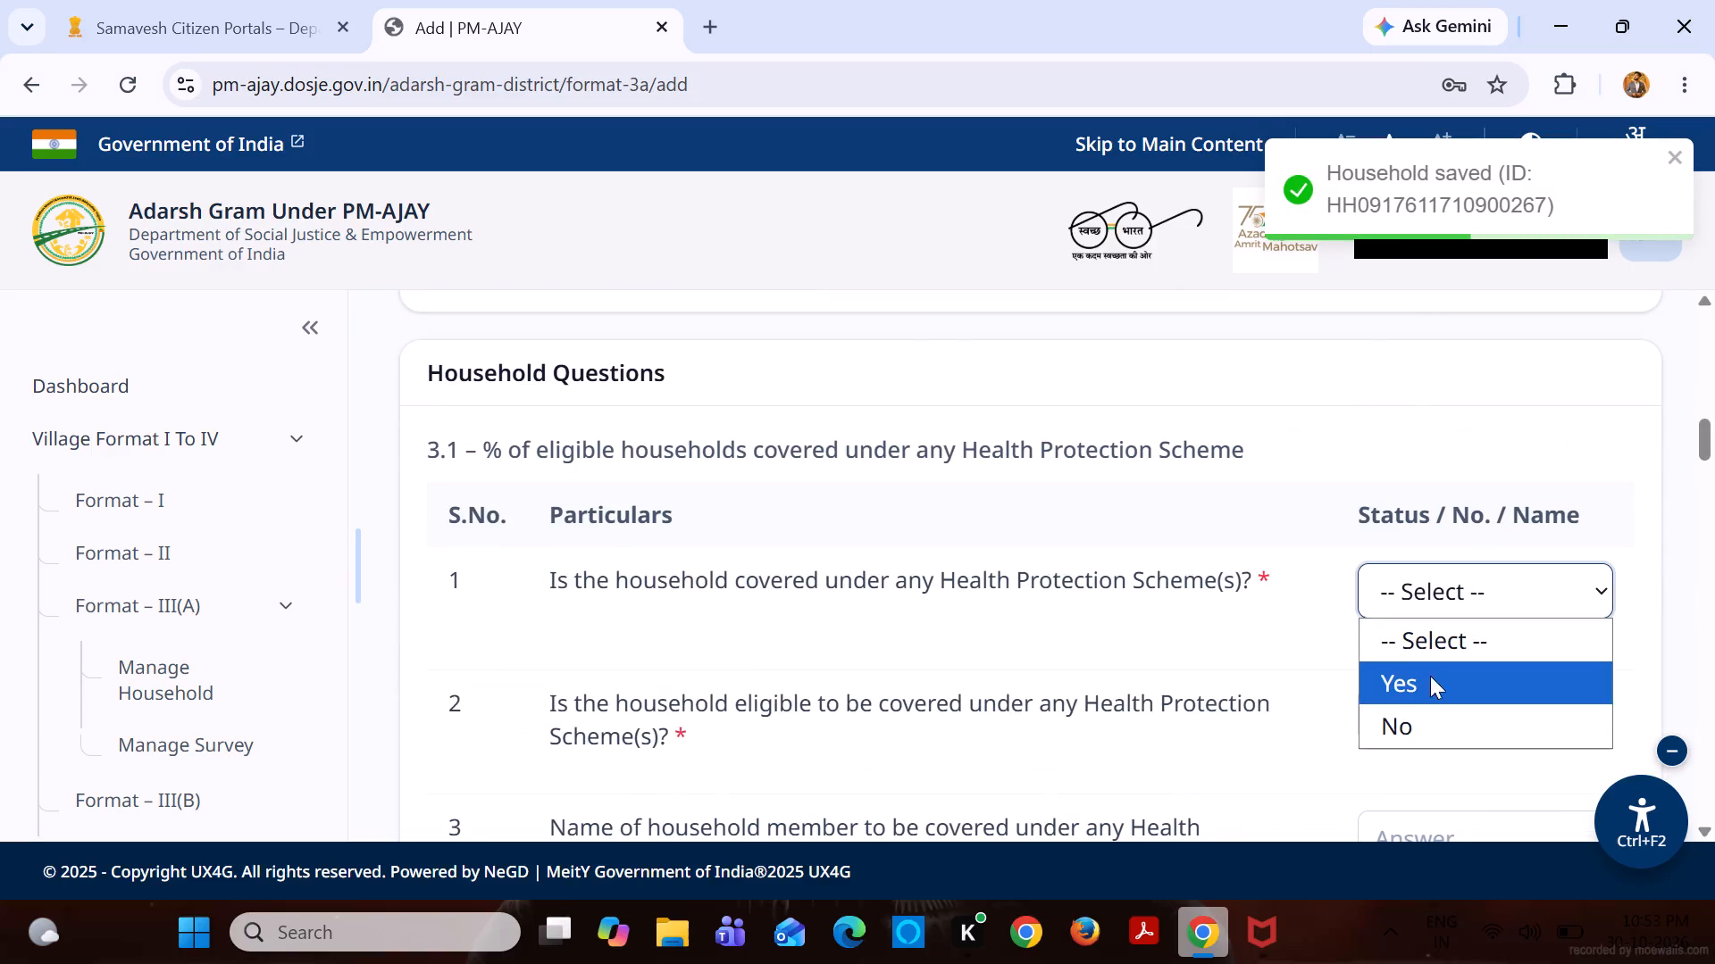
click(1431, 669)
scroll(1436, 661, down, 3)
click(1478, 474)
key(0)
Enter 0 as the first answer in sections 3.4 to 3.7, covering deliveries, births, children below one year and children aged 0-5.
scroll(1479, 476, down, 2)
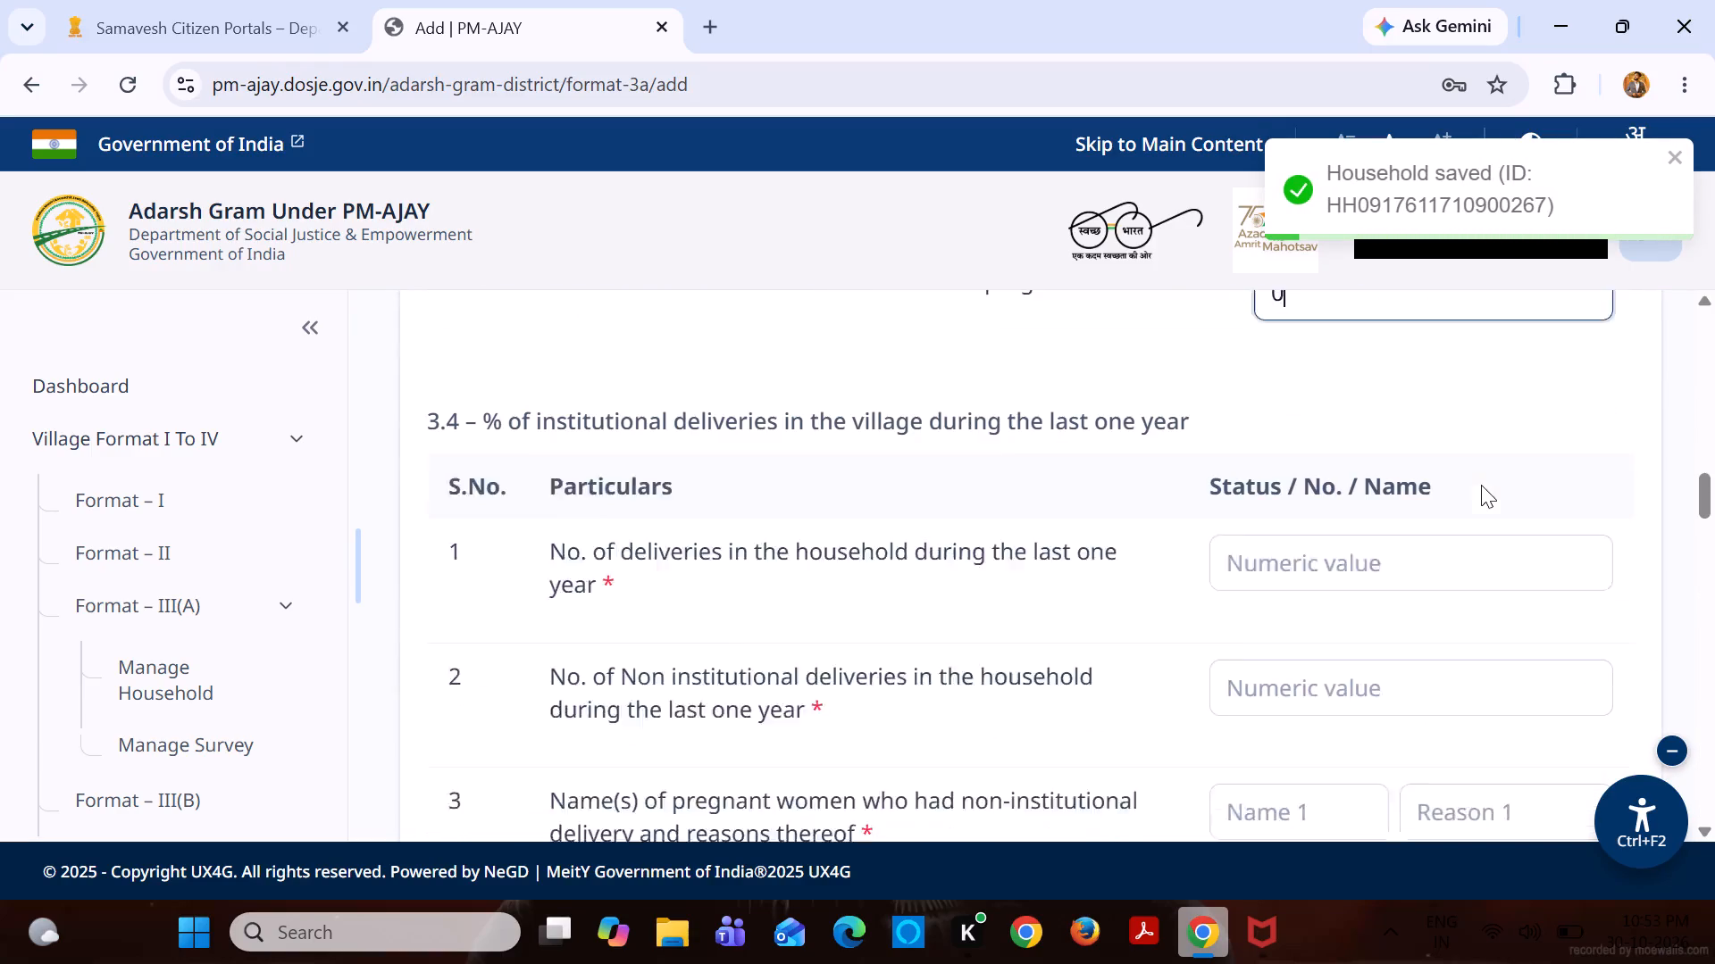
click(1454, 493)
click(1428, 471)
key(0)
scroll(1428, 471, down, 2)
click(1418, 478)
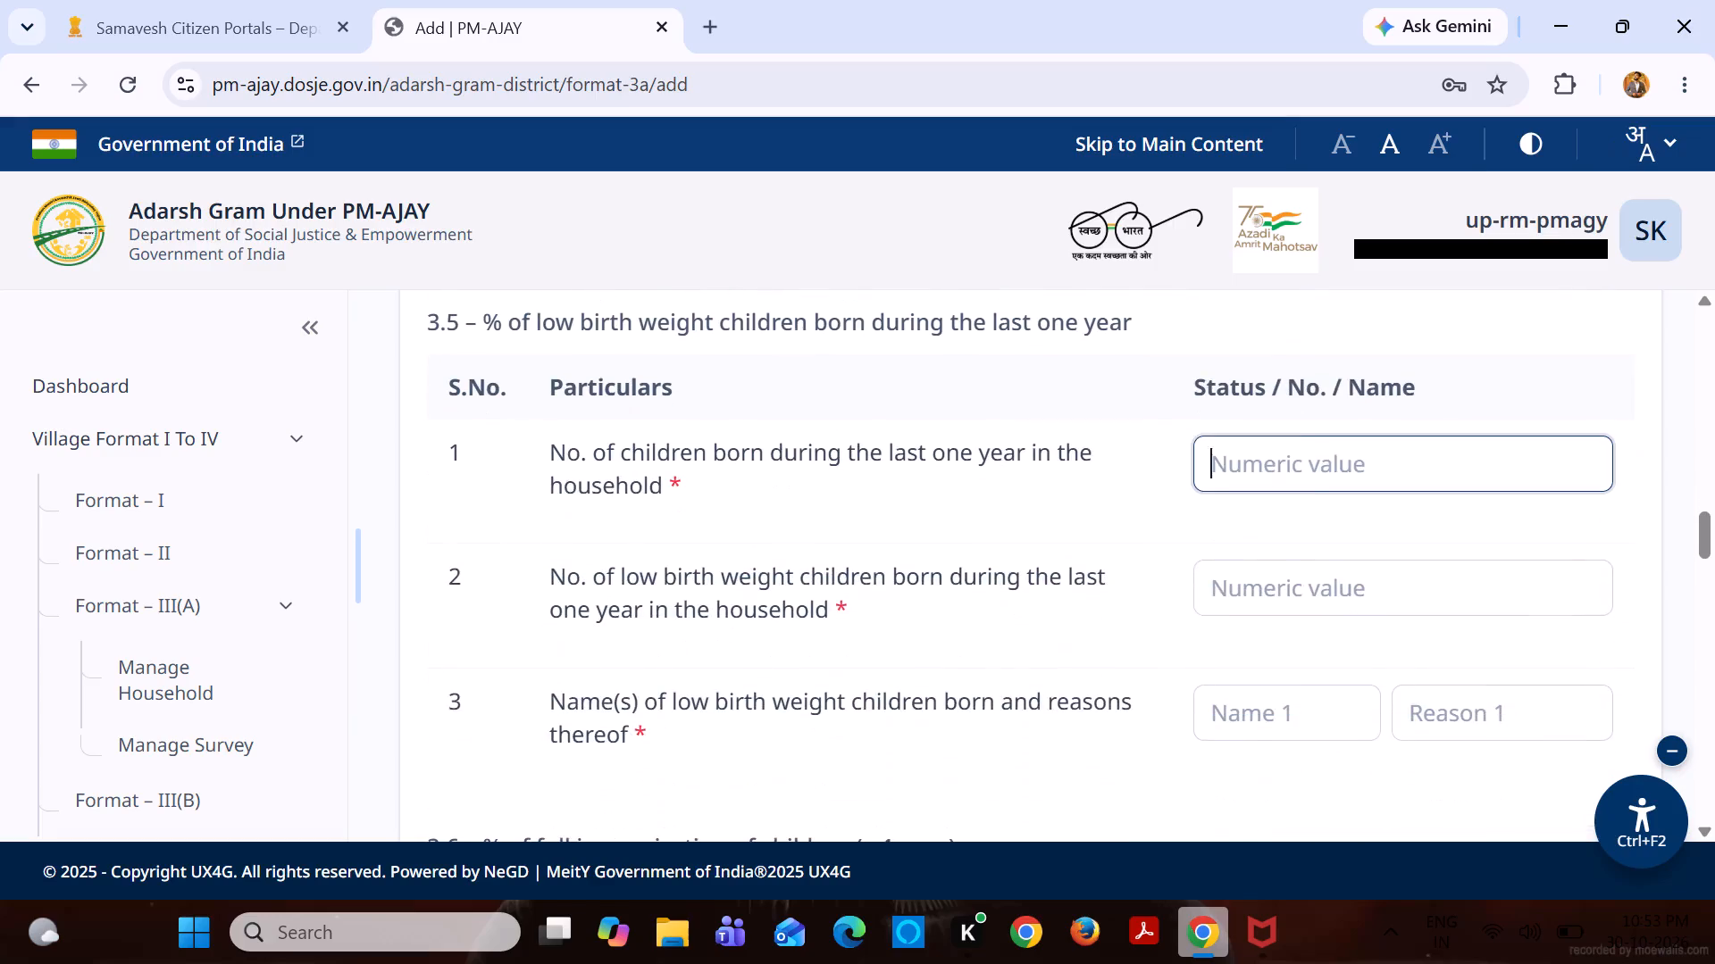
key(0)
scroll(1403, 472, down, 3)
click(1313, 337)
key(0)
click(1392, 591)
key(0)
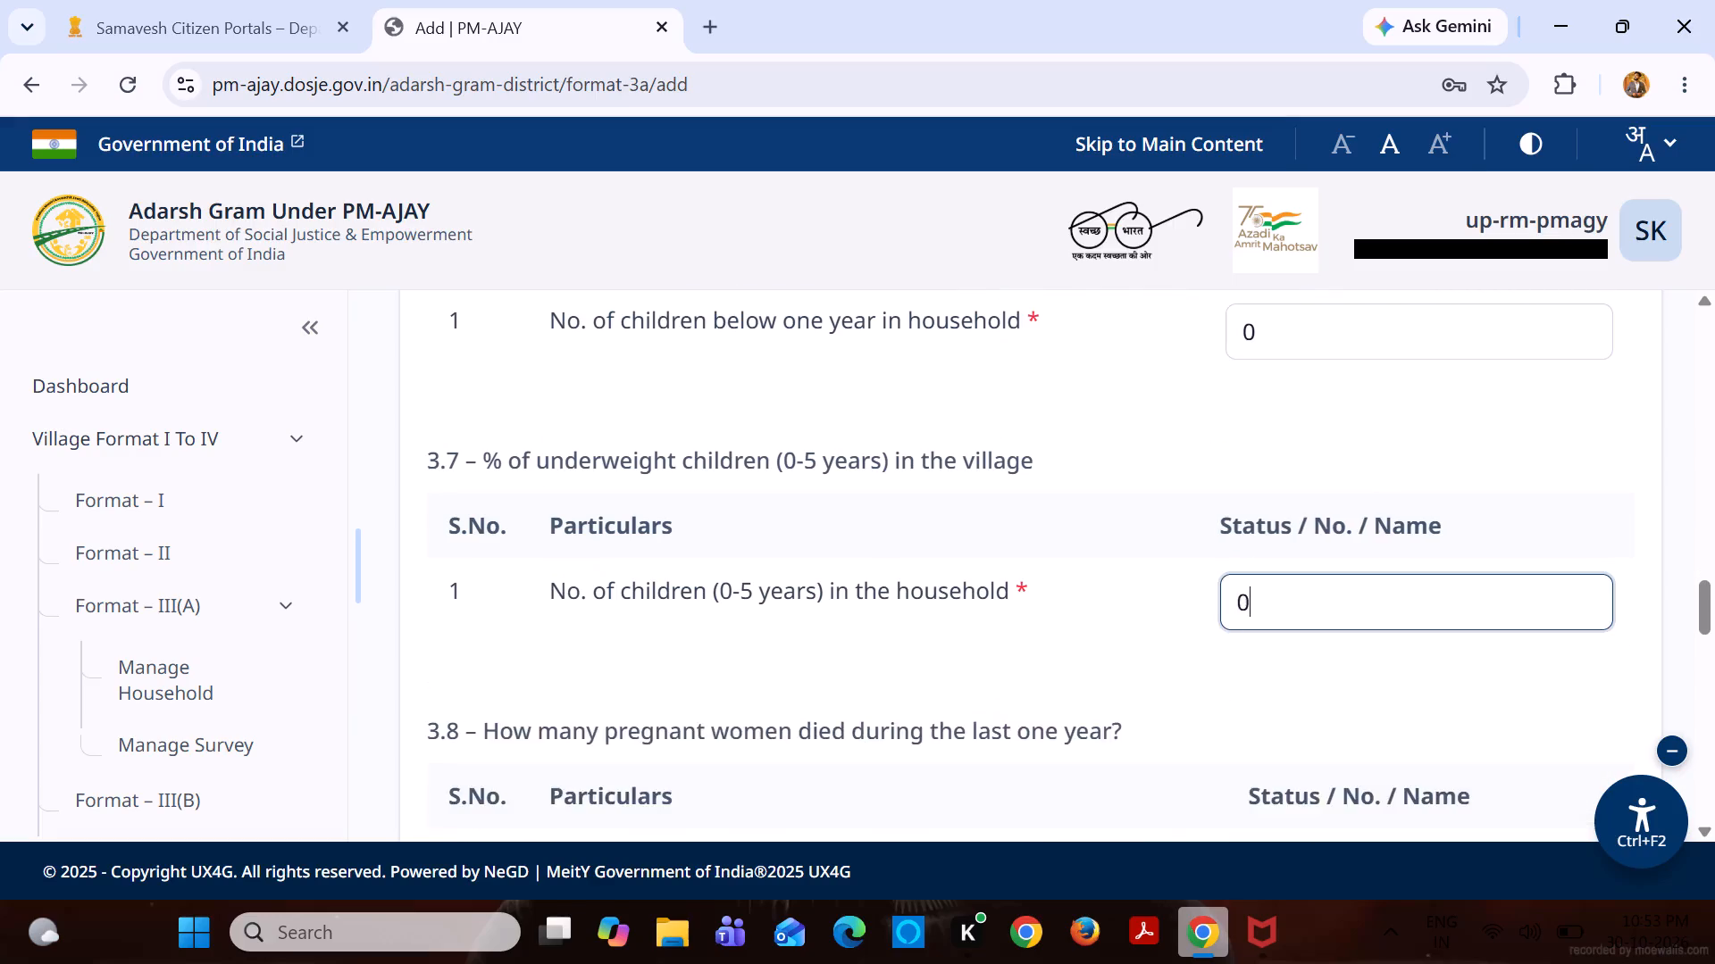
Enter 0 as the first answer in sections 3.8, 3.9 and 3.10, and submit the Health and Nutrition domain.
scroll(1396, 578, down, 2)
click(1398, 624)
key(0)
scroll(1401, 602, down, 2)
click(1413, 599)
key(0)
scroll(1411, 595, down, 1)
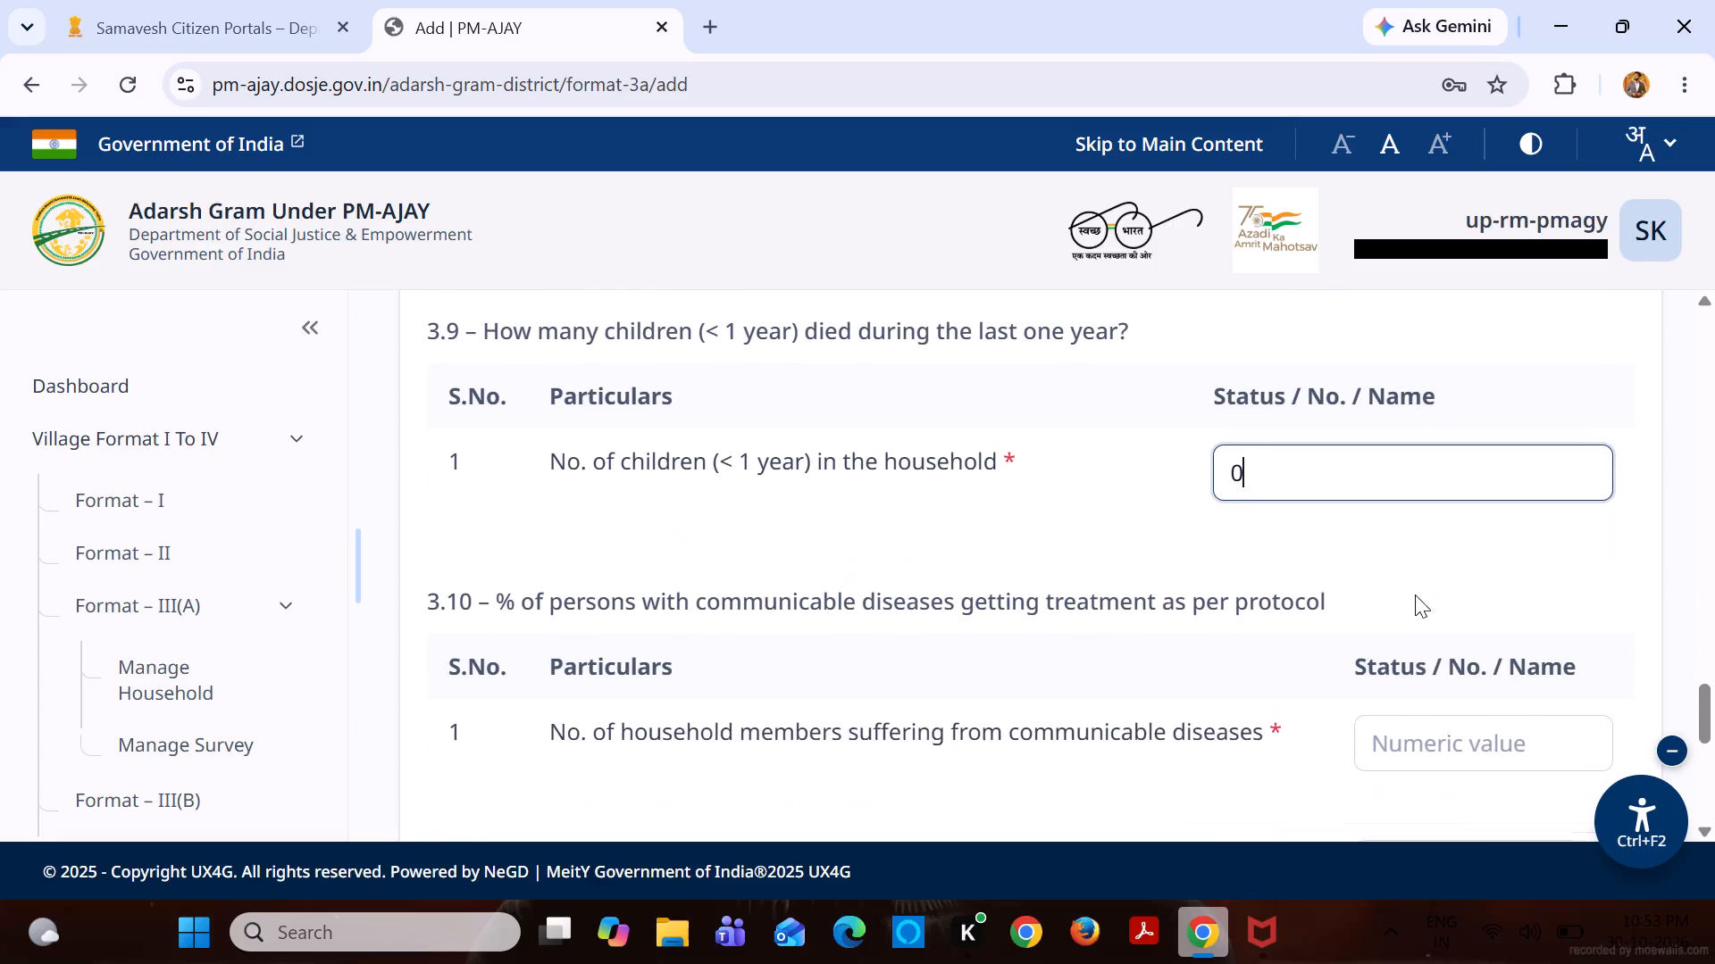
click(1401, 735)
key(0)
scroll(1415, 704, down, 2)
click(1538, 629)
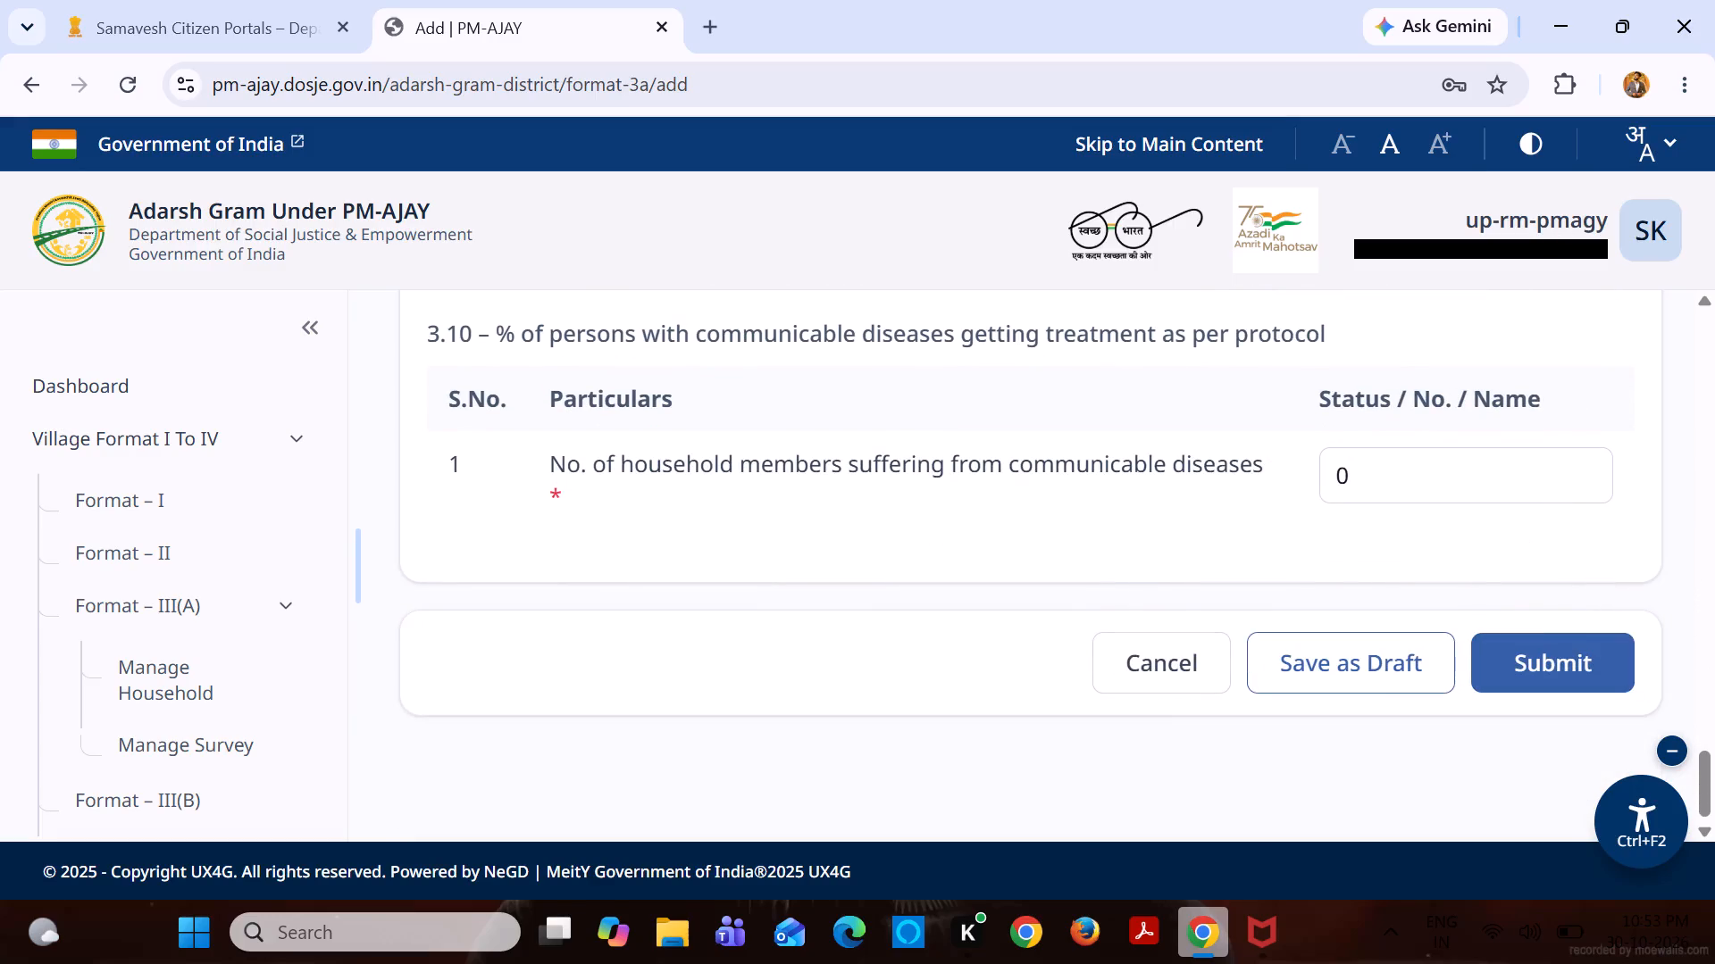
click(1581, 677)
Fill in the 4 – Social Security domain with 0 eligible persons in pension sections 4.1 to 4.3, and submit it.
click(1474, 412)
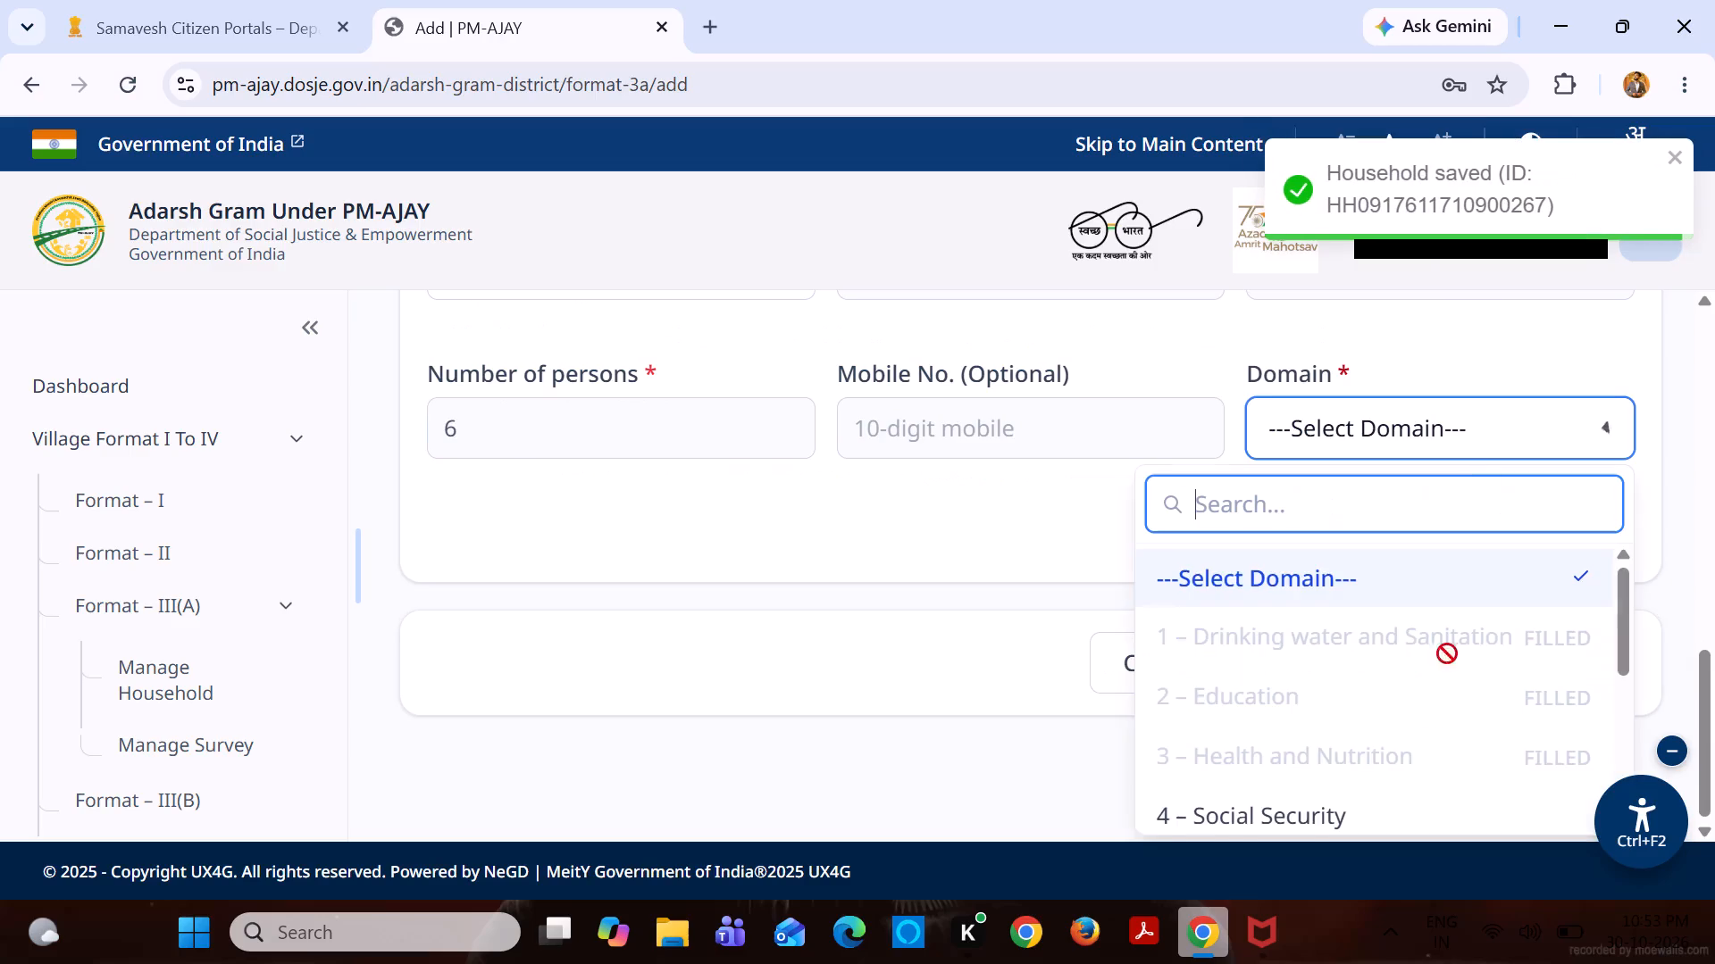
scroll(1450, 709, down, 1)
click(1403, 708)
scroll(1402, 718, down, 2)
click(1442, 610)
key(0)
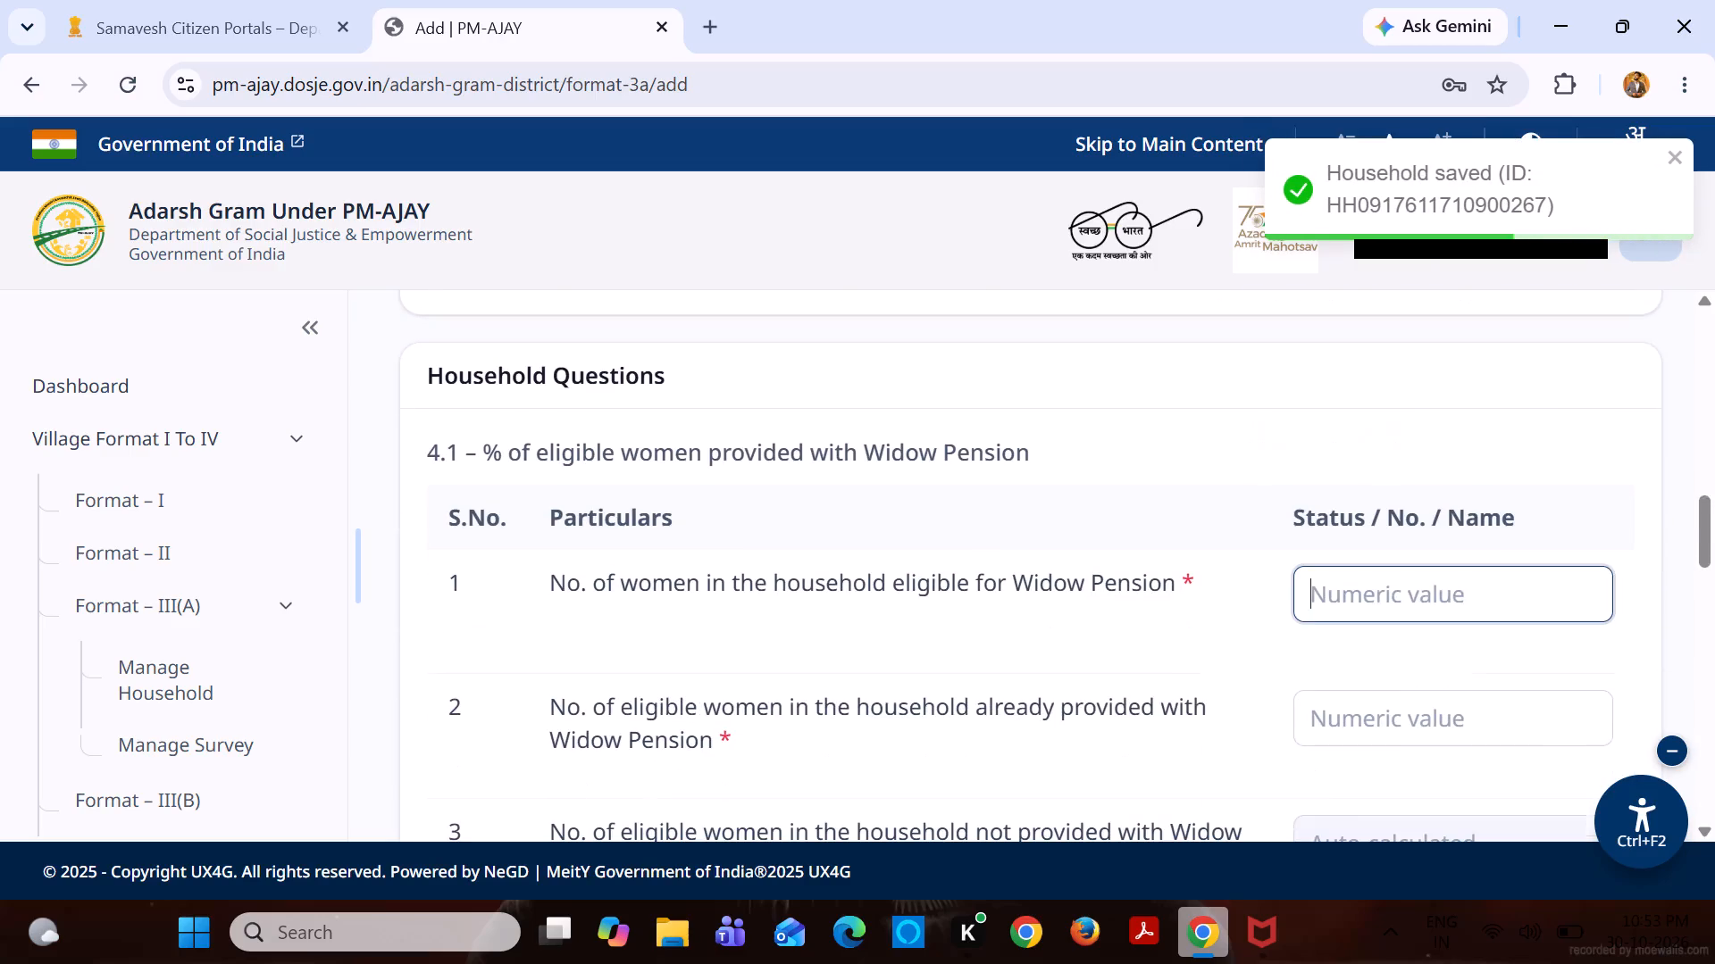
scroll(1447, 617, down, 2)
click(1447, 619)
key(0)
scroll(1445, 619, down, 2)
click(1442, 612)
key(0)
scroll(1440, 612, down, 2)
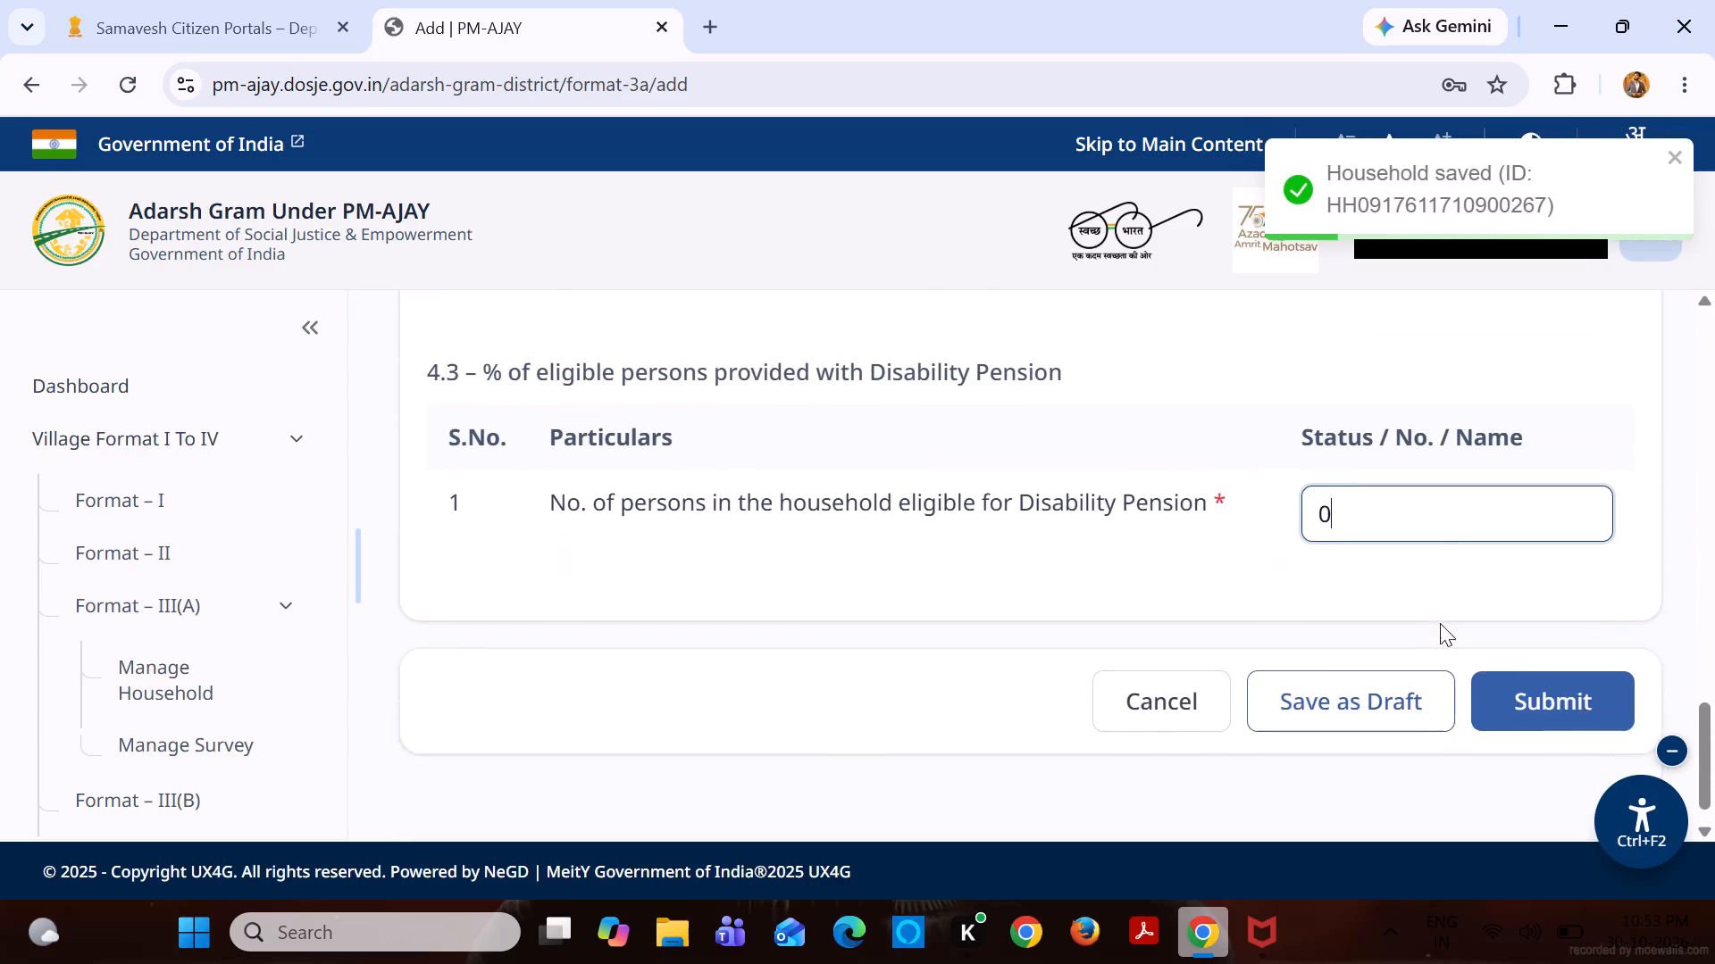
click(1564, 648)
Fill in the 5 – Rural Roads and Housing domain, answering No to living in a Kachcha/unsafe house in 5.3, and submit it.
click(1525, 427)
scroll(1468, 613, down, 2)
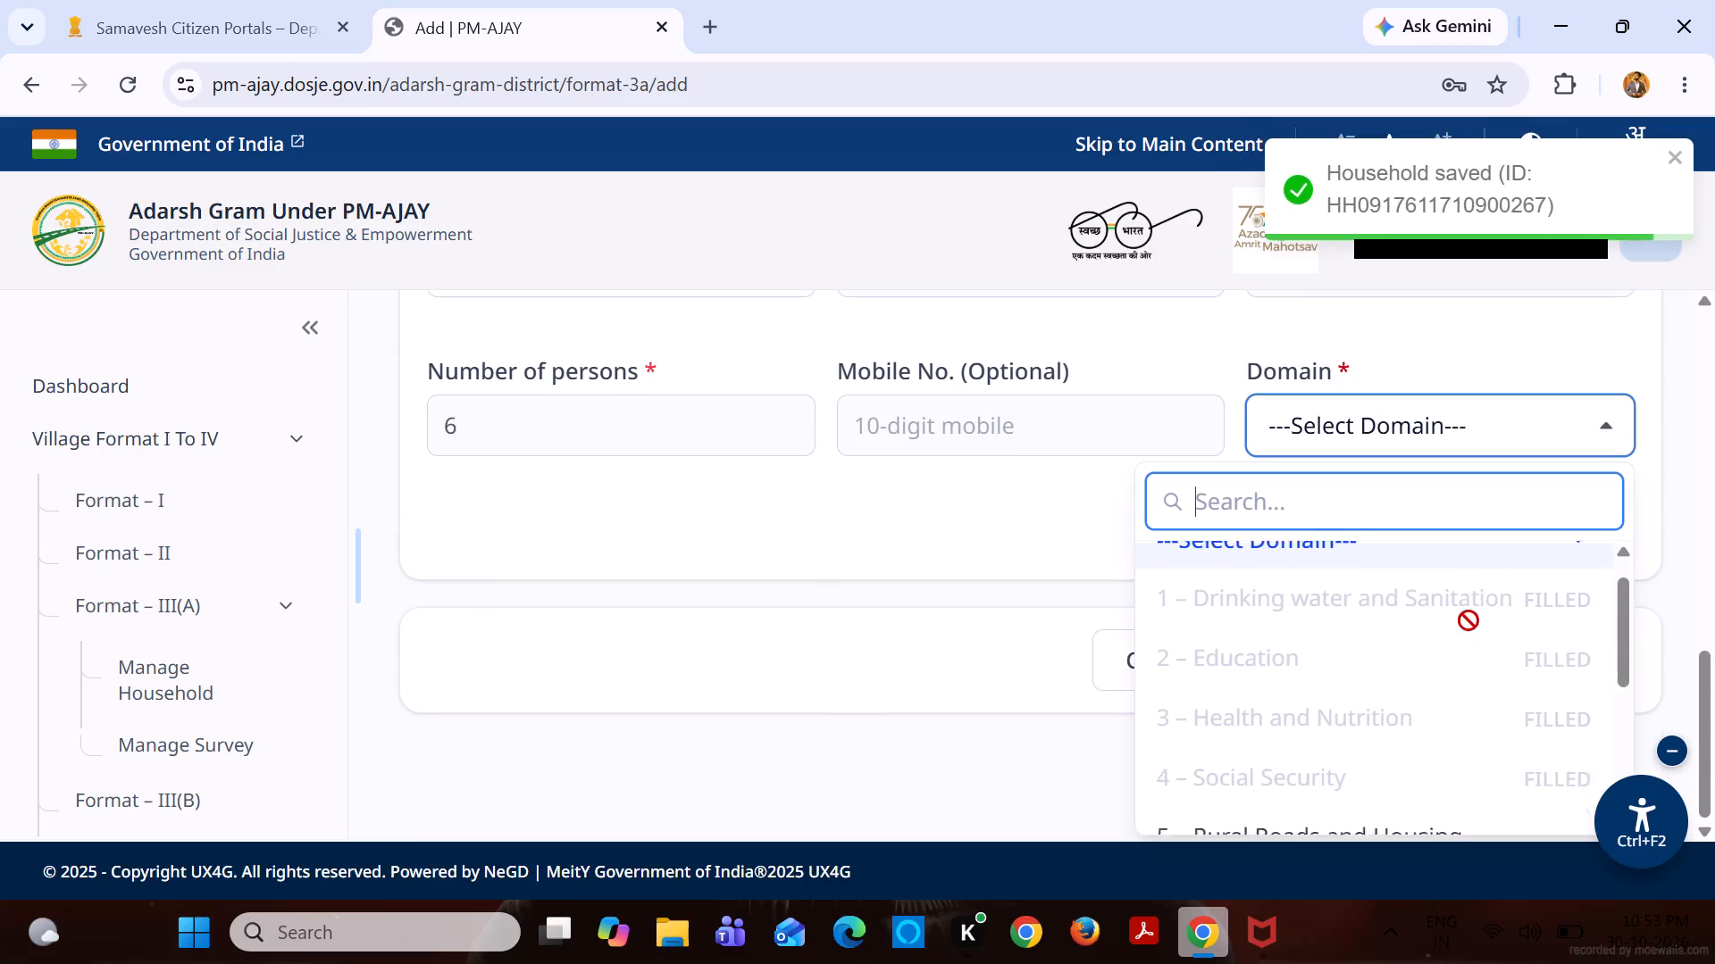
click(1379, 619)
scroll(1368, 701, down, 2)
click(1488, 619)
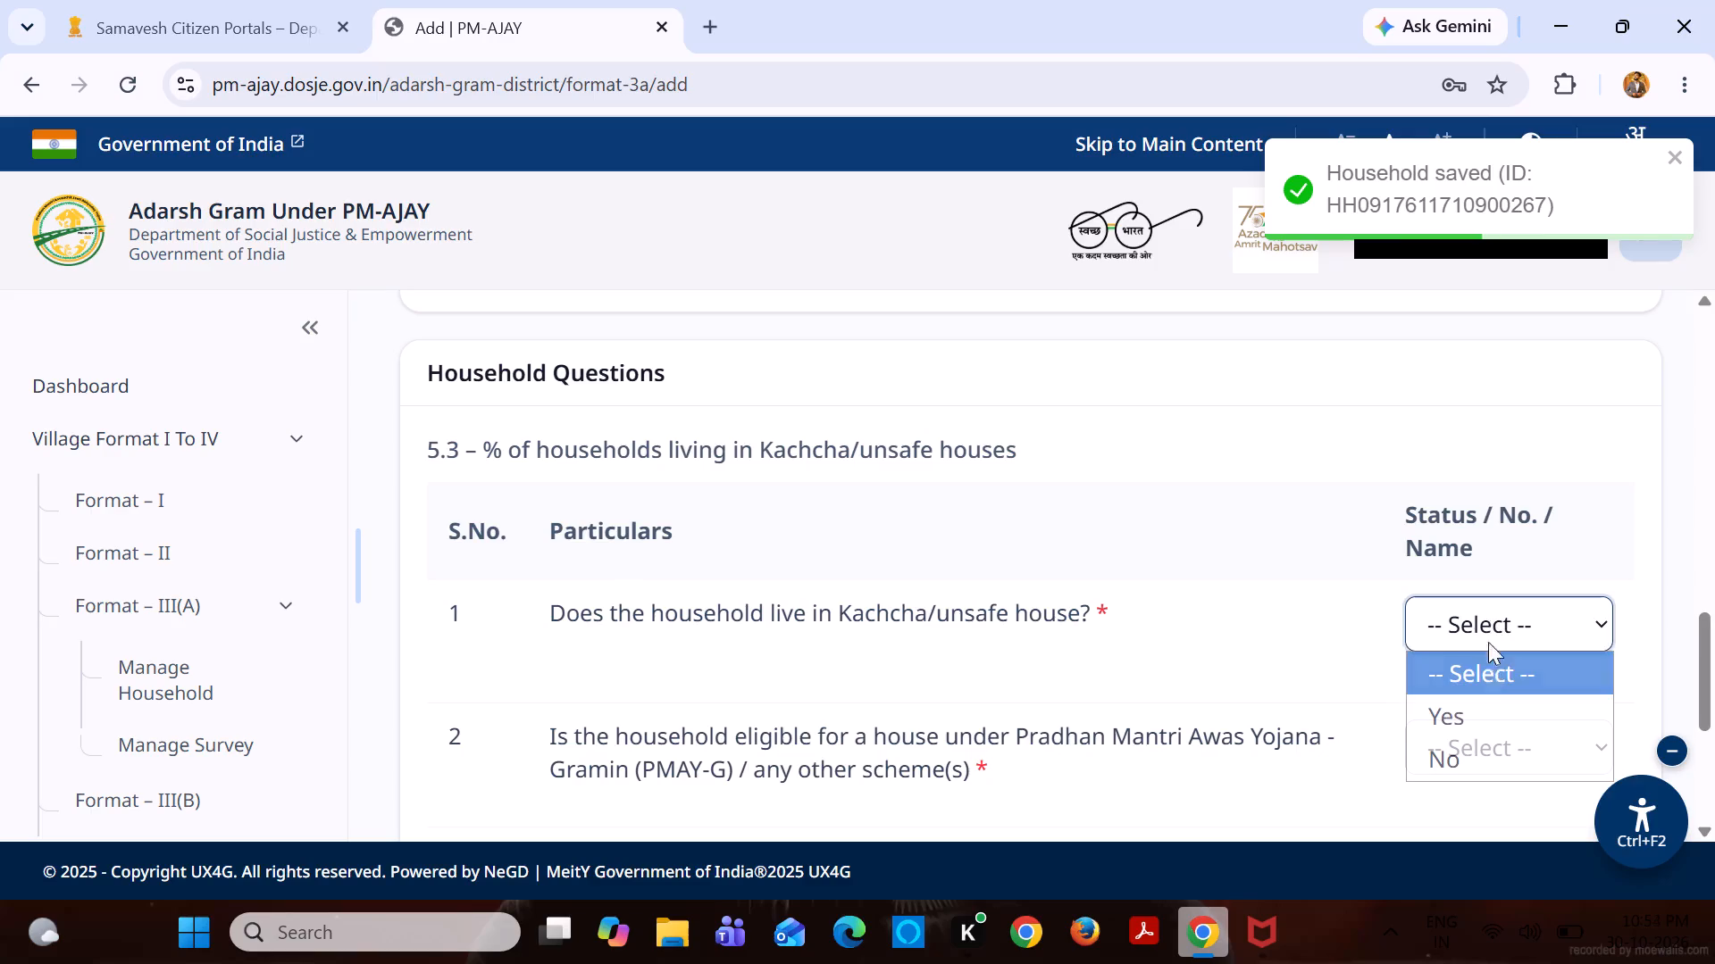
click(1481, 747)
scroll(1494, 721, down, 3)
click(1559, 640)
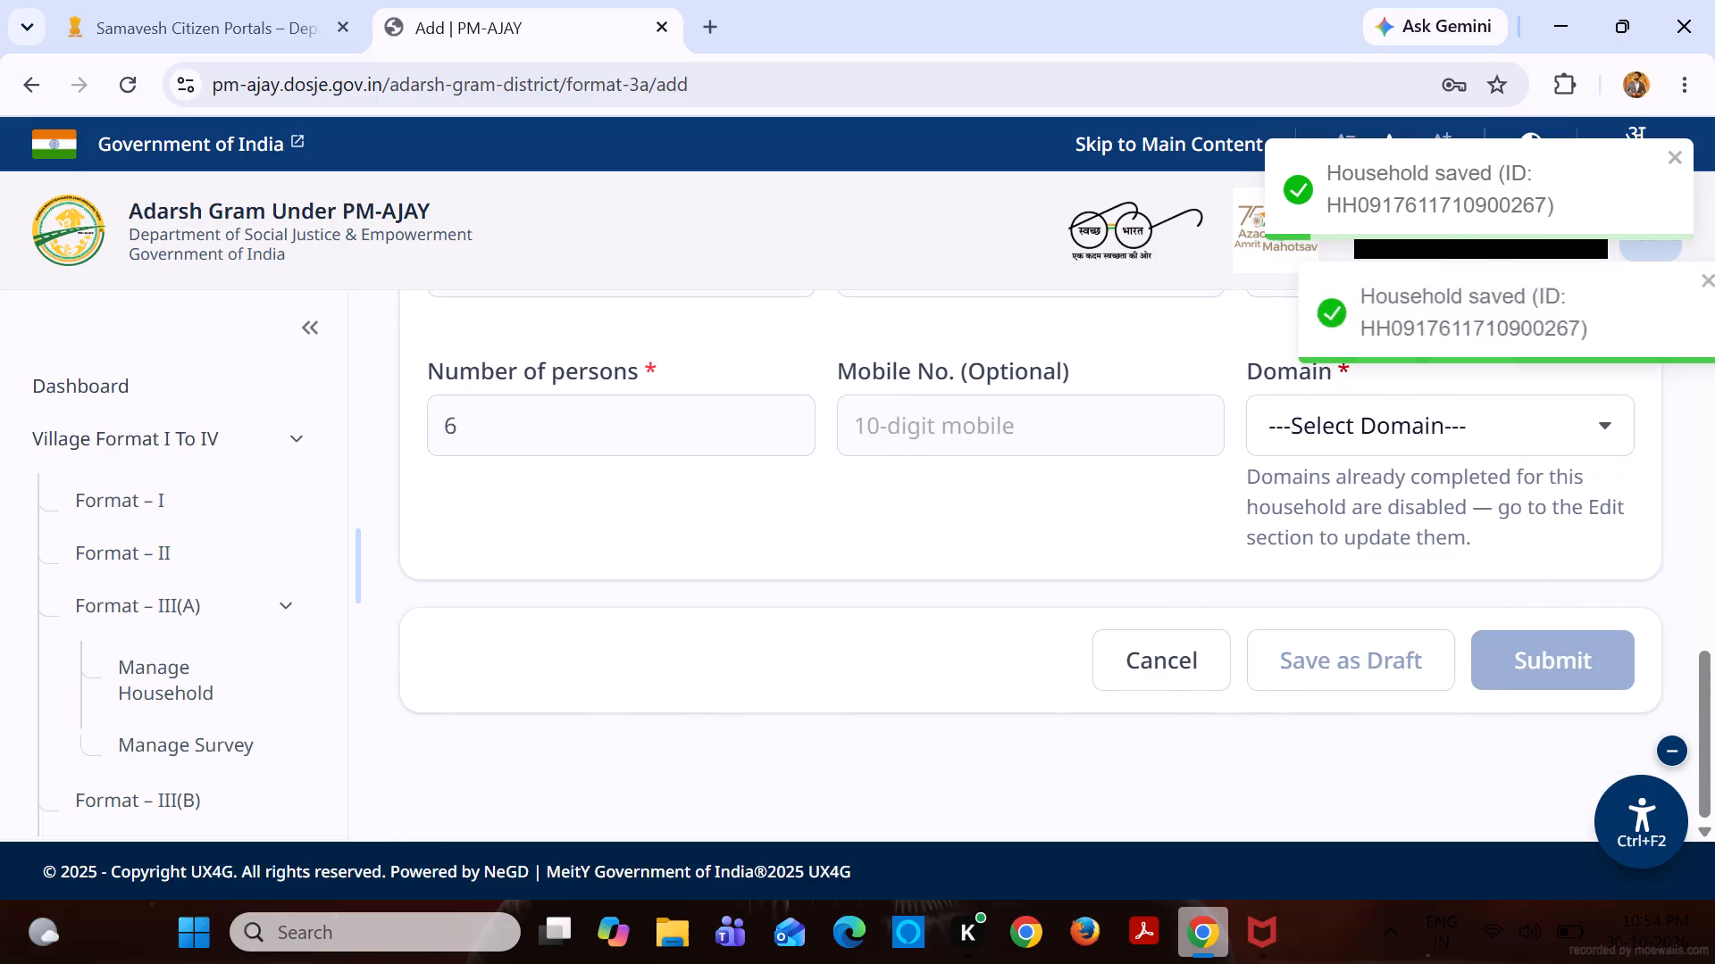
Select the 6 – Electricity and Clean Fuel domain and answer Yes to the house having an electricity connection in 6.2.
click(1496, 428)
scroll(1468, 633, down, 2)
click(1395, 664)
scroll(1395, 669, down, 2)
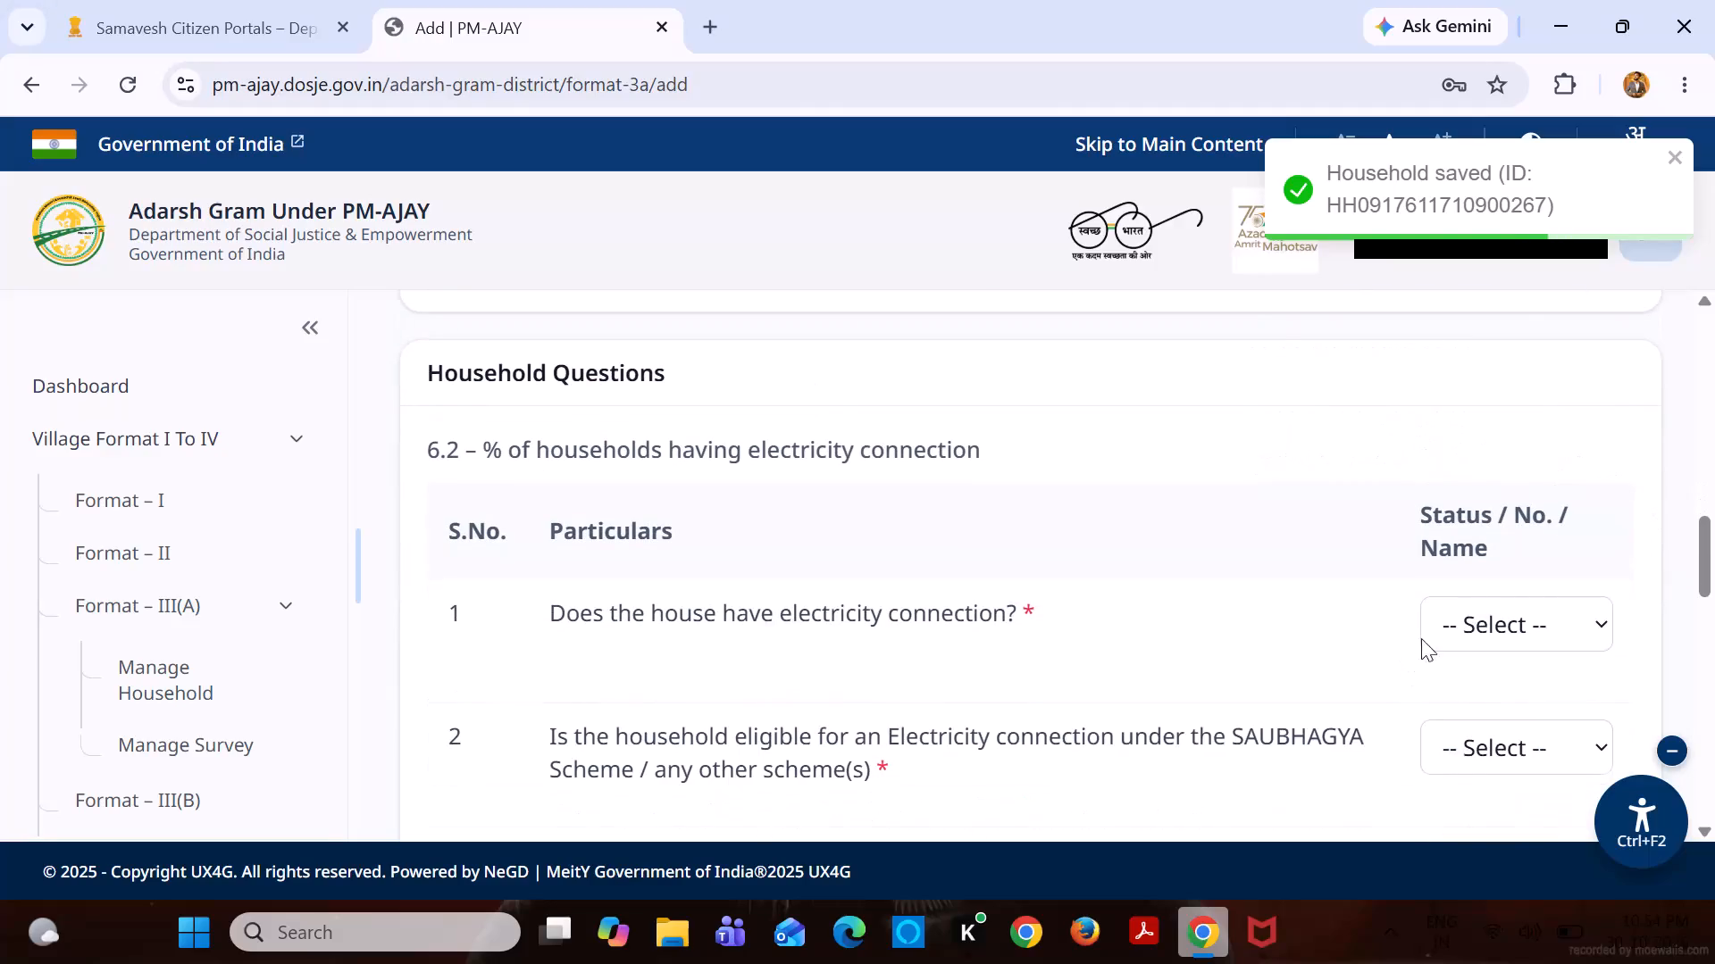
click(1538, 633)
click(1494, 717)
In section 6.3, answer Yes to having an electricity connection and Yes to using at least one LED bulb.
scroll(1502, 701, down, 3)
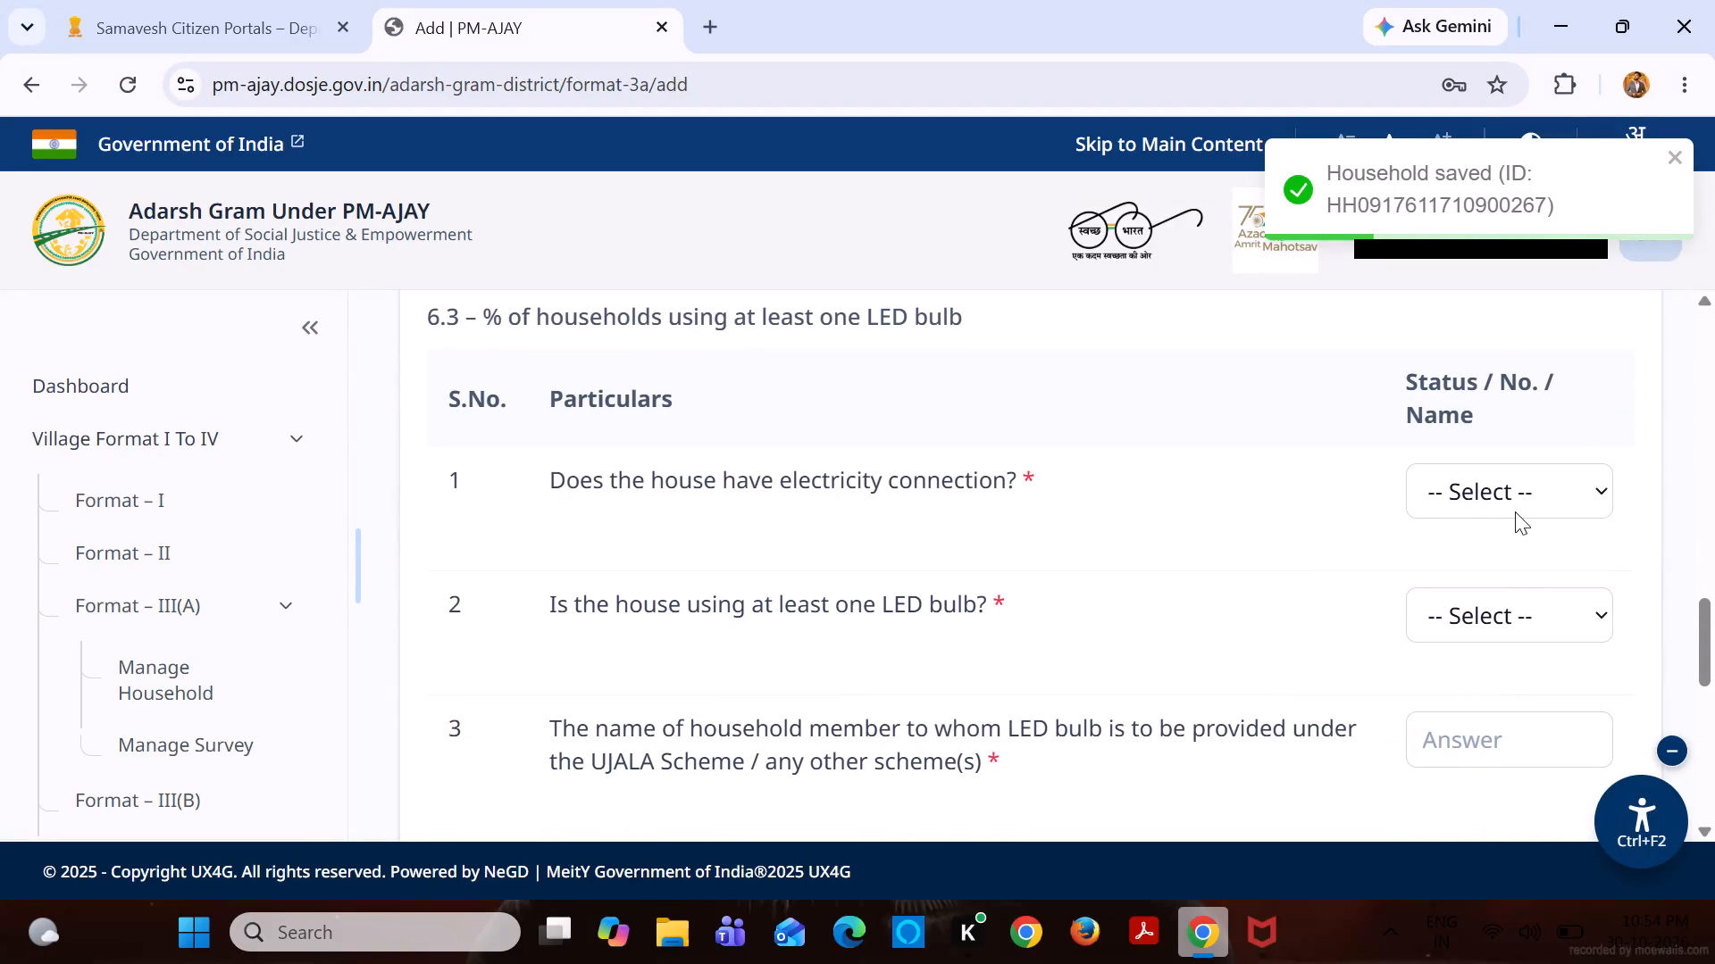
click(1515, 511)
click(1477, 597)
click(1508, 623)
click(1482, 685)
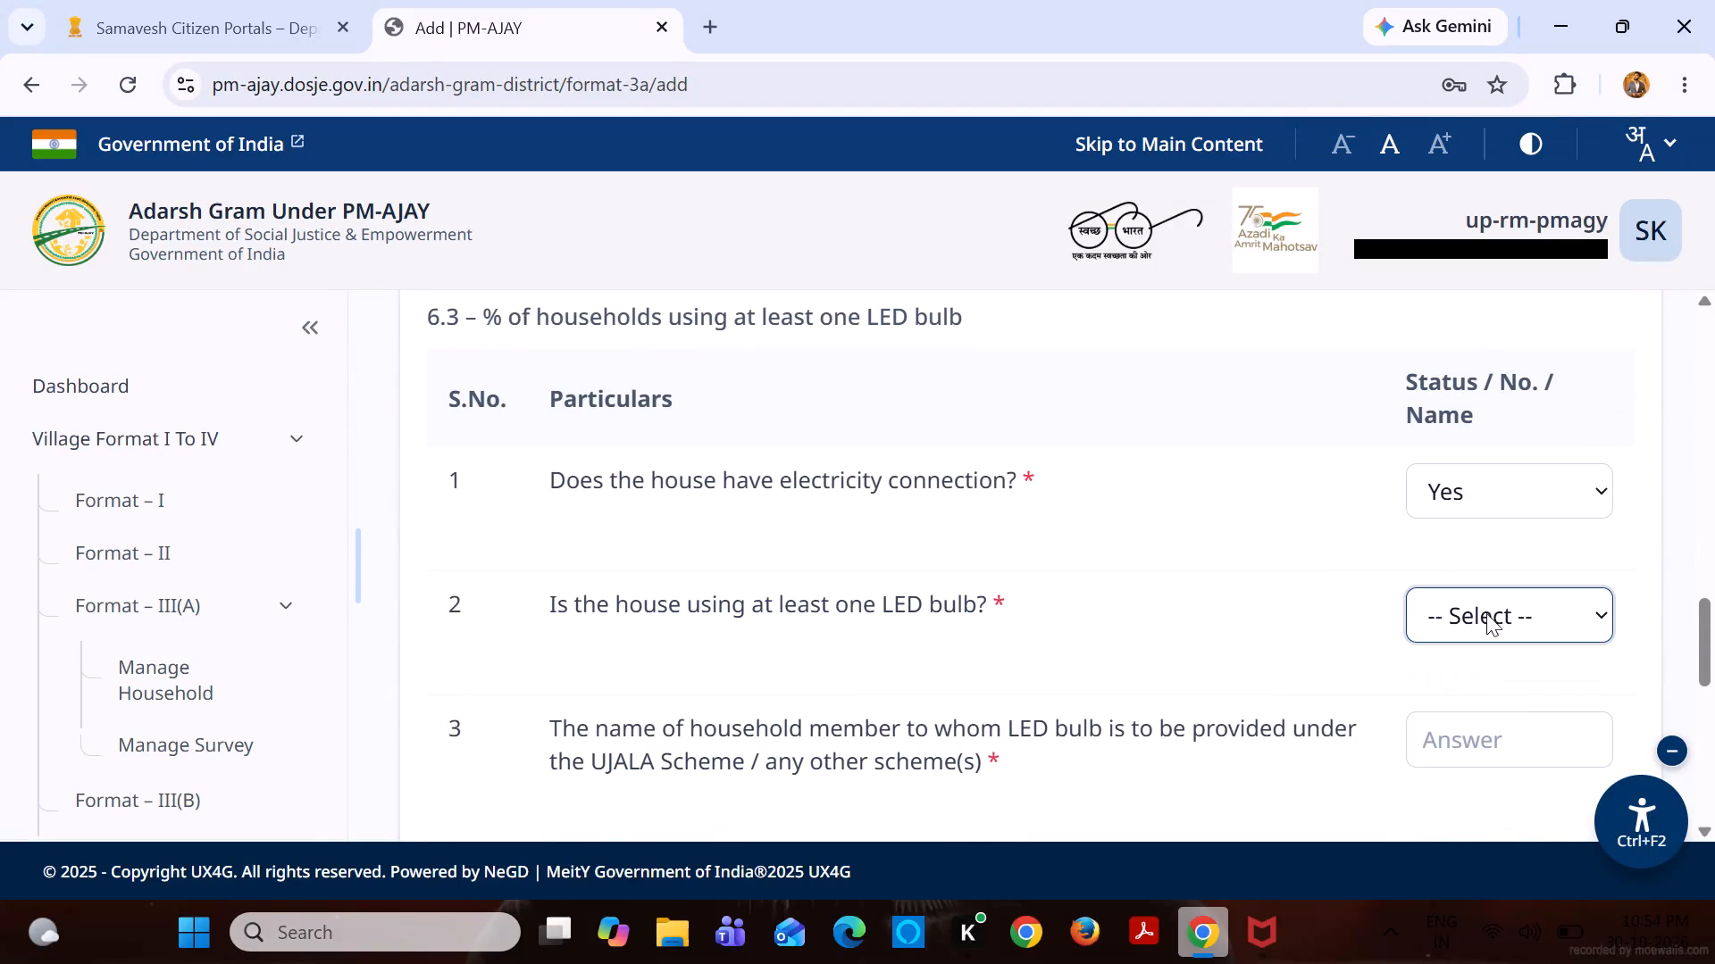
click(1486, 610)
click(1443, 679)
click(1465, 611)
click(1459, 703)
Answer Yes to the house using clean fuel in section 6.4, and submit the Electricity and Clean Fuel domain.
scroll(1473, 722, down, 2)
click(1543, 619)
click(1477, 719)
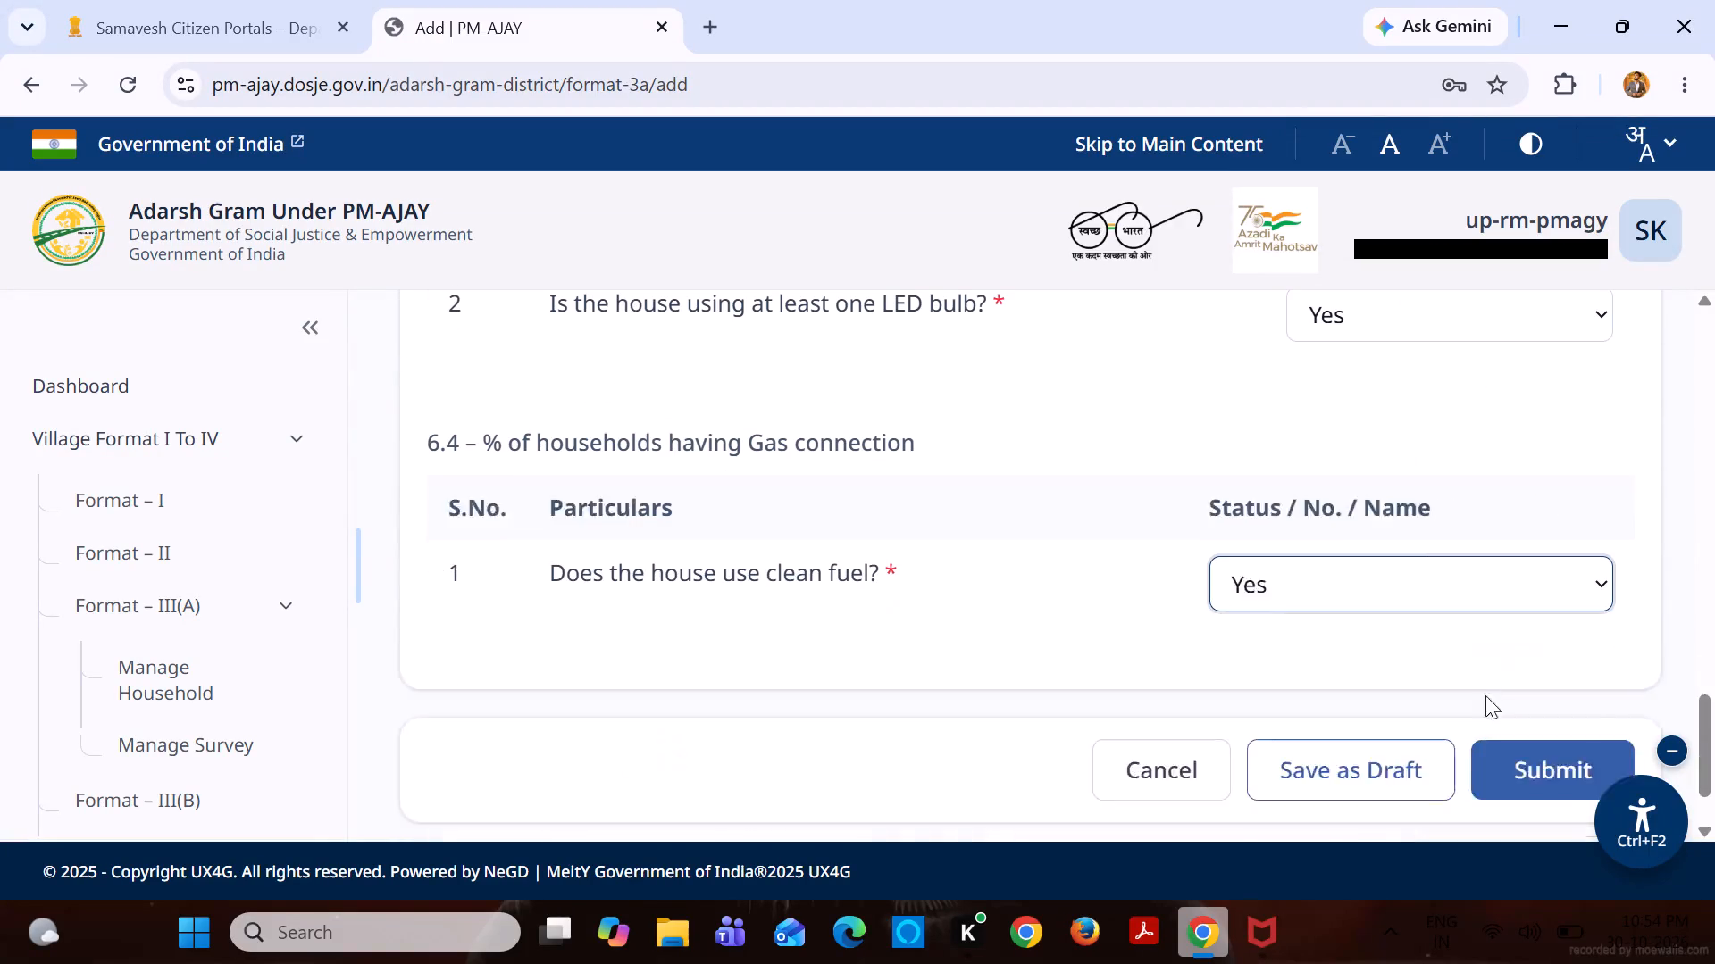
scroll(1488, 729, down, 2)
click(1549, 686)
Fill in the 7 – Agricultural Practices etc. domain, answering No to household involvement in farming in 7.1, and submit it.
click(1515, 403)
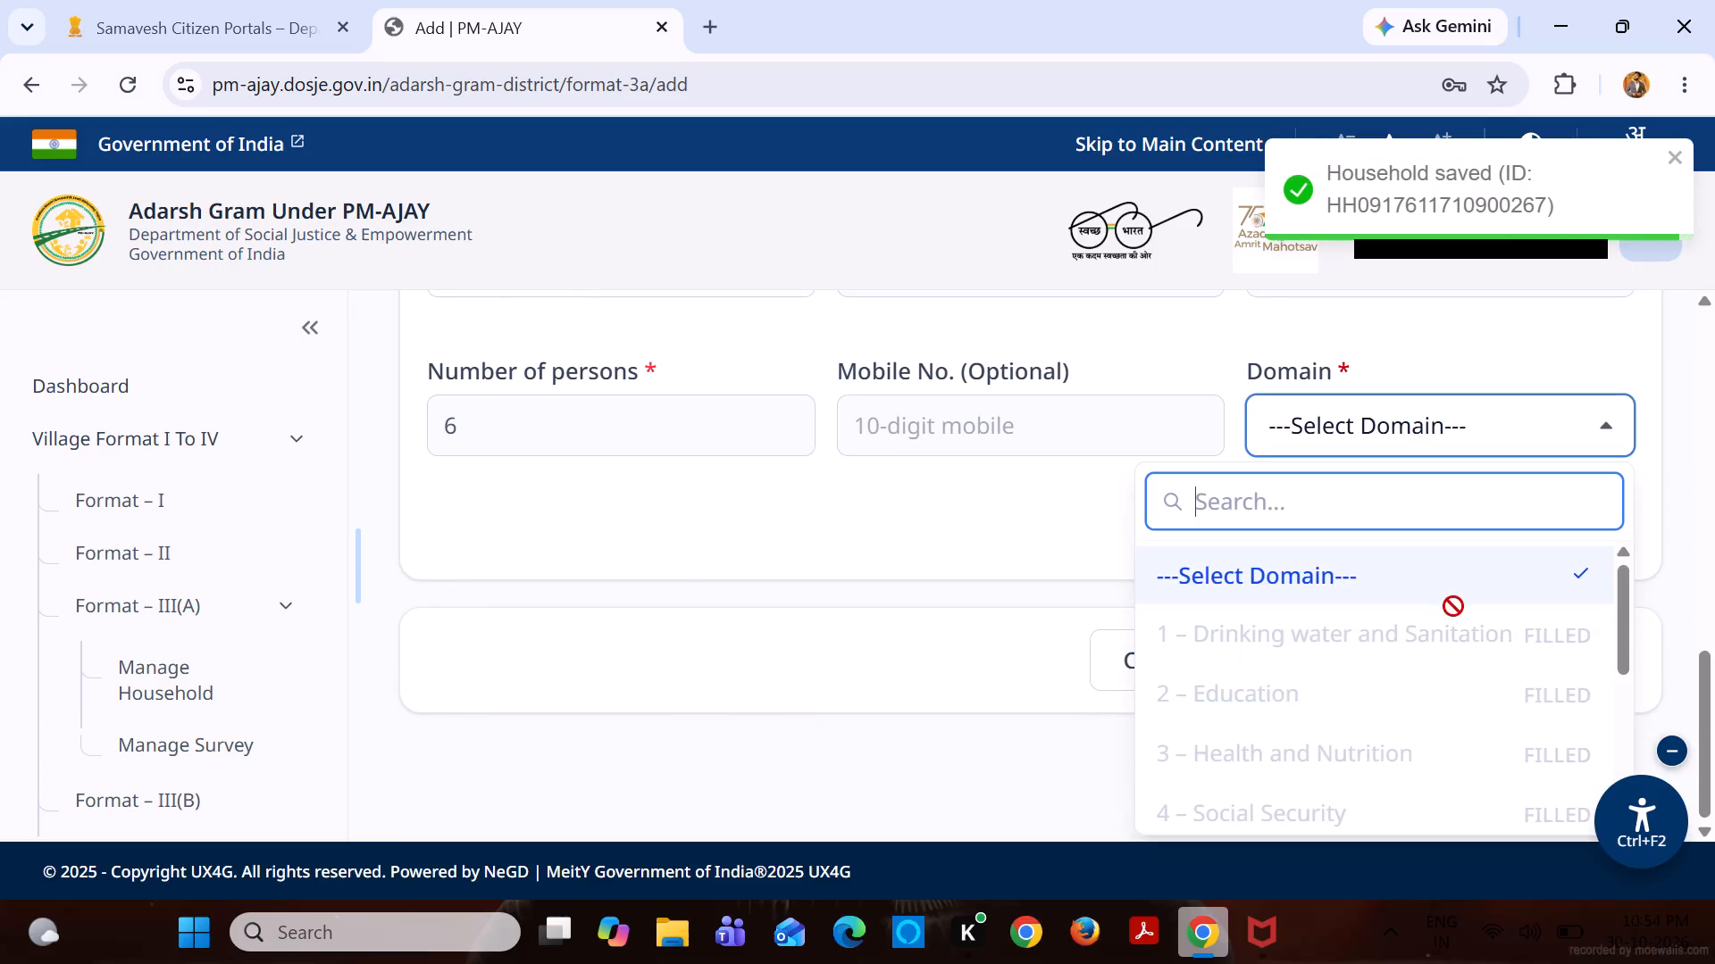
scroll(1454, 619, down, 2)
click(1319, 717)
scroll(1341, 676, down, 2)
click(1451, 566)
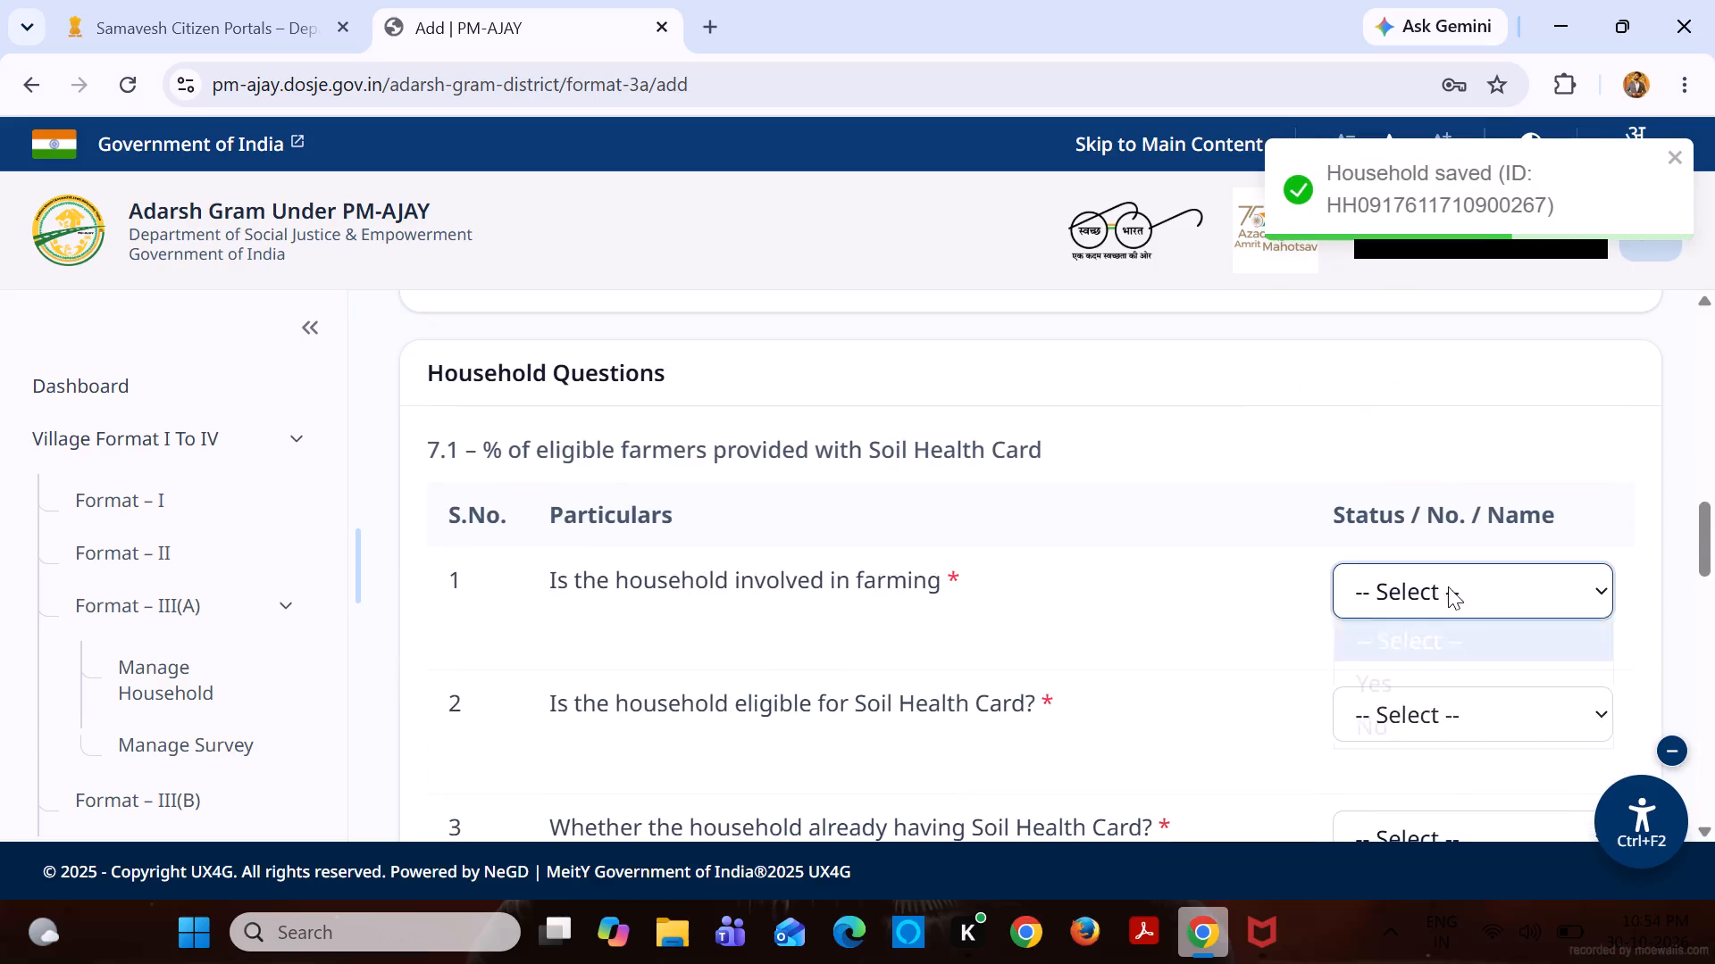
click(1391, 719)
scroll(1422, 655, down, 5)
click(1576, 633)
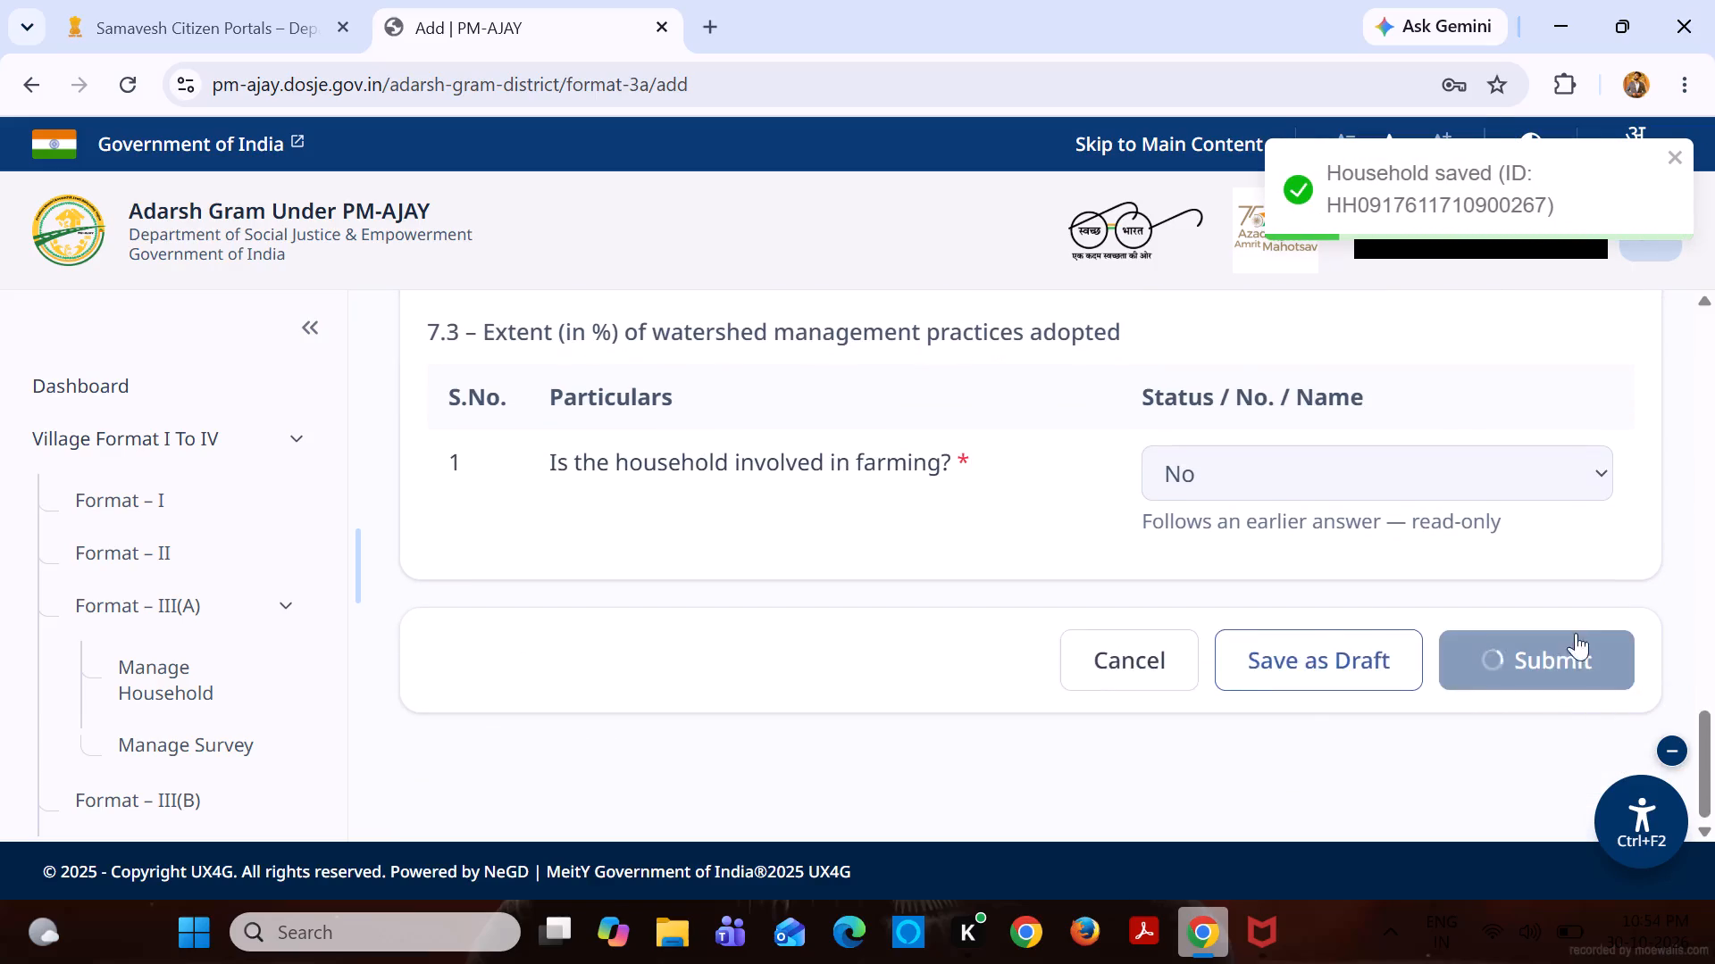
Select the 8 – Financial Inclusion domain and, in 8.1, enter 6 persons above 5 years and 6 members who already have Aadhaar.
click(1499, 396)
scroll(1468, 598, down, 3)
click(1331, 684)
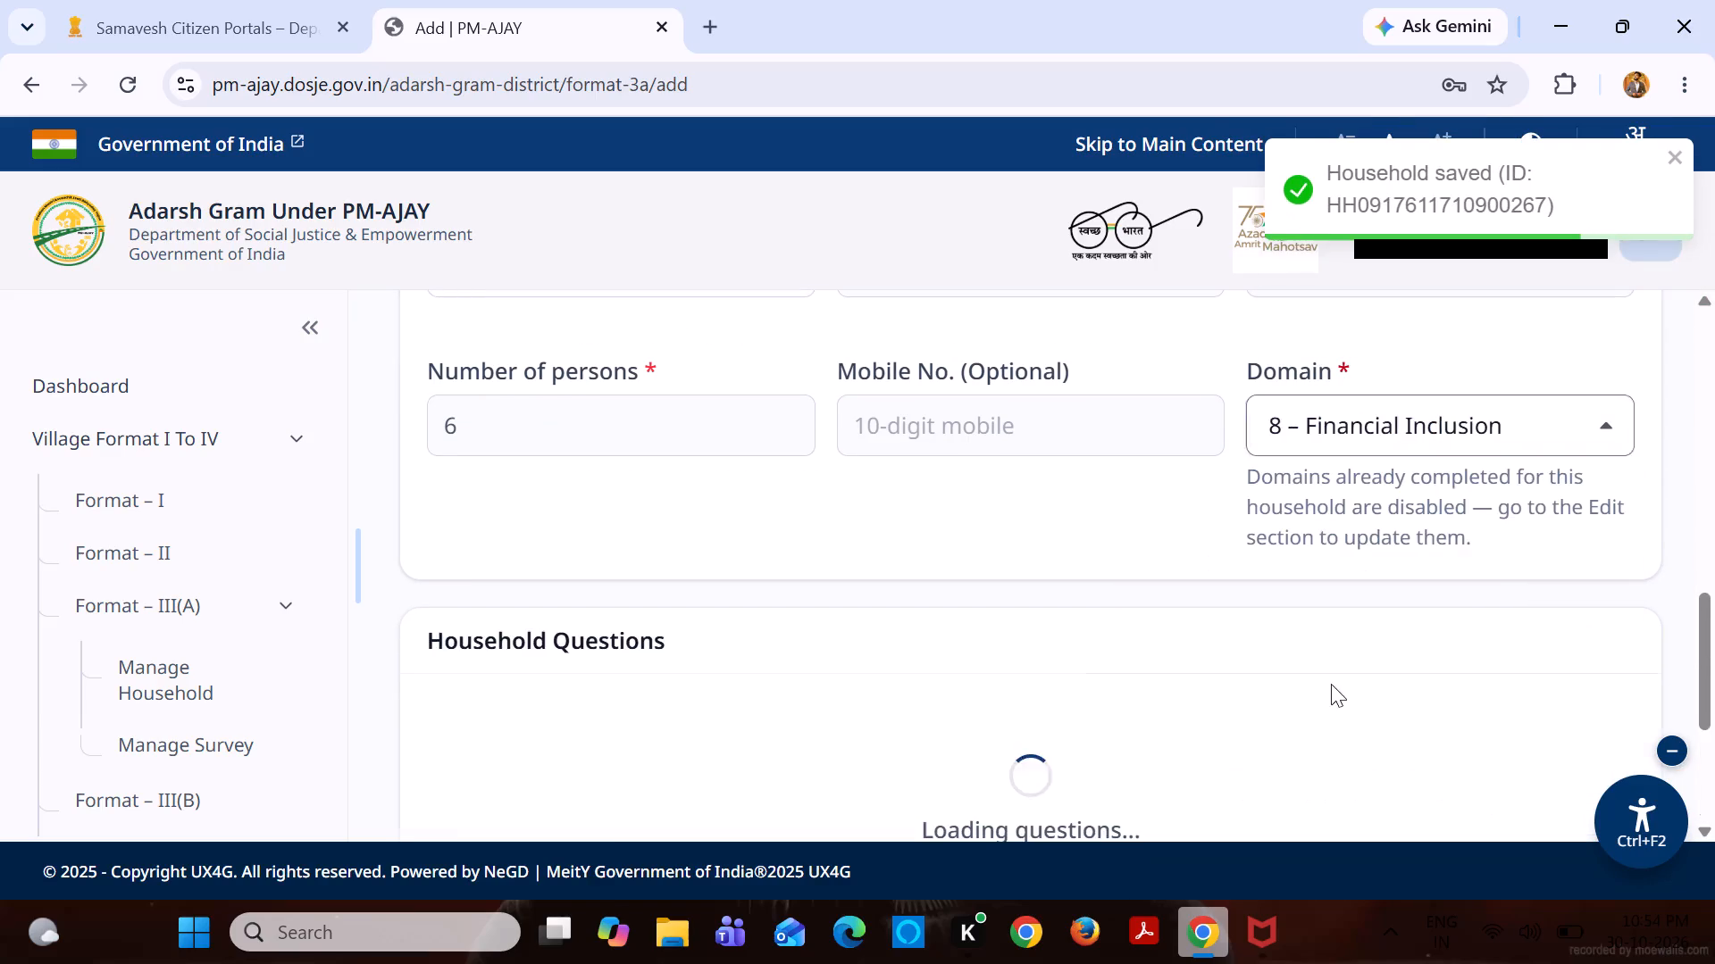
scroll(1348, 710, down, 2)
scroll(1357, 641, up, 2)
scroll(1360, 634, down, 2)
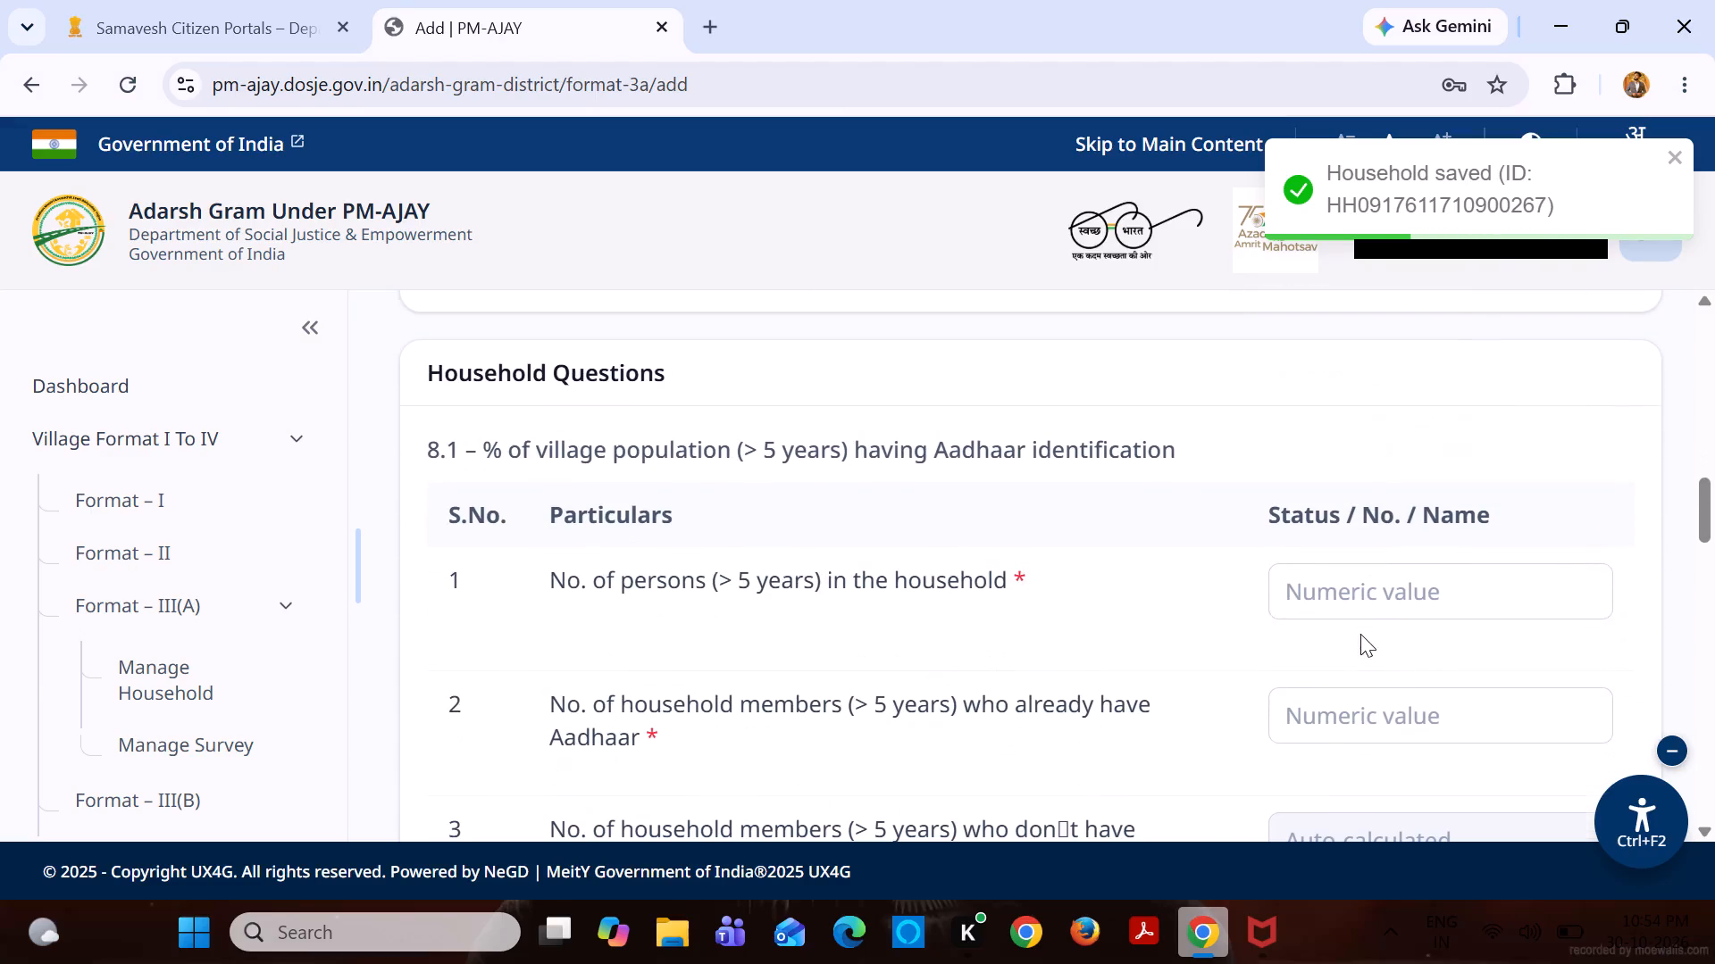
click(1372, 612)
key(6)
click(1392, 726)
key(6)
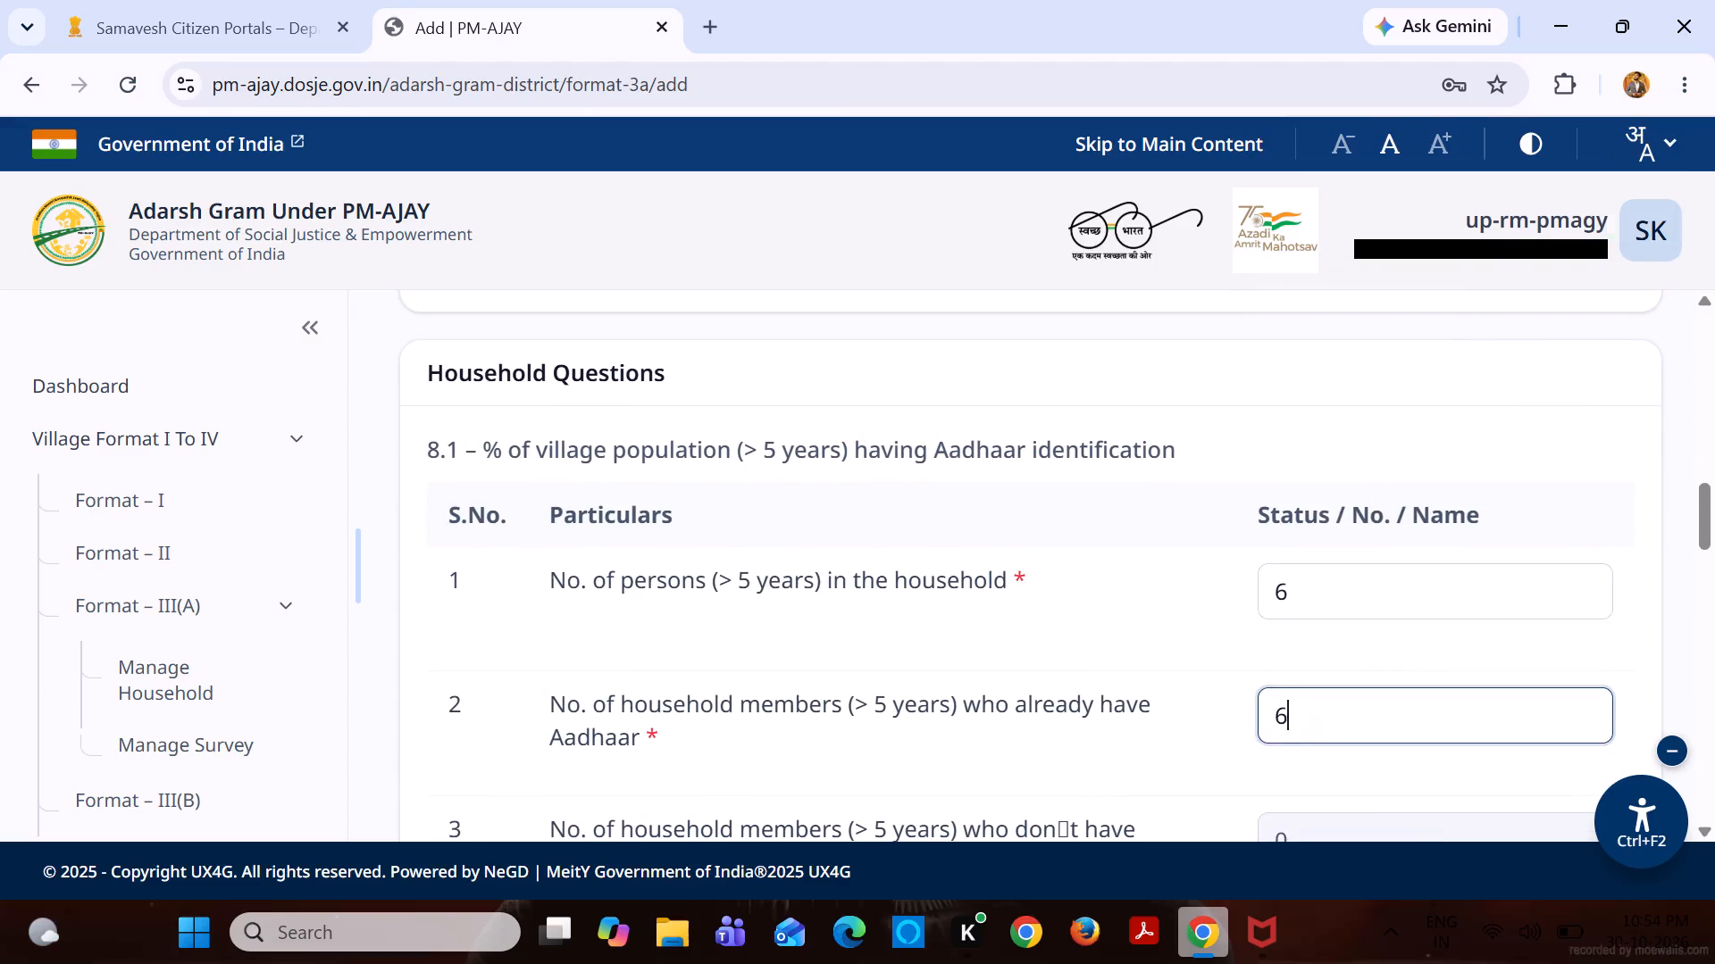
In section 8.2 on Banks/Post Office accounts, enter 2 eligible members above 18 years and 2 for the second answer.
scroll(1404, 727, down, 3)
drag(1464, 701, 1460, 712)
click(1448, 738)
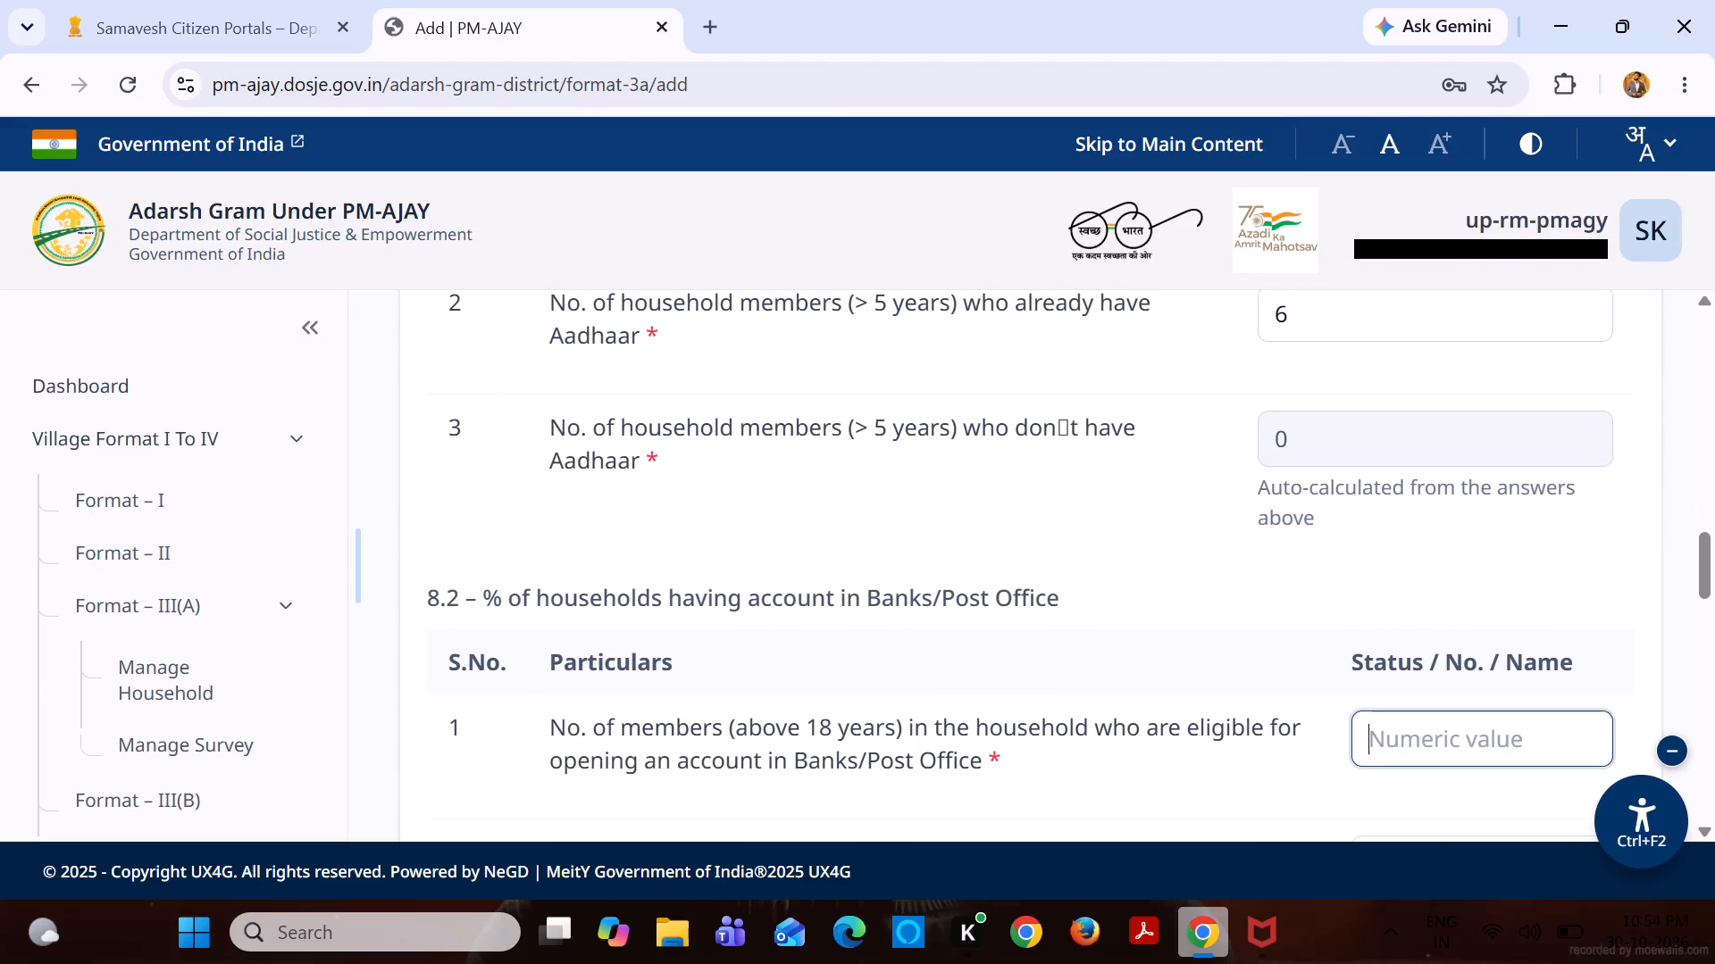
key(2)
scroll(1460, 739, down, 2)
click(1462, 615)
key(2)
Enter 0 eligible persons for the insurance schemes in sections 8.3 and 8.4, and submit the Financial Inclusion domain.
scroll(1466, 606, down, 2)
click(1530, 757)
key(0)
scroll(1521, 750, down, 3)
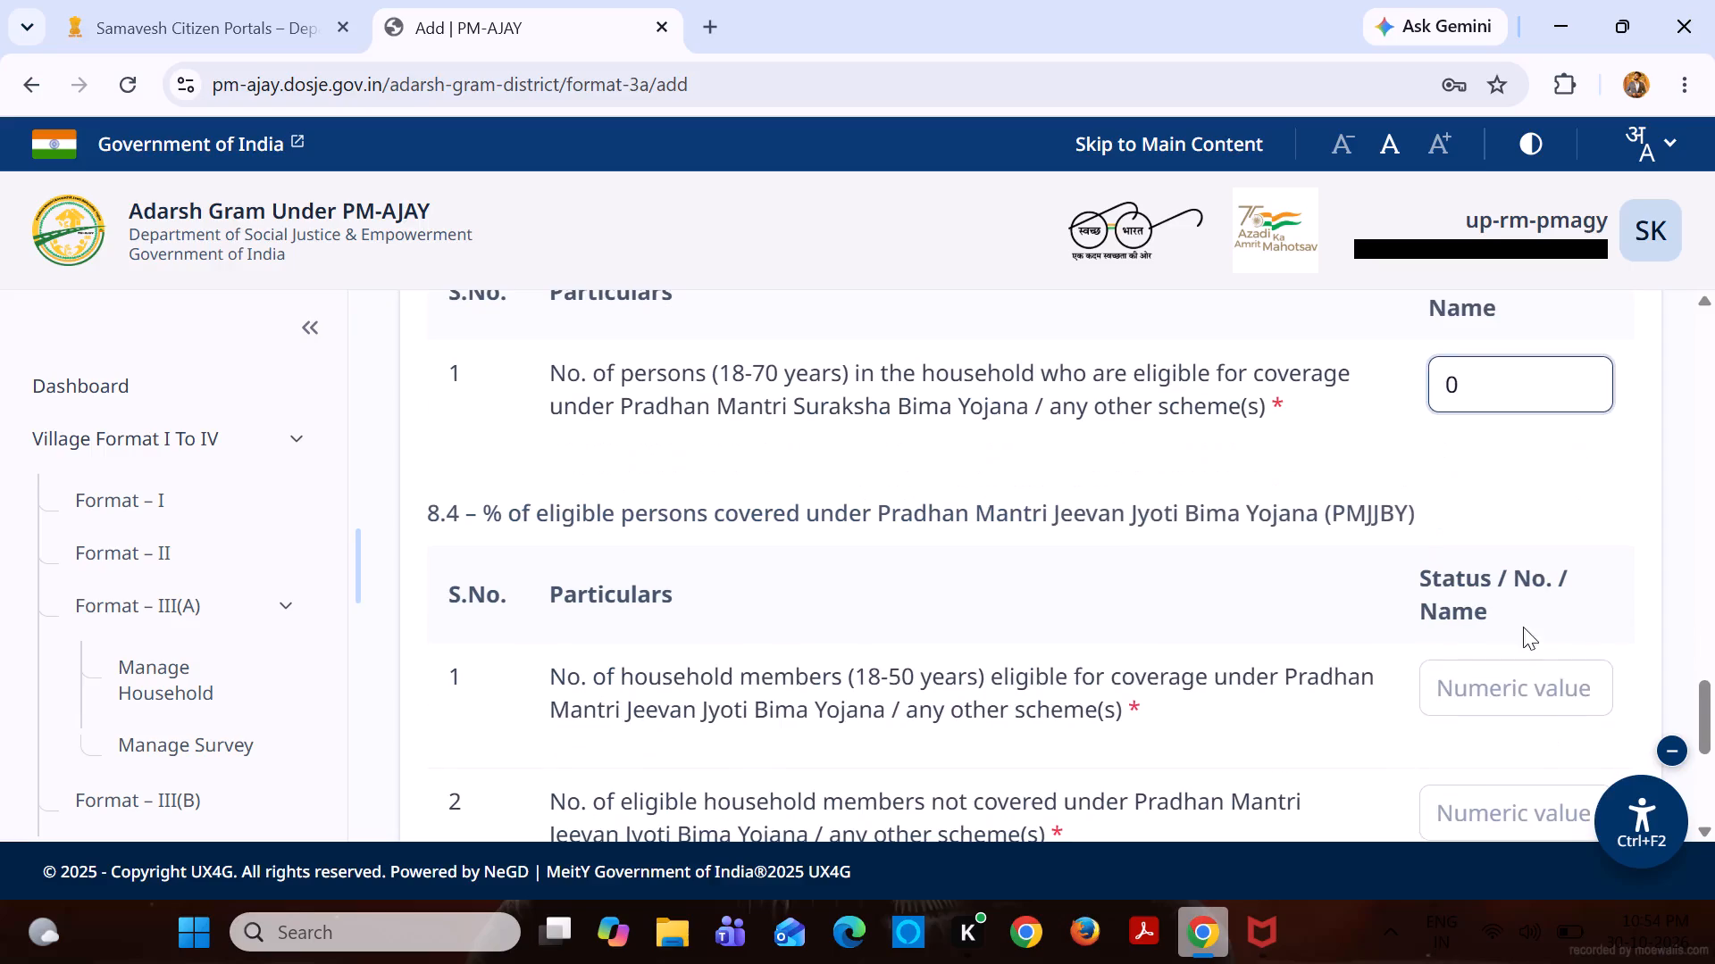
click(1507, 685)
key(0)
scroll(1521, 685, down, 2)
click(1546, 666)
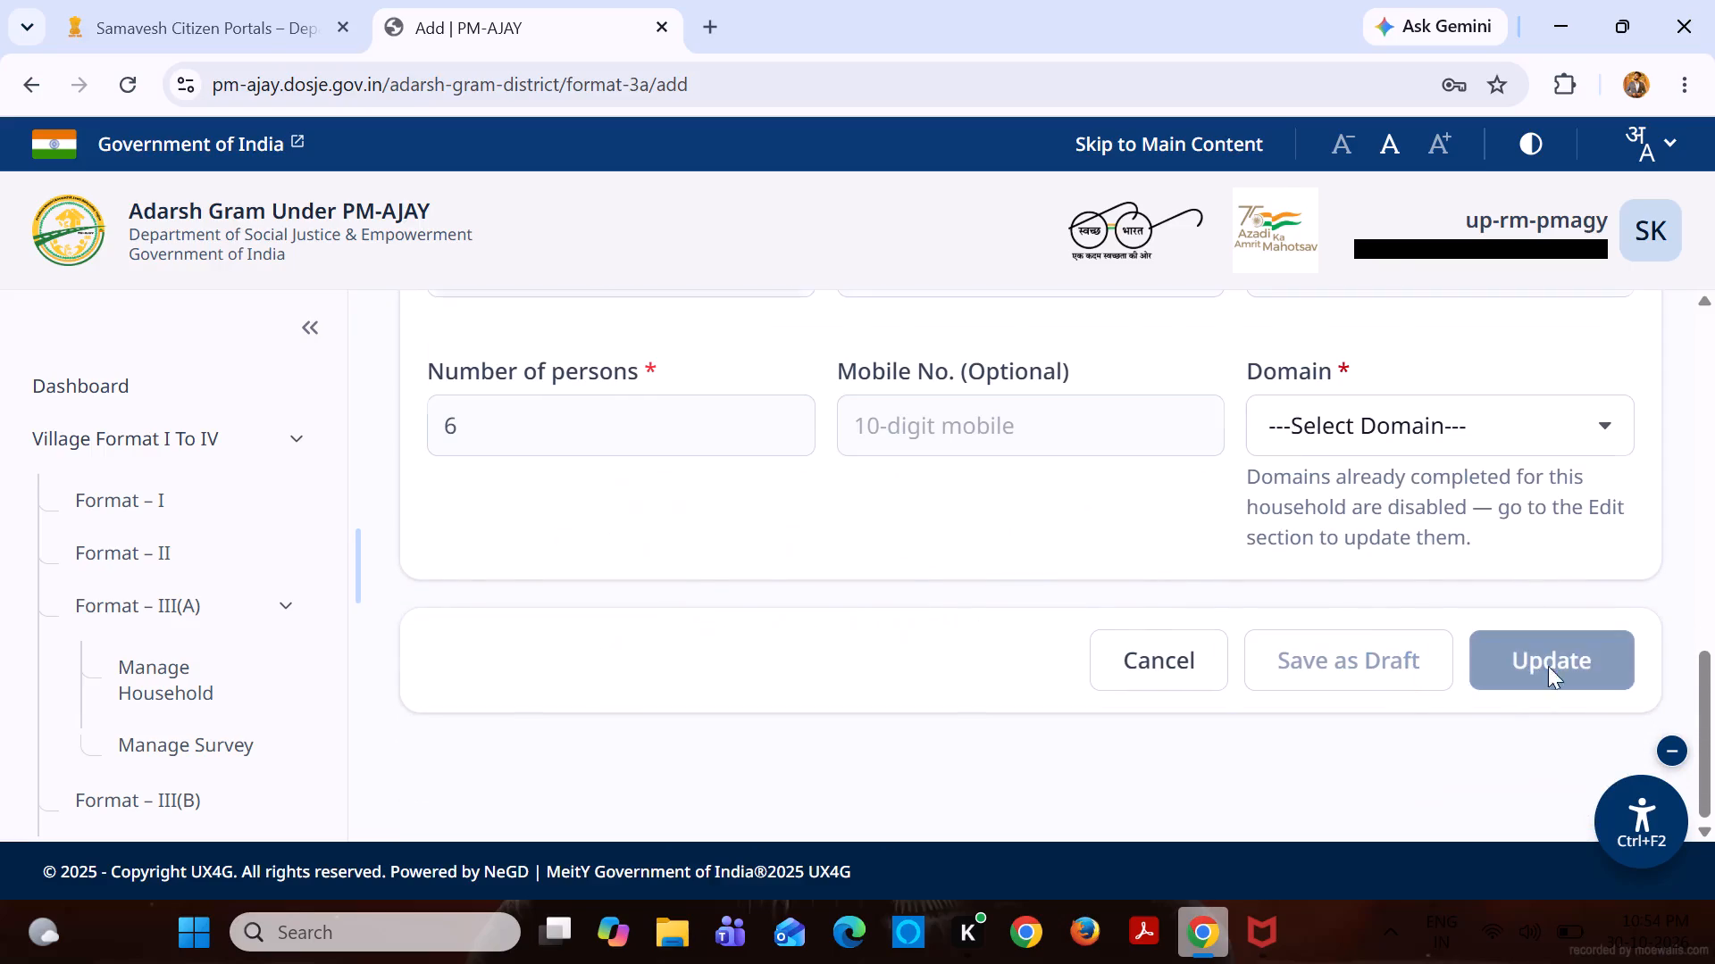
Fill in the 9 – Digitization domain with 0 members eligible for digital literacy training in 9.3, and submit it.
click(1449, 435)
scroll(1448, 562, down, 5)
click(1288, 759)
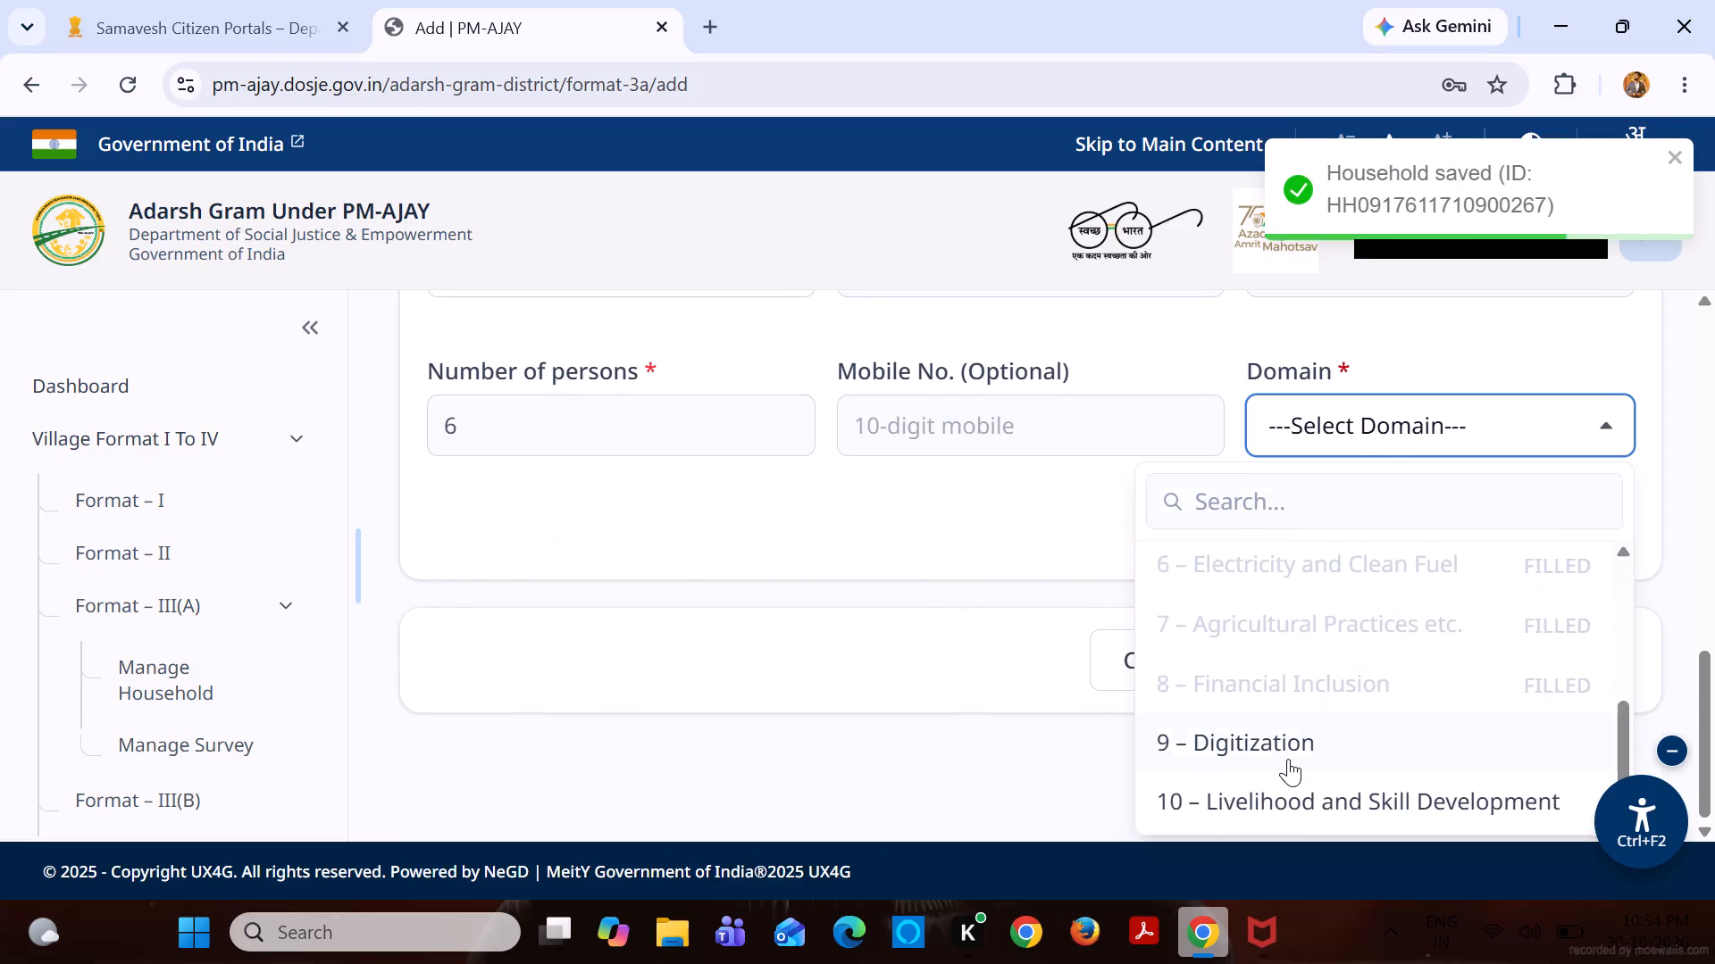
scroll(1285, 727, down, 3)
click(1516, 486)
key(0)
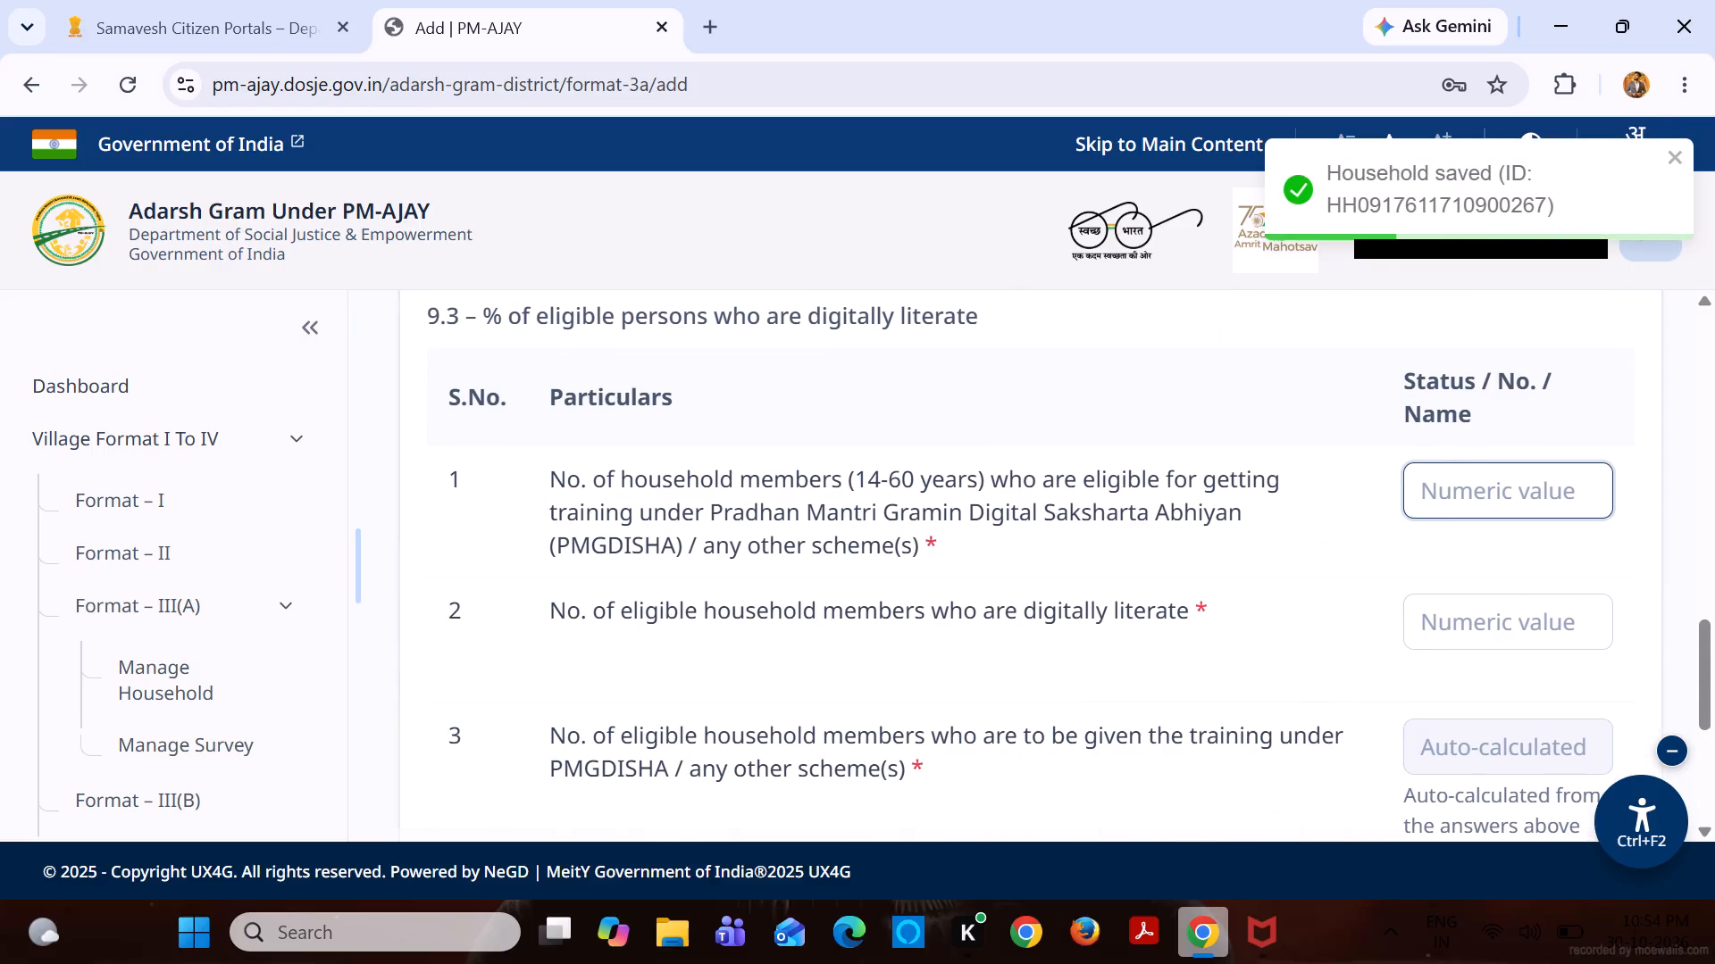
scroll(1516, 486, down, 3)
click(1585, 669)
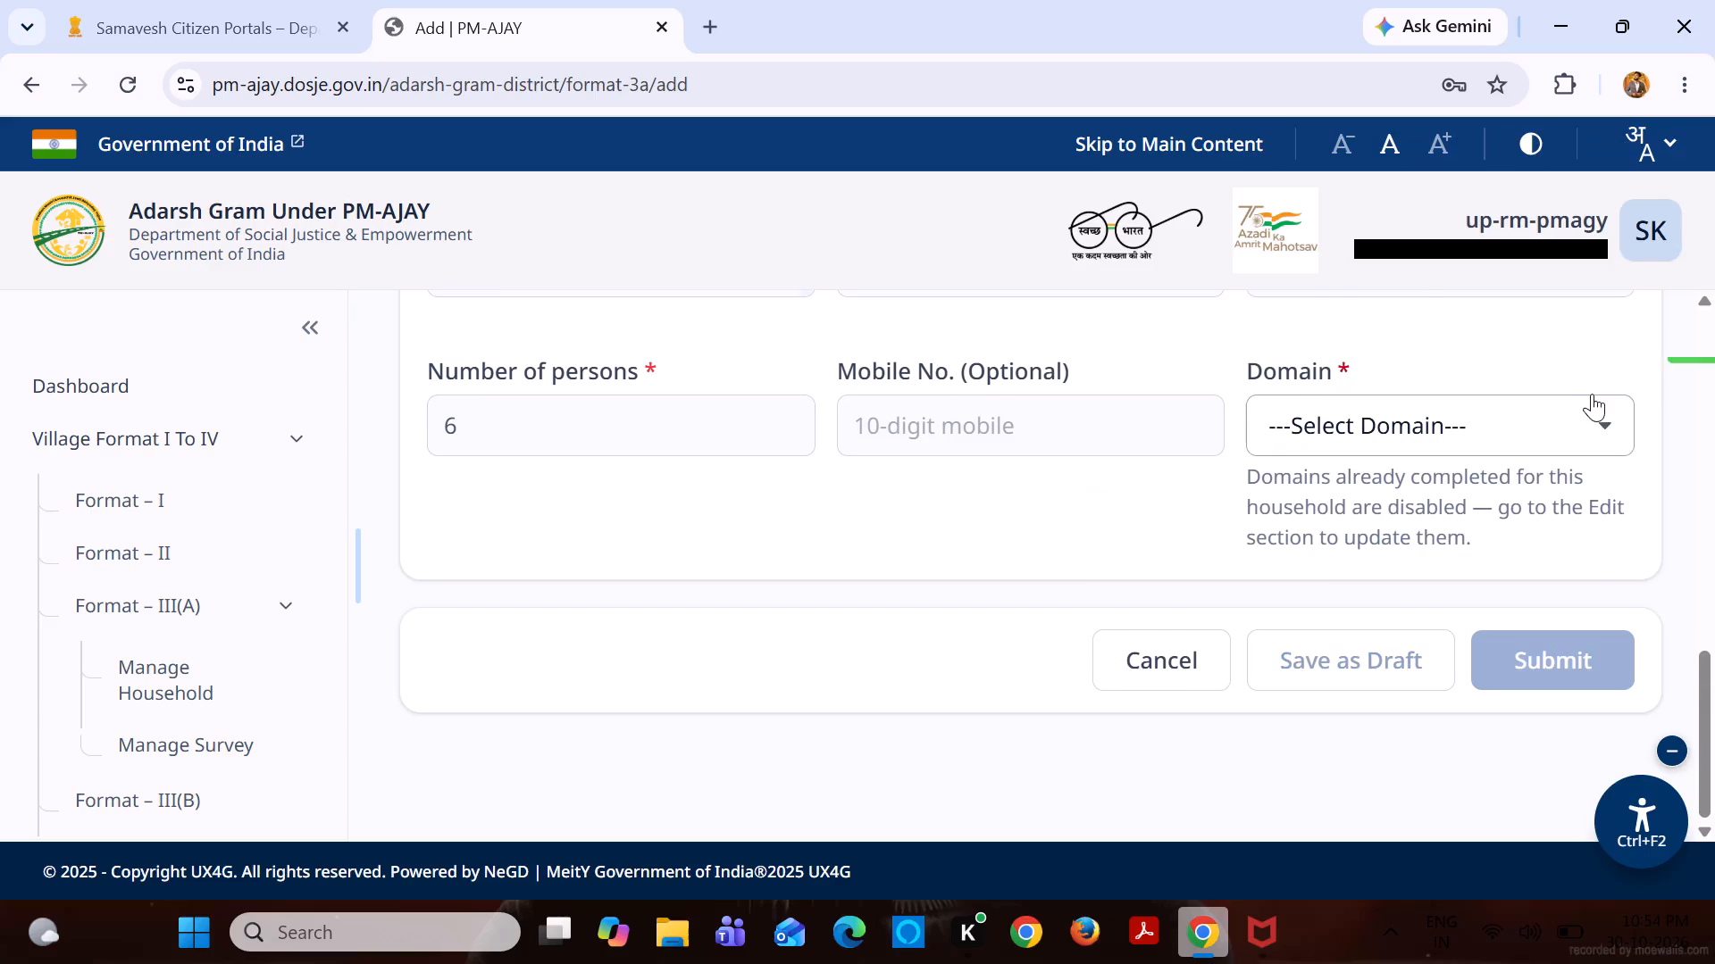
Select the 10 – Livelihood and Skill Development domain and enter 0 as the first answer in sections 10.1 and 10.2.
click(1592, 394)
scroll(1485, 615, down, 5)
middle_drag(1489, 625, 1492, 644)
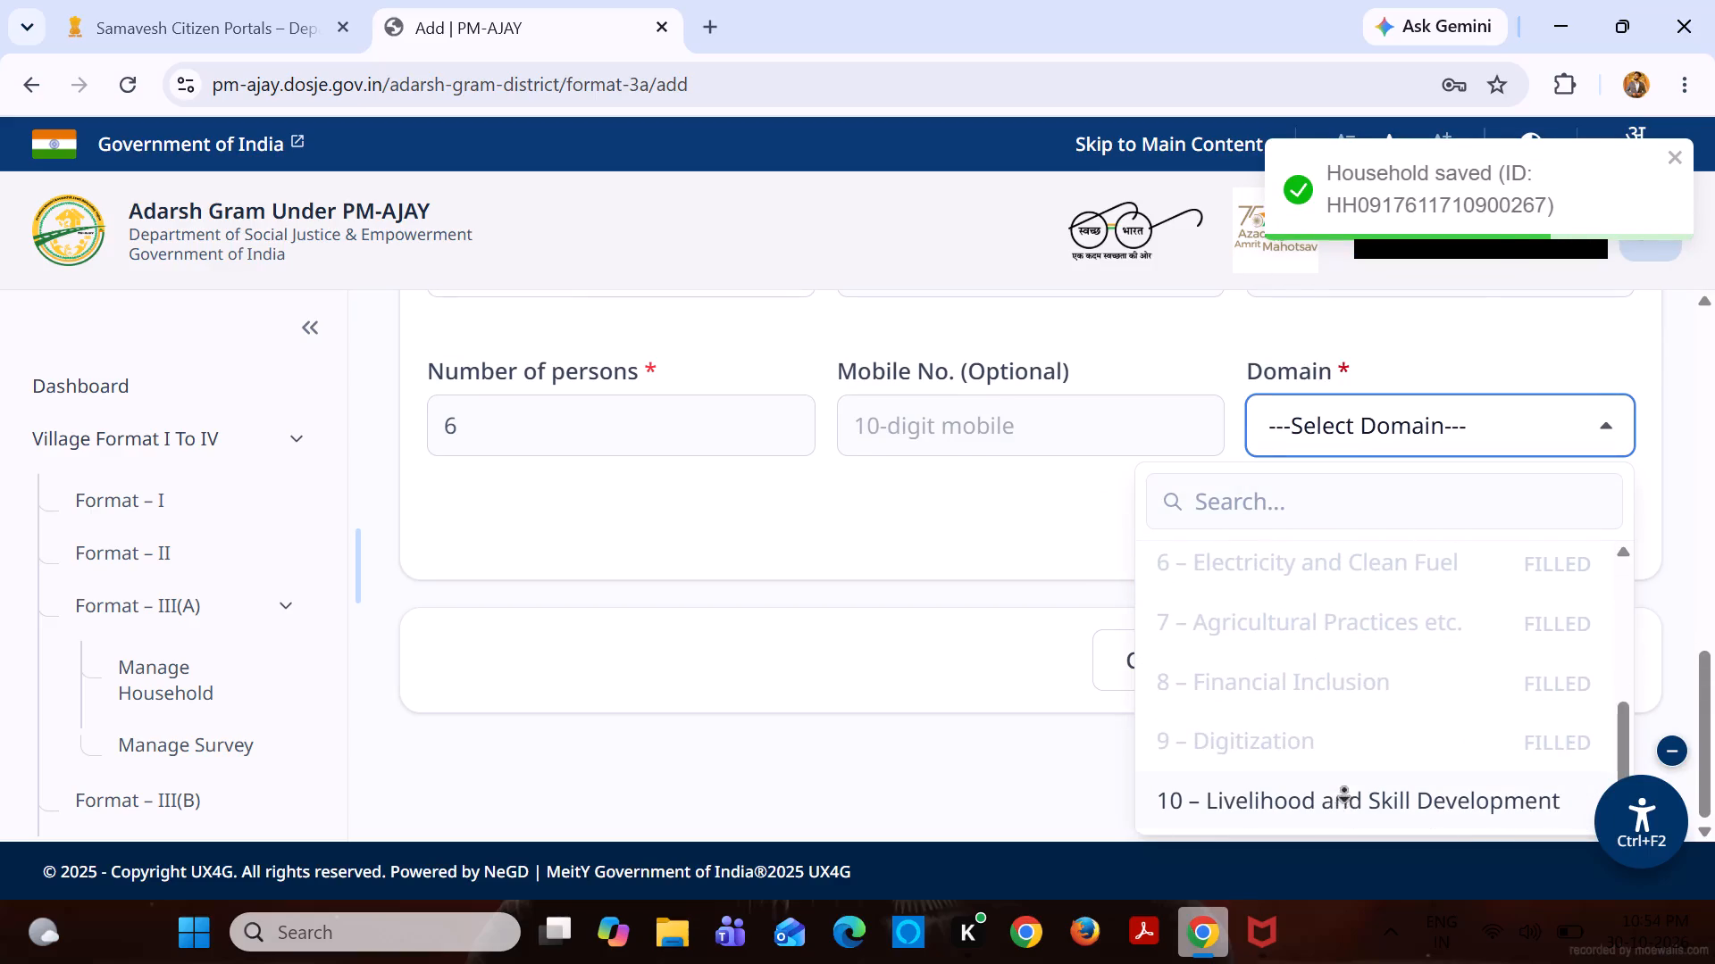
click(1344, 790)
scroll(1346, 783, down, 1)
click(1346, 782)
scroll(1373, 690, down, 2)
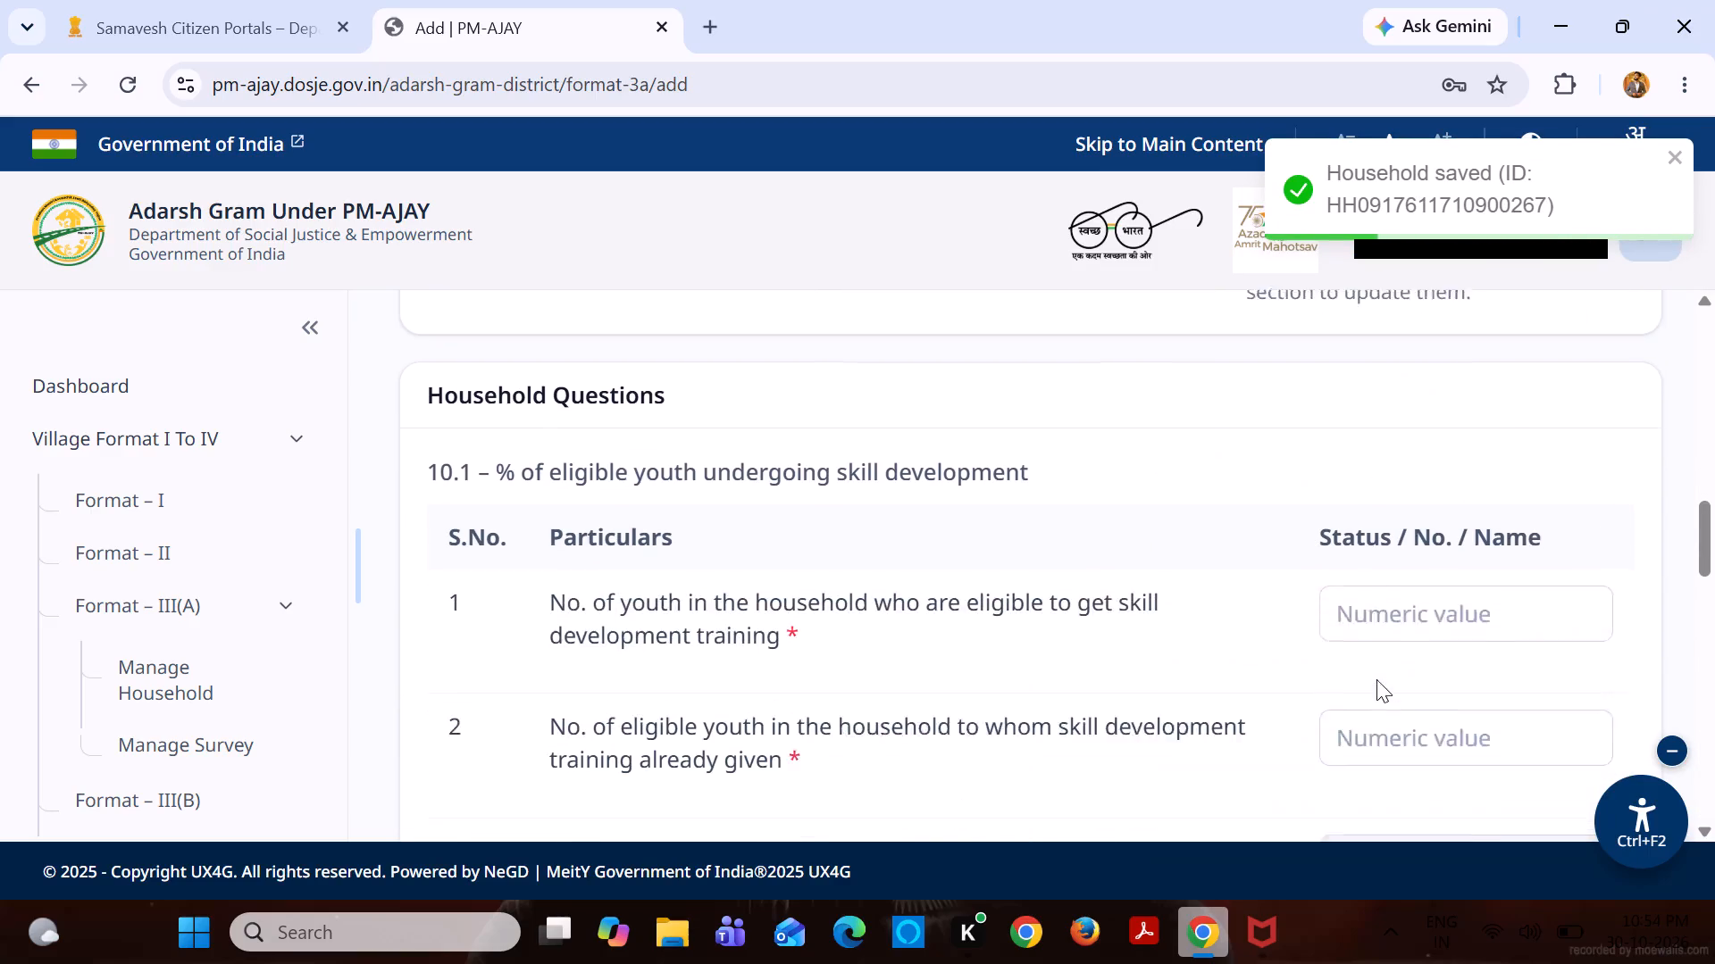
click(1402, 604)
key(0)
scroll(1405, 611, down, 2)
click(1426, 598)
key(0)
In section 10.3, answer No to self-help group membership, enter 0 members wishing to join, and submit the Livelihood and Skill Development domain.
scroll(1426, 598, down, 3)
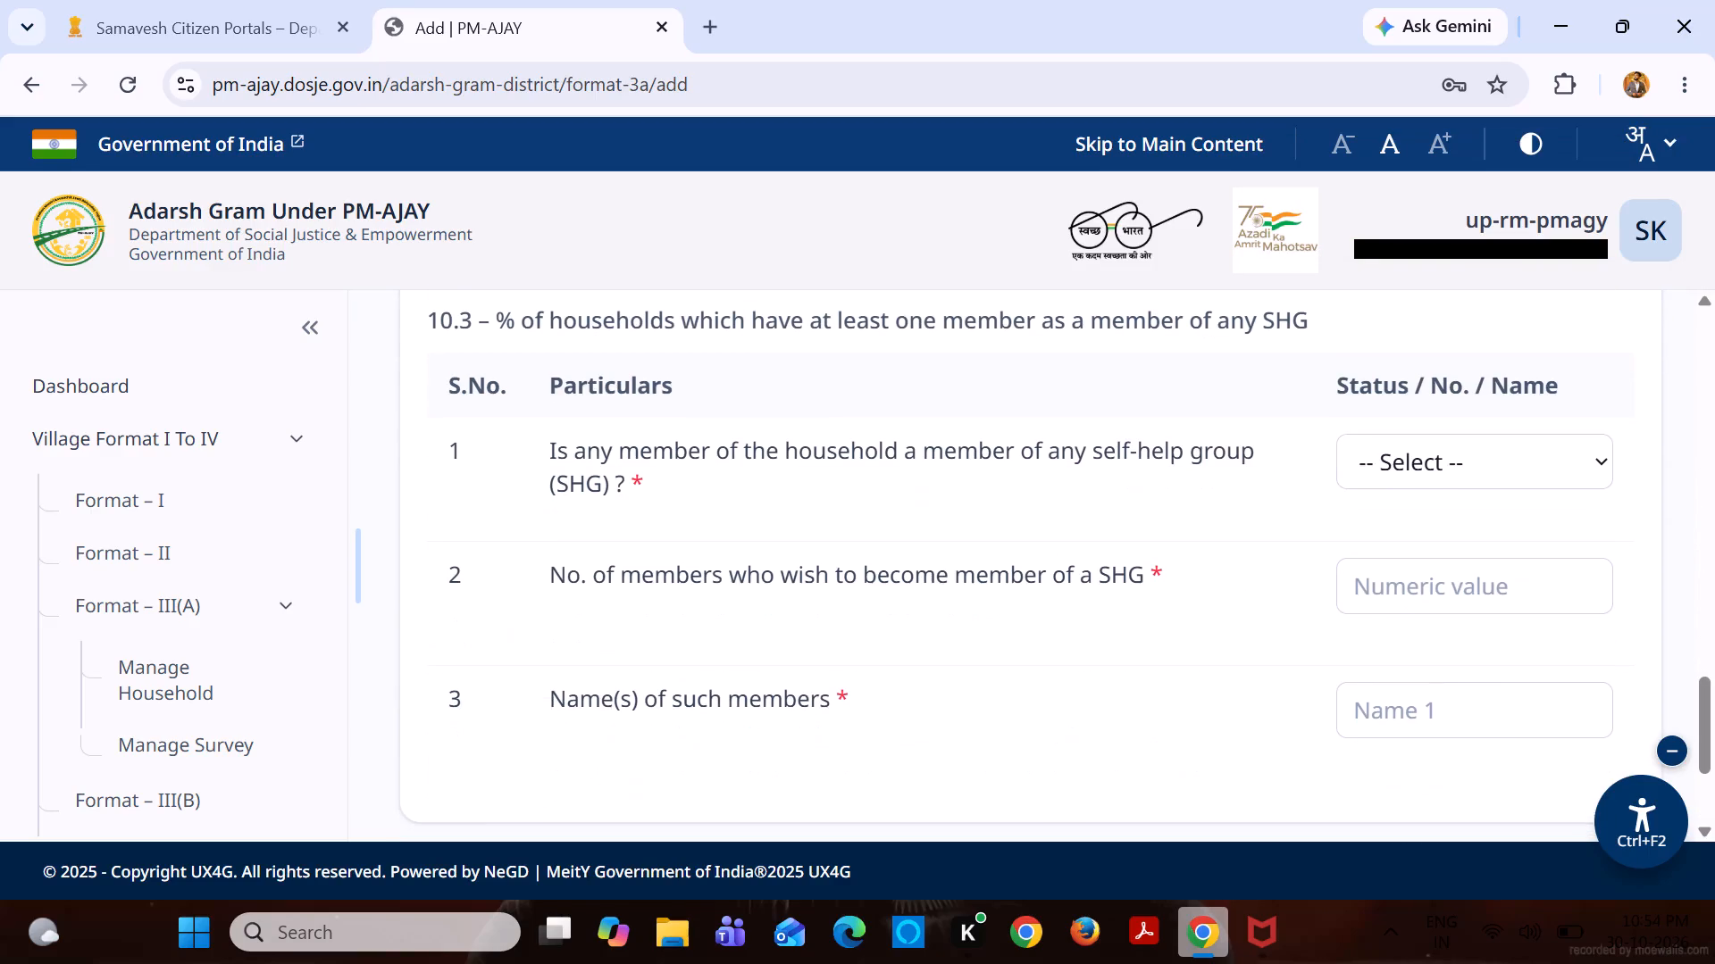
click(1451, 492)
click(1451, 479)
click(1369, 576)
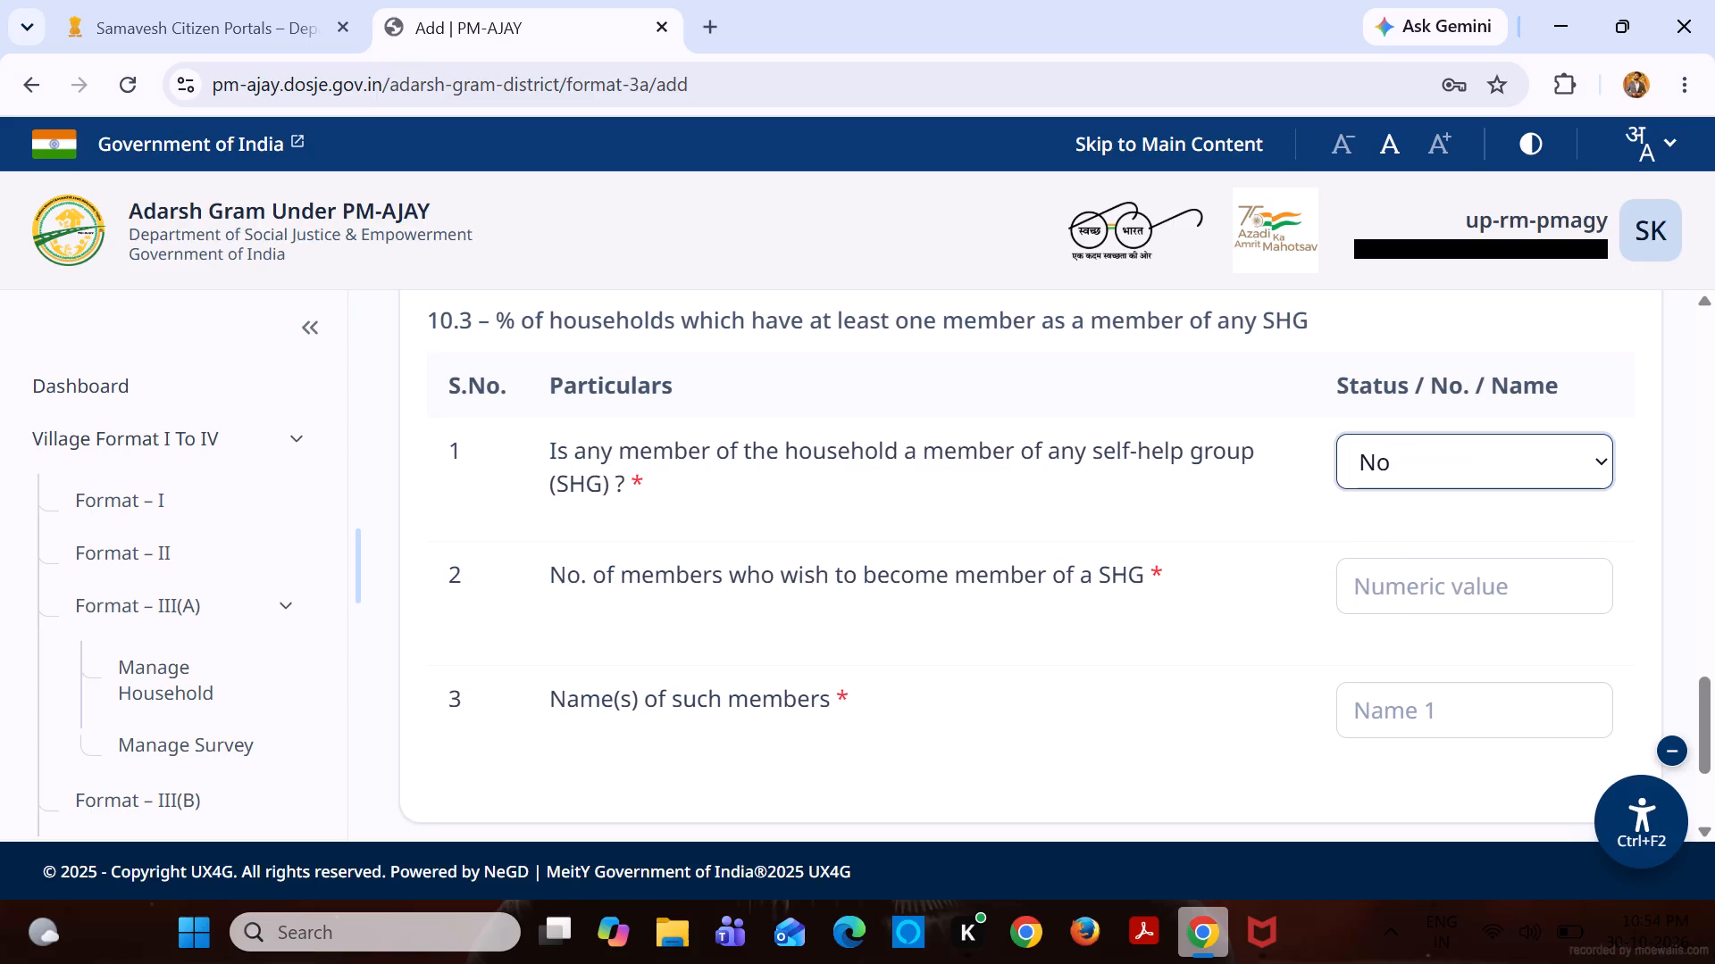
click(1427, 593)
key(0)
scroll(1431, 594, down, 2)
click(1538, 653)
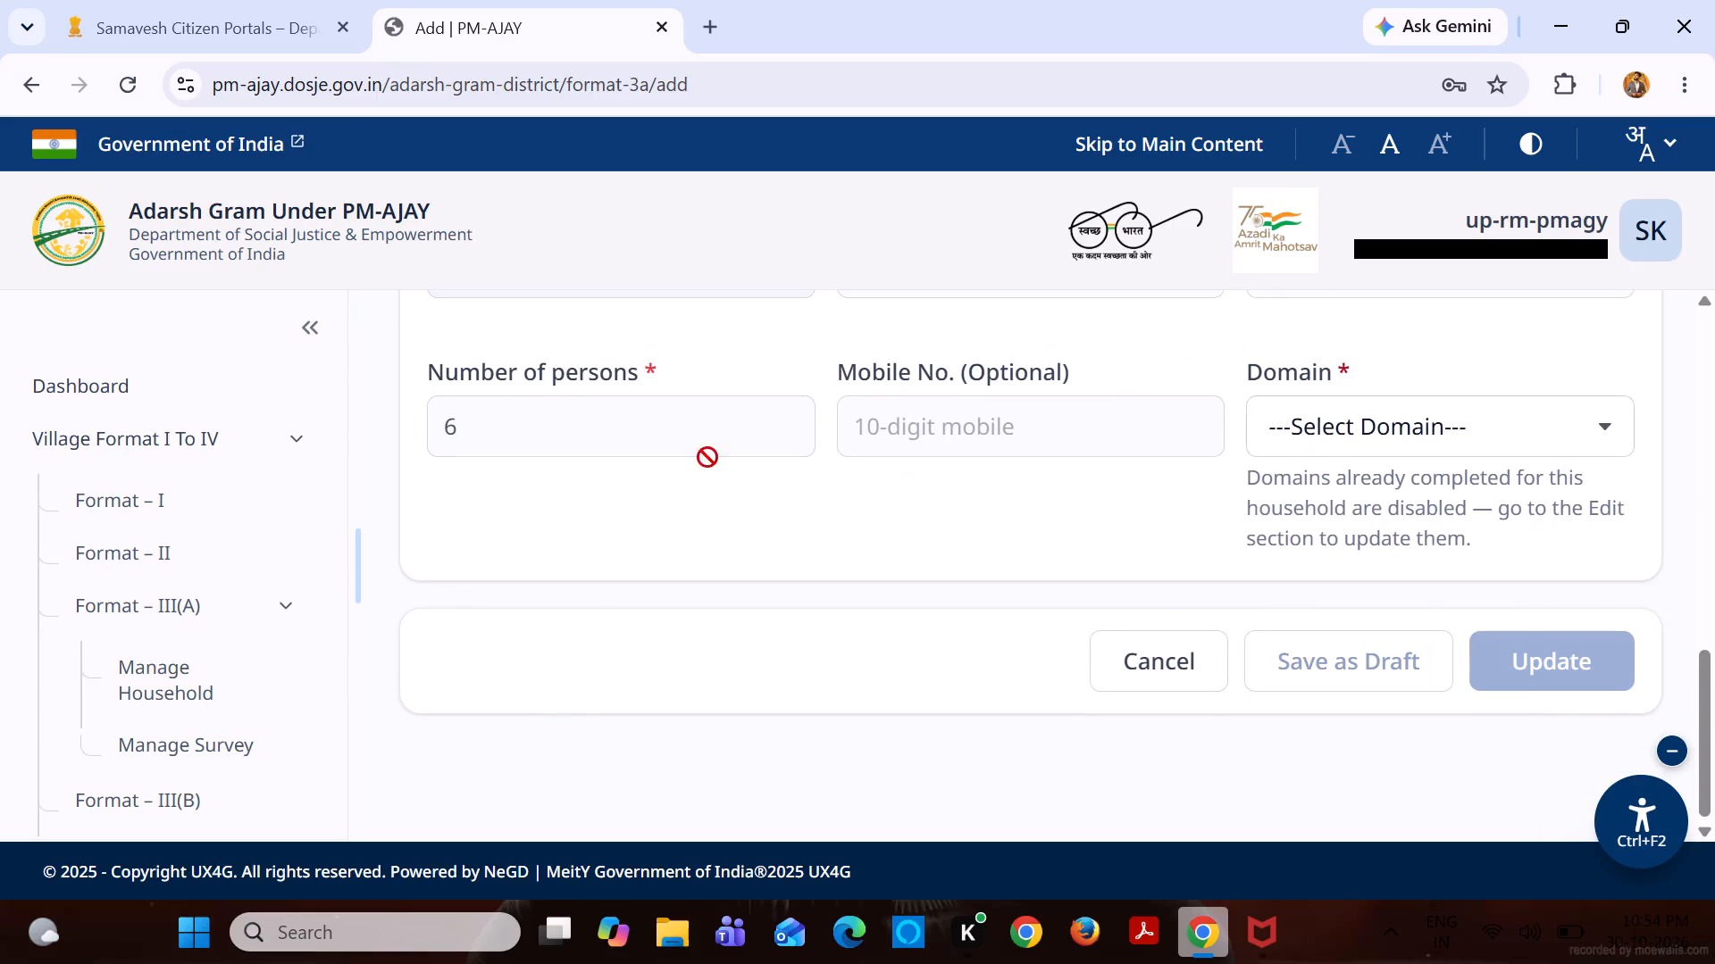
Start a new household in Manage Household with block Shahabad - 1488, gram panchayat Boodpur - 84740 and village Boodpur - 117109.
click(178, 683)
click(1325, 384)
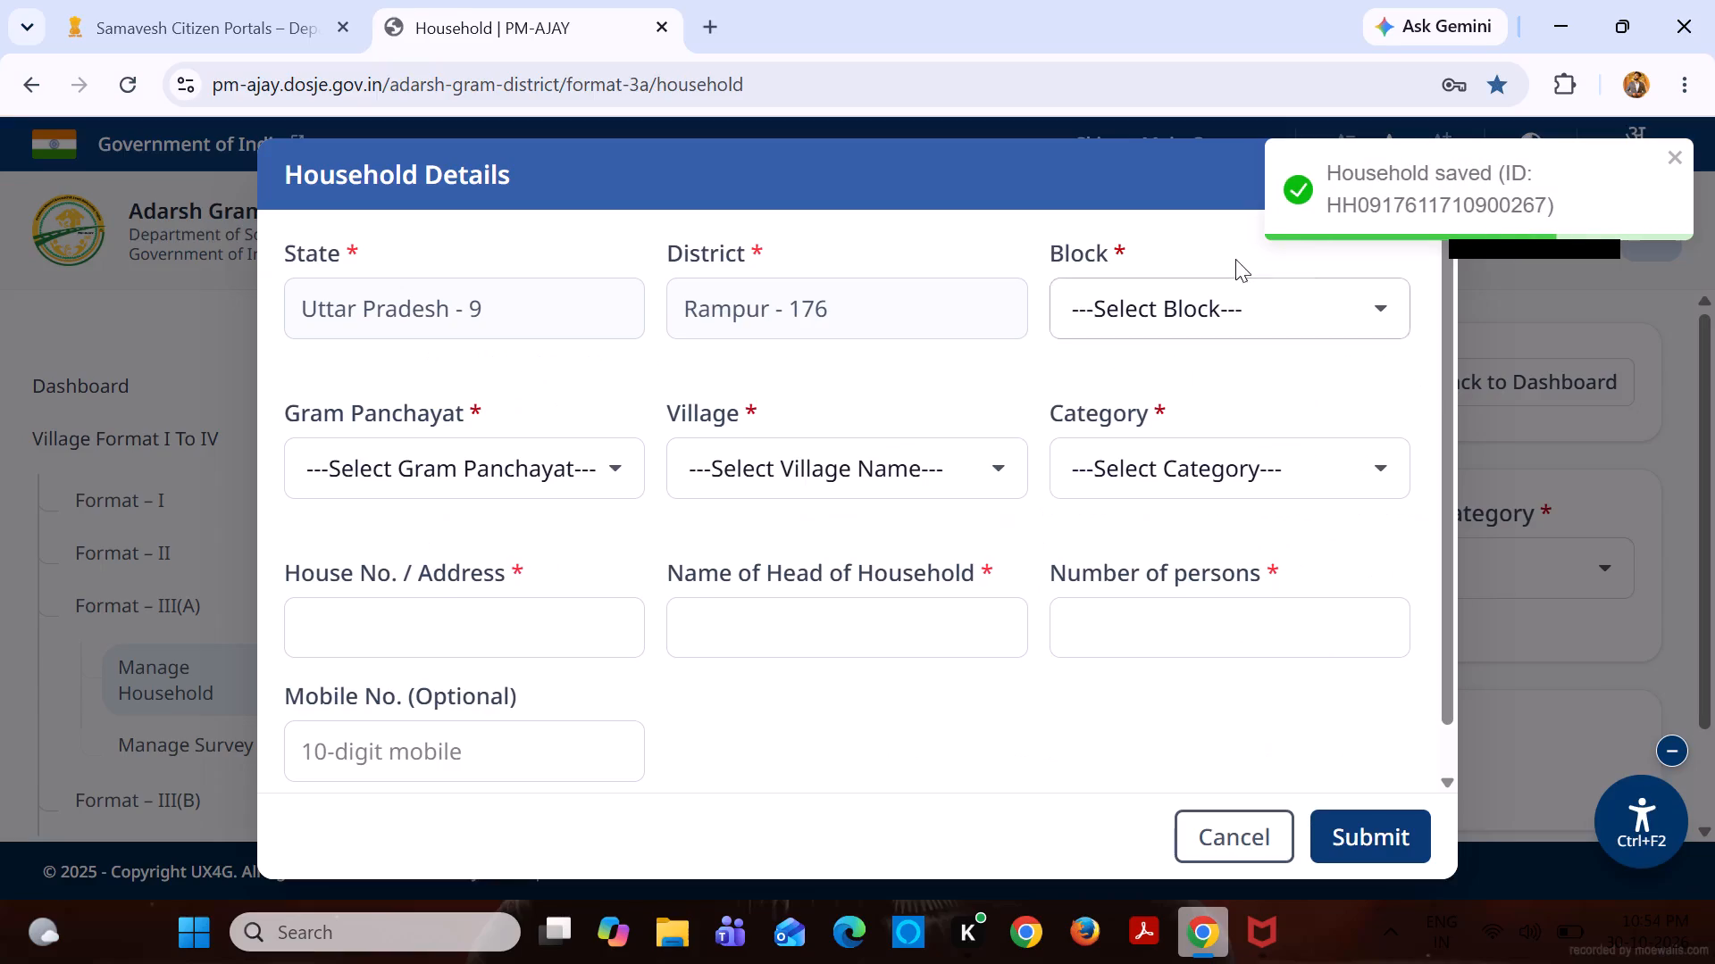
click(1235, 258)
click(1229, 282)
click(1097, 740)
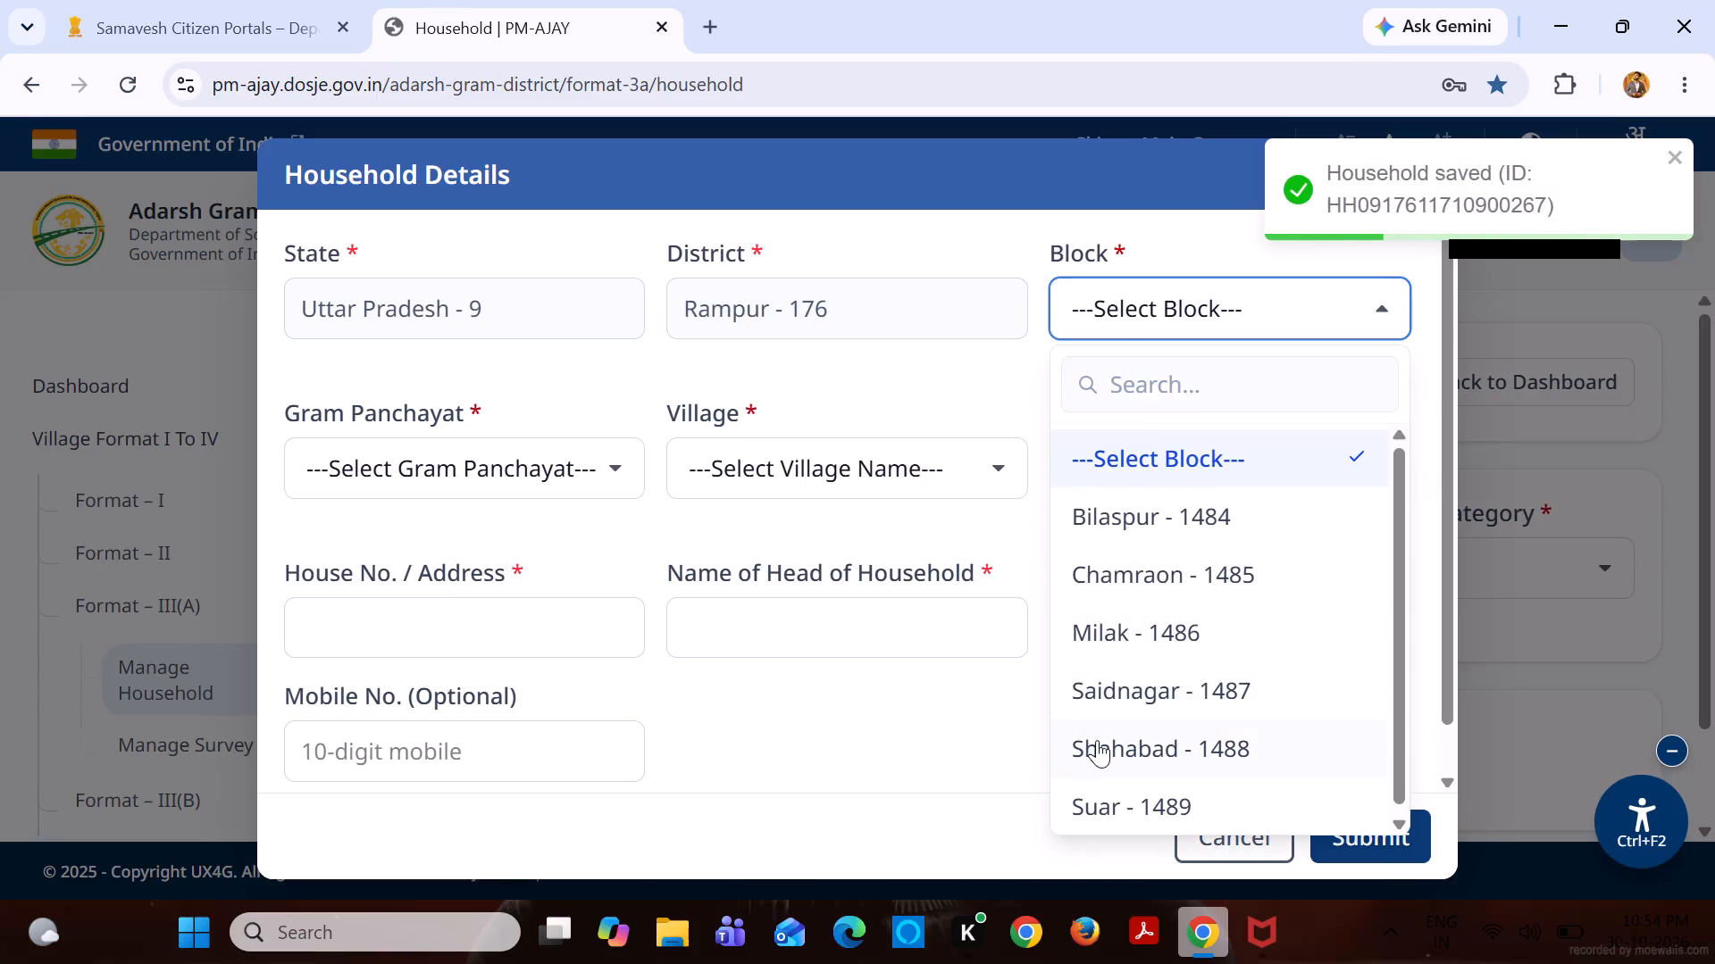
click(438, 440)
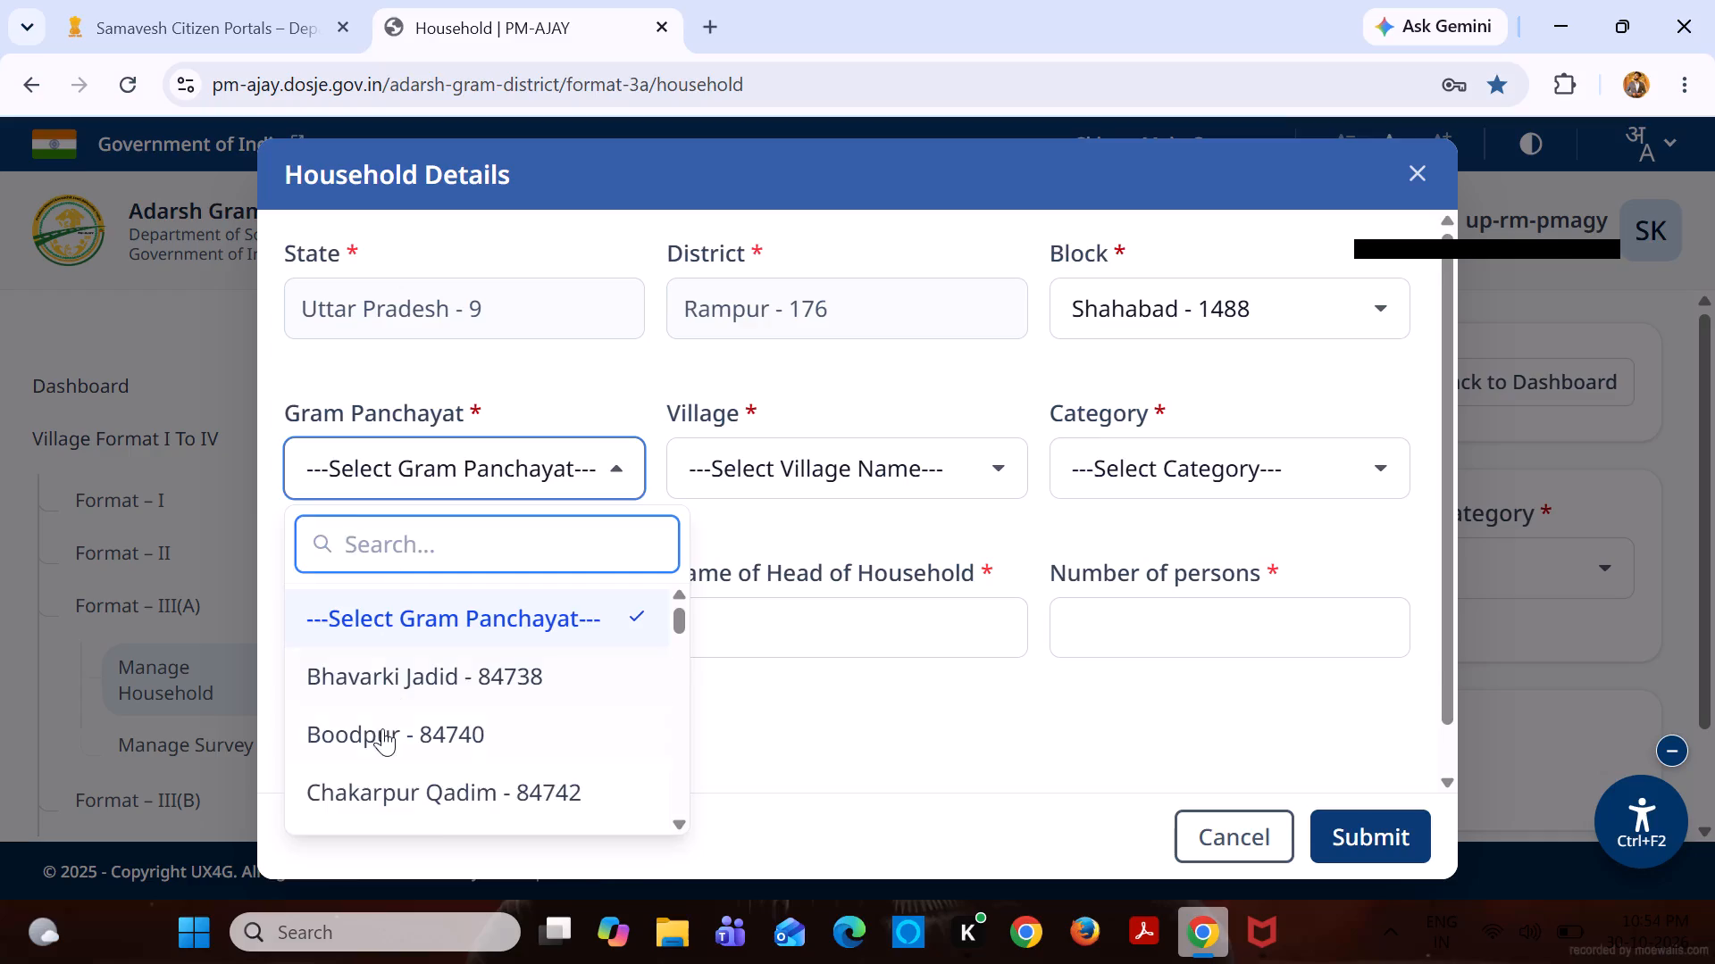
click(382, 734)
click(925, 478)
click(755, 587)
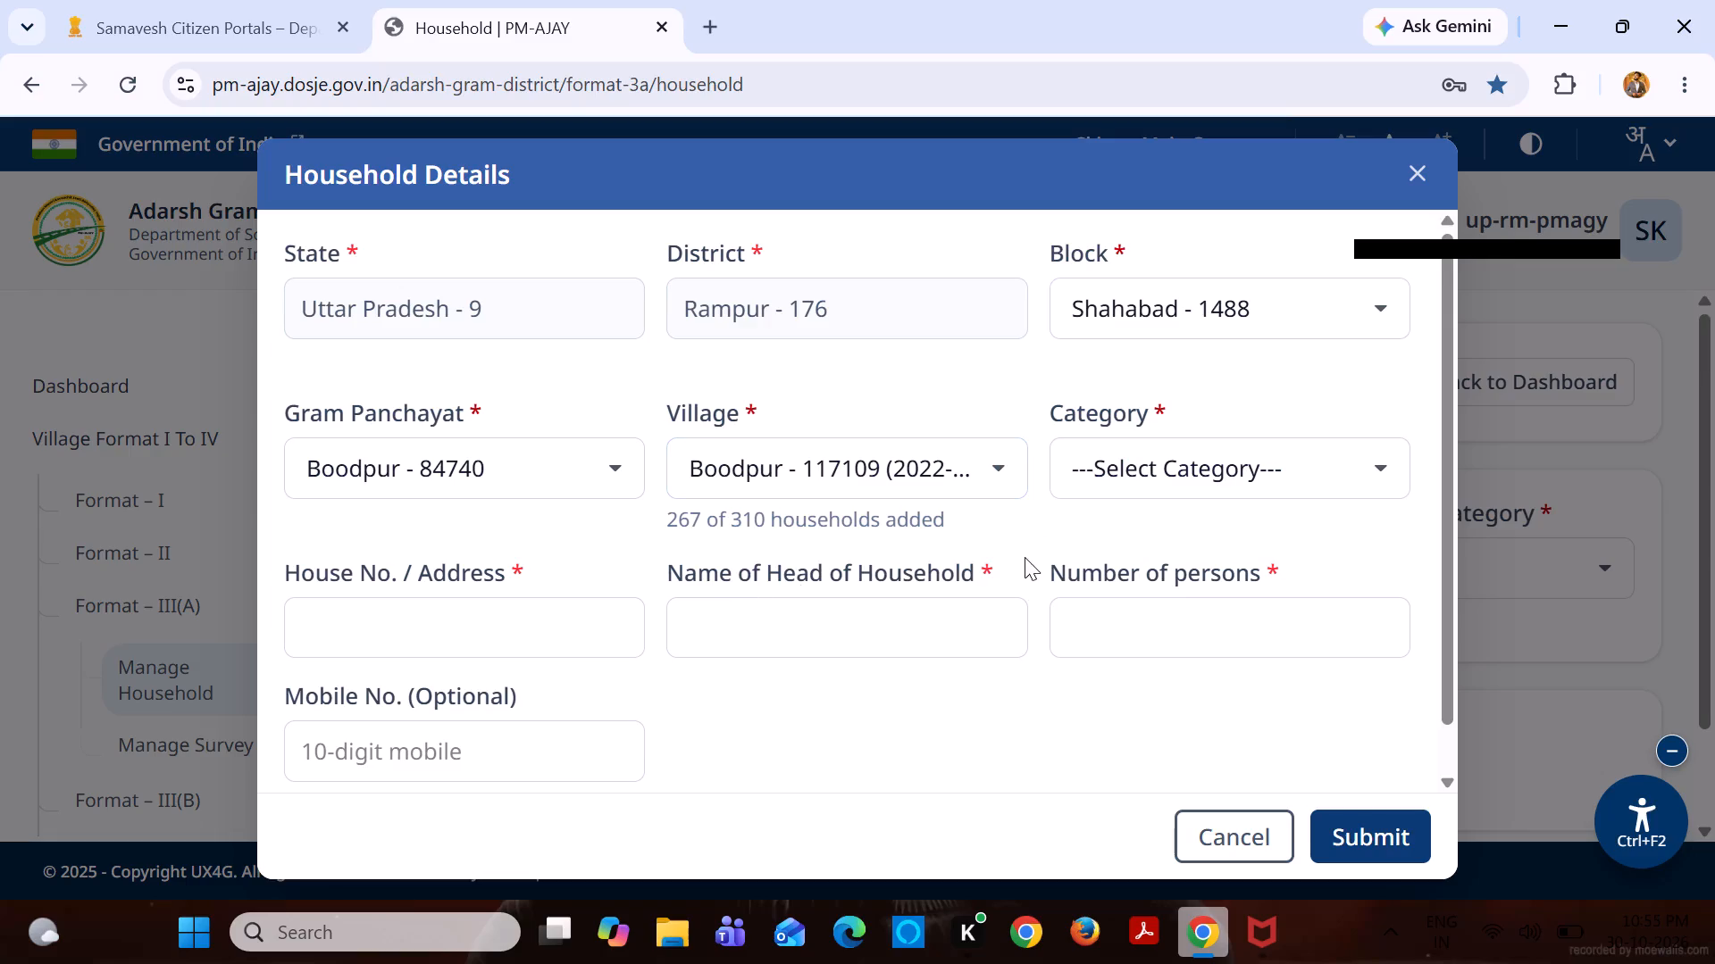
Set the category to SC, house number to 268, the head of household's name and 5 persons, and submit the household.
click(1374, 441)
click(1078, 589)
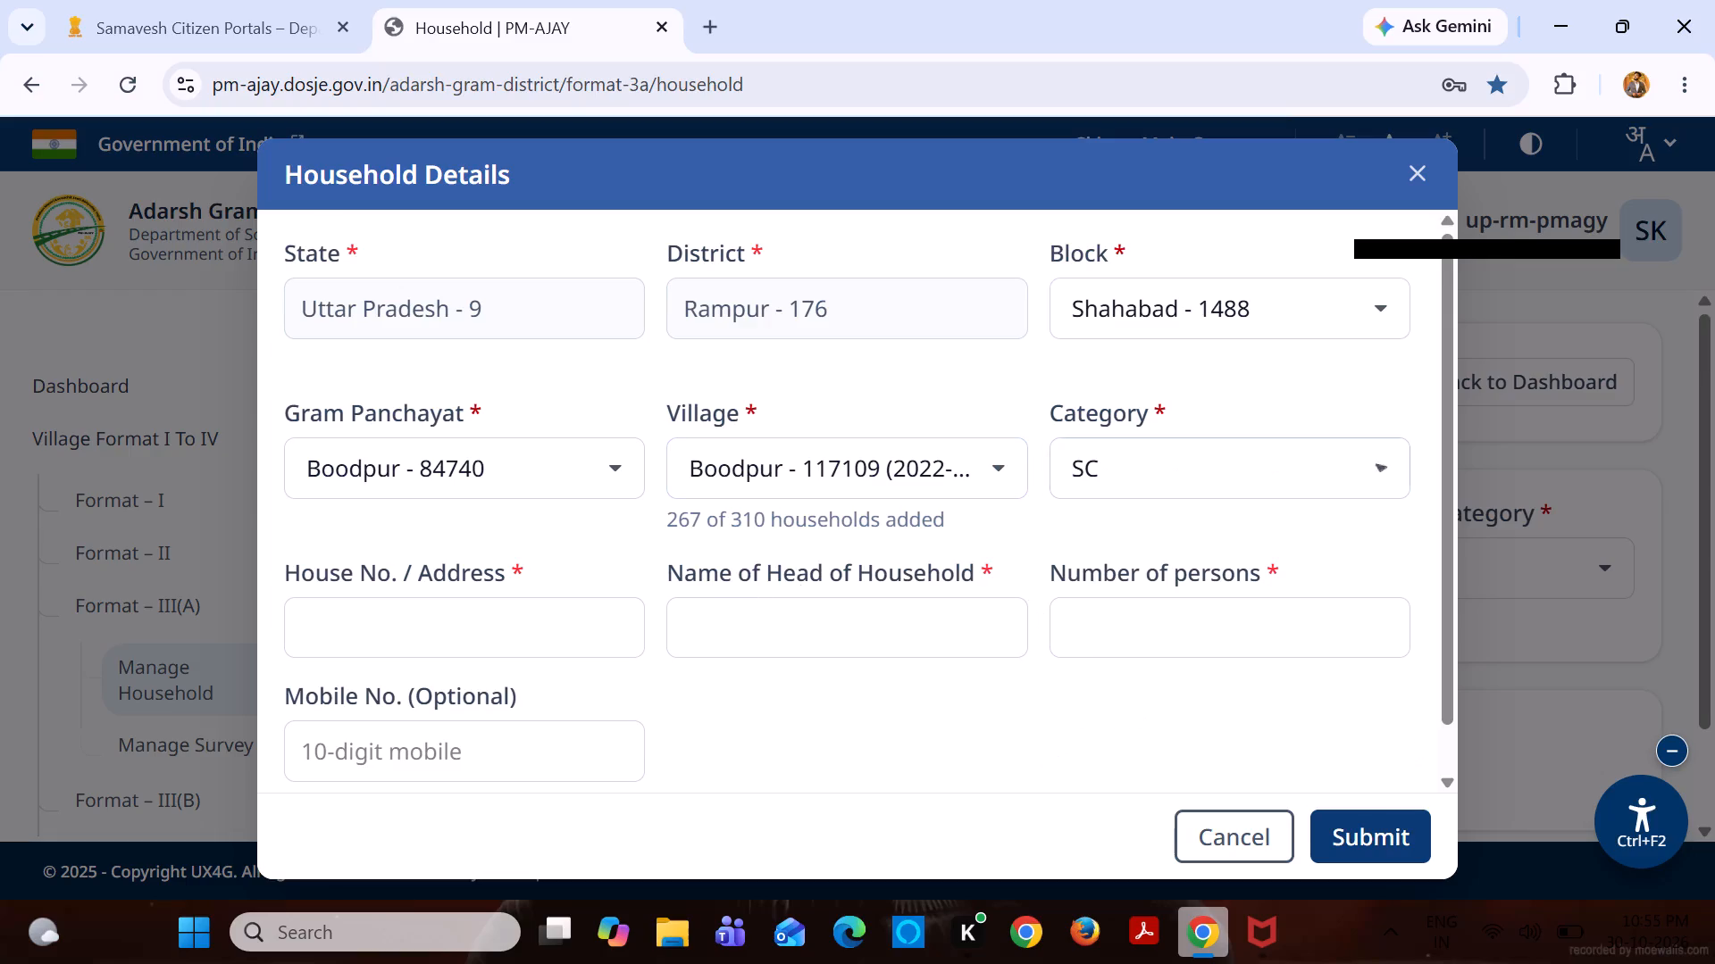
click(339, 652)
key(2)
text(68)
click(824, 655)
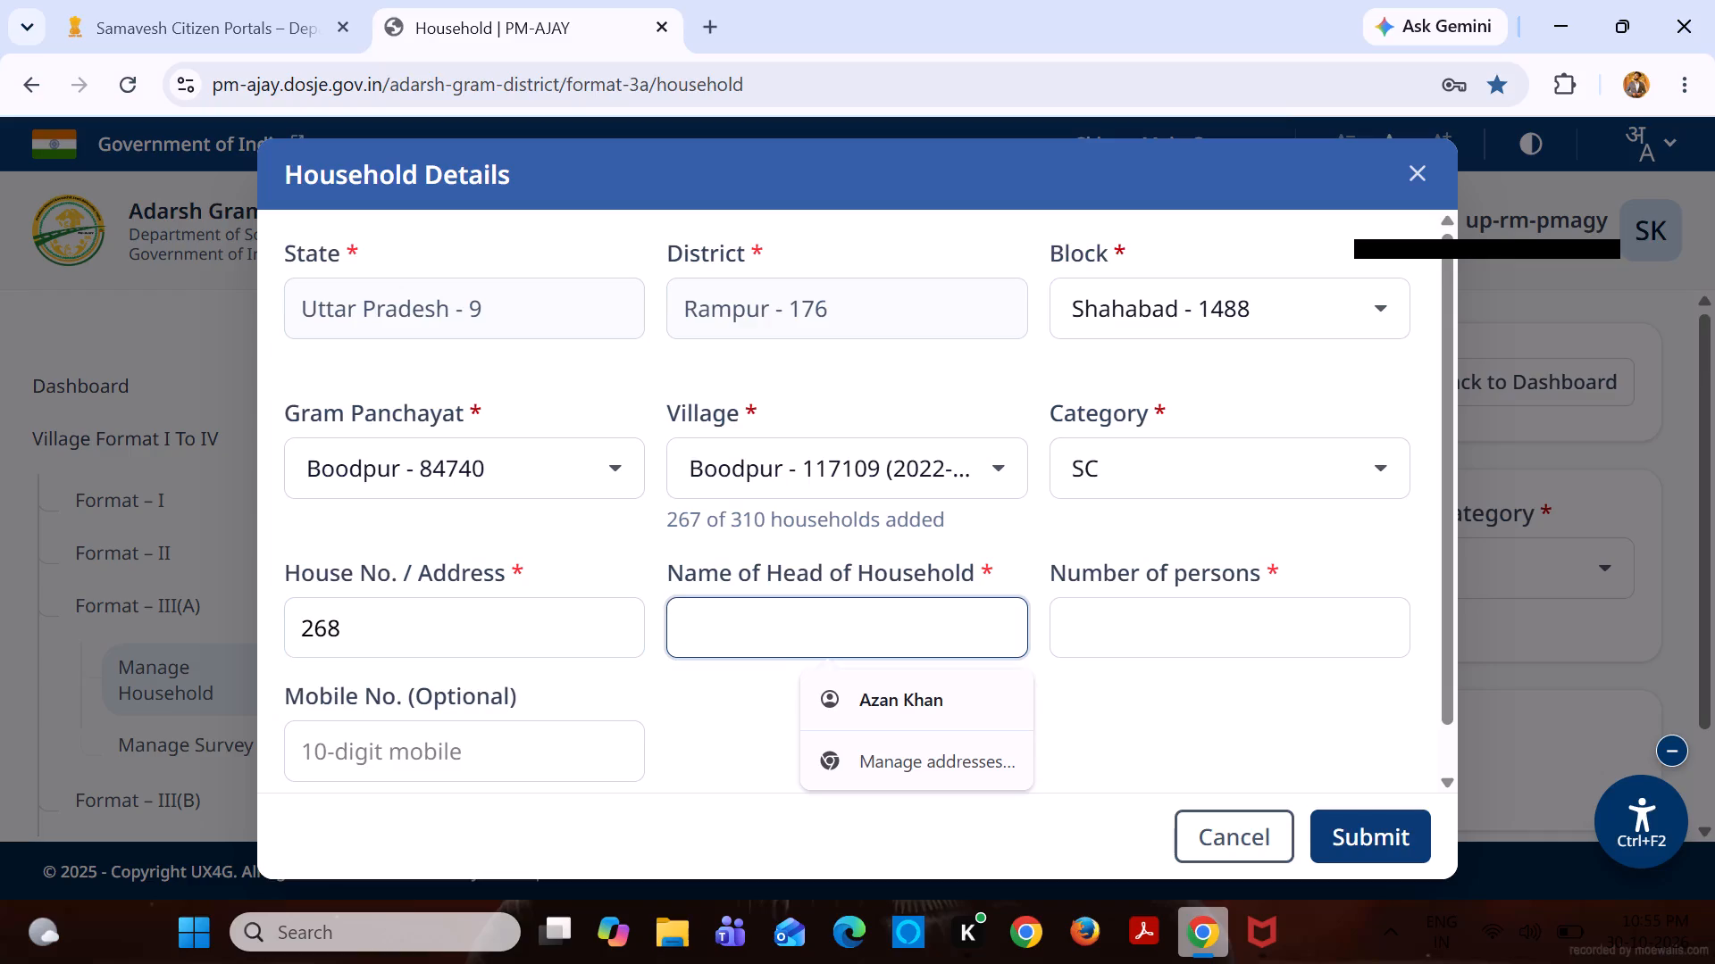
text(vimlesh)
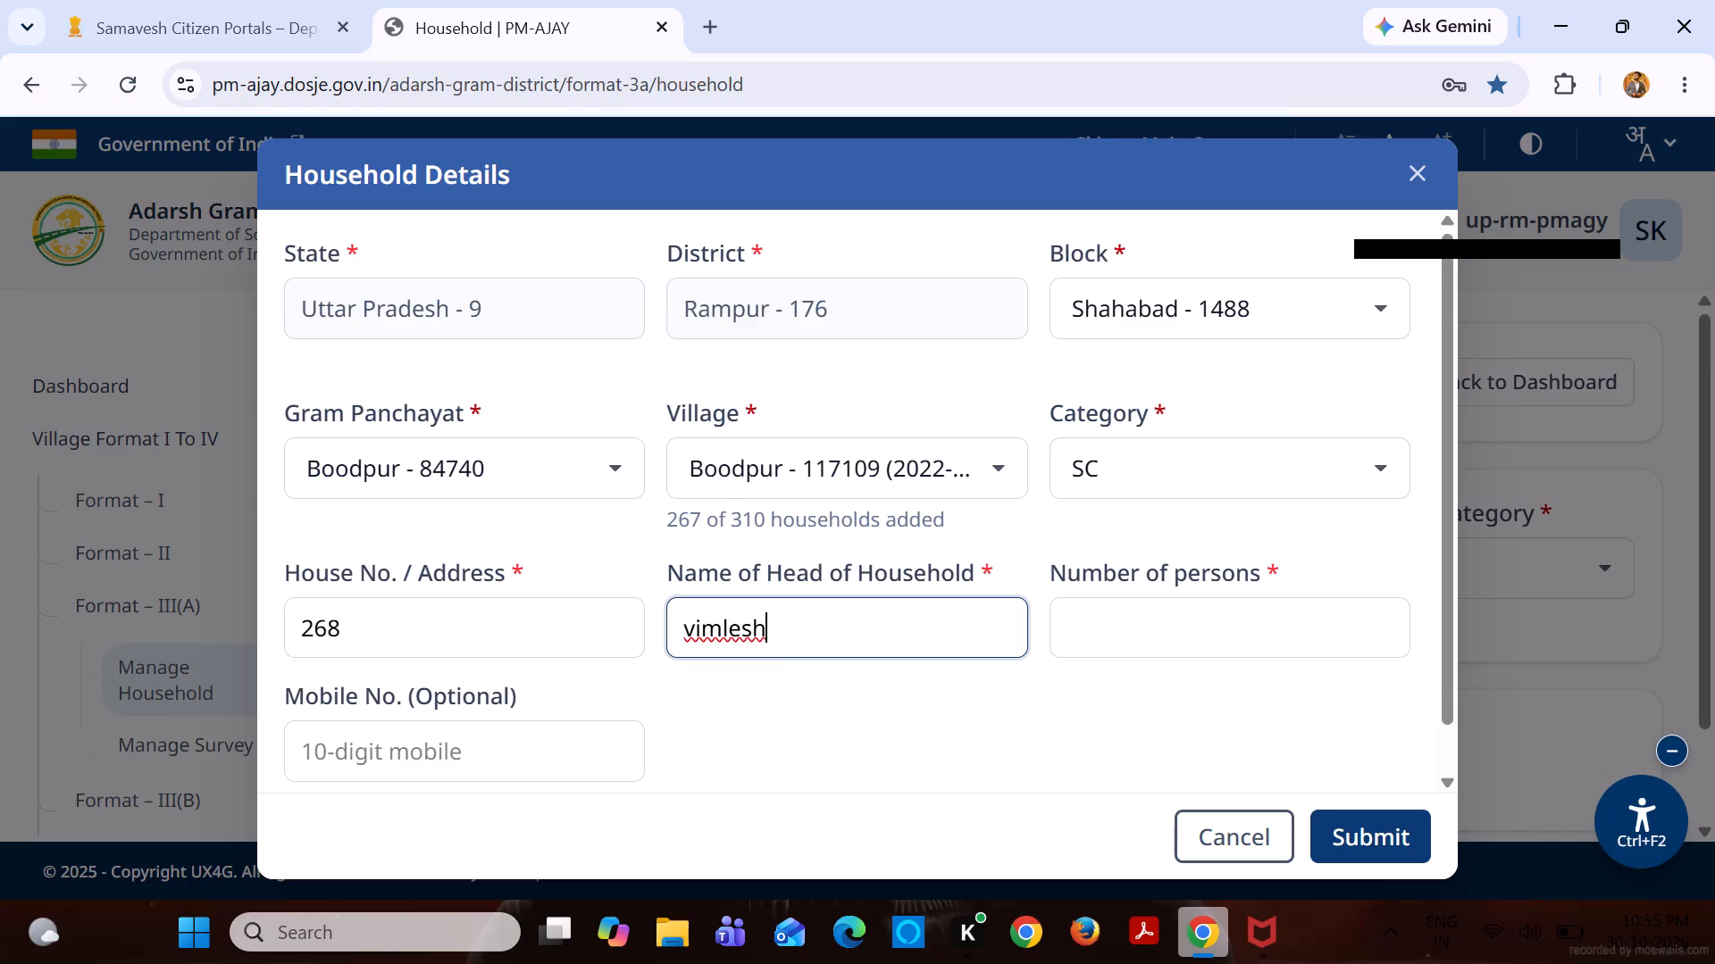
click(1072, 637)
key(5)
click(1393, 832)
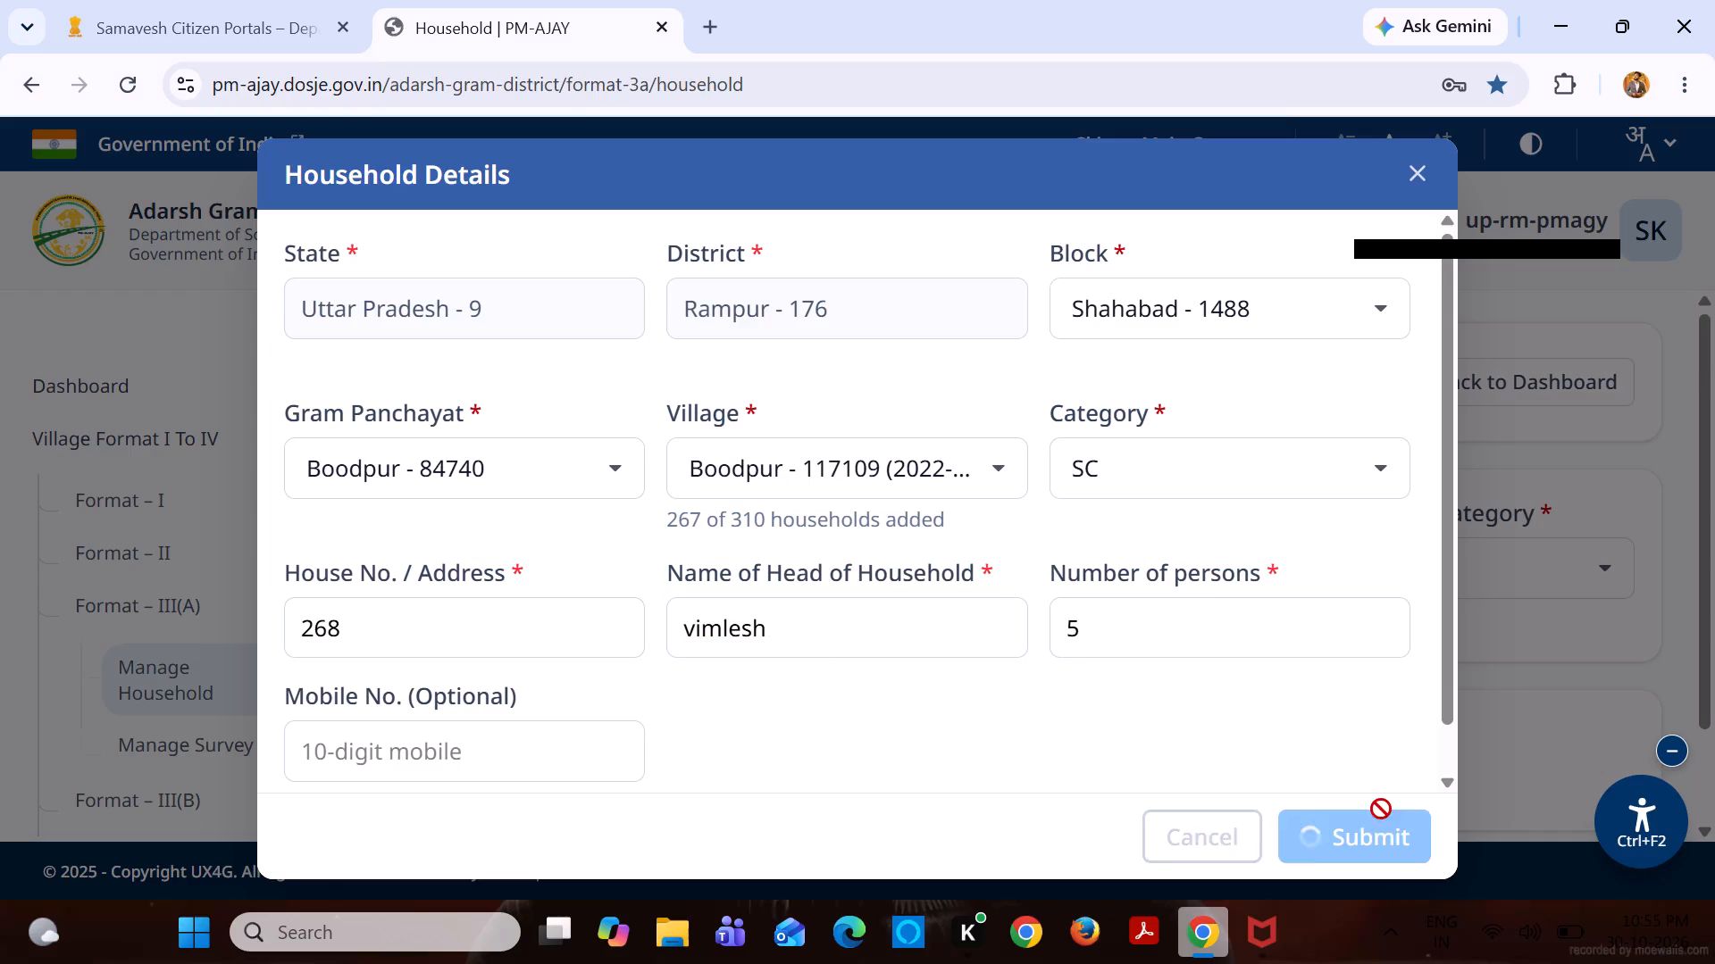
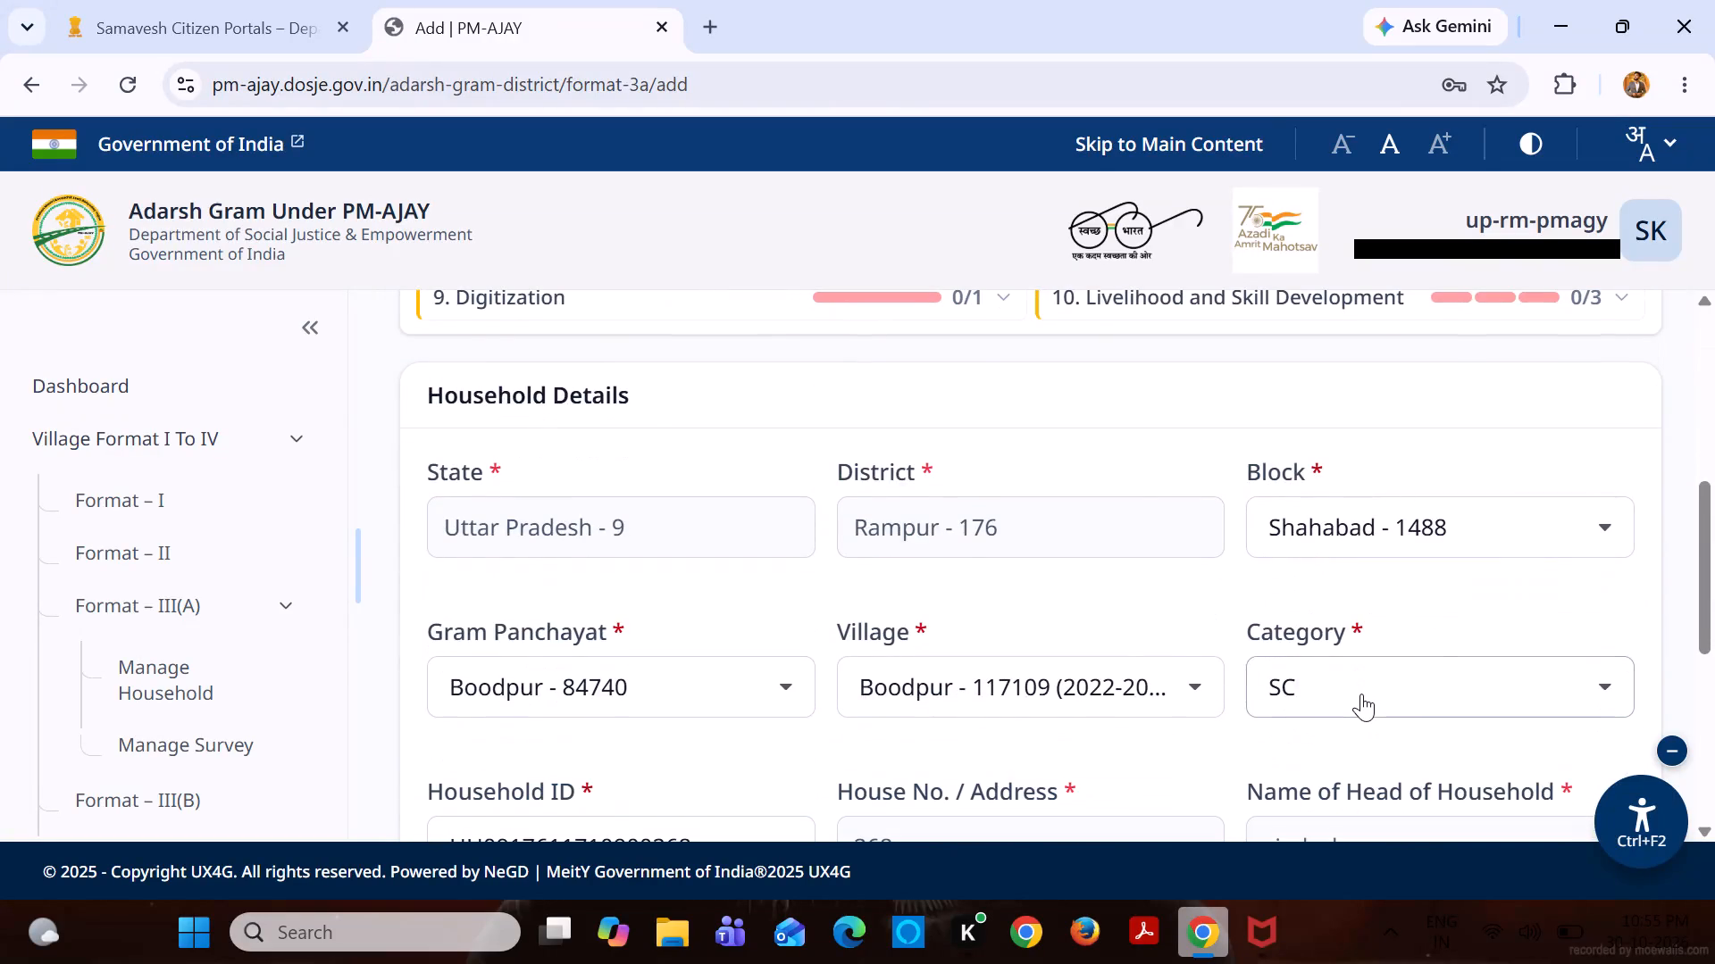
Select the 1 – Drinking water and Sanitation domain and answer Yes to the household having an Individual Household Latrine (IHHL).
scroll(1361, 694, down, 5)
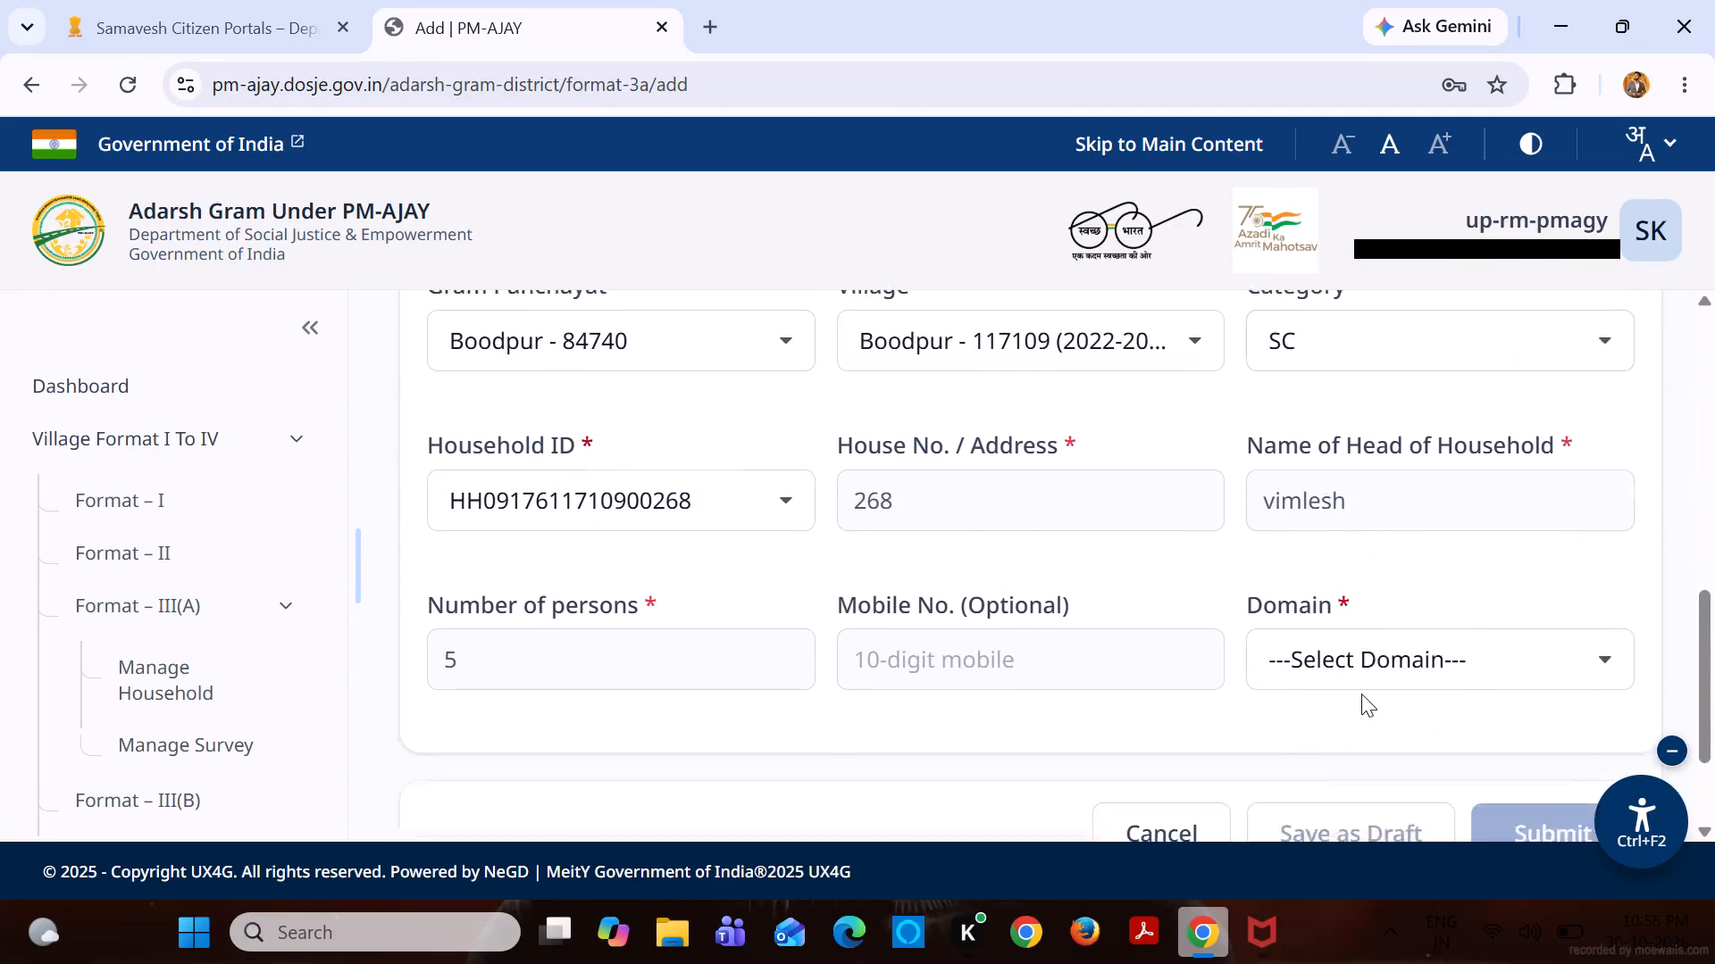
scroll(1361, 694, down, 2)
click(1463, 502)
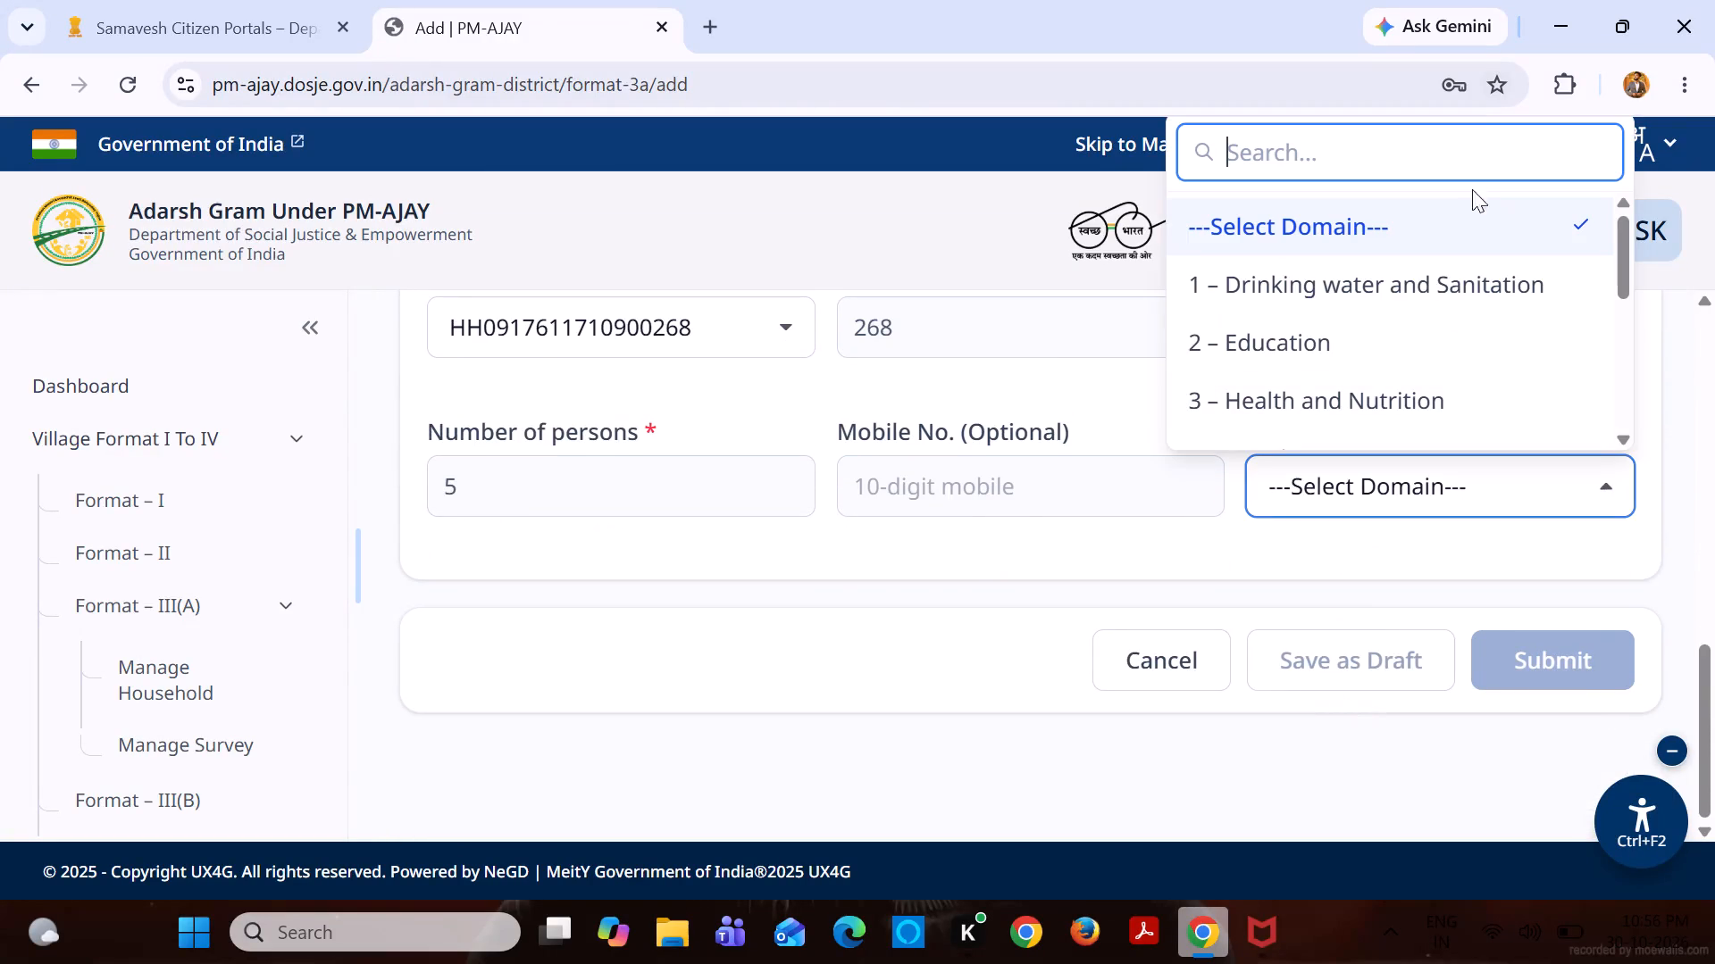
click(1386, 267)
scroll(1387, 453, down, 3)
click(1537, 467)
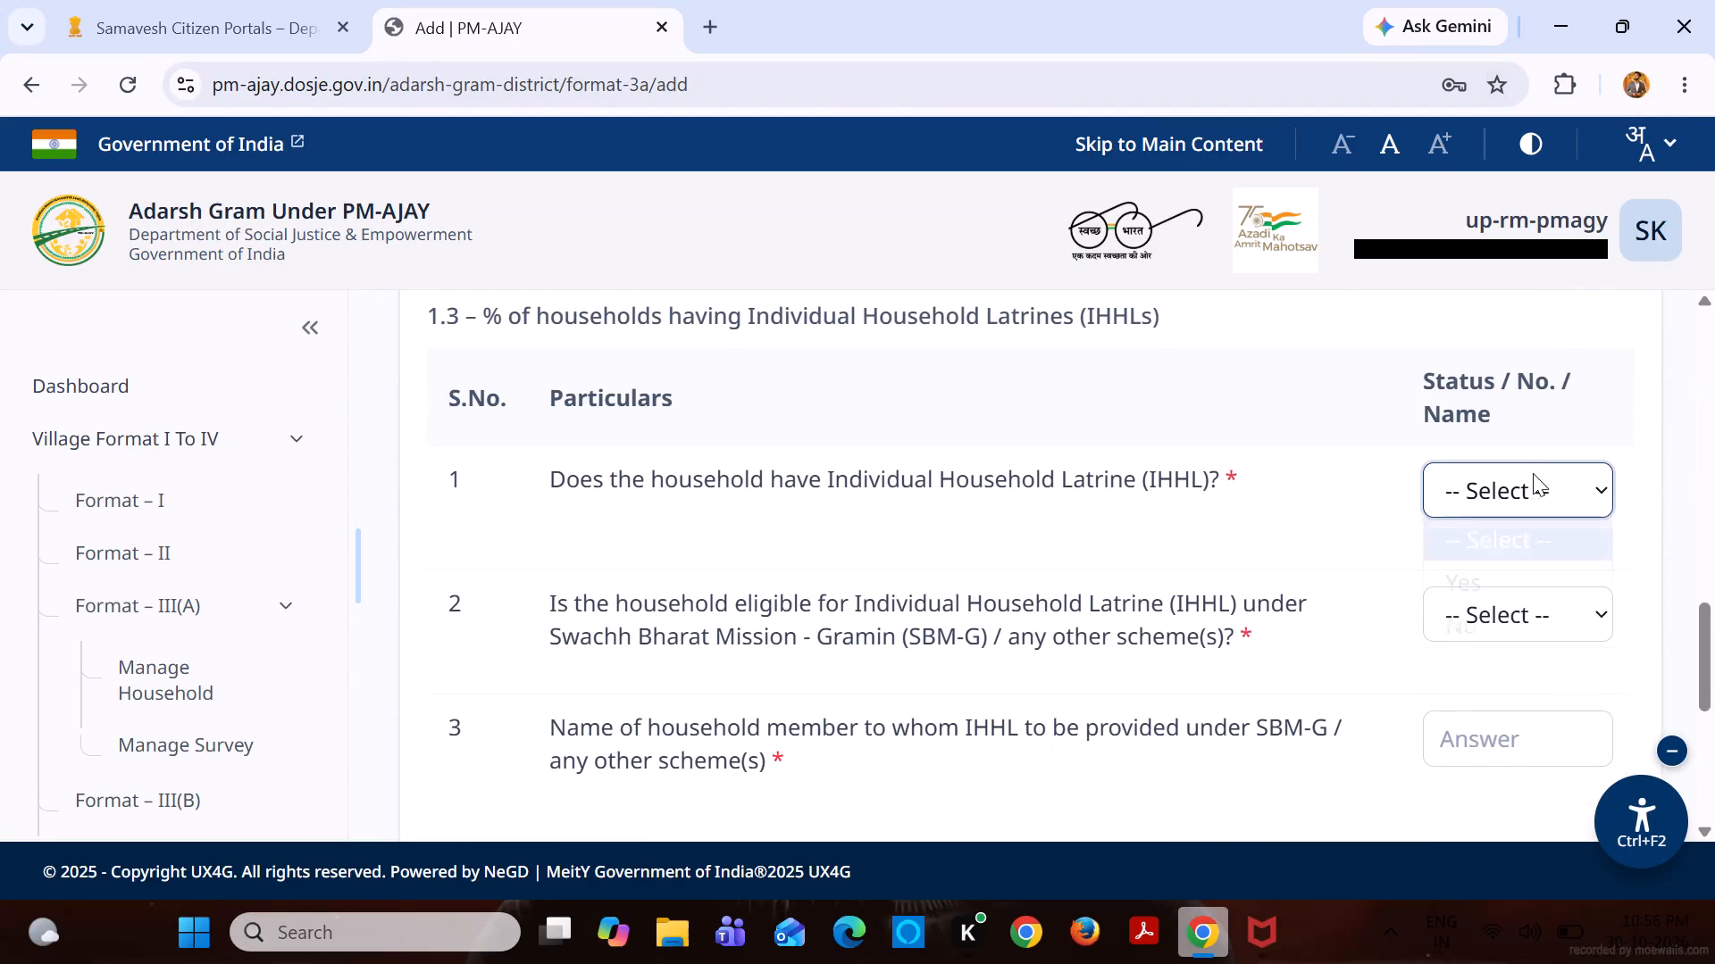
click(1502, 555)
drag(1532, 477, 1531, 490)
click(1482, 566)
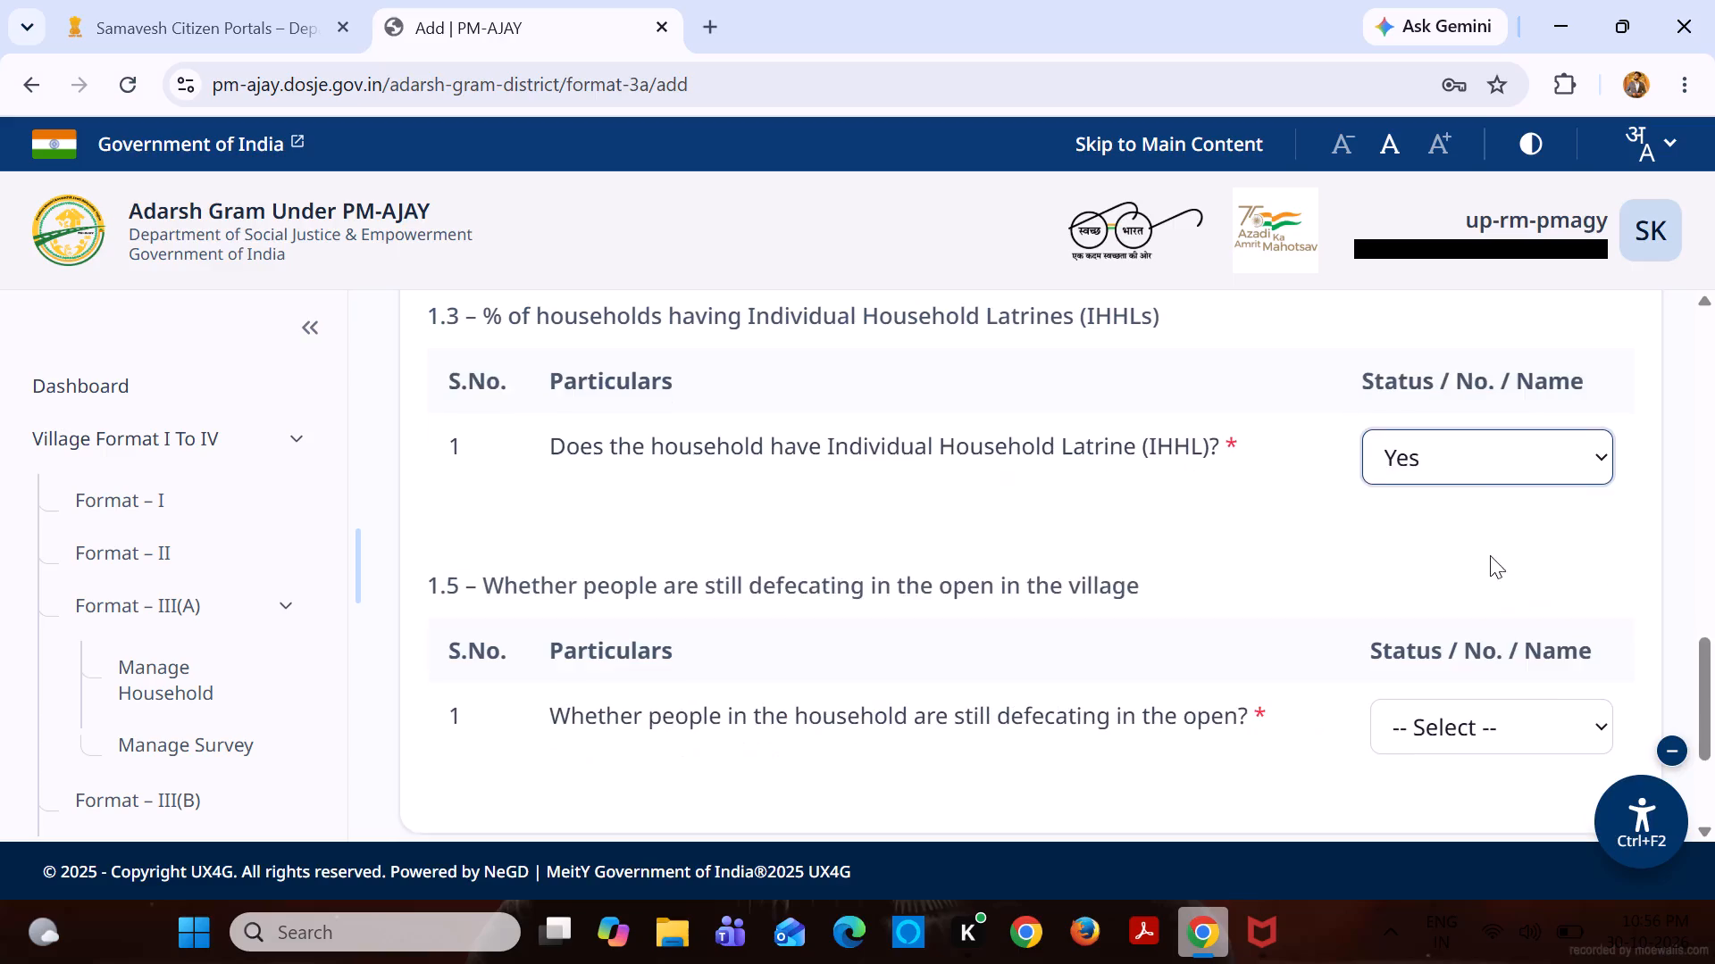
In section 1.5, answer No to household members still defecating in the open, and submit the Drinking water and Sanitation domain.
scroll(1527, 537, down, 2)
click(1546, 472)
click(1457, 602)
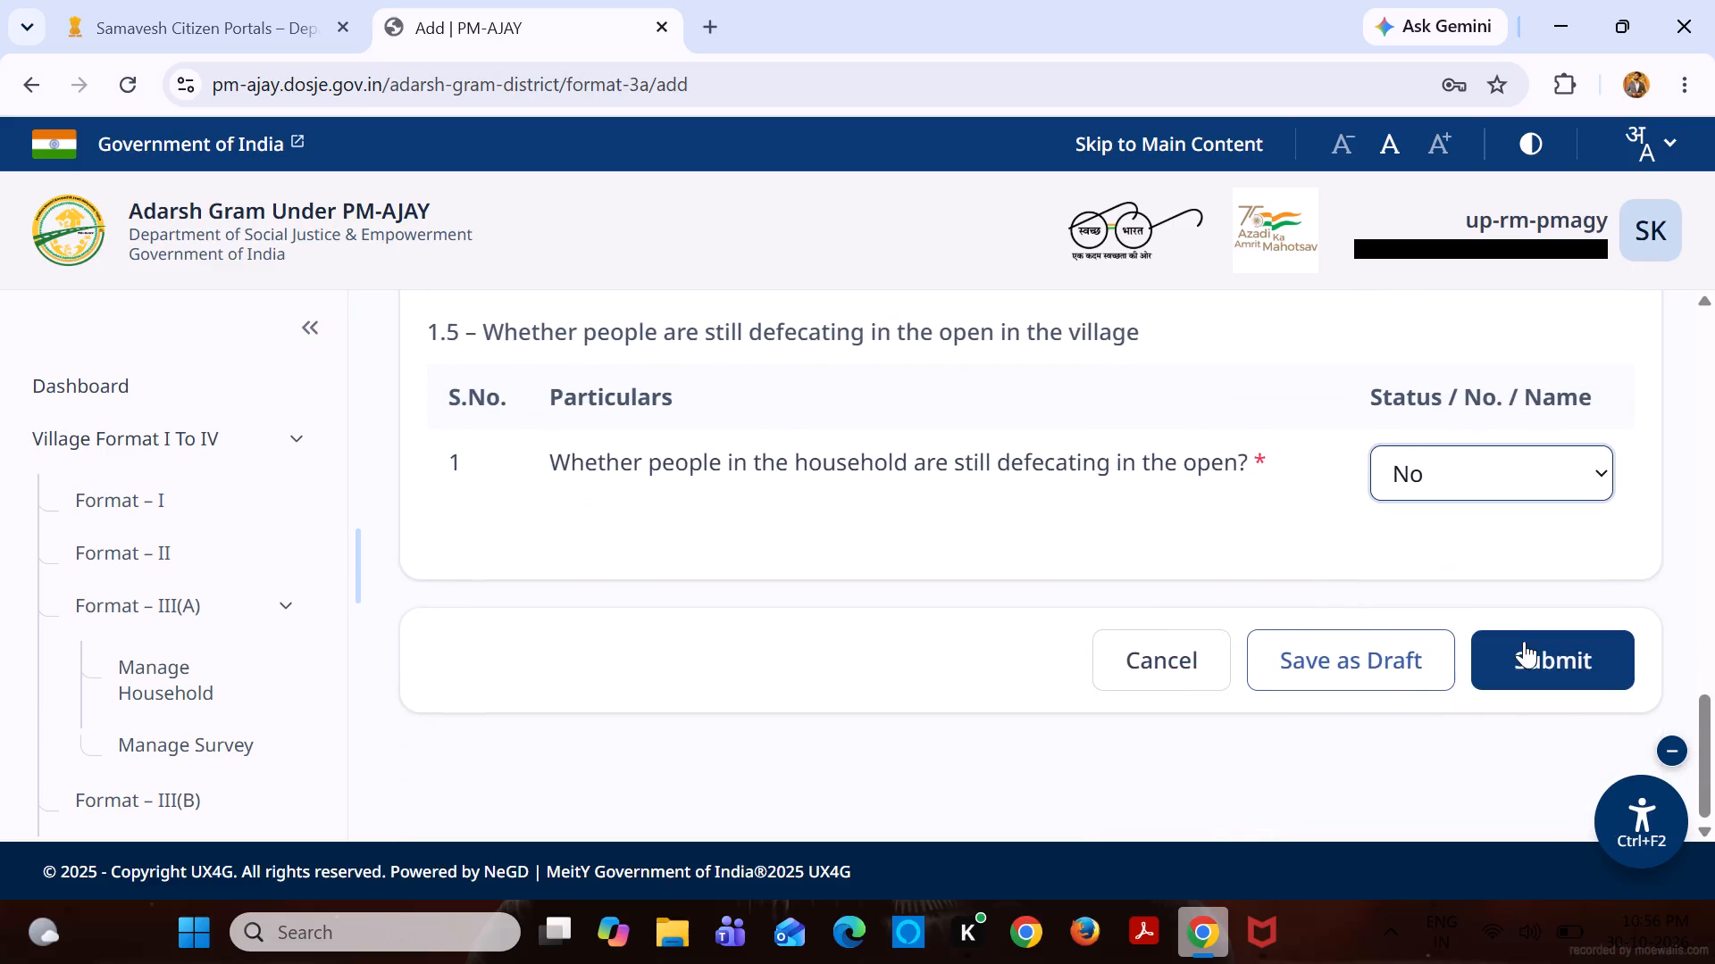
click(1524, 641)
Select the 2 – Education domain and in section 2.1 enter 1 child aged 6-10 and 1 attending primary school.
click(1554, 440)
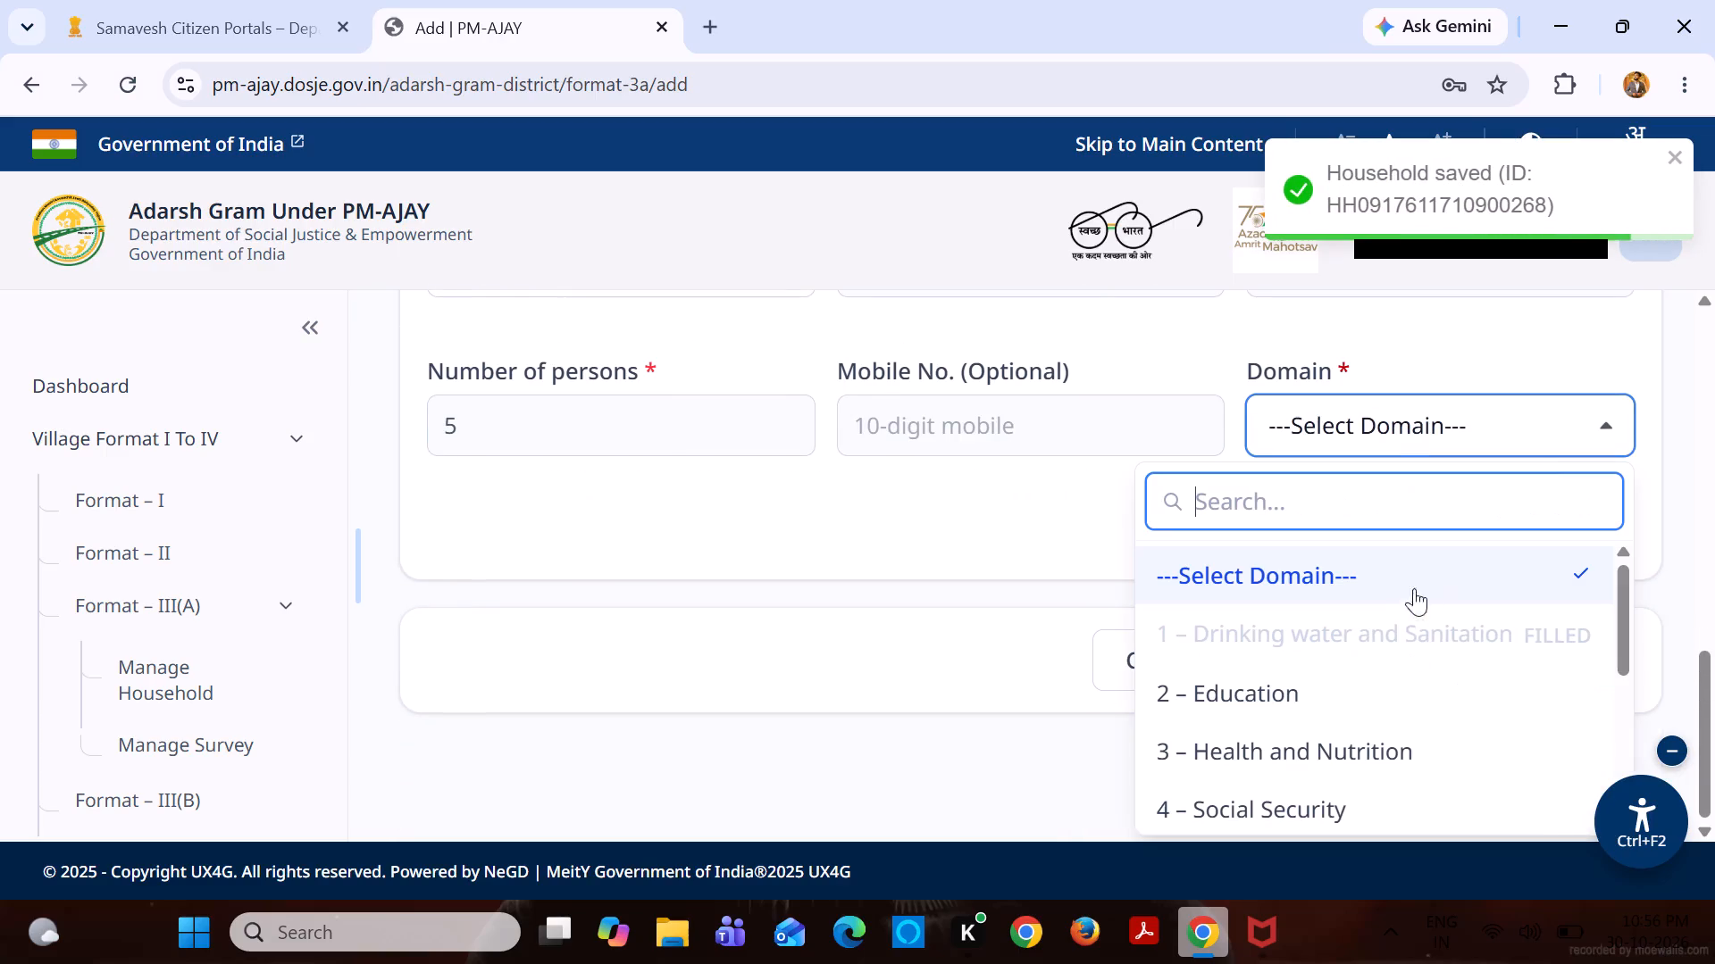
click(1354, 668)
scroll(1372, 662, down, 2)
click(1471, 598)
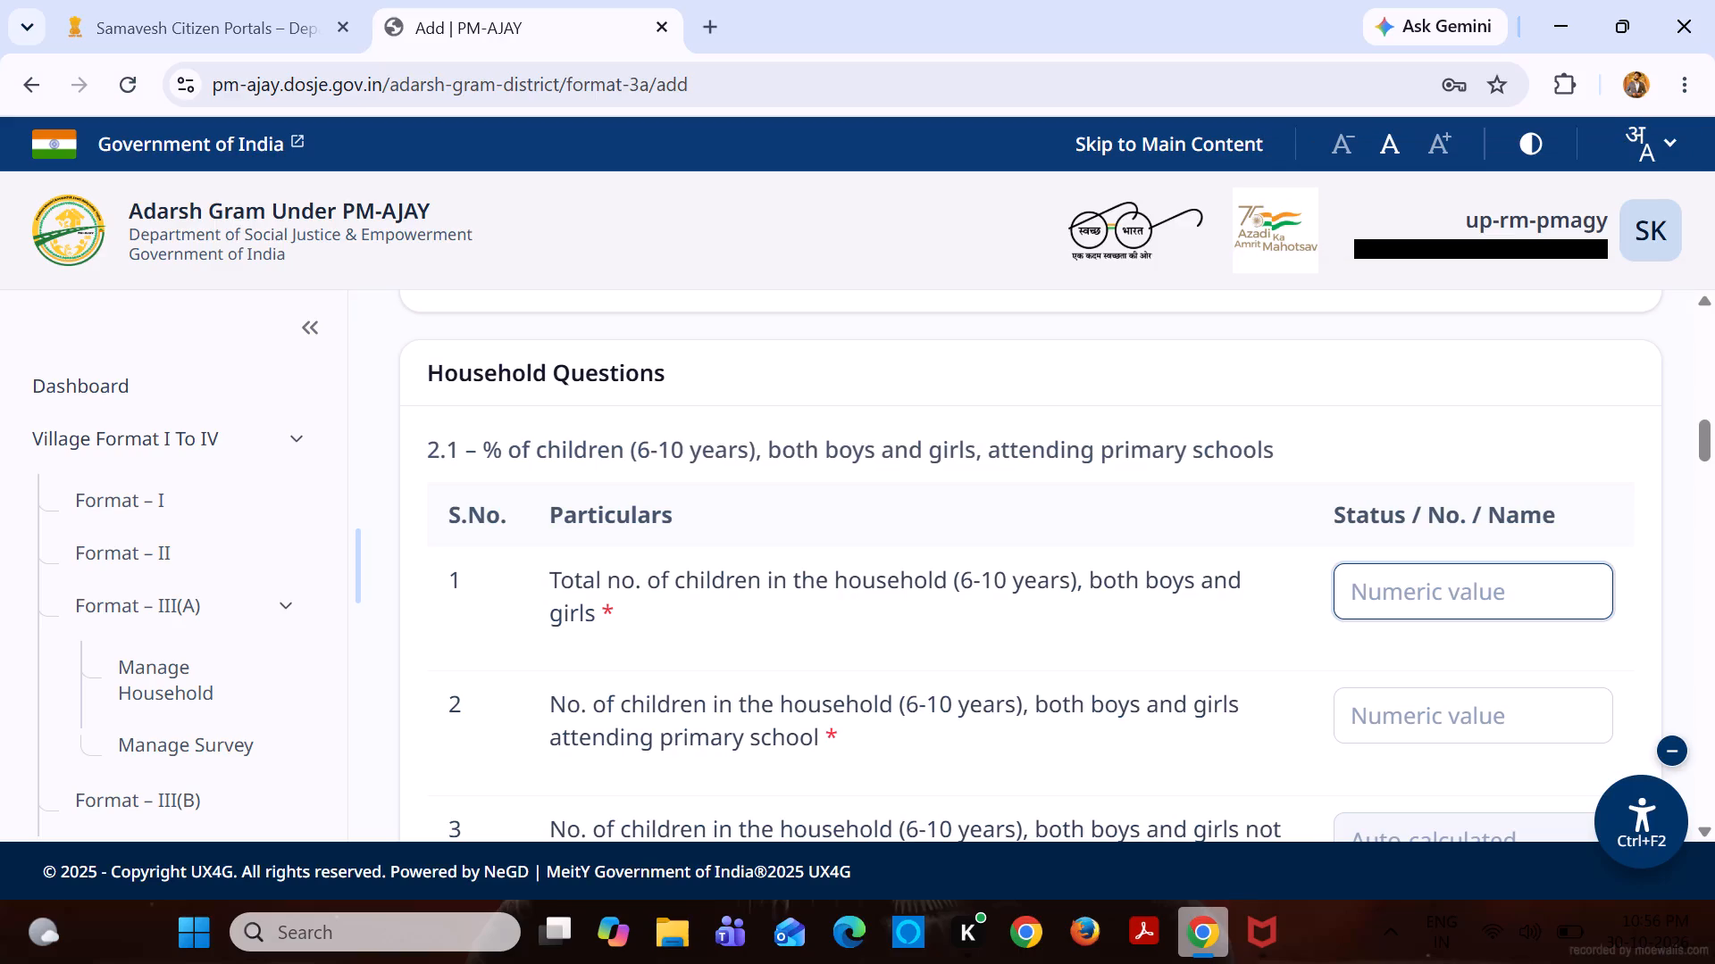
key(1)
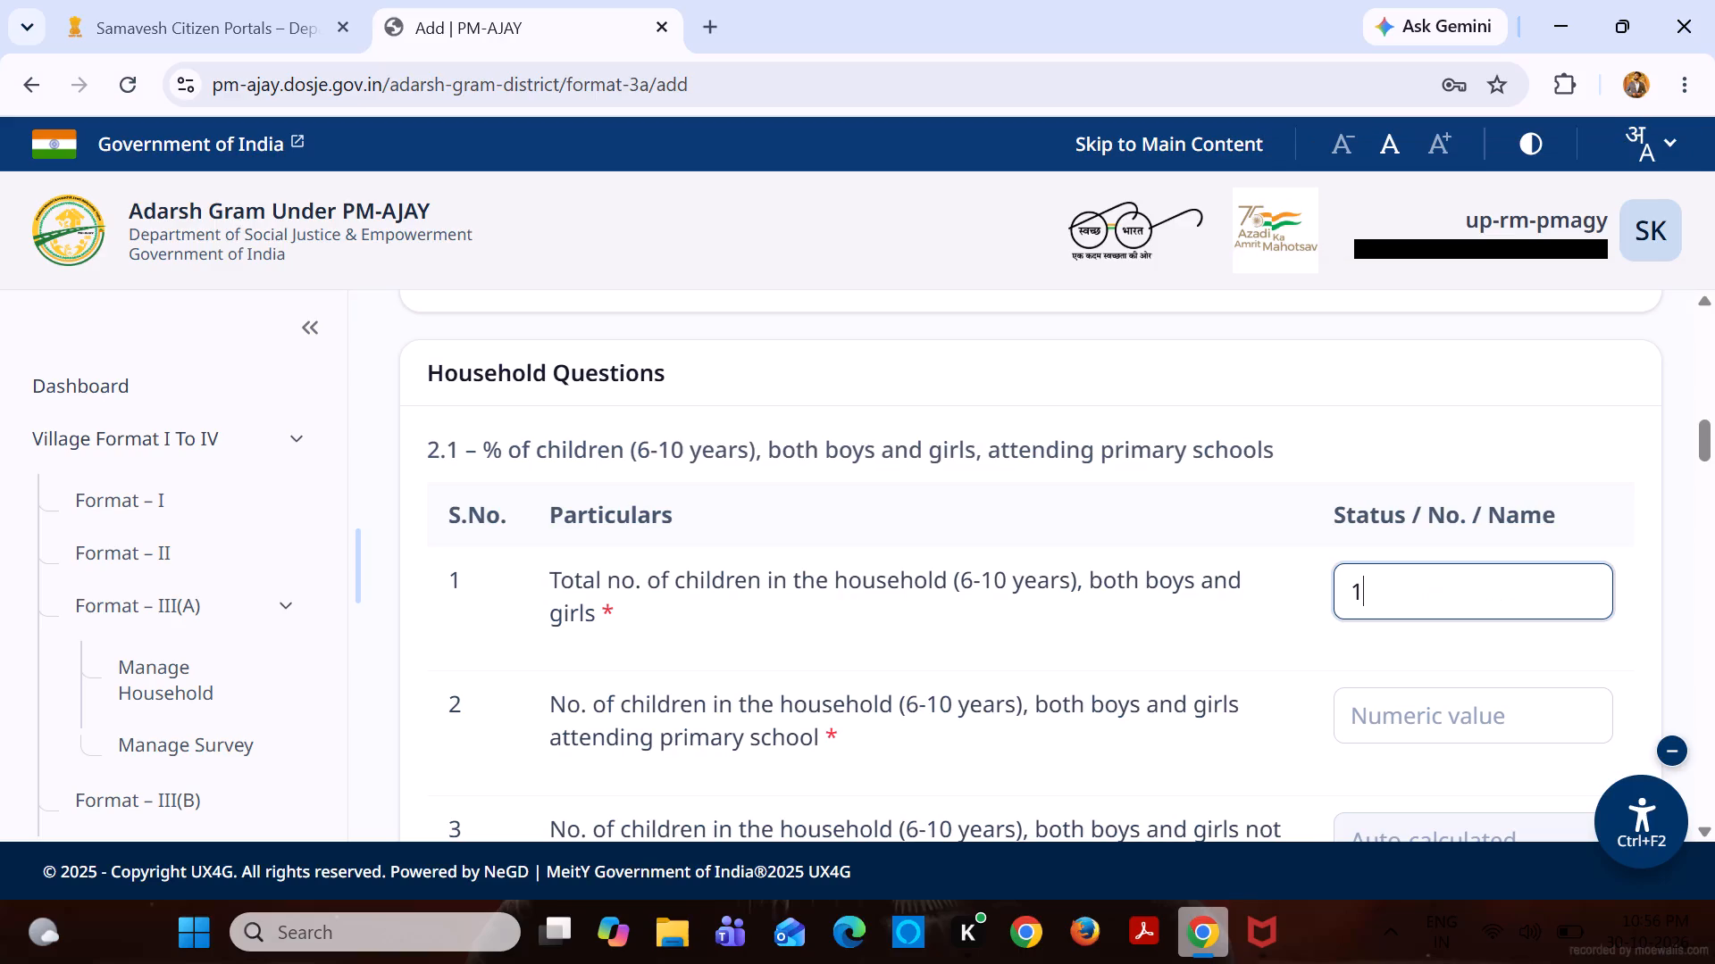
click(1428, 696)
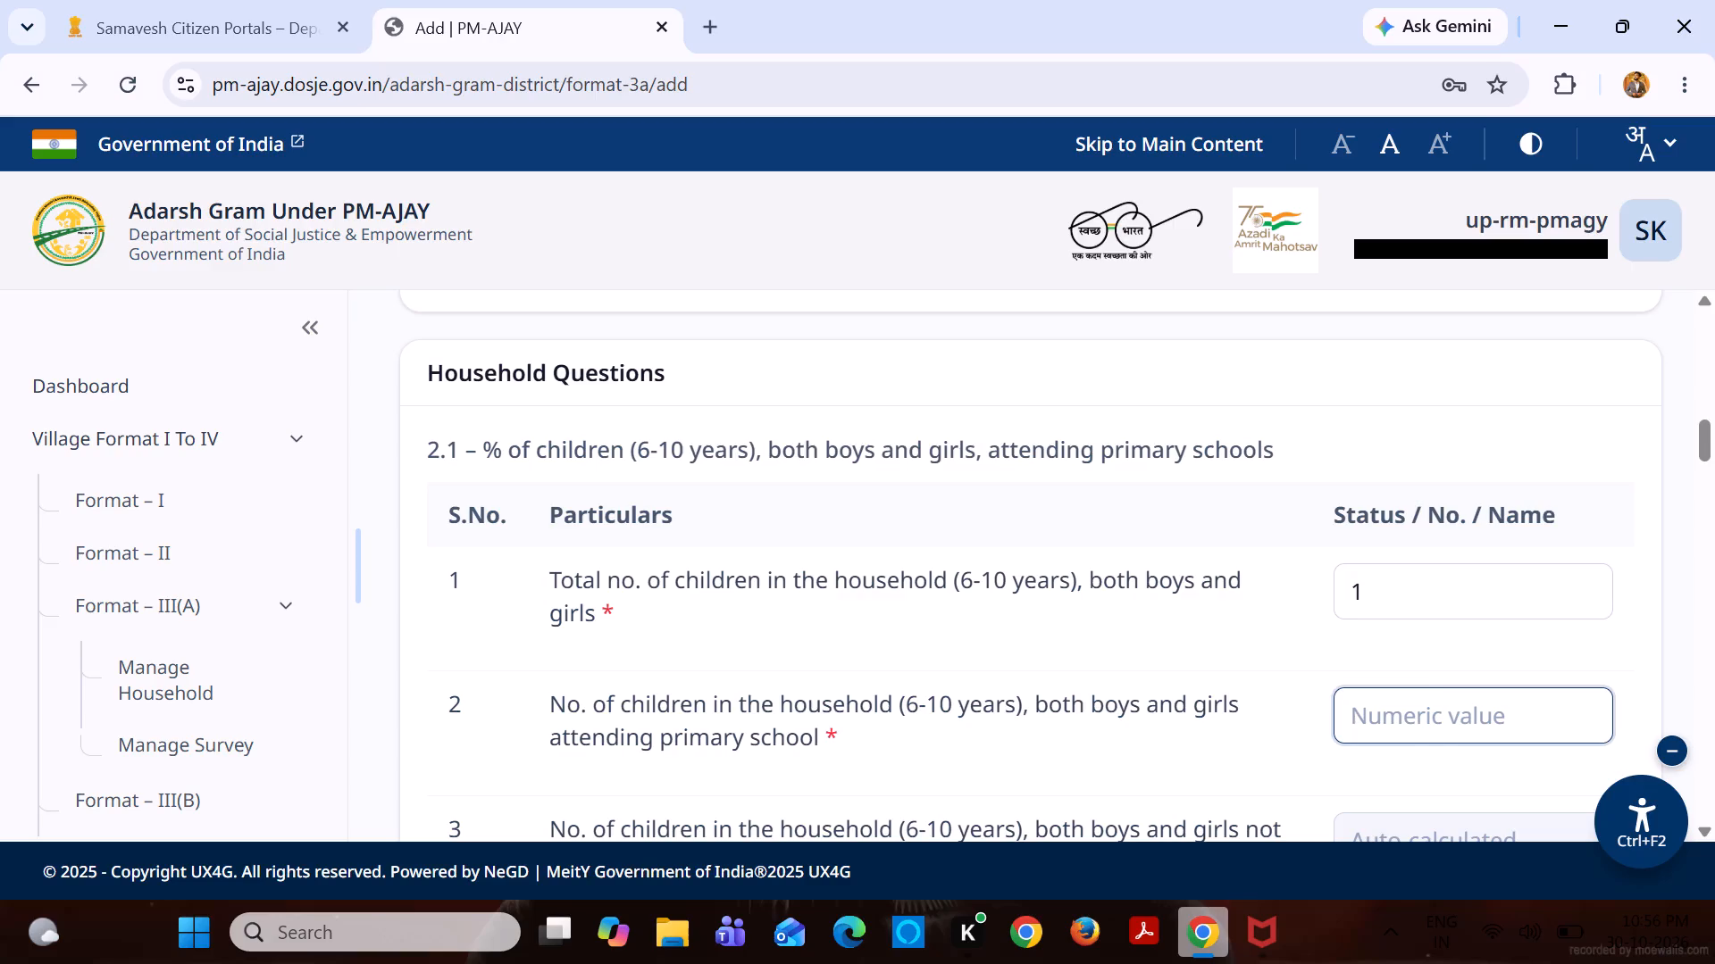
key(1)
In section 2.2, enter 2 children aged 11-13 and 2 attending middle school.
scroll(1419, 749, down, 4)
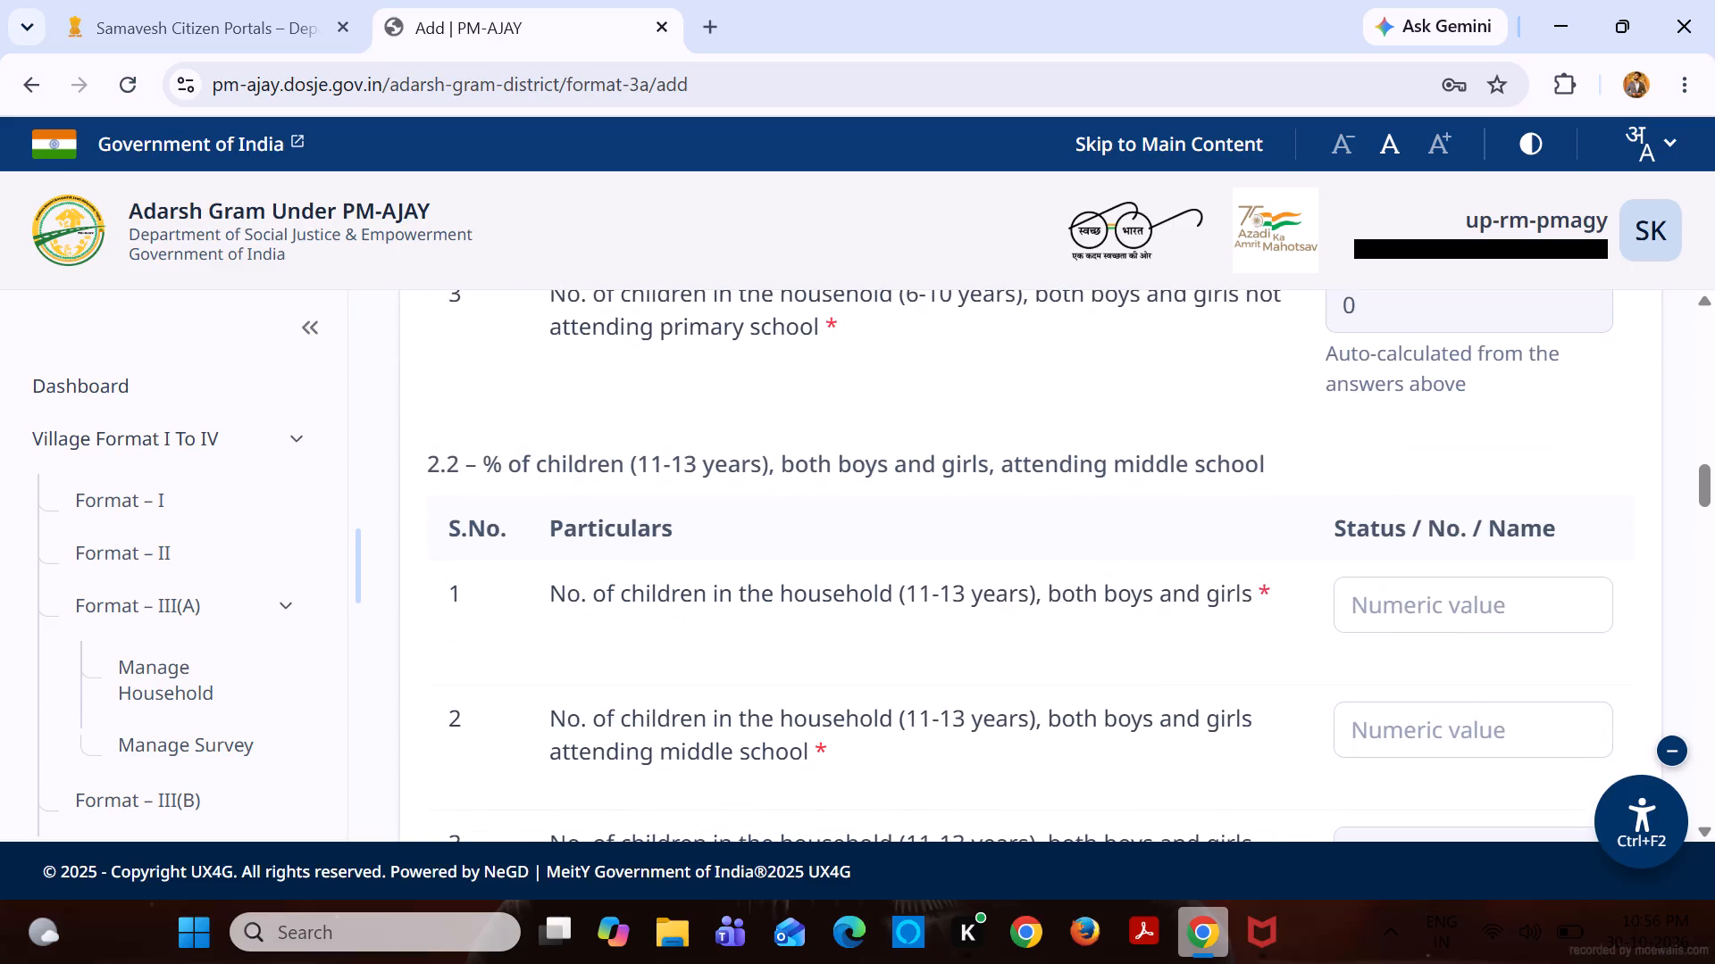
click(1441, 602)
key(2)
click(1419, 724)
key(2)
Enter 0 children for ages 14-15, 16-17 and 18-23 in sections 2.3 to 2.5.
scroll(1434, 707, down, 3)
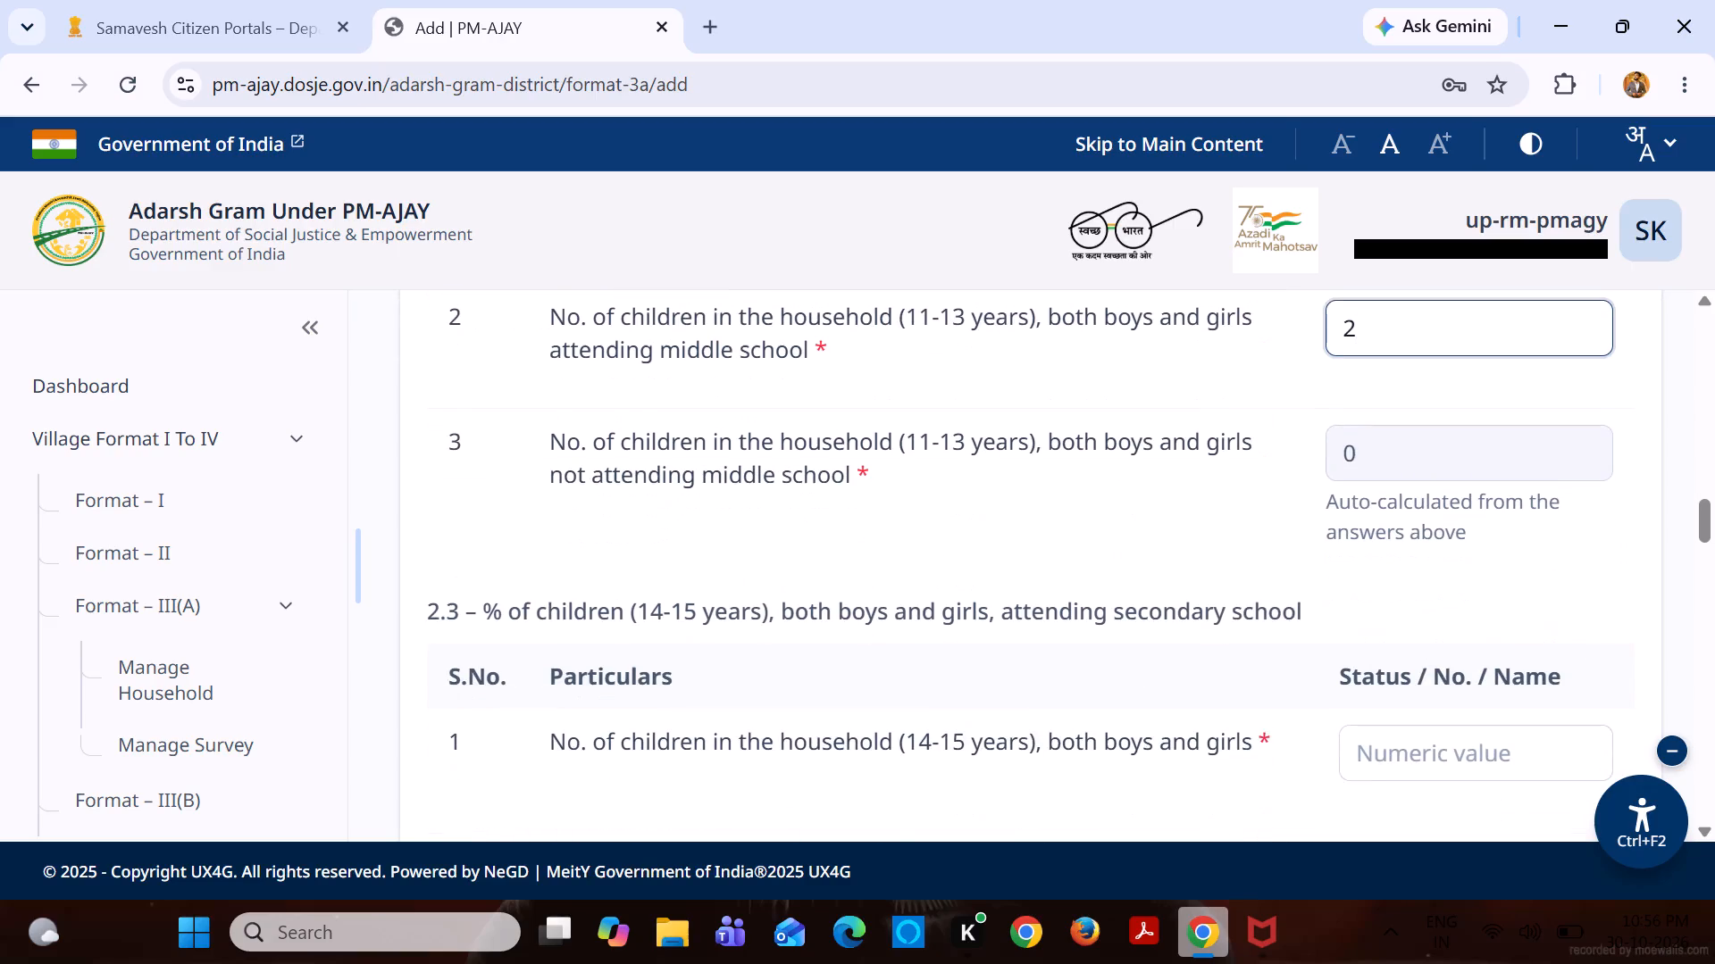
click(1436, 742)
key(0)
scroll(1410, 698, down, 2)
drag(1378, 803, 1393, 794)
click(1410, 769)
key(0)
scroll(1416, 768, down, 3)
click(1451, 637)
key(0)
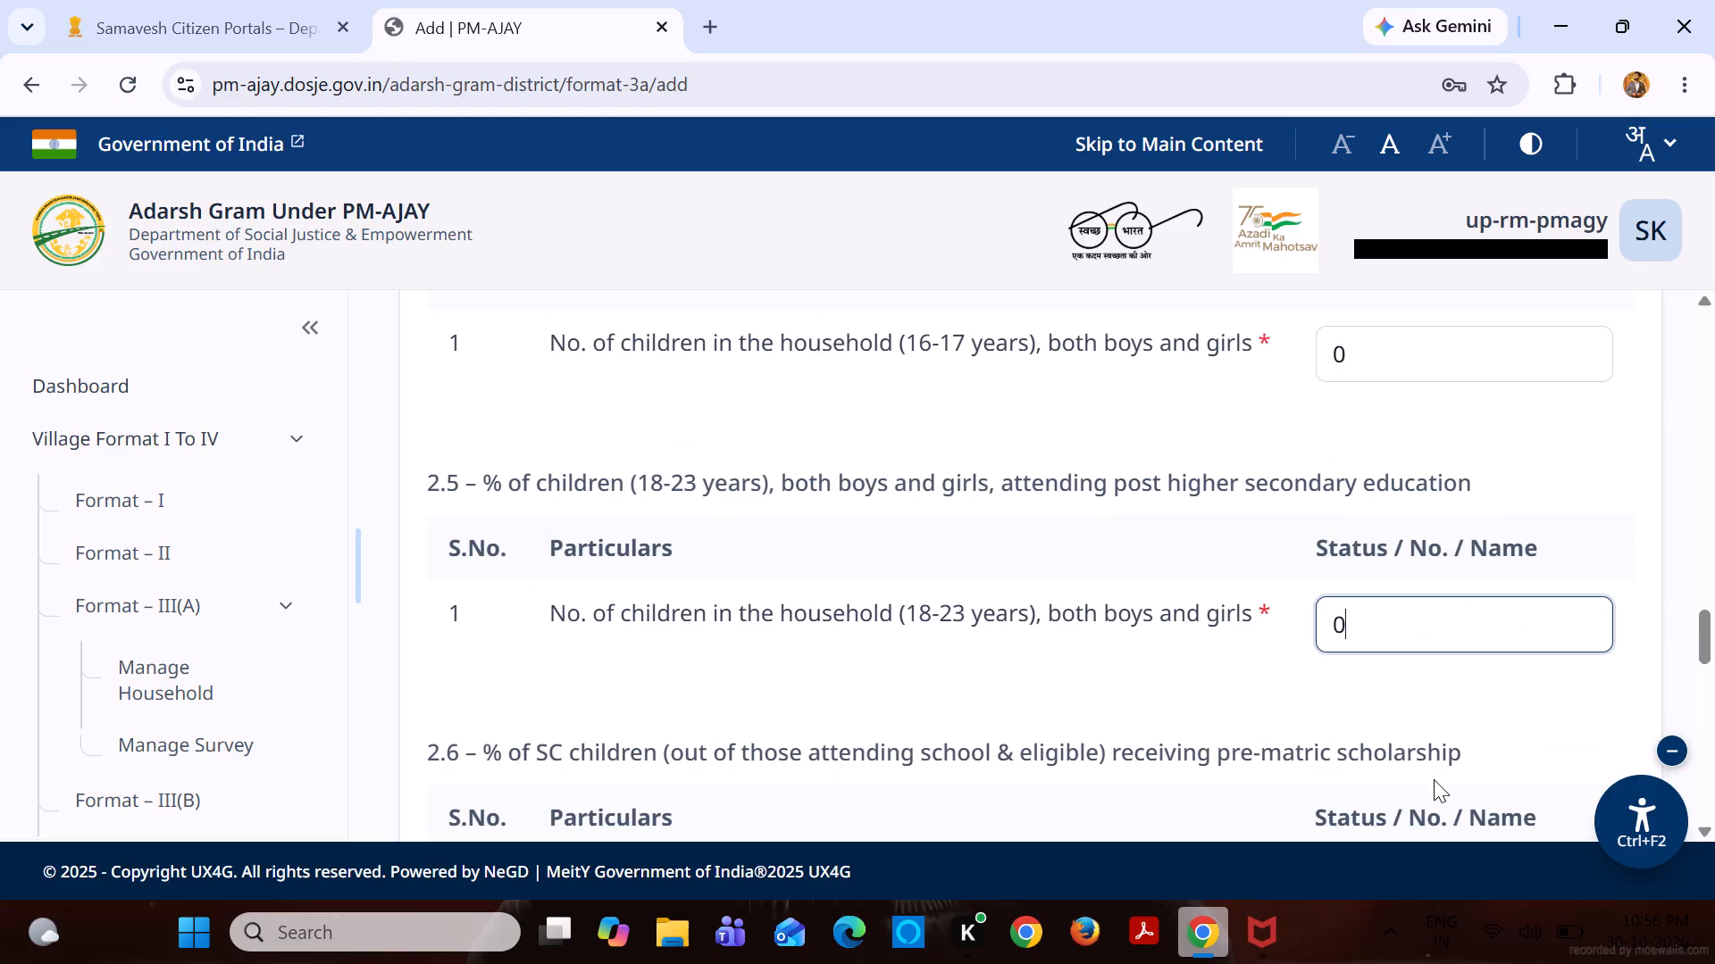
Enter 0 children eligible for the pre-matric and post-matric scholarships in sections 2.6 and 2.7, and submit the Education domain.
scroll(1460, 750, down, 2)
click(1446, 621)
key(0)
scroll(1454, 647, down, 2)
drag(1459, 637, 1456, 651)
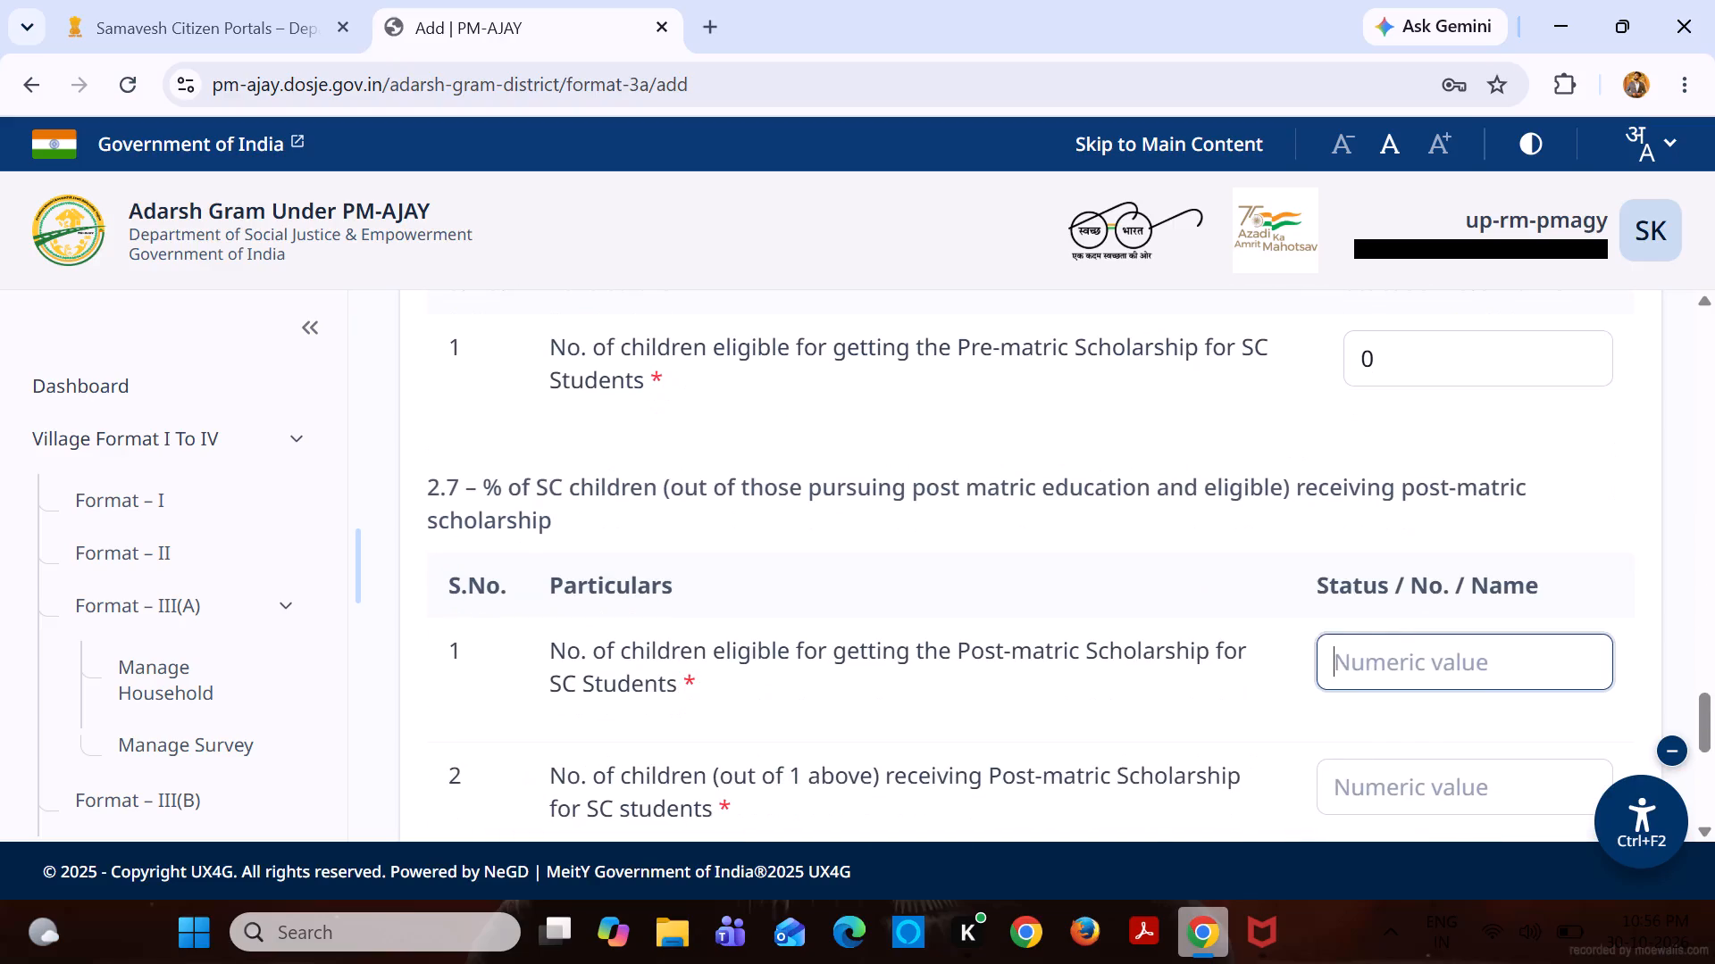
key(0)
scroll(1456, 654, down, 2)
click(1533, 654)
Select the 3 – Health and Nutrition domain and answer Yes to Health Protection Scheme coverage in section 3.1.
click(1516, 414)
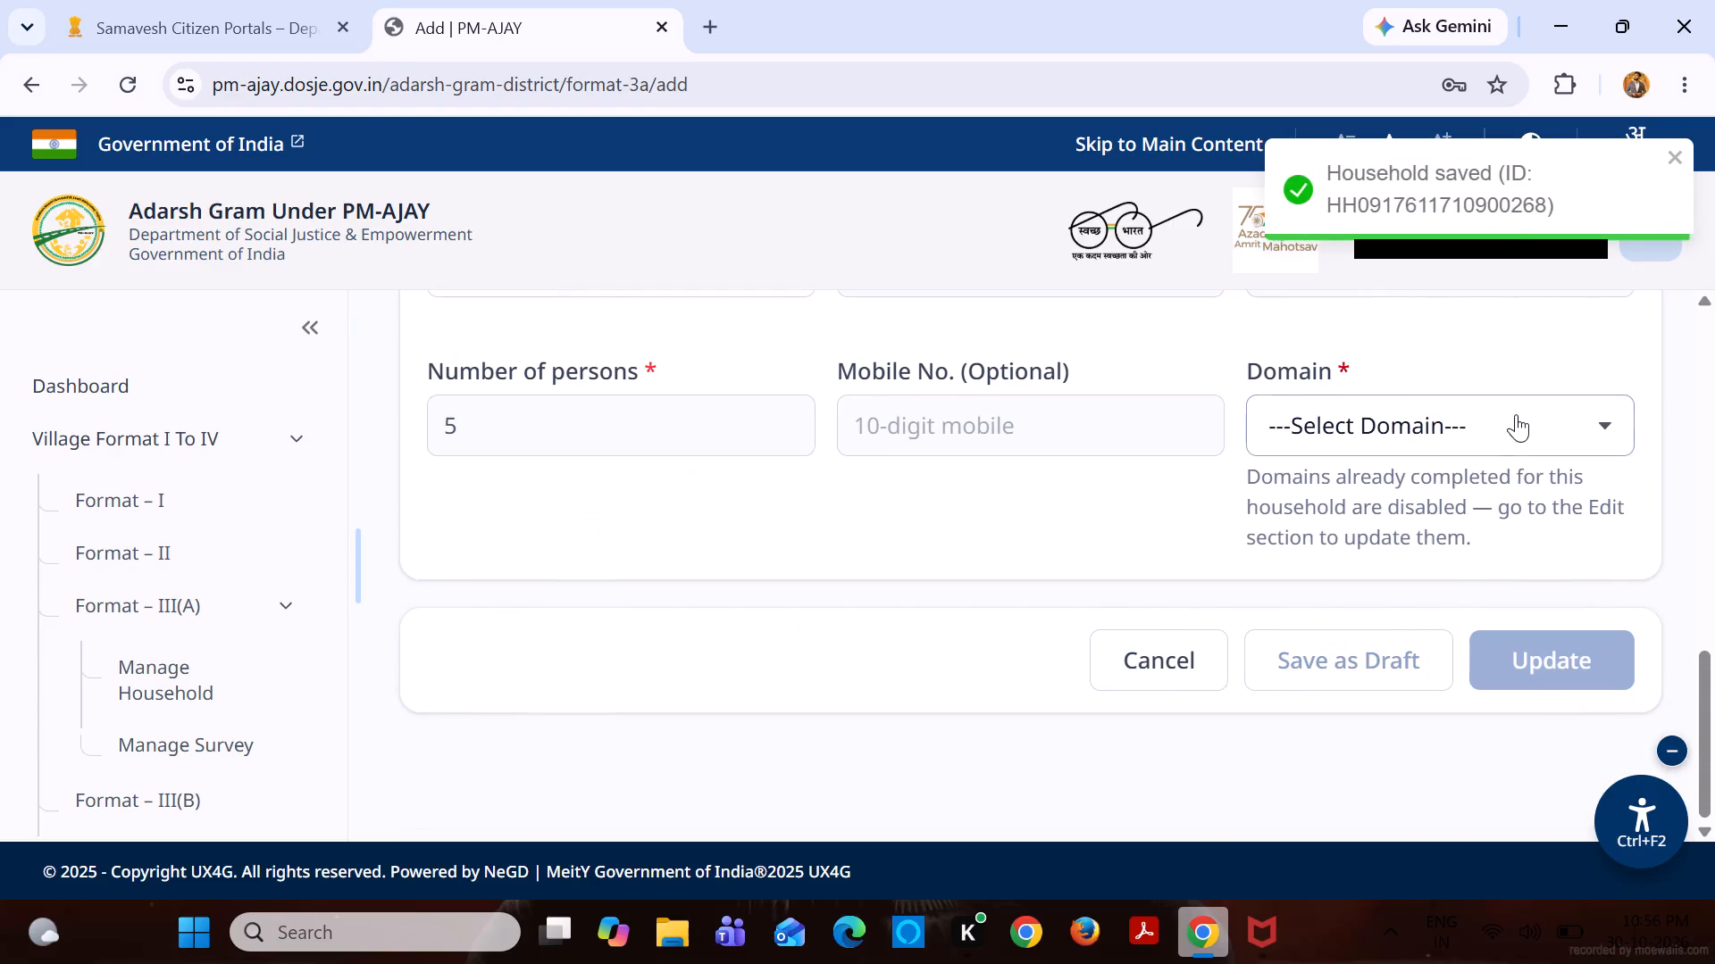
click(1284, 753)
scroll(1295, 748, down, 2)
click(1426, 592)
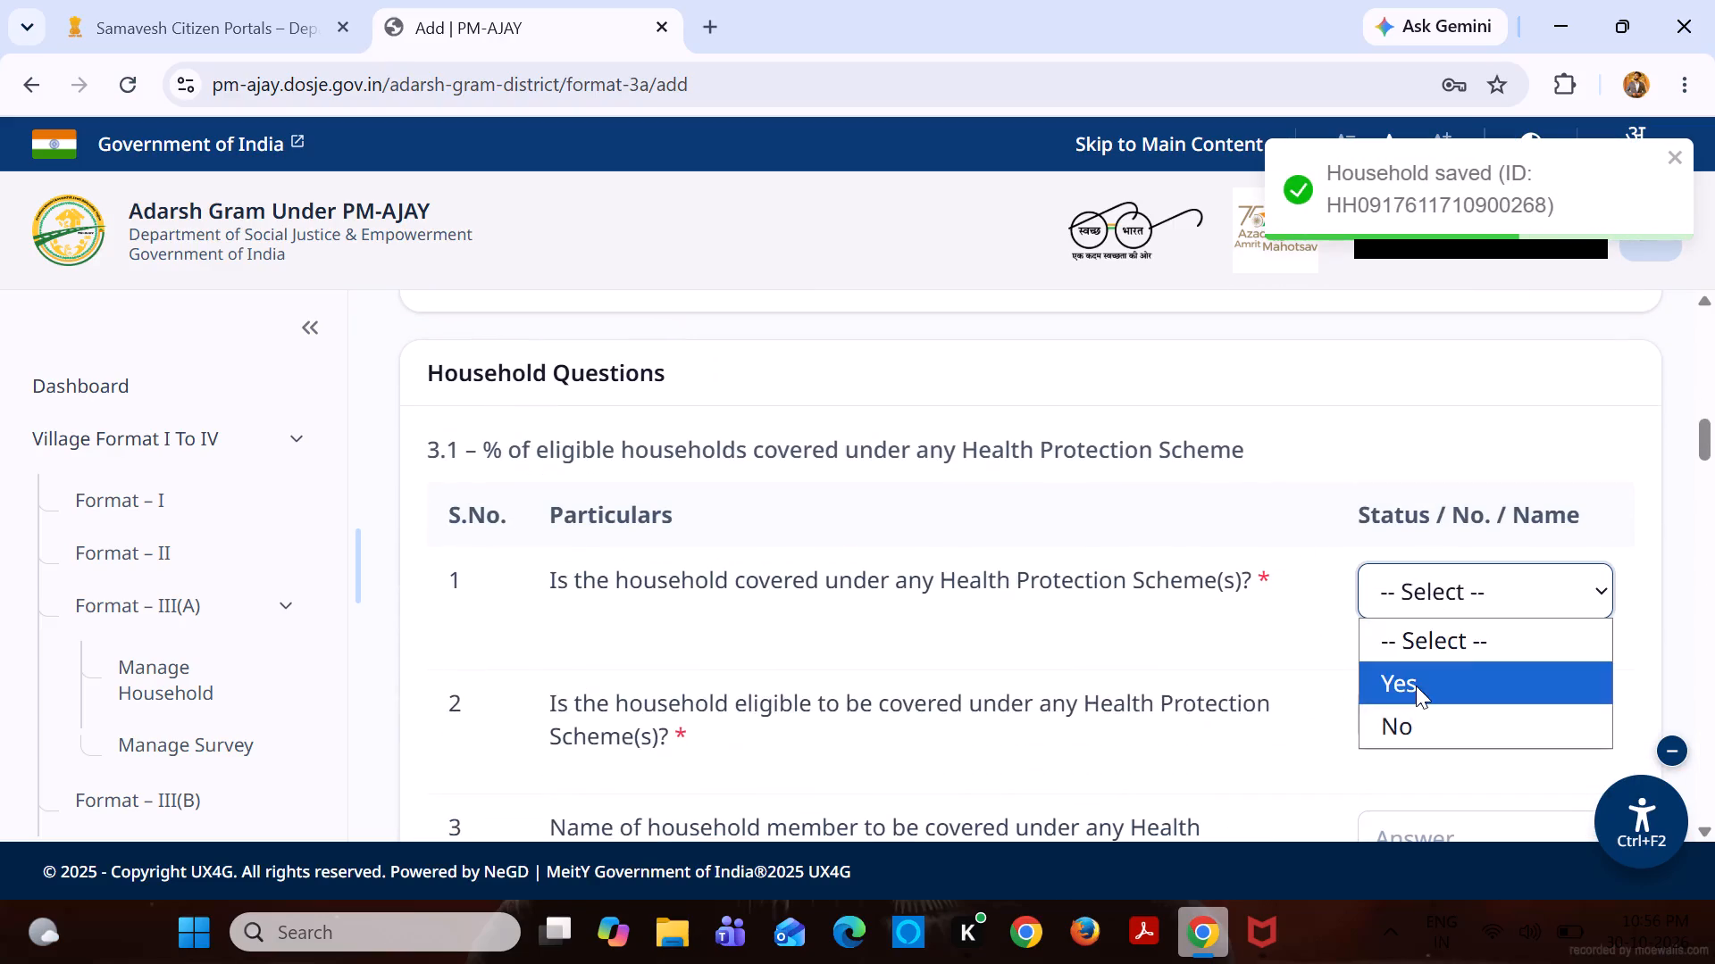
click(1416, 686)
Enter 0 for pregnant women, deliveries in the last year, children born in the last year and children below one year.
scroll(1418, 661, down, 2)
click(1446, 587)
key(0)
scroll(1446, 597, down, 2)
click(1444, 595)
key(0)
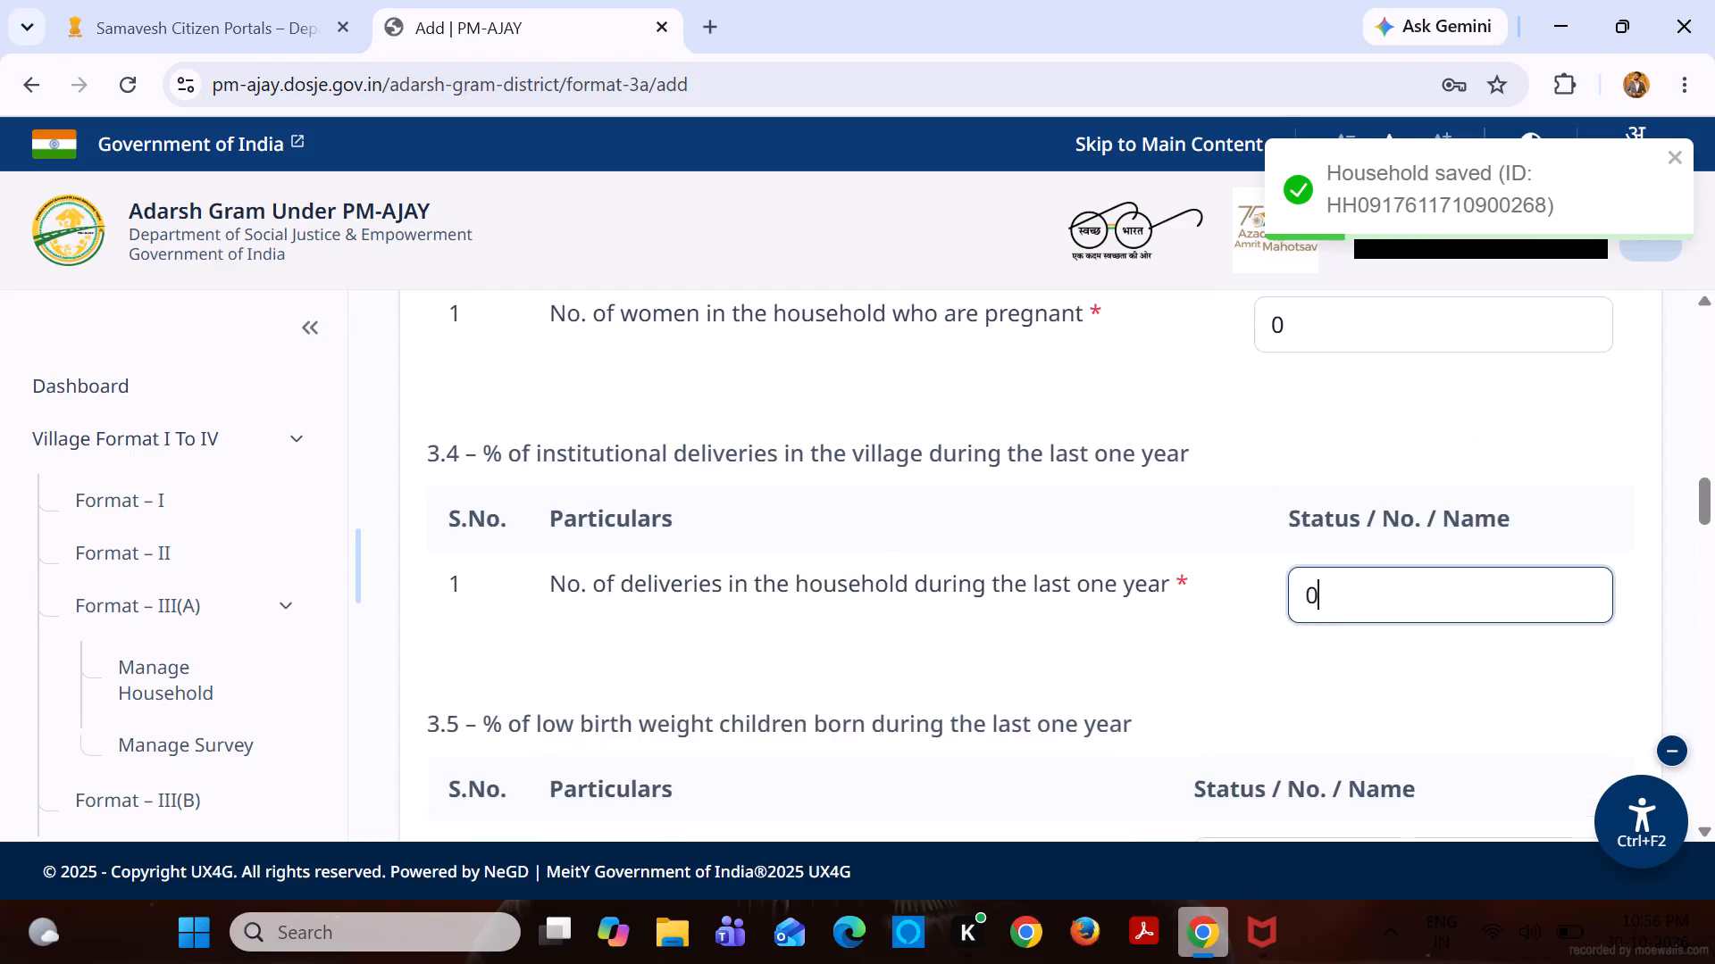
scroll(1440, 606, down, 2)
click(1419, 627)
click(1418, 612)
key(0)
scroll(1422, 614, down, 2)
click(1435, 604)
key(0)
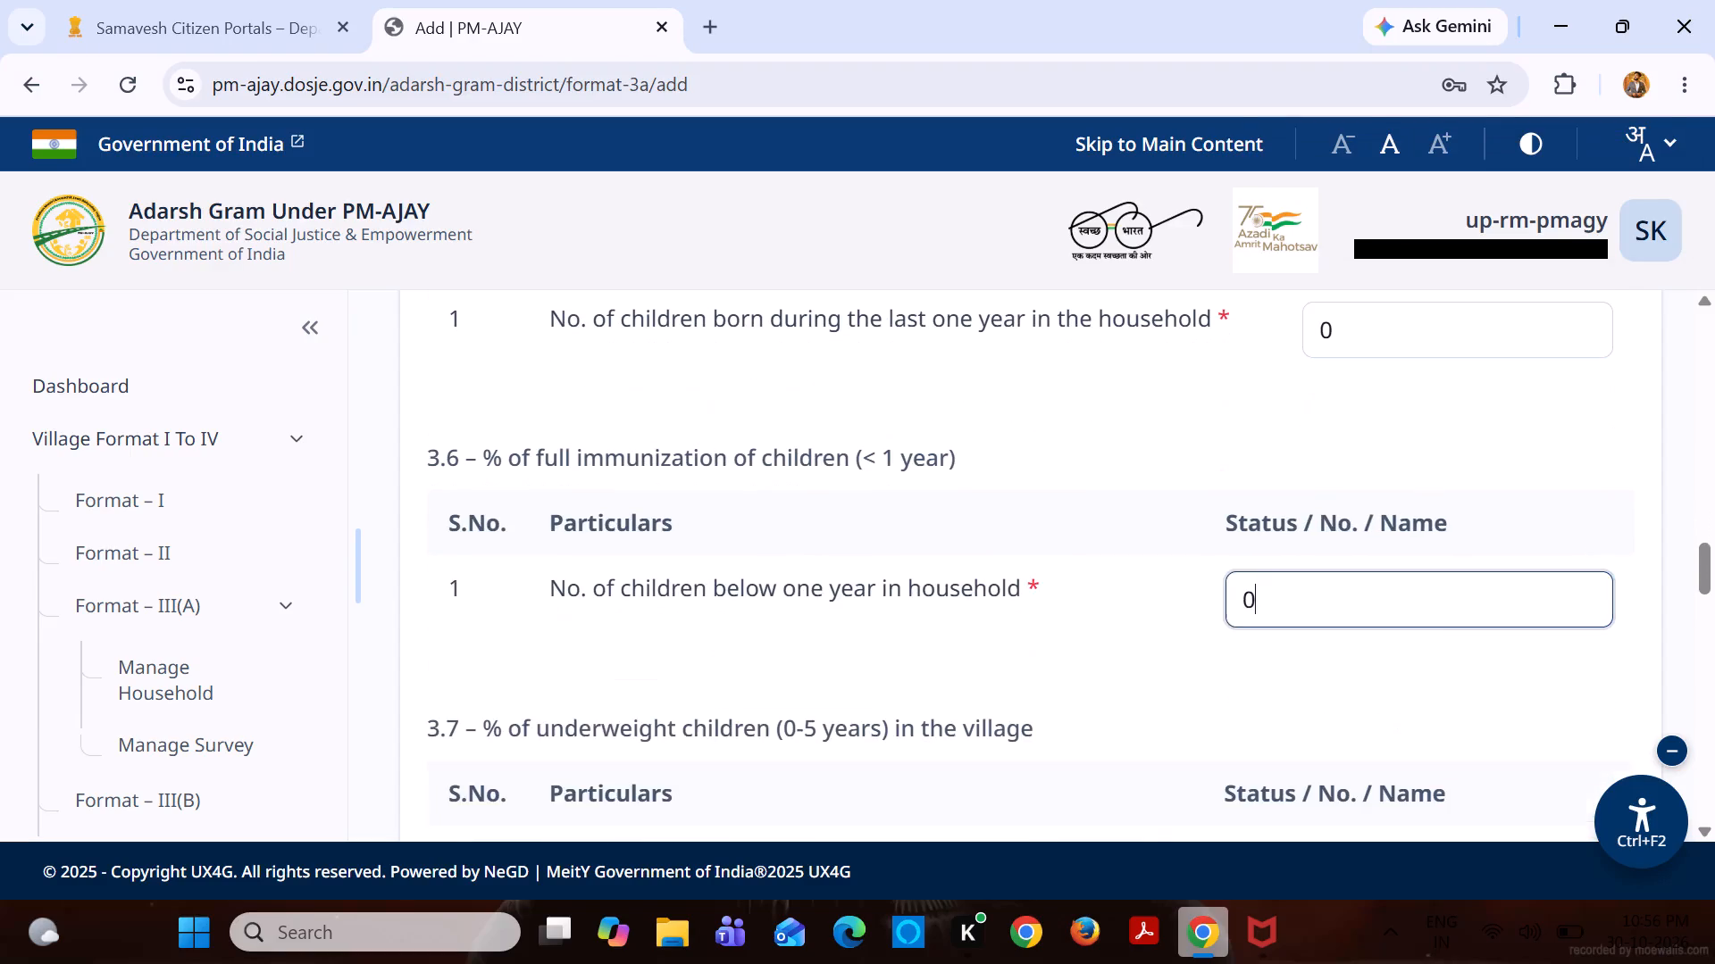
Enter 0 as the first answer in sections 3.7, 3.8 and 3.9 of the Health and Nutrition domain.
scroll(1431, 606, down, 2)
click(1418, 619)
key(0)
scroll(1424, 611, down, 2)
click(1443, 614)
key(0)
scroll(1447, 611, down, 2)
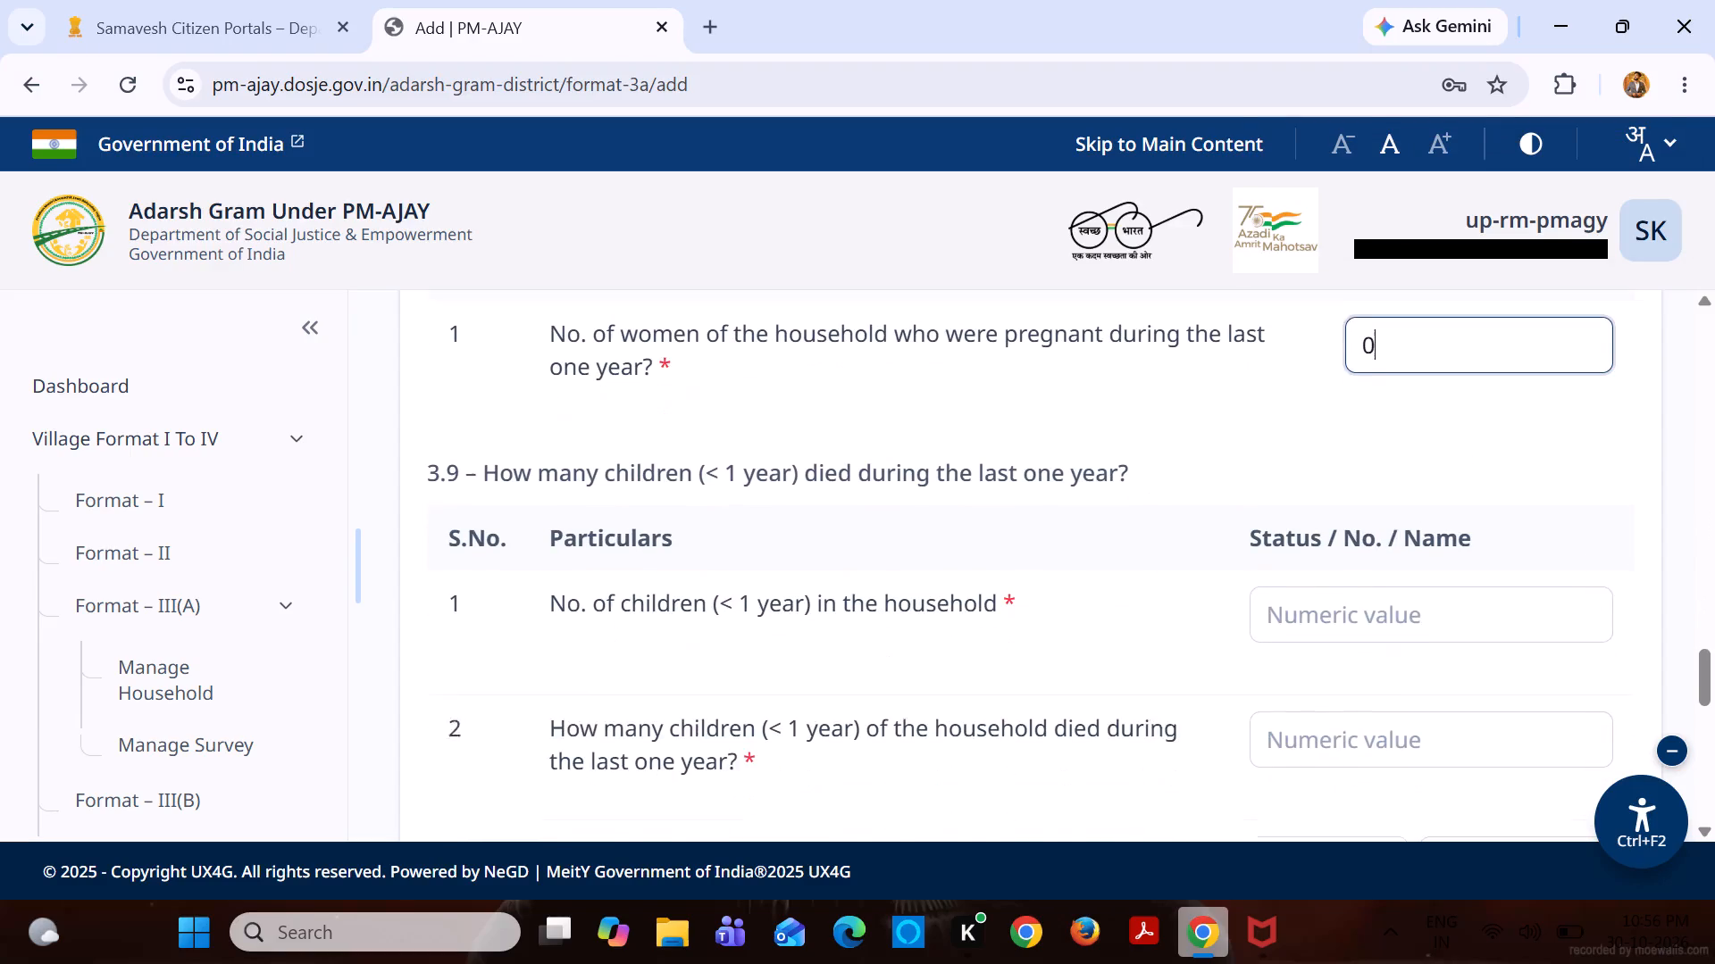
click(1438, 636)
click(1435, 624)
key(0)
Enter 0 for the last remaining Health and Nutrition question and submit the domain.
scroll(1437, 629, down, 2)
click(1442, 626)
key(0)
scroll(1442, 629, down, 1)
click(1587, 623)
click(1576, 649)
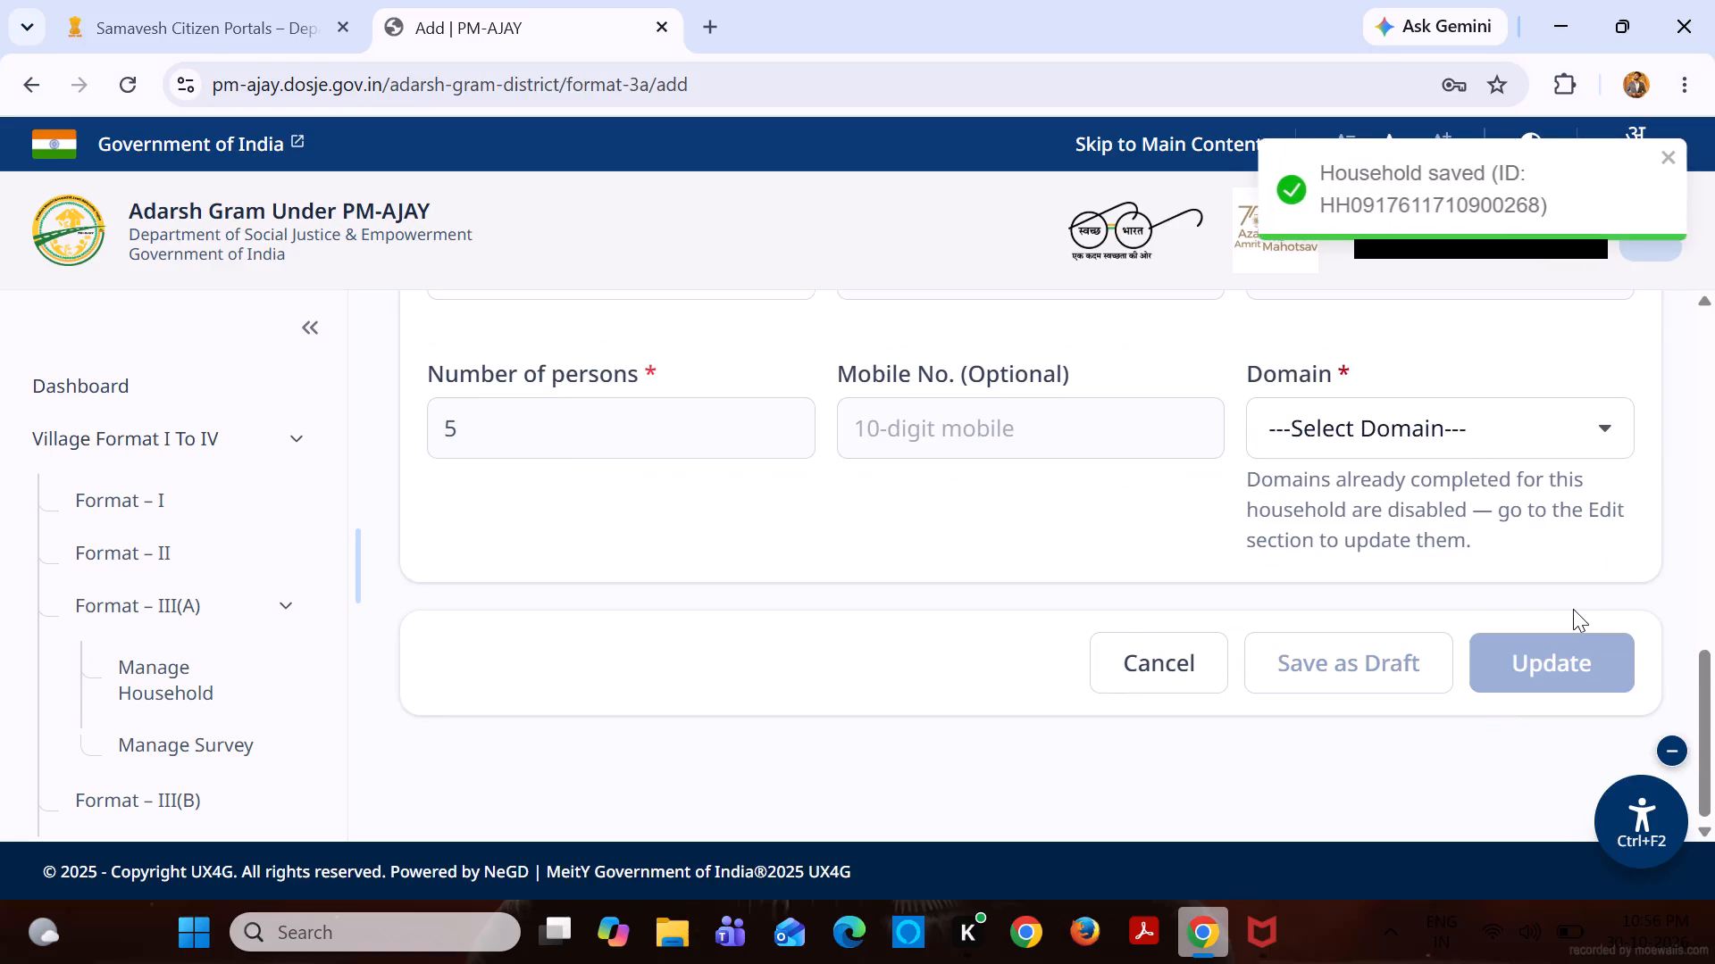
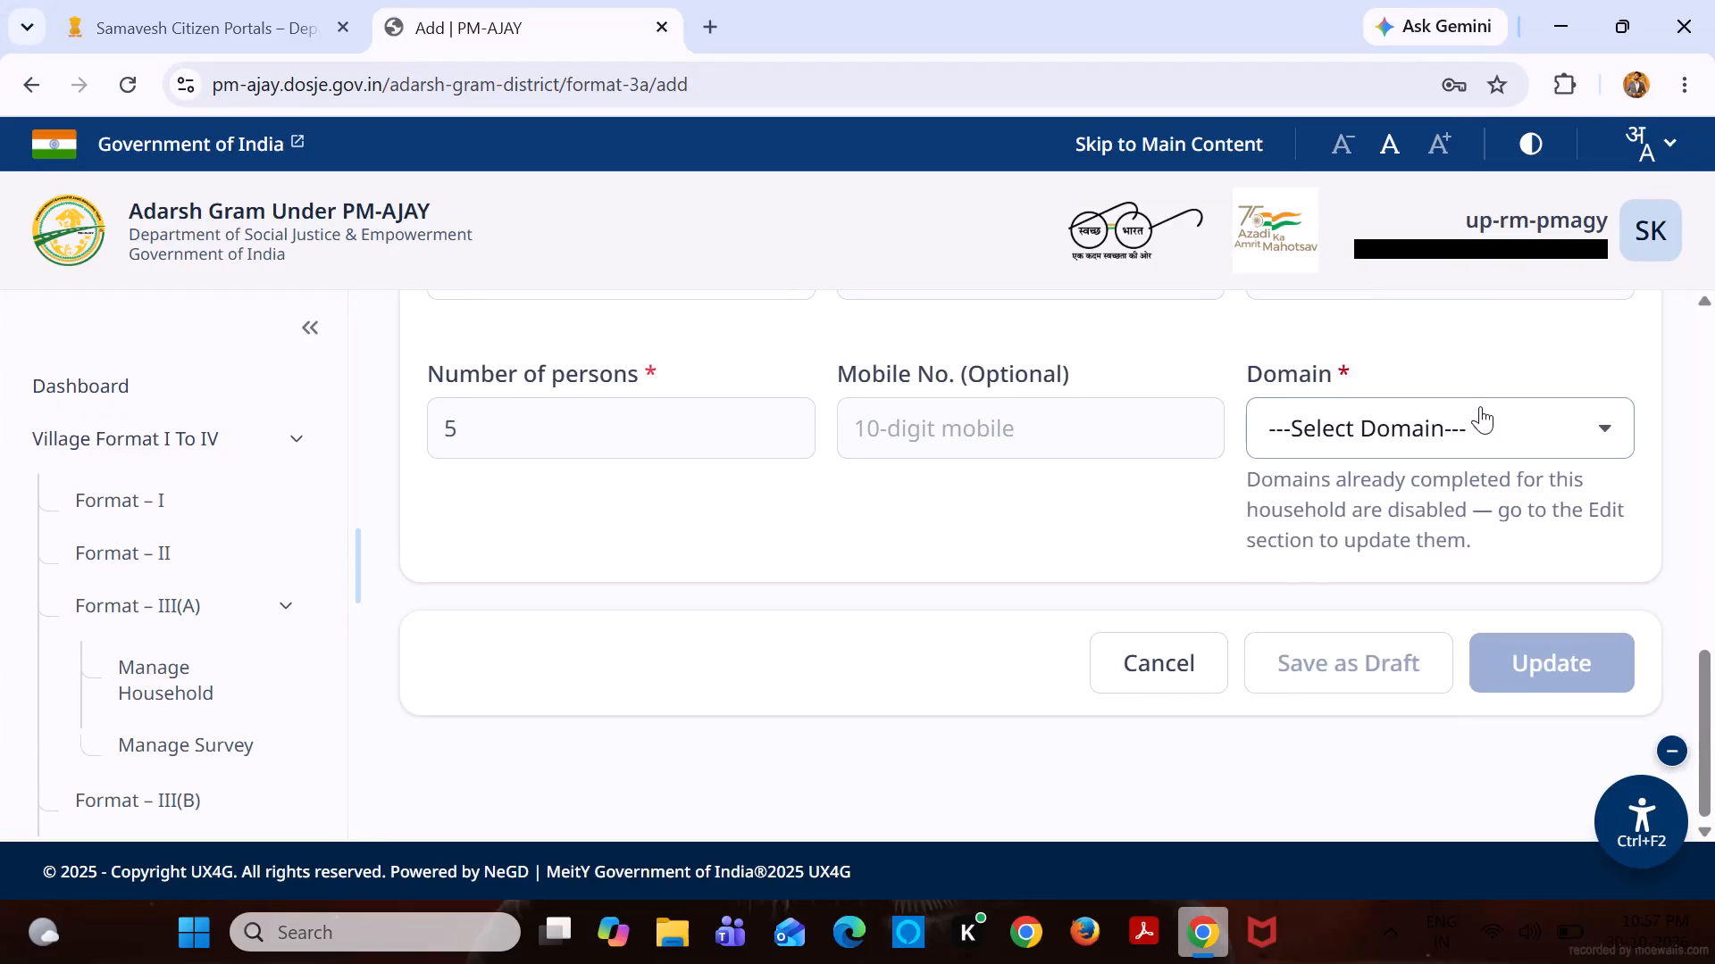
Complete and submit the 4 – Social Security domain, entering 0 persons eligible for Widow, Old Age and Disability Pension.
scroll(1376, 660, down, 1)
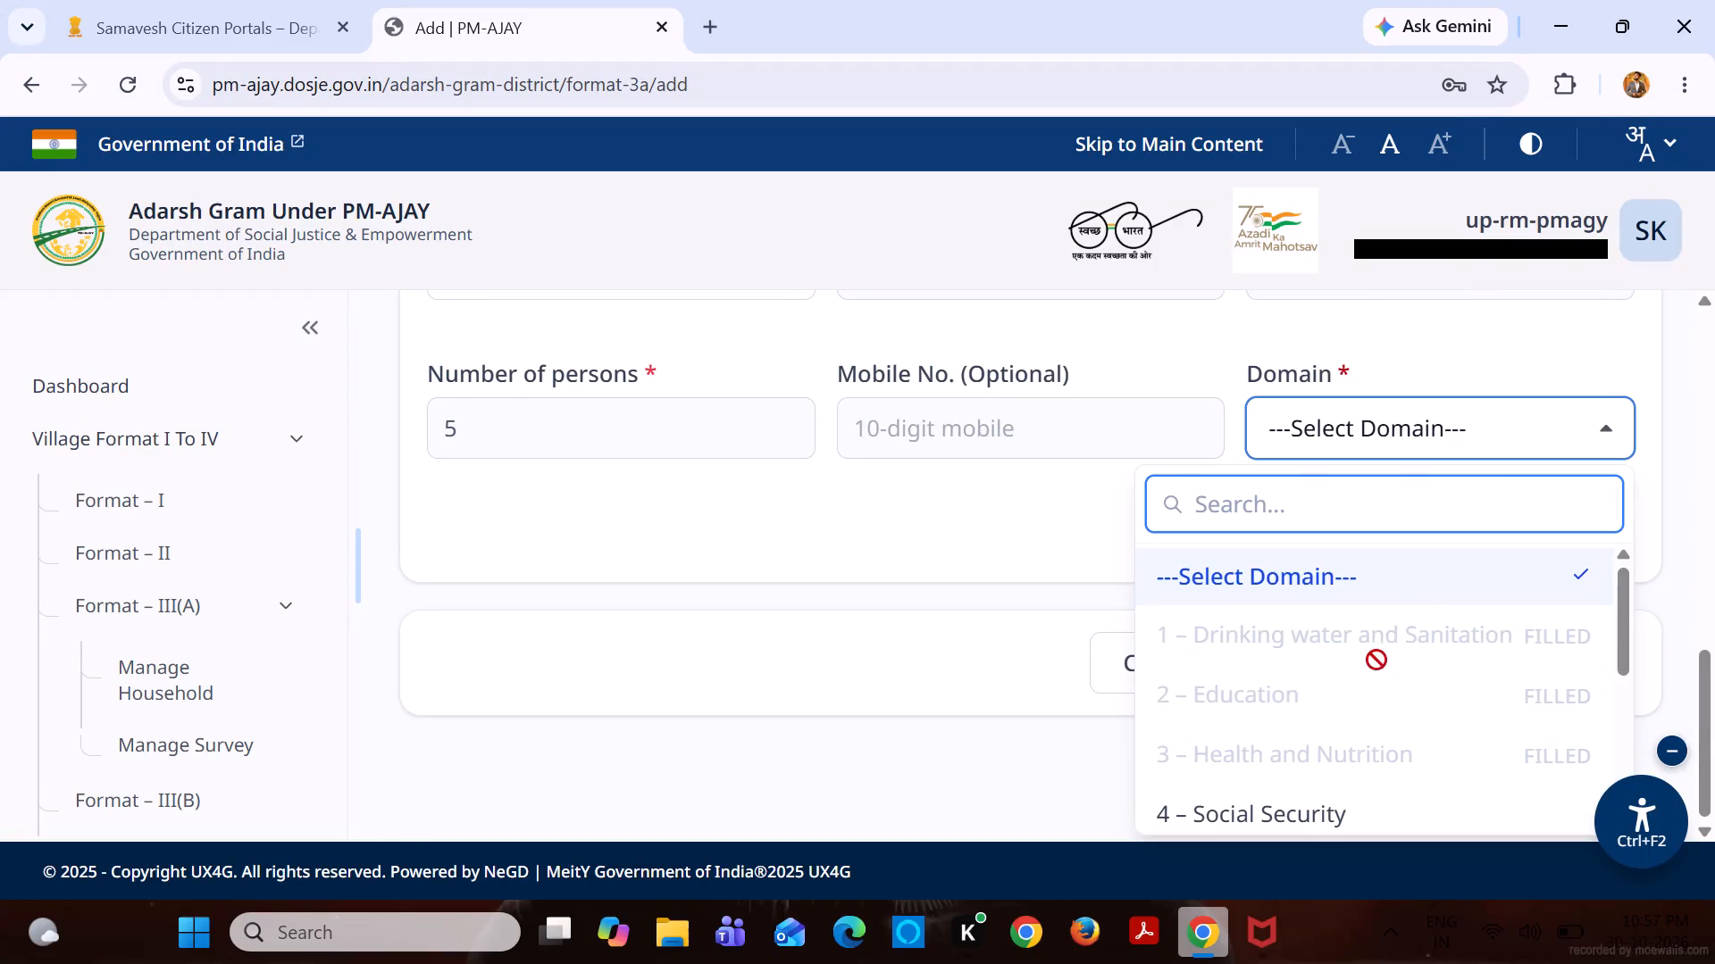
click(1366, 665)
scroll(1366, 665, down, 3)
click(1411, 480)
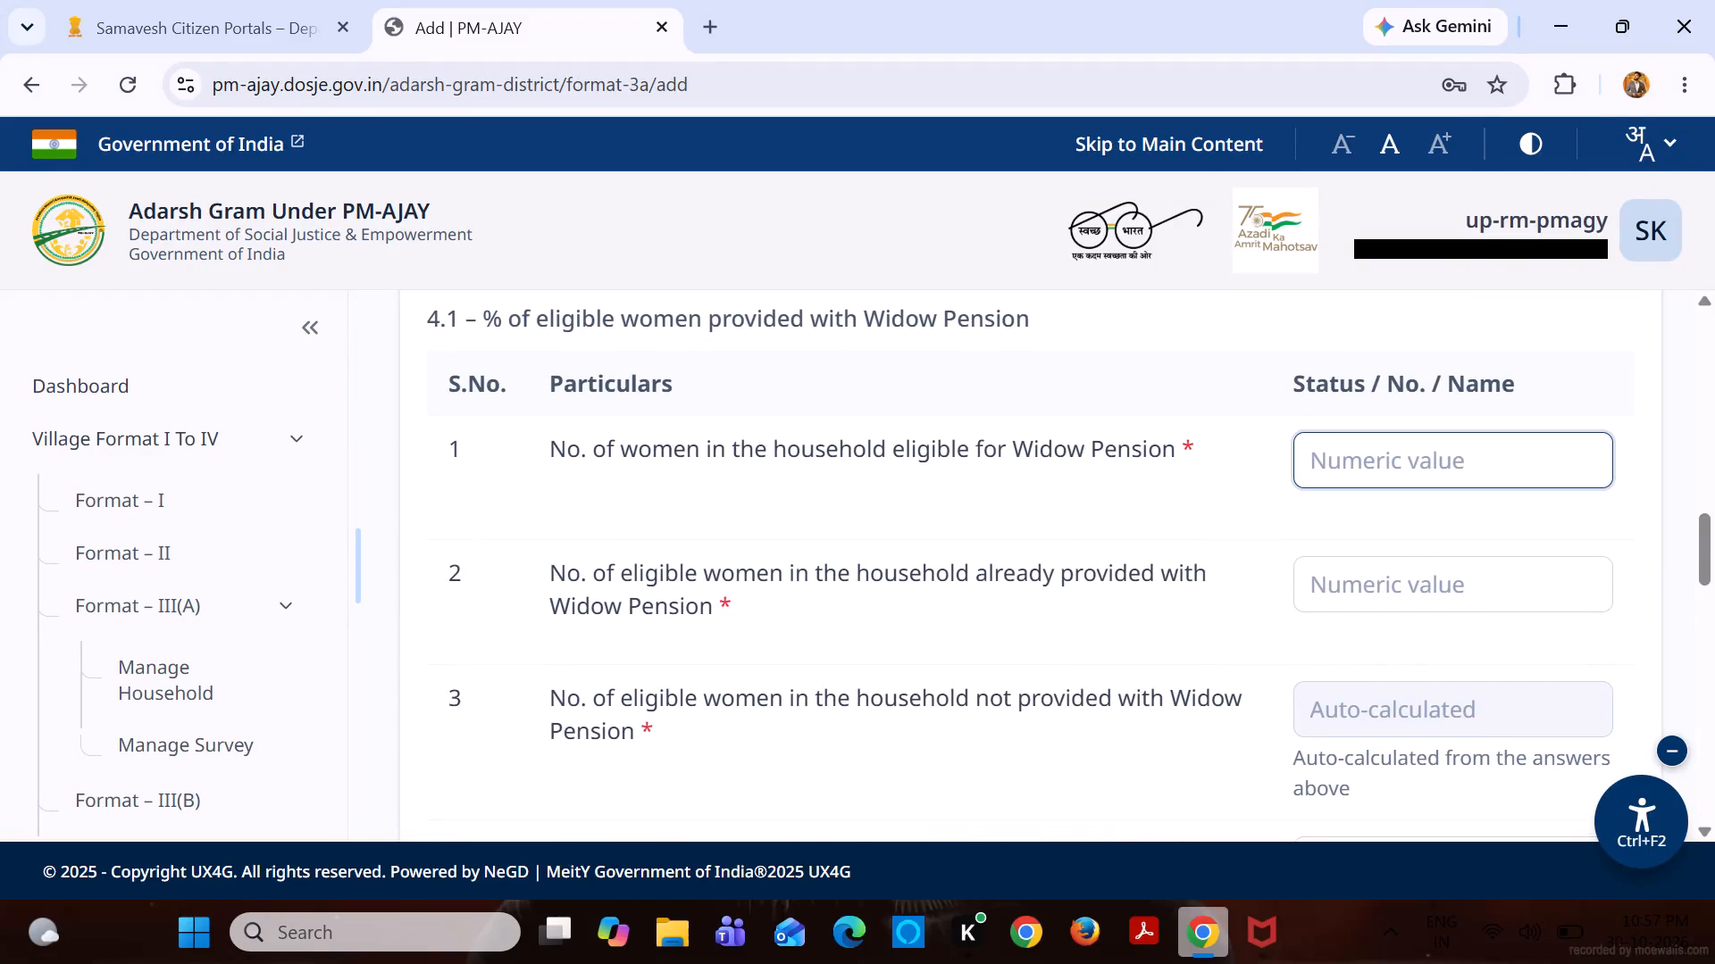
key(0)
scroll(1371, 515, down, 3)
click(1357, 325)
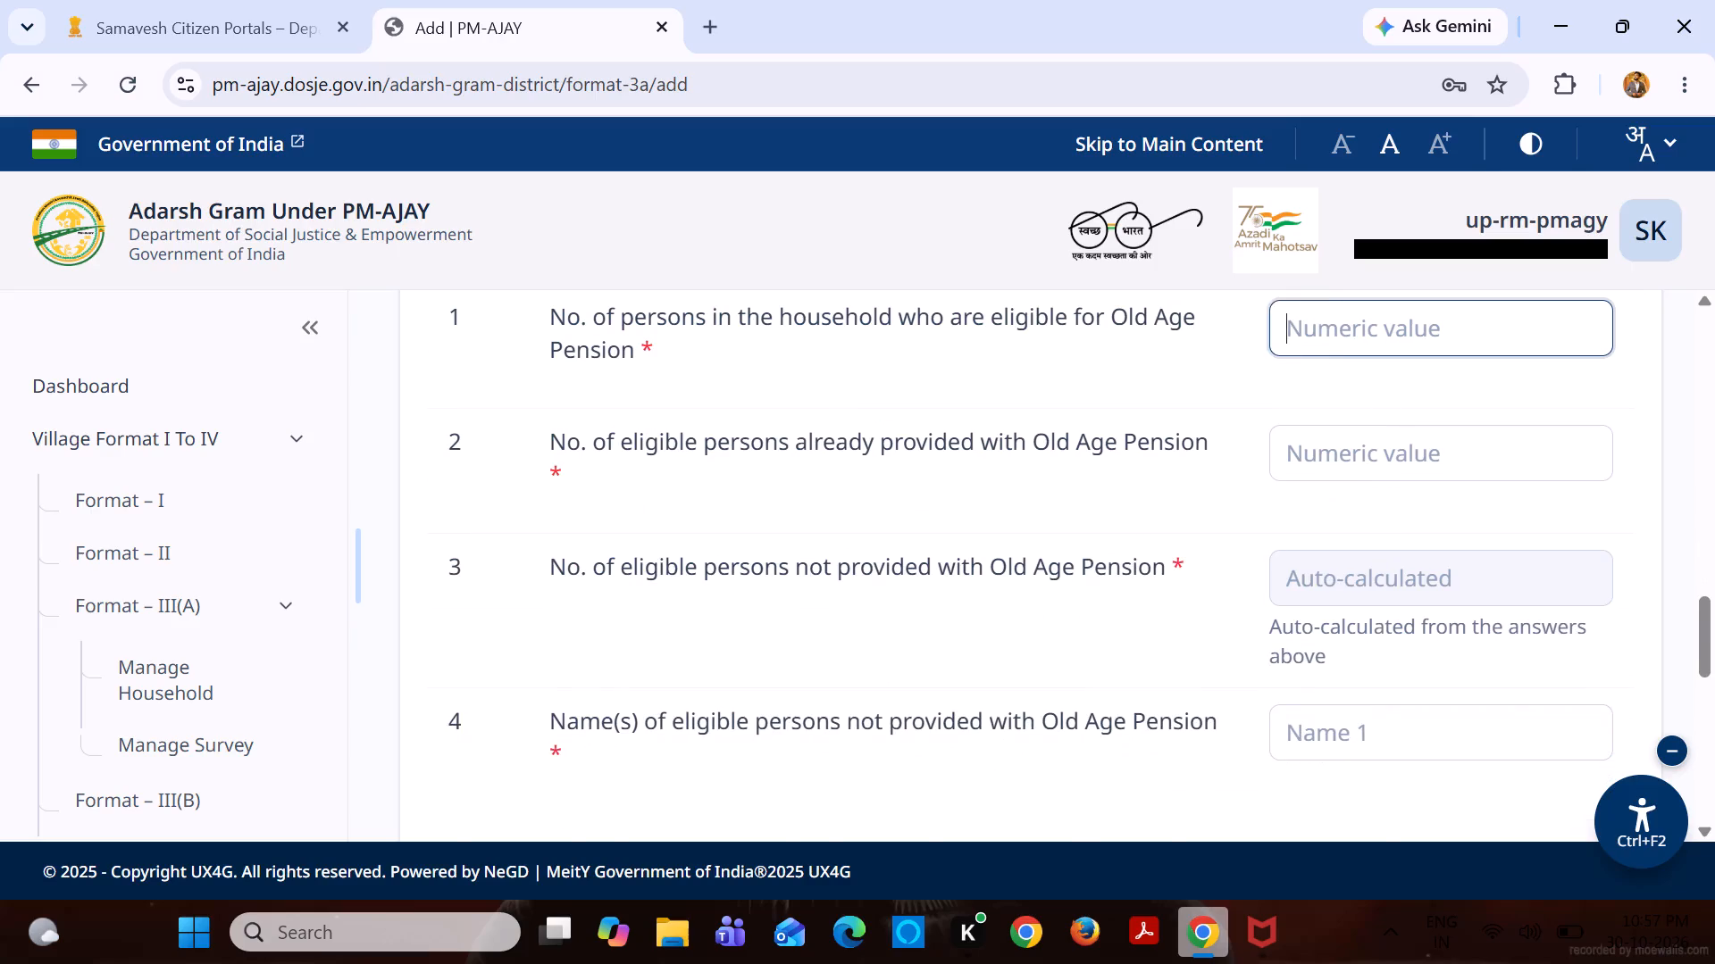
key(0)
click(1342, 581)
key(0)
scroll(1348, 580, down, 2)
click(1547, 649)
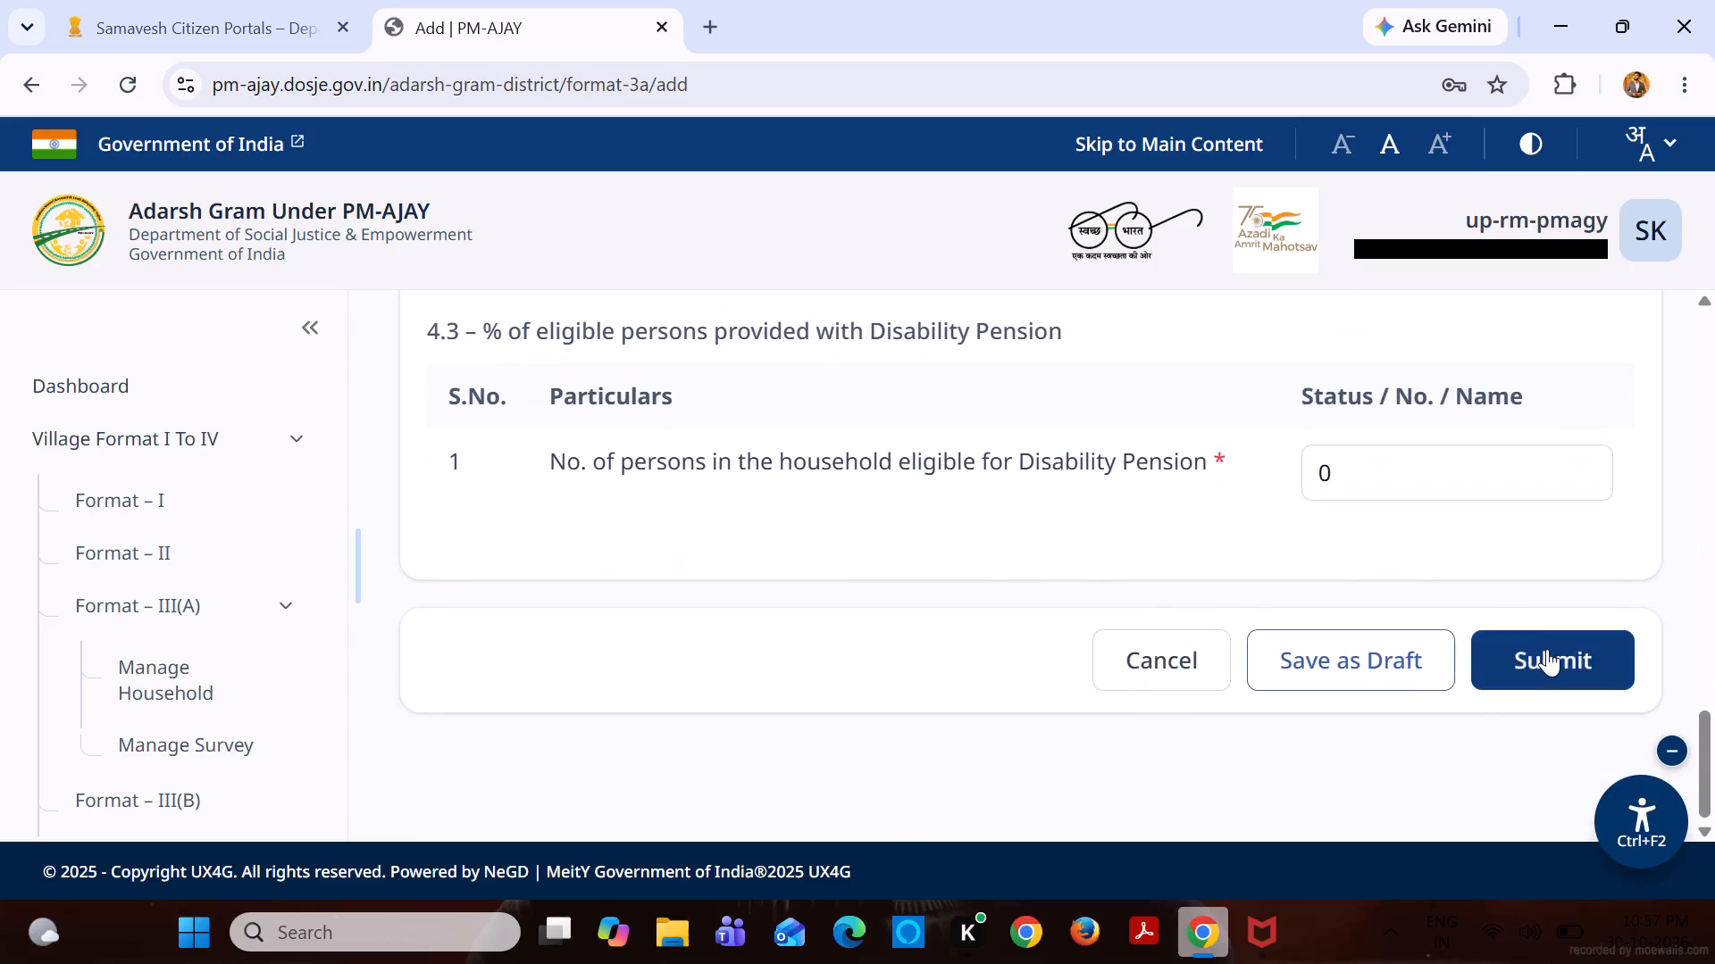
Complete and submit the 5 – Rural Roads and Housing domain, answering No to living in a Kachcha/unsafe house.
click(1531, 424)
scroll(1469, 614, down, 2)
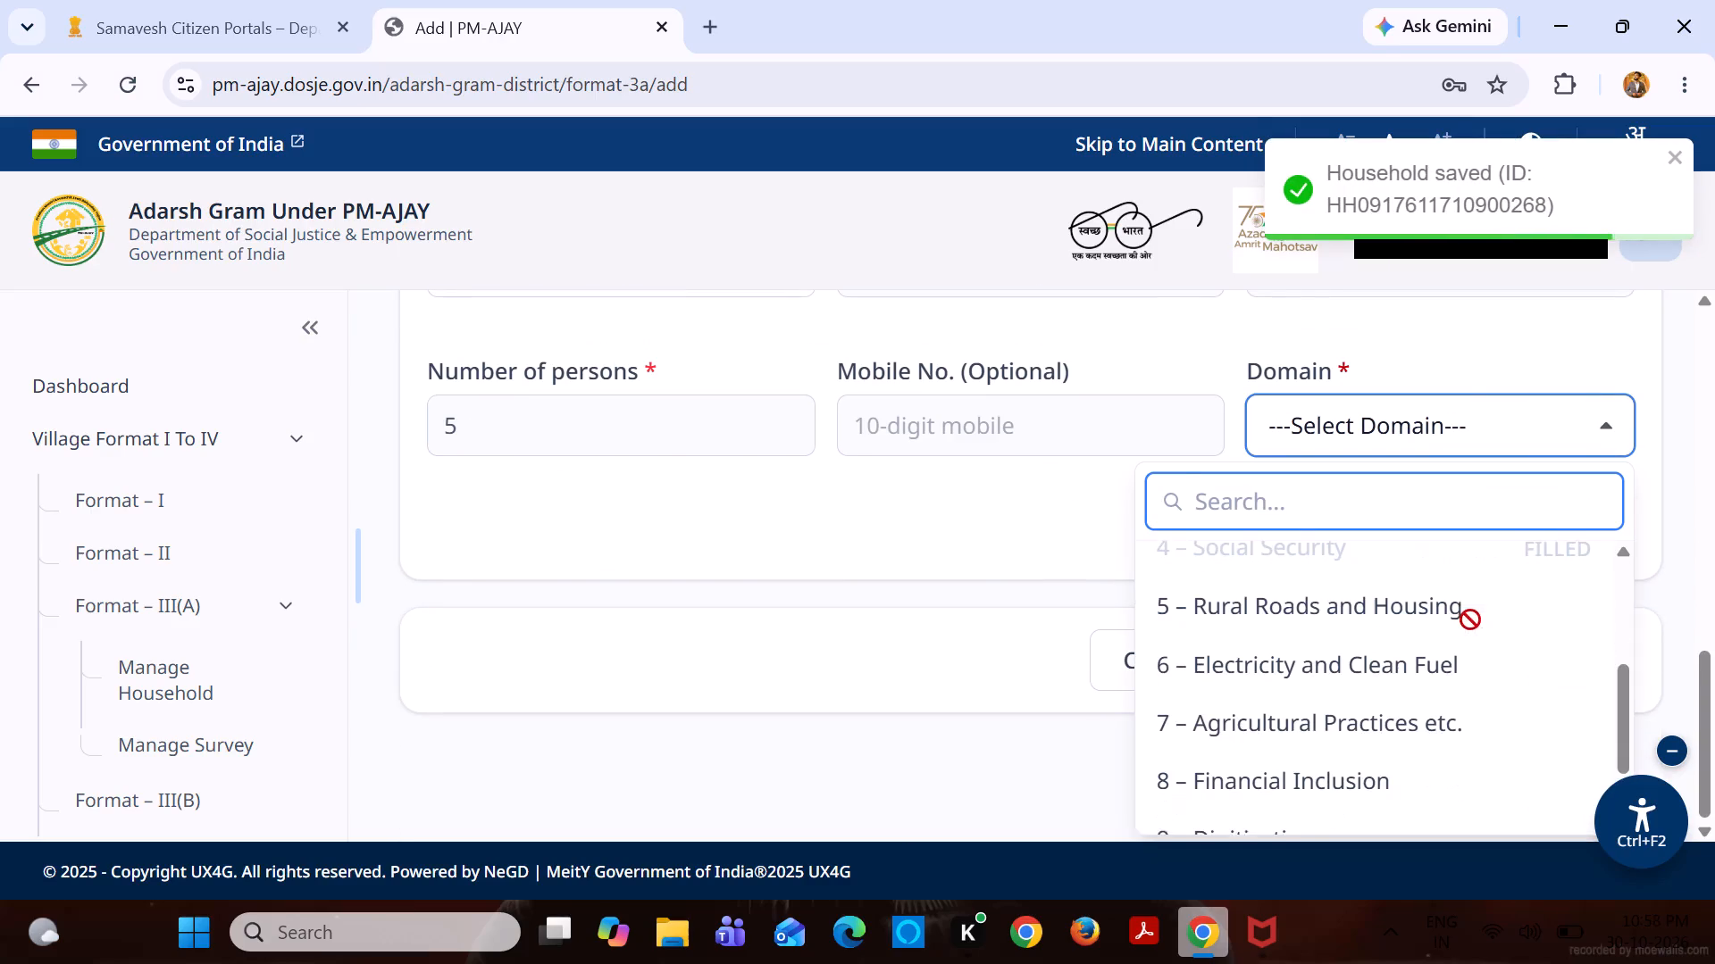
click(1416, 604)
scroll(1416, 611, down, 1)
click(1483, 752)
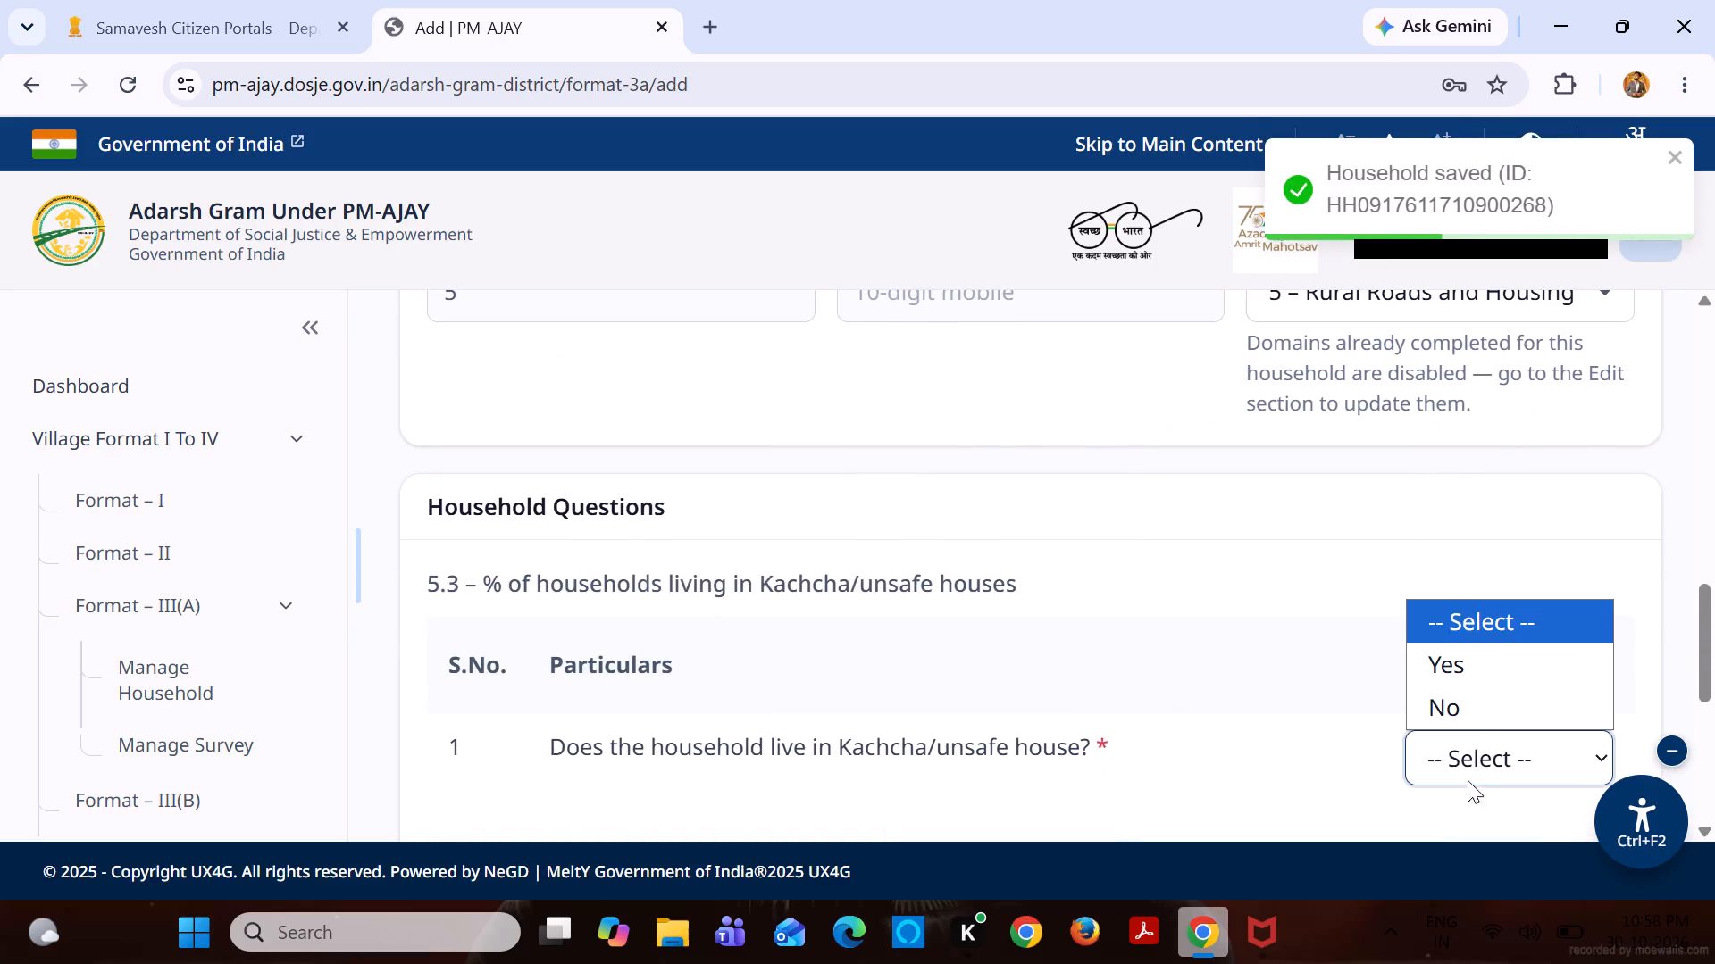
click(1469, 720)
scroll(1471, 714, down, 3)
click(1533, 670)
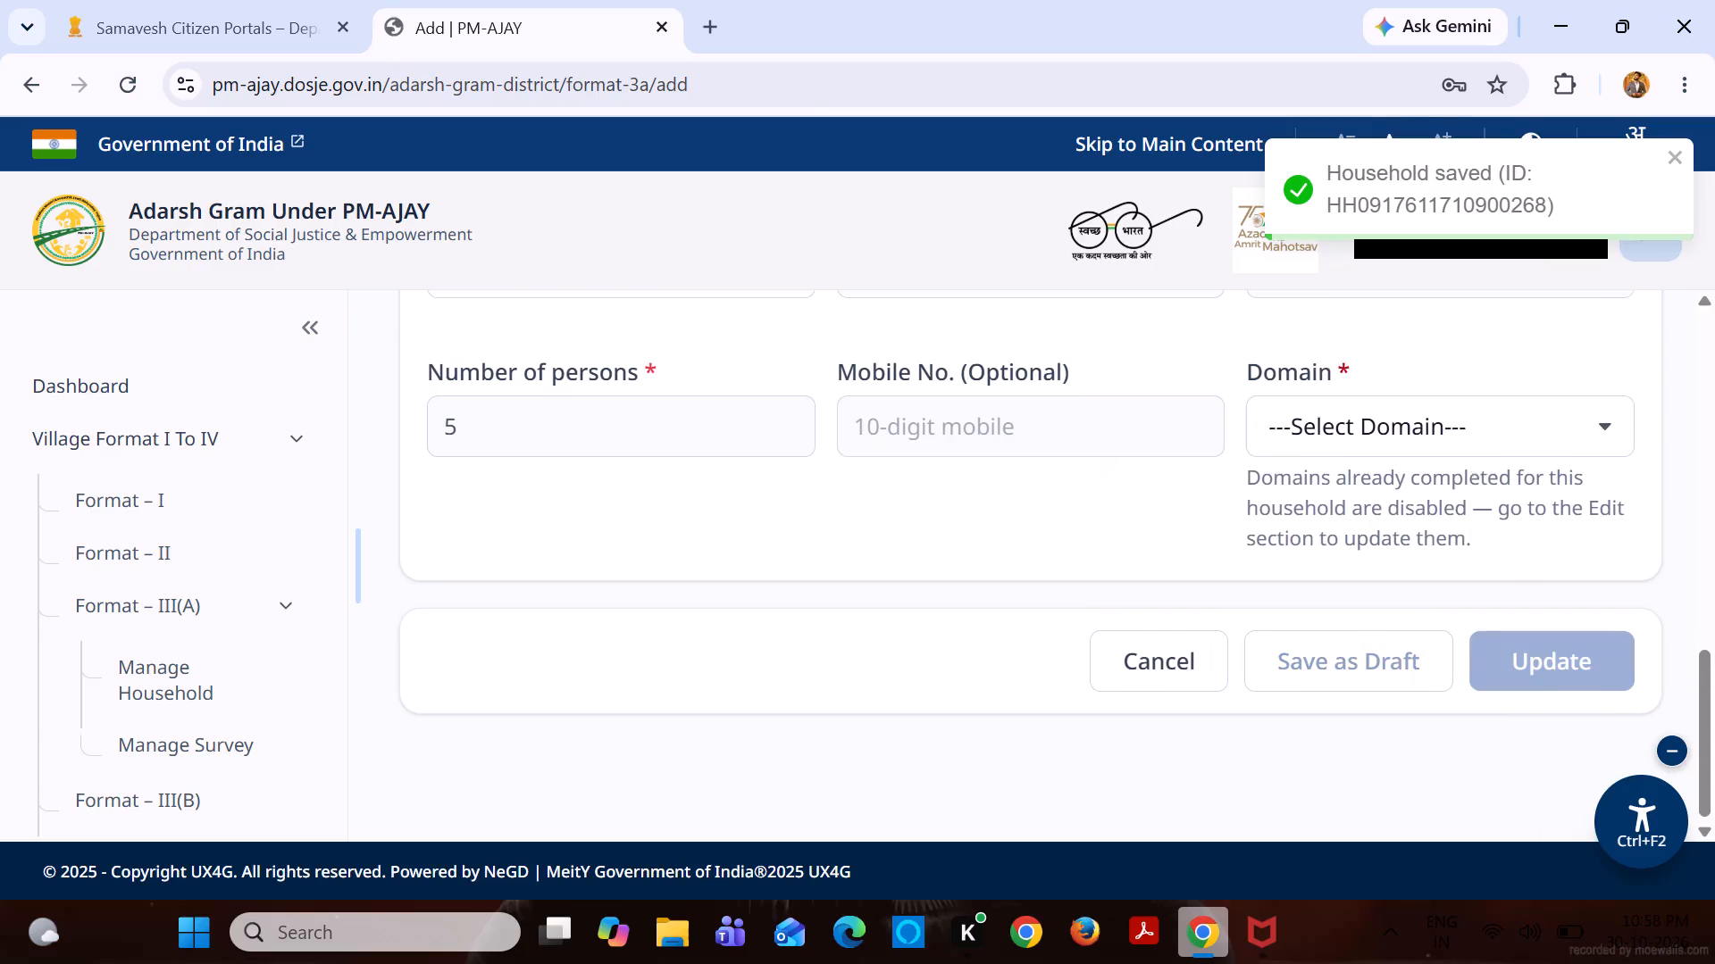
Select the 6 – Electricity and Clean Fuel domain and answer Yes to both electricity connection questions and to LED bulb use.
click(1475, 445)
scroll(1406, 674, down, 2)
click(1398, 661)
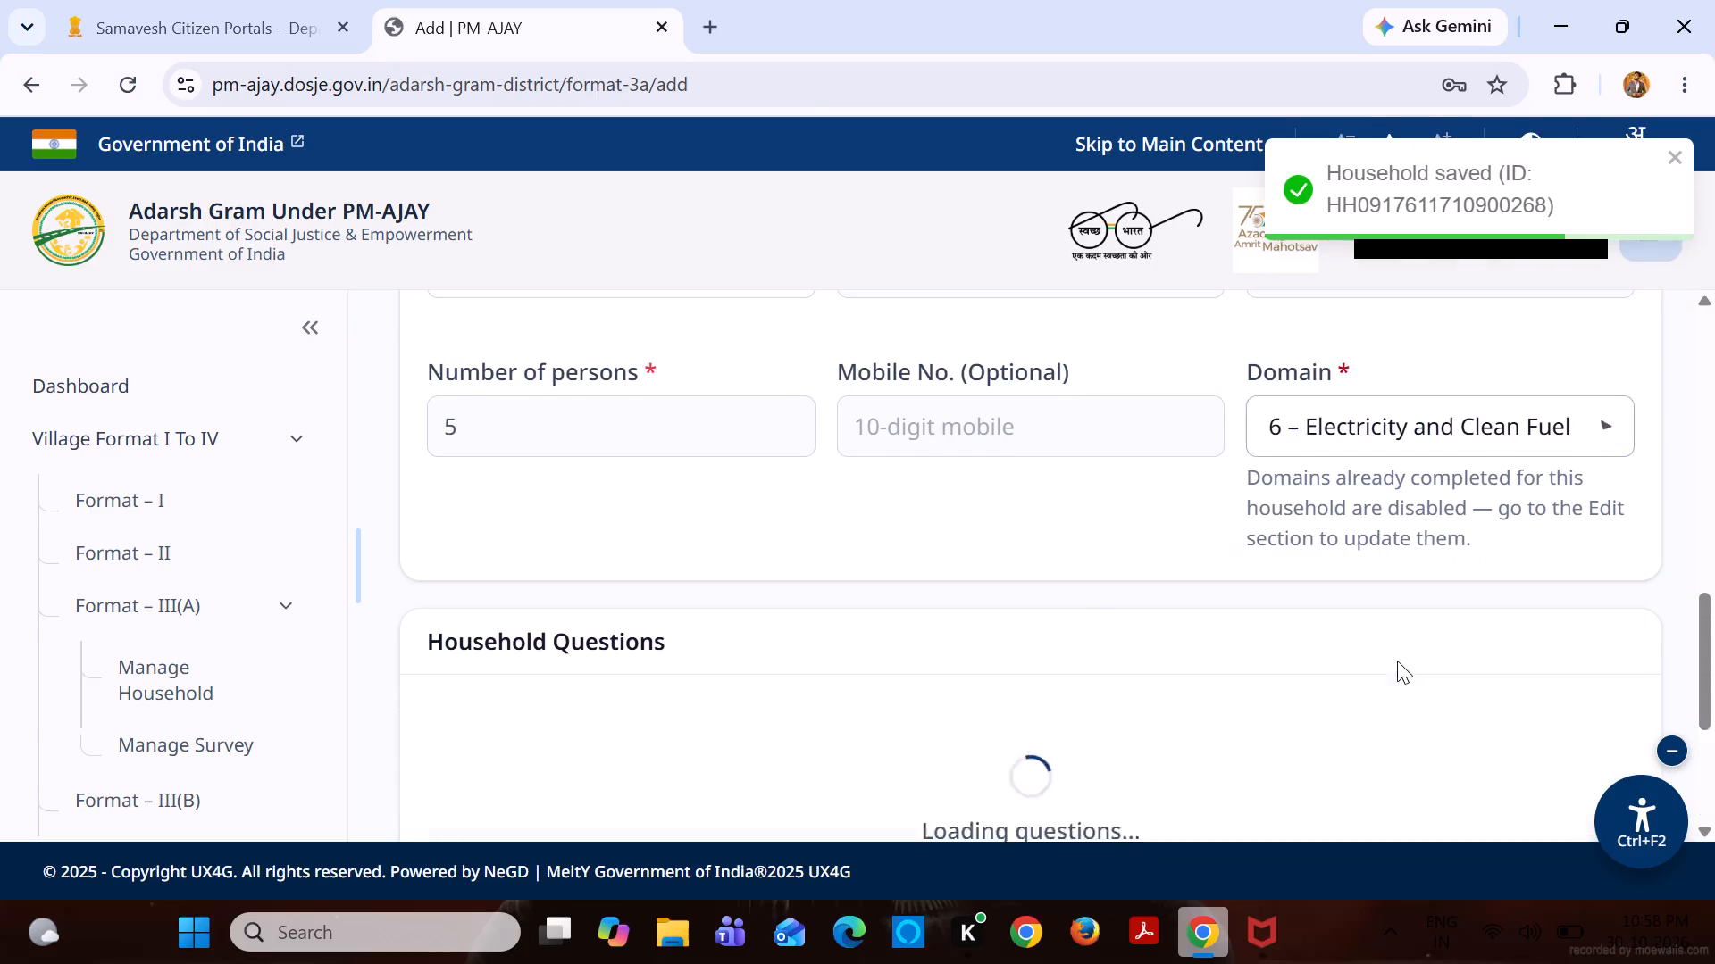
scroll(1396, 677, down, 1)
click(1487, 759)
click(1489, 677)
scroll(1491, 678, down, 3)
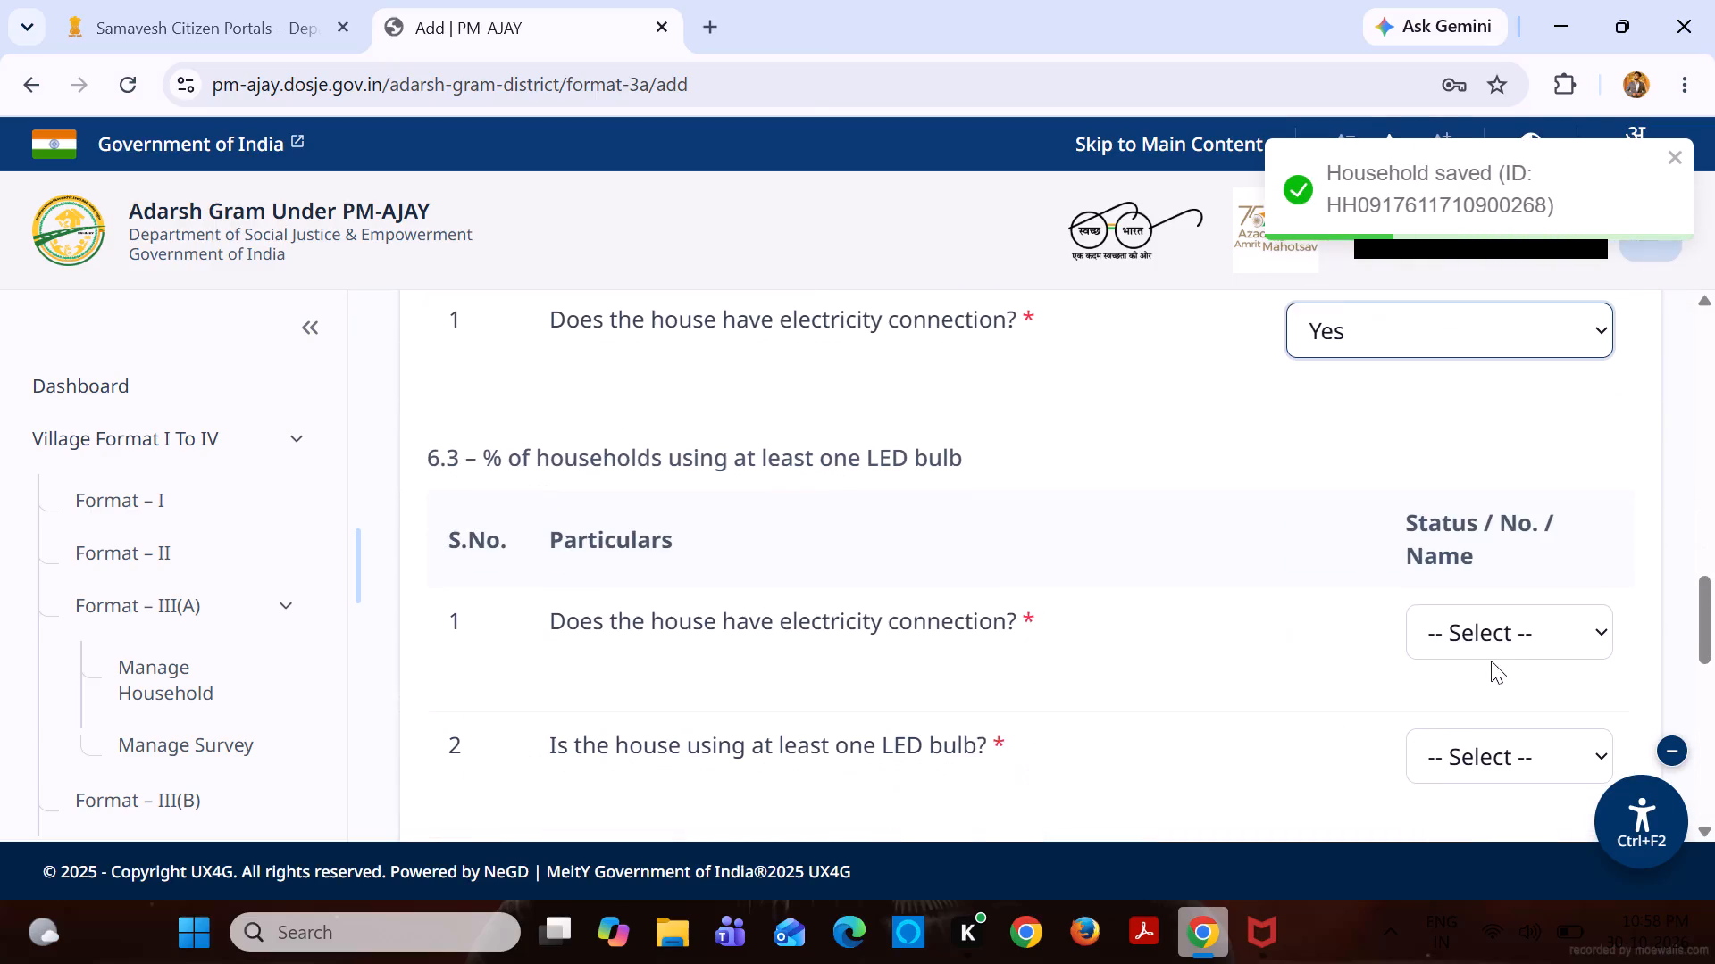
click(1511, 622)
click(1479, 701)
scroll(1485, 696, down, 2)
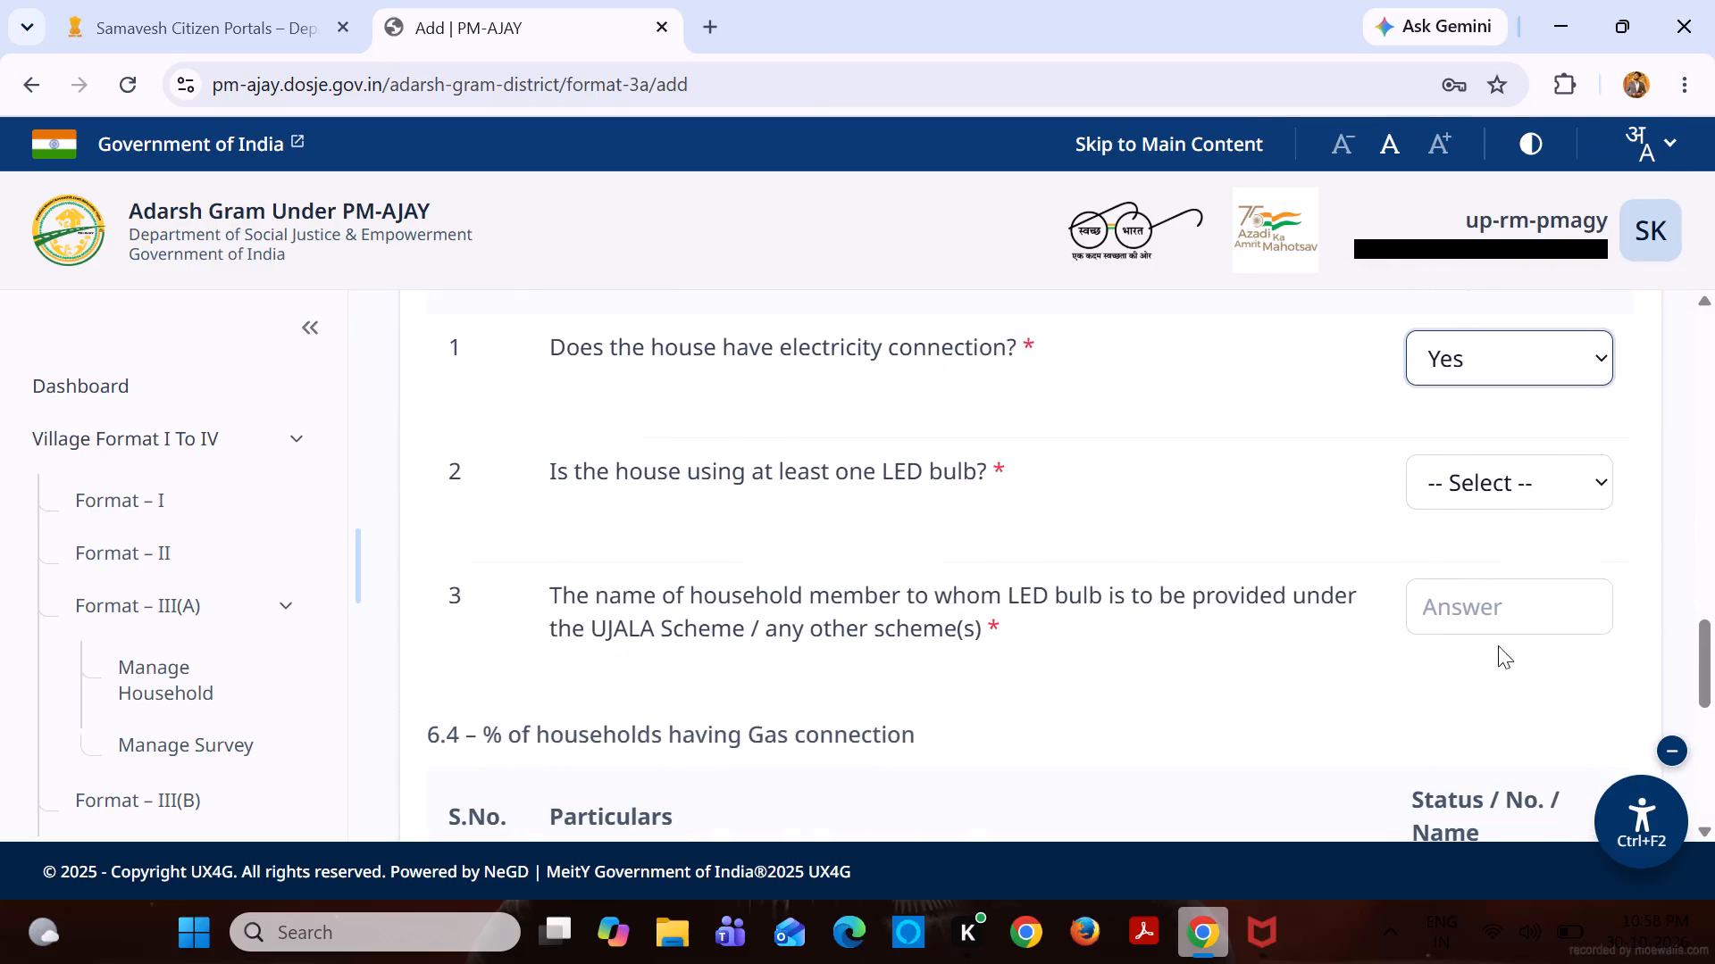
click(1559, 491)
click(1493, 570)
Answer Yes to clean fuel use in section 6.4 and submit the Electricity and Clean Fuel domain.
scroll(1494, 553, down, 2)
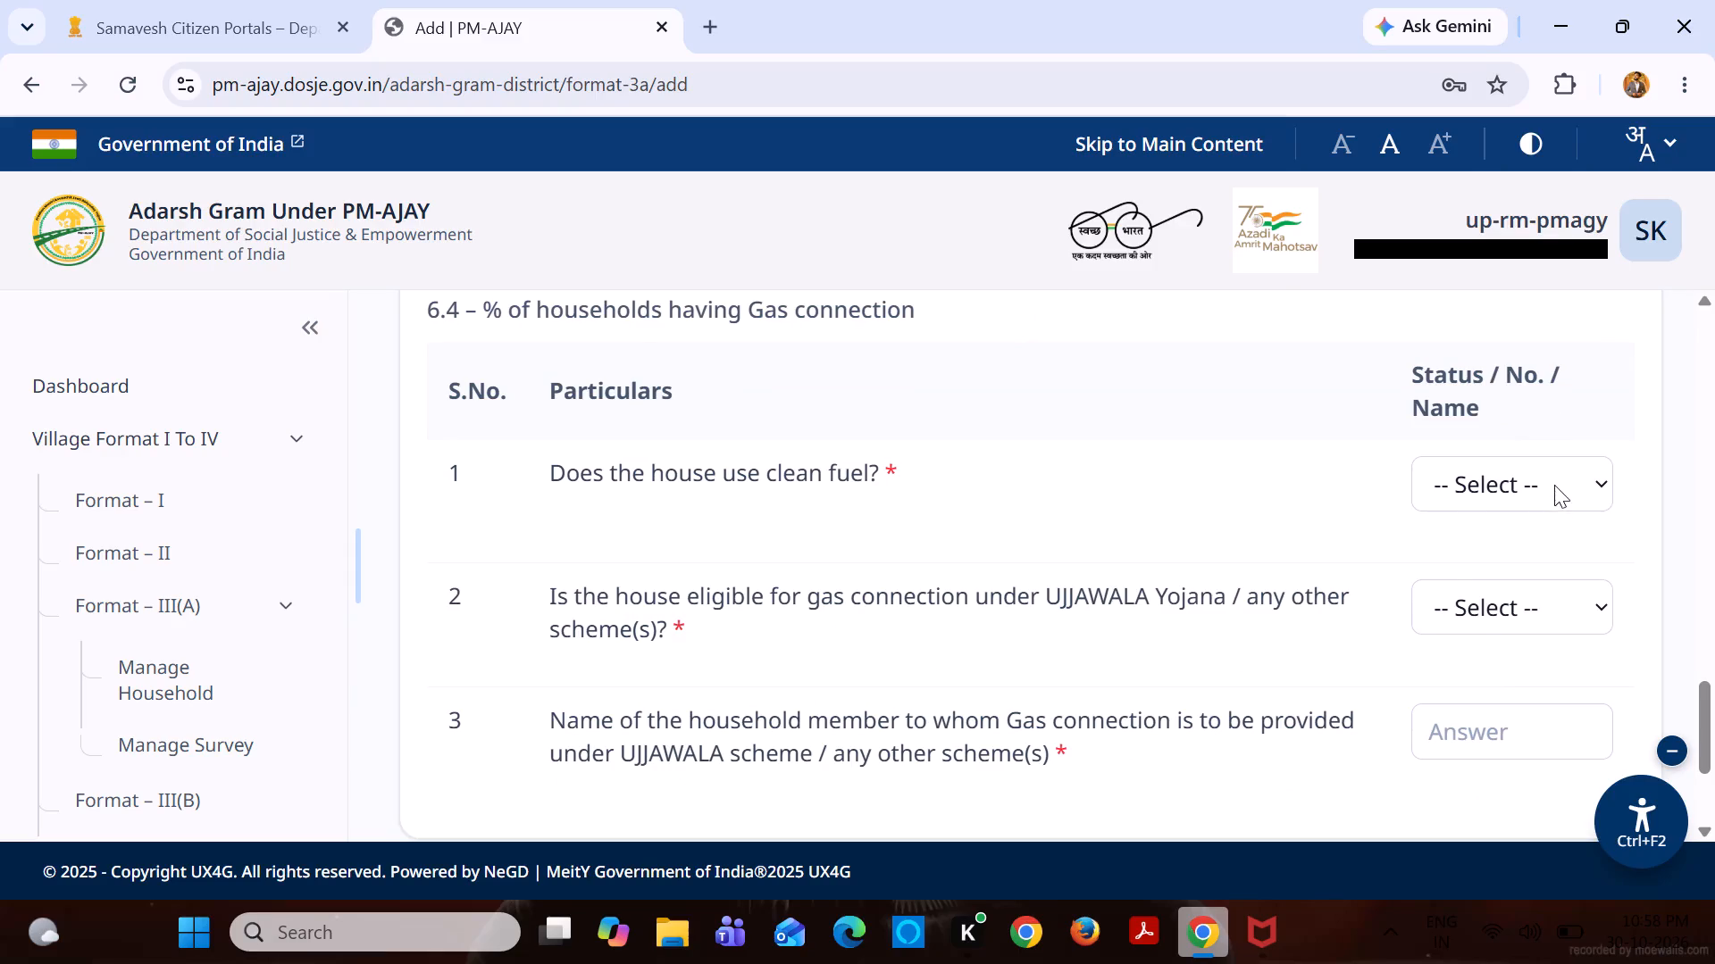
click(1554, 484)
click(1500, 576)
scroll(1496, 548, down, 2)
click(1571, 652)
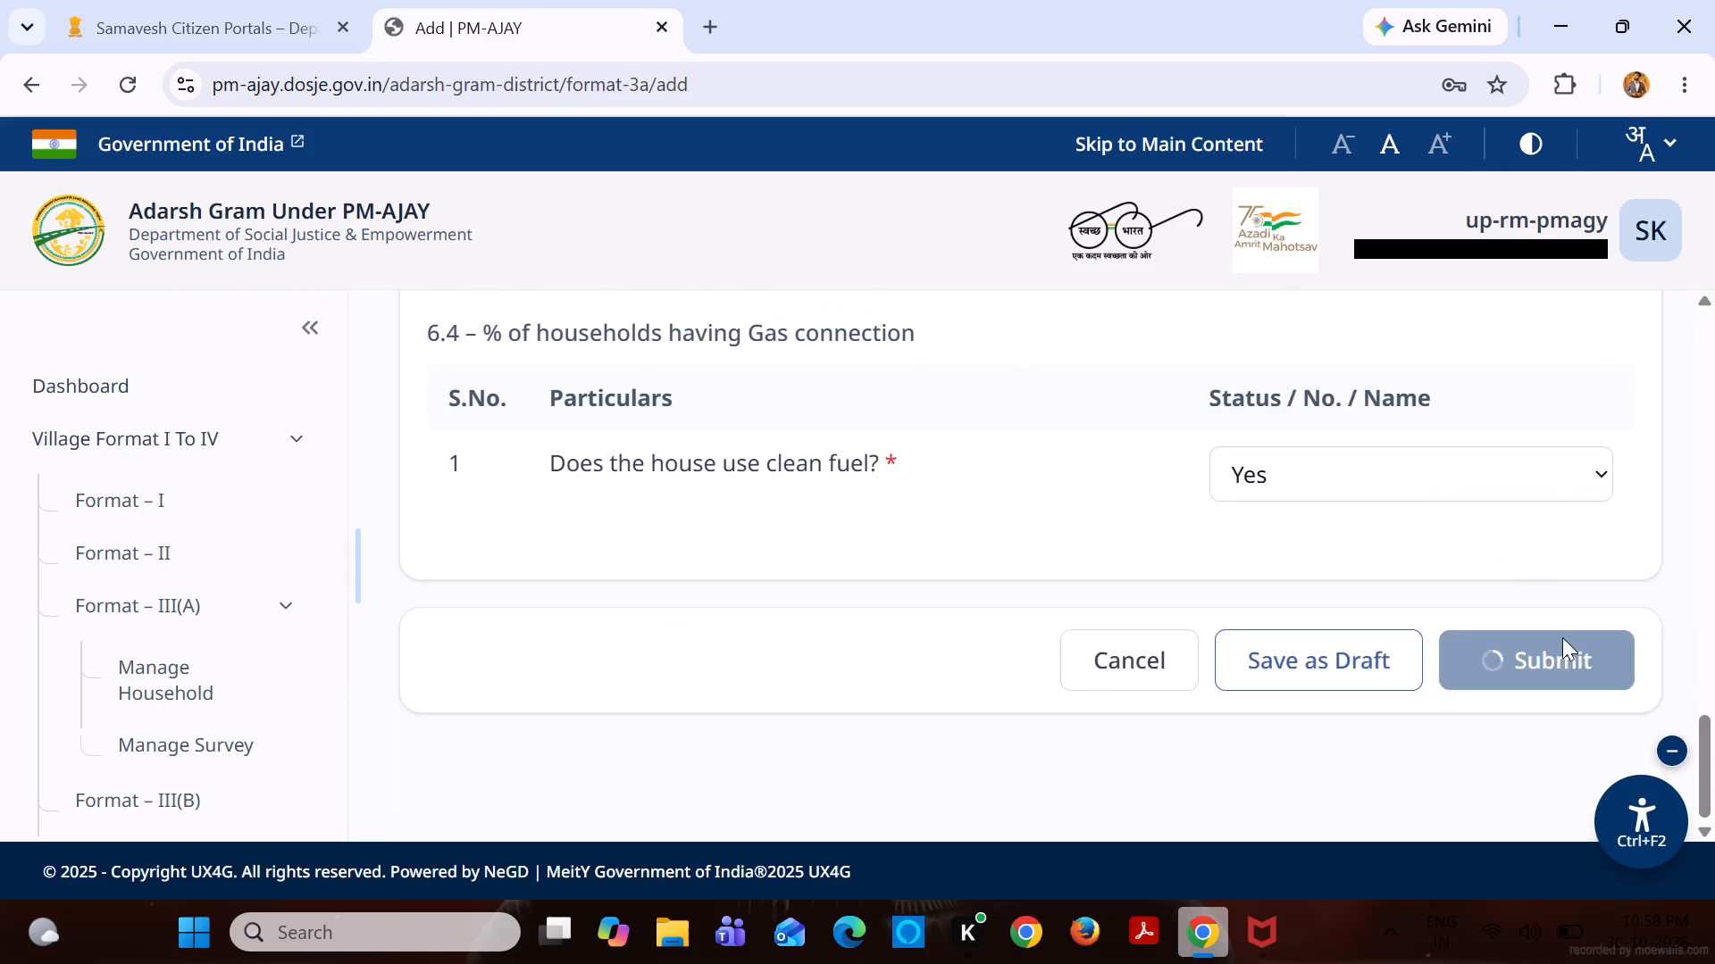
Complete and submit the 7 – Agricultural Practices etc. domain, answering No to household involvement in farming.
click(1537, 446)
scroll(1476, 611, down, 2)
click(1377, 721)
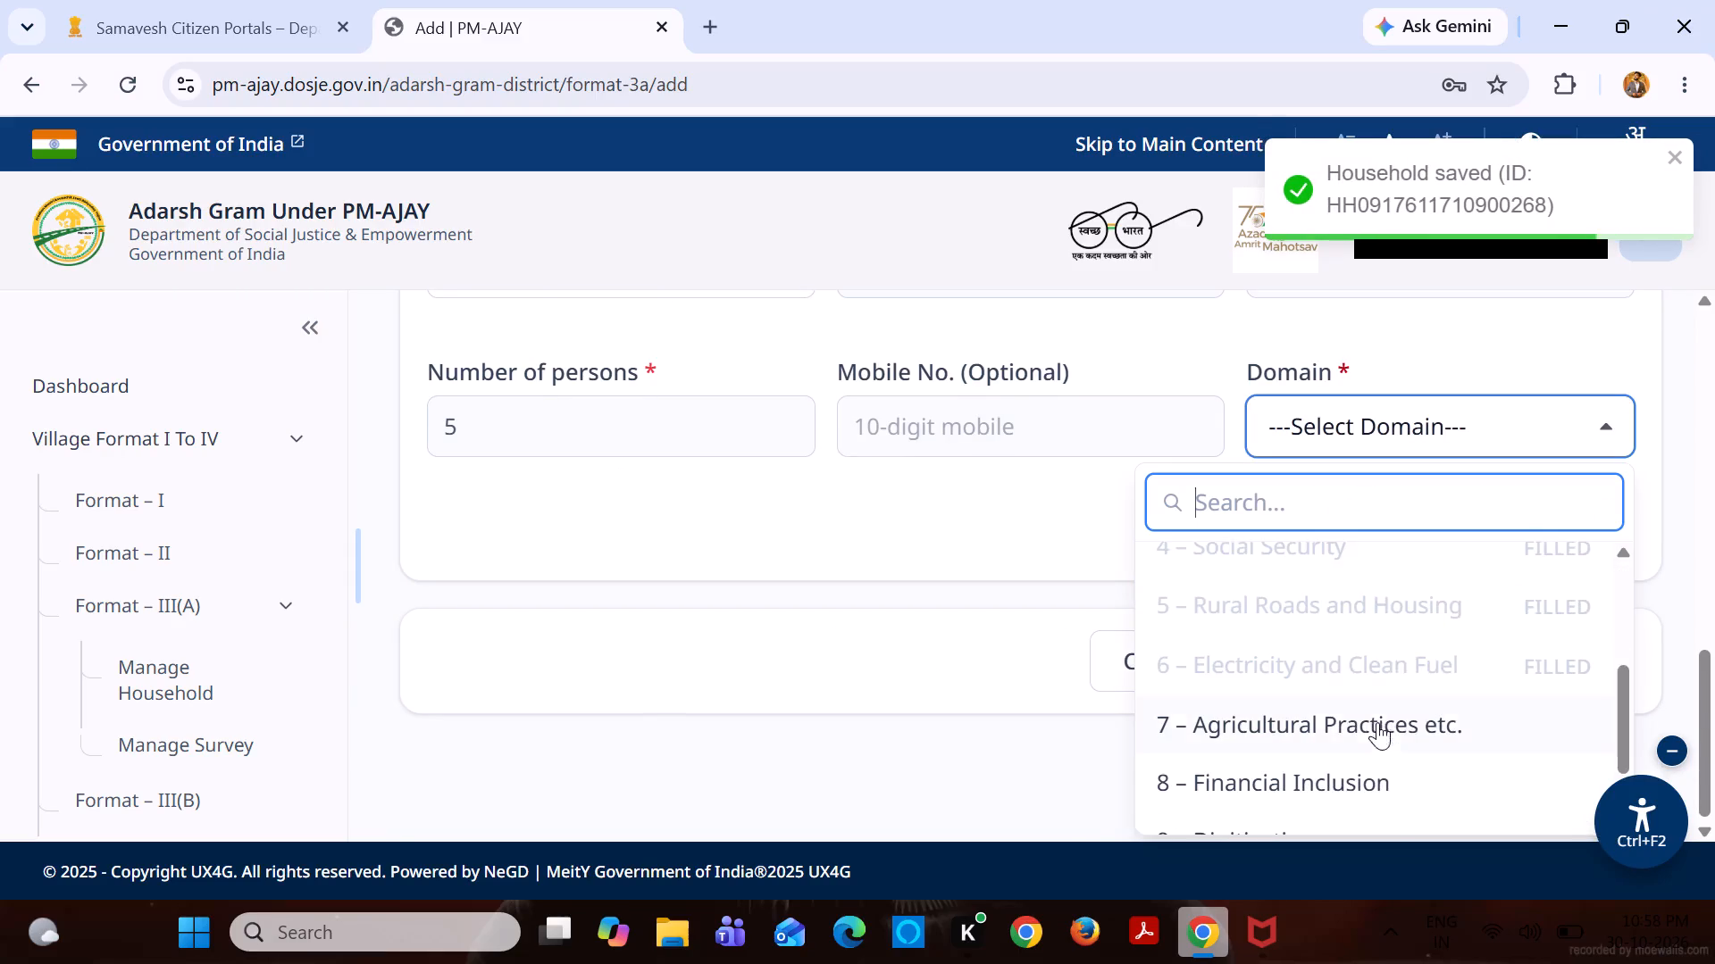
scroll(1374, 713, down, 3)
click(1482, 445)
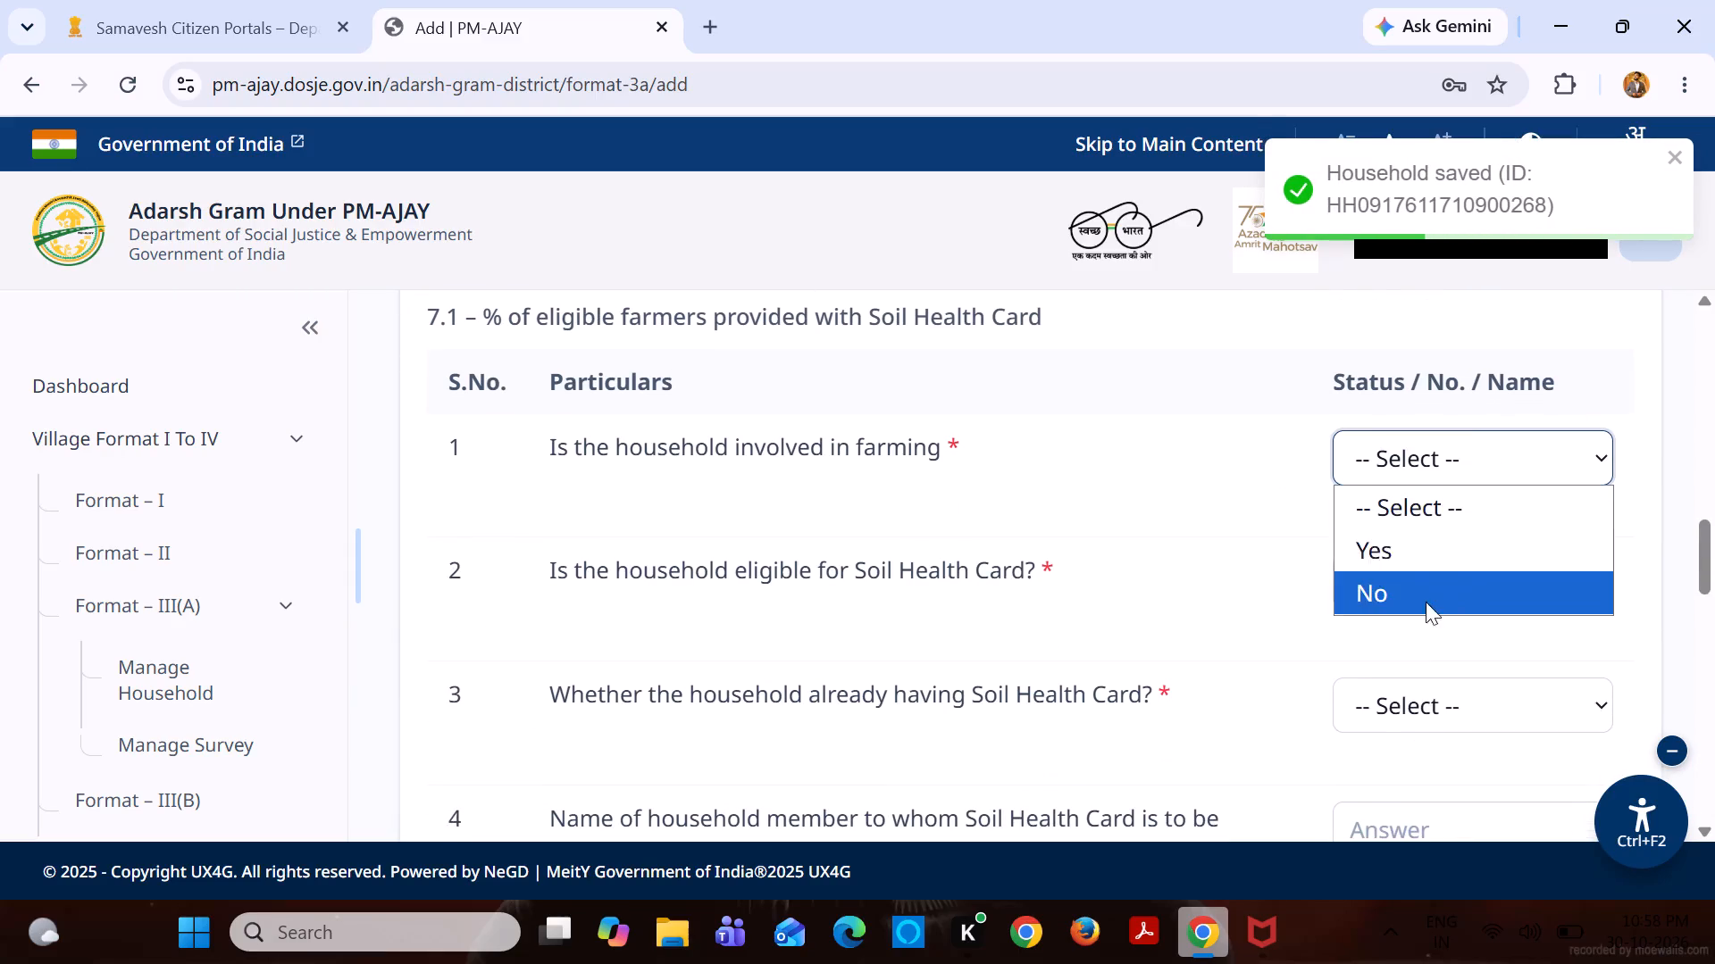
click(1426, 602)
scroll(1439, 613, down, 5)
click(1543, 678)
Select the 8 – Financial Inclusion domain and enter 5 persons above 5 years and 5 members already having Aadhaar.
click(1506, 406)
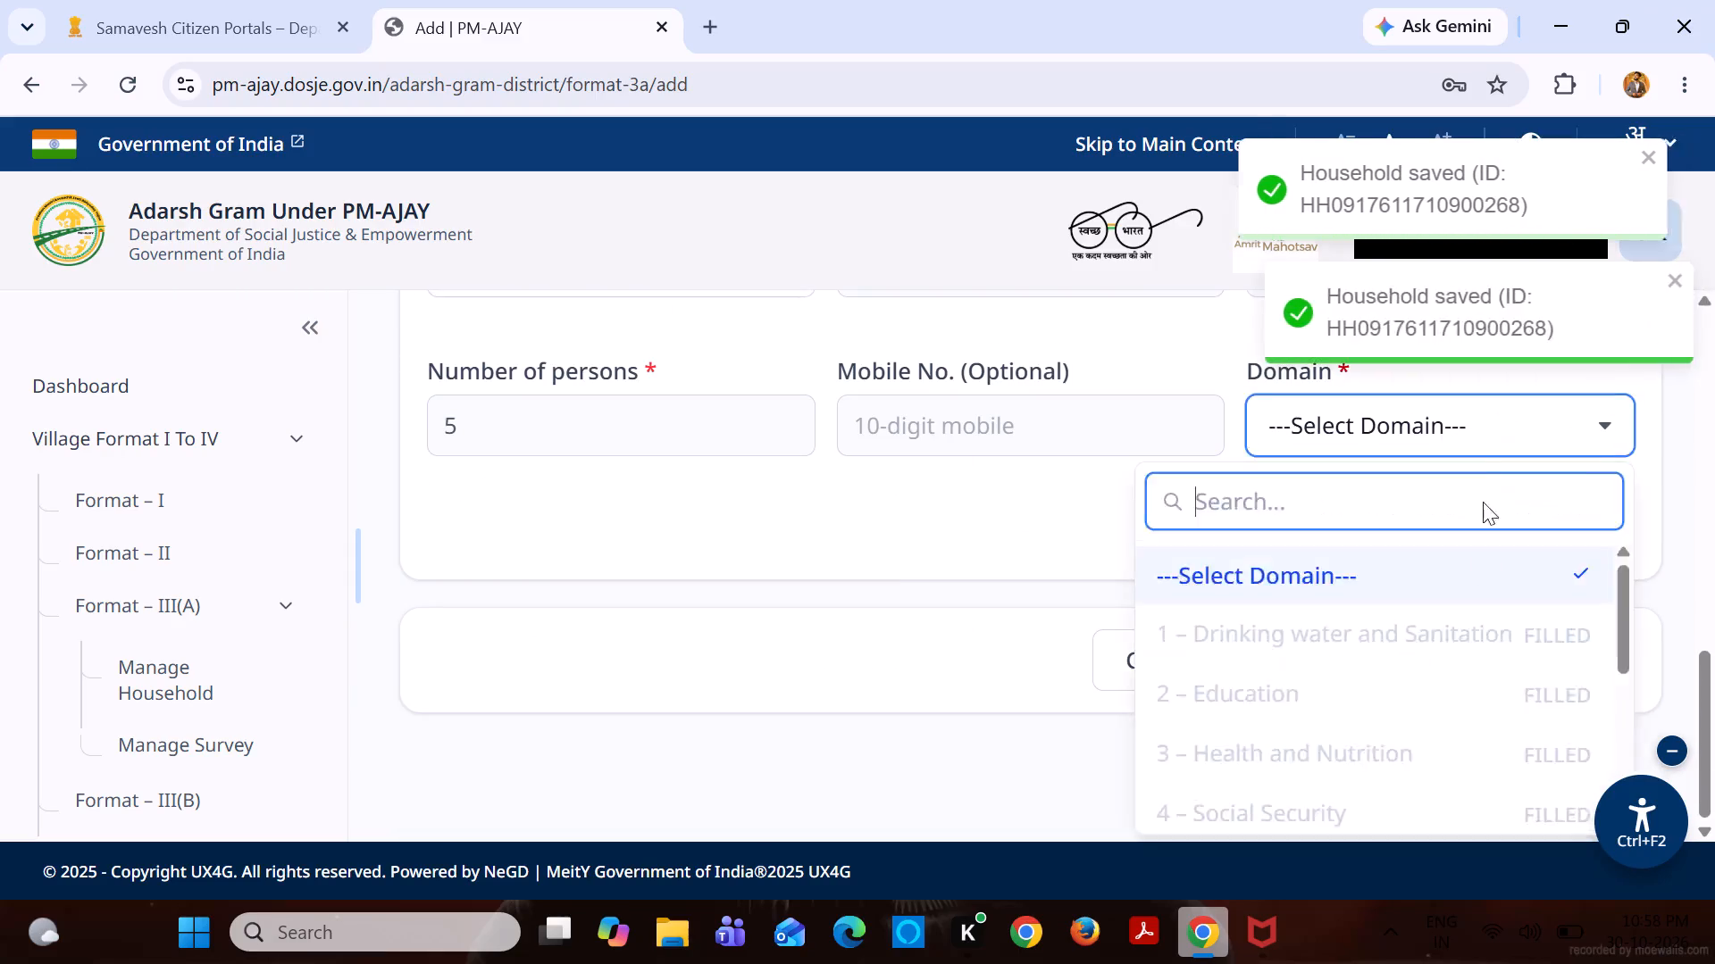
scroll(1518, 536, down, 4)
scroll(1368, 657, down, 5)
click(1374, 671)
scroll(1372, 677, down, 4)
drag(1431, 278, 1428, 318)
click(1418, 331)
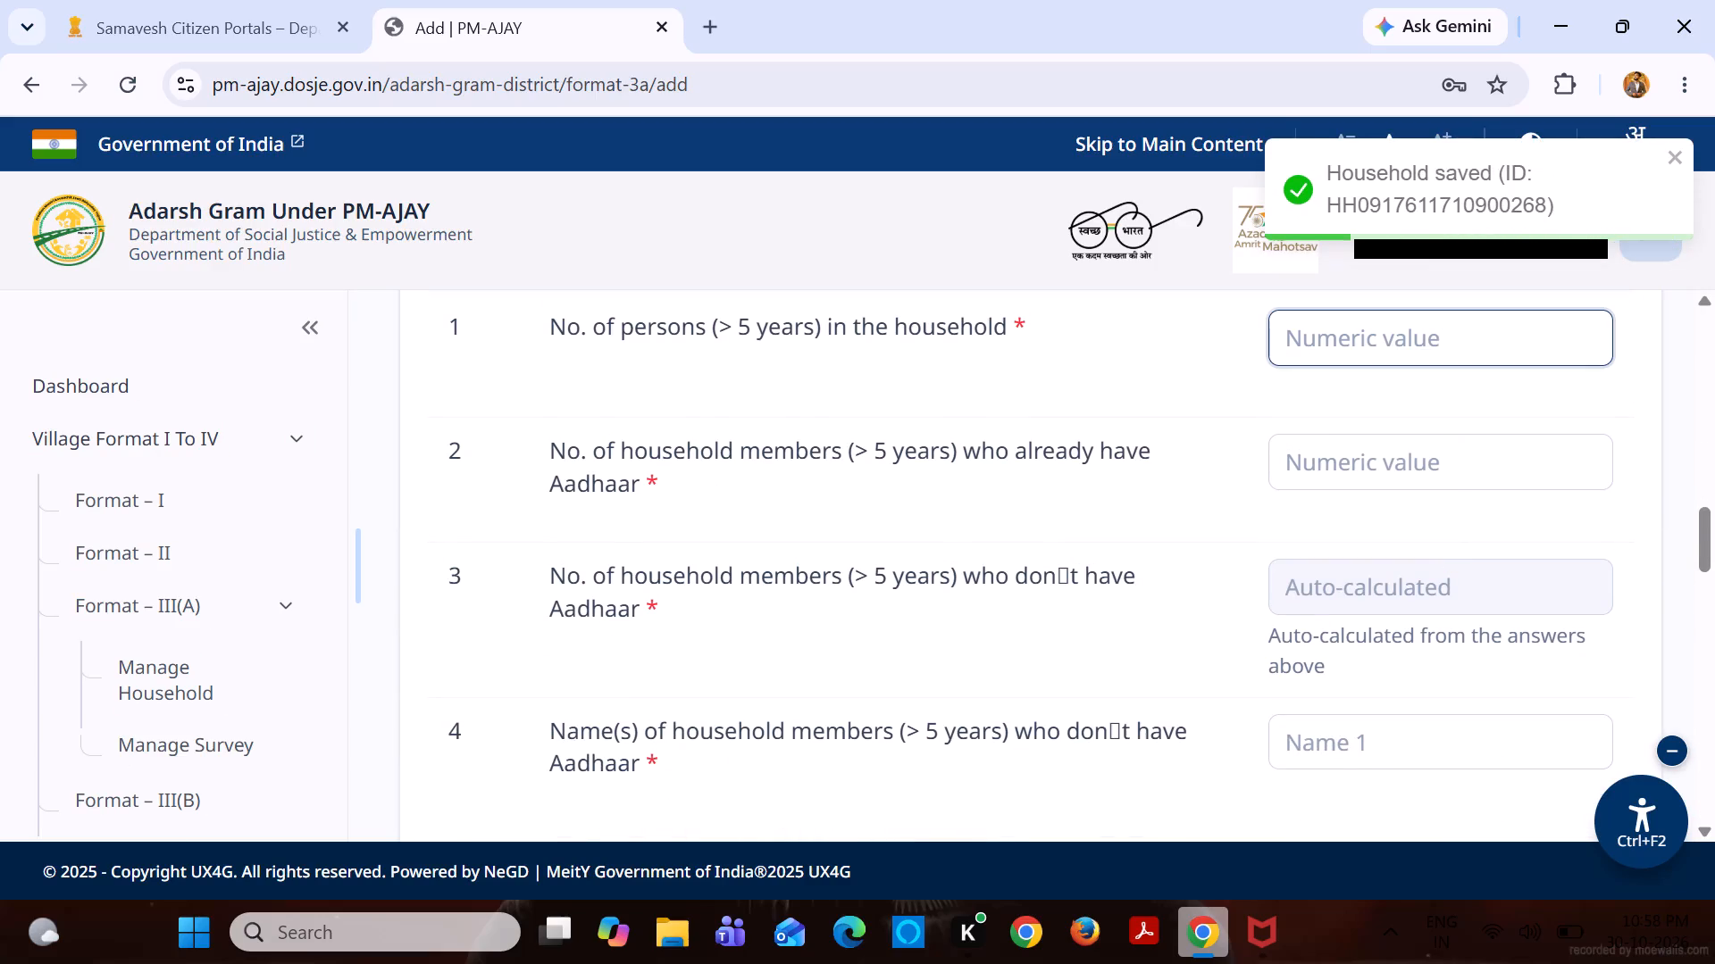
scroll(1418, 331, up, 3)
scroll(1418, 331, down, 2)
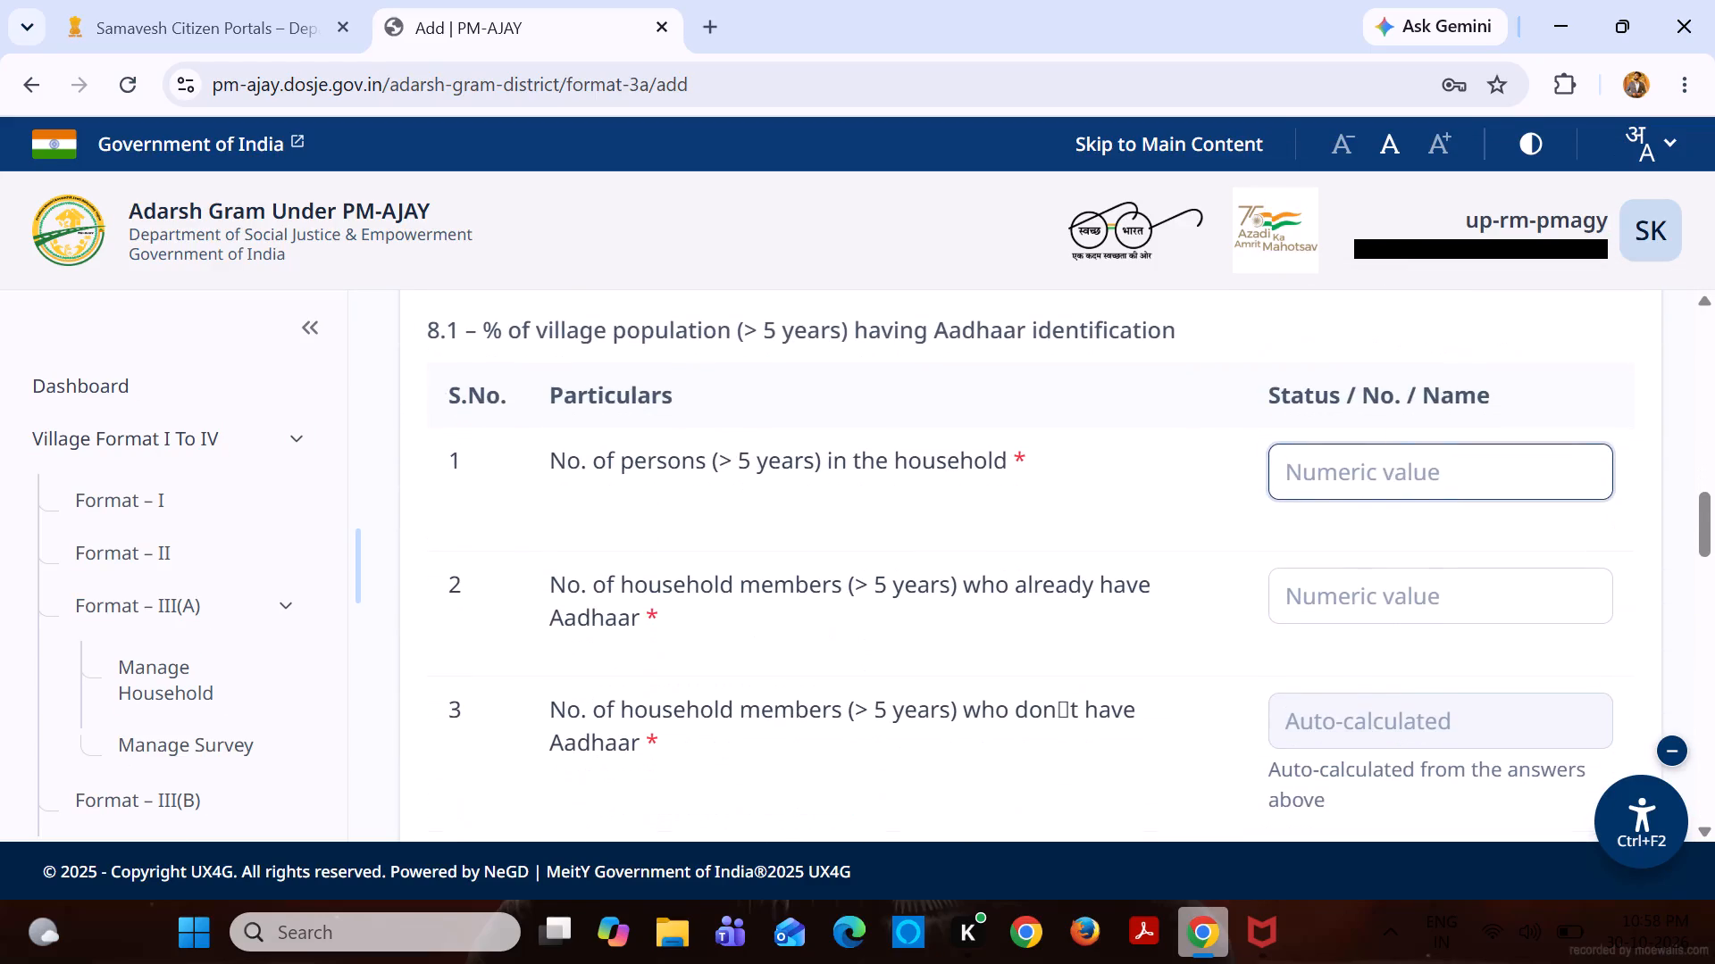
key(5)
click(1363, 579)
key(5)
In section 8.2, enter 2 members eligible for a Bank/Post Office account and 2 eligible members who have one.
scroll(1368, 588, down, 3)
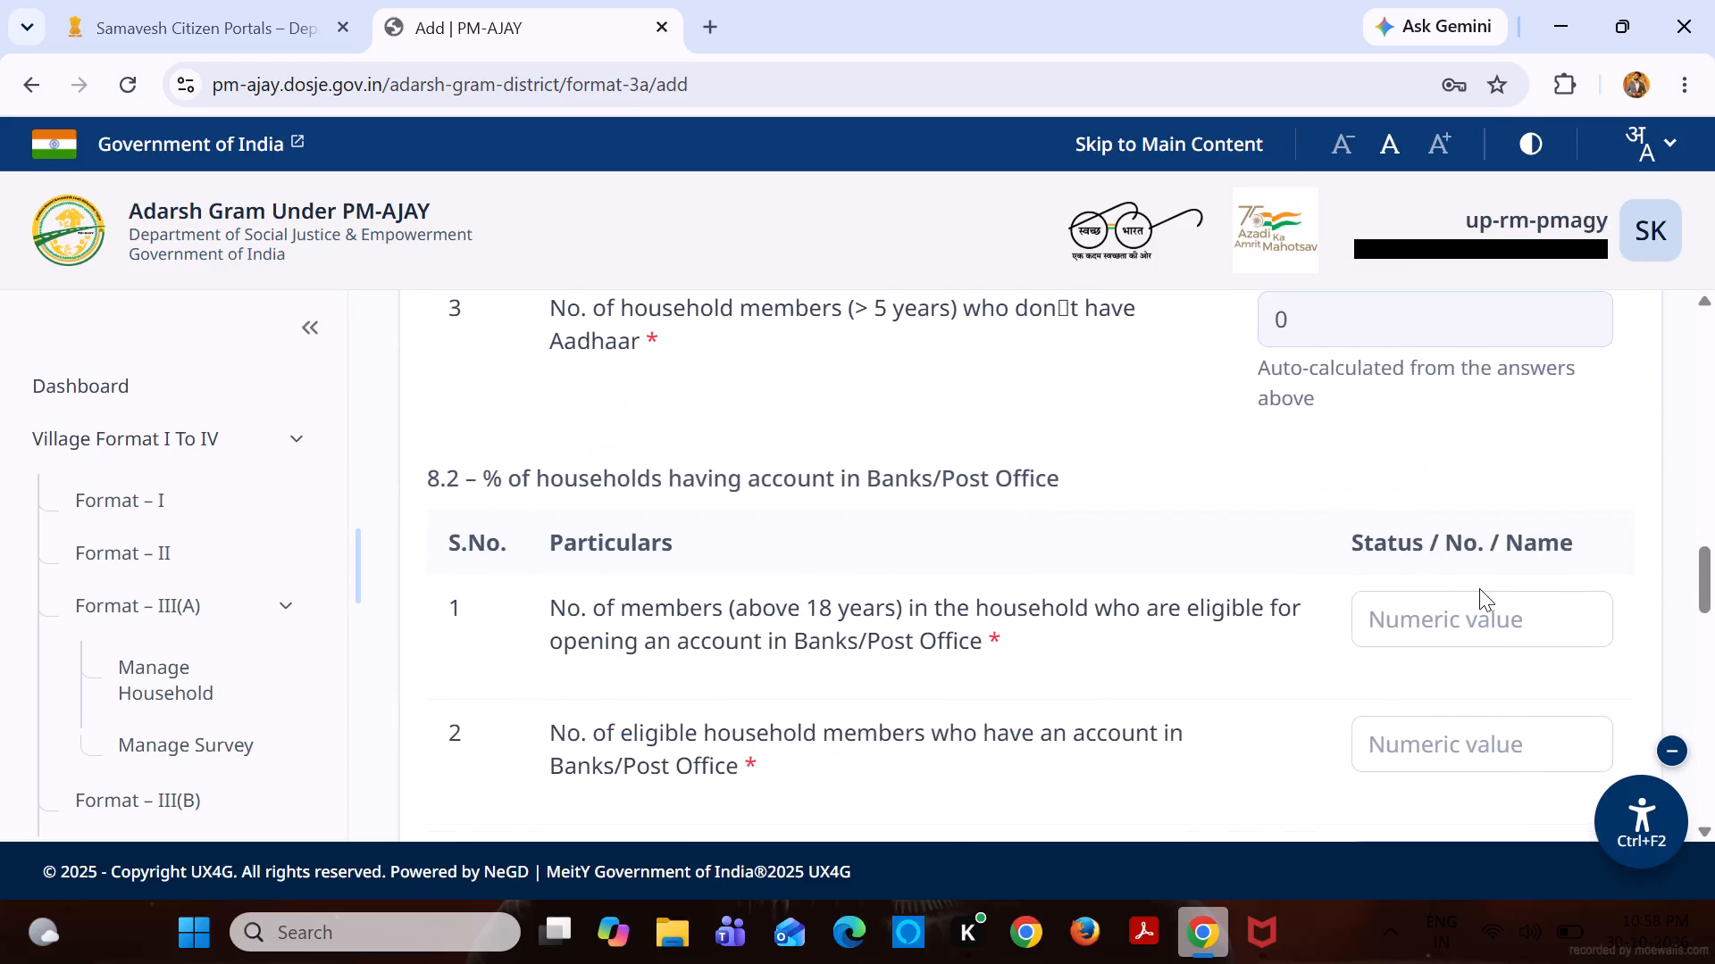
click(1478, 590)
click(1469, 602)
key(2)
scroll(1467, 609, down, 1)
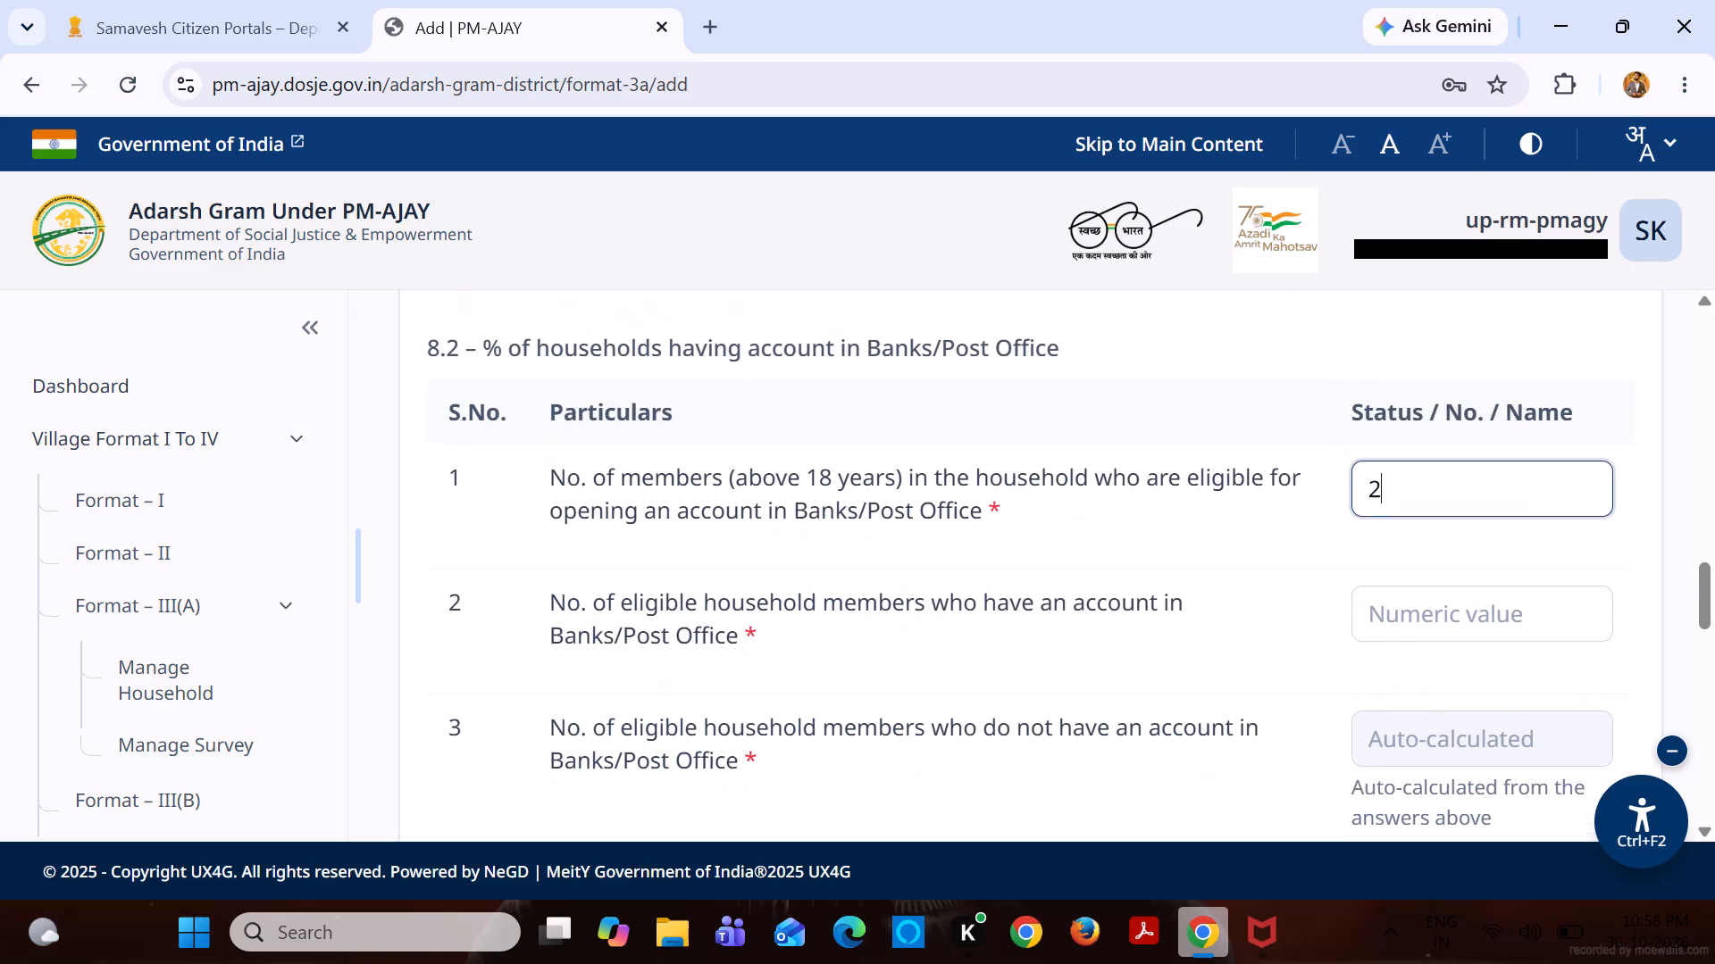
click(1467, 613)
key(2)
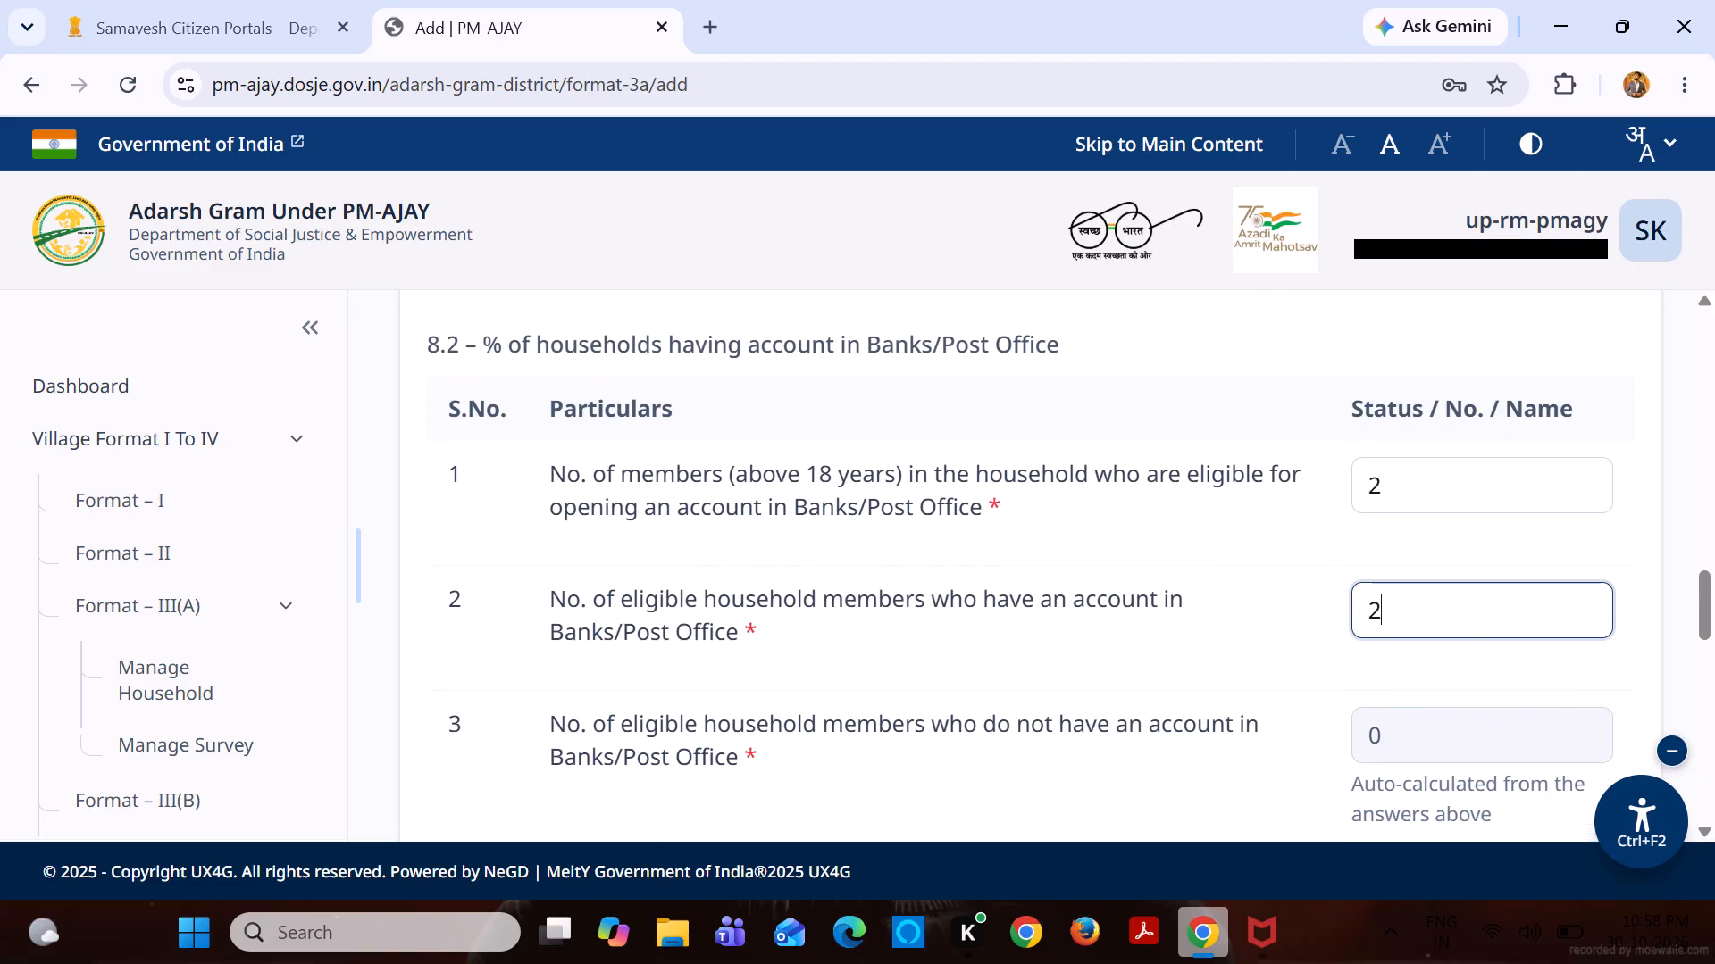
Enter 0 members eligible for coverage under PMSBY and PMJJBY, and submit the Financial Inclusion domain.
scroll(1466, 614, down, 3)
click(1521, 671)
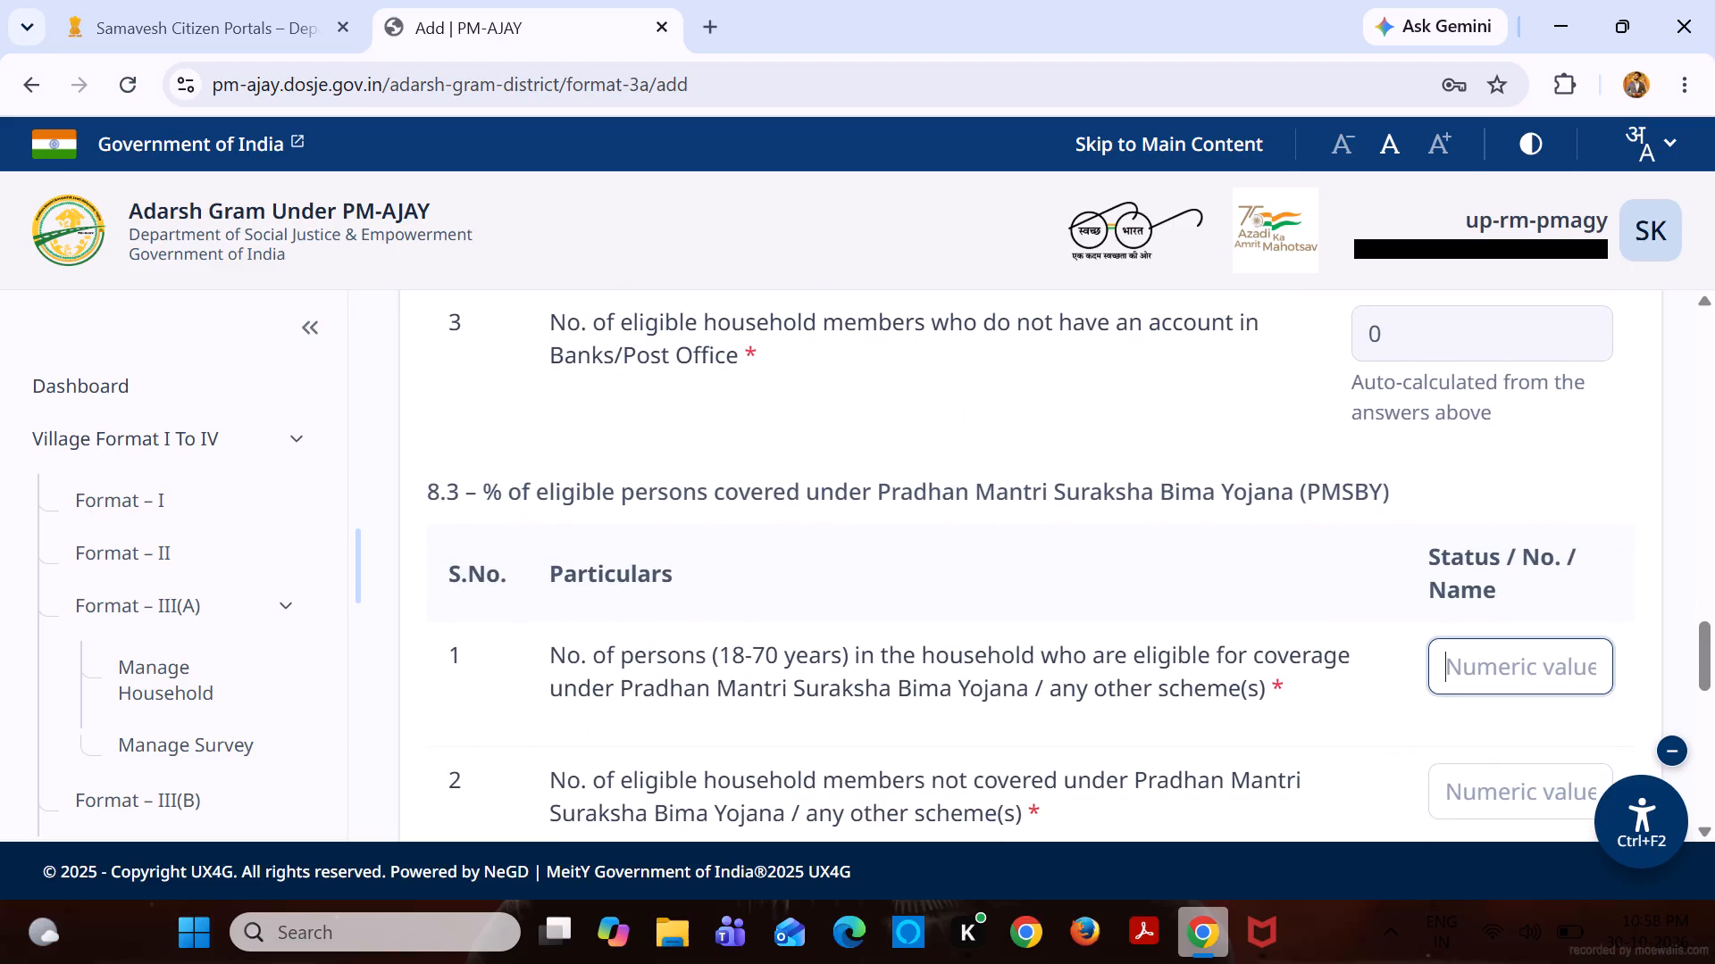
key(0)
scroll(1519, 668, down, 2)
click(1526, 669)
click(1510, 694)
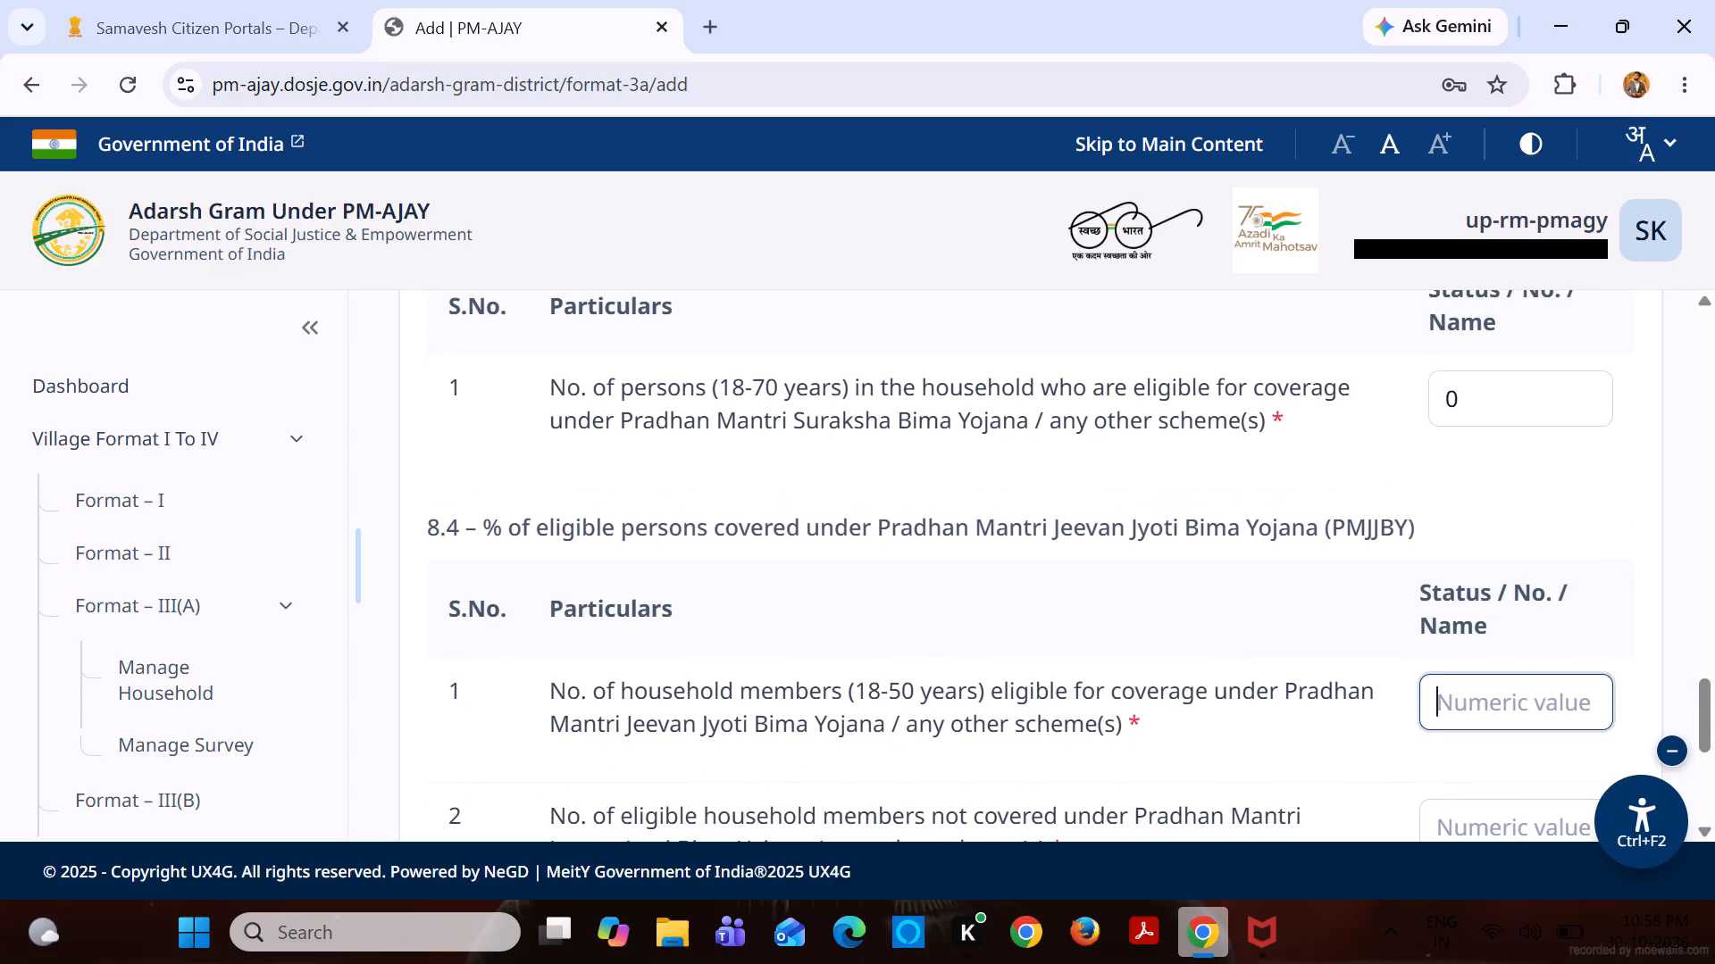
key(0)
scroll(1517, 708, down, 1)
click(1535, 771)
Complete and submit the 9 – Digitization domain, entering 0 members eligible for PMGDISHA training.
drag(1577, 476, 1578, 510)
click(1577, 520)
scroll(1460, 370, down, 3)
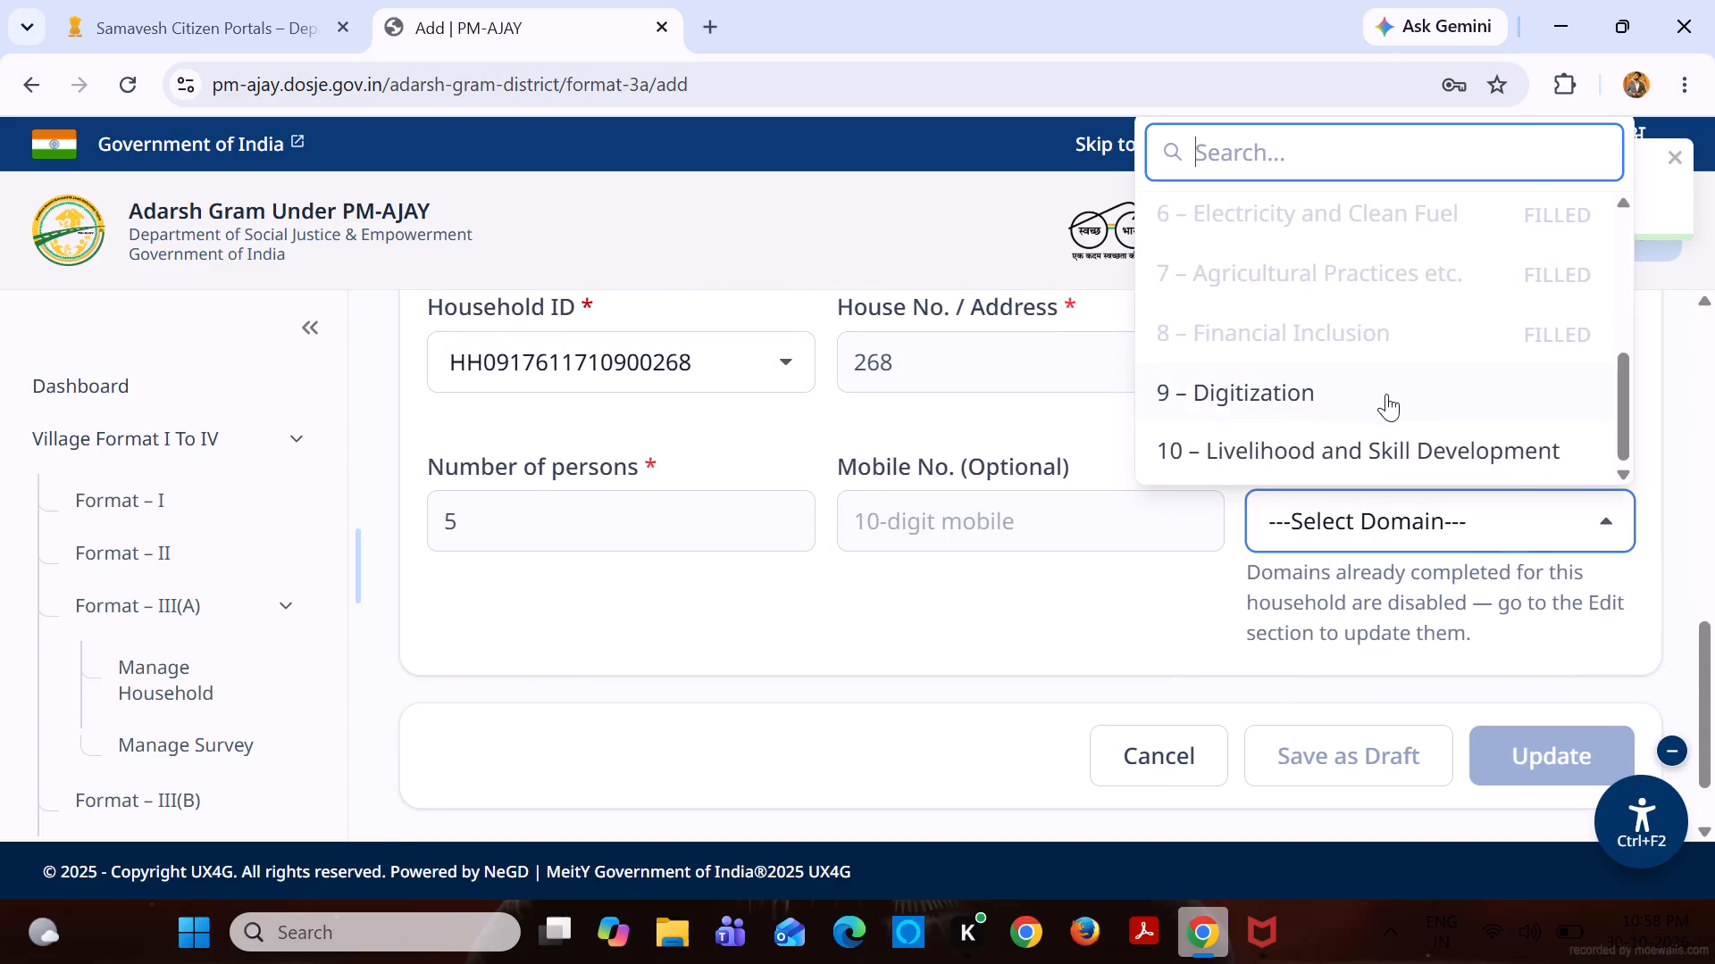
click(1386, 394)
scroll(1388, 421, down, 3)
click(1485, 566)
key(0)
scroll(1500, 497, down, 2)
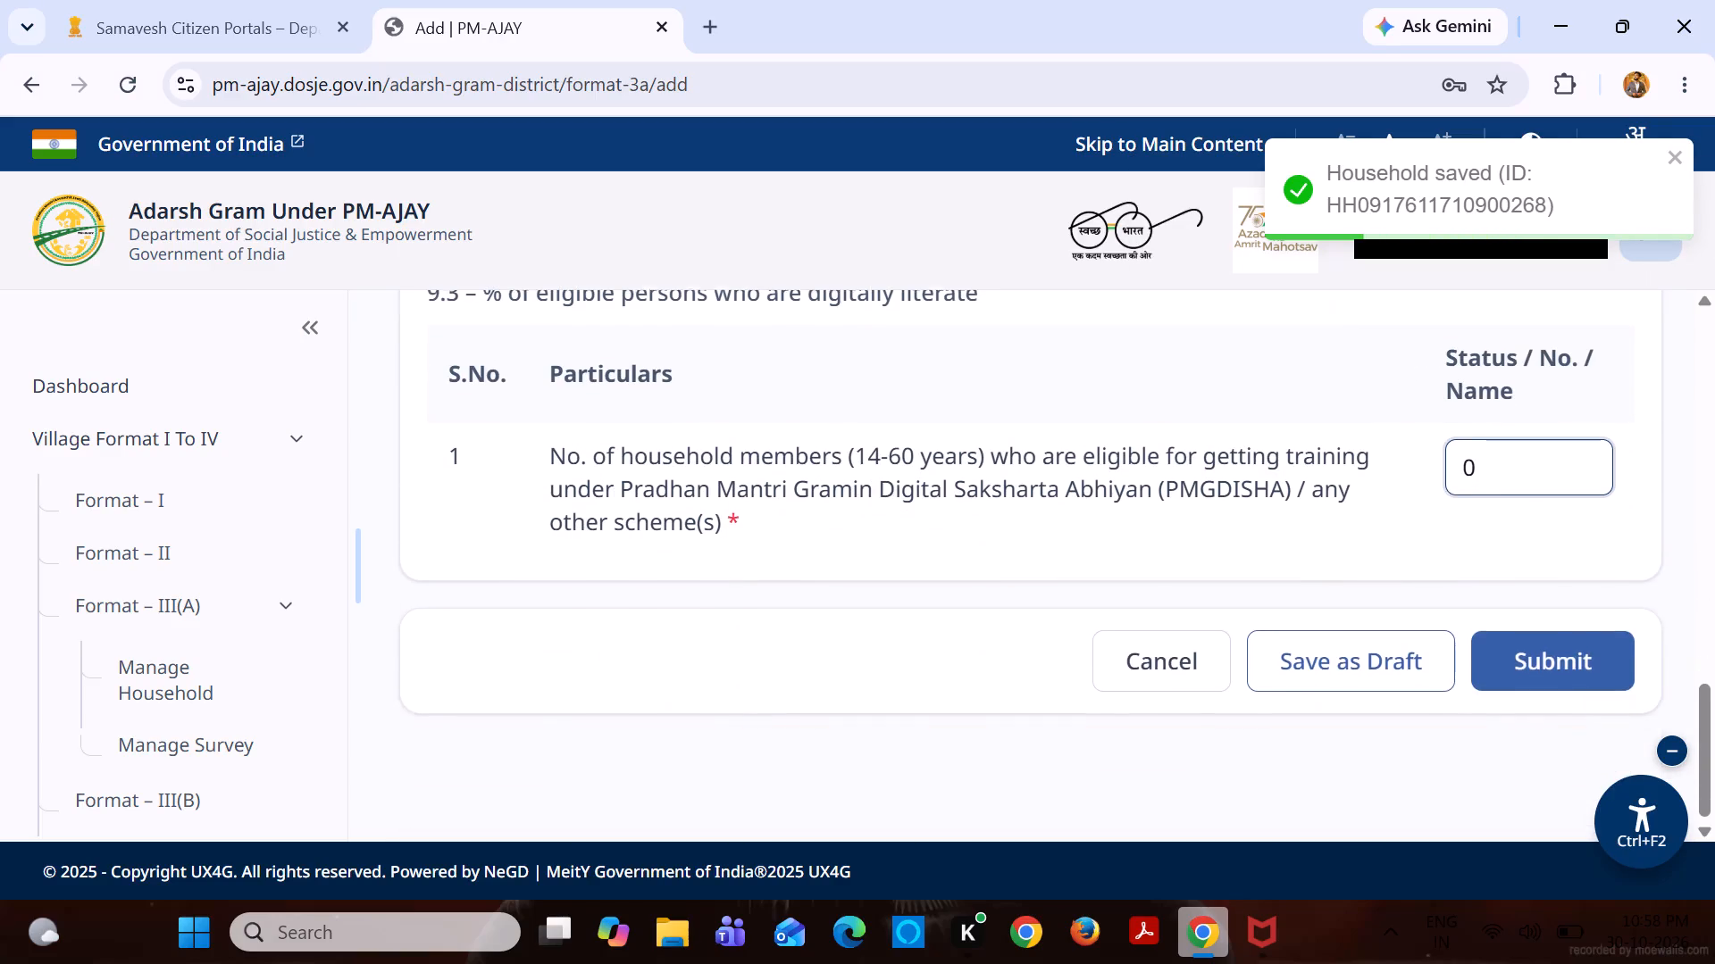
drag(1545, 635, 1564, 632)
key(0)
key(0)
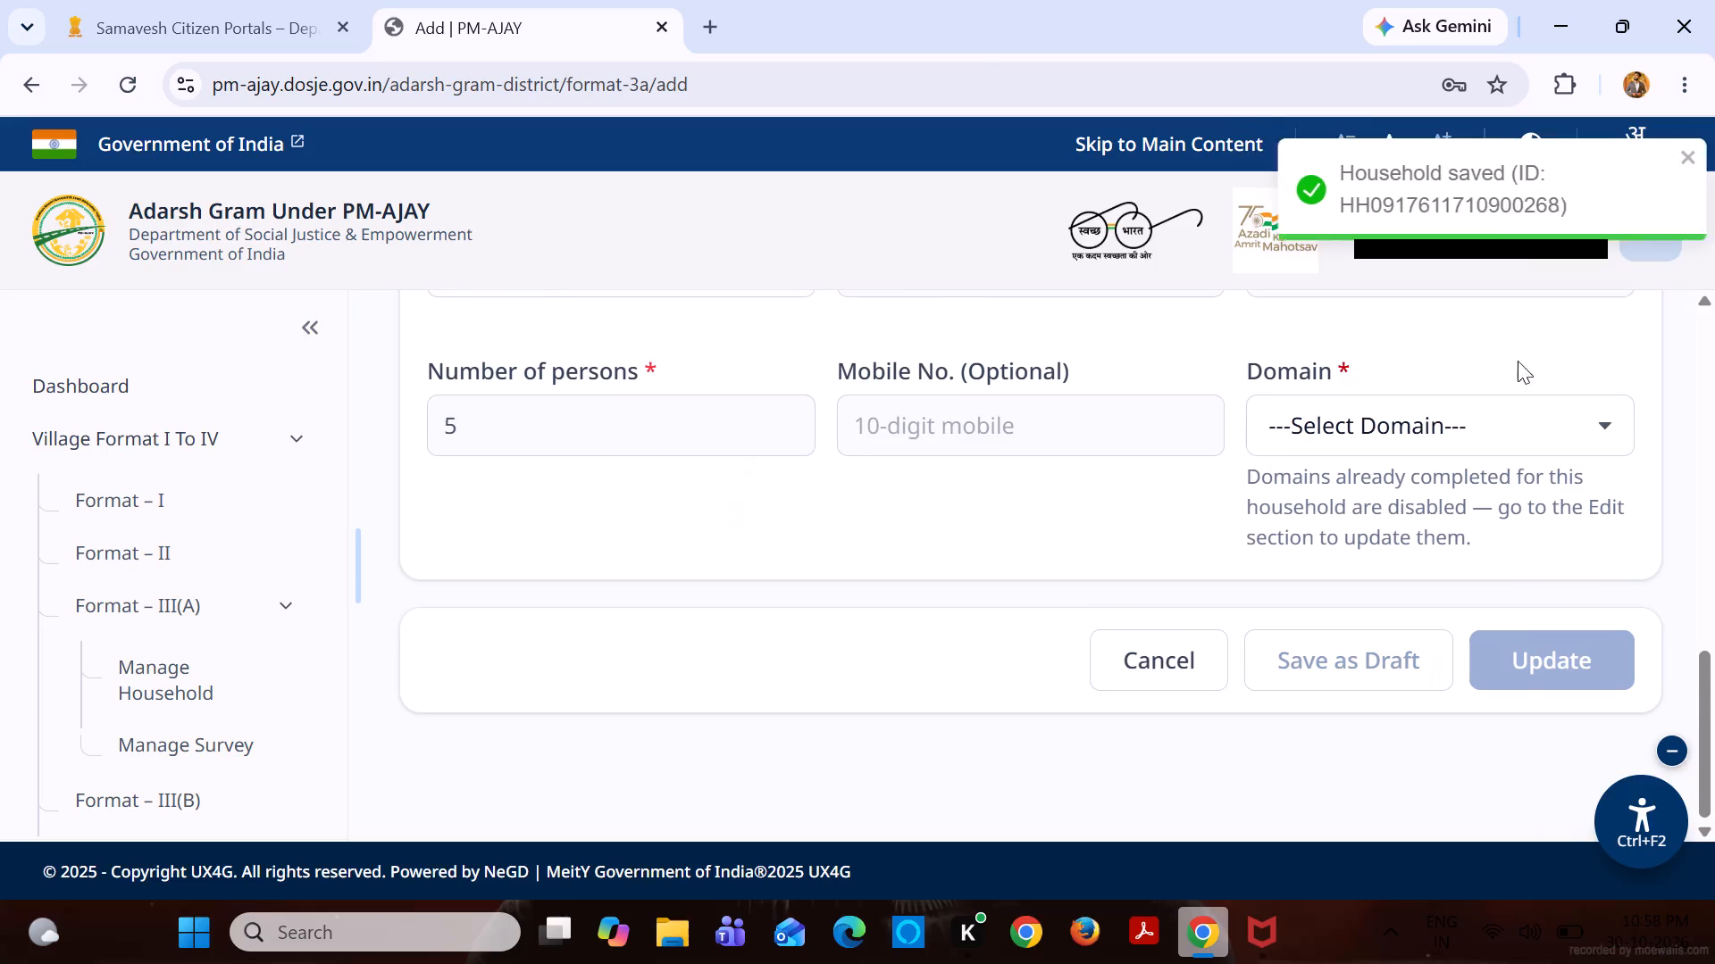
Complete and submit 10 – Livelihood and Skill Development with 0 for the first question, 0 youth eligible for bank linked loans, and Yes for SHG membership.
click(1502, 432)
scroll(1462, 629, down, 4)
click(1317, 797)
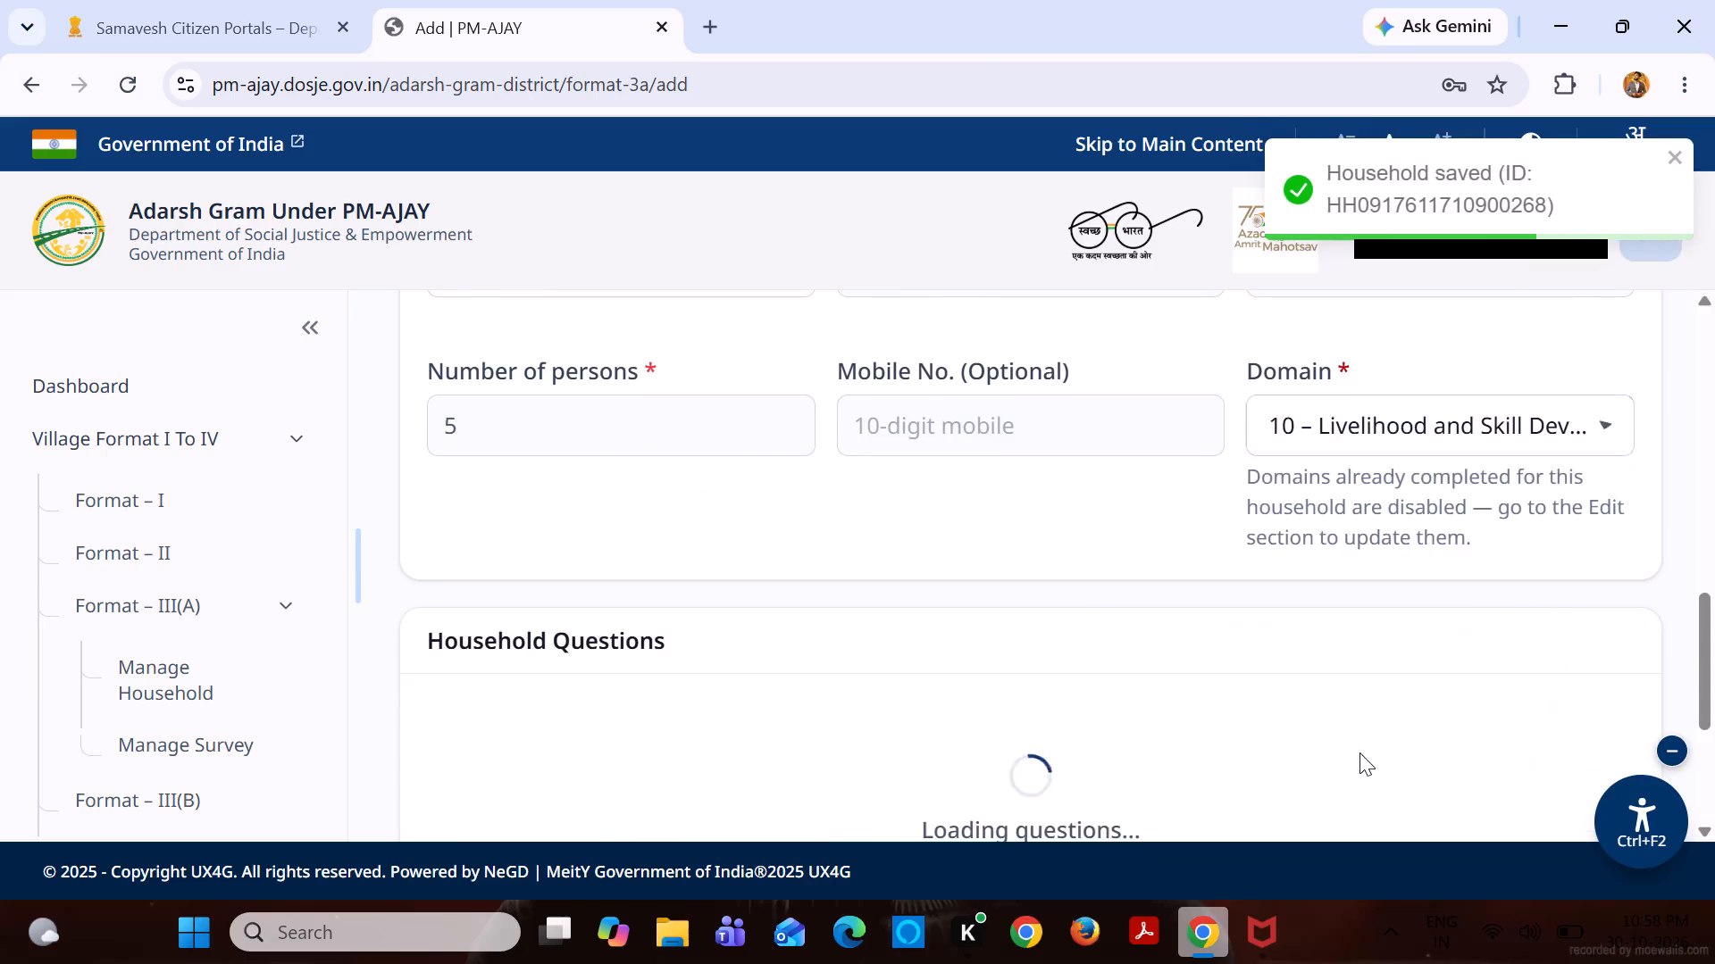
scroll(1363, 750, down, 2)
click(1434, 578)
key(0)
scroll(1434, 578, down, 3)
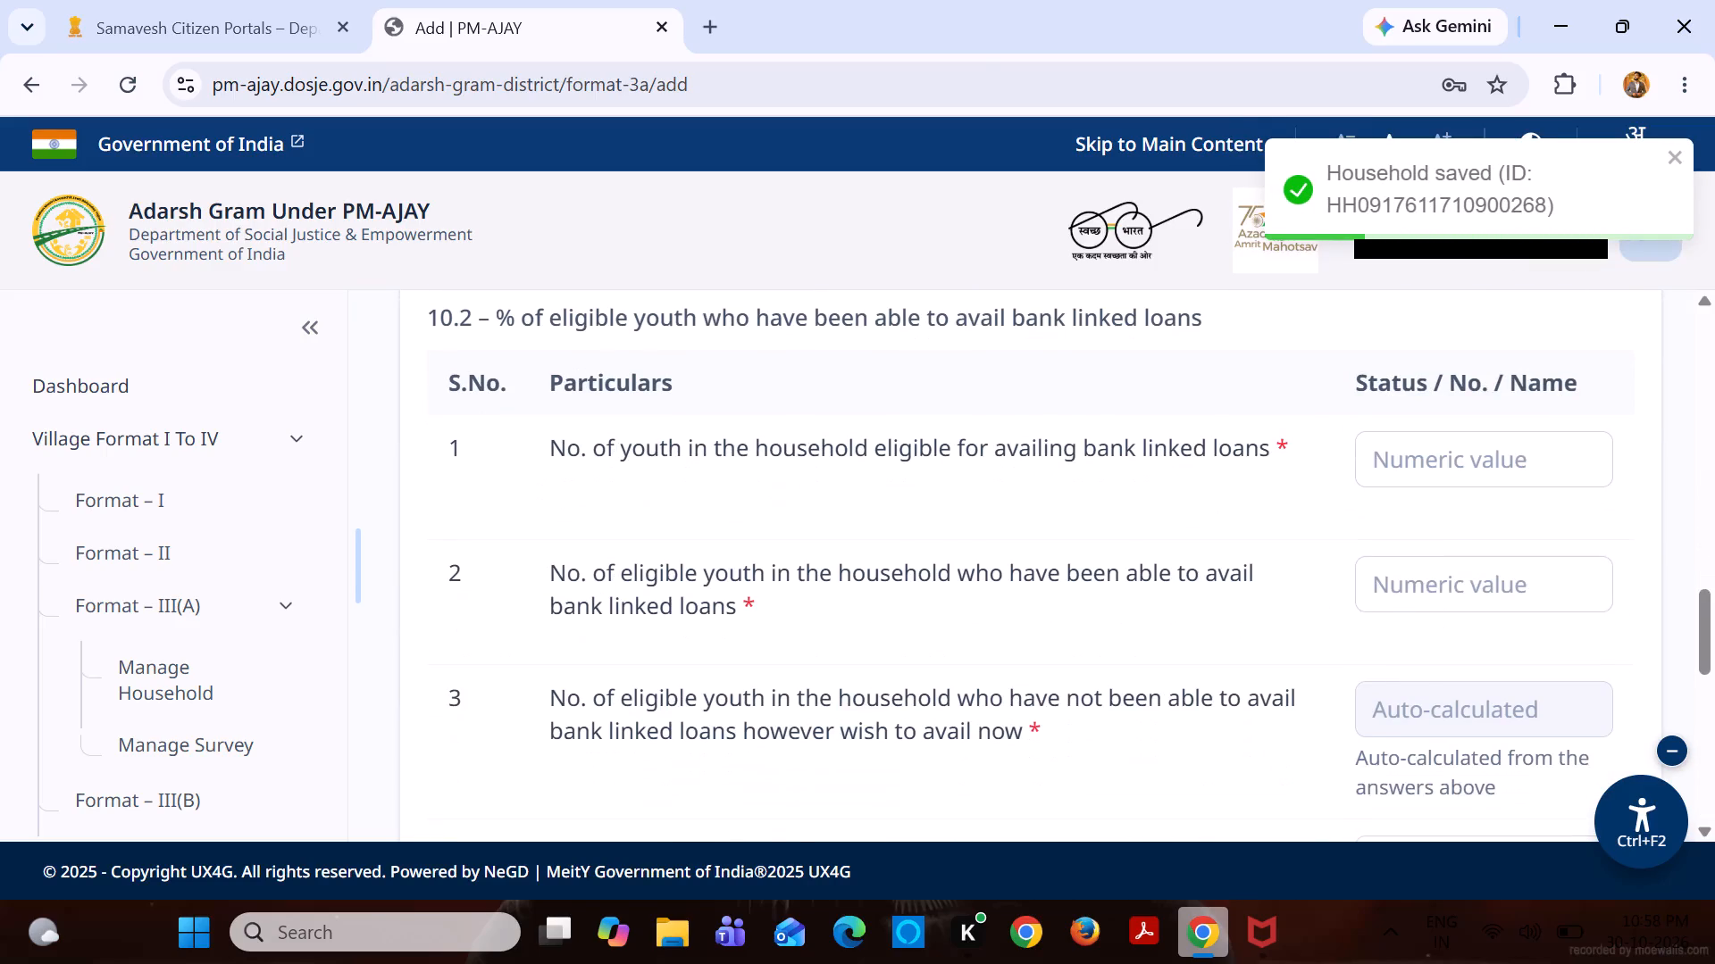
click(1472, 465)
key(0)
scroll(1473, 461, down, 3)
click(1531, 312)
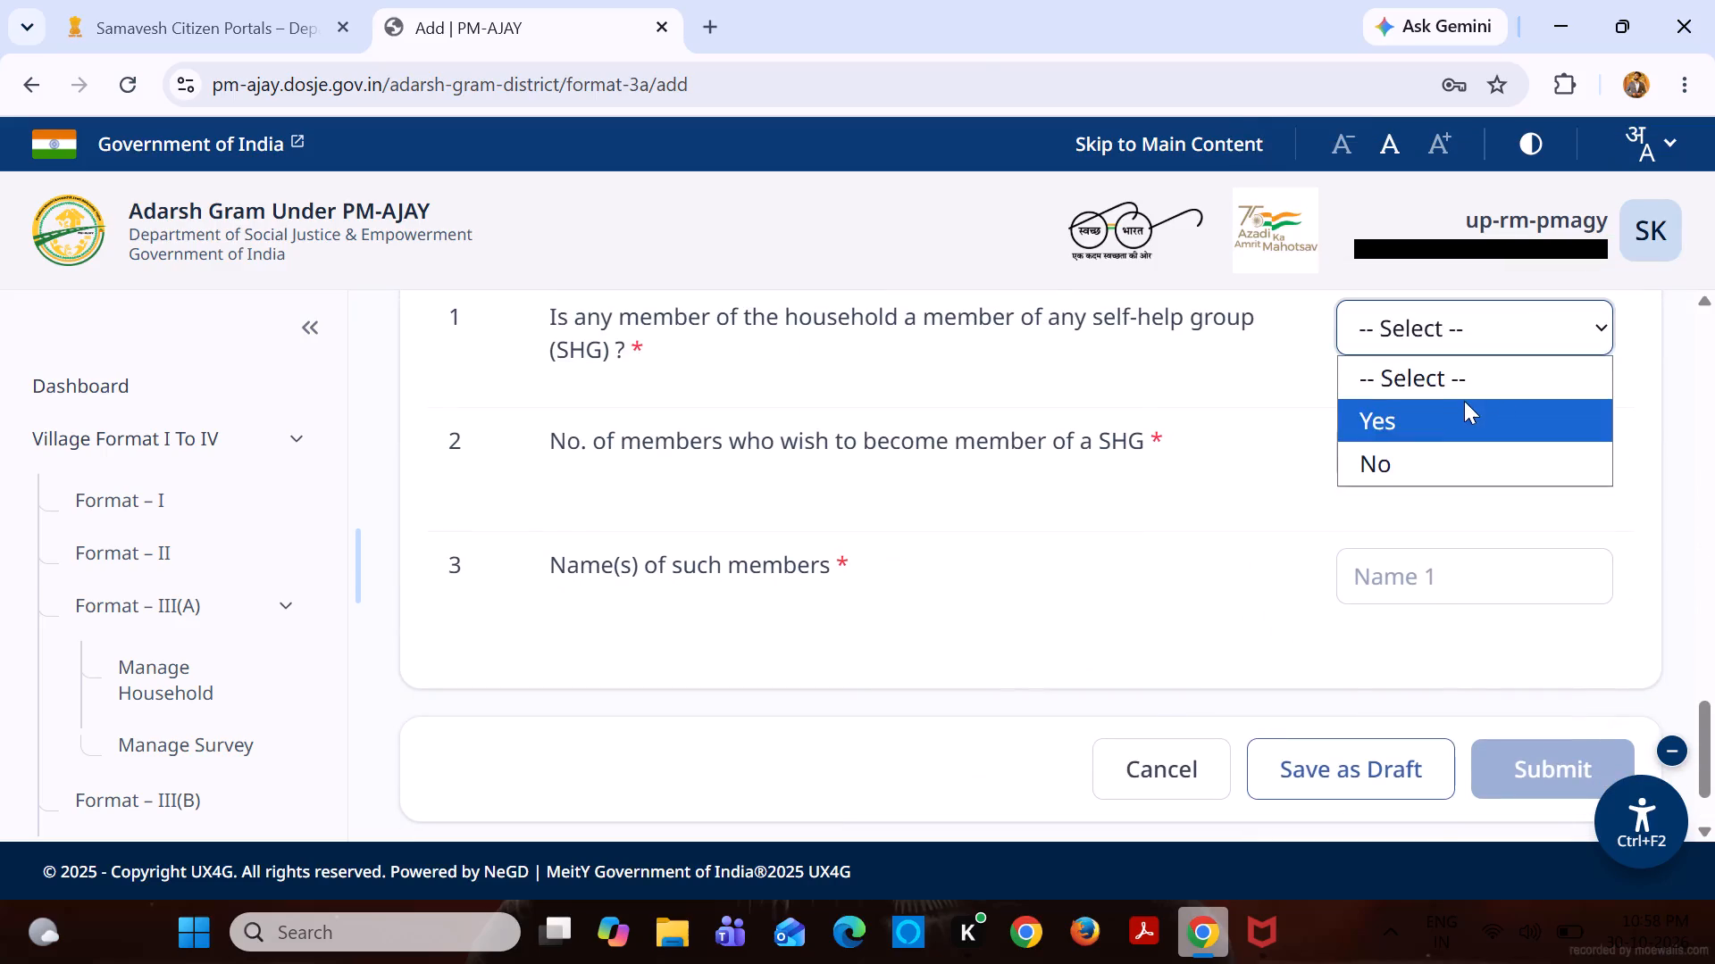
click(1464, 401)
click(1560, 669)
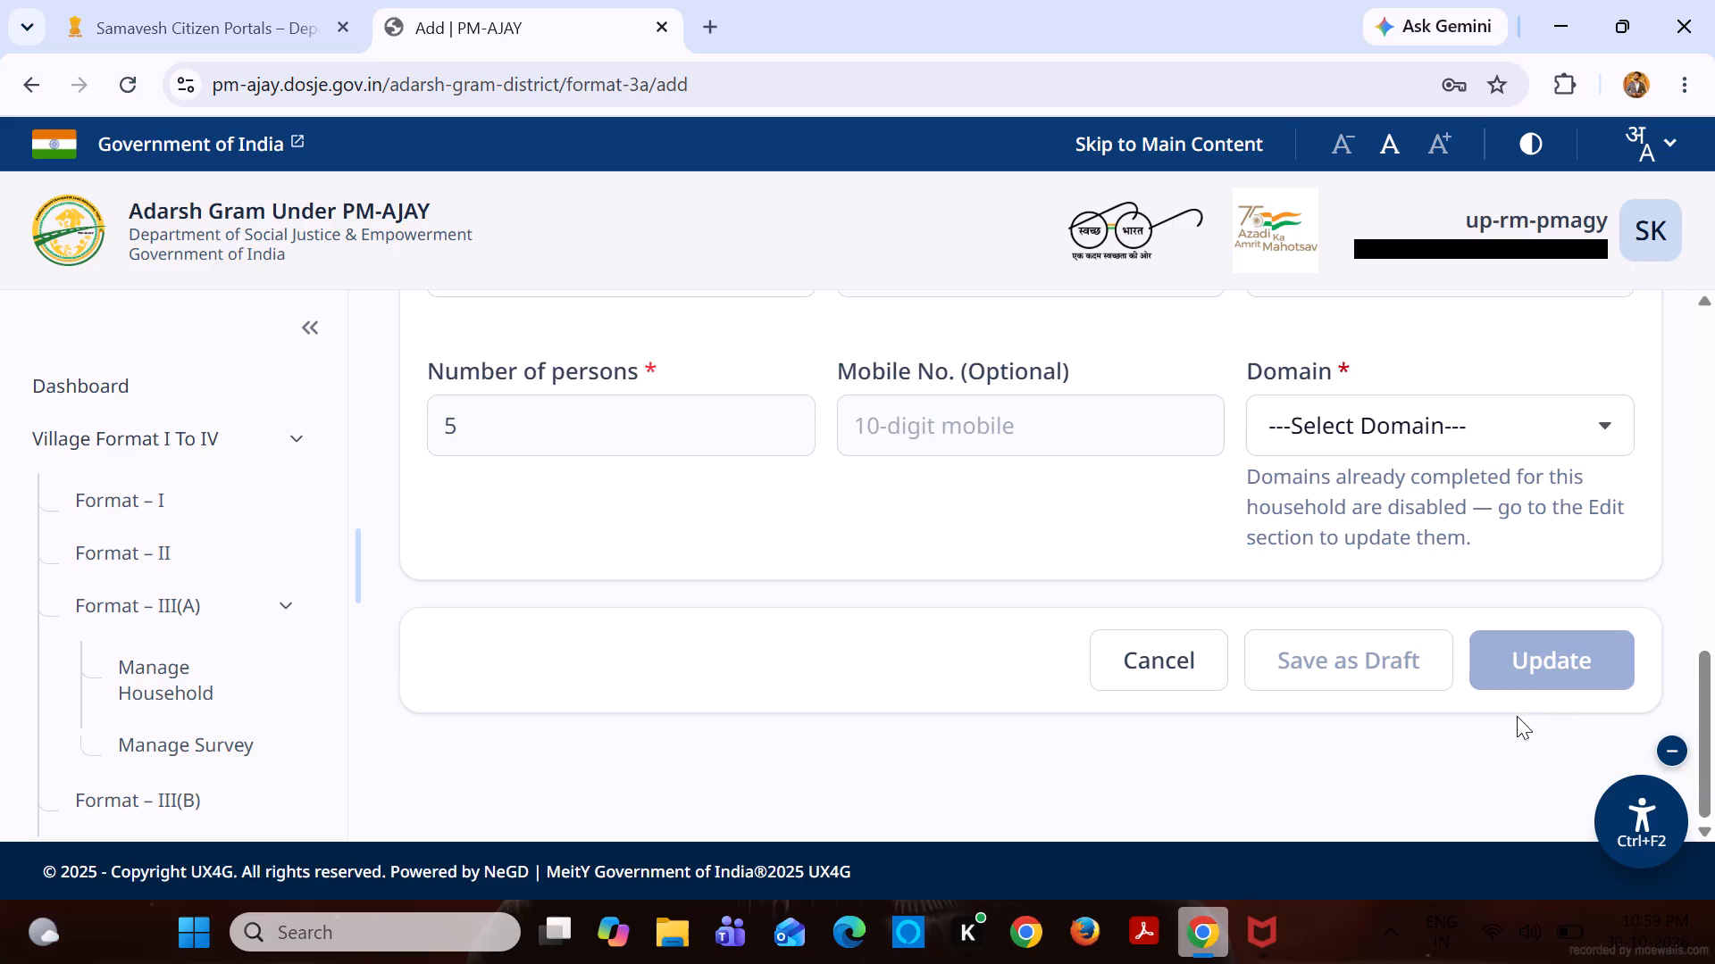
Review the domain list of household 268 to check that all ten domains are filled.
click(1451, 431)
middle_drag(1442, 625, 1443, 648)
scroll(1442, 625, down, 5)
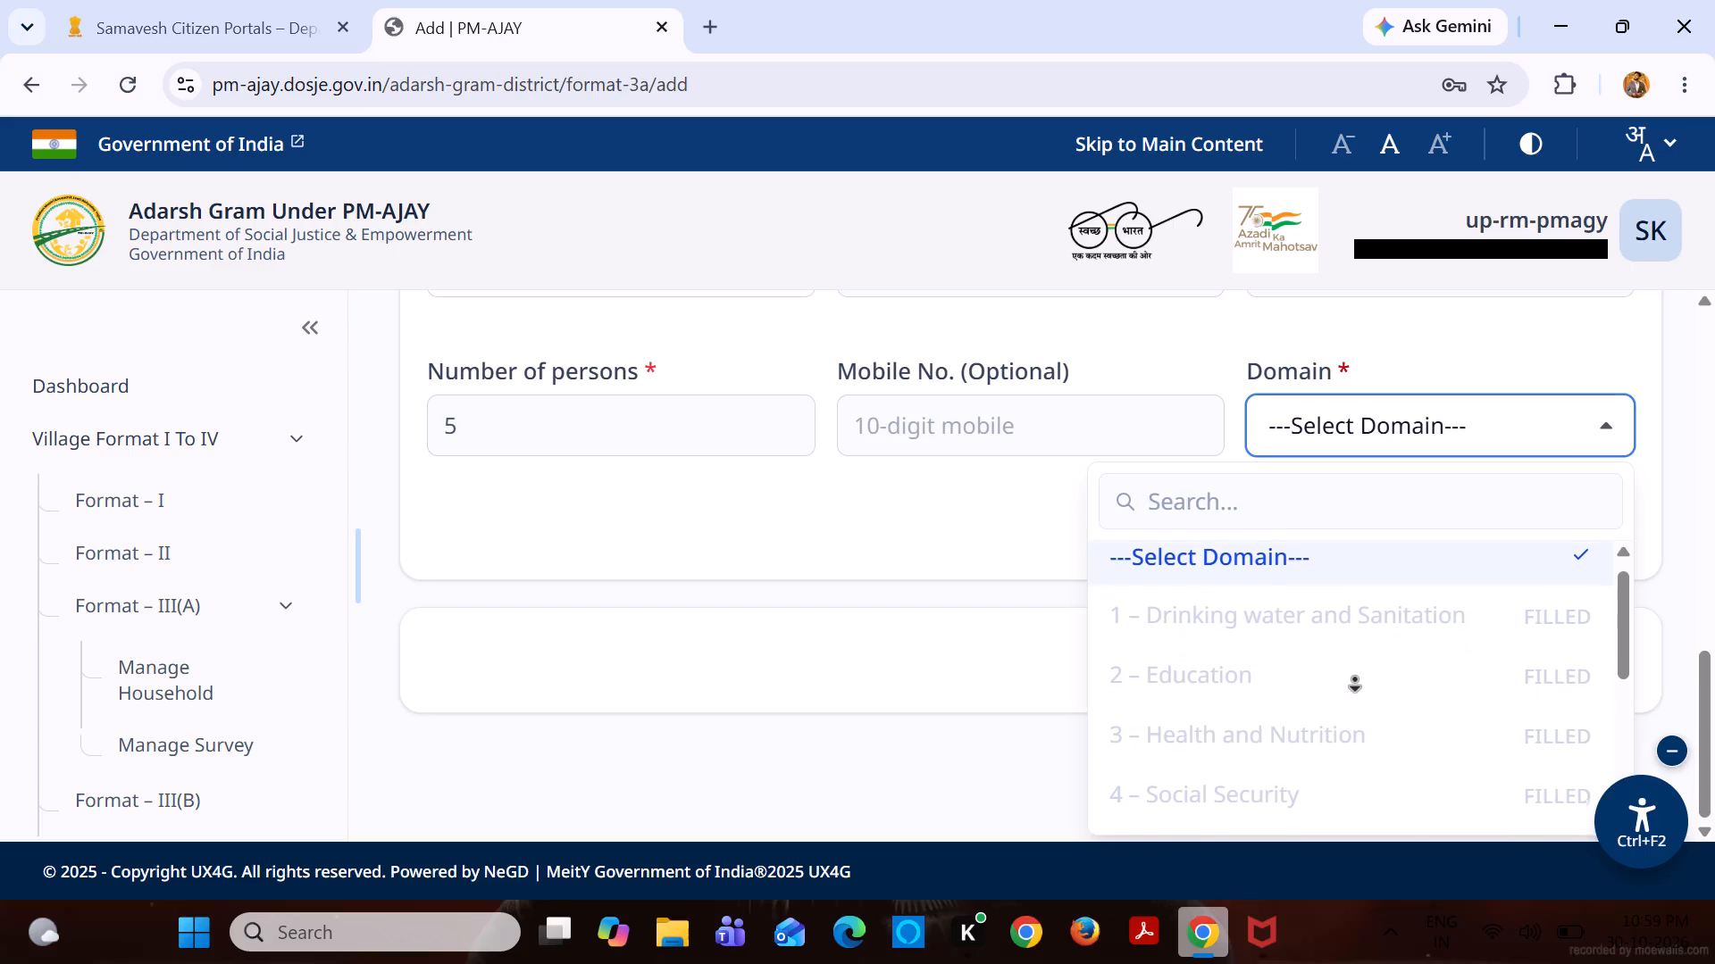
scroll(1355, 682, down, 1)
click(1360, 677)
scroll(1360, 684, down, 9)
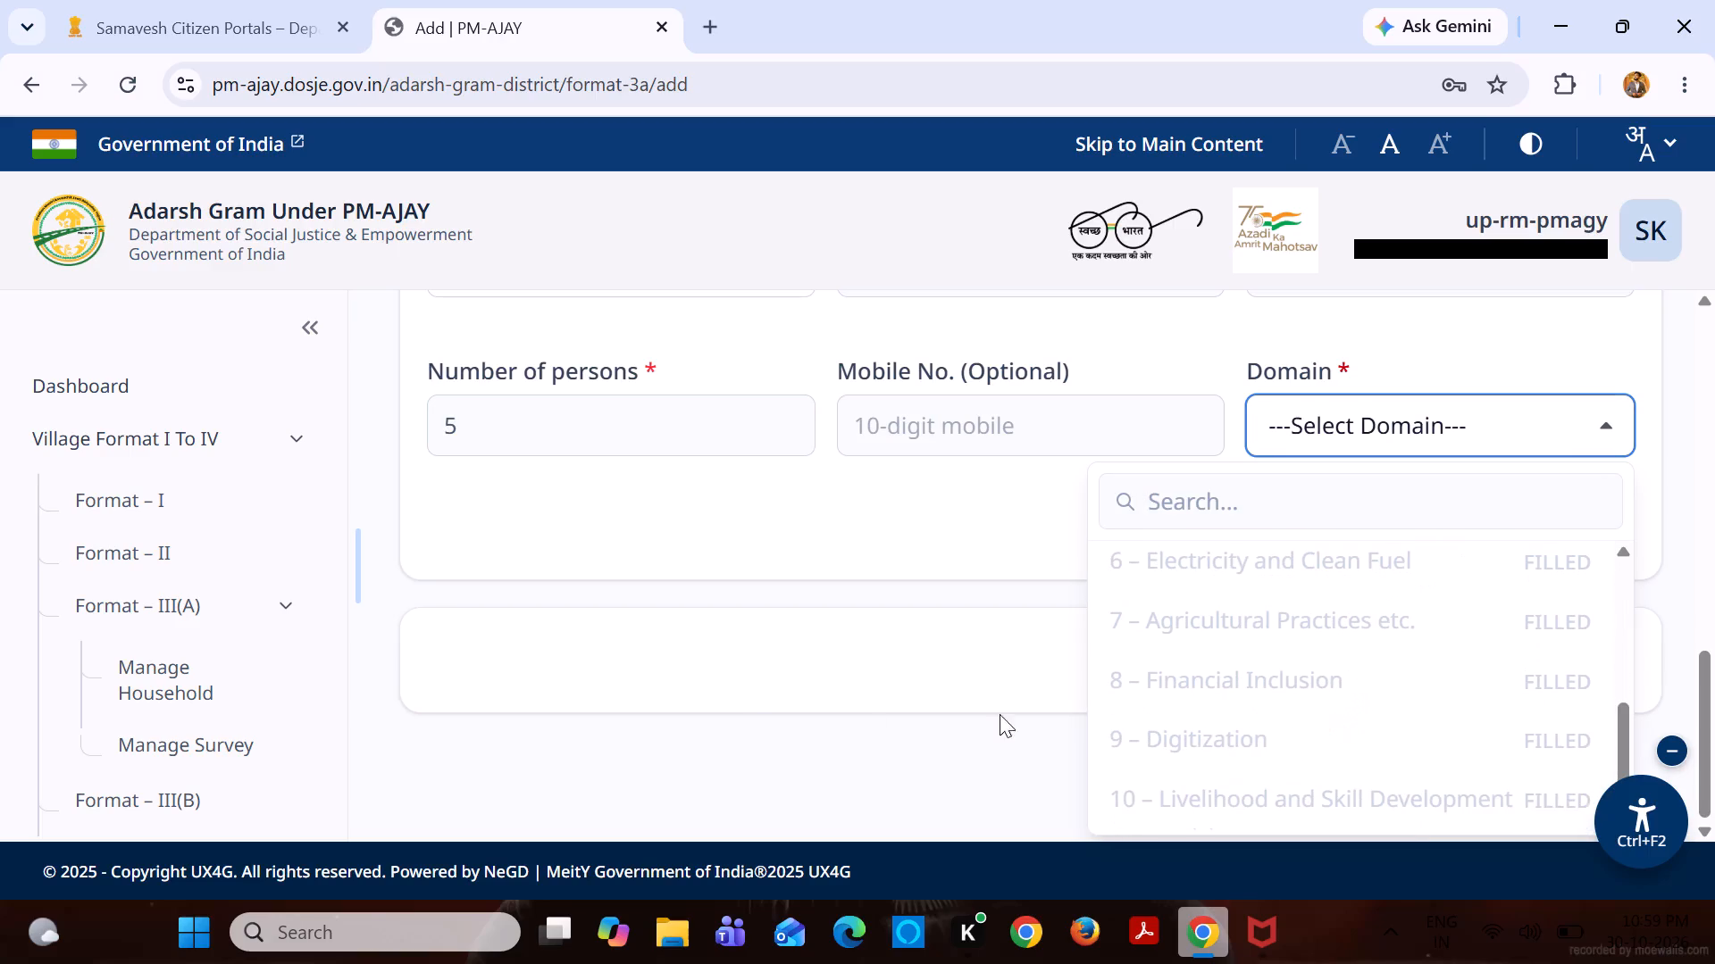
Start a new household record for block Shahabad - 1488, gram panchayat Boodpur - 84740, village Boodpur - 117109, category Others.
click(218, 655)
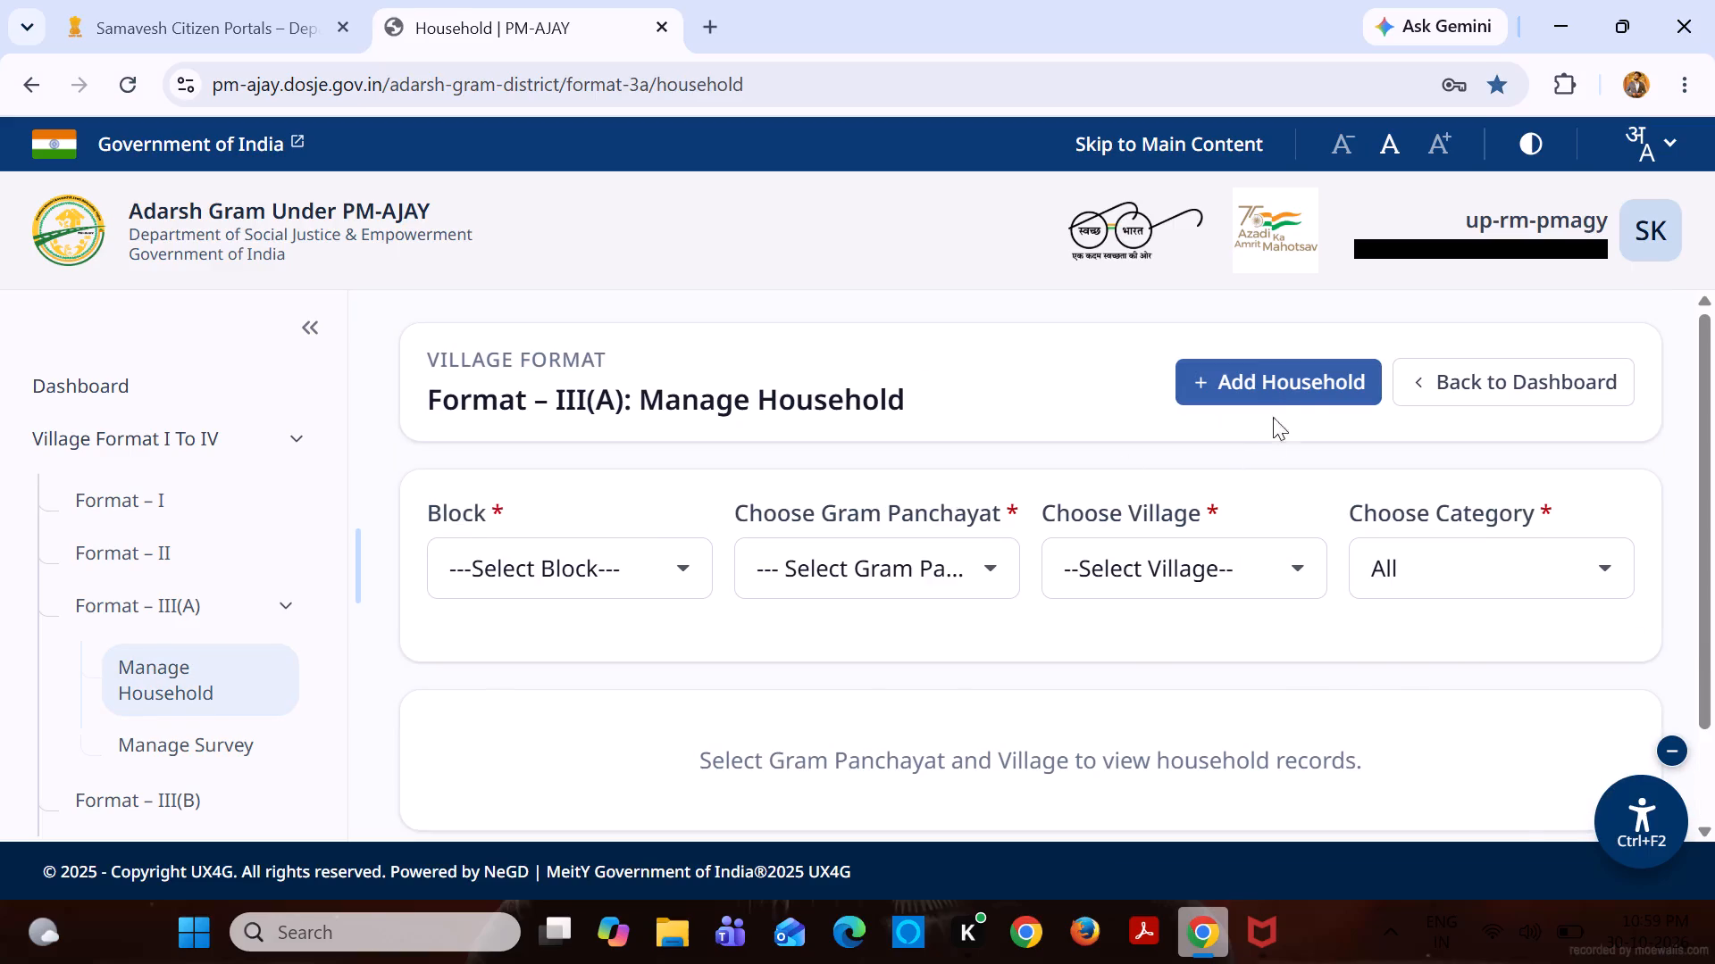
click(1278, 383)
click(1284, 292)
click(1164, 747)
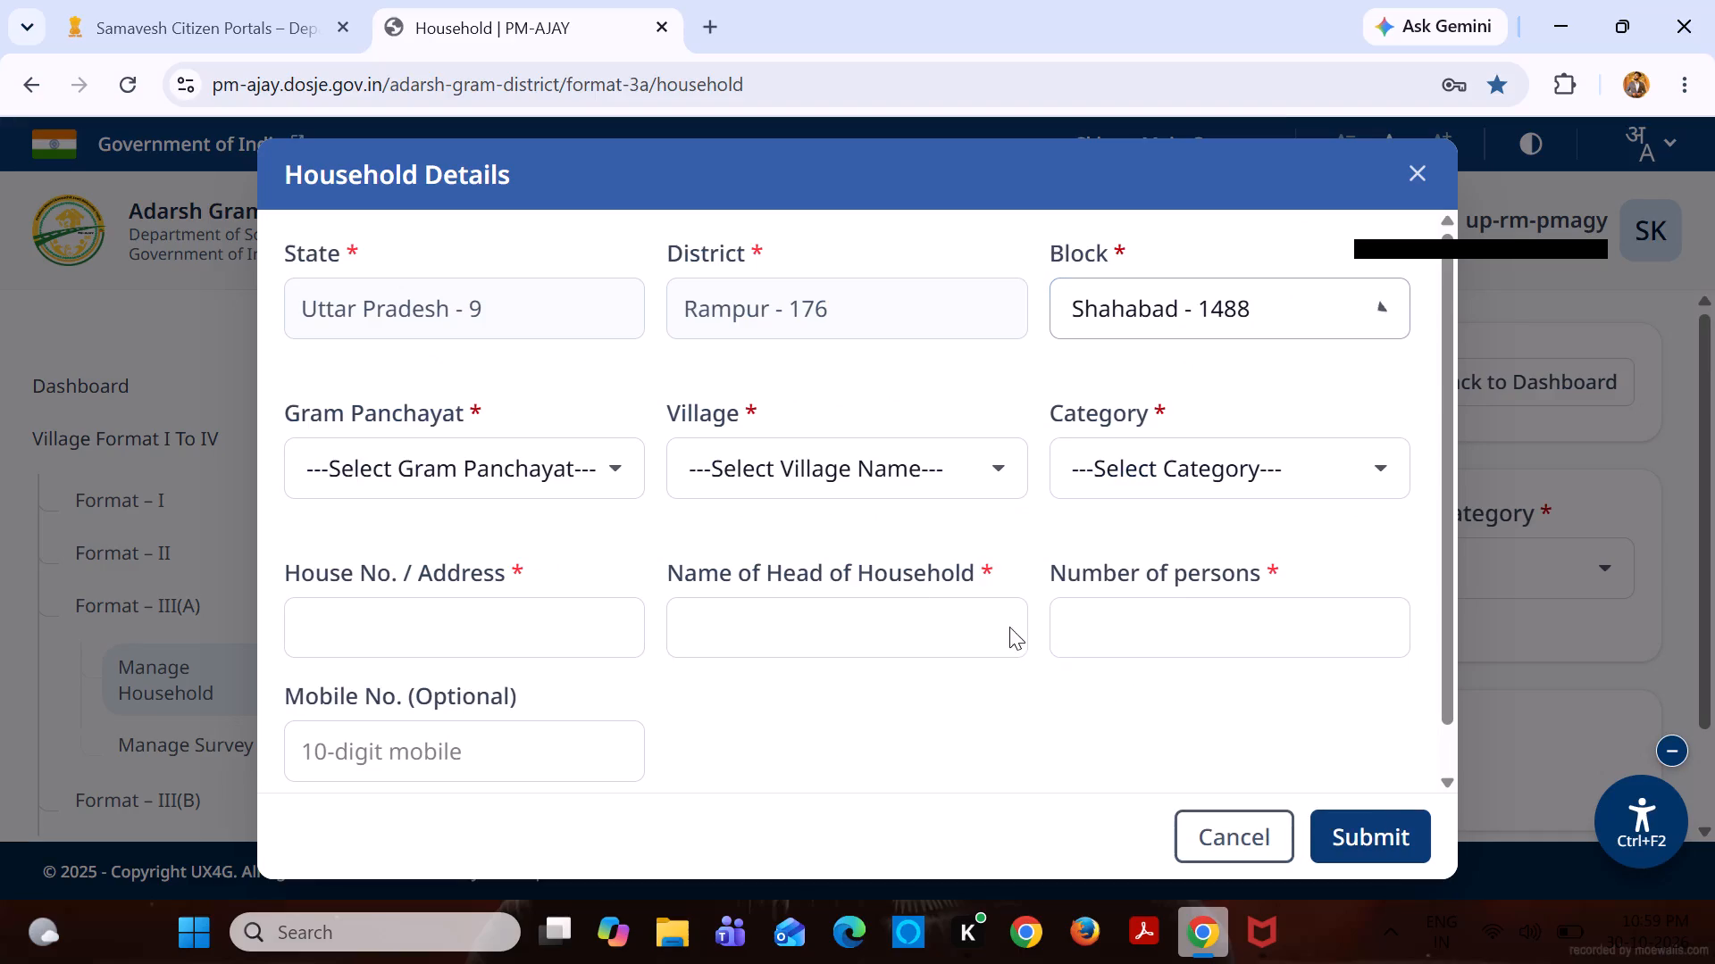
click(596, 453)
click(400, 736)
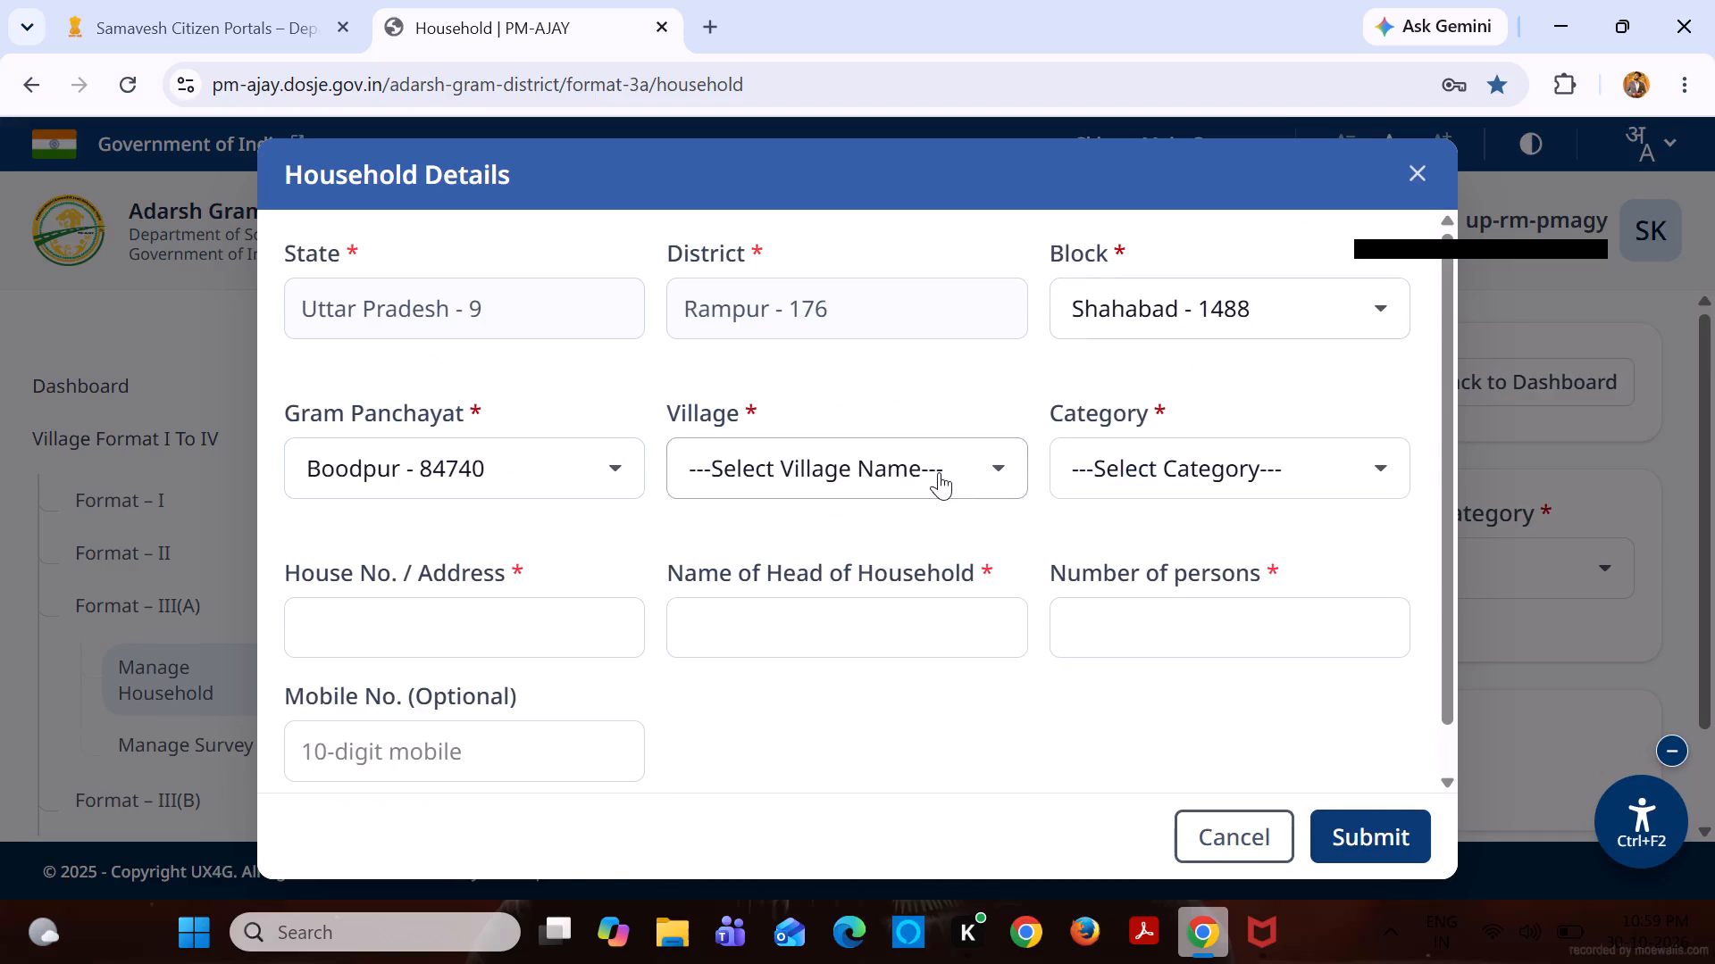
click(939, 472)
click(824, 606)
click(1234, 442)
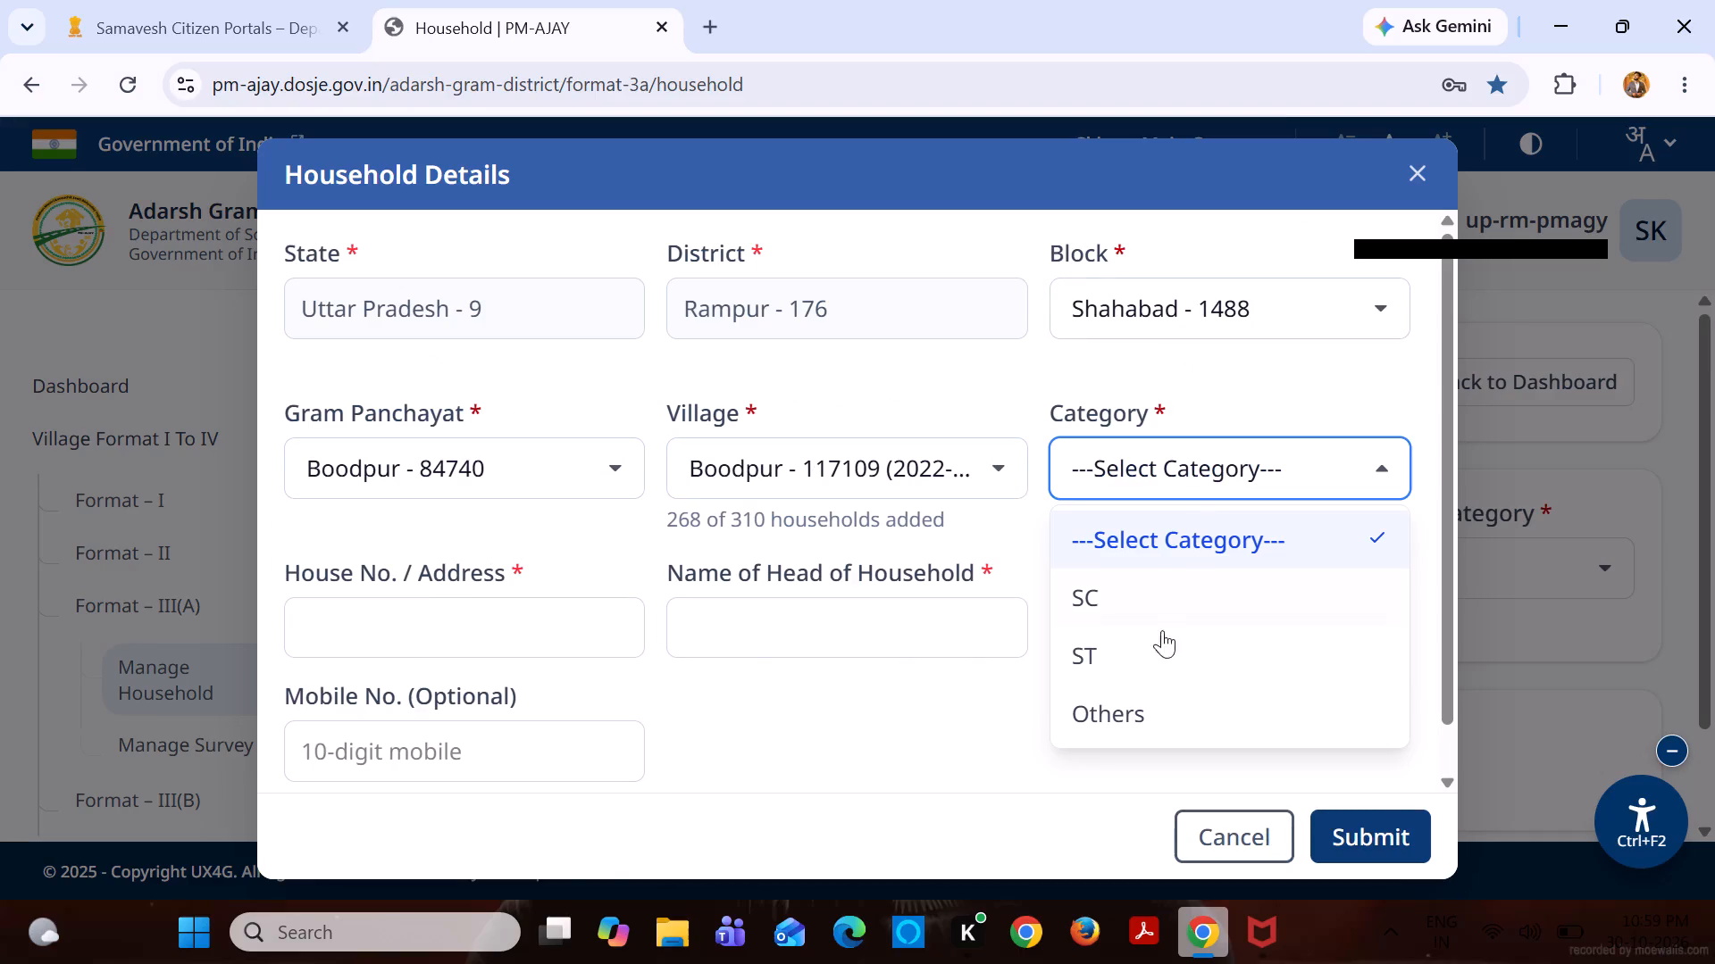
click(1136, 702)
Enter house number 269, the name of the head of household and 6 persons, and submit the household details.
click(554, 614)
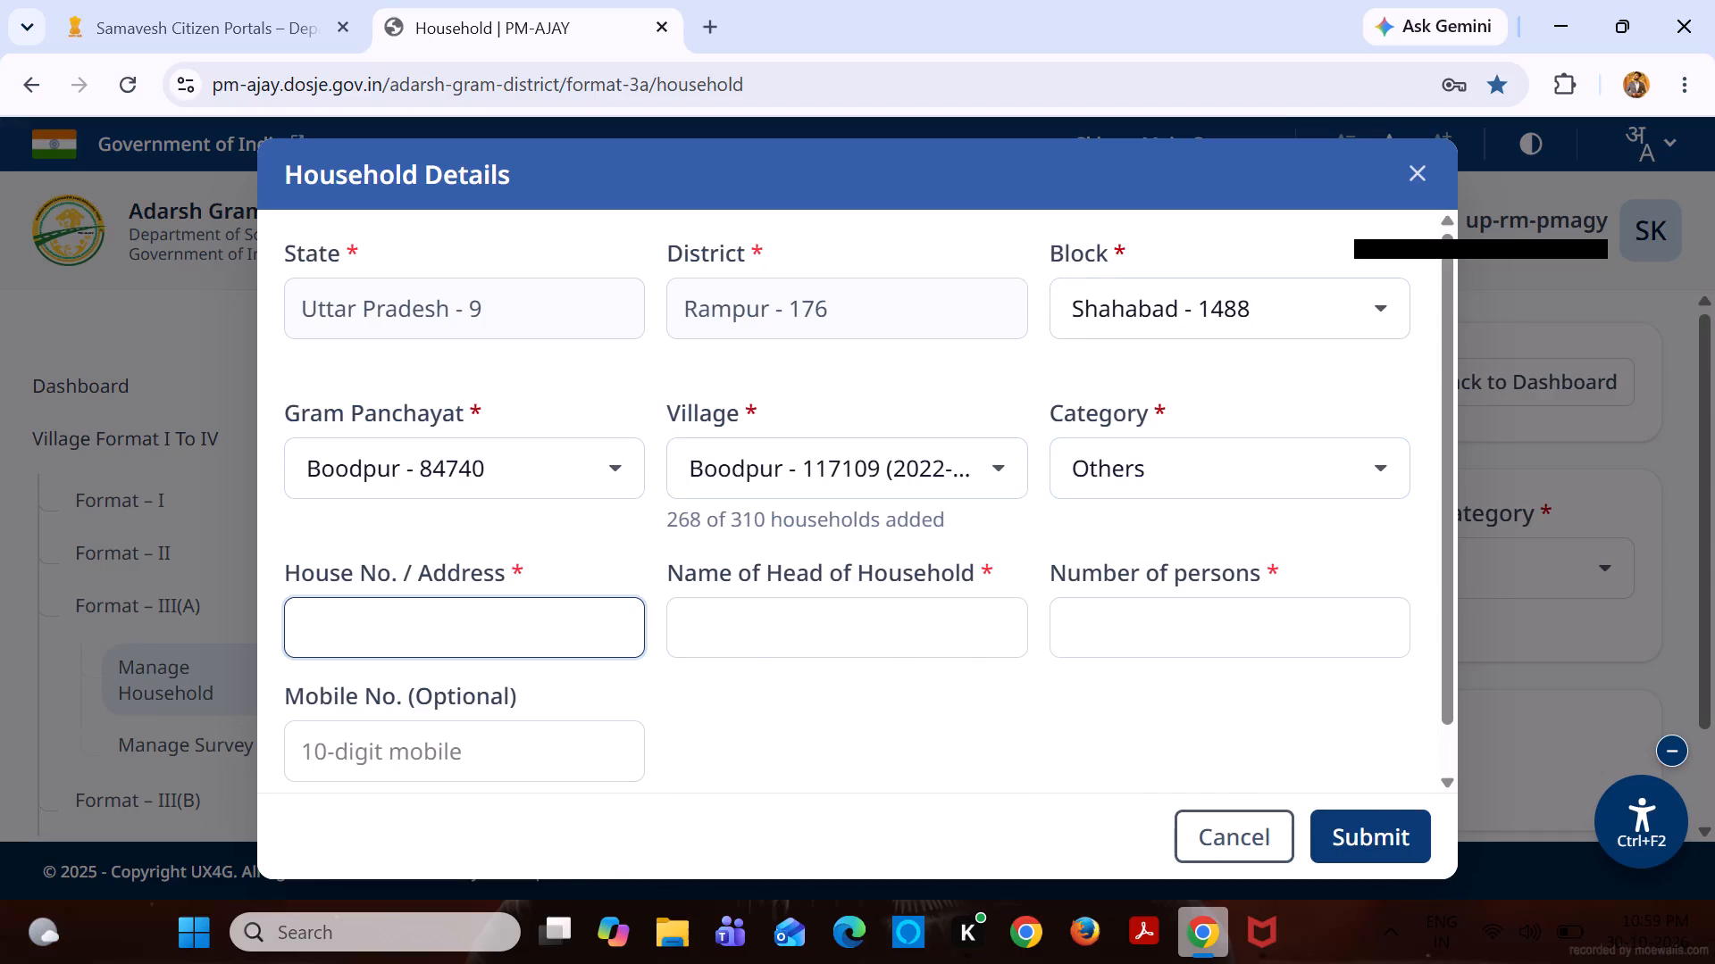
text(269)
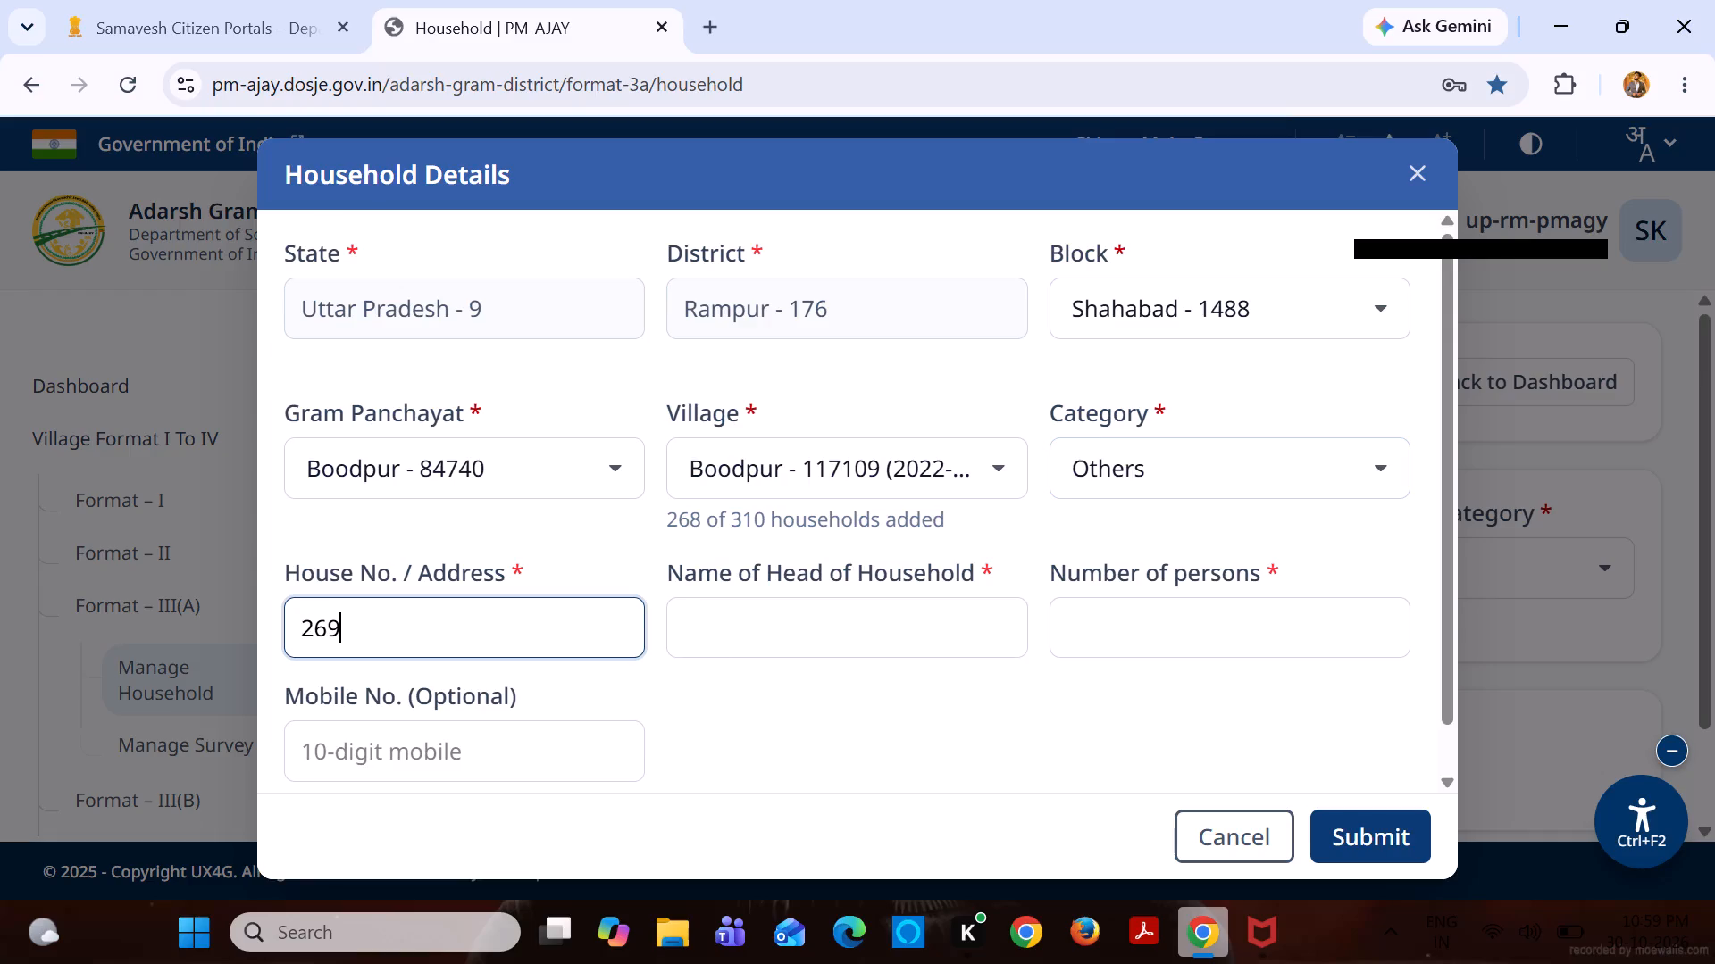
click(742, 626)
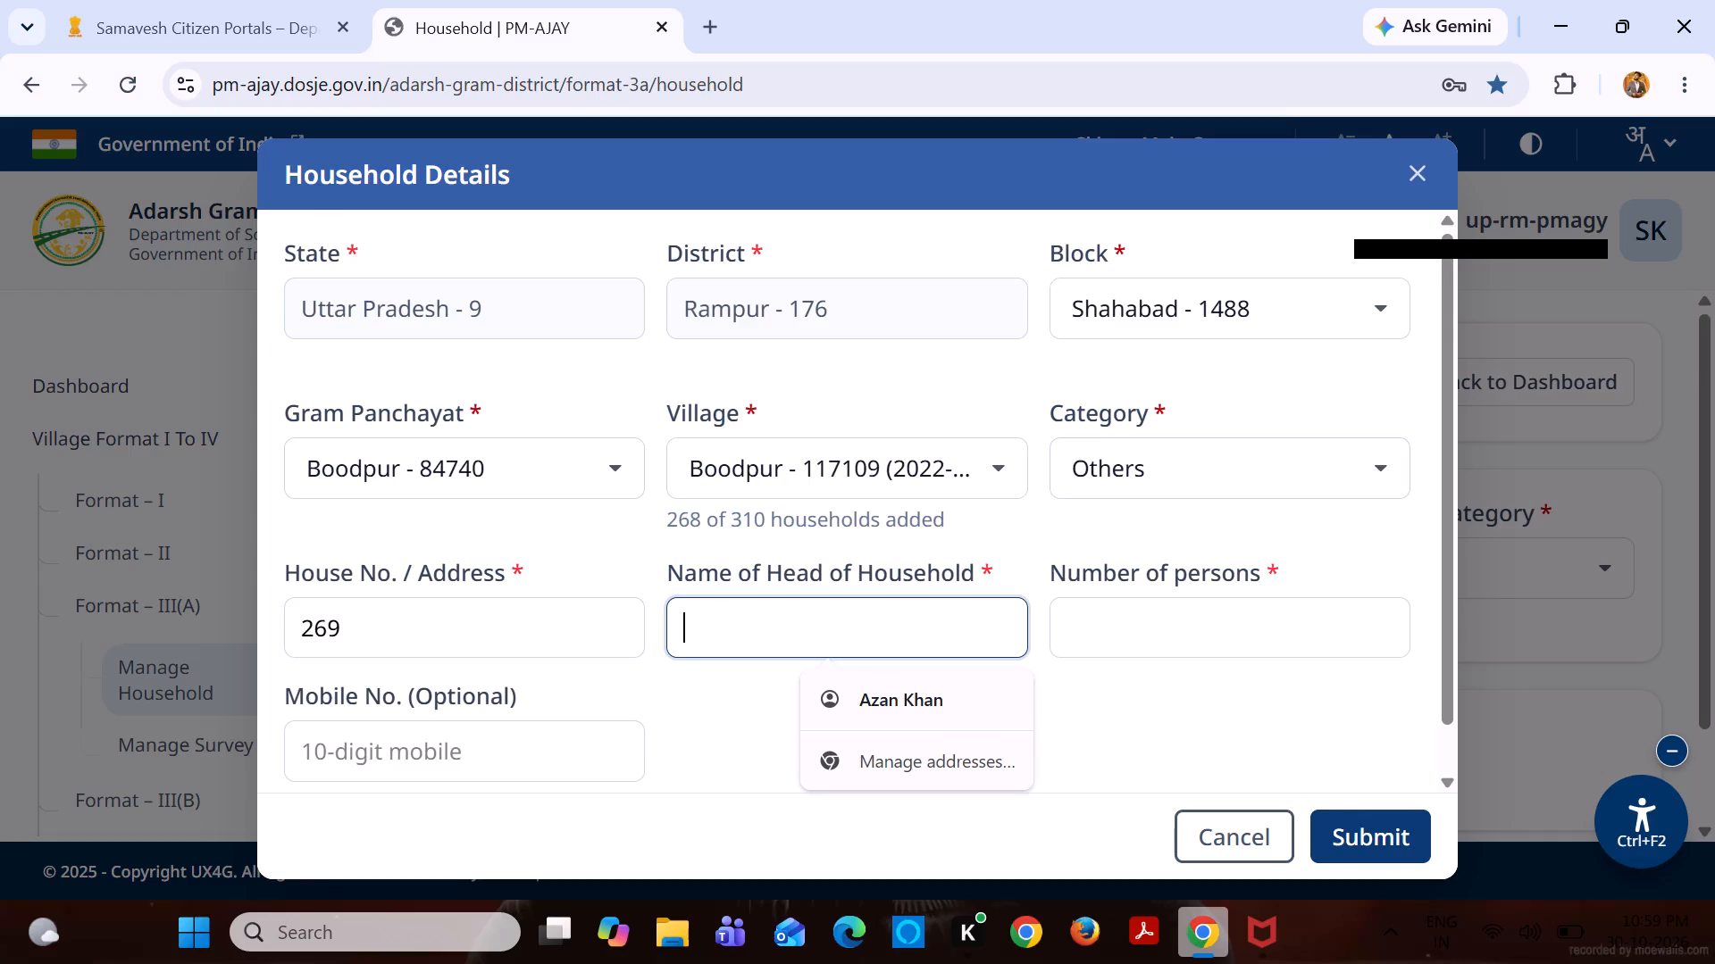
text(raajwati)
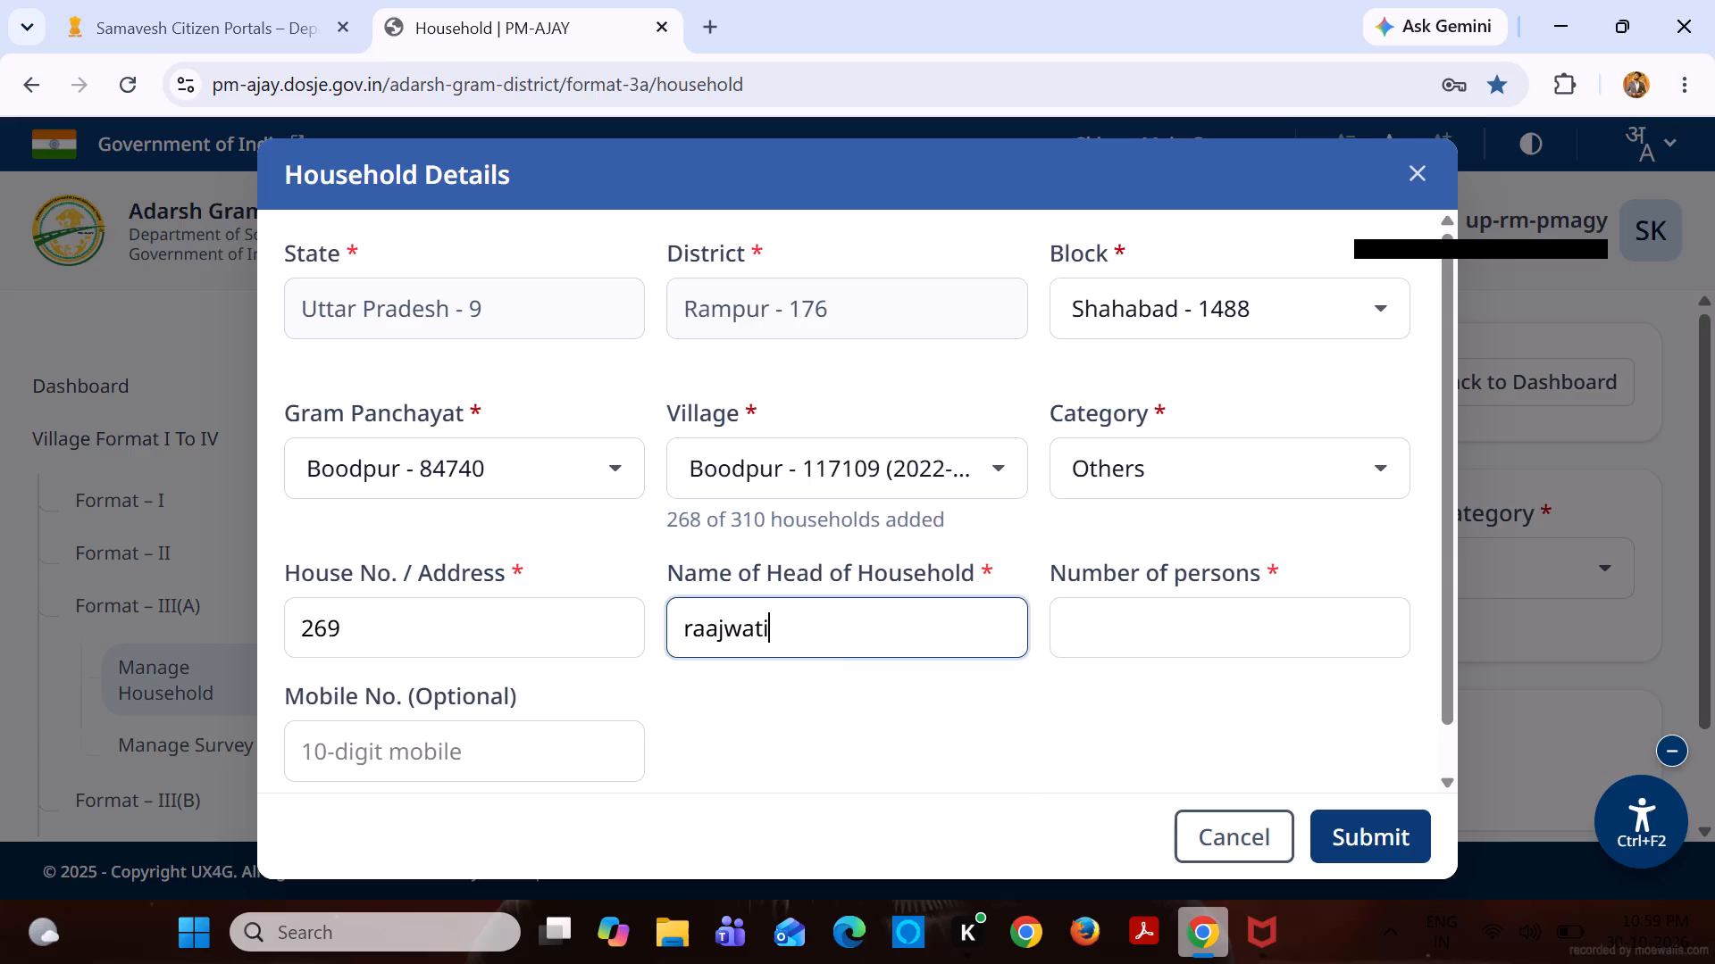
click(1100, 633)
key(6)
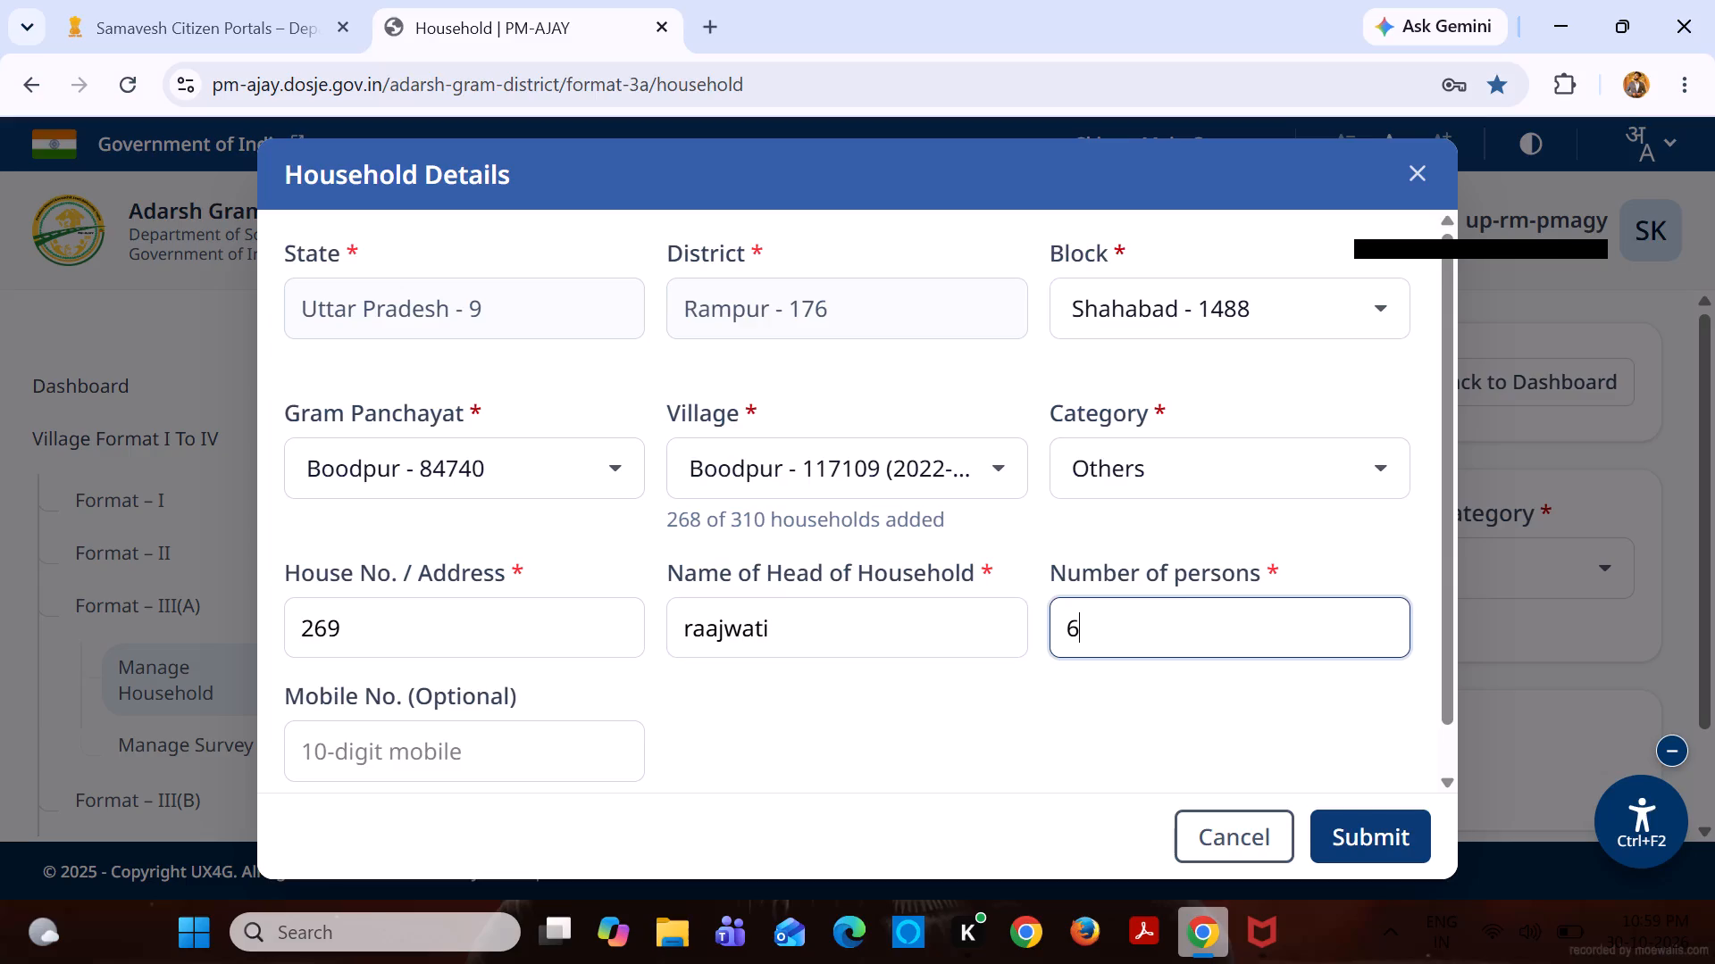
click(1382, 826)
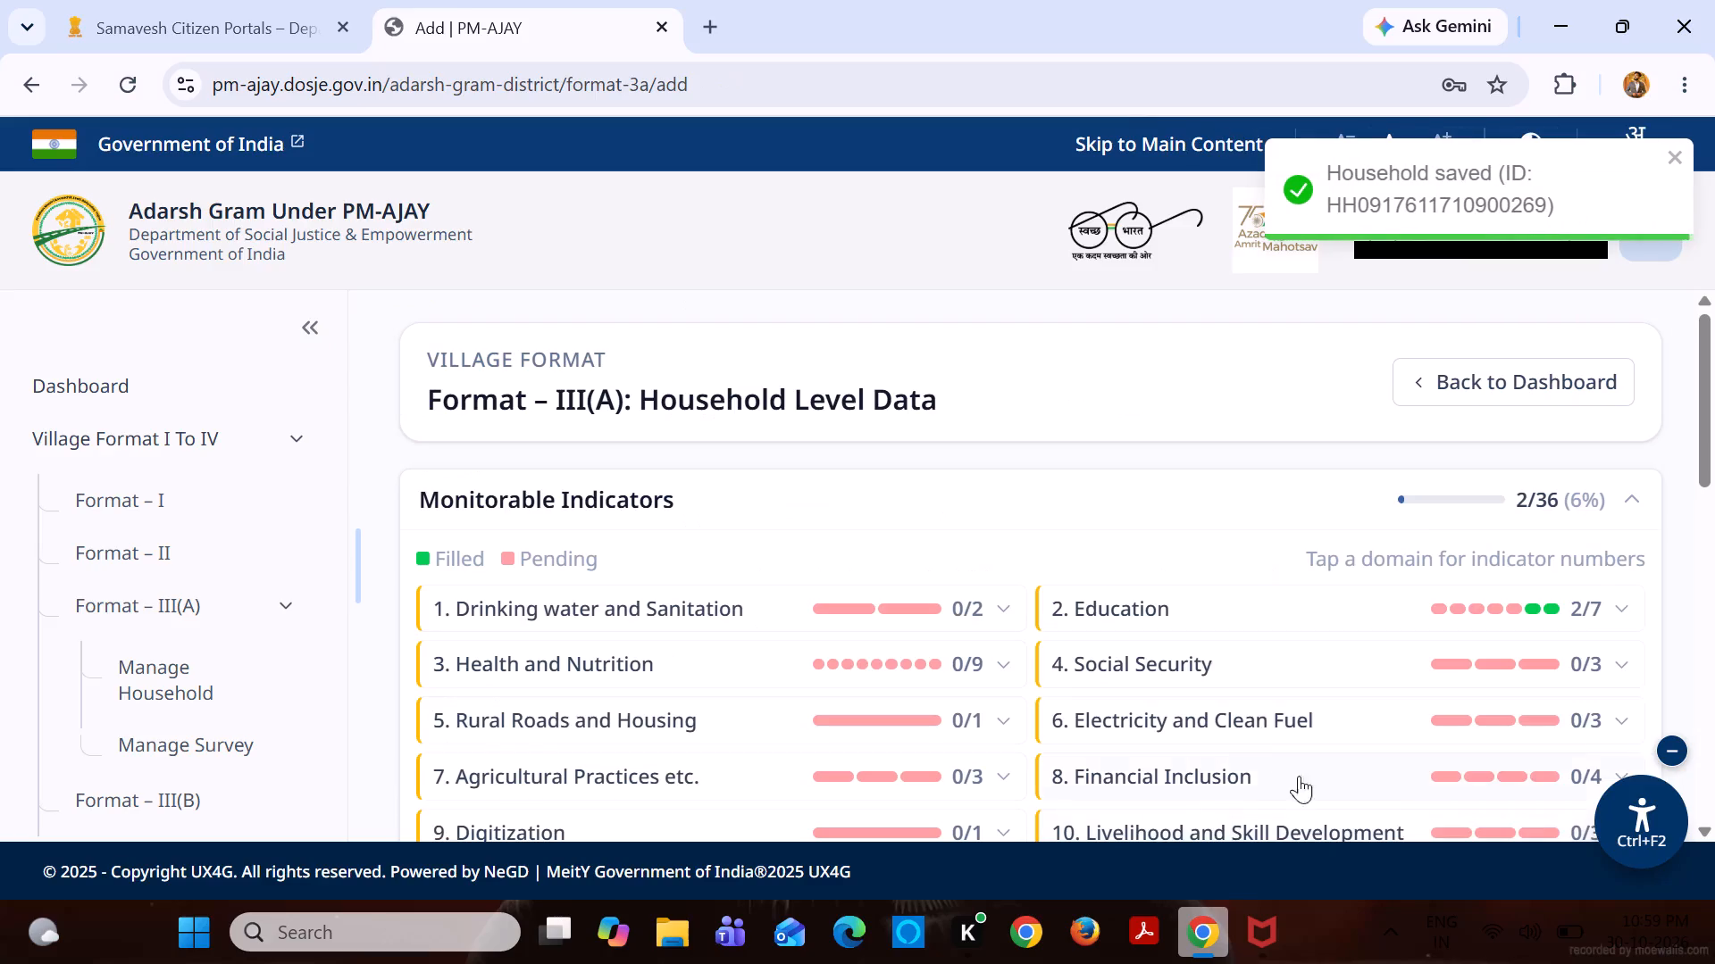
Answer the household latrine and open defecation questions of 1 – Drinking water and Sanitation for household 269, and submit the domain.
scroll(1235, 650, down, 9)
click(1426, 491)
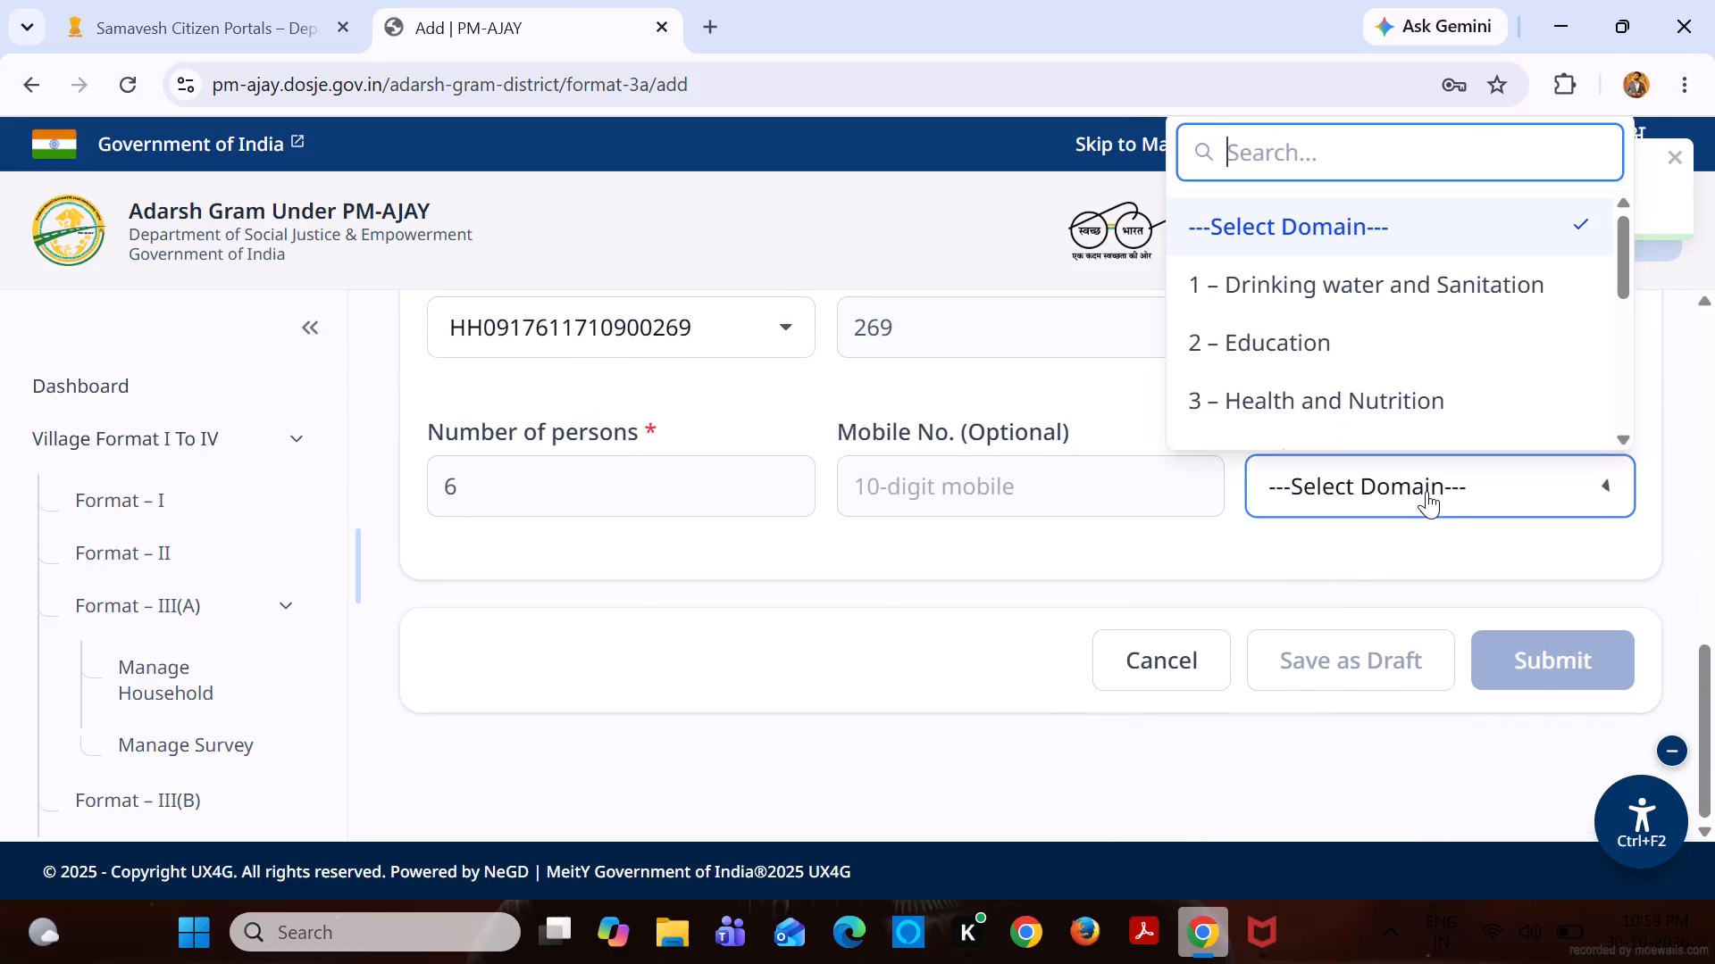
click(1349, 239)
scroll(1348, 345, down, 3)
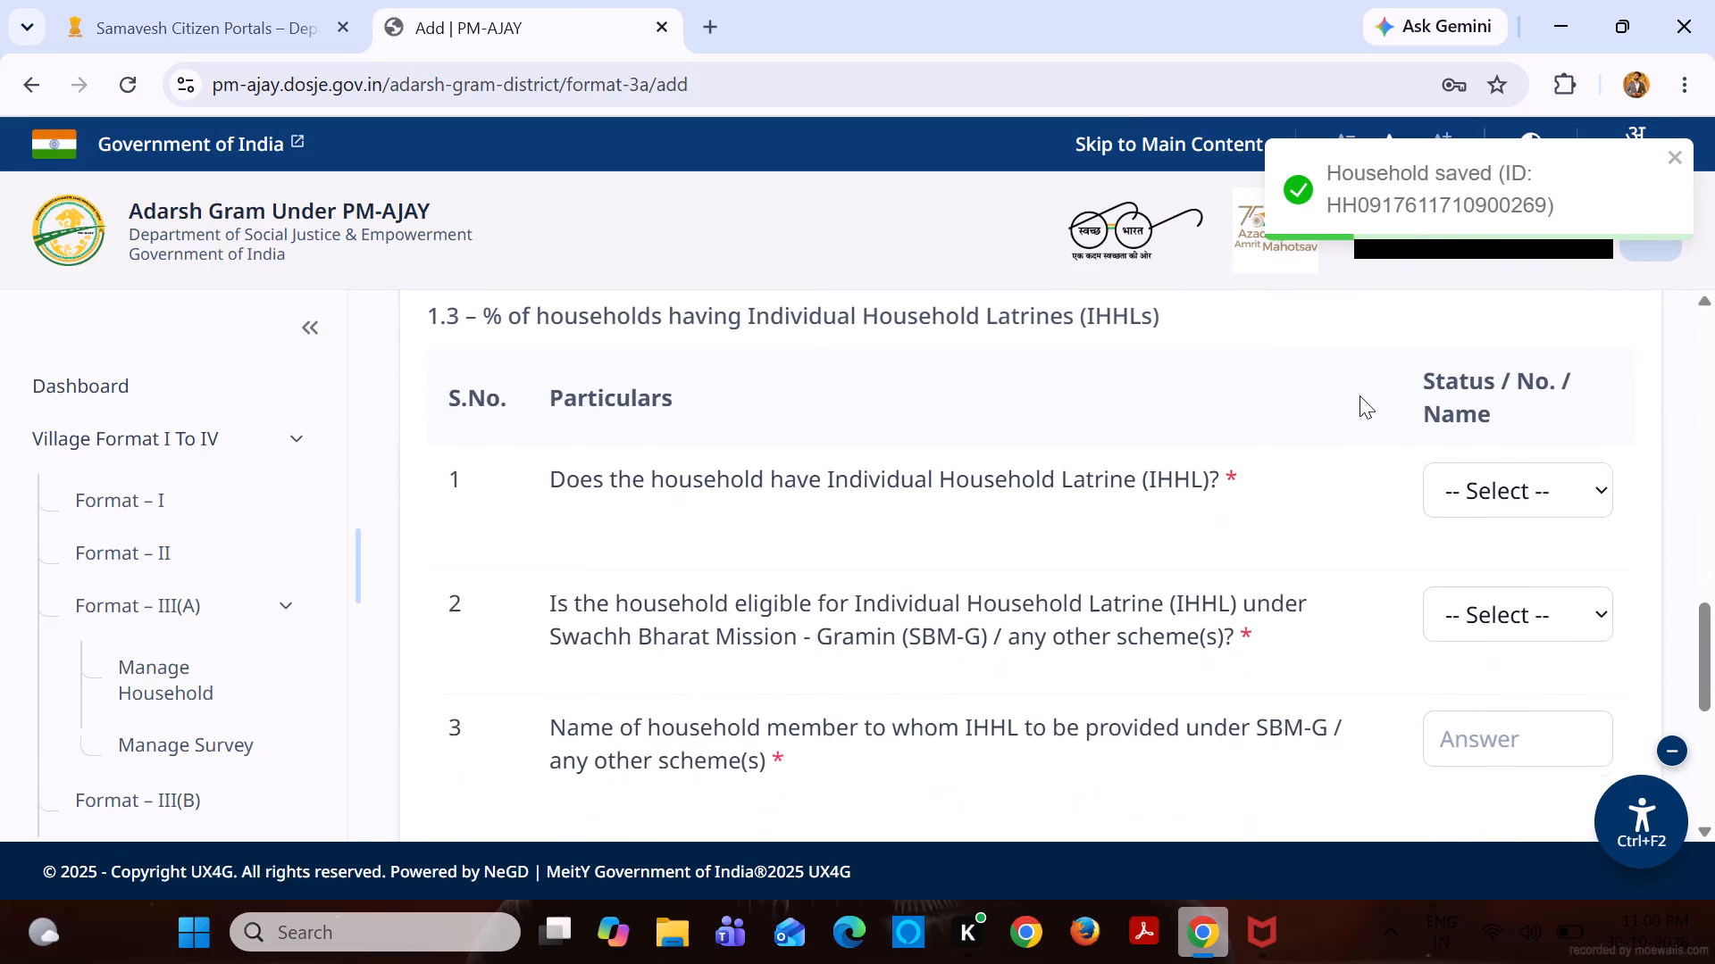
click(1581, 476)
click(1470, 565)
scroll(1474, 563, down, 2)
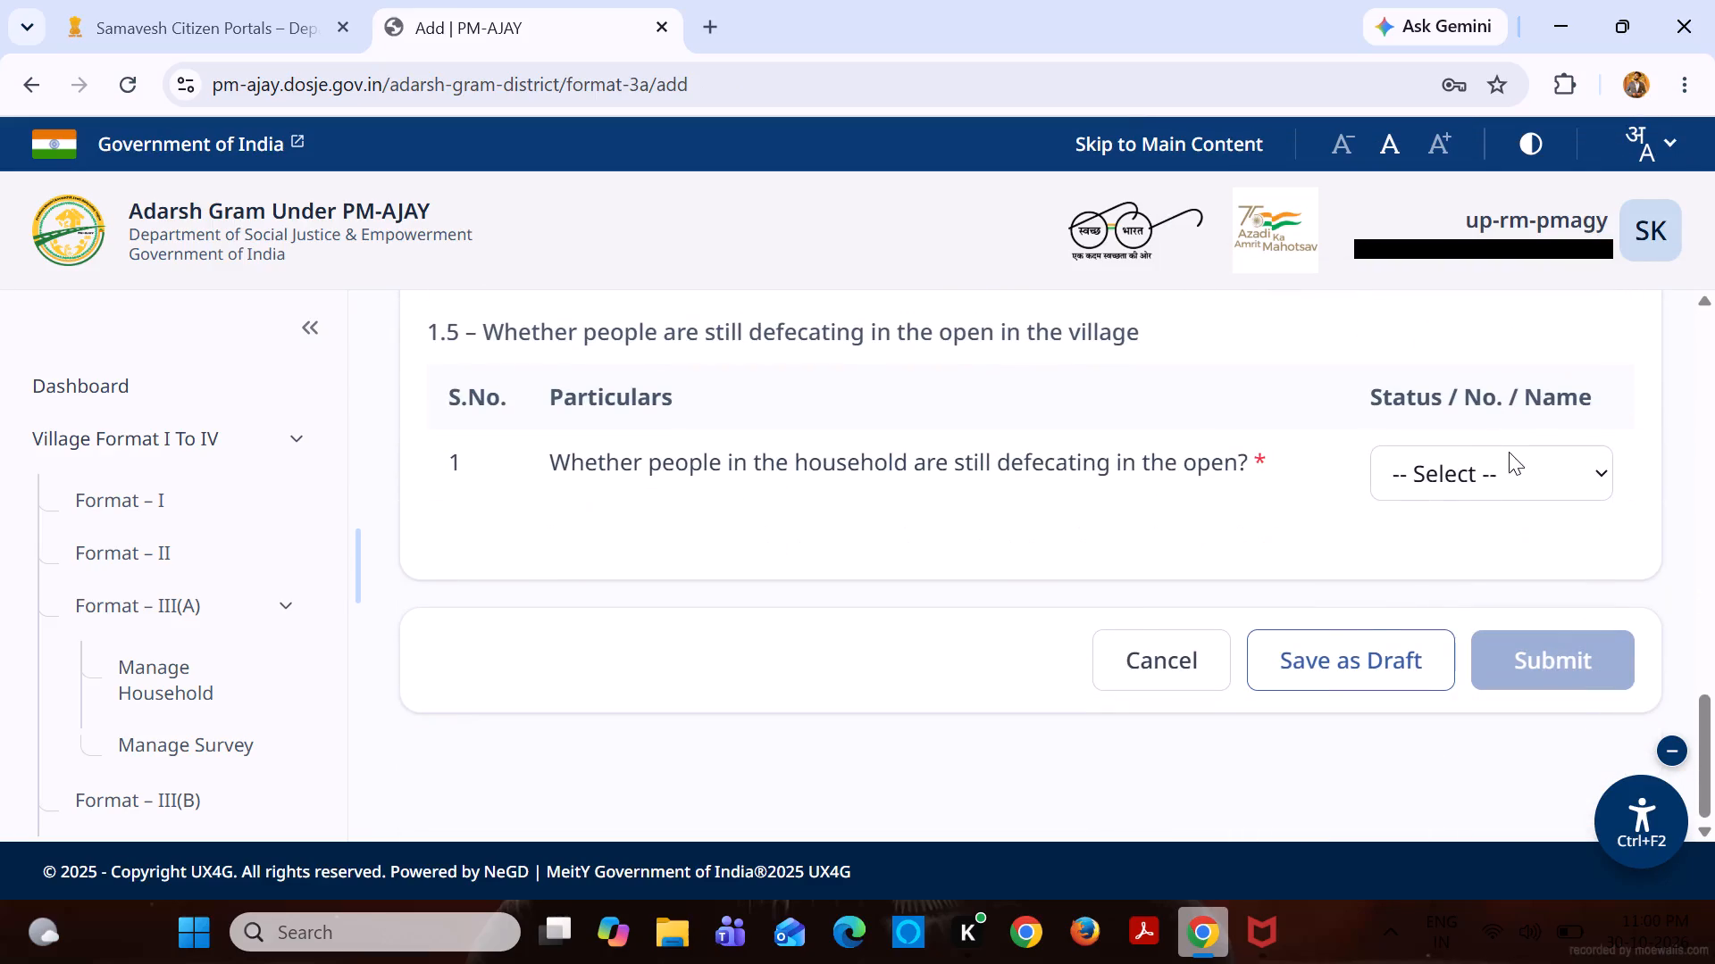
click(1509, 452)
click(1436, 618)
click(1581, 657)
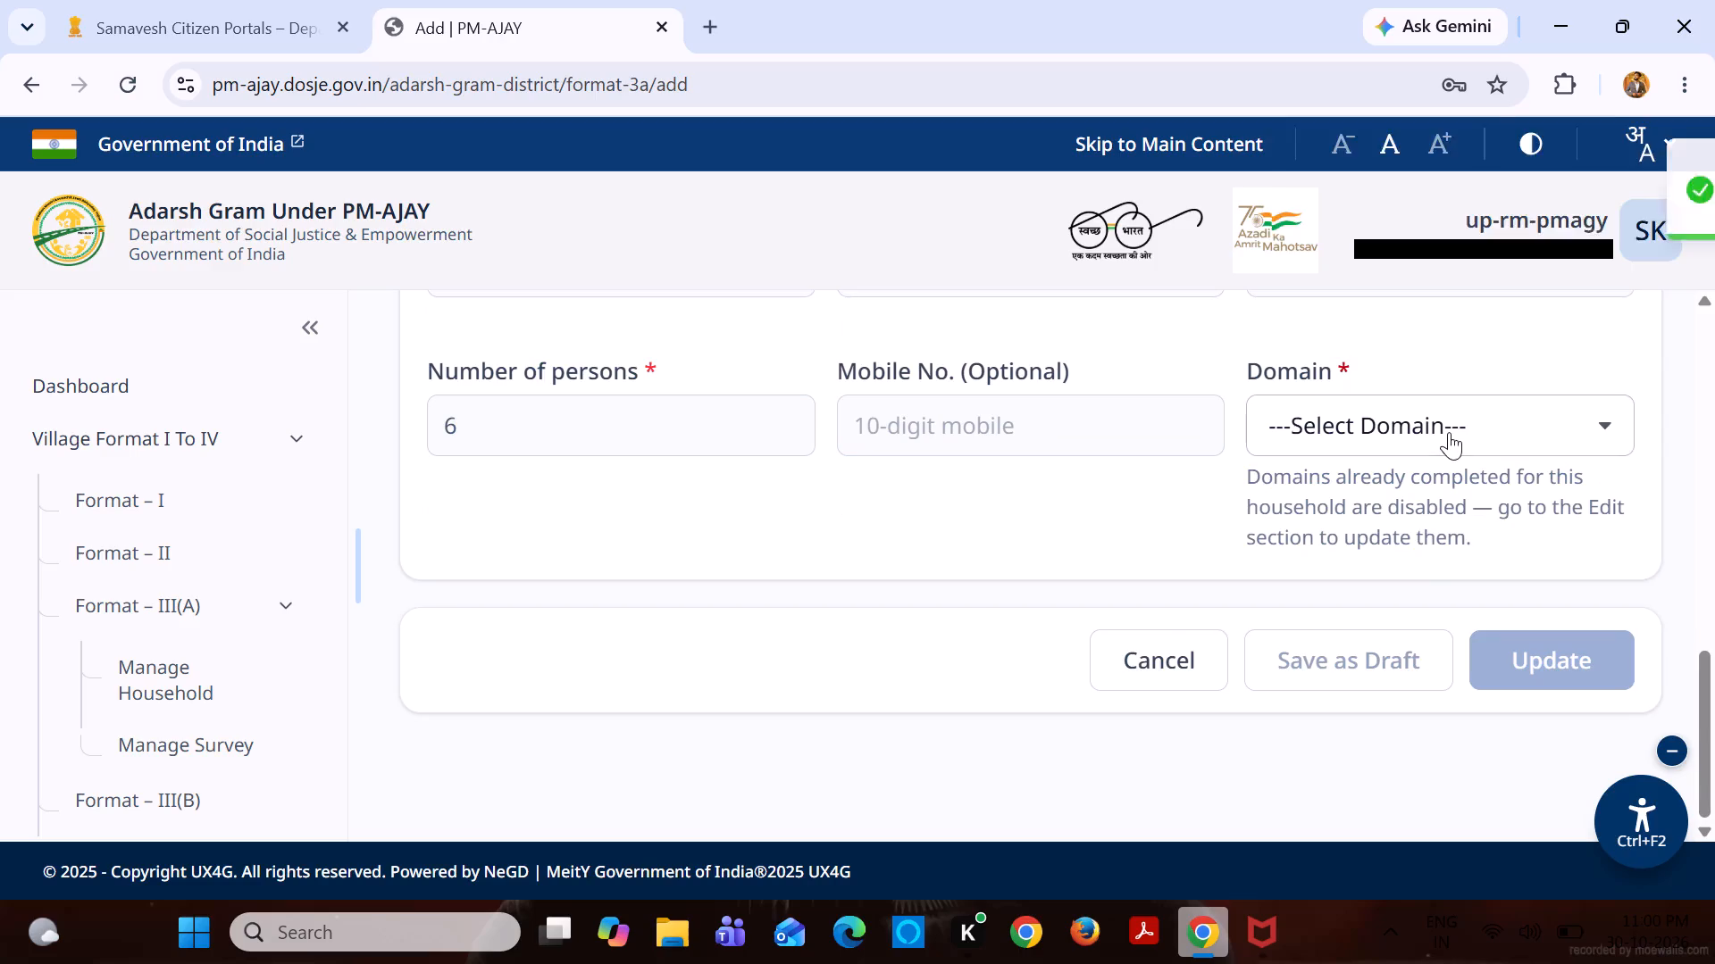
In 2 – Education, enter 1 child aged 6-10 with 1 attending primary school, and 1 child aged 11-13 with 1 attending middle school.
click(1449, 431)
scroll(1418, 533, down, 2)
click(1282, 696)
scroll(1288, 683, down, 1)
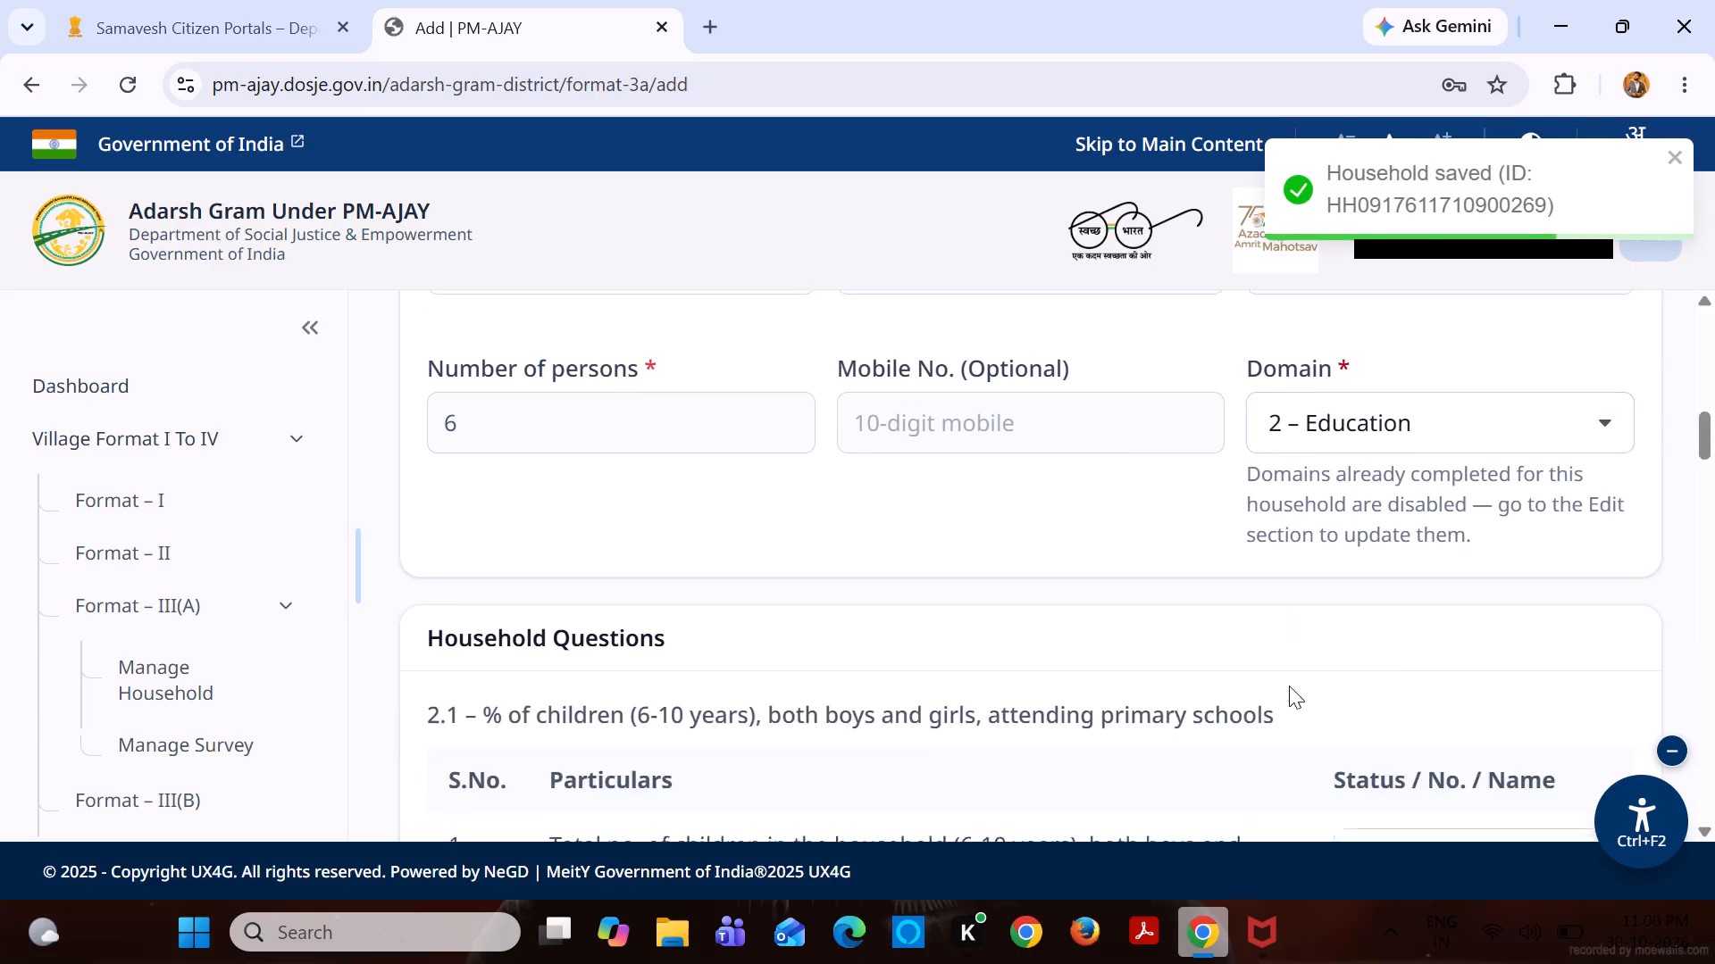
scroll(1289, 686, down, 1)
click(1449, 561)
click(1445, 588)
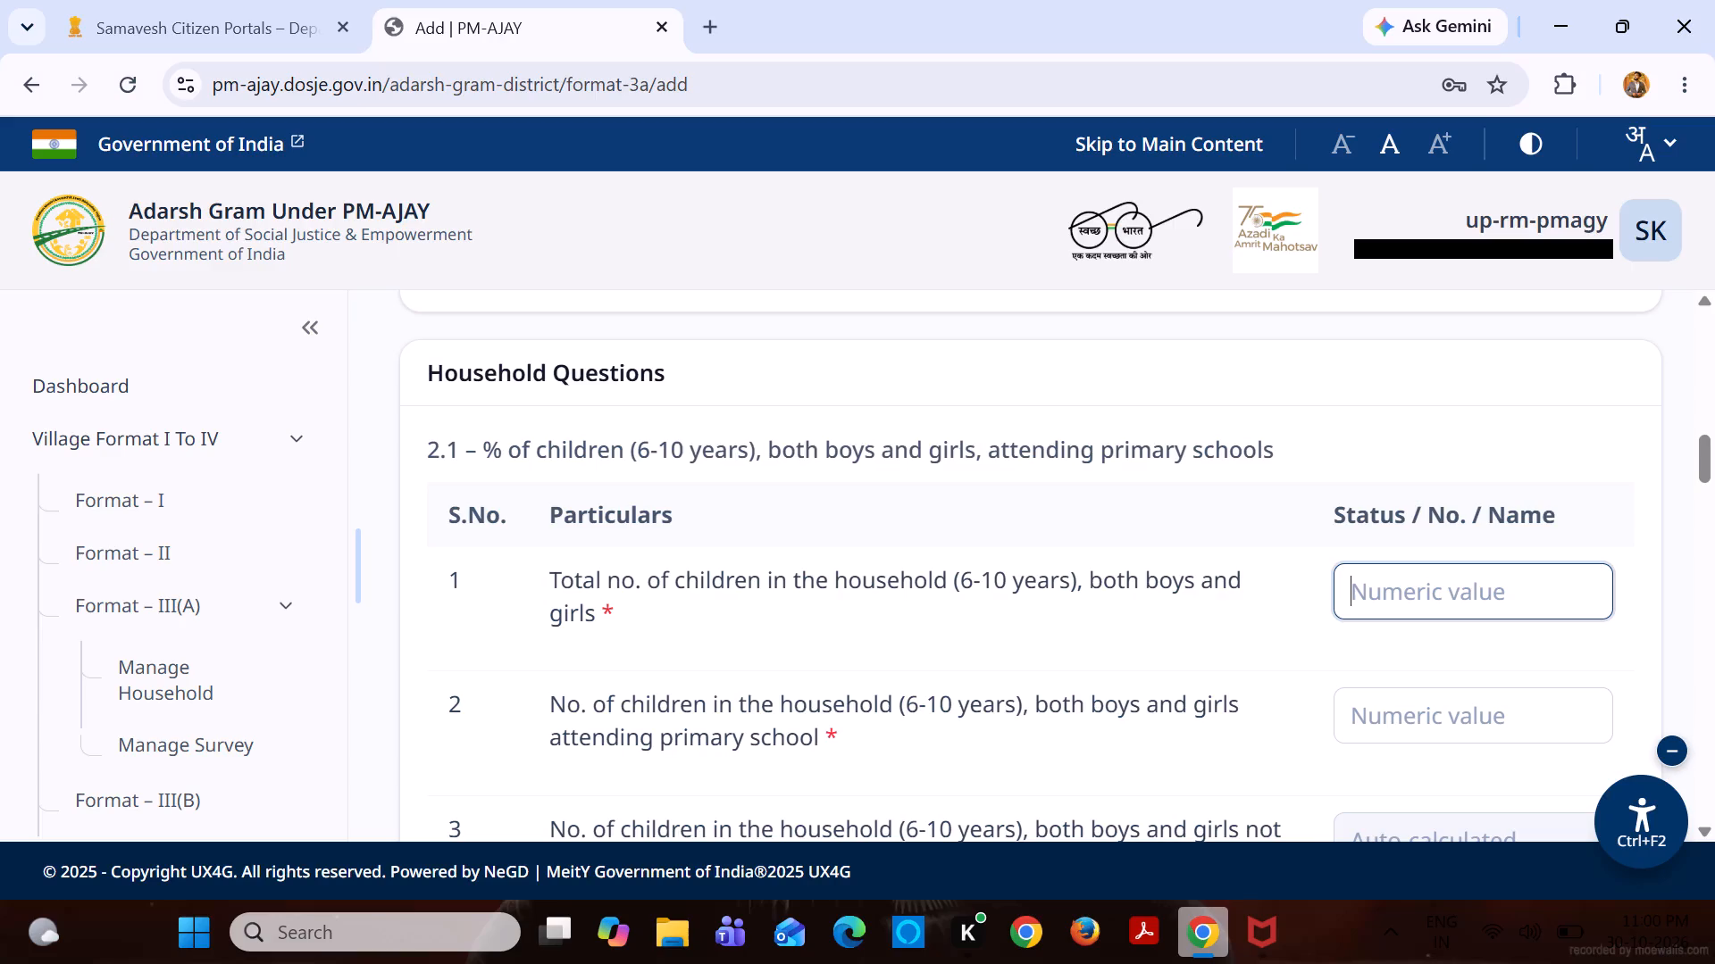
key(1)
click(1444, 724)
key(1)
scroll(1418, 611, down, 4)
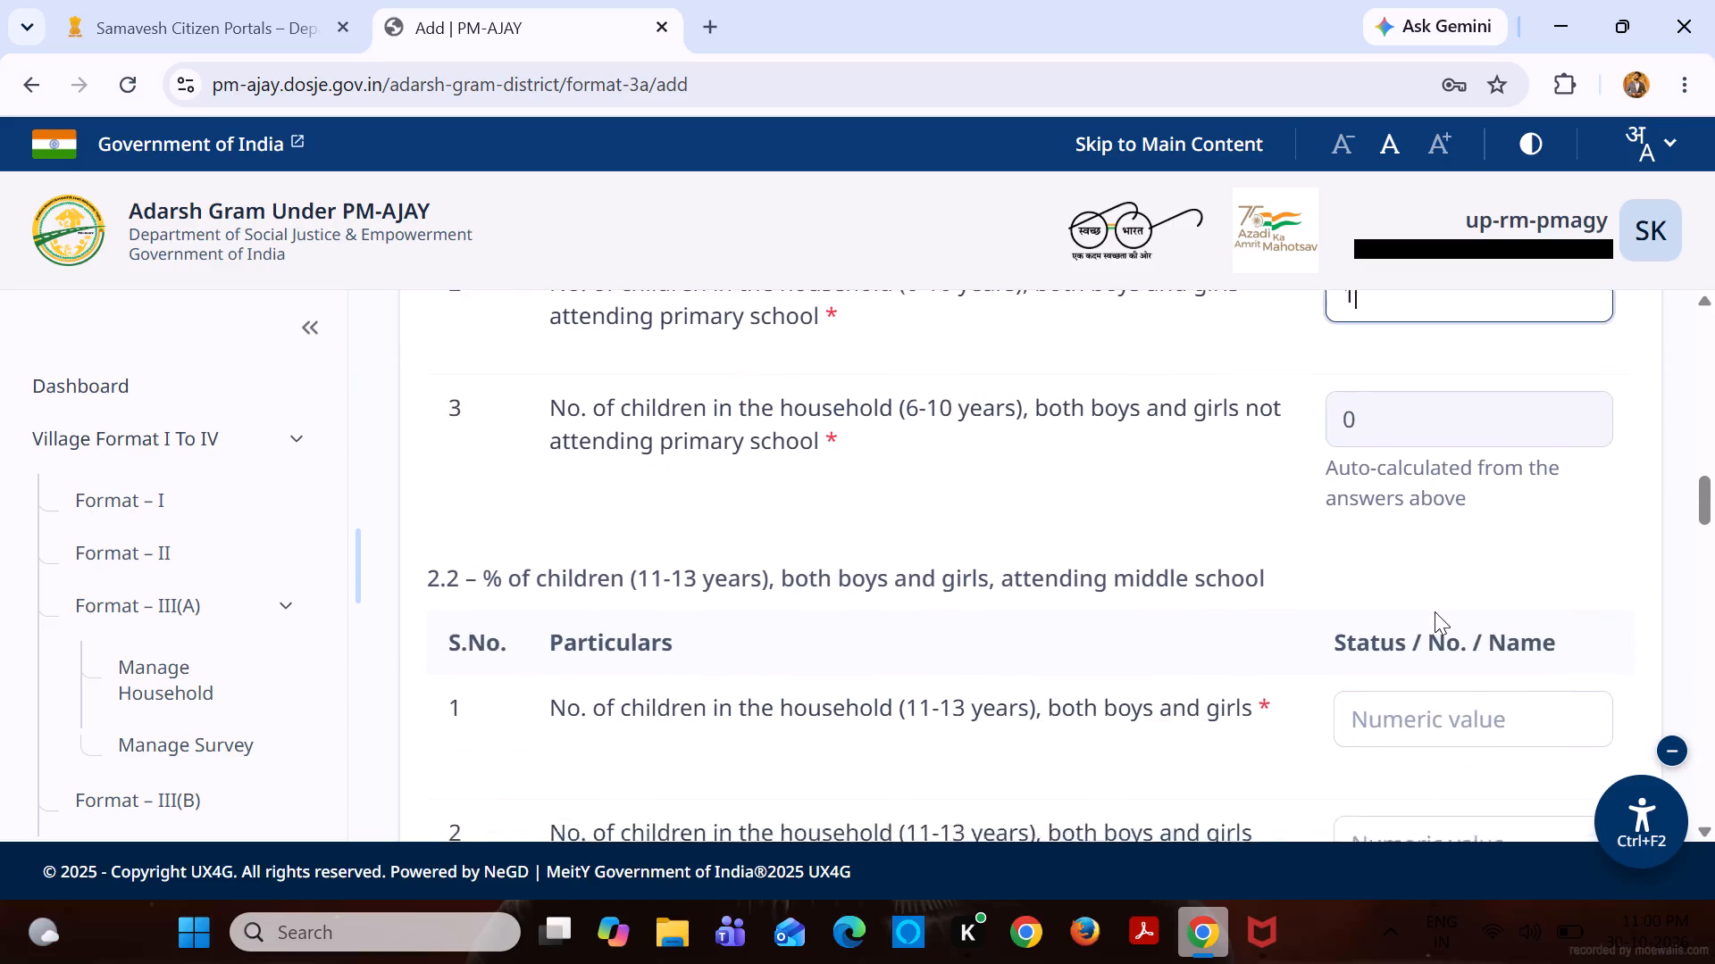
click(1439, 608)
key(1)
click(1405, 721)
key(1)
Enter 0 children aged 14-15, 2 aged 16-17 with 2 attending higher secondary school, and 0 aged 18-23, and submit Education.
scroll(1401, 694, down, 2)
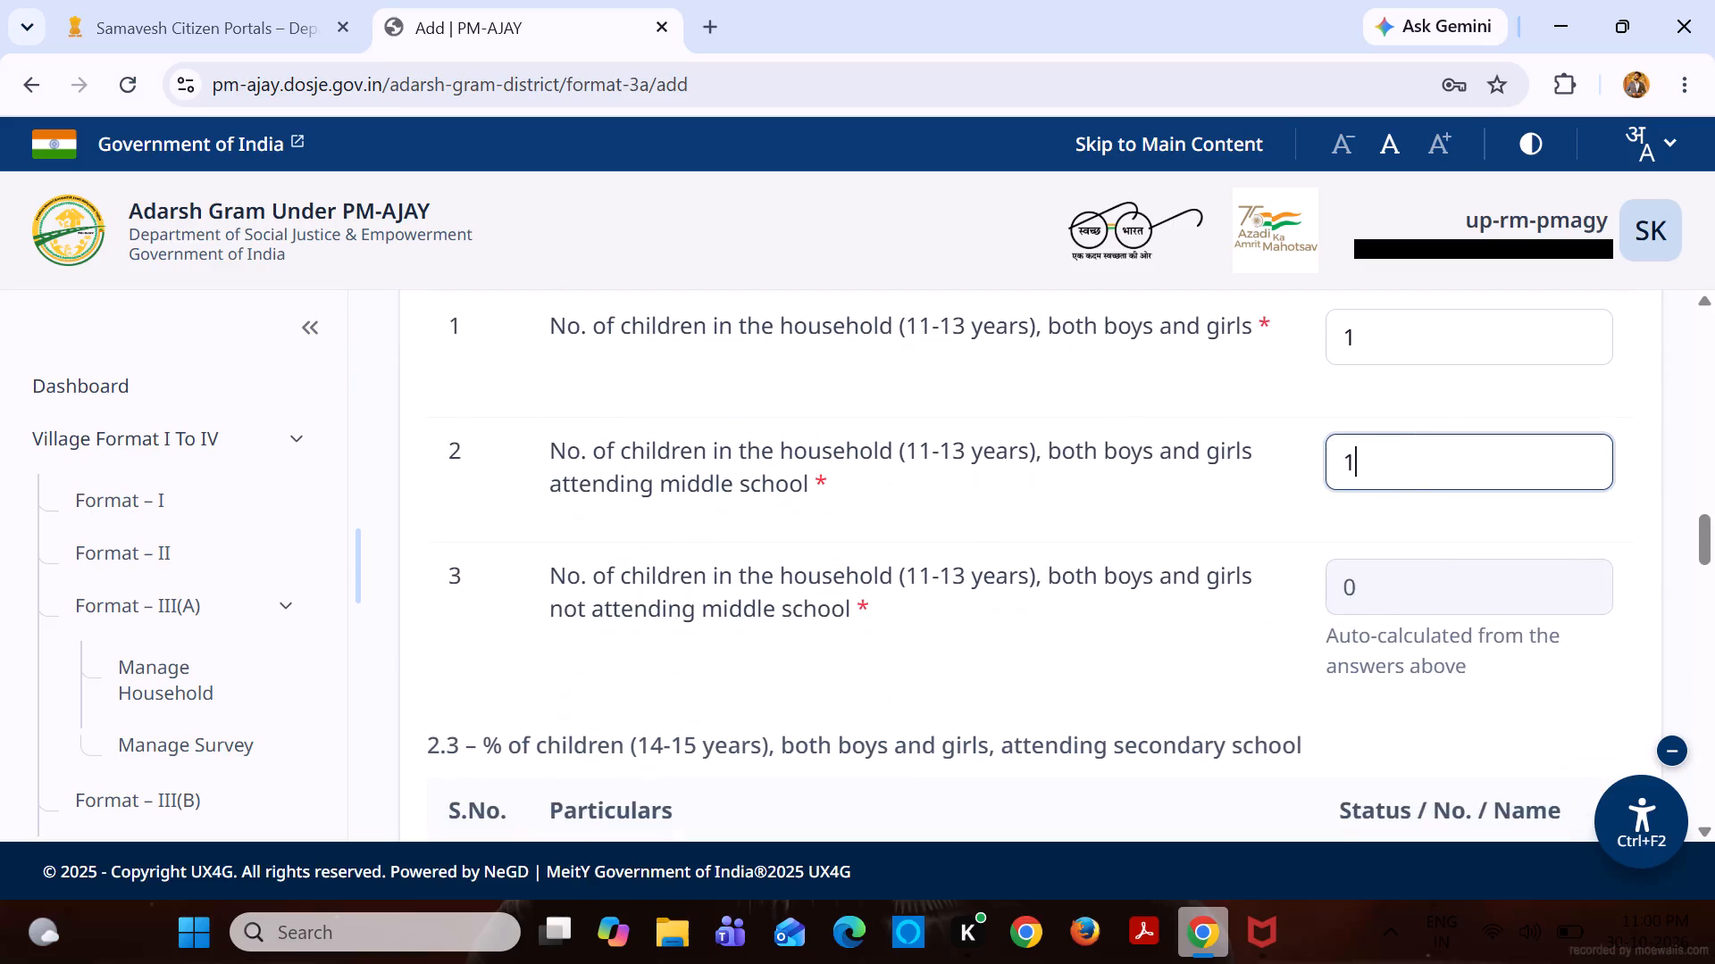
scroll(1459, 667, down, 2)
click(1455, 632)
key(0)
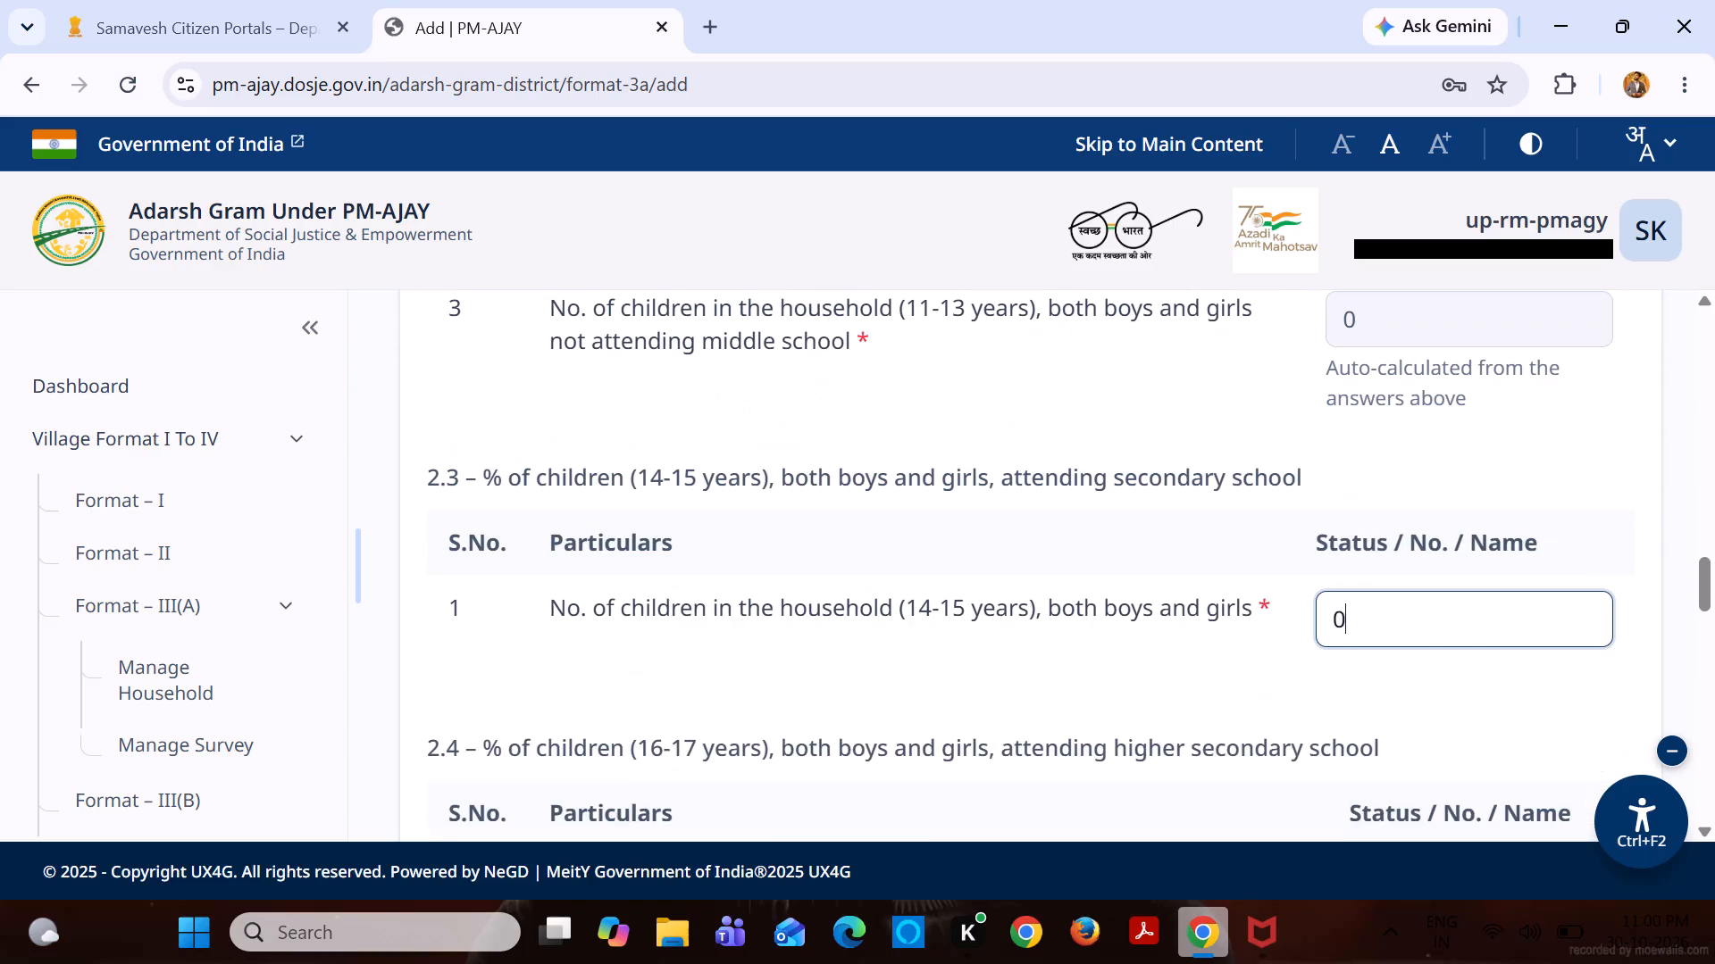
scroll(1456, 643, down, 2)
click(1463, 635)
key(2)
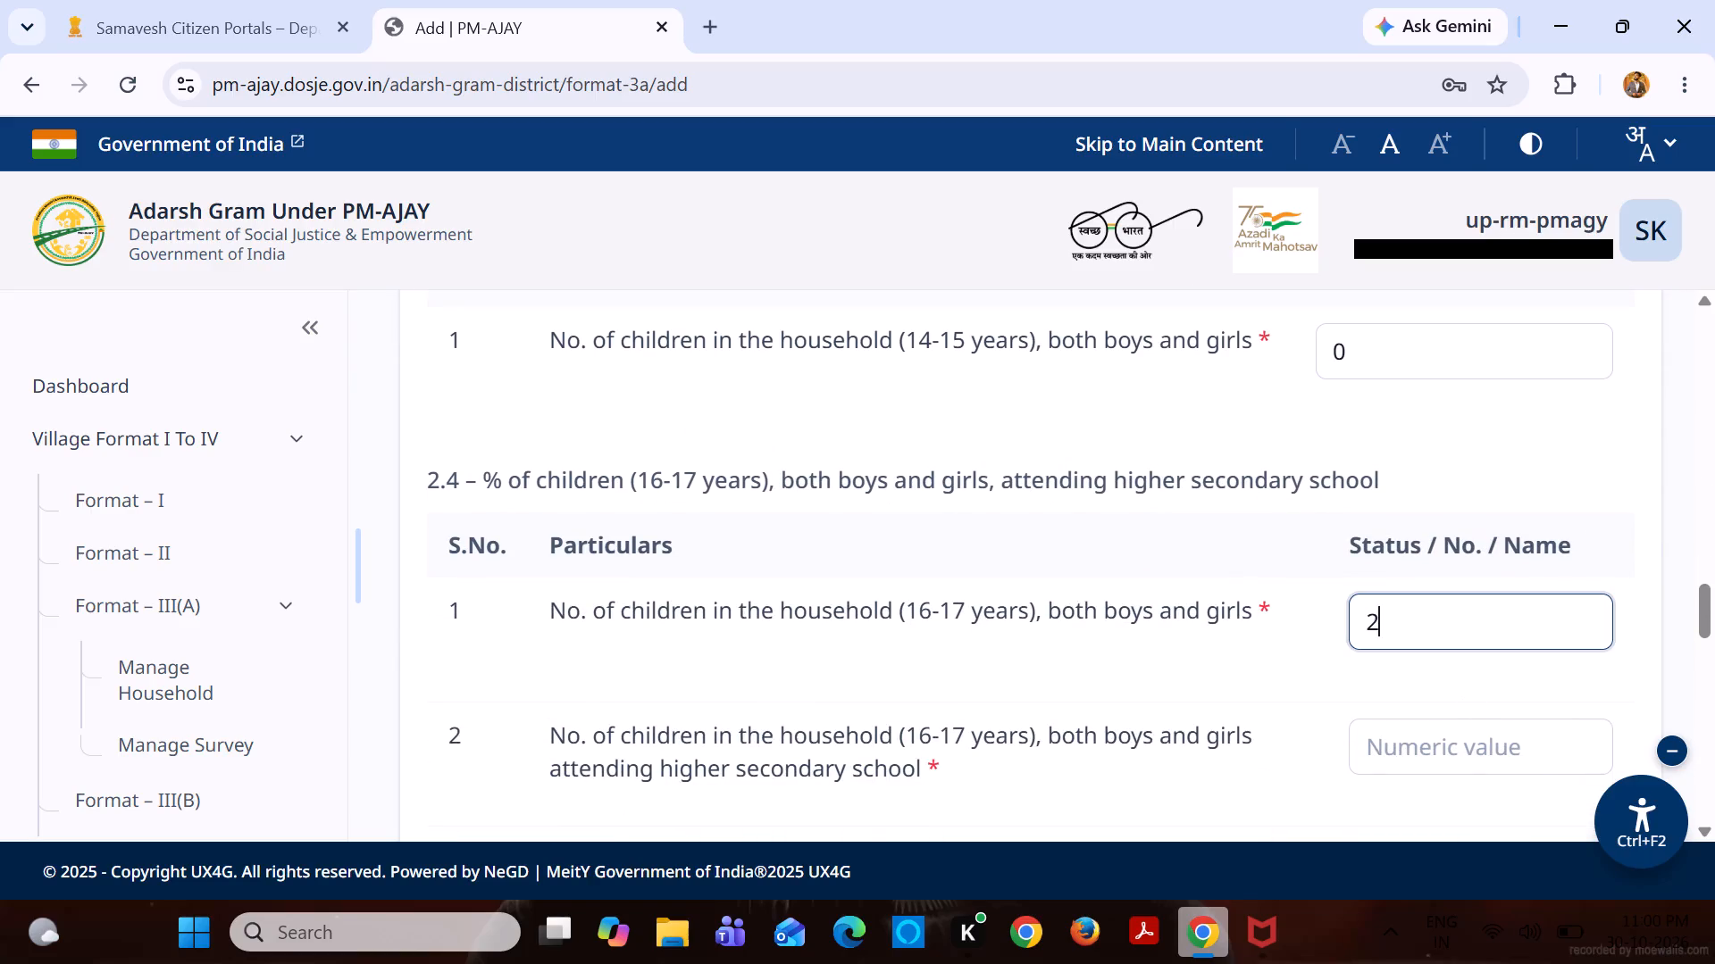
click(1462, 742)
key(2)
scroll(1461, 730, down, 3)
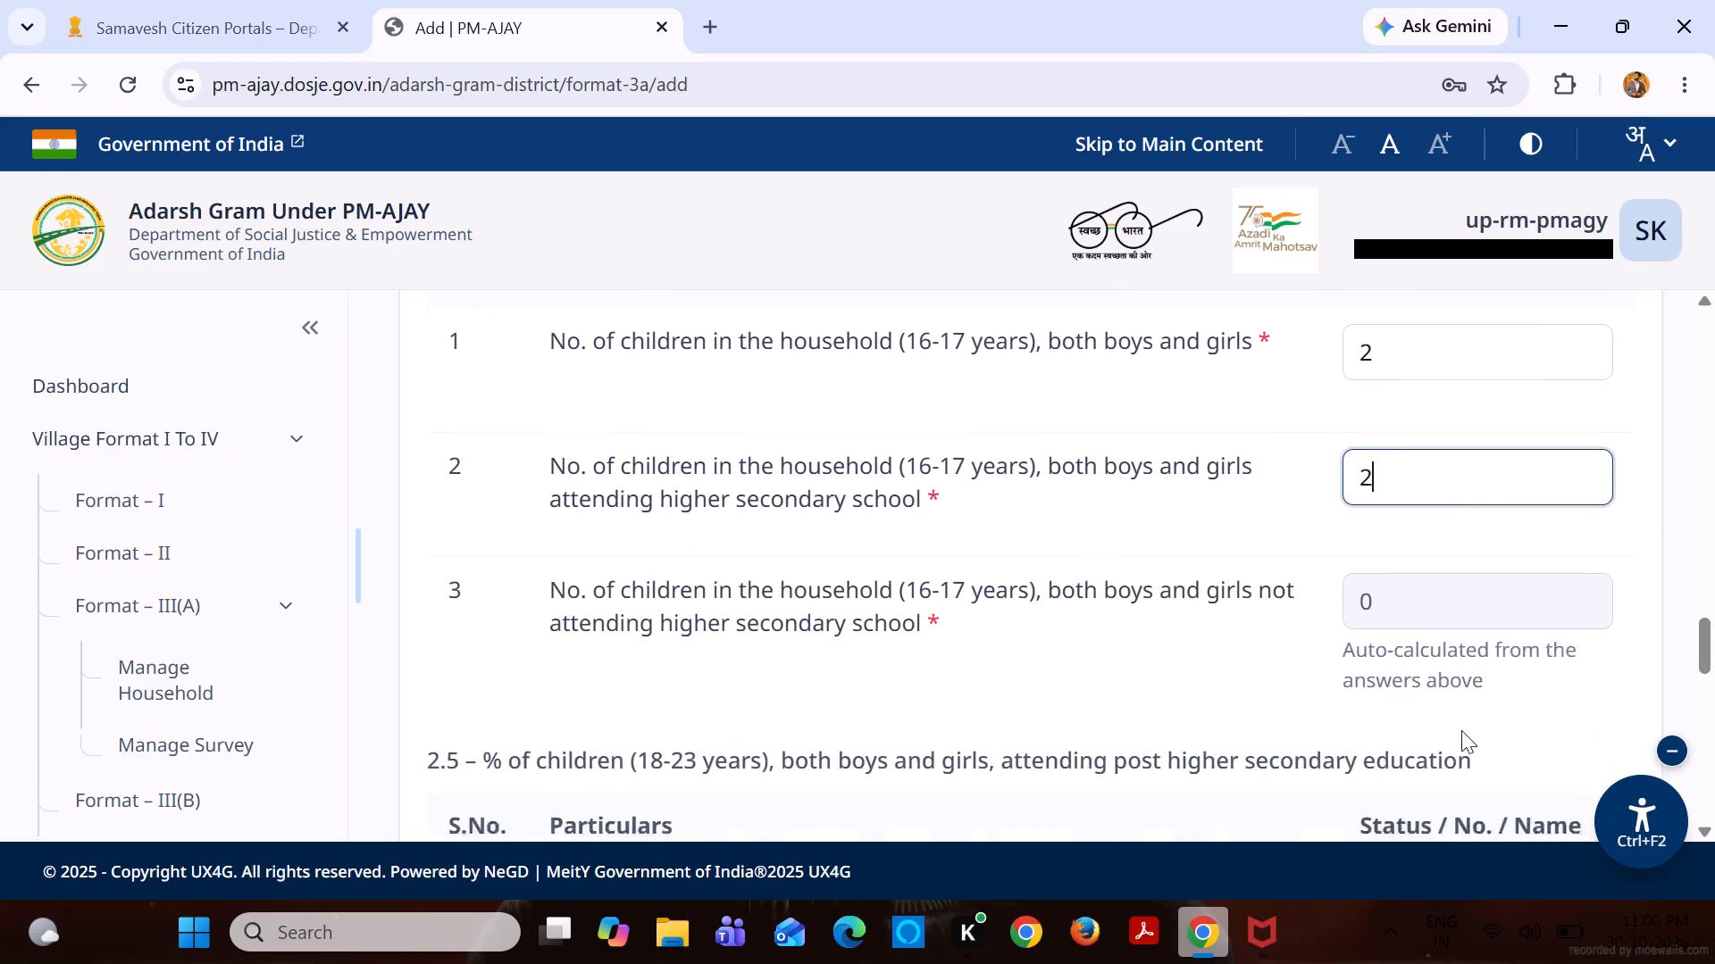
scroll(1461, 730, down, 1)
click(1461, 739)
click(1456, 639)
key(0)
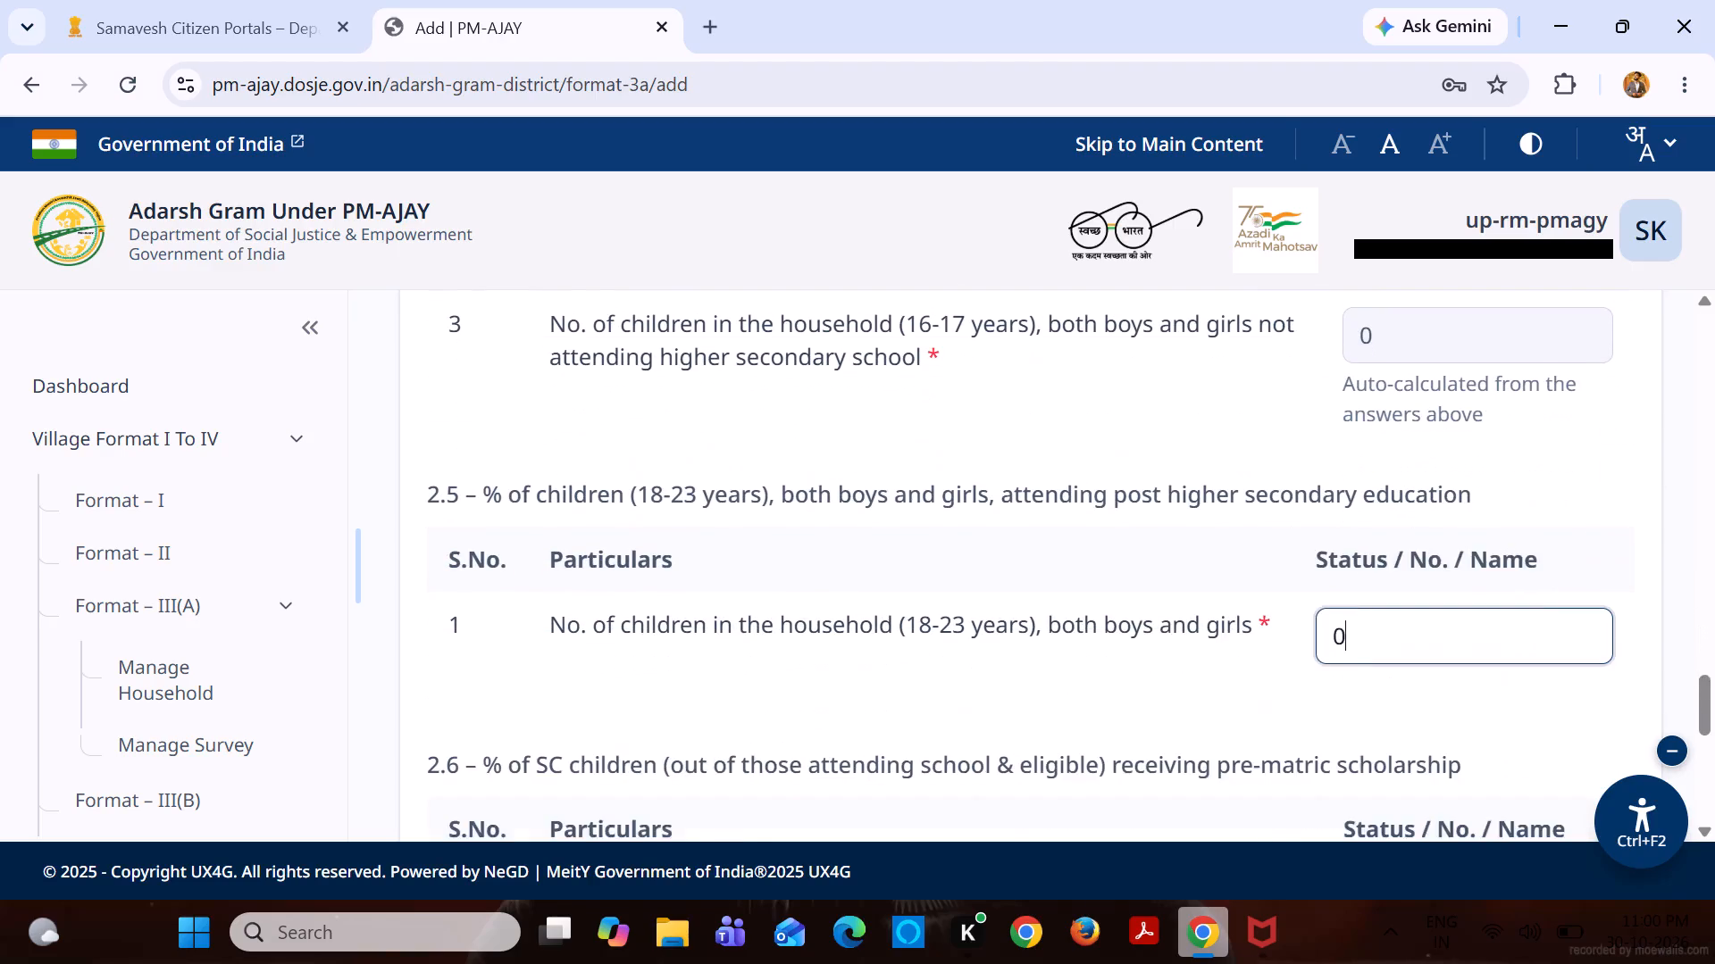
scroll(1455, 658, down, 3)
scroll(1449, 581, down, 5)
click(1511, 672)
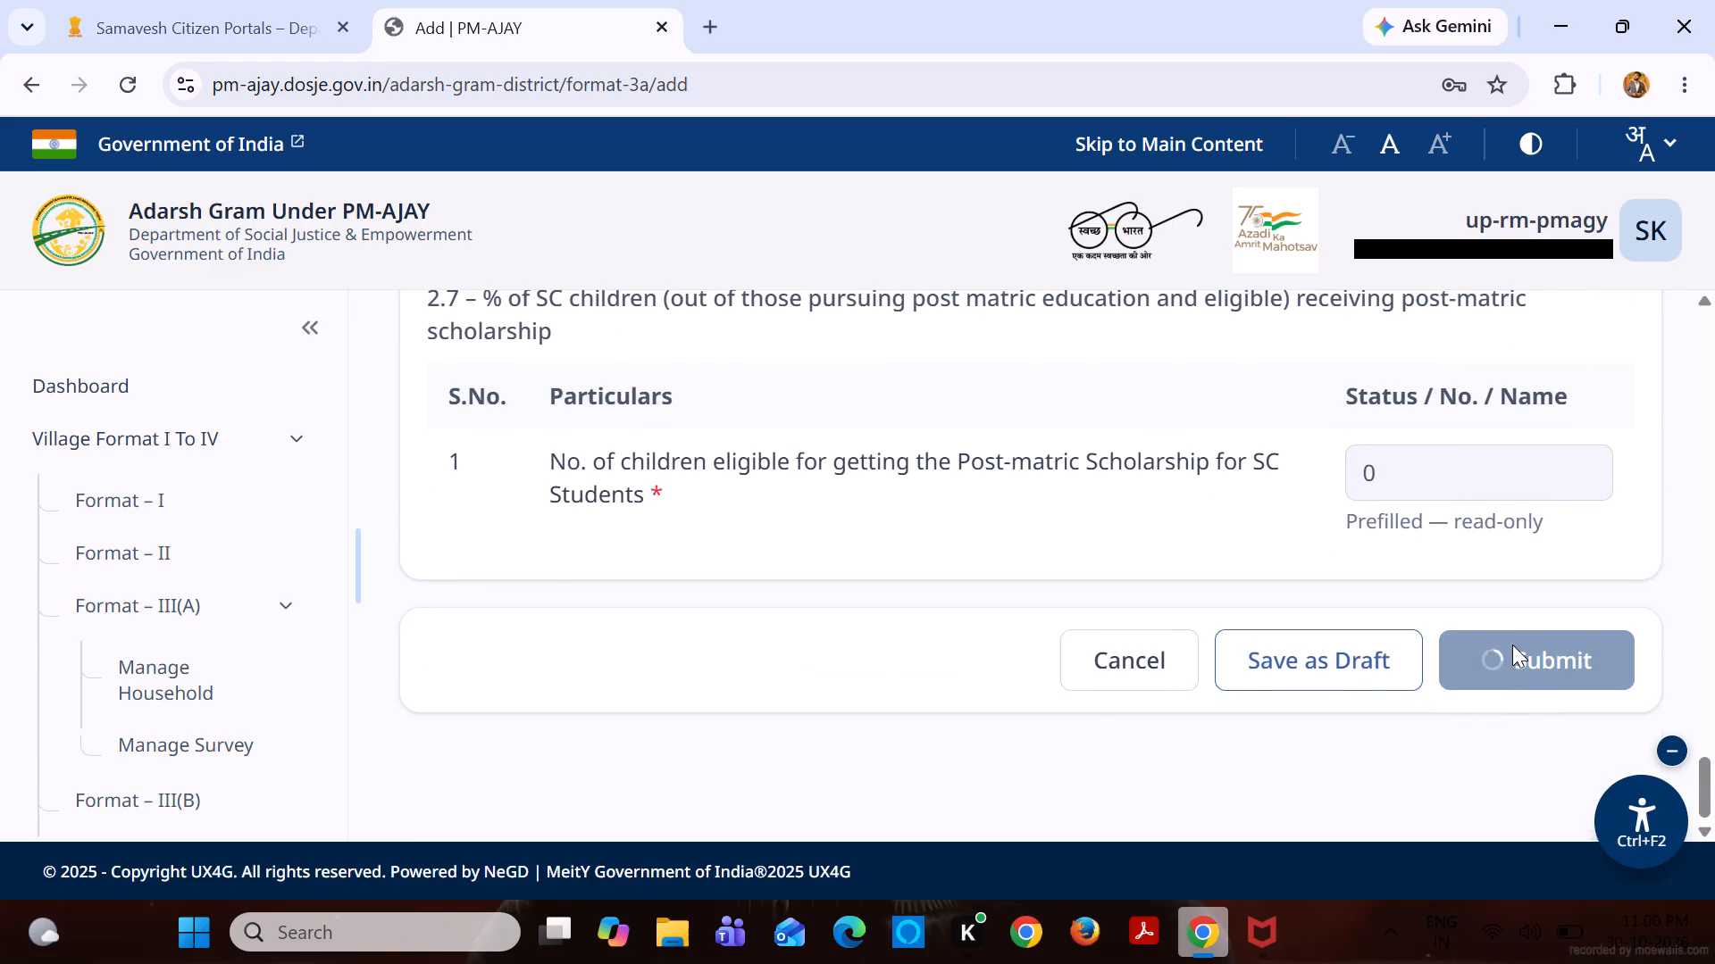
In 3 – Health and Nutrition, answer the opening selection question and enter 0 pregnant women and 0 deliveries during the last year.
click(1480, 443)
click(1368, 735)
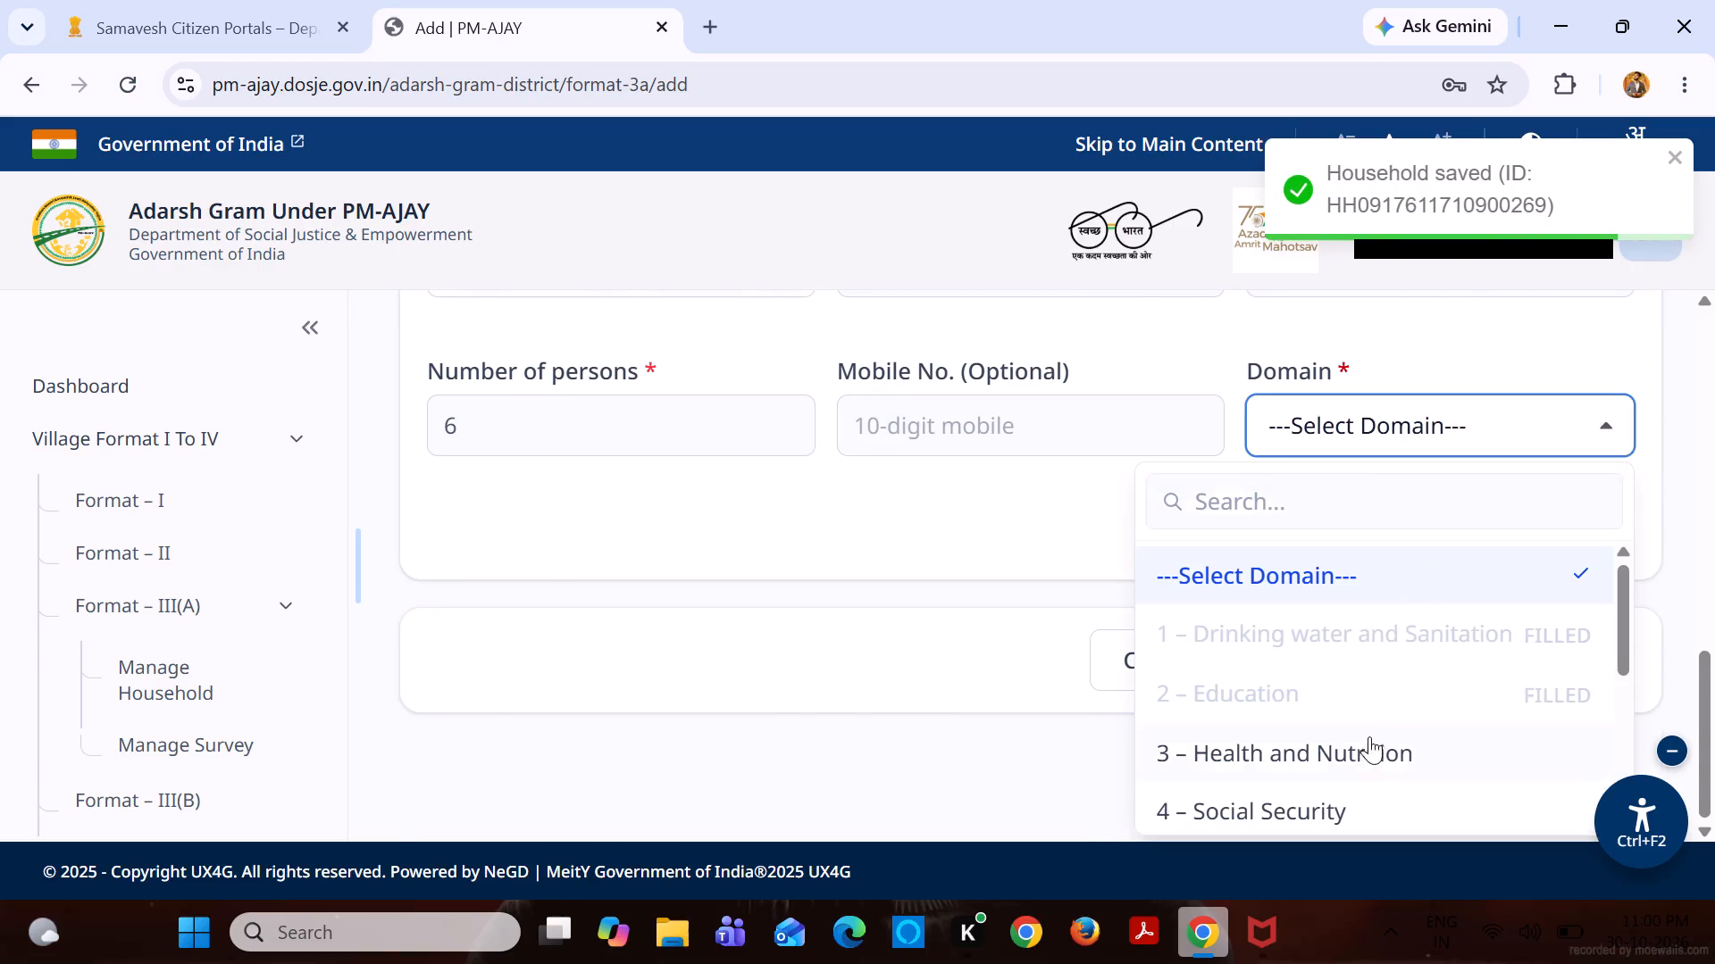
scroll(1370, 695, down, 3)
click(1505, 436)
click(1470, 546)
scroll(1471, 546, down, 2)
click(1494, 500)
click(1489, 470)
key(0)
scroll(1466, 481, down, 1)
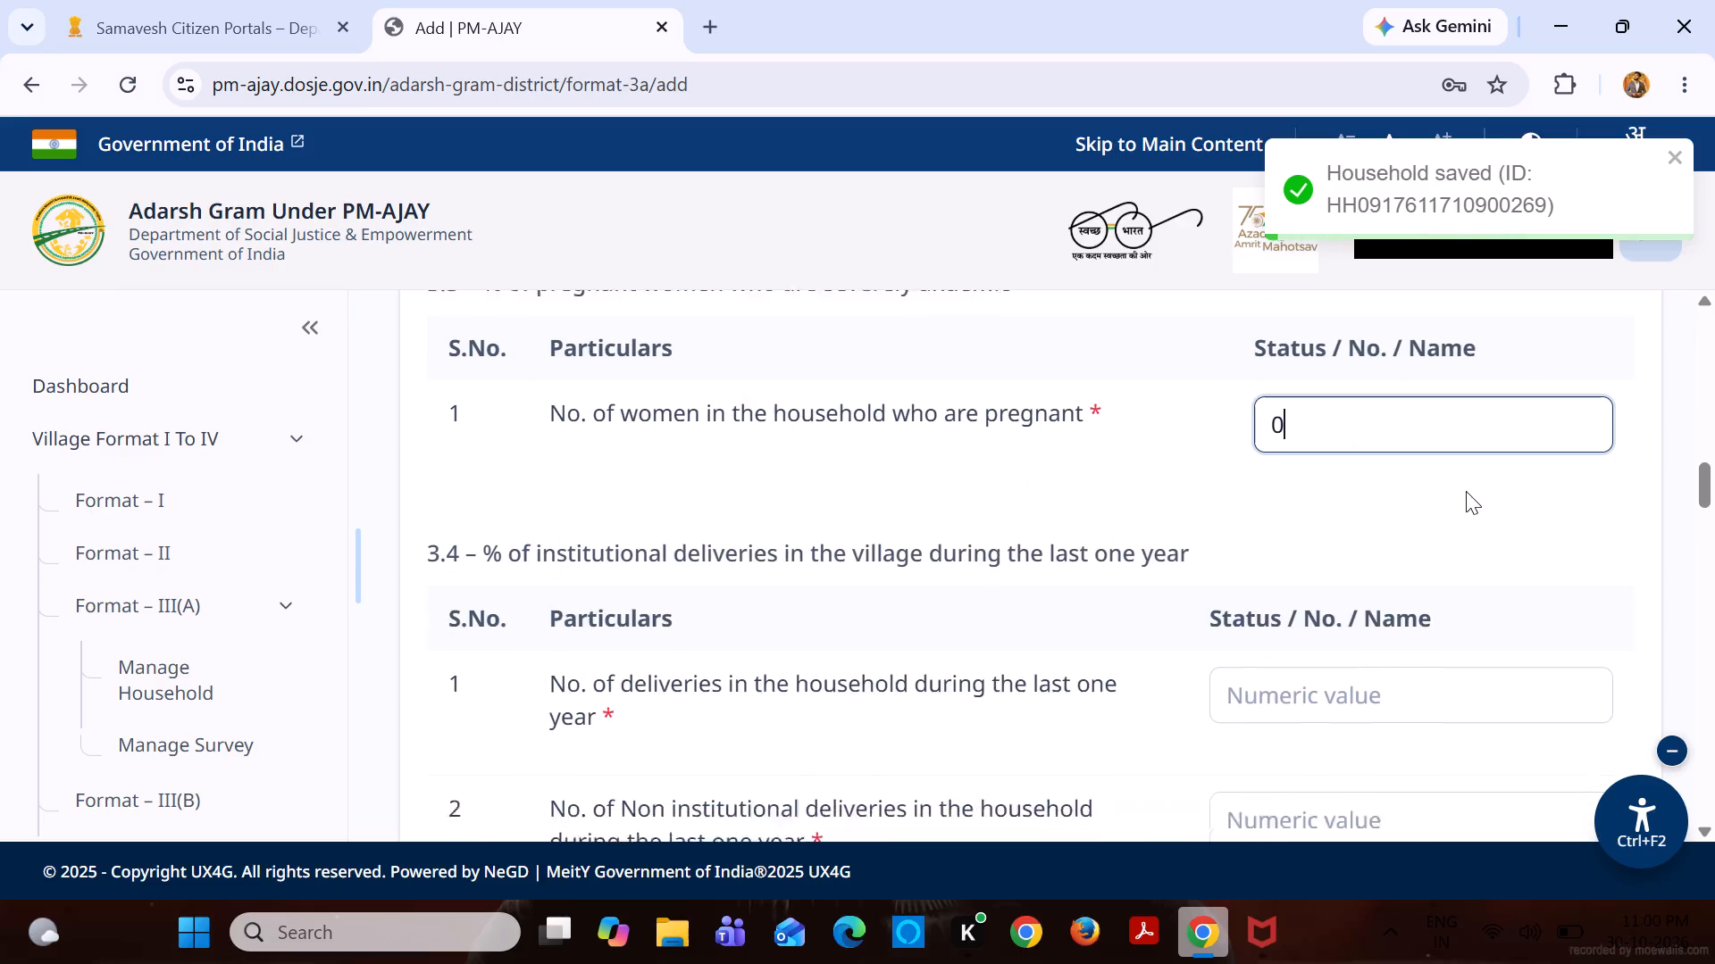
click(1263, 600)
key(0)
Enter 0 children born during the last year, 0 children below one year and 0 children aged 0-5 years.
scroll(1267, 598, down, 2)
click(1291, 580)
key(0)
scroll(1288, 586, down, 2)
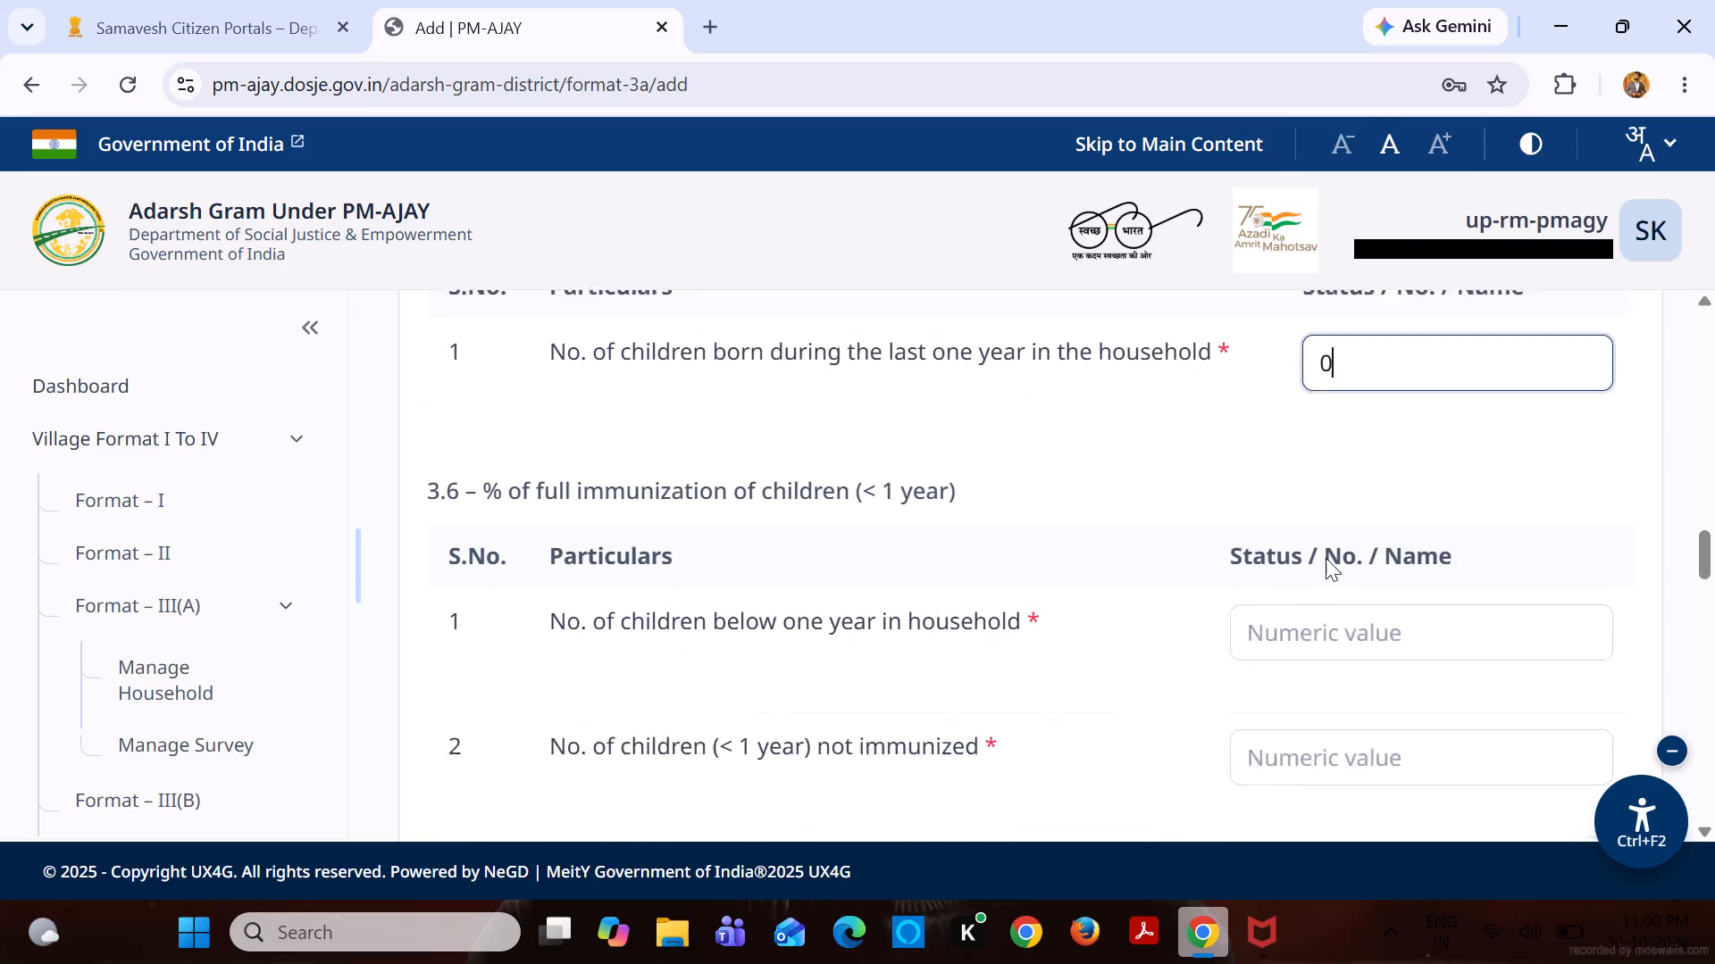
drag(1337, 563, 1335, 572)
click(1330, 588)
key(0)
scroll(1330, 585, down, 2)
click(1361, 588)
key(0)
Enter 0 for women pregnant last year, children under 1 year in 3.9 and members with communicable diseases, and submit Health and Nutrition.
scroll(1360, 589, down, 2)
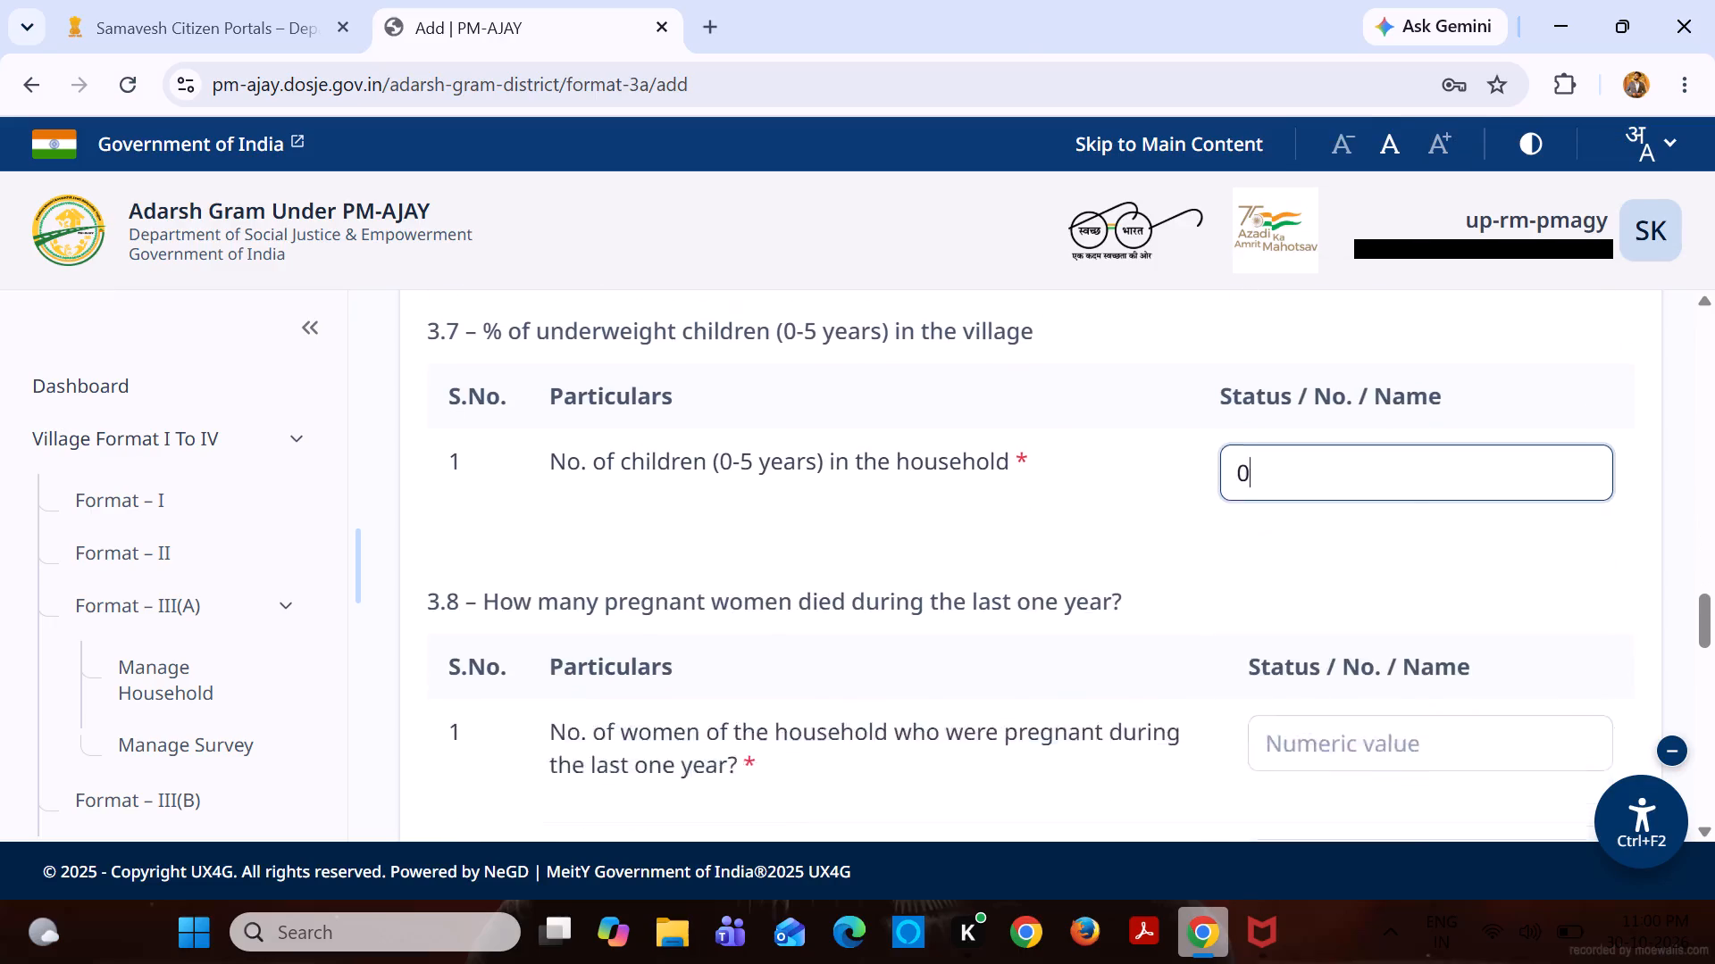
click(1376, 602)
key(0)
scroll(1377, 599, down, 1)
click(1297, 735)
key(0)
scroll(1318, 704, down, 2)
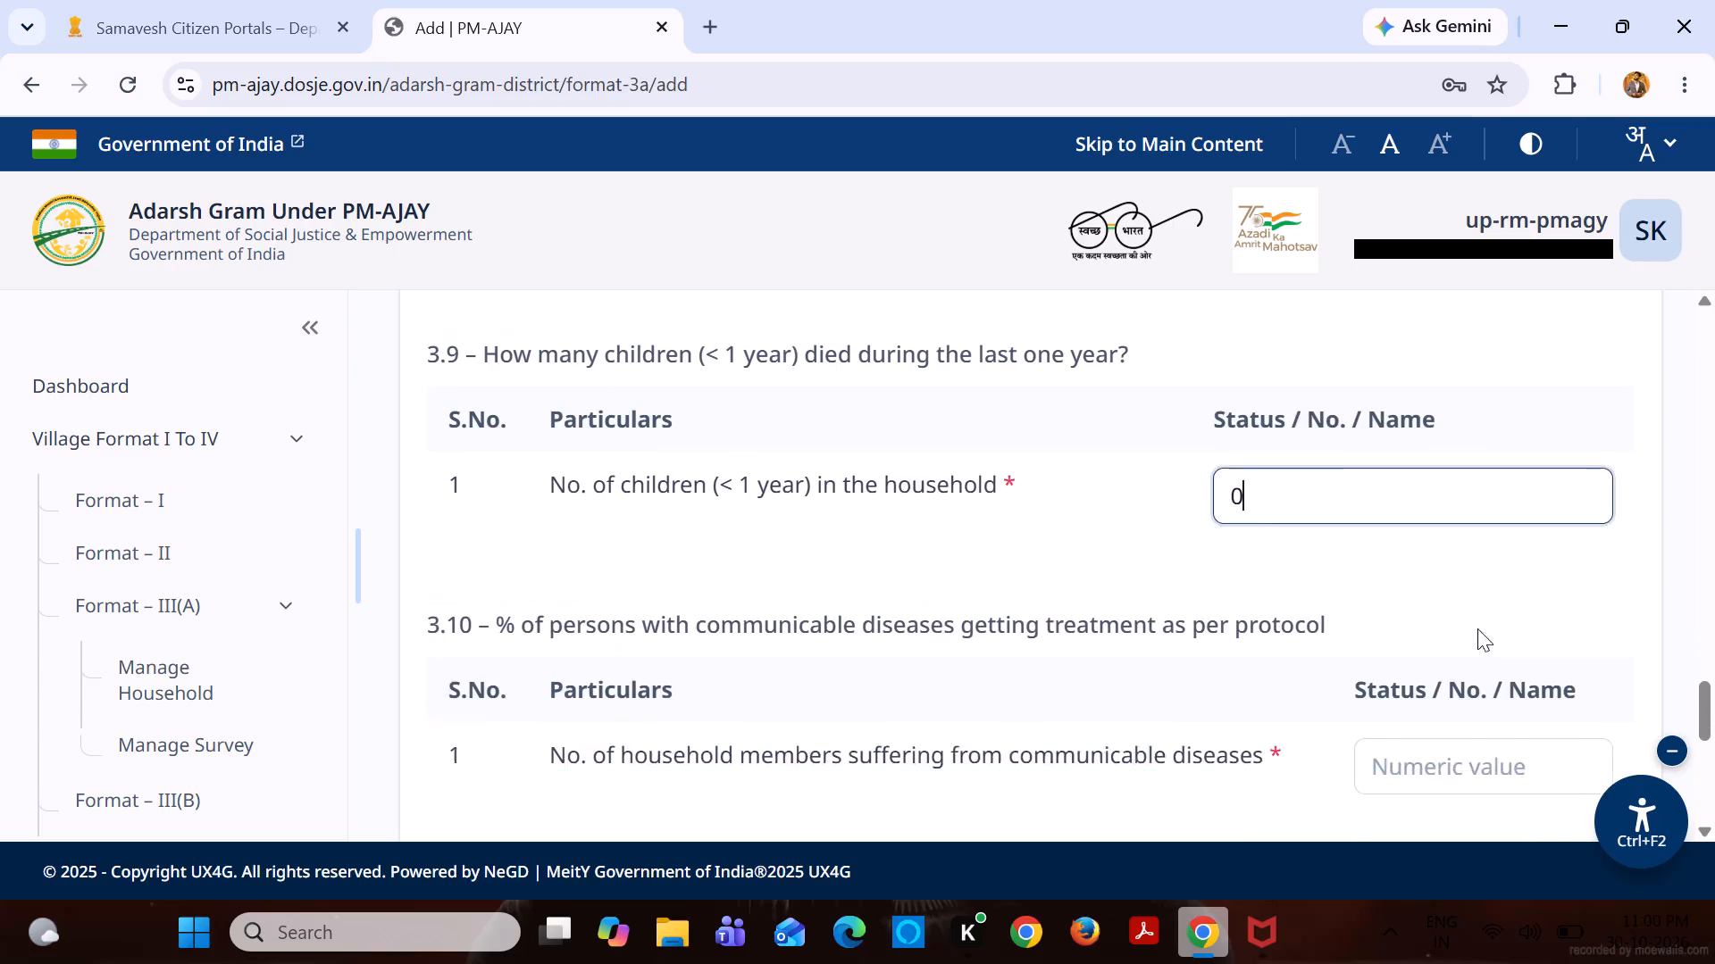
click(1437, 734)
key(0)
scroll(1439, 728, down, 2)
click(1591, 674)
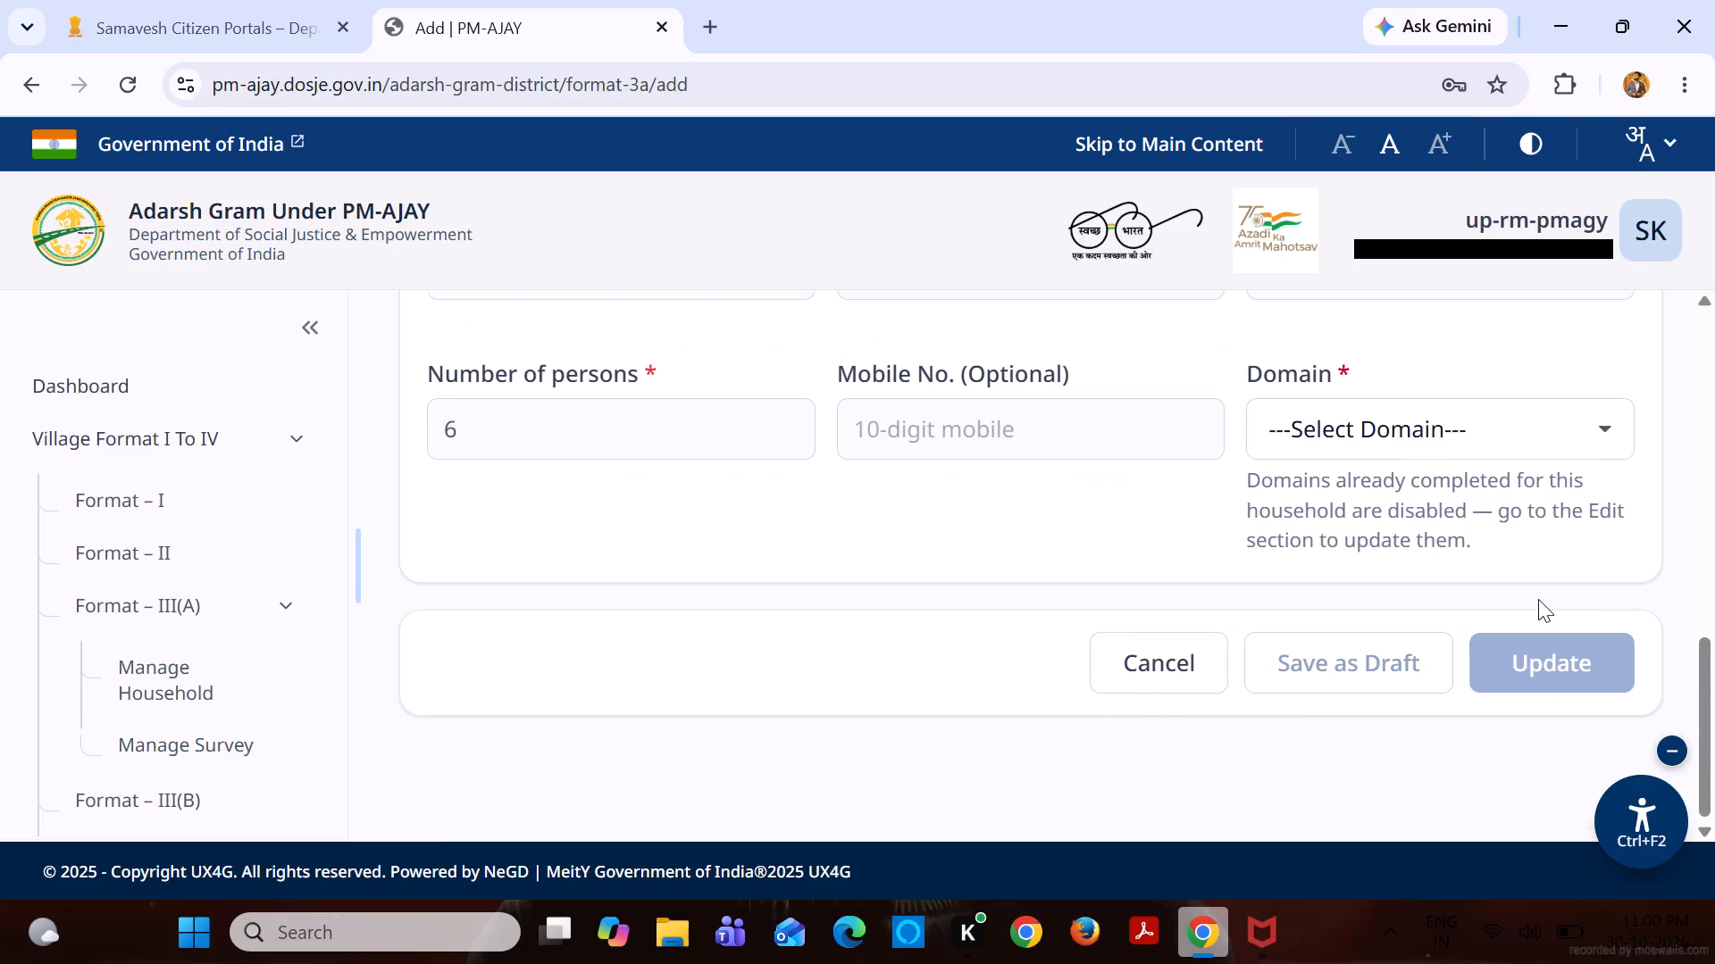
Complete and submit 4 – Social Security with 0 persons eligible for Widow Pension, Old Age Pension and Disability Pension.
click(1458, 401)
scroll(1394, 601, down, 1)
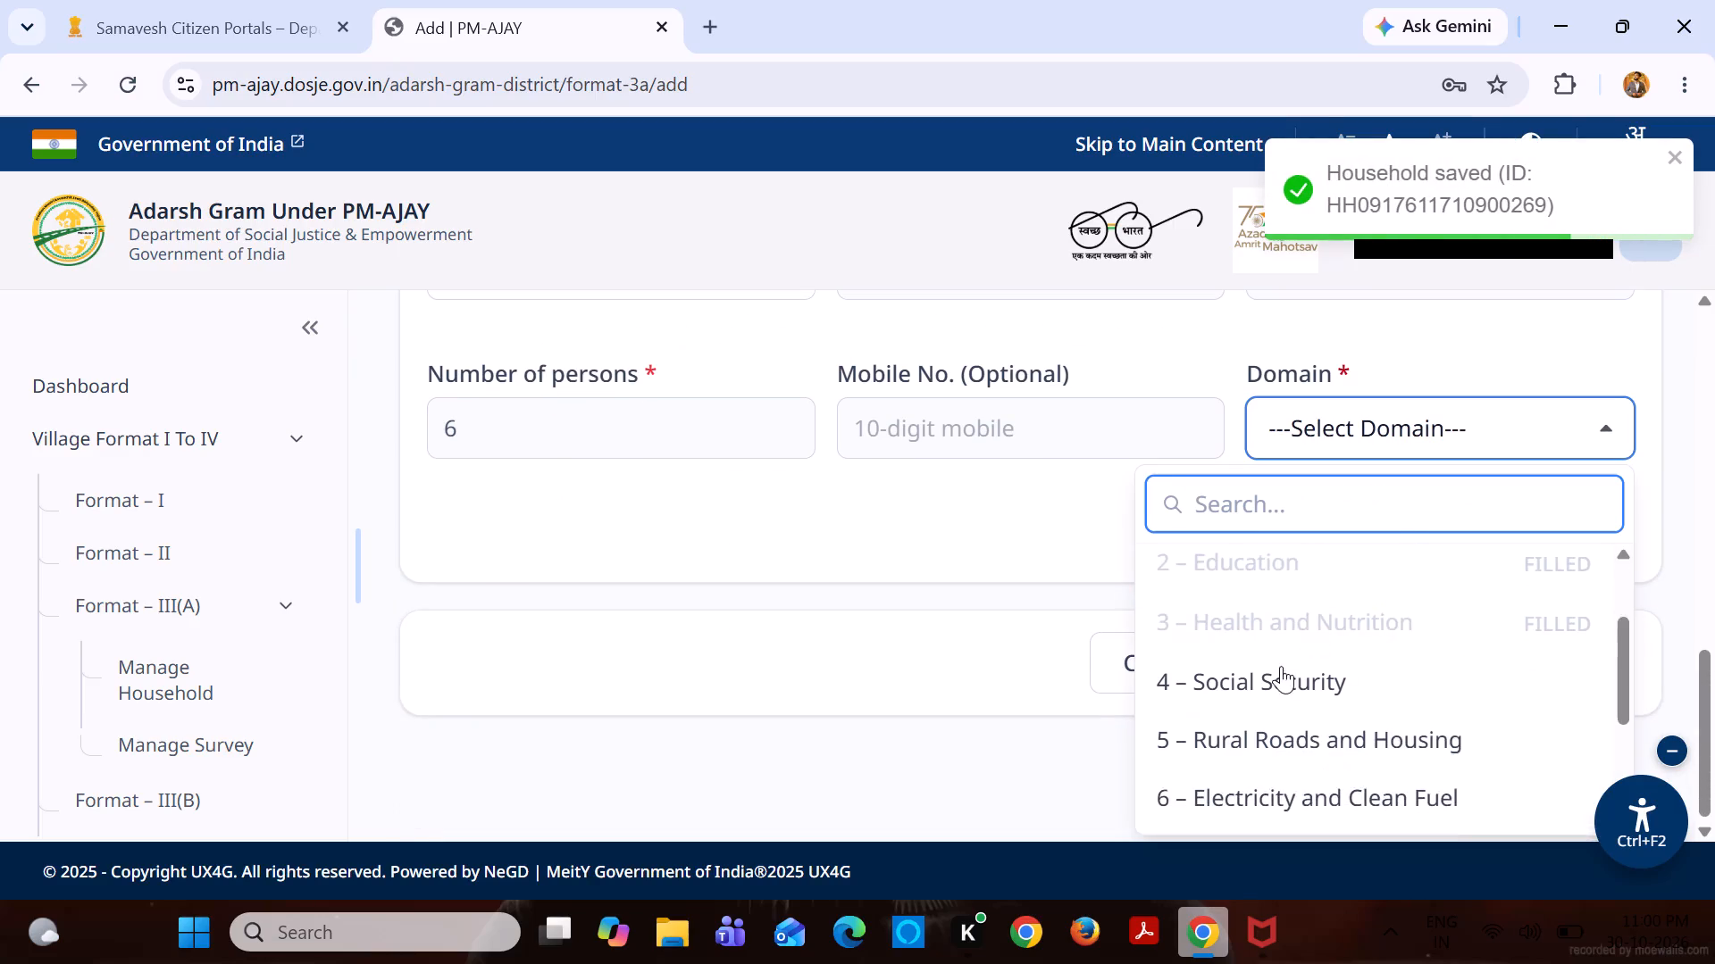
click(1281, 667)
scroll(1281, 665, down, 2)
click(1429, 606)
key(0)
scroll(1428, 608, down, 2)
click(1437, 611)
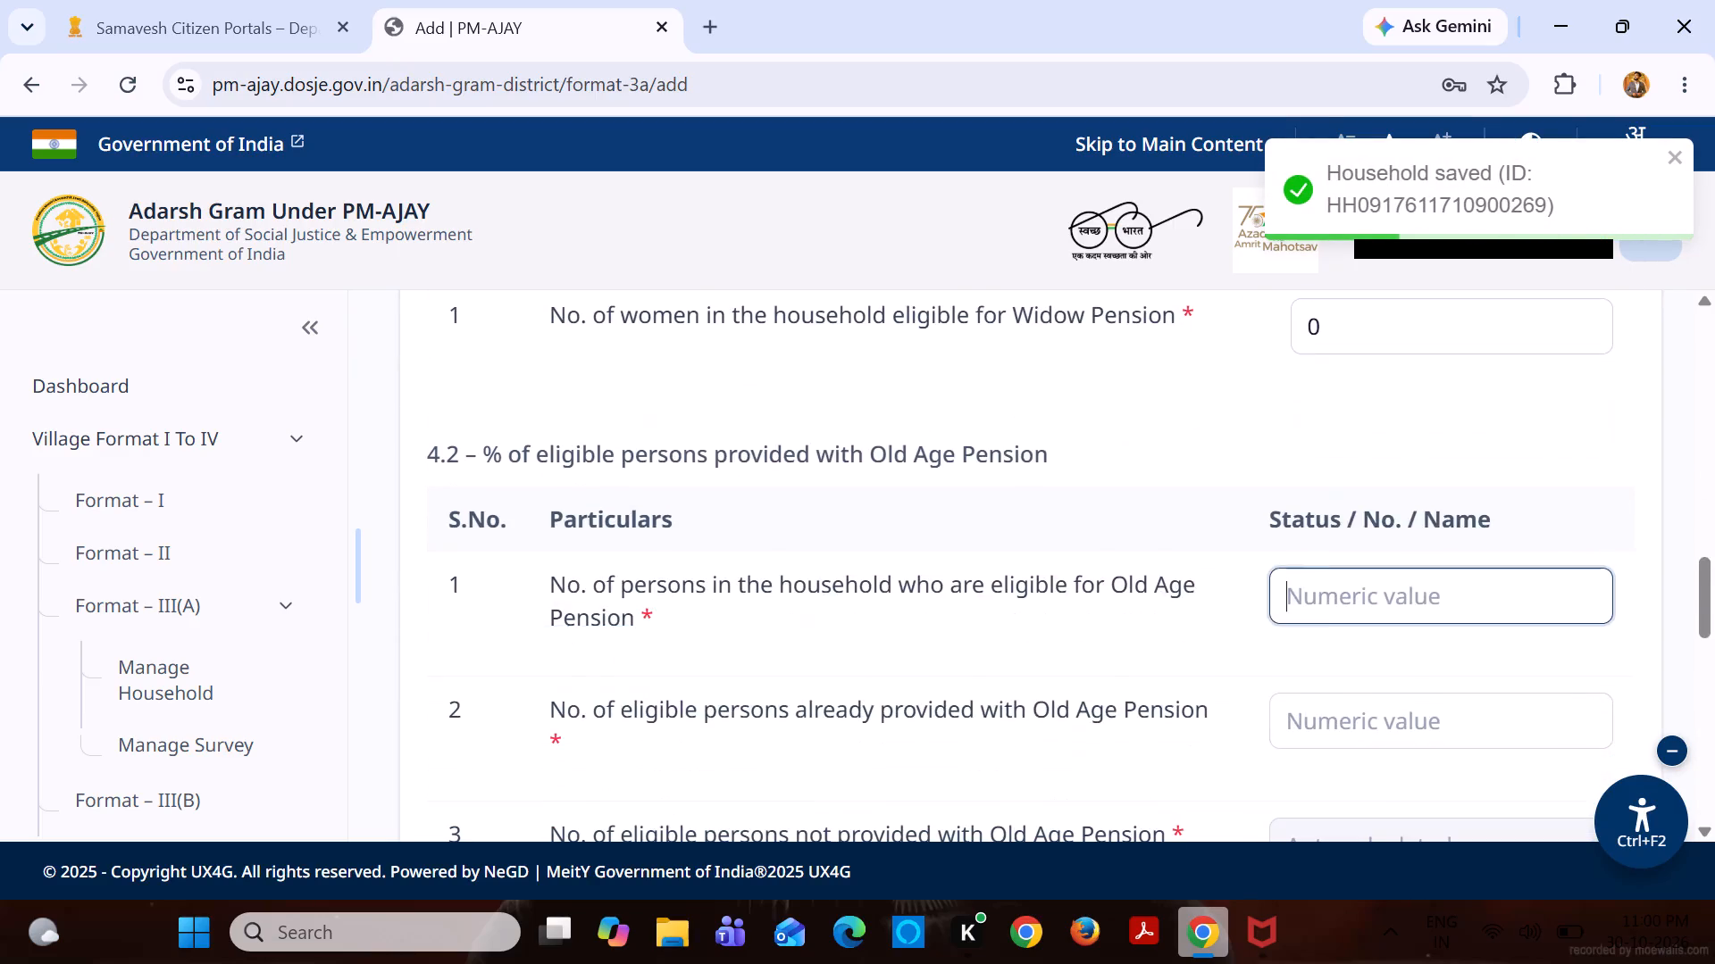
key(0)
scroll(1434, 604, down, 2)
click(1366, 601)
key(0)
scroll(1390, 659, down, 1)
click(1546, 661)
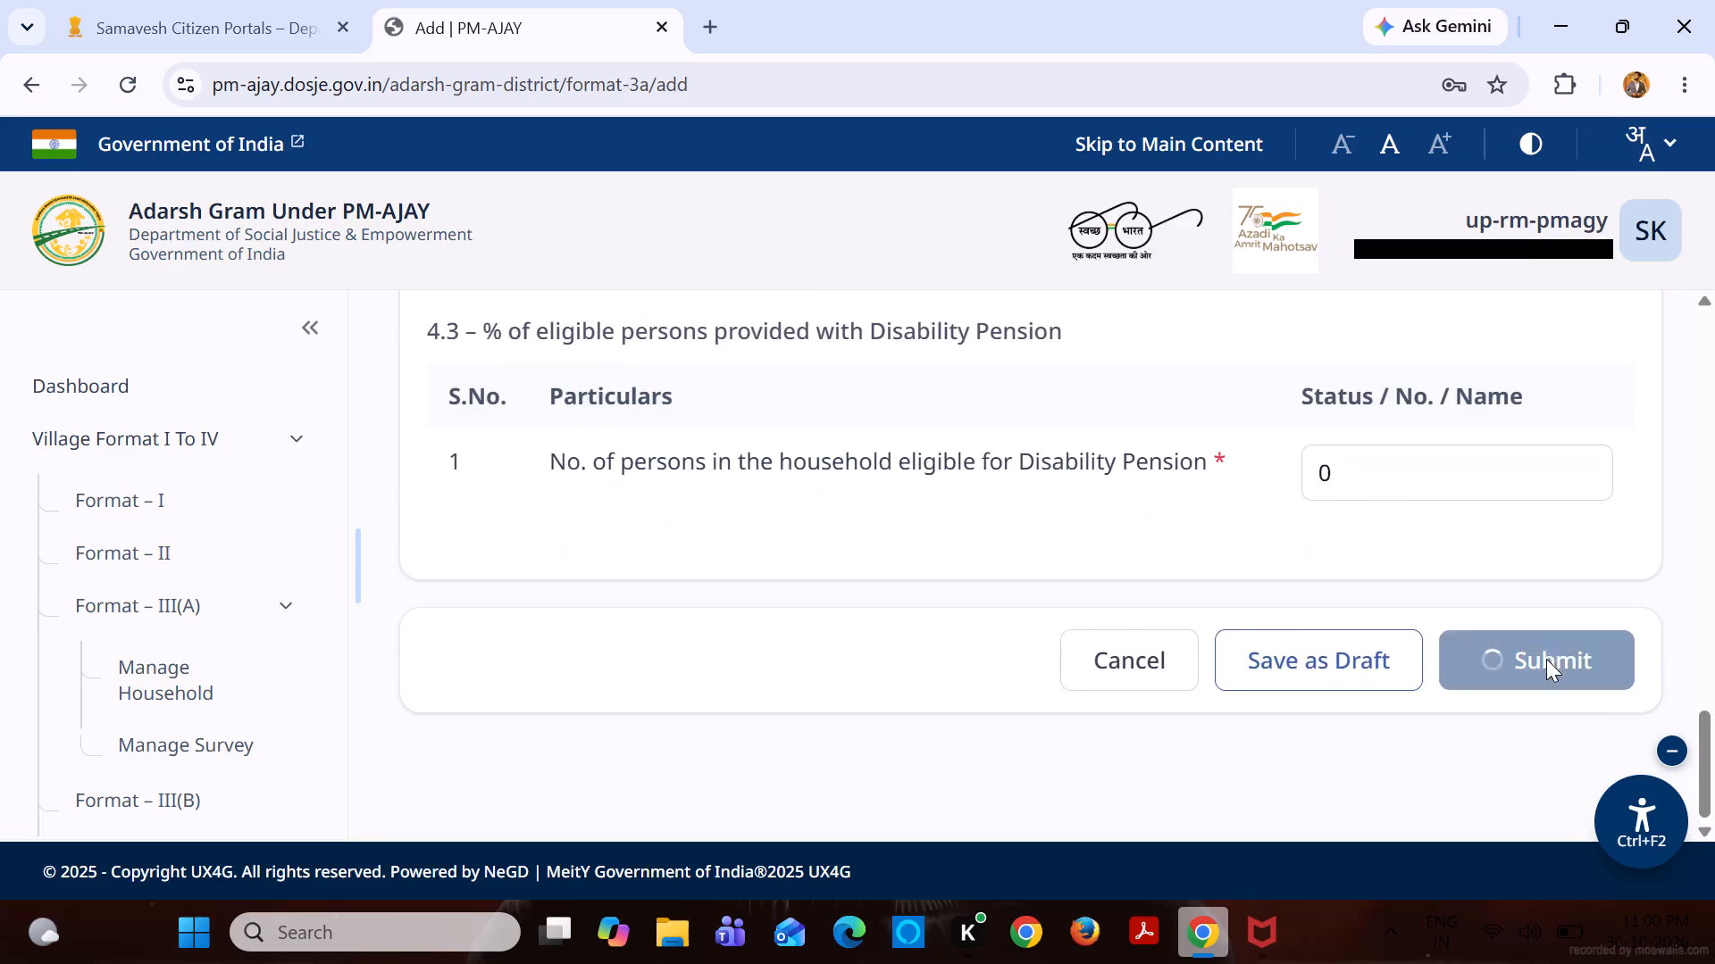
In 6 – Electricity and Clean Fuel, answer Yes to having an electricity connection in 6.2 and 6.3 and Yes to using at least one LED bulb.
drag(1499, 419, 1500, 427)
scroll(1426, 677, down, 3)
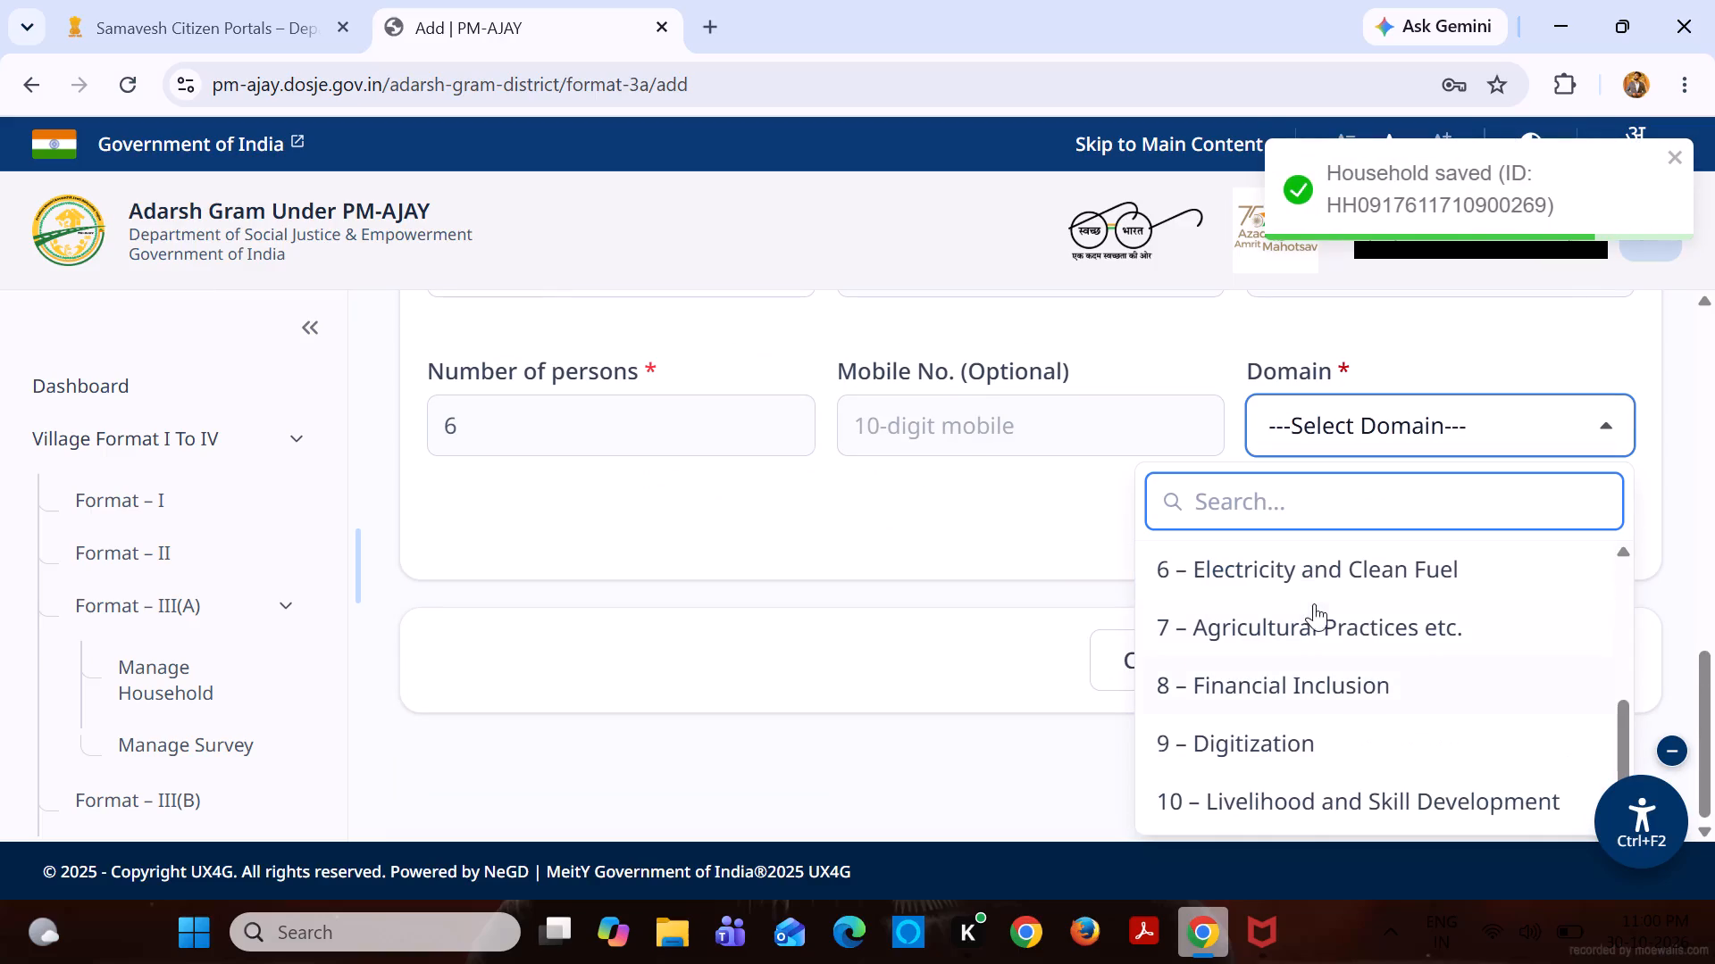
click(1307, 569)
scroll(1292, 673, down, 2)
click(1517, 630)
click(1465, 709)
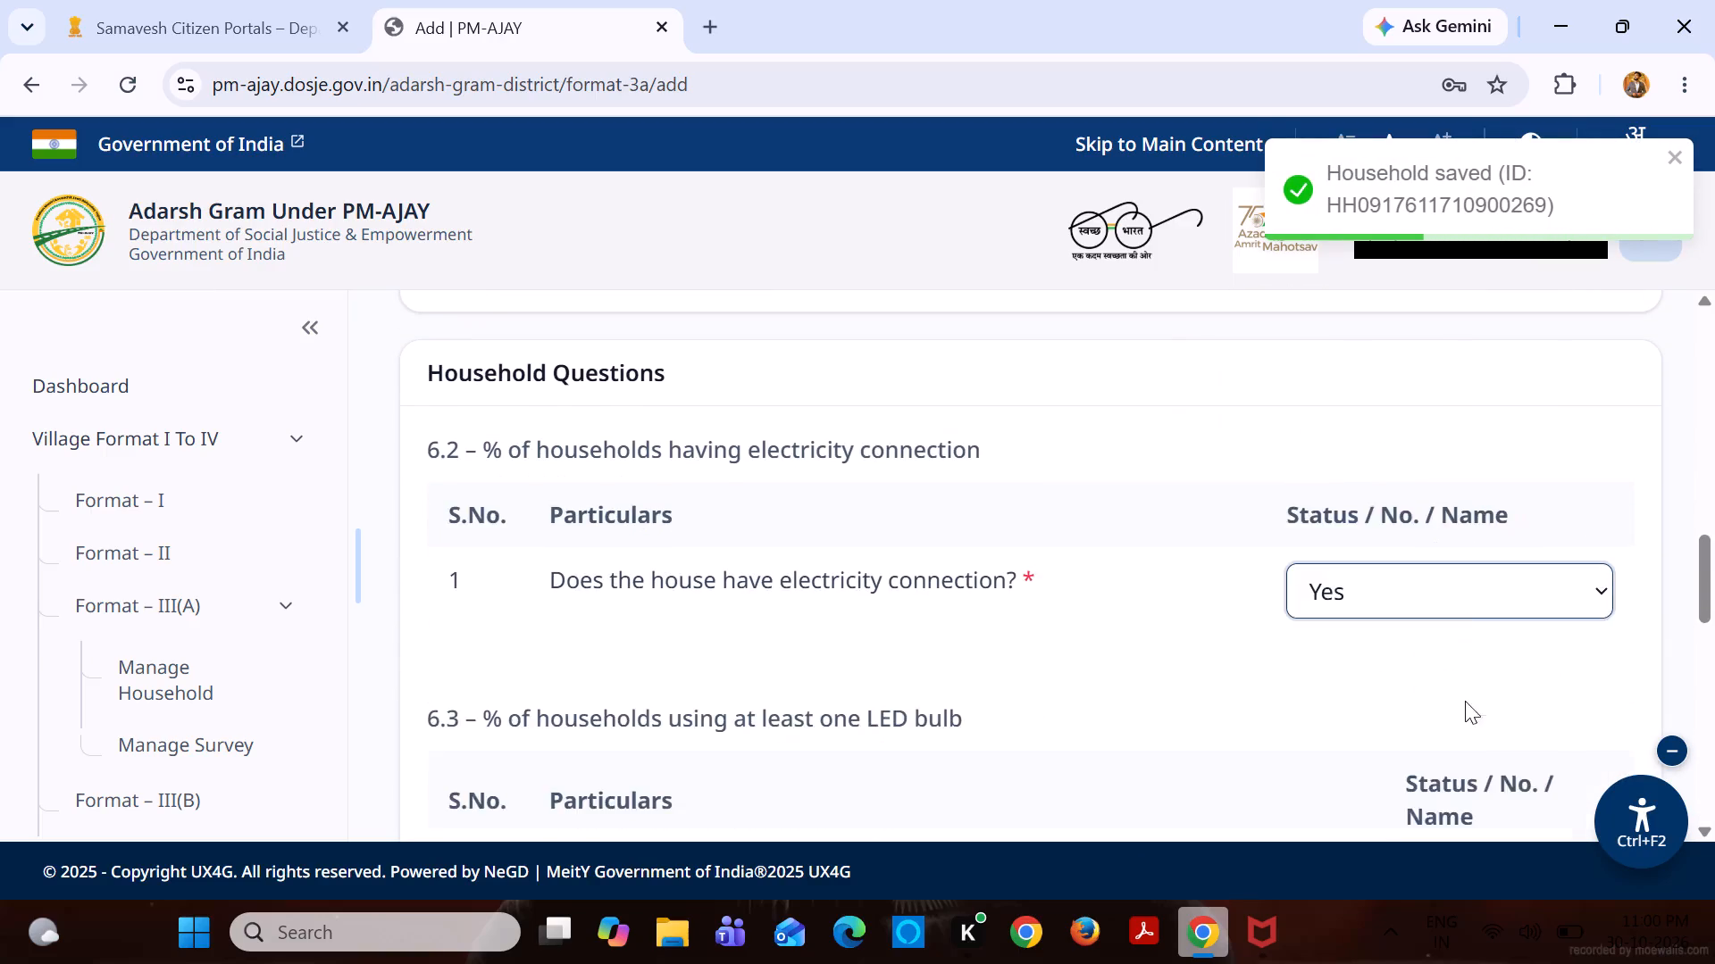
scroll(1465, 722, down, 3)
click(1510, 485)
click(1471, 565)
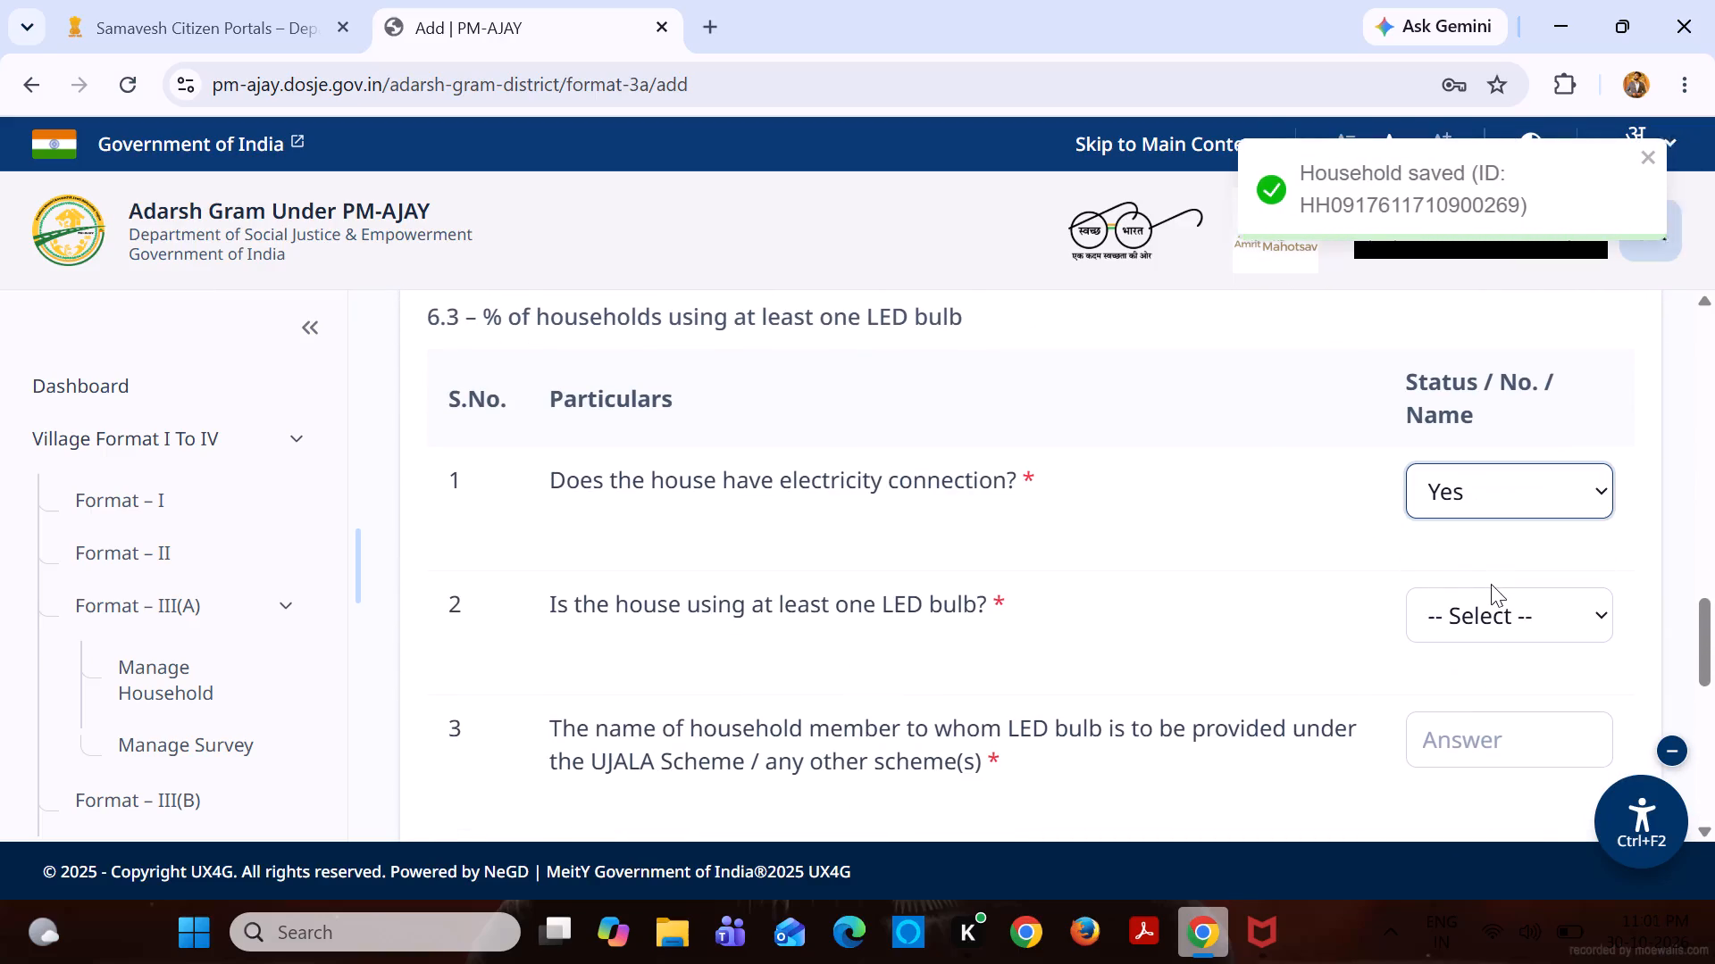
click(1493, 585)
click(1495, 611)
click(1443, 718)
Answer Yes to the house using clean fuel in 6.4 and submit Electricity and Clean Fuel.
scroll(1454, 707, down, 2)
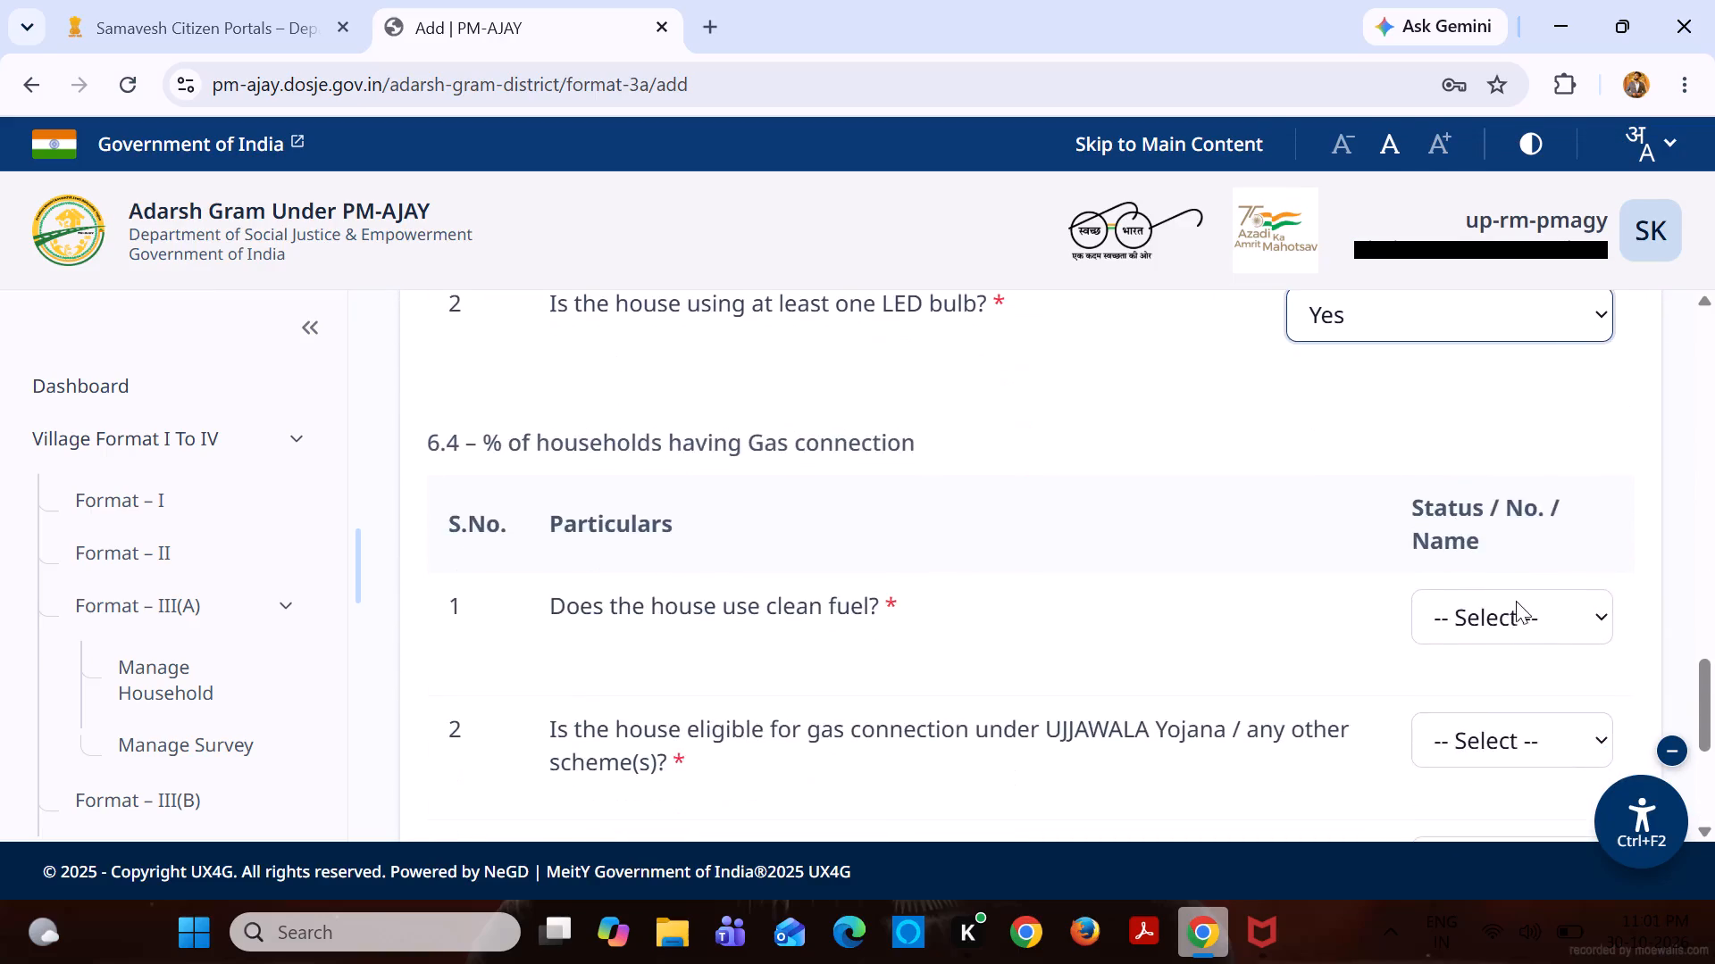
click(1522, 595)
click(1484, 618)
click(1457, 701)
scroll(1462, 686, down, 3)
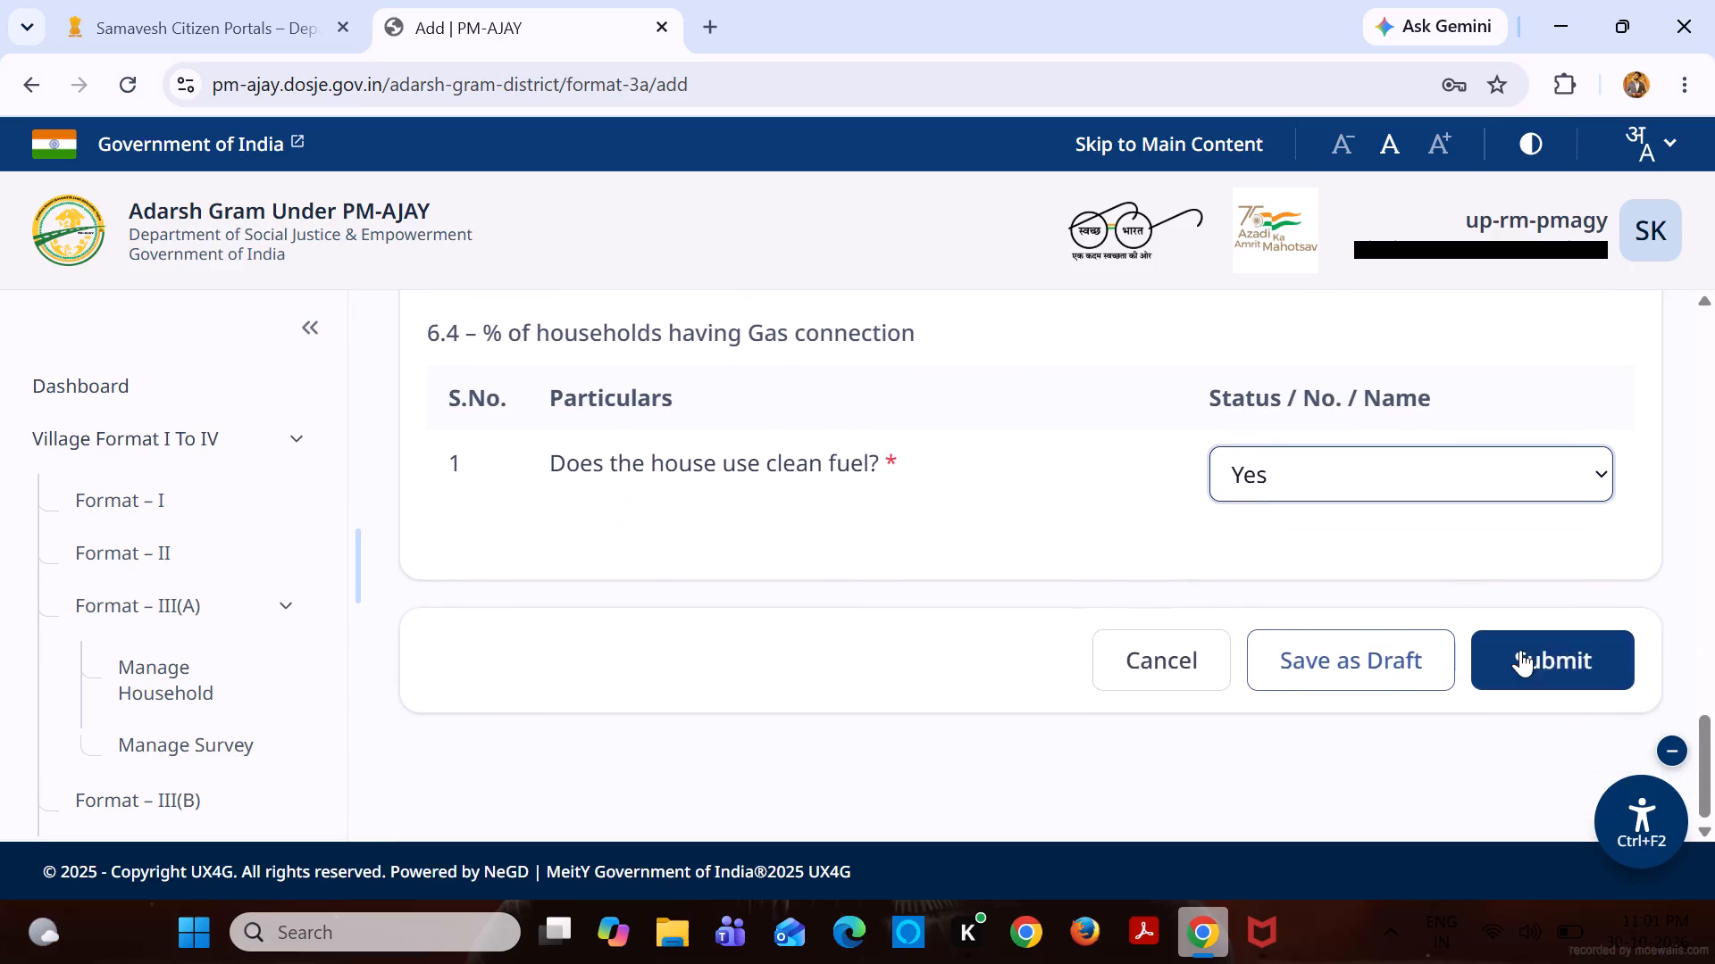
click(1546, 645)
Complete and submit 5 – Rural Roads and Housing with No for living in a Kachcha/unsafe house.
click(1511, 433)
scroll(1469, 603, down, 2)
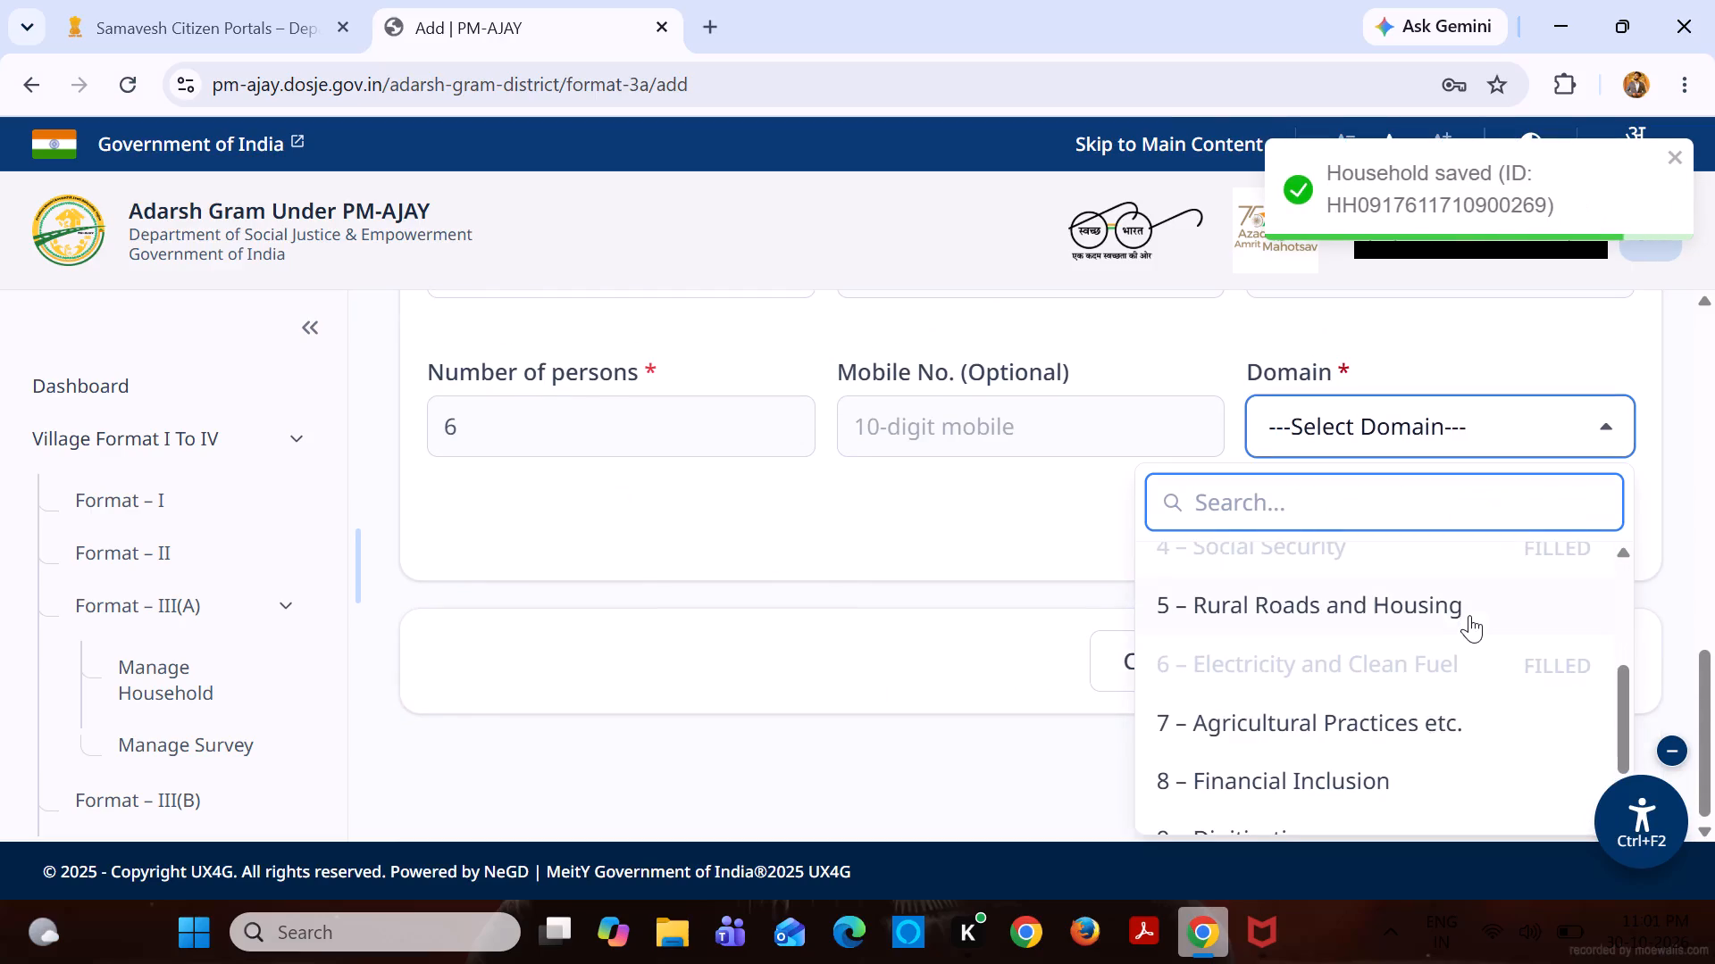
click(1430, 607)
scroll(1428, 614, down, 2)
click(1502, 608)
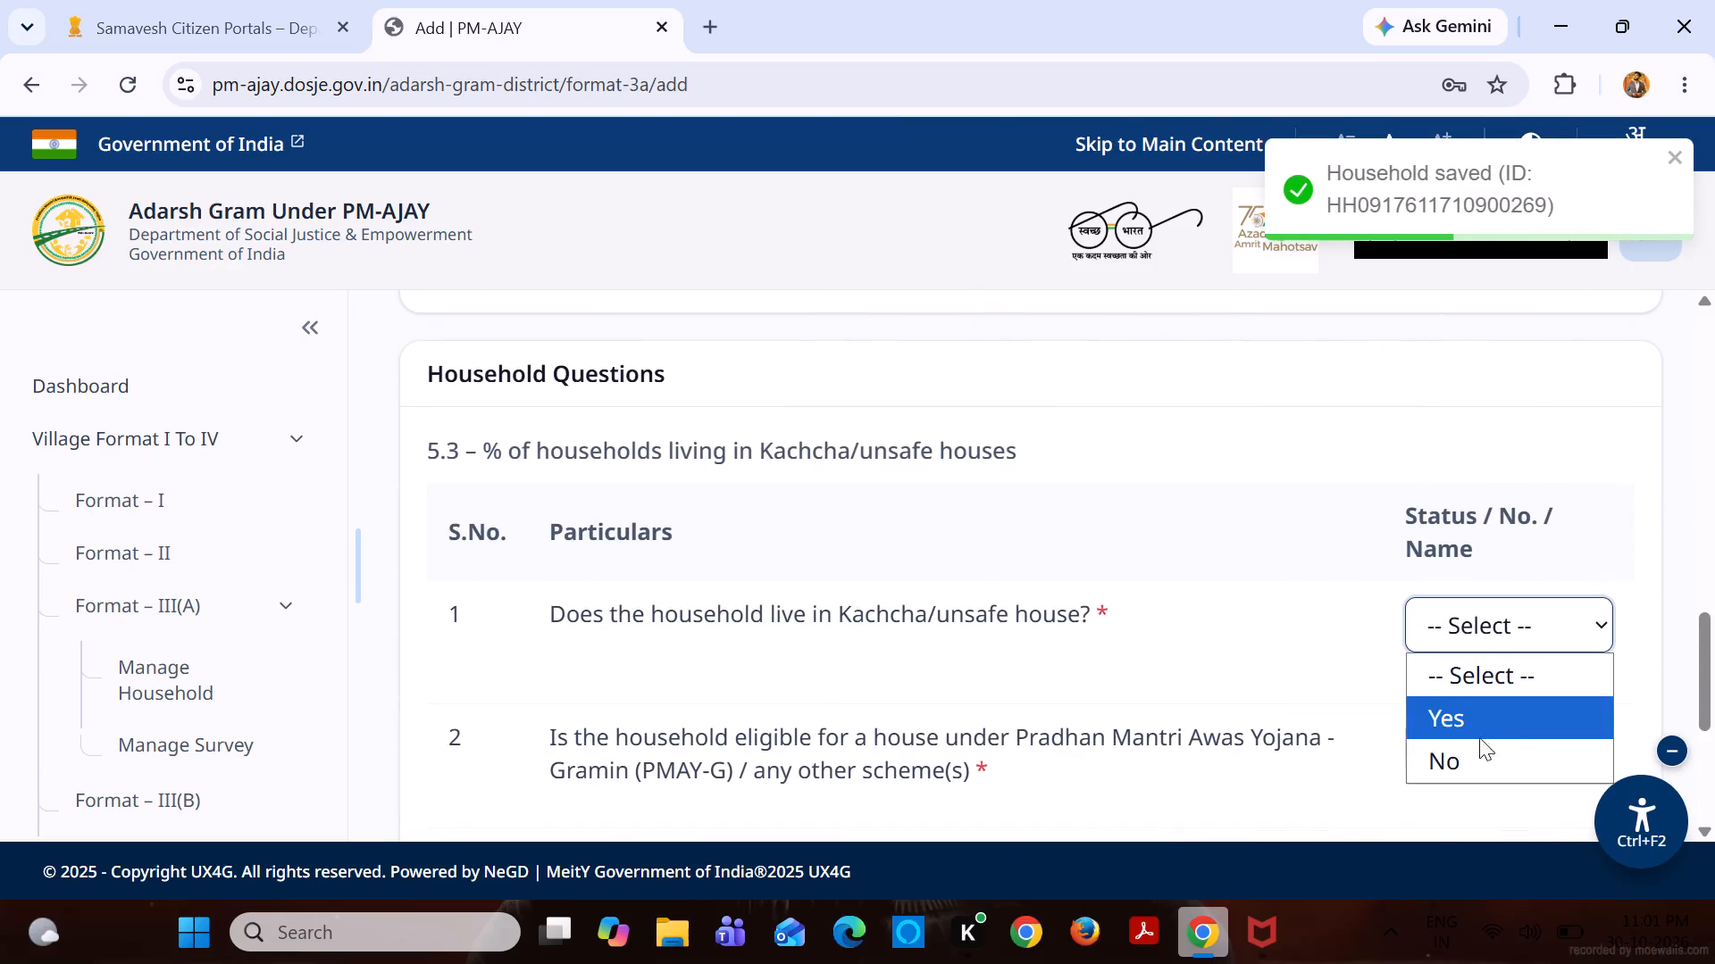
click(1473, 759)
scroll(1510, 645, down, 3)
click(1542, 644)
Complete and submit 7 – Agricultural Practices etc. with No for the household being involved in farming.
click(1505, 413)
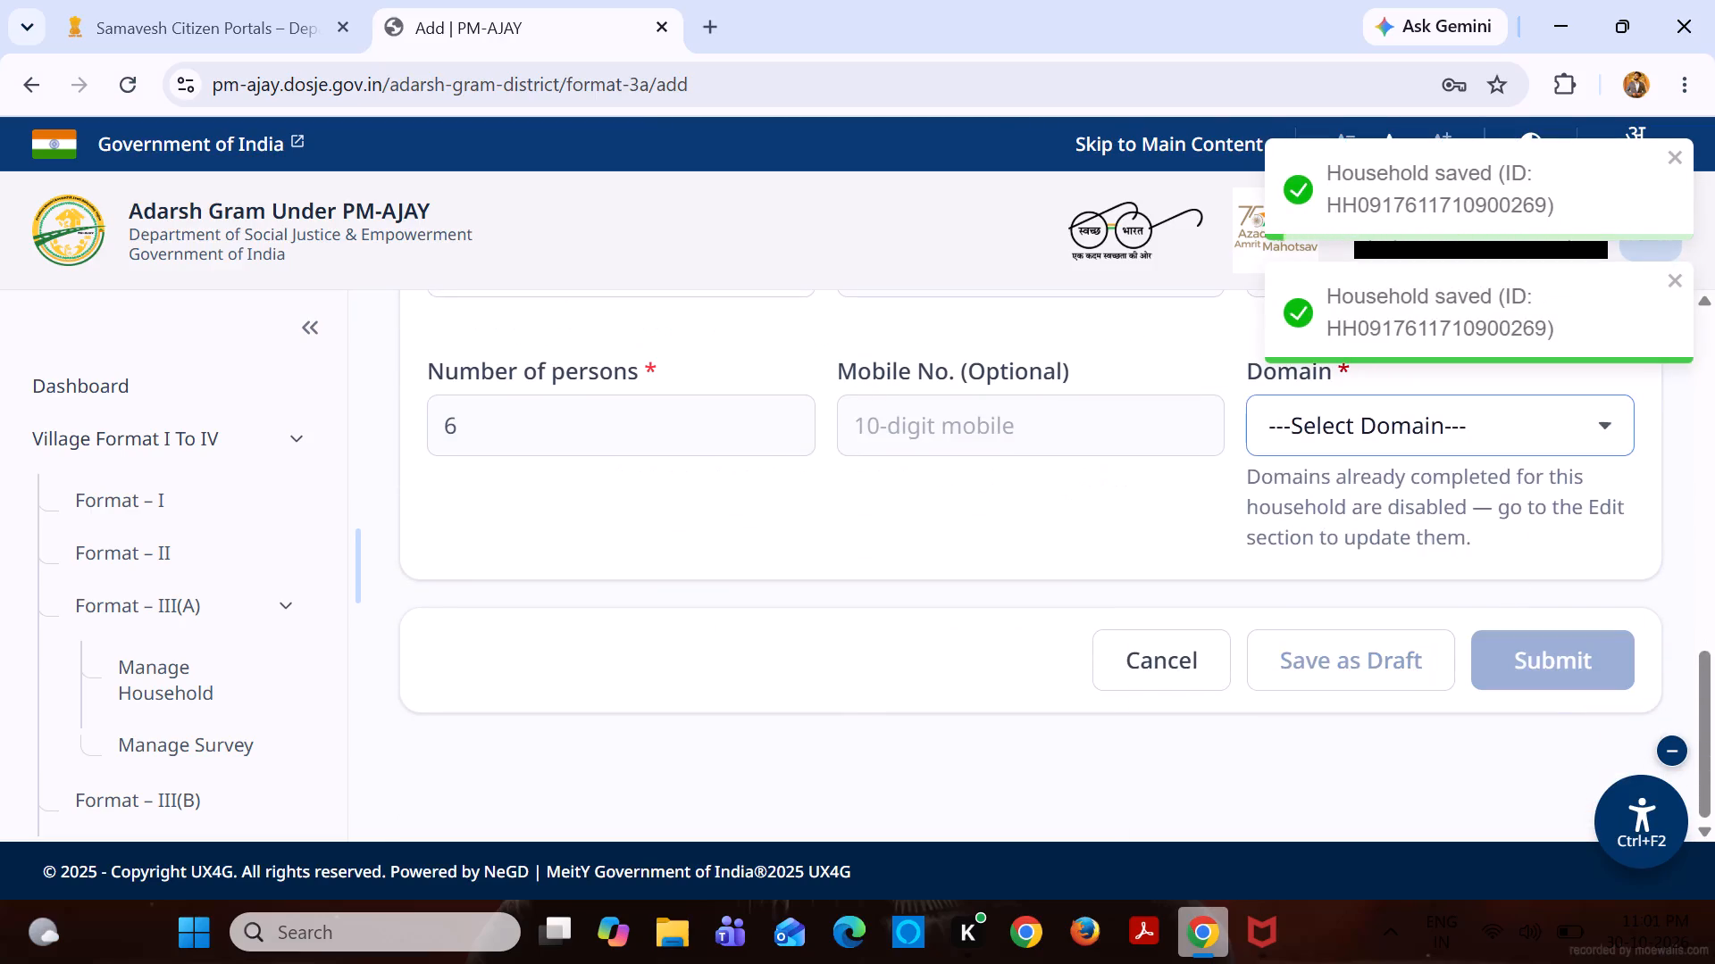
scroll(1473, 643, down, 3)
click(1385, 627)
scroll(1386, 642, down, 3)
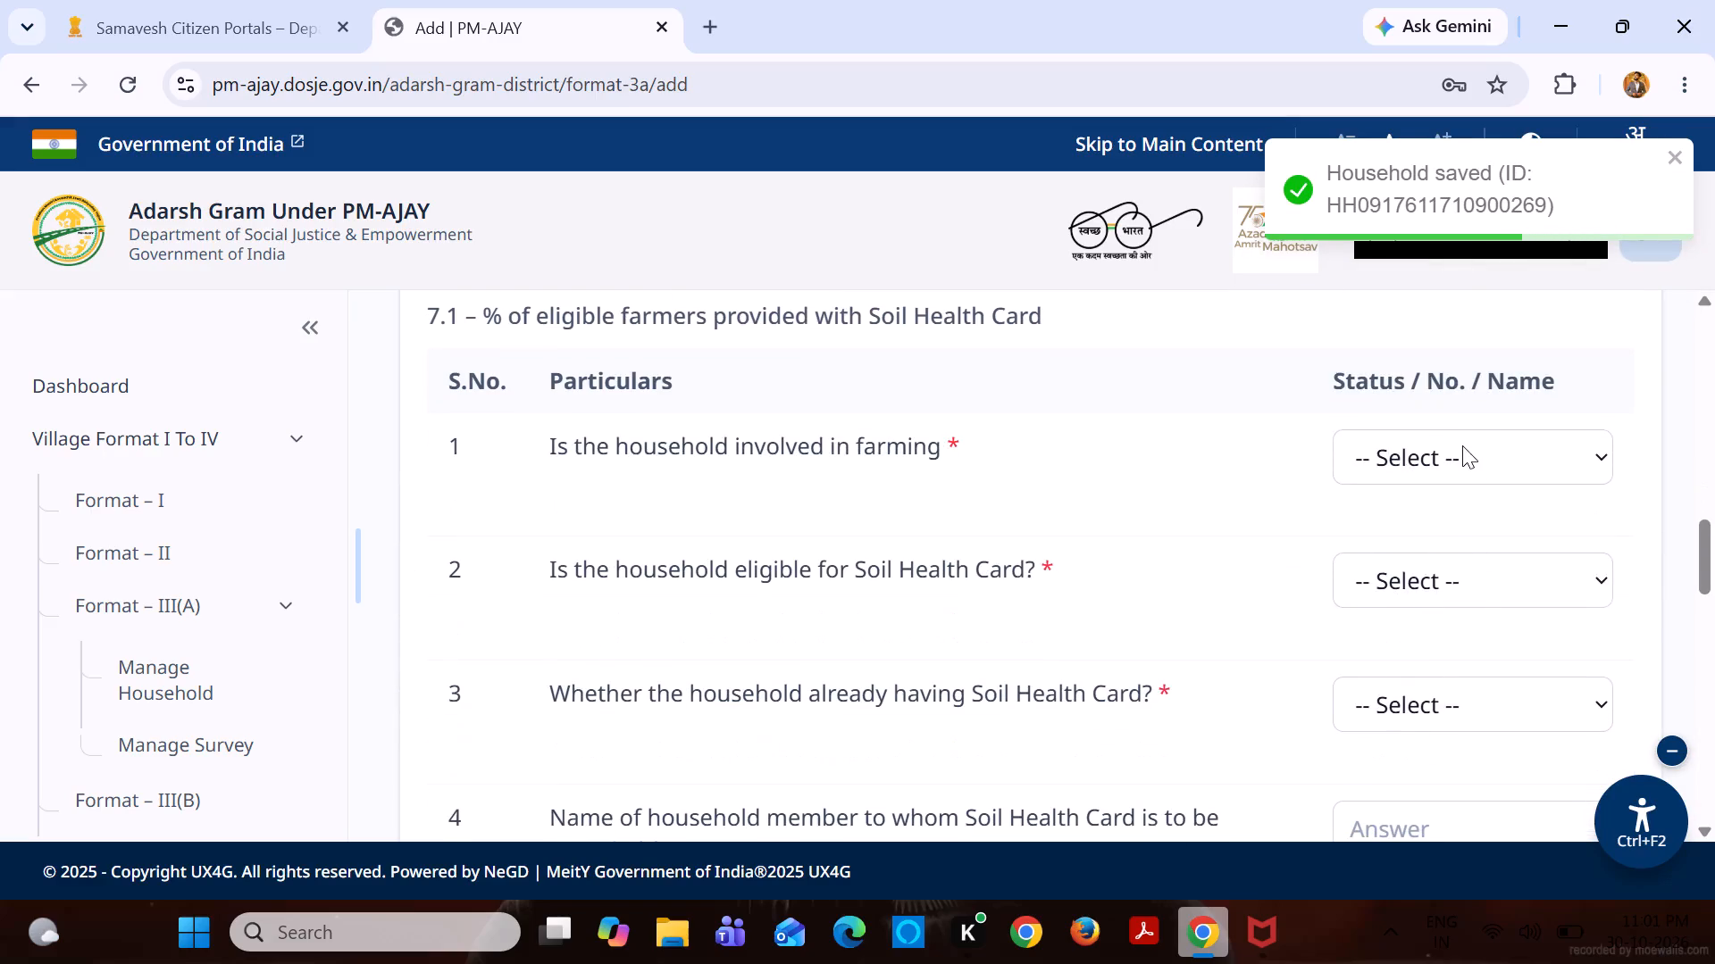
click(1462, 445)
click(1410, 588)
scroll(1430, 559, down, 5)
click(1564, 631)
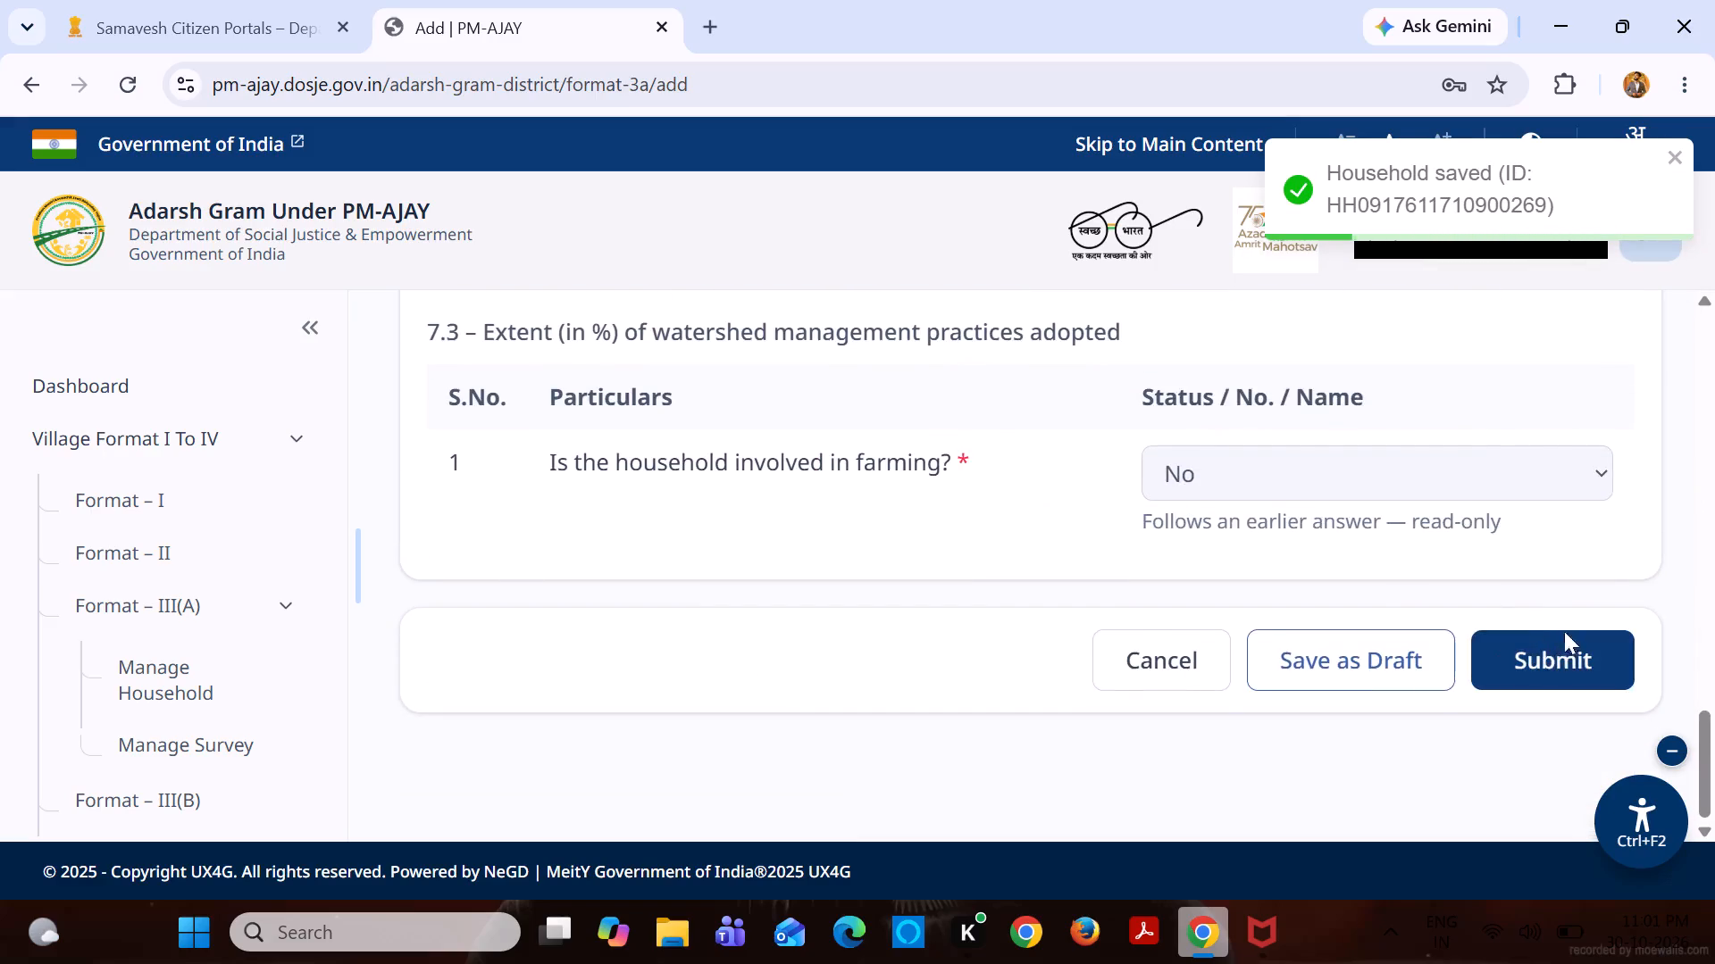
In 8 – Financial Inclusion, enter 6 persons above 5 years in the household and 6 members who already have Aadhaar.
click(1493, 410)
scroll(1485, 619, down, 3)
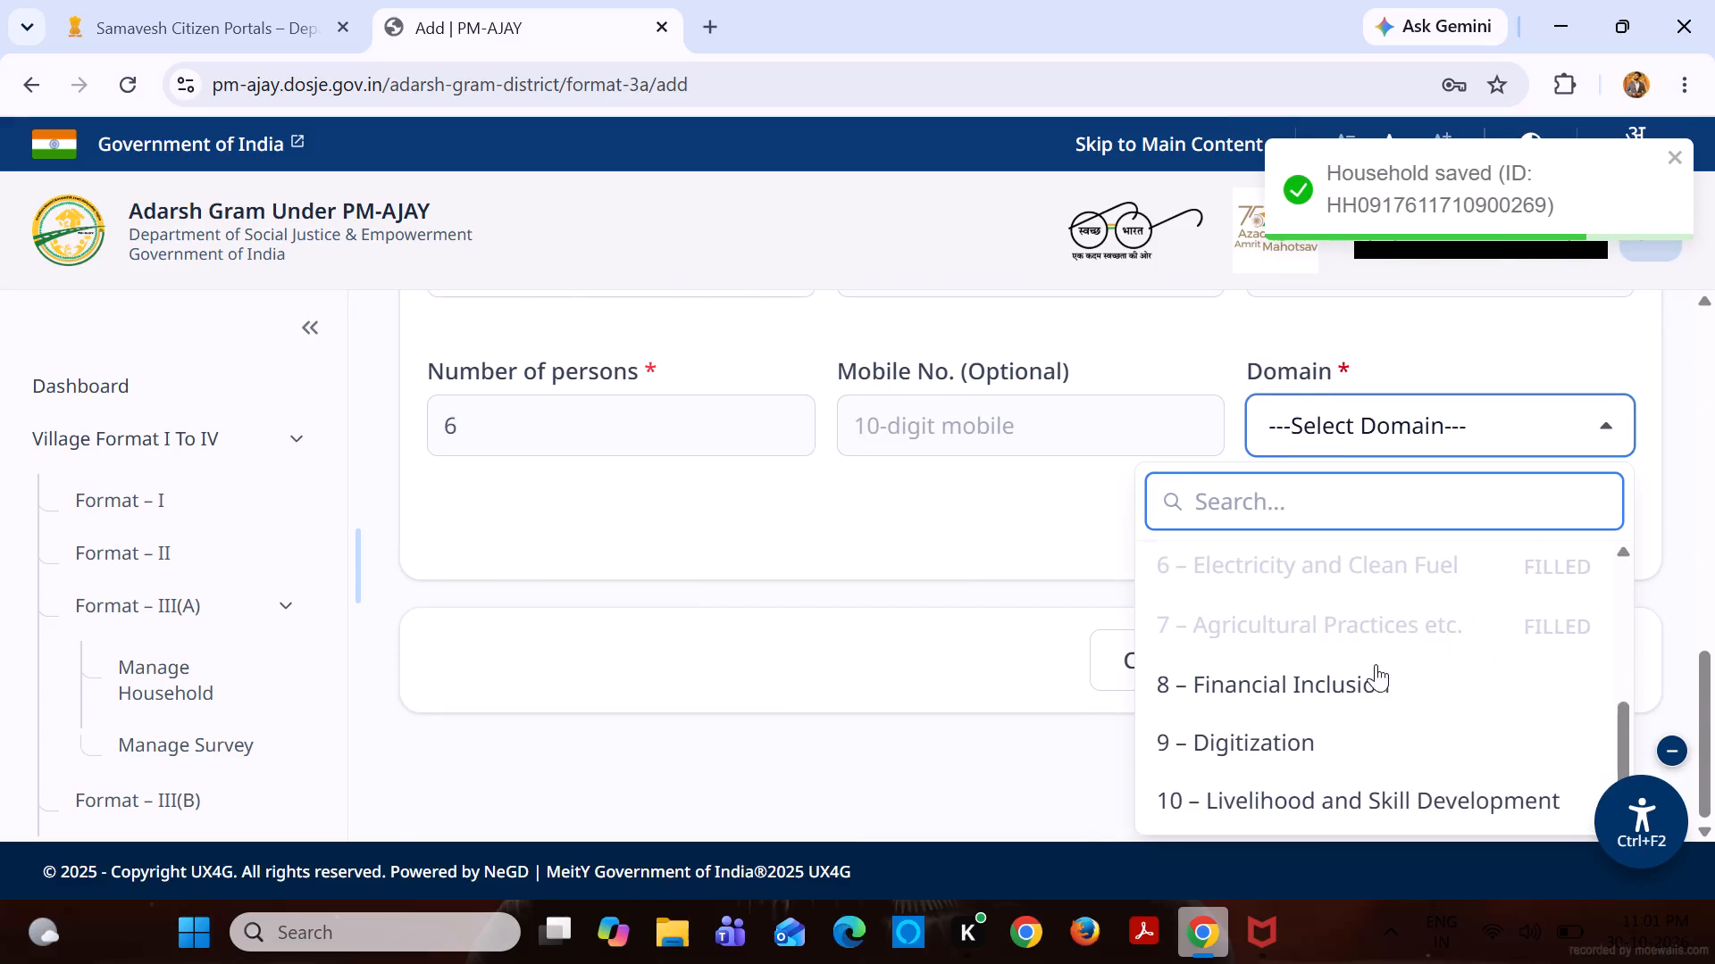
click(1359, 676)
scroll(1360, 661, down, 3)
click(1423, 434)
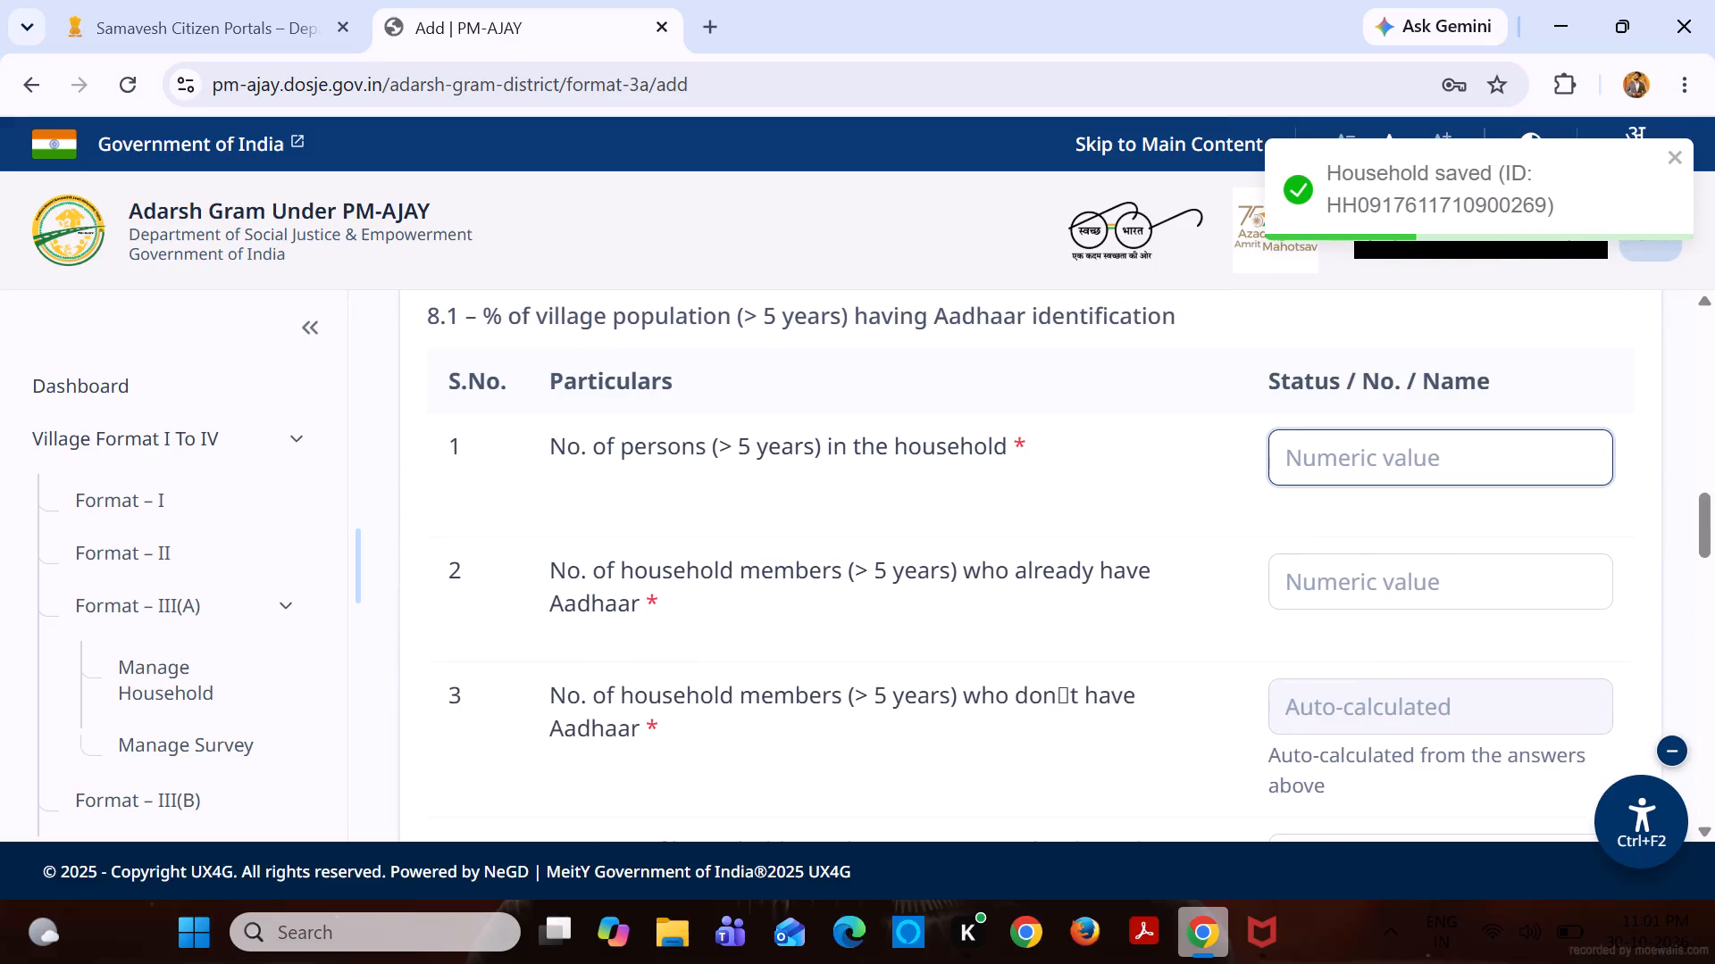
scroll(1400, 455, up, 3)
scroll(1400, 460, down, 2)
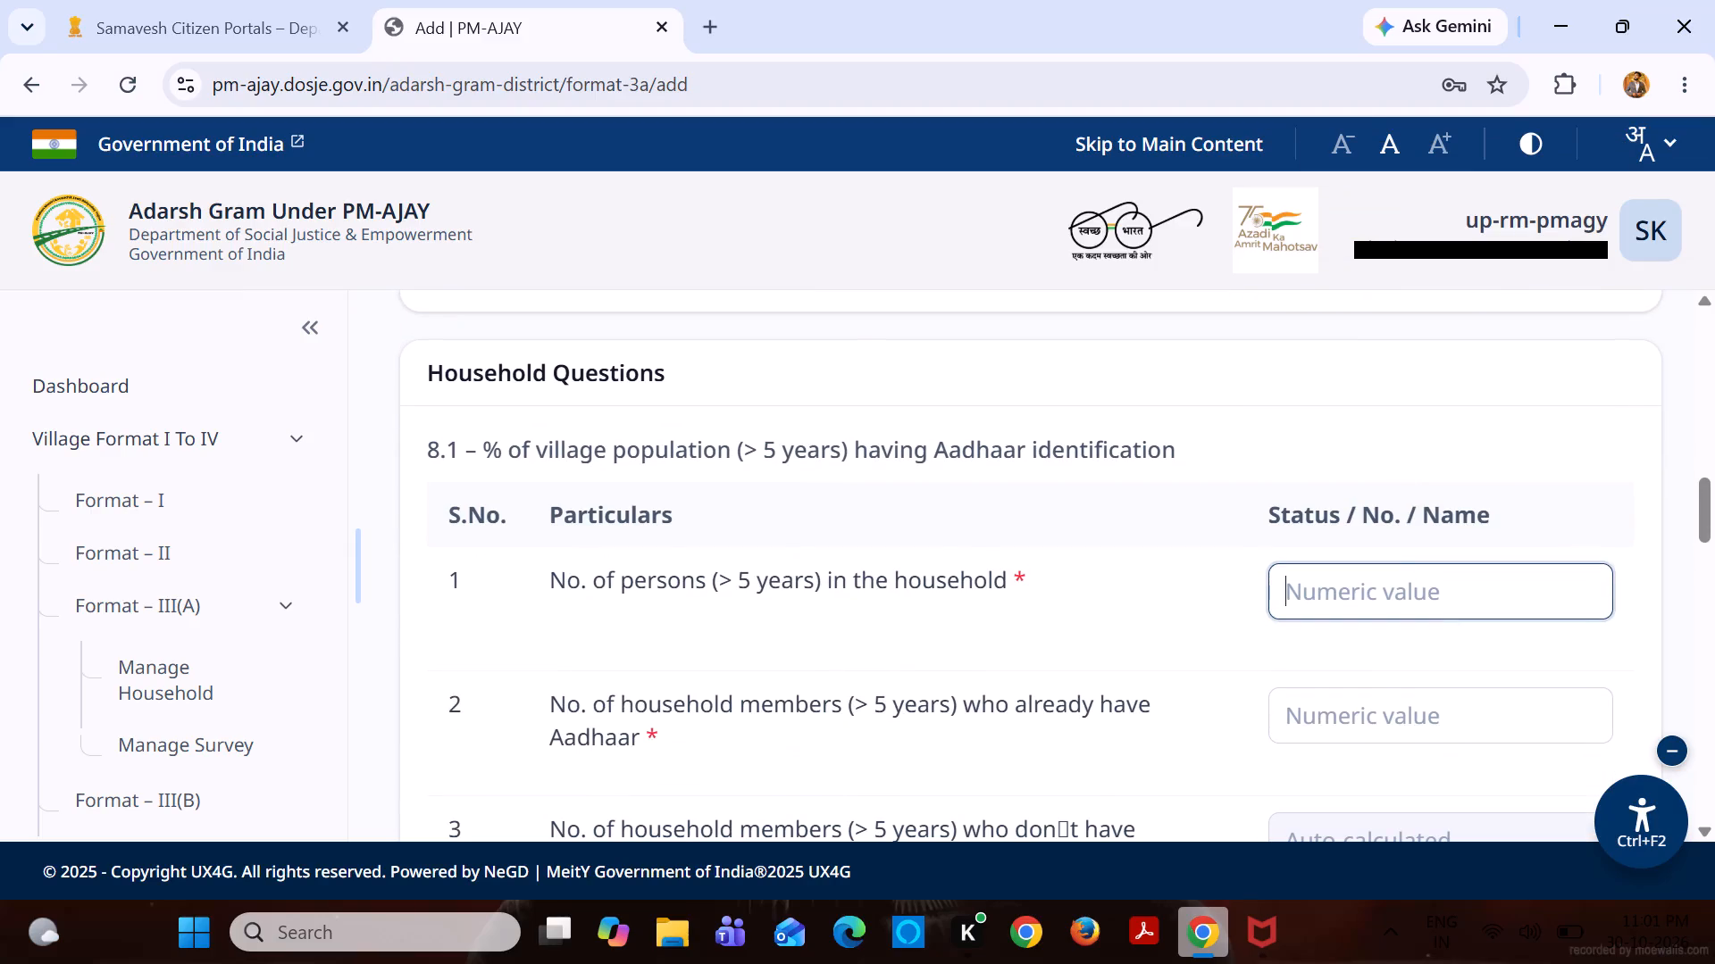
key(6)
click(1335, 709)
key(6)
In 8.2, enter 2 members eligible for a Banks/Post Office account and 2 eligible members who have an account.
scroll(1335, 701, down, 2)
scroll(1447, 674, down, 3)
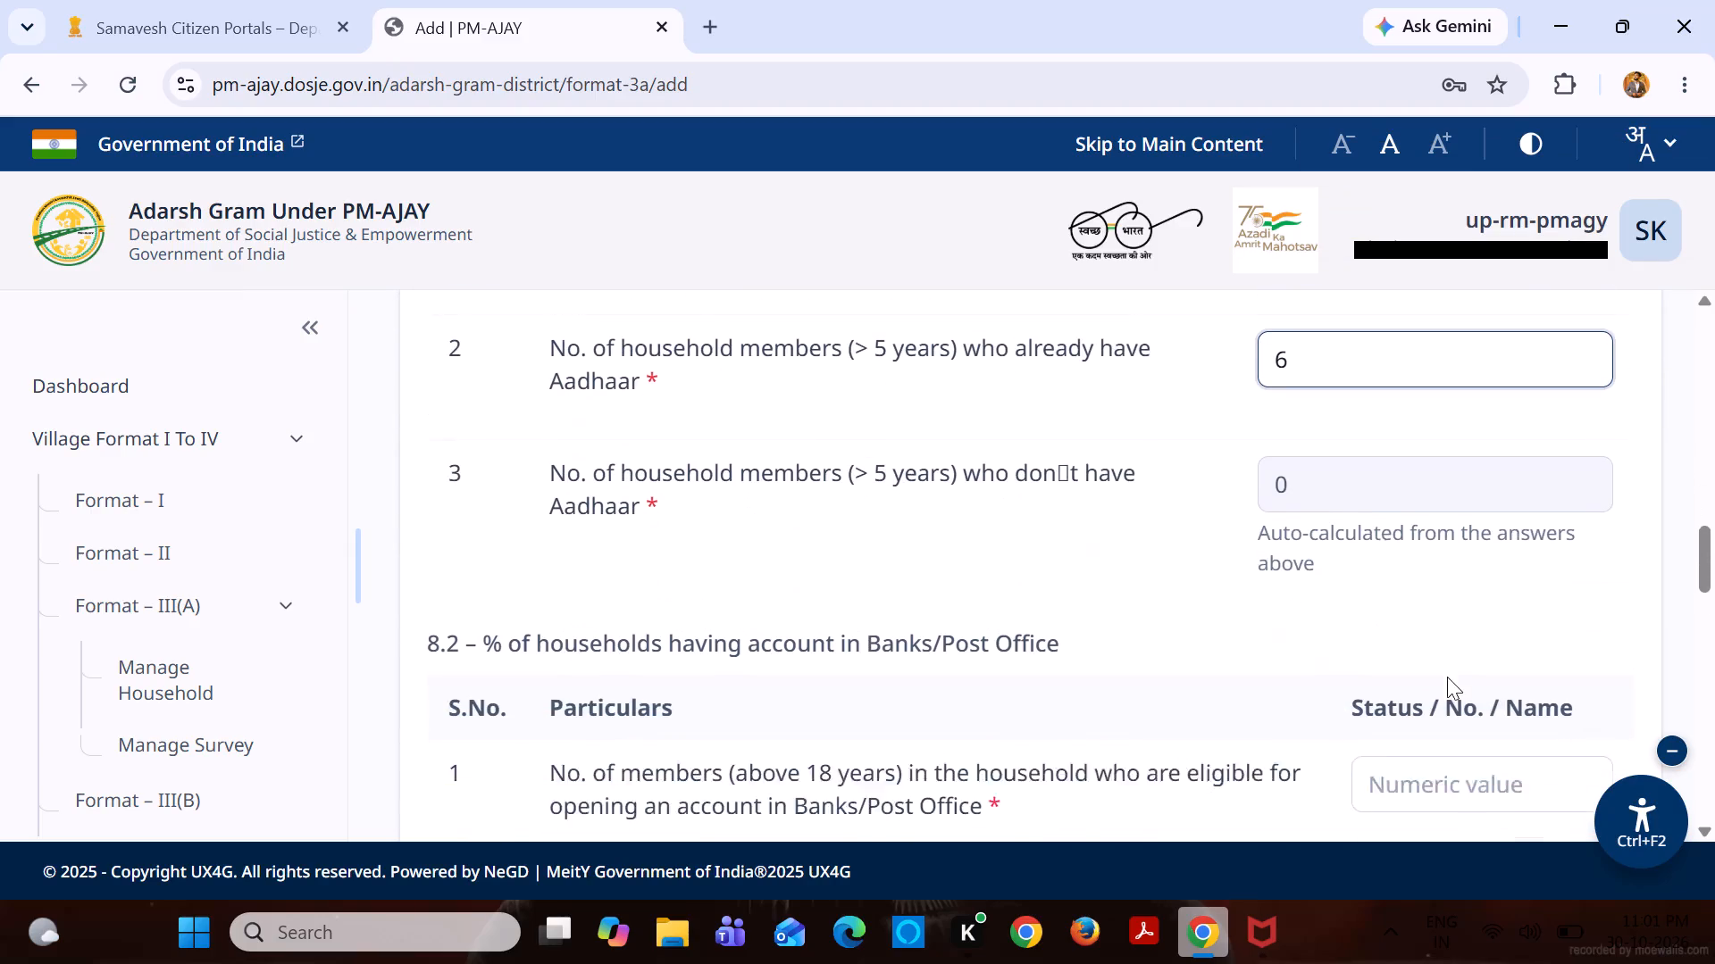
click(1441, 486)
key(2)
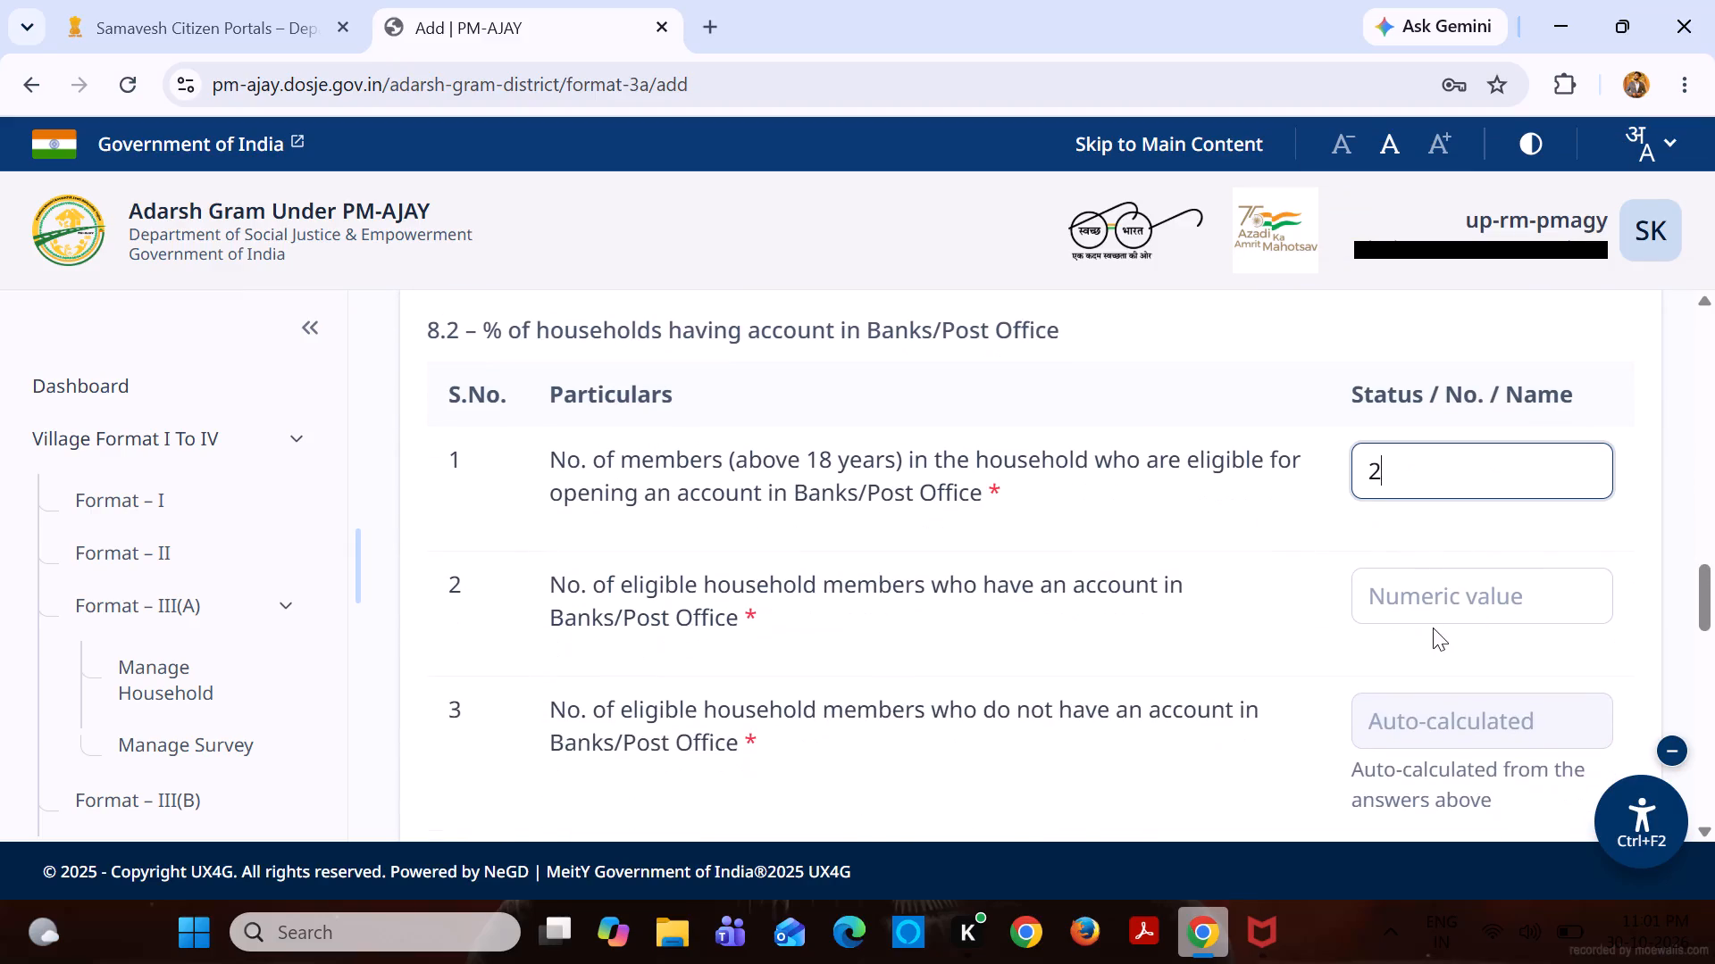
click(1425, 586)
key(2)
Enter 0 persons eligible for PMSBY coverage and 0 members eligible for PMJJBY coverage, and submit Financial Inclusion.
scroll(1426, 584, down, 3)
click(1501, 651)
key(0)
scroll(1498, 649, down, 1)
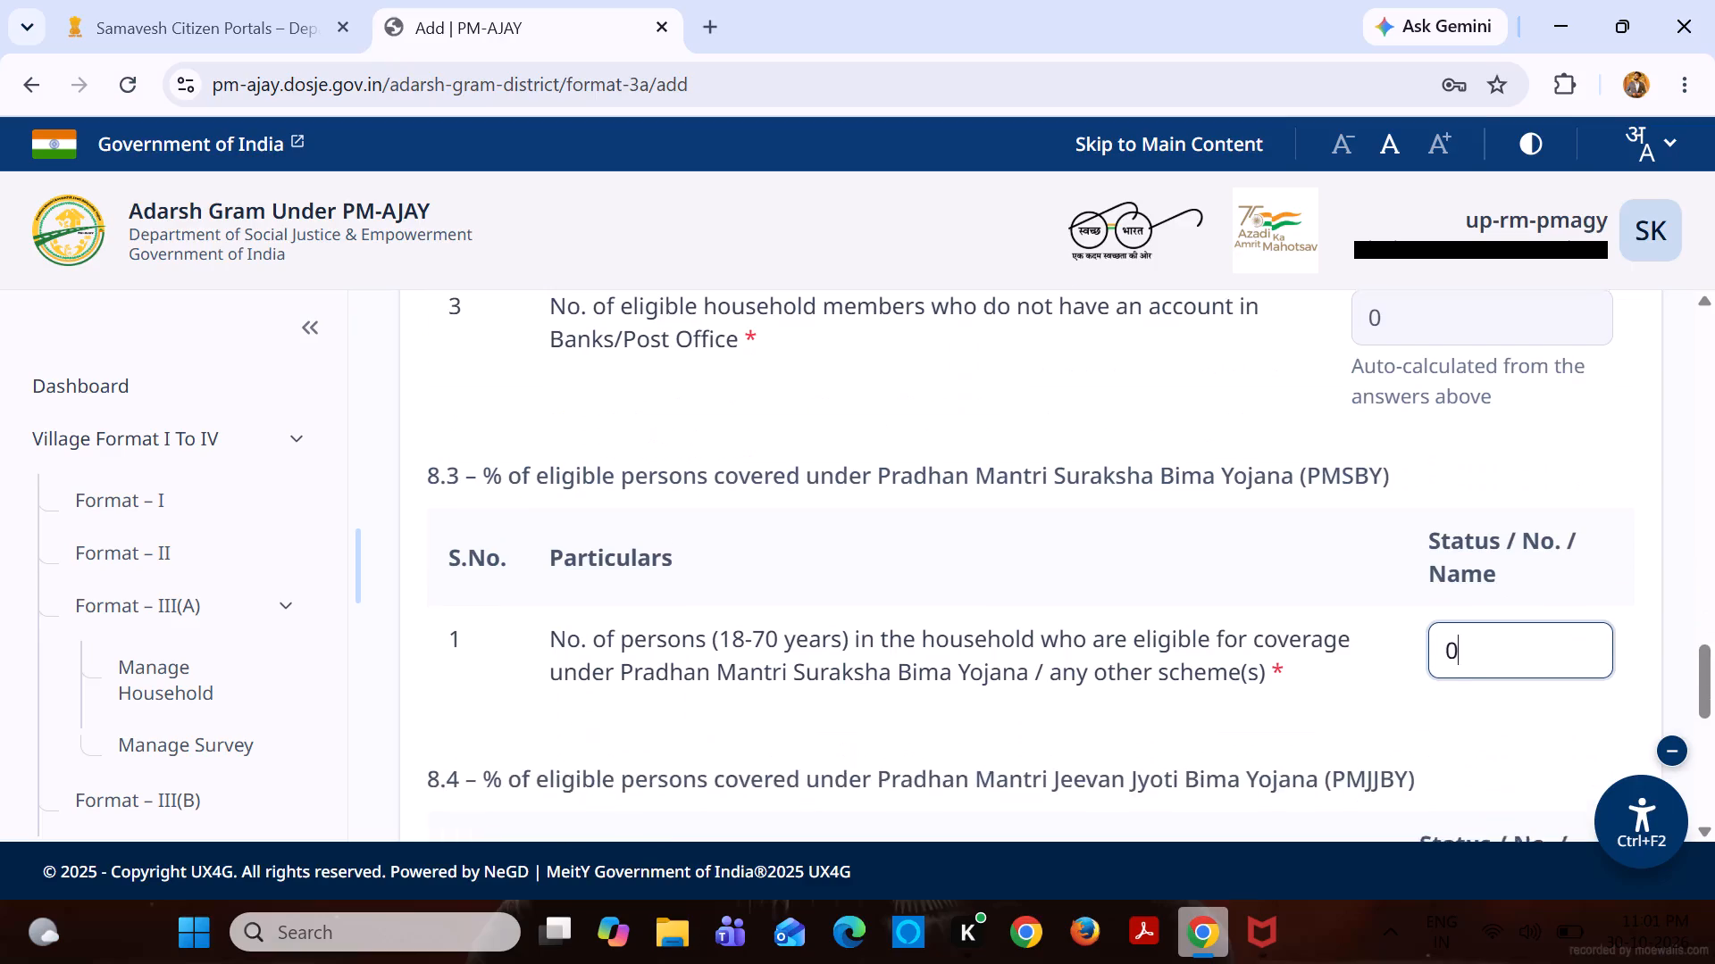
scroll(1498, 652, down, 1)
click(1512, 669)
key(0)
scroll(1512, 667, down, 2)
click(1569, 642)
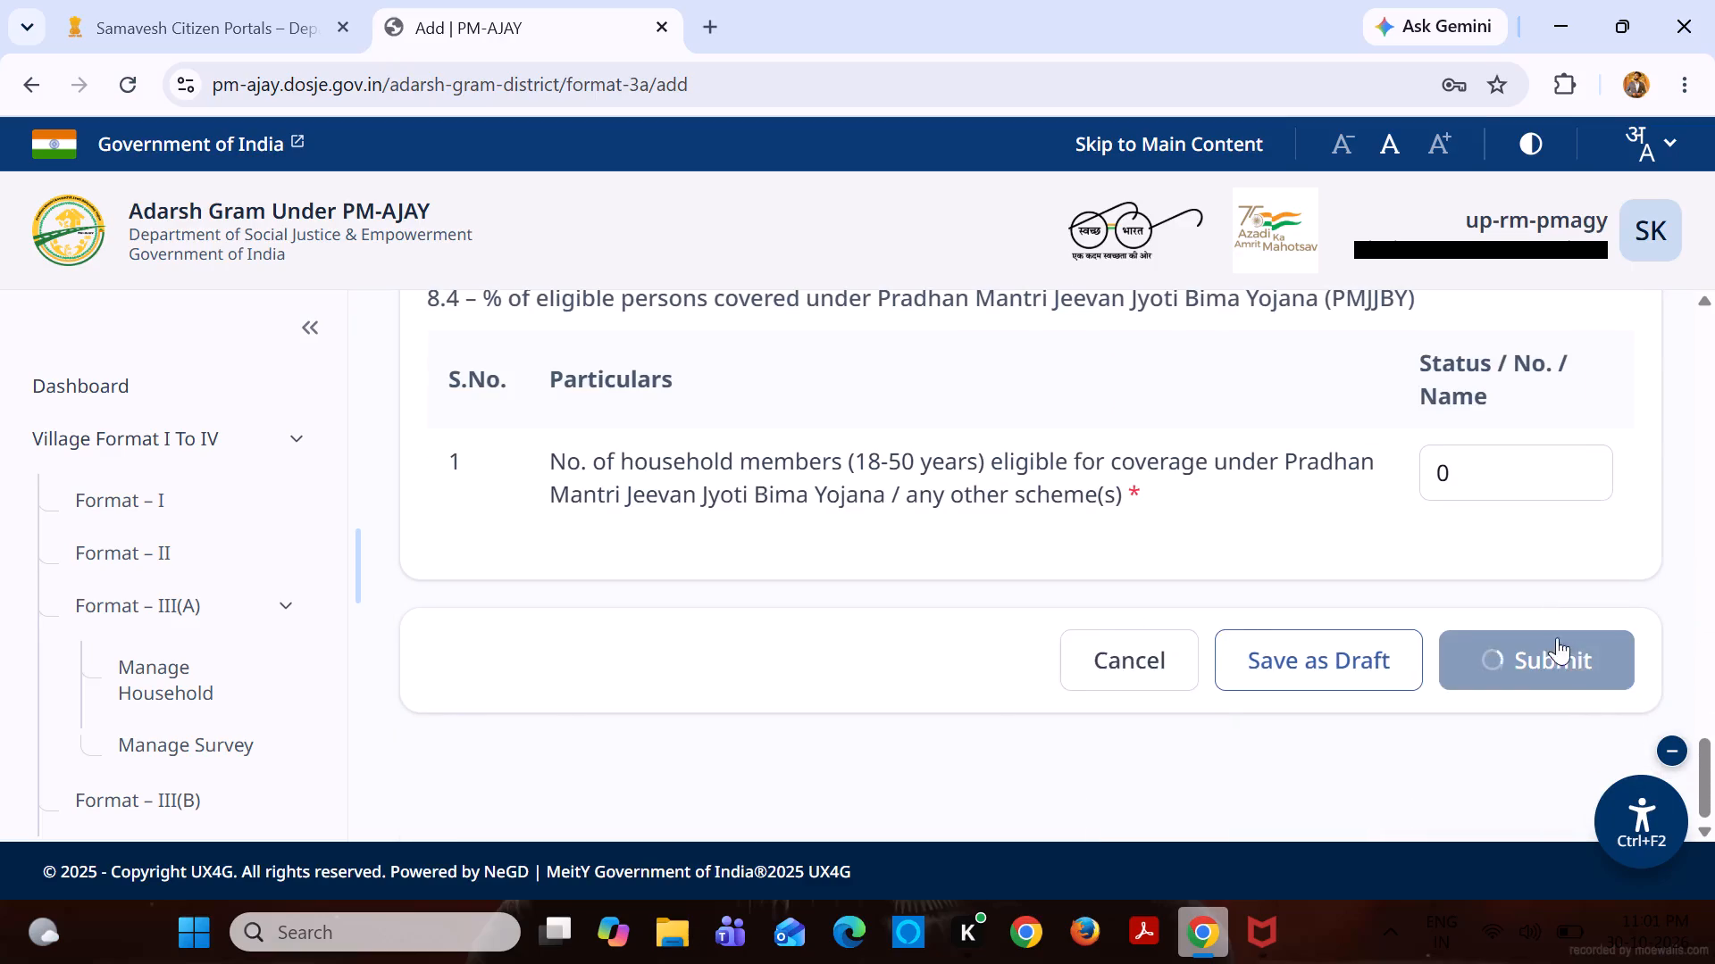
Complete and submit 9 – Digitization with 0 for its household question.
click(1479, 421)
scroll(1474, 642, down, 3)
click(1320, 727)
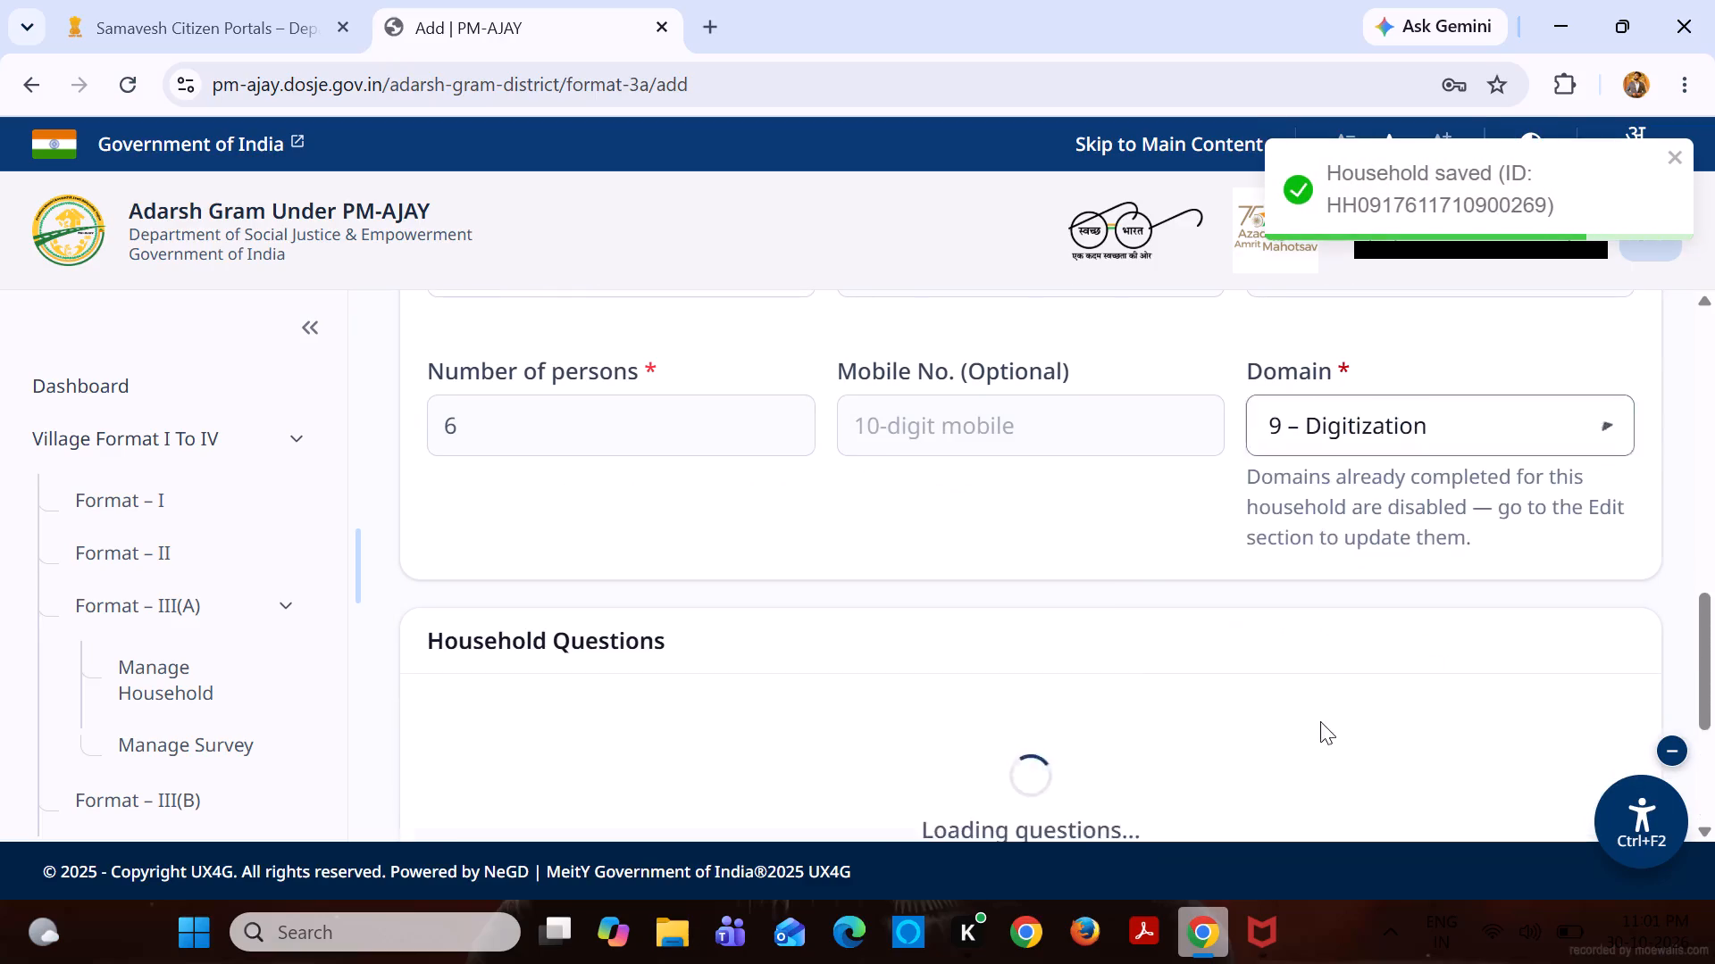
scroll(1328, 750, down, 2)
click(1464, 607)
key(0)
scroll(1469, 641, down, 2)
click(1608, 635)
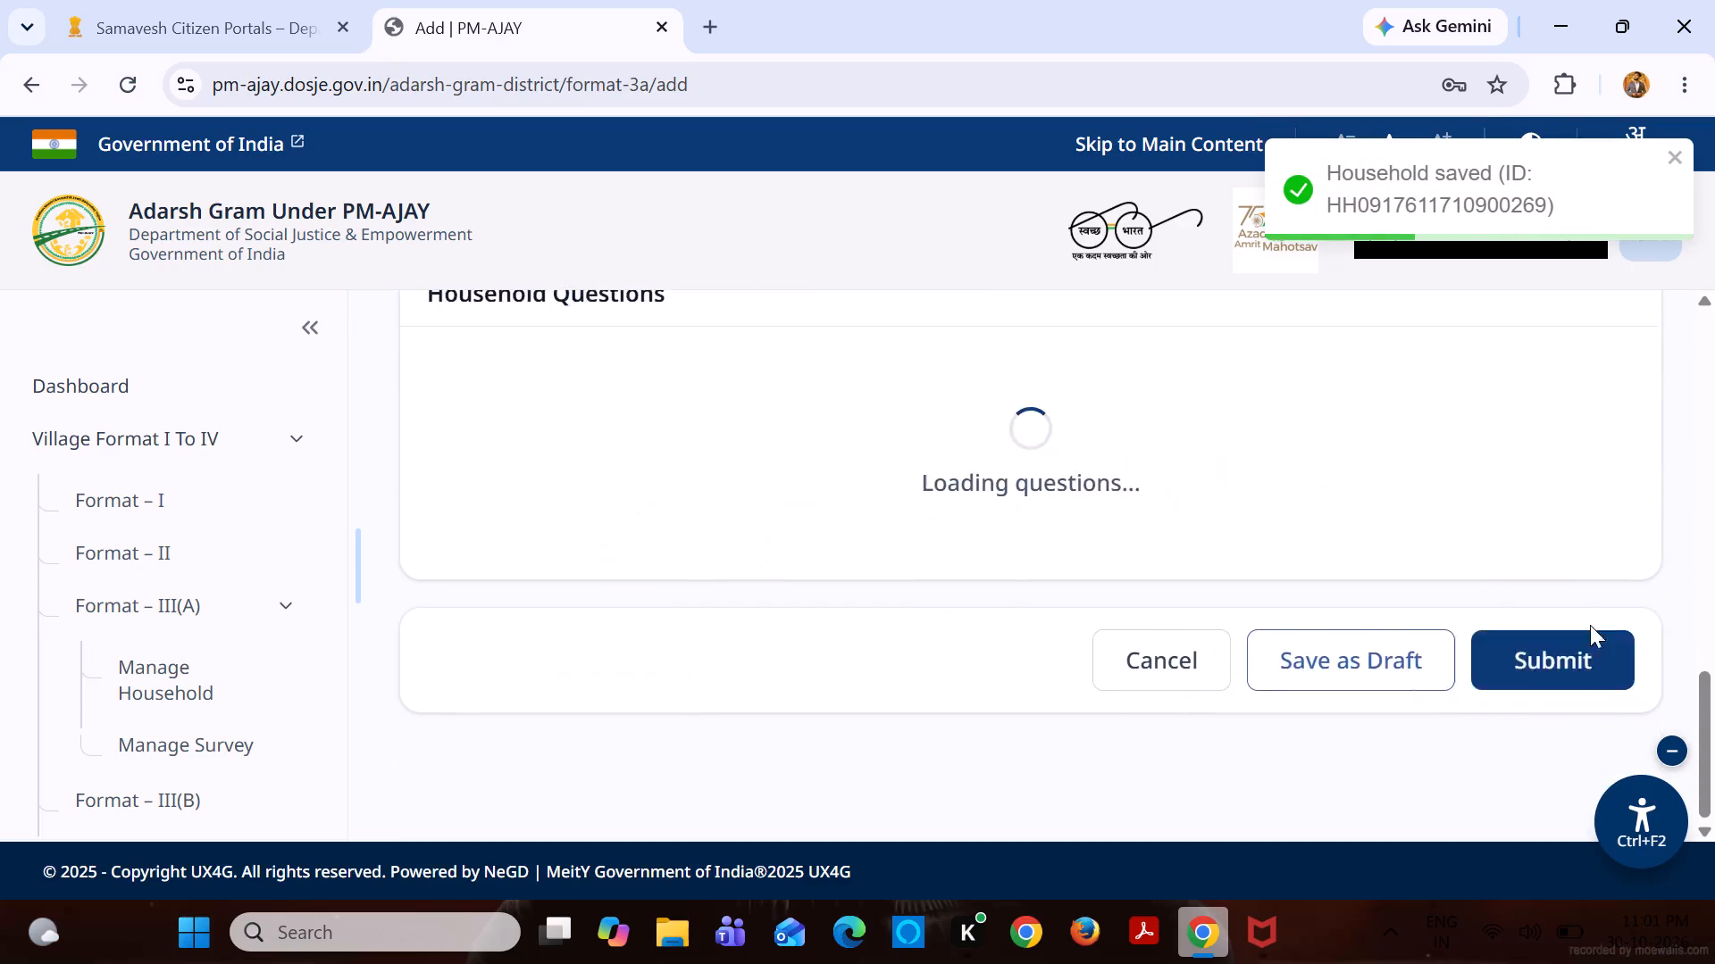
Complete and submit 10 – Livelihood and Skill Development with 0 youth eligible for skill training, 0 eligible for bank linked loans, and Yes for SHG membership.
click(1503, 410)
scroll(1494, 623, down, 4)
click(1439, 780)
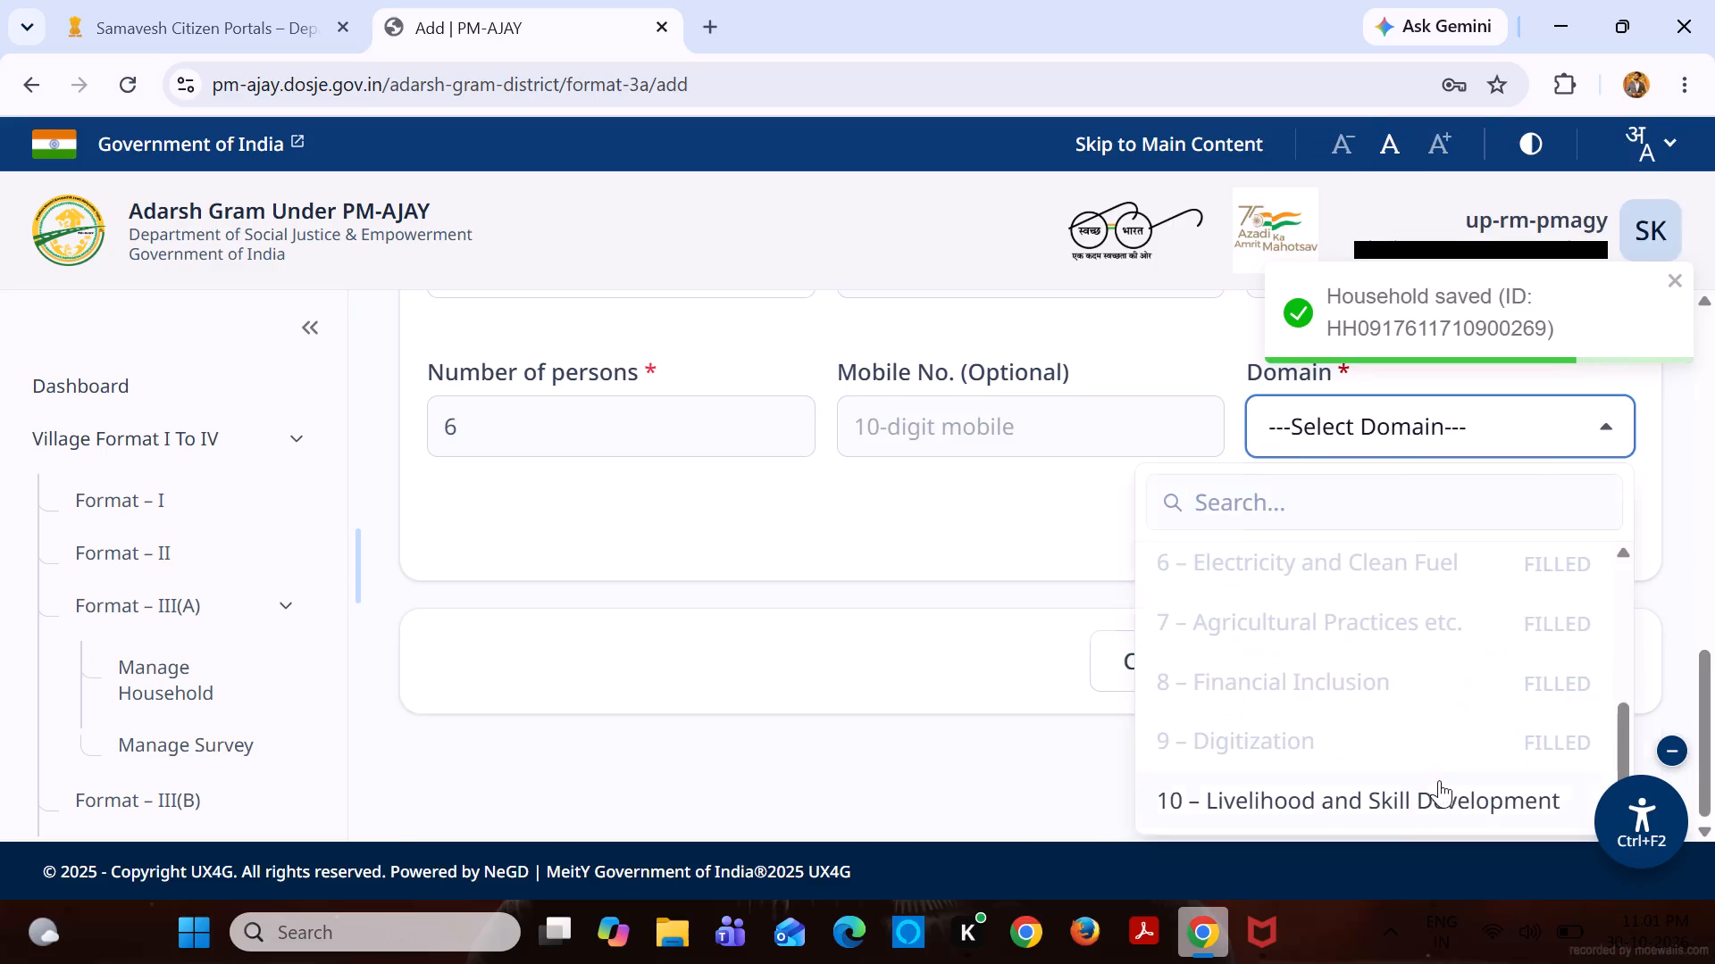
scroll(1435, 748, down, 3)
click(1476, 471)
key(0)
click(1444, 744)
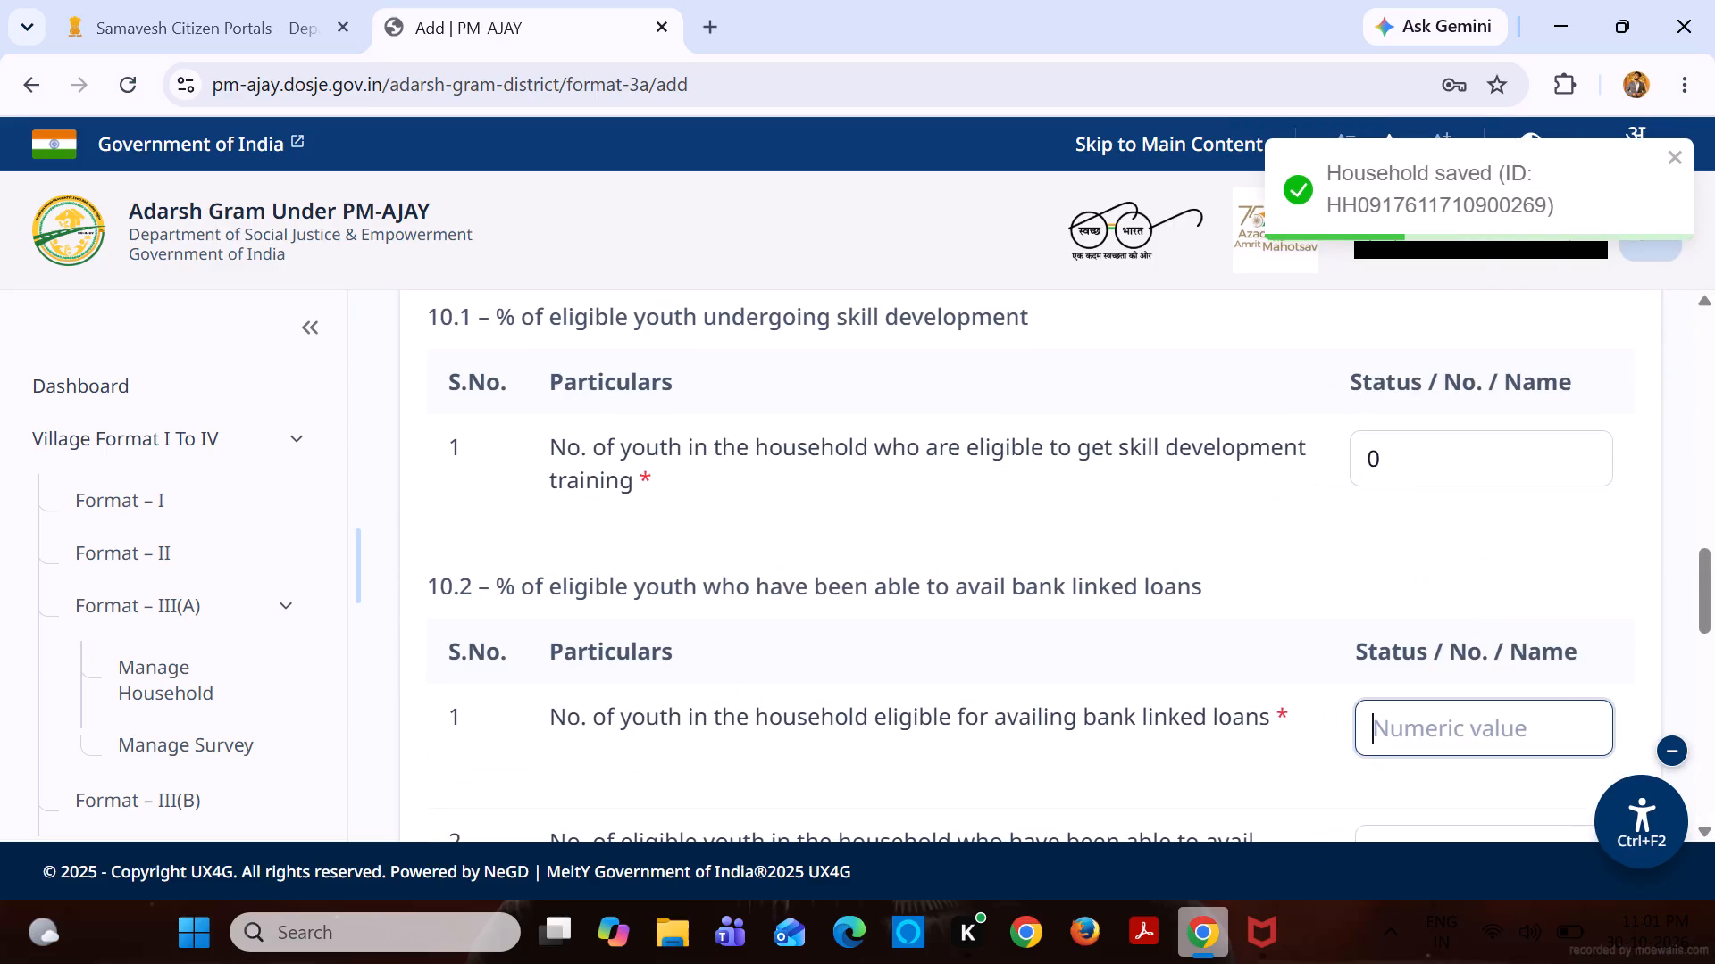
key(0)
scroll(1446, 744, down, 2)
click(1475, 730)
click(1442, 809)
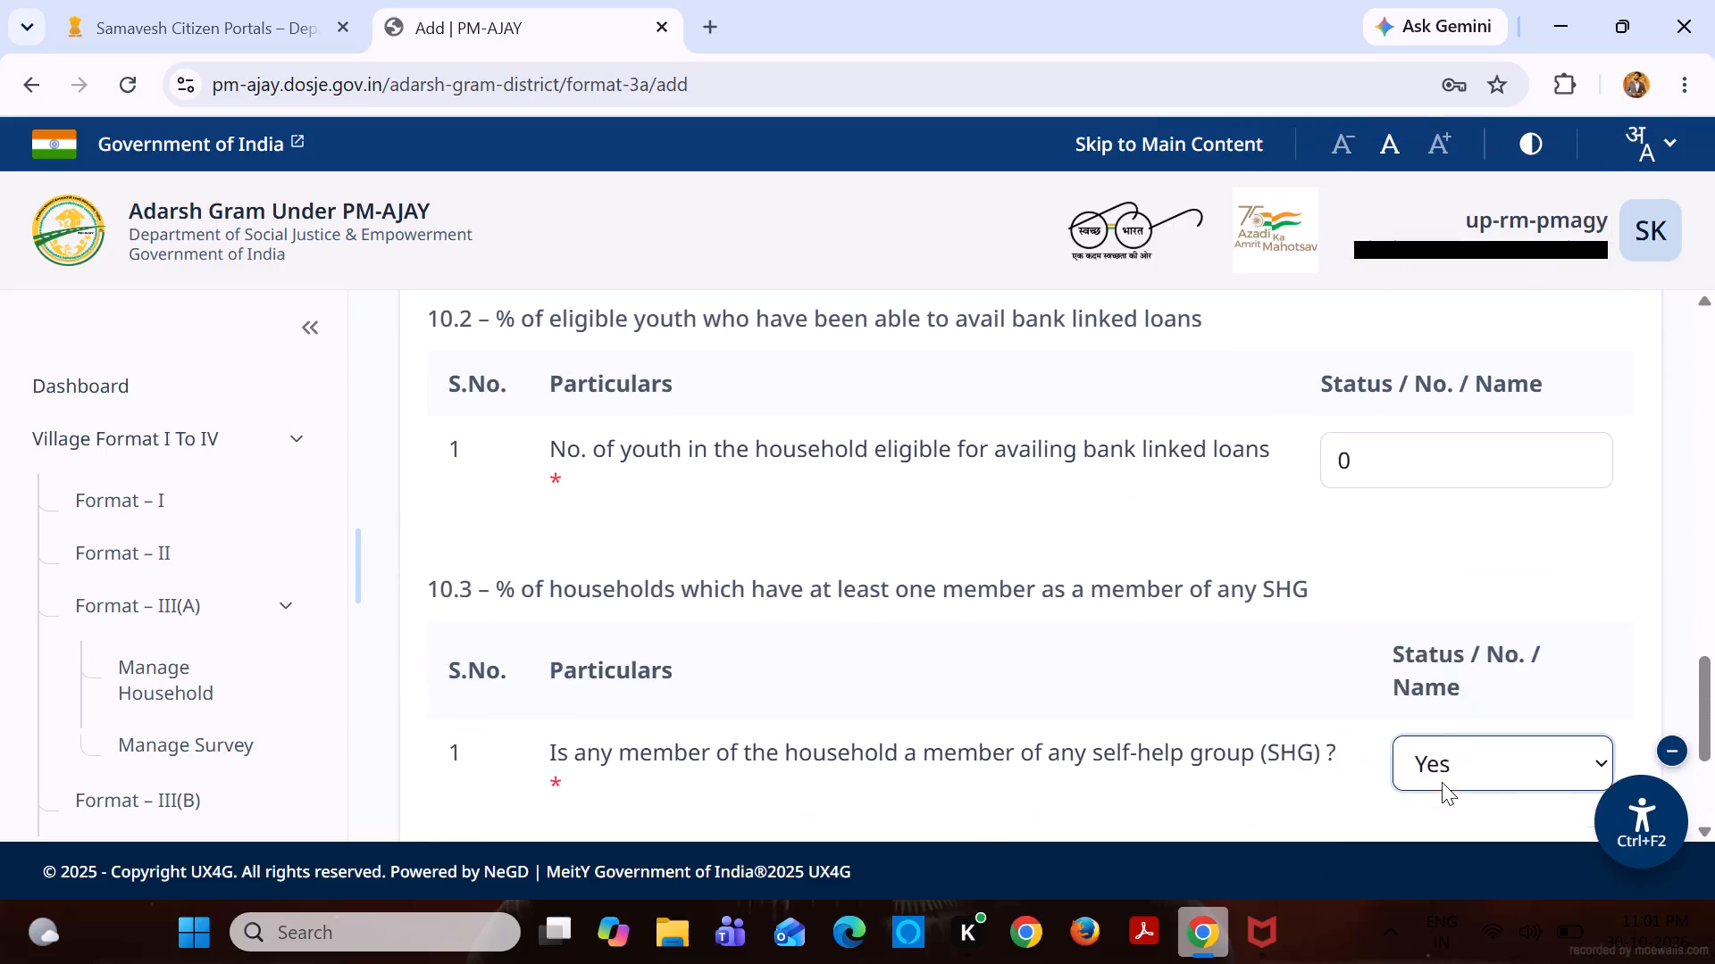
scroll(1445, 773, down, 3)
click(1525, 647)
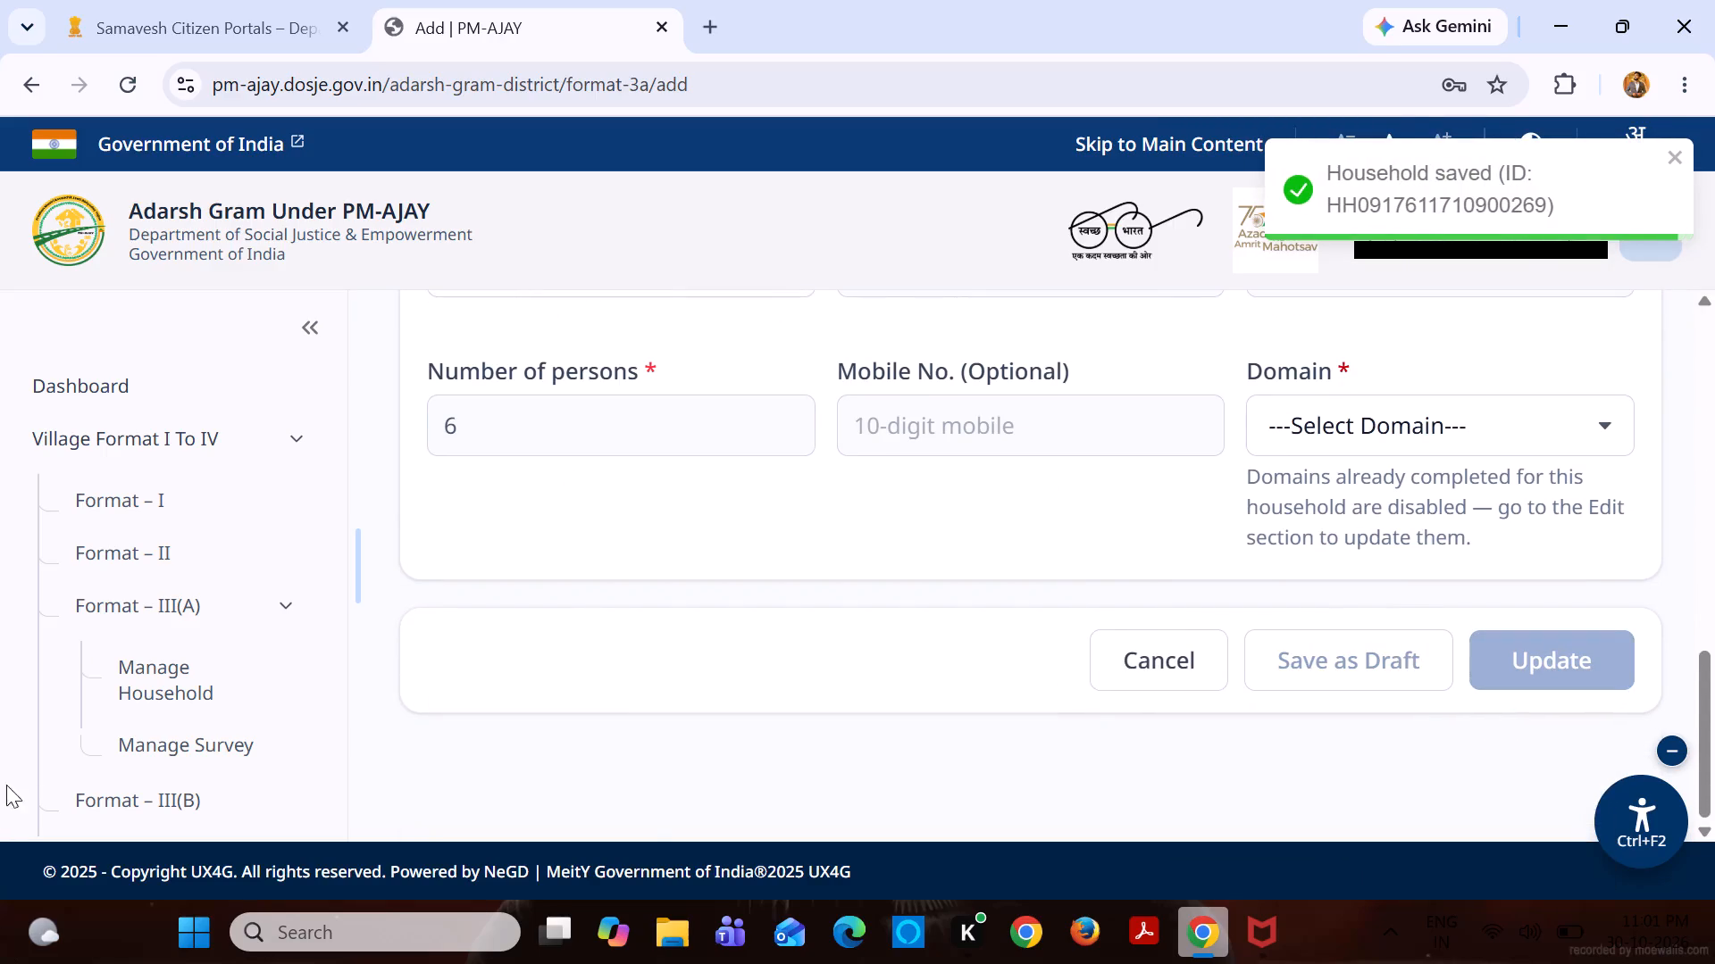
click(202, 670)
key(0)
click(1270, 374)
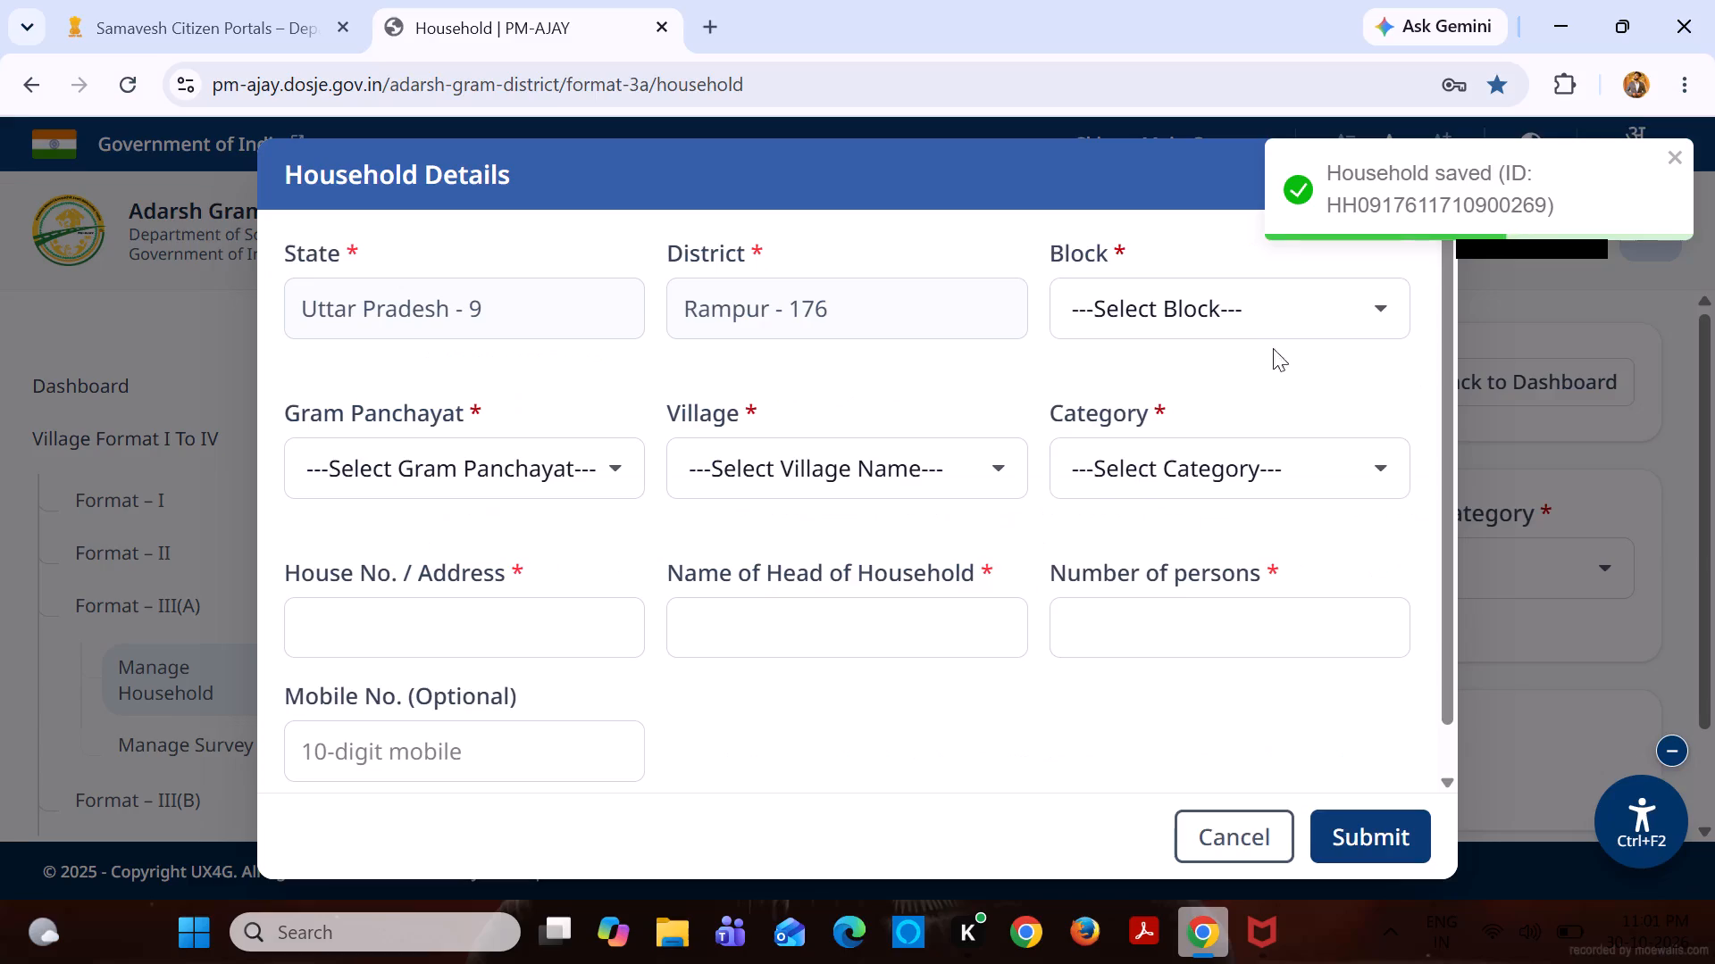
drag(1276, 308, 1276, 318)
click(1167, 744)
click(611, 465)
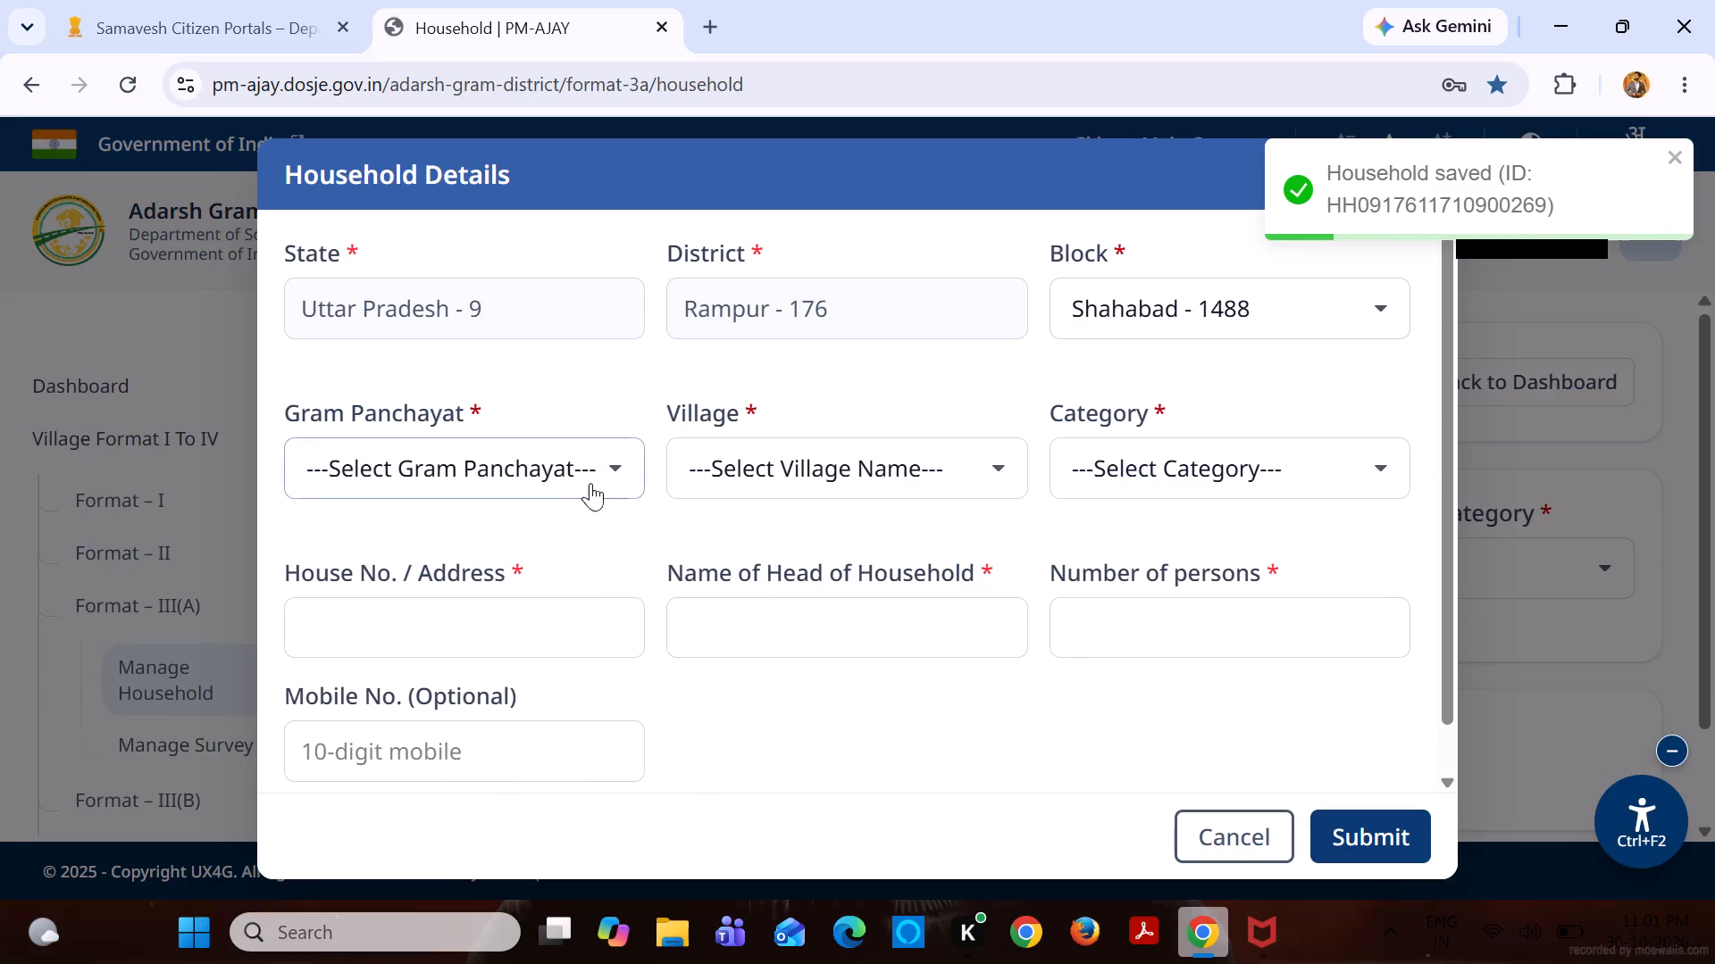
click(496, 744)
click(885, 456)
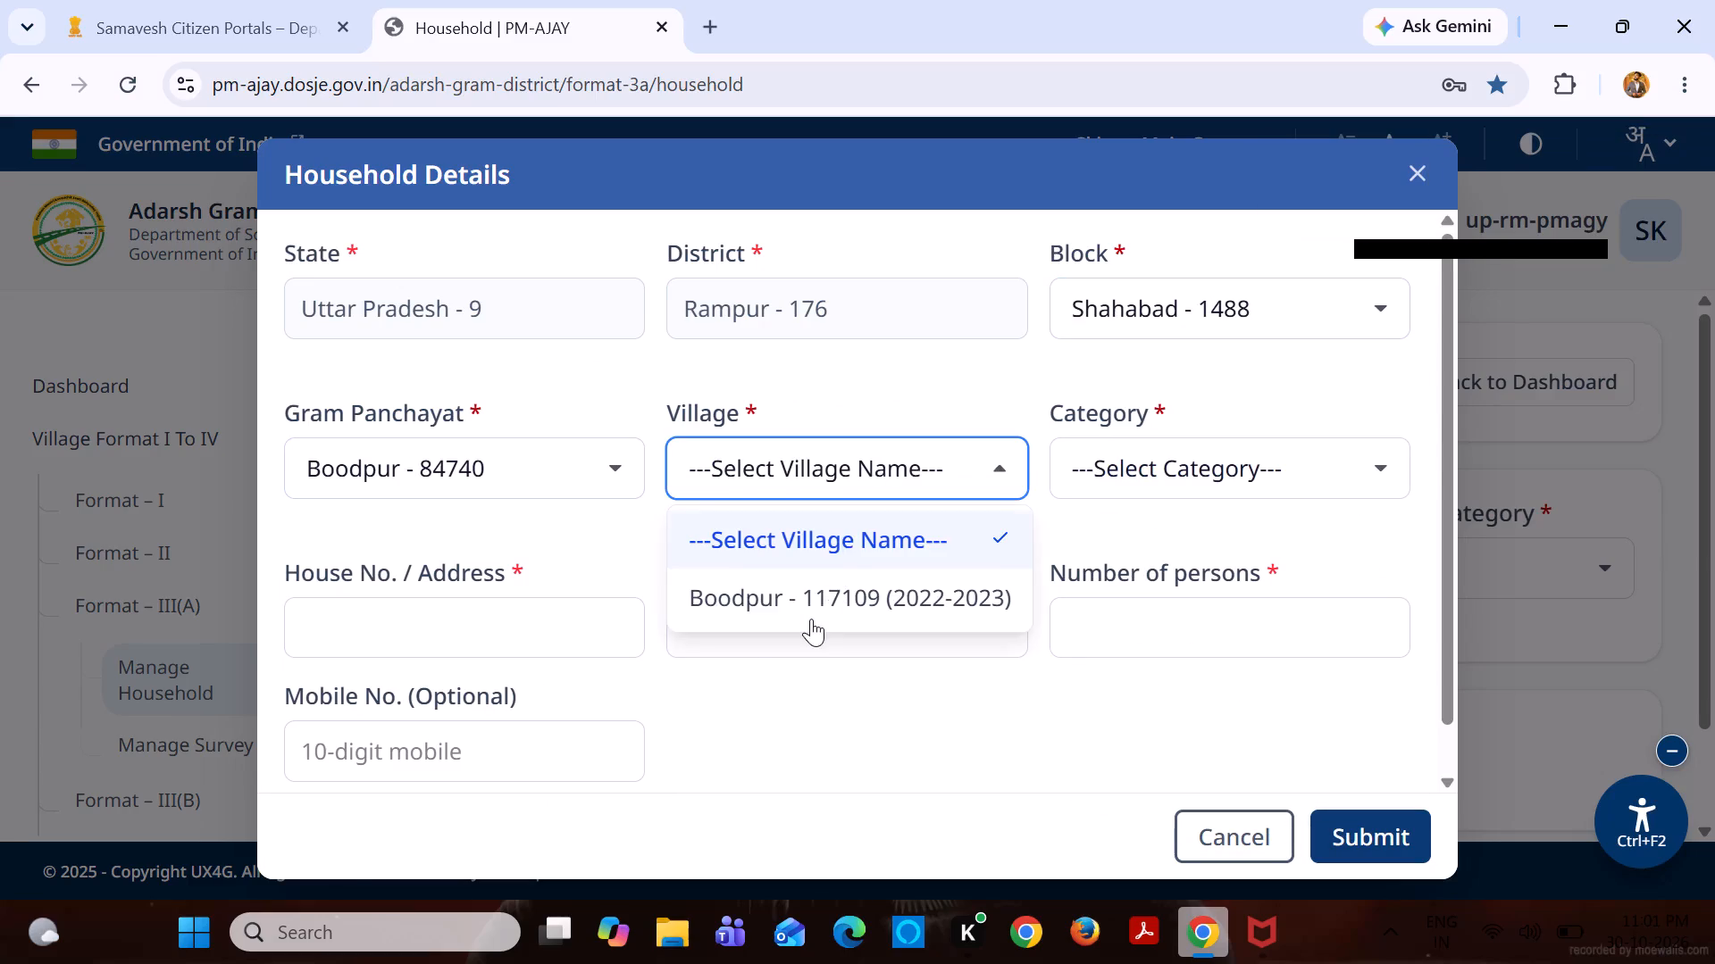
click(811, 619)
click(1209, 445)
click(1142, 719)
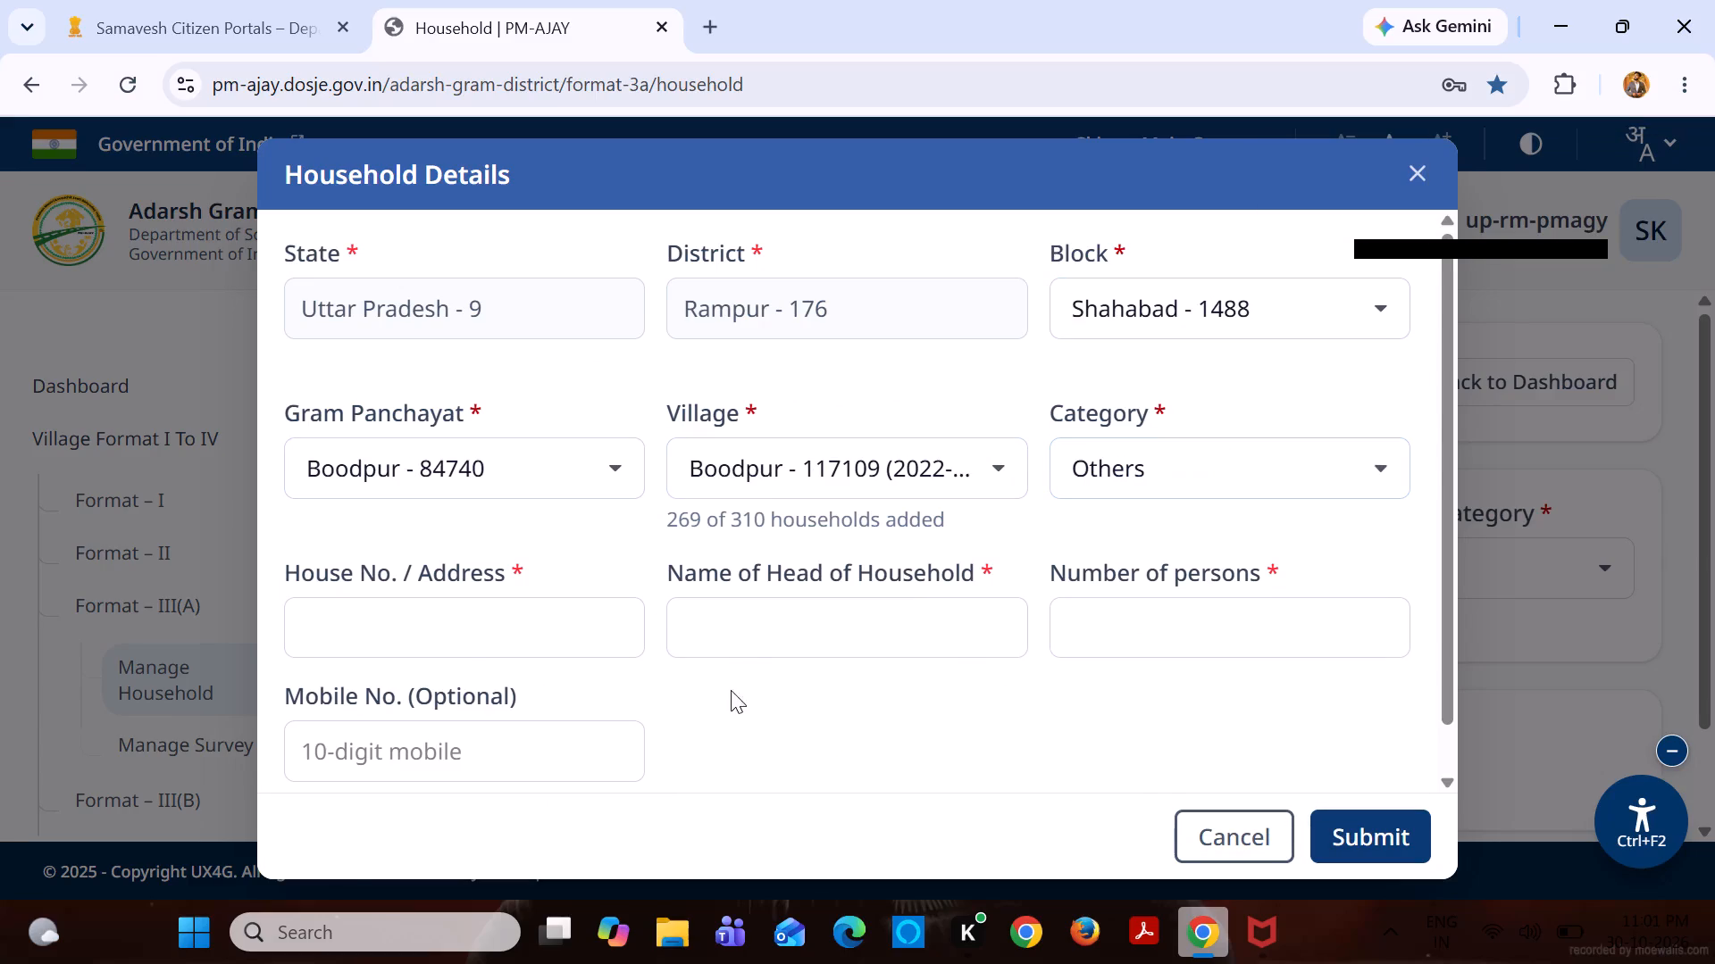
Enter house number 270 and the name of the head of household.
click(448, 658)
click(448, 637)
key(2)
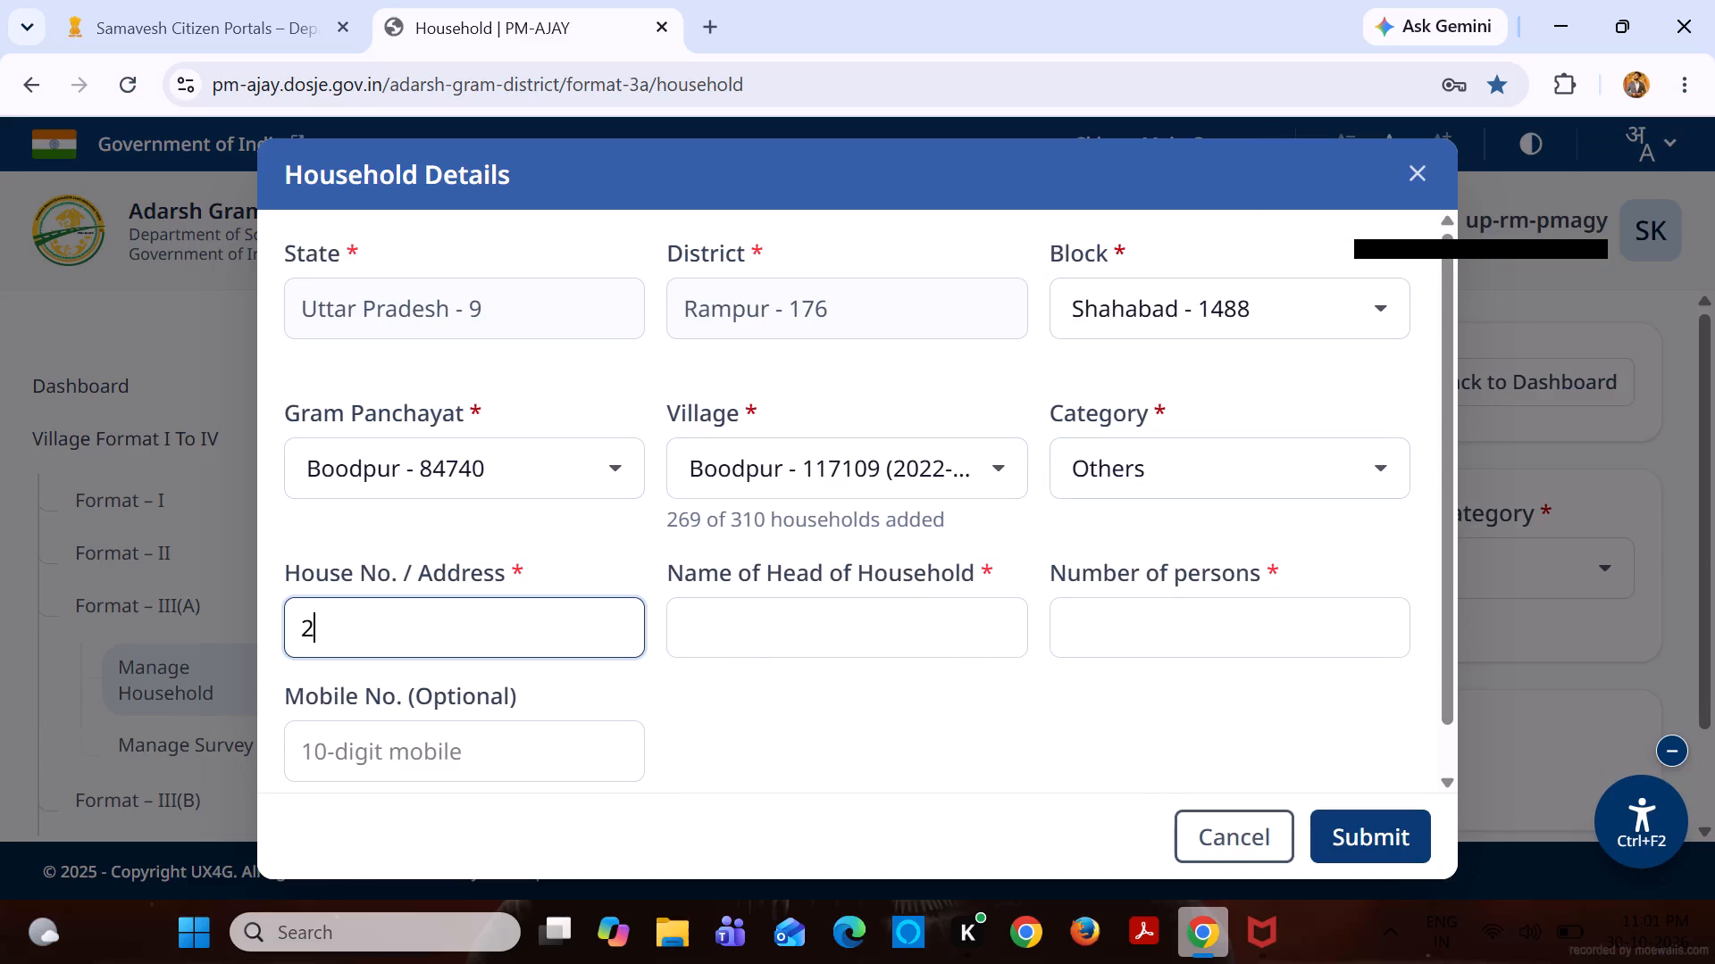
key(7)
key(0)
click(785, 612)
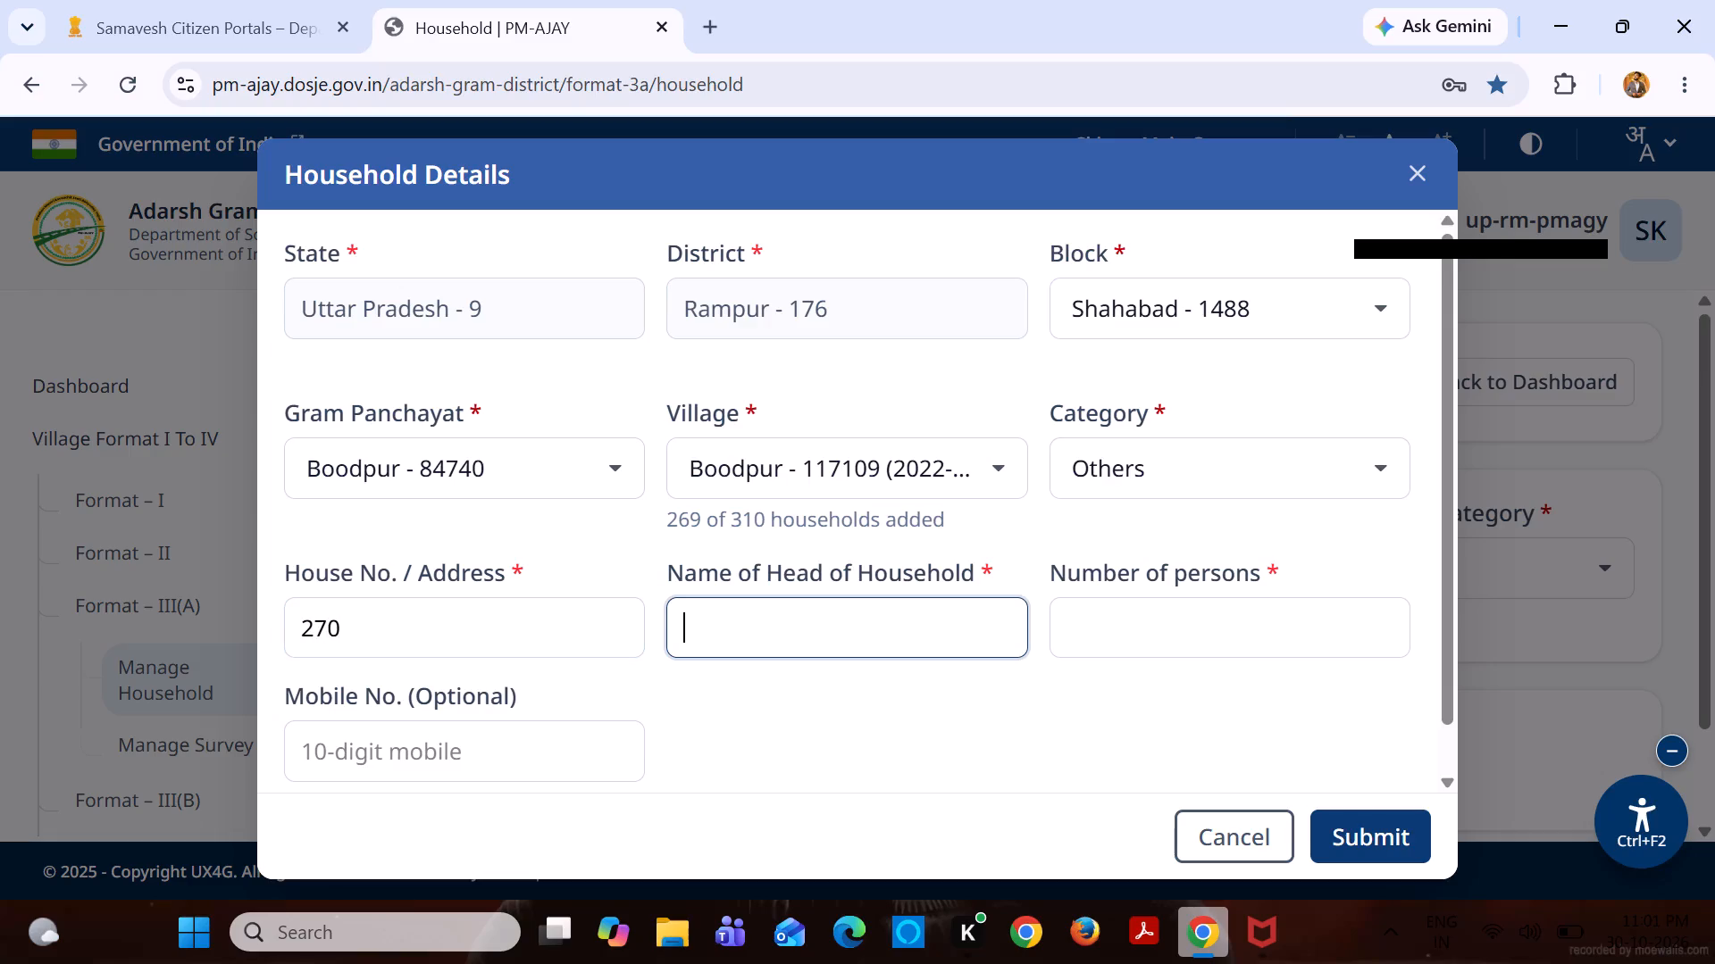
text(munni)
Set the household category to SC and the number of persons to 5, and submit the new household.
click(1185, 443)
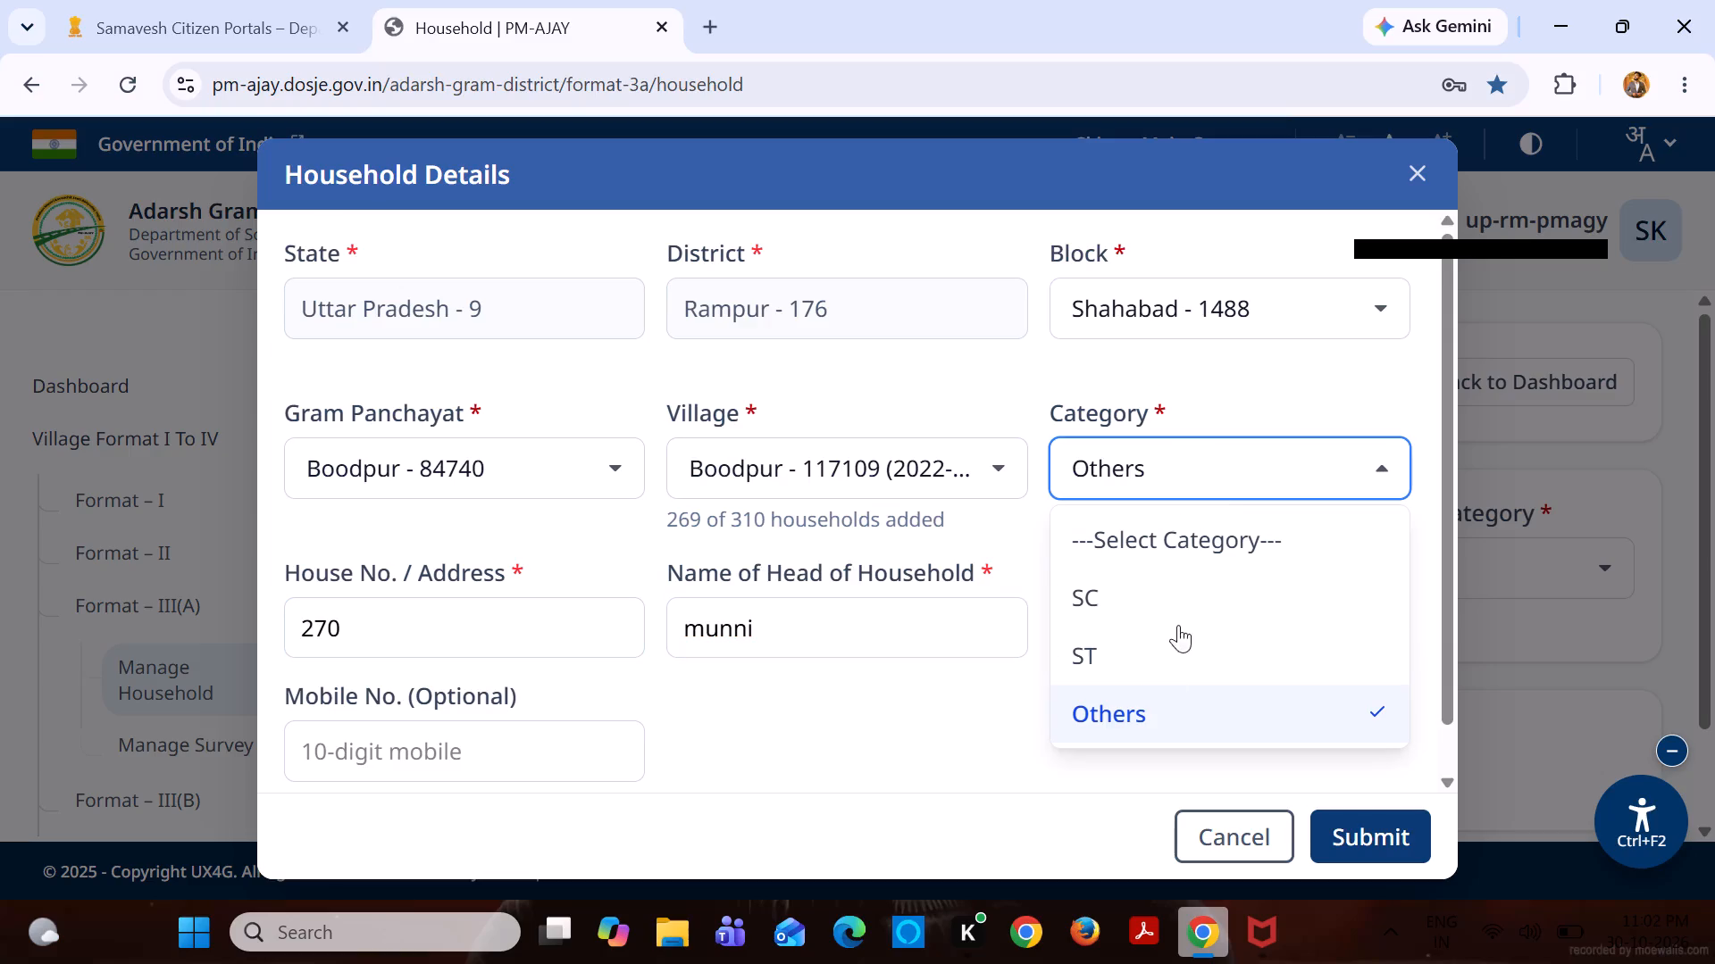
click(1091, 585)
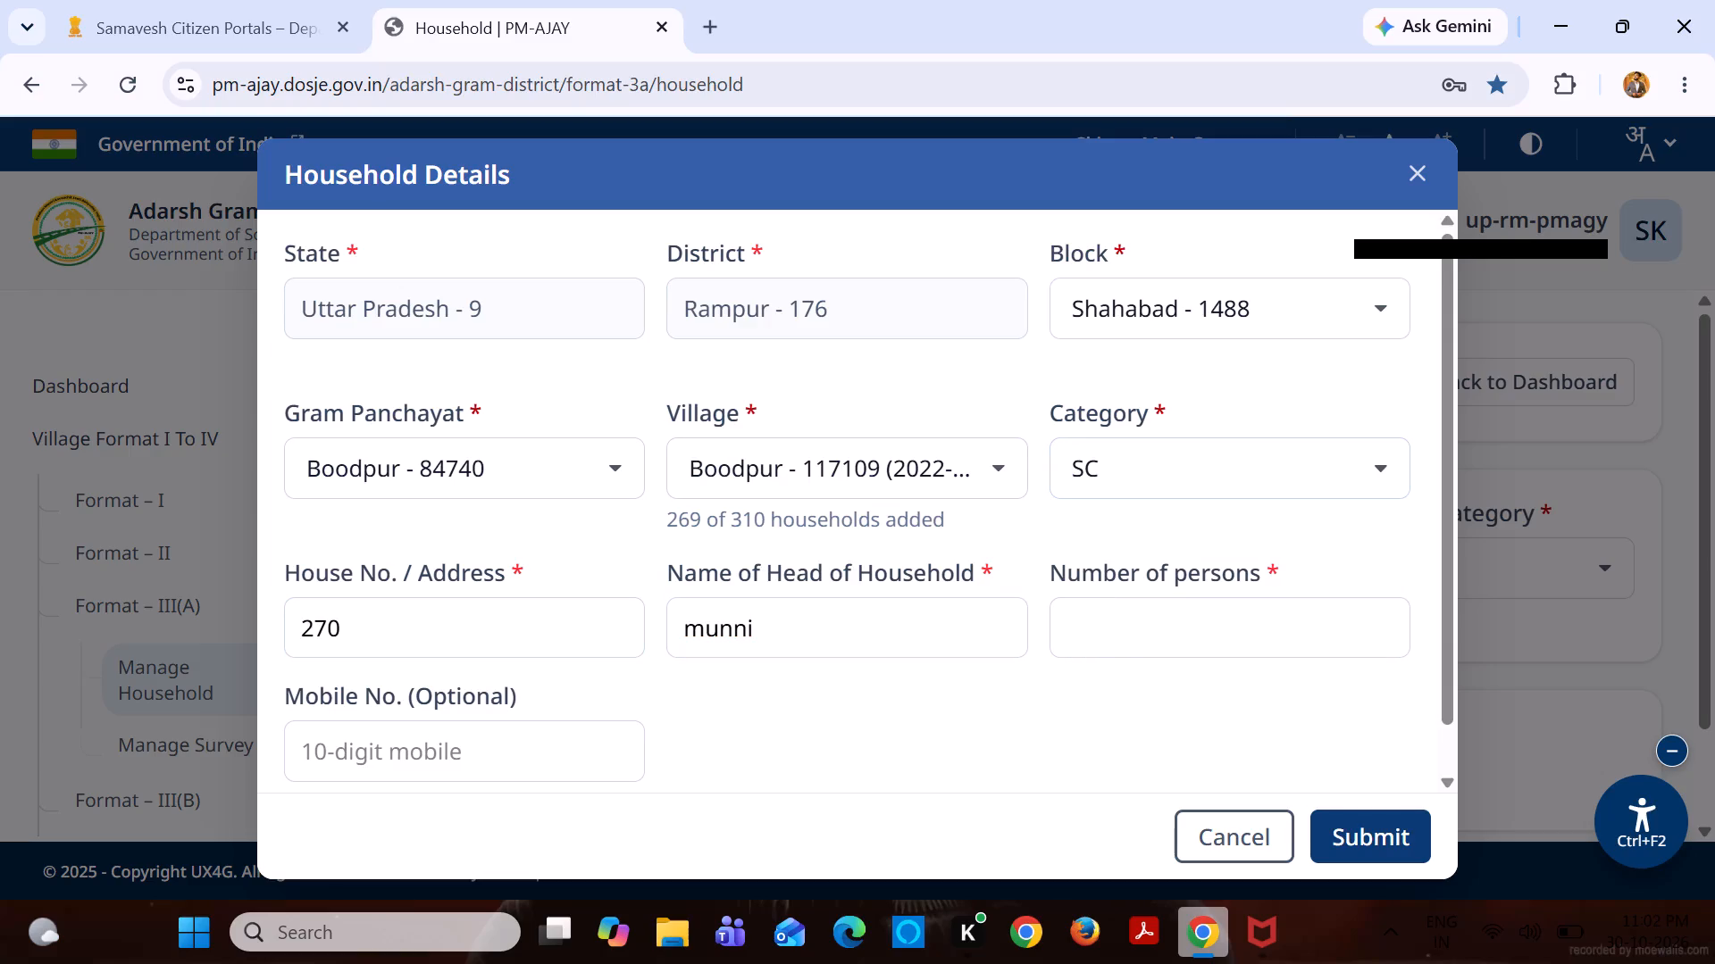
click(1109, 610)
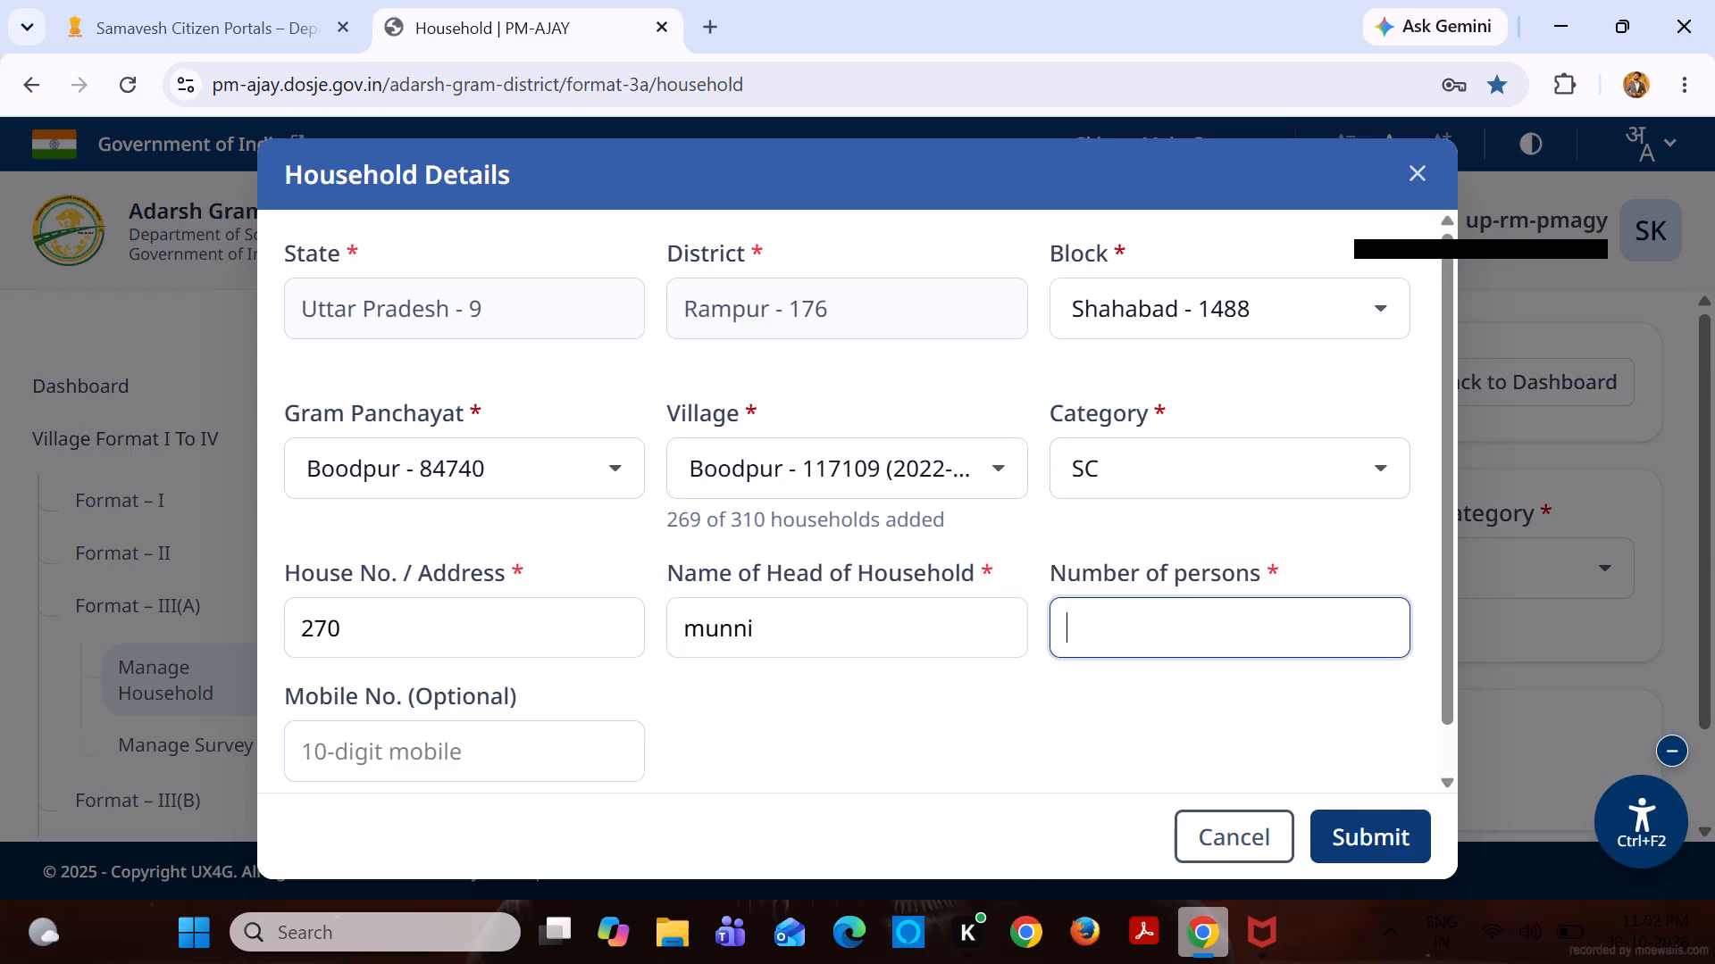
key(5)
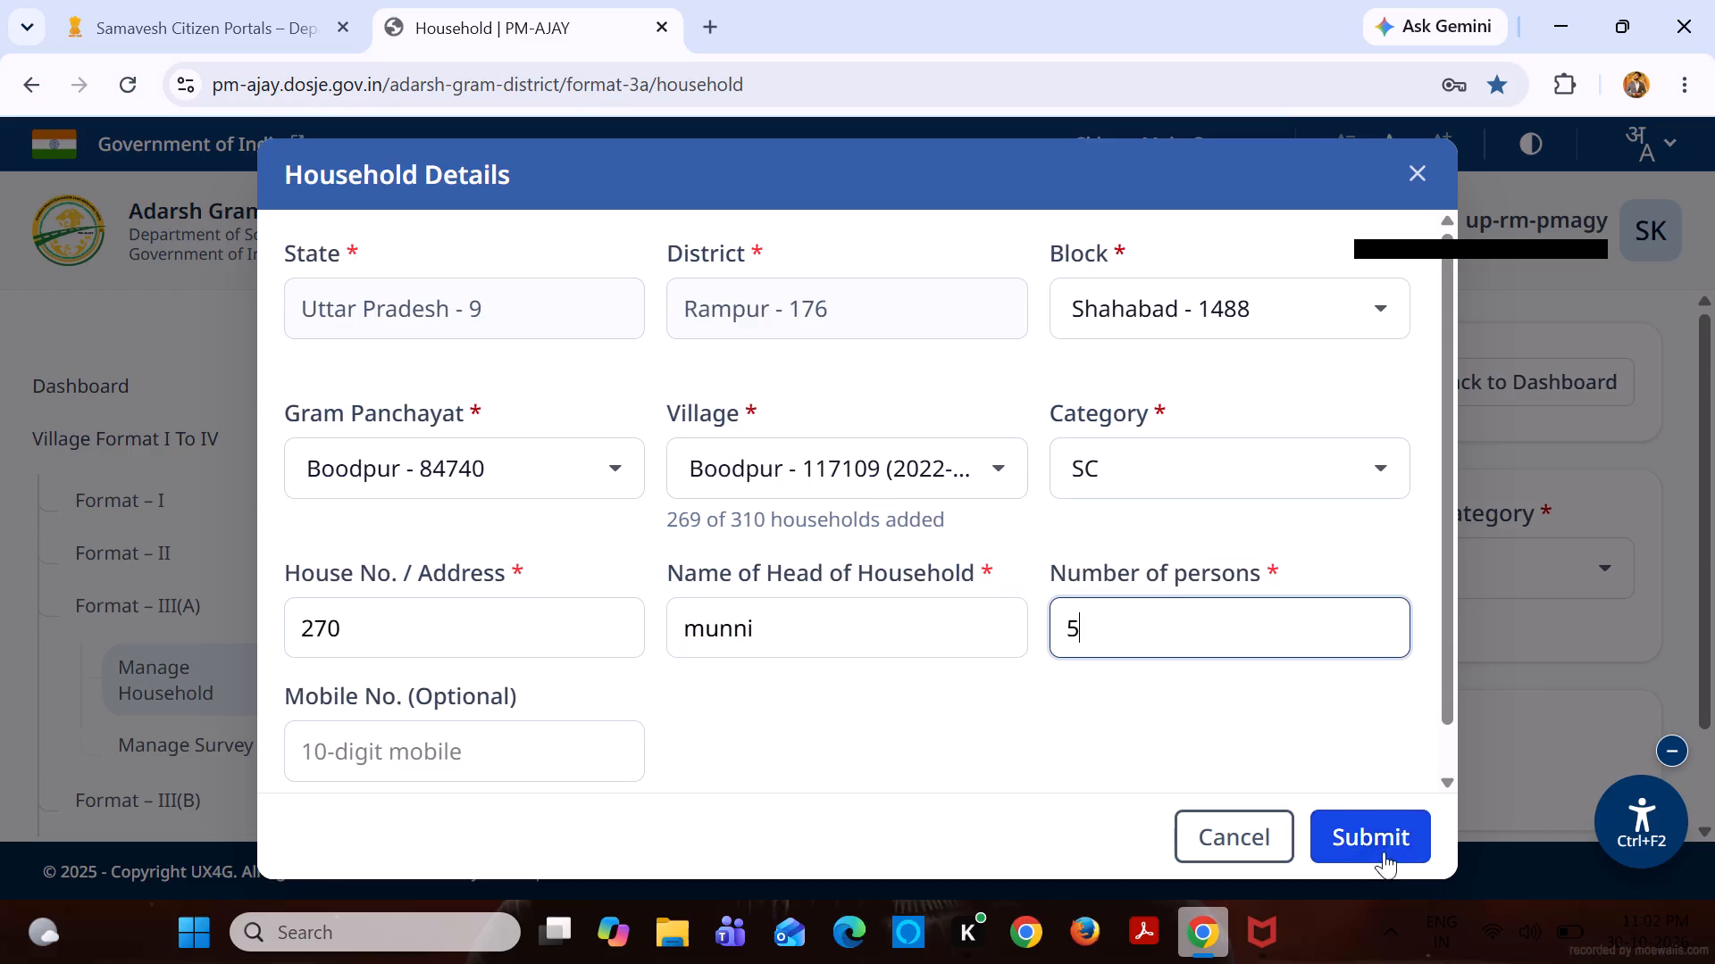
click(1373, 821)
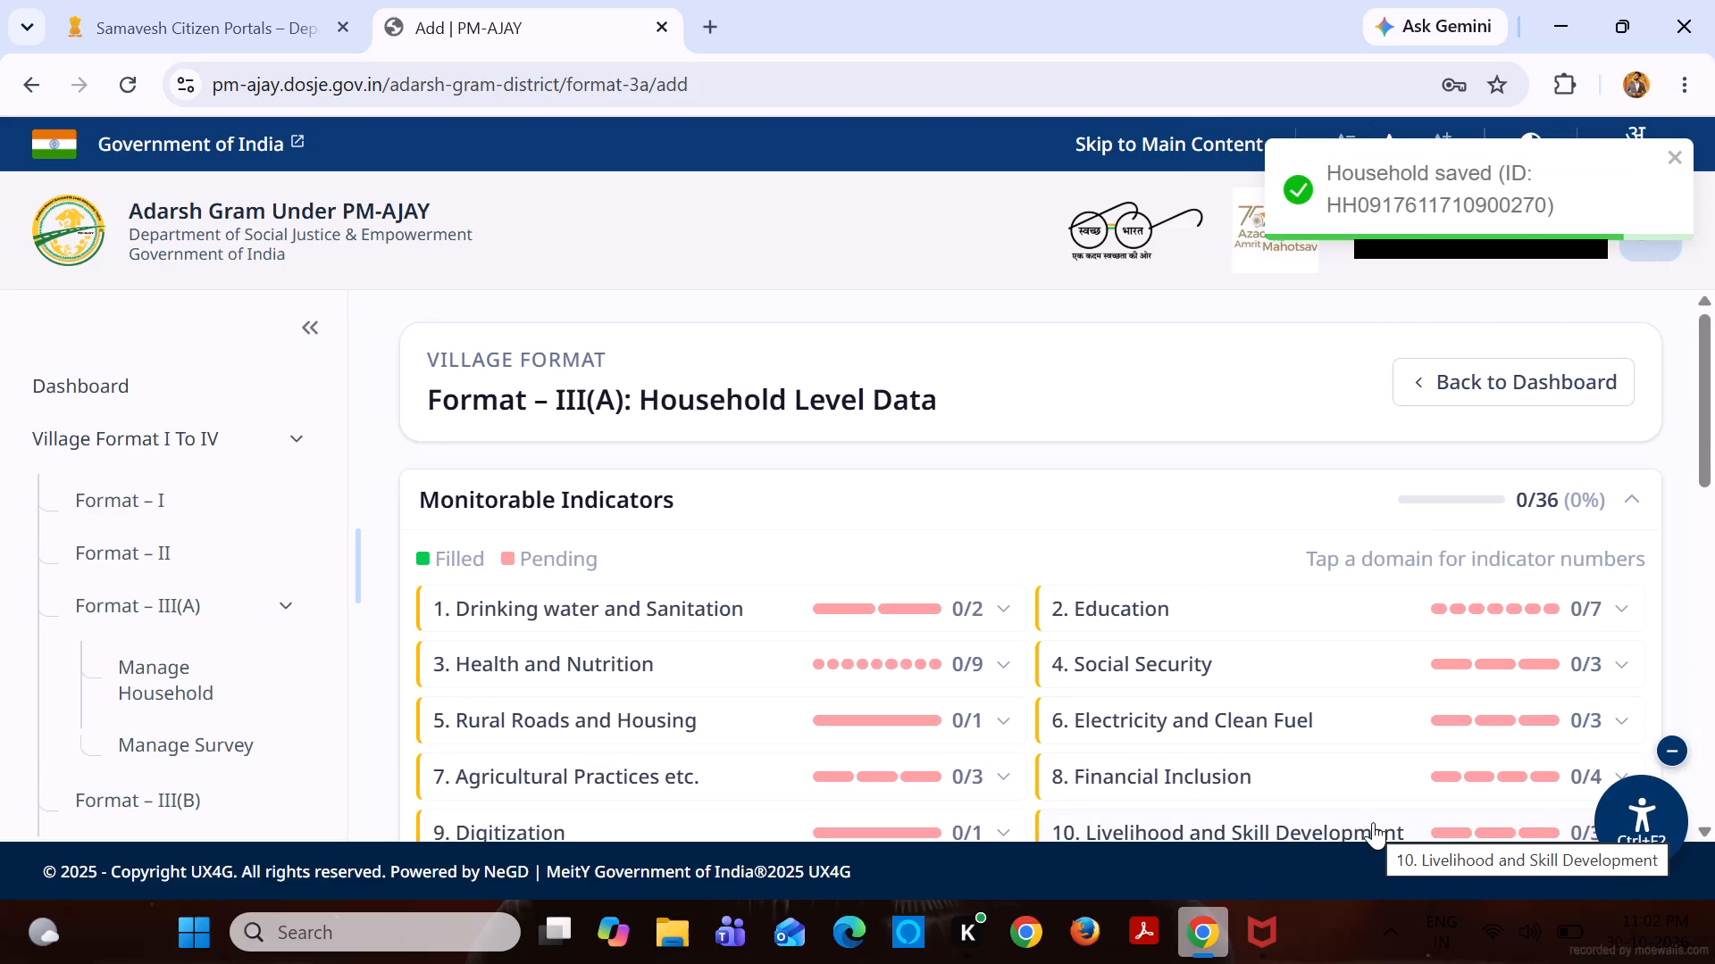
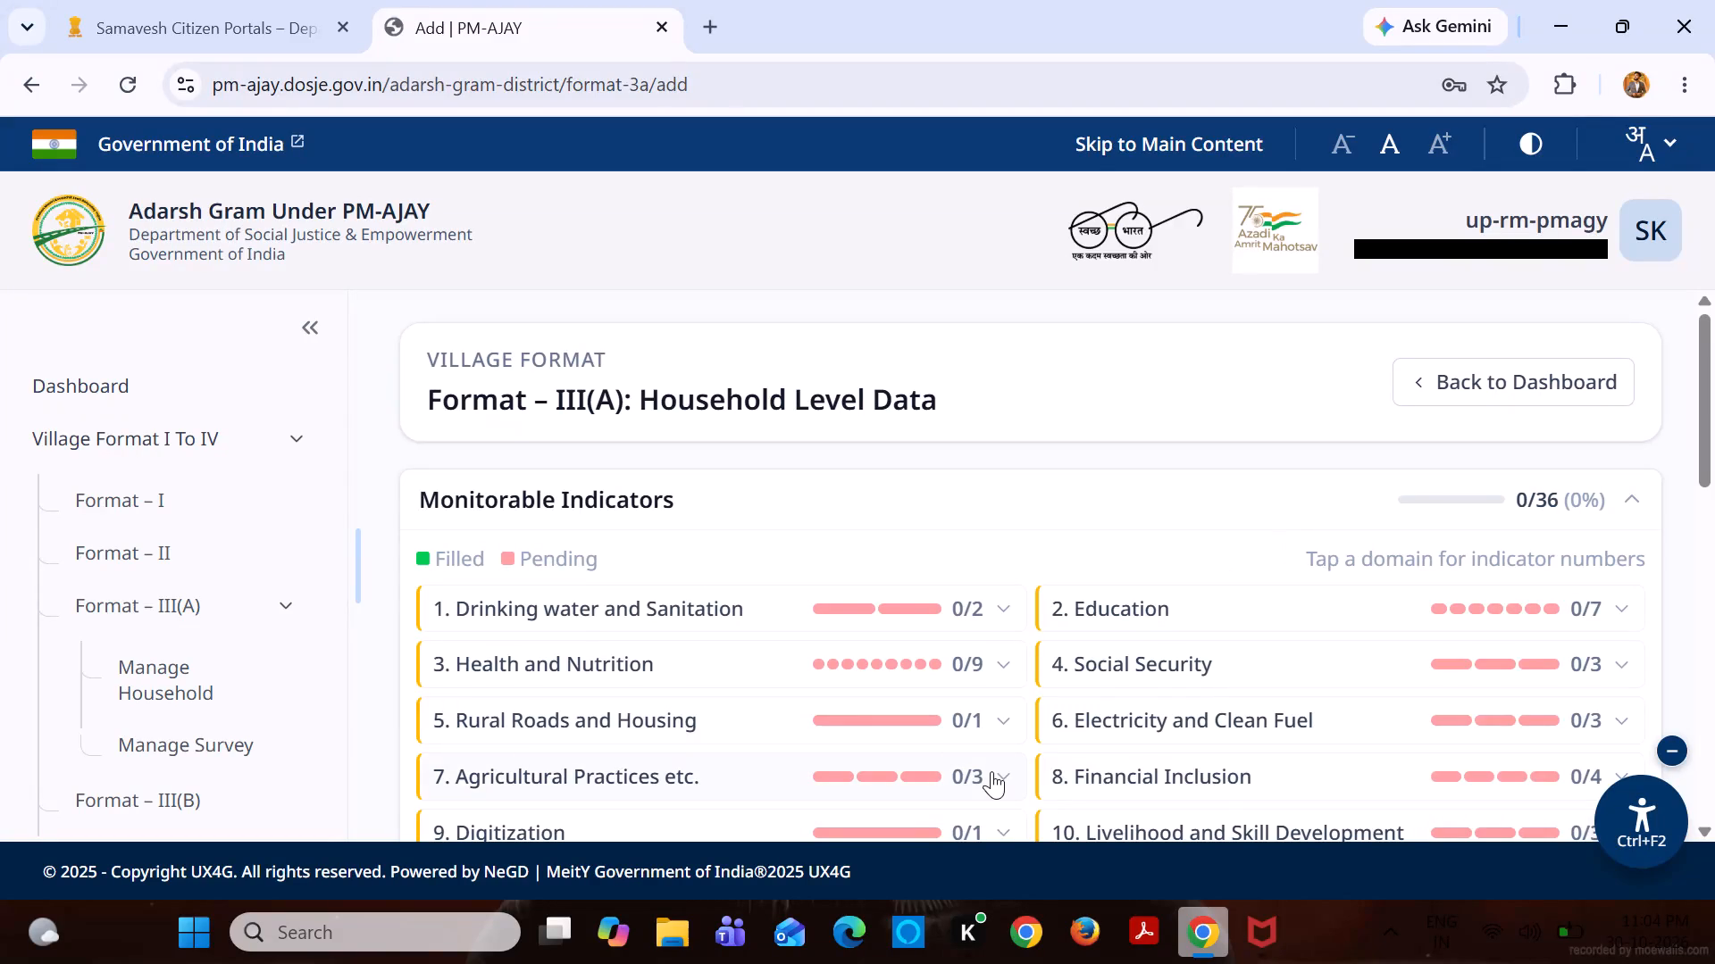
Complete and submit 1 – Drinking water and Sanitation with Yes for Individual Household Latrine and No for open defecation.
scroll(1243, 708, up, 1)
scroll(1243, 708, down, 6)
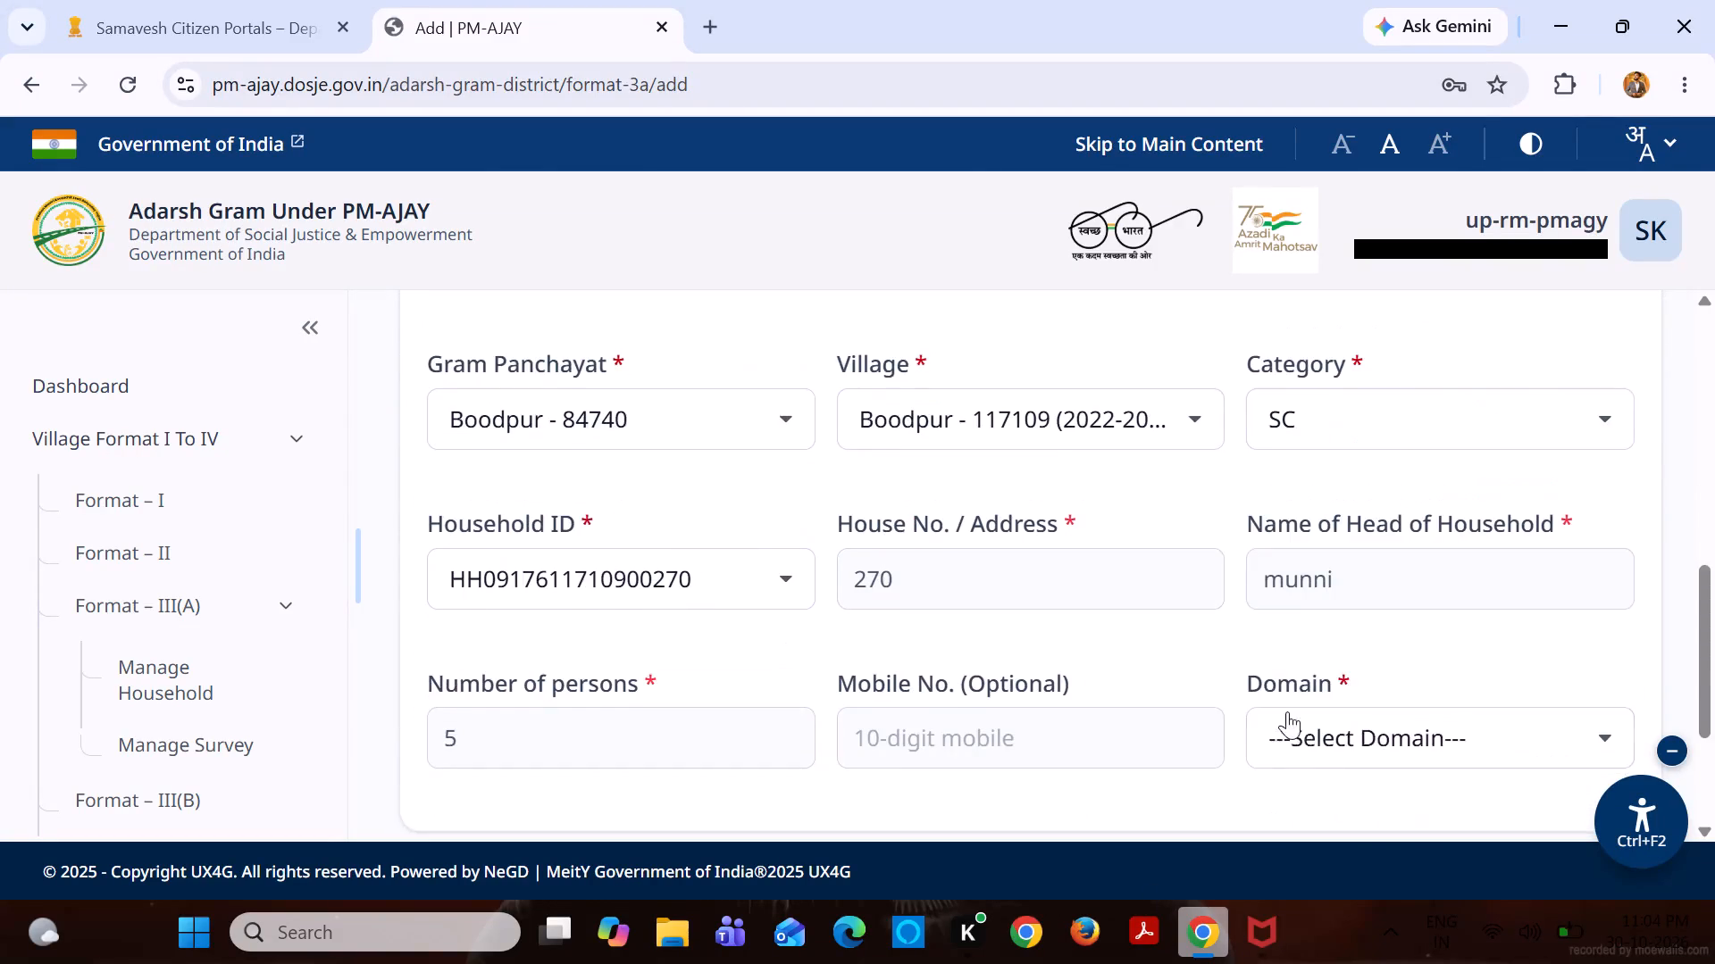
scroll(1295, 748, down, 4)
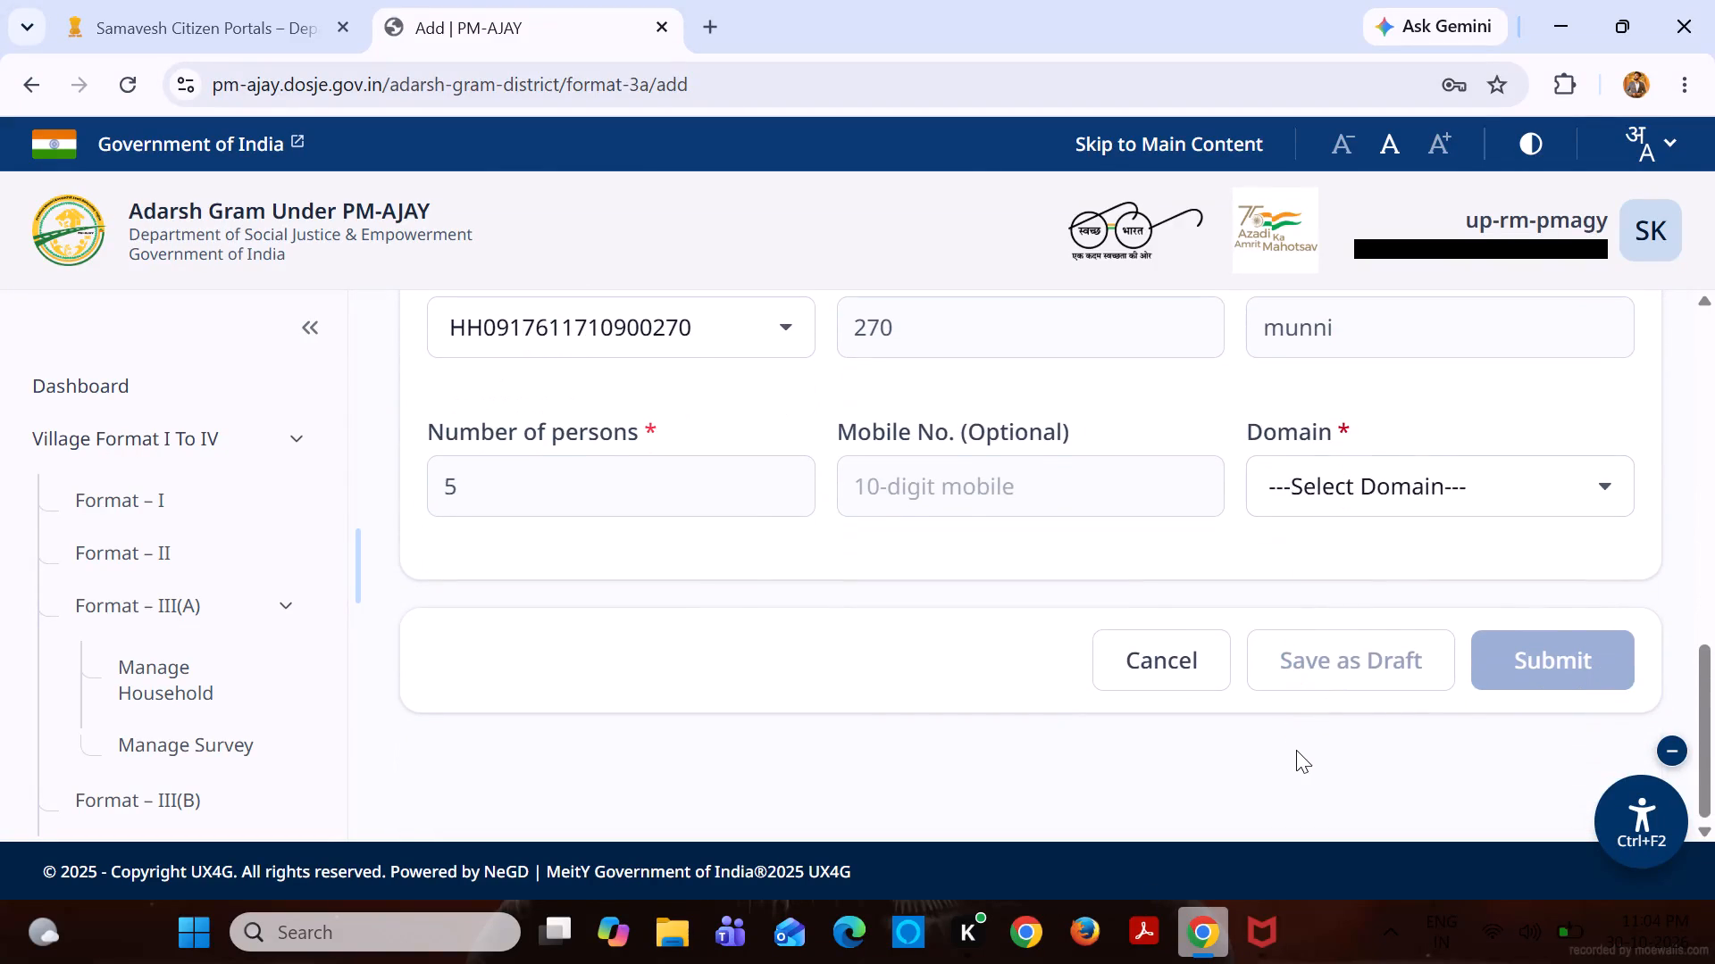
scroll(1296, 750, down, 2)
click(1508, 480)
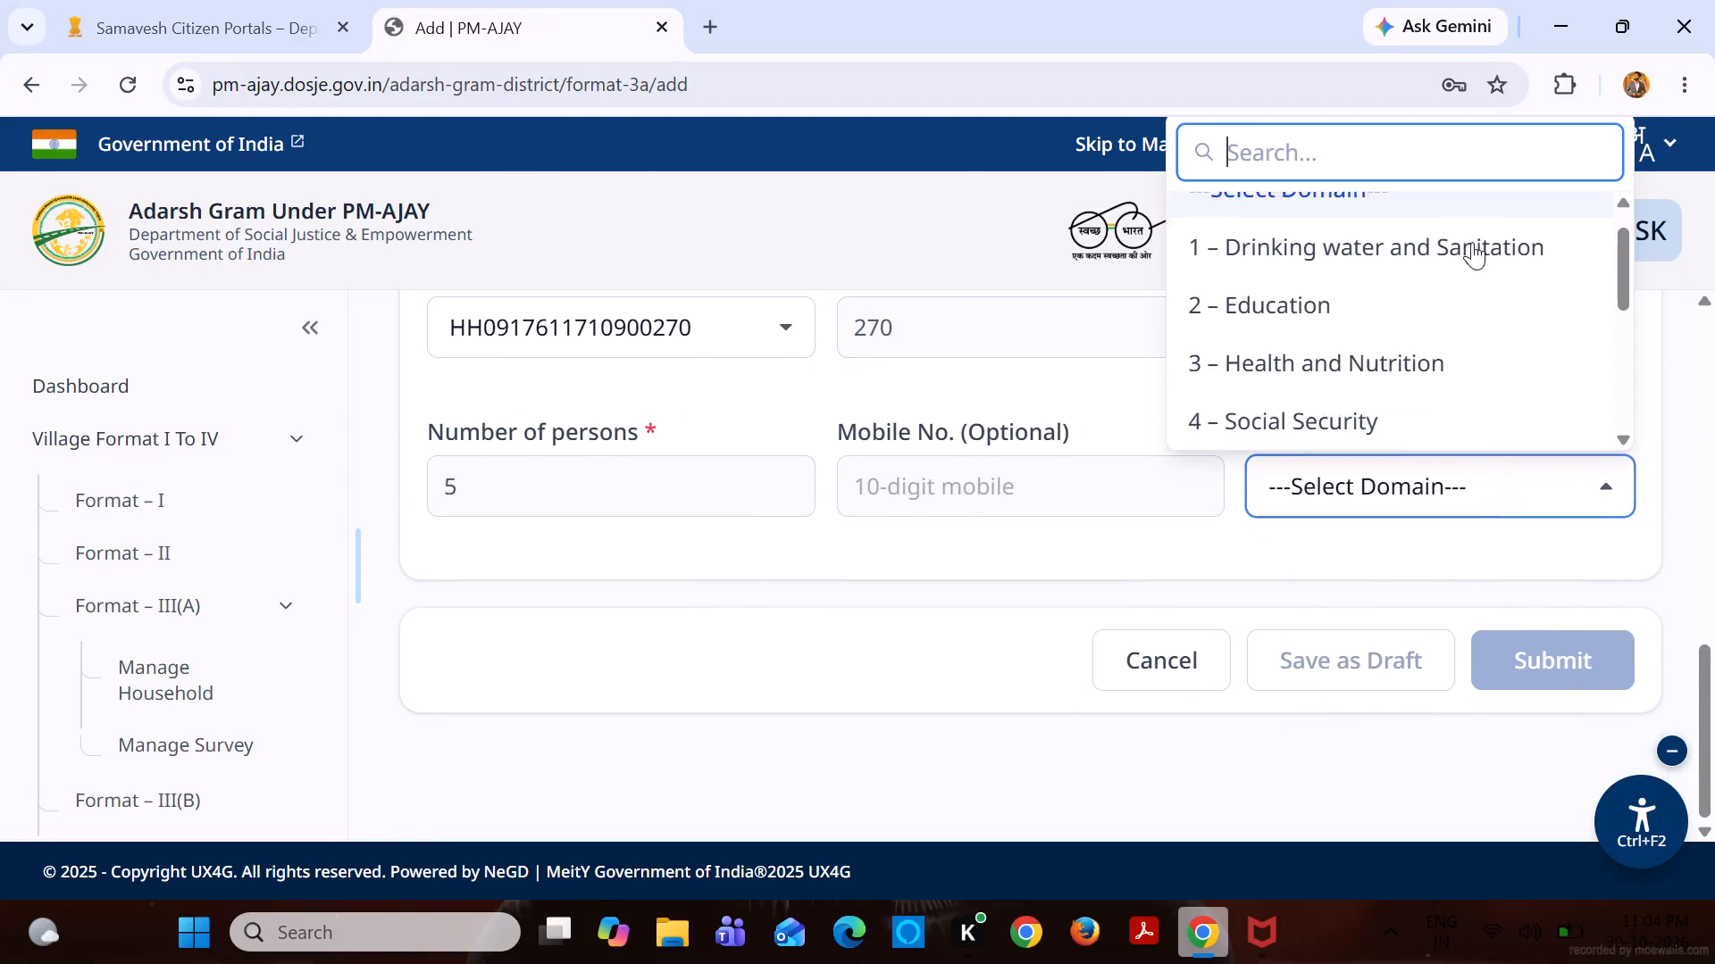
click(1470, 271)
scroll(1471, 317, down, 2)
click(1535, 608)
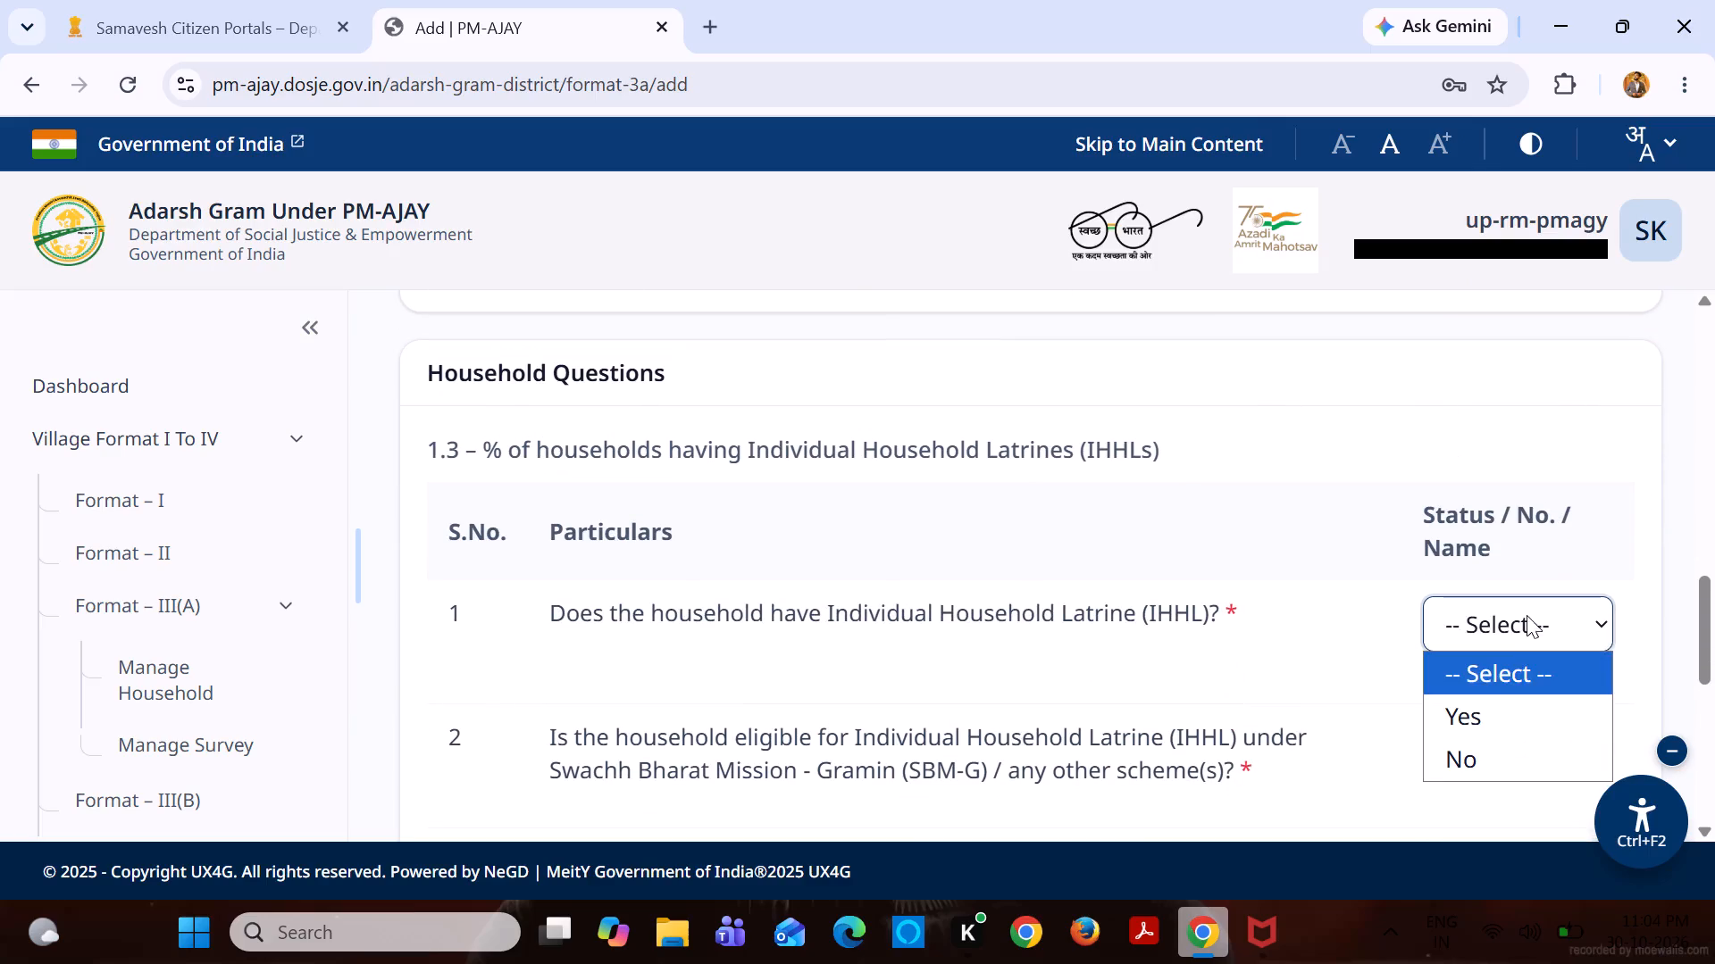
click(1487, 707)
scroll(1491, 620, down, 3)
drag(1493, 470, 1496, 490)
click(1448, 609)
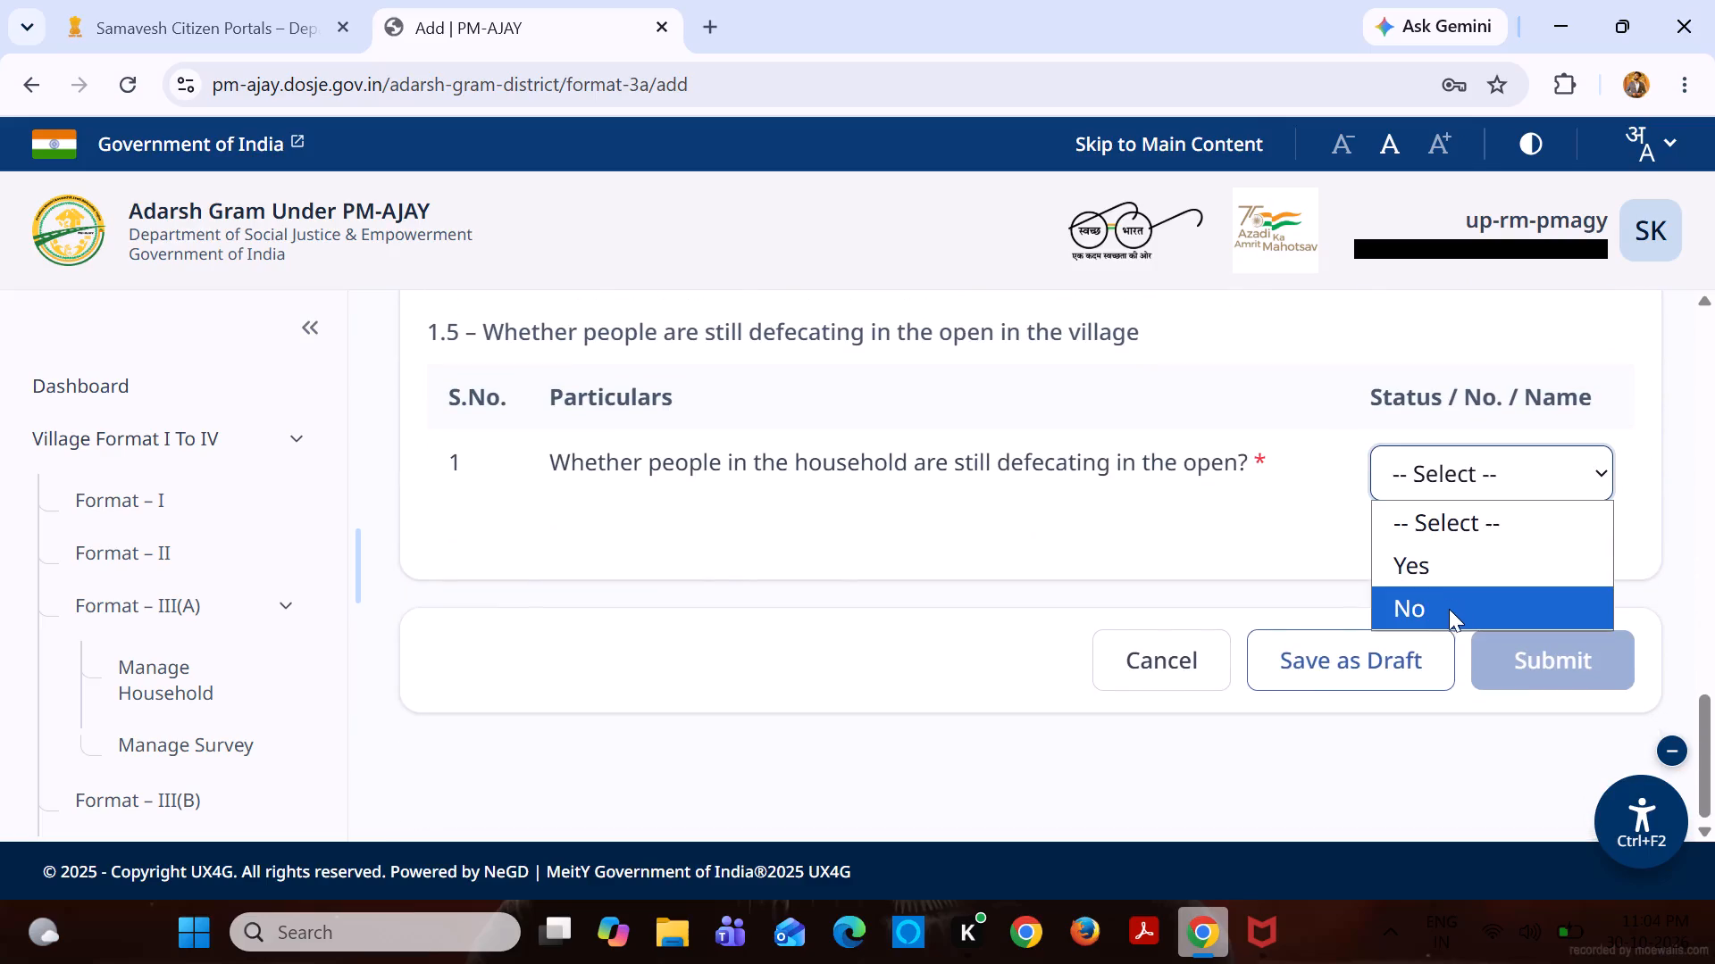
click(1554, 649)
For 2 – Education, enter 2 children aged 6-10 with 2 attending primary school, and 1 child aged 11-13 with 1 attending middle school.
click(1489, 440)
click(1339, 680)
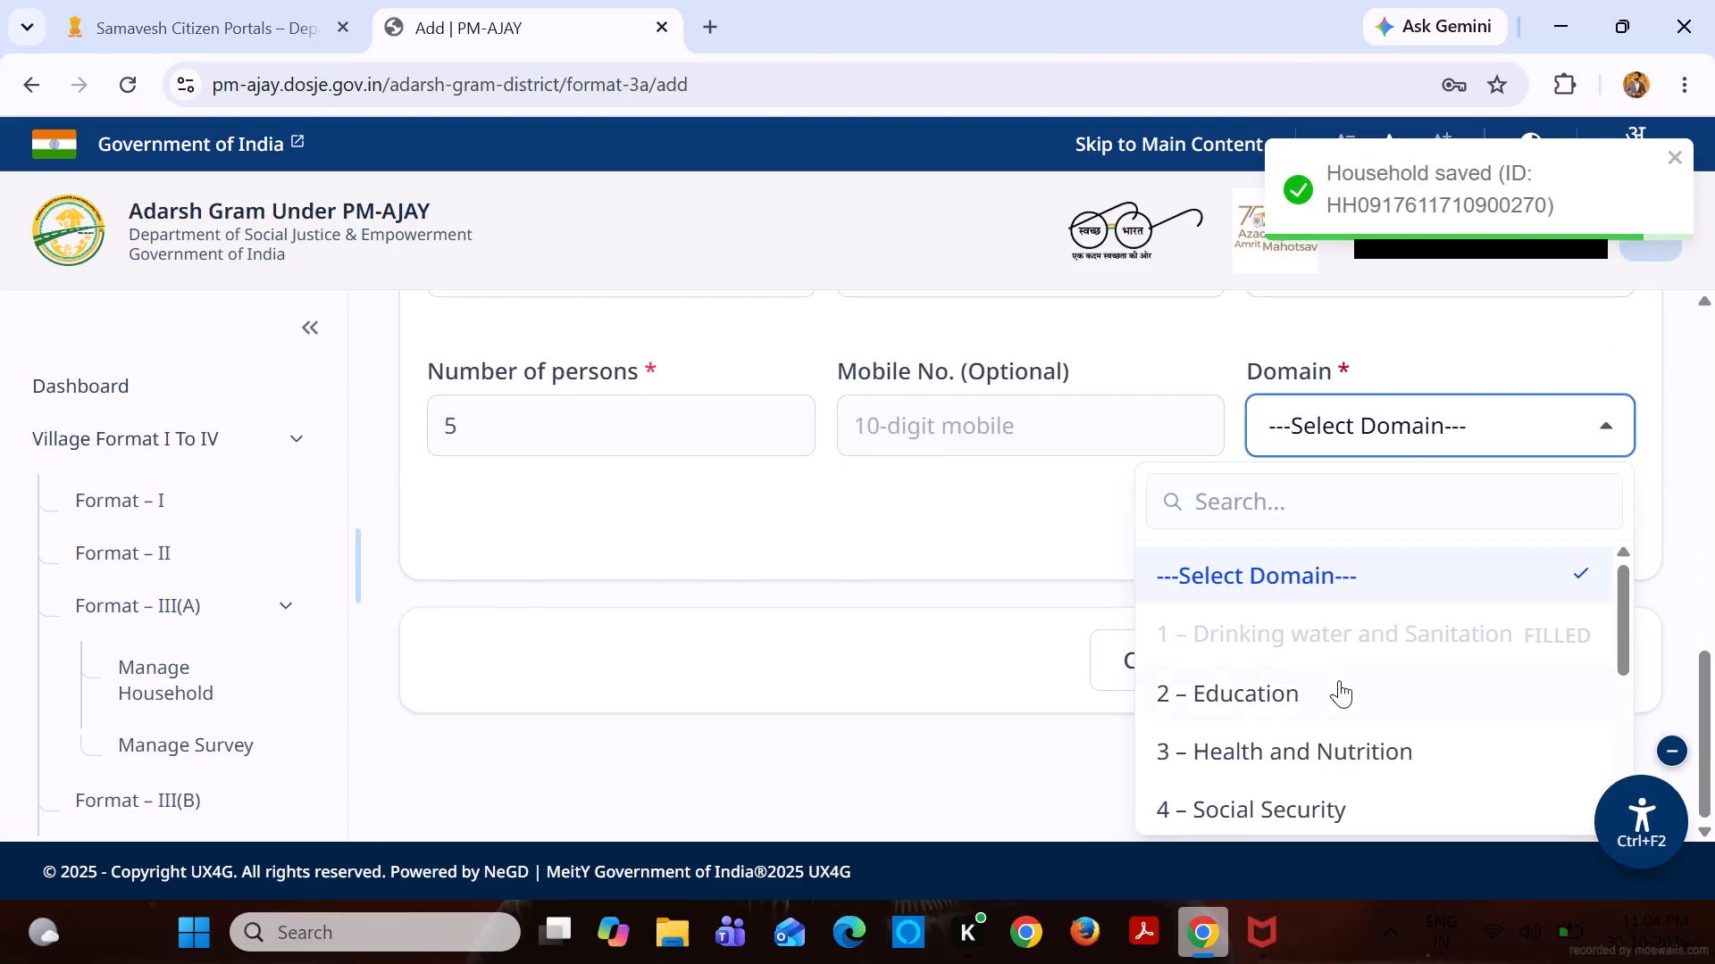
scroll(1342, 667, down, 2)
click(1407, 561)
click(1399, 599)
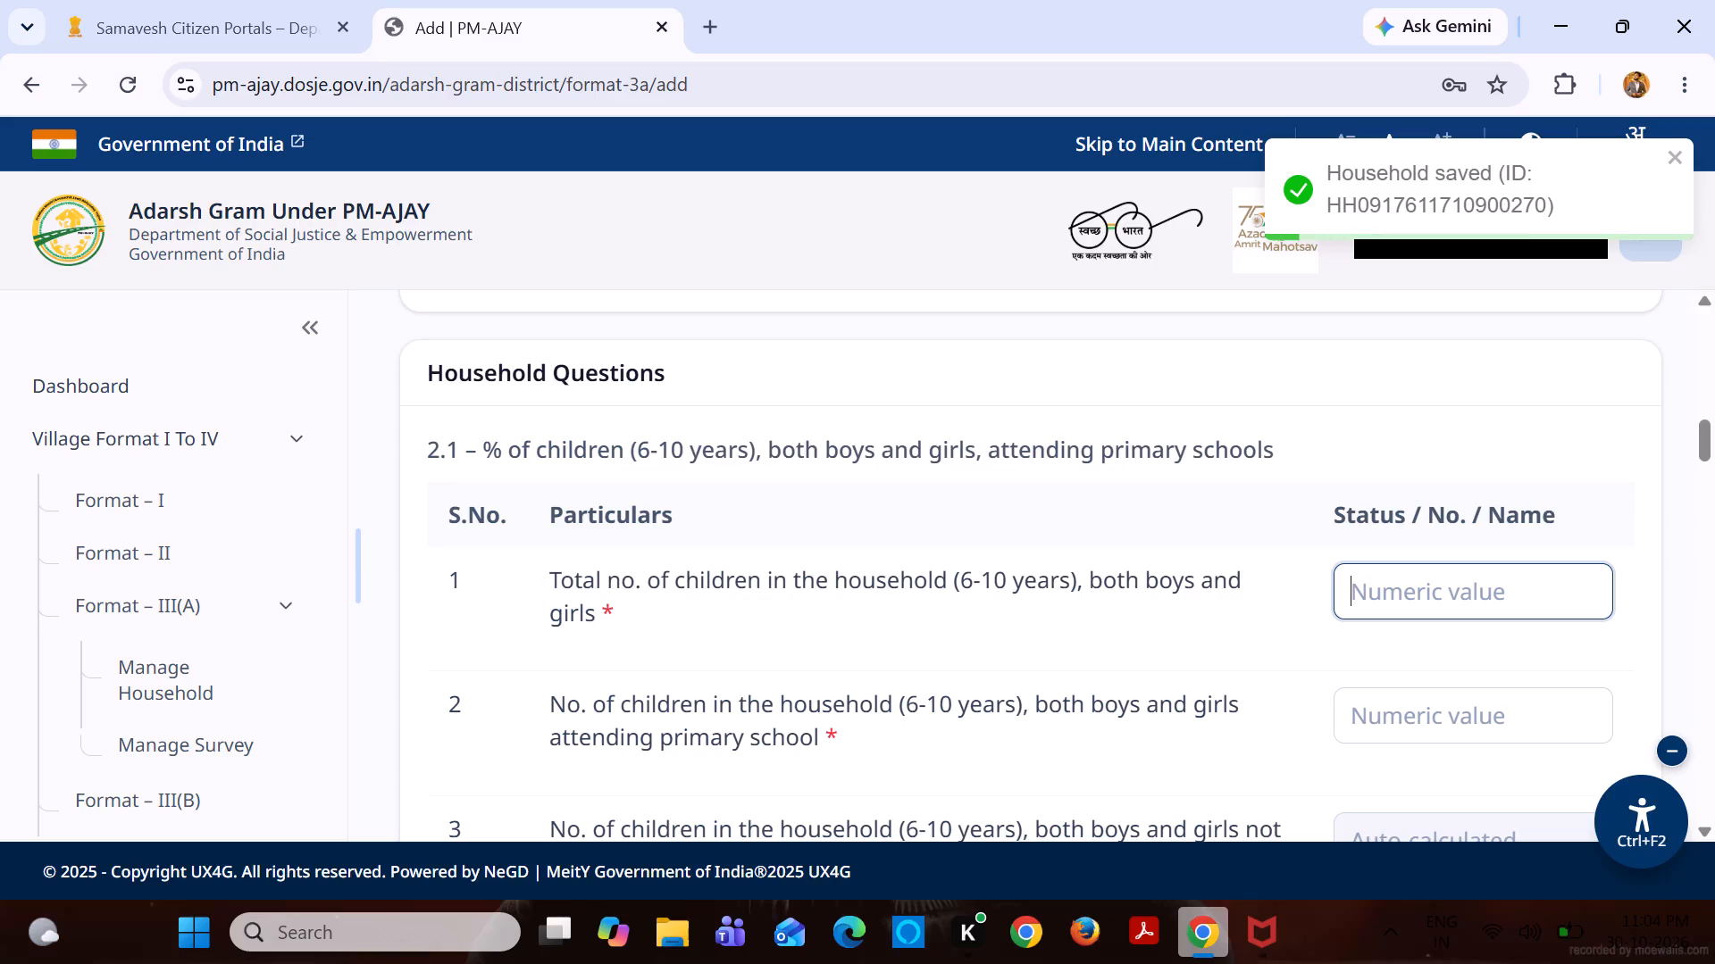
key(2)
click(1399, 693)
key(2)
scroll(1403, 706, down, 3)
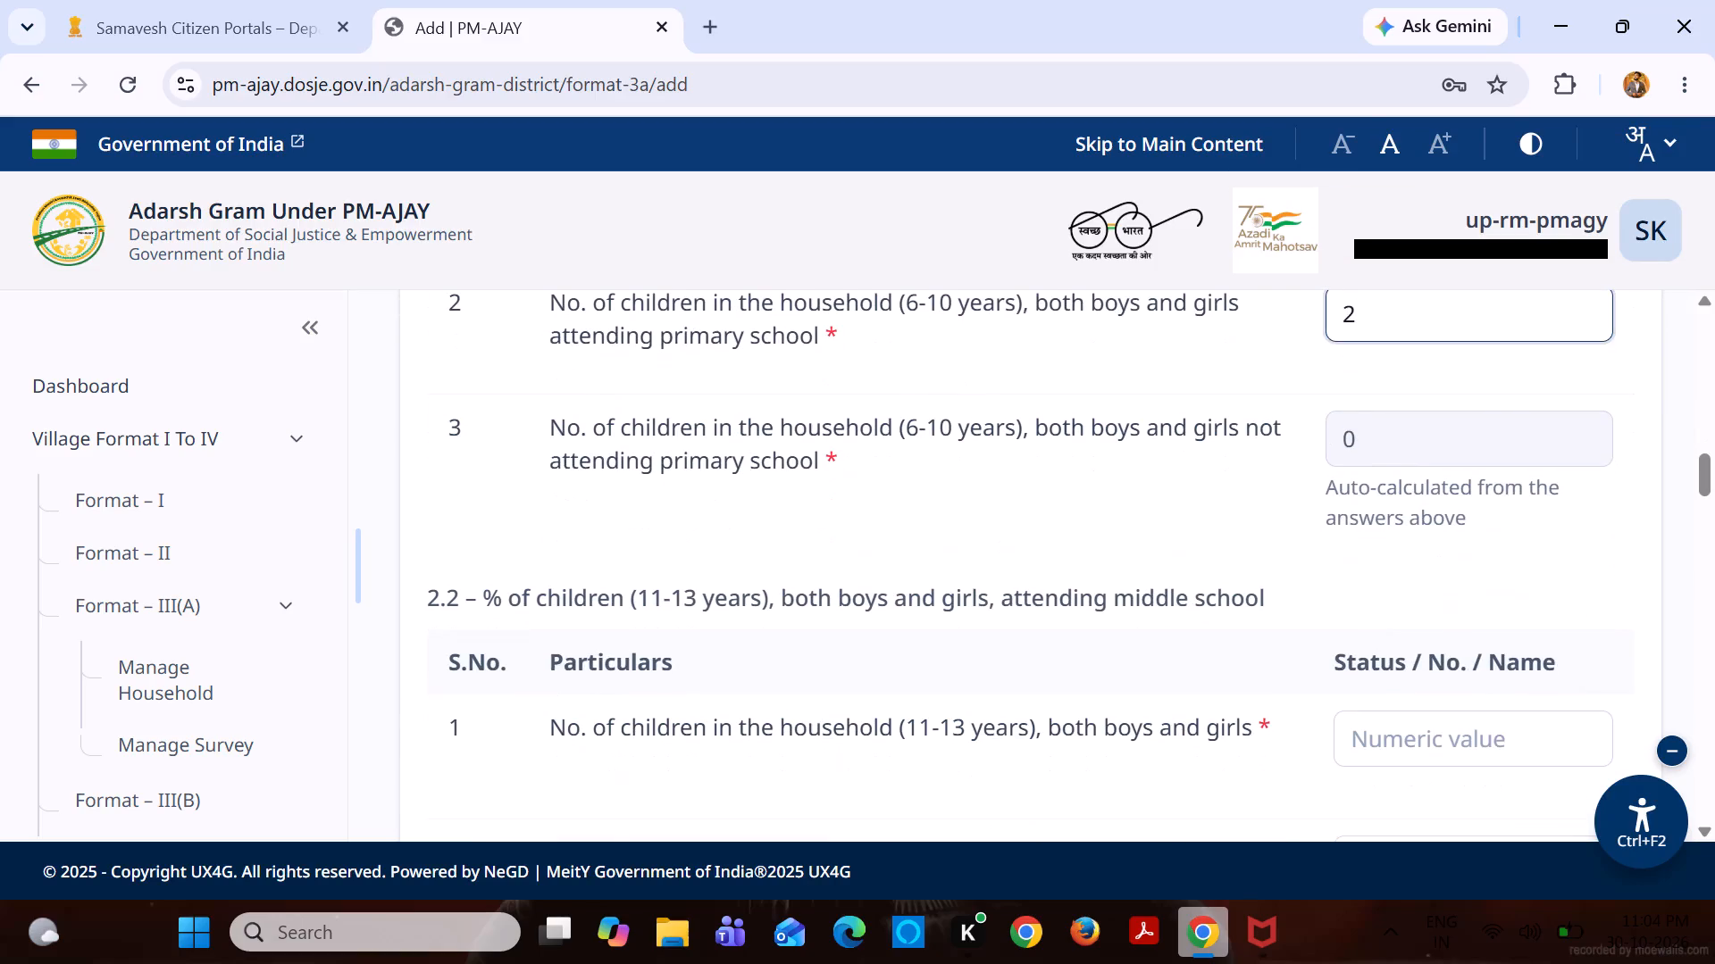
click(1408, 735)
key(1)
scroll(1409, 711, down, 2)
click(1426, 599)
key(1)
Enter 0 for children aged 14-15, 16-17 and 18-23 and for pre-matric and post-matric scholarship eligibility, and submit the Education domain.
scroll(1426, 603, down, 3)
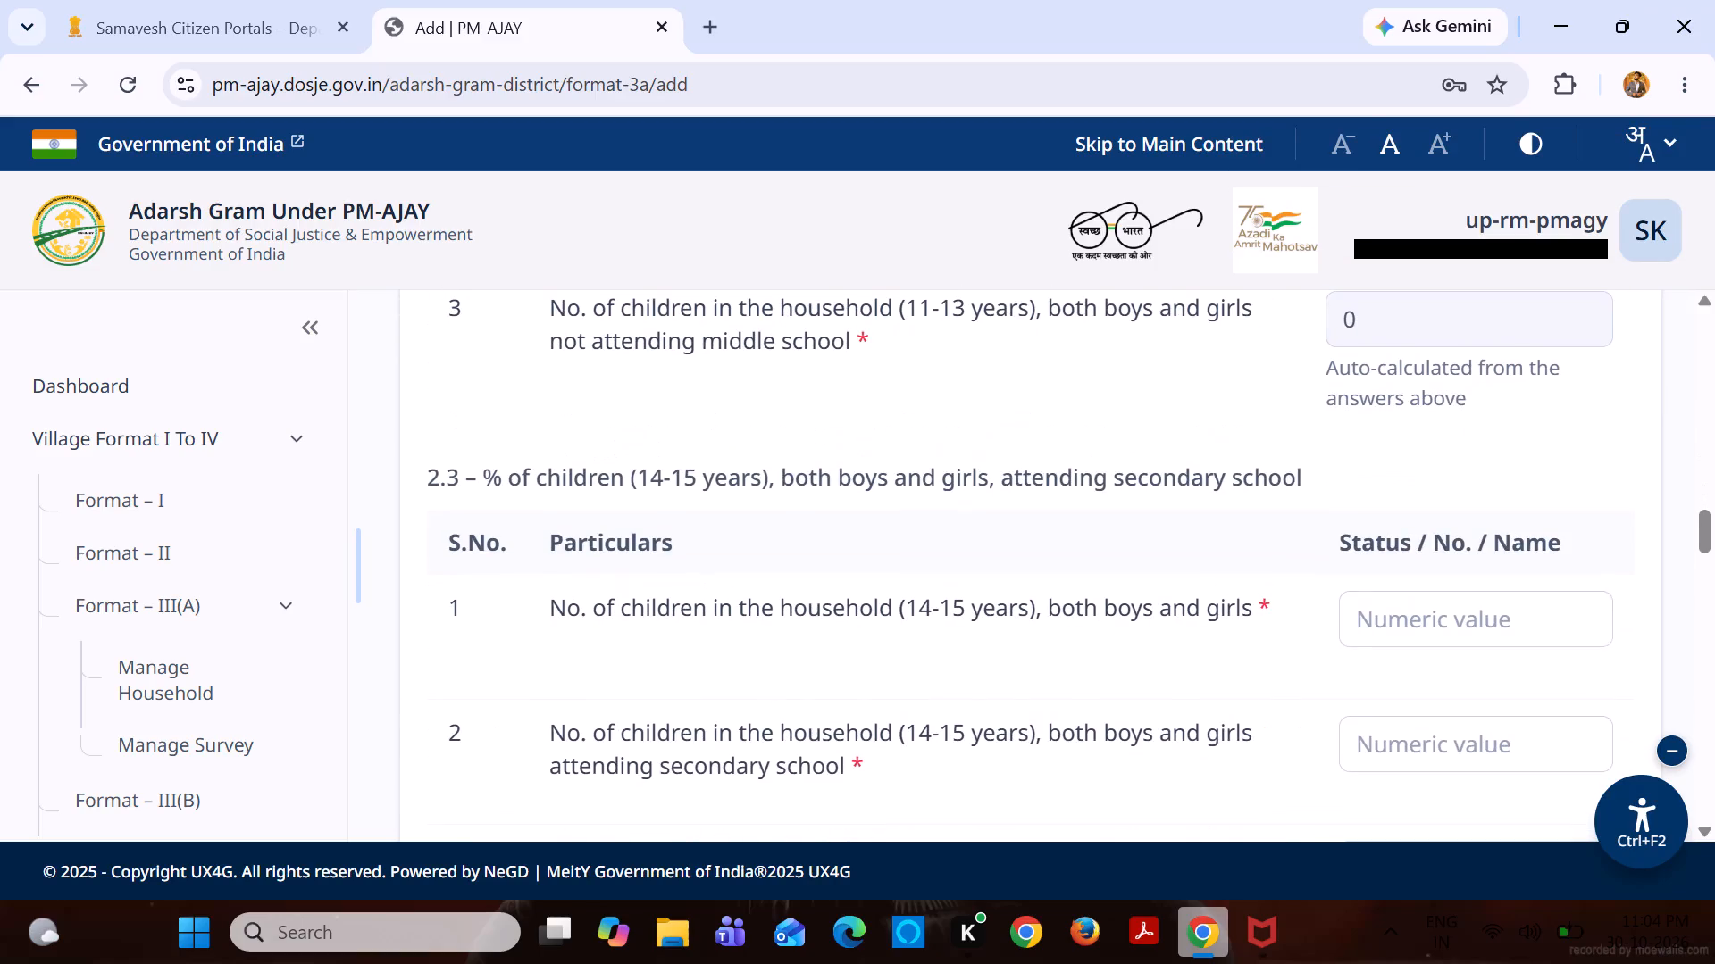
click(1460, 644)
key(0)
scroll(1456, 640, down, 2)
click(1454, 627)
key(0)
scroll(1452, 623, down, 2)
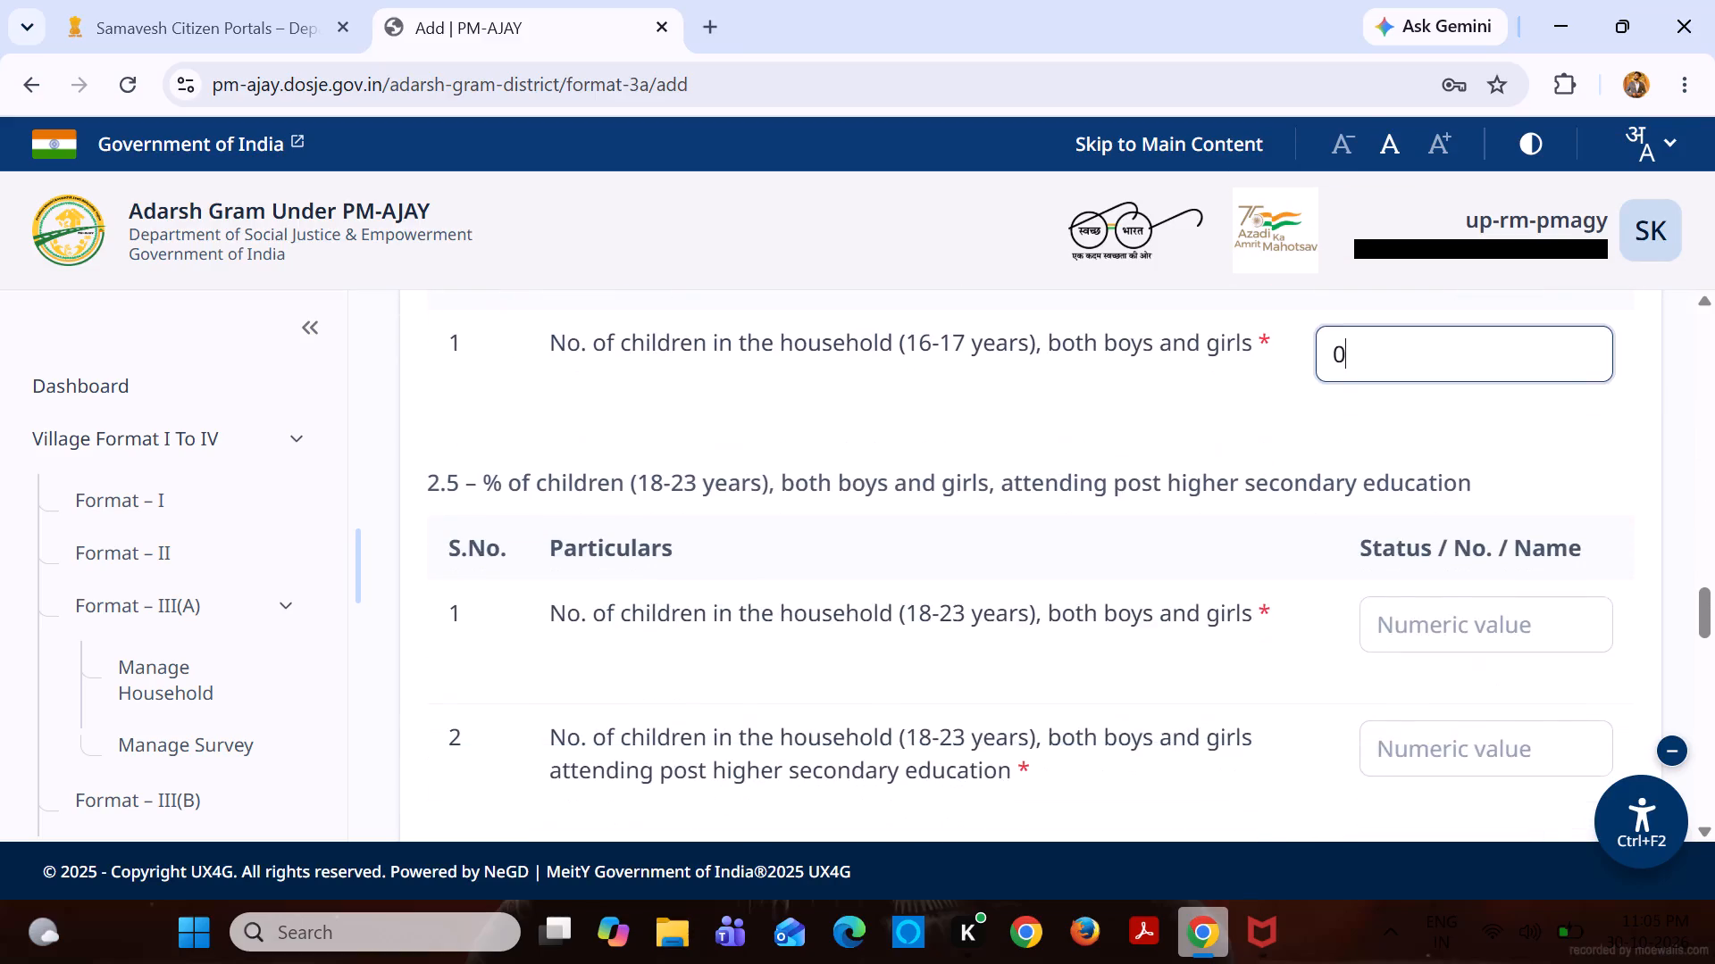
click(1460, 623)
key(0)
scroll(1460, 636, down, 2)
click(1461, 640)
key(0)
scroll(1454, 636, down, 2)
click(1460, 633)
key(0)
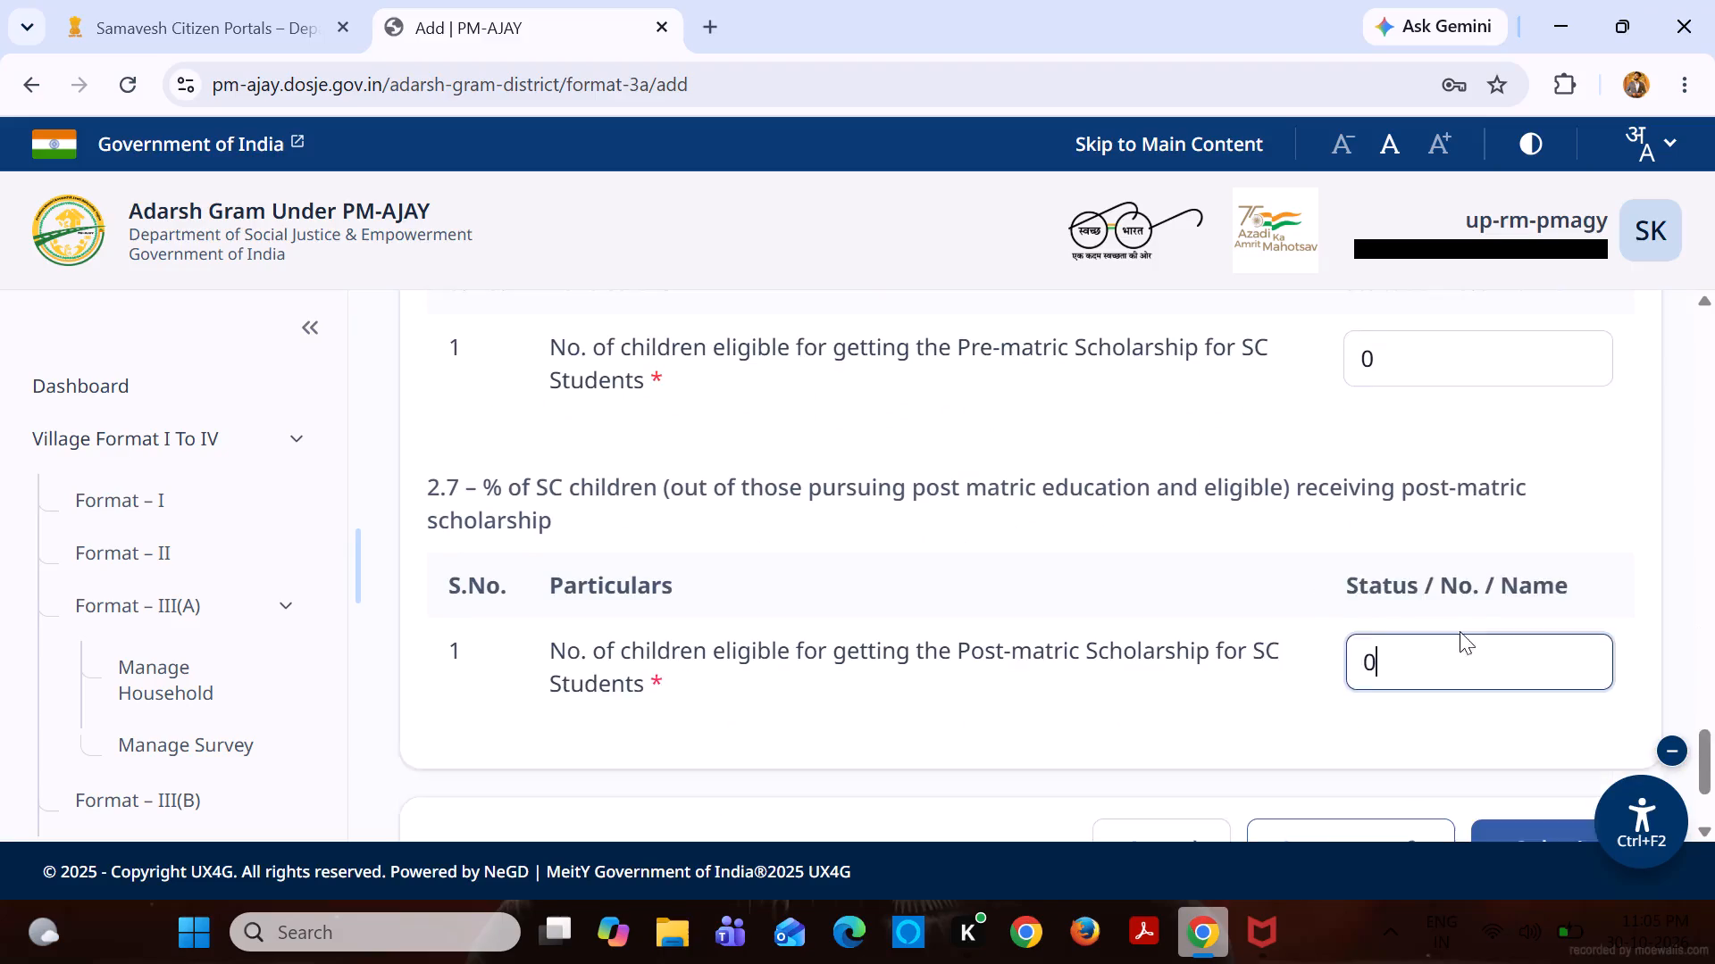
scroll(1459, 645, down, 2)
click(1531, 644)
For 3 – Health and Nutrition, set Health Protection Scheme coverage to Yes, with 0 pregnant women and 0 deliveries during the last year.
click(1493, 428)
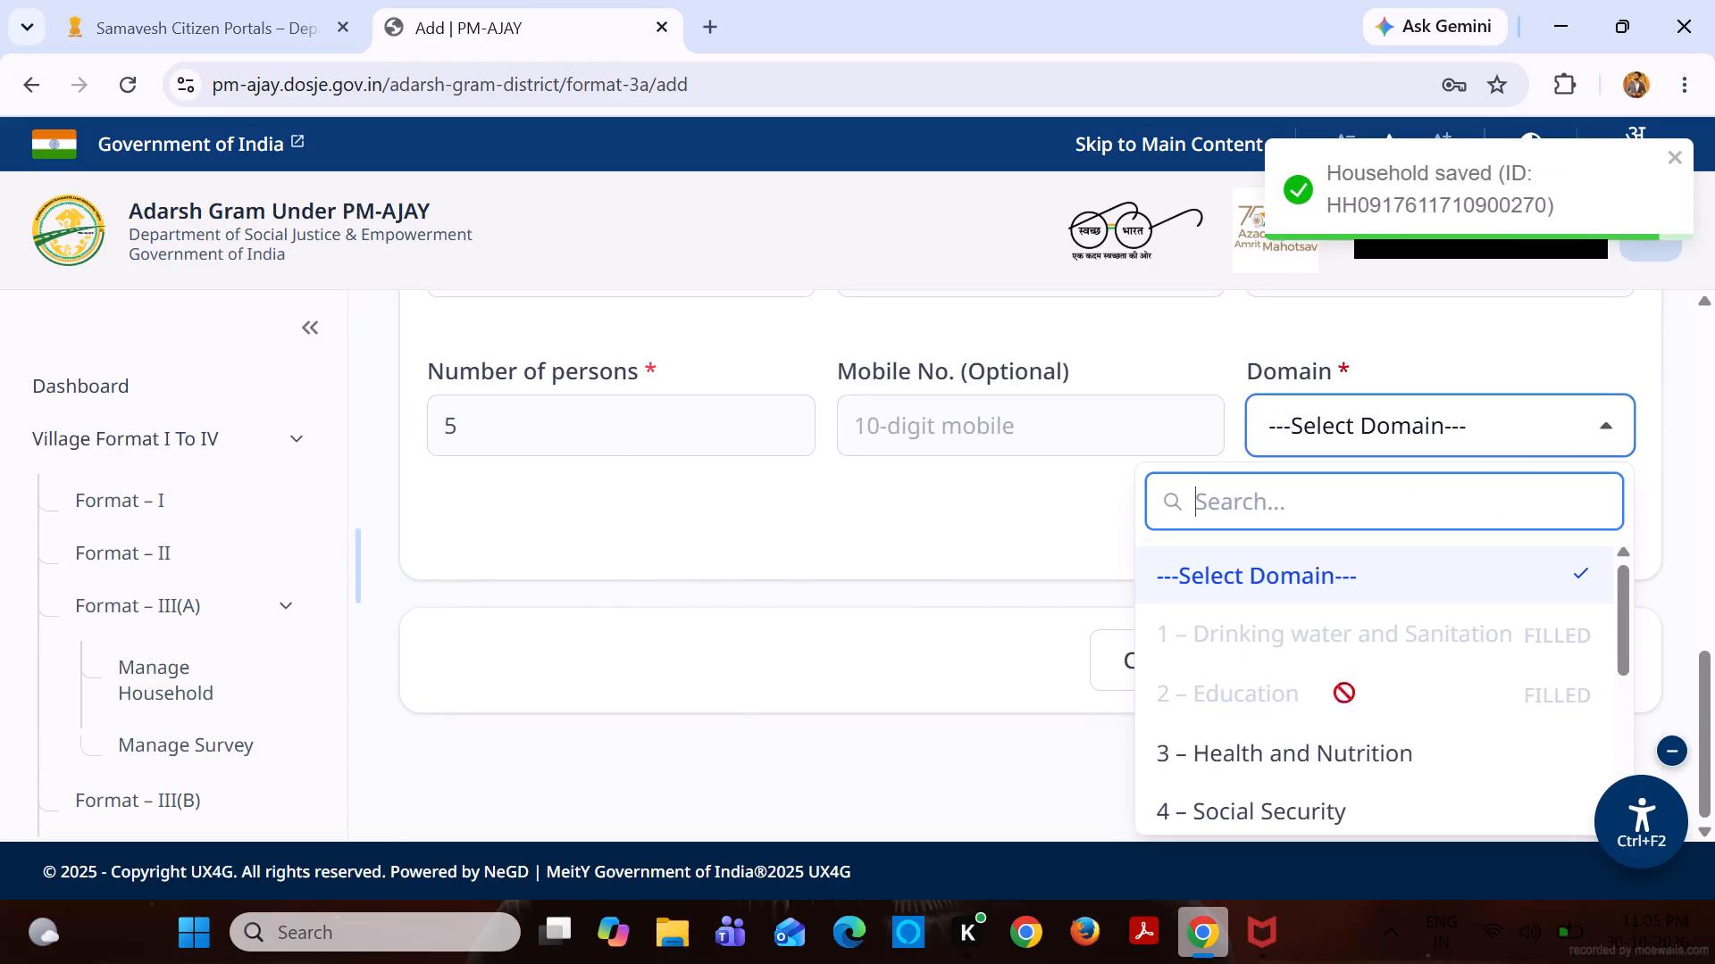
drag(1330, 748, 1333, 740)
scroll(1341, 726, down, 2)
click(1406, 584)
click(1408, 685)
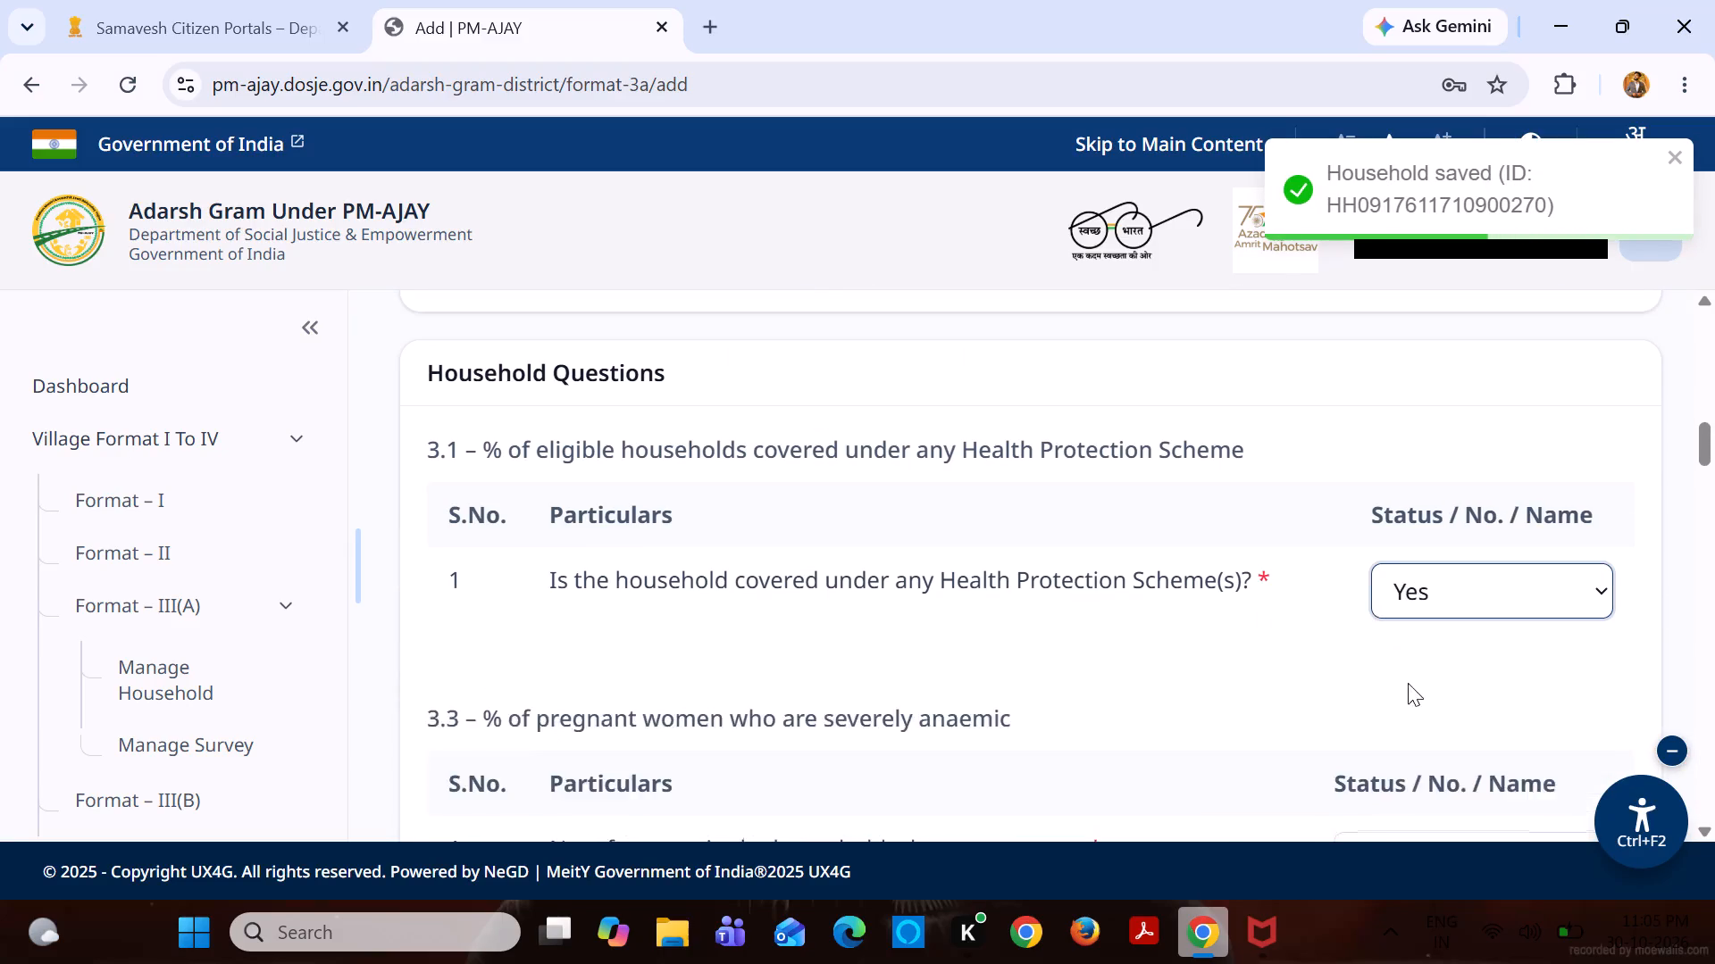
scroll(1408, 687, down, 2)
click(1430, 627)
click(1434, 601)
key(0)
scroll(1434, 640, down, 2)
click(1425, 613)
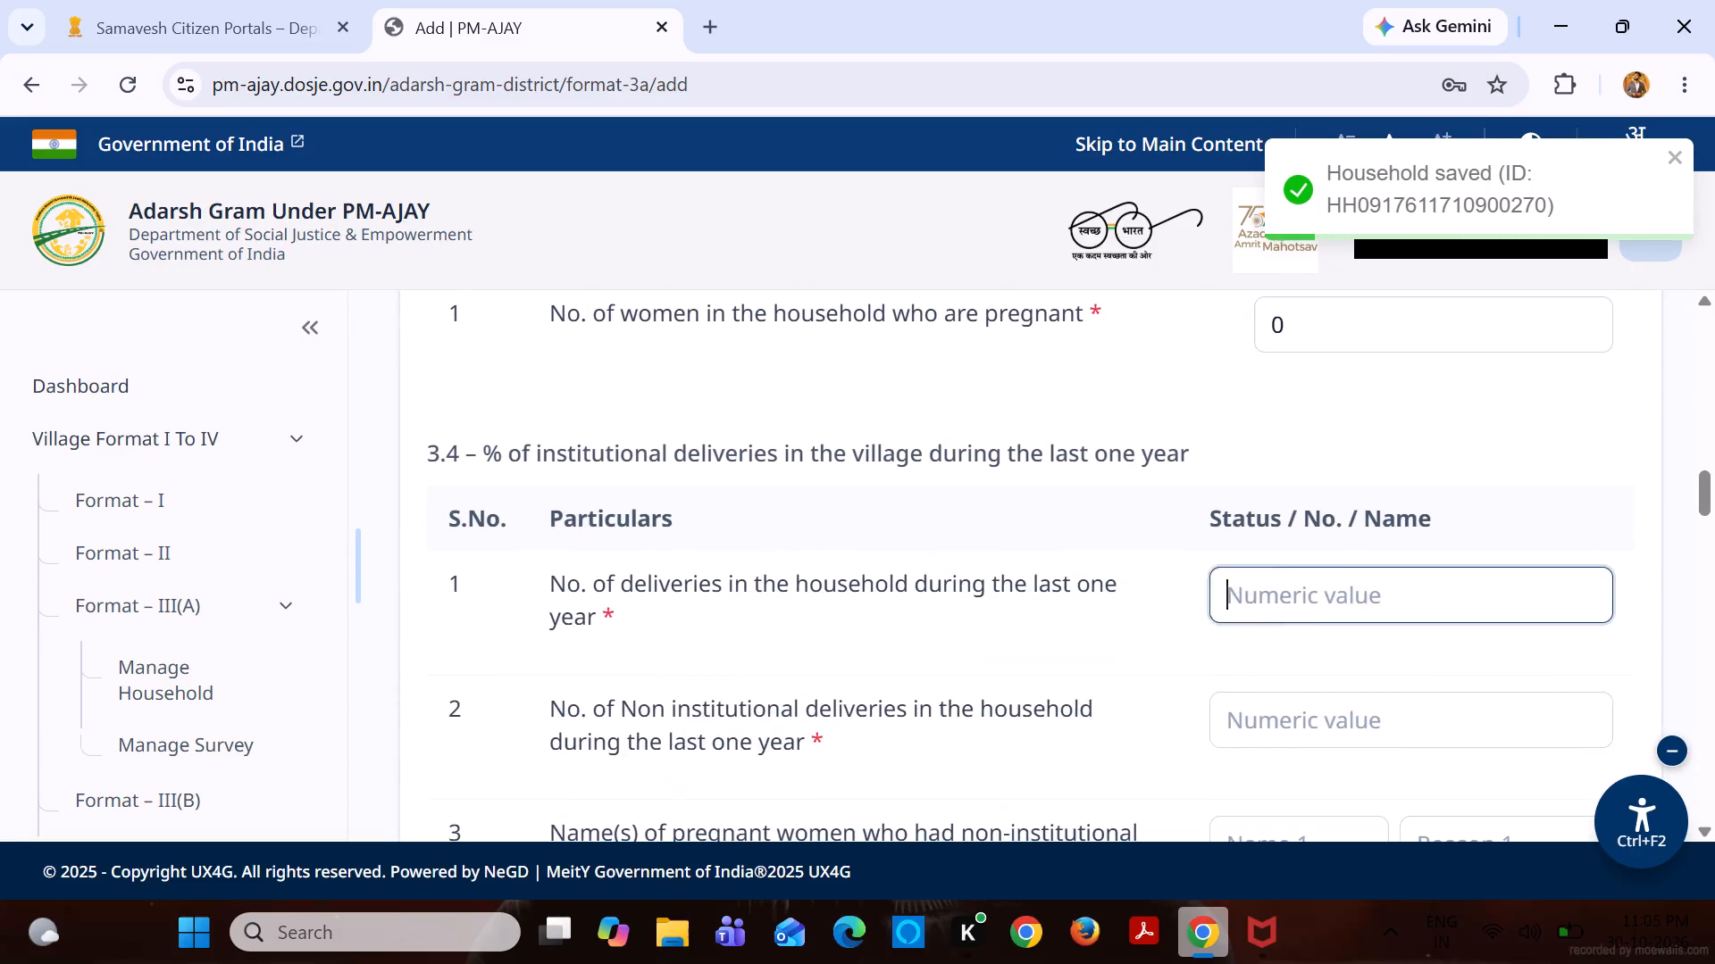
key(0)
Enter 0 for children born during the last year, children below one year, and children aged 0-5 years.
scroll(1419, 665, down, 1)
click(1364, 727)
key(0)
middle_drag(1365, 712, 1366, 721)
scroll(1366, 719, down, 2)
click(1453, 646)
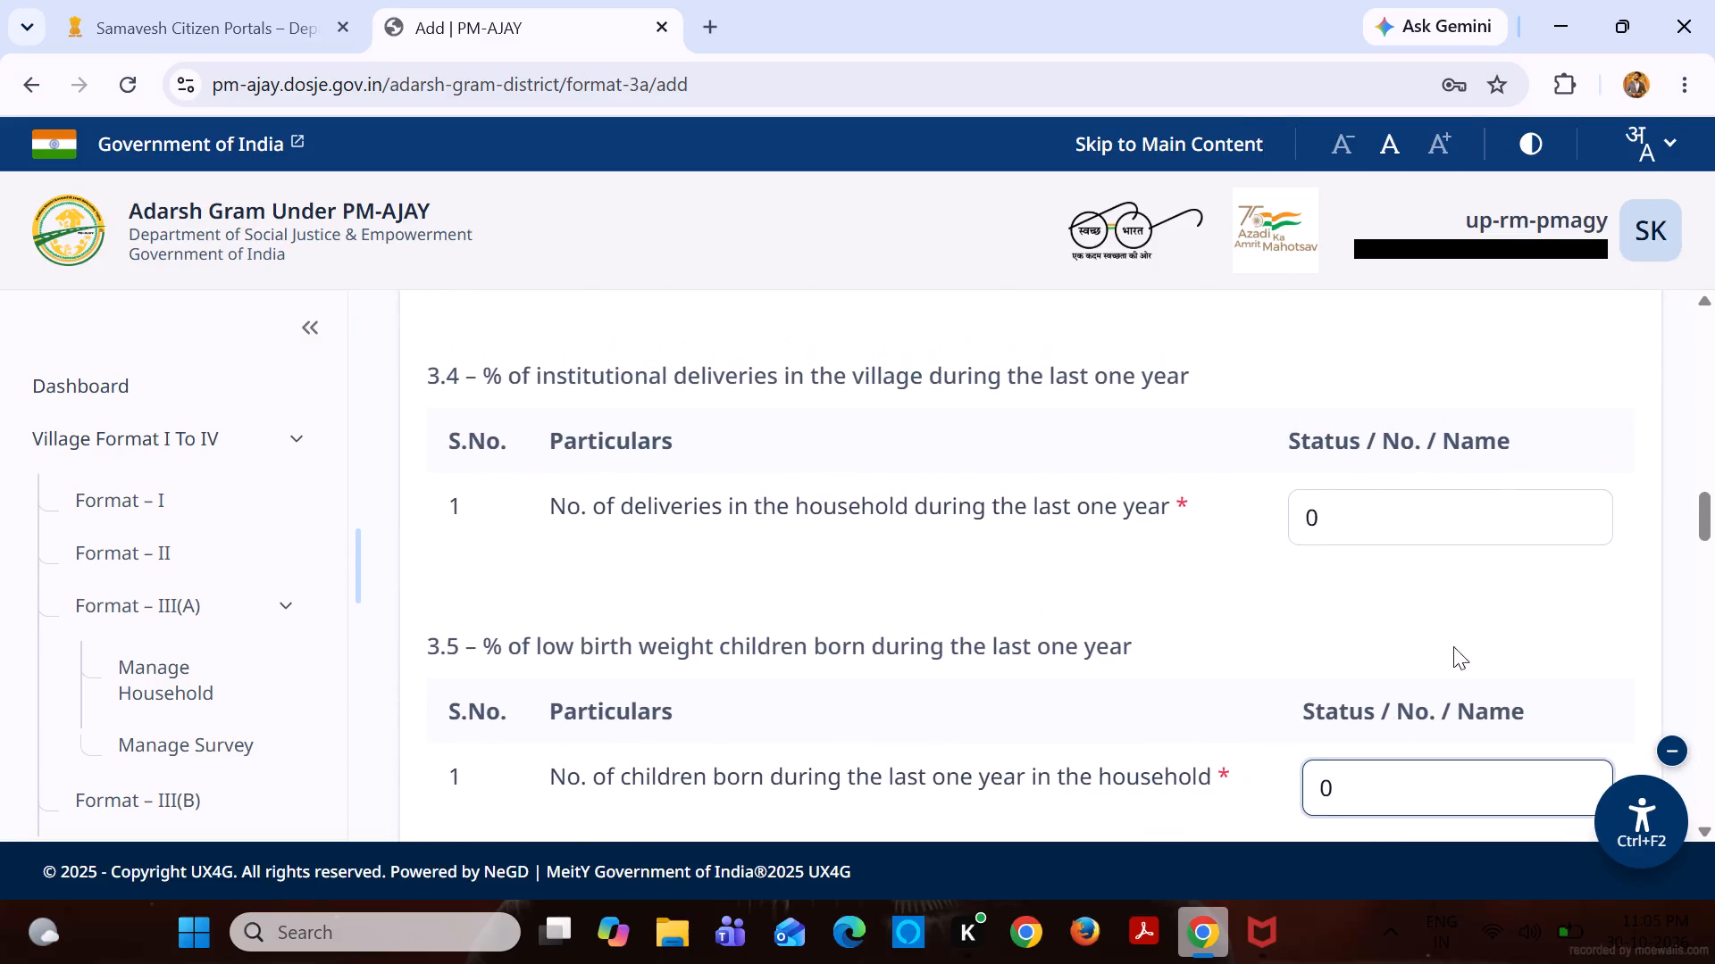
scroll(1453, 649, down, 3)
click(1389, 661)
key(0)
middle_drag(1393, 621, 1396, 652)
scroll(1395, 651, down, 2)
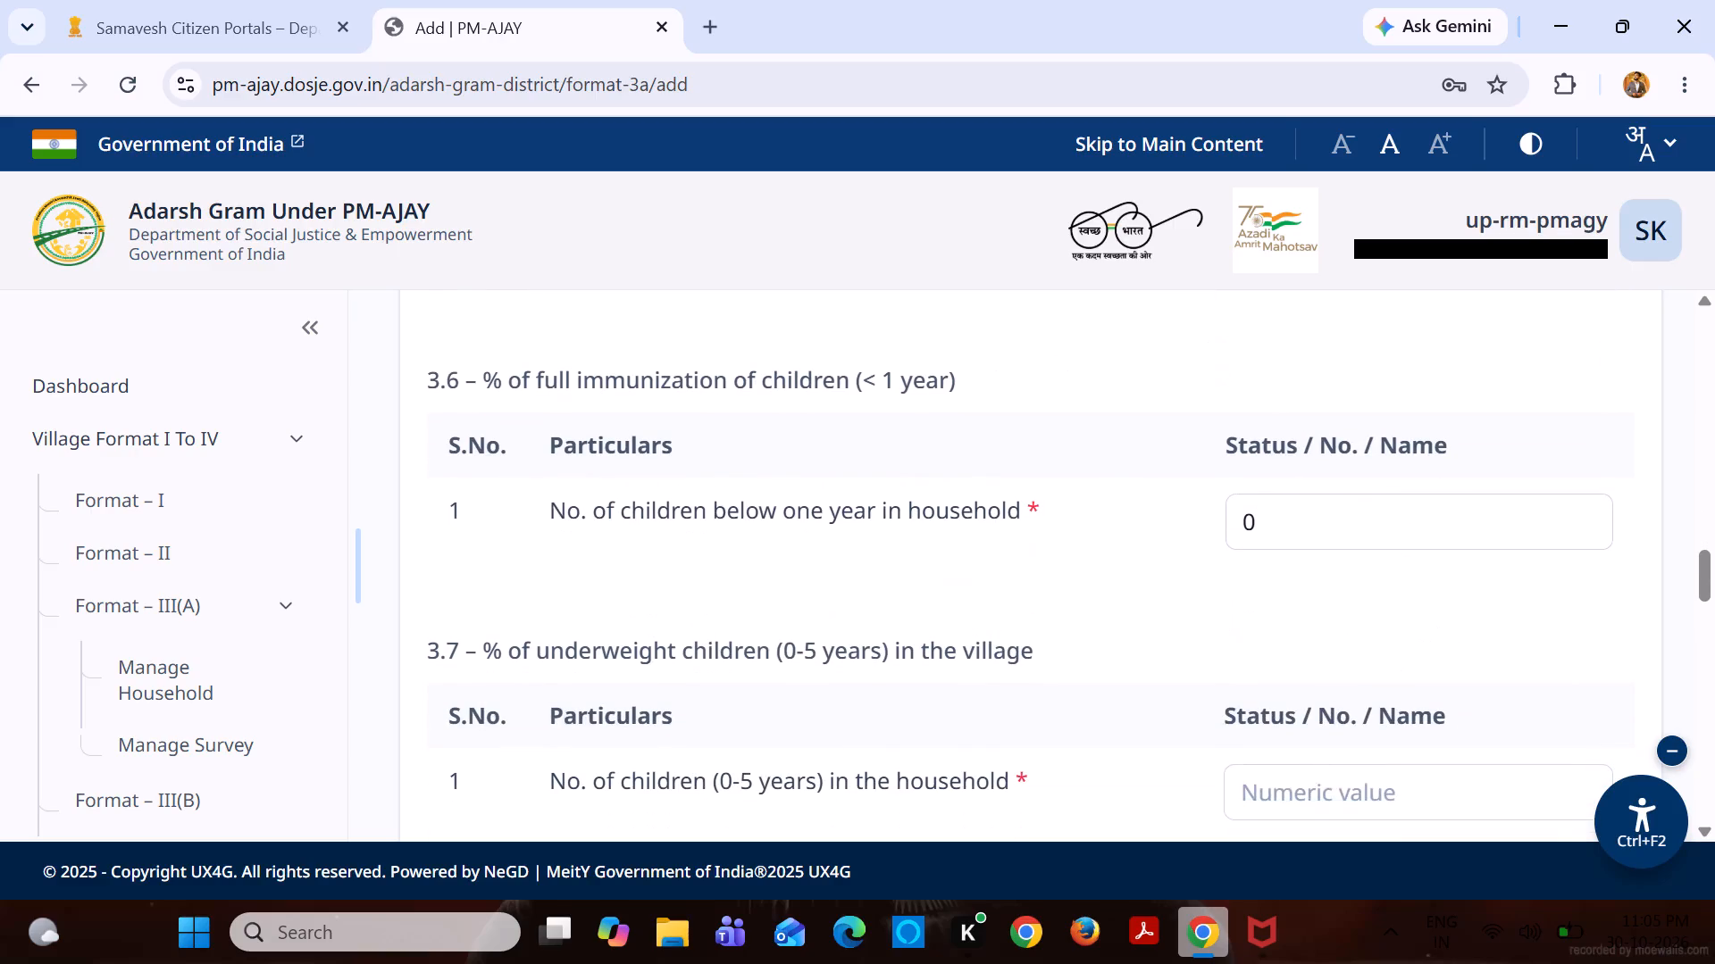
click(1317, 772)
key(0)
Enter 0 for women pregnant last year, children under 1 year and members with communicable diseases, and submit the Health and Nutrition domain.
middle_drag(1331, 752, 1337, 777)
scroll(1337, 777, down, 2)
click(1468, 644)
scroll(1468, 655, down, 4)
click(1451, 650)
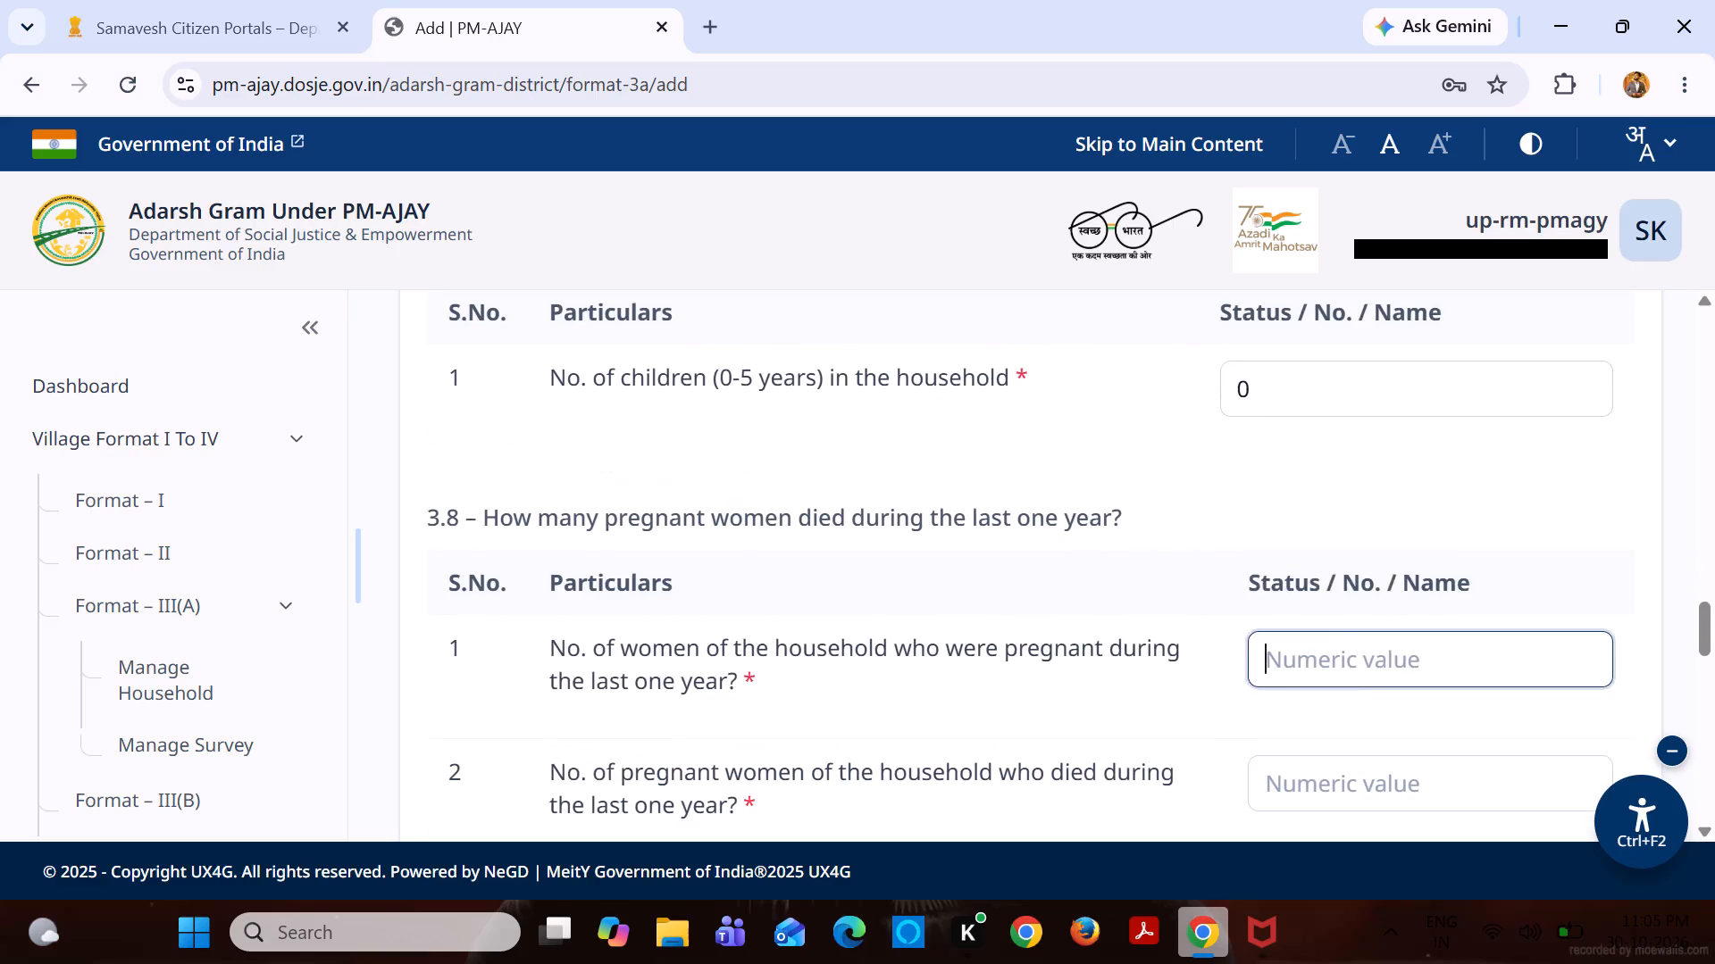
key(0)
scroll(1451, 662, down, 3)
click(1401, 542)
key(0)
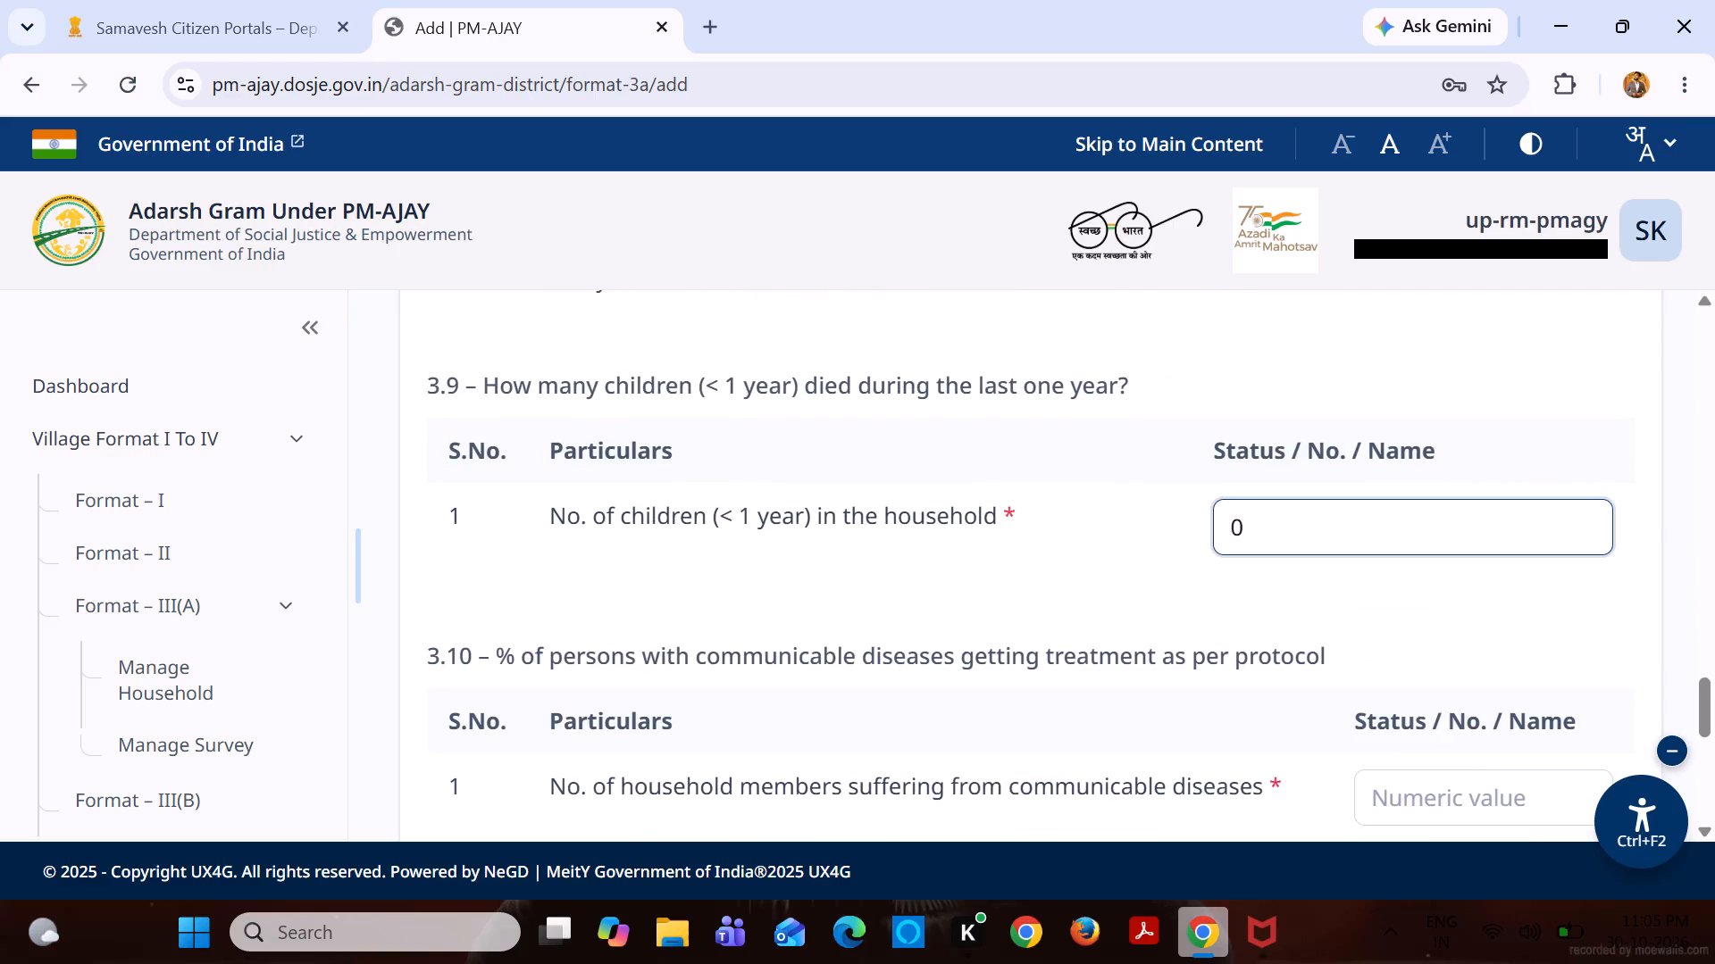
click(1455, 794)
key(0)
scroll(1460, 781, down, 3)
click(1538, 630)
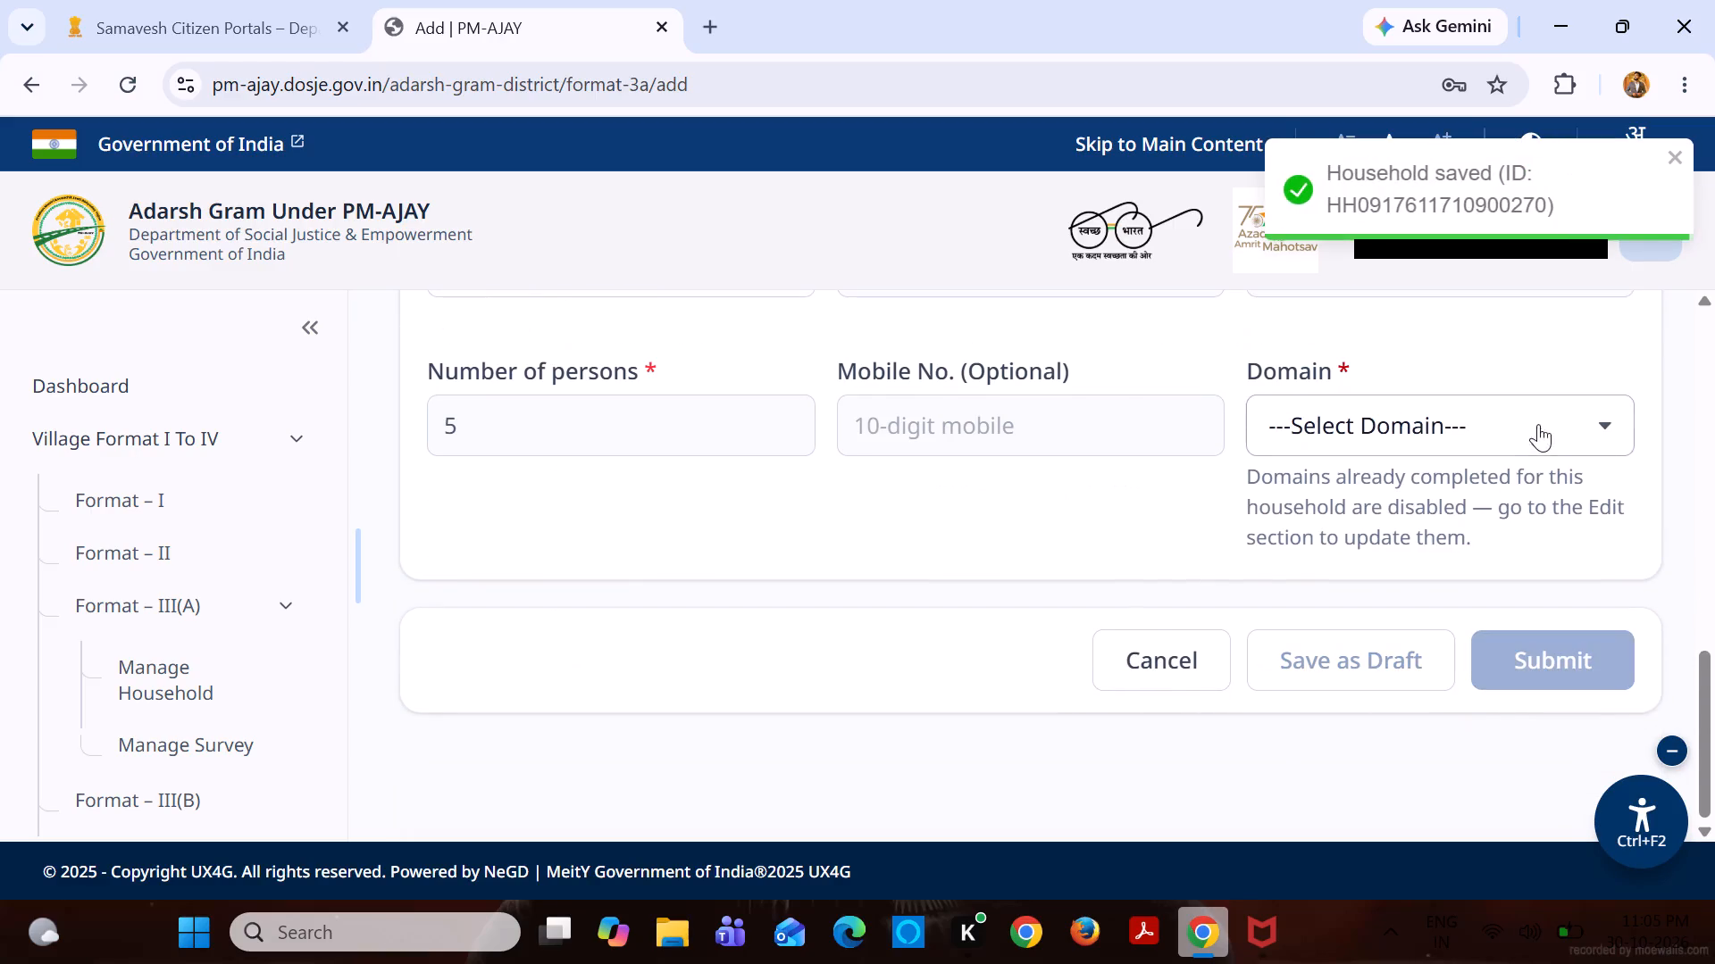
Complete and submit 4 – Social Security with 0 persons eligible for Widow Pension, Old Age Pension and Disability Pension.
click(1538, 424)
click(1290, 787)
scroll(1294, 781, down, 3)
click(1385, 415)
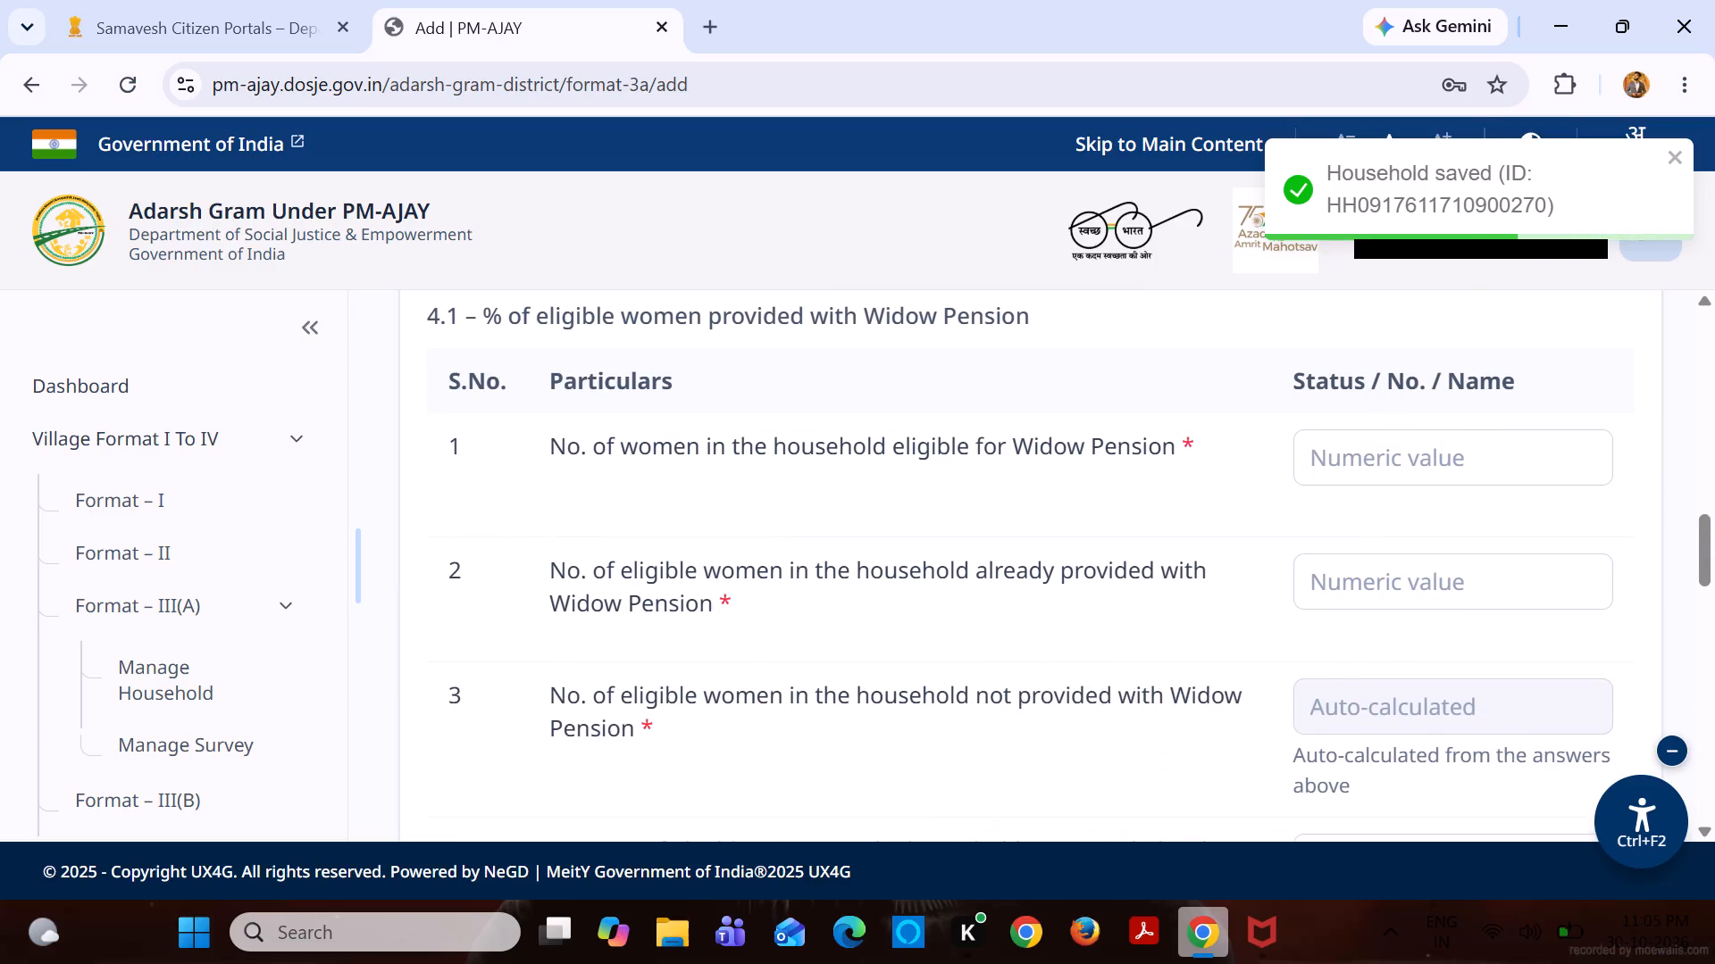
click(1372, 462)
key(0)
click(1385, 729)
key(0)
scroll(1386, 744, down, 2)
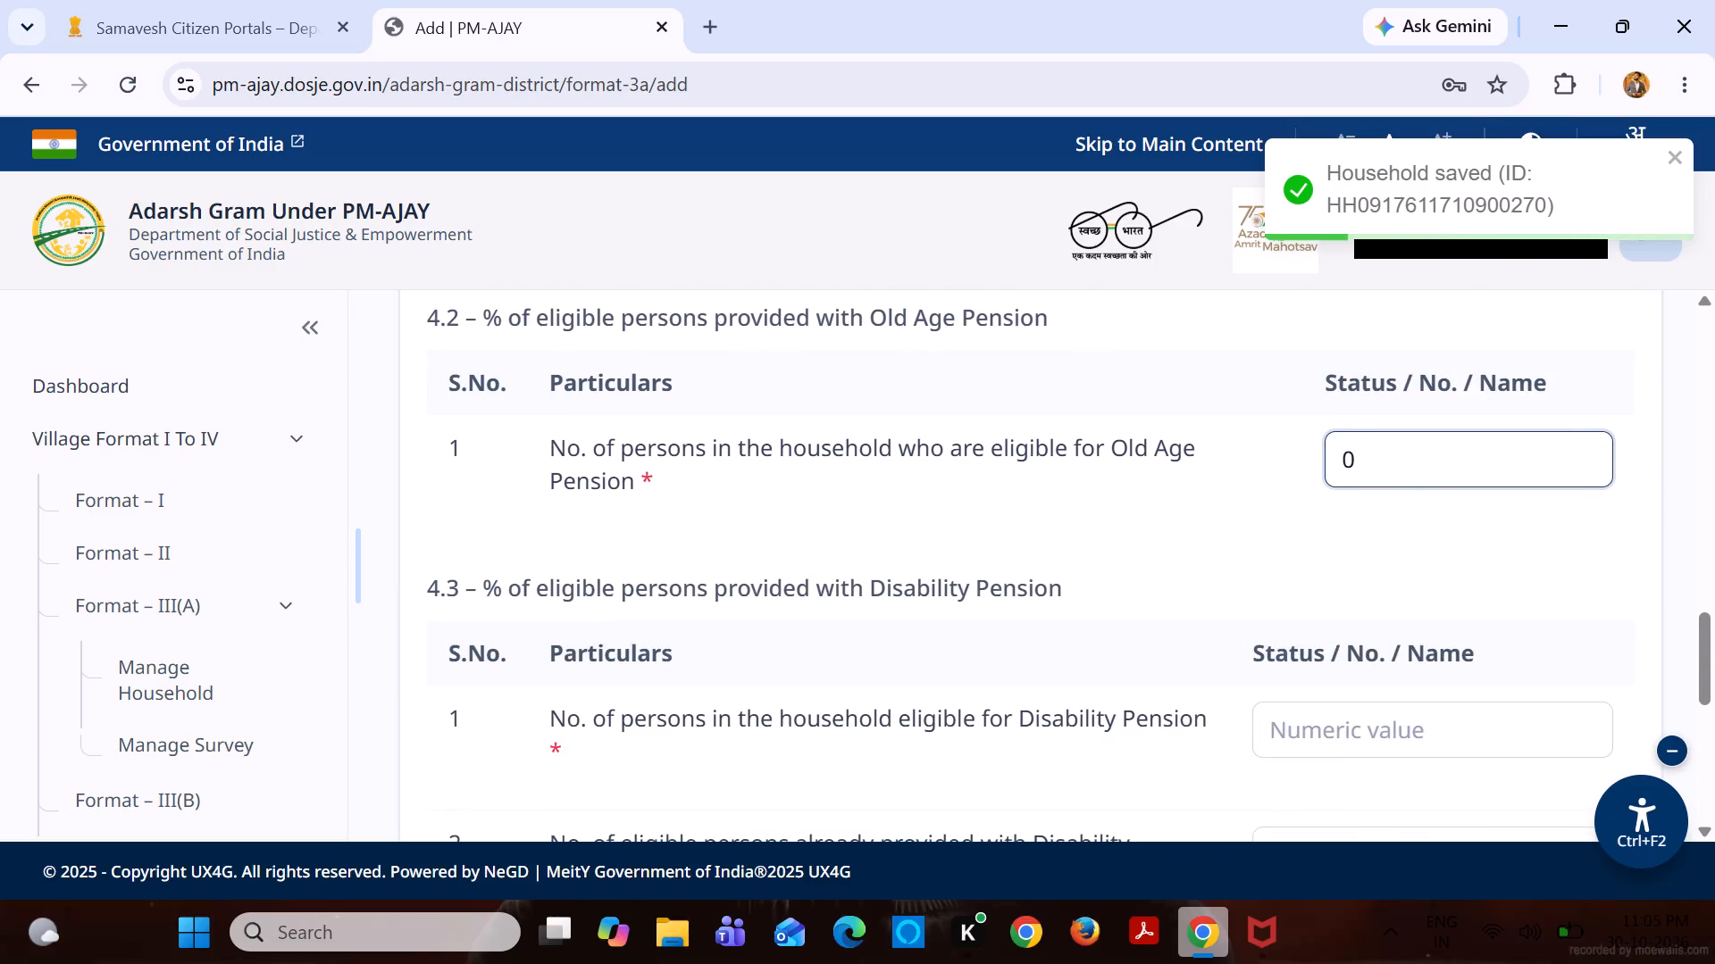
click(1387, 733)
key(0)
scroll(1386, 727, down, 2)
click(1538, 669)
Complete and submit 5 – Rural Roads and Housing with No for living in a Kachcha/unsafe house.
click(1470, 421)
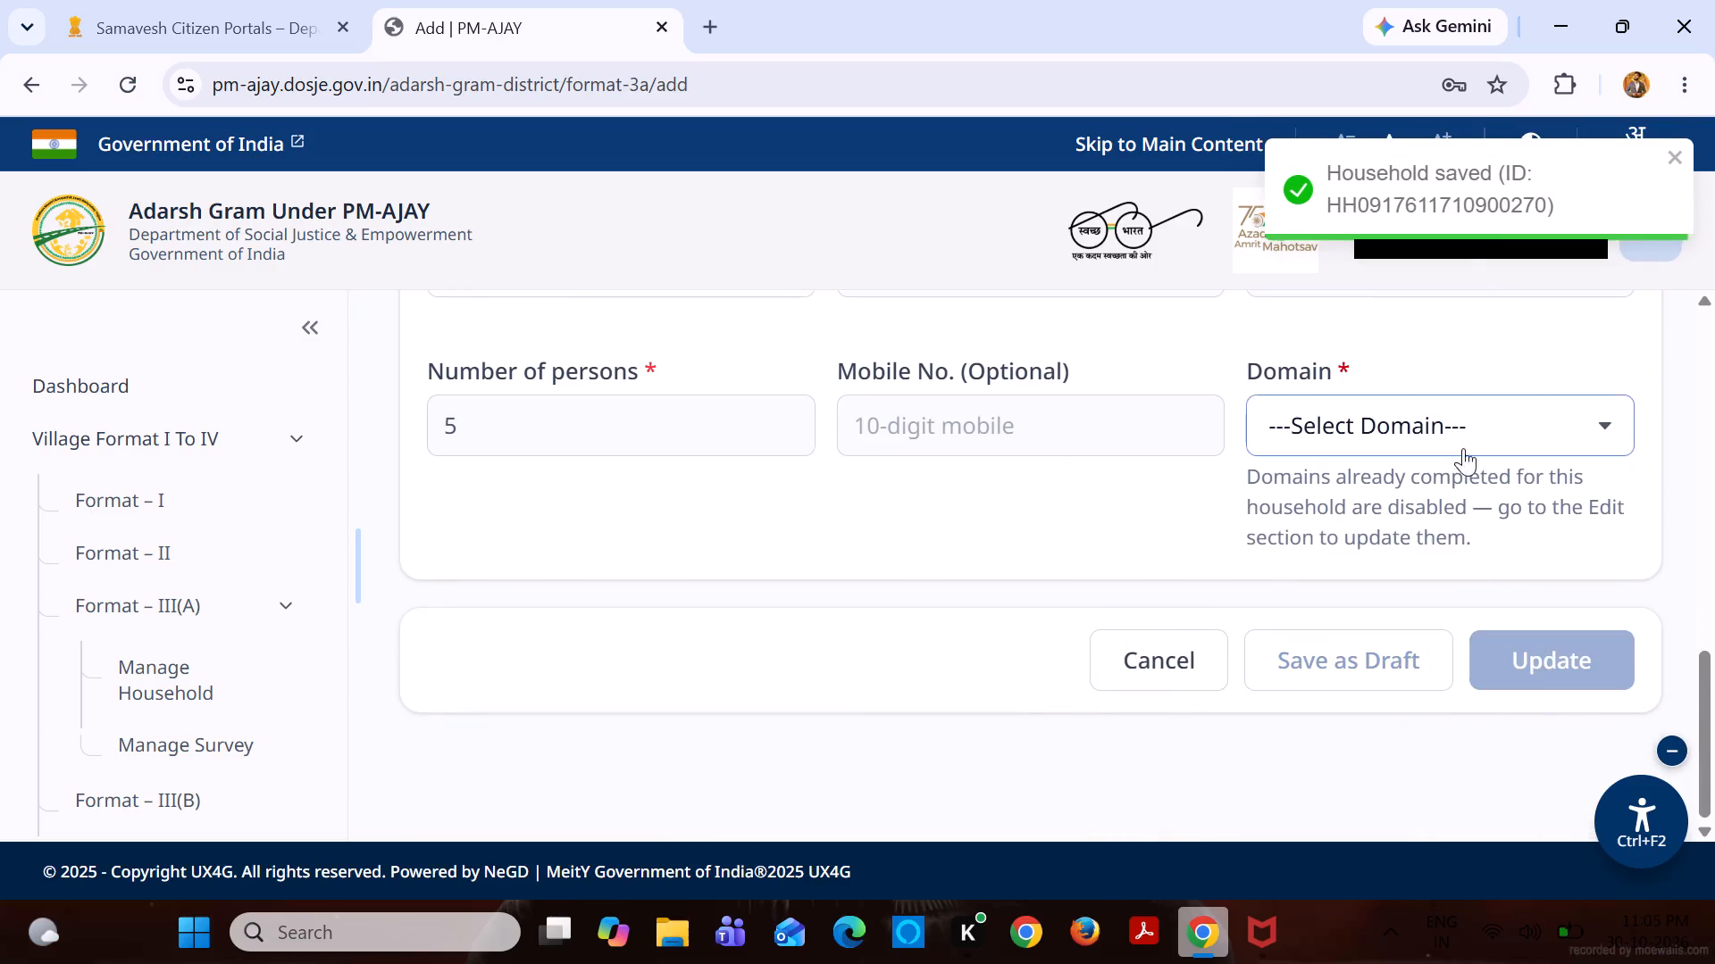
scroll(1426, 630, down, 2)
click(1277, 609)
scroll(1277, 645, down, 3)
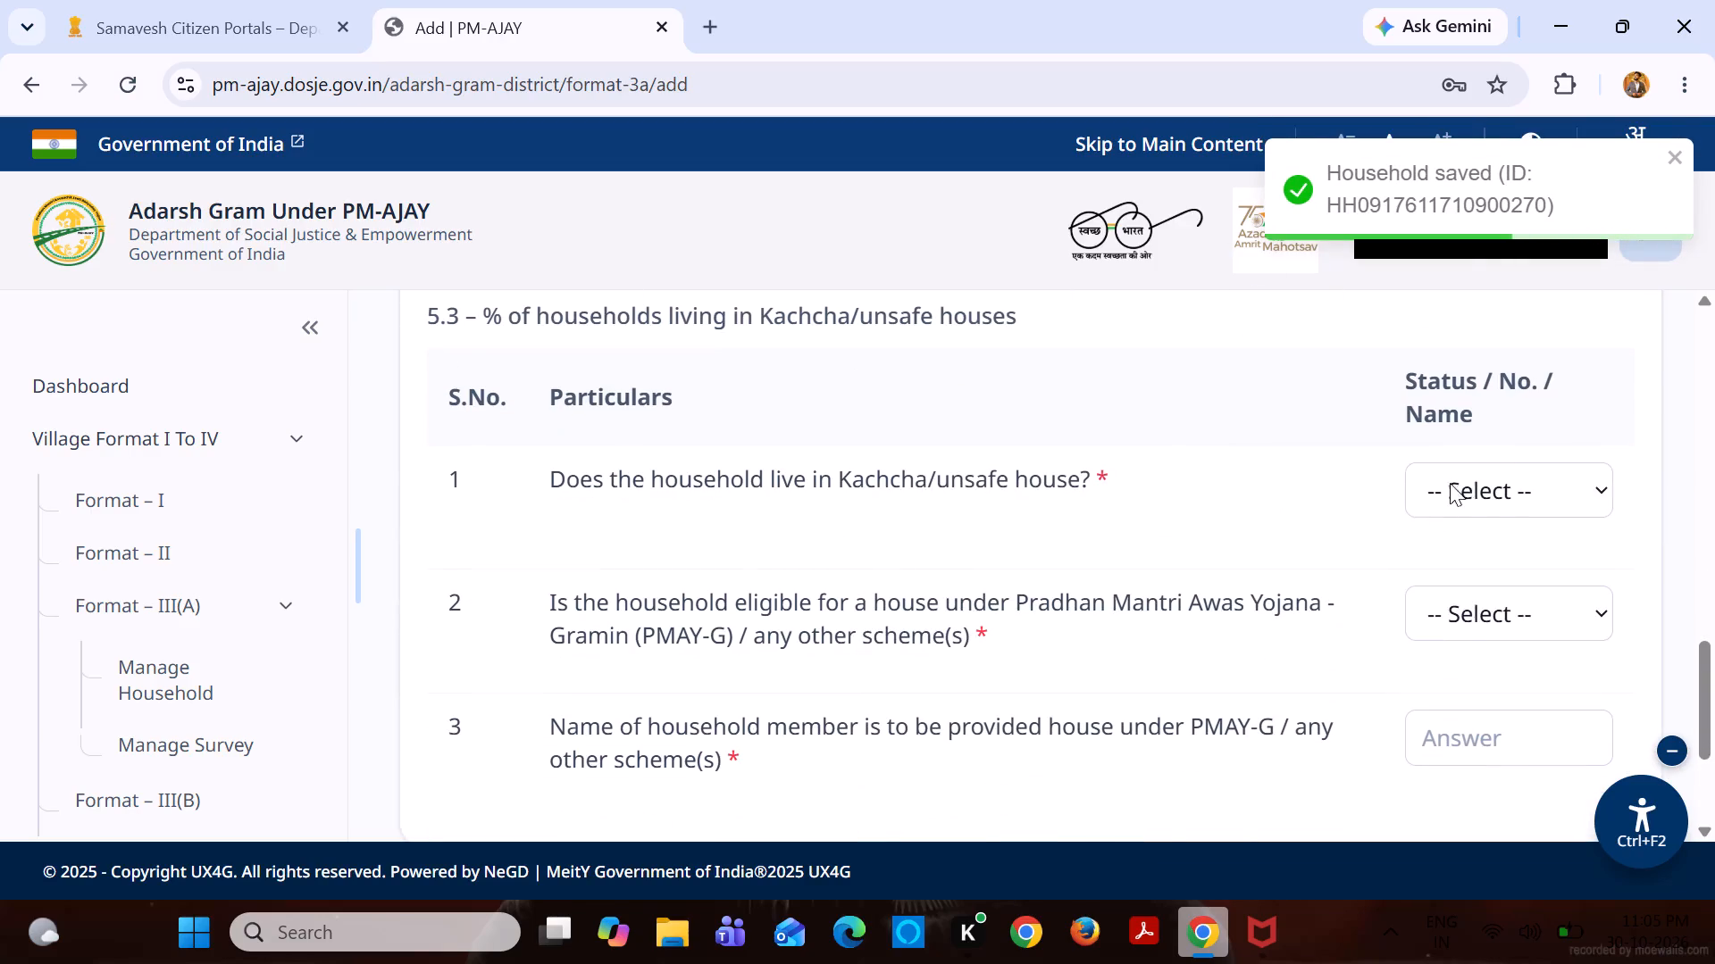
drag(1471, 474, 1477, 483)
click(1469, 609)
click(1531, 655)
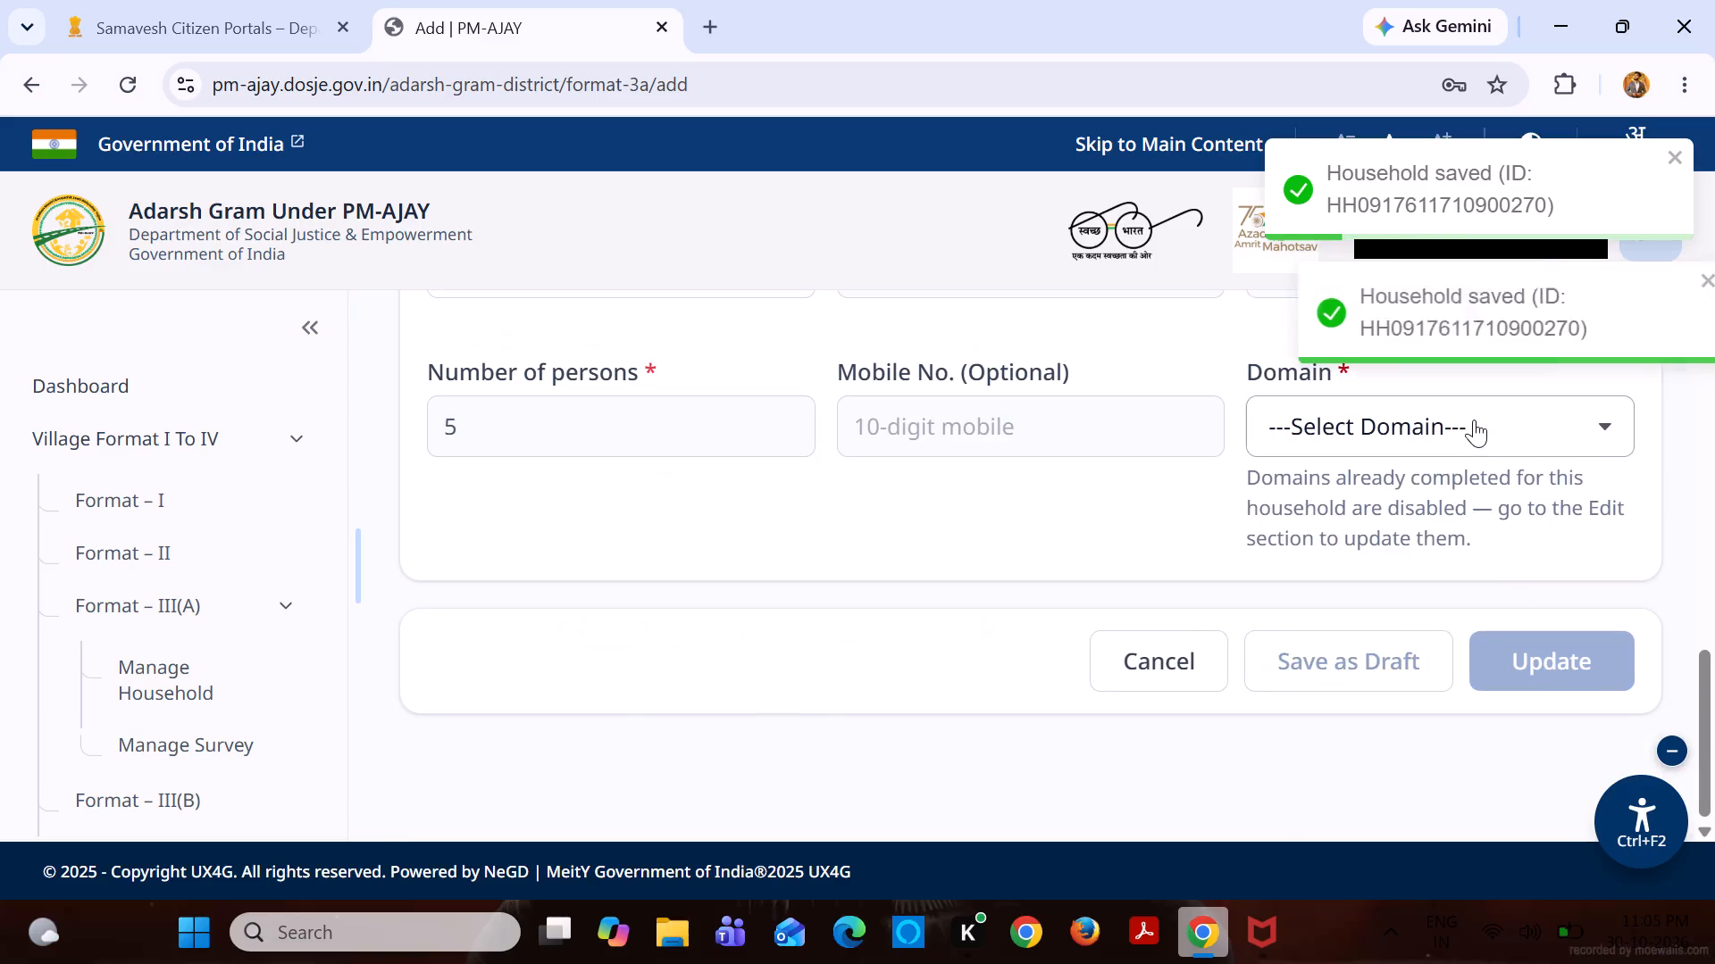
For 6 – Electricity and Clean Fuel, answer Yes to having an electricity connection under both 6.2 and 6.3.
click(1474, 420)
scroll(1382, 735, down, 2)
click(1353, 646)
scroll(1353, 659, down, 2)
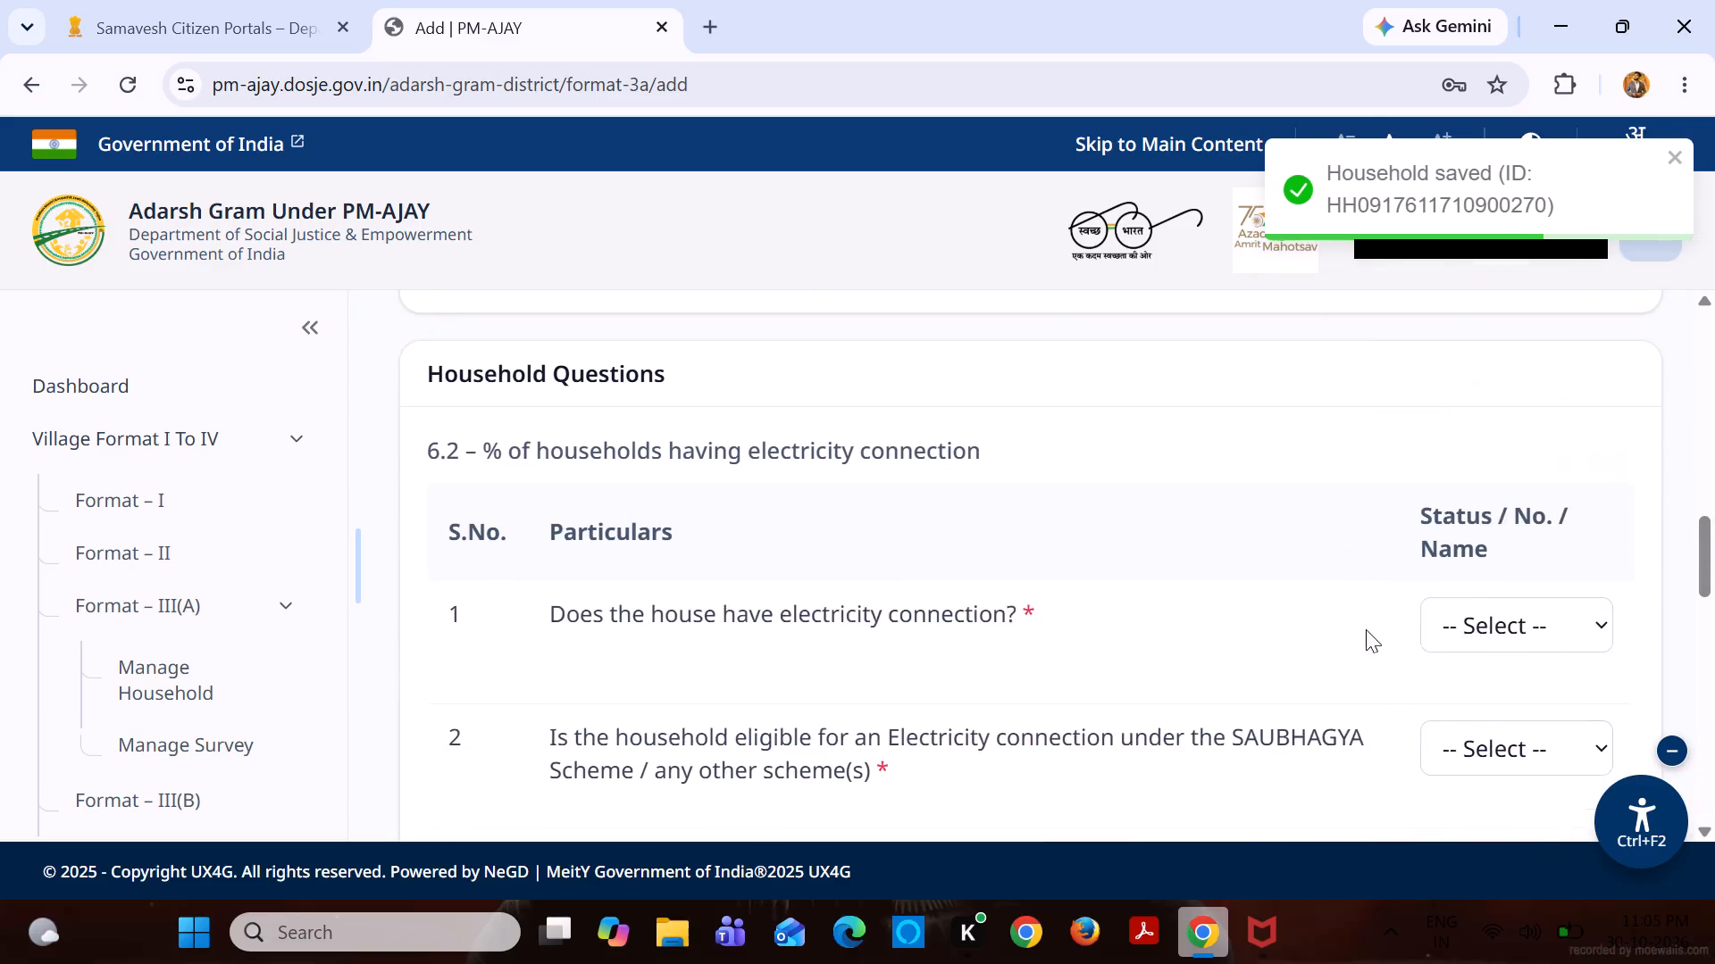
click(1524, 645)
click(1478, 722)
scroll(1468, 693, down, 2)
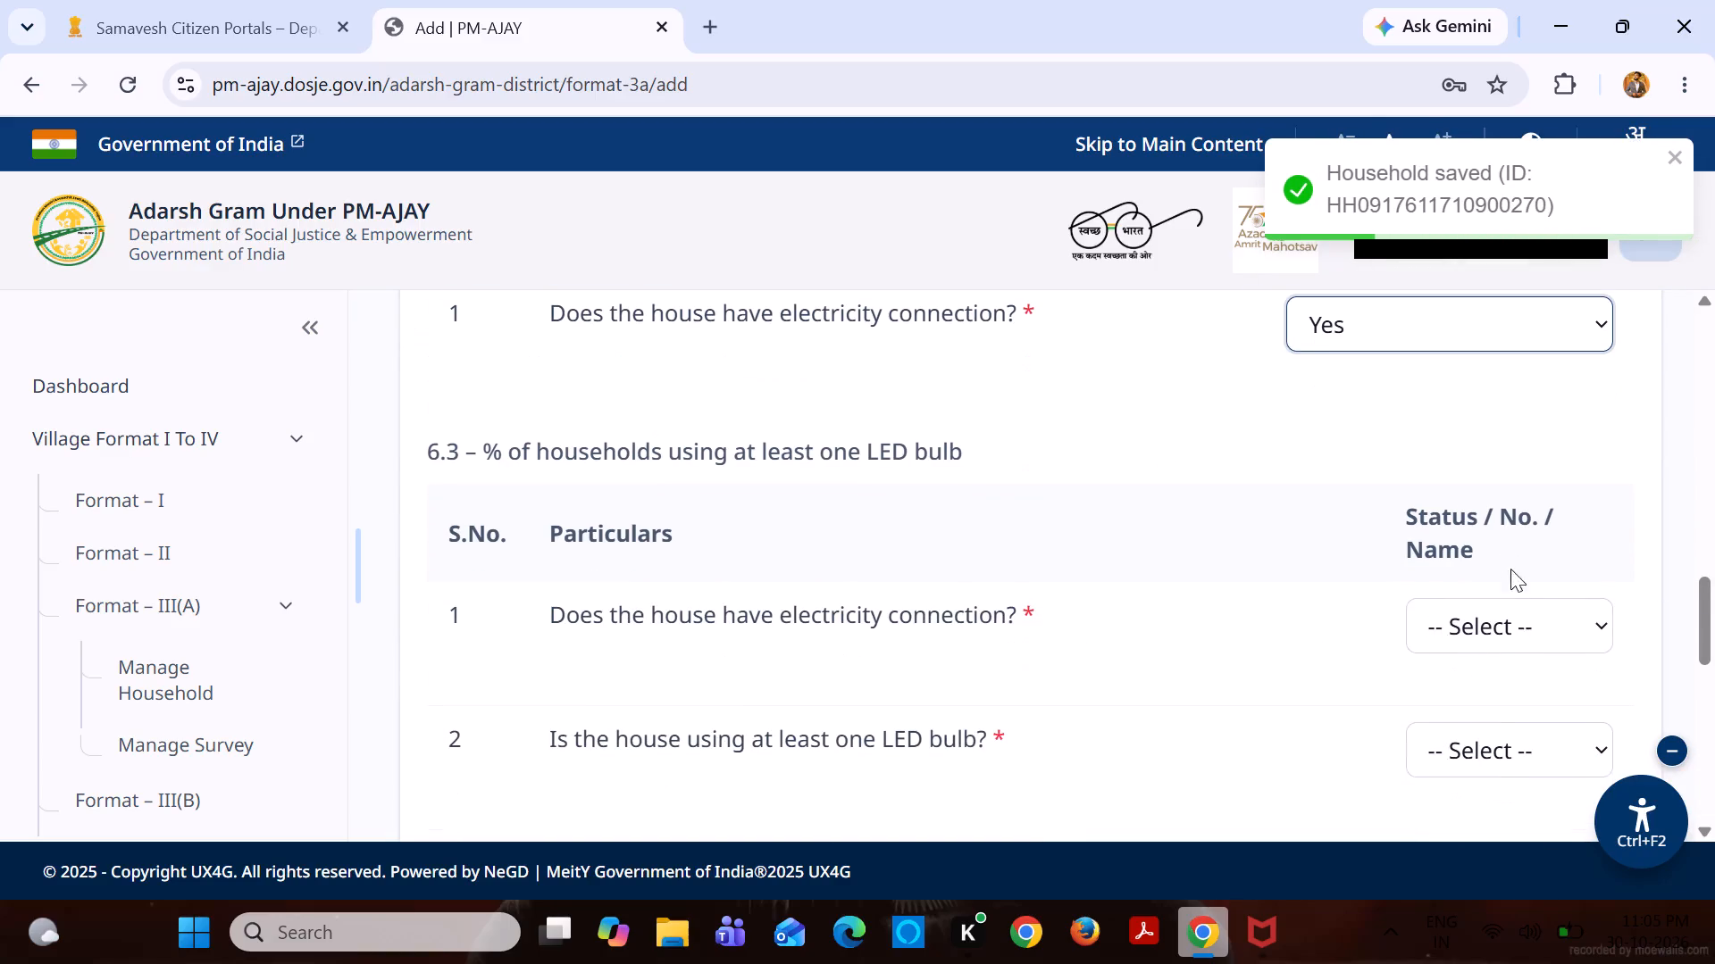
click(1514, 625)
click(1470, 725)
Answer Yes for using at least one LED bulb and for using clean fuel, and submit the Electricity and Clean Fuel domain.
scroll(1473, 693, down, 2)
click(1535, 471)
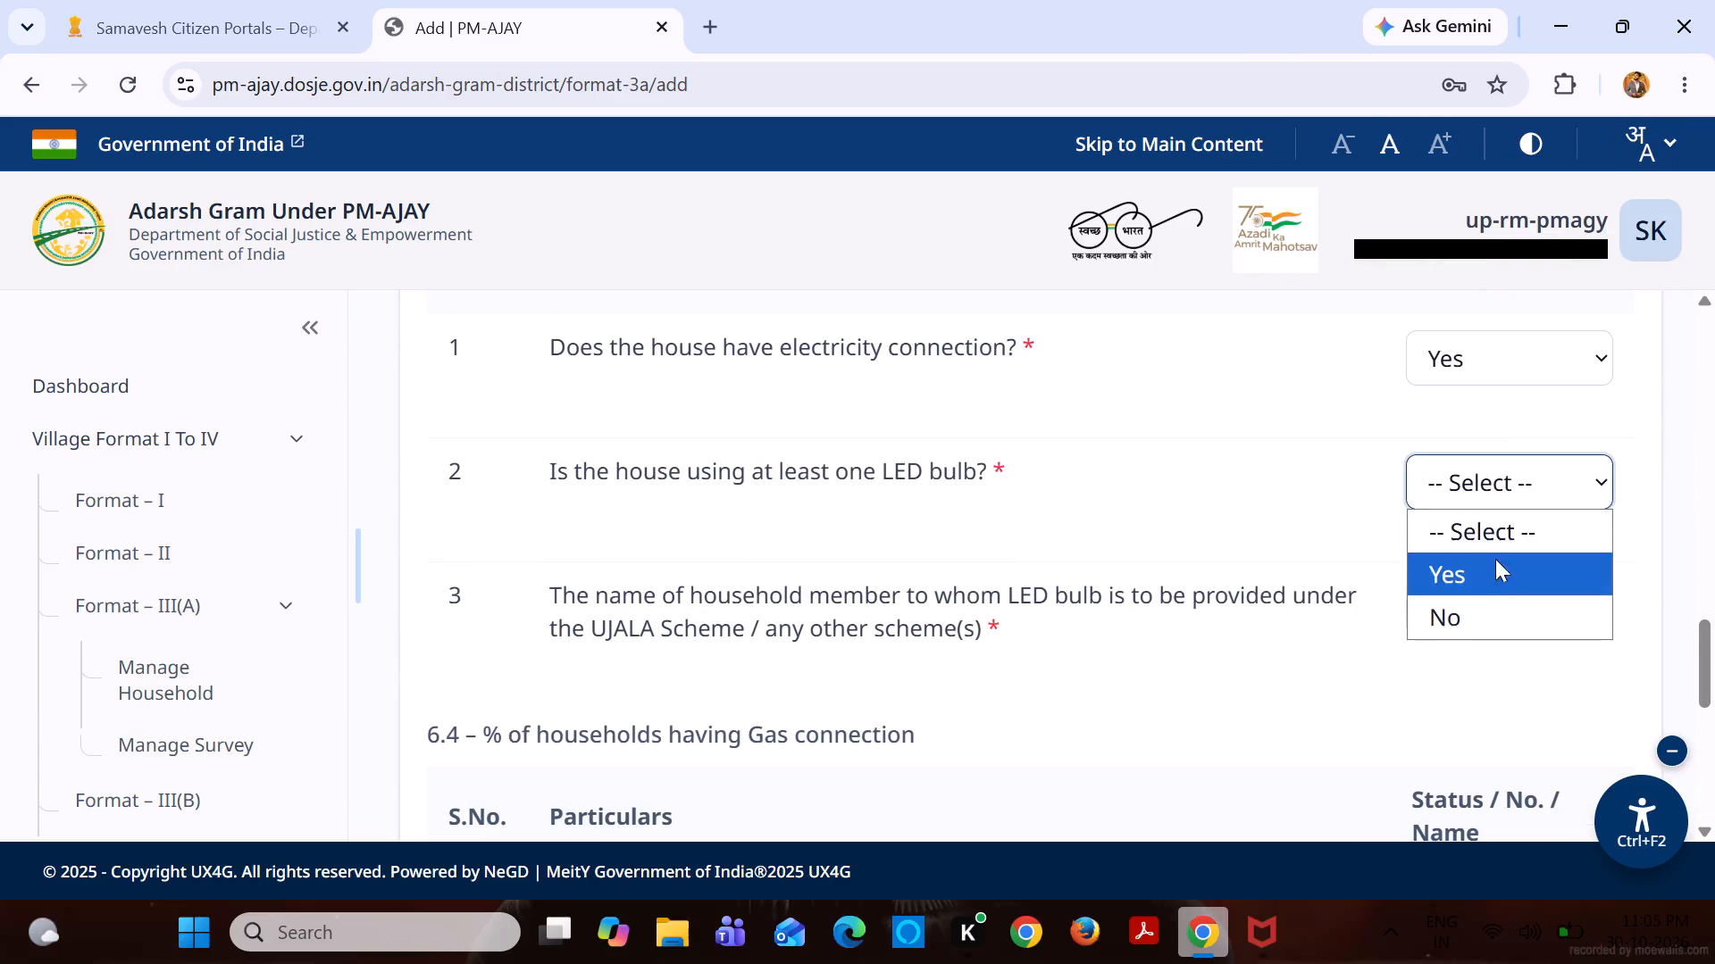
click(1484, 578)
scroll(1484, 581, down, 2)
click(1541, 487)
click(1485, 570)
scroll(1485, 562, down, 2)
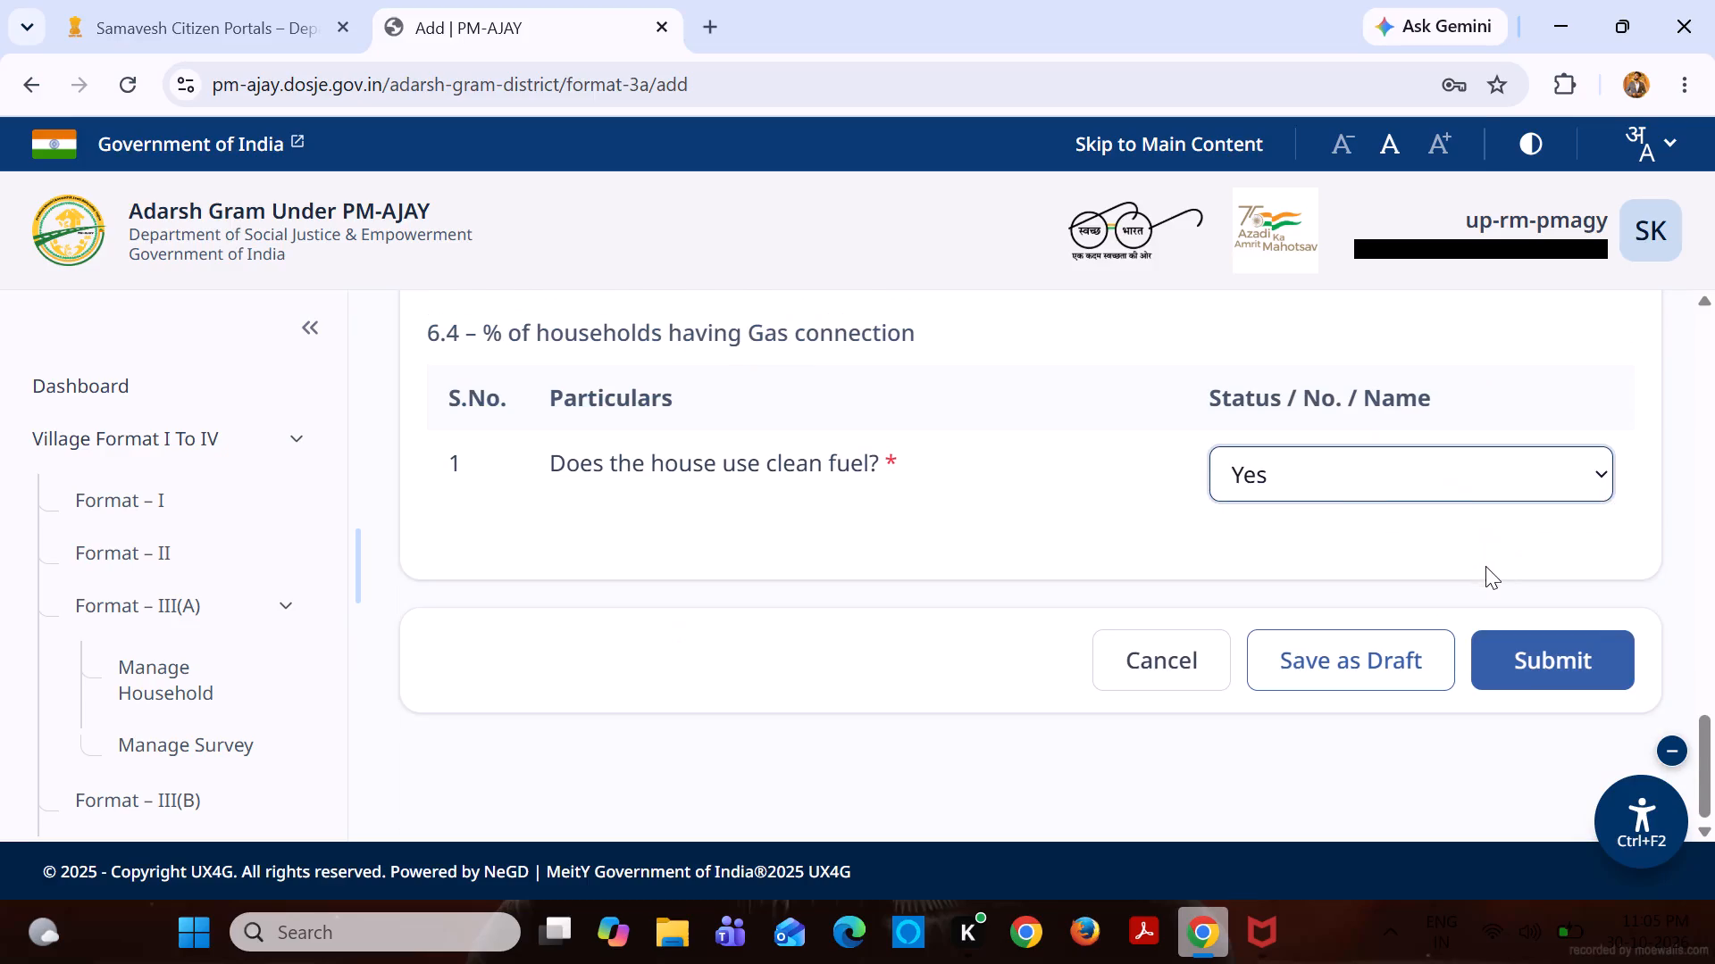
click(1575, 652)
Complete and submit 7 – Agricultural Practices etc. with No for household involvement in farming.
click(1480, 420)
scroll(1442, 606, down, 2)
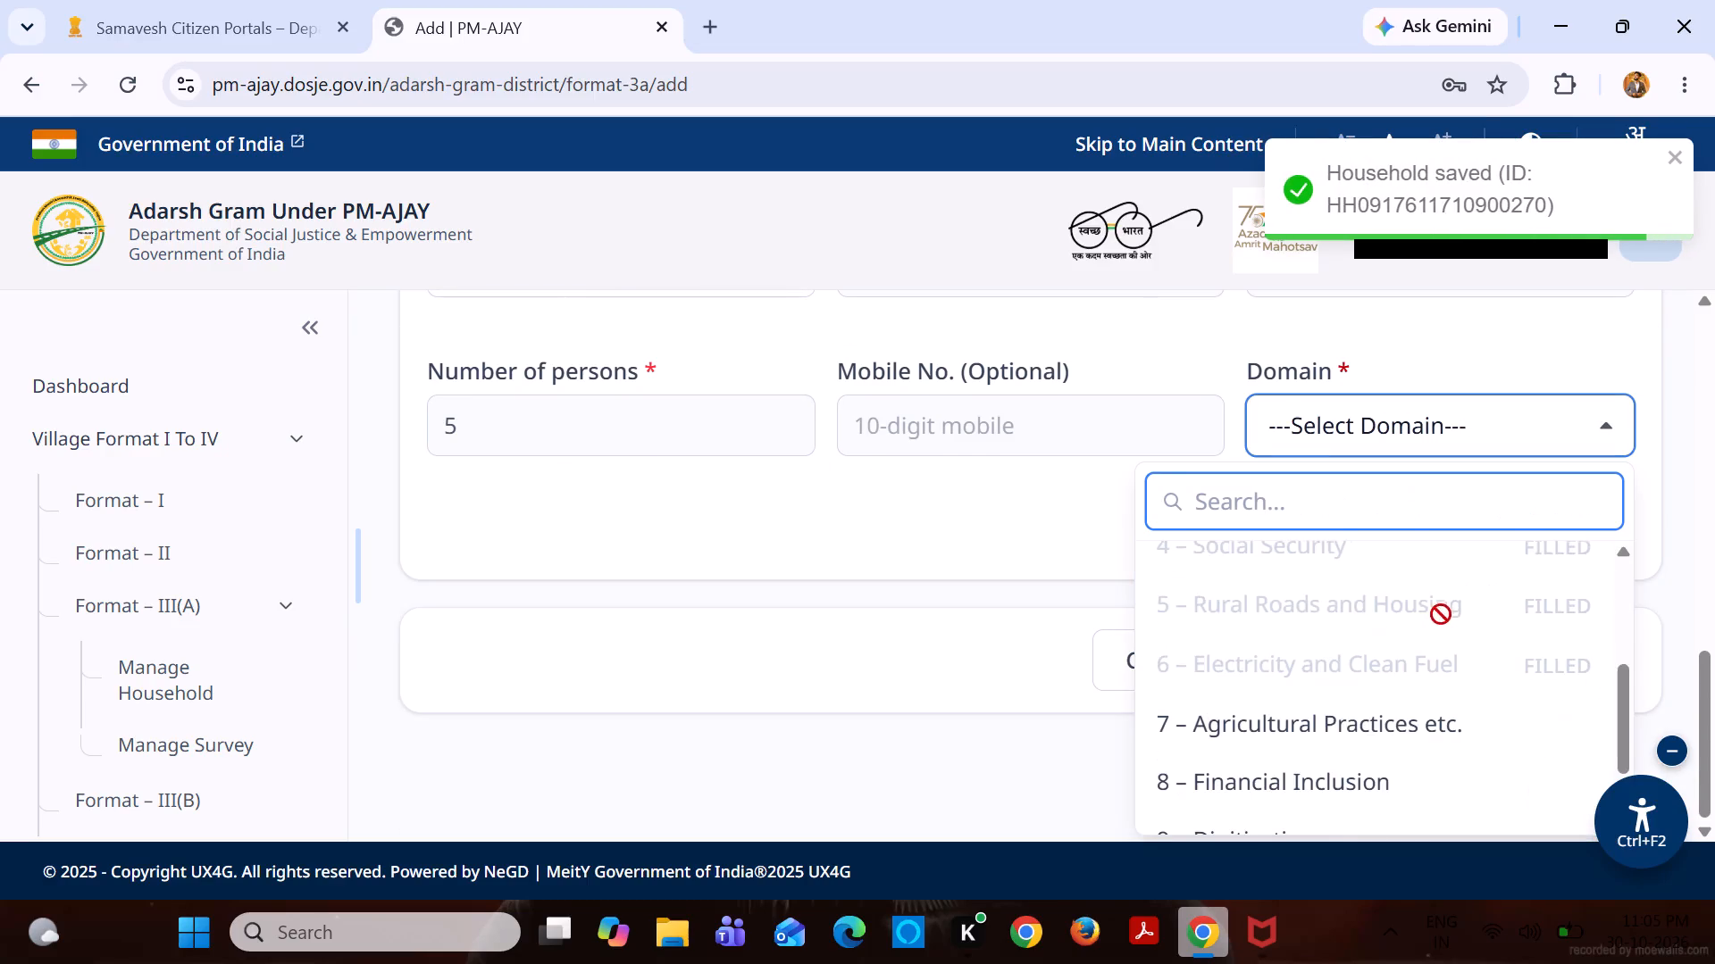
click(1337, 719)
middle_drag(1333, 738, 1324, 771)
scroll(1328, 758, down, 2)
click(1483, 710)
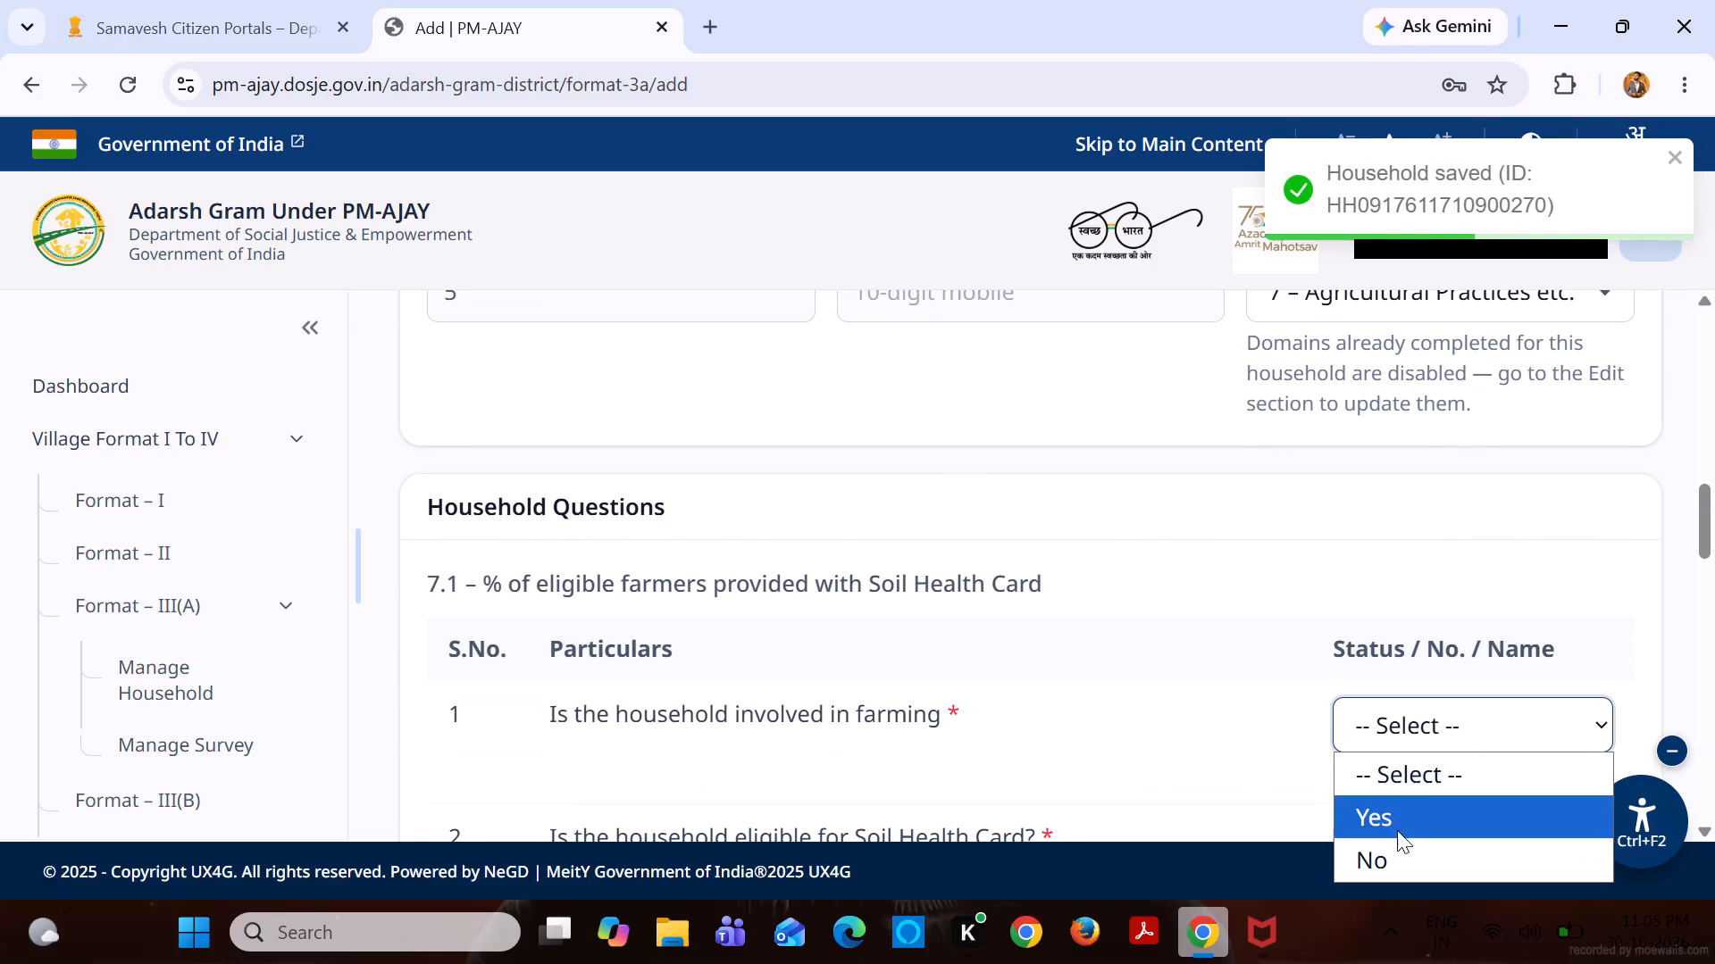
click(1396, 846)
scroll(1456, 621, down, 5)
click(1583, 798)
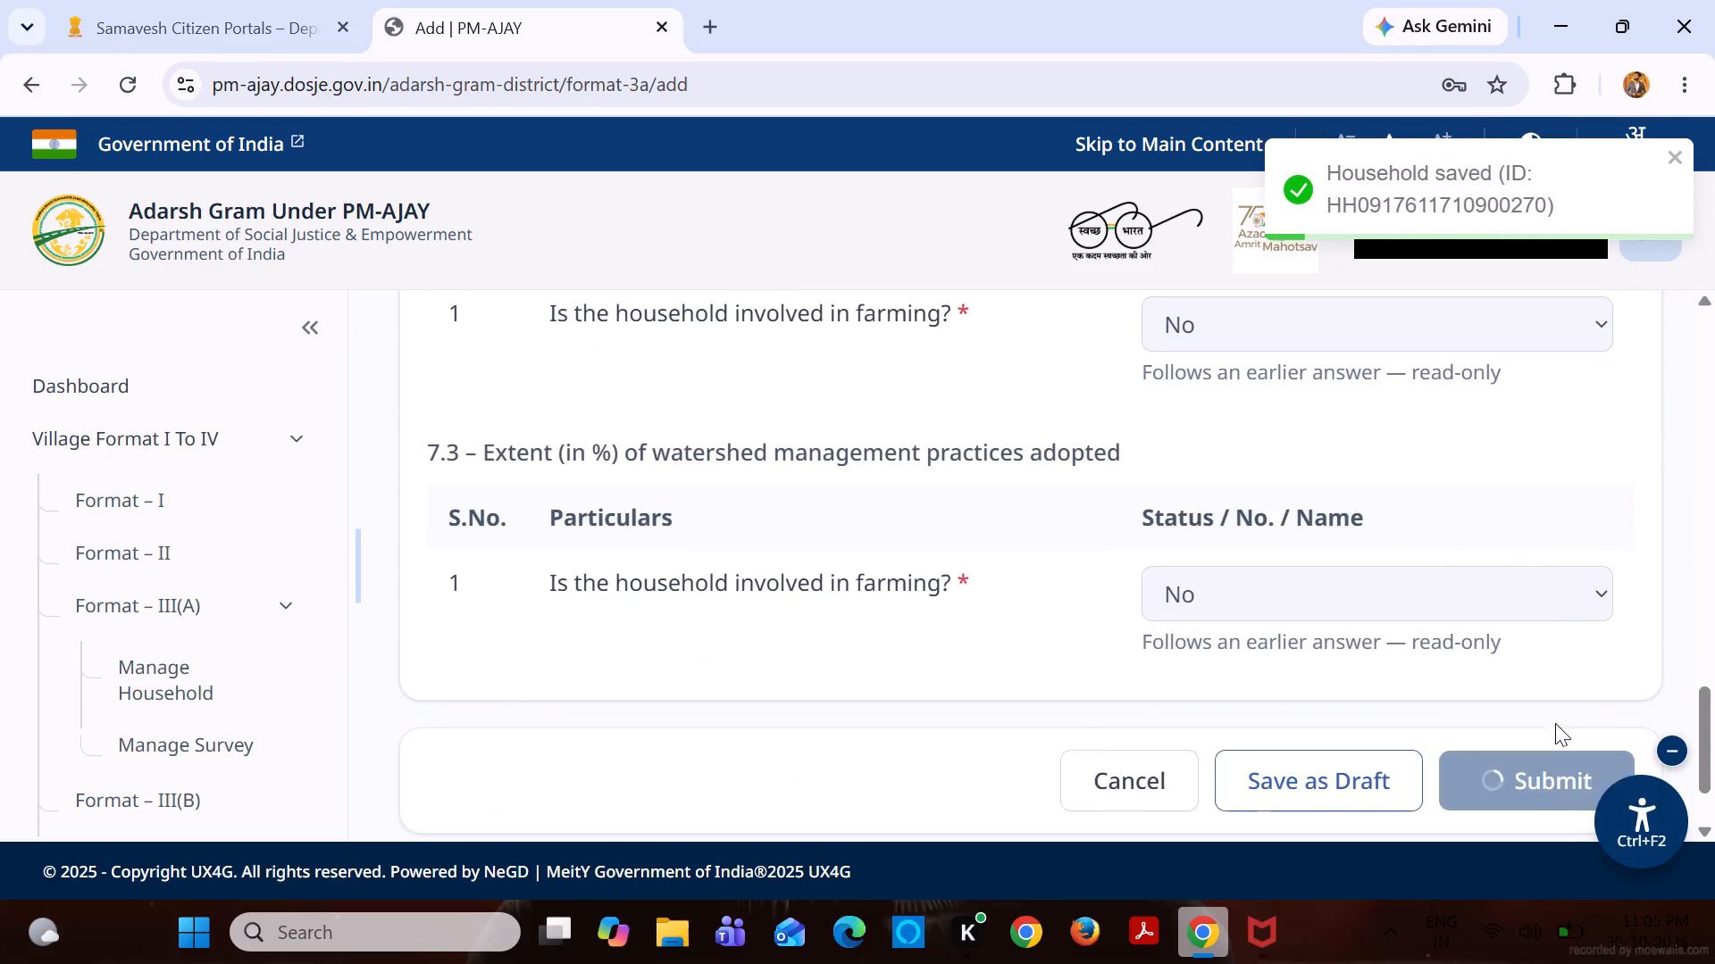
For 8 – Financial Inclusion, enter 5 persons above 5 years in the household and 5 who already have Aadhaar.
click(1498, 557)
scroll(1411, 407, down, 2)
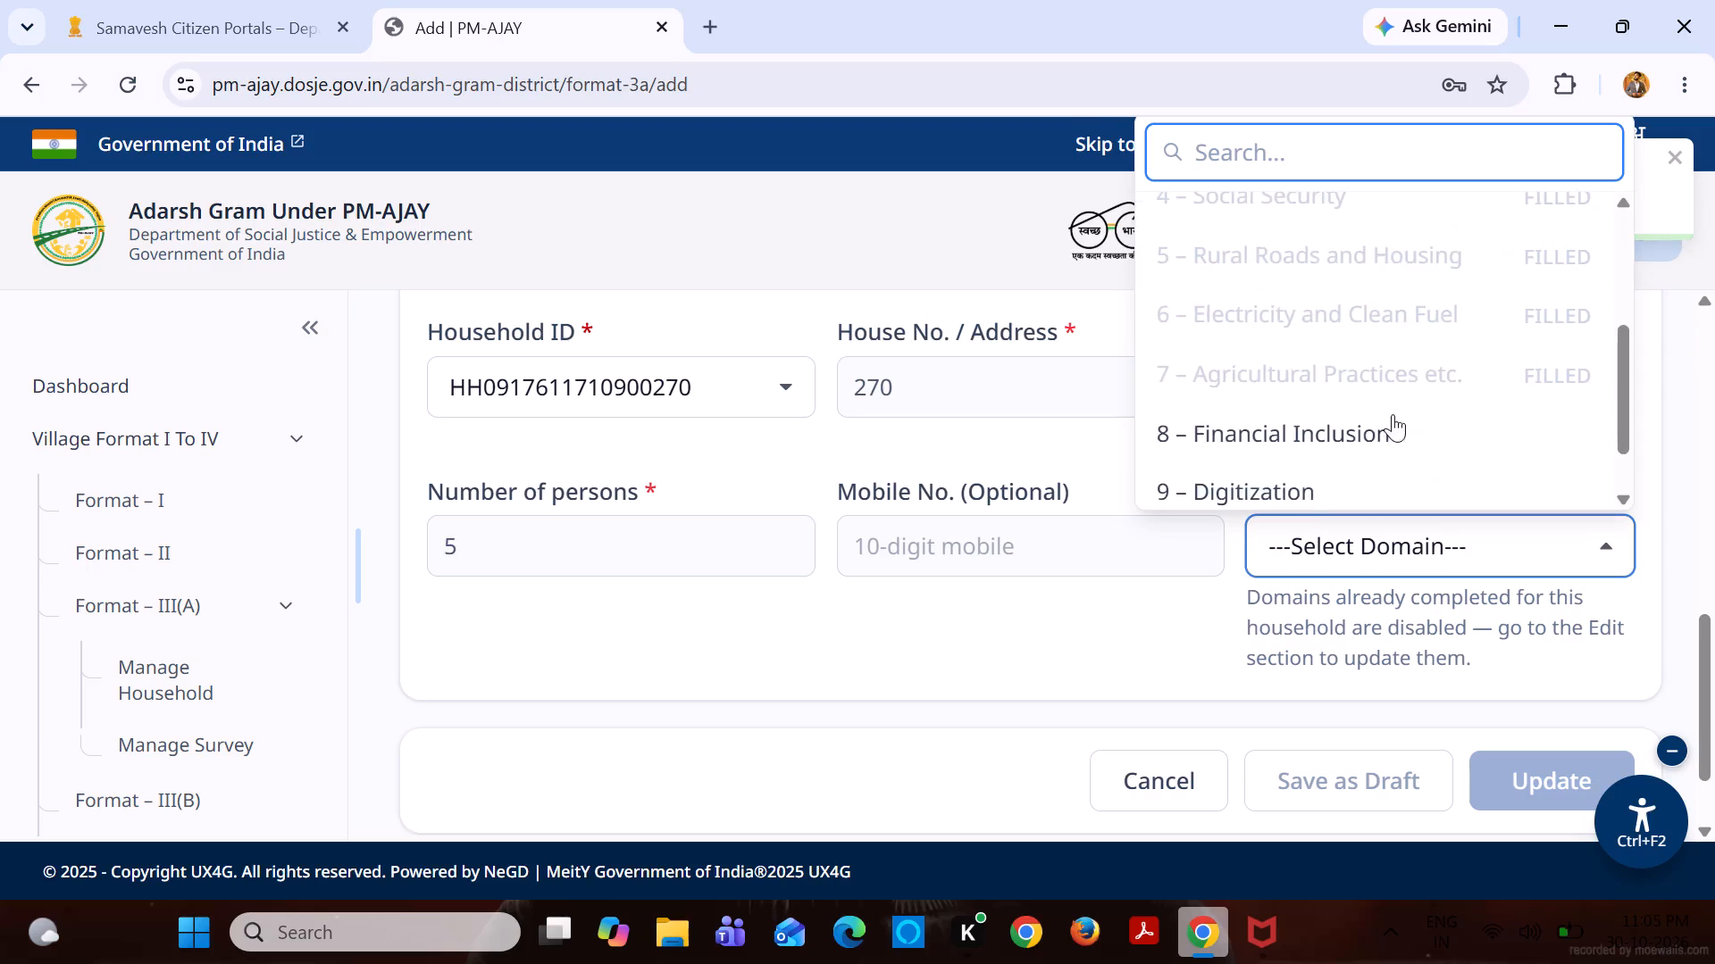
click(1364, 428)
scroll(1364, 449, down, 3)
click(1360, 570)
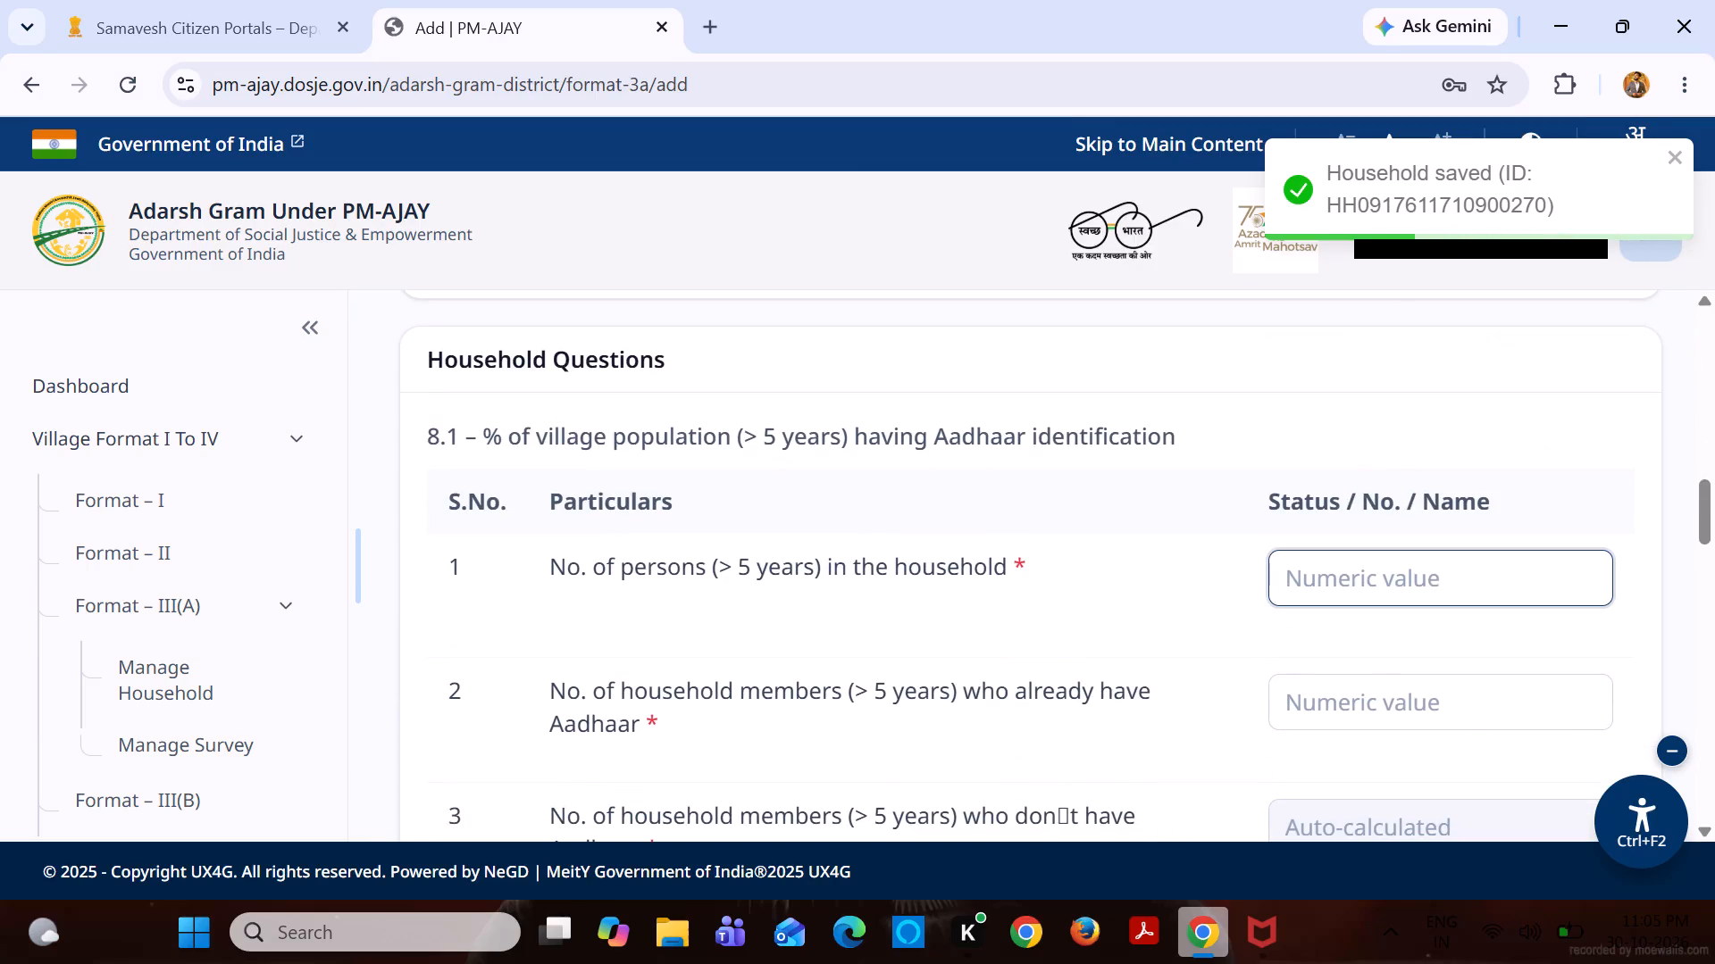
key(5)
click(1356, 718)
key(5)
Under 8.2, enter 2 members above 18 years eligible for a Banks/Post Office account and 2 who have an account.
scroll(1356, 707, down, 3)
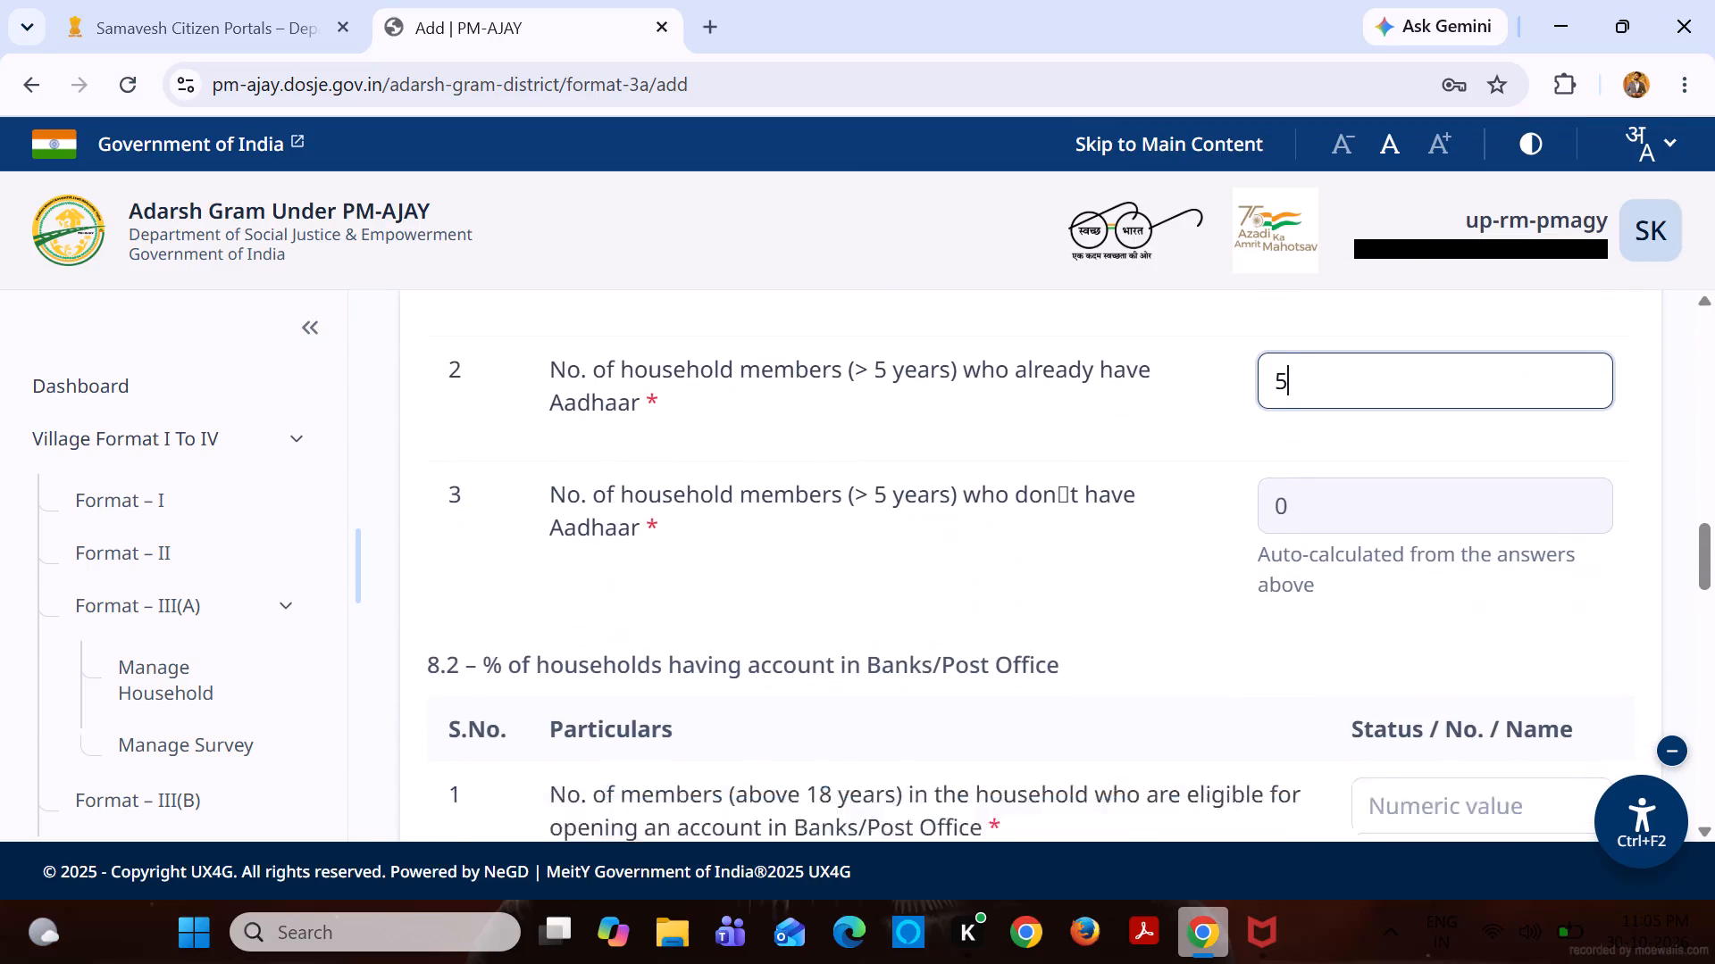
click(1426, 713)
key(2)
scroll(1425, 711, down, 2)
click(1446, 566)
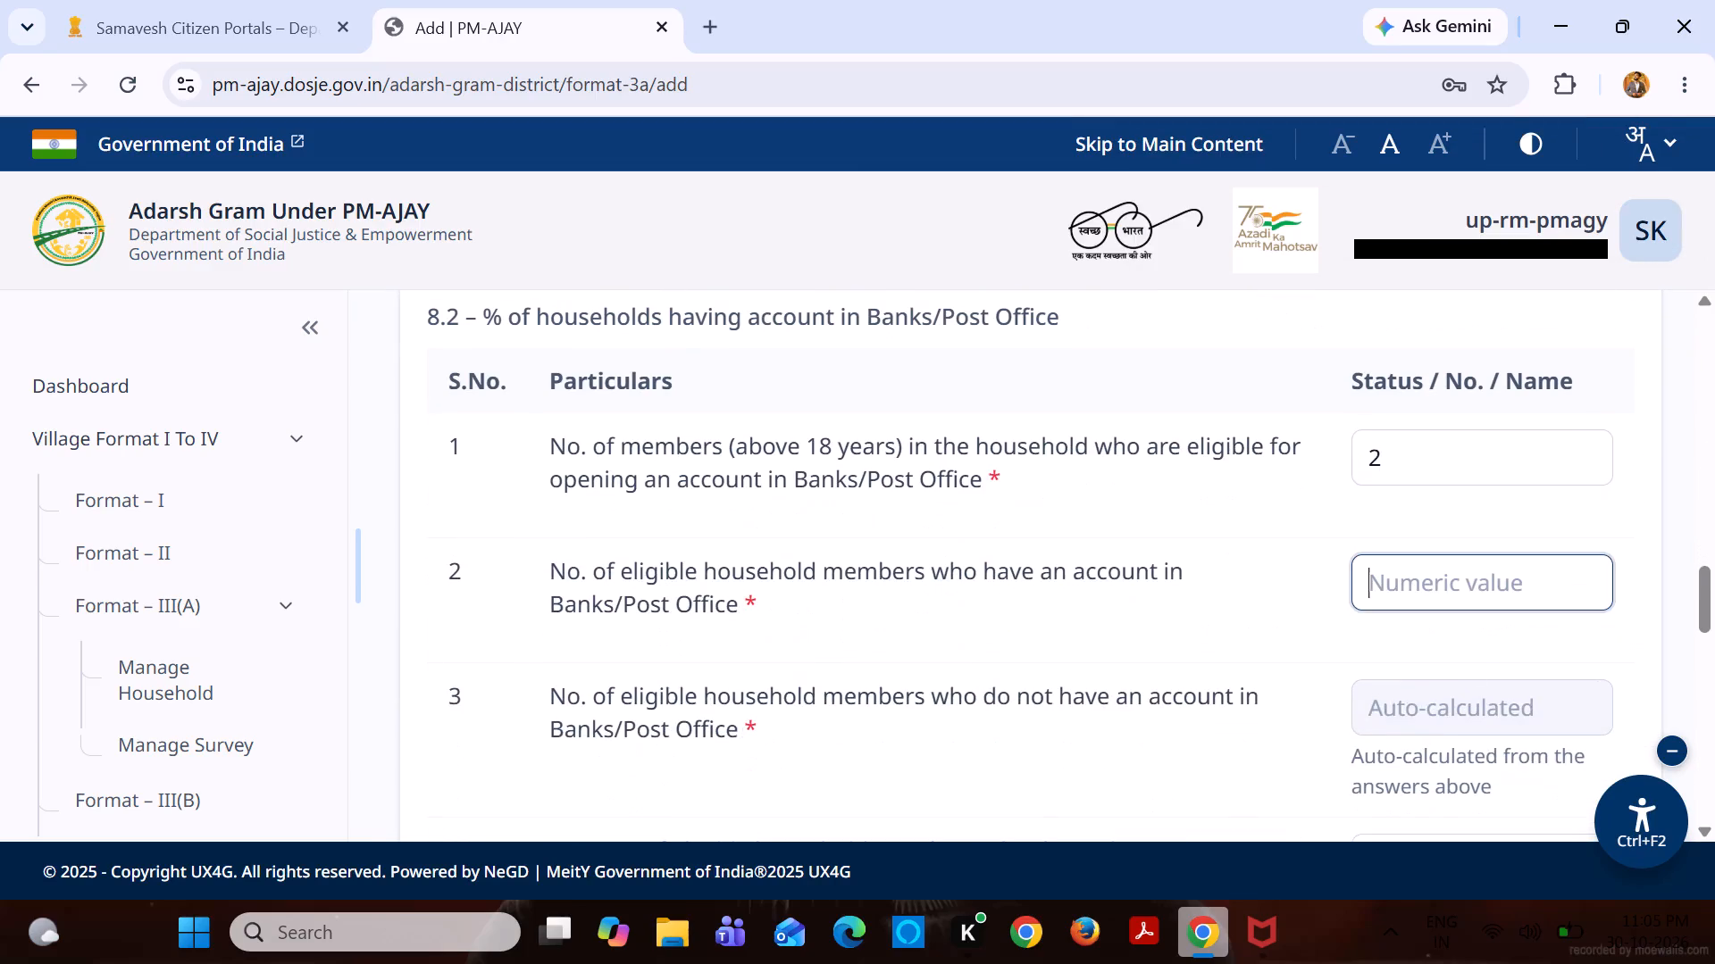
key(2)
Enter 0 eligible persons under 8.3 (Suraksha Bima Yojana) and under 8.4 (Jeevan Jyoti Bima Yojana), and submit the Financial Inclusion domain.
scroll(1444, 566, down, 3)
click(1486, 619)
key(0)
scroll(1481, 611, down, 2)
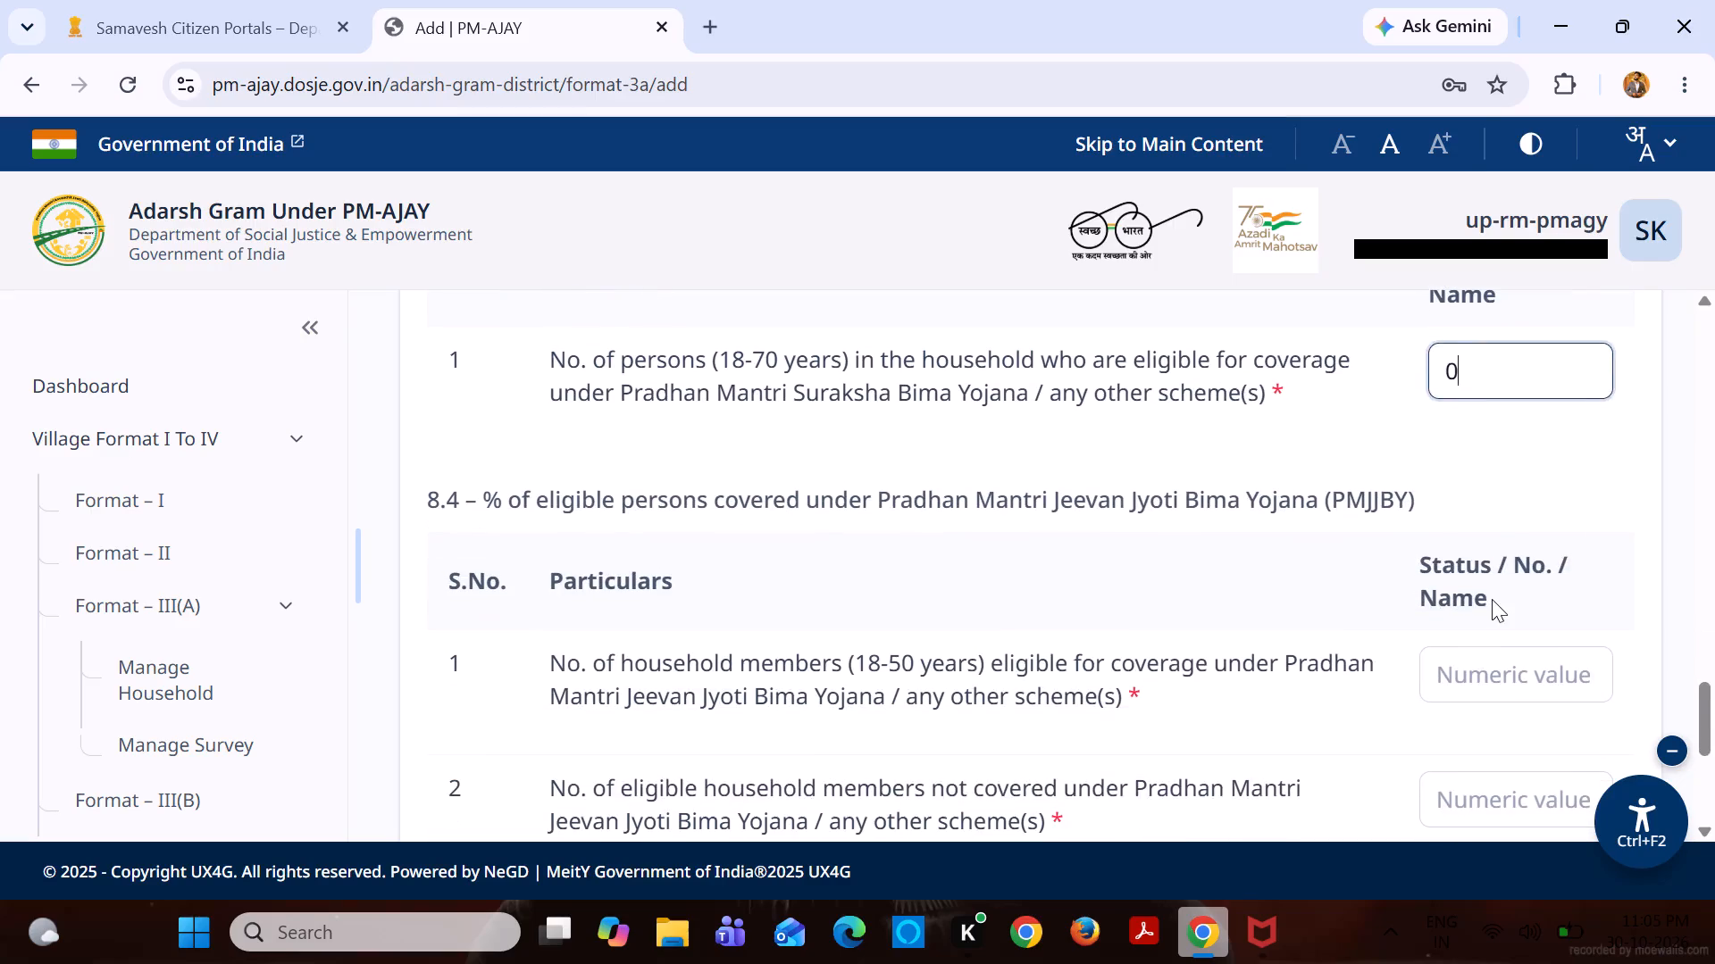
drag(1484, 627, 1478, 644)
click(1473, 645)
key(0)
scroll(1473, 642, down, 2)
click(1550, 662)
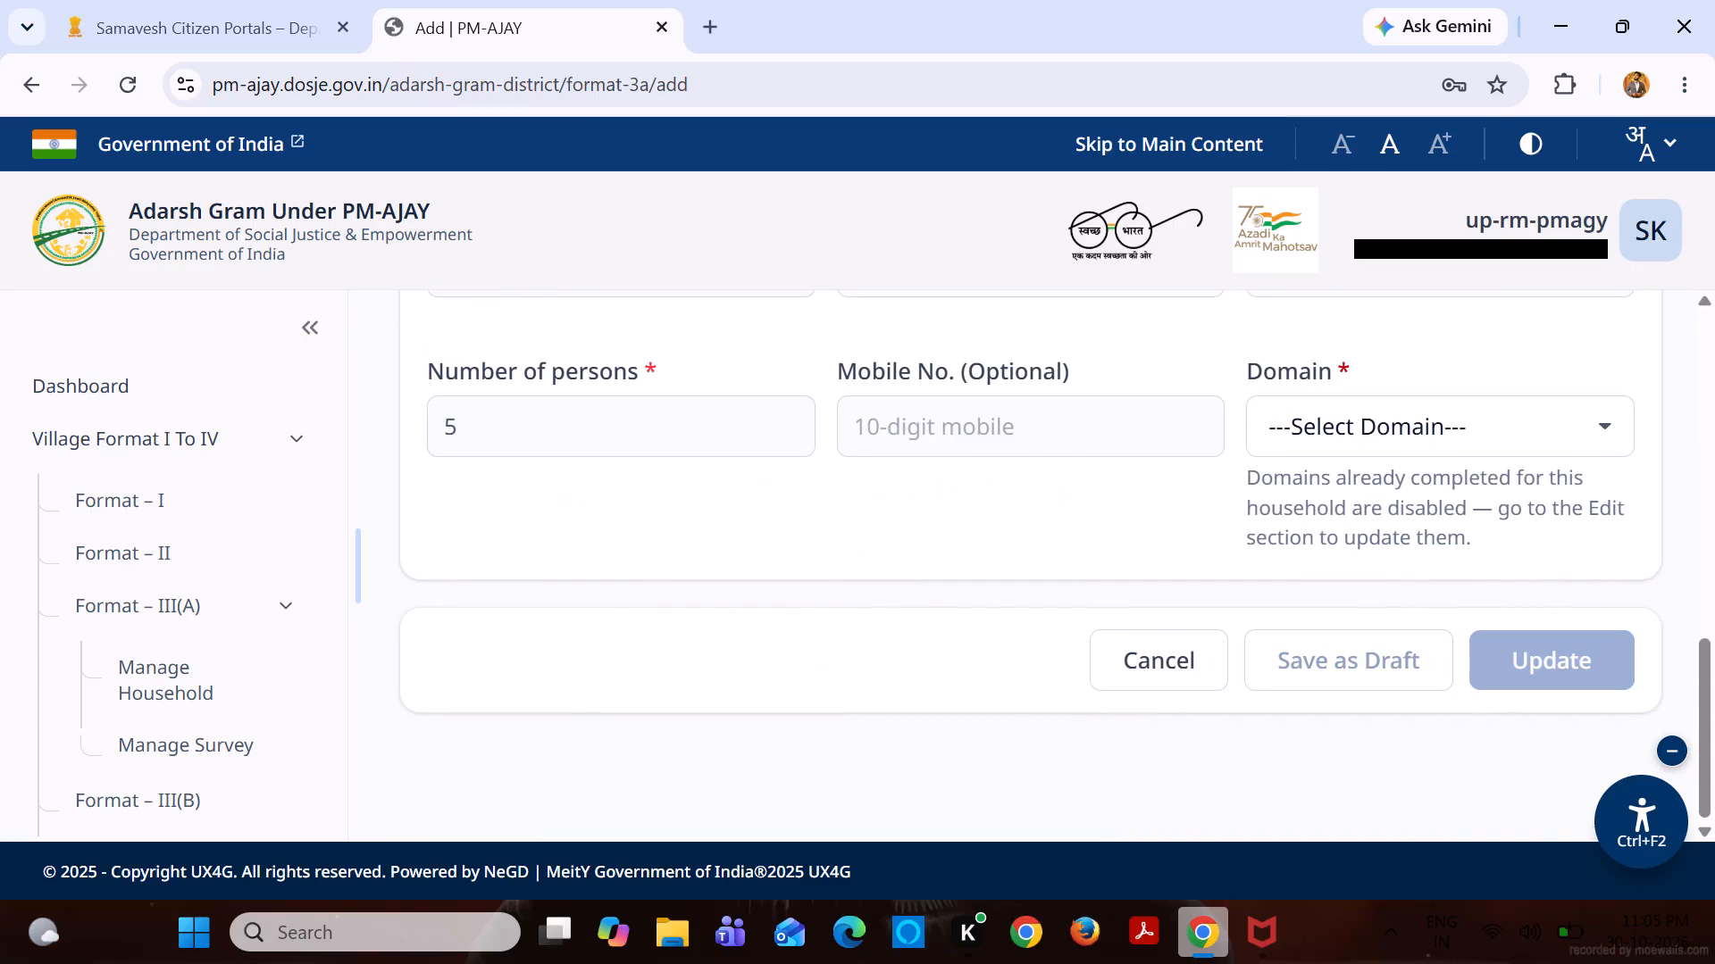
Complete and submit 9 – Digitization with 0 household members eligible for PMGDISHA training.
click(1502, 397)
scroll(1434, 730, down, 3)
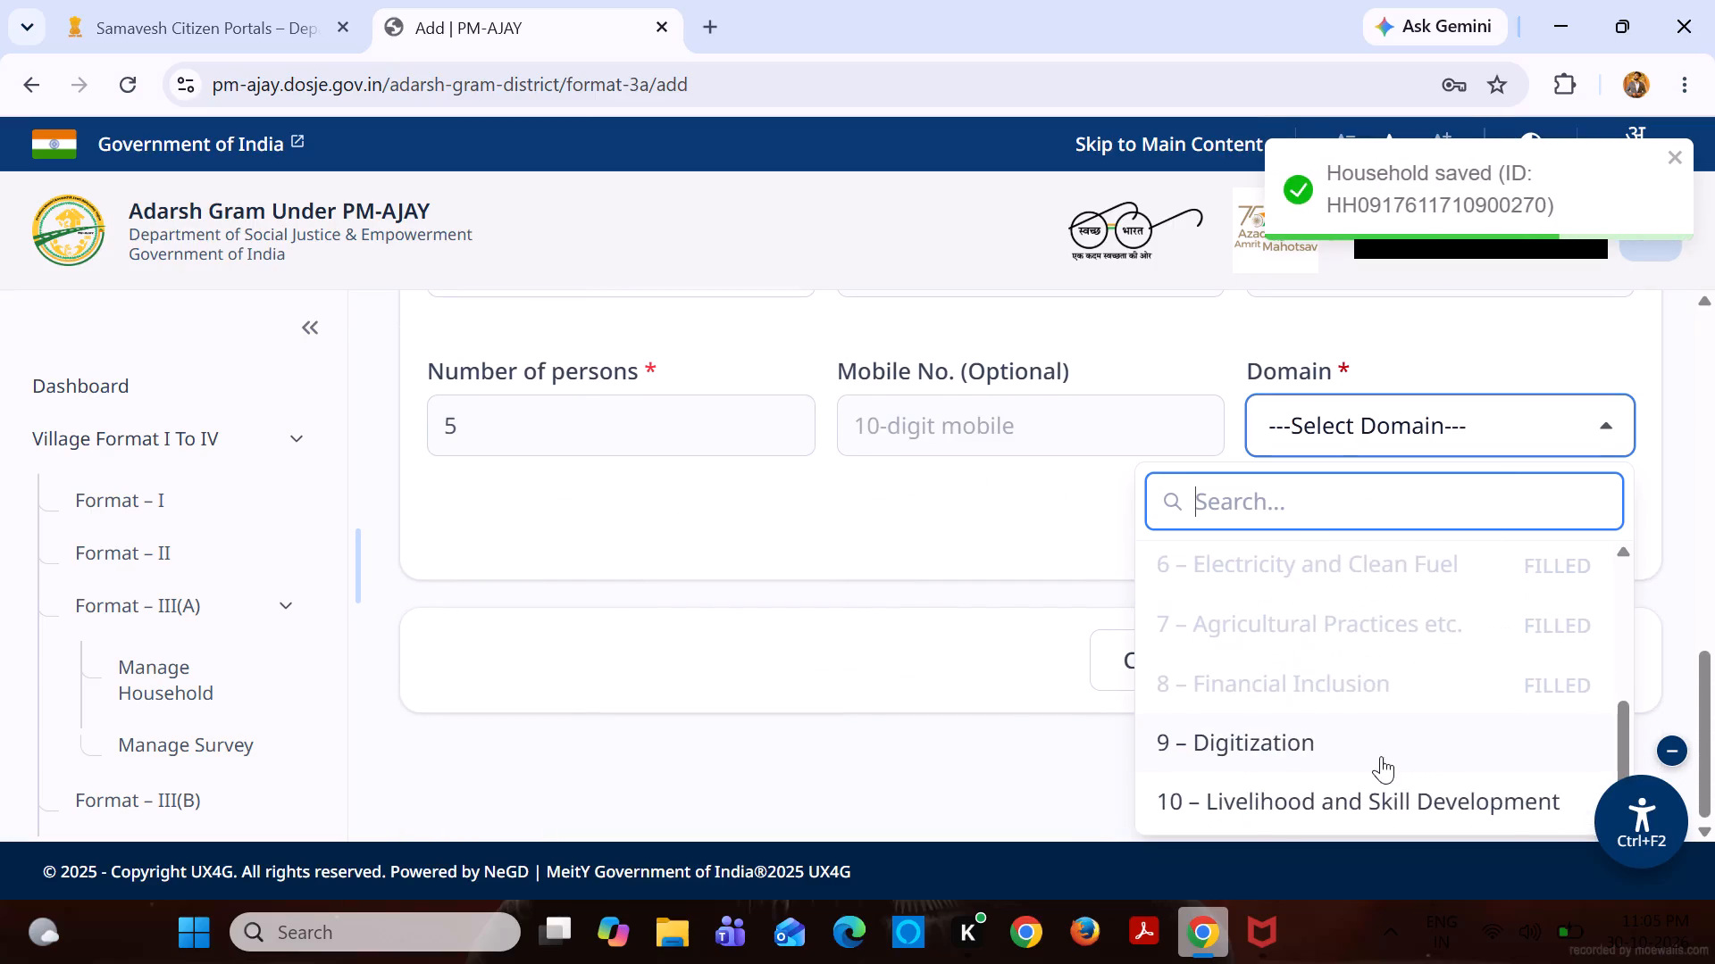
click(1375, 752)
scroll(1373, 745, down, 3)
click(1508, 491)
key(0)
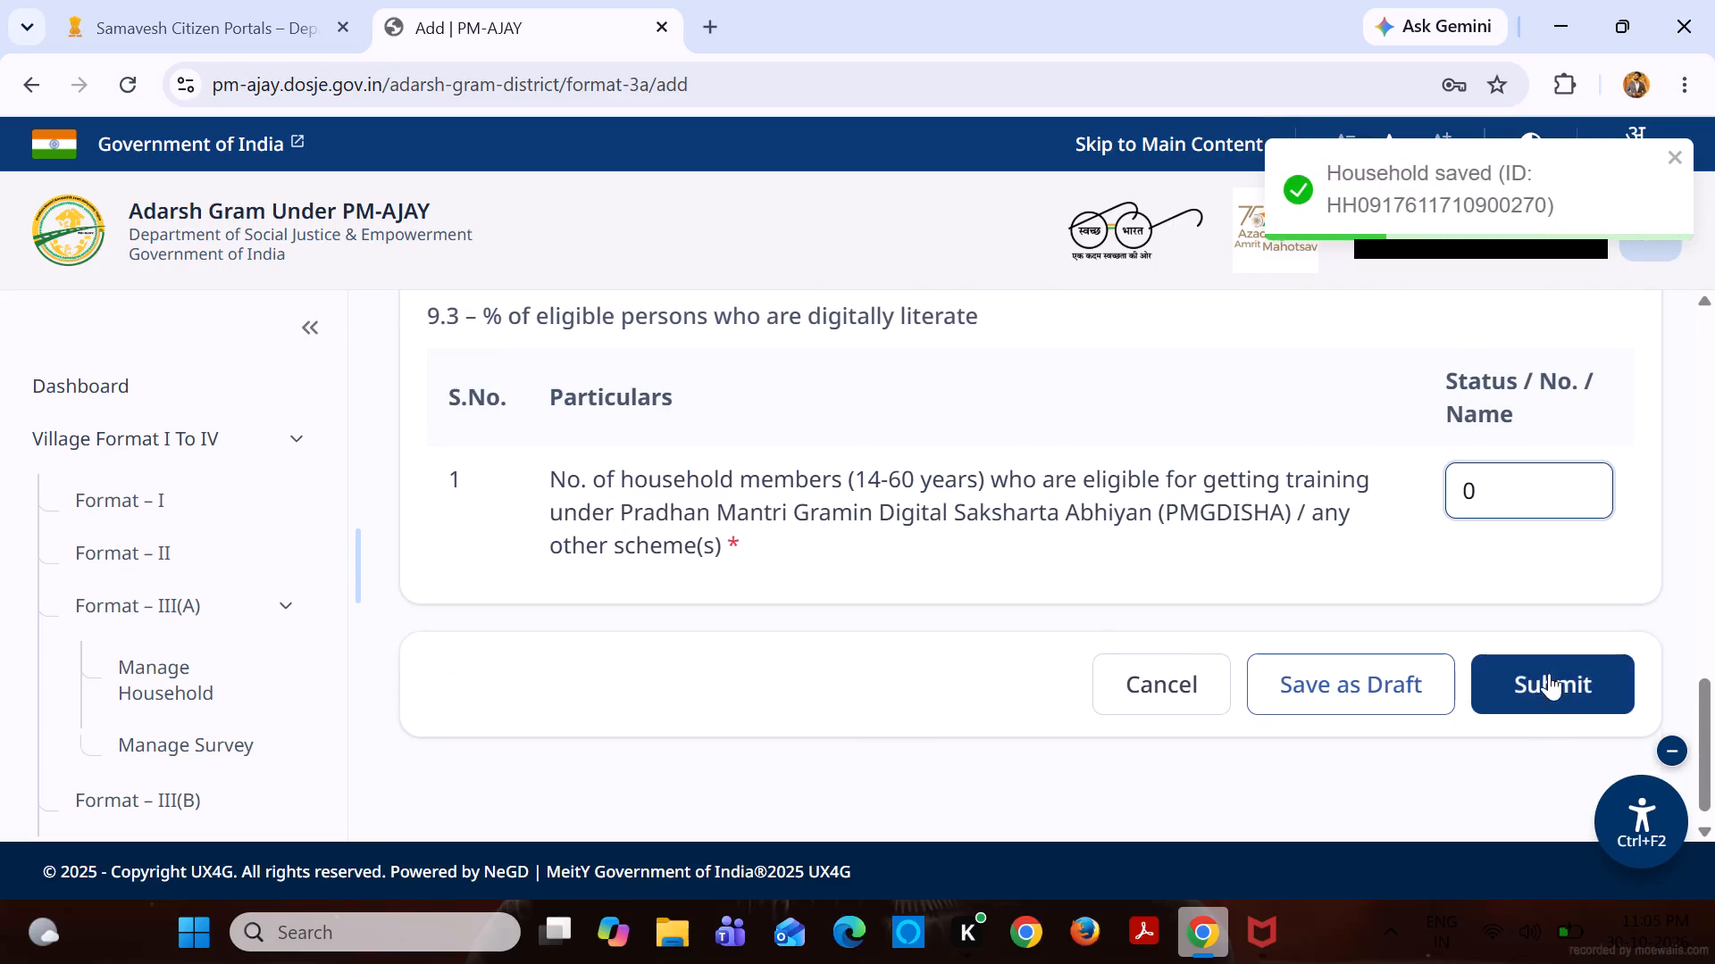
click(1549, 673)
For 10 – Livelihood and Skill Development, enter 0 youth eligible for skill development training and 0 eligible for bank linked loans.
click(1532, 461)
scroll(1493, 666, down, 4)
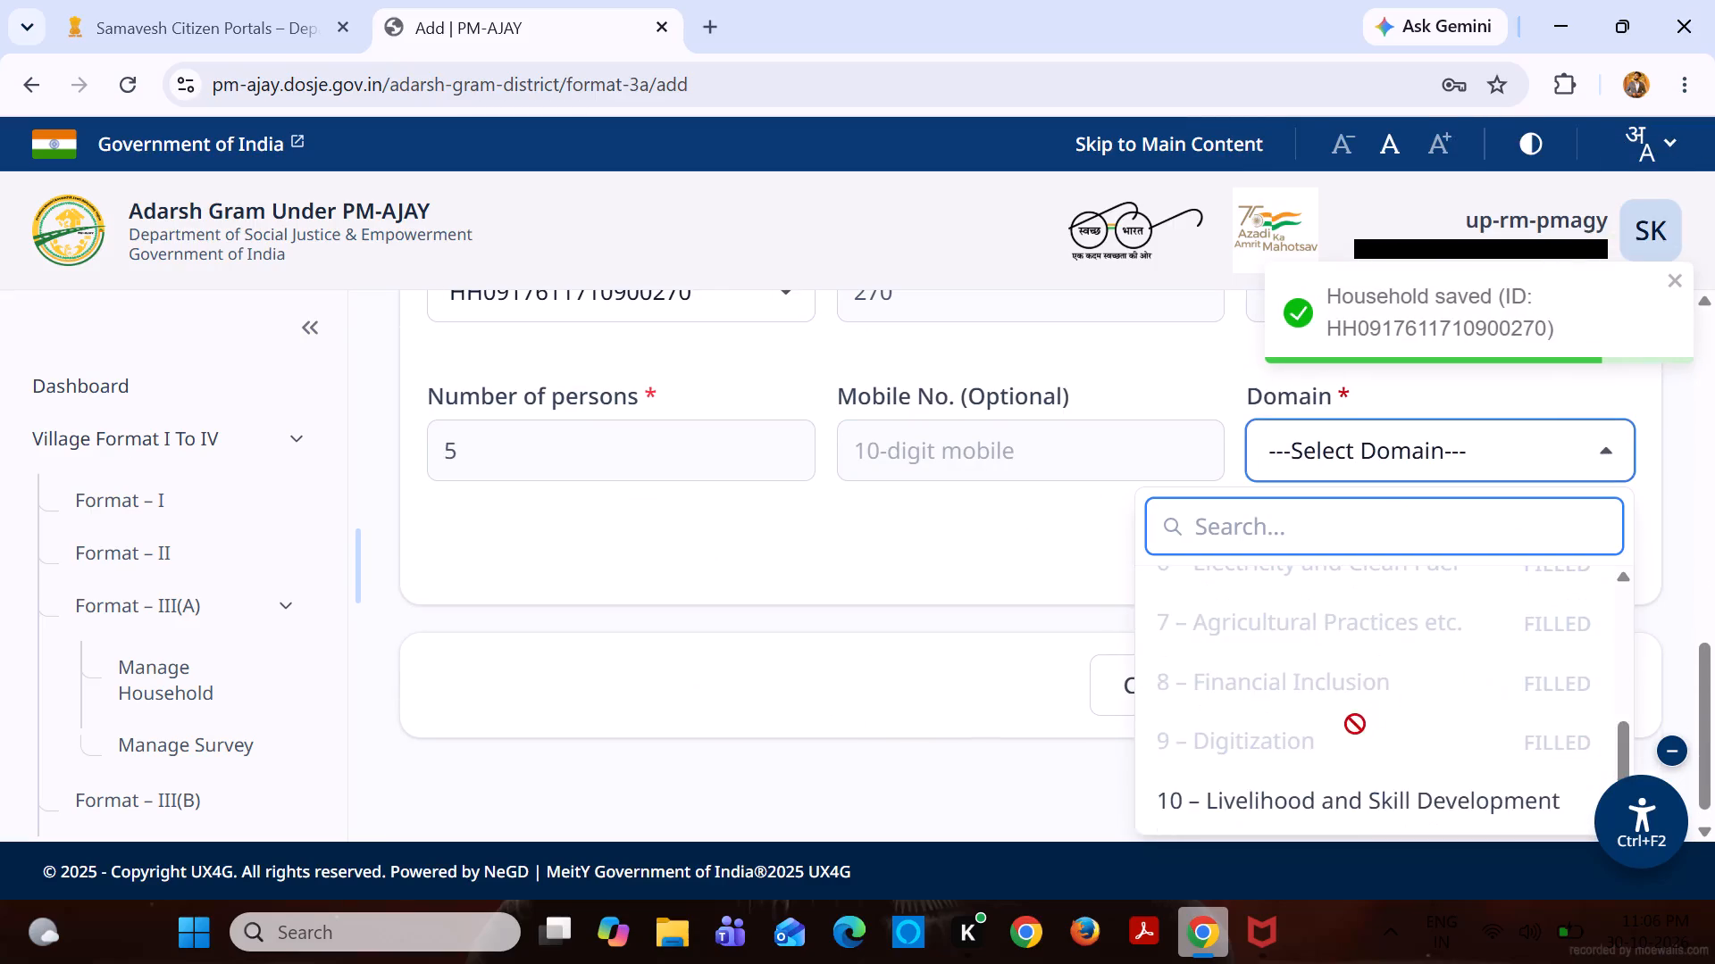
click(1303, 774)
scroll(1315, 757, down, 4)
click(1472, 352)
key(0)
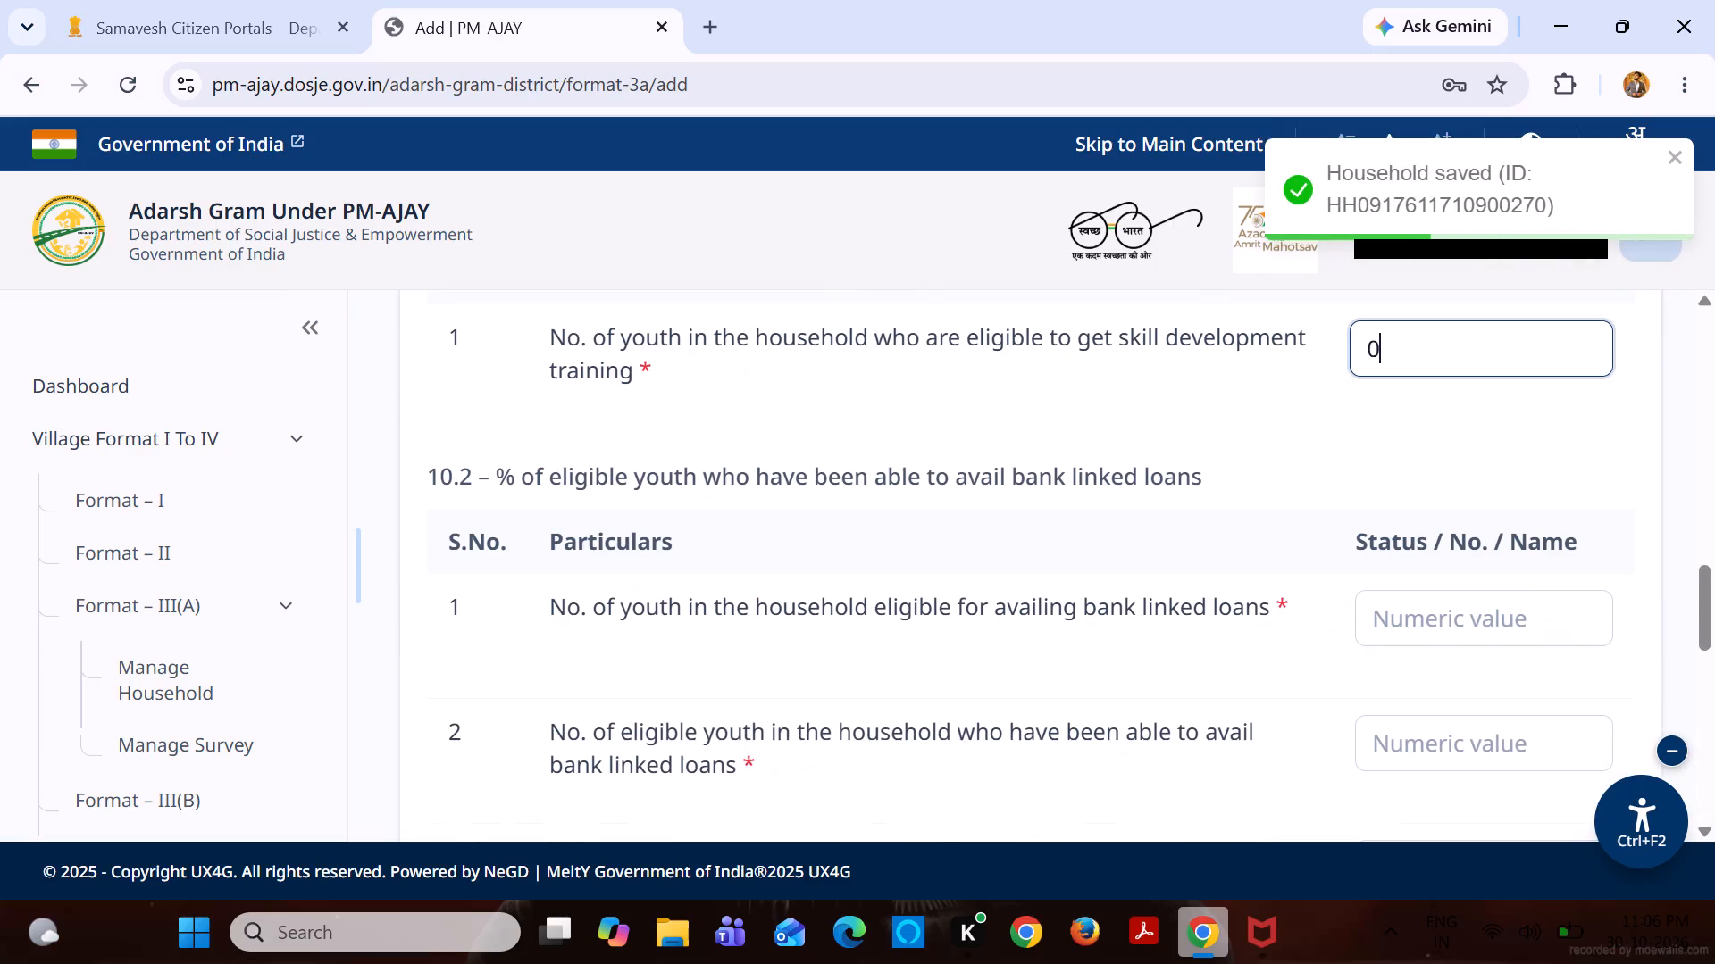
click(1477, 615)
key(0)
Answer Yes for a household member belonging to a self-help group and submit the Livelihood and Skill Development domain.
scroll(1477, 628, down, 2)
click(1486, 603)
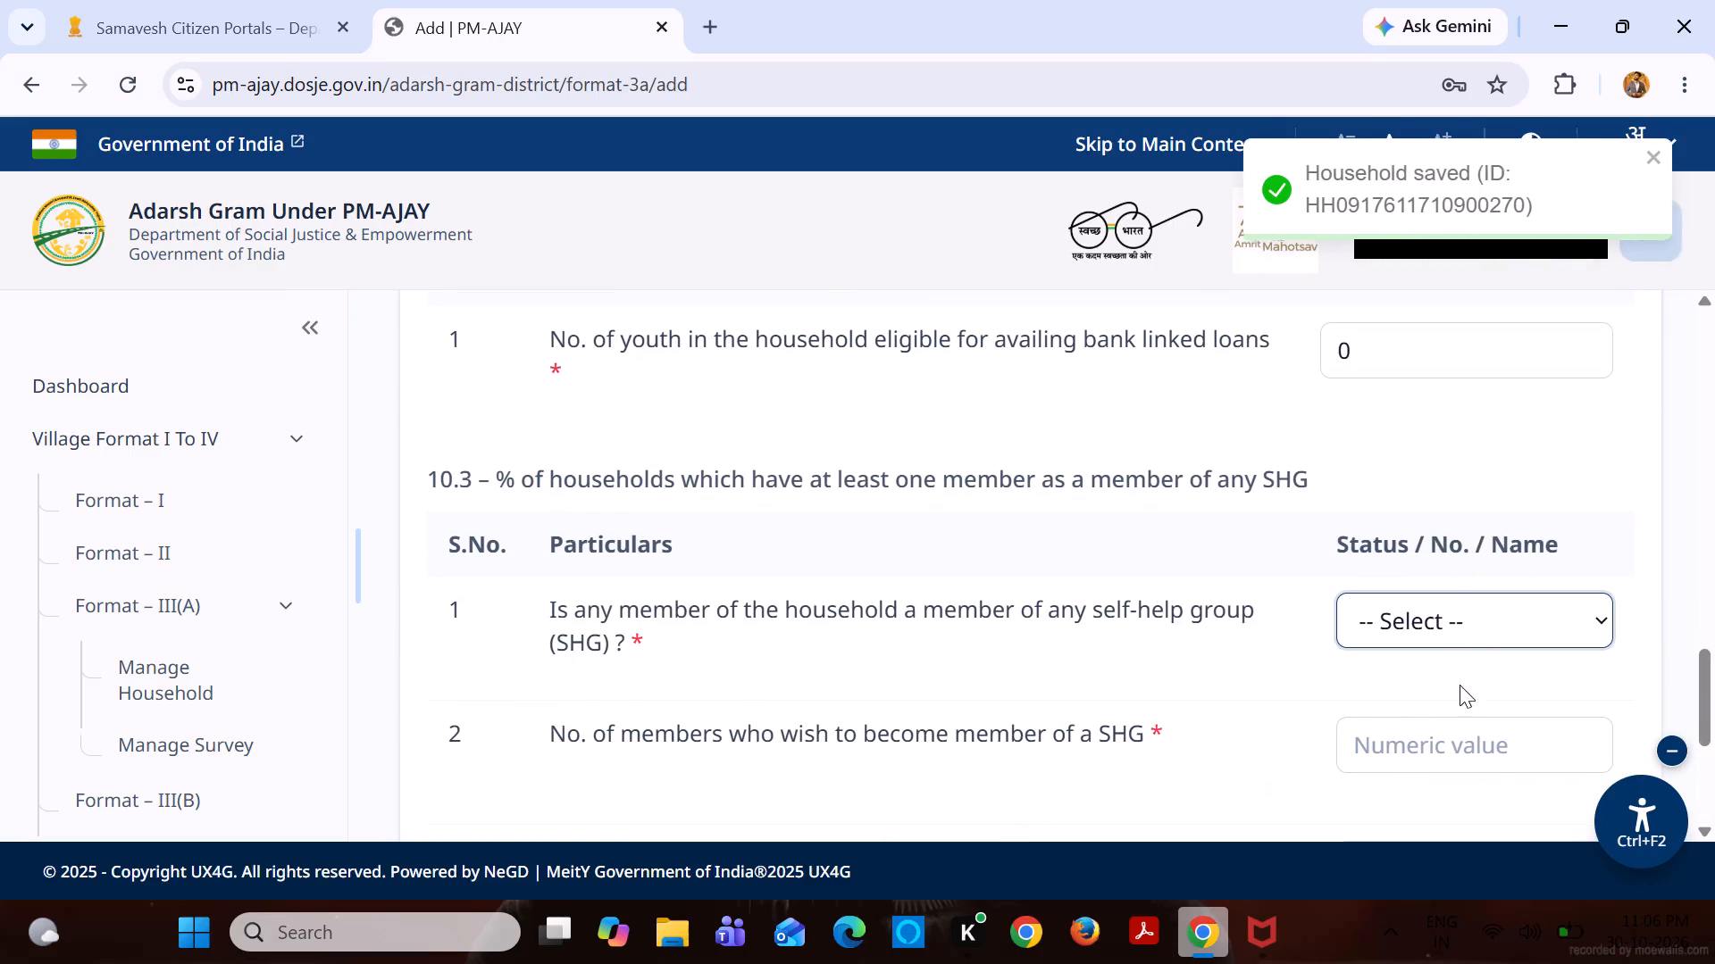
click(1466, 602)
click(1404, 713)
scroll(1438, 674, down, 2)
click(1579, 652)
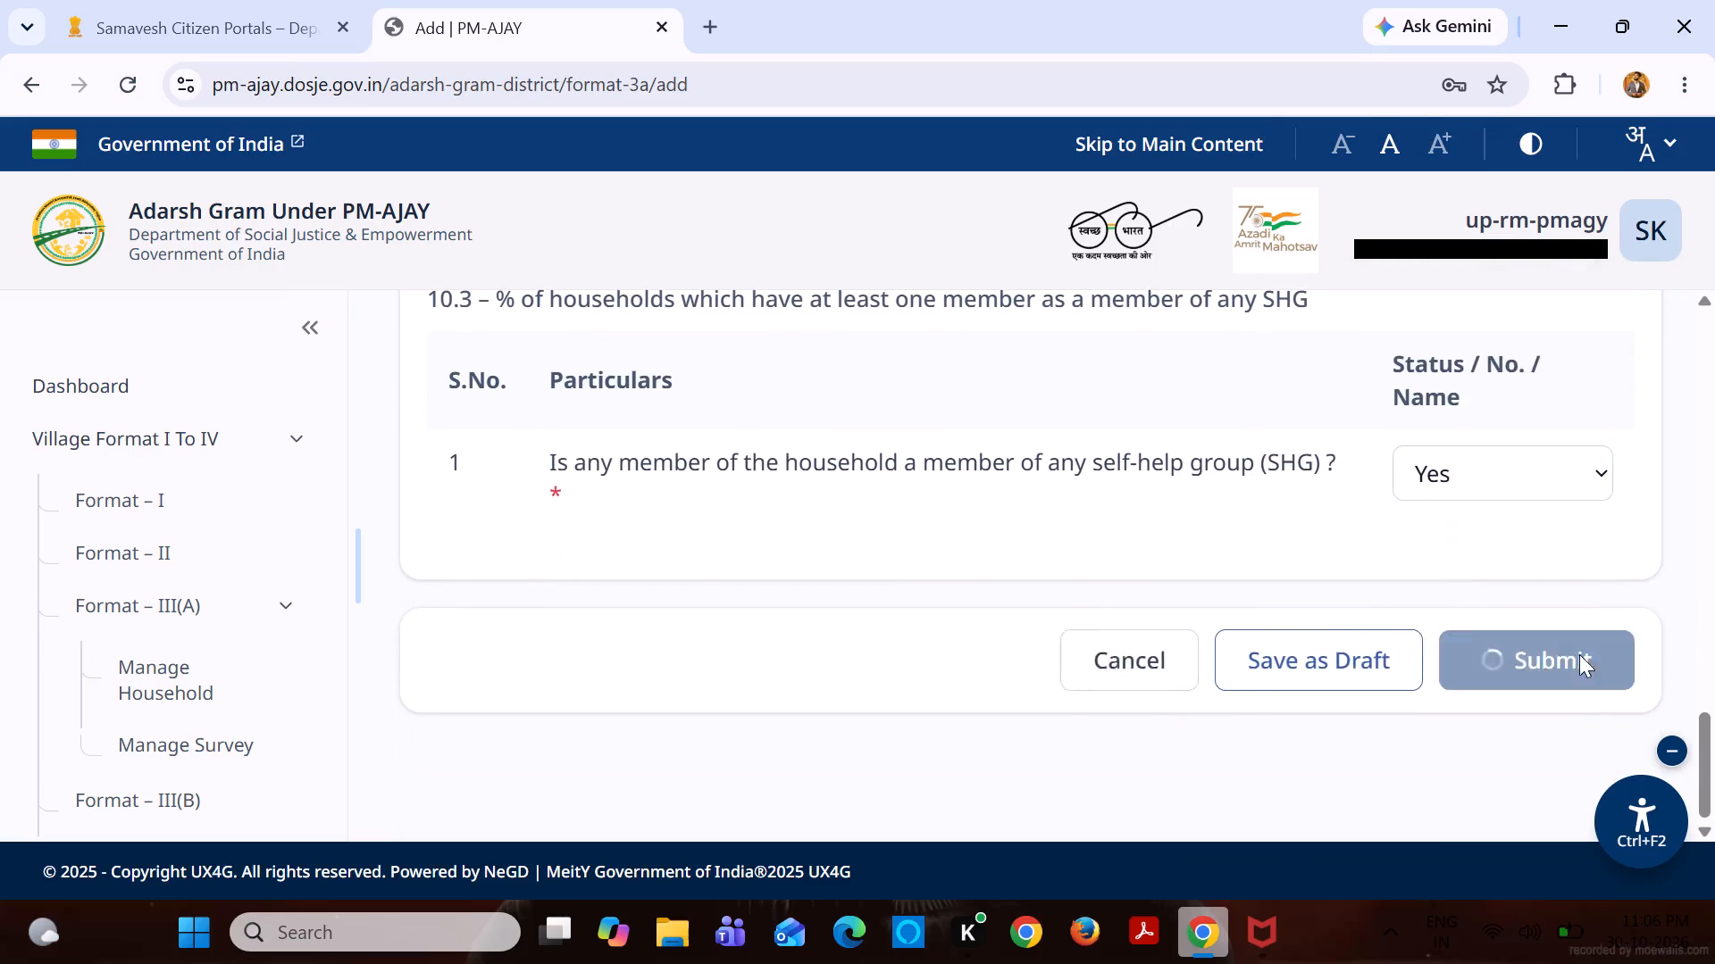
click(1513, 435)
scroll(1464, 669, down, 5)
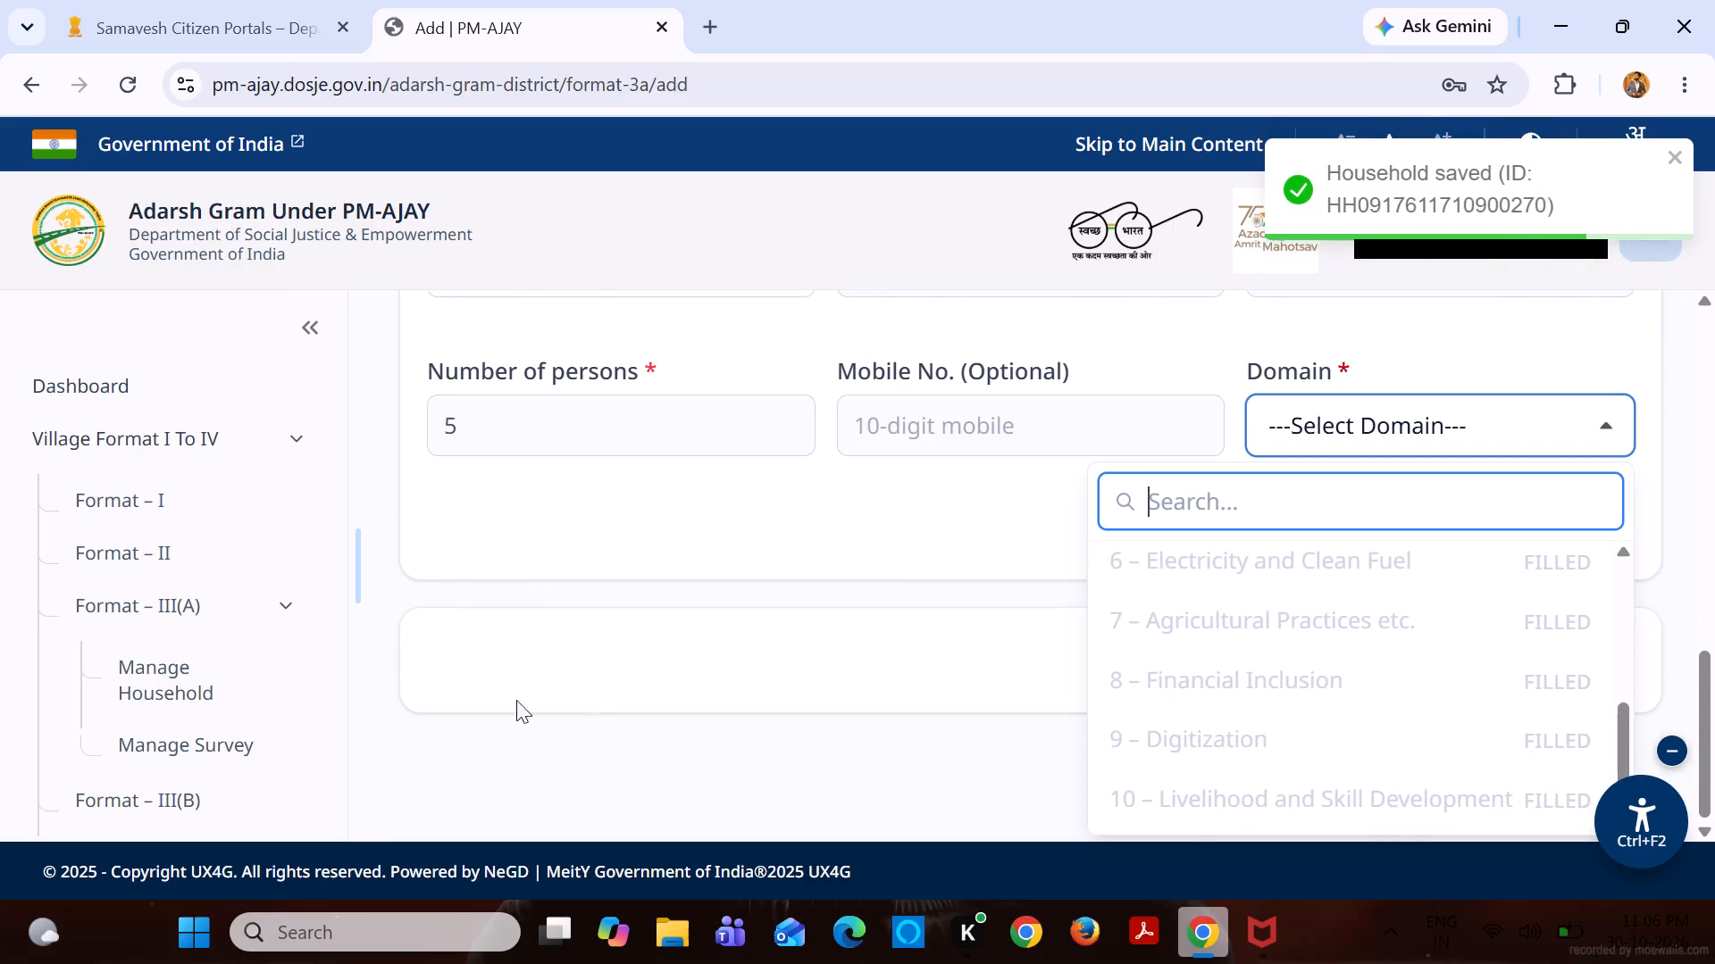
click(158, 695)
click(1250, 370)
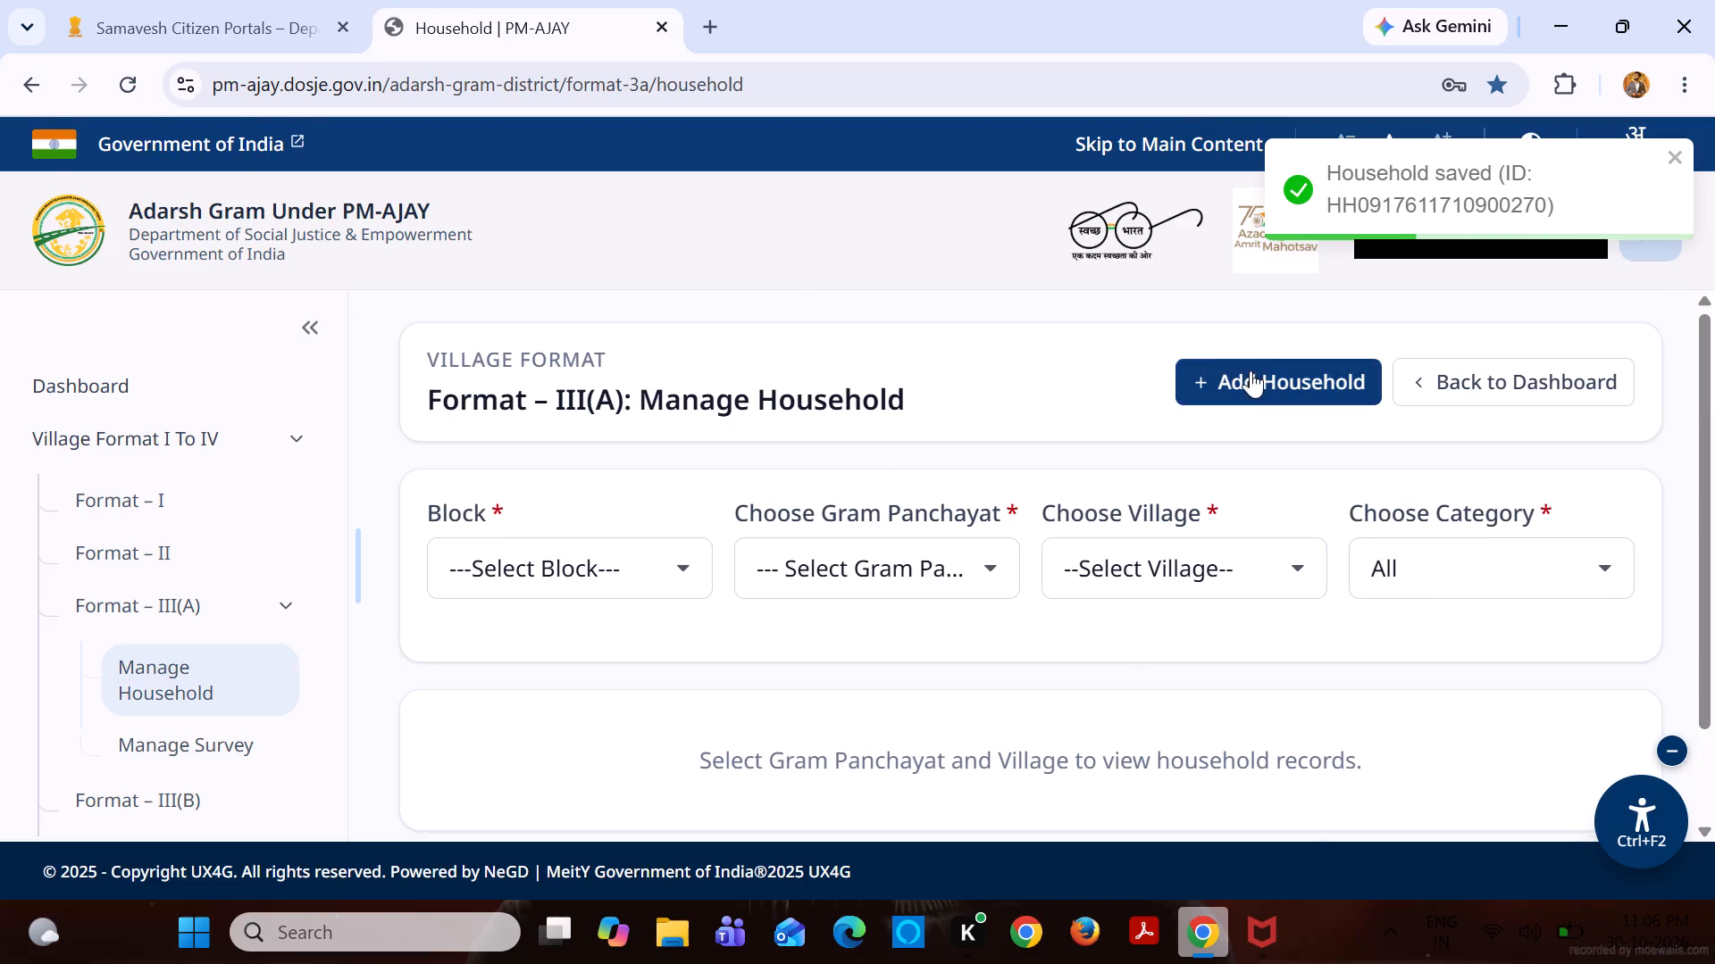
click(1289, 282)
click(1125, 747)
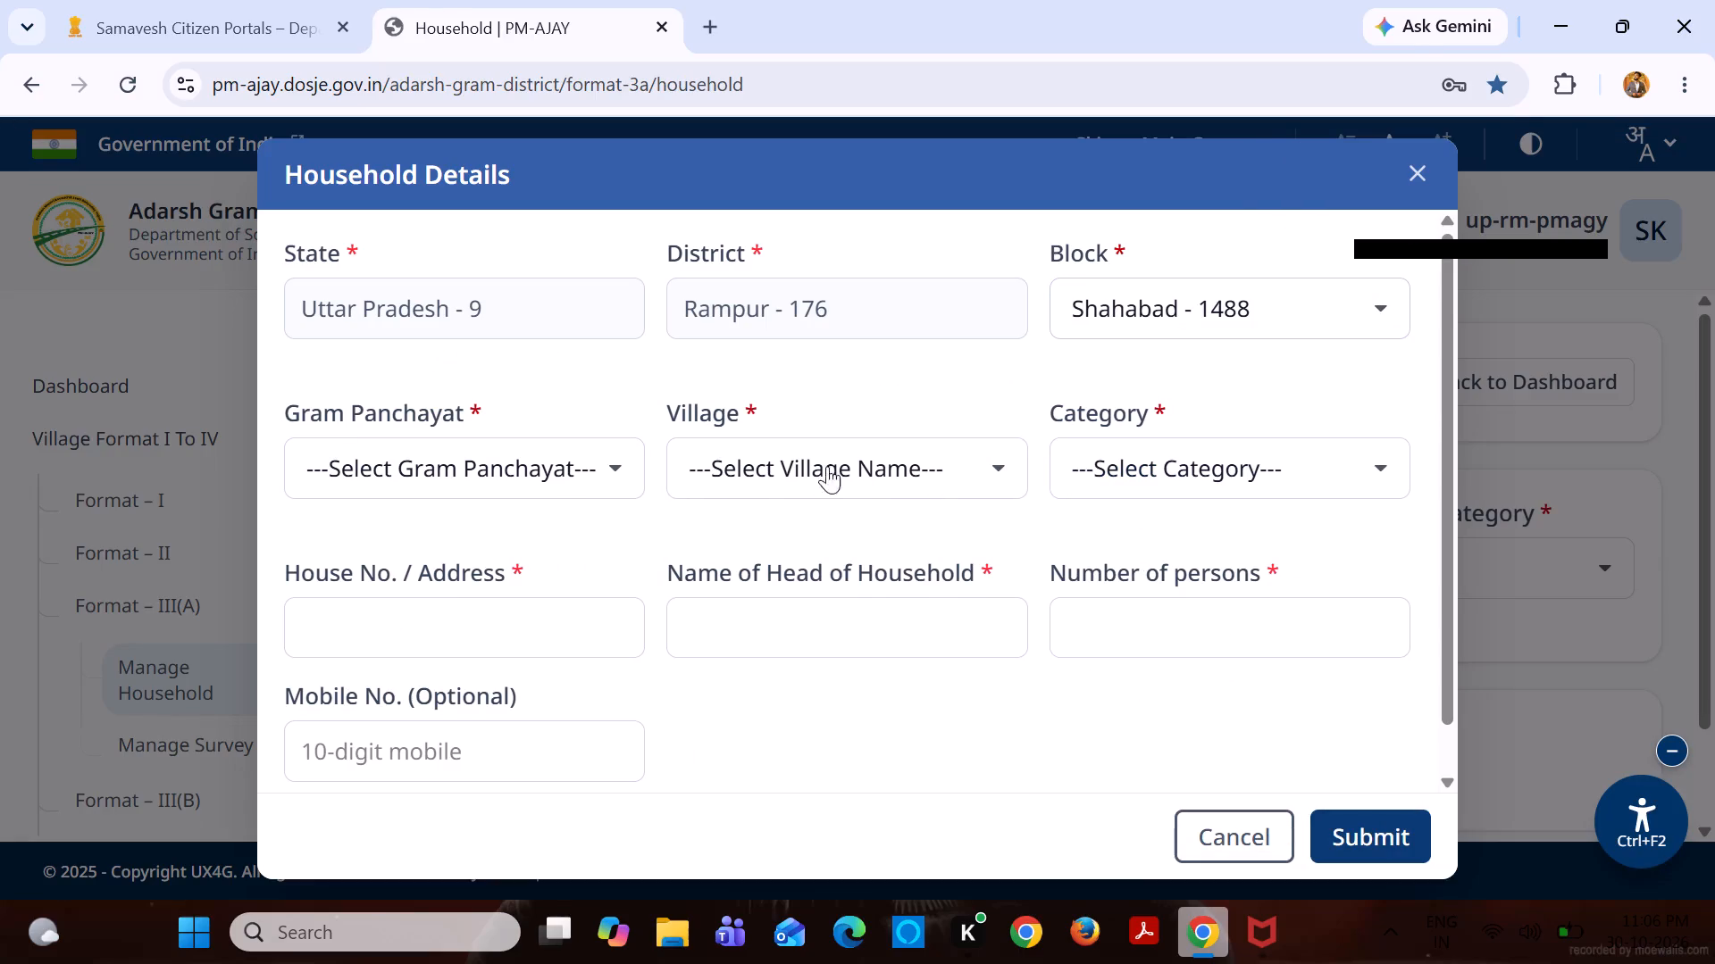
click(619, 462)
click(458, 735)
drag(958, 428, 959, 435)
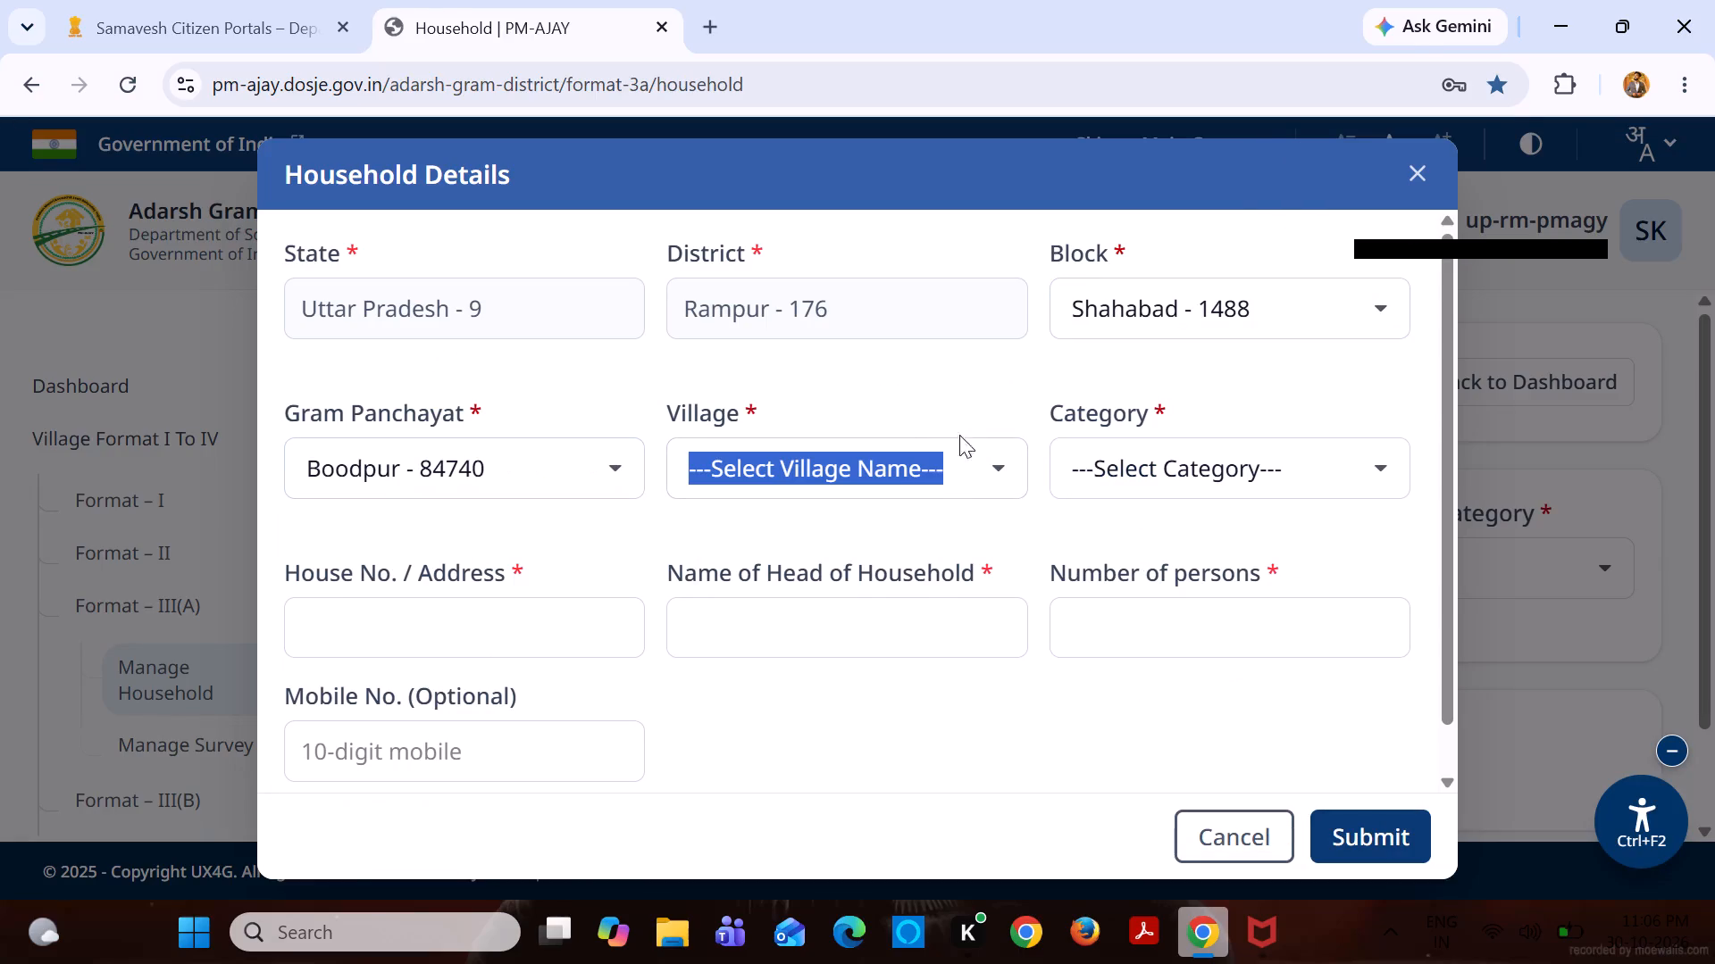
drag(959, 435, 959, 445)
click(876, 459)
click(801, 593)
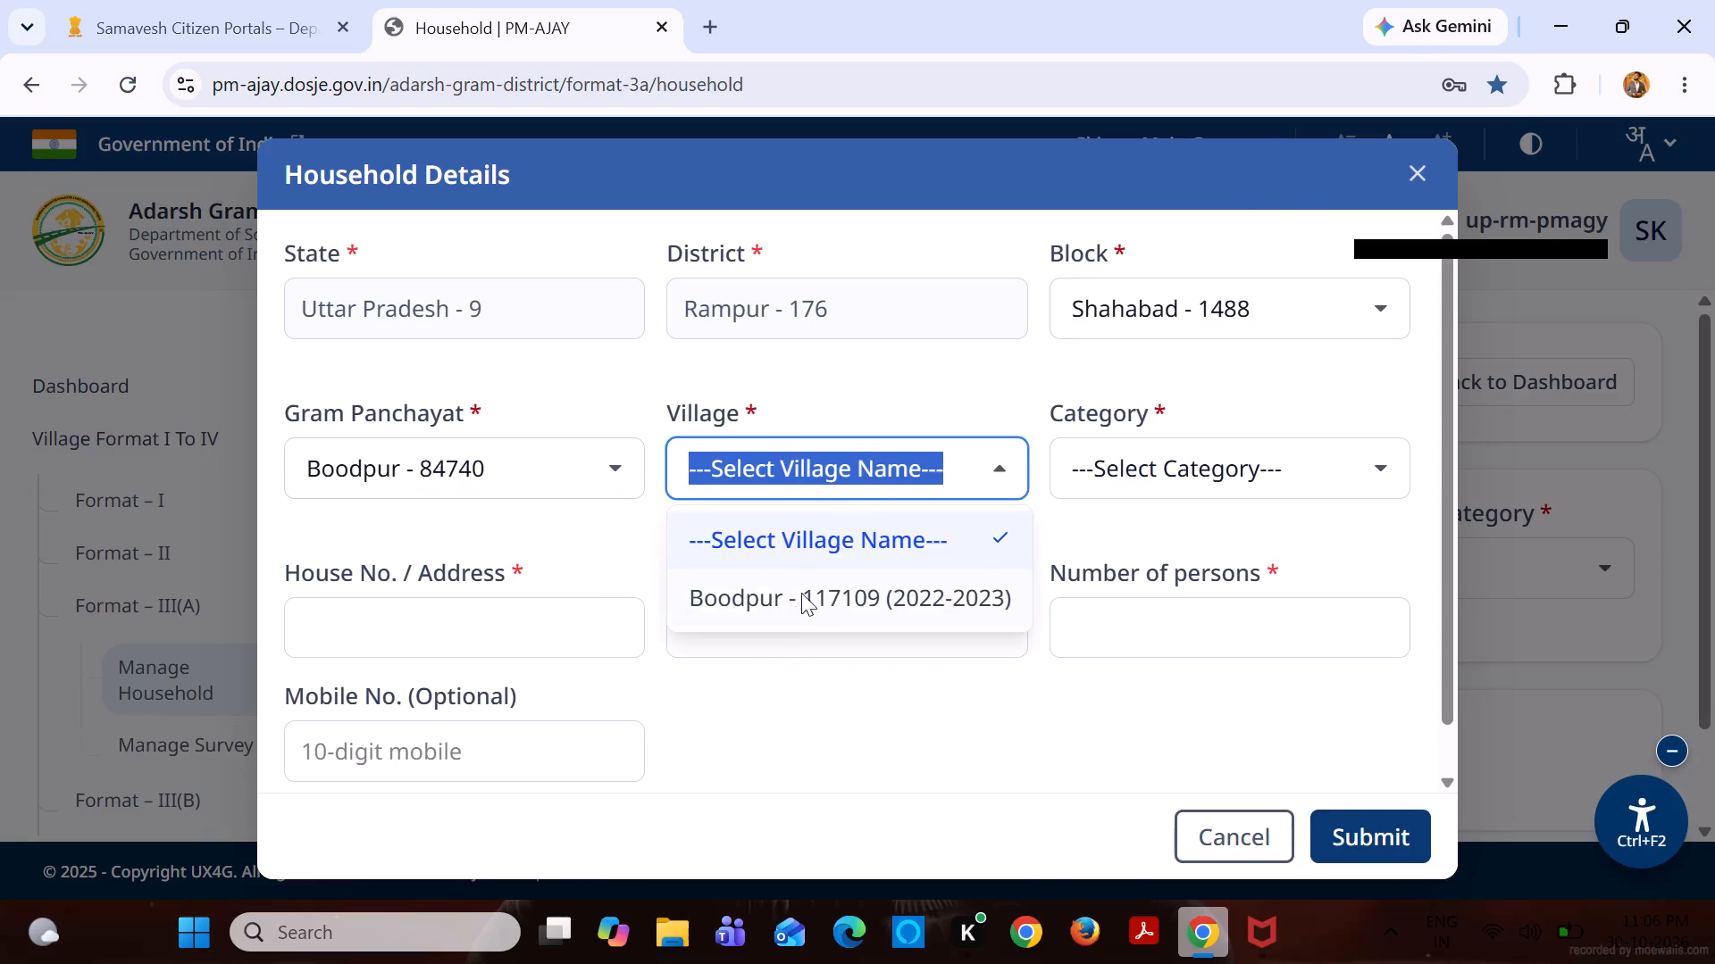
click(1242, 450)
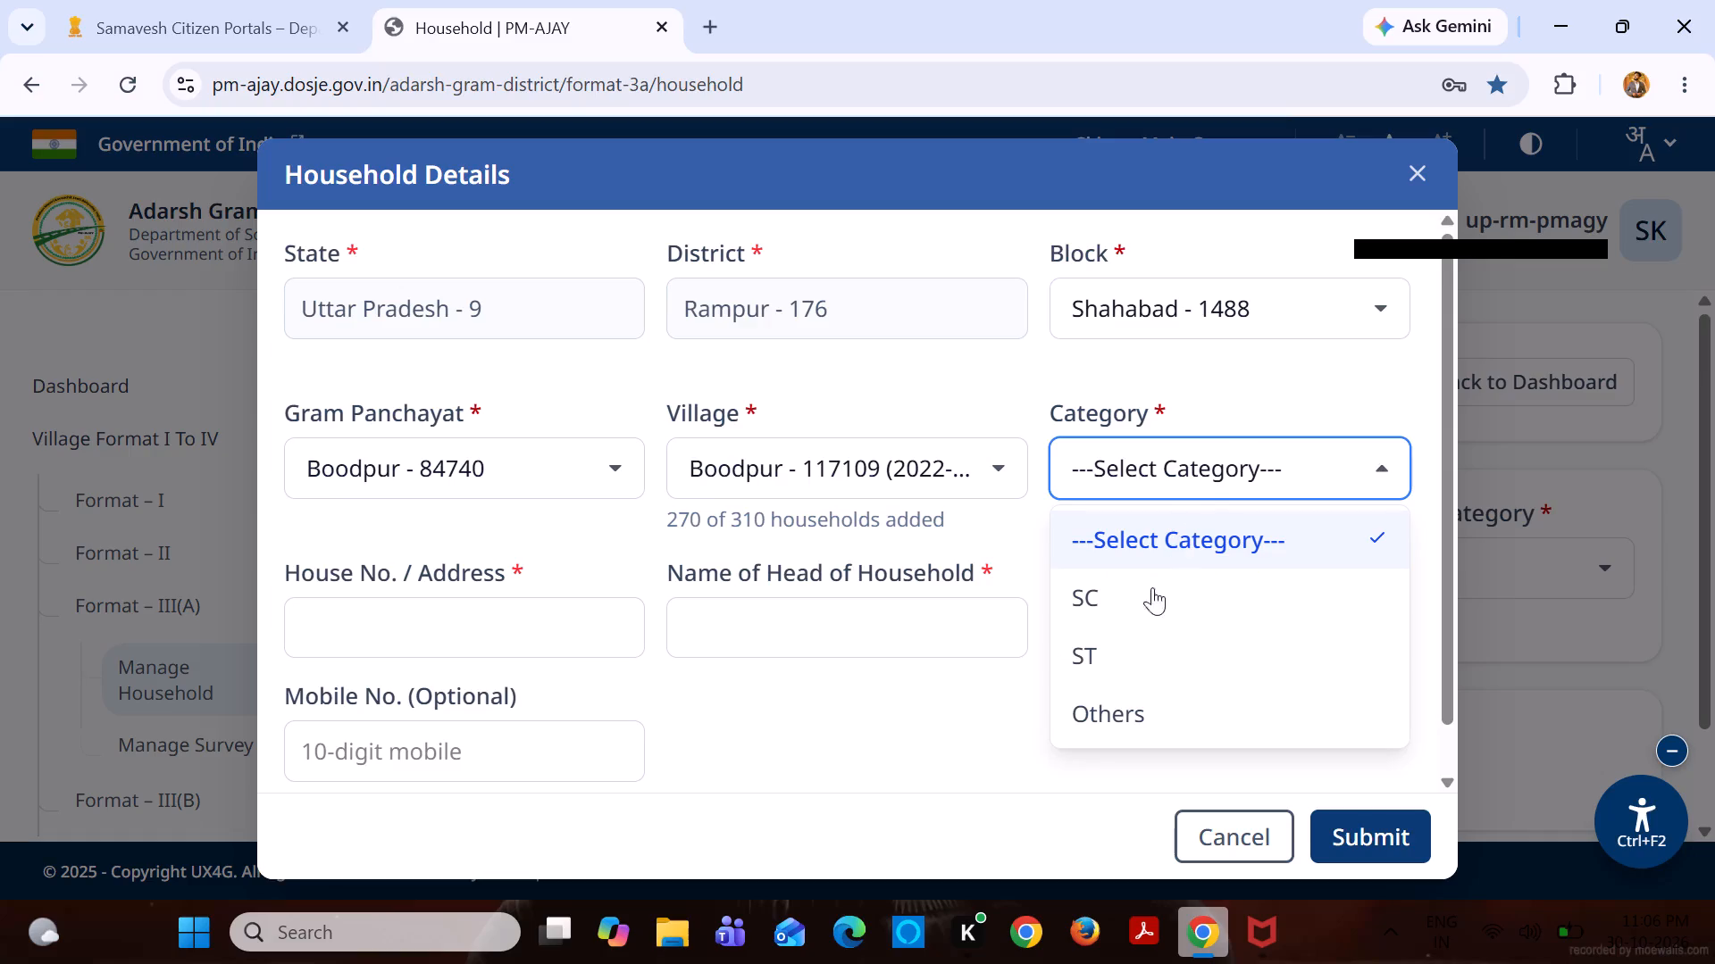
click(1151, 588)
Enter house number 271, the head of household's name and 5 persons, and submit the household details.
click(556, 640)
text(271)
click(807, 602)
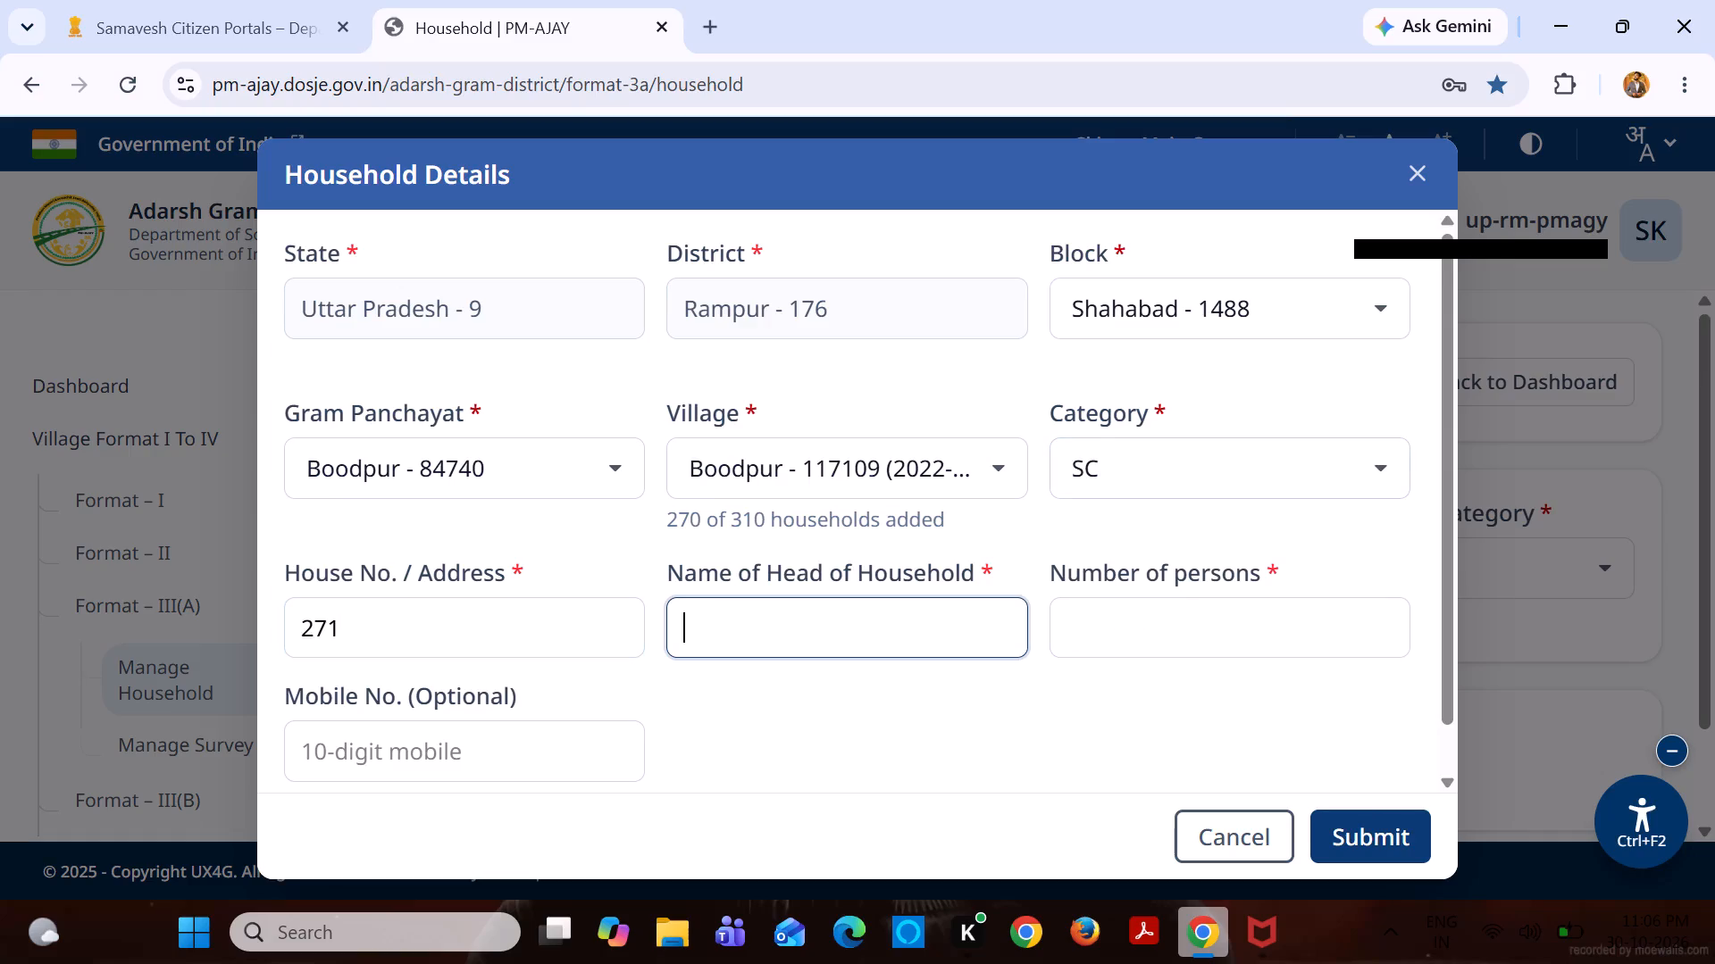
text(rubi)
click(1171, 661)
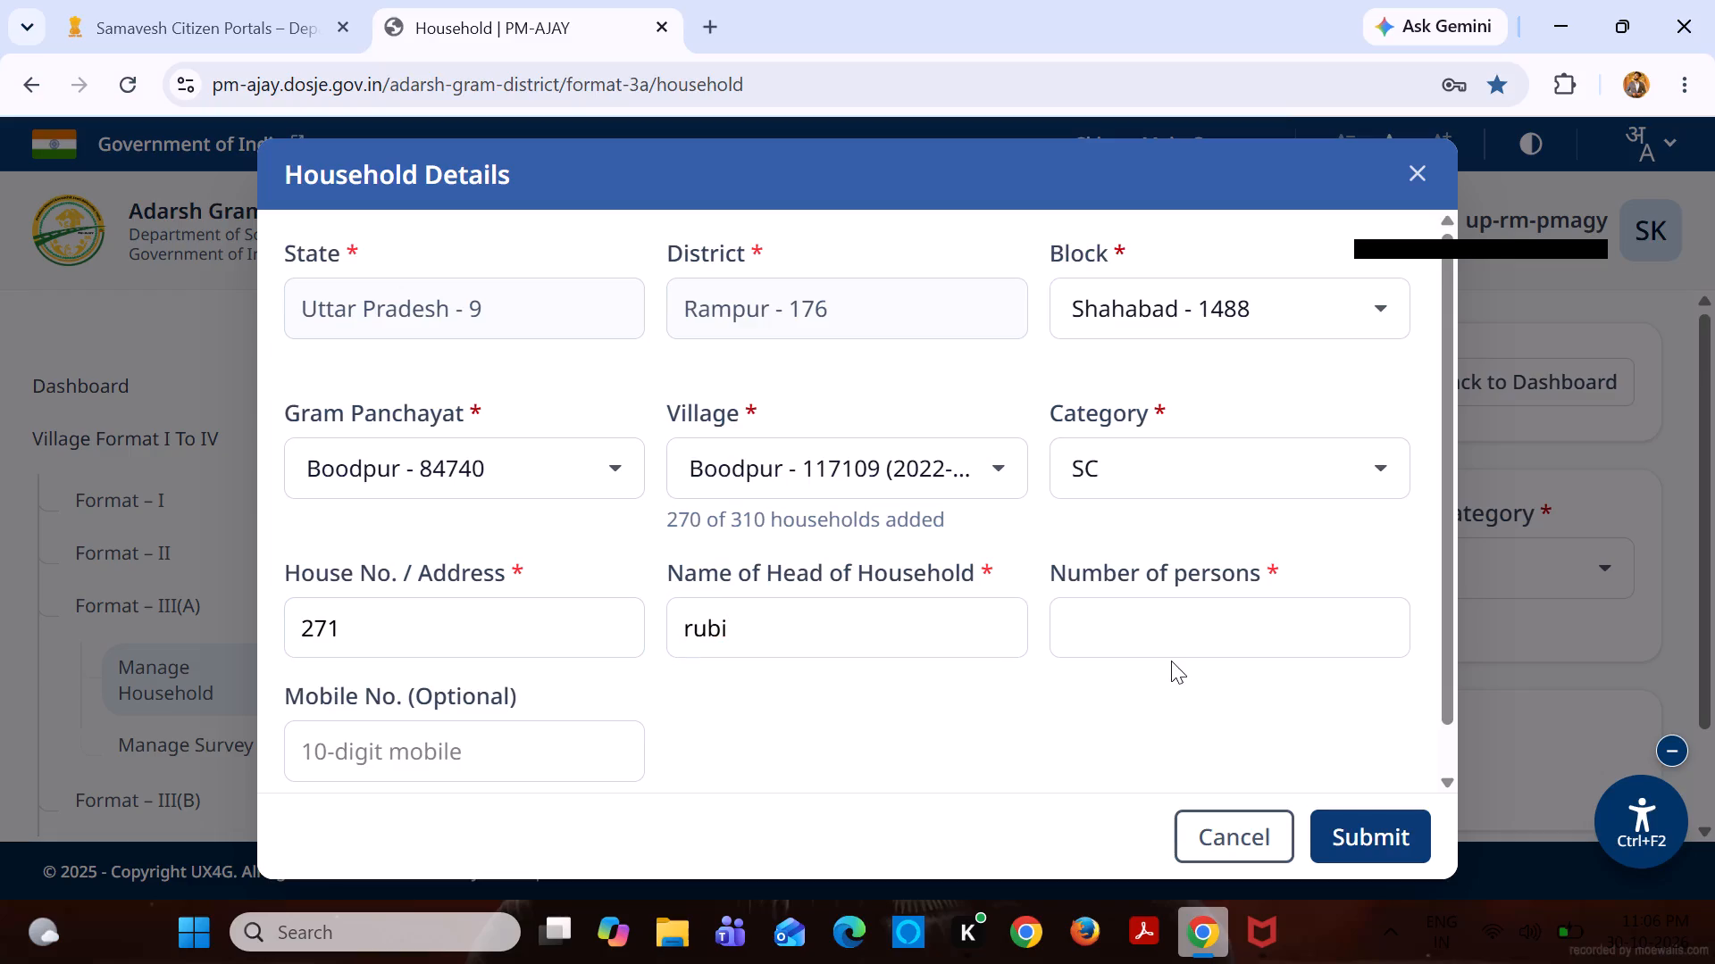
click(1171, 652)
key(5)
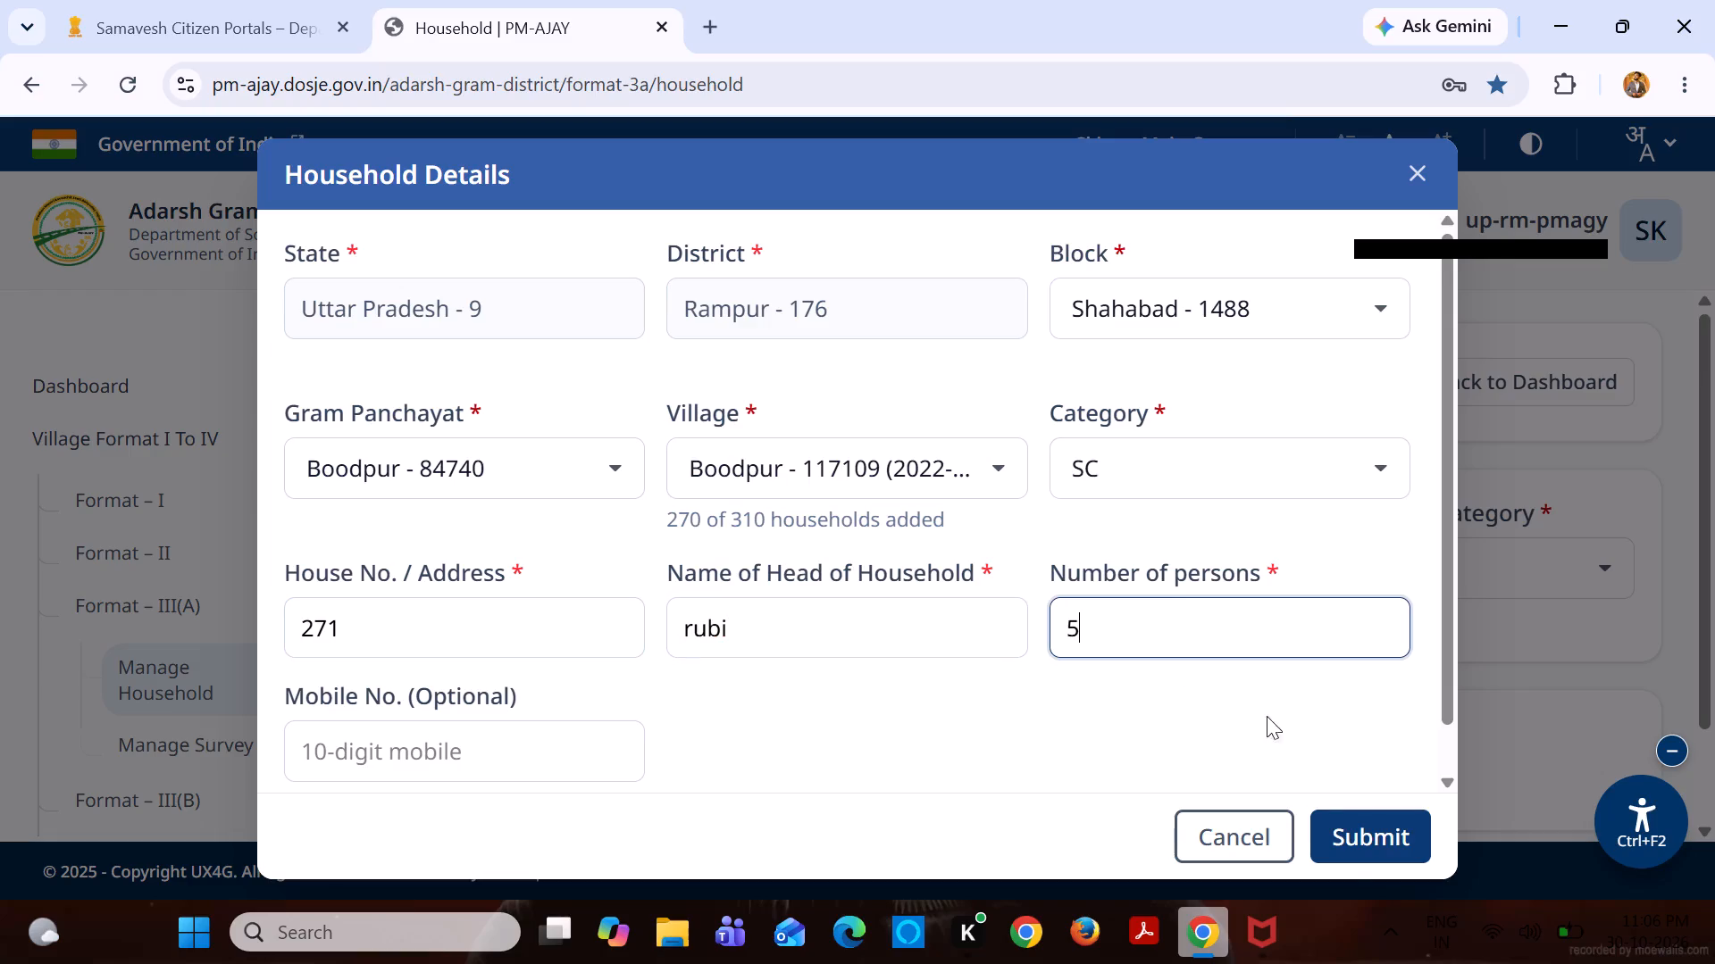
click(1356, 846)
Complete and submit 1 – Drinking water and Sanitation with Yes for having an Individual Household Latrine and No for open defecation.
scroll(1209, 435, down, 12)
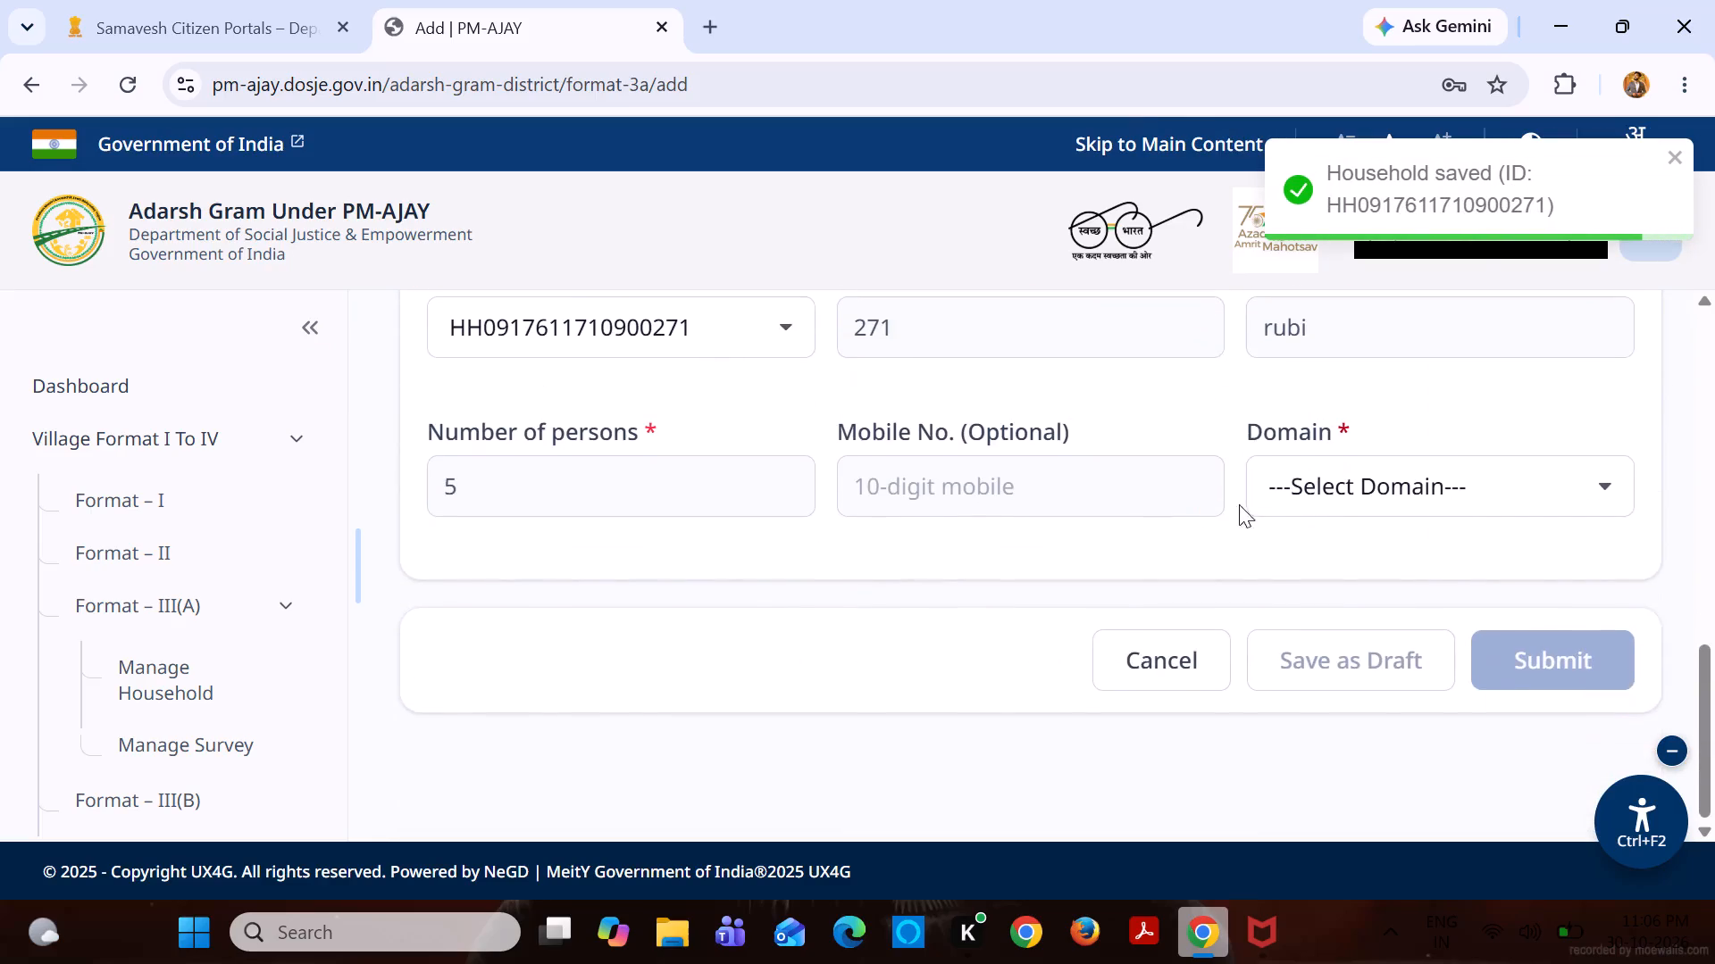
drag(1711, 478, 1597, 509)
scroll(1527, 501, down, 5)
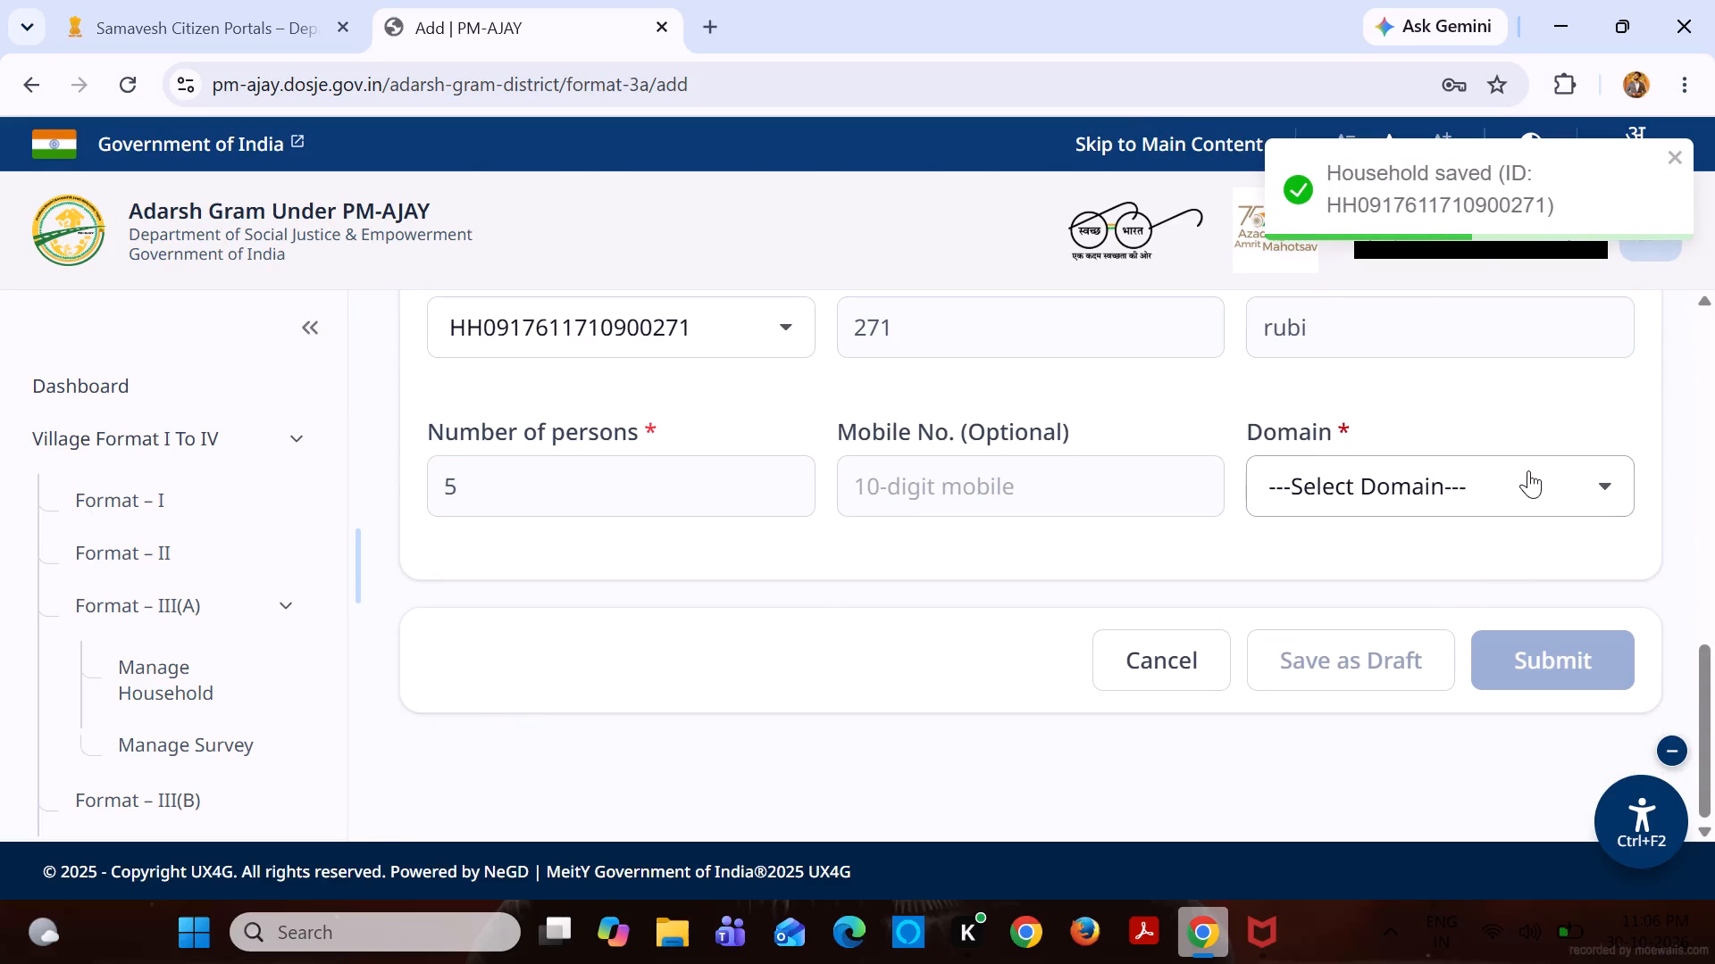
click(1528, 470)
click(1413, 235)
scroll(1415, 456, down, 3)
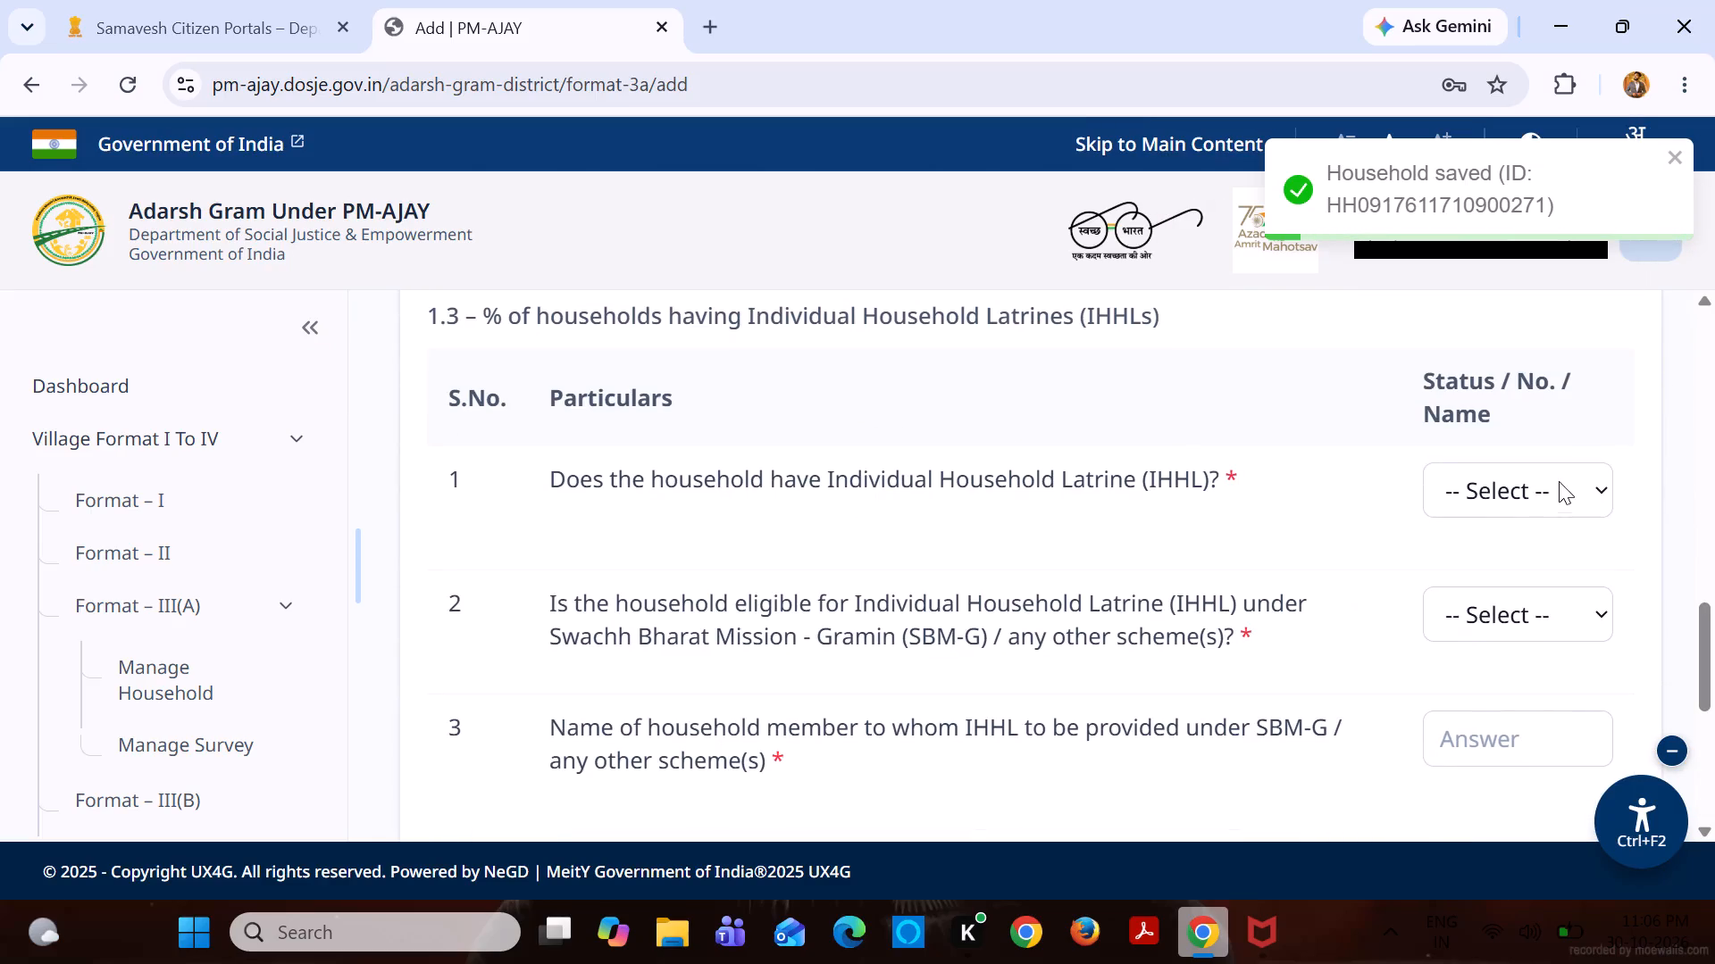
click(1559, 481)
click(1471, 575)
scroll(1473, 567, down, 4)
click(1535, 482)
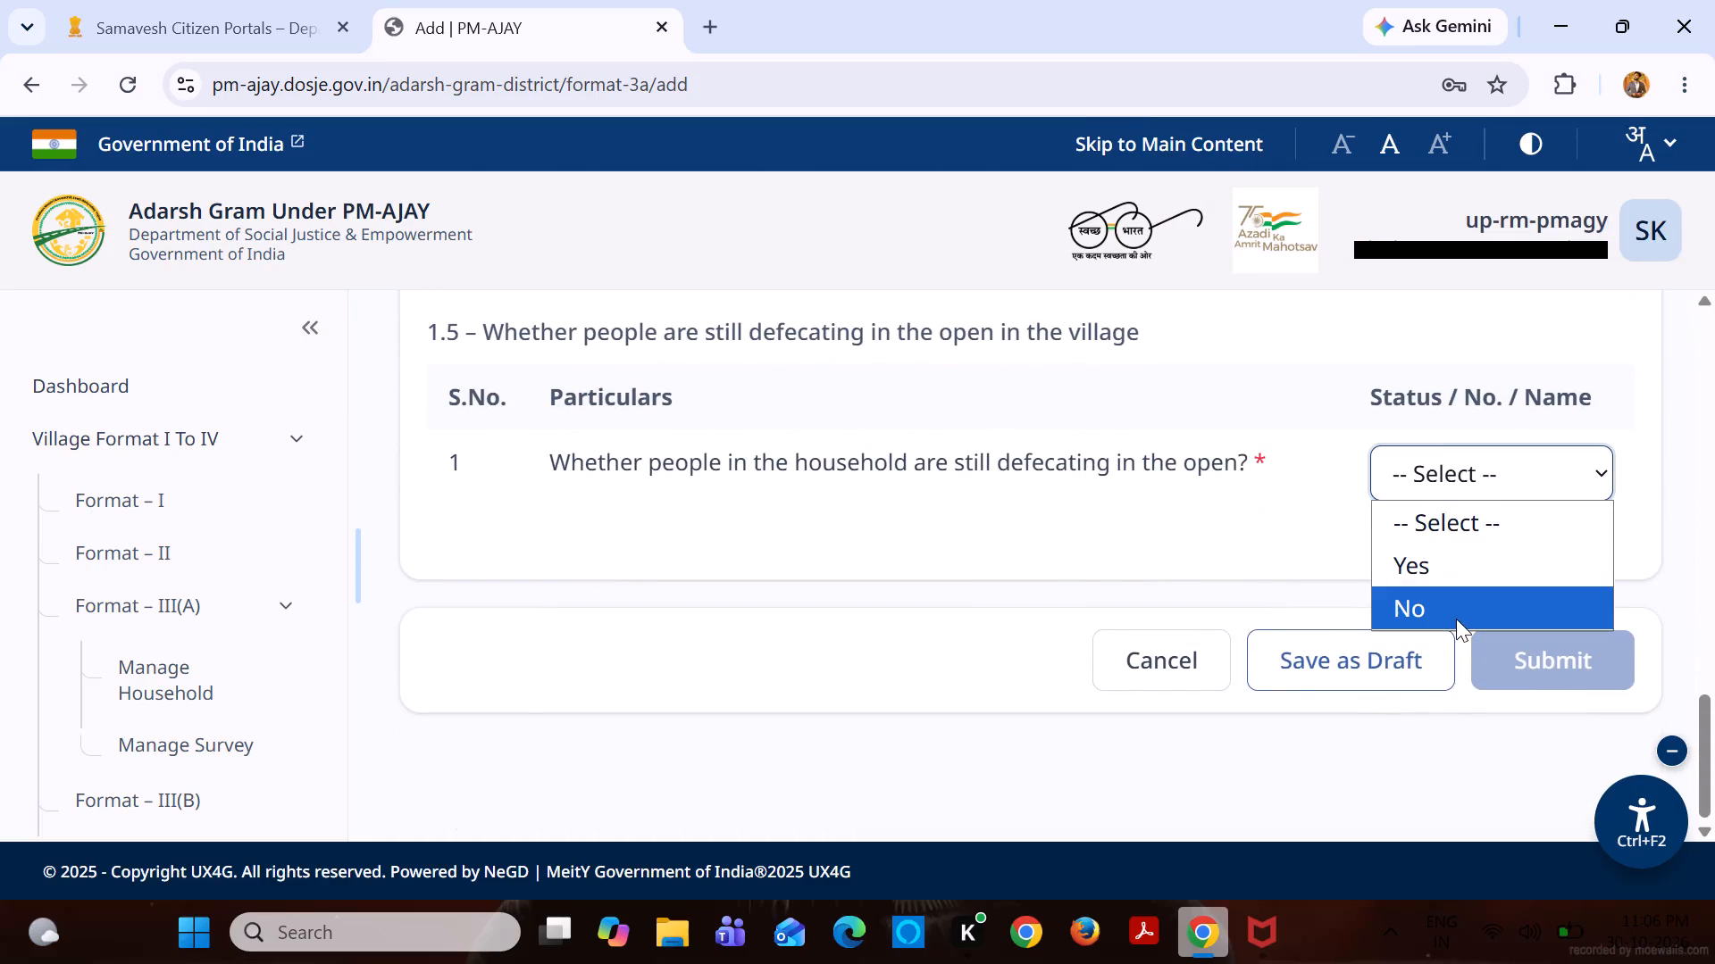
click(1456, 619)
click(1565, 658)
For 2 – Education, enter 2 children aged 6-10 years and 2 attending primary school under 2.1.
click(1517, 407)
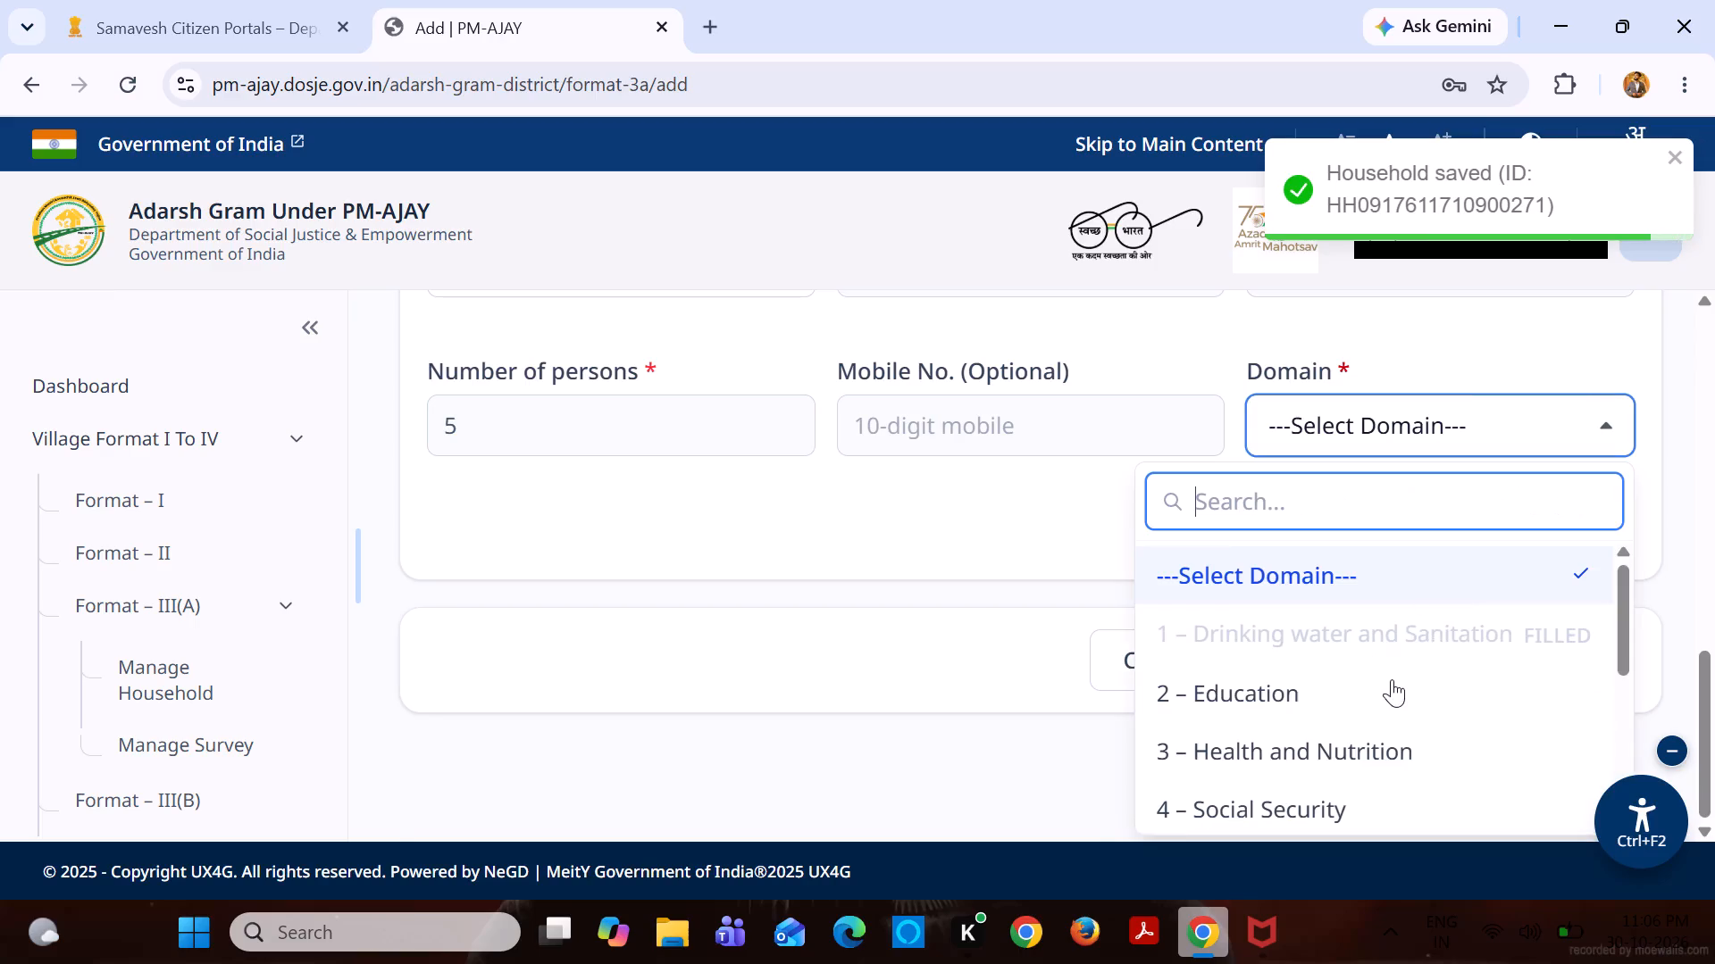
click(1387, 682)
scroll(1393, 692, down, 3)
click(1510, 463)
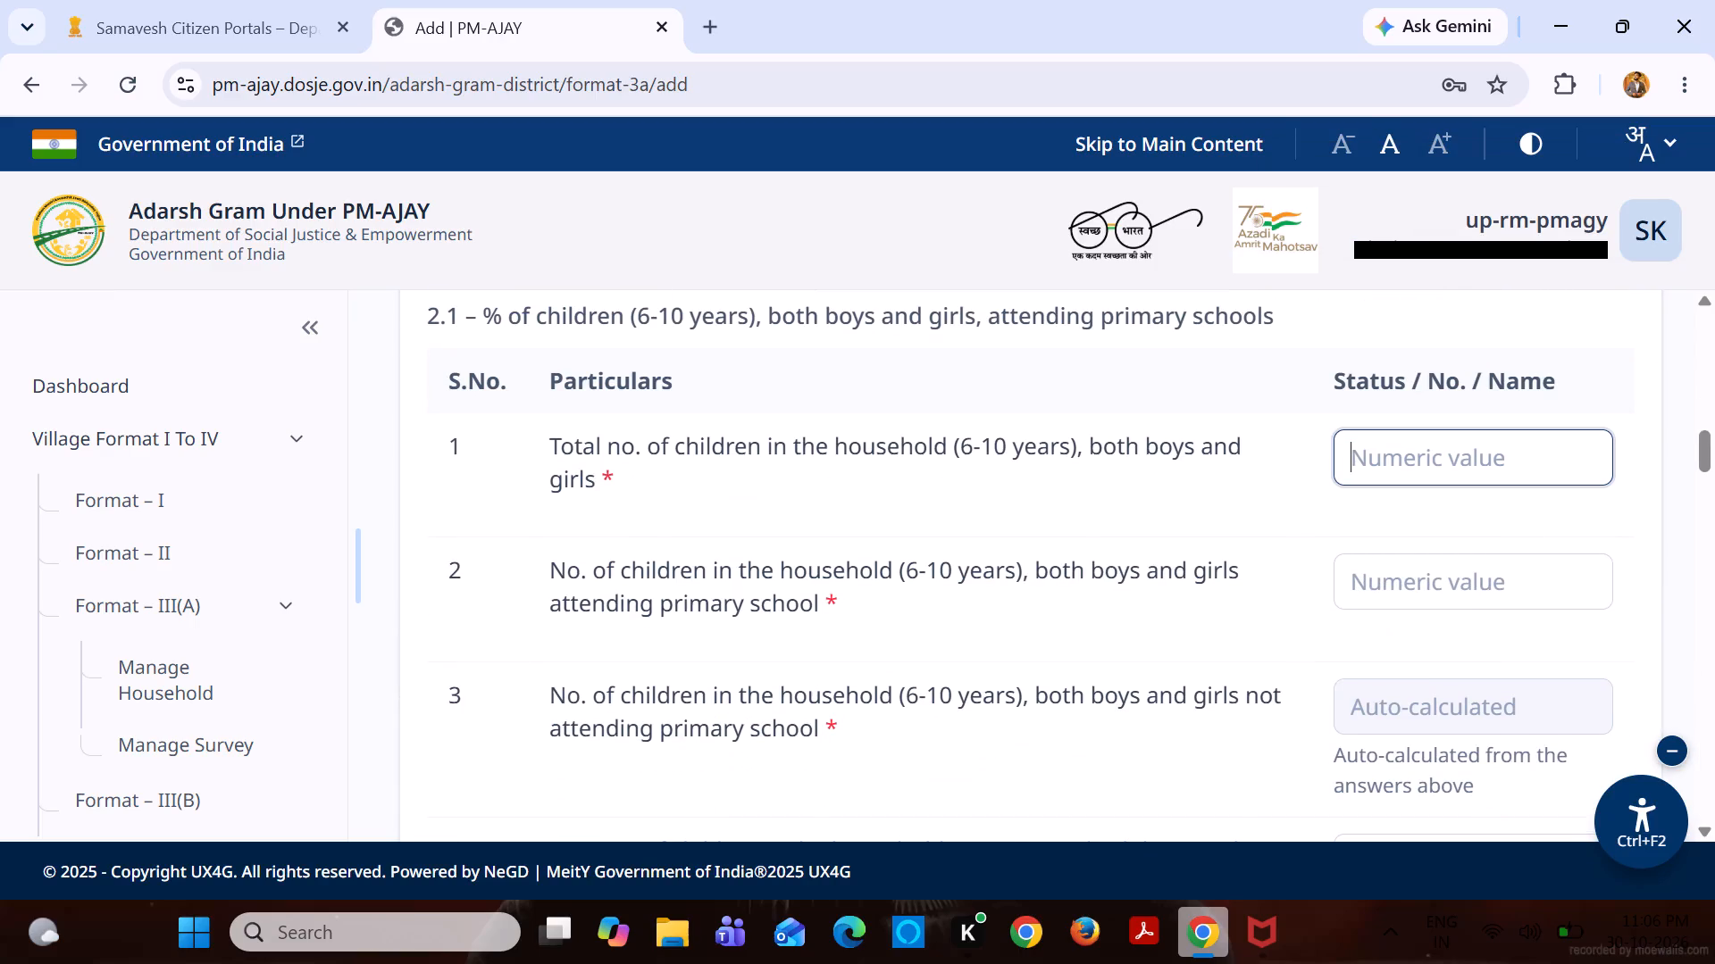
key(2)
click(1463, 579)
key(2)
Under 2.2, enter 1 child aged 11-13 years in the household and 1 attending middle school.
scroll(1461, 567, down, 3)
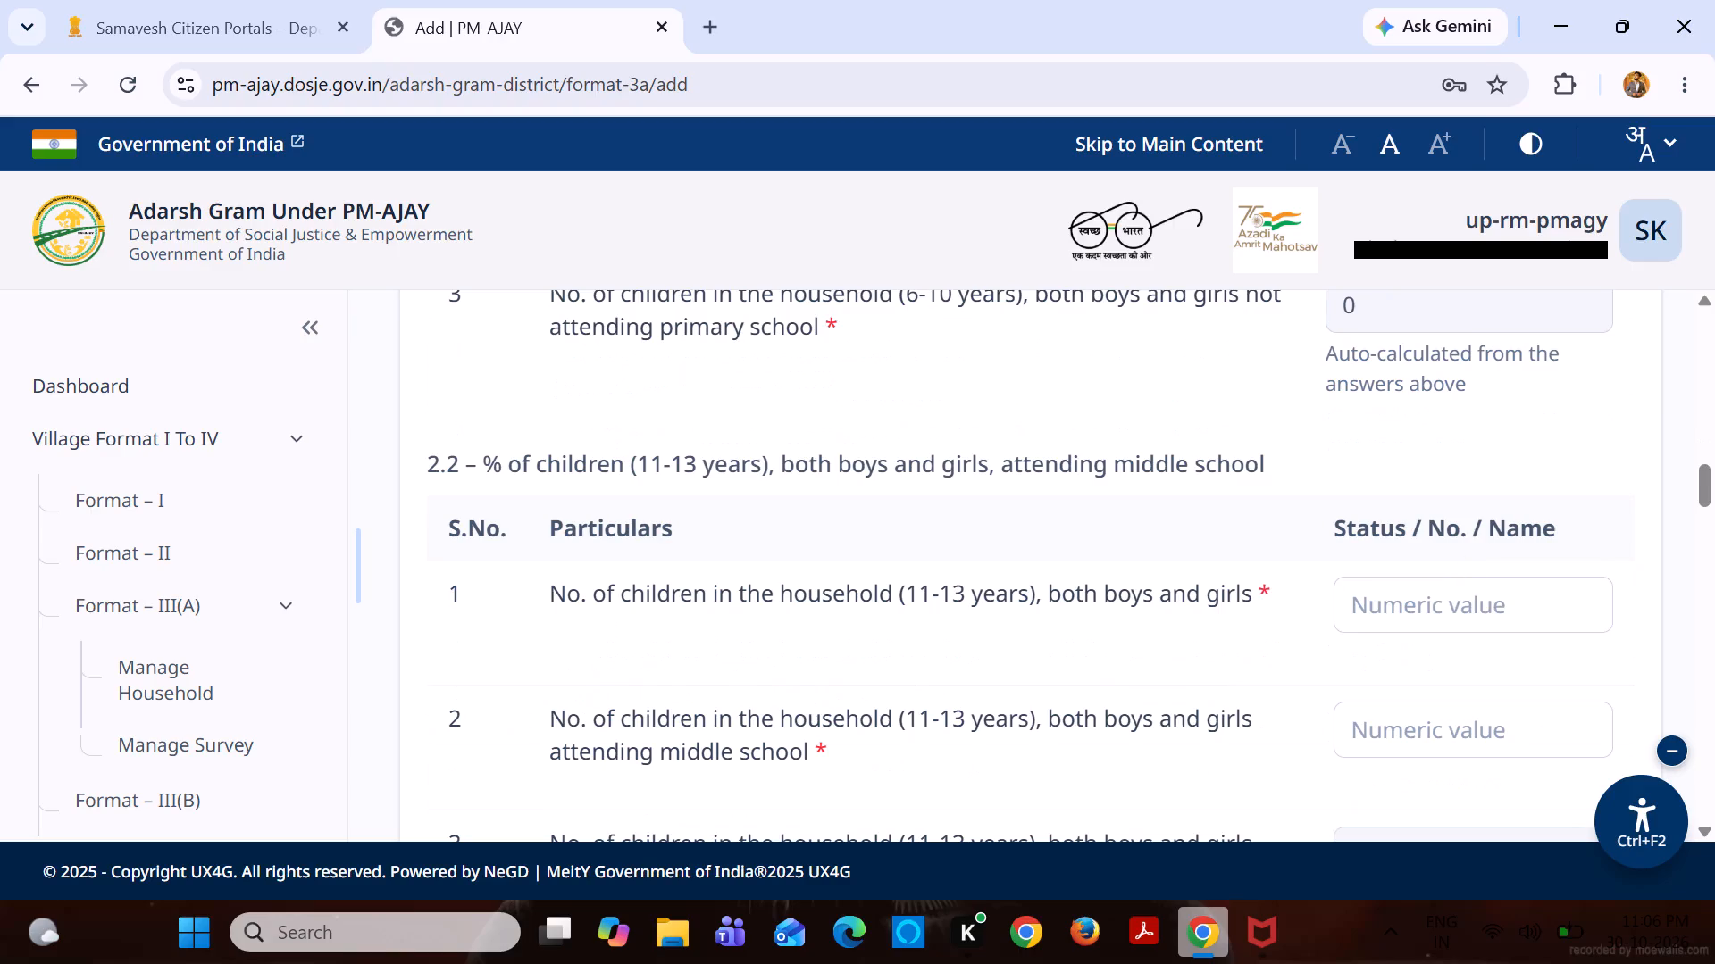
click(1448, 596)
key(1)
click(1377, 740)
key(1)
Enter 0 children in the household for 2.3, for 2.4 (16-17 years) and for 2.5 (18-23 years).
scroll(1383, 730, down, 2)
scroll(1489, 702, down, 3)
drag(1407, 451, 1407, 462)
click(1407, 467)
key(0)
scroll(1444, 527, down, 2)
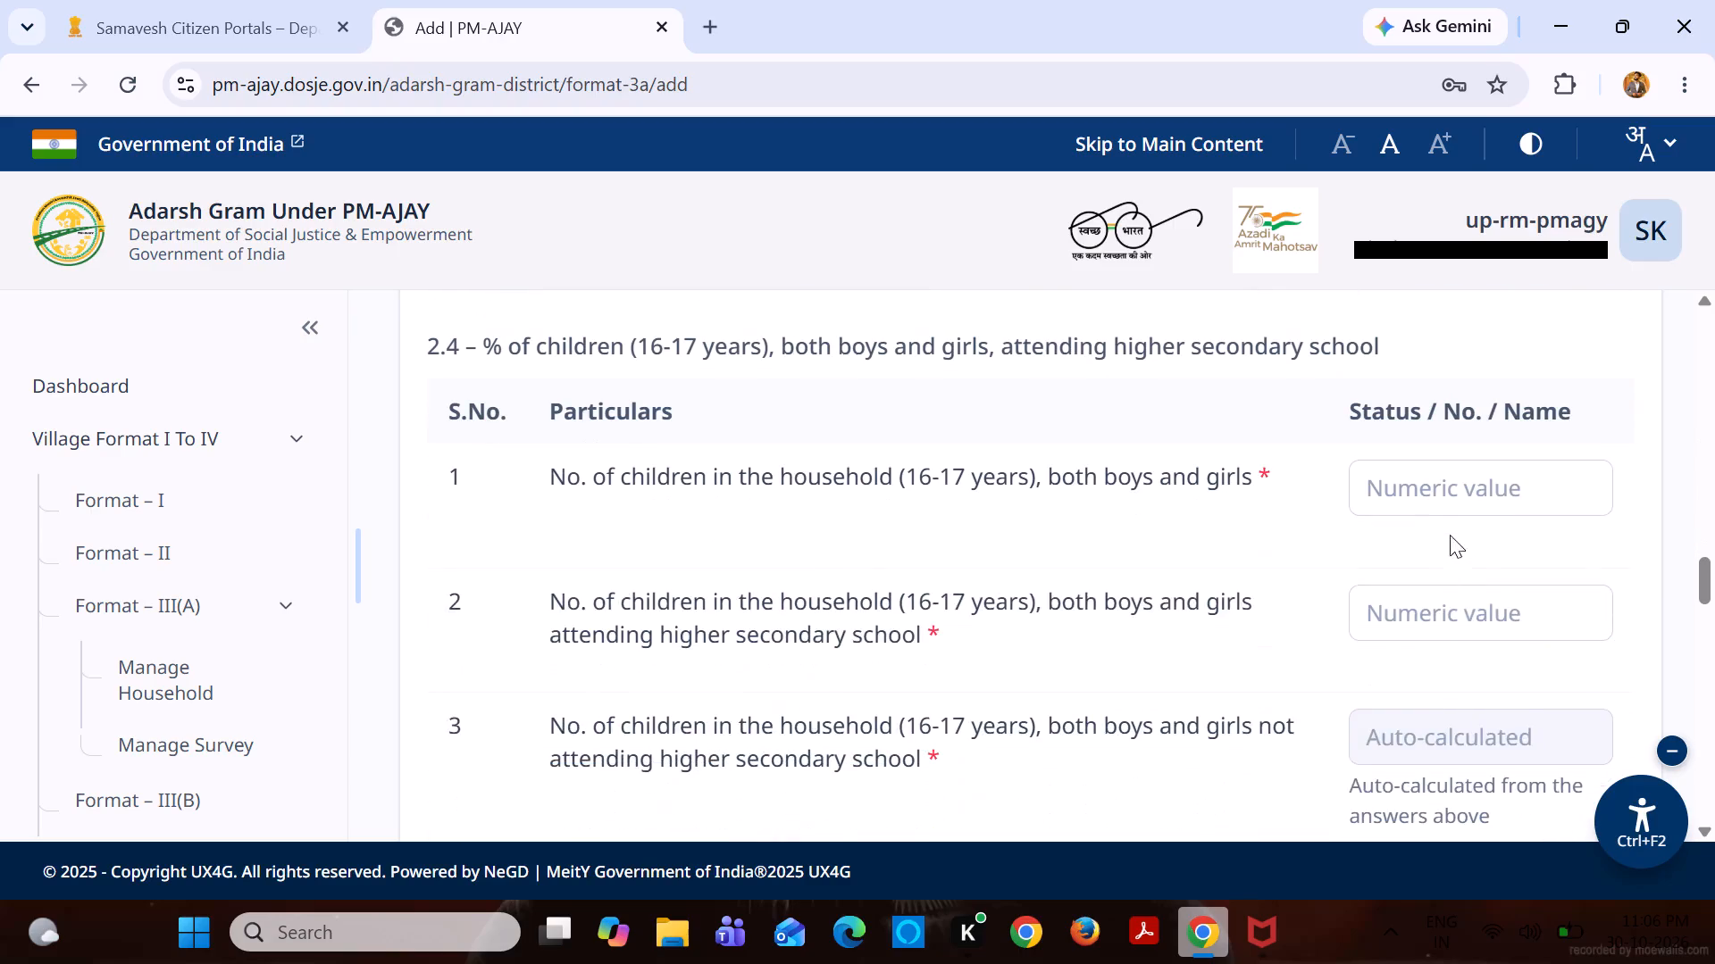
click(1451, 478)
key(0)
click(1424, 742)
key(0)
Enter 0 children eligible for the Pre-matric and Post-matric Scholarships under 2.6 and 2.7, and submit the Education domain.
scroll(1434, 725, down, 3)
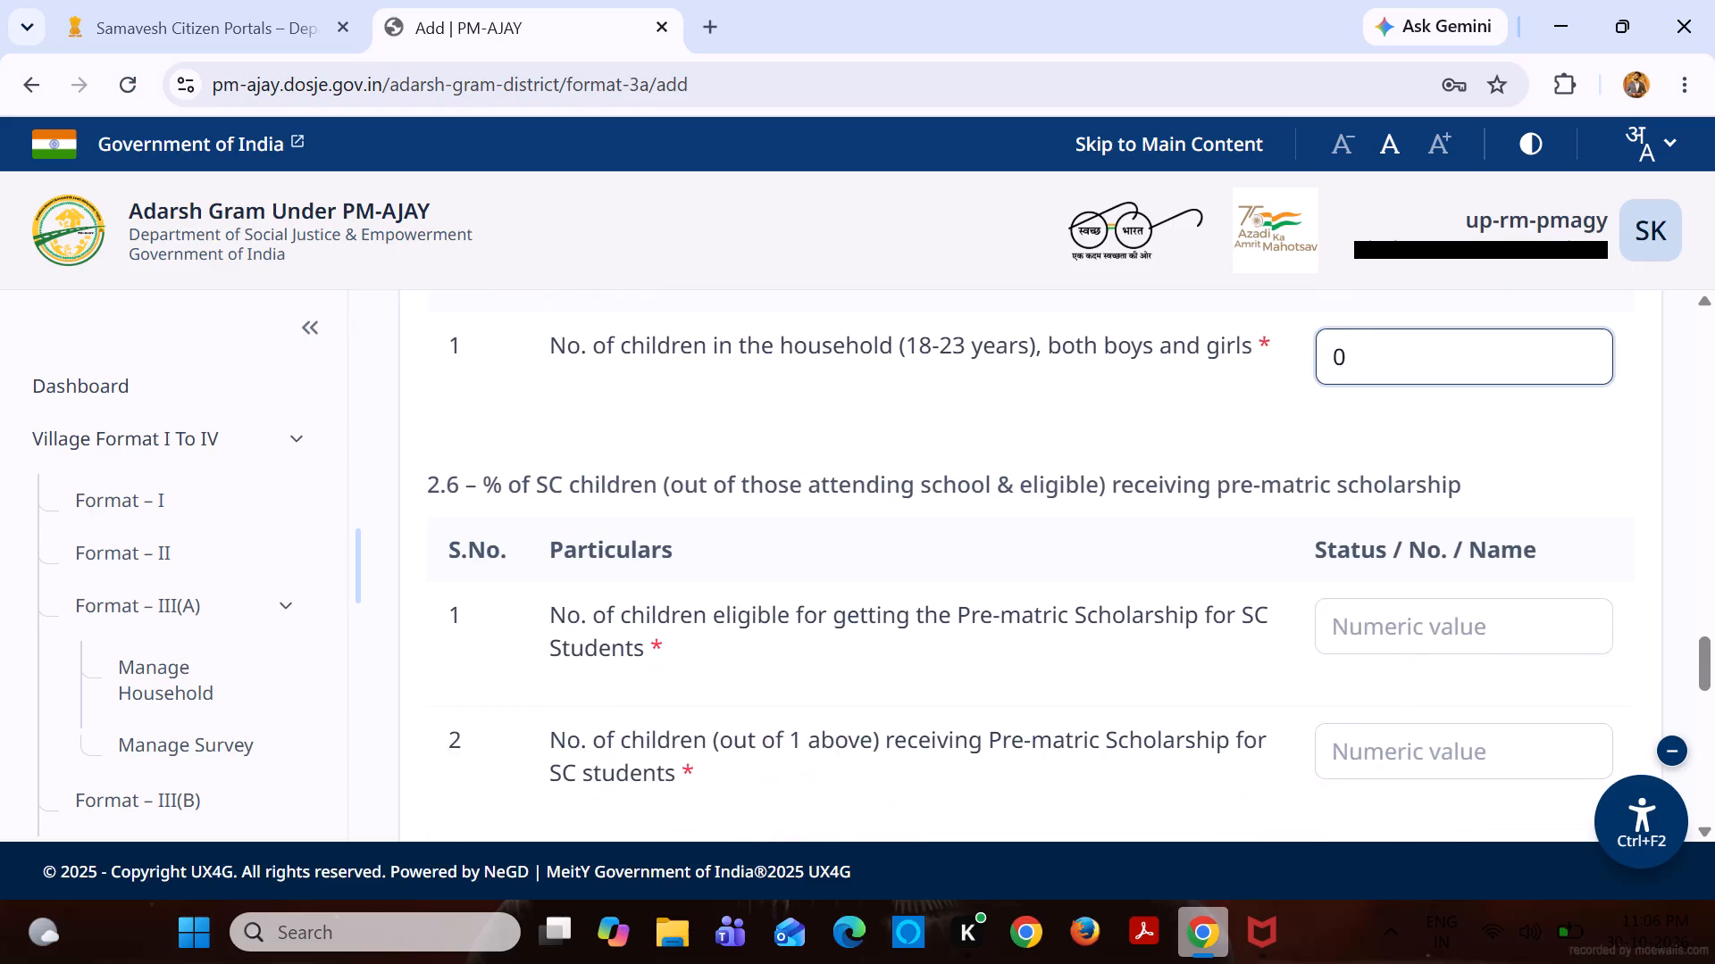
click(1488, 625)
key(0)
scroll(1492, 639, down, 2)
click(1493, 632)
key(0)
click(1485, 631)
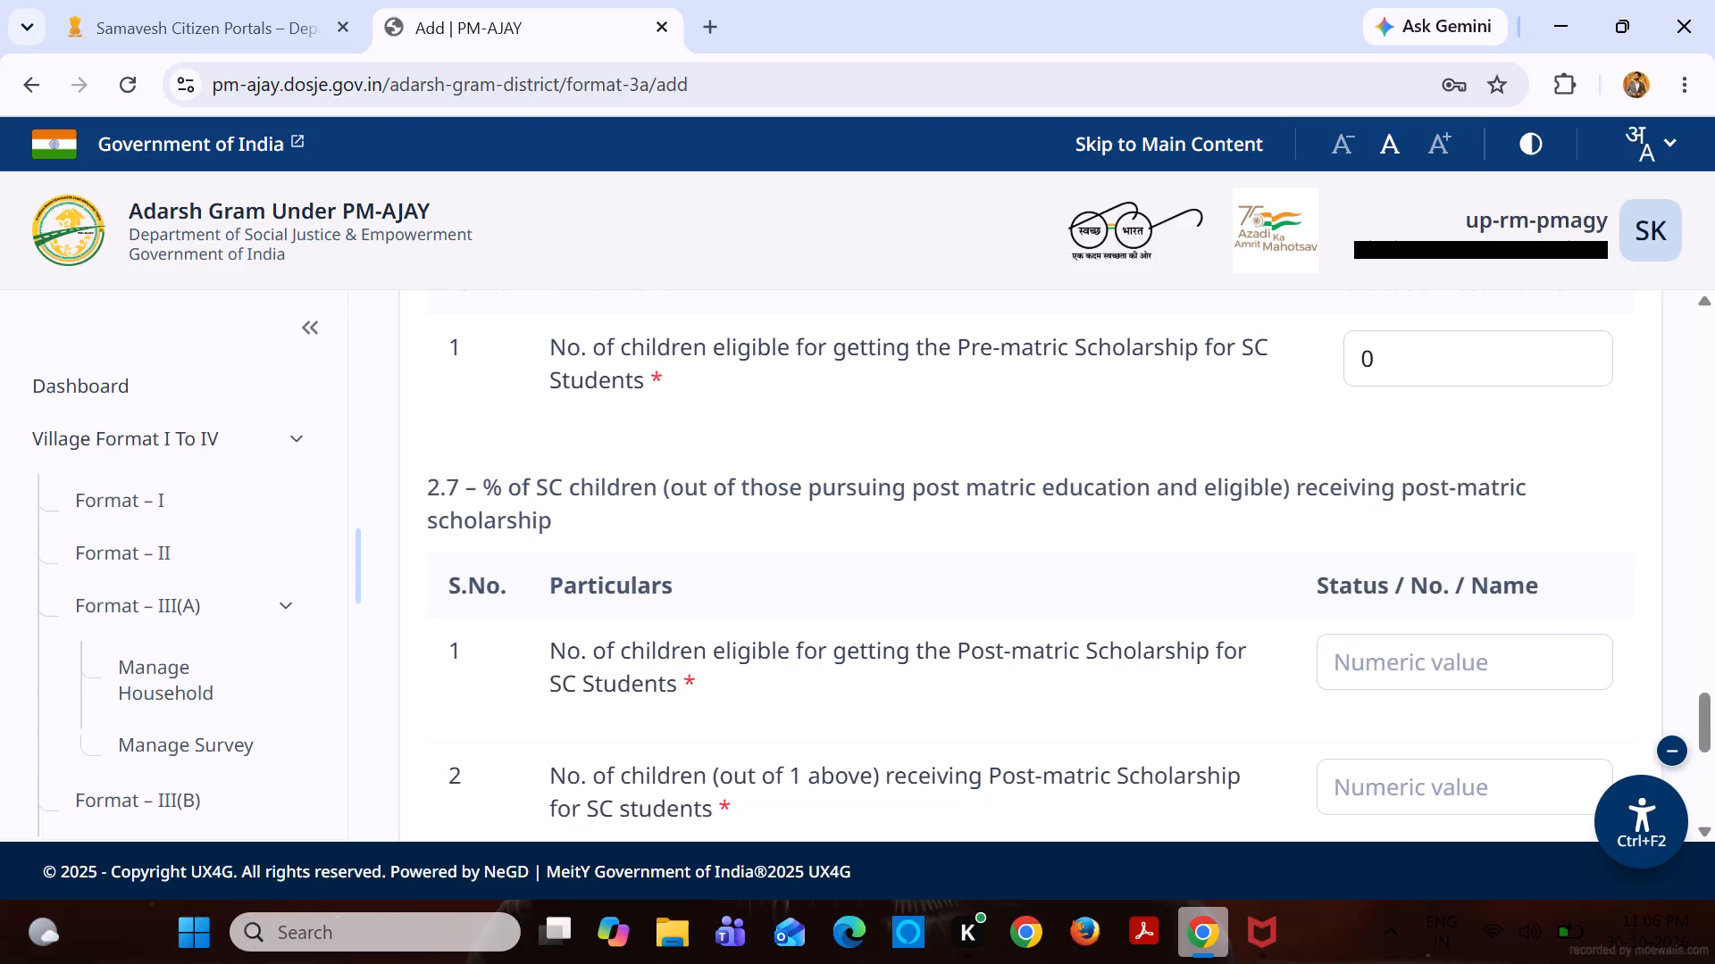
drag(1456, 665, 1449, 673)
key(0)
scroll(1459, 646, down, 2)
click(1513, 641)
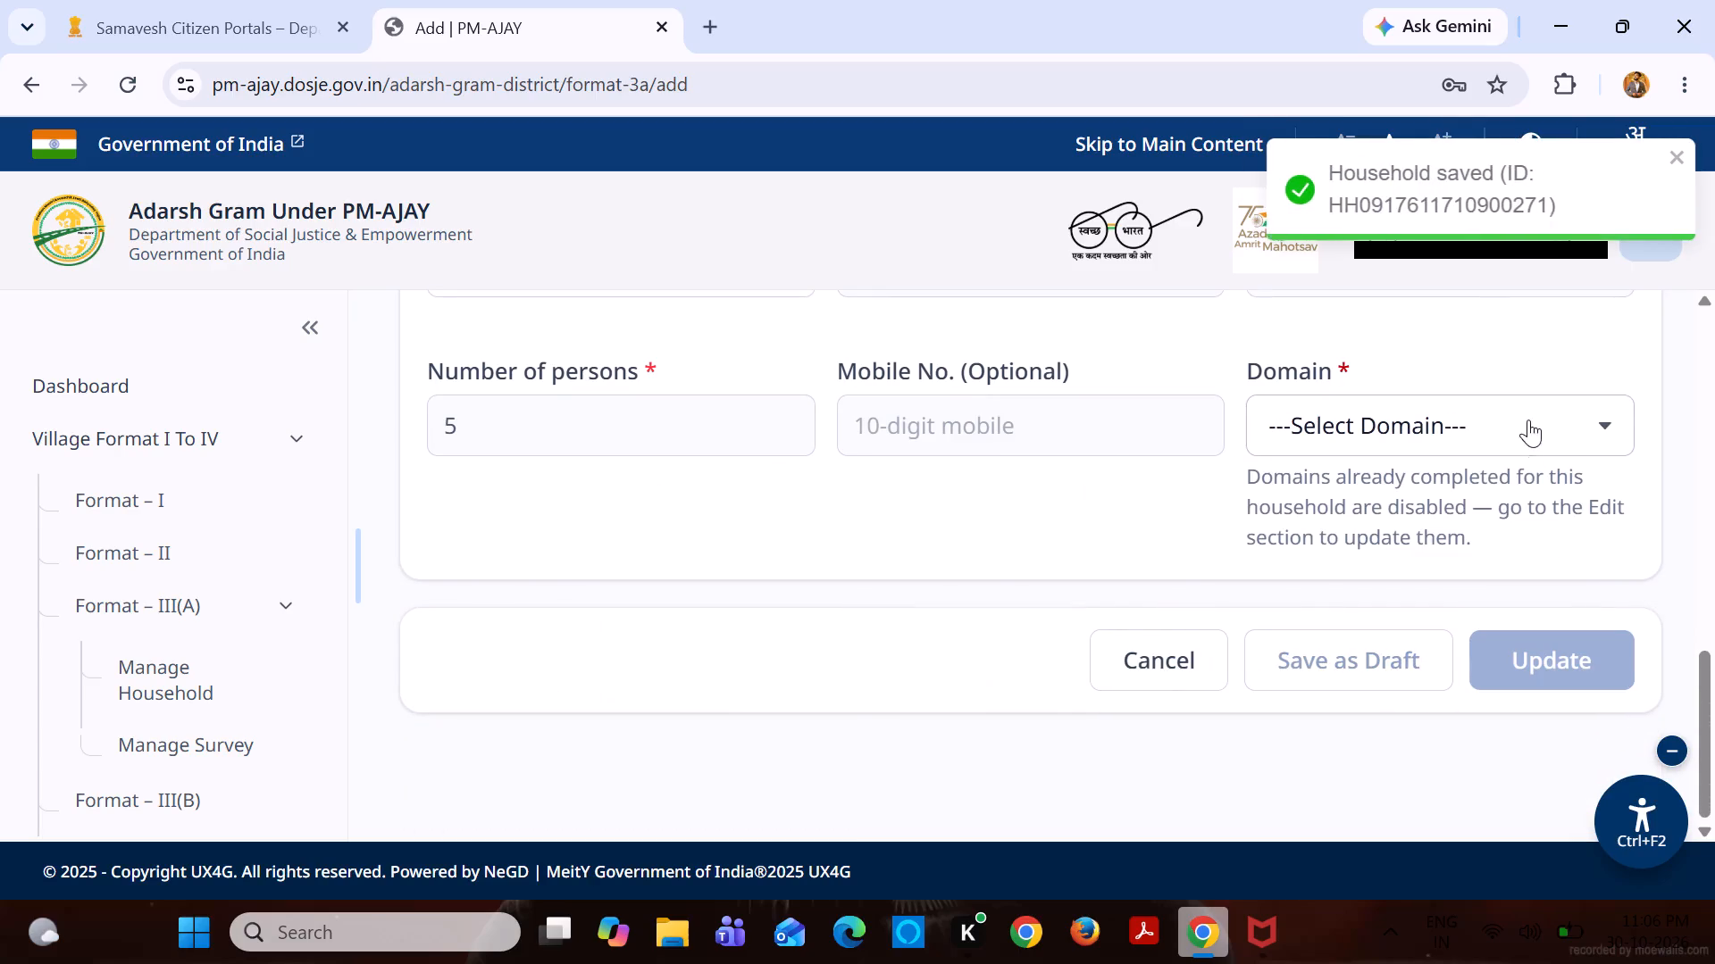
For 3 – Health and Nutrition, answer Yes to the household being covered under a Health Protection Scheme.
click(1528, 420)
scroll(1516, 544, down, 1)
click(1368, 631)
scroll(1371, 645, down, 2)
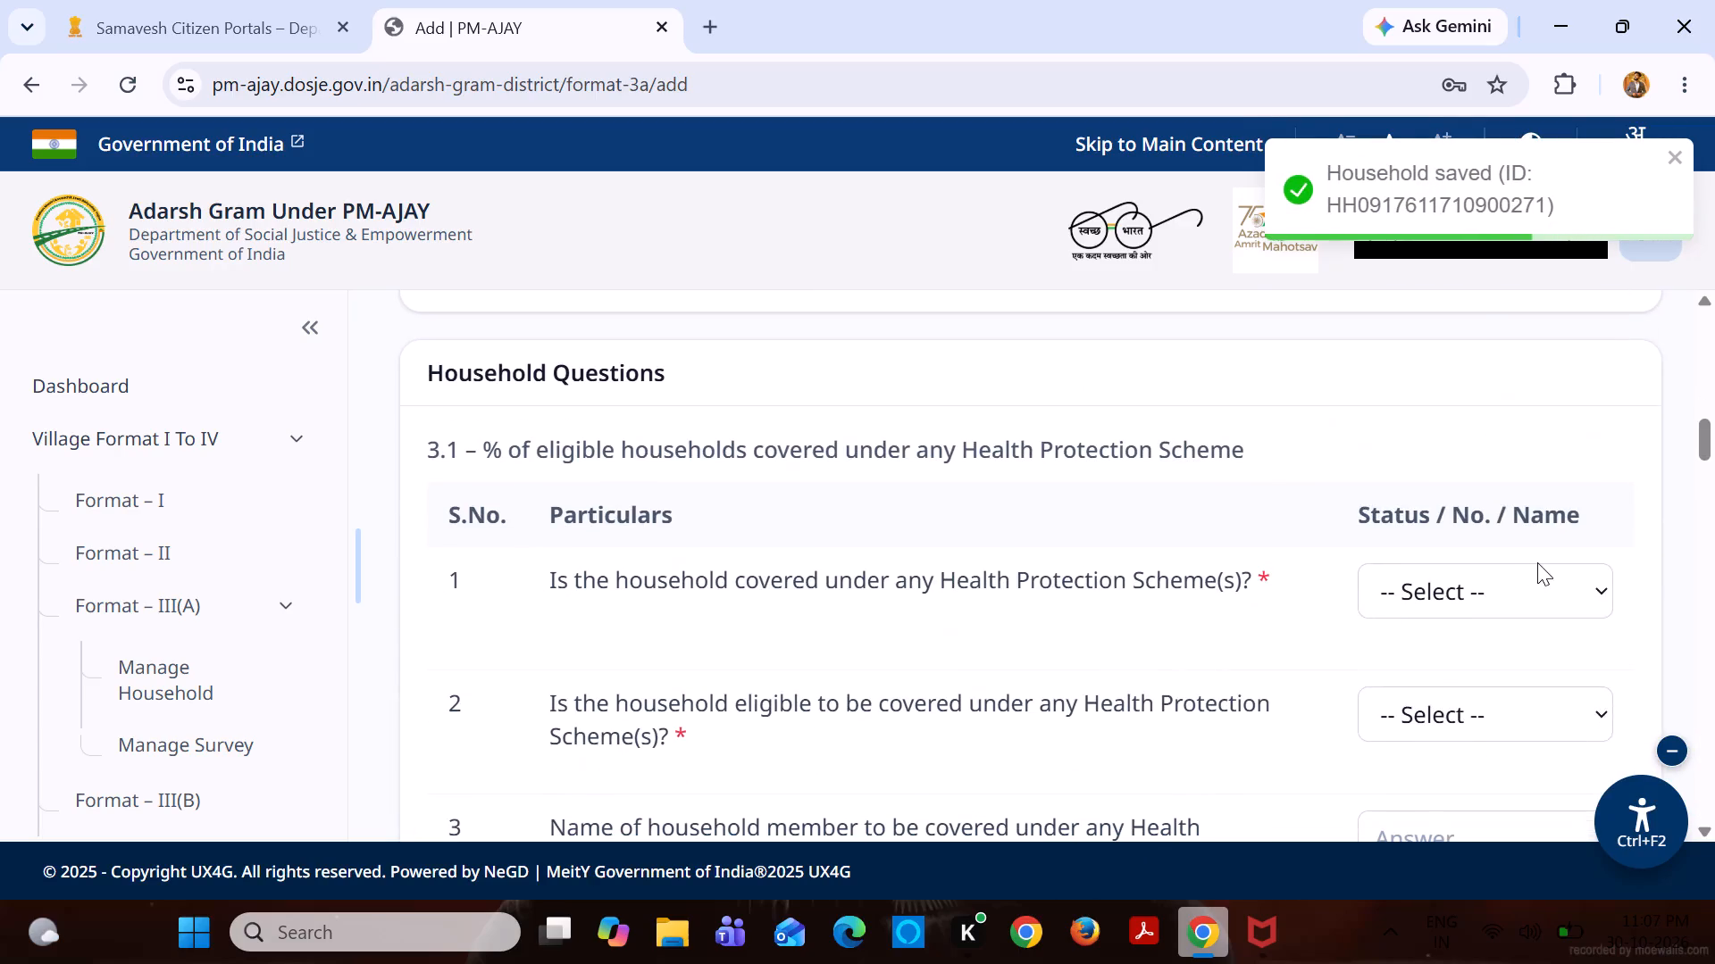
click(1537, 562)
click(1477, 659)
click(1473, 597)
click(1430, 680)
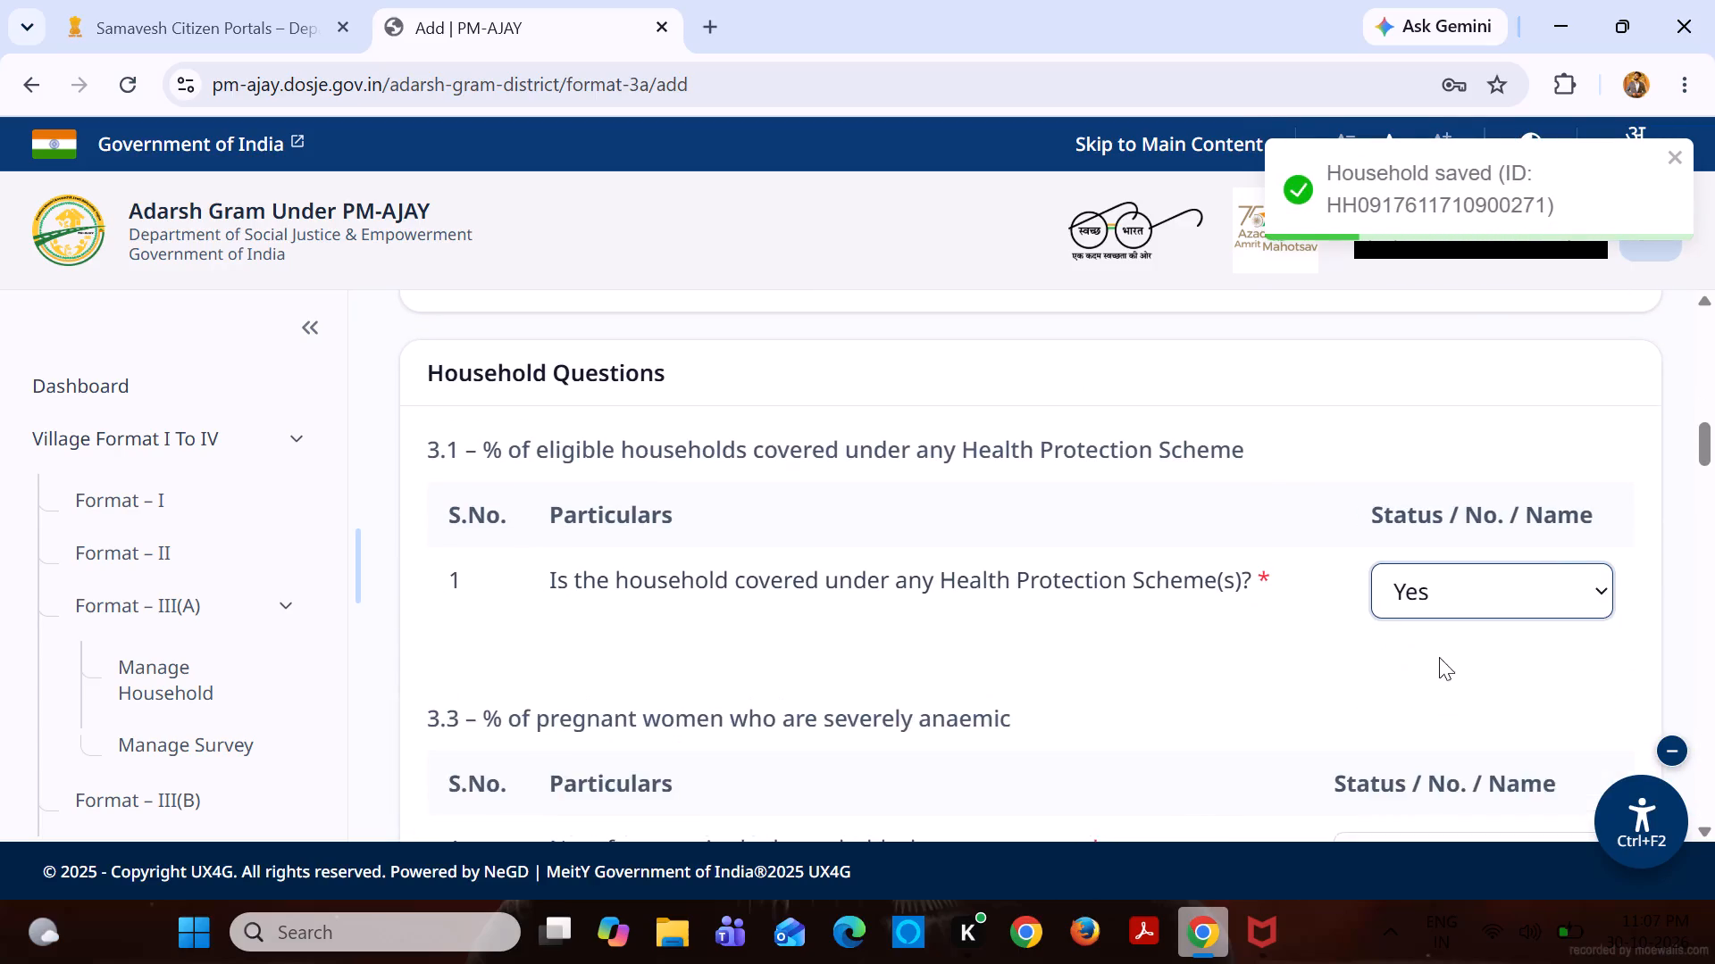
Enter 0 for the first question on severely anaemic pregnant women under 3.3 and 0 deliveries during the last year under 3.4.
scroll(1440, 660, down, 2)
click(1498, 578)
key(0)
scroll(1498, 602, down, 2)
click(1497, 607)
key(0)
Enter 0 for children born in the last year (3.5), children below one year (3.6) and children aged 0-5 years (3.7).
scroll(1493, 620, down, 3)
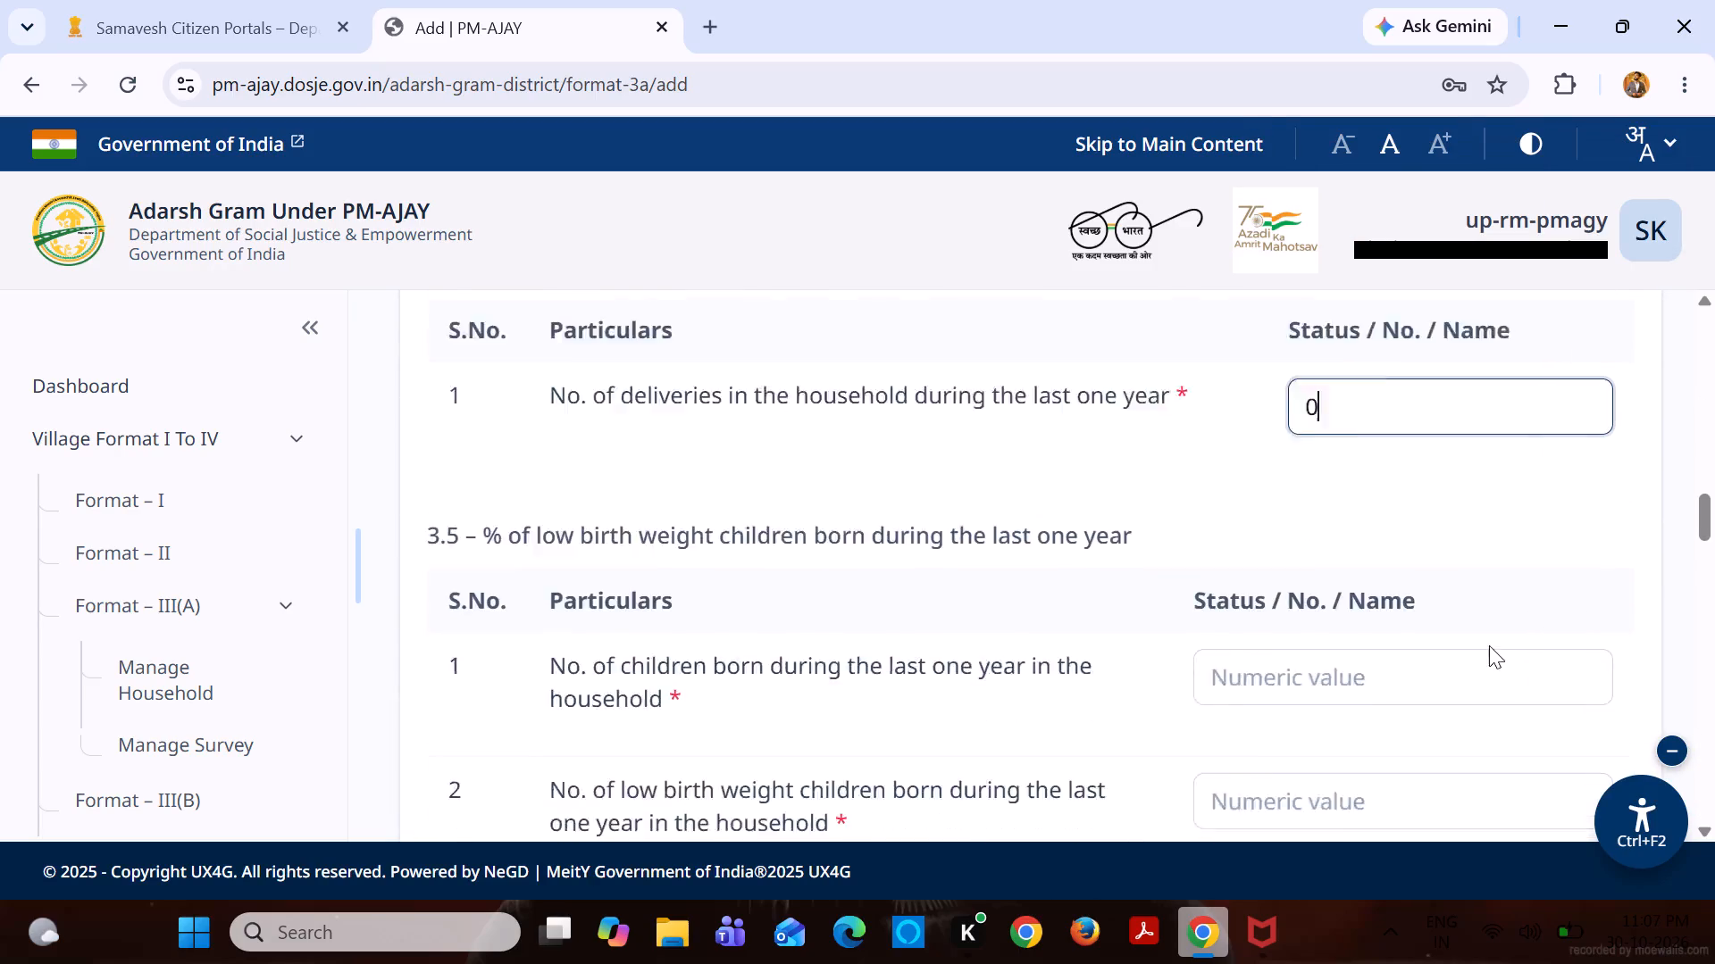
click(1350, 472)
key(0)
click(1366, 710)
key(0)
middle_click(1376, 694)
scroll(1376, 694, down, 3)
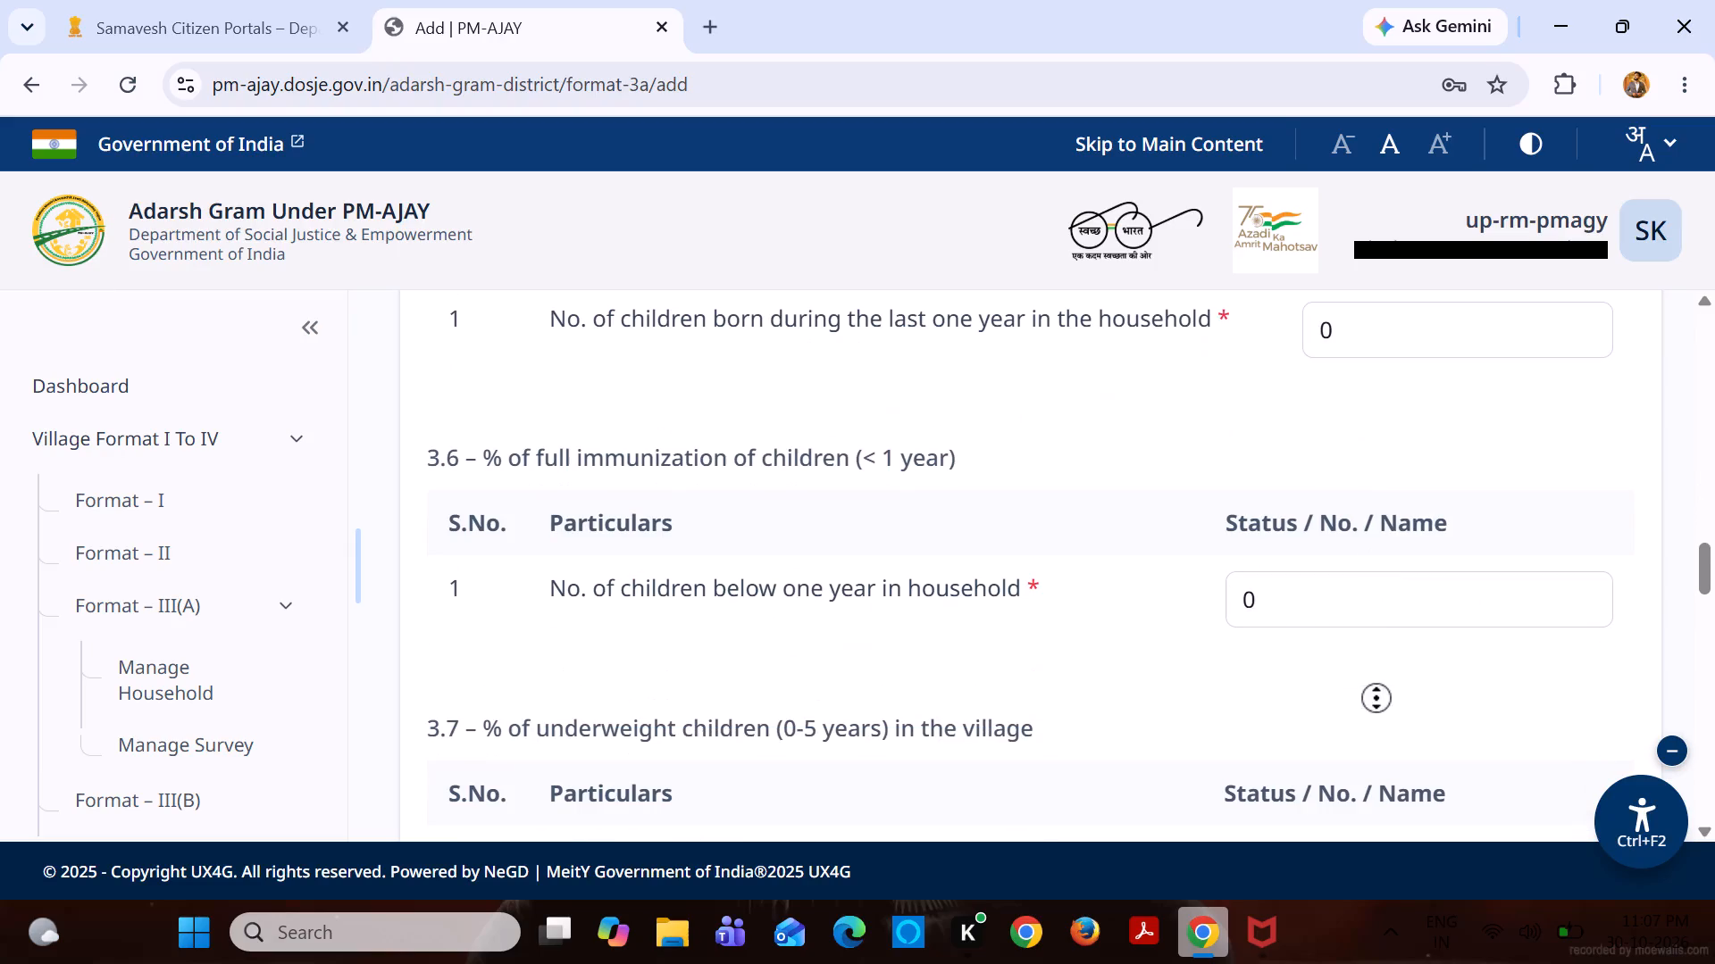
click(1402, 665)
scroll(1402, 665, down, 2)
click(1396, 602)
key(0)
scroll(1396, 601, down, 2)
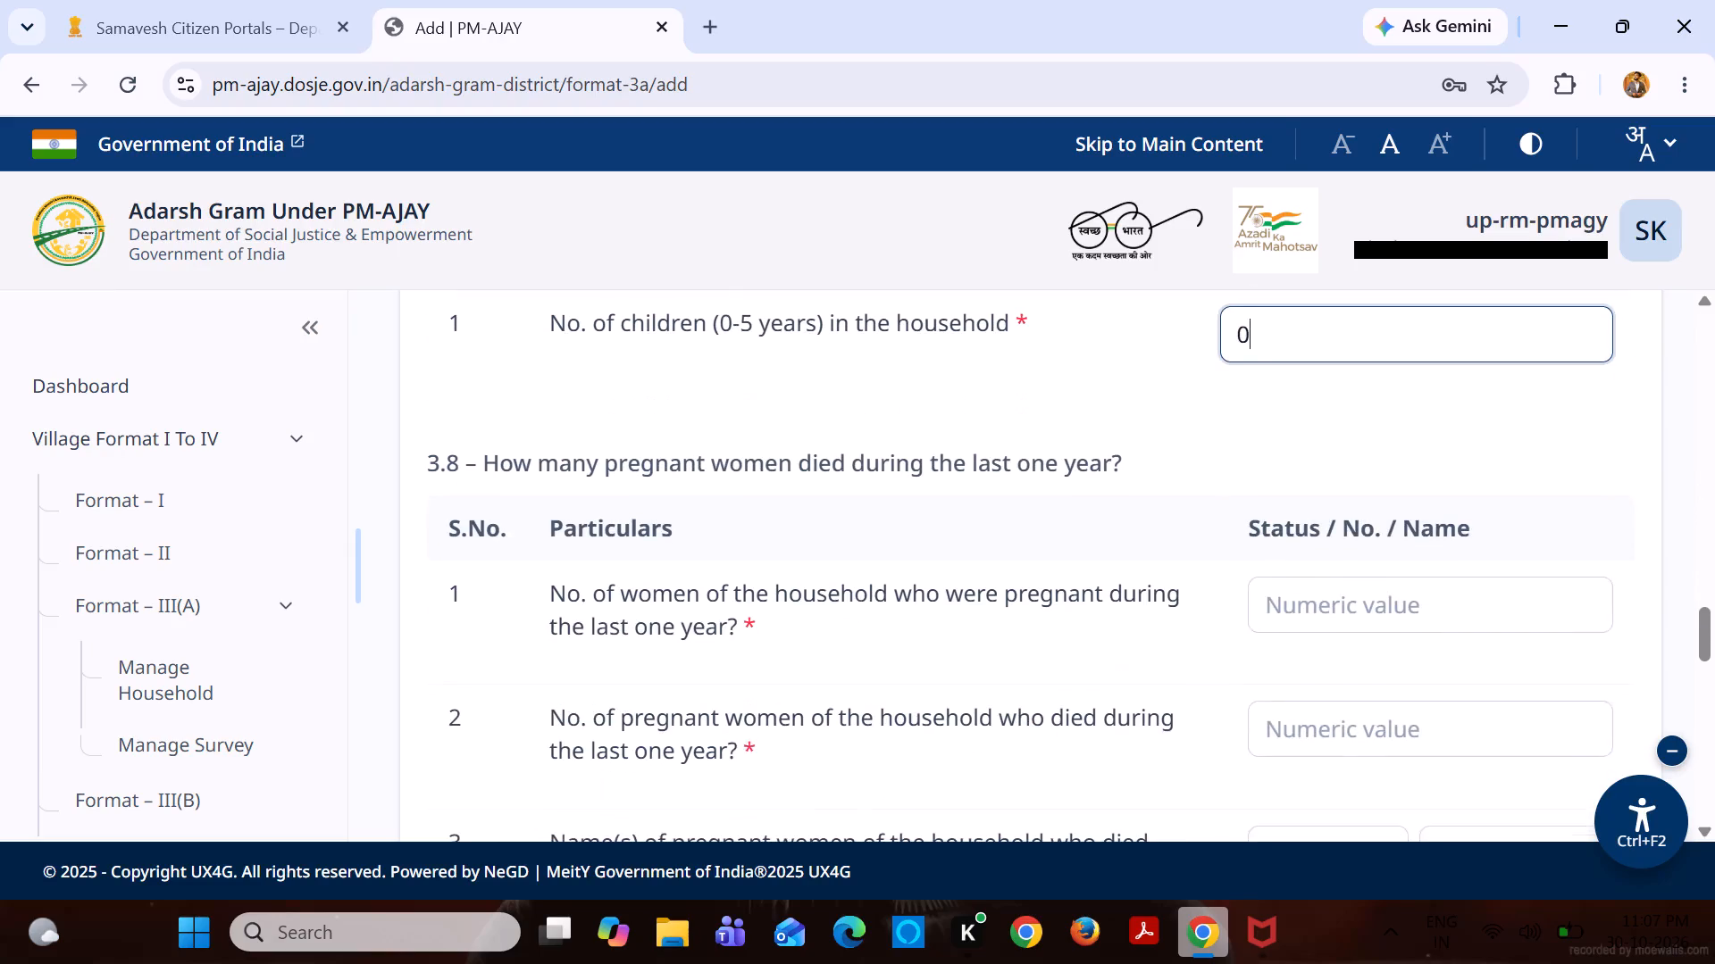
Enter 0 for women pregnant last year (3.8), children under 3.9 and members with communicable diseases (3.10), and submit Health and Nutrition.
click(1430, 627)
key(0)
scroll(1430, 636, down, 2)
click(1457, 621)
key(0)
scroll(1455, 627, down, 2)
click(1502, 610)
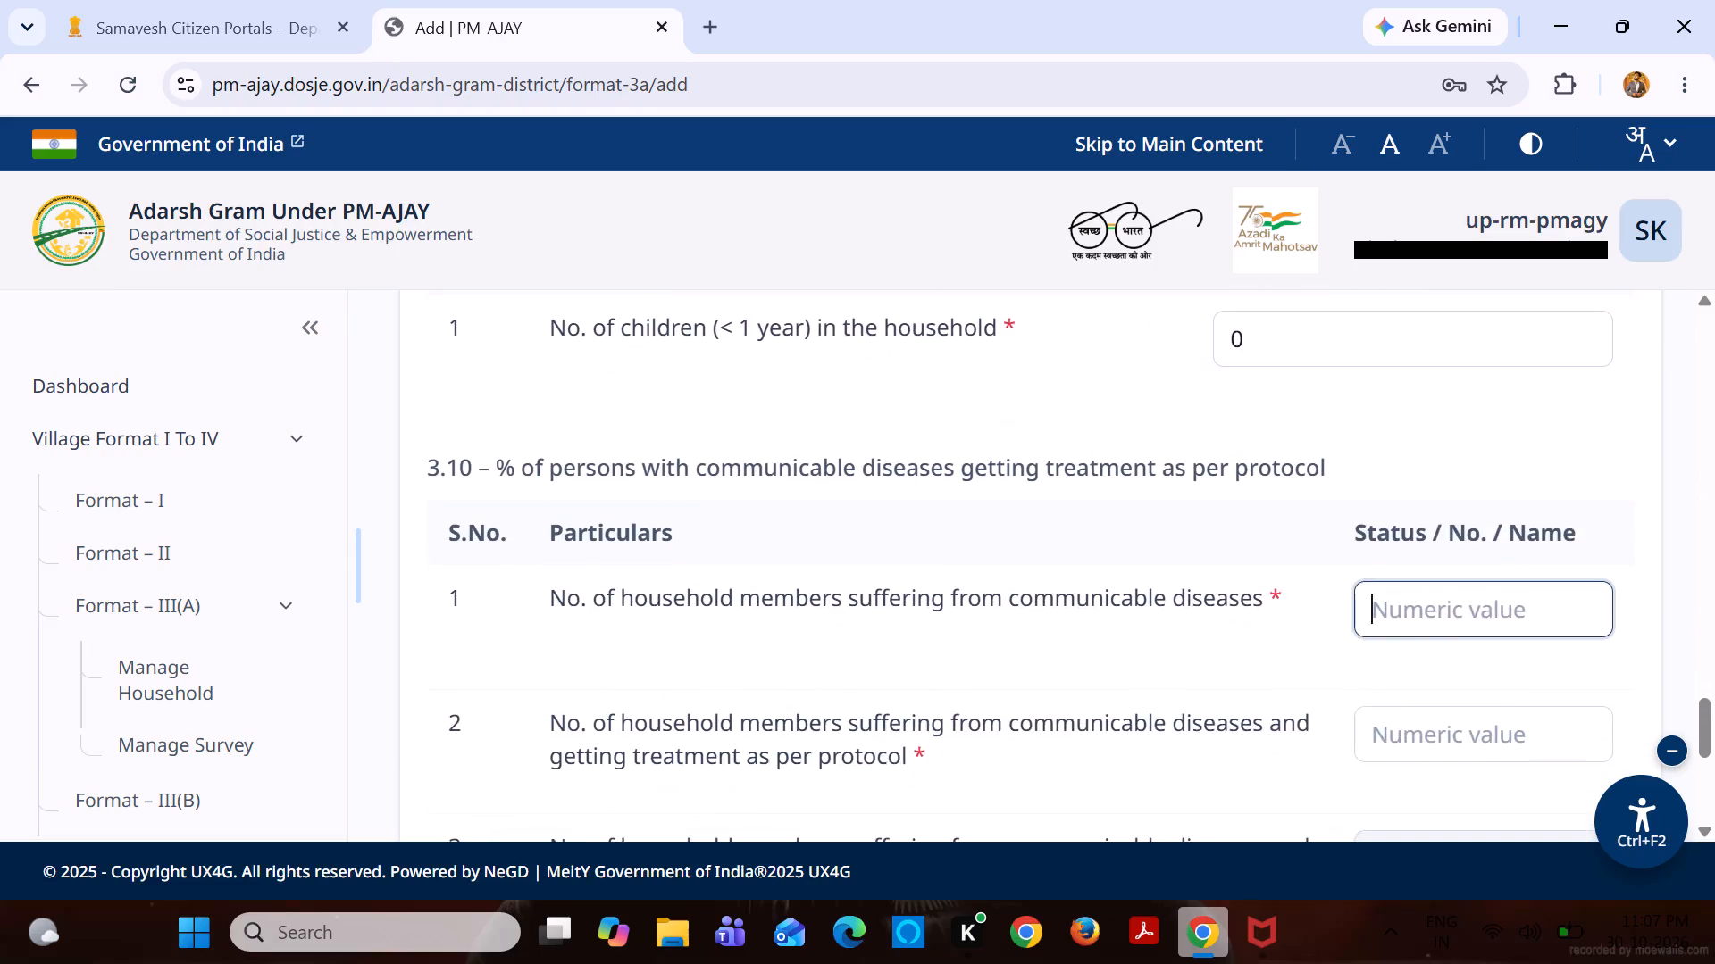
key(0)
scroll(1502, 620, down, 2)
click(1519, 638)
For 4 – Social Security, enter 0 persons eligible for Widow, Old Age and Disability Pension under 4.1 to 4.3, and submit the domain.
click(1484, 421)
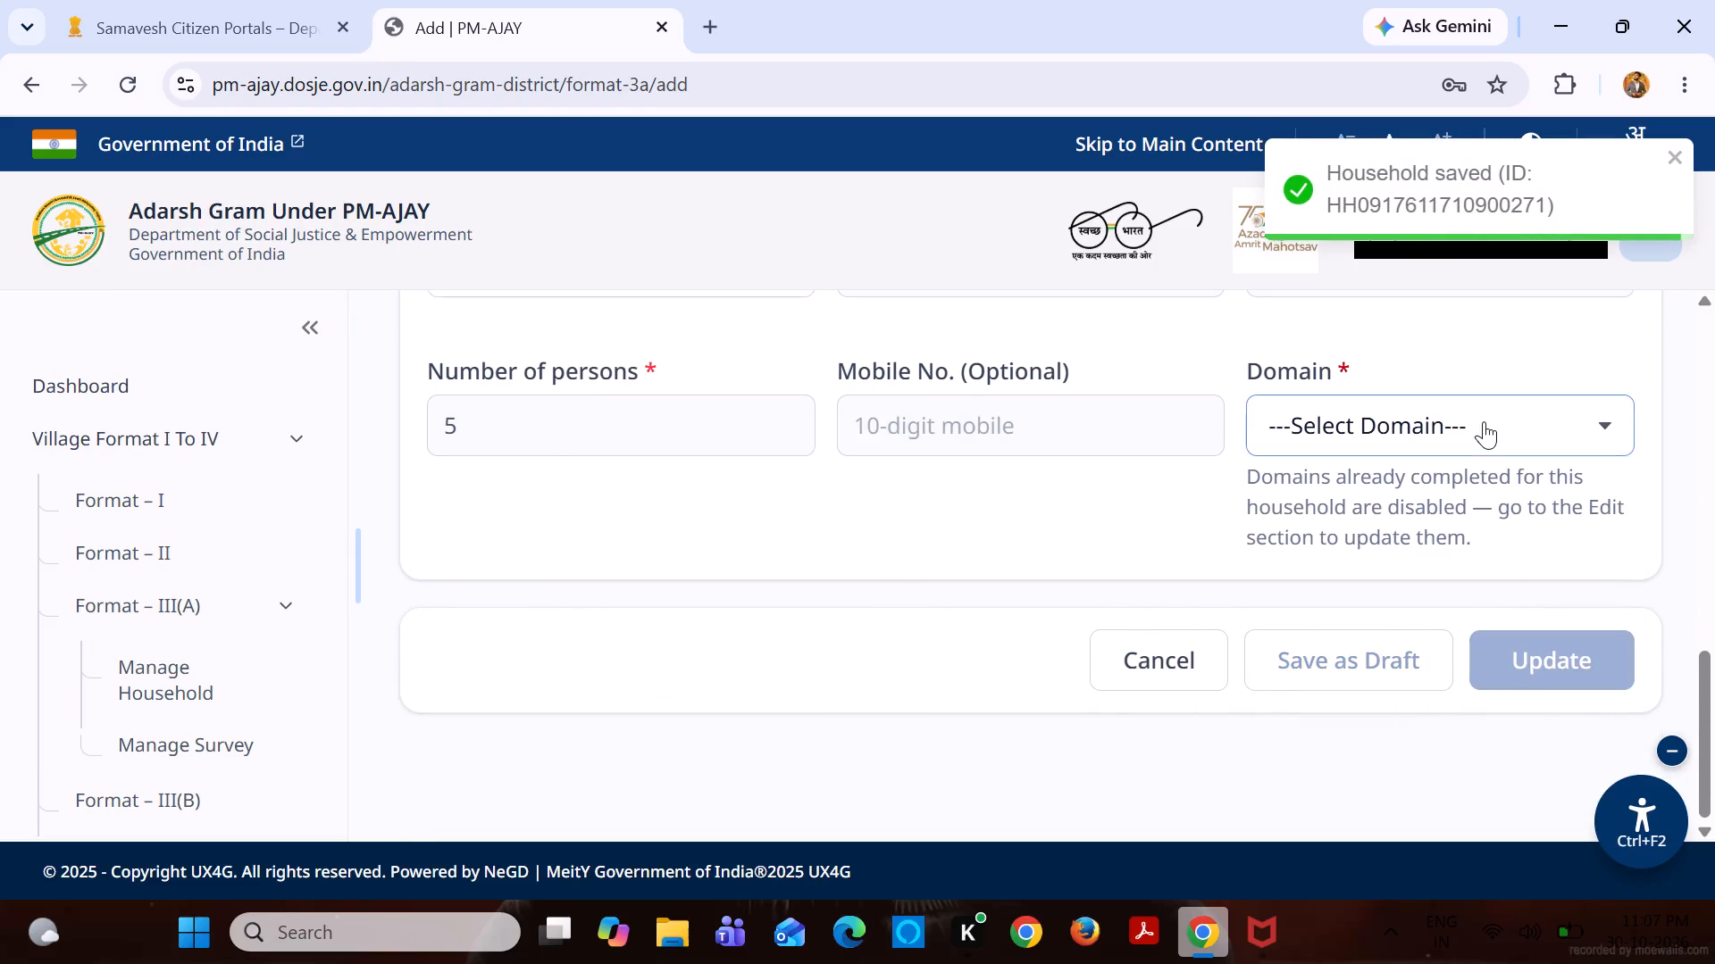
scroll(1468, 572, down, 1)
click(1277, 664)
scroll(1284, 681, down, 1)
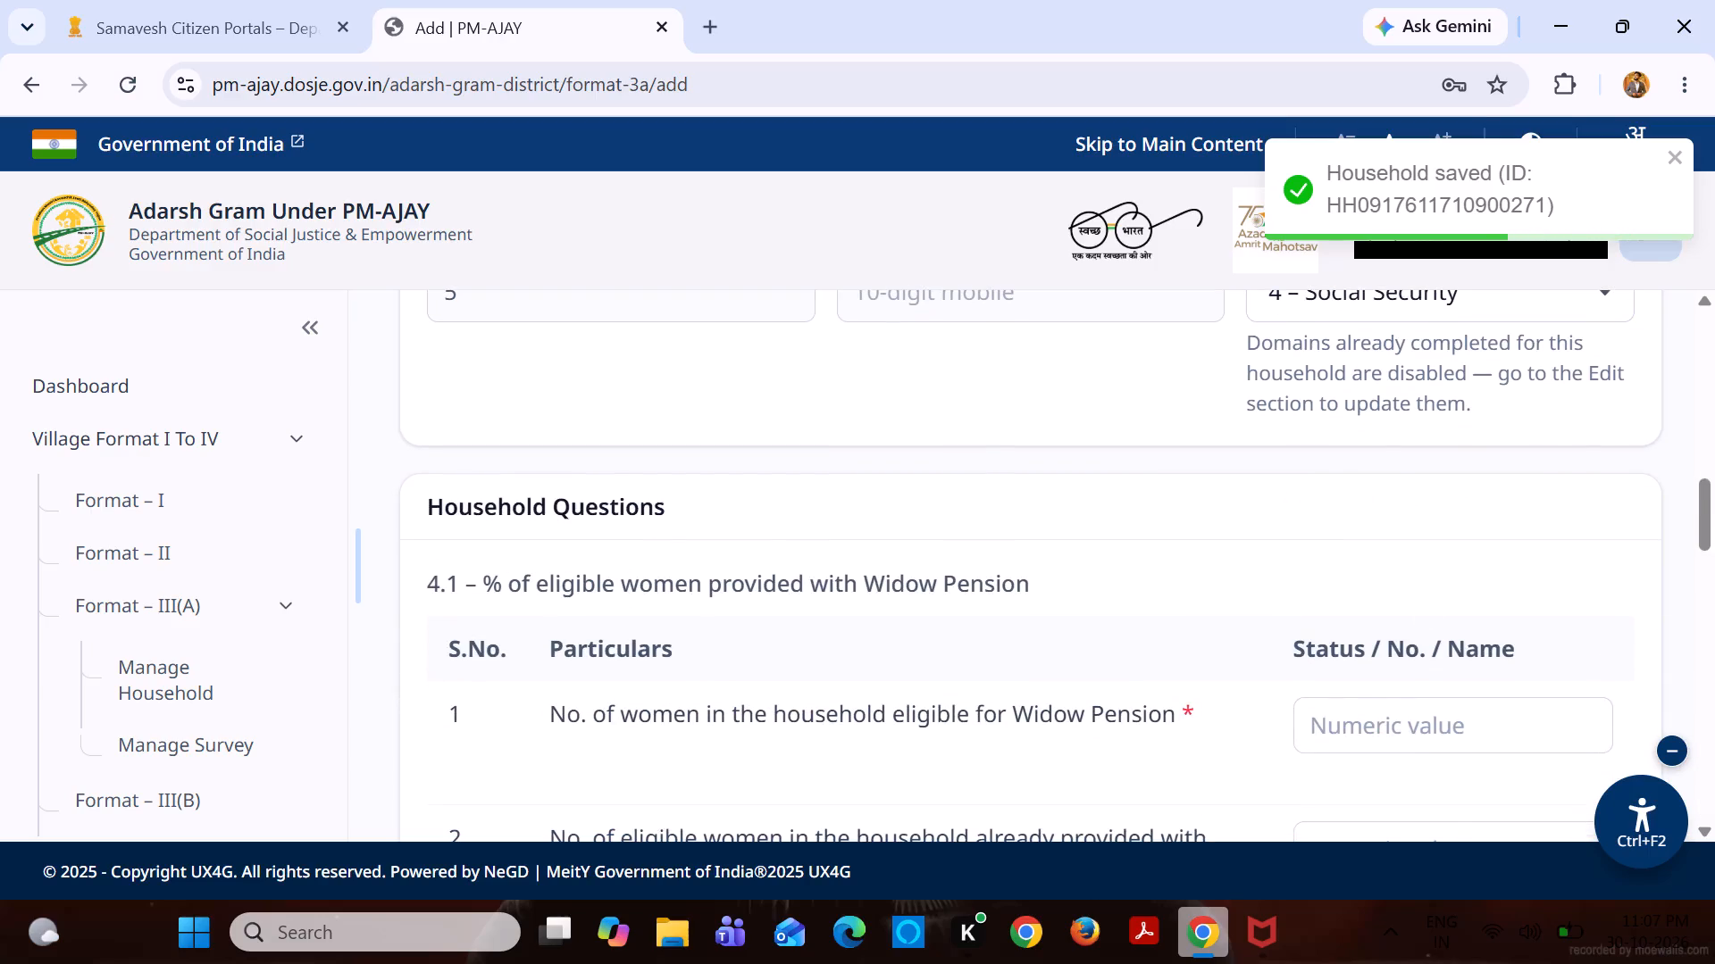
click(1390, 709)
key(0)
scroll(1402, 682, down, 4)
click(1410, 445)
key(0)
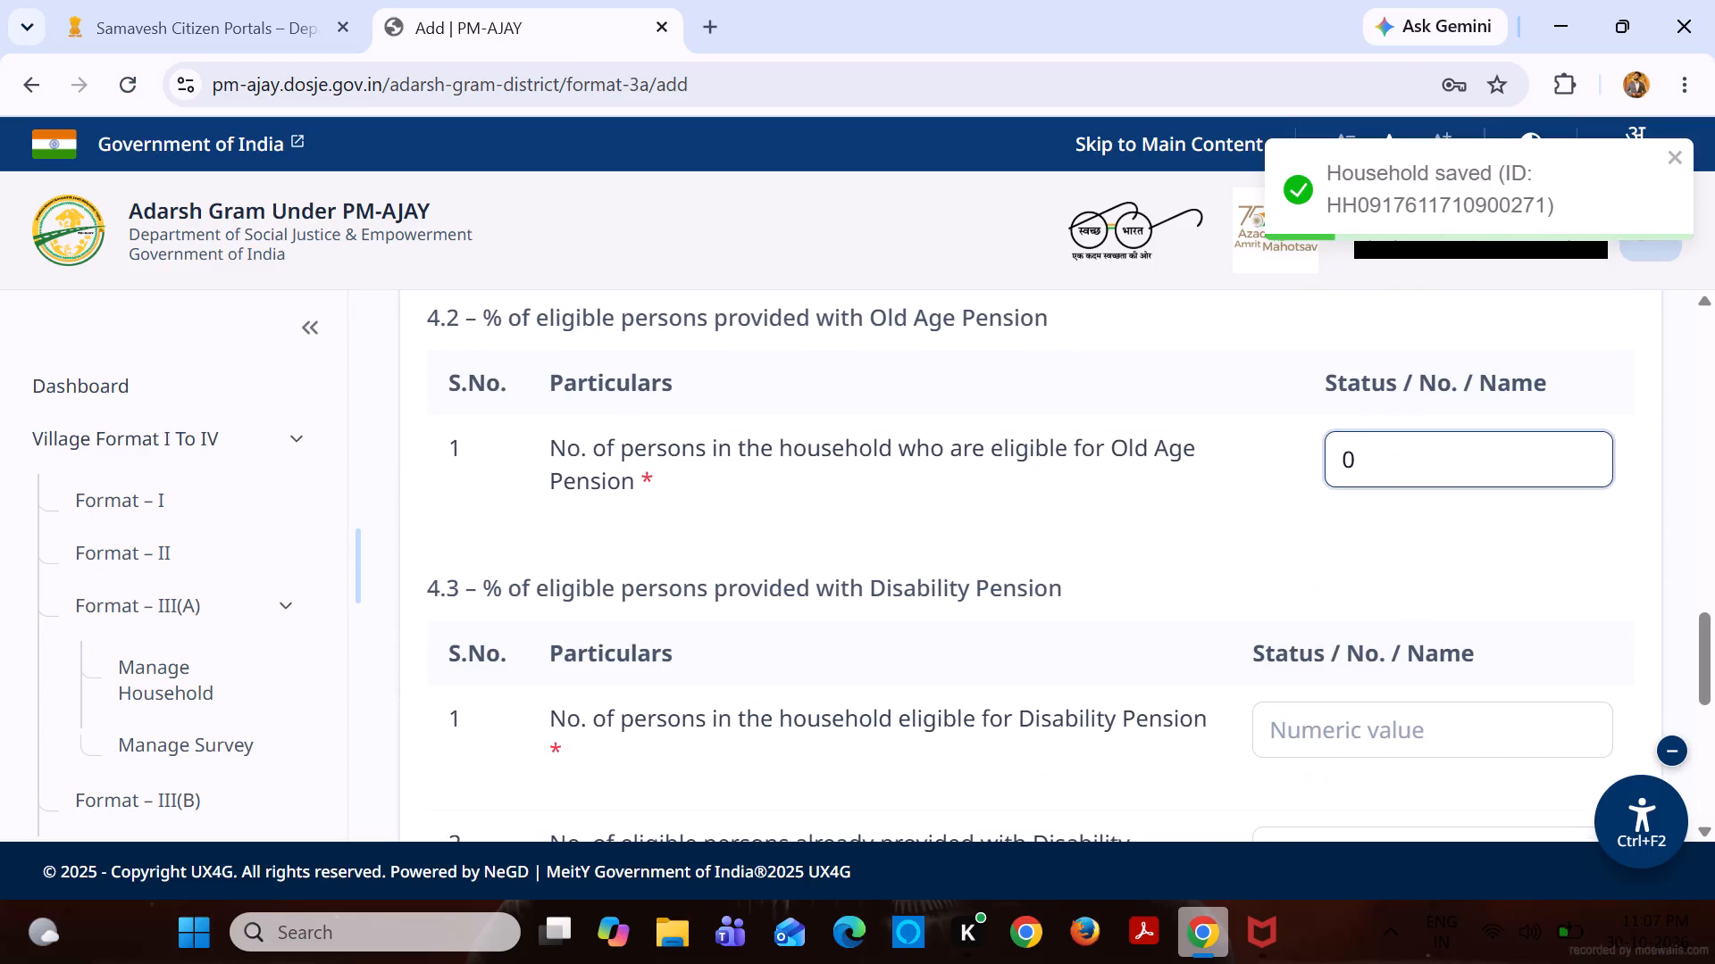
click(1376, 721)
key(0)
scroll(1377, 728, down, 2)
click(1493, 654)
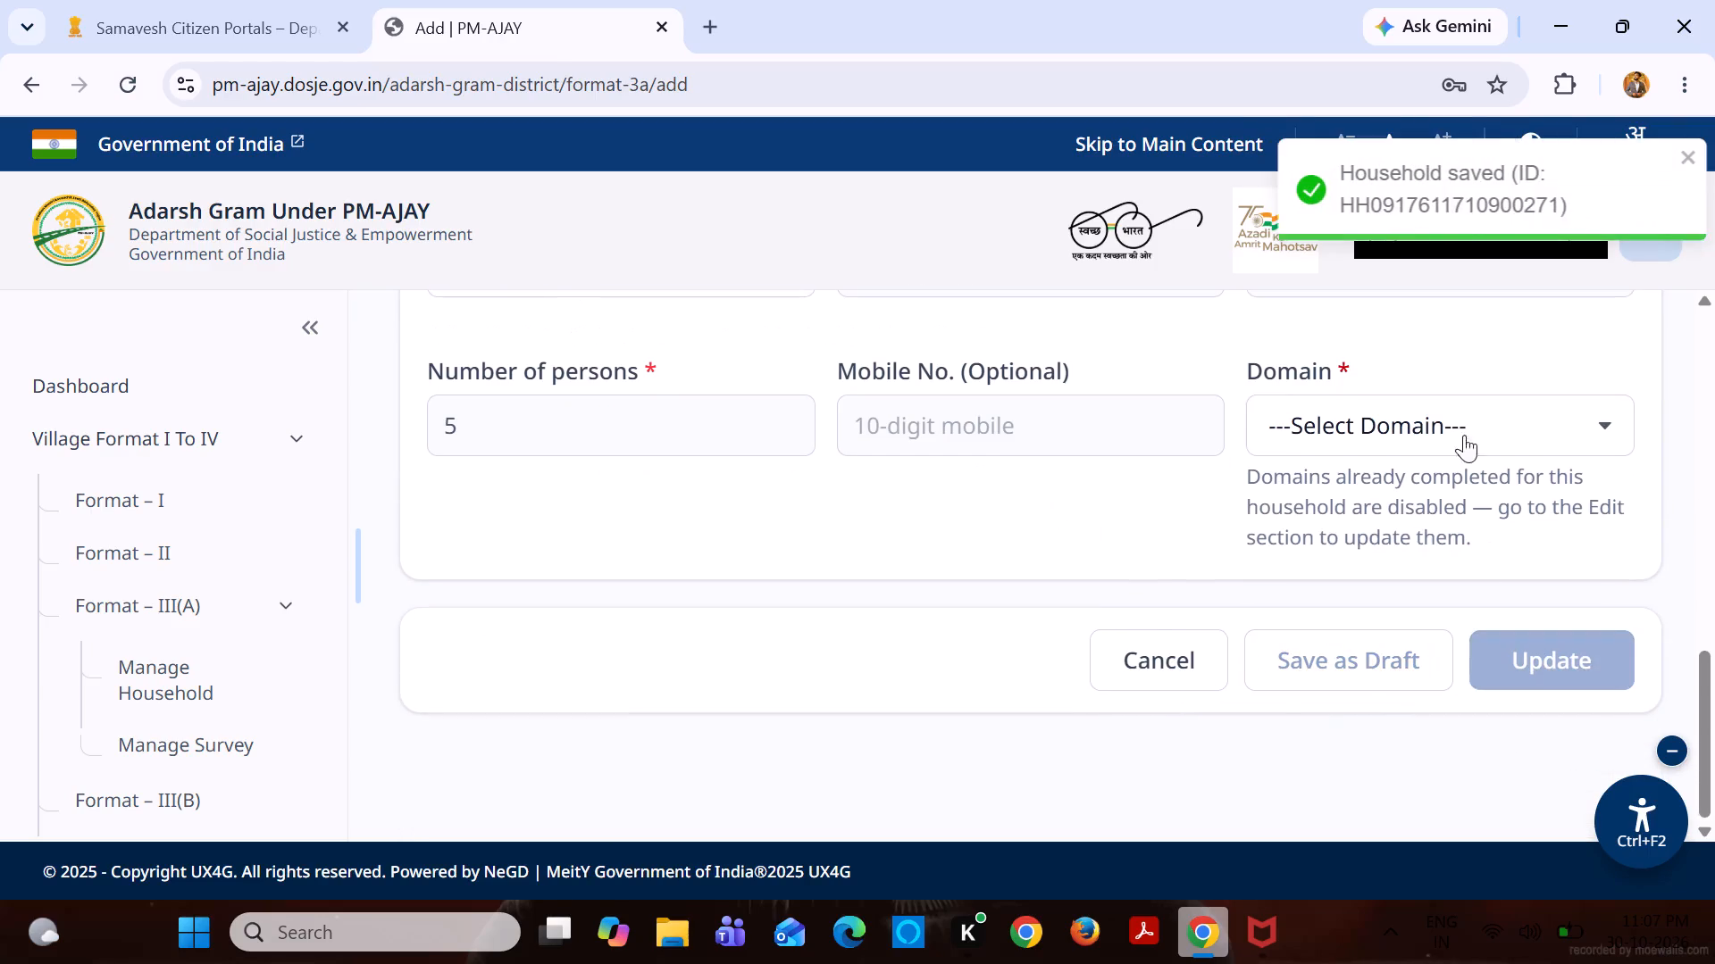
For 5 – Rural Roads and Housing, answer No to living in a Kachcha/unsafe house and submit the domain.
click(1464, 395)
scroll(1442, 684, down, 2)
click(1305, 587)
scroll(1310, 593, down, 2)
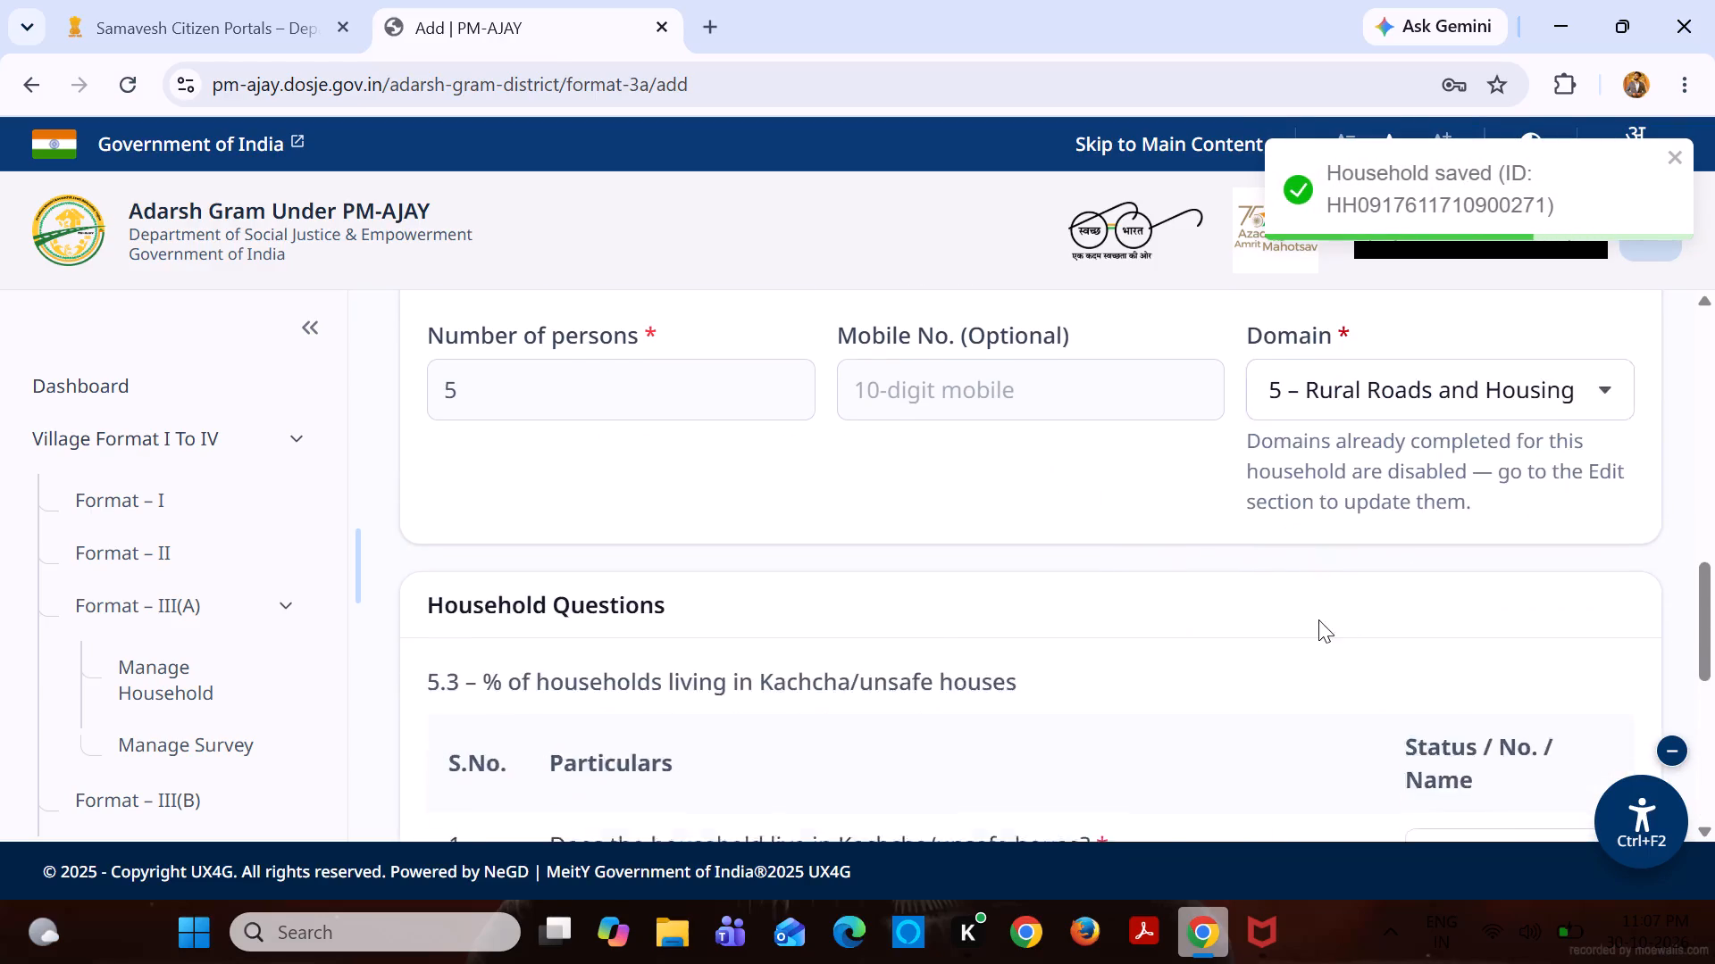
scroll(1318, 619, down, 1)
click(1497, 488)
click(1489, 620)
scroll(1497, 643, down, 1)
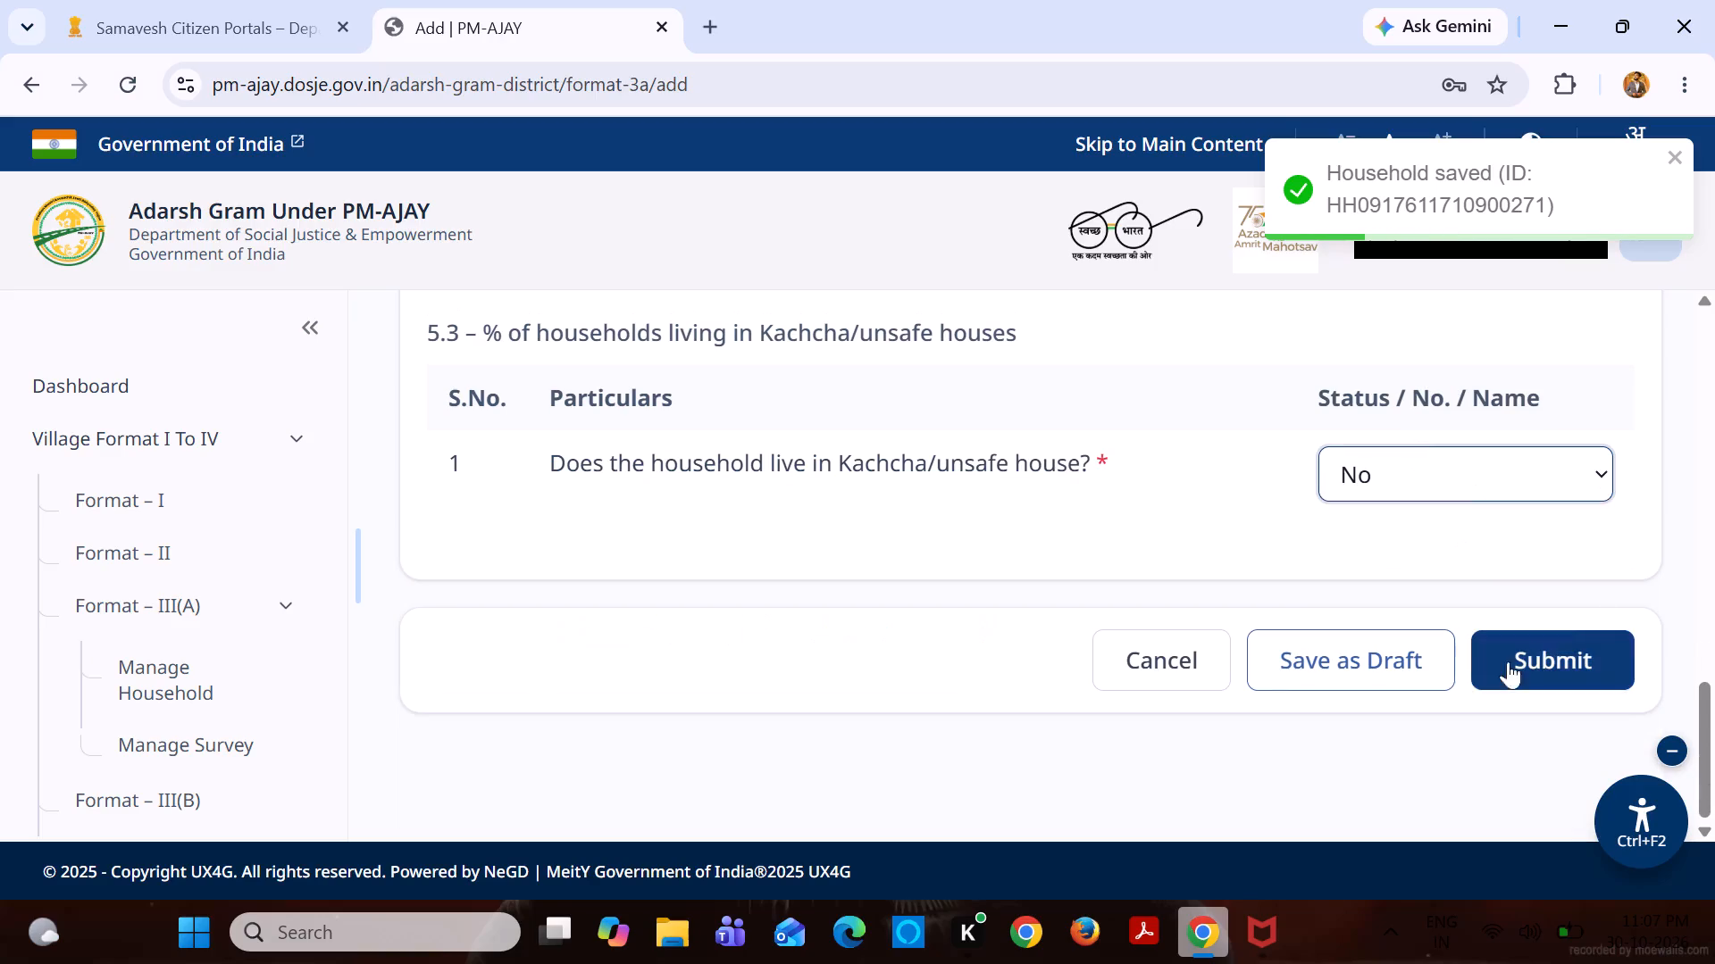
click(1604, 606)
click(1536, 686)
For 6 – Electricity and Clean Fuel, answer Yes to electricity connection under 6.2 and 6.3 and to using at least one LED bulb.
click(1502, 418)
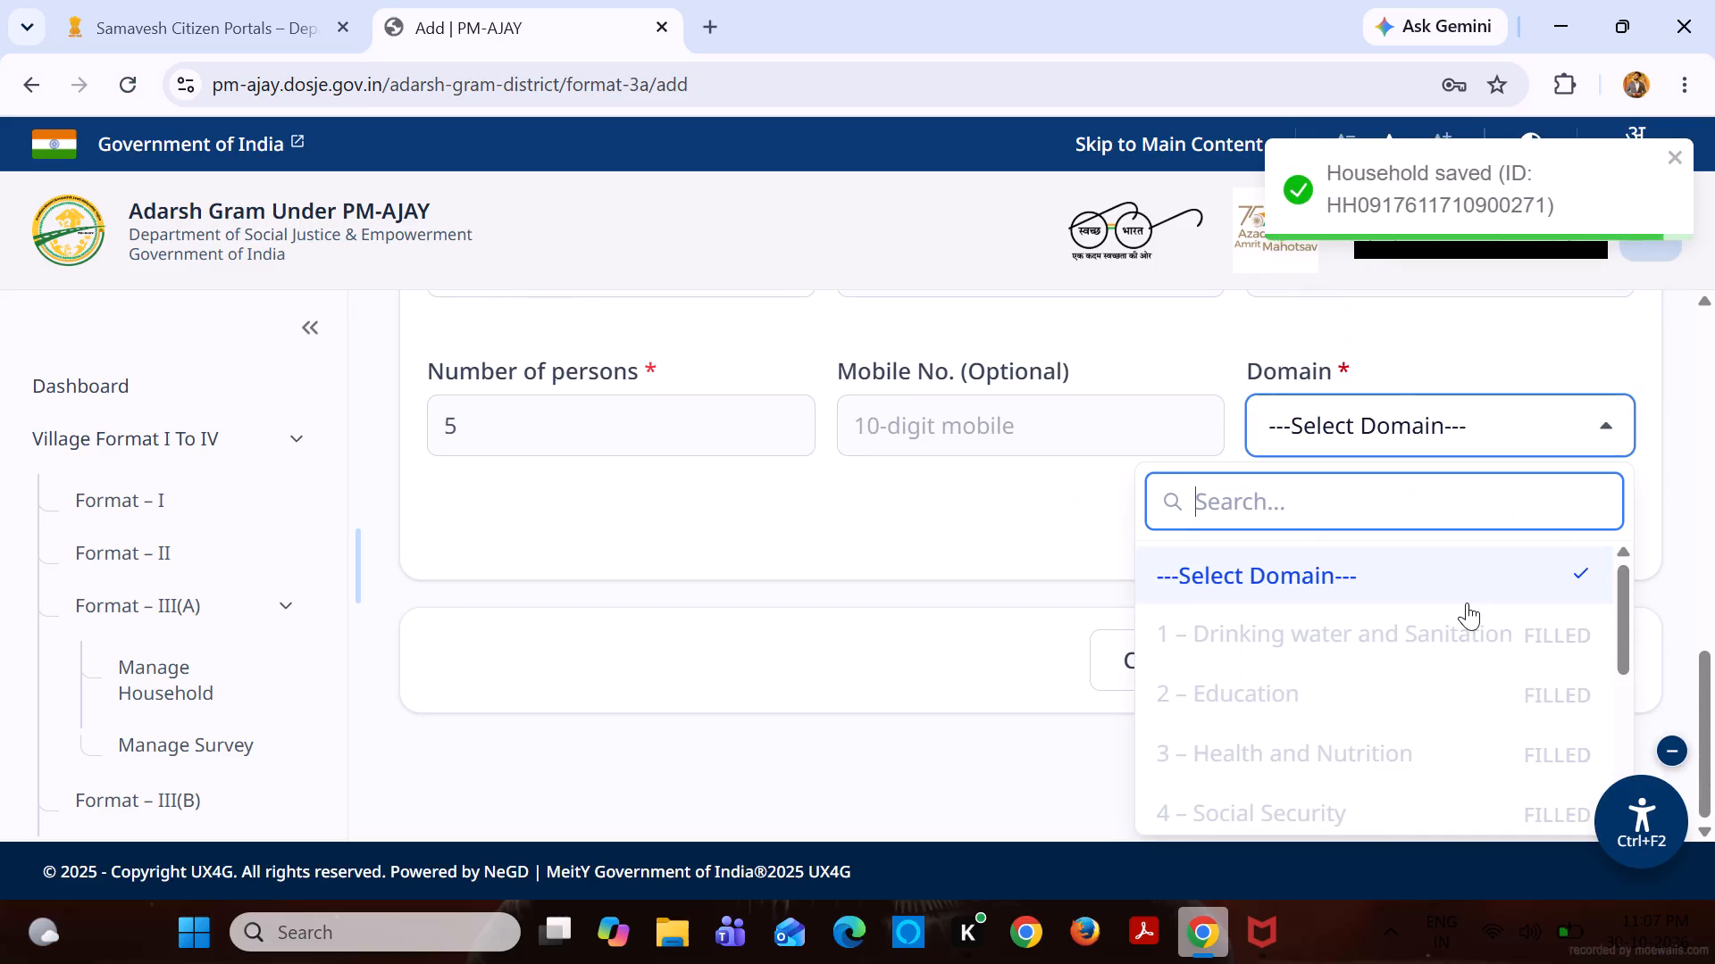
scroll(1467, 604, down, 2)
click(1359, 661)
scroll(1359, 667, down, 2)
click(1510, 626)
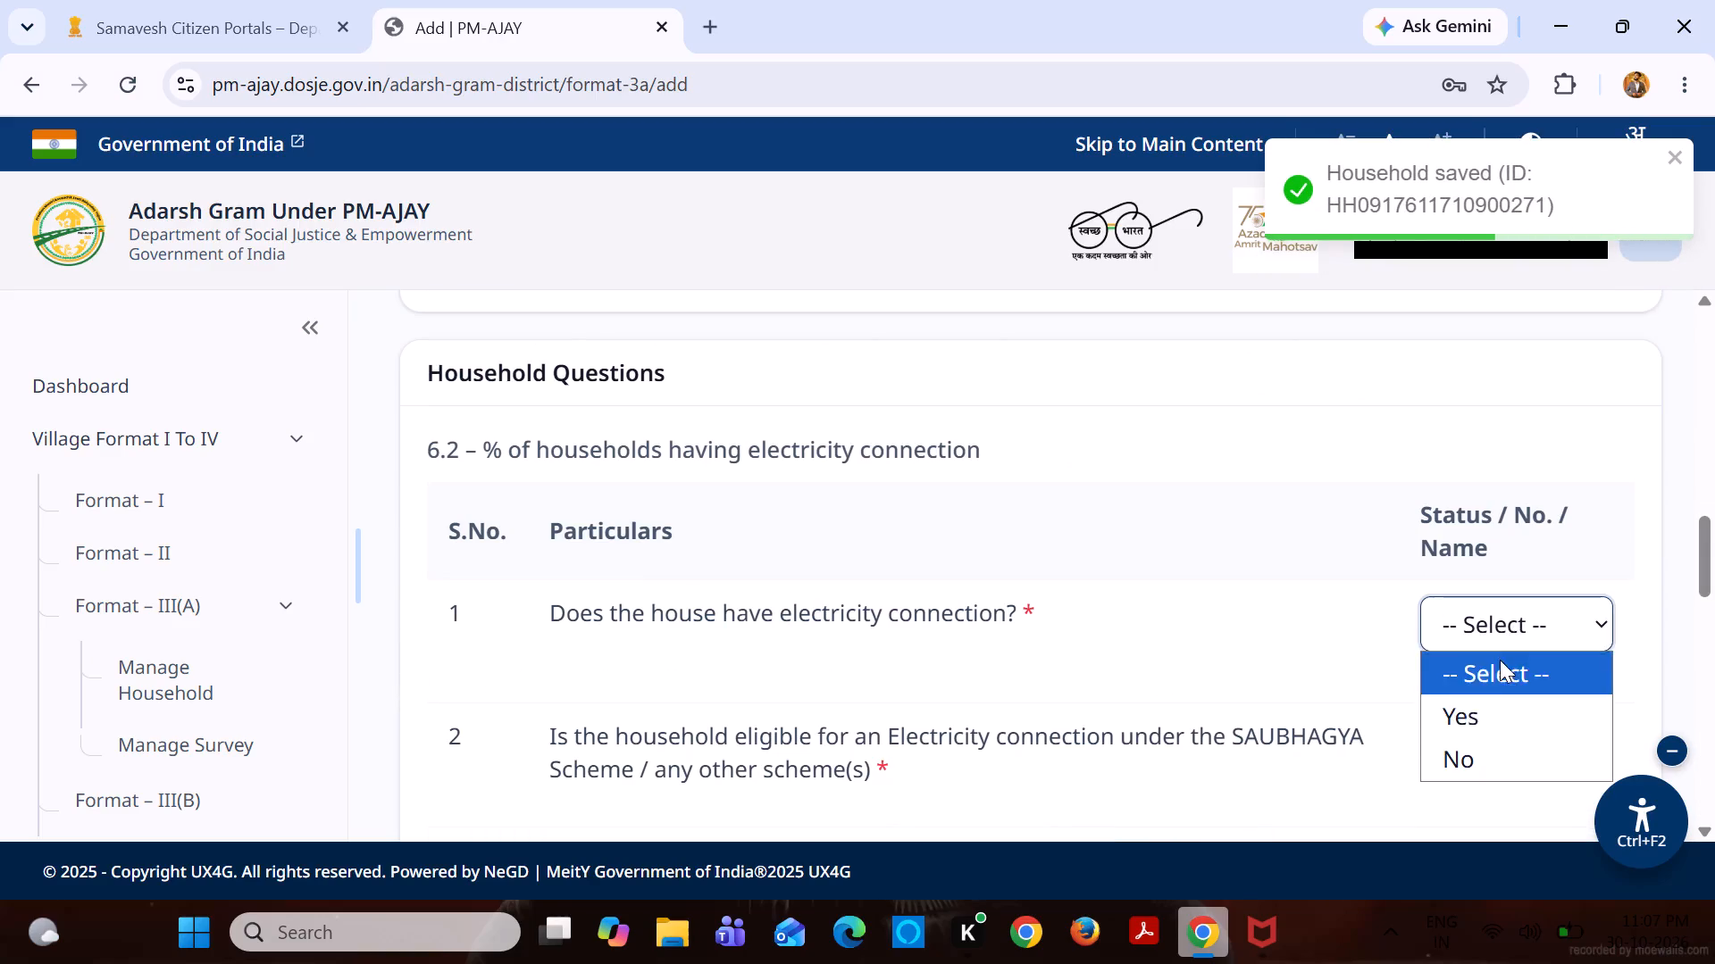
click(1485, 708)
scroll(1488, 678, down, 3)
click(1527, 506)
click(1463, 592)
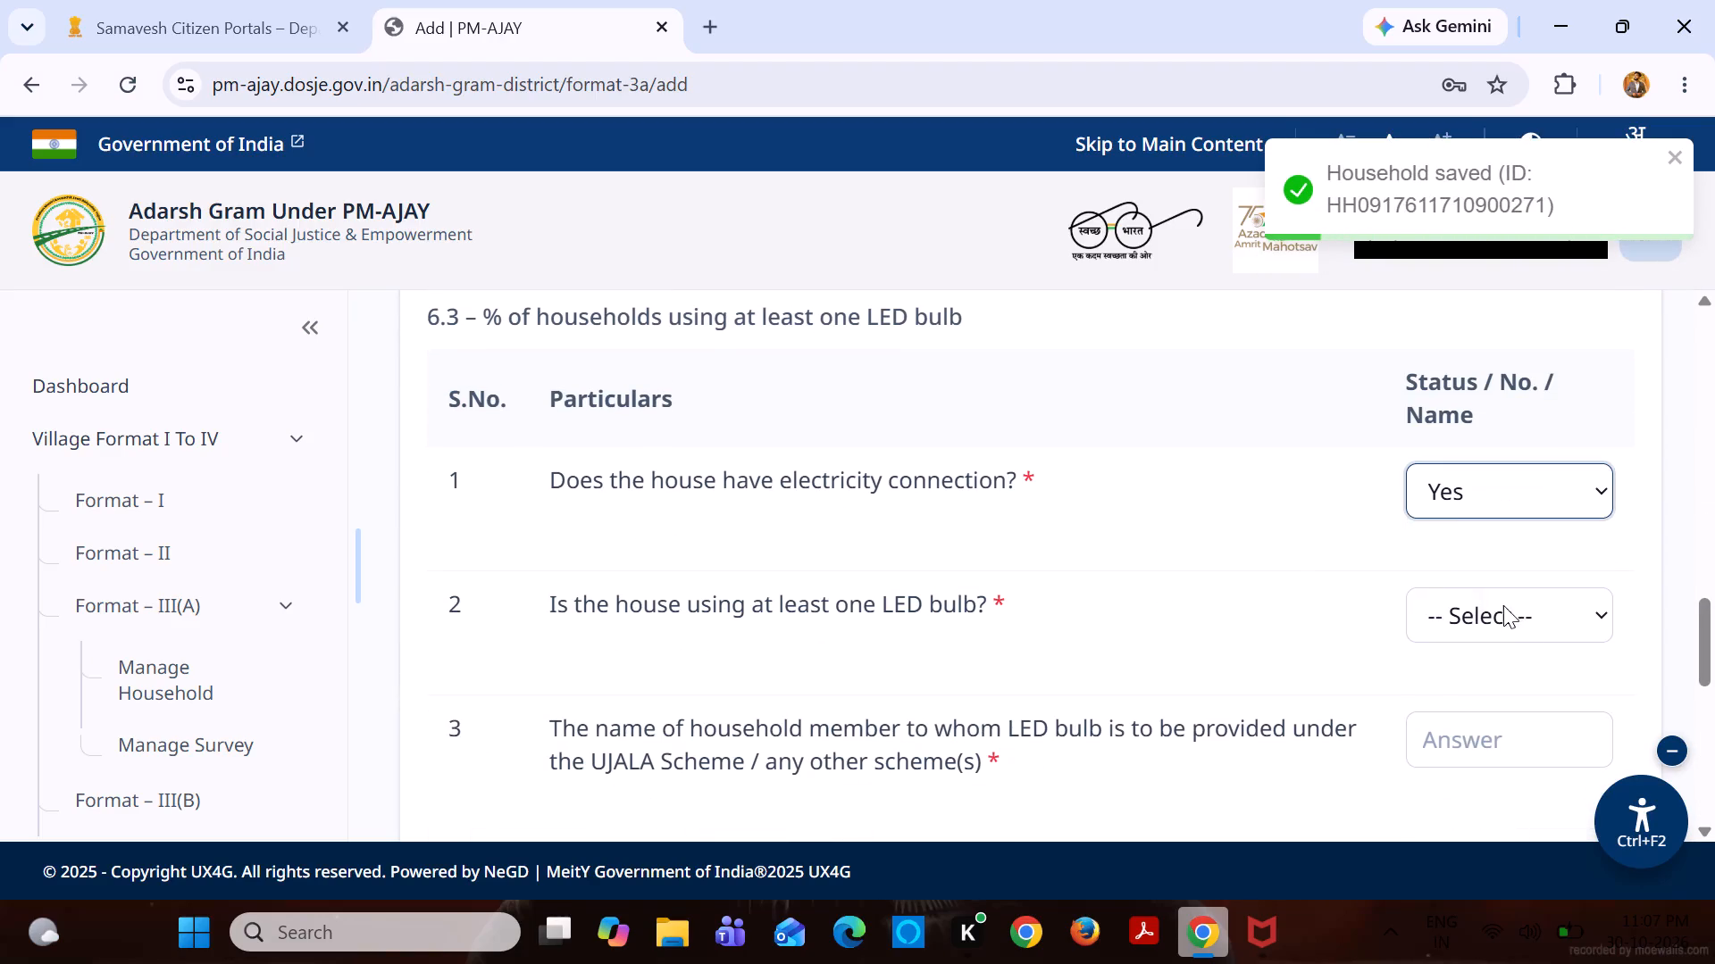
click(1526, 633)
click(1472, 695)
Answer Yes to the house using clean fuel under 6.4 and submit the Electricity and Clean Fuel domain.
scroll(1499, 701, down, 2)
click(1546, 604)
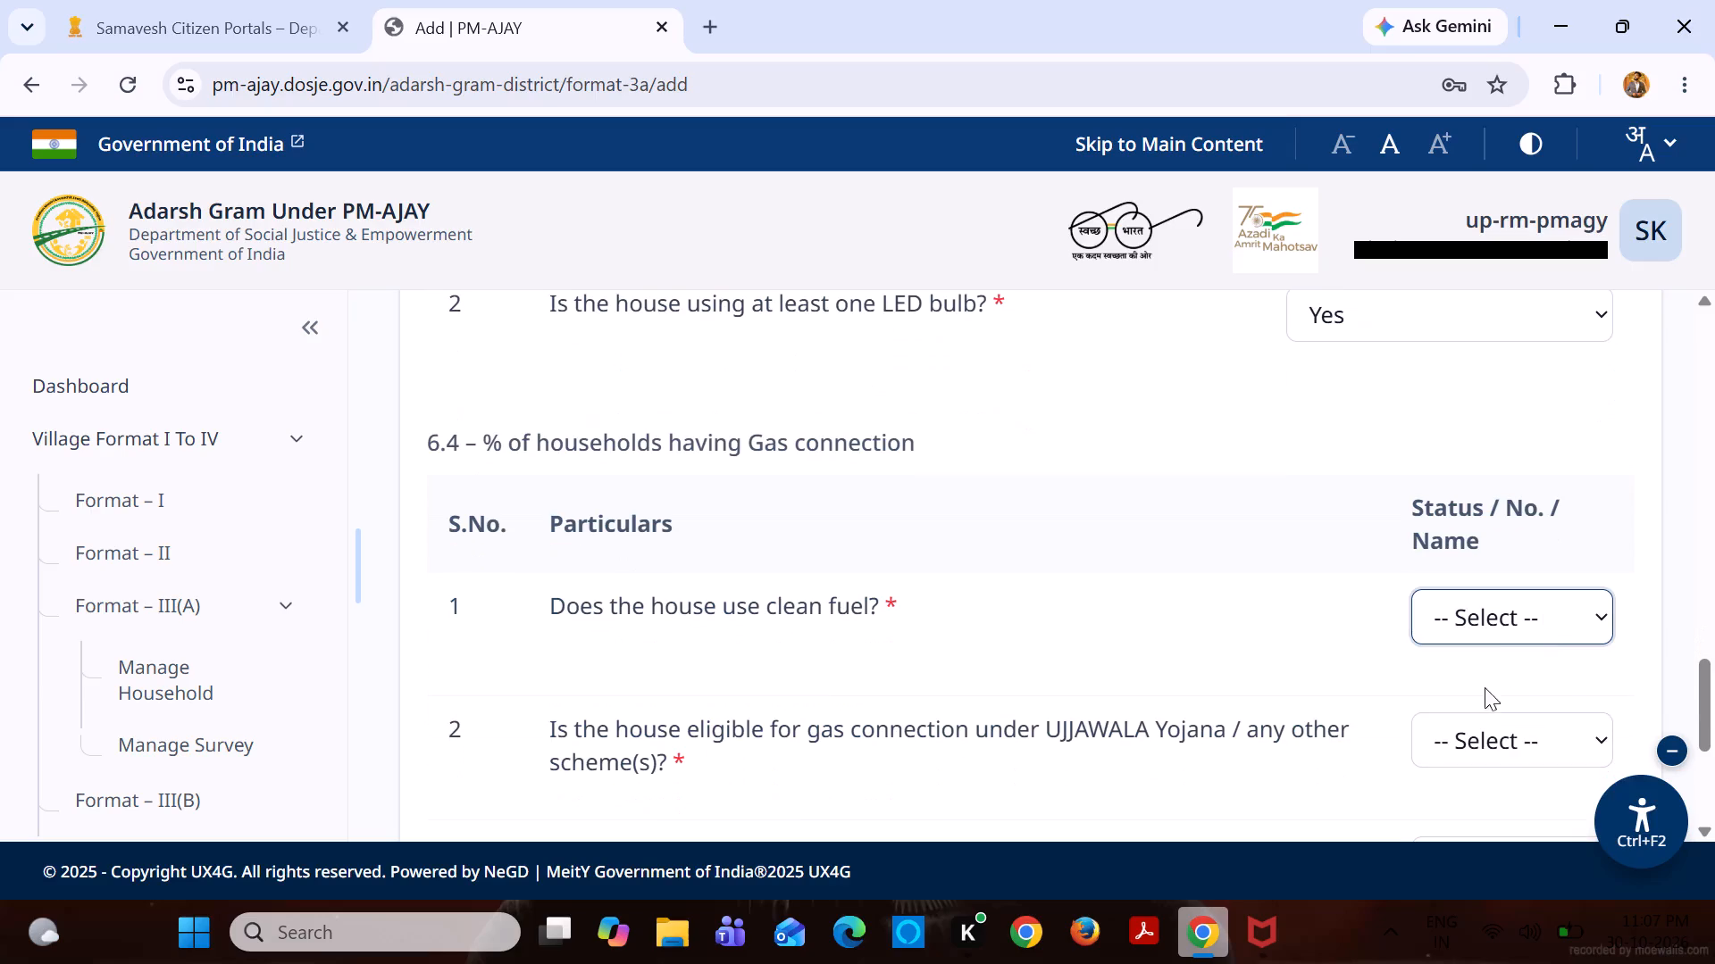
click(1504, 618)
click(1469, 699)
scroll(1495, 678, down, 2)
click(1546, 653)
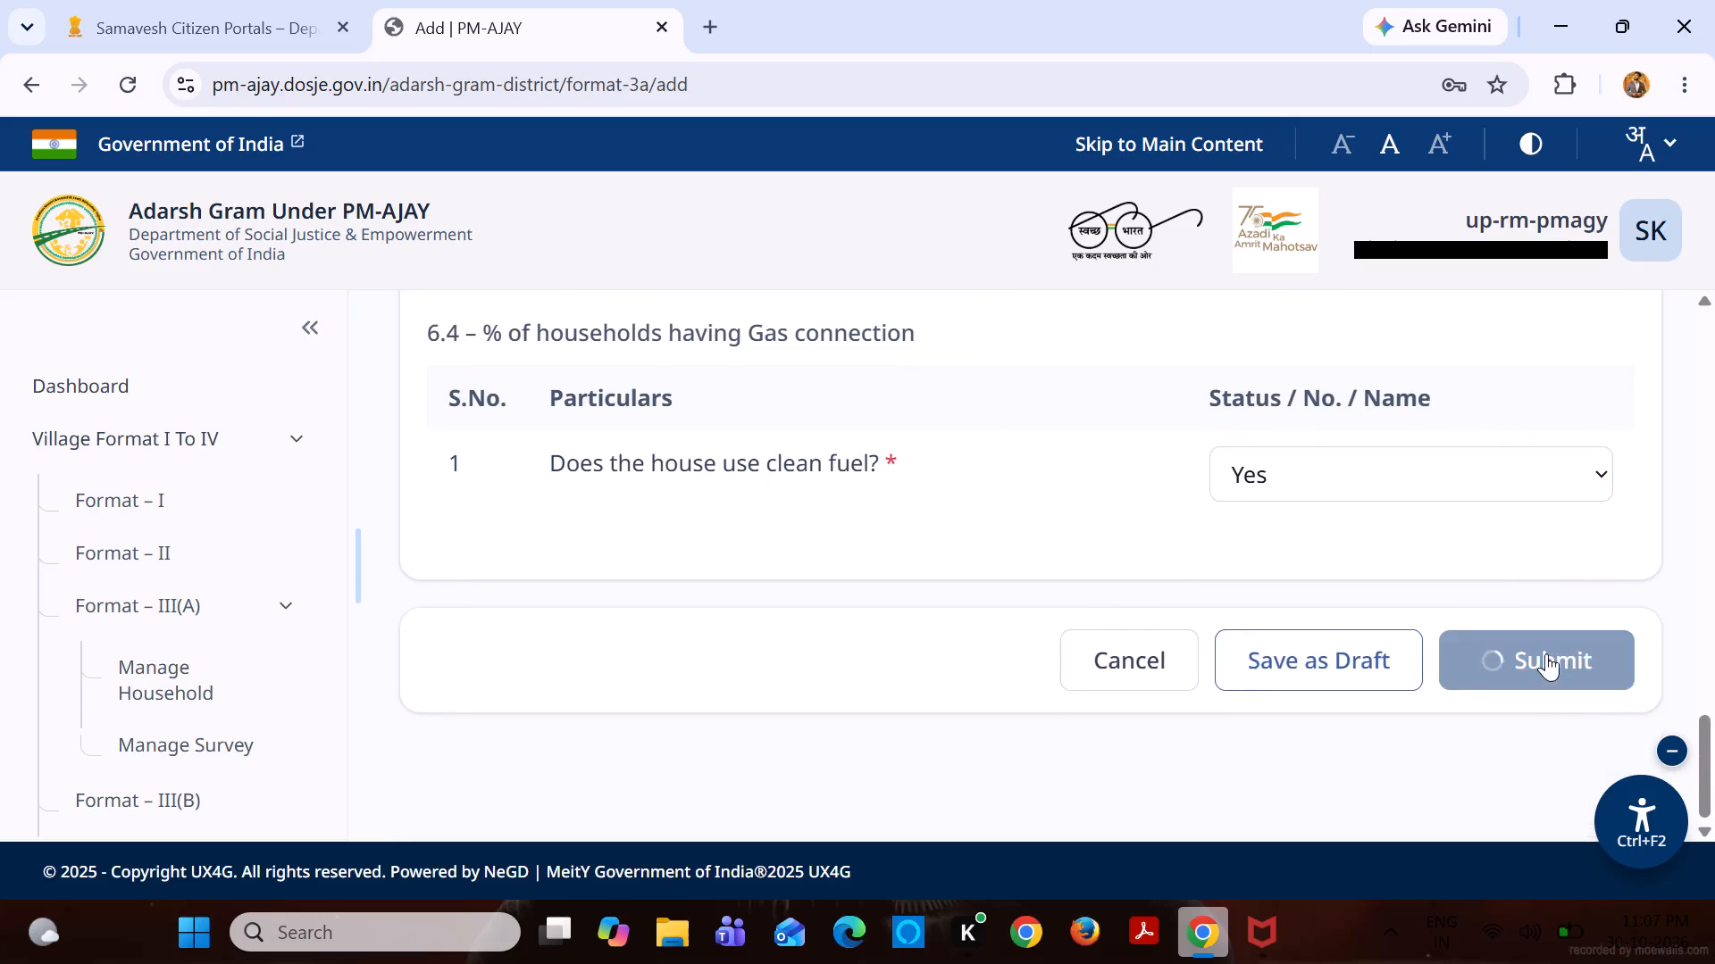
For 7 – Agricultural Practices etc., answer No to the household being involved in farming and submit the domain.
click(1488, 426)
scroll(1457, 694, down, 2)
click(1351, 711)
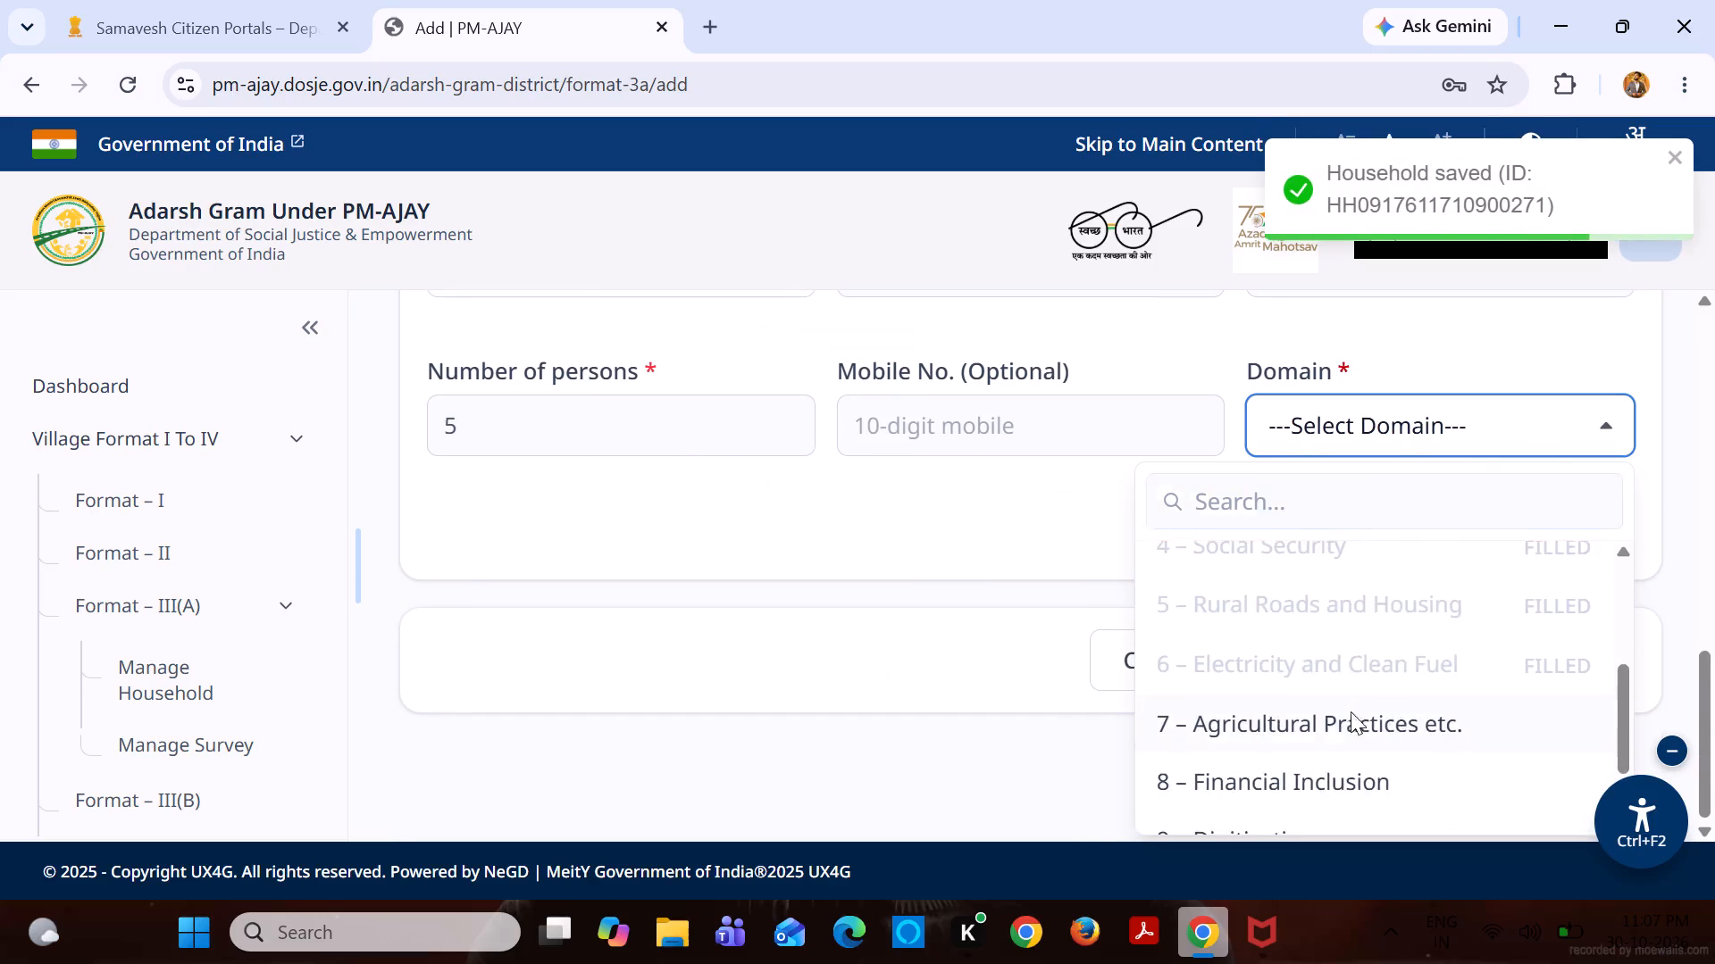
scroll(1351, 728, down, 2)
click(1475, 592)
click(1408, 727)
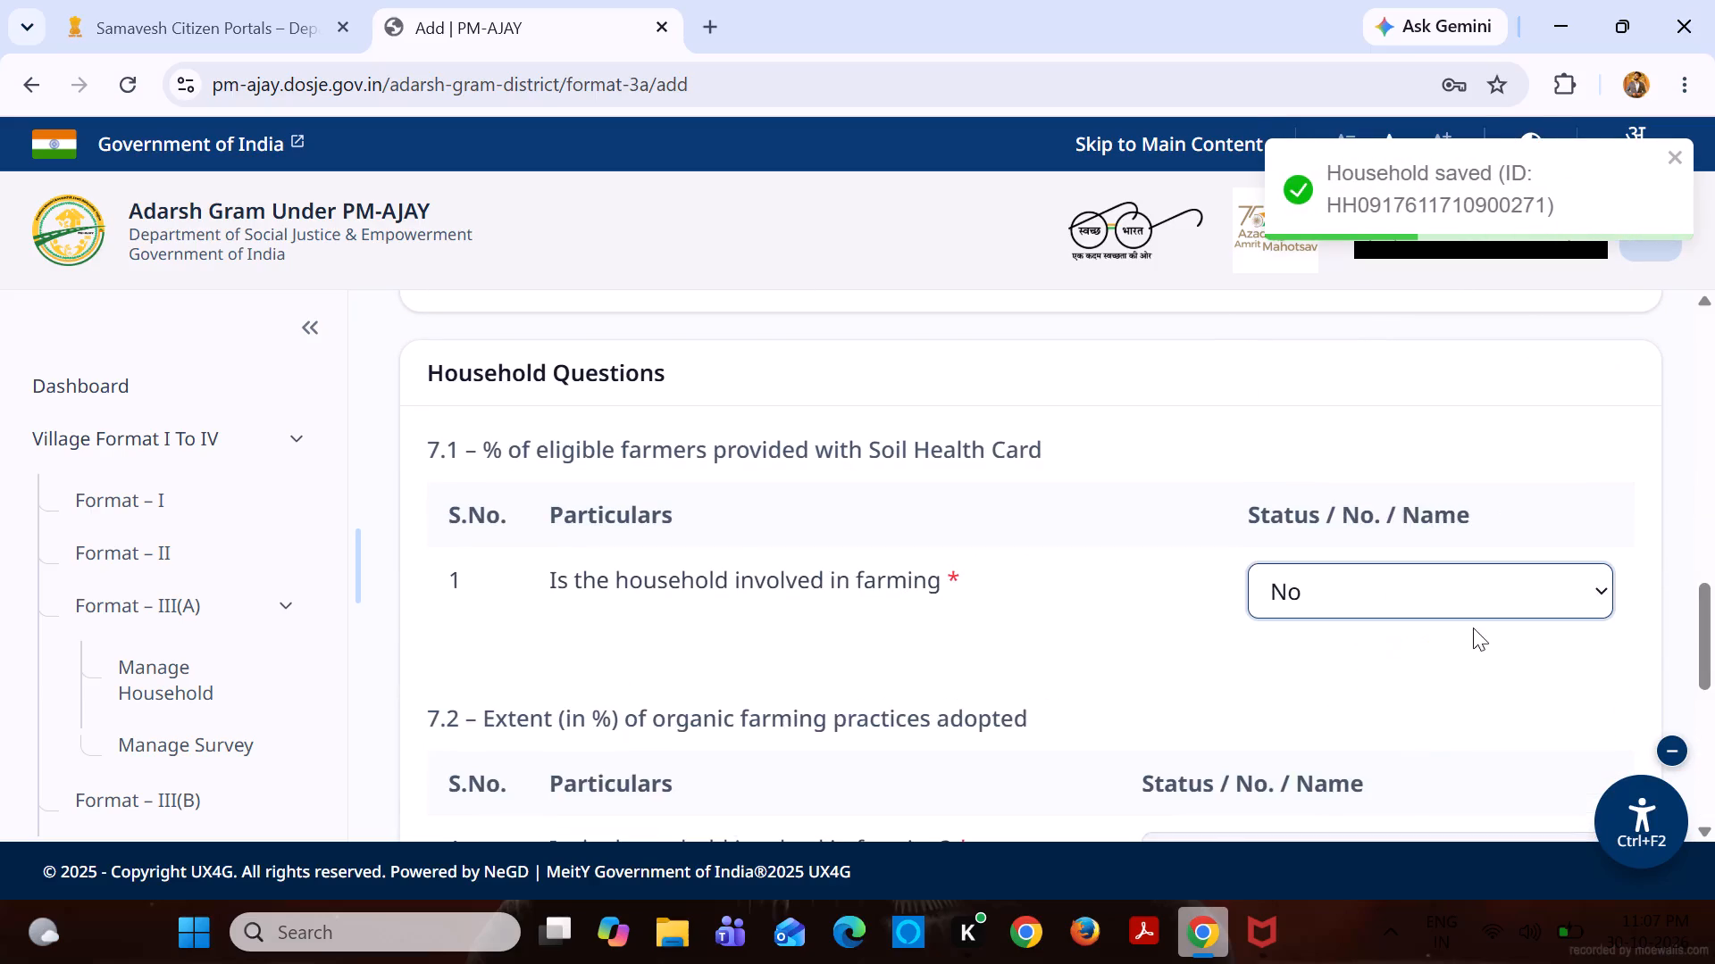
scroll(1484, 642, down, 4)
click(1545, 789)
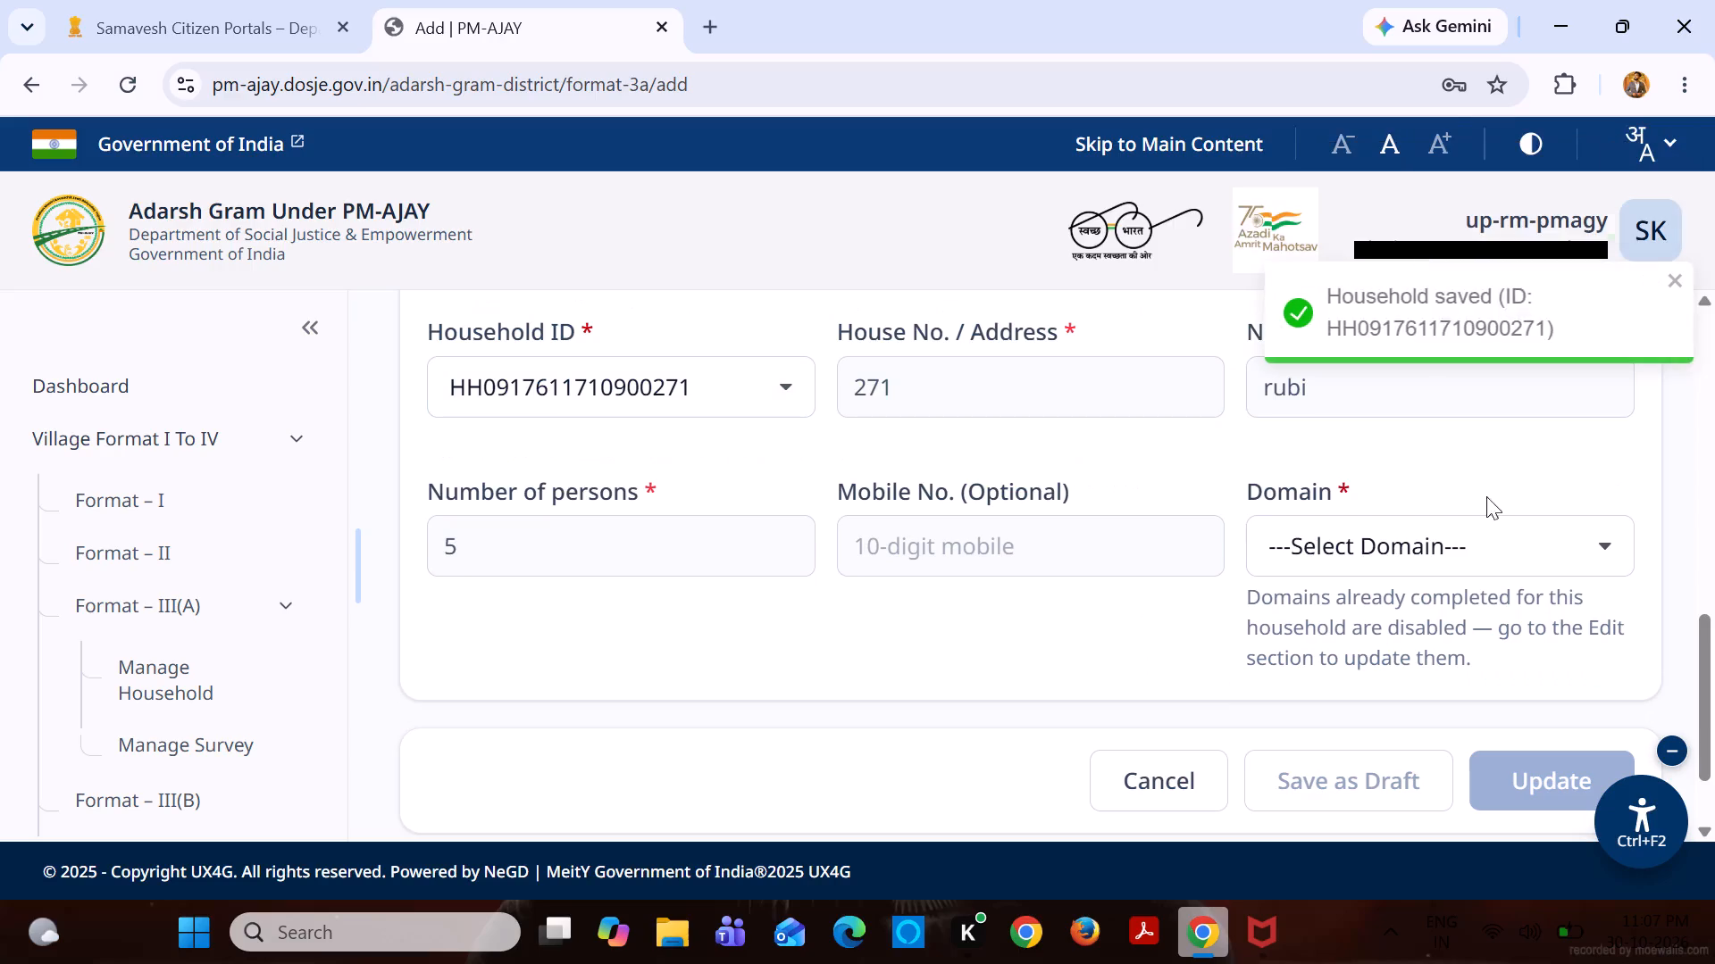
For 8 – Financial Inclusion, enter 5 persons above 5 years in the household and 5 who already have Aadhaar under 8.1.
click(1478, 547)
scroll(1483, 463, down, 3)
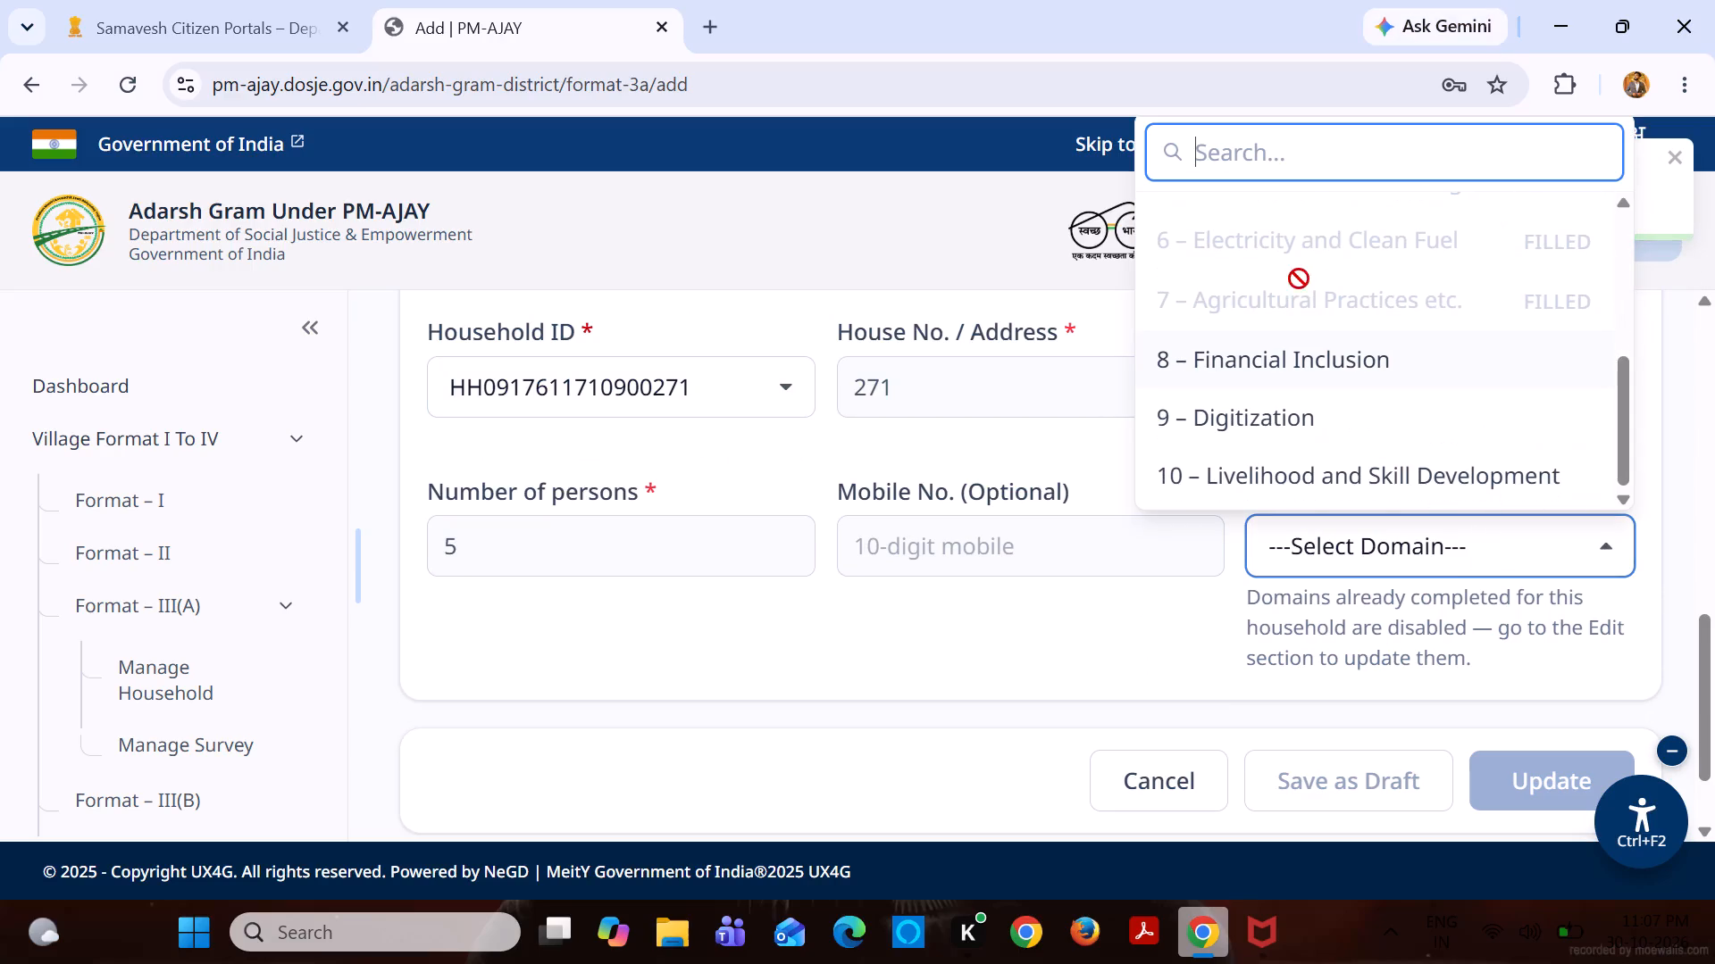
click(1295, 328)
click(1295, 338)
scroll(1332, 440, down, 2)
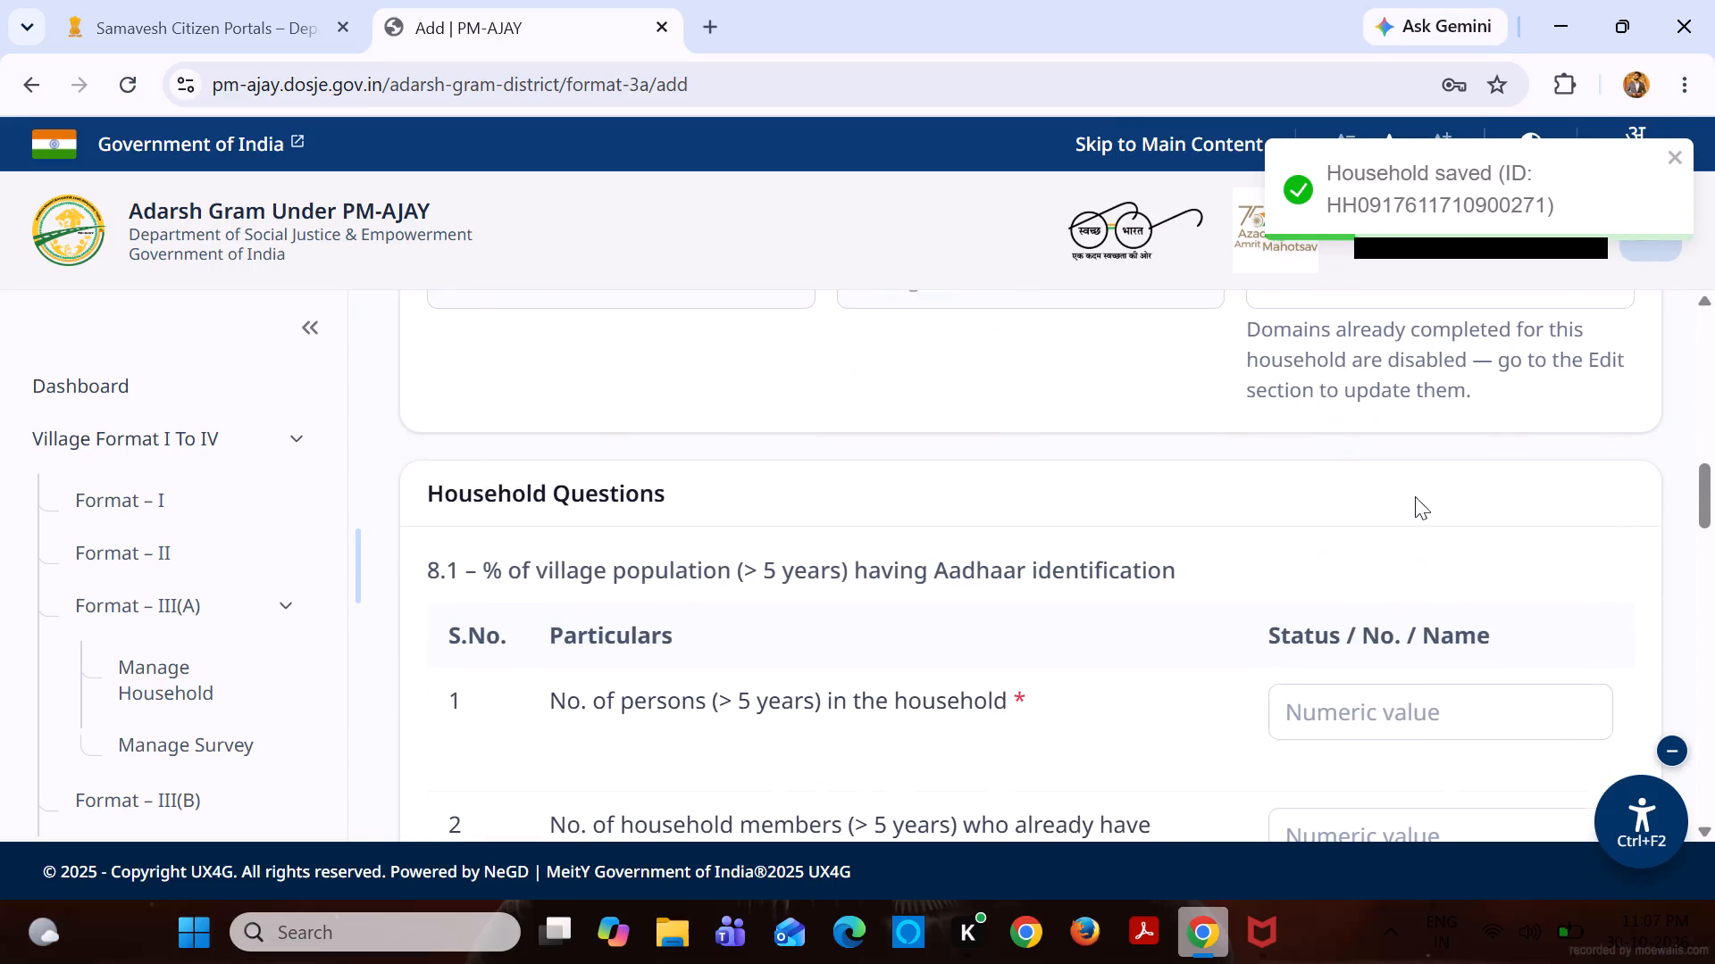
click(1426, 686)
scroll(1433, 645, down, 1)
scroll(1433, 648, up, 2)
scroll(1433, 648, down, 2)
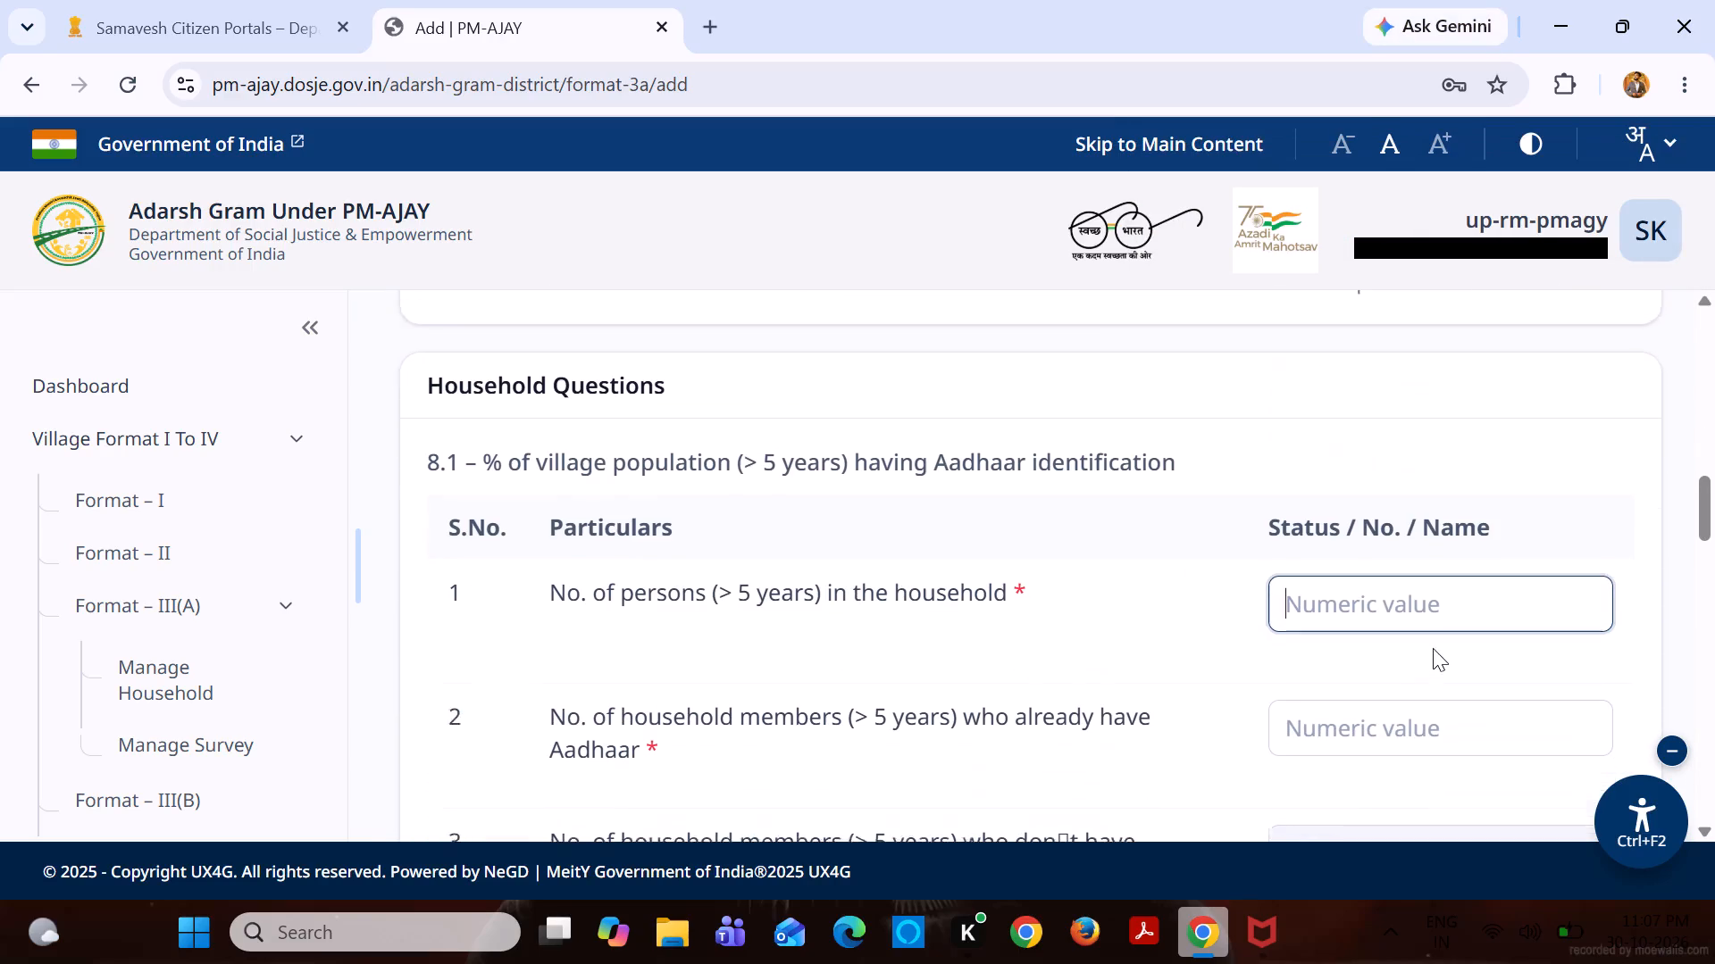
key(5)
click(1364, 683)
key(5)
scroll(1365, 686, down, 2)
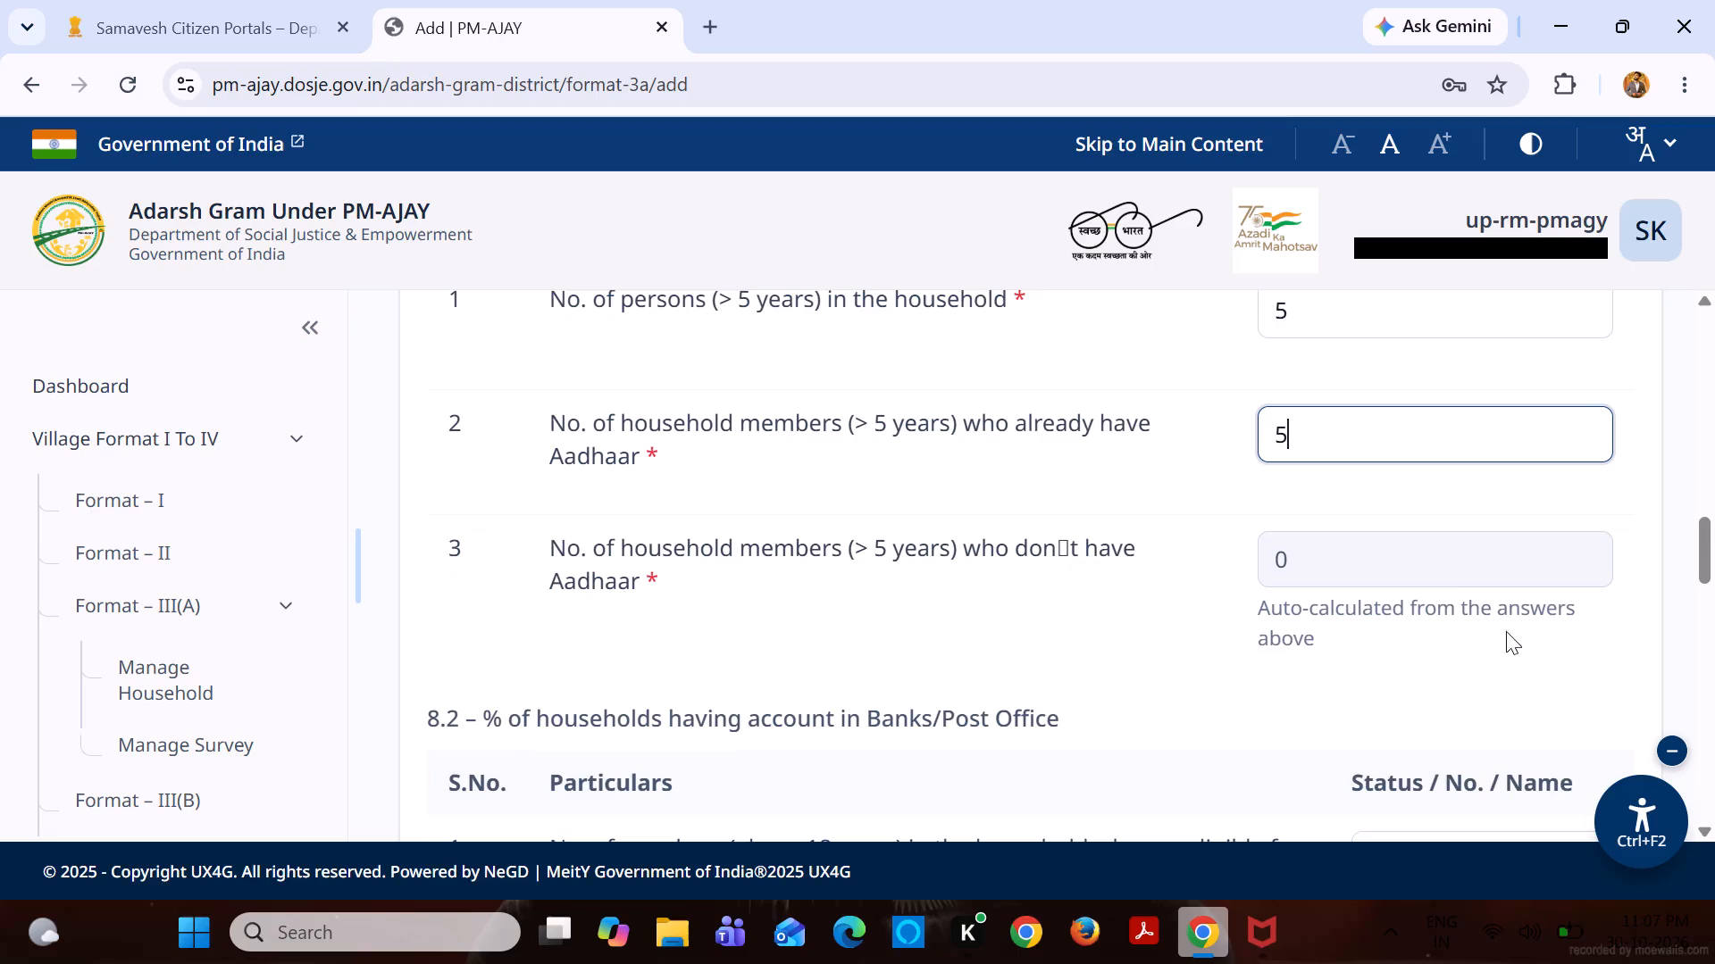
Enter 2 for each of the first two bank/post office account questions under 8.2.
scroll(1429, 753, down, 2)
click(1450, 567)
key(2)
scroll(1449, 599, down, 1)
click(1460, 585)
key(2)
Enter 0 members eligible for Suraksha Bima Yojana (8.3) and Jeevan Jyoti Bima Yojana (8.4), and submit the Financial Inclusion domain.
scroll(1460, 600, down, 3)
click(1472, 642)
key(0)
middle_drag(1470, 627, 1470, 652)
scroll(1470, 644, down, 2)
click(1502, 605)
scroll(1503, 605, down, 2)
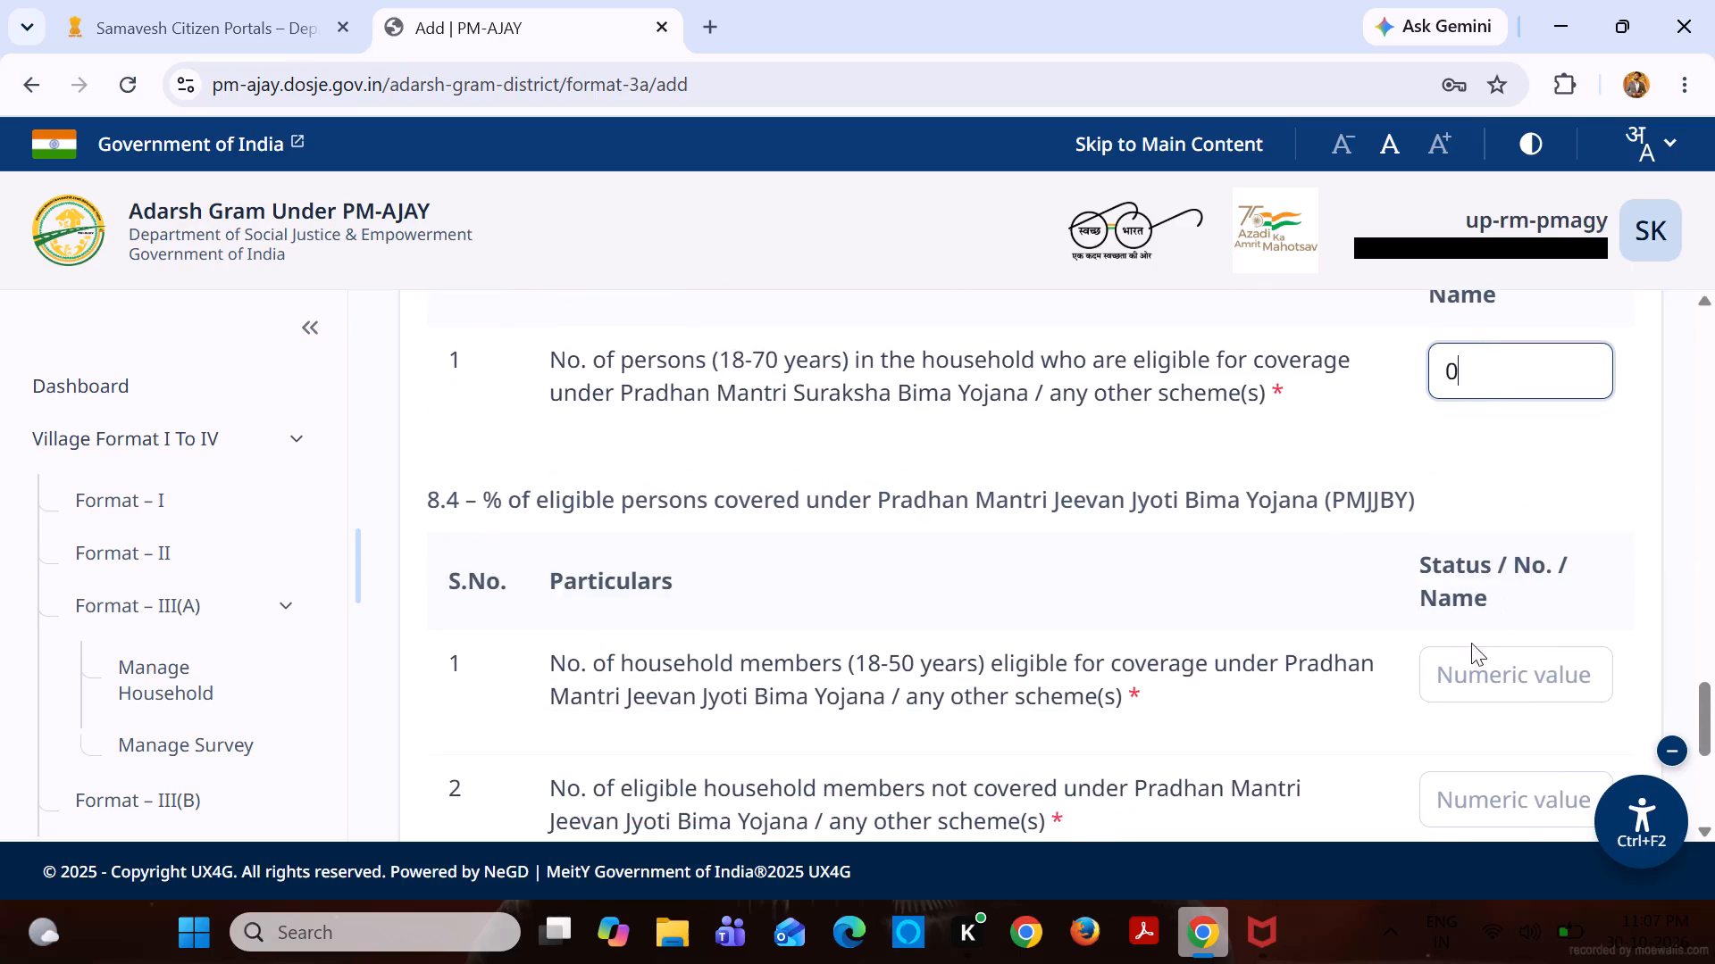
click(1468, 647)
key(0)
scroll(1484, 672, down, 2)
click(1535, 674)
For 9 – Digitization, enter 0 household members eligible for PMGDISHA training under 9.3 and submit the domain.
click(1499, 431)
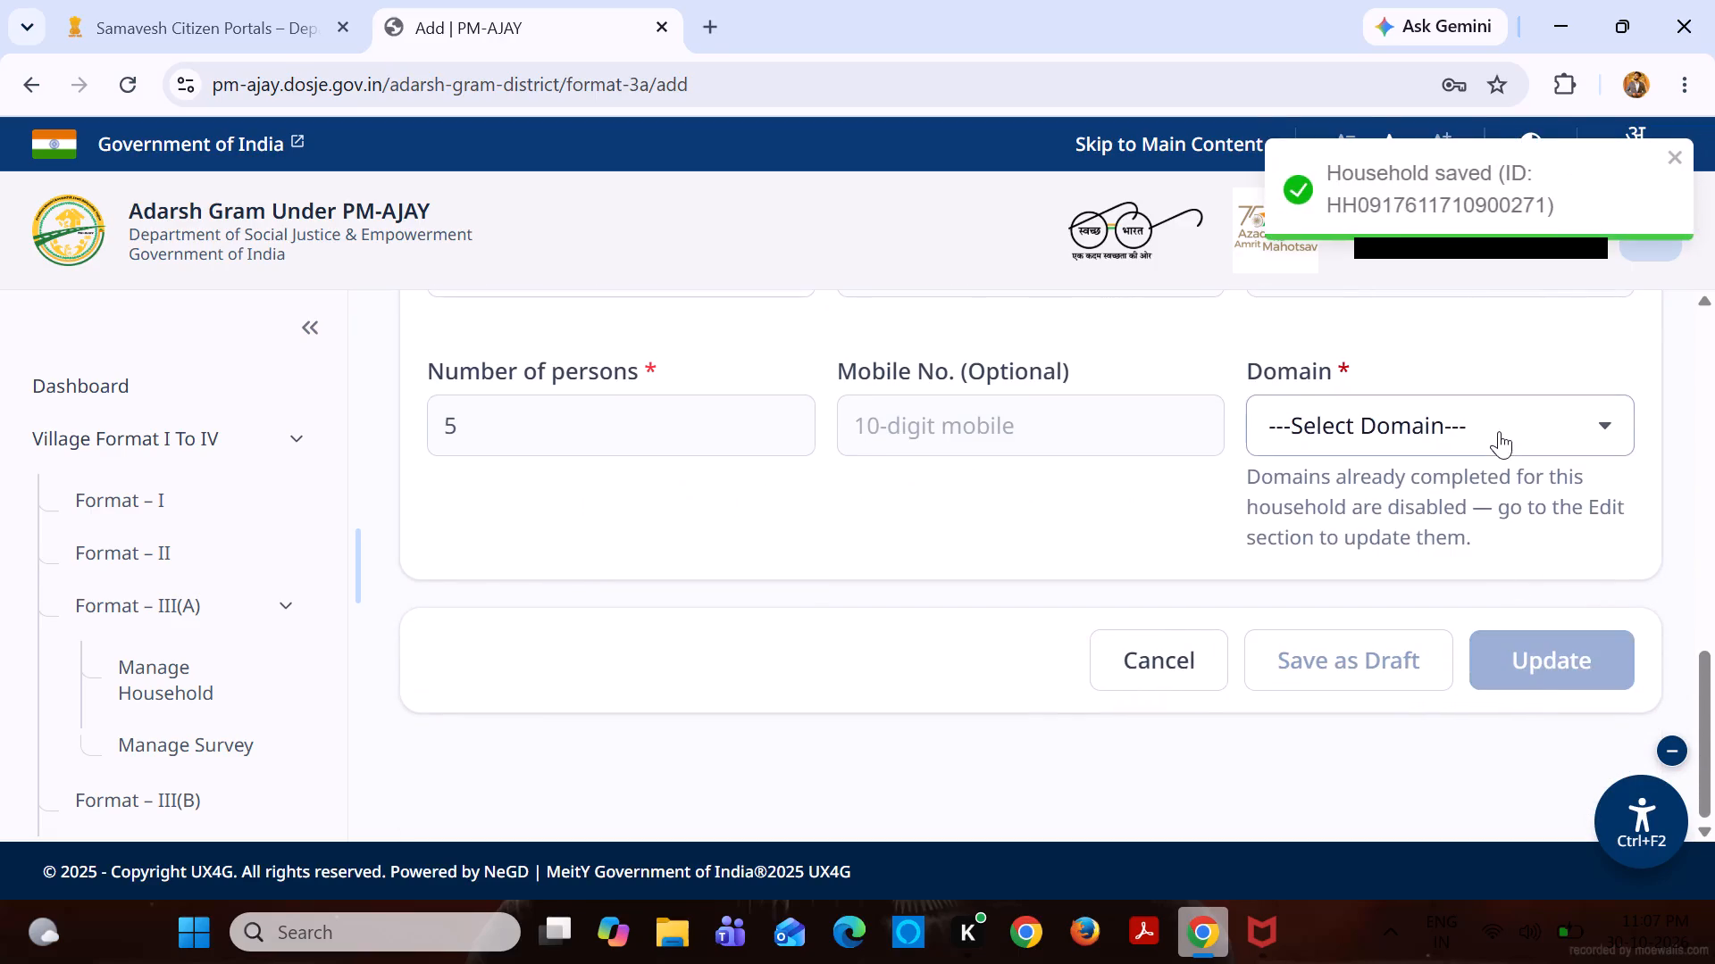
scroll(1463, 592, down, 4)
click(1351, 740)
scroll(1359, 717, down, 2)
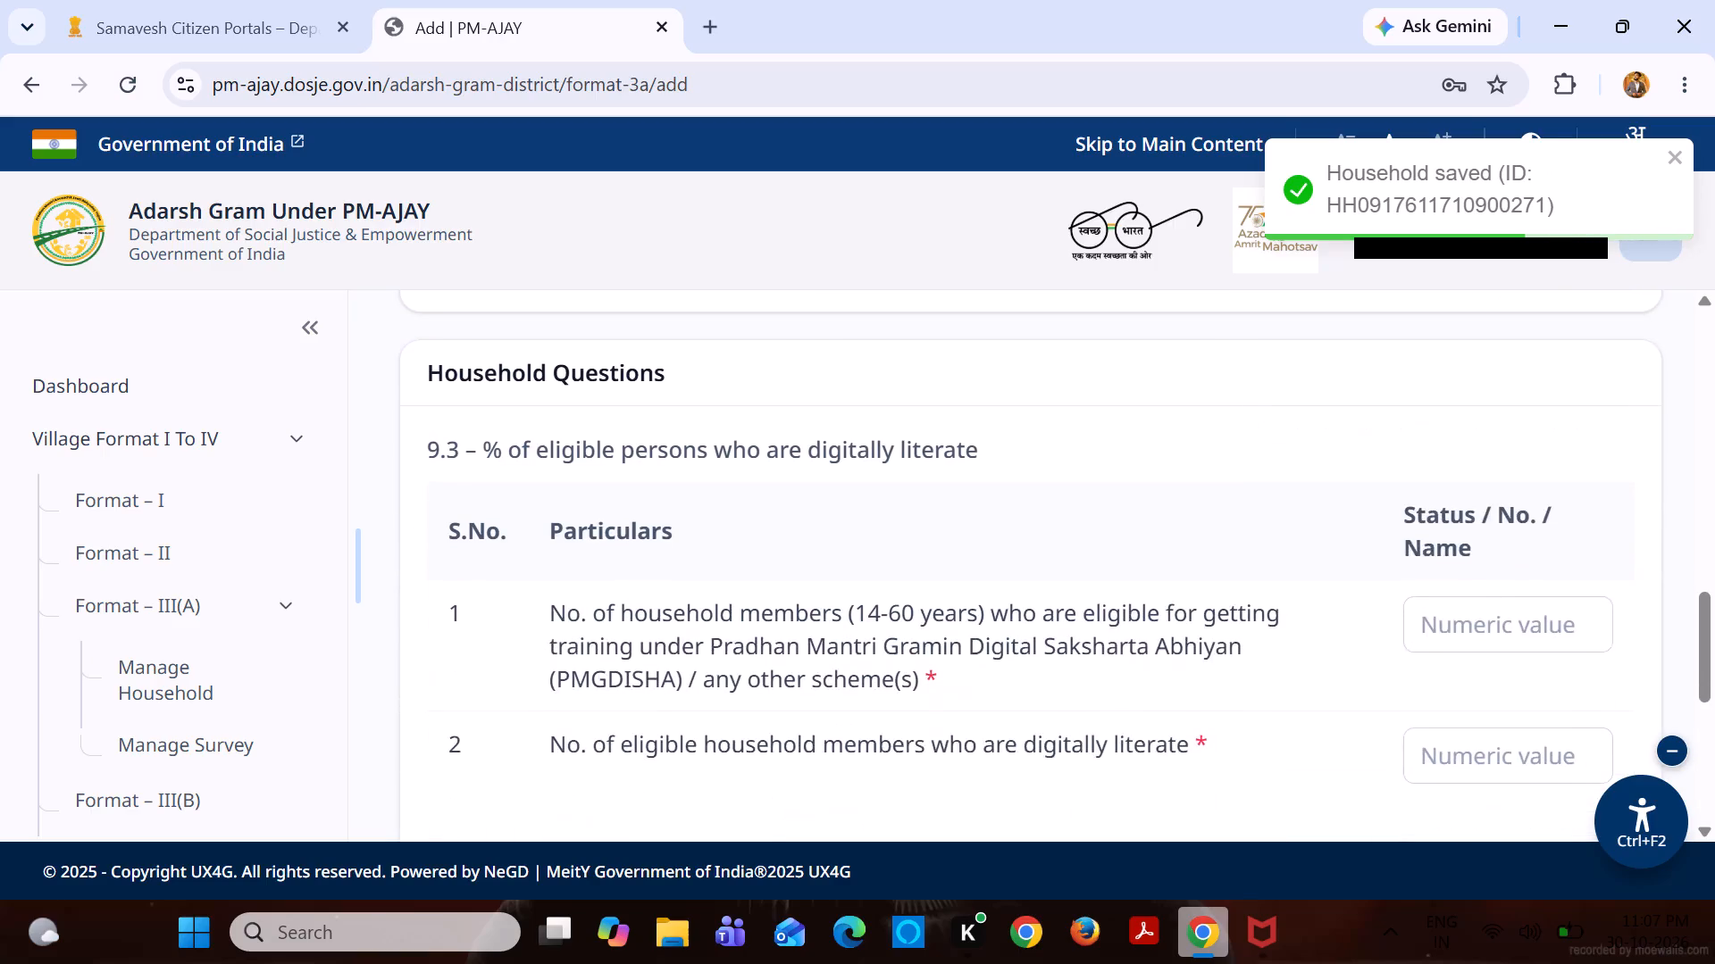
click(1531, 617)
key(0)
scroll(1531, 614, down, 2)
click(1557, 661)
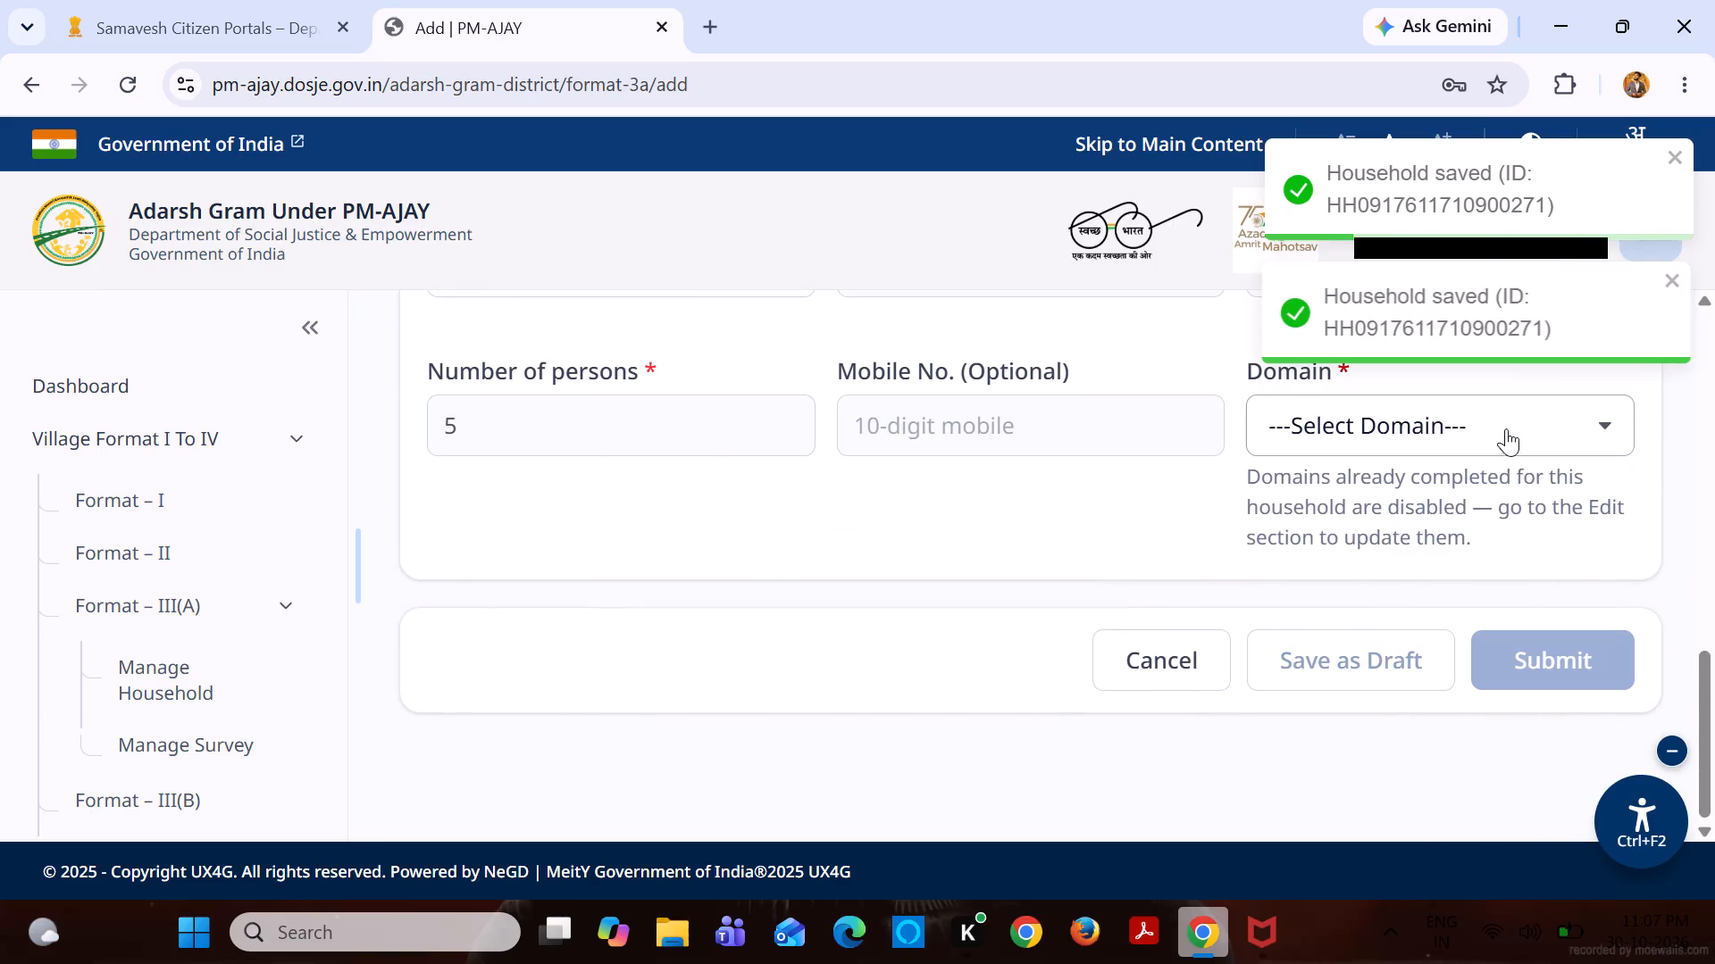
For 10 – Livelihood and Skill Development, enter 0 youth eligible for skill training and bank linked loans, answer Yes to SHG membership, and submit.
click(1506, 428)
scroll(1485, 584, down, 4)
drag(1357, 821, 1359, 810)
scroll(1486, 467, down, 3)
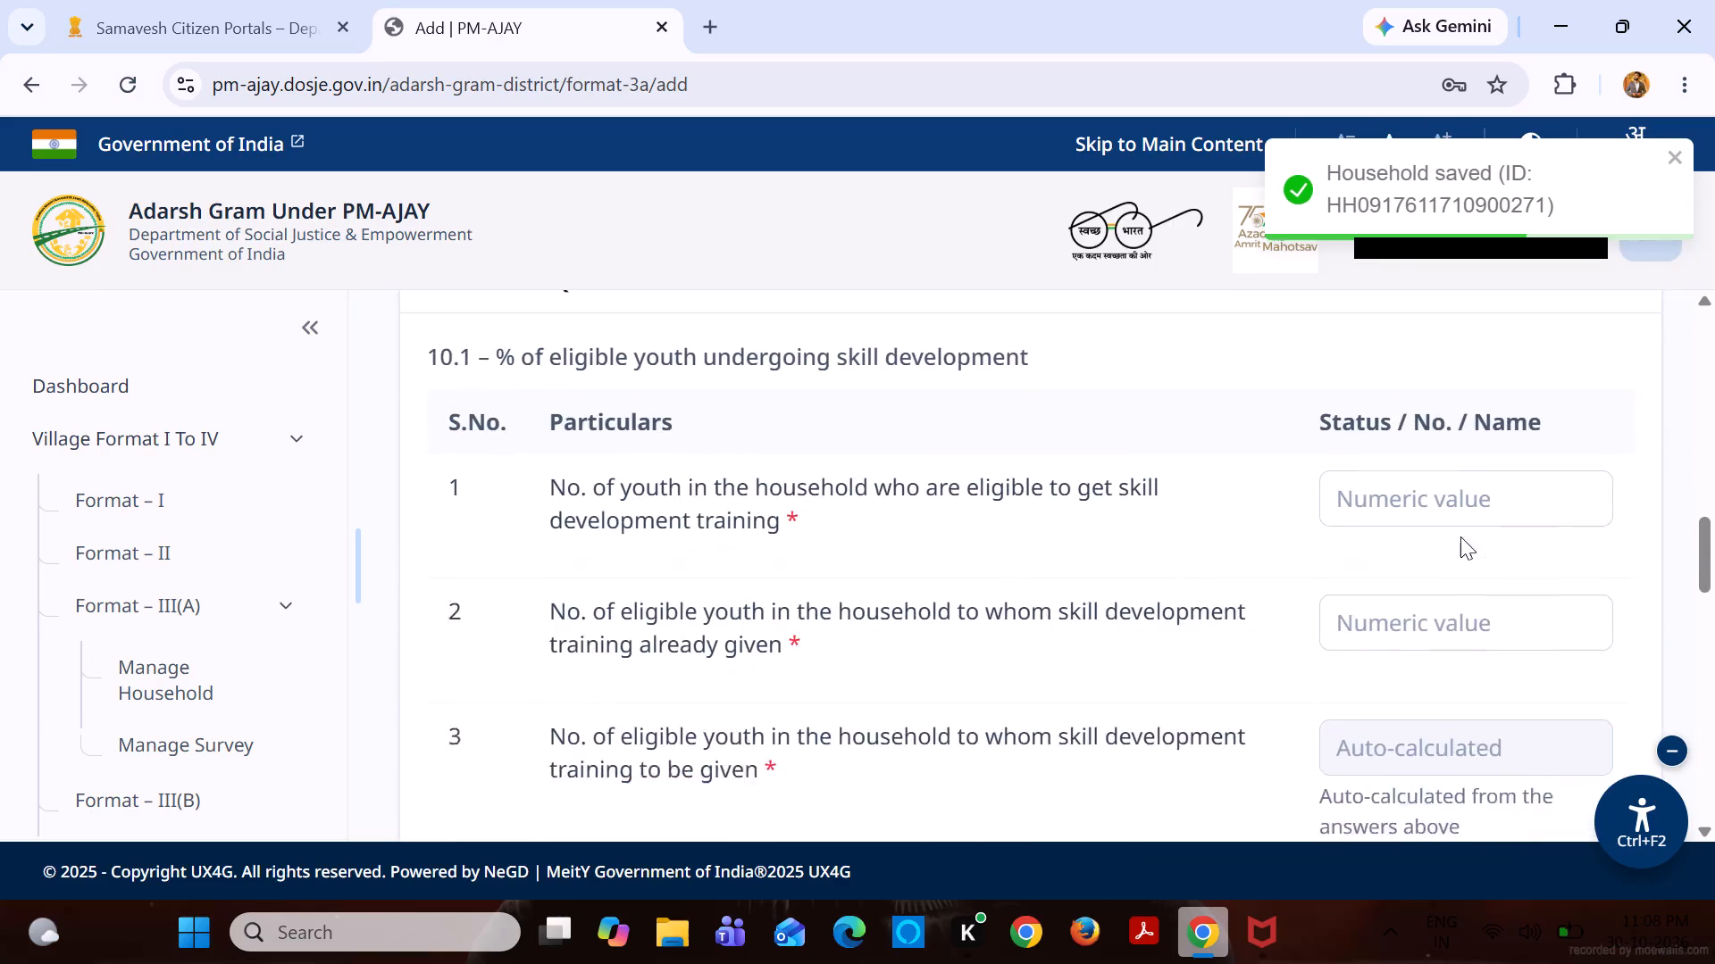
click(1451, 451)
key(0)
scroll(1456, 488, down, 3)
click(1458, 331)
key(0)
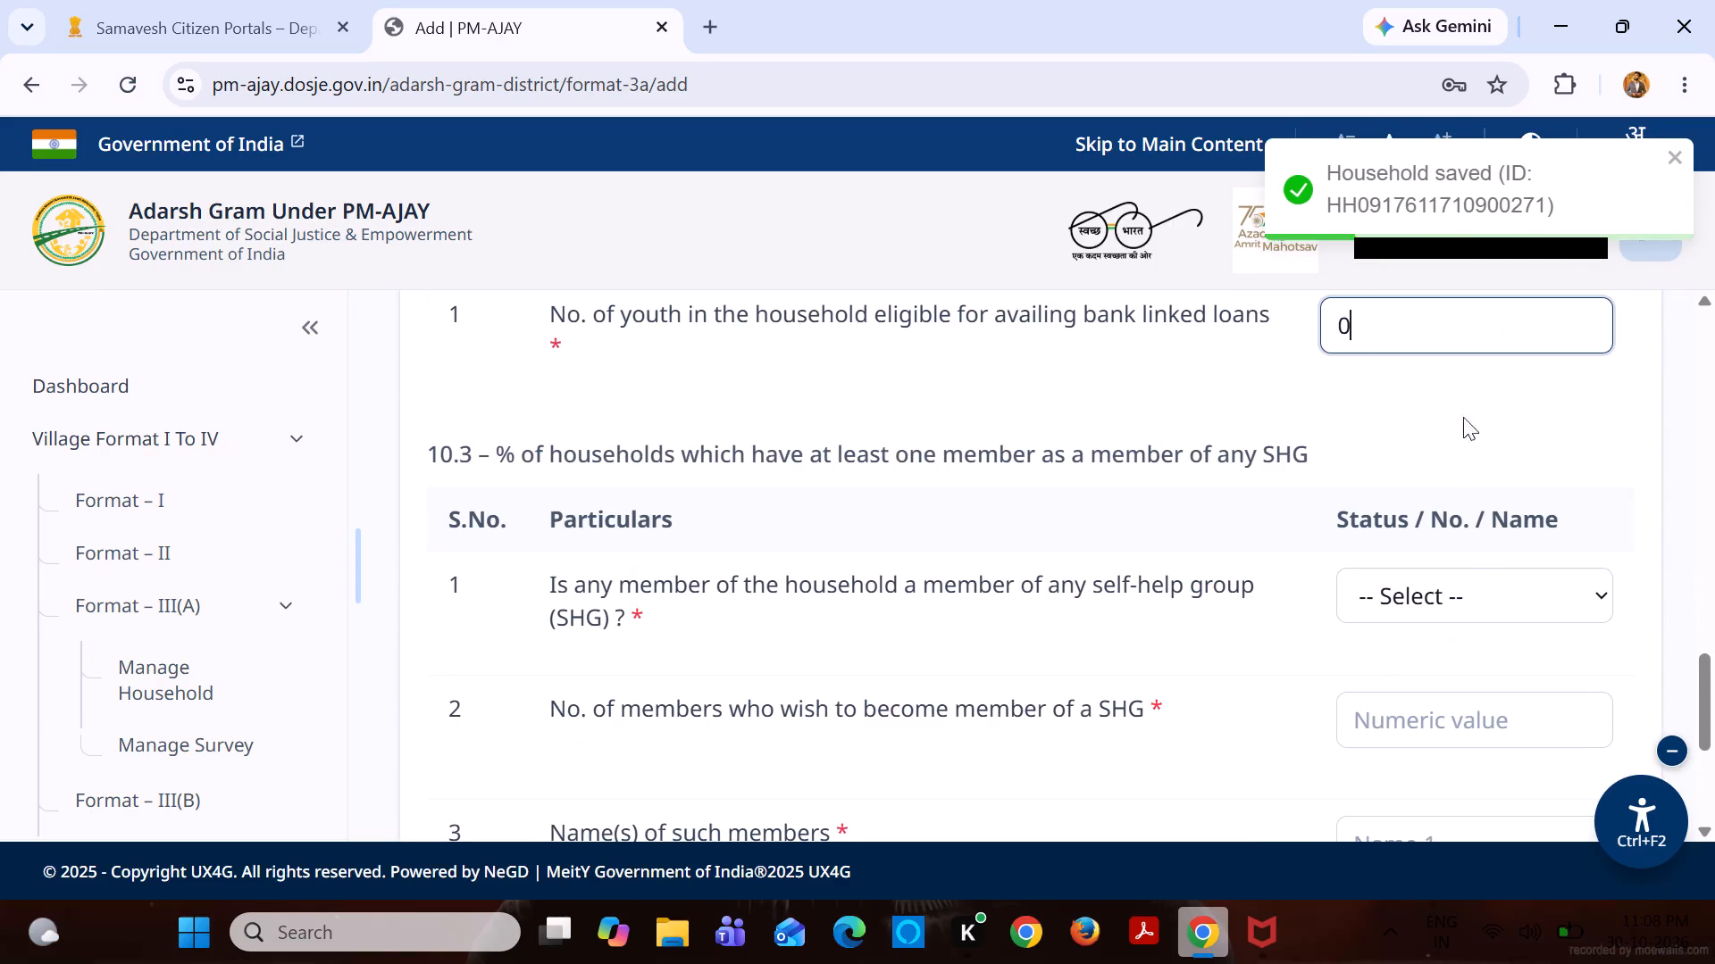
click(1437, 608)
click(1400, 692)
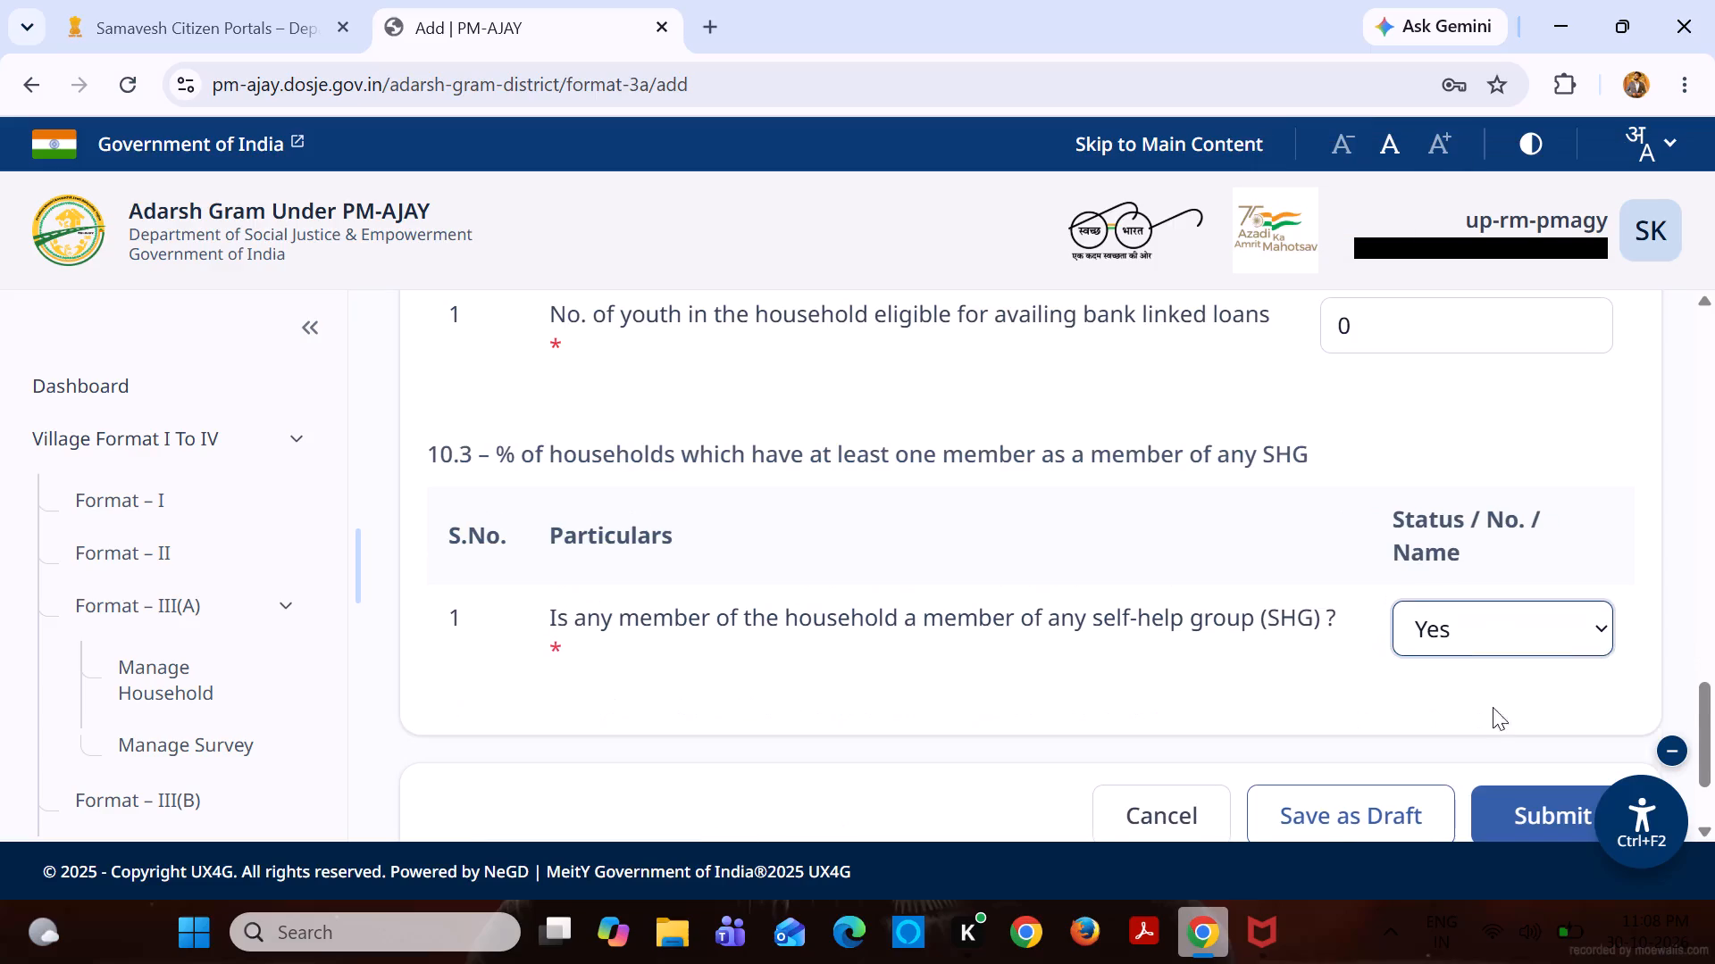
scroll(1493, 678, down, 2)
click(1543, 638)
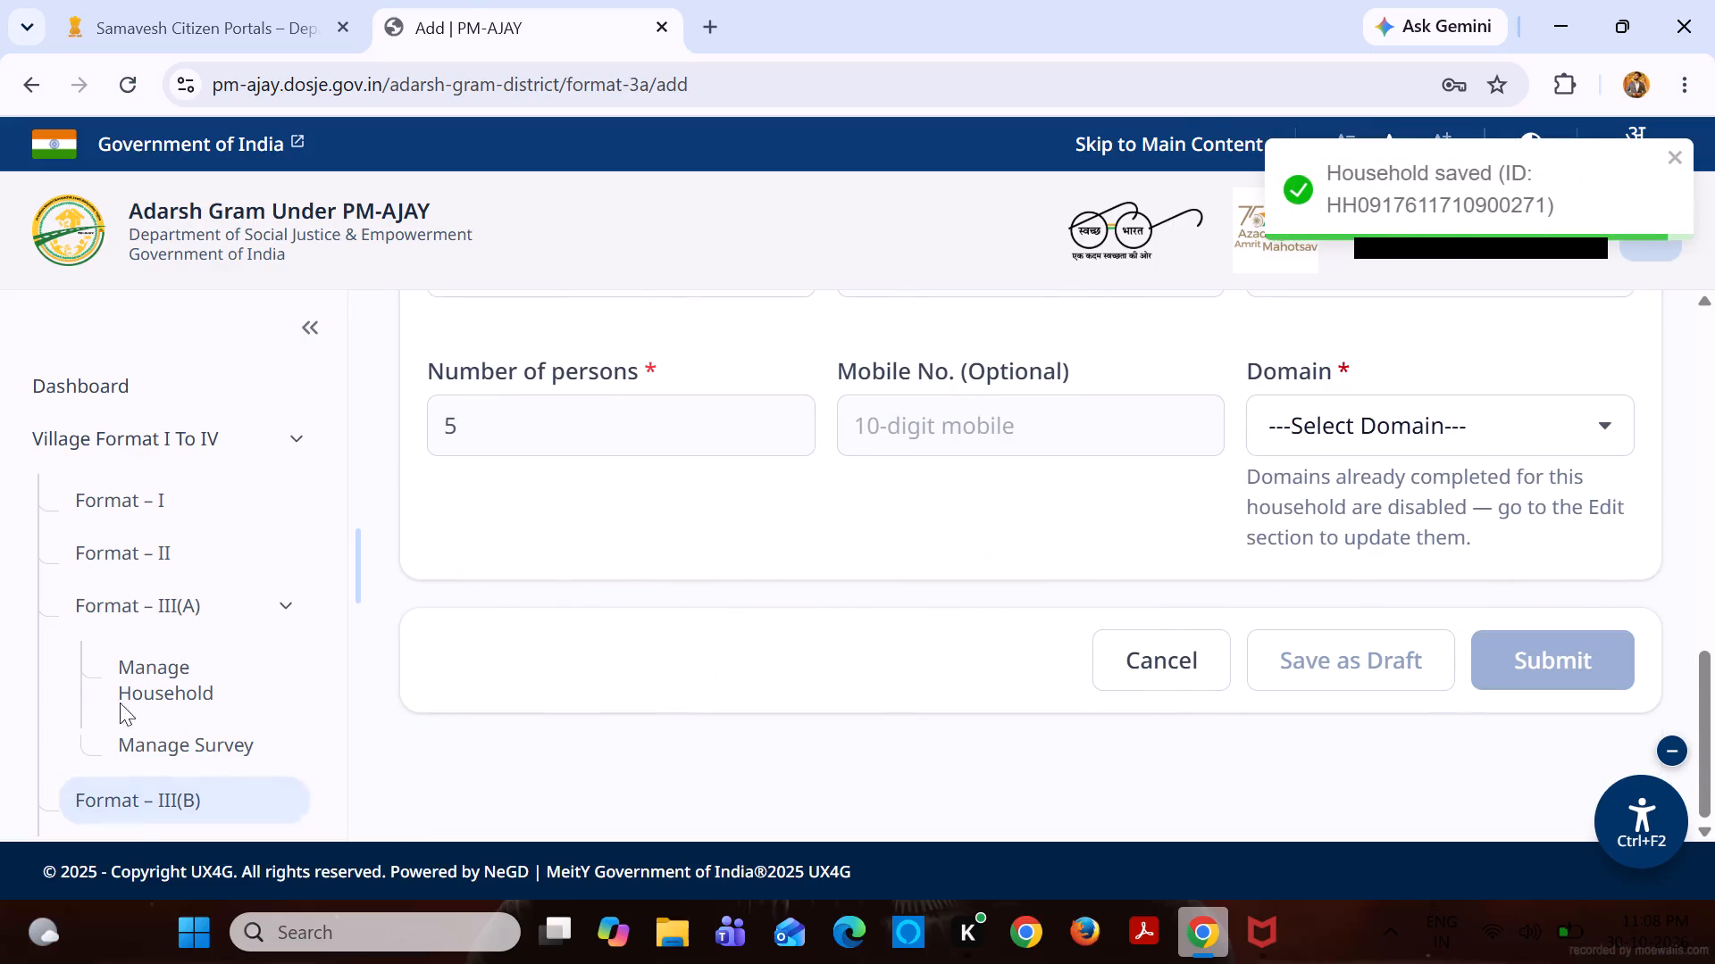
Start a new household with block Shahabad - 1488, Gram Panchayat Boodpur - 84740, village Boodpur - 117109 and category SC.
click(136, 681)
click(1196, 375)
click(1211, 298)
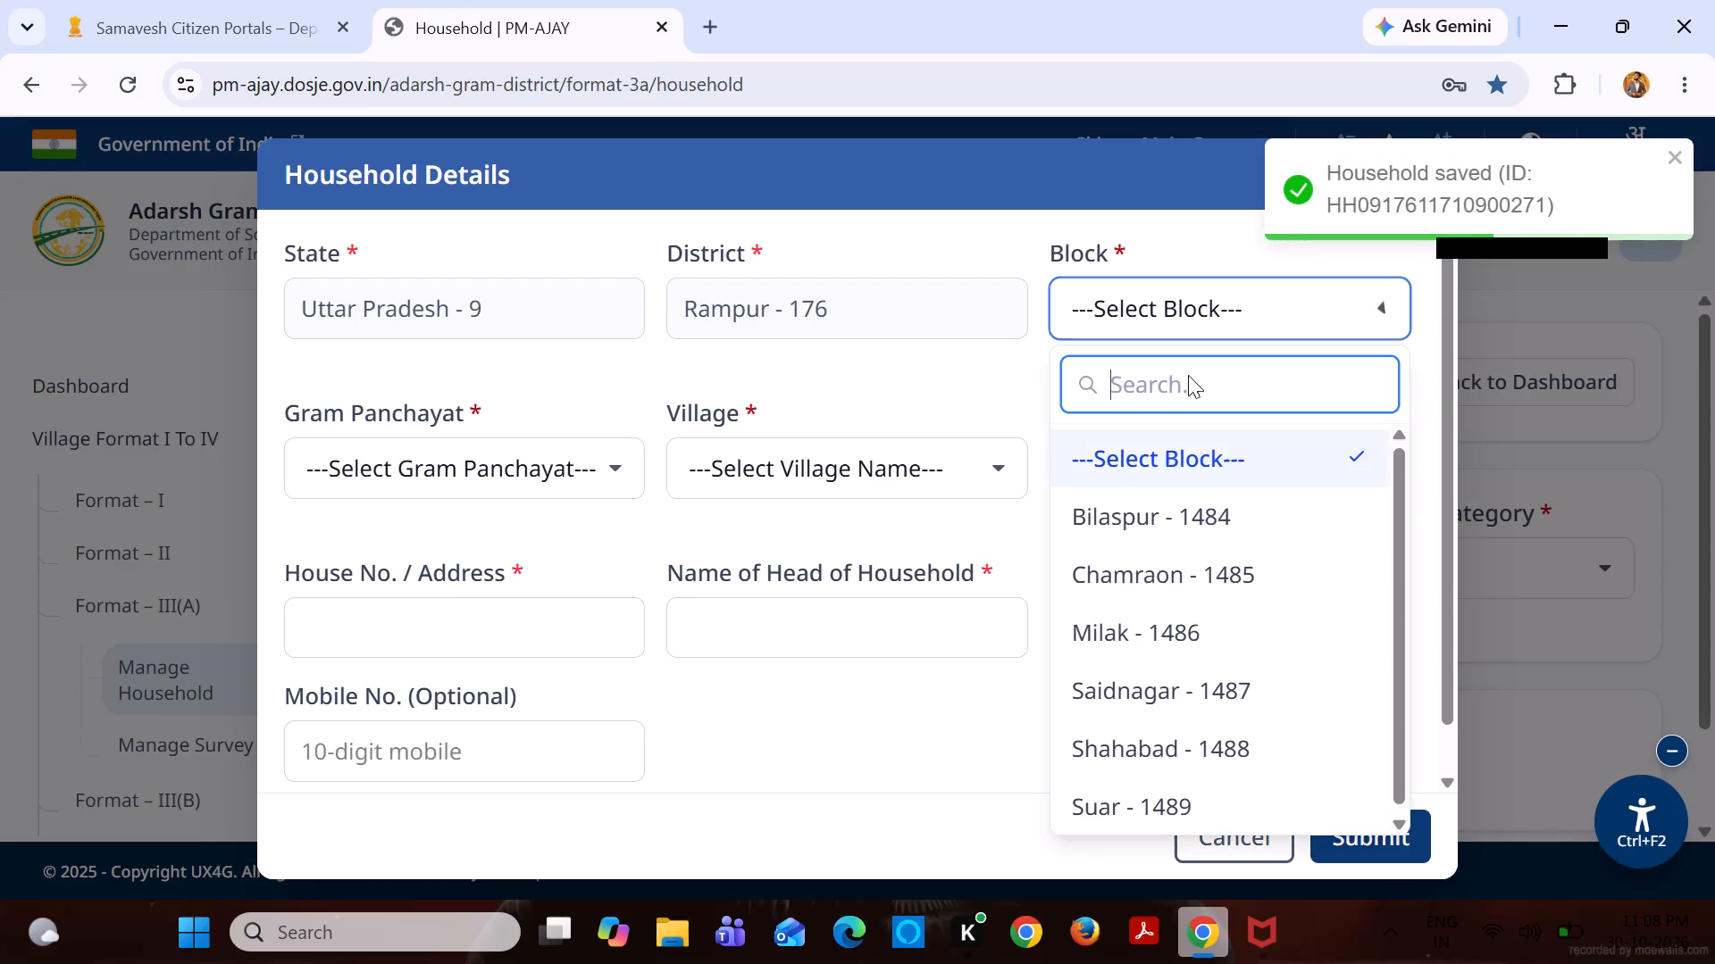
click(1099, 735)
click(512, 482)
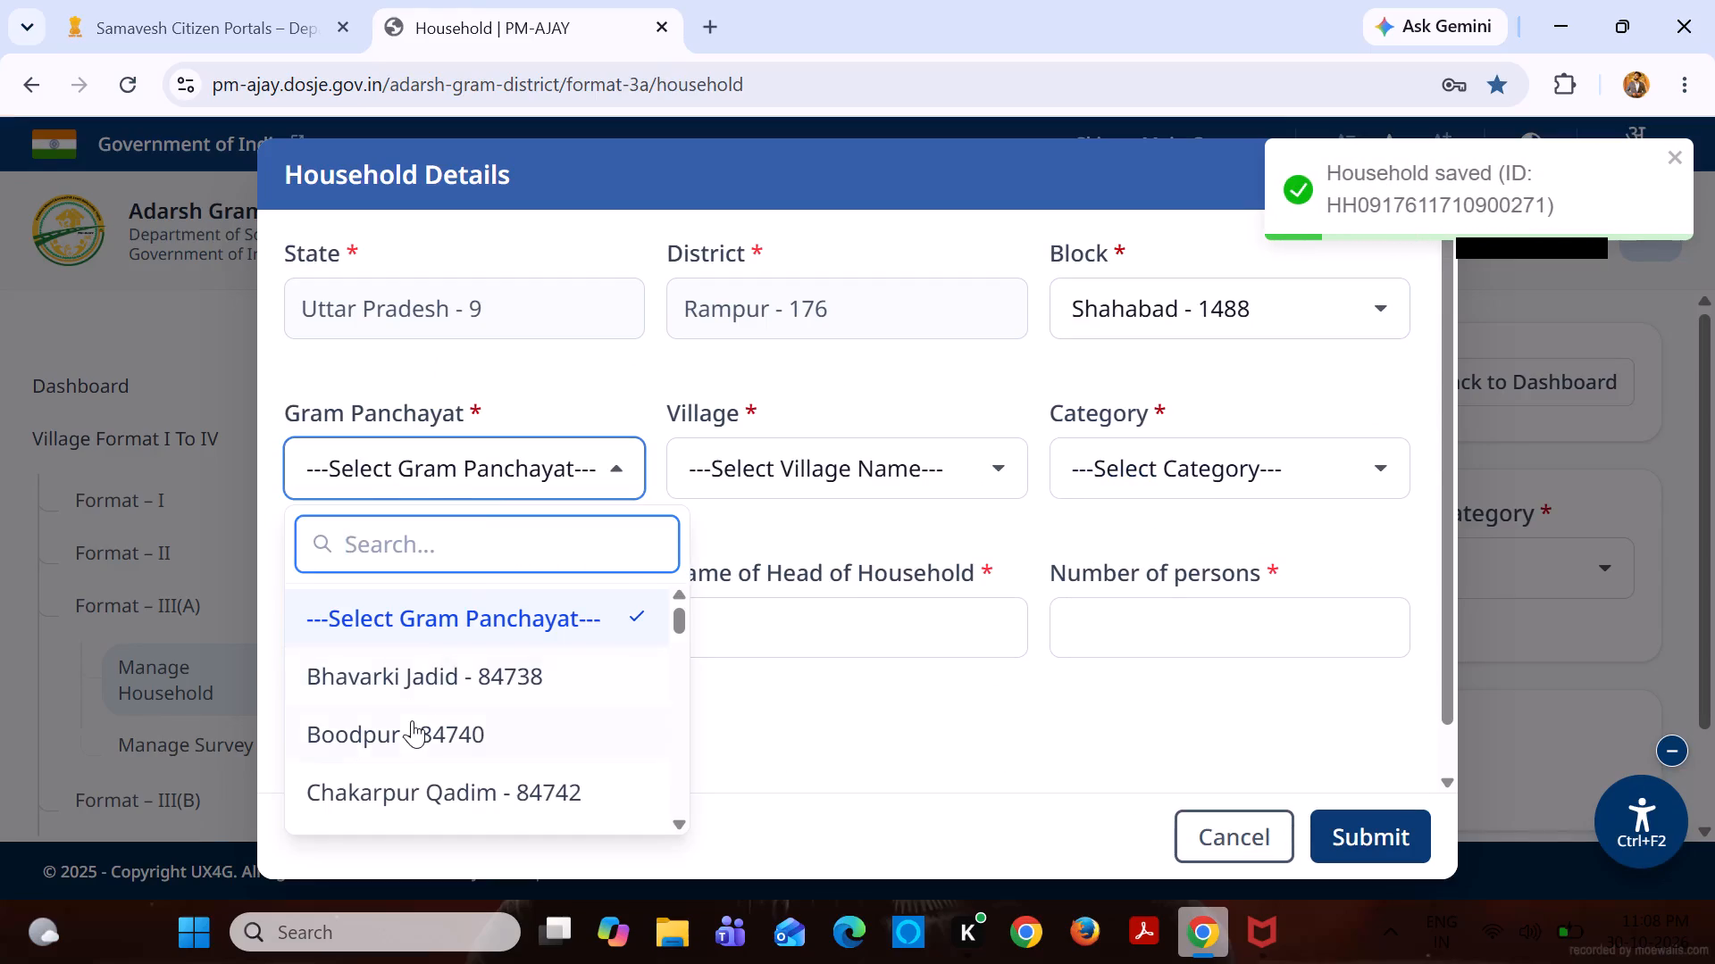
click(412, 720)
click(908, 440)
click(812, 611)
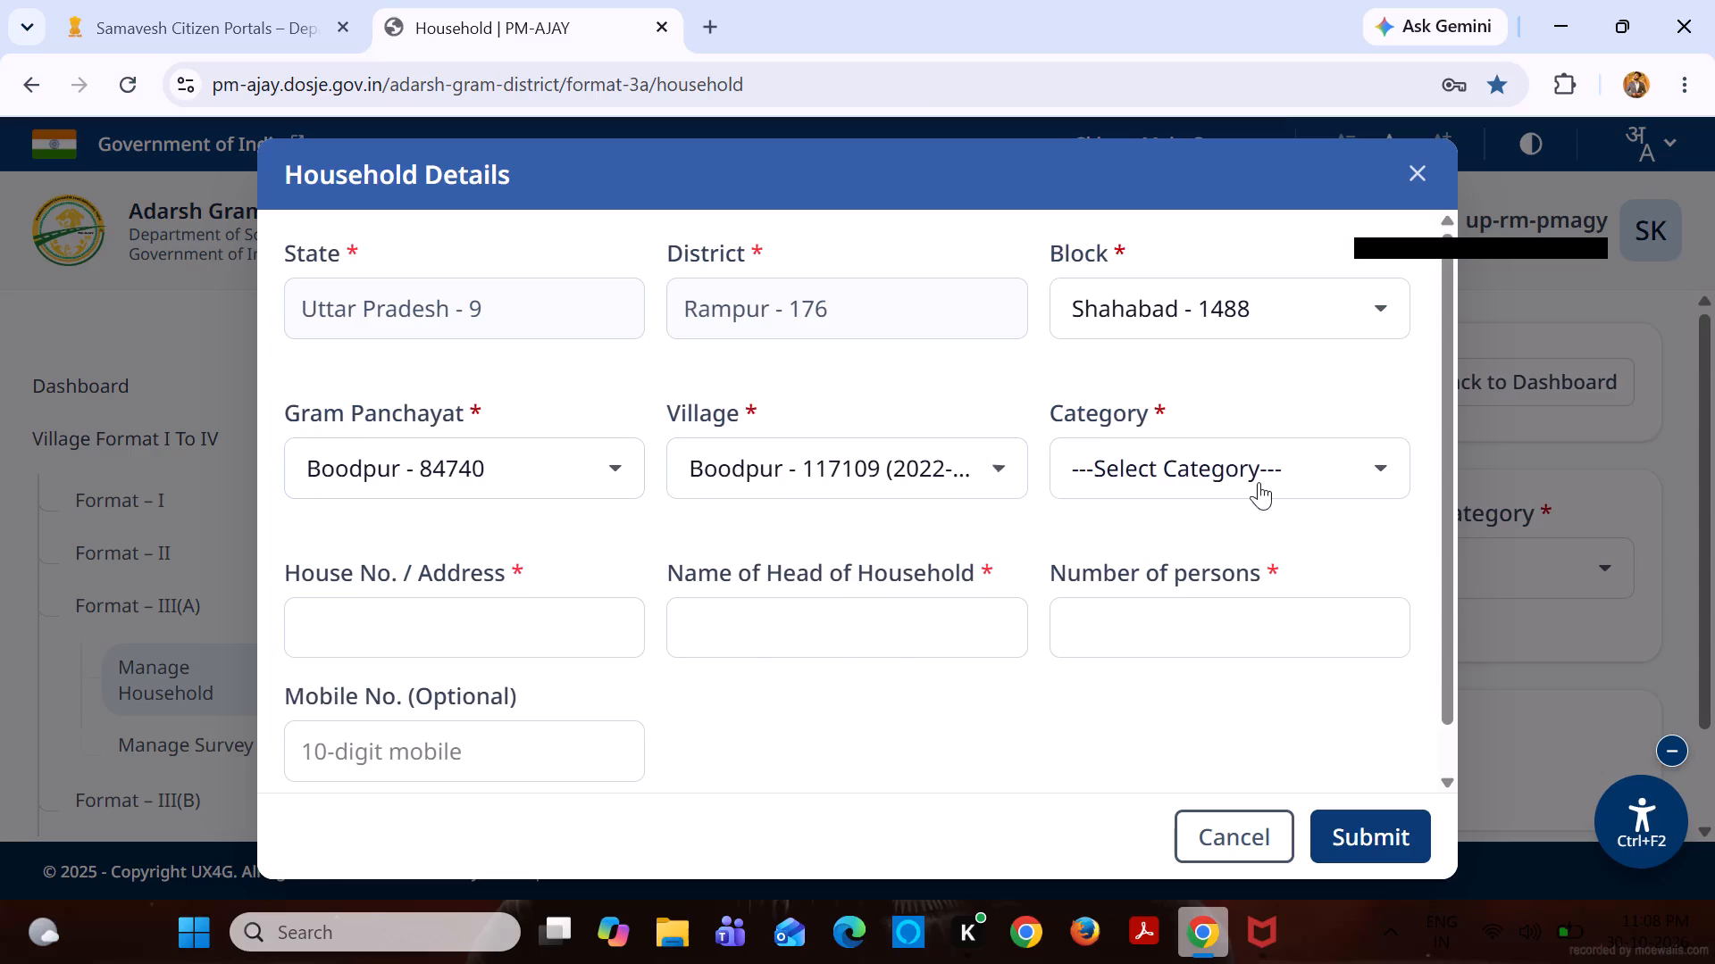
click(1303, 472)
drag(1143, 597, 1120, 597)
Enter house number 272, the name of the head of household and 4 persons, and submit the household details.
click(411, 631)
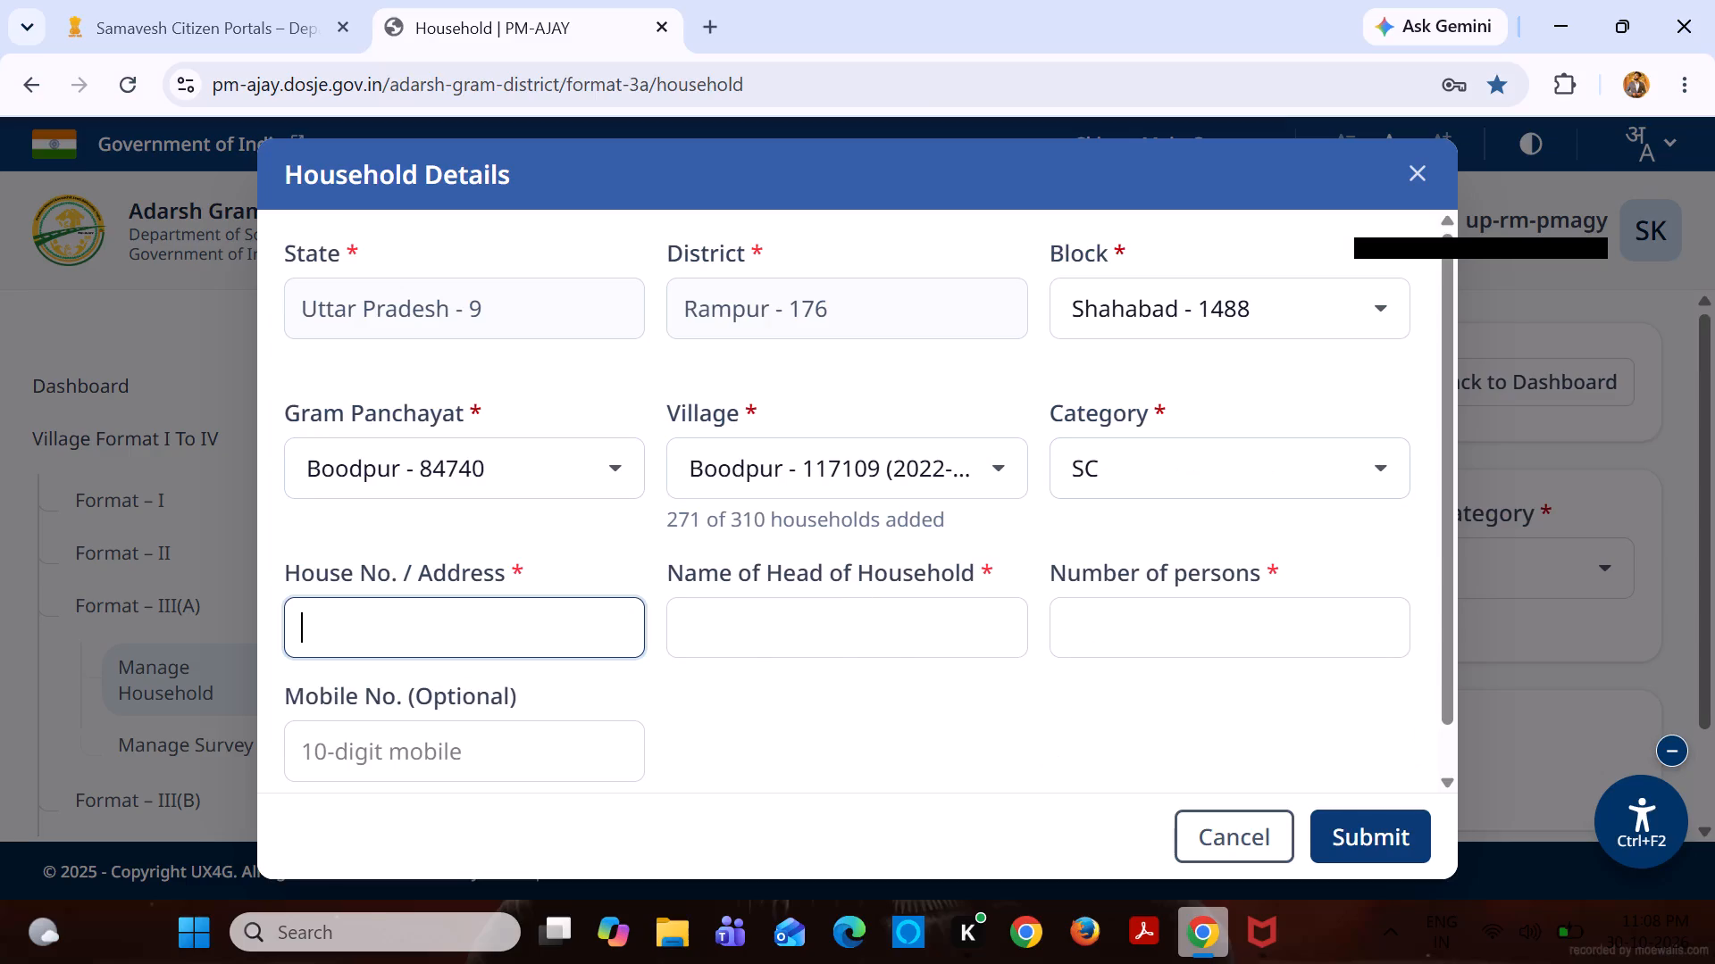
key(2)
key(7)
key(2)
click(706, 655)
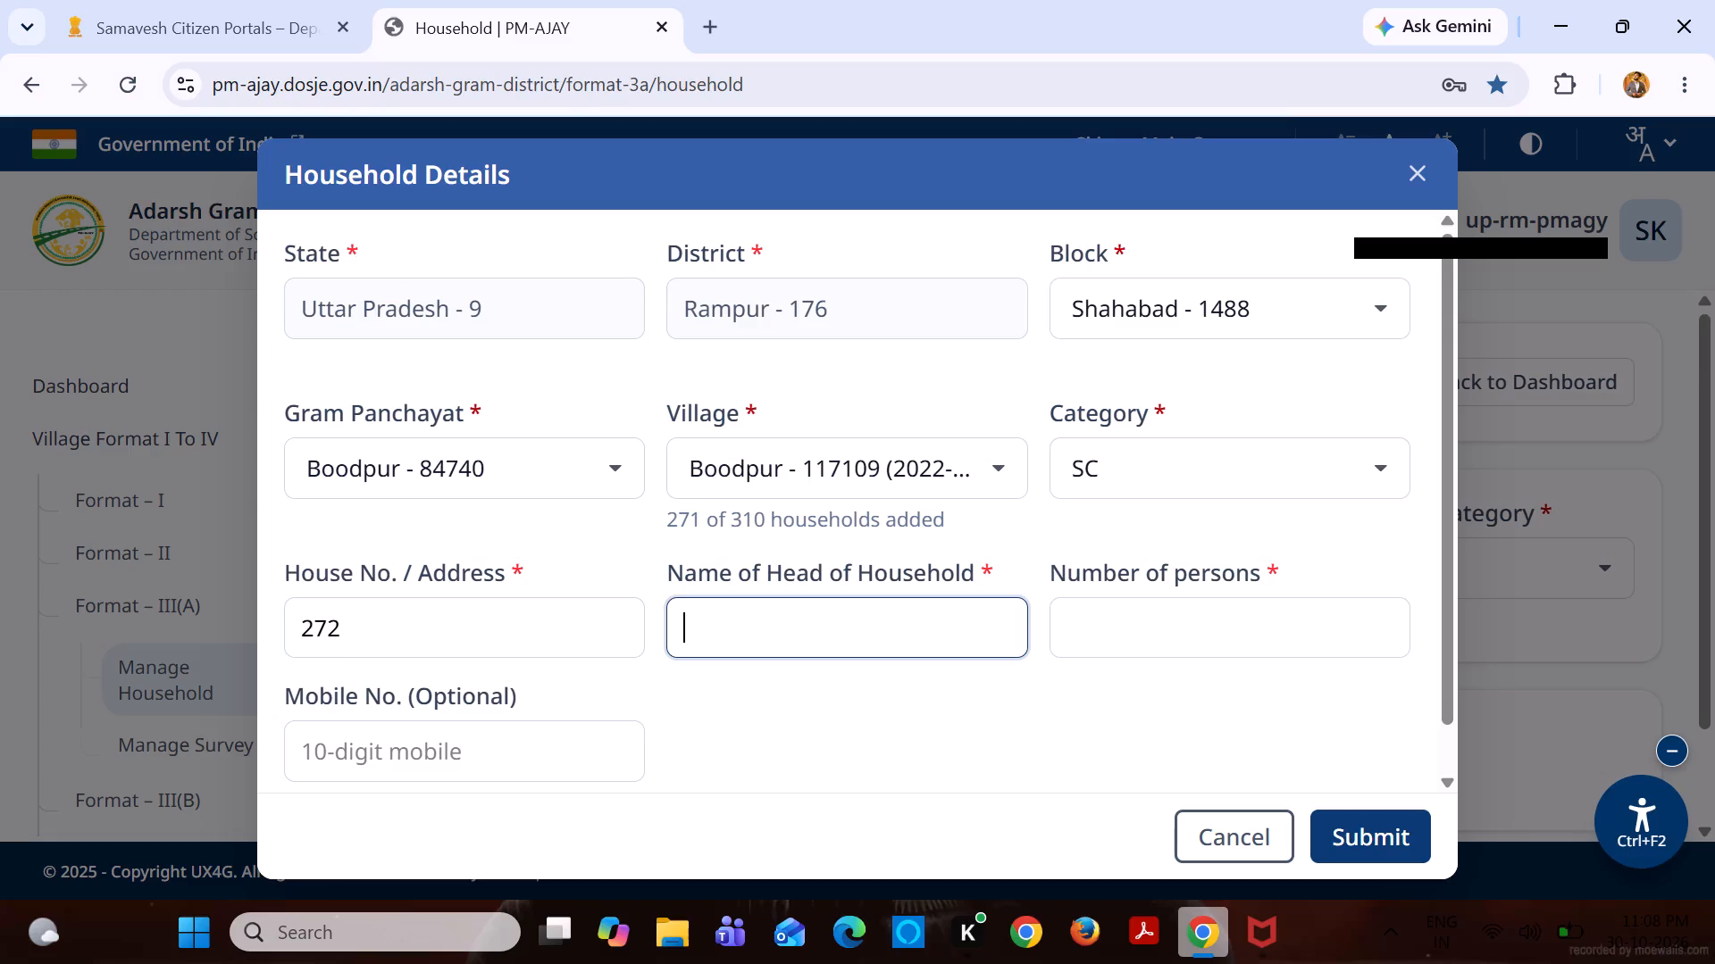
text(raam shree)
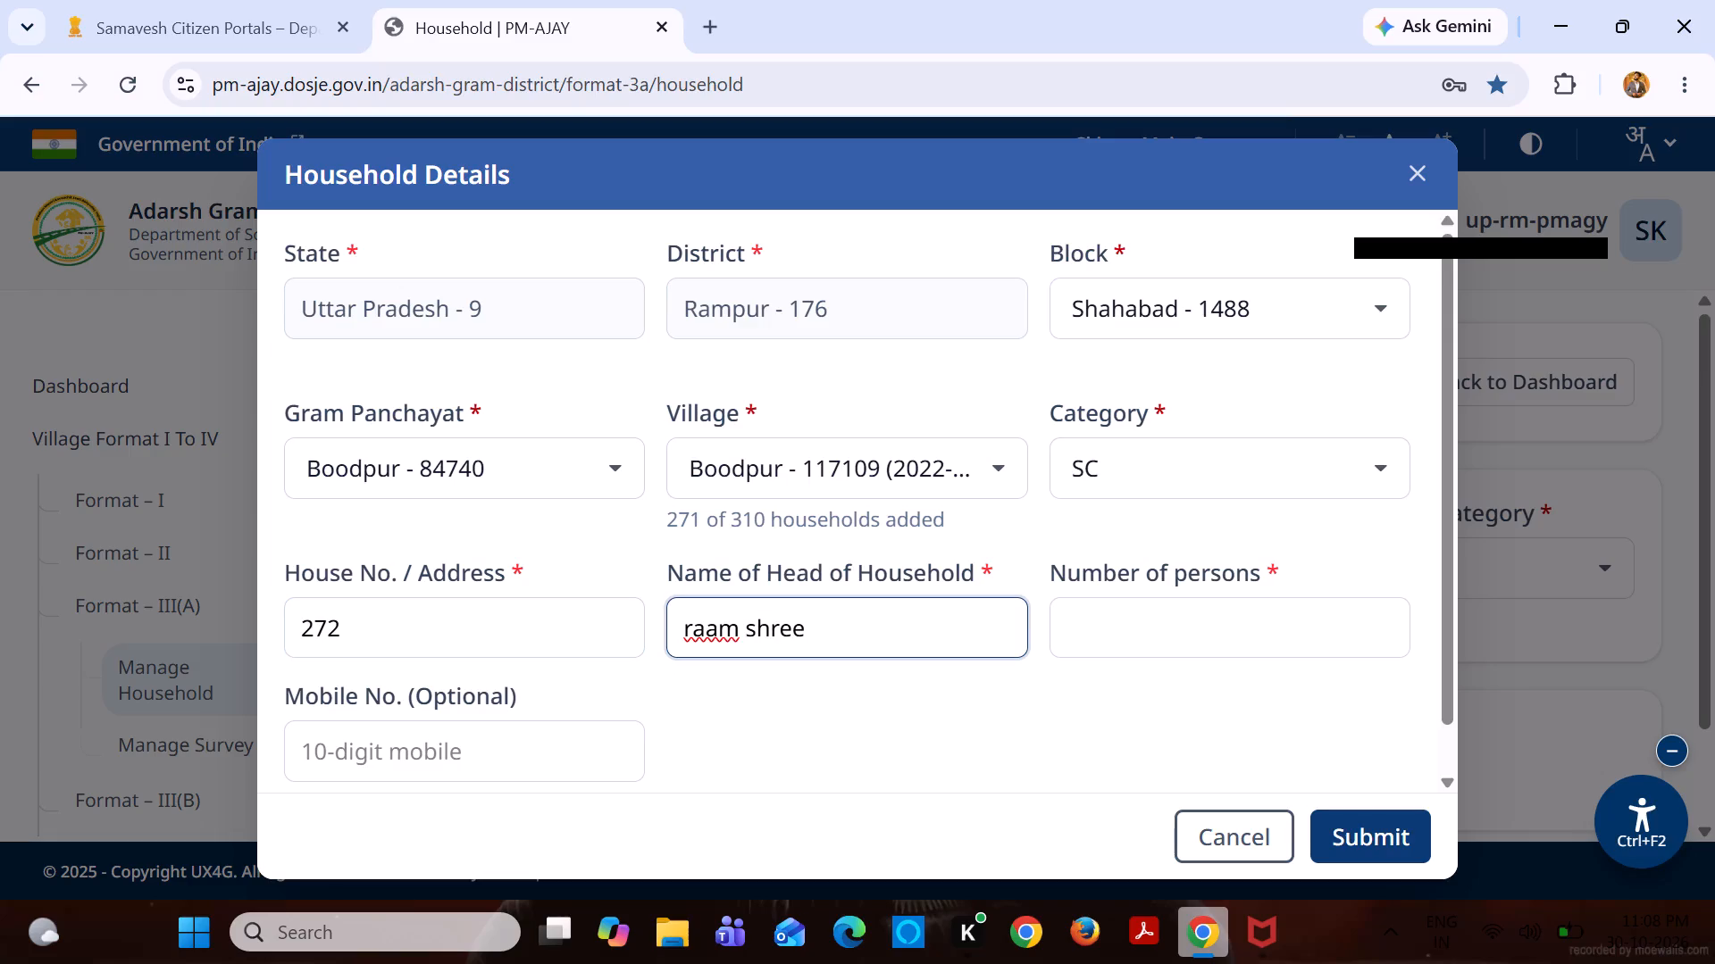
click(1047, 619)
drag(1047, 619, 1055, 617)
click(1081, 605)
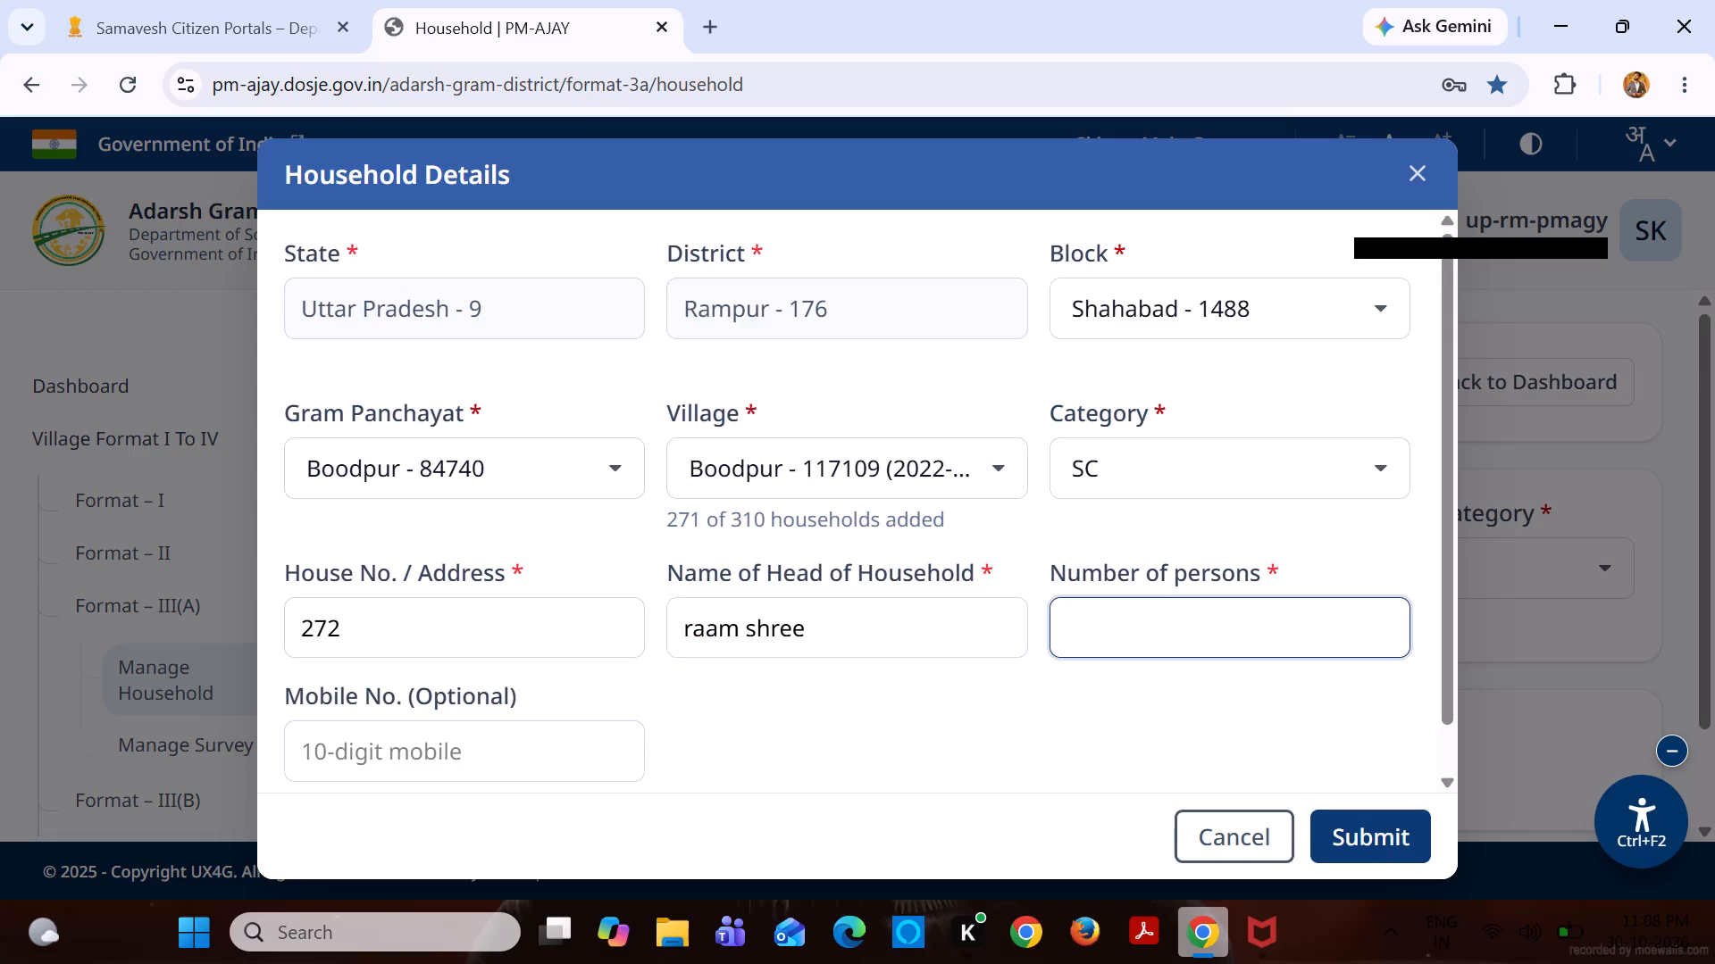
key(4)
click(1362, 835)
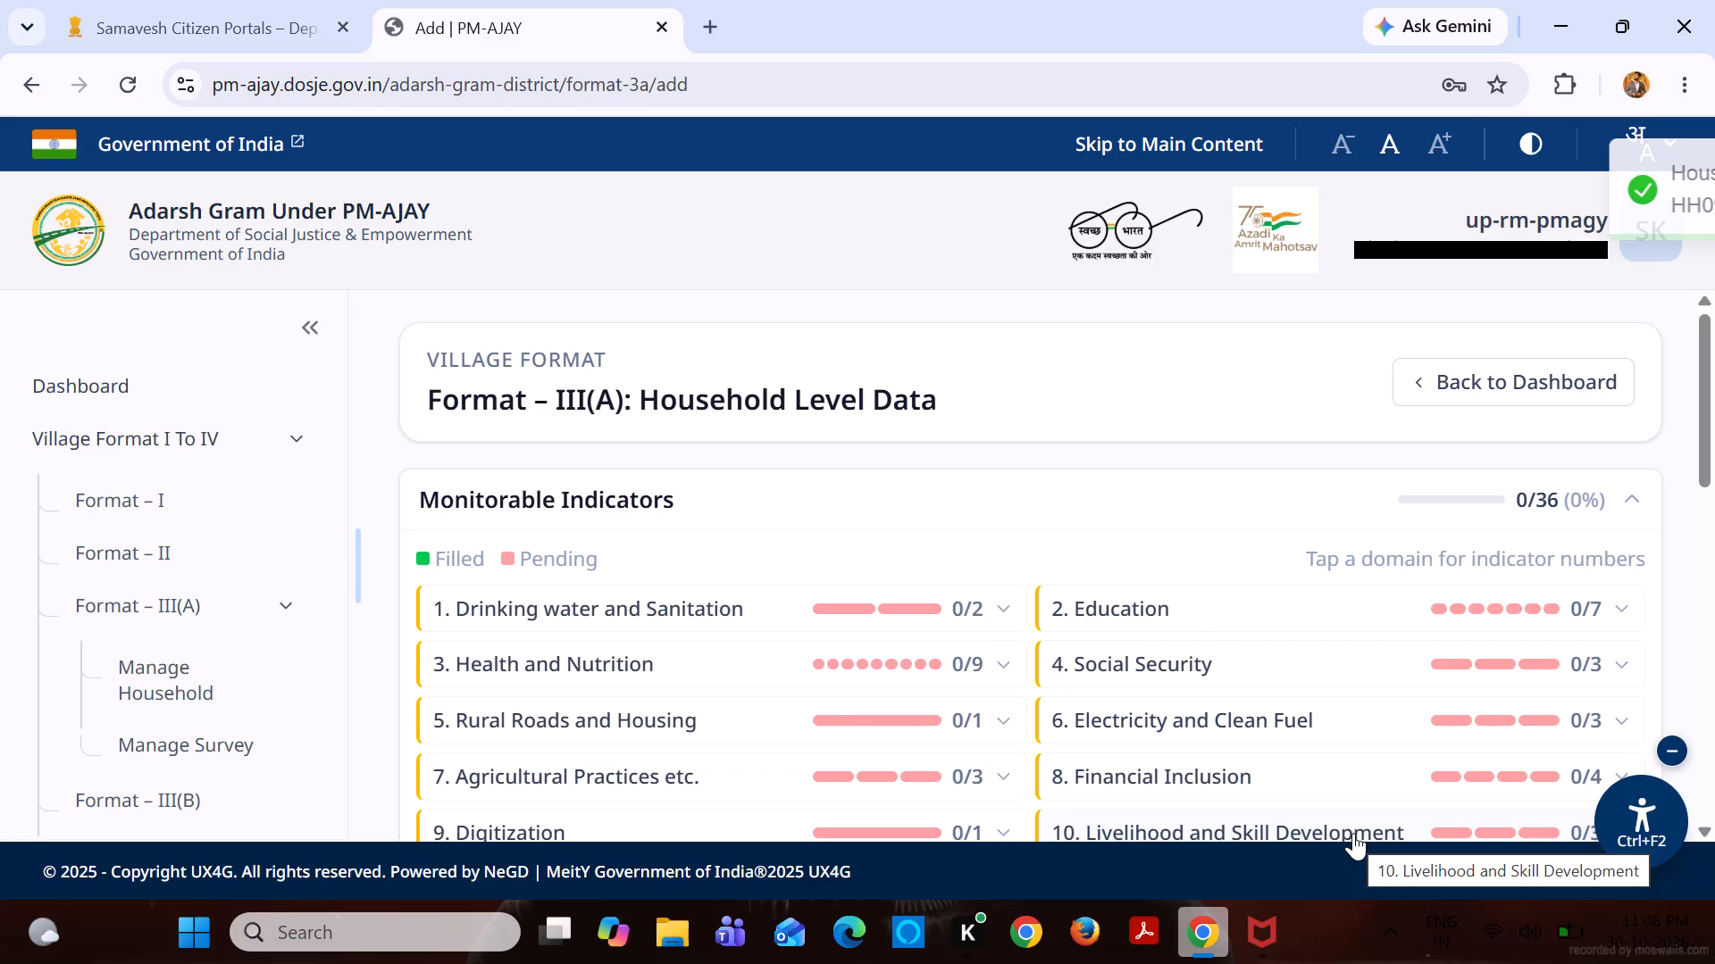
For 1 – Drinking water and Sanitation, answer Yes to having an IHHL and No to open defecation, and submit the domain.
scroll(1101, 656, down, 7)
scroll(1080, 768, up, 1)
scroll(1080, 774, down, 2)
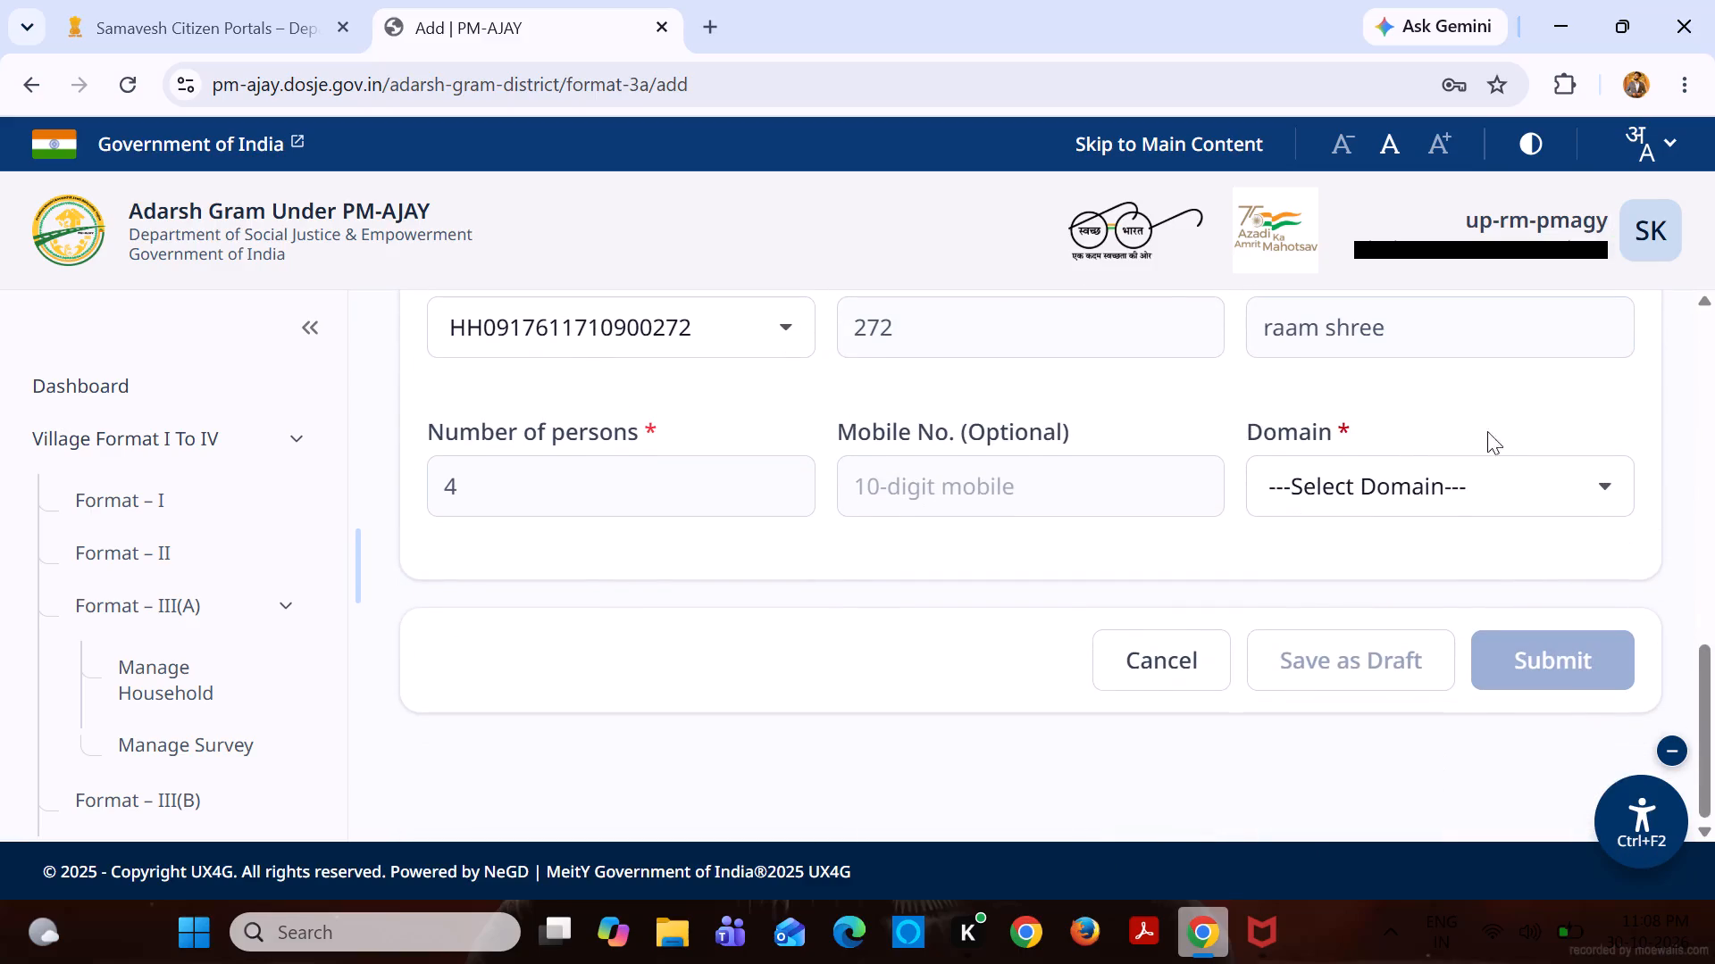
click(1501, 471)
click(1375, 263)
scroll(1453, 634, down, 4)
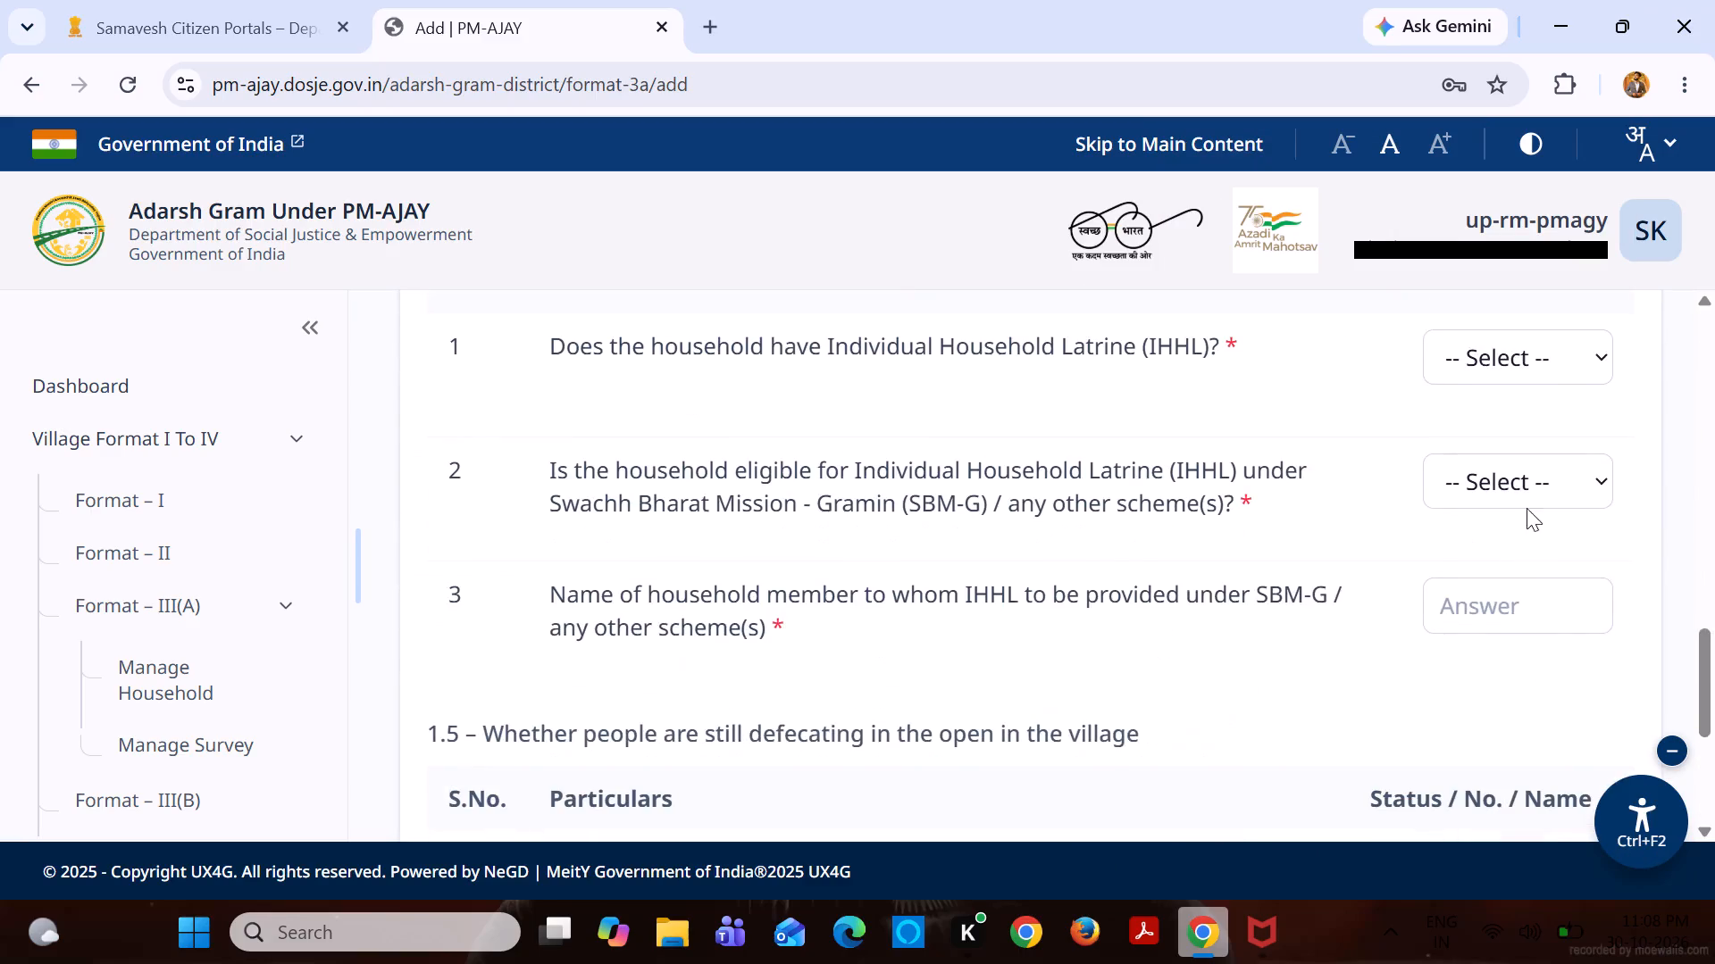
click(1507, 370)
click(1485, 437)
click(1544, 570)
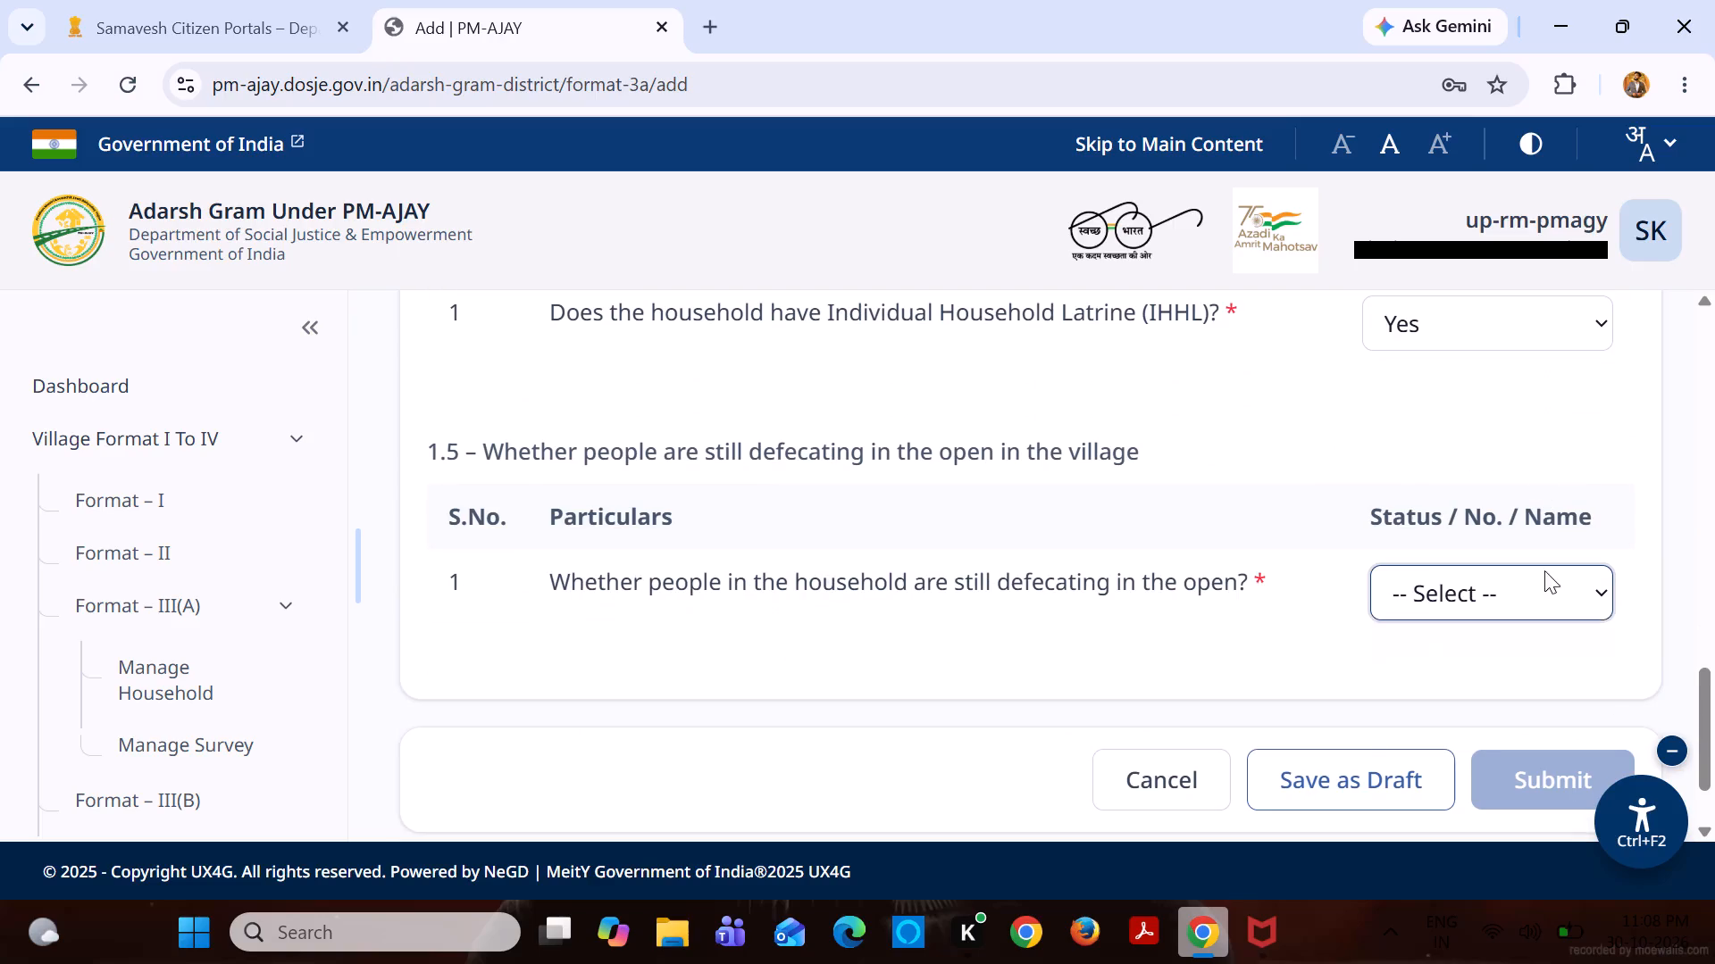
click(1464, 730)
click(1584, 751)
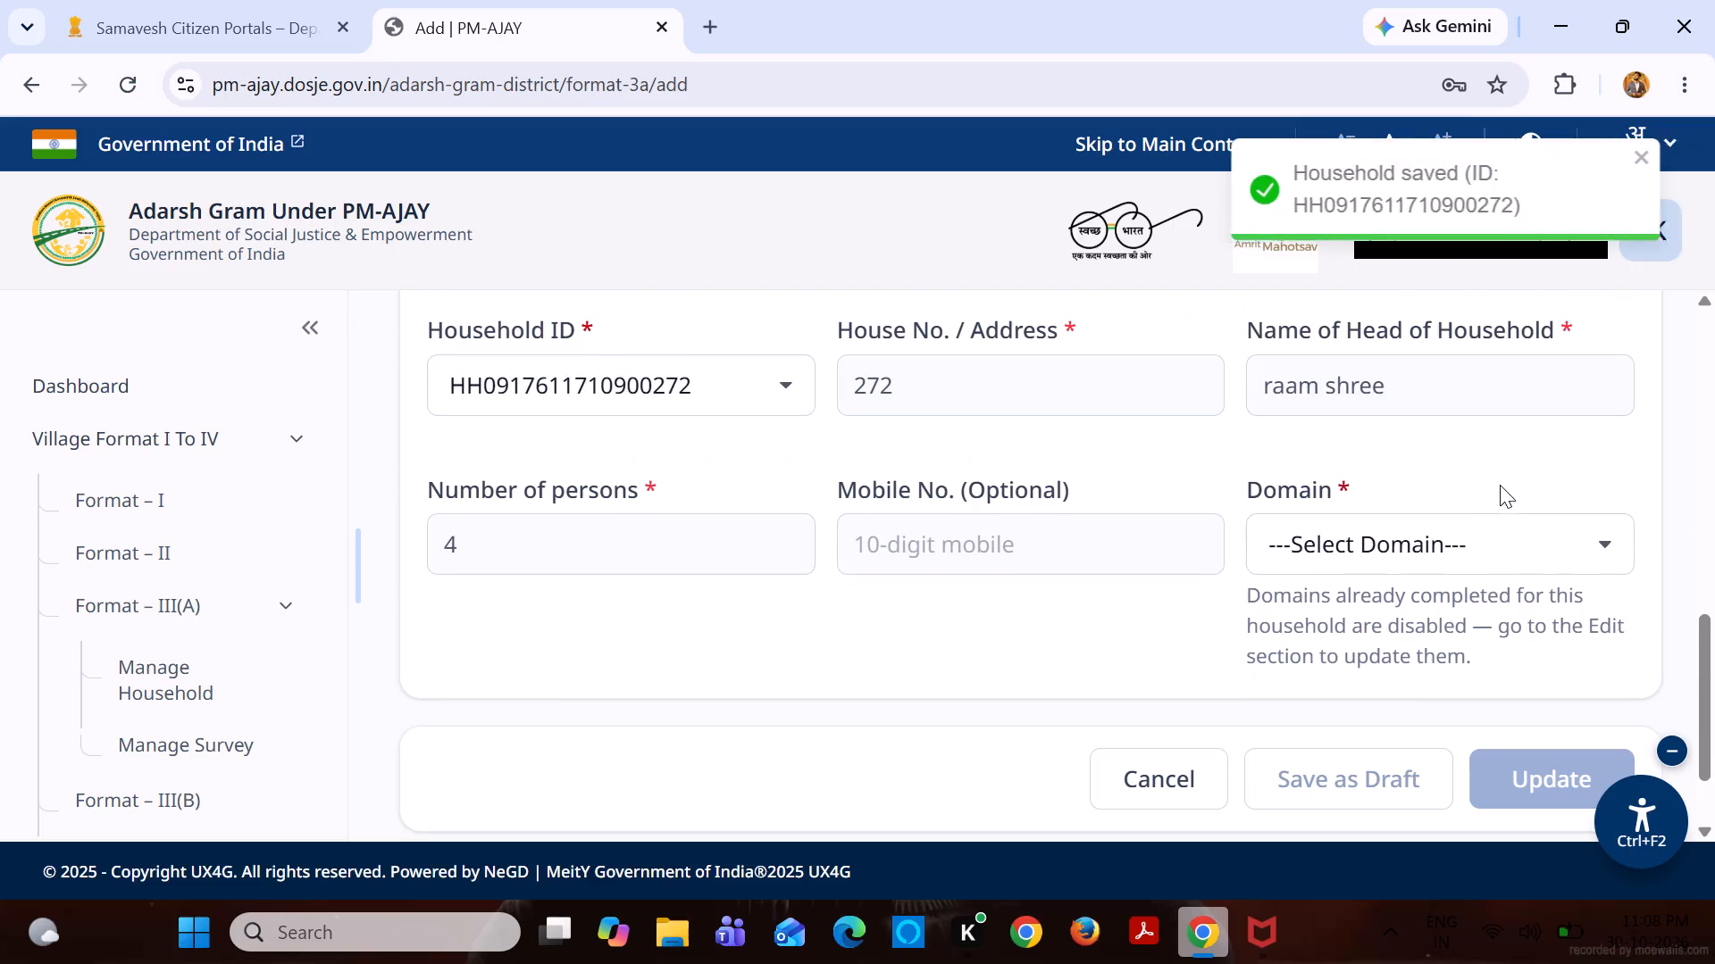
For 2 – Education, enter 0 children for each of the age groups 6-10, 11-13, 14-15 and 16-17 years.
click(1523, 540)
click(1309, 300)
scroll(1343, 395, down, 2)
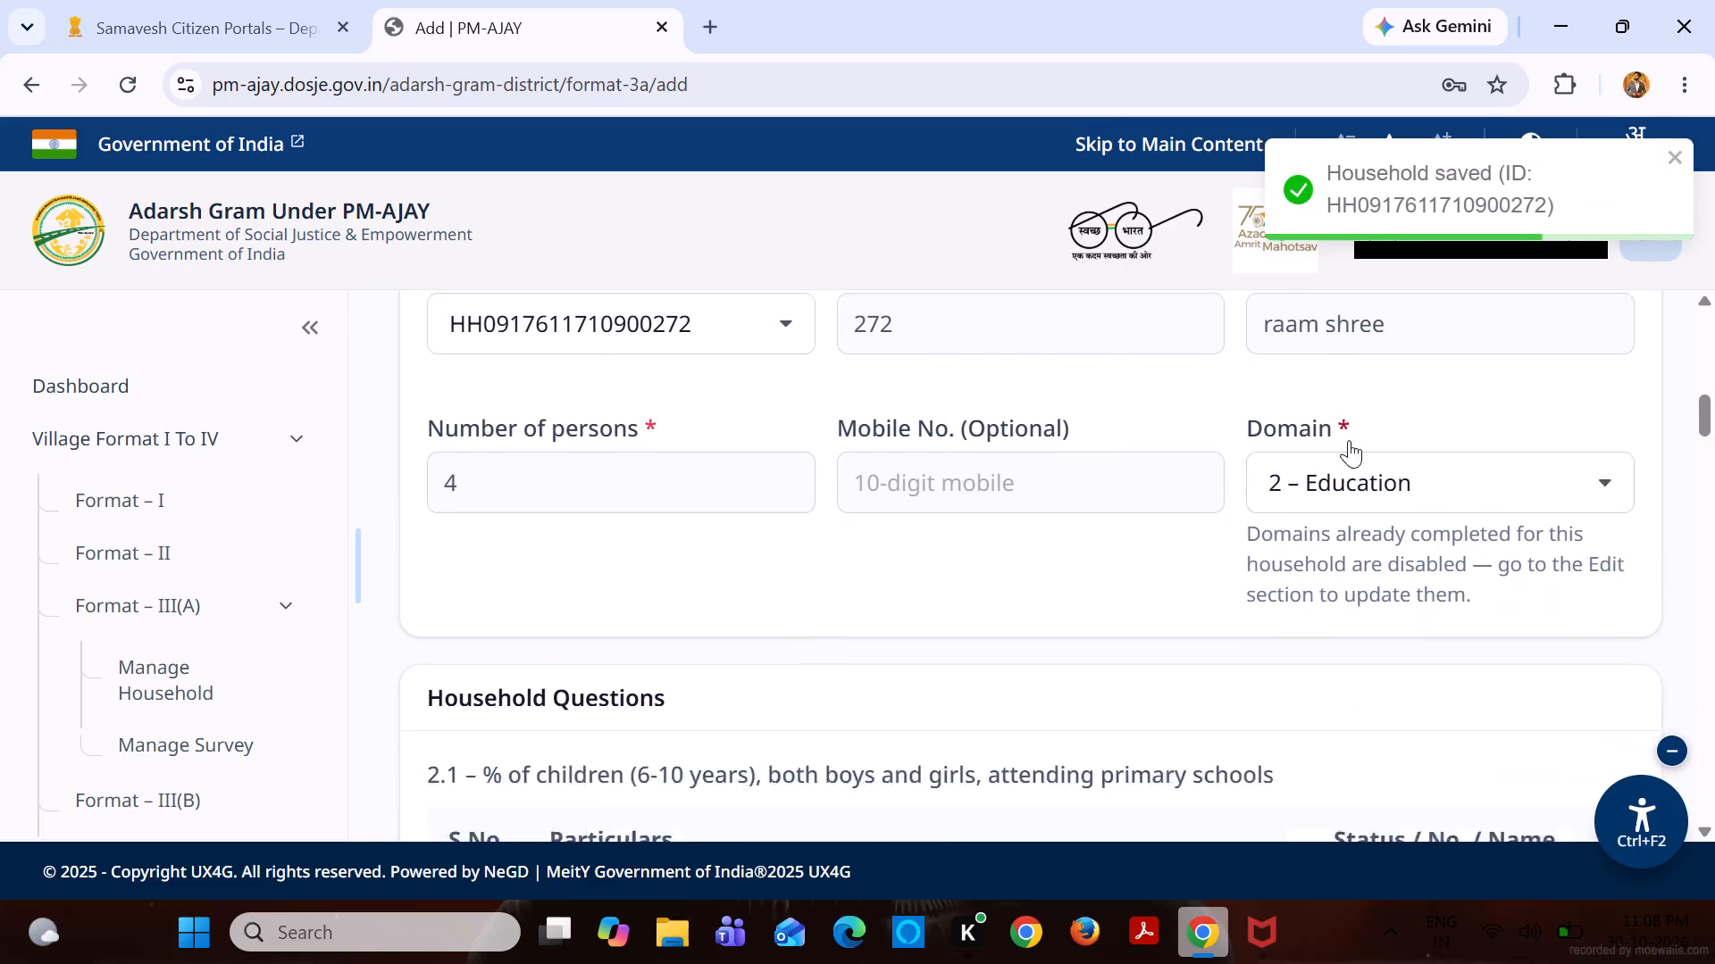
scroll(1349, 440, down, 1)
click(1465, 591)
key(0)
scroll(1465, 582, down, 2)
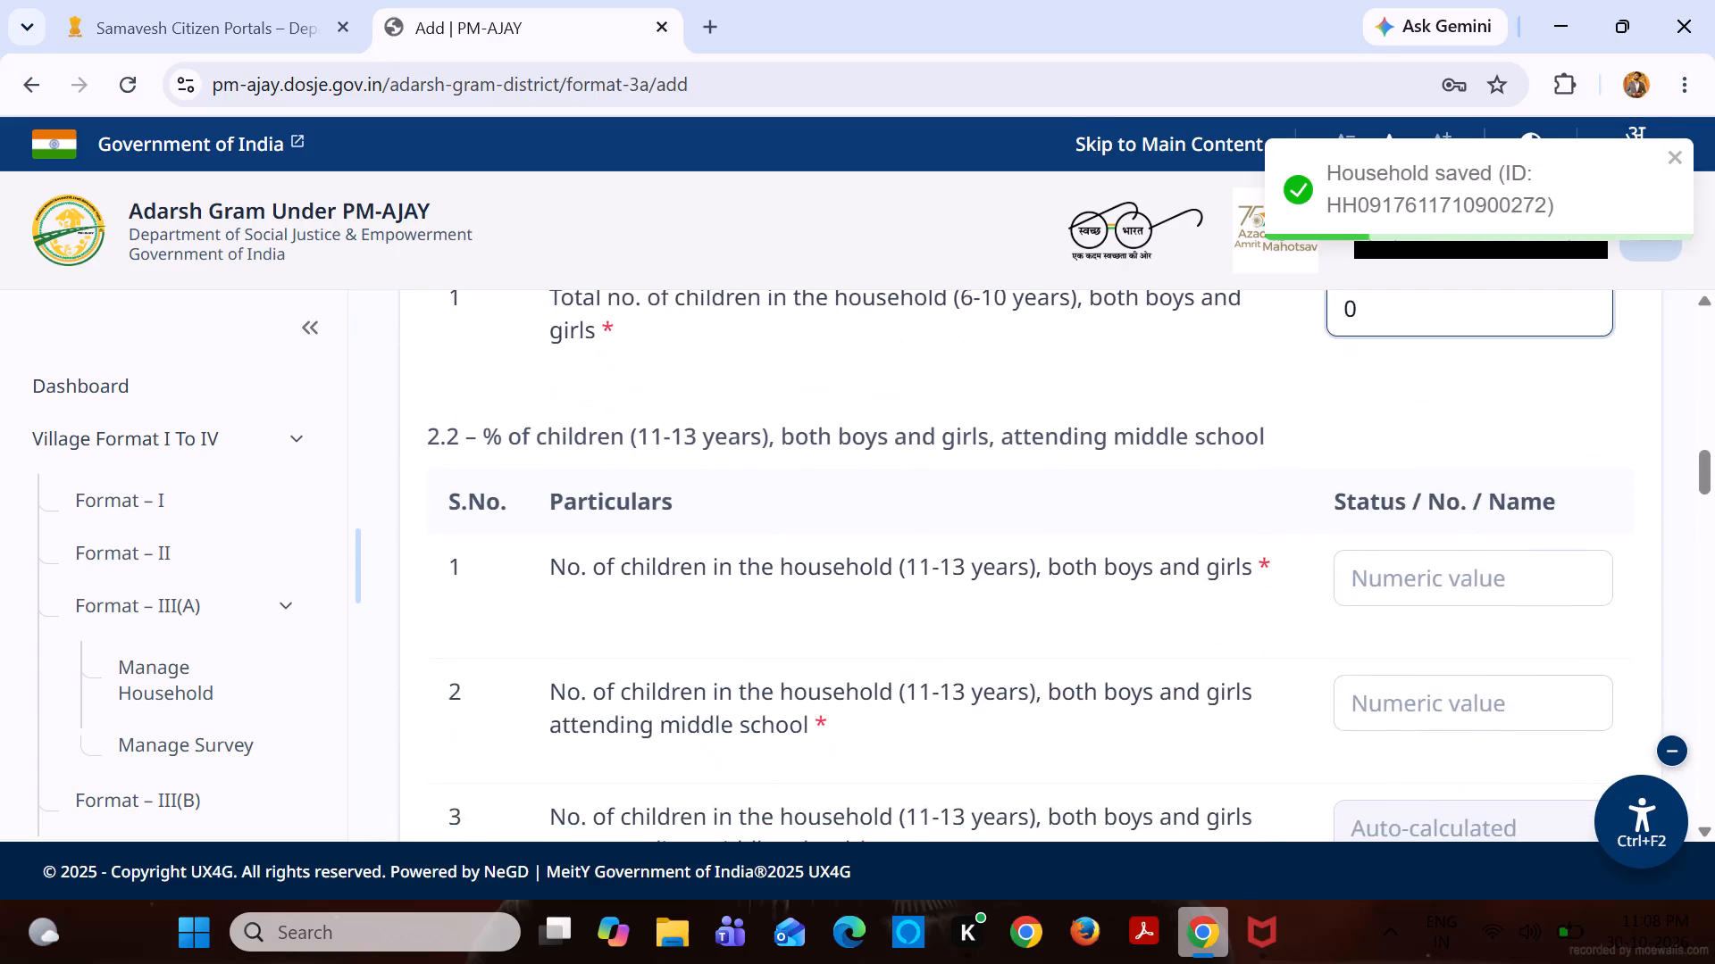
click(1461, 585)
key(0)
scroll(1461, 600, down, 2)
click(1466, 606)
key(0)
scroll(1466, 604, down, 1)
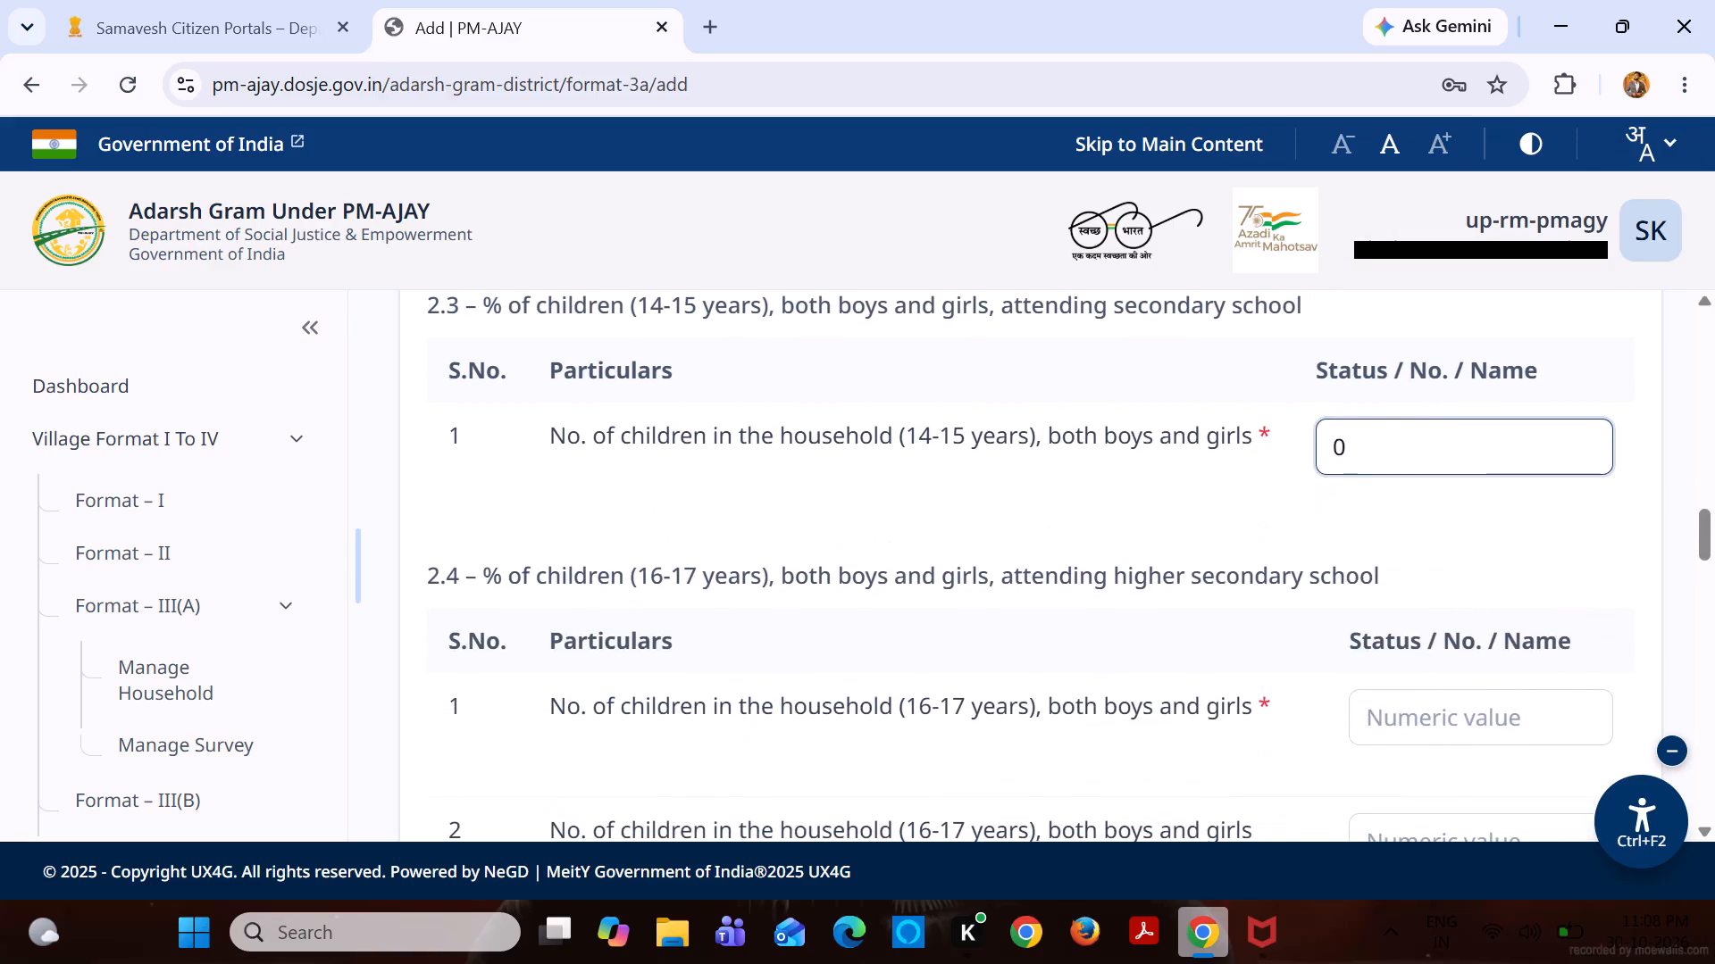
click(1439, 720)
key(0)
Enter 2 children aged 18-23, 2 attending post higher secondary education, 0 eligible for pre-matric and post-matric scholarships, and submit the Education domain.
scroll(1439, 728, down, 3)
click(1443, 589)
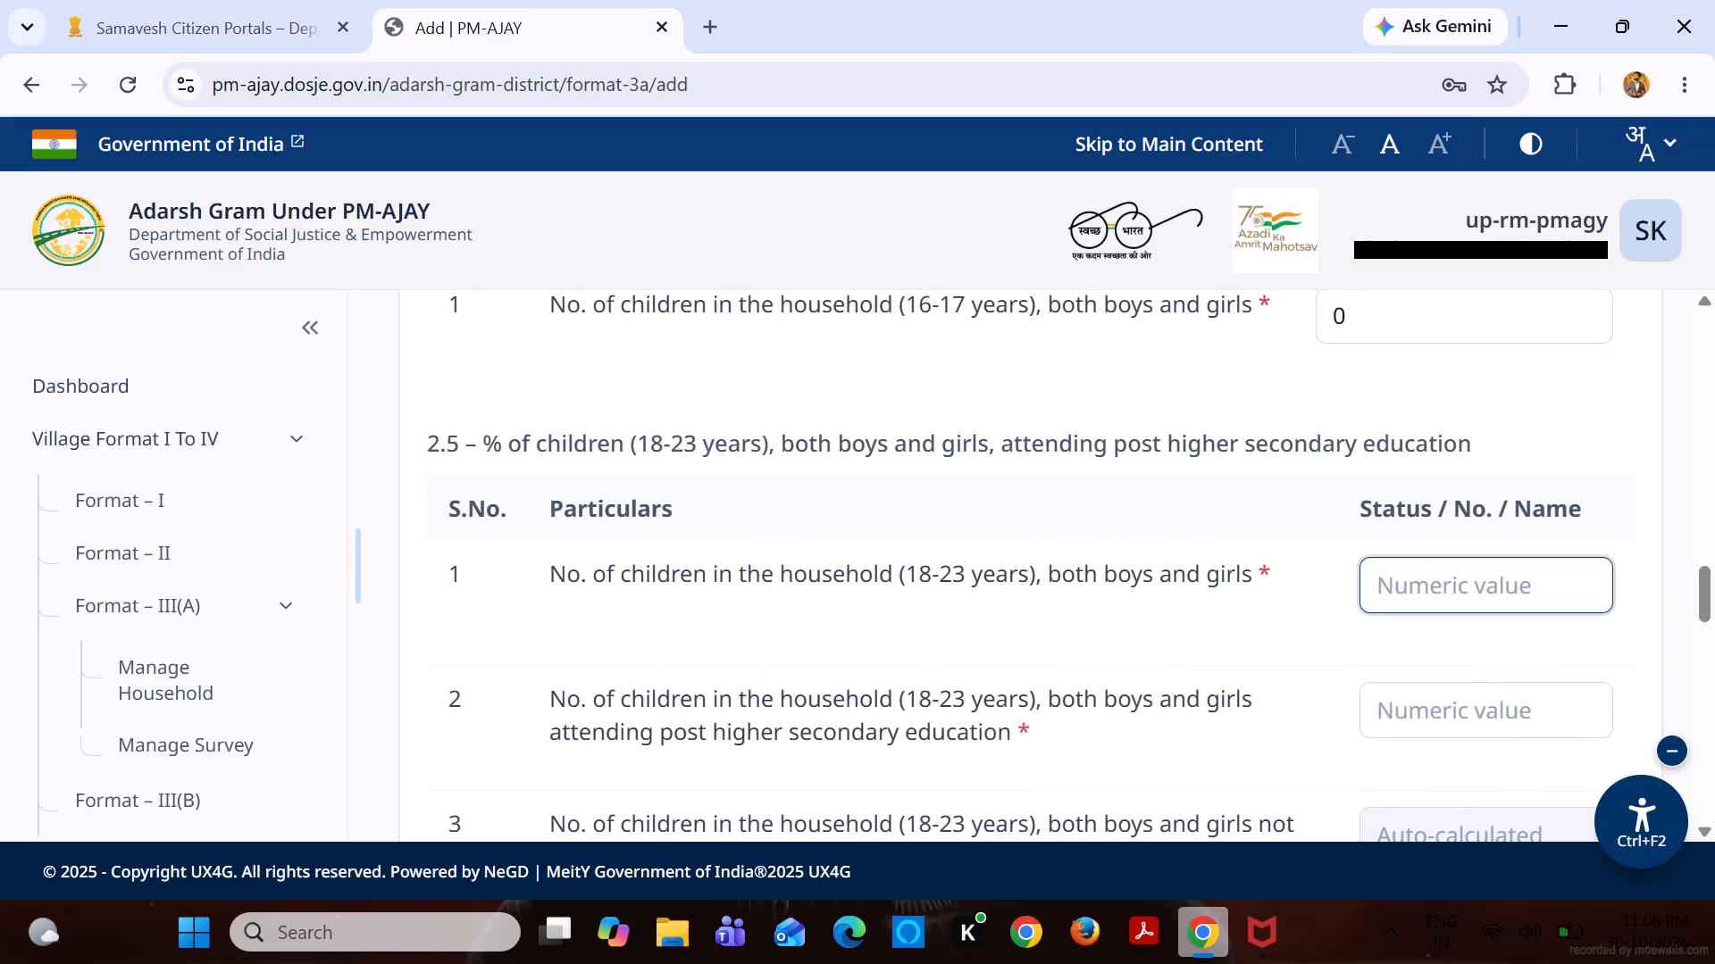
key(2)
click(1438, 711)
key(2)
scroll(1443, 707, down, 3)
click(1460, 732)
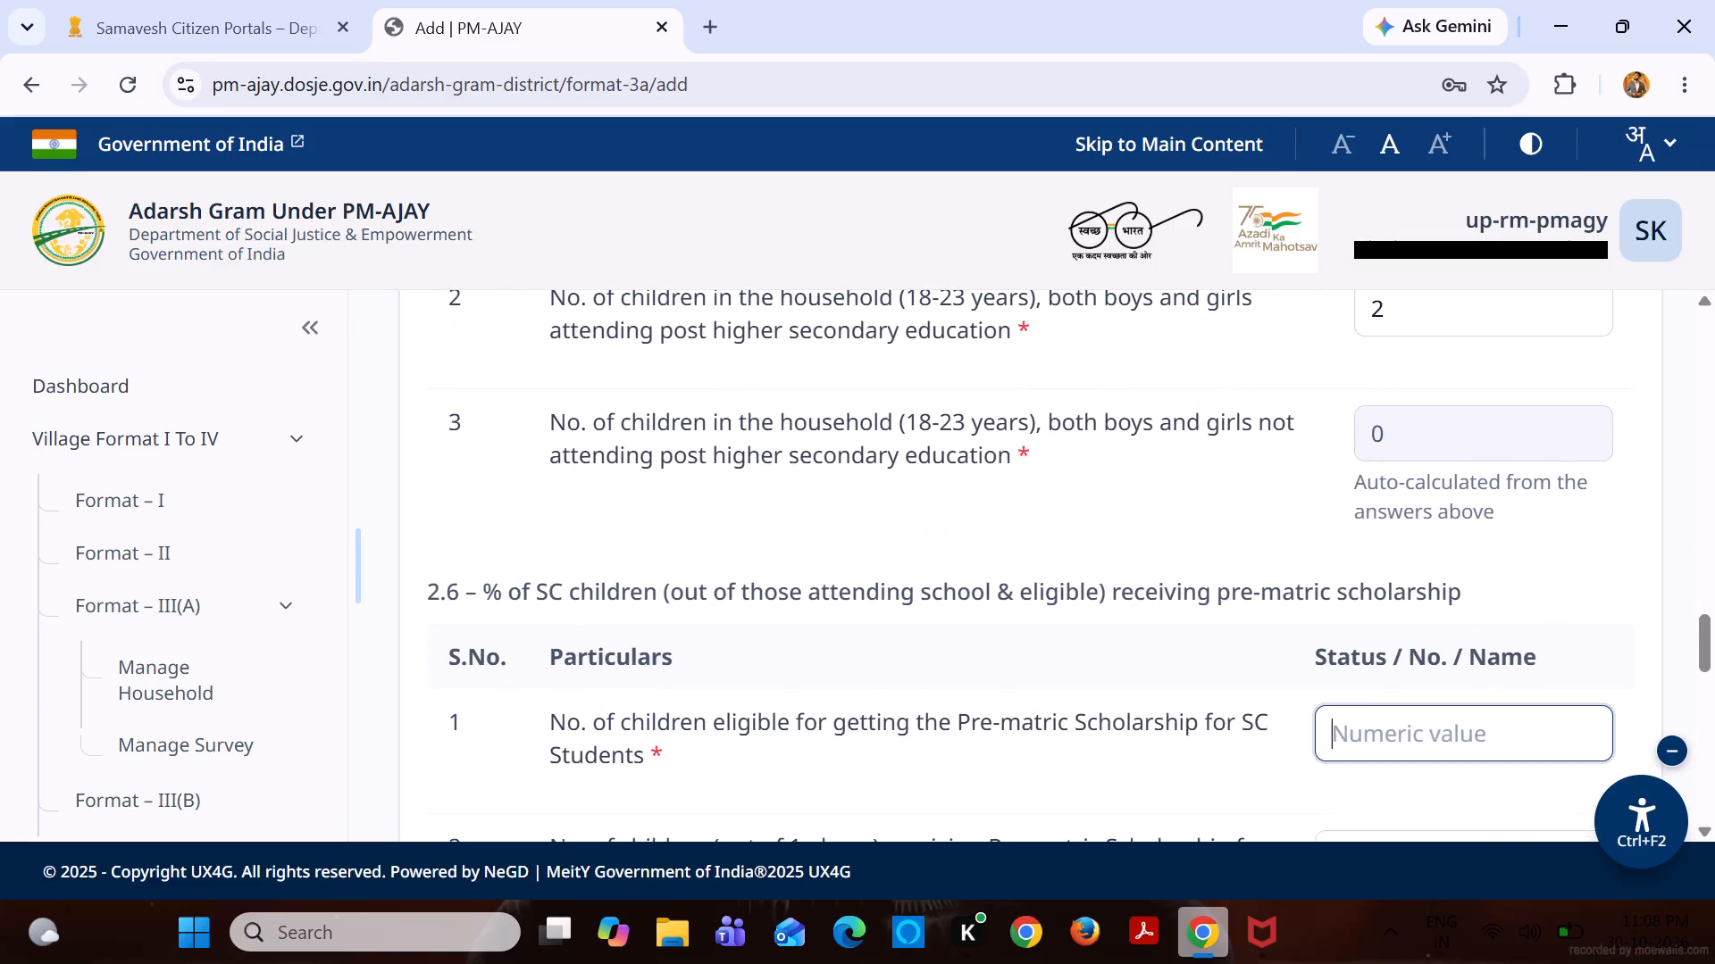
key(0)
scroll(1460, 747, down, 3)
click(1453, 635)
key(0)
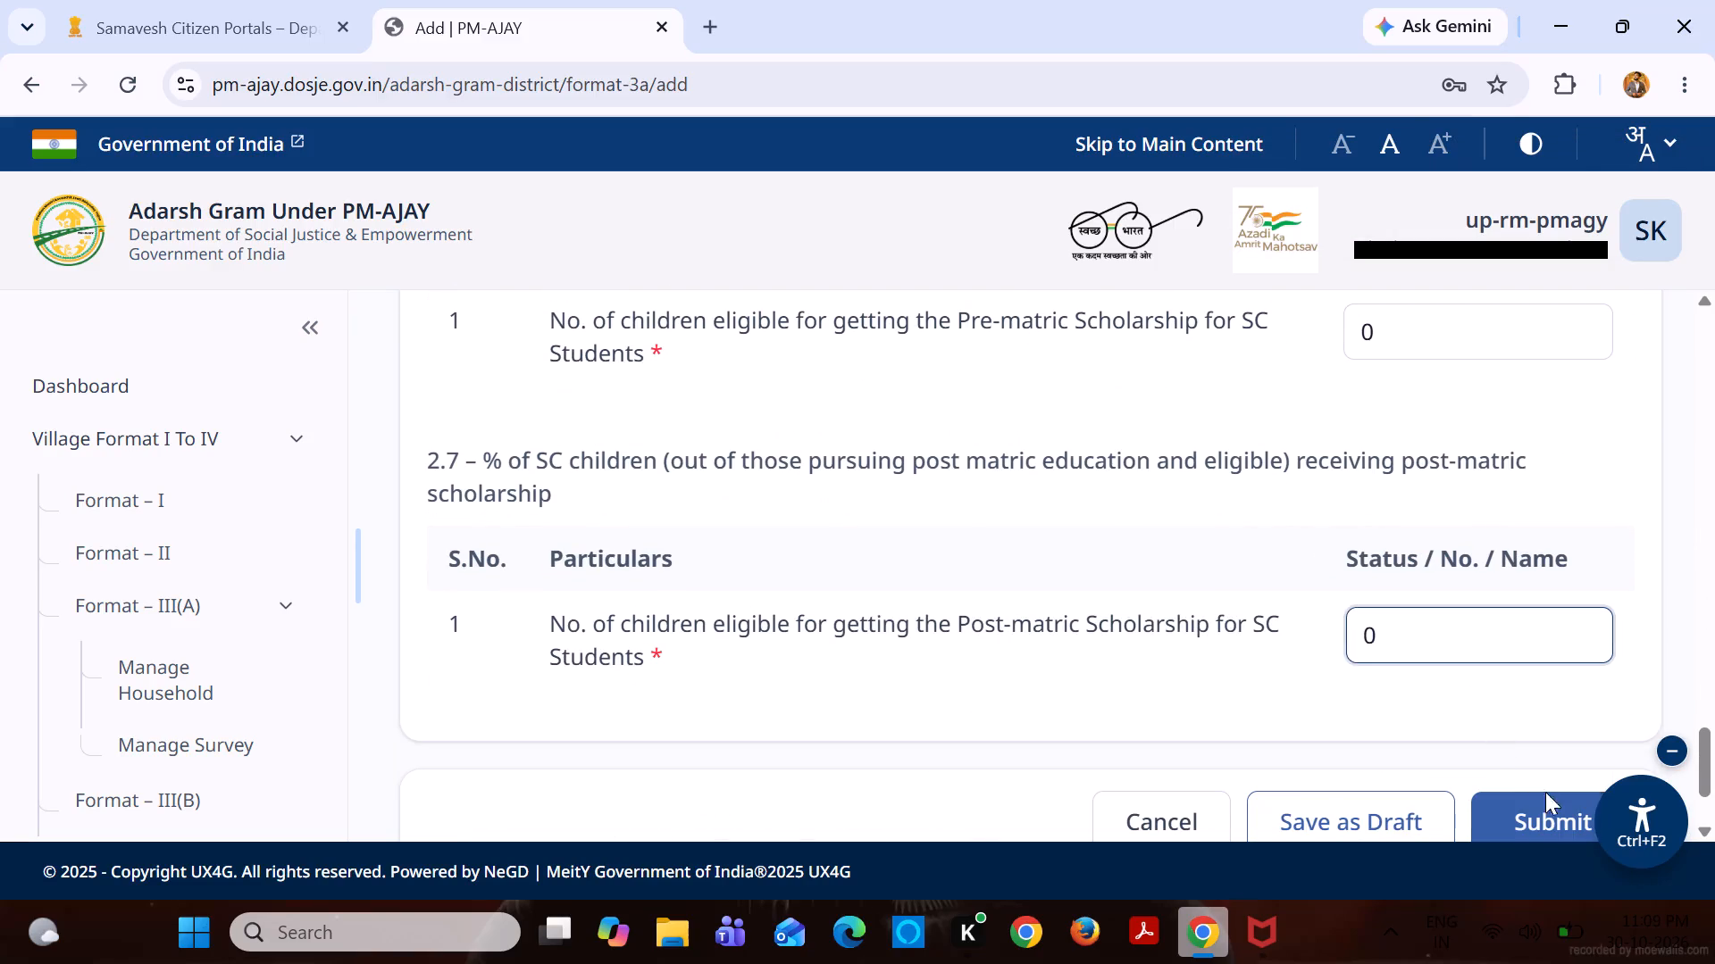
click(1553, 802)
For 3 – Health and Nutrition, answer Yes to health scheme coverage and enter 0 pregnant women (3.3) and 0 deliveries (3.4).
click(1493, 574)
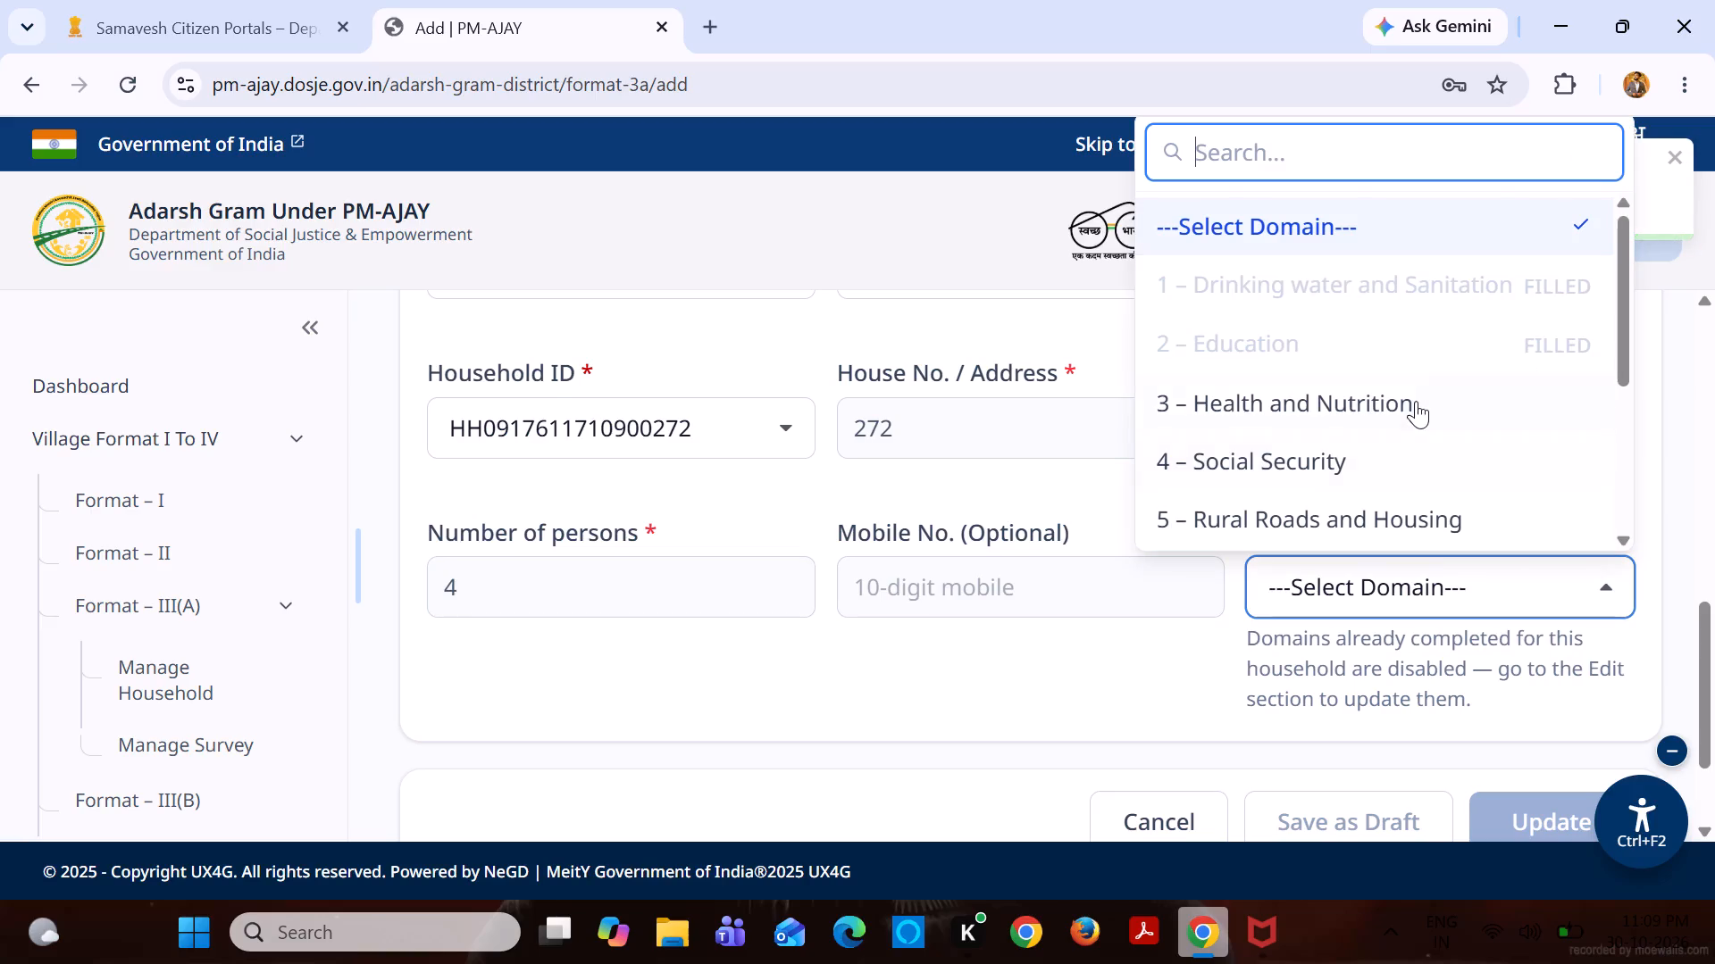
click(1416, 401)
scroll(1420, 461, down, 4)
click(1456, 466)
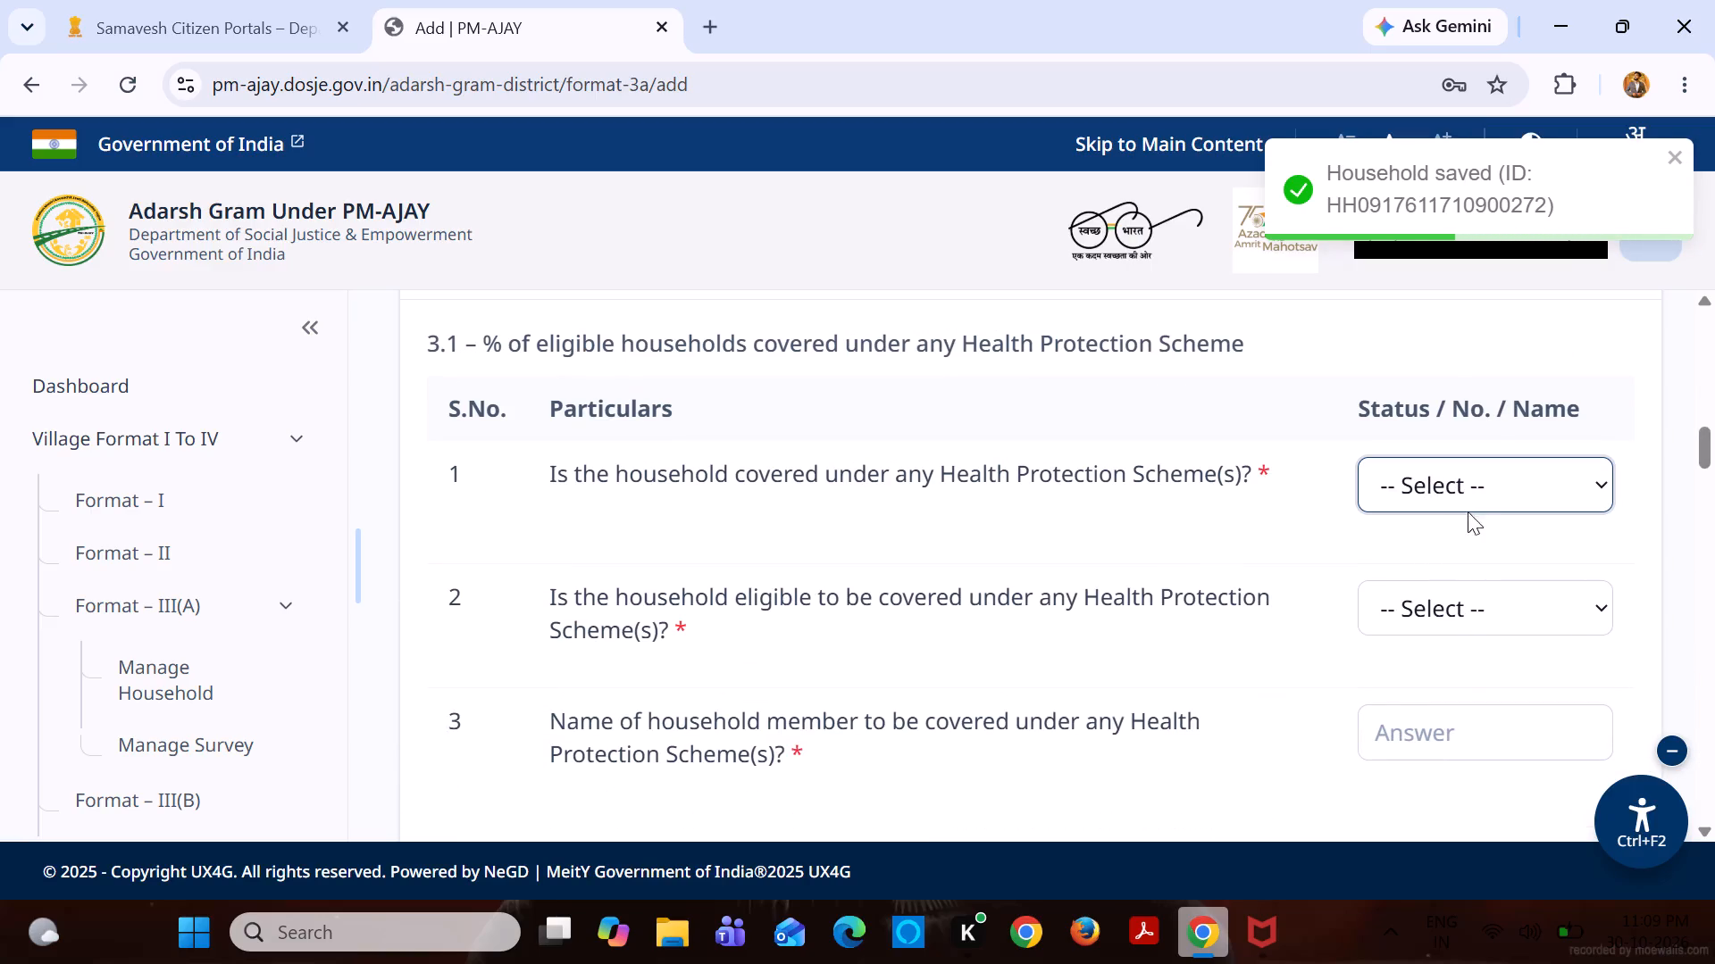
click(1472, 494)
click(1436, 566)
scroll(1437, 593, down, 1)
drag(1460, 578, 1449, 602)
click(1424, 624)
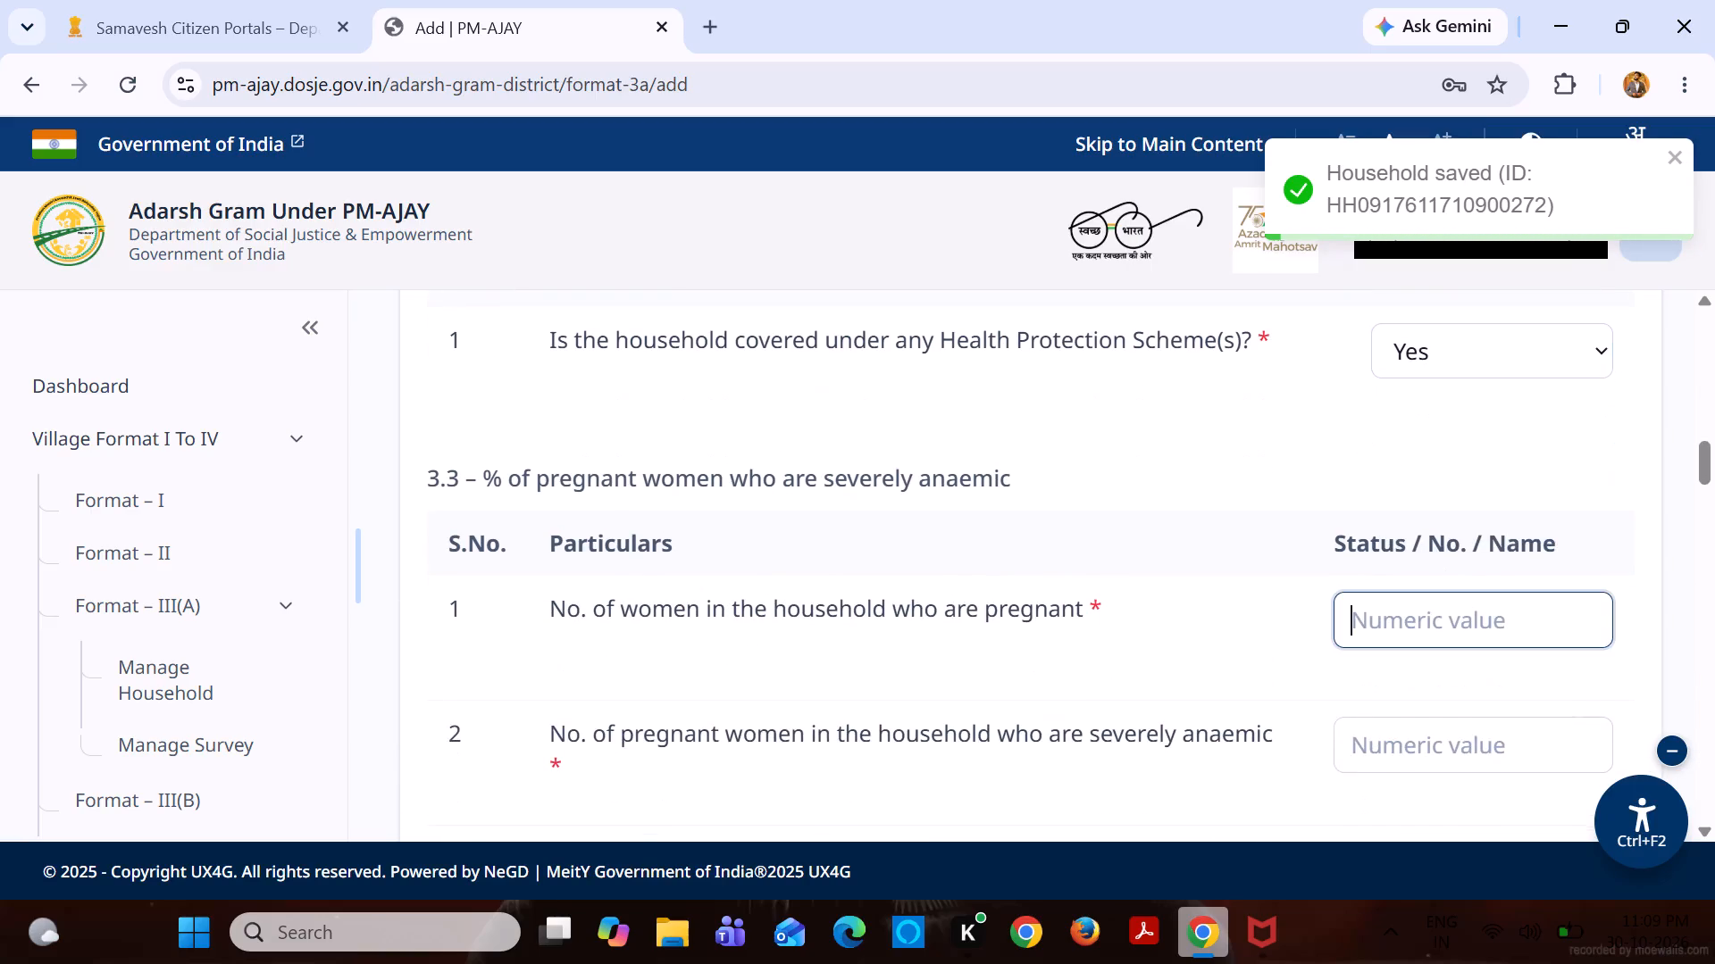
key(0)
scroll(1424, 615, down, 2)
click(1428, 607)
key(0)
Enter 0 children born during the last year (3.5), 0 below one year (3.6) and 0 aged 0-5 years (3.7).
scroll(1428, 619, down, 1)
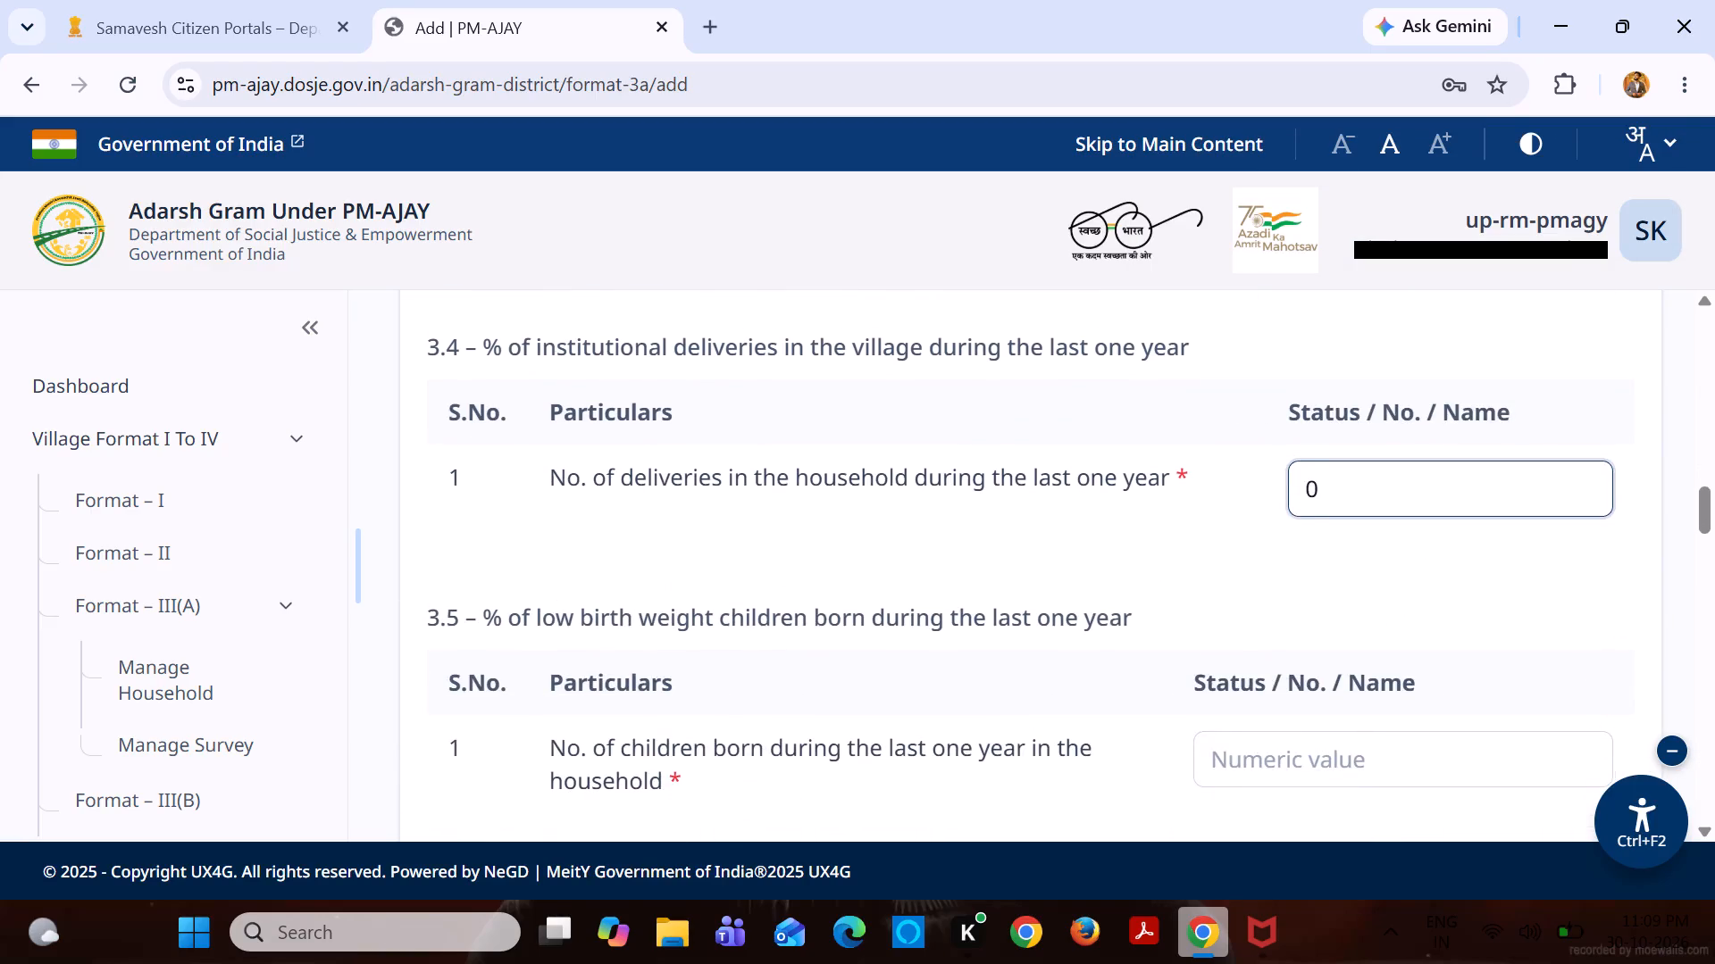
click(1329, 745)
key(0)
scroll(1345, 723, down, 3)
click(1431, 662)
click(1422, 636)
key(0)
scroll(1433, 631, down, 2)
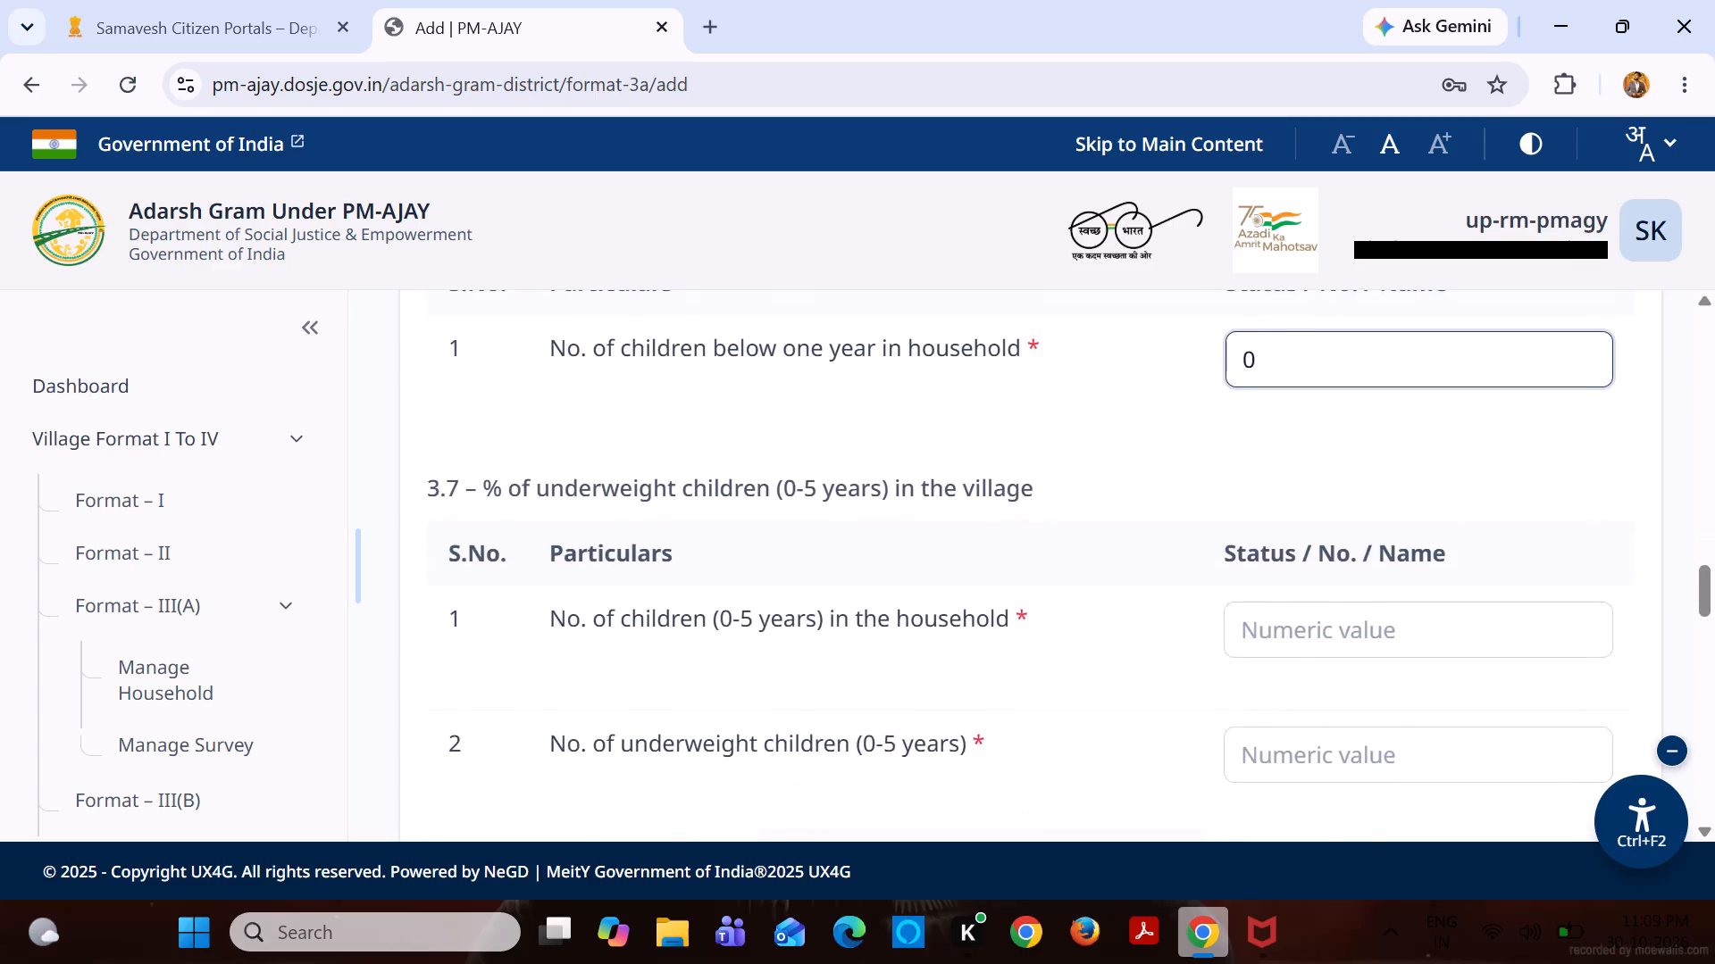
click(1443, 624)
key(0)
Enter 0 women pregnant last year (3.8), 0 children under one year (3.9) and 0 members with communicable diseases (3.10), and submit the domain.
scroll(1443, 662, down, 2)
click(1482, 627)
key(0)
scroll(1481, 626, down, 2)
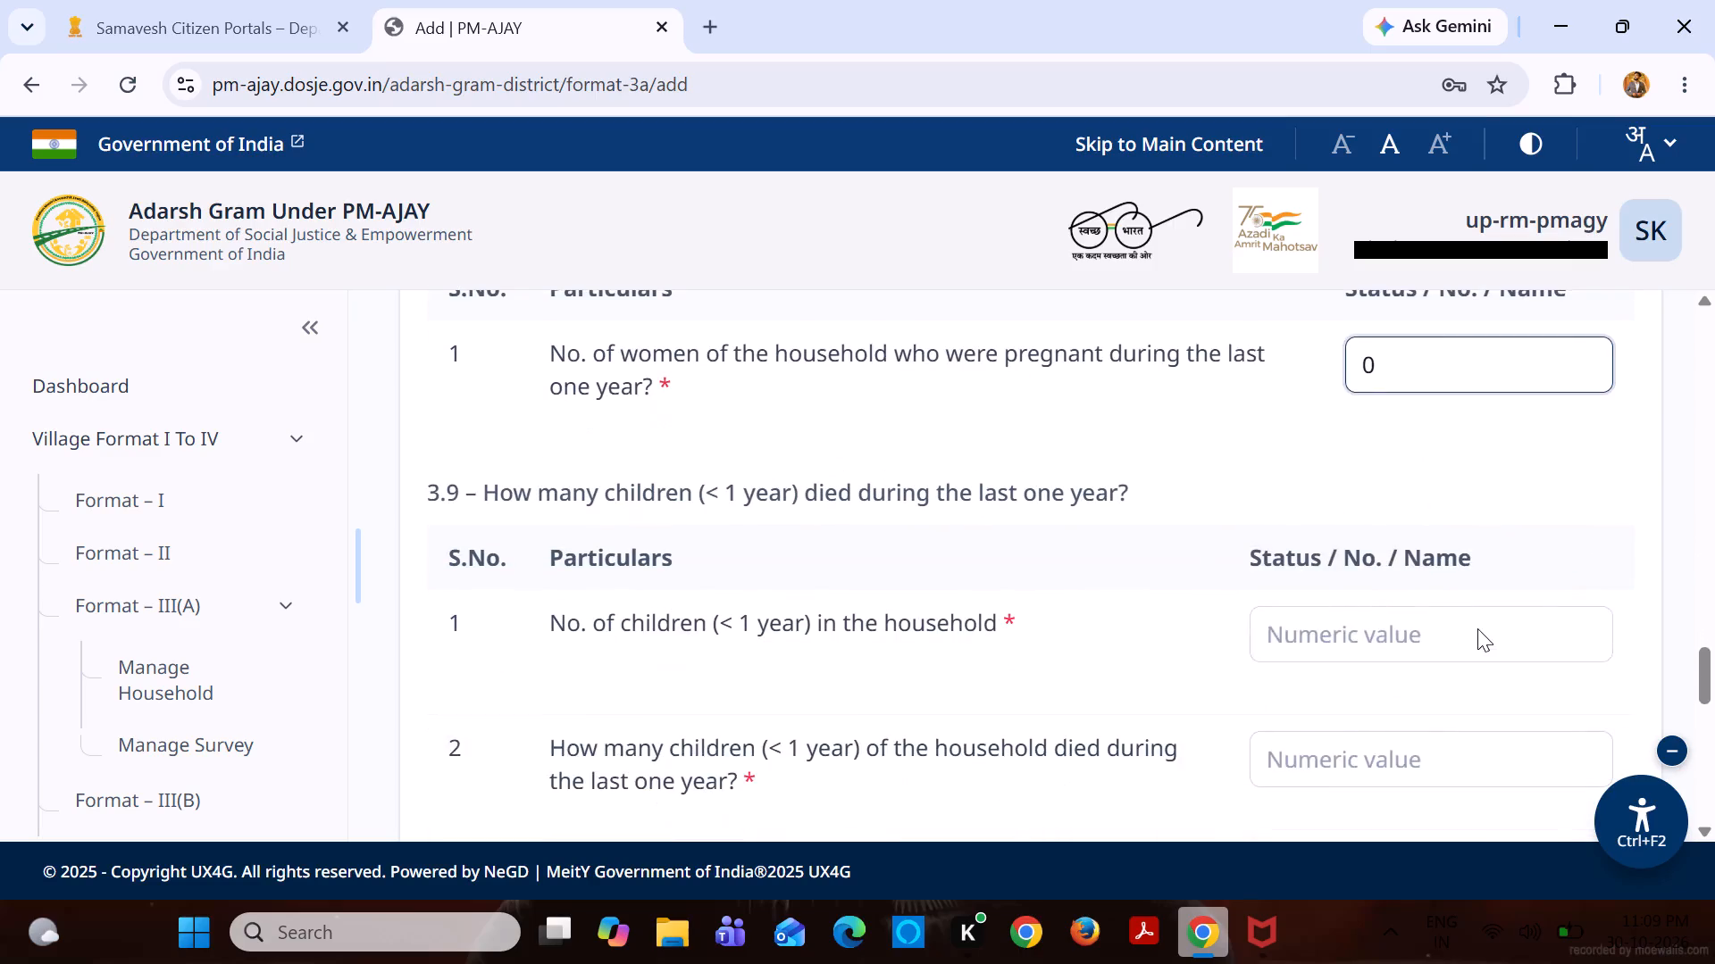
click(1462, 629)
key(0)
scroll(1461, 659, down, 1)
click(1457, 764)
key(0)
scroll(1465, 744, down, 2)
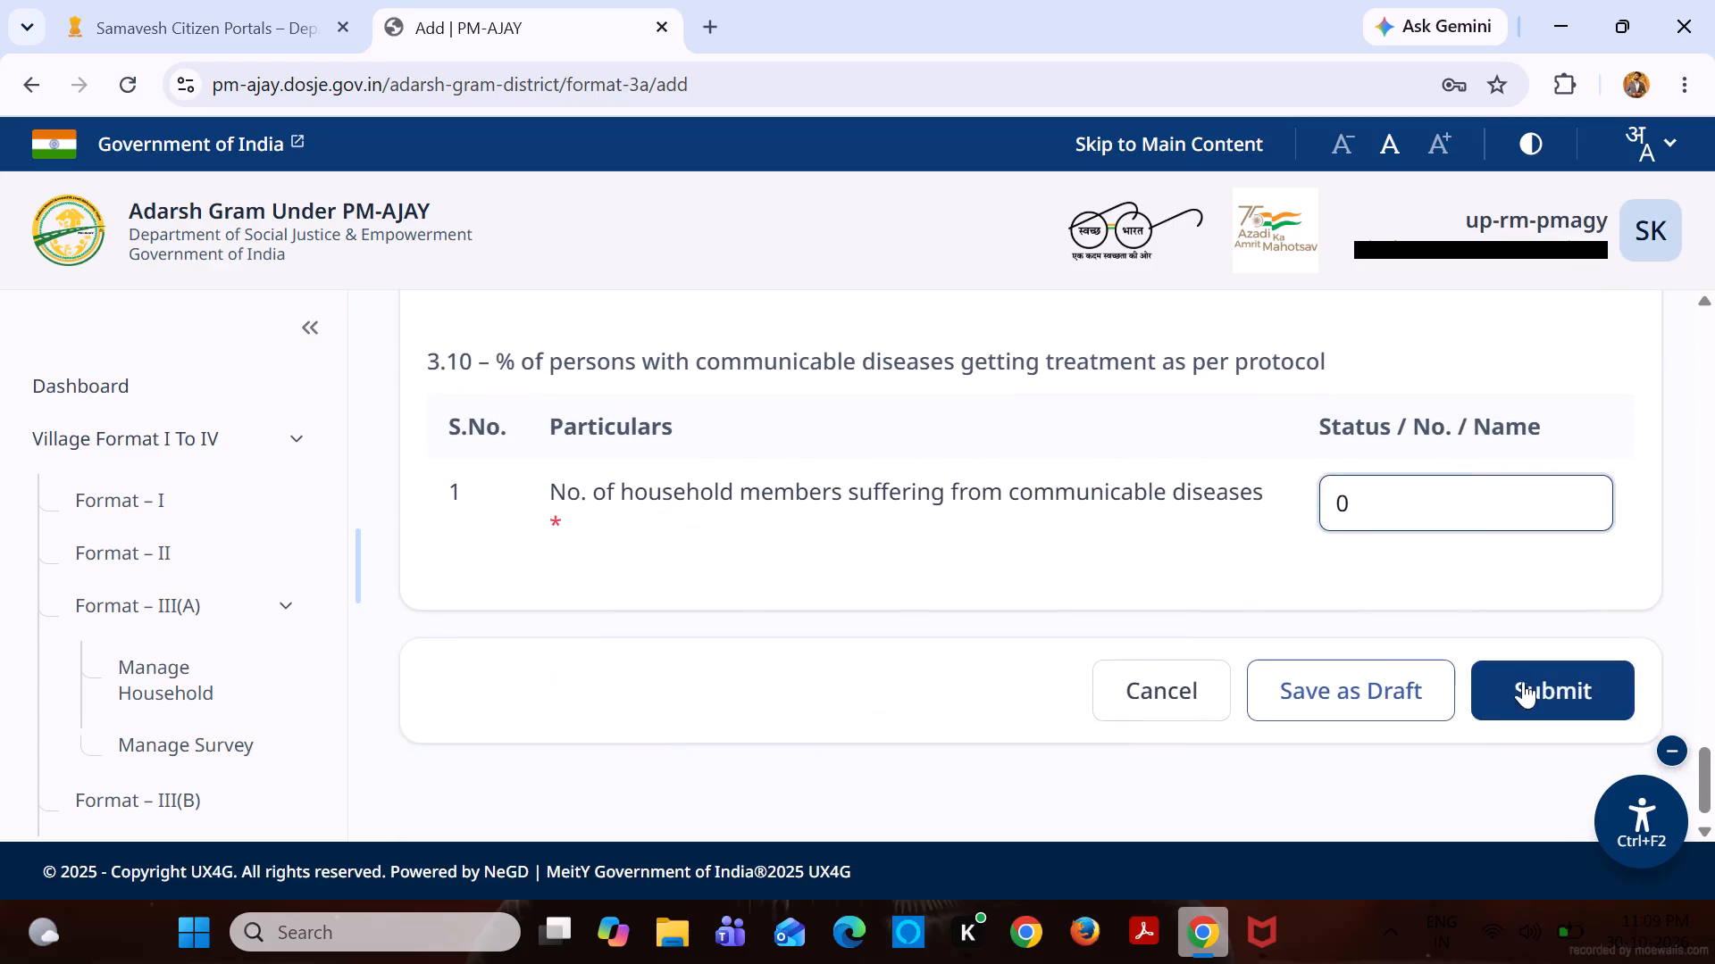
click(1523, 681)
For 4 – Social Security, enter 0 persons eligible for Widow, Old Age and Disability Pension, and submit the domain.
click(1524, 458)
scroll(1454, 626, down, 1)
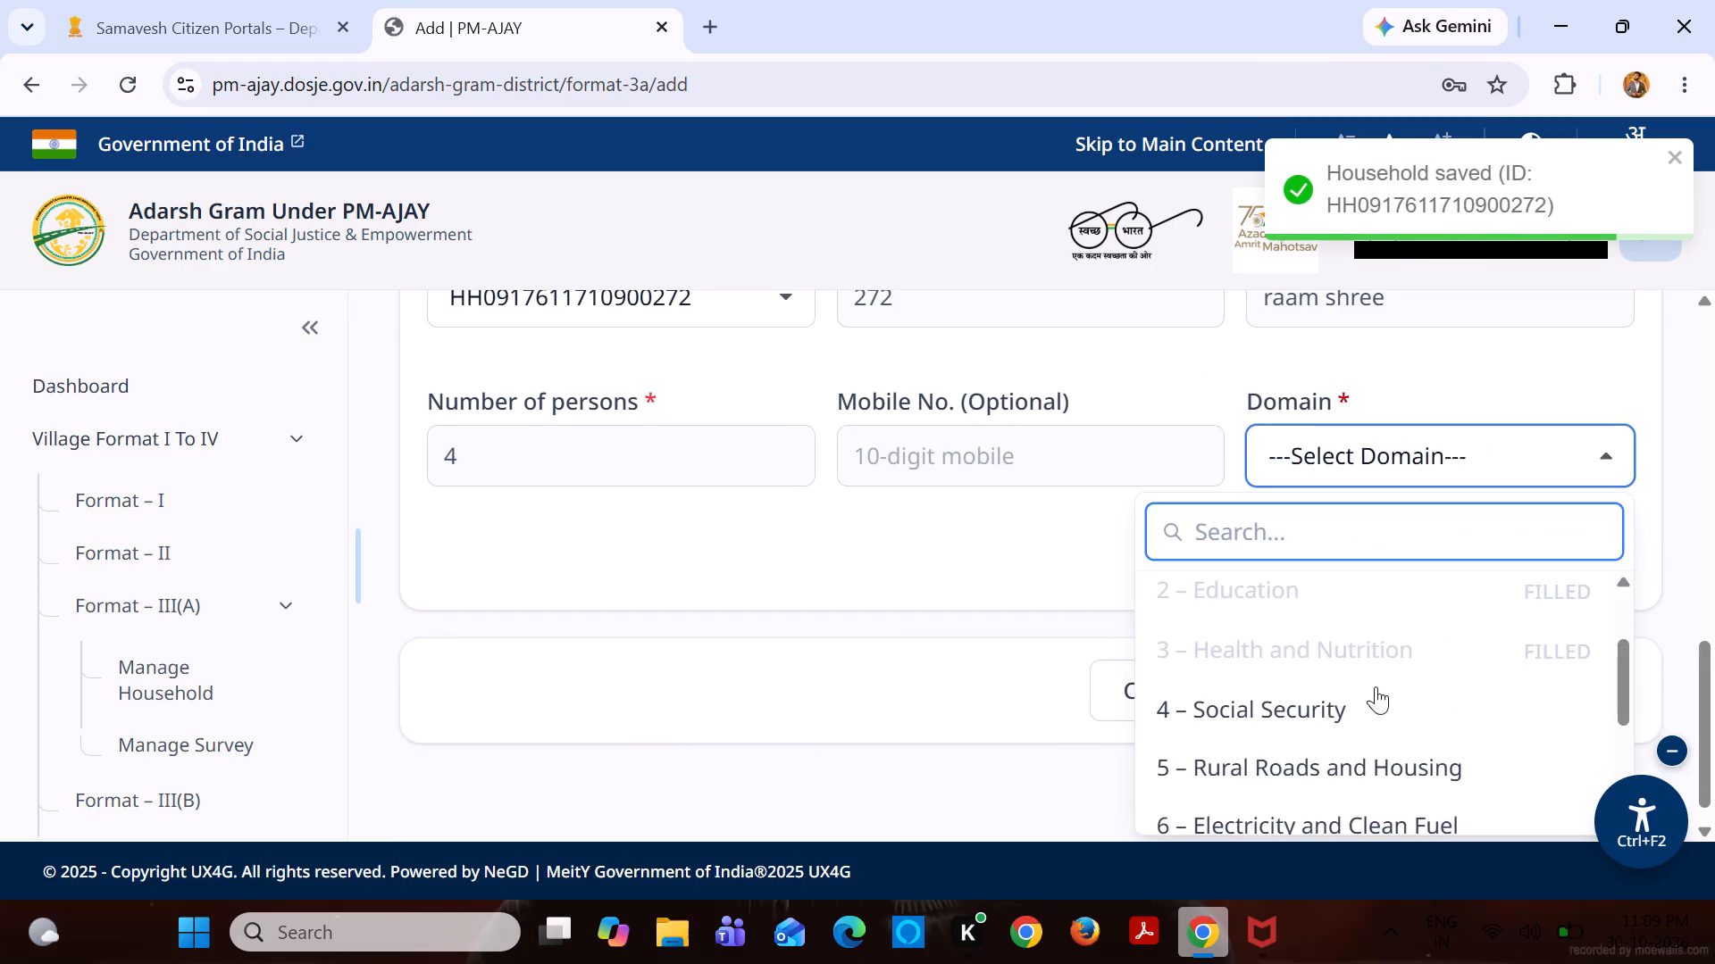
click(1357, 704)
scroll(1362, 685, down, 2)
click(1421, 631)
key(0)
scroll(1426, 633, down, 2)
click(1427, 637)
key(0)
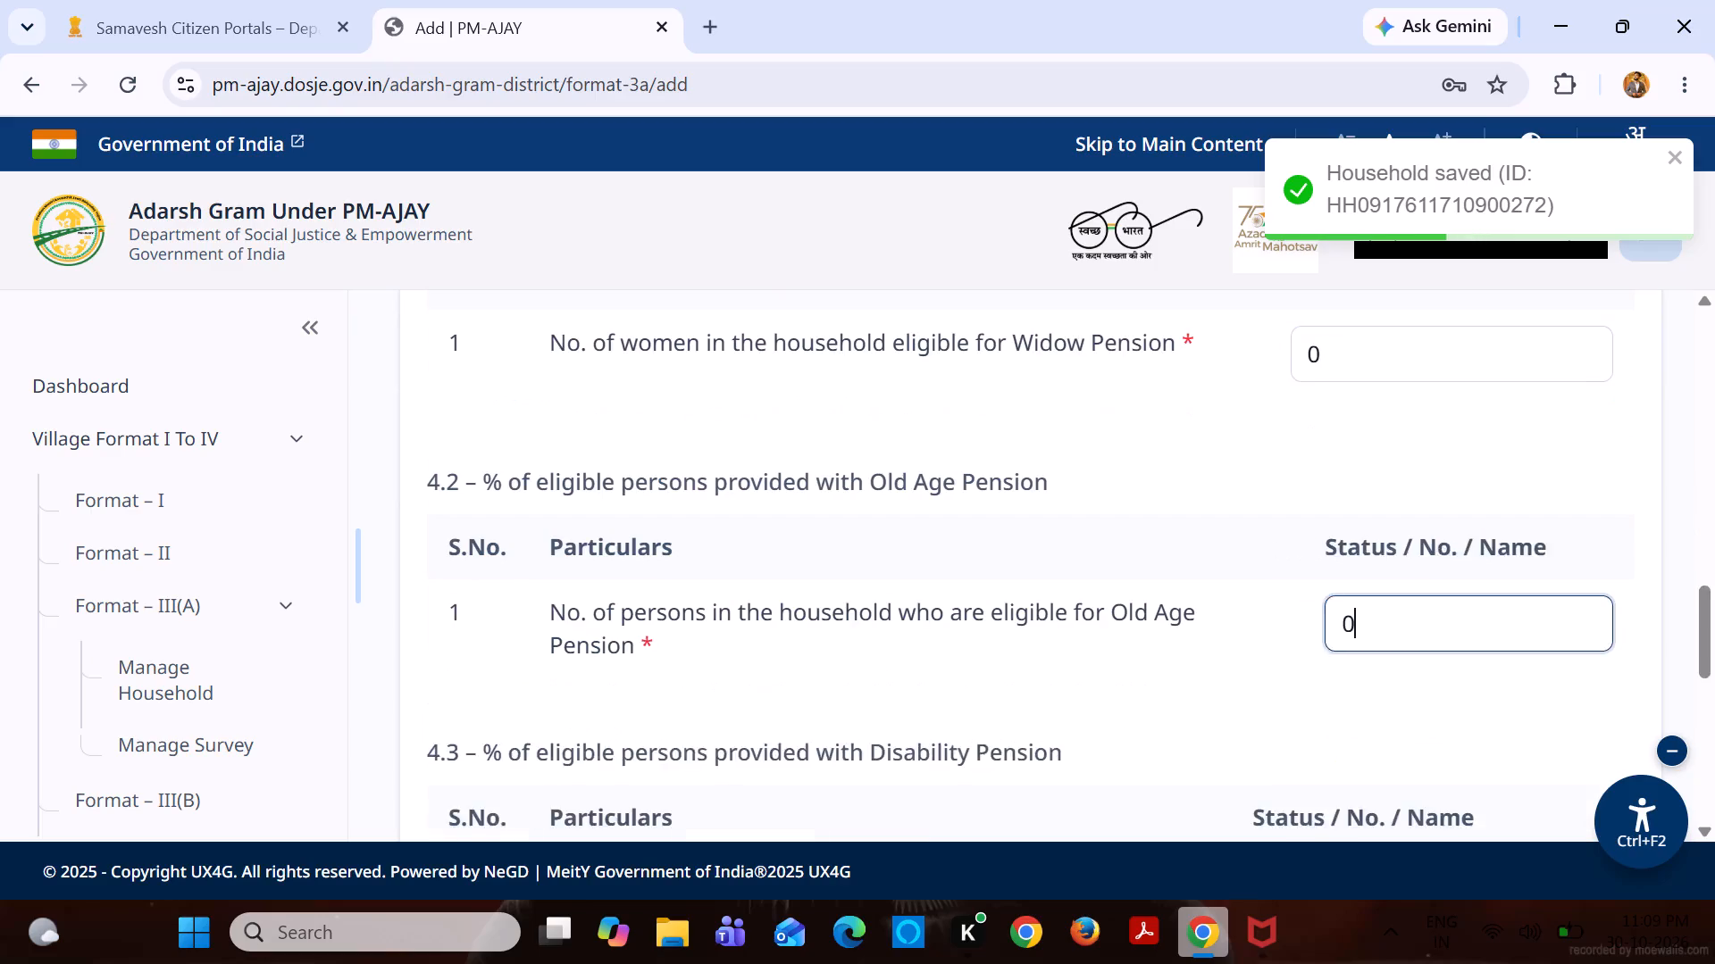
scroll(1427, 638, down, 2)
click(1449, 639)
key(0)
scroll(1450, 656, down, 2)
click(1528, 658)
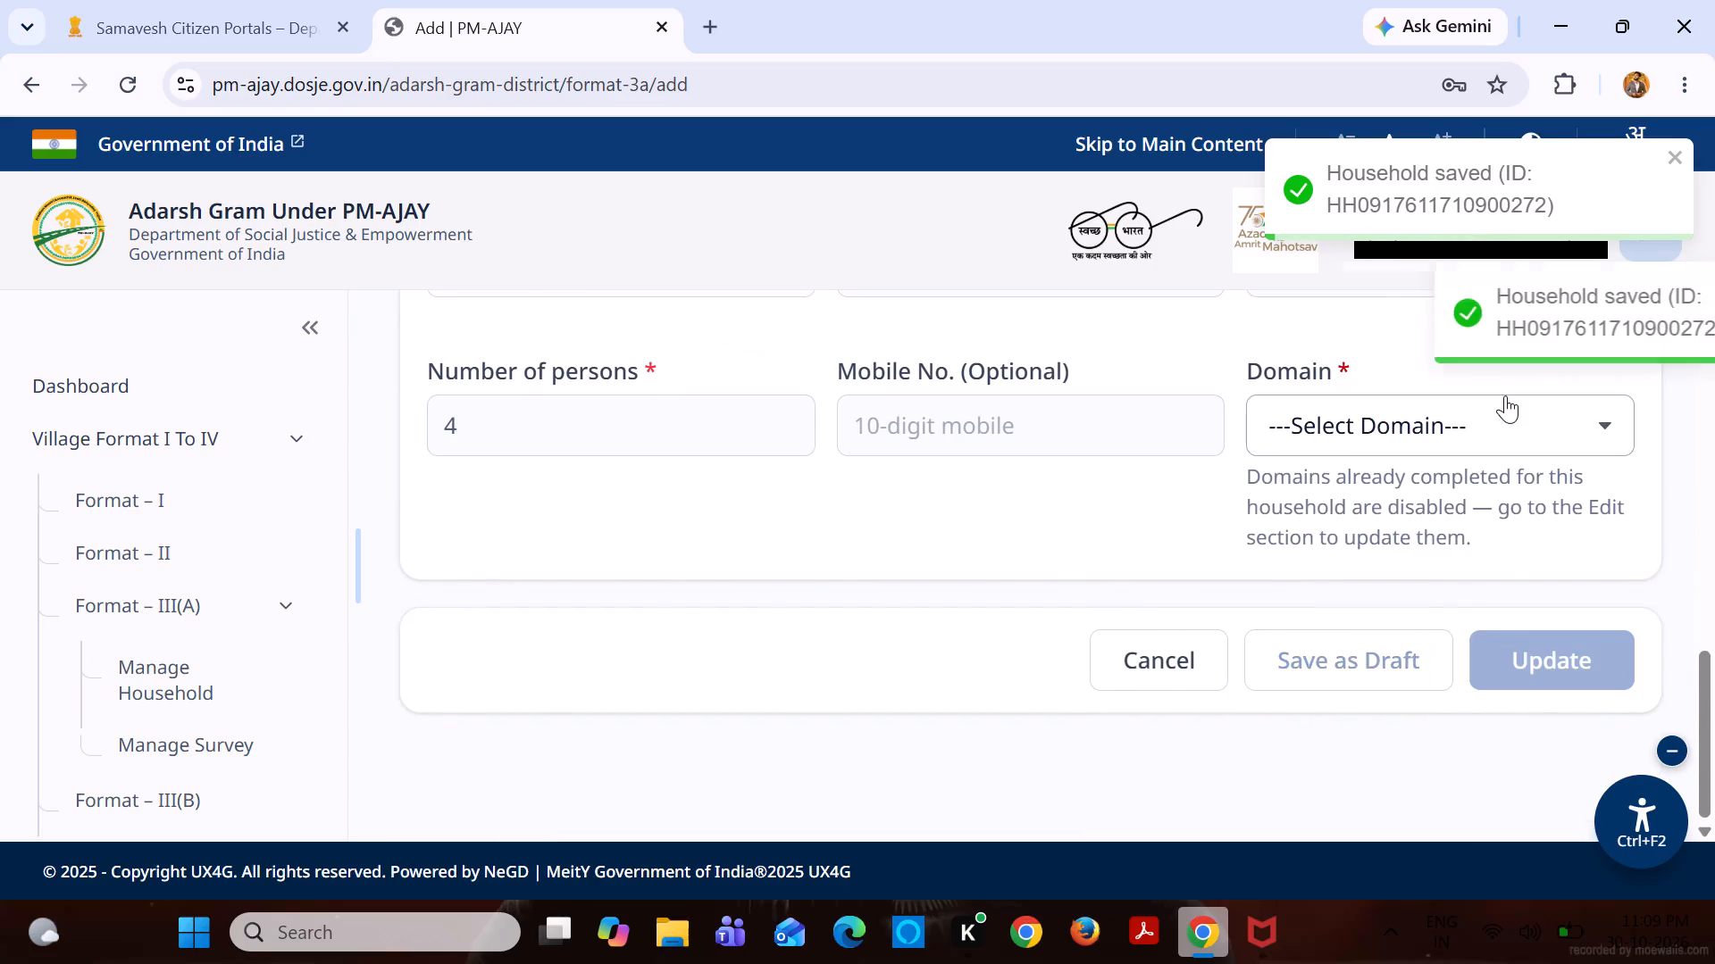
For 6 – Electricity and Clean Fuel, answer Yes for electricity connection, LED bulb use and clean fuel use, and submit the domain.
click(1505, 395)
scroll(1464, 680, down, 3)
click(1397, 578)
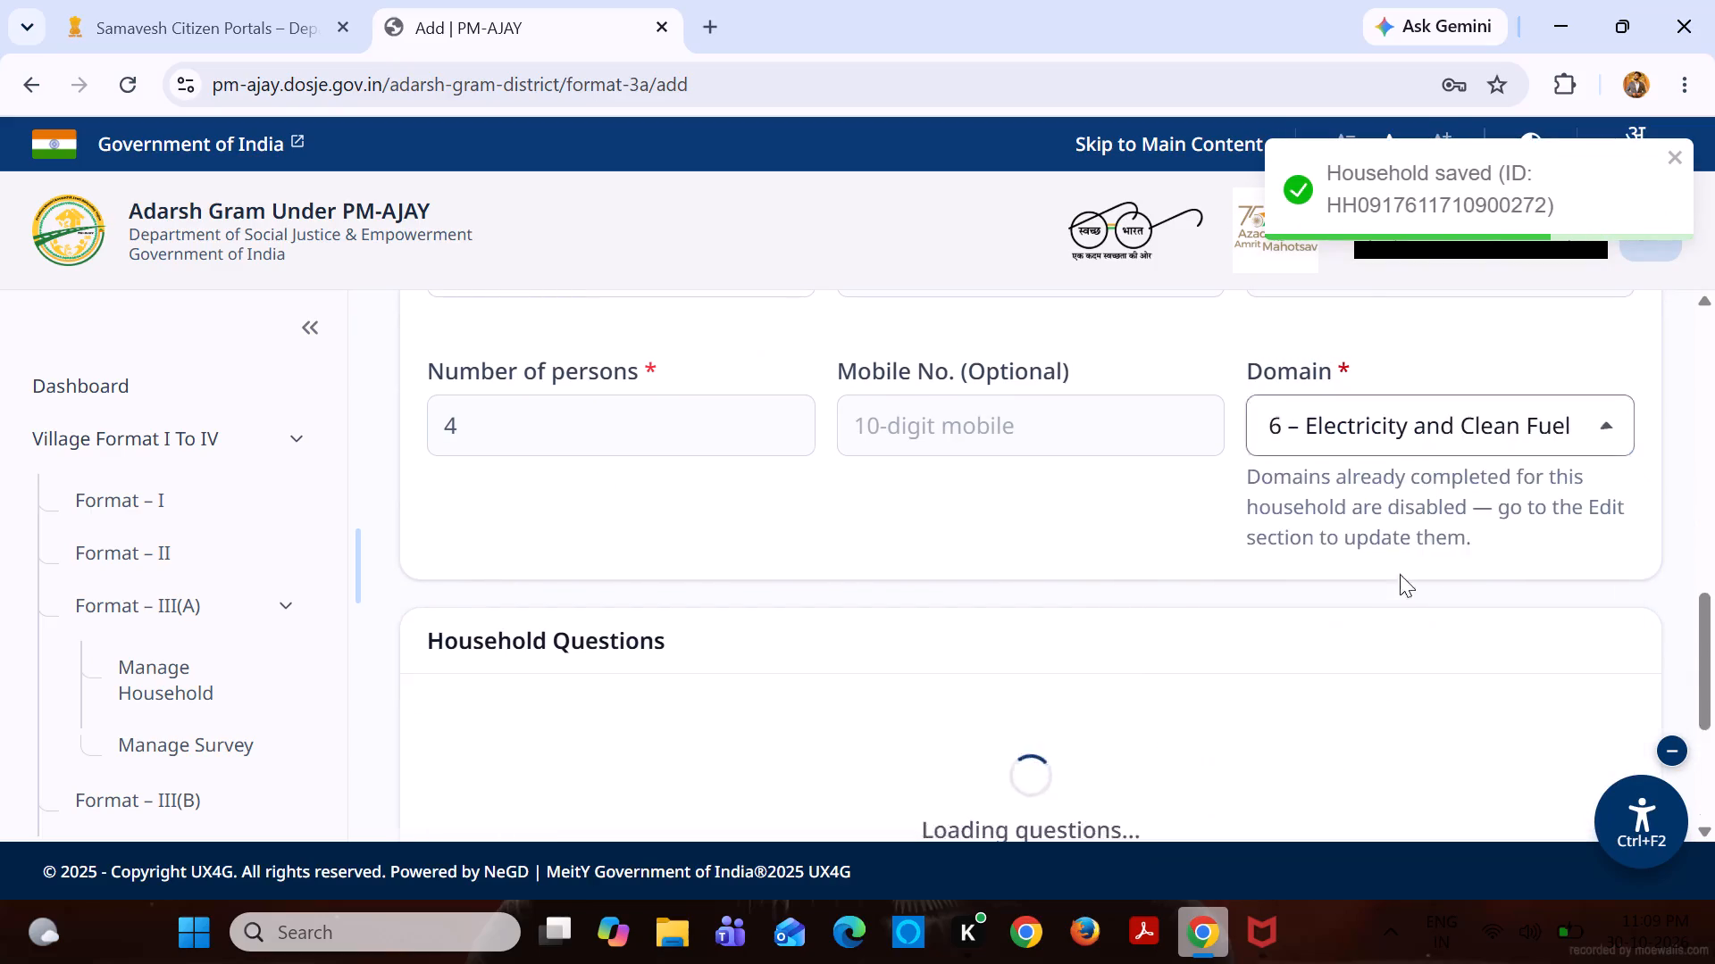
scroll(1407, 643, down, 2)
click(1525, 626)
click(1485, 696)
scroll(1493, 677, down, 3)
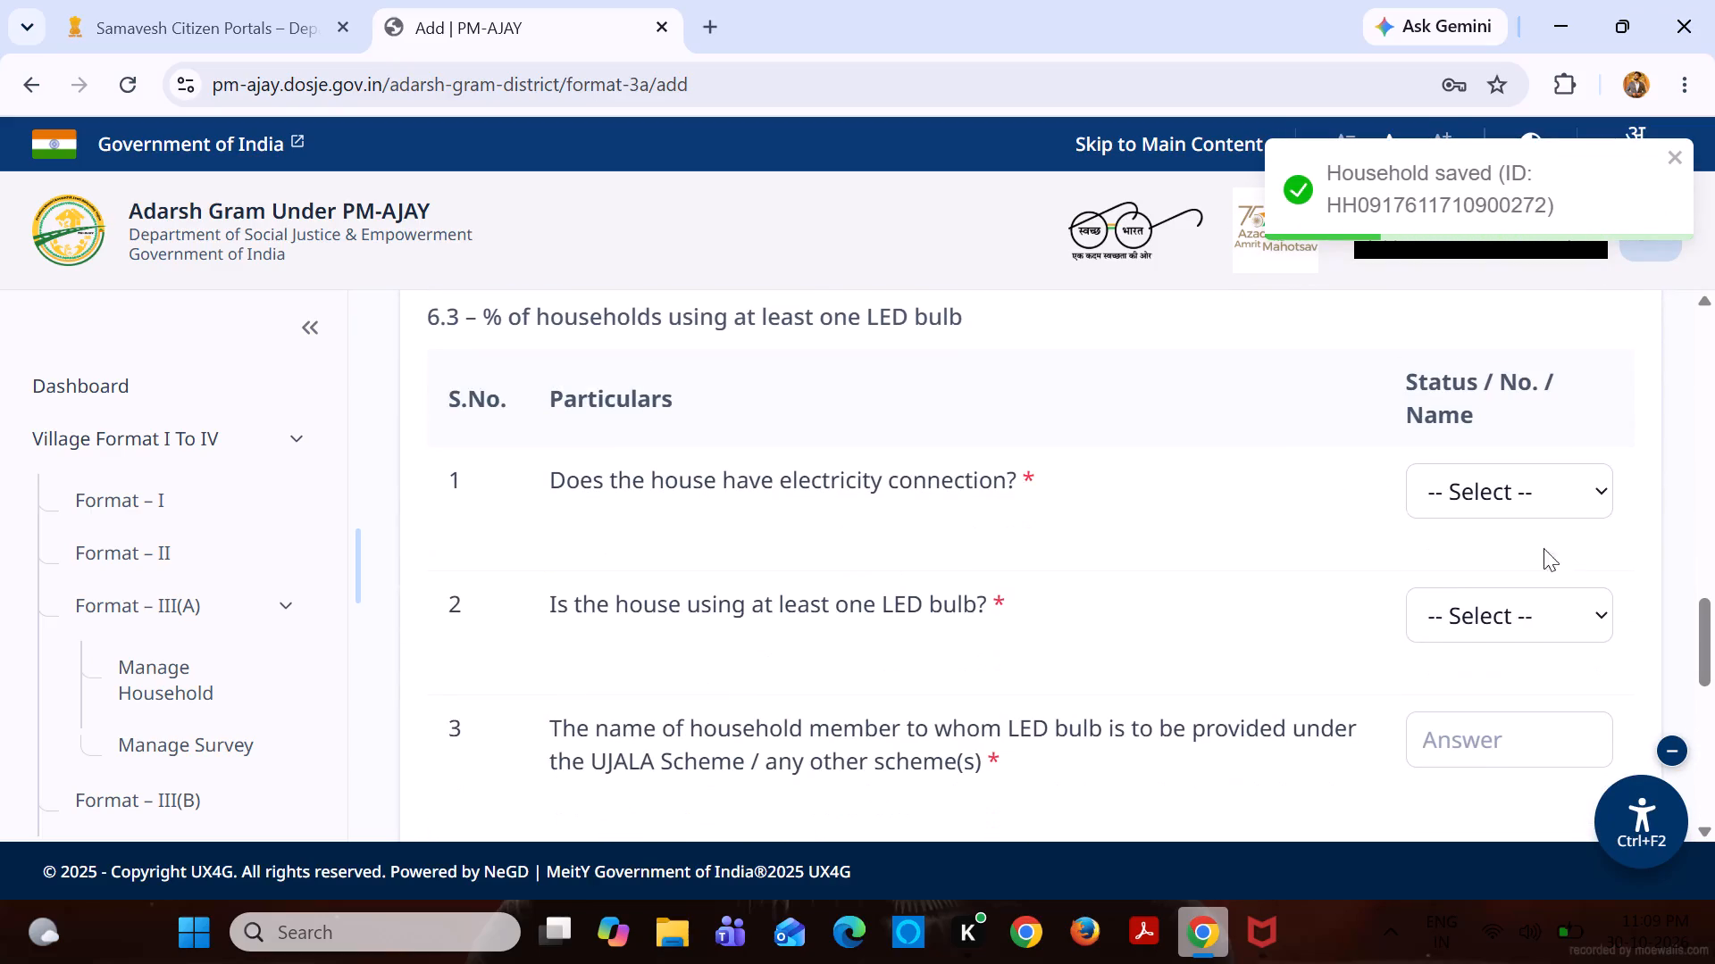
click(1547, 484)
click(1502, 579)
click(1527, 586)
click(1499, 702)
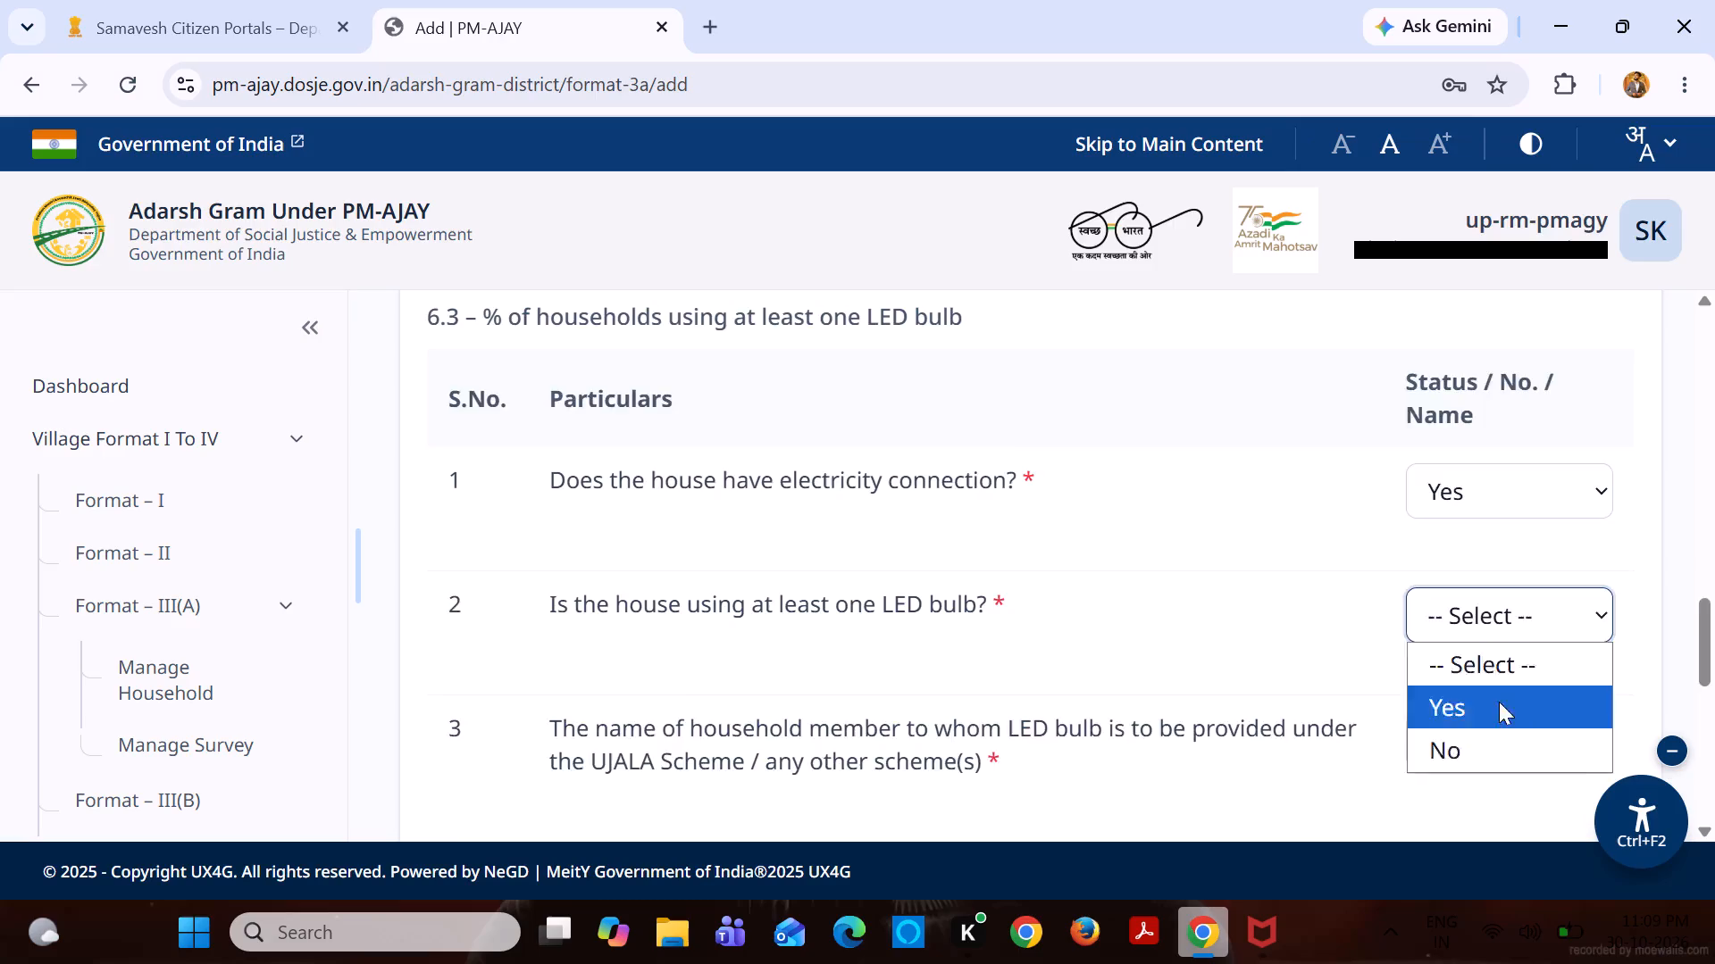
scroll(1509, 690, down, 2)
click(1533, 595)
click(1485, 700)
scroll(1501, 653, down, 2)
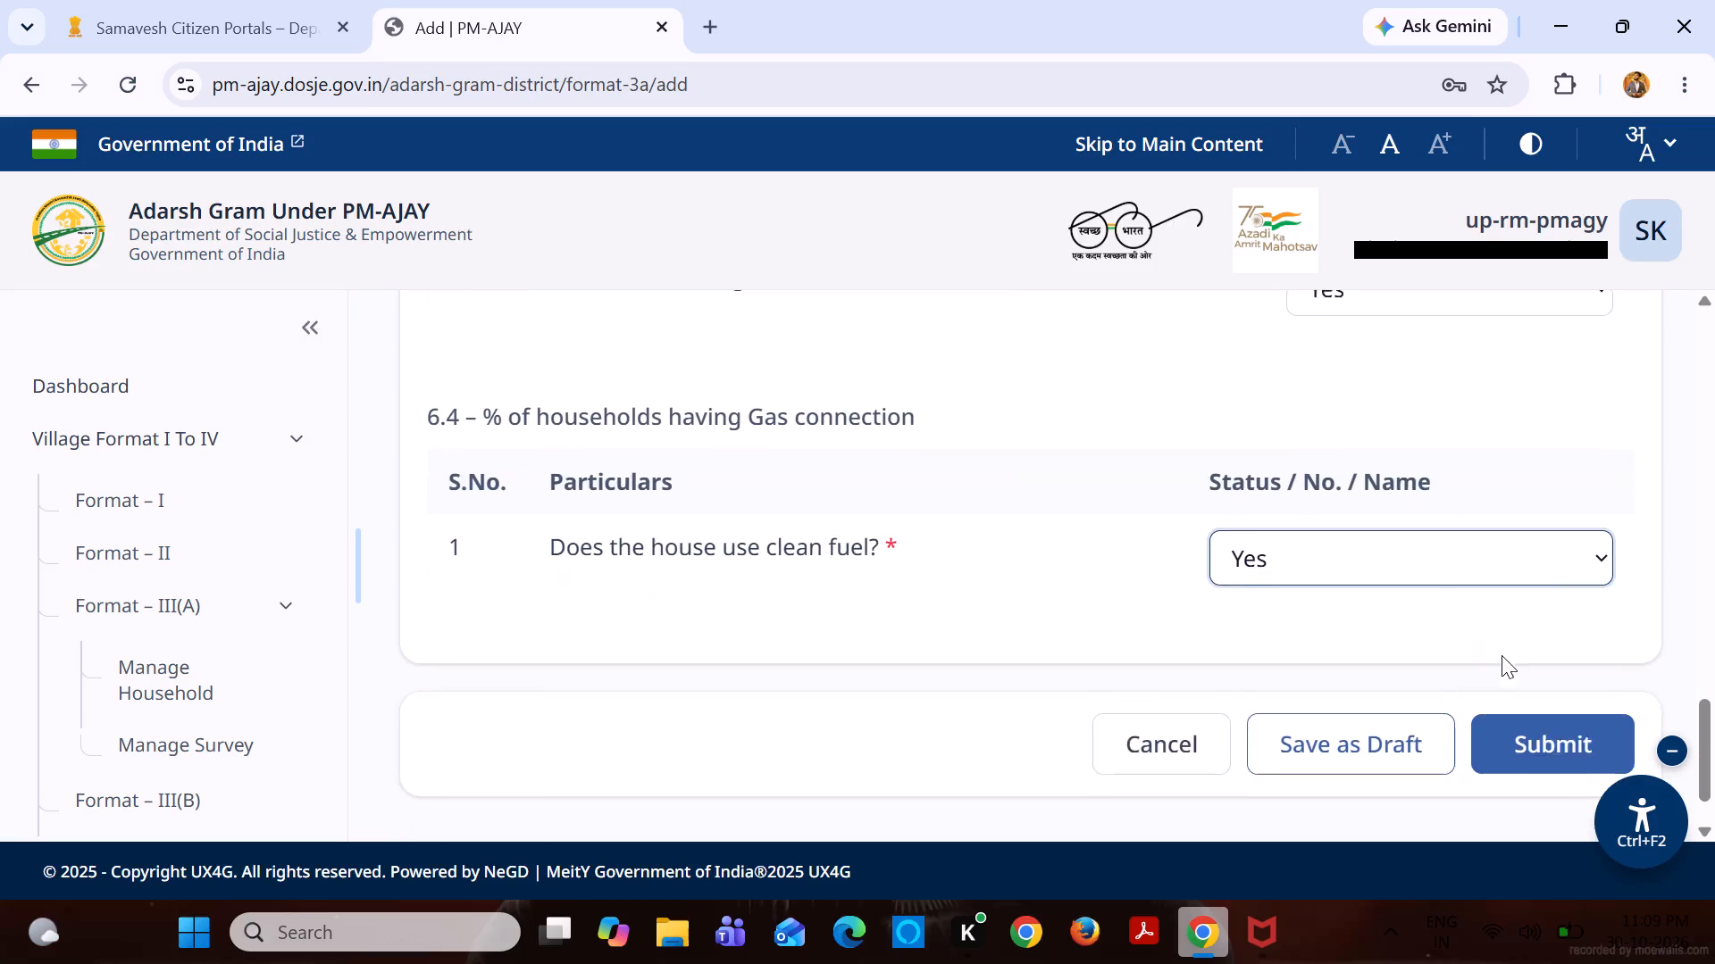
click(1585, 635)
For 5 – Rural Roads and Housing, answer No to living in a Kachcha/unsafe house and submit the domain.
drag(1491, 415, 1491, 426)
scroll(1435, 704, down, 1)
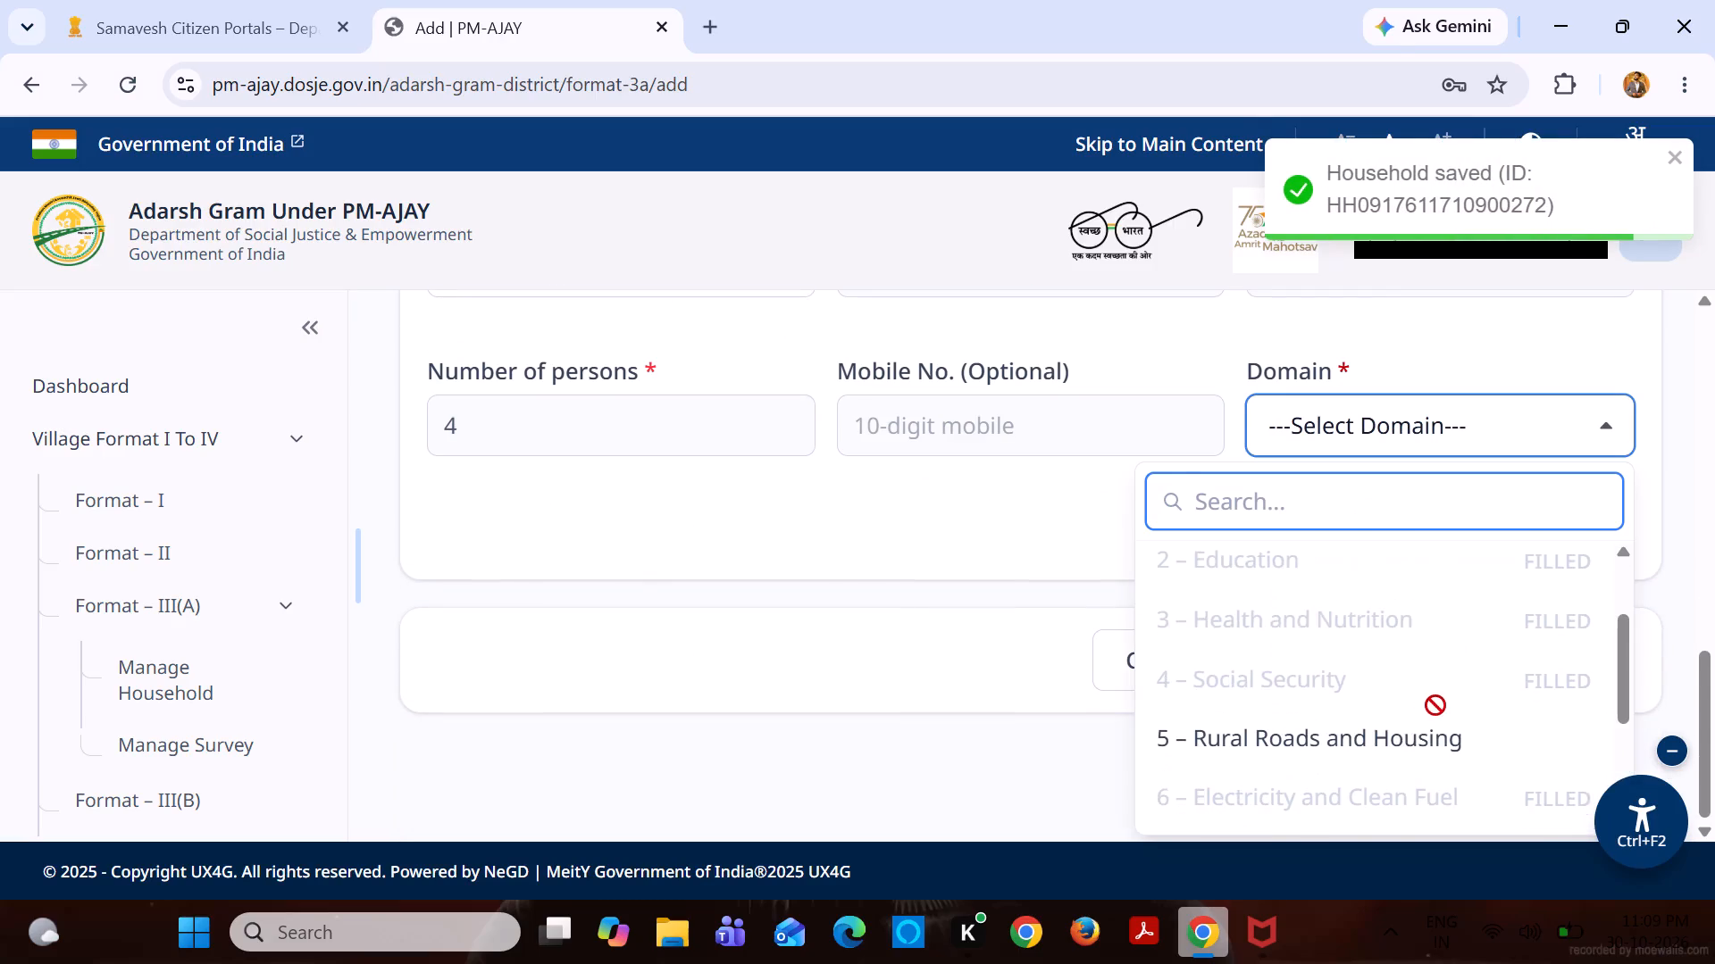
click(1400, 721)
scroll(1406, 722, down, 2)
click(1511, 595)
click(1463, 761)
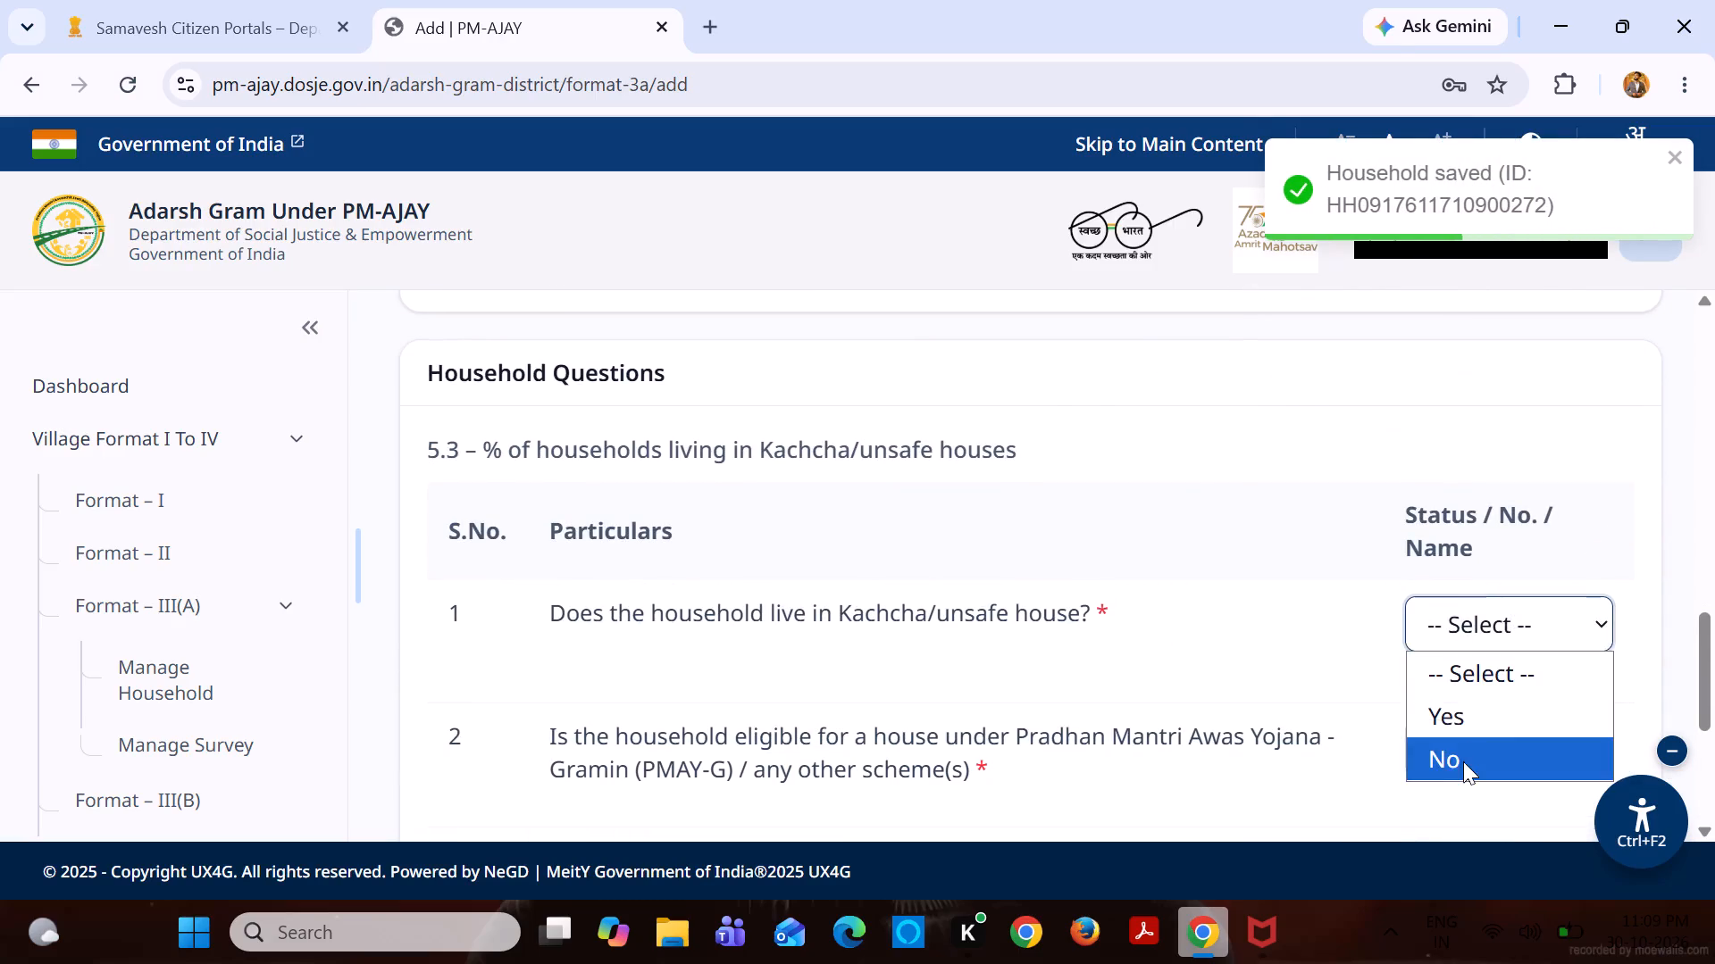
click(1533, 772)
For 7 – Agricultural Practices etc., answer No to the household being involved in farming and submit the domain.
click(1507, 438)
scroll(1469, 646, down, 1)
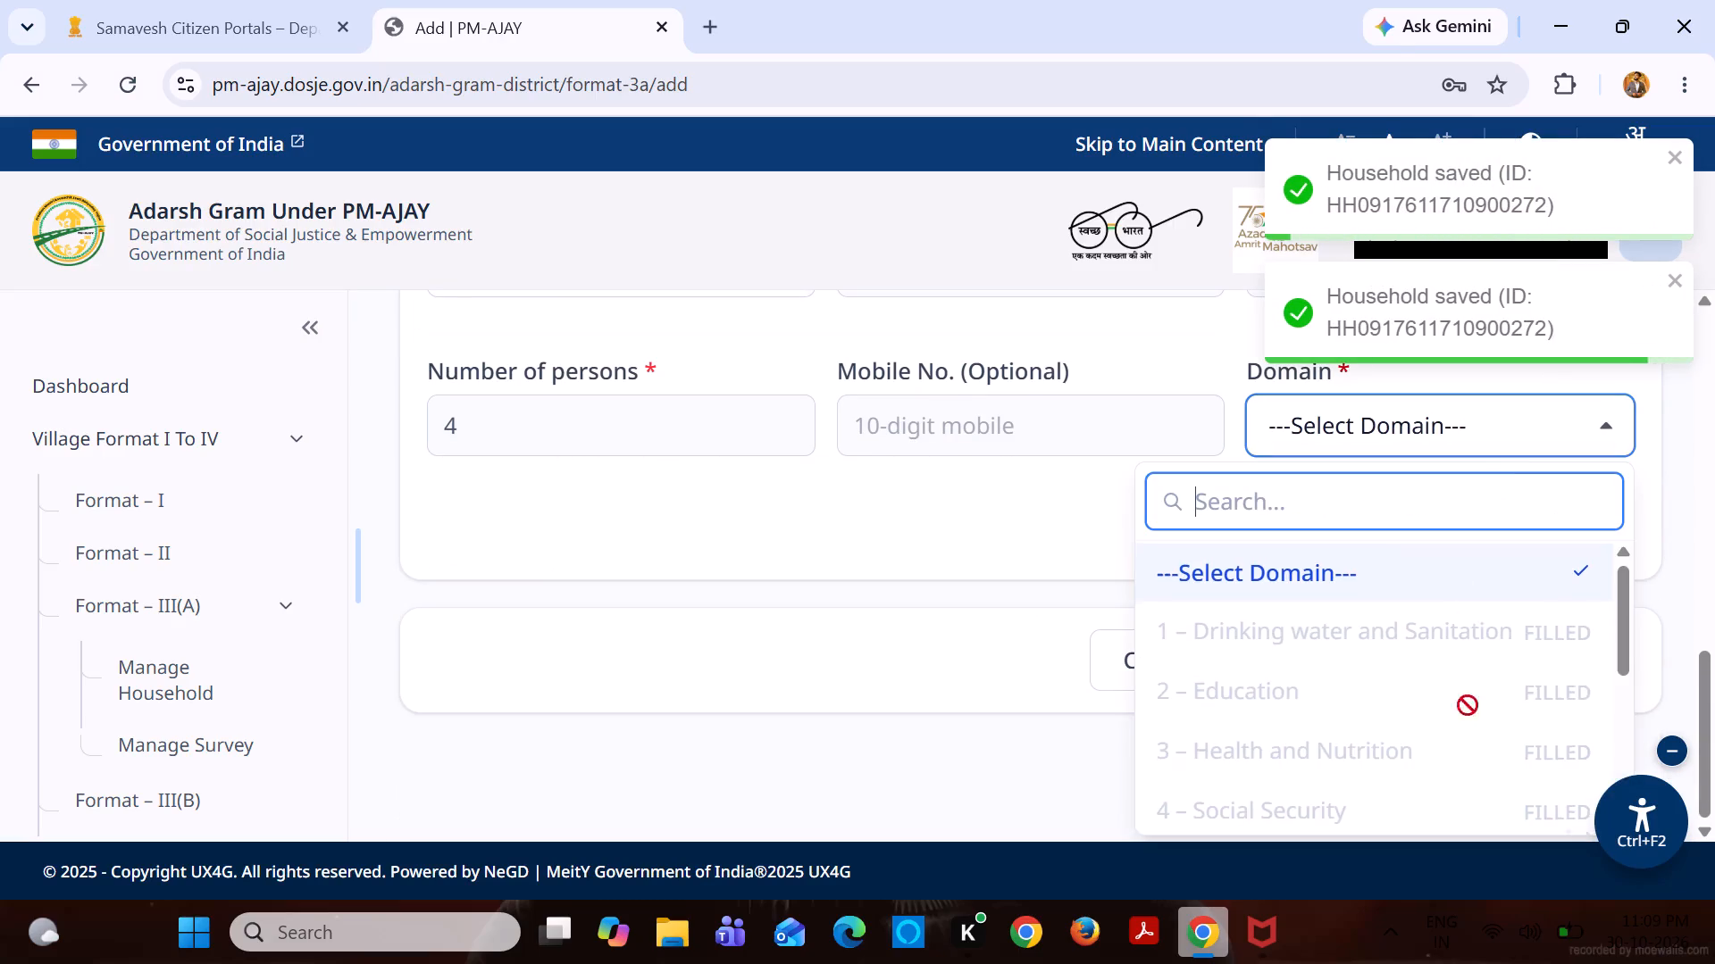
scroll(1468, 705, down, 2)
click(1334, 633)
scroll(1351, 702, down, 2)
click(1493, 587)
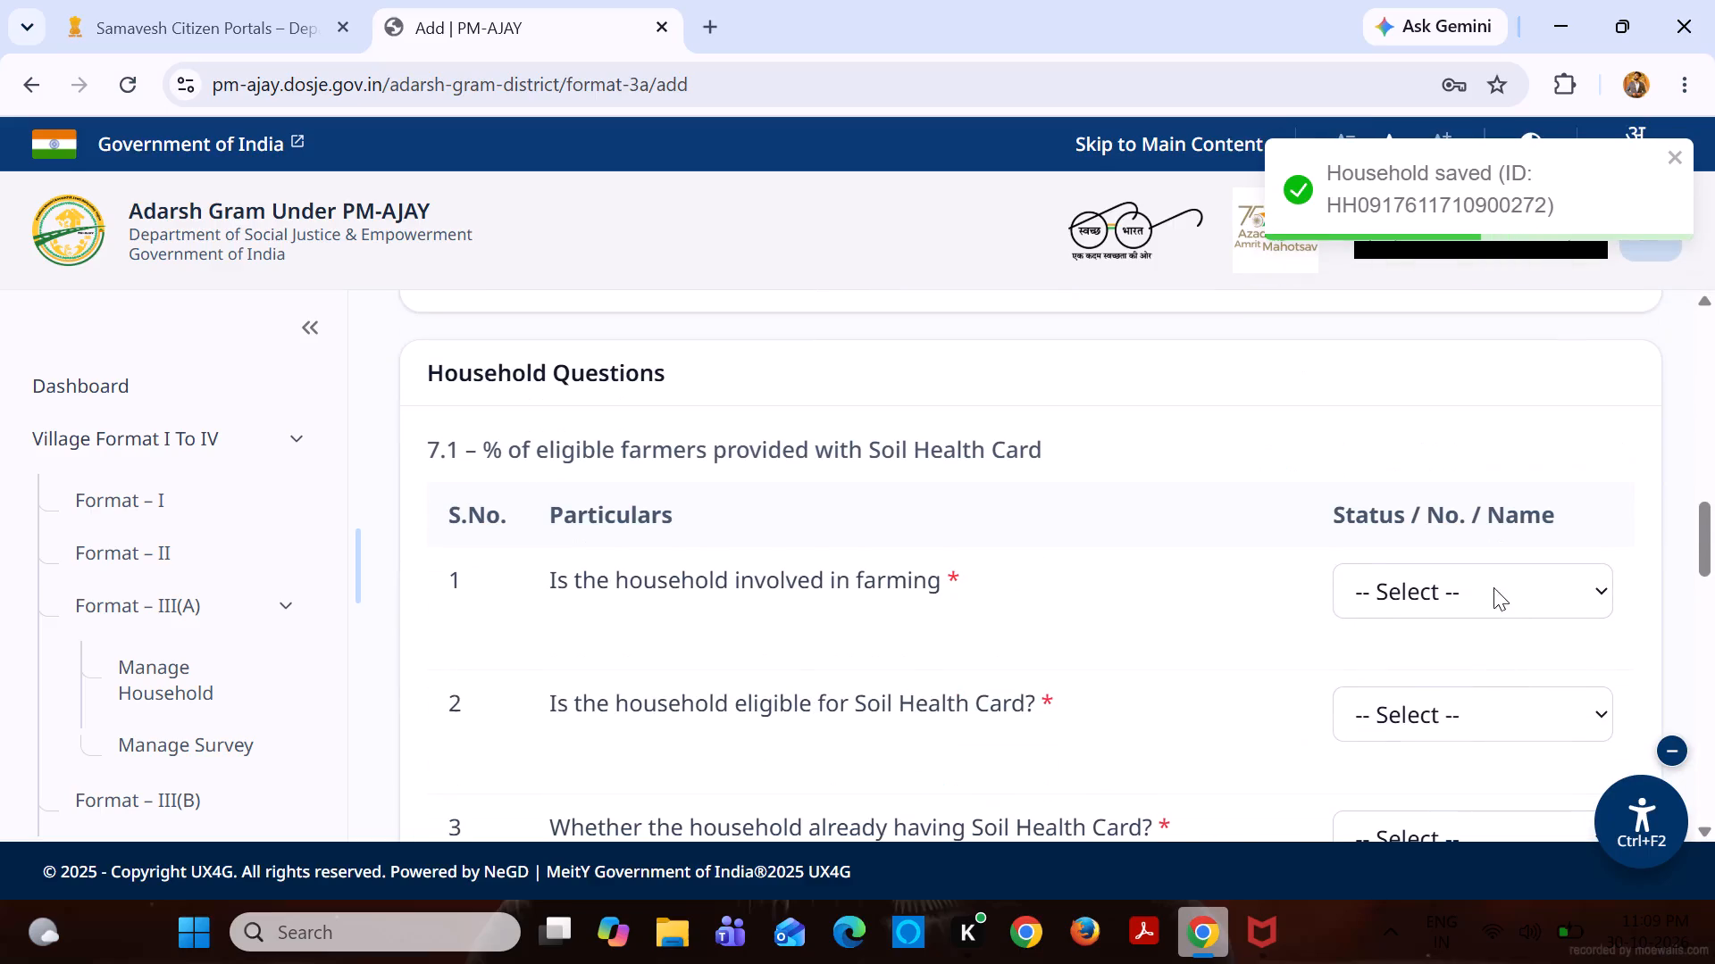
click(1449, 705)
scroll(1517, 723, down, 4)
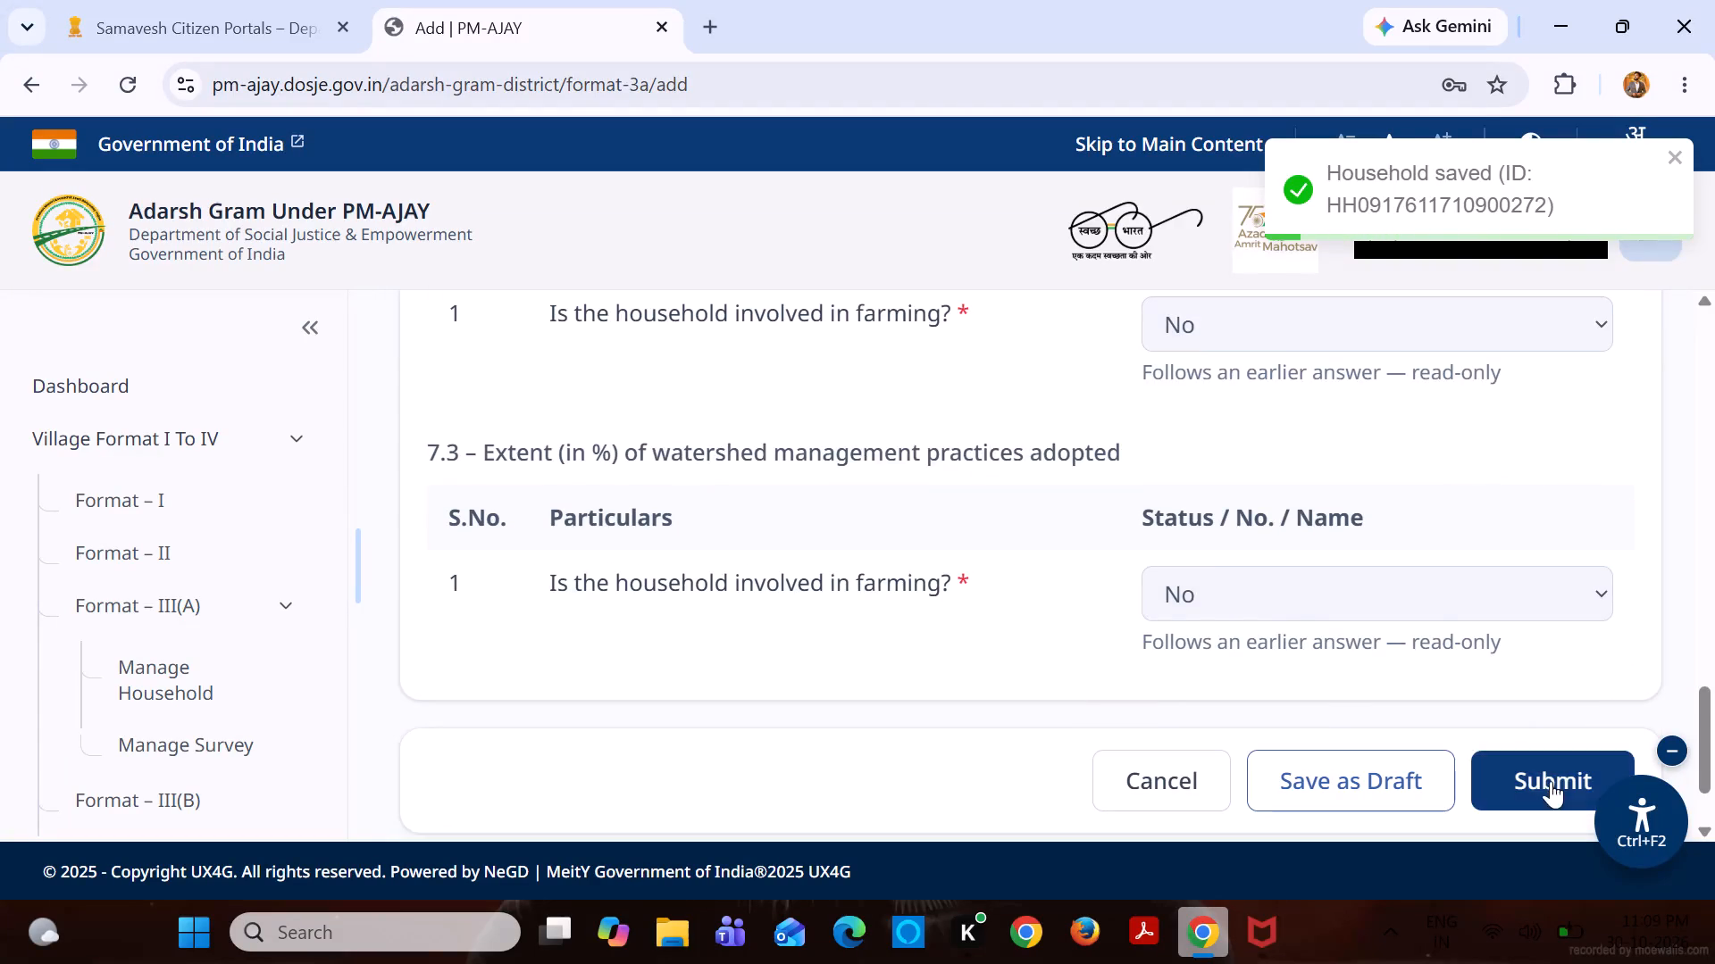
click(1551, 781)
For 8 – Financial Inclusion, enter 4 persons above 5 years and 4 members who already have Aadhaar (8.1).
click(1465, 547)
scroll(1435, 483, down, 2)
click(1326, 420)
scroll(1326, 445, down, 3)
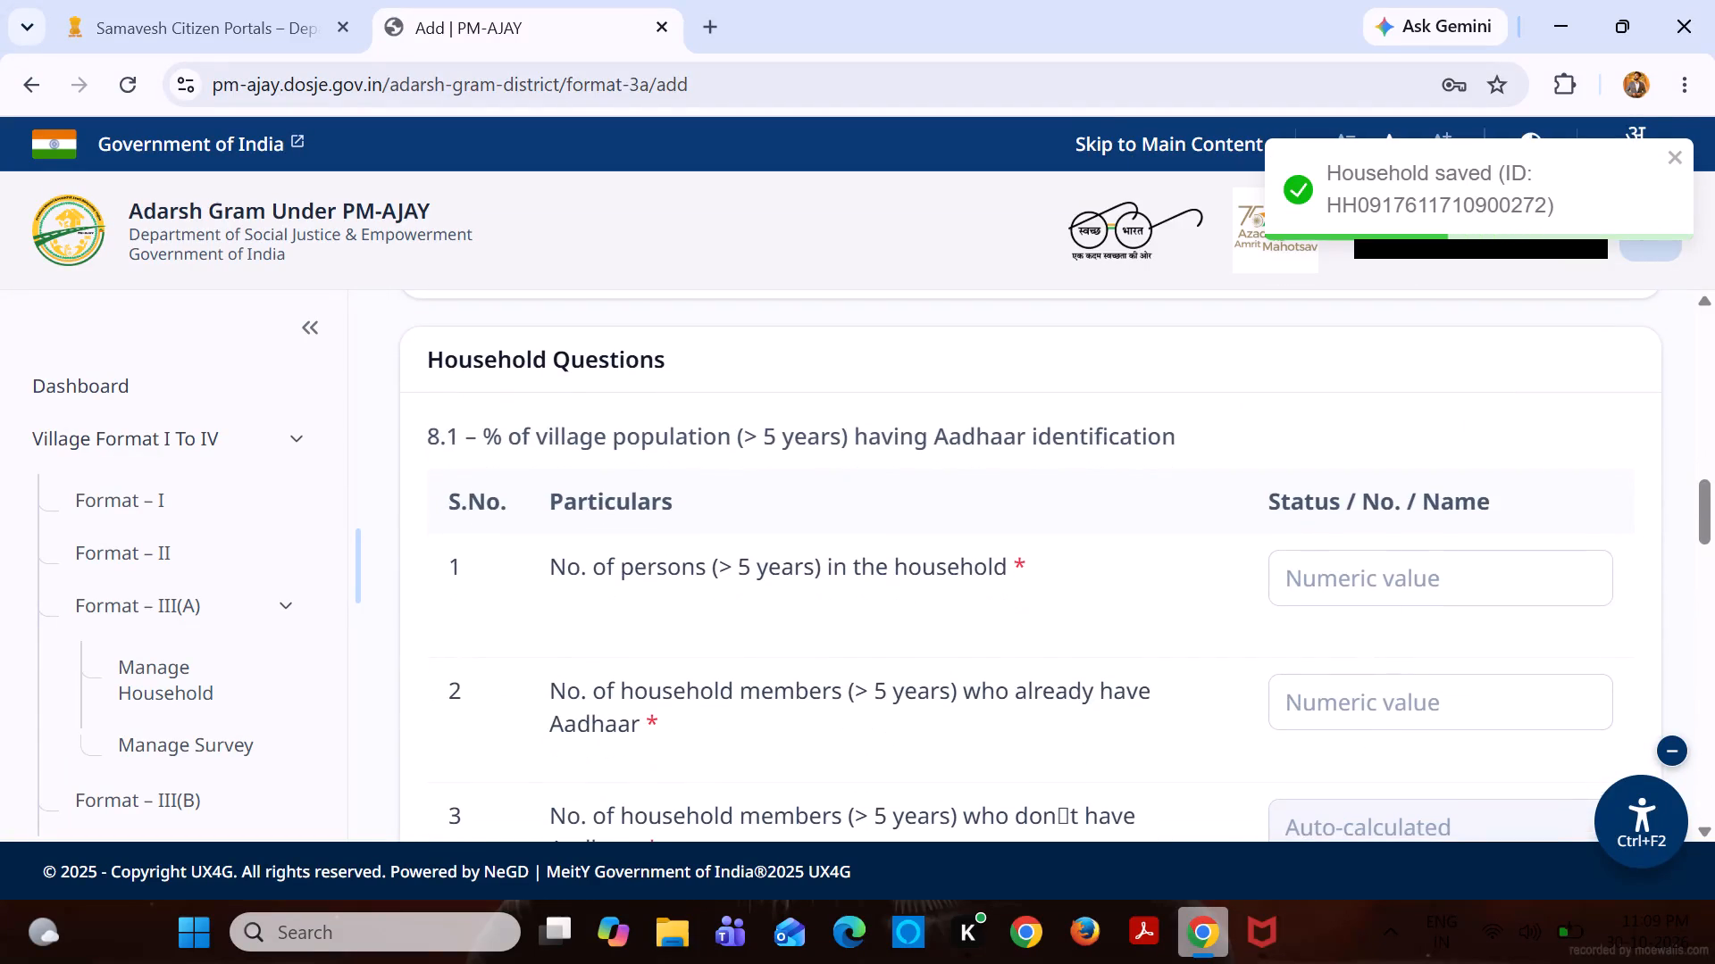
click(1385, 562)
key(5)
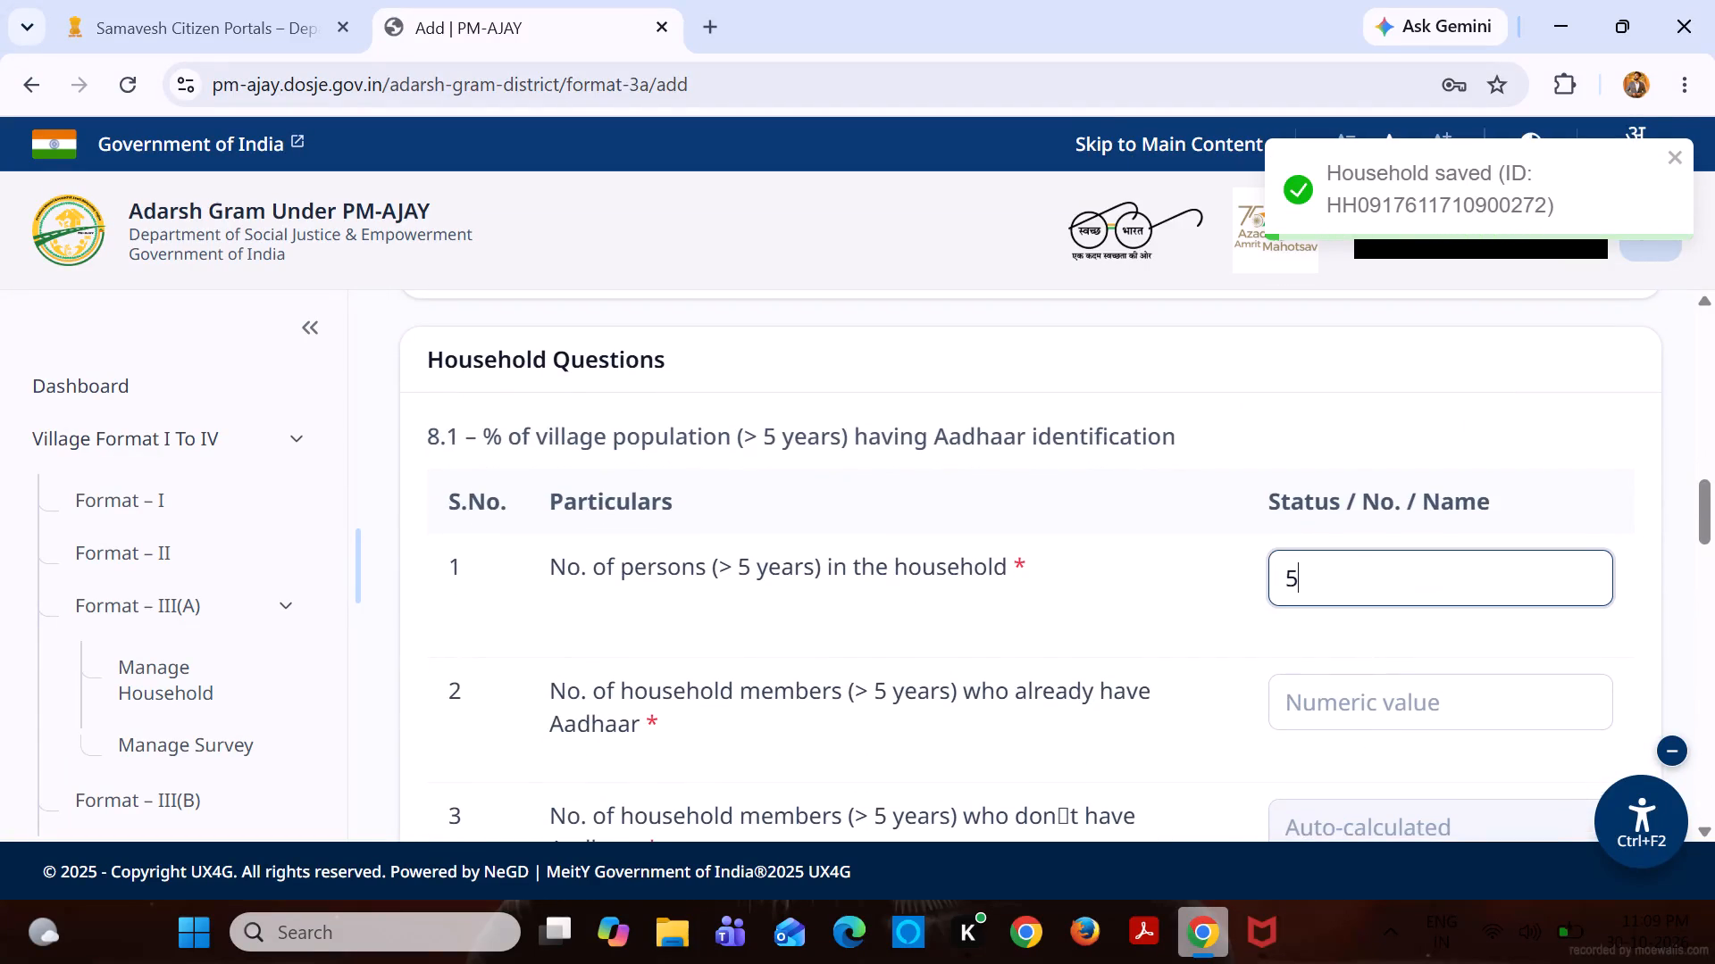
key(BackSpace)
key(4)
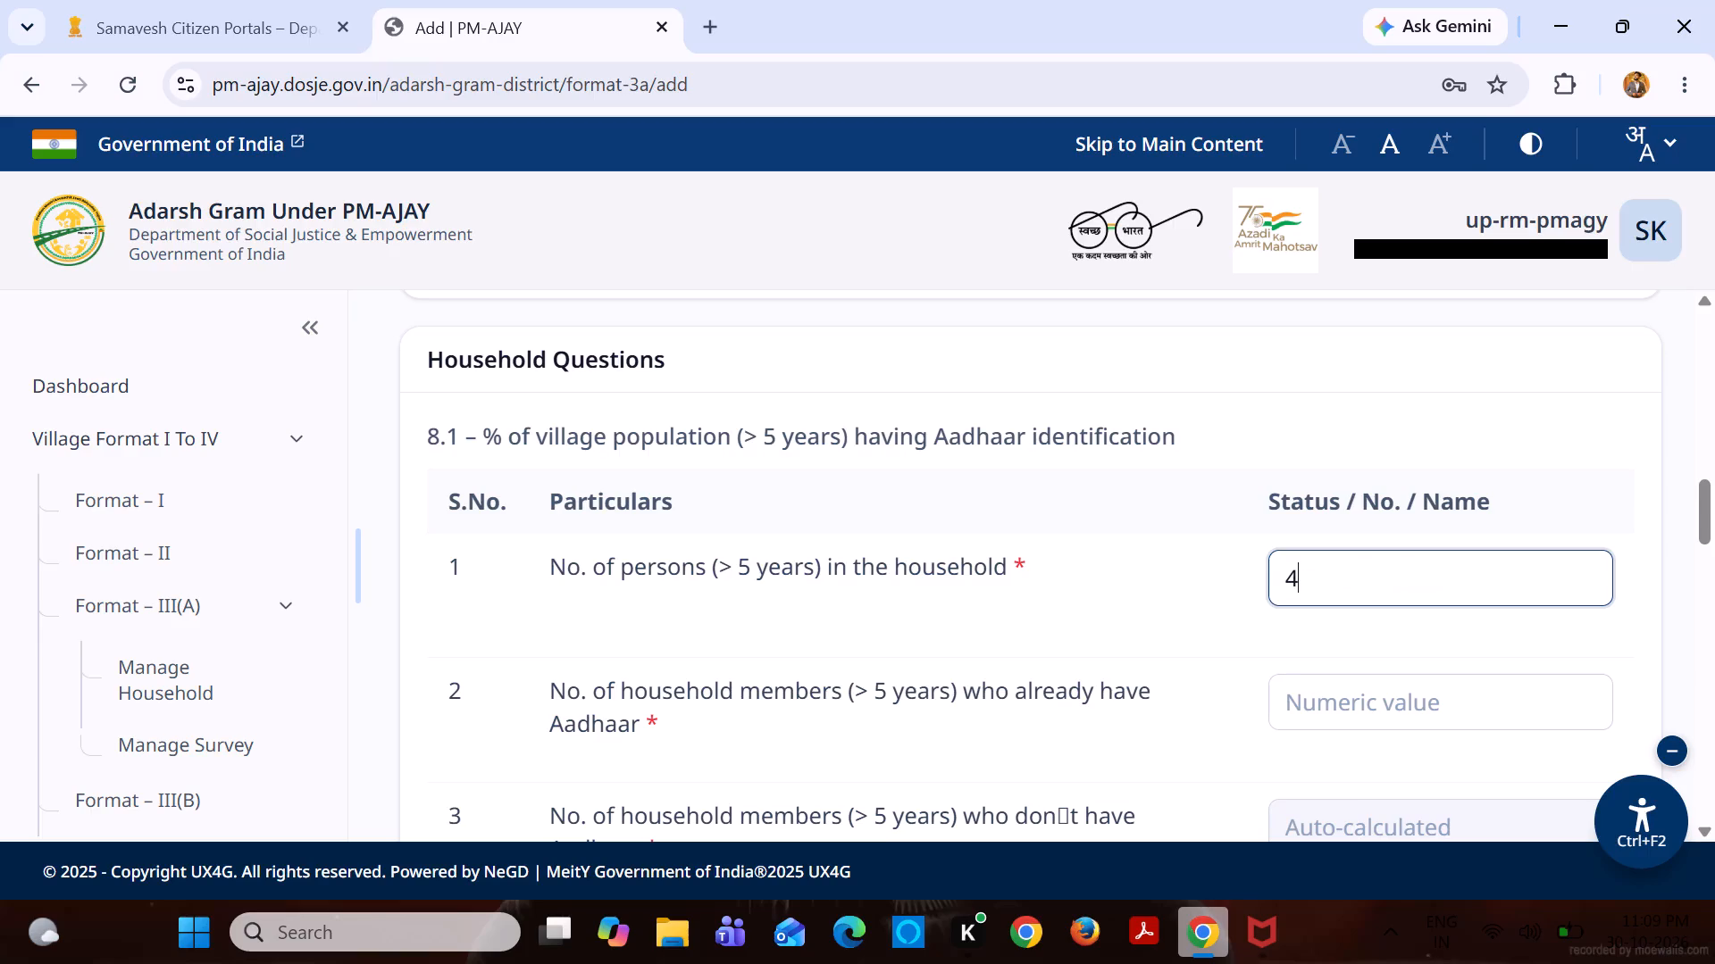
click(1377, 687)
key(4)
Enter 4 members eligible for a bank/post office account and 4 eligible members who have one (8.2).
scroll(1362, 686, down, 3)
click(1442, 708)
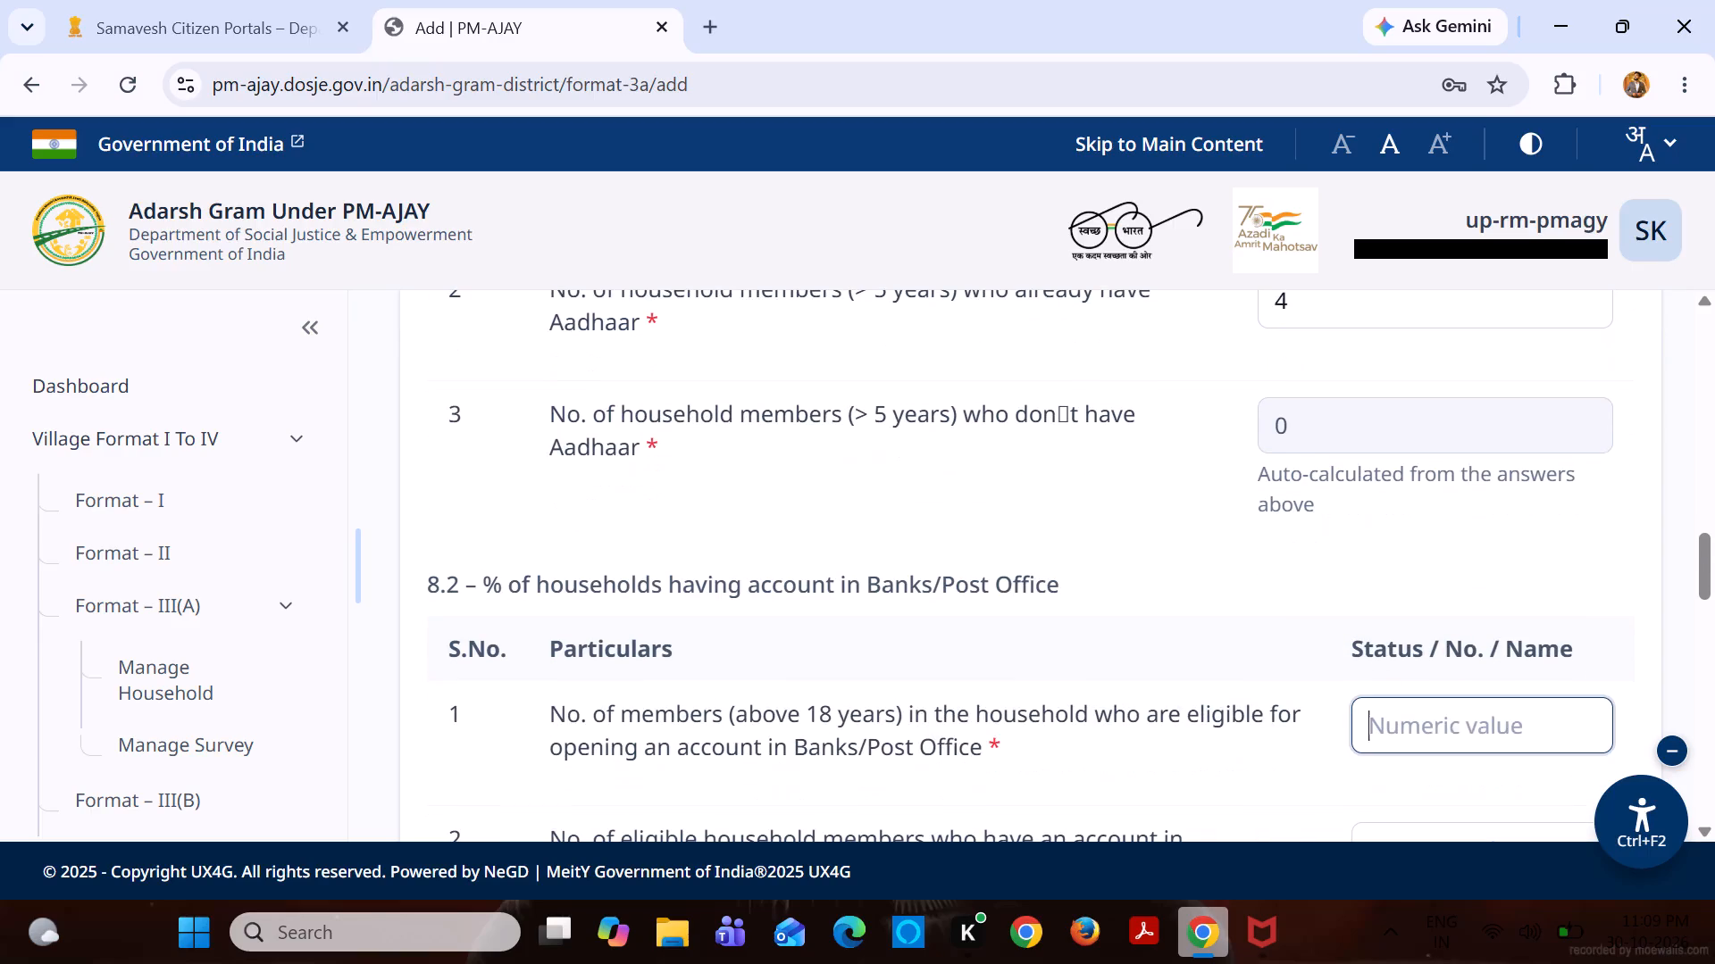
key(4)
scroll(1447, 753, down, 2)
click(1472, 589)
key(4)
Enter 0 persons eligible for PMSBY (8.3) and 0 for the domain's last question, and submit Financial Inclusion.
scroll(1471, 589, down, 2)
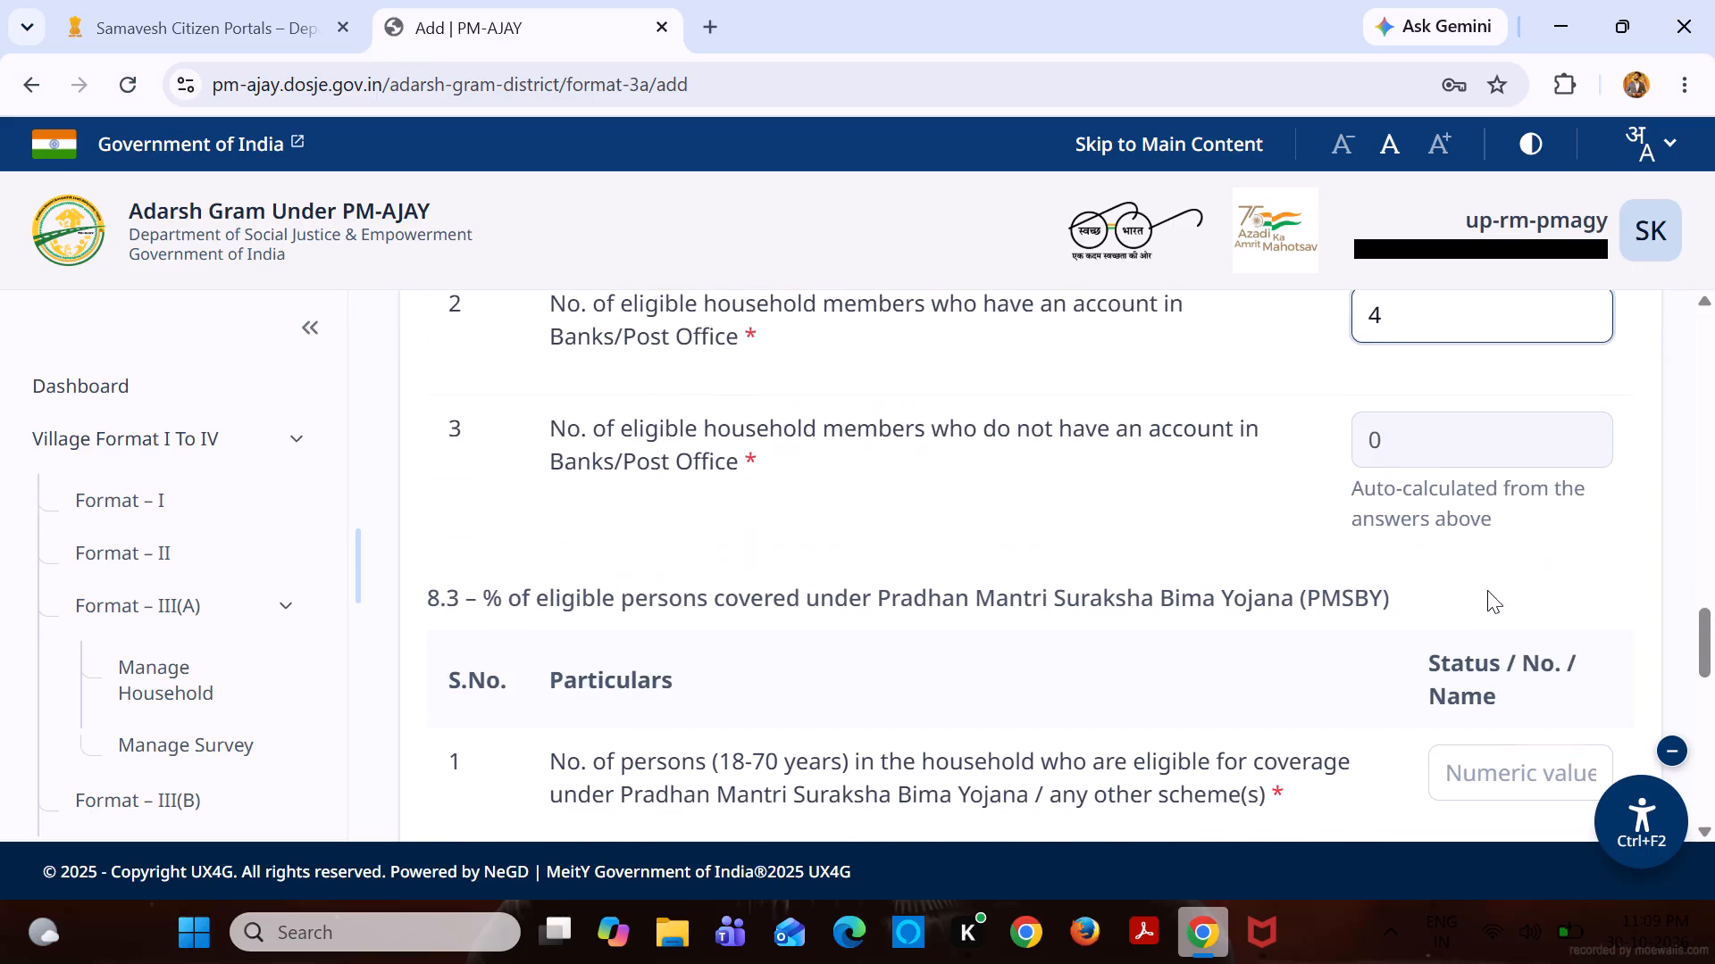
click(1506, 772)
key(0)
scroll(1508, 759, down, 4)
click(1566, 556)
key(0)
click(1590, 721)
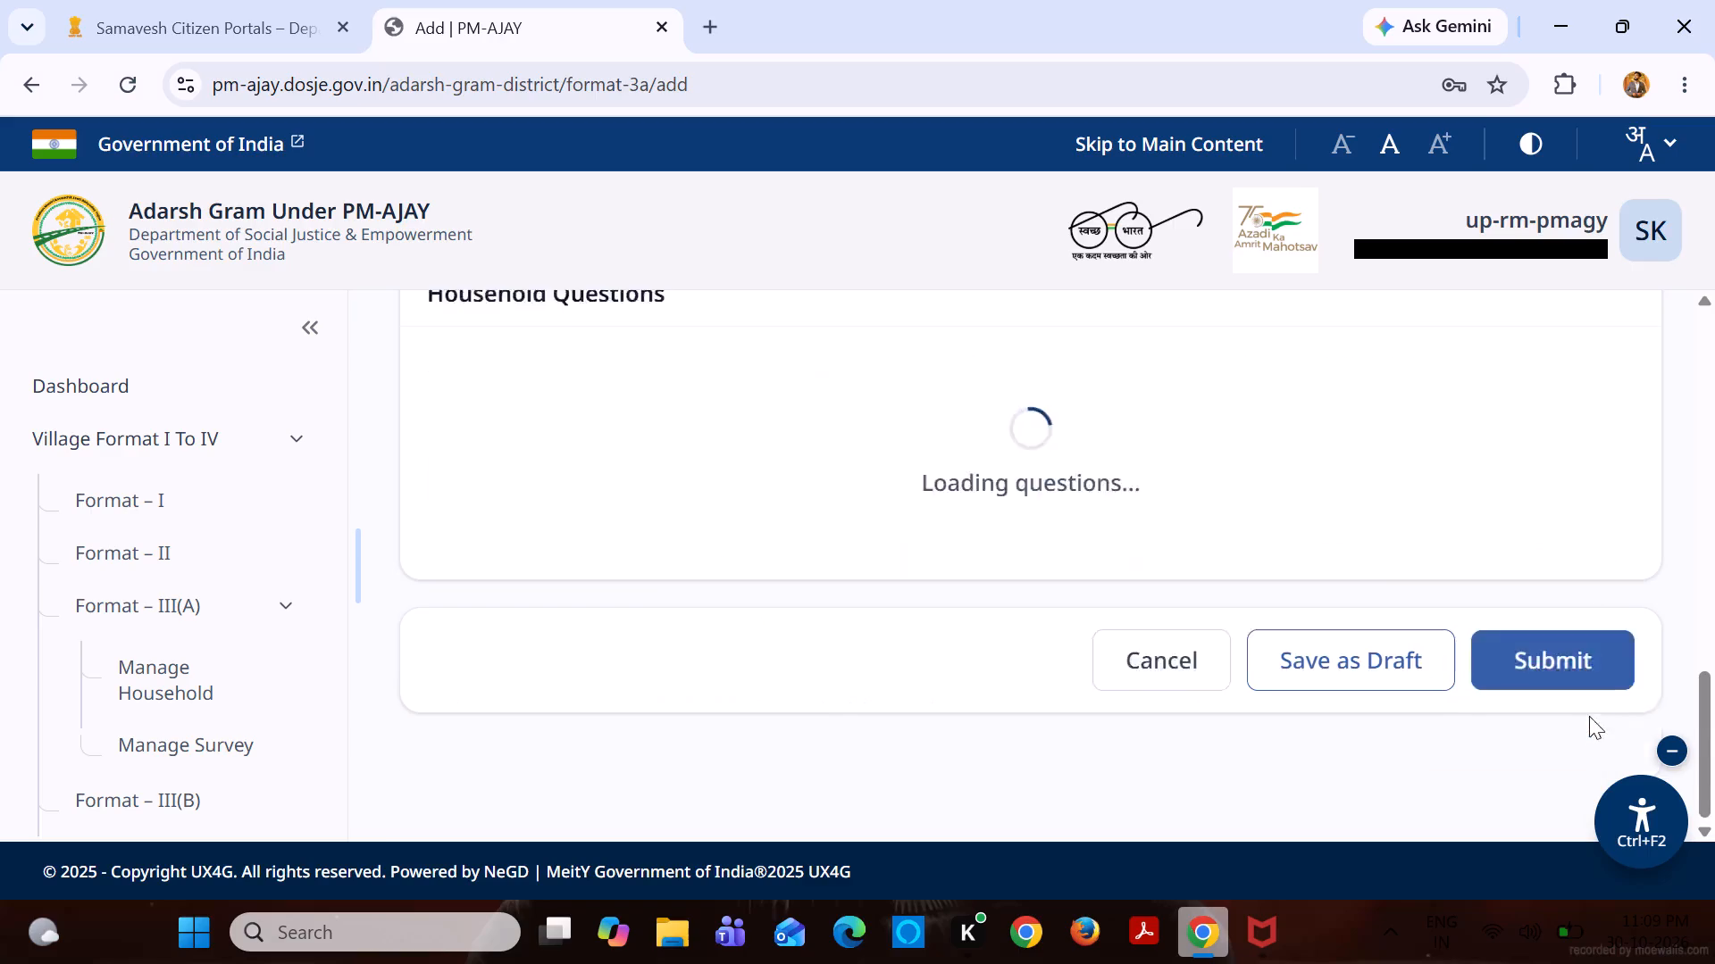
For 9 – Digitization, enter 0 household members eligible for PMGDISHA training and submit the domain.
click(1561, 486)
scroll(1502, 380, down, 3)
click(1391, 386)
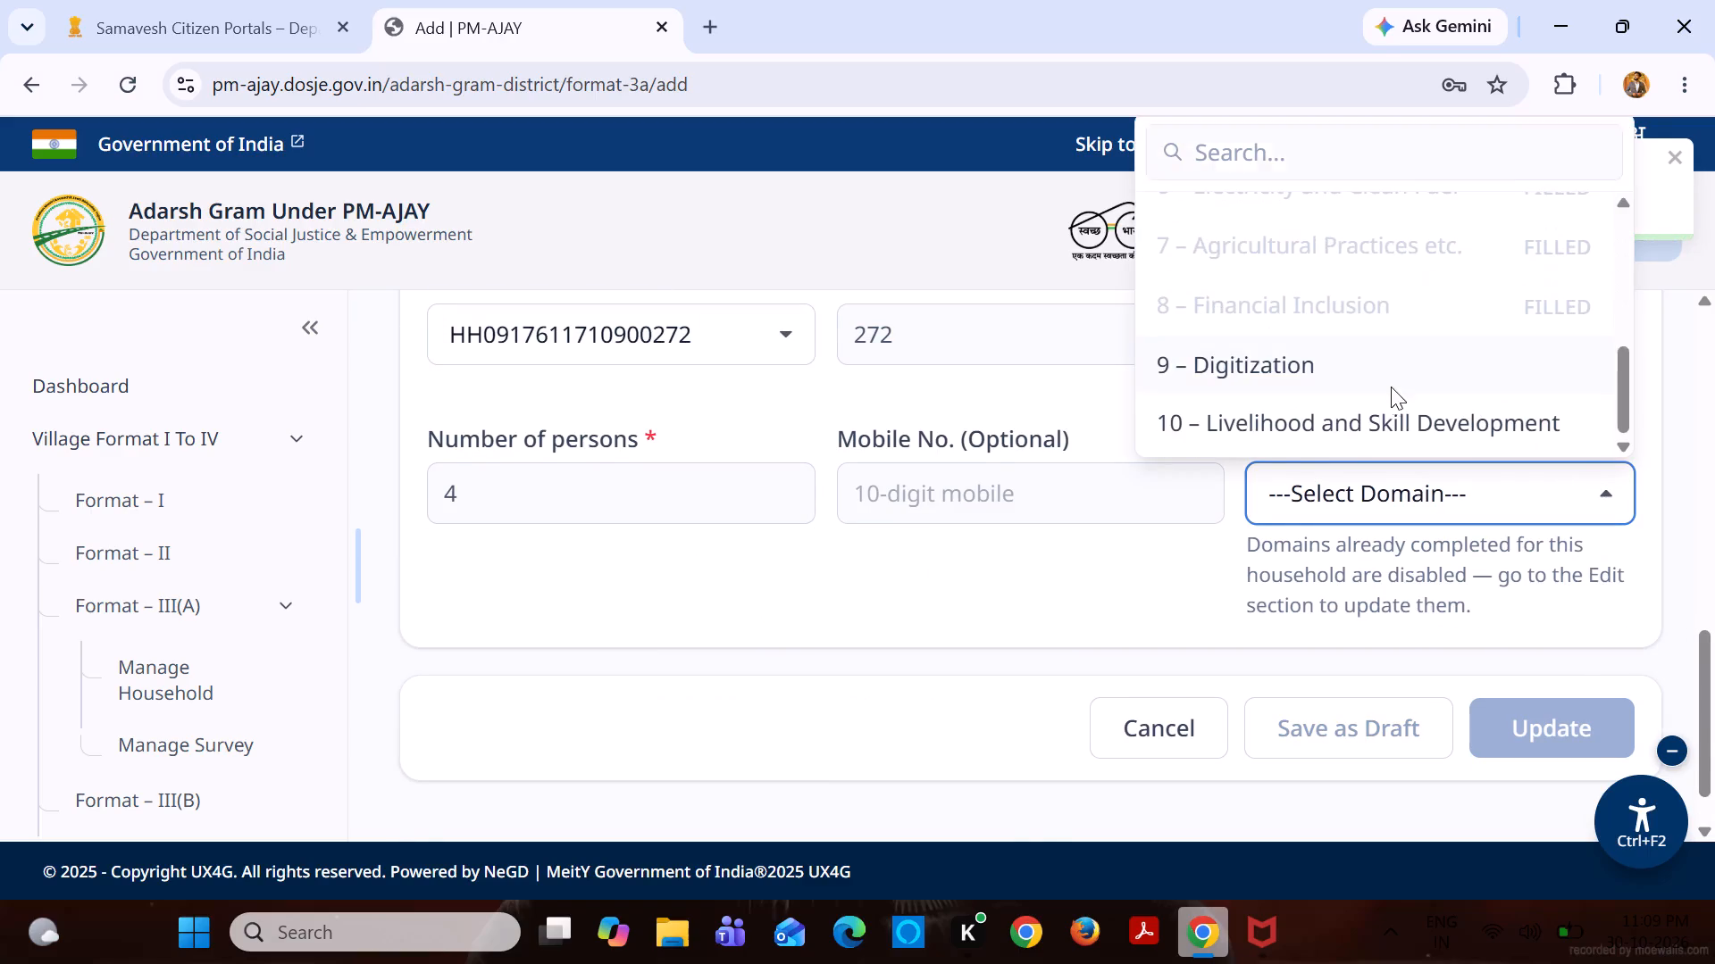
scroll(1388, 455, down, 4)
click(1464, 413)
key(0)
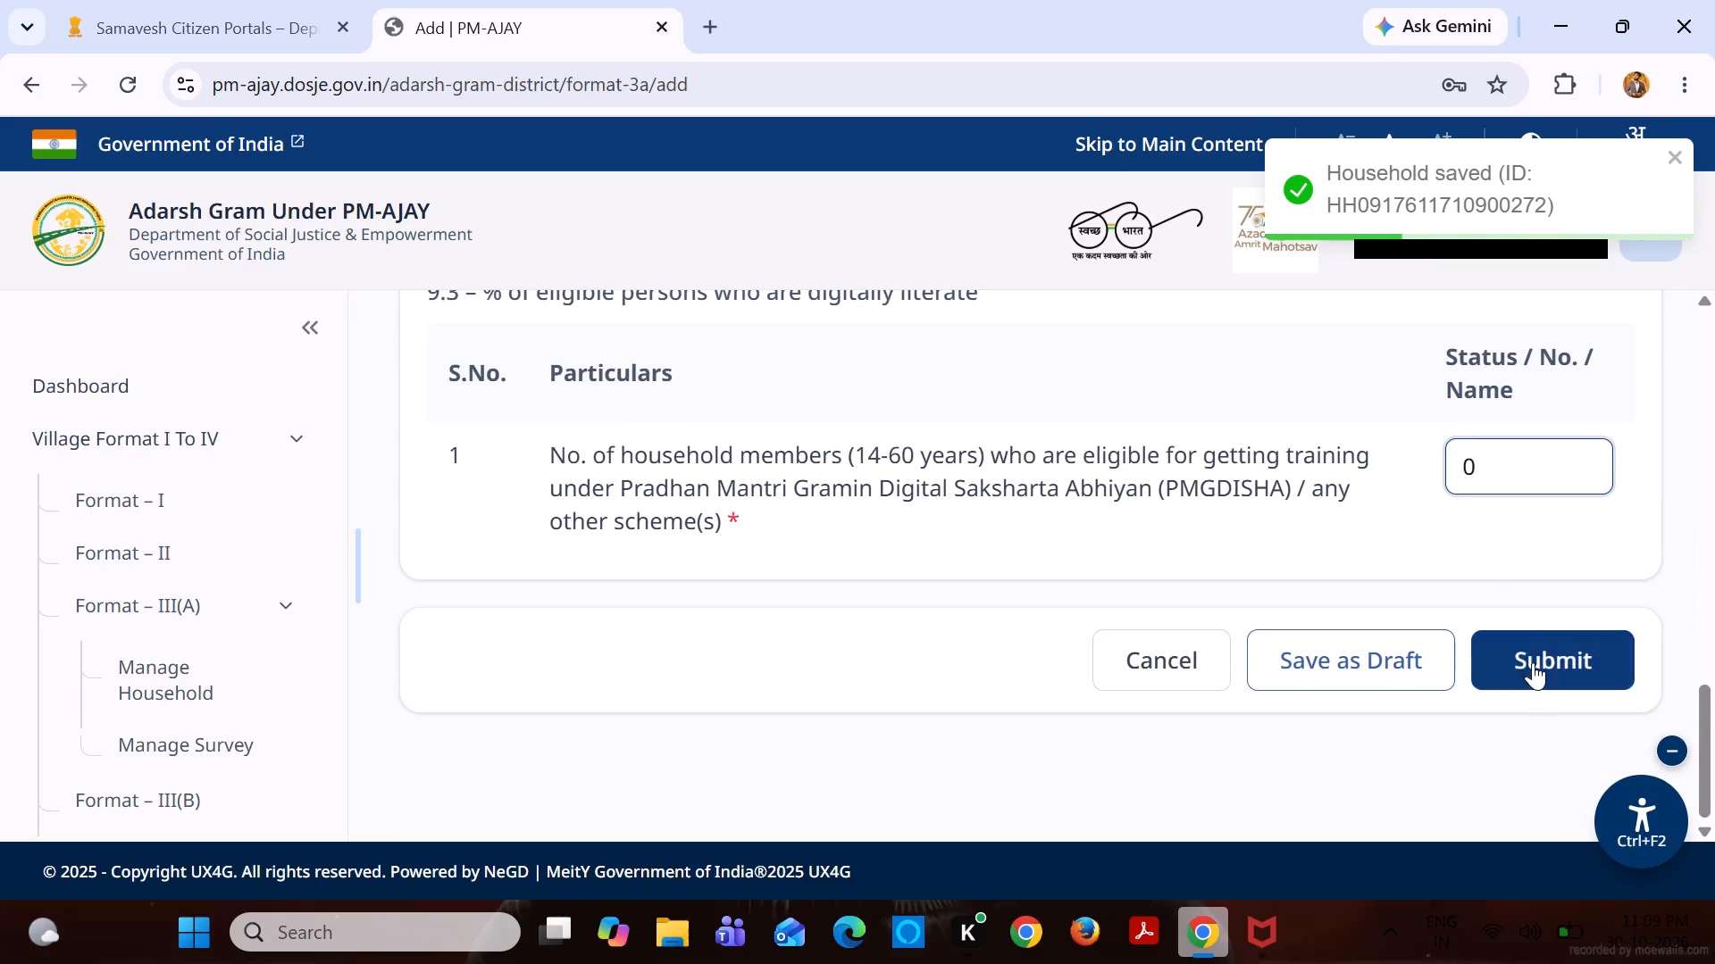
click(1535, 675)
For 10 – Livelihood and Skill Development, enter 0 youth eligible for skill training (10.1) and 0 for bank linked loans (10.2).
click(1513, 404)
scroll(1511, 524, down, 6)
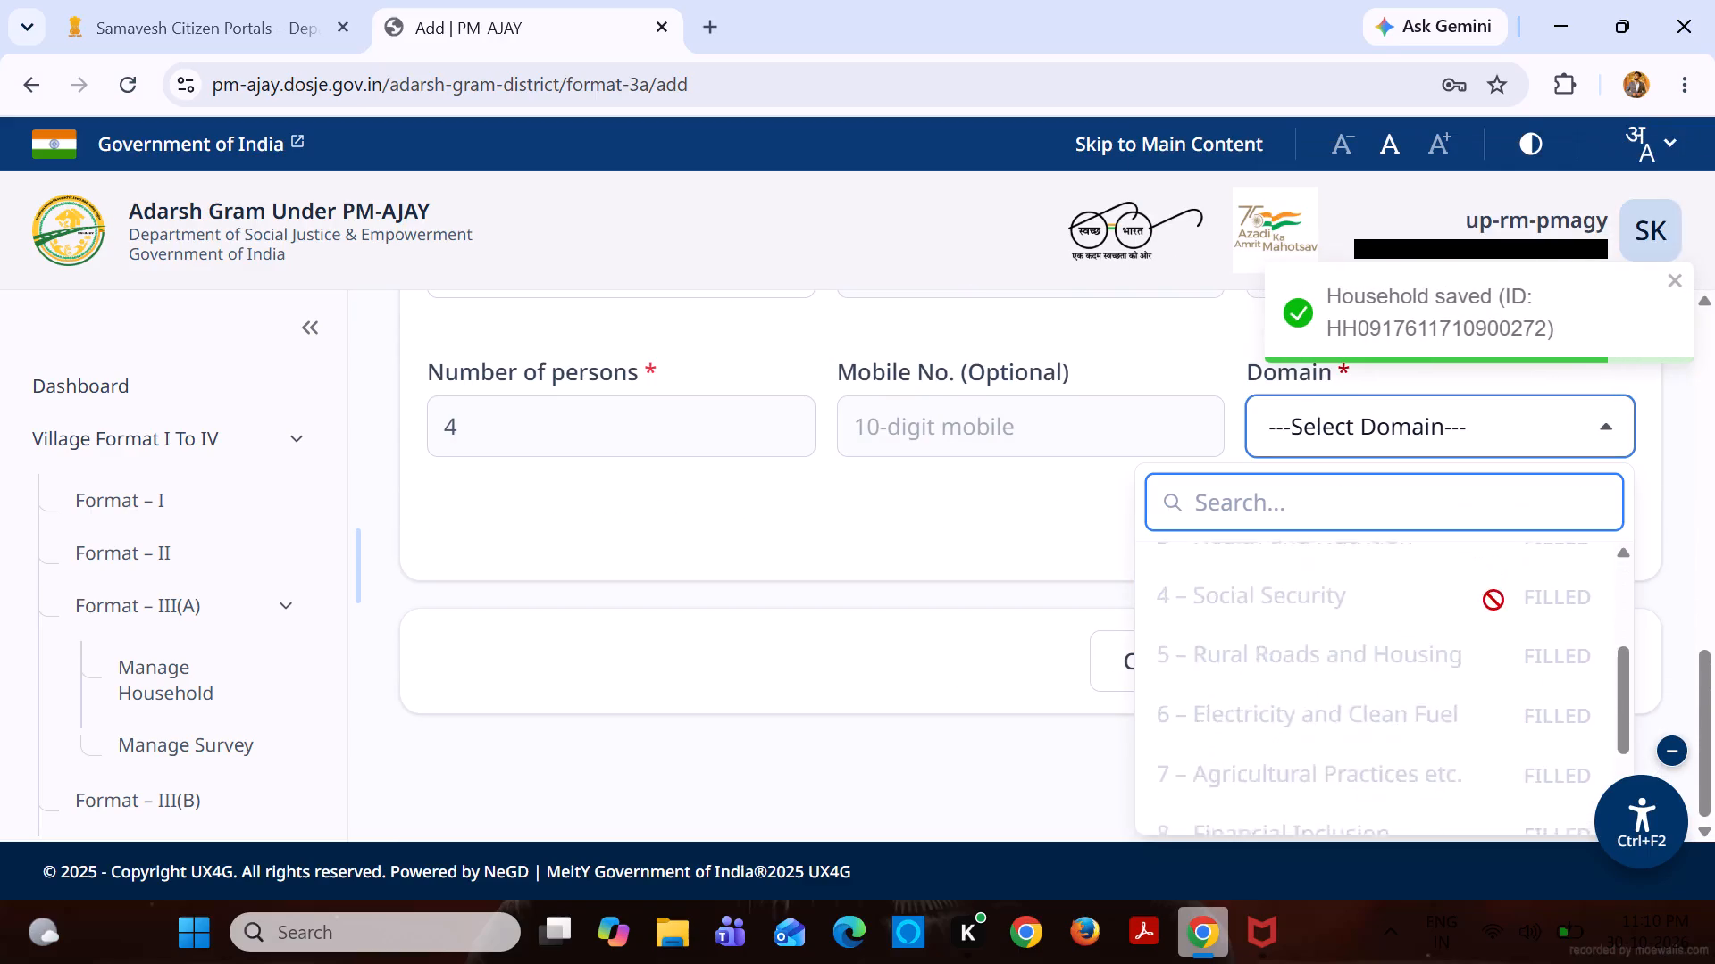
click(1393, 804)
scroll(1479, 571, down, 2)
click(1477, 563)
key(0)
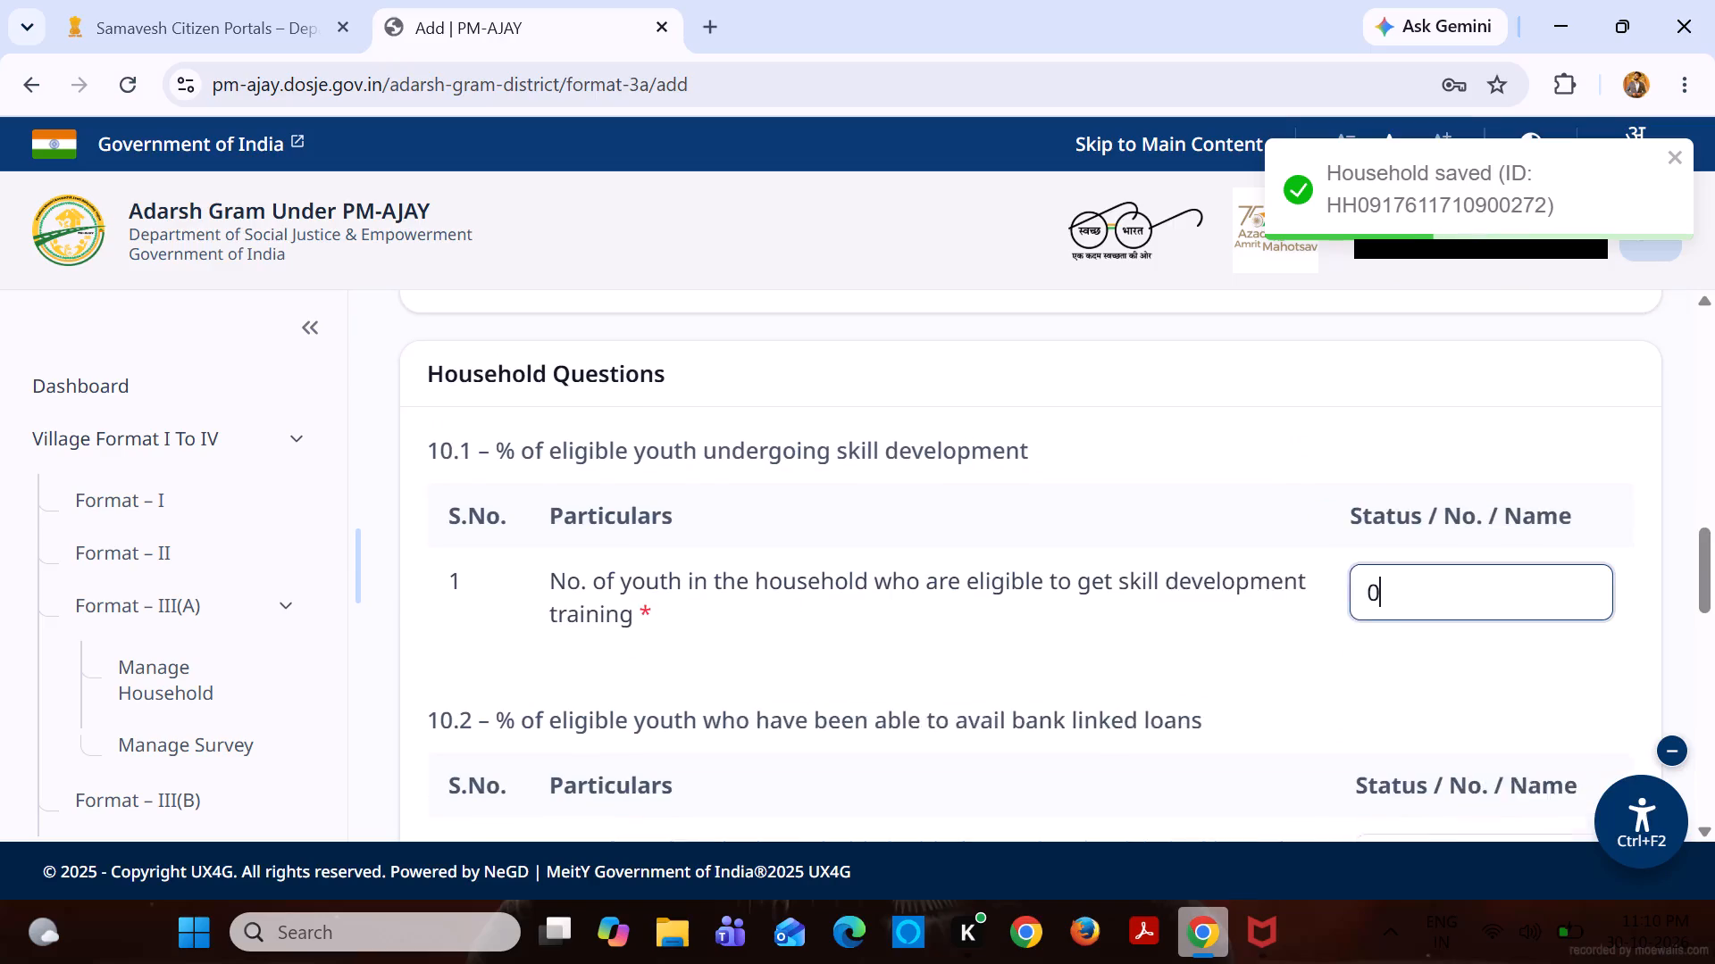
scroll(1477, 563, down, 2)
click(1485, 558)
drag(1487, 570, 1486, 588)
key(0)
Answer No to self-help group membership, enter 0 members wishing to join an SHG (10.3), and submit the domain.
scroll(1486, 587, down, 2)
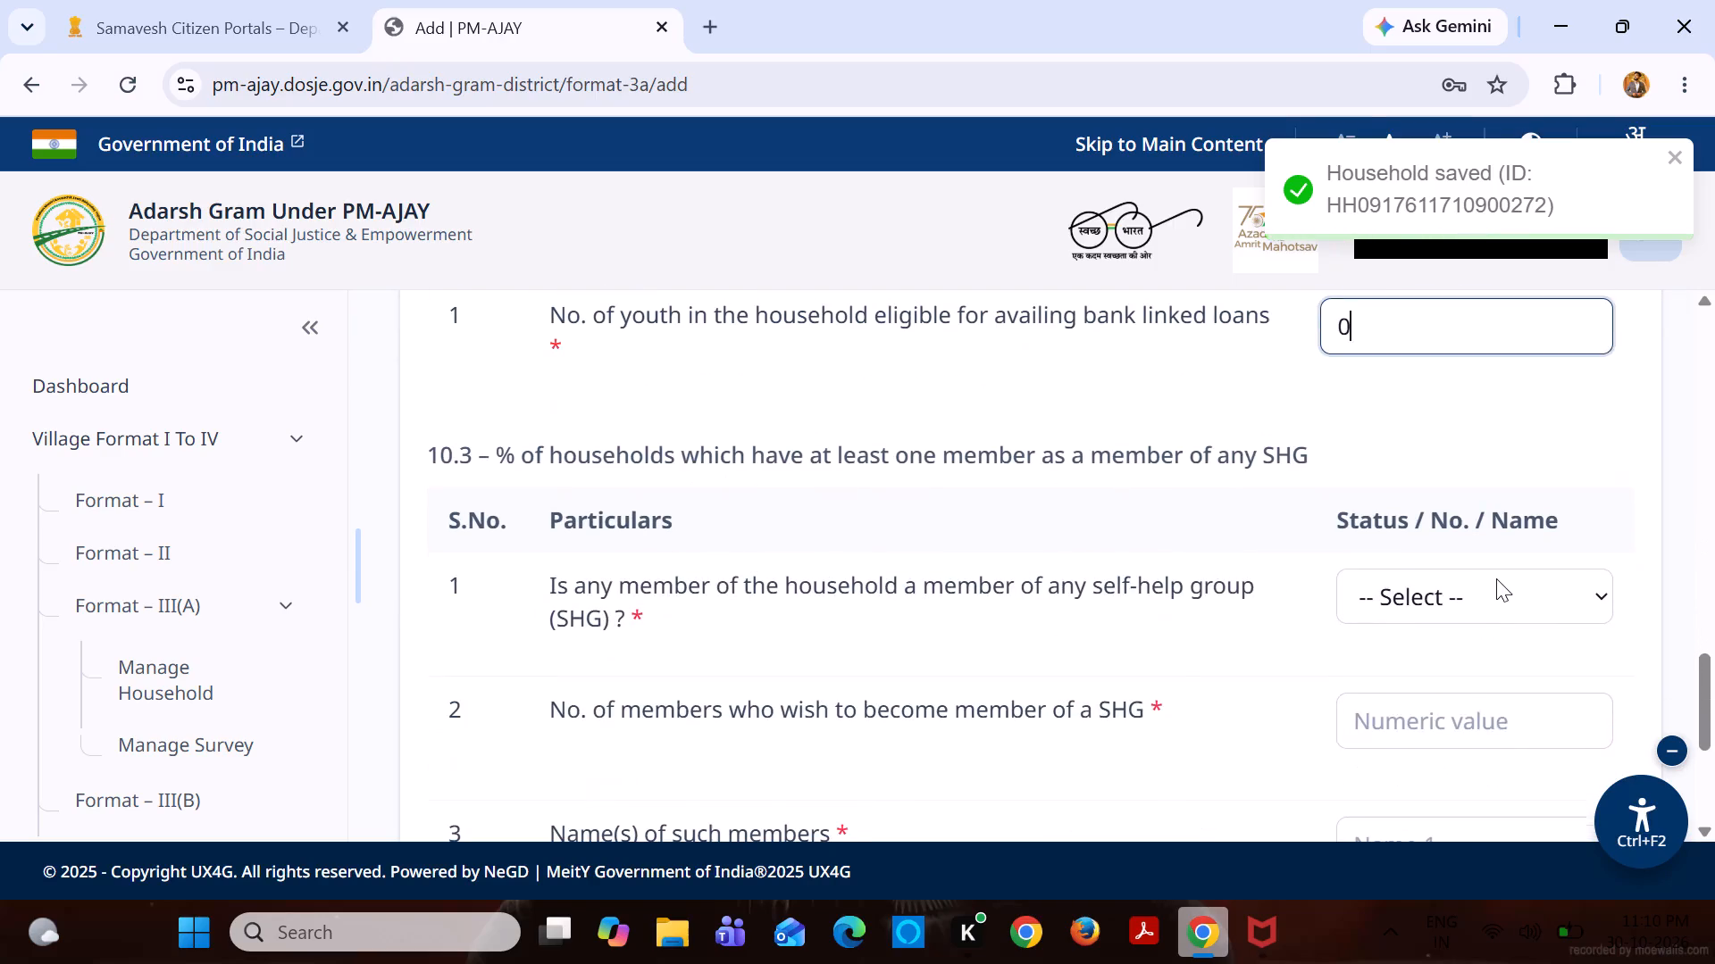
click(1498, 577)
click(1451, 596)
click(1385, 720)
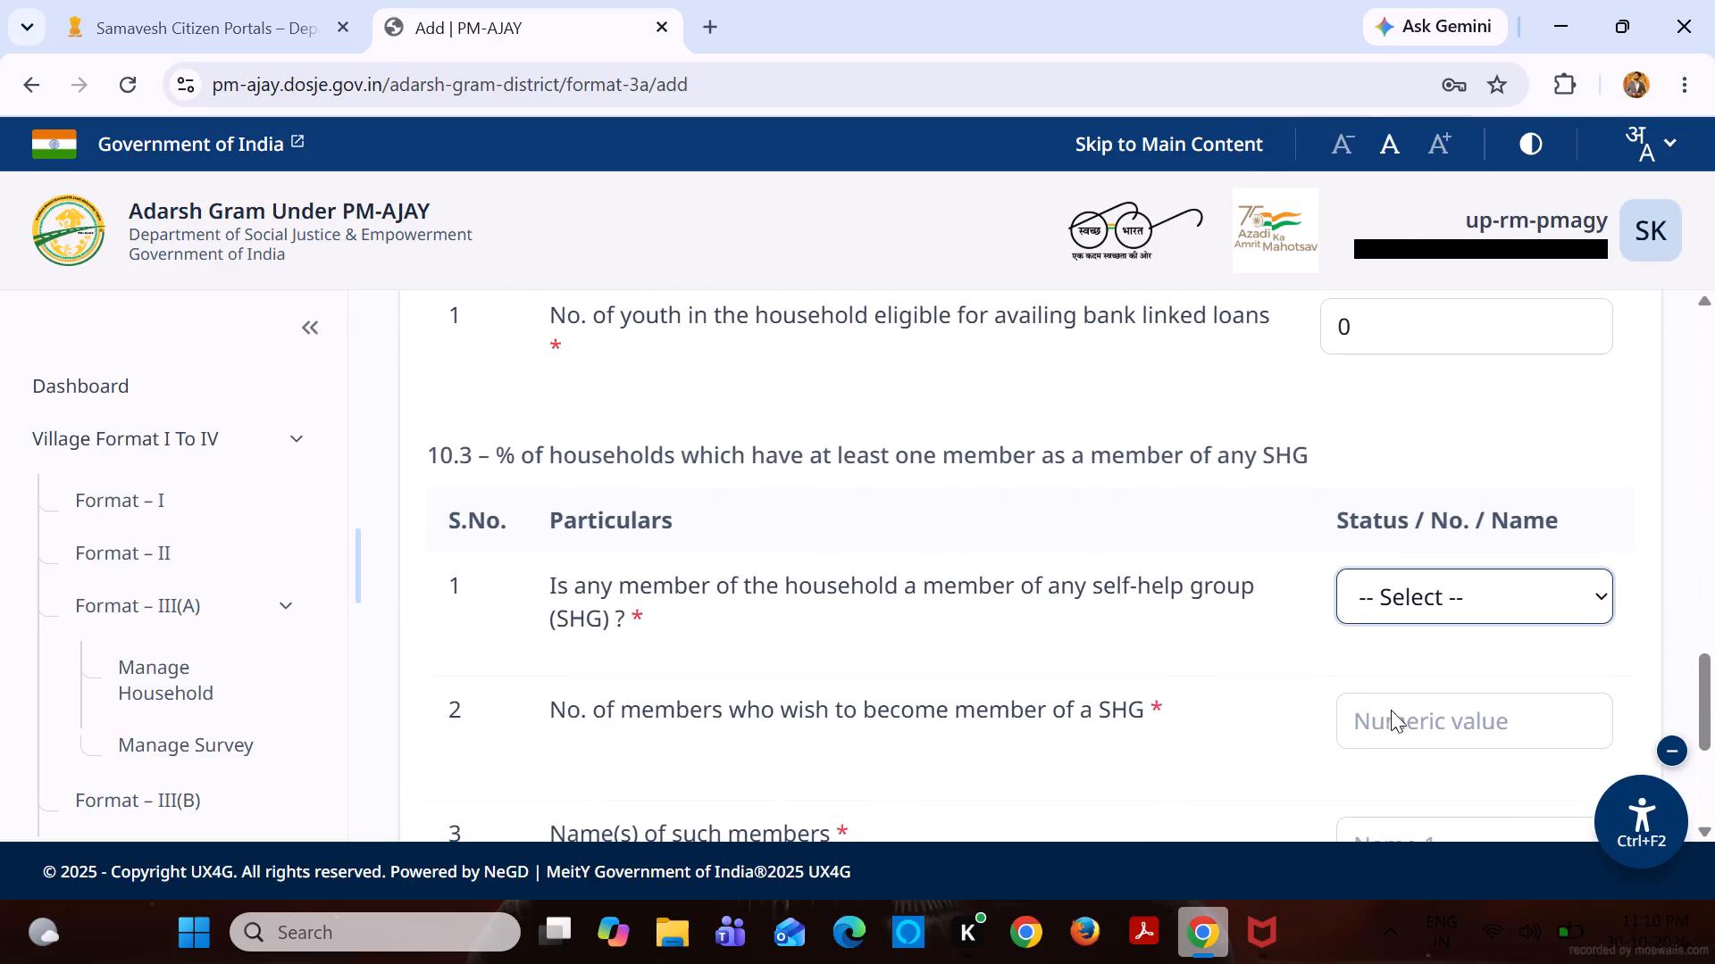
scroll(1398, 701, down, 2)
click(1477, 465)
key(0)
click(1541, 661)
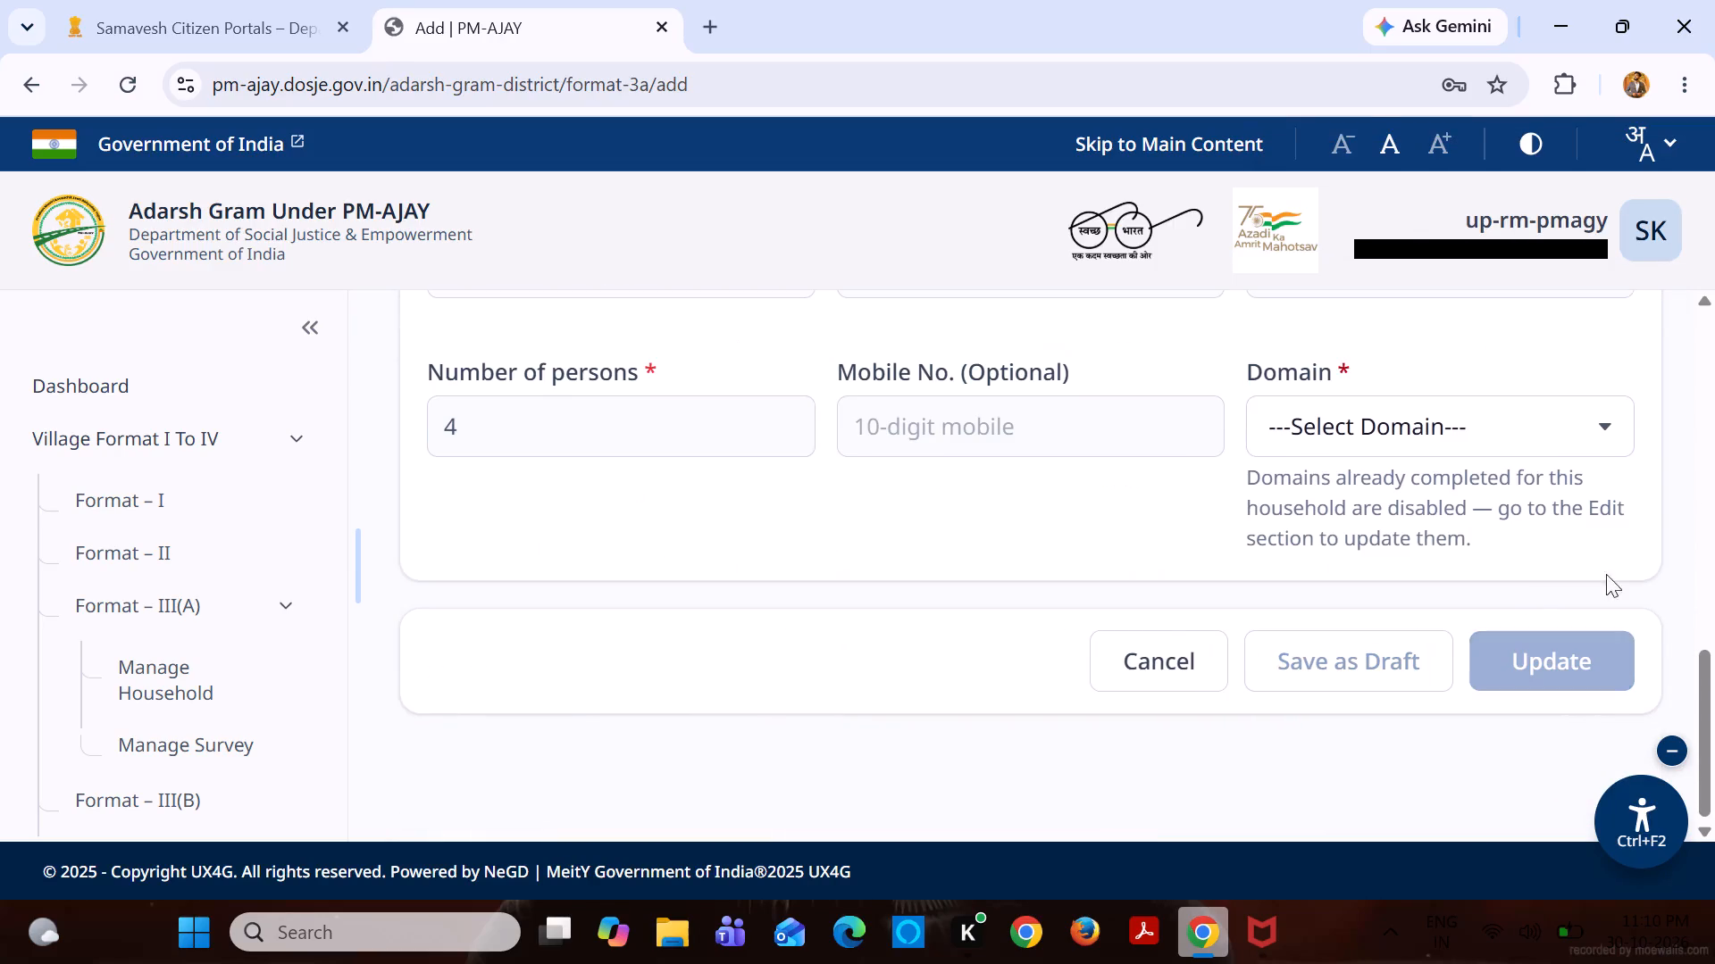
Start a new household with block Shahabad - 1488, Gram Panchayat Boodpur - 84740, village Boodpur - 117109 and category SC.
click(148, 686)
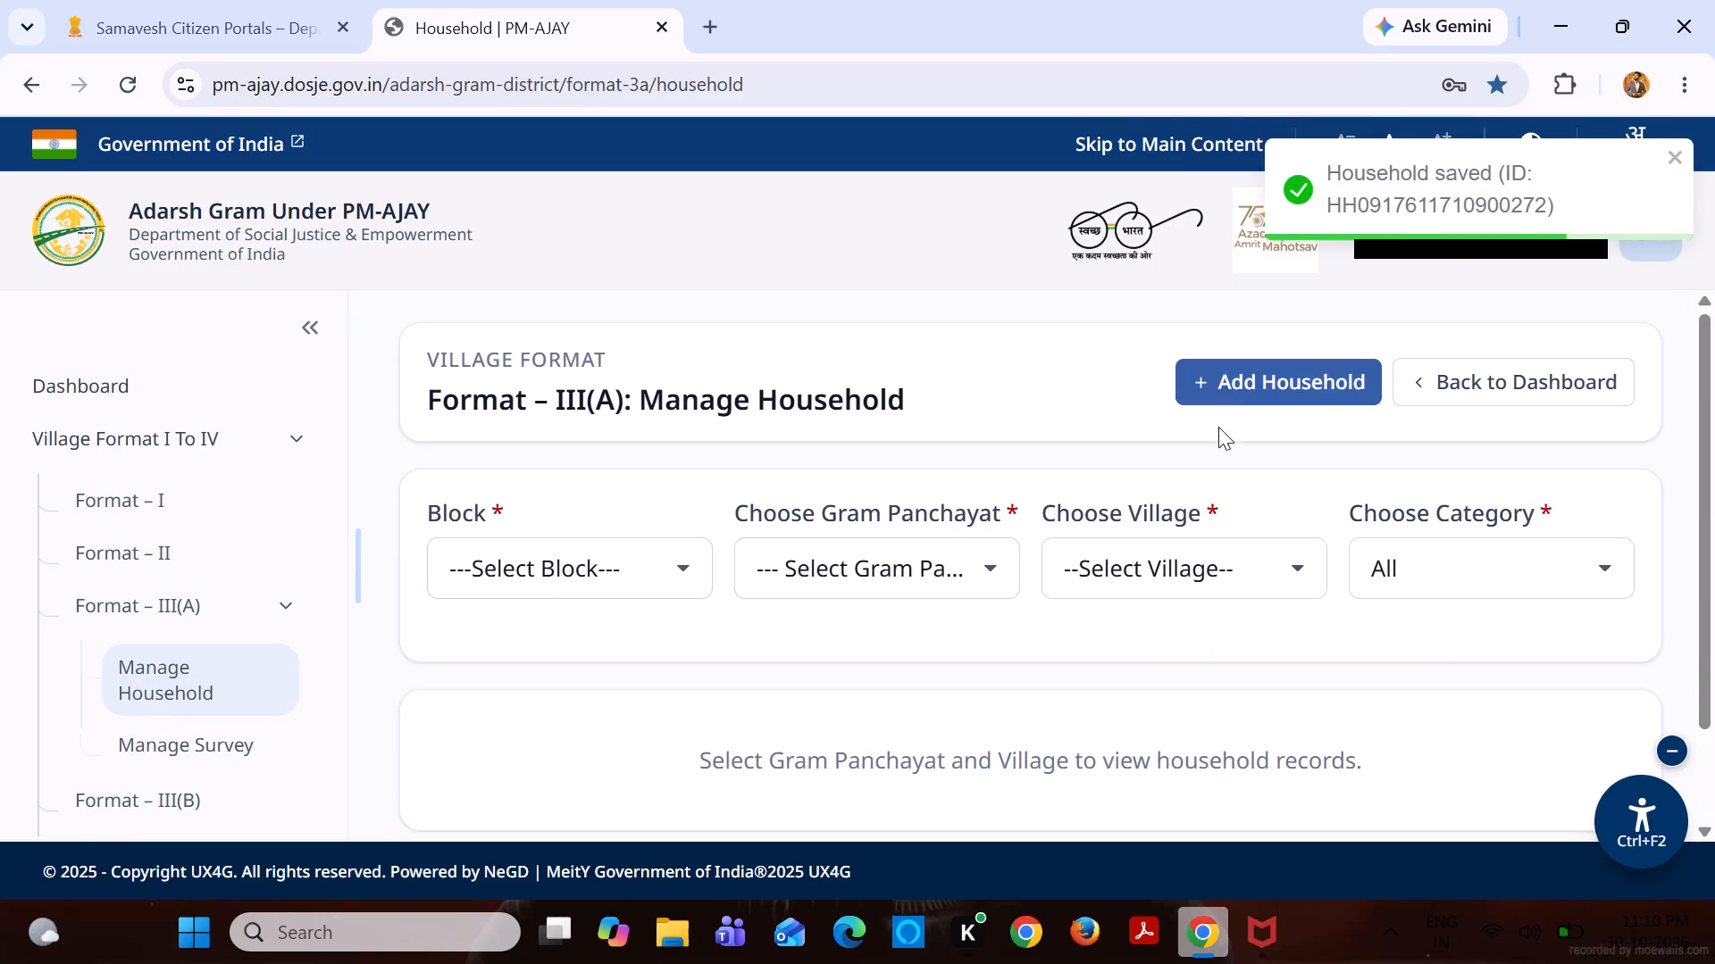
click(1236, 345)
click(1235, 367)
click(1244, 321)
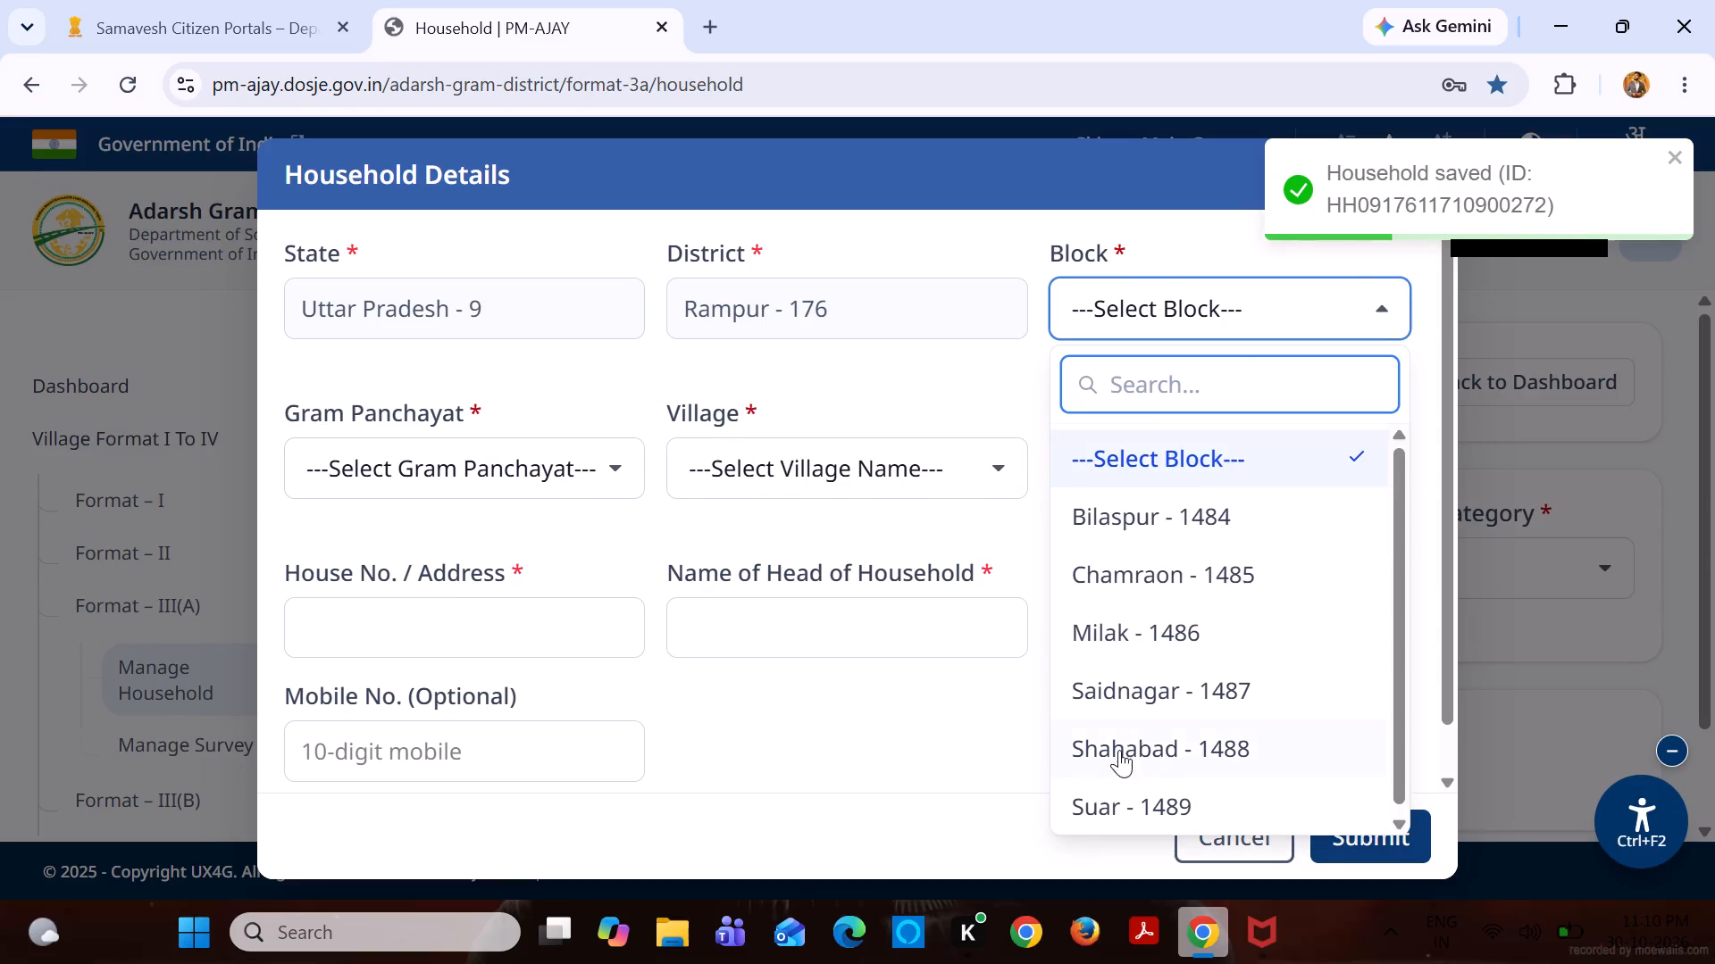
click(1119, 750)
click(612, 465)
click(478, 726)
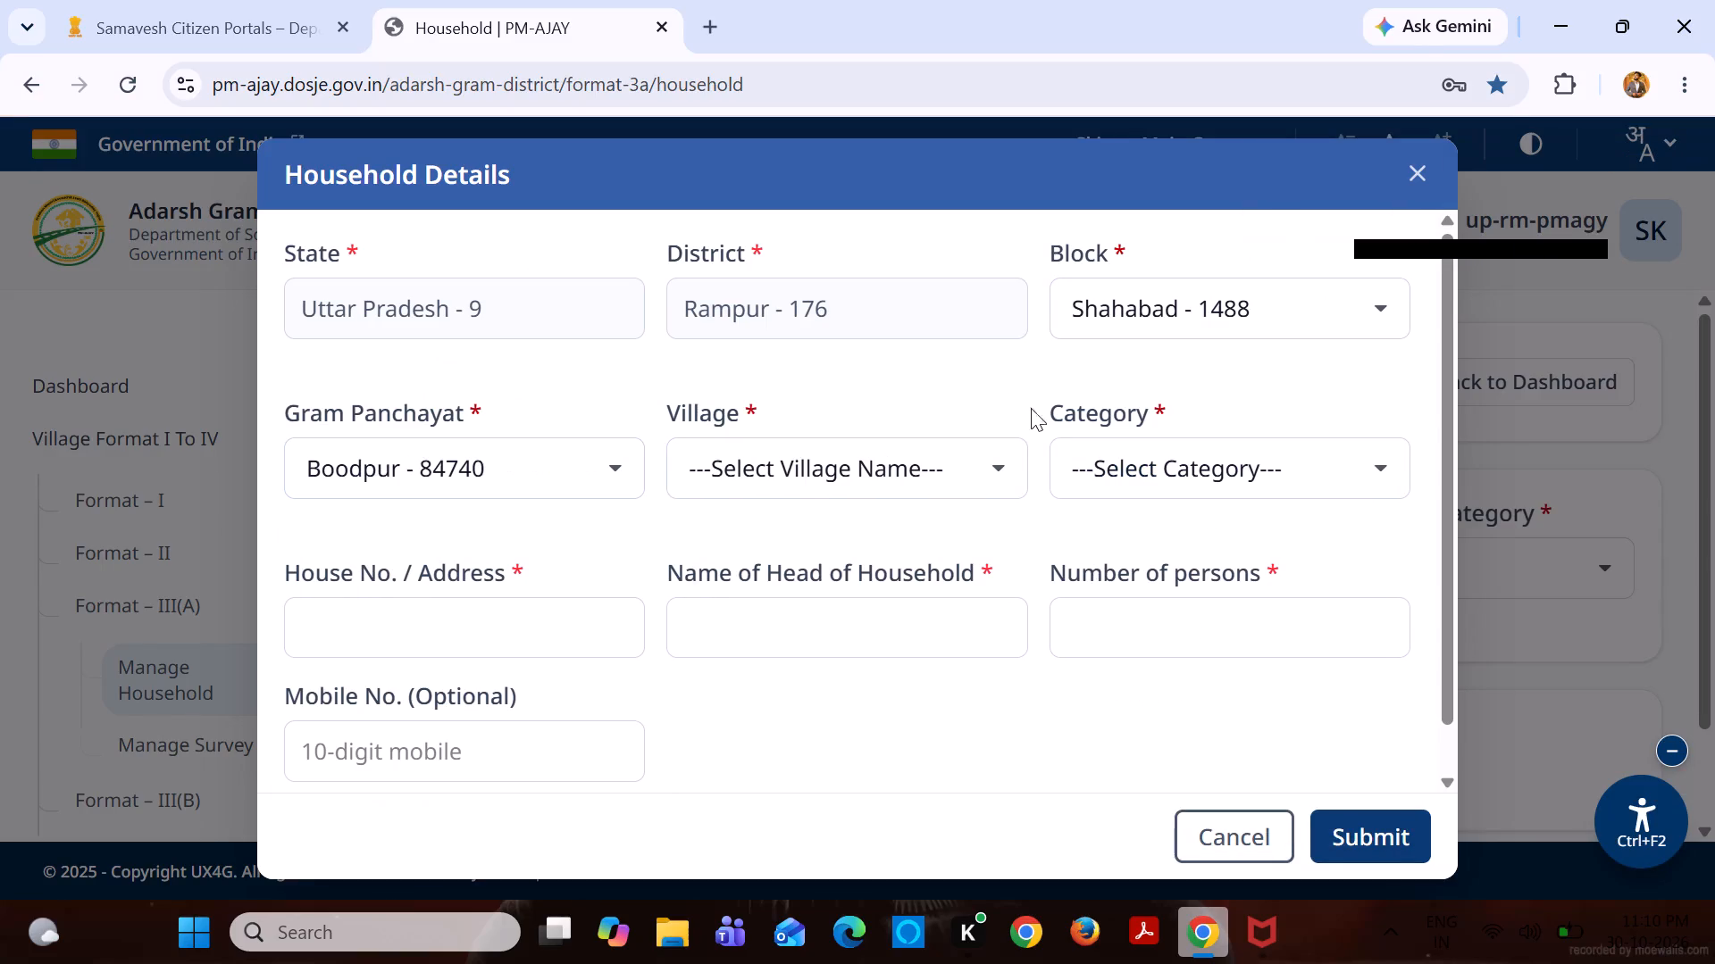
click(1018, 461)
click(828, 604)
click(1344, 445)
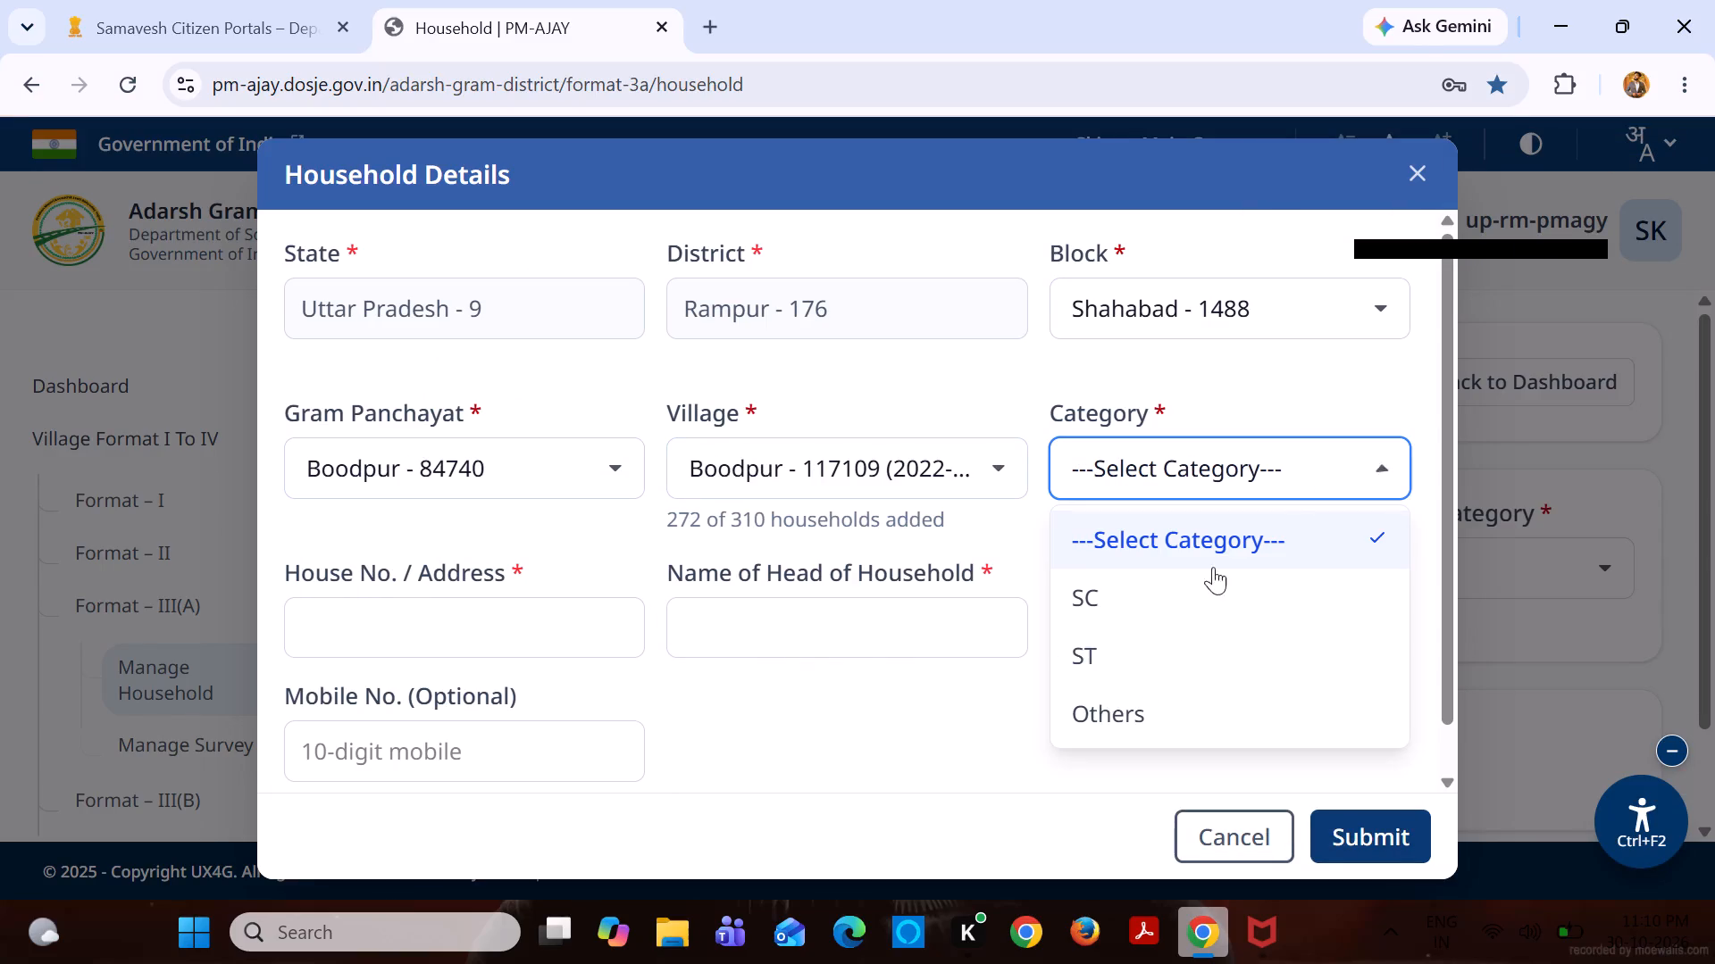
click(1112, 611)
Enter house number 273, the head of household's name and 3 persons, and submit the household details.
click(573, 637)
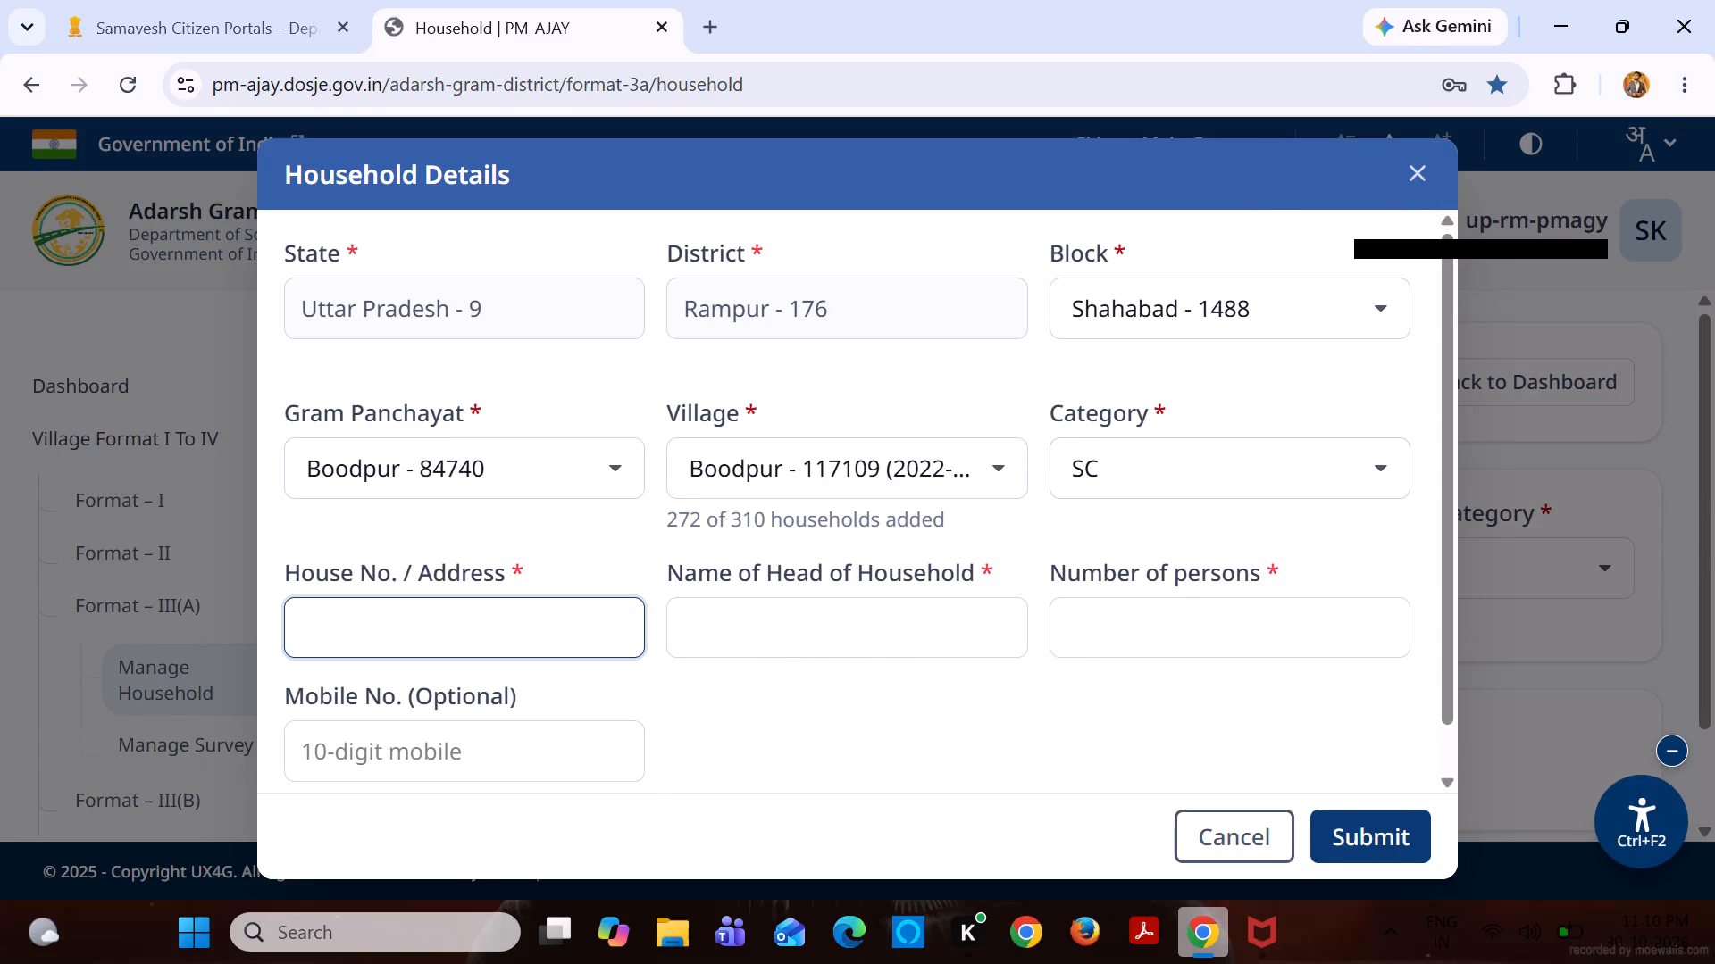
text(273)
click(878, 636)
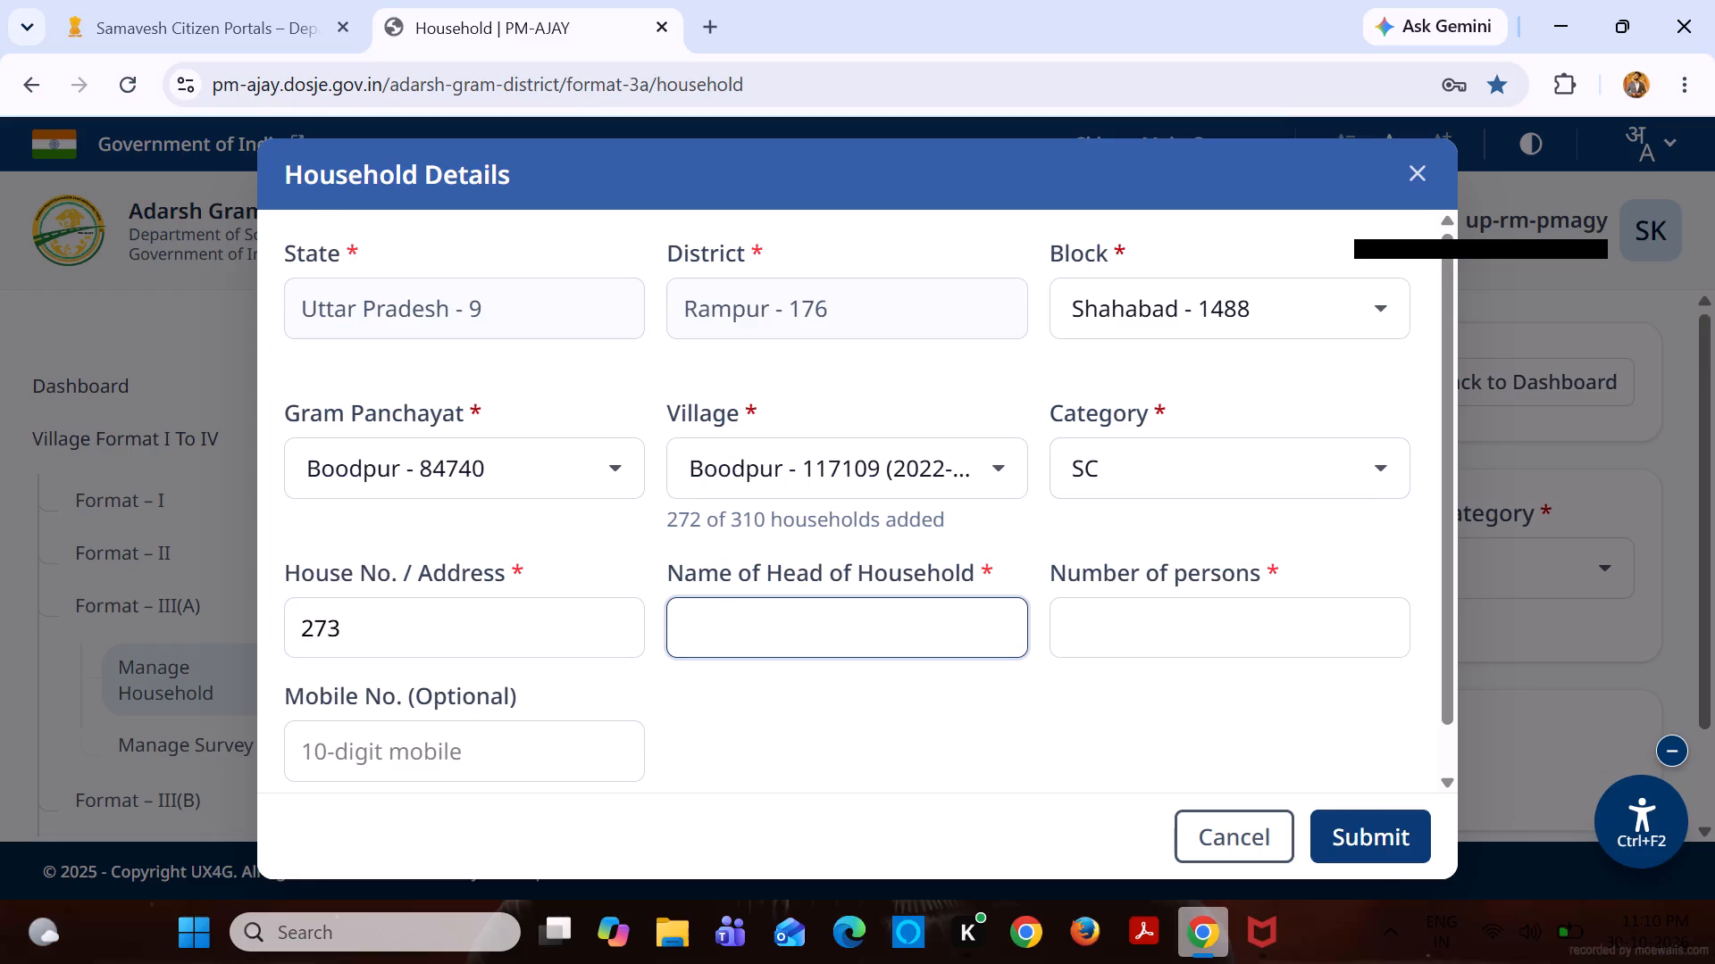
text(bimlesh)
click(1232, 619)
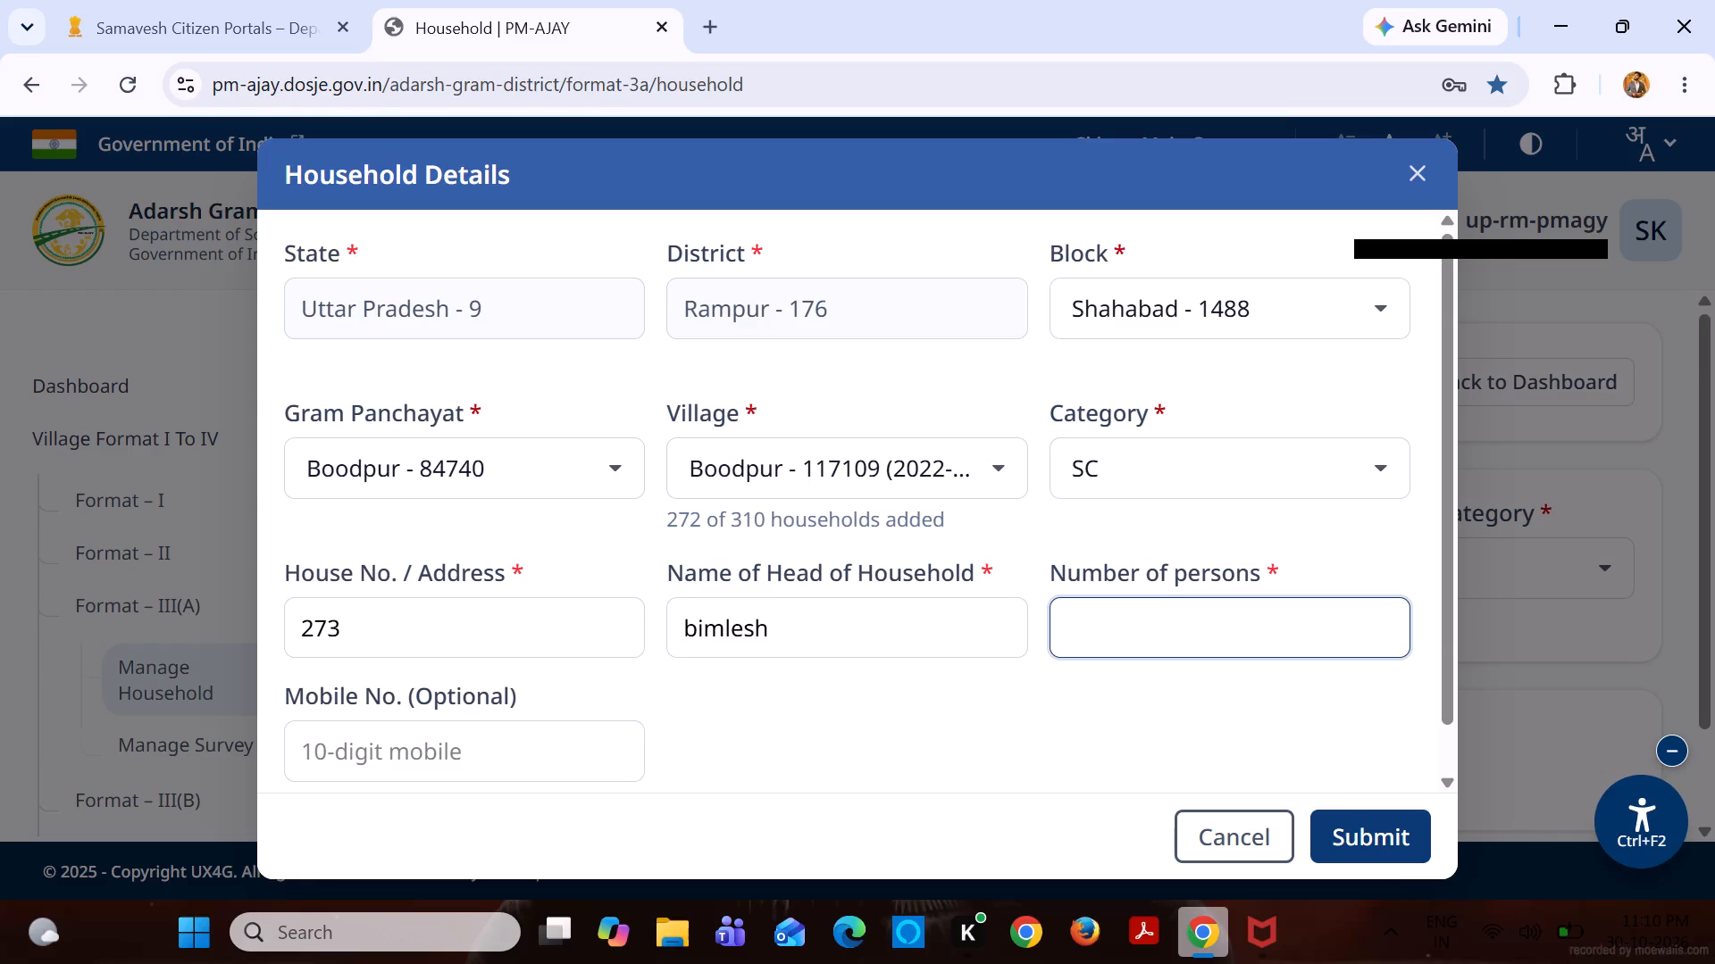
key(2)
key(BackSpace)
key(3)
click(1361, 828)
For 1 – Drinking water and Sanitation, answer Yes to having a household latrine (1.3), No to open defecation (1.5), and submit.
scroll(1153, 249, down, 11)
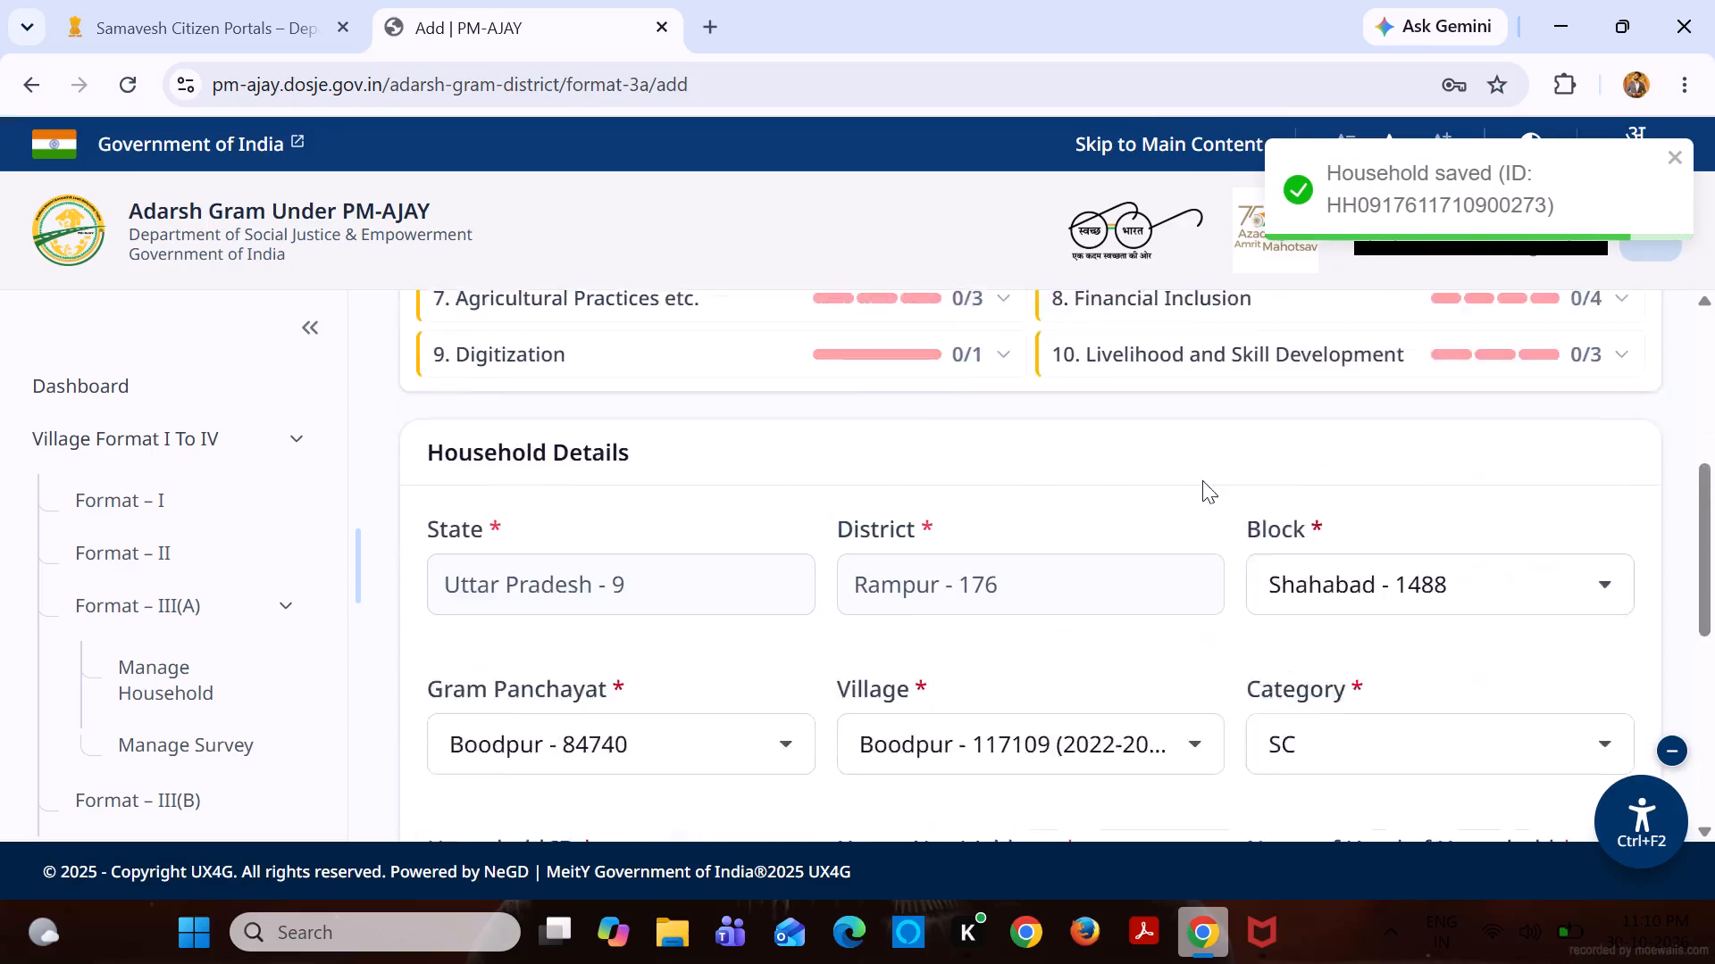
scroll(1202, 480, down, 9)
click(1577, 478)
click(1299, 246)
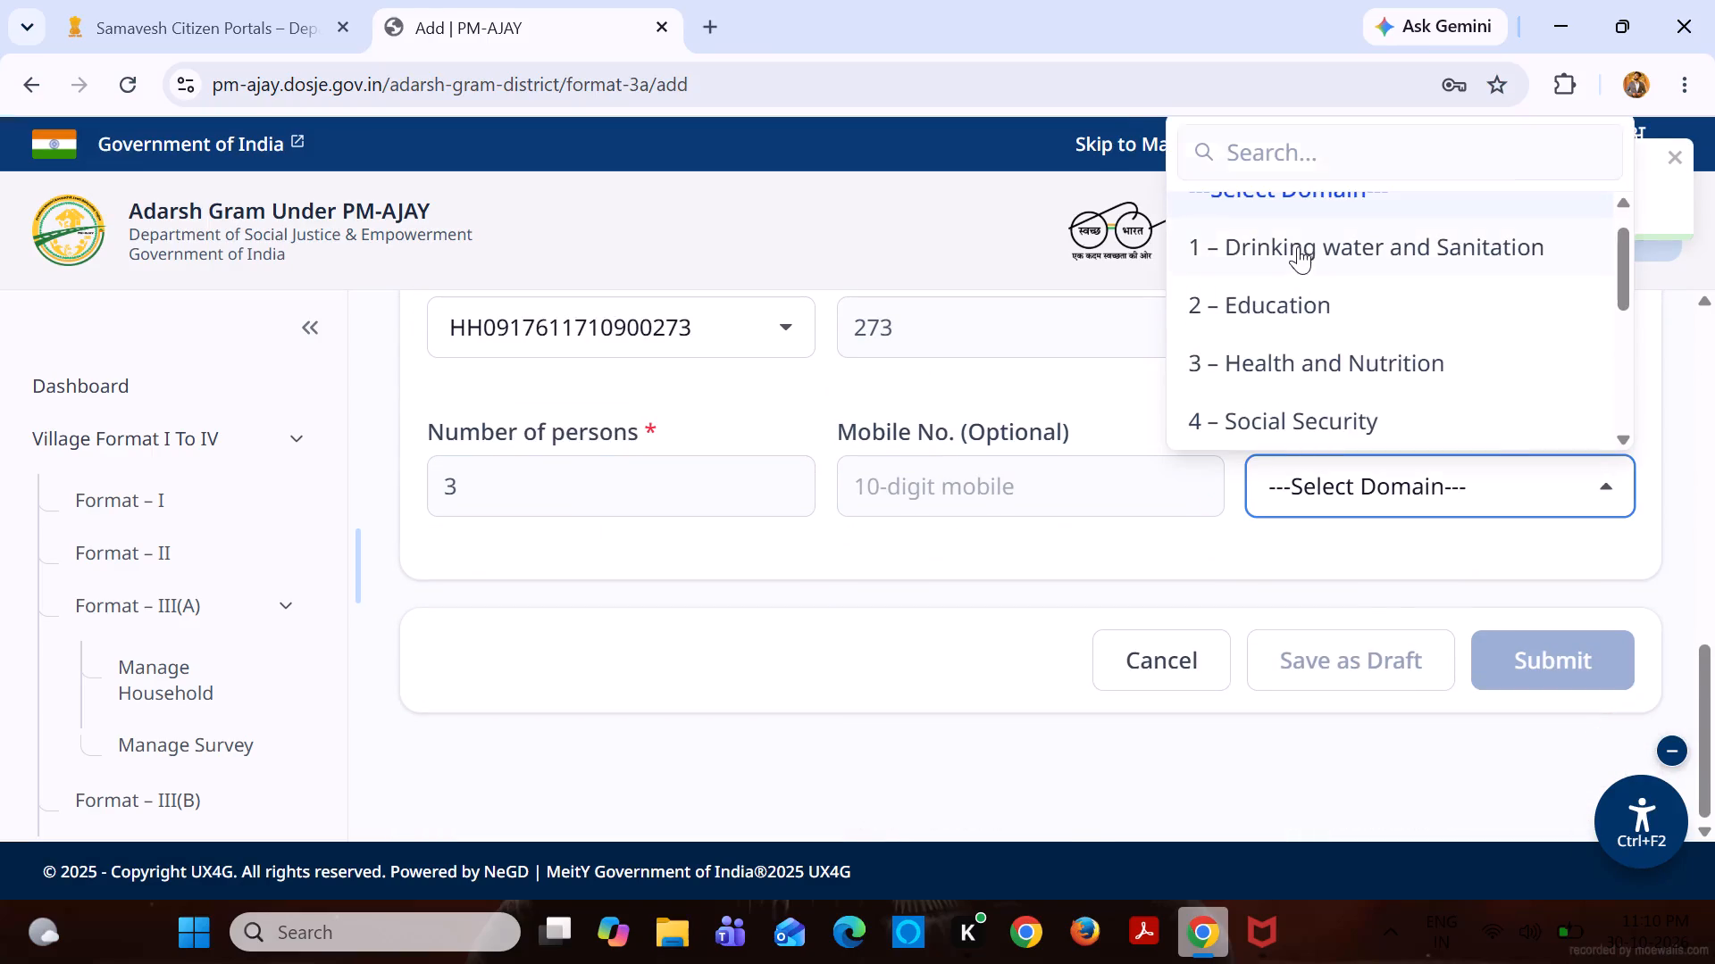
scroll(1371, 568, down, 3)
click(1464, 503)
click(1443, 594)
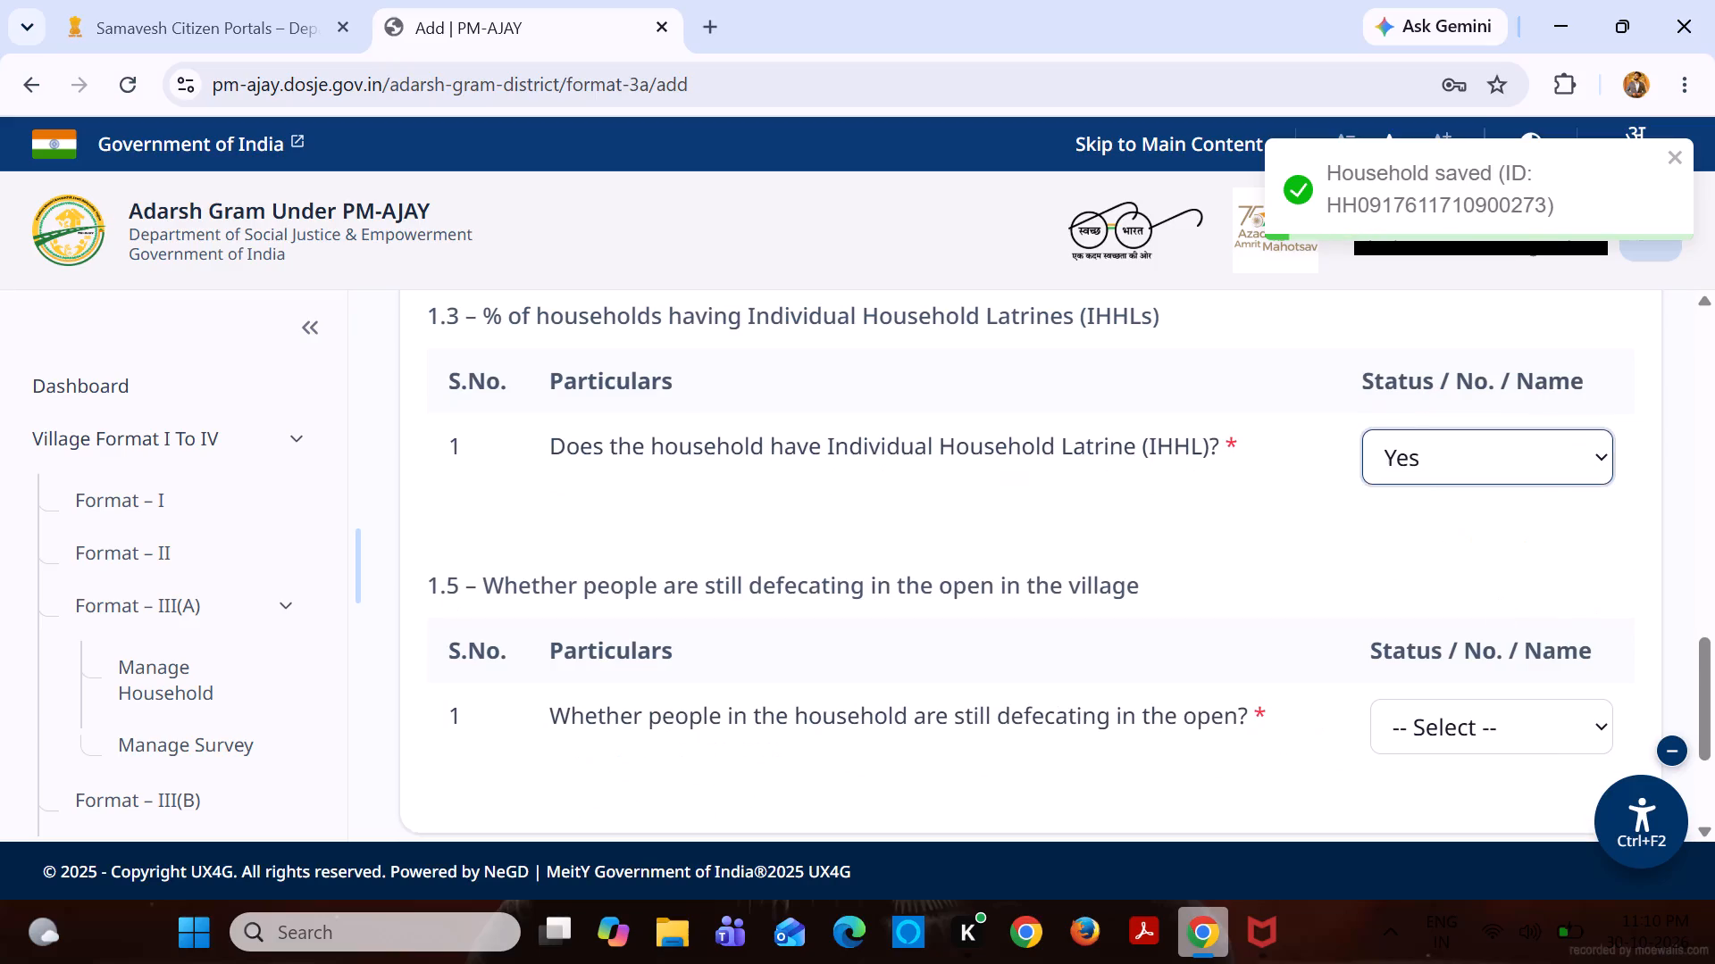
click(1558, 646)
click(1535, 726)
click(1441, 852)
scroll(1469, 712, down, 4)
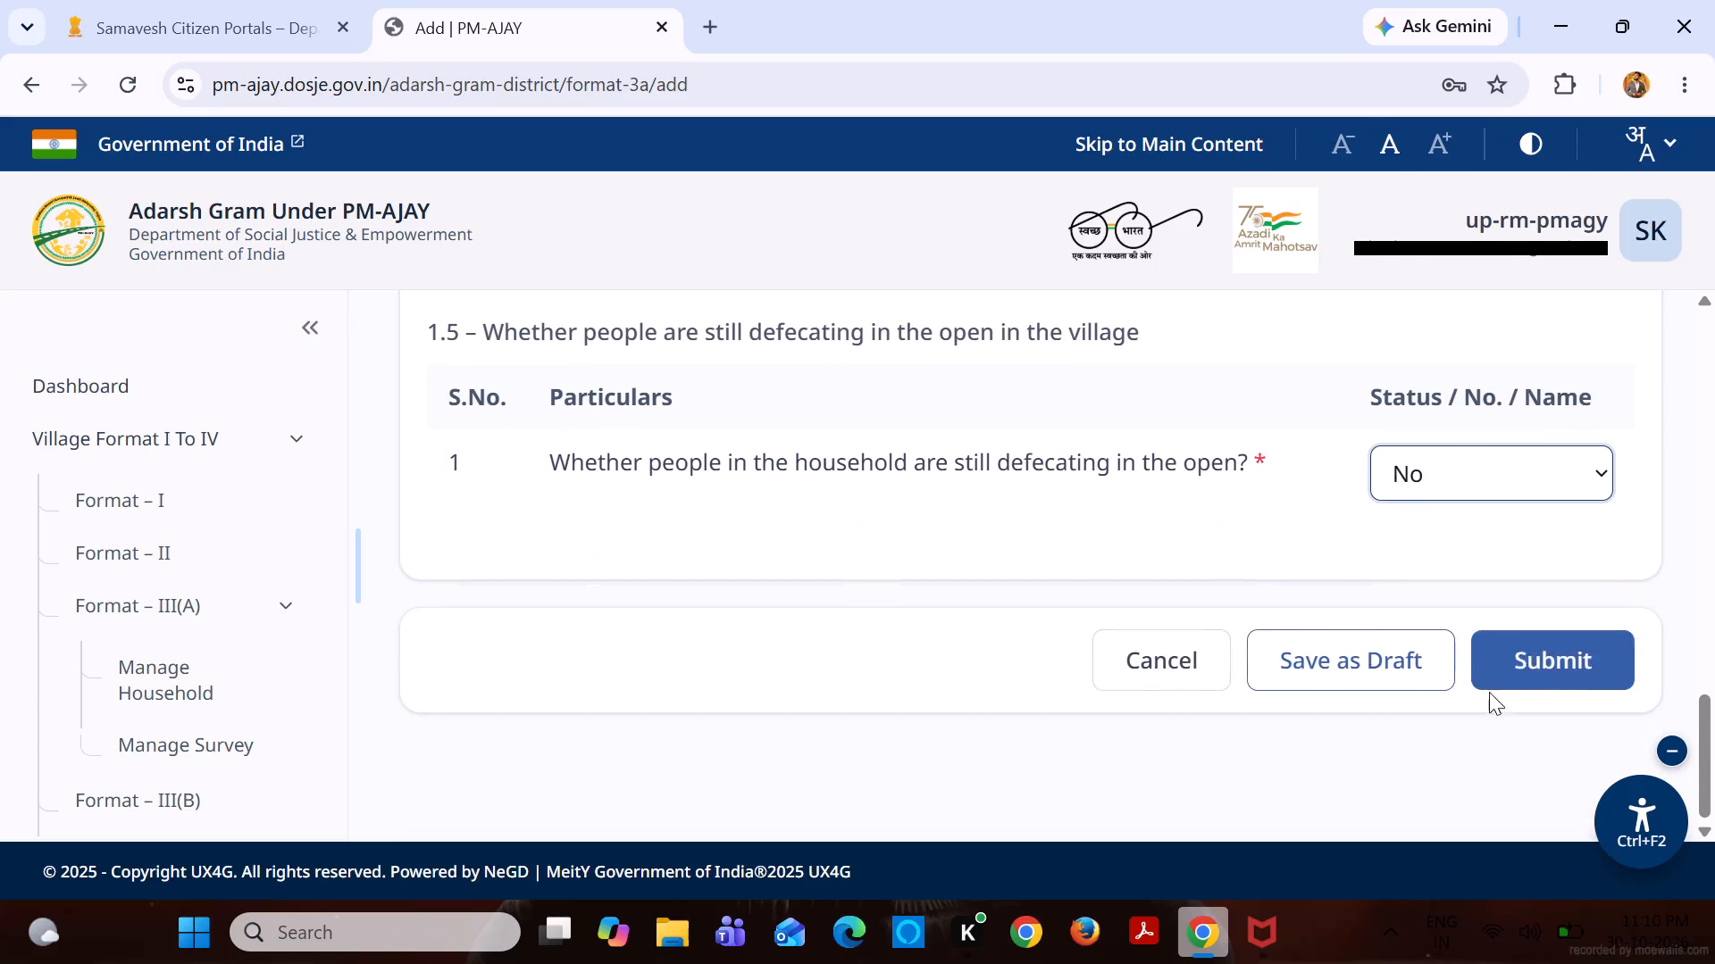
click(1523, 656)
For 2 – Education, enter 0 for the number of children in each of questions 2.1 to 2.3.
click(1502, 416)
click(1340, 721)
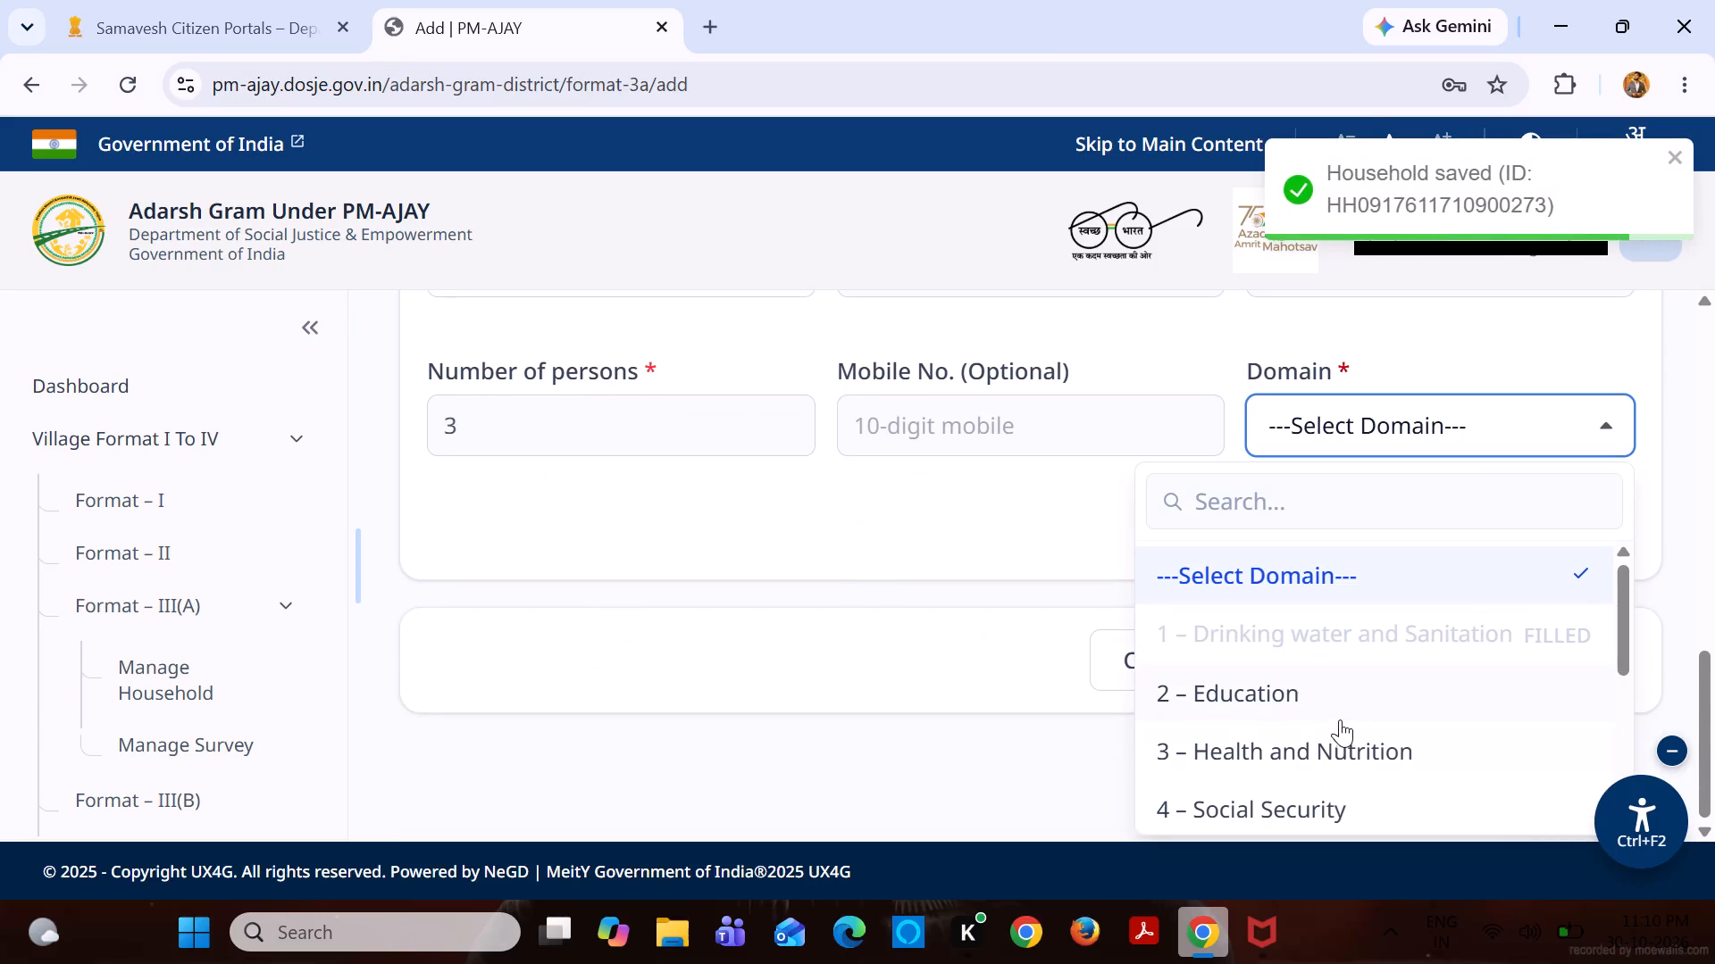
scroll(1339, 713, down, 2)
scroll(1312, 564, up, 1)
click(1305, 633)
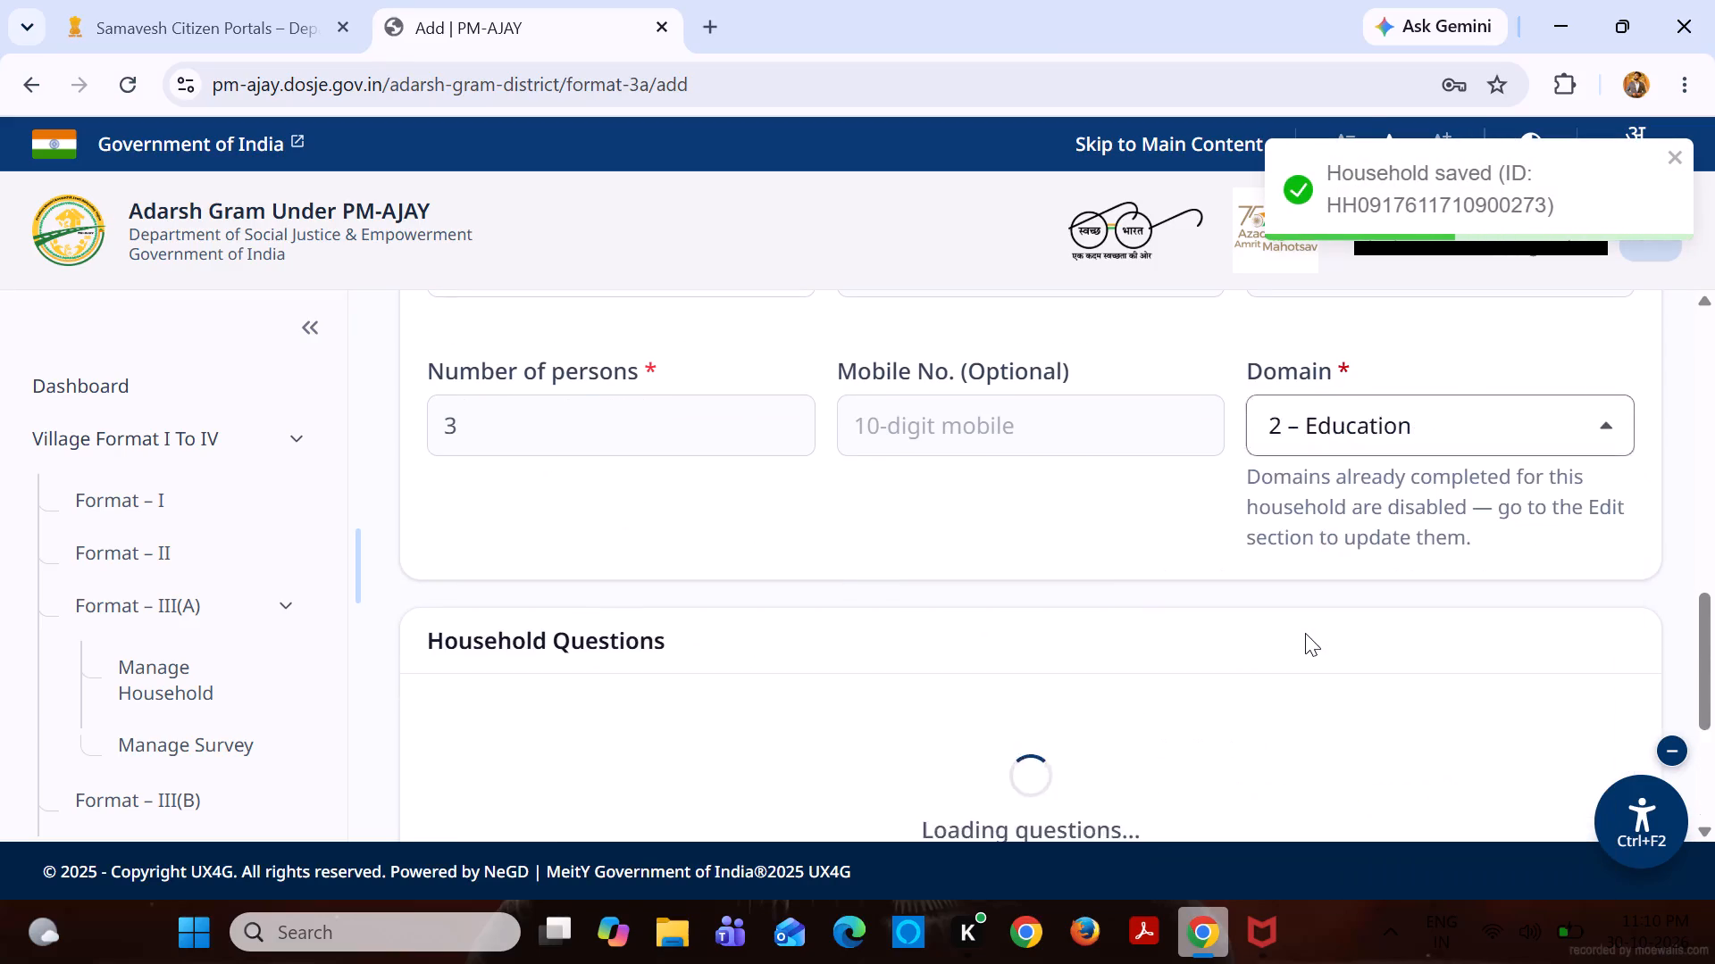
scroll(1305, 633, down, 3)
click(1413, 445)
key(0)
scroll(1414, 452, down, 2)
click(1415, 459)
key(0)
scroll(1422, 453, down, 2)
click(1422, 461)
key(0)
Enter 0 for the first item of questions 2.4 to 2.7, including pre-matric and post-matric scholarship eligibility, and submit Education.
scroll(1422, 466, down, 2)
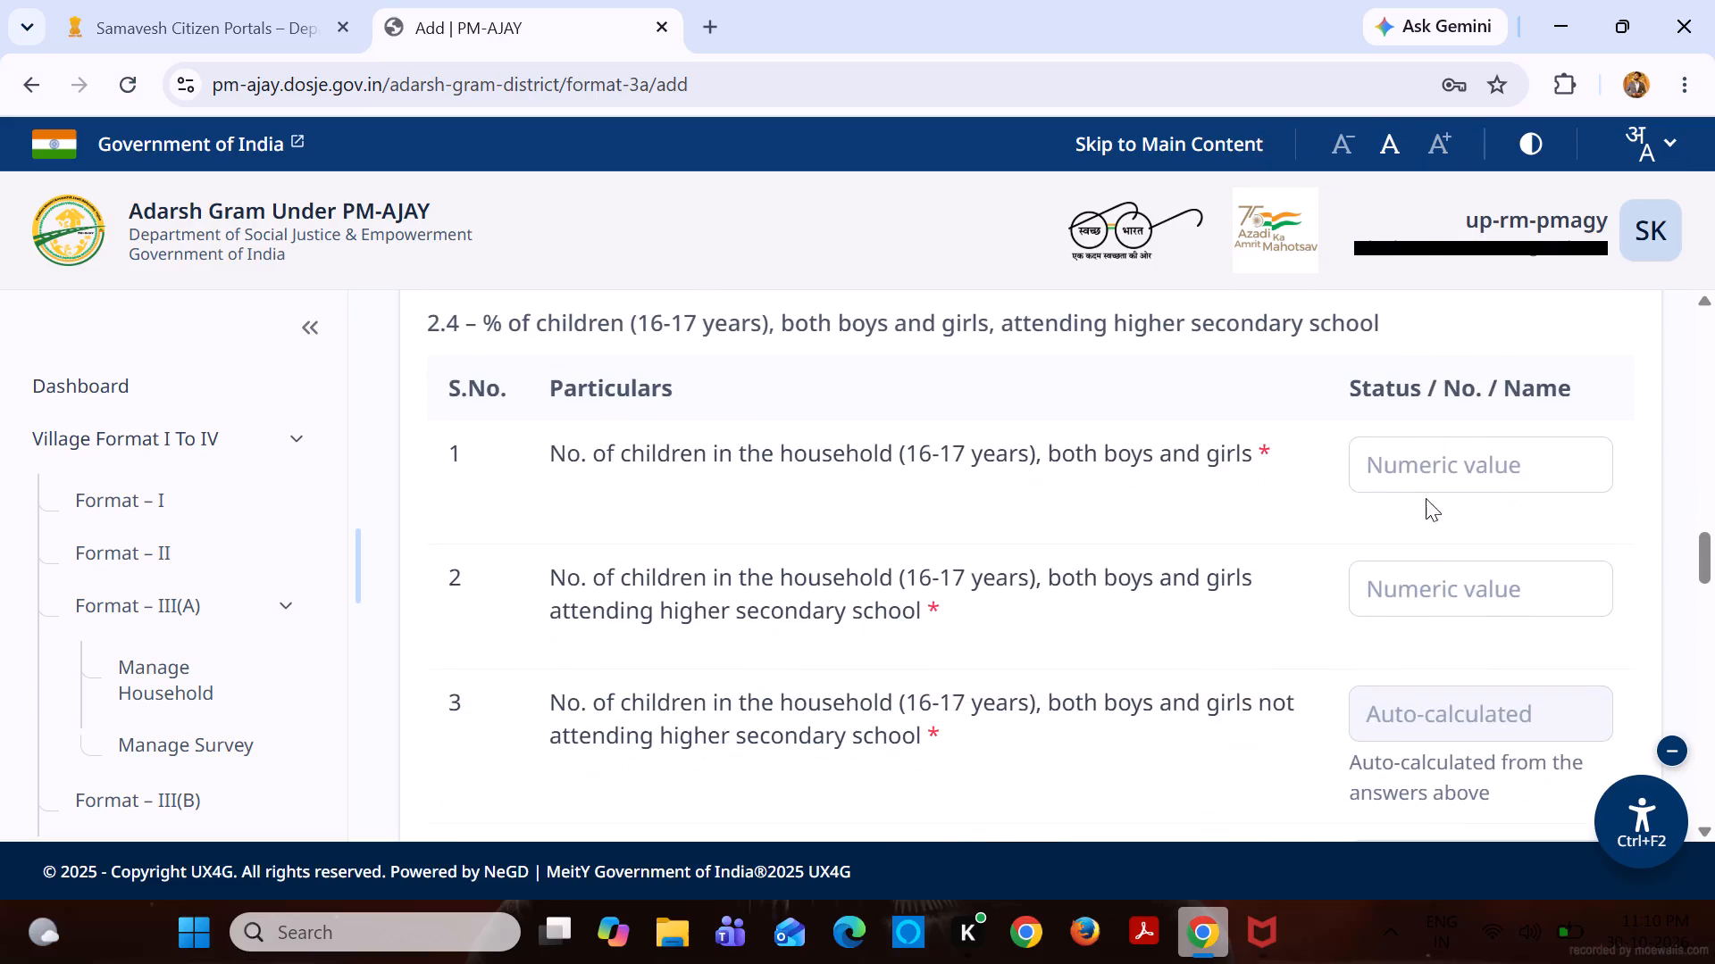
click(1426, 470)
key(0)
scroll(1426, 475, down, 2)
click(1443, 467)
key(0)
scroll(1443, 477, down, 2)
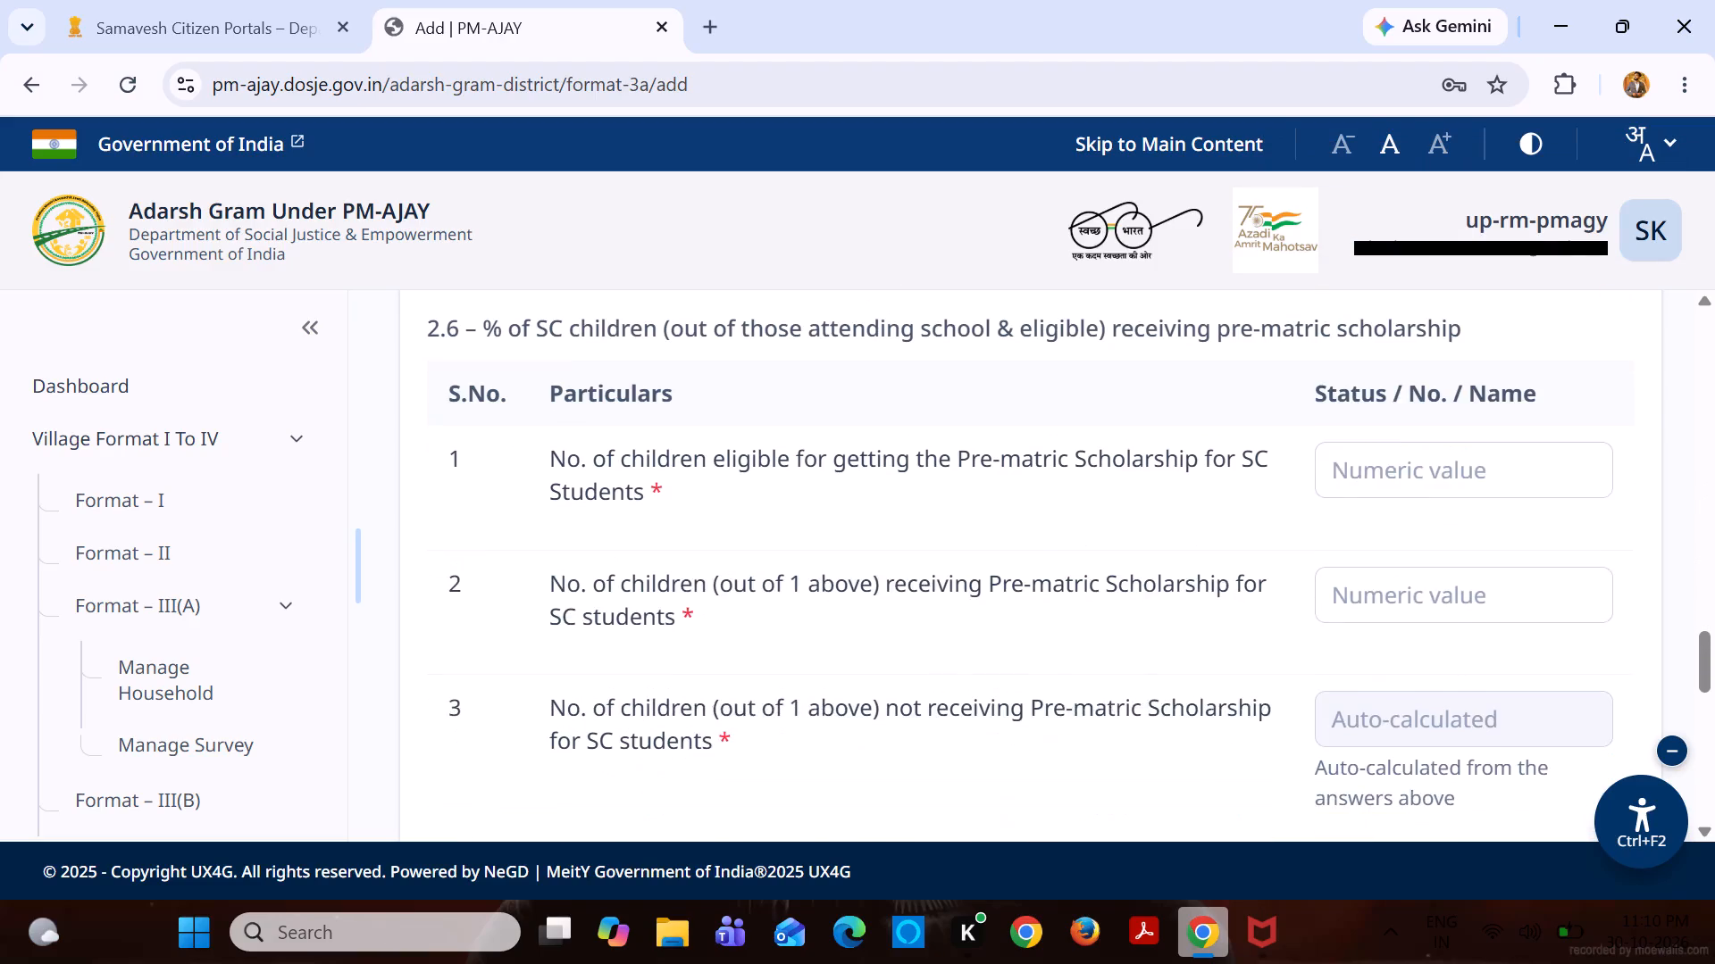
click(1443, 482)
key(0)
scroll(1441, 484, down, 1)
click(1388, 643)
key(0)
scroll(1390, 627, down, 3)
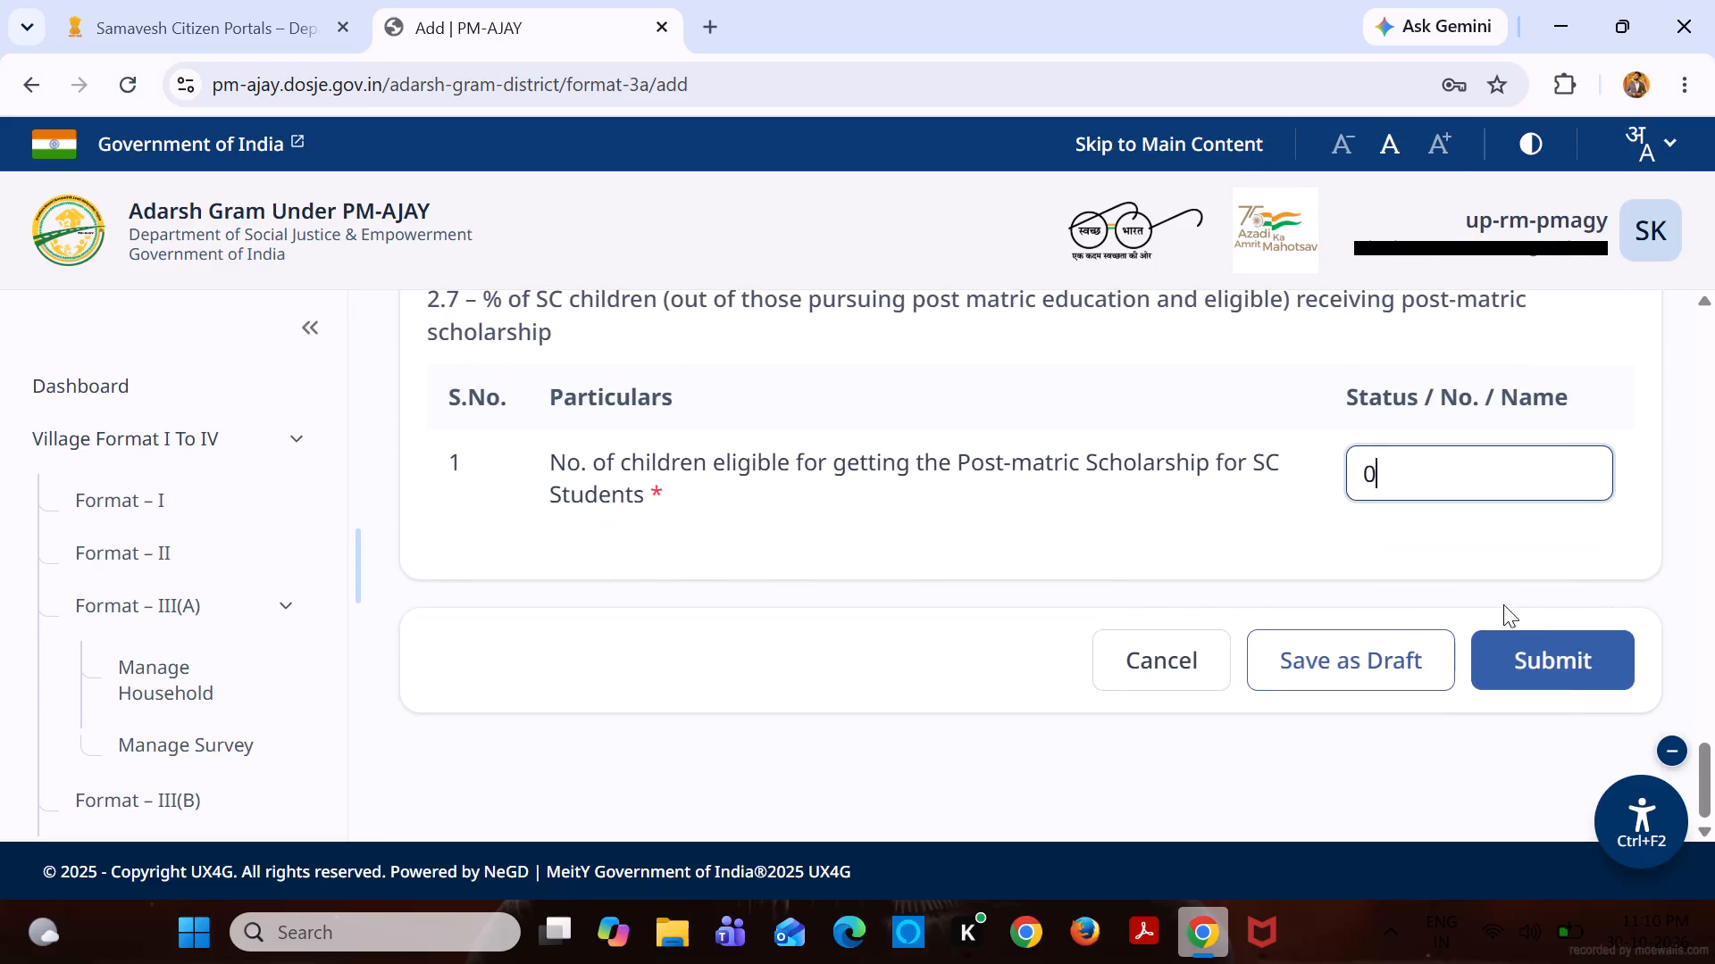
click(1515, 648)
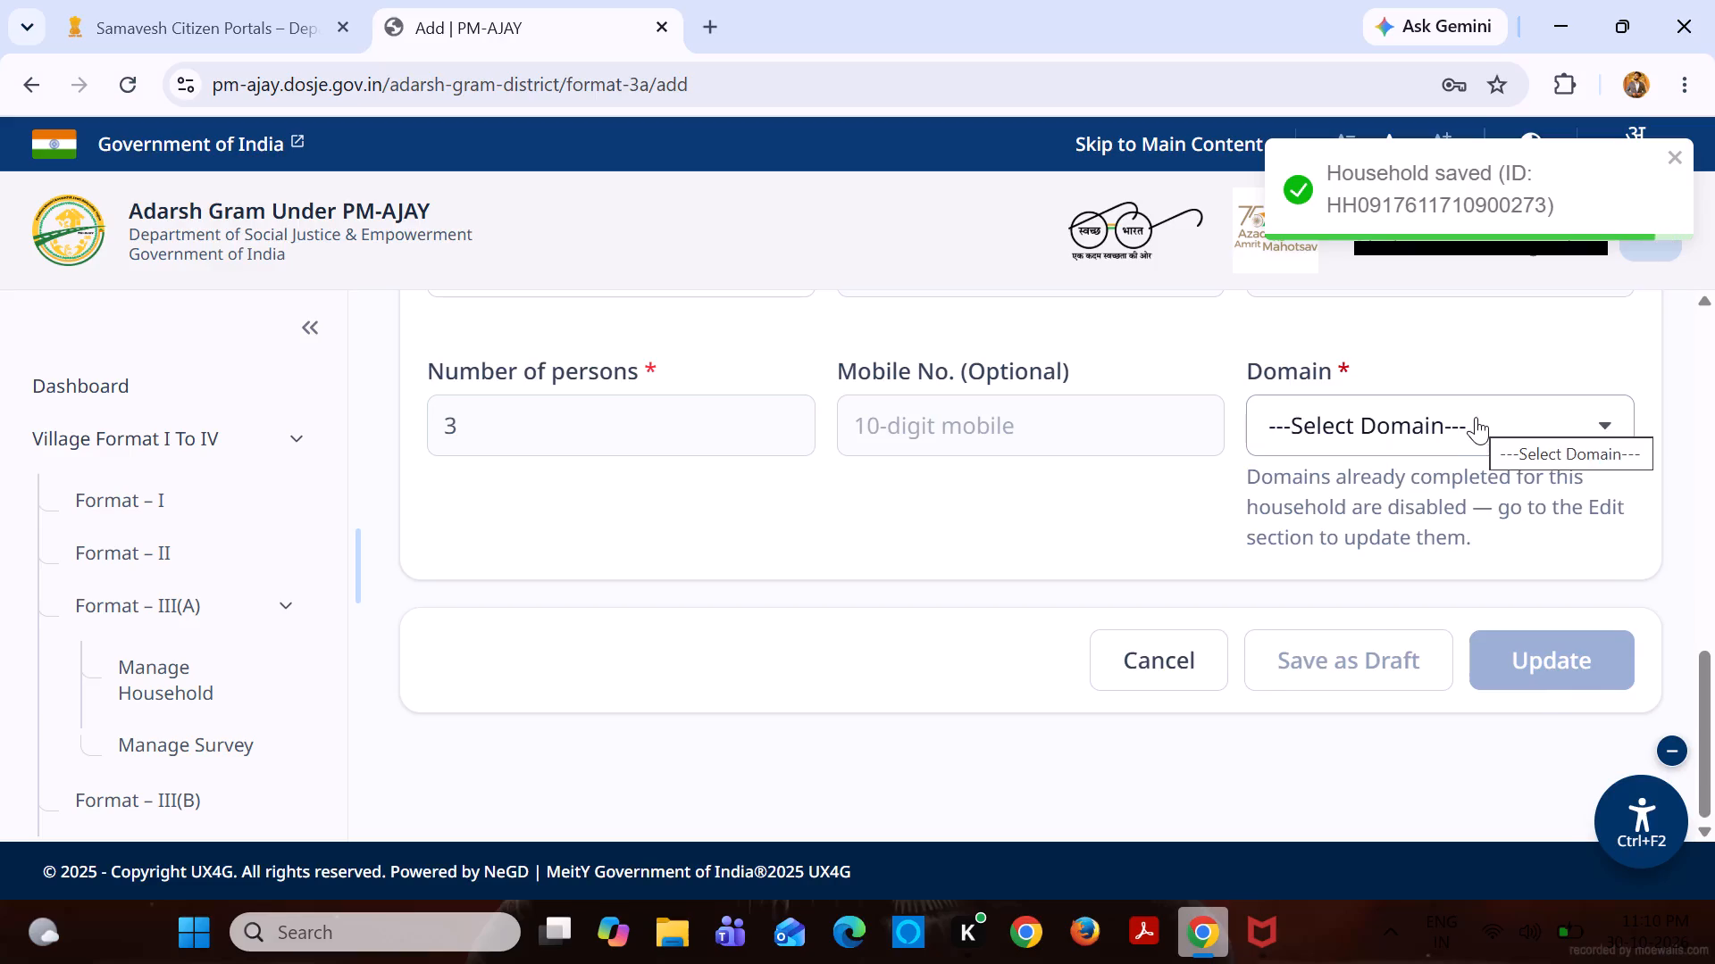
For 3 – Health and Nutrition, answer Yes to Health Protection Scheme coverage (3.1) and enter 0 for the first items of 3.3 and 3.4.
click(1476, 417)
click(1345, 764)
scroll(1382, 716, down, 3)
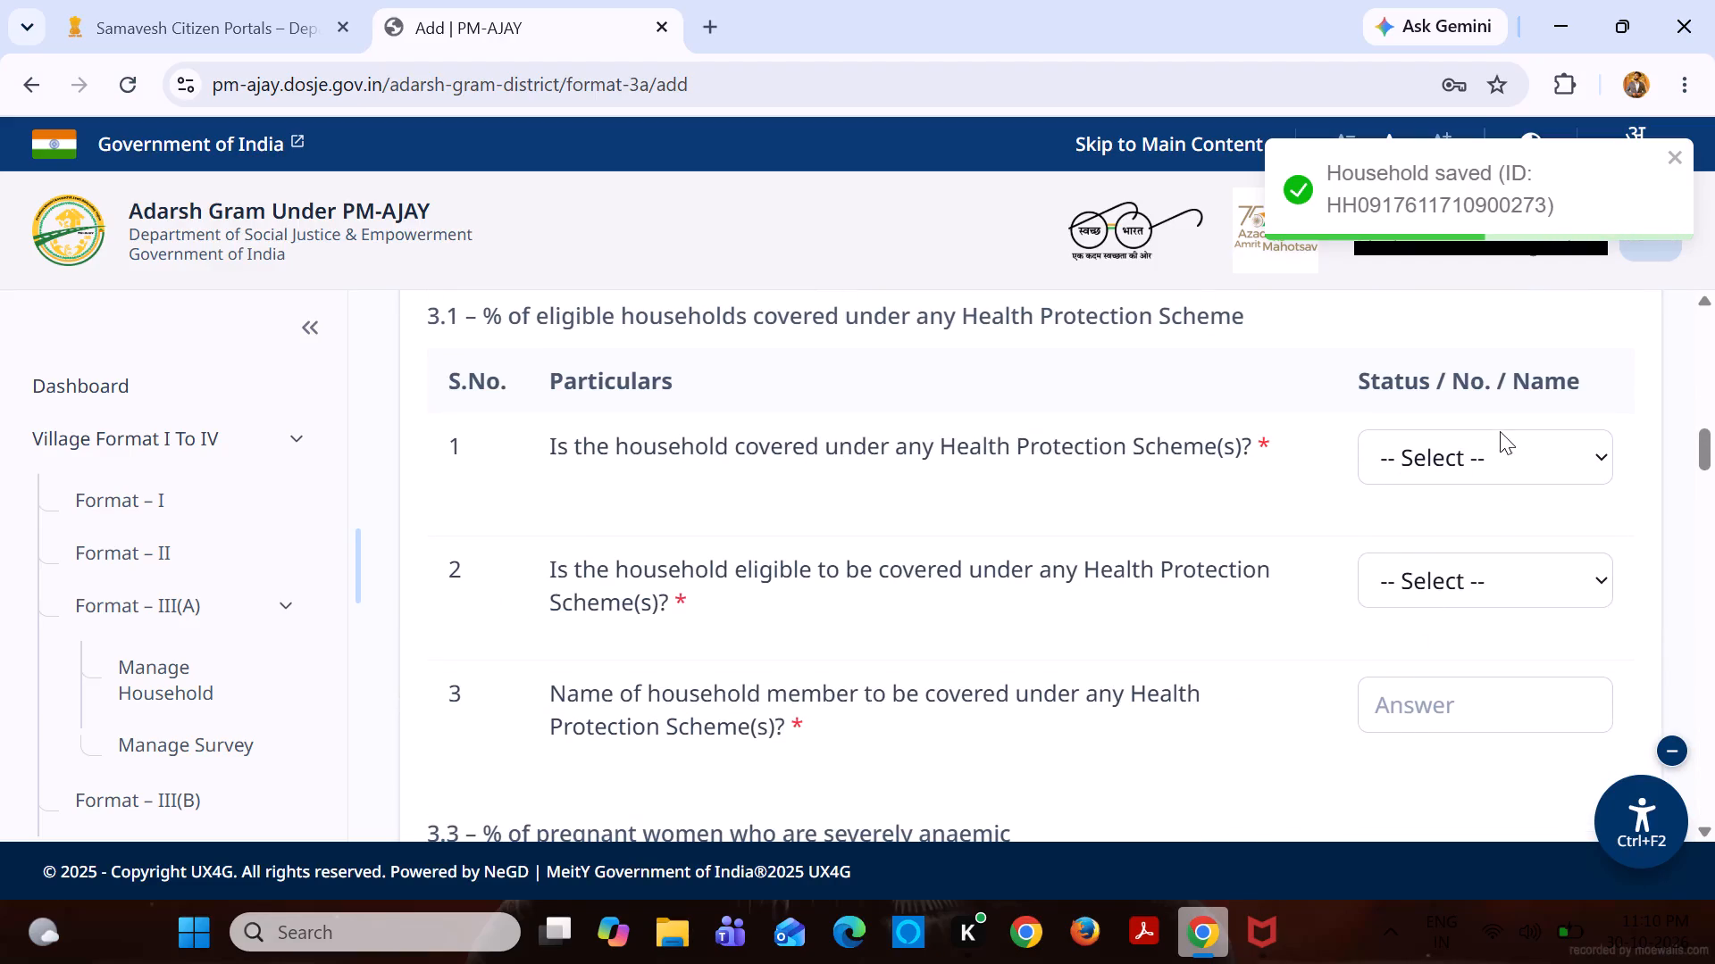
click(1500, 431)
click(1473, 547)
scroll(1477, 540, down, 2)
click(1446, 446)
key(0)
scroll(1449, 475, down, 2)
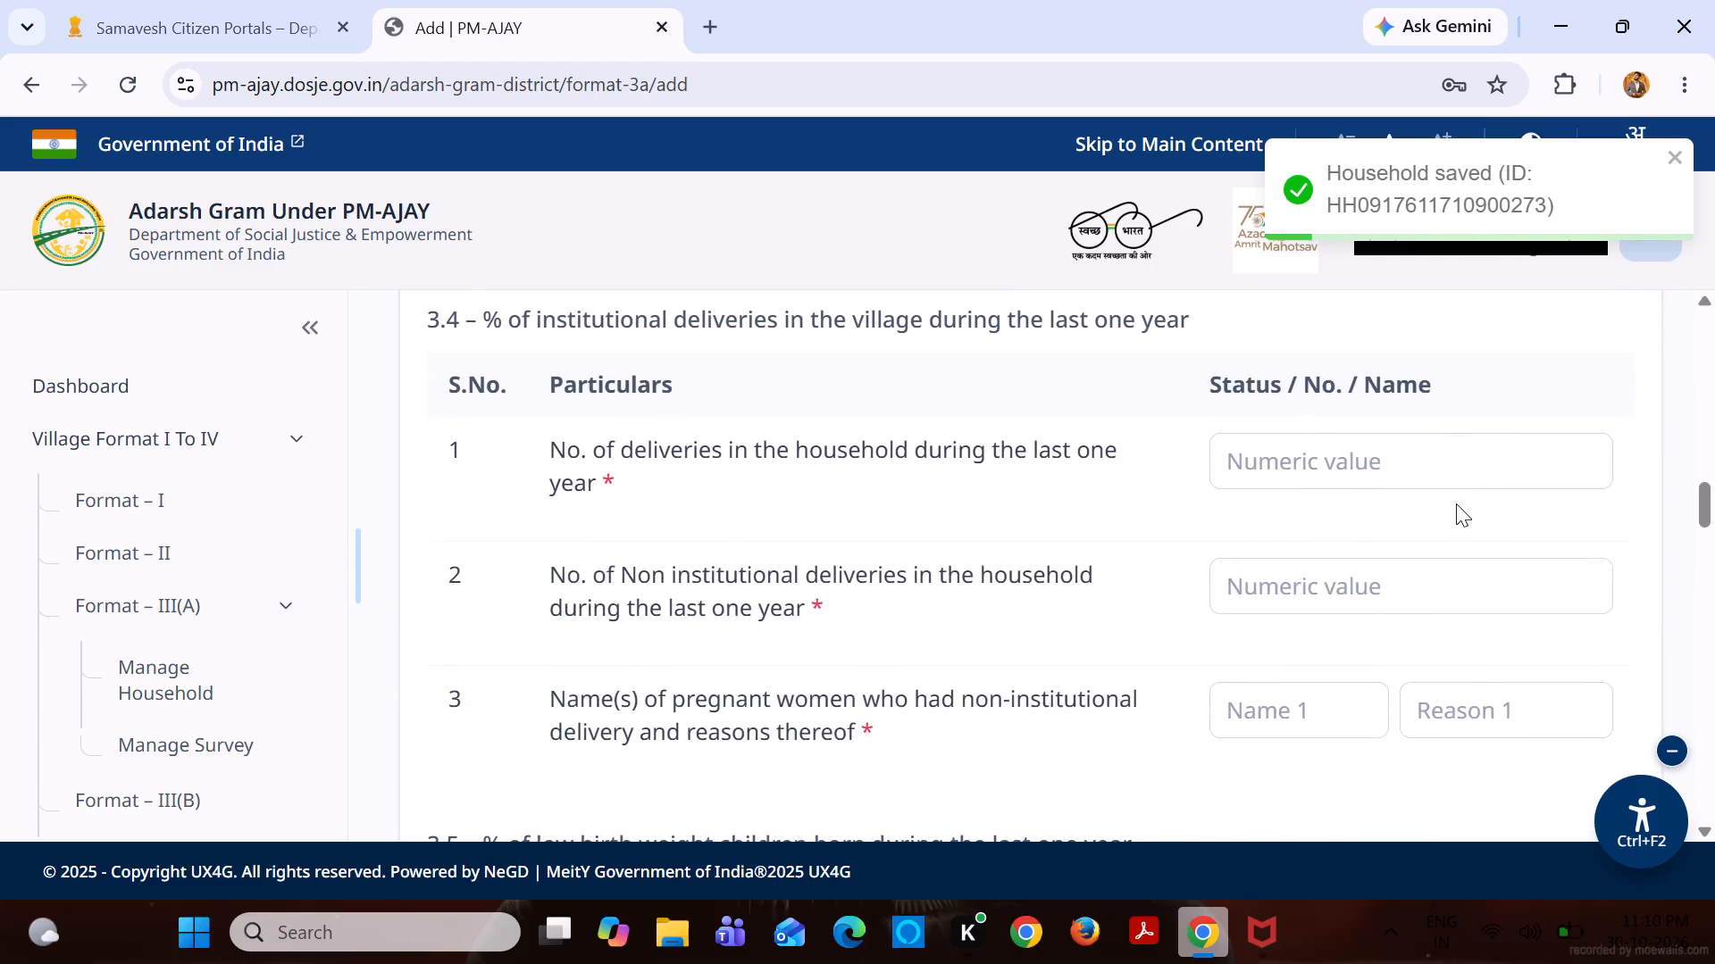
click(1400, 453)
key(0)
Enter 0 for the first item of questions 3.5 to 3.7, including children below one year and children aged 0-5 years.
scroll(1406, 467, down, 2)
click(1405, 472)
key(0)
scroll(1403, 495, down, 2)
click(1415, 499)
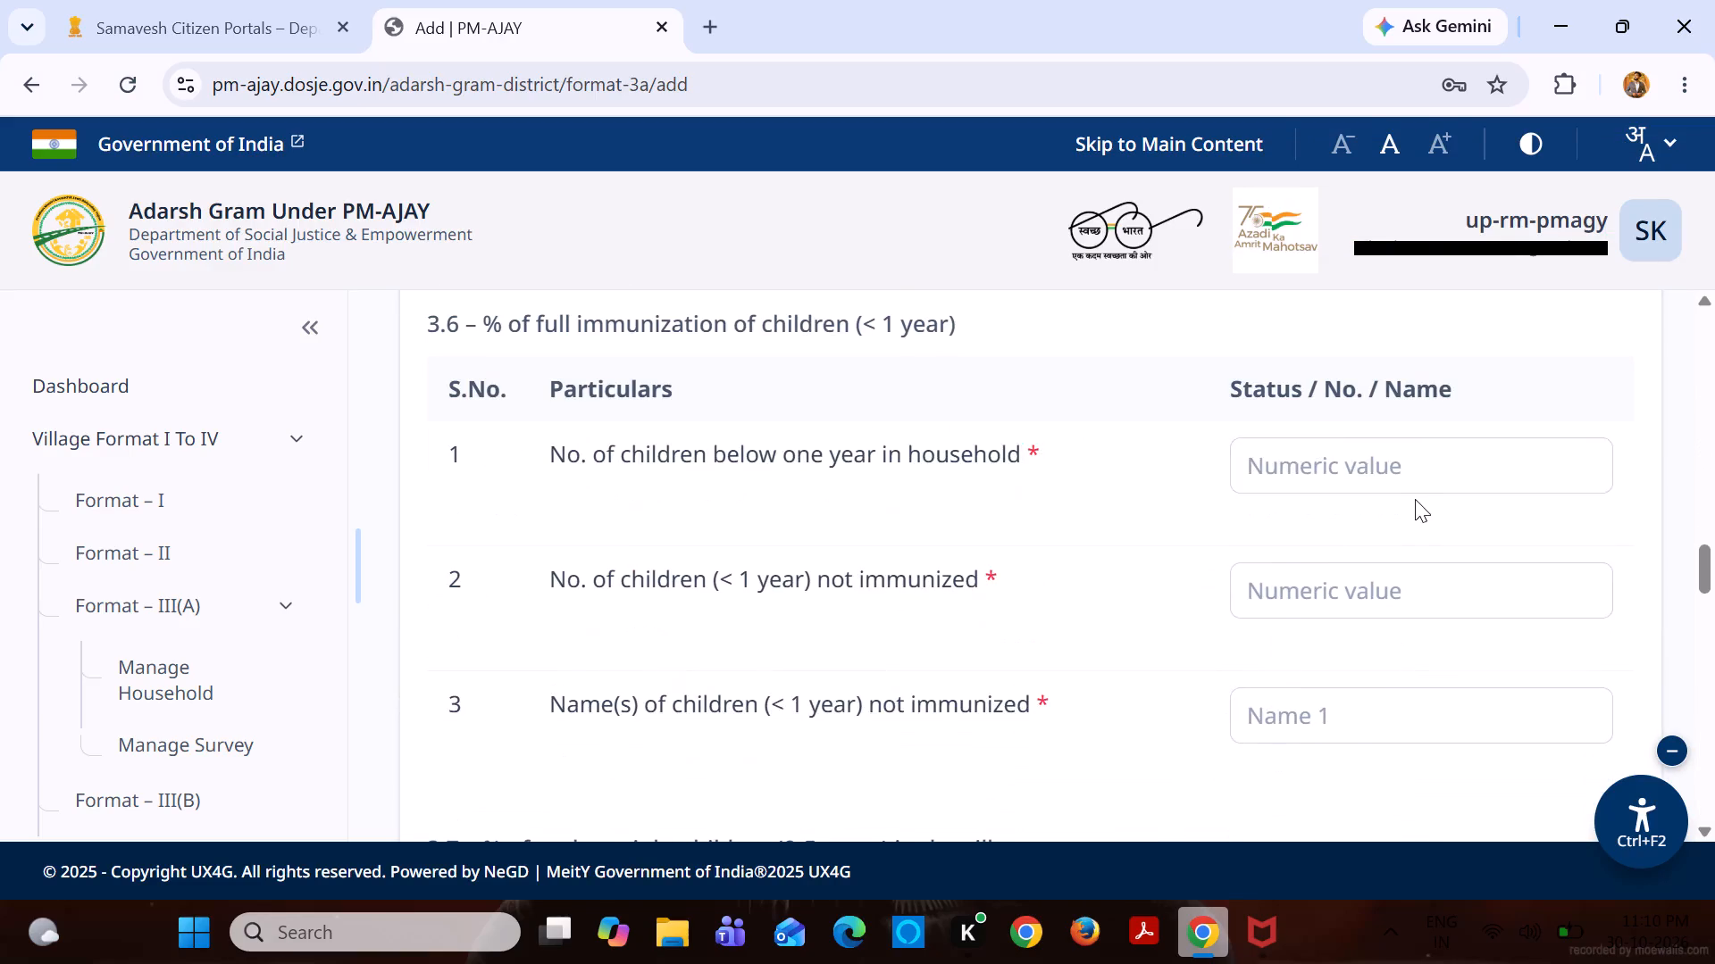
click(1403, 455)
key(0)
scroll(1411, 475, down, 1)
click(1327, 605)
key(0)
Enter 0 for the first item of questions 3.8 to 3.10, including pregnant women and communicable diseases, and submit Health and Nutrition.
scroll(1340, 561, down, 2)
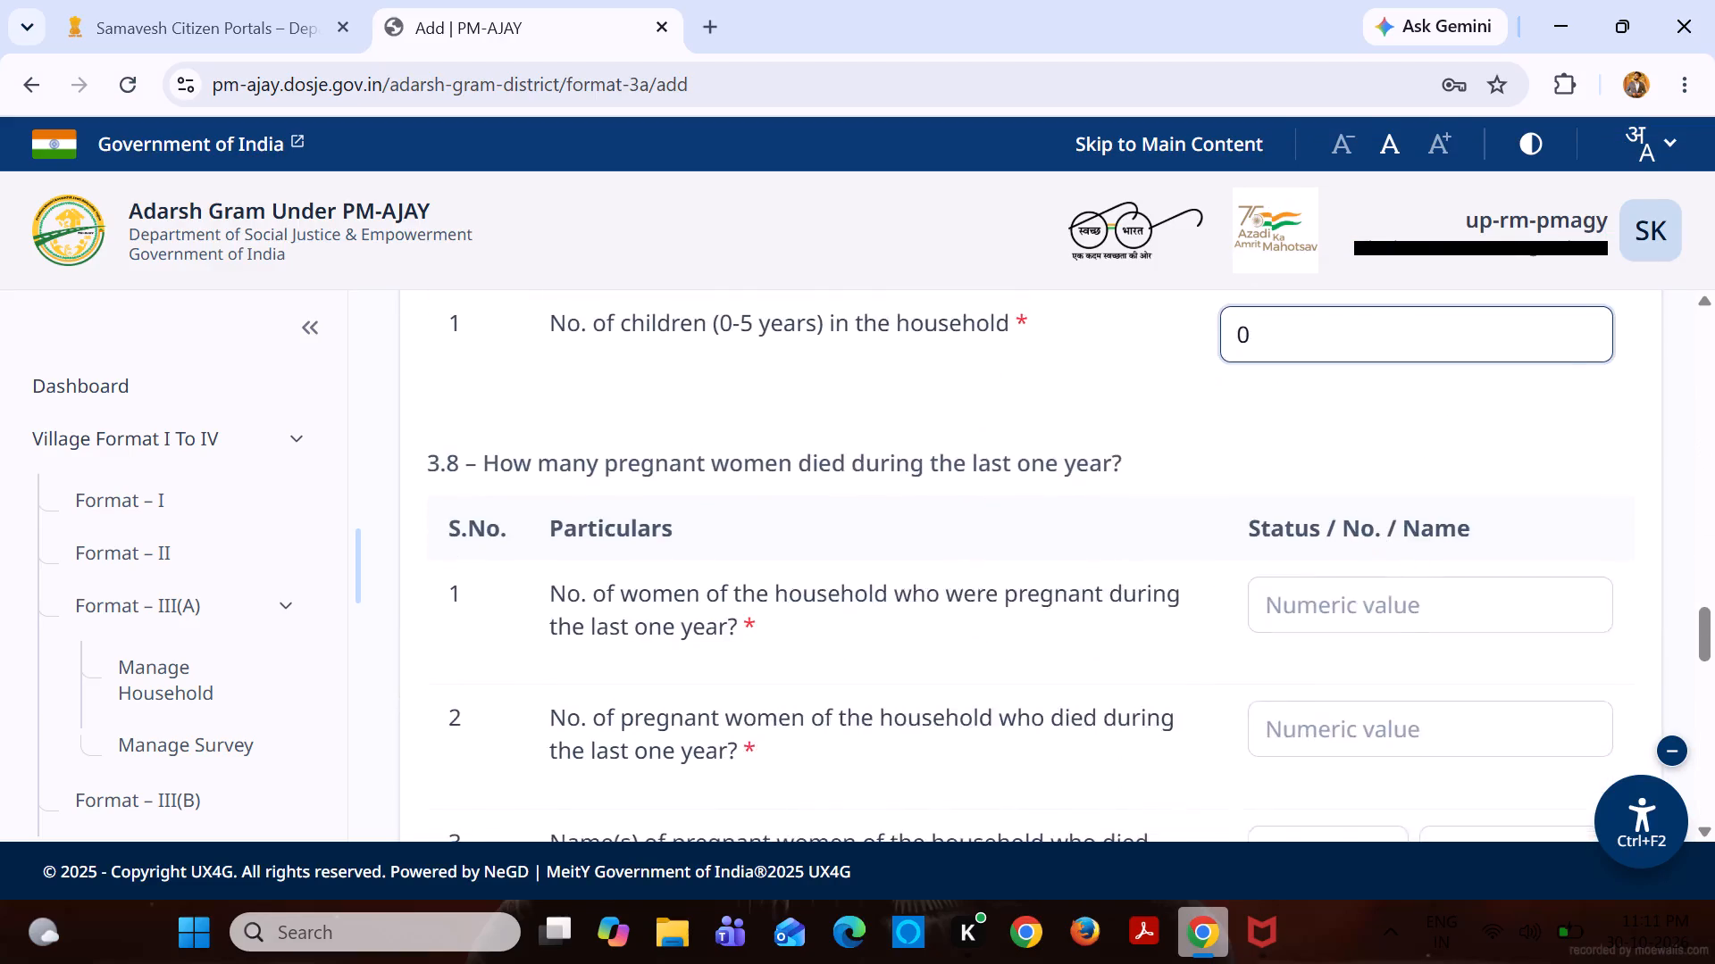
click(1393, 581)
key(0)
scroll(1394, 564, down, 3)
click(1366, 469)
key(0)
scroll(1382, 506, down, 2)
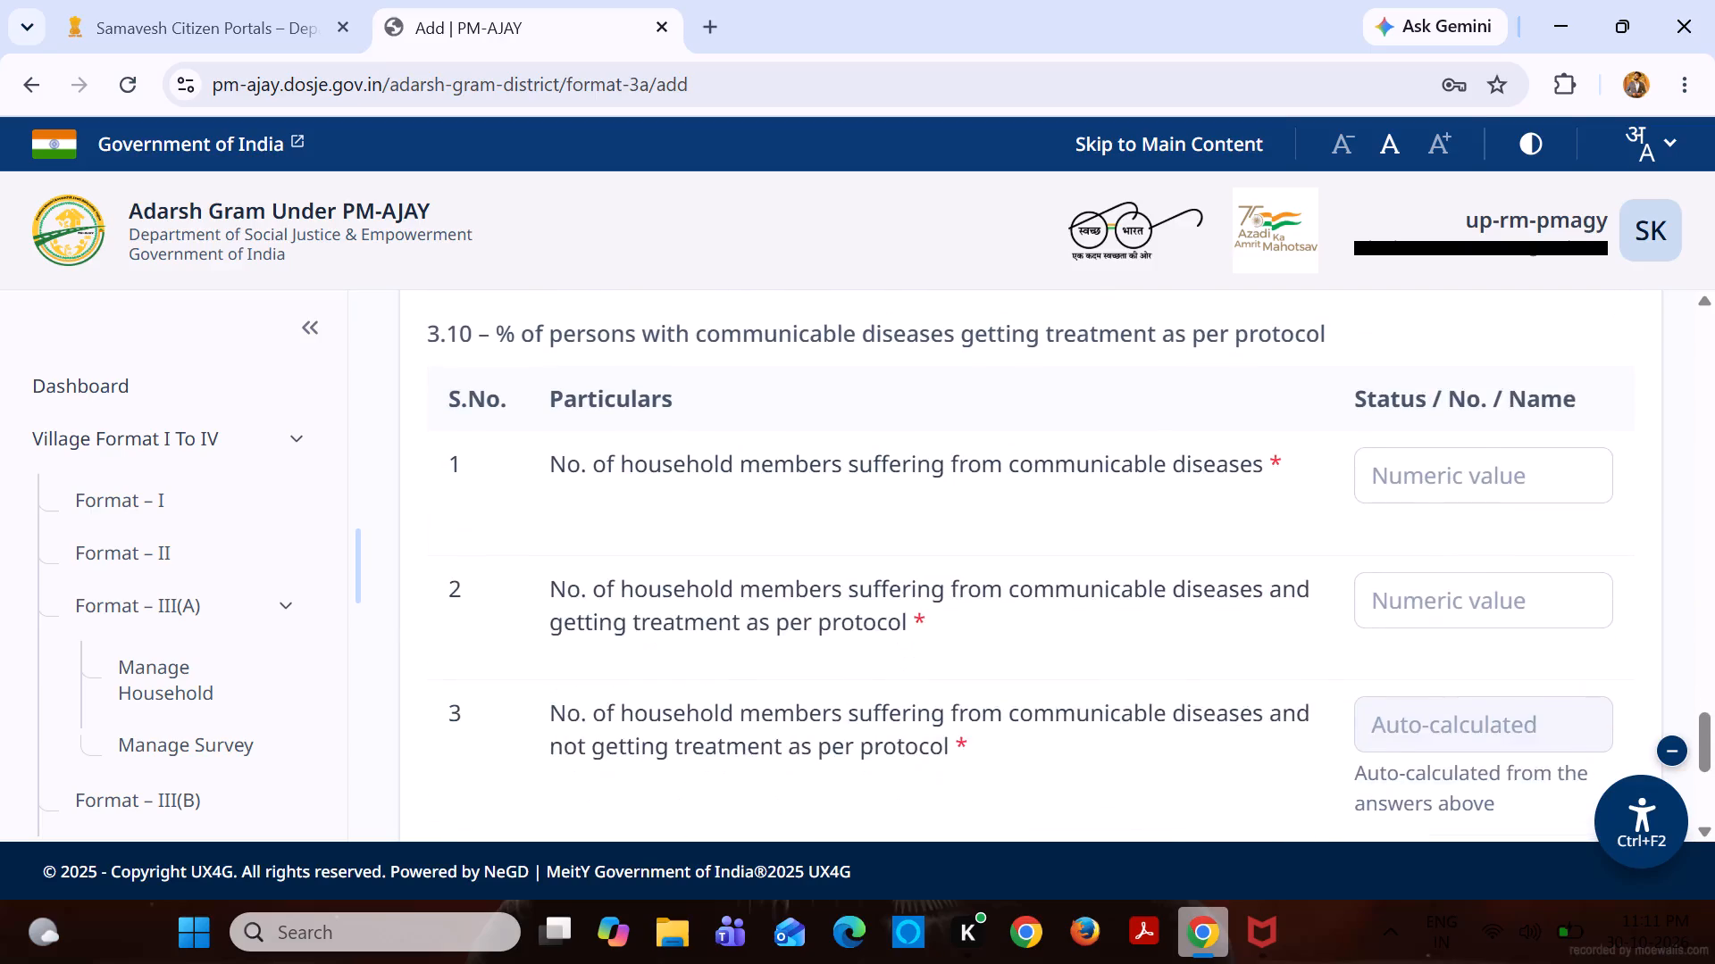
click(1418, 486)
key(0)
scroll(1425, 532, down, 2)
click(1539, 645)
For 4 – Social Security, enter 0 persons eligible for Widow, Old Age and Disability Pension (4.1 to 4.3) and submit.
click(1486, 405)
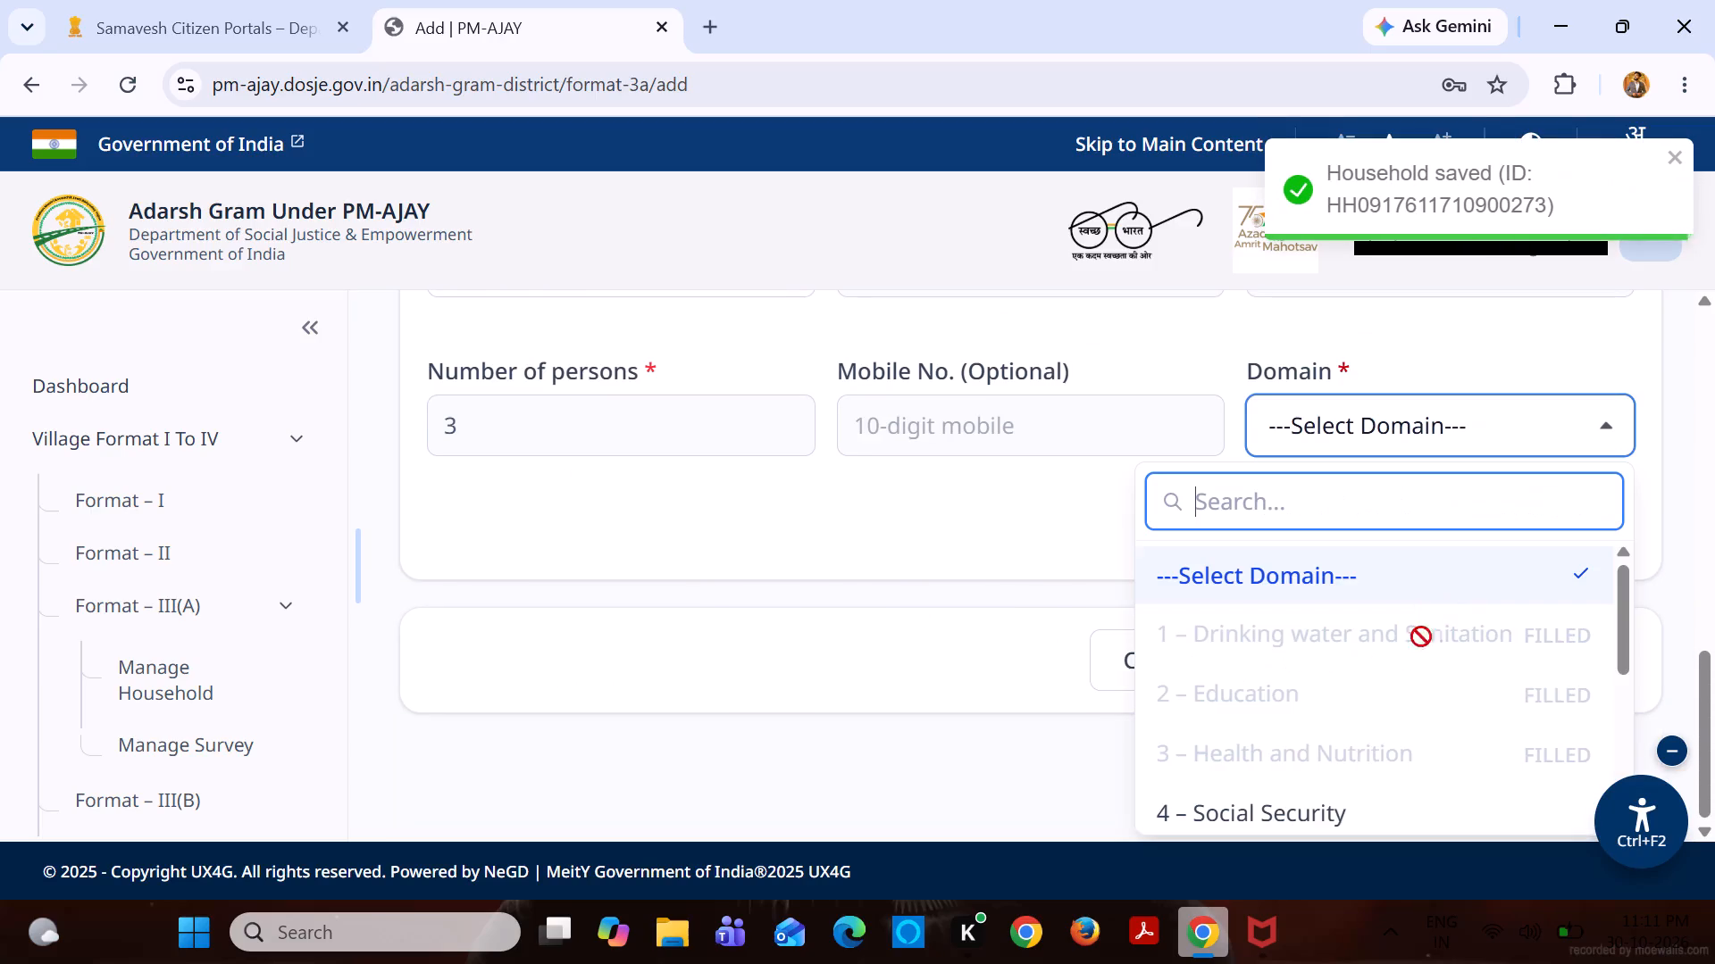
click(1337, 807)
scroll(1398, 669, down, 3)
click(1405, 433)
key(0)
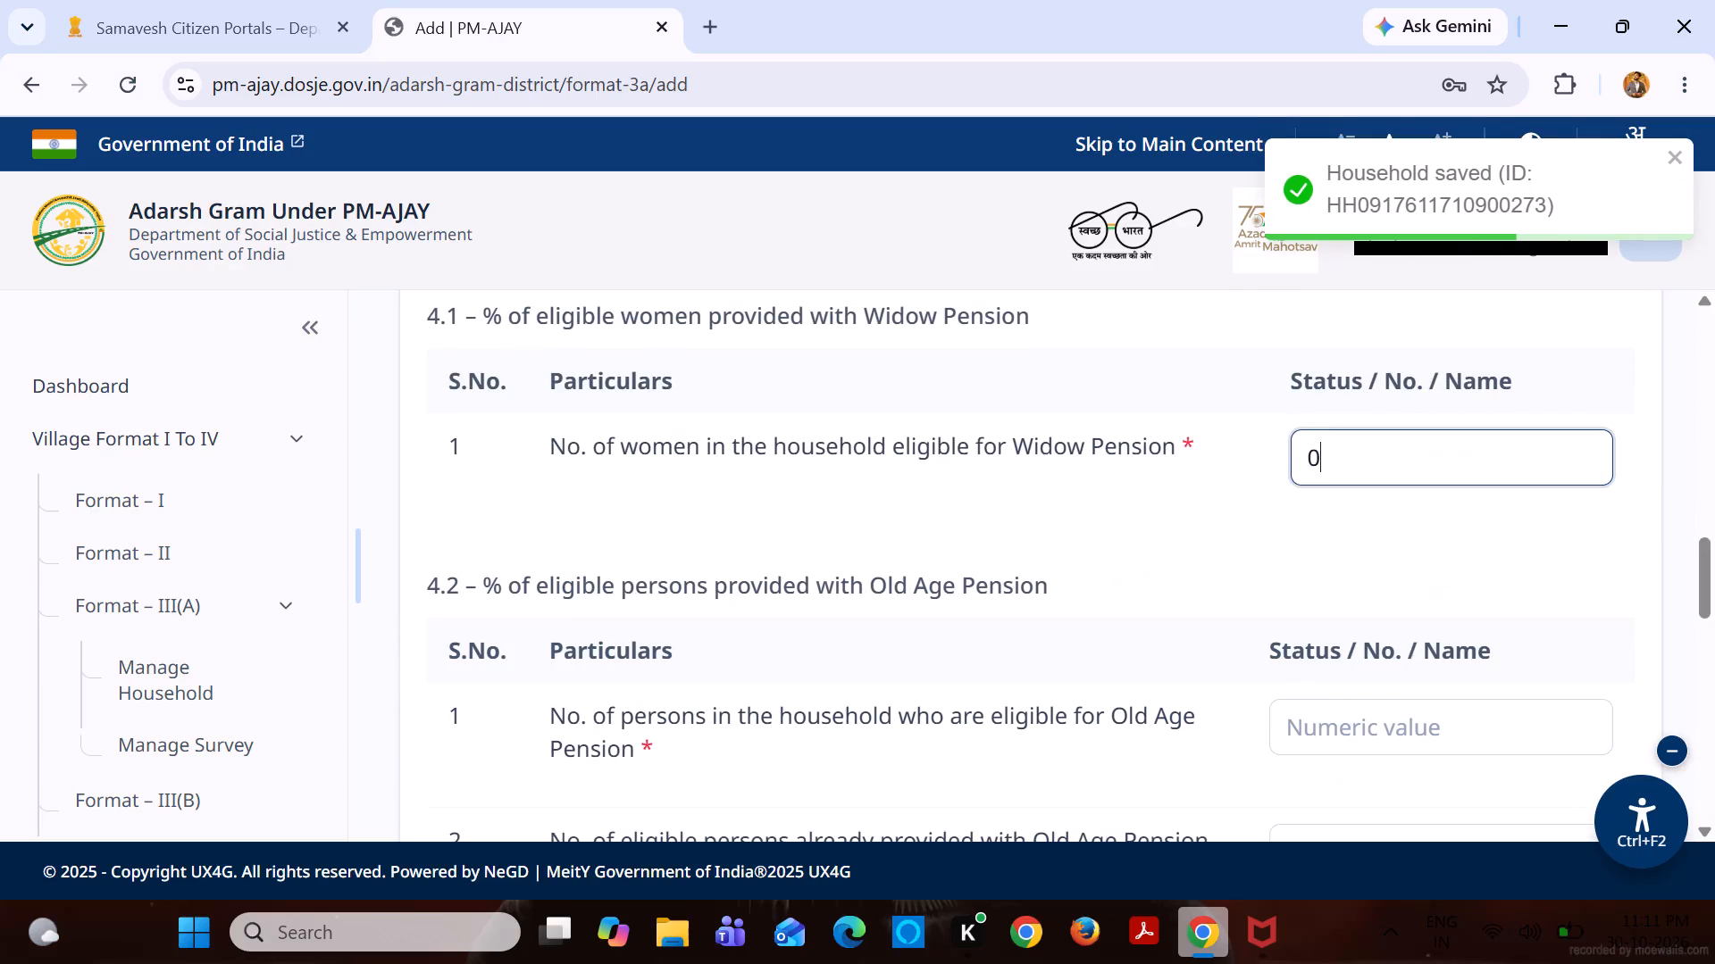
click(1379, 752)
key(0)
scroll(1381, 740, down, 3)
click(1461, 578)
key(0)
scroll(1465, 626, down, 2)
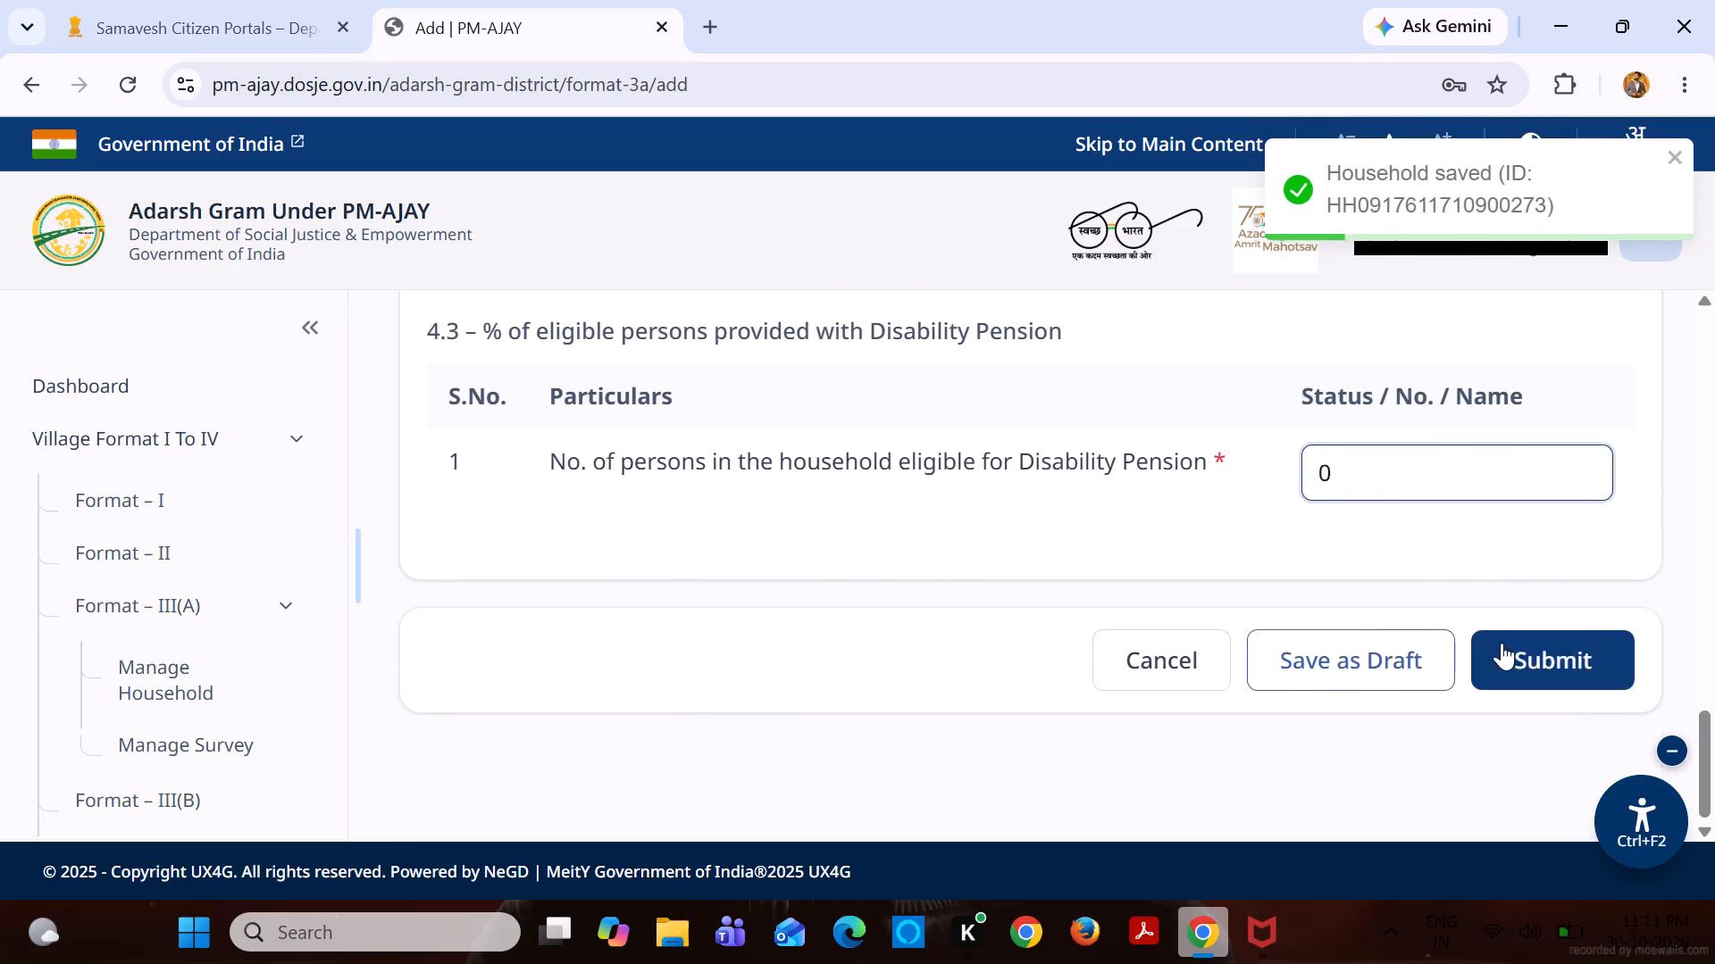
click(1506, 646)
For 5 – Rural Roads and Housing, answer No to living in a Kachcha/unsafe house (5.3) and submit.
click(1454, 413)
scroll(1409, 663, down, 1)
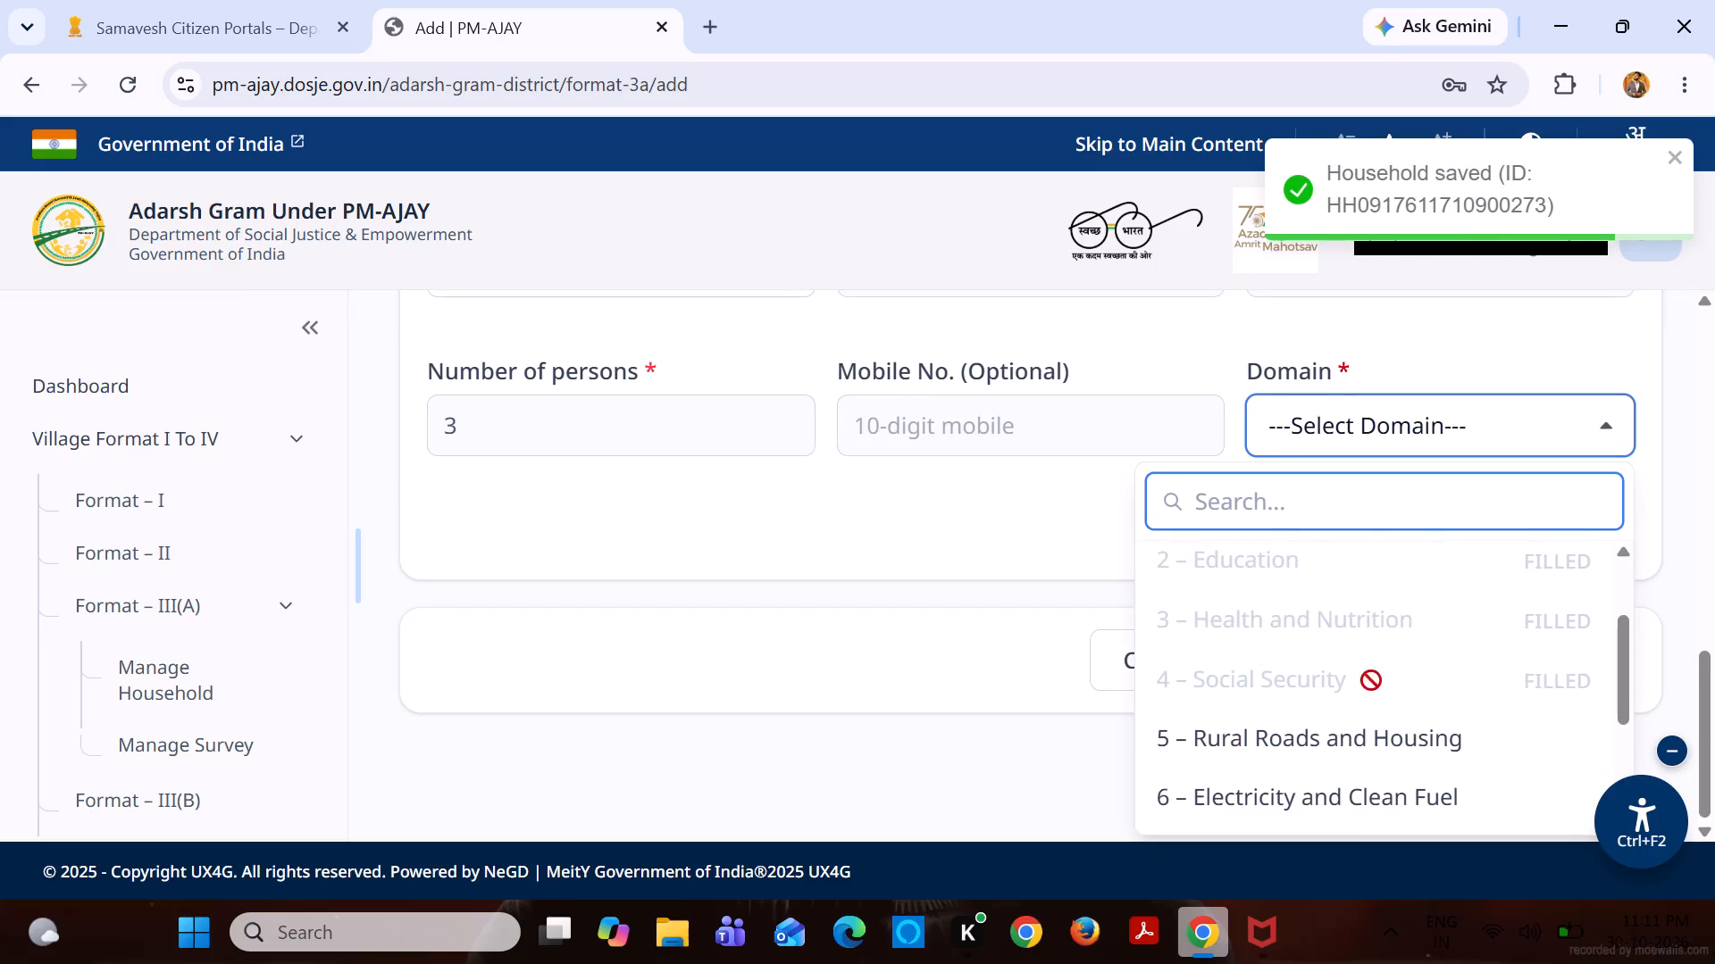
click(1330, 725)
scroll(1334, 711, down, 2)
click(1500, 607)
click(1454, 749)
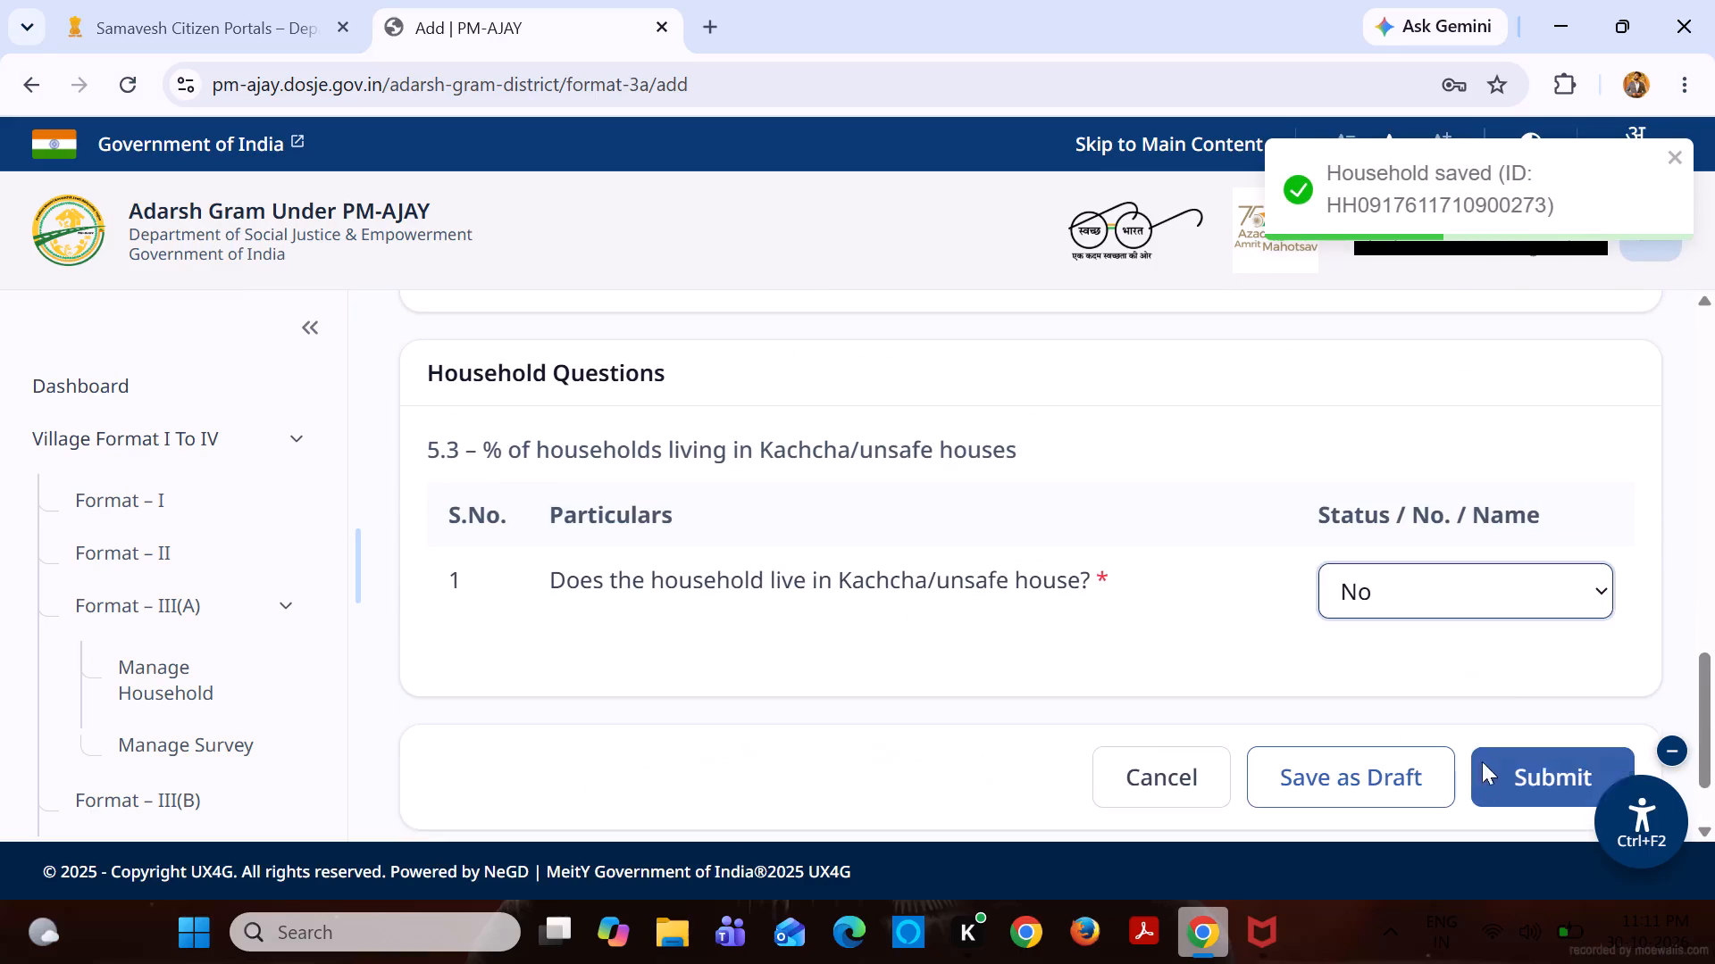
click(1508, 778)
For 6 – Electricity and Clean Fuel, answer Yes to electricity connection (6.2, 6.3), LED bulb use and clean fuel (6.4), and submit.
click(1464, 430)
scroll(1437, 597, down, 2)
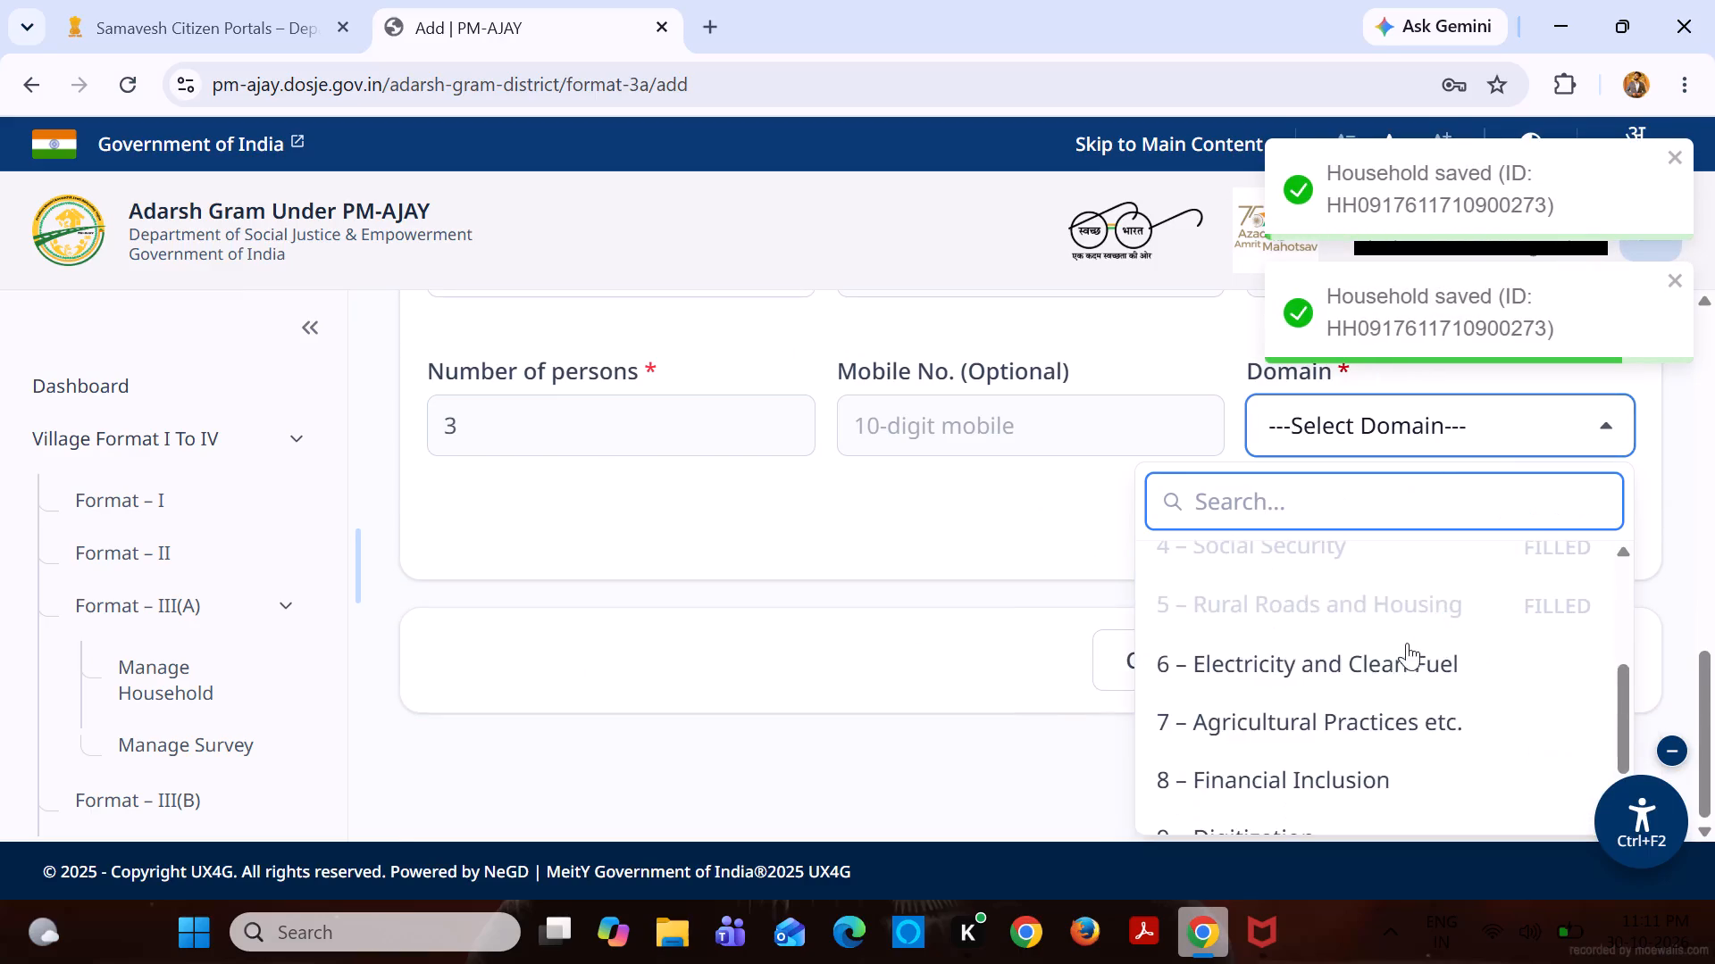
click(1385, 658)
scroll(1386, 659, down, 2)
click(1528, 615)
click(1486, 703)
scroll(1498, 653, down, 2)
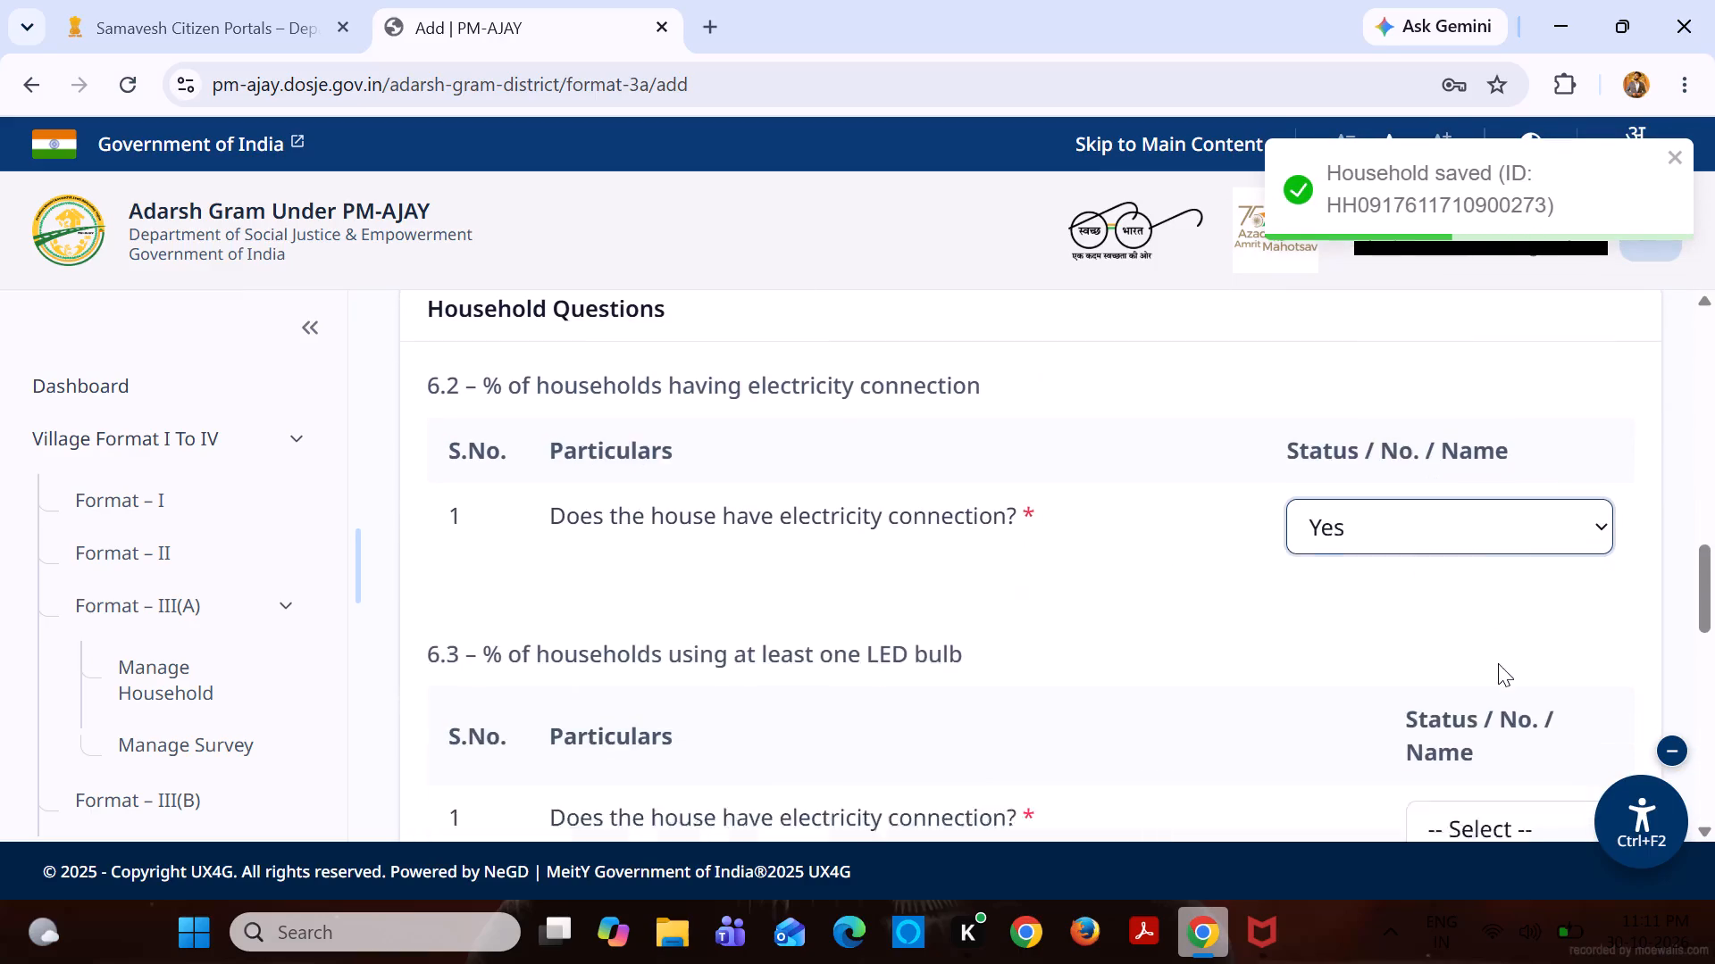
click(1536, 611)
click(1476, 702)
scroll(1481, 676, down, 2)
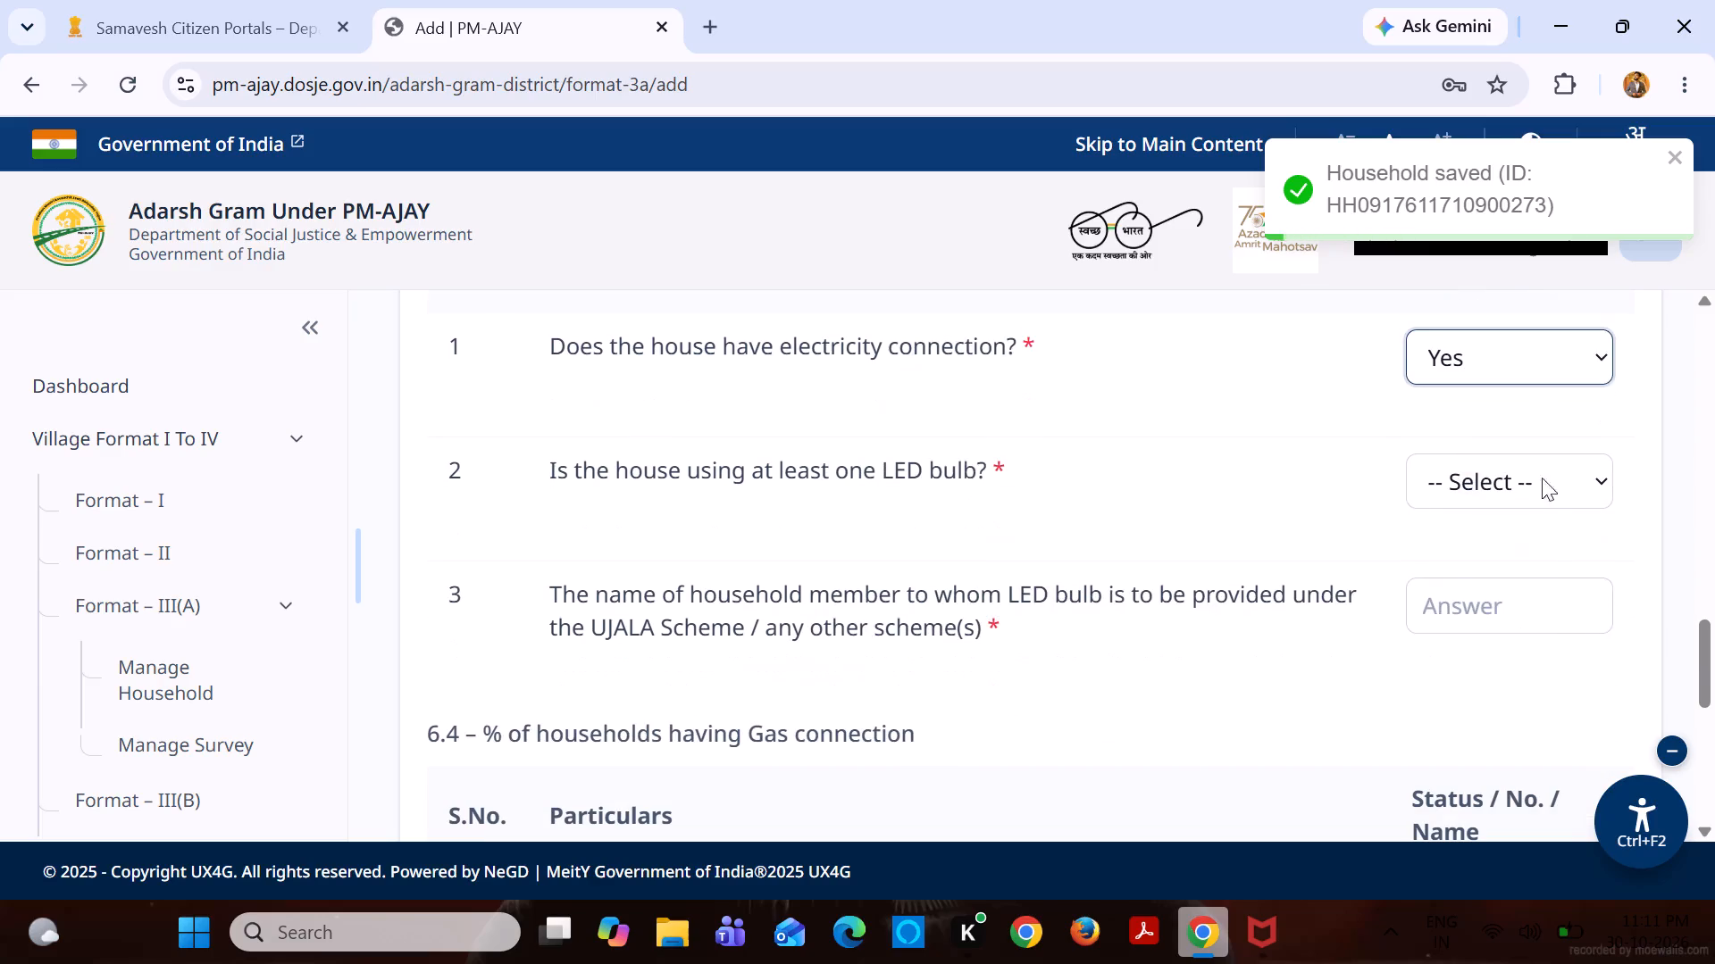
drag(1542, 465, 1541, 480)
click(1498, 575)
click(1543, 741)
click(1512, 671)
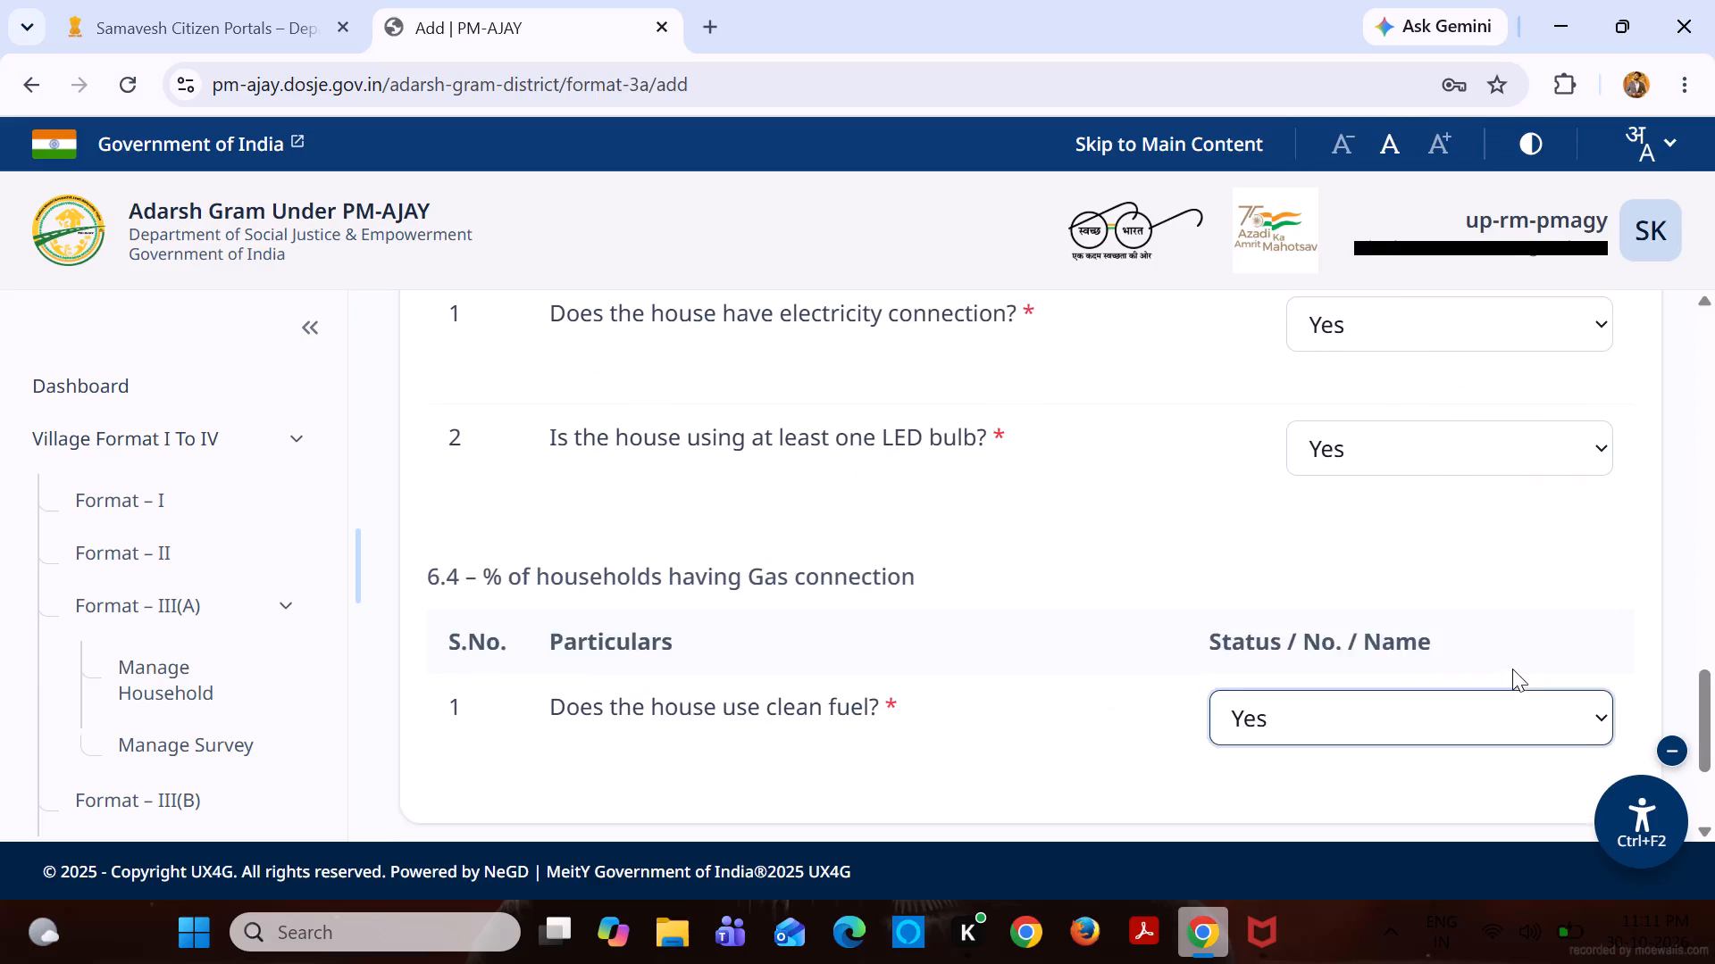
scroll(1517, 679, down, 3)
click(1556, 646)
For 7 – Agricultural Practices etc., answer No to the household being involved in farming (7.1) and submit.
click(1489, 411)
scroll(1464, 601, down, 2)
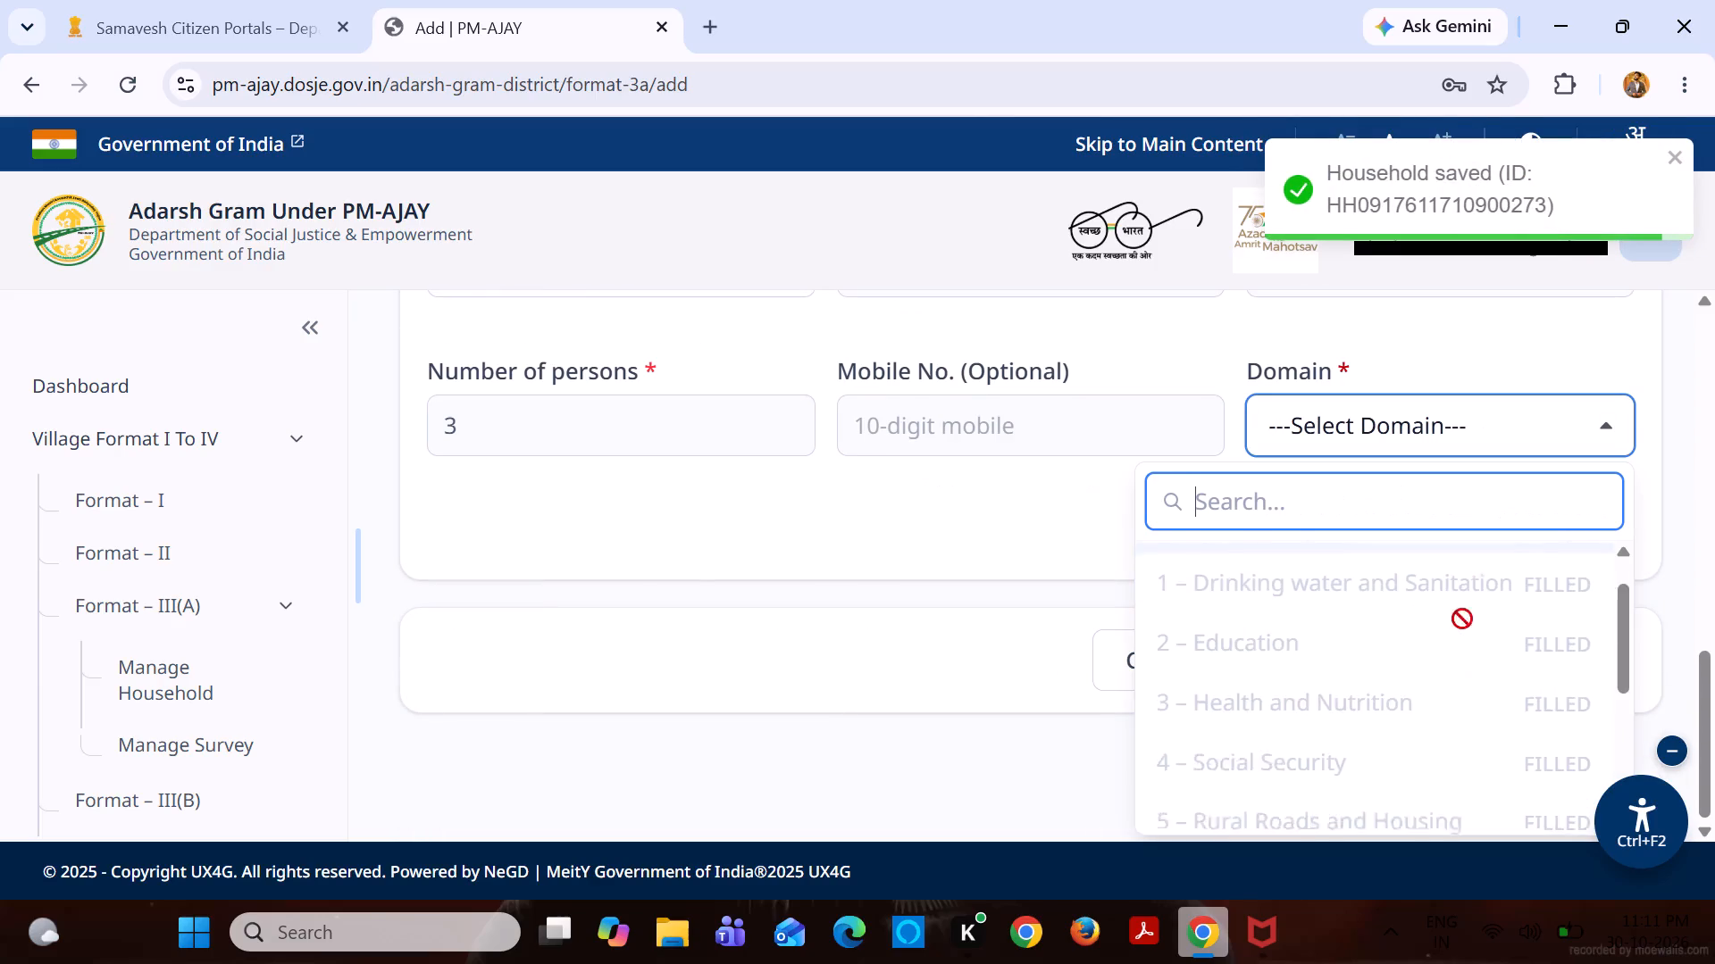
click(1334, 726)
scroll(1348, 729, down, 3)
click(1493, 448)
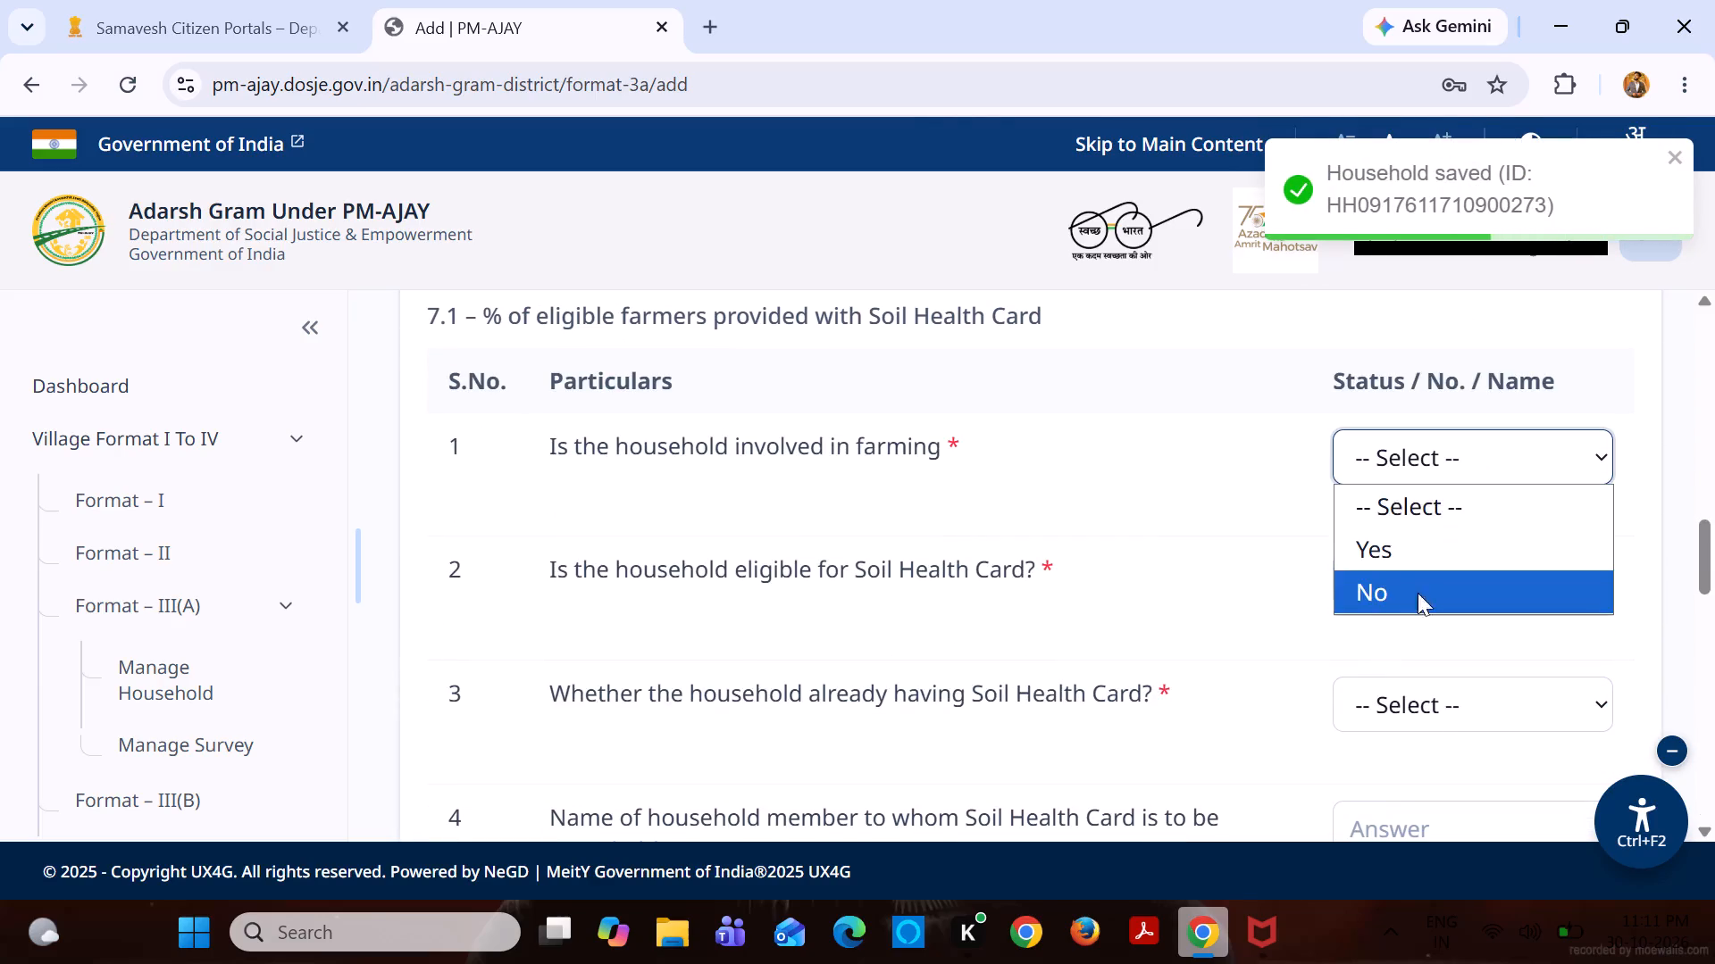
click(1409, 618)
drag(1450, 433, 1450, 444)
click(1397, 588)
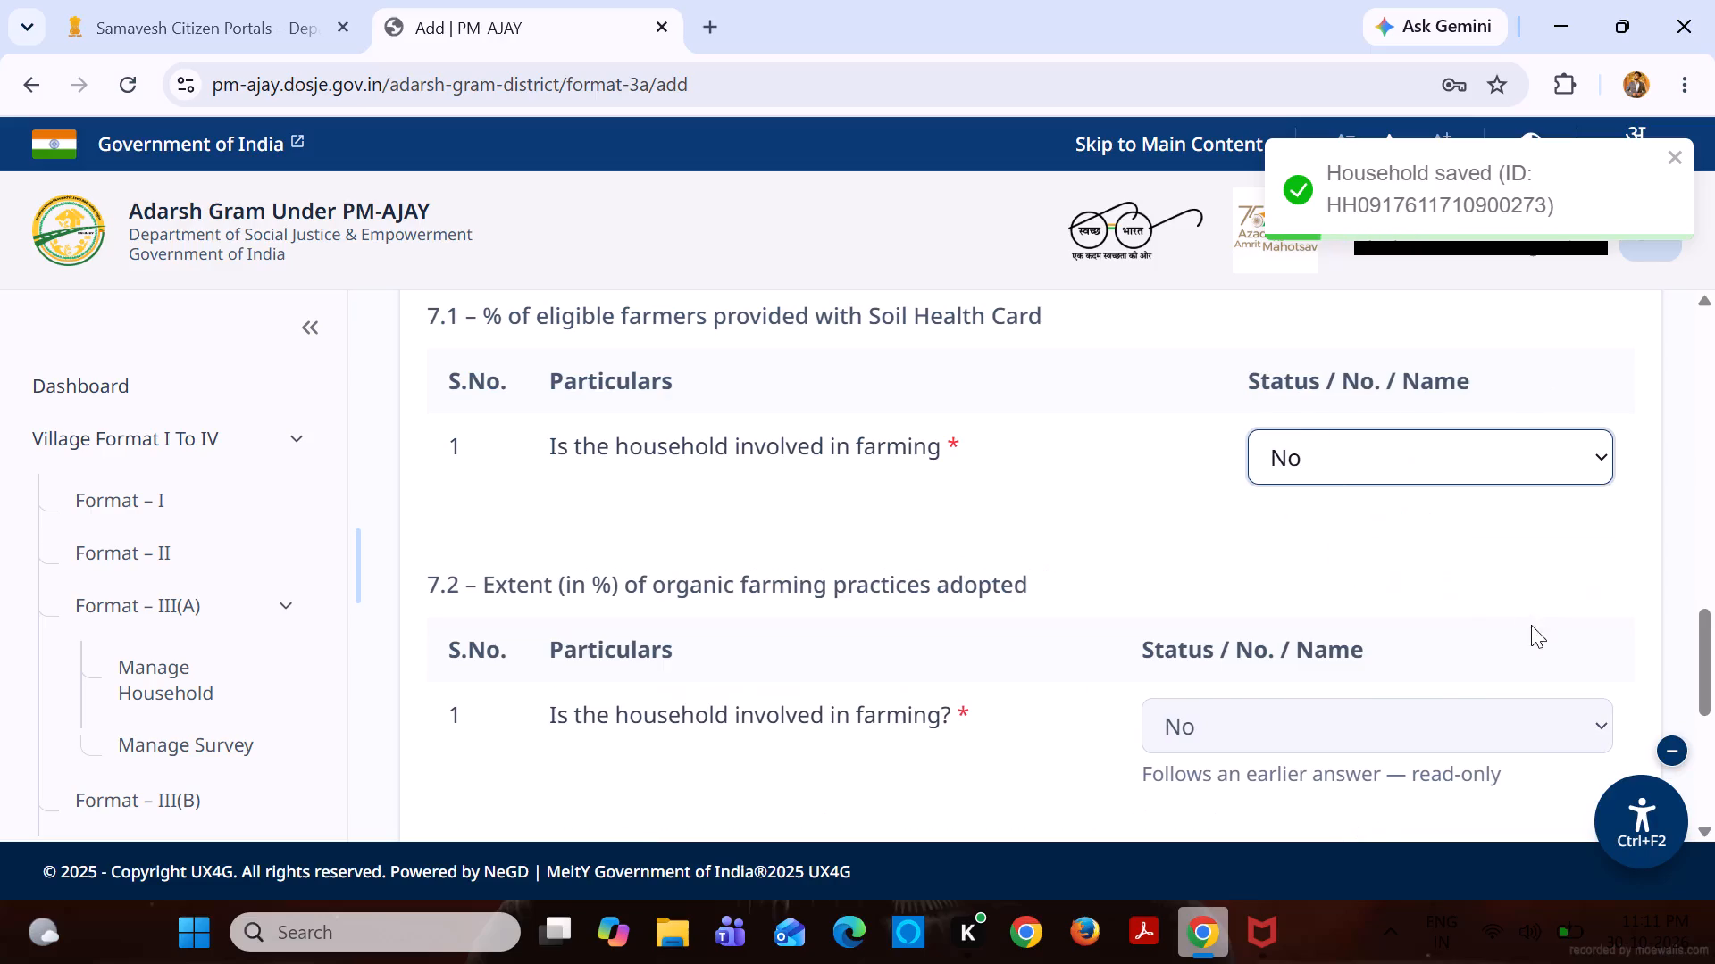
scroll(1518, 634, down, 3)
click(1544, 763)
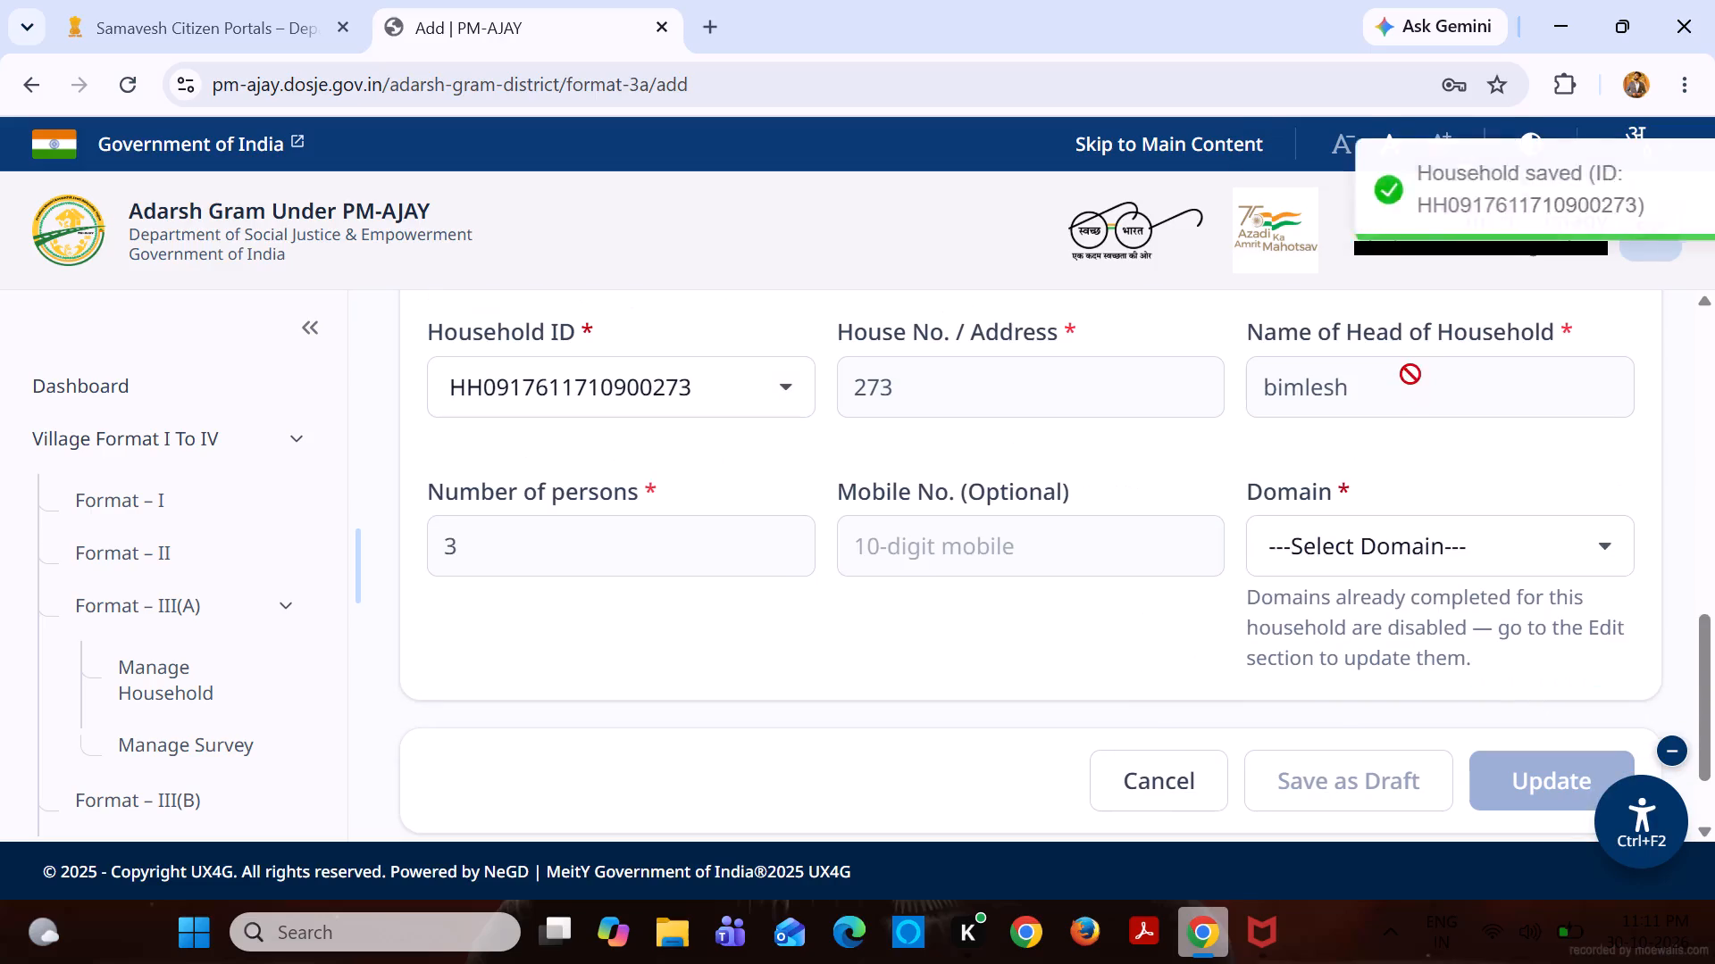
For 8 – Financial Inclusion, enter 3 for both persons over 5 and Aadhaar holders (8.1), and 2 for both eligible members and account holders (8.2).
click(1427, 549)
scroll(1400, 367, down, 2)
click(1287, 441)
scroll(1287, 440, down, 3)
click(1471, 586)
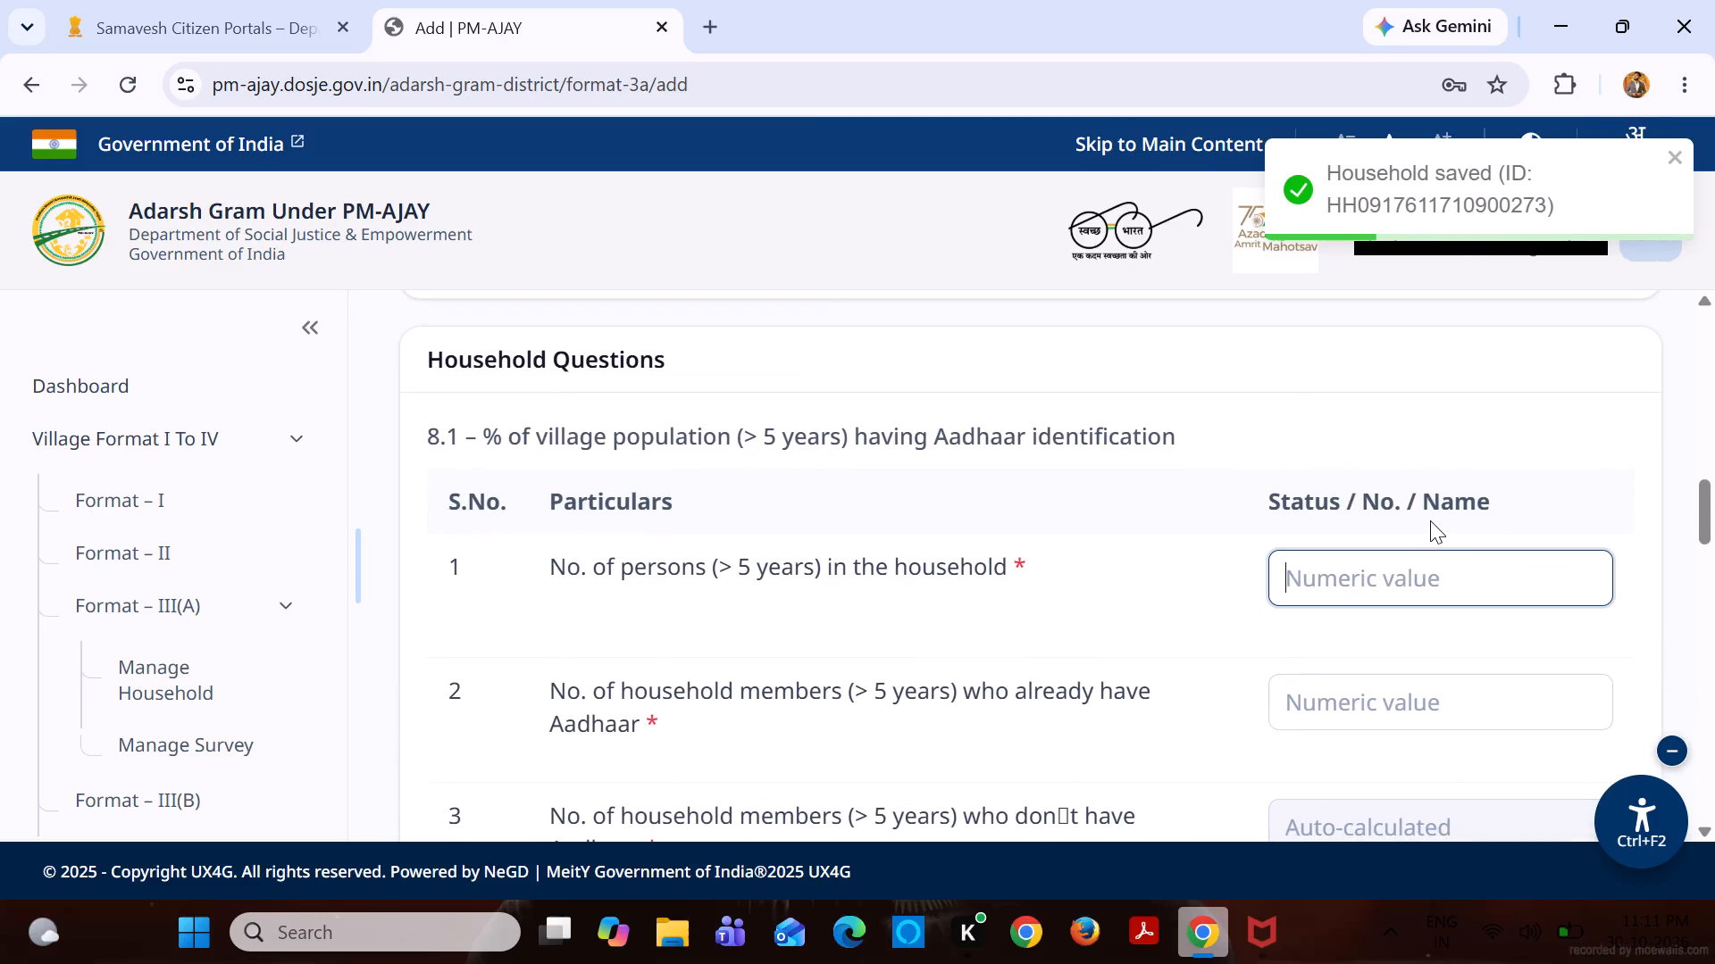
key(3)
click(1377, 706)
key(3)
scroll(1382, 699, down, 4)
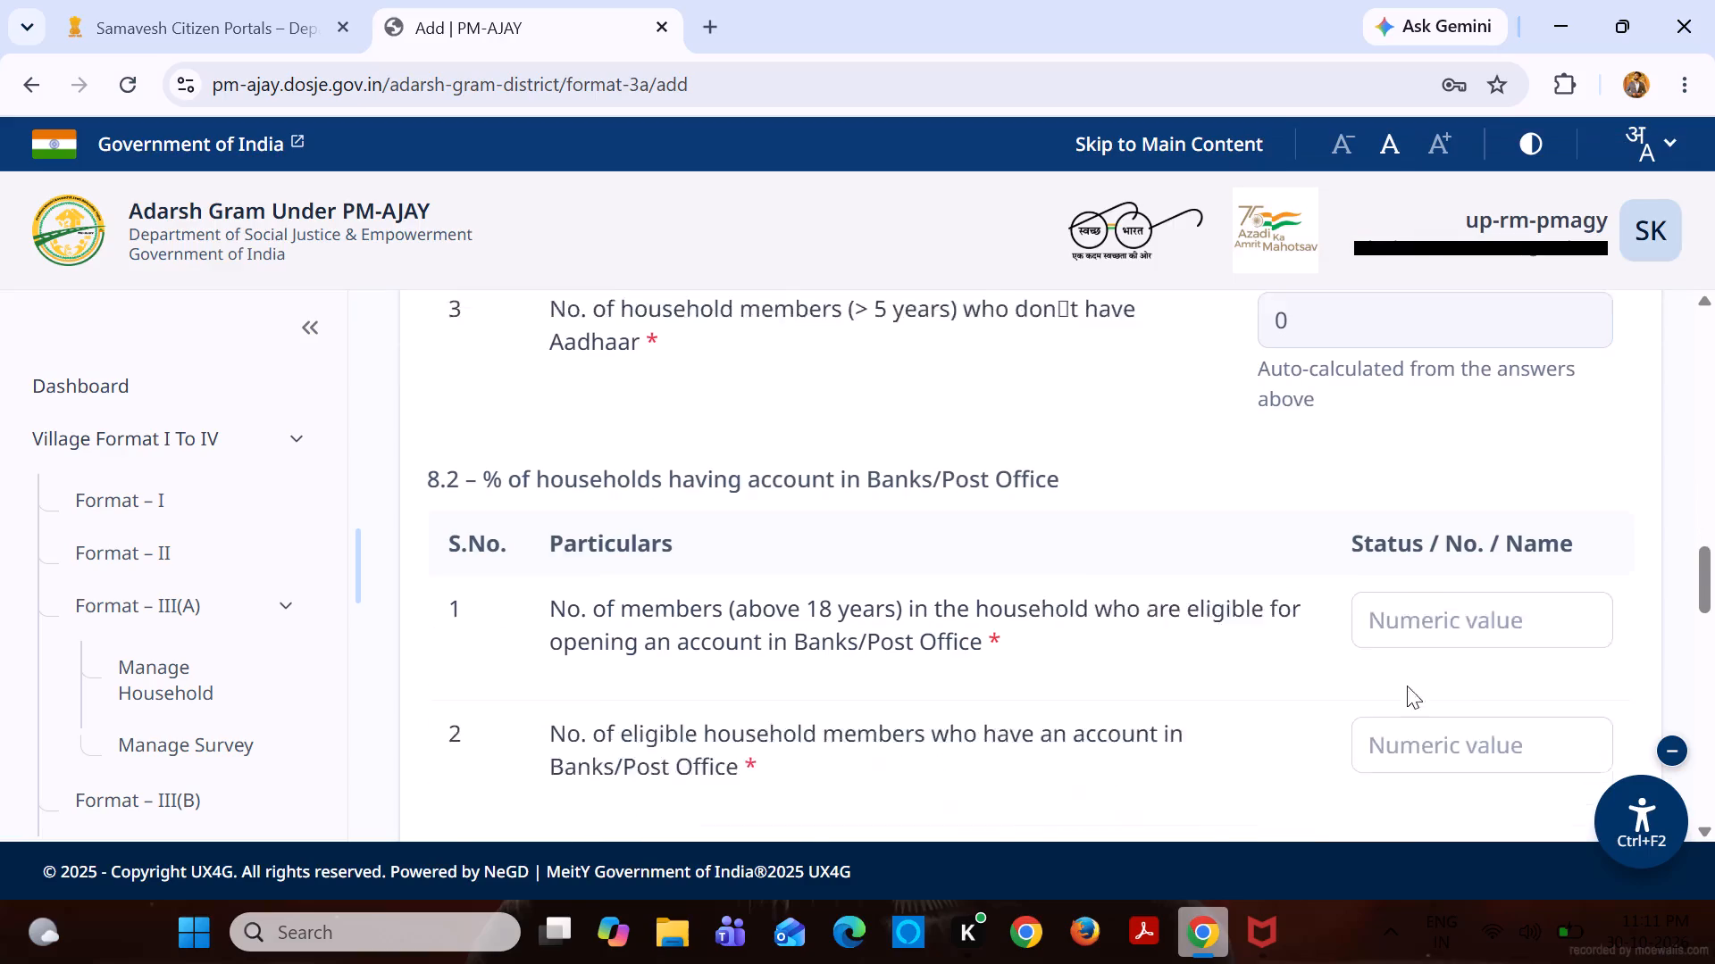
click(1438, 617)
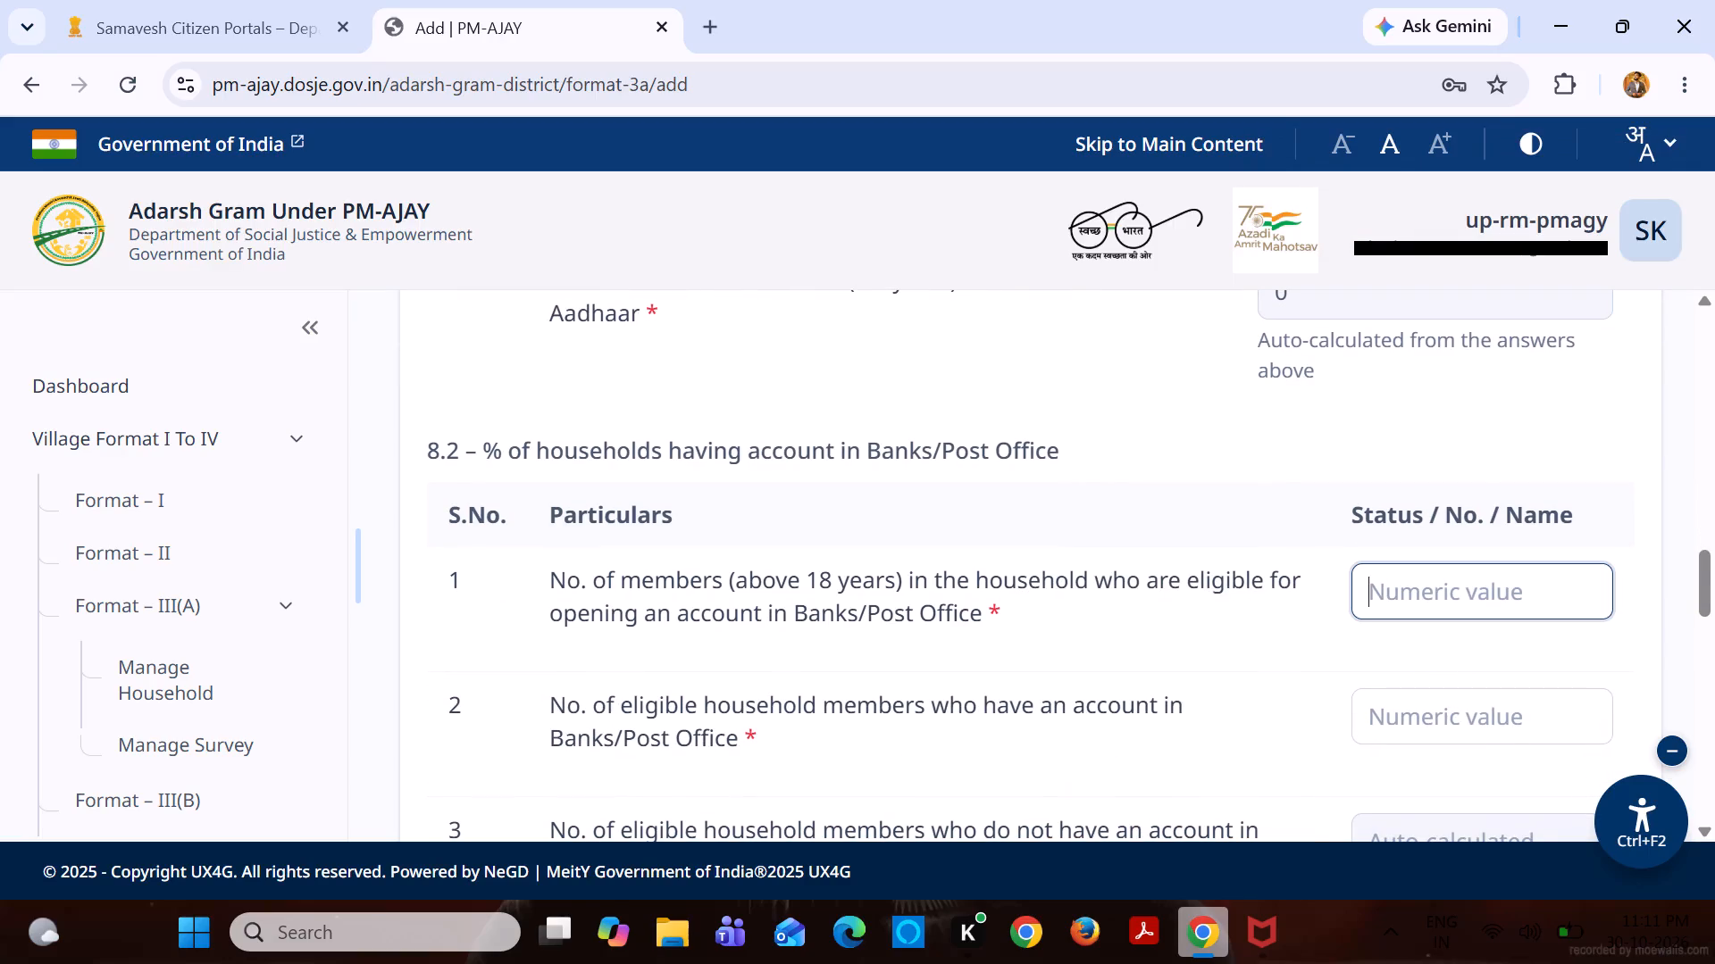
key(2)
click(1426, 719)
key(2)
Enter 0 persons eligible for PMSBY (8.3) and PMJJBY (8.4) coverage, and submit Financial Inclusion.
scroll(1428, 713, down, 3)
click(1455, 766)
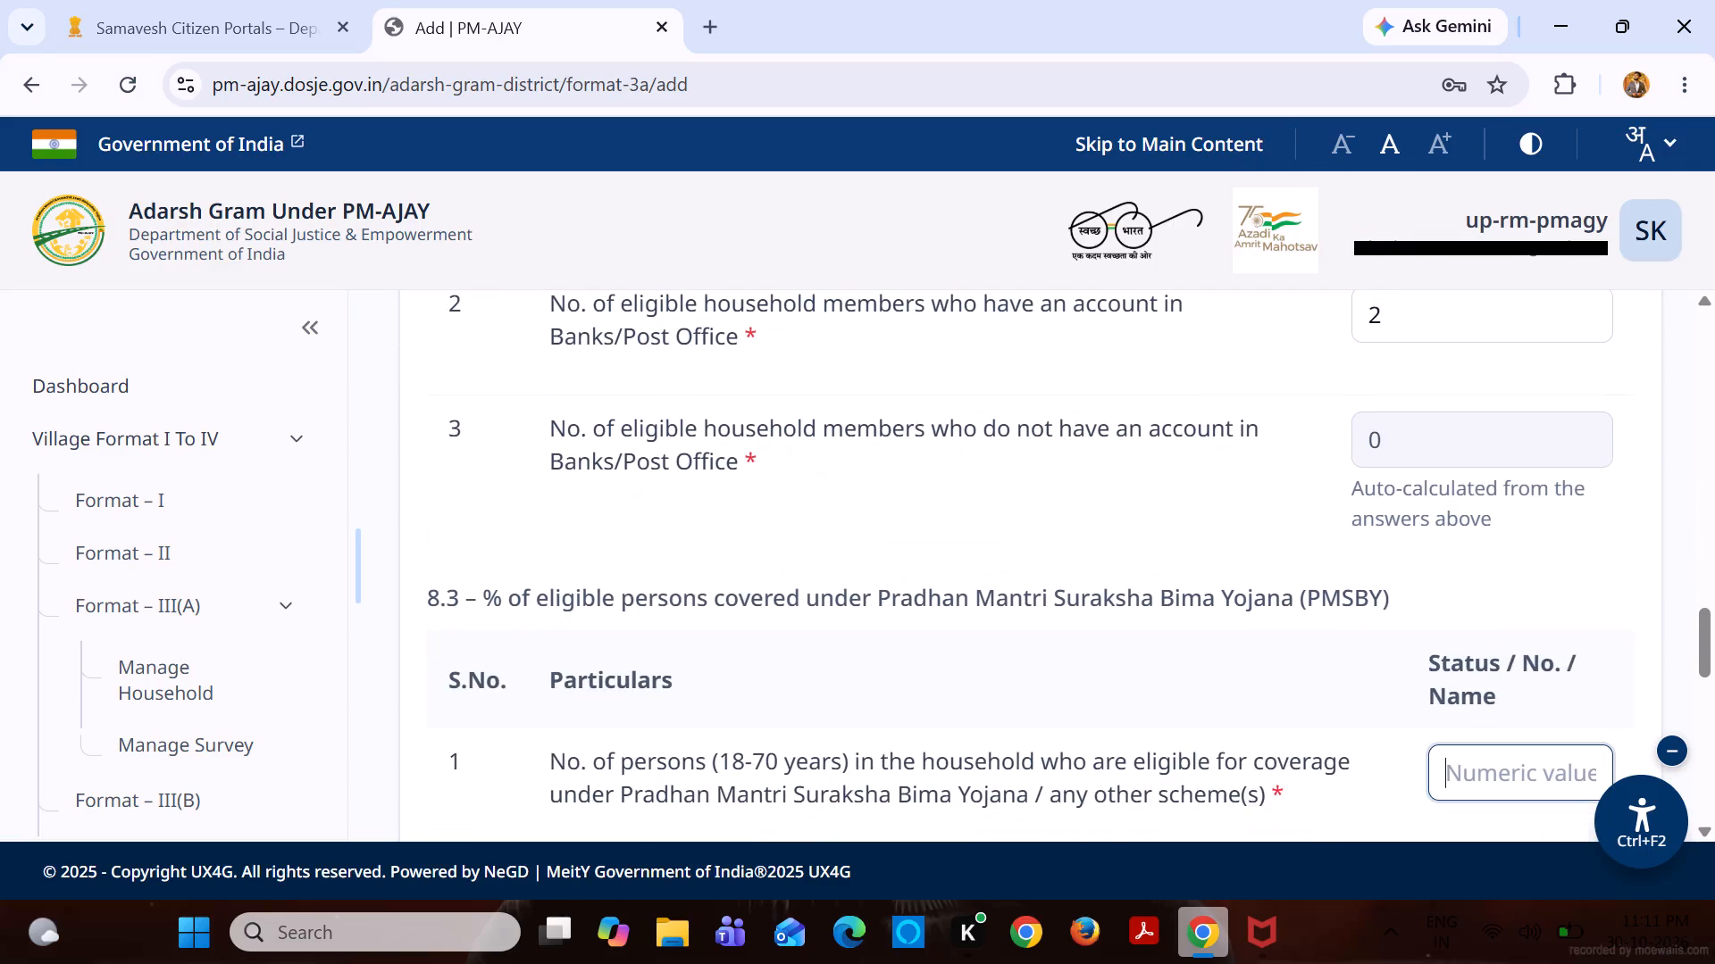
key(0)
scroll(1456, 742, down, 2)
click(1434, 802)
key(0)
scroll(1441, 793, down, 2)
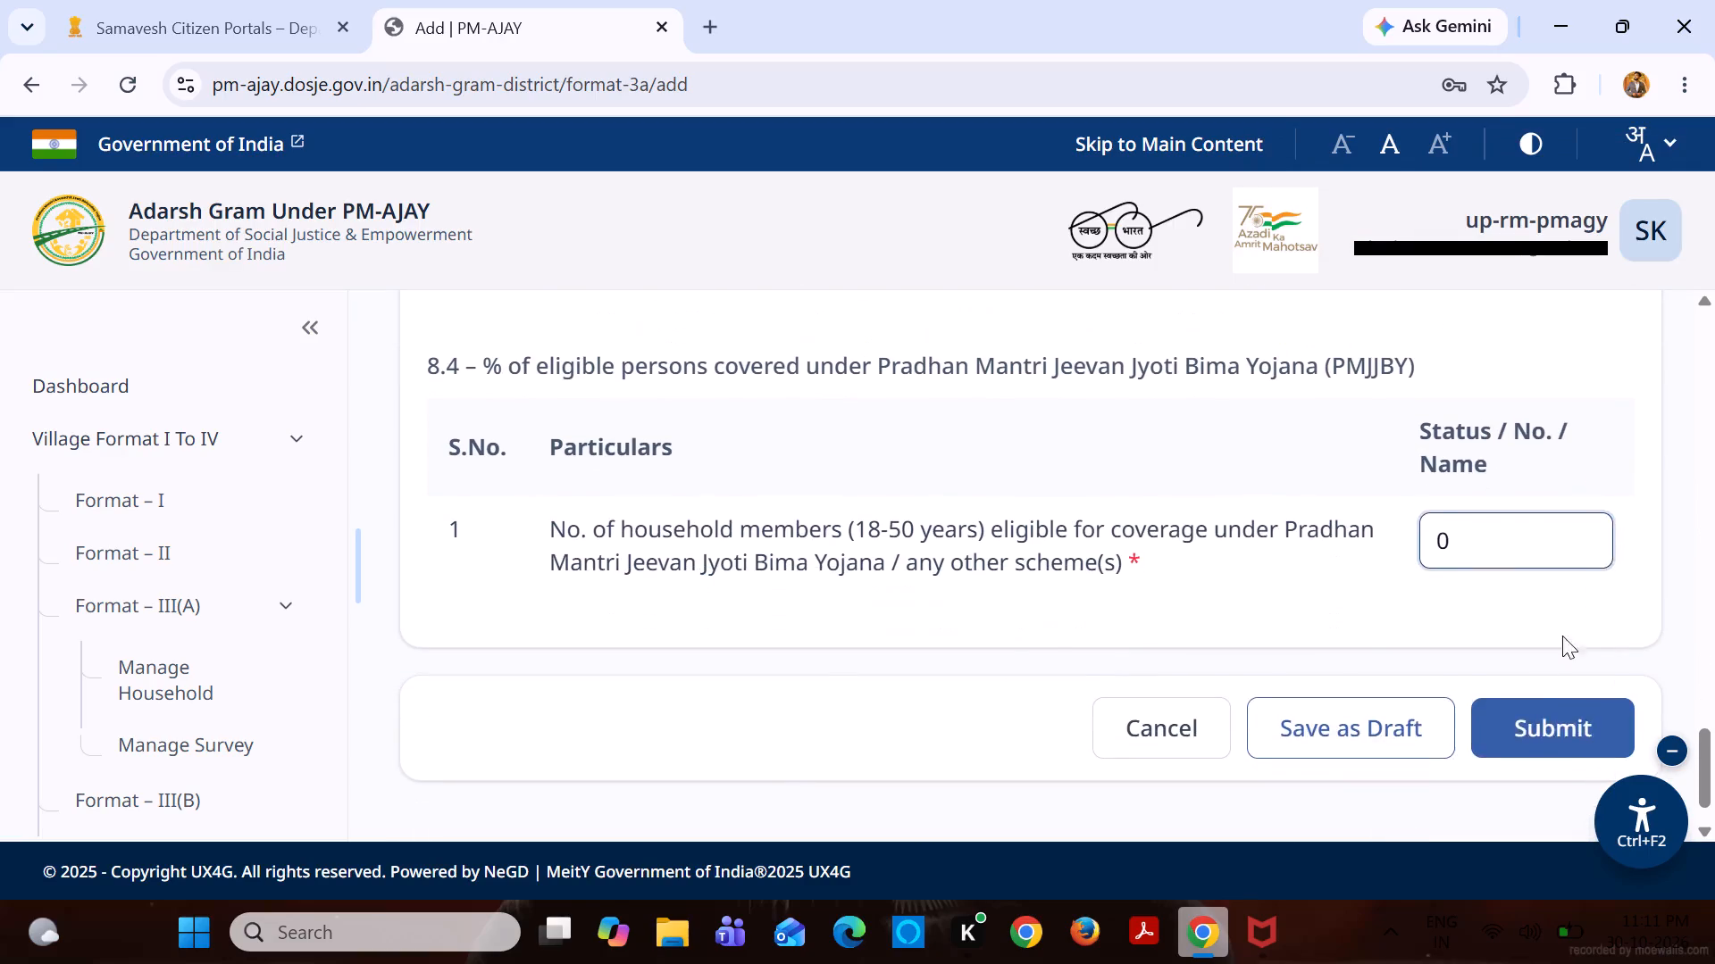
click(1514, 715)
For 9 – Digitization, enter 0 household members eligible for PMGDISHA training (9.3) and submit.
click(1475, 498)
scroll(1489, 394, down, 4)
click(1351, 368)
scroll(1355, 392, down, 4)
click(1547, 443)
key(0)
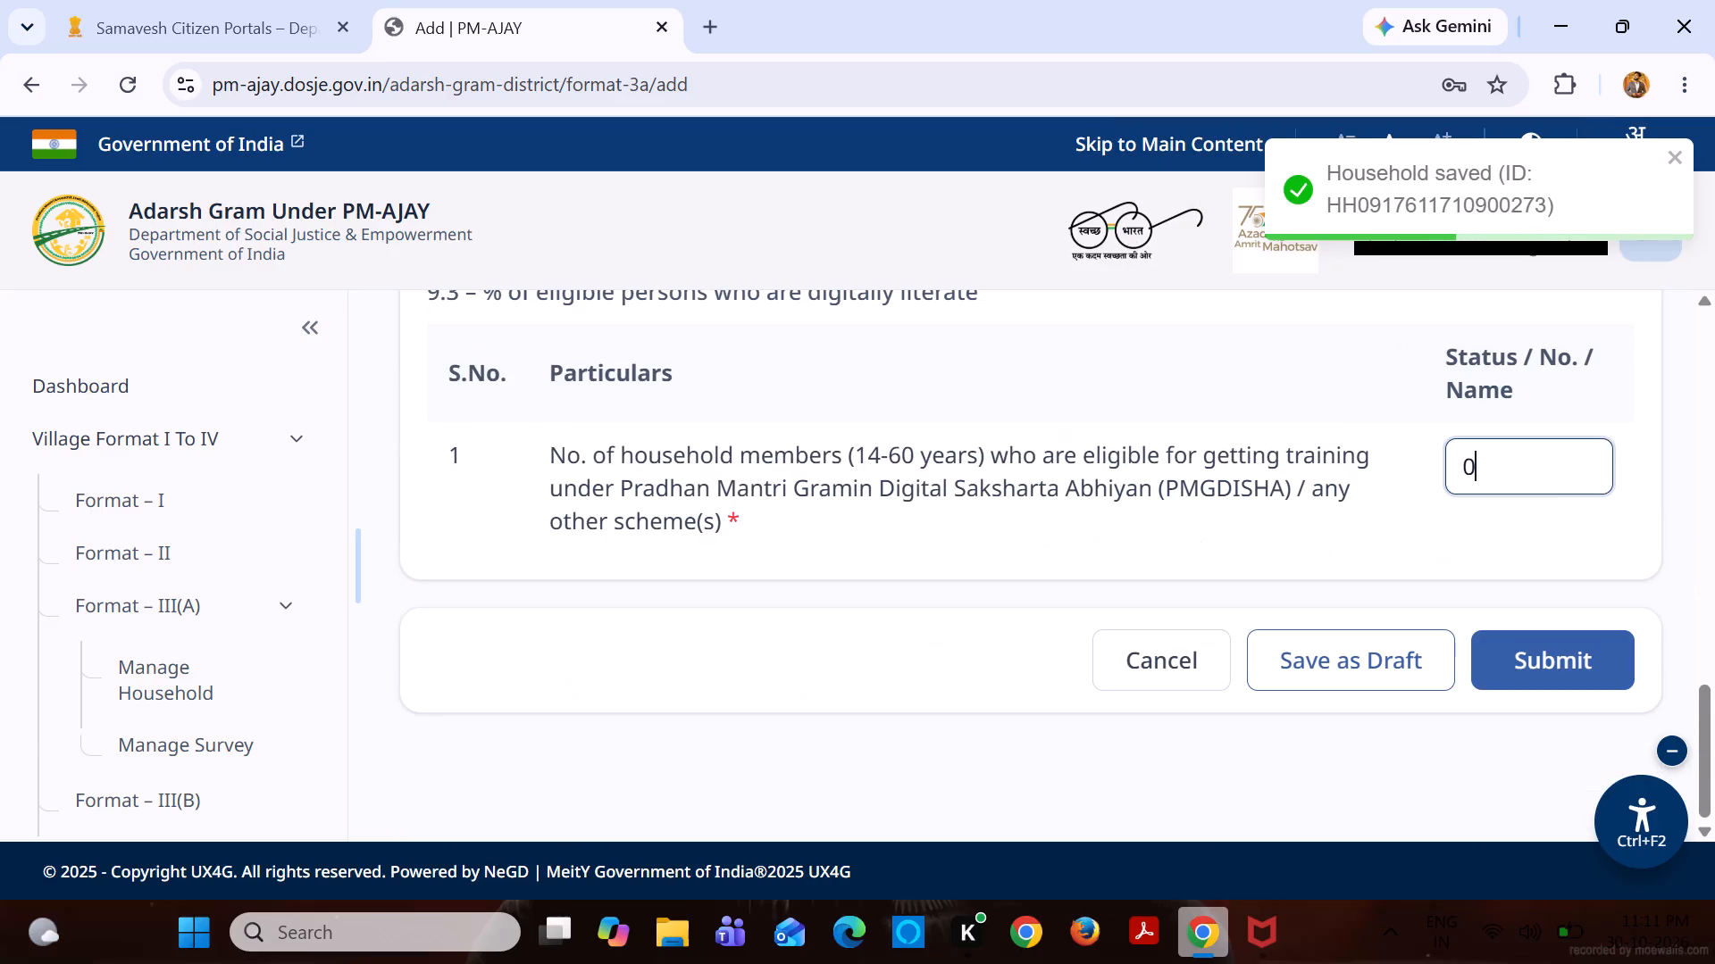
scroll(1542, 459, down, 1)
click(1577, 658)
For domain 10, enter 0 youth eligible for skill training (10.1) and bank linked loans (10.2), answer Yes to SHG membership (10.3), and submit.
click(1477, 418)
scroll(1458, 562, down, 3)
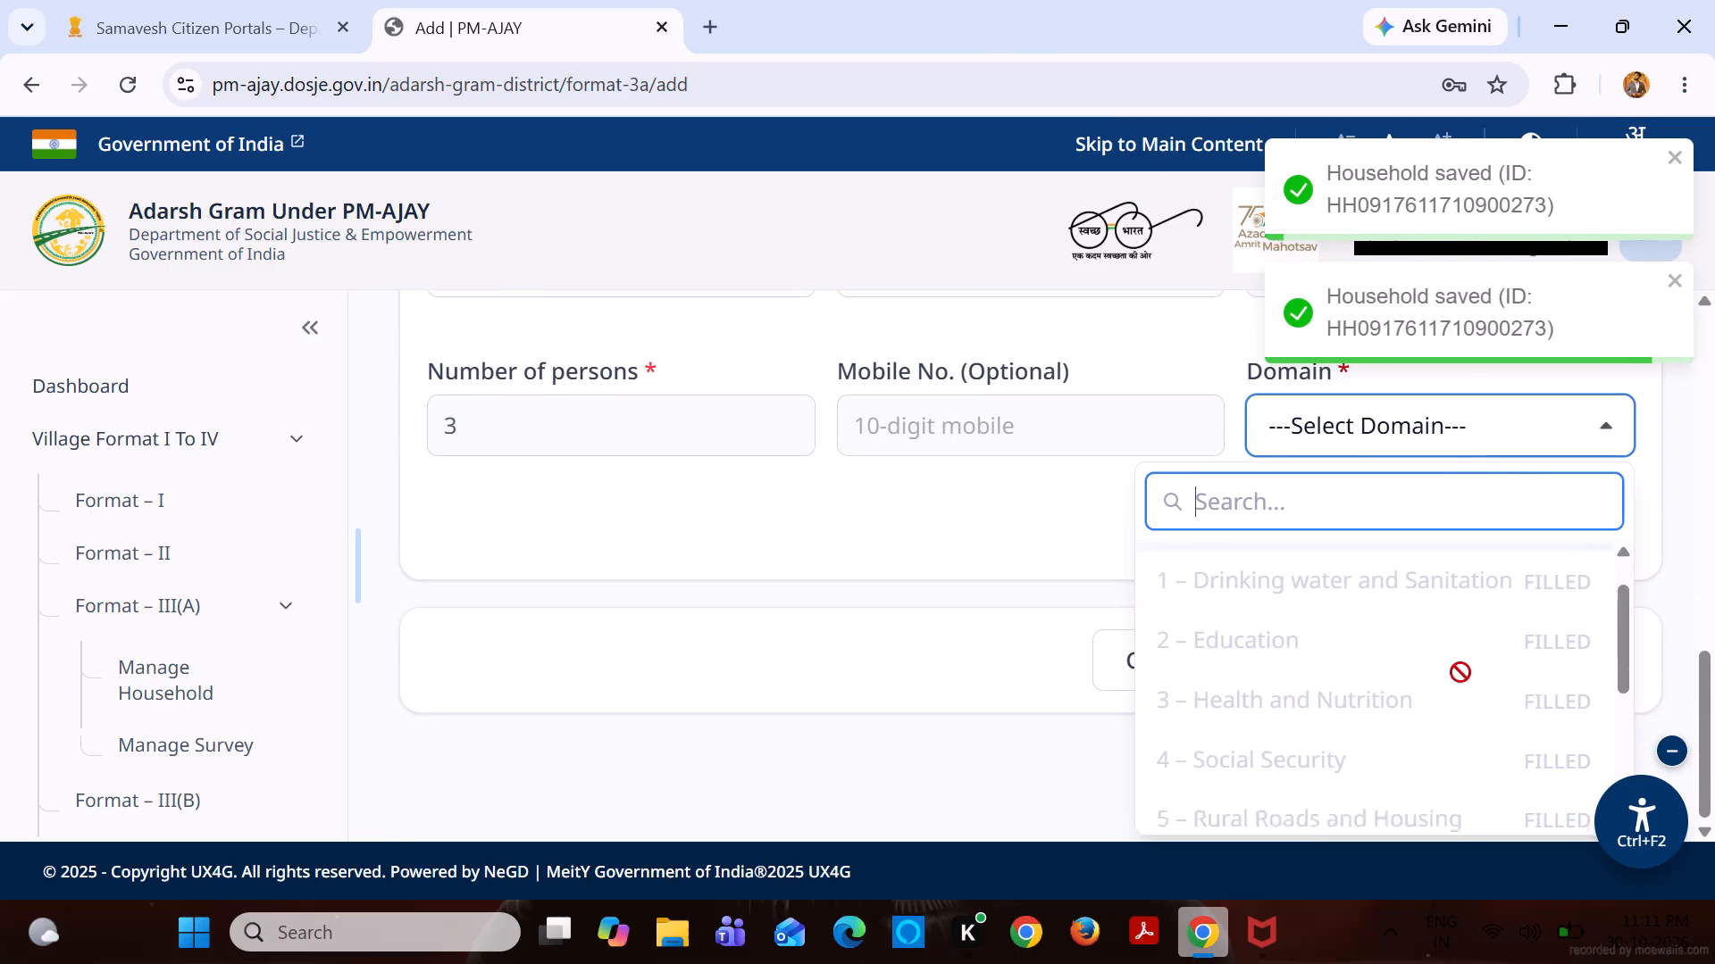
scroll(1460, 672, down, 2)
click(1363, 821)
scroll(1410, 702, down, 3)
click(1451, 451)
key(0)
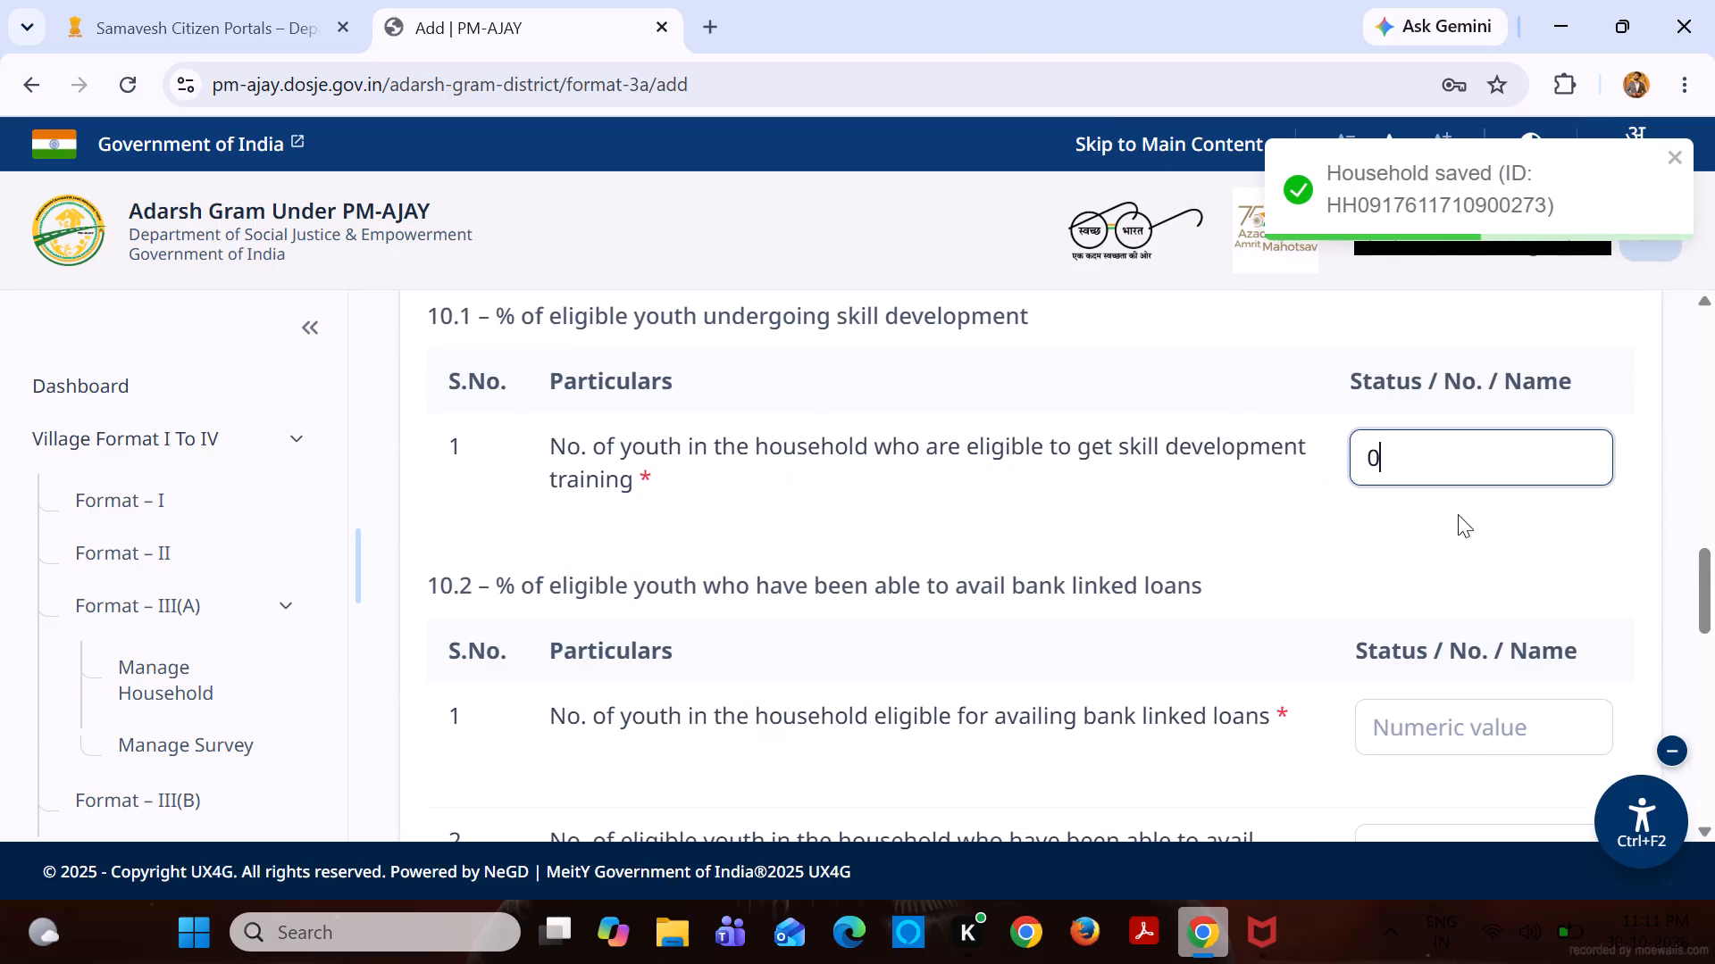
click(1435, 741)
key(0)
scroll(1447, 720, down, 3)
click(1527, 613)
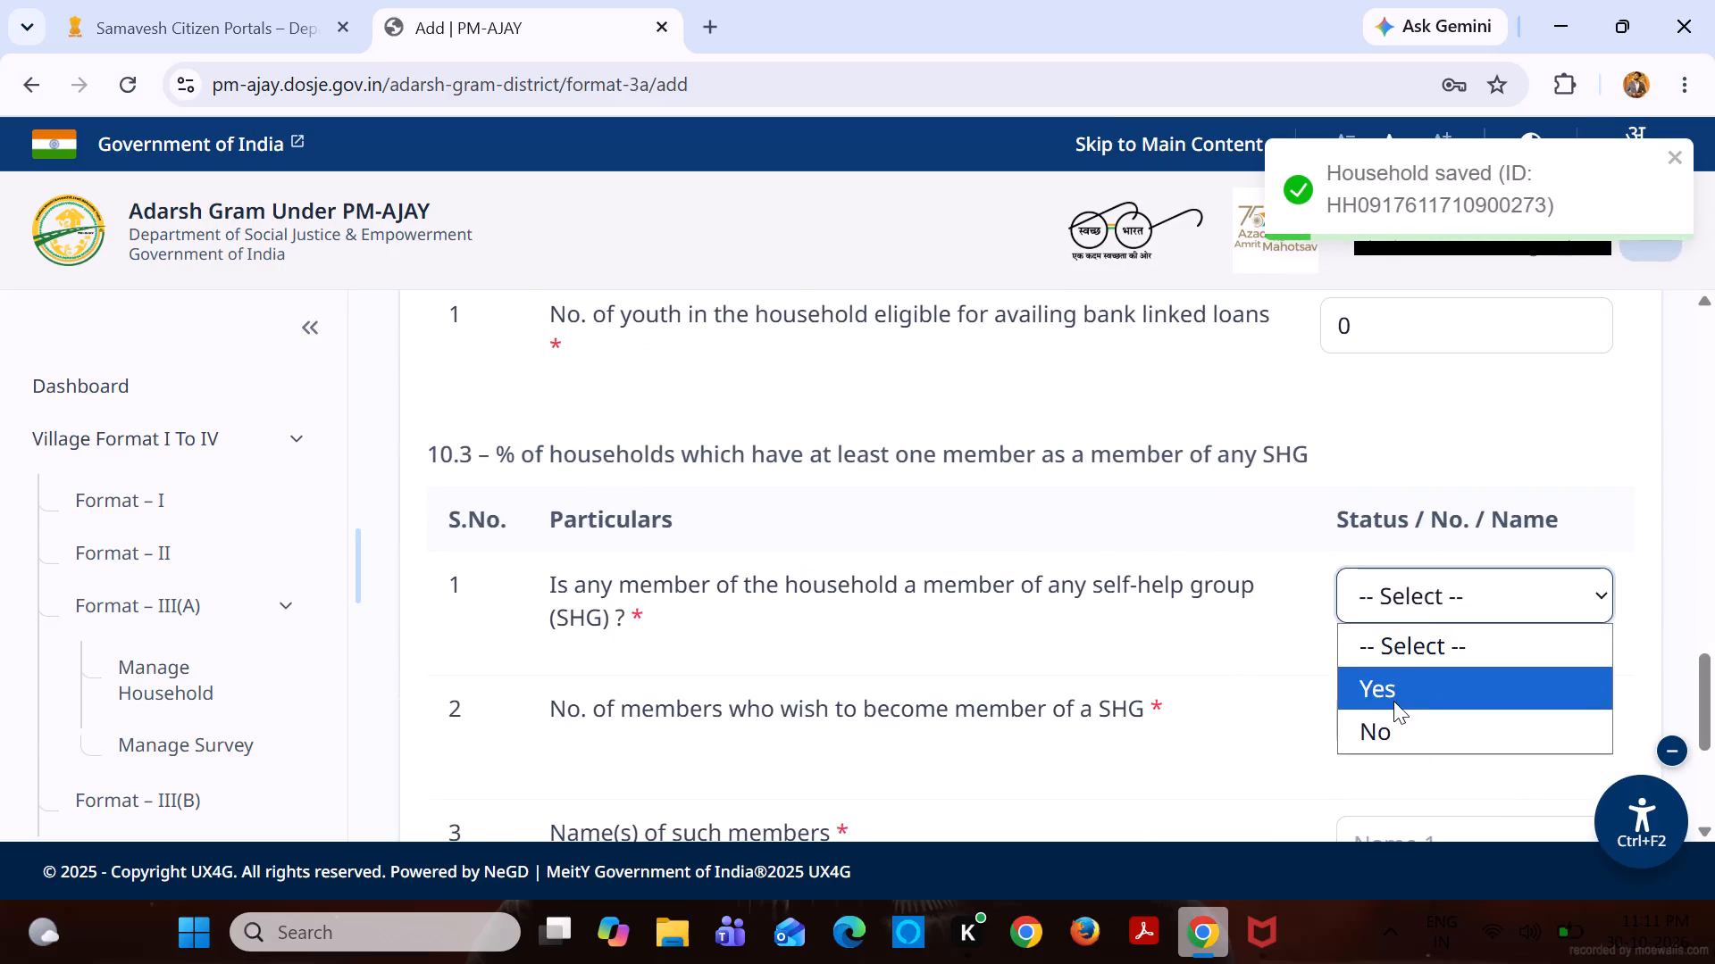
click(1393, 701)
scroll(1424, 685, down, 2)
click(1539, 641)
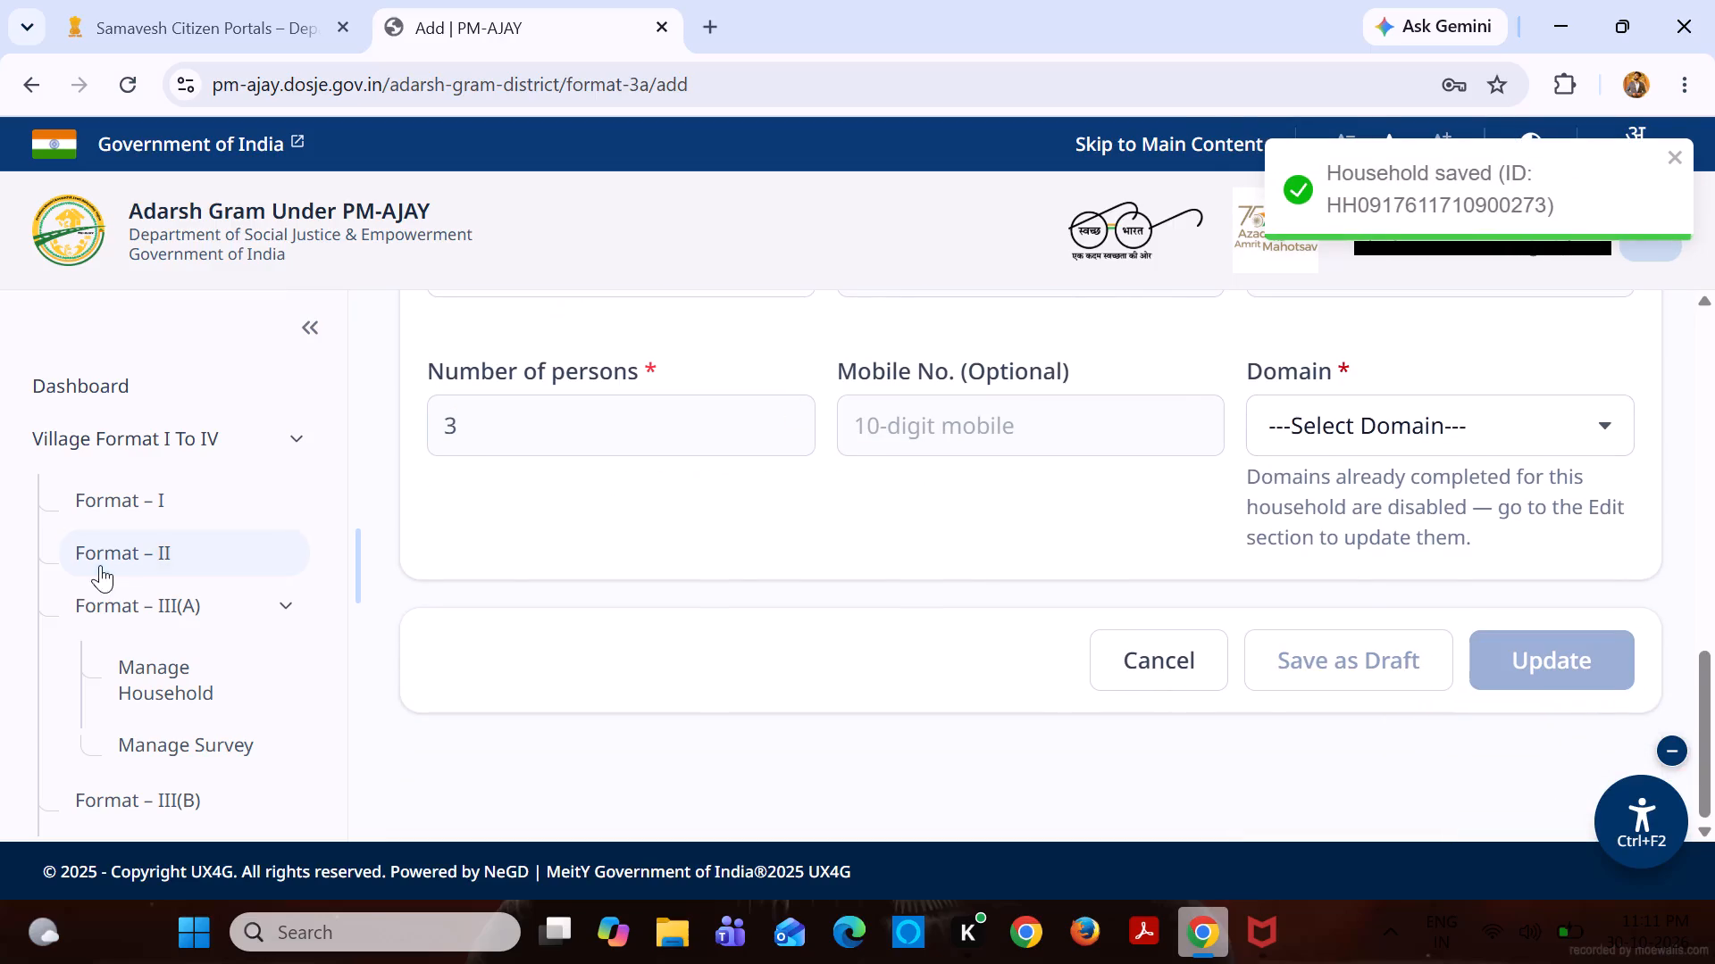
click(171, 652)
click(1259, 363)
click(1227, 303)
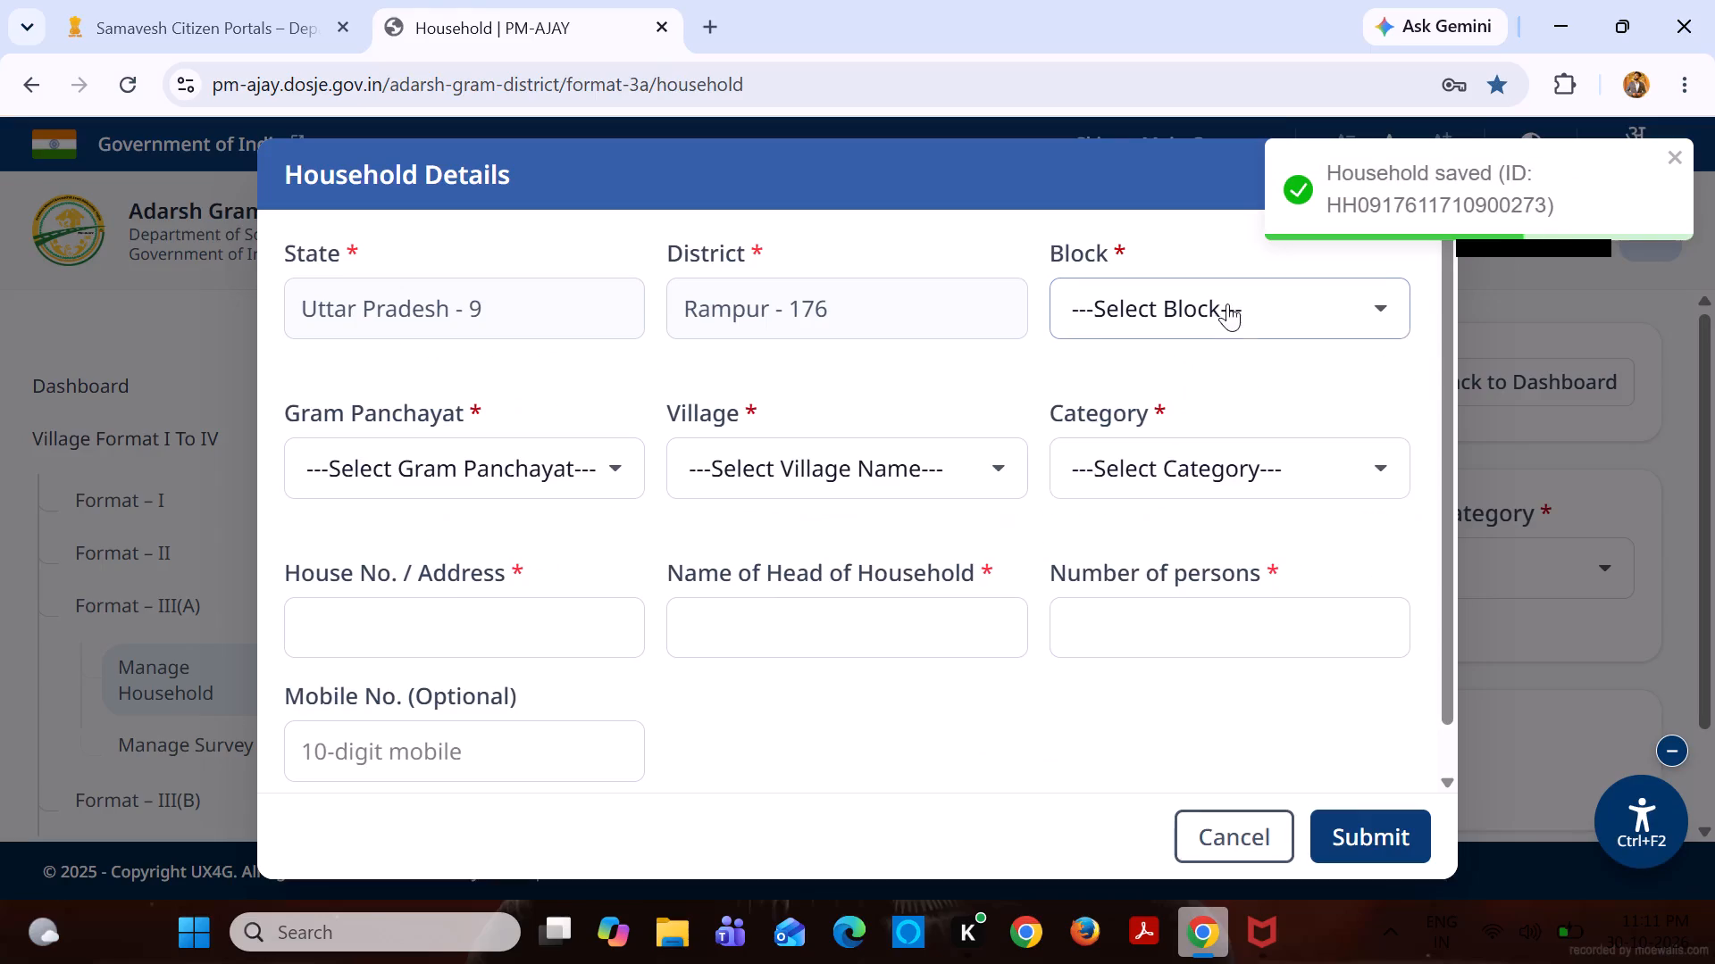
click(1150, 744)
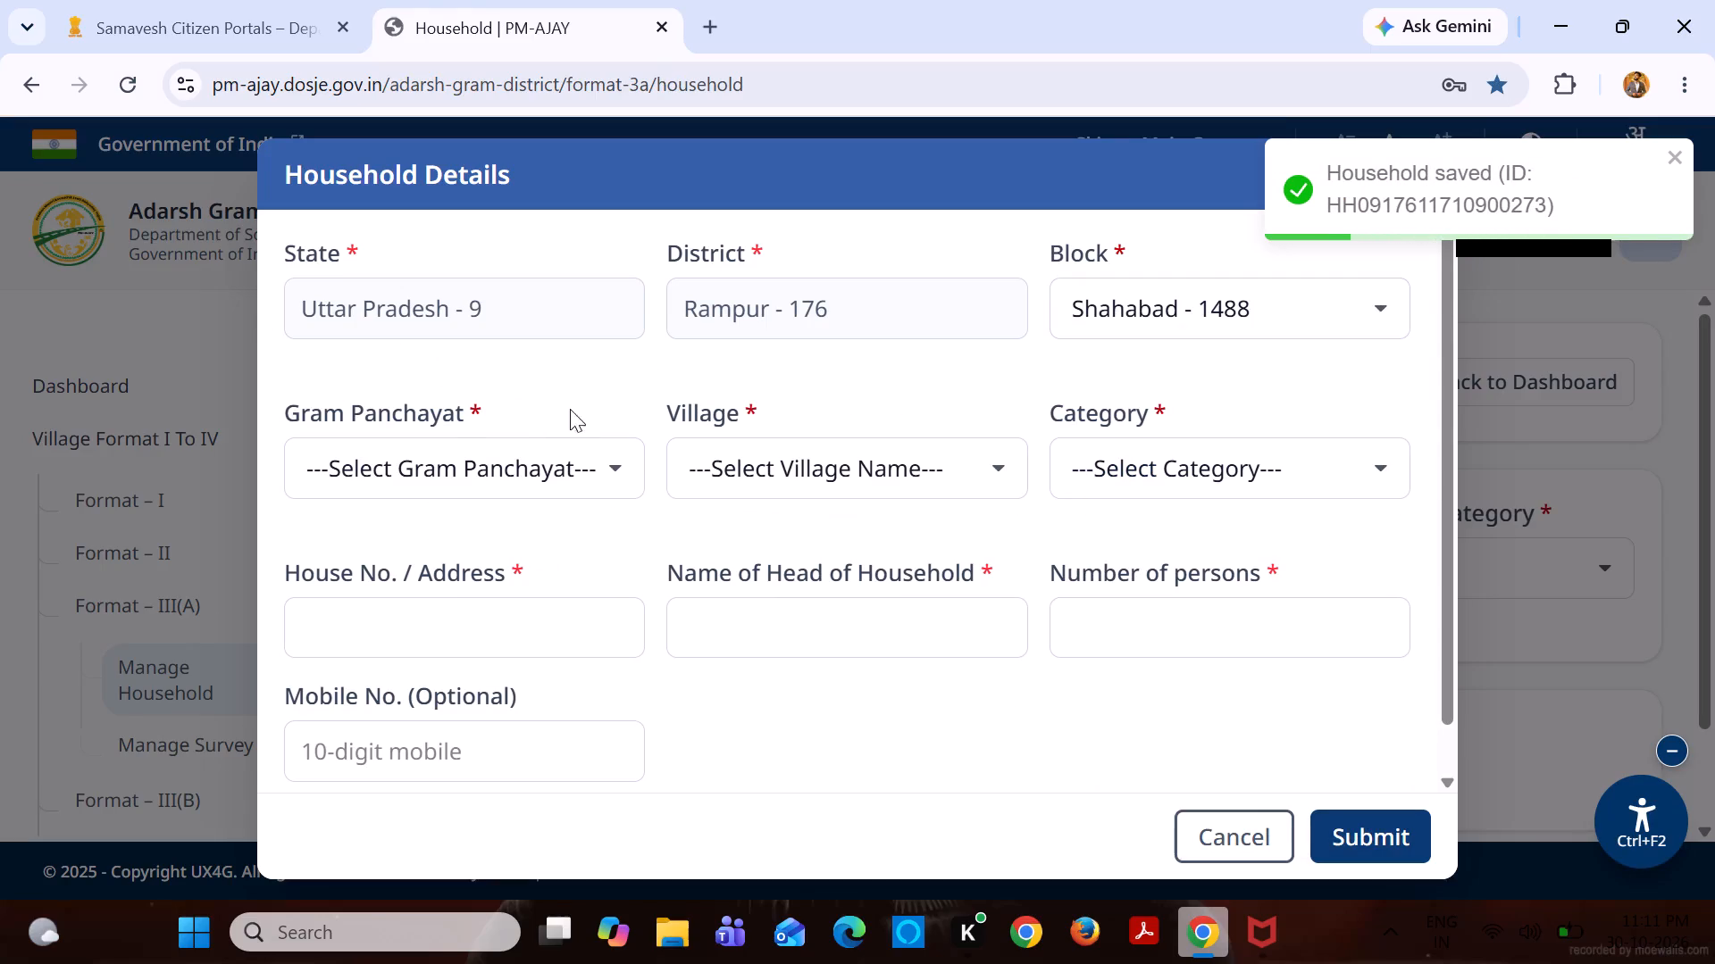
click(553, 464)
drag(372, 709, 393, 688)
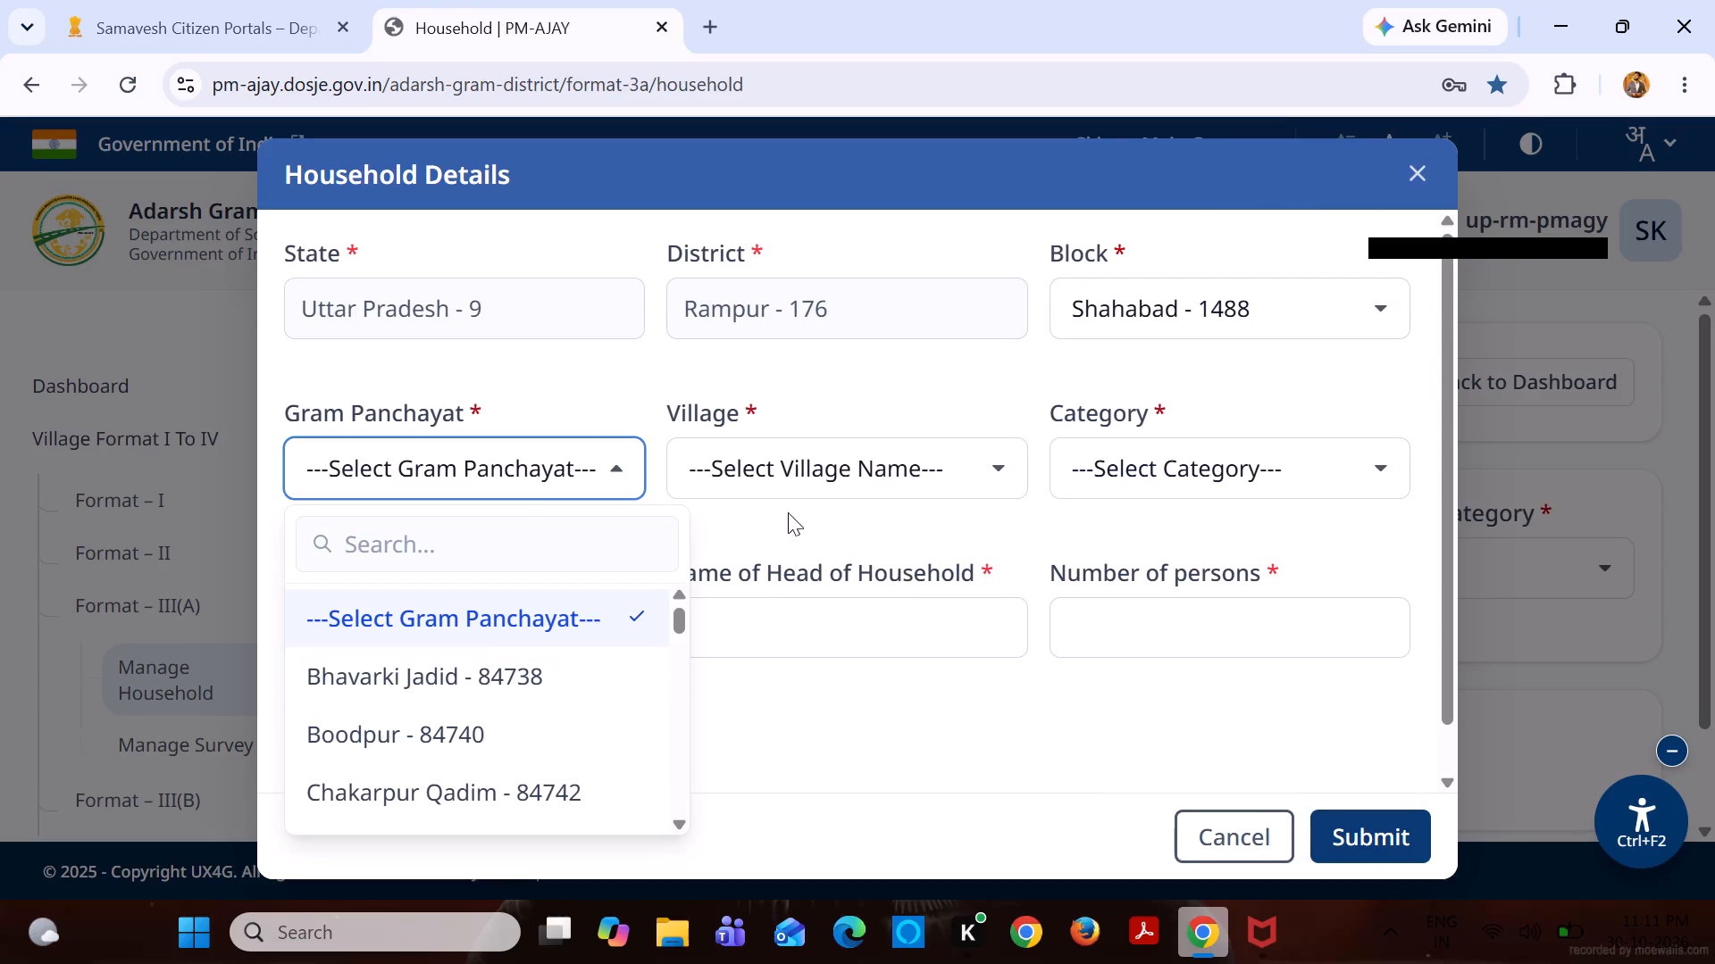
drag(406, 729, 415, 713)
click(874, 477)
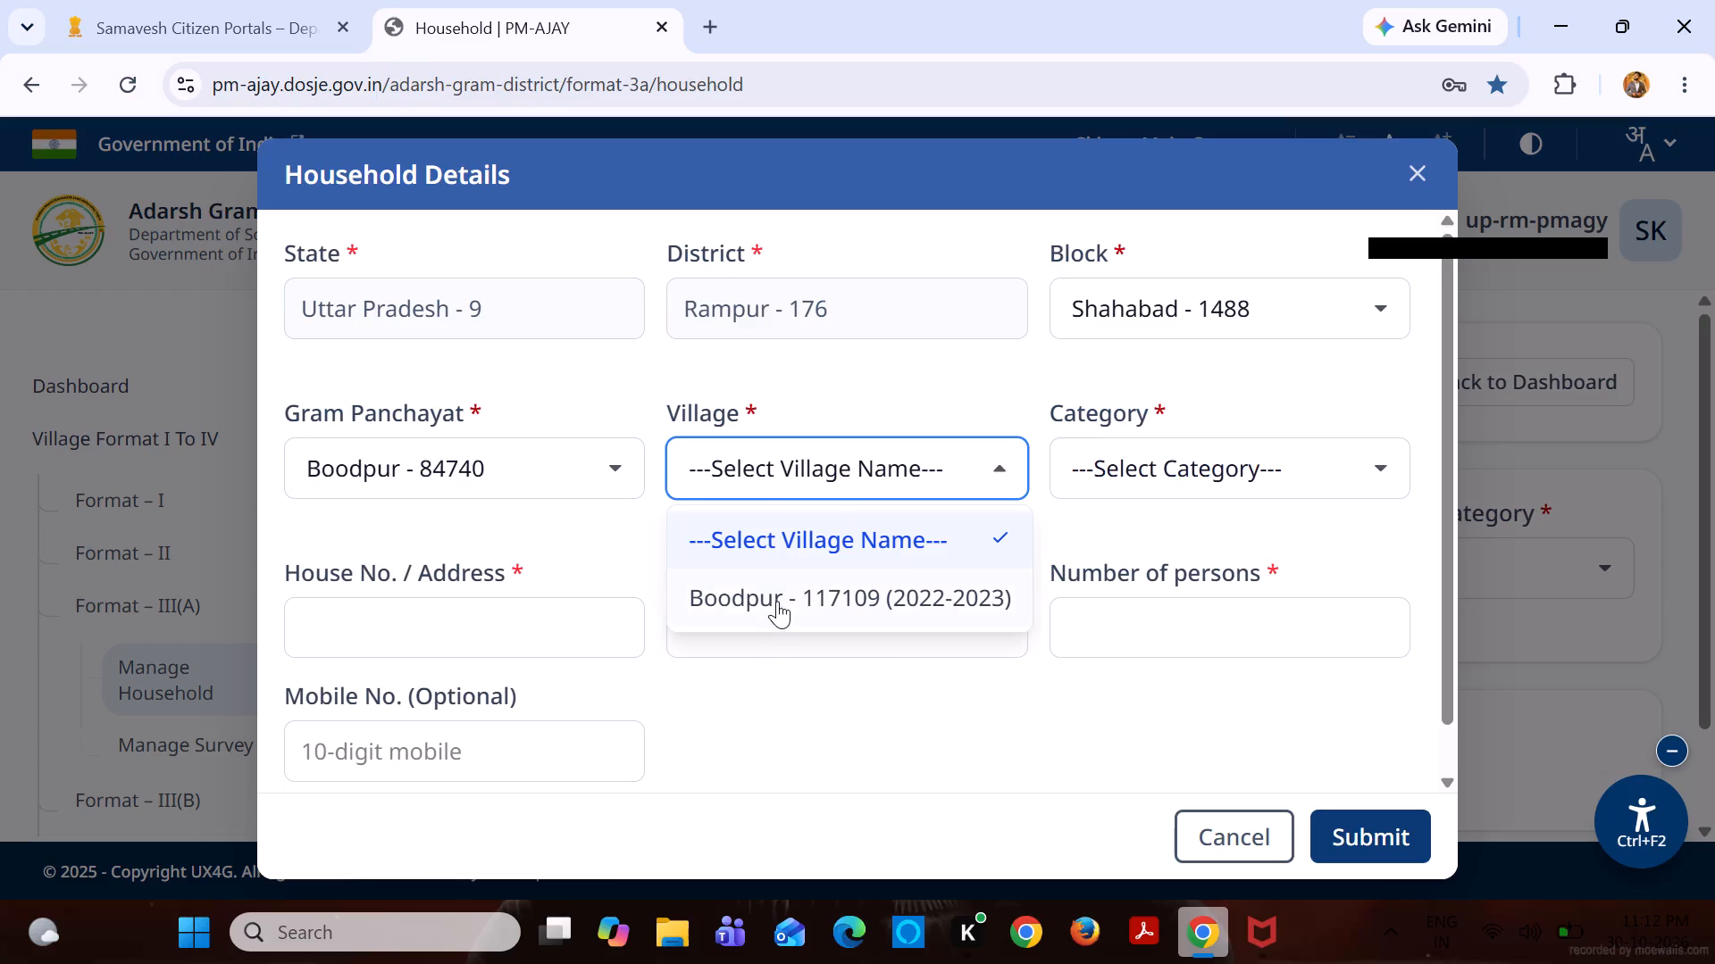
click(779, 594)
click(1164, 469)
click(1111, 586)
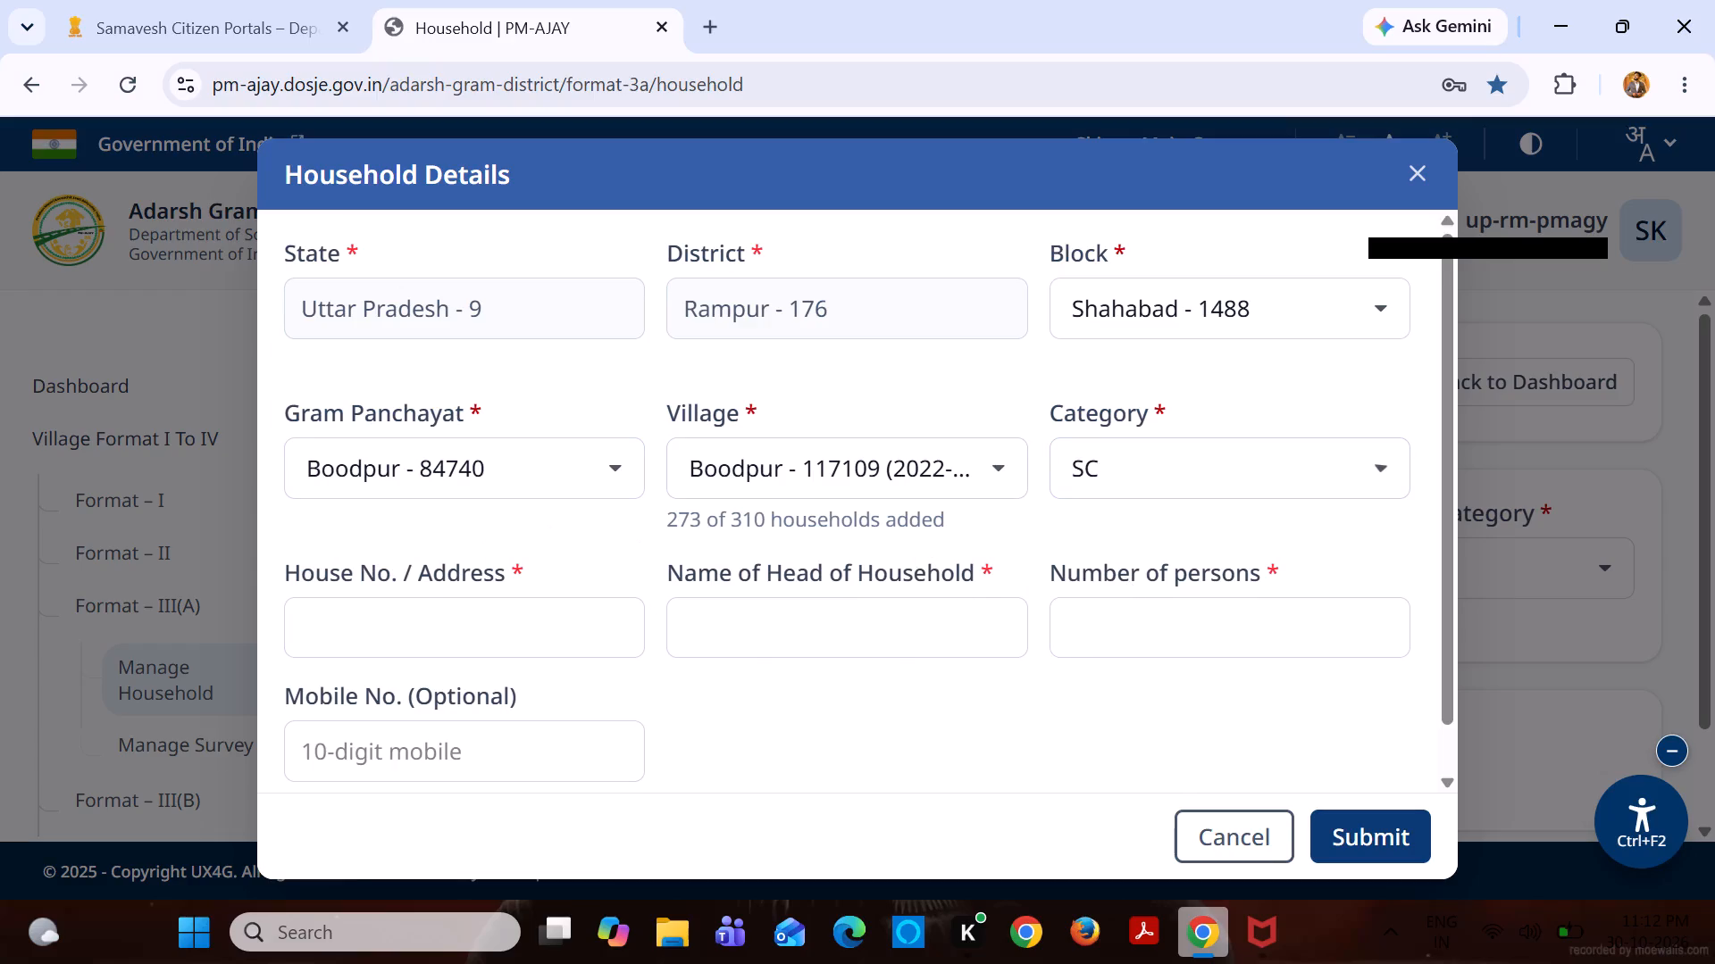
Enter house number 274, the head of household's name and 4 persons, and submit the household details.
click(384, 637)
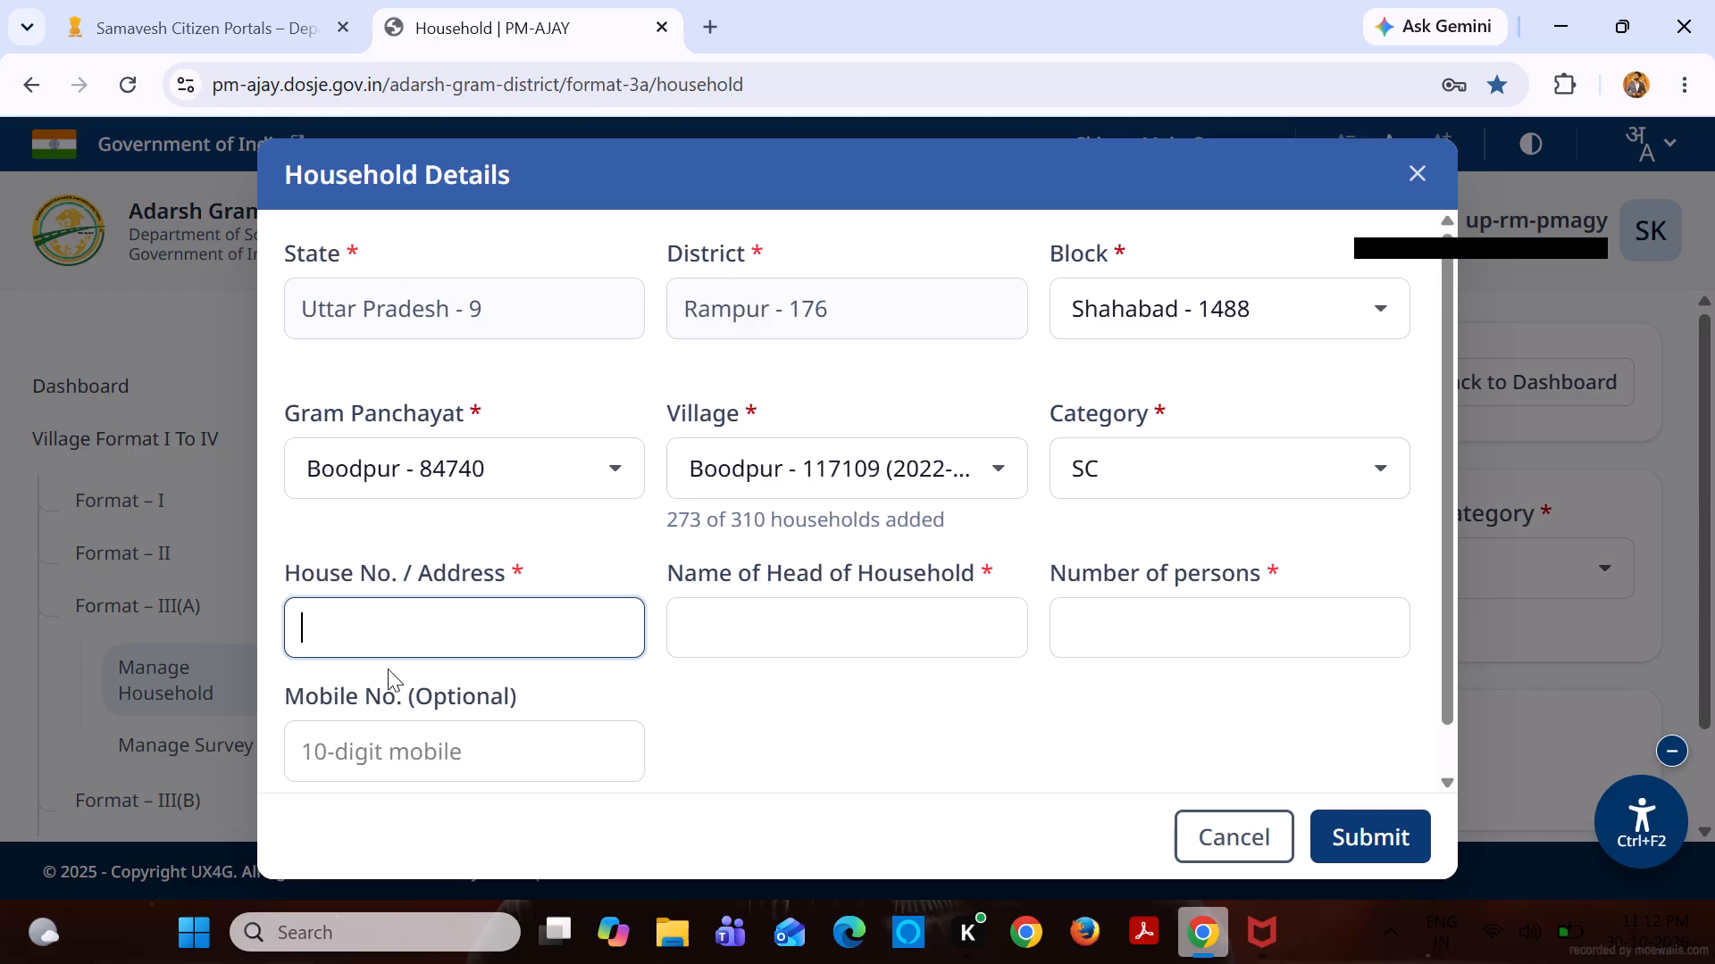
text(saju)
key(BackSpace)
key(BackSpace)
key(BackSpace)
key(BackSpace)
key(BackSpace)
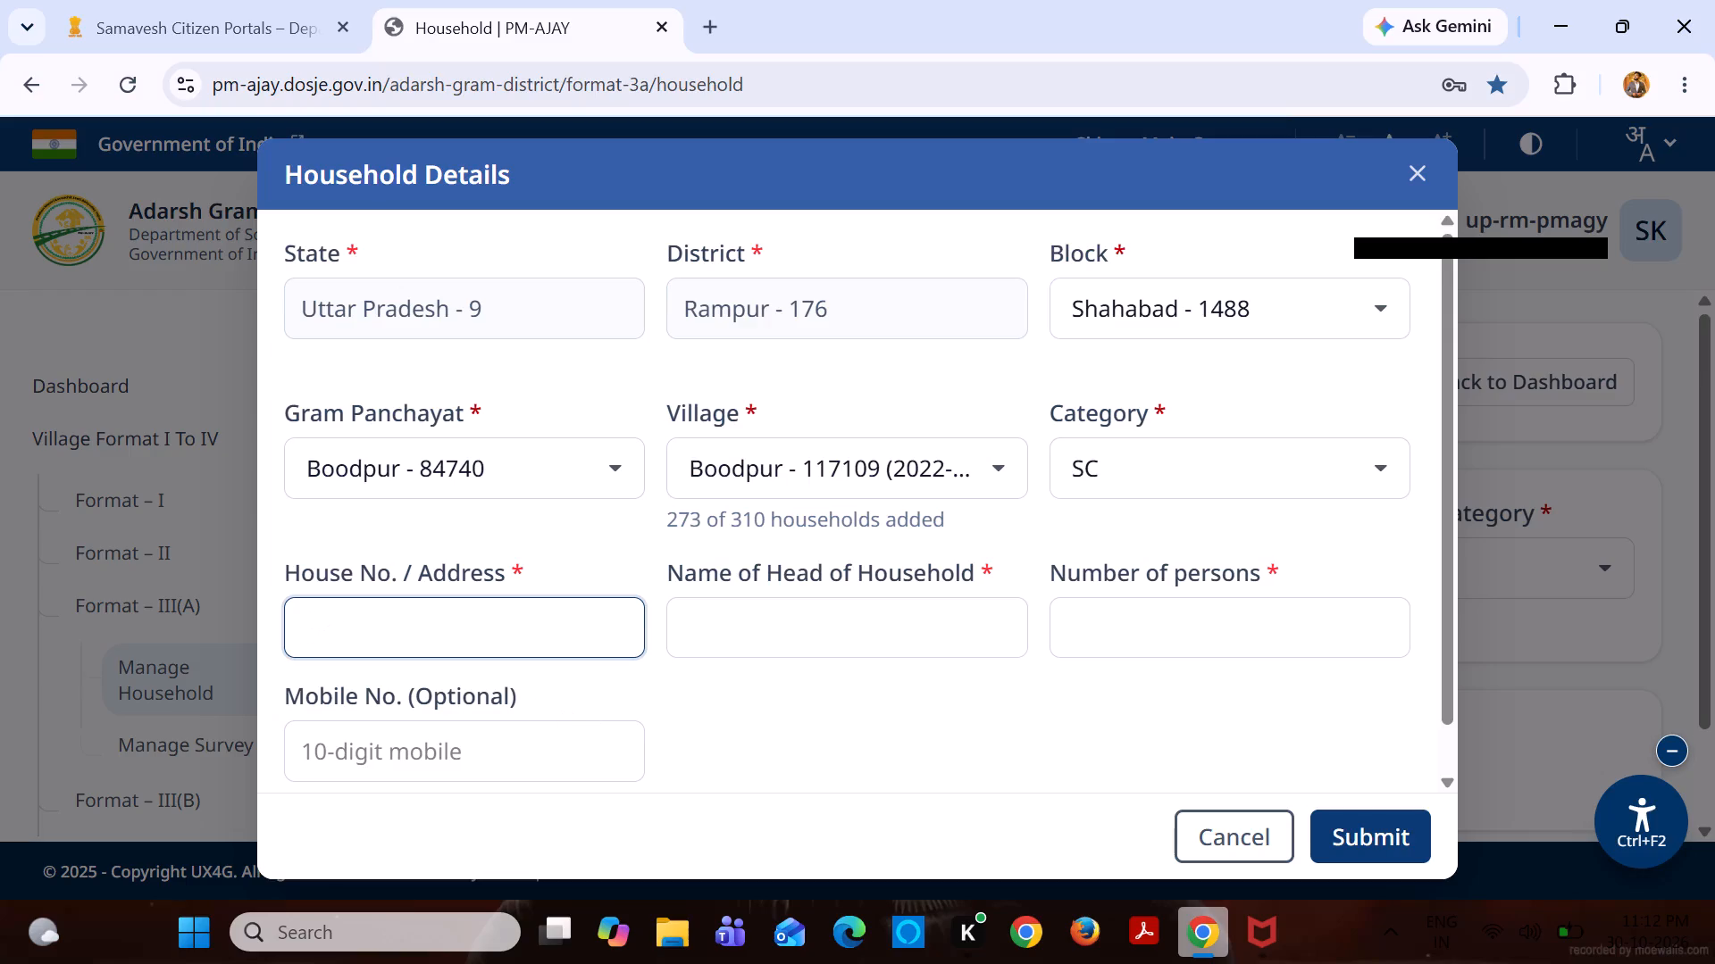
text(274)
click(748, 664)
click(753, 659)
click(765, 636)
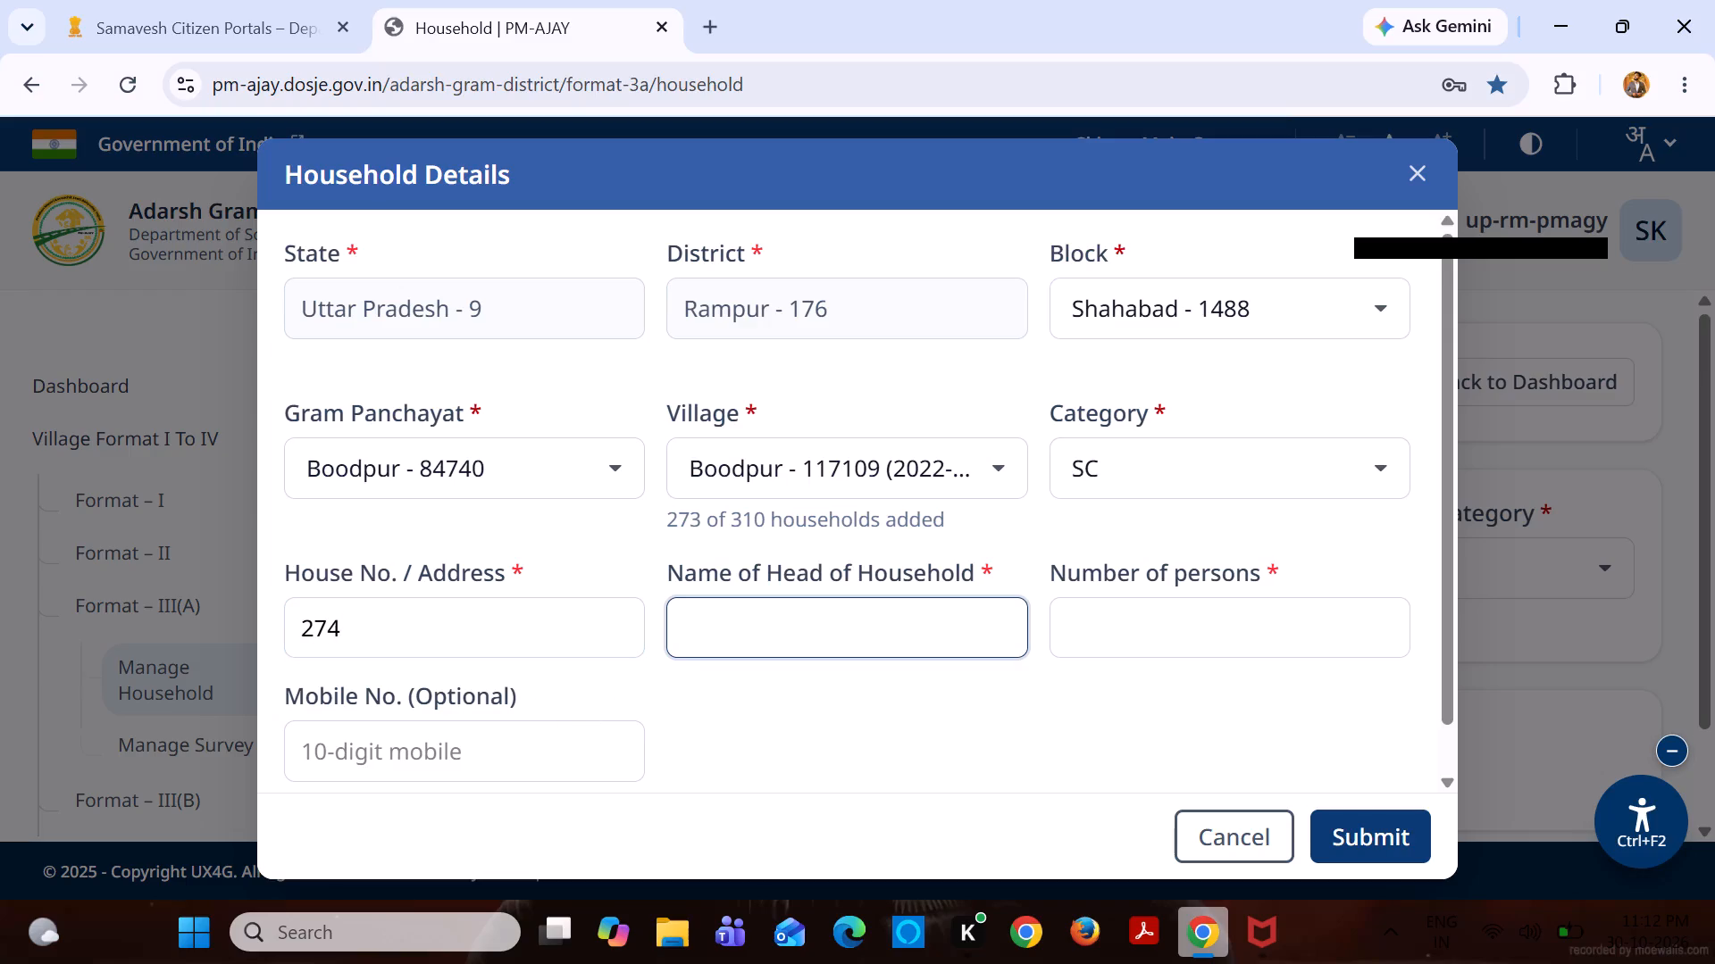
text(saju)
click(1119, 632)
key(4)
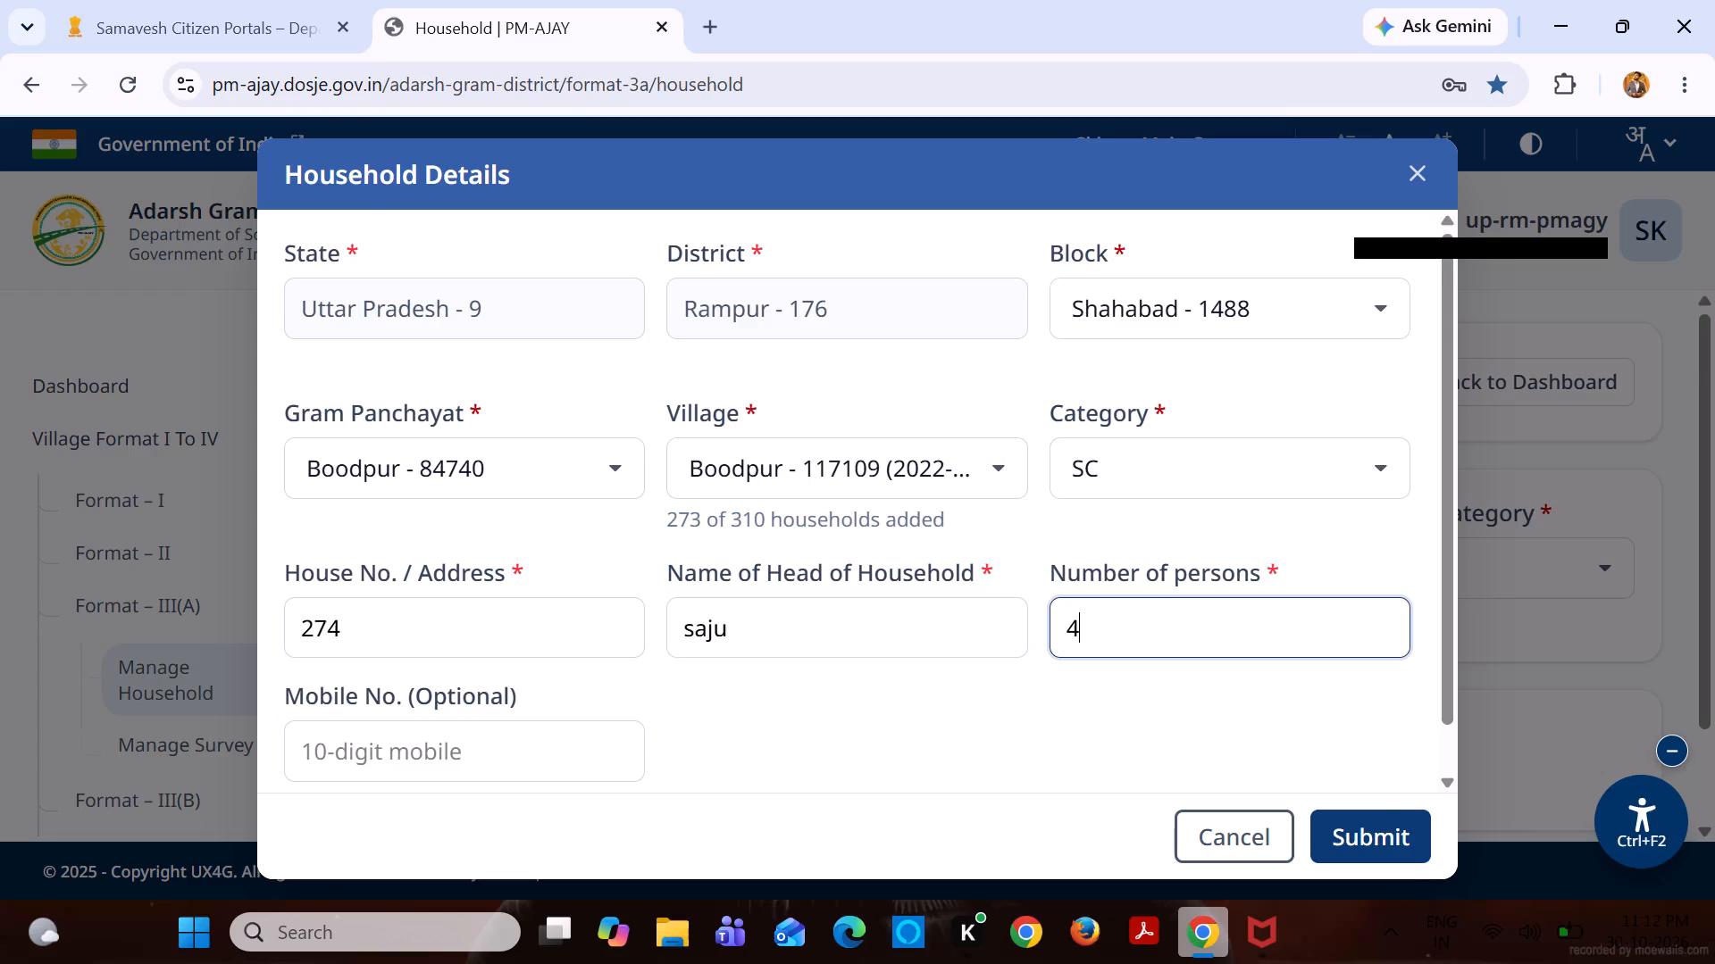
click(1409, 843)
For 1 – Drinking water and Sanitation, answer Yes to the household latrine question (1.3) and No to open defecation (1.5), and submit.
scroll(1391, 590, down, 8)
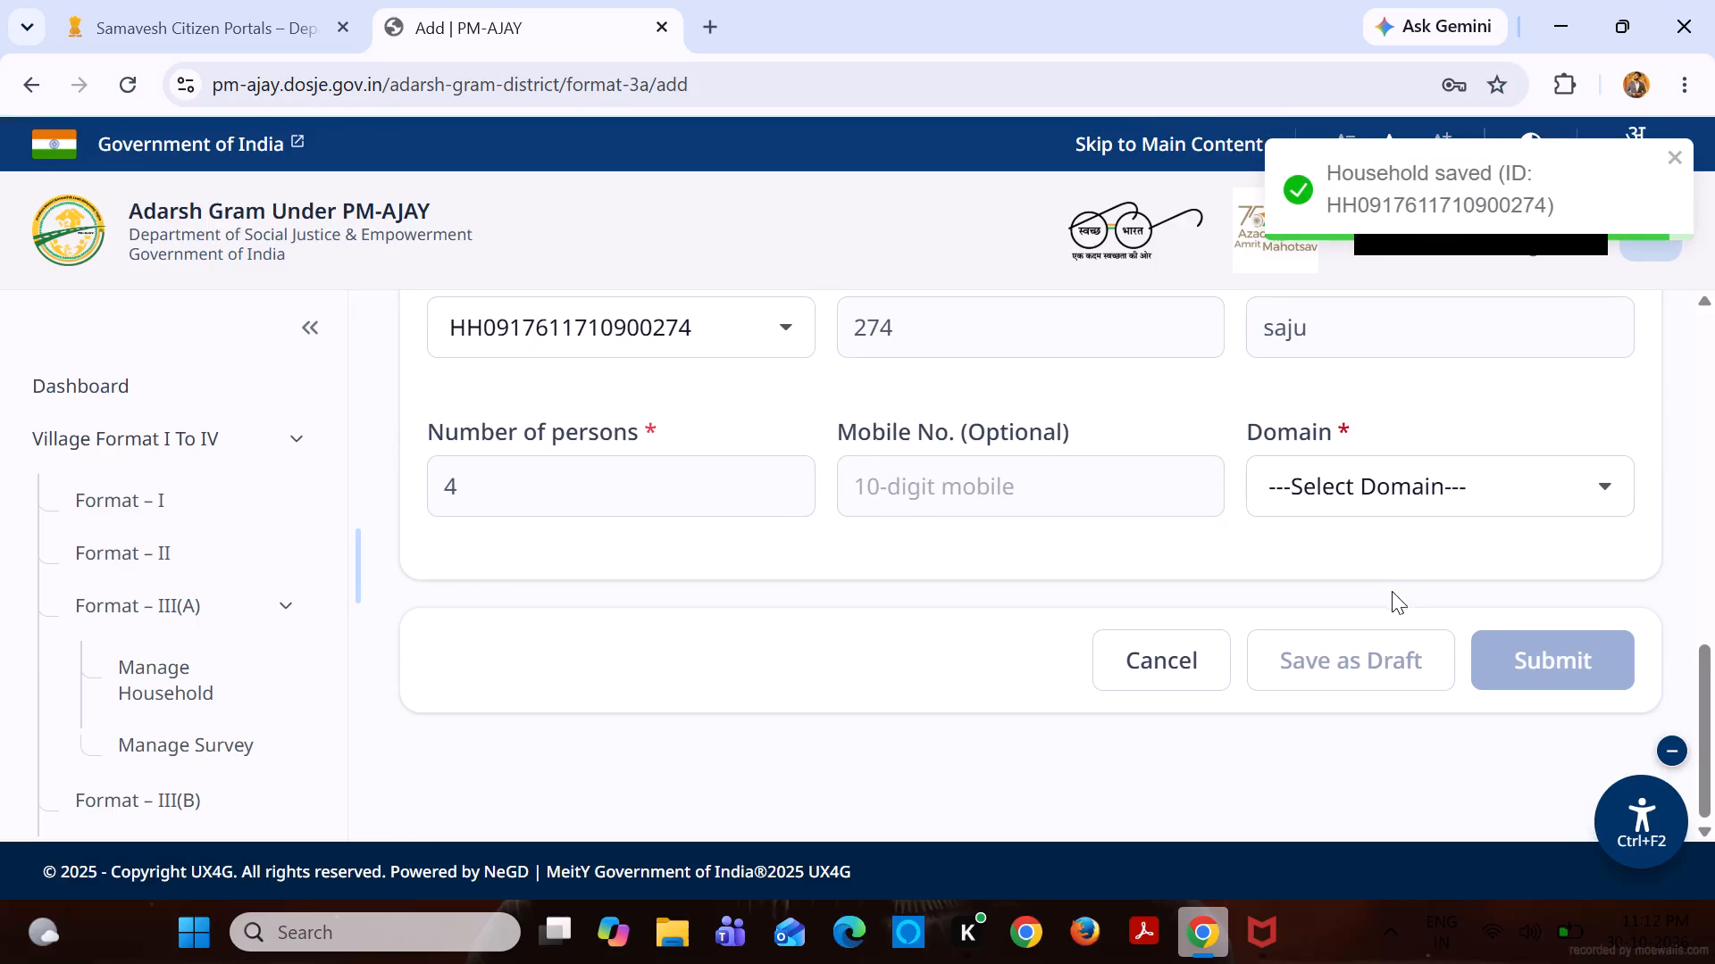
scroll(1392, 591, down, 2)
click(1473, 497)
drag(1373, 241, 1373, 266)
scroll(1410, 663, down, 1)
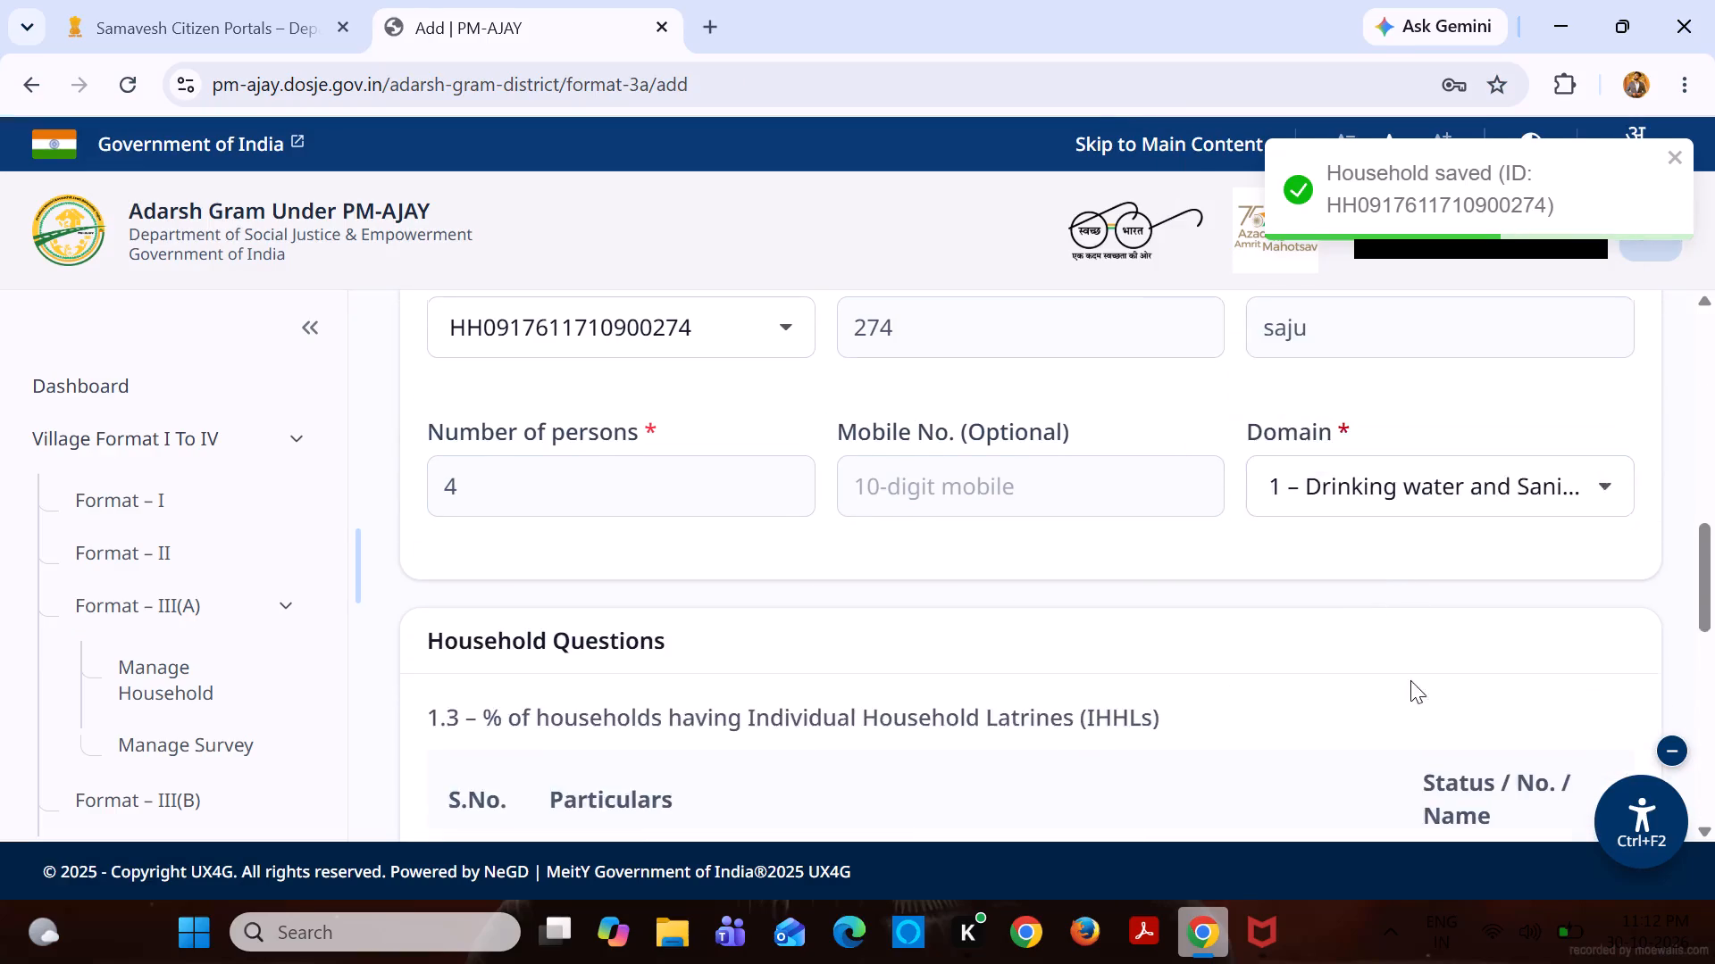
scroll(1410, 680, down, 2)
click(1549, 494)
click(1481, 589)
scroll(1482, 586, down, 3)
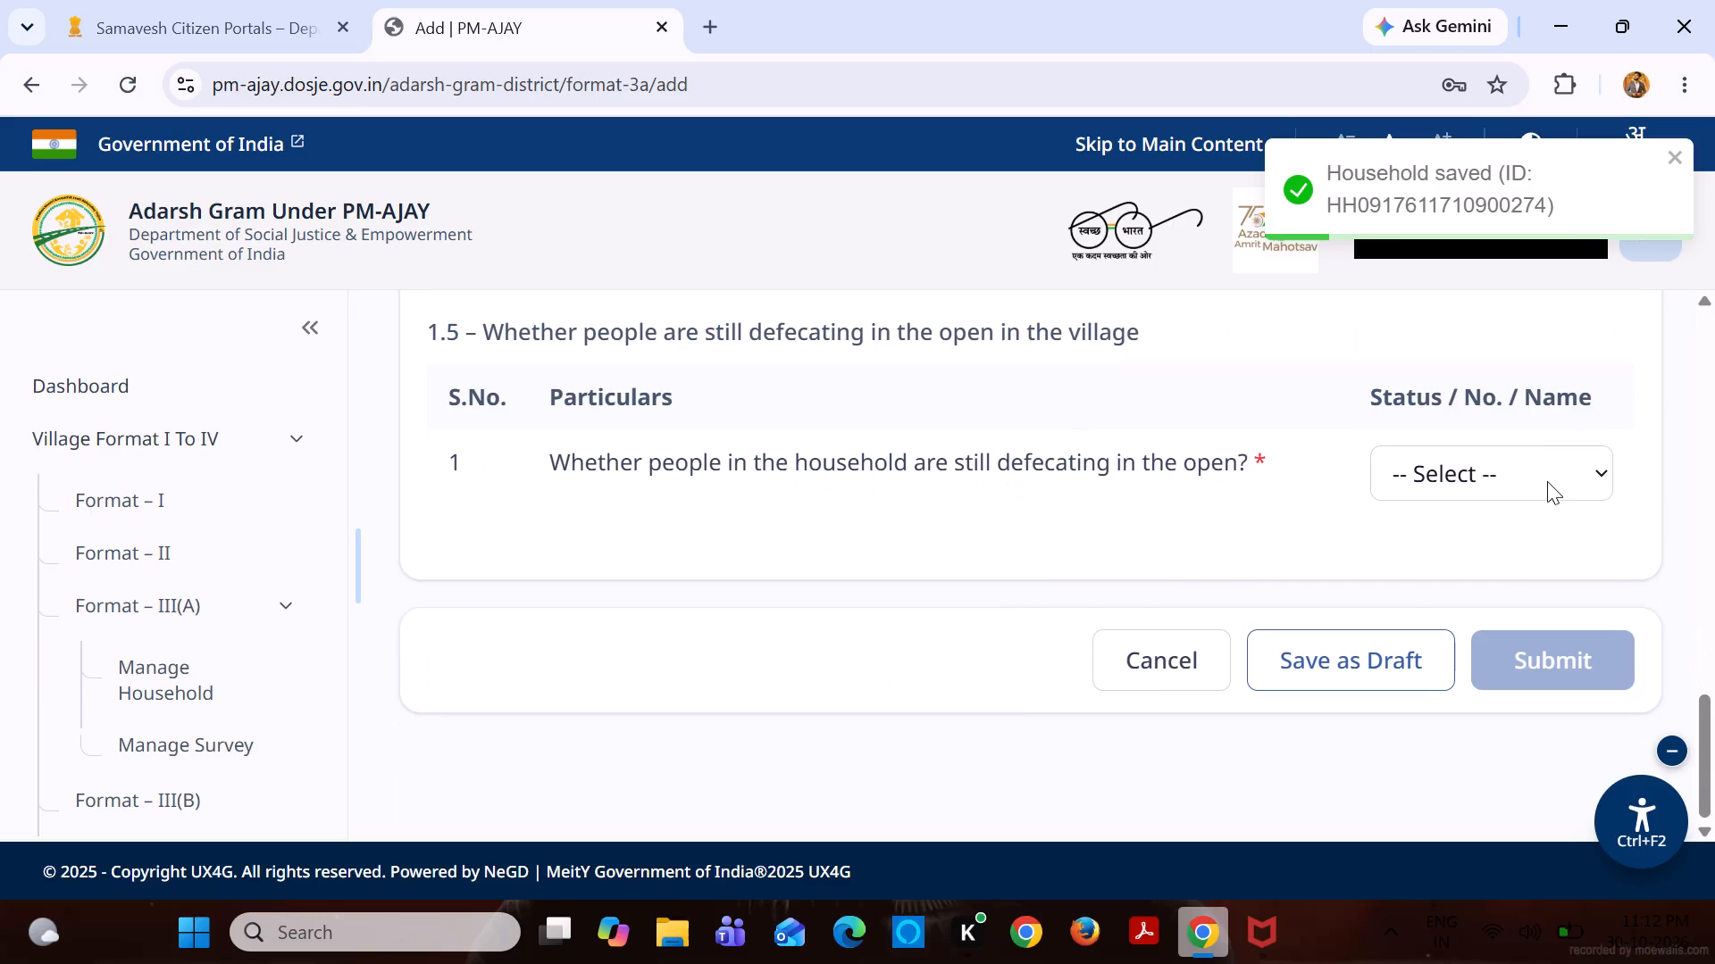
click(1547, 477)
click(1451, 620)
click(1567, 669)
For 2 – Education, enter 2 children aged 6-10 with 2 attending primary school (2.1), and 0 children for 2.2 and 2.3.
click(1509, 445)
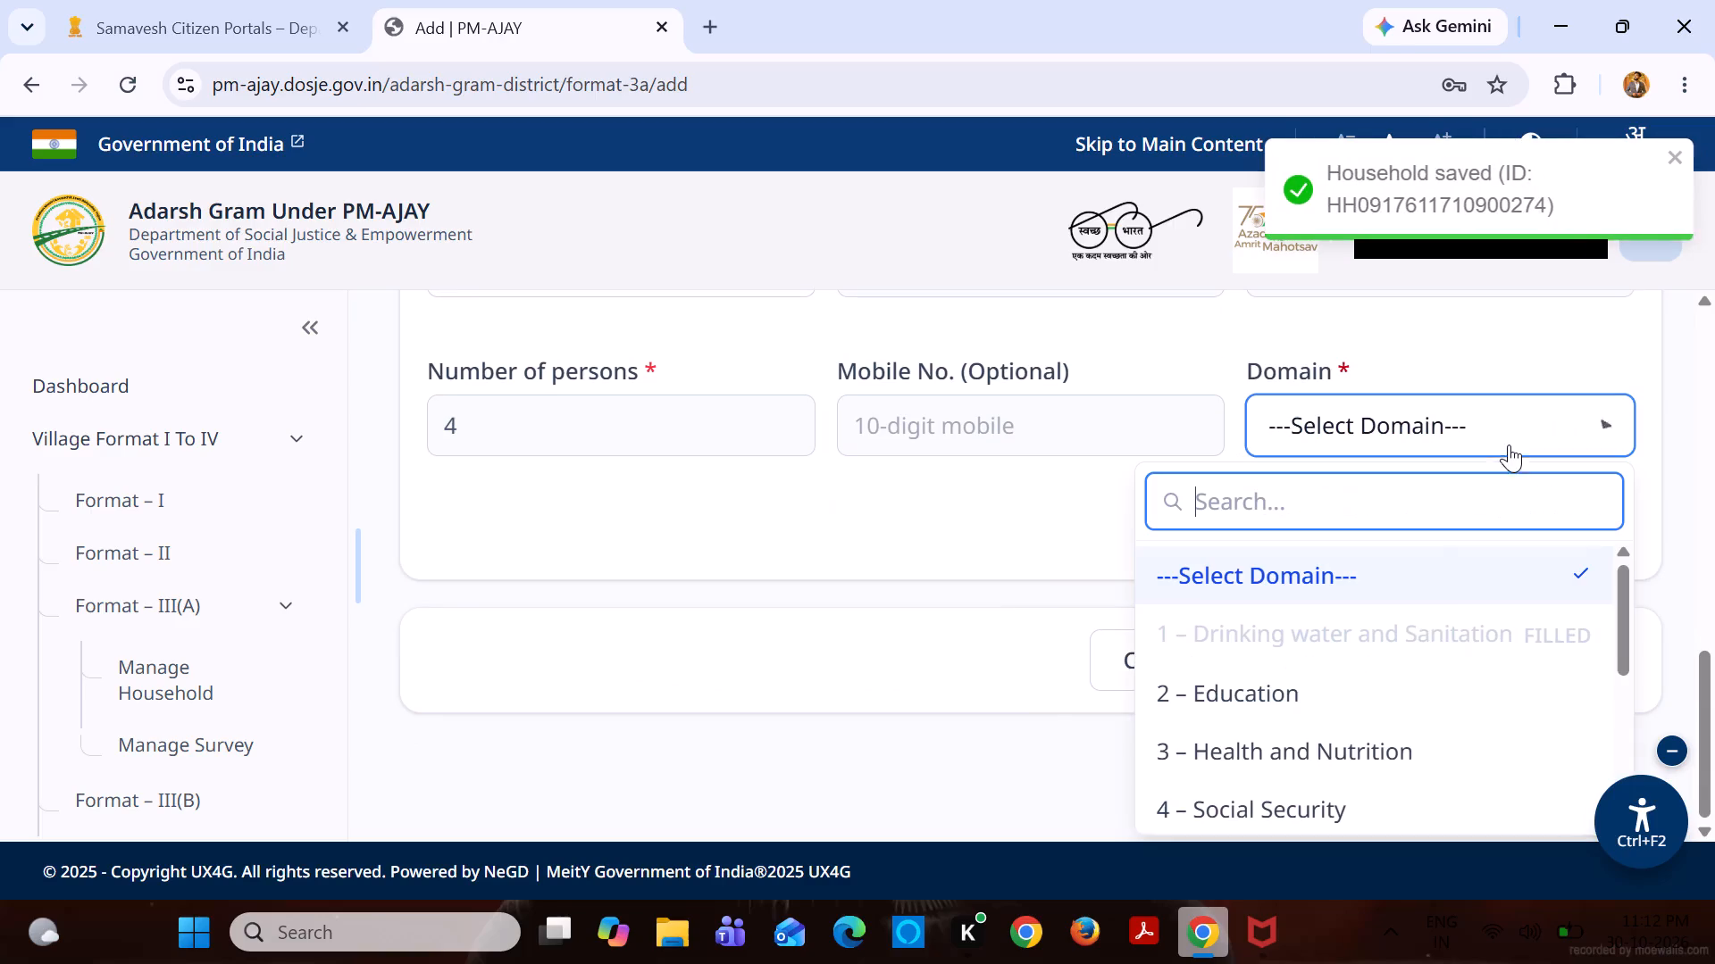
click(1391, 693)
scroll(1391, 651, down, 2)
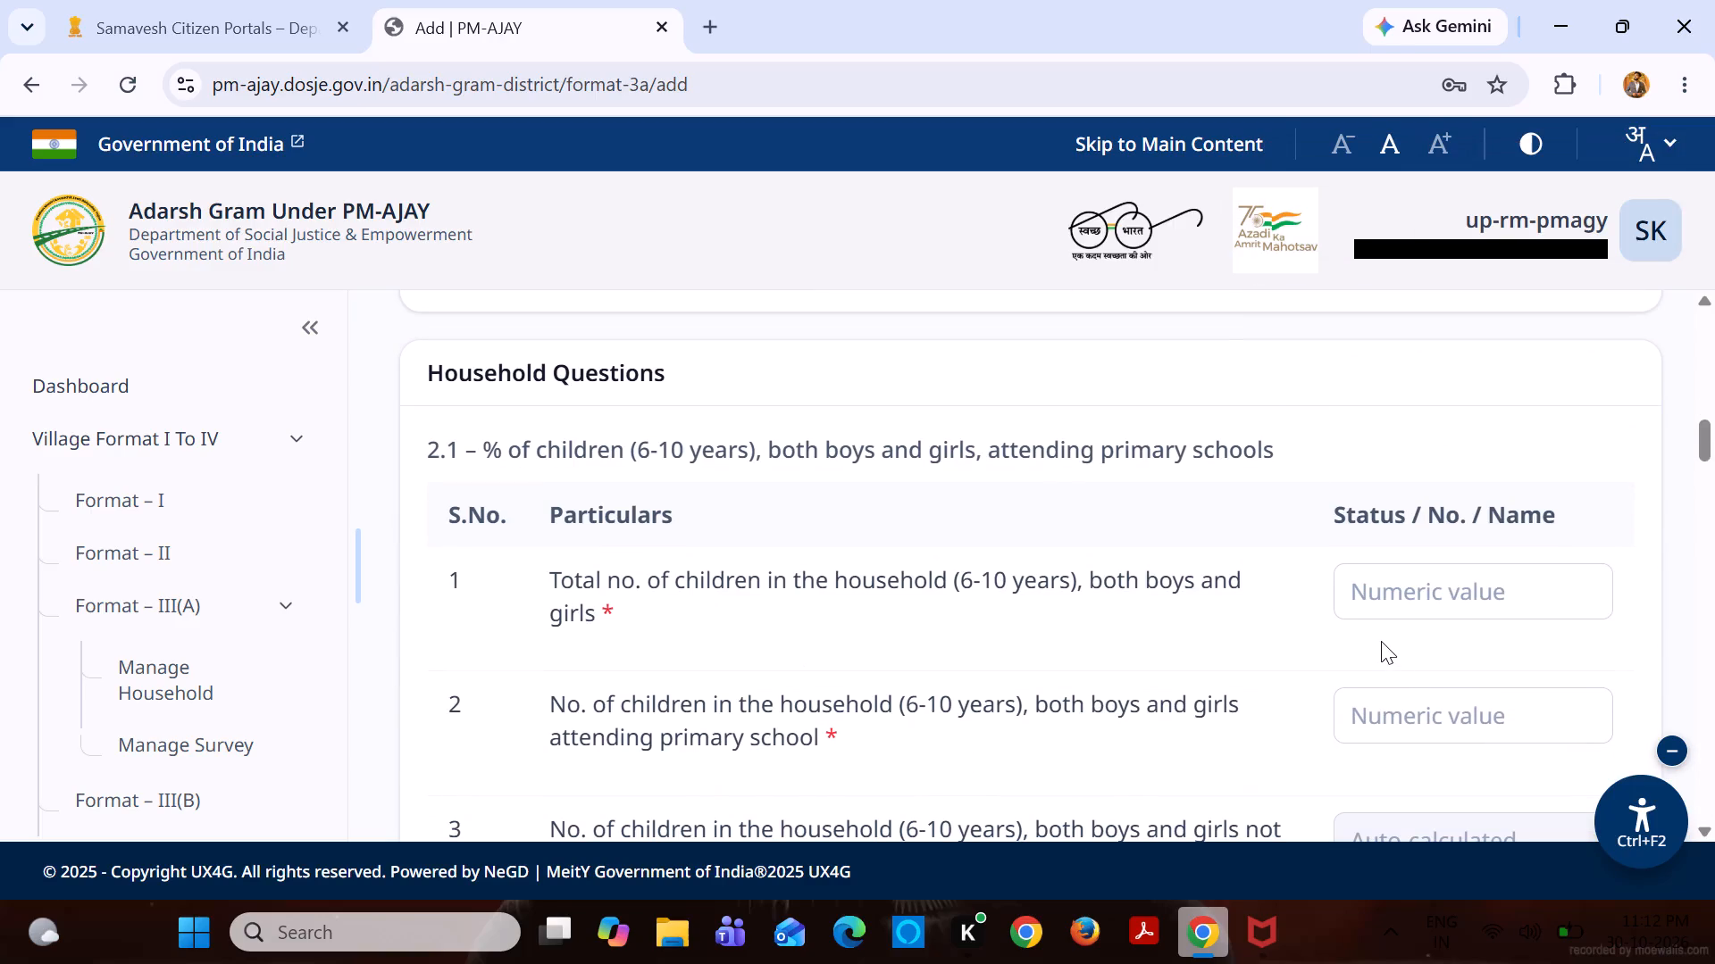
click(1404, 601)
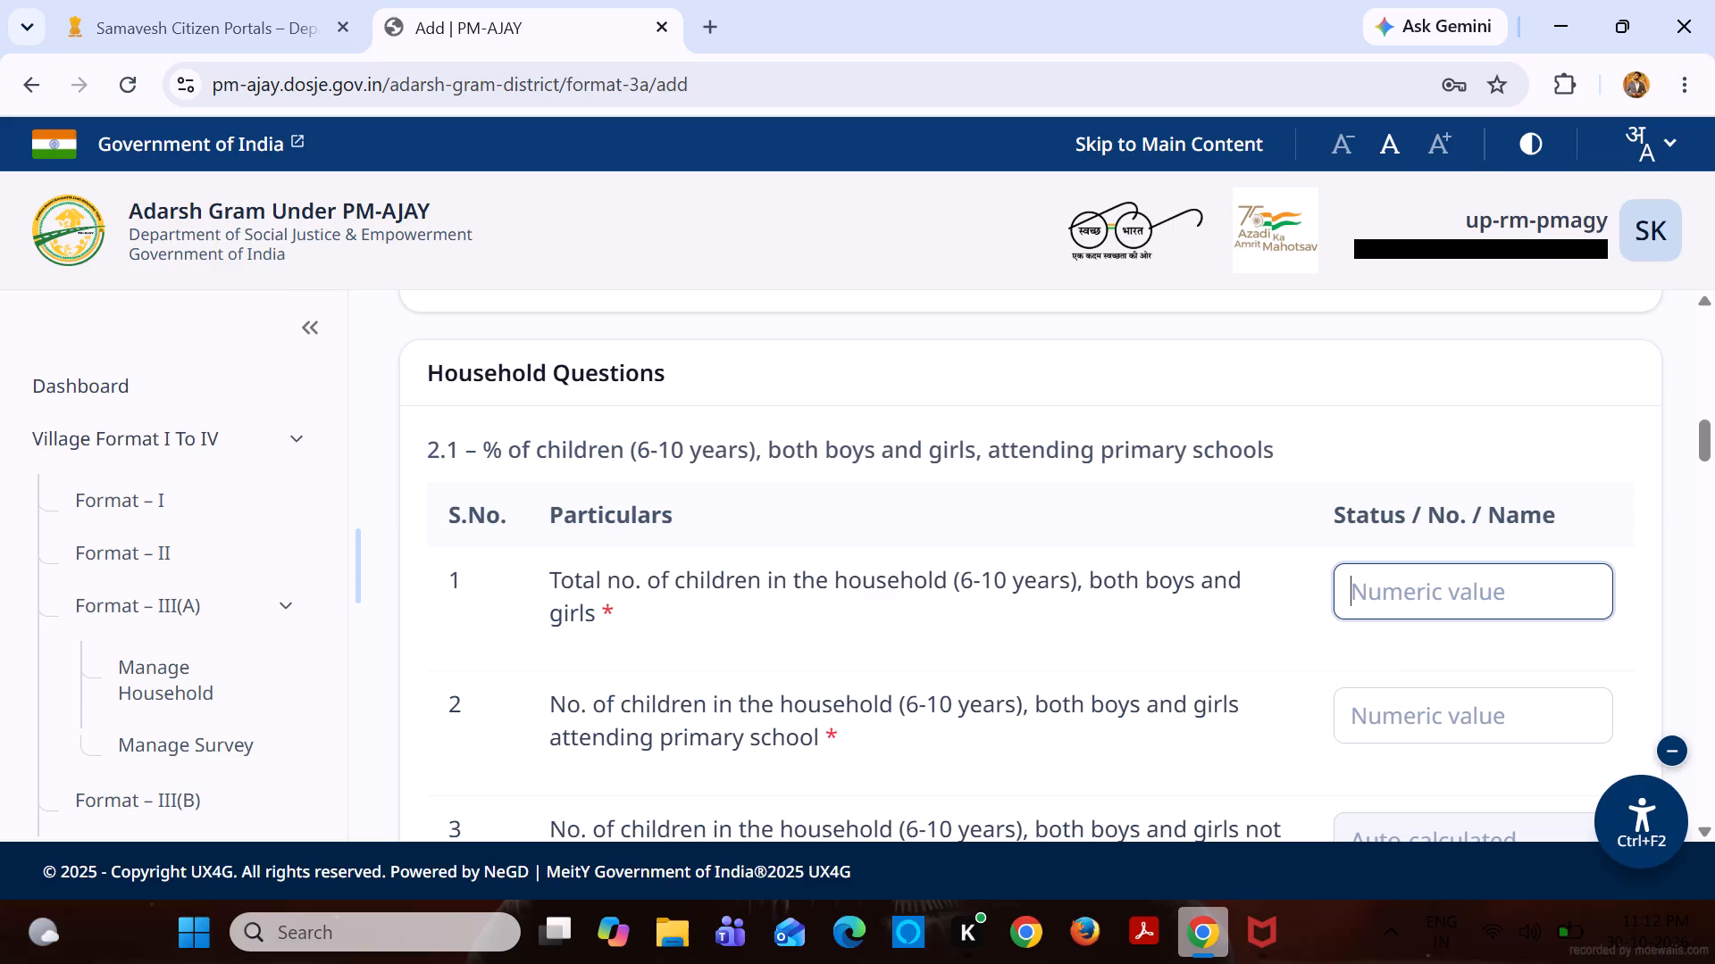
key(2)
click(1413, 726)
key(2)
scroll(1423, 710, down, 3)
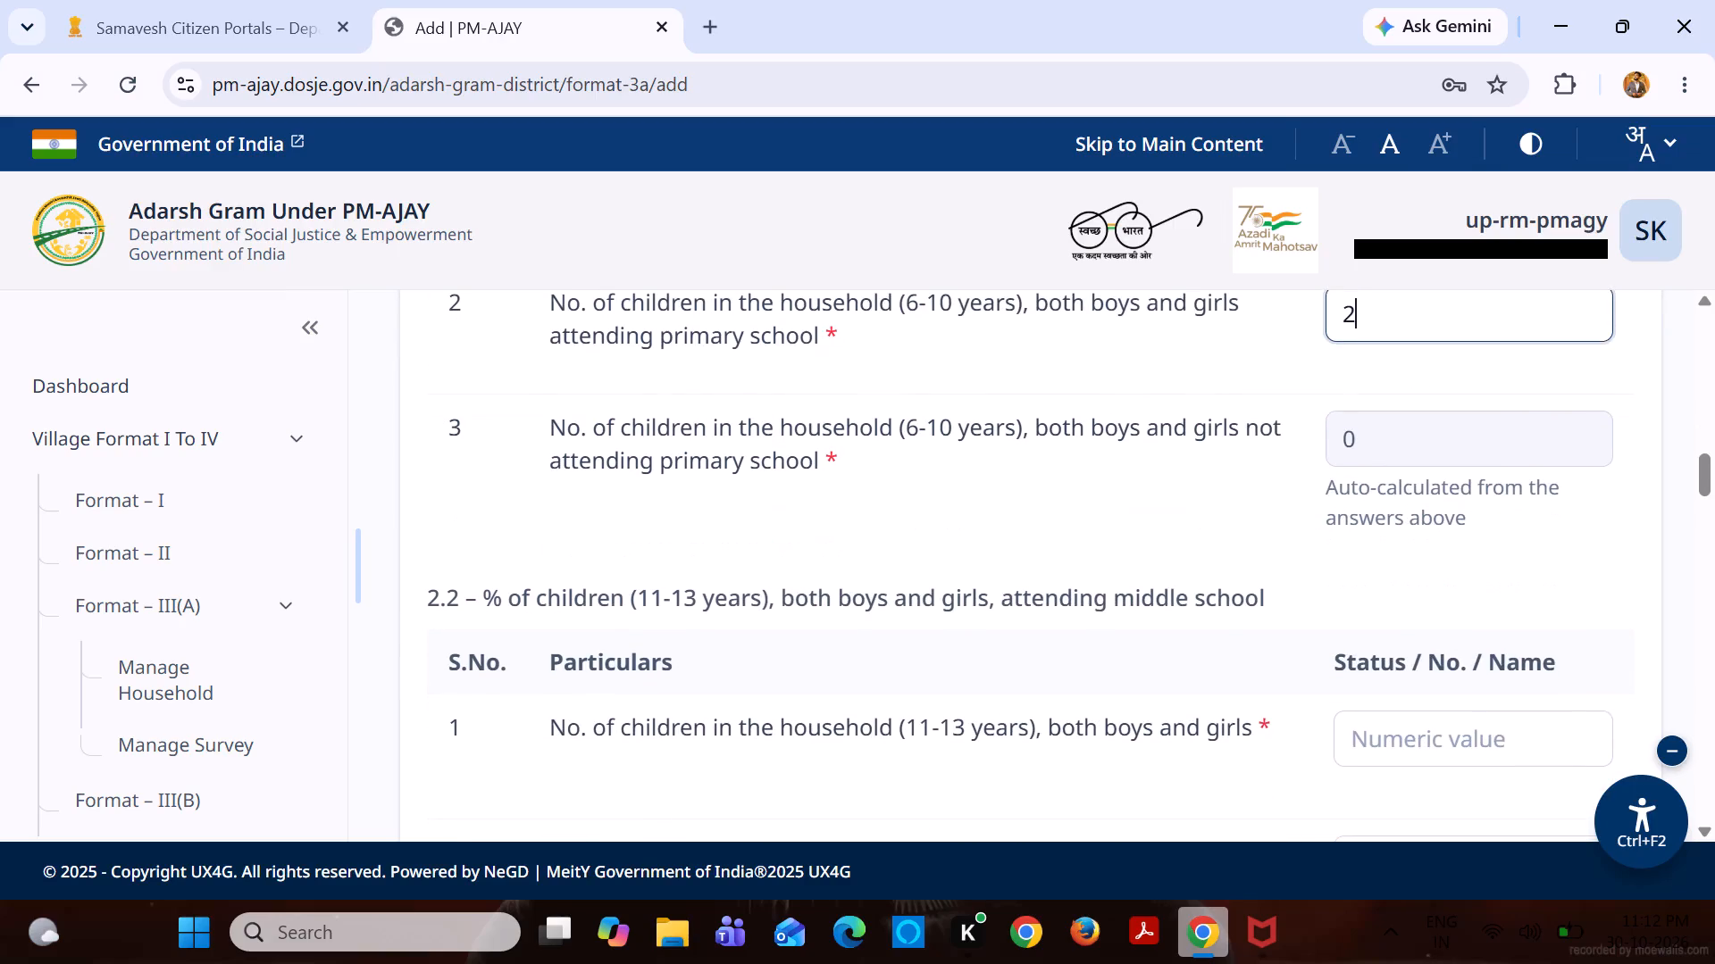
click(1429, 710)
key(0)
scroll(1430, 723, down, 2)
click(1444, 713)
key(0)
Enter 0 children for age groups 16-17 (2.4) and 18-23 (2.5), 0 eligible for Pre-matric and Post-matric Scholarships, and submit Education.
scroll(1445, 734, down, 2)
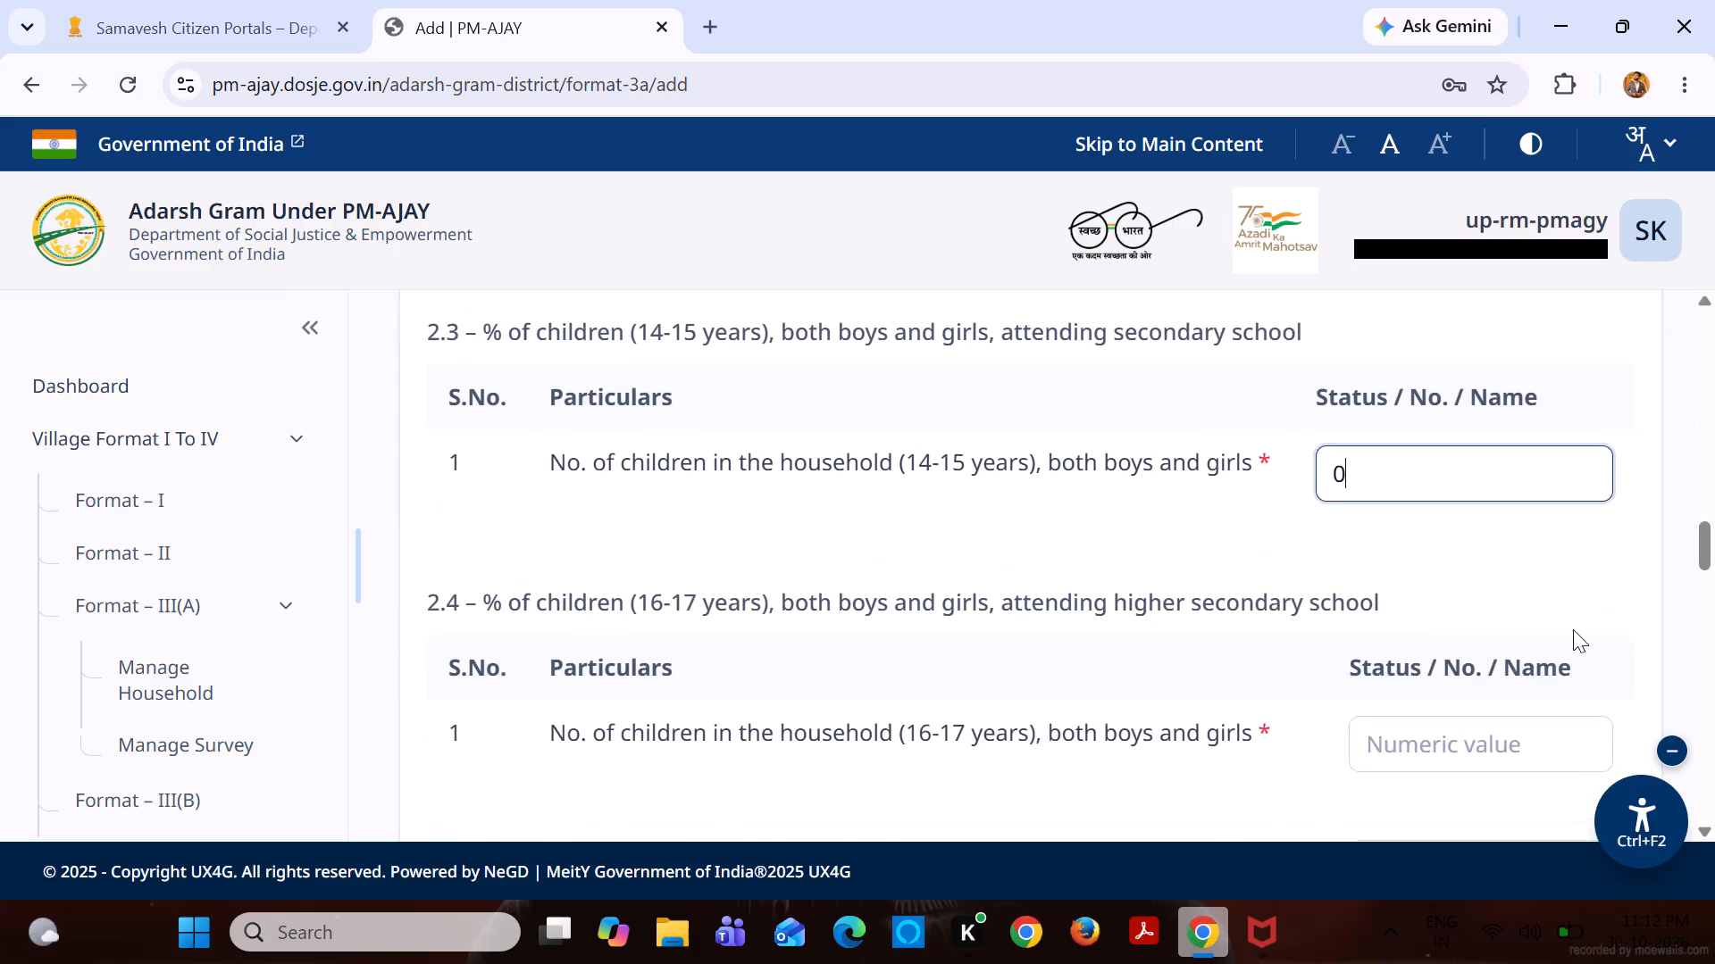
click(1438, 728)
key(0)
scroll(1442, 753, down, 2)
click(1471, 727)
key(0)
middle_drag(1473, 719, 1478, 761)
scroll(1477, 753, down, 2)
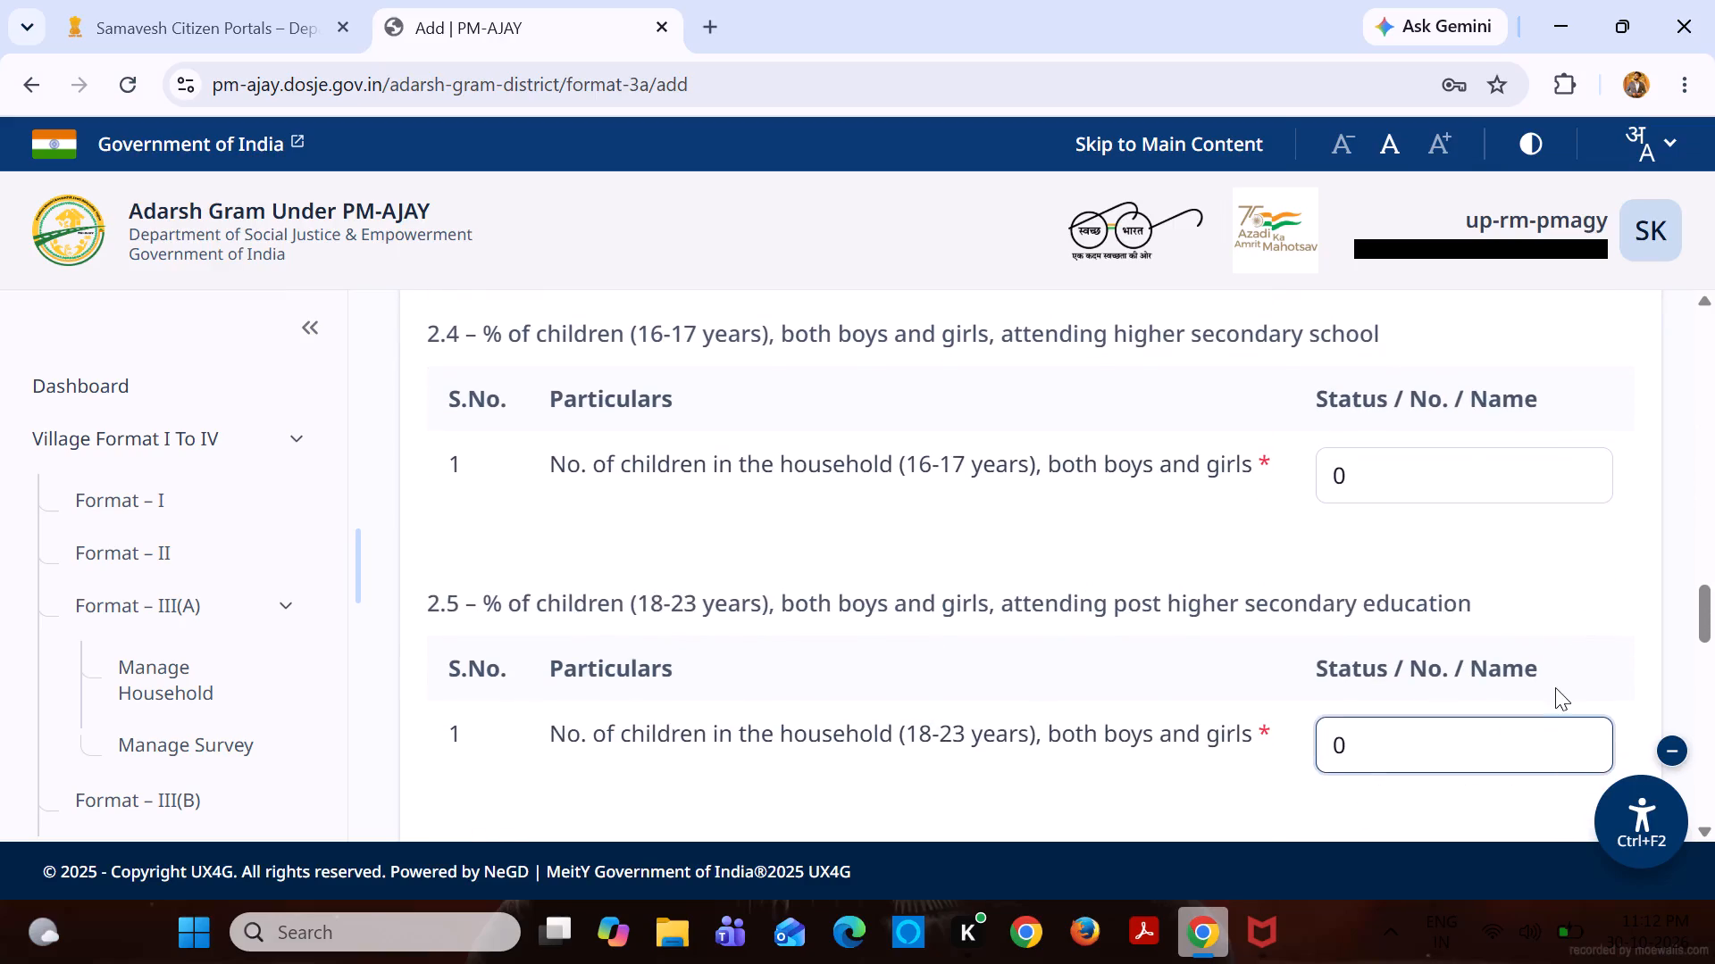
scroll(1535, 693, down, 3)
click(1449, 628)
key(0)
scroll(1449, 690, down, 2)
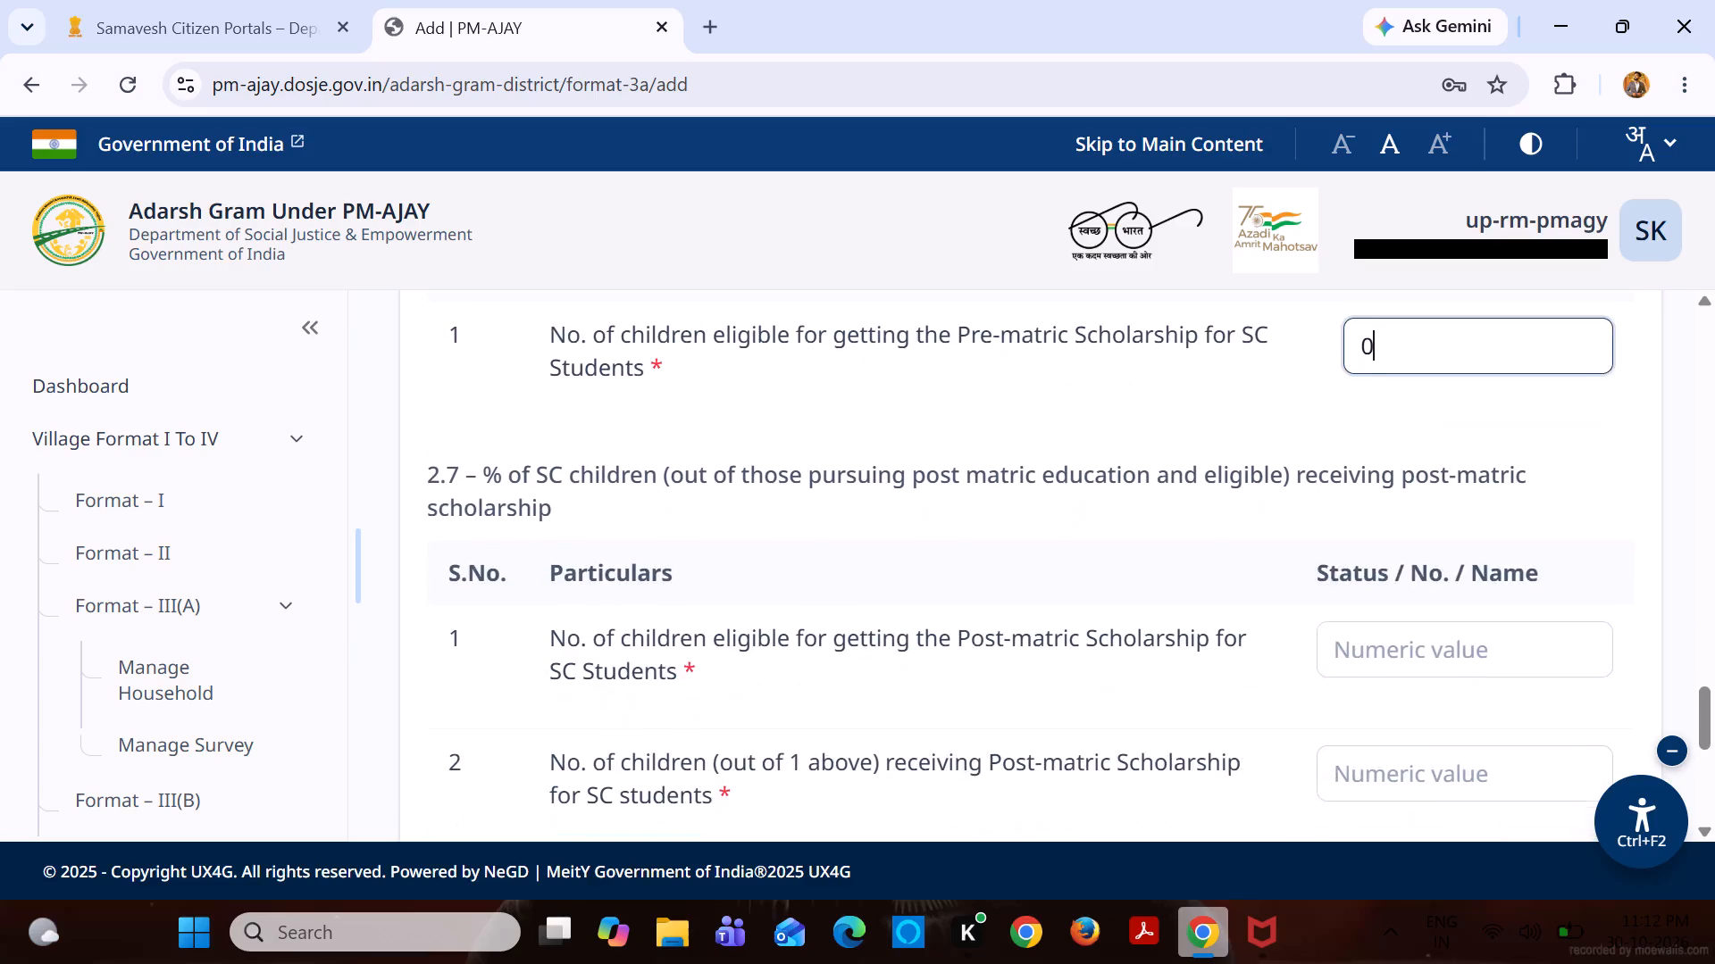
click(1442, 644)
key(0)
scroll(1442, 689, down, 2)
click(1564, 680)
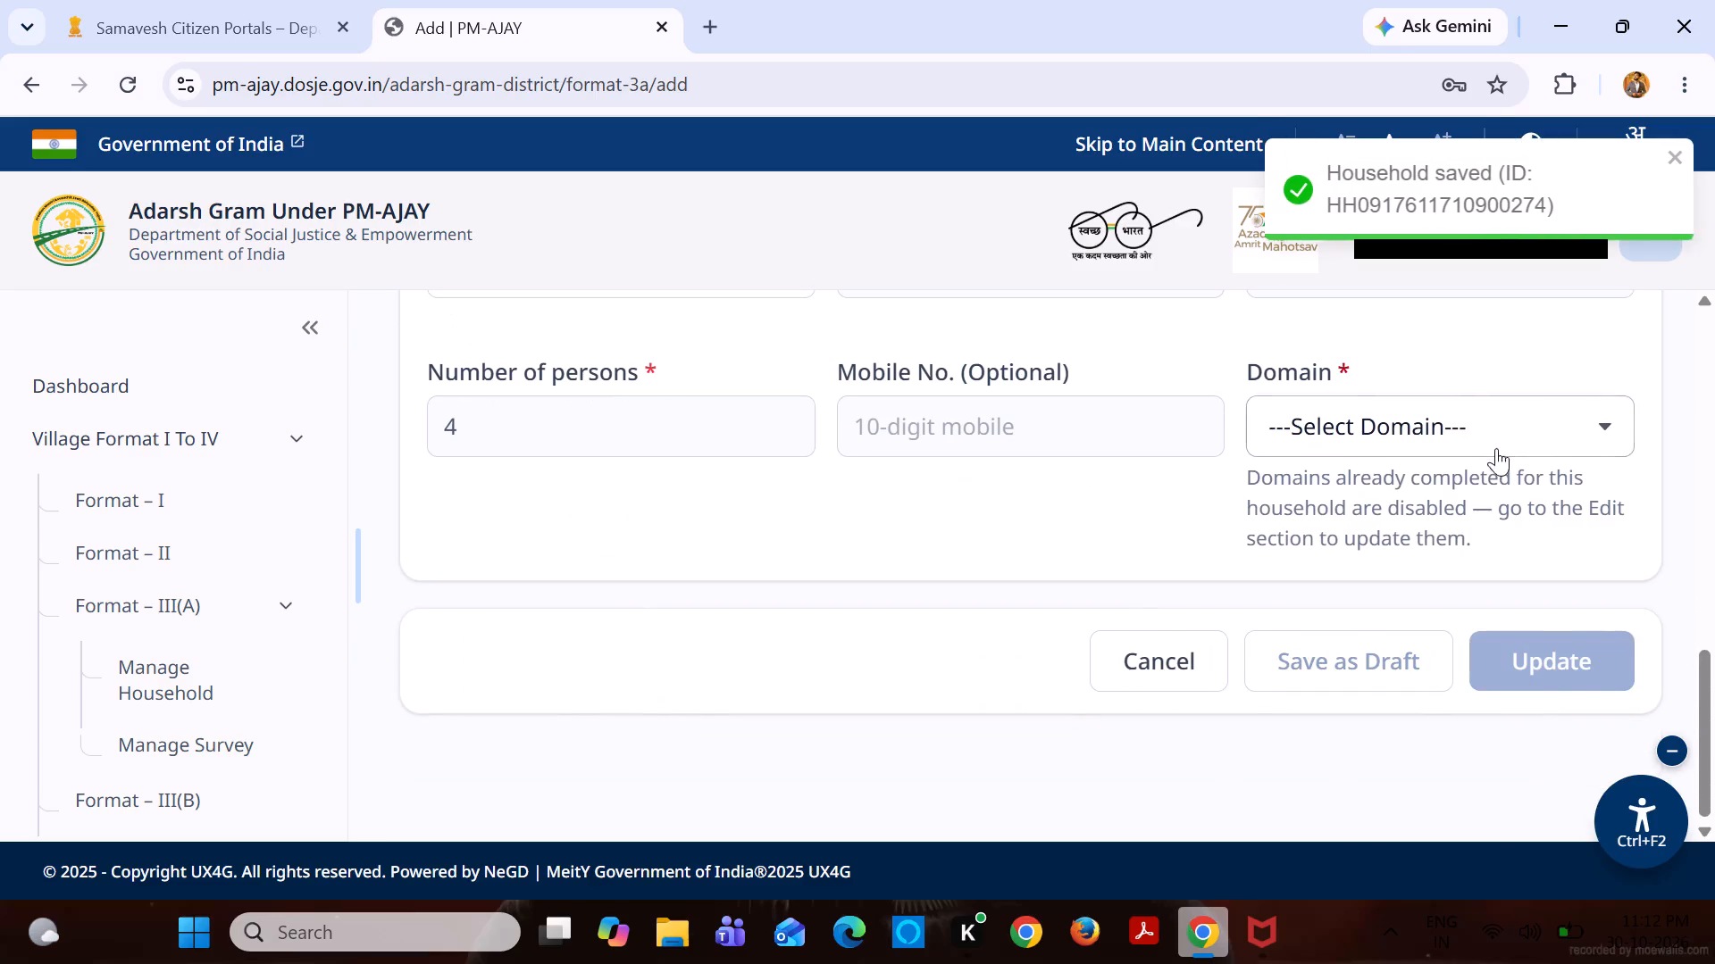
For 3 – Health and Nutrition, answer Yes to Health Protection Scheme coverage, and enter 0 pregnant women and 0 children born last year.
click(1497, 448)
click(1292, 751)
scroll(1333, 698, down, 1)
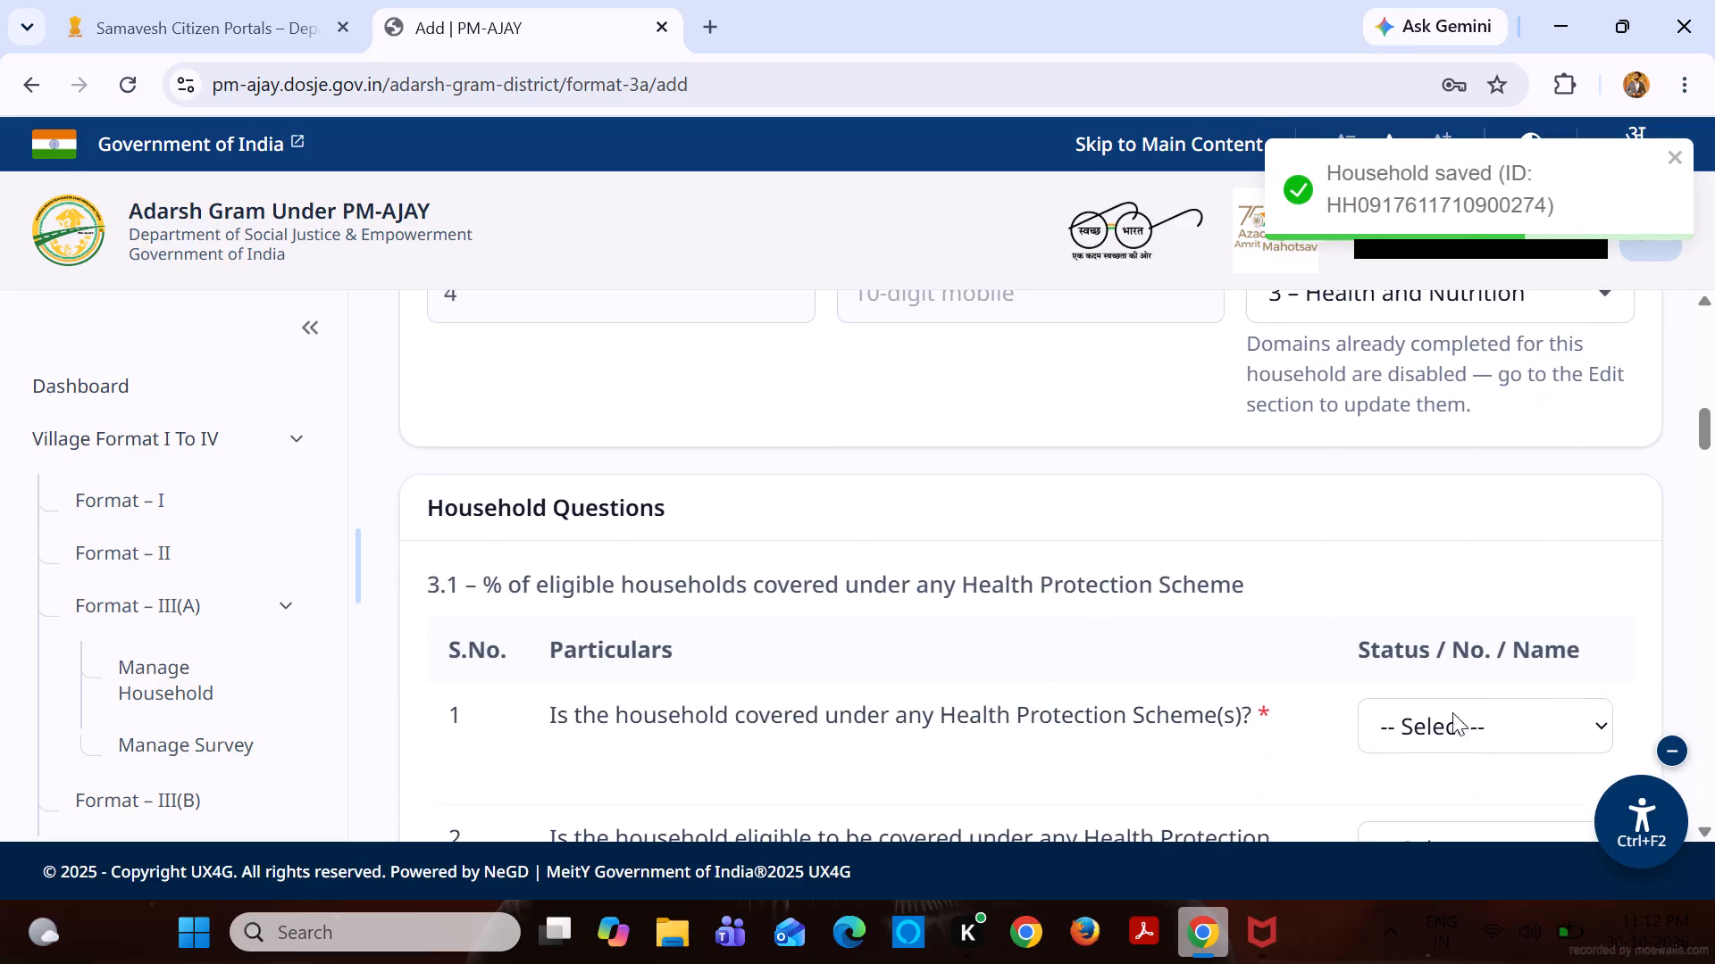
click(1477, 720)
drag(1418, 809, 1418, 798)
scroll(1514, 551, down, 3)
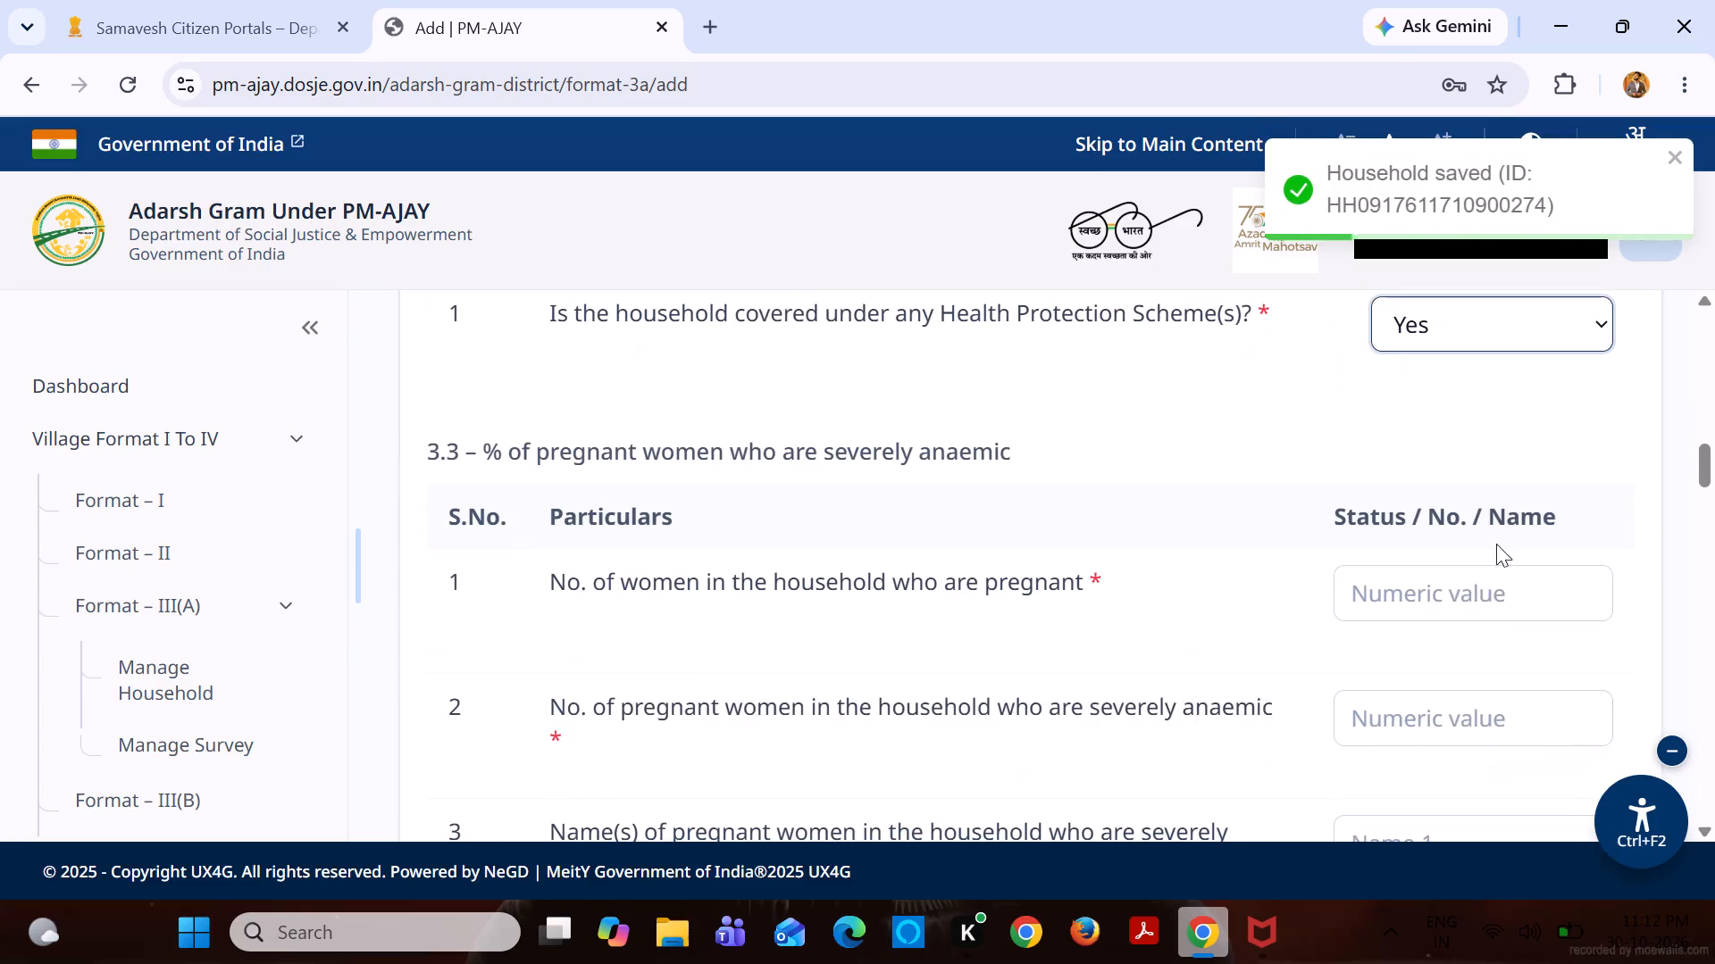
click(1463, 608)
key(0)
scroll(1465, 591, down, 3)
click(1378, 436)
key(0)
scroll(1374, 442, down, 2)
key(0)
click(1288, 573)
scroll(1288, 587, down, 2)
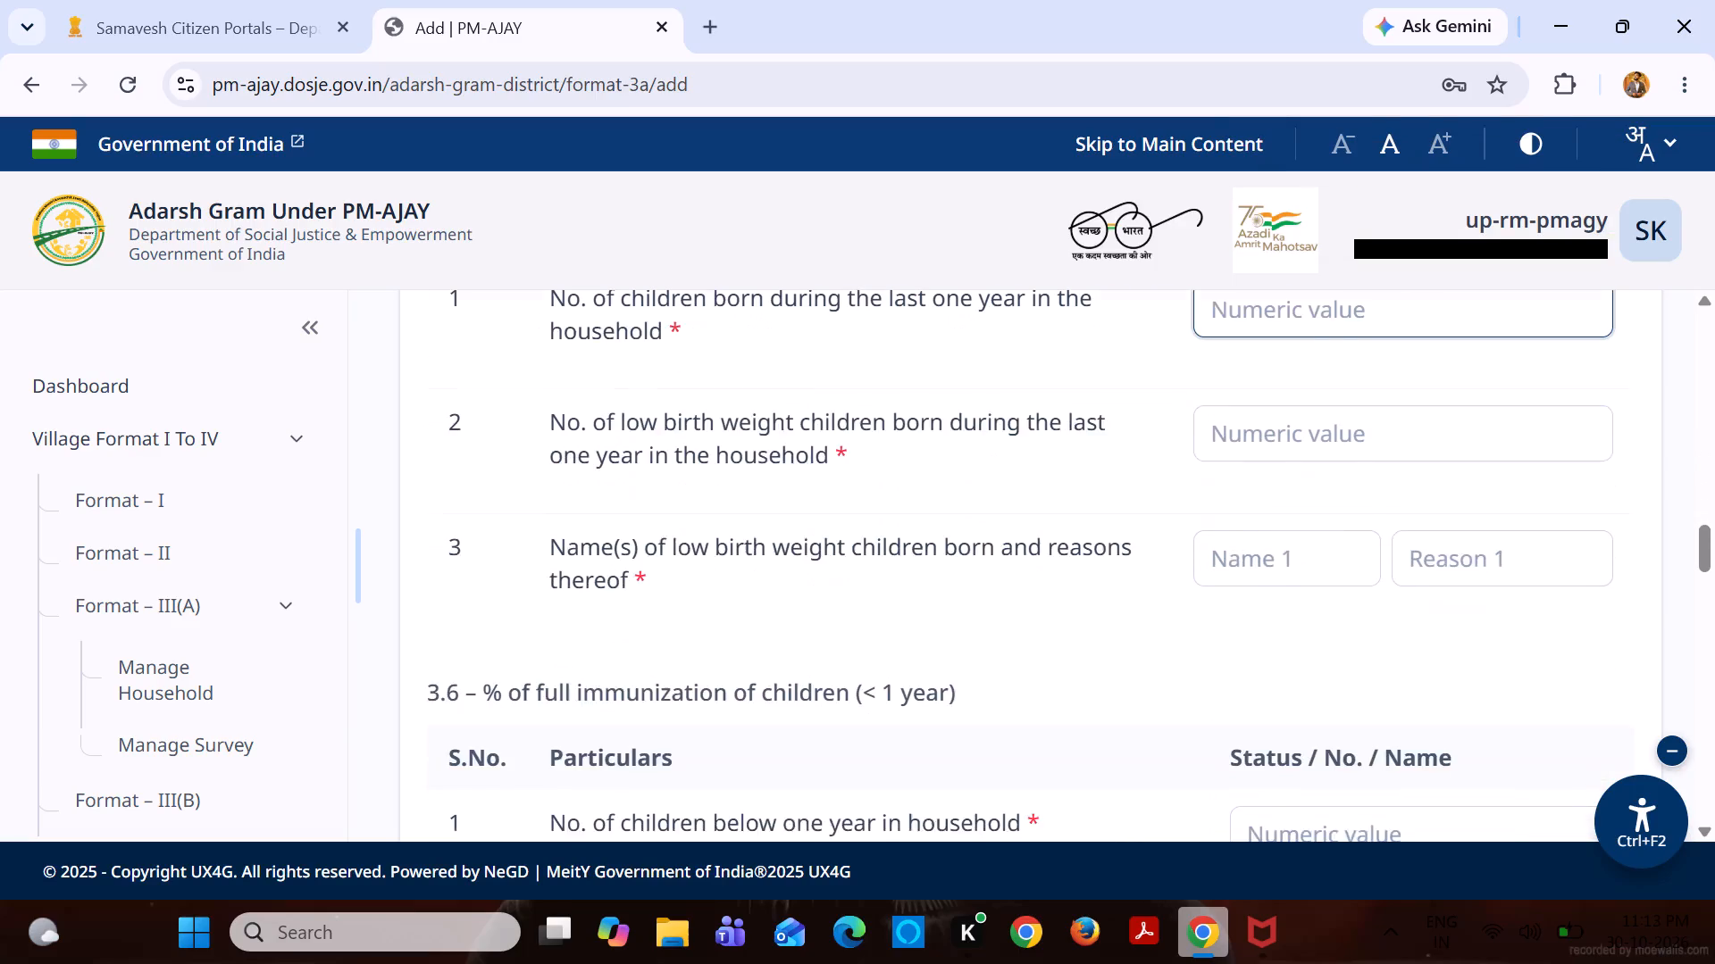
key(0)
Enter 0 for the first question of each section from 3.6 immunization through 3.10 communicable diseases, and submit Health and Nutrition.
click(1399, 595)
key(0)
scroll(1404, 587, down, 2)
click(1416, 603)
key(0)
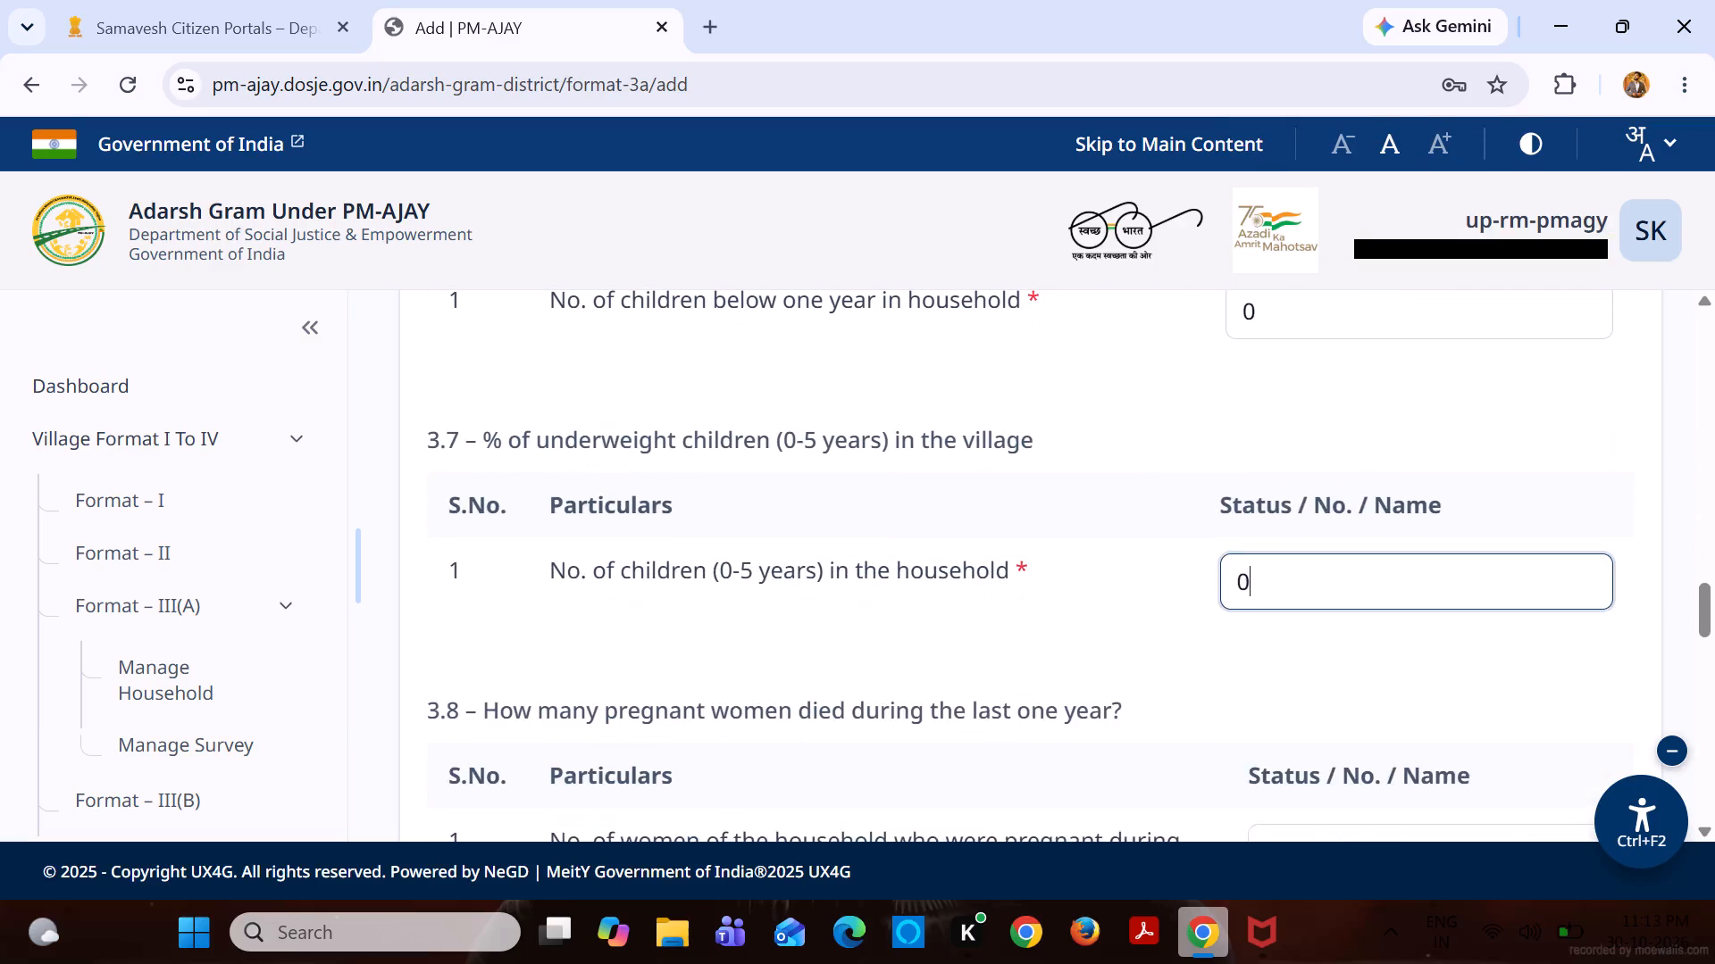
scroll(1422, 609, down, 2)
click(1469, 587)
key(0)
scroll(1471, 610, down, 2)
click(1485, 605)
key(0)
scroll(1486, 597, down, 3)
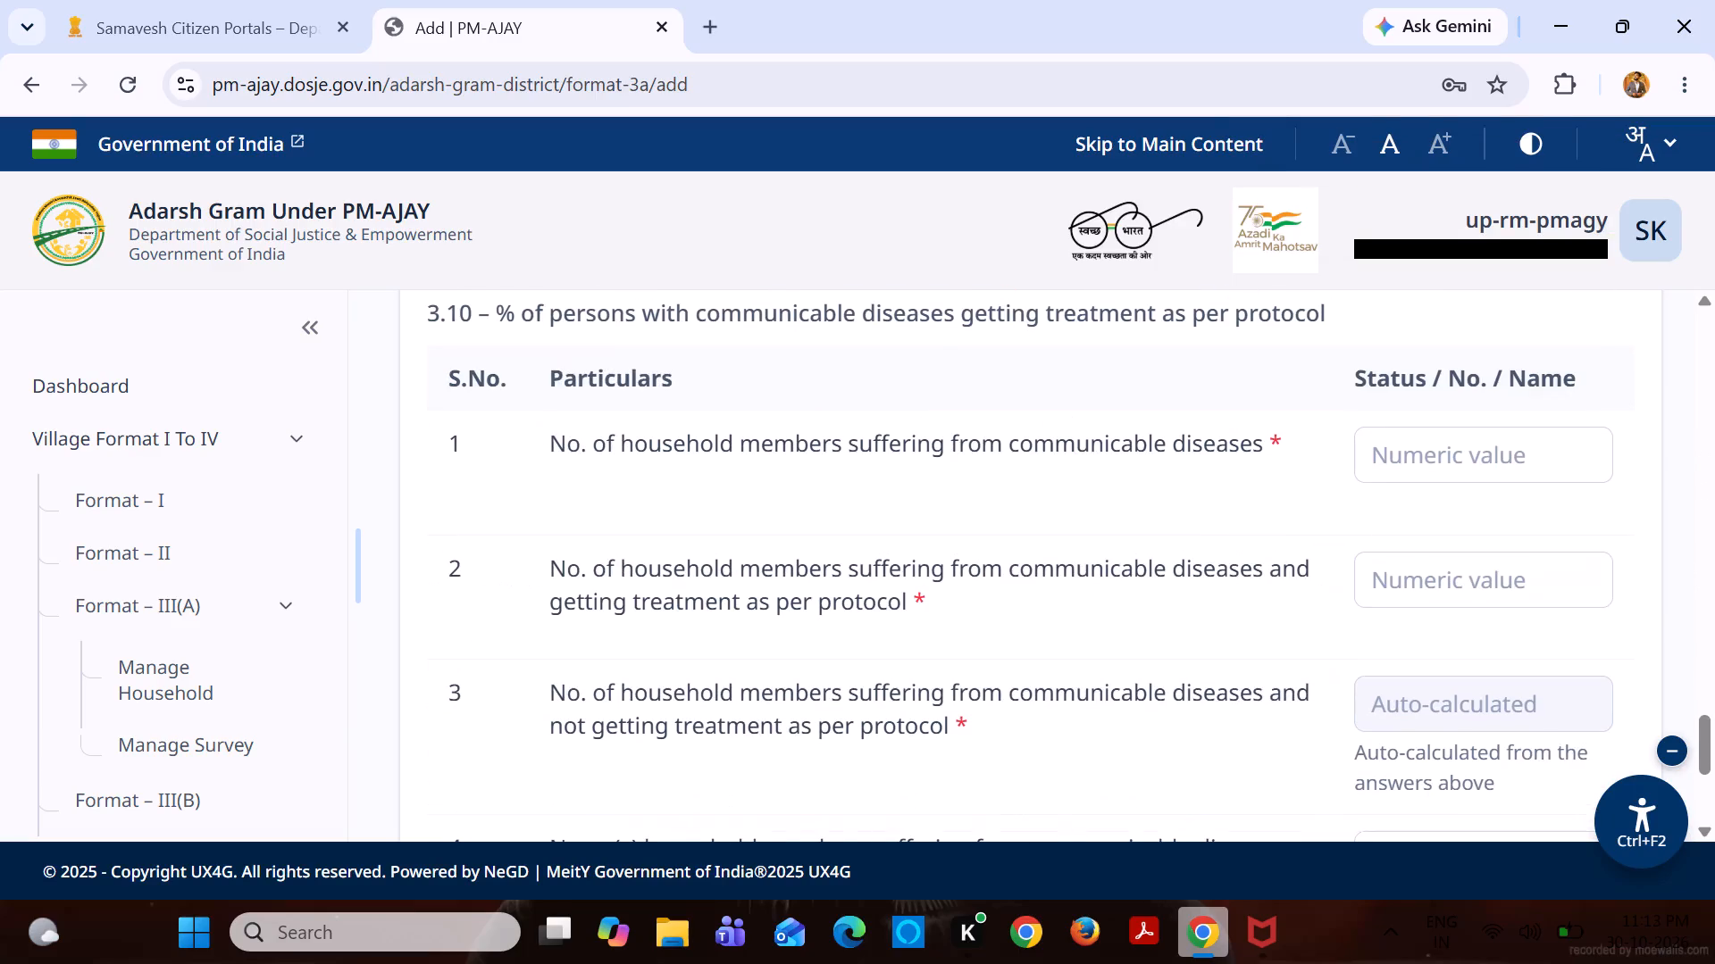
click(1471, 465)
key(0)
scroll(1475, 527, down, 2)
click(1572, 652)
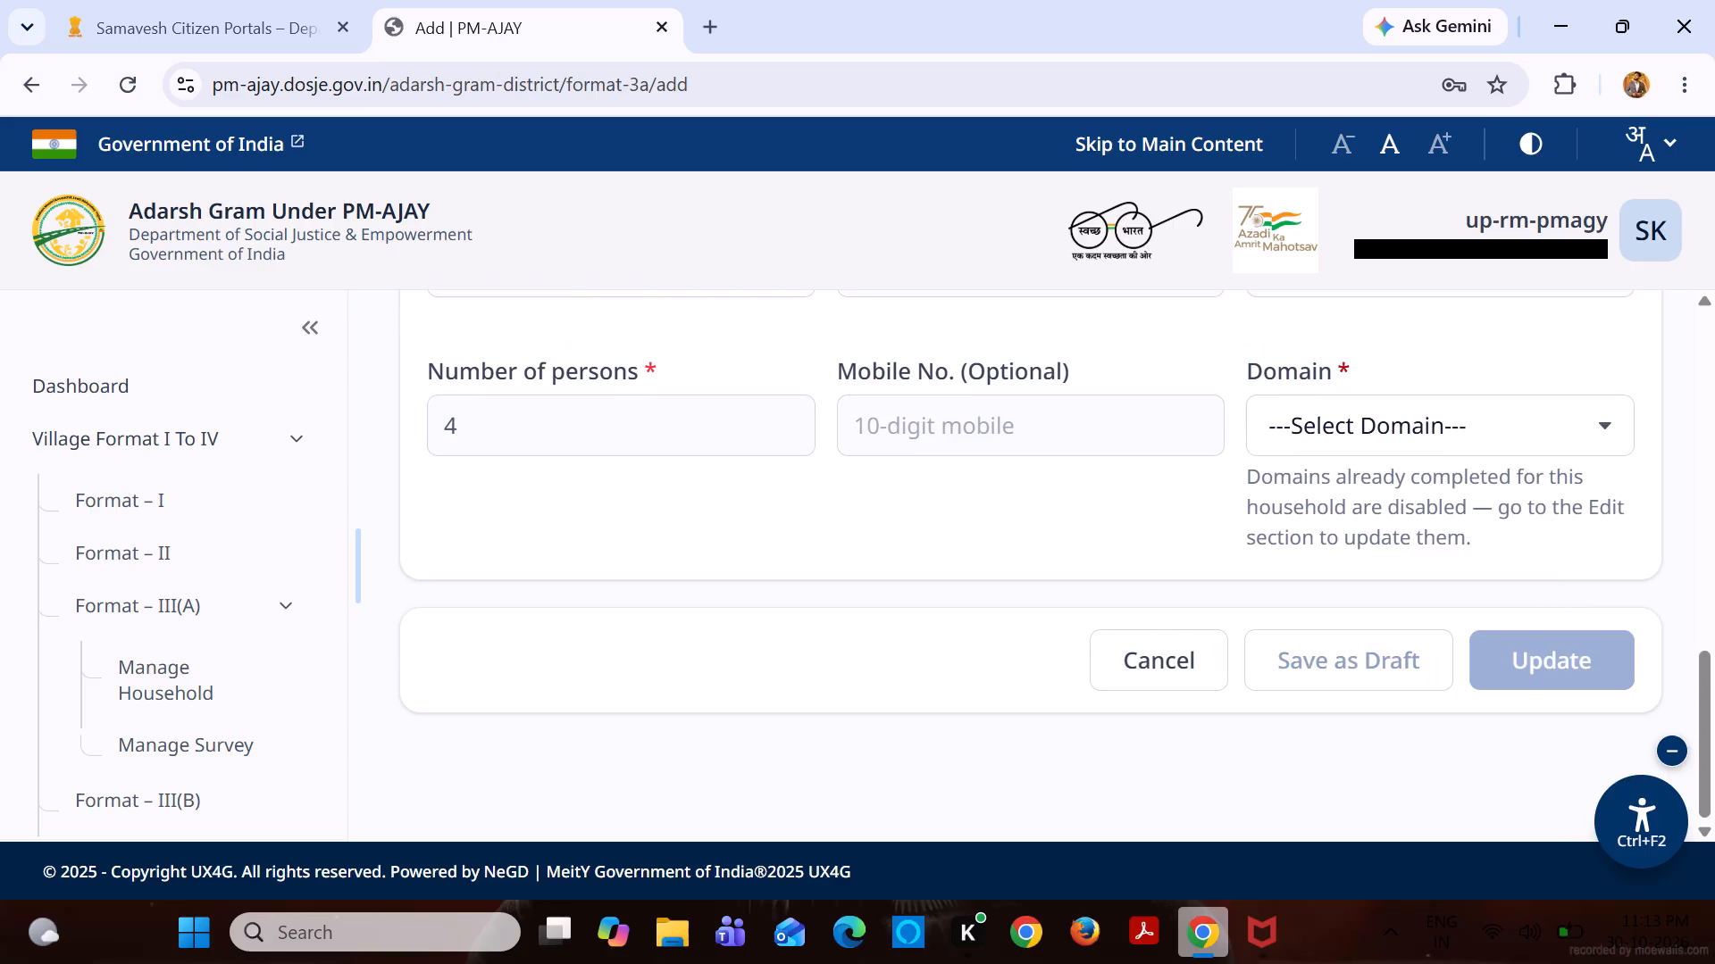
For 4 – Social Security, enter 0 persons eligible for Widow (4.1), Old Age (4.2) and Disability Pension (4.3), and submit.
click(1526, 428)
click(1280, 802)
scroll(1368, 702, down, 2)
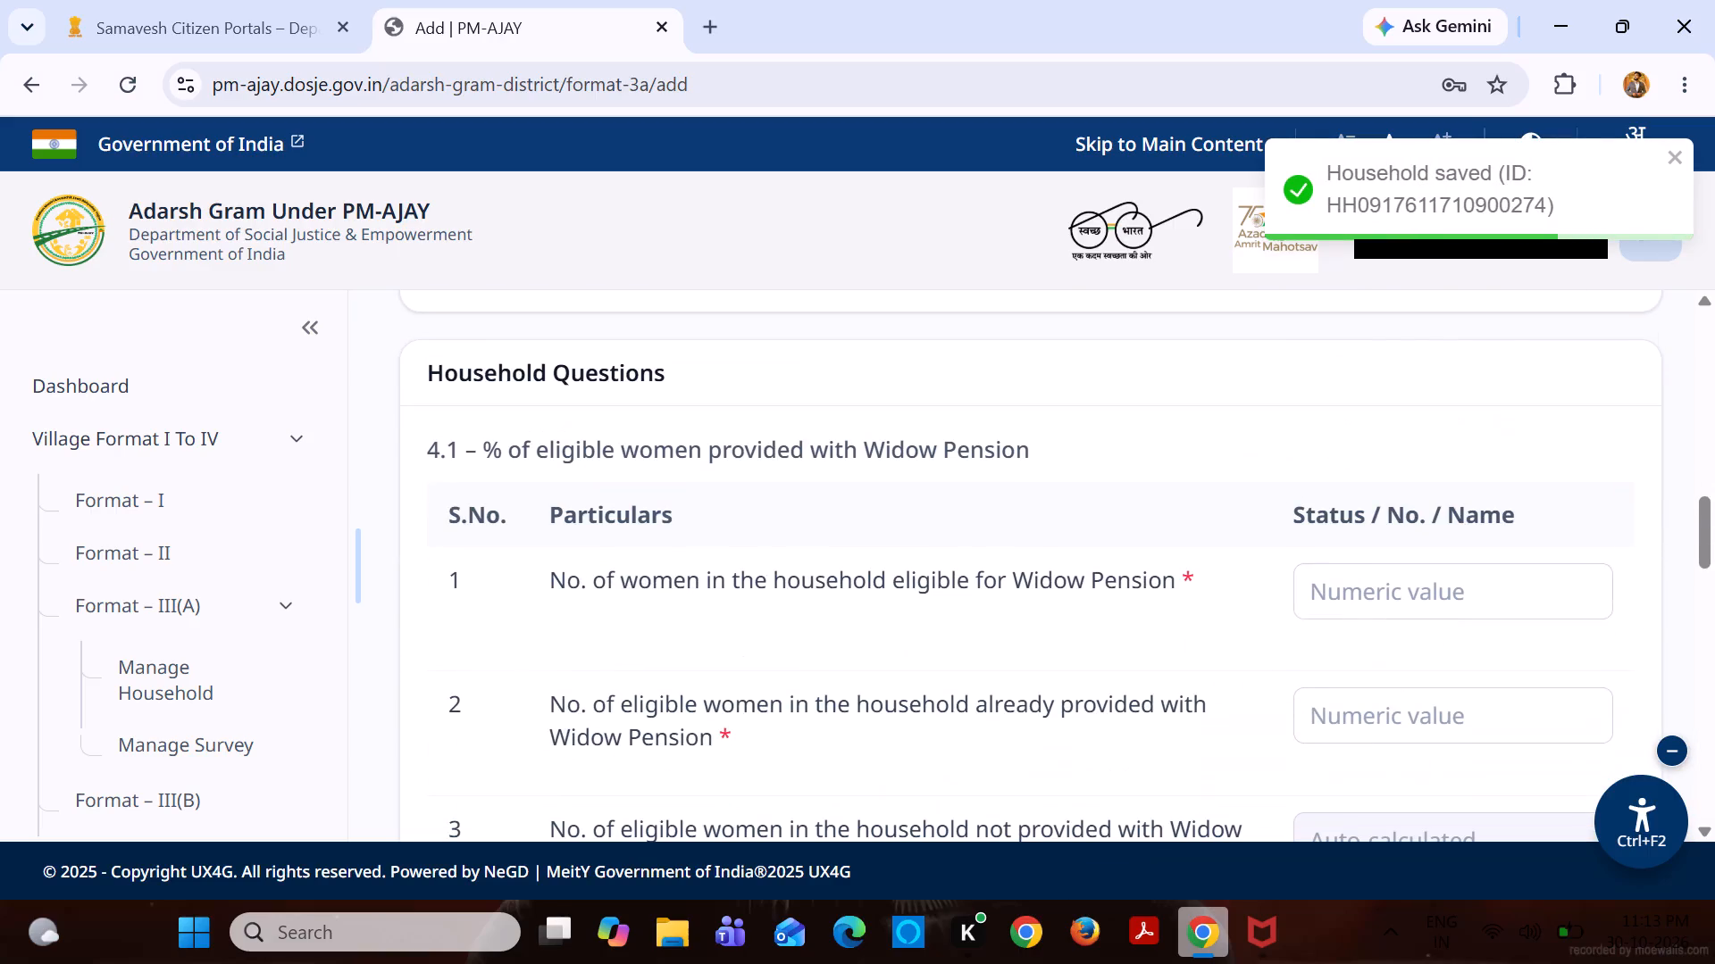
click(1436, 587)
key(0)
scroll(1445, 572, down, 1)
click(1315, 714)
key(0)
scroll(1359, 694, down, 2)
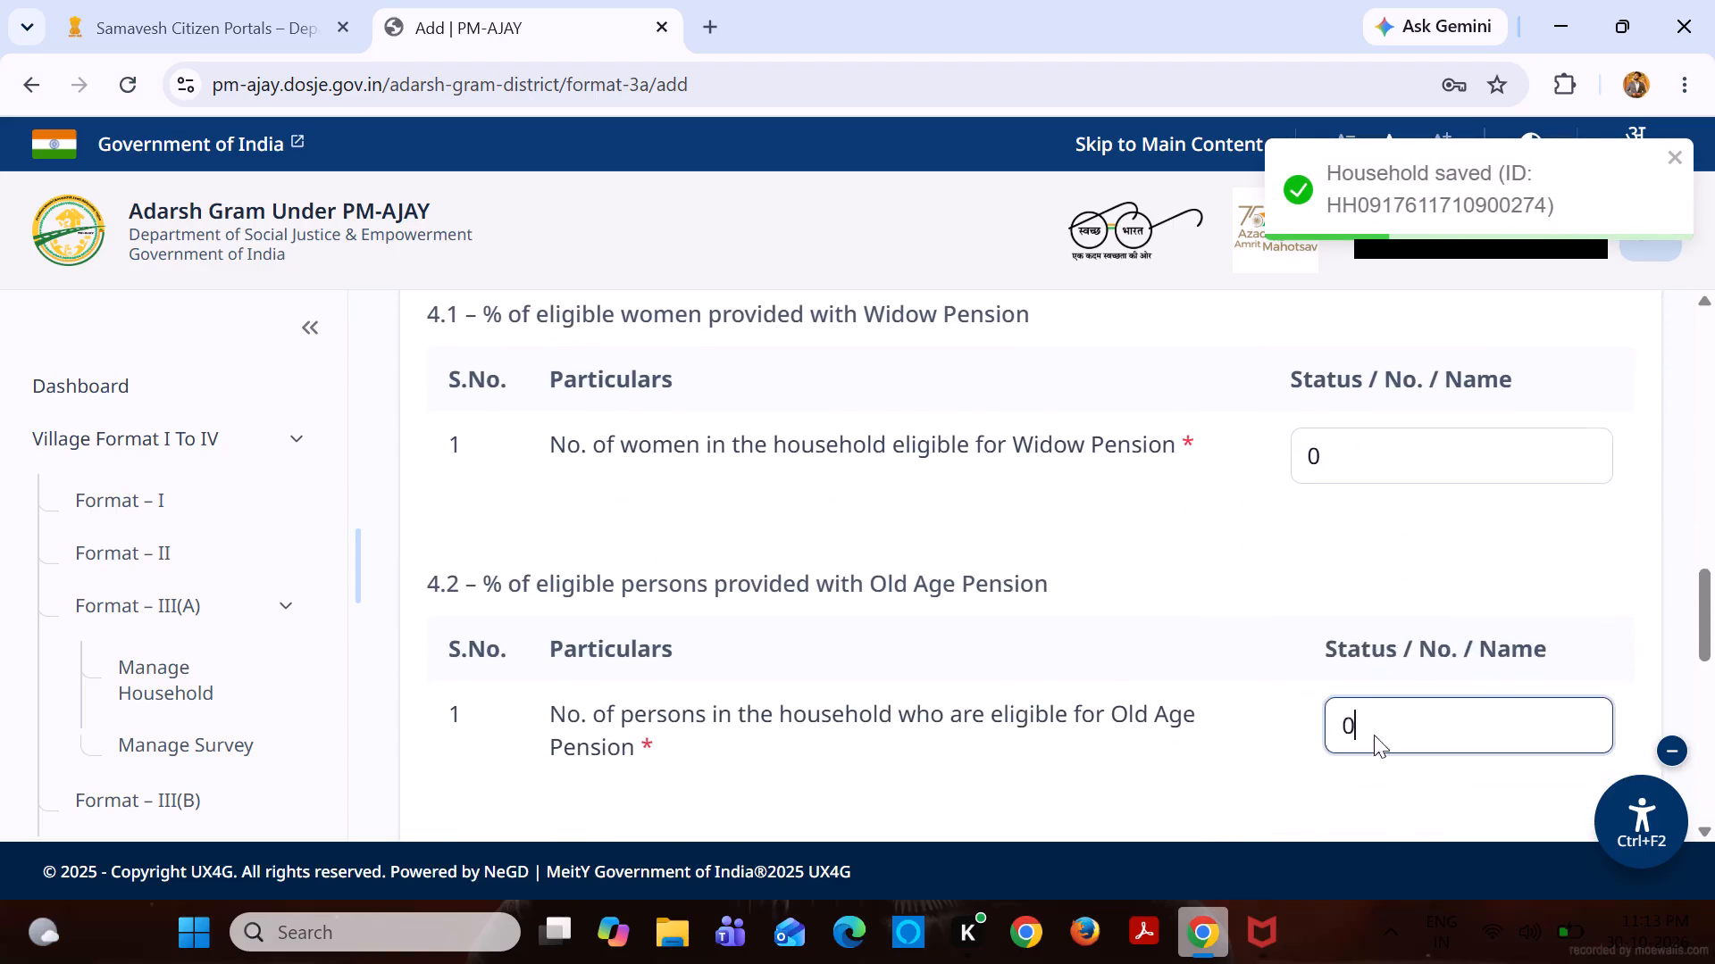
scroll(1374, 735, down, 1)
click(1493, 566)
click(1465, 579)
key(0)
scroll(1464, 585, down, 1)
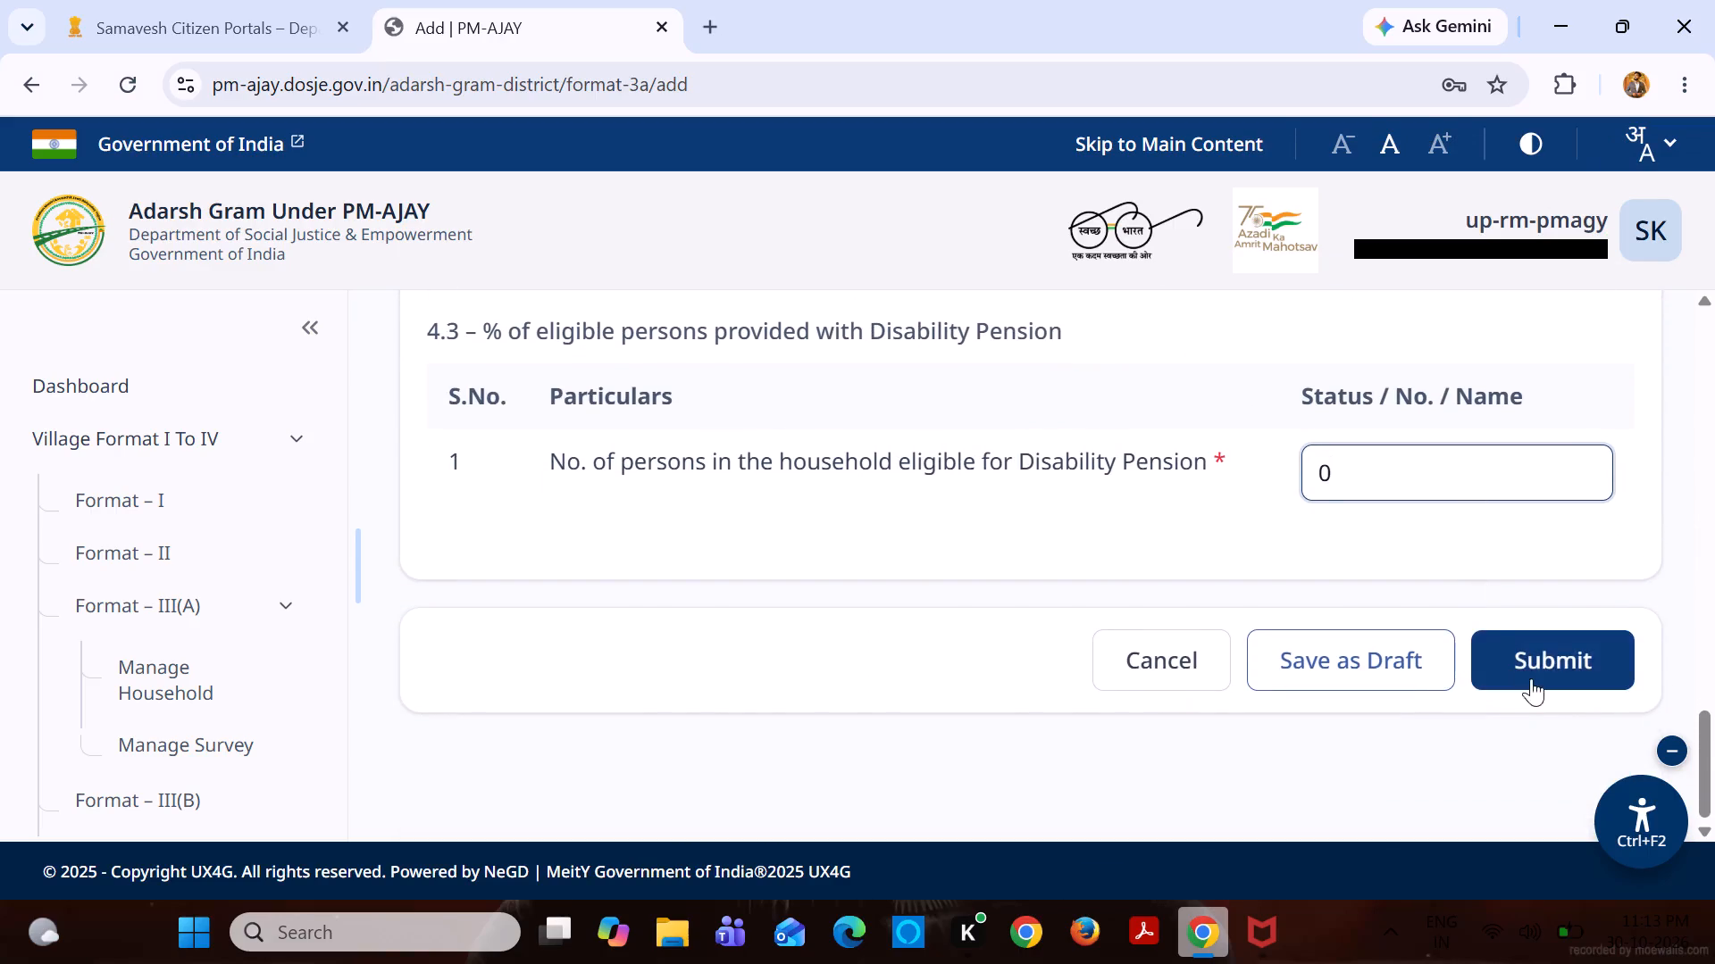
click(1542, 668)
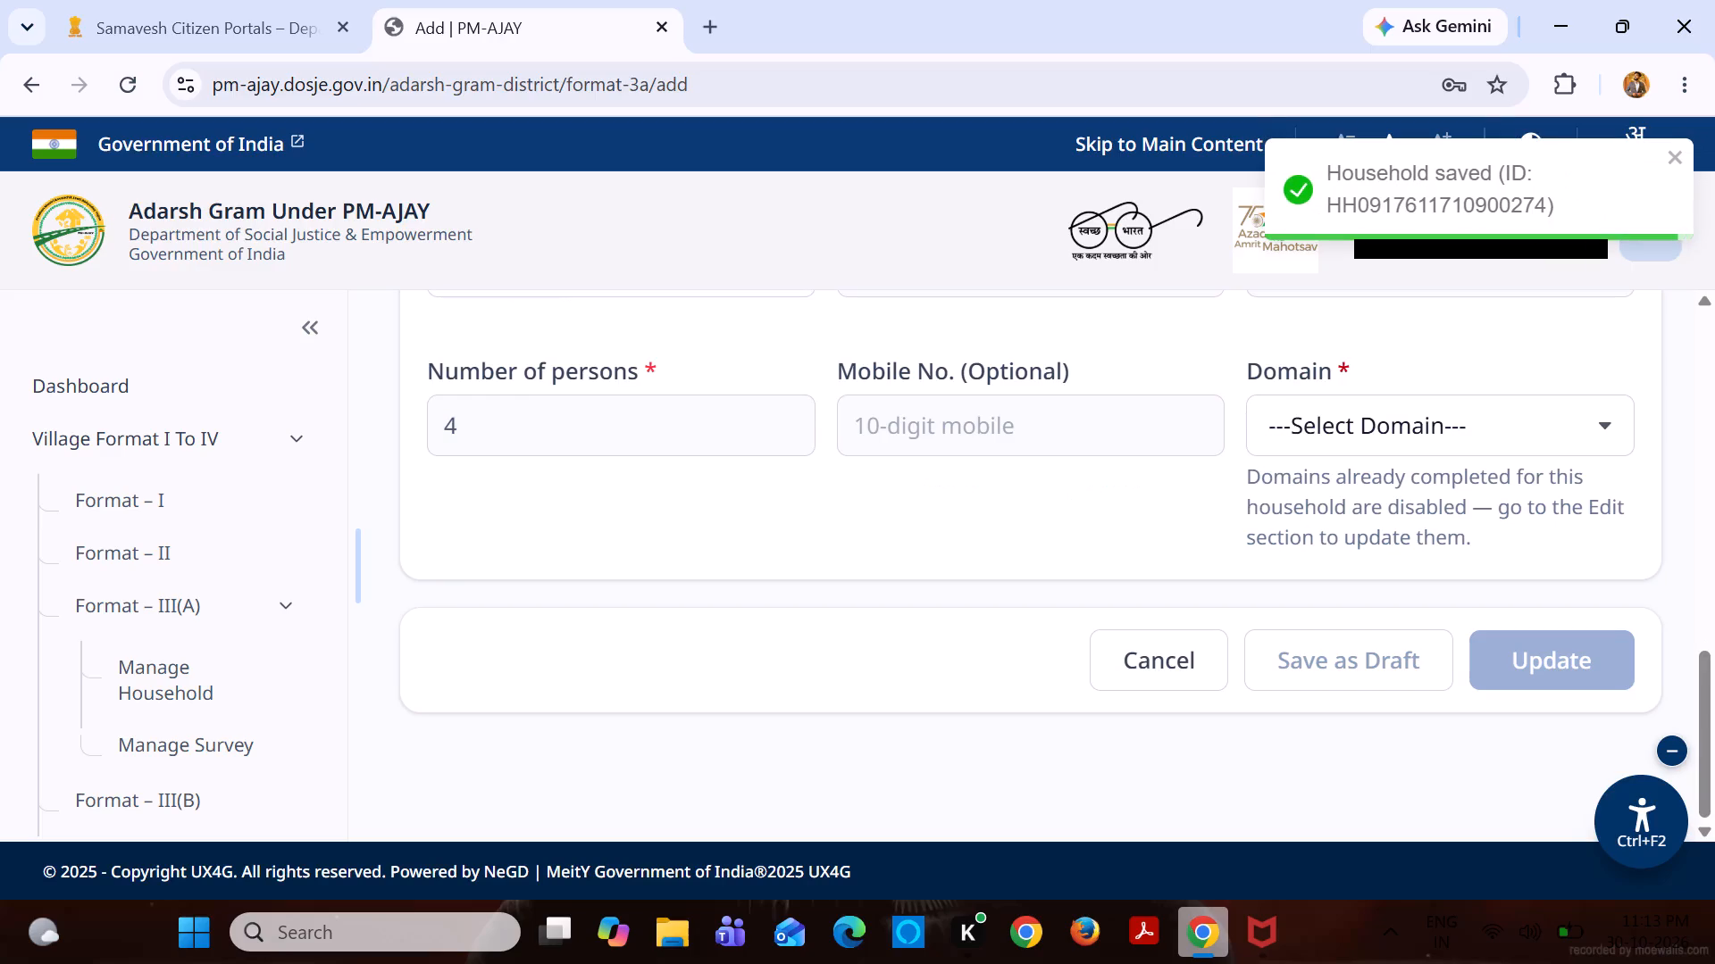
For 5 – Rural Roads and Housing, answer No to living in a Kachcha/unsafe house (5.3) and submit.
click(1553, 394)
scroll(1463, 617, down, 2)
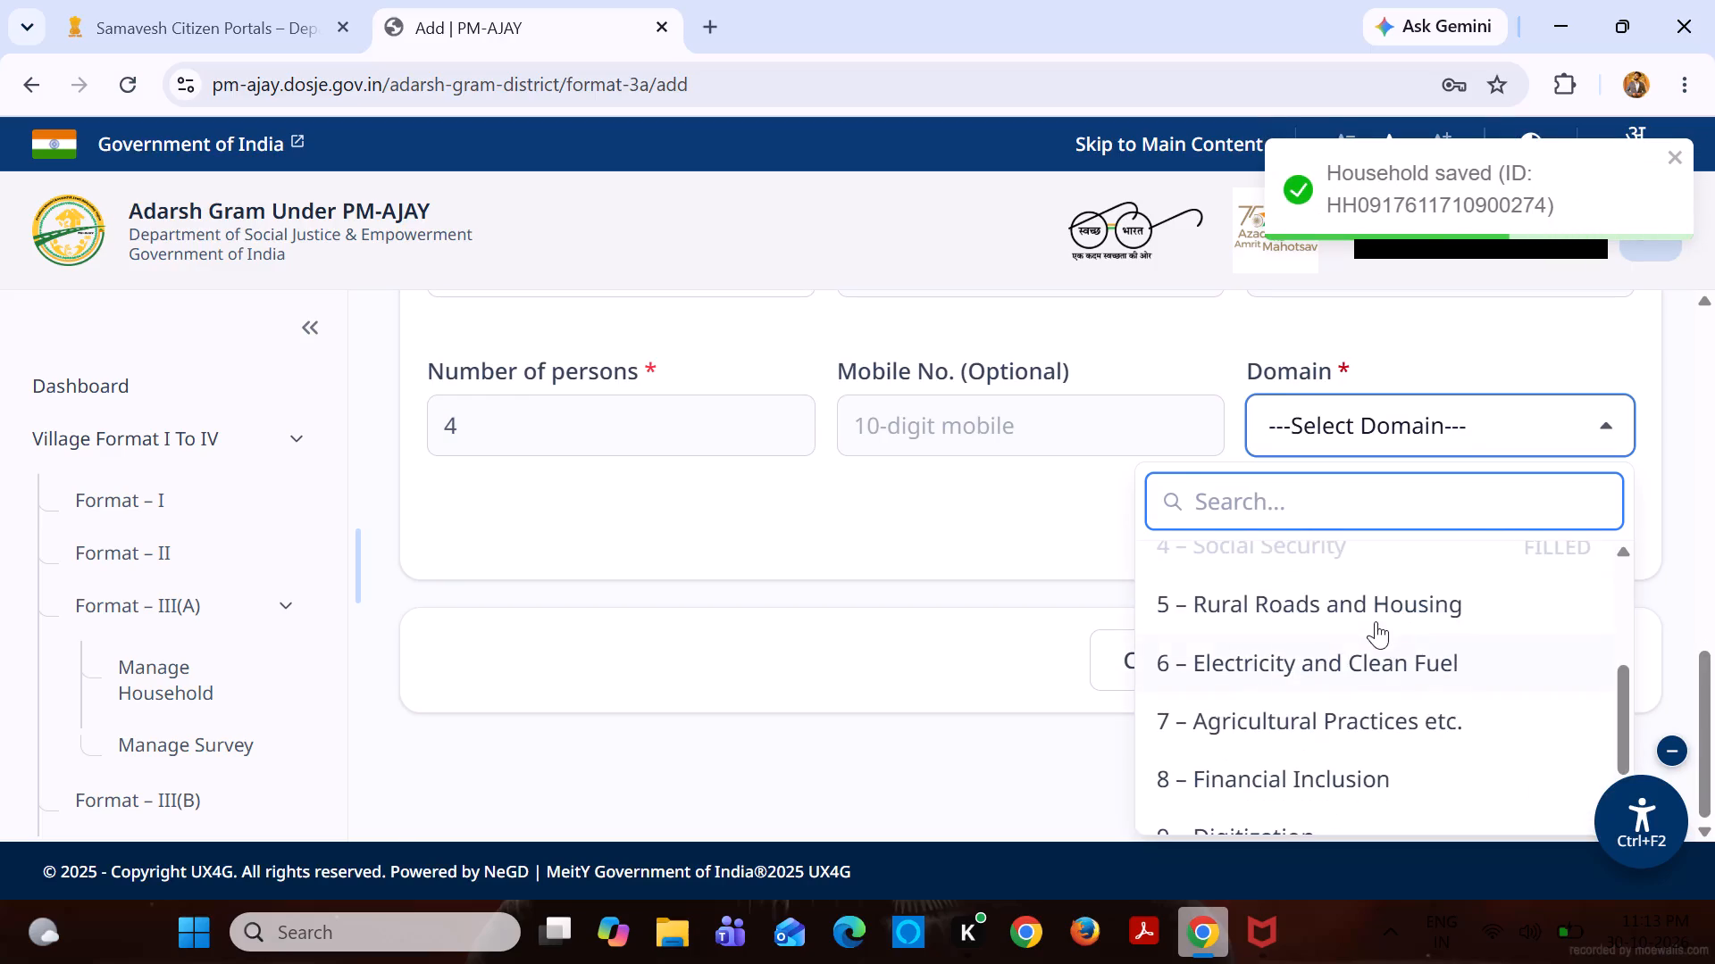
click(1374, 619)
scroll(1375, 666, down, 2)
click(1557, 638)
click(1451, 736)
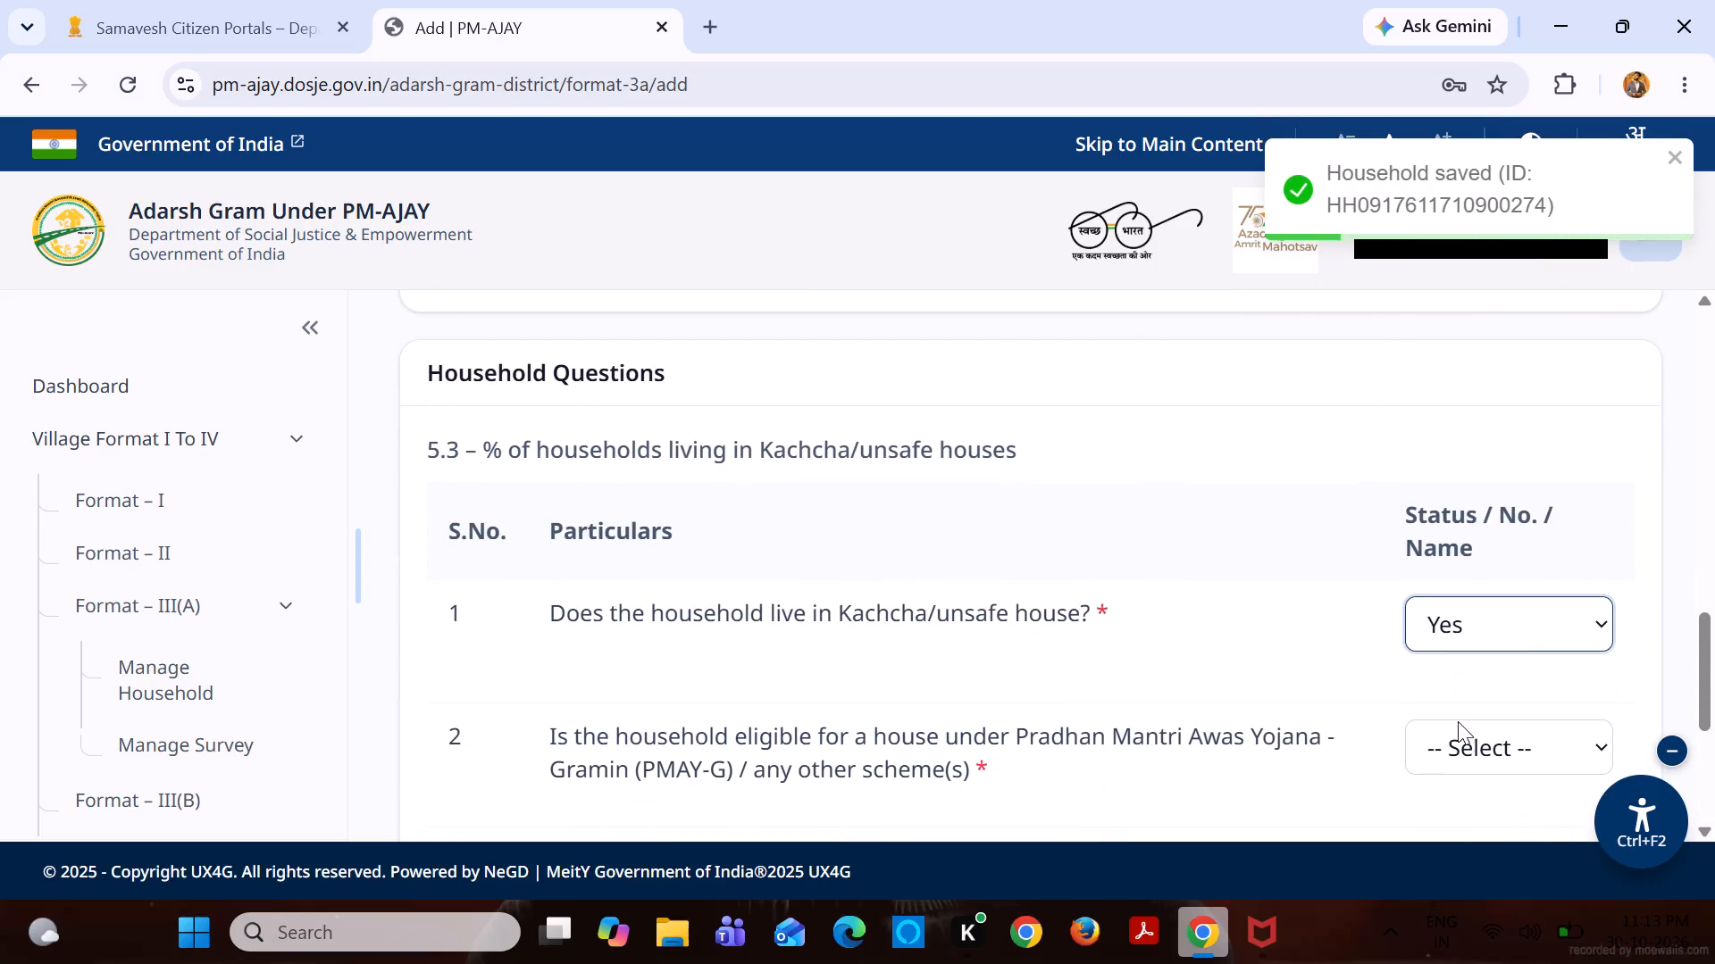
drag(1518, 619, 1515, 638)
click(1462, 751)
click(1539, 770)
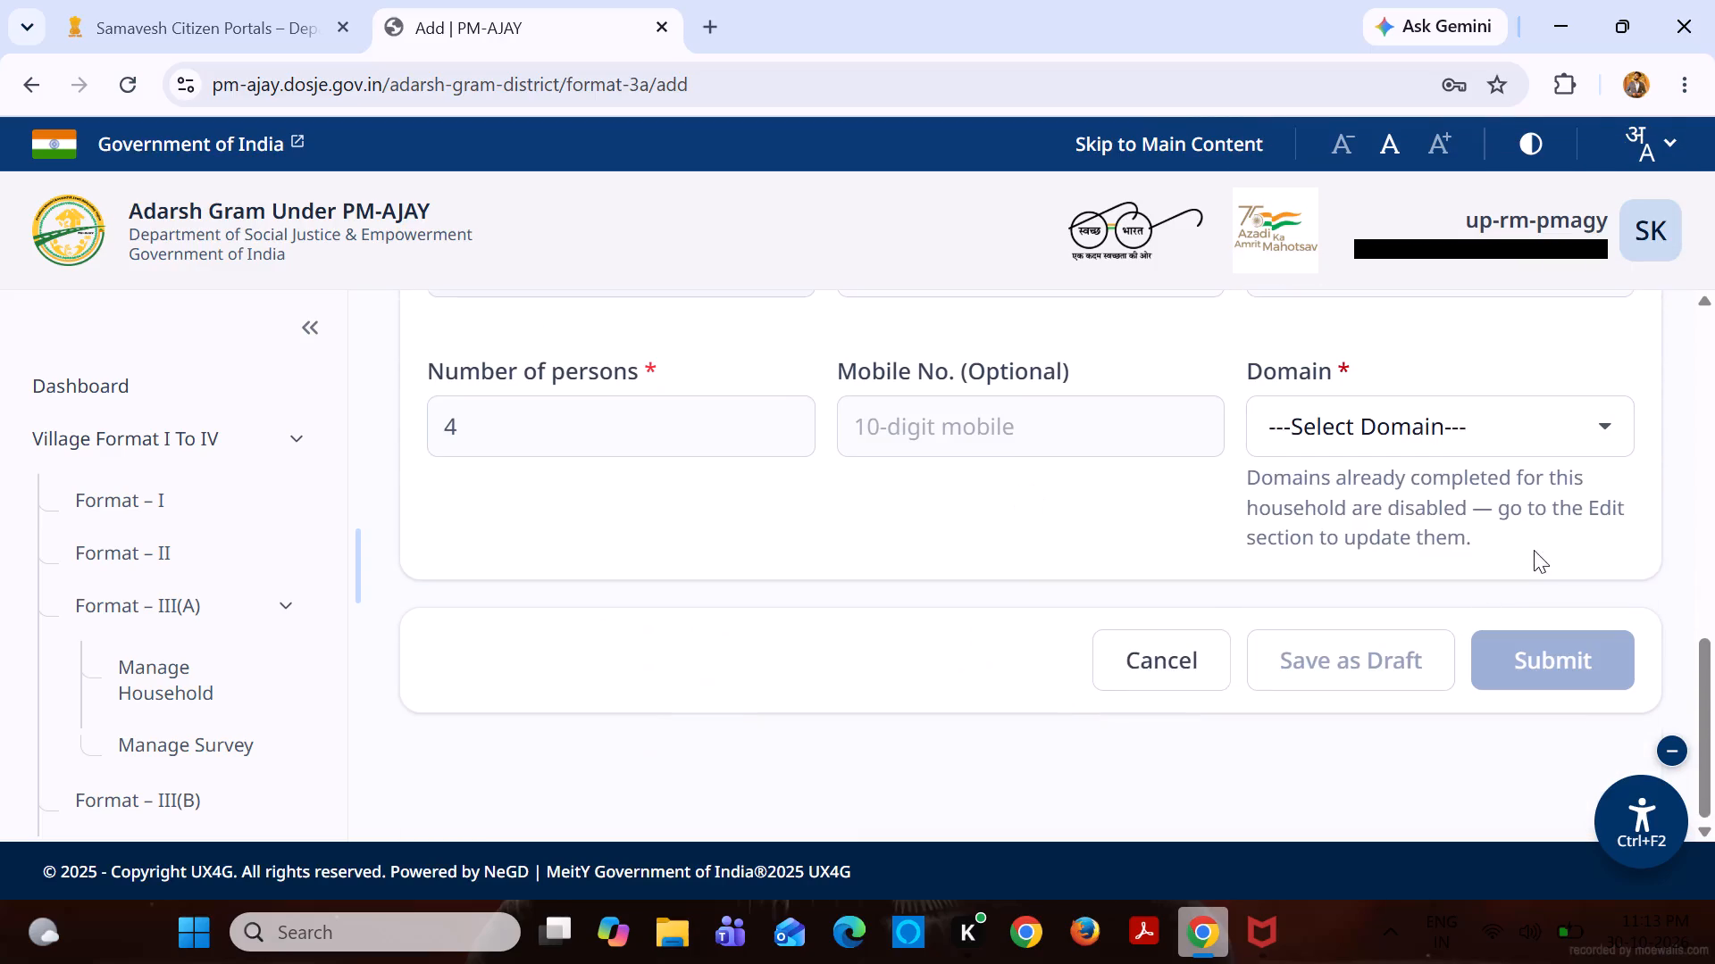
For 6 – Electricity and Clean Fuel, answer Yes to electricity connection (6.2, 6.3), LED bulb use and clean fuel use (6.4), and submit.
click(1528, 416)
scroll(1367, 761, down, 2)
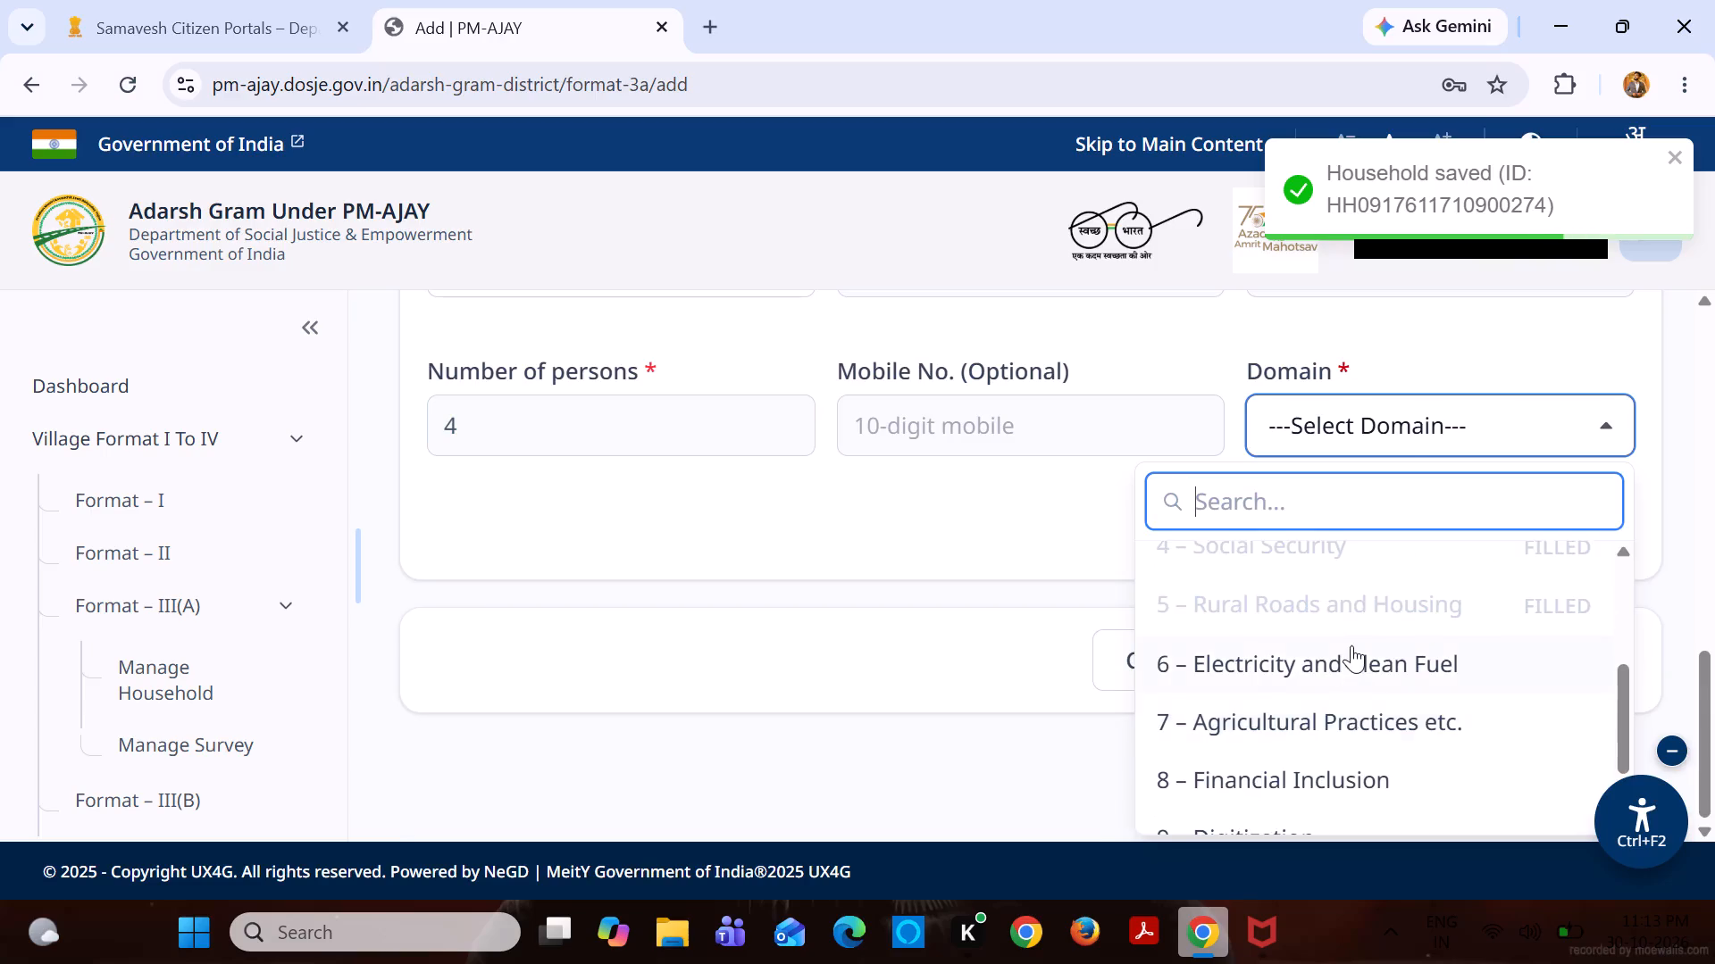
click(1351, 645)
scroll(1351, 652, down, 2)
click(1514, 621)
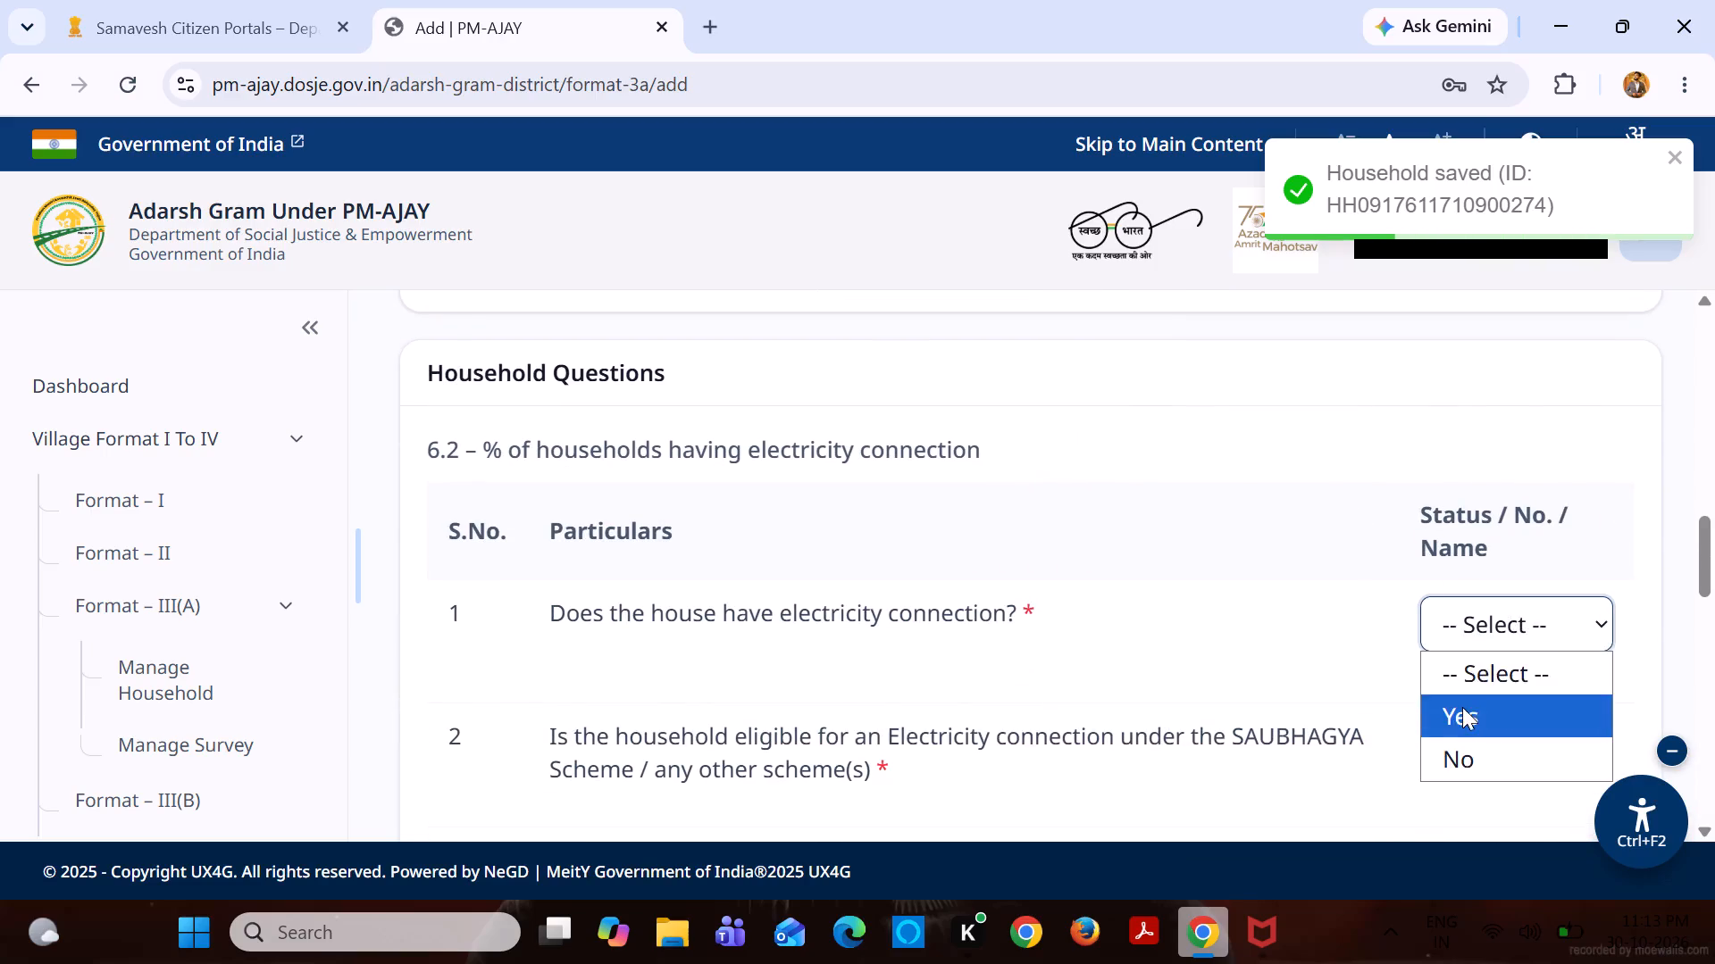
click(1462, 707)
scroll(1477, 674, down, 3)
drag(1546, 481, 1549, 494)
click(1482, 588)
scroll(1490, 572, down, 1)
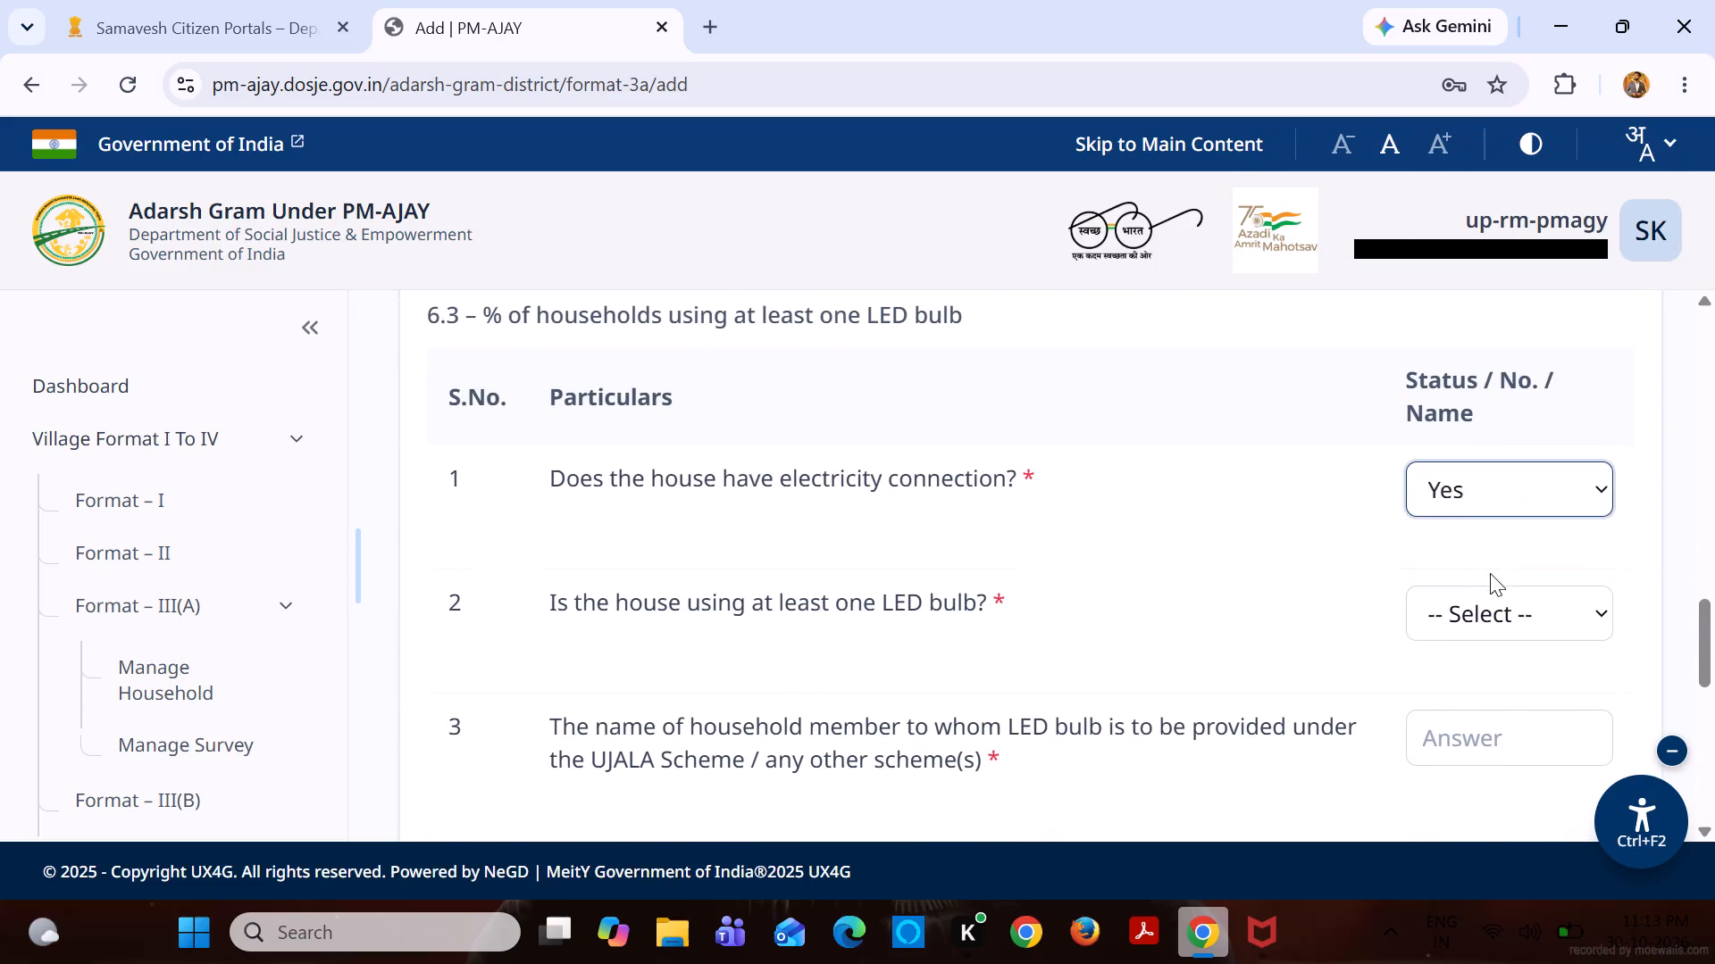
scroll(1490, 573, down, 1)
click(1553, 349)
click(1507, 428)
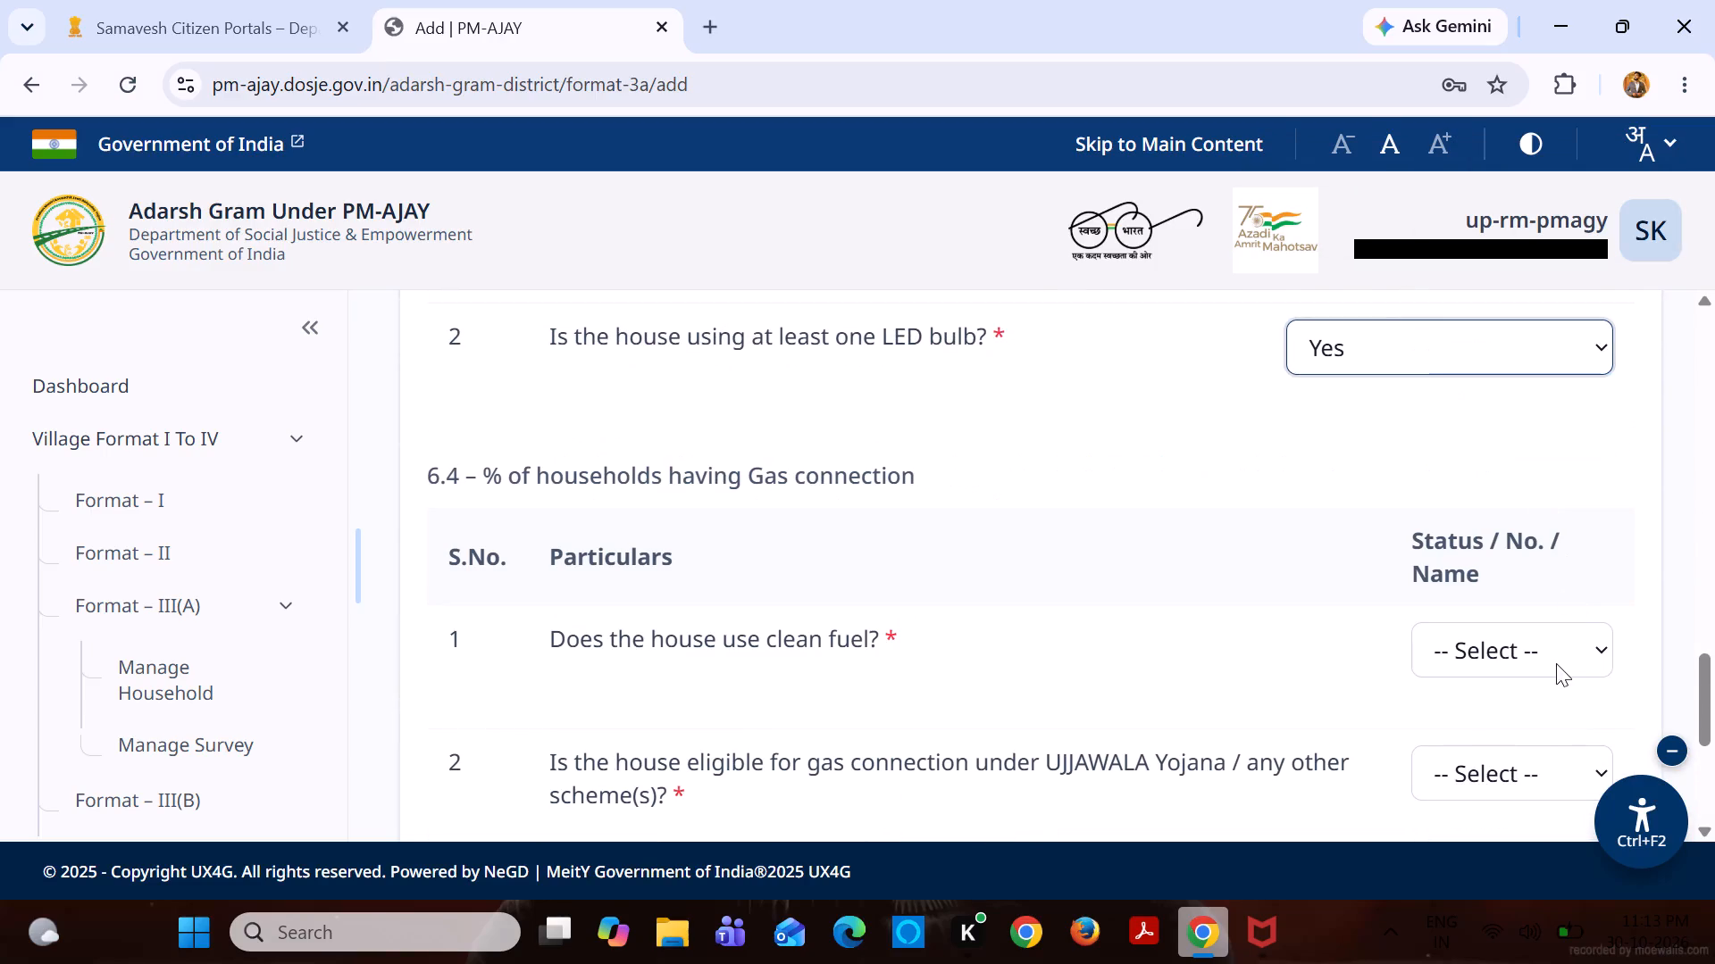
click(1559, 663)
click(1480, 749)
scroll(1522, 665, down, 2)
click(1560, 639)
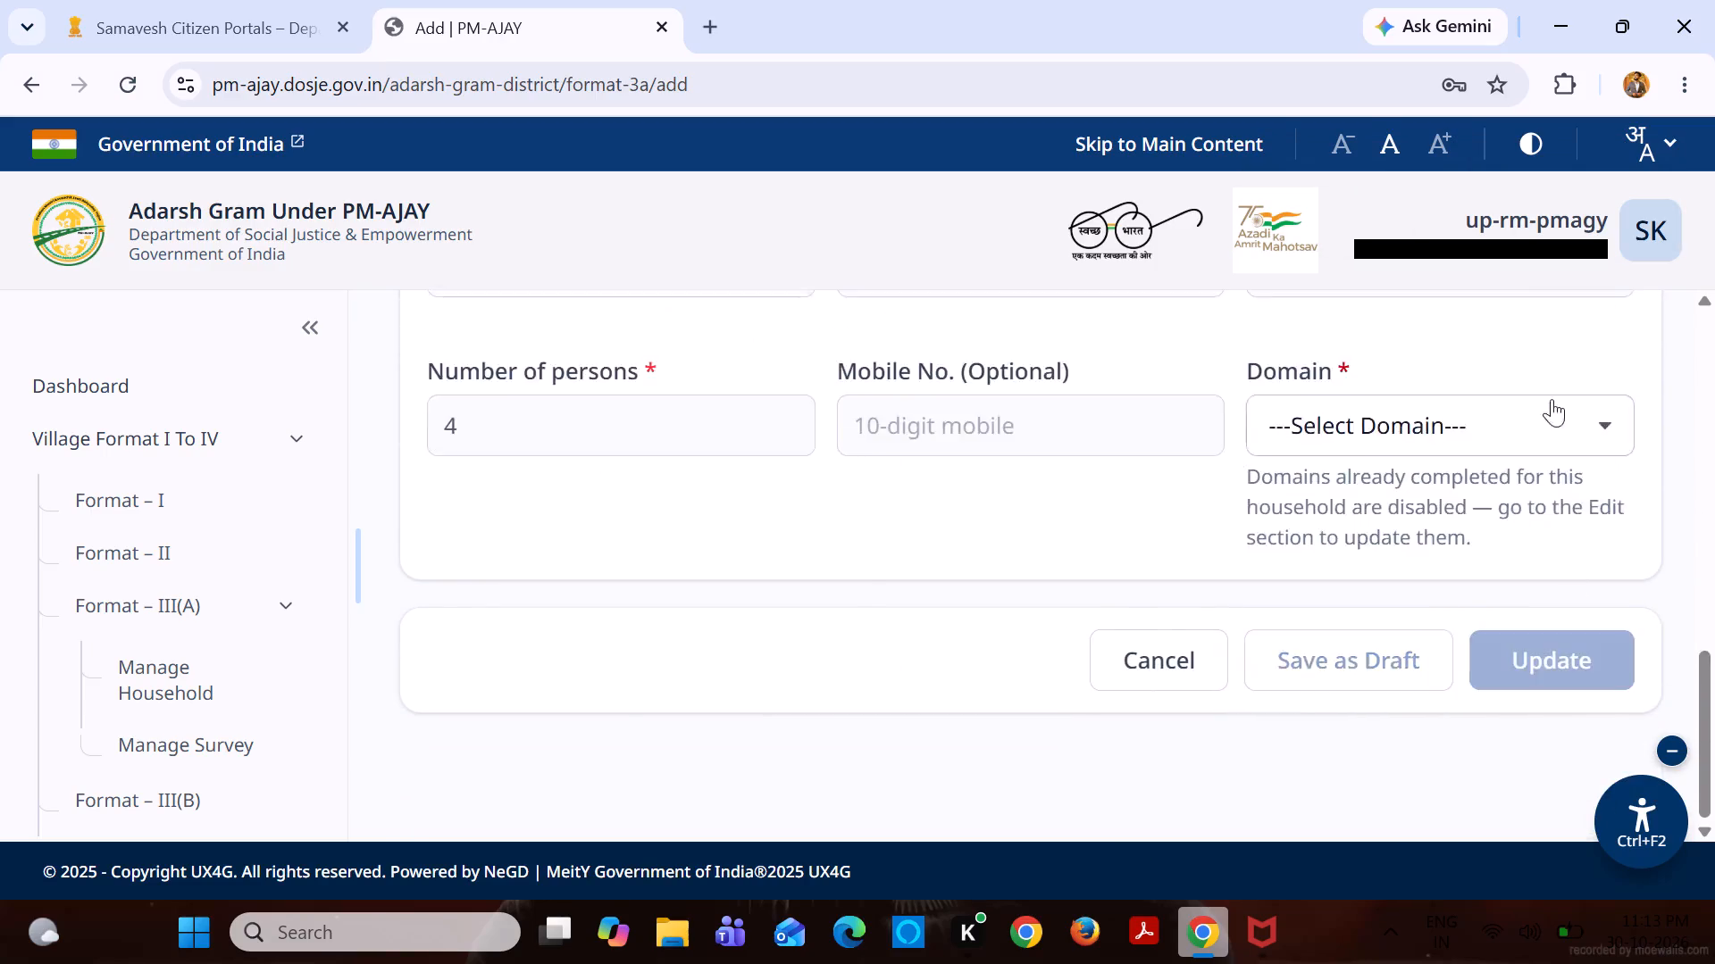
For 8 – Financial Inclusion, enter 4 persons above 5 years and 4 members who already have Aadhaar in 8.1.
click(1551, 395)
scroll(1493, 606, down, 2)
click(1240, 764)
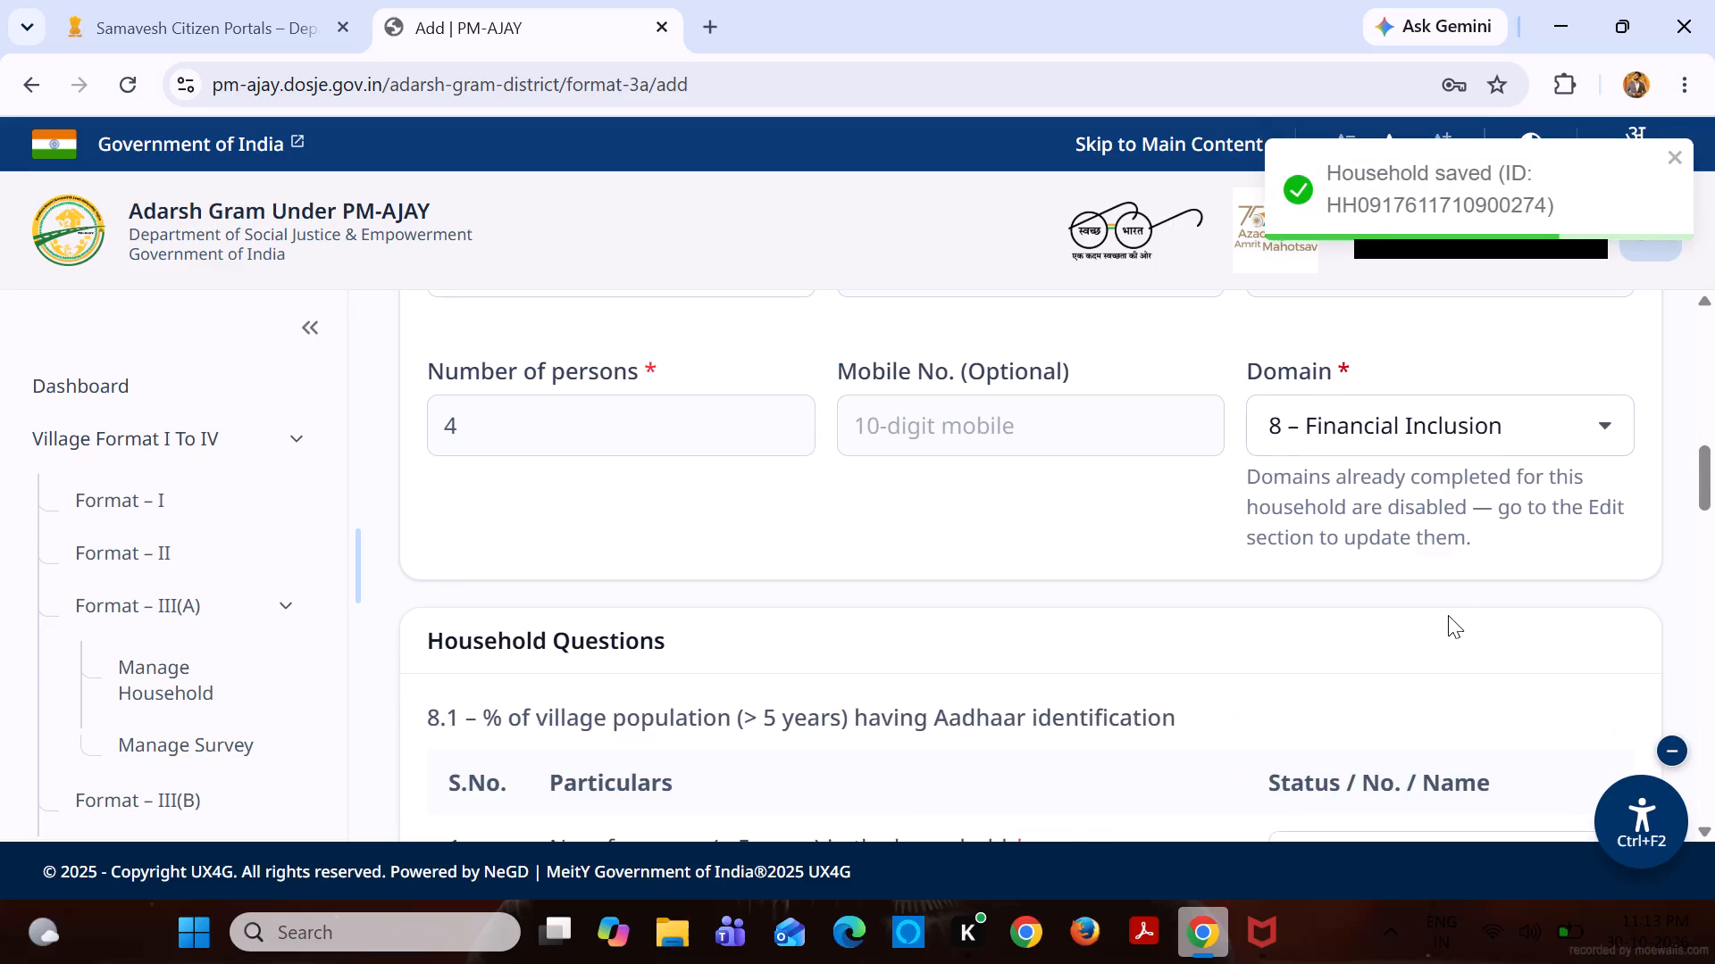
scroll(1448, 628, down, 2)
click(1477, 601)
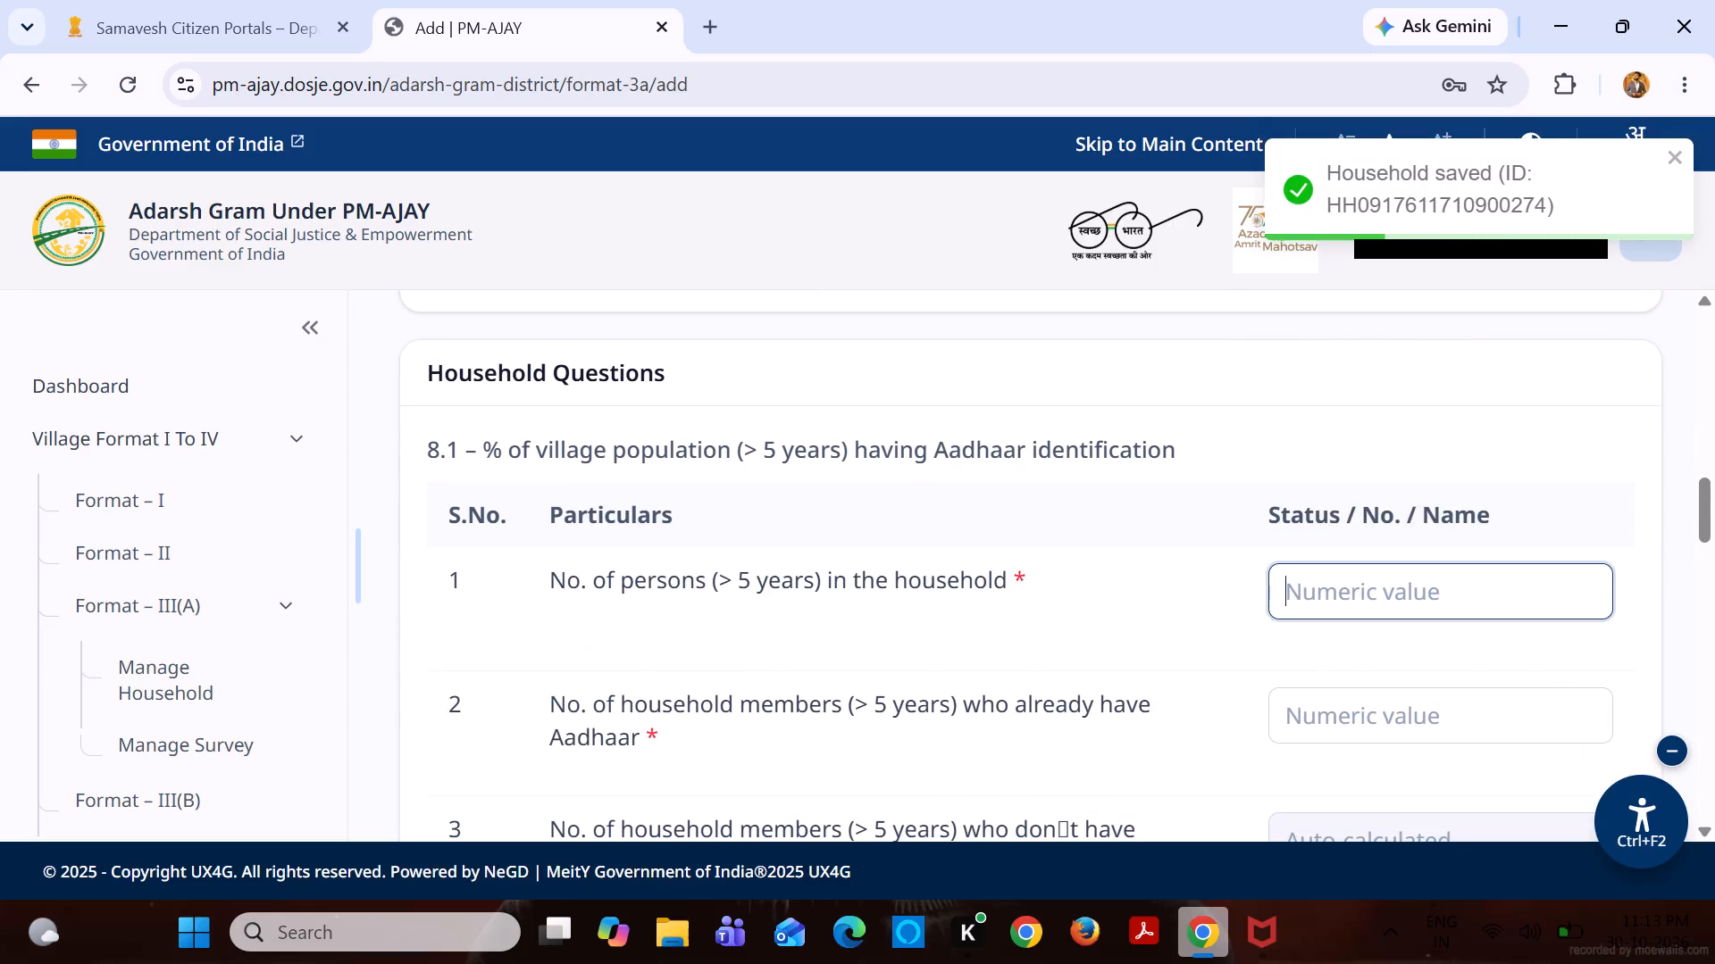
scroll(1545, 683, up, 2)
scroll(1547, 682, down, 2)
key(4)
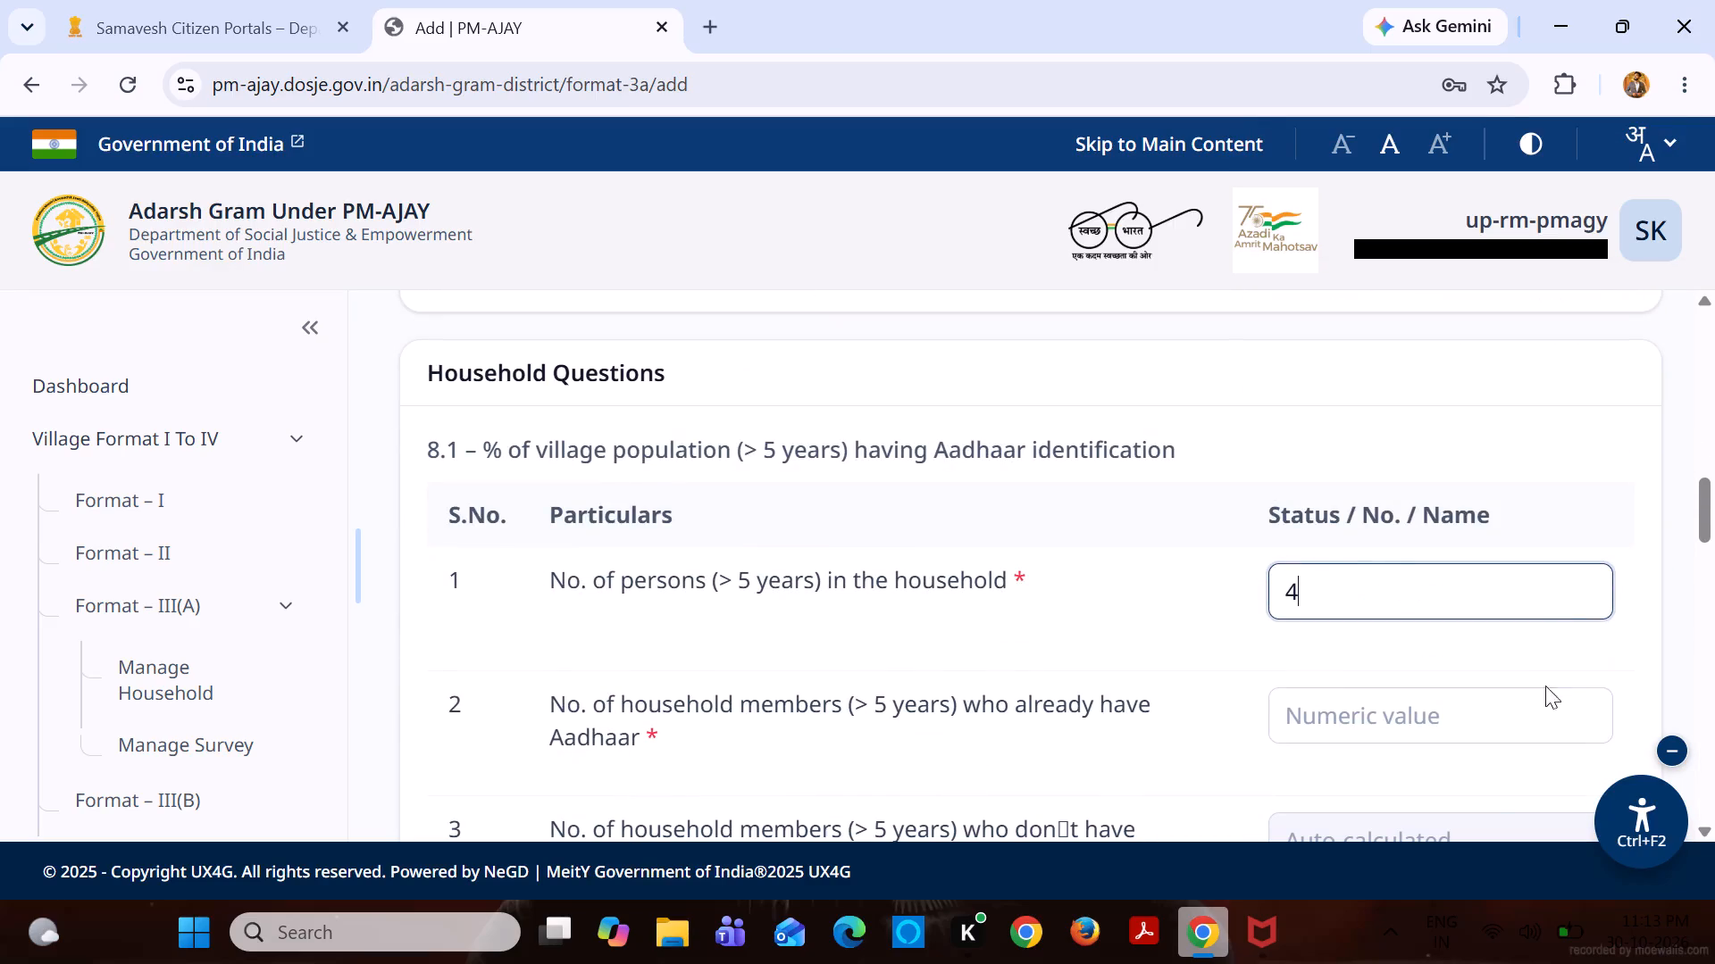
click(1429, 734)
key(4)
In 8.2, enter 2 members above 18 eligible for a Banks/Post Office account and 2 who have one.
scroll(1437, 727, down, 3)
click(1476, 707)
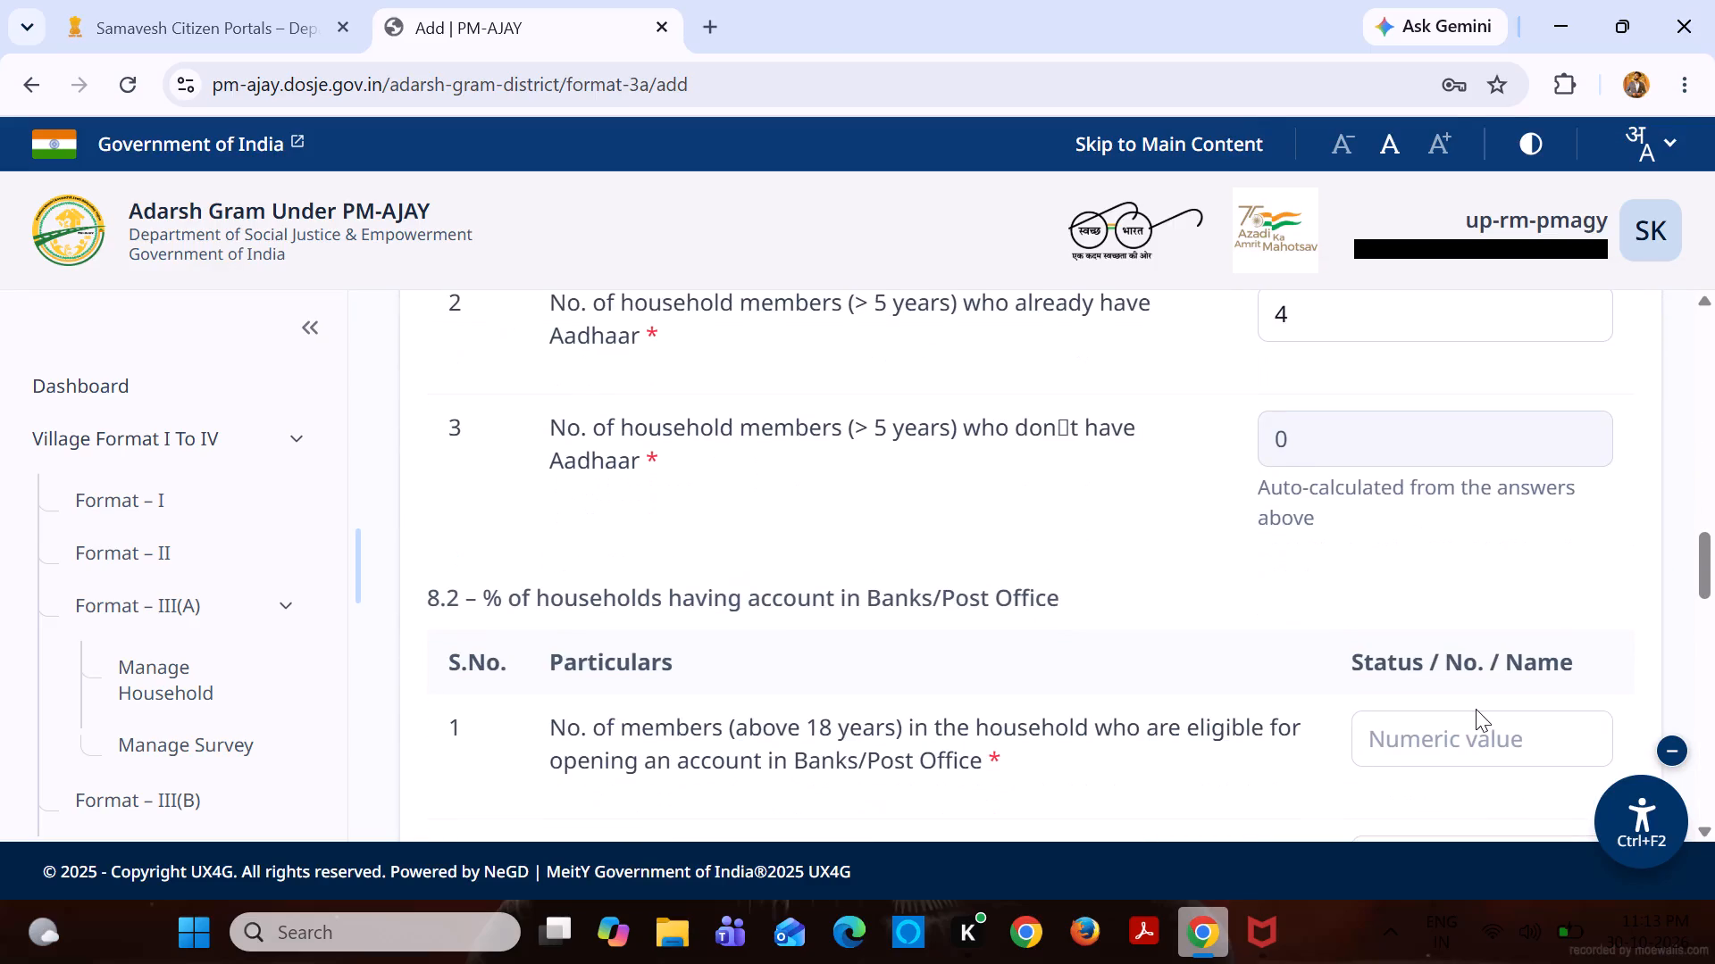
click(1476, 709)
click(1470, 719)
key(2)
scroll(1467, 740, down, 1)
click(1473, 727)
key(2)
Enter 0 eligible persons for PMSBY (8.3) and PMJJBY (8.4), and submit Financial Inclusion.
scroll(1472, 722, down, 2)
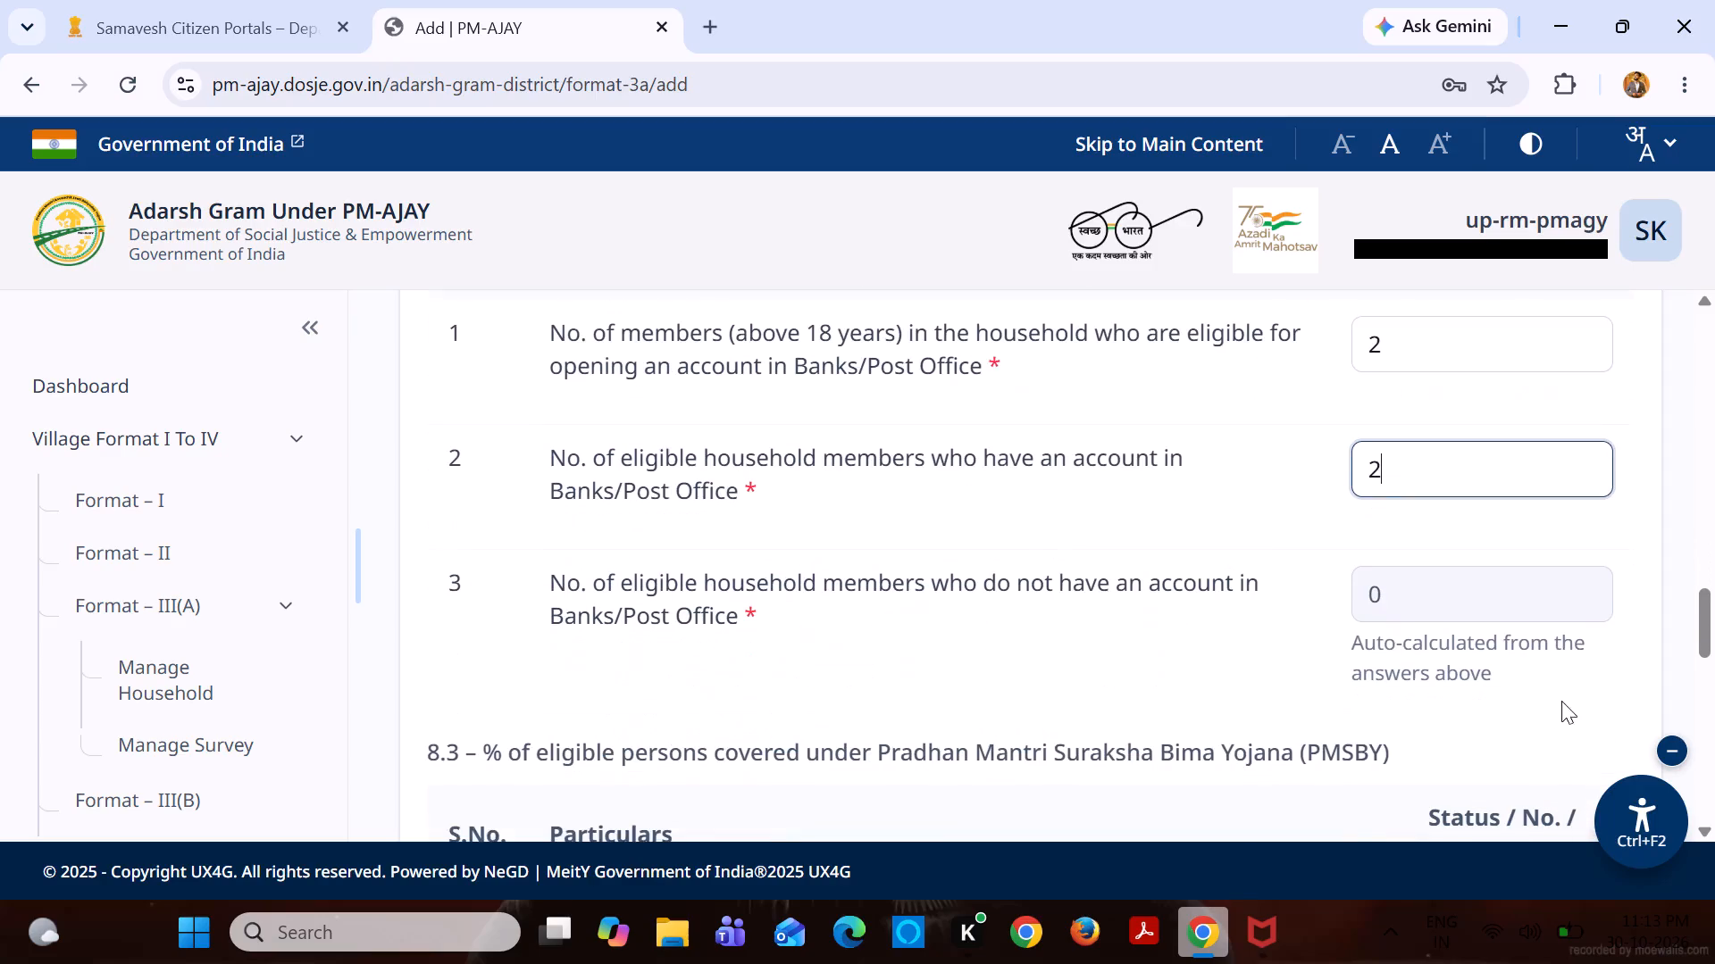
scroll(1503, 704, down, 2)
click(1507, 625)
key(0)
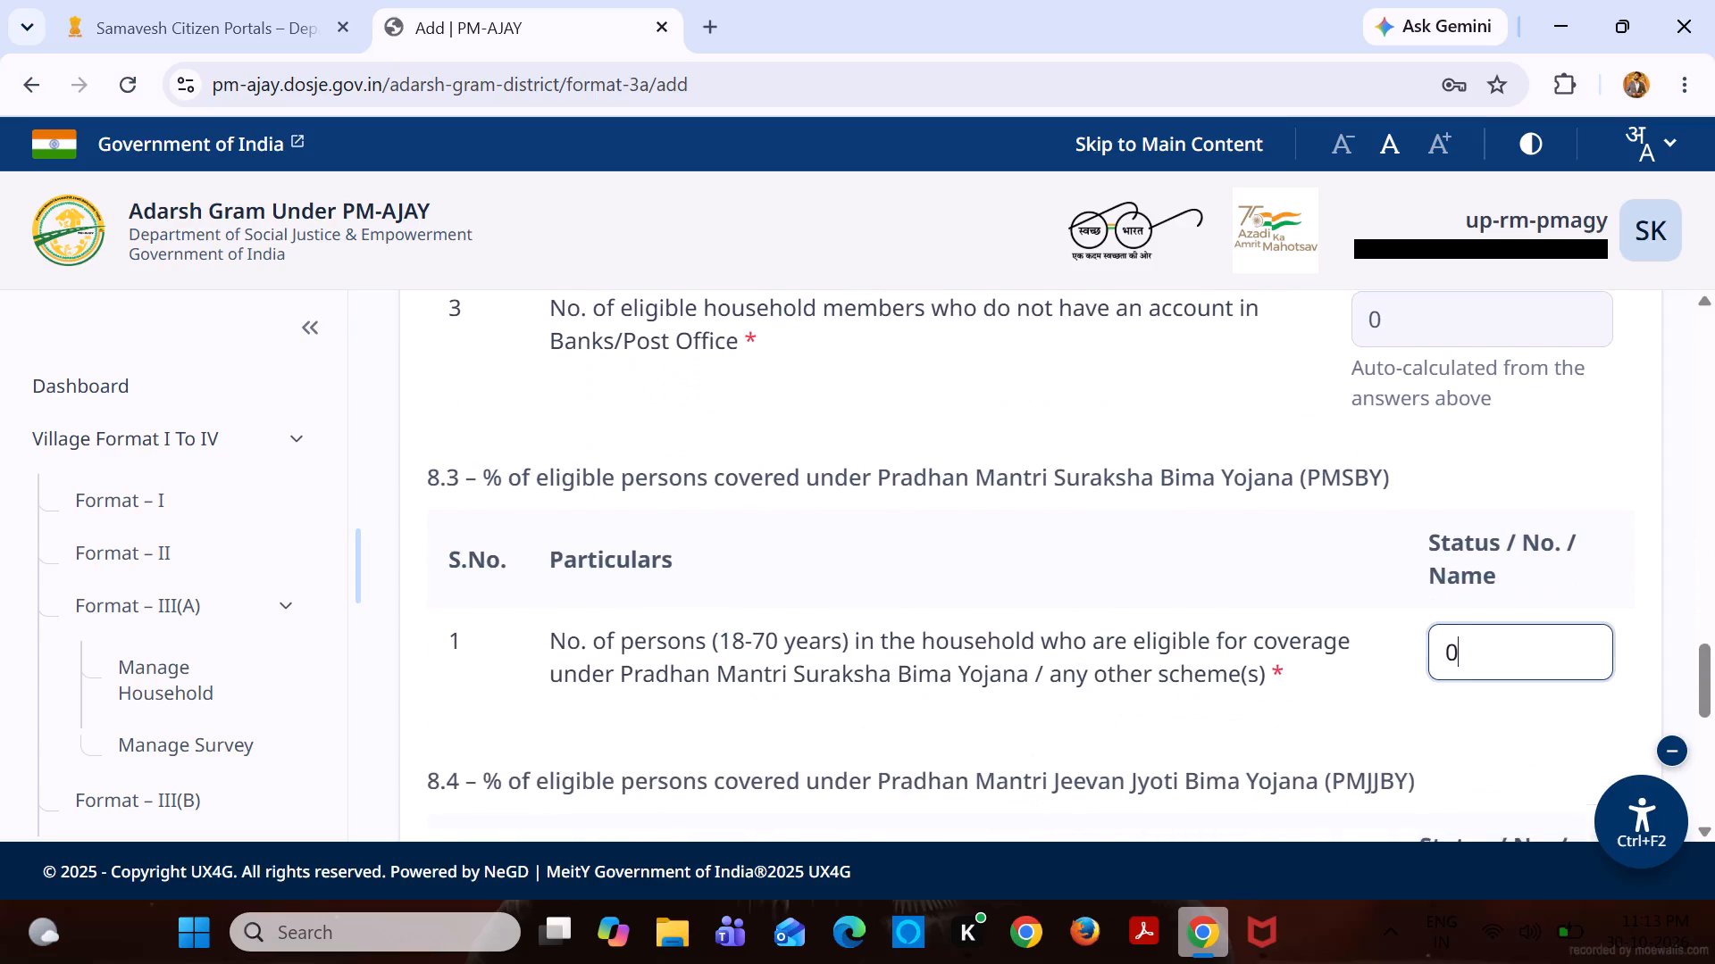
scroll(1502, 653, down, 2)
click(1509, 652)
click(1497, 679)
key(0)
scroll(1502, 679, down, 1)
click(1540, 736)
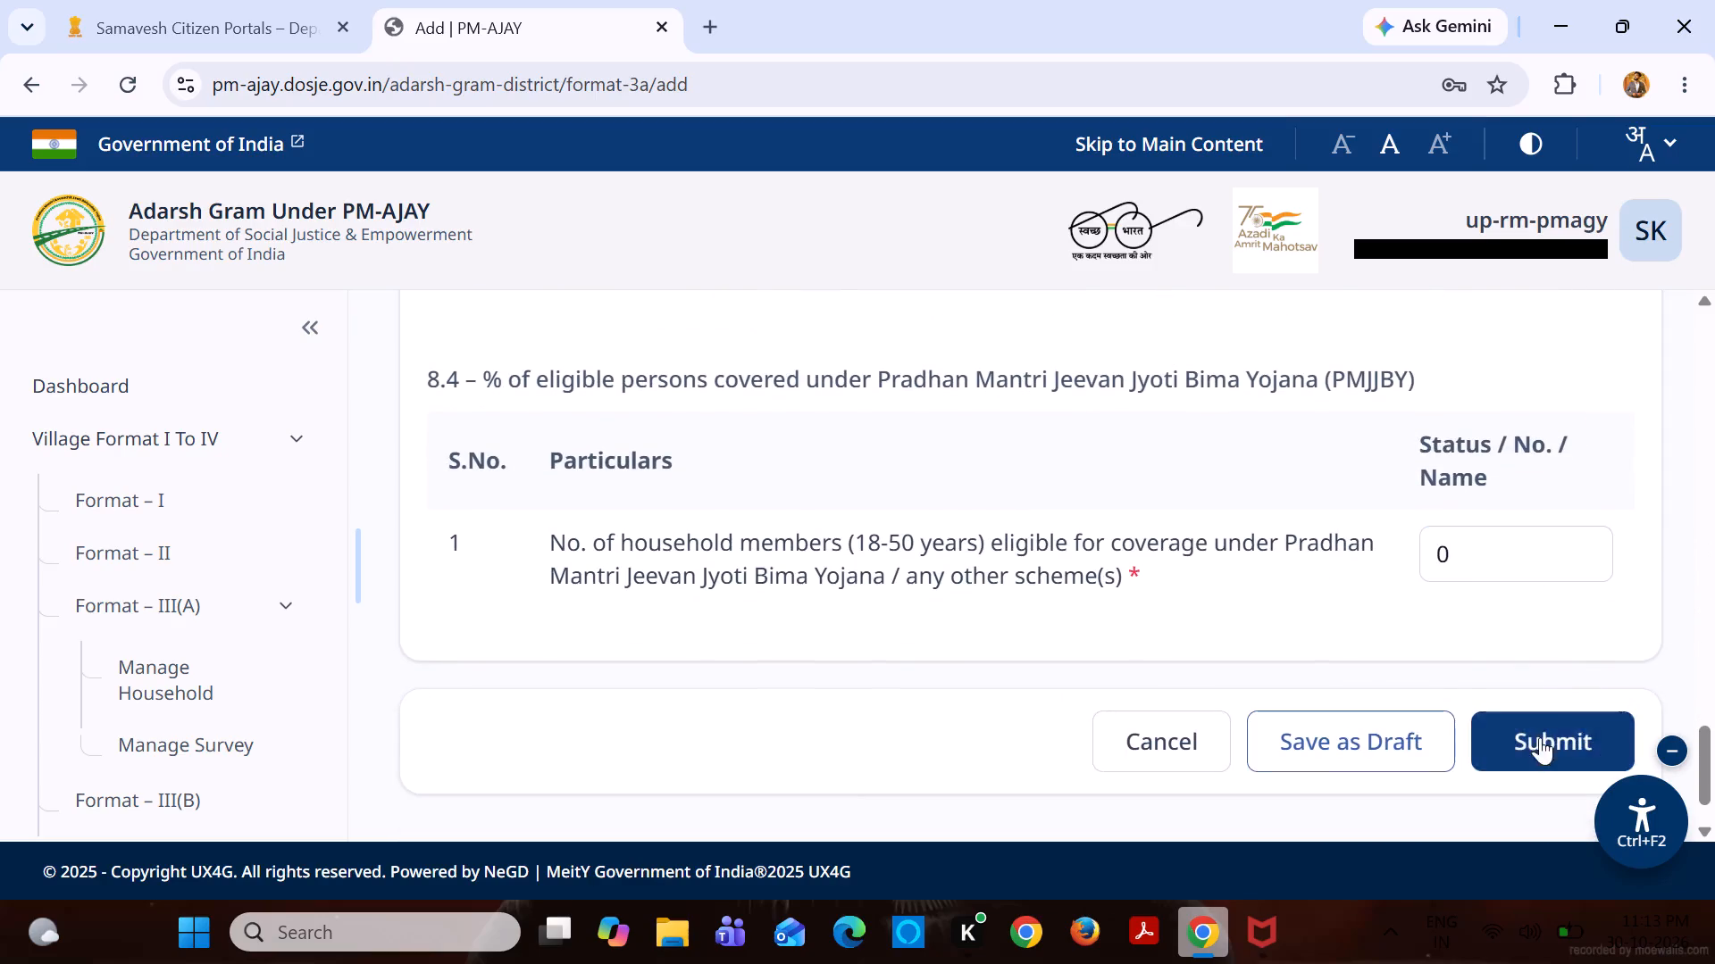
For 7 – Agricultural Practices etc., answer No to the household being involved in farming (7.1) and submit.
click(1491, 516)
scroll(1485, 464, down, 3)
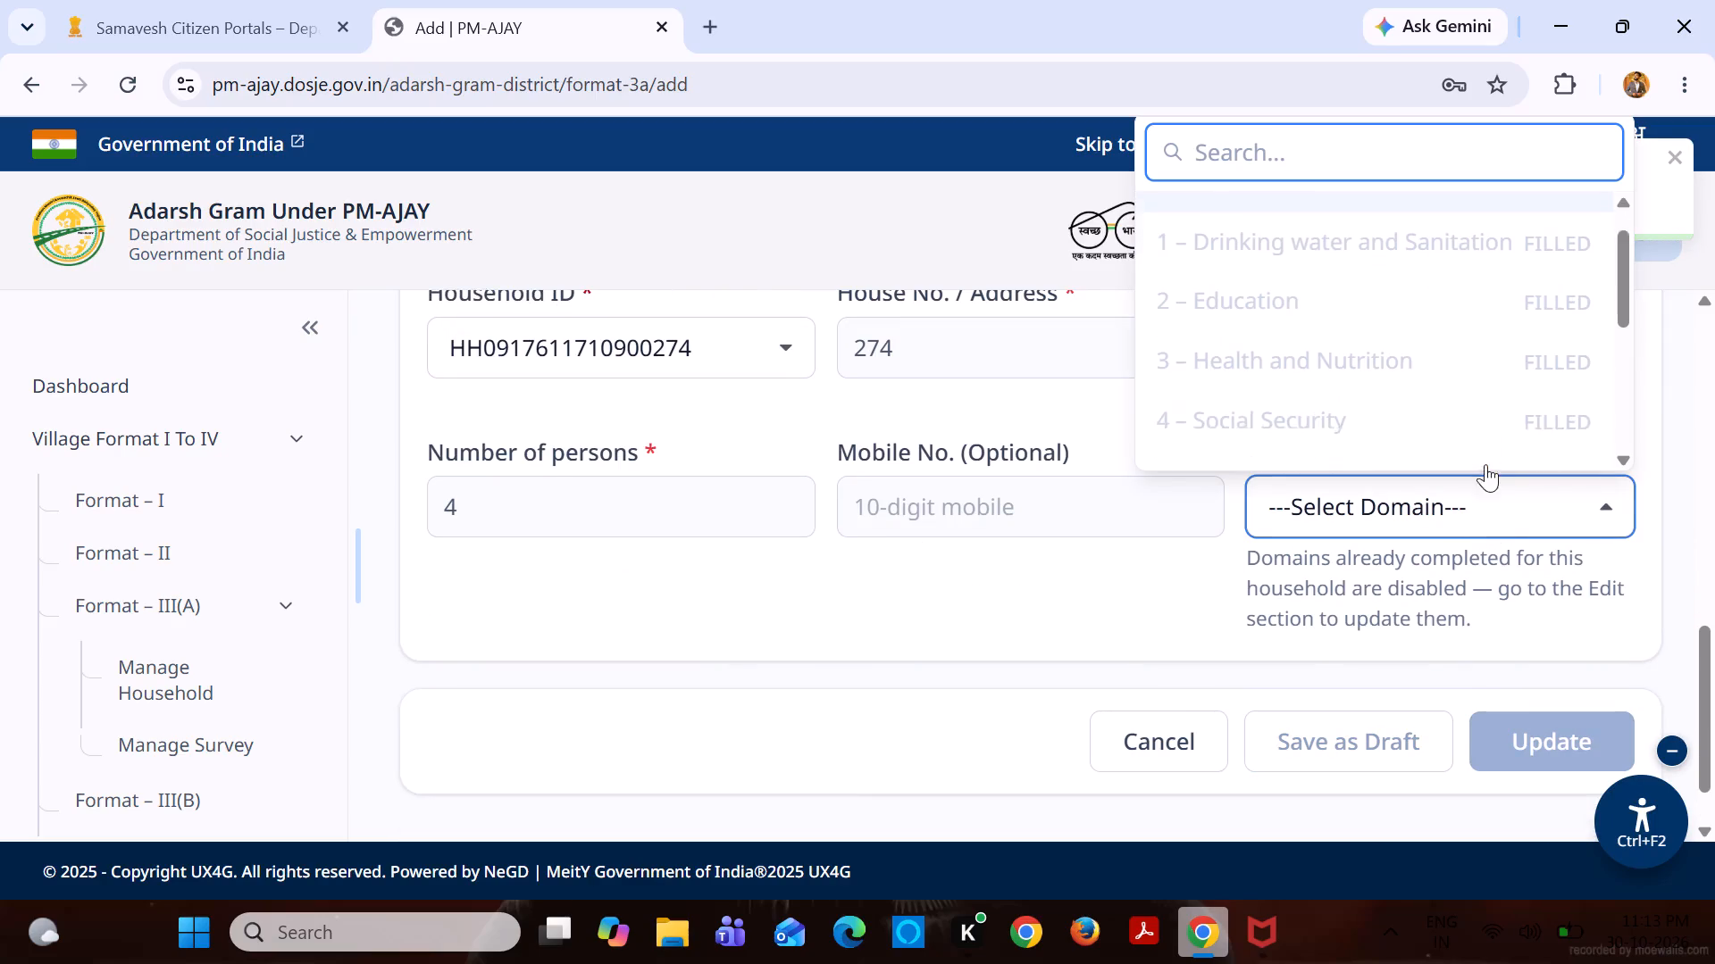
click(1316, 255)
scroll(1342, 593, down, 3)
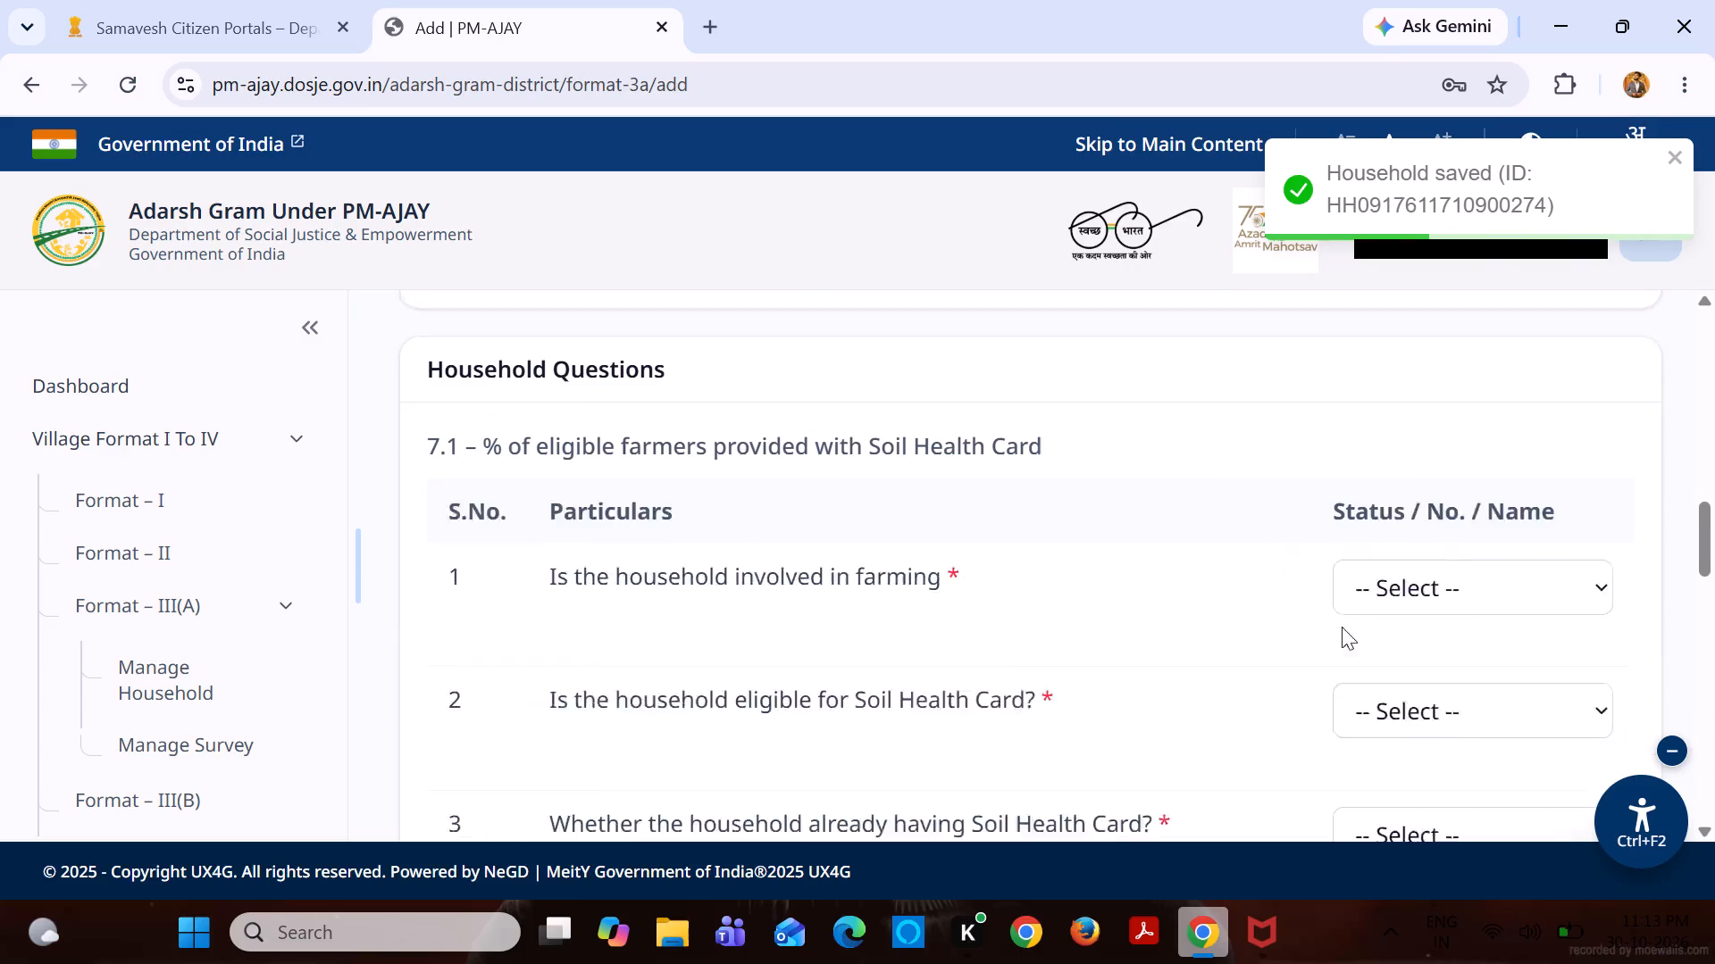
click(1450, 531)
click(1394, 678)
scroll(1401, 655, down, 5)
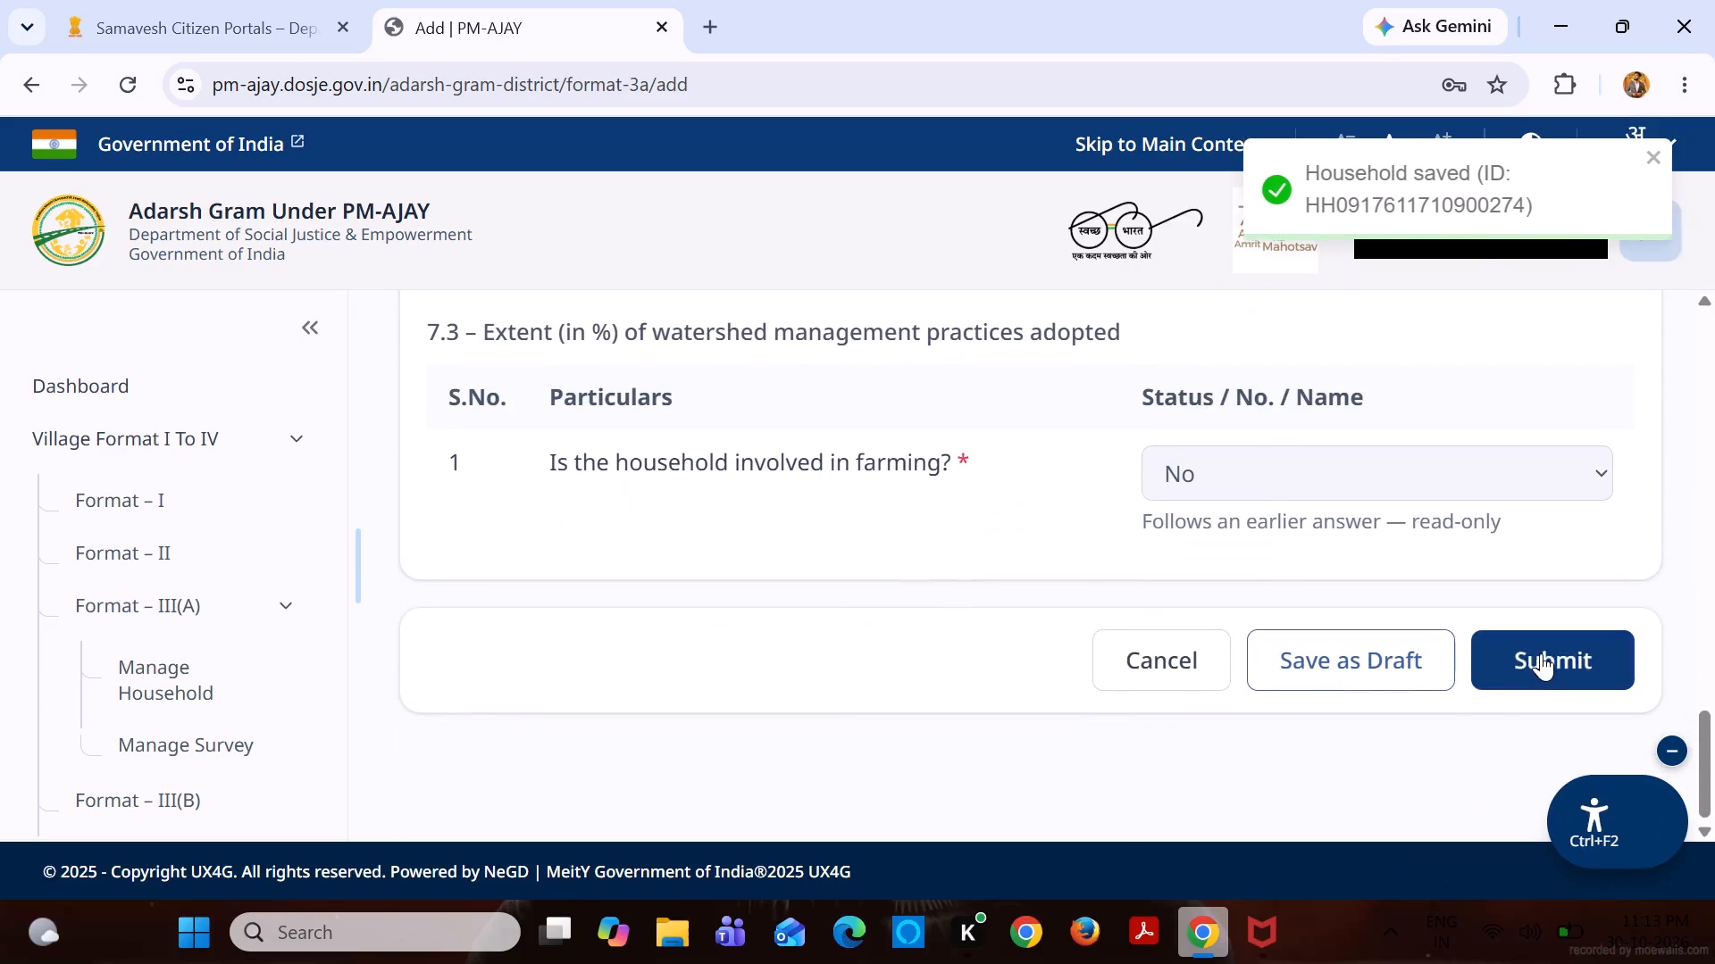
click(1541, 652)
For 9 – Digitization, enter 0 household members eligible for PMGDISHA training (9.3) and submit.
click(1544, 431)
scroll(1474, 744, down, 3)
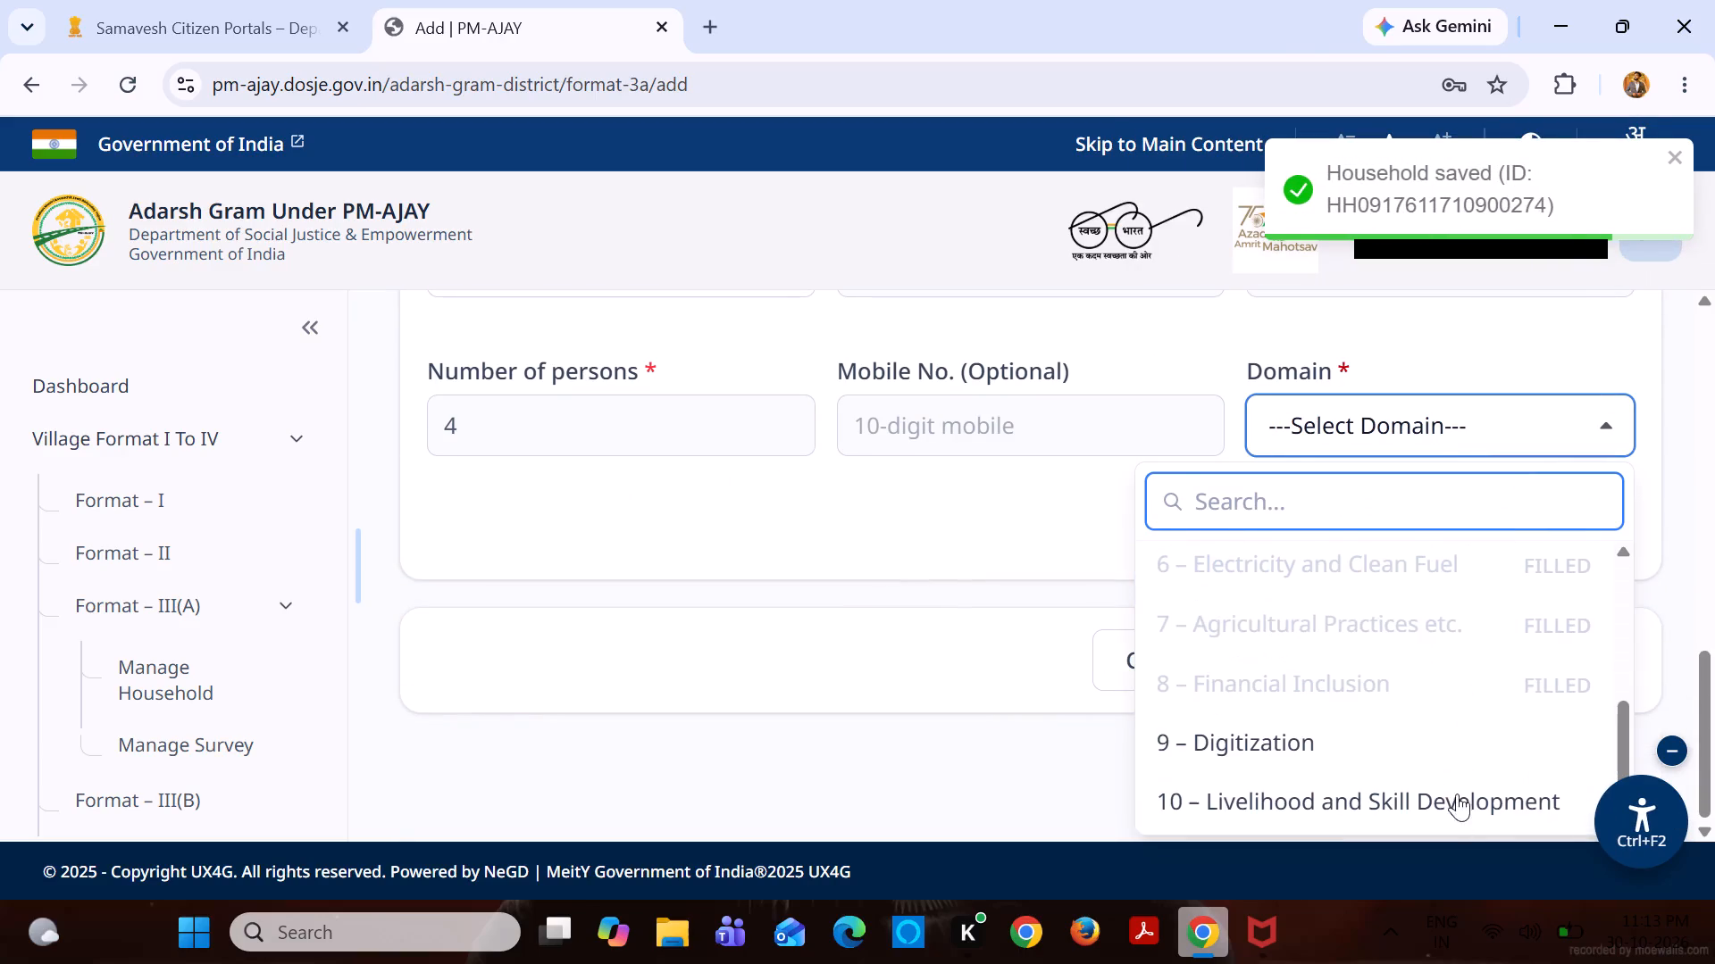
click(1392, 745)
scroll(1392, 769, down, 2)
click(1497, 611)
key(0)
scroll(1497, 619, down, 2)
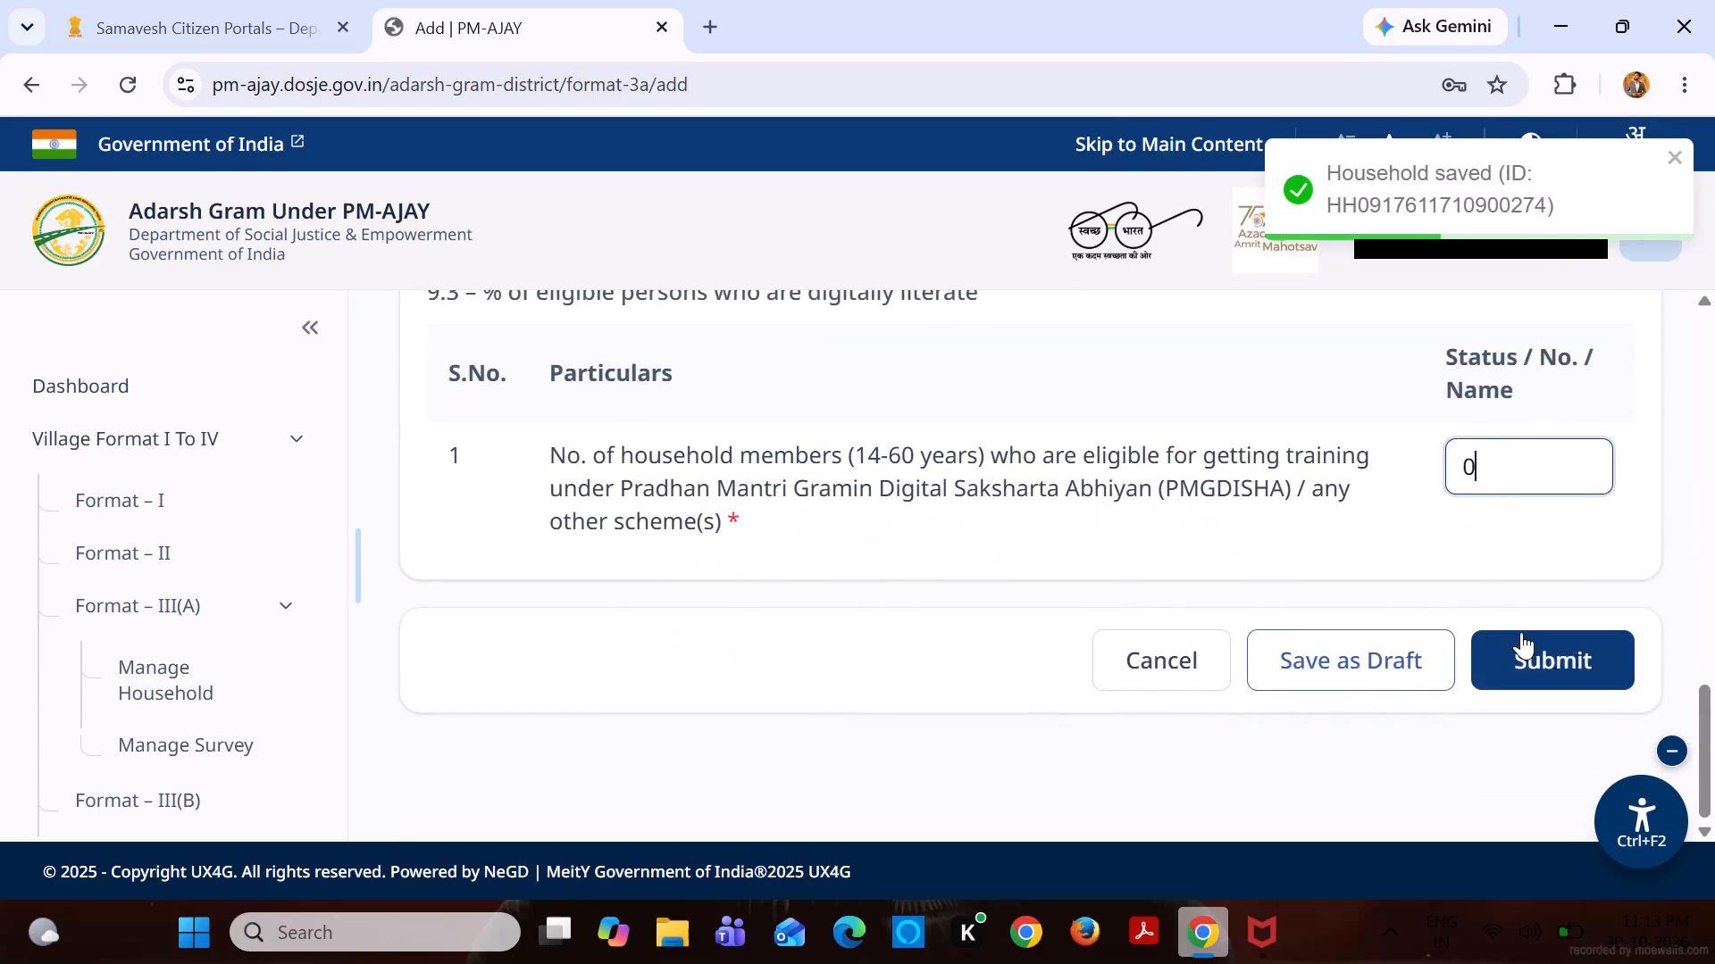
click(1536, 646)
For 10 – Livelihood and Skill Development, enter 0 for the first questions of 10.1 and 10.2, answer Yes to SHG membership (10.3), and submit.
click(1524, 433)
scroll(1524, 625, down, 4)
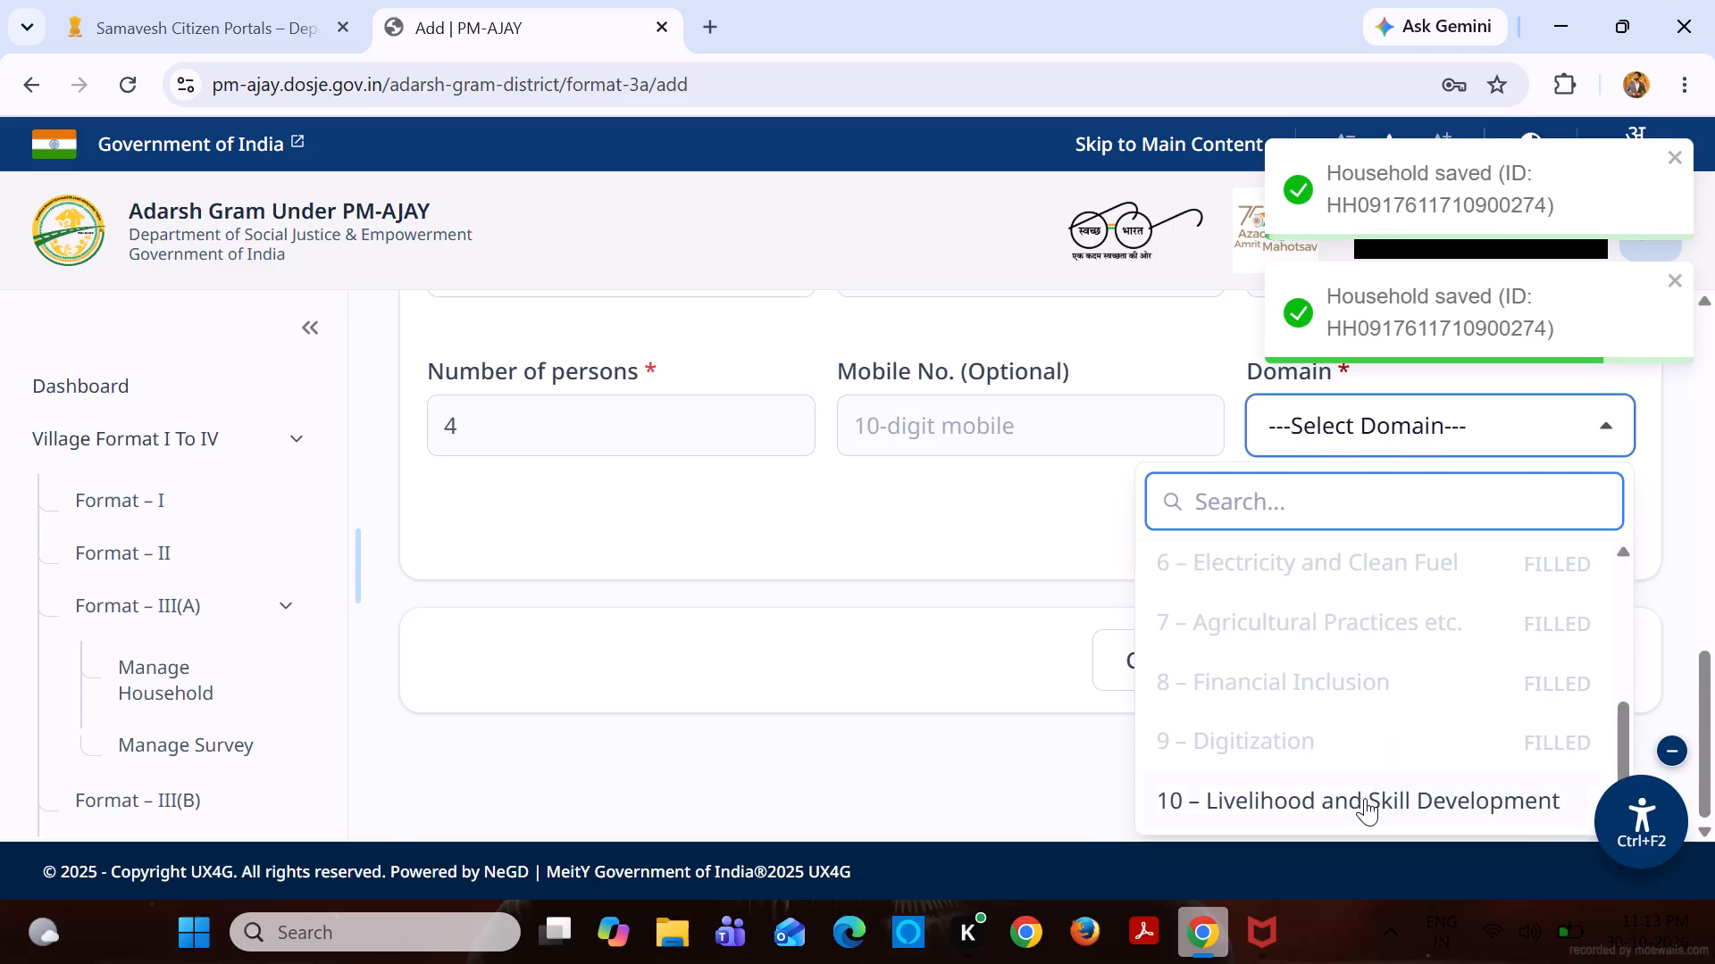
click(1365, 798)
scroll(1387, 765, down, 3)
click(1478, 454)
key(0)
scroll(1477, 468, down, 2)
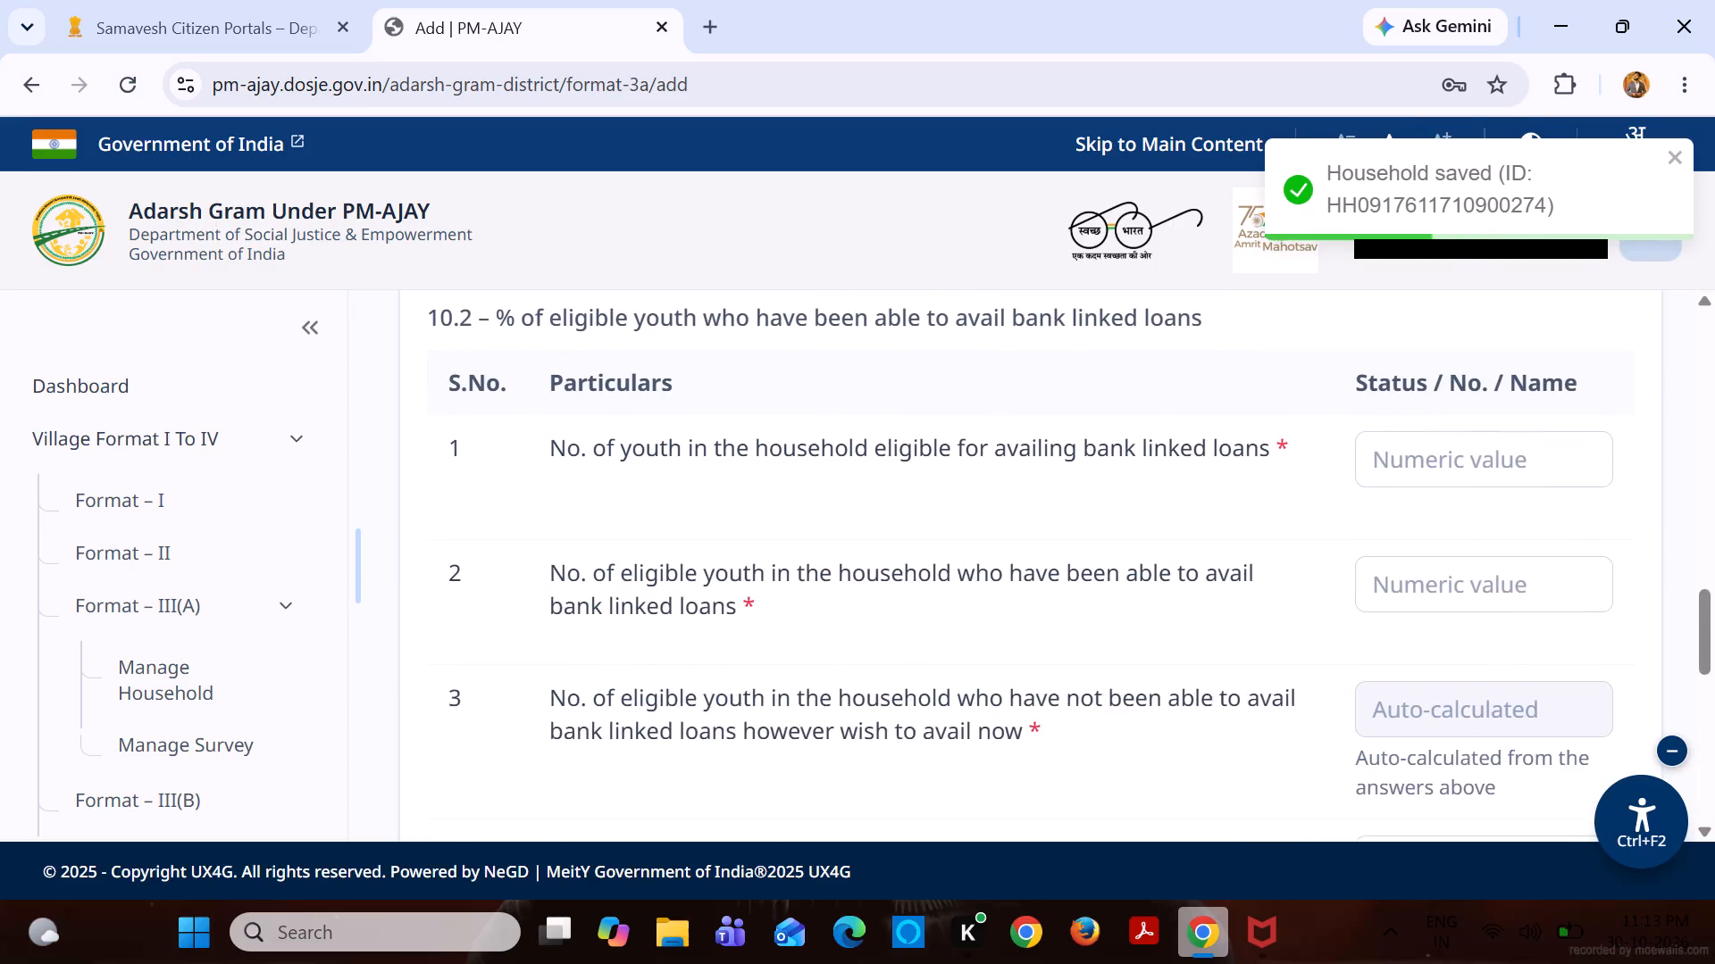
click(1475, 469)
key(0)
scroll(1474, 469, down, 2)
click(1474, 478)
click(1420, 543)
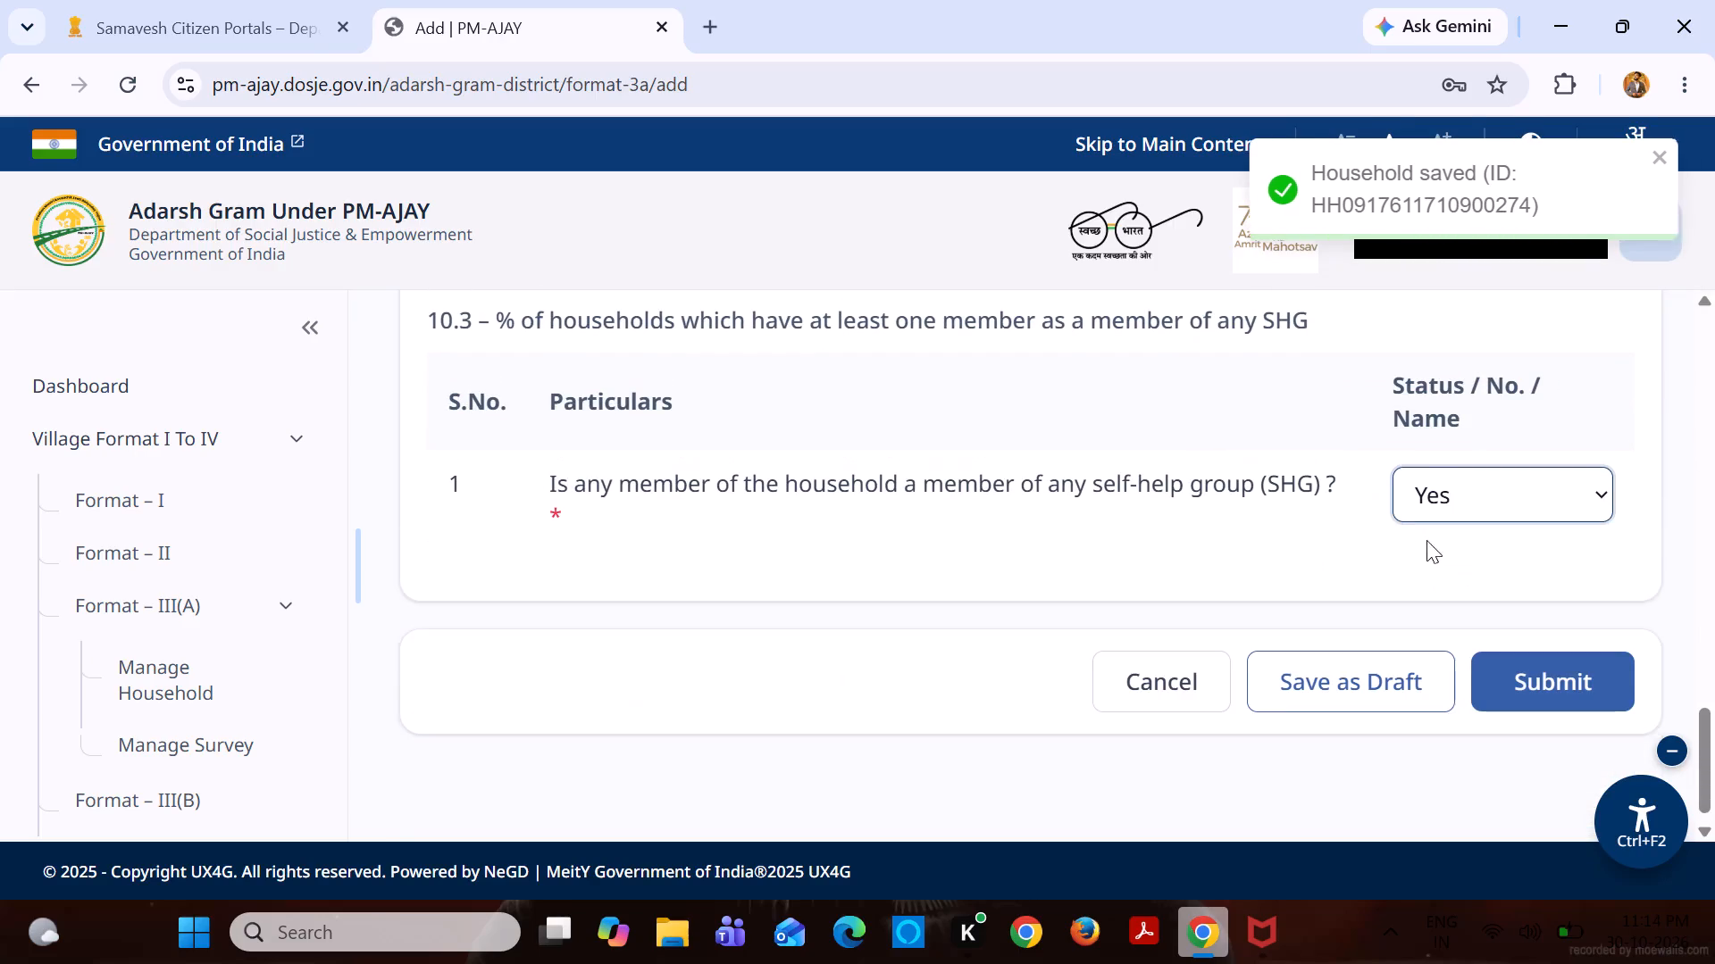
scroll(1426, 540, down, 2)
click(1587, 659)
Start a new household record with block Shahabad - 1488, Gram Panchayat Boodpur - 84740, village Boodpur - 117109 and category SC.
click(219, 684)
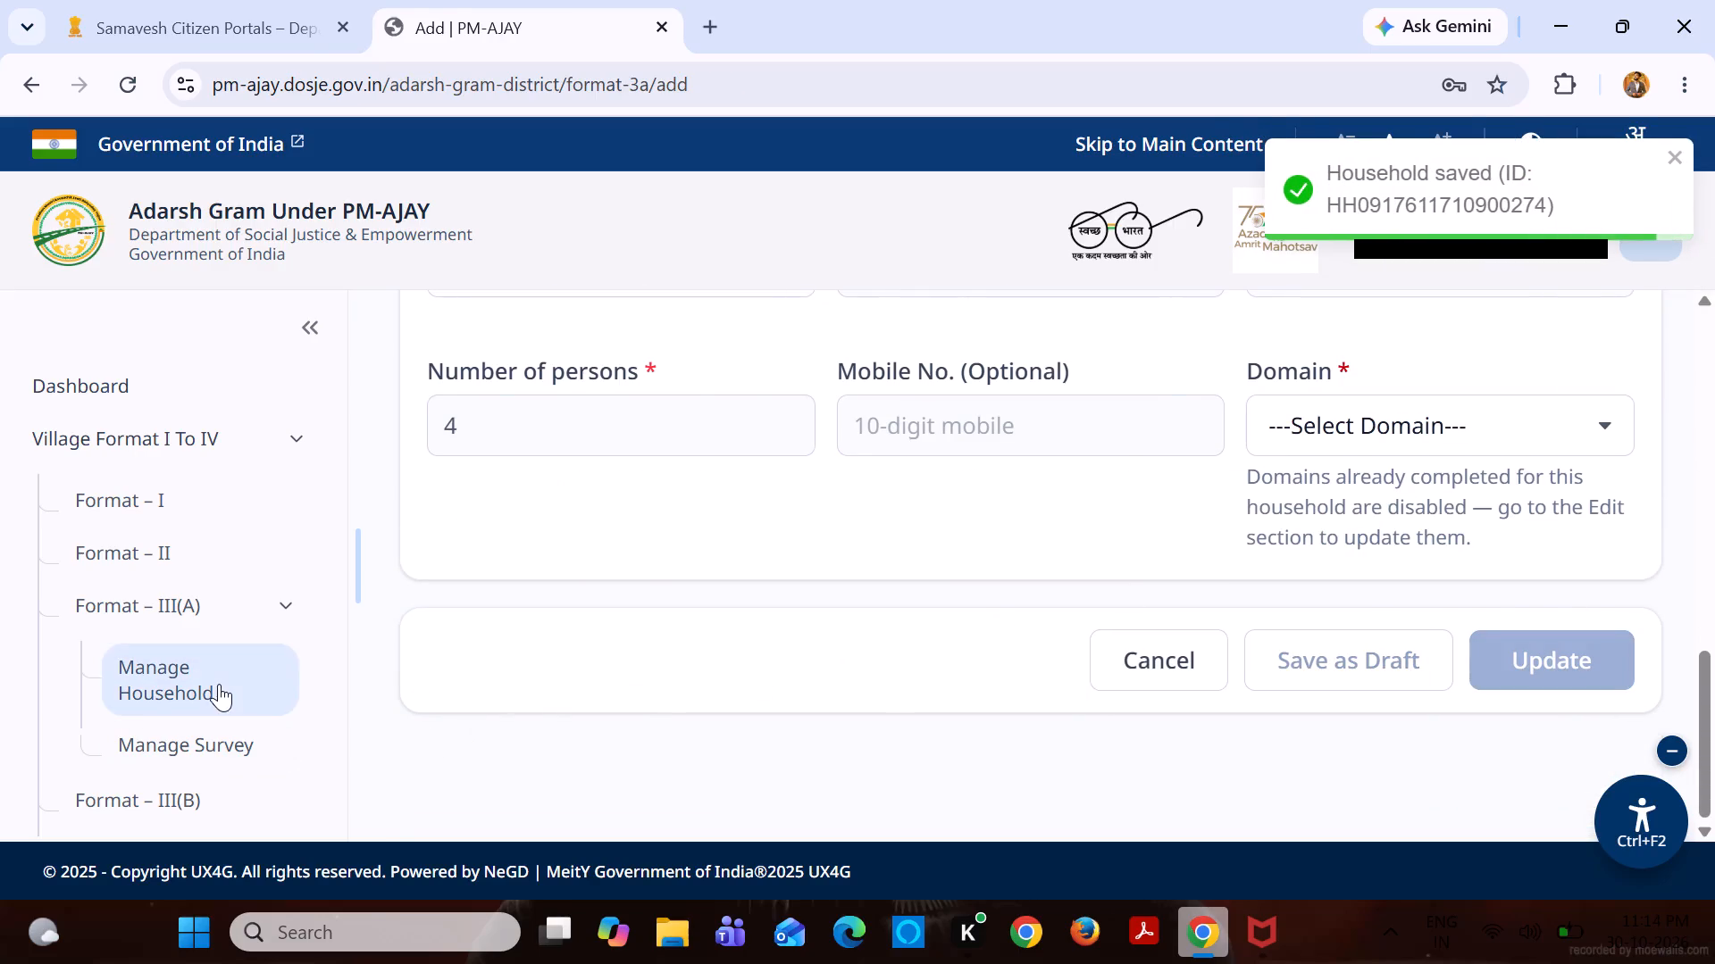
click(1265, 367)
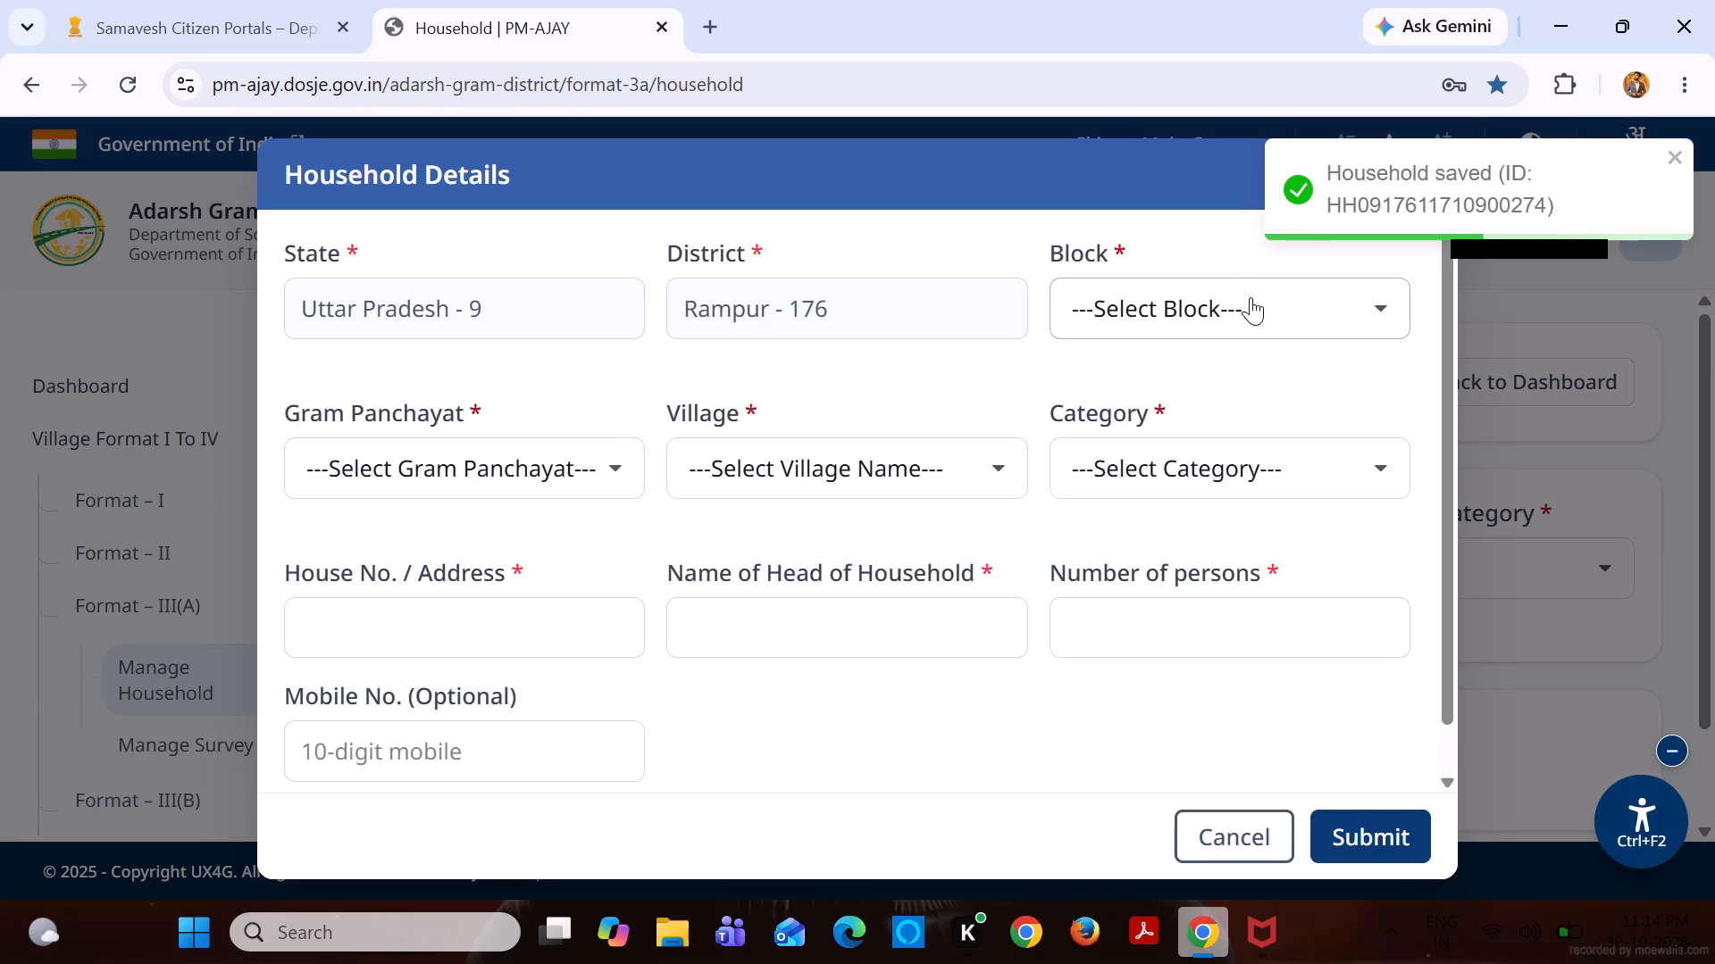
click(1251, 297)
click(1102, 746)
click(590, 459)
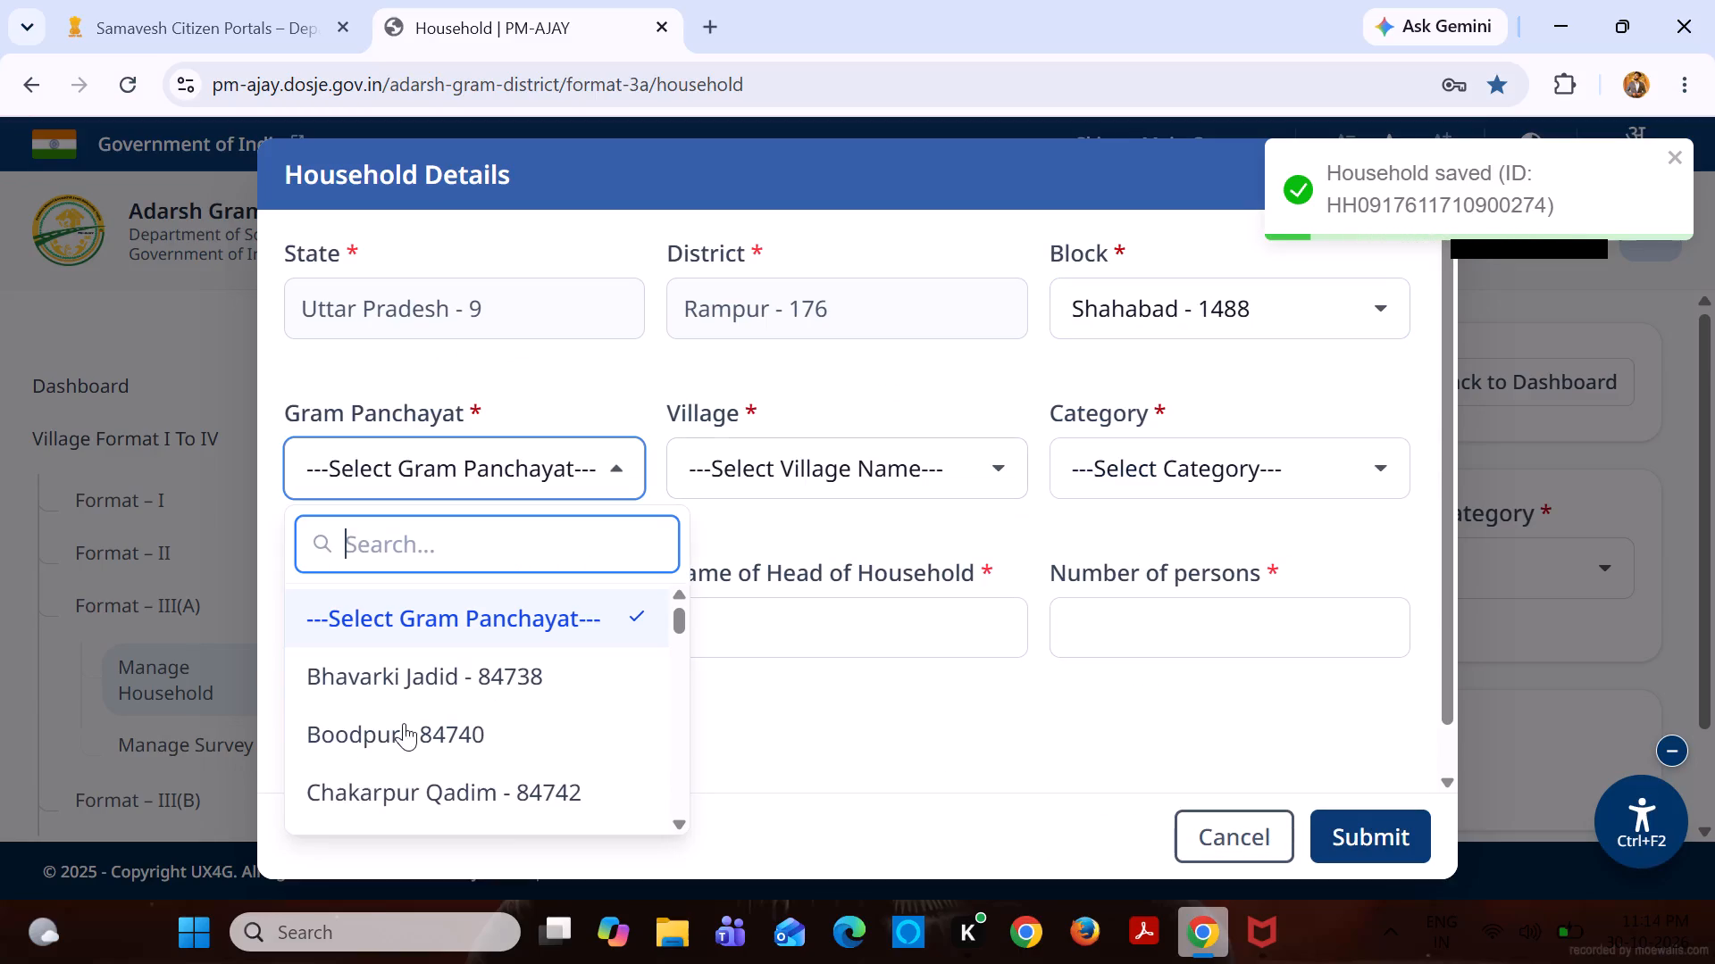
click(381, 724)
click(859, 461)
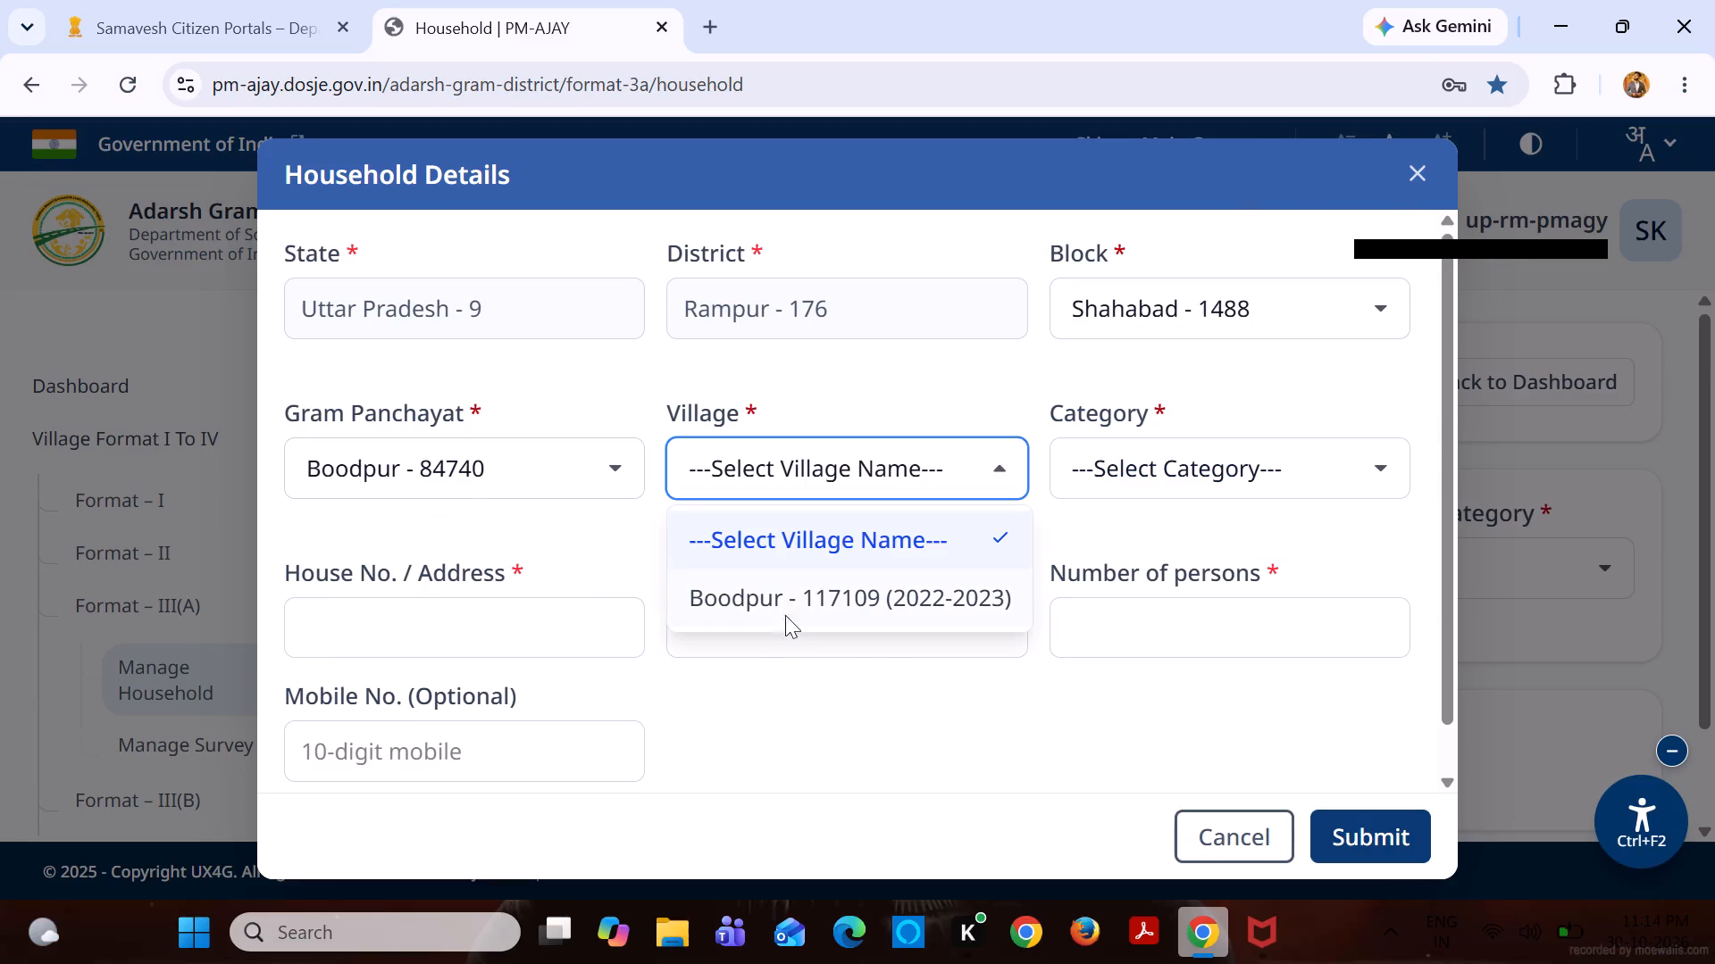
click(785, 601)
click(1341, 465)
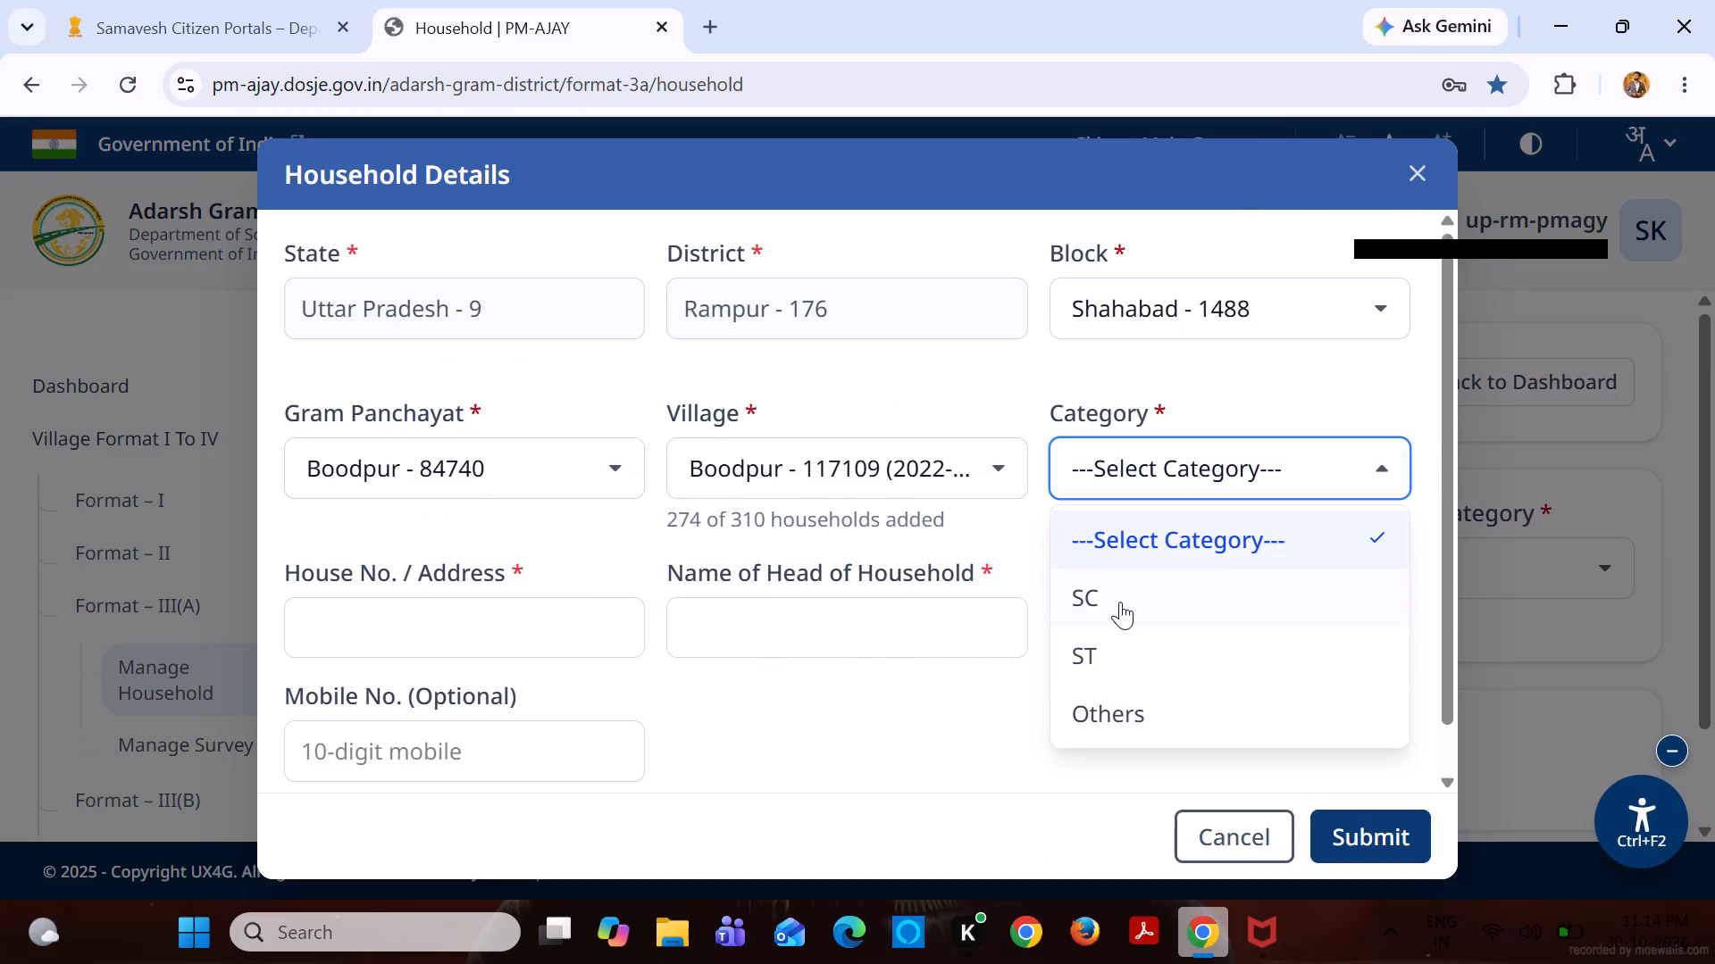
click(1120, 602)
Enter house number 275, the name of the head of household and 4 persons, and submit the household details.
click(390, 601)
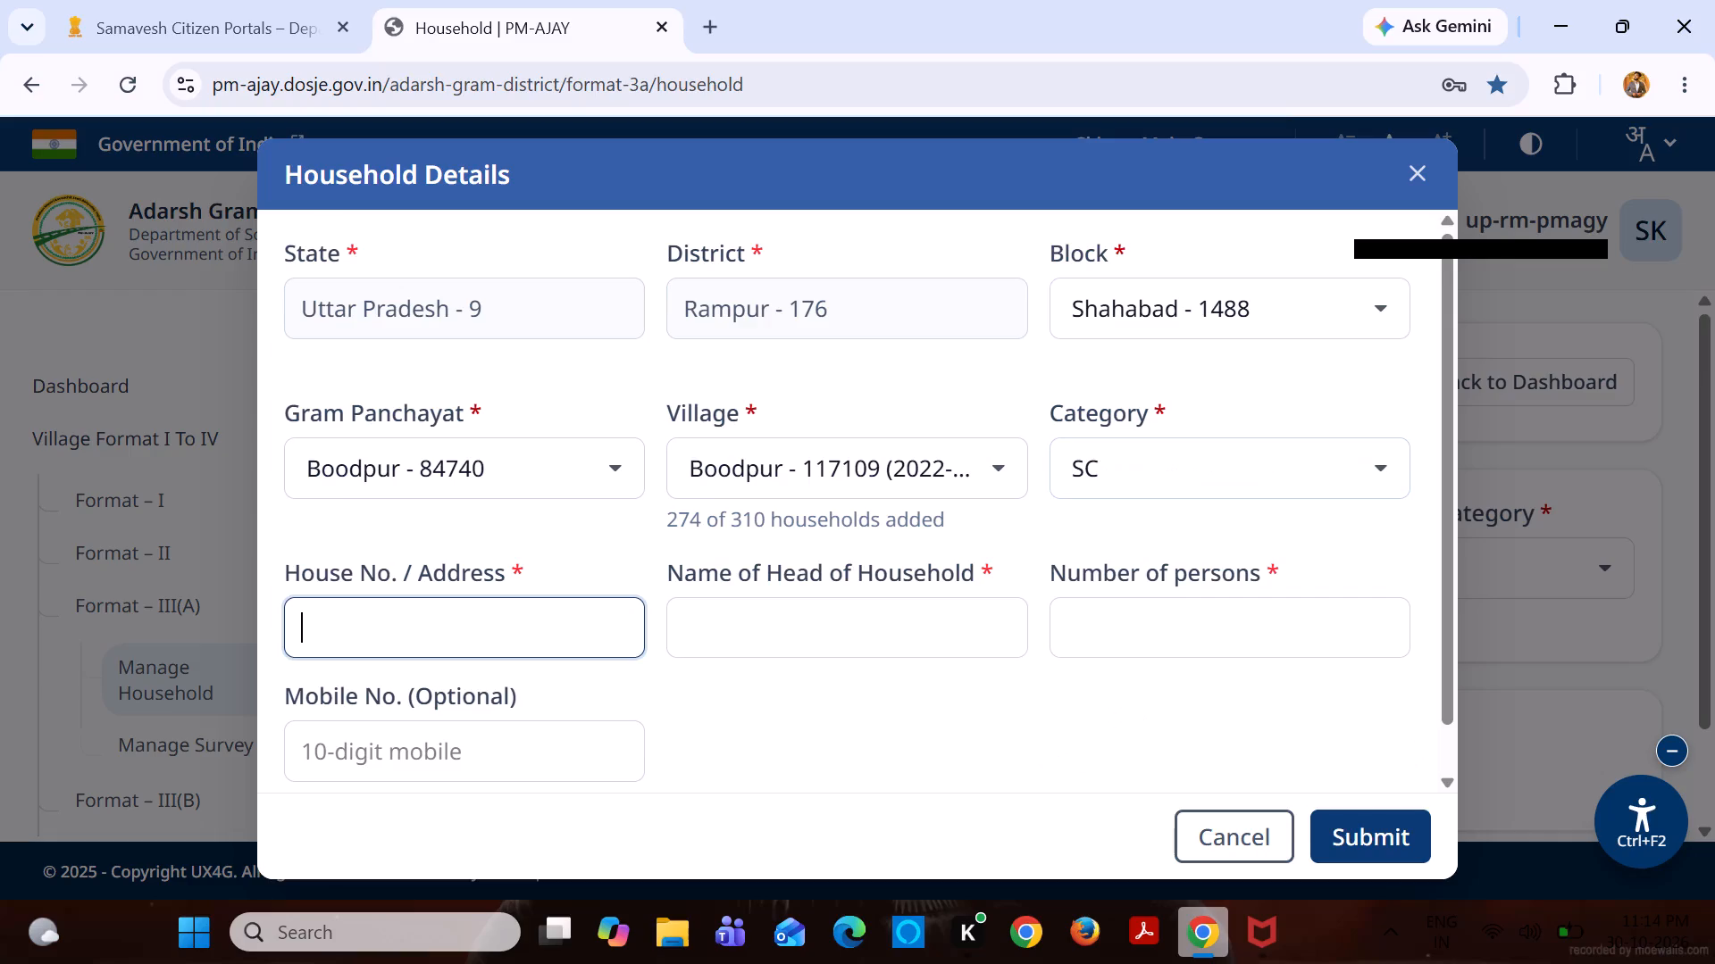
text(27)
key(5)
click(700, 627)
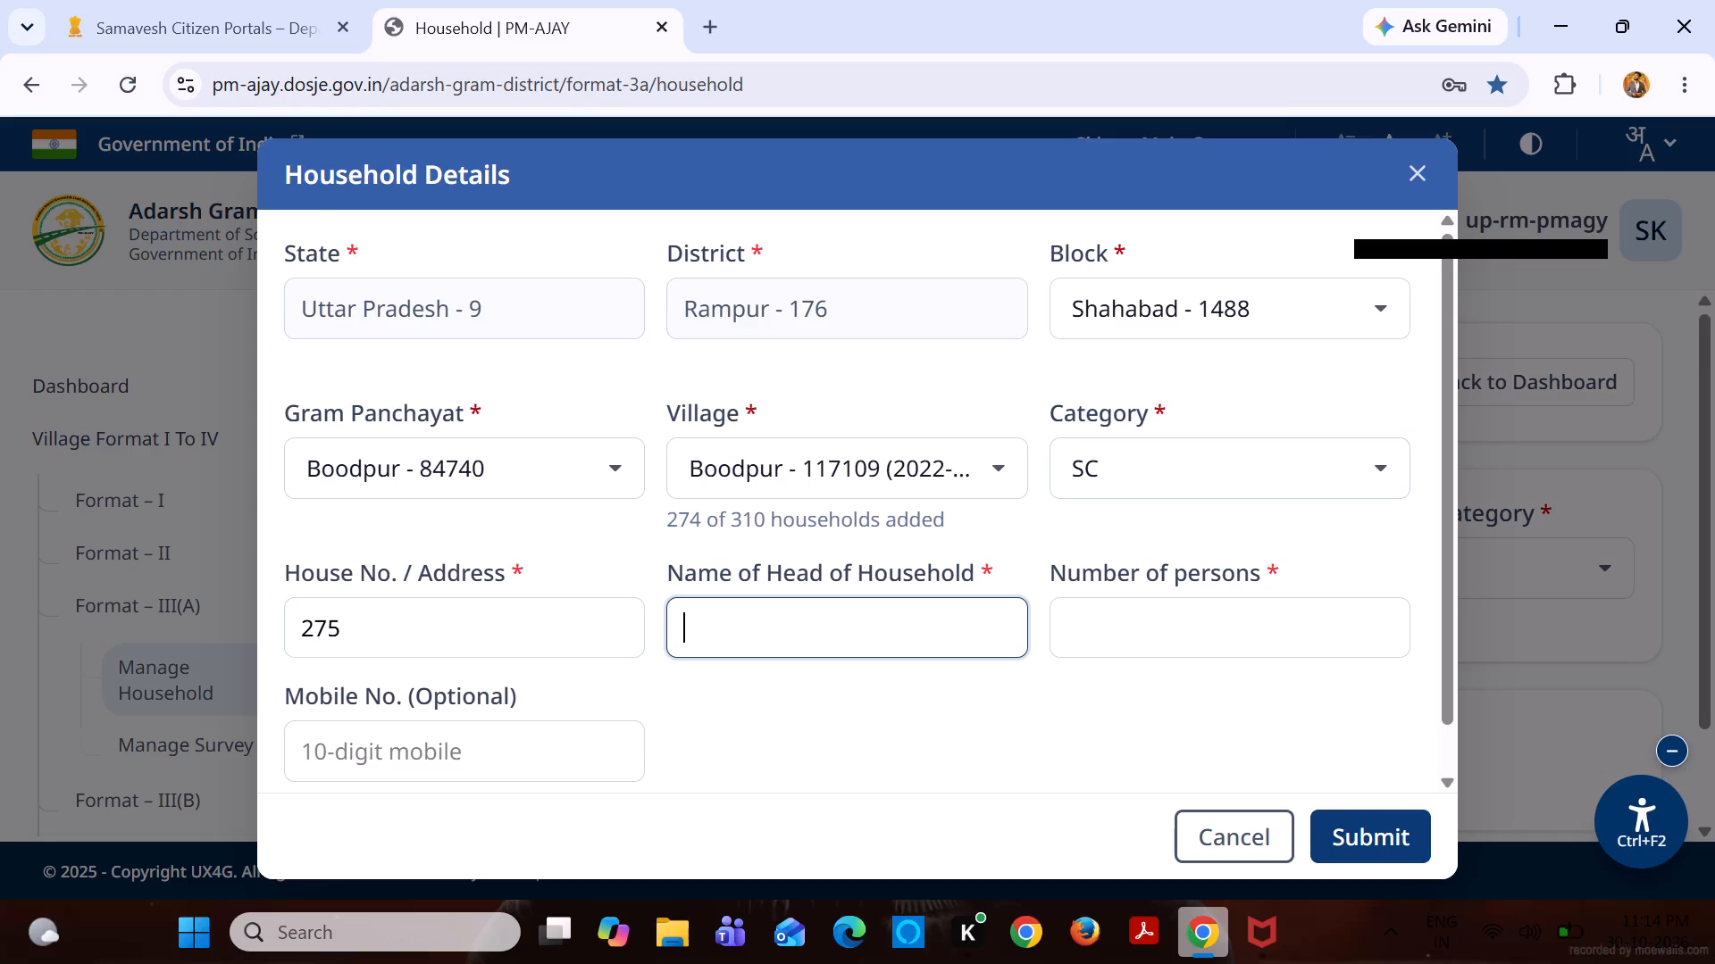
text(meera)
click(1162, 611)
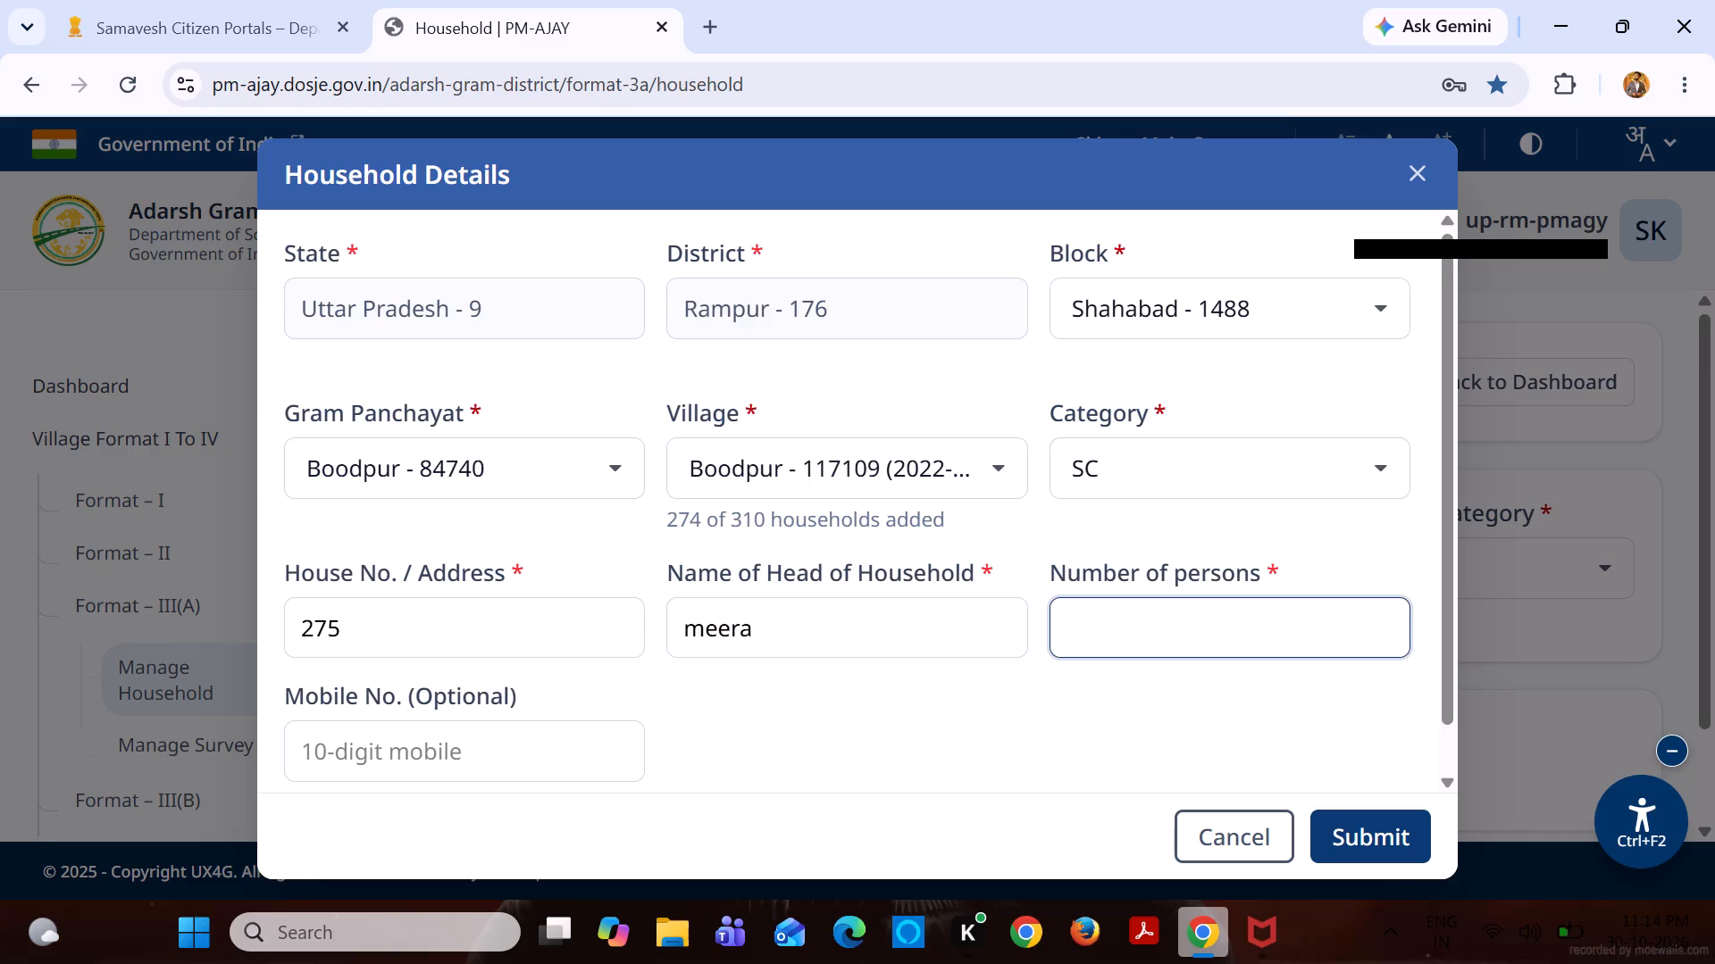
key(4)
click(1393, 851)
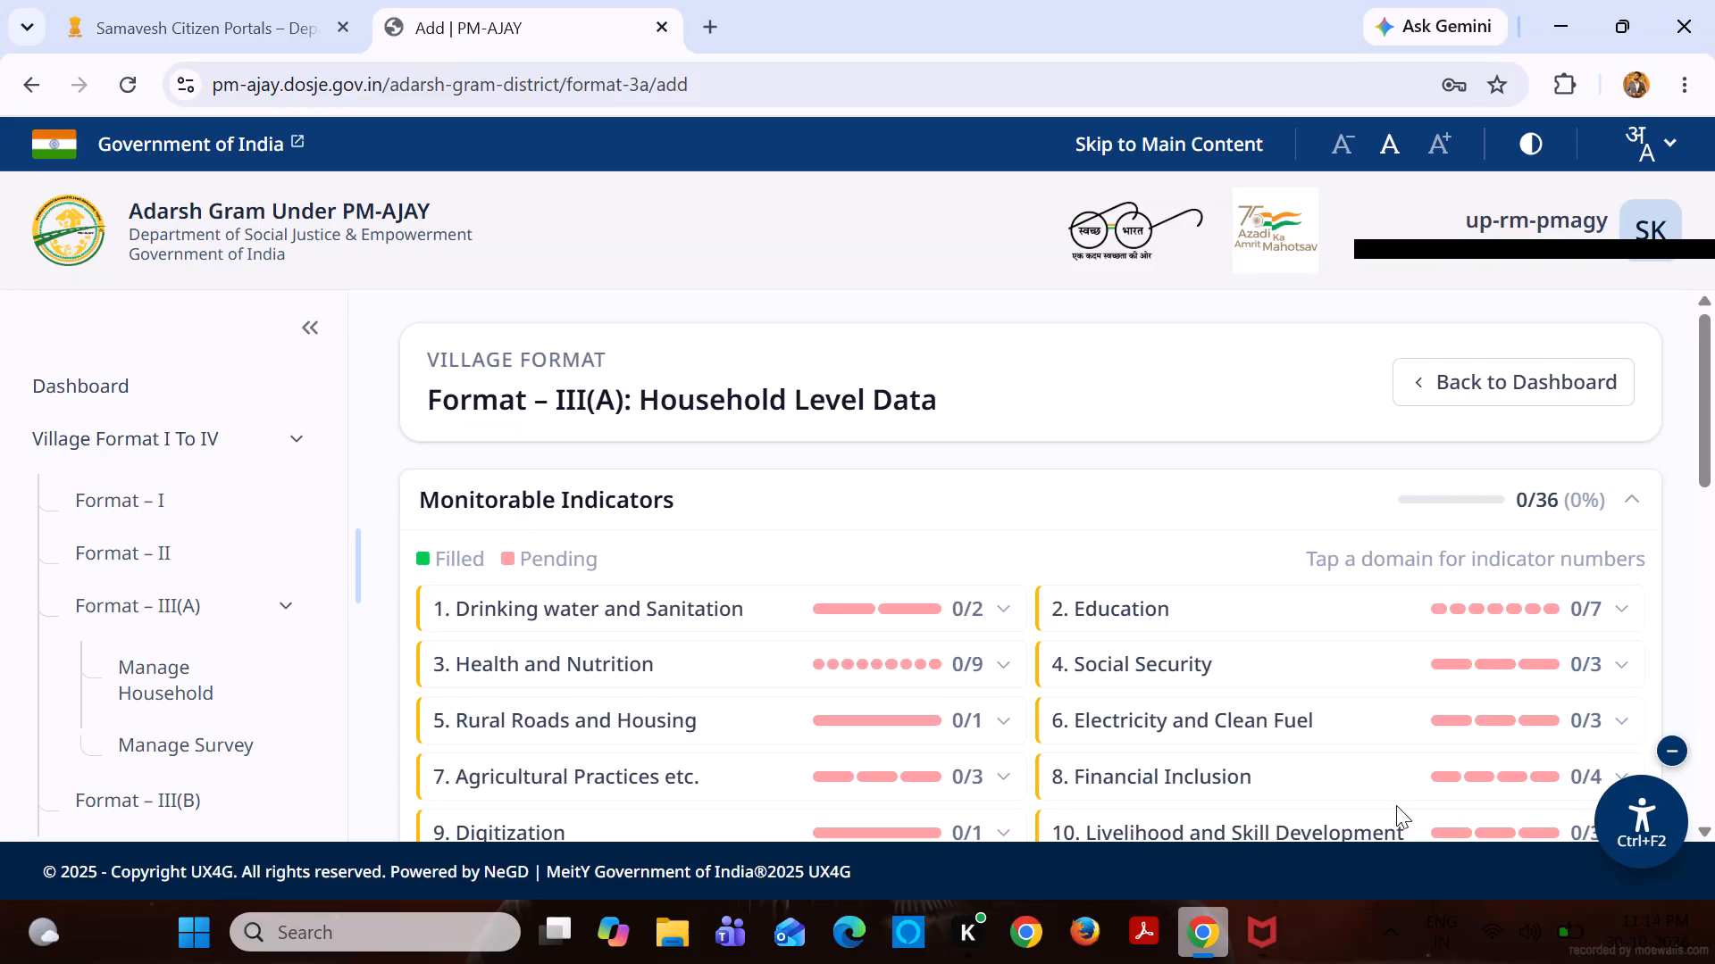
For 1 – Drinking water and Sanitation, answer Yes to having an Individual Household Latrine and No to open defecation (1.5), and submit.
scroll(1270, 731, down, 8)
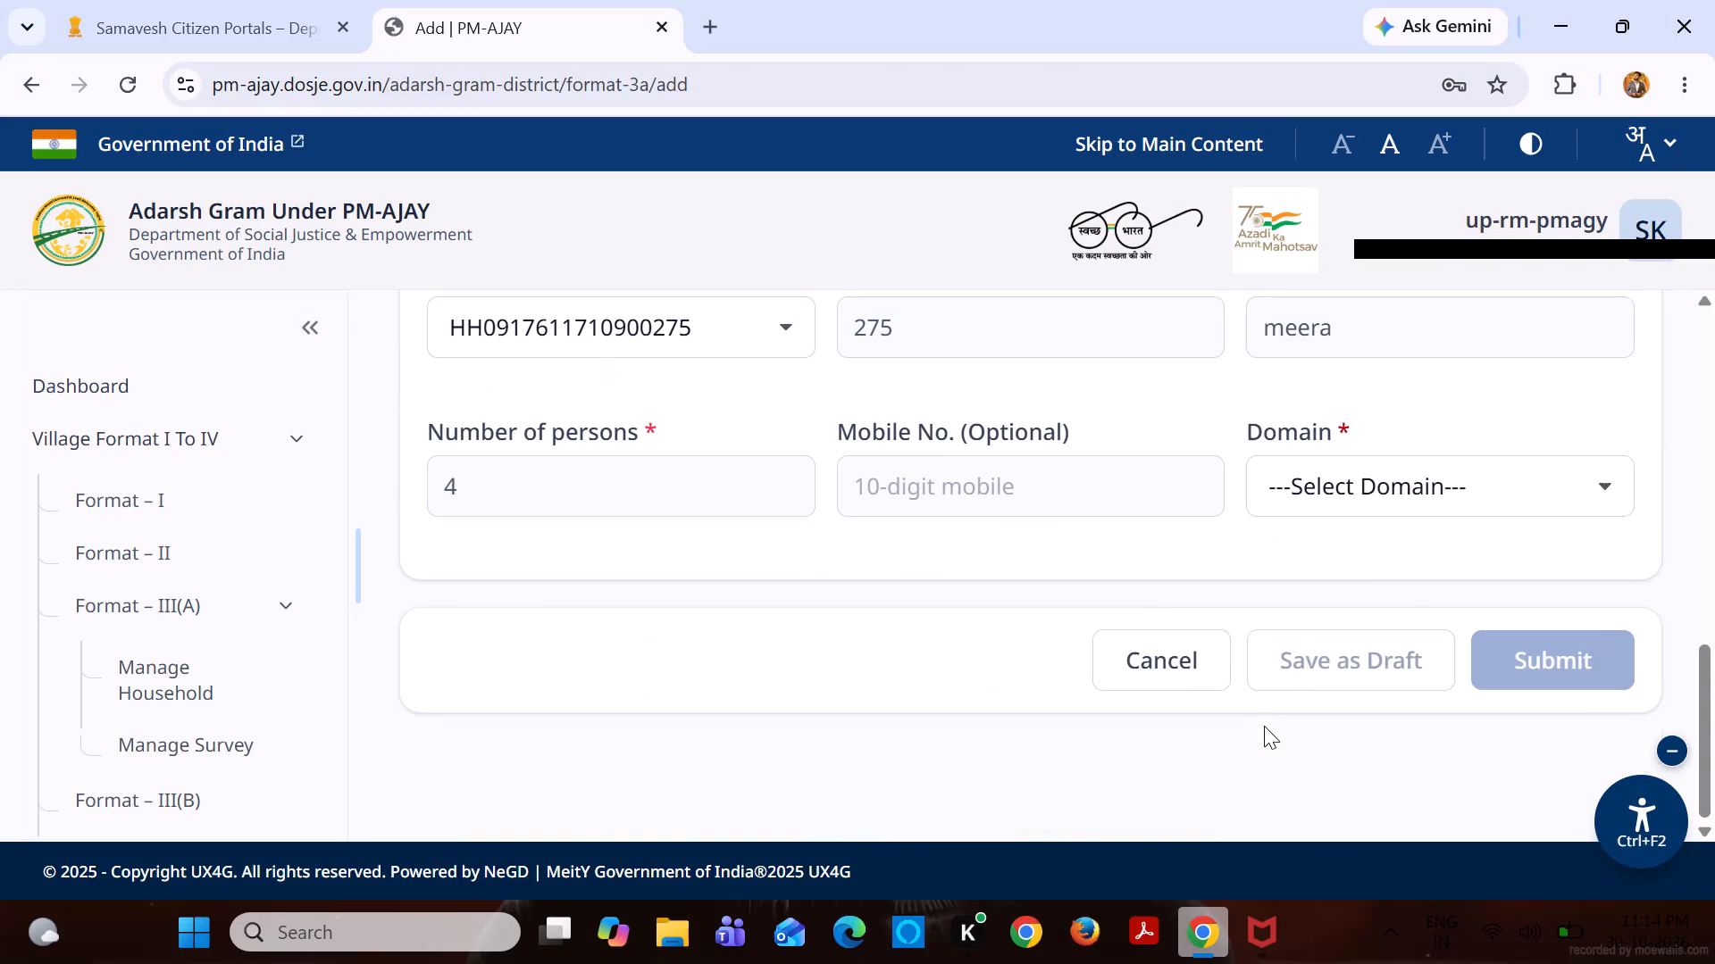
scroll(1285, 711, down, 3)
click(1569, 478)
click(1460, 262)
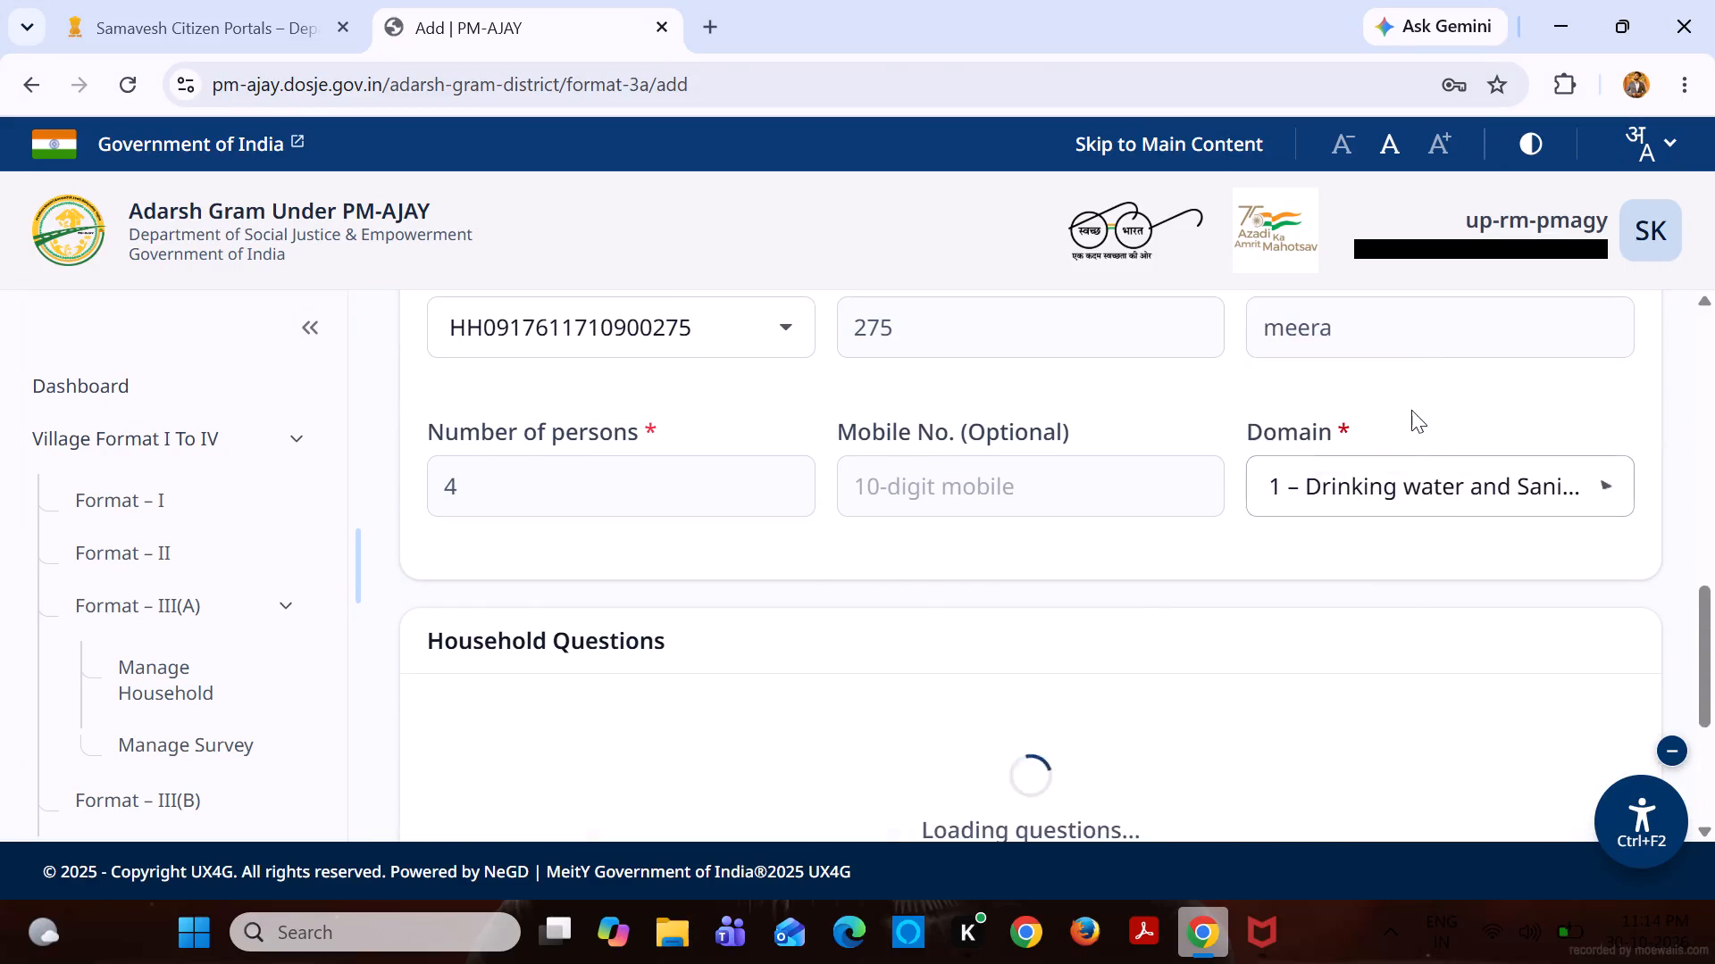
scroll(1417, 422, down, 4)
click(1502, 367)
click(1472, 448)
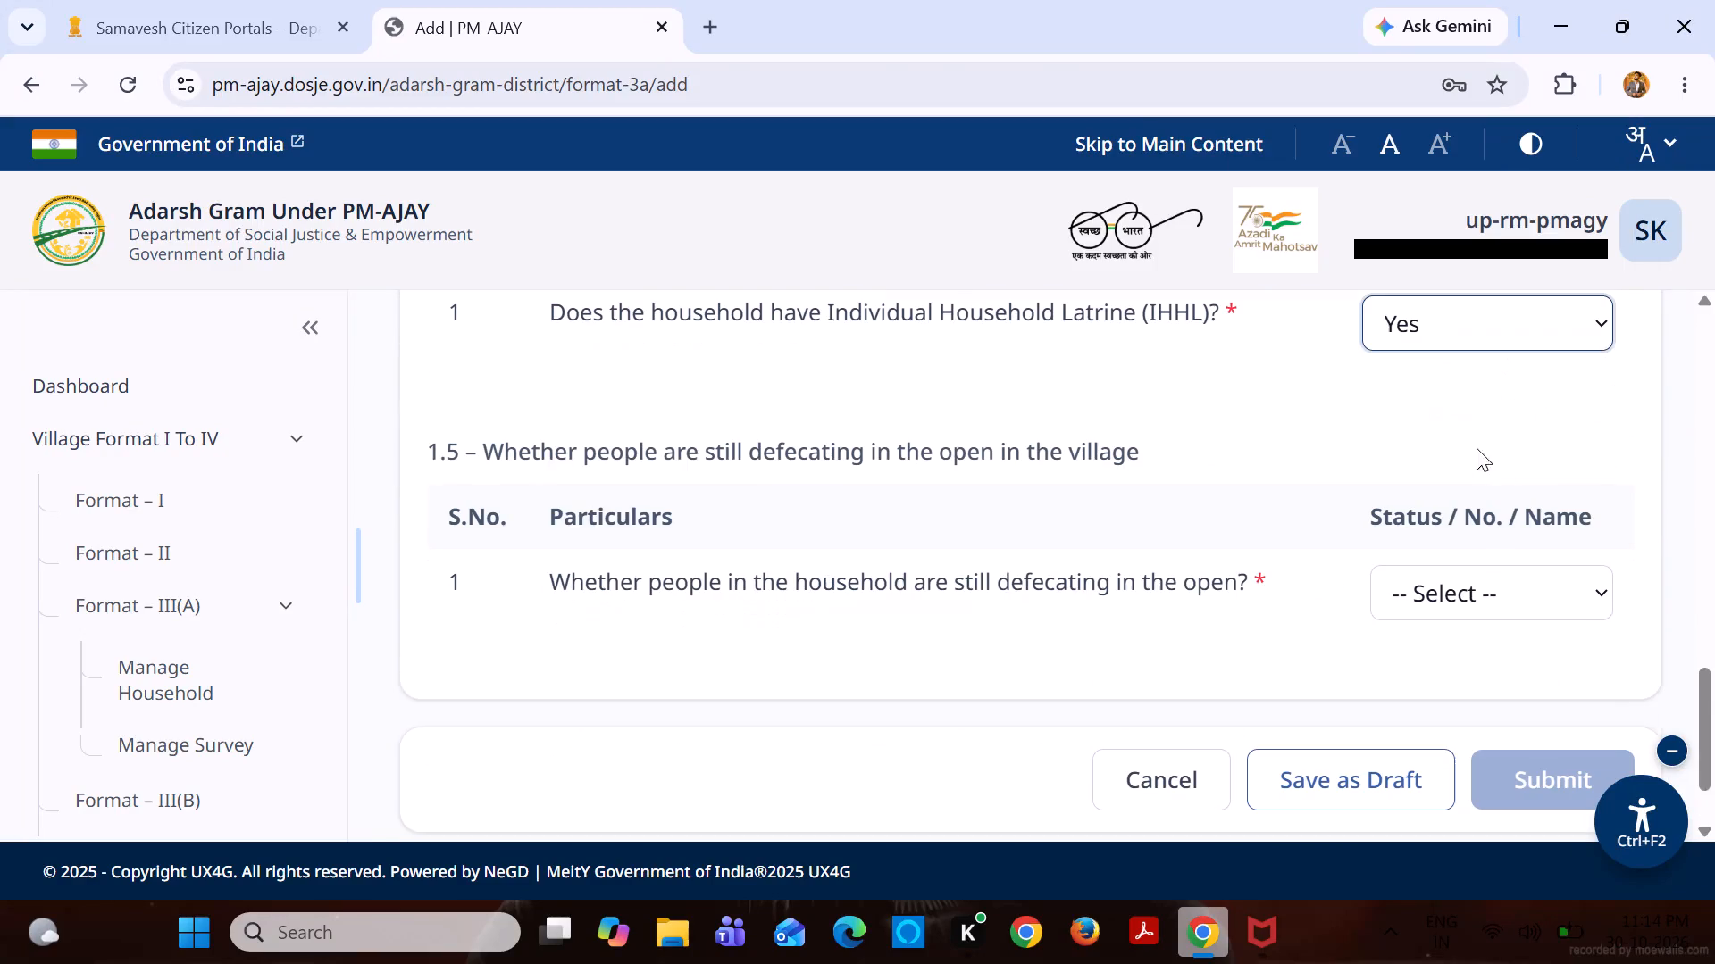
drag(1548, 576, 1544, 593)
click(1453, 734)
scroll(1552, 594, down, 4)
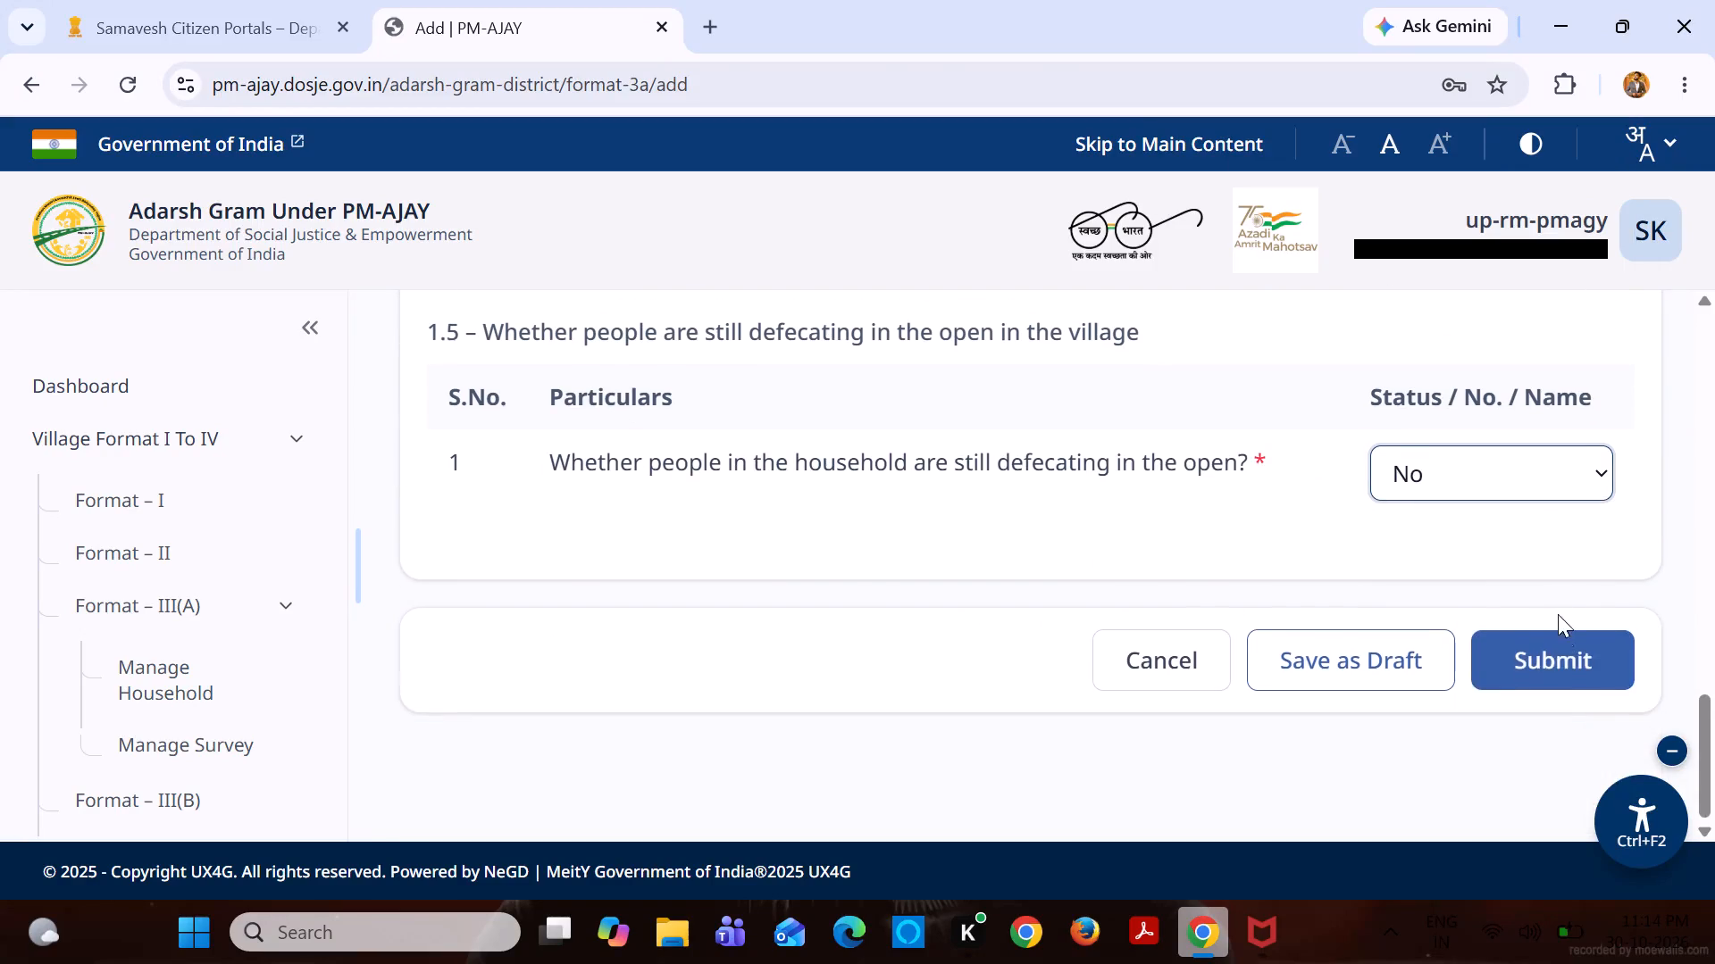
click(1558, 654)
For 2 – Education, enter 1 child aged 6-10 and 1 attending primary school (2.1), plus 1 child aged 11-13 and 1 attending middle school (2.2).
drag(1535, 404, 1524, 442)
click(1336, 680)
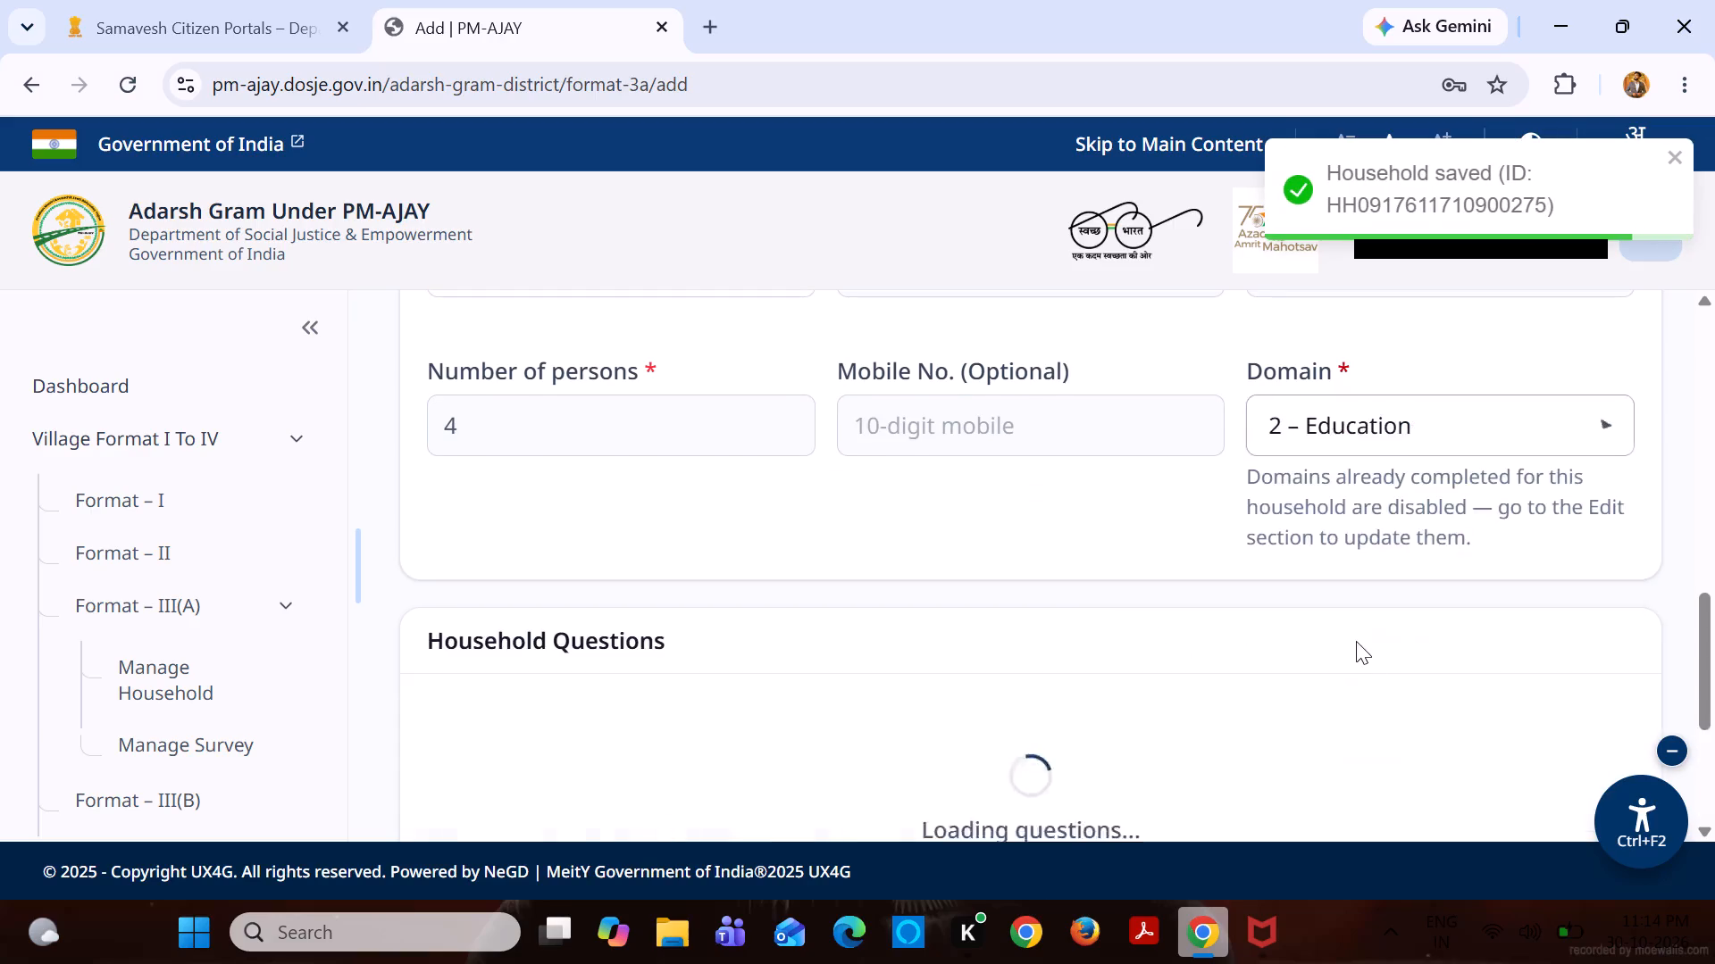
scroll(1358, 669, down, 3)
click(1519, 446)
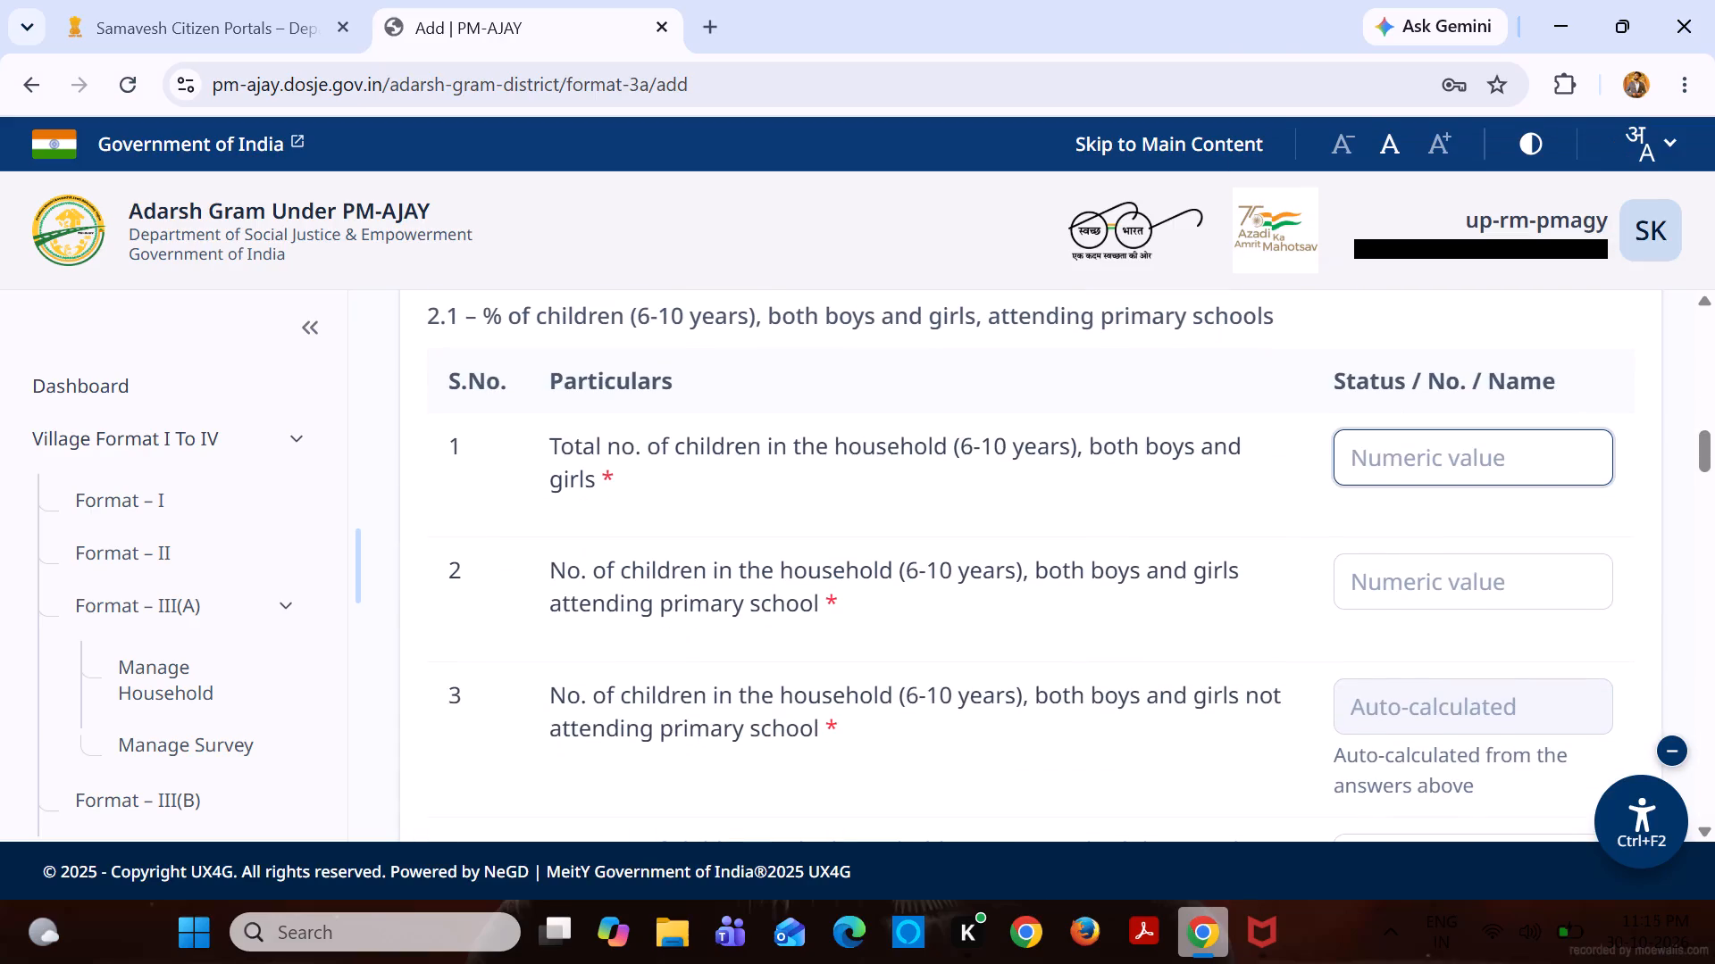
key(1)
click(1378, 570)
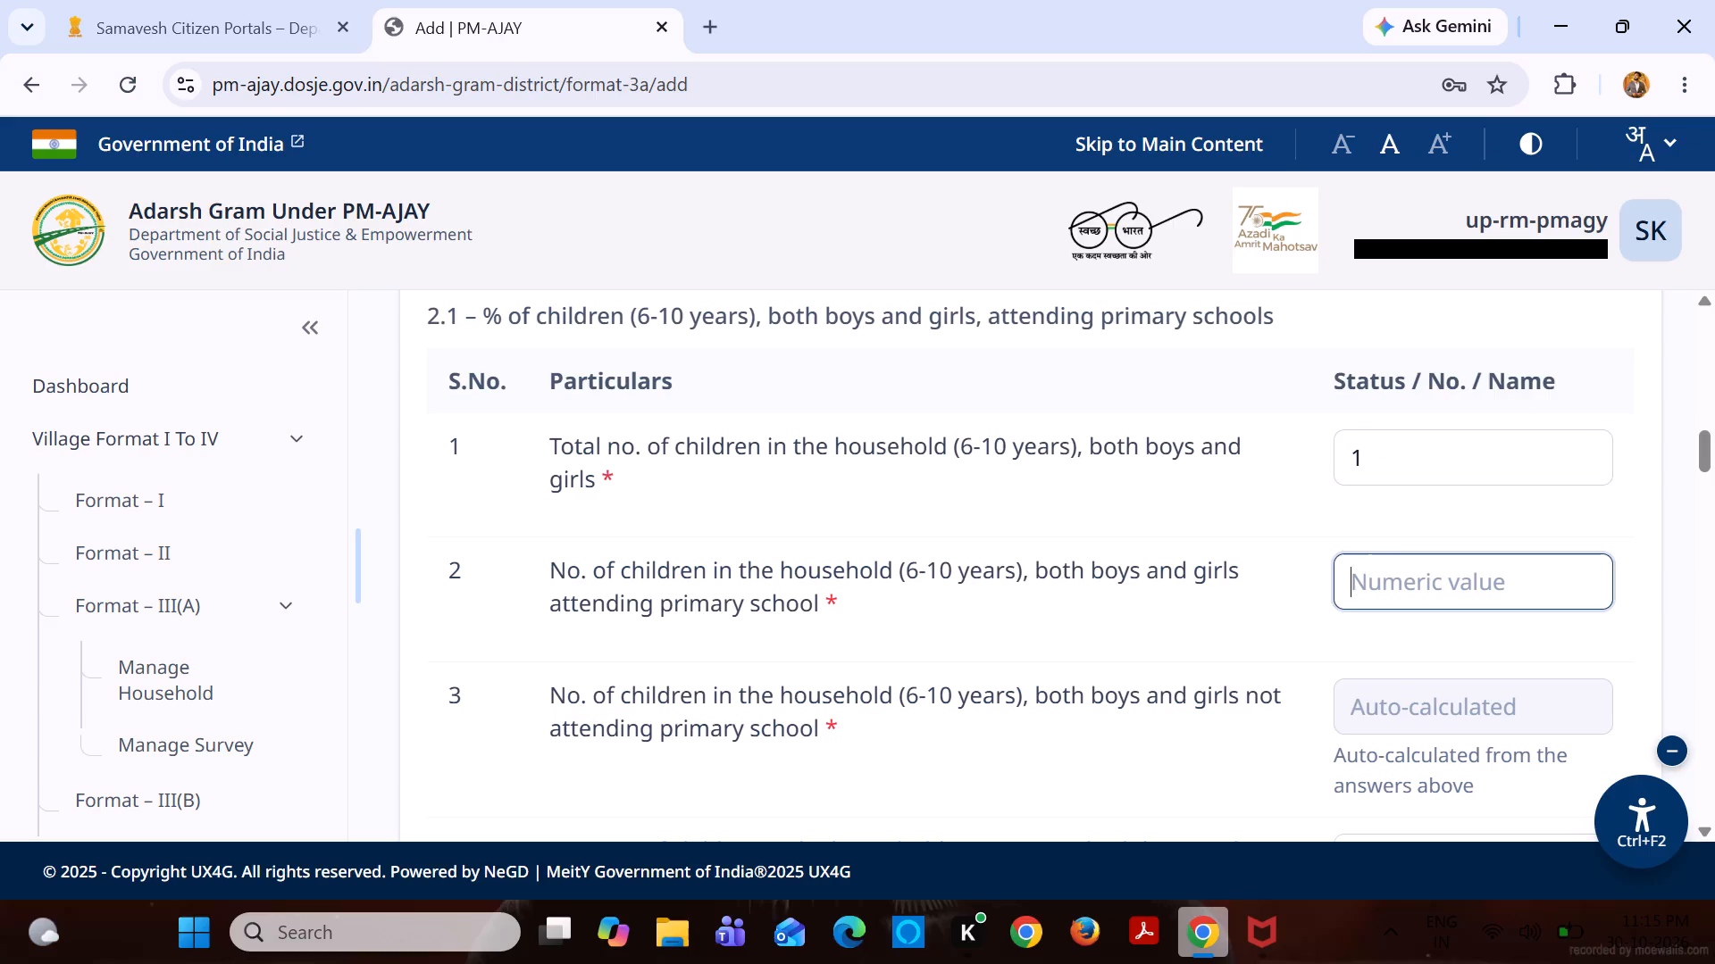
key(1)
scroll(1385, 570, down, 3)
click(1421, 563)
click(1421, 569)
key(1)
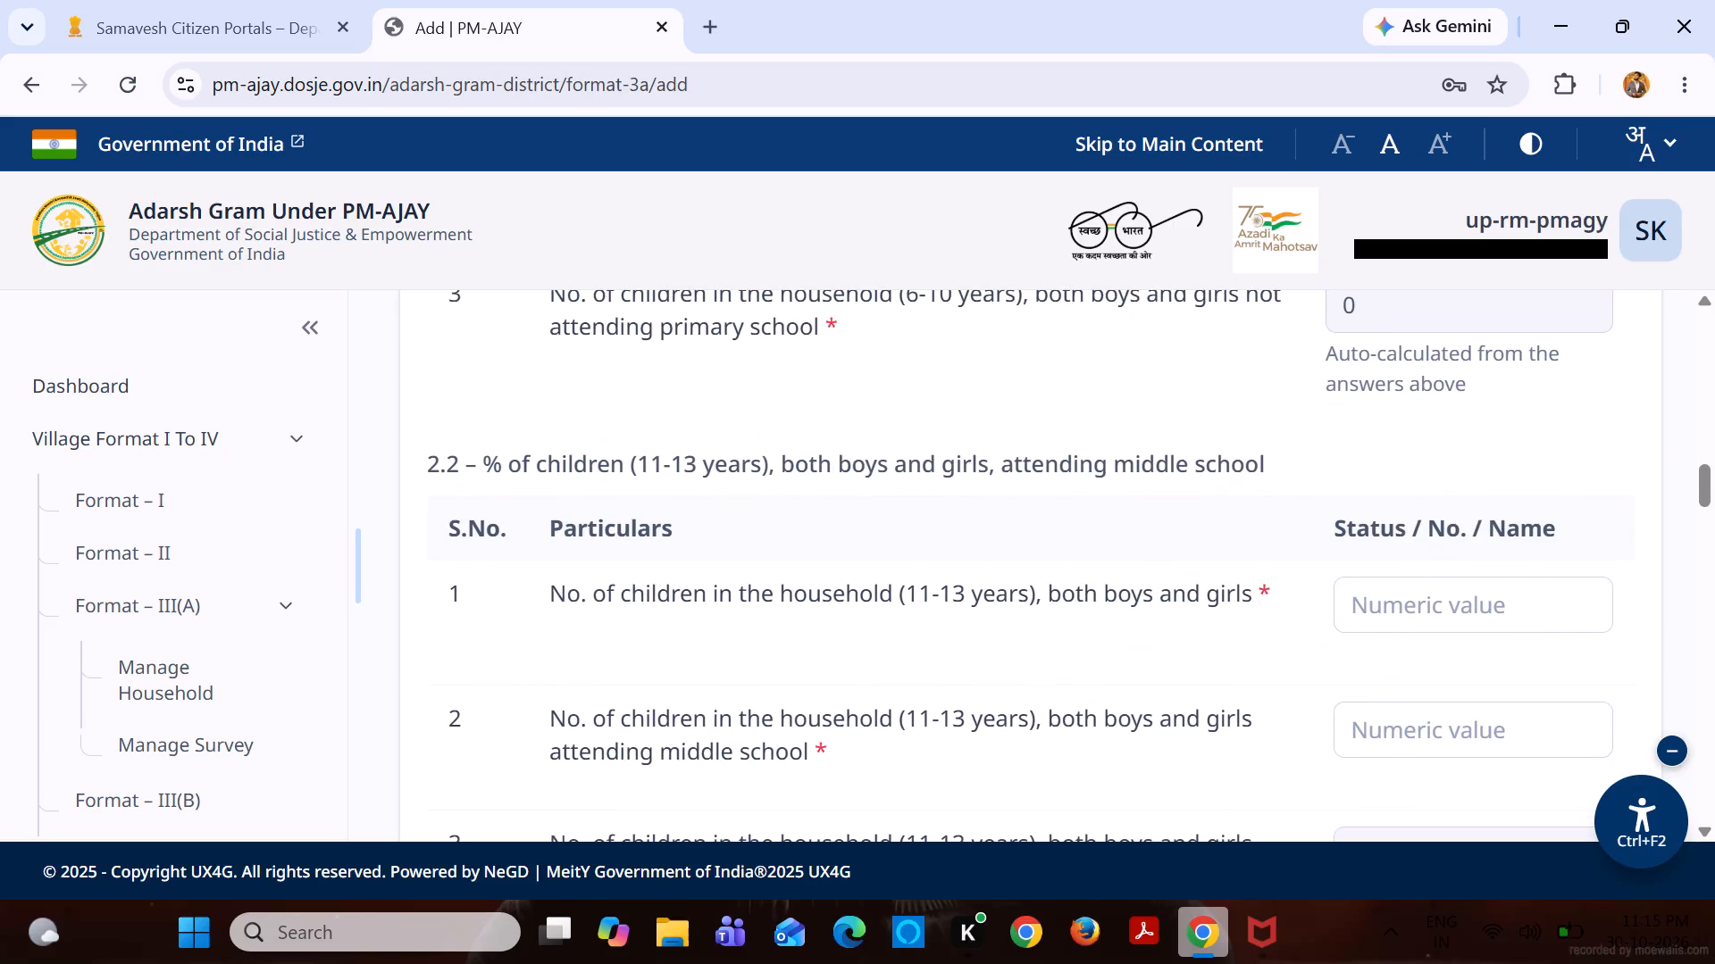
click(1425, 607)
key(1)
scroll(1430, 601, down, 2)
click(1450, 451)
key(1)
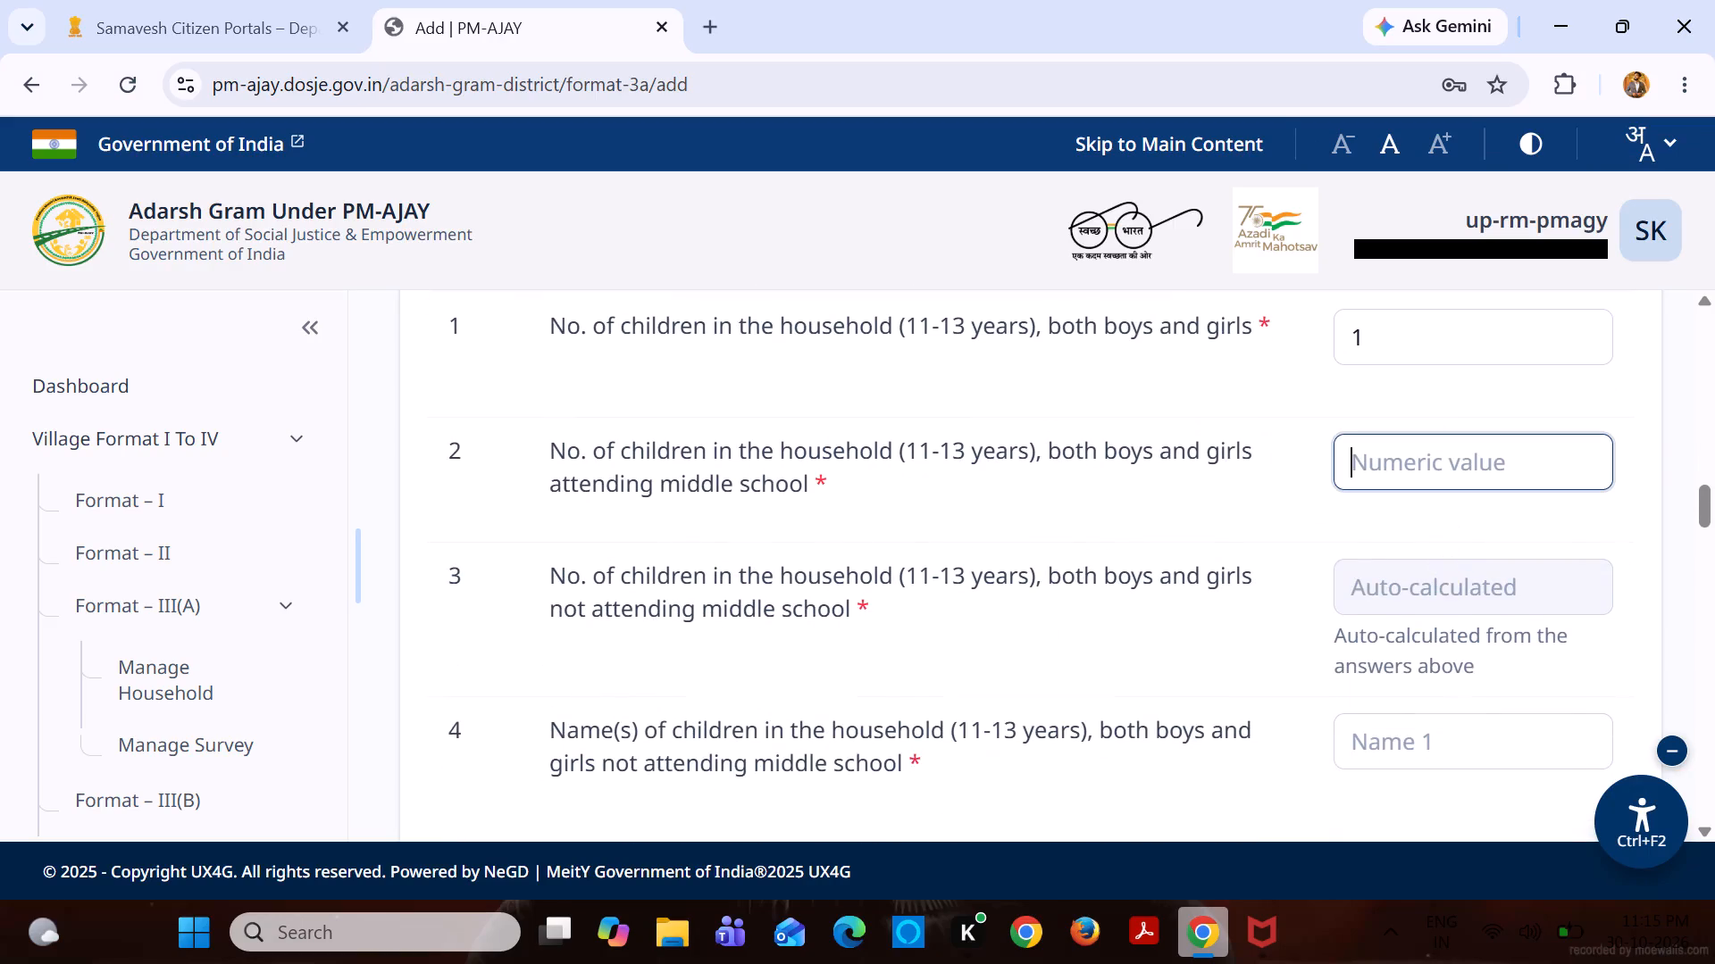
Enter 0 children in the household for the age groups 14-15, 16-17 and 18-23 years (2.3 to 2.5).
scroll(1450, 478, down, 2)
click(1430, 614)
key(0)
scroll(1410, 679, down, 1)
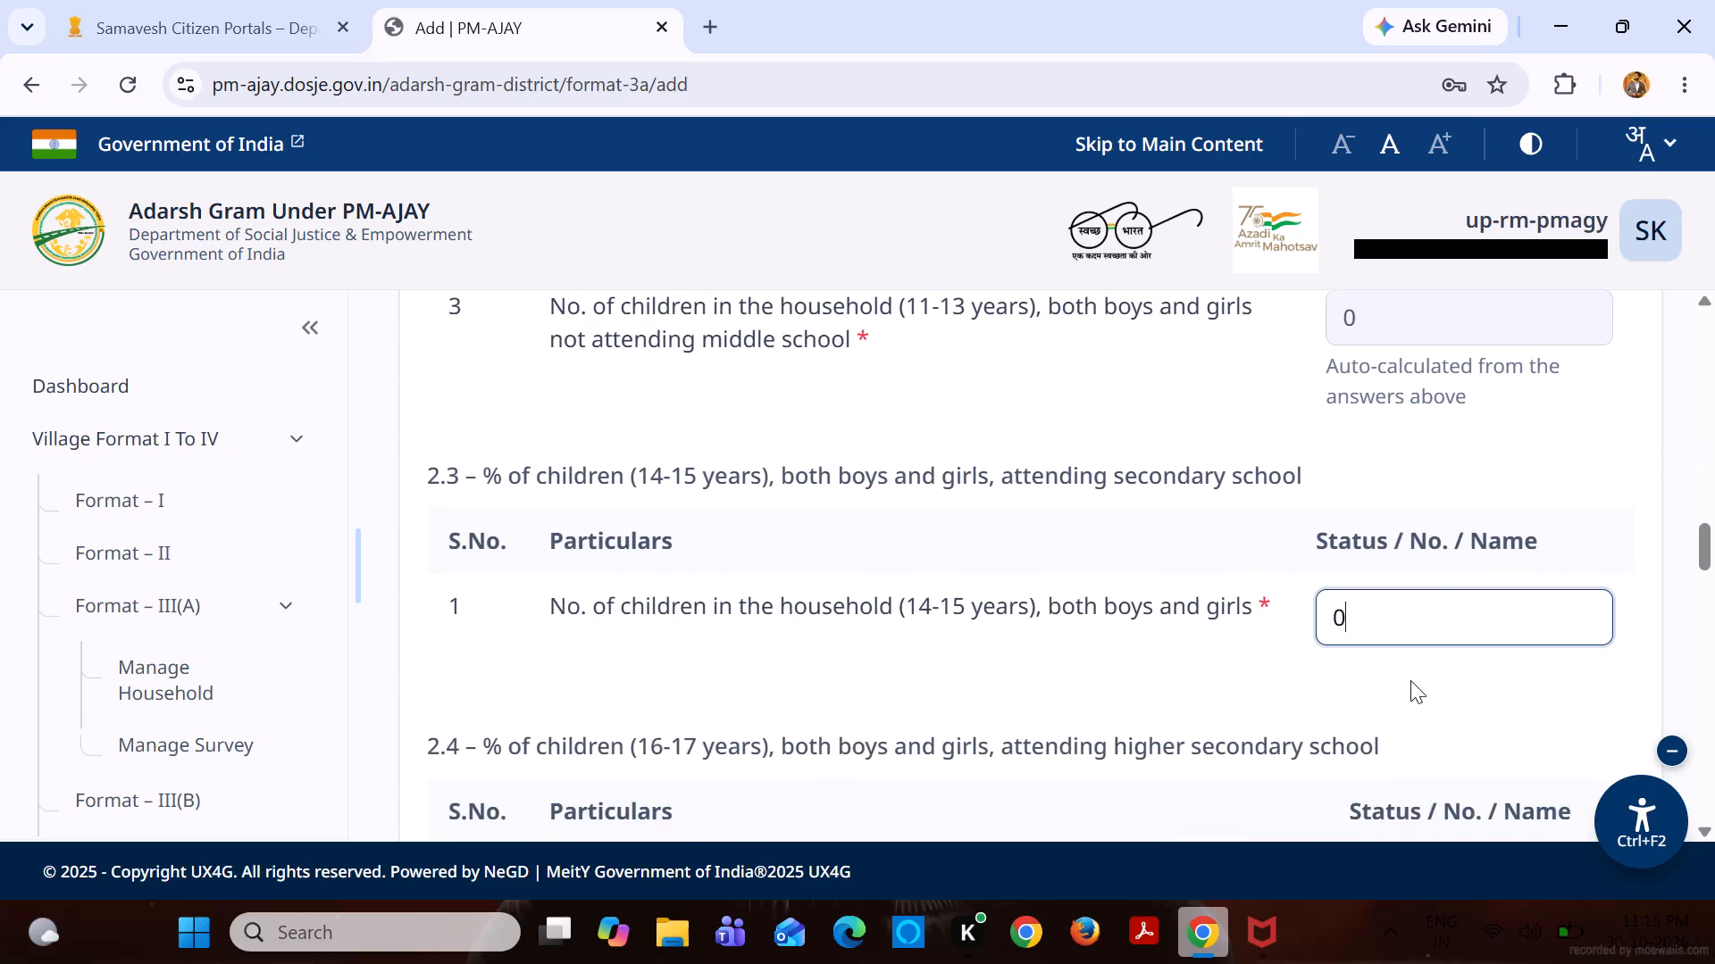
scroll(1410, 680, down, 1)
click(1447, 629)
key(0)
scroll(1451, 644, down, 2)
click(1465, 637)
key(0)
Enter 0 children eligible for the pre-matric (2.6) and post-matric (2.7) scholarships, and submit the Education domain.
scroll(1465, 642, down, 2)
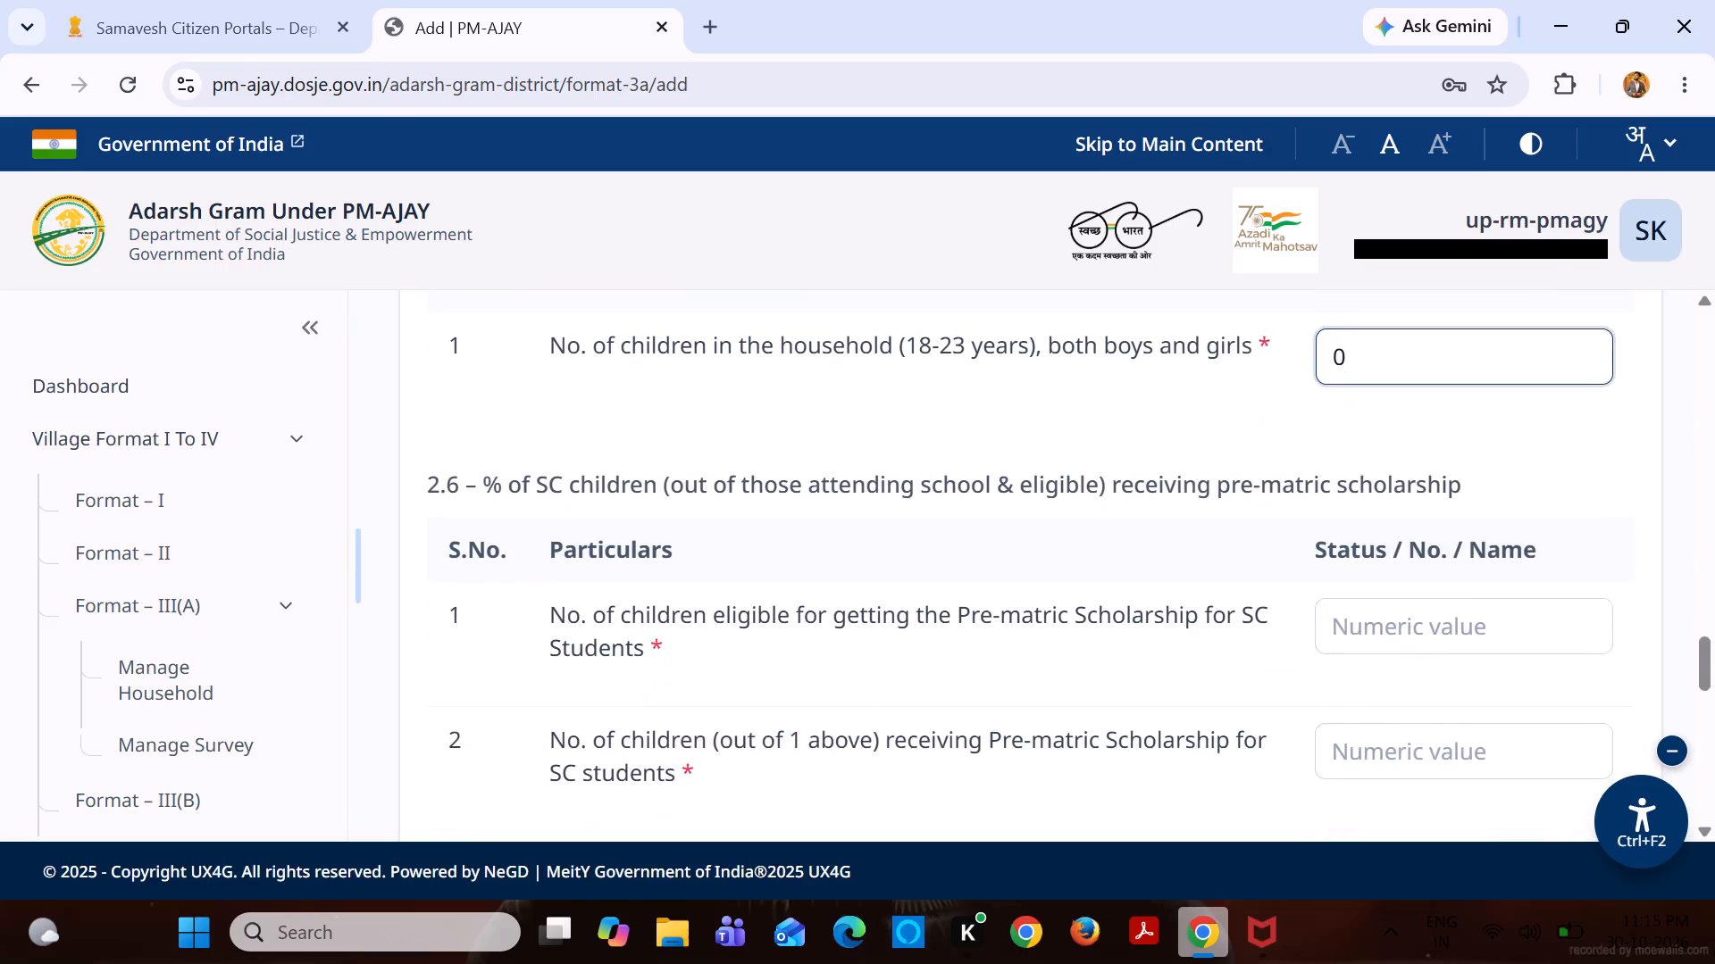
click(1477, 636)
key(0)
scroll(1477, 636, down, 3)
click(1415, 532)
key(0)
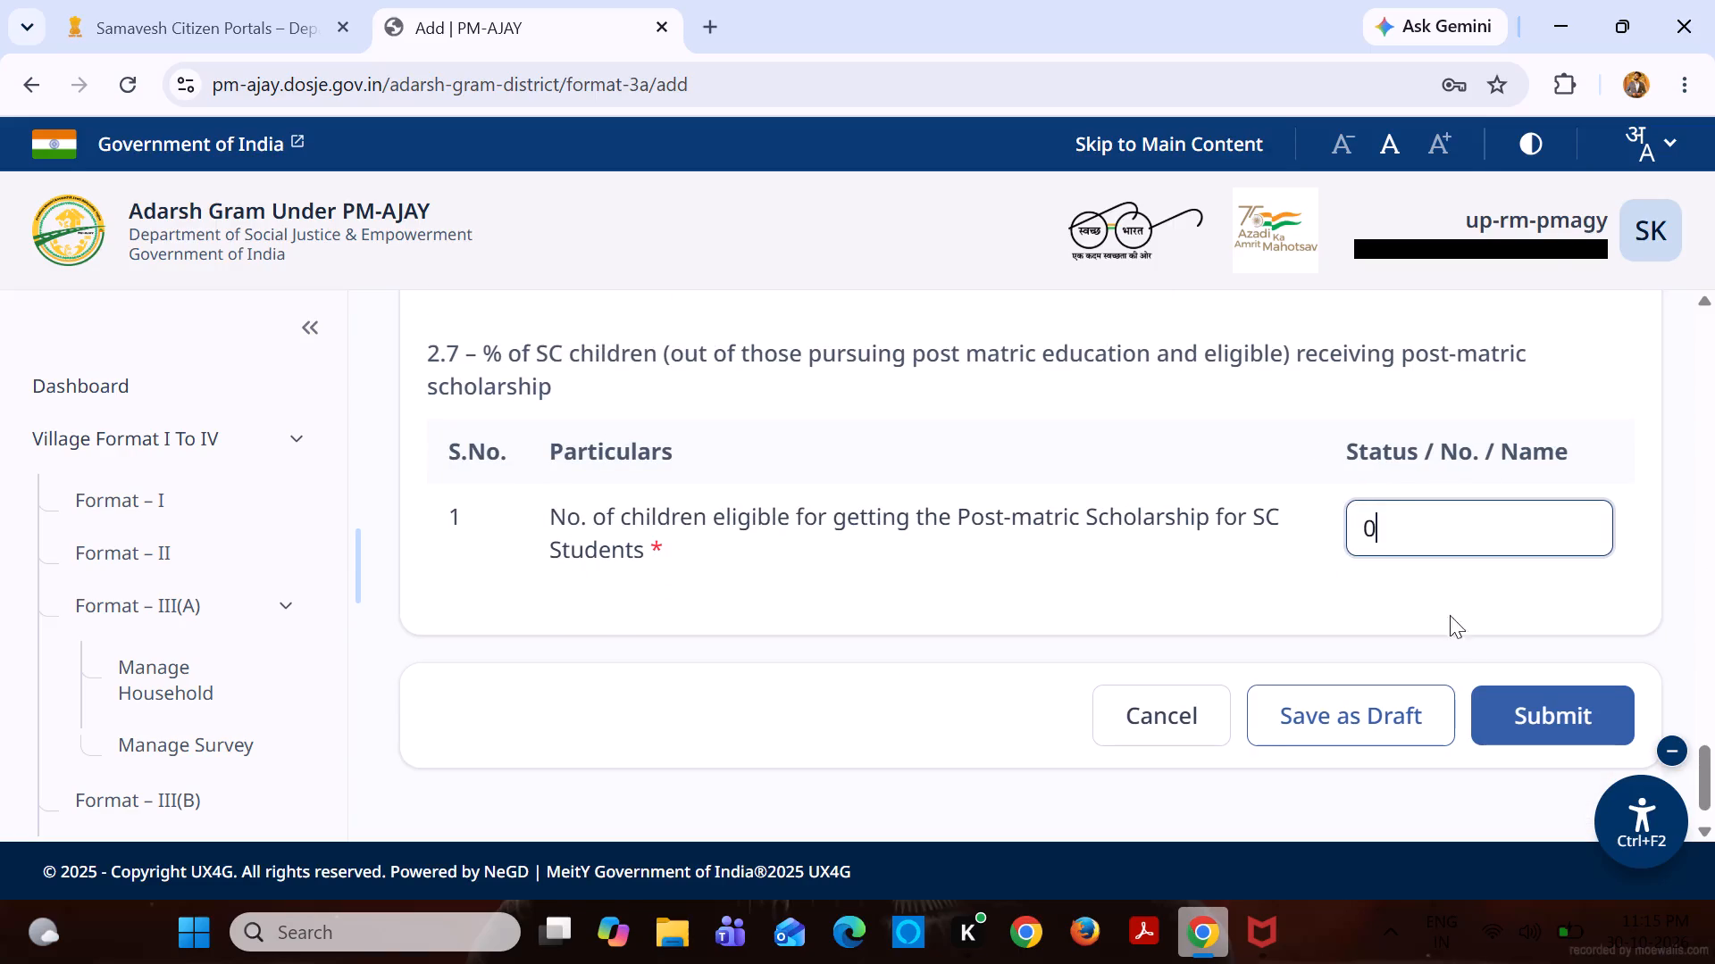
click(1572, 720)
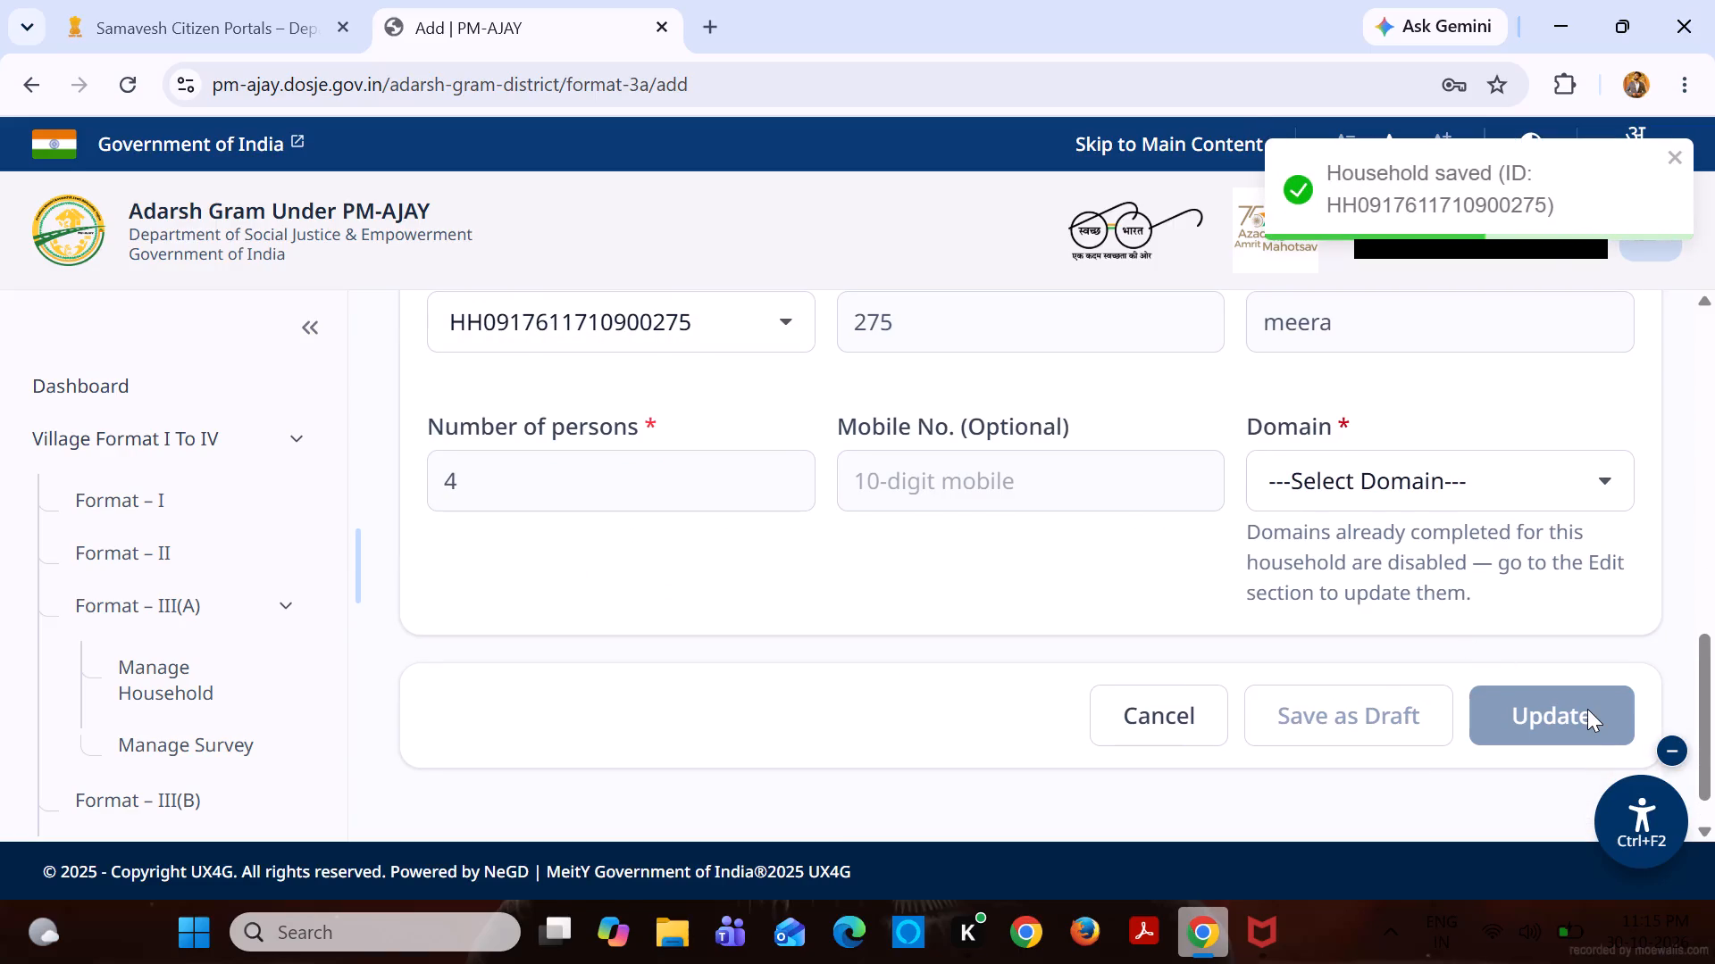
For 3 – Health and Nutrition, answer Yes to Health Protection Scheme coverage (3.1) and enter 0 pregnant women (3.3) and 0 deliveries (3.4).
click(1529, 469)
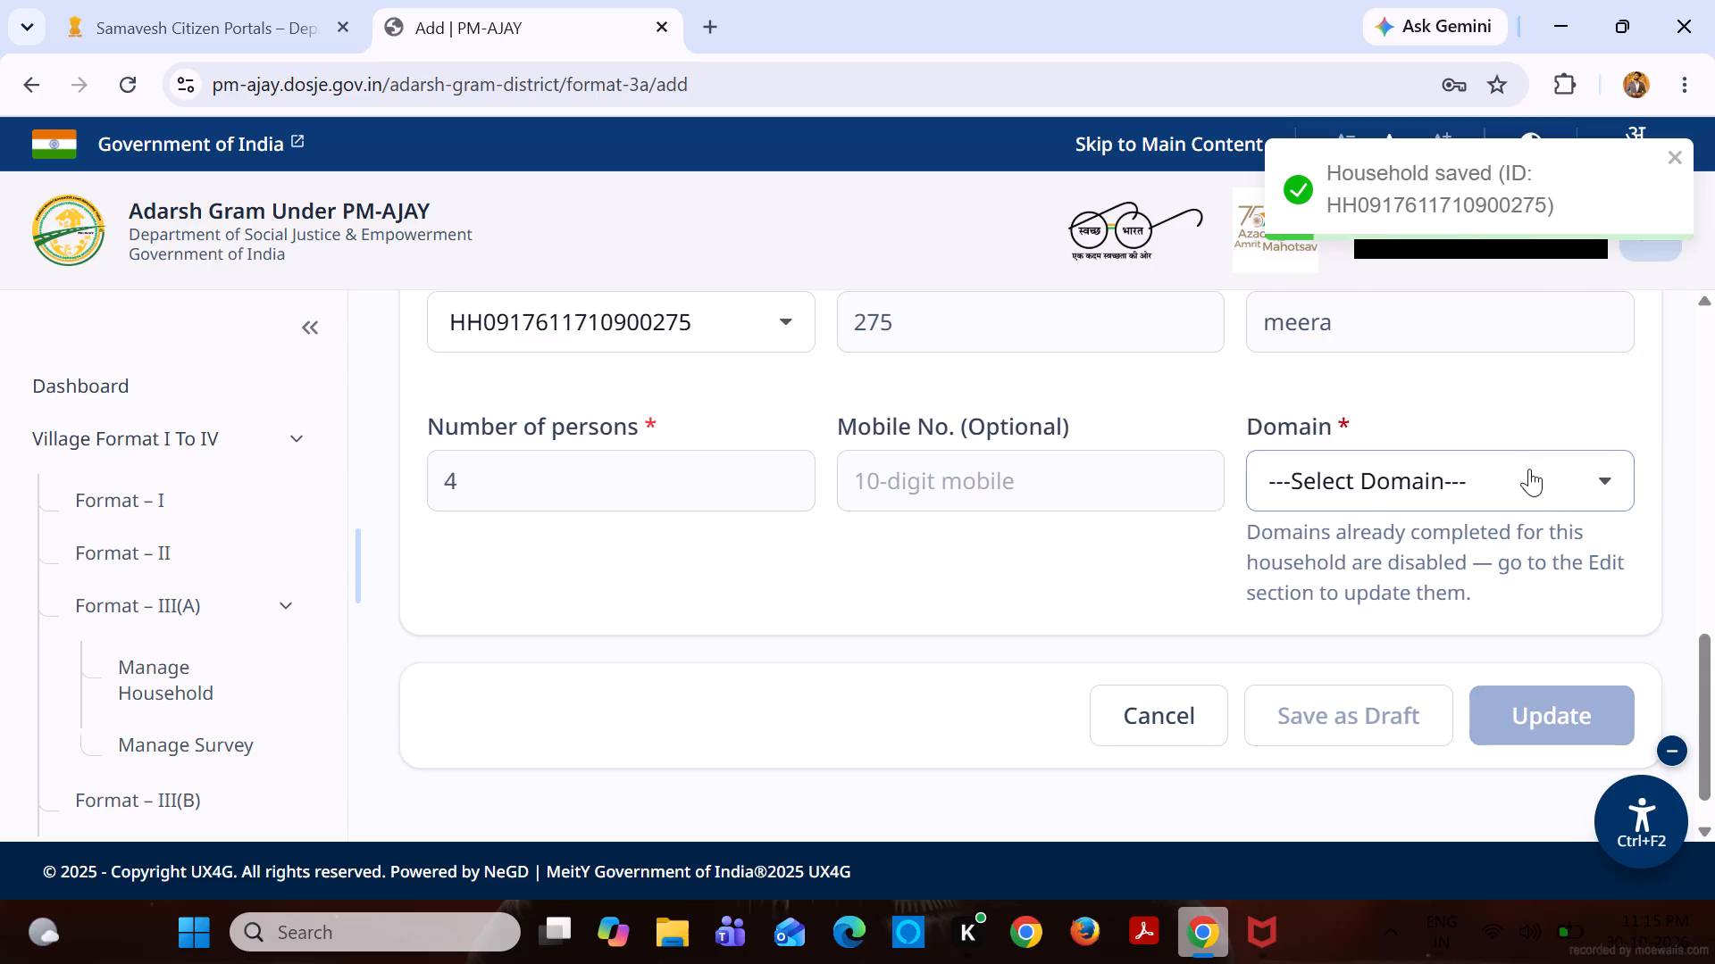
click(1359, 358)
scroll(1359, 358, down, 3)
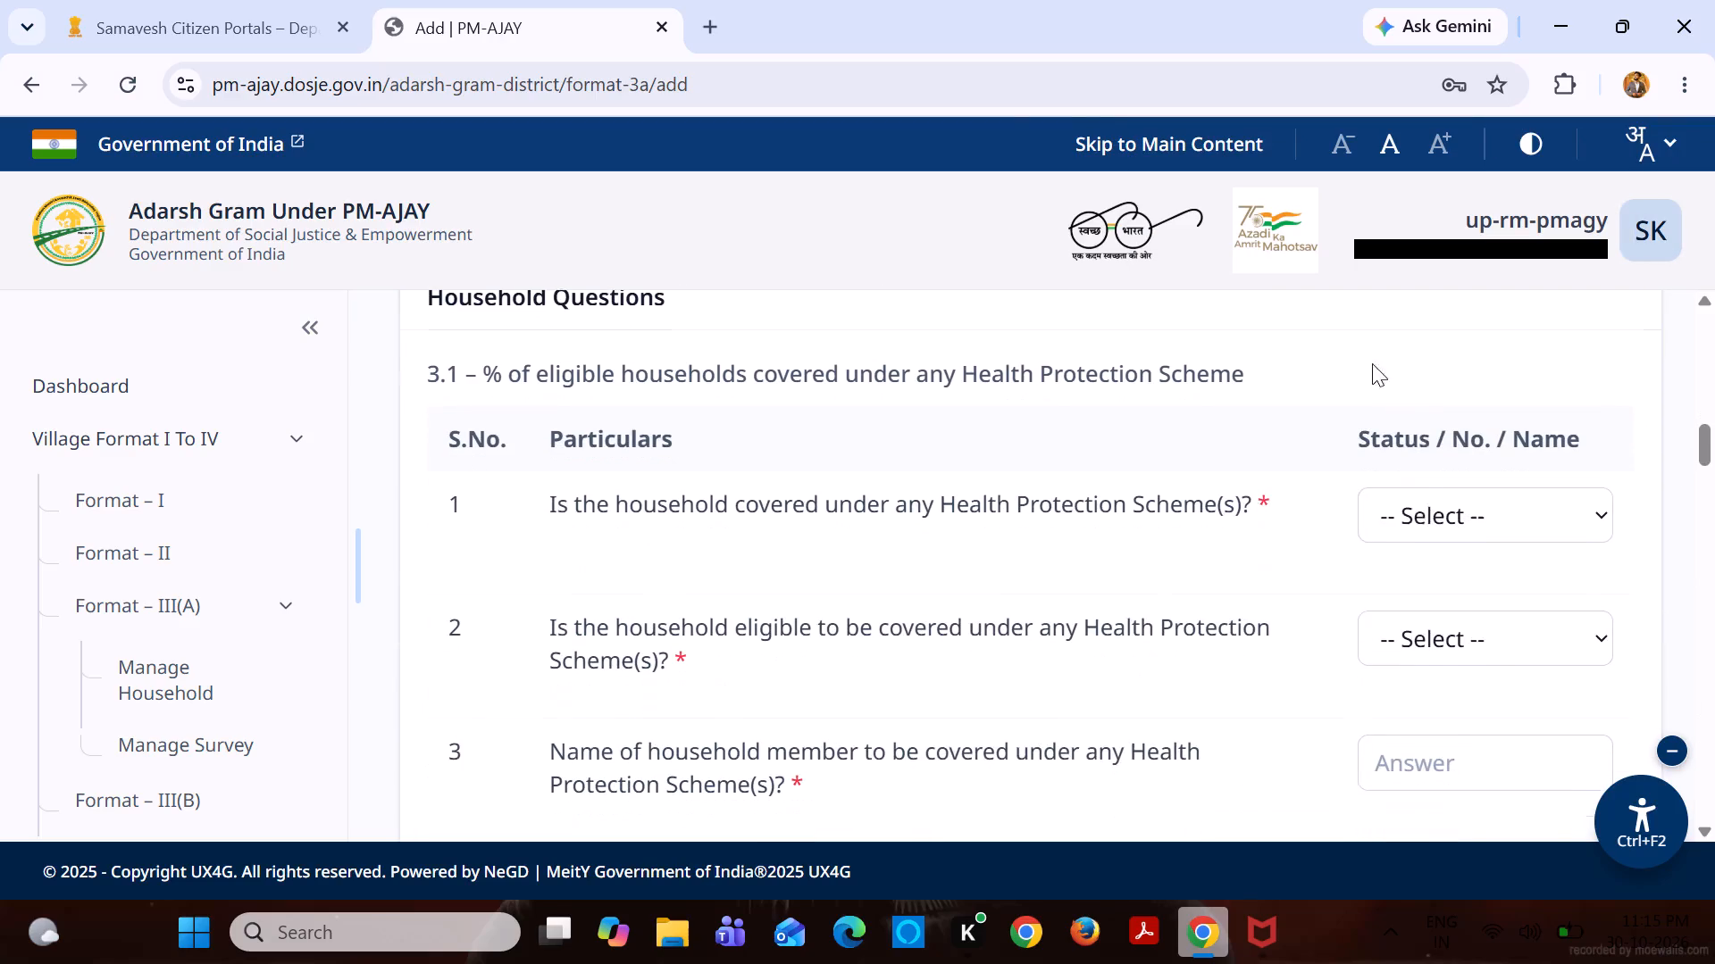
click(1421, 518)
click(1425, 598)
scroll(1426, 581, down, 2)
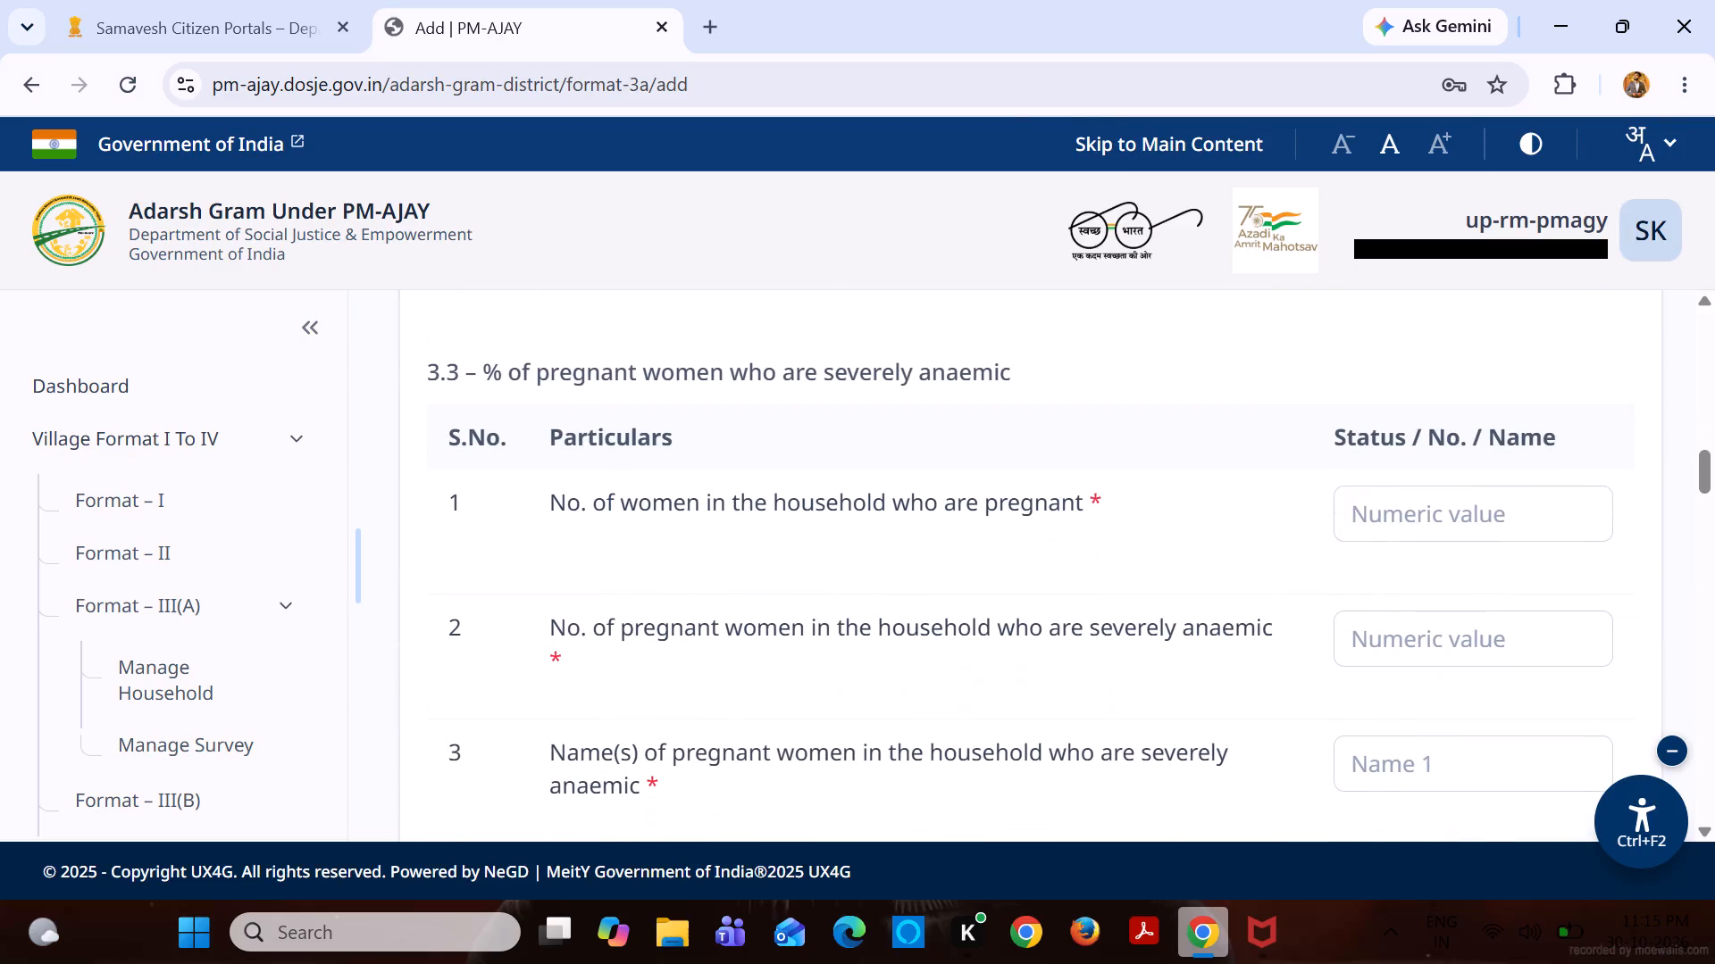
click(1423, 494)
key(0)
scroll(1413, 504, down, 1)
click(1322, 639)
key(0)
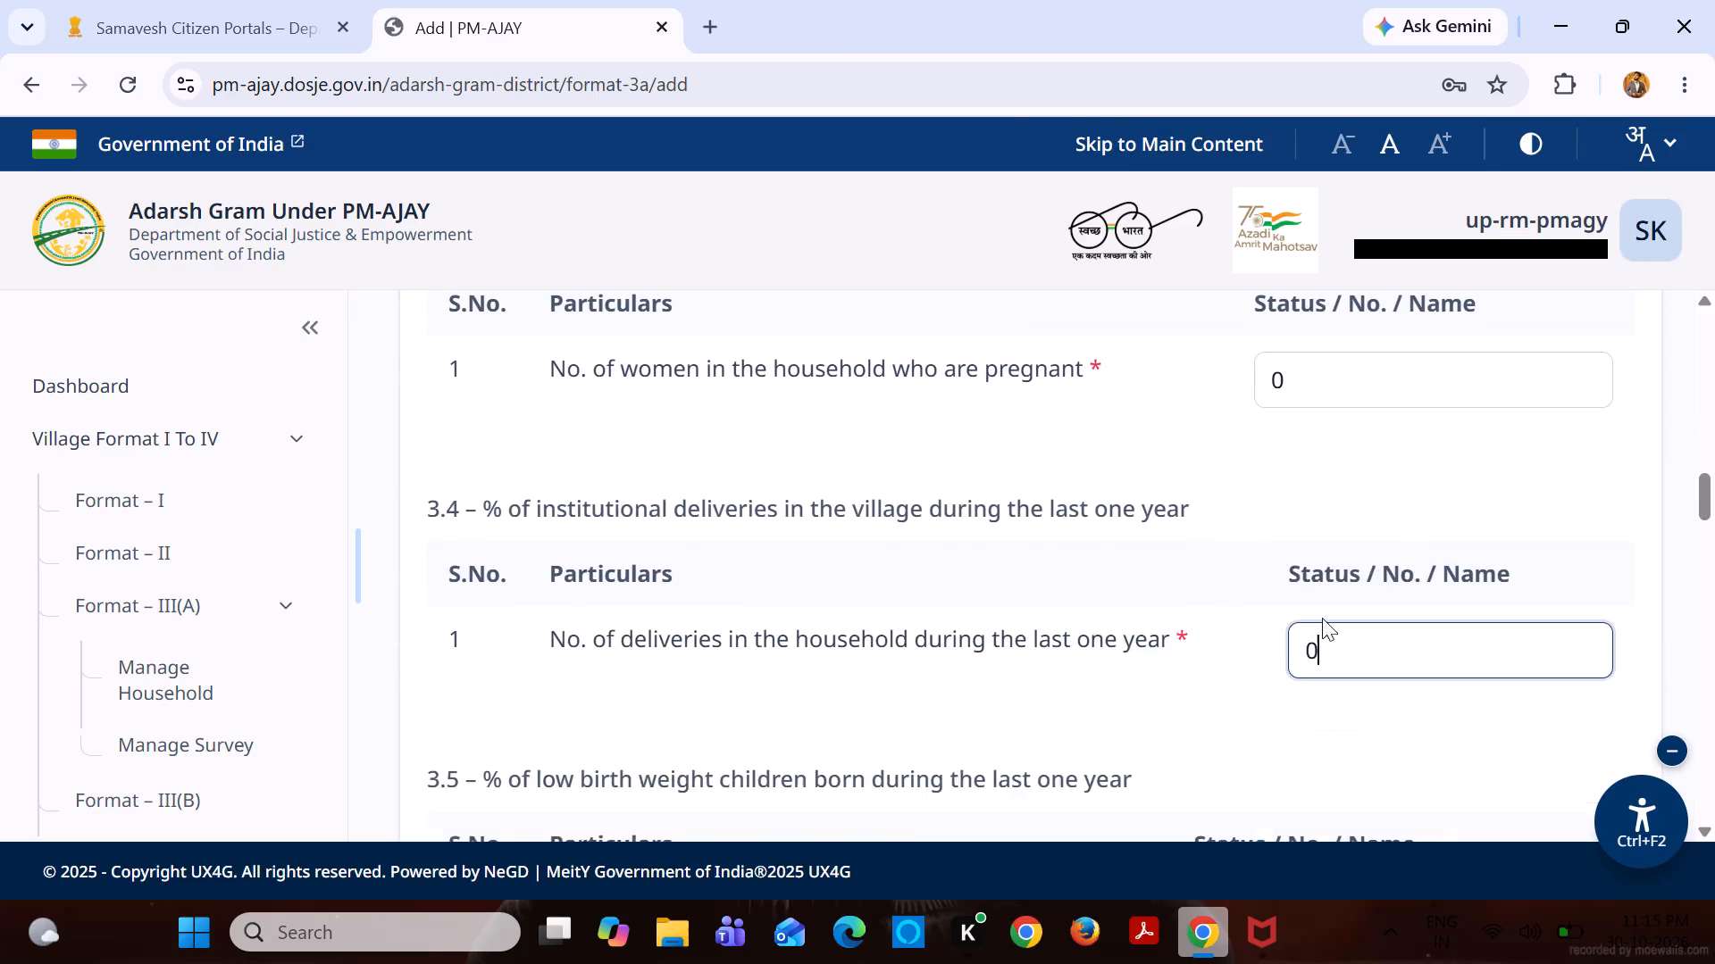
Enter 0 for the first question of 3.5 on low birth weight, 0 children below one year (3.6) and 0 children aged 0-5 years (3.7).
scroll(1334, 594, down, 2)
click(1295, 644)
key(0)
scroll(1319, 588, down, 3)
click(1362, 546)
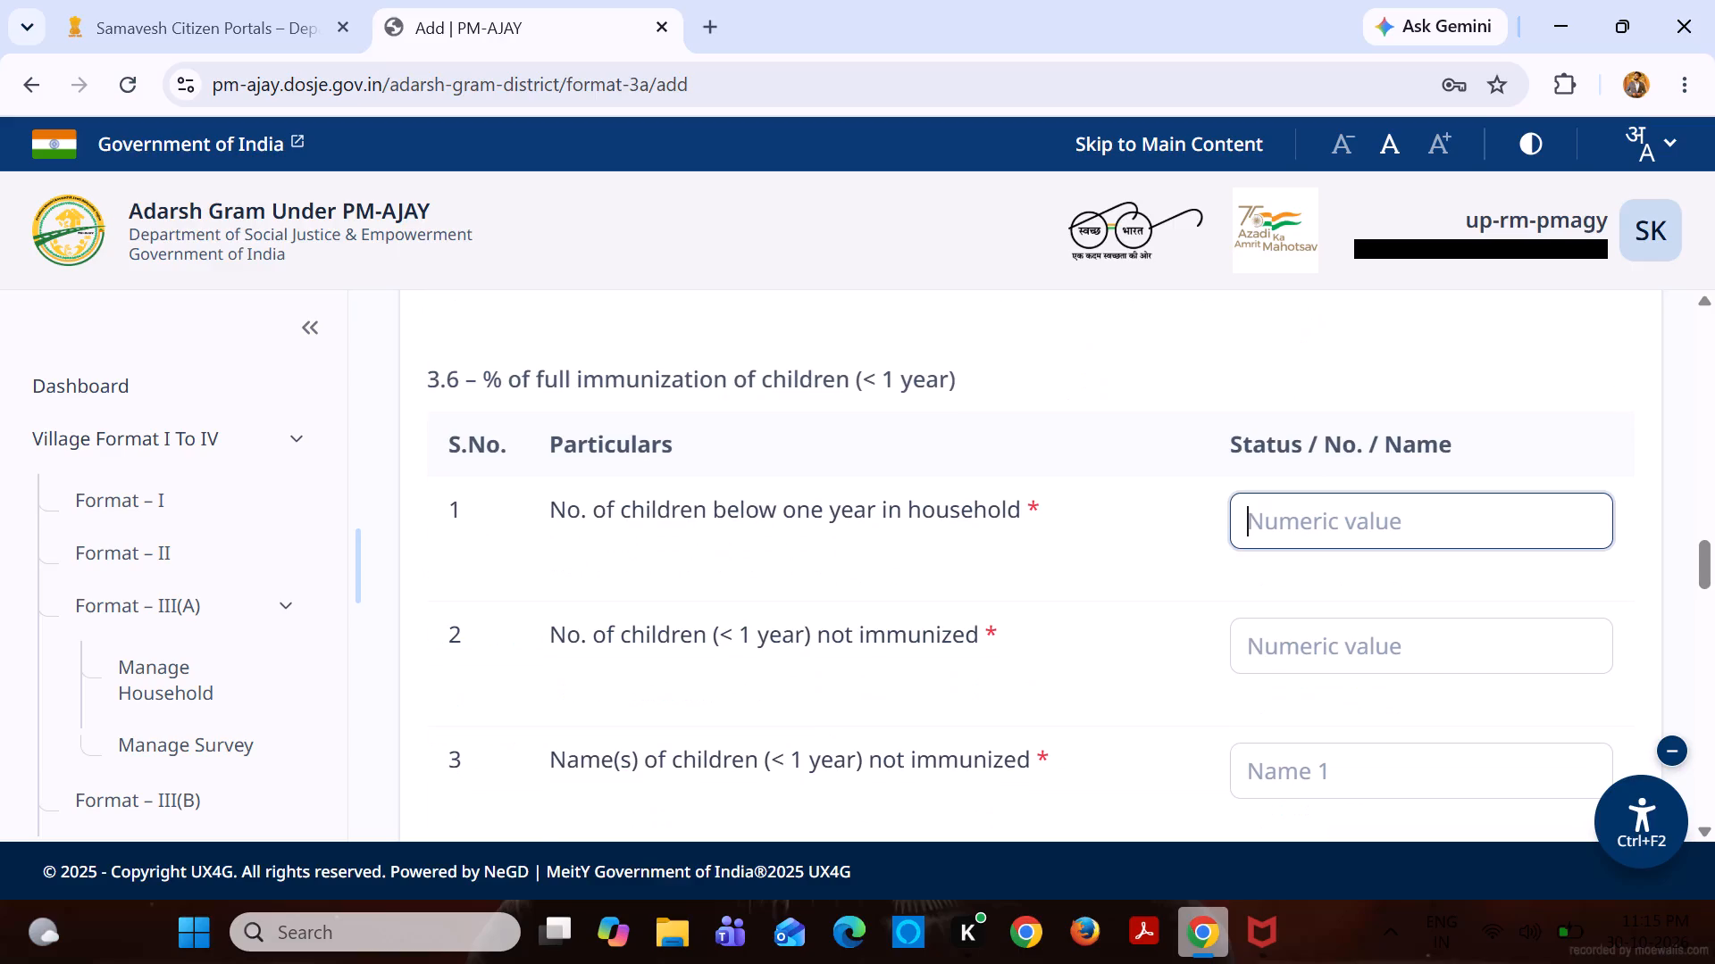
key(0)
scroll(1362, 534, down, 2)
click(1362, 534)
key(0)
Enter 0 for women pregnant last year (3.8), children under one year (3.9) and members with communicable diseases (3.10), and submit the domain.
scroll(1362, 533, down, 1)
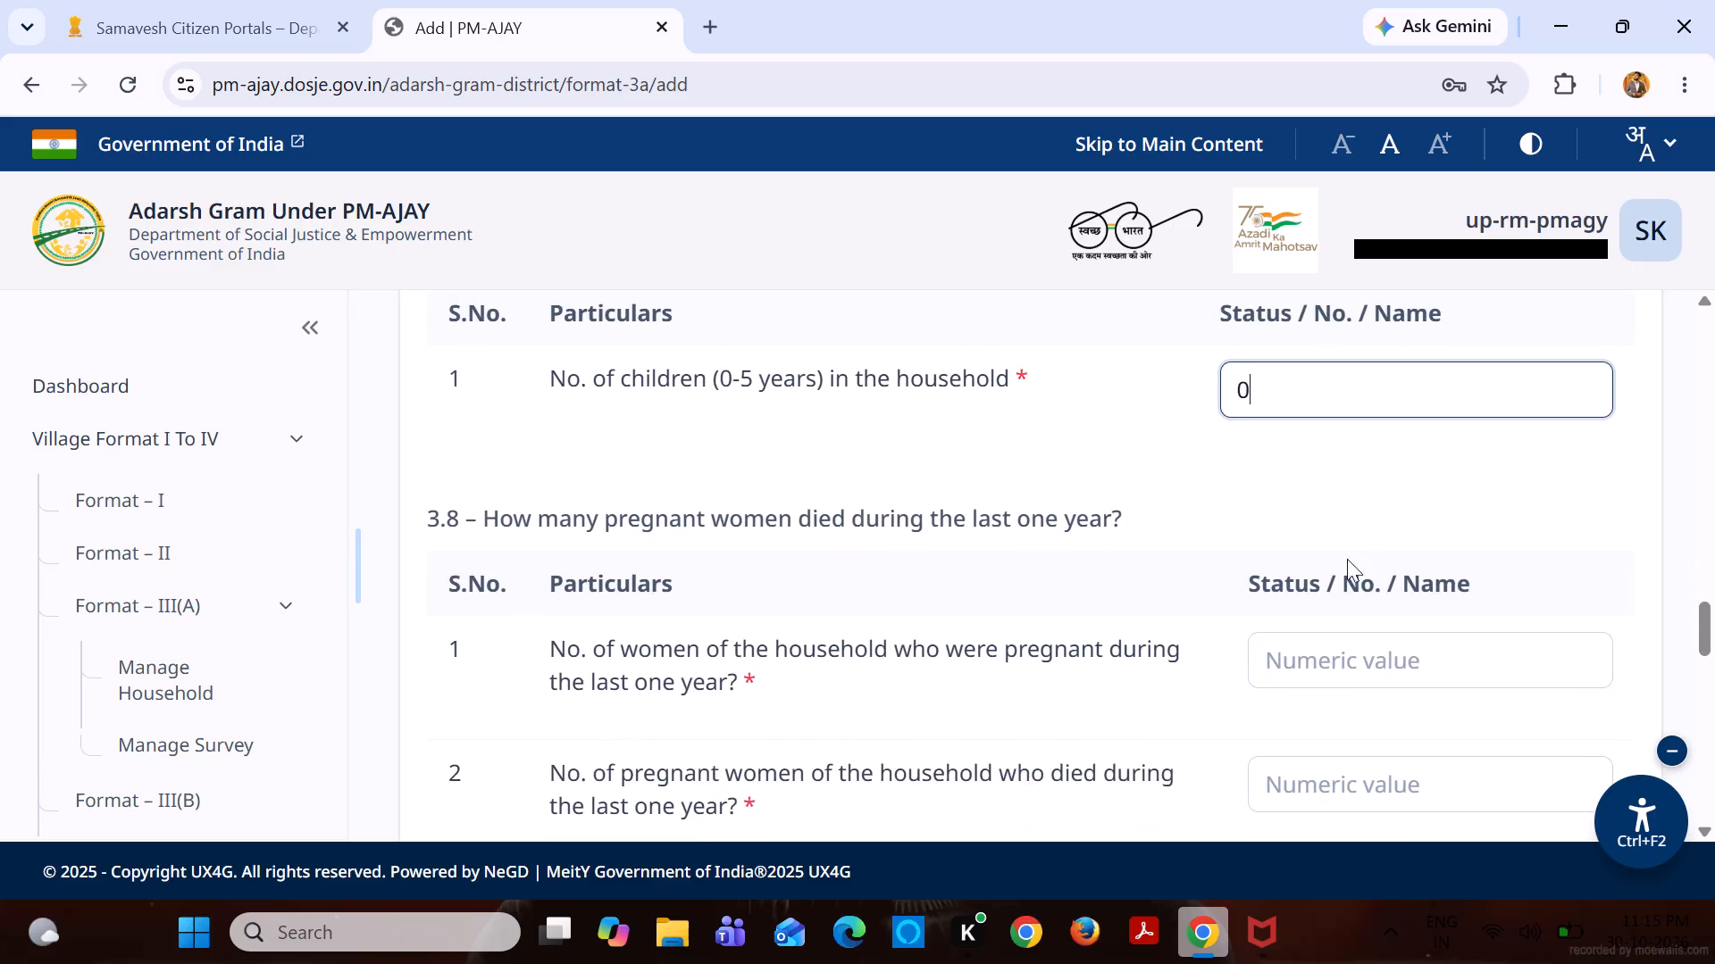
click(1316, 651)
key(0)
scroll(1338, 600, down, 2)
click(1345, 640)
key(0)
scroll(1348, 622, down, 2)
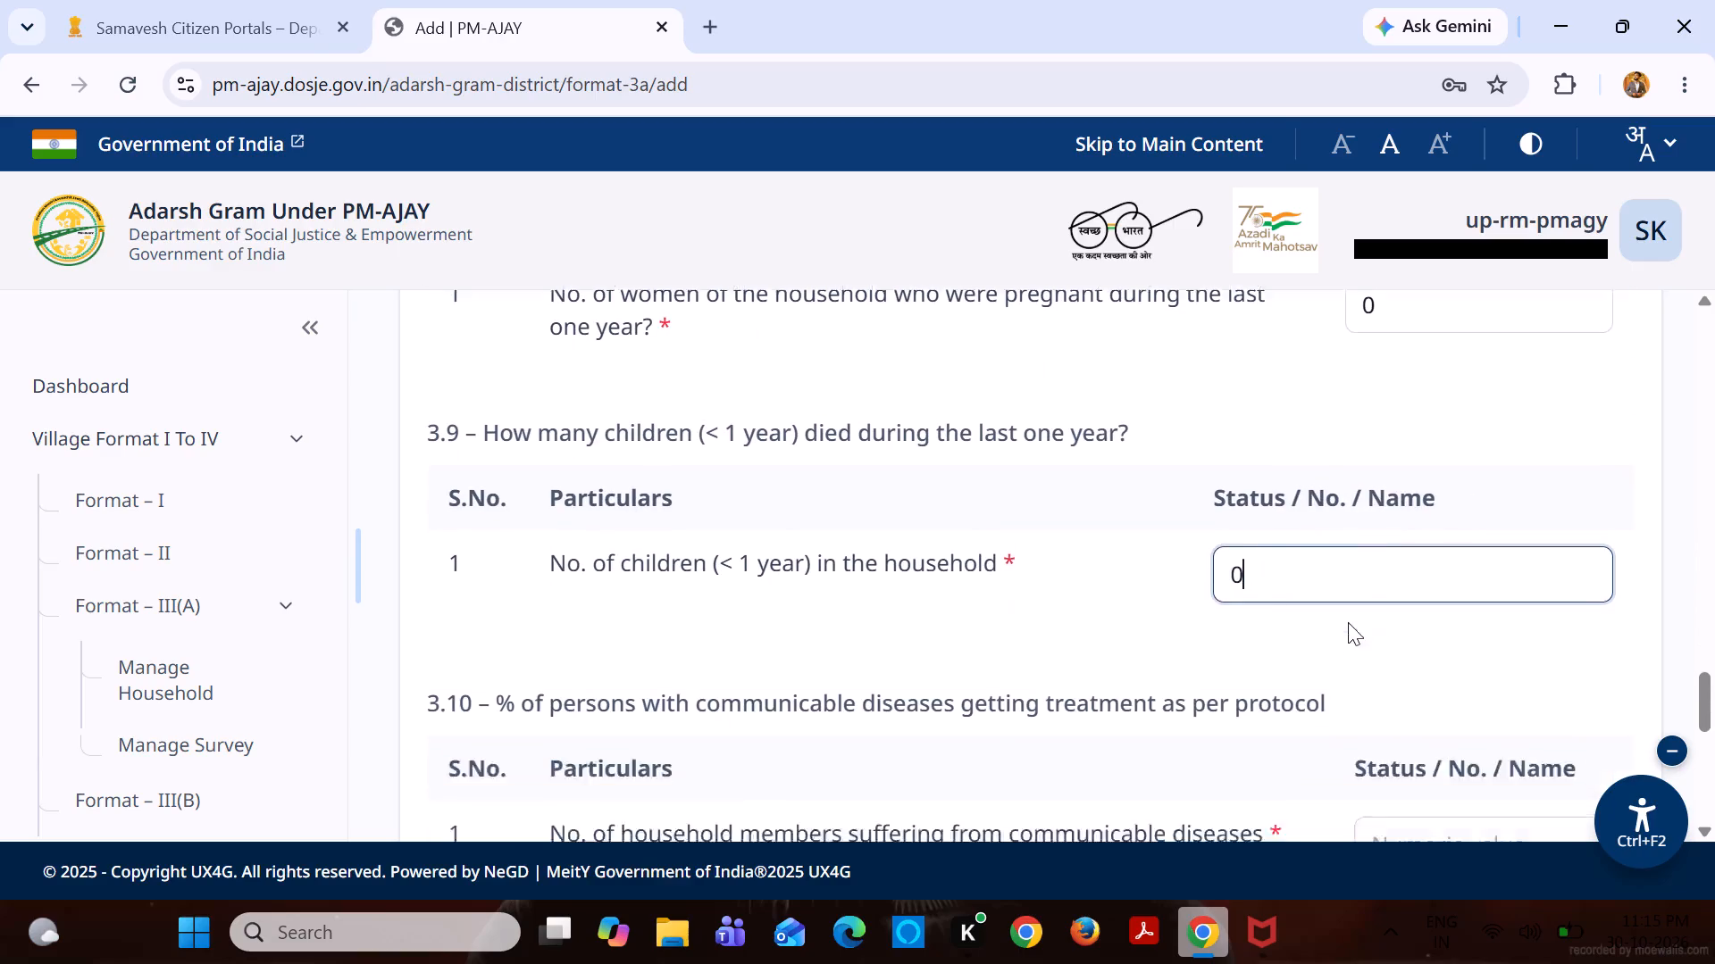
click(1410, 661)
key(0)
scroll(1422, 635, down, 3)
click(1530, 641)
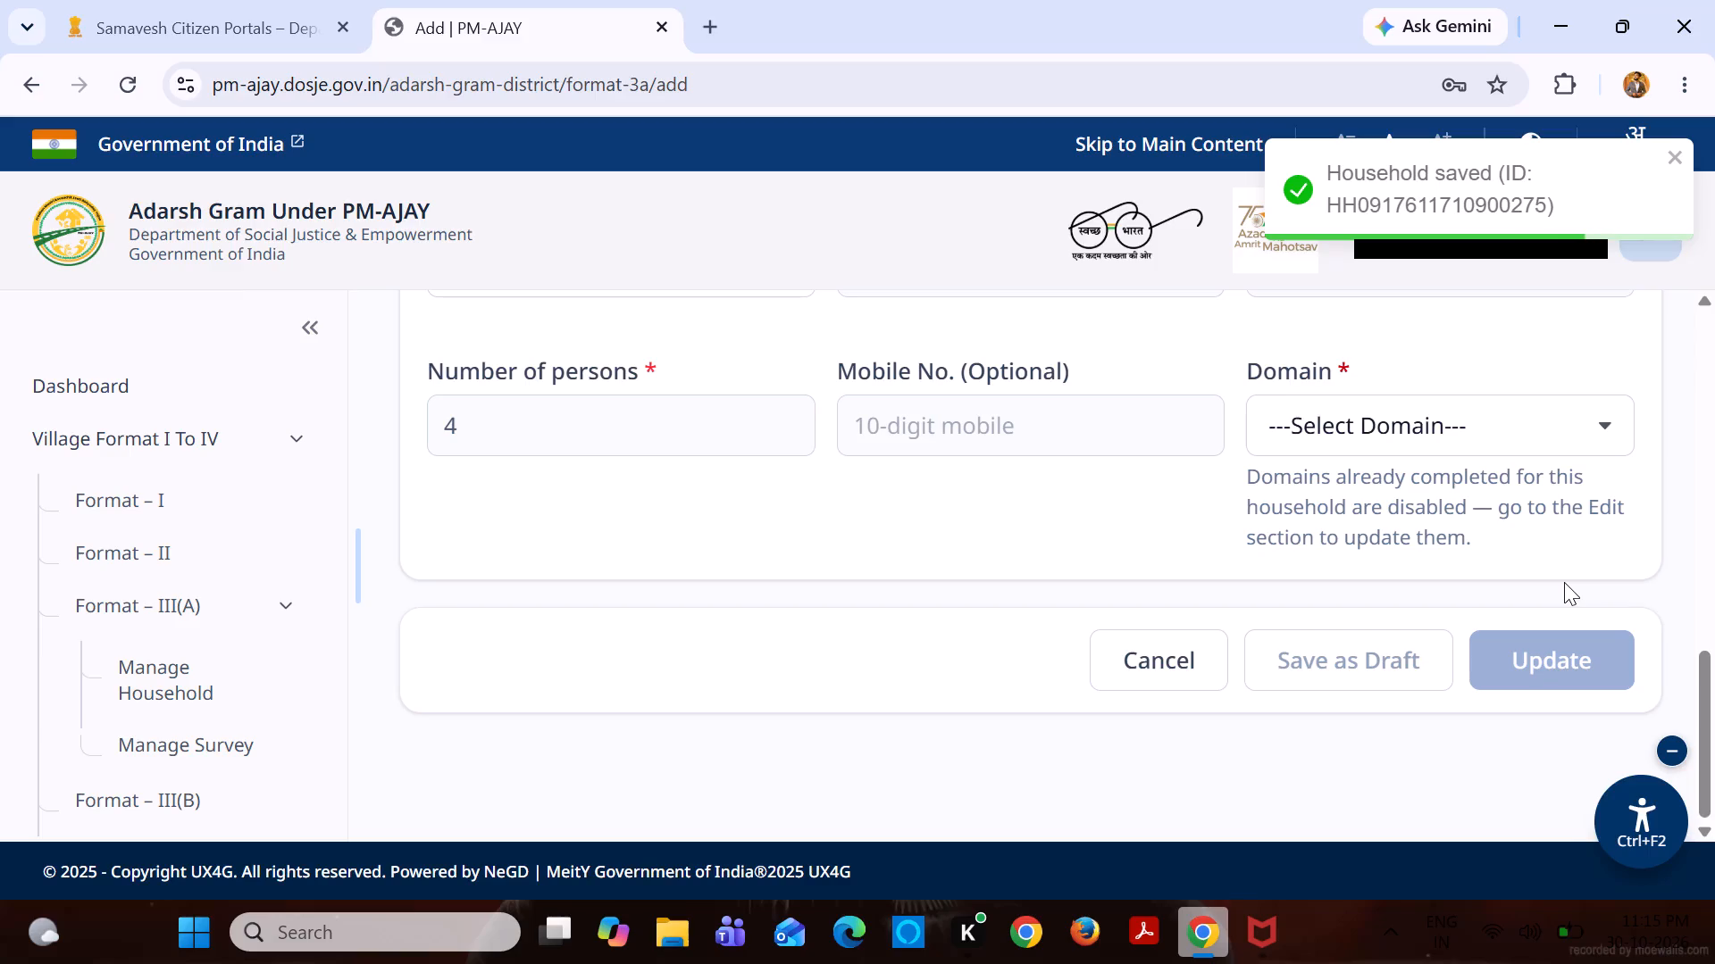
For 4 – Social Security, enter 0 persons eligible for Widow Pension (4.1), Old Age Pension (4.2) and Disability Pension (4.3), and submit.
click(1585, 401)
scroll(1512, 642, down, 1)
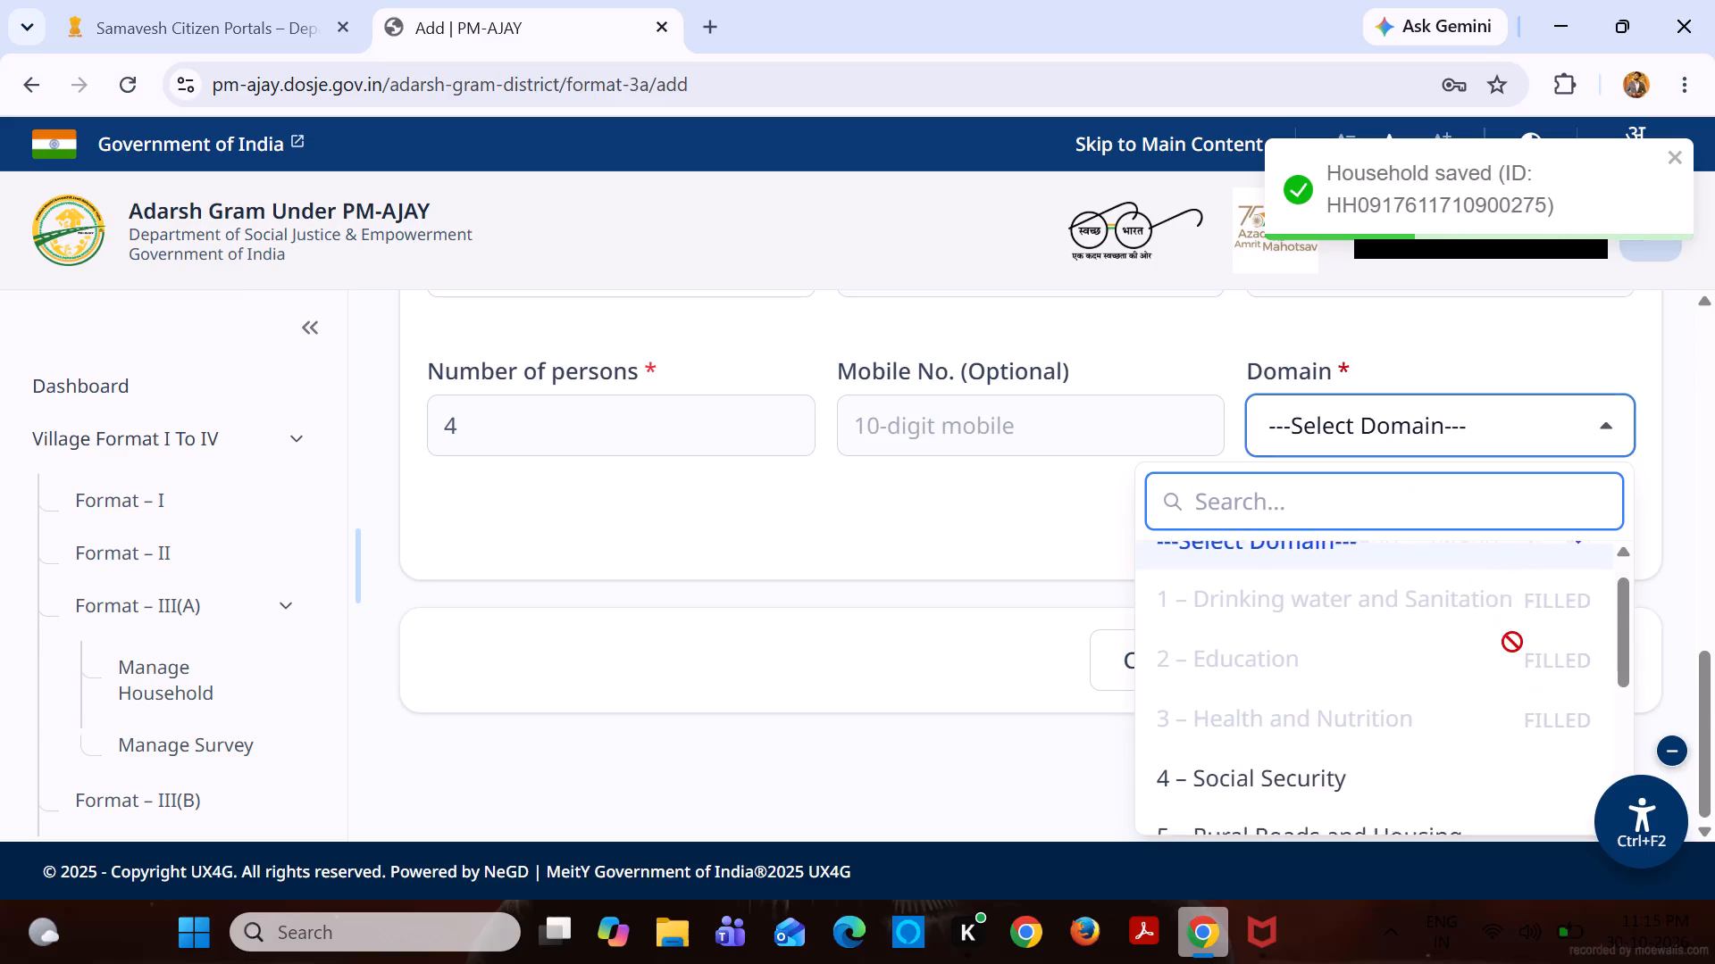
click(1348, 669)
scroll(1351, 686, down, 2)
click(1422, 606)
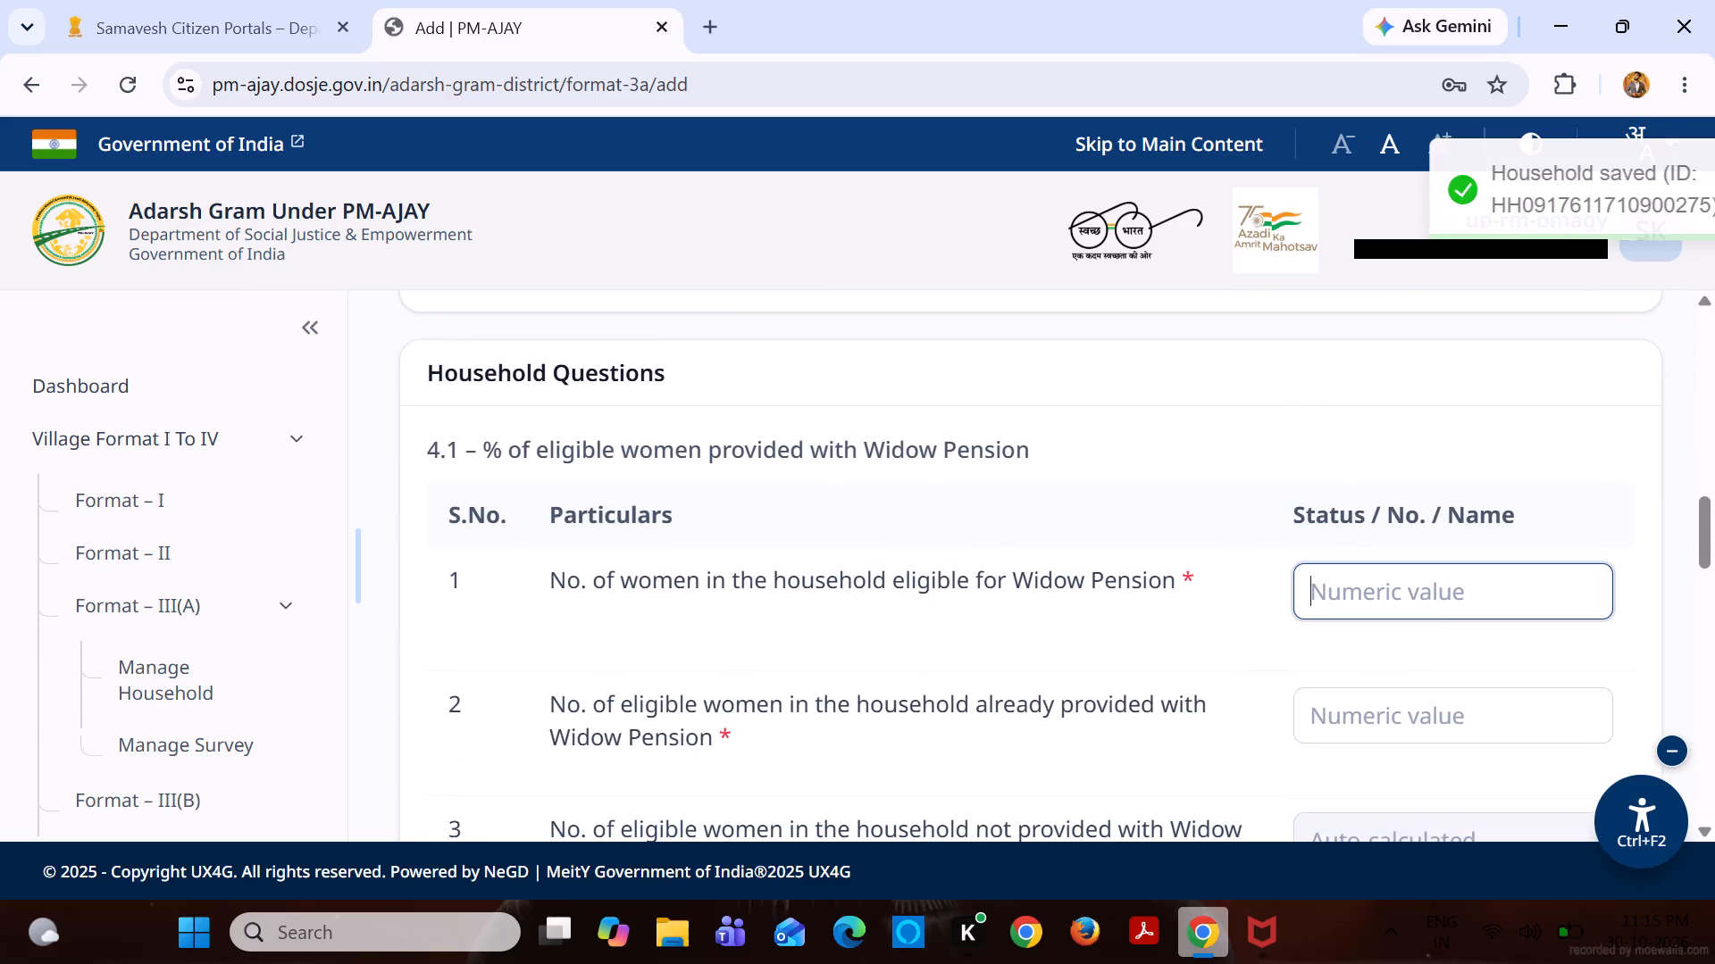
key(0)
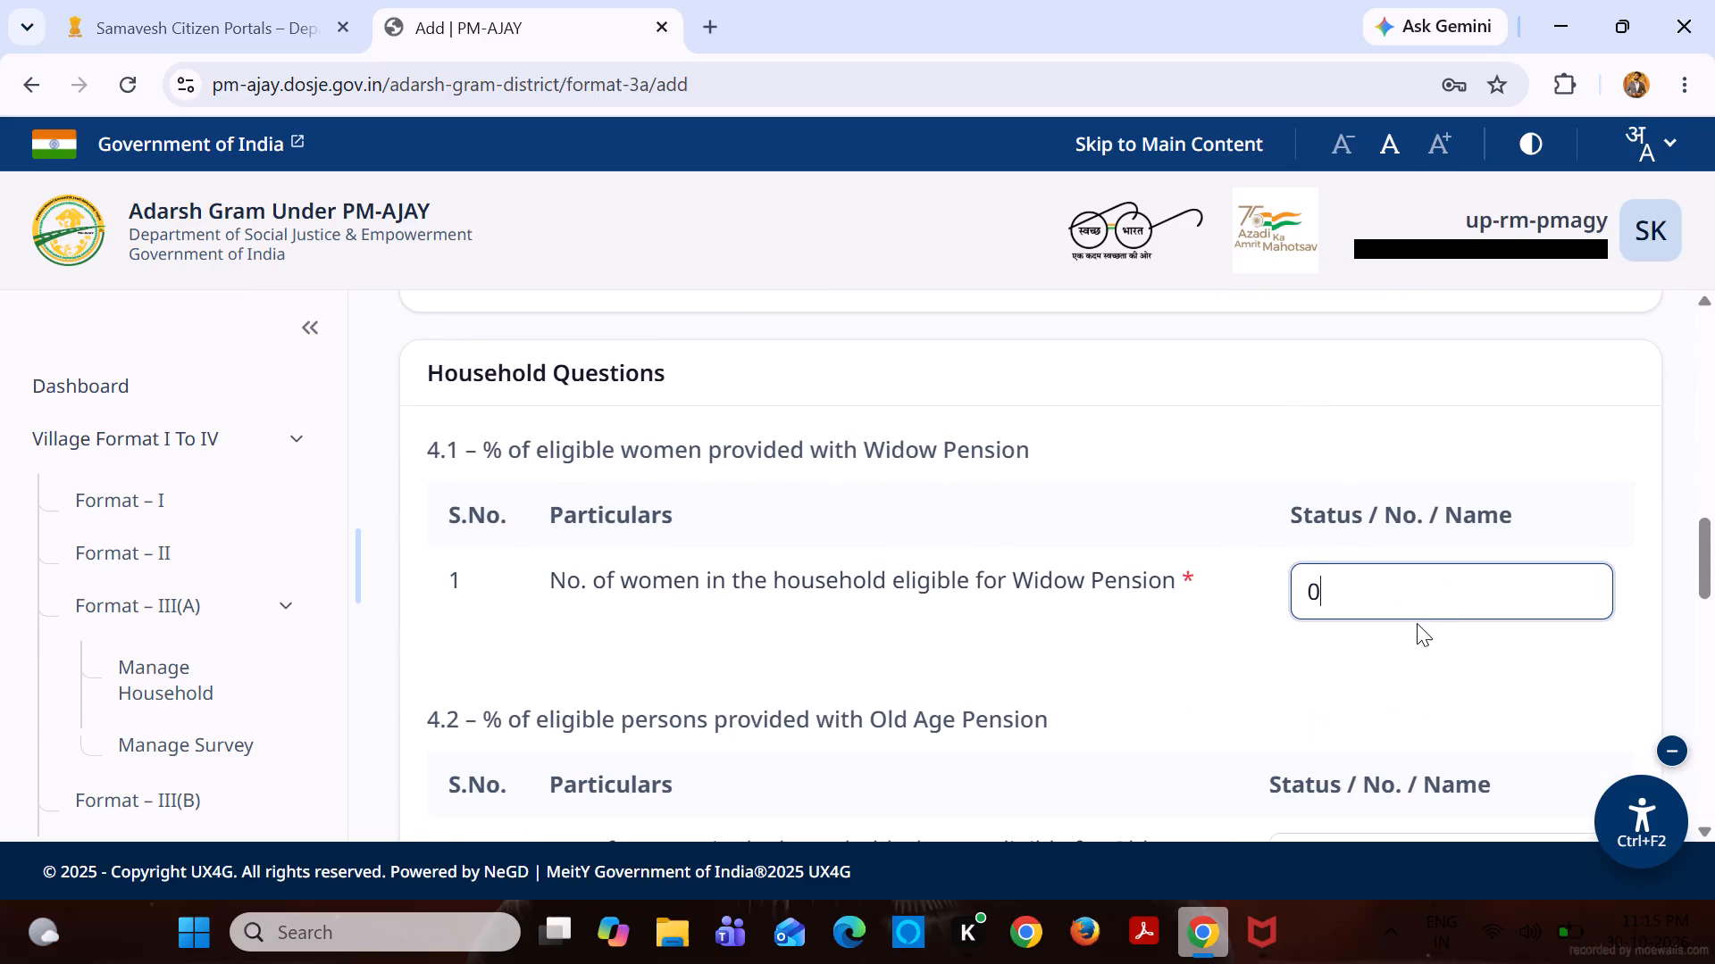
scroll(1417, 625, down, 1)
click(1332, 740)
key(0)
scroll(1348, 712, down, 3)
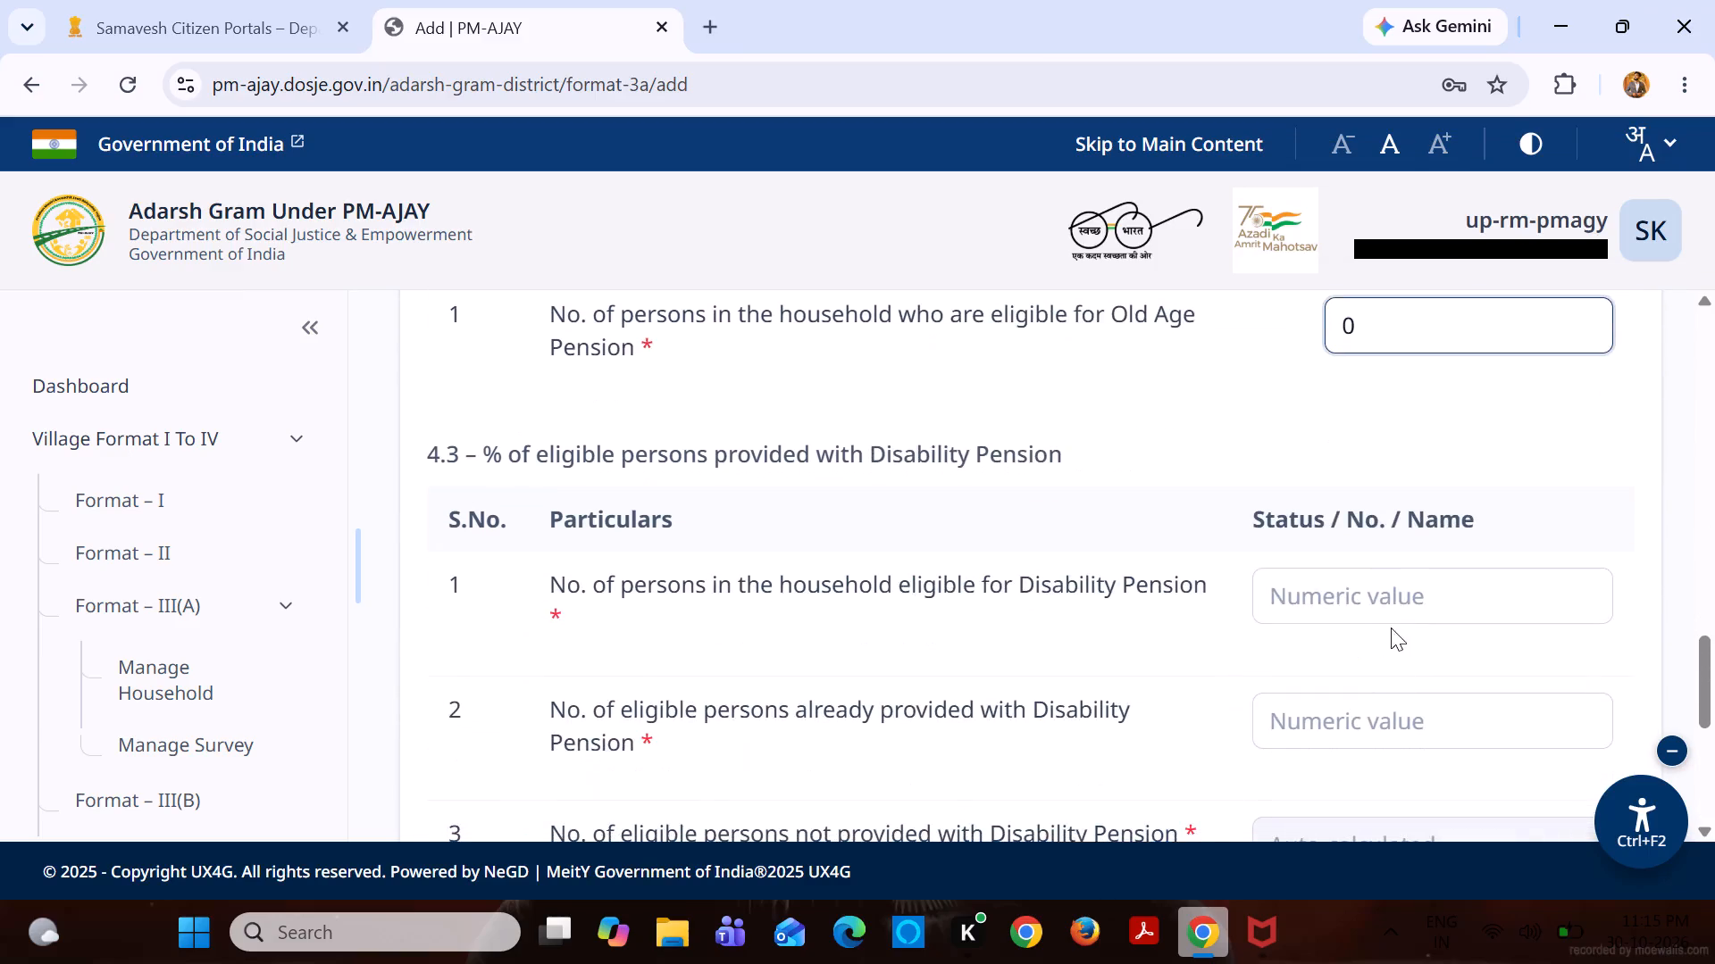
click(1391, 627)
click(1391, 616)
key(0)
scroll(1391, 615, down, 1)
click(1542, 651)
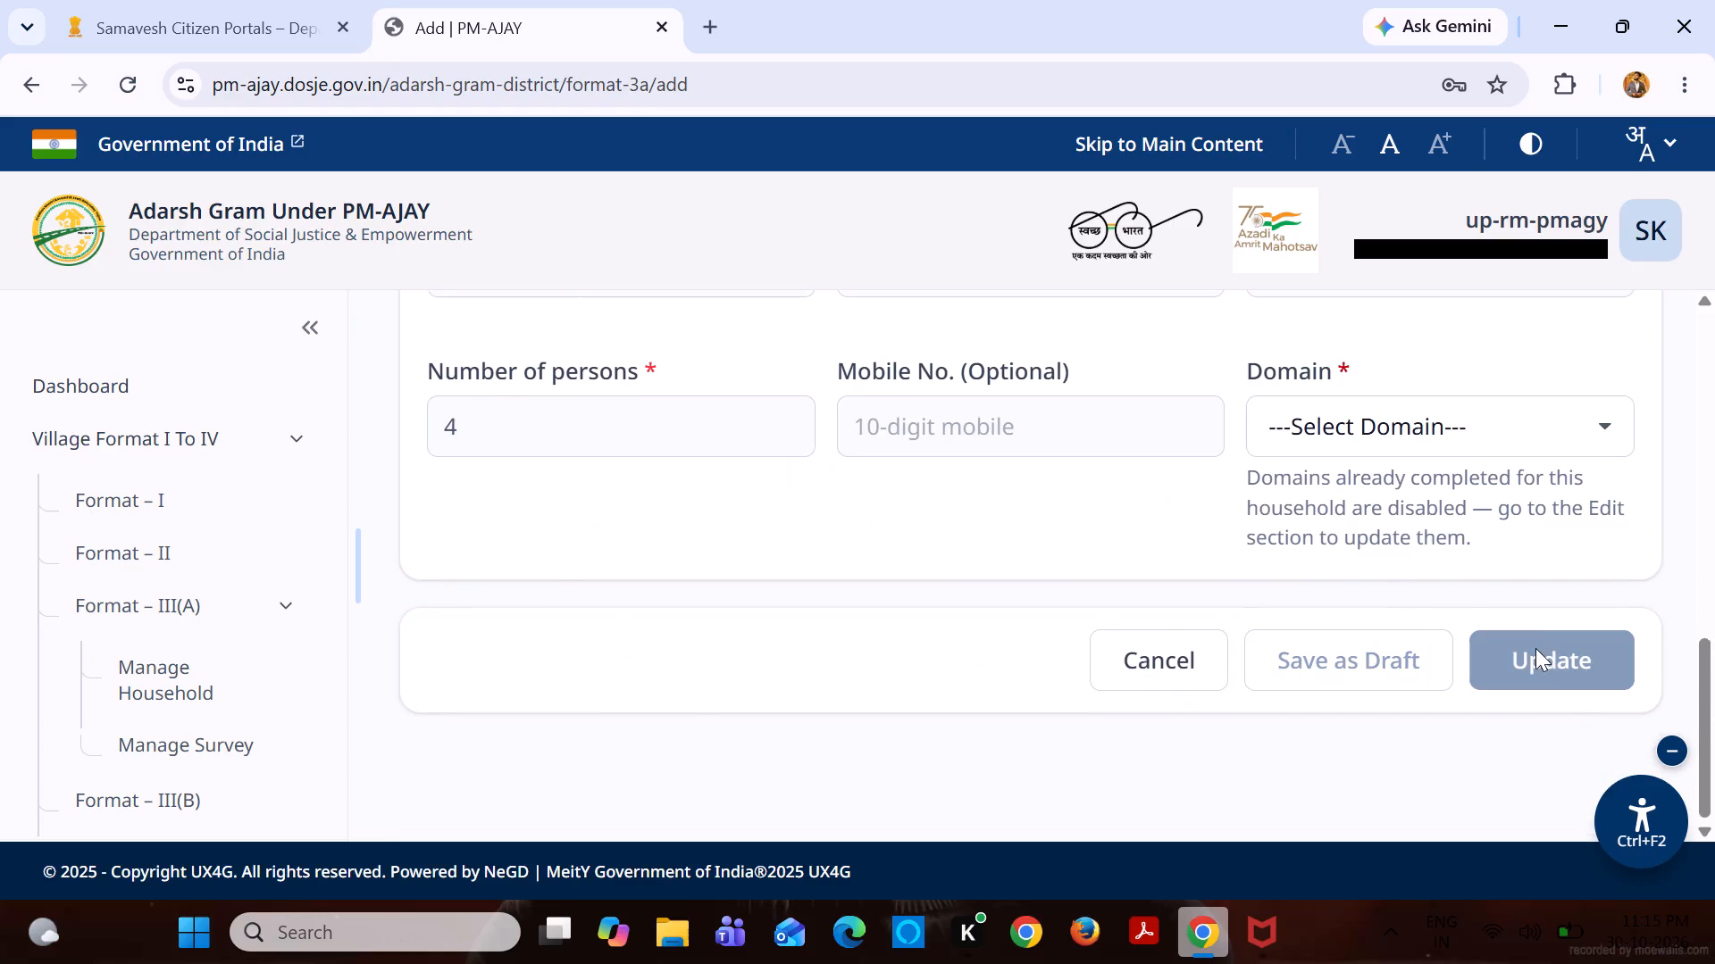
For 5 – Rural Roads and Housing, answer No to living in a Kachcha/unsafe house (5.3) and submit.
click(1592, 414)
scroll(1497, 590, down, 2)
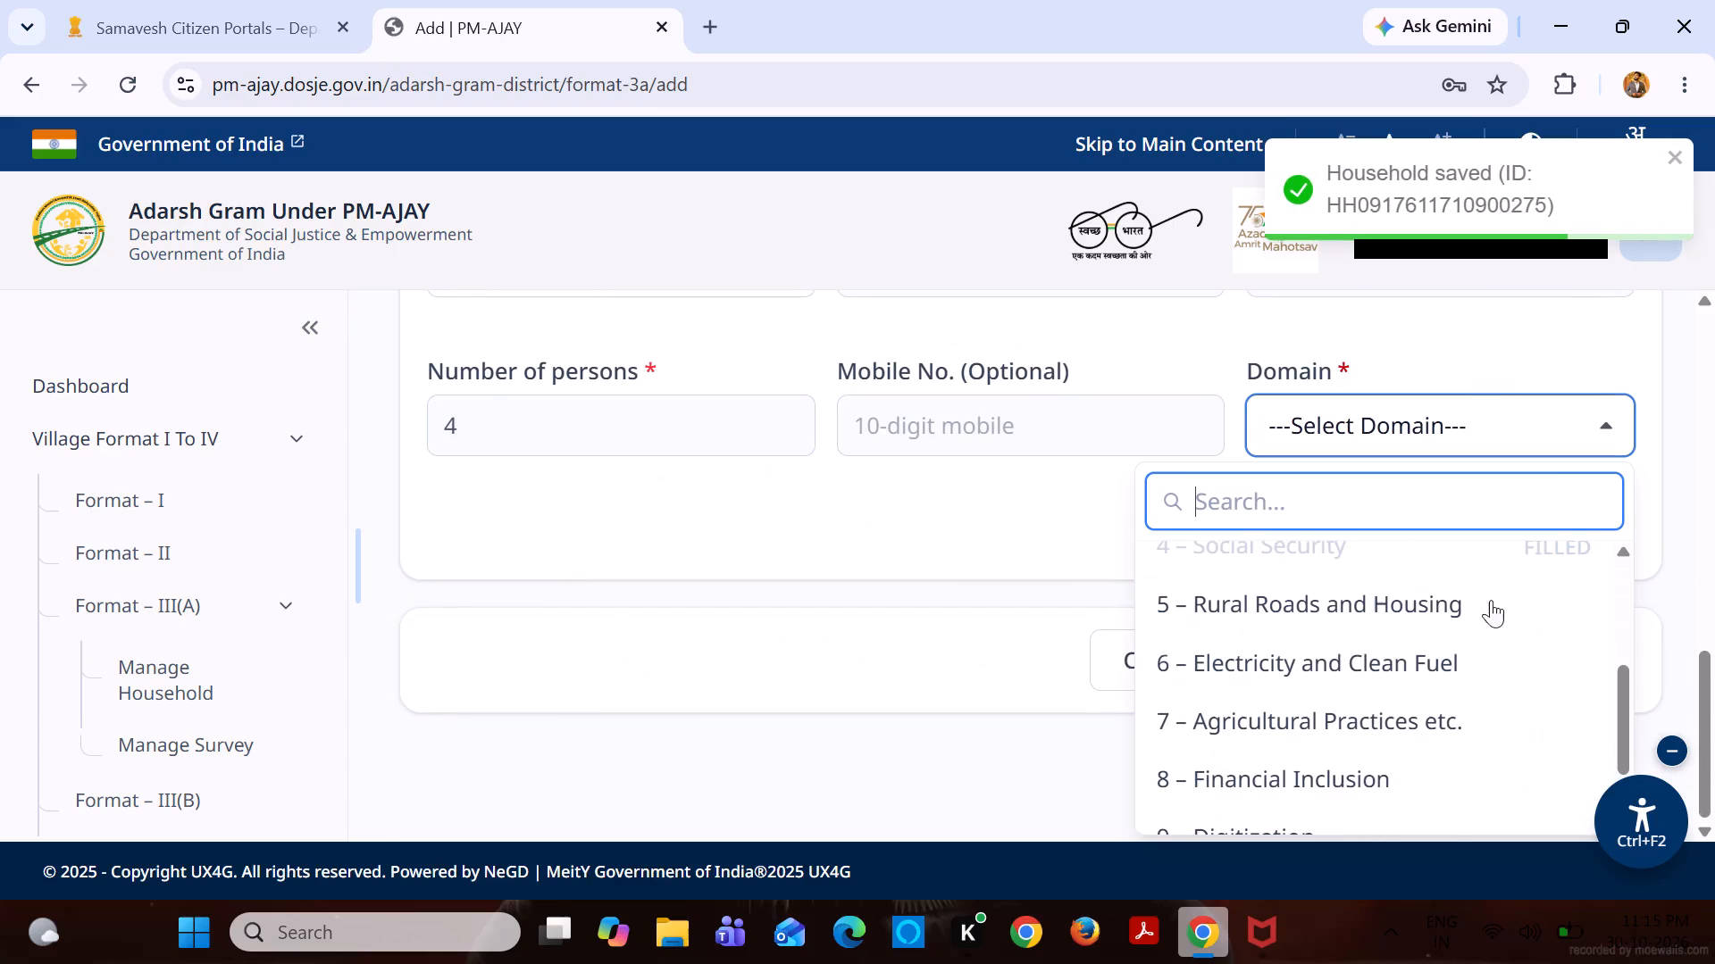
click(1334, 611)
scroll(1334, 611, down, 3)
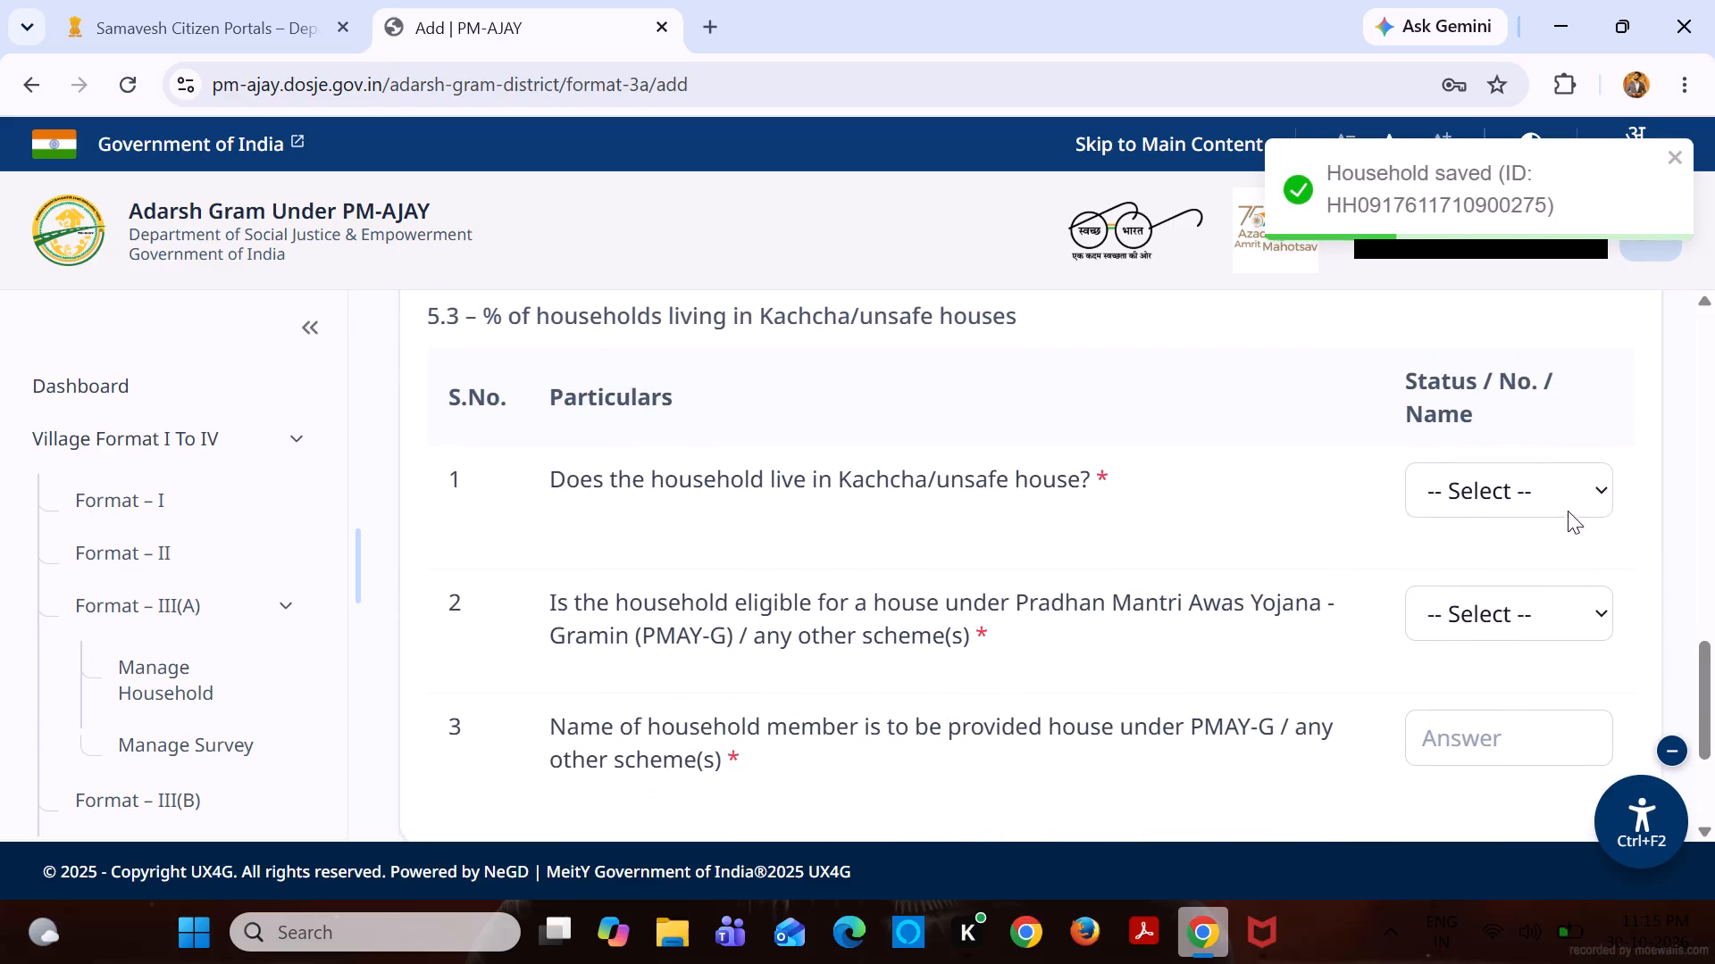
click(1568, 508)
click(1473, 629)
click(1579, 649)
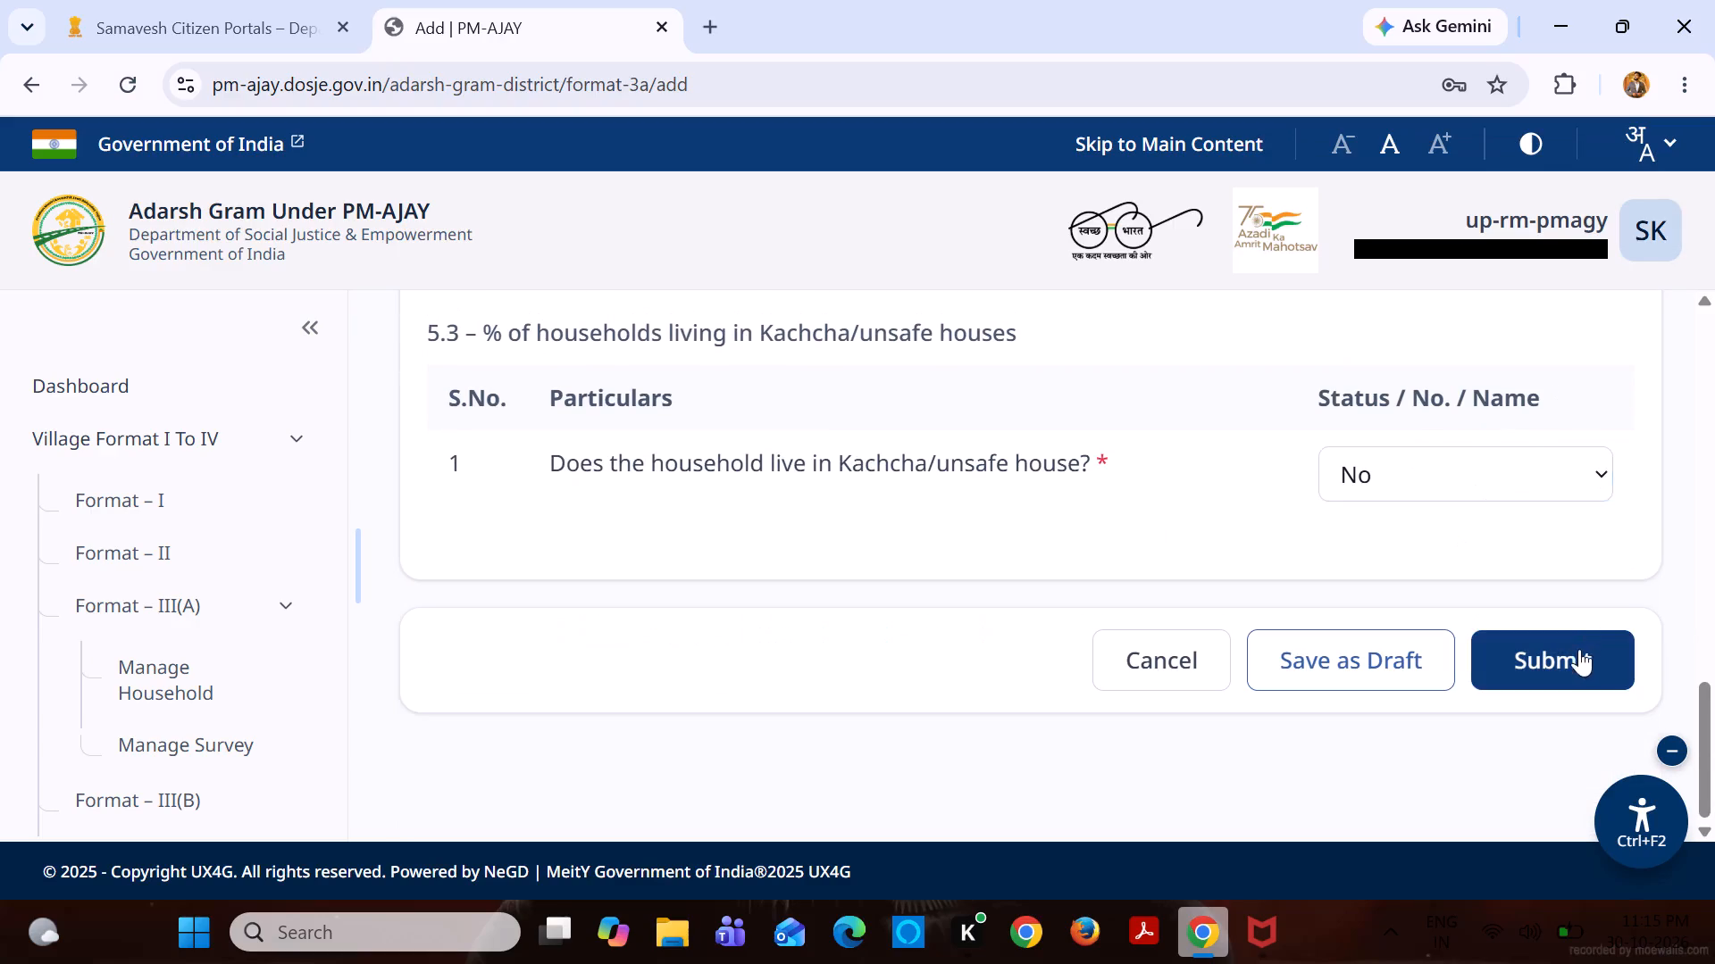
For domain 6 – Electricity and Clean Fuel, answer Yes to the house having an electricity connection (6.2).
click(1542, 436)
scroll(1470, 641, down, 4)
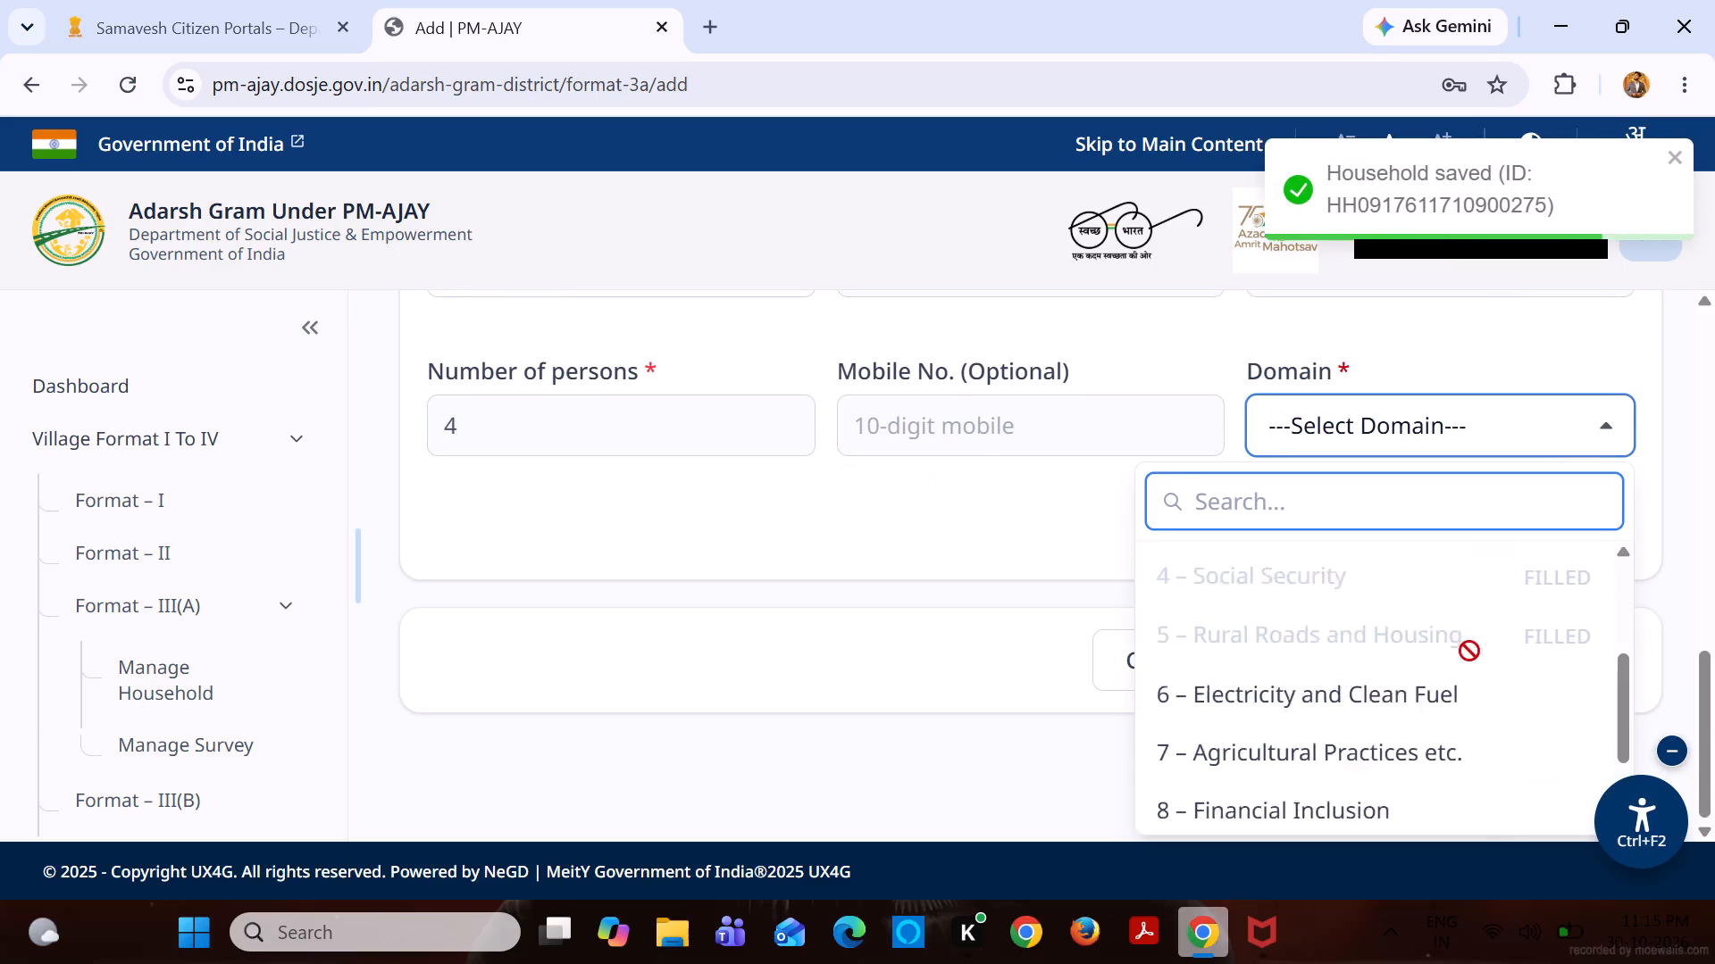
scroll(1344, 590, up, 2)
scroll(1341, 653, down, 1)
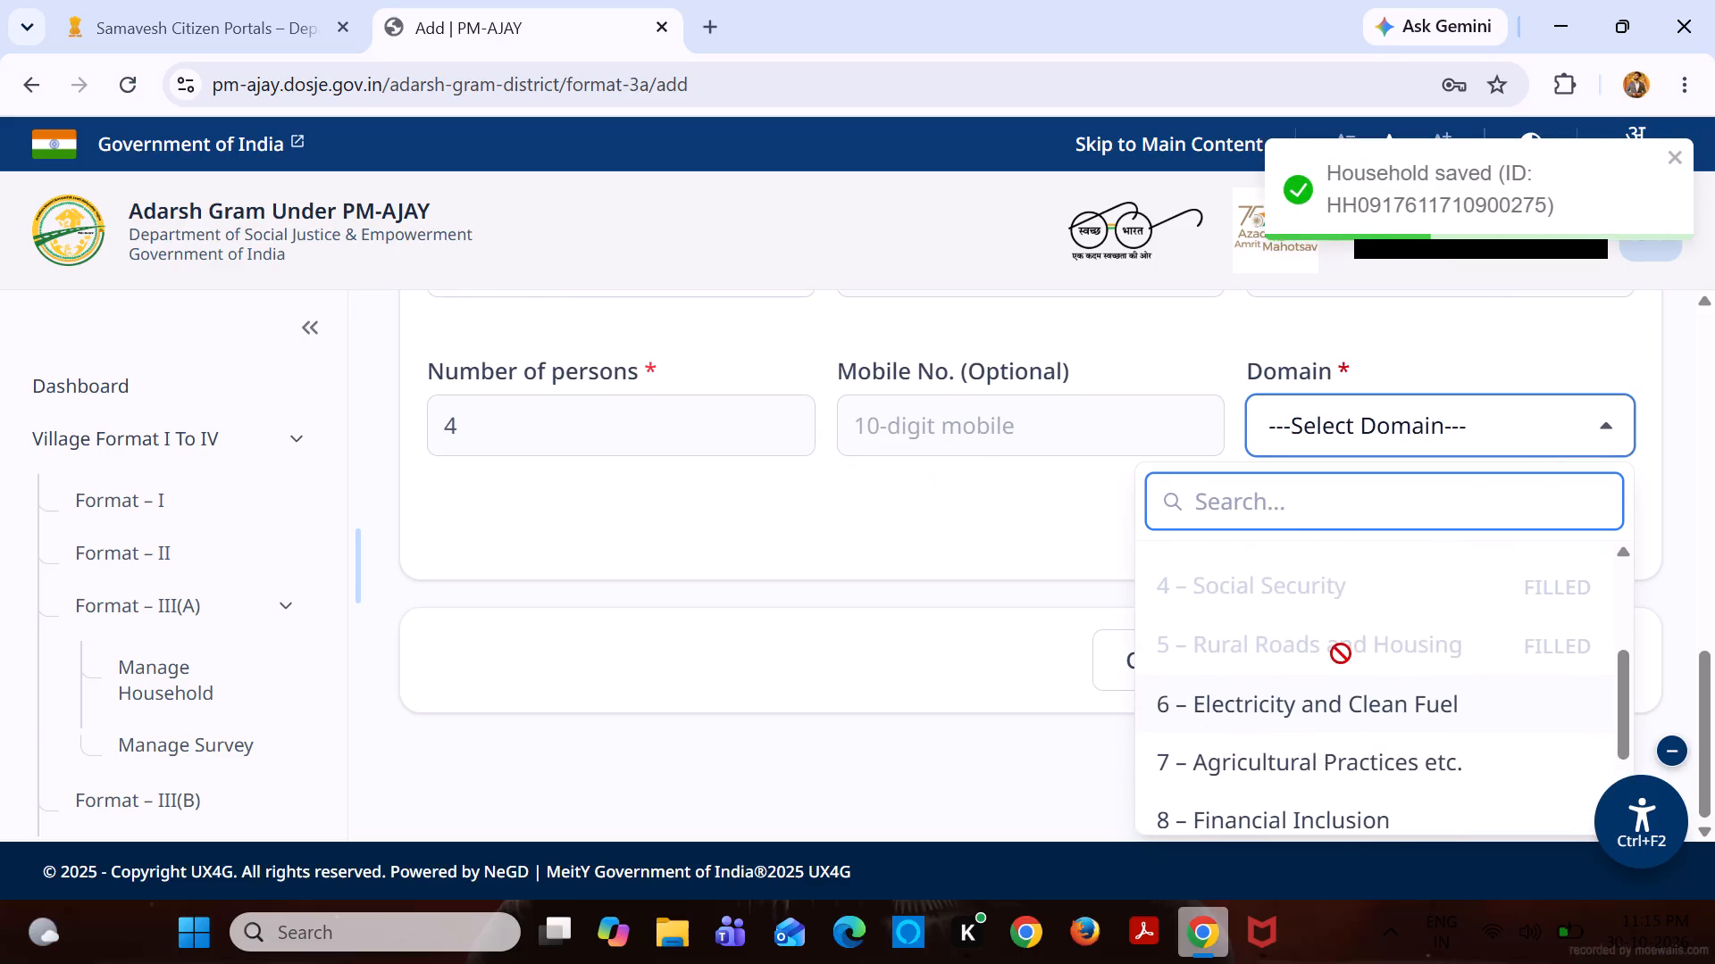
drag(1339, 670, 1339, 678)
click(1324, 701)
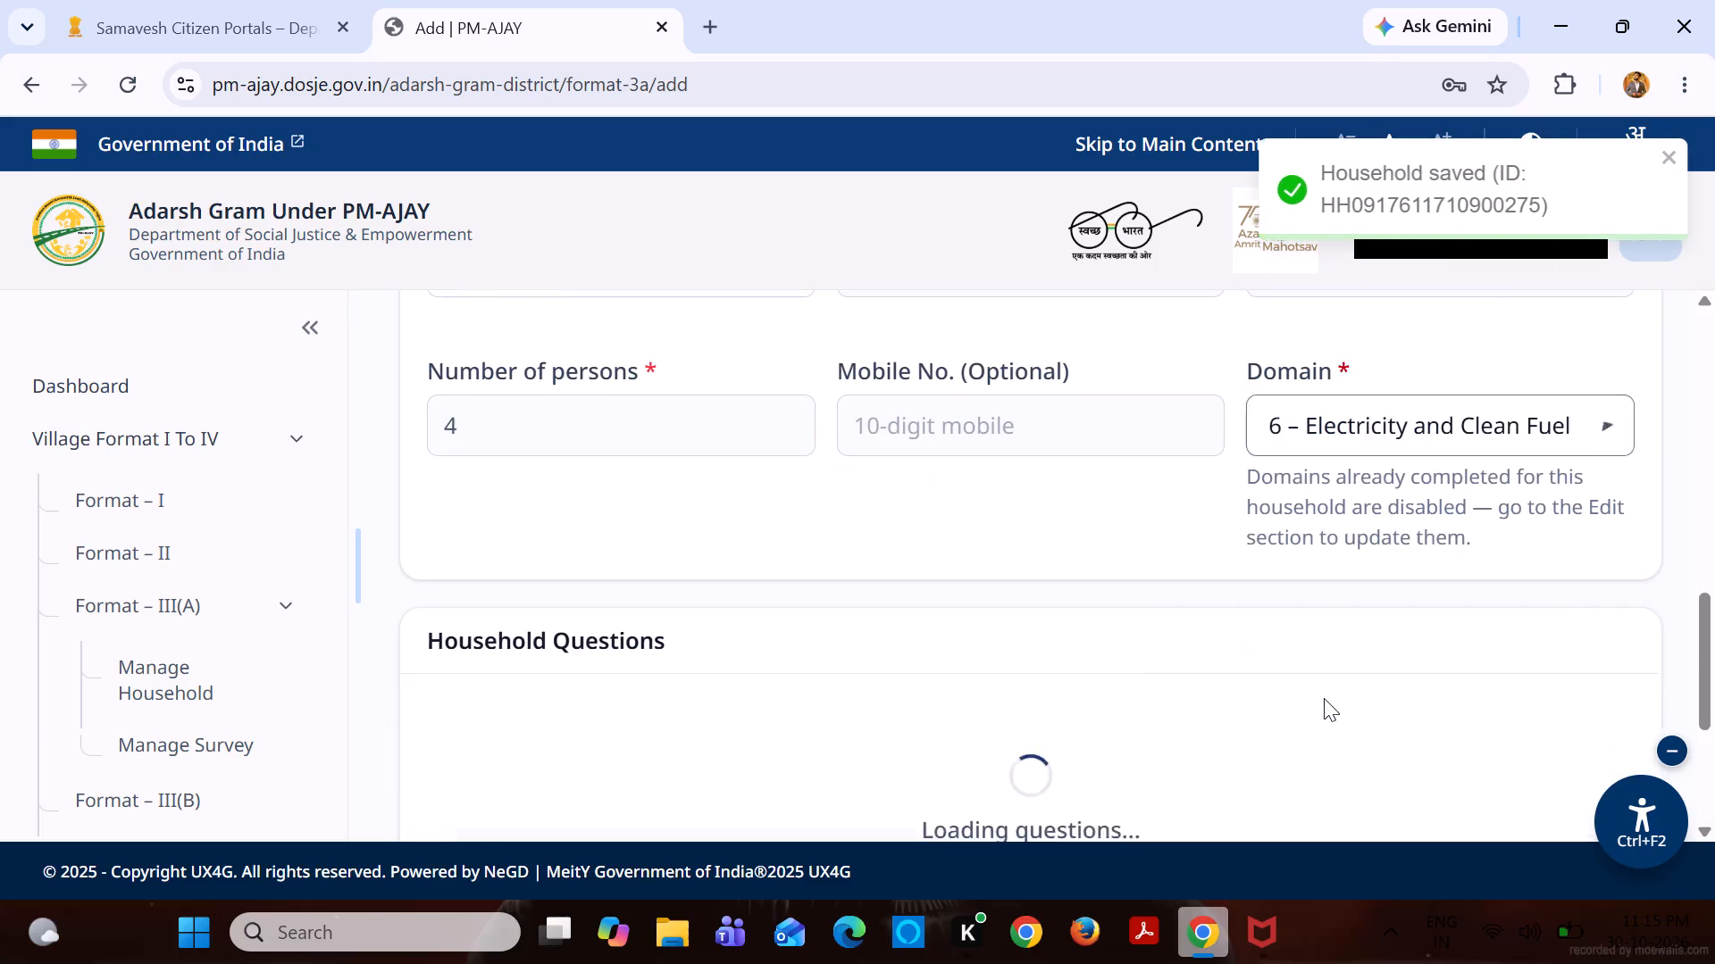
scroll(1327, 686, down, 2)
click(1522, 620)
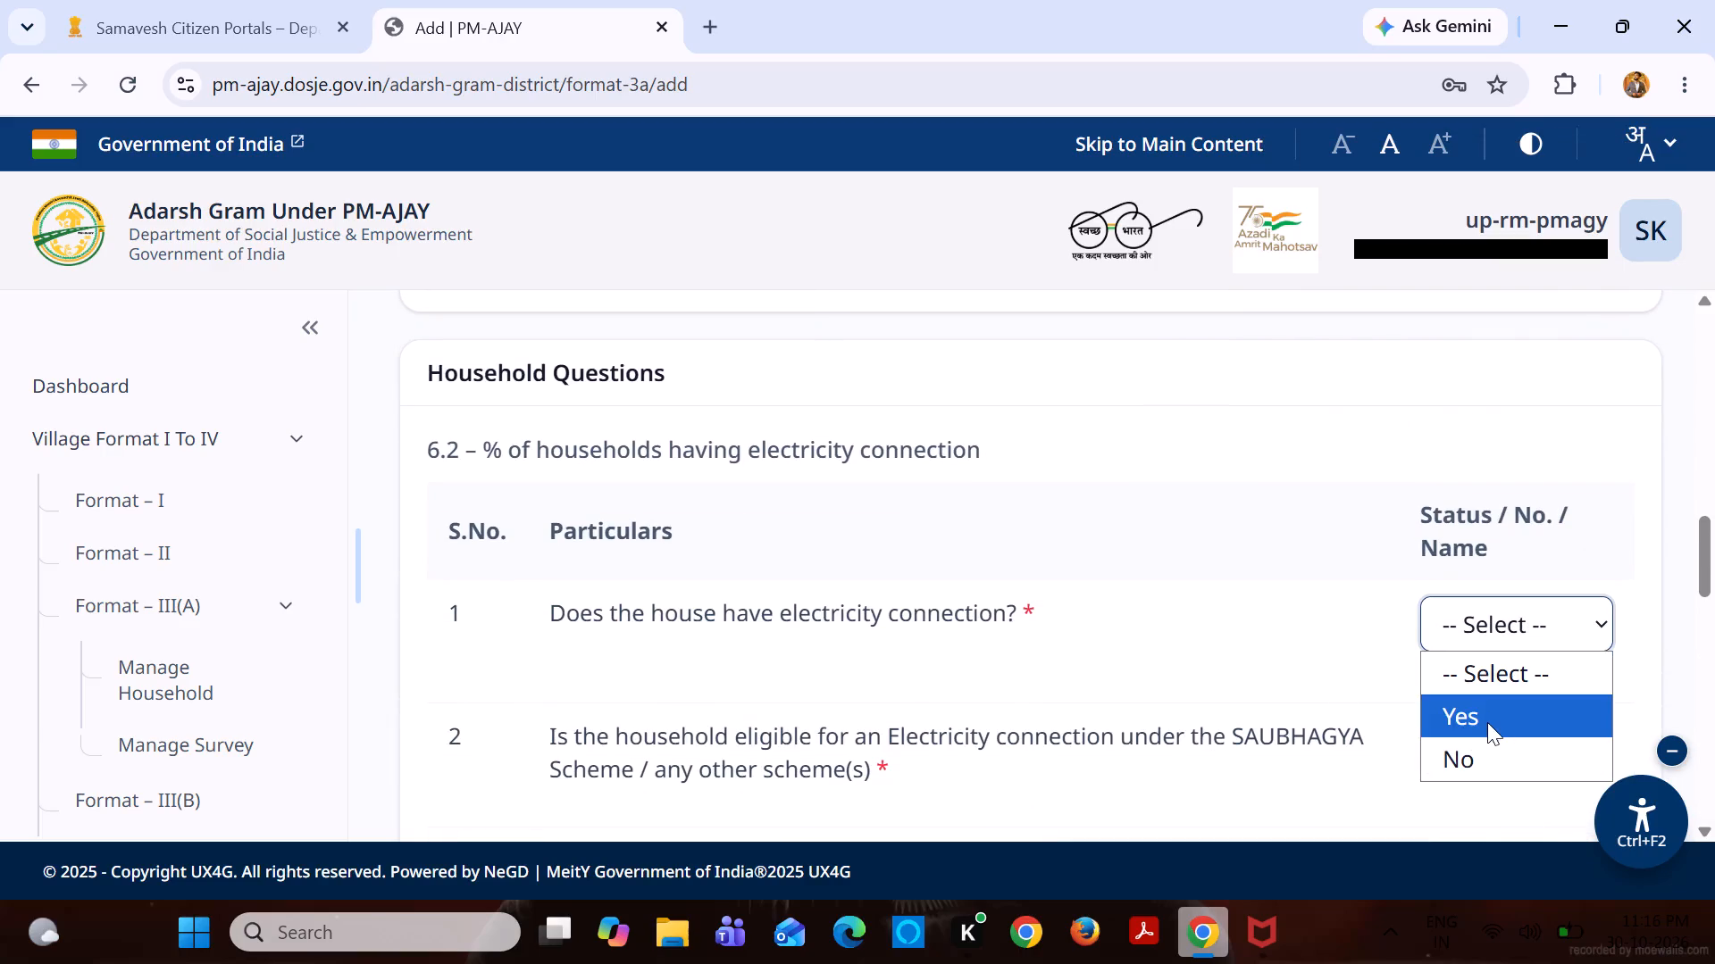
click(1487, 722)
Answer Yes to electricity connection and LED bulb use (6.3) and to clean fuel use (6.4), and submit the domain.
scroll(1492, 710, down, 2)
click(1535, 631)
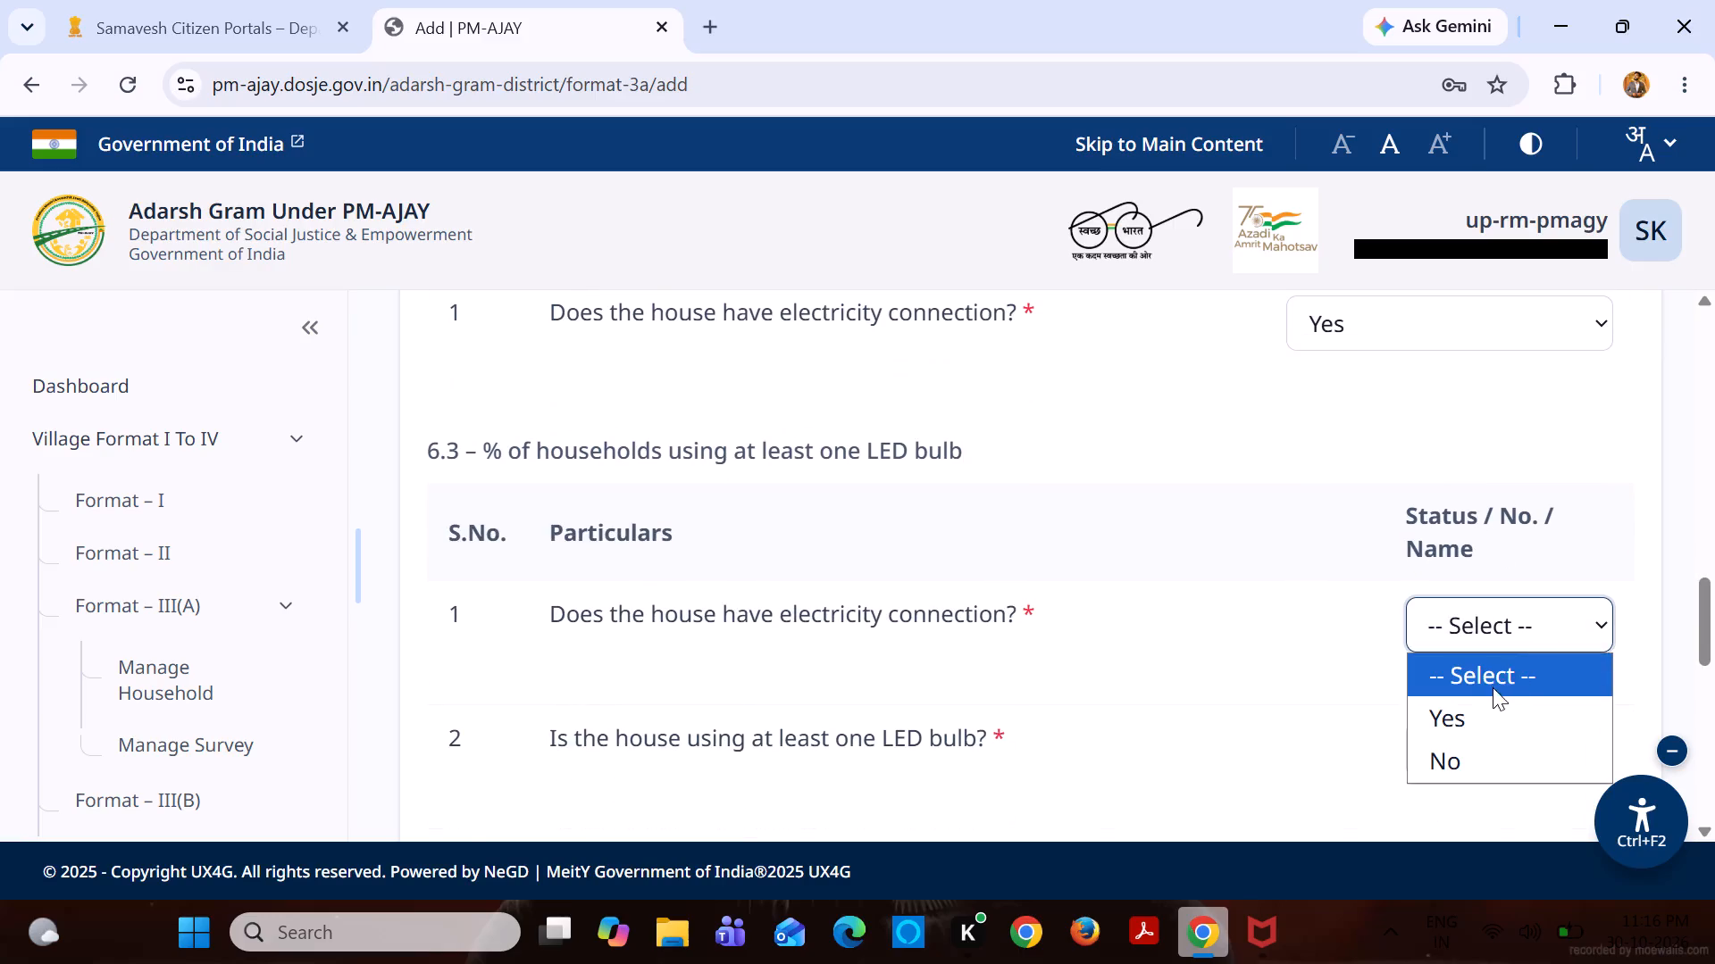
click(1491, 695)
scroll(1491, 696, down, 2)
click(1561, 495)
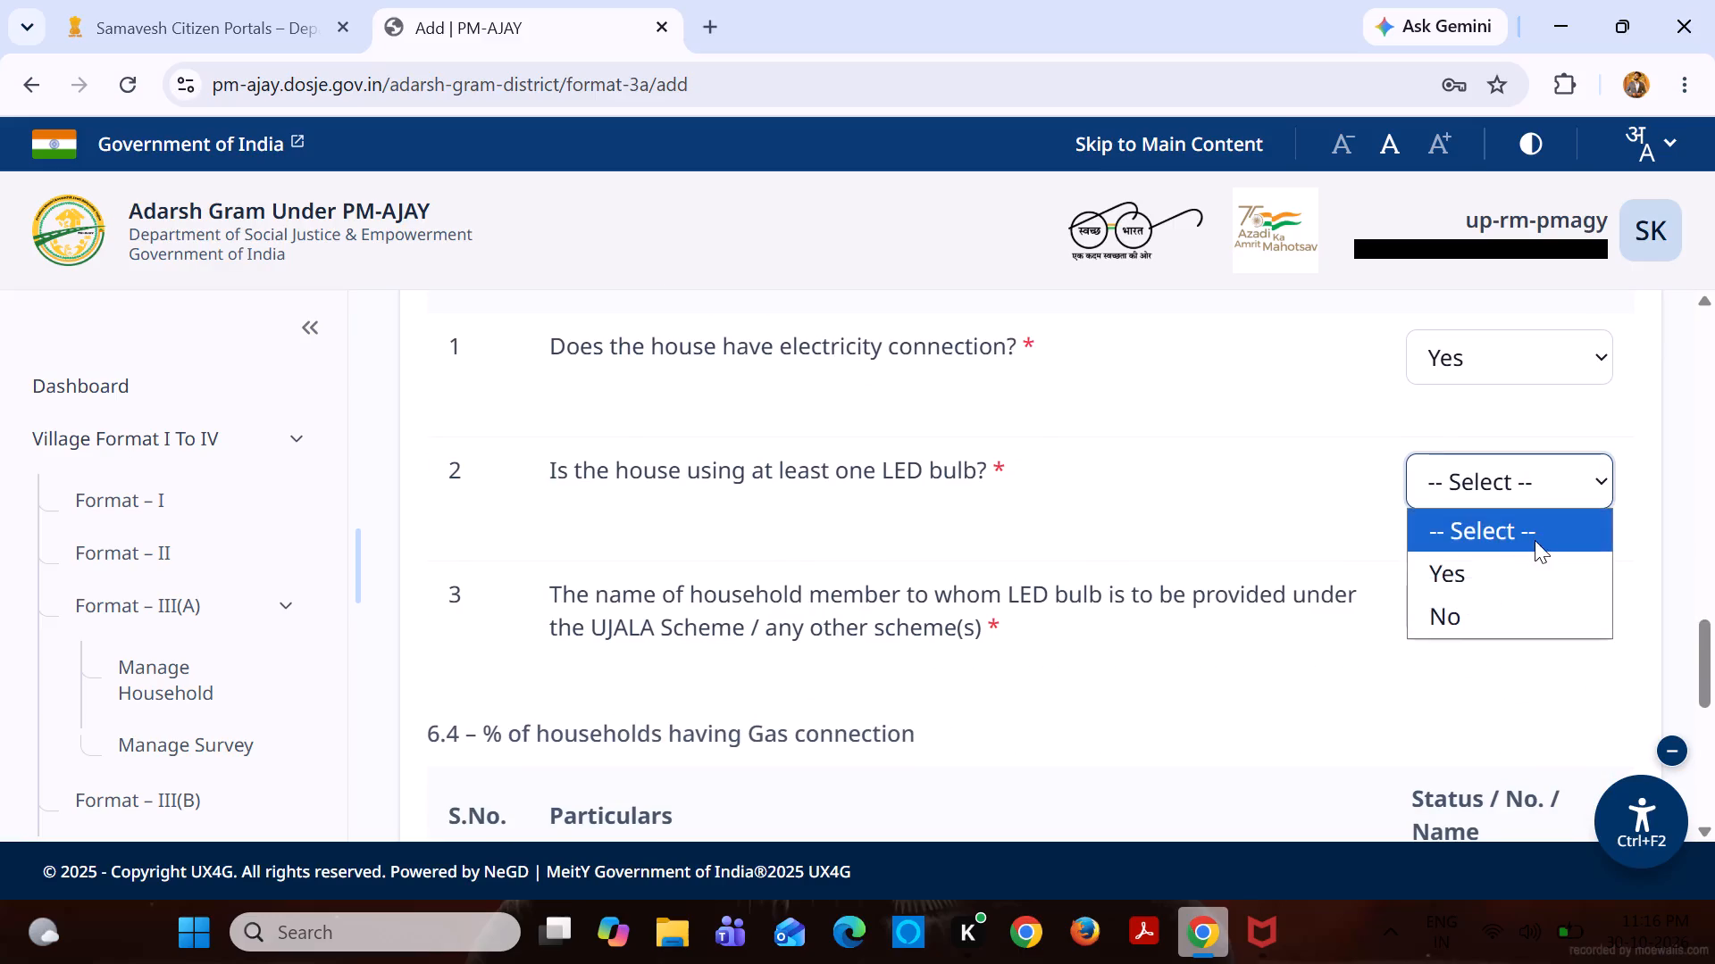
drag(1533, 544, 1531, 557)
scroll(1572, 453, down, 2)
click(1572, 461)
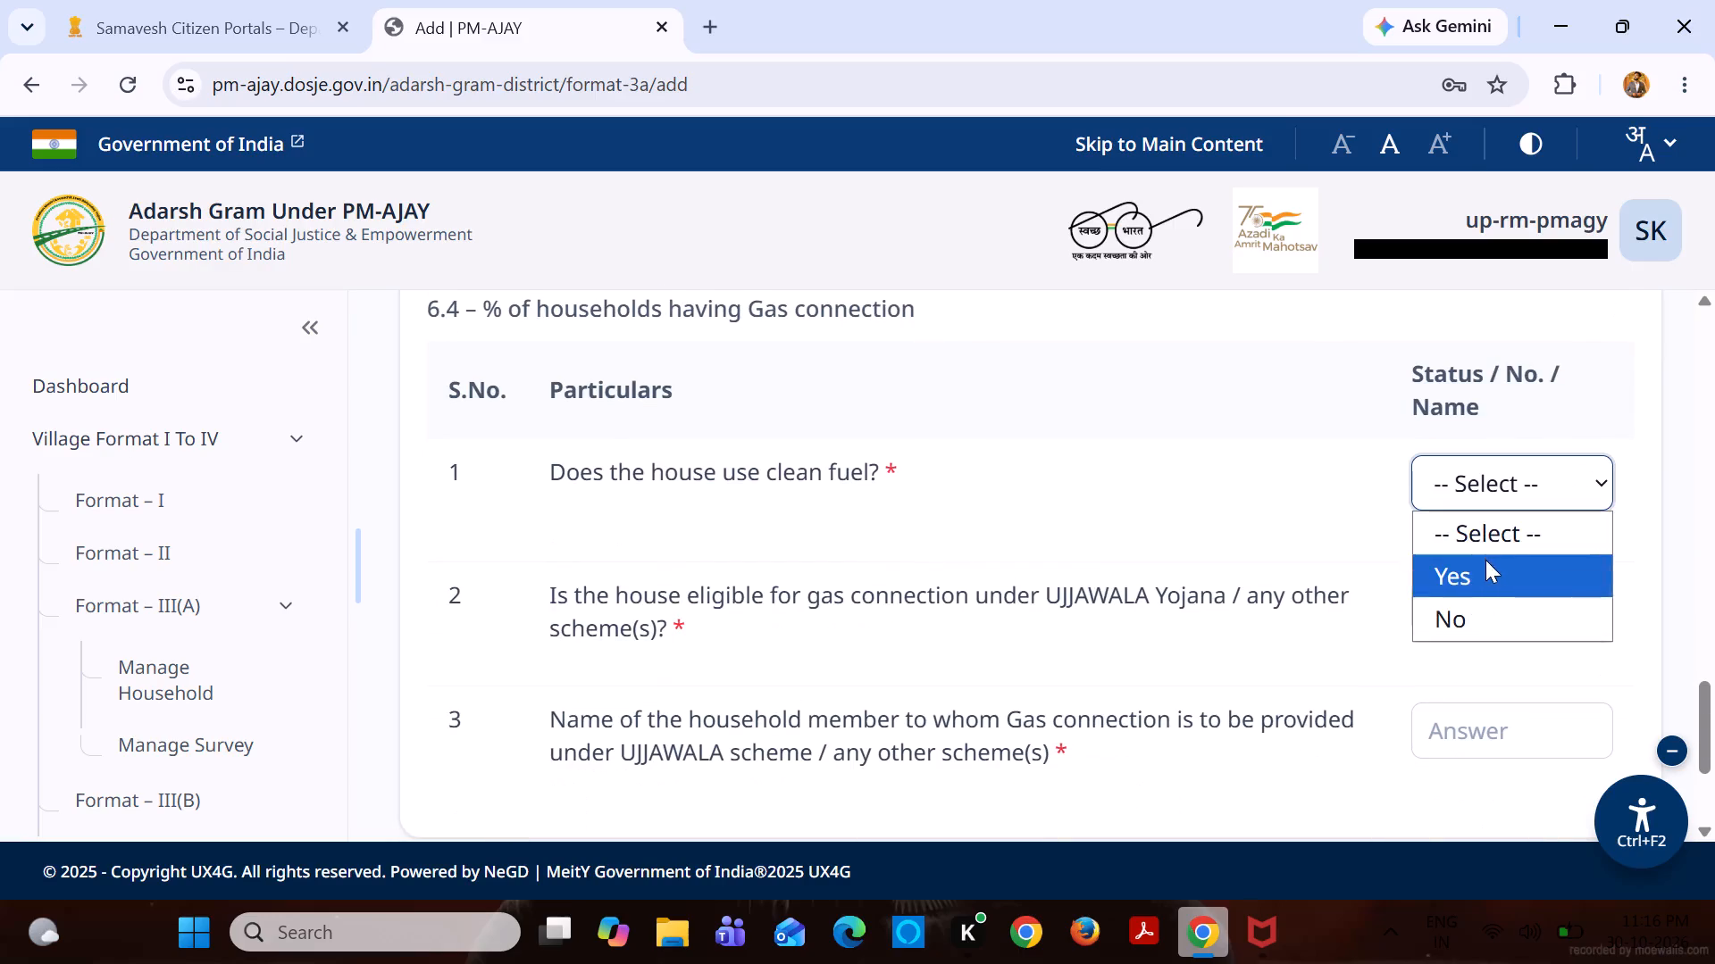
click(1482, 569)
click(1534, 641)
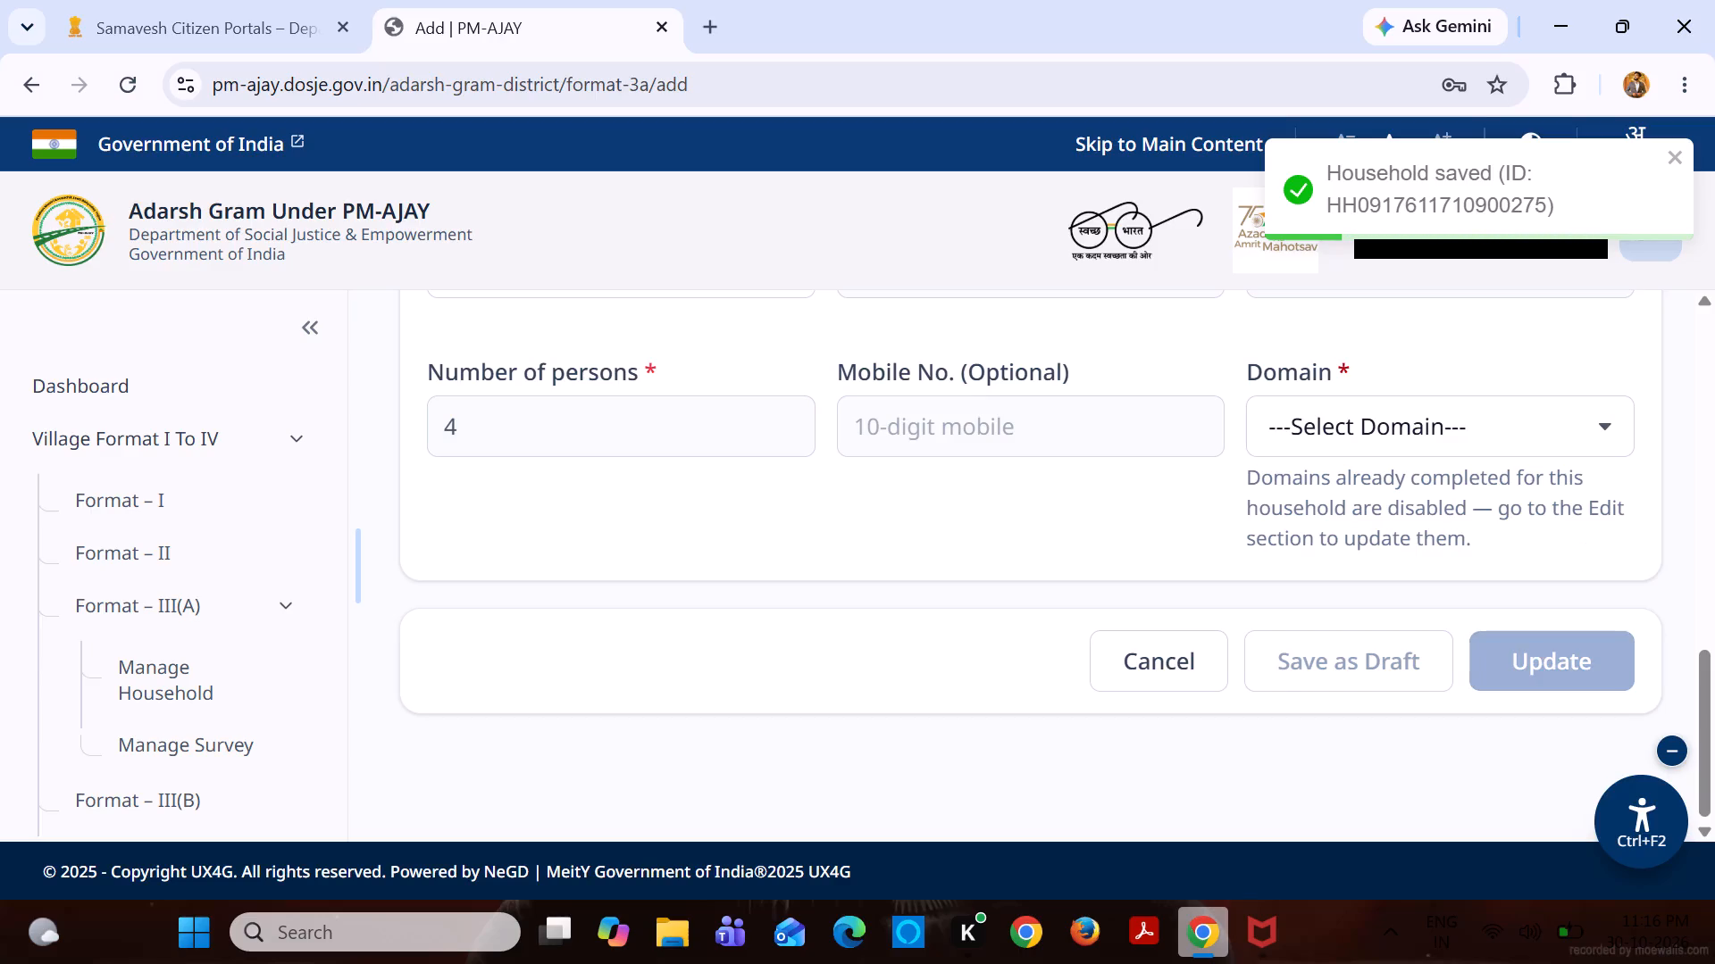
For domain 7 – Agricultural Practices etc., answer No to the household being involved in farming (7.1) and submit.
click(1497, 422)
scroll(1353, 616, down, 3)
click(1349, 641)
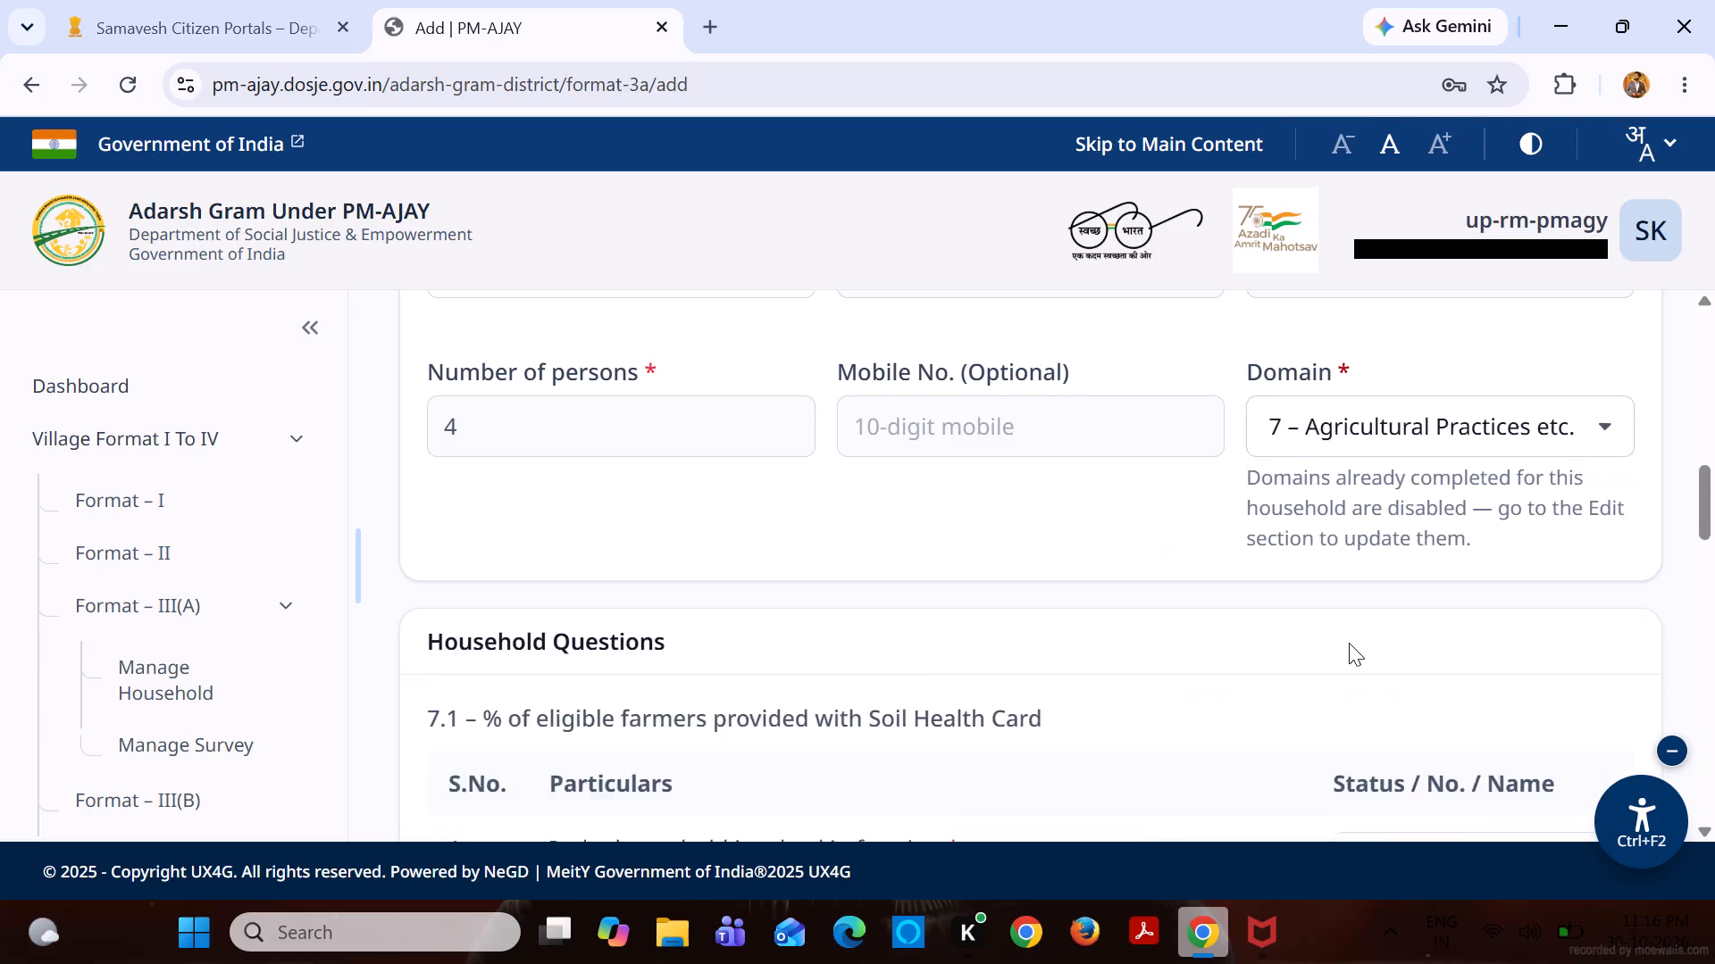
scroll(1349, 647, down, 2)
click(1483, 597)
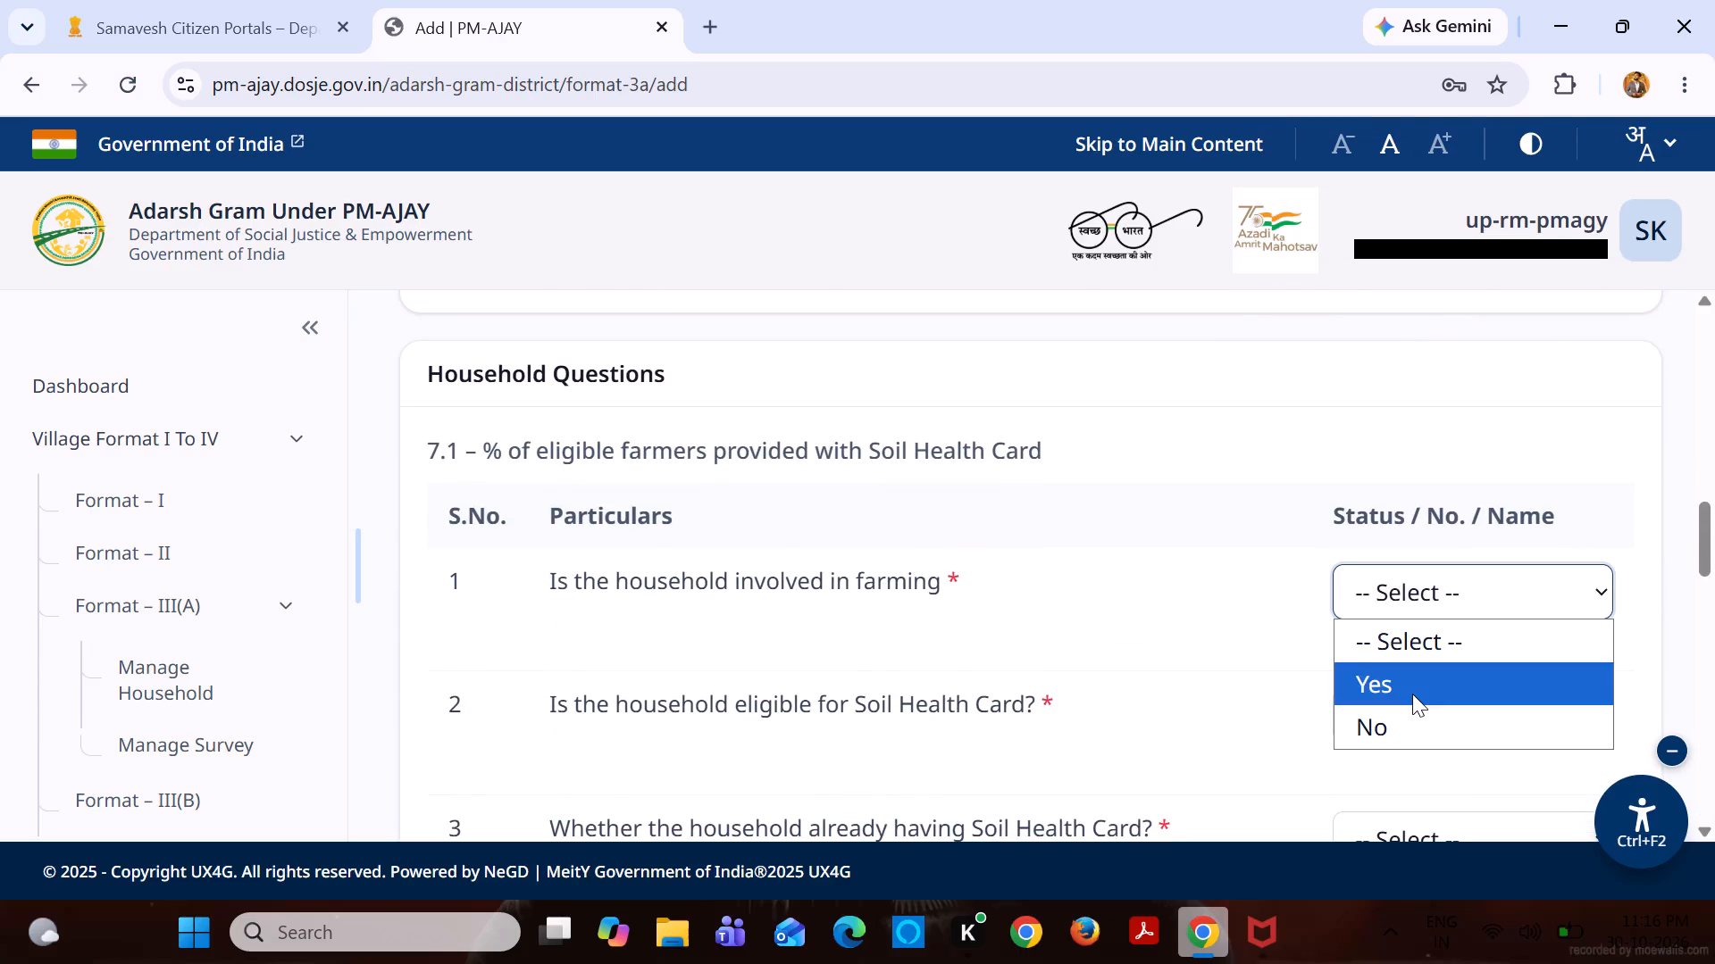
click(1412, 733)
scroll(1455, 647, down, 5)
click(1537, 669)
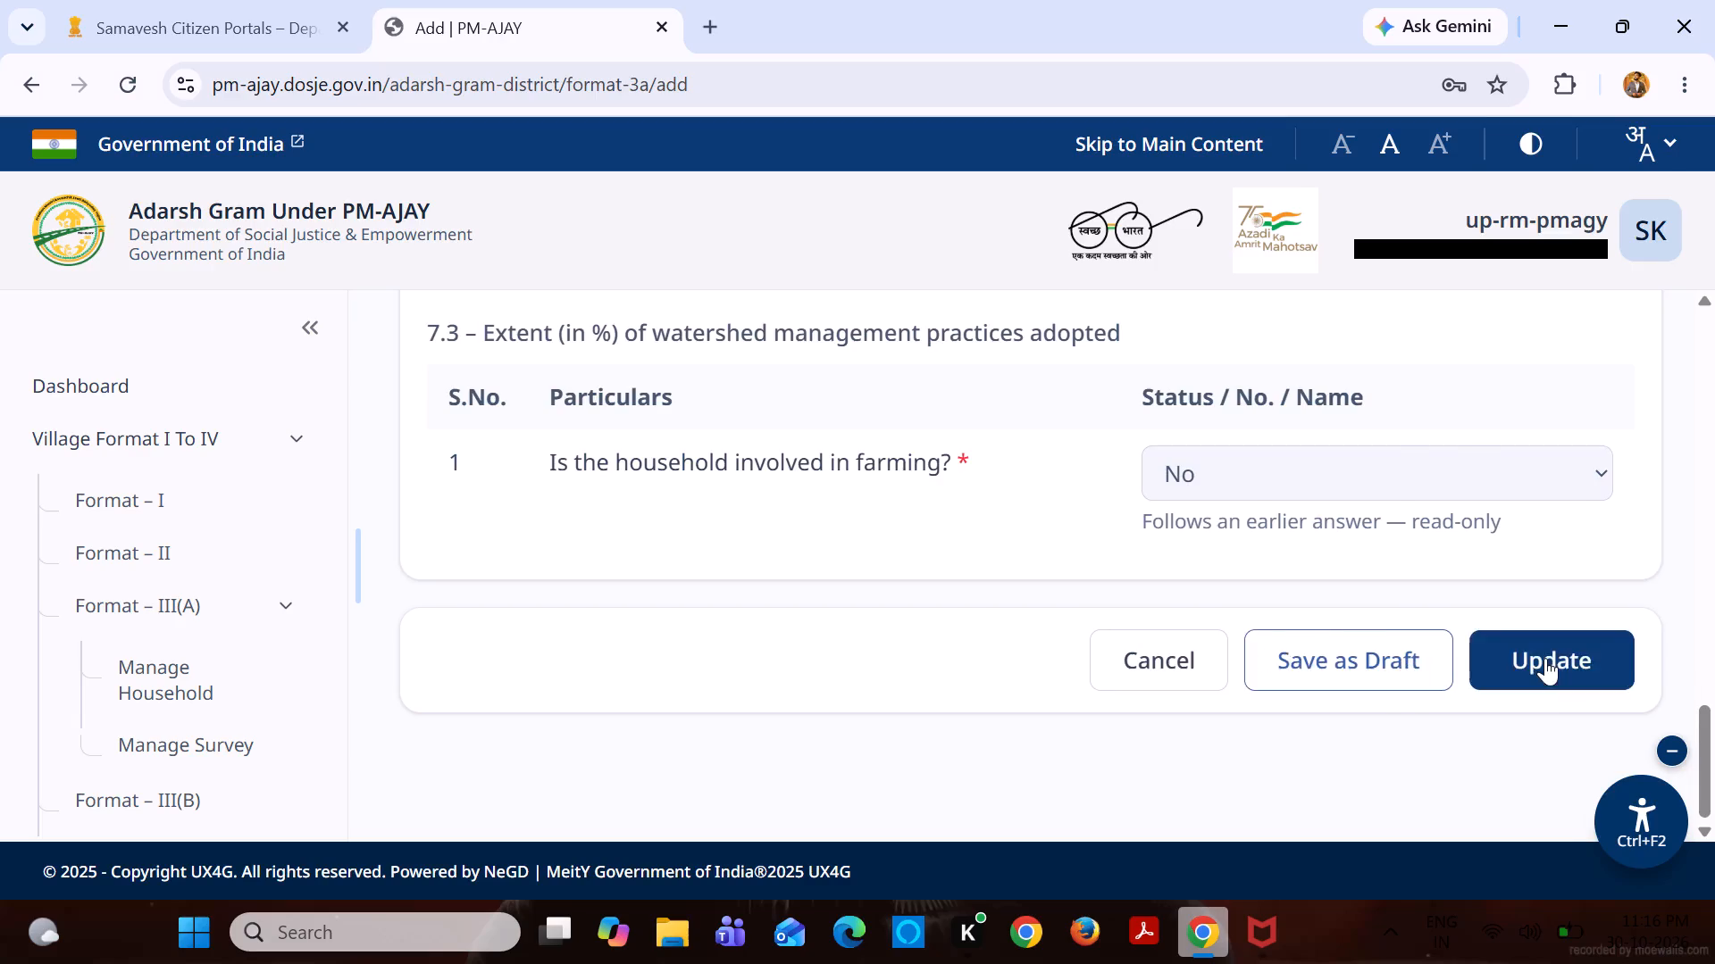
For domain 8 – Financial Inclusion, enter 4 persons above 5 years and 4 members who already have Aadhaar (8.1).
click(1535, 410)
scroll(1475, 603, down, 2)
click(1248, 784)
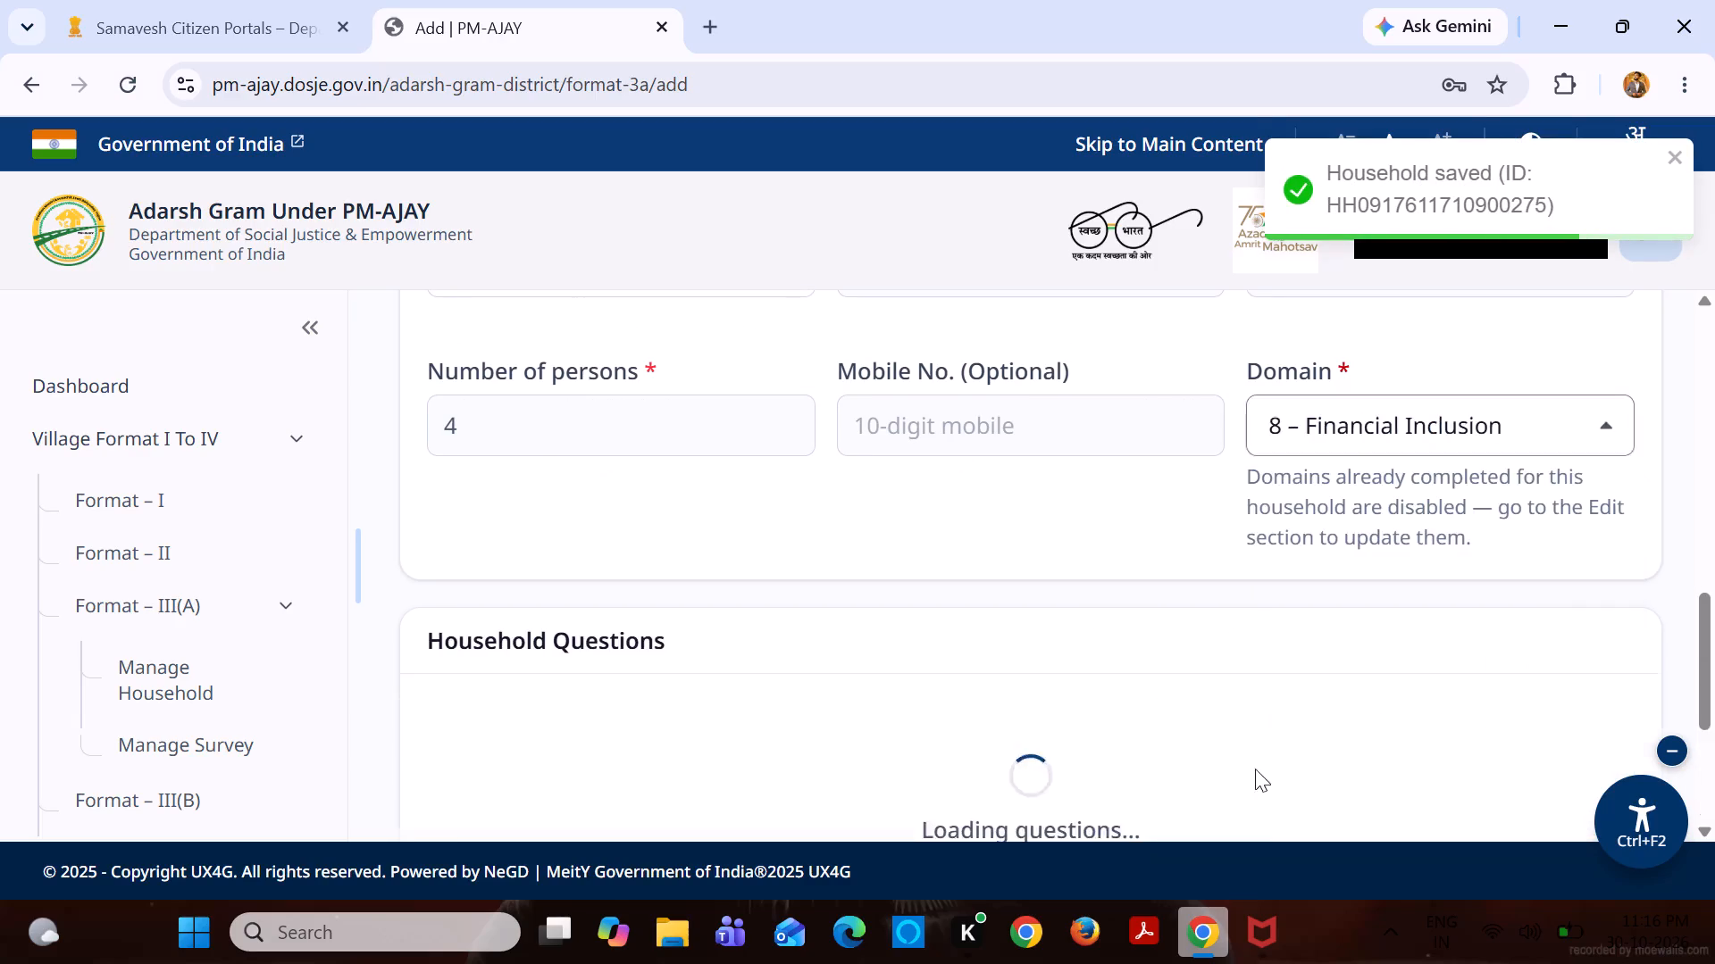
scroll(1302, 754, down, 2)
click(1411, 593)
scroll(1411, 593, up, 2)
scroll(1411, 593, down, 2)
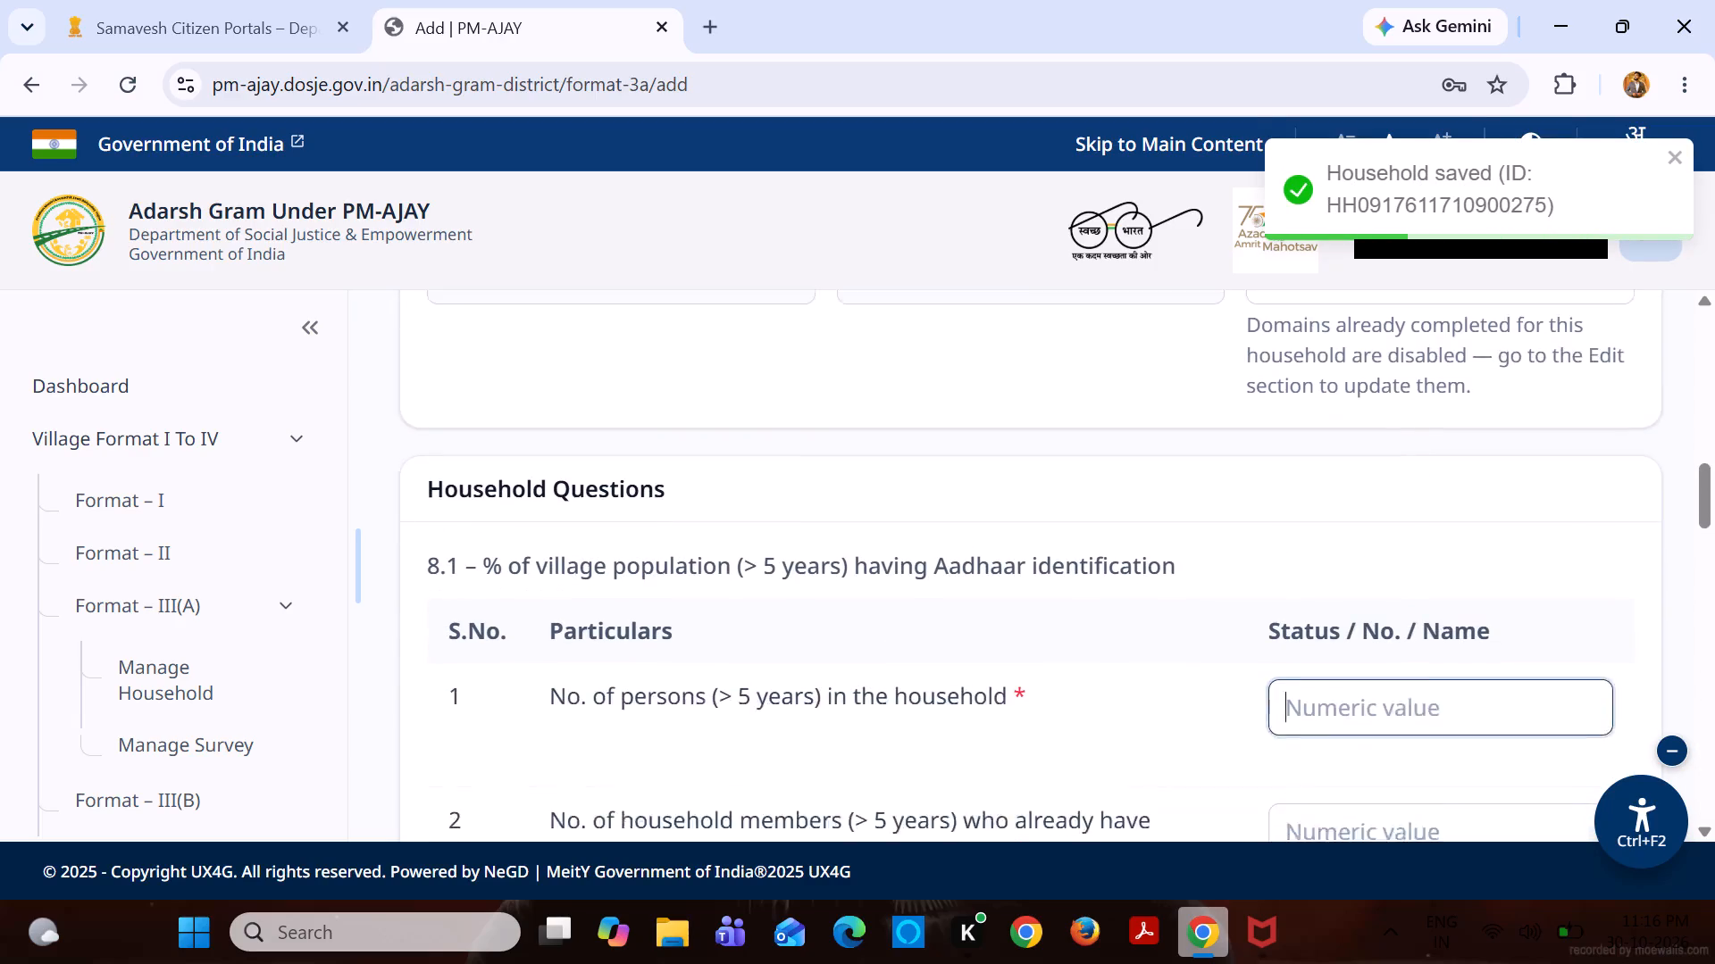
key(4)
click(1352, 729)
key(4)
scroll(1355, 718, down, 1)
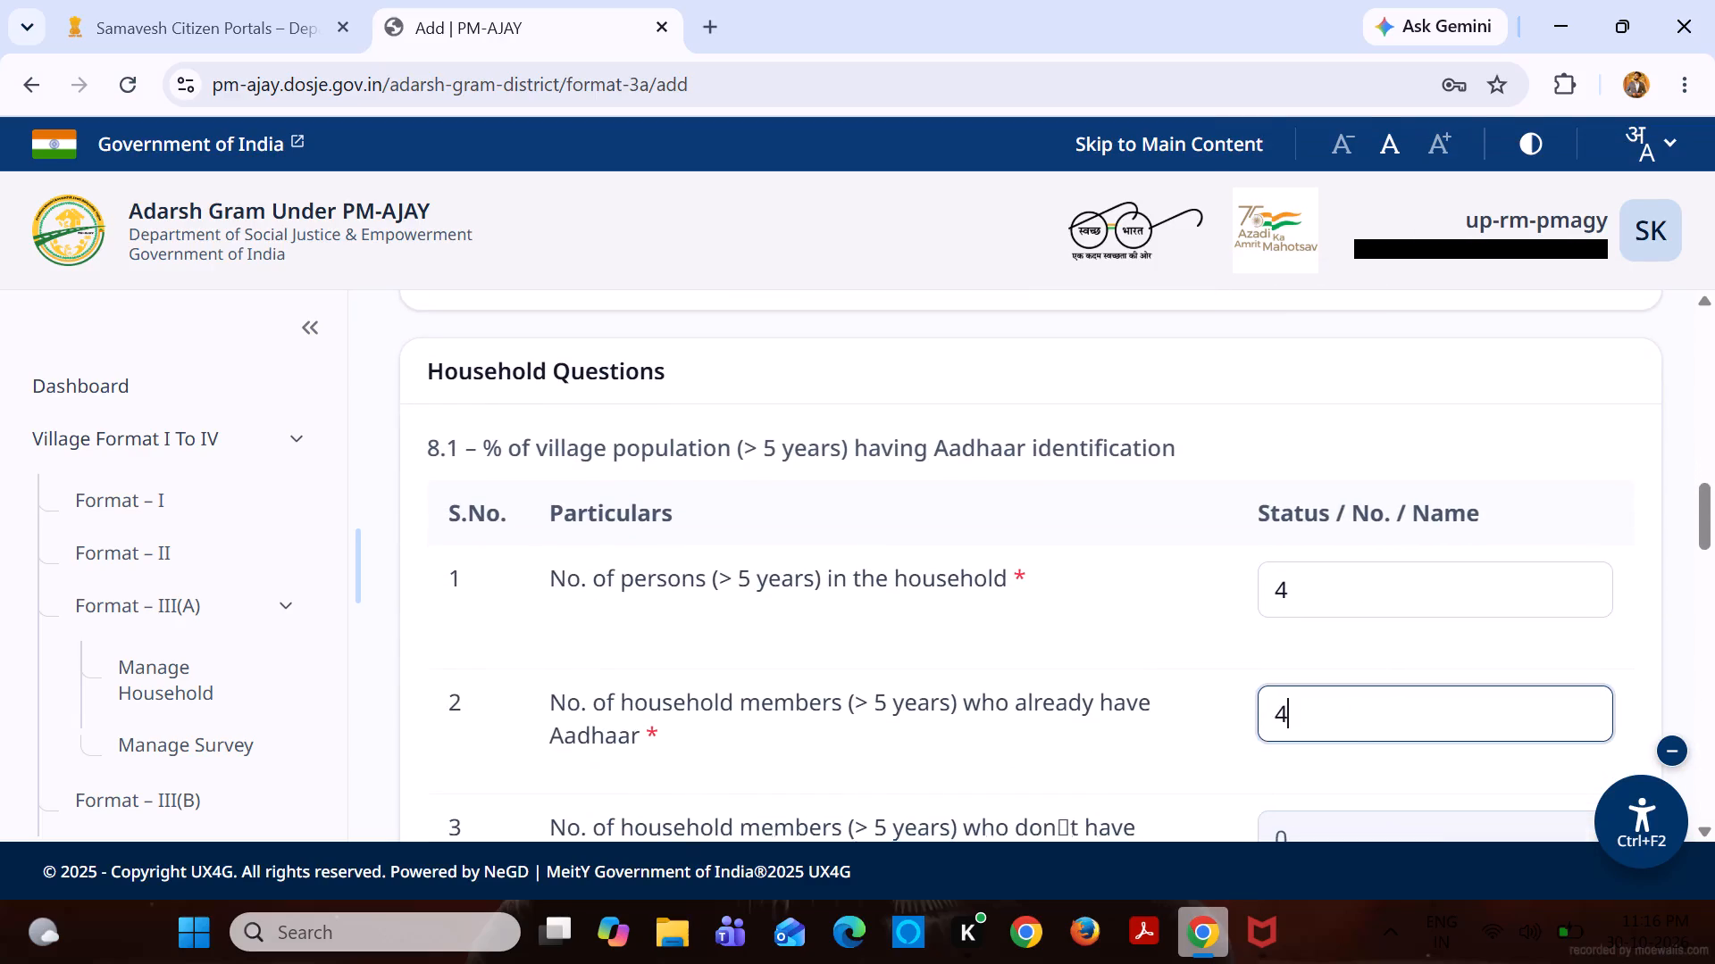
For 8.2, enter 2 members above 18 years eligible for a Banks/Post Office account and 2 who have one.
scroll(1355, 718, down, 2)
click(1418, 722)
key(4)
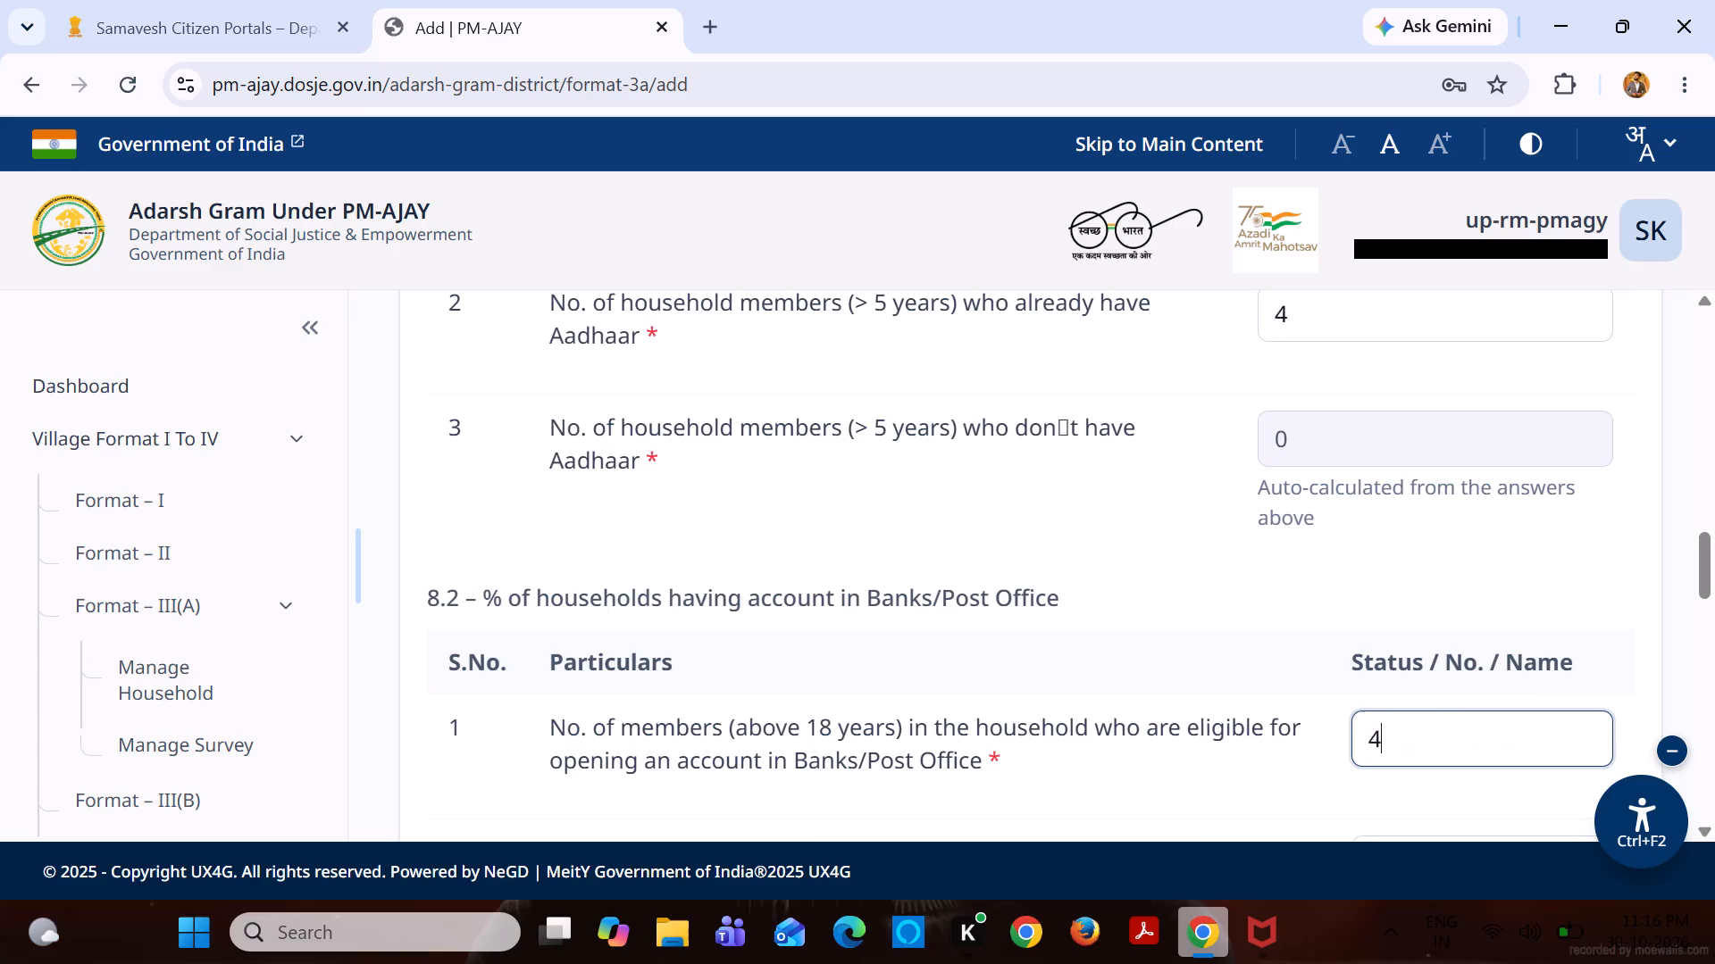
scroll(1426, 719, down, 2)
click(1463, 611)
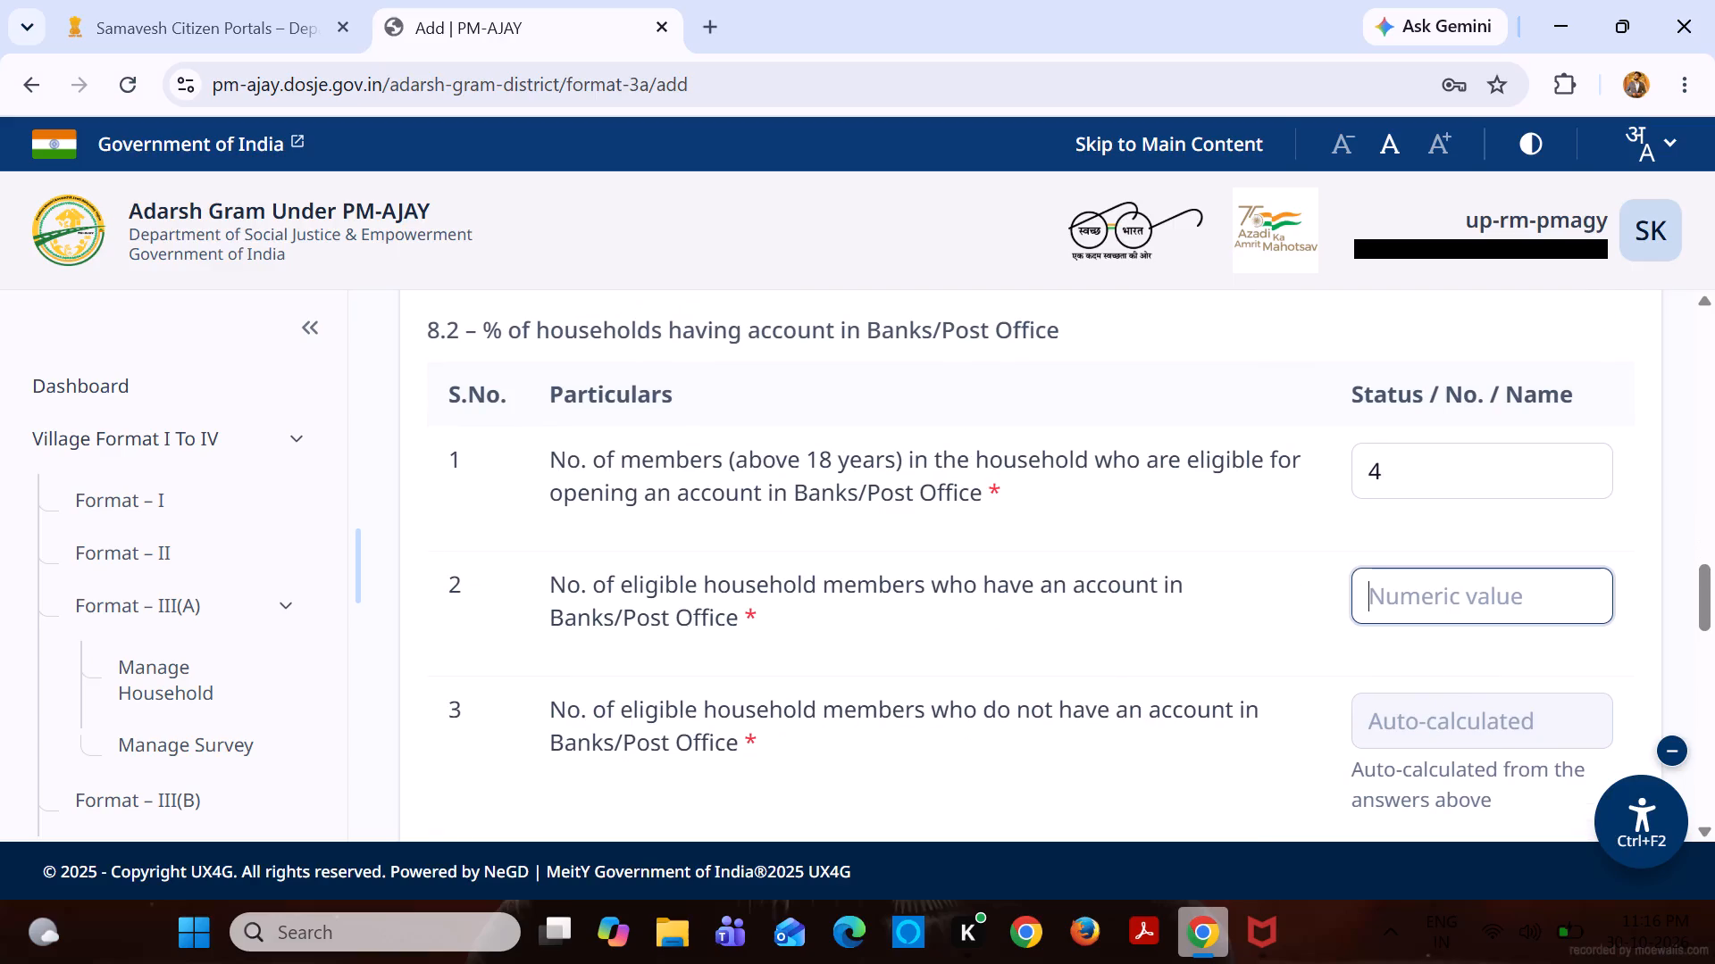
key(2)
click(1439, 483)
key(BackSpace)
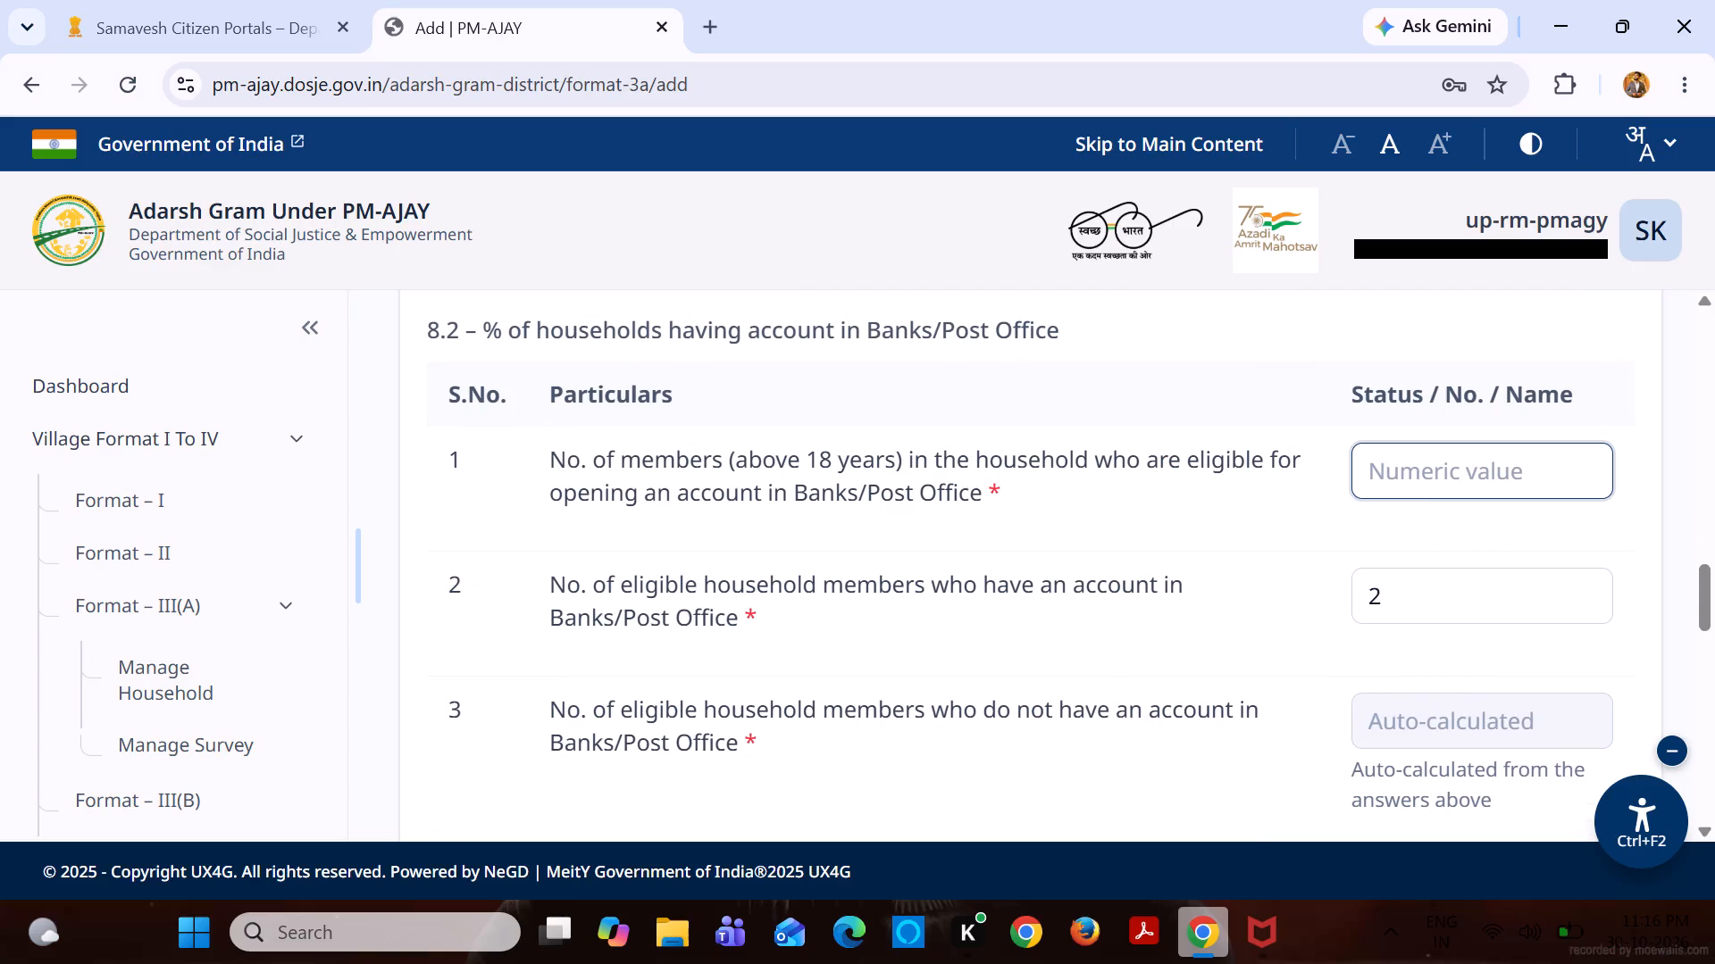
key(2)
Enter 0 persons eligible for PMSBY (8.3) and 0 eligible for PMJJBY (8.4), and submit the domain.
scroll(1435, 510, down, 2)
click(1480, 792)
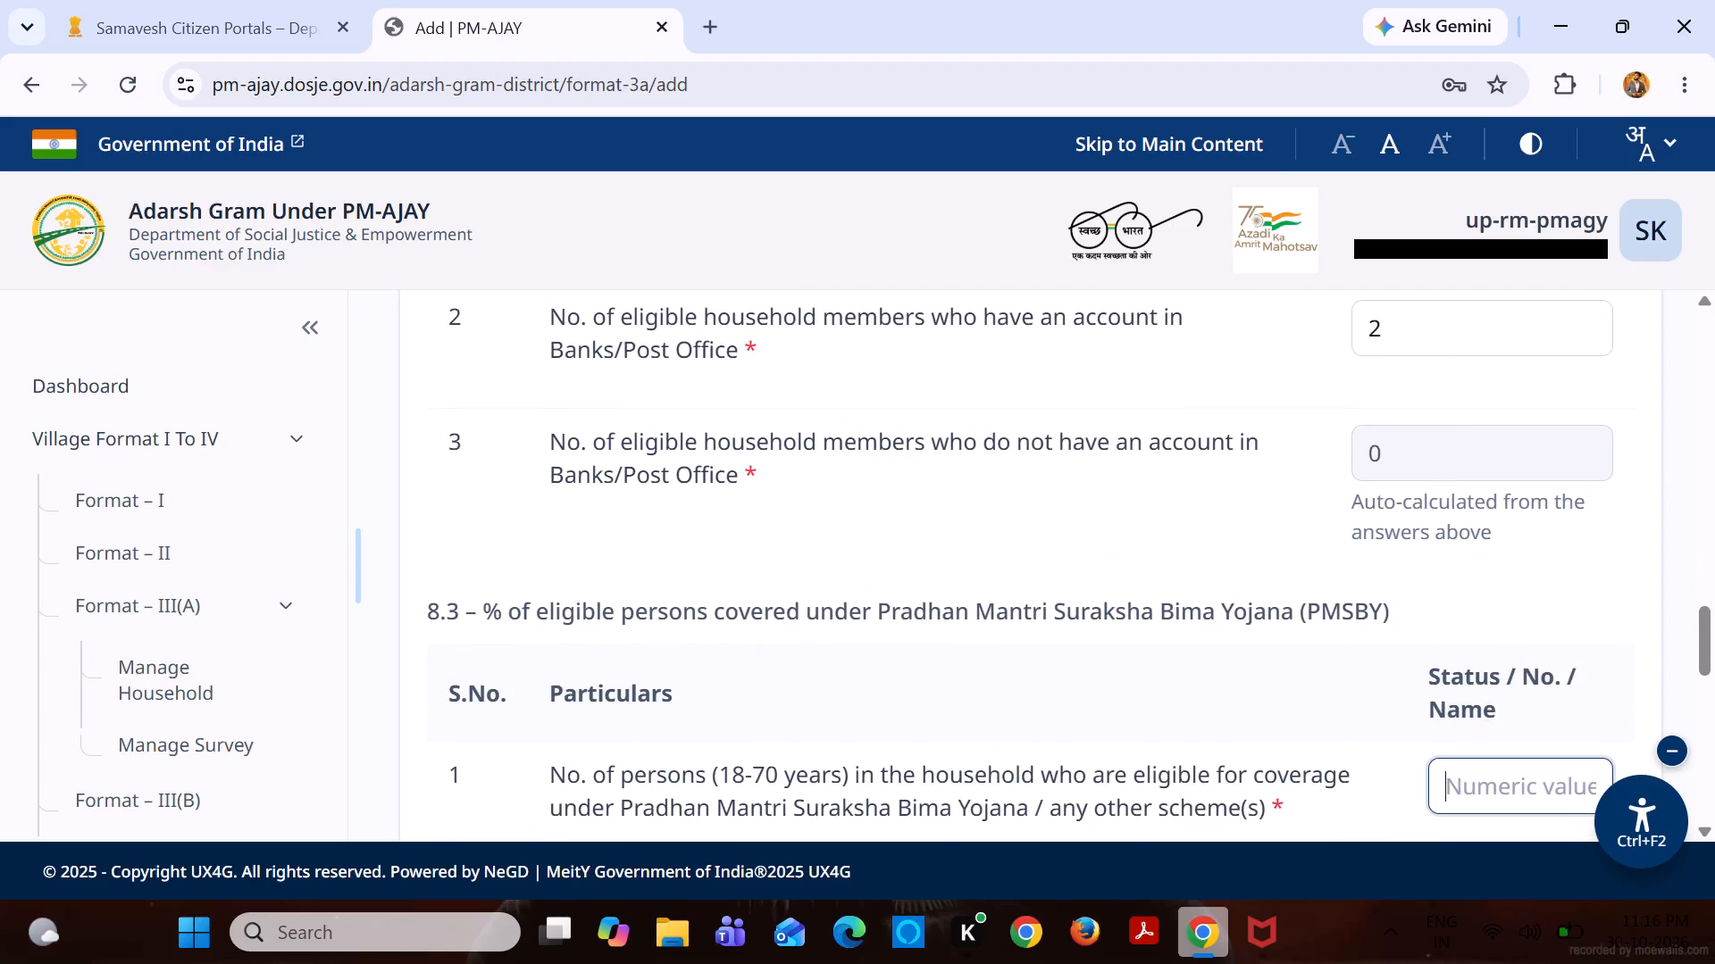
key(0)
scroll(1480, 787, down, 3)
click(1506, 682)
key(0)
scroll(1506, 682, down, 2)
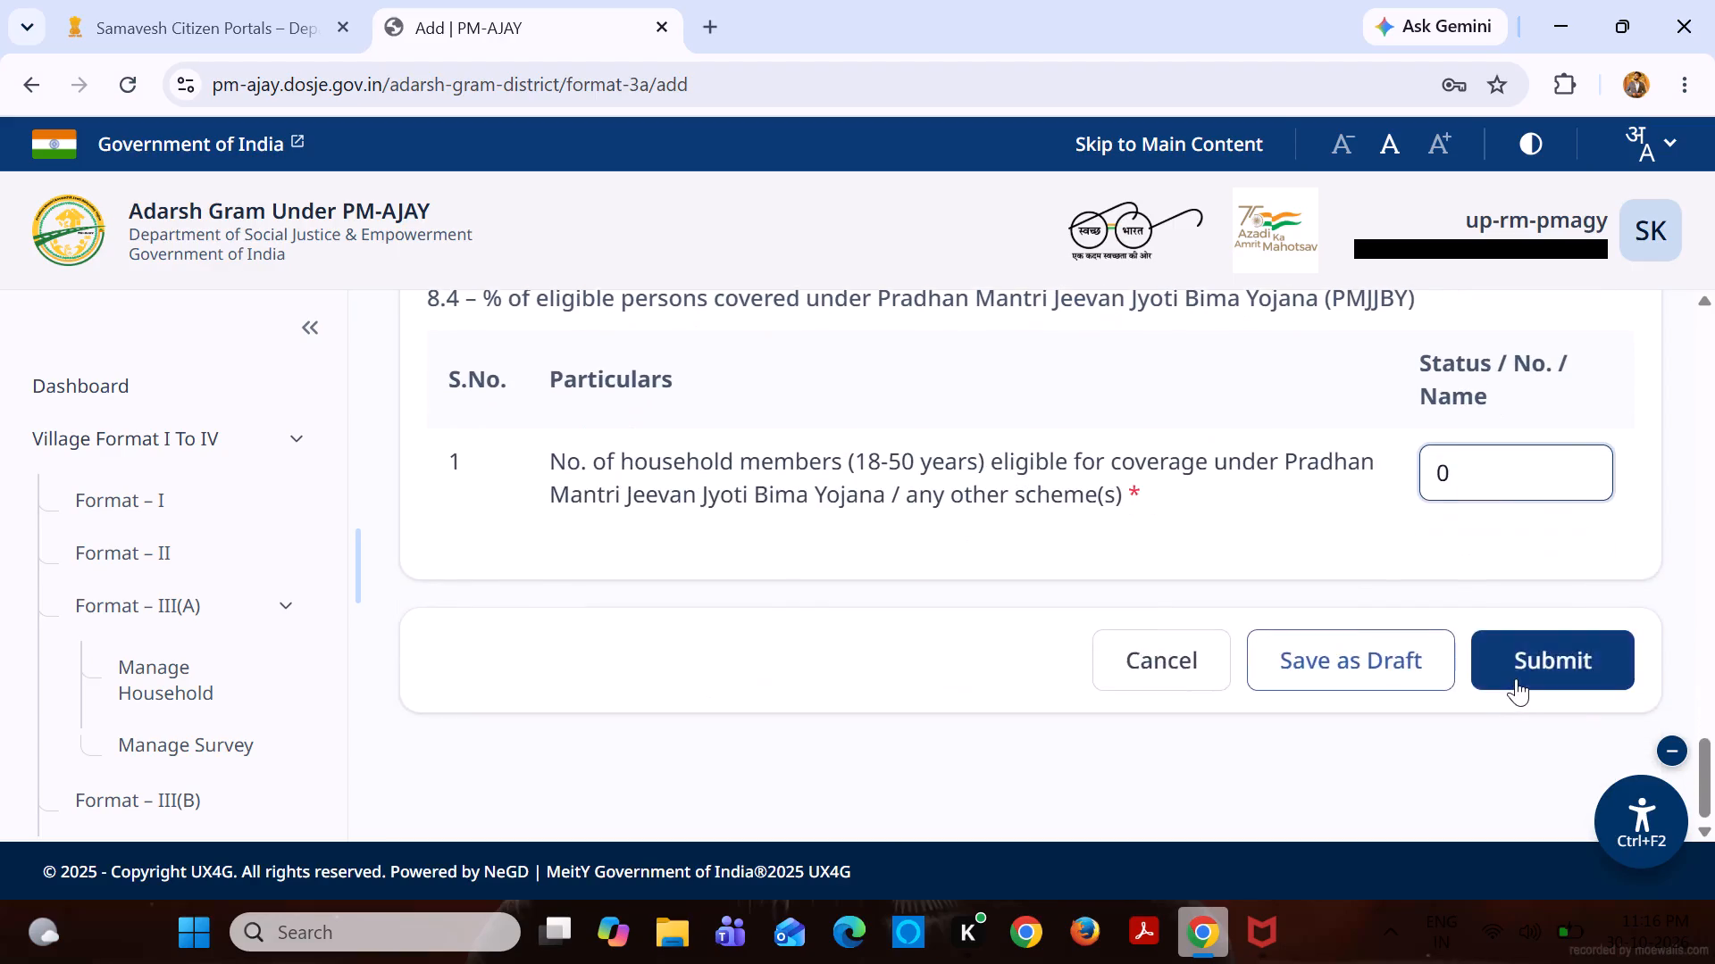
click(1516, 678)
For domain 9 – Digitization, enter 0 household members eligible for PMGDISHA training (9.3) and submit.
click(1515, 394)
middle_drag(1451, 646, 1452, 690)
scroll(1452, 671, down, 4)
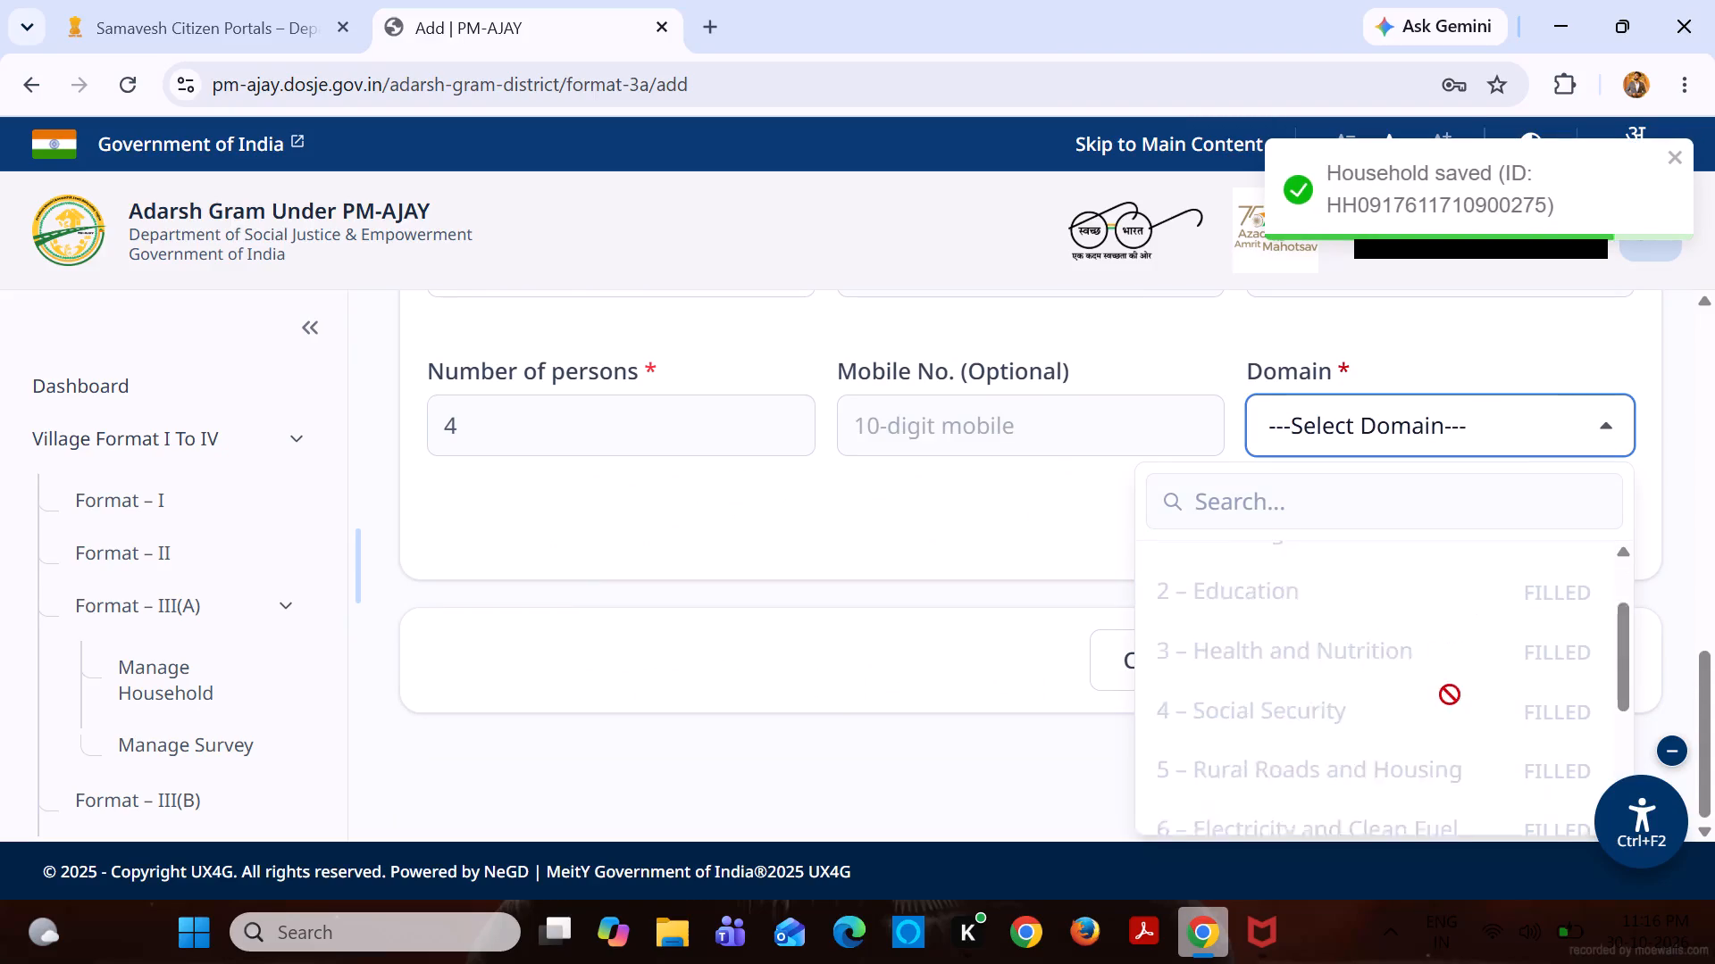
scroll(1344, 719, down, 3)
click(1339, 729)
scroll(1339, 728, down, 3)
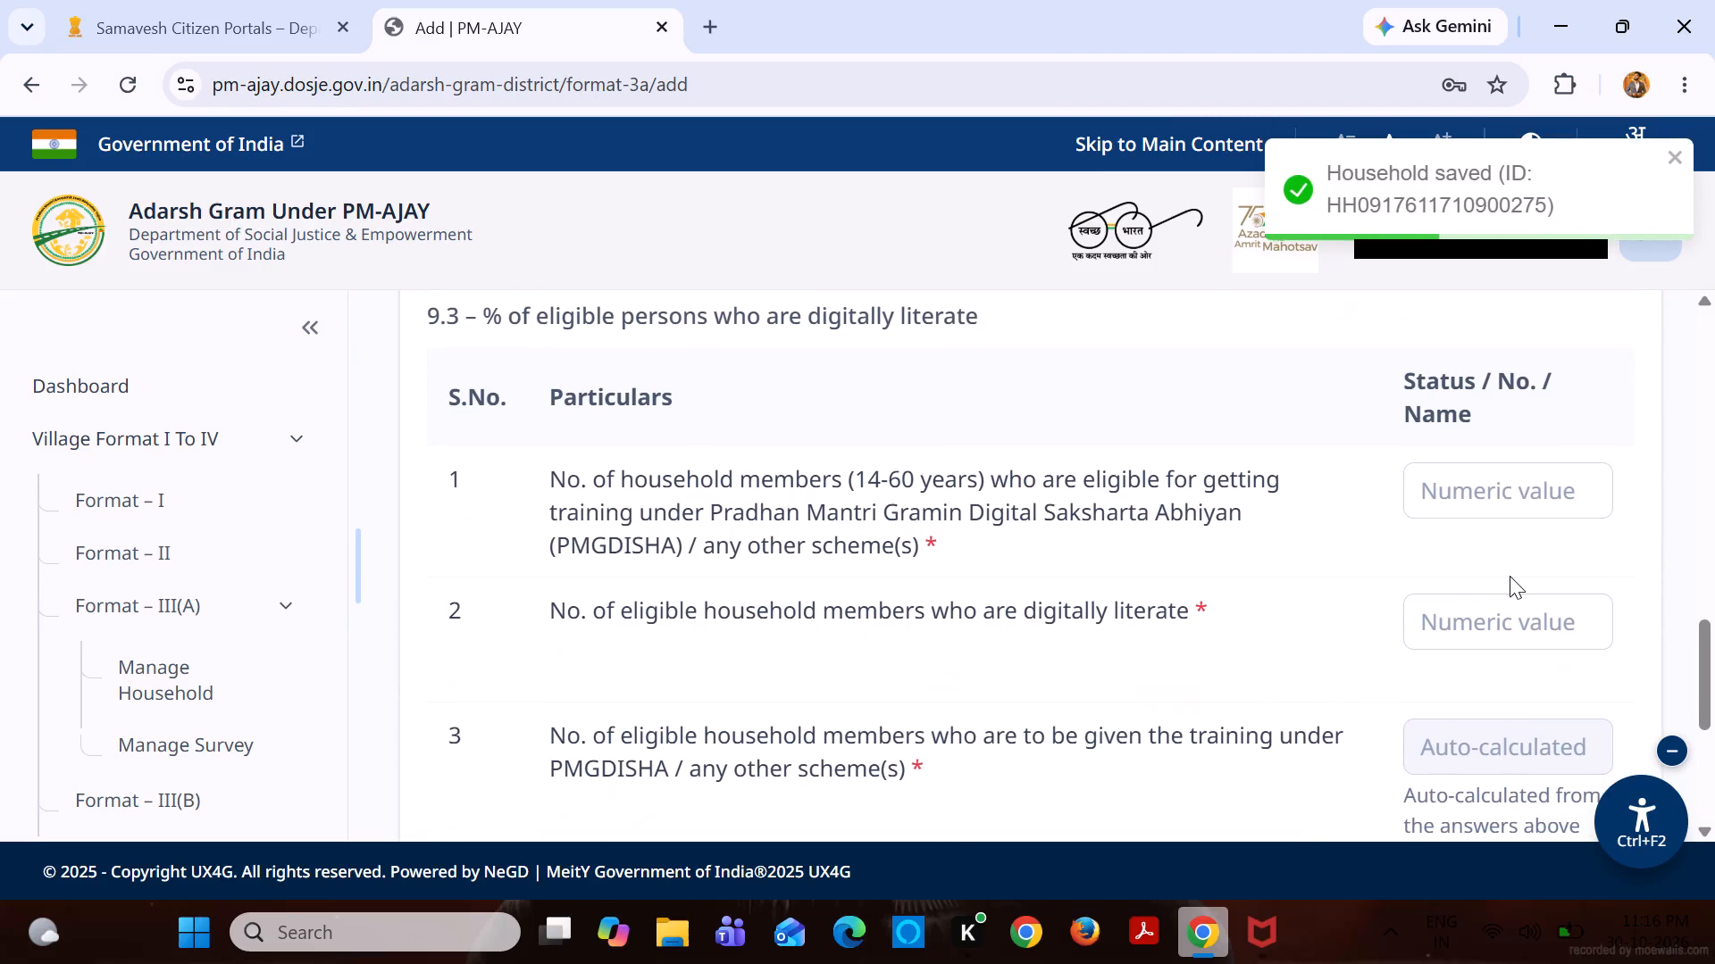
click(1482, 507)
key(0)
scroll(1482, 519, down, 2)
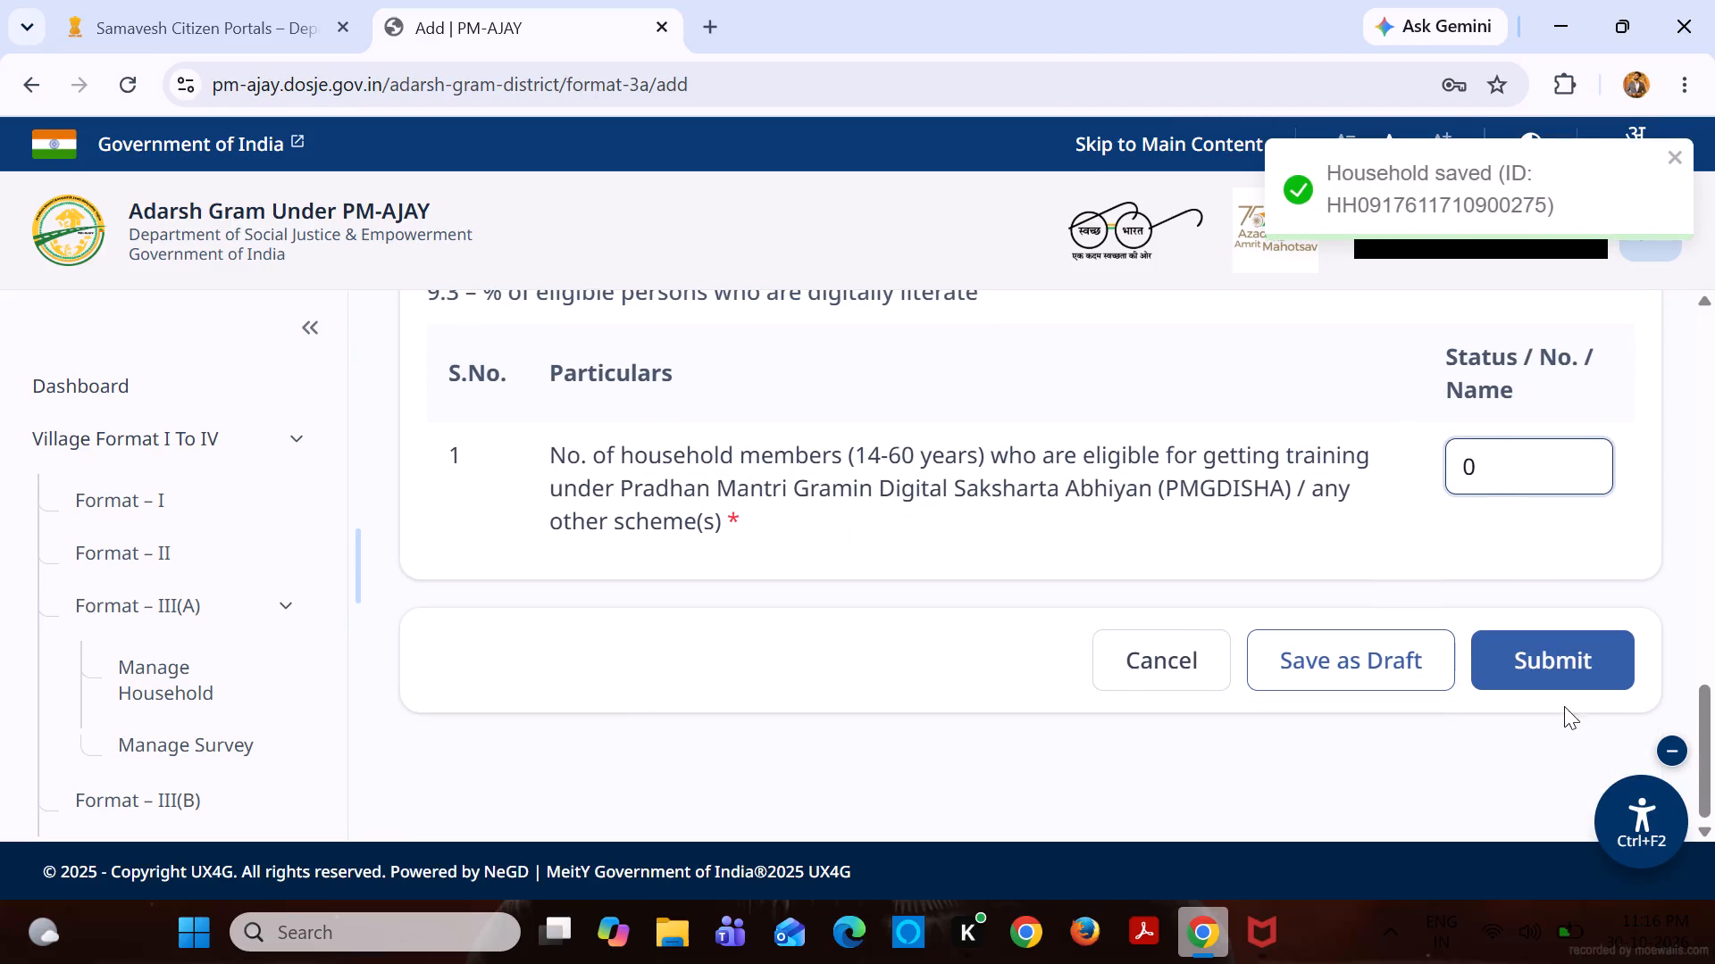
click(1554, 654)
For domain 10, enter 0 youth eligible for skill training (10.1) and bank linked loans (10.2), answer Yes to SHG membership (10.3), and submit.
click(1540, 421)
scroll(1496, 640, down, 4)
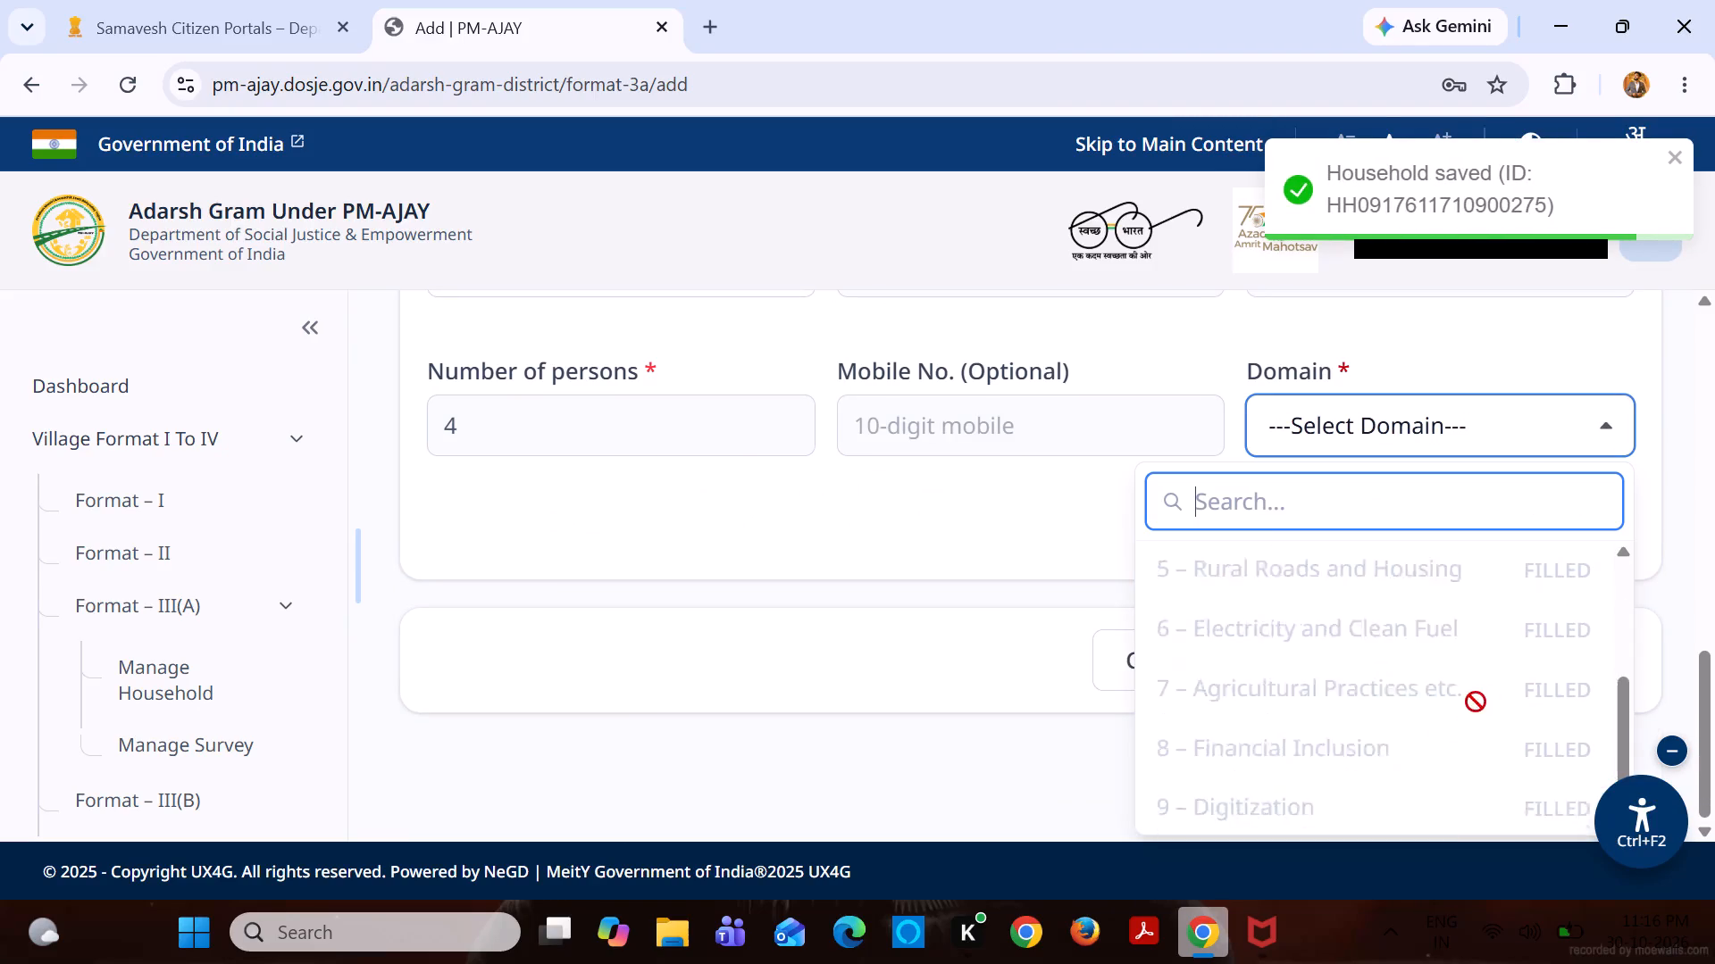
click(1393, 799)
scroll(1396, 760, down, 3)
click(1474, 440)
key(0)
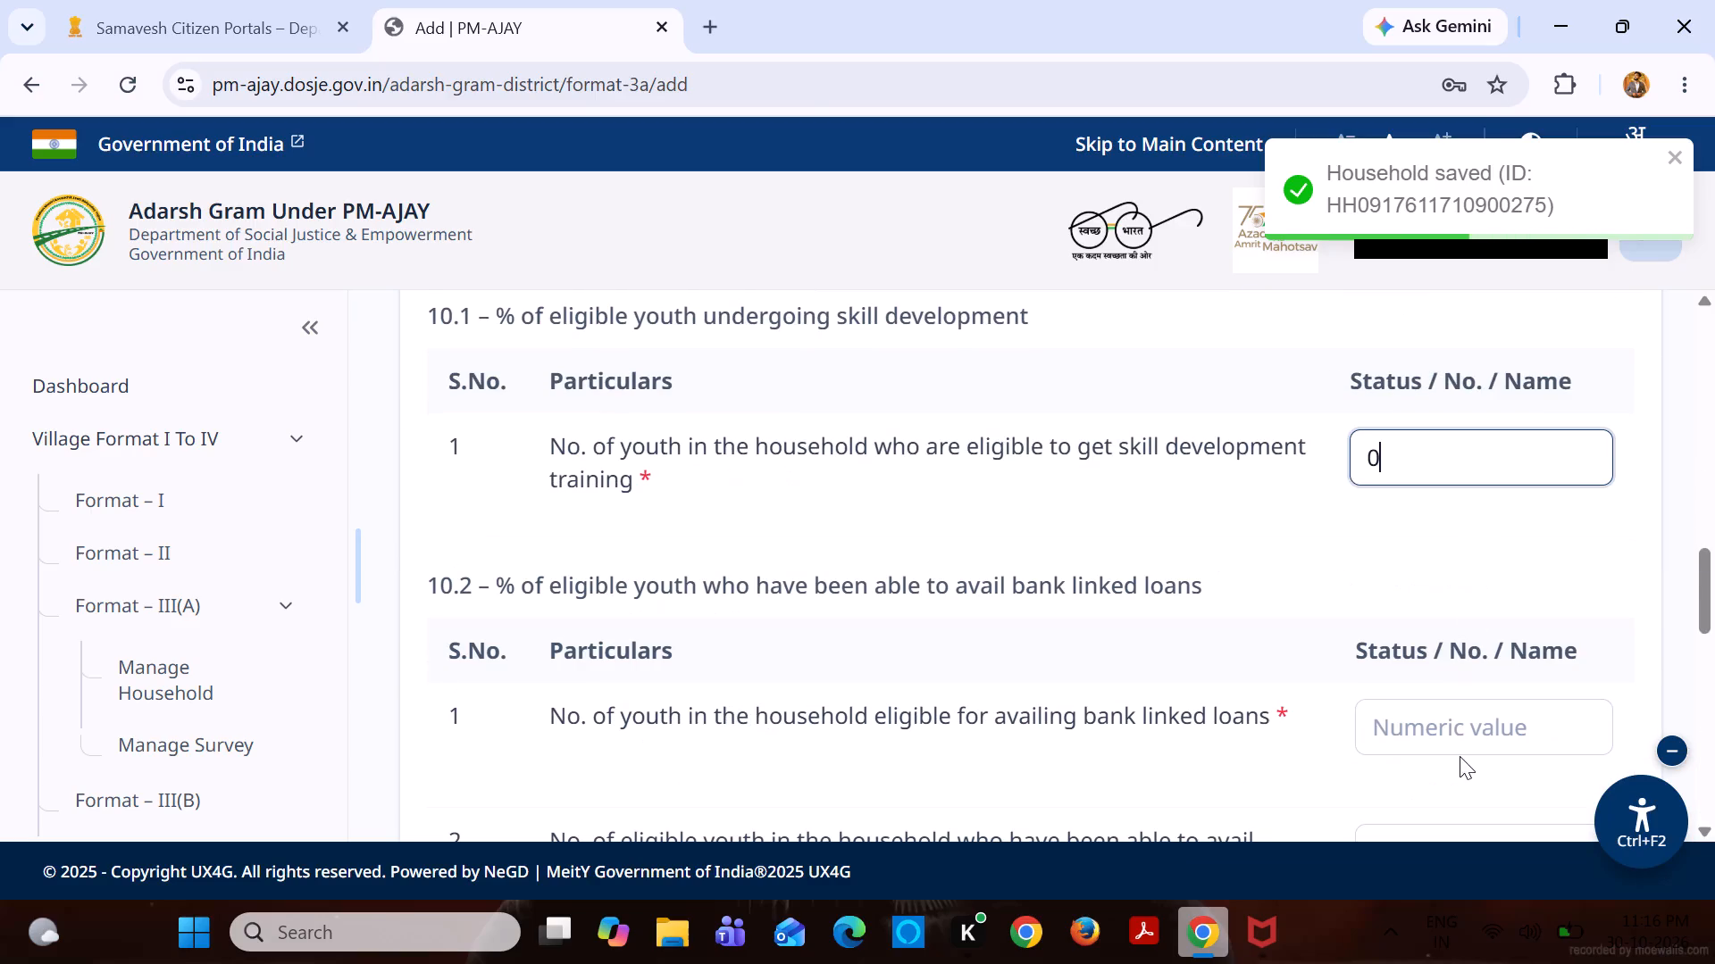
click(1460, 729)
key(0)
scroll(1461, 717, down, 2)
drag(1499, 695, 1492, 719)
click(1488, 724)
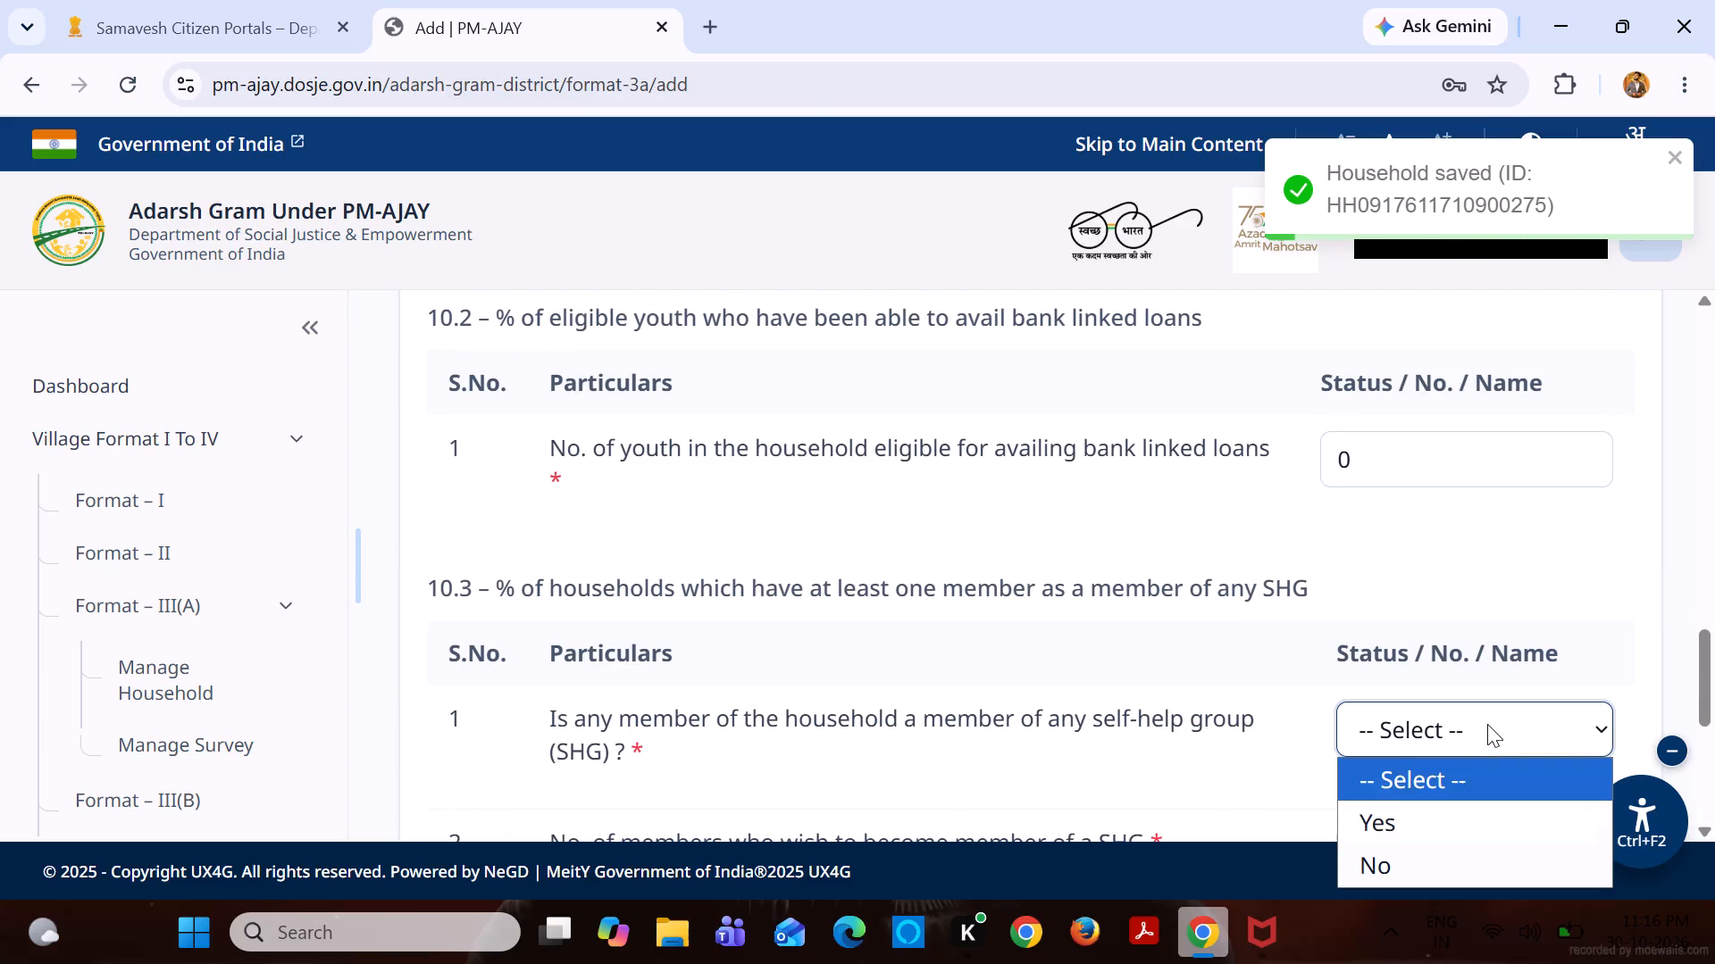
click(1456, 826)
scroll(1465, 769, down, 2)
click(1518, 656)
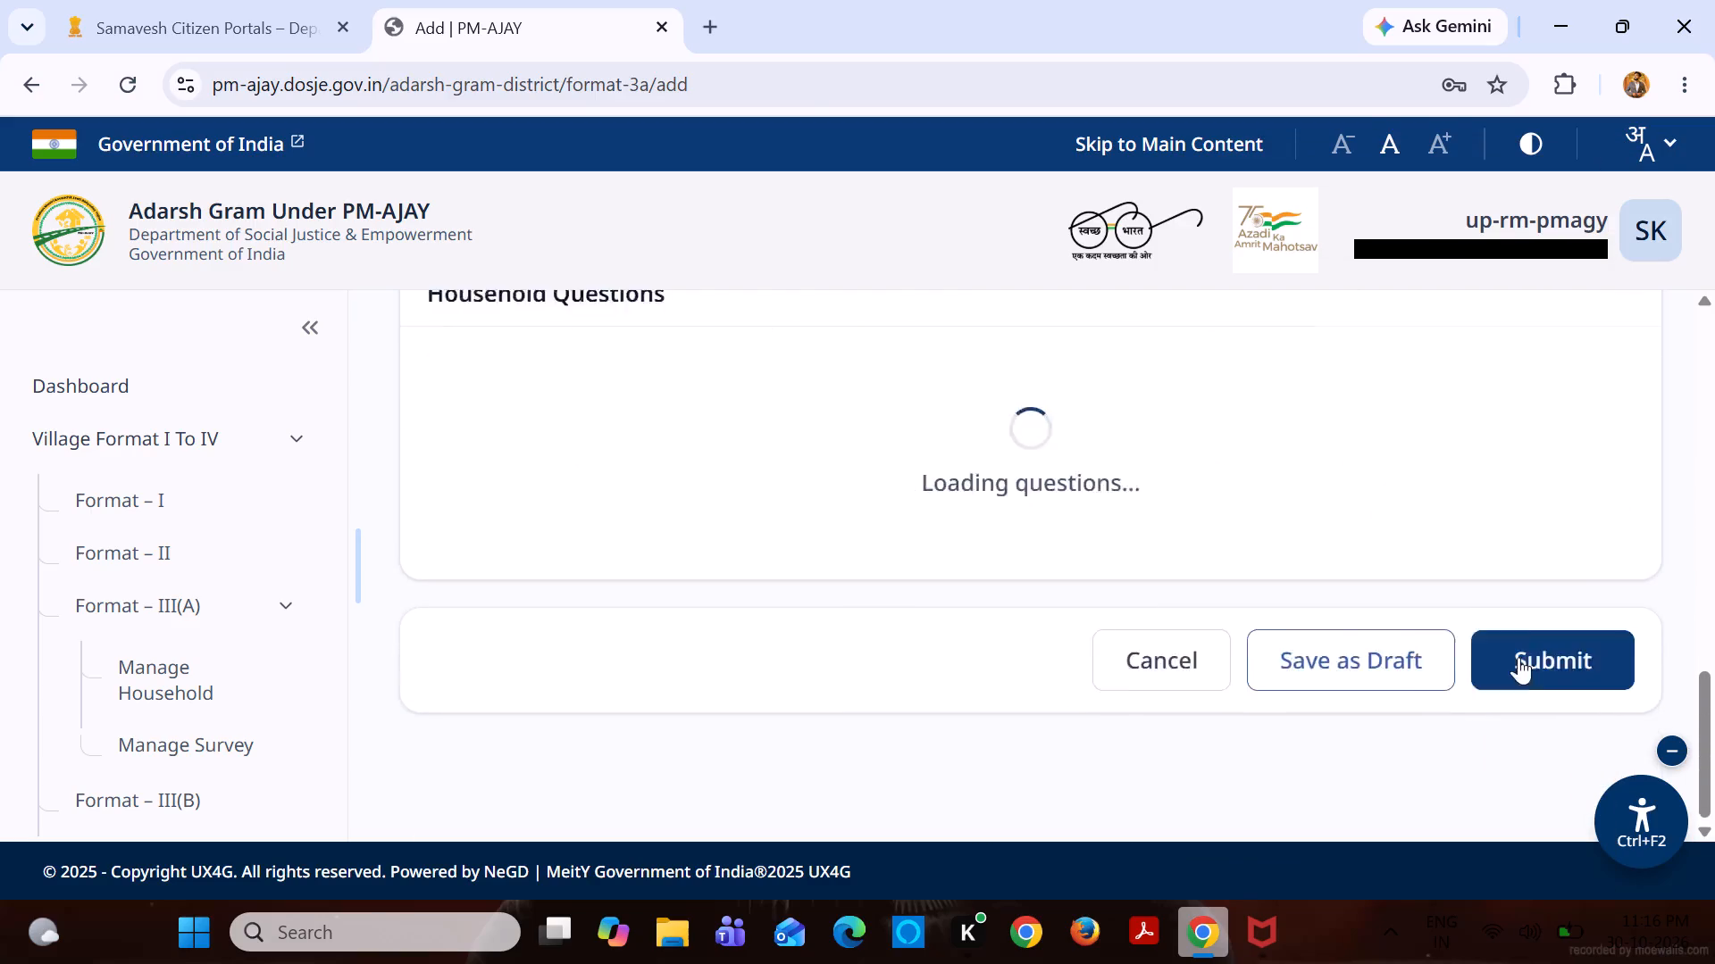
click(221, 668)
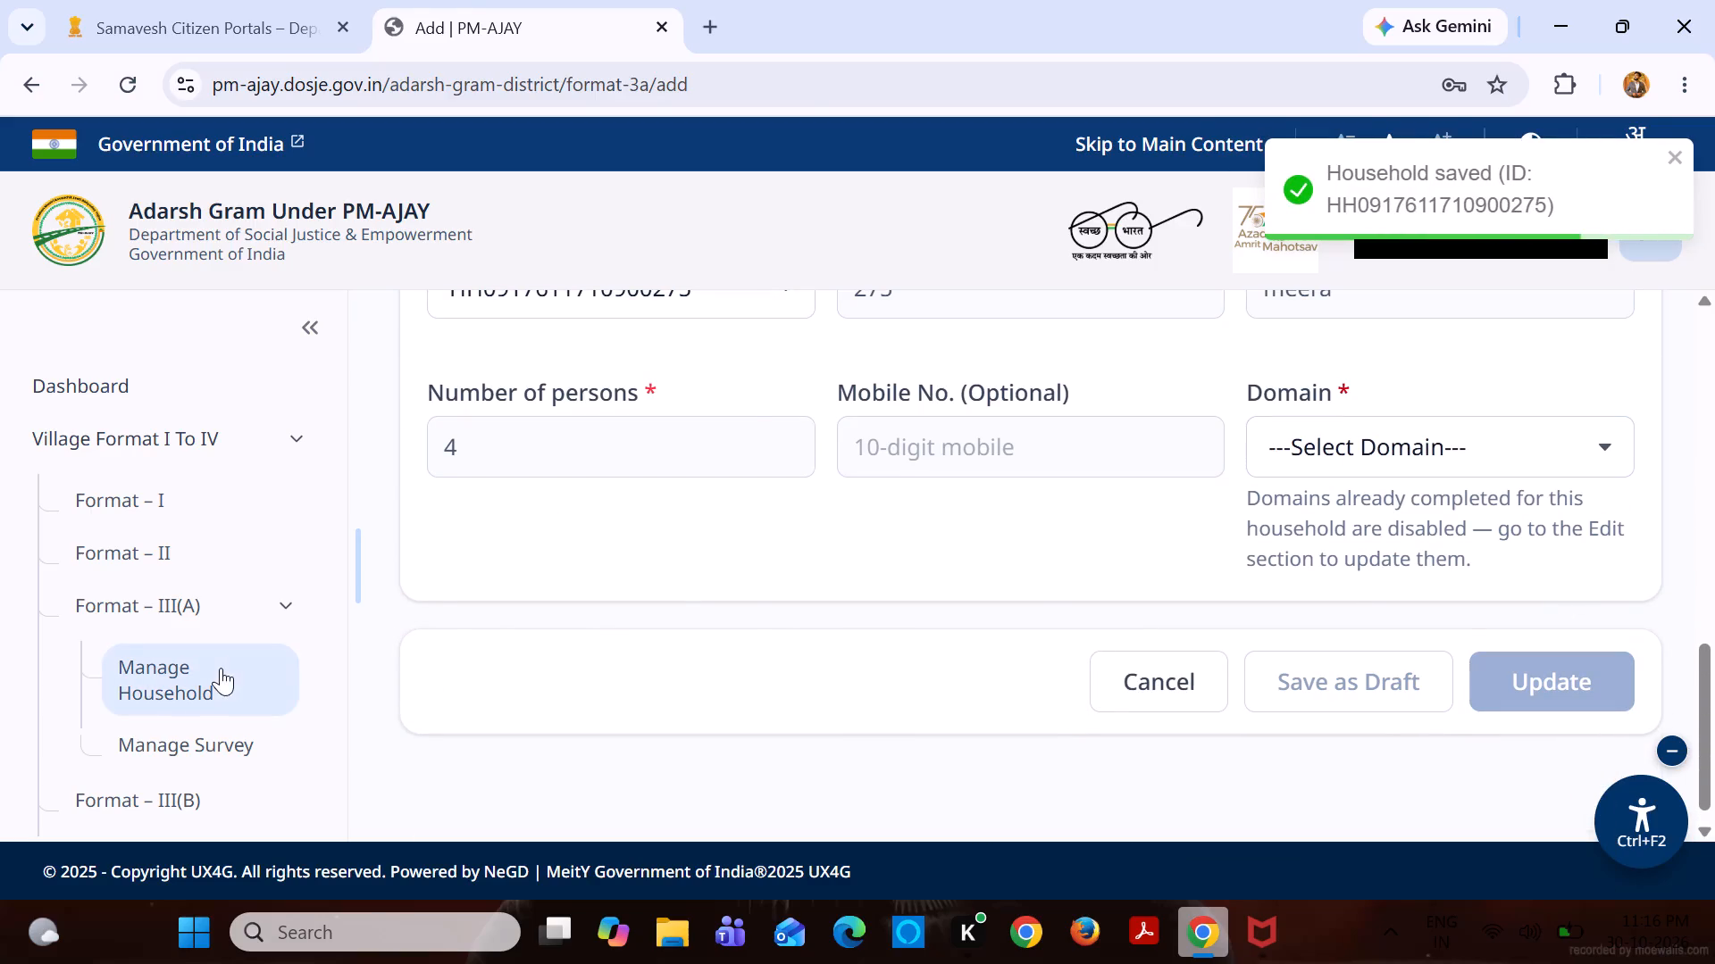
drag(1304, 429, 1306, 420)
click(1303, 390)
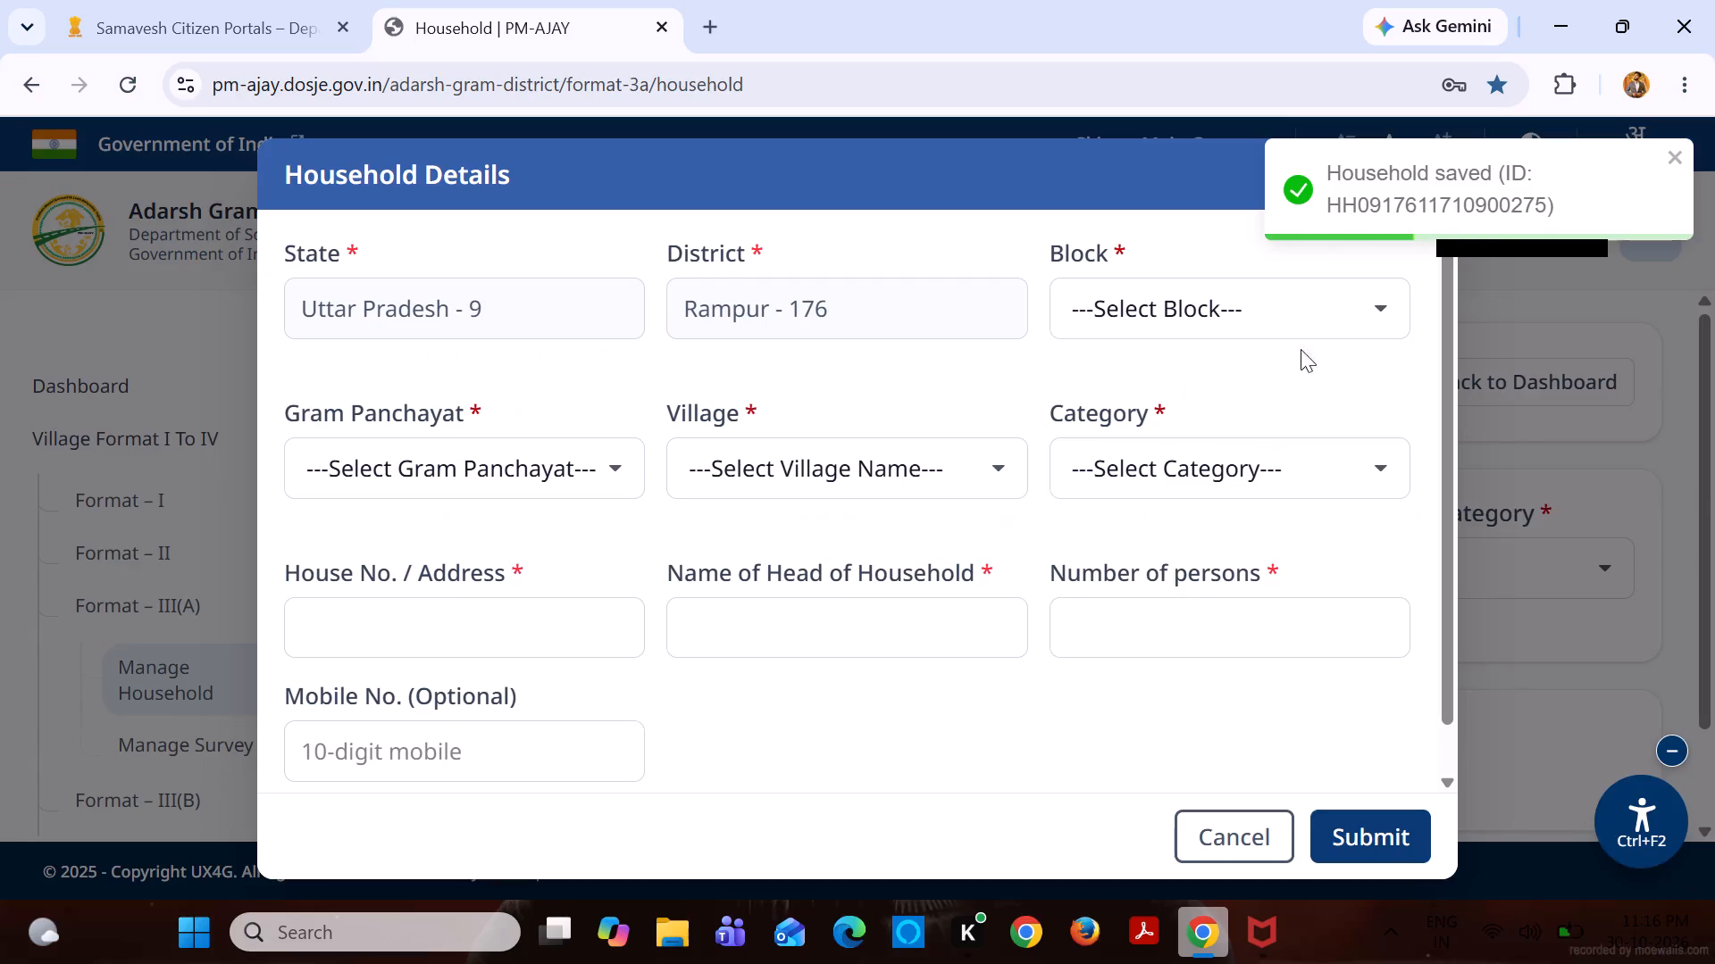
click(1299, 318)
click(1112, 744)
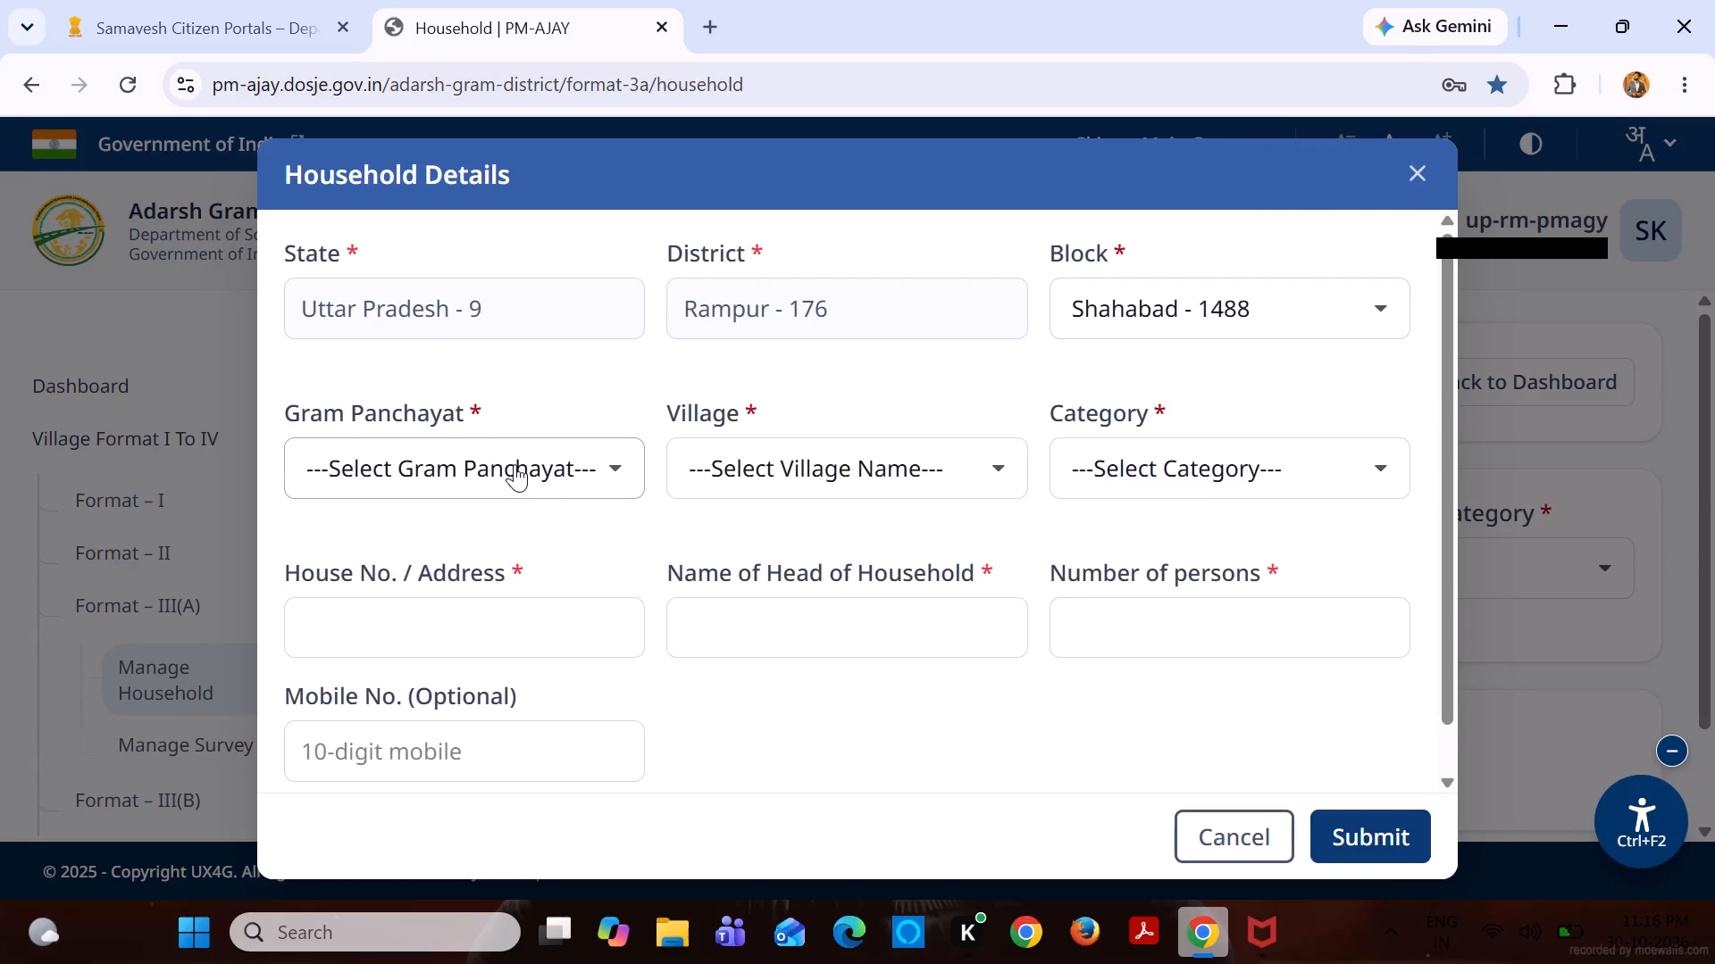
click(514, 464)
click(422, 745)
click(975, 482)
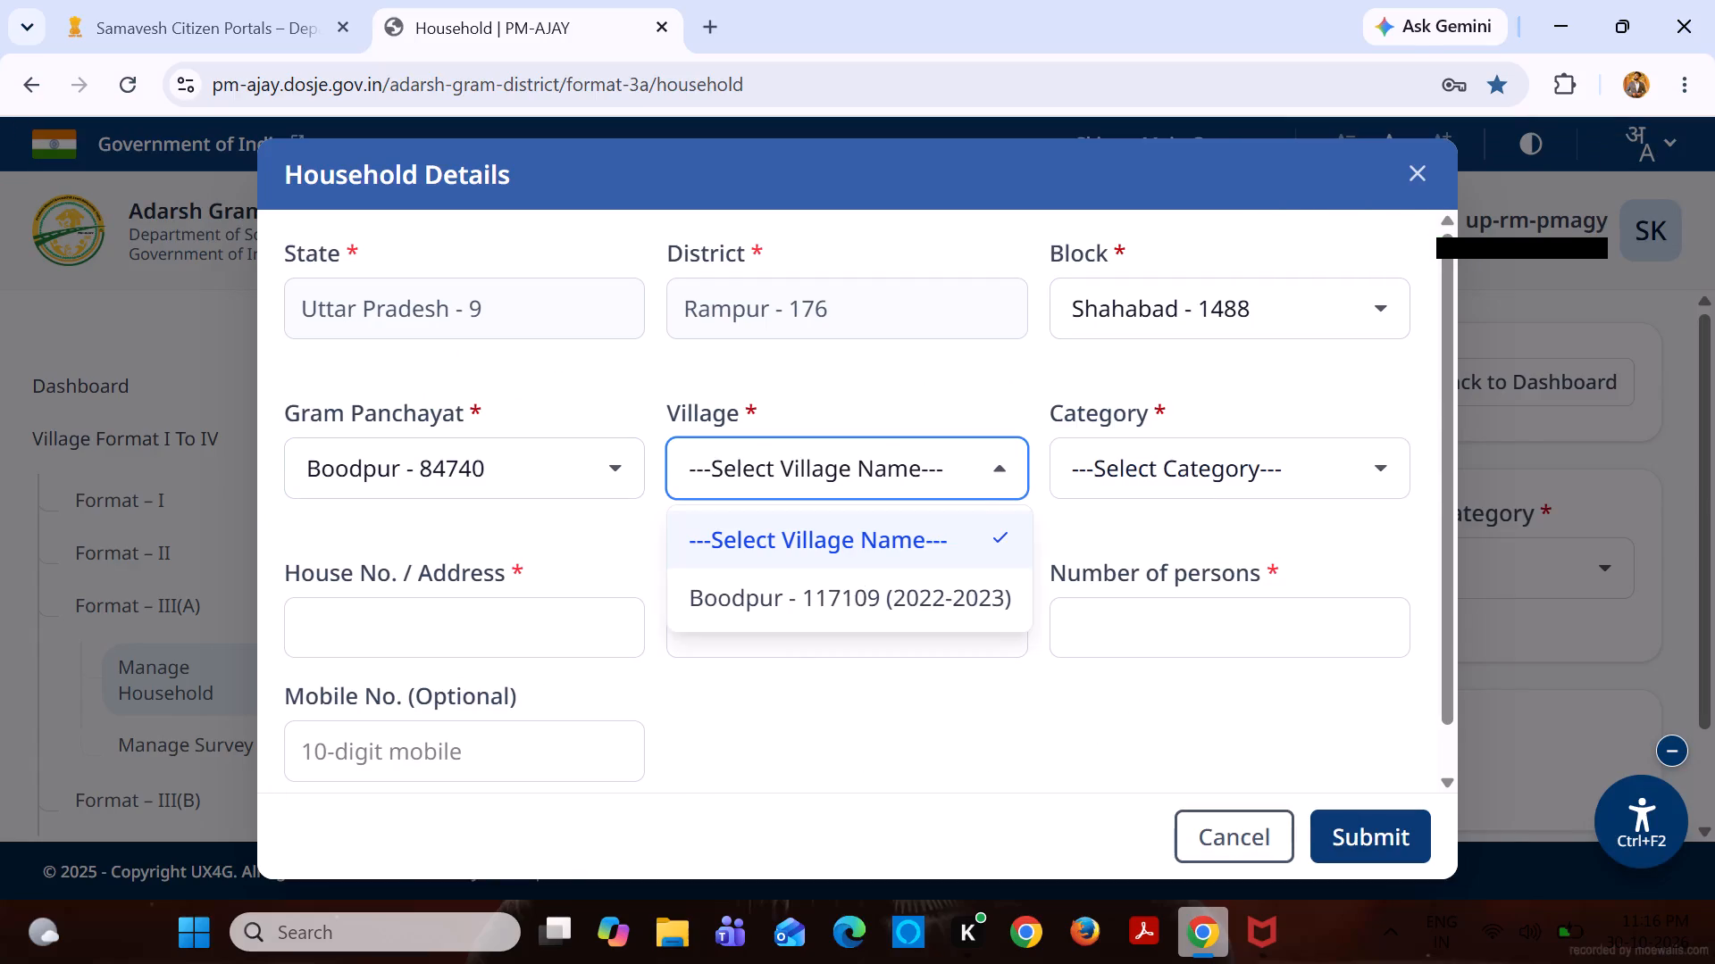
click(788, 594)
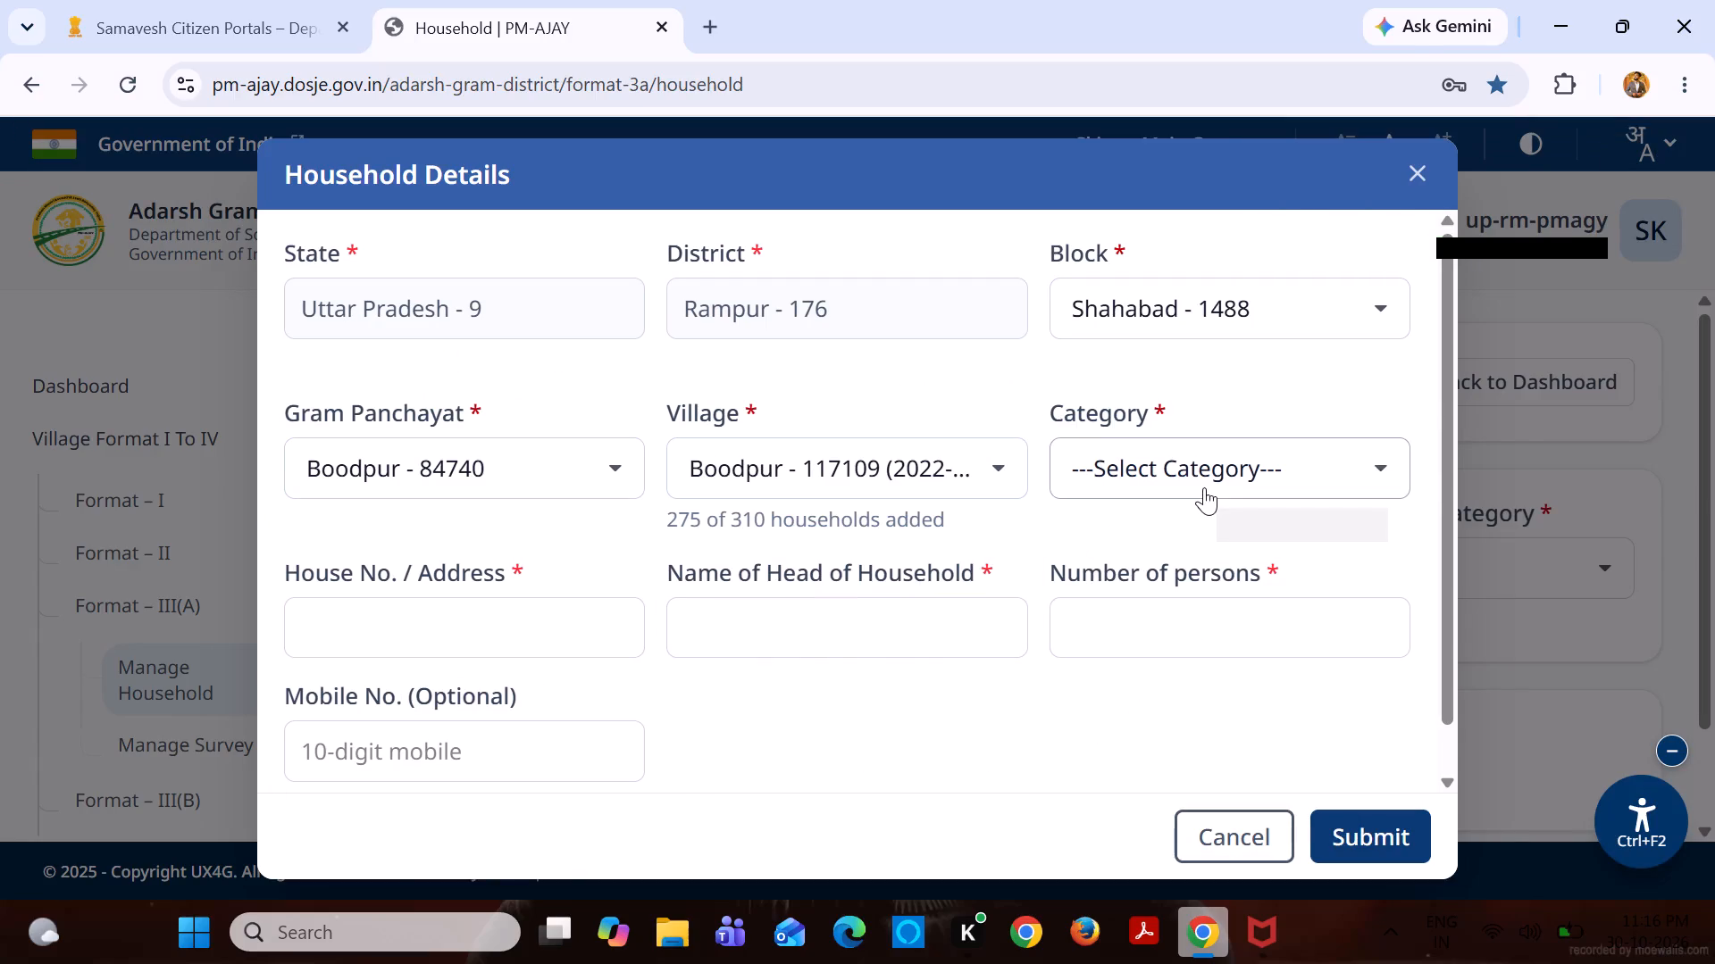
click(1206, 484)
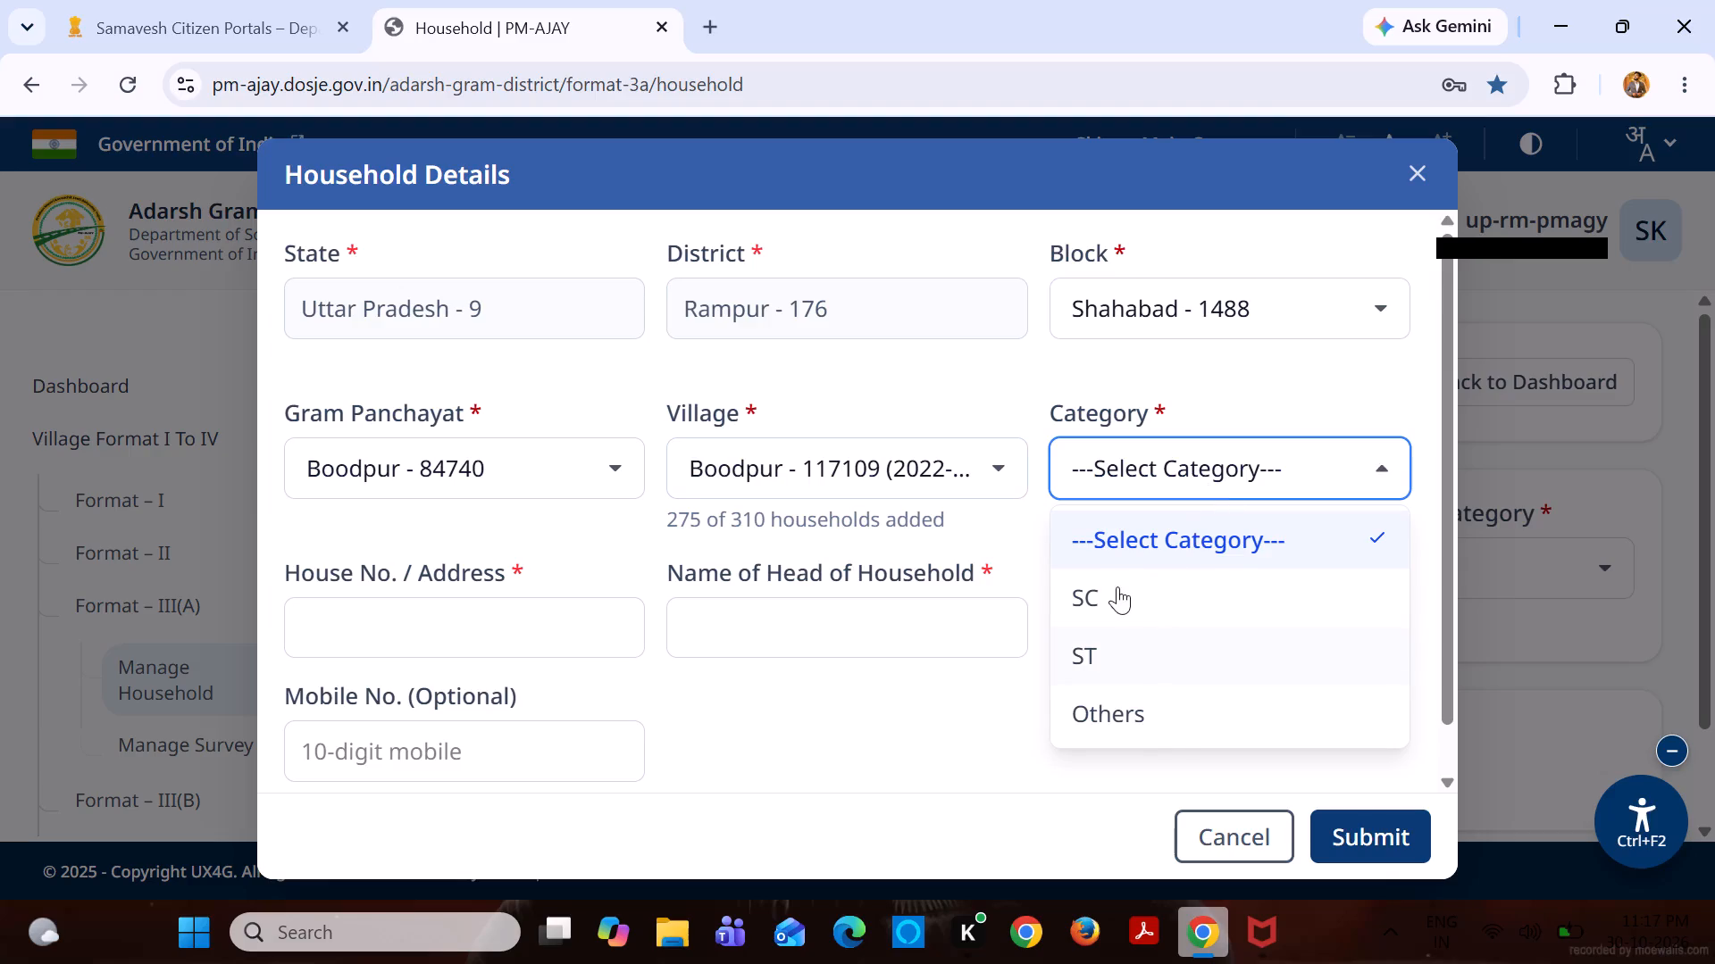
click(1117, 567)
click(1293, 470)
click(1136, 585)
Enter house number 276, the head of household's name and 6 persons, and submit the household details.
click(574, 633)
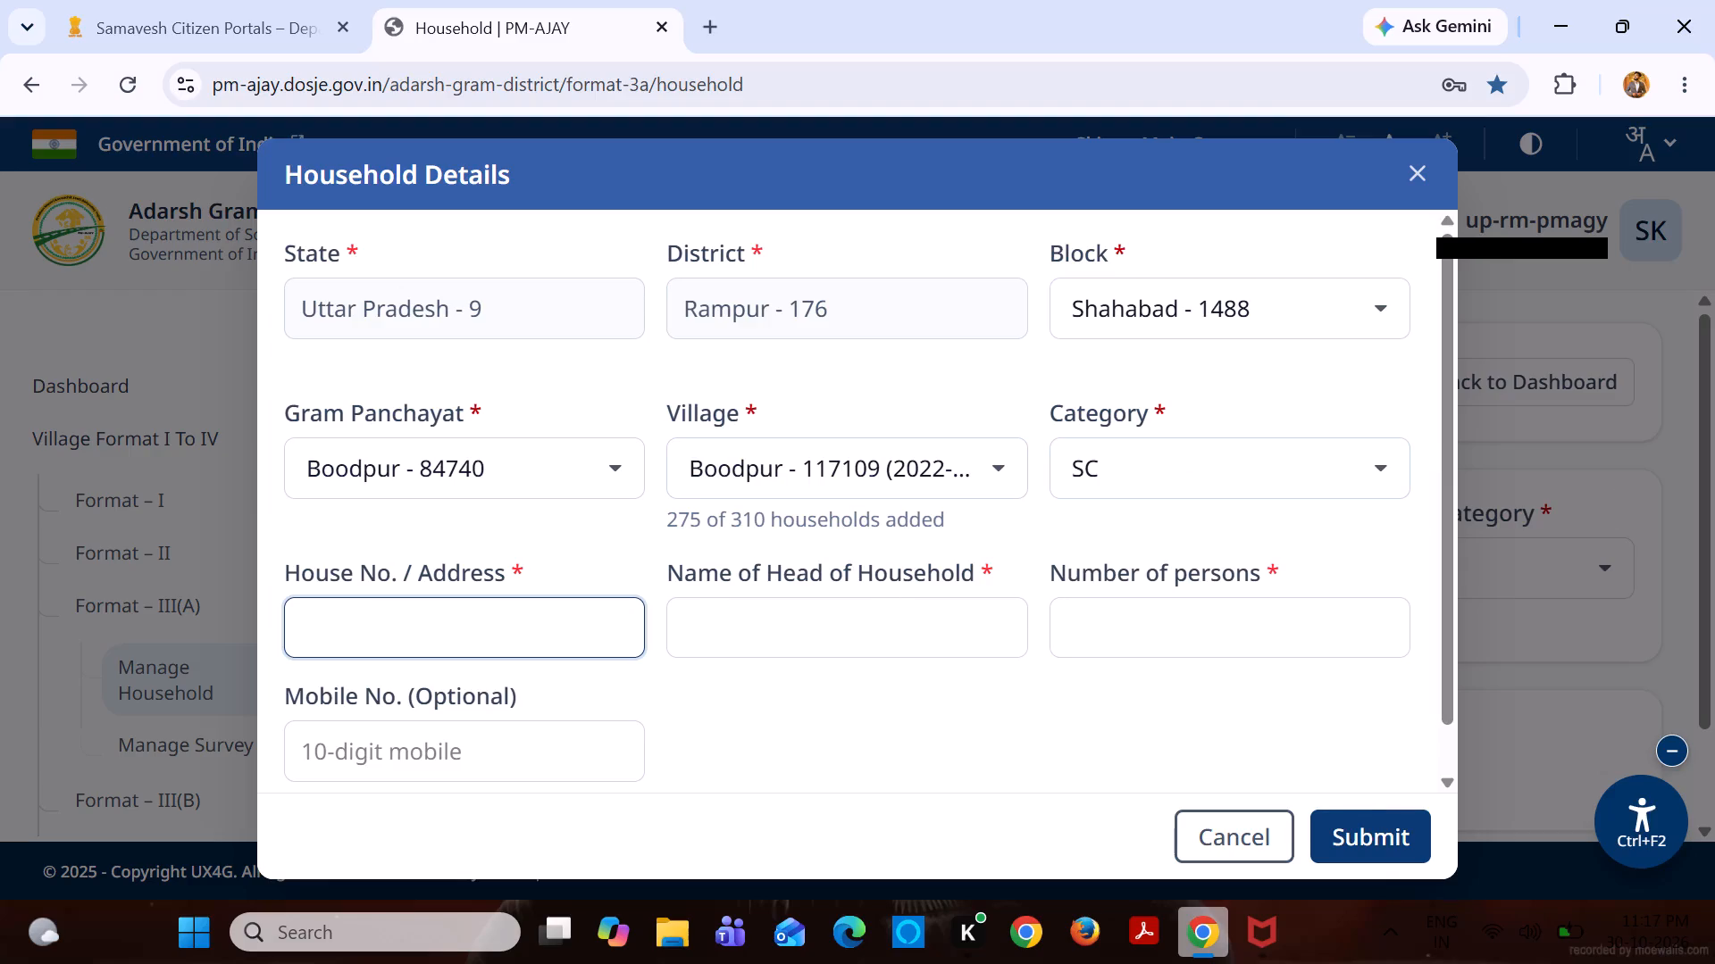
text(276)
click(911, 631)
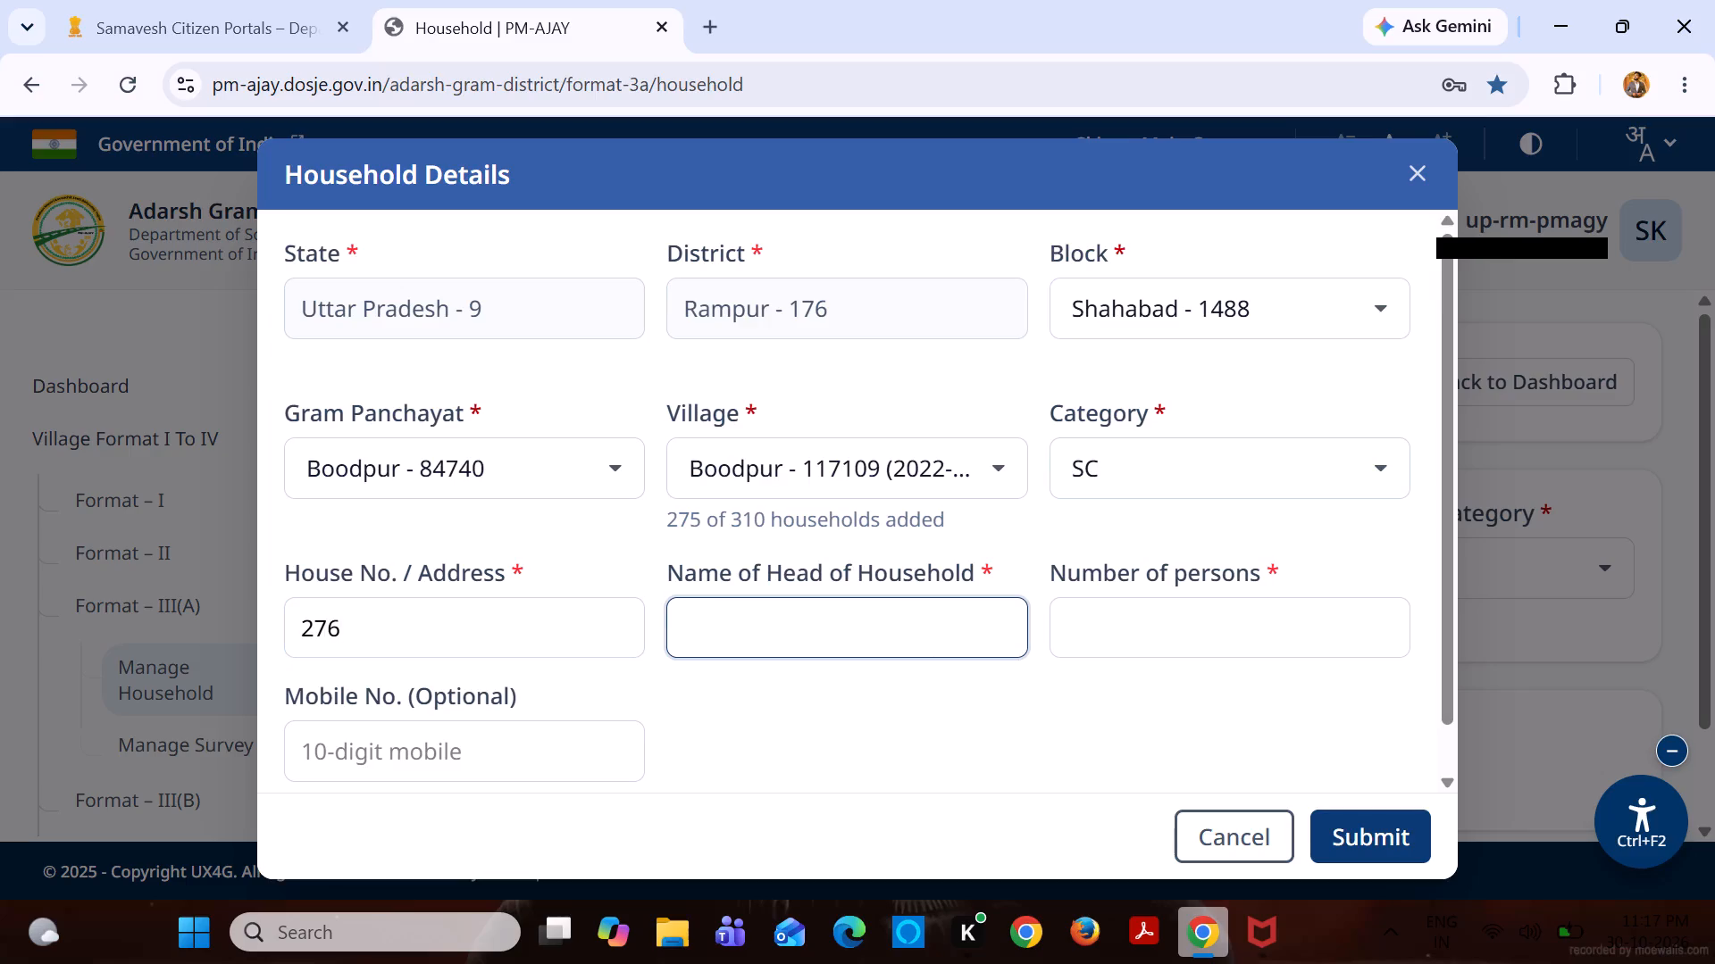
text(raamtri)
click(1276, 642)
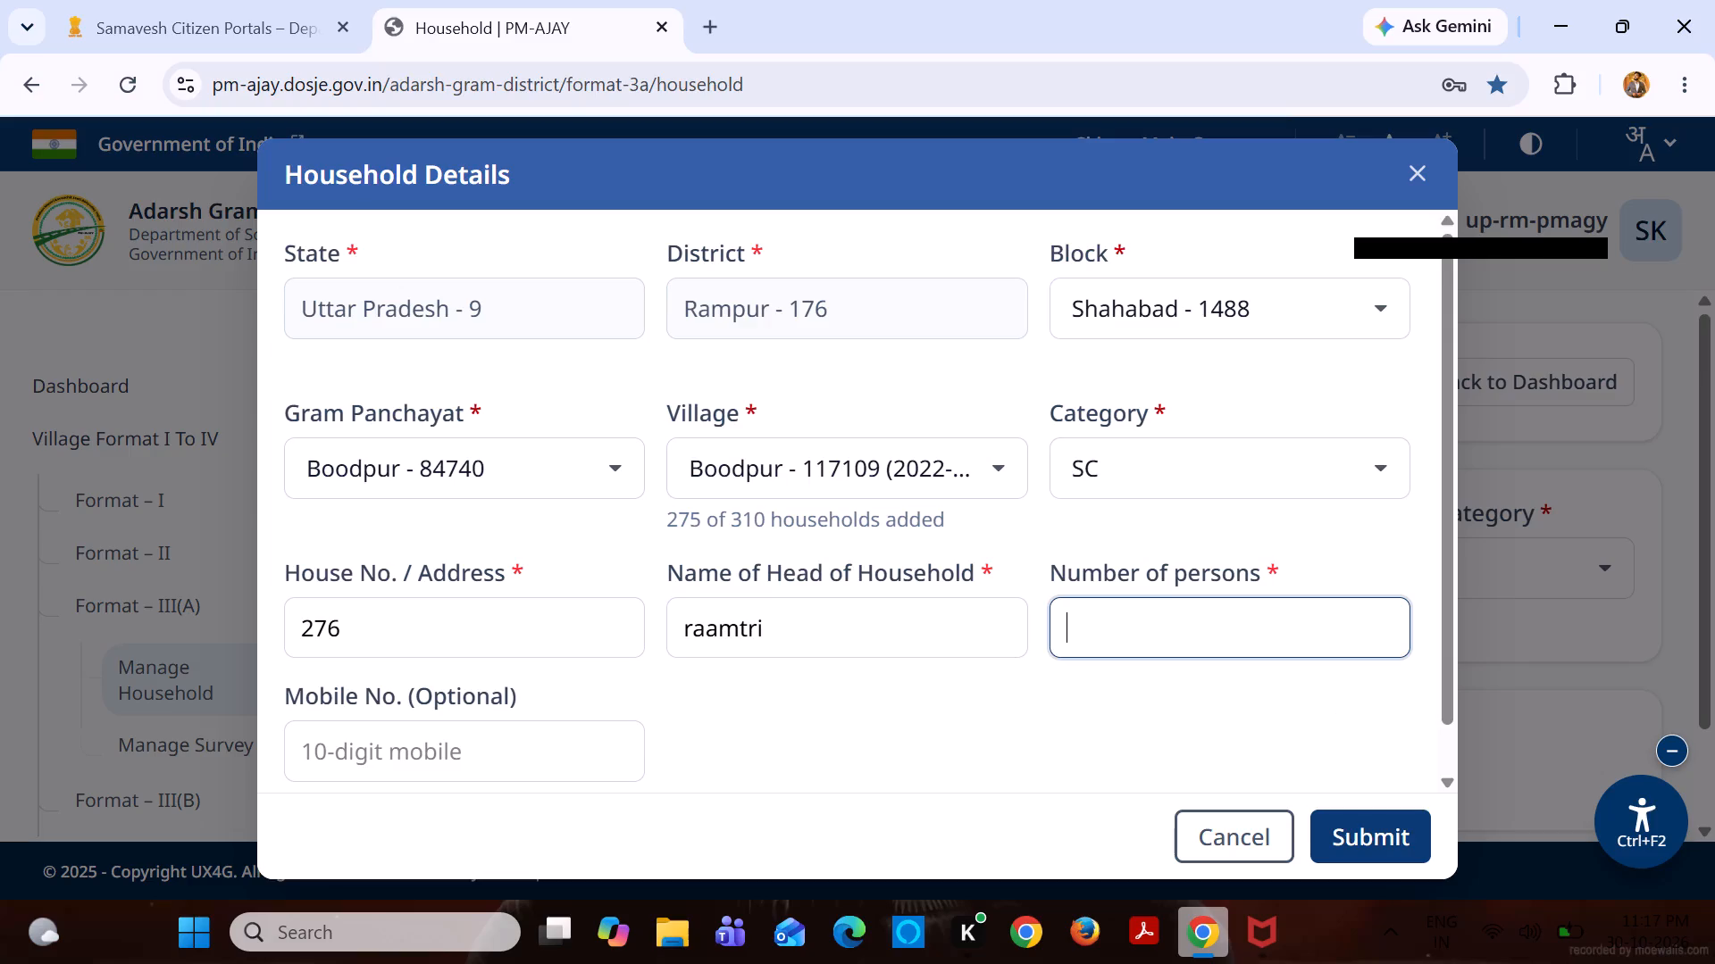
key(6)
click(1368, 827)
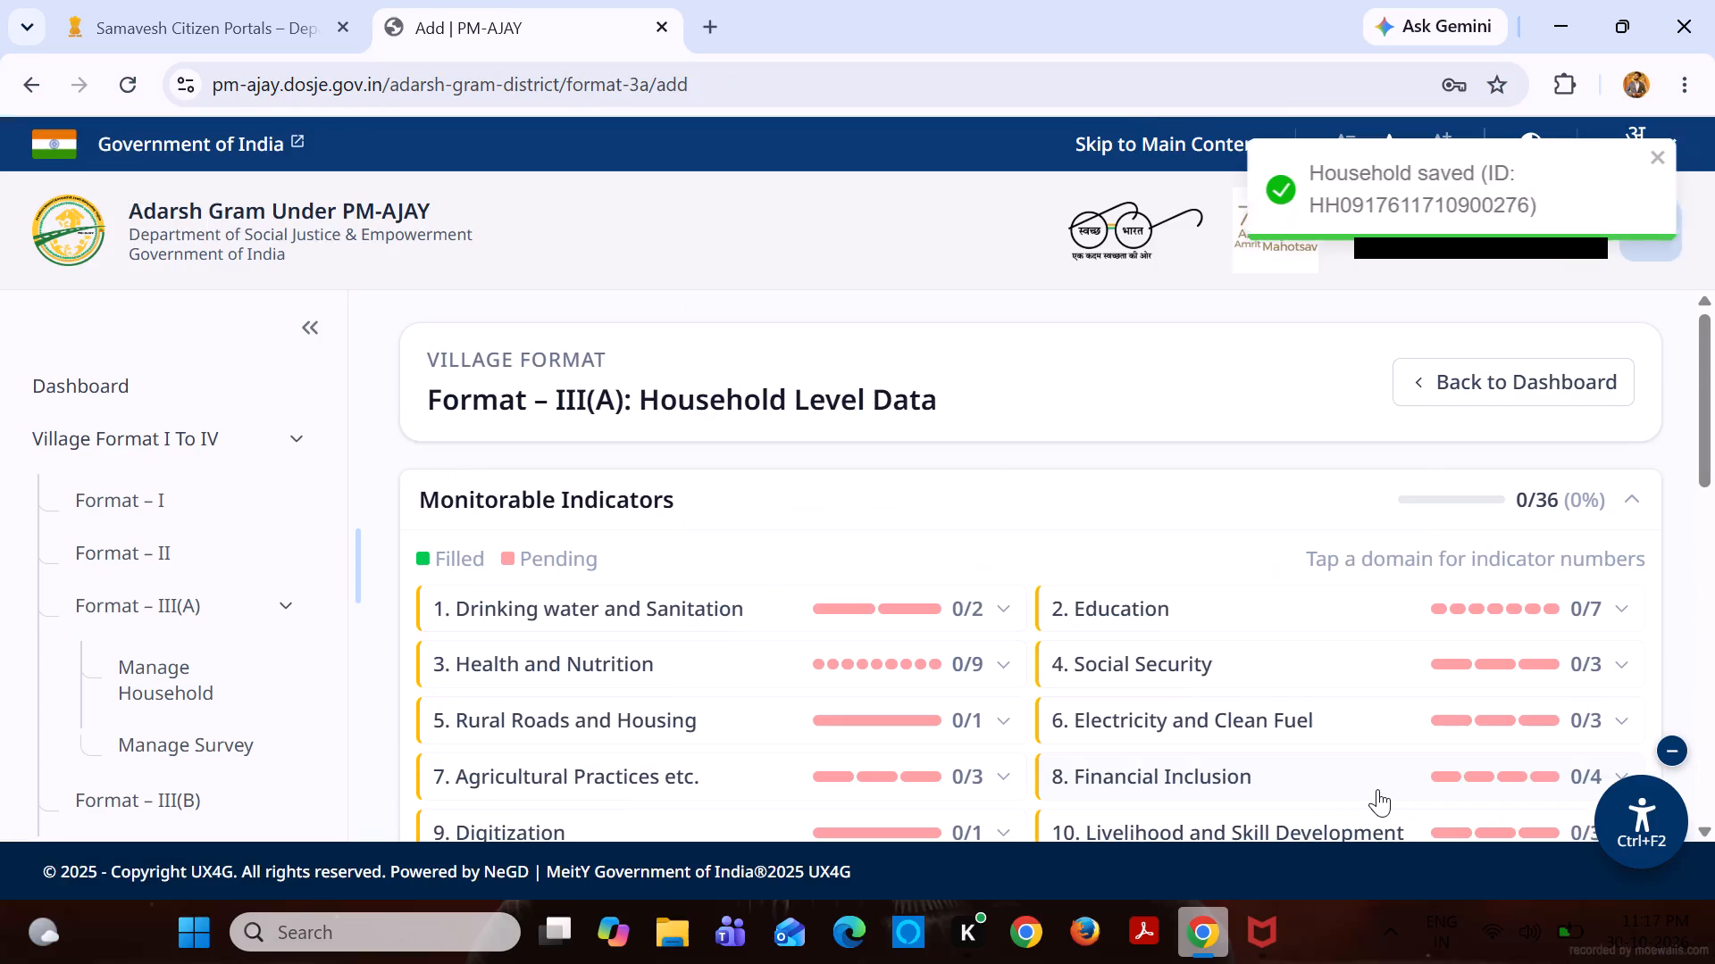
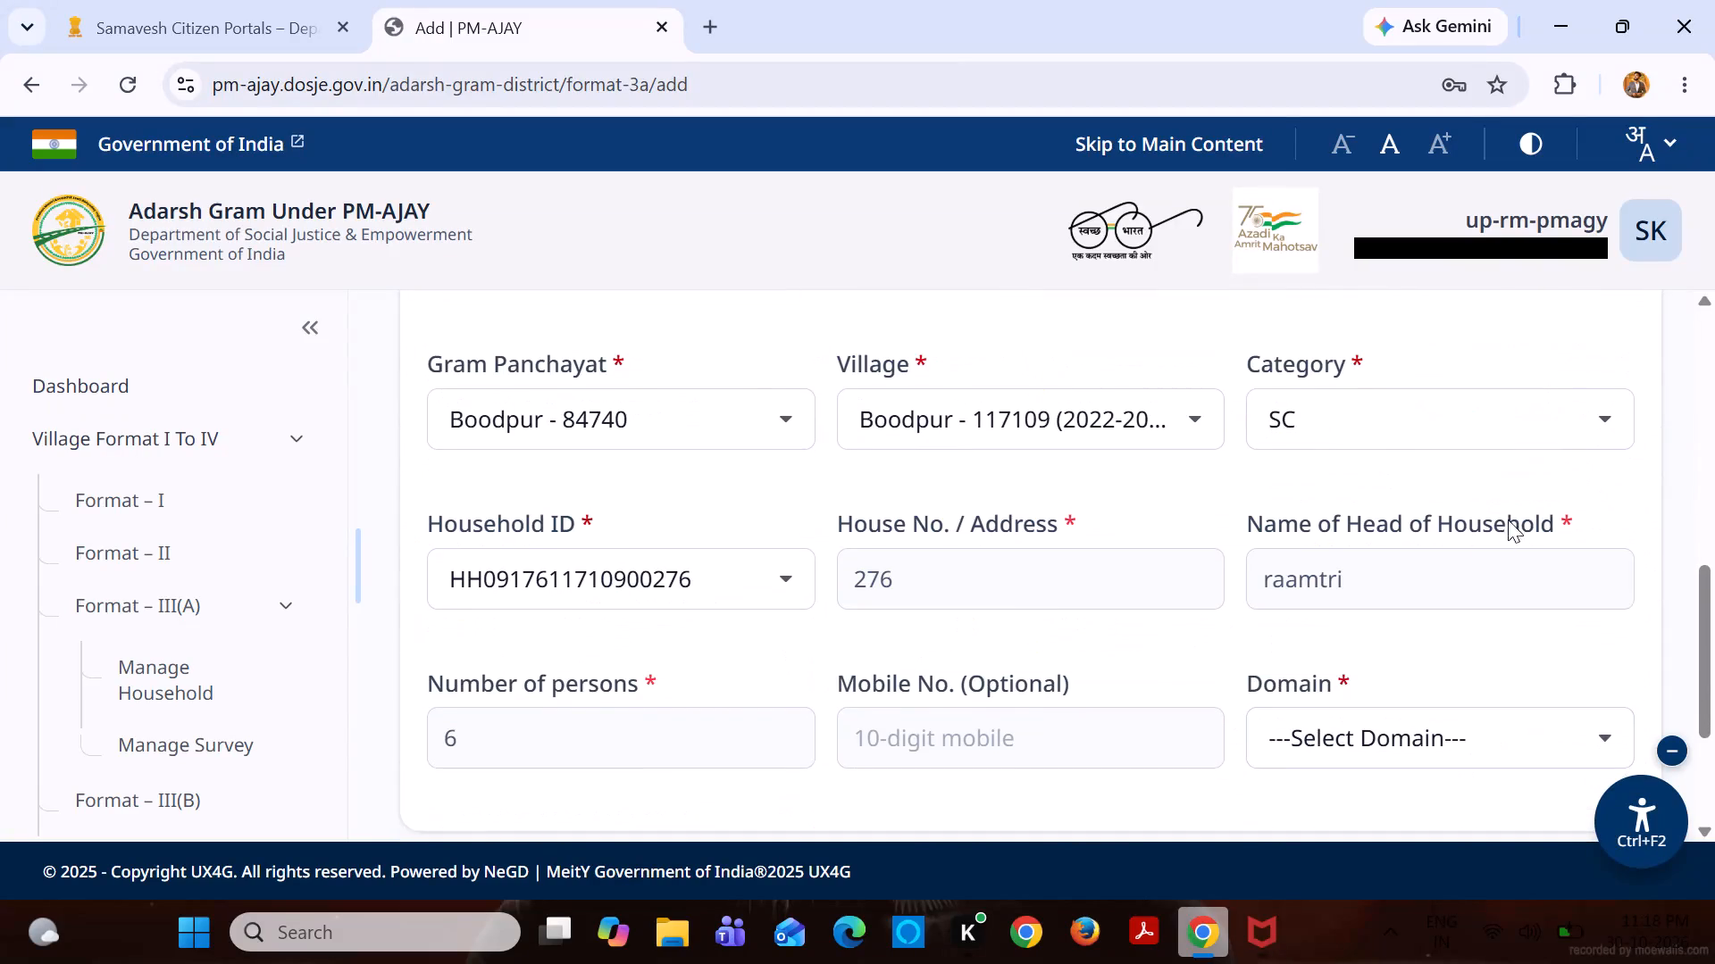
For domain 1 – Drinking water and Sanitation, answer Yes to having an Individual Household Latrine (1.3), answer the remaining question, and submit.
scroll(1510, 528, down, 2)
click(1532, 476)
drag(1443, 227, 1447, 253)
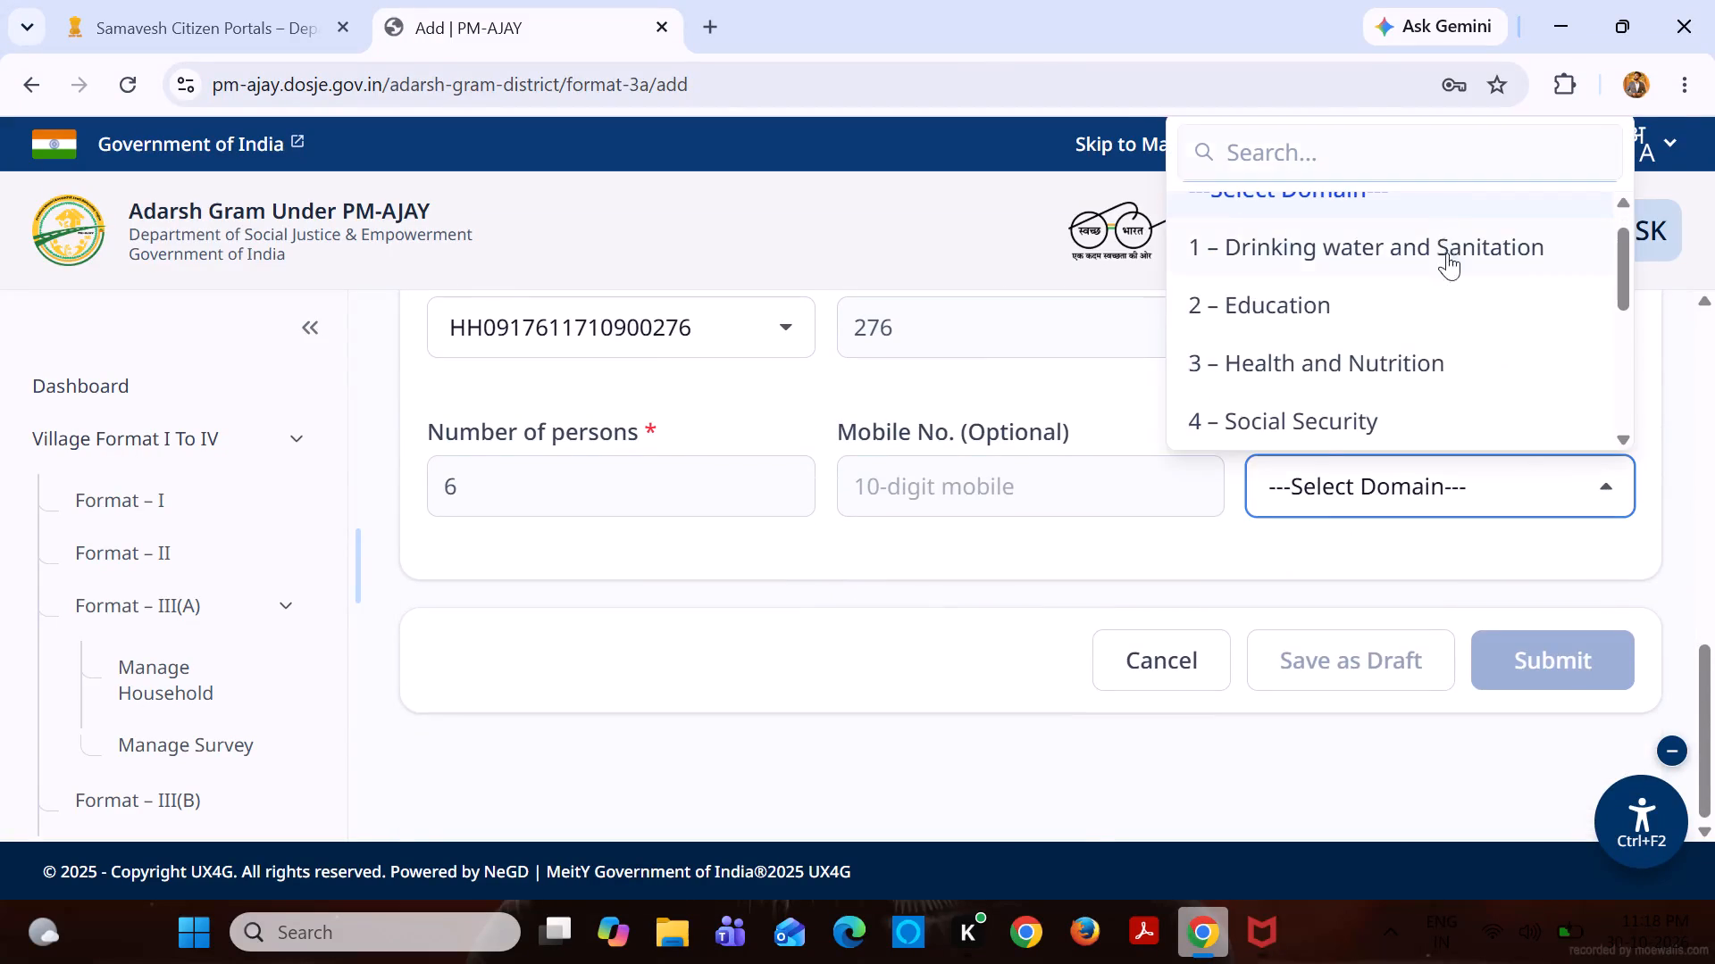
drag(1447, 253, 1447, 257)
scroll(1426, 392, down, 2)
click(1486, 629)
click(1468, 726)
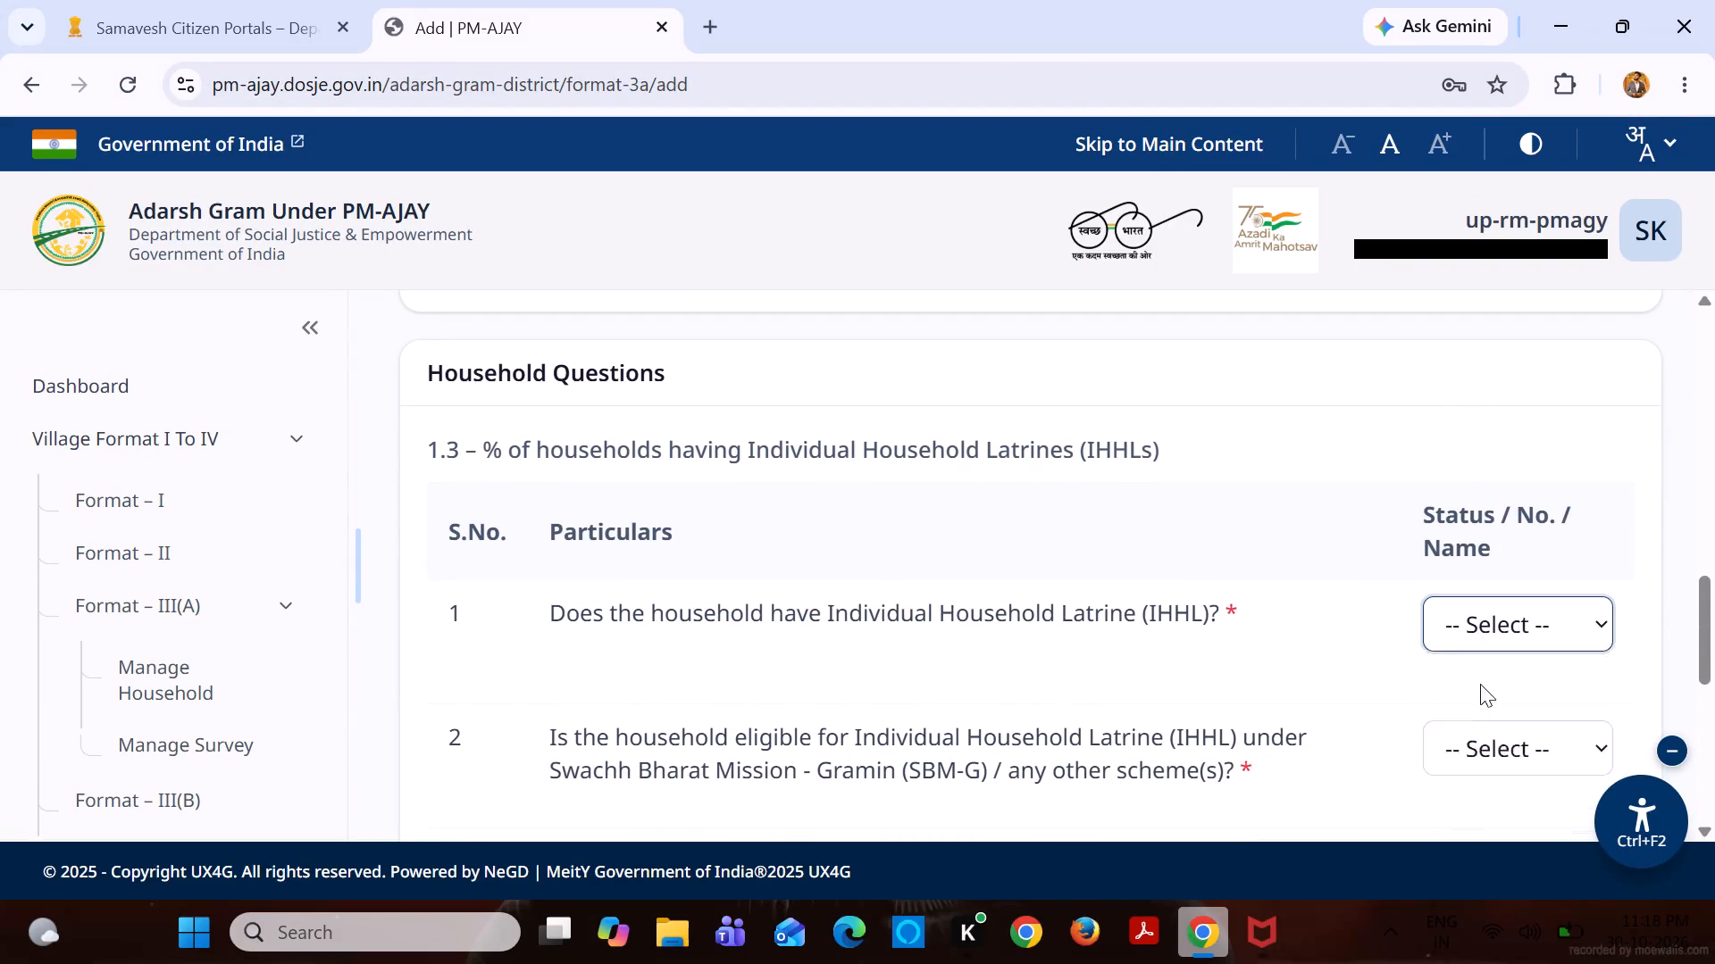
scroll(1484, 706, down, 2)
click(1538, 578)
click(1450, 720)
click(1522, 772)
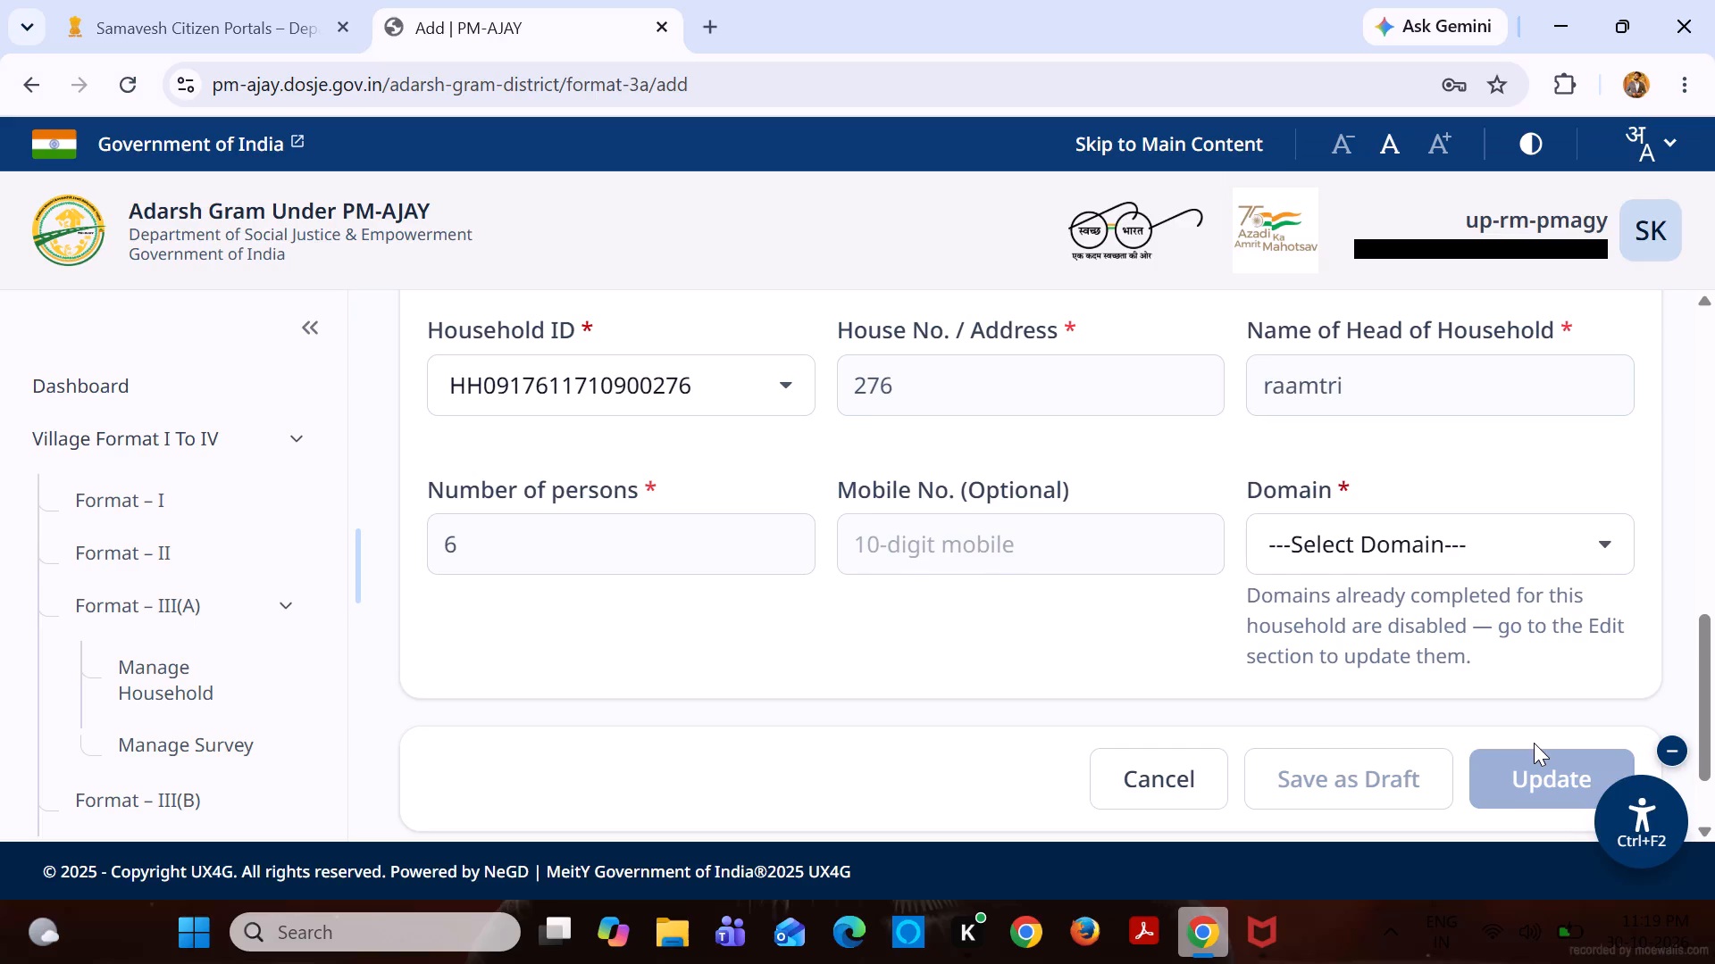
For domain 2 – Education, enter 0 children aged 6-10 (2.1), 11-13 (2.2) and 14-15 years (2.3).
click(1529, 549)
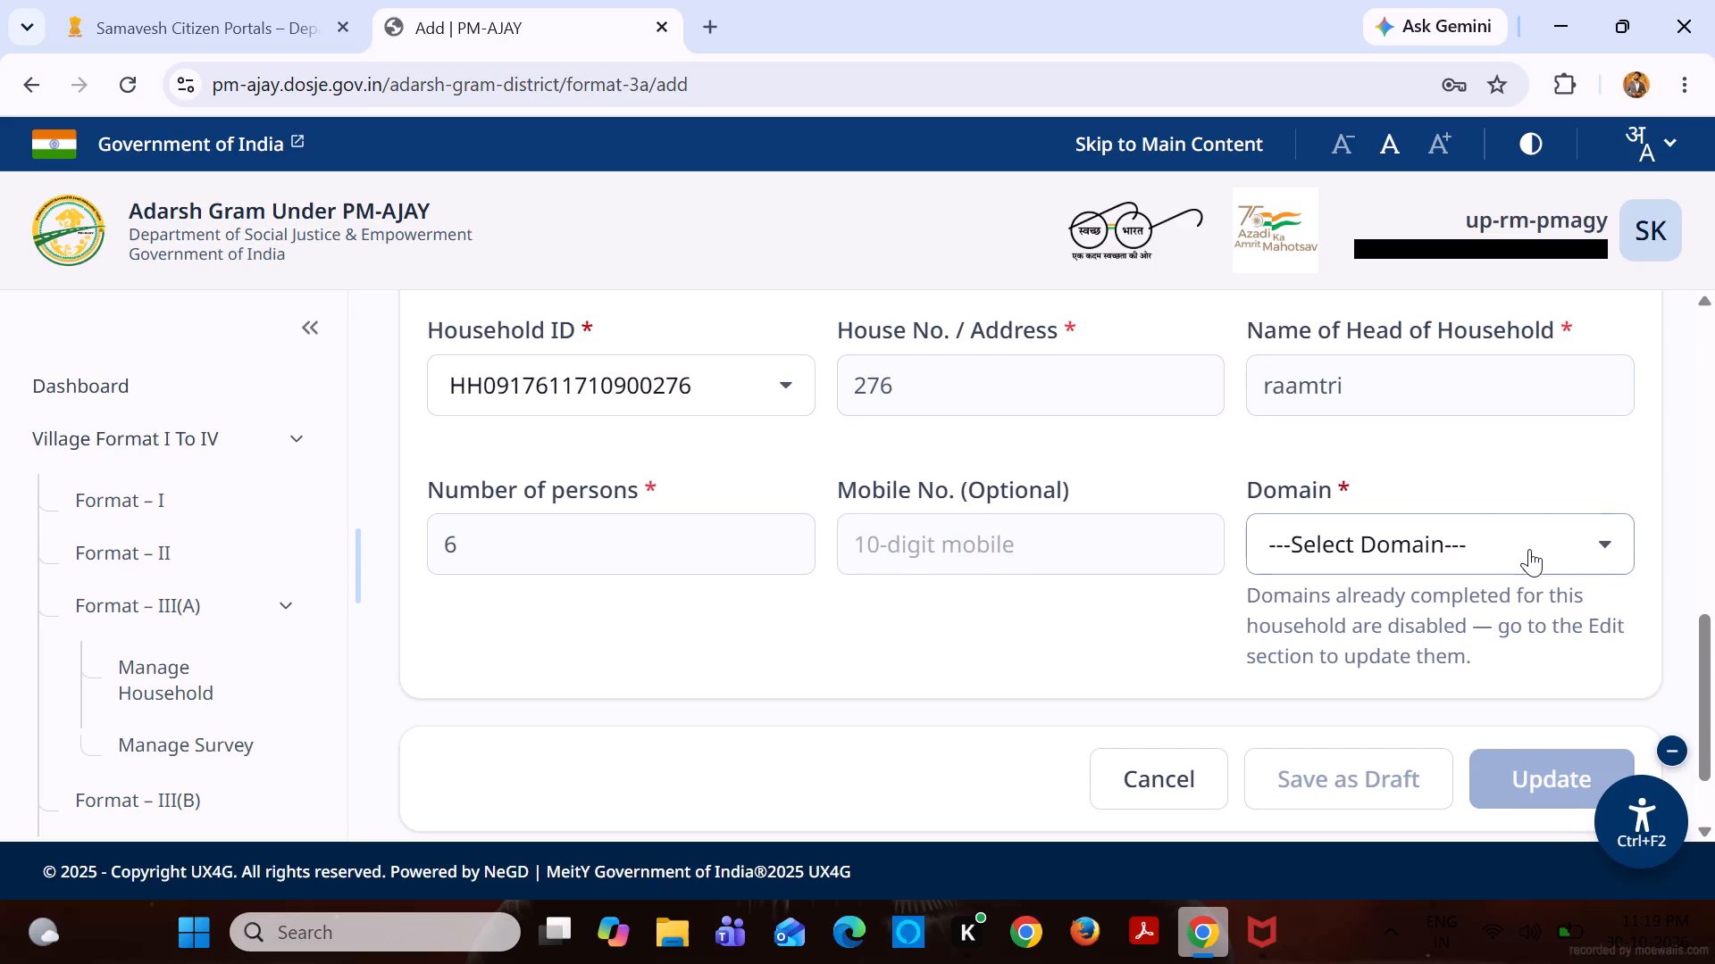
click(1286, 346)
scroll(1286, 352, down, 3)
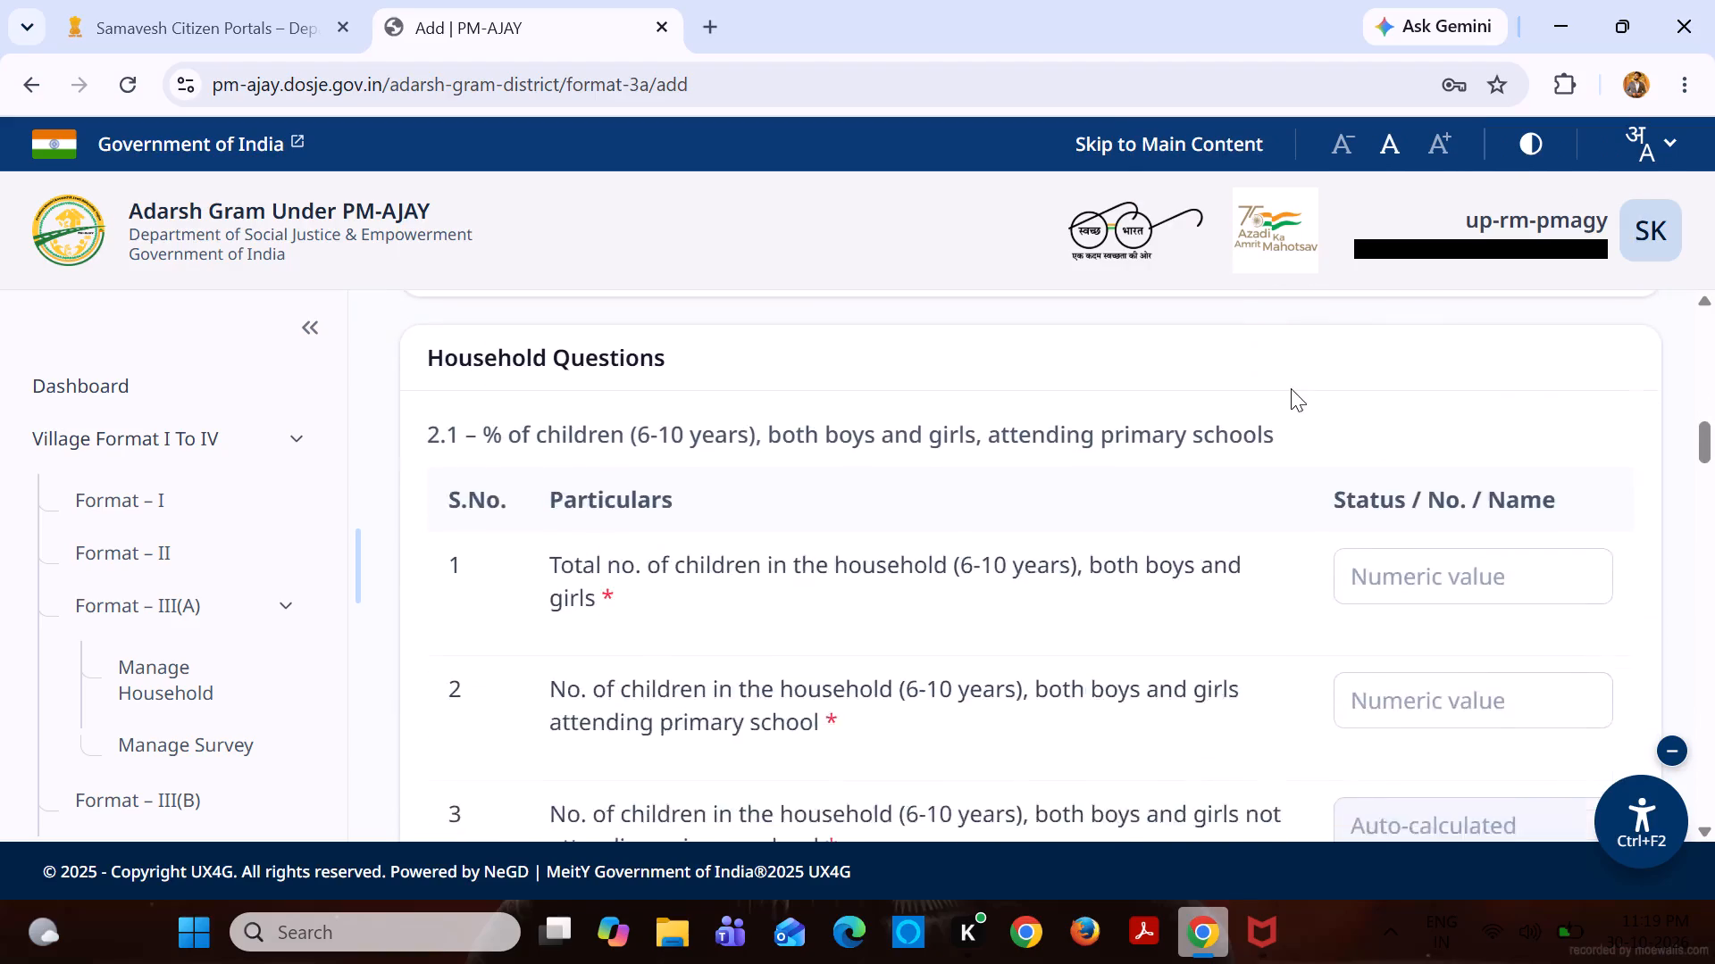
scroll(1291, 388, up, 3)
scroll(1303, 390, down, 2)
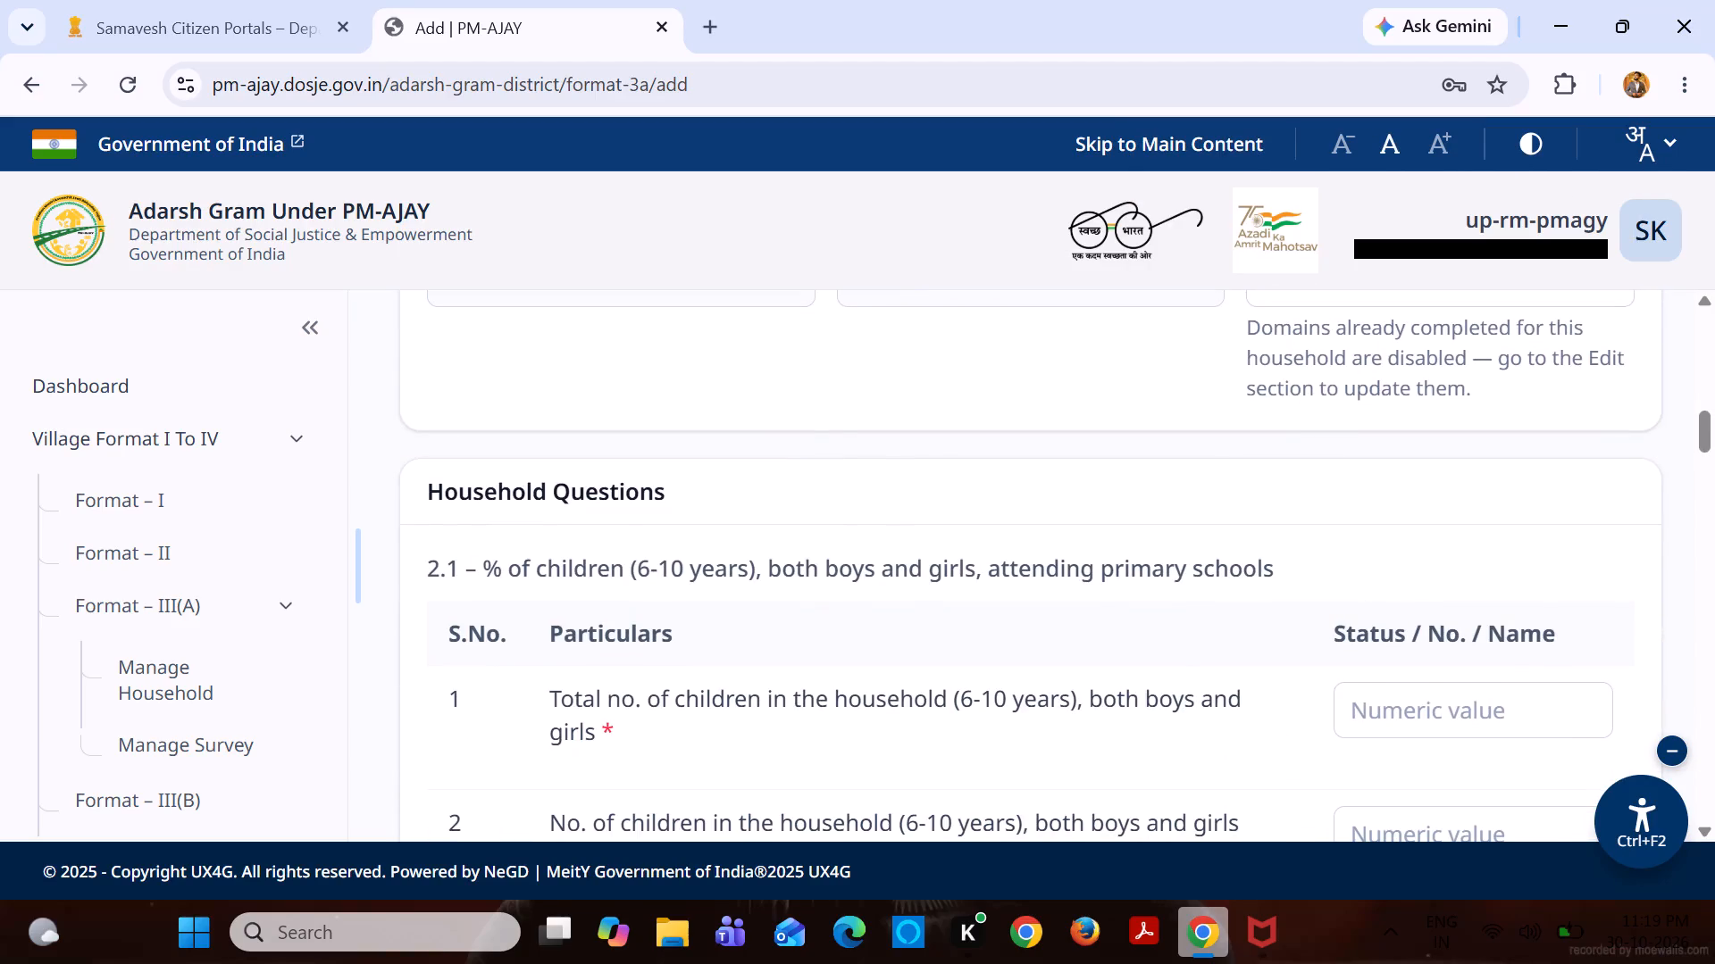
scroll(1405, 604, down, 1)
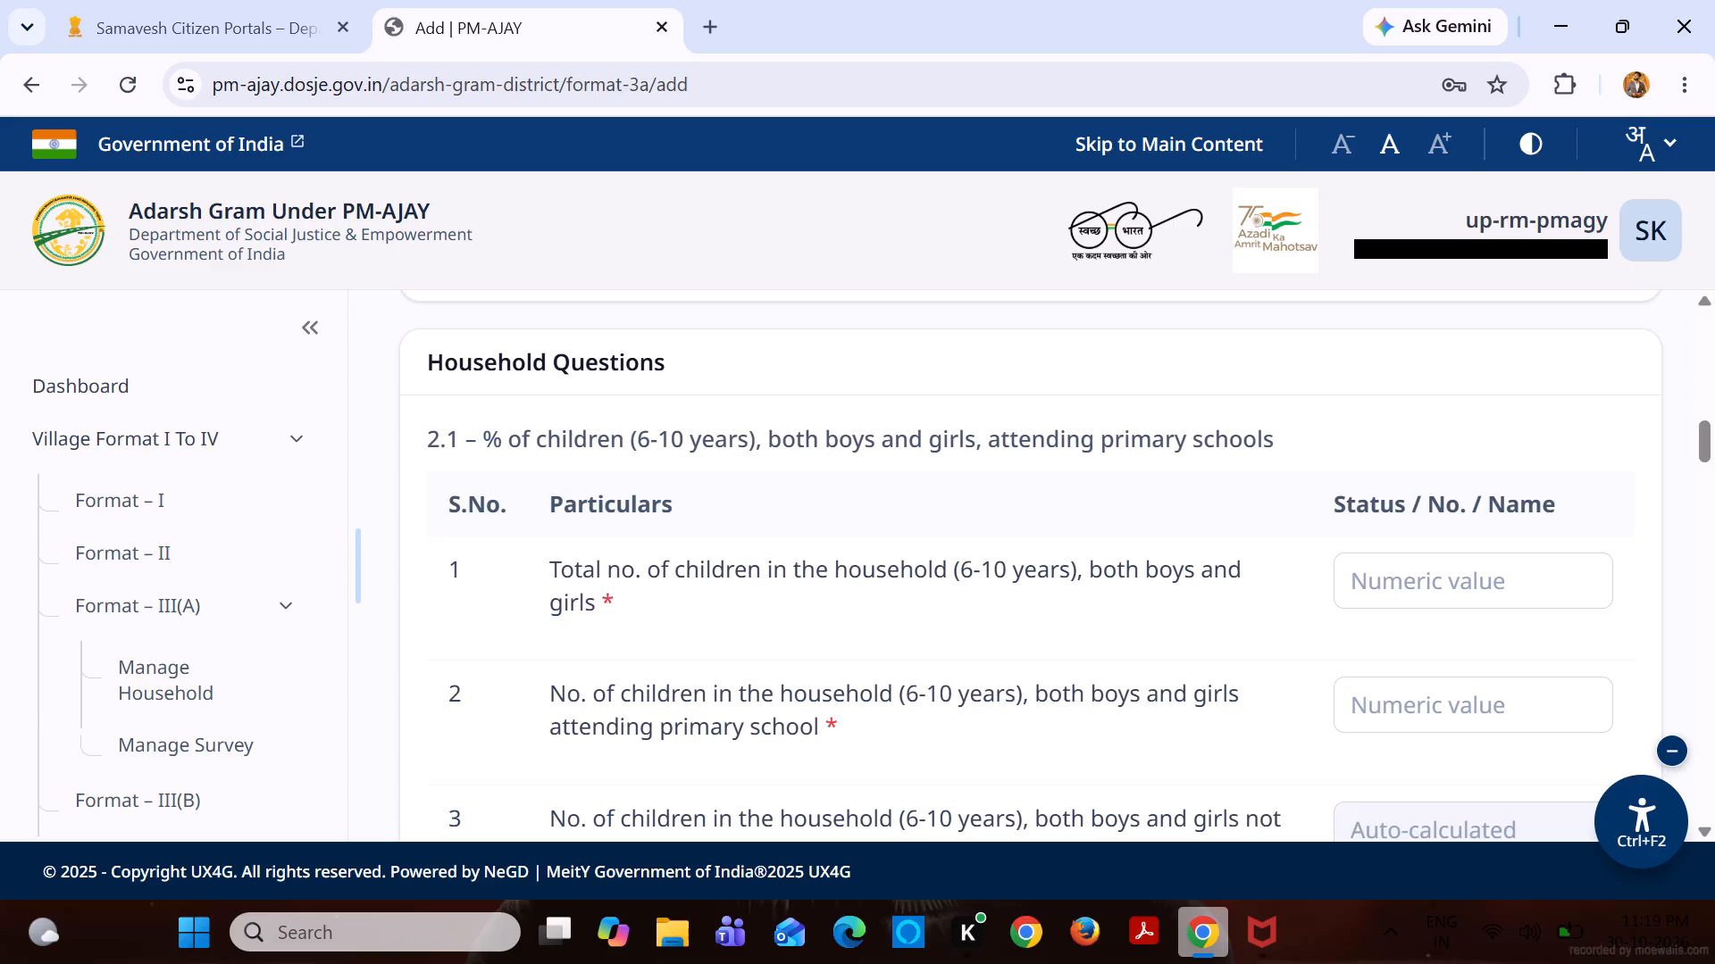
click(1411, 586)
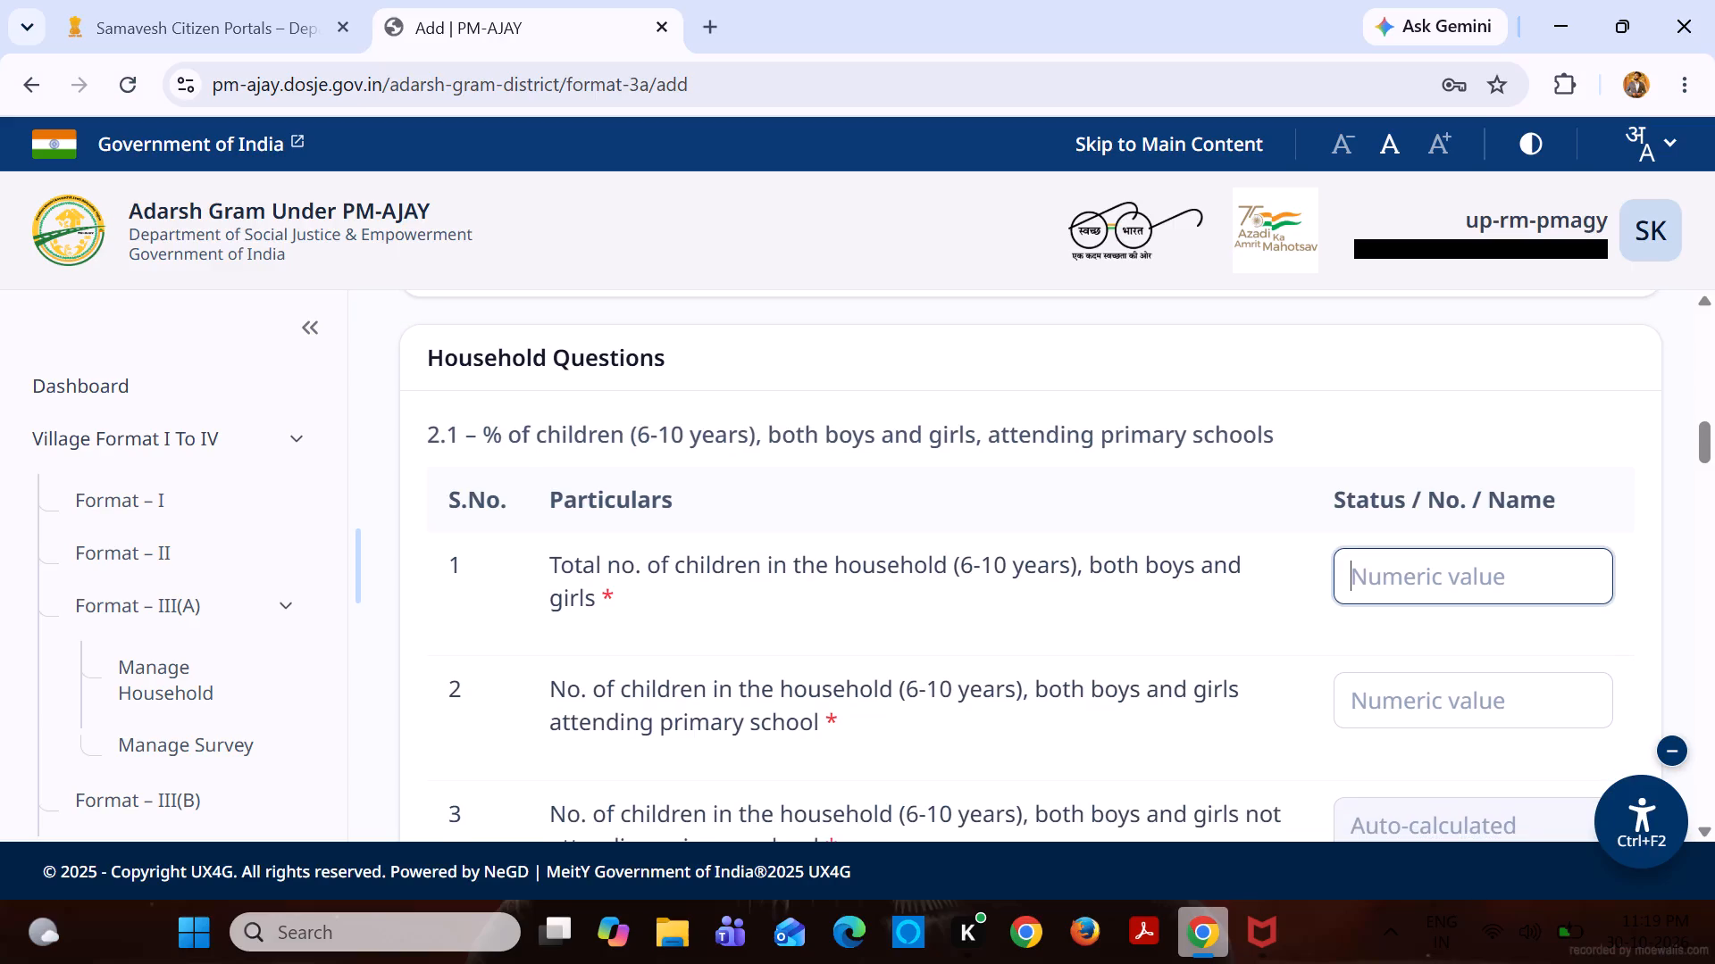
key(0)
scroll(1407, 554, down, 3)
click(1436, 451)
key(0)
scroll(1439, 448, down, 1)
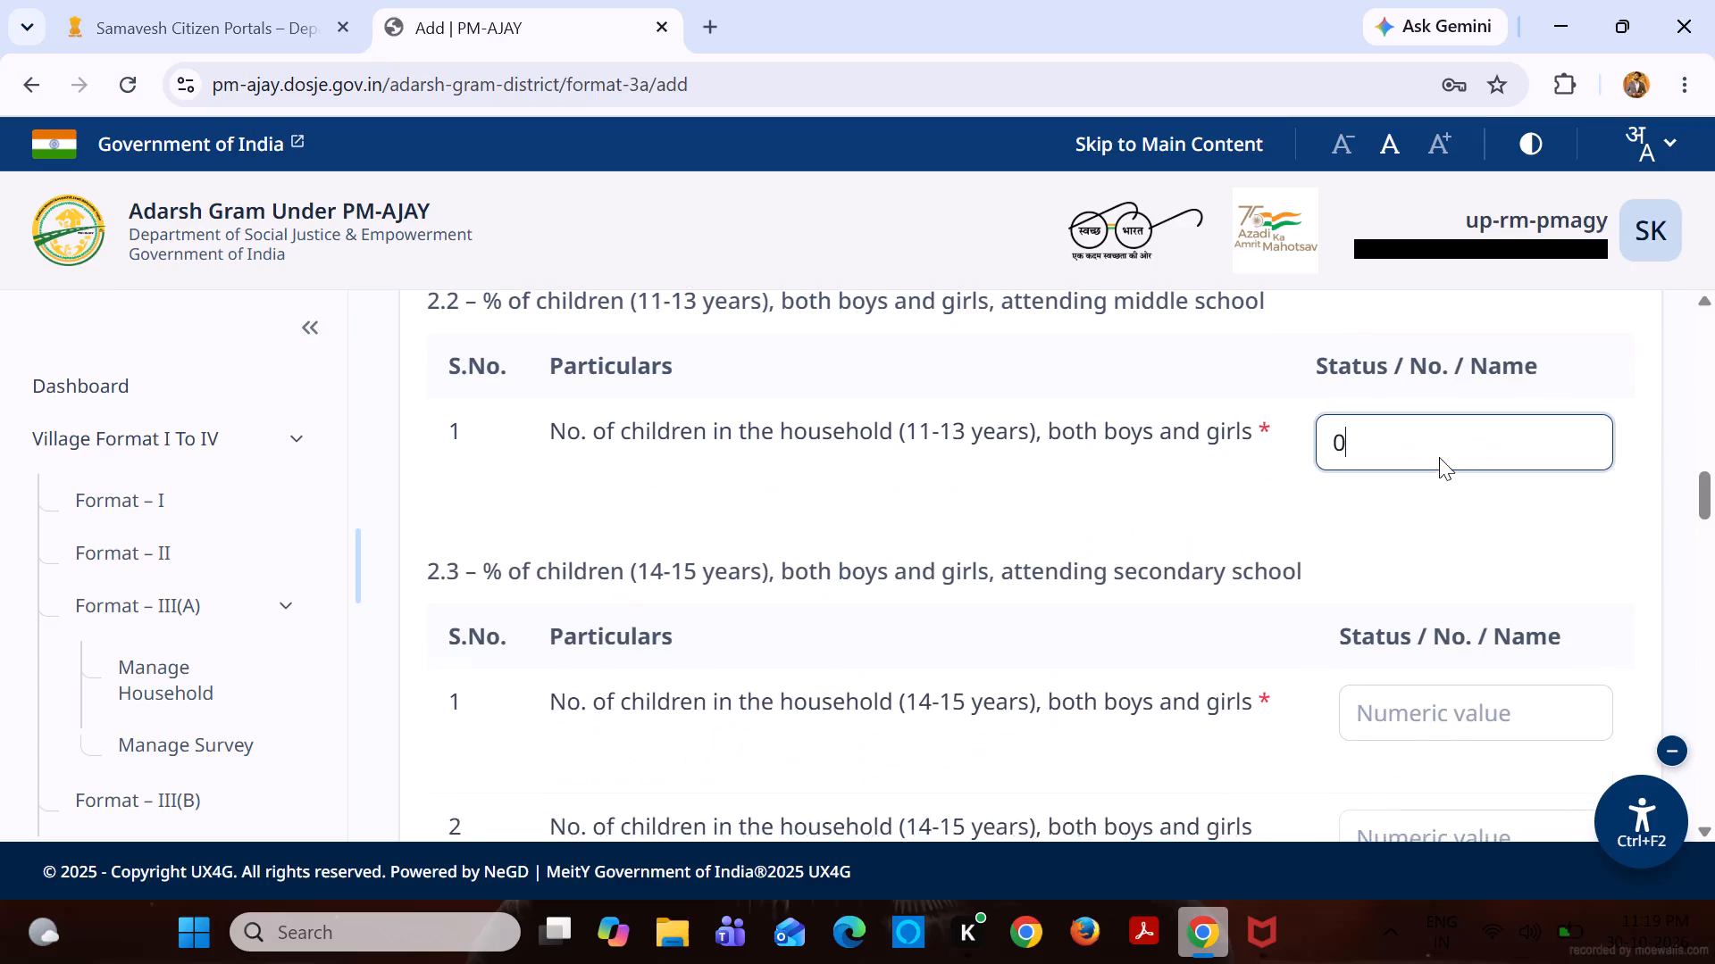
click(1396, 596)
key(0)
Enter 2 children aged 16-17 with 2 attending higher secondary (2.4), and 2 aged 18-23 with 2 attending post higher secondary education (2.5).
scroll(1406, 596, down, 1)
click(1445, 694)
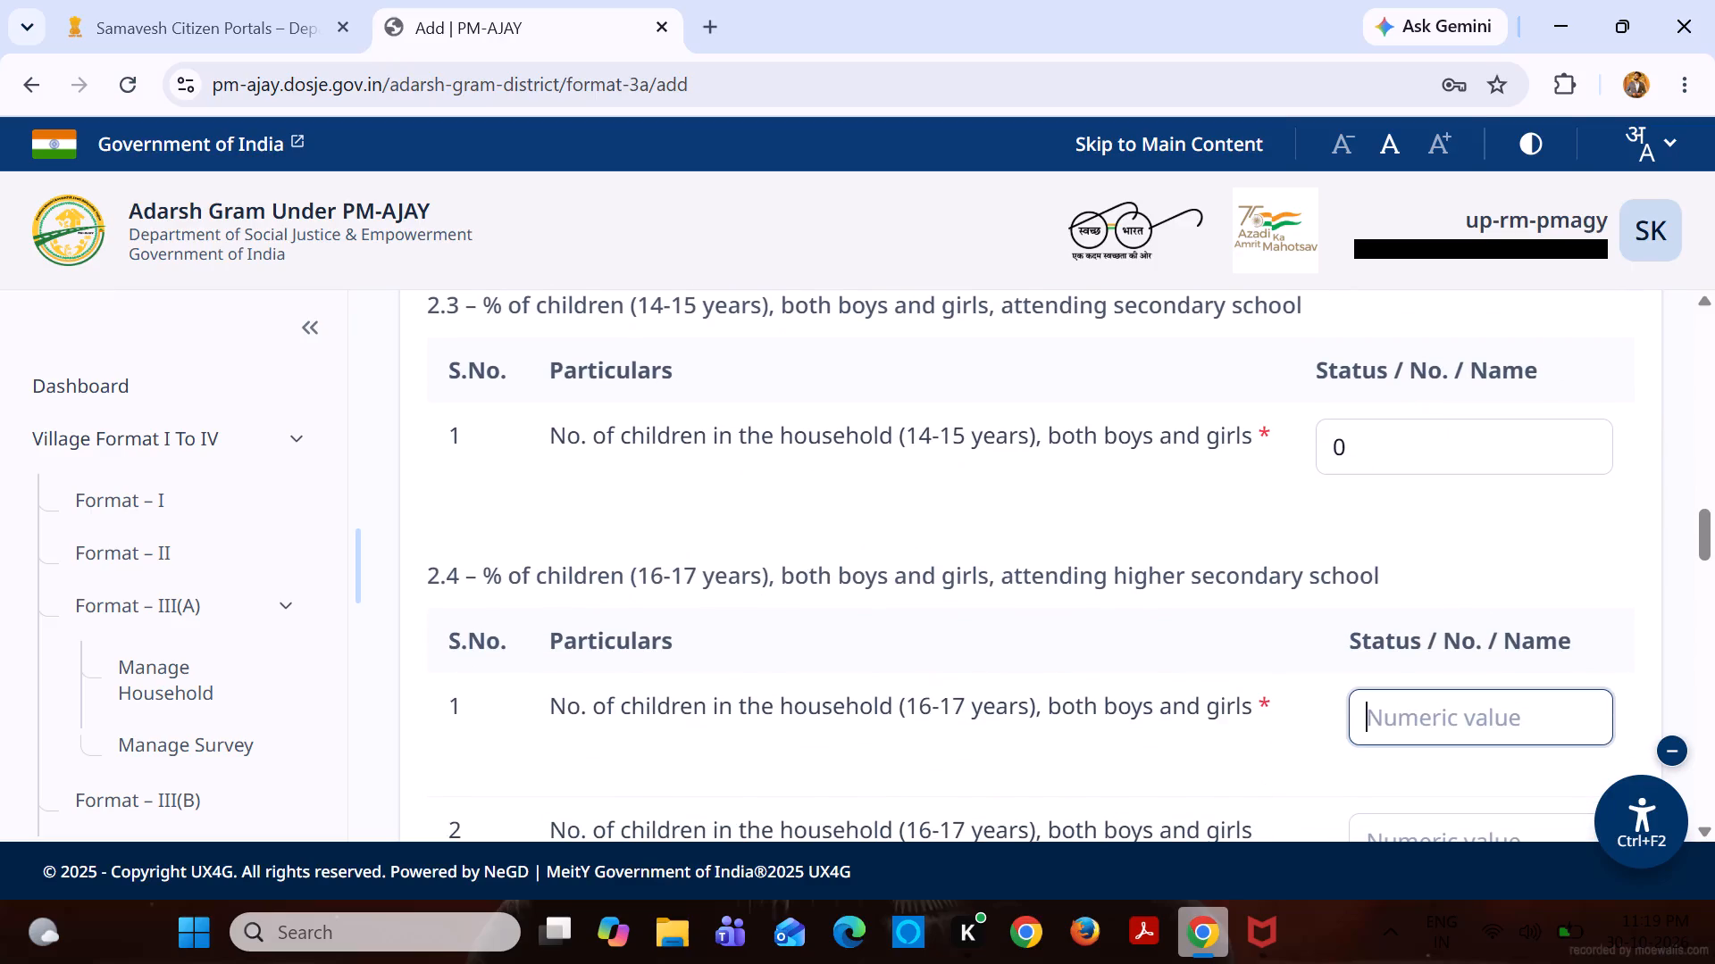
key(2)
scroll(1457, 747, down, 1)
click(1488, 692)
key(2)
scroll(1487, 720, down, 2)
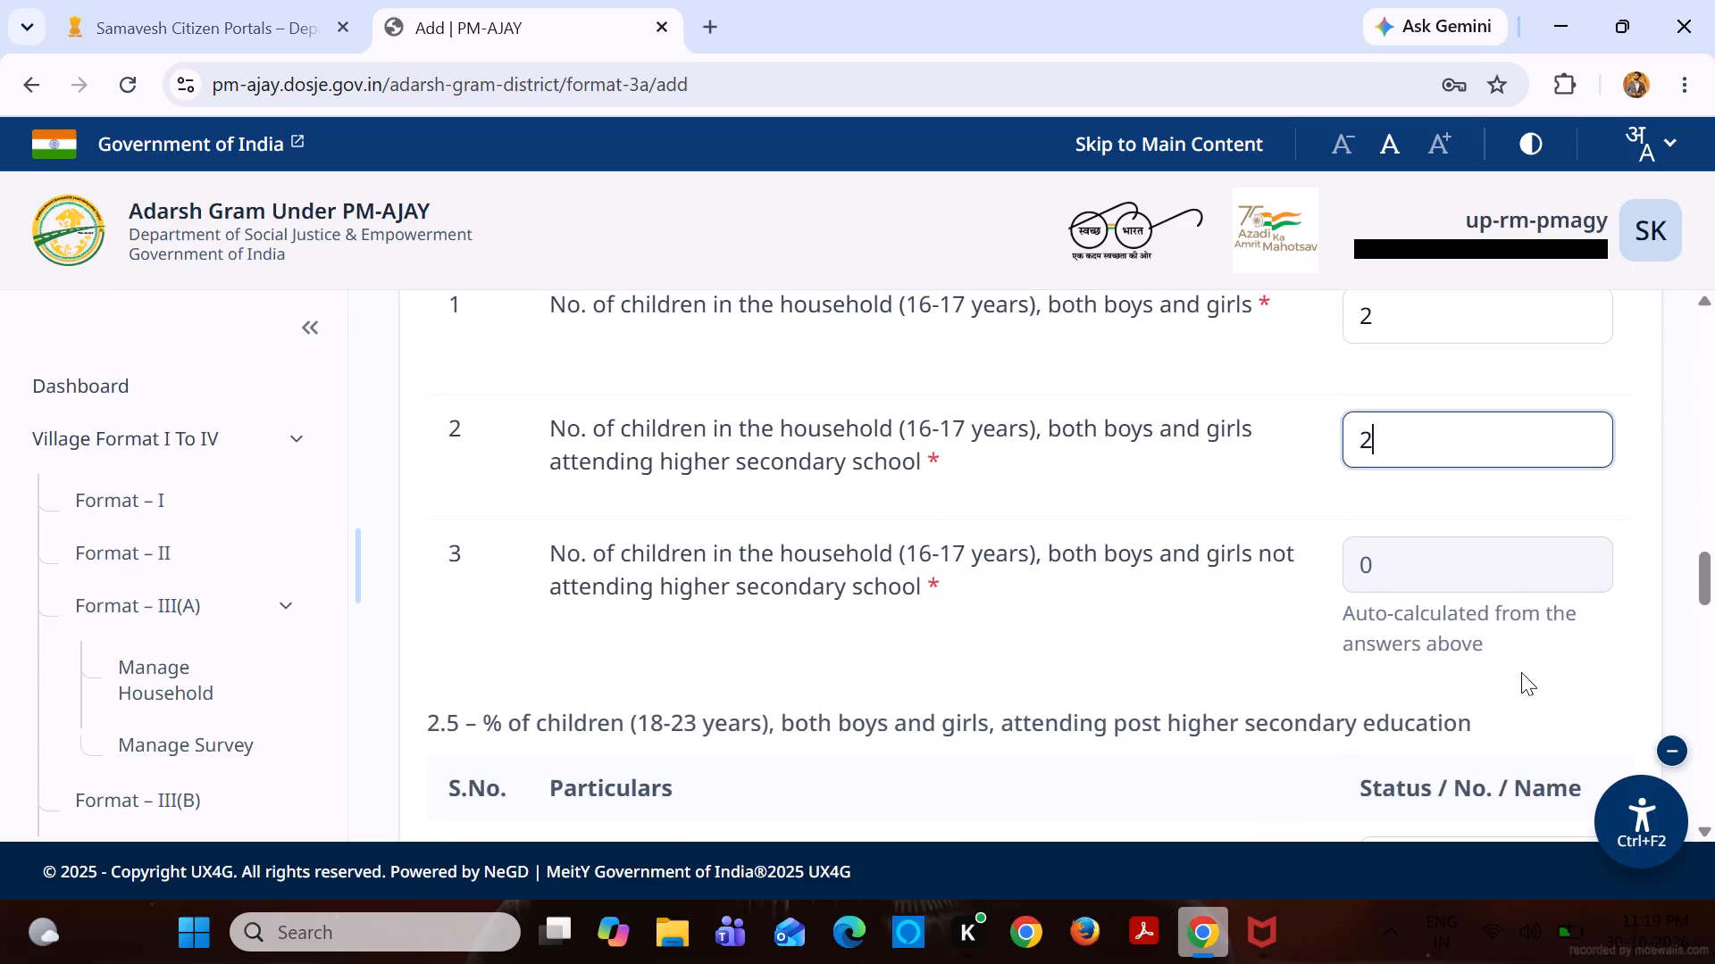
scroll(1511, 692, down, 2)
click(1468, 592)
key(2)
scroll(1485, 640, down, 1)
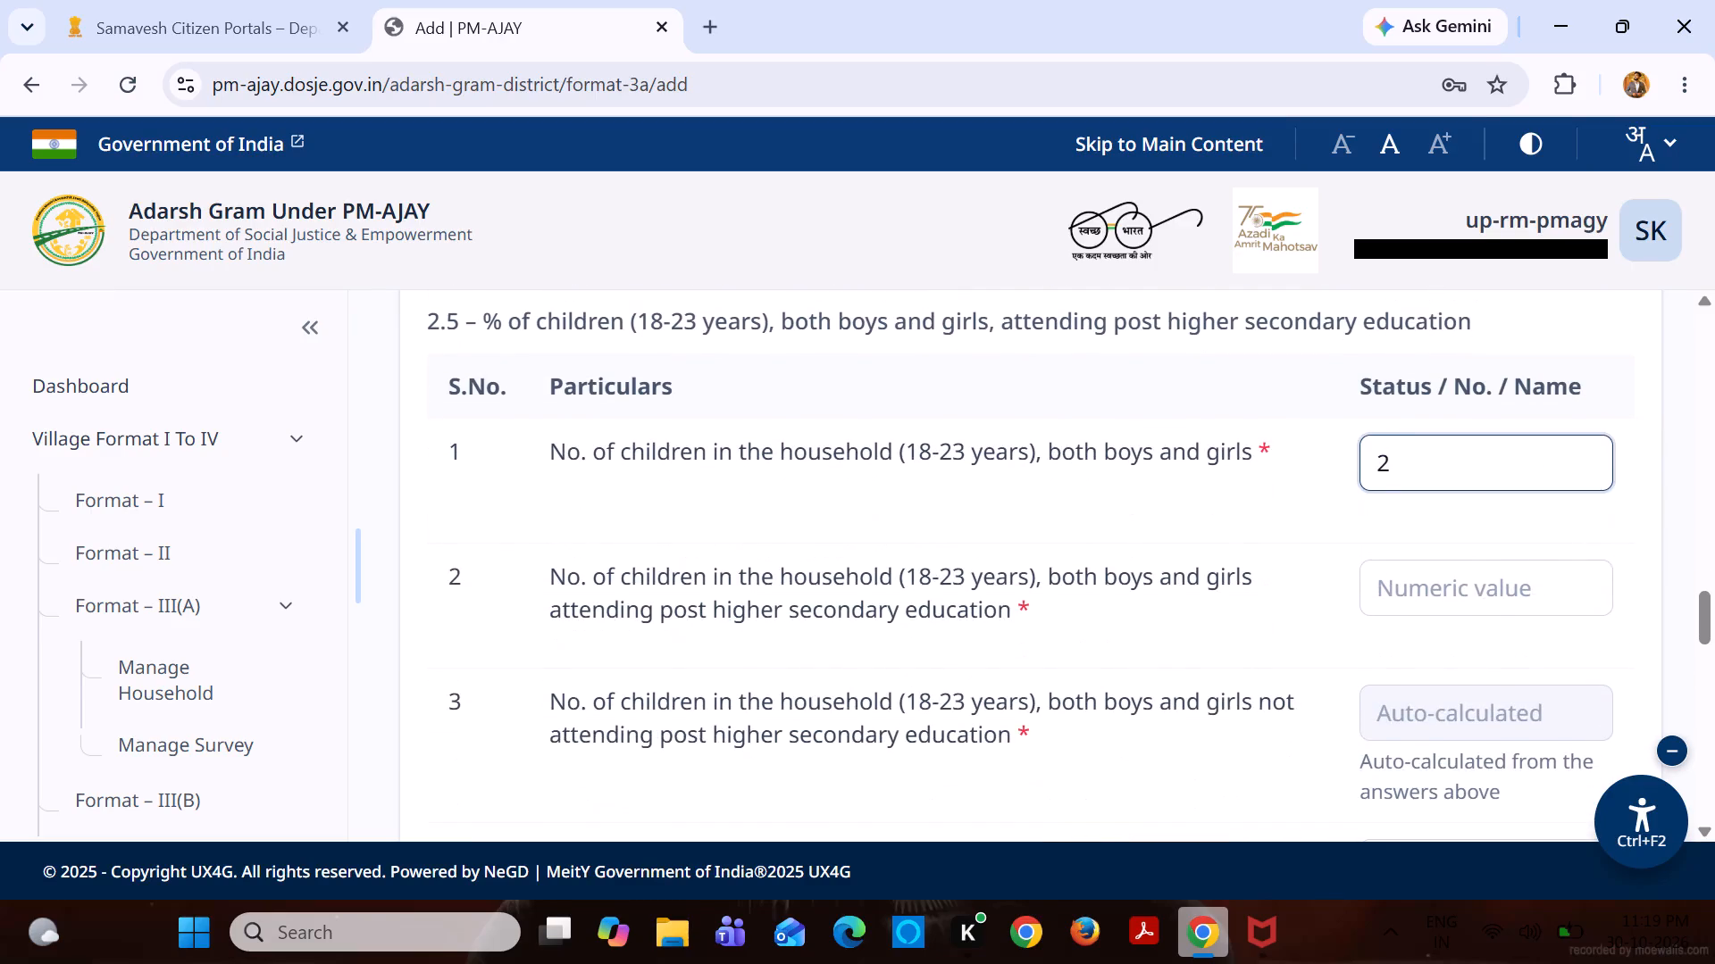
click(1487, 589)
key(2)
Enter 0 children eligible for the Pre-matric (2.6) and Post-matric (2.7) Scholarships for SC students, and submit the Education domain.
scroll(1487, 626, down, 3)
click(1461, 611)
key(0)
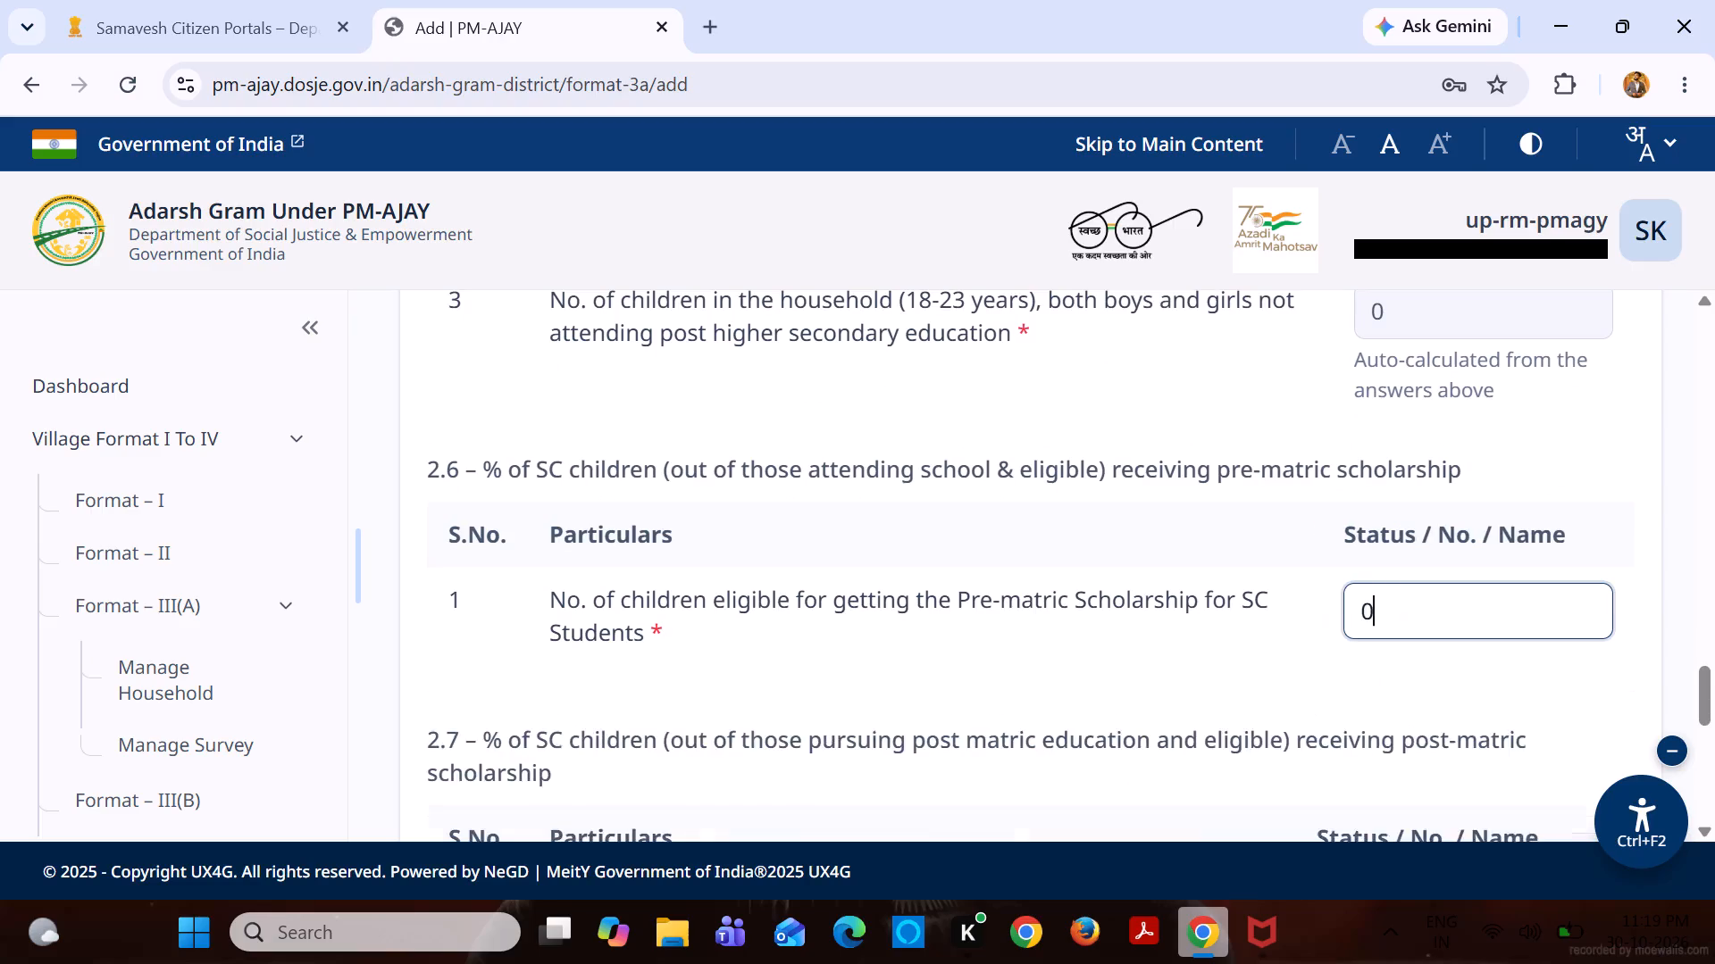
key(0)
scroll(1456, 644, down, 2)
key(BackSpace)
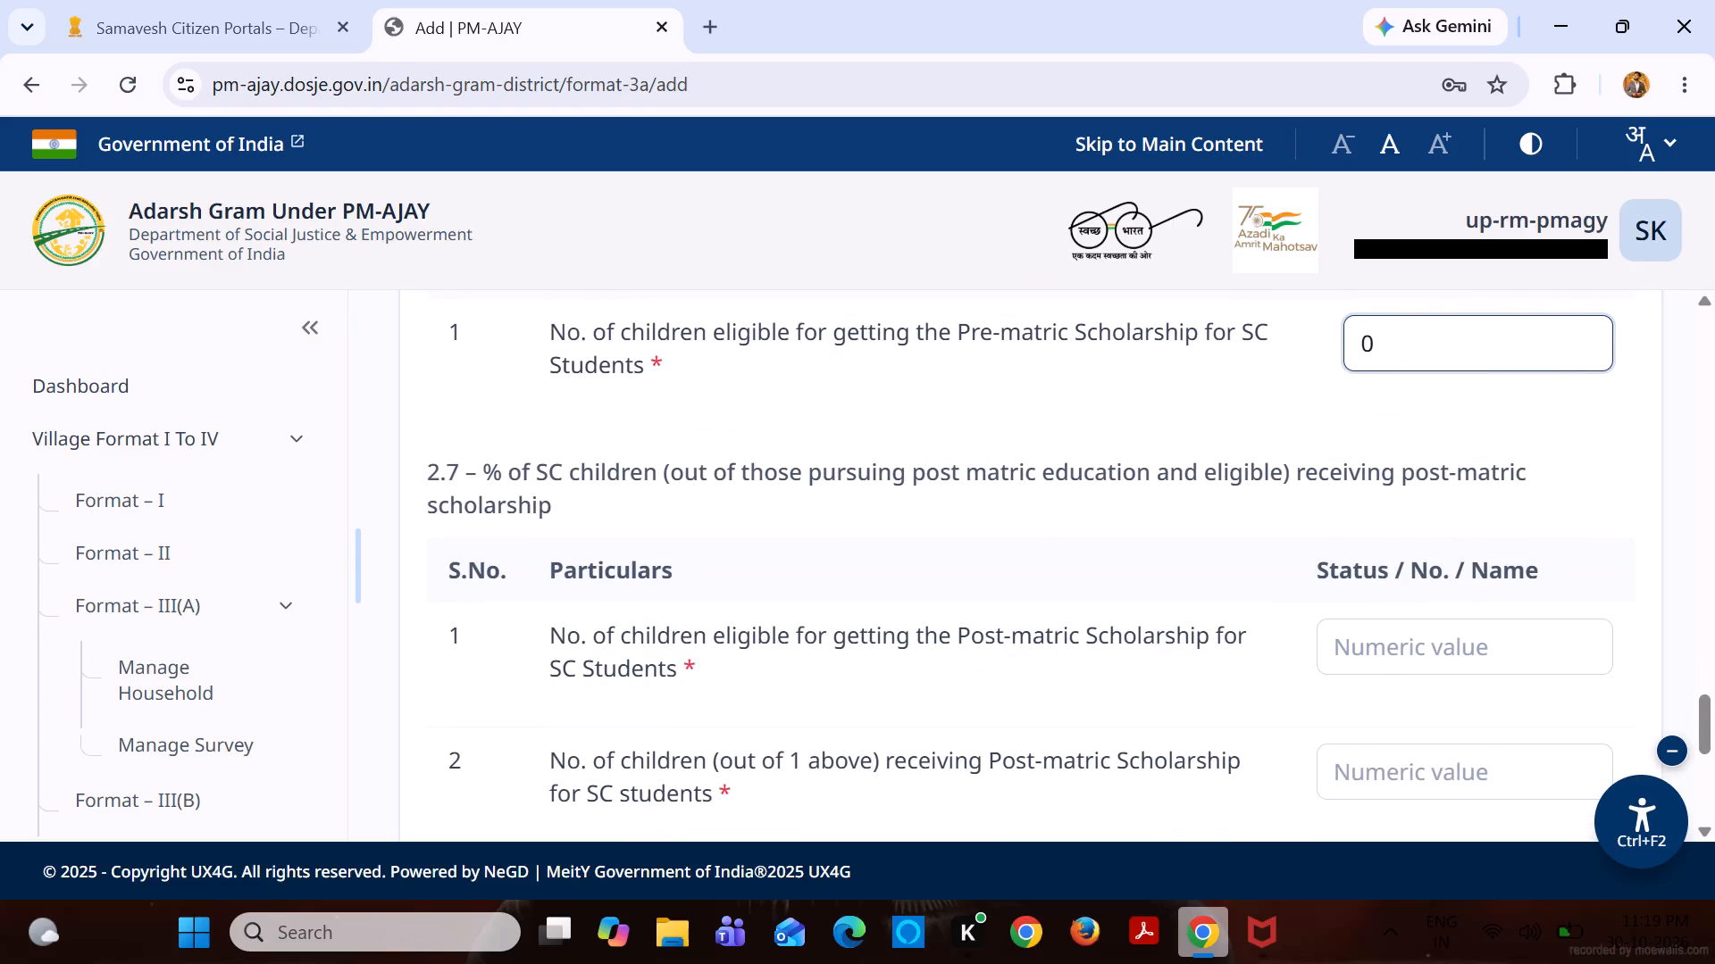
click(1453, 654)
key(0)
scroll(1454, 669, down, 2)
click(1571, 653)
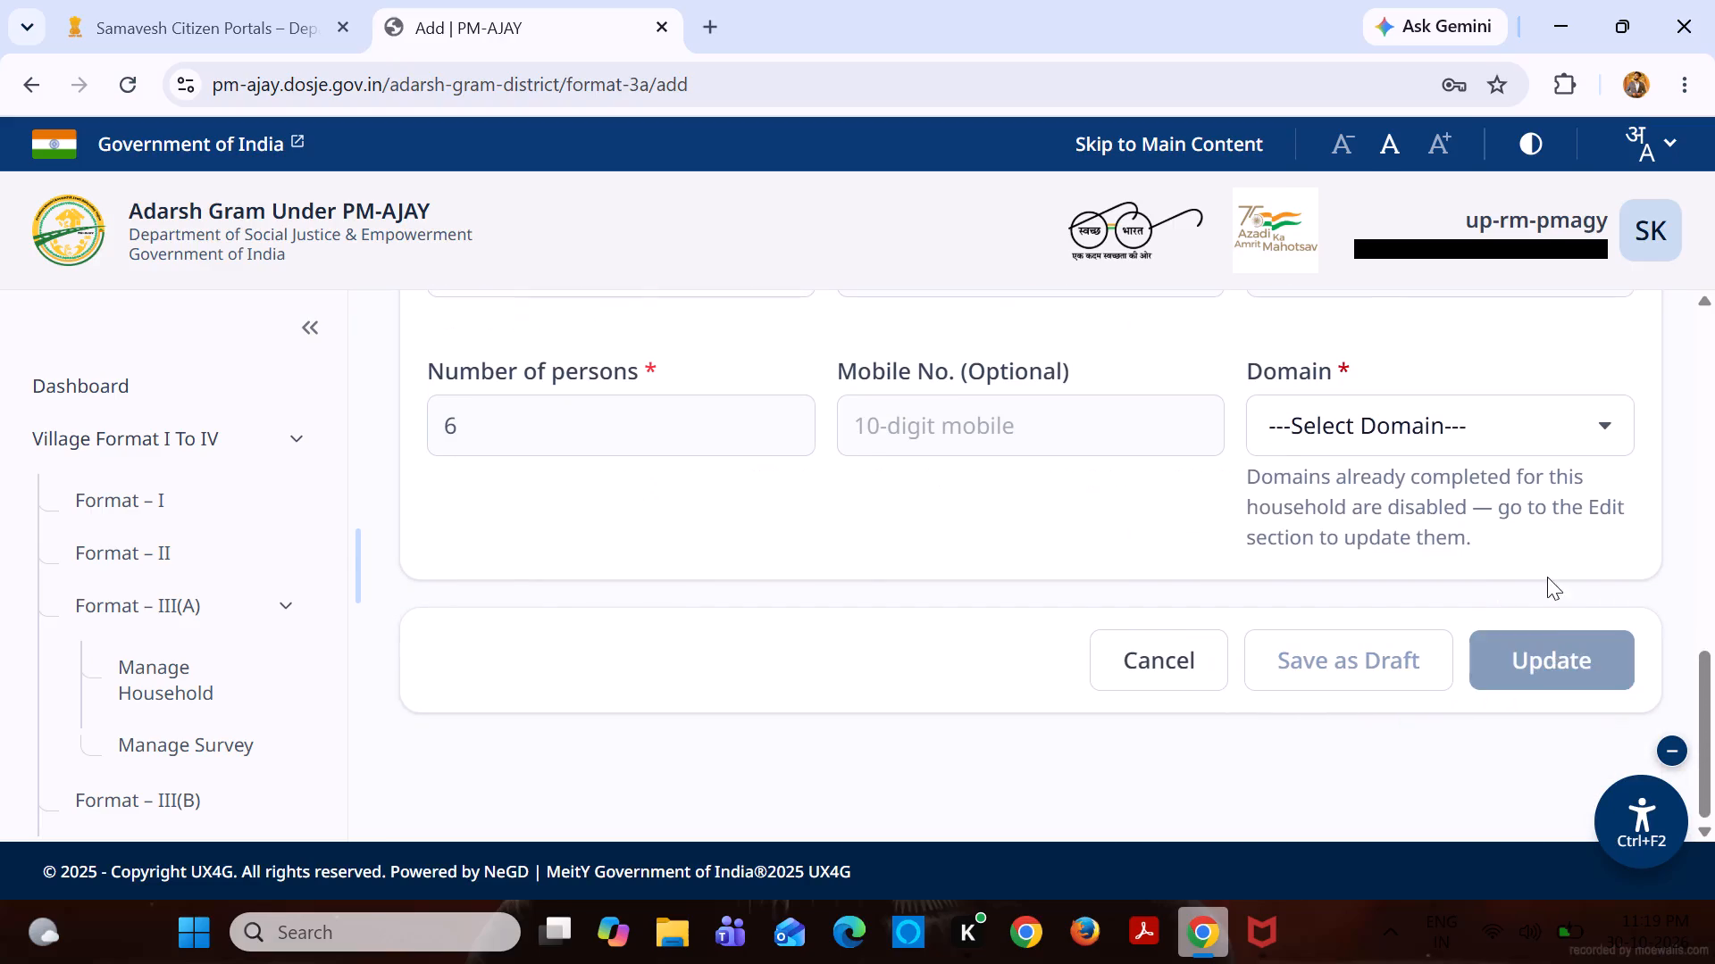
For domain 3 – Health and Nutrition, answer Yes to the household being covered under a Health Protection Scheme (3.1).
click(1531, 435)
scroll(1477, 603, down, 1)
click(1449, 615)
middle_drag(1445, 632, 1444, 641)
scroll(1445, 635, down, 2)
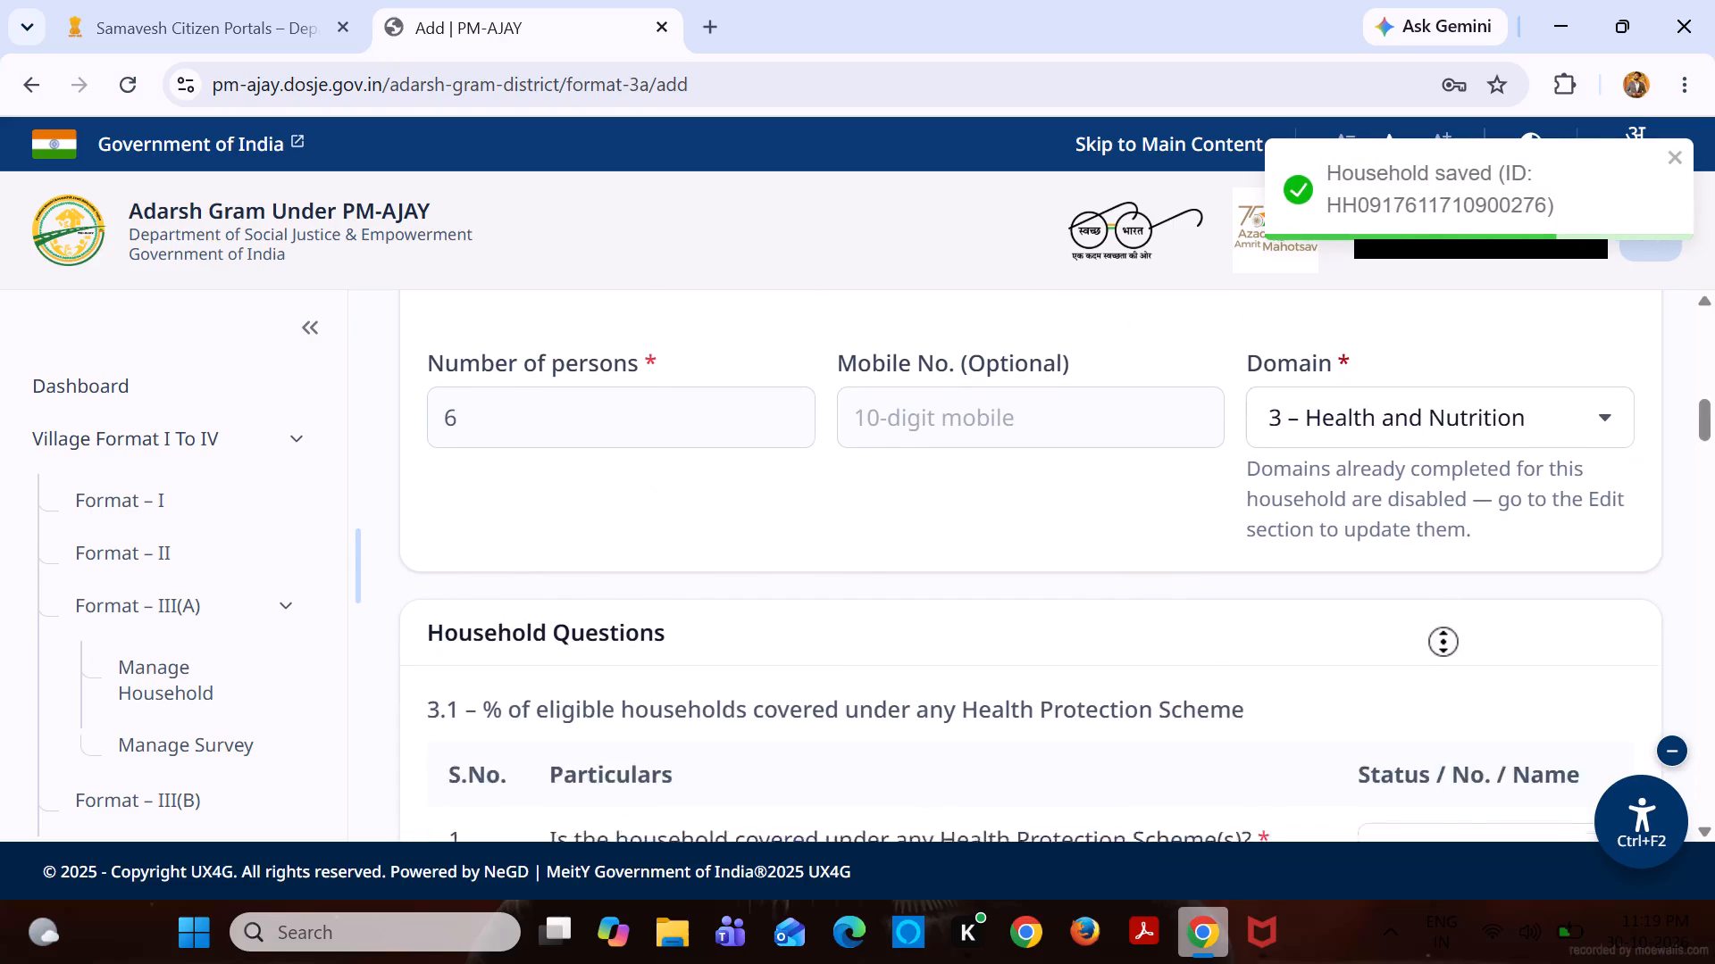
scroll(1506, 652, down, 2)
click(1518, 602)
scroll(1522, 620, down, 2)
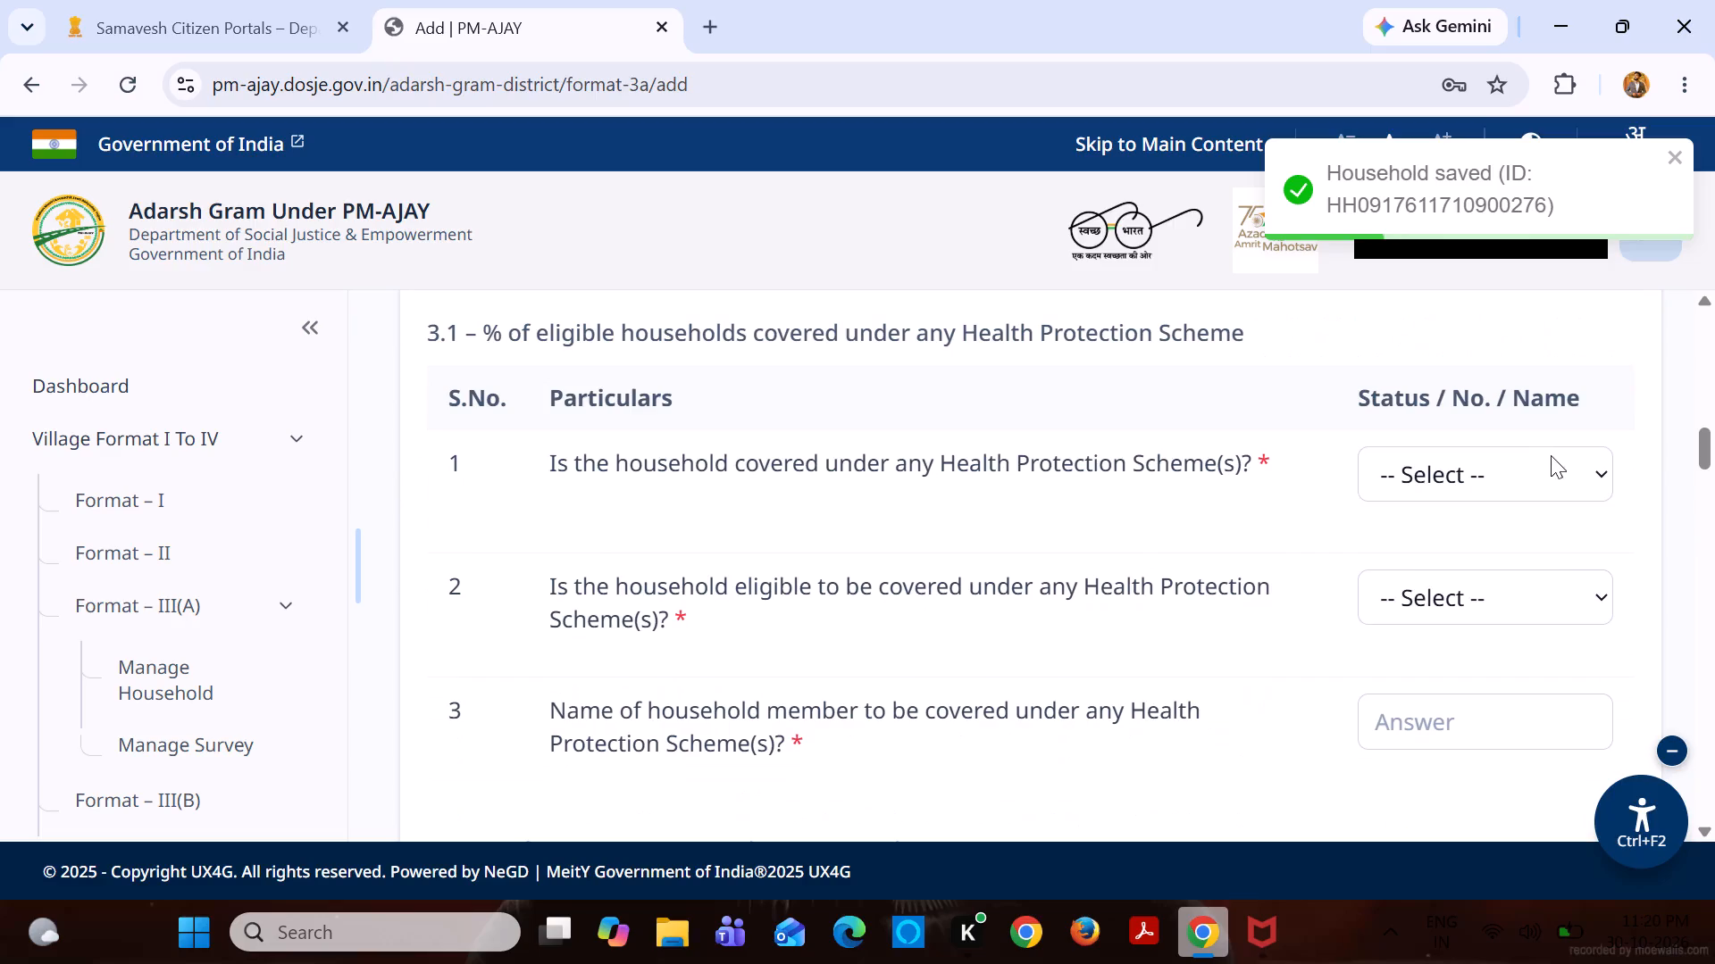
drag(1551, 455, 1549, 475)
click(1467, 556)
Enter 0 for pregnant women (3.3), deliveries in the last year (3.4), children born in the last year (3.5) and children below one year (3.6).
scroll(1465, 571, down, 2)
click(1477, 462)
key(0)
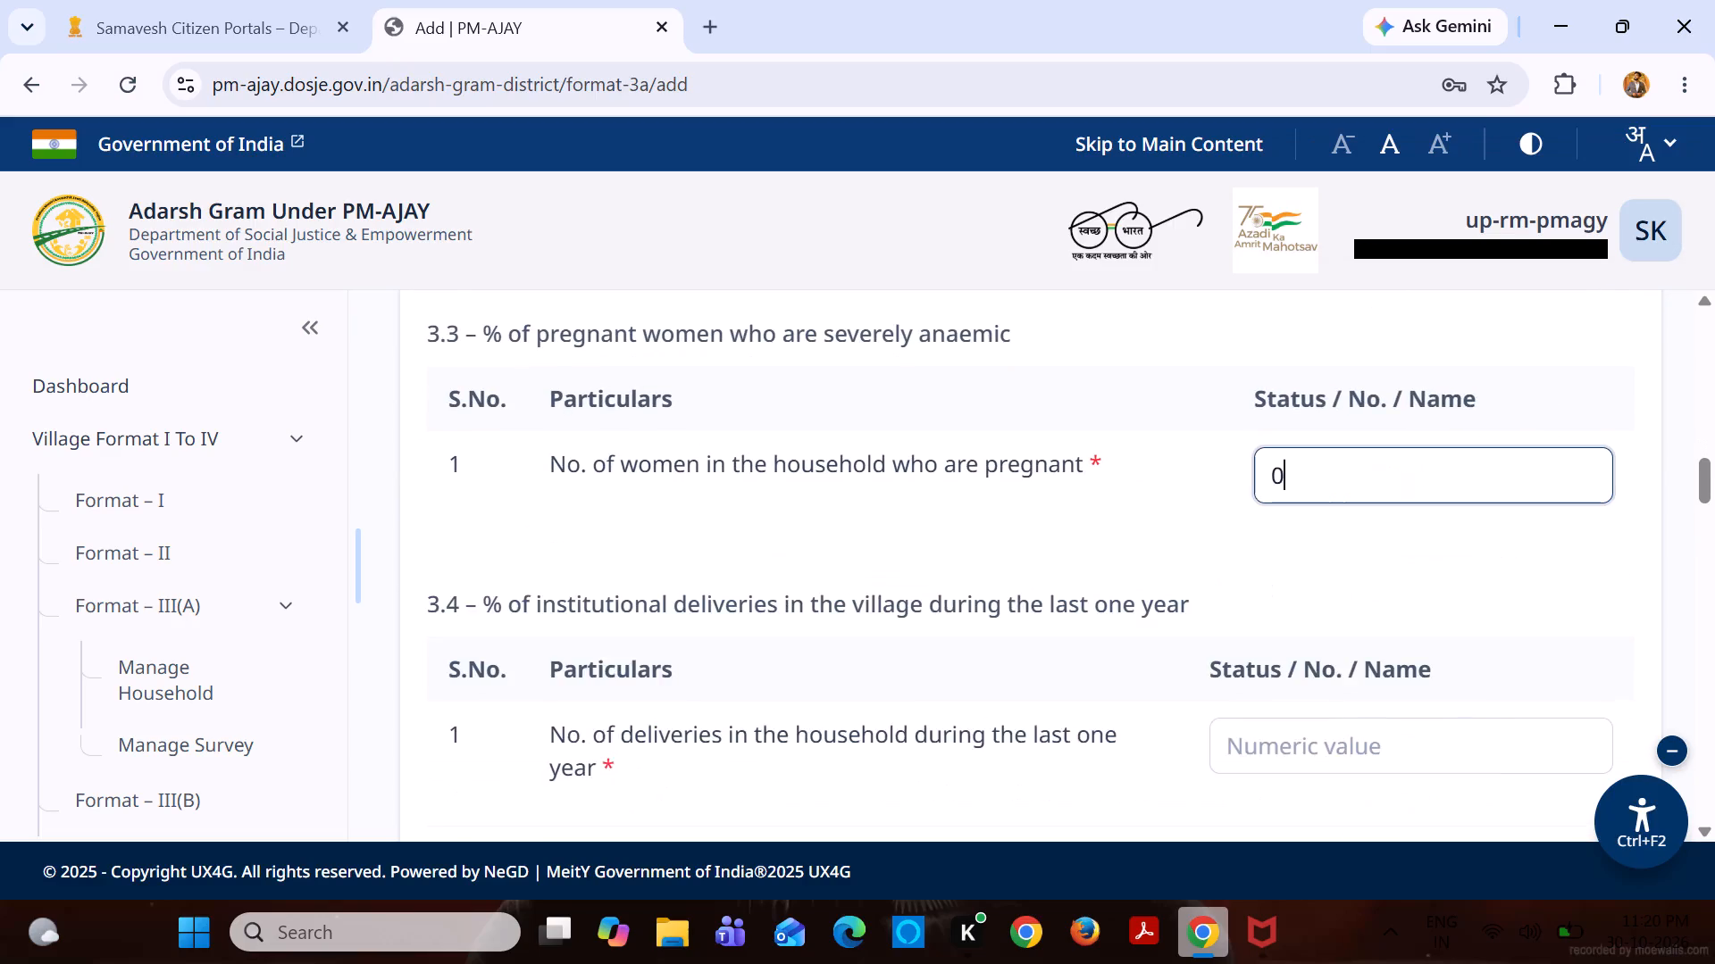
scroll(1485, 504, down, 2)
click(1437, 461)
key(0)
scroll(1437, 466, down, 2)
click(1411, 489)
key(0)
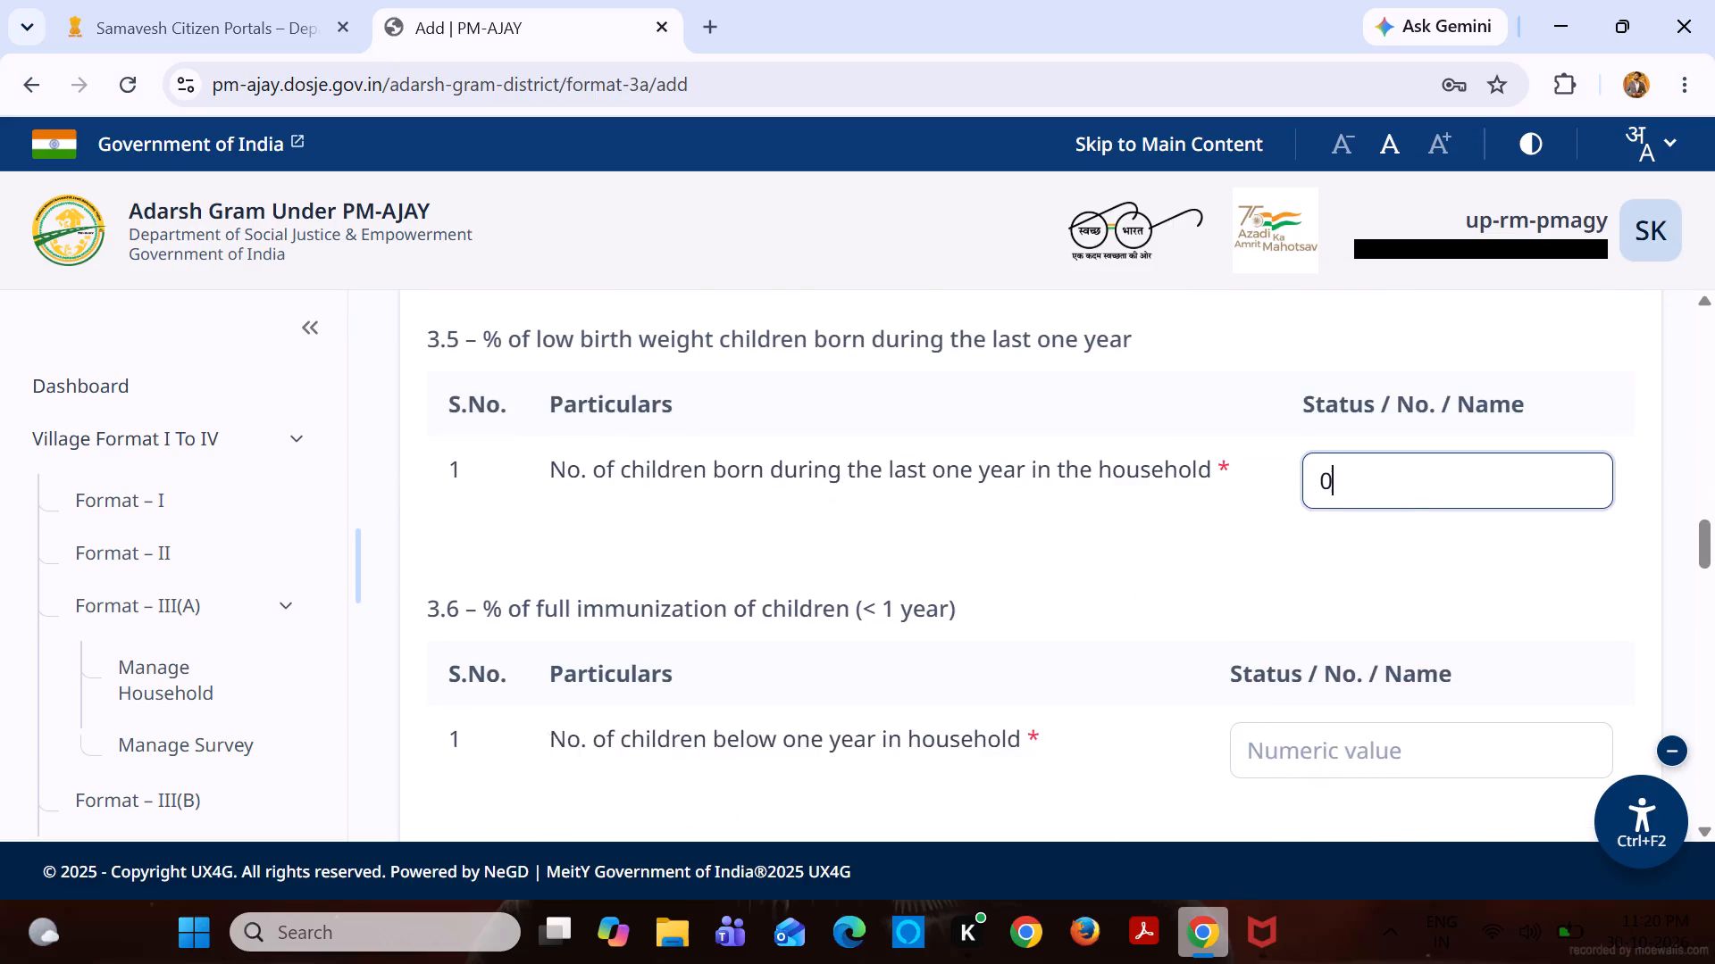
scroll(1413, 502, down, 1)
click(1293, 603)
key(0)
Enter 0 for children 0-5 years (3.7), women pregnant last year (3.8), children under 1 year (3.9) and communicable disease sufferers (3.10), and submit.
middle_drag(1328, 581, 1330, 589)
scroll(1328, 581, down, 2)
click(1331, 713)
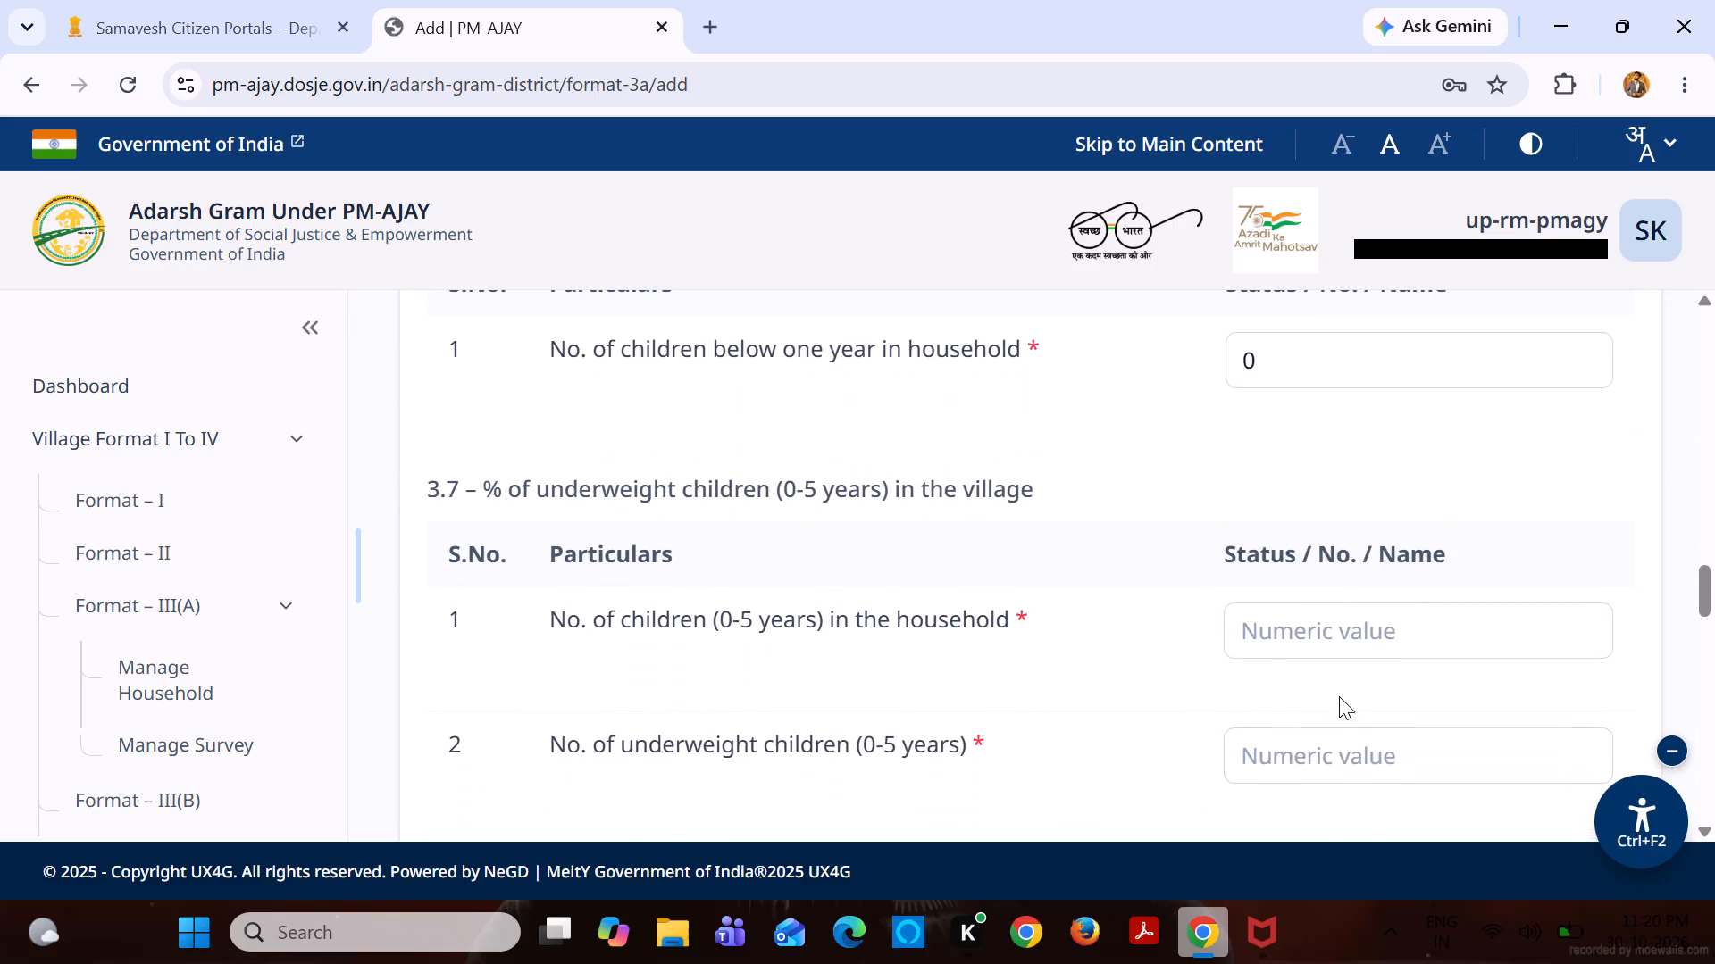
click(1368, 648)
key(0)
scroll(1380, 642, down, 2)
click(1423, 640)
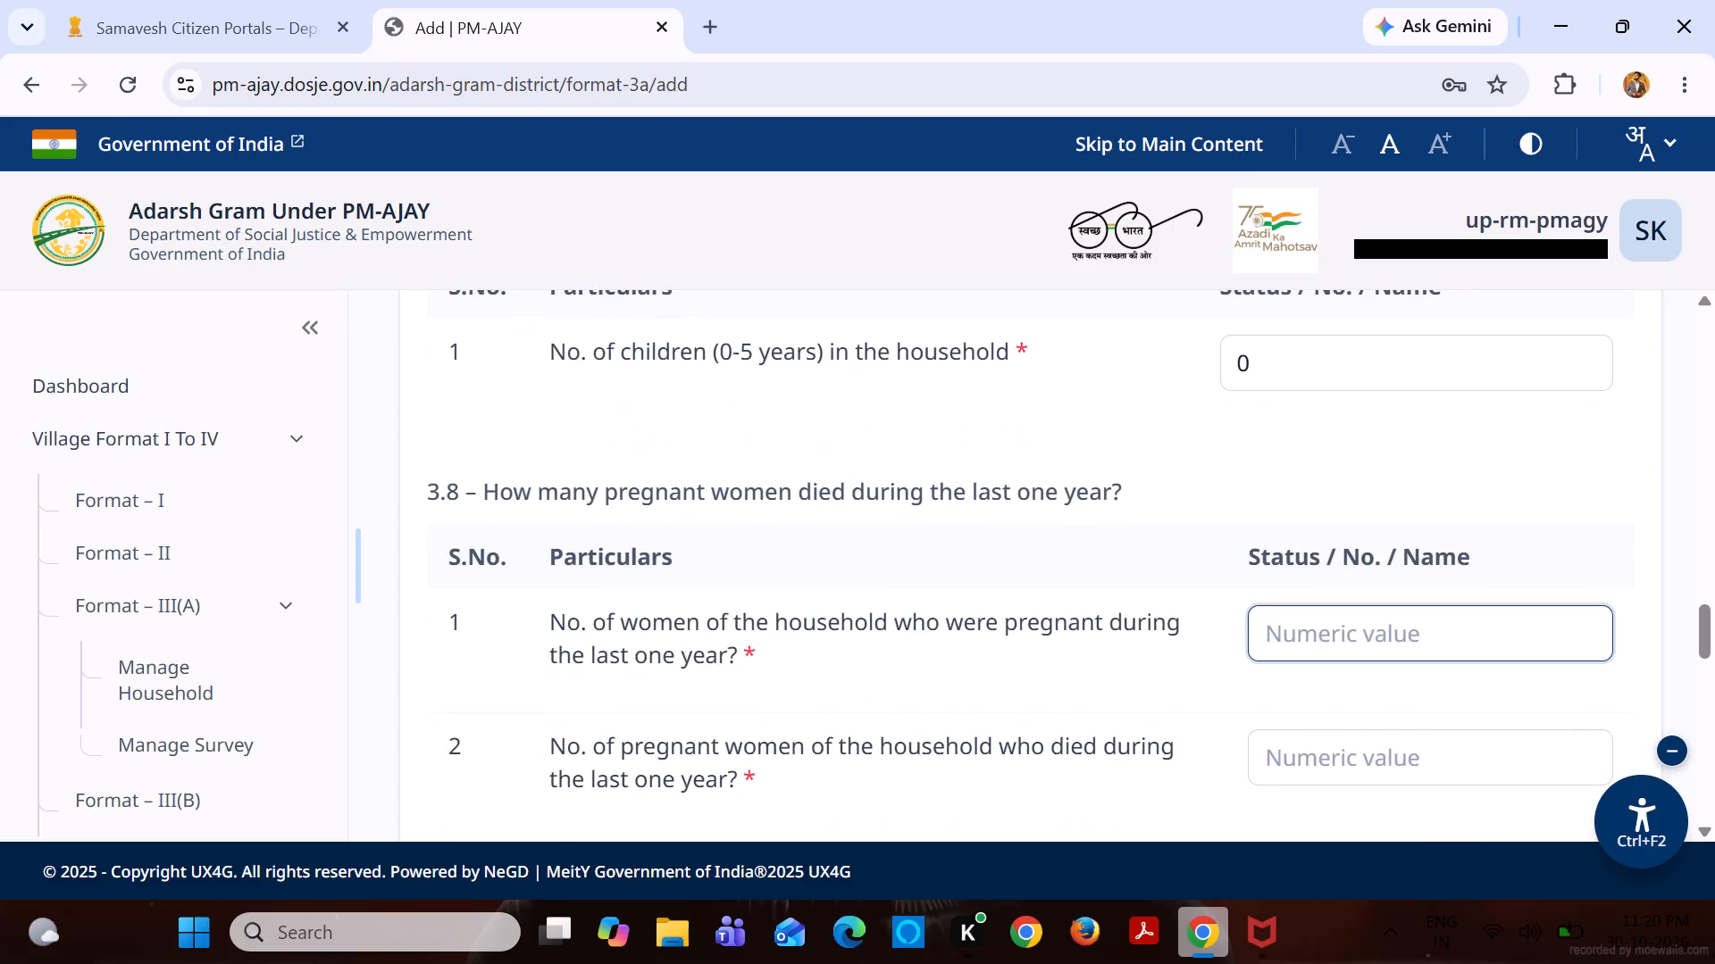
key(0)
scroll(1426, 631, down, 2)
click(1437, 627)
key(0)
scroll(1435, 637, down, 1)
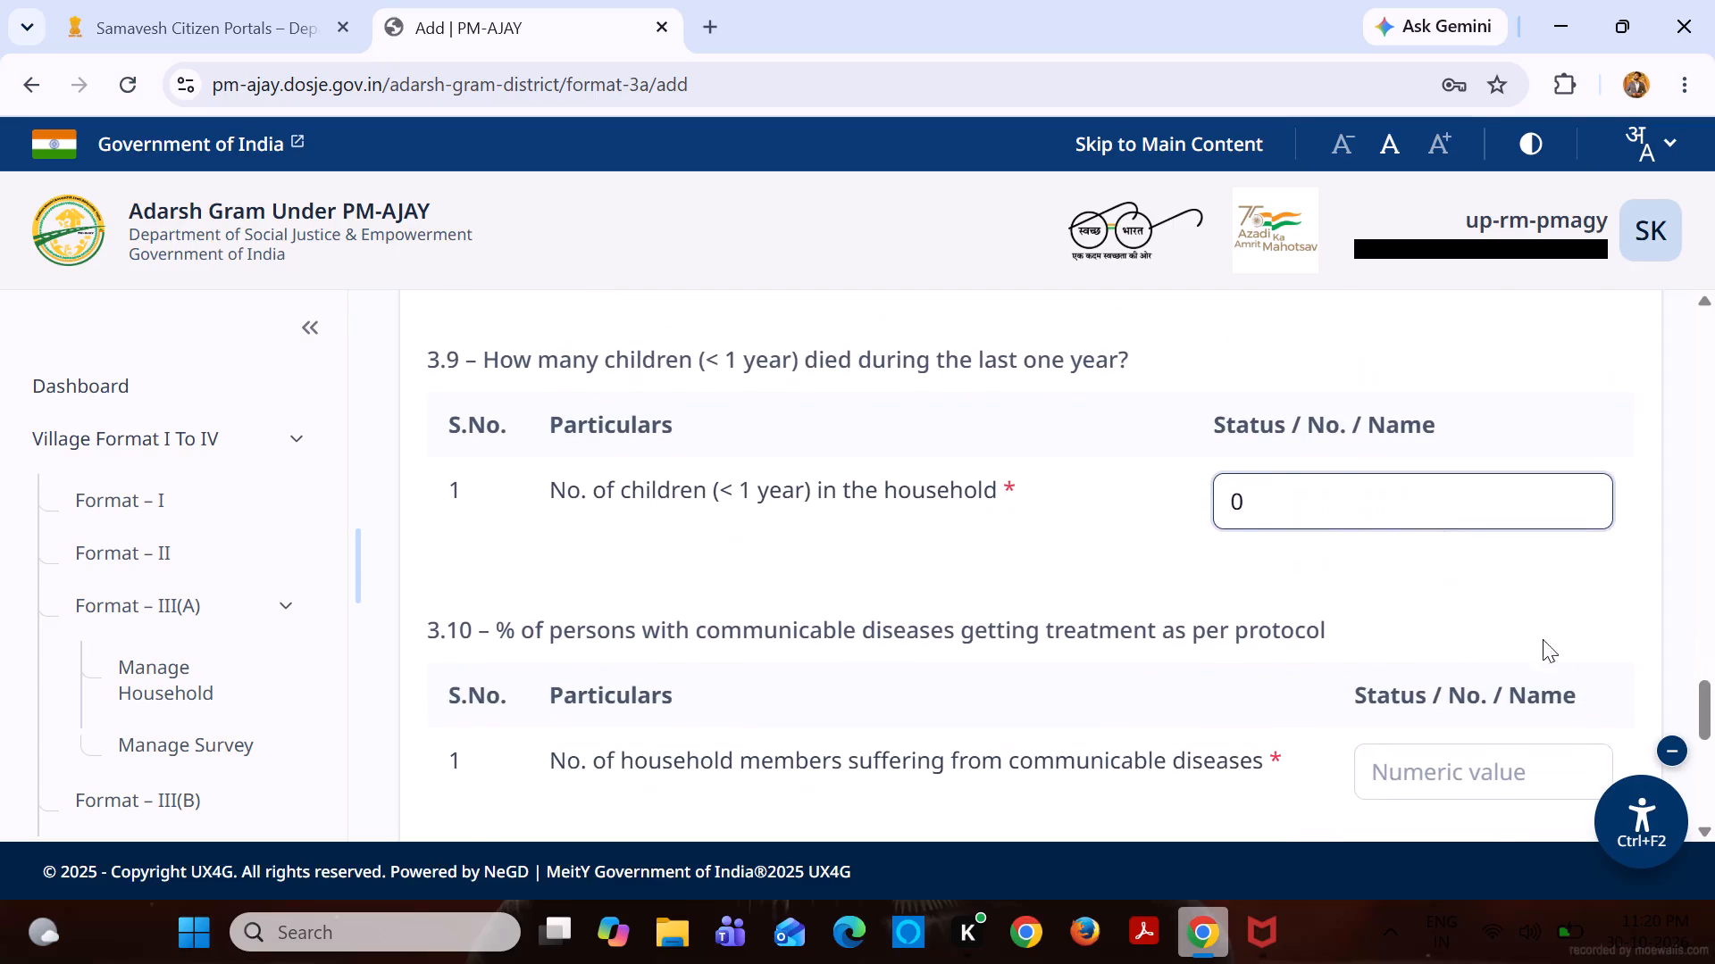
click(1436, 760)
scroll(1462, 641, down, 2)
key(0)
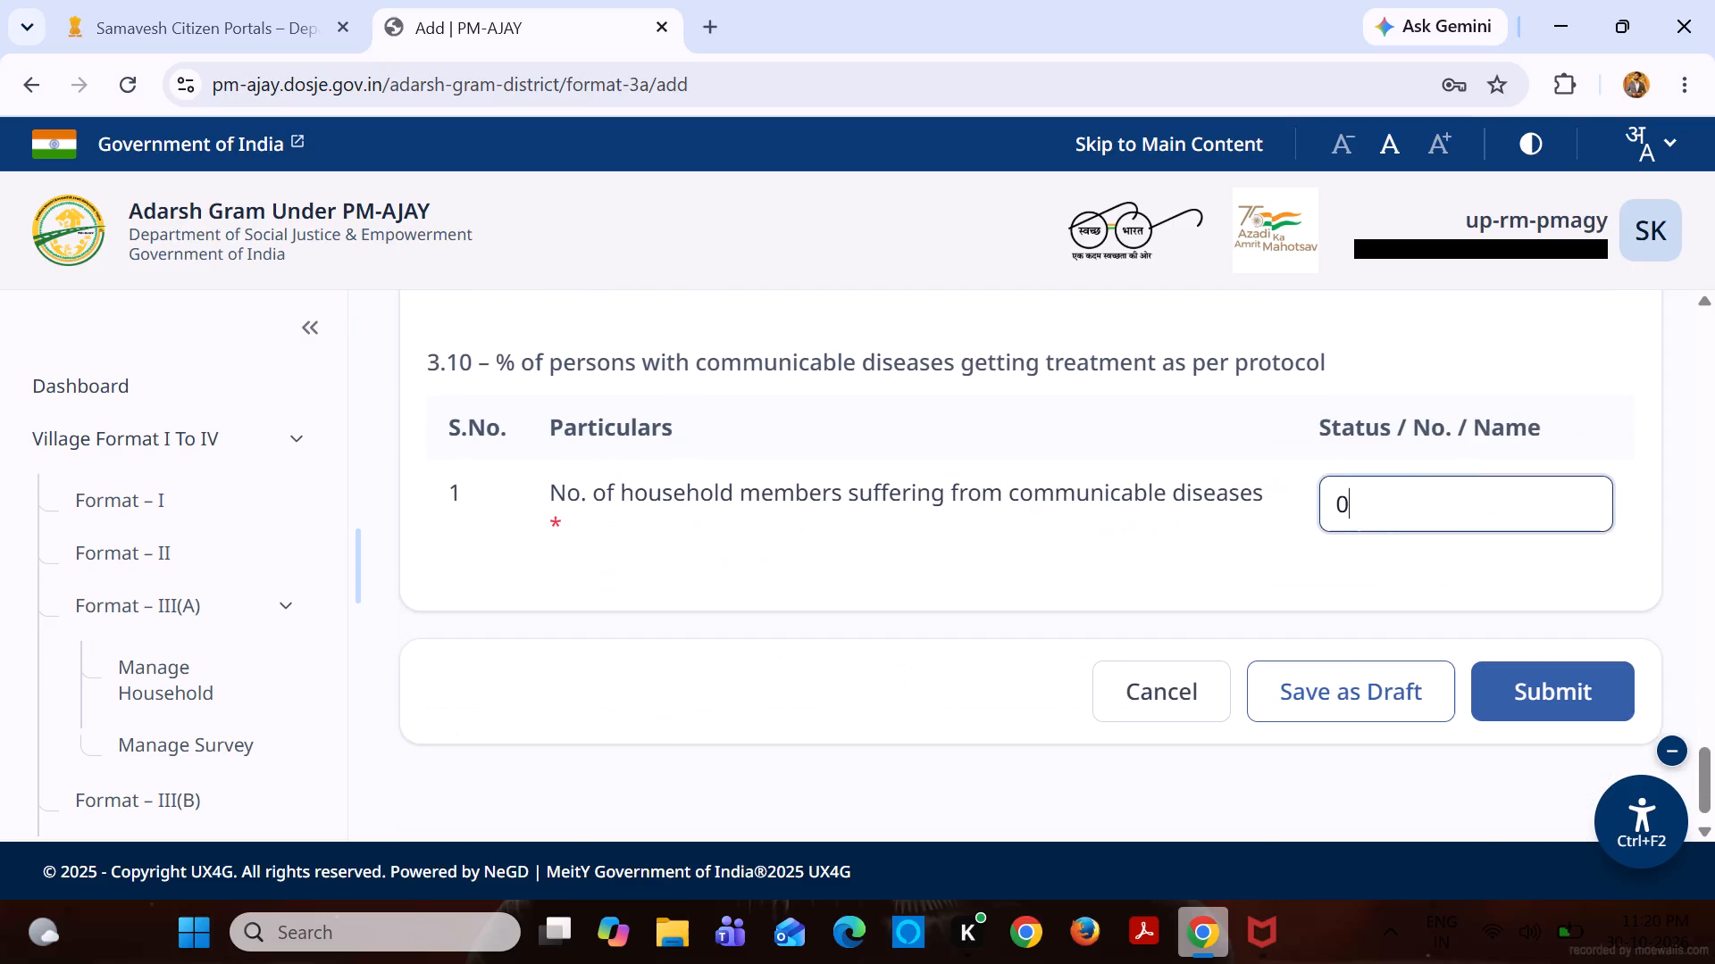
click(1513, 688)
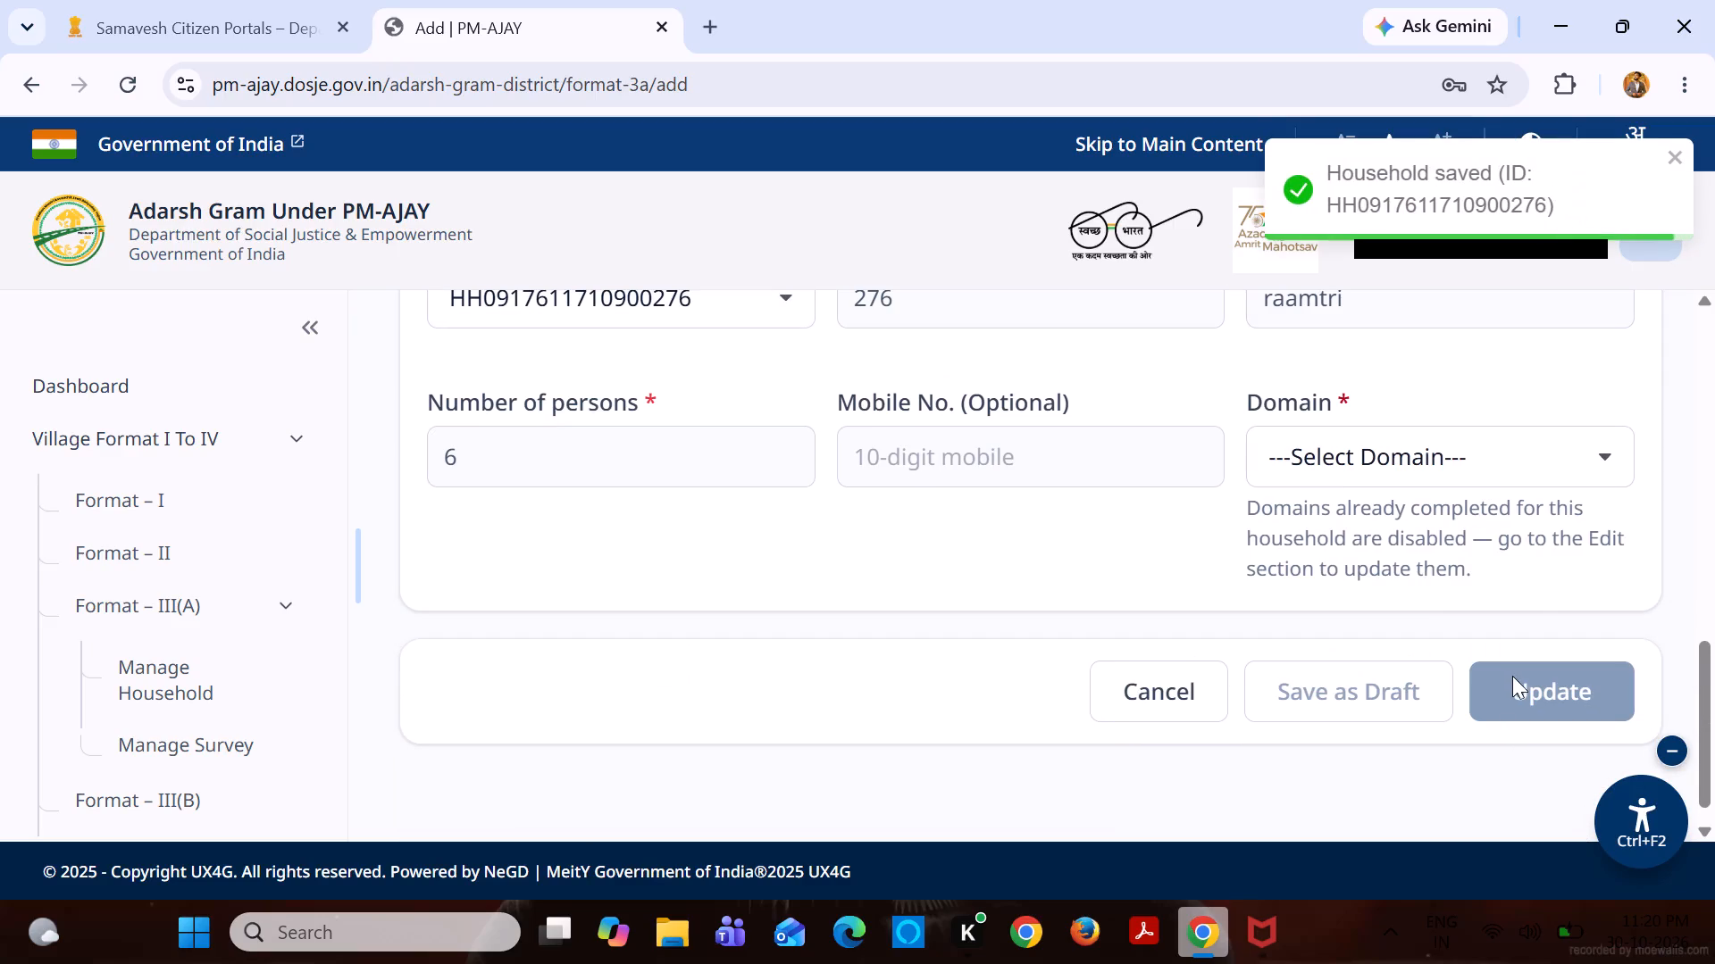
For domain 4 – Social Security, enter 0 in section 4.1 and 0 persons eligible for Old Age (4.2) and Disability Pension (4.3), and submit.
click(1526, 439)
scroll(1451, 626, down, 2)
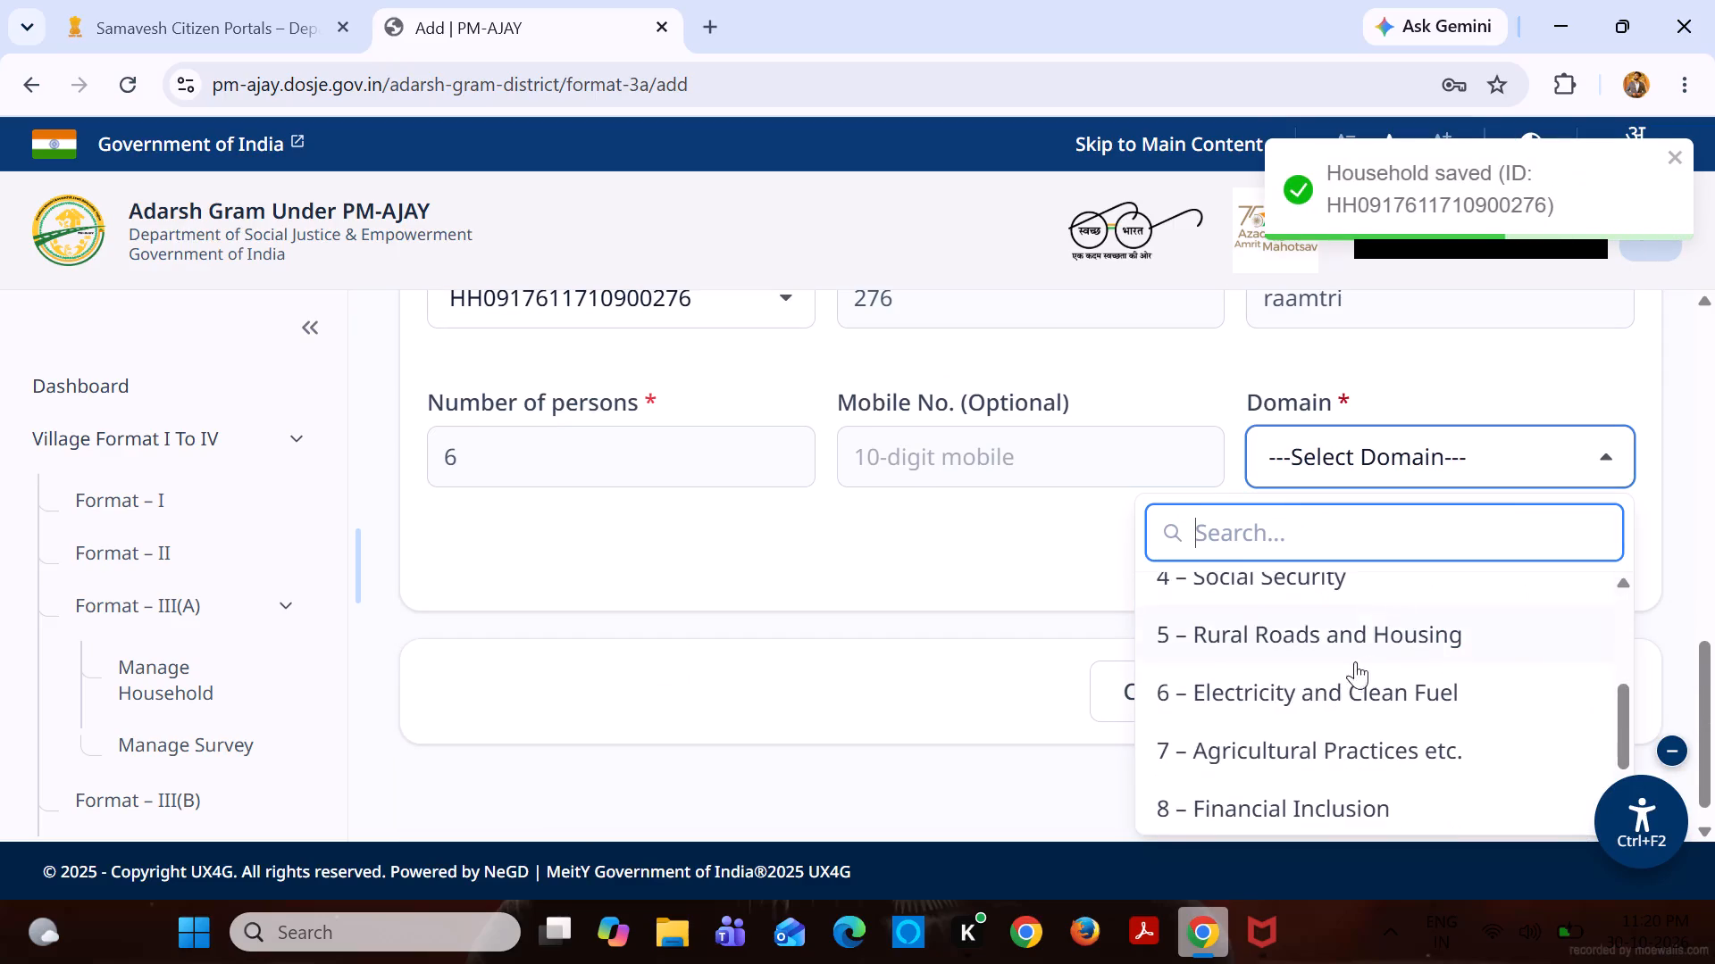
scroll(1351, 603, up, 1)
click(1291, 733)
scroll(1324, 676, down, 2)
click(1407, 631)
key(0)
scroll(1406, 630, down, 3)
click(1444, 488)
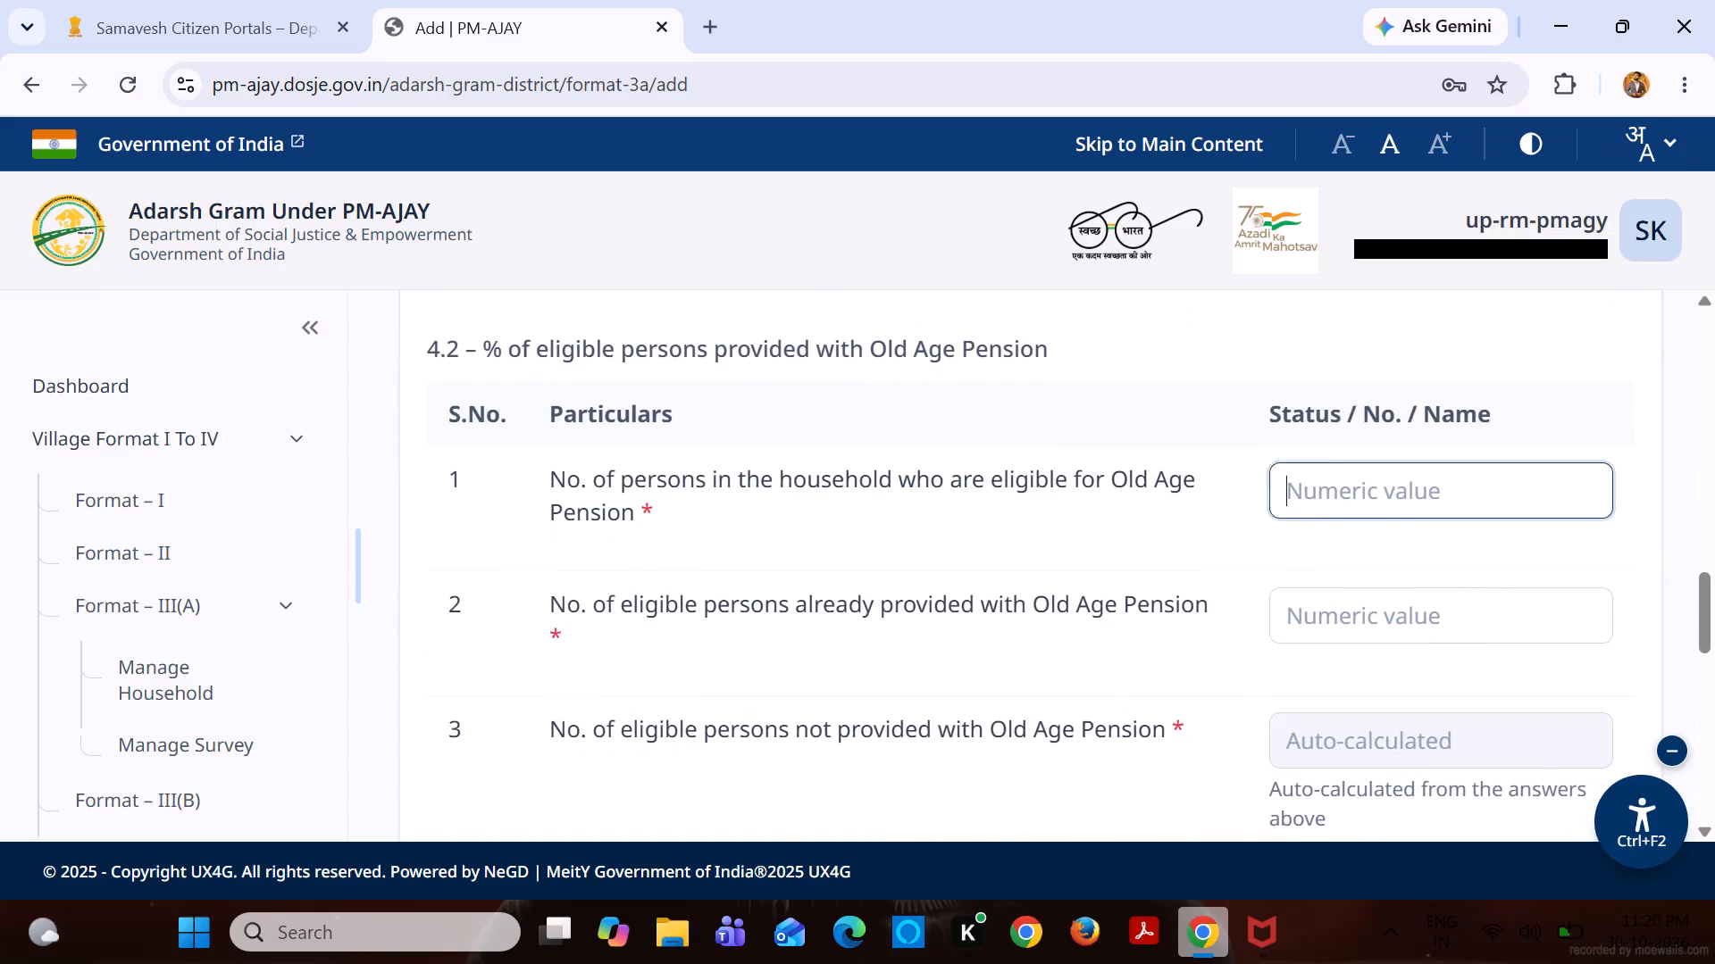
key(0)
scroll(1451, 532, down, 2)
click(1427, 511)
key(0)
scroll(1427, 518, down, 2)
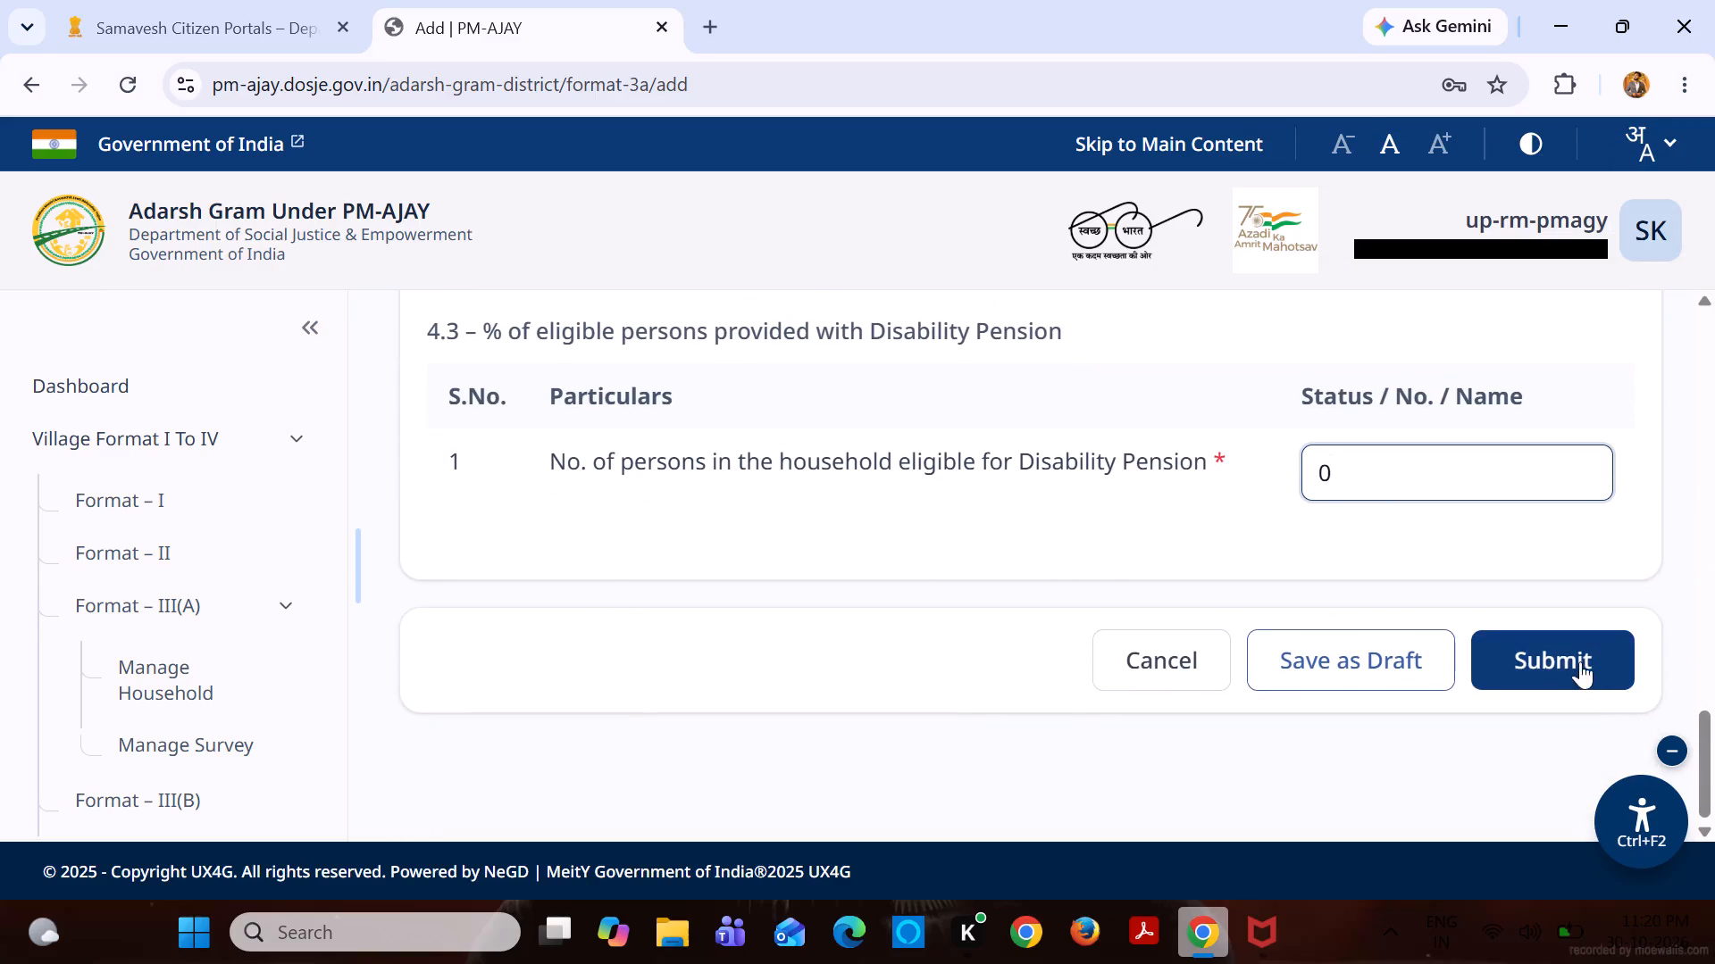
click(1580, 661)
For domain 5 – Rural Roads and Housing, answer No to living in a Kachcha/unsafe house (5.3) and submit.
click(1558, 446)
scroll(1457, 640, down, 2)
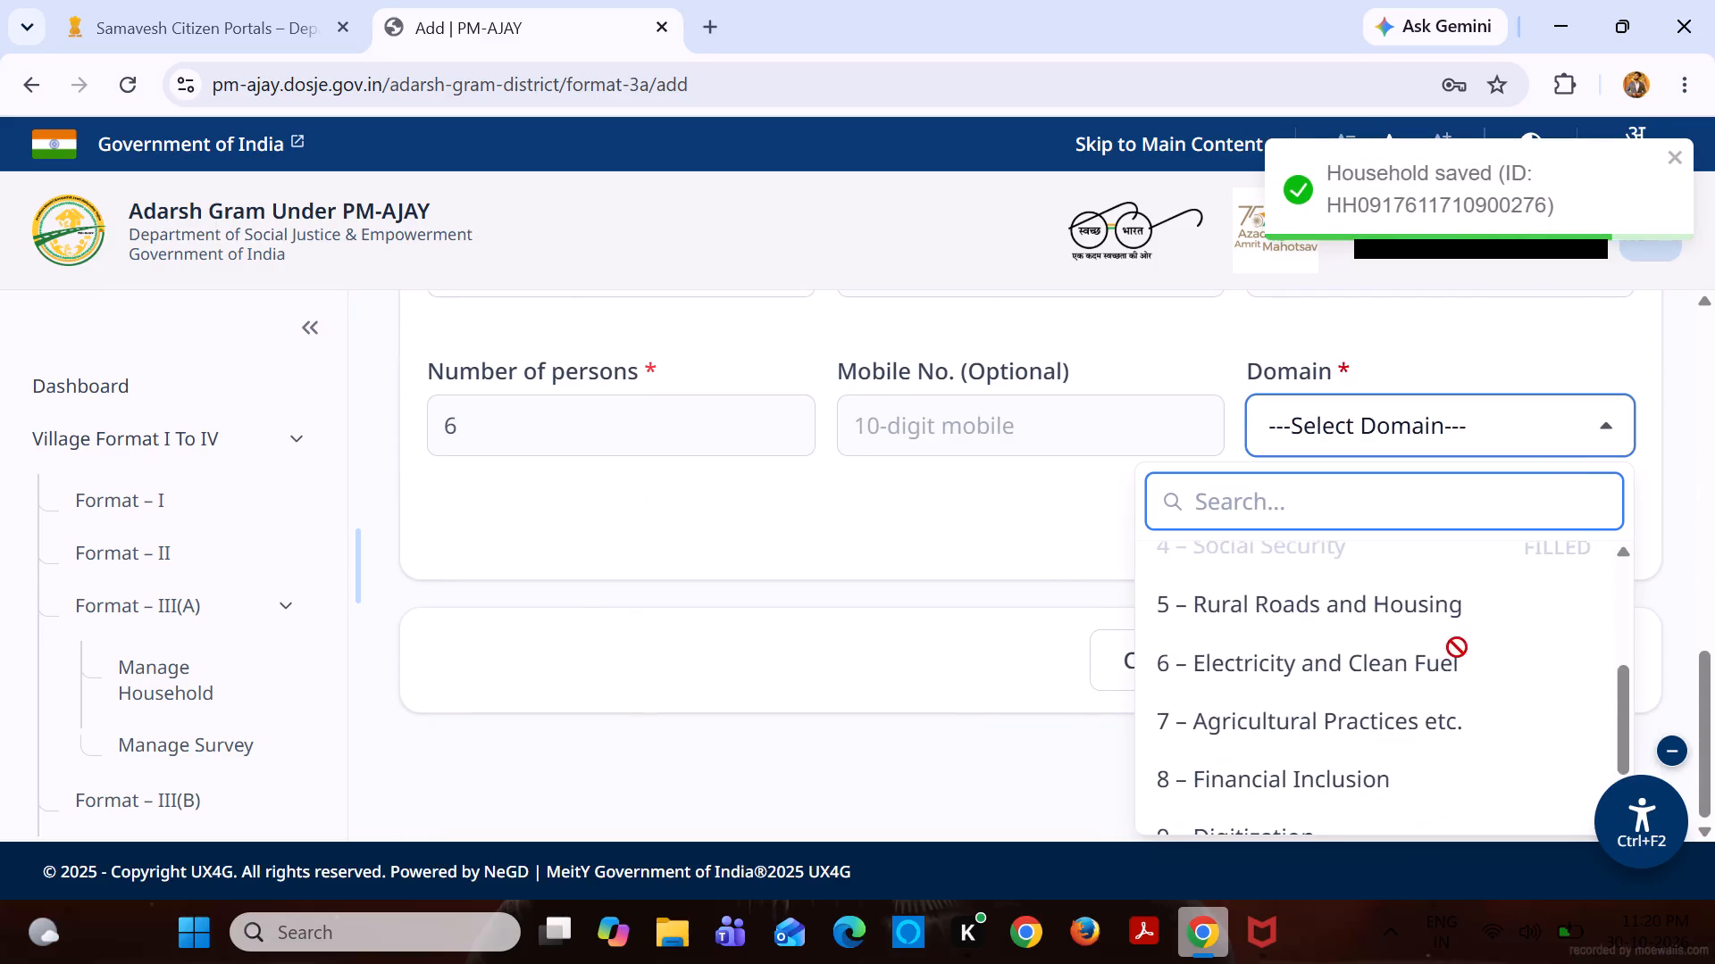
click(1422, 602)
scroll(1422, 604, down, 2)
click(1465, 644)
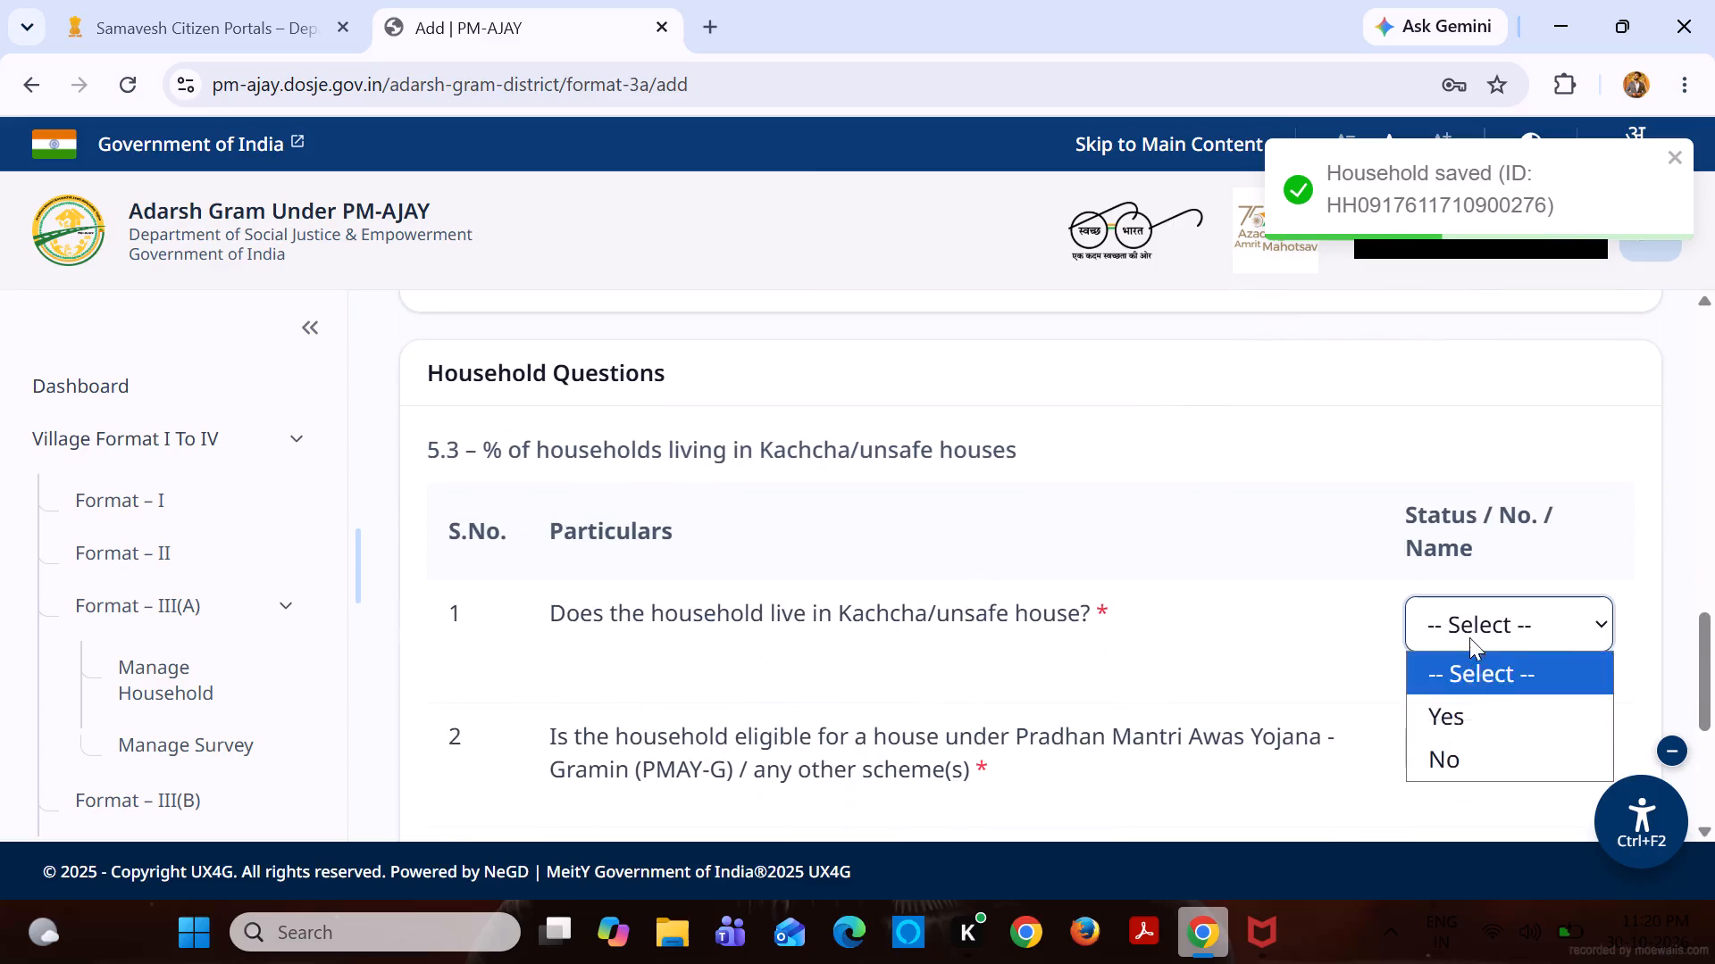
click(1434, 753)
scroll(1495, 658, down, 2)
click(1558, 636)
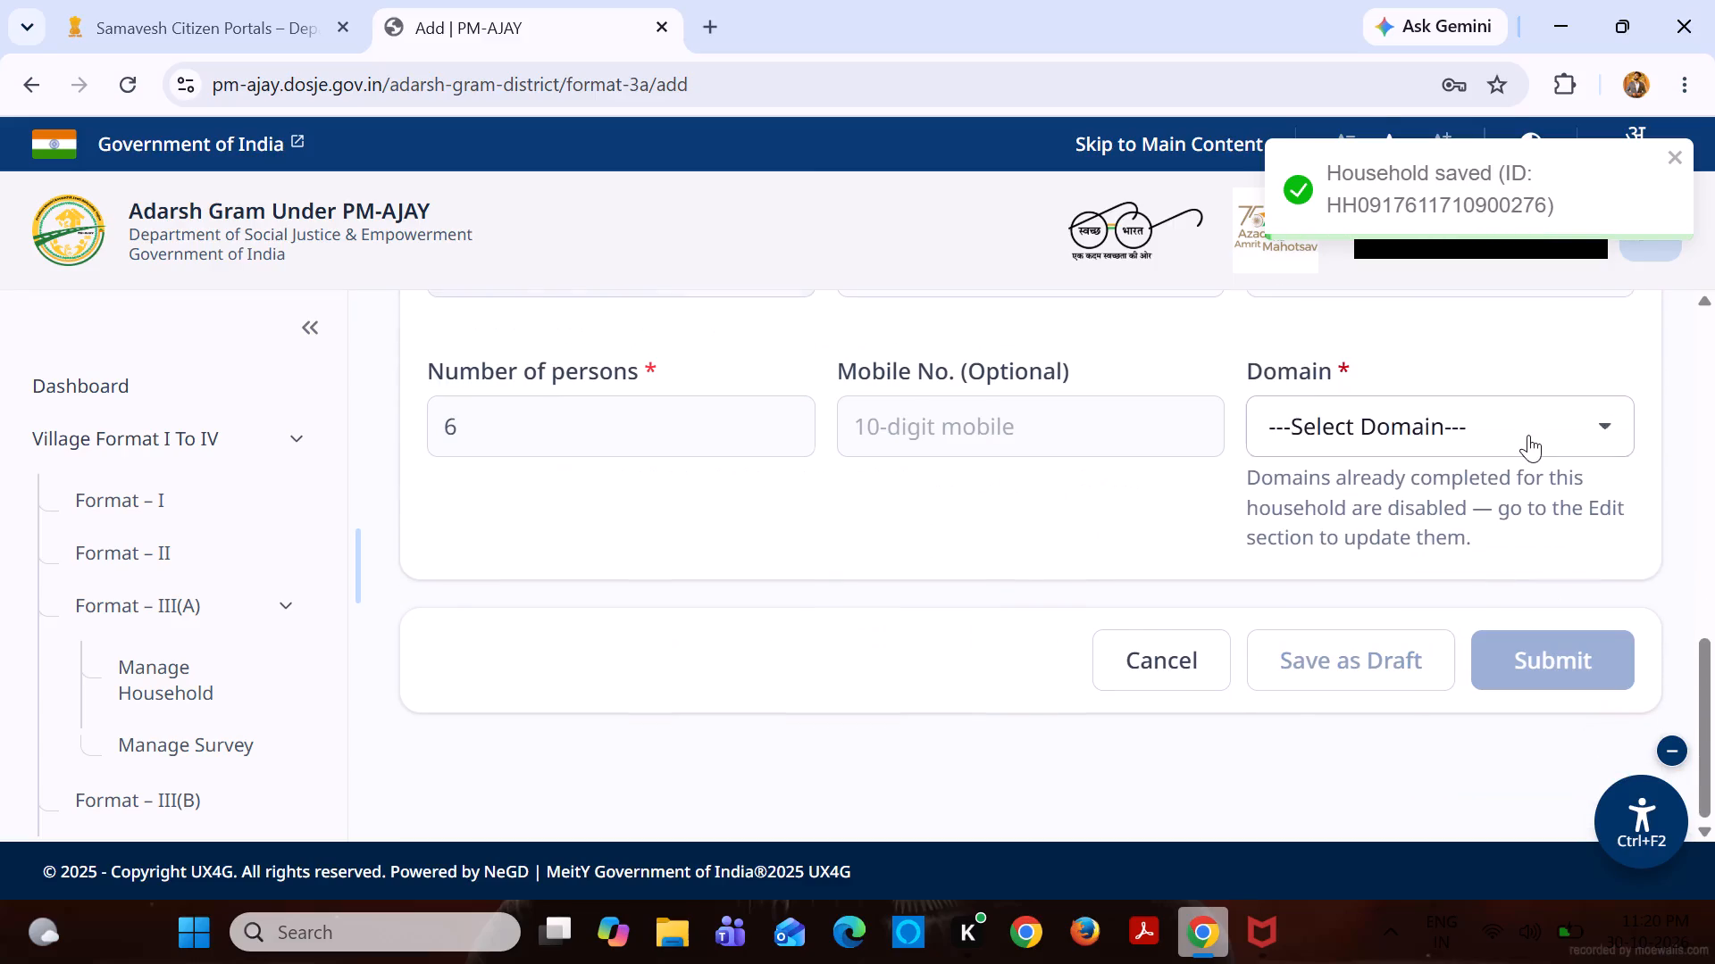
For domain 6 – Electricity and Clean Fuel, answer Yes to electricity connection (6.2 and 6.3) and to using at least one LED bulb.
click(1530, 433)
scroll(1508, 606, down, 2)
click(1378, 669)
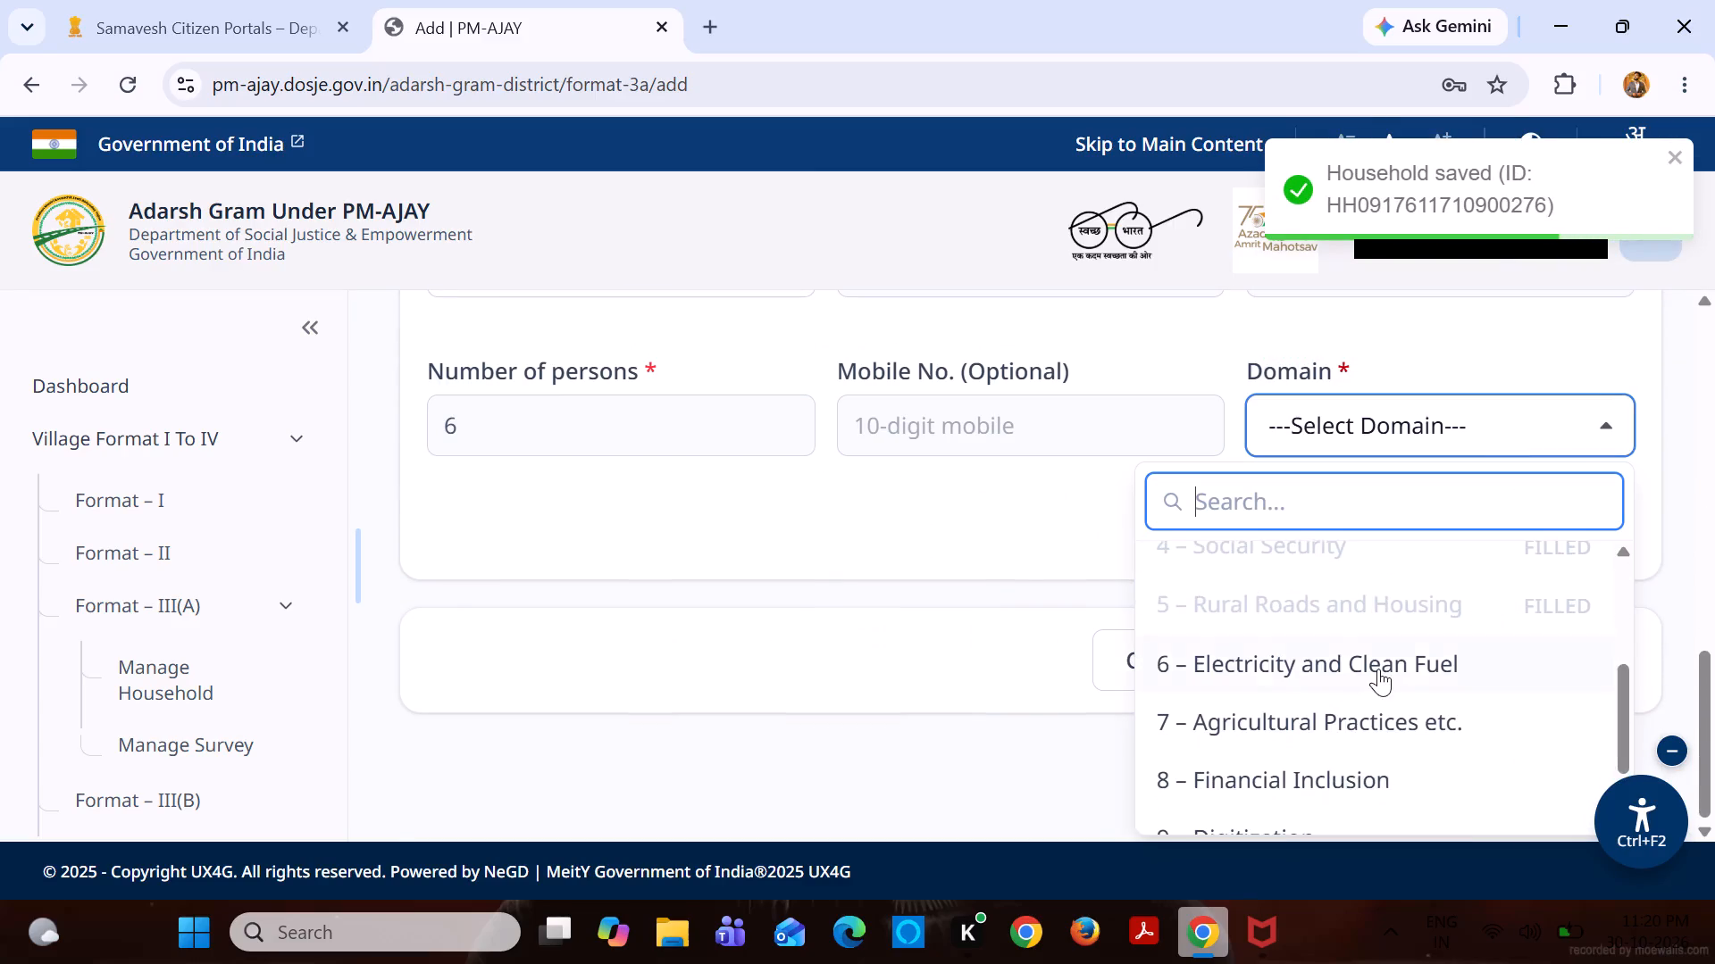
scroll(1393, 657, down, 2)
click(1531, 627)
click(1475, 713)
scroll(1489, 679, down, 2)
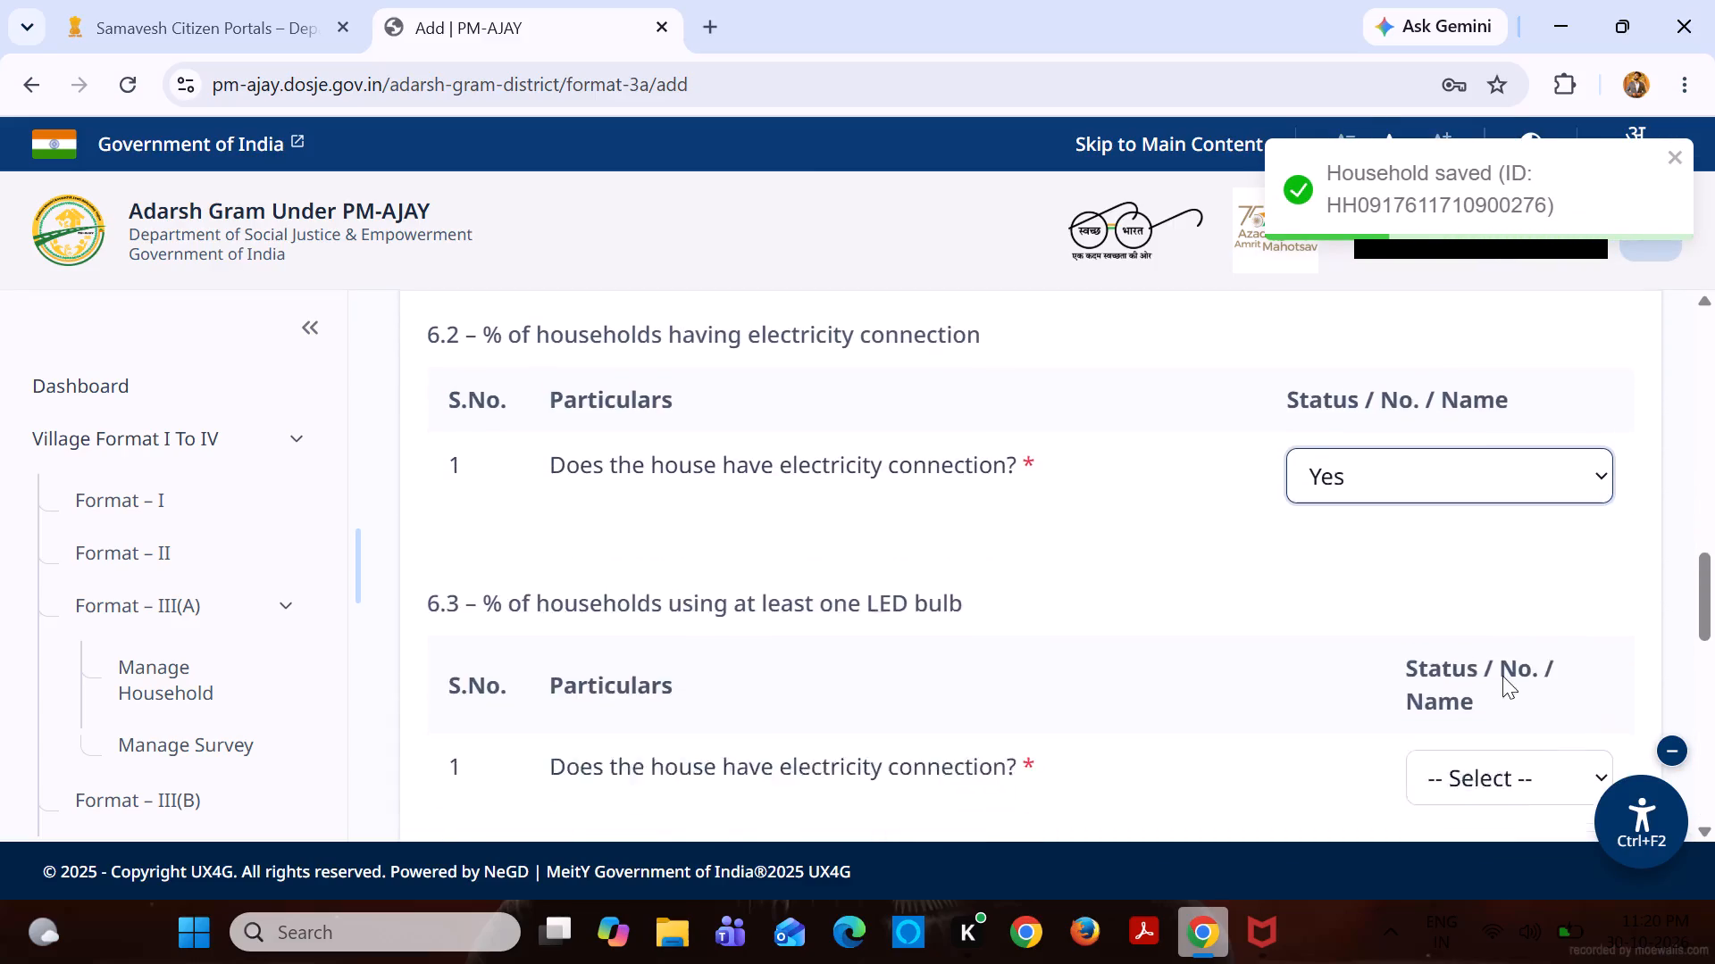
click(1551, 620)
click(1480, 701)
scroll(1541, 626, down, 2)
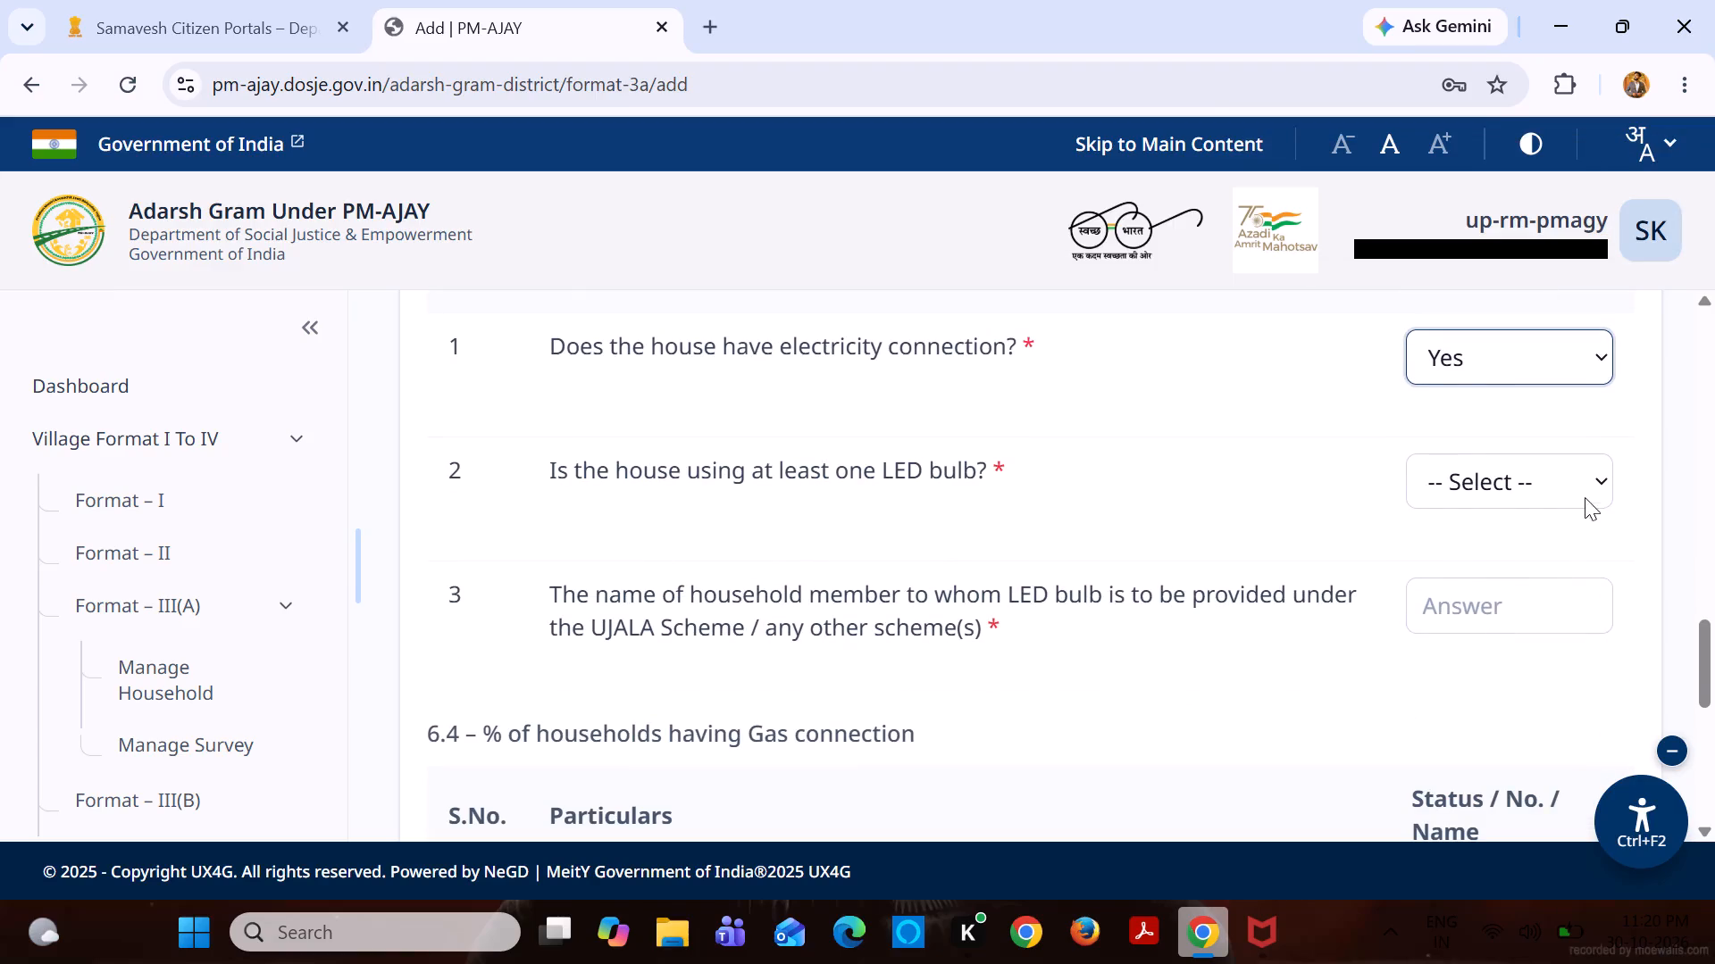
click(1581, 475)
click(1463, 595)
drag(1513, 468, 1512, 494)
click(1468, 564)
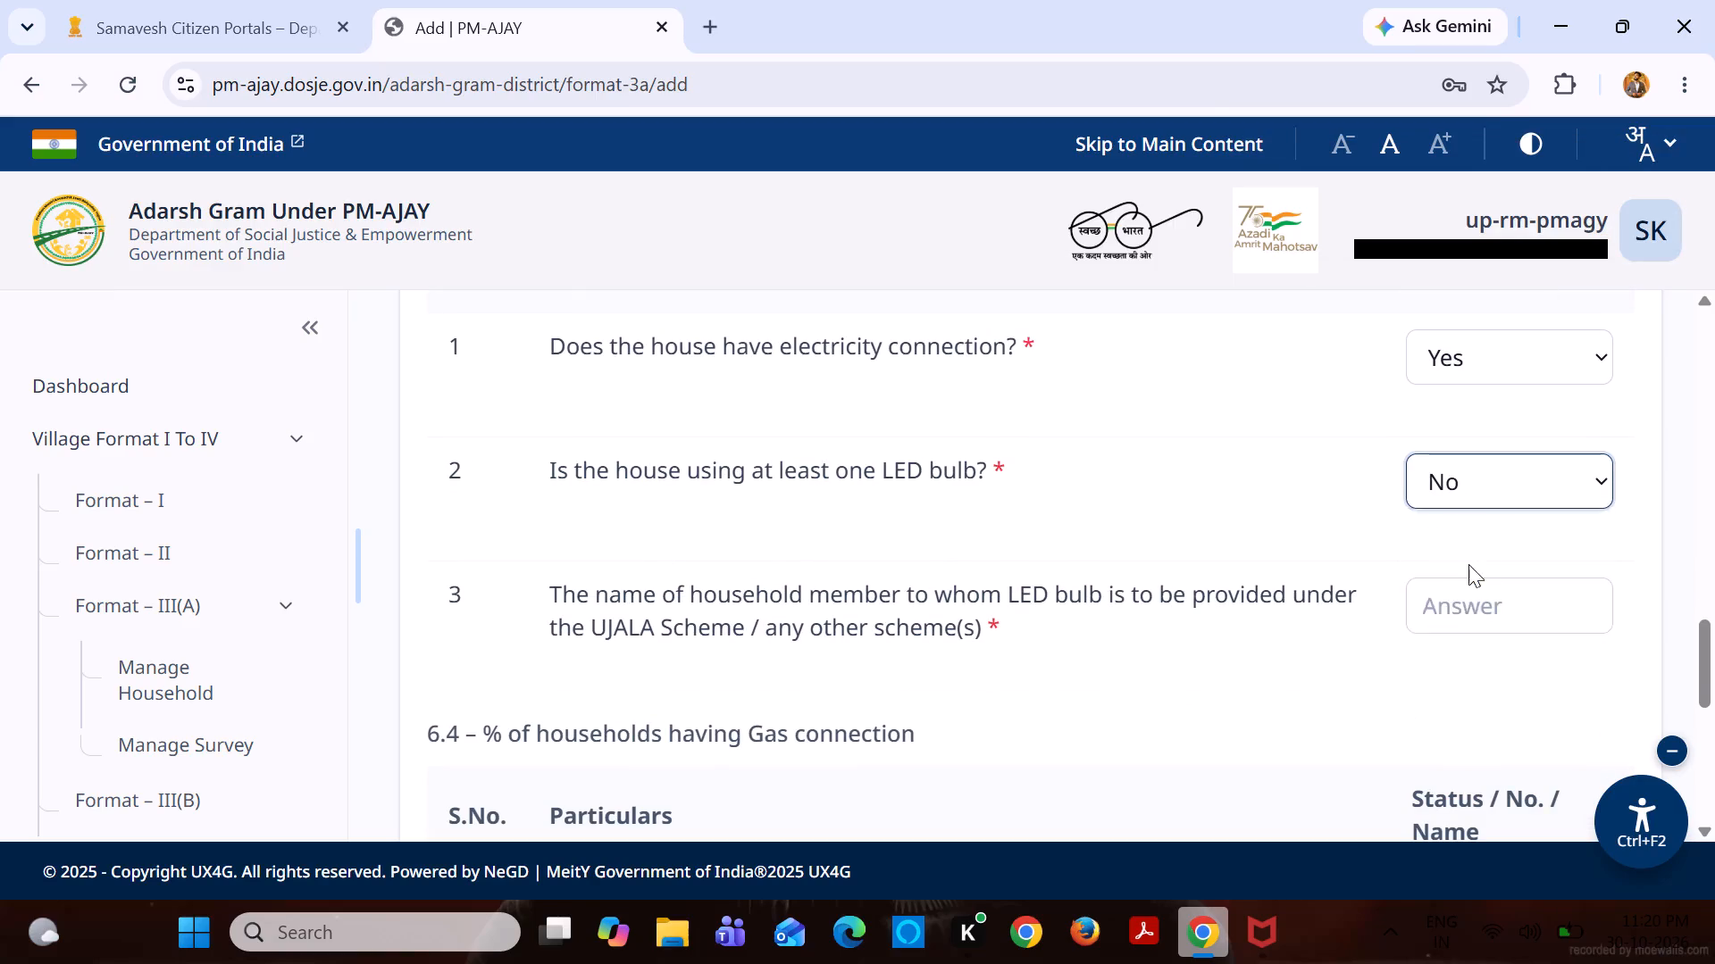
Answer Yes to the house using clean fuel (6.4) and submit domain 6.
scroll(1473, 559, down, 2)
click(1537, 497)
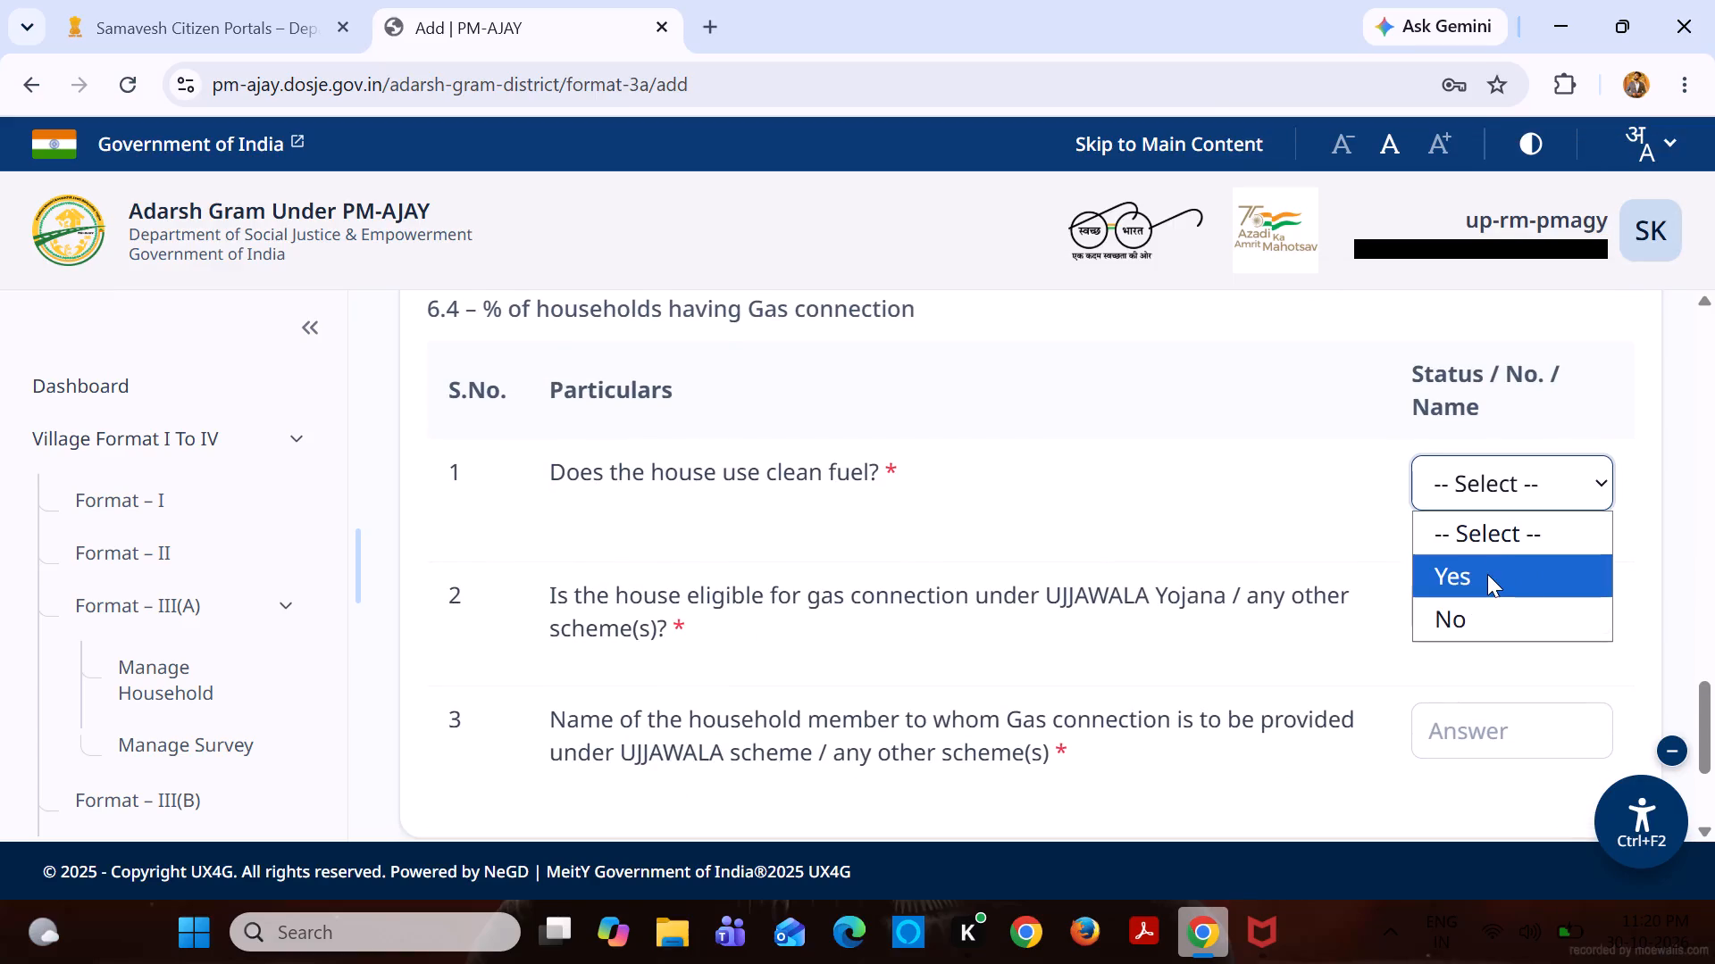
click(1487, 574)
scroll(1487, 572, down, 1)
click(1527, 661)
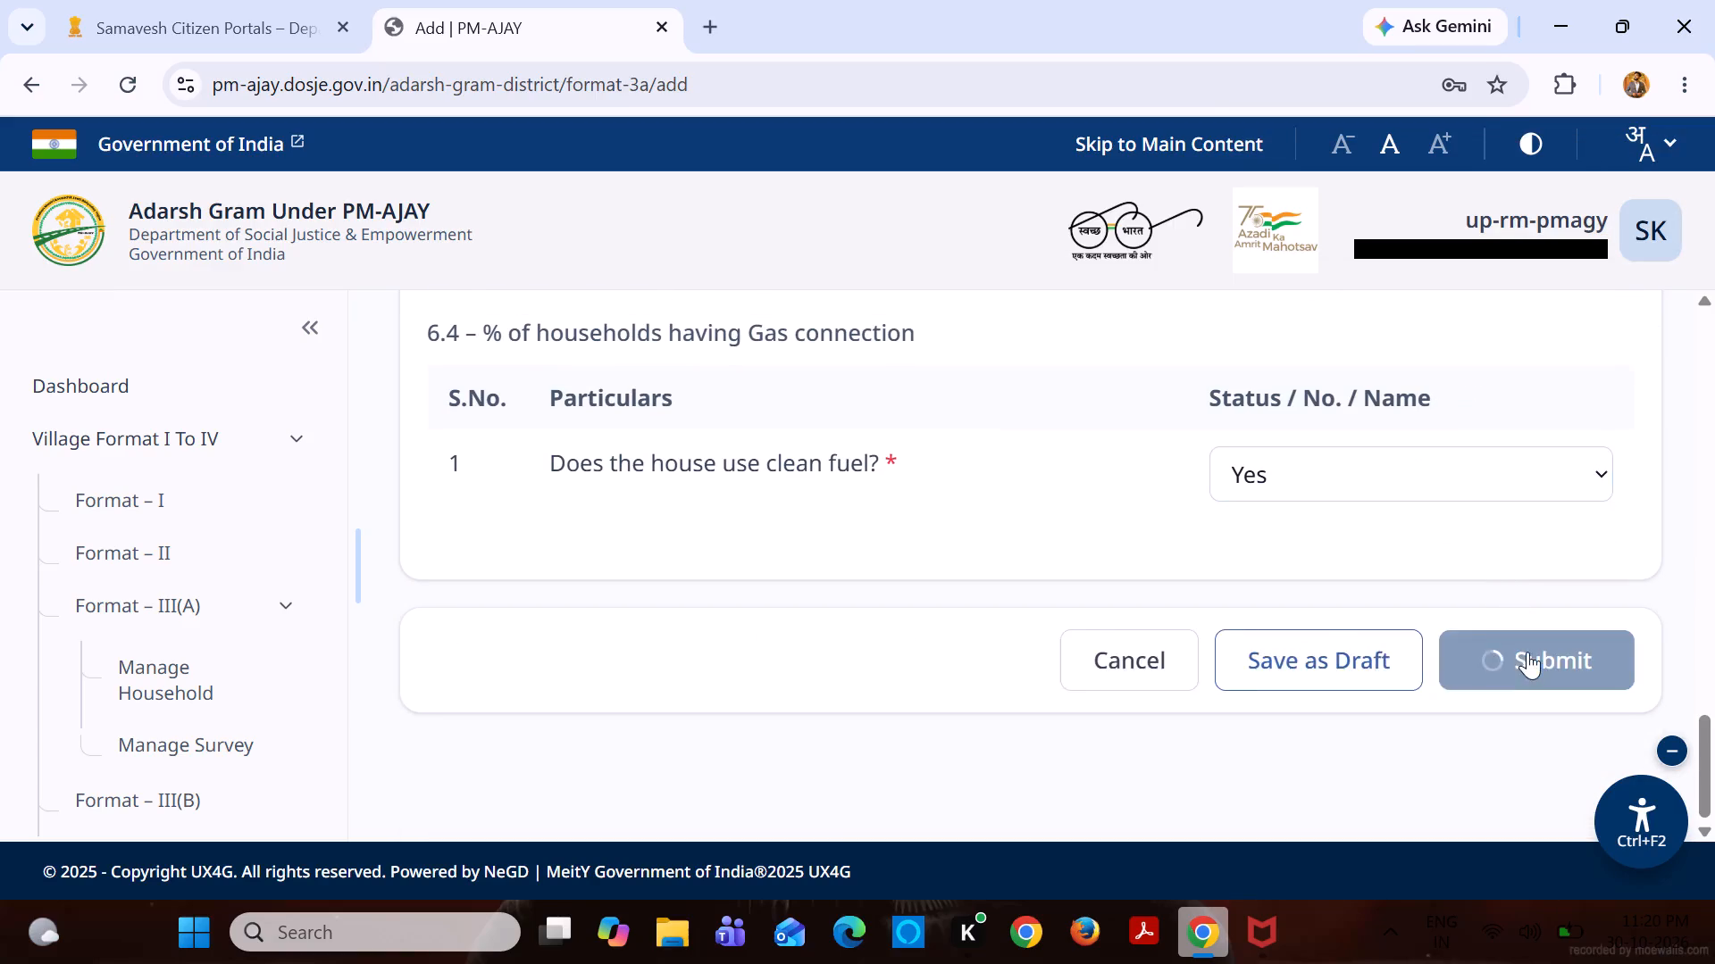
For domain 7 – Agricultural Practices etc., answer No to the household being involved in farming (7.1) and submit.
click(1543, 417)
scroll(1451, 697, down, 2)
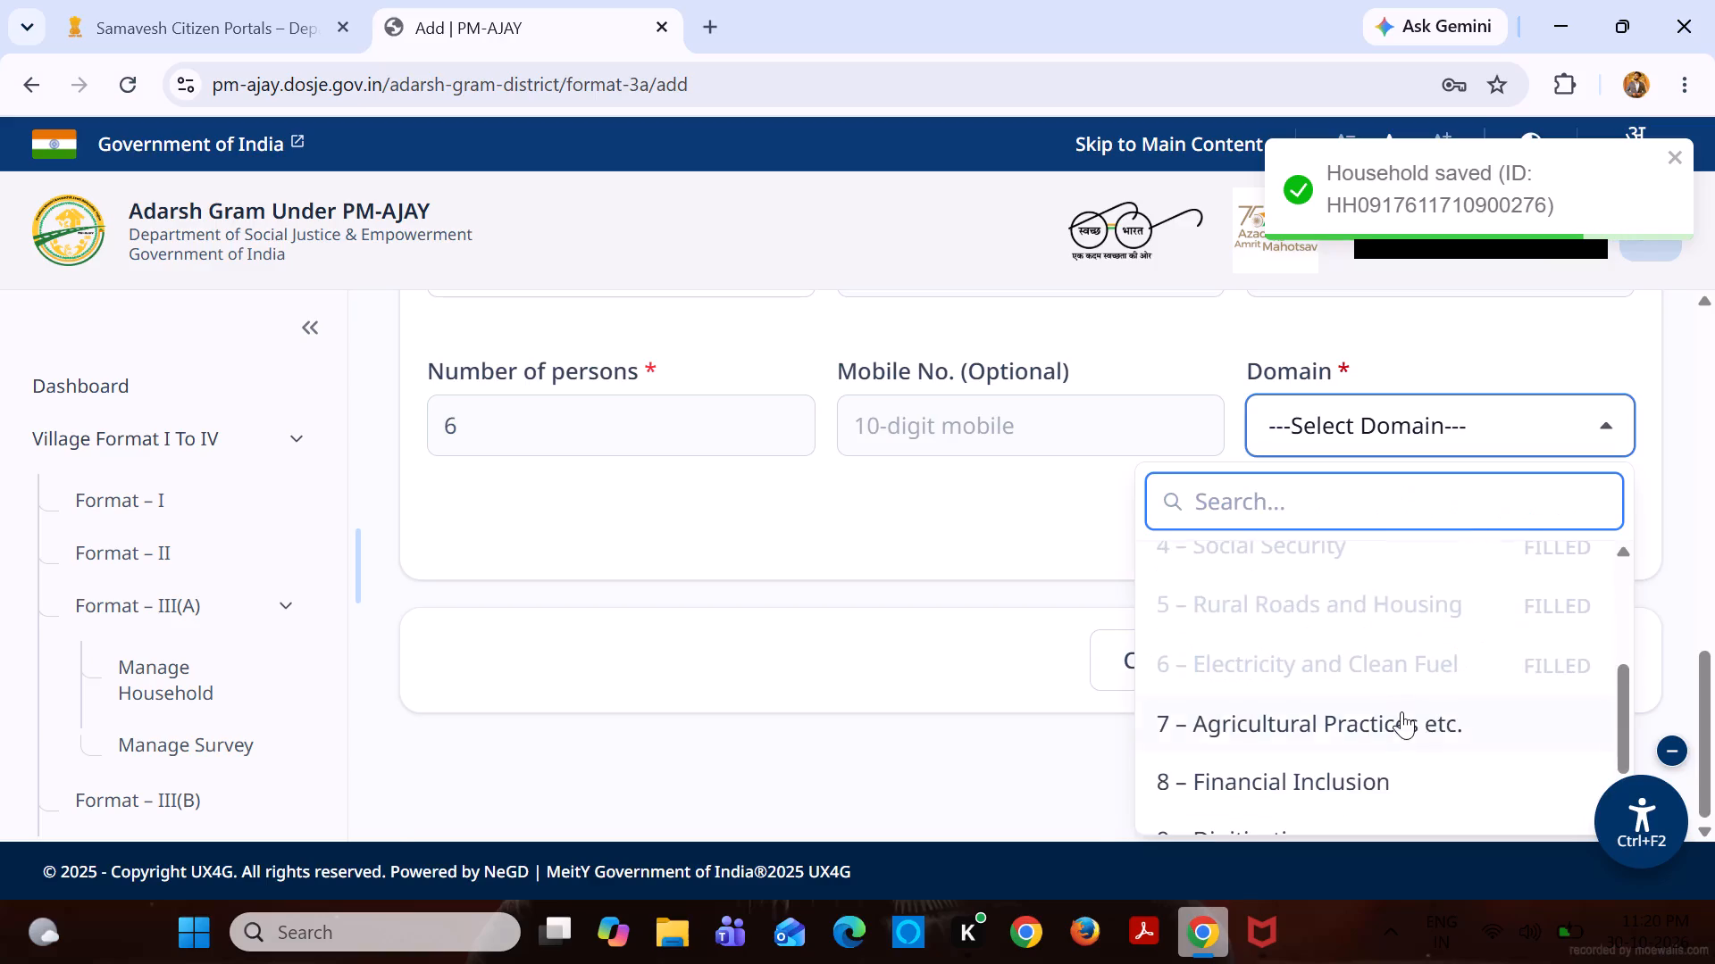
click(1401, 711)
scroll(1403, 725, down, 2)
click(1497, 600)
click(1402, 722)
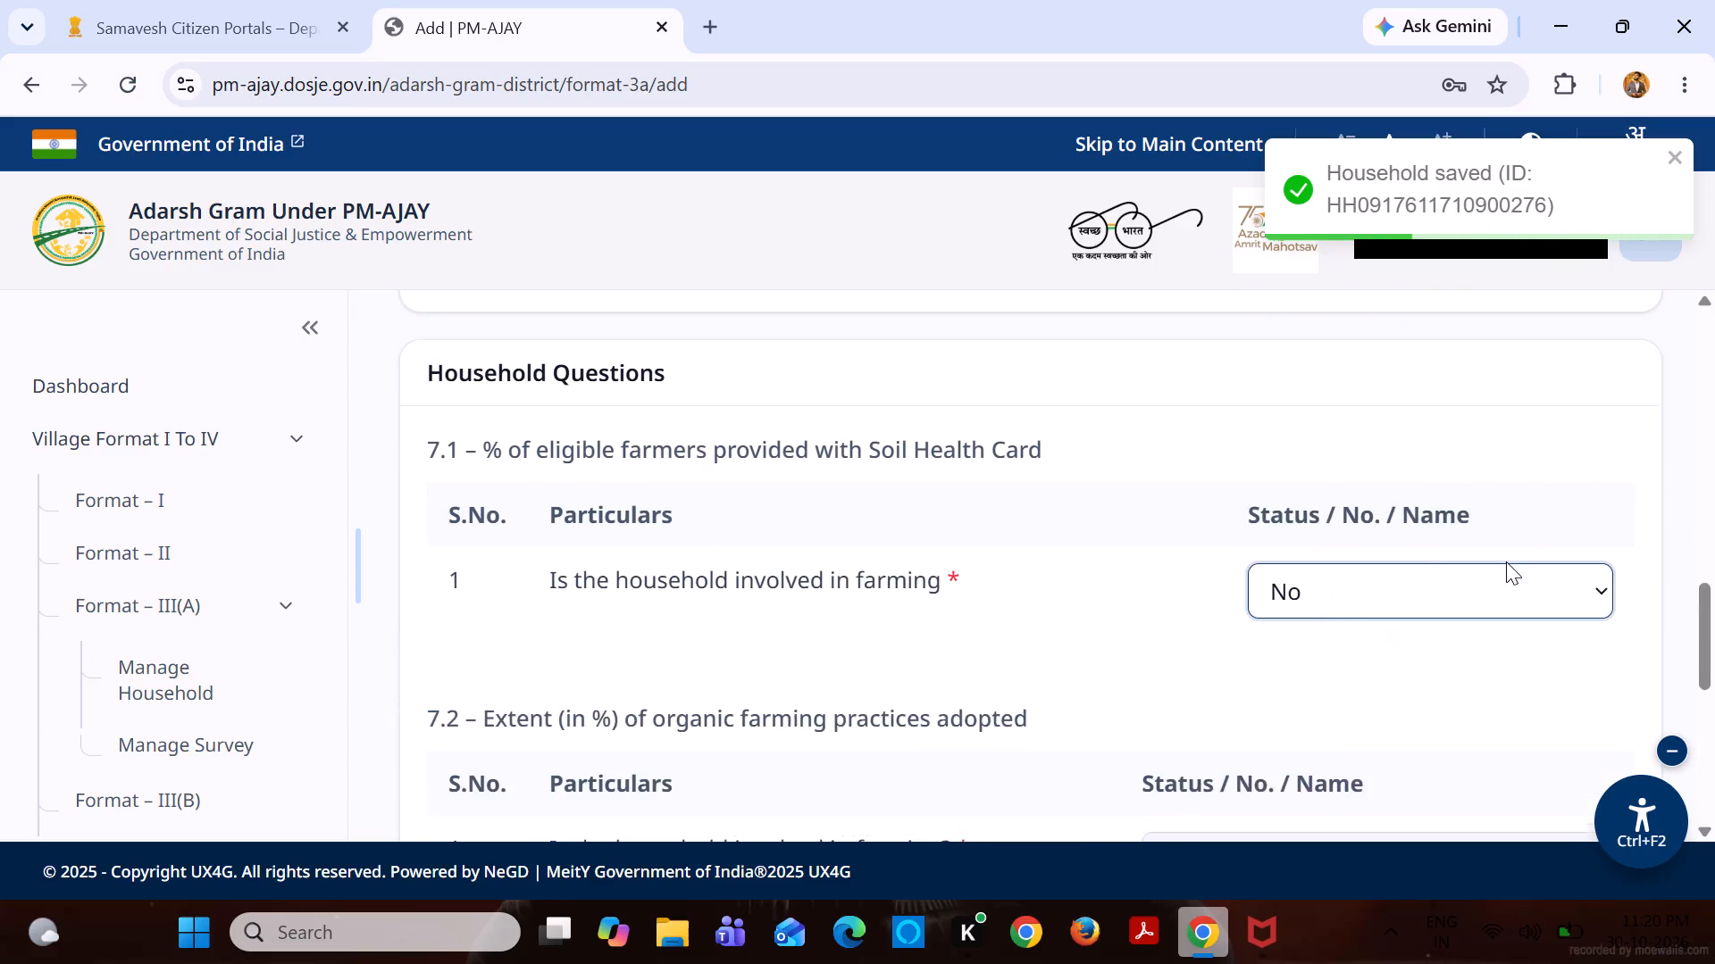
scroll(1506, 561, down, 6)
click(1535, 669)
For domain 8 – Financial Inclusion, enter 6 persons over 5 years and 6 members already having Aadhaar (8.1).
click(1516, 437)
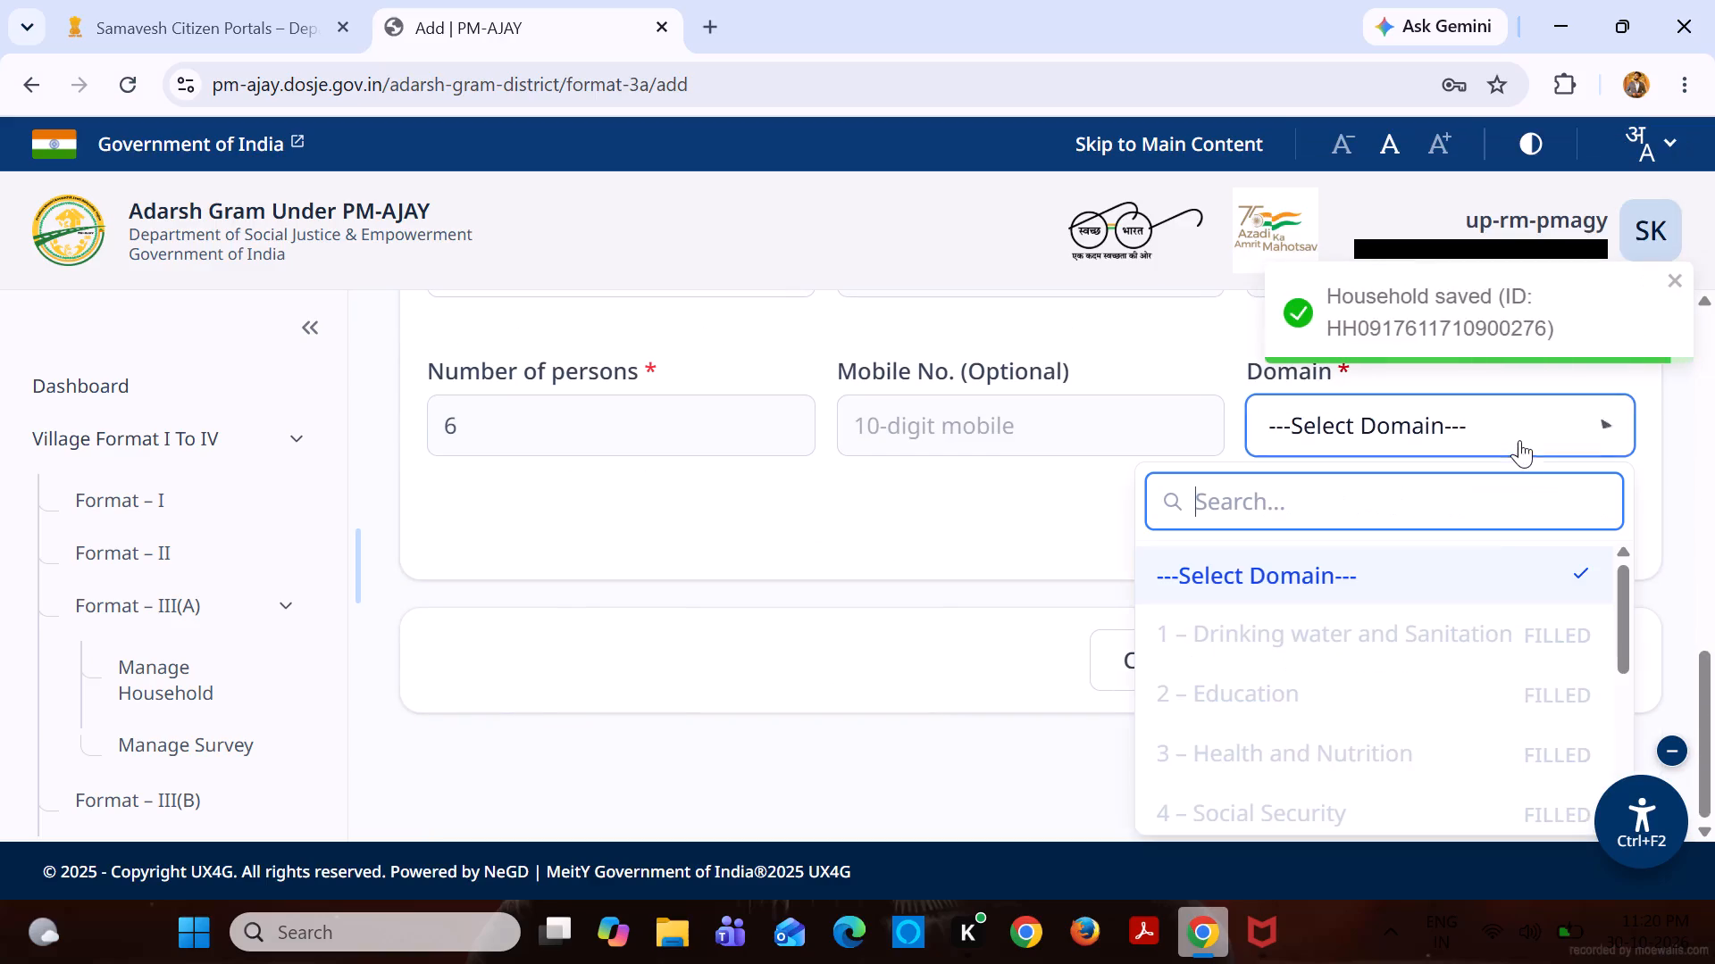
scroll(1515, 660, down, 3)
click(1423, 664)
scroll(1435, 649, down, 2)
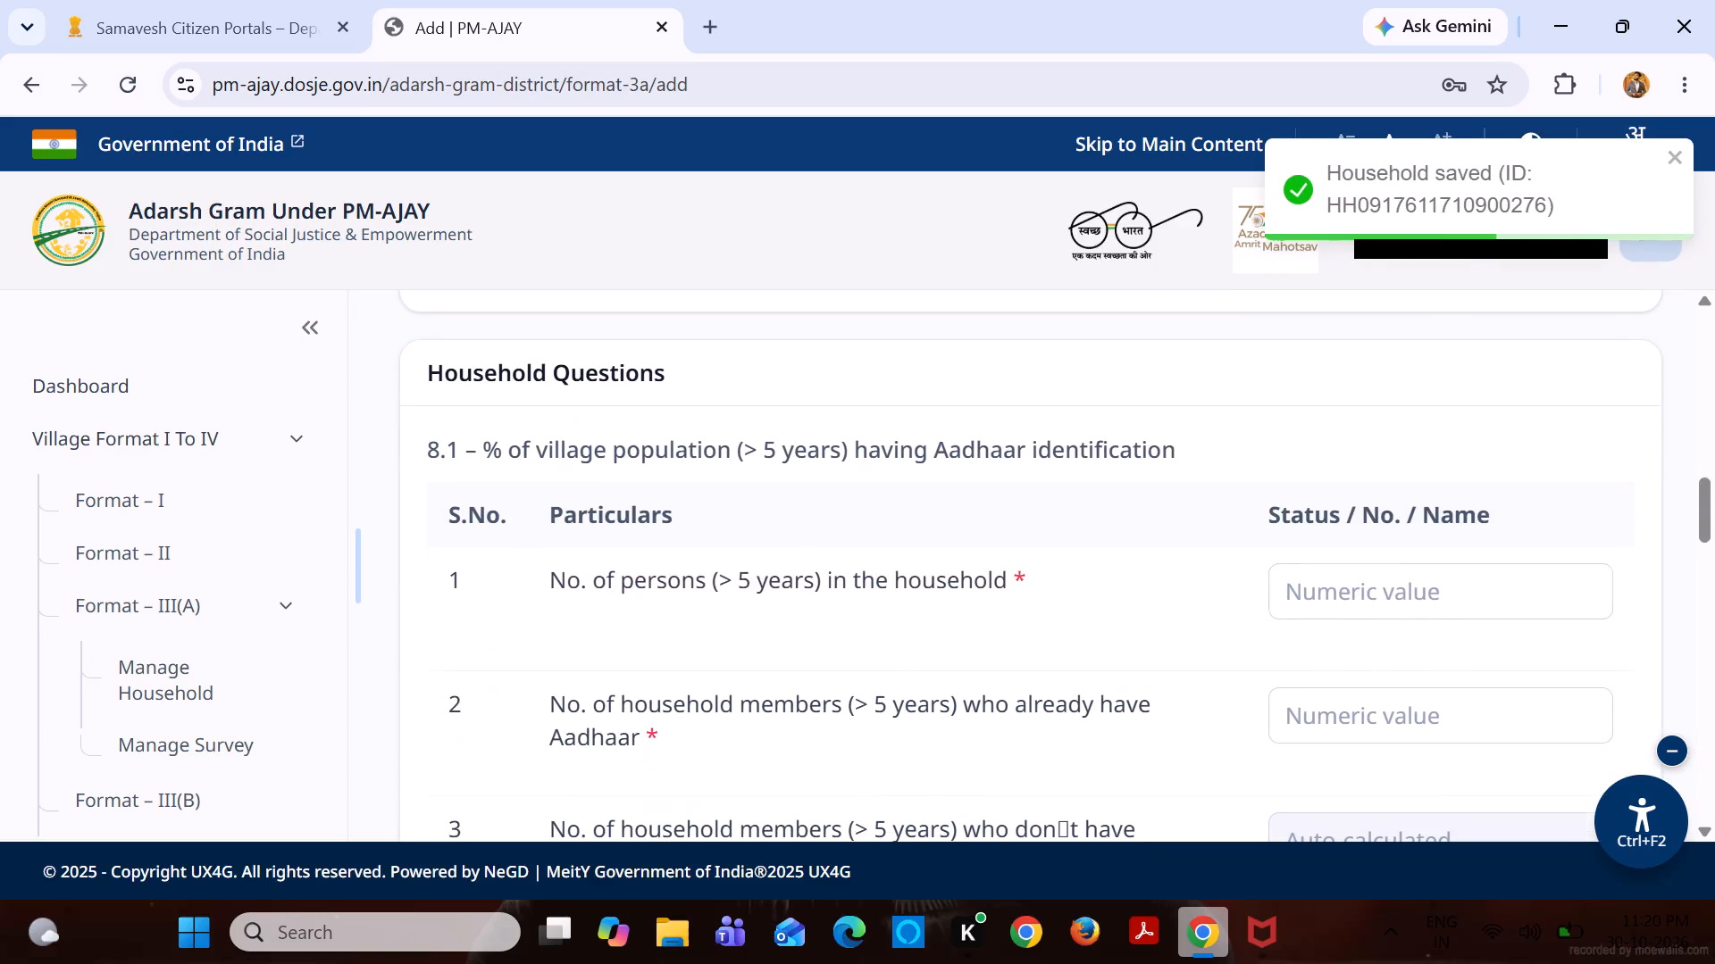
drag(1499, 580, 1496, 594)
scroll(1488, 597, up, 2)
scroll(1488, 597, down, 2)
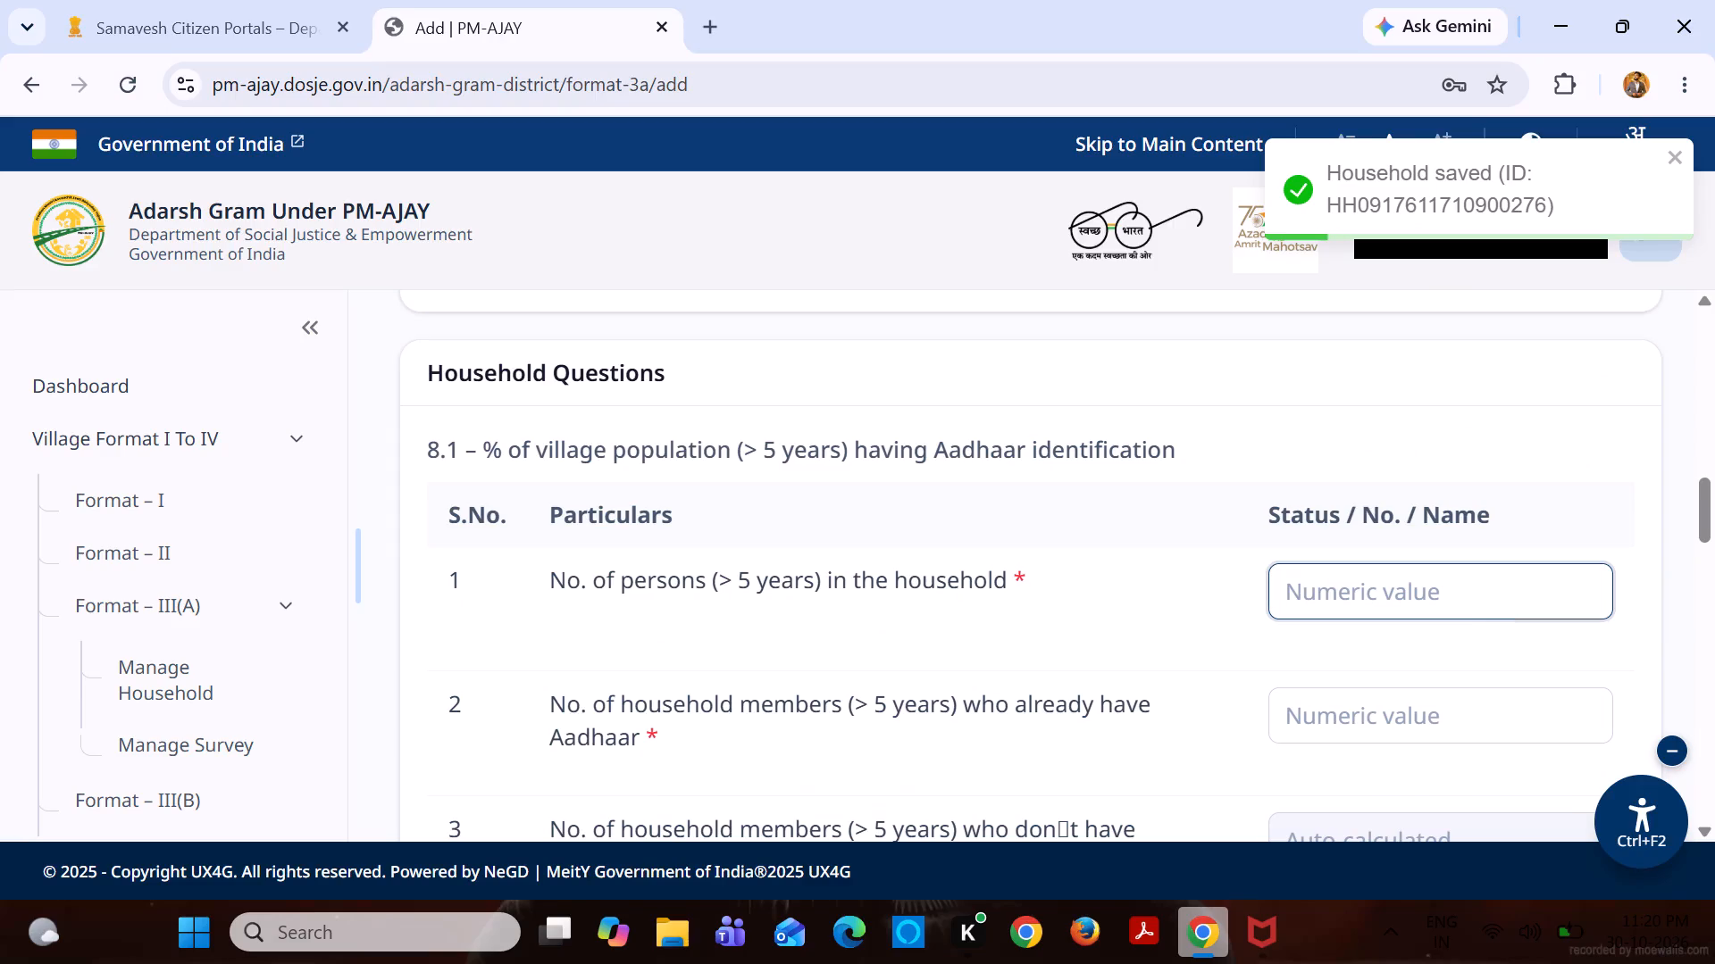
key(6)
click(1367, 698)
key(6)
In section 8.2, enter 4 members above 18 eligible for a bank/post office account and 4 who have one.
scroll(1374, 698, down, 2)
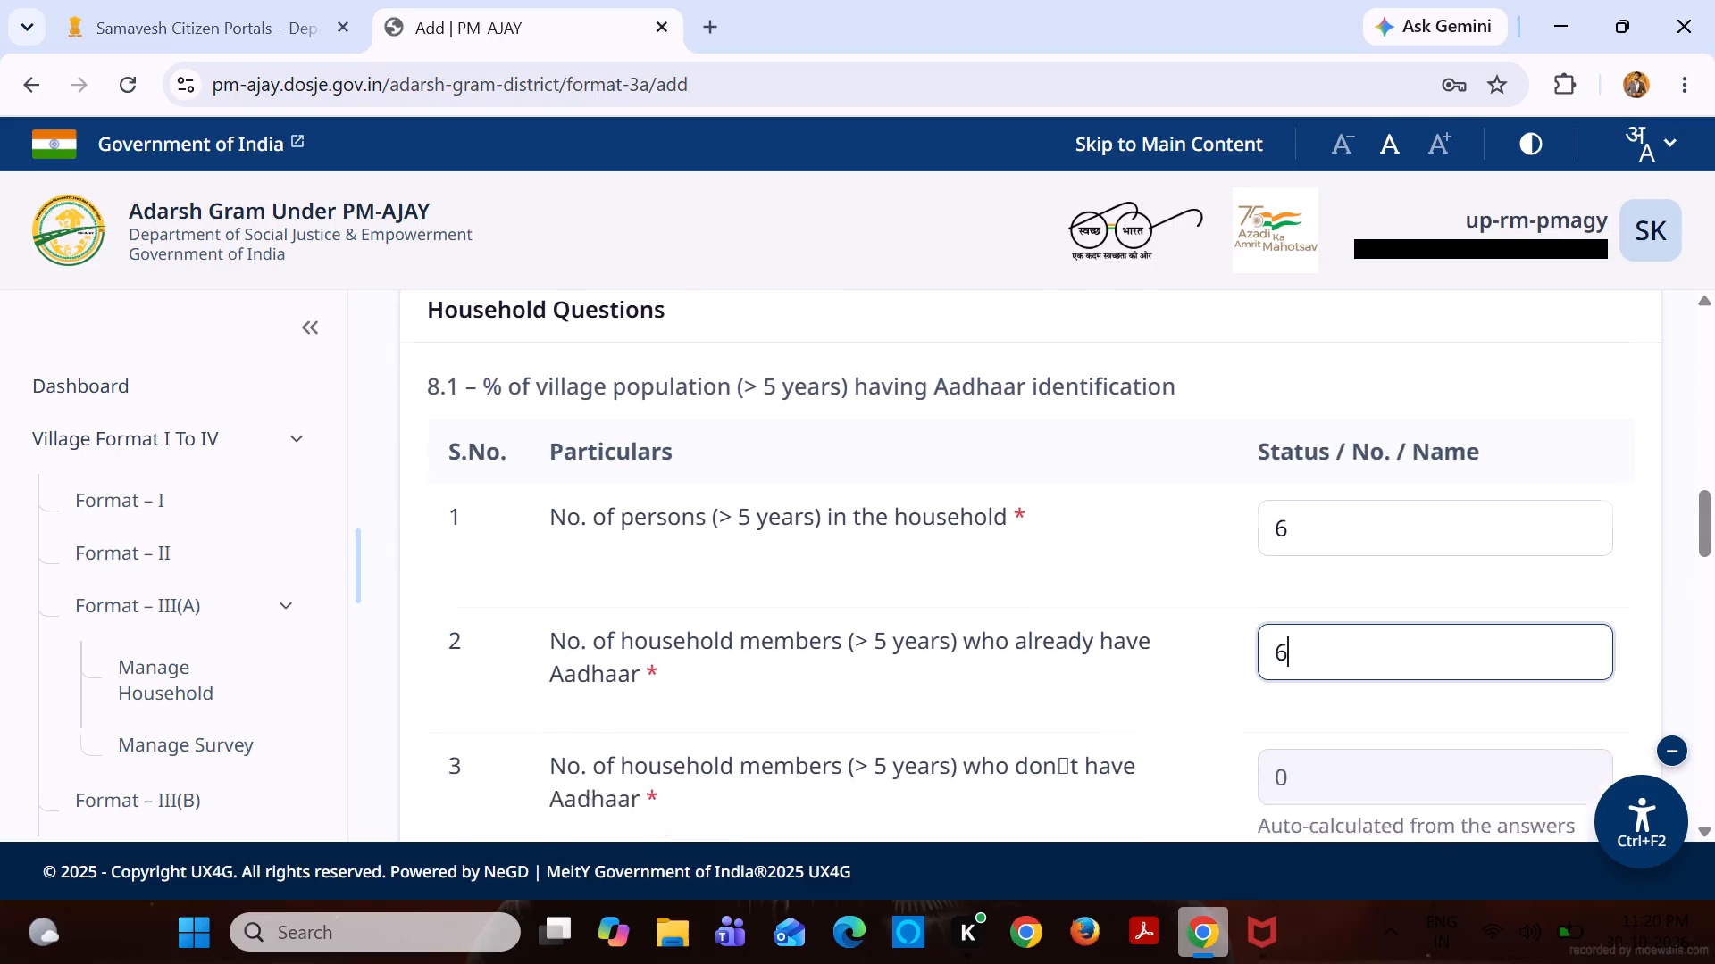
scroll(1571, 669, down, 2)
click(1525, 594)
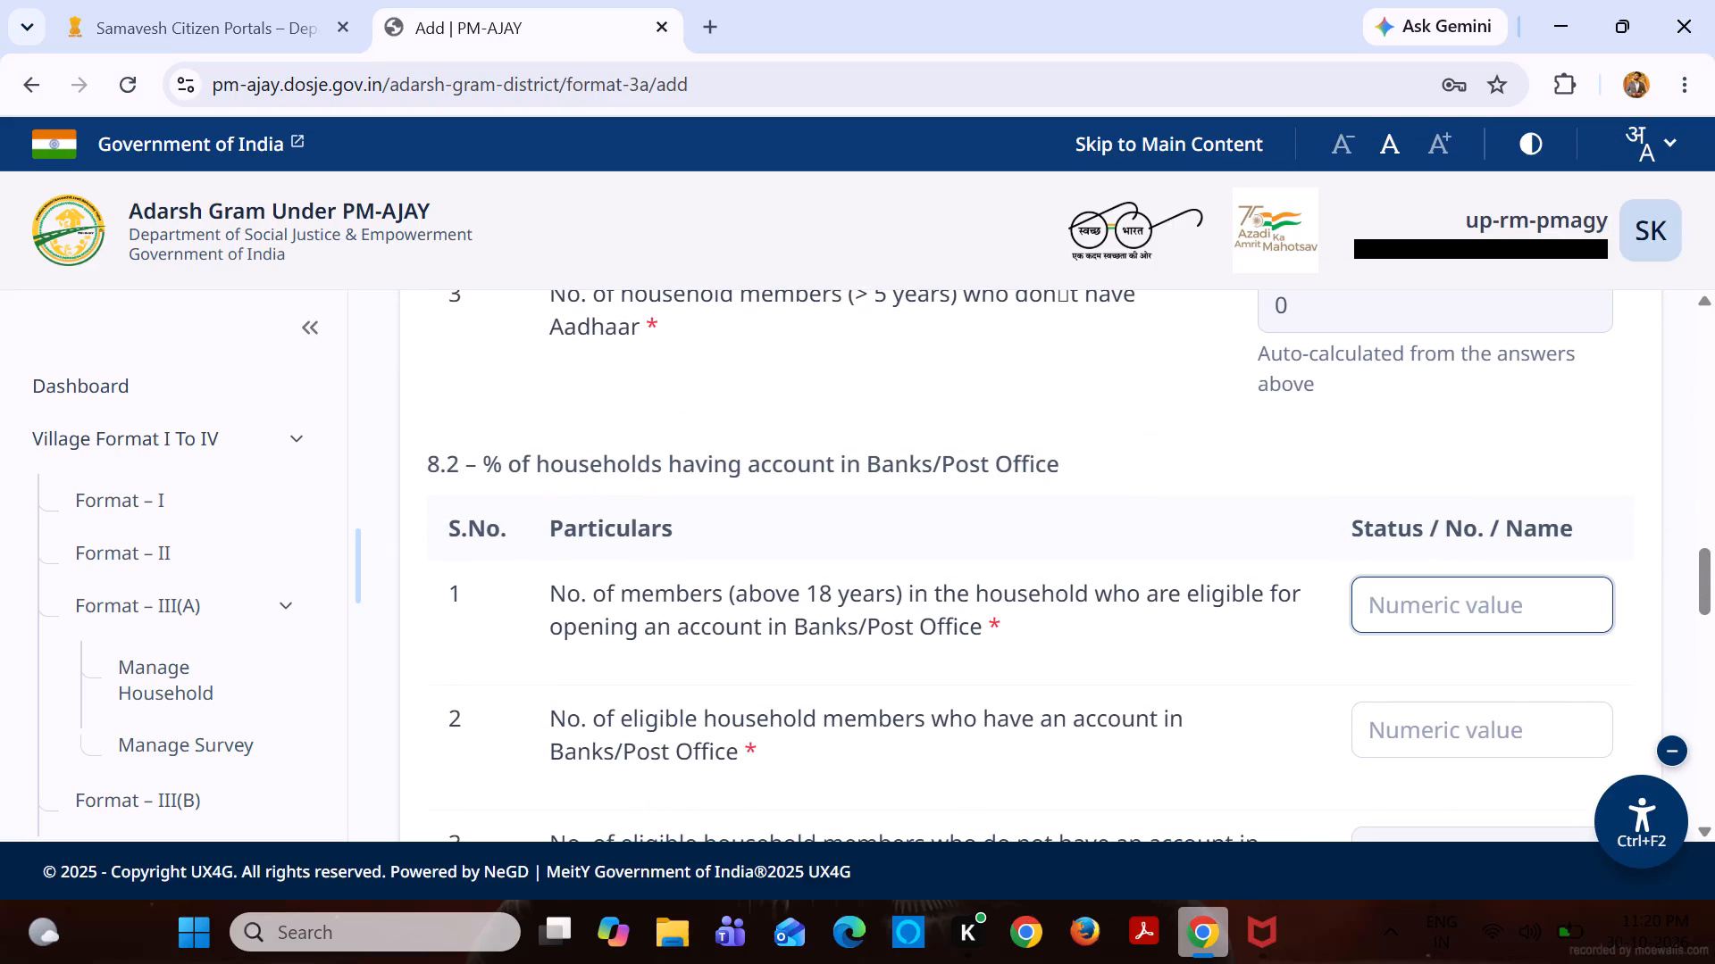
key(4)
click(1458, 722)
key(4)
Enter 0 persons eligible for Suraksha Bima Yojana (8.3) and 0 for Jeevan Jyoti Bima Yojana (8.4), and submit domain 8.
scroll(1457, 722, down, 2)
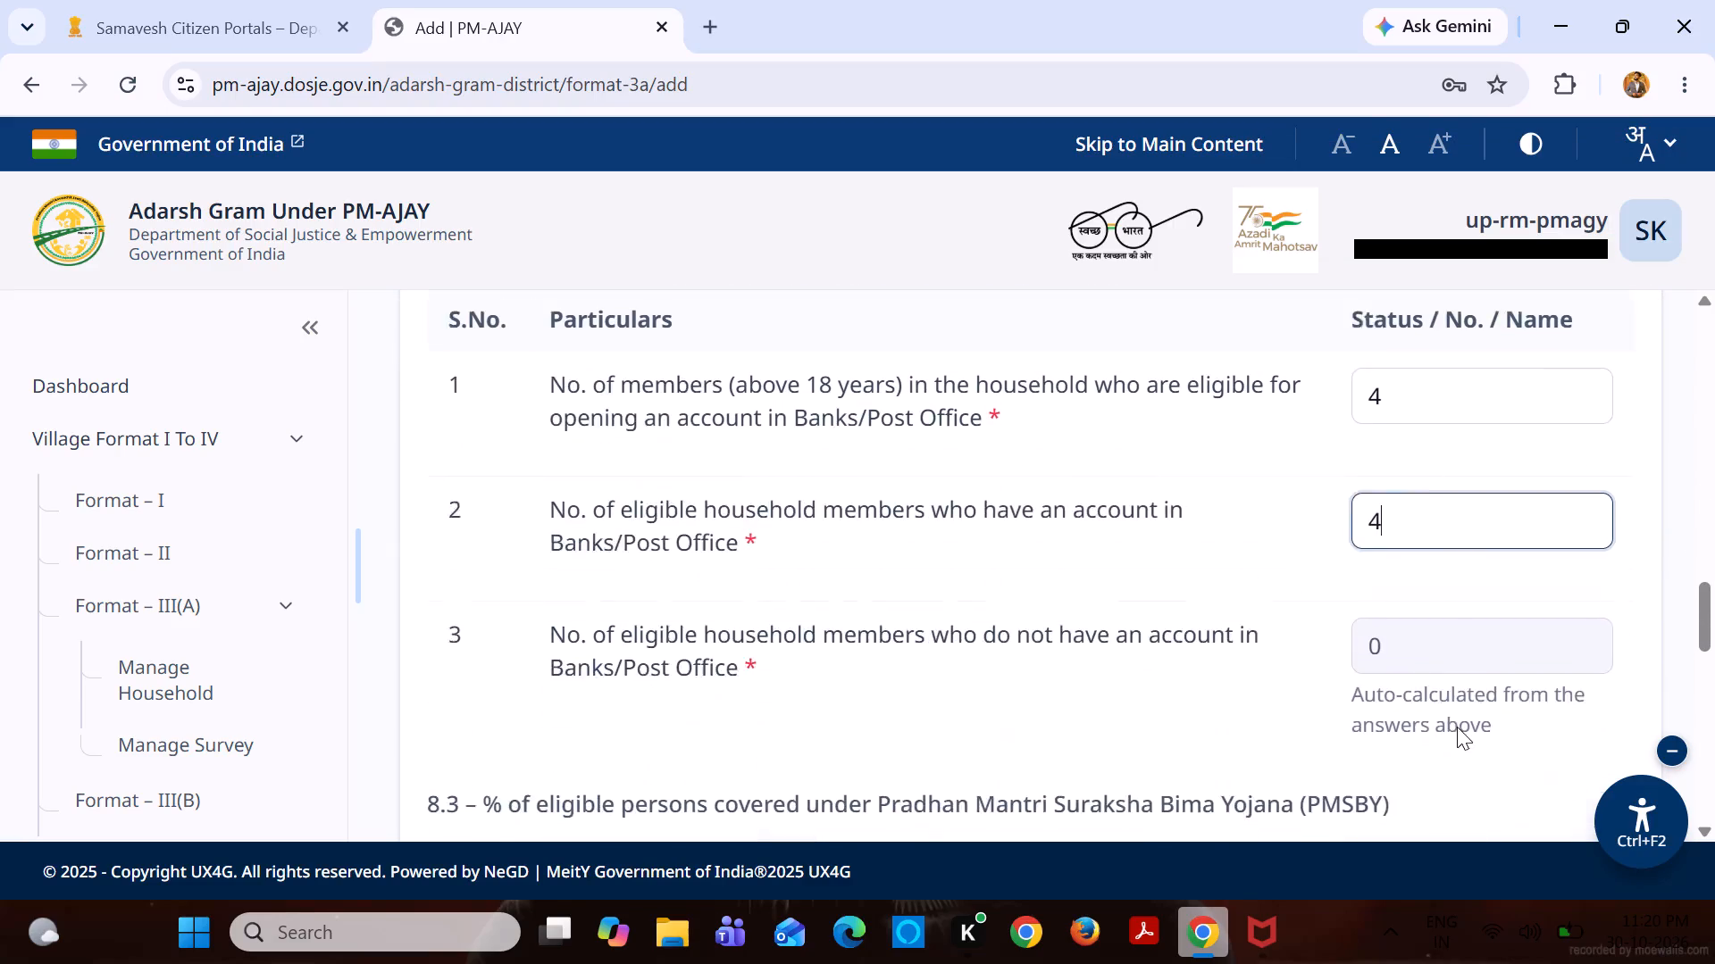
scroll(1518, 663, down, 2)
middle_click(1518, 664)
click(1471, 778)
click(1485, 744)
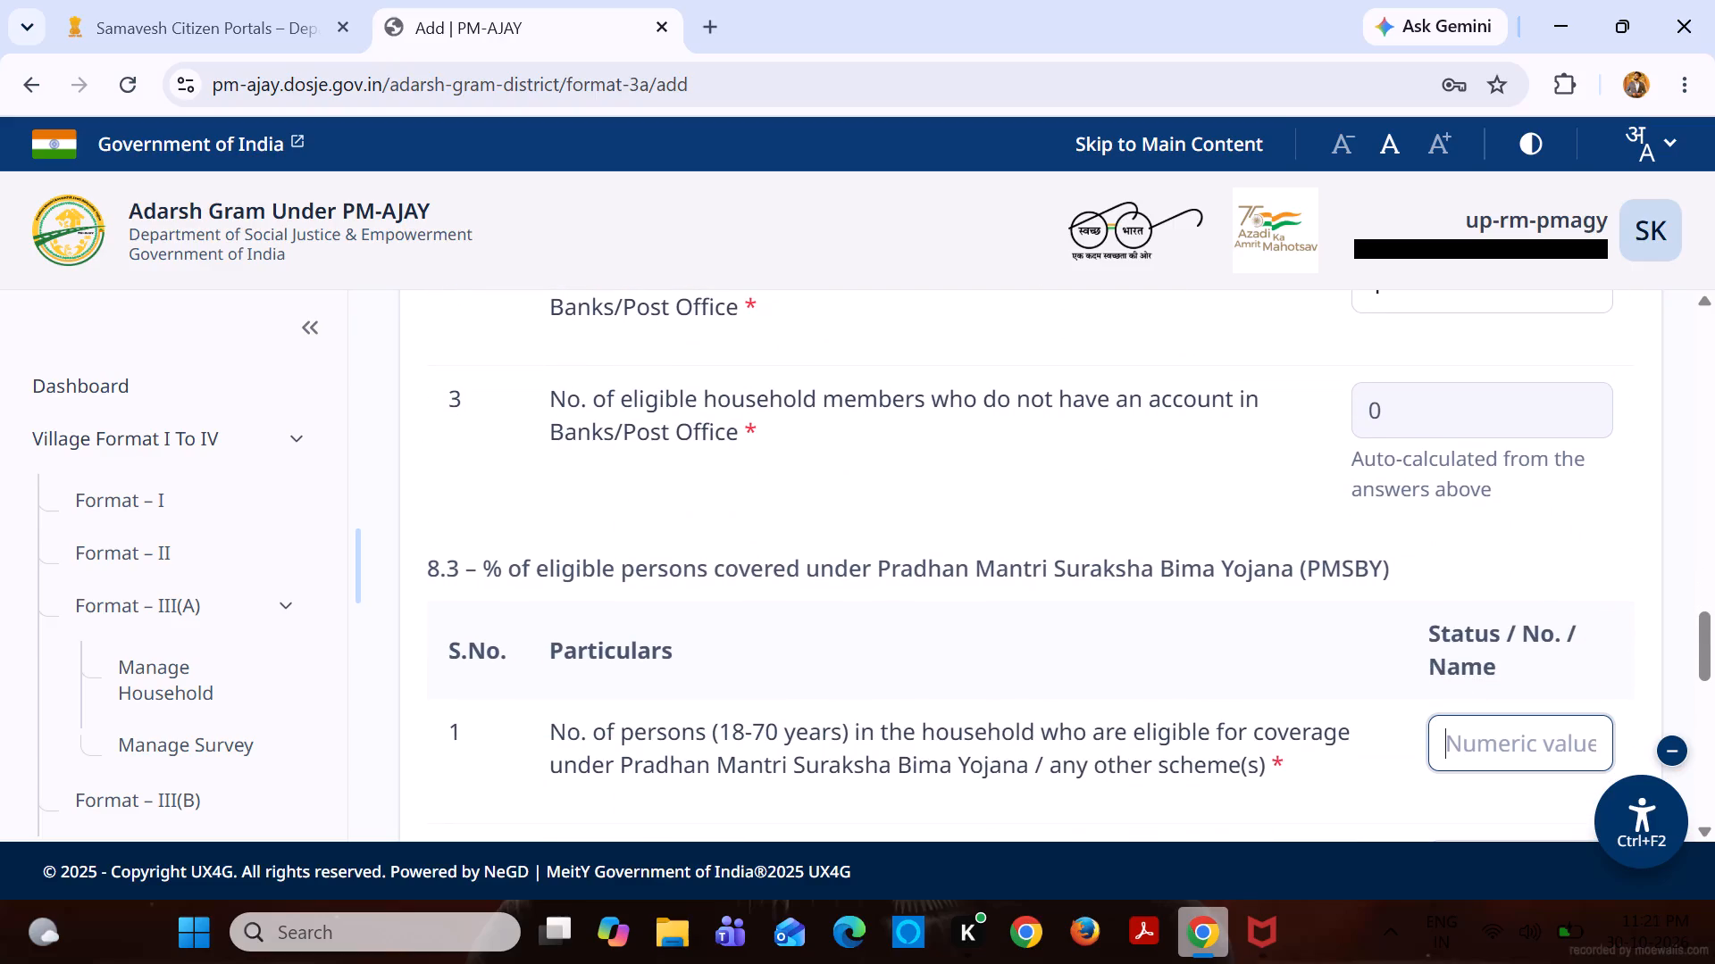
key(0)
middle_click(1485, 739)
scroll(1485, 739, down, 2)
click(1592, 595)
scroll(1590, 602, down, 3)
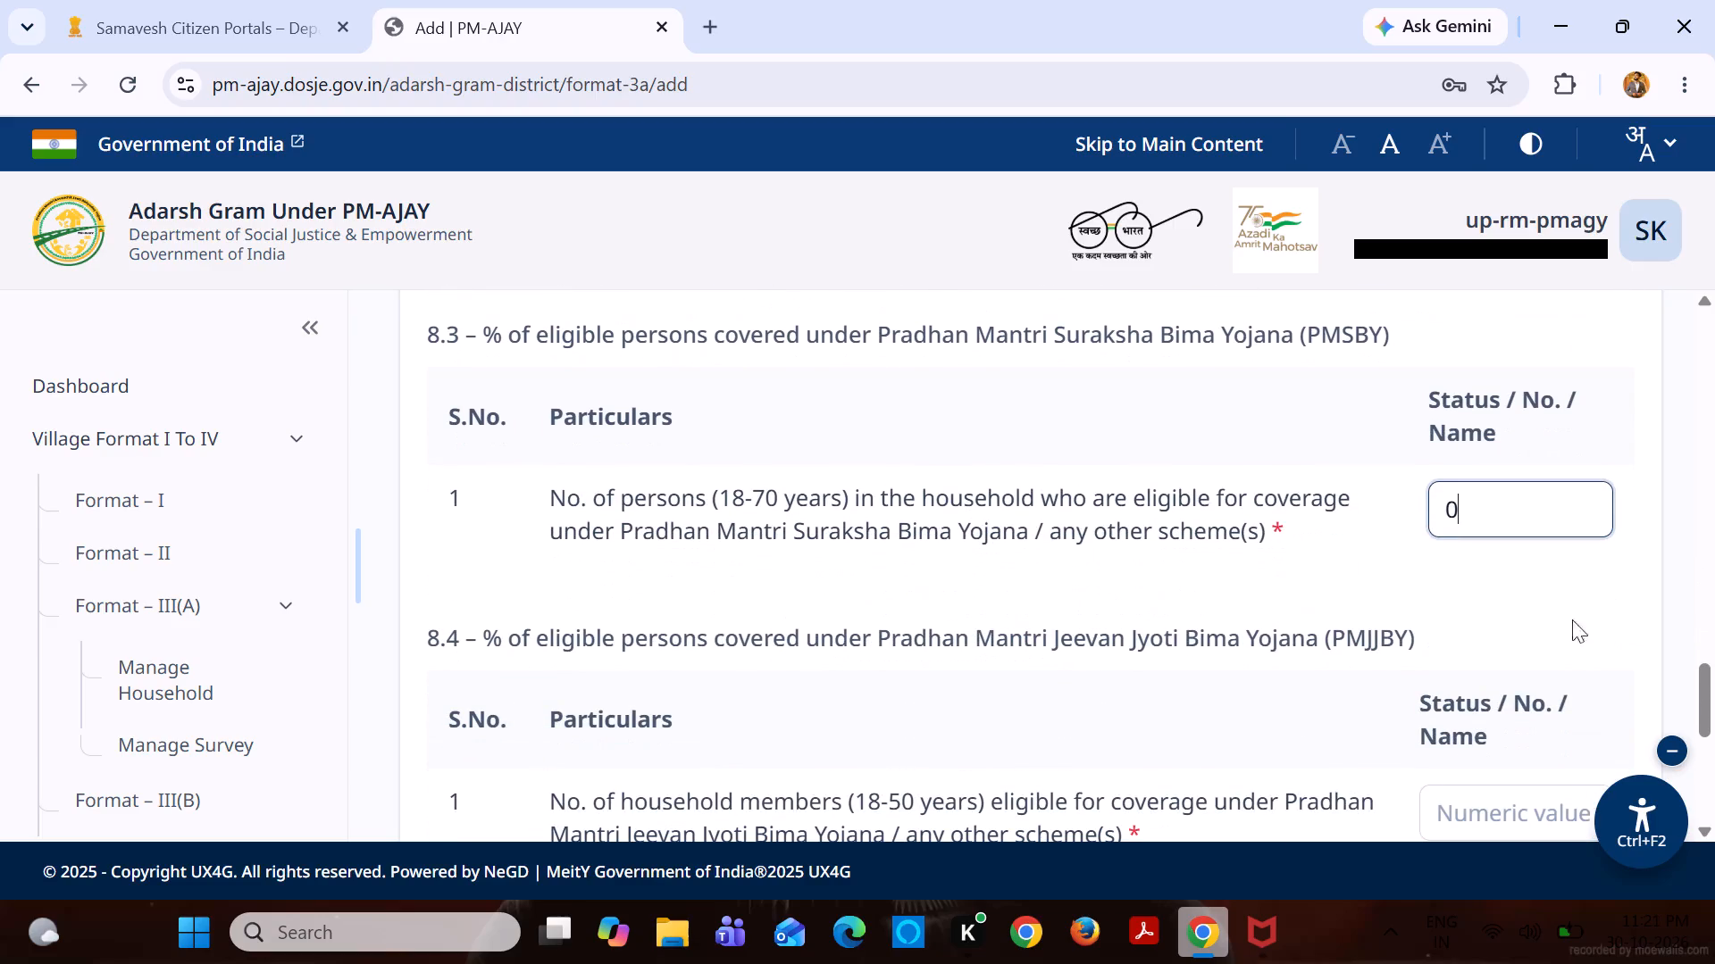
scroll(1522, 628, down, 2)
click(1526, 569)
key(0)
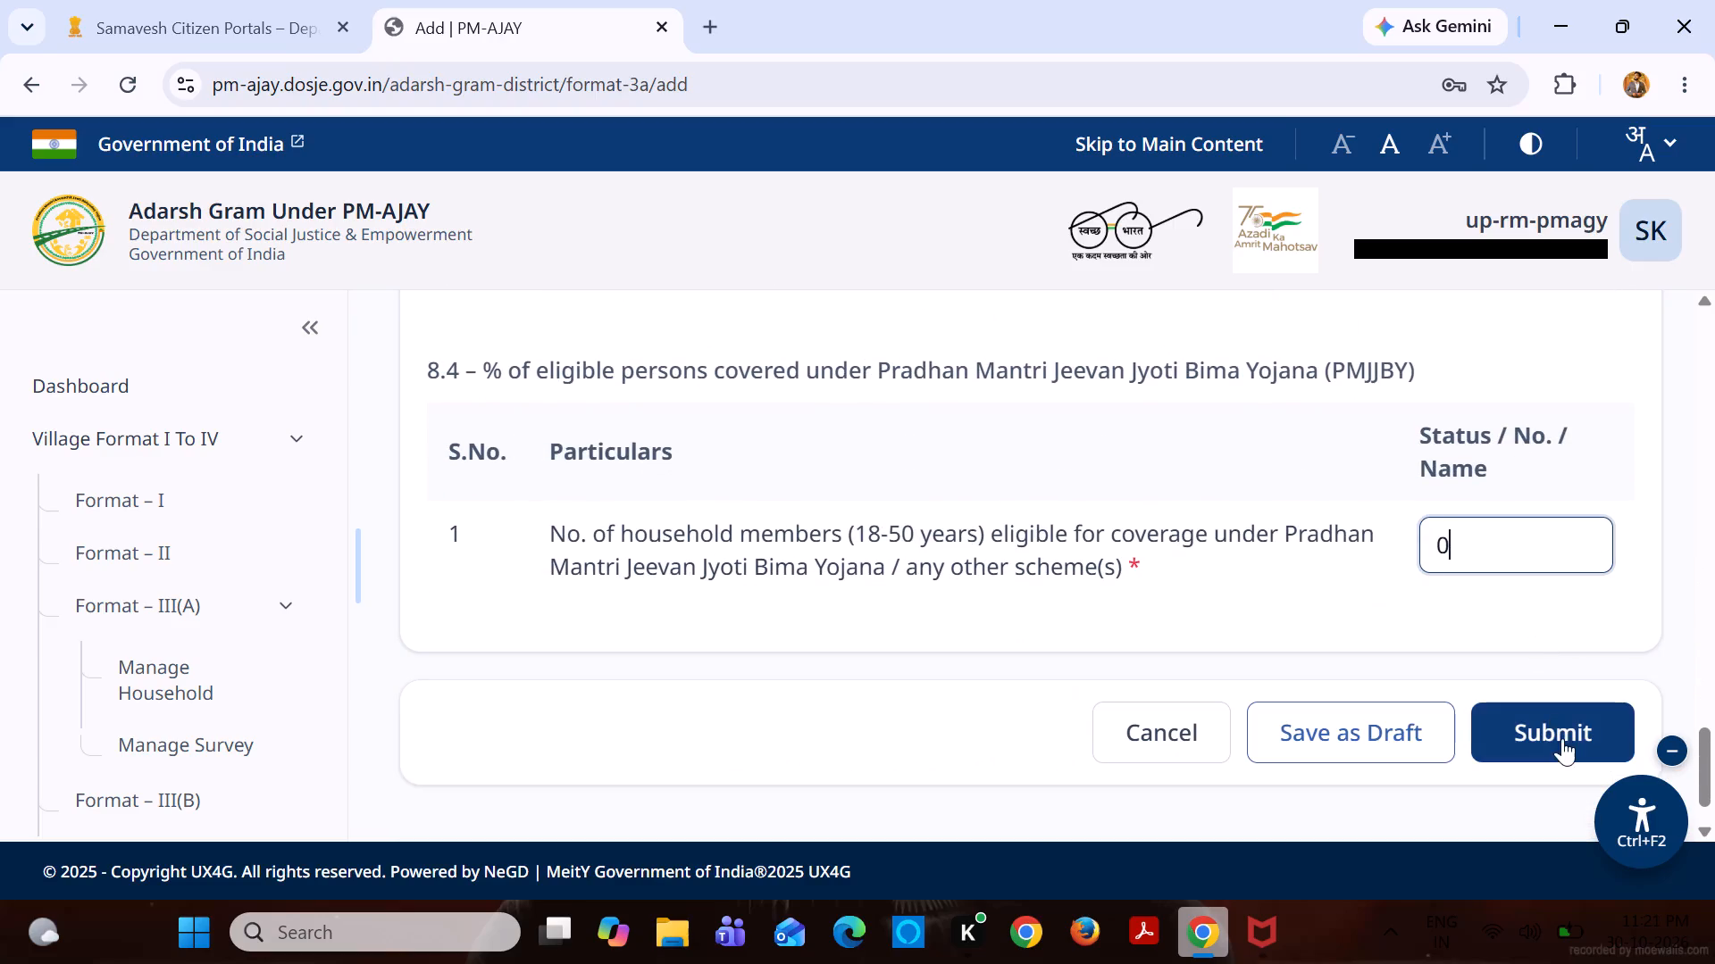
click(1562, 738)
For domain 9 – Digitization, enter 0 household members eligible for PMGDISHA training (9.3) and submit.
click(1495, 481)
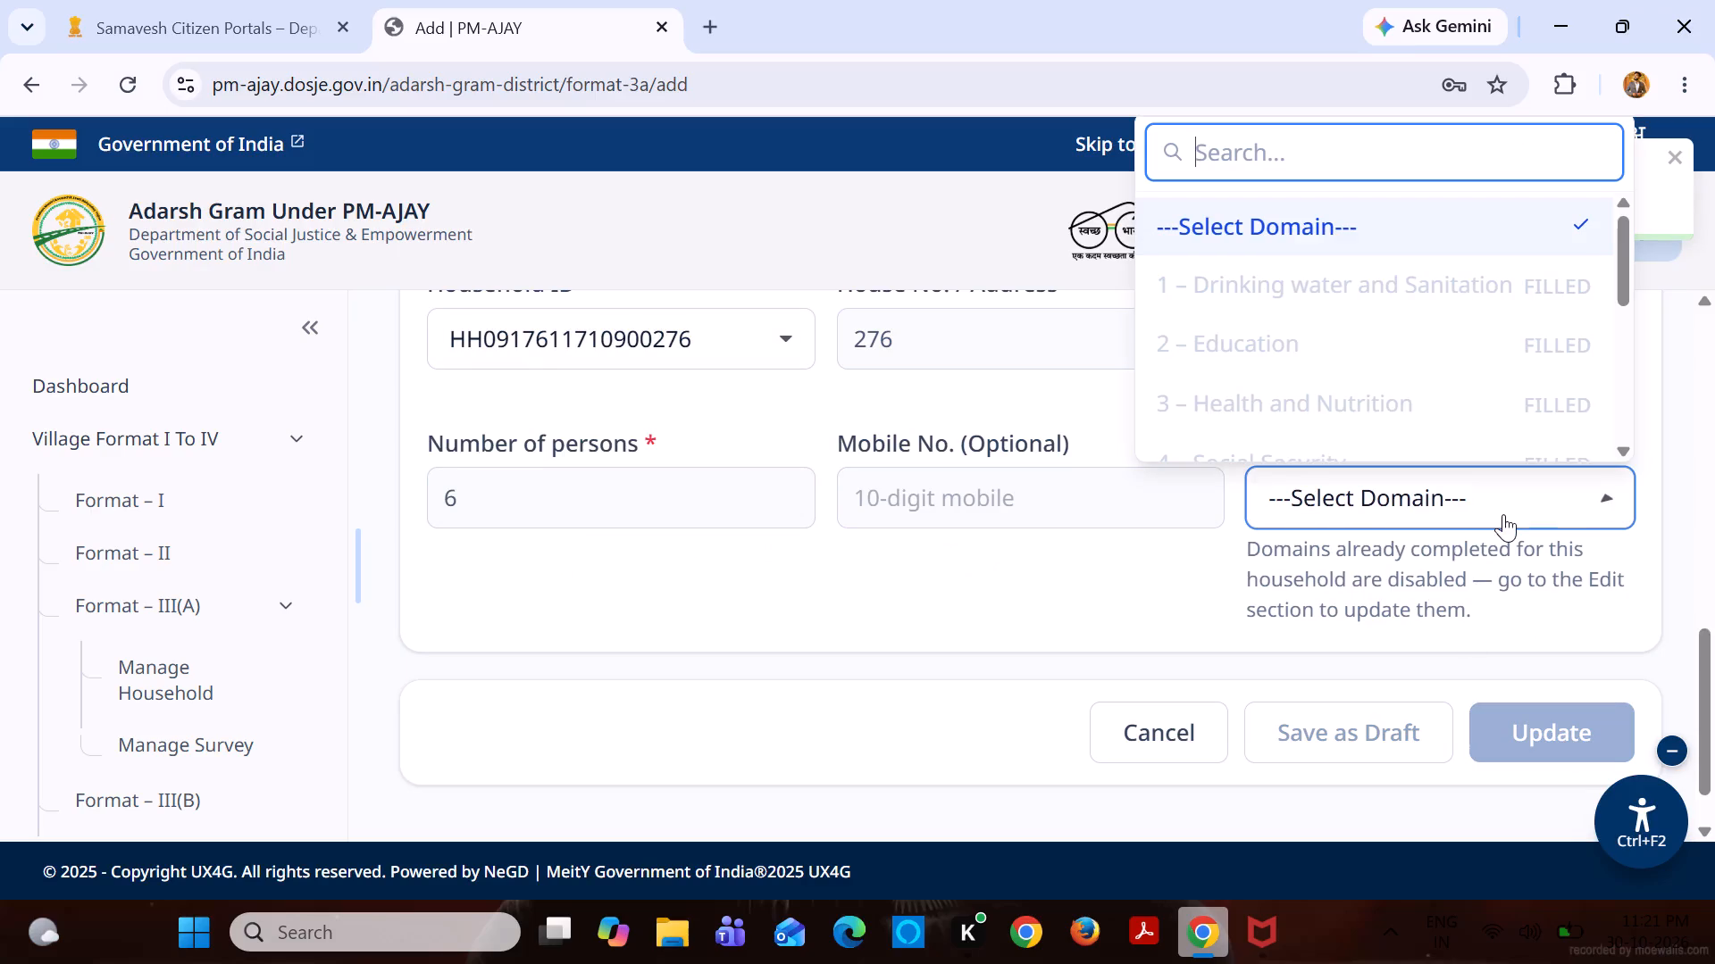
scroll(1491, 348, down, 6)
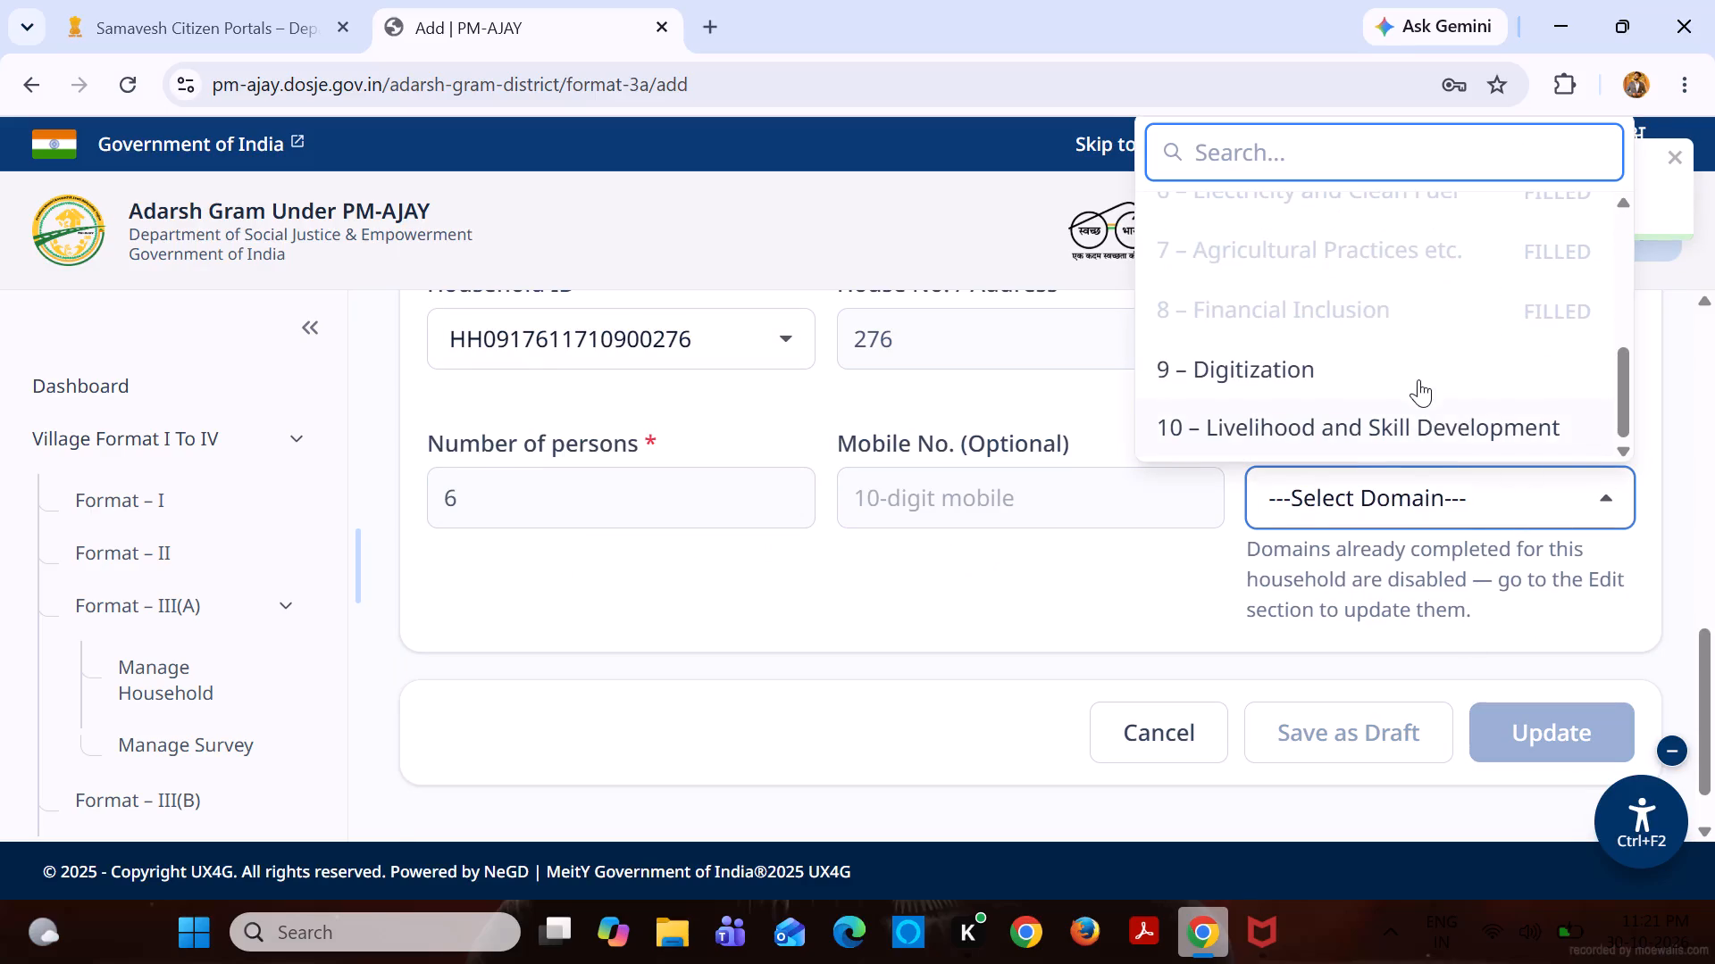
click(1418, 377)
scroll(1418, 386, down, 4)
click(1483, 439)
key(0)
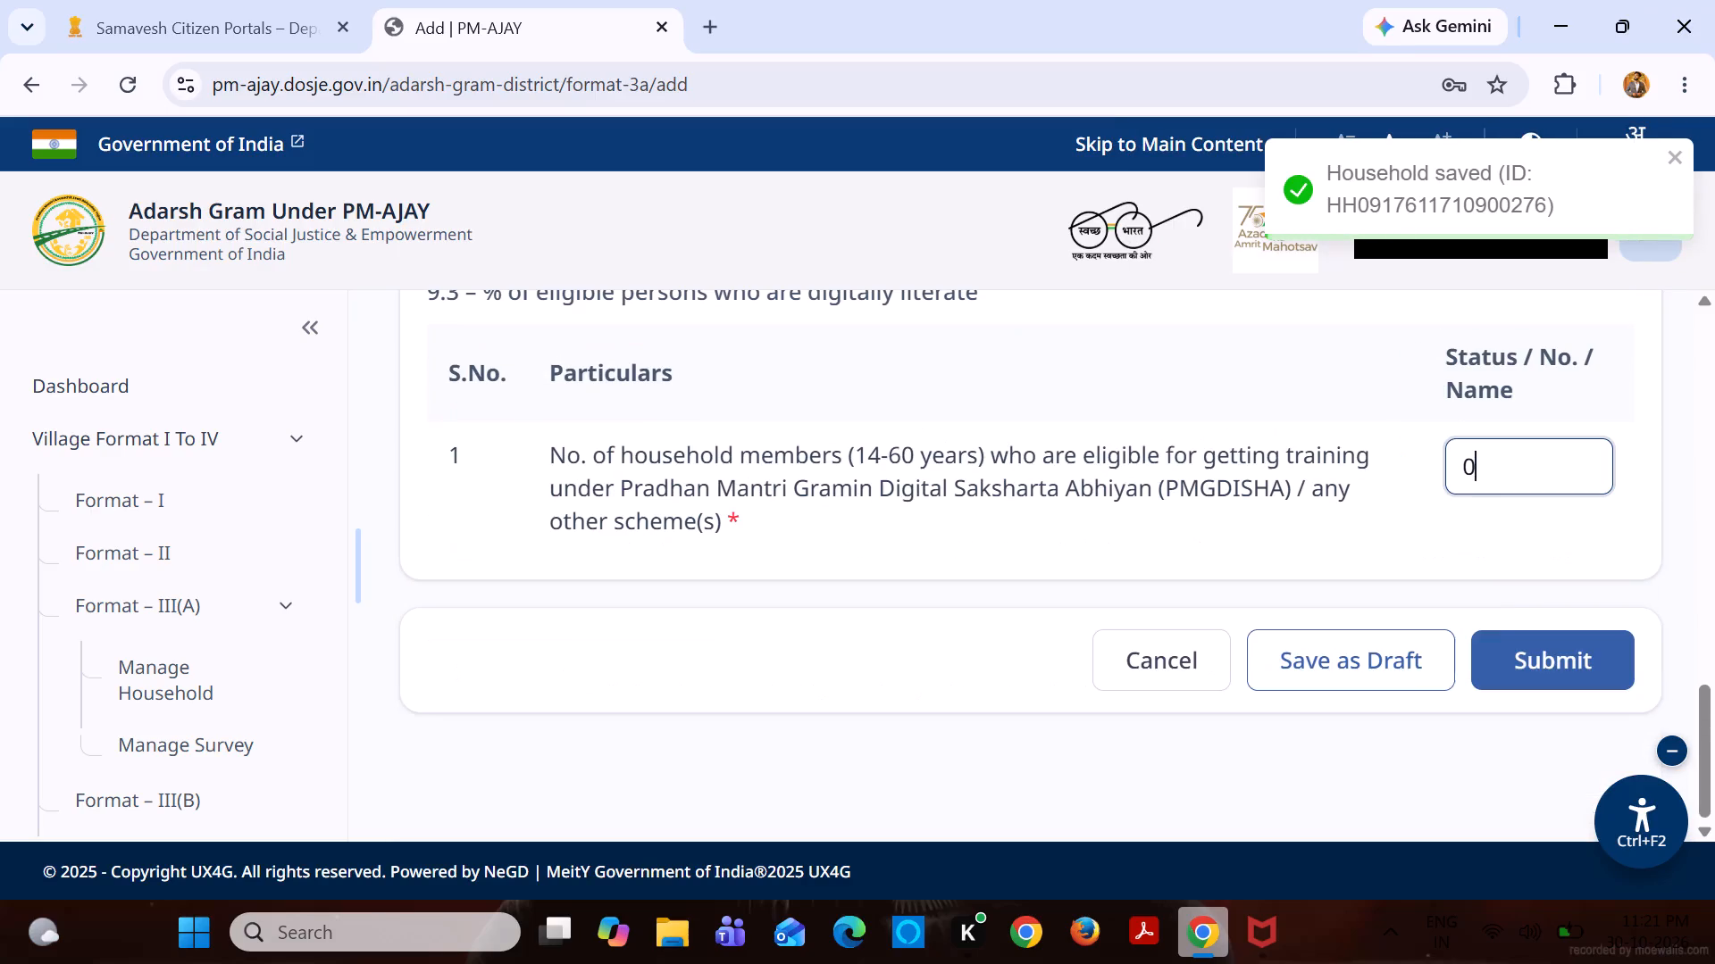
click(1553, 677)
For domain 10 – Livelihood and Skill Development, enter 0 youth for skill training (10.1) and bank loans (10.2), answer Yes to SHG membership (10.3), and submit.
click(1545, 403)
scroll(1486, 672, down, 4)
click(1340, 794)
scroll(1514, 605, down, 3)
click(1447, 430)
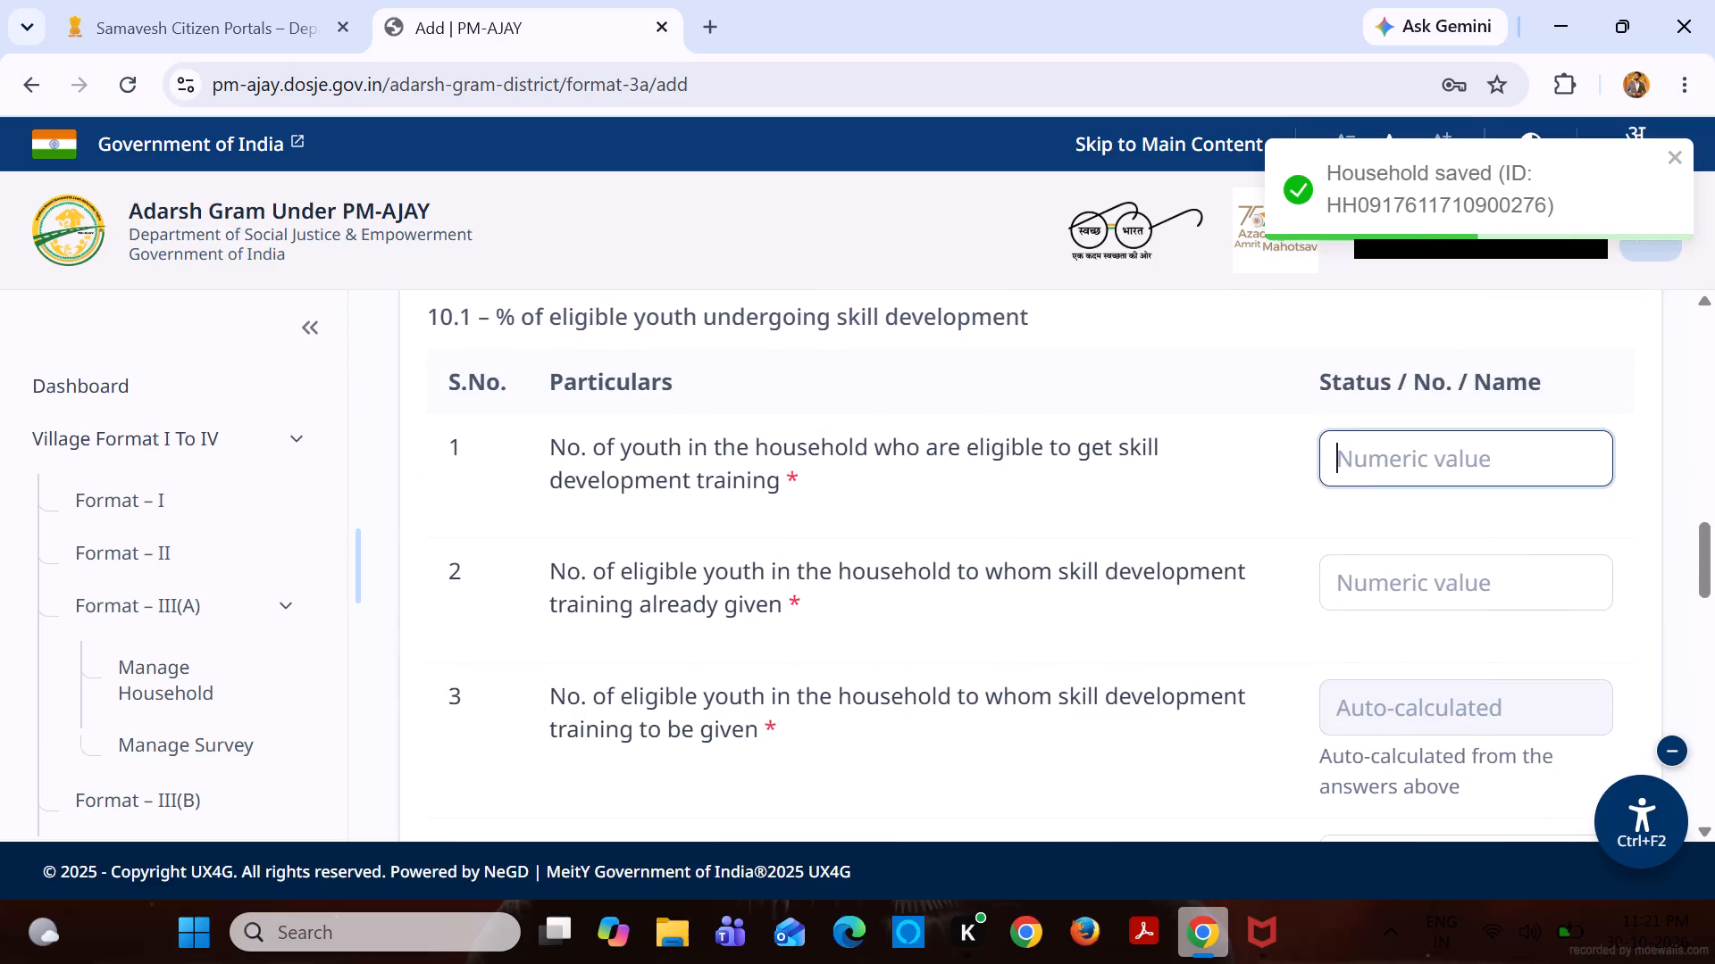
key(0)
scroll(1437, 446, down, 3)
click(1460, 321)
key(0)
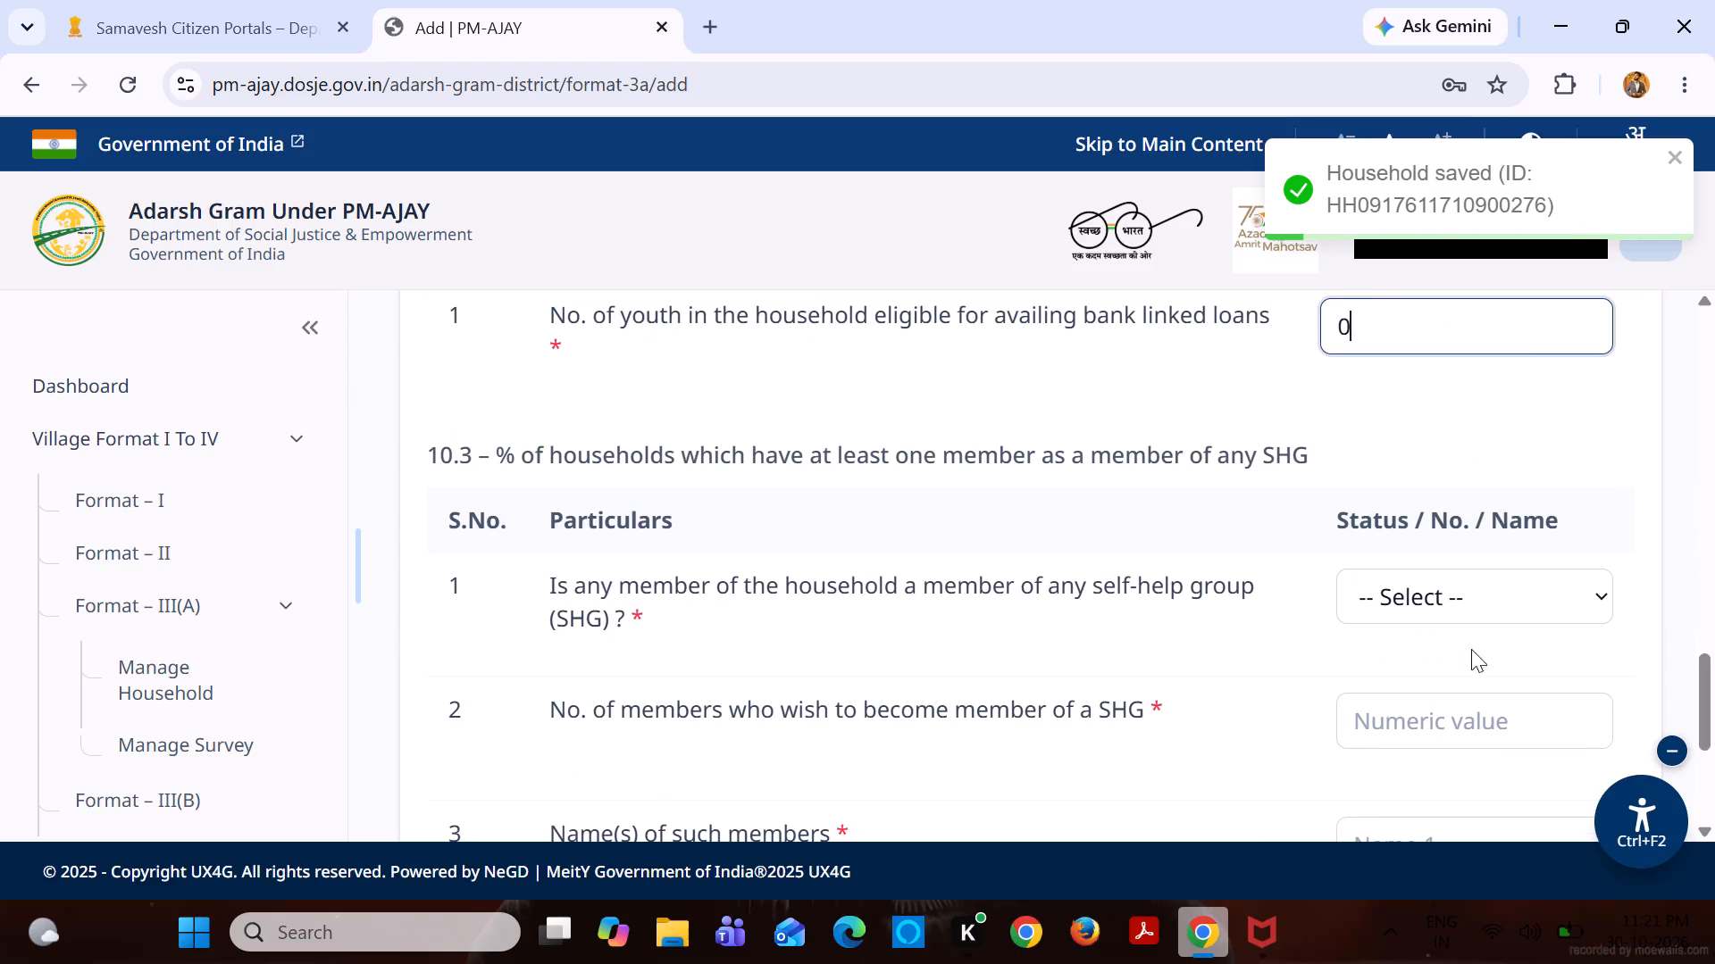
click(1476, 606)
click(1436, 671)
scroll(1565, 664, down, 2)
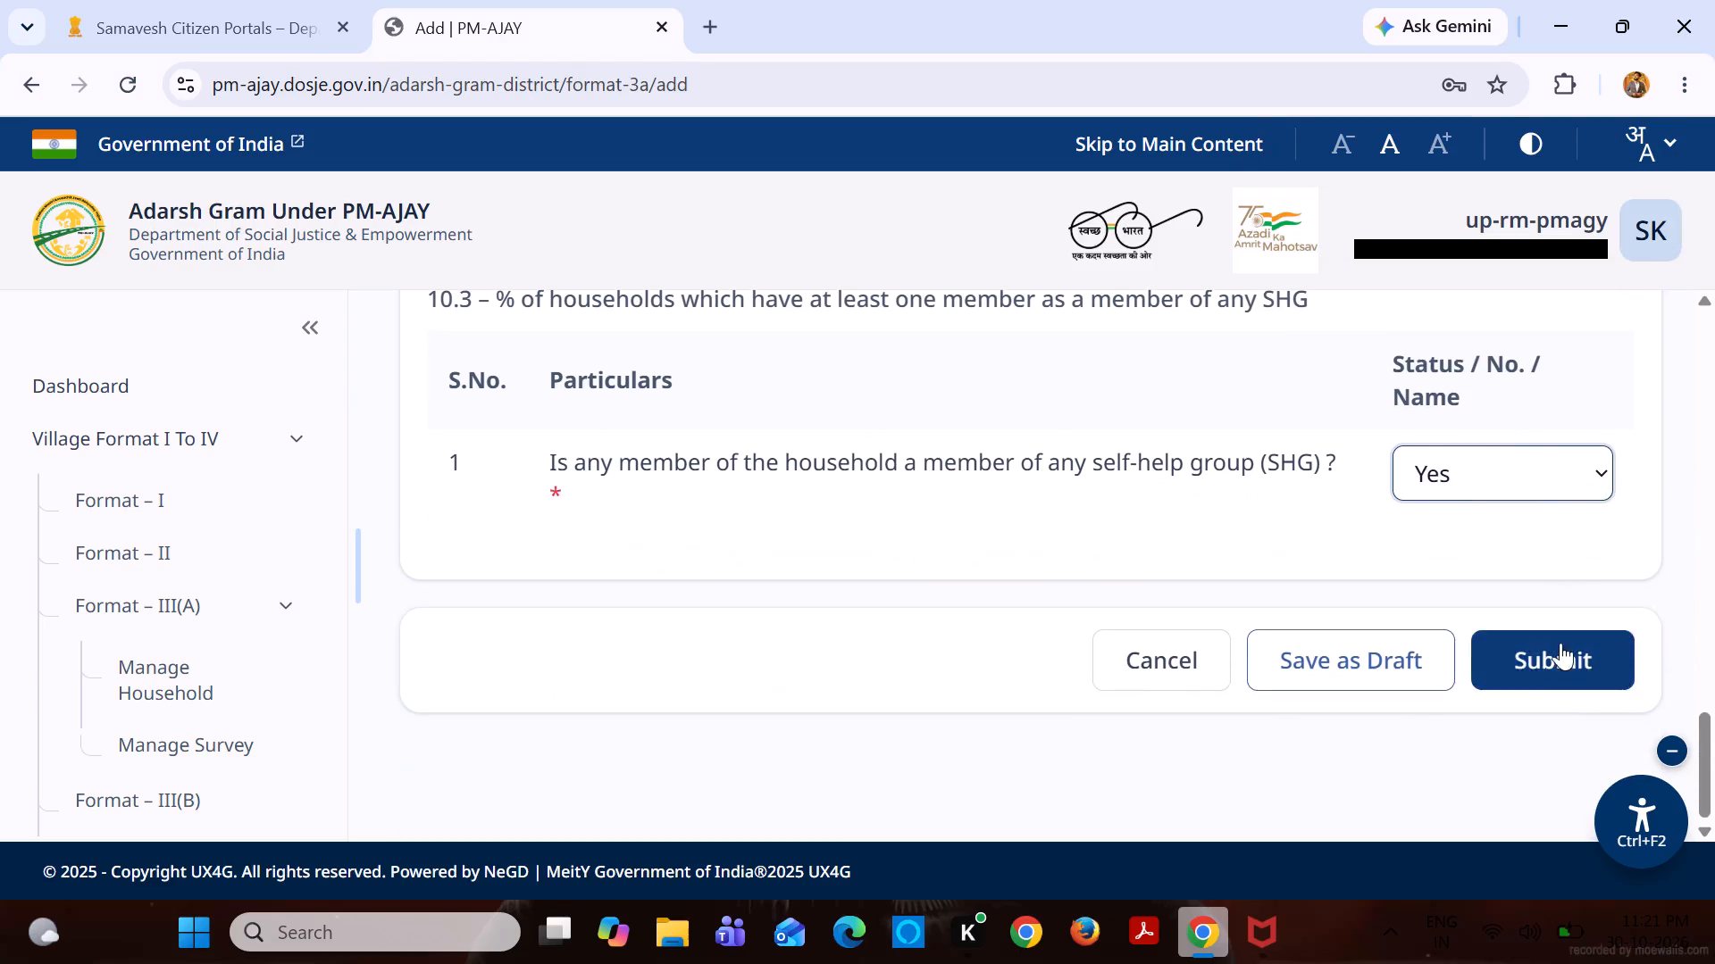
click(1560, 642)
Start adding a new household in Manage Household with block Shahabad, Gram Panchayat Boodpur and village Boodpur.
drag(230, 659, 230, 667)
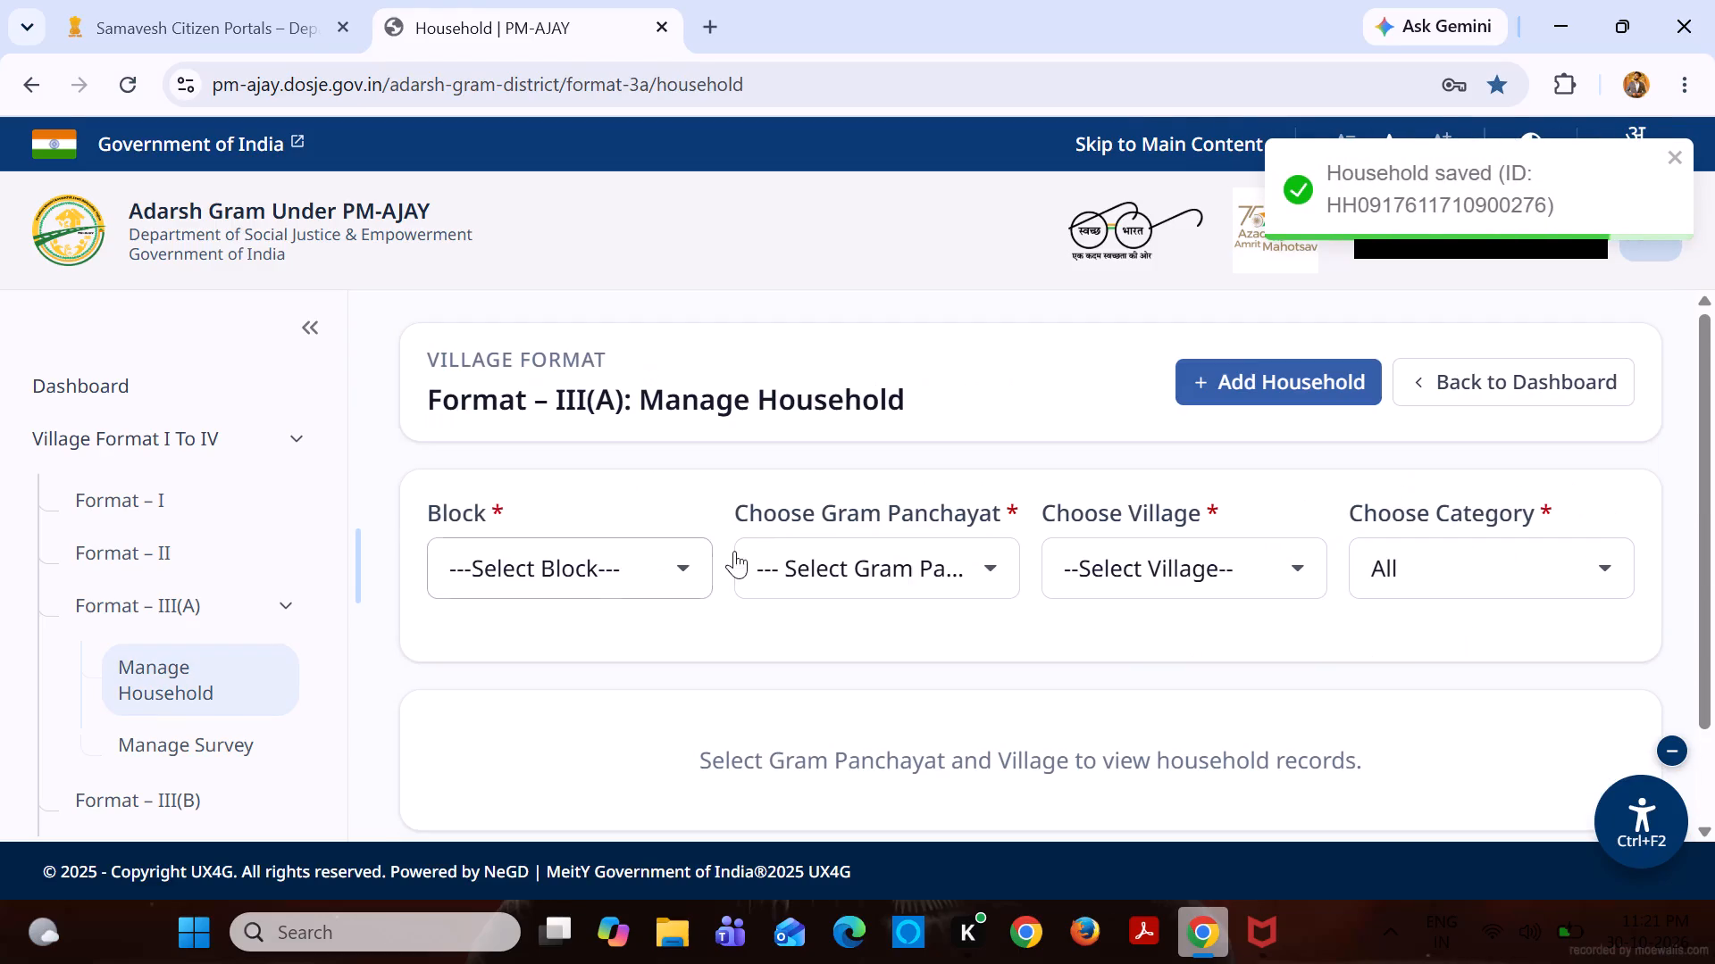
click(1276, 395)
drag(1284, 301, 1284, 309)
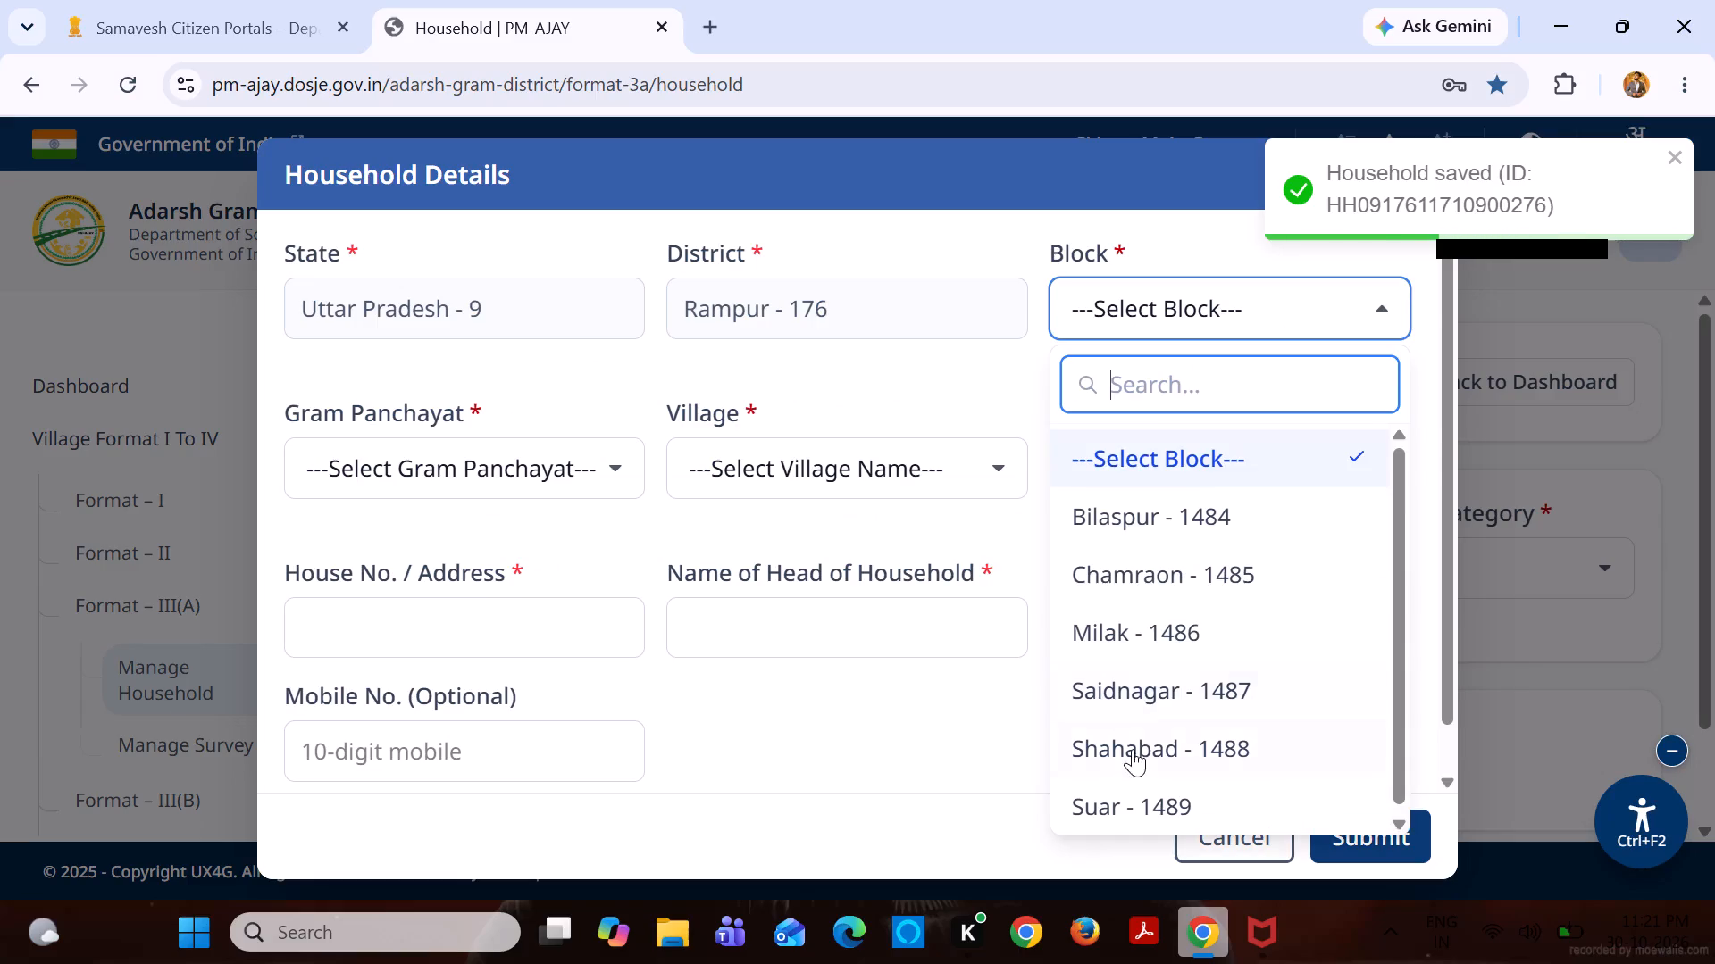
click(1133, 749)
click(569, 484)
click(416, 732)
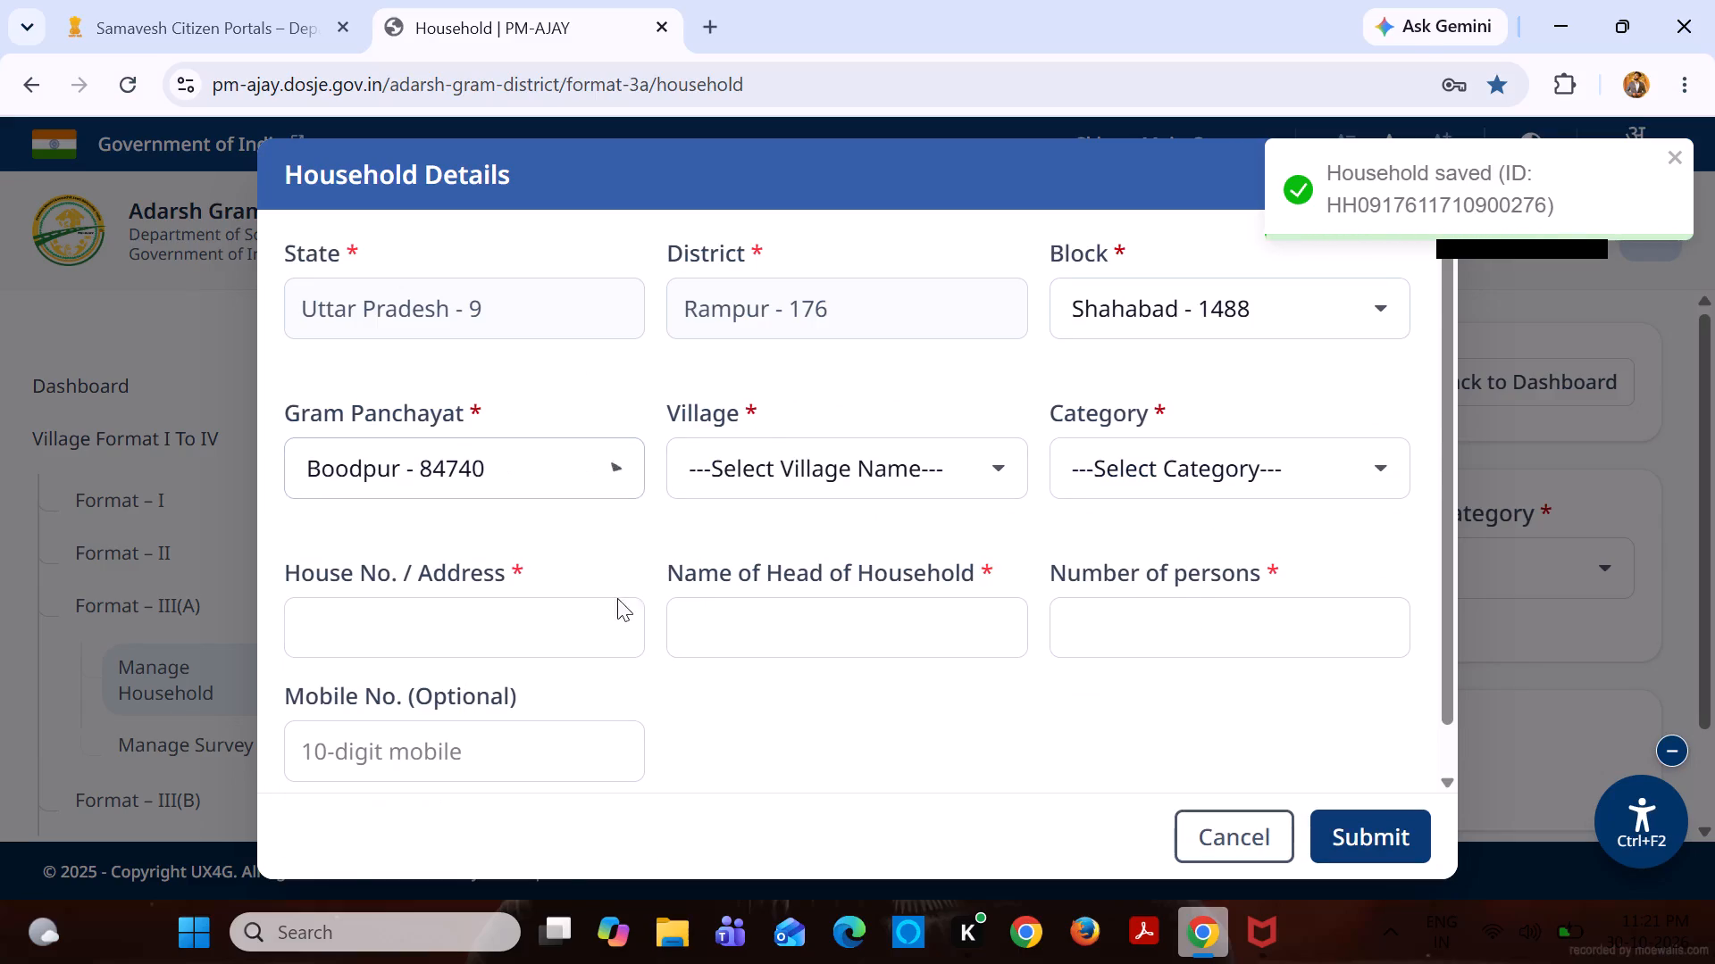
click(903, 478)
click(825, 602)
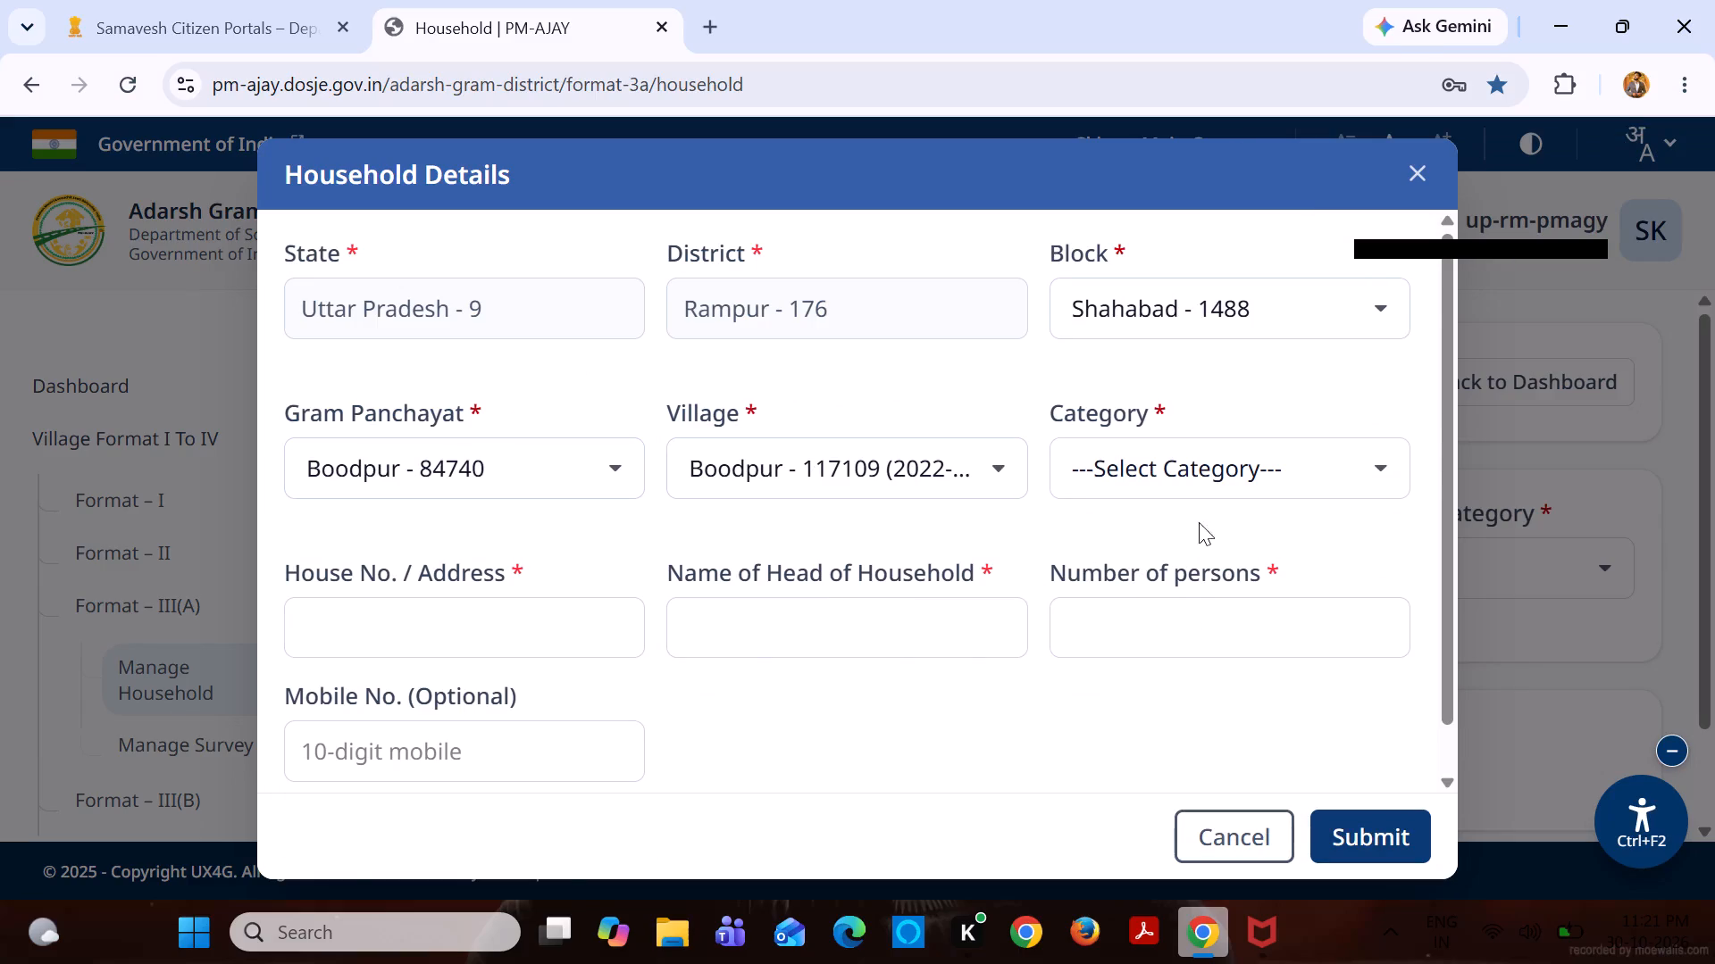
Set category SC, house number 277, the head of household's name and 5 persons, and submit the new household.
click(1284, 472)
click(1137, 603)
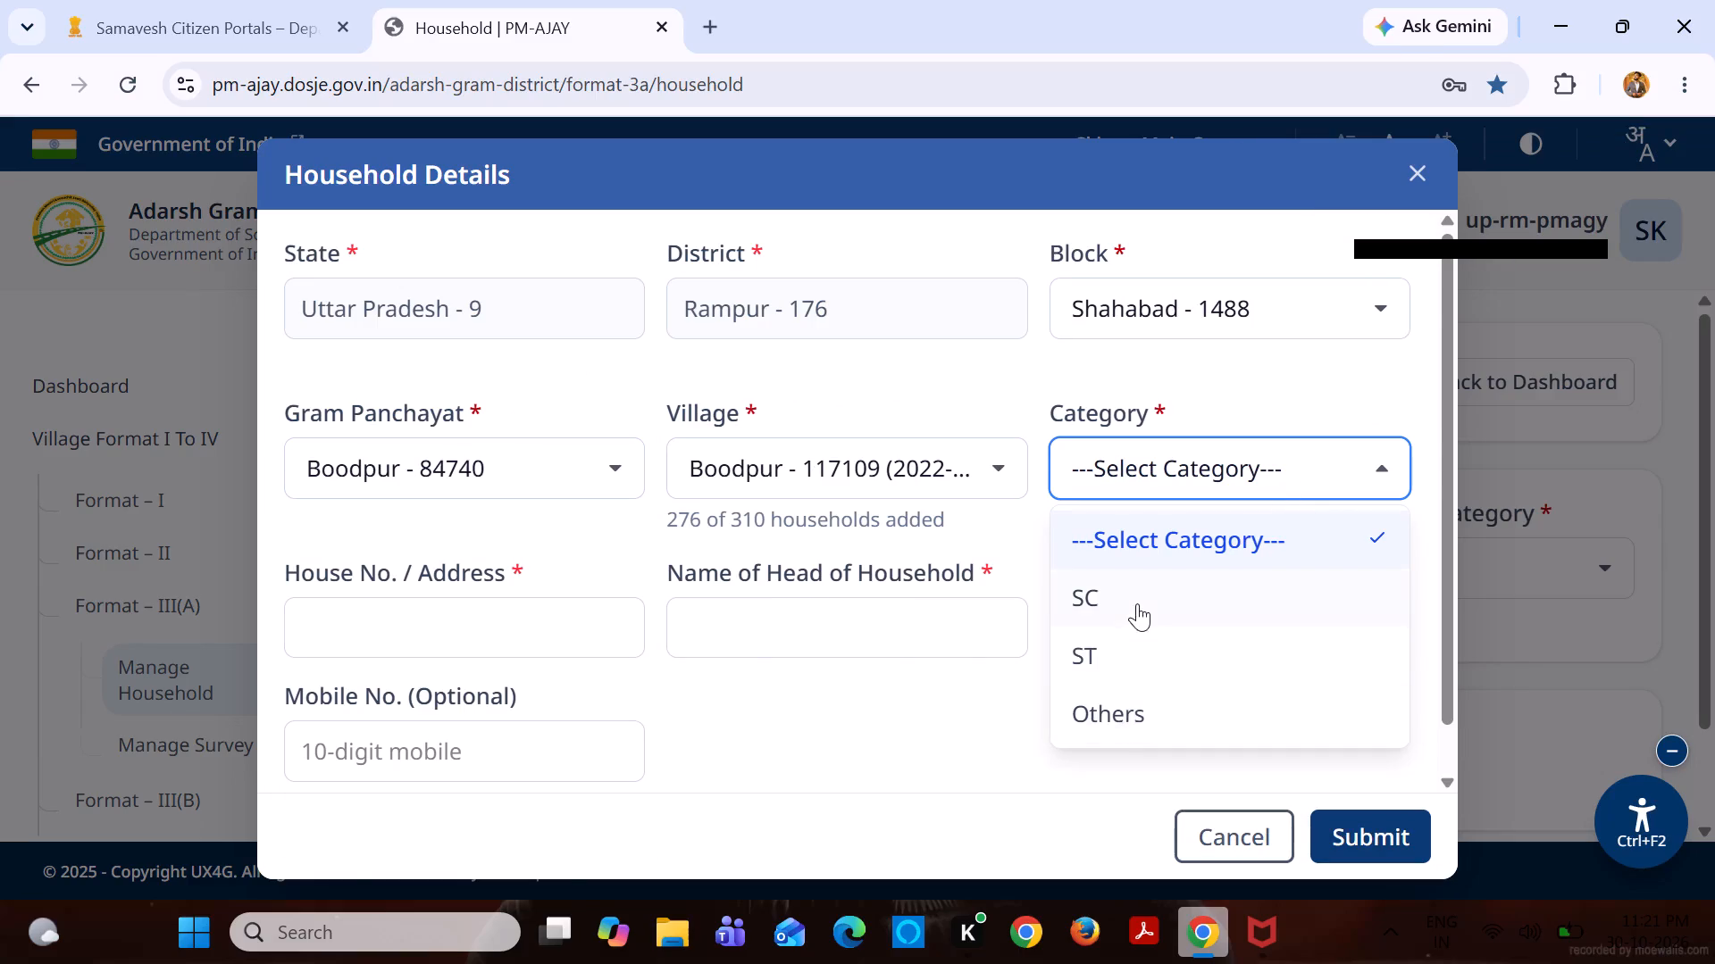
click(479, 636)
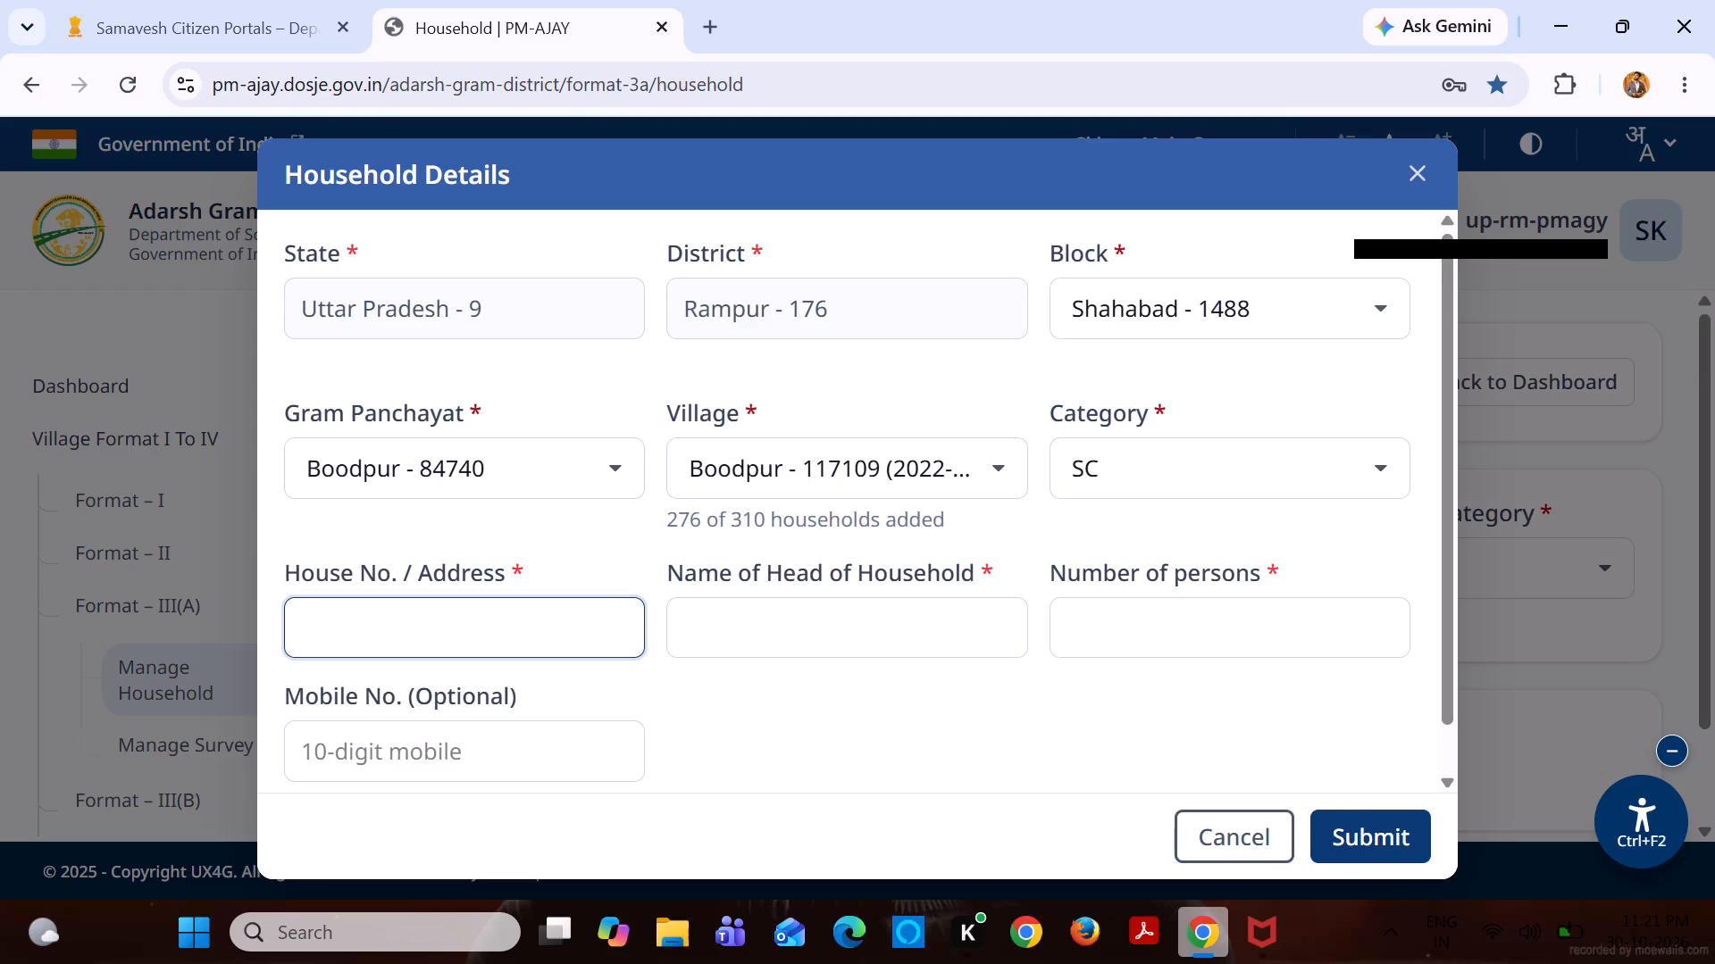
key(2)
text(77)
click(825, 611)
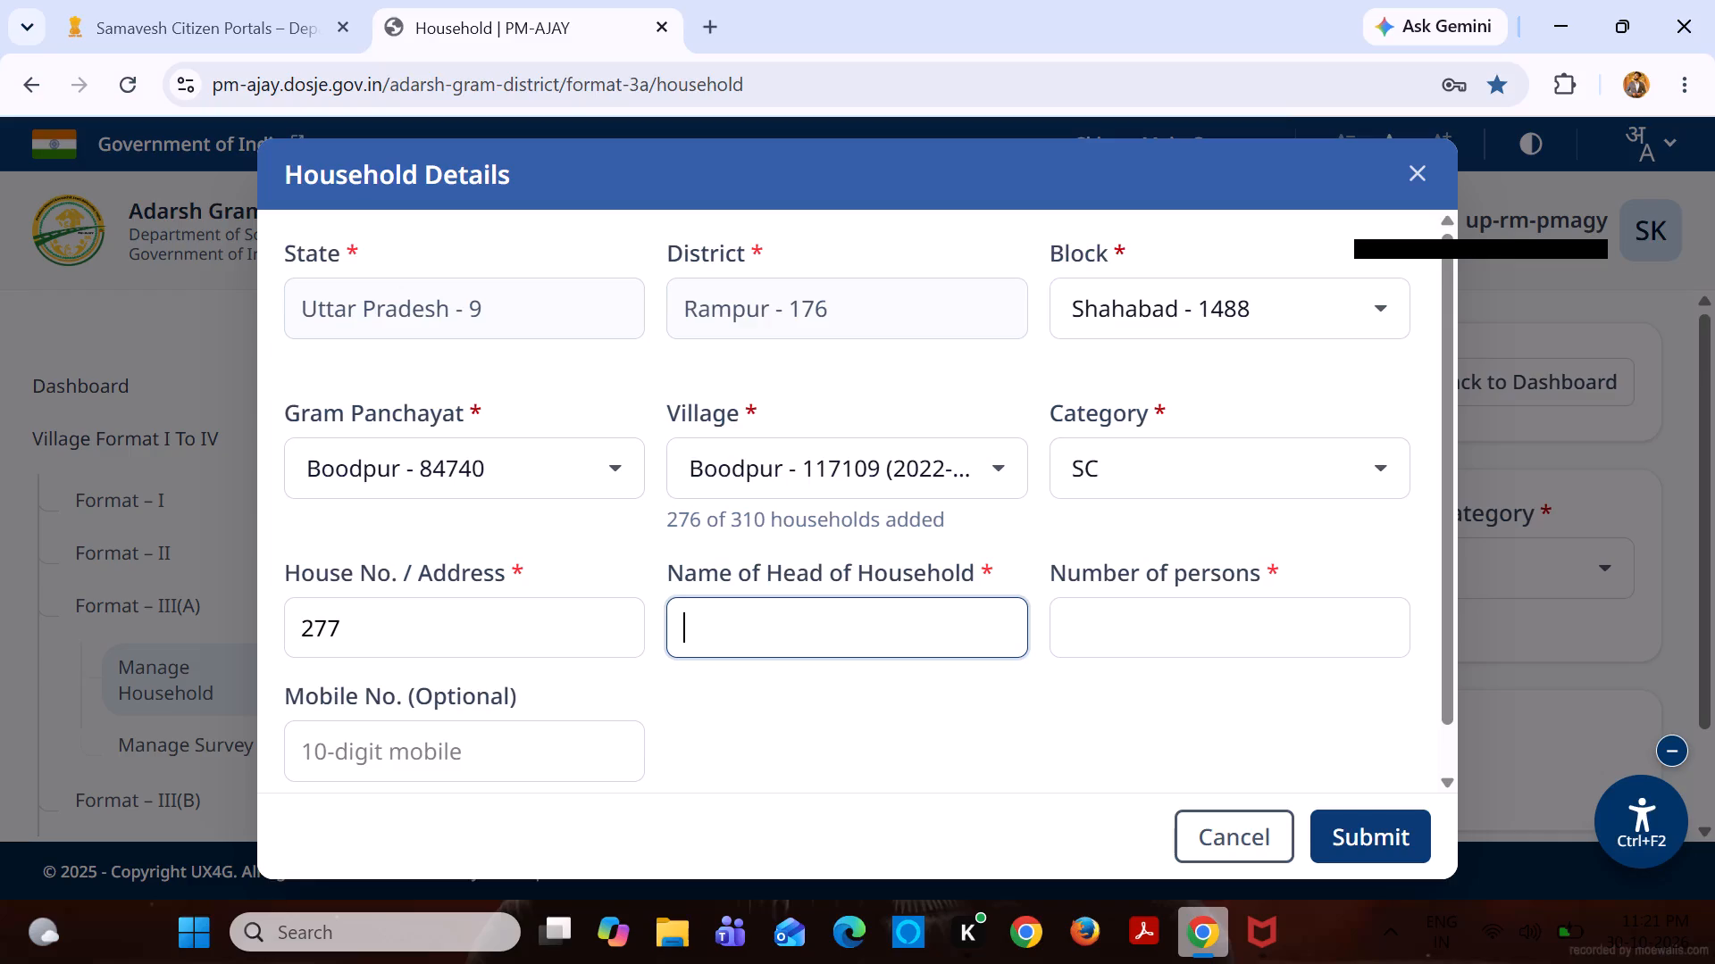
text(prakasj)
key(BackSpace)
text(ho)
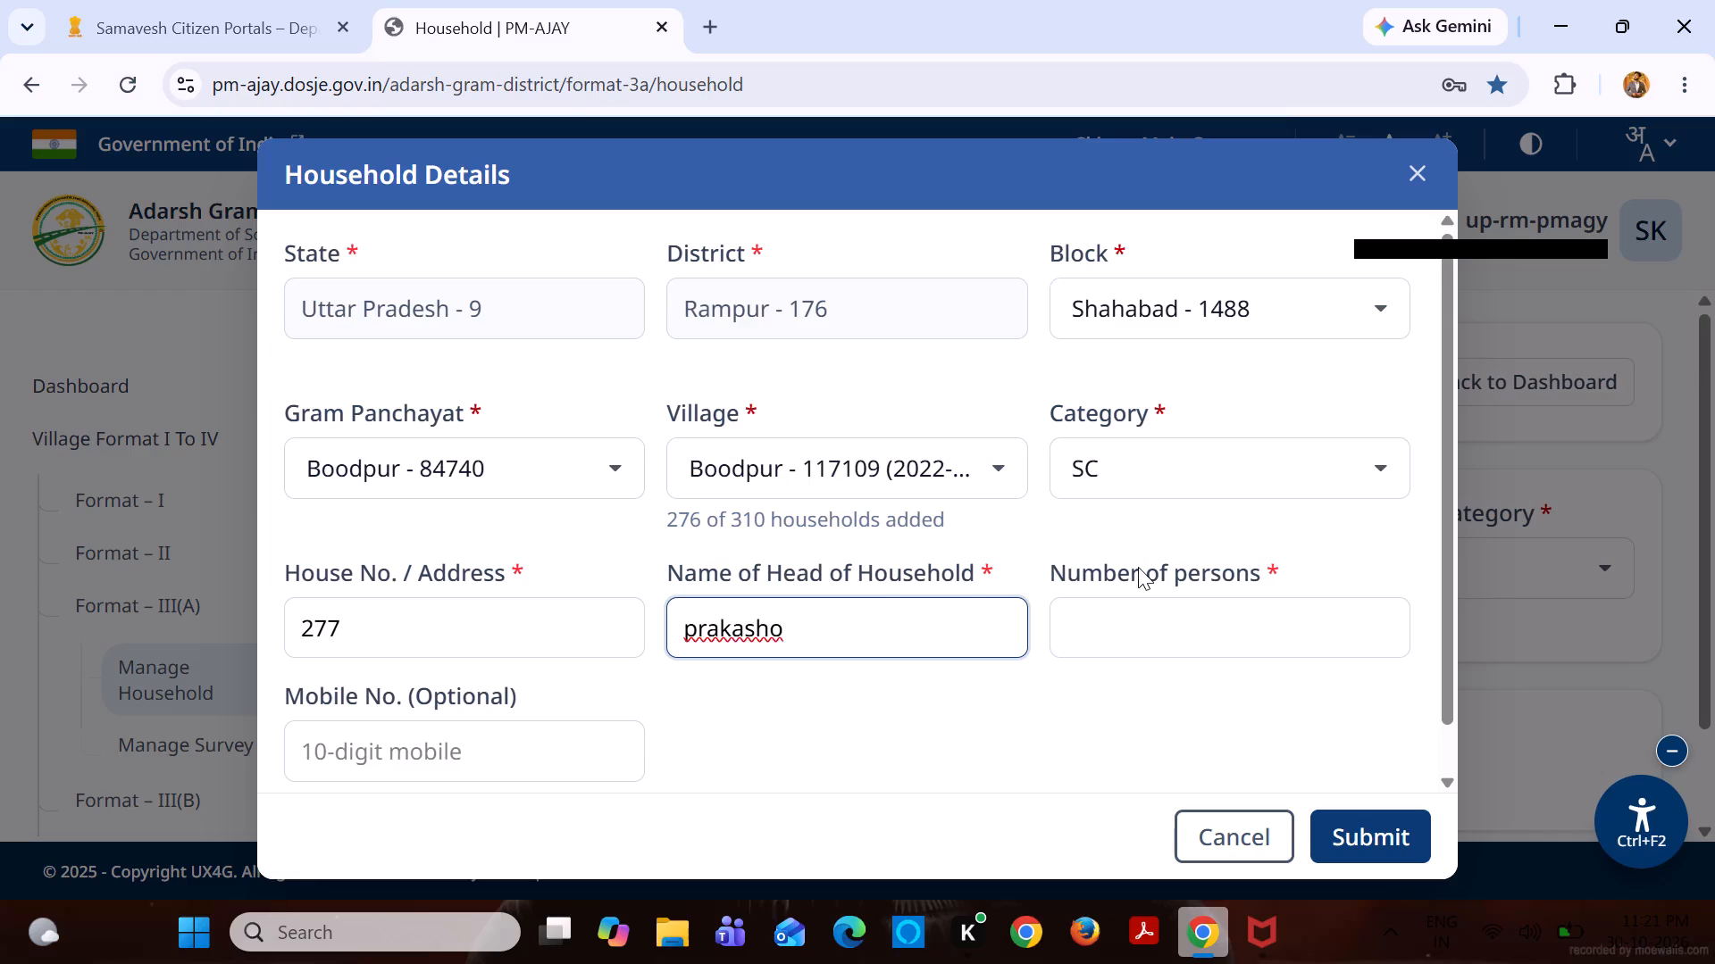
click(1132, 596)
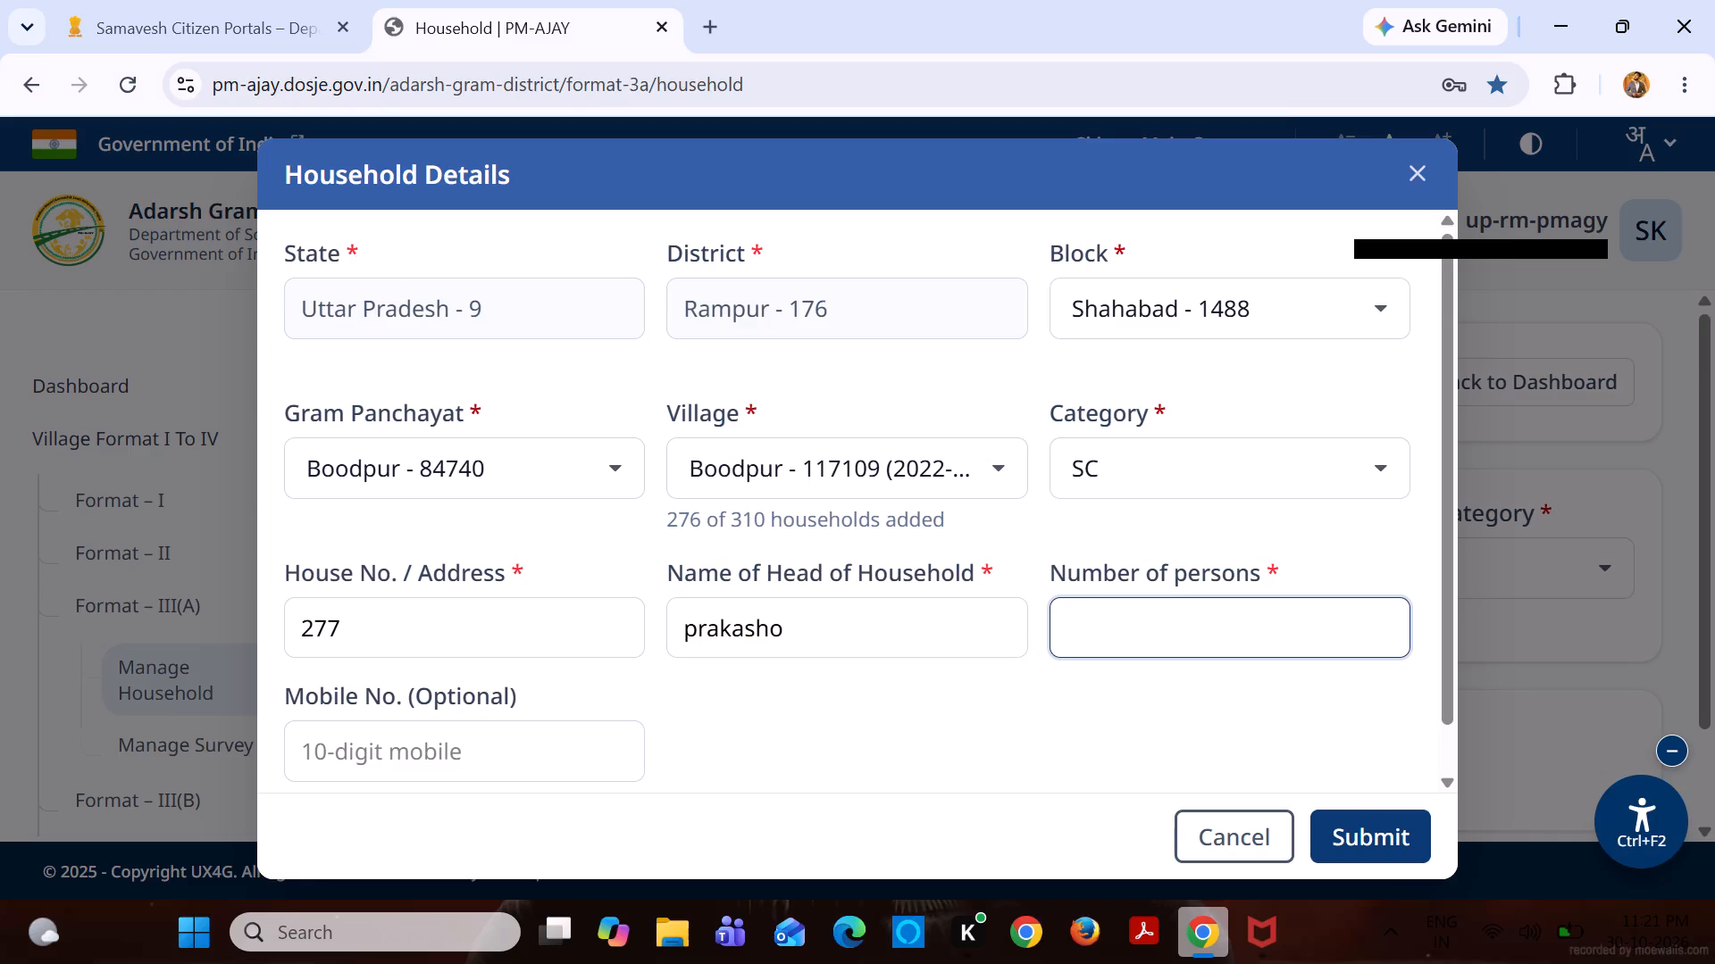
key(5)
click(1354, 835)
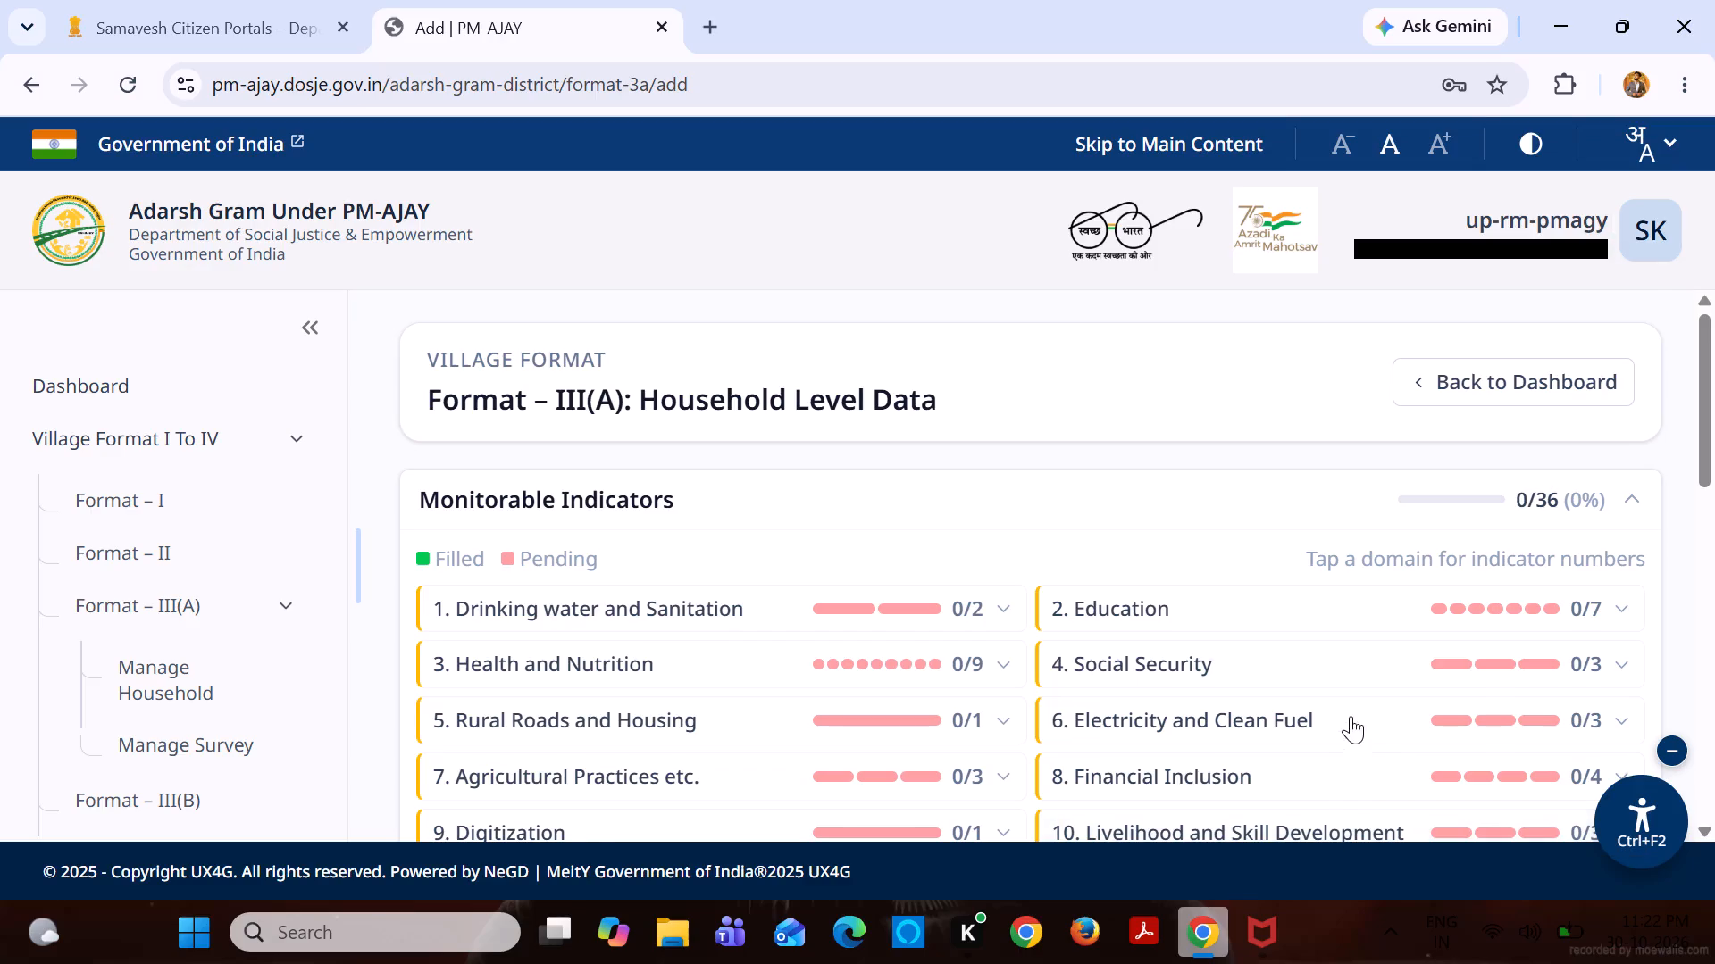
For domain 1 – Drinking water and Sanitation, answer Yes to having an individual latrine (1.3), No to open defecation (1.5), and submit.
scroll(1343, 766, down, 8)
click(1492, 507)
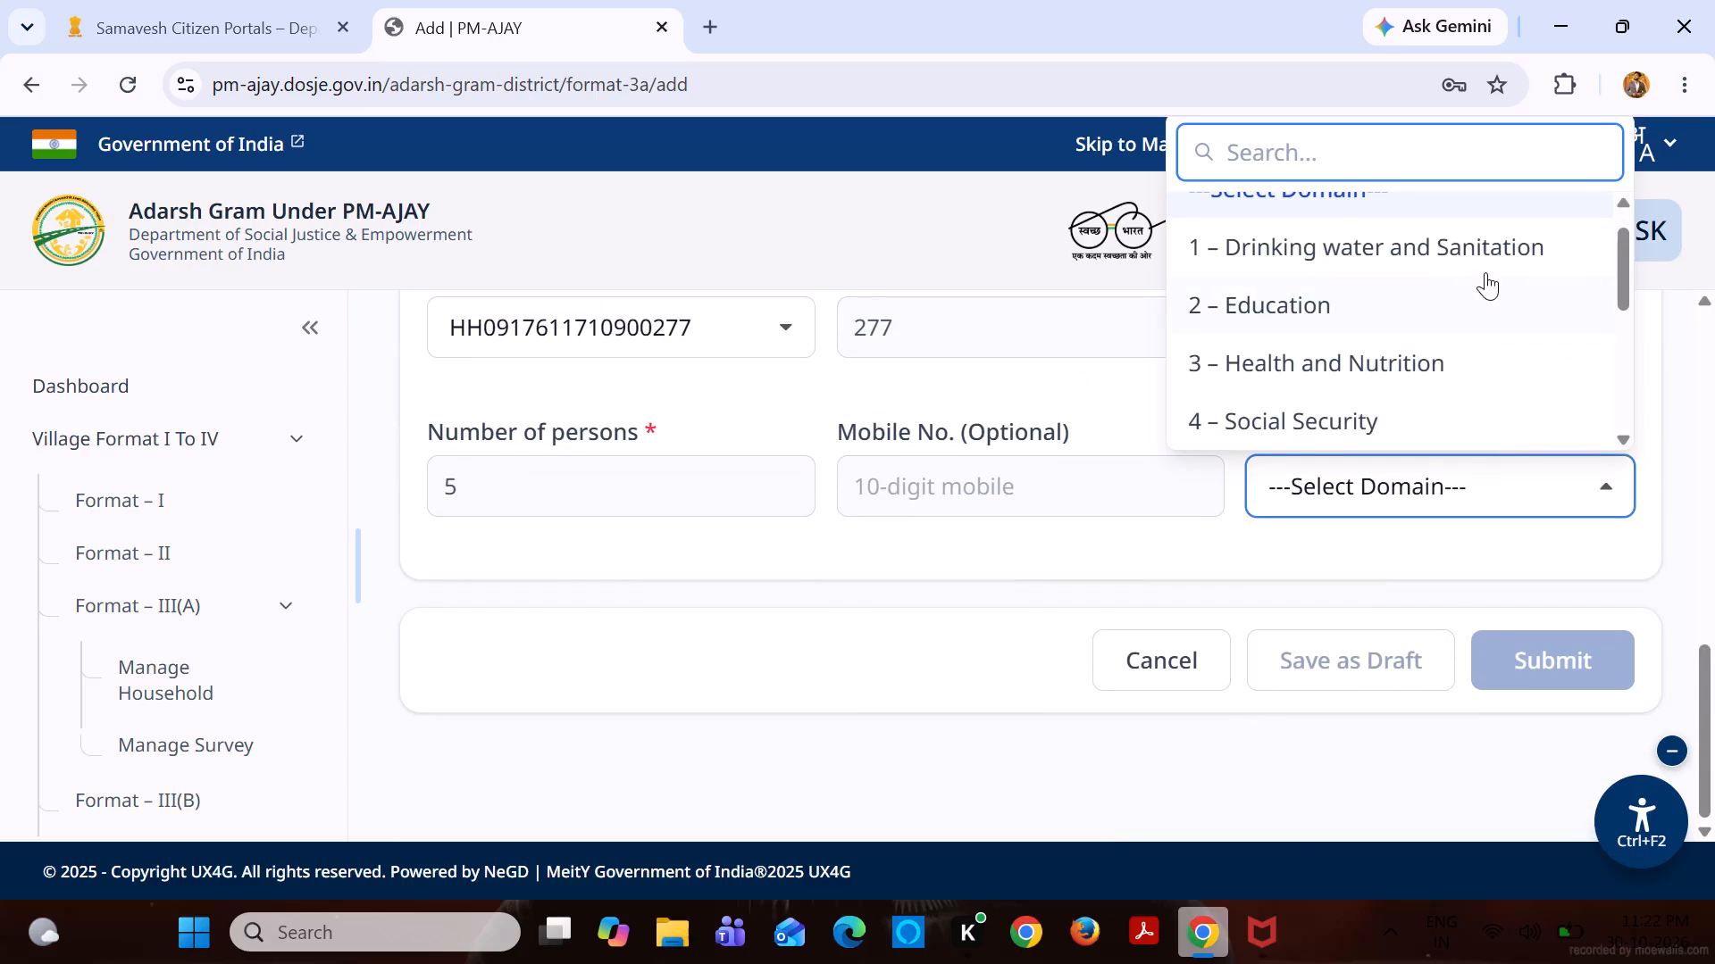
click(1488, 264)
scroll(1408, 515, down, 3)
drag(1556, 483, 1551, 509)
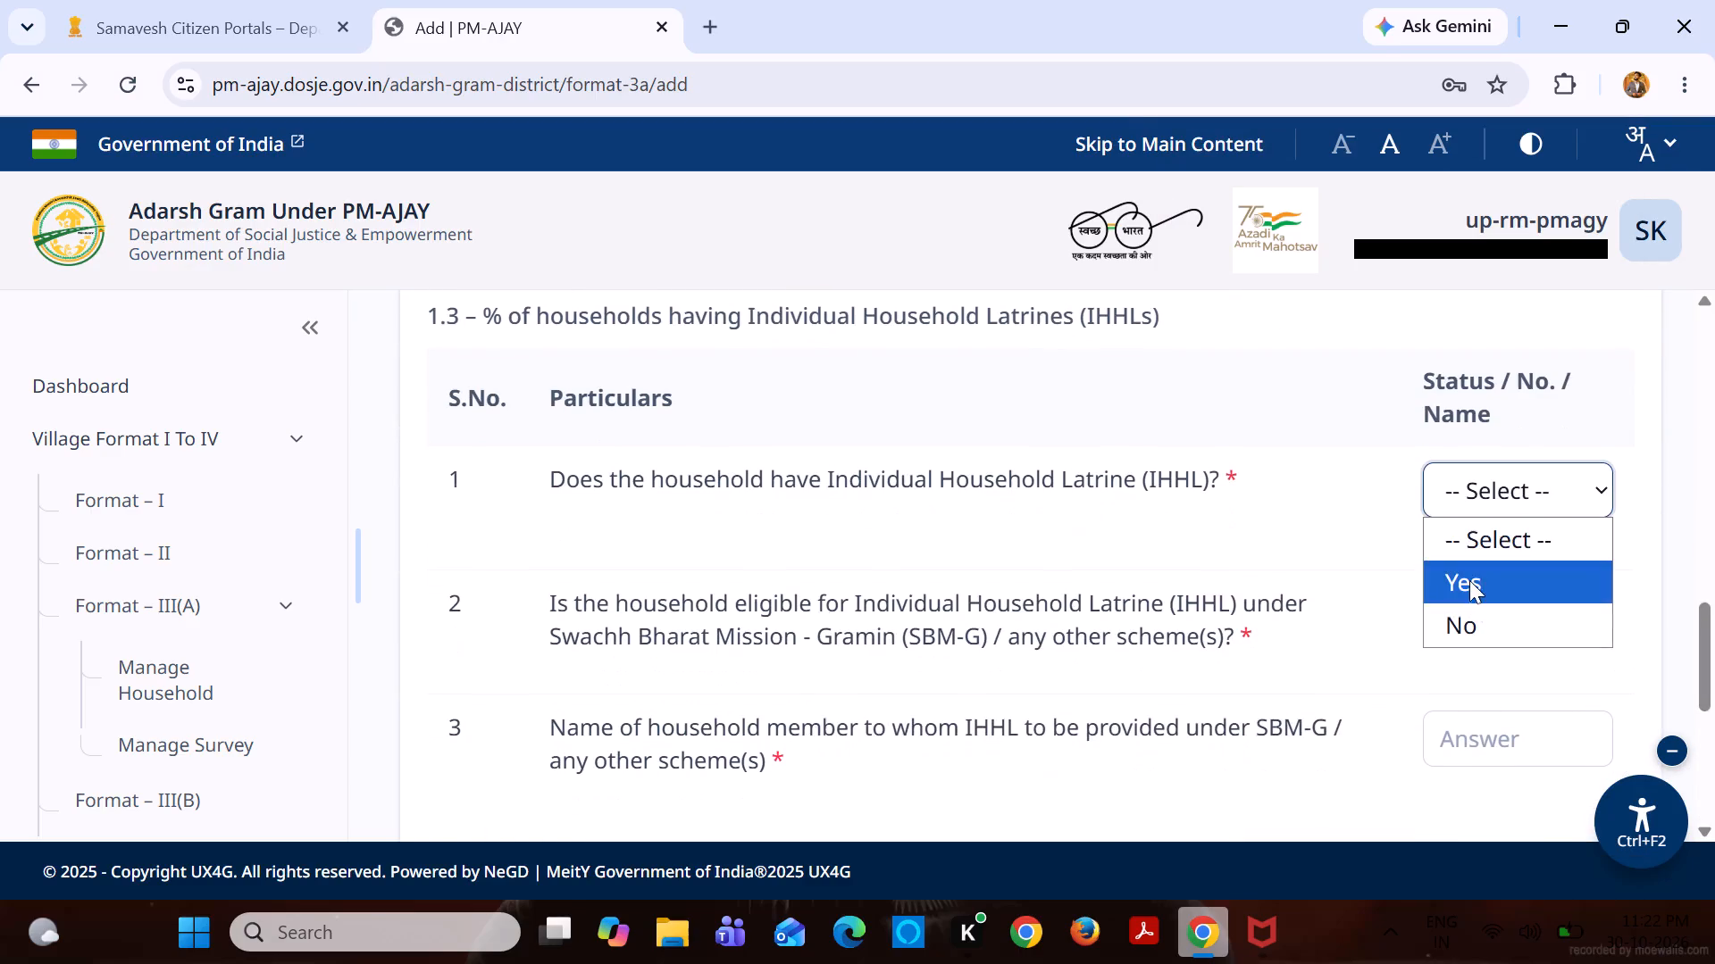
click(1468, 581)
scroll(1476, 597, down, 2)
drag(1580, 453, 1582, 476)
click(1422, 615)
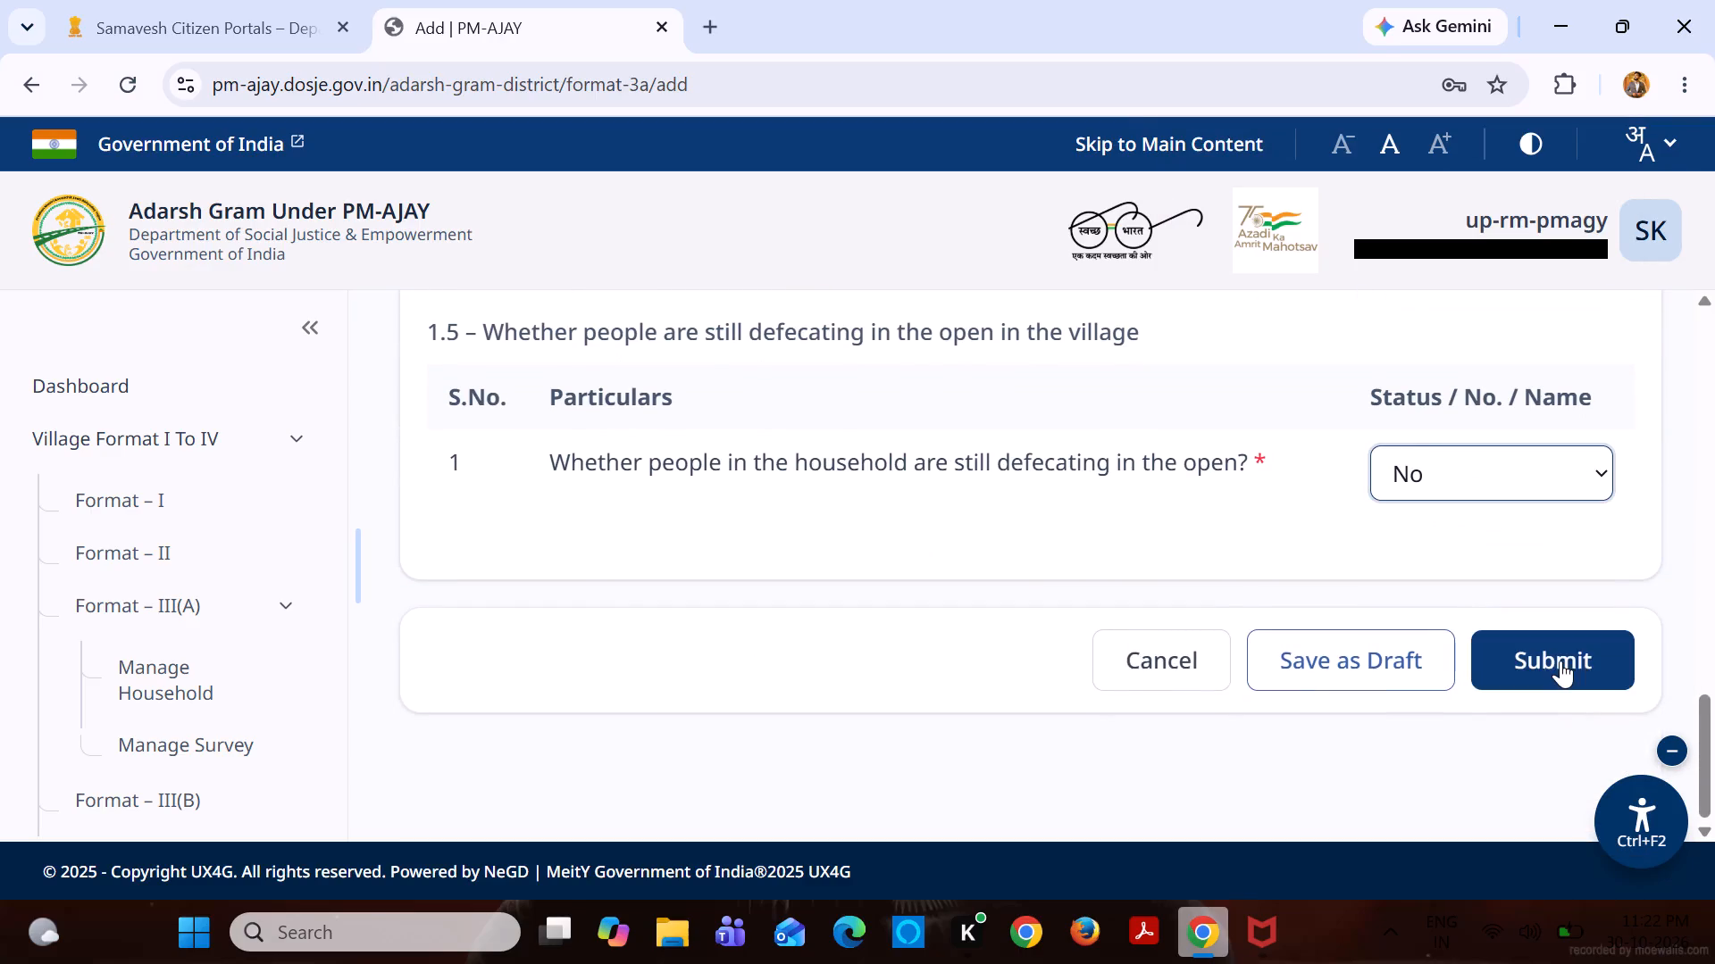
click(1562, 661)
For domain 2 – Education, enter 2 children aged 6-10 with 2 attending primary school (2.1), and 1 aged 11-13 with 1 attending middle school (2.2).
click(1551, 435)
click(1322, 695)
scroll(1391, 641, down, 1)
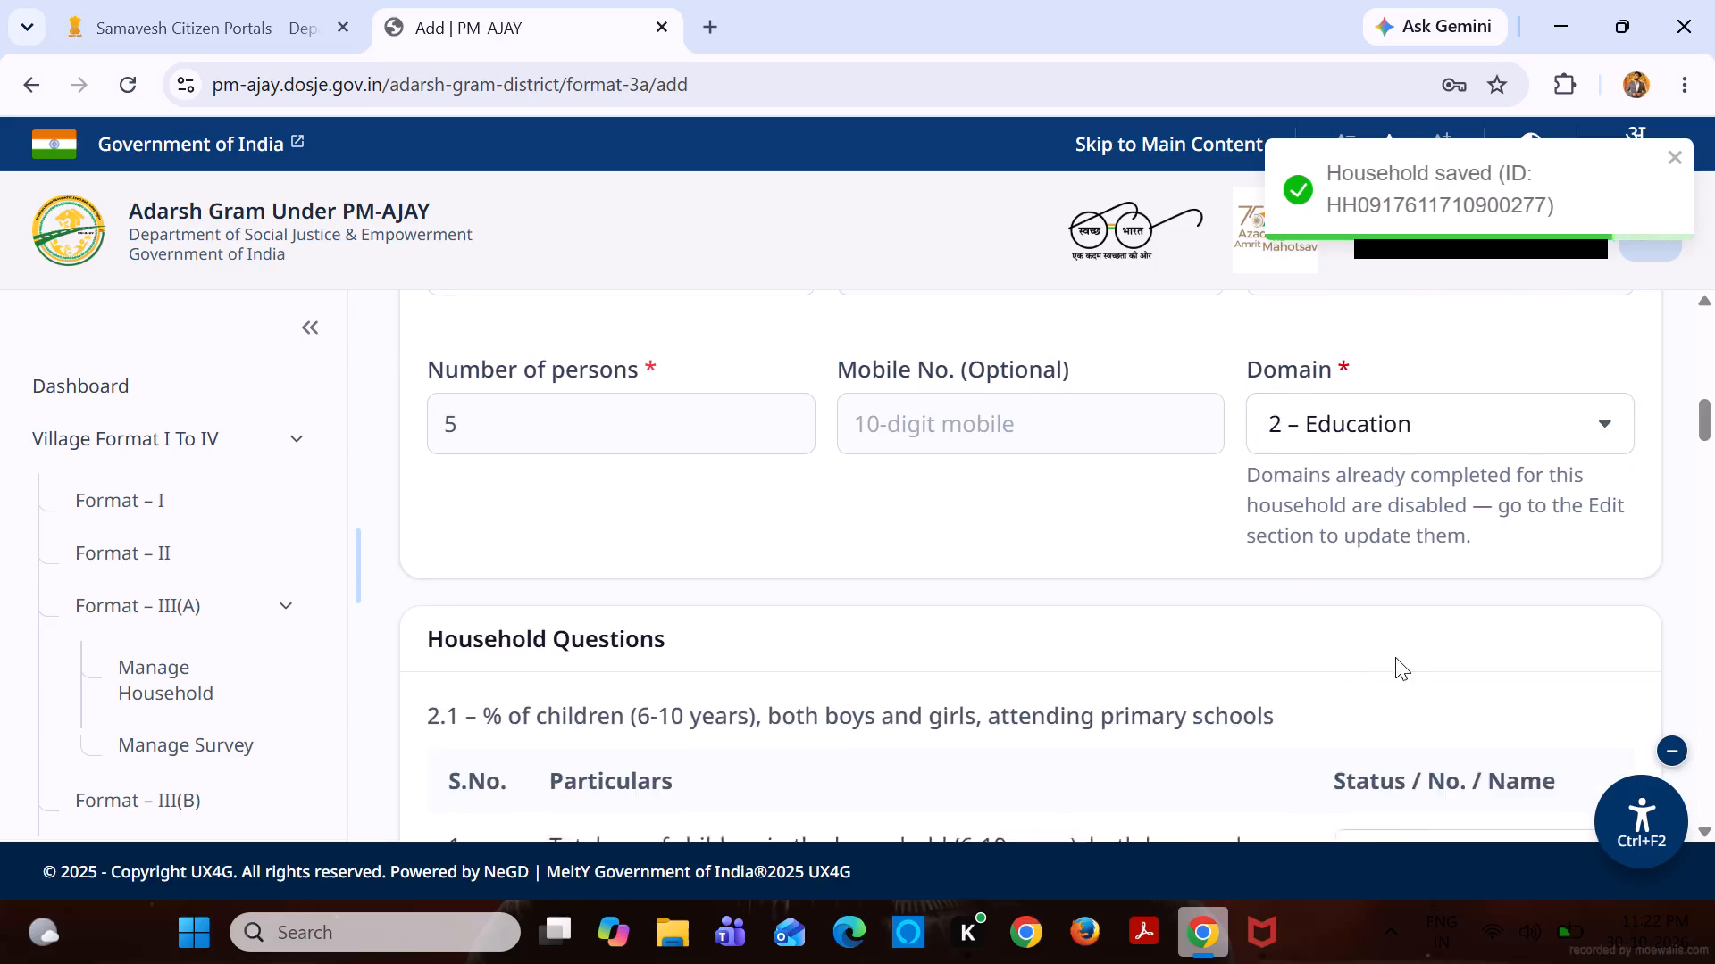
scroll(1395, 657, down, 1)
click(1505, 607)
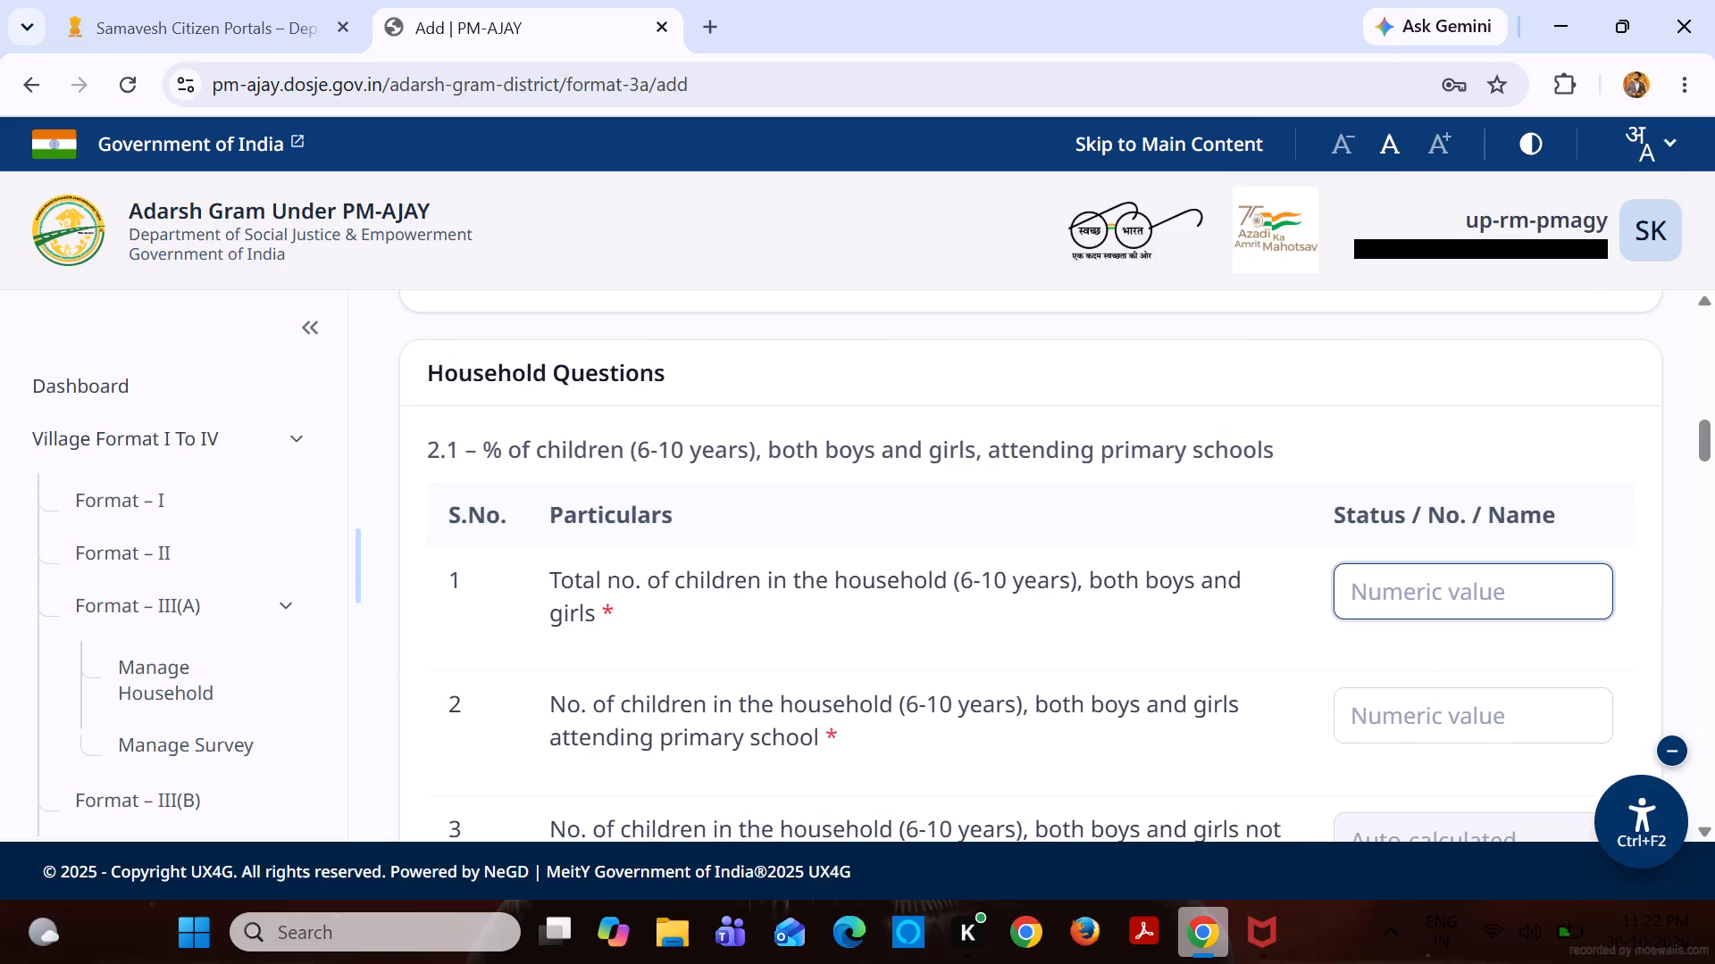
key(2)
click(1358, 694)
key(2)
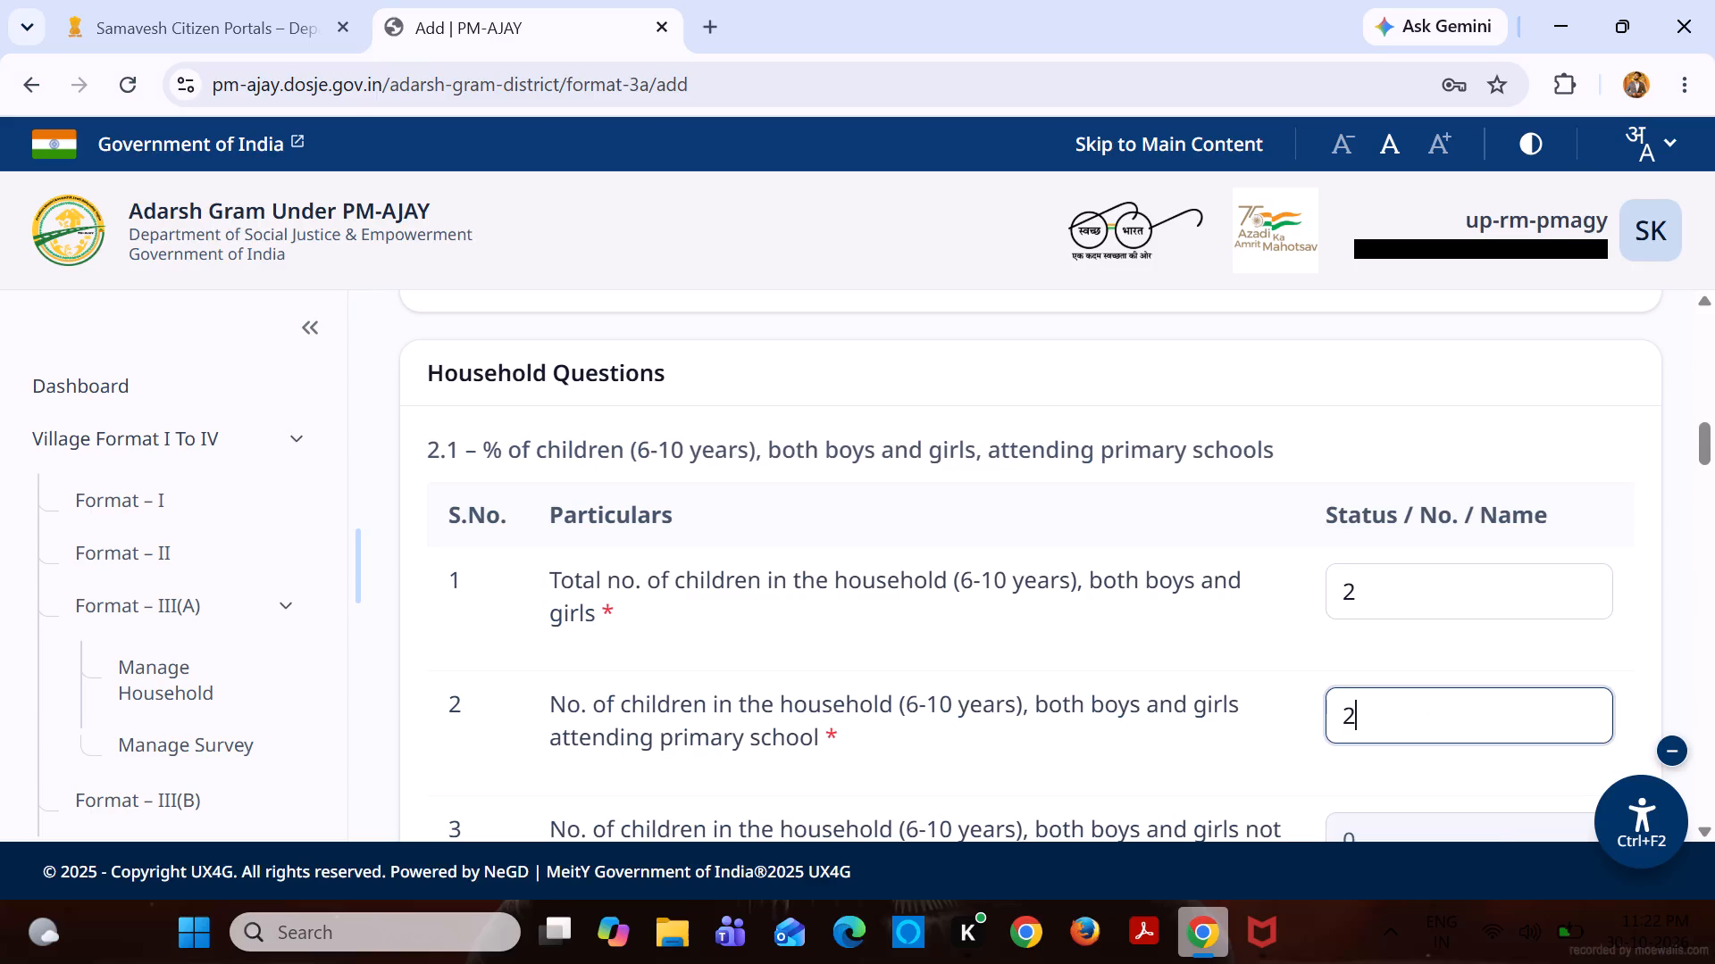
scroll(1365, 644, down, 3)
click(1401, 727)
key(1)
scroll(1405, 721, down, 1)
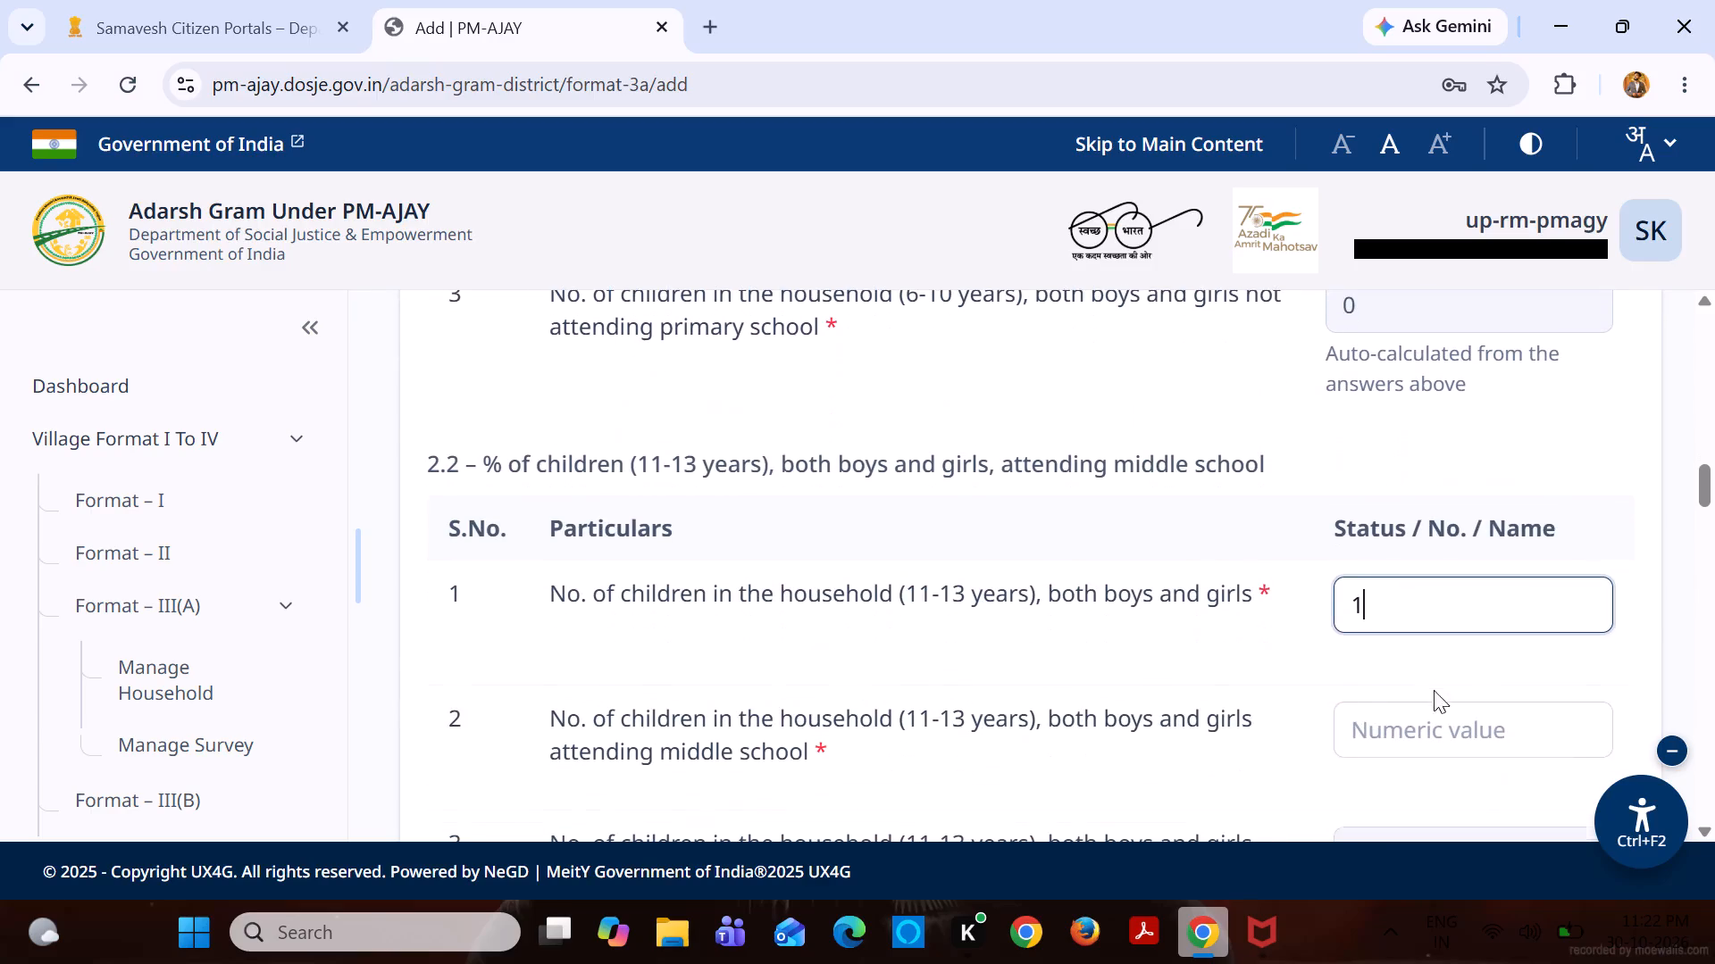
click(1425, 714)
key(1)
Enter 0 for the 14-15, 16-17 and 18-23 age groups (2.3–2.5) and both scholarship counts (2.6, 2.7), and submit the Education domain.
scroll(1425, 713, down, 3)
click(1418, 777)
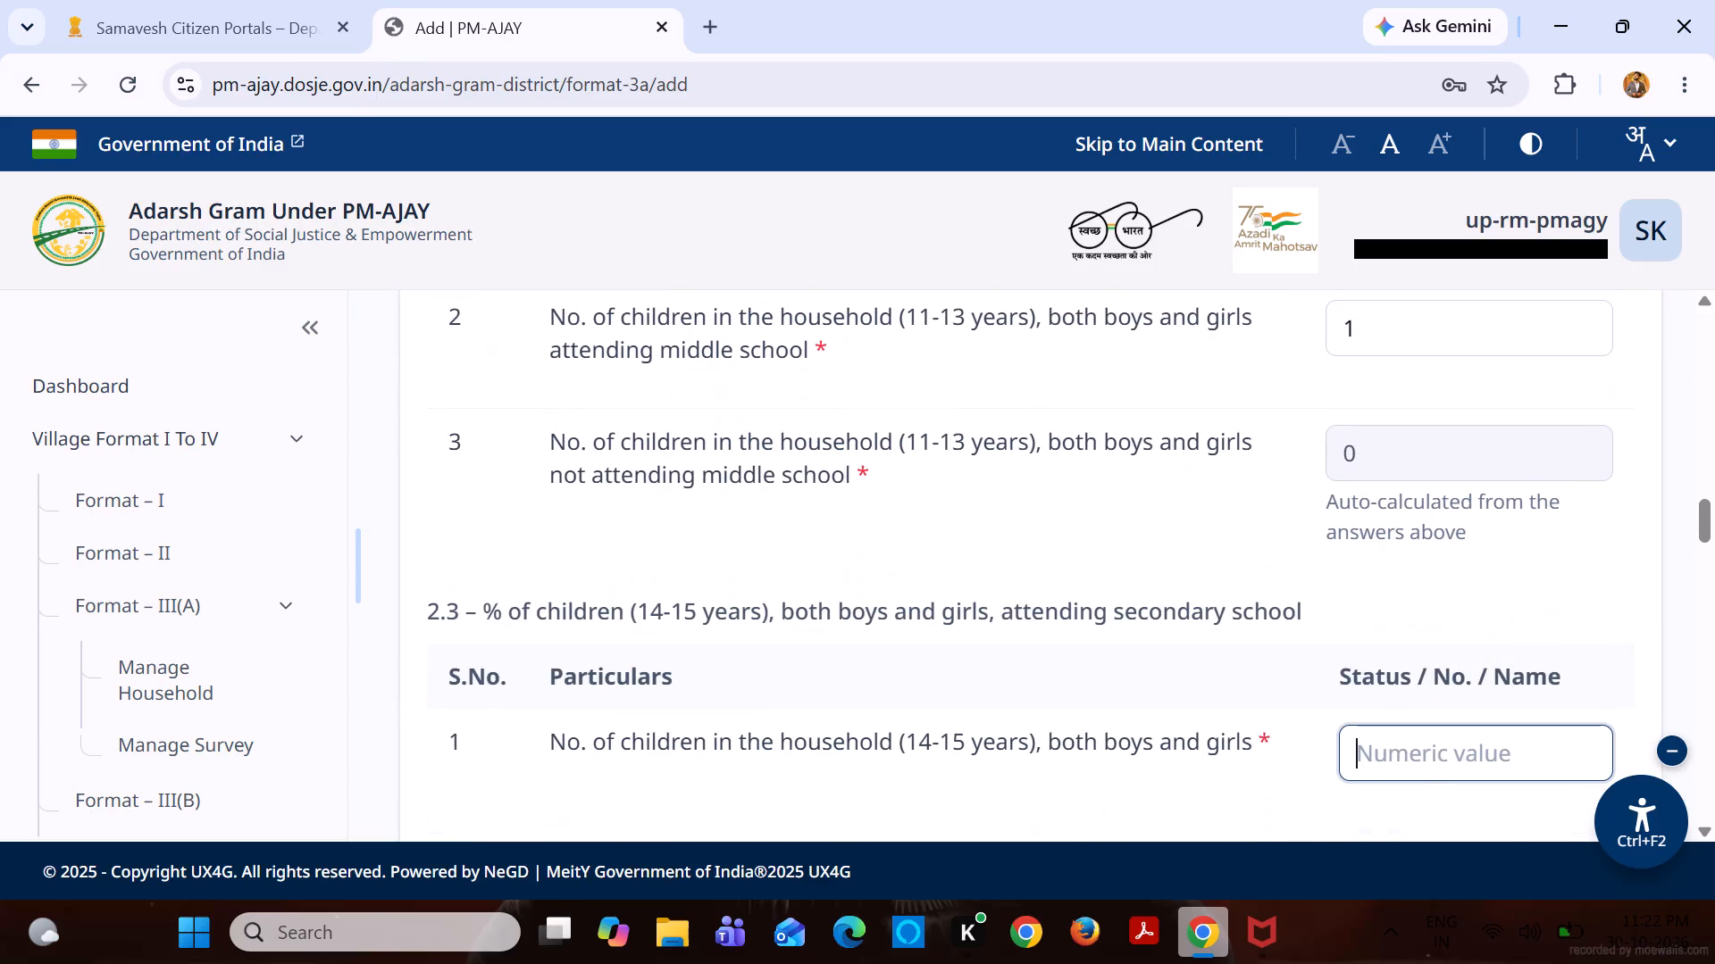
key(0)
scroll(1417, 763, down, 3)
click(1418, 619)
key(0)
scroll(1421, 661, down, 2)
click(1491, 626)
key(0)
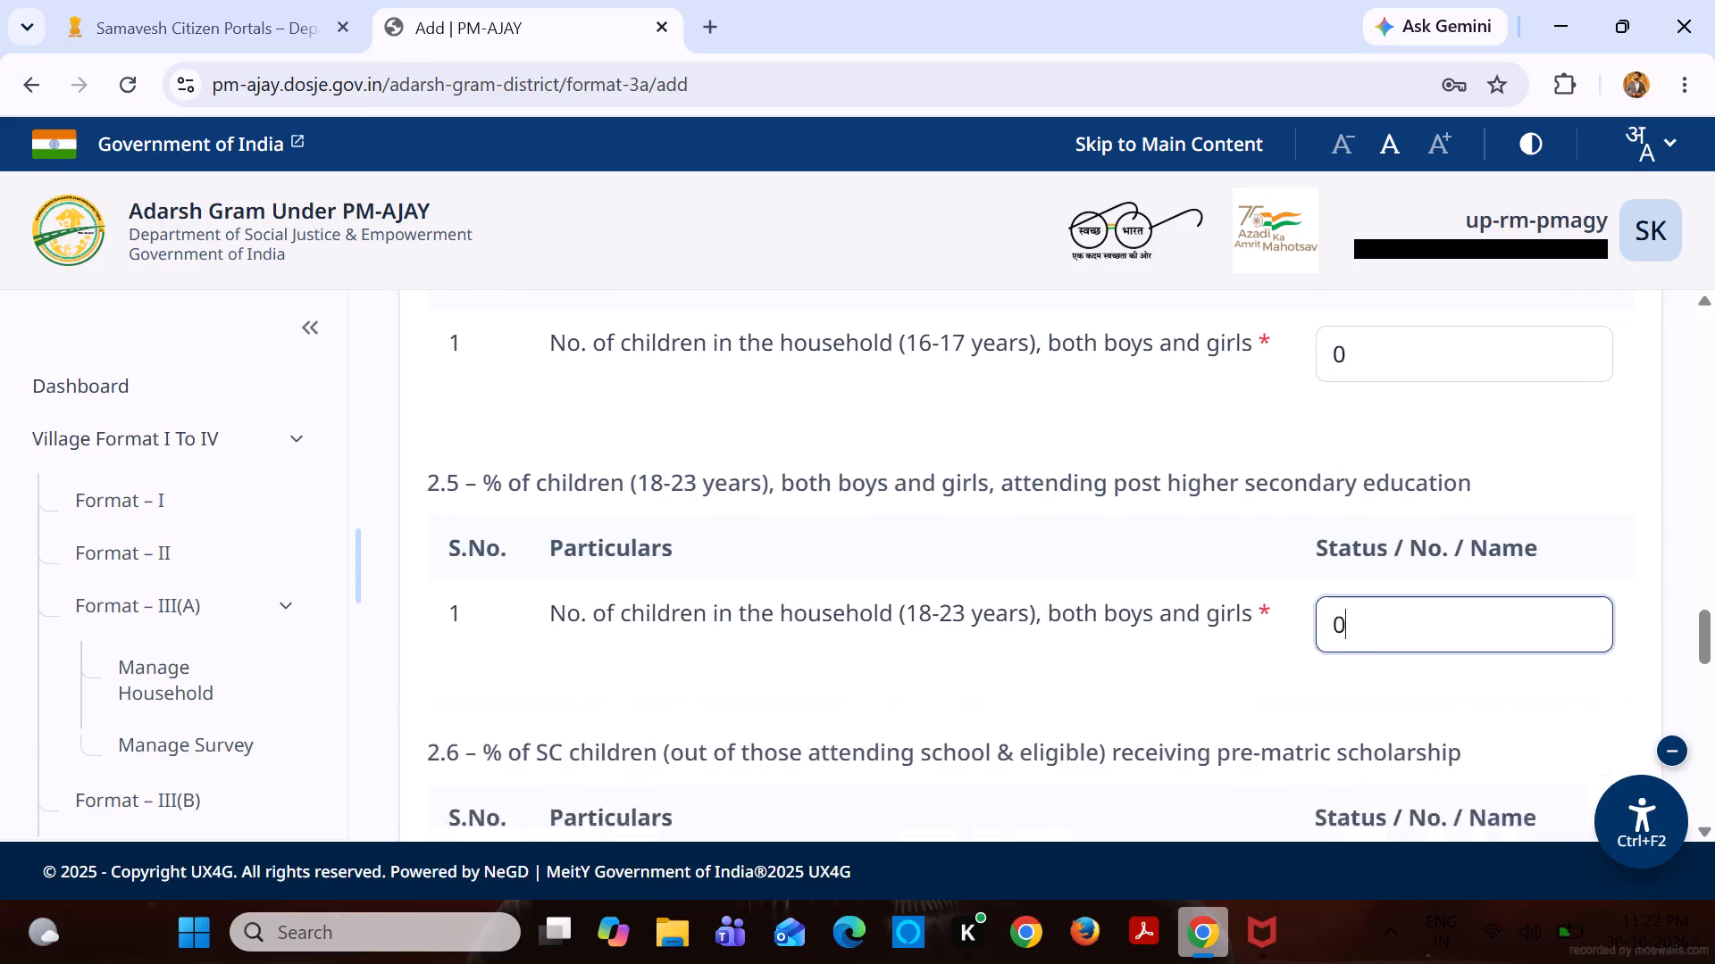
scroll(1491, 626, up, 1)
scroll(1490, 639, down, 4)
click(1455, 513)
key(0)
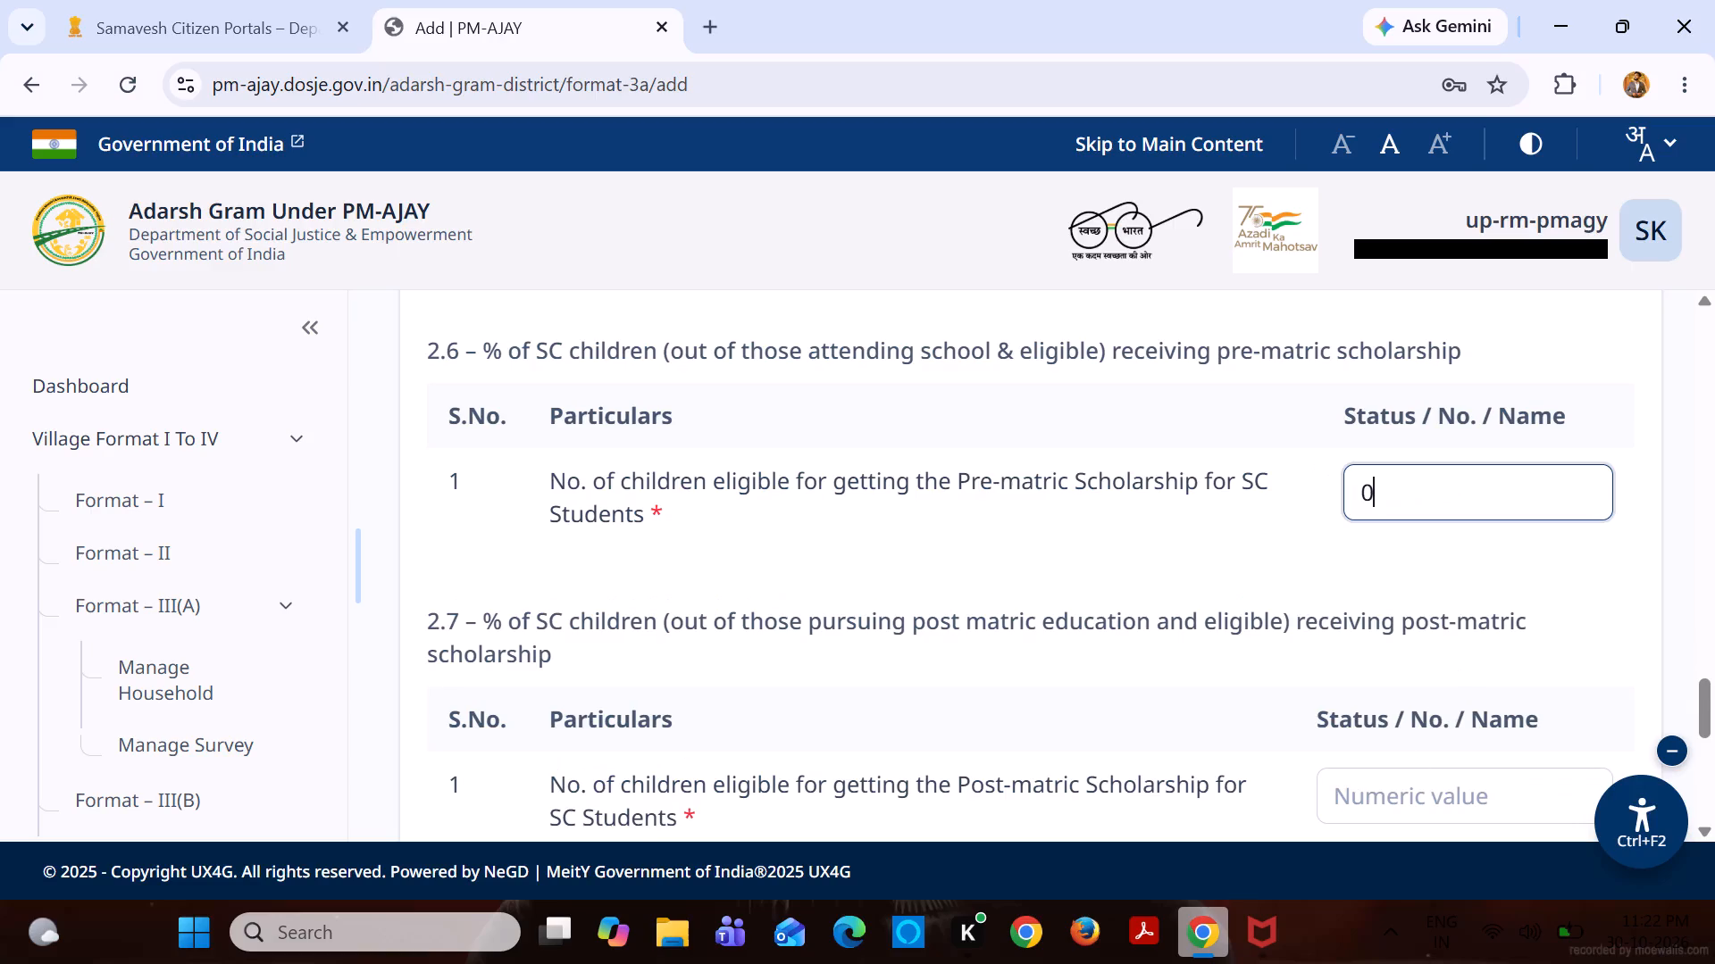
click(1383, 804)
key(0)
scroll(1393, 794, down, 3)
click(1544, 674)
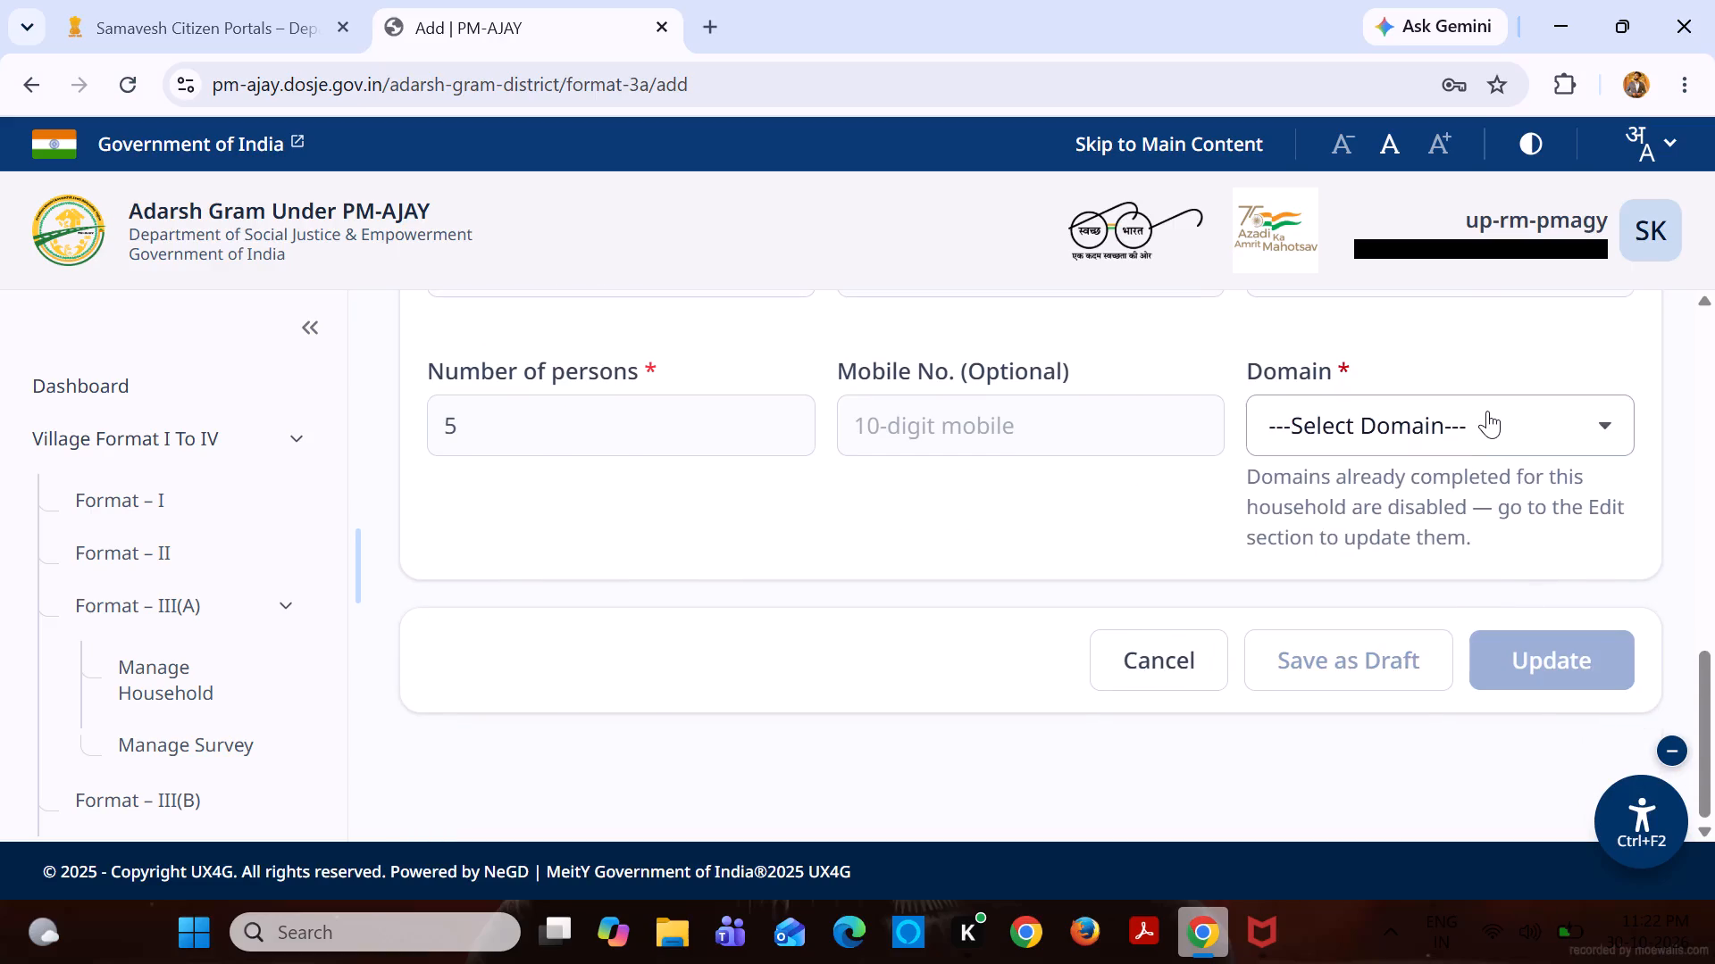
For domain 3 – Health and Nutrition, answer Yes to Health Protection Scheme coverage (3.1) and enter 0 pregnant women in the household.
click(1486, 403)
click(1318, 748)
scroll(1325, 744, down, 2)
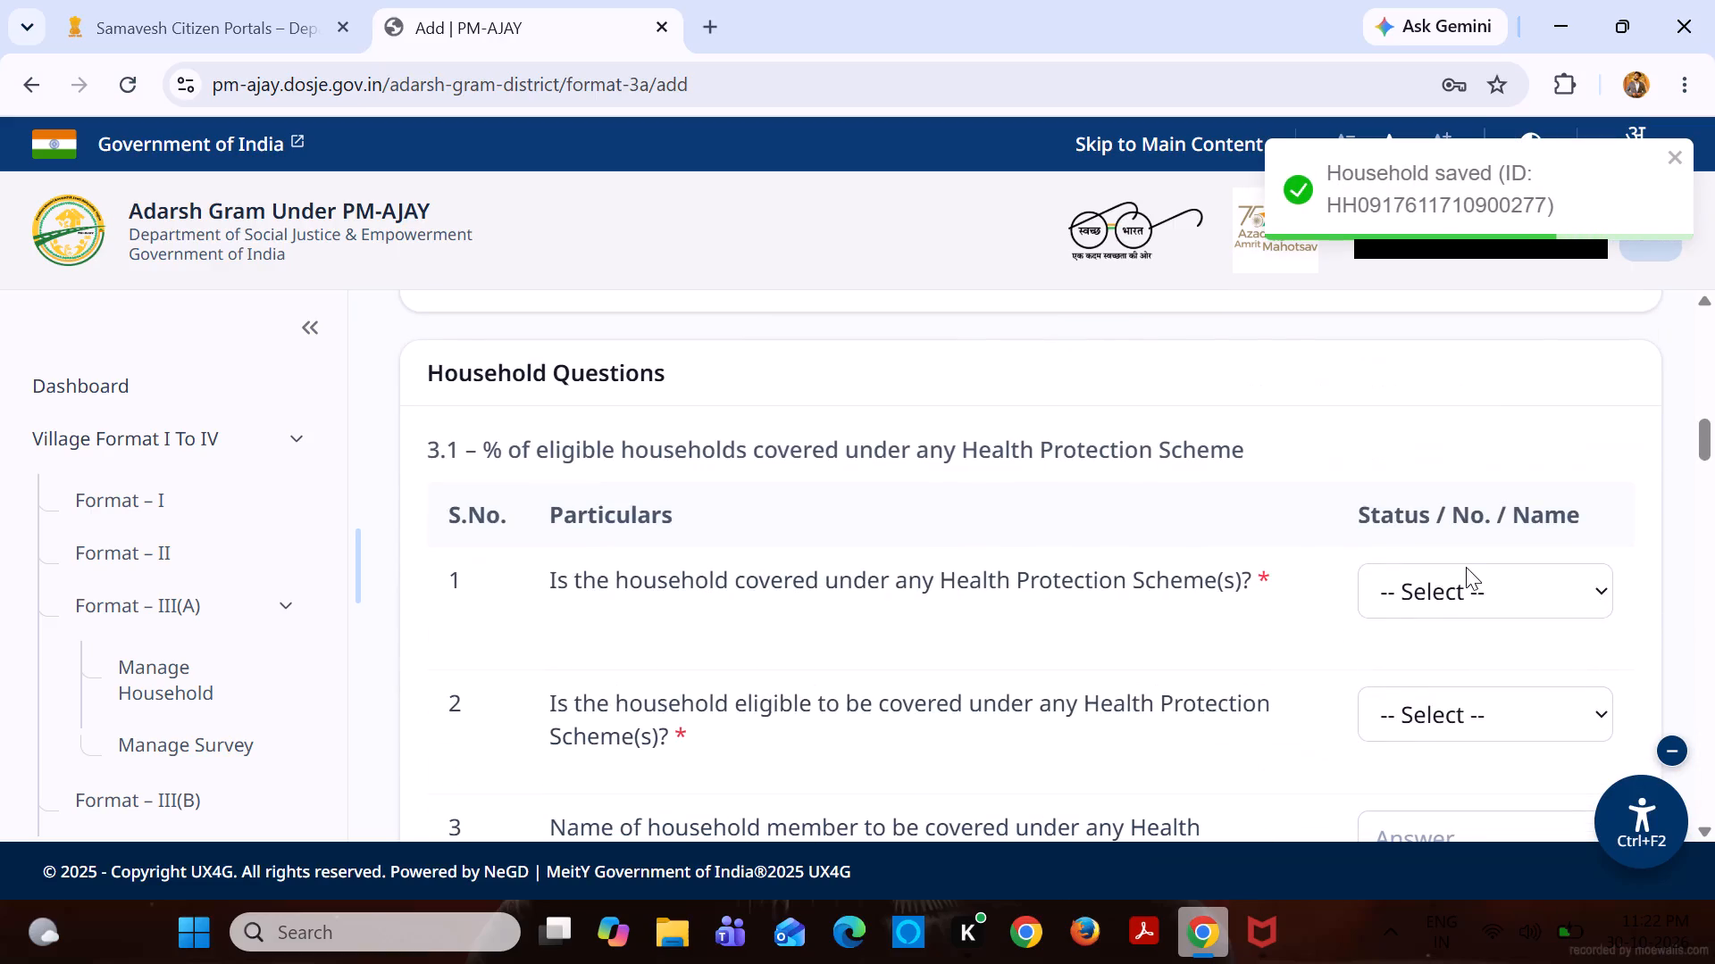
click(1466, 567)
click(1438, 681)
scroll(1440, 673, down, 2)
click(1494, 578)
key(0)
Enter 0 for deliveries (3.4), children born in the last year (3.5), child immunization (3.6) and children aged 0-5 (3.7).
scroll(1490, 599, down, 2)
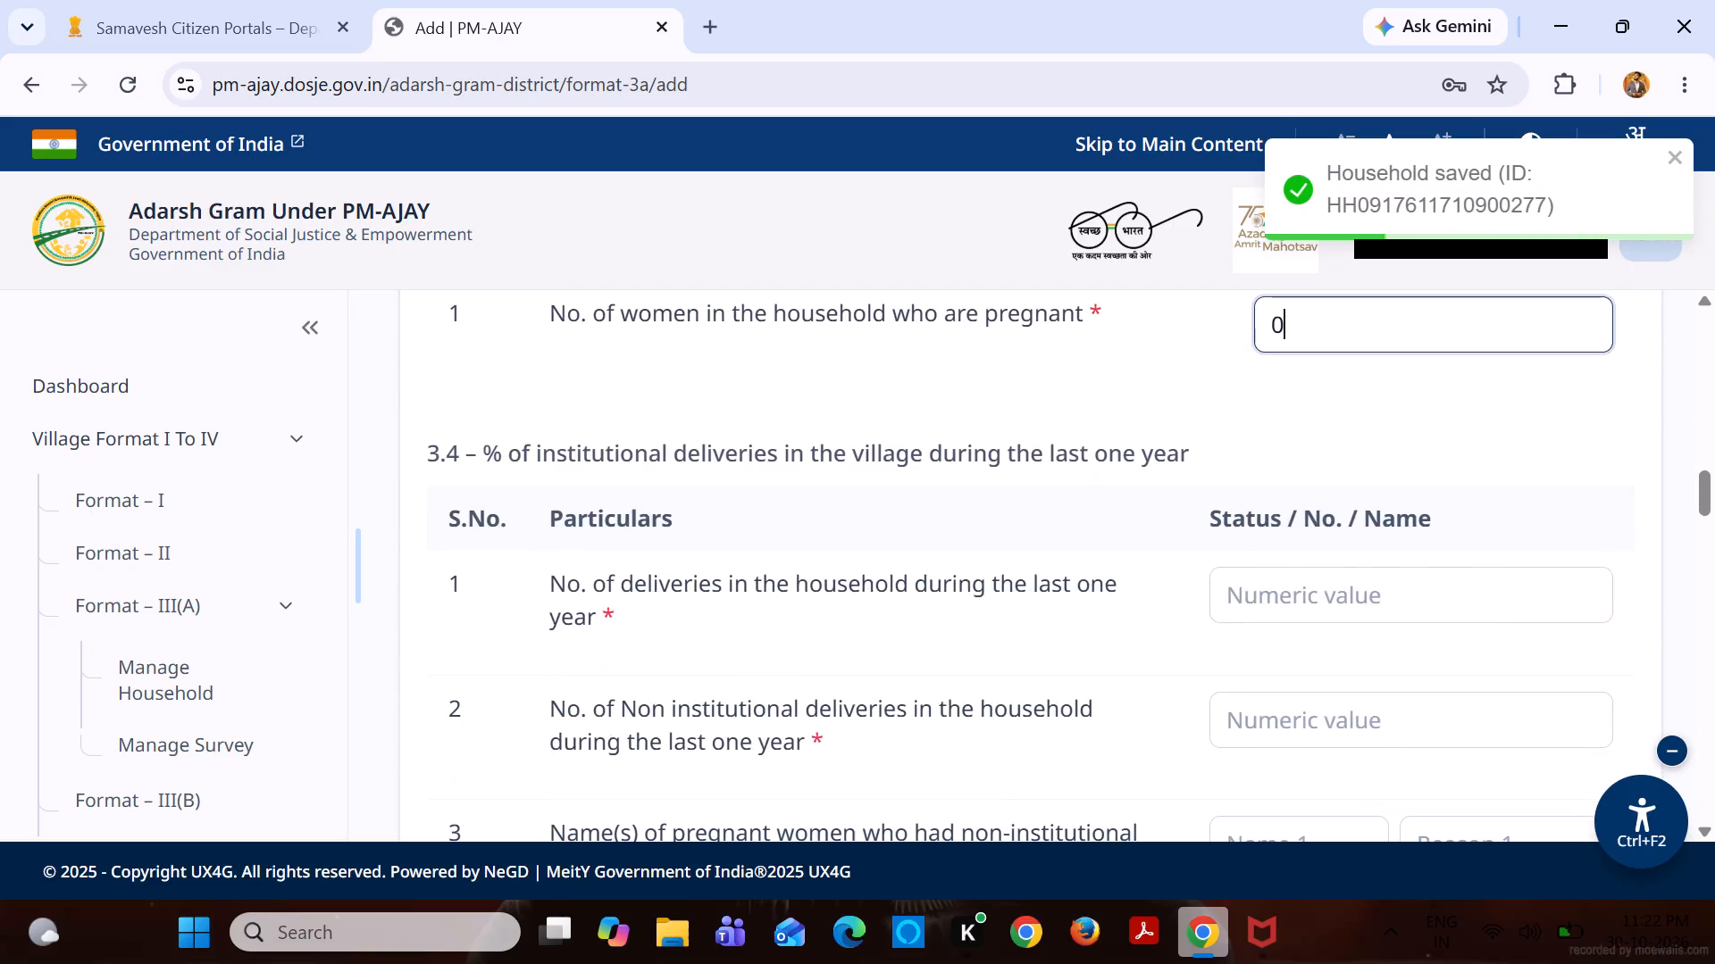
click(1383, 605)
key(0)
scroll(1382, 607, down, 2)
click(1397, 568)
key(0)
click(1374, 583)
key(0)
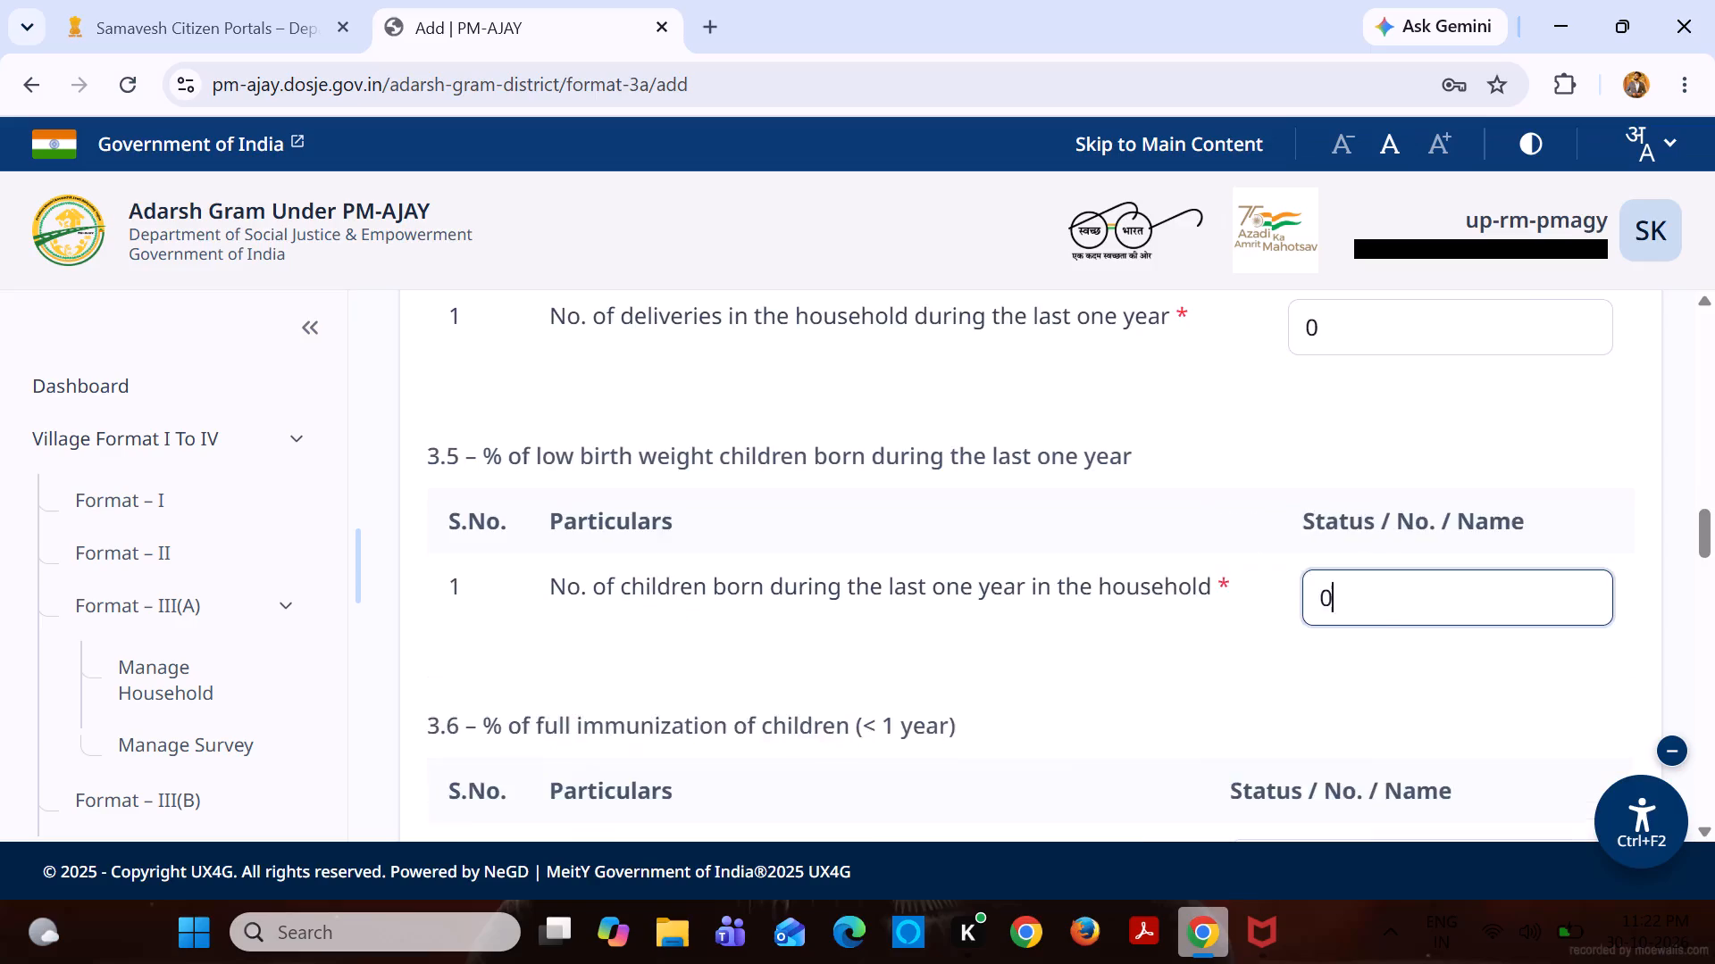
scroll(1372, 605, down, 2)
click(1392, 589)
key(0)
scroll(1392, 607, down, 3)
click(1357, 478)
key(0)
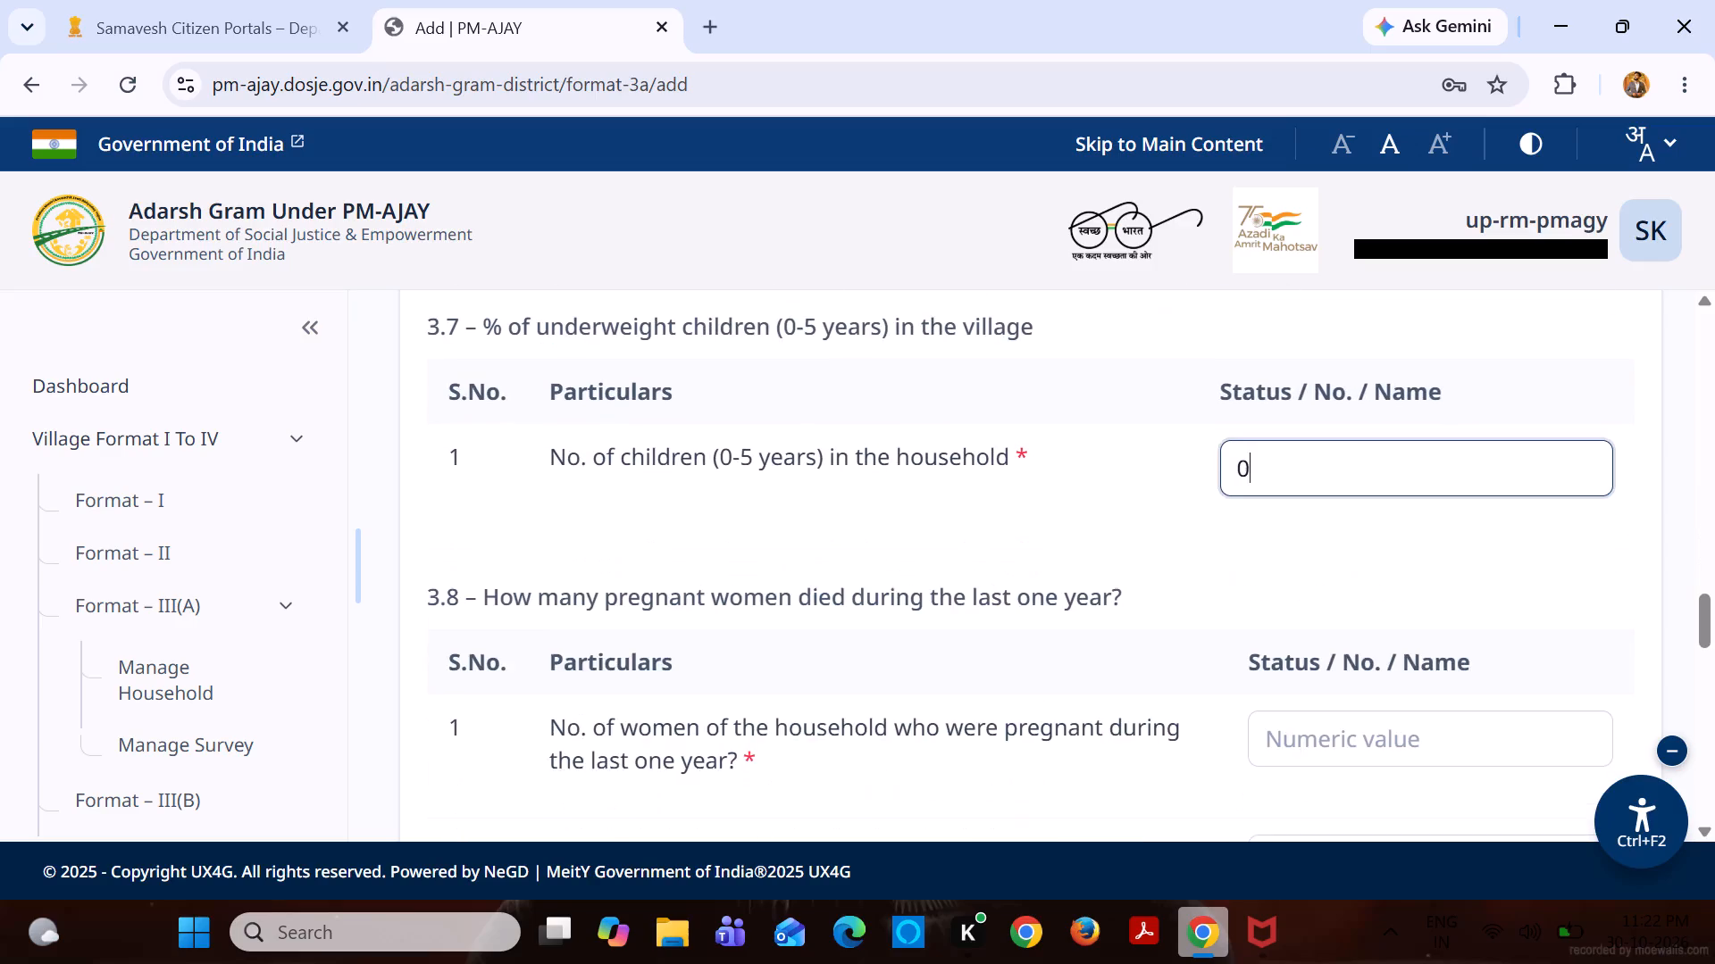
Enter 0 for women pregnant last year (3.8), children under 1 year (3.9) and communicable disease sufferers (3.10), and submit domain 3.
scroll(1359, 492, down, 1)
click(1339, 594)
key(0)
scroll(1351, 590, down, 2)
click(1385, 578)
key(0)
scroll(1389, 561, up, 1)
scroll(1390, 573, down, 2)
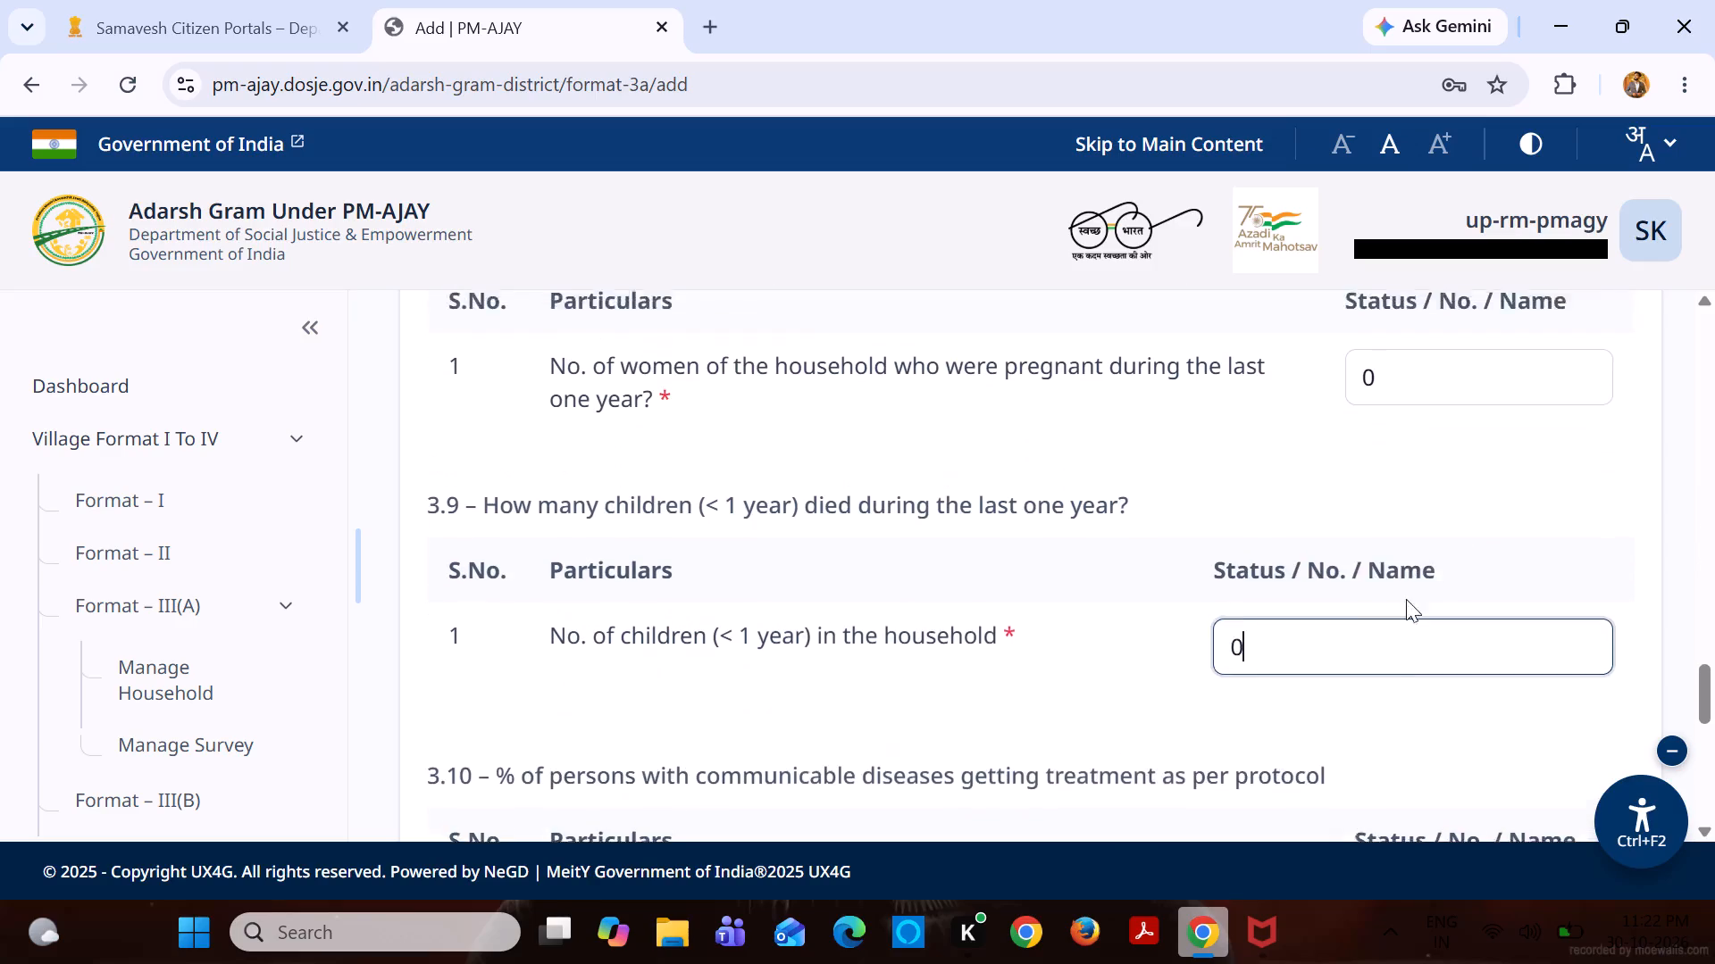
scroll(1406, 599, down, 1)
click(1435, 602)
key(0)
scroll(1443, 564, up, 1)
scroll(1443, 574, down, 2)
click(1563, 672)
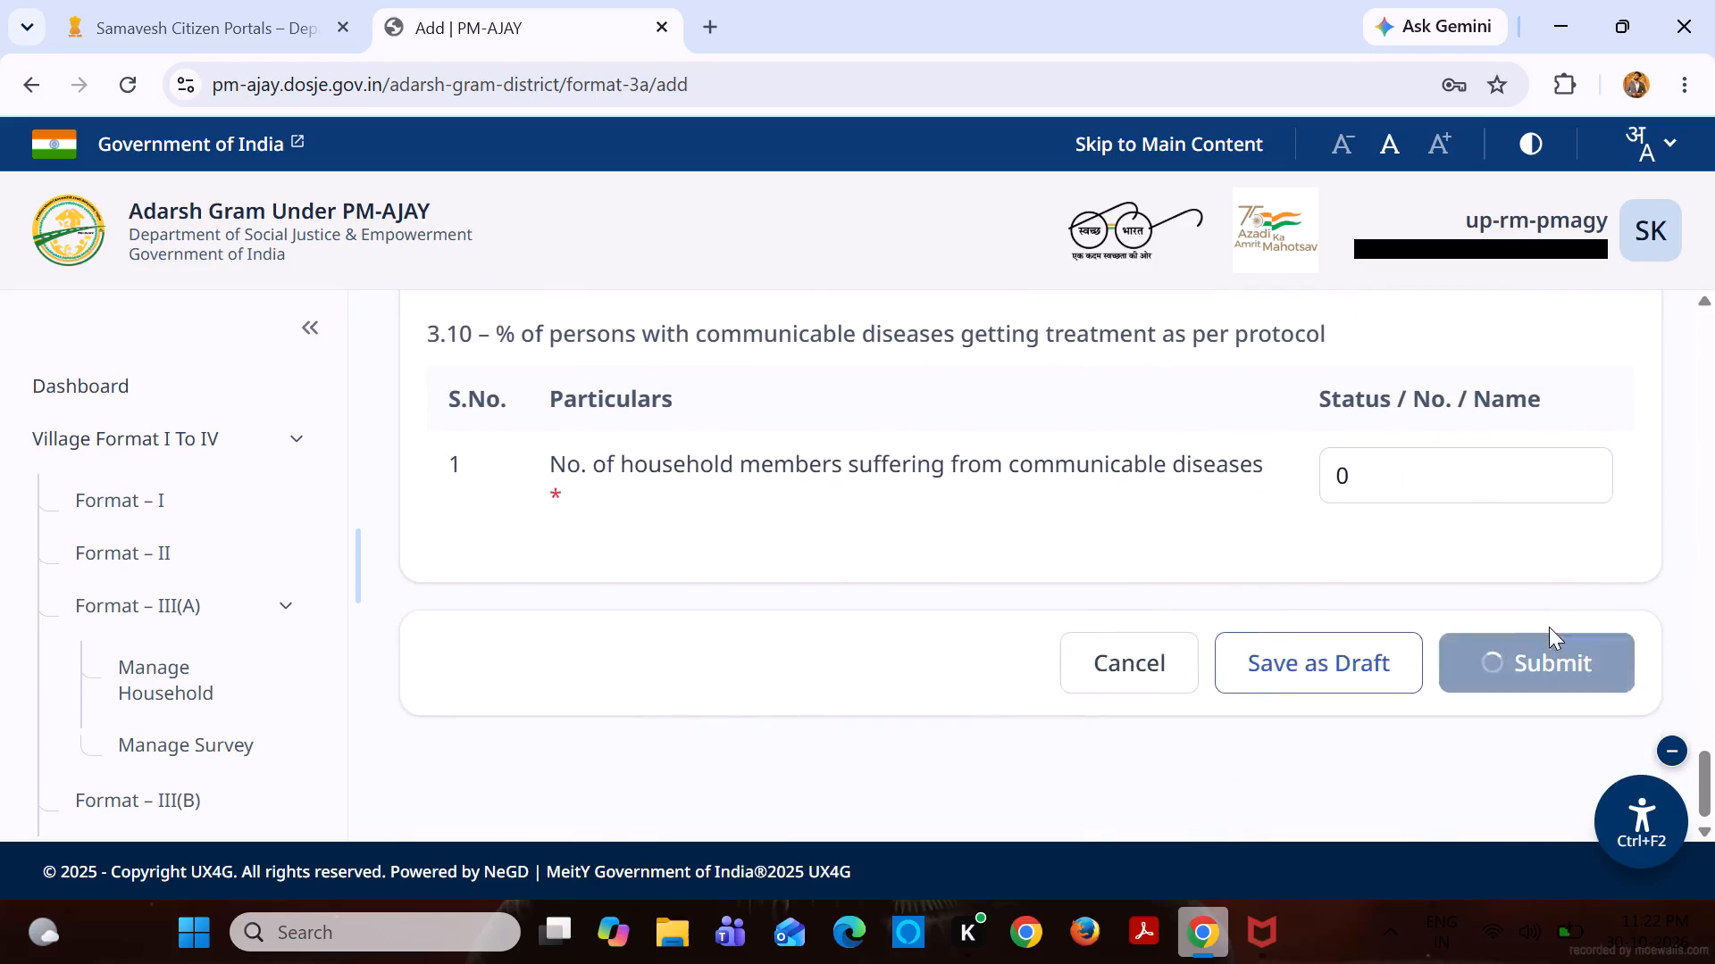
For domain 4 – Social Security, enter 0 persons eligible for Widow (4.1), Old Age (4.2) and Disability Pension (4.3), and submit.
drag(1446, 401, 1430, 465)
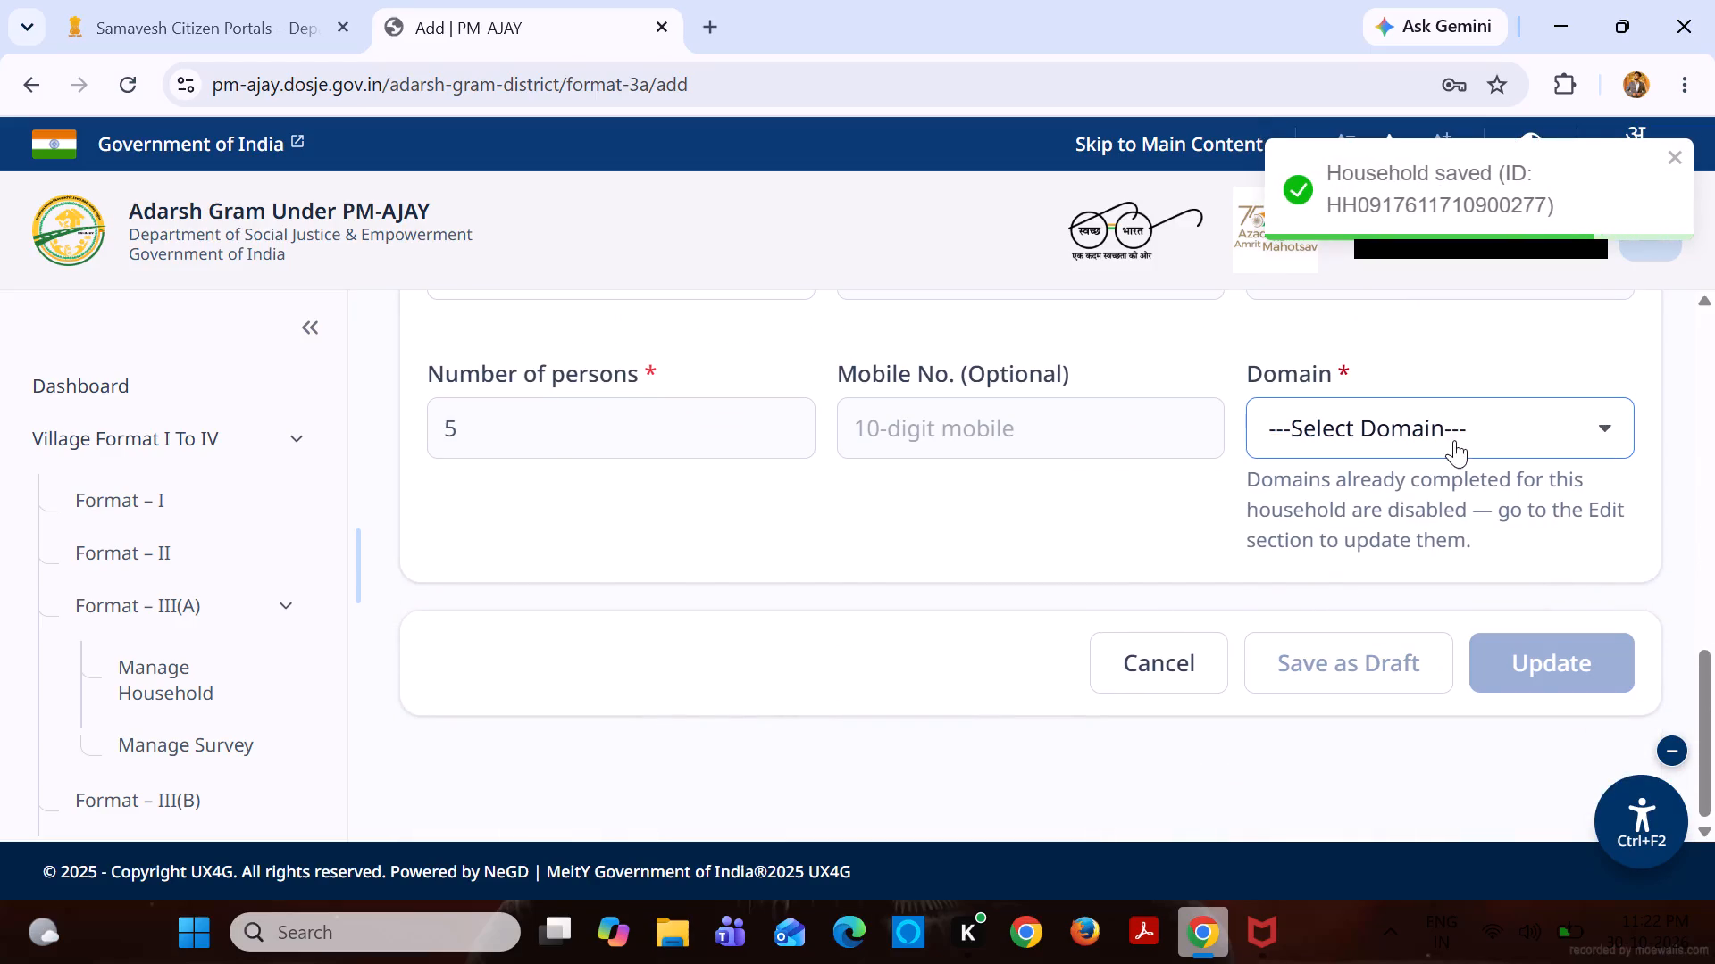
click(1454, 440)
scroll(1356, 615, down, 2)
click(1329, 547)
scroll(1329, 579, down, 3)
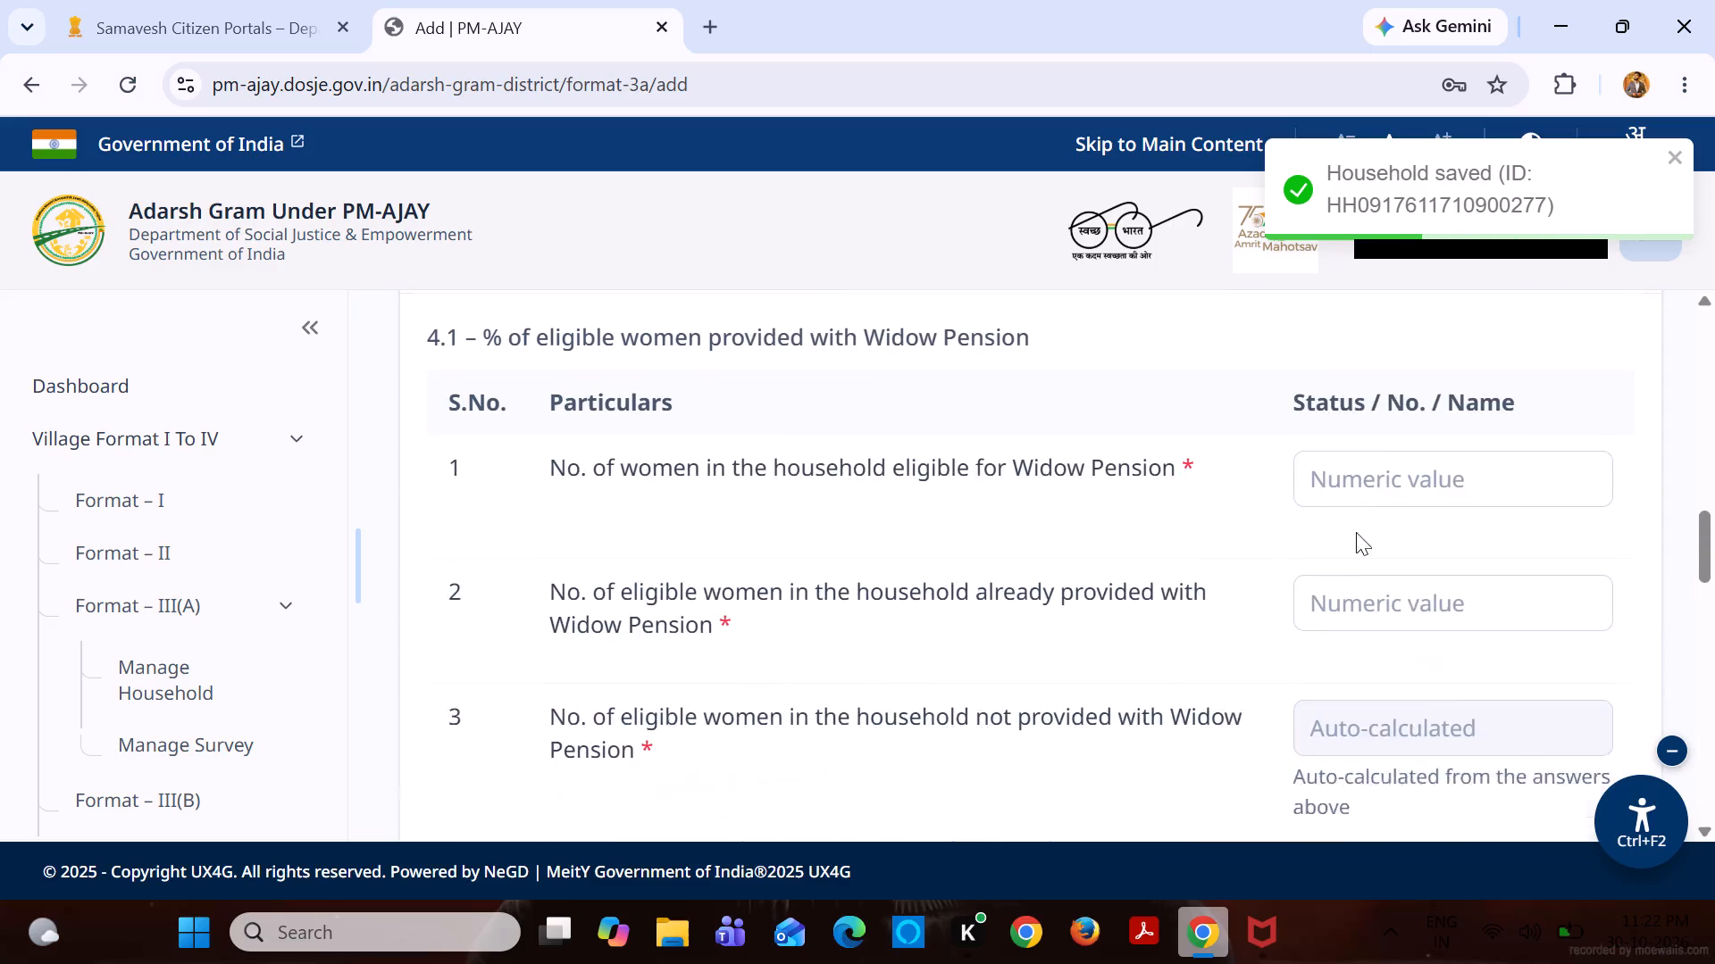
click(1432, 452)
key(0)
click(1408, 725)
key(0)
scroll(1417, 710, down, 2)
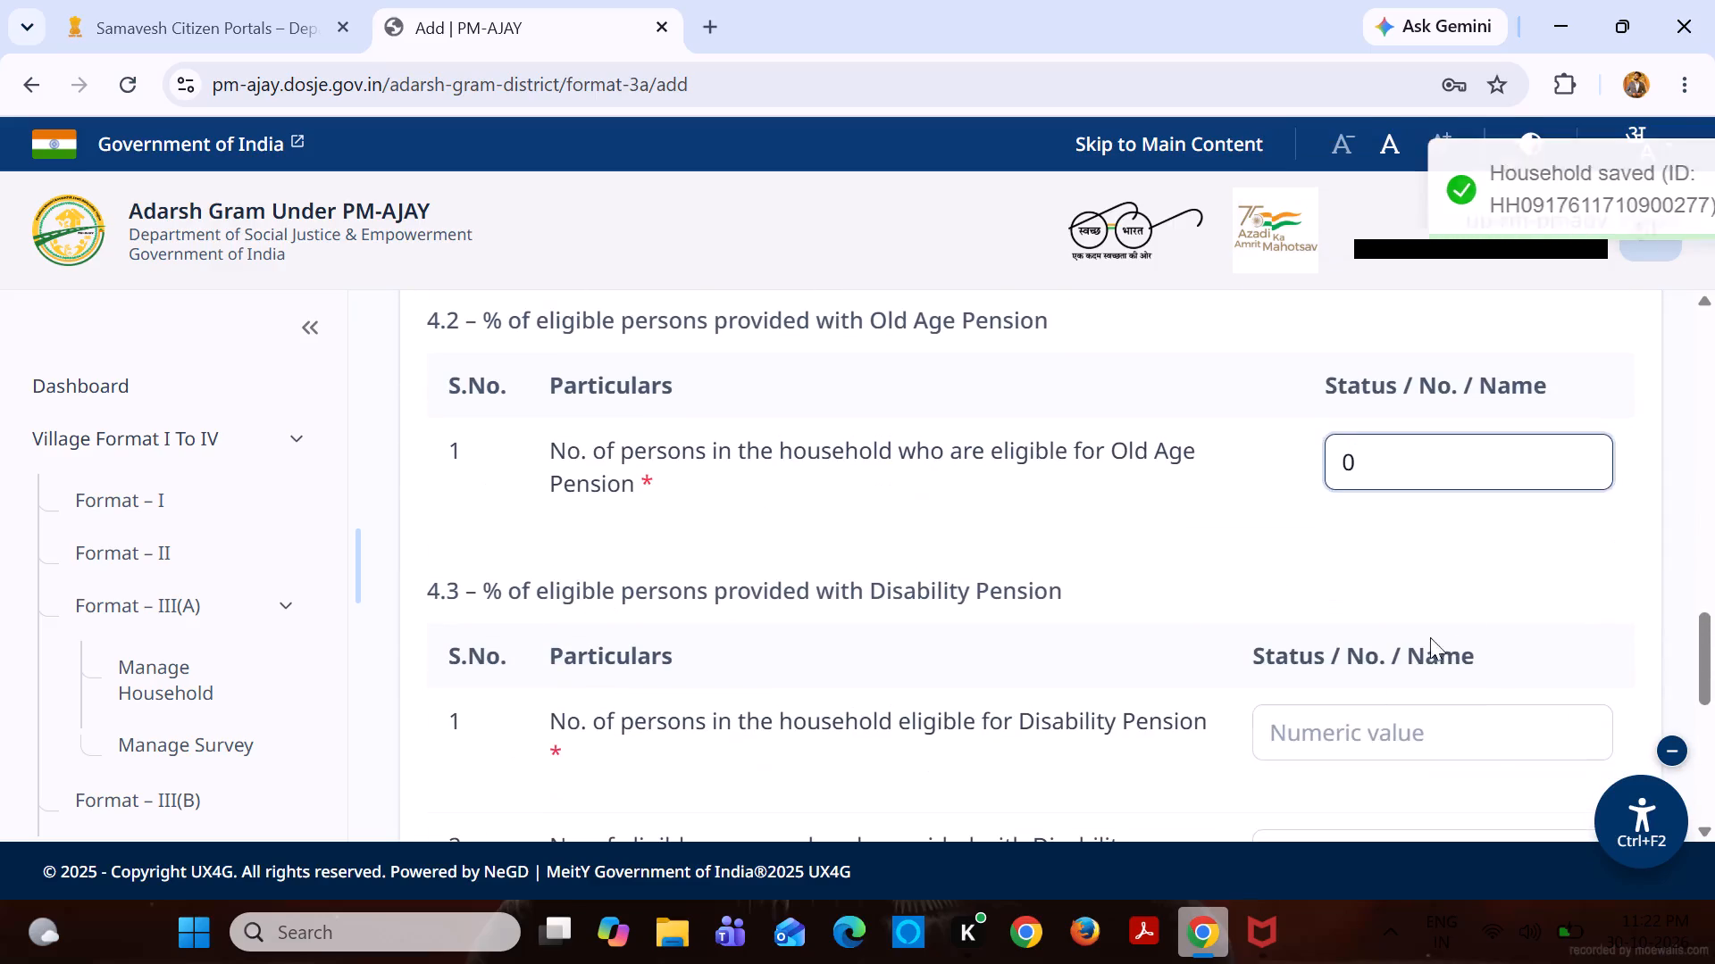
click(1301, 735)
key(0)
scroll(1351, 705, down, 3)
click(1581, 660)
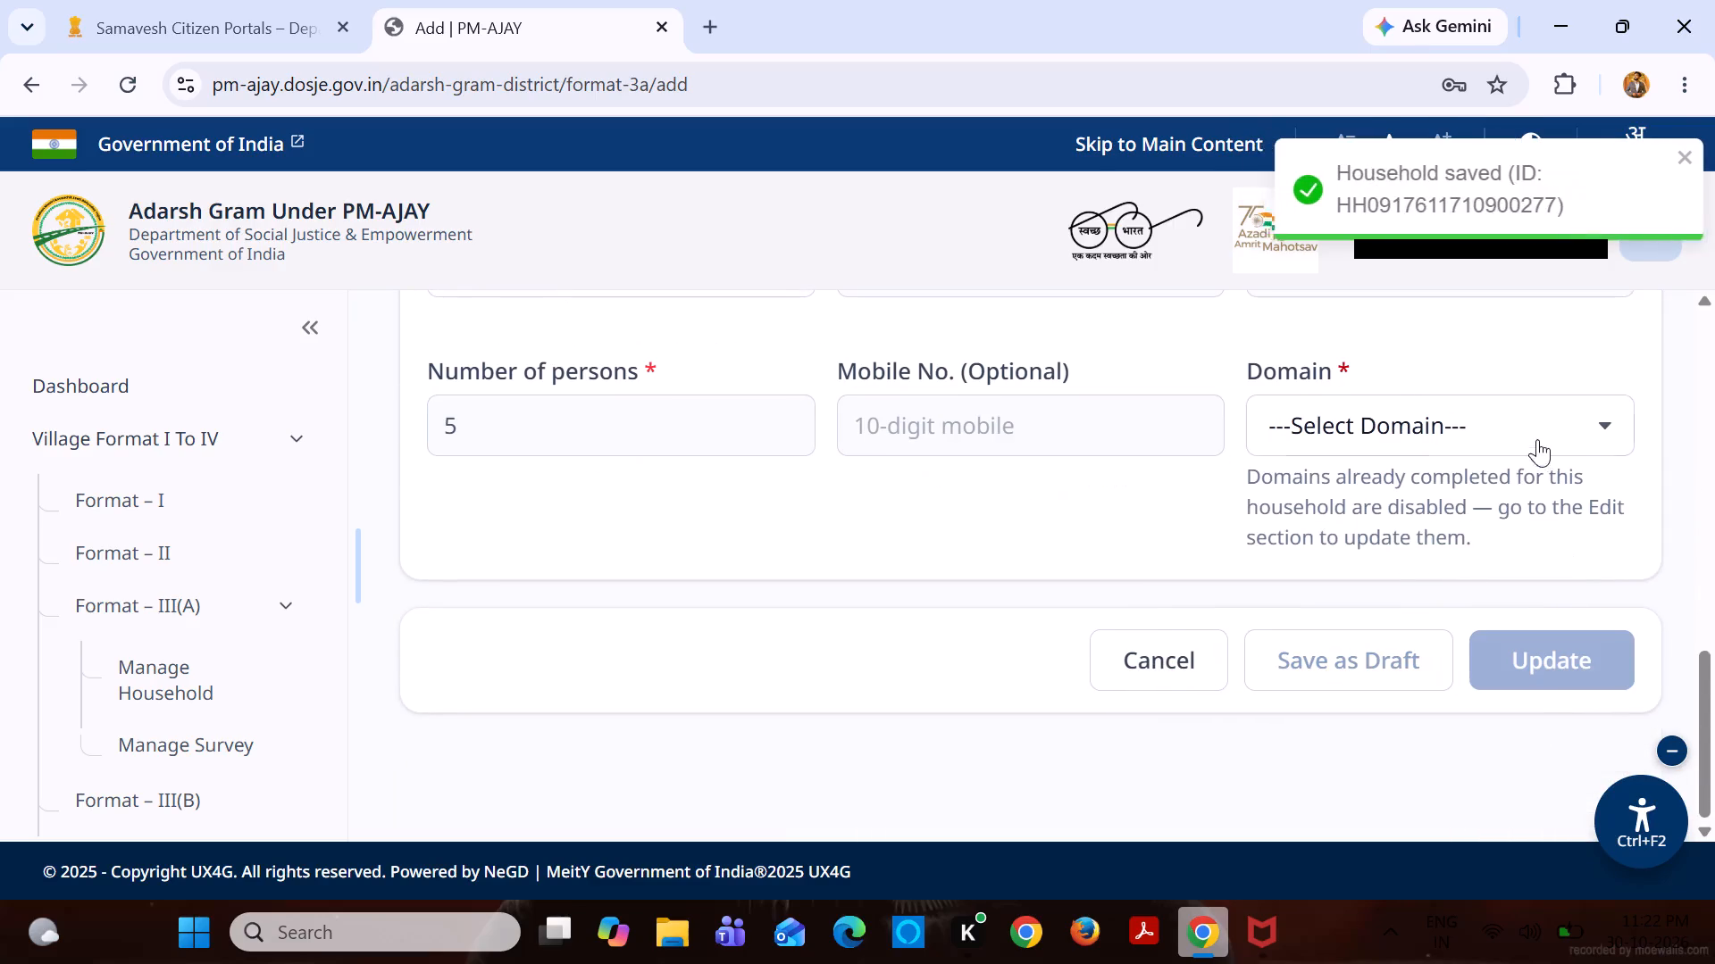
For domain 5, answer No to living in a Kachcha/unsafe house (5.3), and submit.
drag(1537, 411, 1537, 420)
scroll(1485, 612, down, 2)
click(1323, 603)
scroll(1326, 644, down, 3)
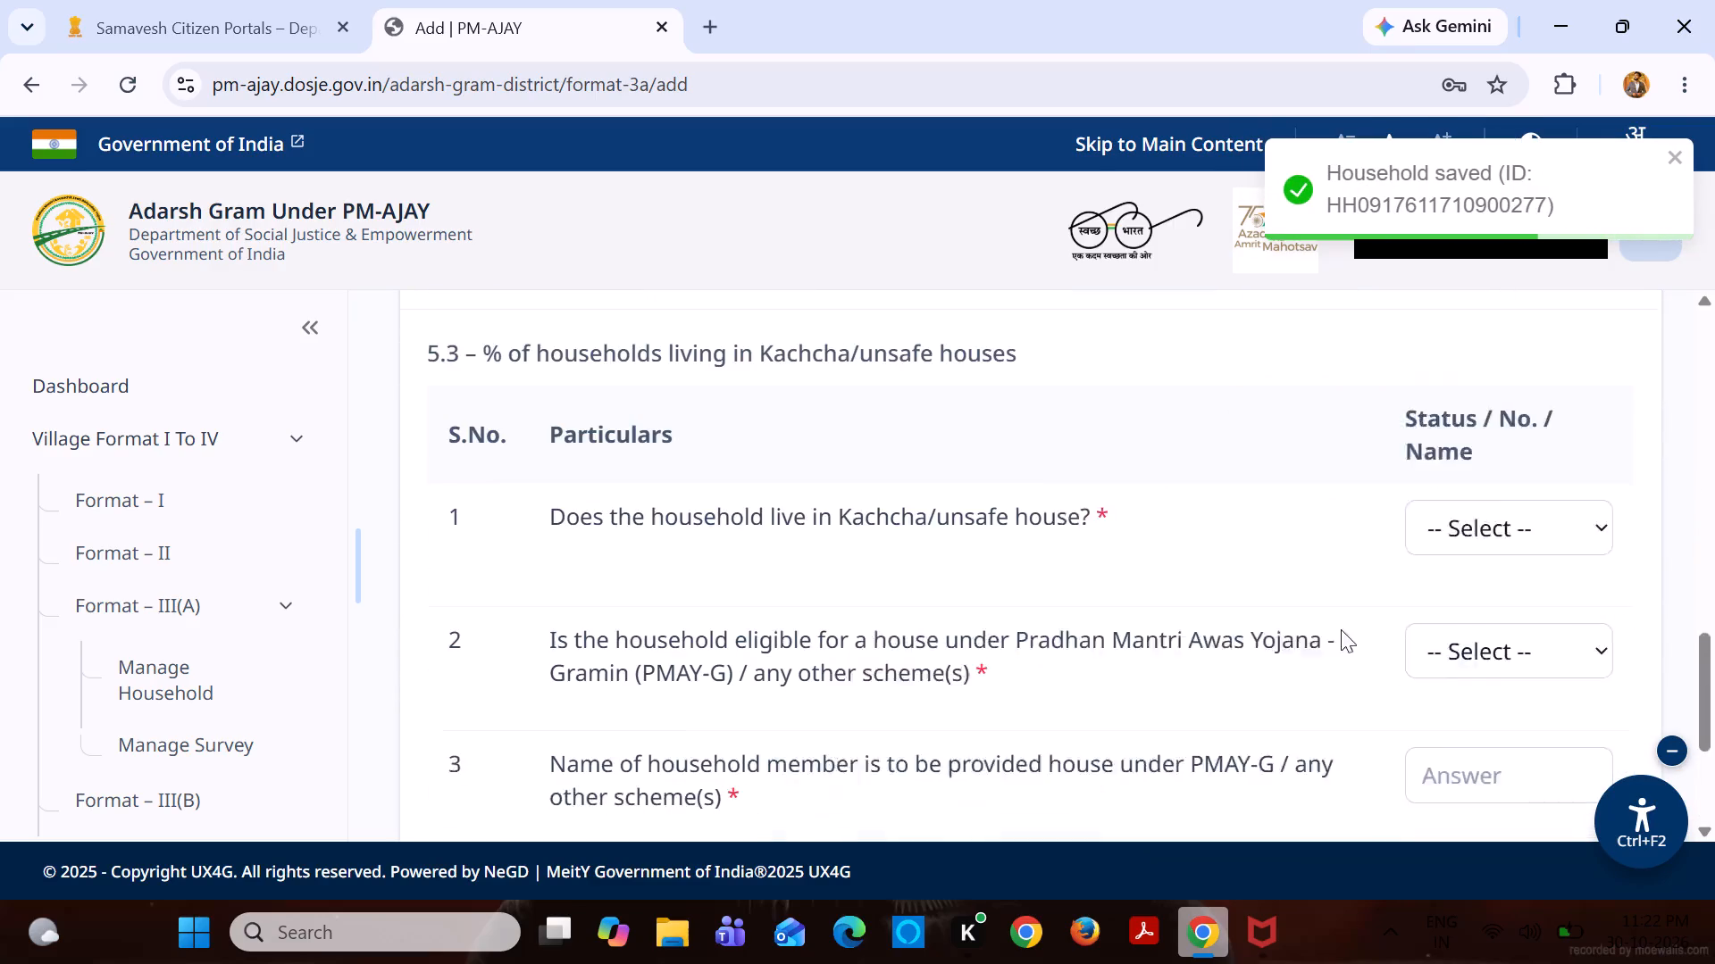
click(1496, 505)
click(1473, 627)
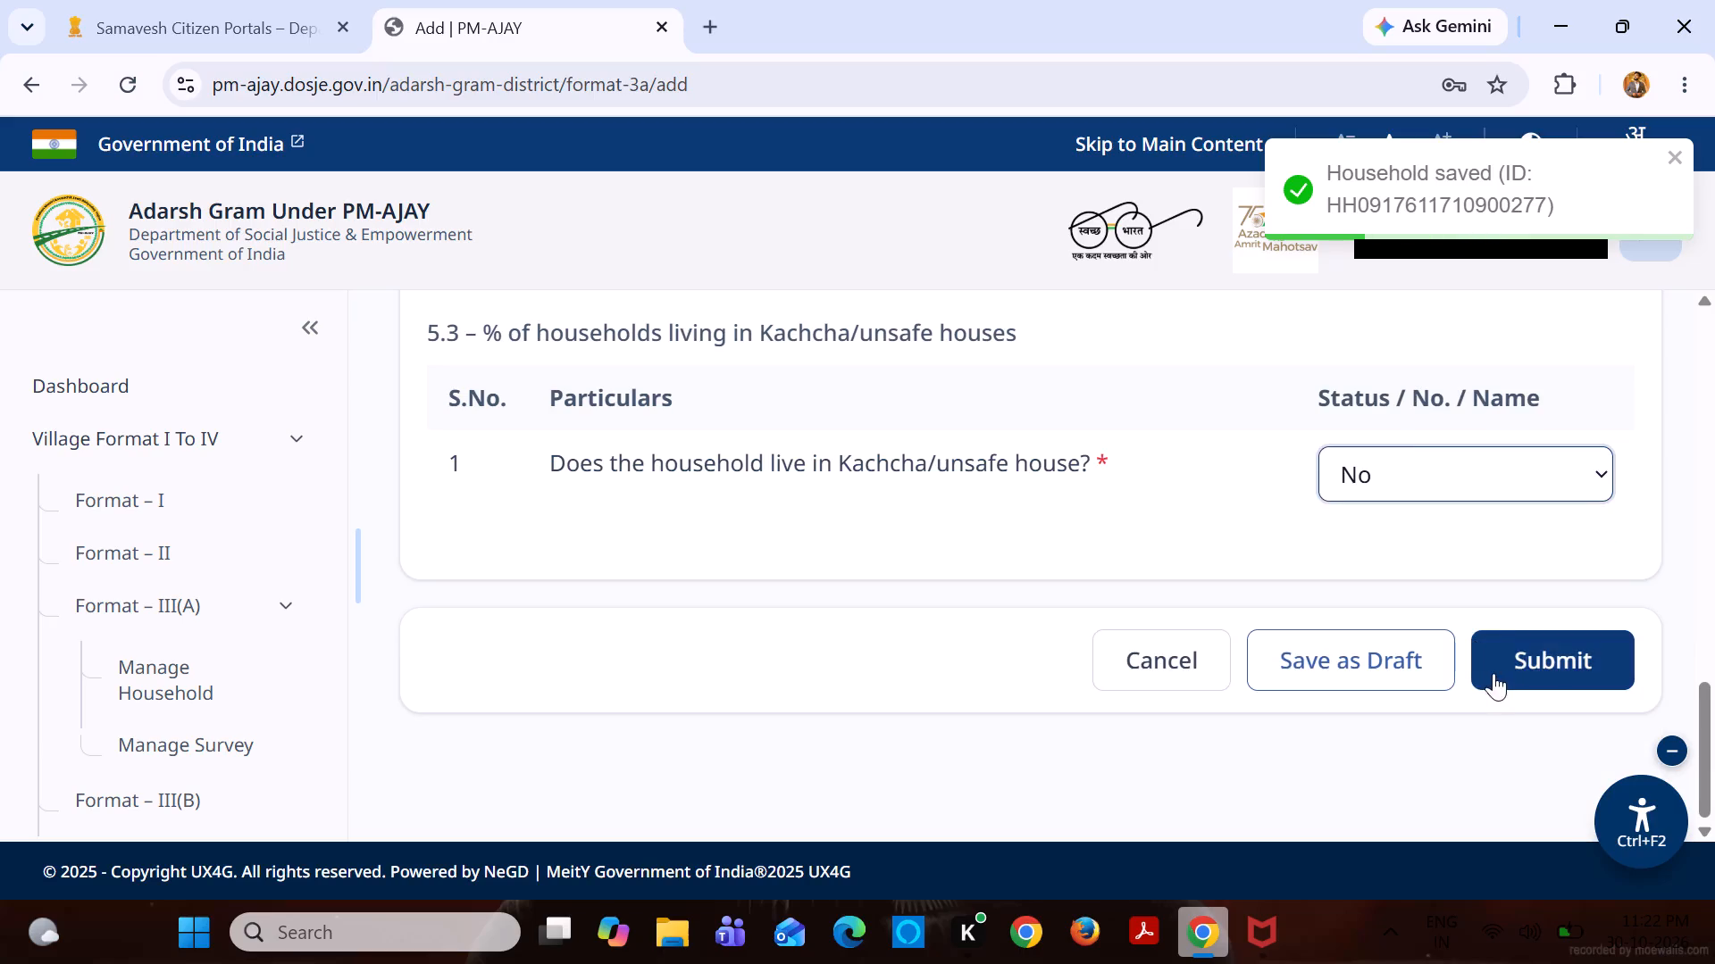
click(1510, 647)
For domain 6 – Electricity and Clean Fuel, answer Yes to having an electricity connection in both 6.2 and 6.3.
drag(1488, 434, 1487, 457)
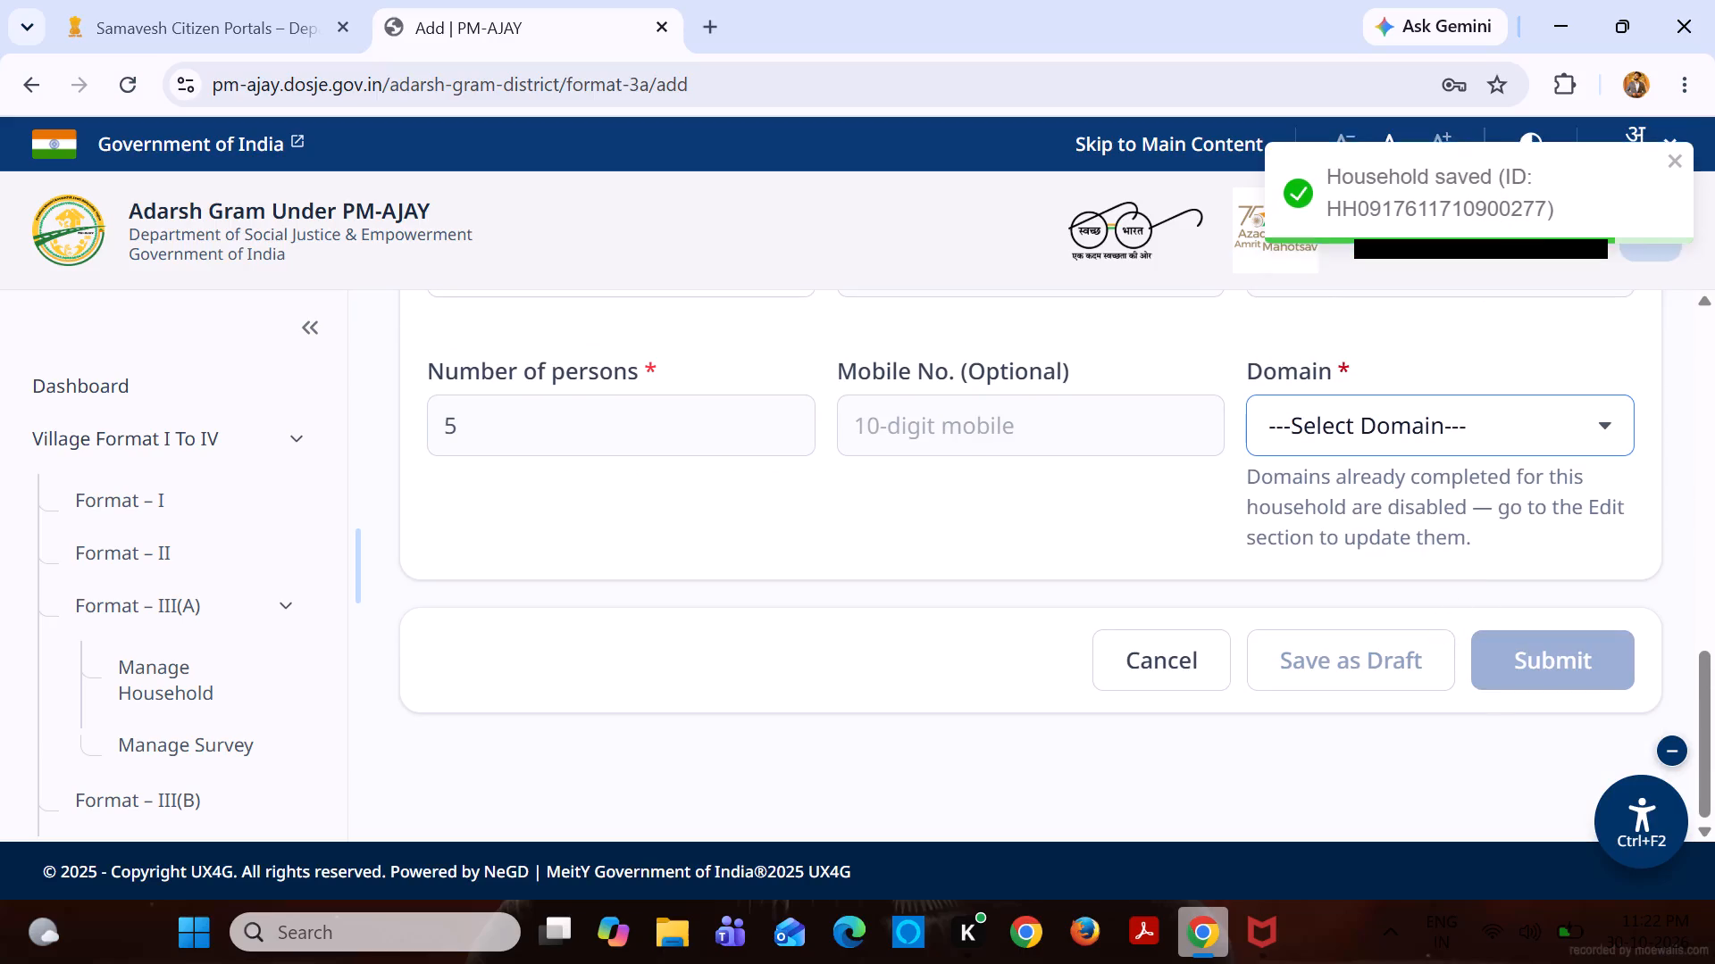
click(1505, 431)
scroll(1470, 578, down, 2)
click(1306, 656)
scroll(1313, 664, down, 3)
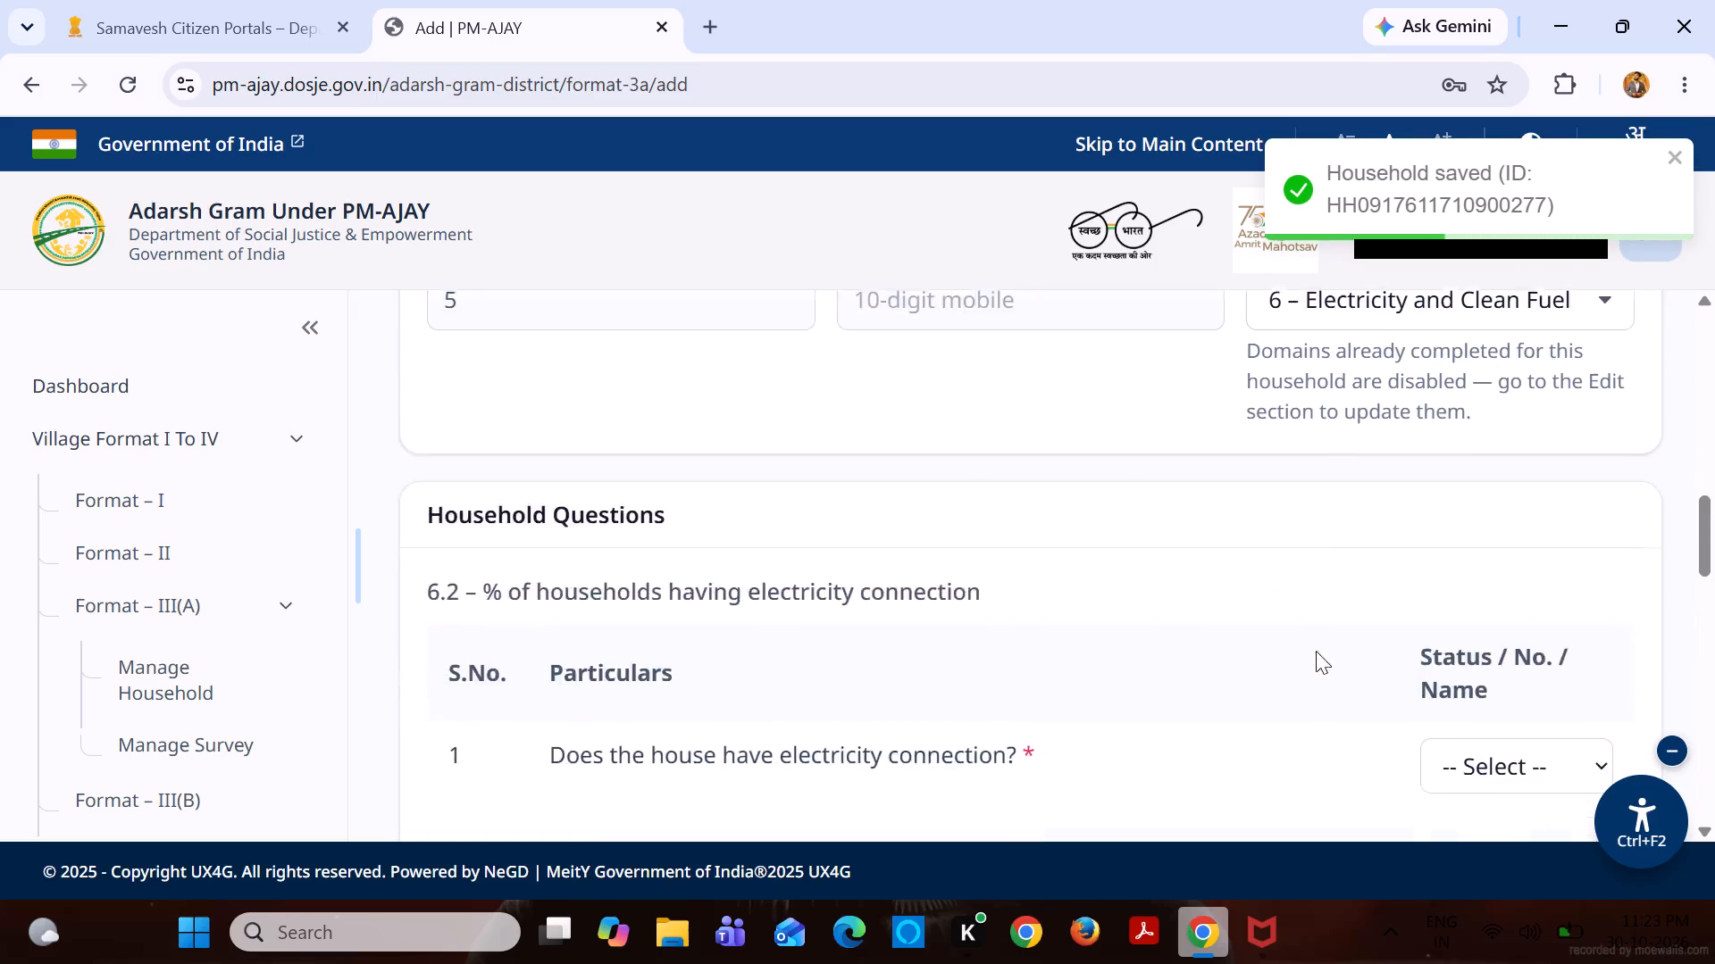
click(1521, 491)
click(1481, 590)
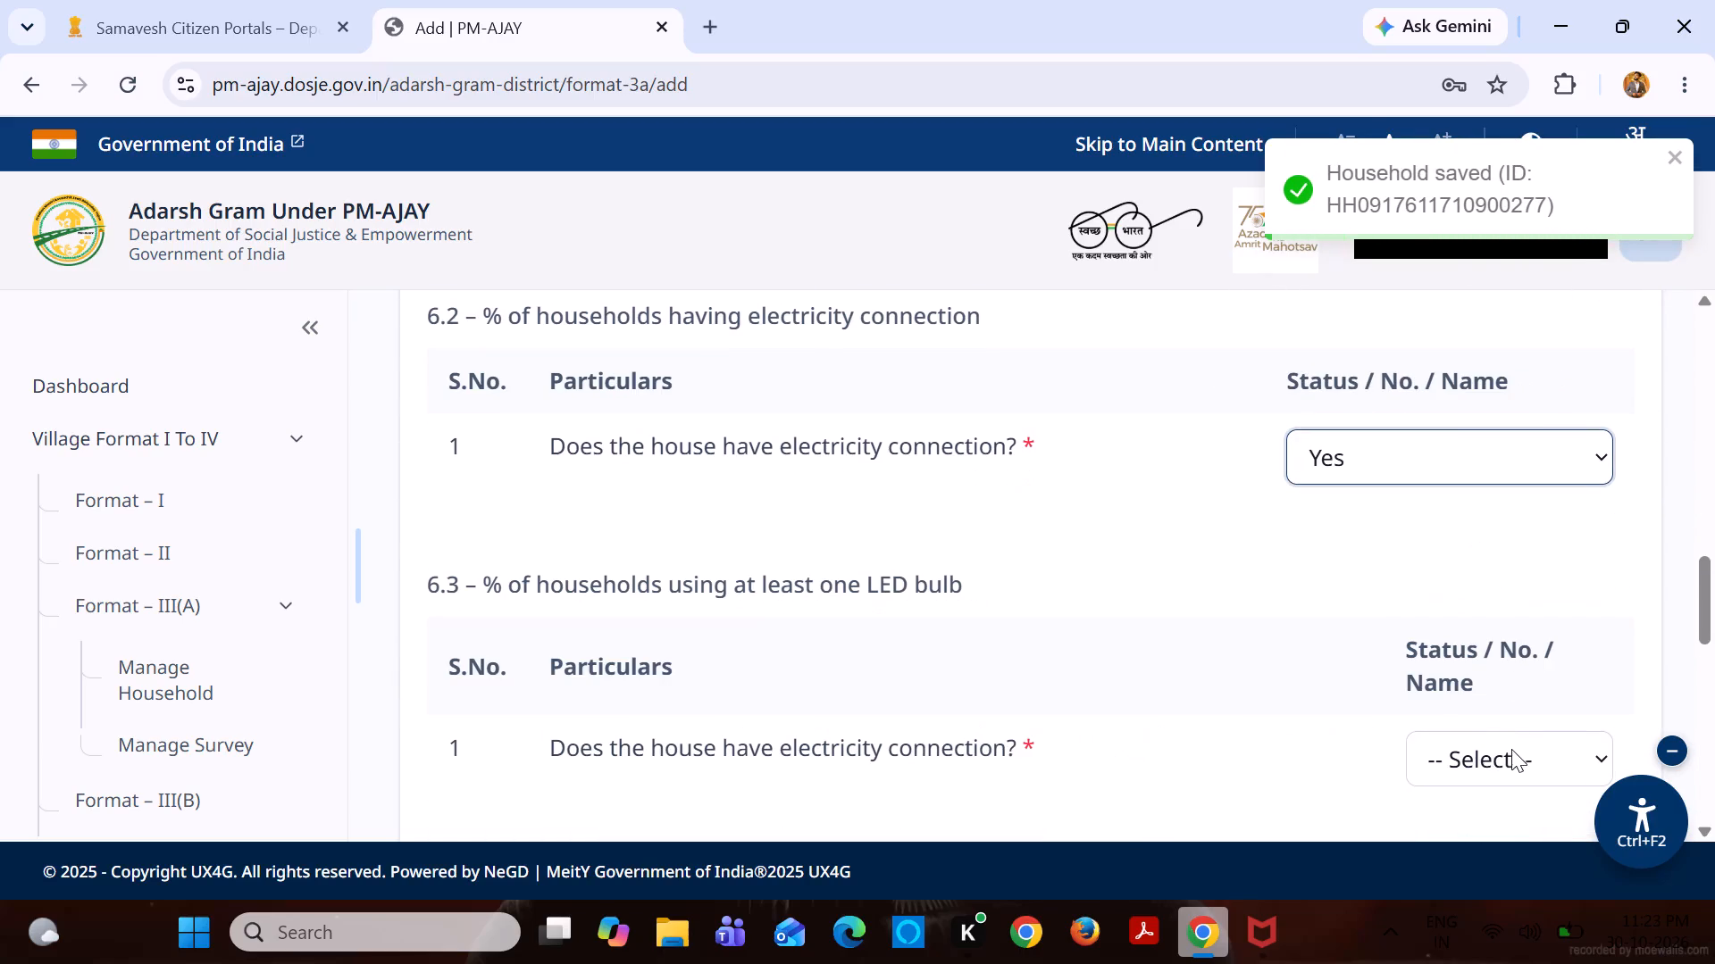
click(1511, 749)
click(1498, 670)
Answer Yes to using at least one LED bulb (6.3) and Yes to using clean fuel (6.4), and submit domain 6.
scroll(1504, 614, down, 2)
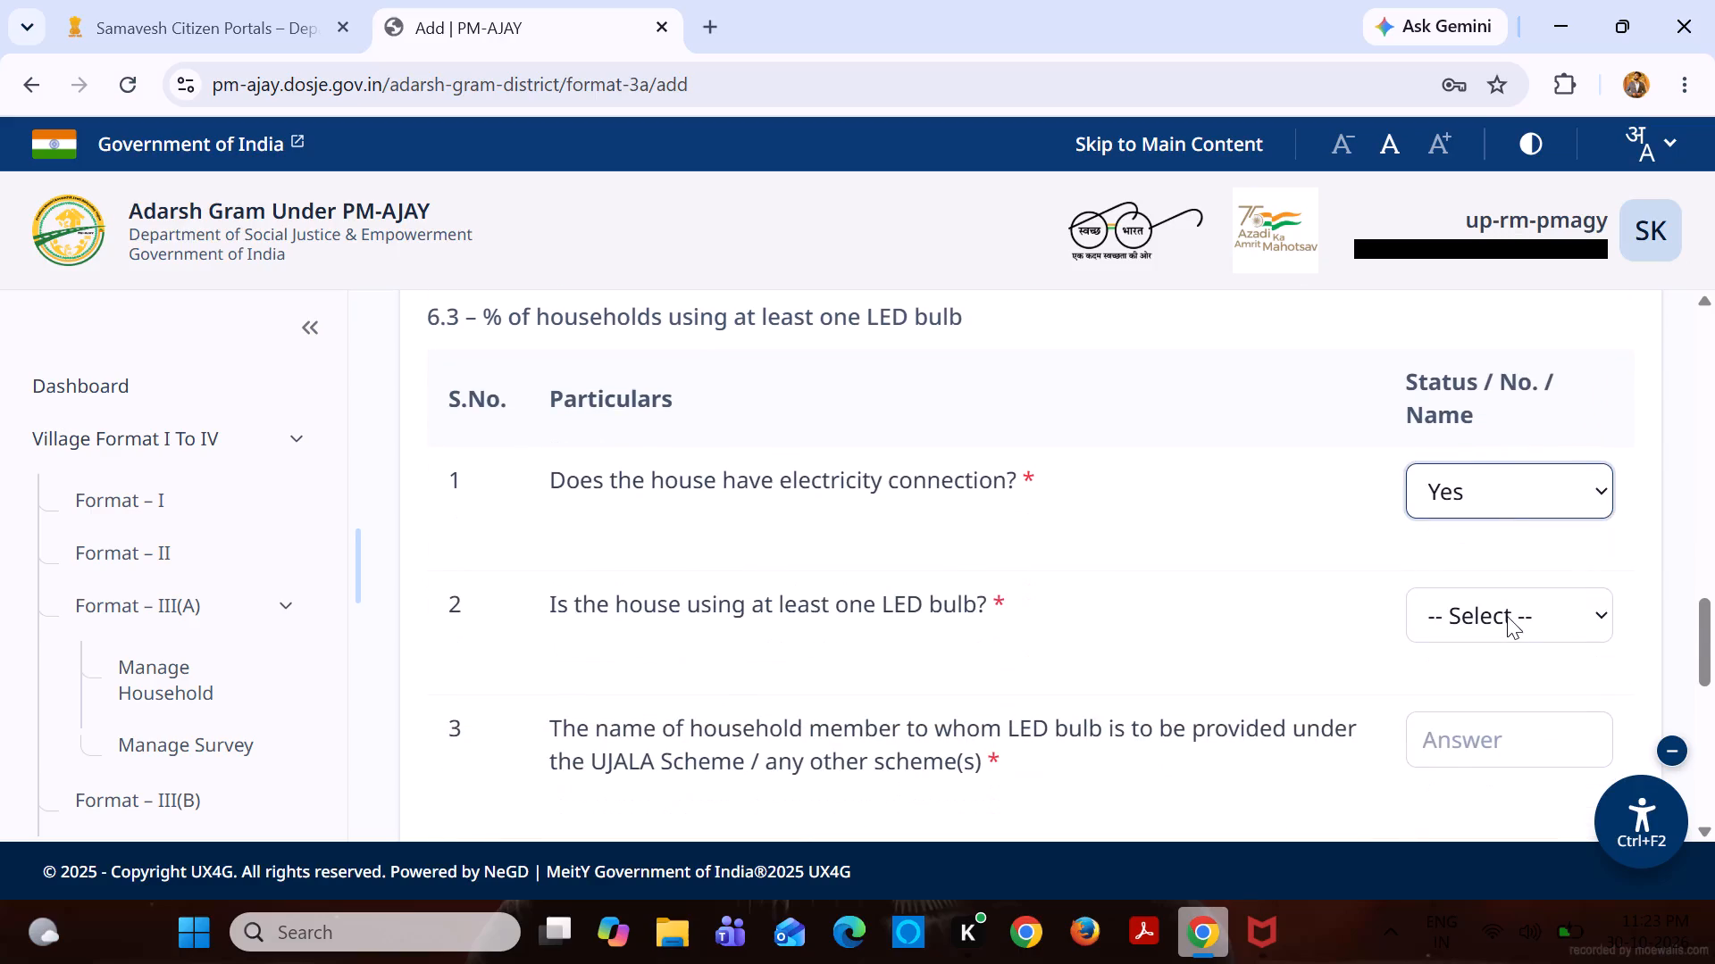
click(1507, 616)
click(1451, 726)
scroll(1490, 611, down, 3)
click(1527, 479)
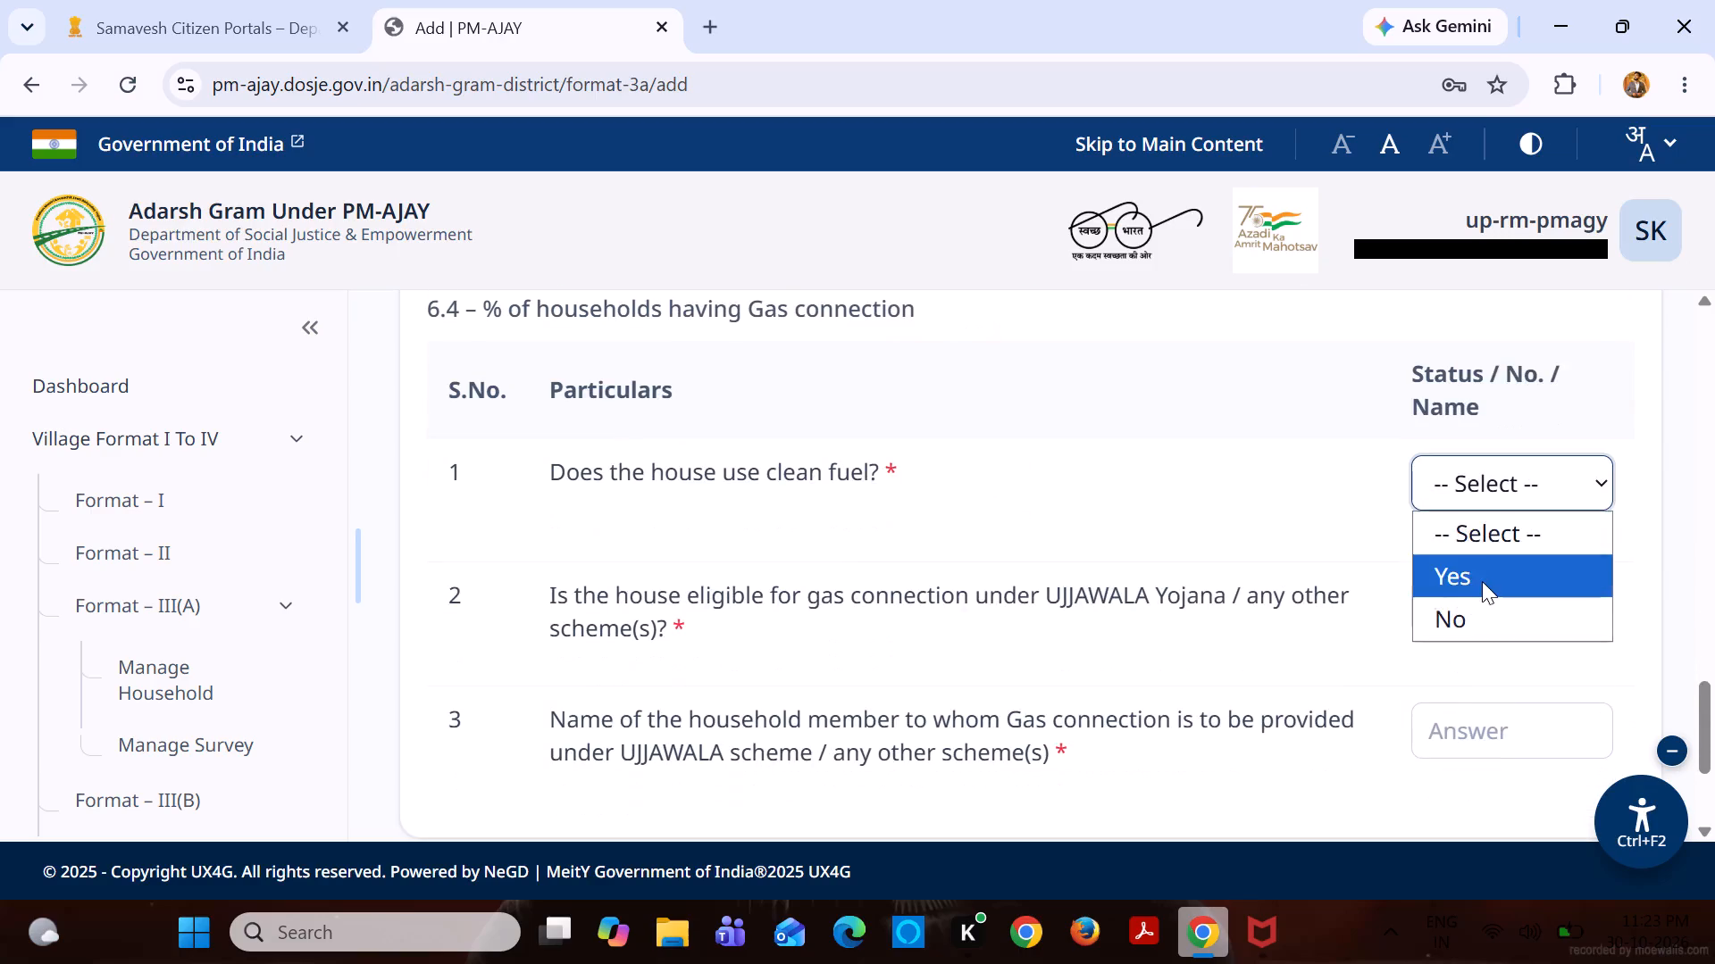
click(1482, 581)
scroll(1489, 584, down, 3)
click(1609, 669)
For domain 7, answer No to the household being involved in farming (7.1), and submit.
drag(1505, 390, 1506, 405)
click(1532, 442)
scroll(1498, 496, down, 2)
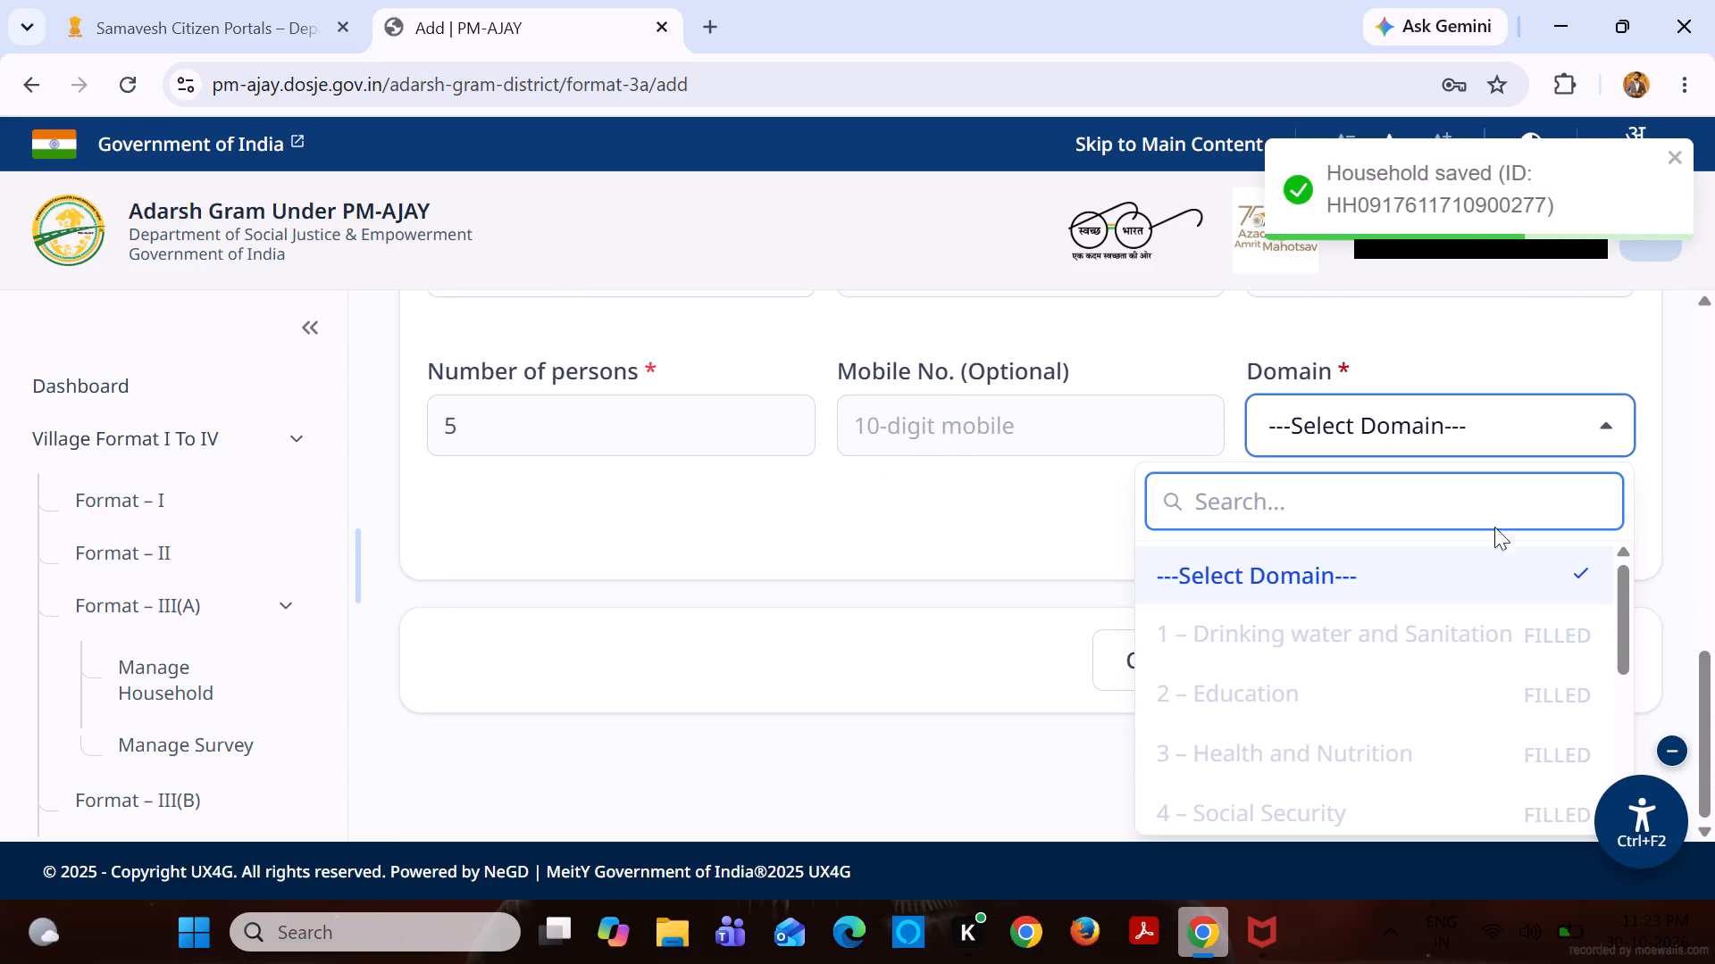
scroll(1470, 602, down, 2)
click(1372, 702)
scroll(1393, 661, down, 3)
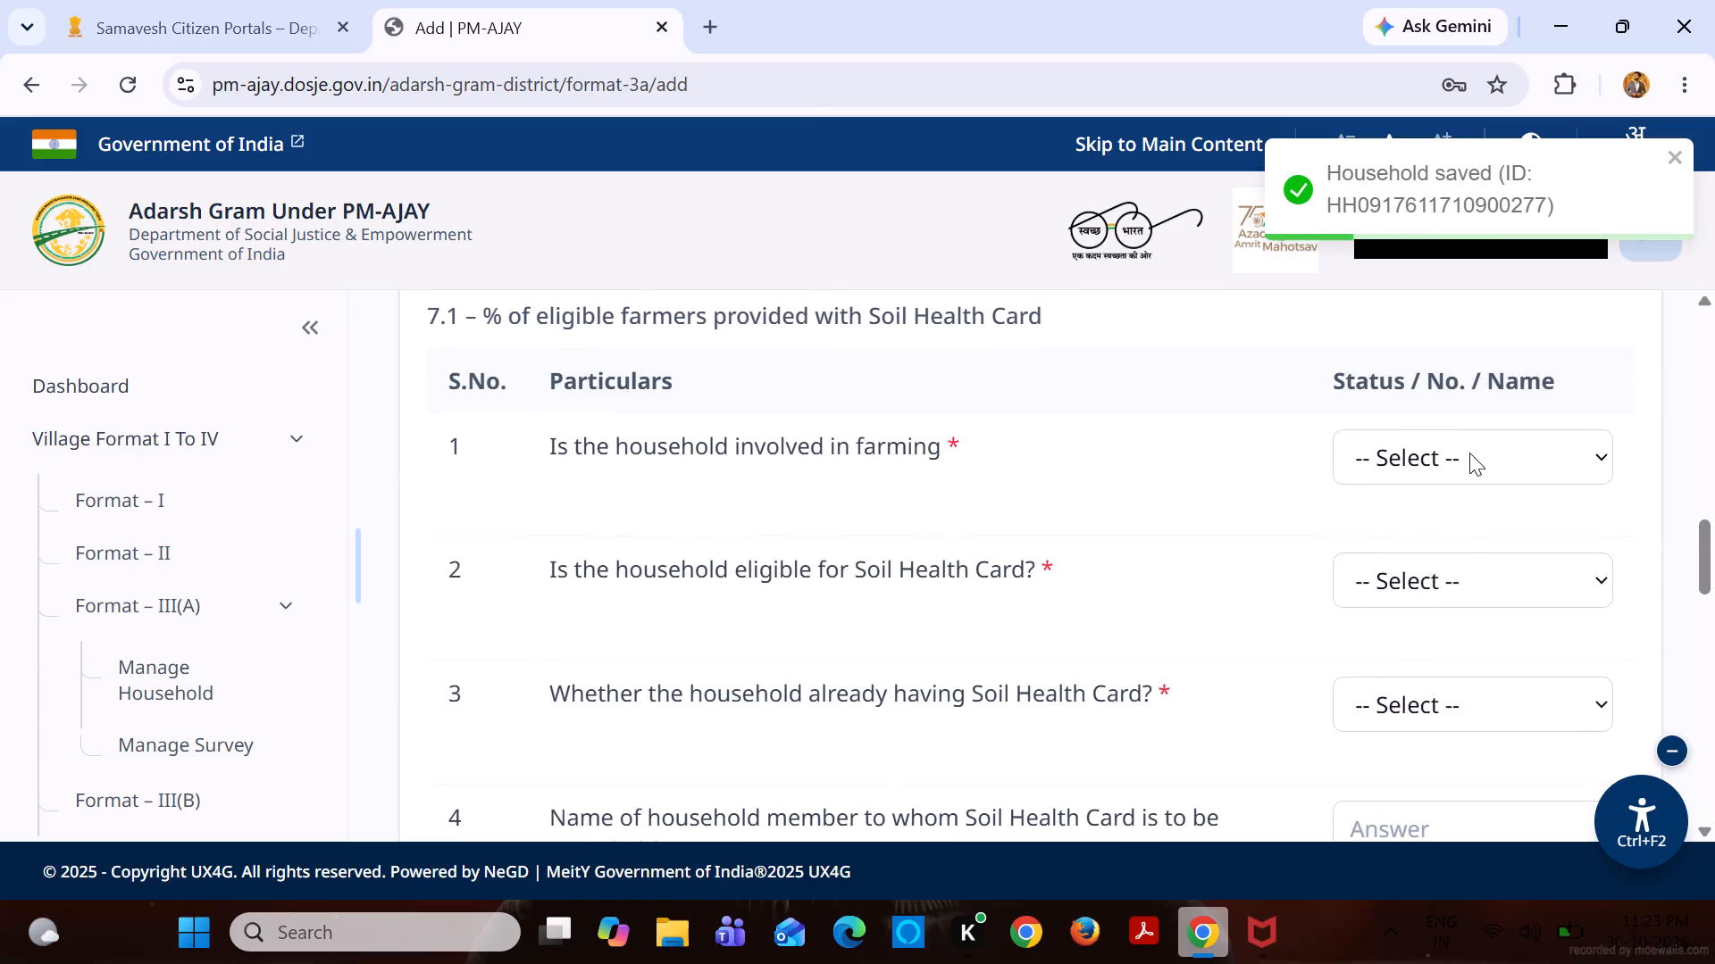
click(1469, 452)
click(1436, 600)
scroll(1457, 534, down, 6)
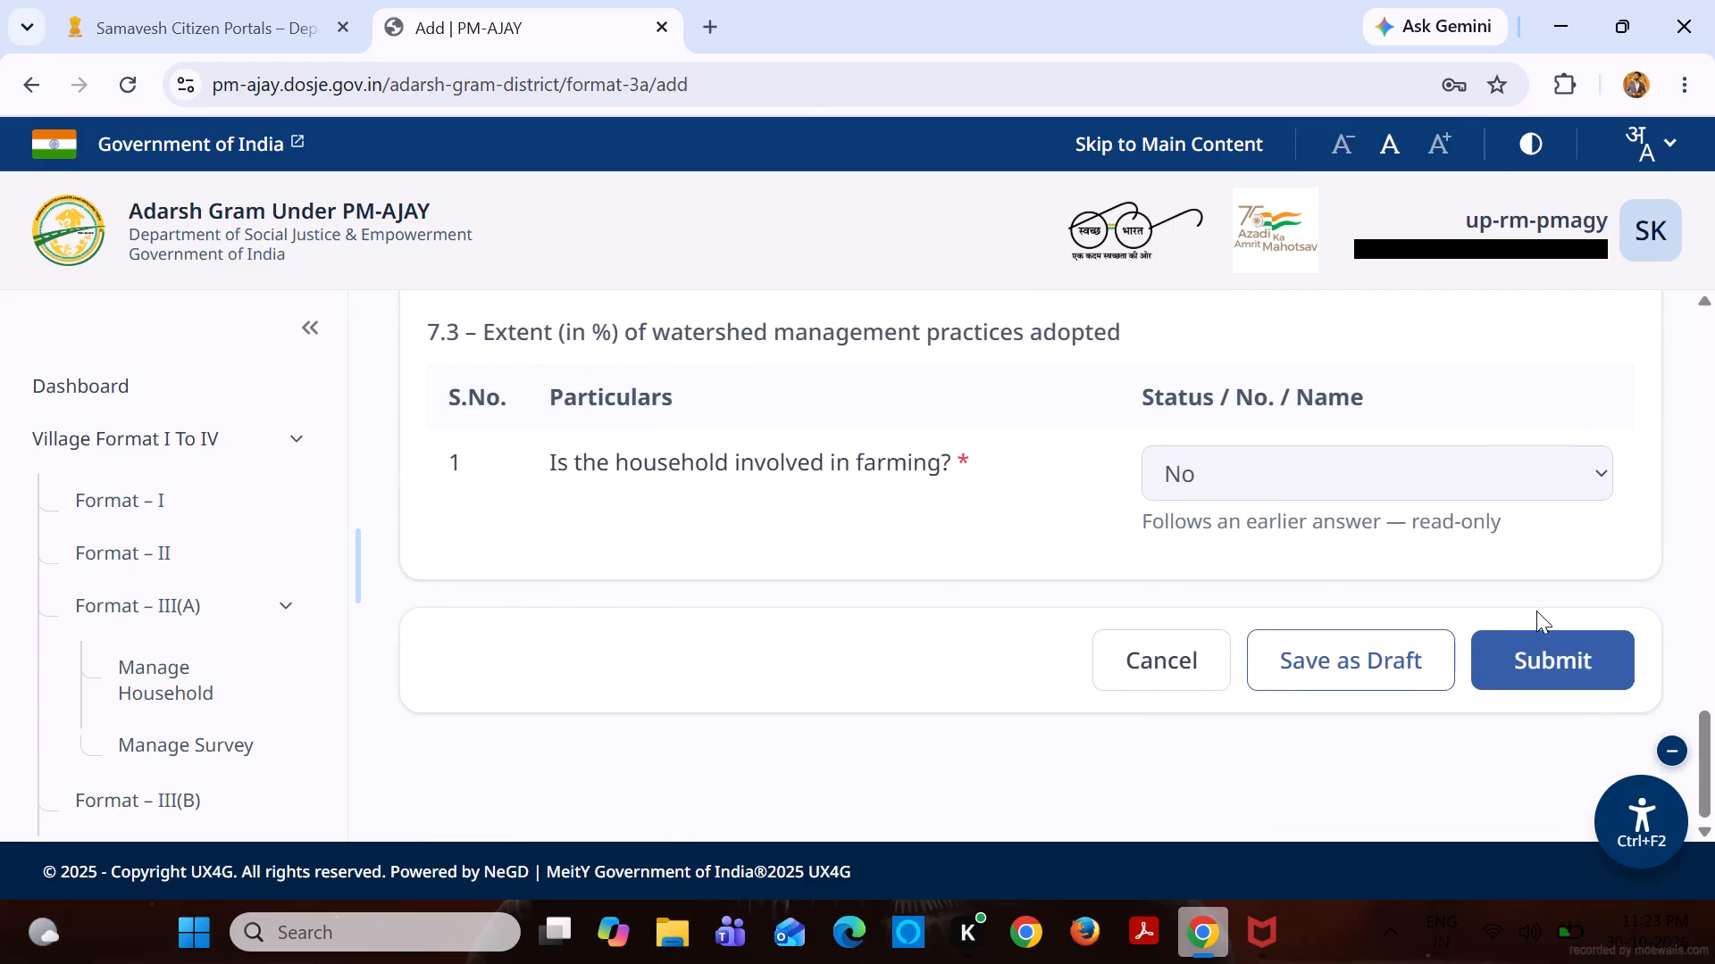
click(1537, 652)
For domain 8, enter 5 persons above 5 years in the household and 5 who already have Aadhaar (8.1).
click(1514, 430)
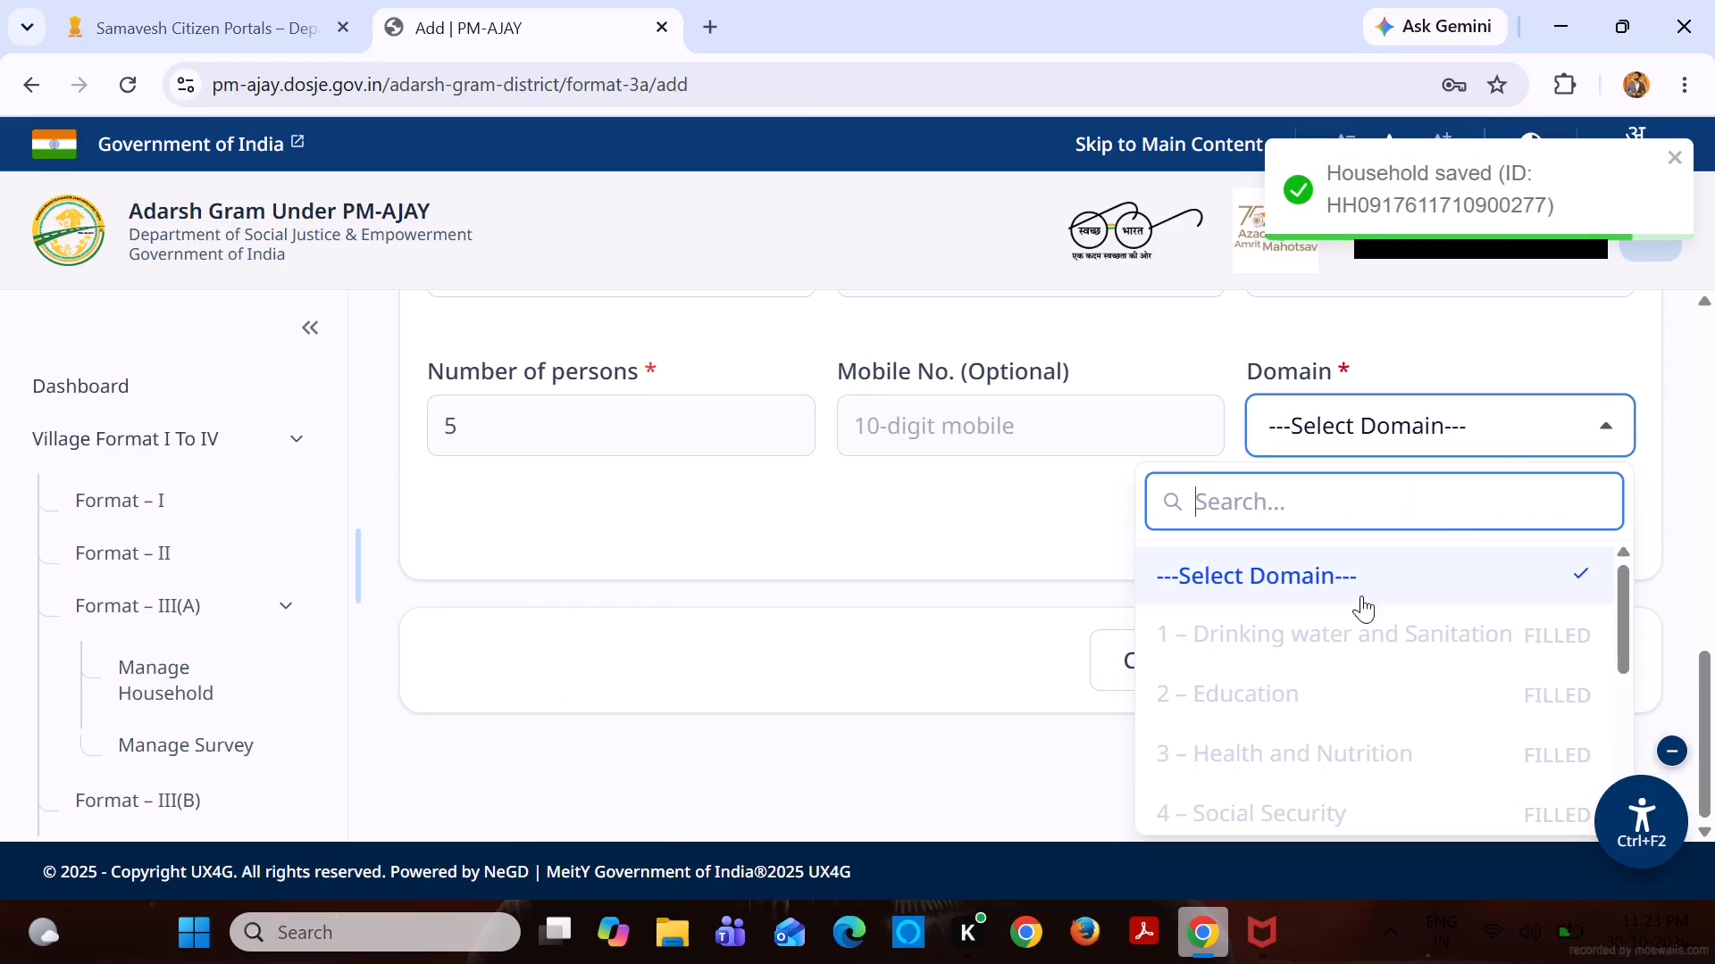
scroll(1361, 623, down, 5)
click(1376, 664)
scroll(1379, 652, down, 3)
click(1435, 479)
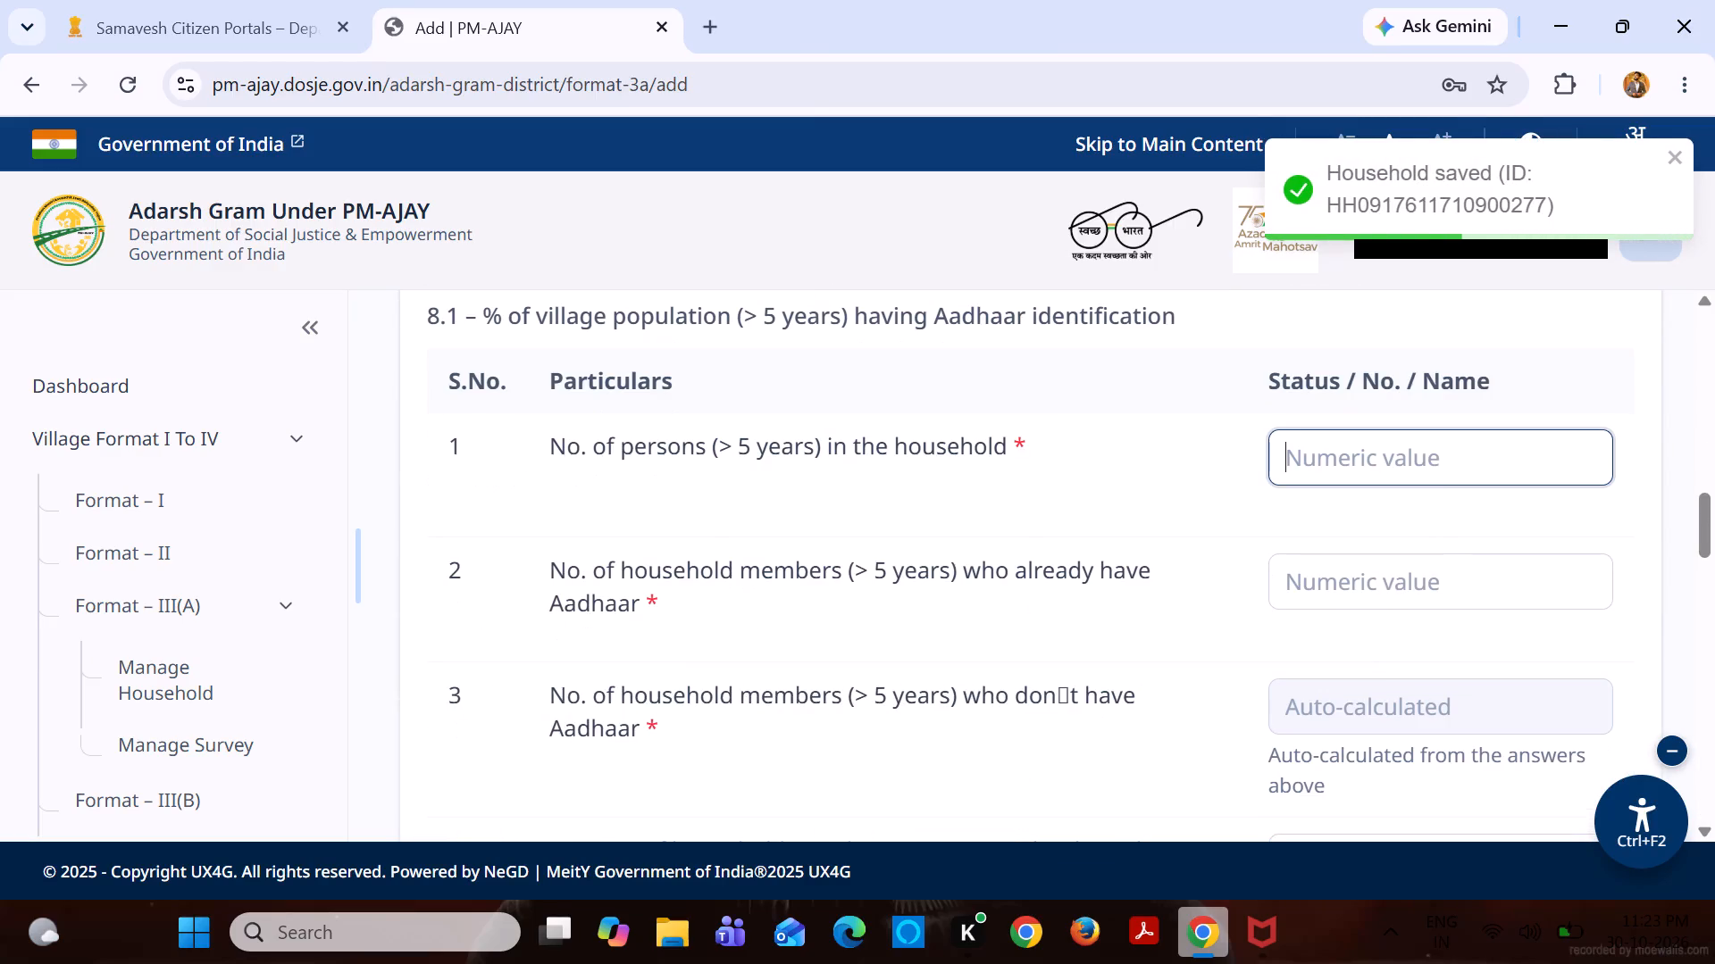
scroll(1438, 488, up, 3)
scroll(1438, 488, down, 2)
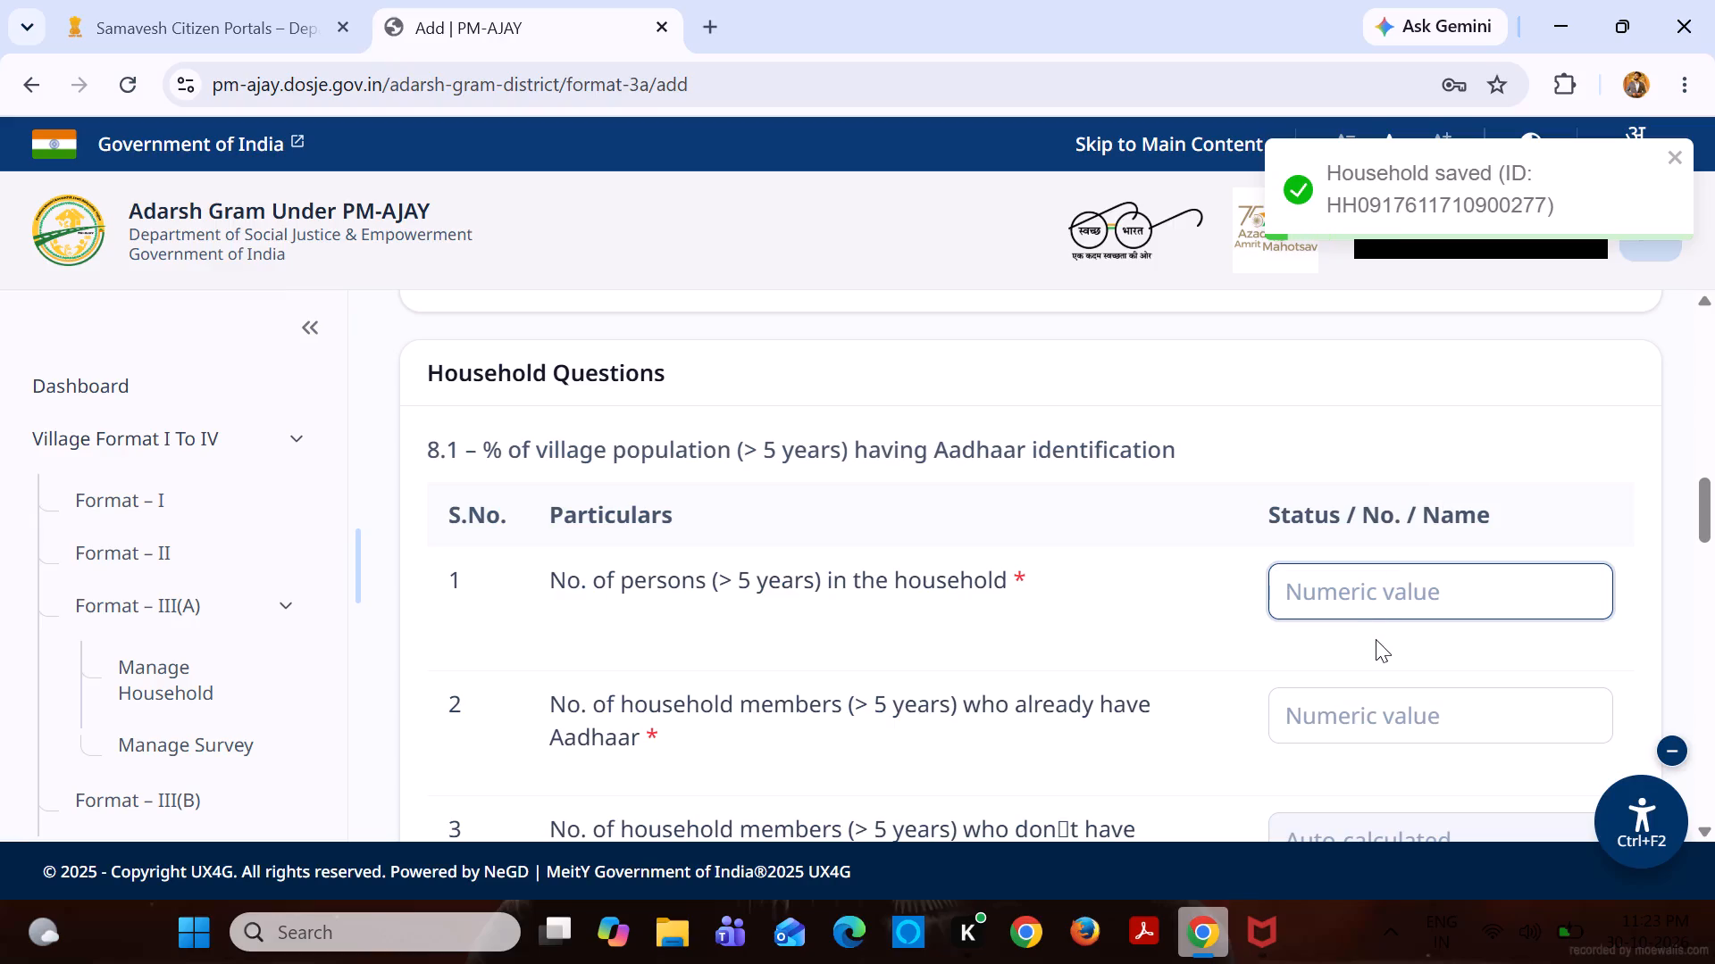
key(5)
click(1373, 724)
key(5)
Enter 2 members above 18 years eligible for a Bank/Post Office account and 2 who have an account (8.2).
scroll(1369, 711, down, 4)
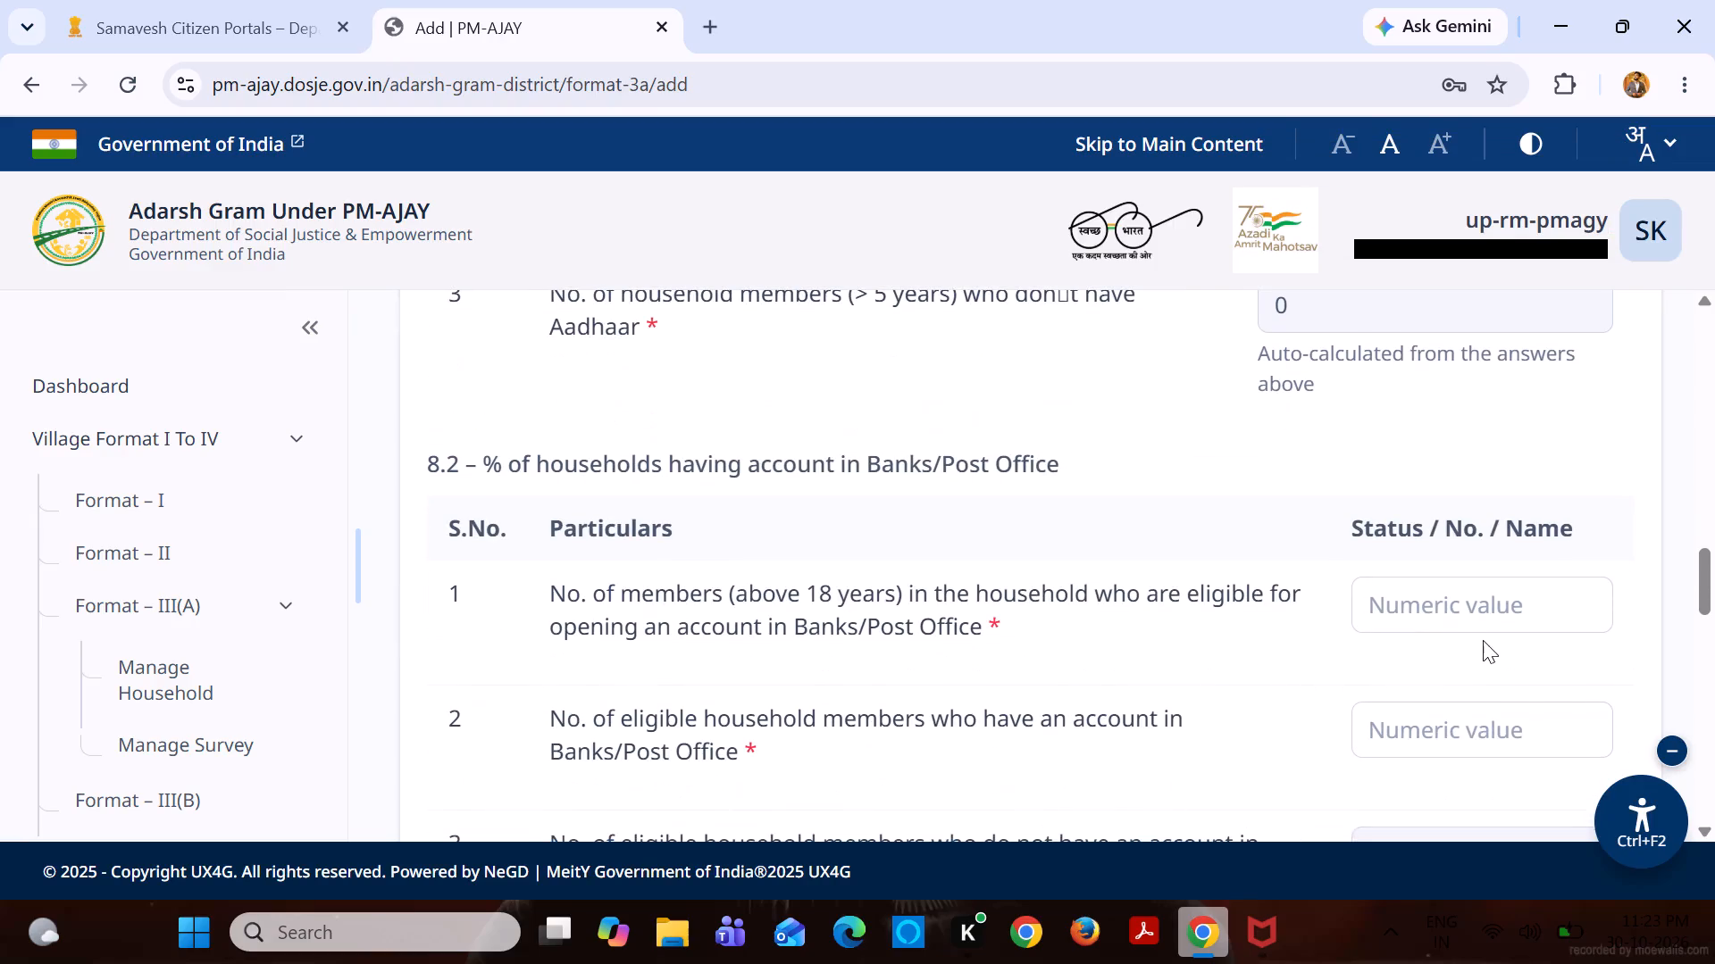
click(1484, 636)
click(1468, 611)
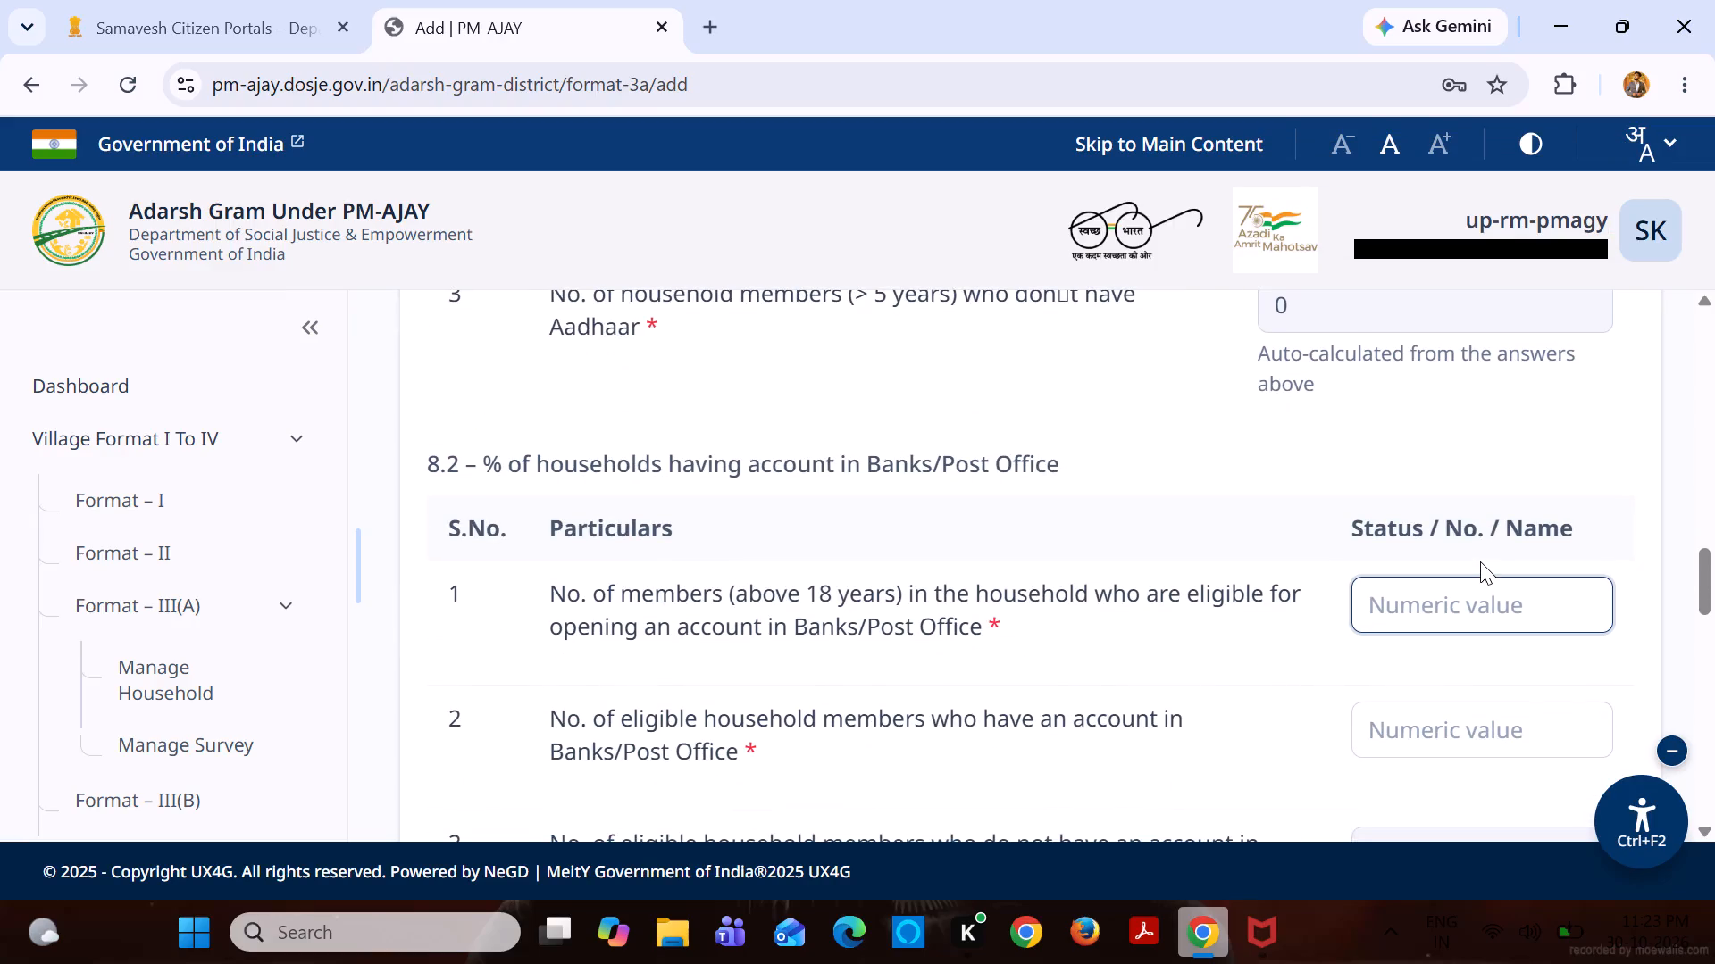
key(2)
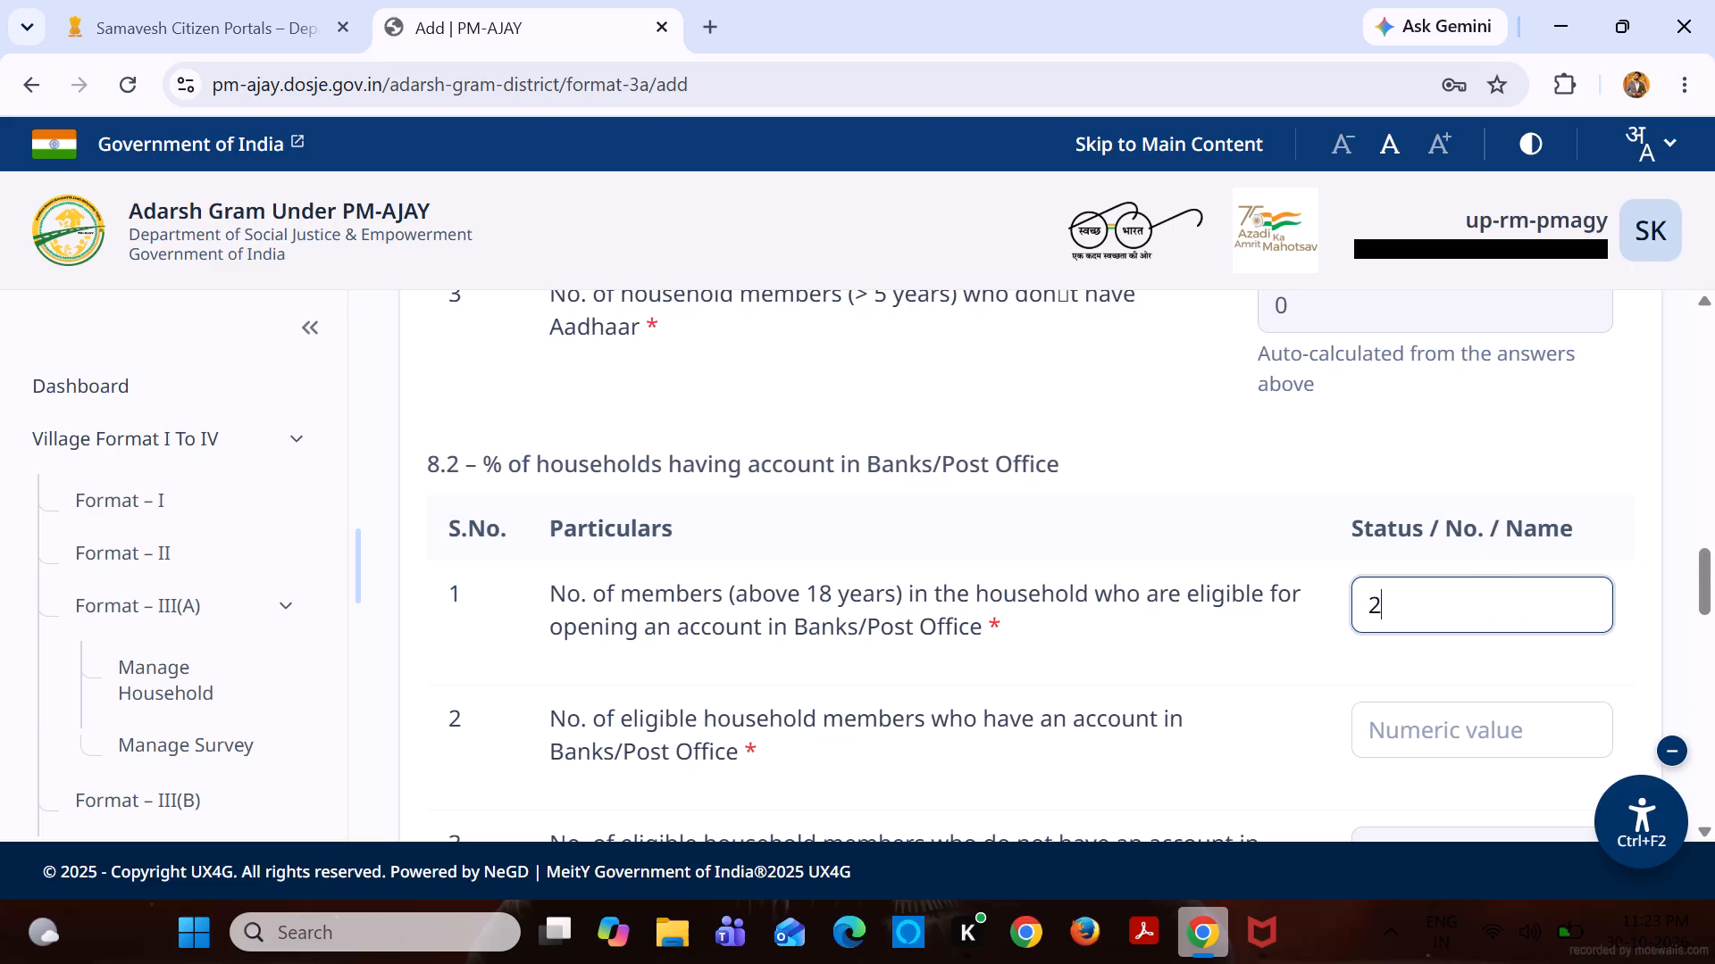
click(1435, 740)
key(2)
Enter 0 persons eligible for PMSBY coverage (8.3) and 0 members eligible for PMJJBY coverage (8.4), and submit domain 8.
scroll(1435, 727, down, 3)
click(1506, 800)
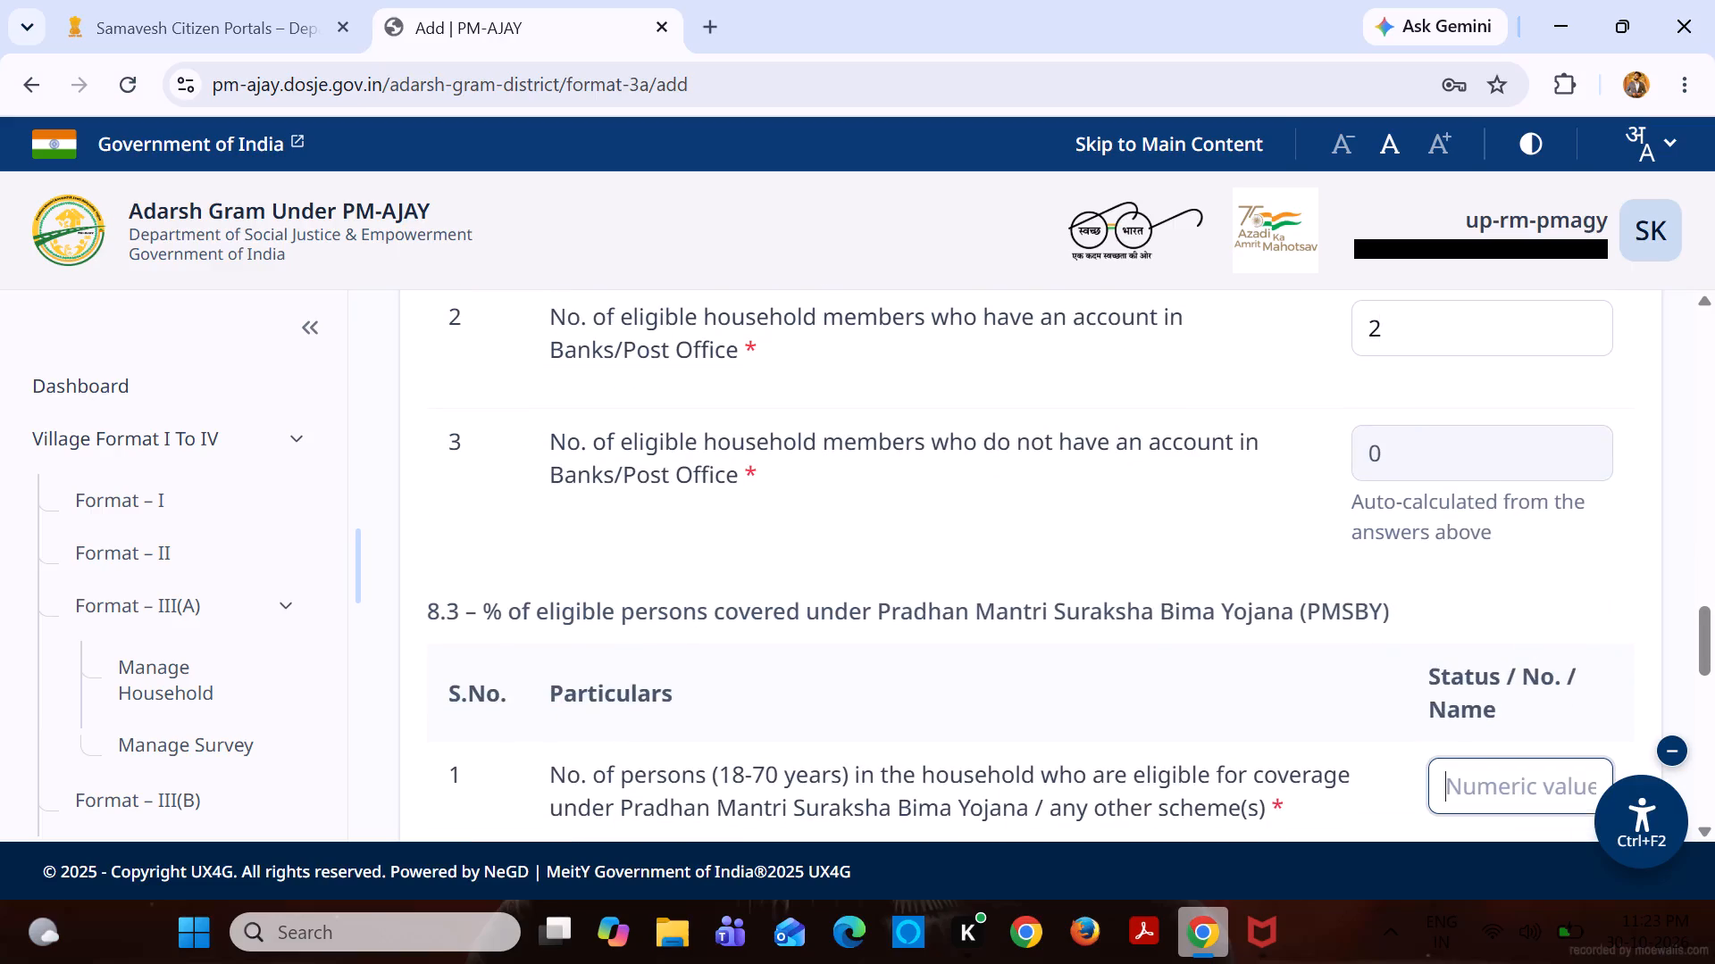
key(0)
scroll(1502, 761, down, 4)
click(1485, 536)
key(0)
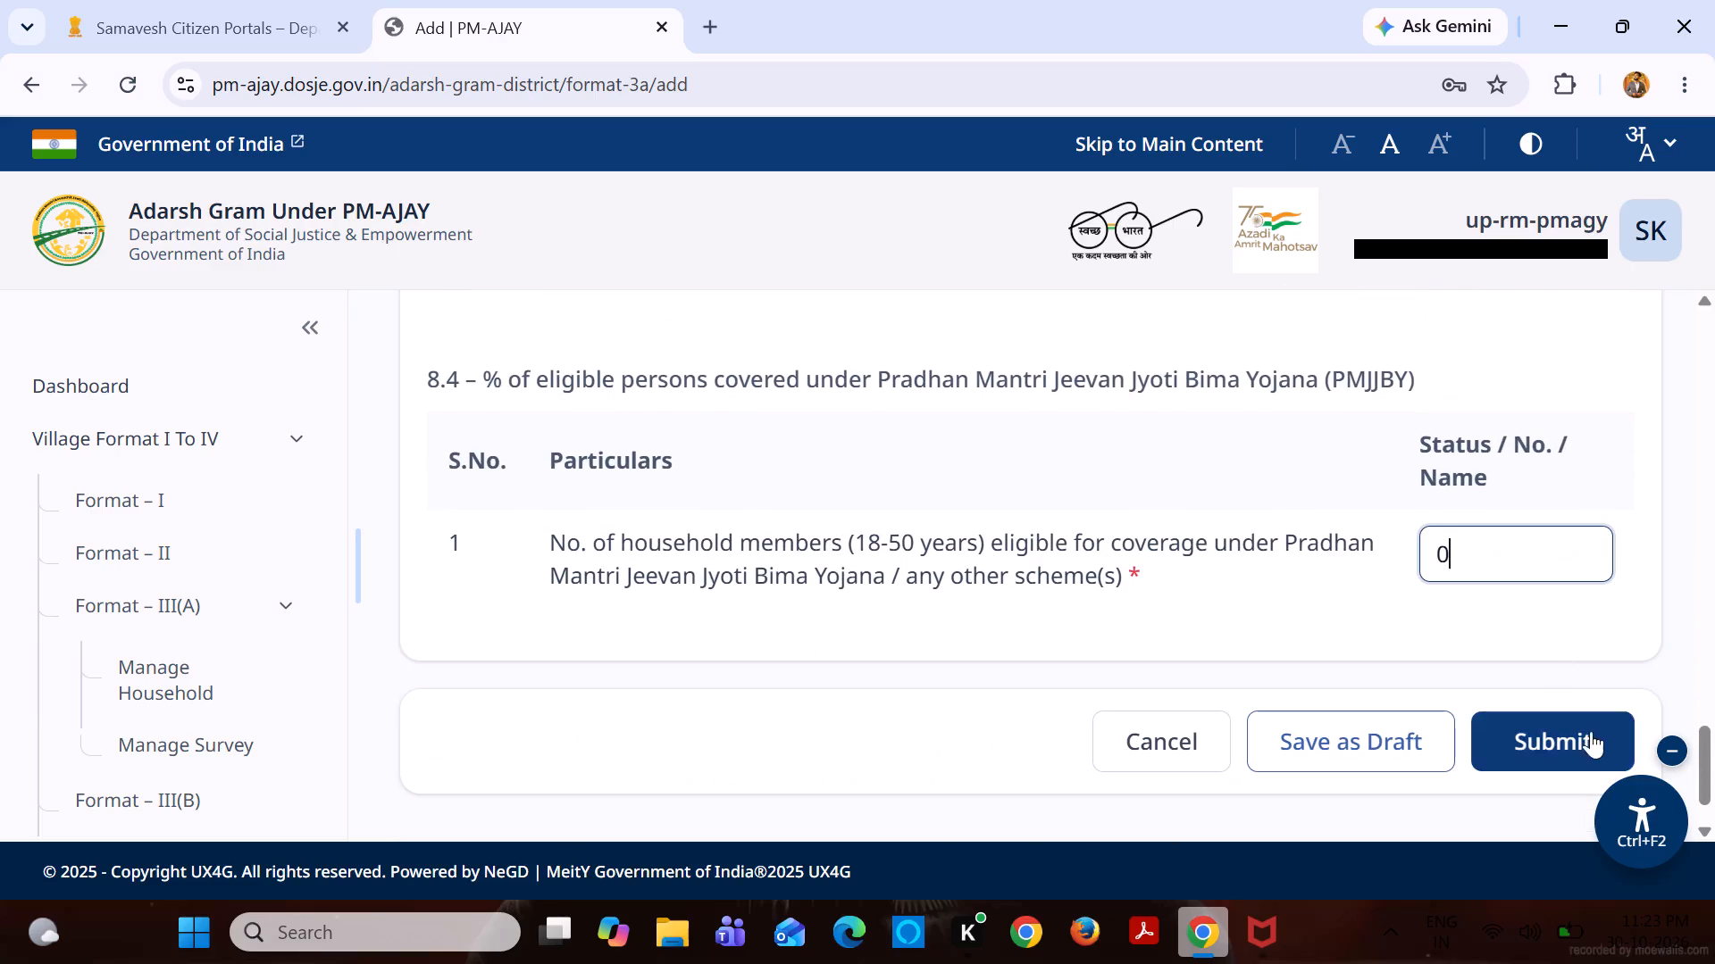
click(1591, 744)
For domain 9, enter 0 household members (14-60 years) eligible for PMGDISHA training, and submit.
click(1442, 486)
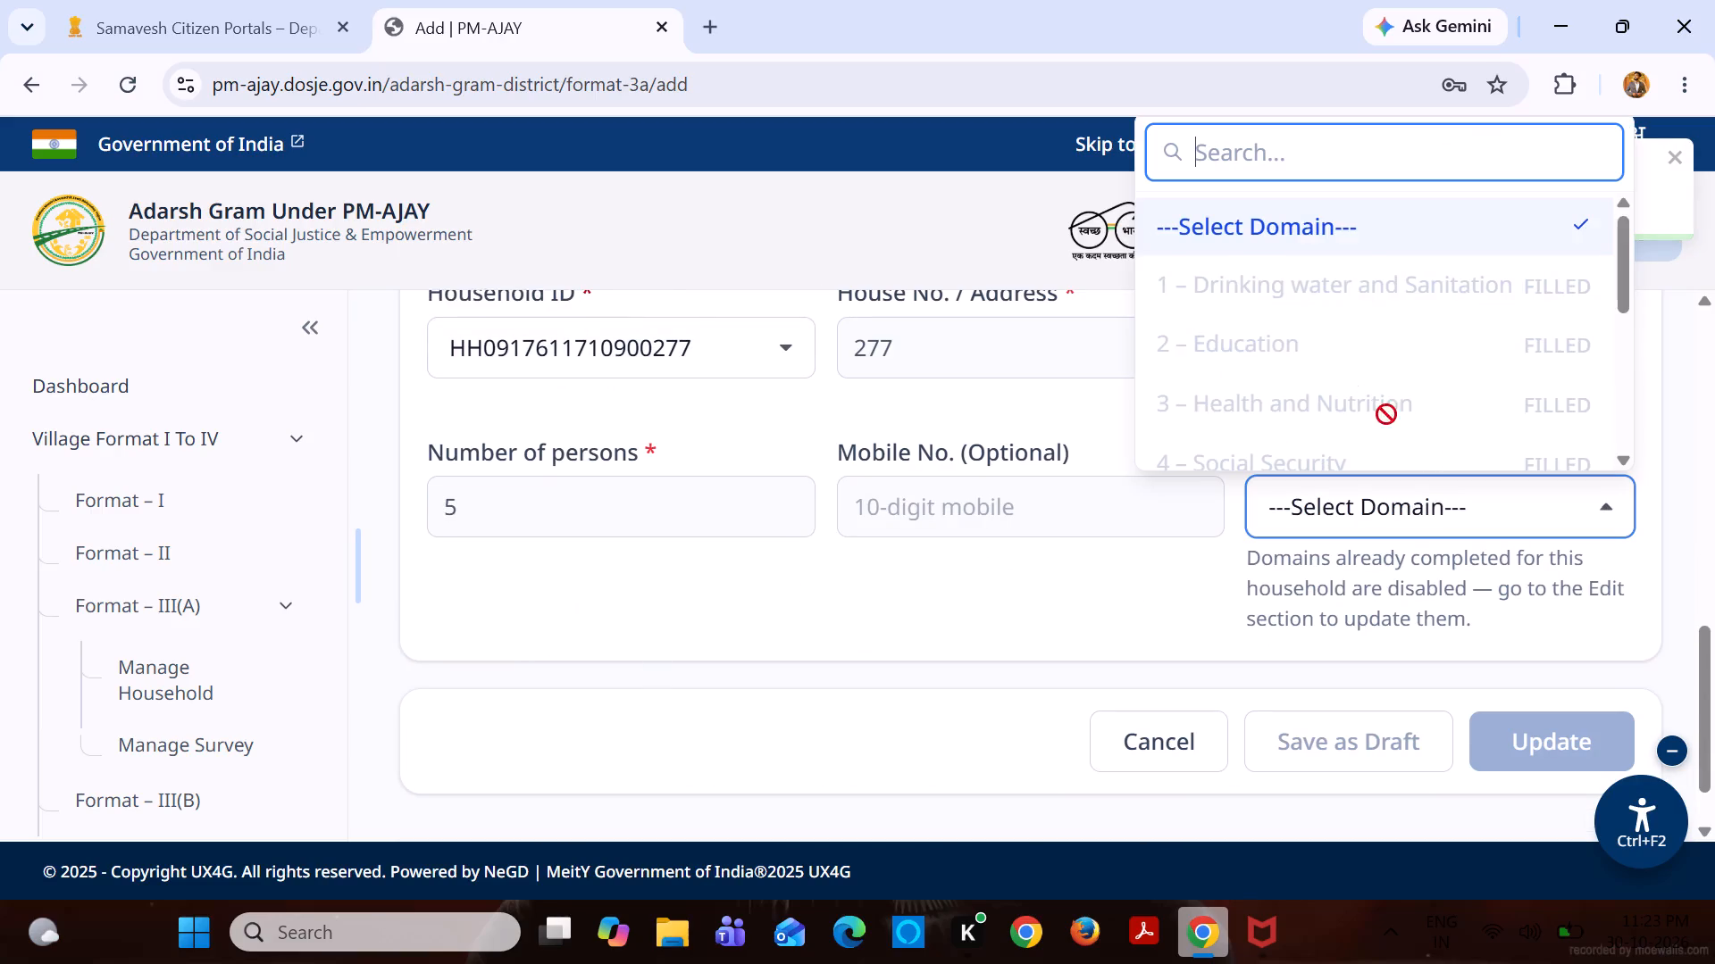
scroll(1347, 372, down, 4)
click(1287, 374)
scroll(1288, 381, down, 4)
click(1491, 450)
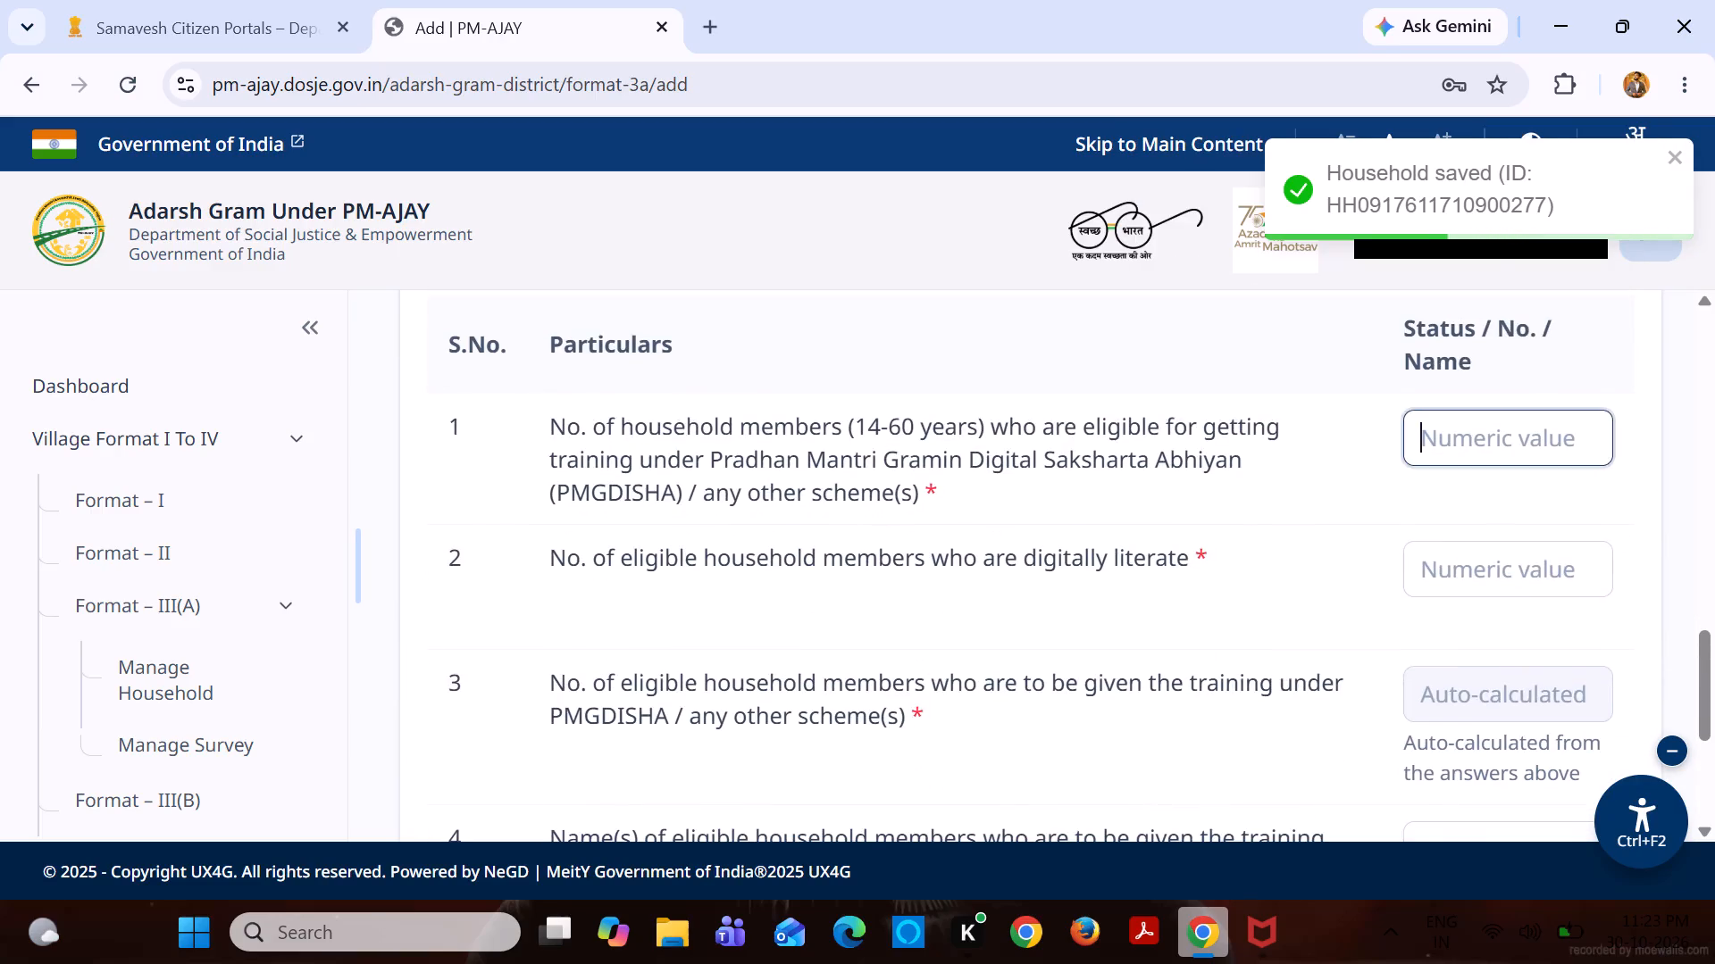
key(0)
click(1569, 642)
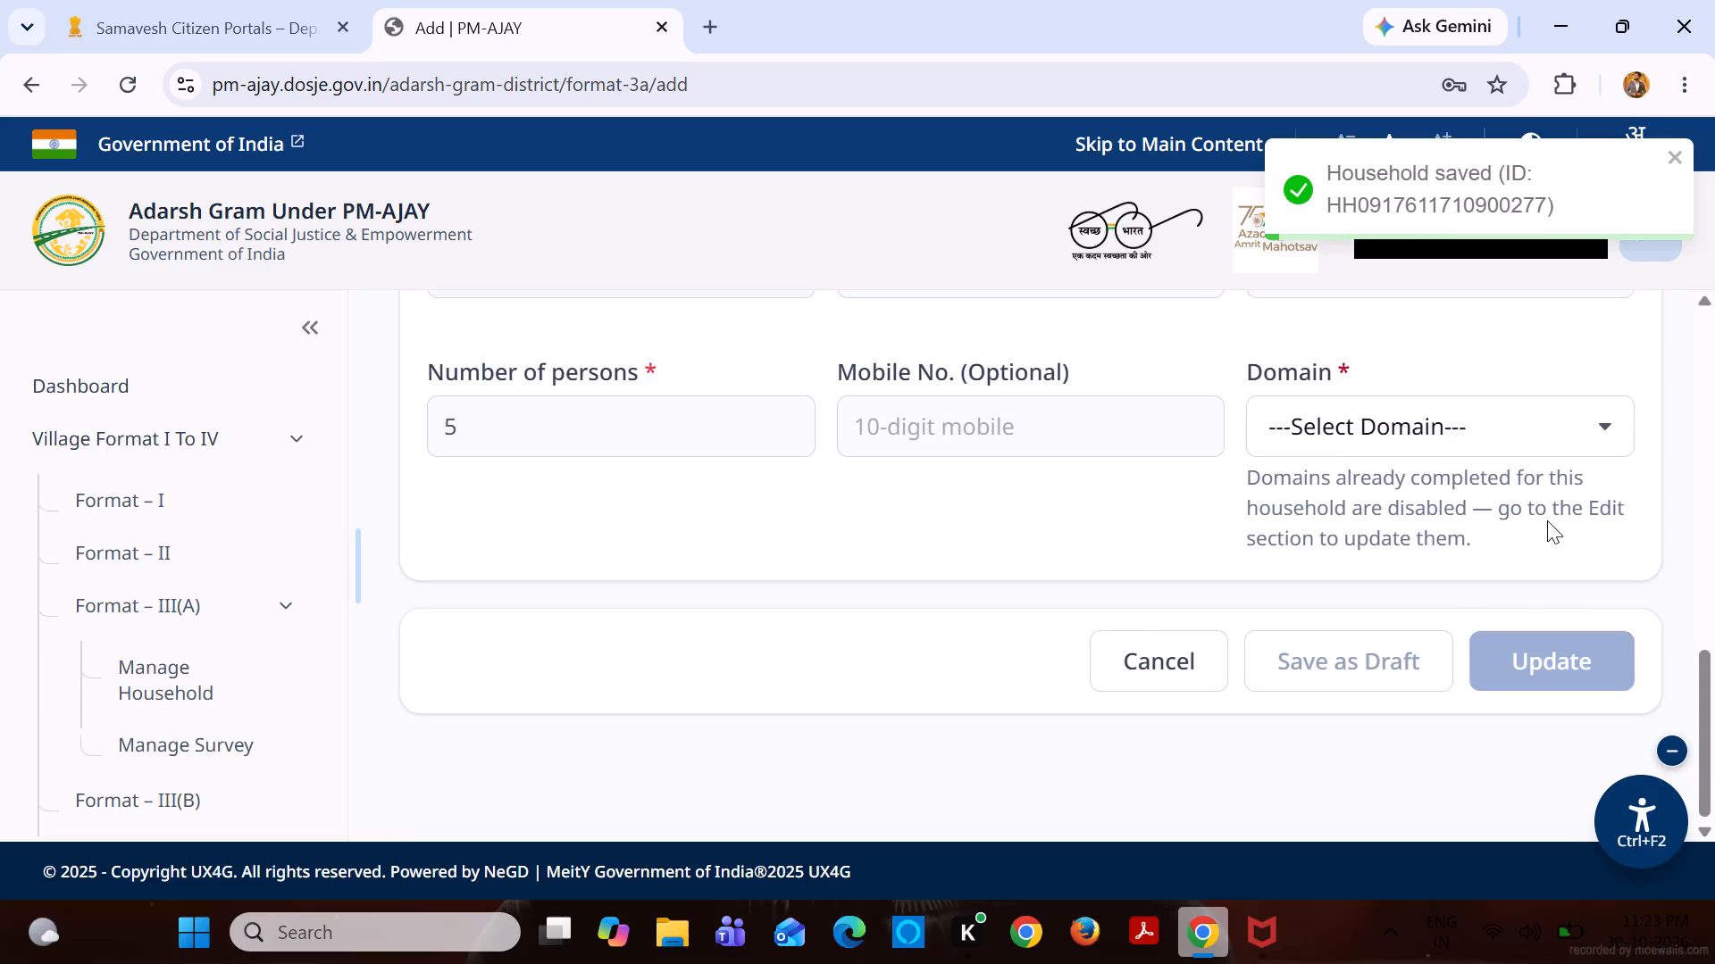
For domain 10, enter 0 youth eligible for skill development training (10.1) and 0 eligible for bank linked loans (10.2).
click(1543, 437)
scroll(1505, 643, down, 5)
click(1418, 795)
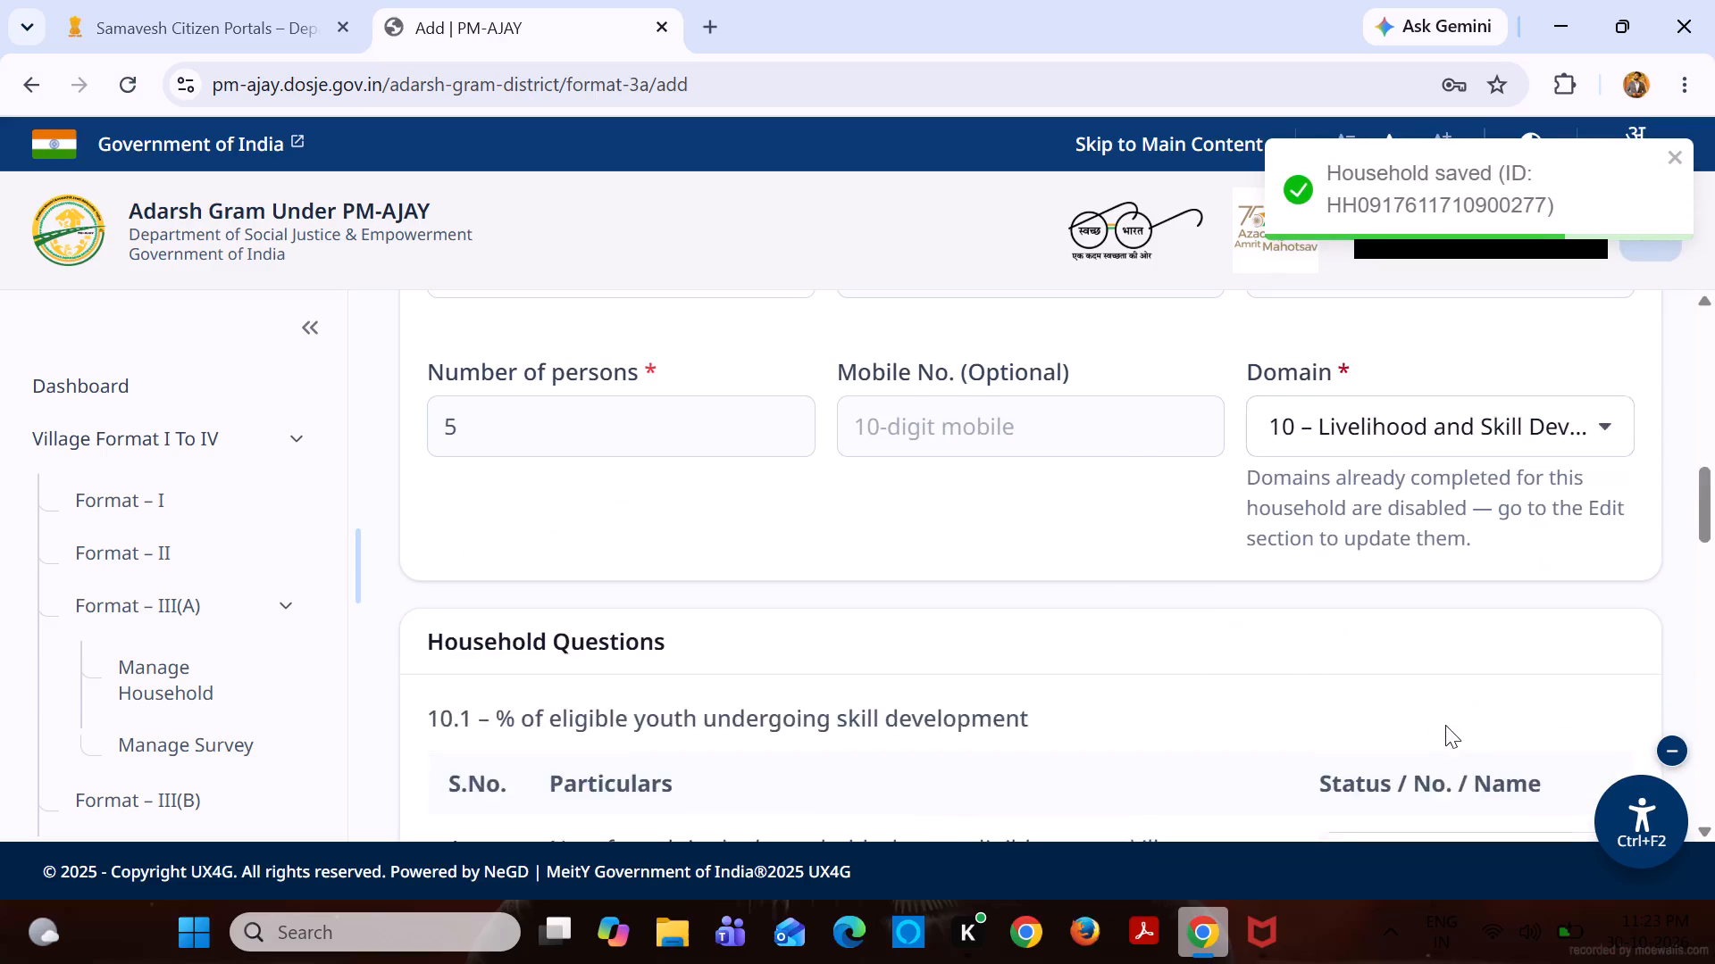
scroll(1445, 722, down, 3)
click(1424, 432)
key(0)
click(1494, 715)
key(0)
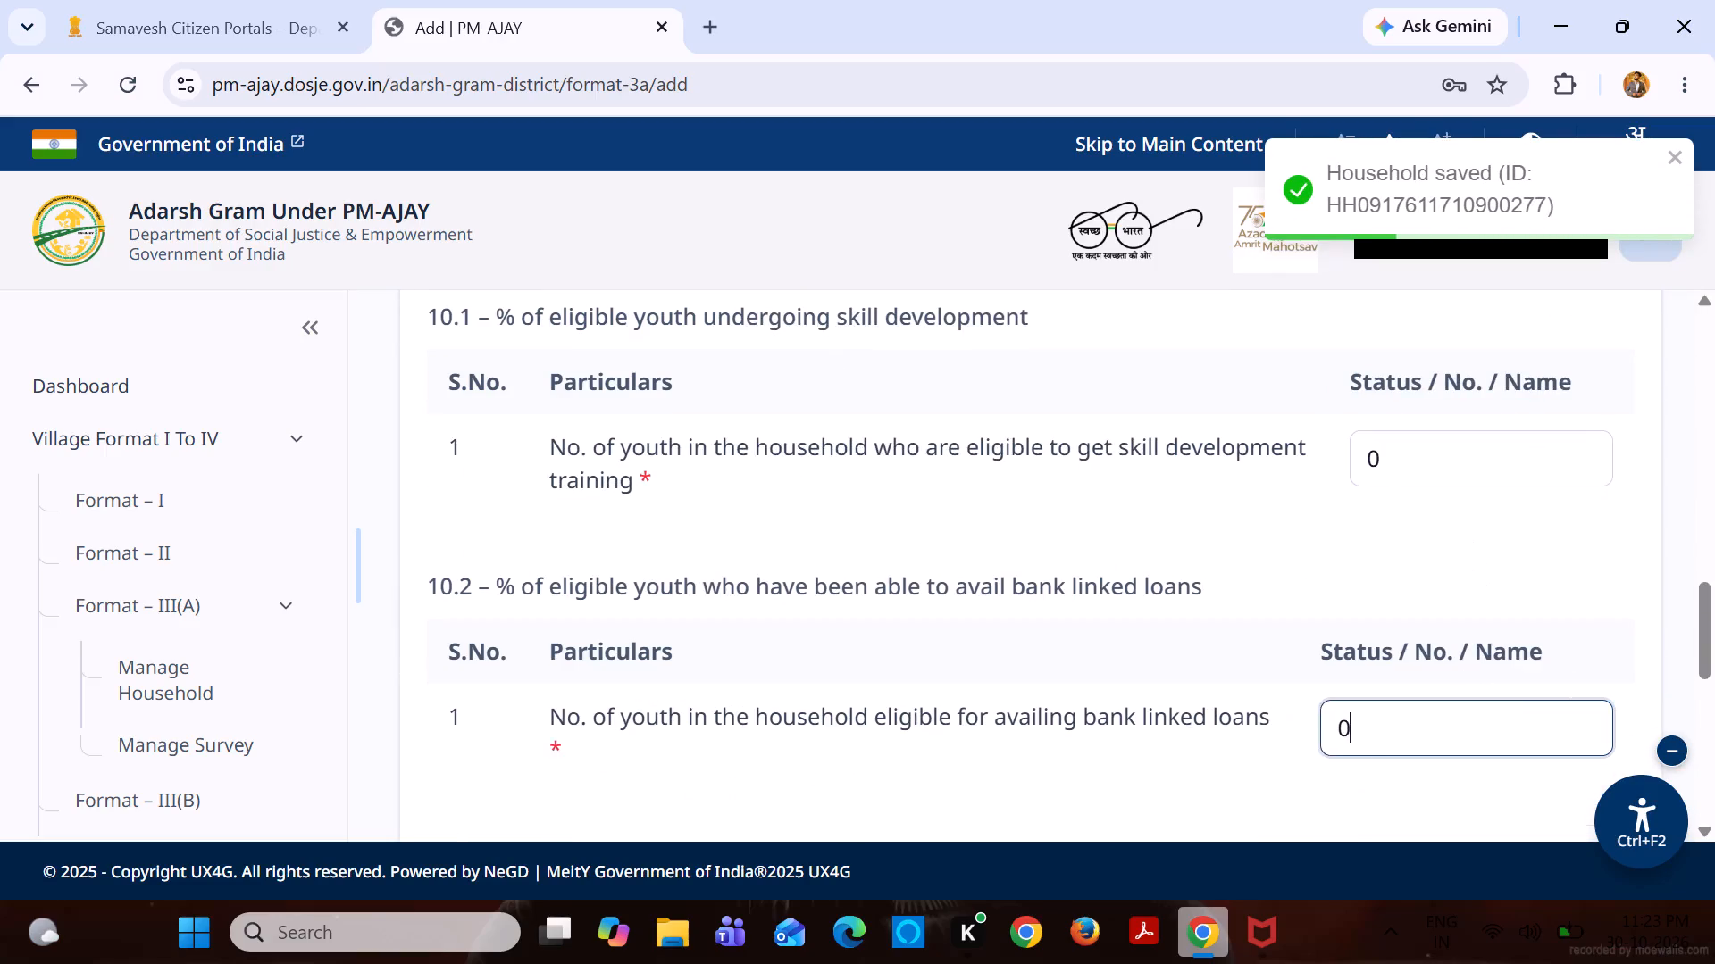
Answer Yes to a household member belonging to a self-help group (10.3), and submit domain 10.
scroll(1493, 712, down, 2)
click(1475, 735)
click(1450, 802)
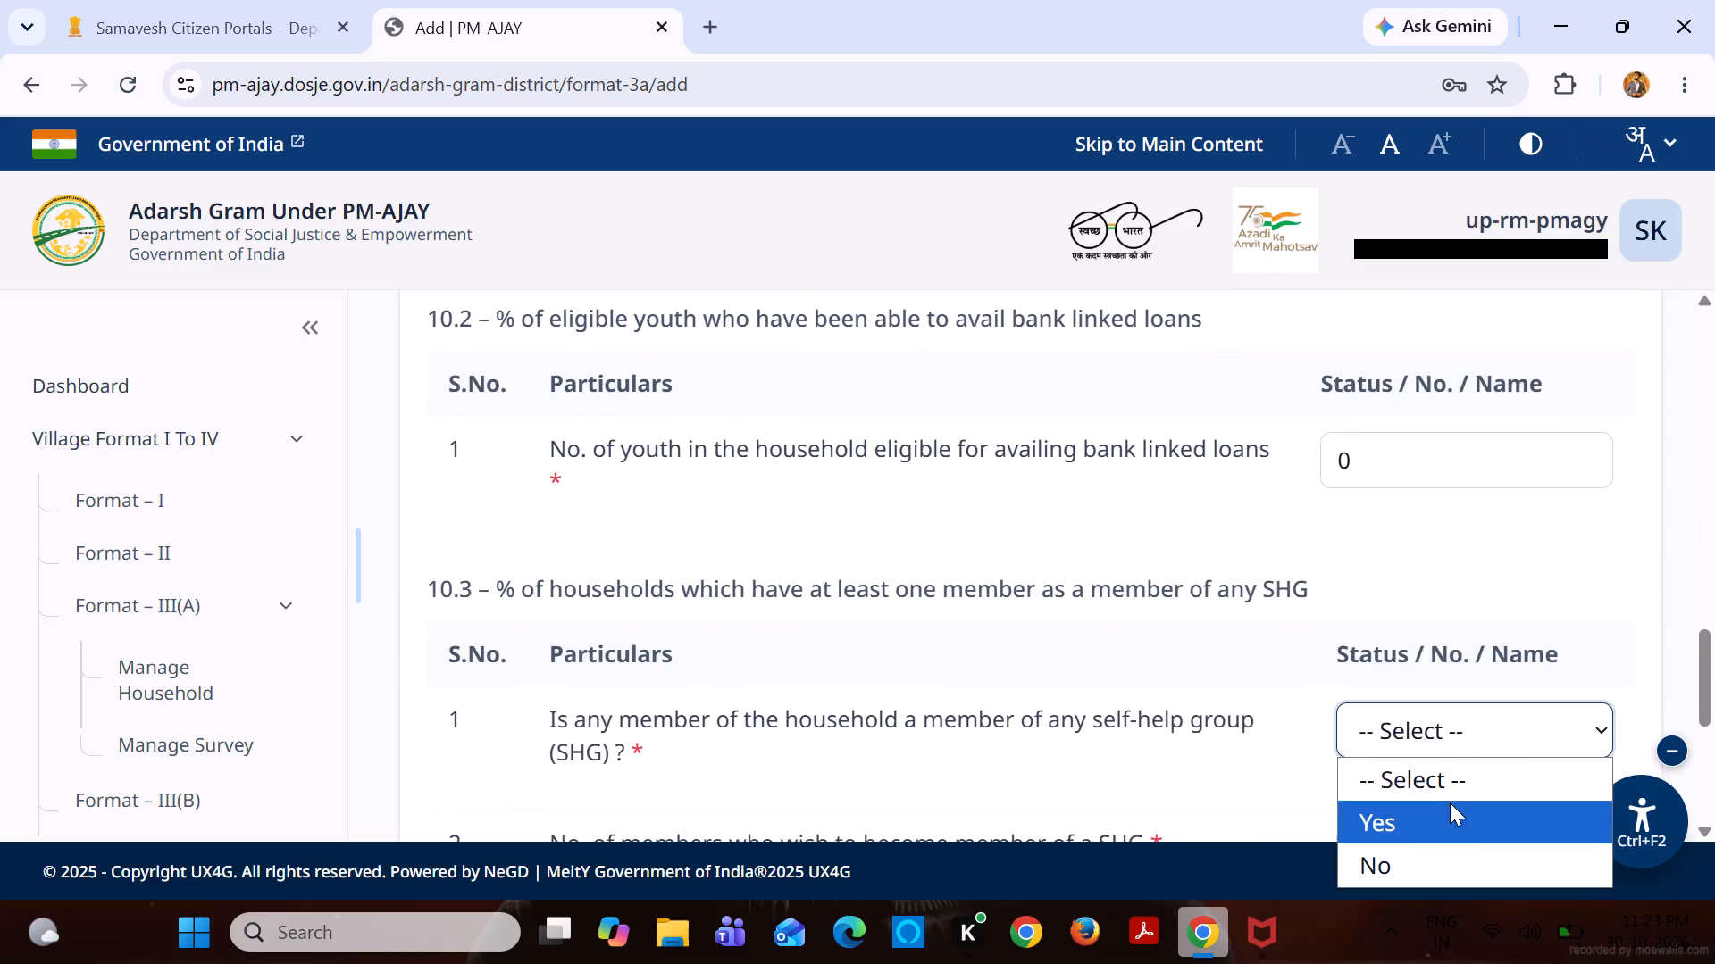
scroll(1469, 704, down, 2)
click(1545, 698)
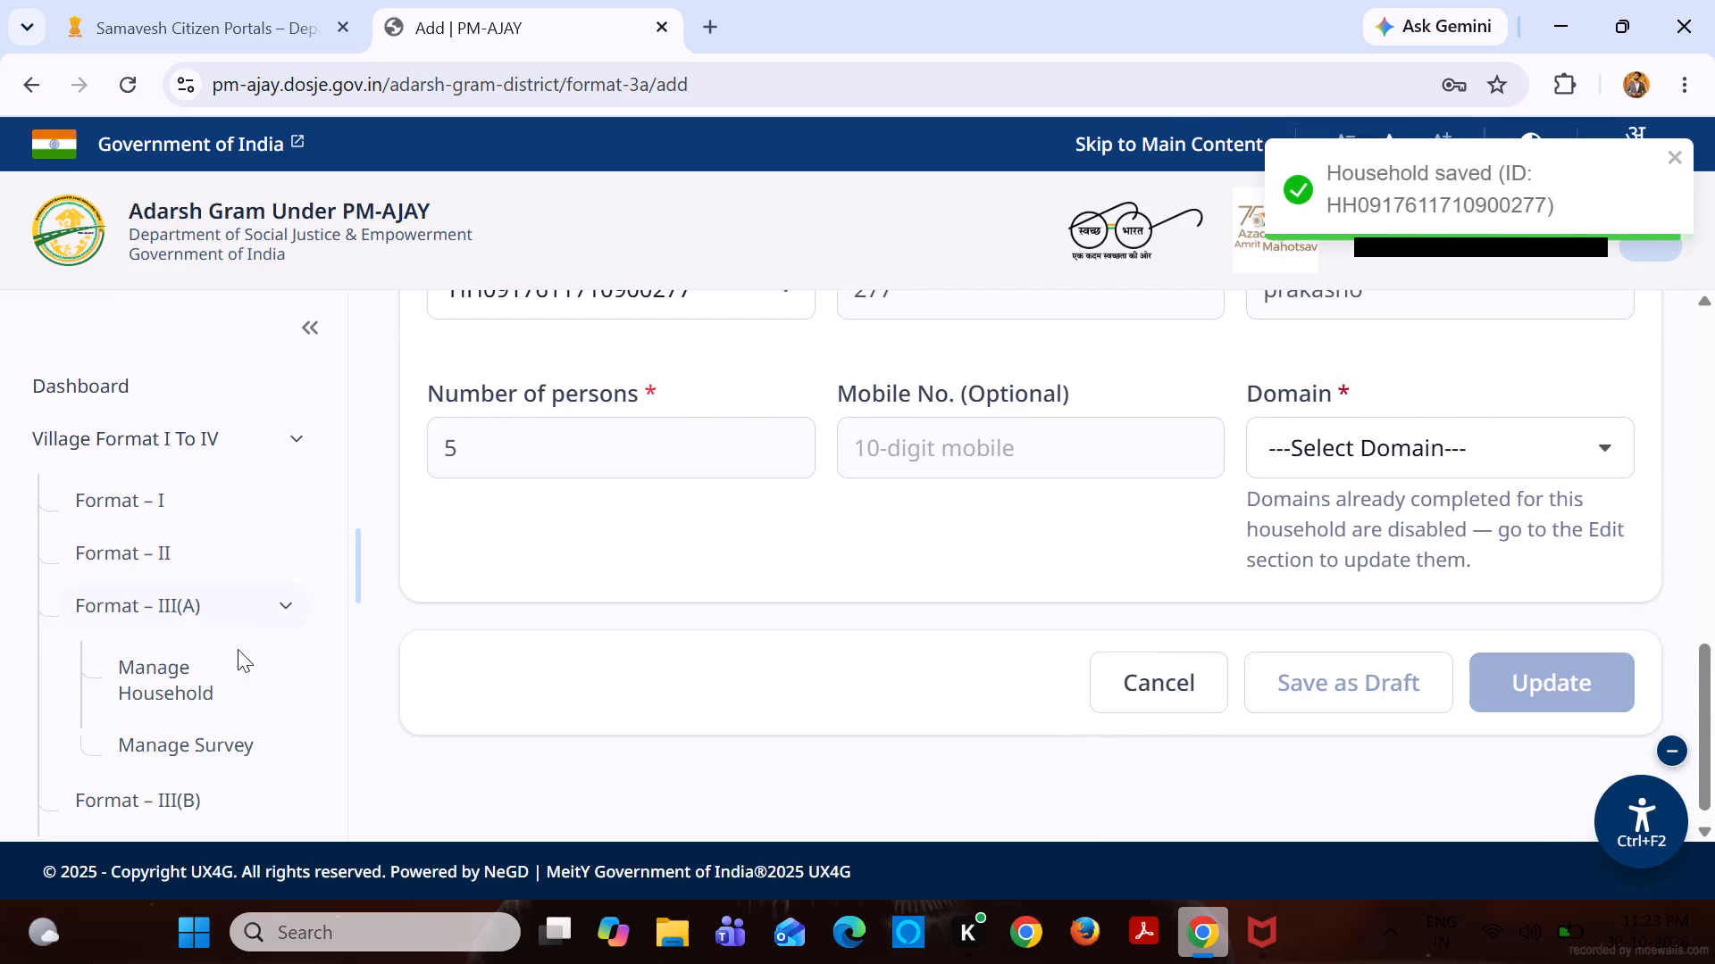
Start a new household entry with block Shahabad, gram panchayat Boodpur, village Boodpur and category SC.
click(188, 682)
click(1288, 378)
click(1265, 307)
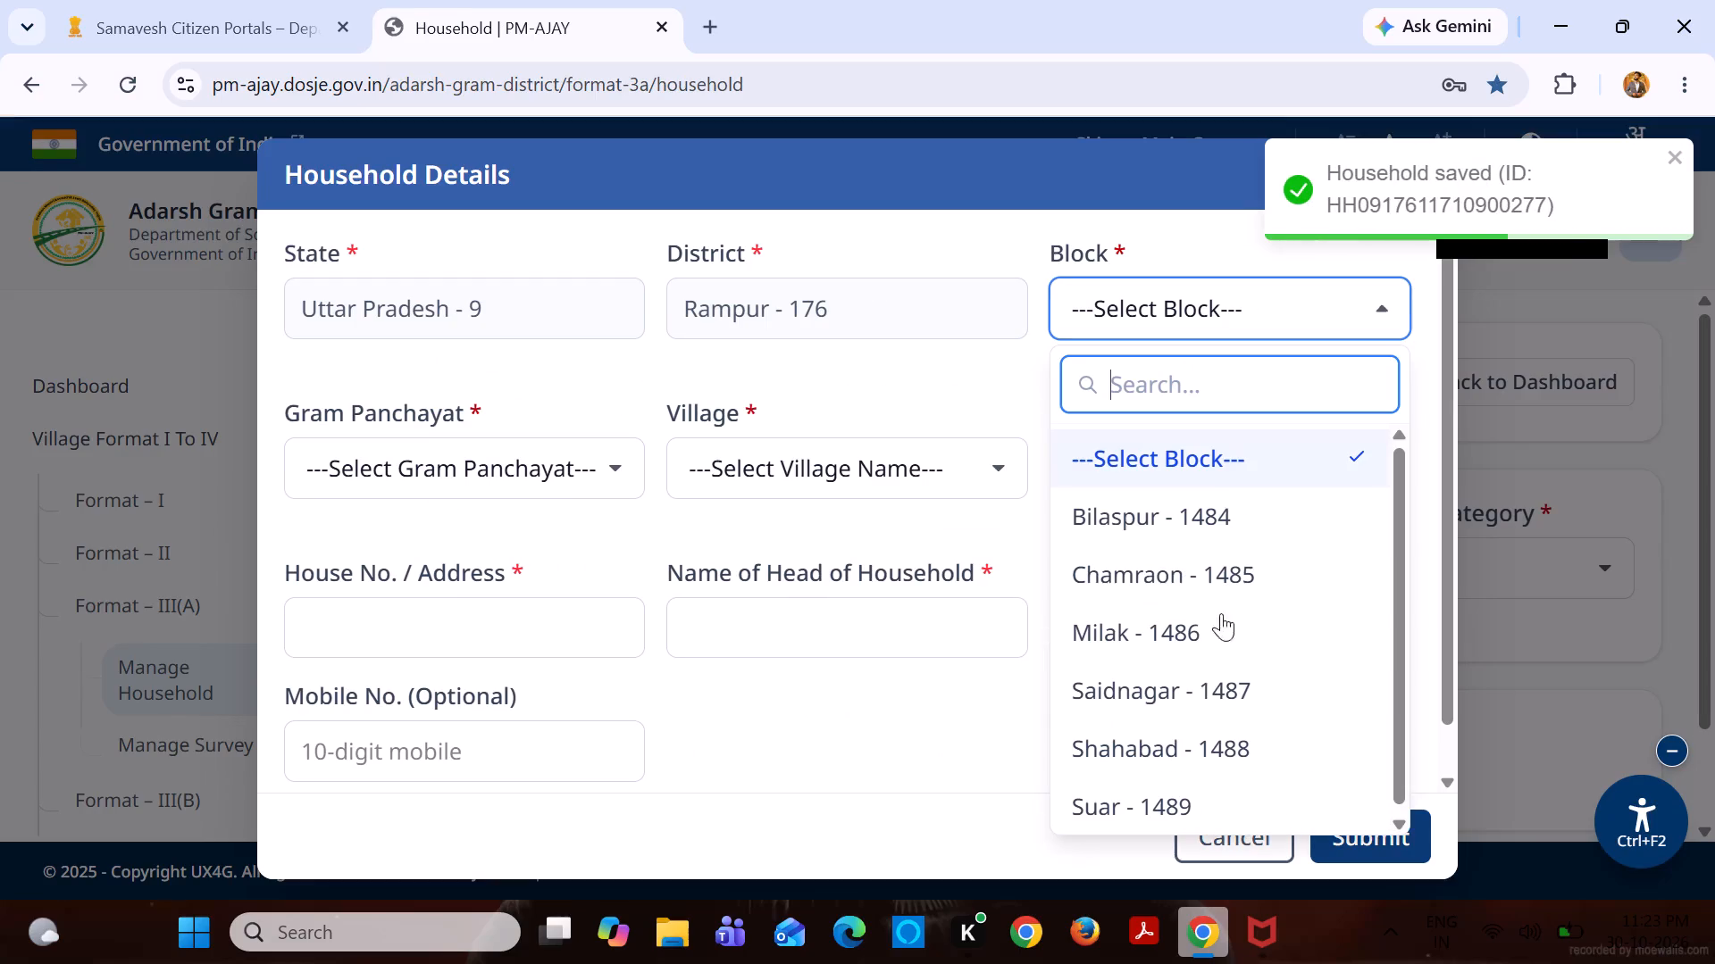
drag(1172, 746, 1148, 718)
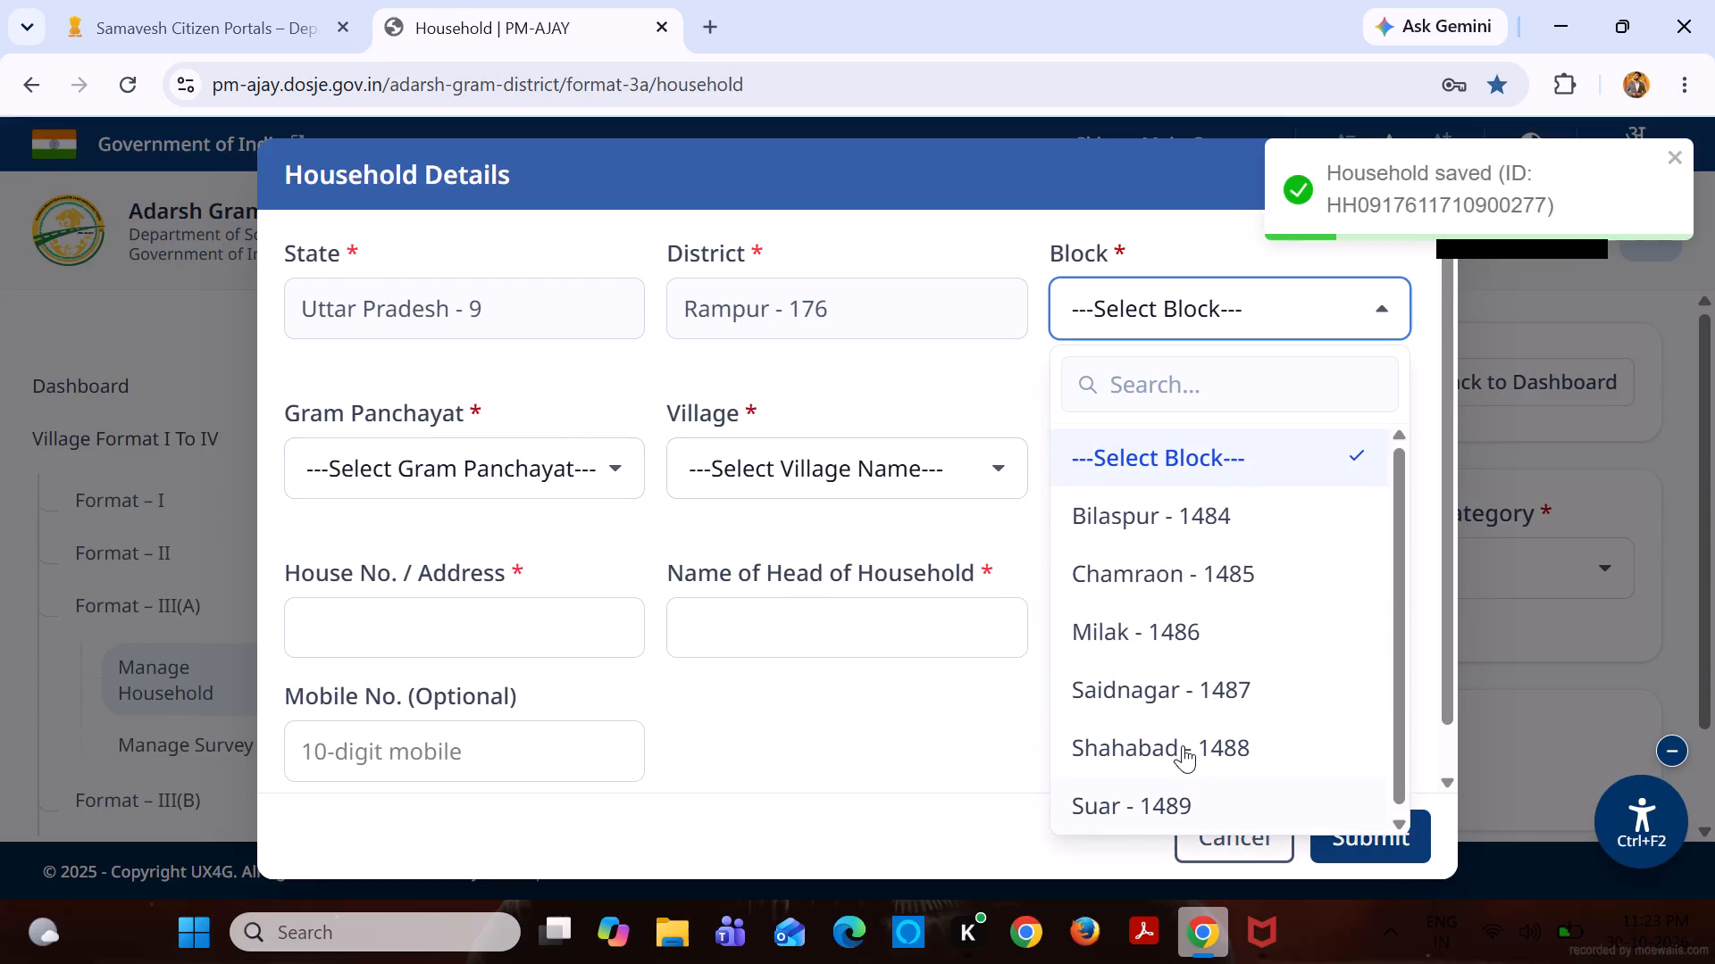
click(1181, 734)
click(515, 464)
click(400, 724)
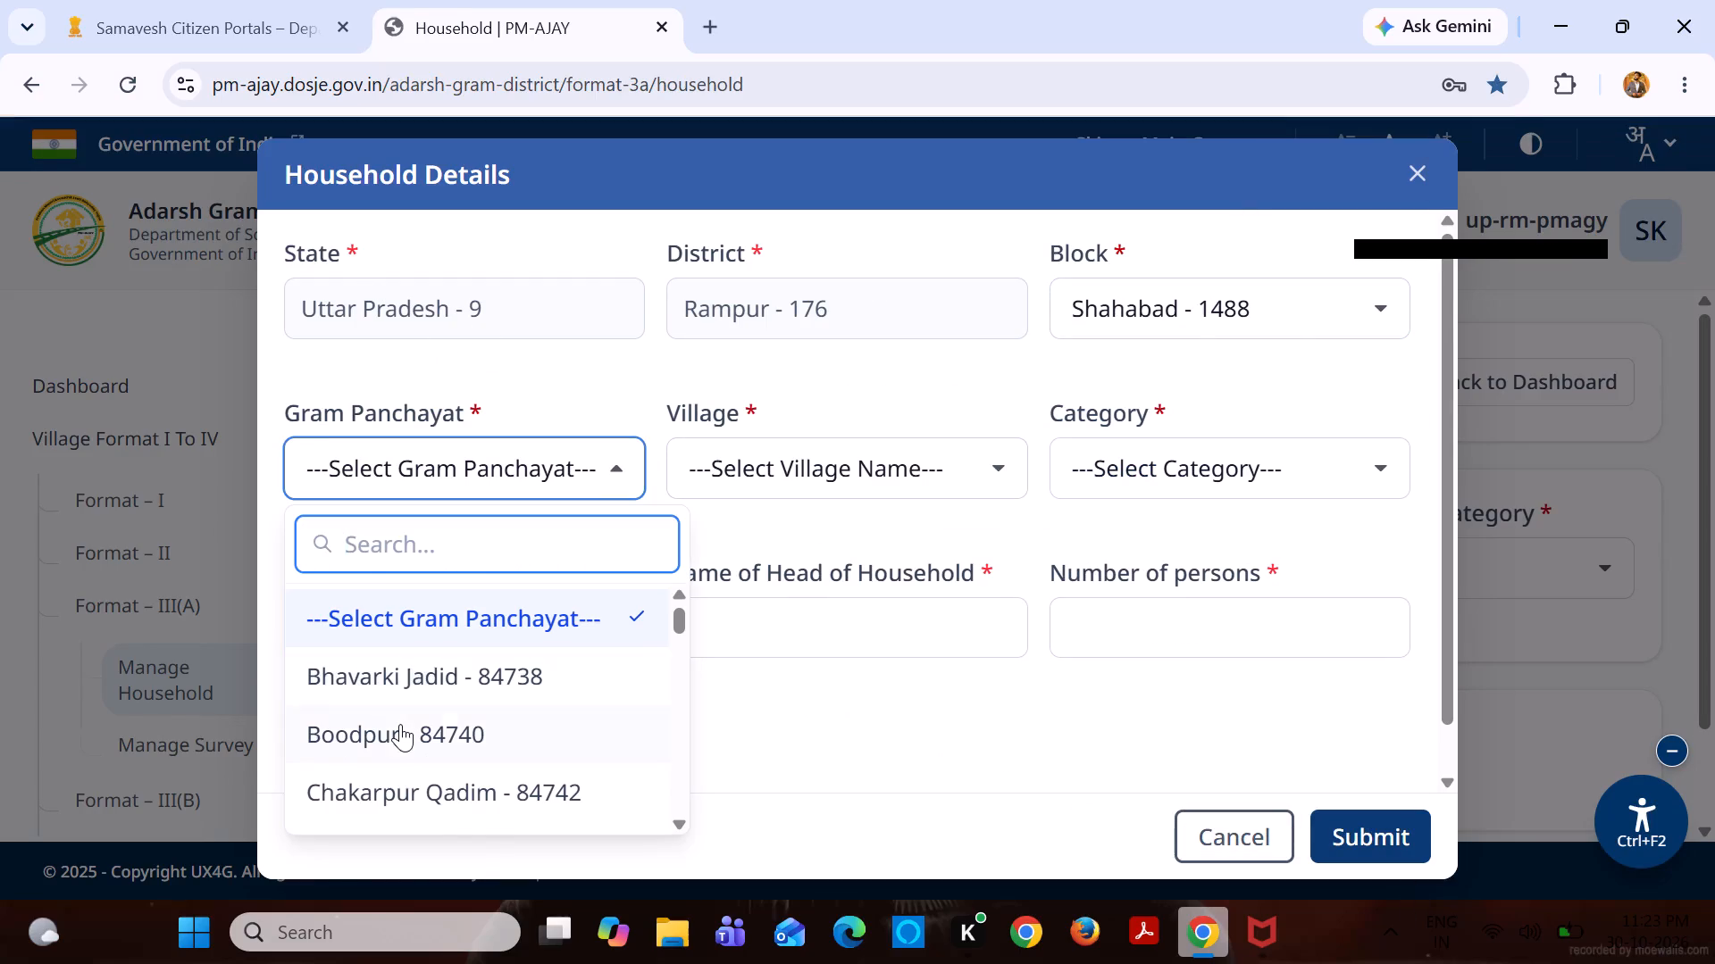
click(849, 451)
click(780, 604)
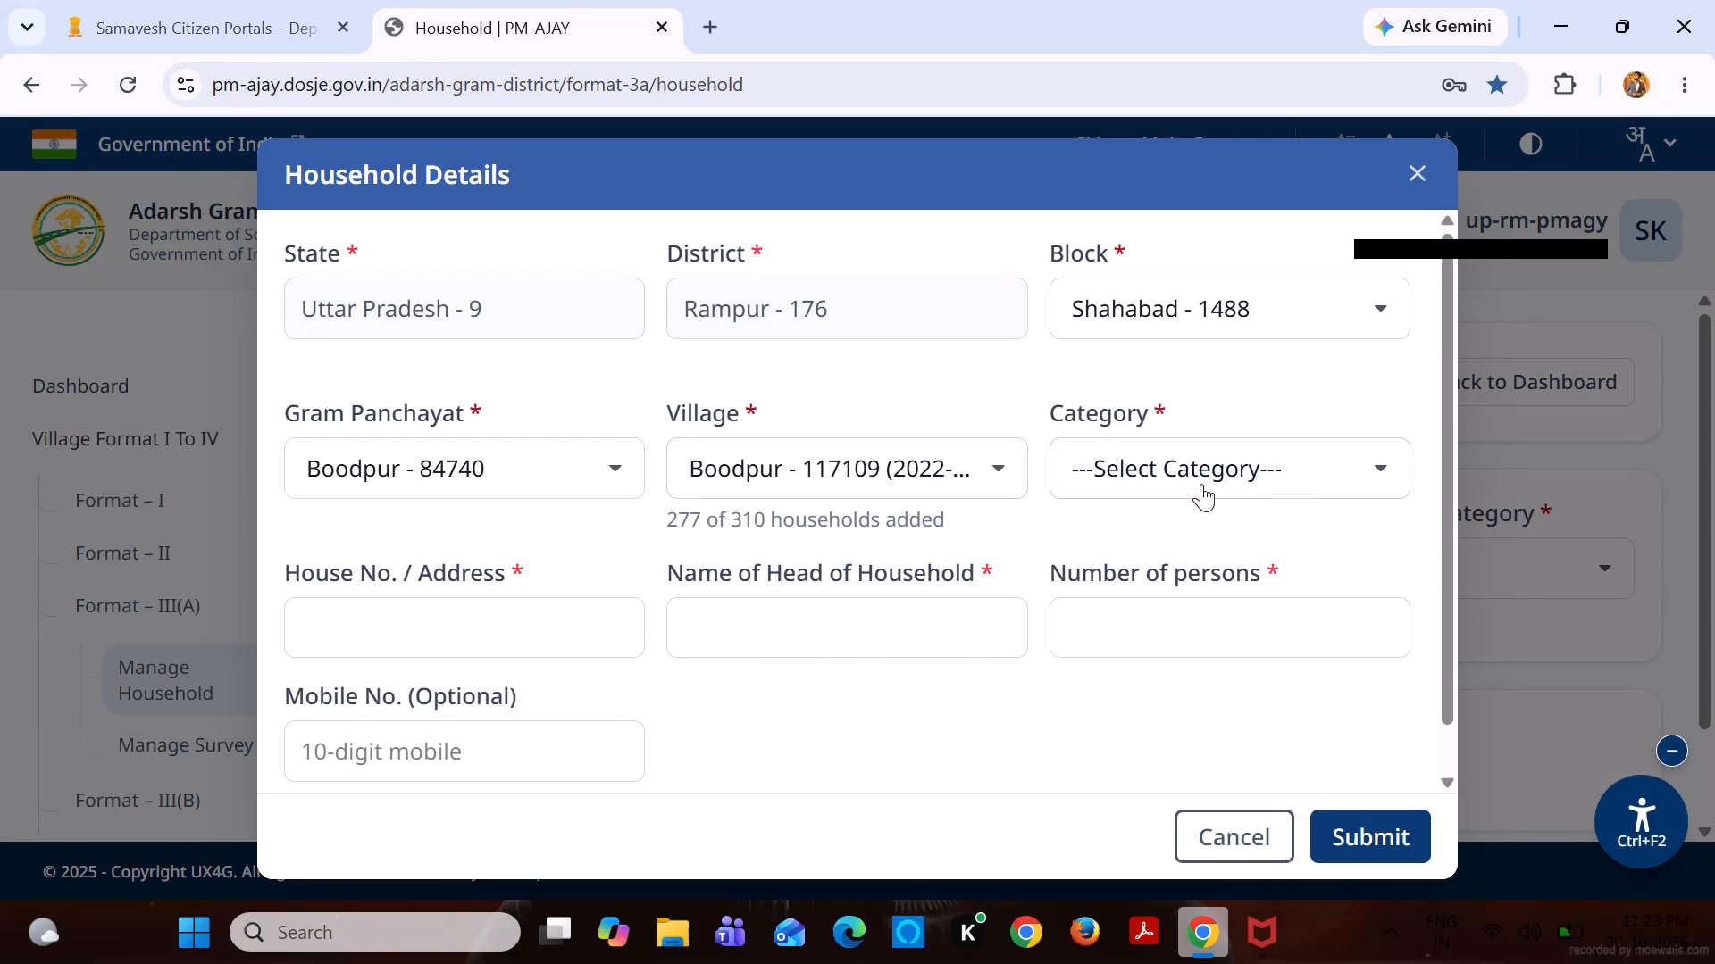
click(1286, 471)
click(1123, 585)
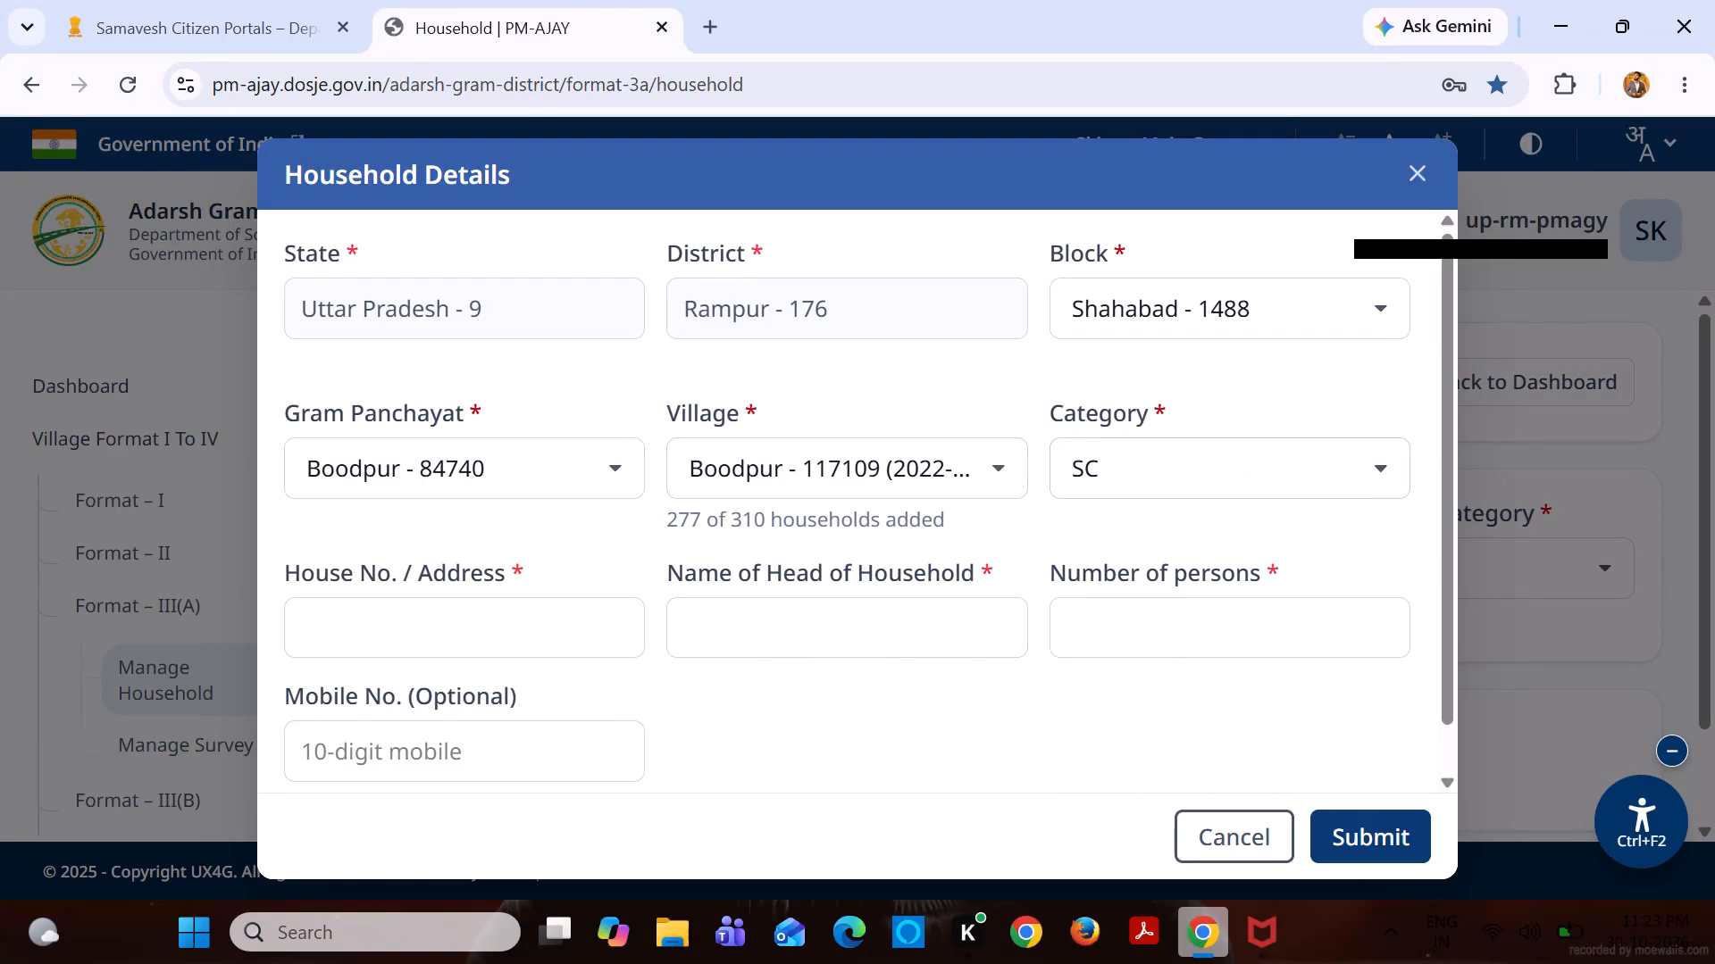
Enter house number 278, the name of the head of household and 4 persons, and submit the household.
click(514, 616)
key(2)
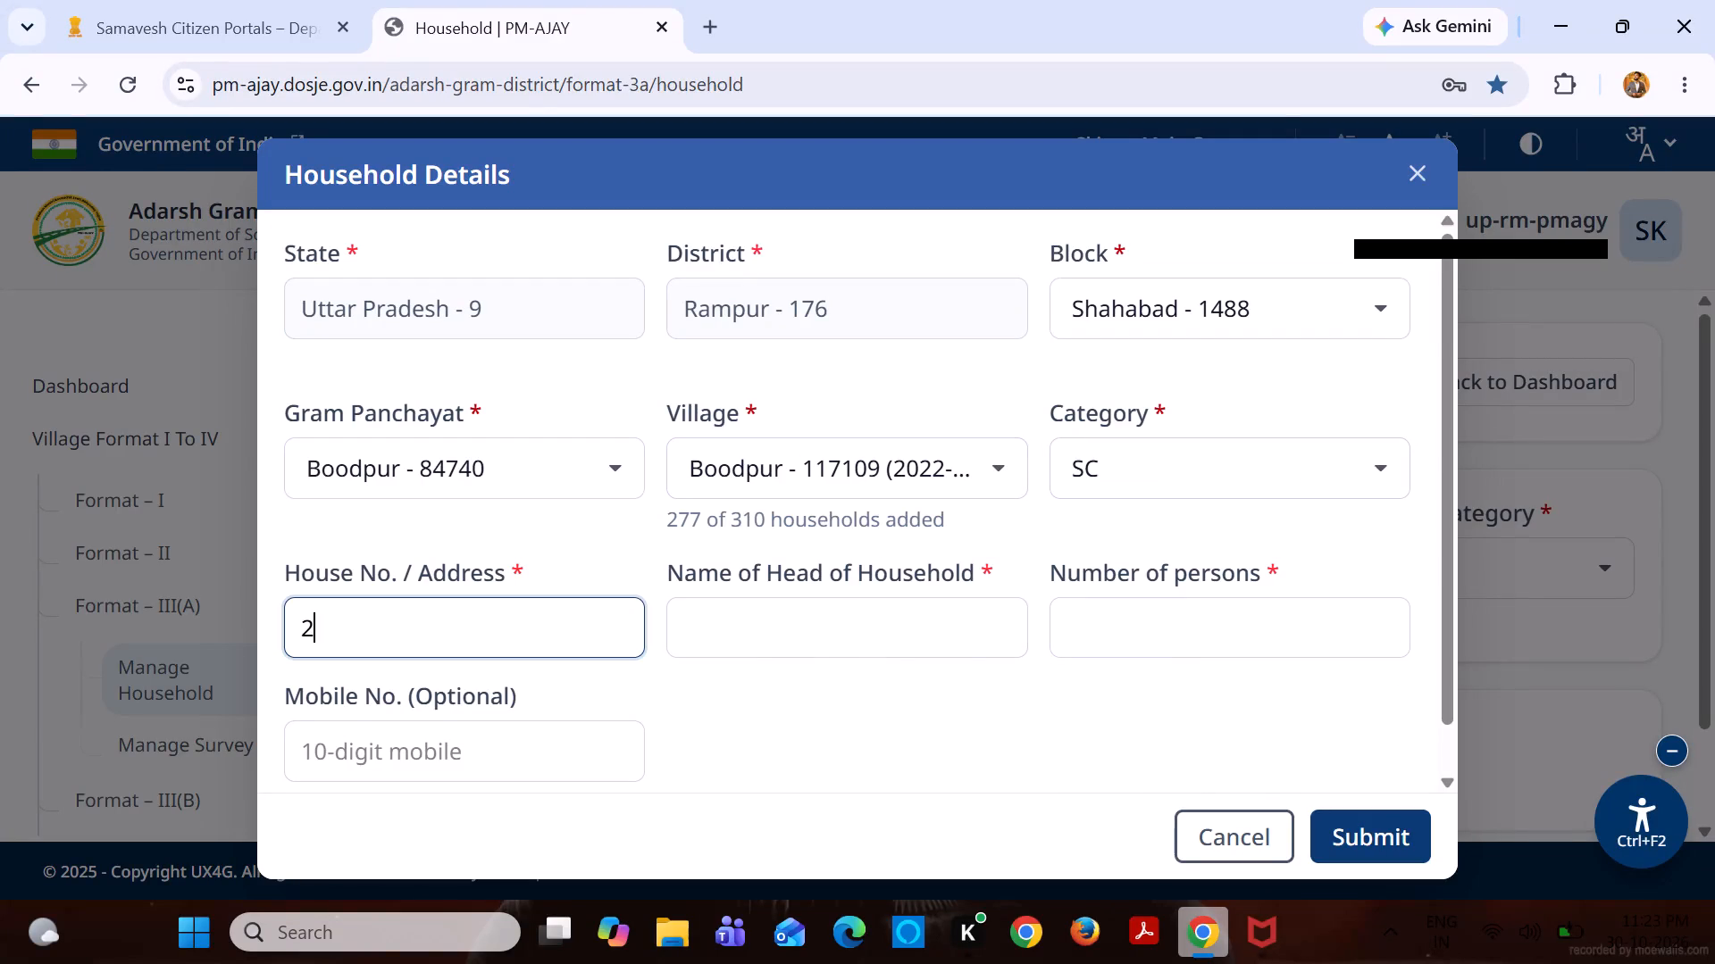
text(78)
click(773, 621)
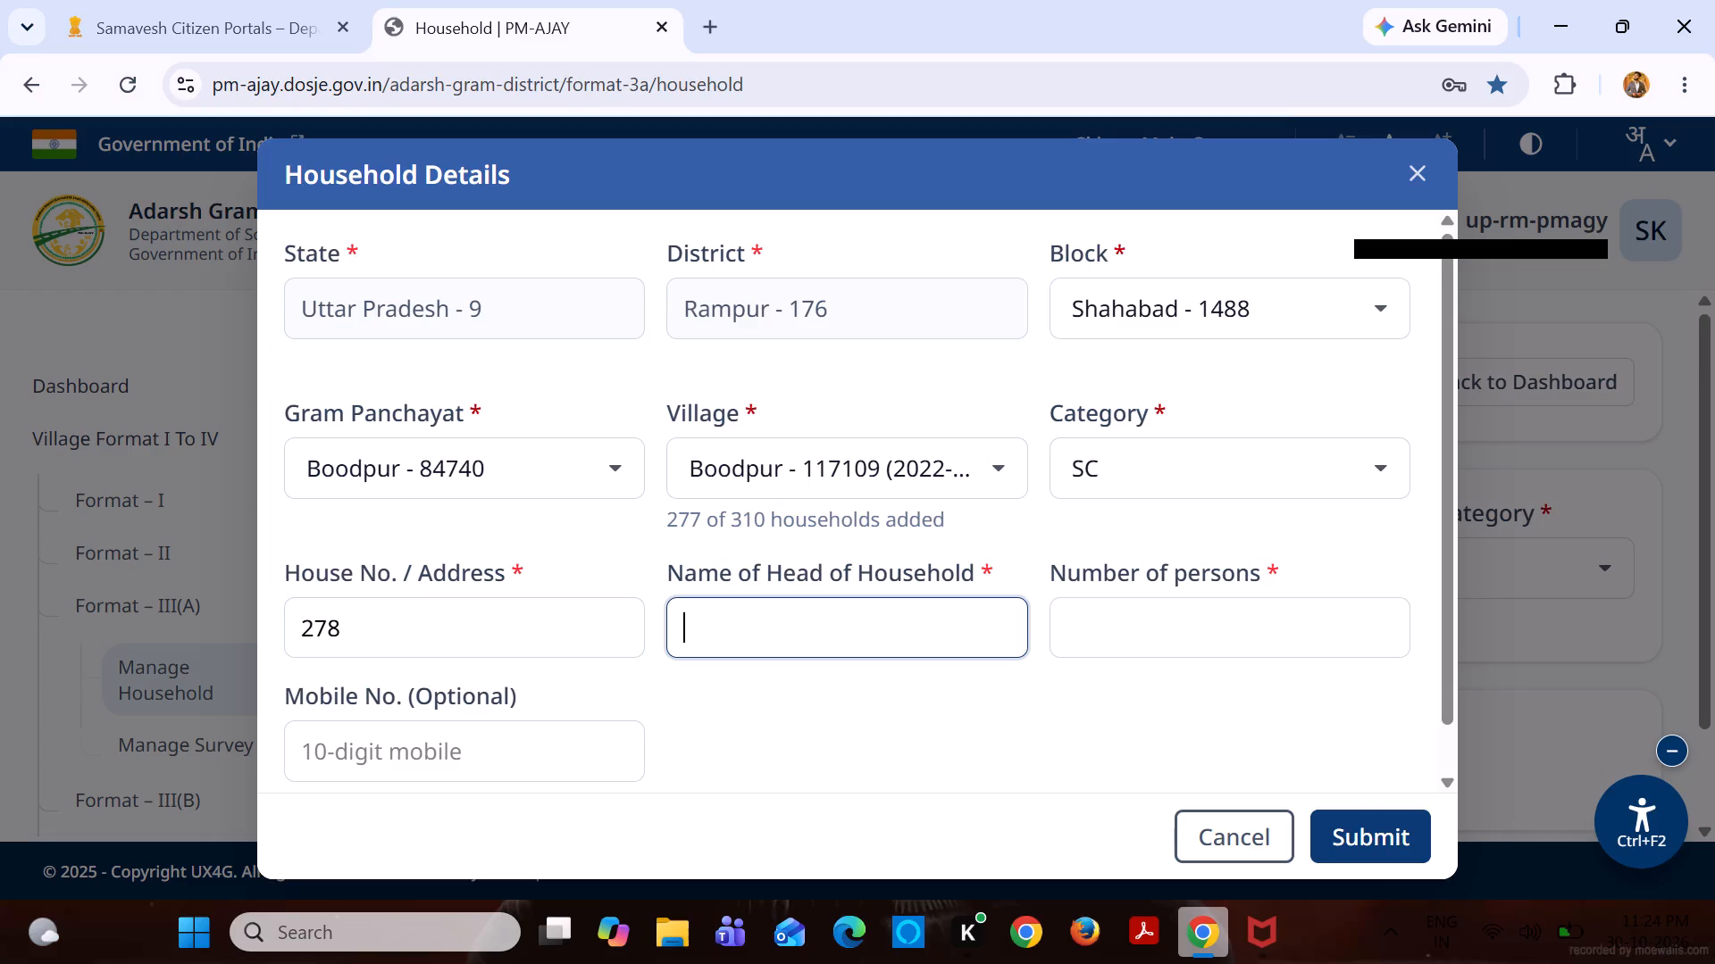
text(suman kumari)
click(1124, 652)
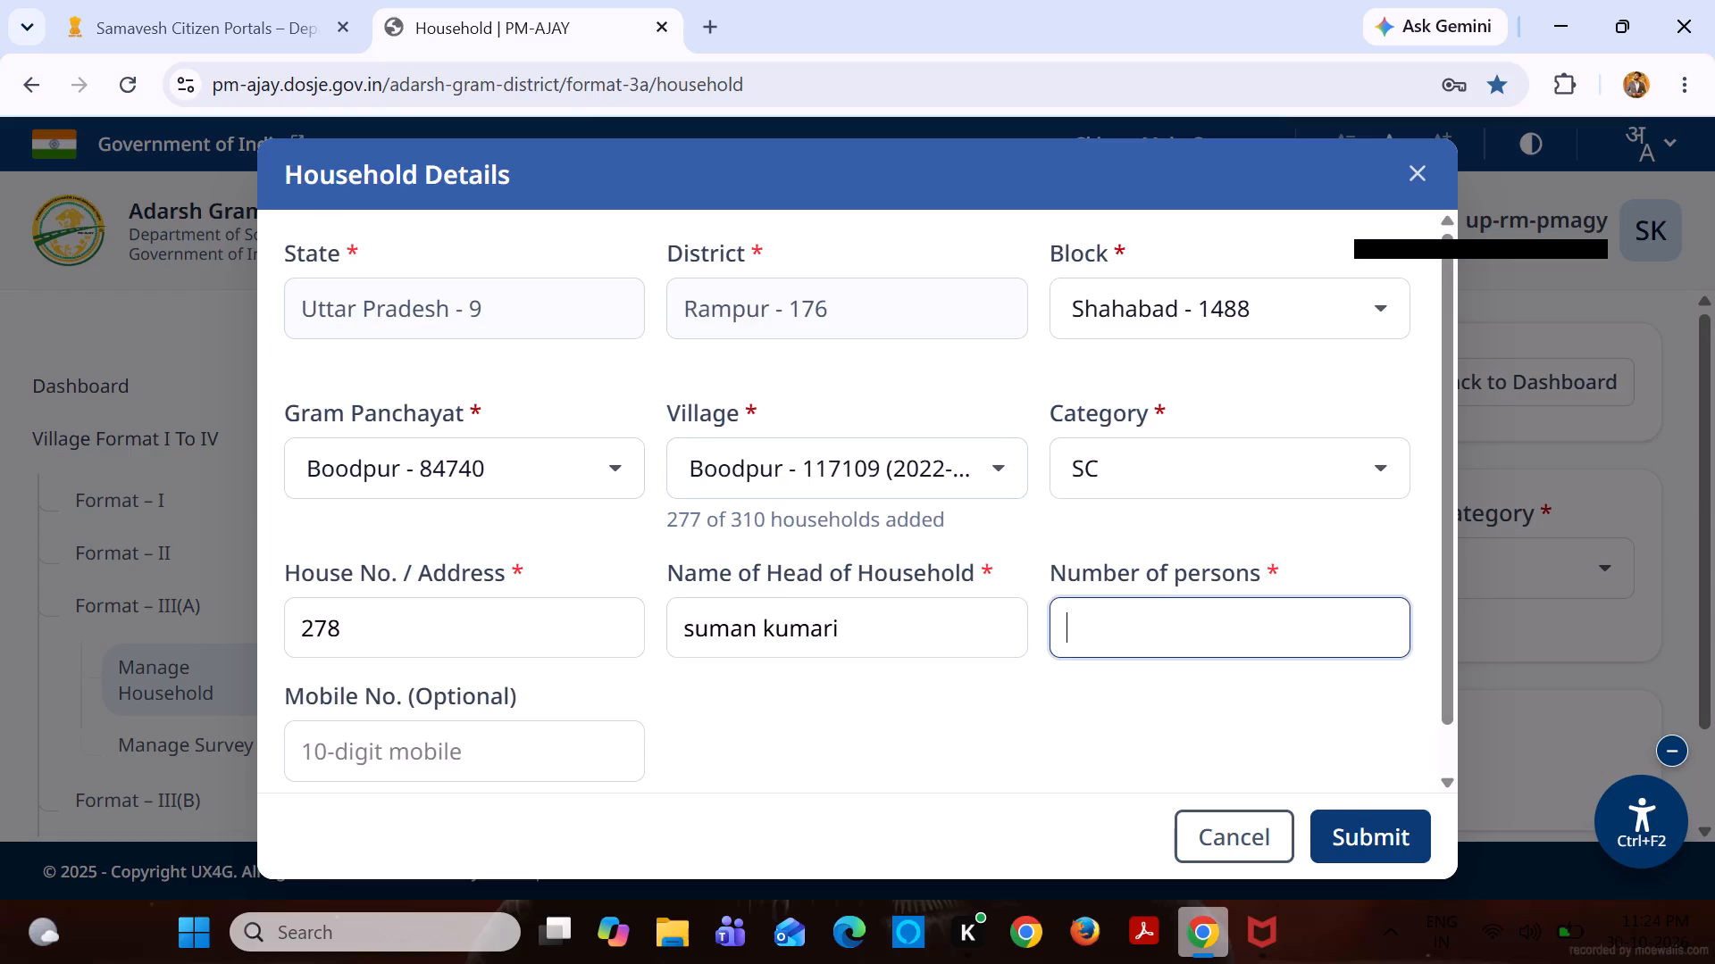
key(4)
click(1352, 829)
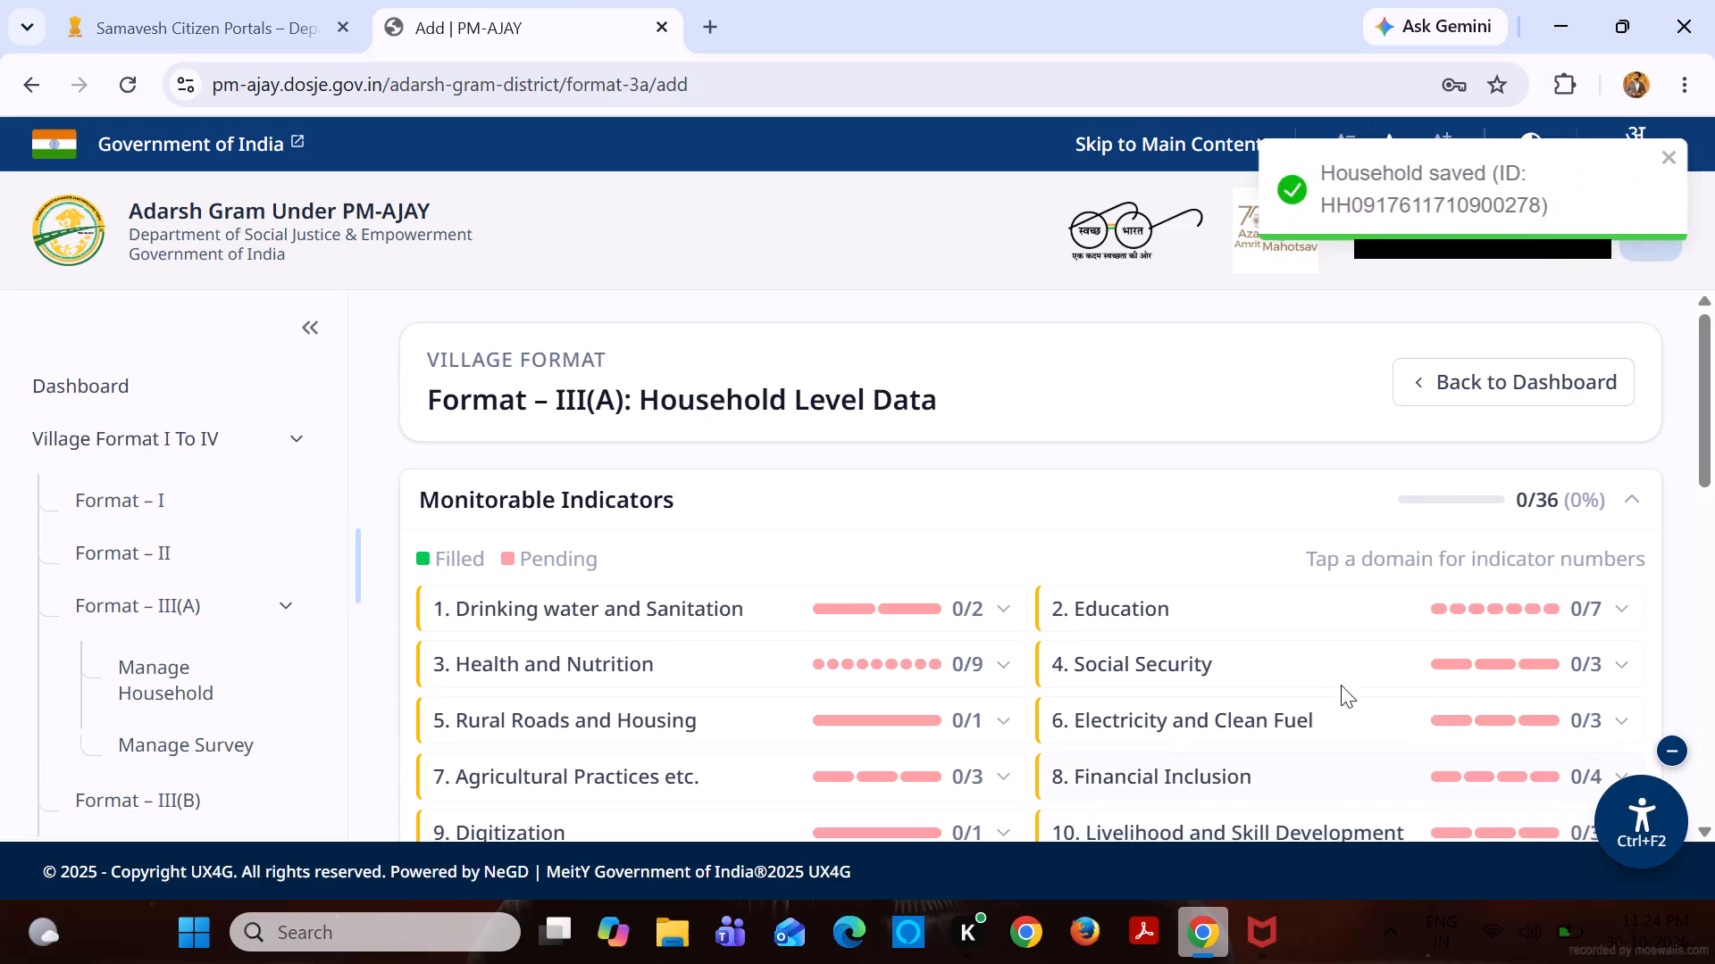
For domain 1, answer Yes to having an Individual Household Latrine and No to defecating in the open (1.5), and submit.
scroll(1336, 612, down, 6)
scroll(1469, 514, down, 5)
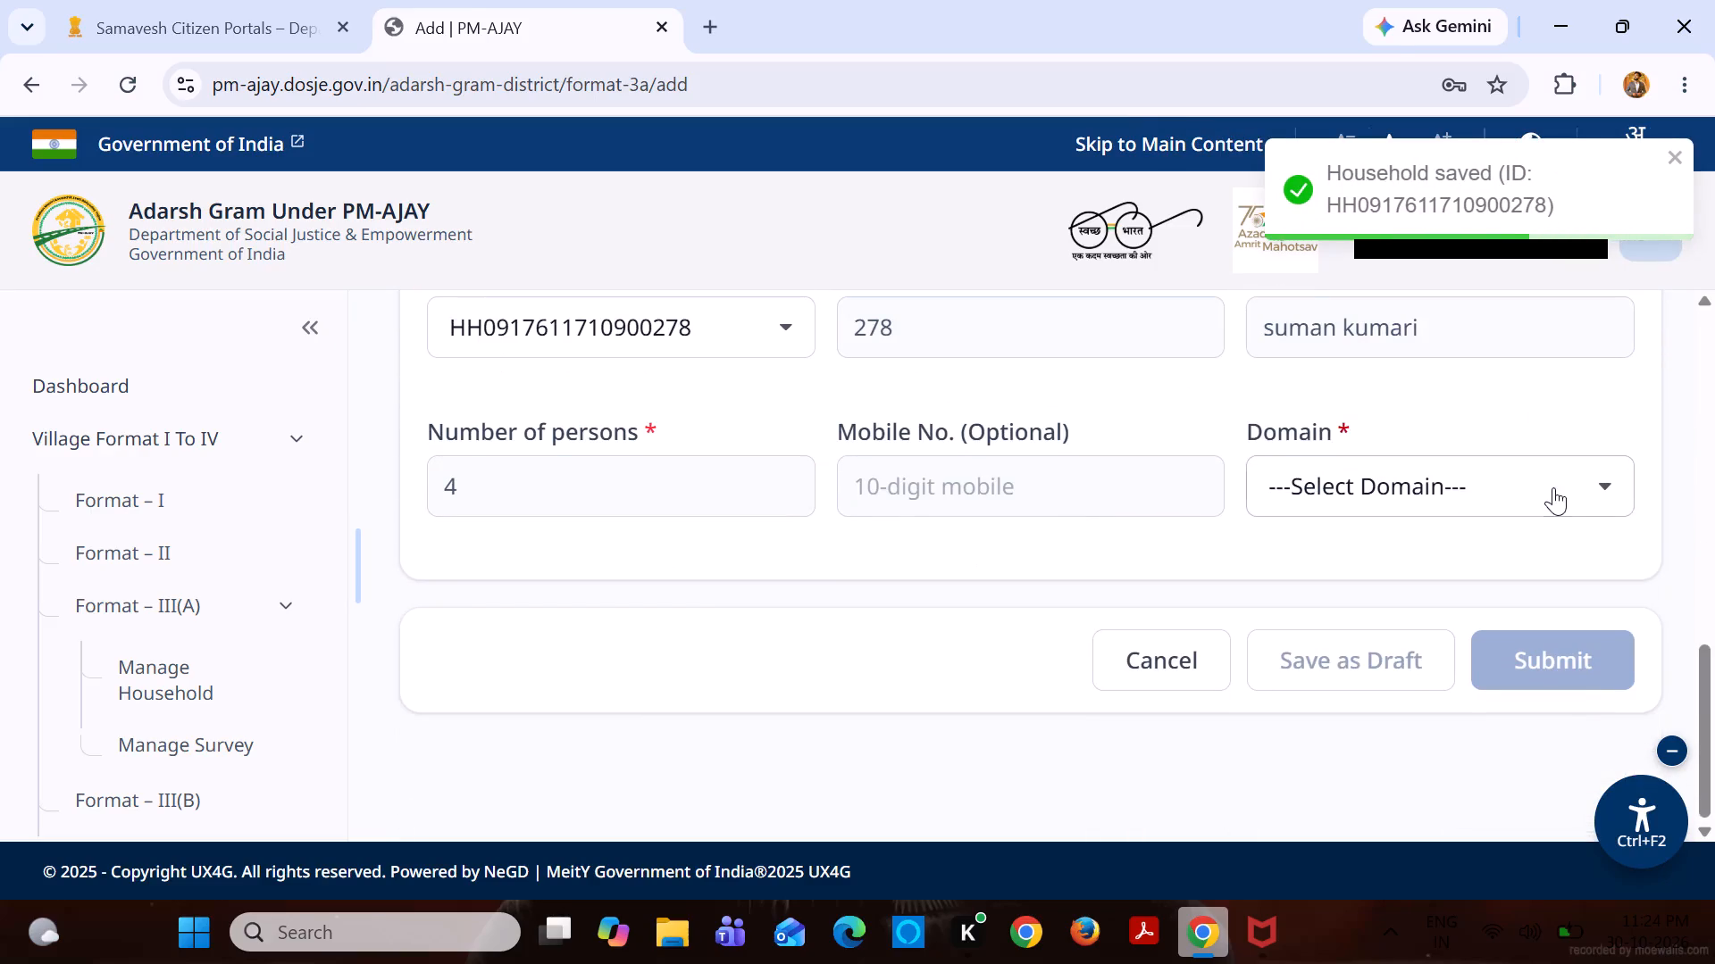
click(1553, 486)
click(1477, 247)
scroll(1444, 427, down, 4)
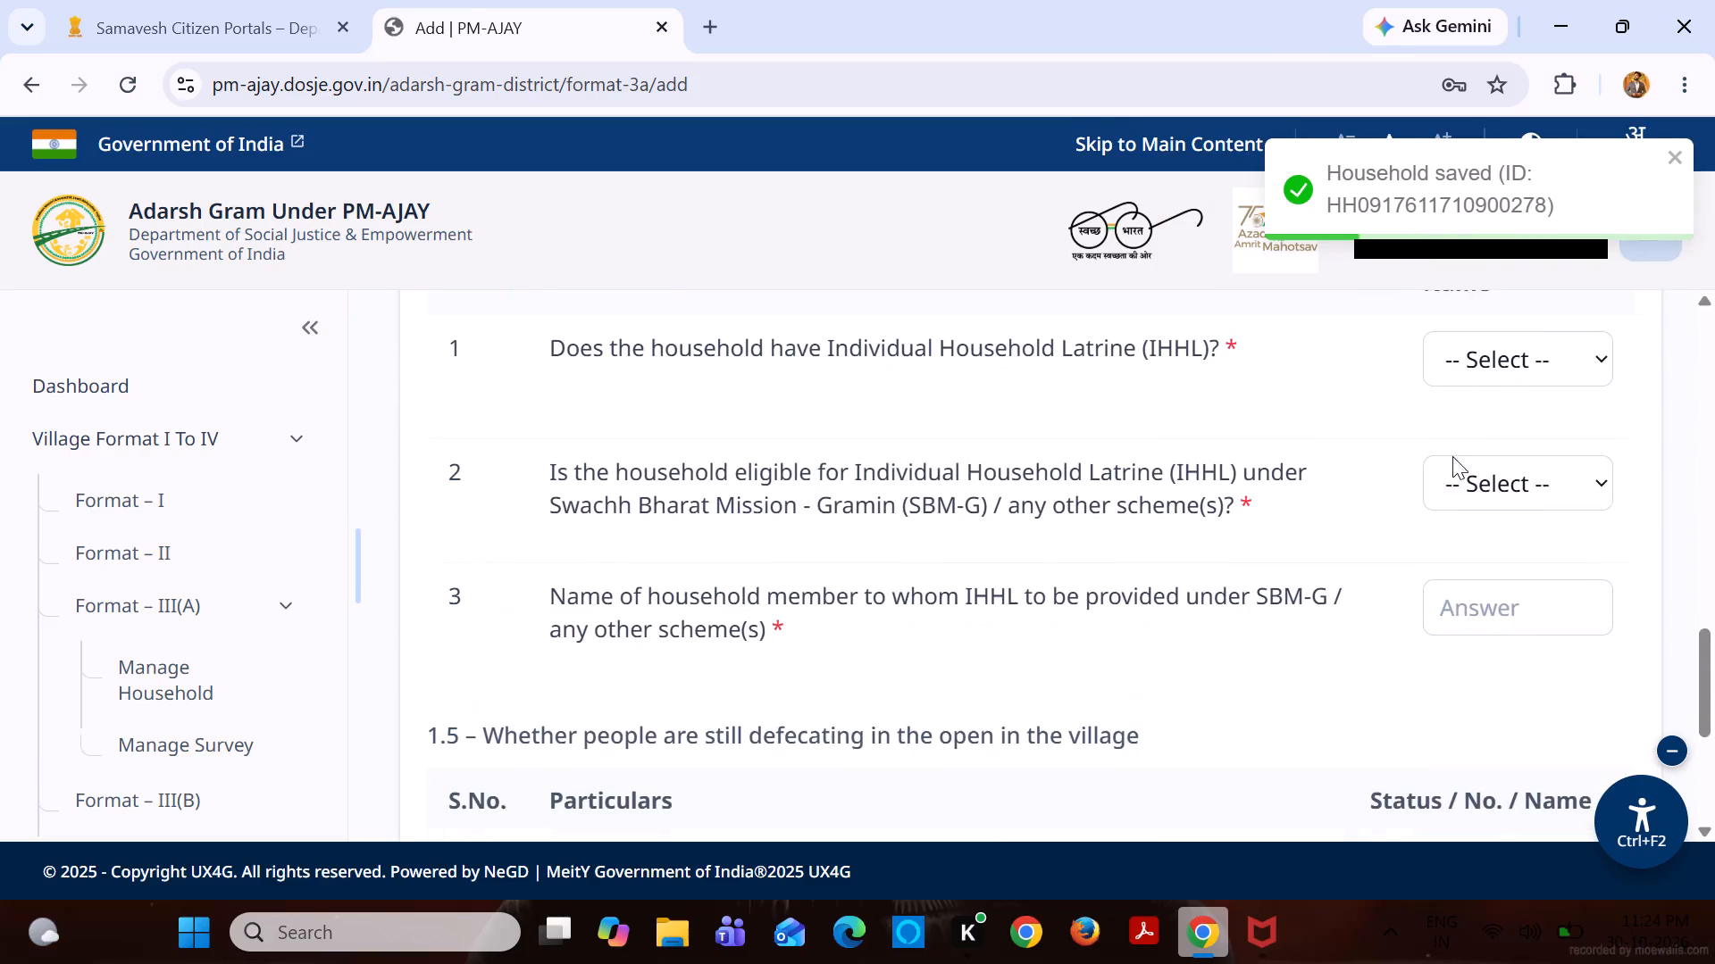
click(1551, 356)
click(1493, 435)
click(1535, 594)
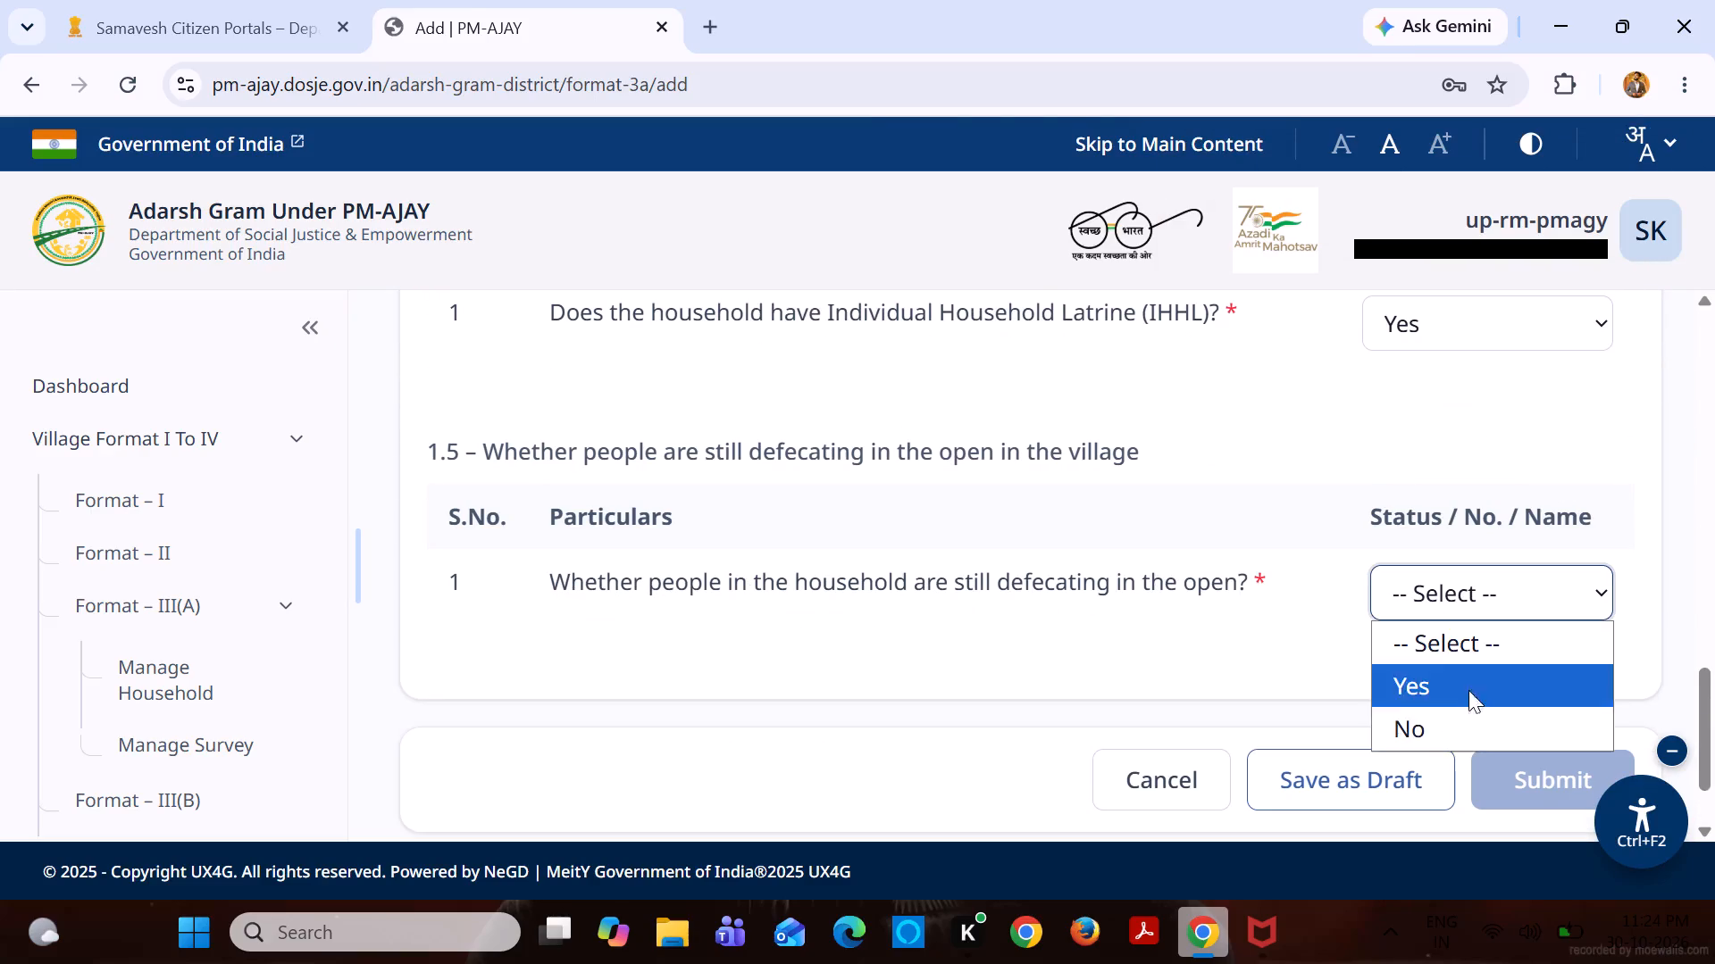
click(1420, 744)
click(1549, 792)
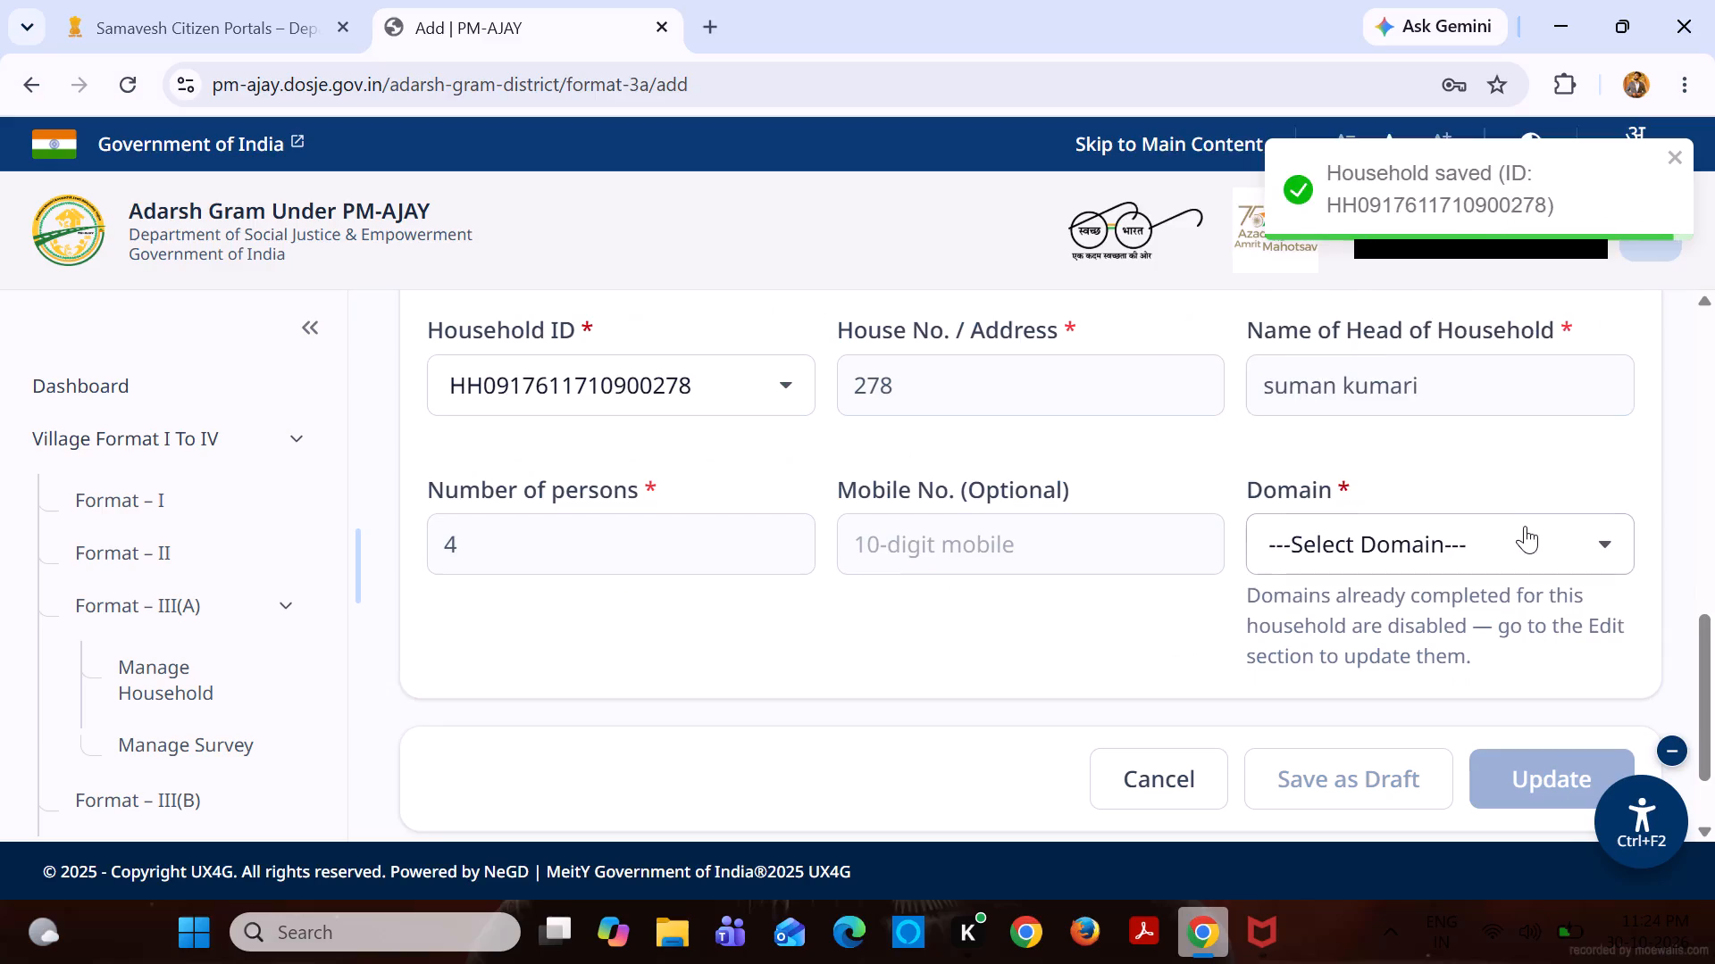
For domain 2, enter 2 children aged 6-10 years in the household and 2 attending primary school (2.1).
click(1525, 528)
click(1372, 288)
scroll(1337, 469, down, 4)
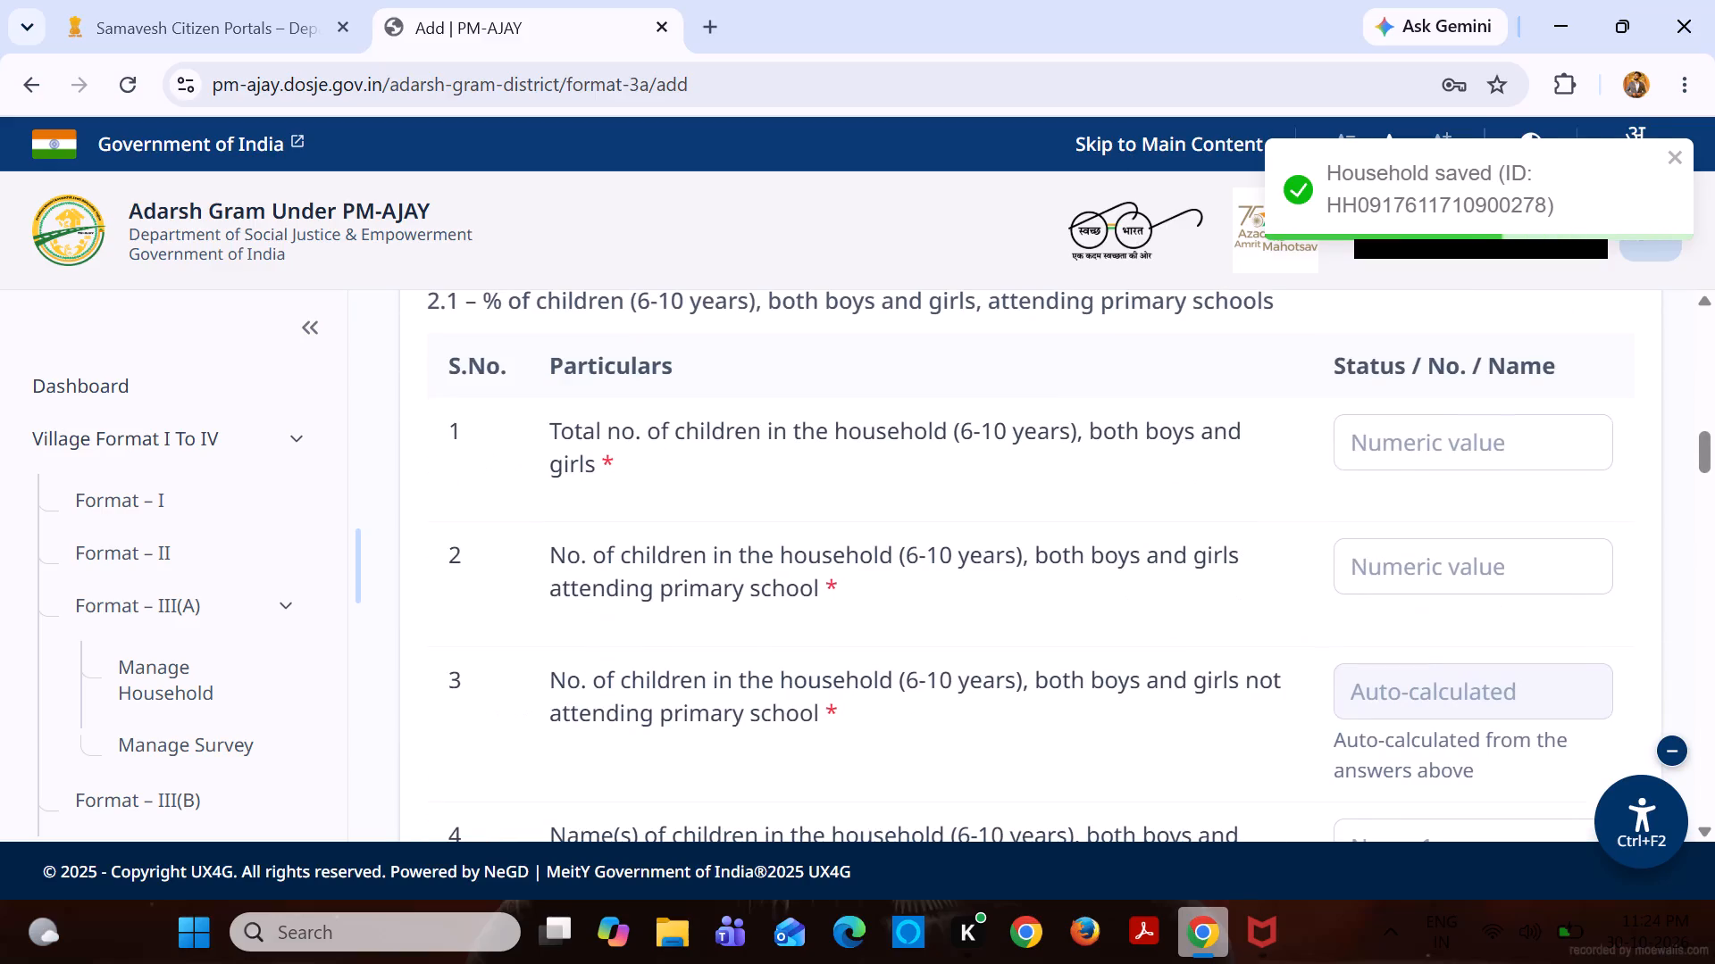
drag(1434, 419, 1434, 434)
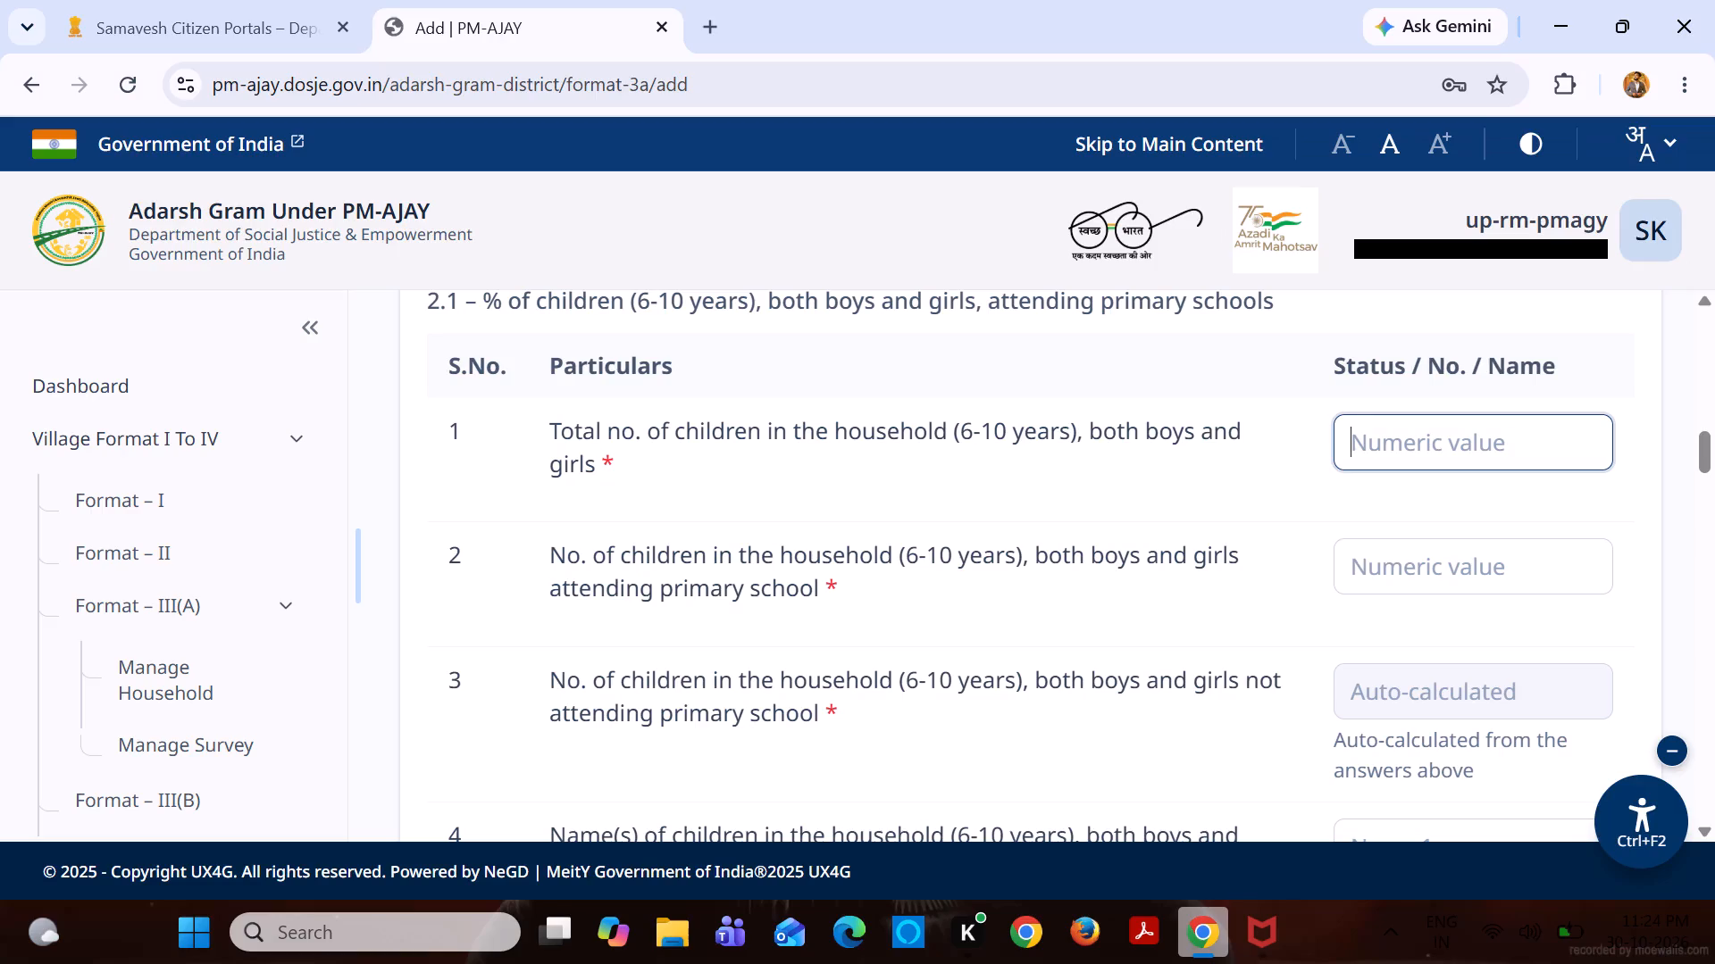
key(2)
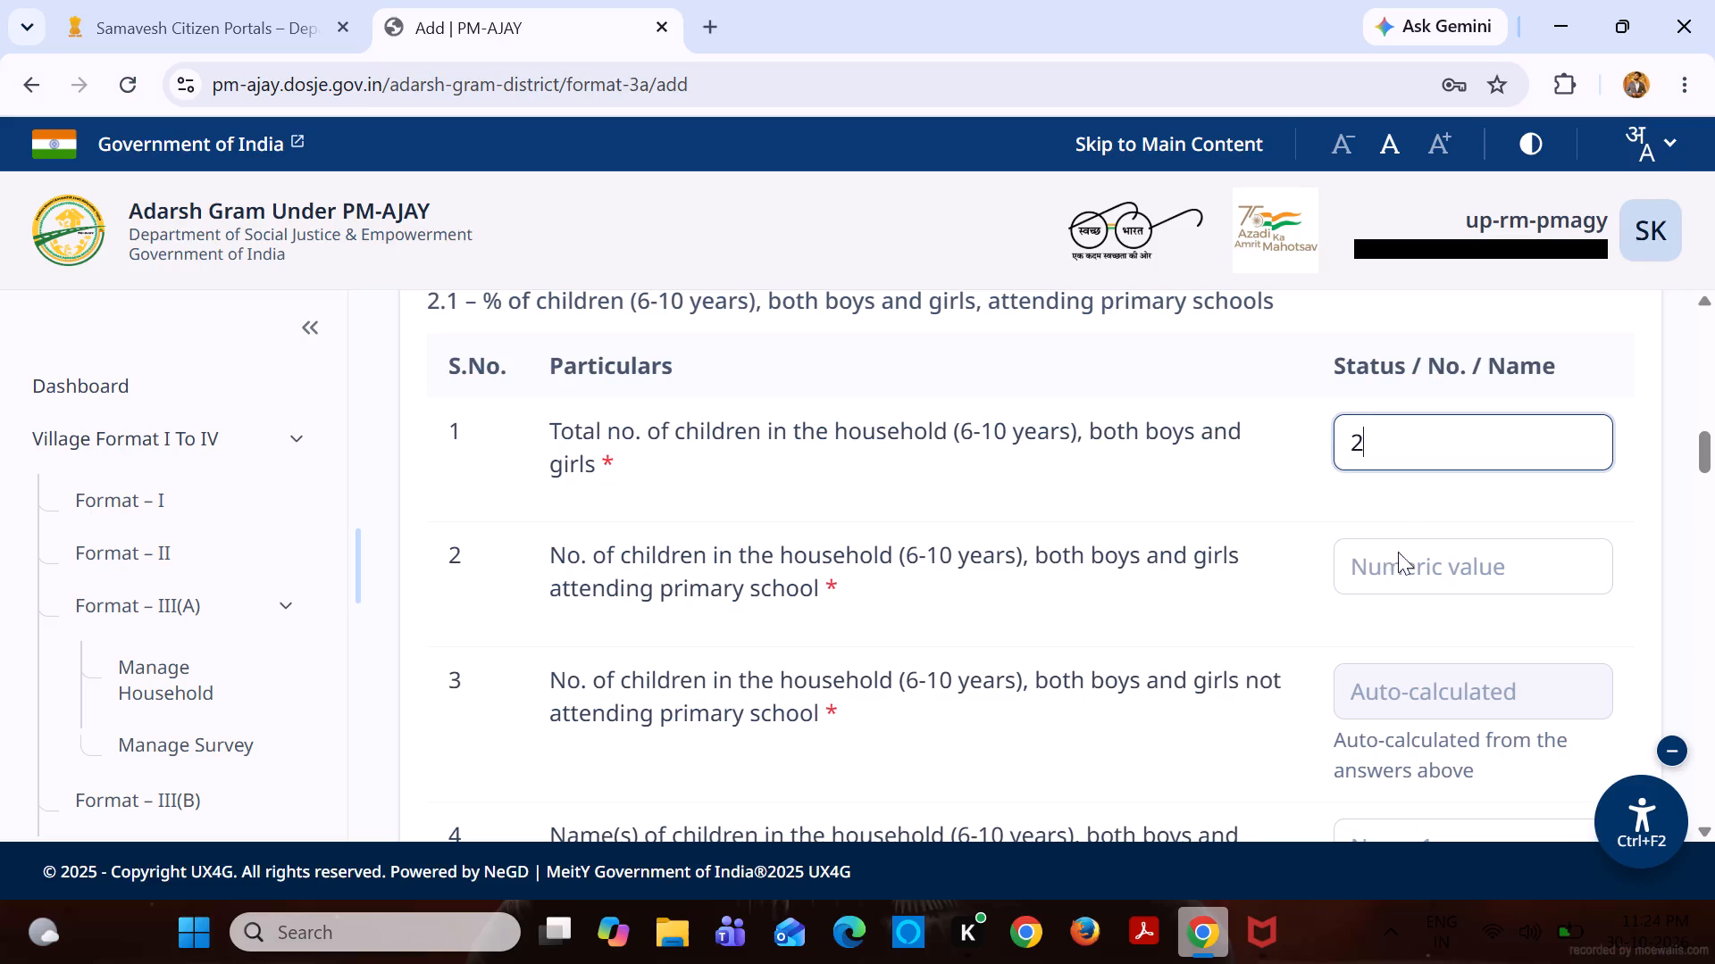
click(1397, 554)
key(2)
Enter 0 children for each of the age groups 11-13 (2.2), 14-15 (2.3) and 16-17 years (2.4).
scroll(1382, 544, down, 2)
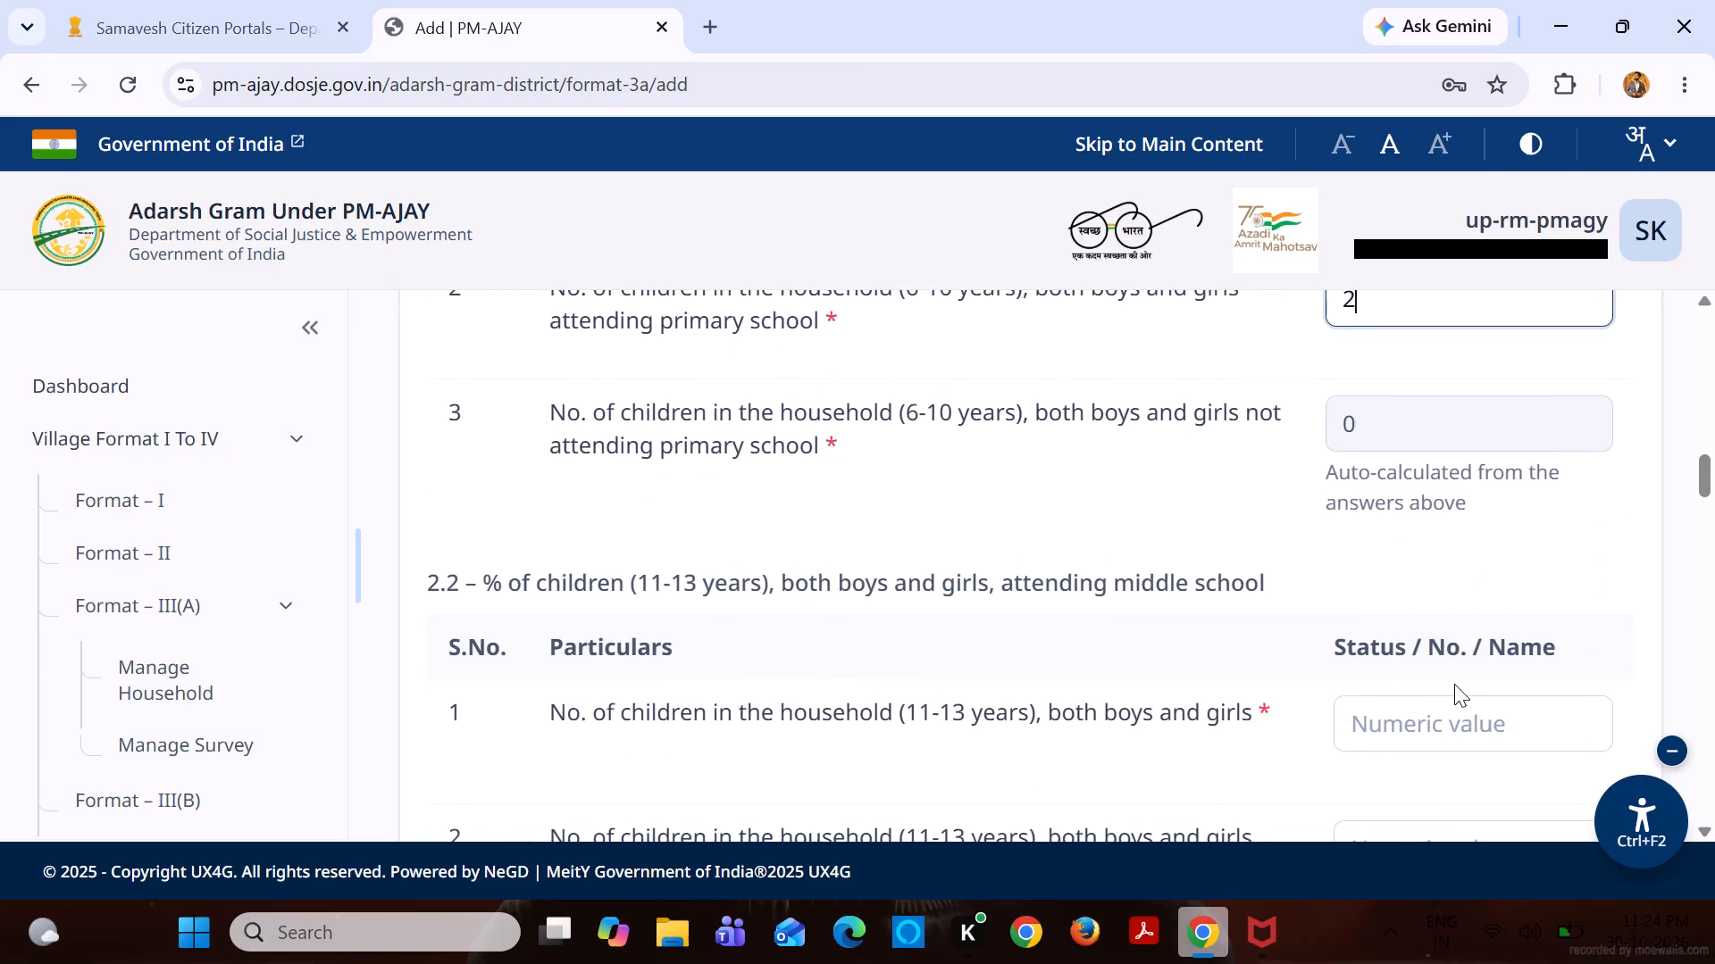
scroll(1453, 636, up, 6)
scroll(1453, 630, down, 6)
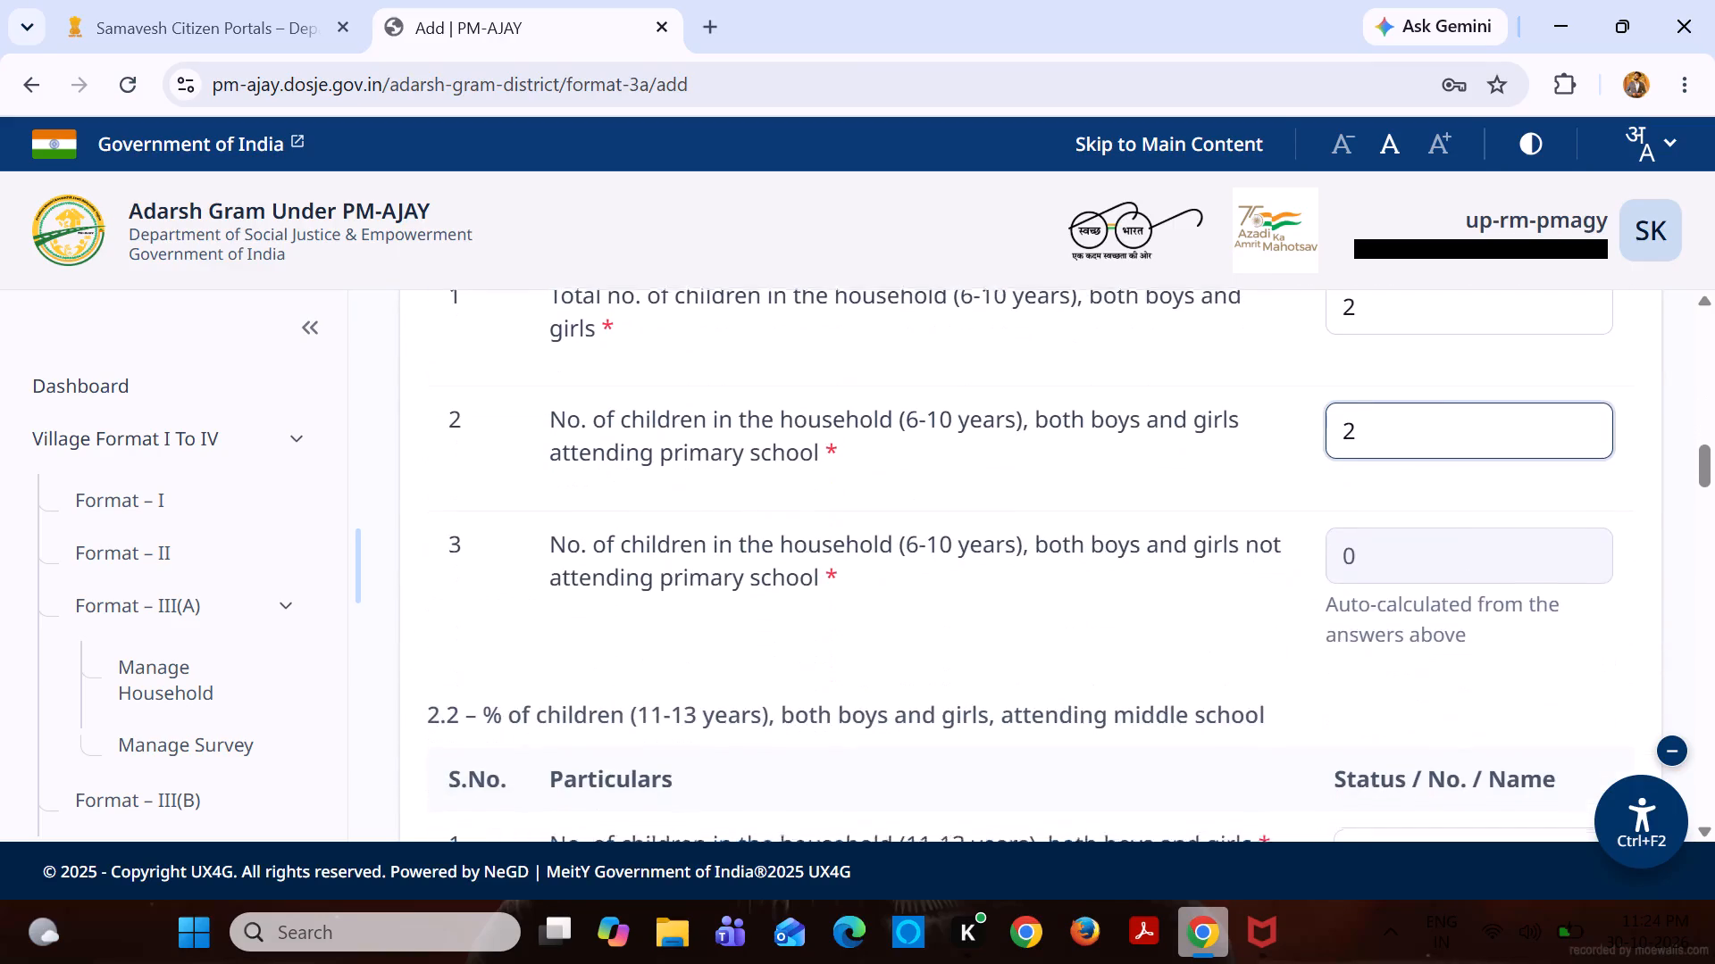
scroll(1453, 638, down, 1)
click(1454, 607)
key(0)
scroll(1454, 618, down, 2)
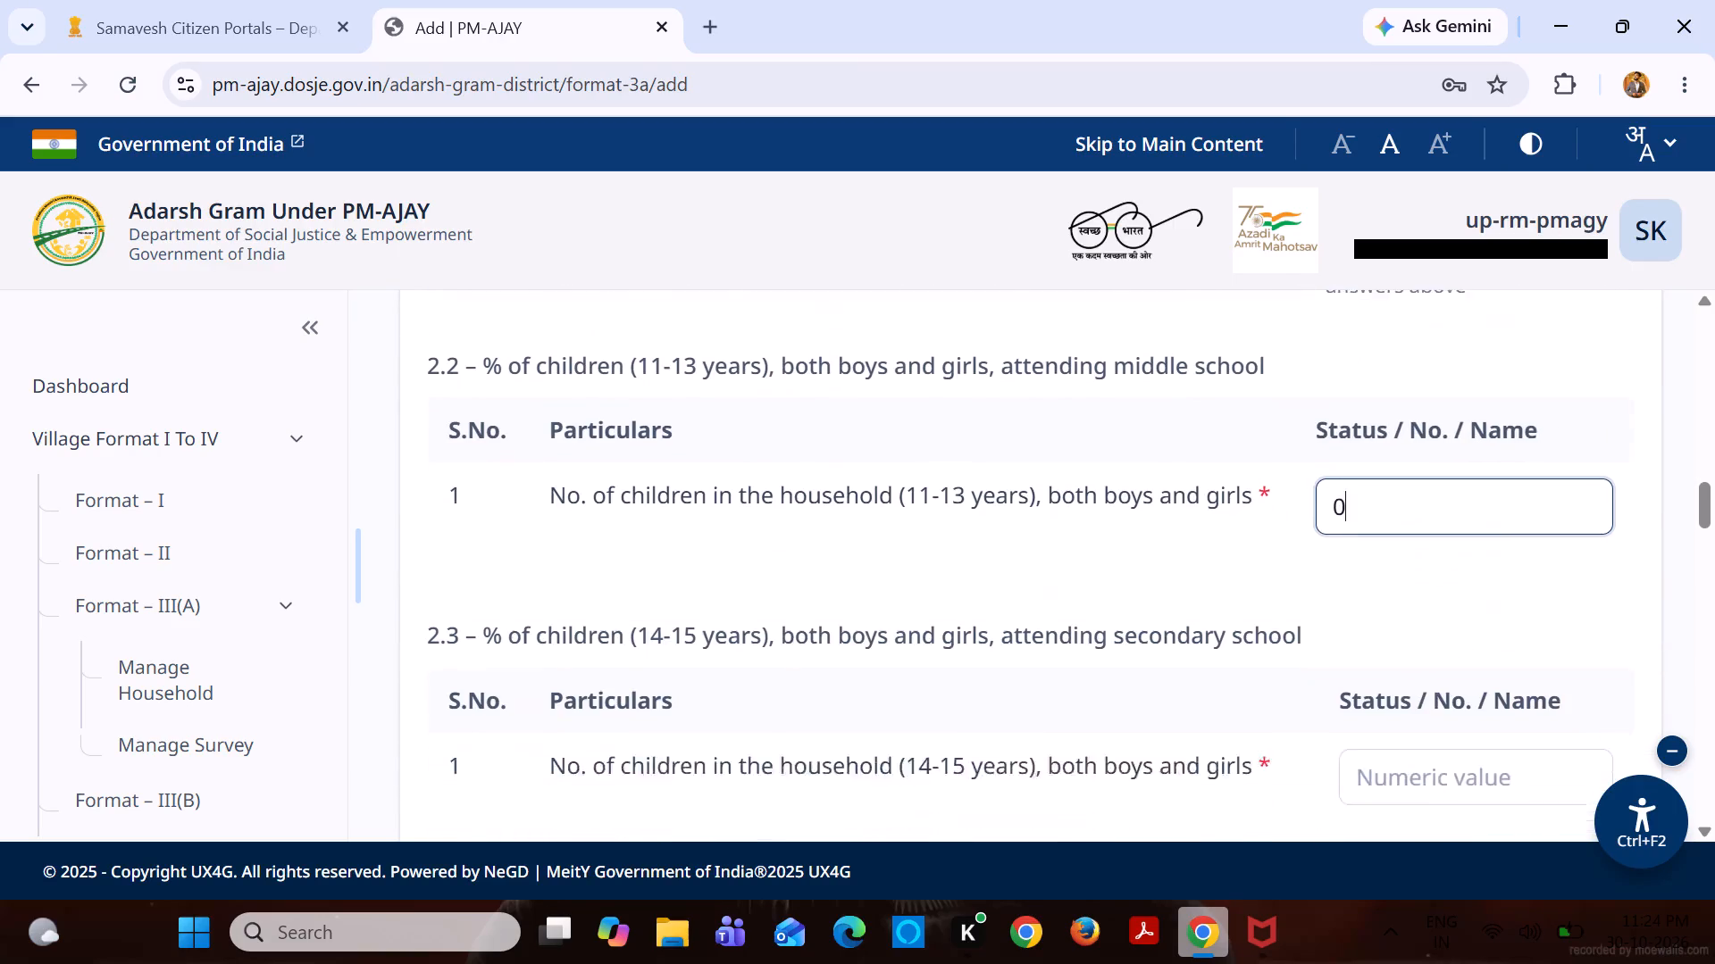
scroll(1454, 632, down, 1)
click(1469, 458)
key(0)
scroll(1469, 480, down, 2)
click(1461, 469)
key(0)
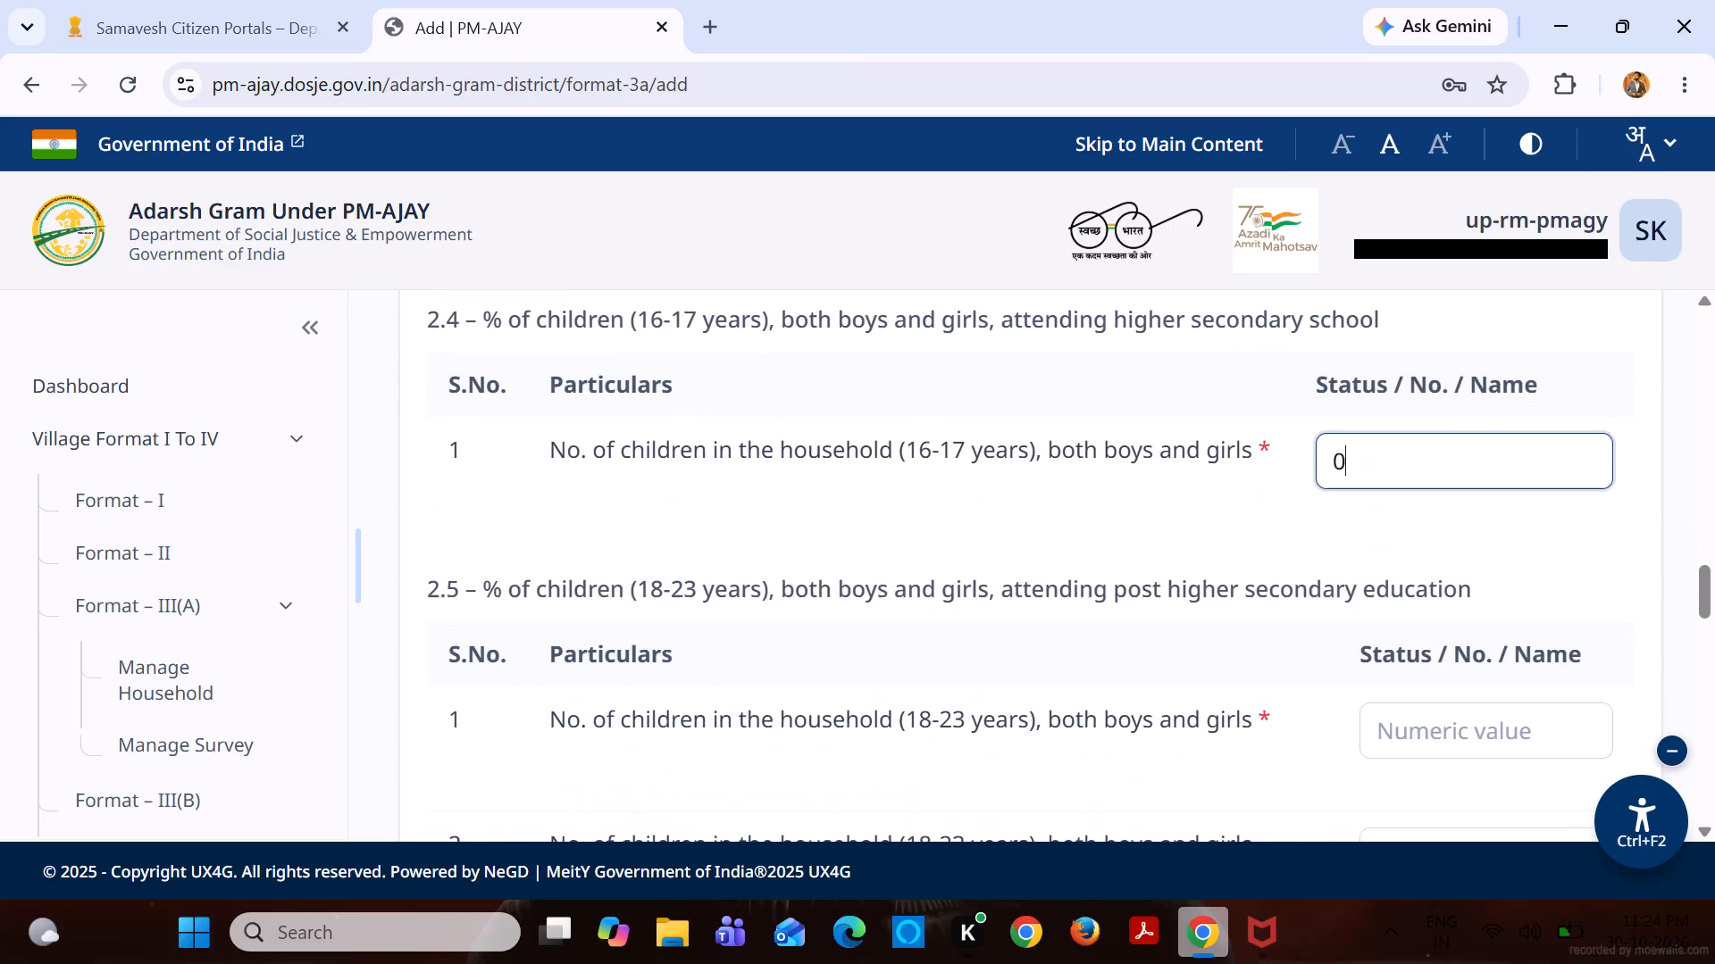
Enter 0 for children aged 18-23 (2.5), Pre-matric Scholarship eligibility (2.6) and Post-matric Scholarship eligibility (2.7), and submit domain 2.
scroll(1461, 468, down, 2)
click(1461, 475)
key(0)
scroll(1462, 477, down, 2)
click(1458, 470)
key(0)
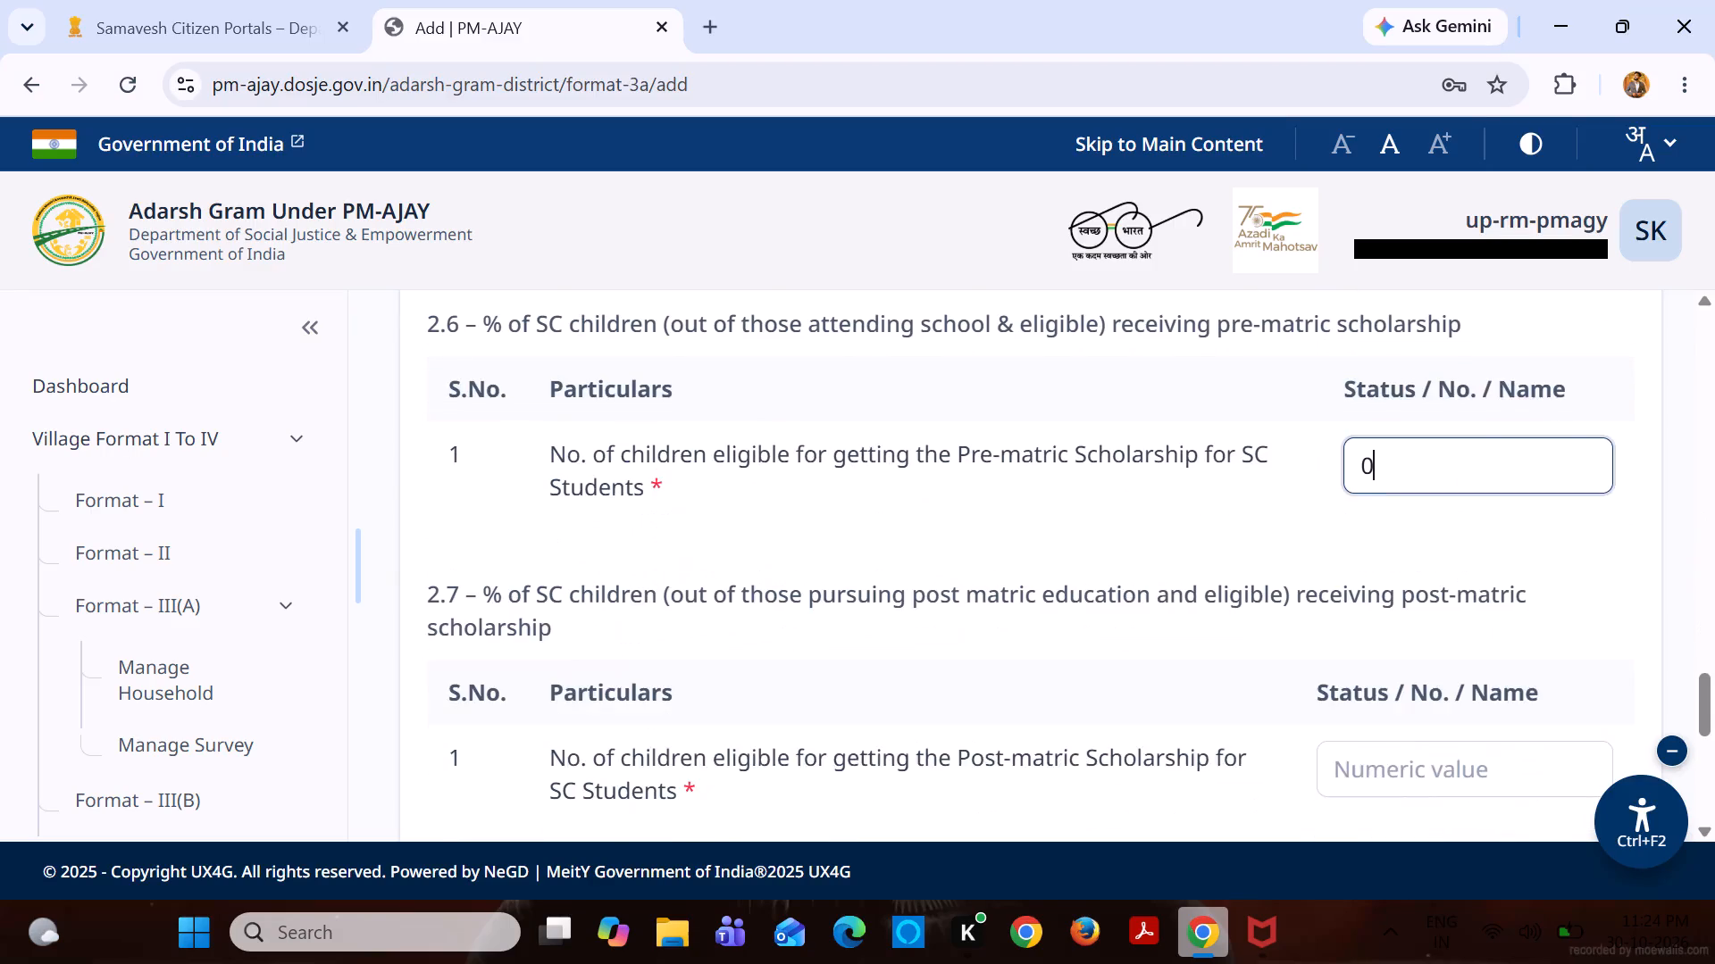
scroll(1458, 473, down, 2)
click(1458, 478)
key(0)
scroll(1458, 486, down, 2)
click(1577, 679)
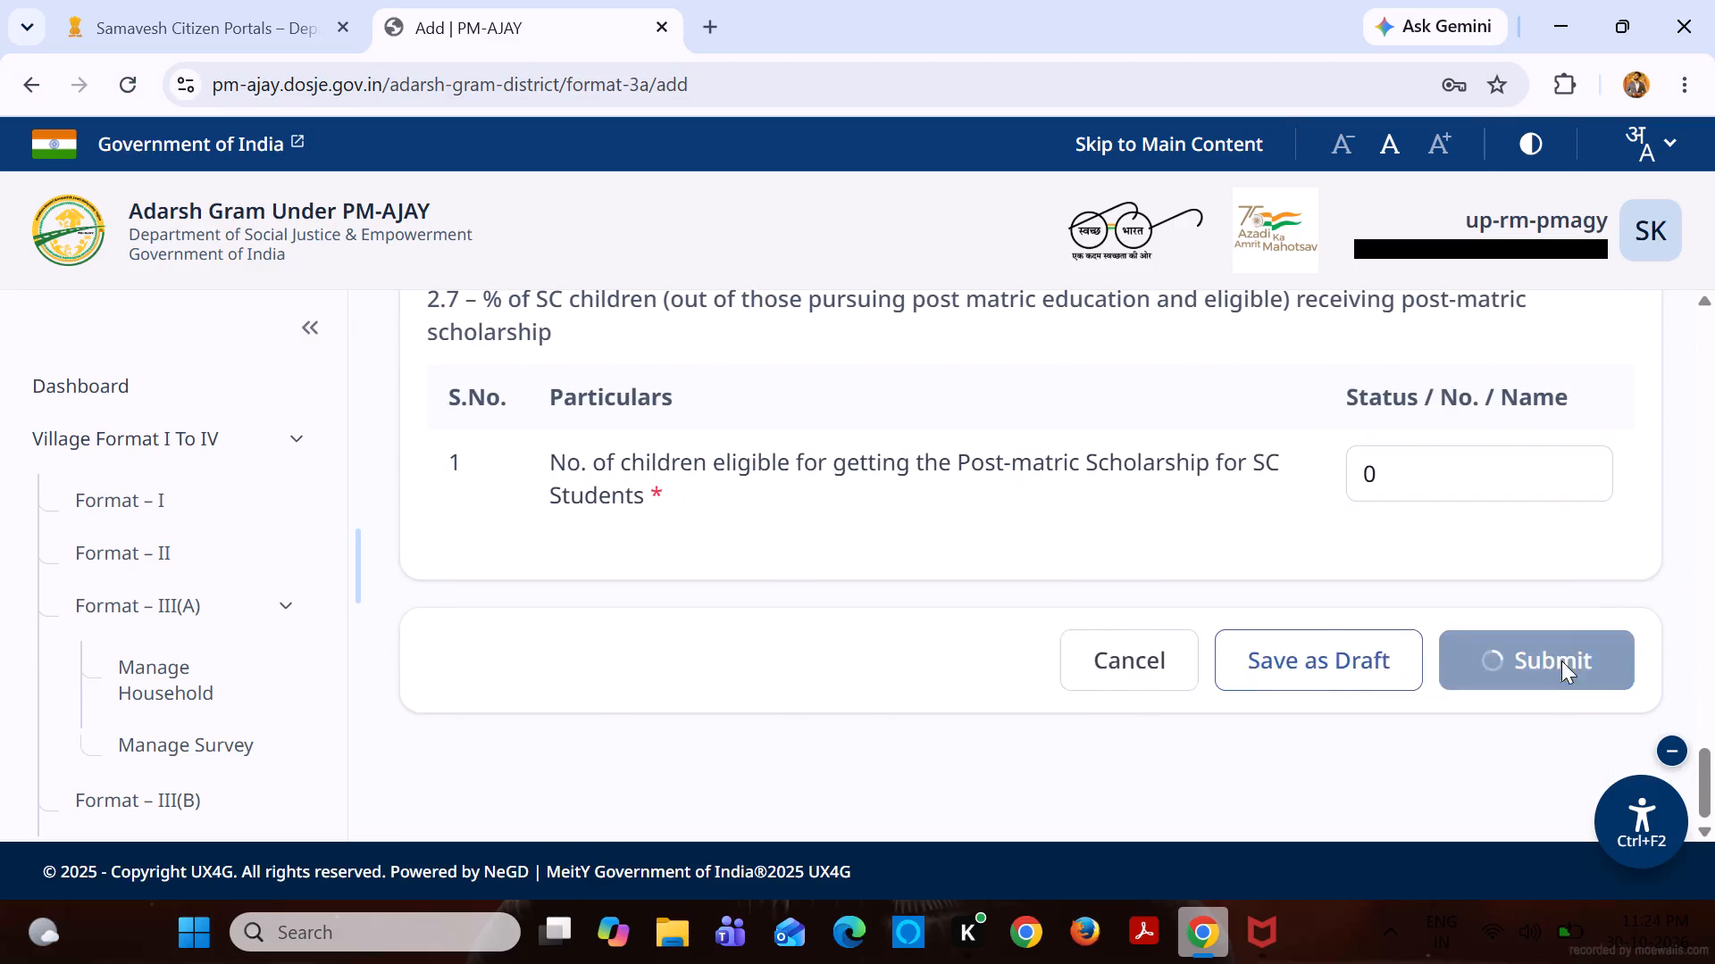
For domain 3, answer Yes to the household being covered under a Health Protection Scheme.
click(1543, 427)
scroll(1434, 642, down, 1)
click(1429, 632)
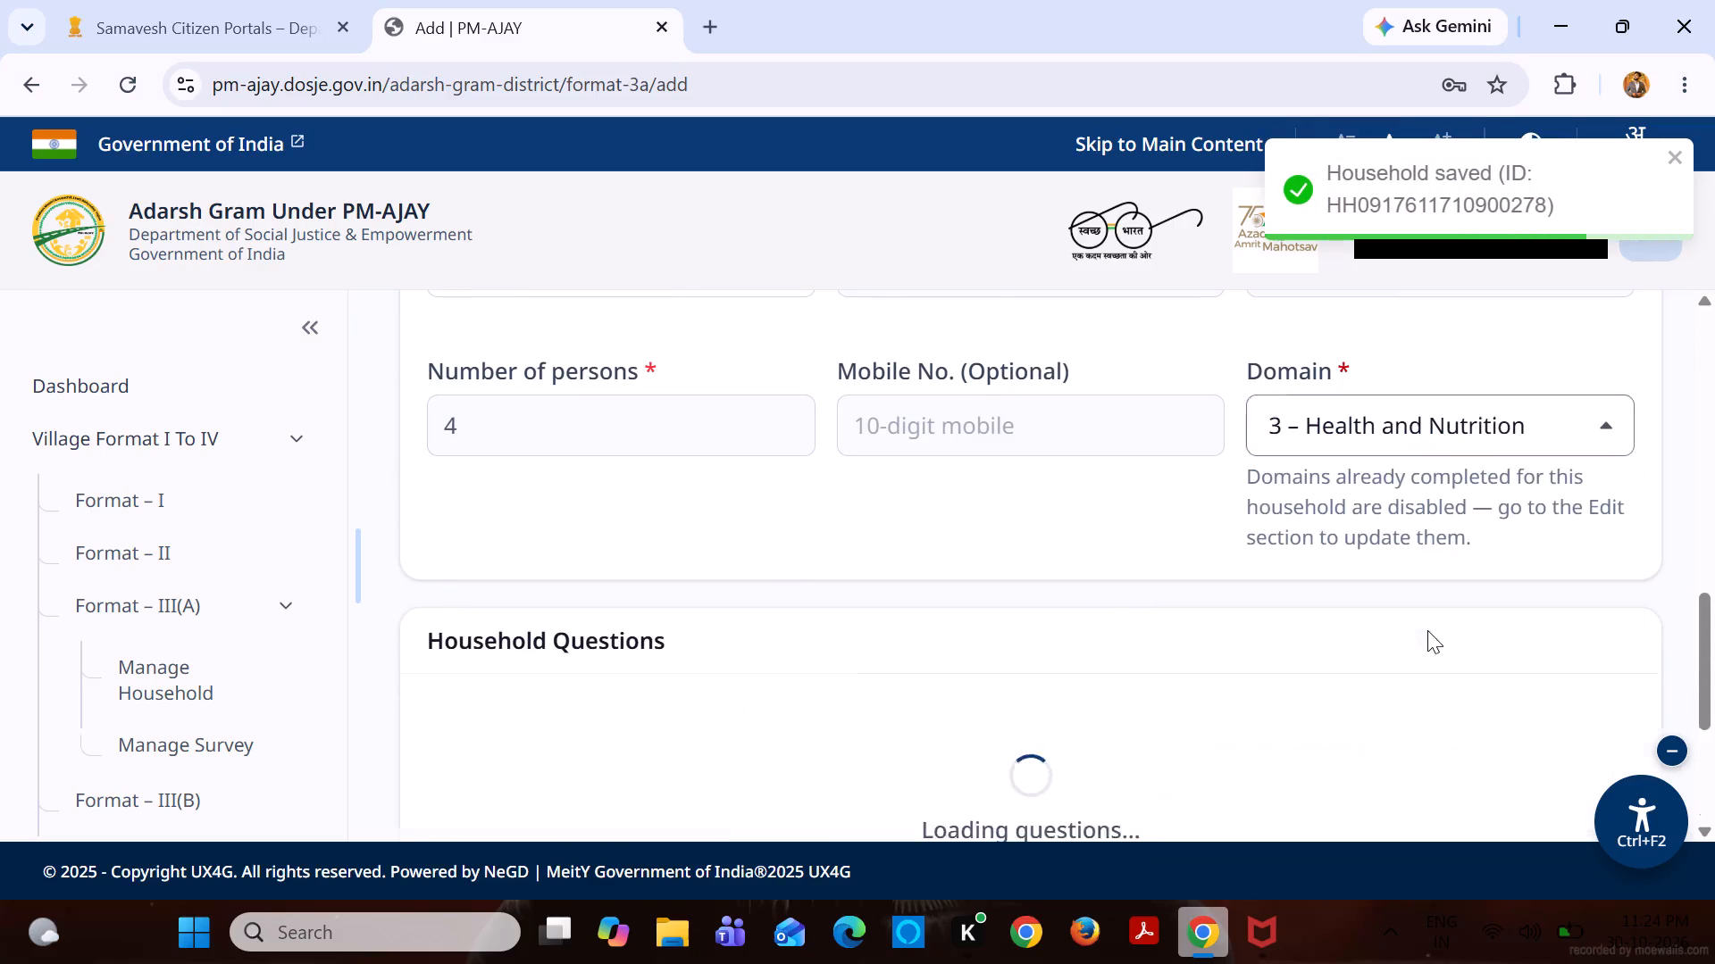
scroll(1426, 649, down, 2)
click(1481, 590)
click(1435, 663)
Enter 0 pregnant women in the household (3.3) and 0 deliveries during the last one year.
scroll(1435, 669, down, 2)
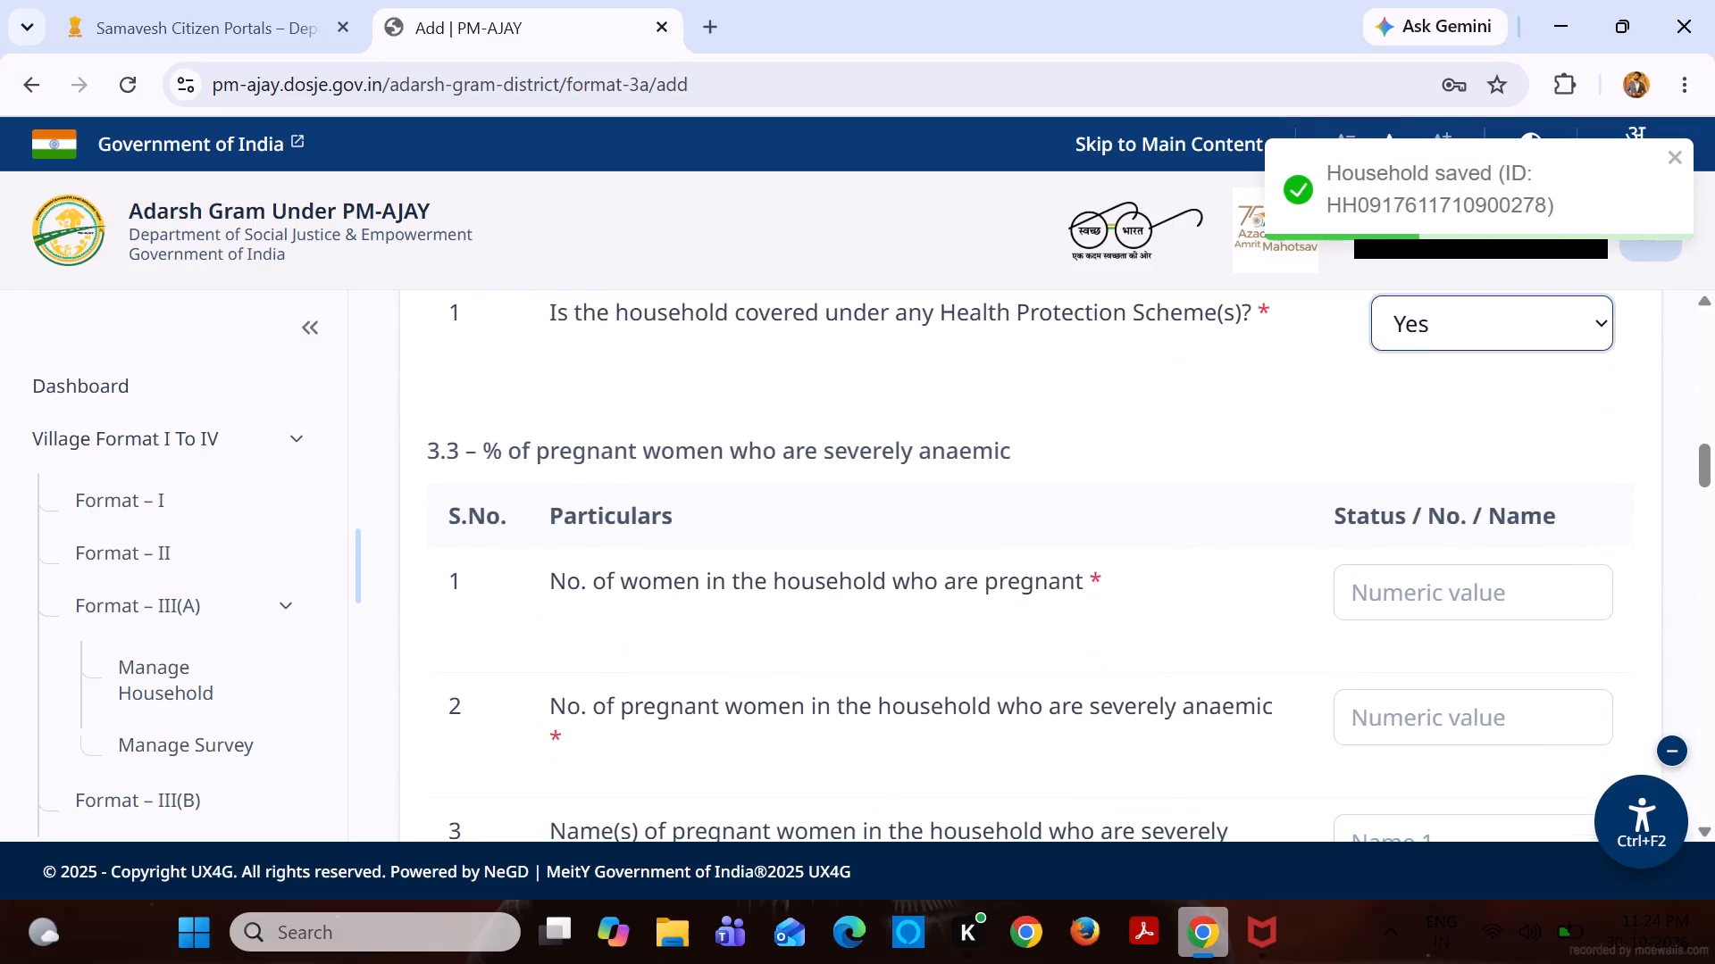
click(1506, 594)
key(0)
scroll(1505, 610, down, 2)
click(1444, 580)
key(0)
Enter 0 for children born in the last one year (3.5), children below one year (3.6) and children aged 0-5 years (3.7).
scroll(1443, 599, down, 2)
click(1451, 569)
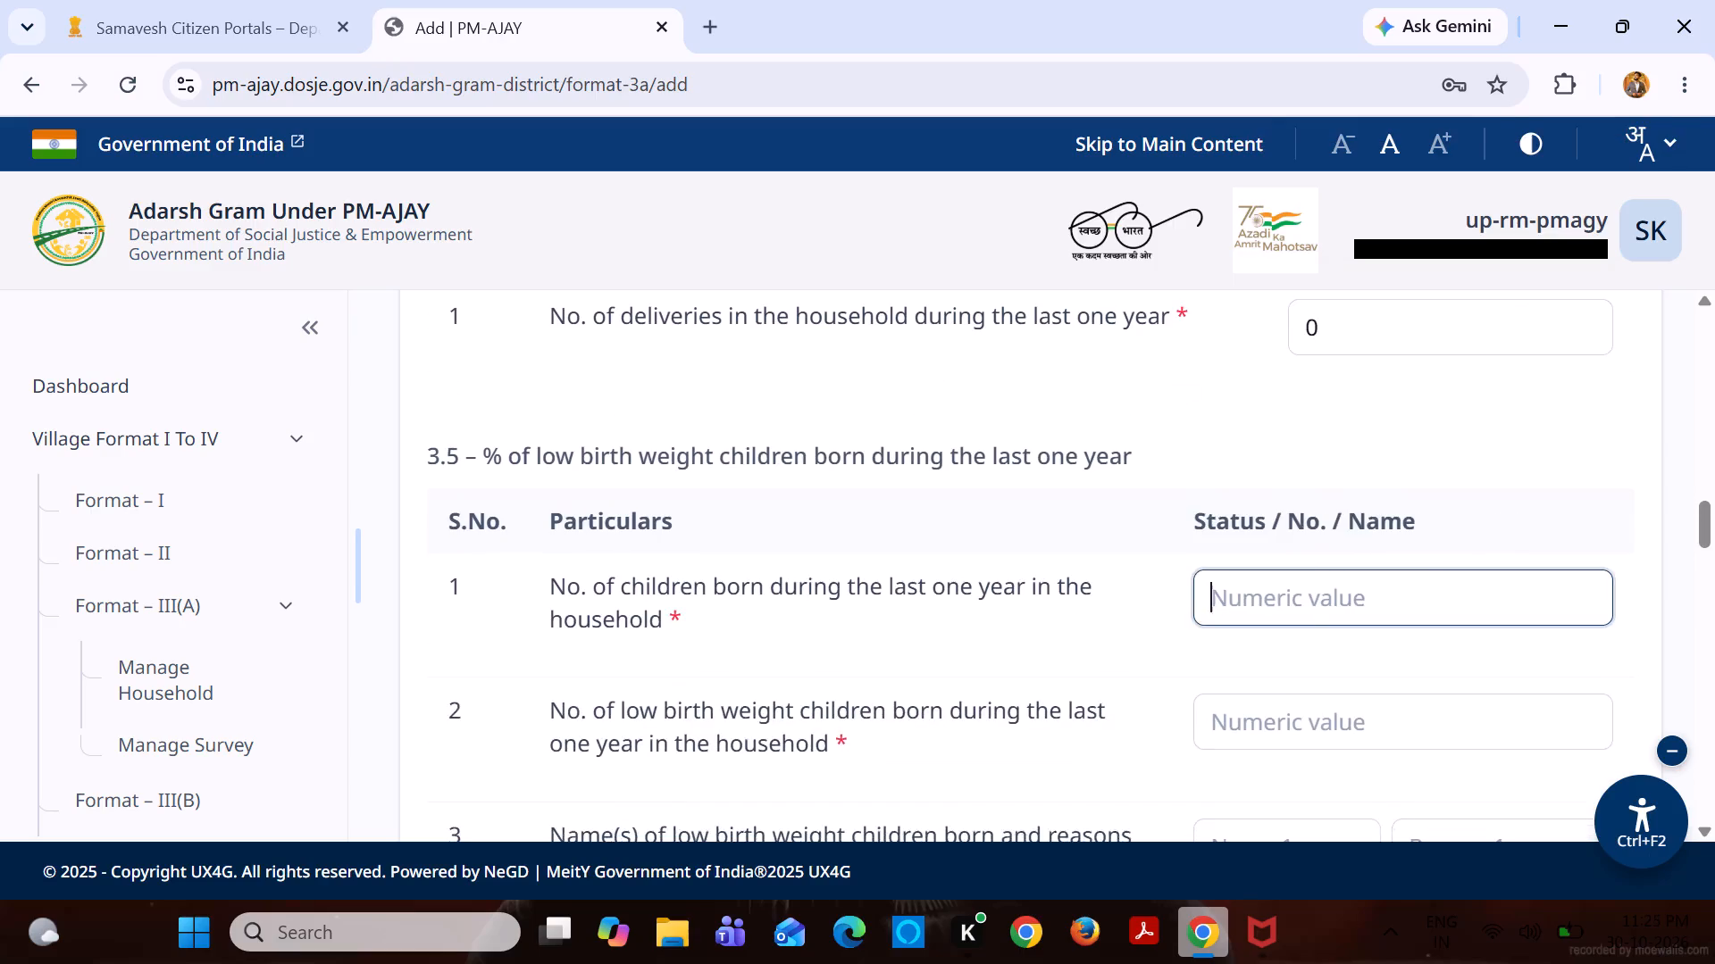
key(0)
scroll(1449, 603, down, 2)
click(1455, 575)
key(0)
scroll(1452, 578, down, 1)
click(1241, 727)
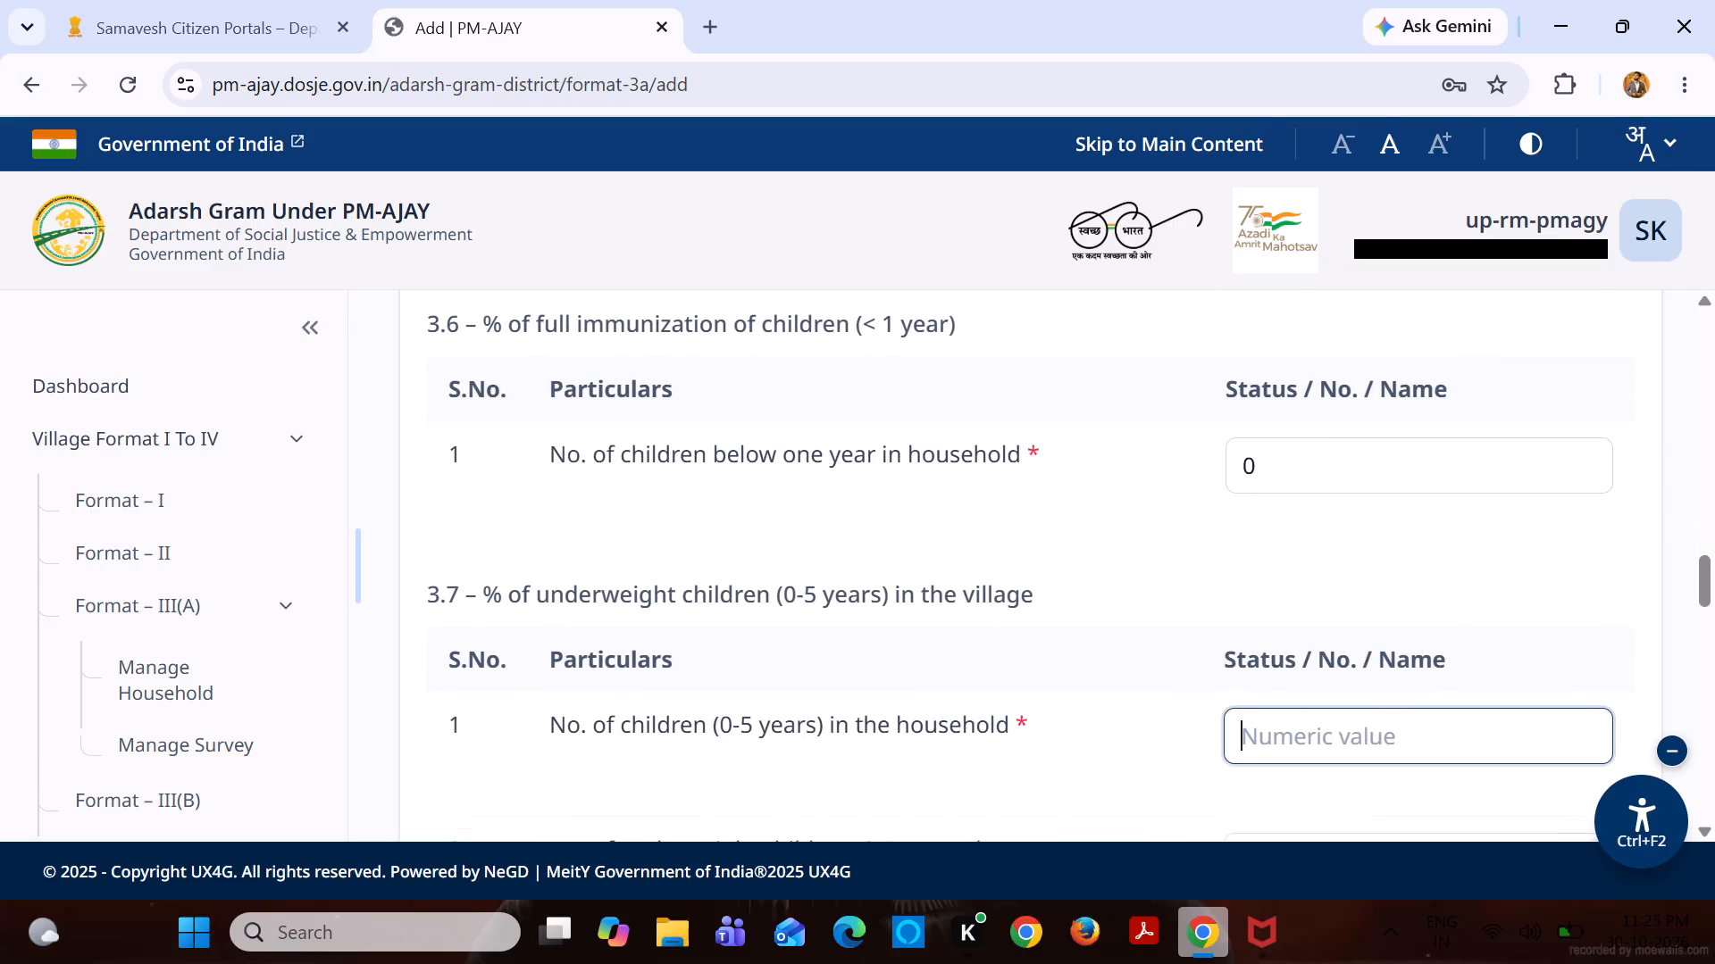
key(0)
Enter 0 for women pregnant in the last year (3.8), children under 1 year (3.9) and communicable diseases (3.10), and submit domain 3.
scroll(1364, 673, down, 2)
click(1393, 734)
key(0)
scroll(1393, 712, down, 3)
click(1468, 615)
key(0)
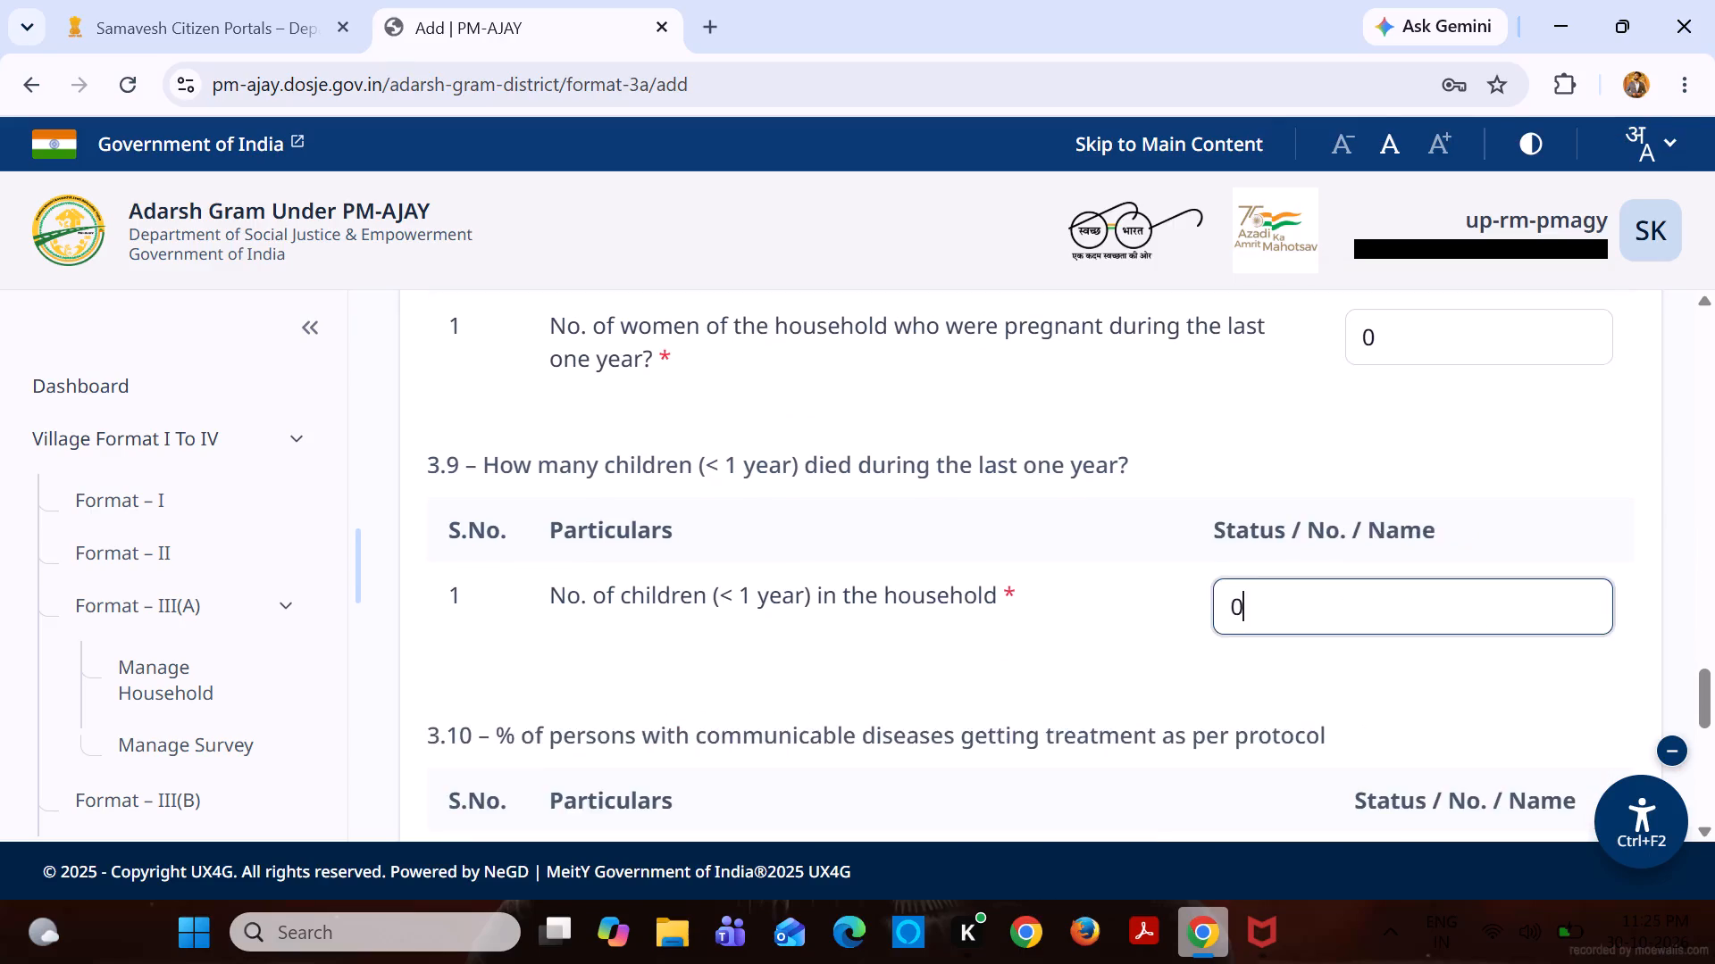
scroll(1464, 647, down, 2)
click(1510, 616)
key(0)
scroll(1510, 638, down, 2)
click(1560, 646)
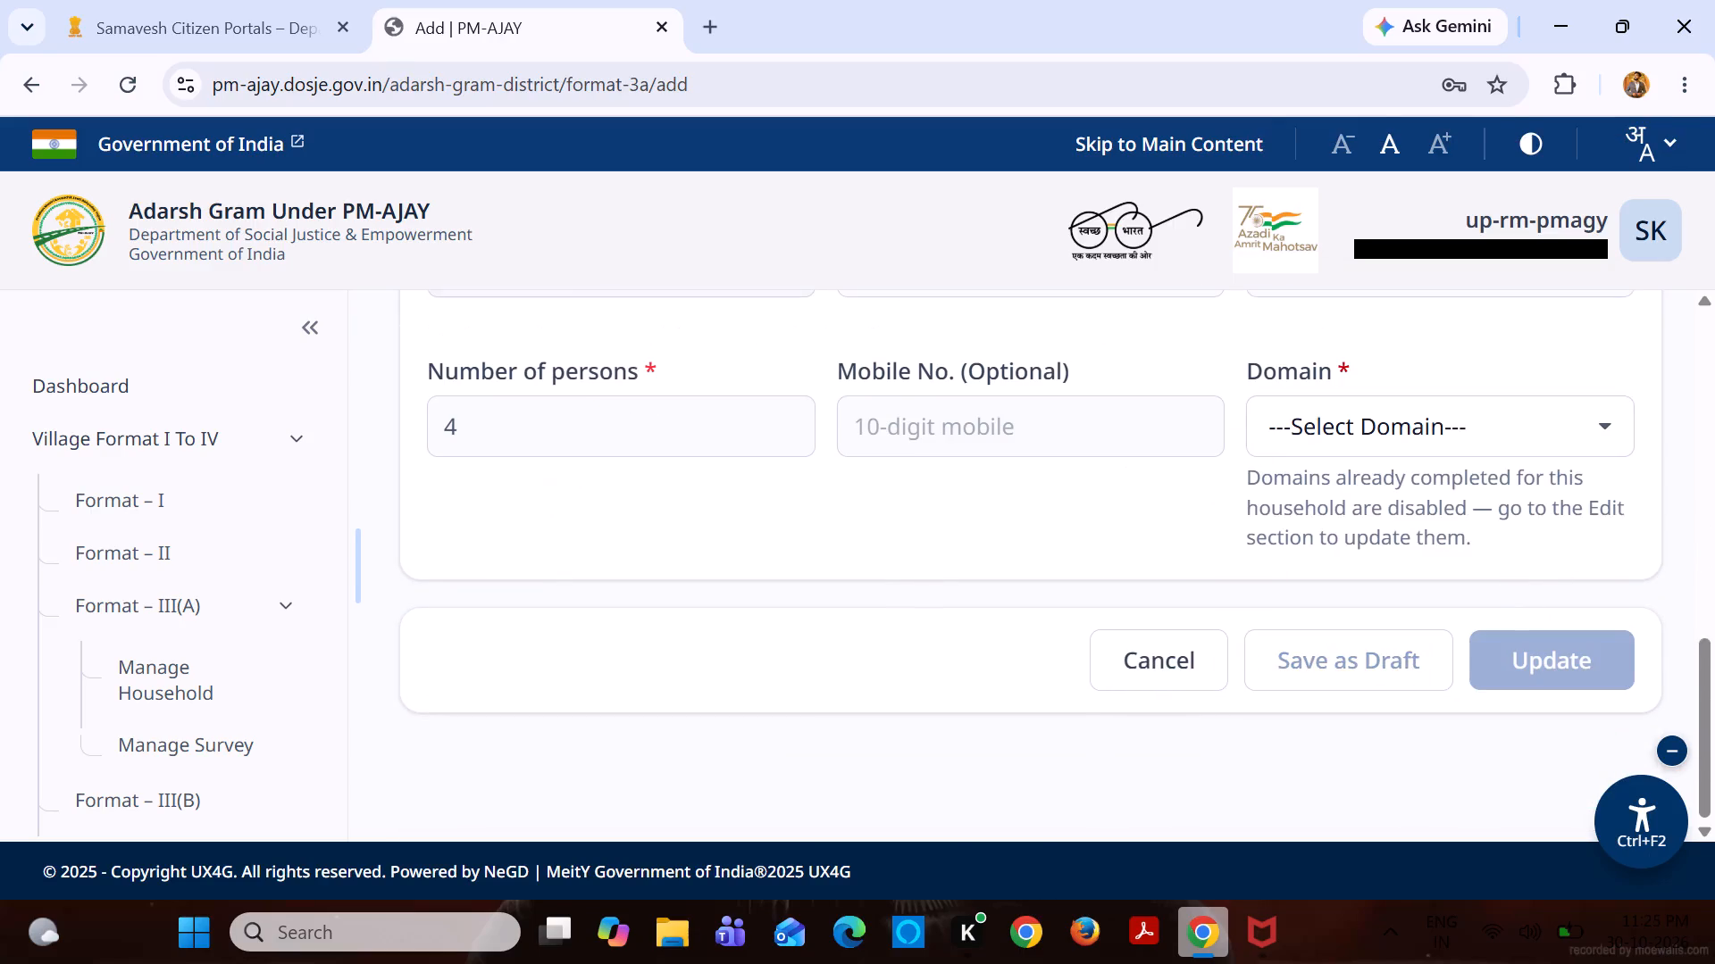
Choose domain 4 – Social Security and enter 0 women eligible for Widow Pension (4.1).
click(1545, 426)
scroll(1461, 608, down, 2)
click(1332, 559)
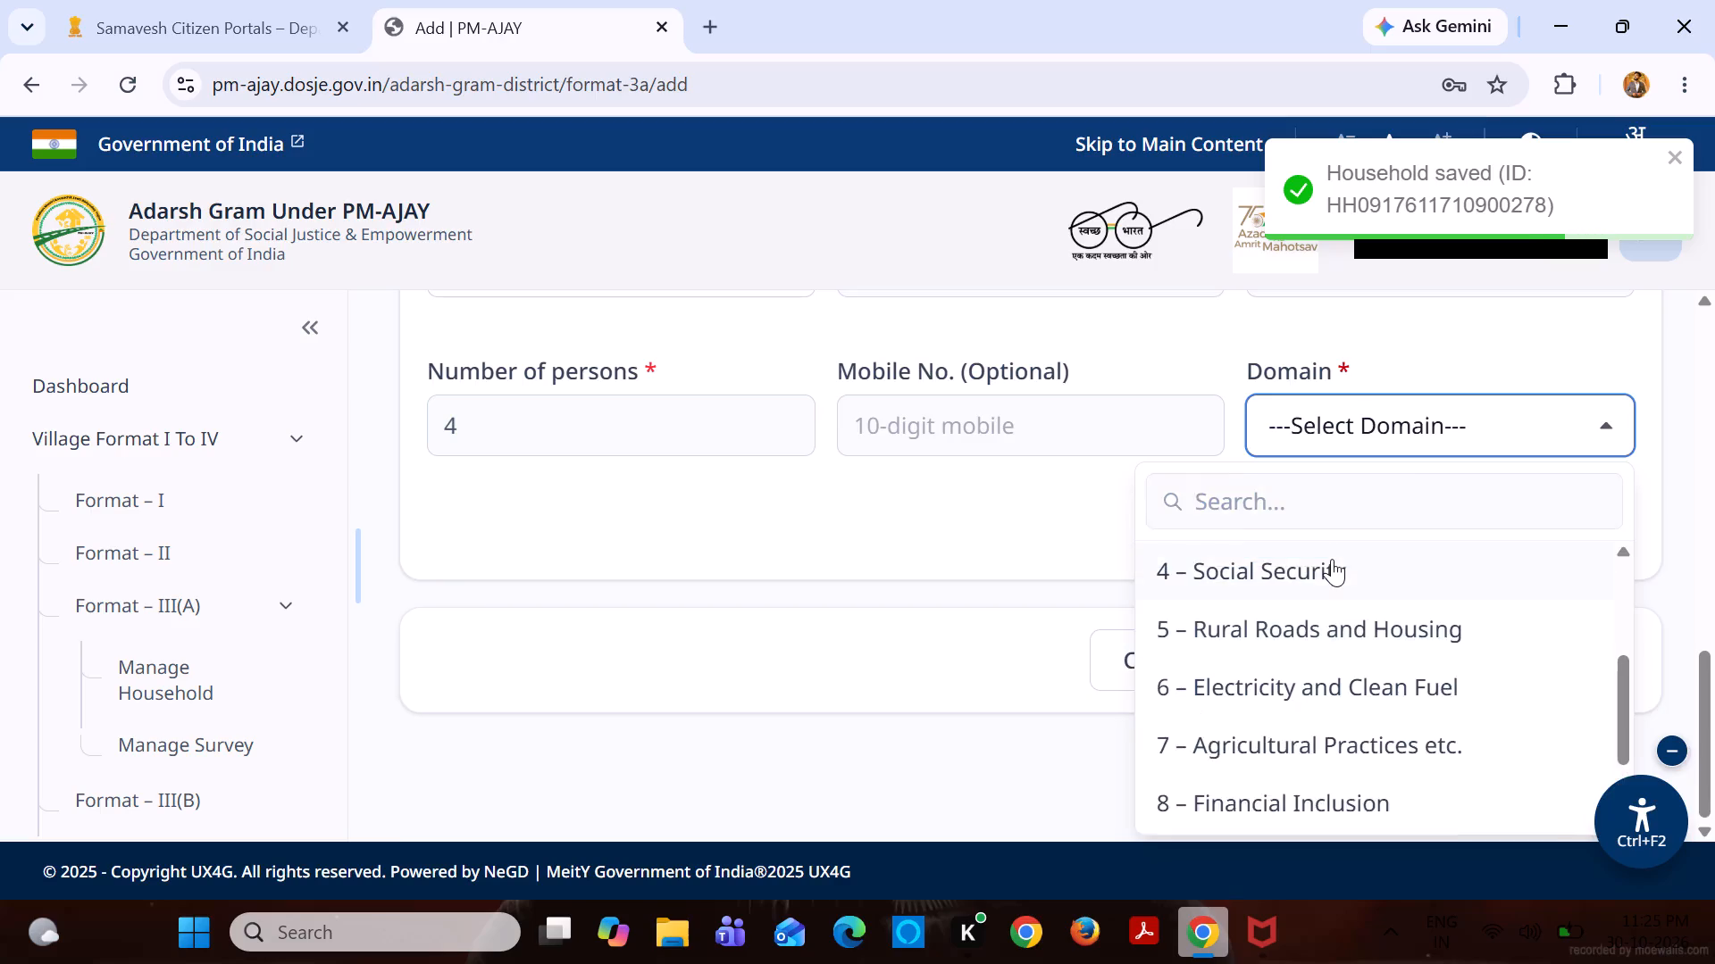
scroll(1332, 561, down, 2)
click(1419, 588)
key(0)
Enter 0 persons eligible for Old Age Pension (4.2) and 0 for Disability Pension (4.3), and submit domain 4.
scroll(1419, 590, down, 2)
click(1452, 561)
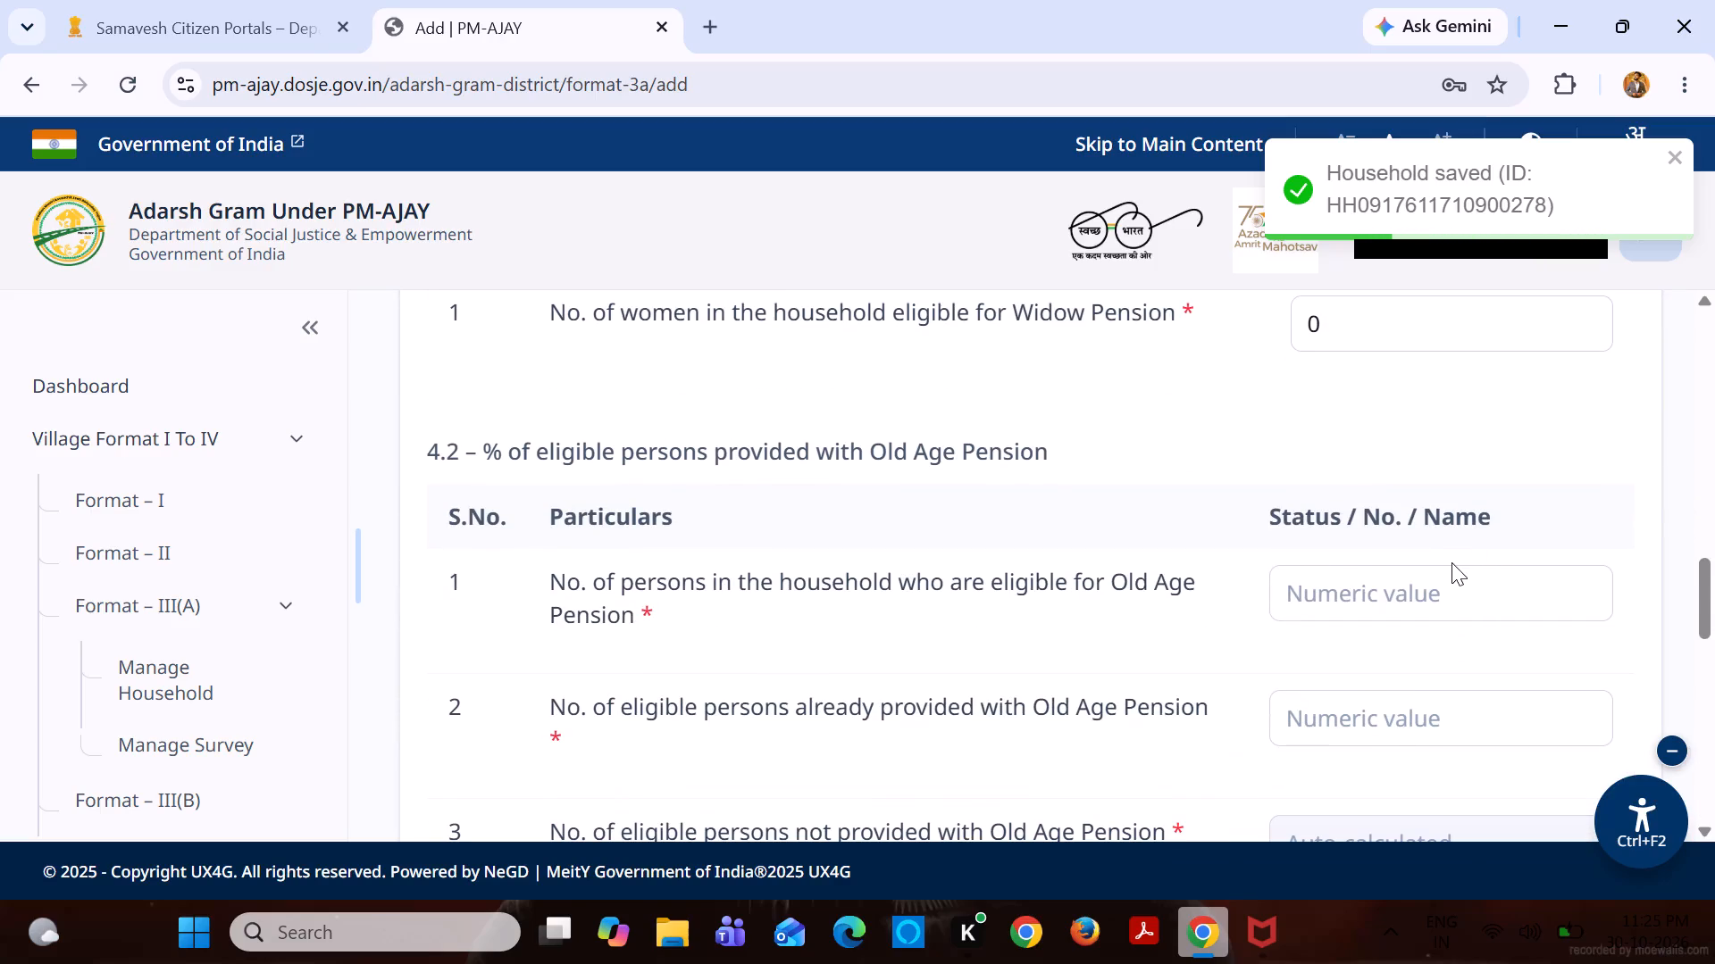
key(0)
click(1403, 570)
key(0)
scroll(1397, 565, down, 1)
click(1373, 699)
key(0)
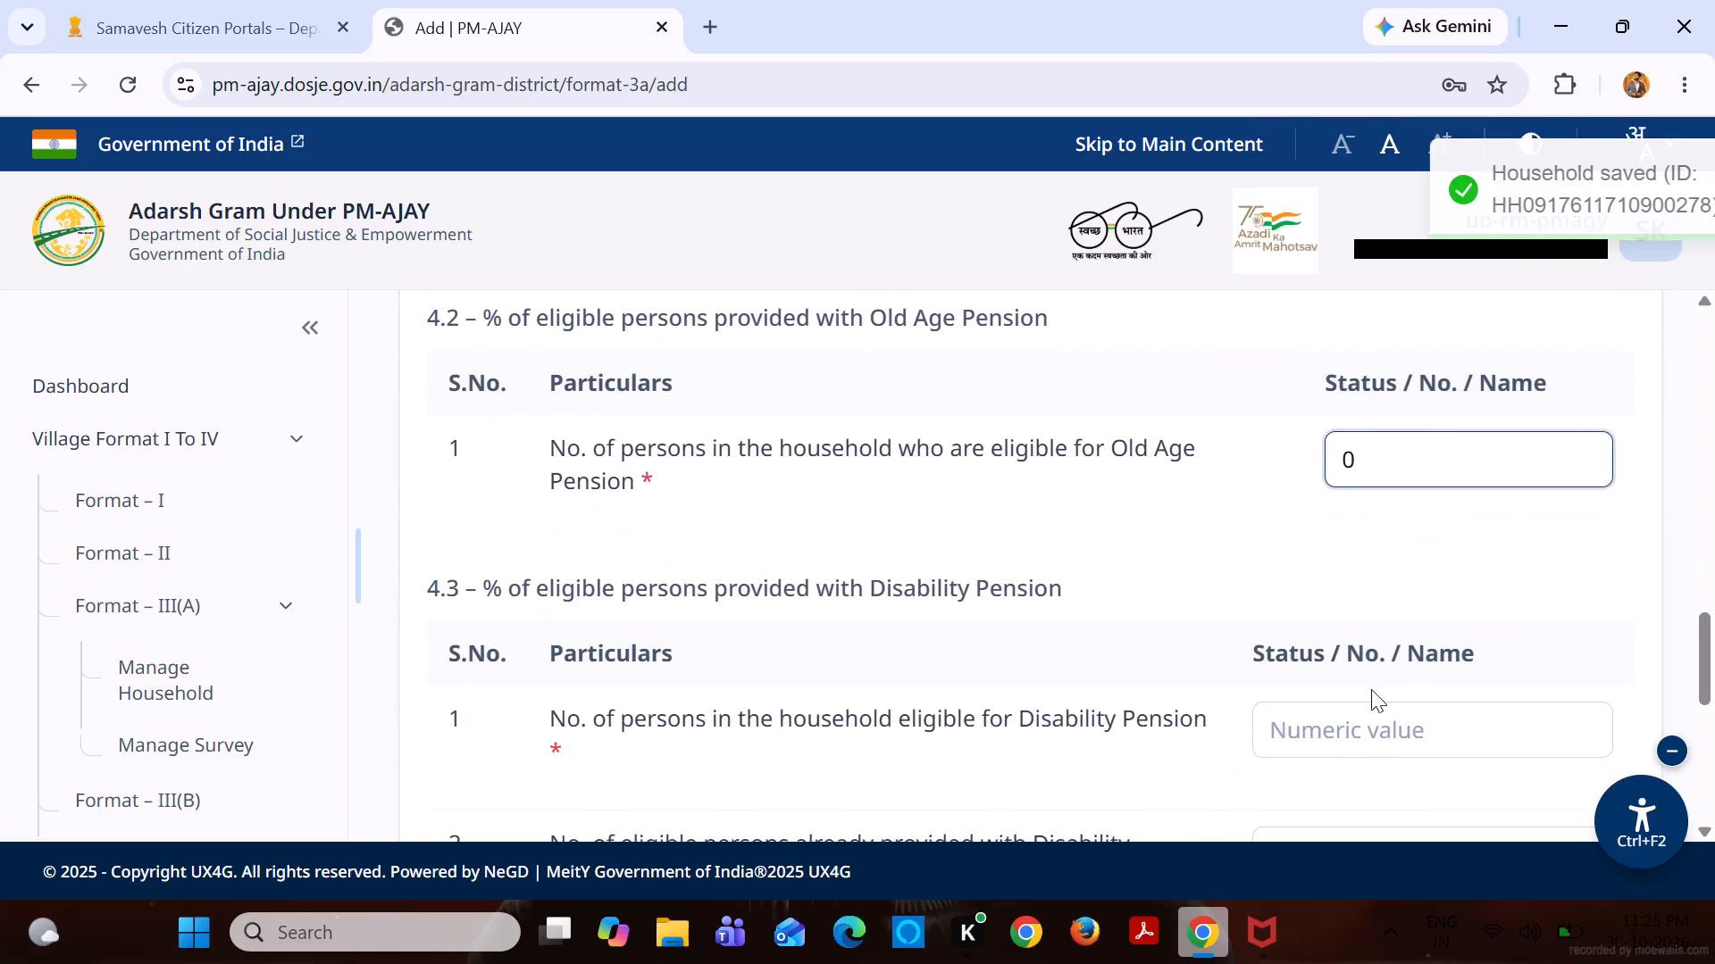
drag(1364, 711, 1350, 732)
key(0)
scroll(1355, 699, down, 2)
click(1520, 661)
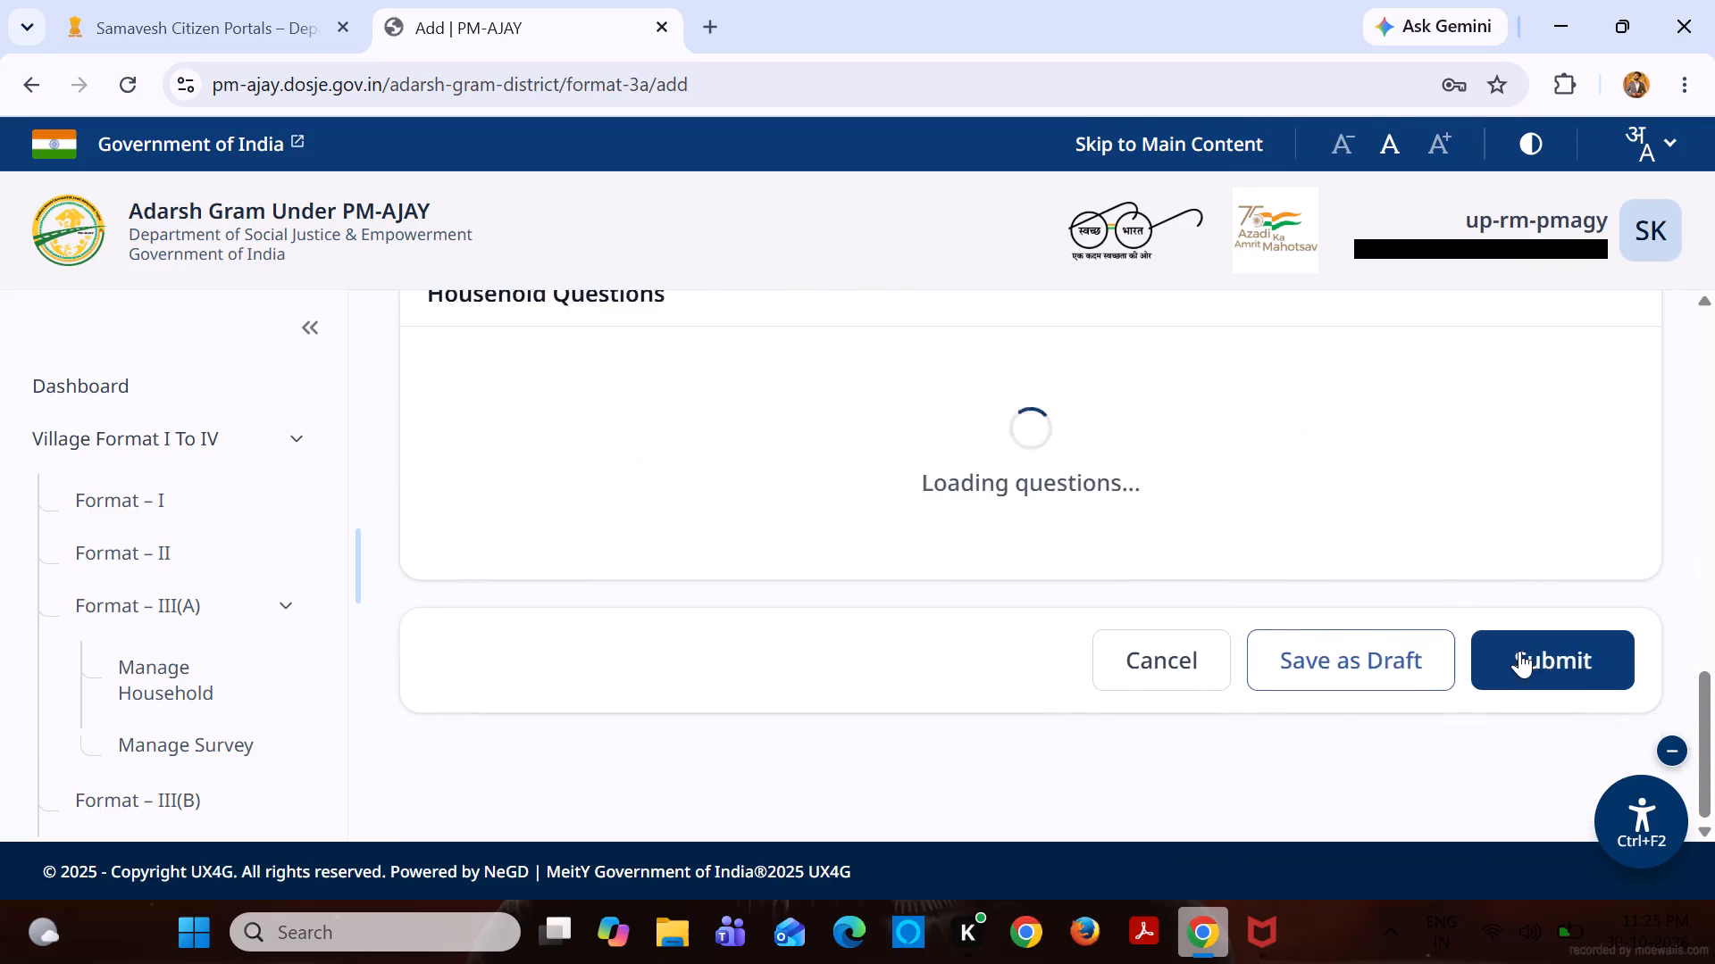
Choose domain 5 – Rural Roads and Housing, answer No to living in a Kachcha/unsafe house (5.3), and submit it.
click(1487, 444)
scroll(1417, 609, down, 2)
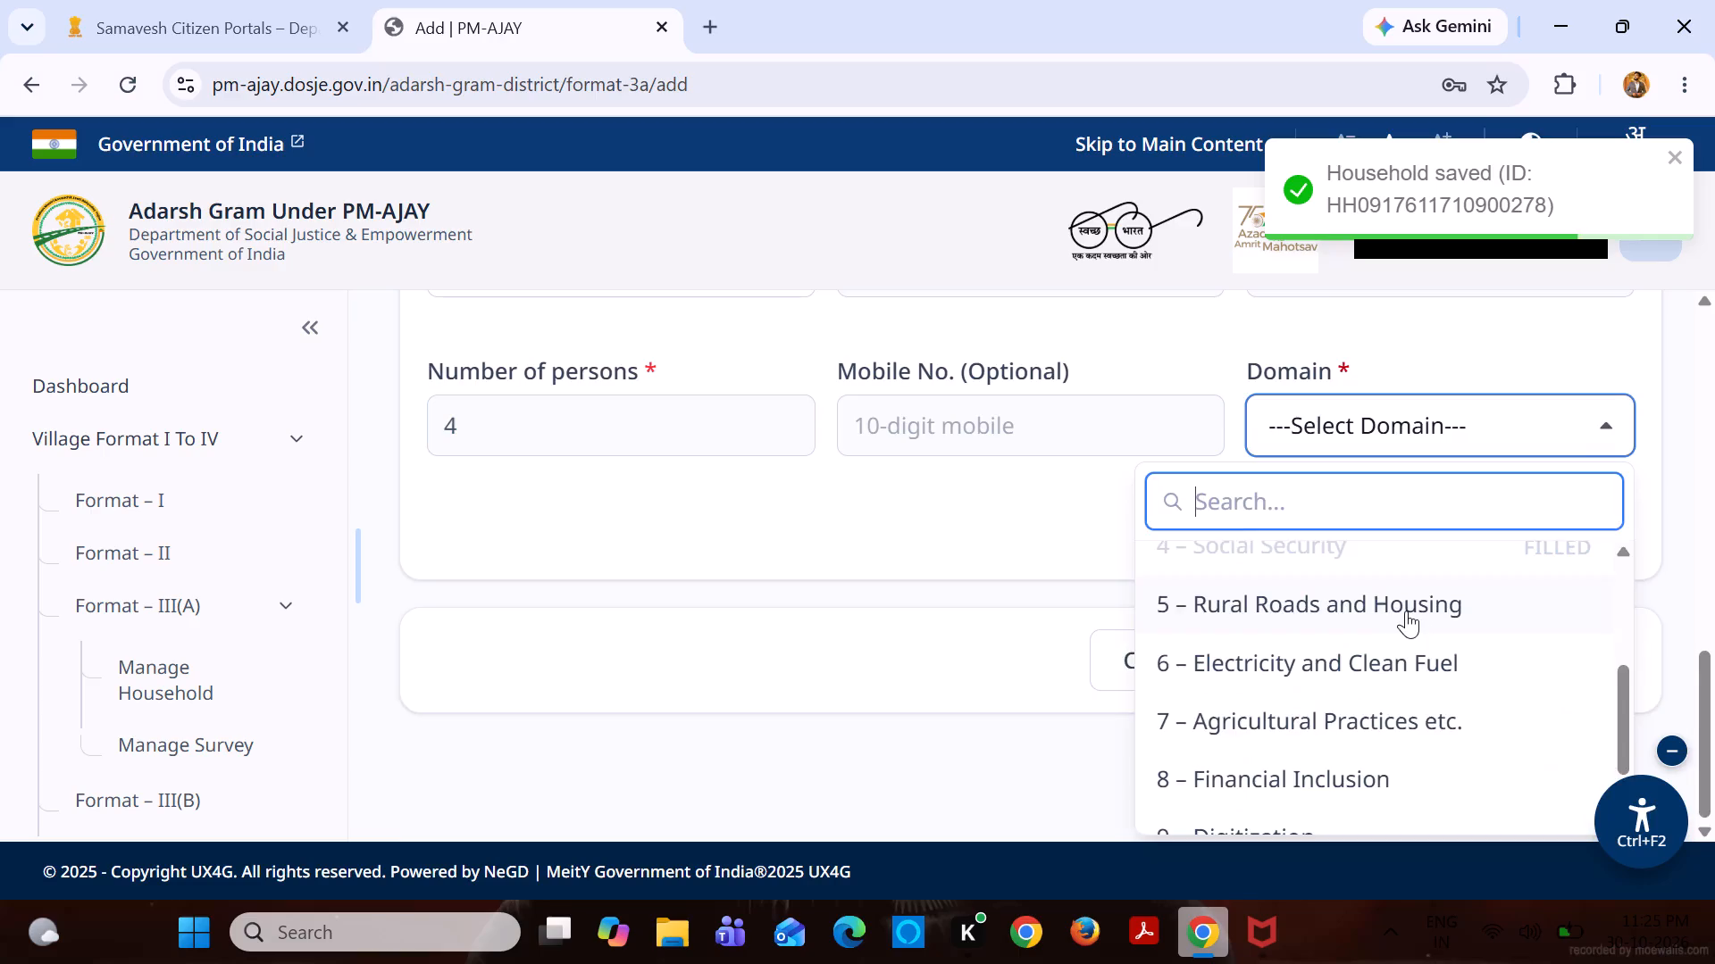
click(1402, 607)
scroll(1401, 605, down, 3)
click(1525, 489)
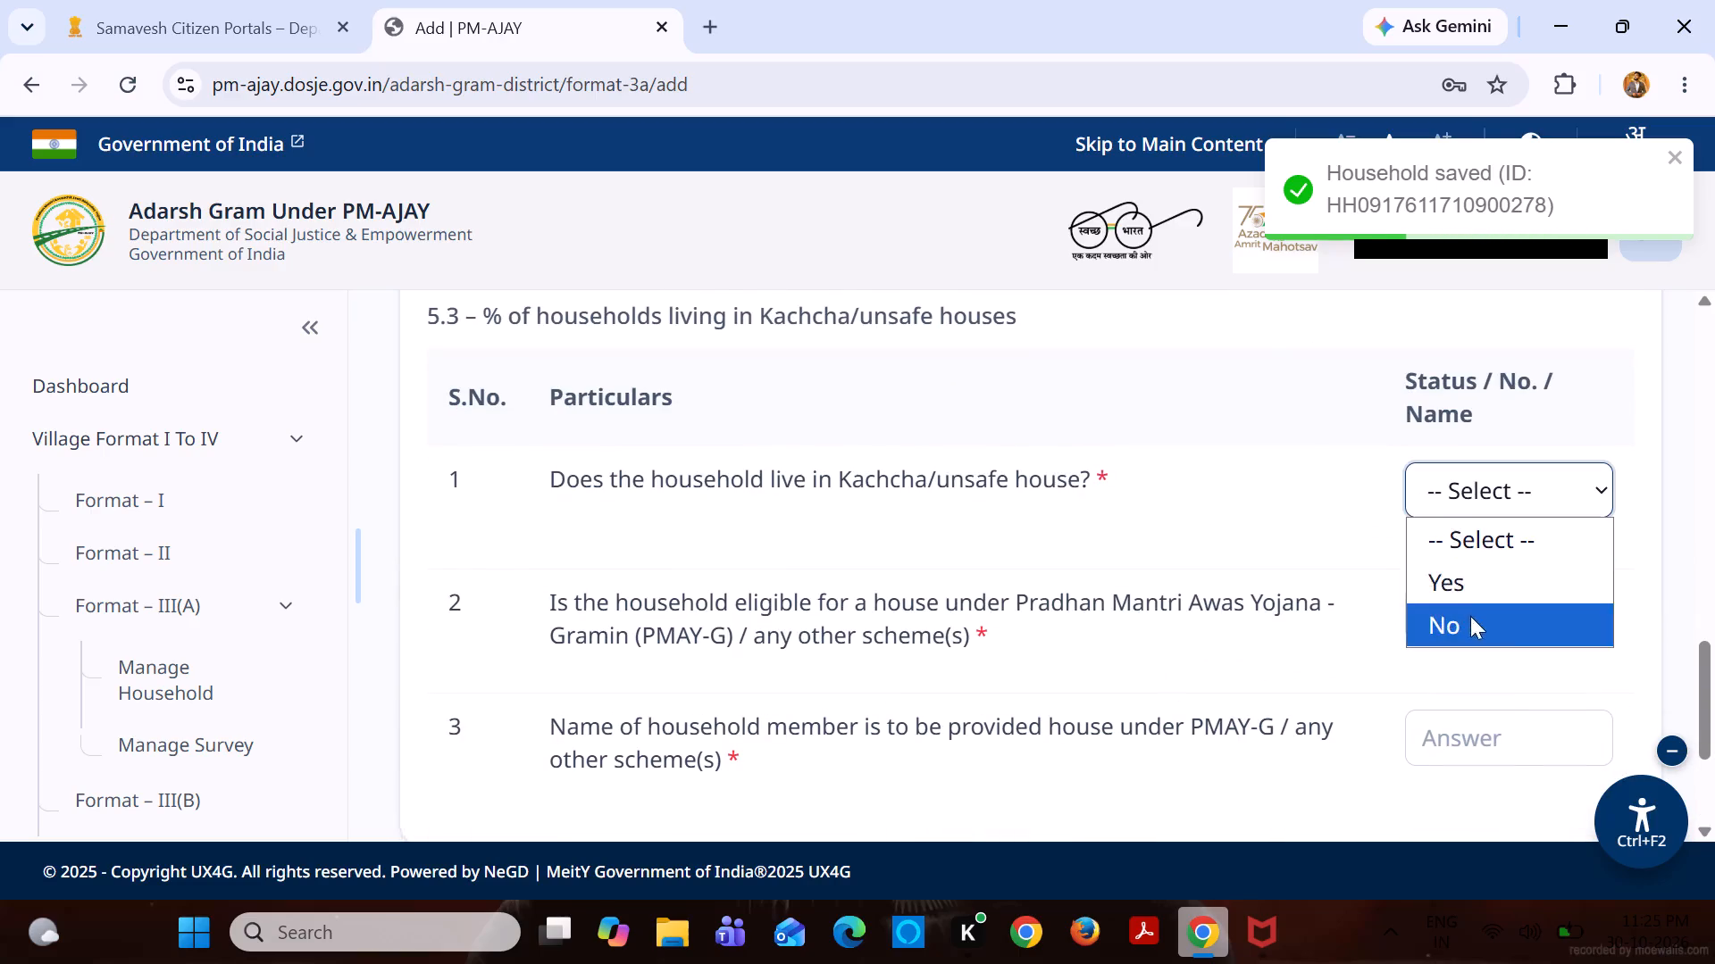
click(1470, 616)
click(1542, 664)
Choose domain 6 – Electricity and Clean Fuel and answer Yes to the house having an electricity connection (6.2).
click(1493, 413)
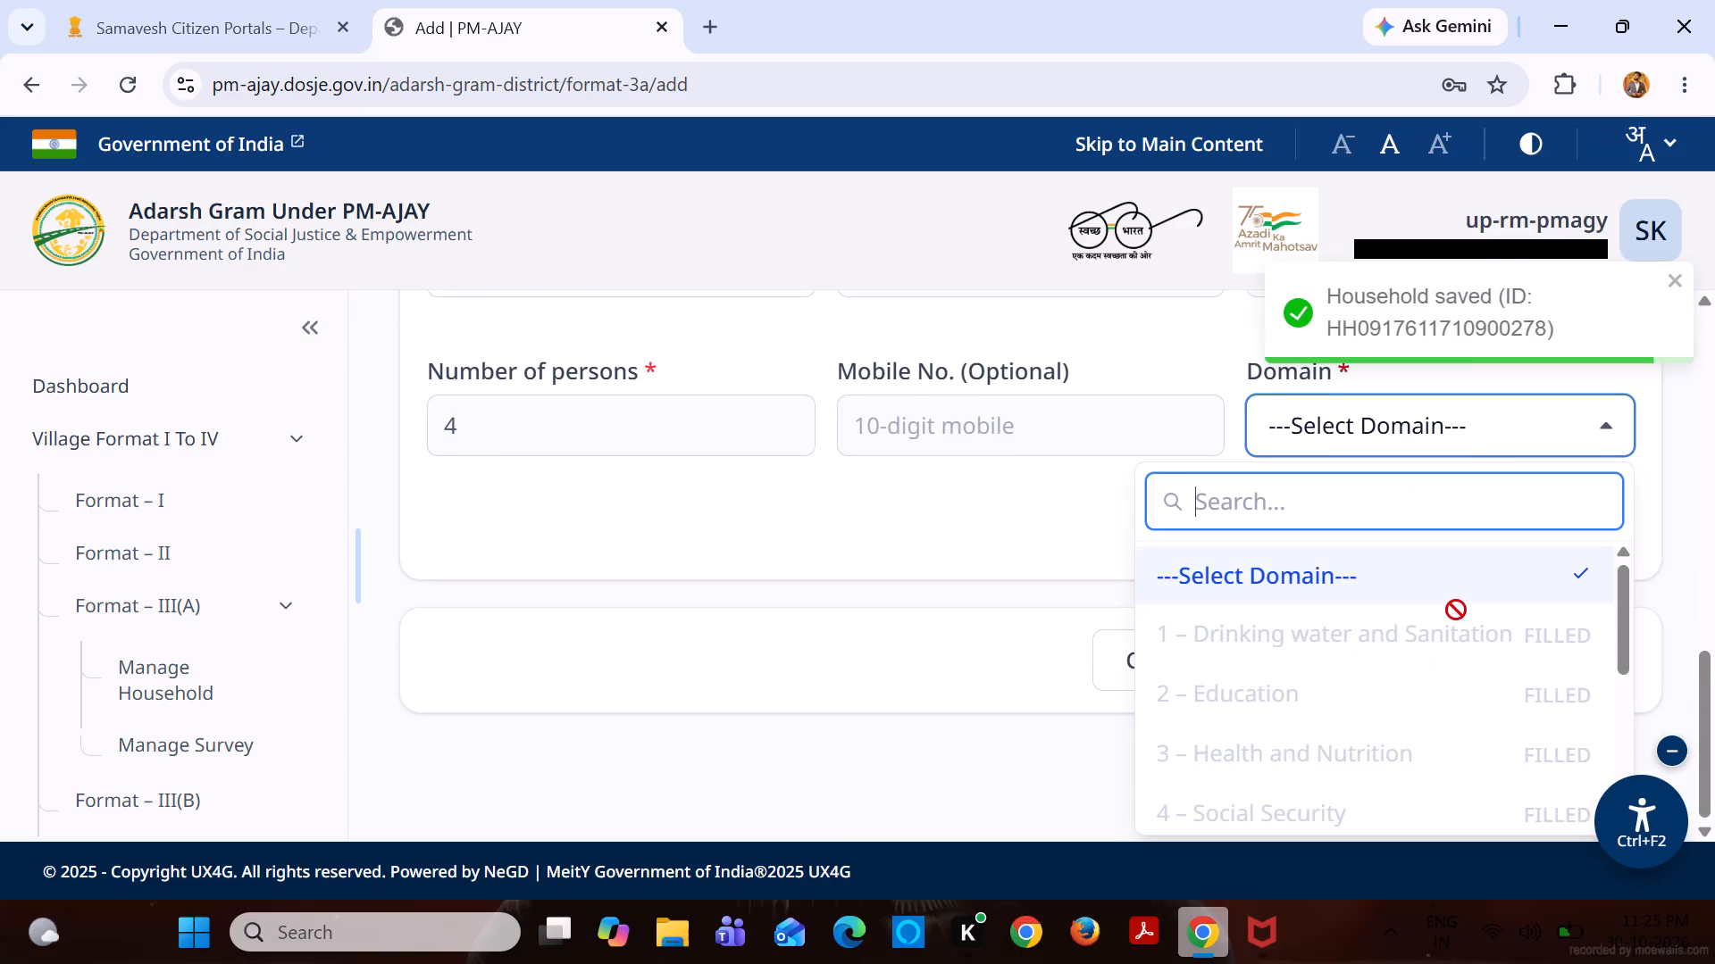
scroll(1456, 611, down, 2)
click(1327, 661)
scroll(1326, 657, down, 3)
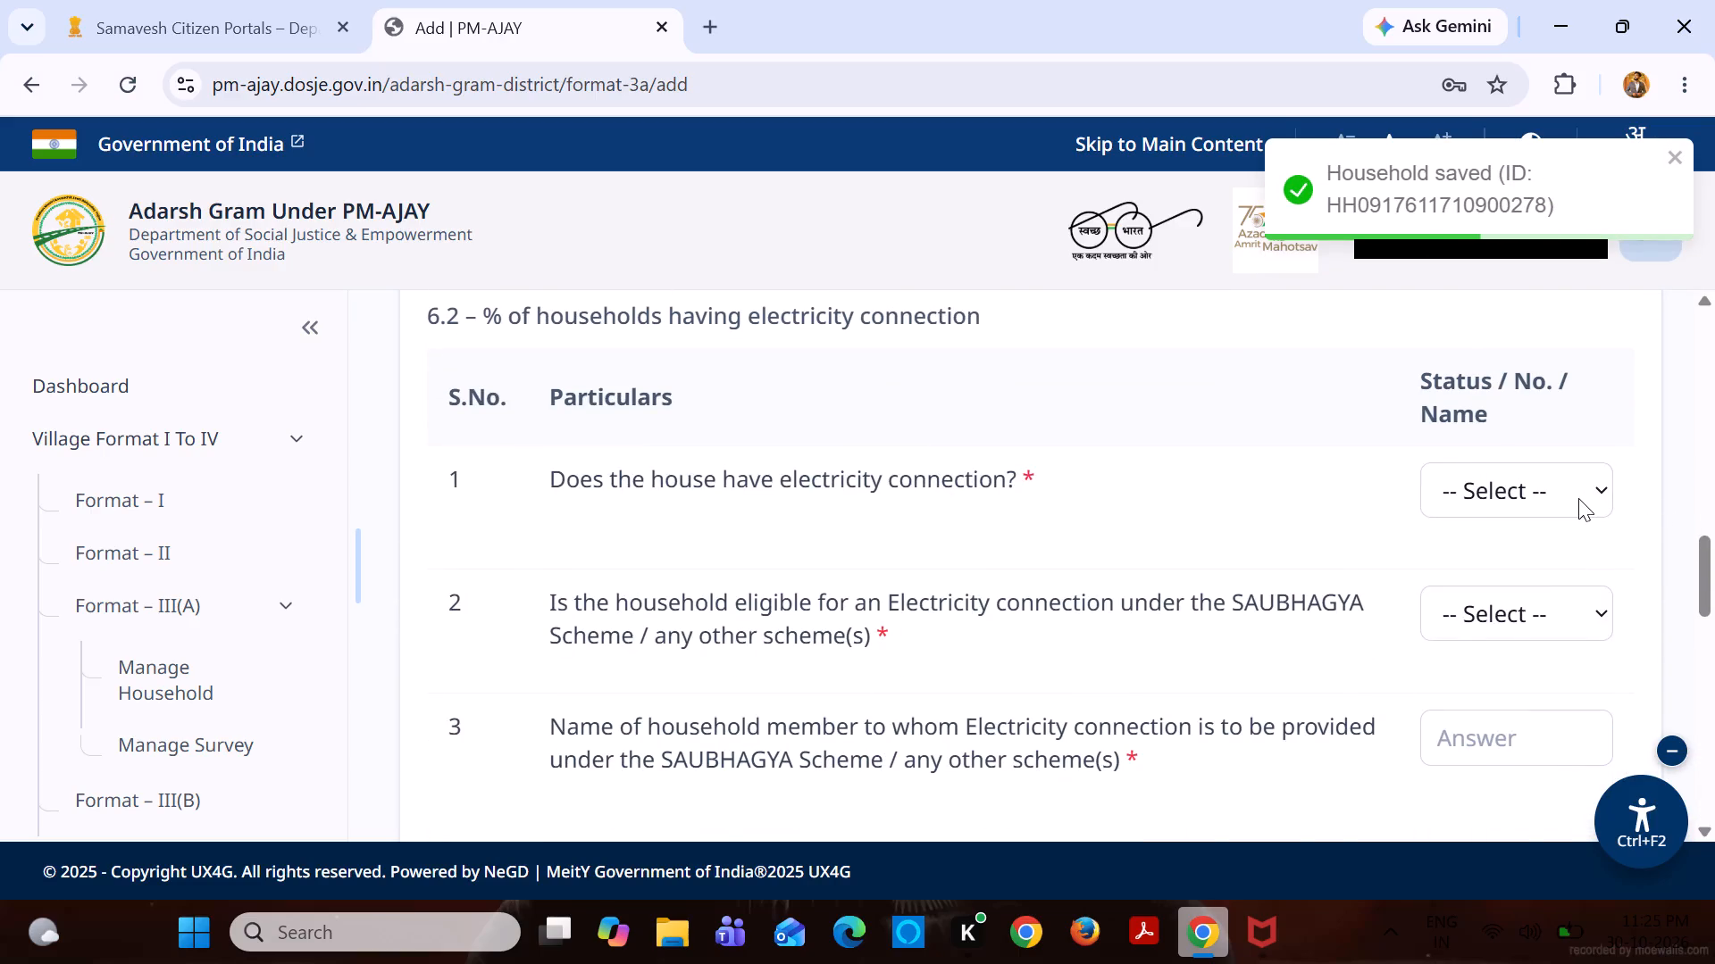
click(1578, 498)
click(1498, 580)
Under 6.3, answer Yes to the house having an electricity connection and Yes to using at least one LED bulb.
scroll(1497, 573, down, 2)
click(1546, 484)
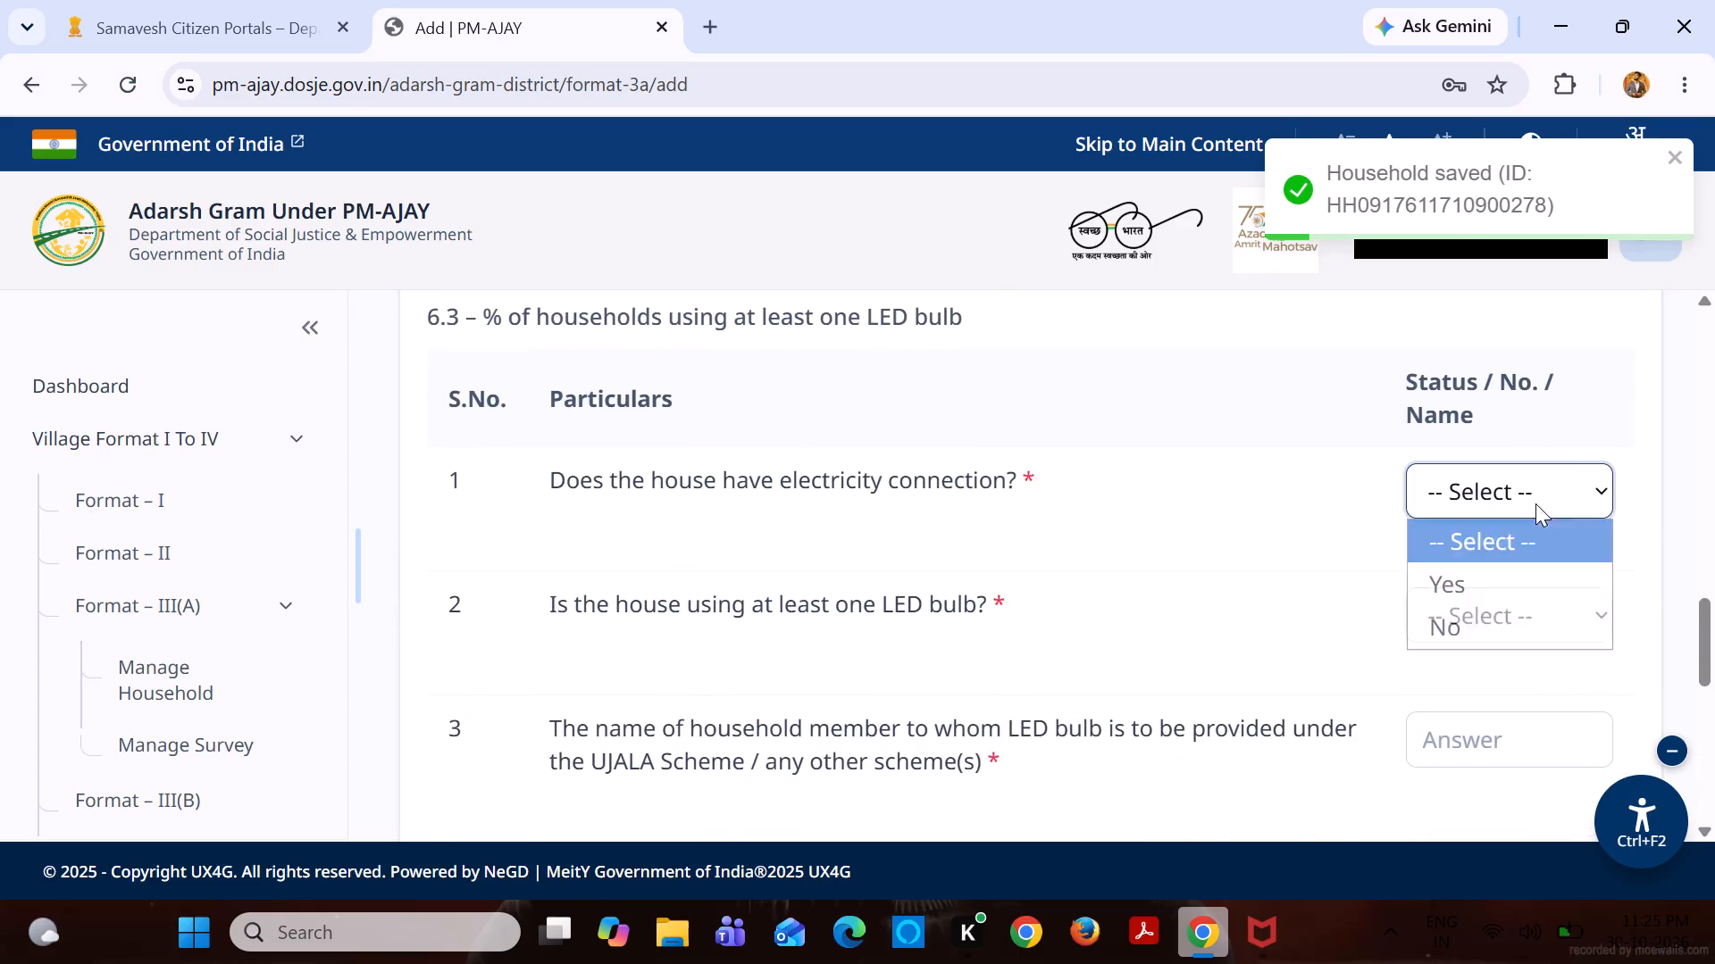
click(1485, 577)
scroll(1485, 573, down, 2)
drag(1552, 337, 1552, 345)
click(1508, 415)
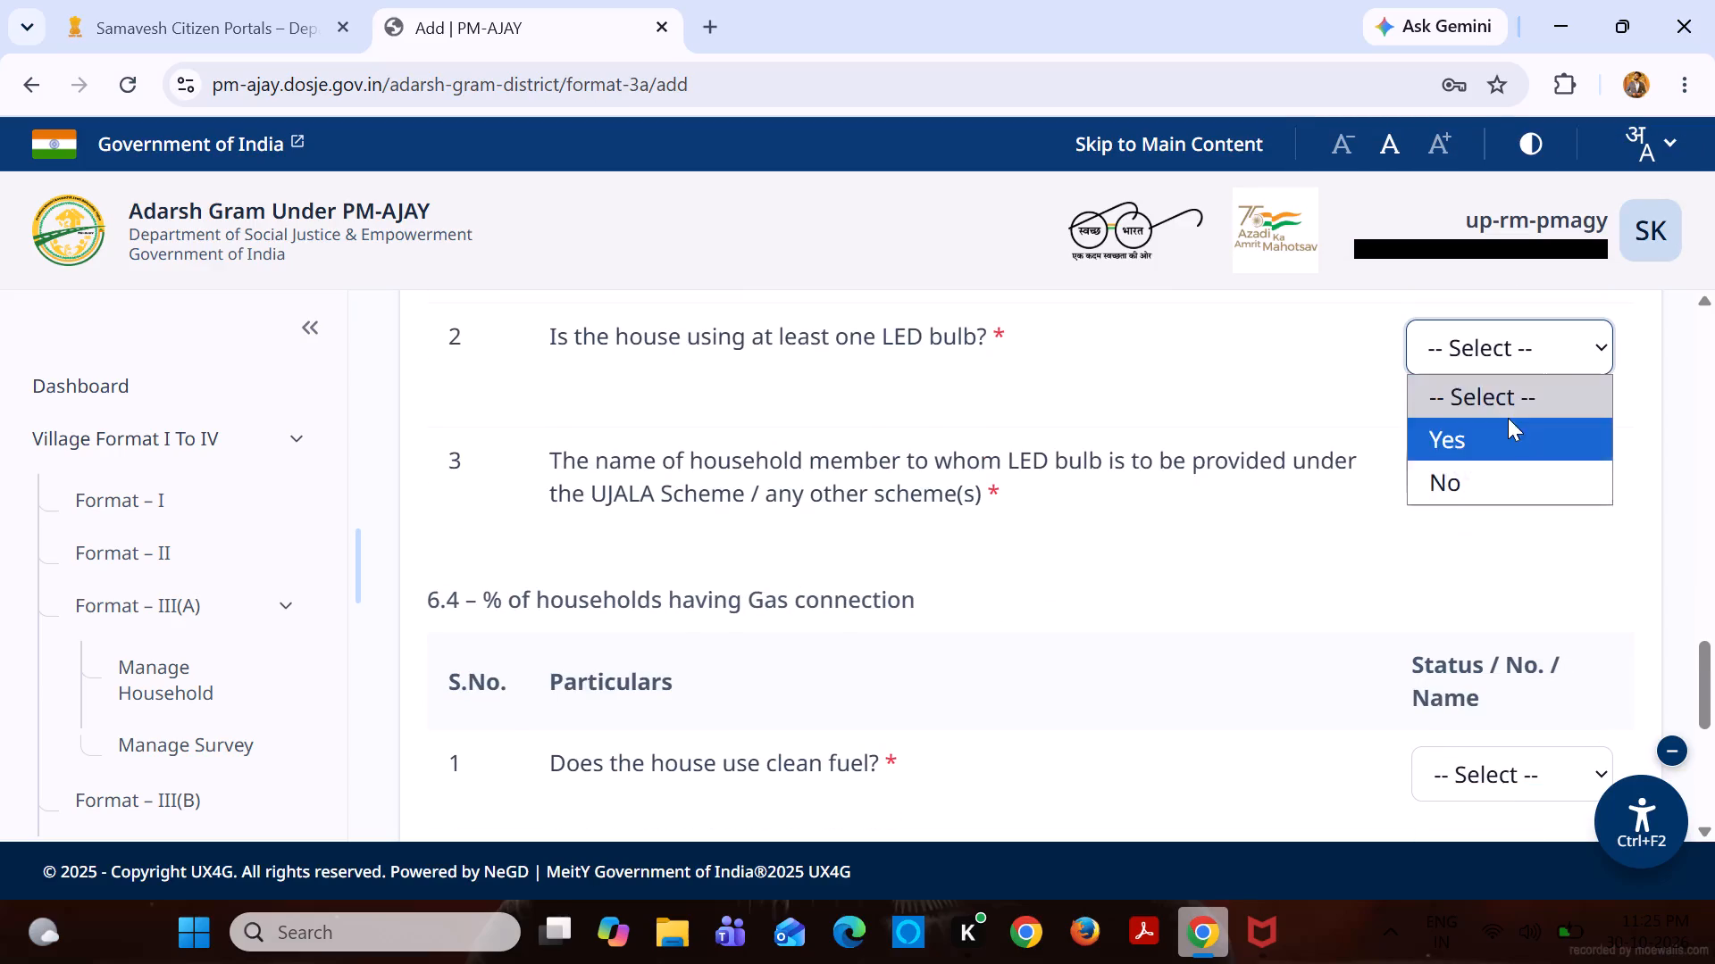
Answer Yes to the house using clean fuel (6.4) and submit domain 6.
click(1532, 644)
click(1467, 709)
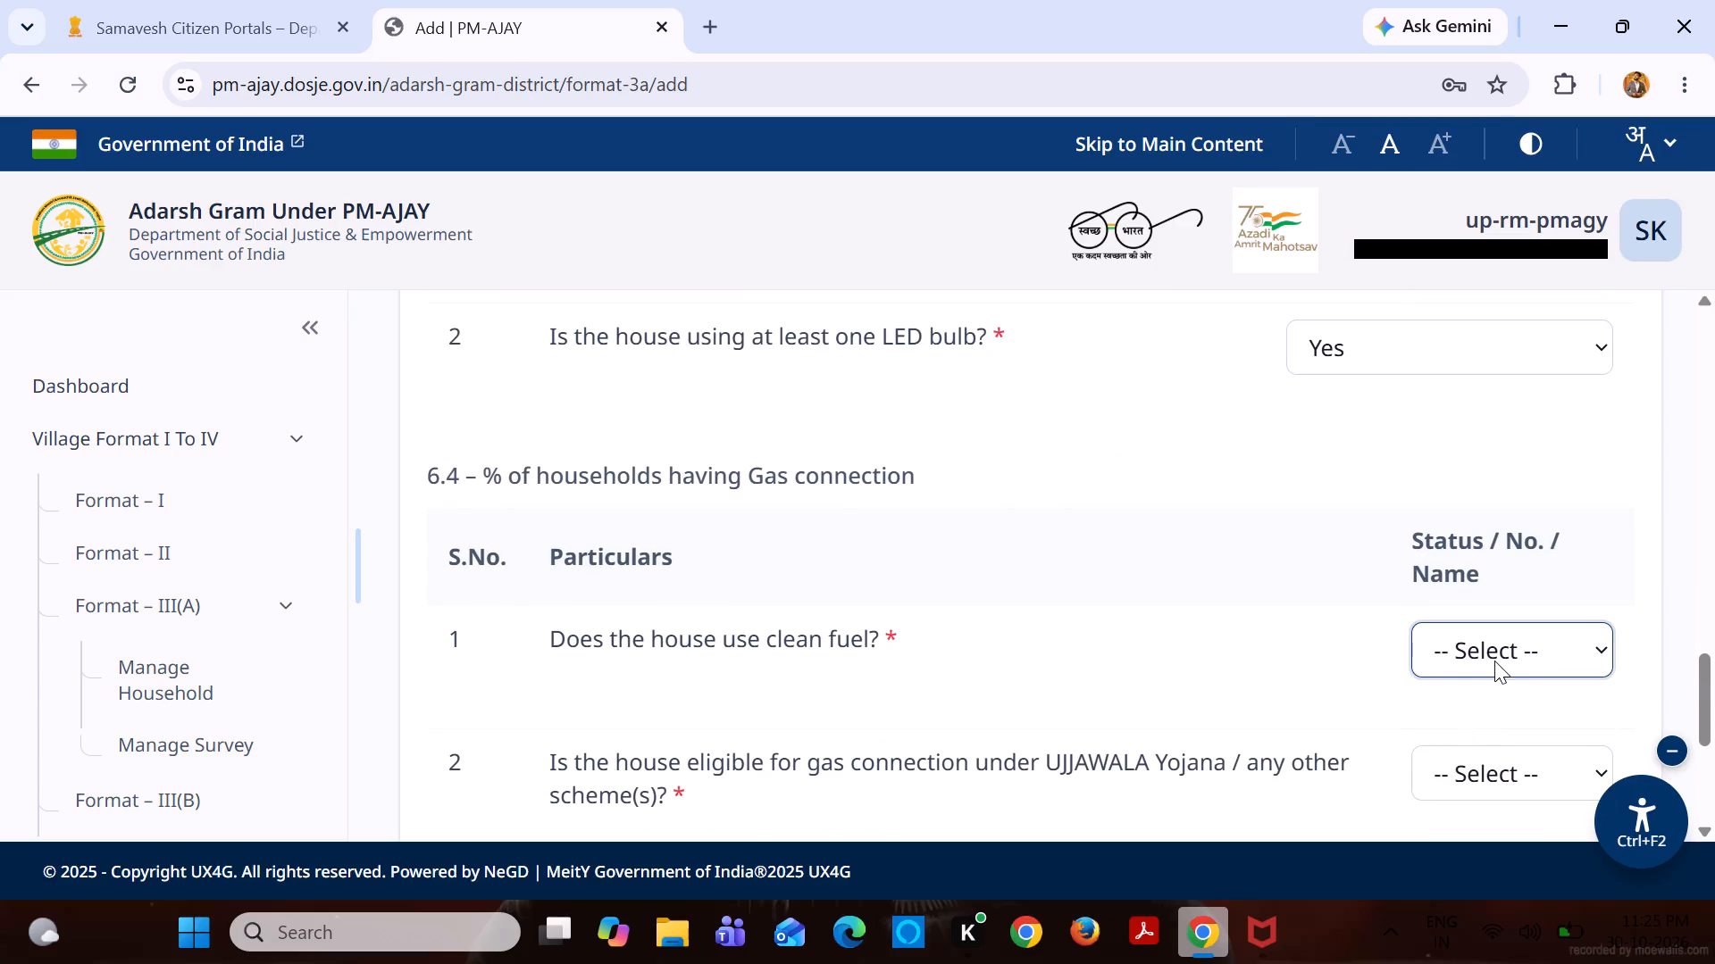
click(1494, 661)
click(1457, 734)
scroll(1485, 600, down, 3)
click(1558, 629)
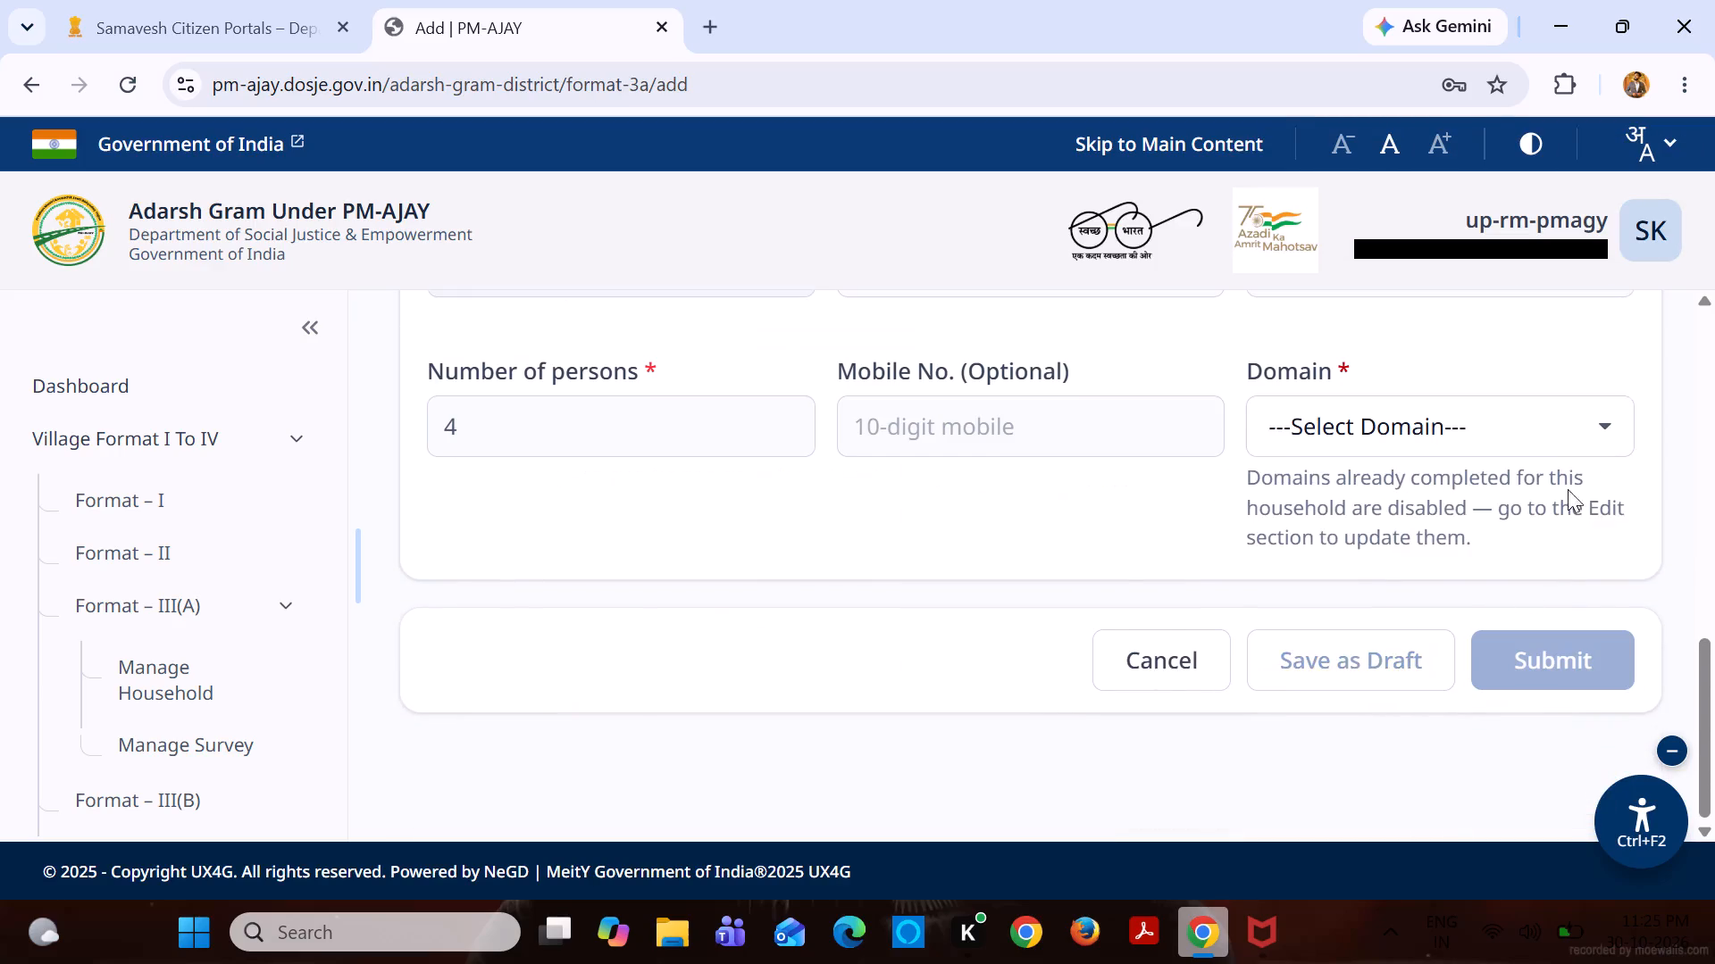
Choose domain 7 – Agricultural Practices etc., answer No to the household's farming question (7.1), and submit it.
click(1558, 397)
scroll(1497, 558, down, 2)
click(1280, 719)
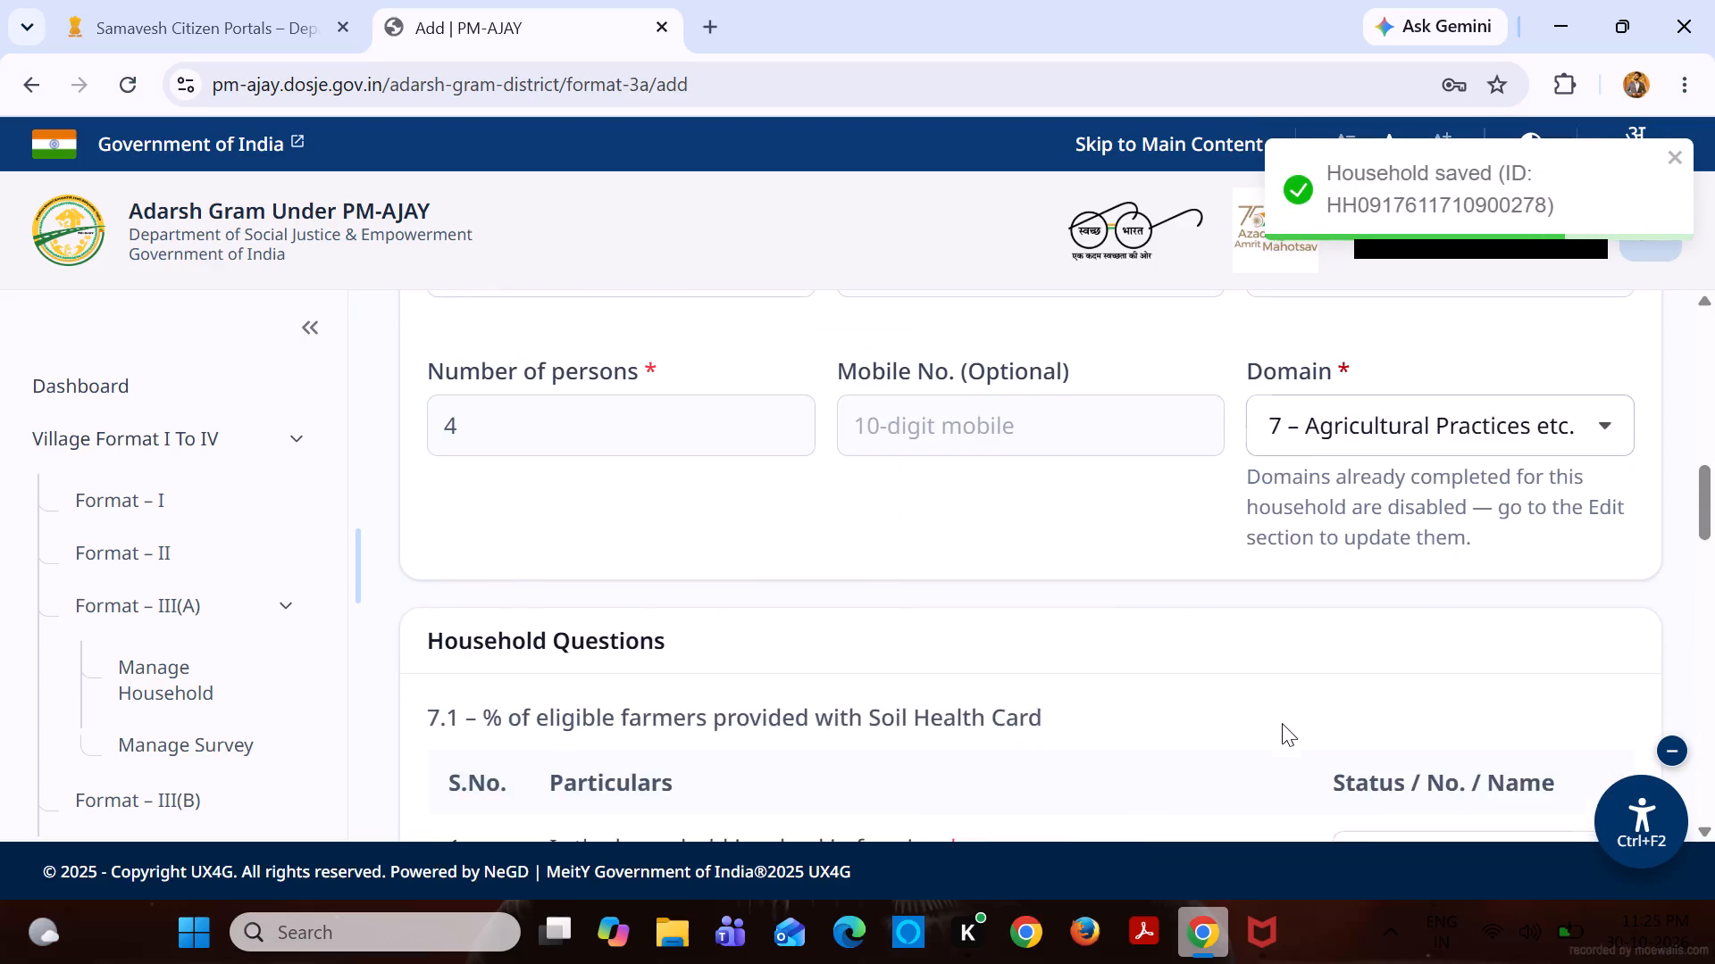
scroll(1282, 724, down, 2)
click(1499, 571)
click(1393, 727)
scroll(1509, 587, down, 5)
click(1555, 649)
Choose domain 8 – Financial Inclusion and enter 4 persons above 5 years and 4 already having Aadhaar (8.1).
click(1526, 426)
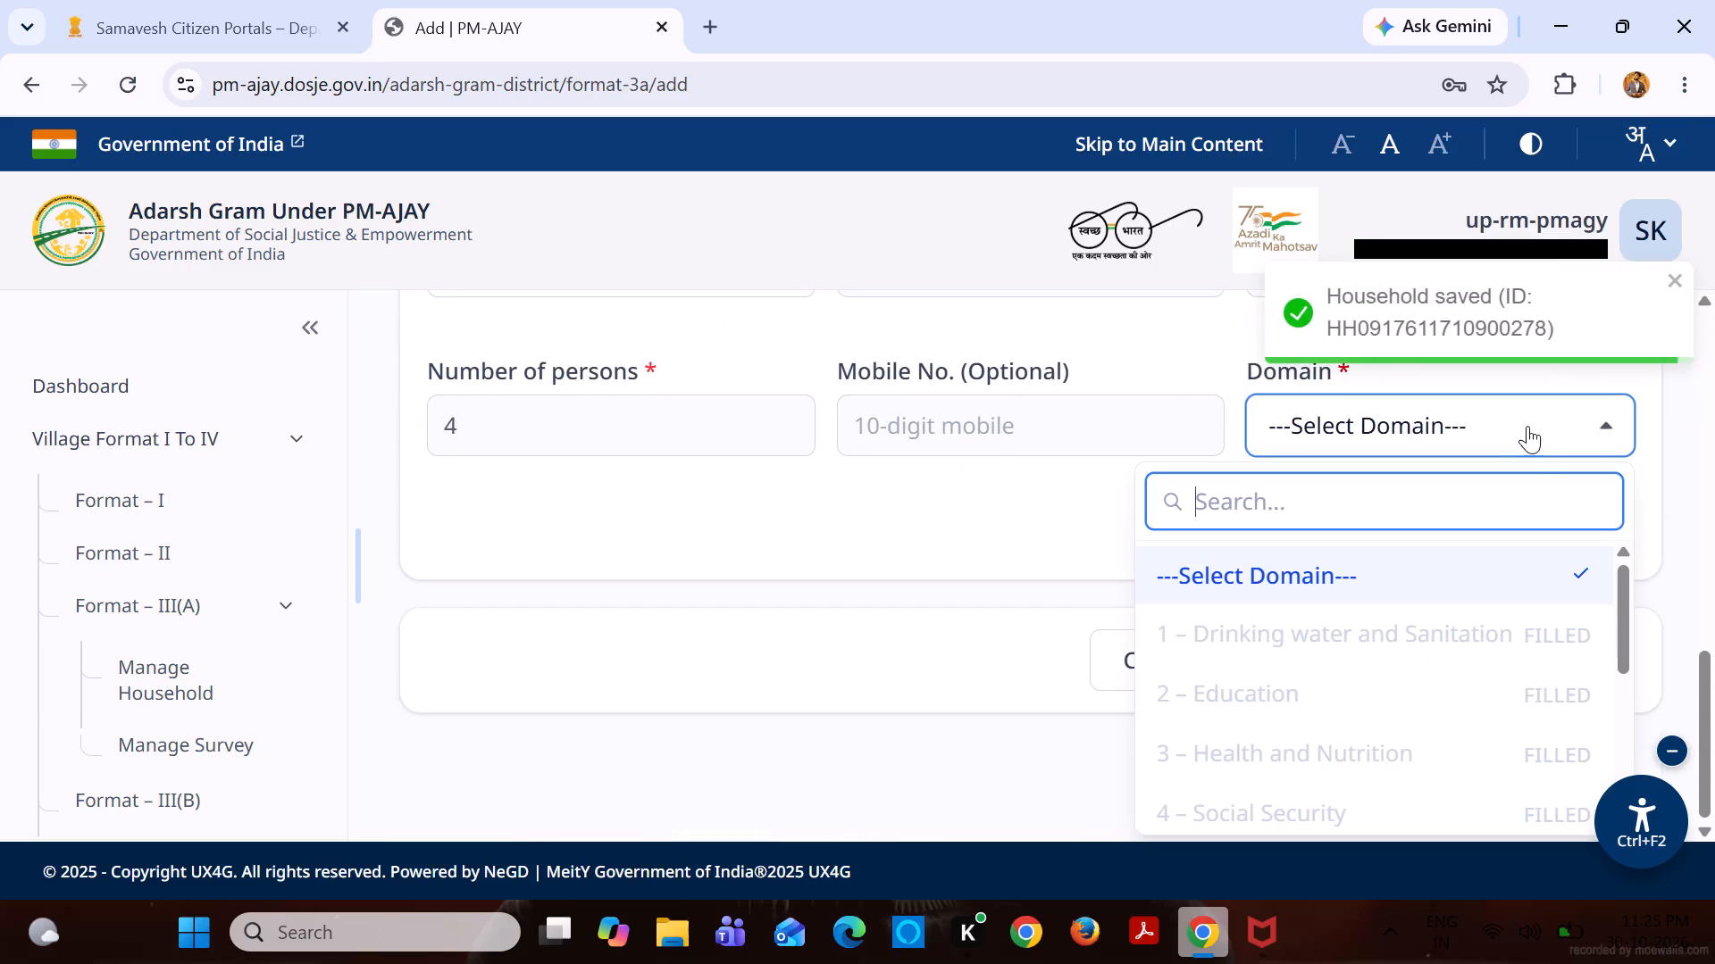
scroll(1527, 437, down, 13)
click(1335, 669)
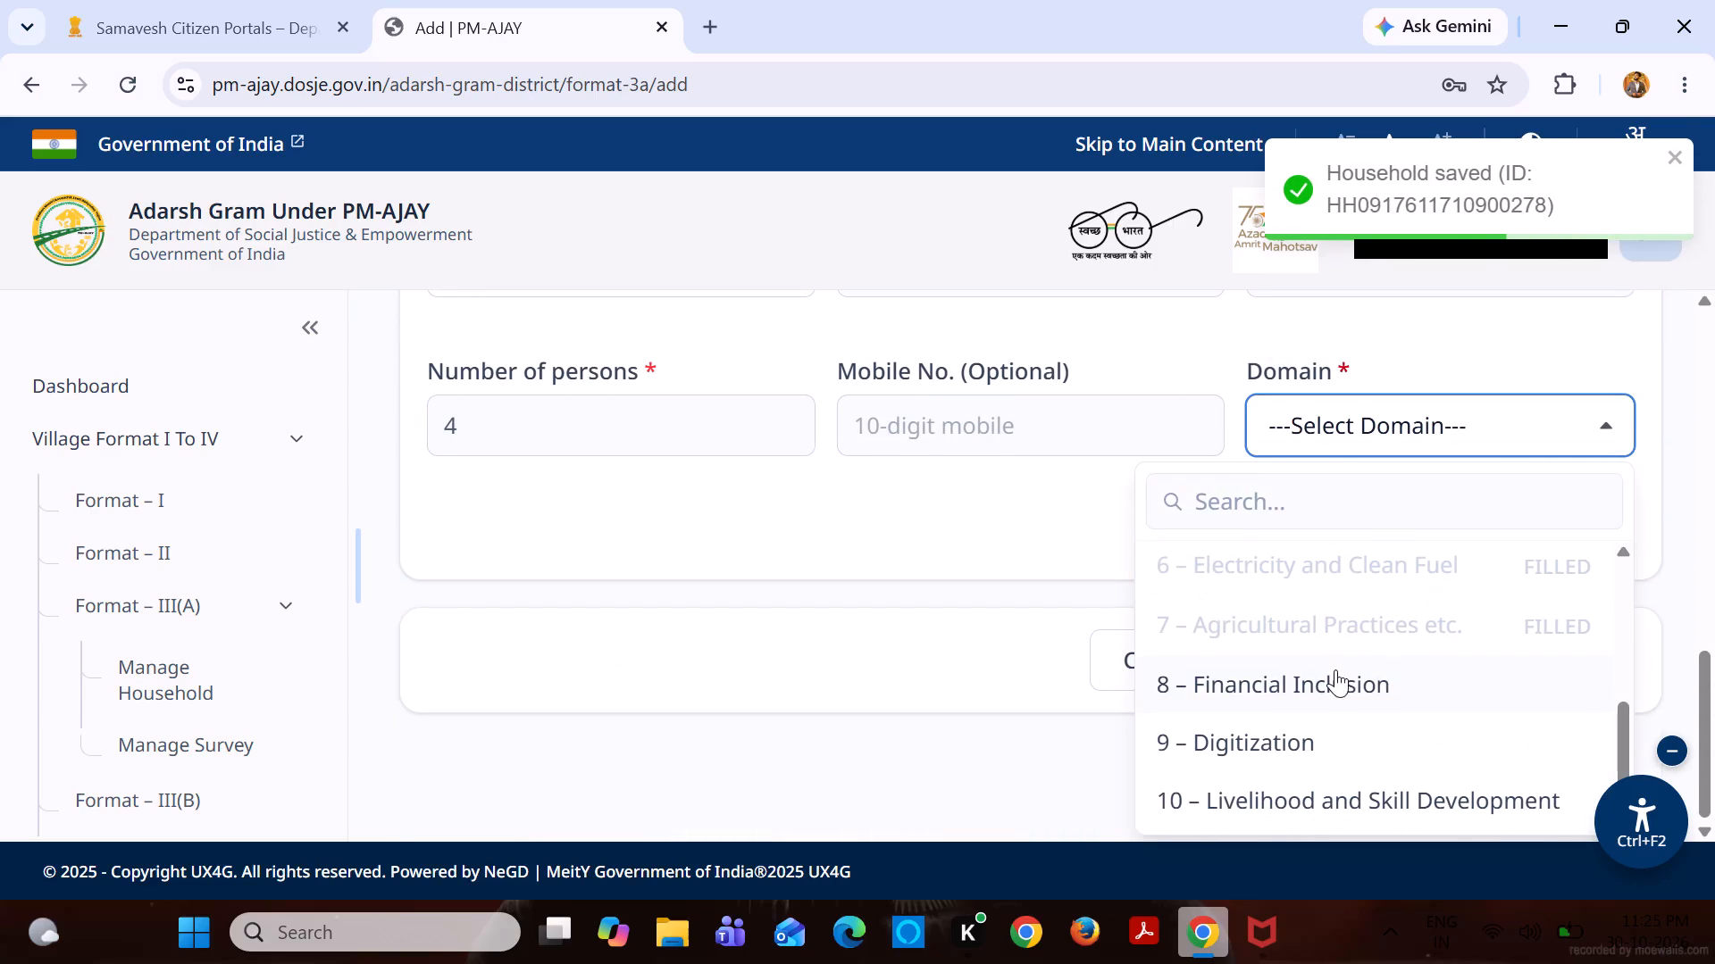
scroll(1343, 654, down, 3)
click(1456, 441)
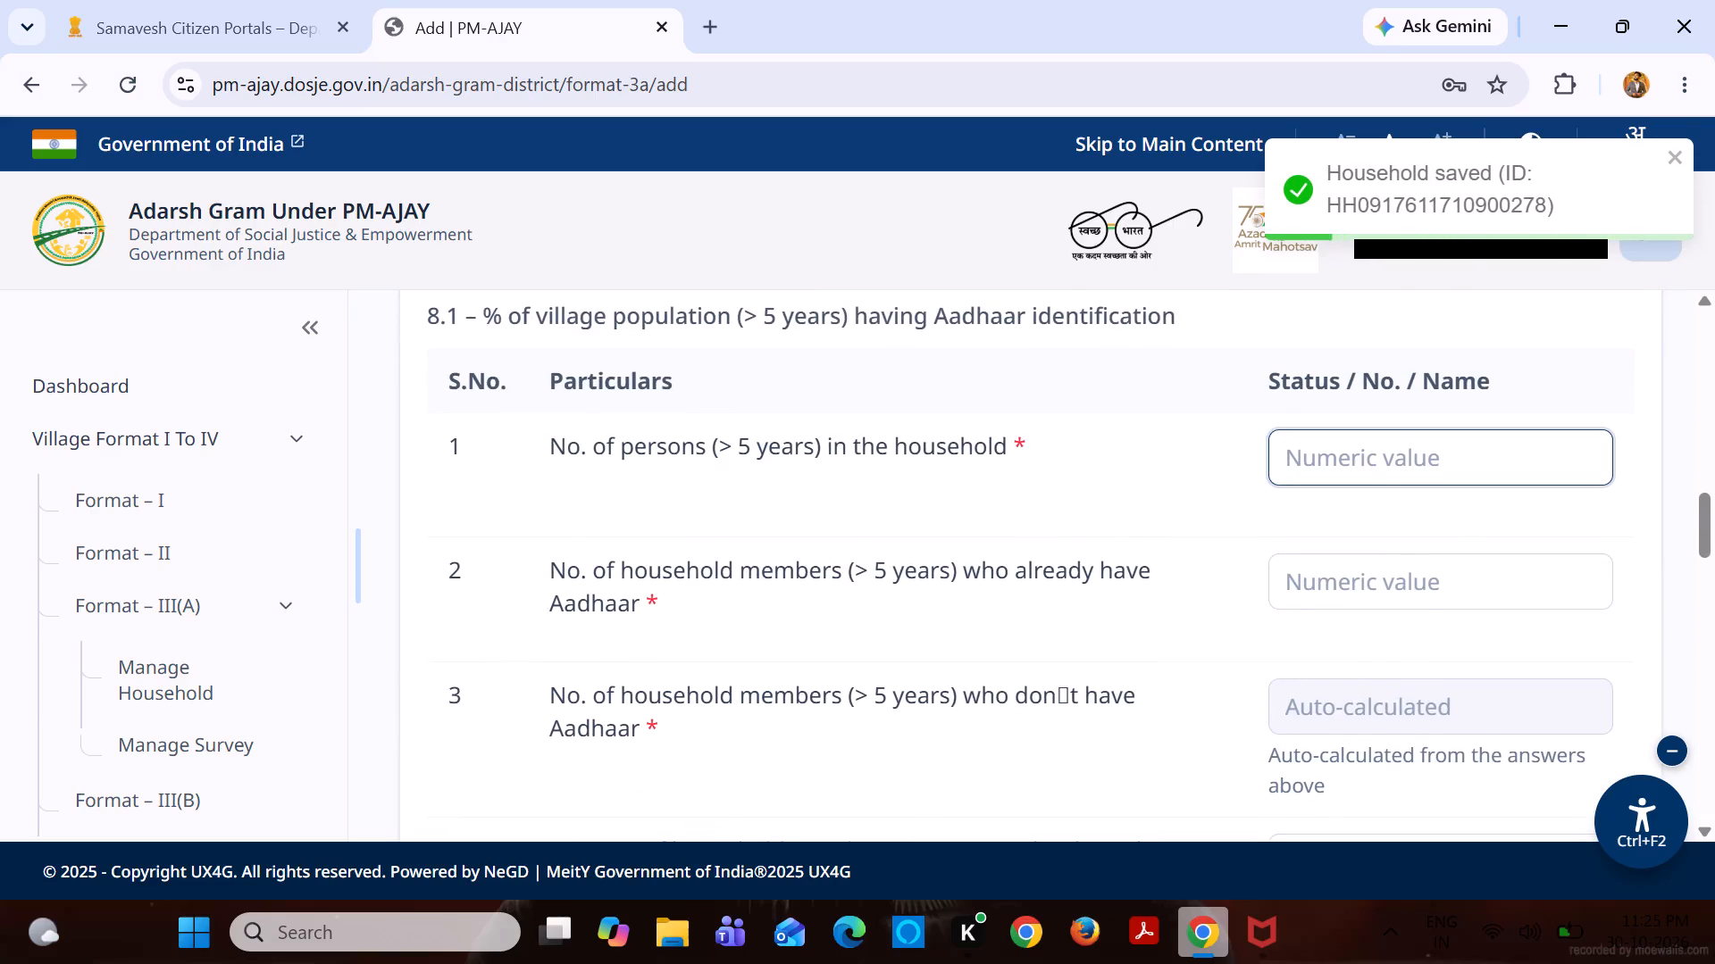
scroll(1456, 441, up, 3)
scroll(1456, 441, down, 3)
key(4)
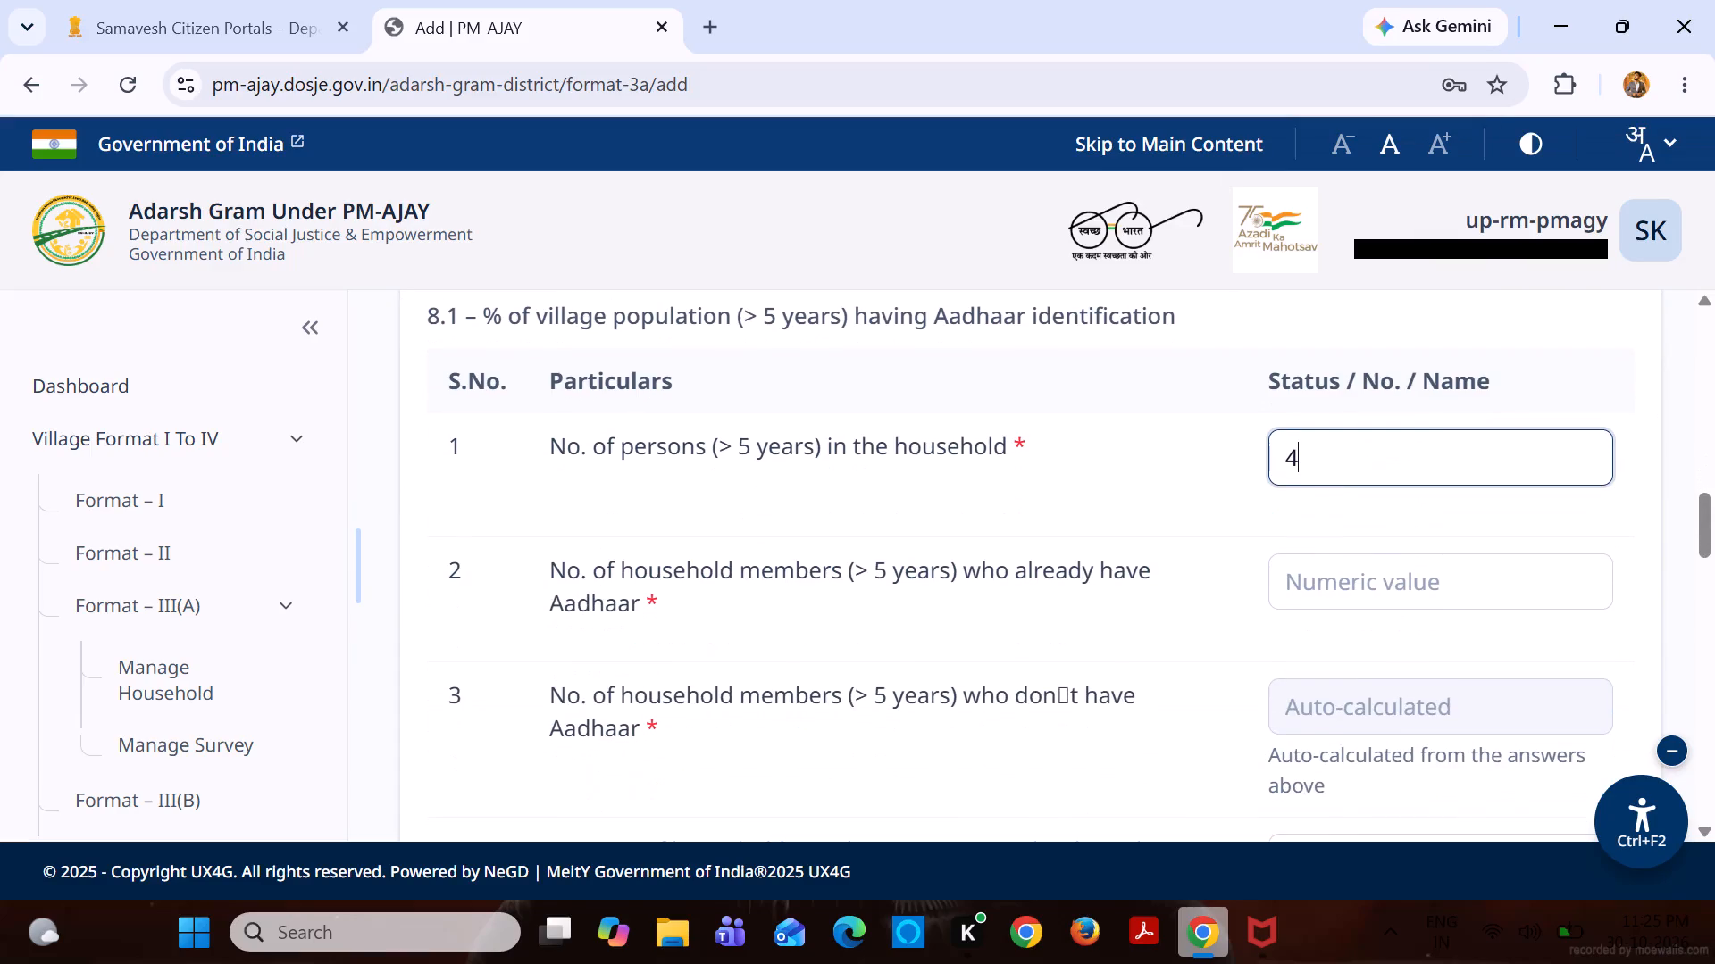
click(1369, 586)
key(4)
Enter 2 members above 18 eligible for a Banks/Post Office account and 2 members who have one (8.2).
scroll(1370, 580, down, 3)
click(1421, 597)
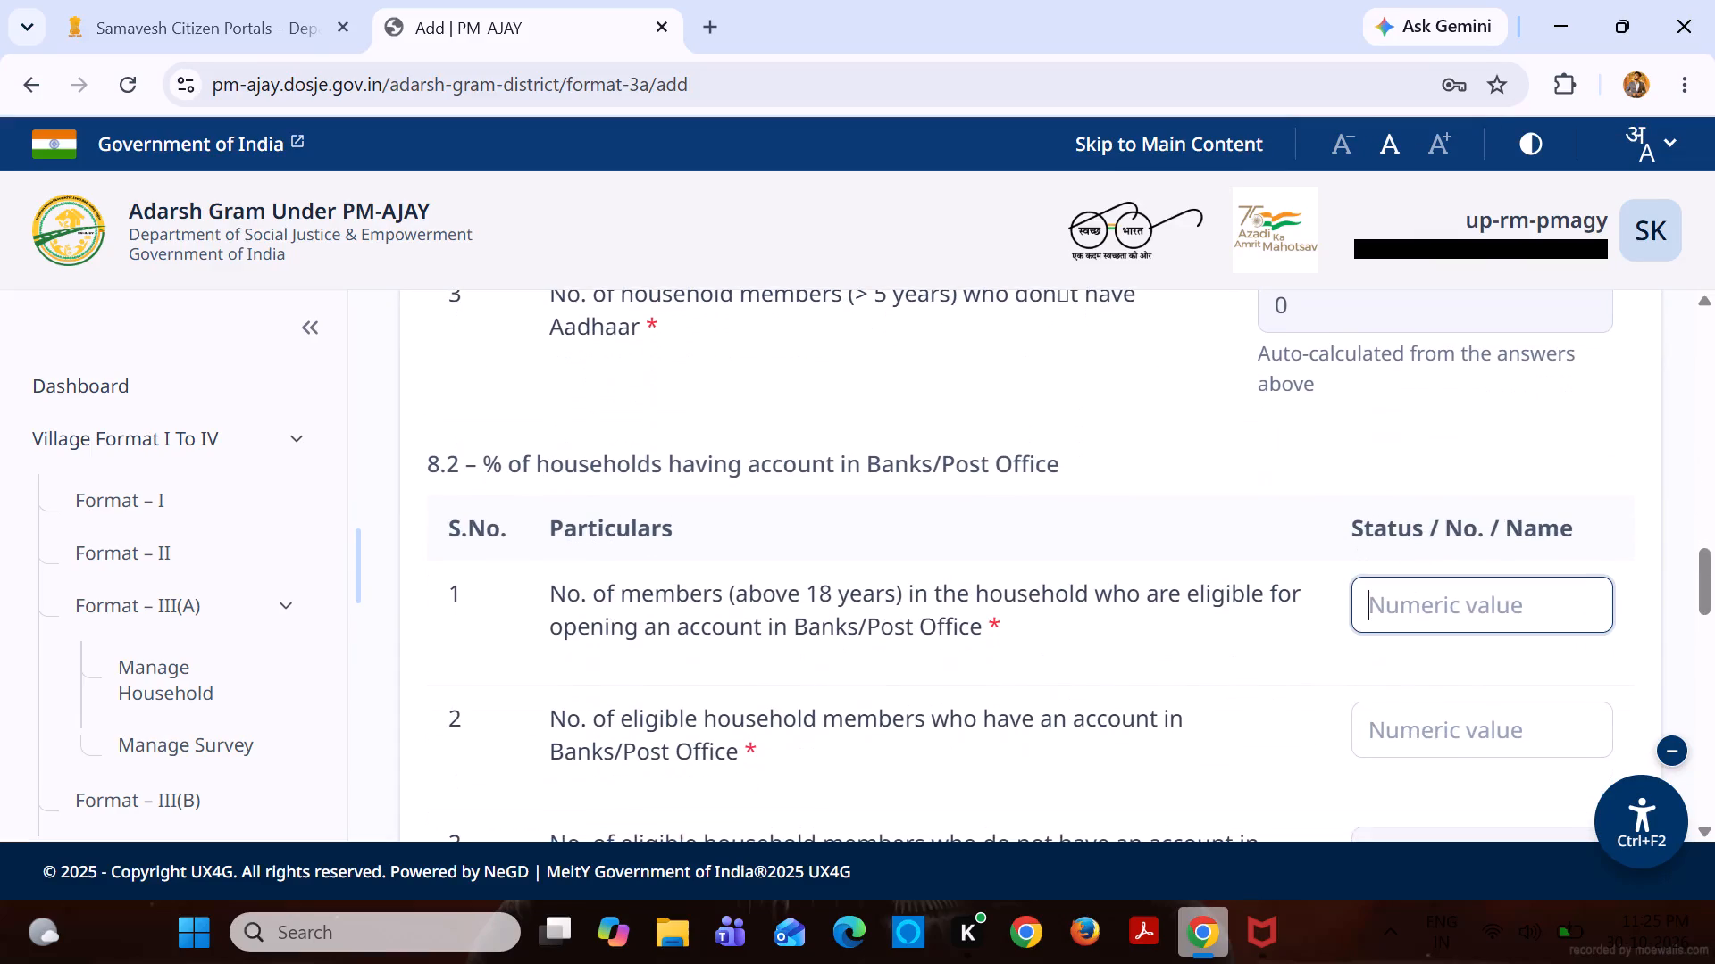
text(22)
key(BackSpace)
click(1498, 747)
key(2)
Enter 0 persons eligible for PMSBY coverage (8.3) and 0 for PMJJBY coverage (8.4), and submit domain 8.
scroll(1498, 750, down, 2)
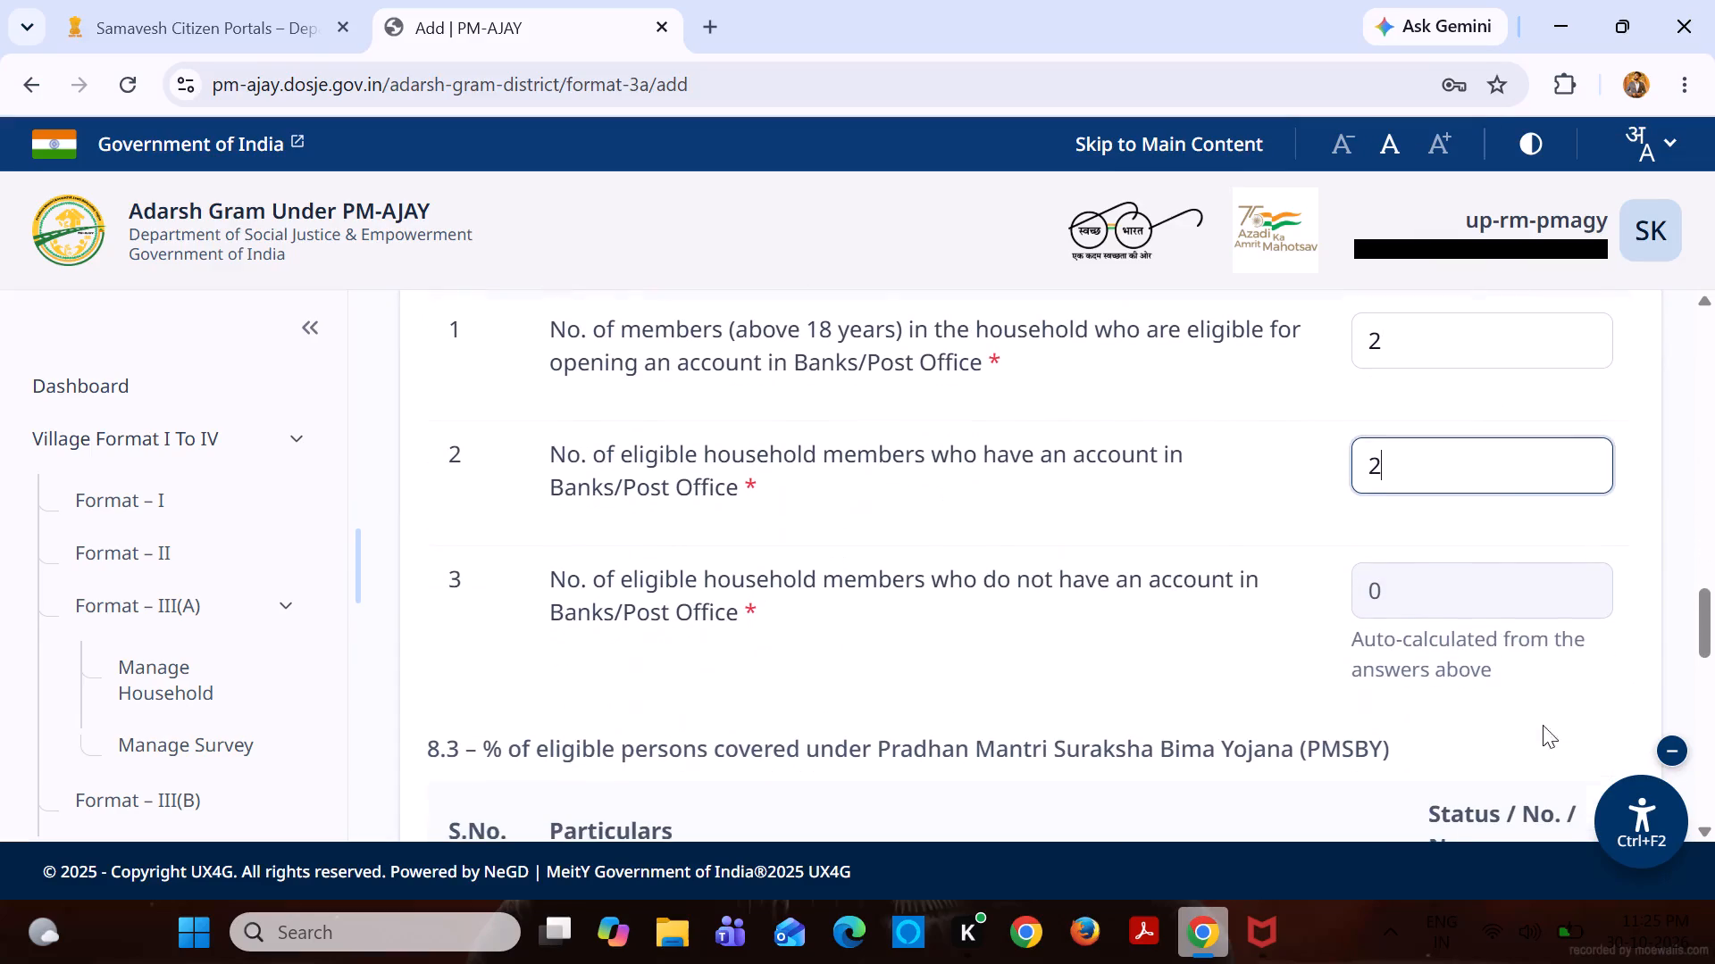
scroll(1468, 732, down, 2)
click(1494, 672)
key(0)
scroll(1500, 718, down, 1)
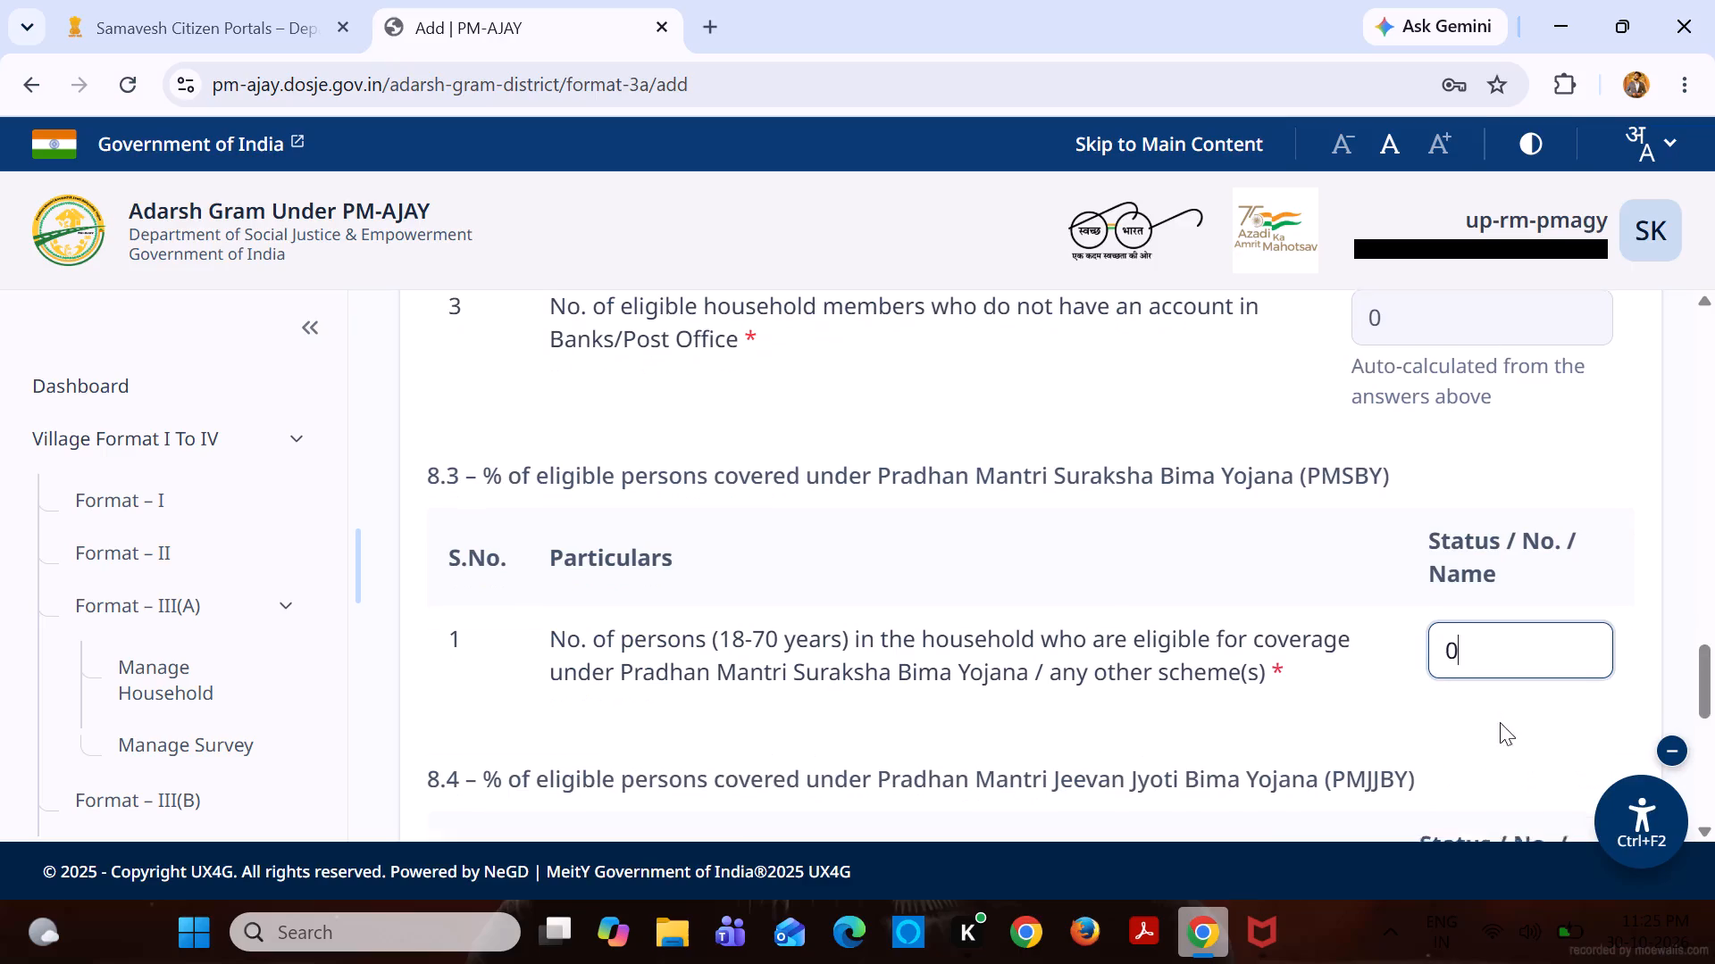
scroll(1500, 722, down, 1)
click(1512, 694)
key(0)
scroll(1513, 734, down, 1)
click(1526, 721)
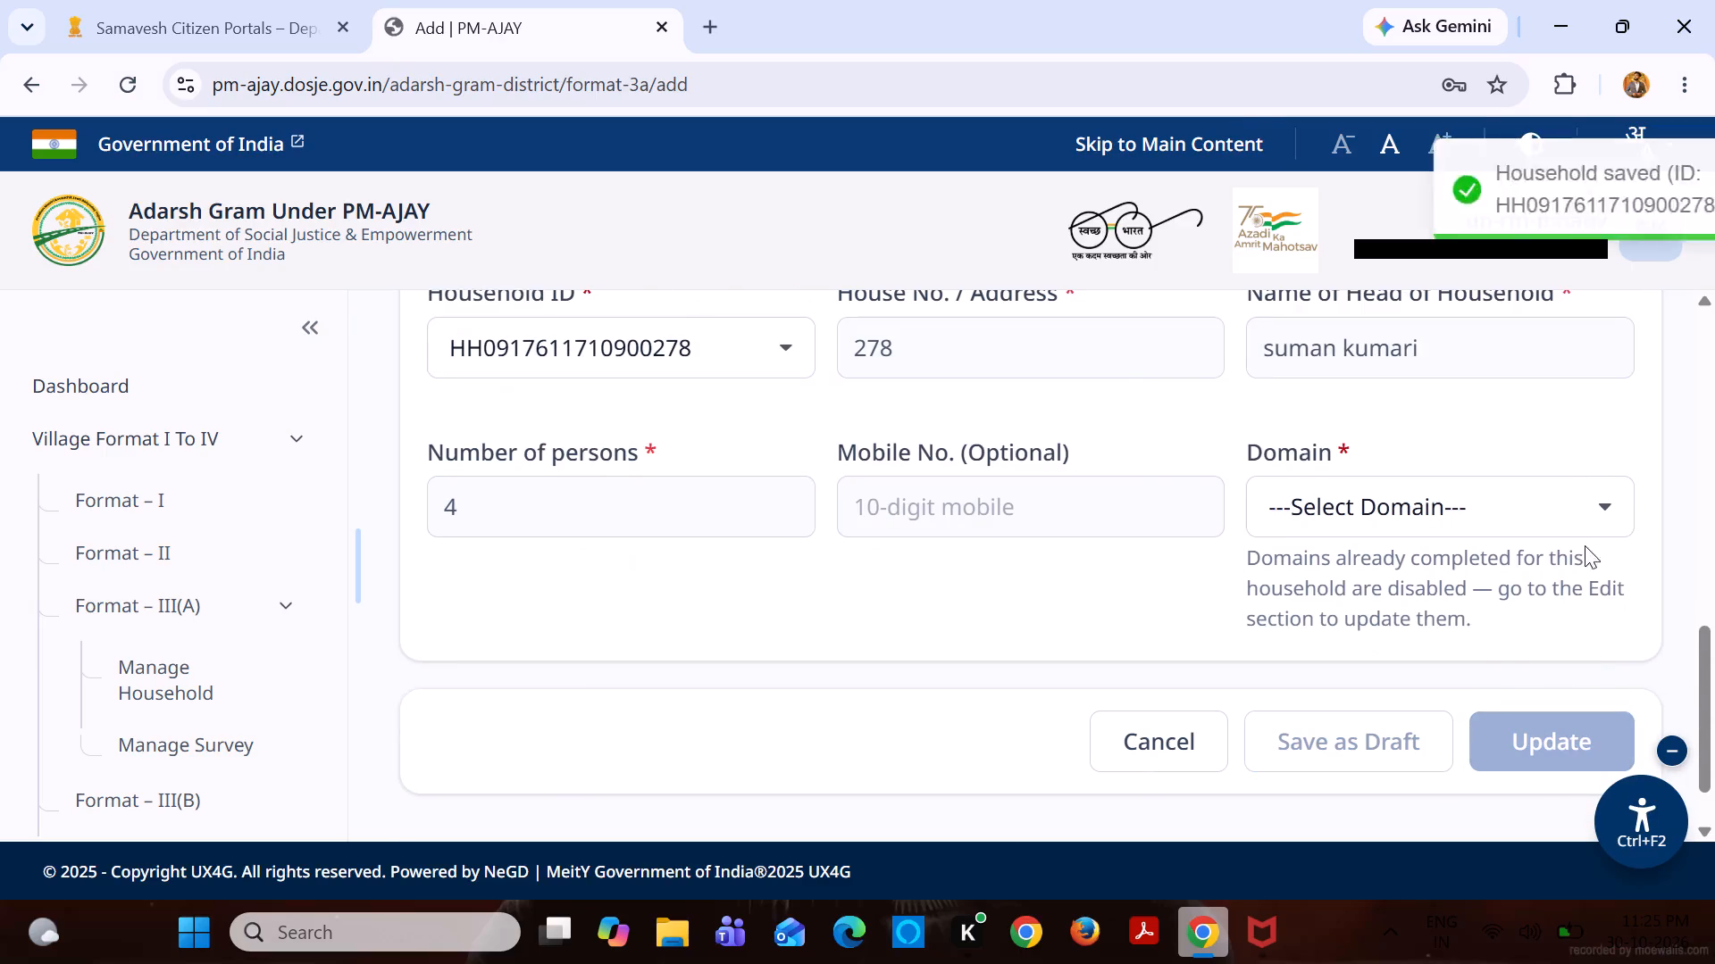
Choose domain 9 – Digitization, enter 0 members eligible for PMGDISHA training (9.3), and submit it.
click(1585, 483)
scroll(1489, 349, down, 5)
click(1432, 395)
scroll(1432, 428, down, 3)
click(1496, 557)
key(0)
scroll(1495, 578, down, 3)
click(1558, 670)
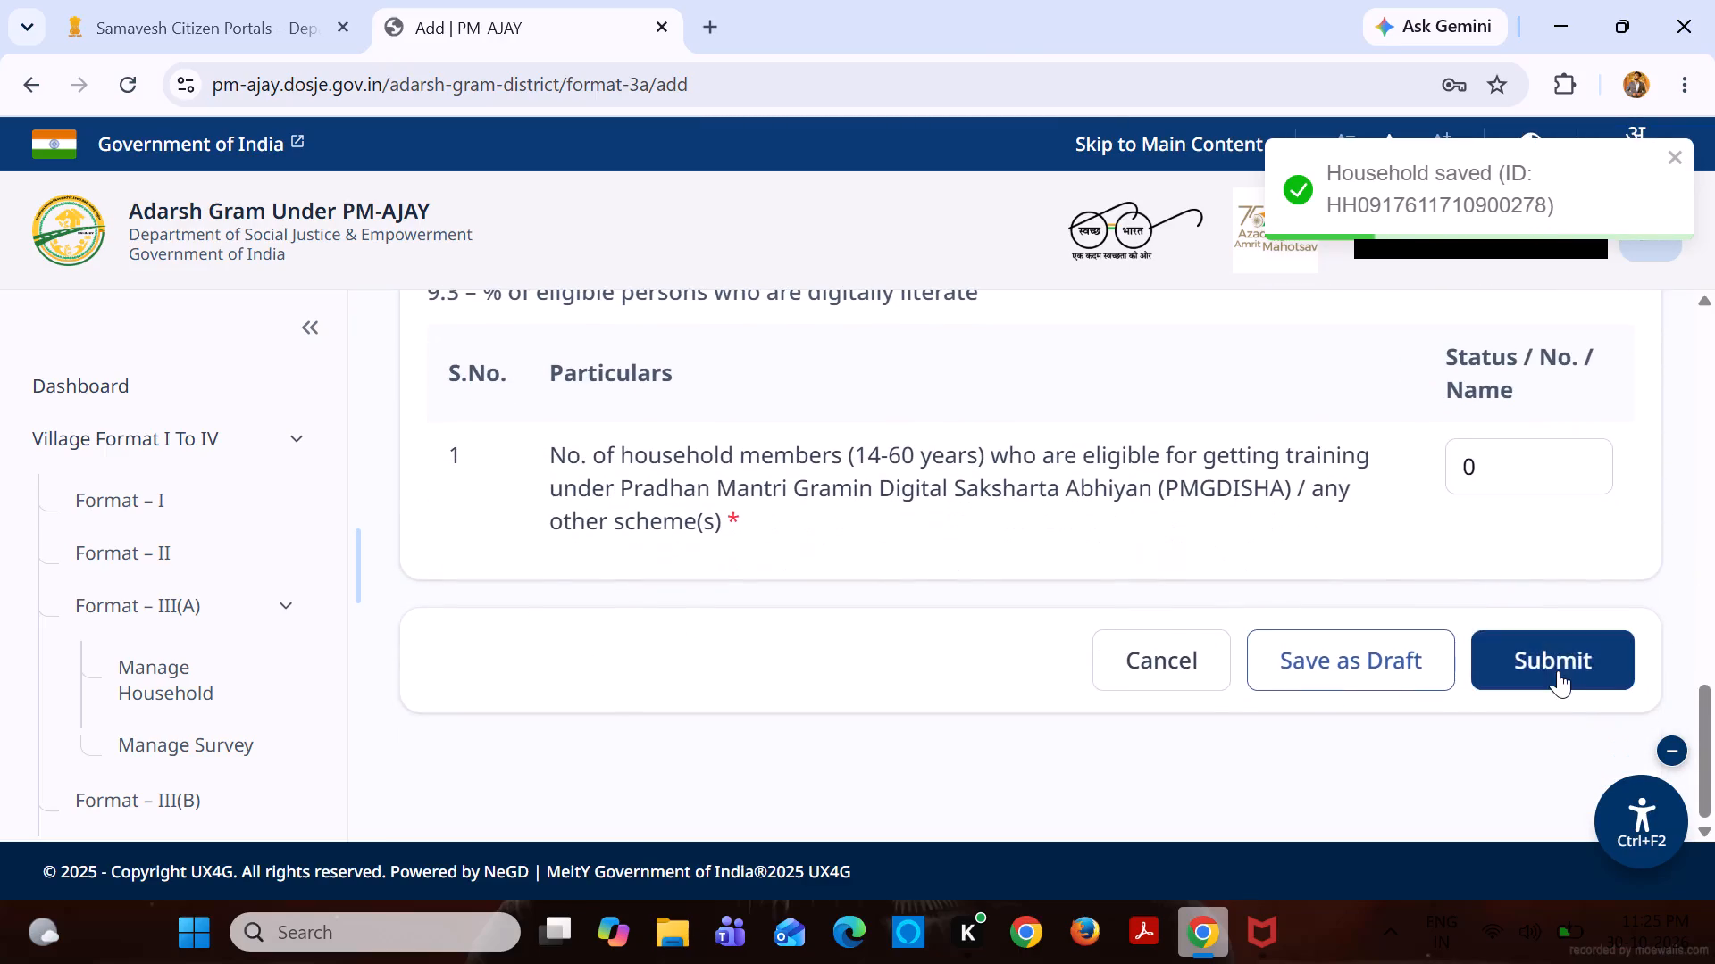
Choose domain 10 – Livelihood and Skill Development and enter 0 youth eligible for skill training (10.1) and 0 for bank linked loans (10.2).
click(1596, 382)
click(1582, 397)
scroll(1475, 709, down, 3)
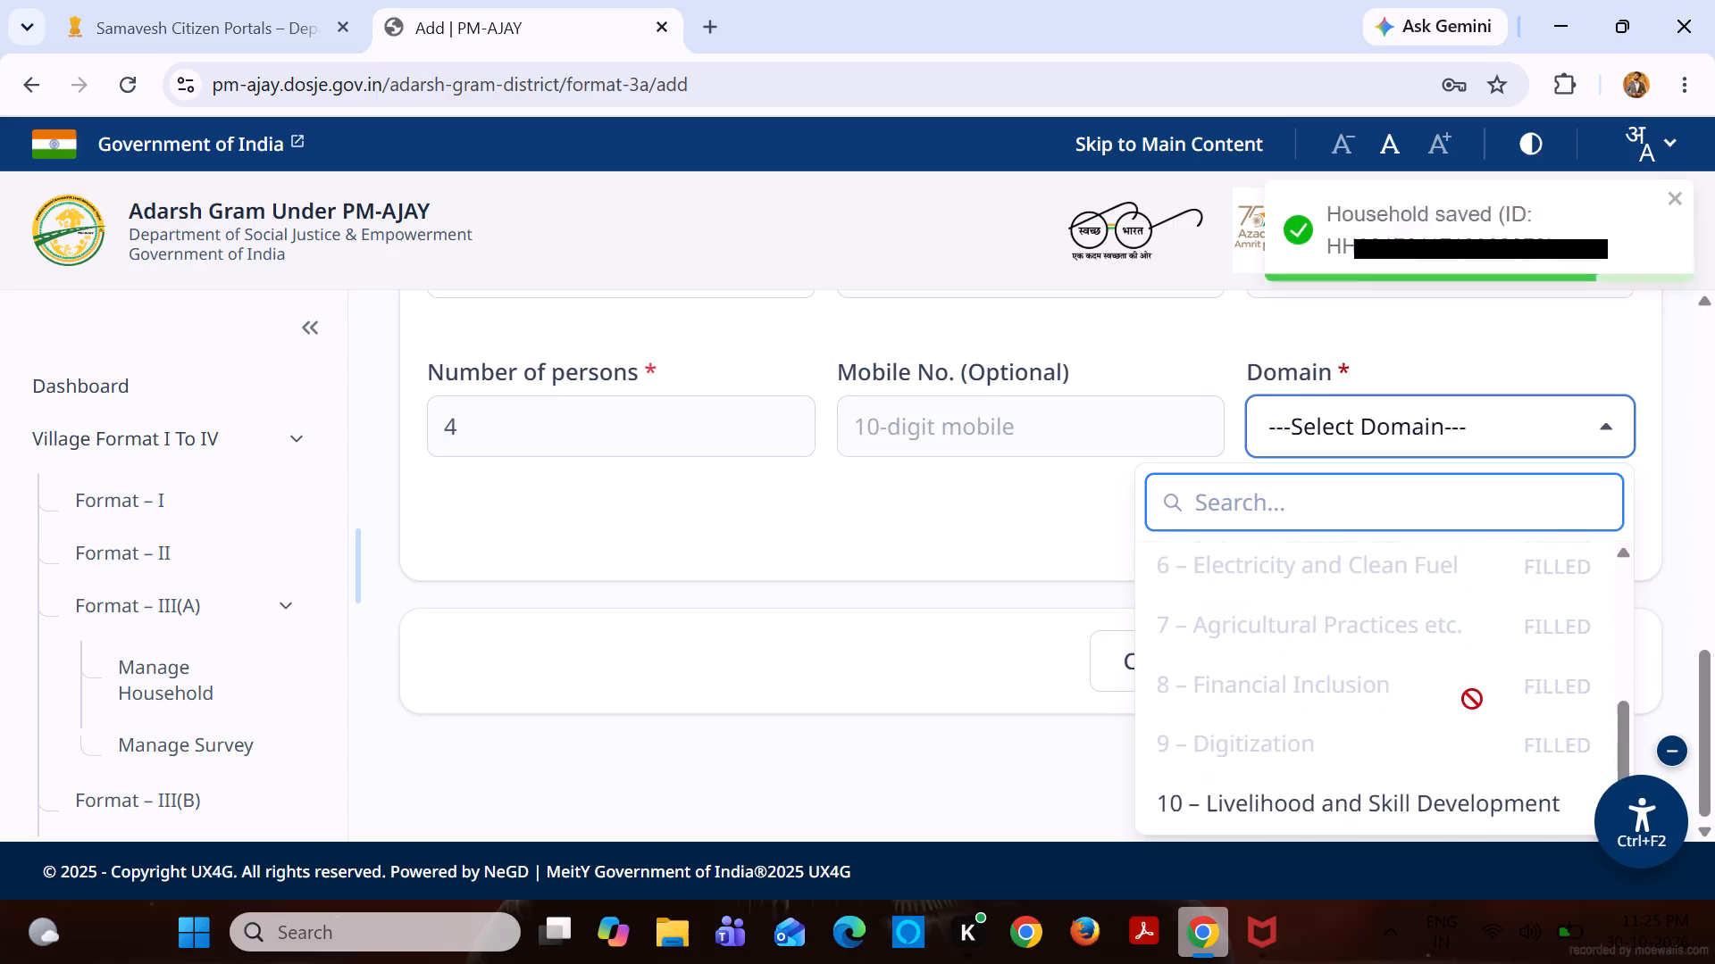
click(1282, 784)
scroll(1392, 743, down, 2)
click(1460, 585)
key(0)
middle_drag(1470, 595, 1472, 617)
scroll(1471, 609, down, 2)
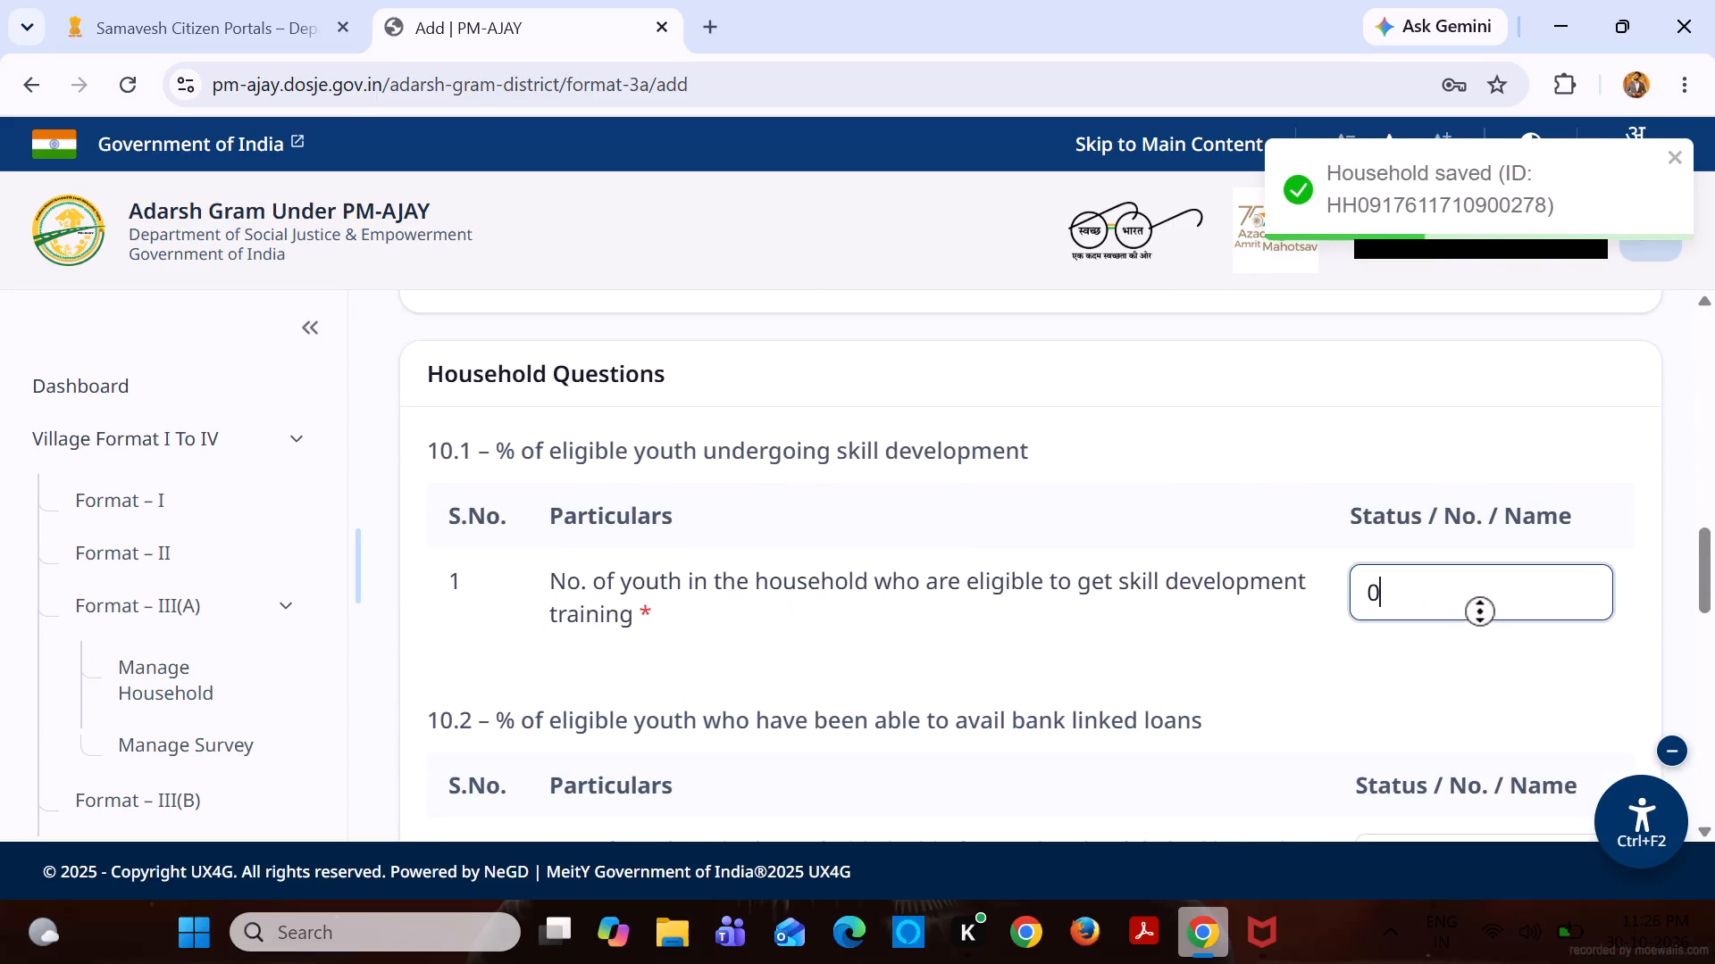
double_click(1436, 676)
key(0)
Answer Yes to a member belonging to a self-help group (10.3), submit domain 10, and check the domain list for unfilled domains.
scroll(1436, 676, down, 2)
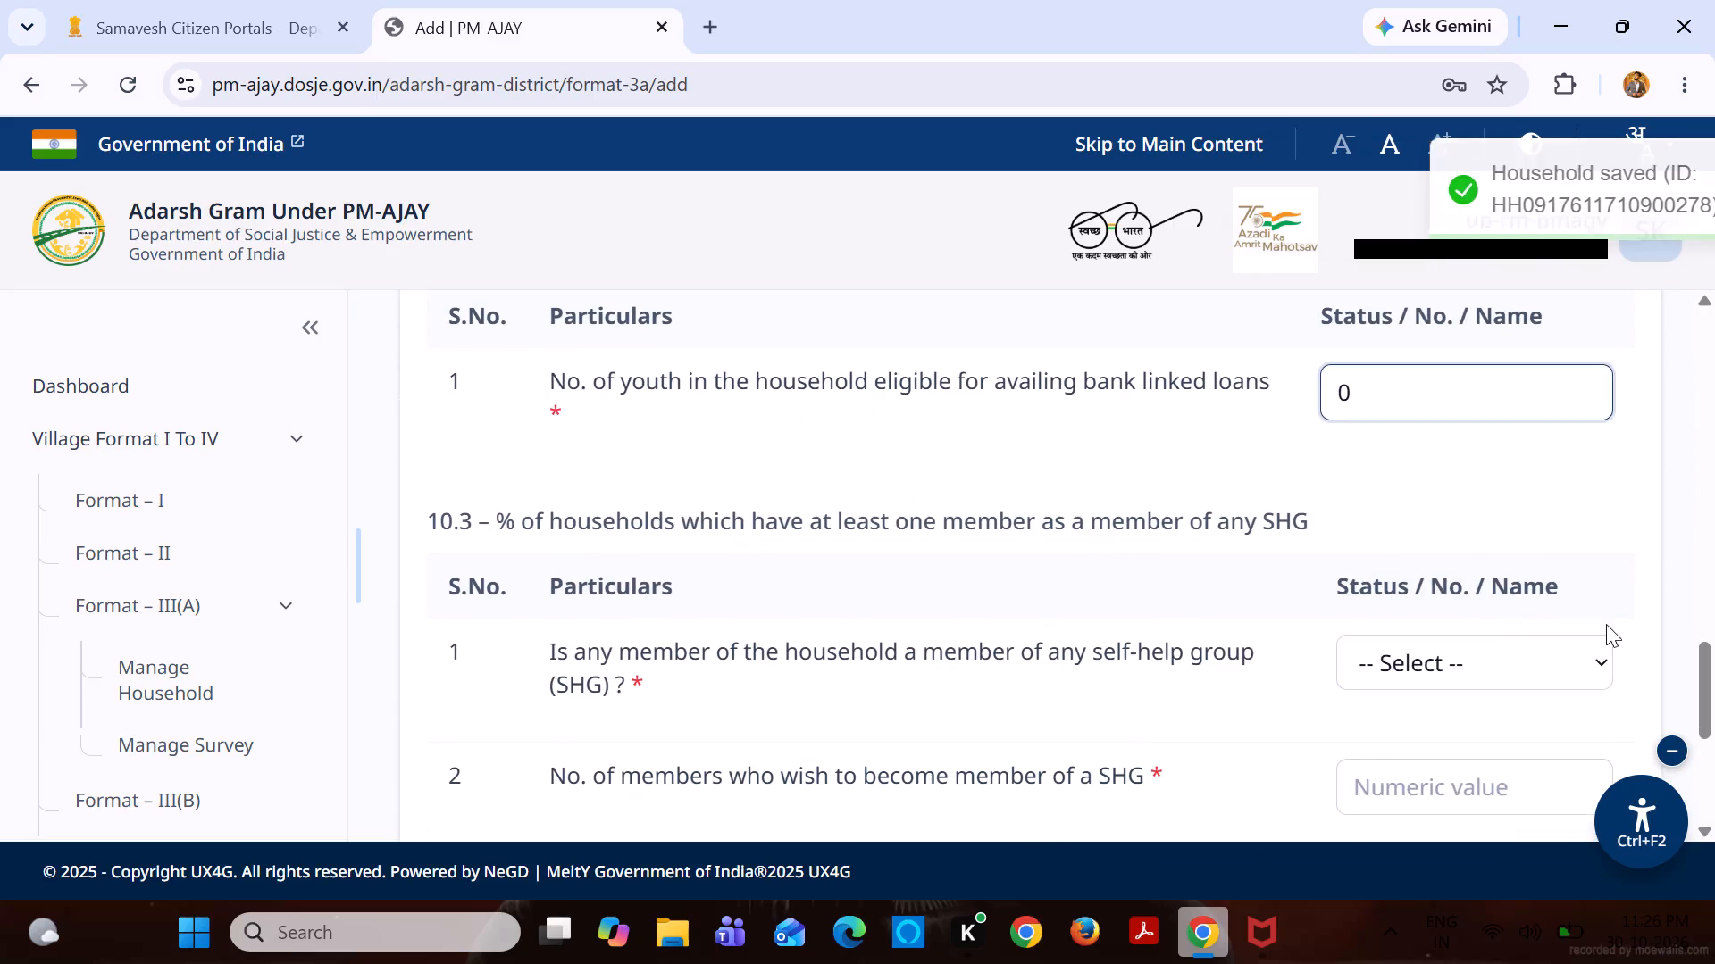
click(1574, 655)
click(1414, 738)
scroll(1476, 702, down, 3)
click(1535, 677)
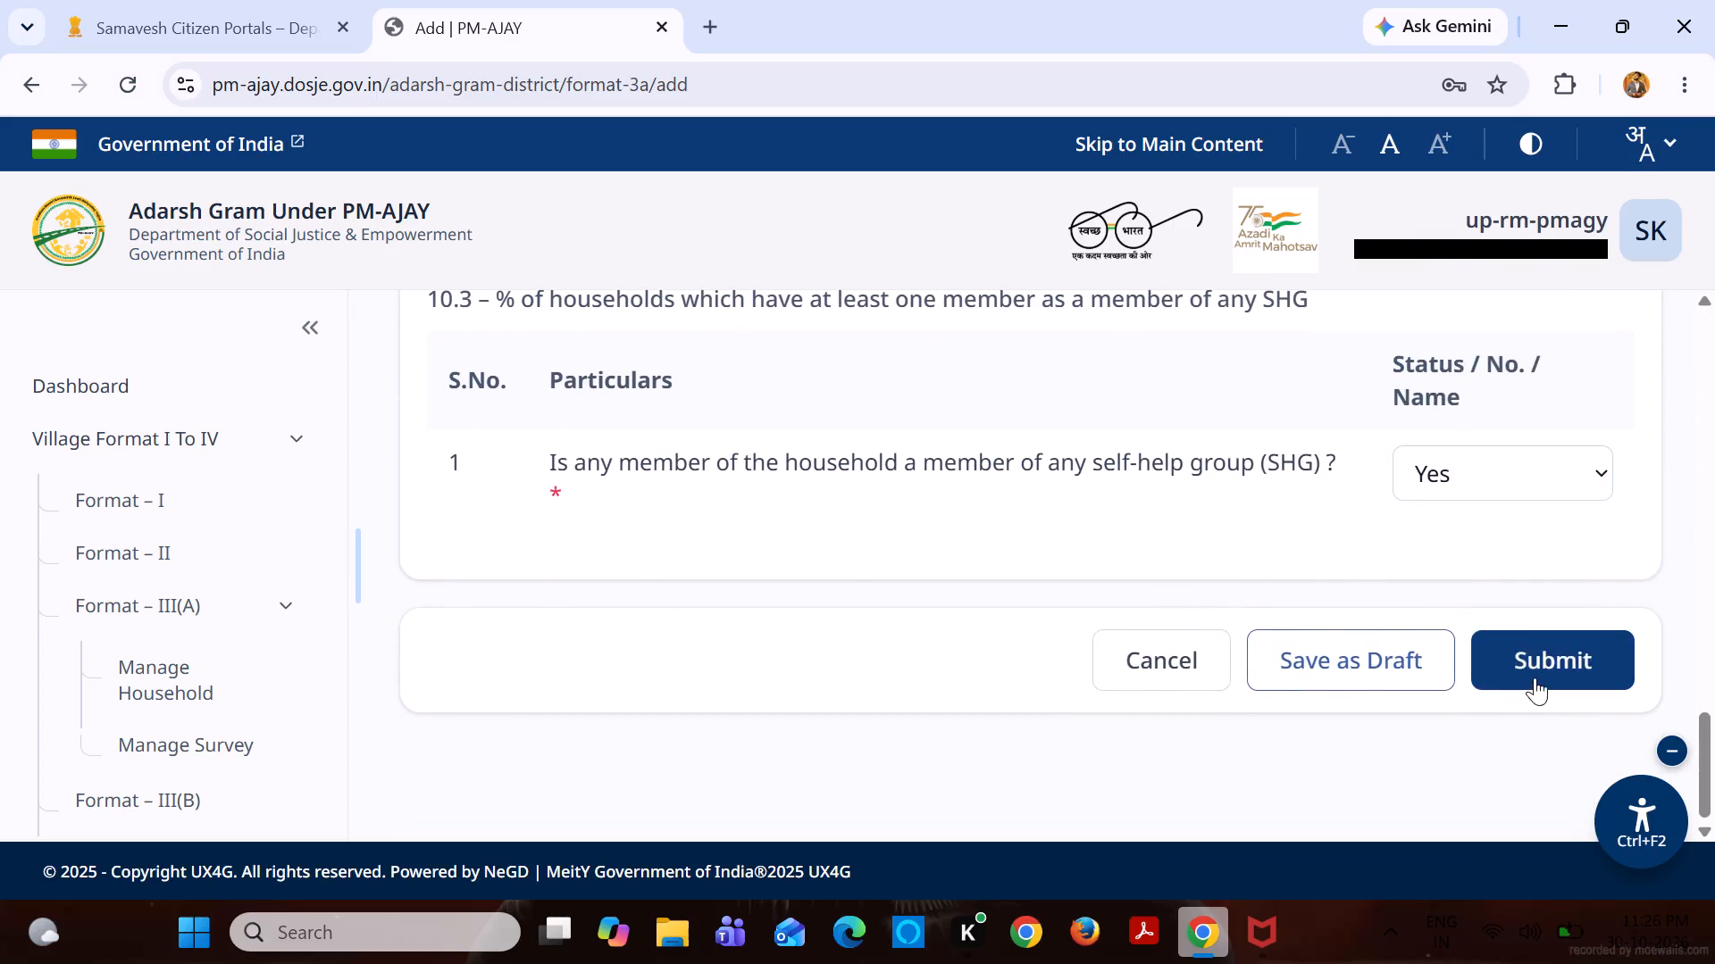
click(1456, 408)
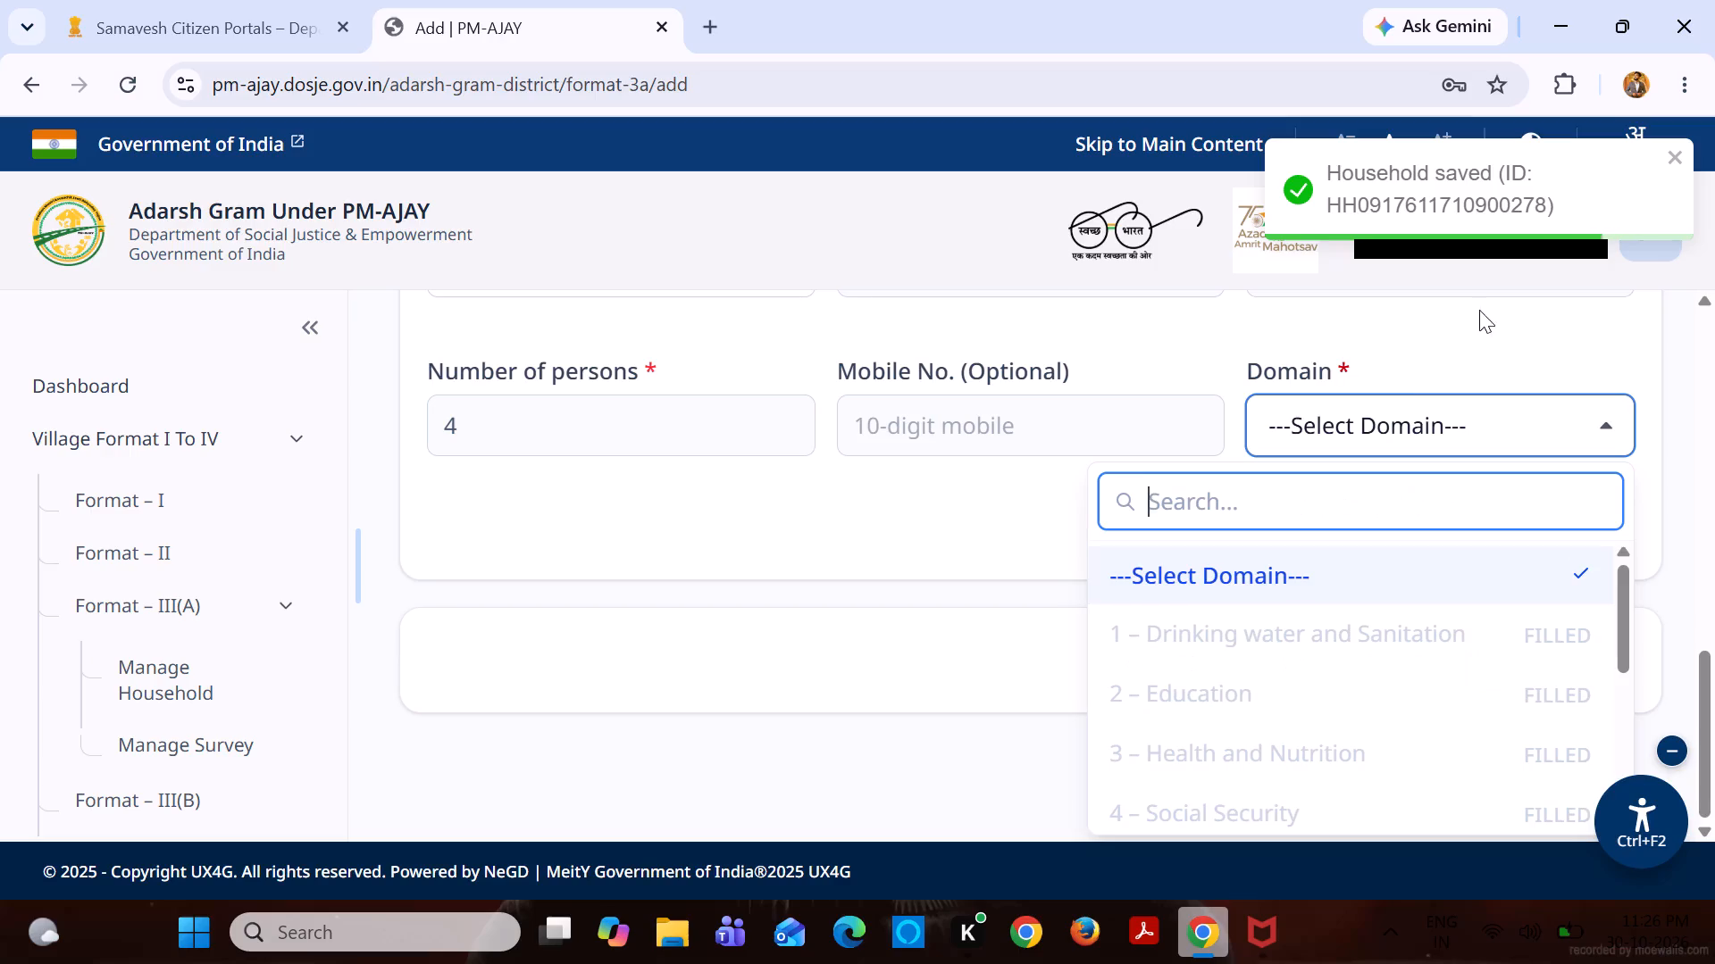
scroll(1339, 685, down, 4)
scroll(1416, 785, down, 3)
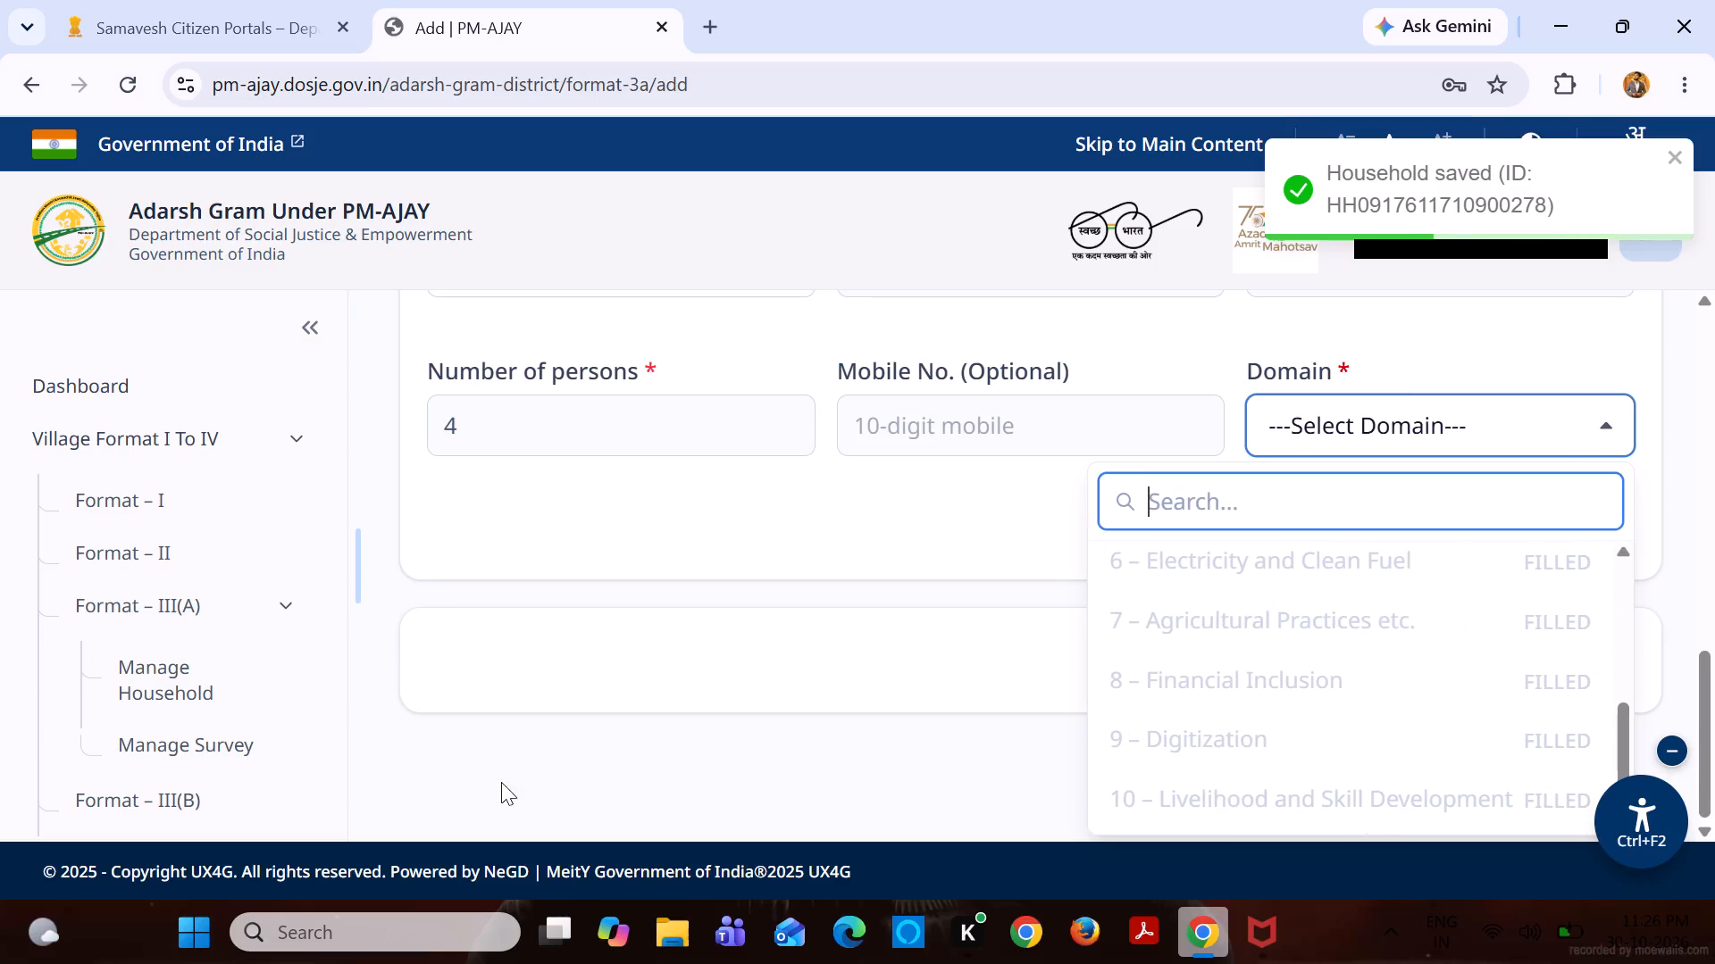
Start a new household record in Shahabad block, Boodpur gram panchayat and Boodpur village, with category SC.
click(219, 664)
click(1341, 414)
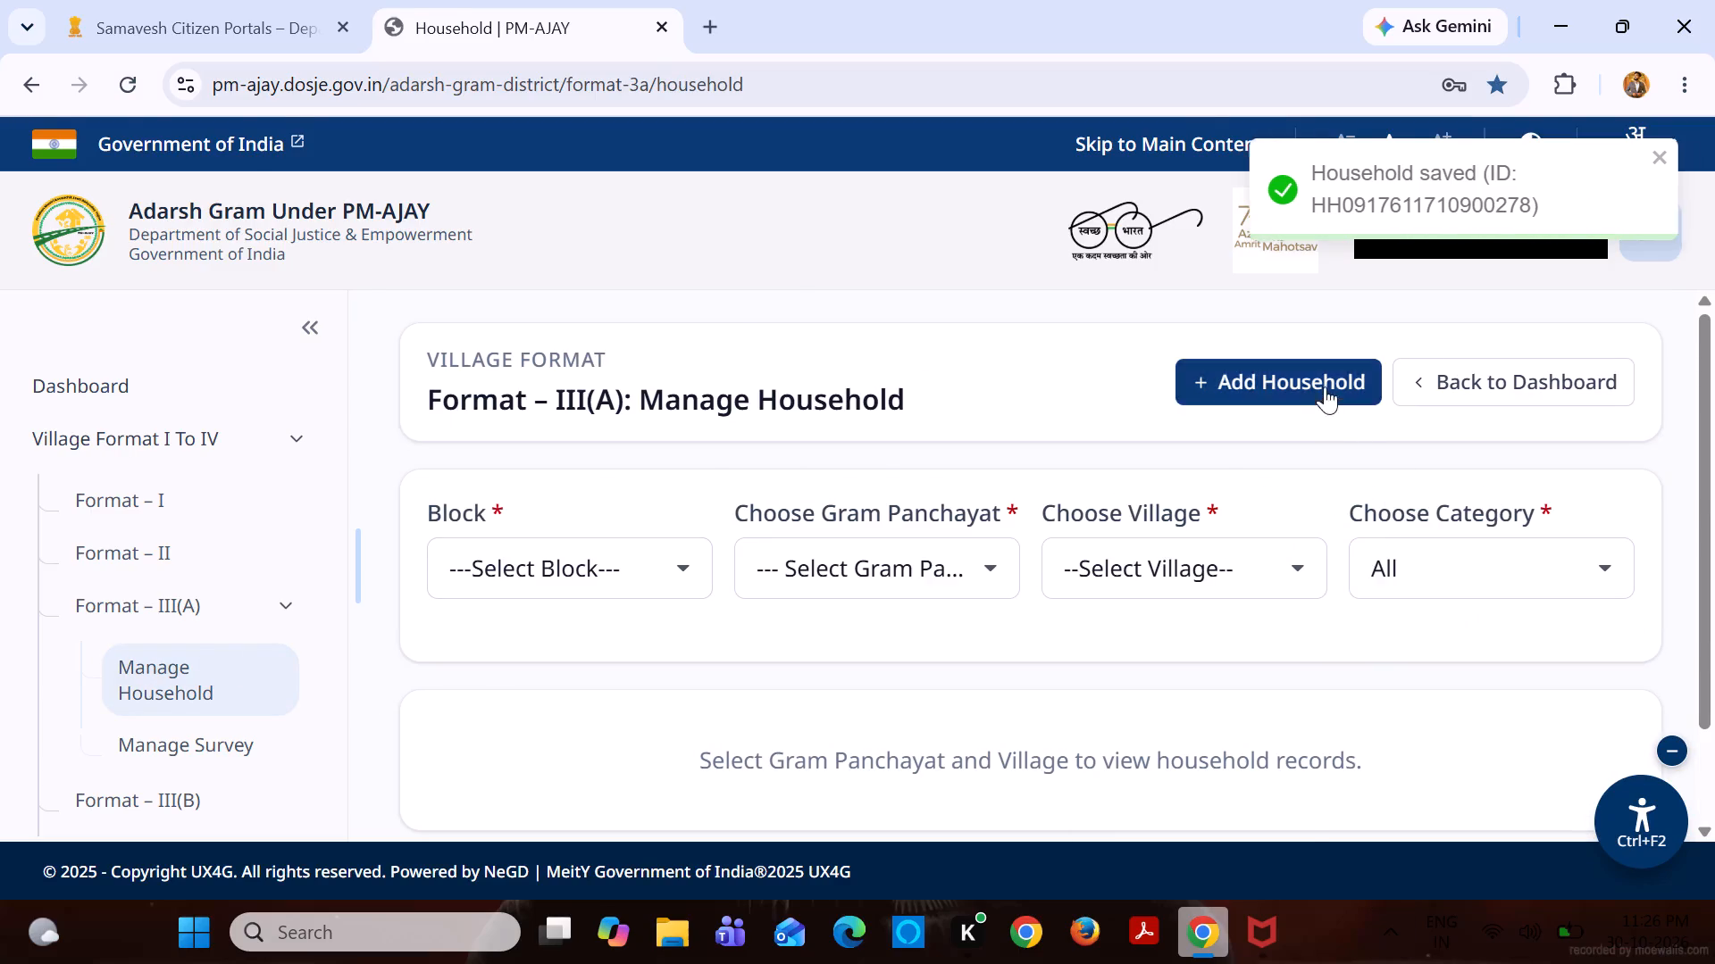
click(1325, 386)
click(1307, 305)
click(1175, 757)
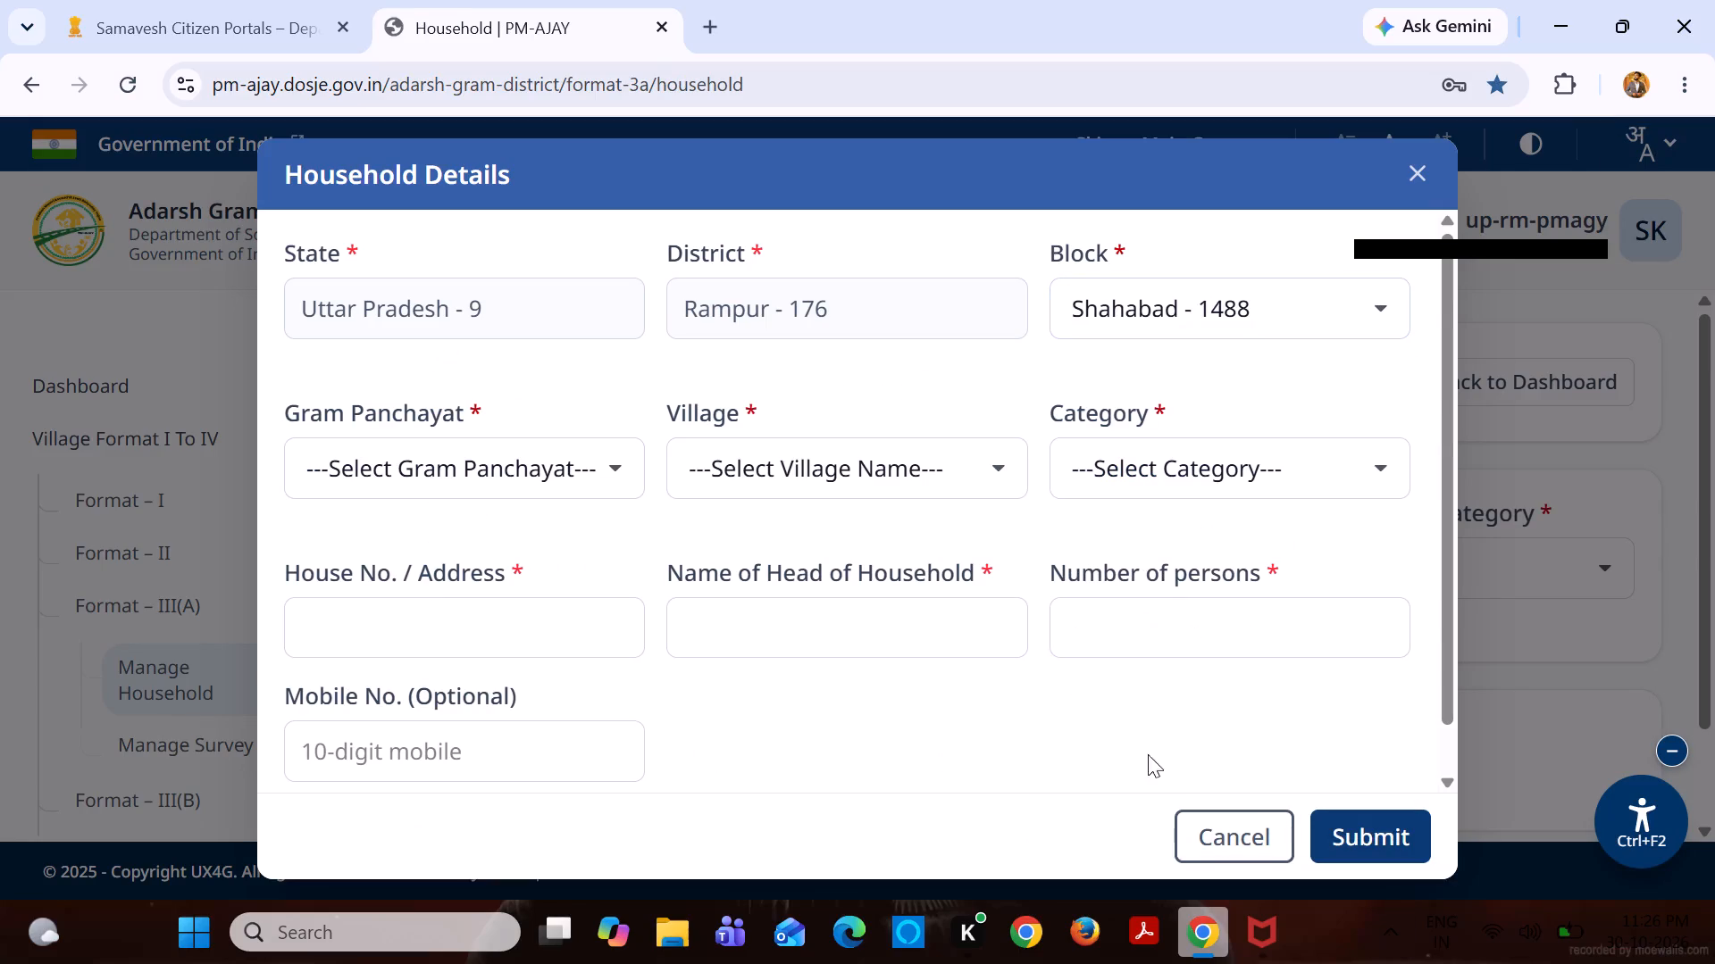
click(607, 458)
click(439, 715)
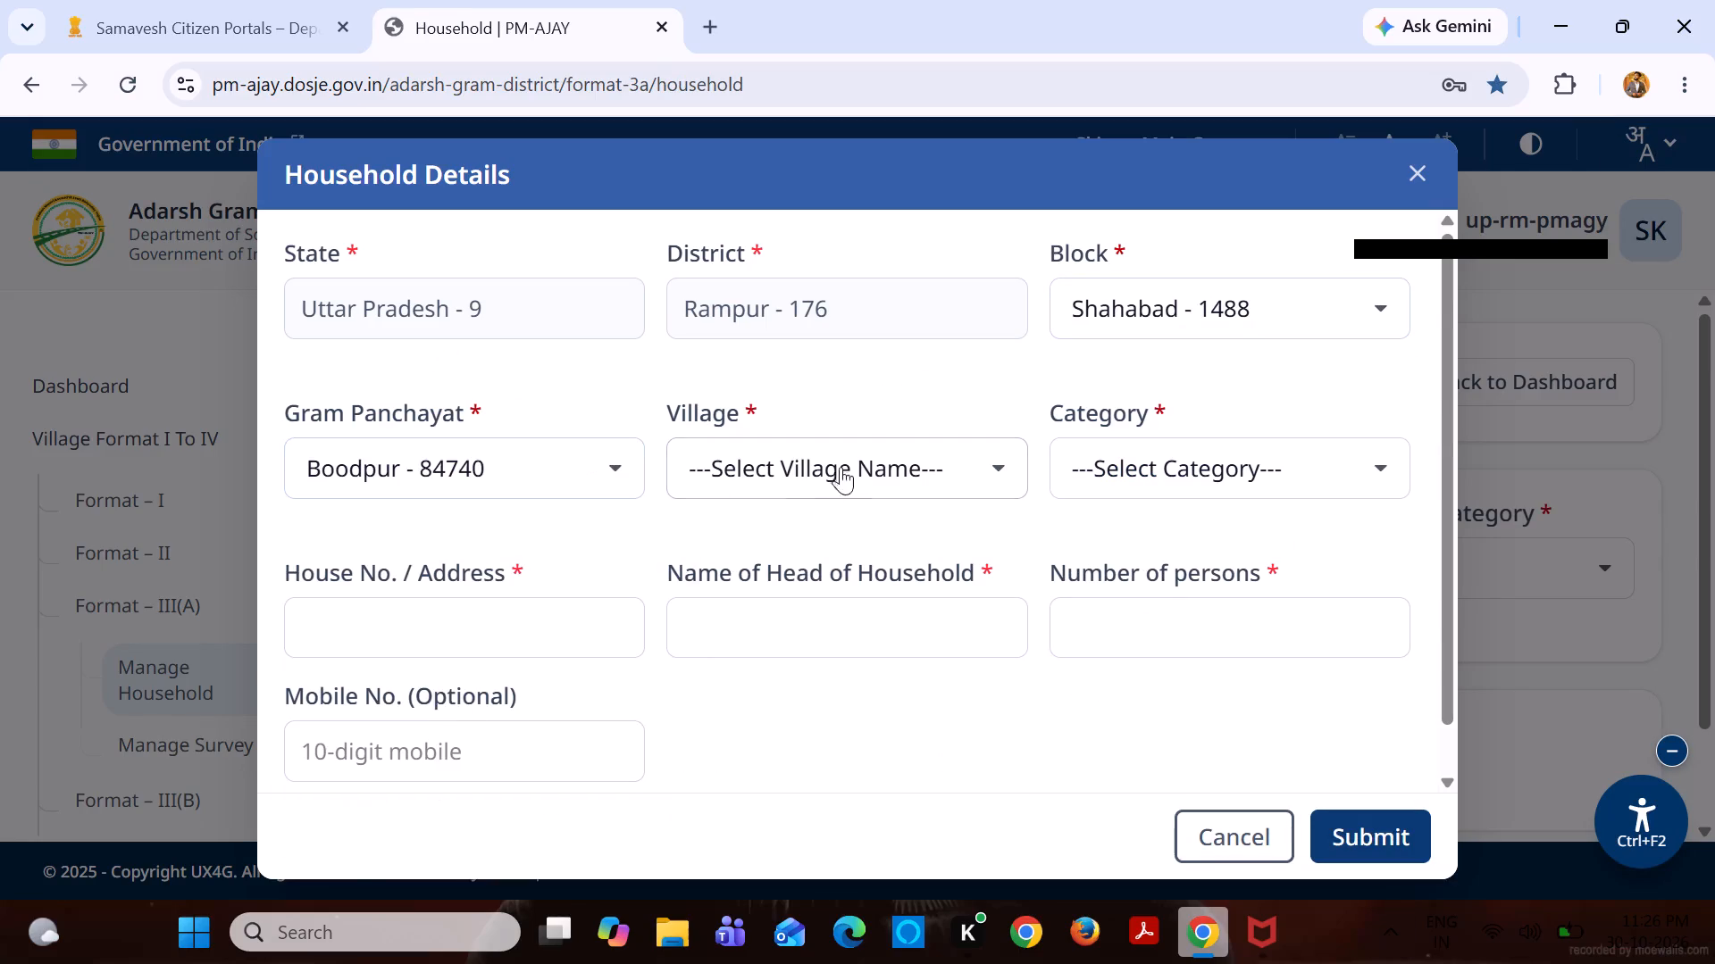
click(852, 461)
click(773, 600)
click(1251, 459)
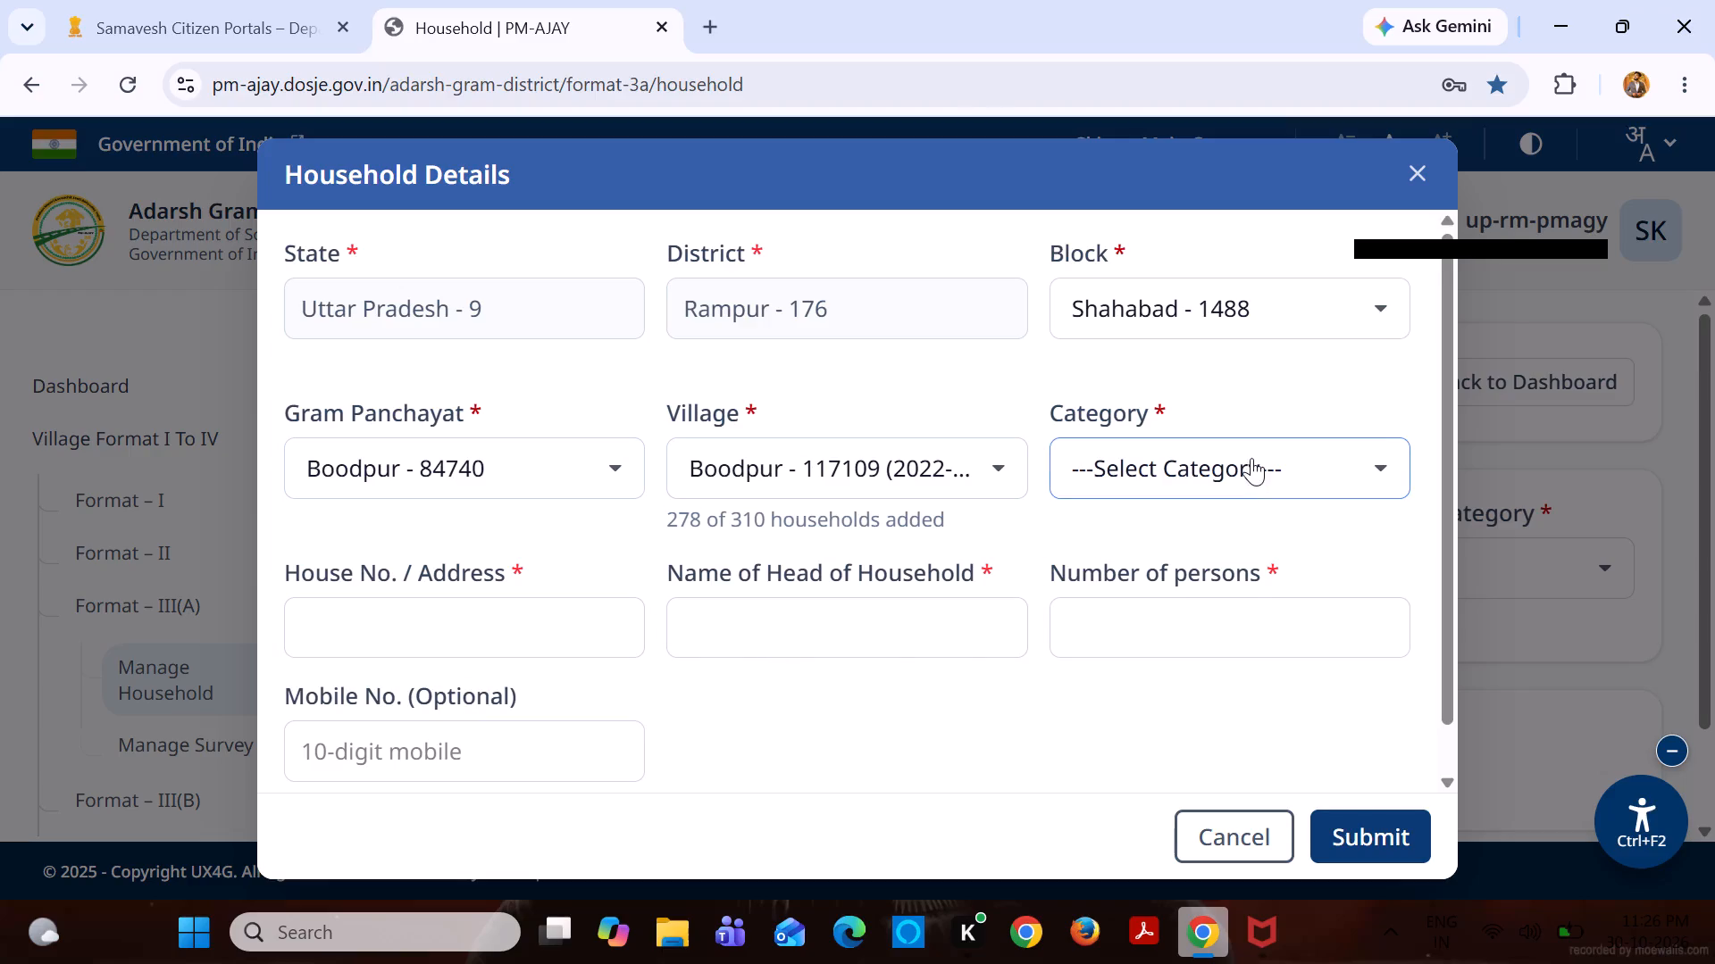
click(1141, 592)
Enter house number 279, the name of the head of household and 6 persons, and submit the household details.
click(563, 640)
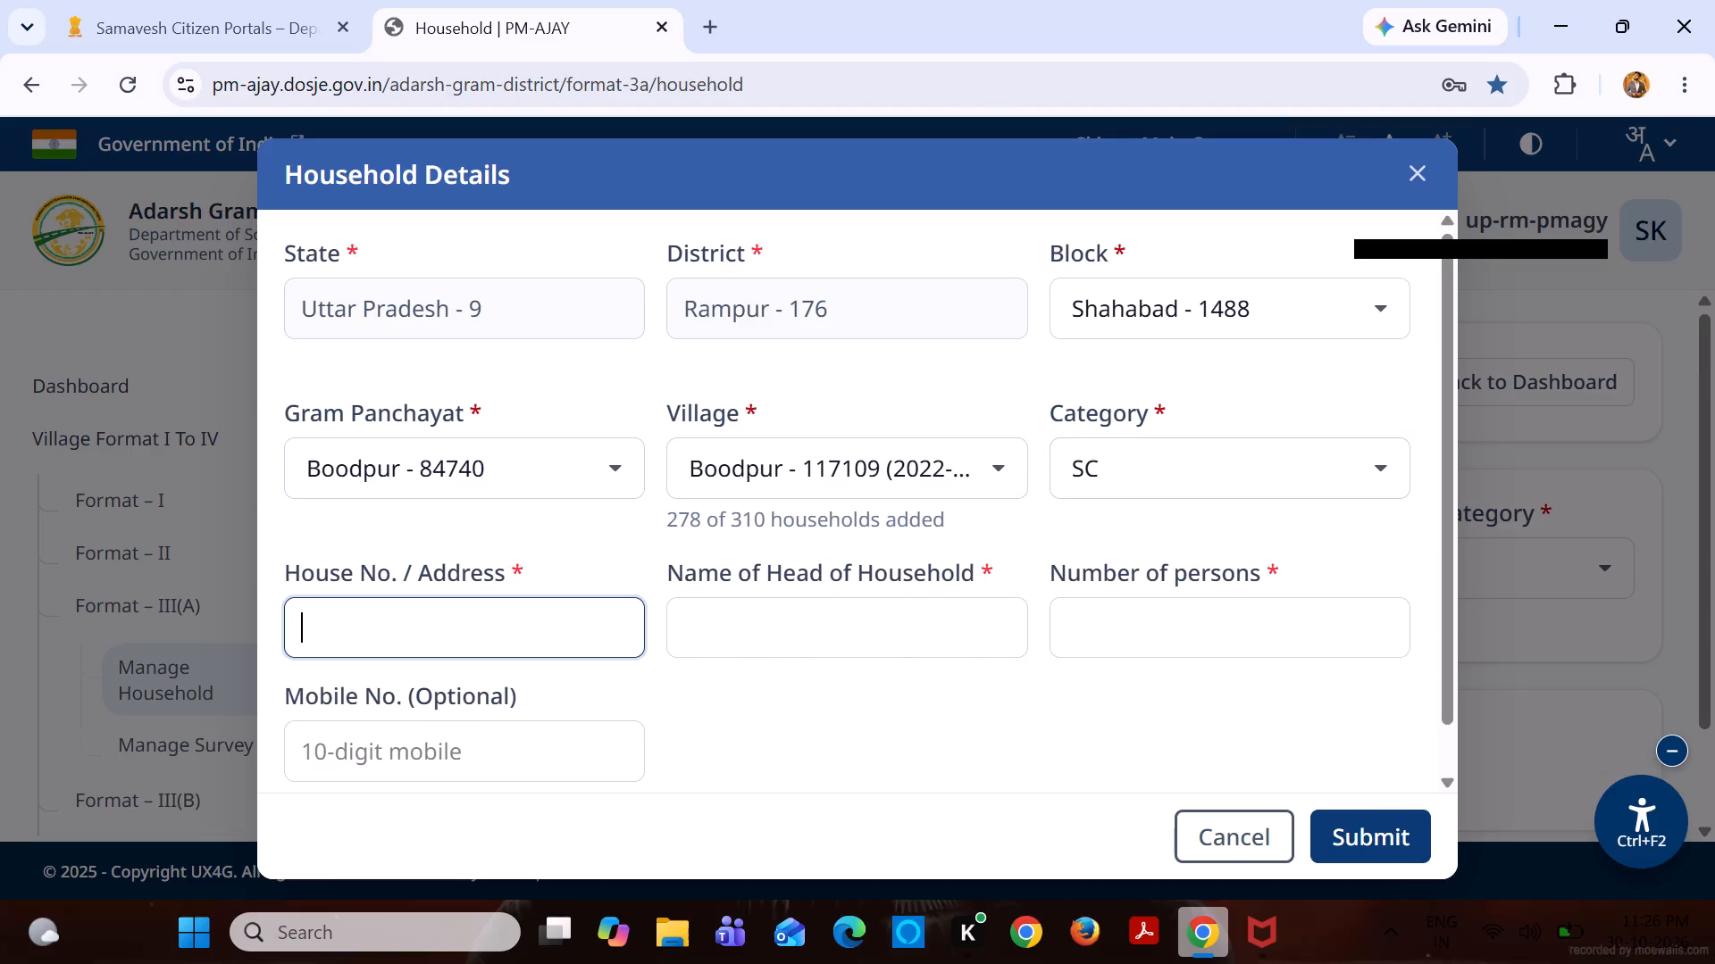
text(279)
click(830, 643)
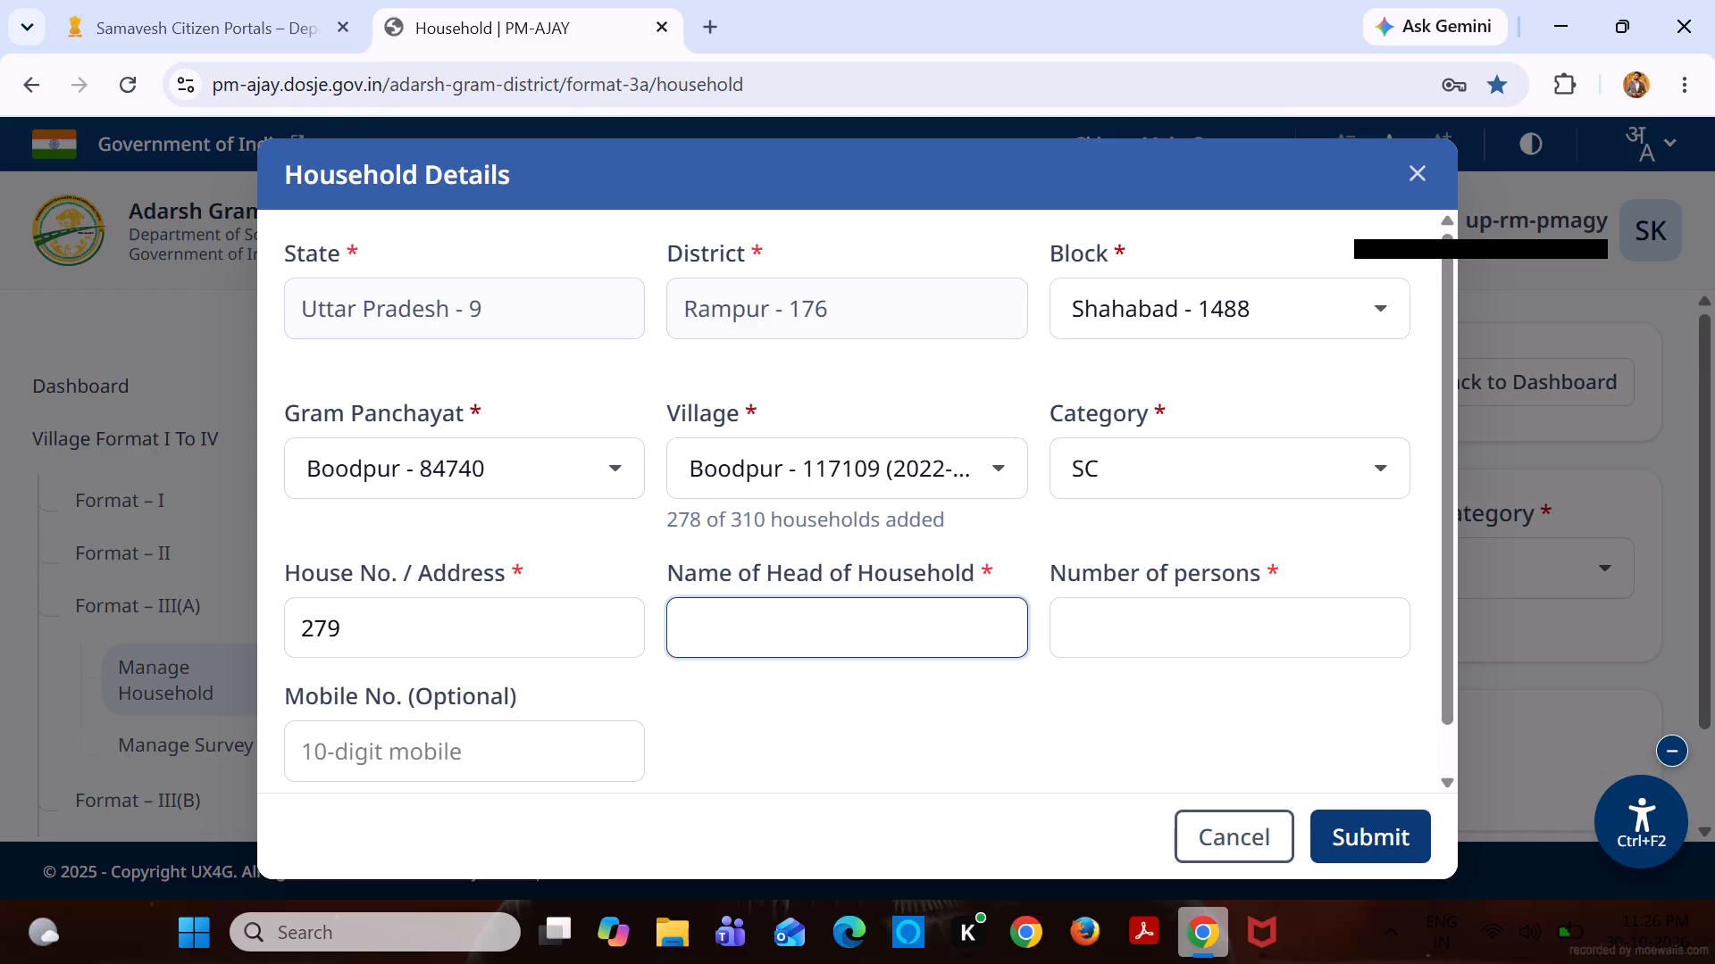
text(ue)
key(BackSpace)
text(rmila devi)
click(1230, 601)
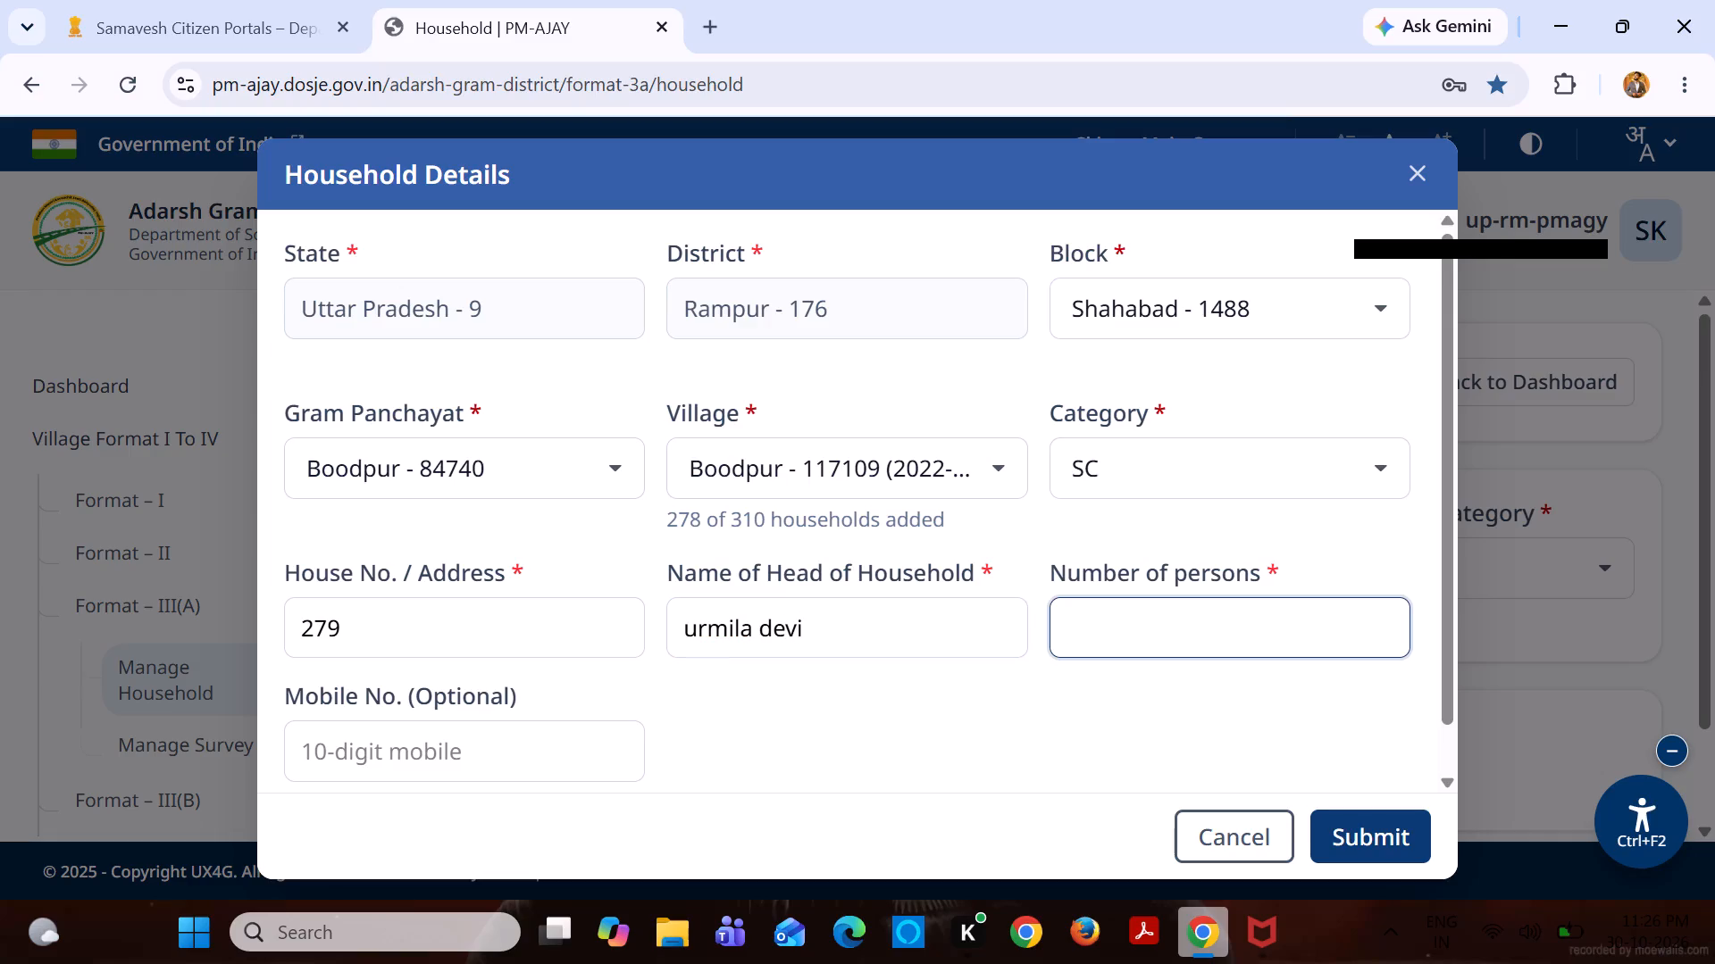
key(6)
click(1355, 819)
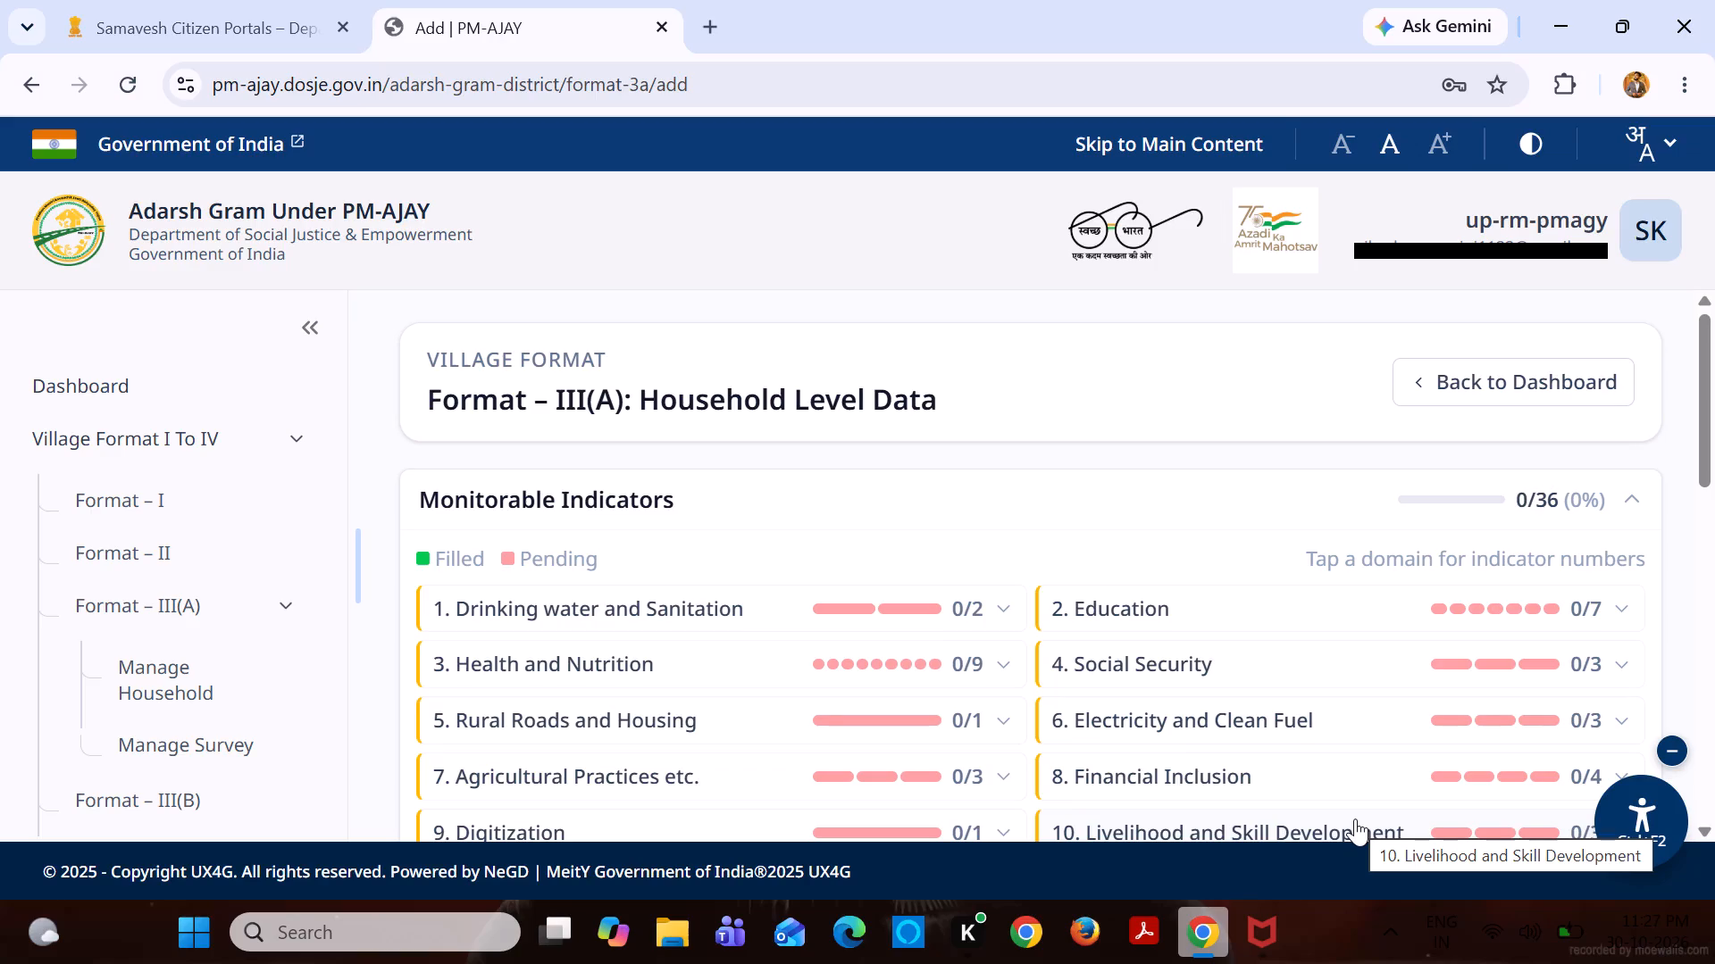
Choose domain 1 – Drinking water and Sanitation, answer Yes to having an IHHL (1.3) and No to open defecation (1.5), and submit it.
scroll(1366, 725, down, 7)
scroll(1563, 541, down, 2)
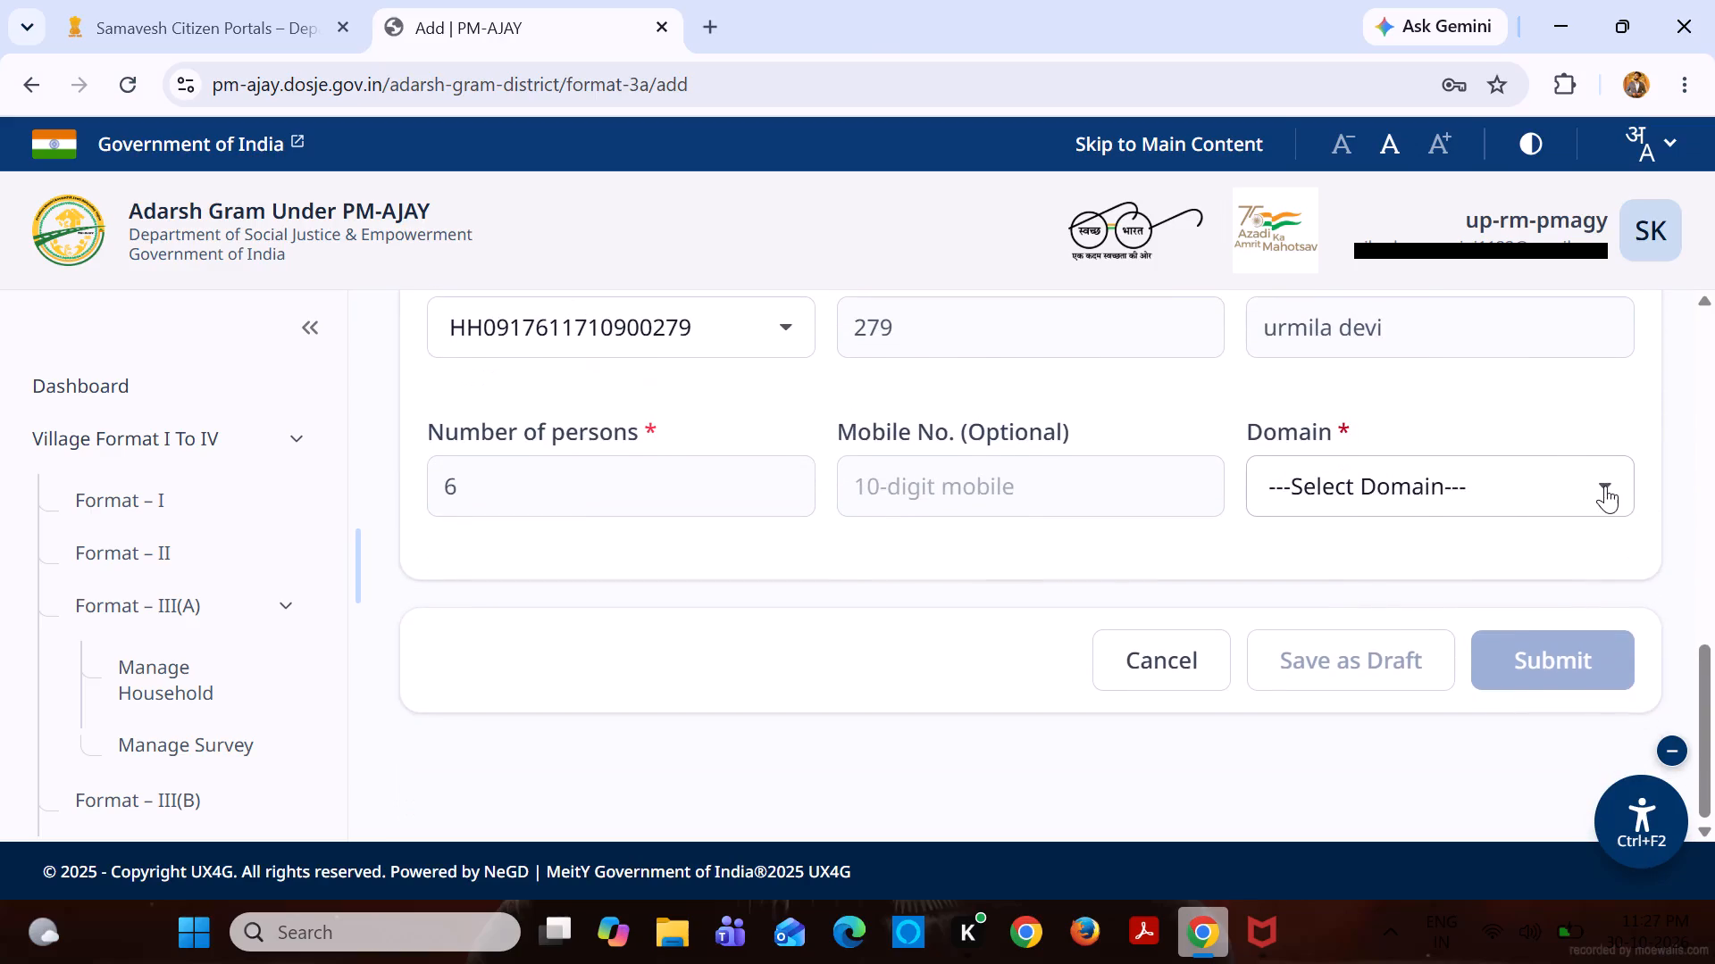
click(1608, 481)
click(1533, 268)
scroll(1394, 399, down, 2)
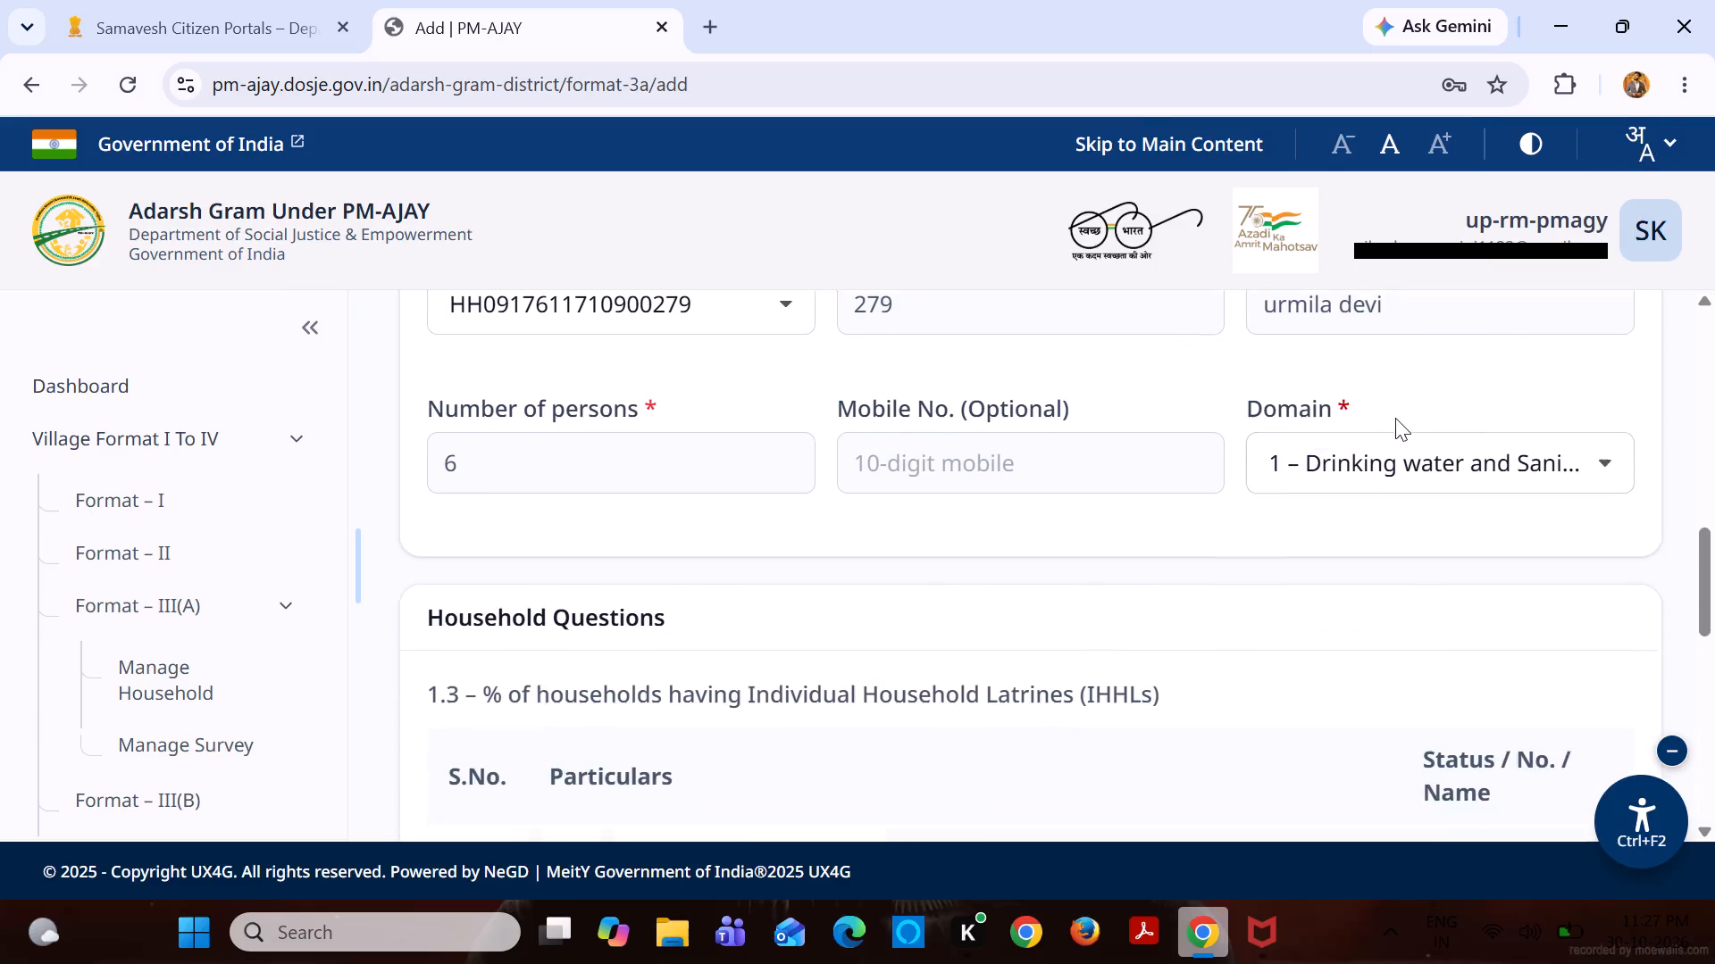
scroll(1395, 418, down, 1)
click(1540, 486)
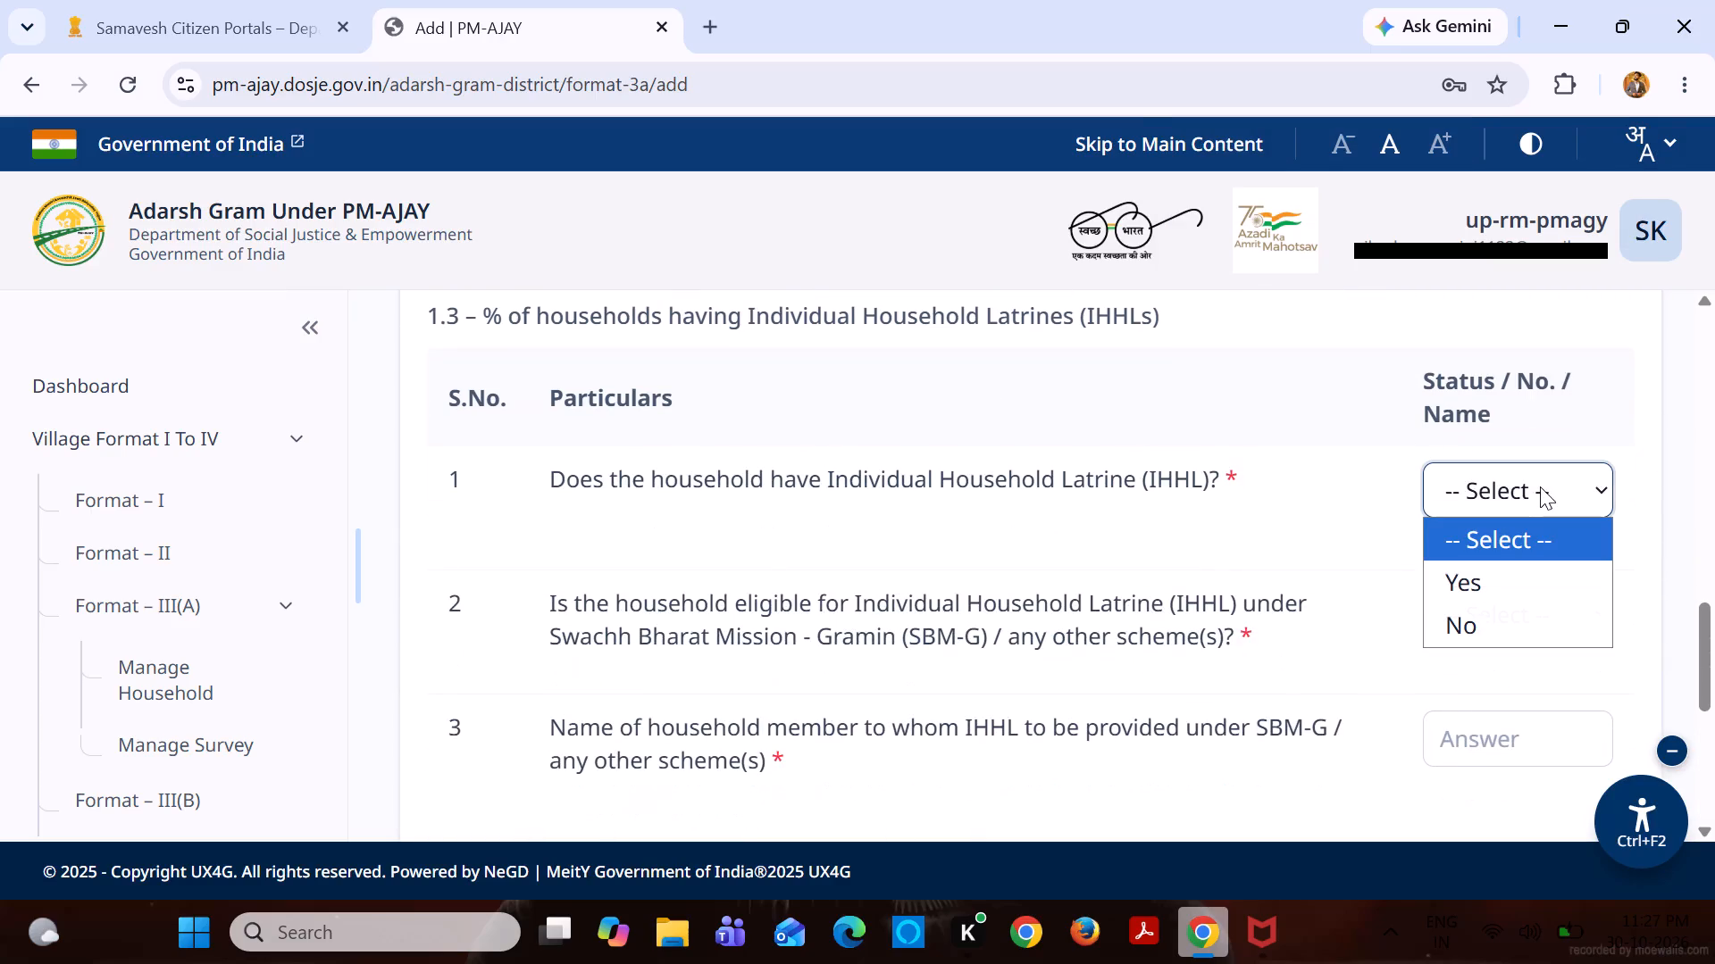
click(1485, 576)
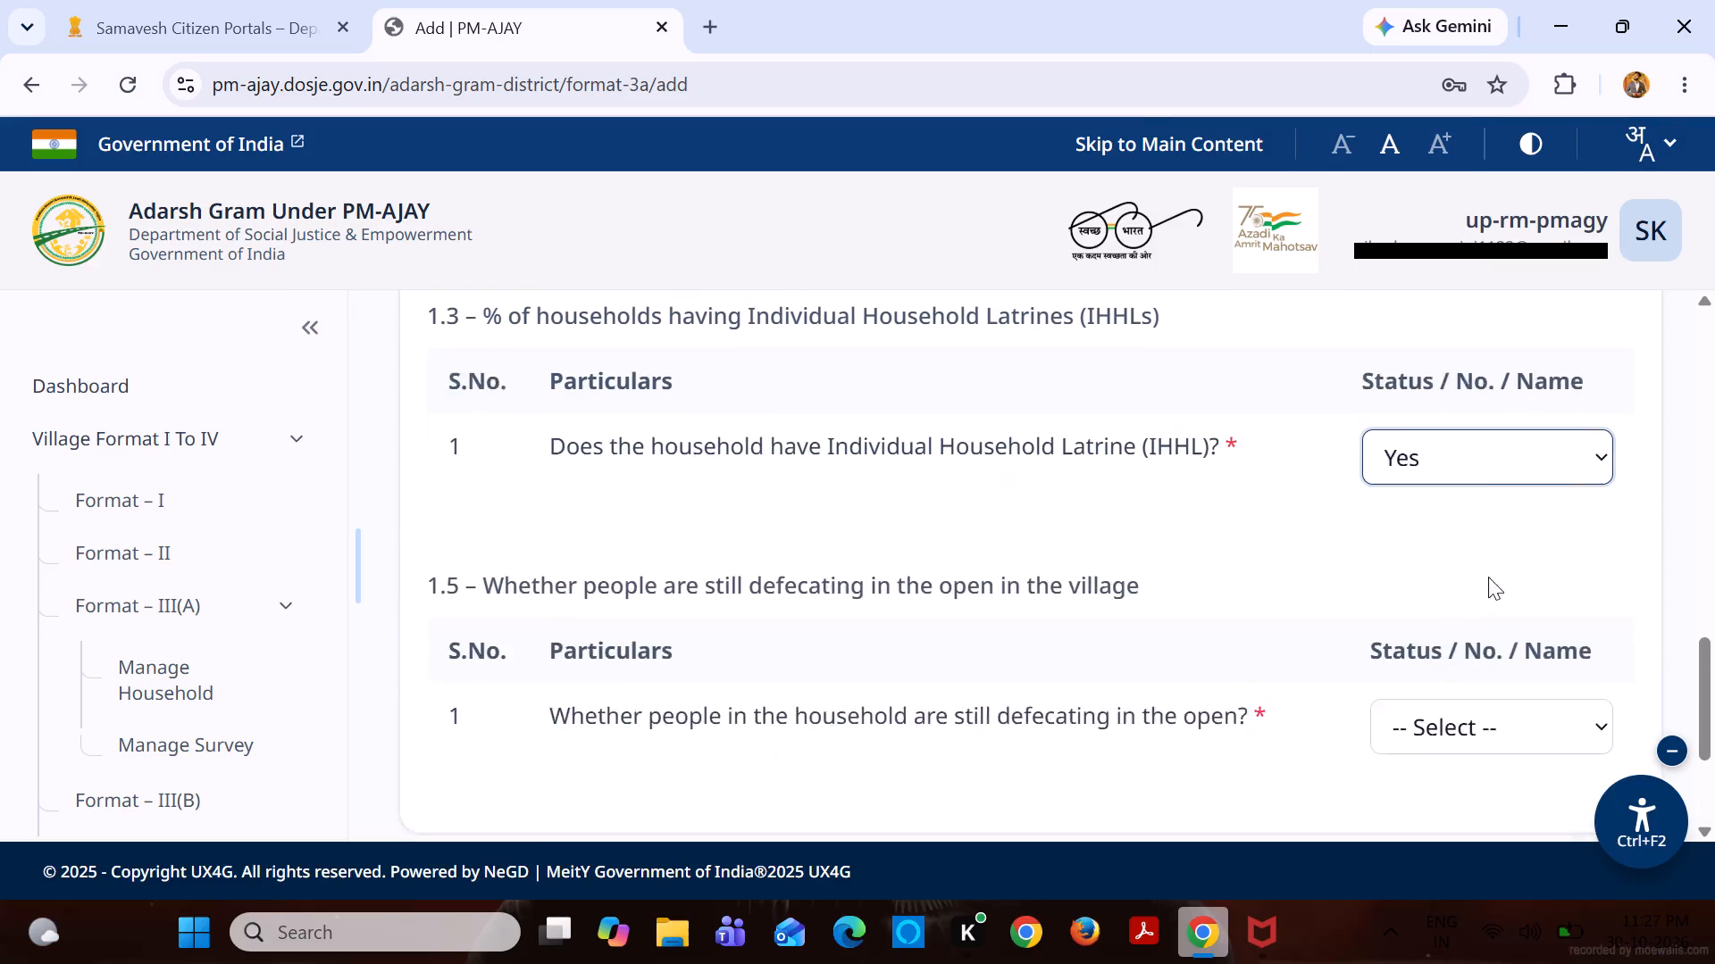
scroll(1490, 578, down, 2)
click(1560, 461)
click(1453, 594)
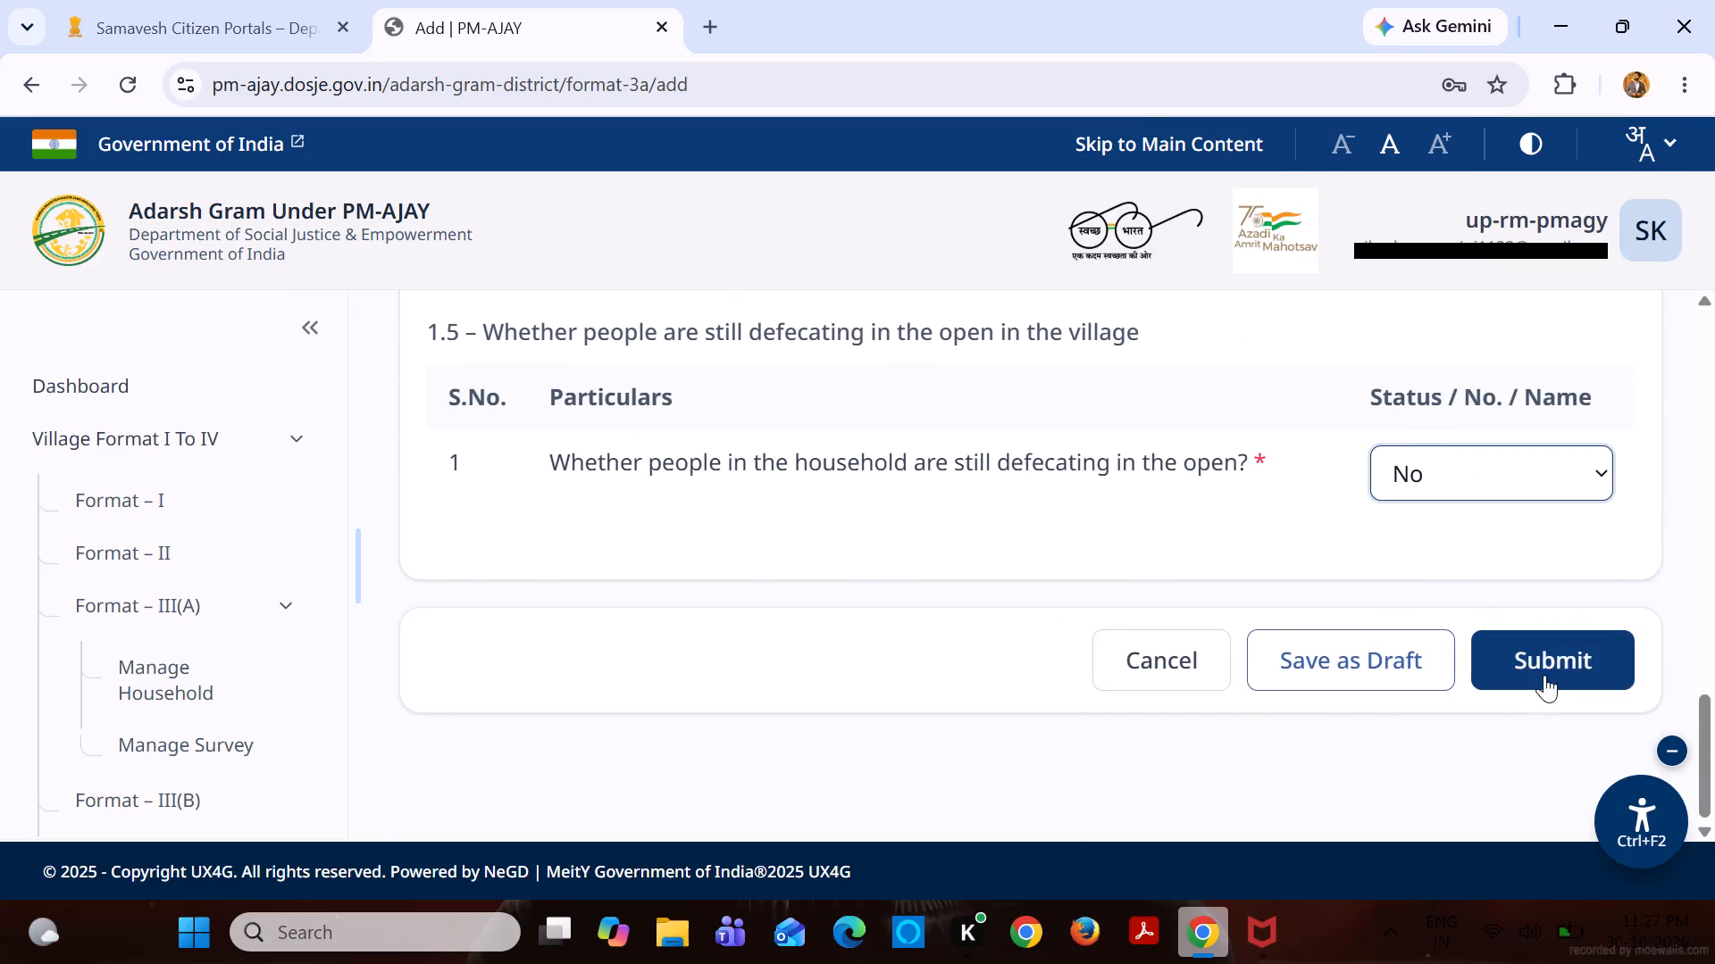
click(1549, 668)
Choose domain 2 – Education and enter 0 children aged 6-10 (2.1), 0 aged 11-13 (2.2) and 0 aged 14-15 (2.3).
click(1592, 422)
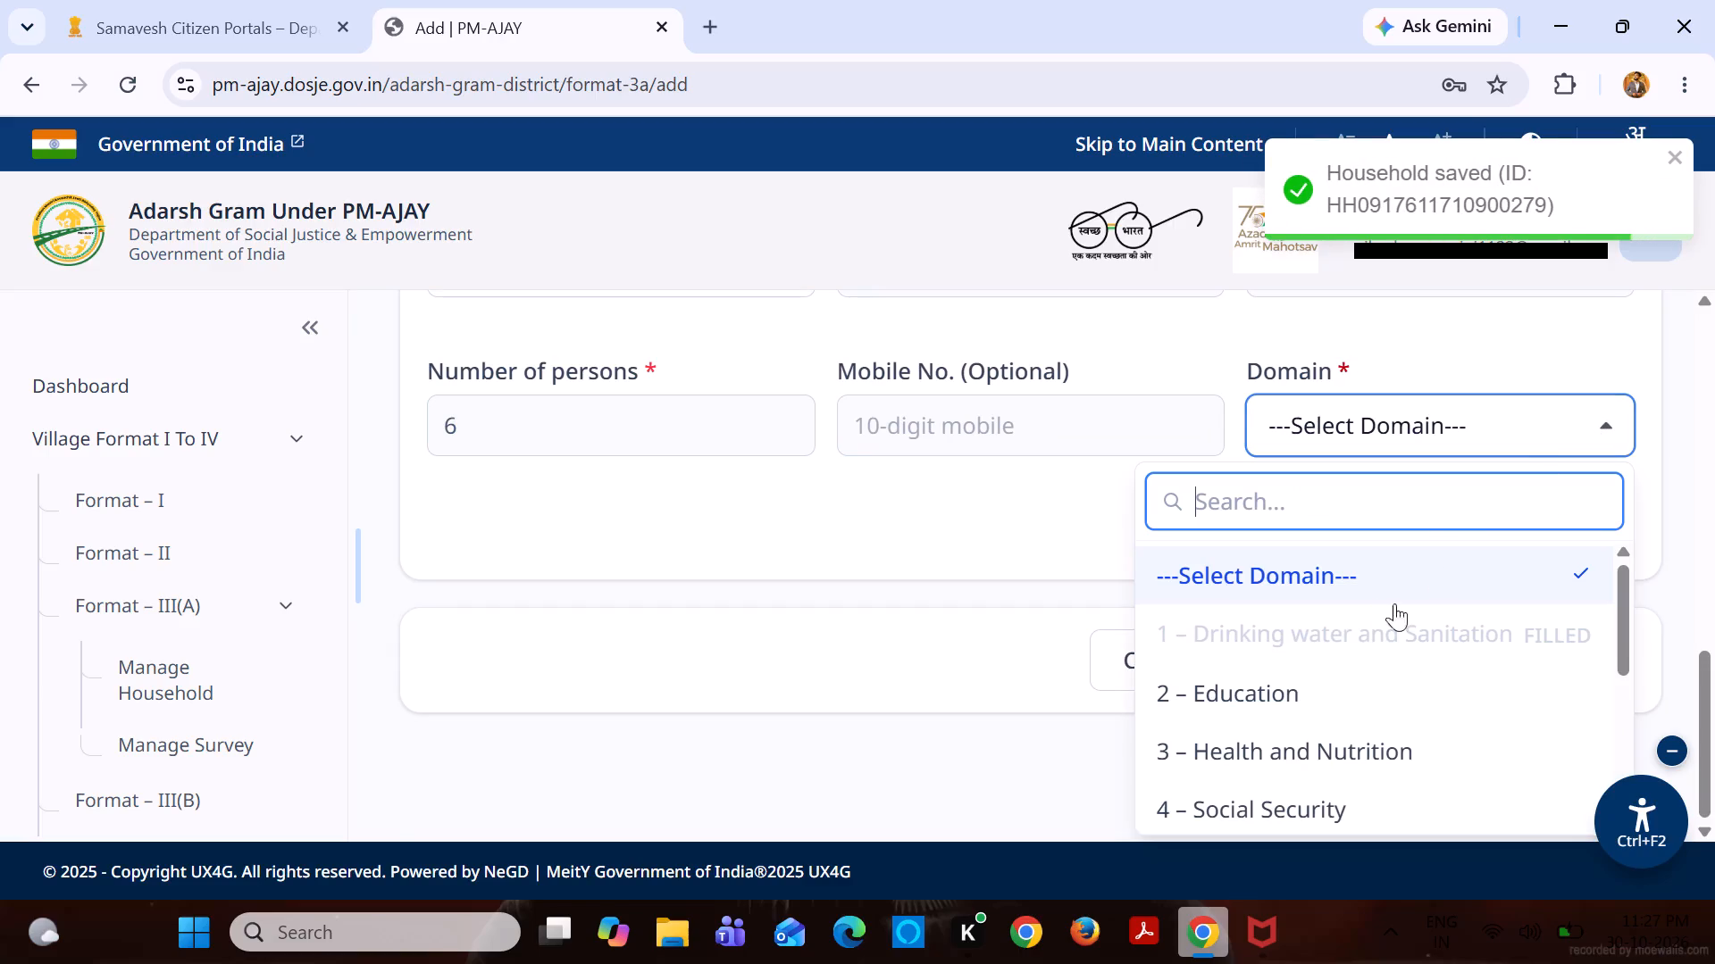
click(1324, 679)
scroll(1331, 678, down, 2)
click(1487, 578)
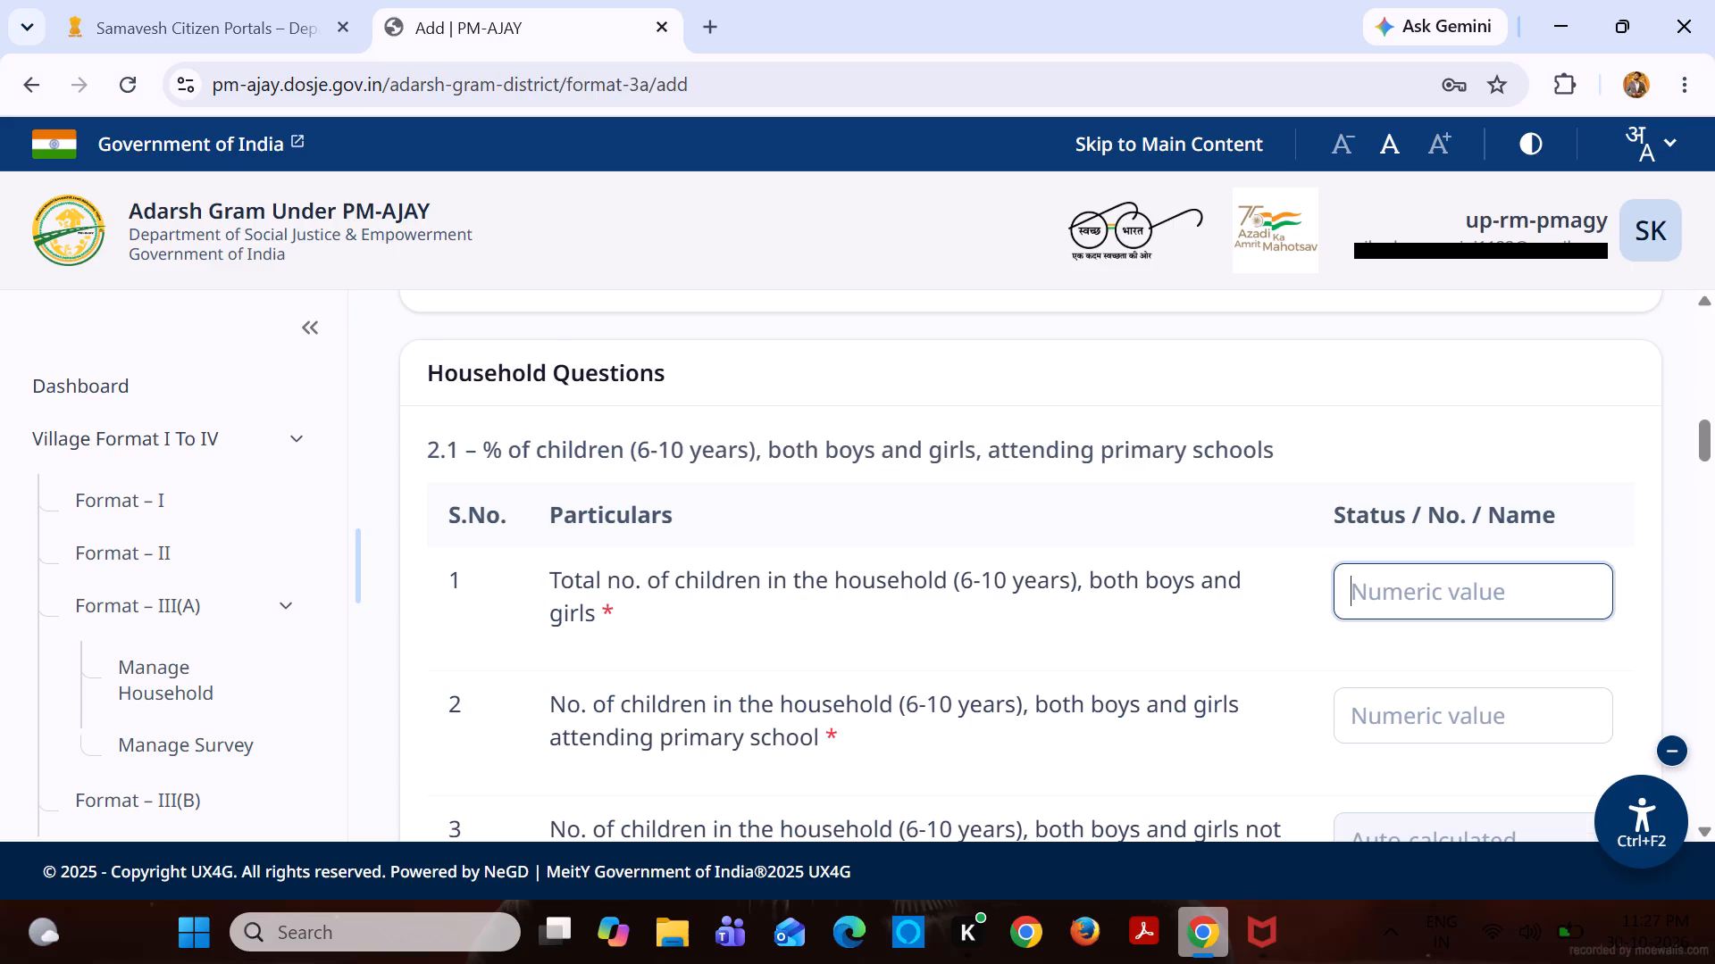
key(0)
scroll(1337, 582, down, 2)
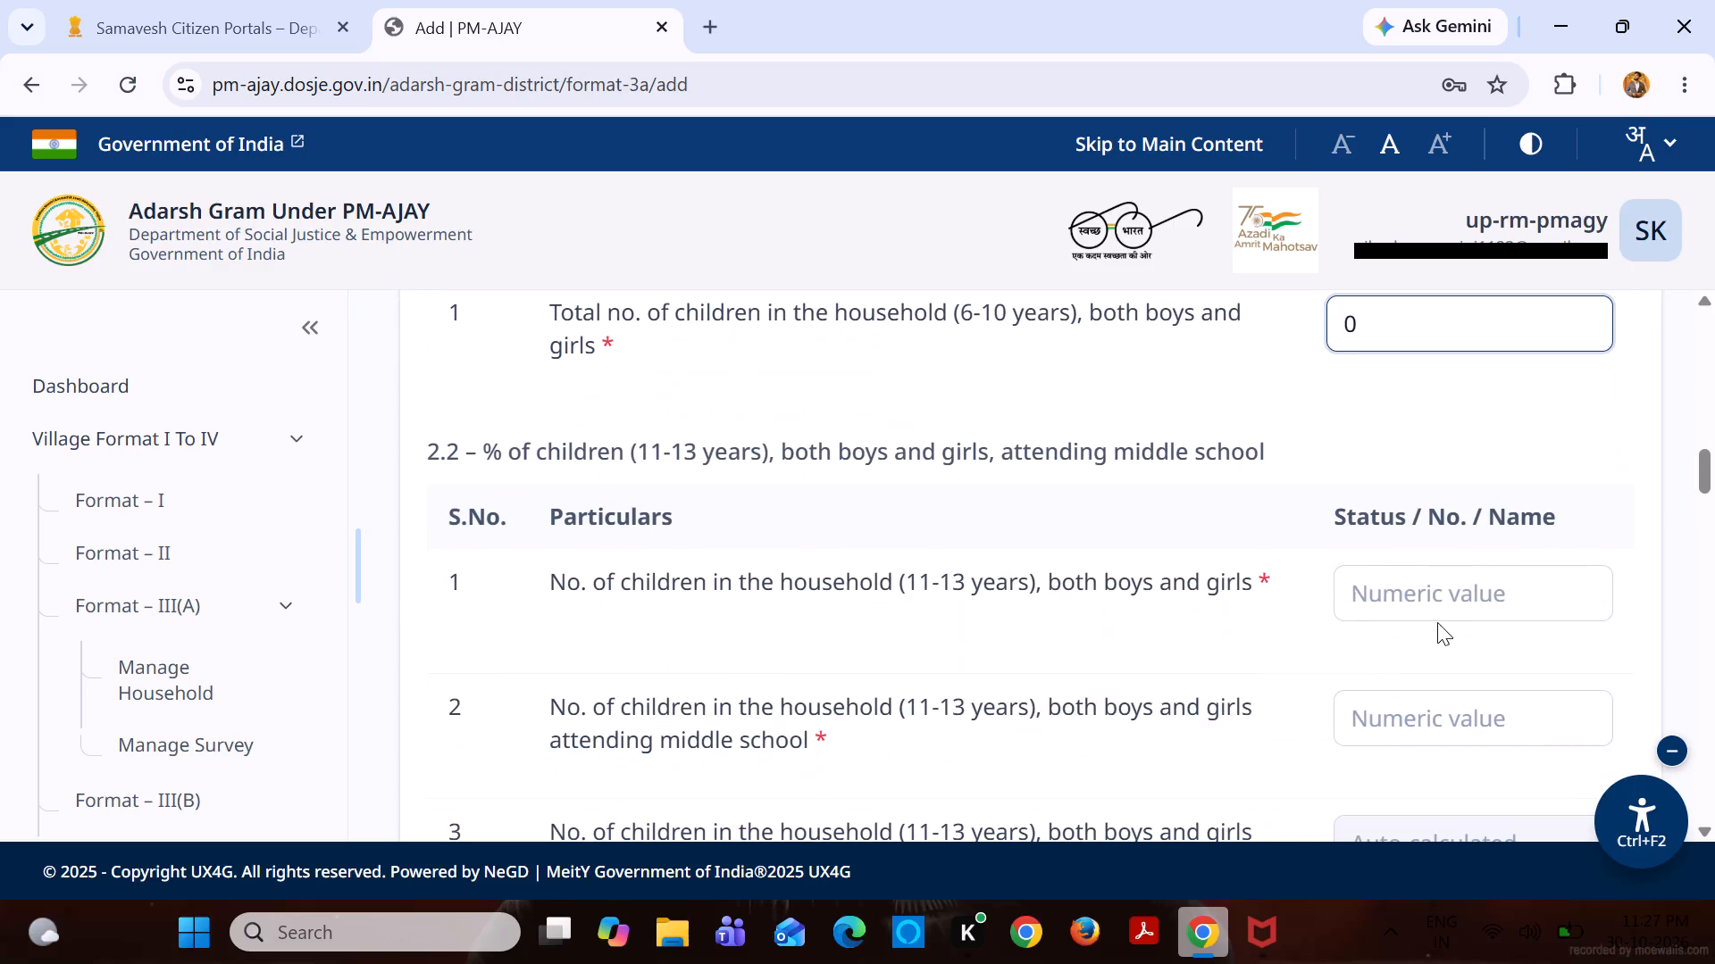
click(1436, 622)
drag(1447, 594, 1452, 578)
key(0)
scroll(1453, 602, down, 2)
click(1455, 602)
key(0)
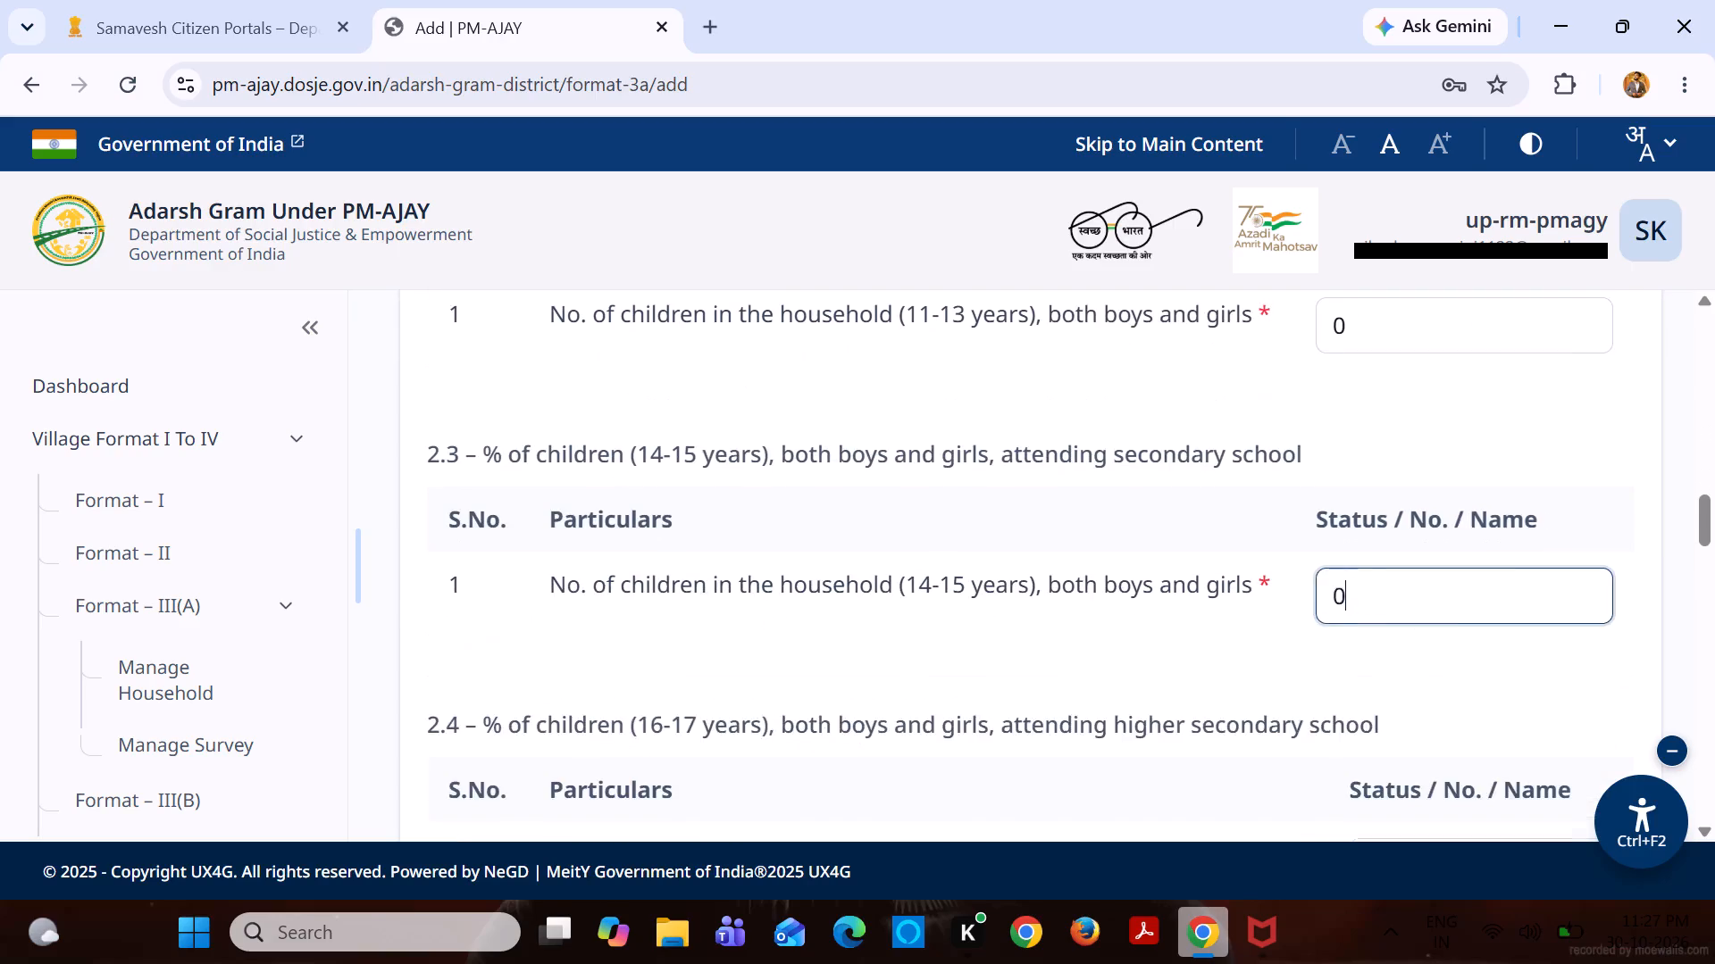
Enter 2 children aged 16-17 with 2 attending higher secondary school (2.4), and 2 aged 18-23 with 2 attending post higher secondary education (2.5).
scroll(1456, 609, down, 2)
click(1466, 607)
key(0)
scroll(1466, 607, down, 1)
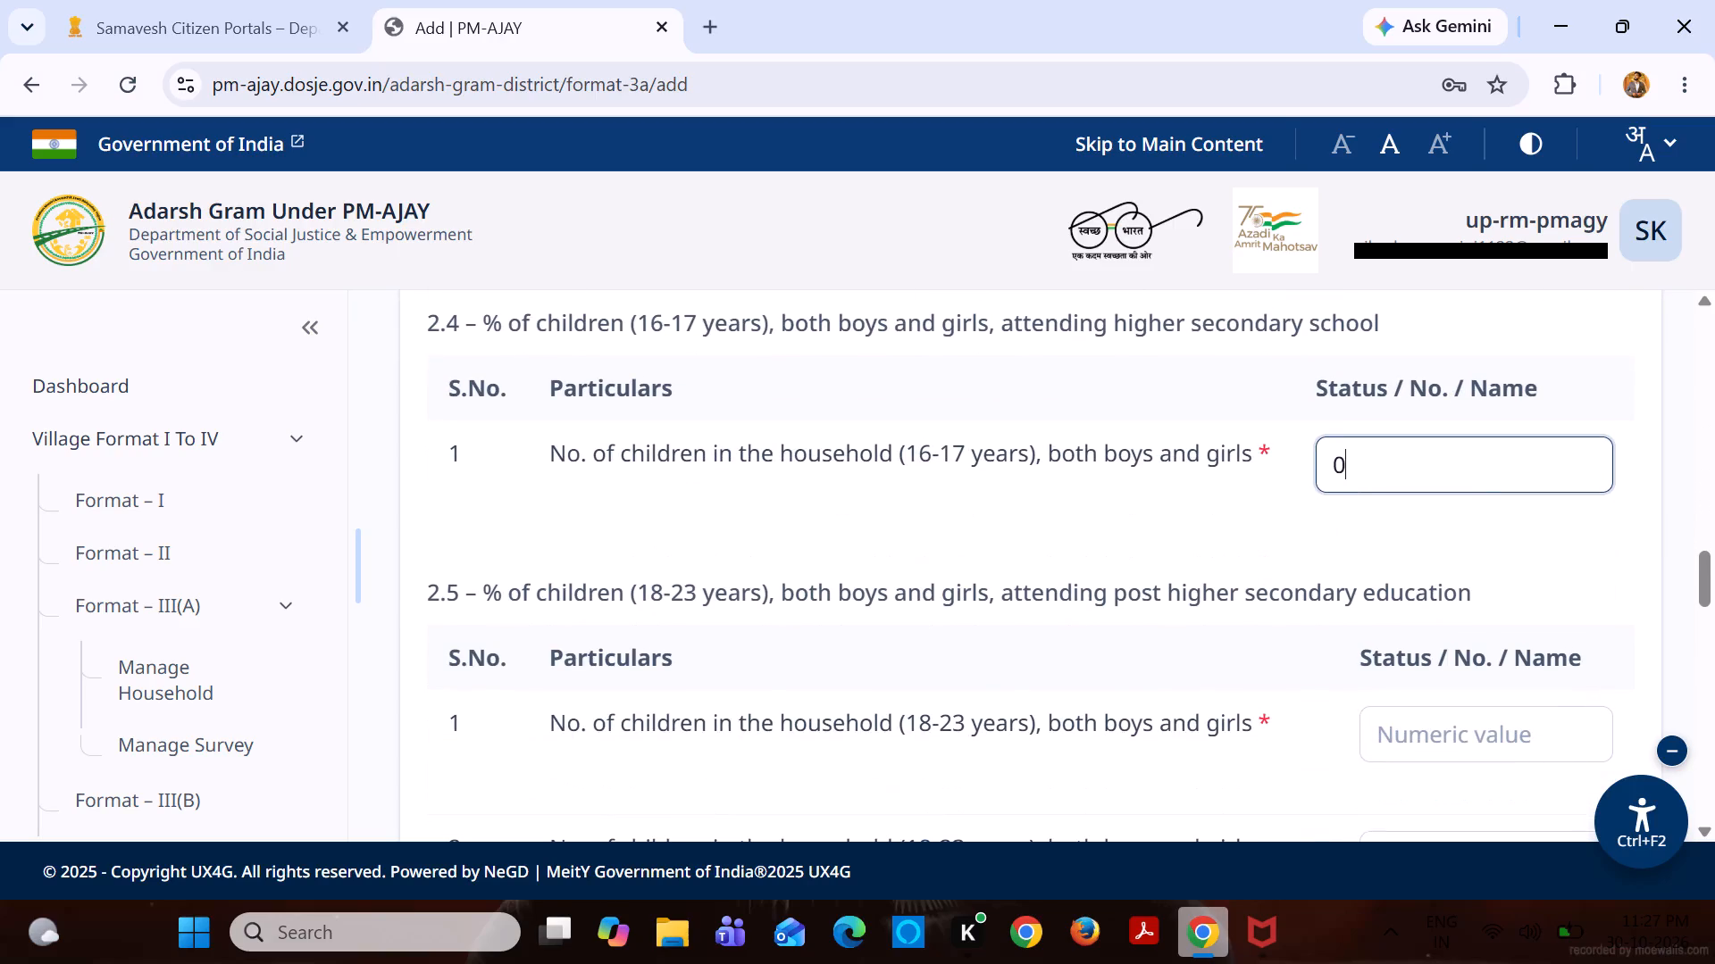
key(BackSpace)
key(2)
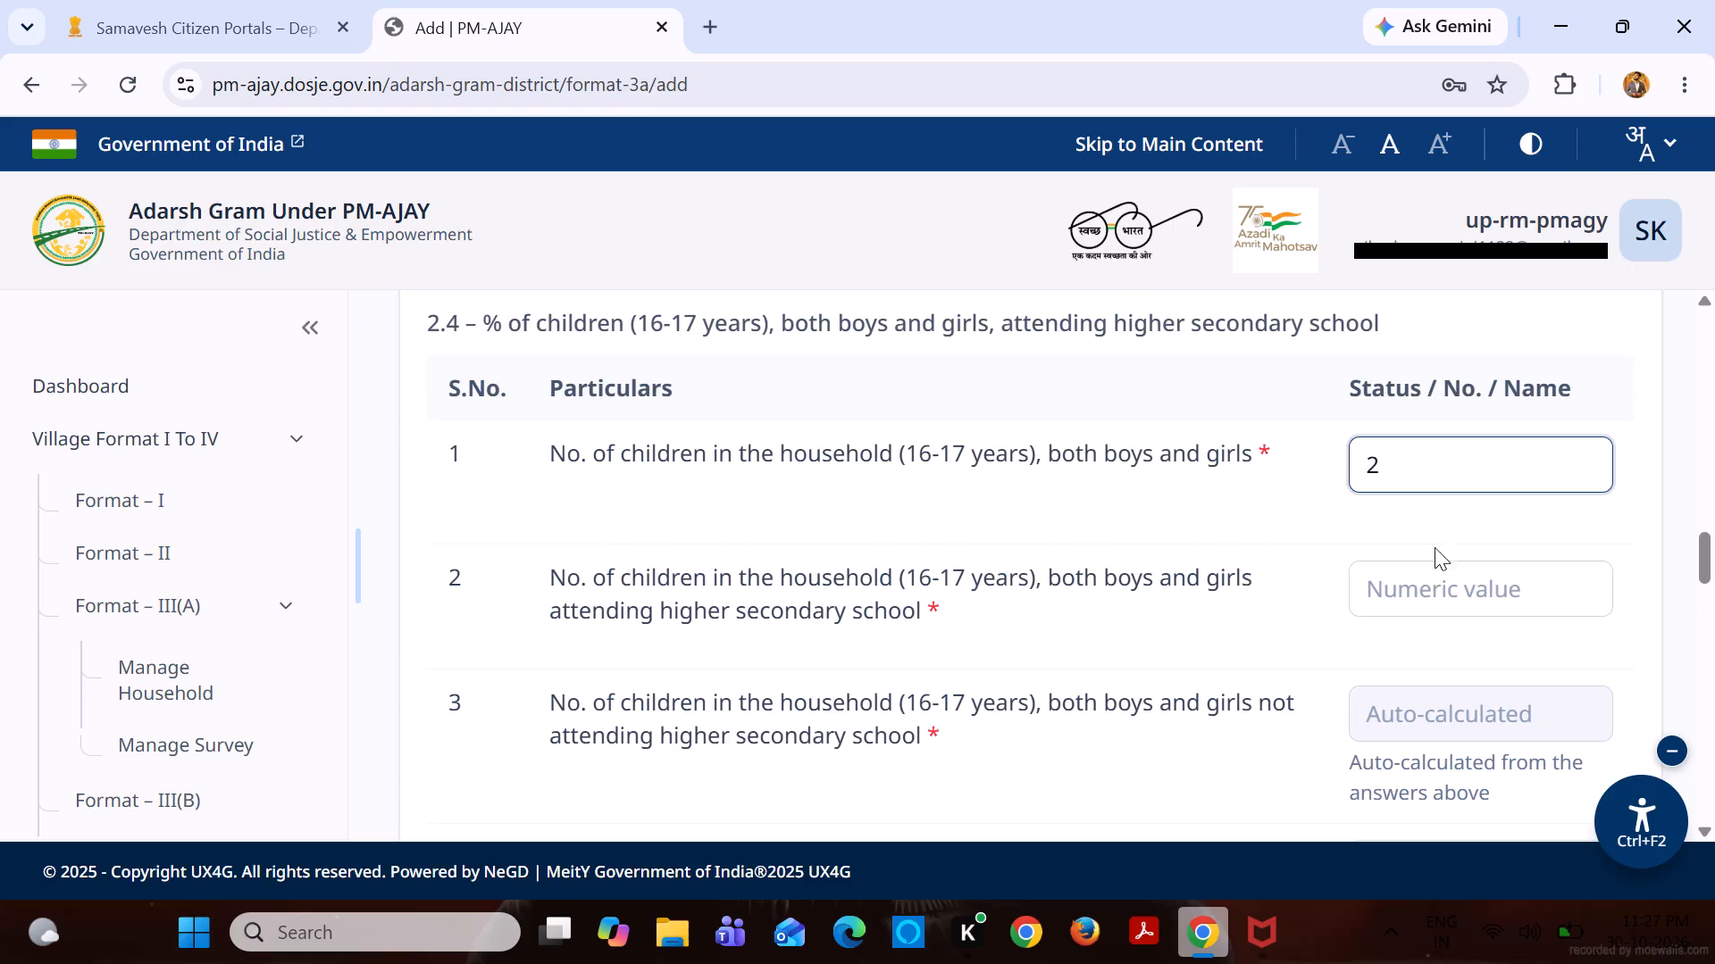
click(1419, 577)
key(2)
scroll(1421, 573, down, 2)
click(1421, 751)
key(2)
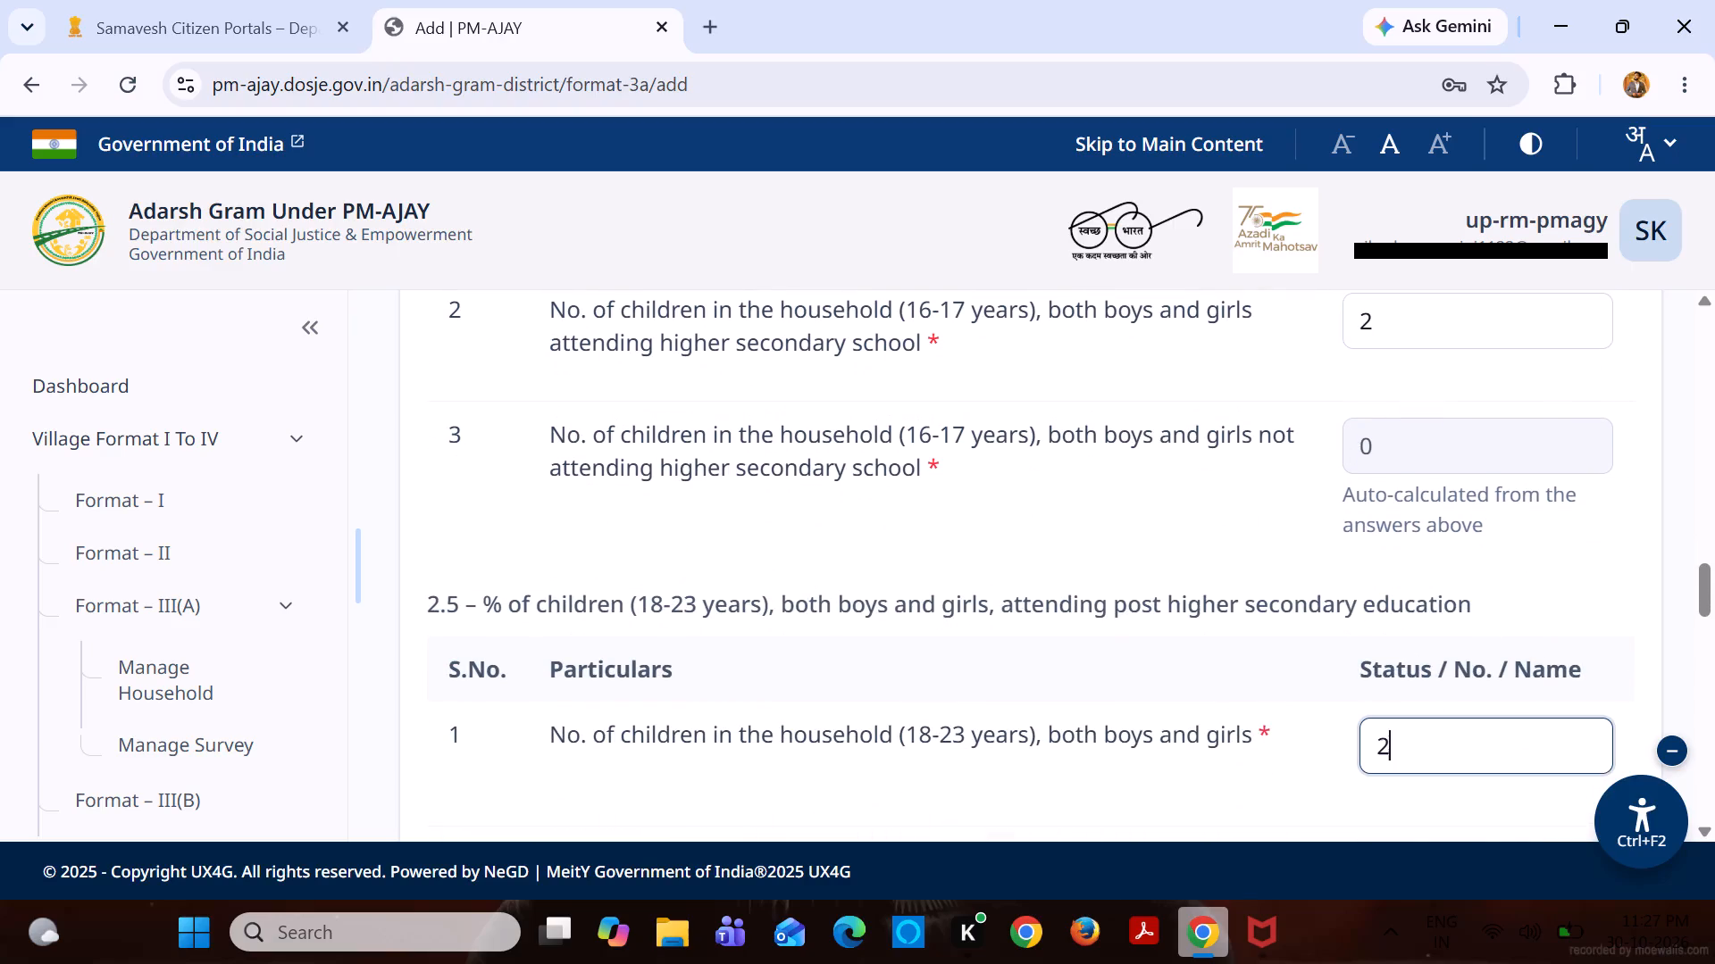
scroll(1454, 706, down, 2)
click(1507, 612)
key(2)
Enter 0 children eligible for the pre-matric scholarship (2.6) and 0 for the post-matric scholarship (2.7), and submit domain 2.
scroll(1483, 614, down, 2)
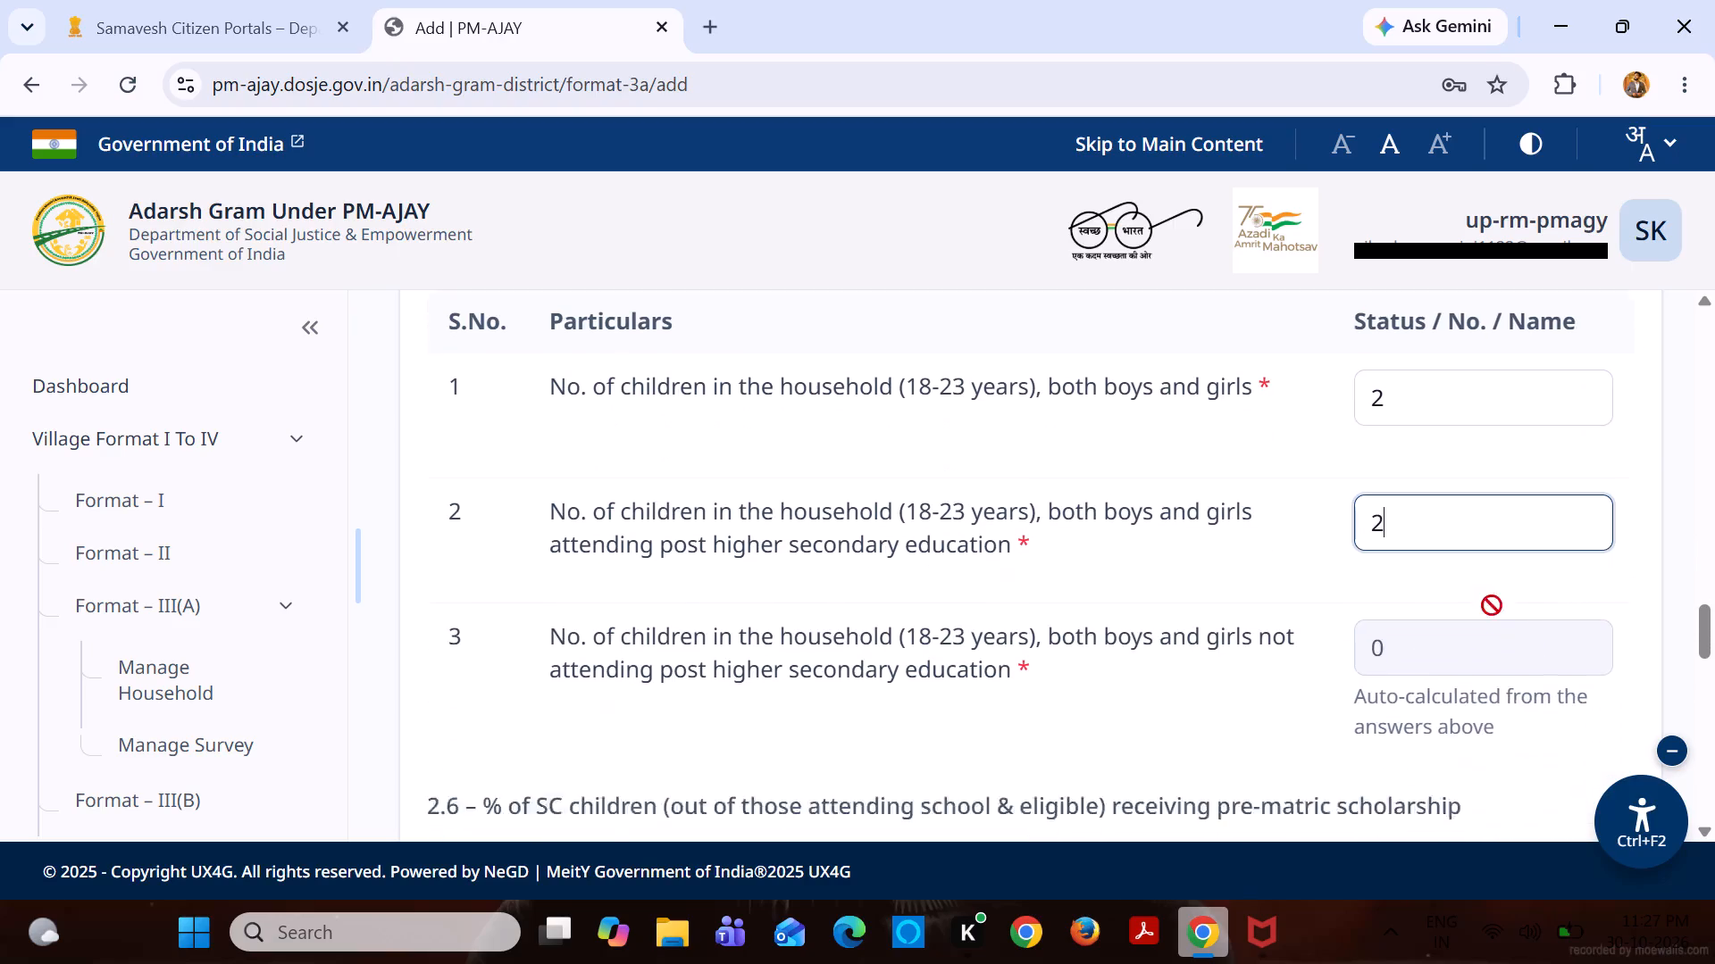
scroll(1536, 630, down, 1)
click(1512, 627)
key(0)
scroll(1504, 623, down, 2)
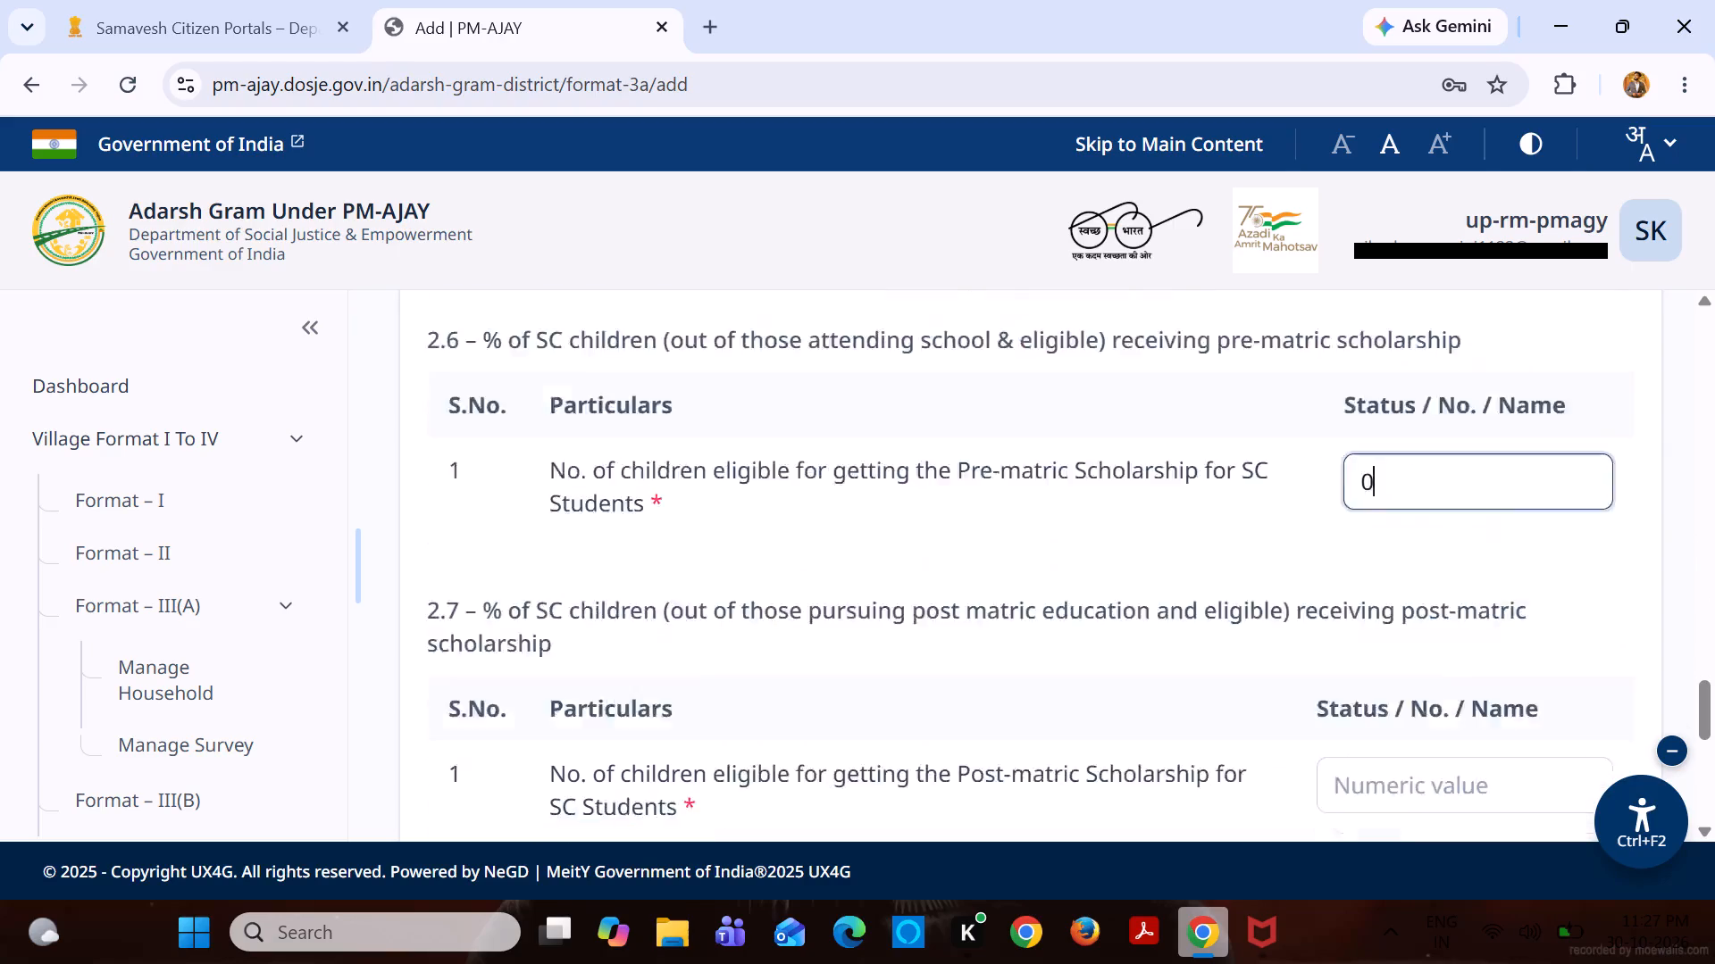
click(1443, 671)
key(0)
scroll(1457, 664, down, 2)
click(1572, 643)
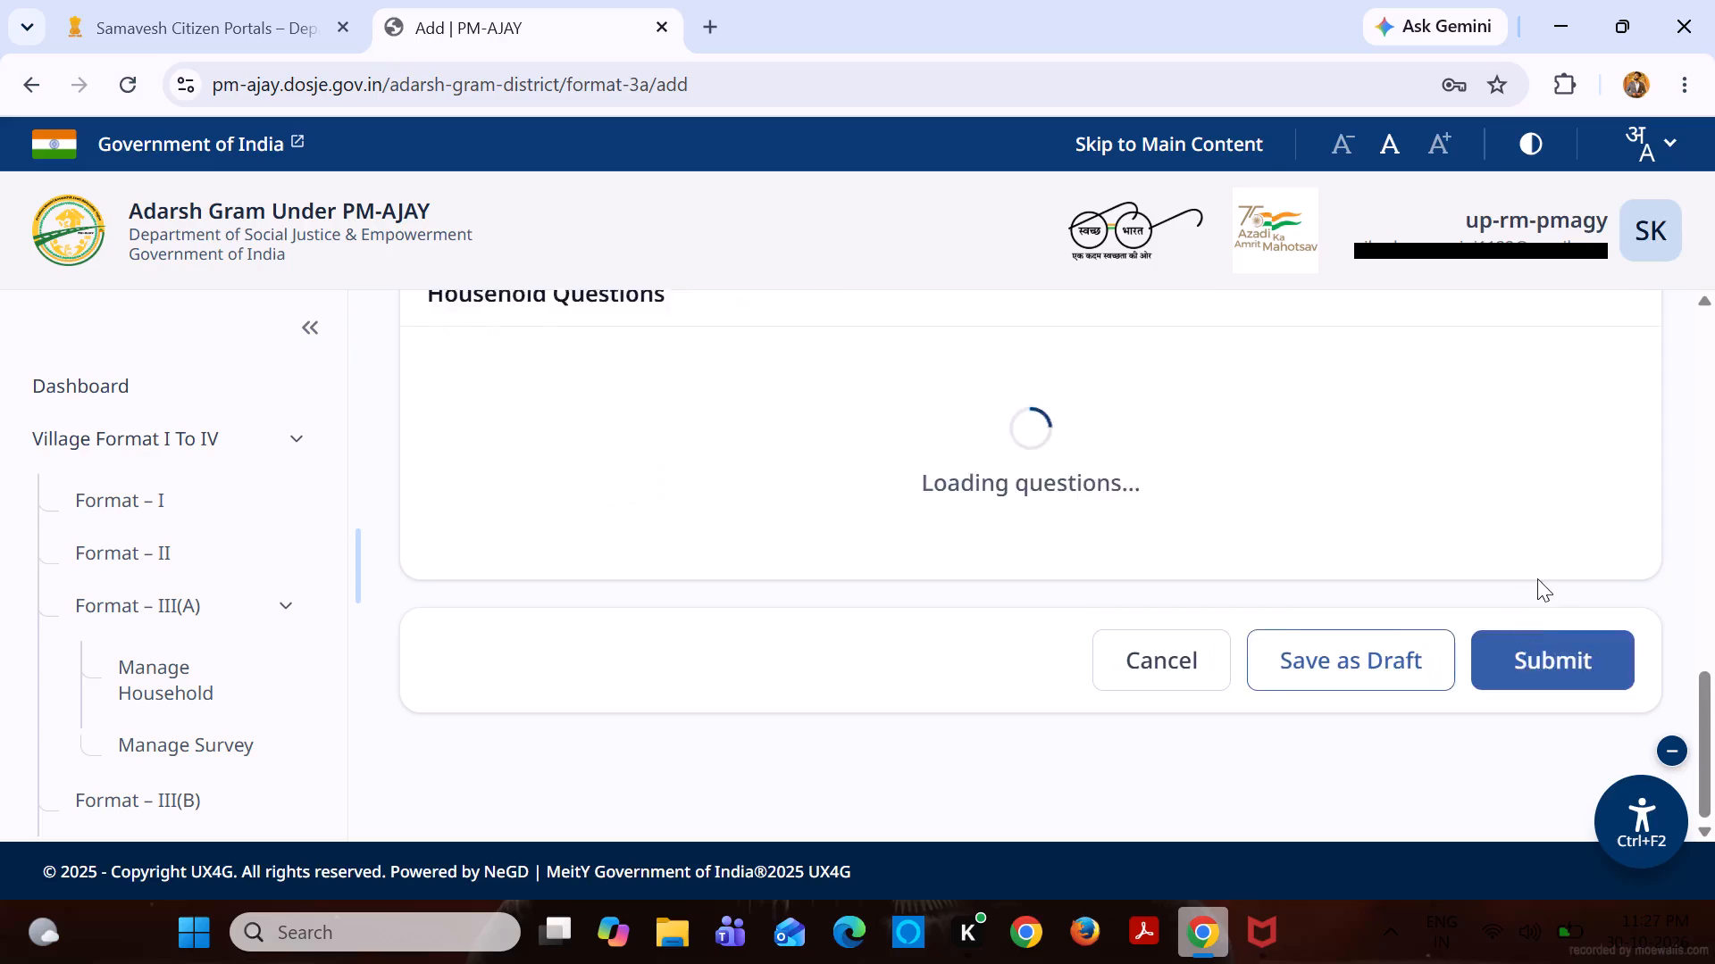
Choose domain 3 – Health and Nutrition, answer Yes to health scheme coverage (3.1), and enter 0 pregnant women (3.3) and 0 deliveries (3.4).
click(1574, 436)
click(1375, 739)
scroll(1390, 703, down, 3)
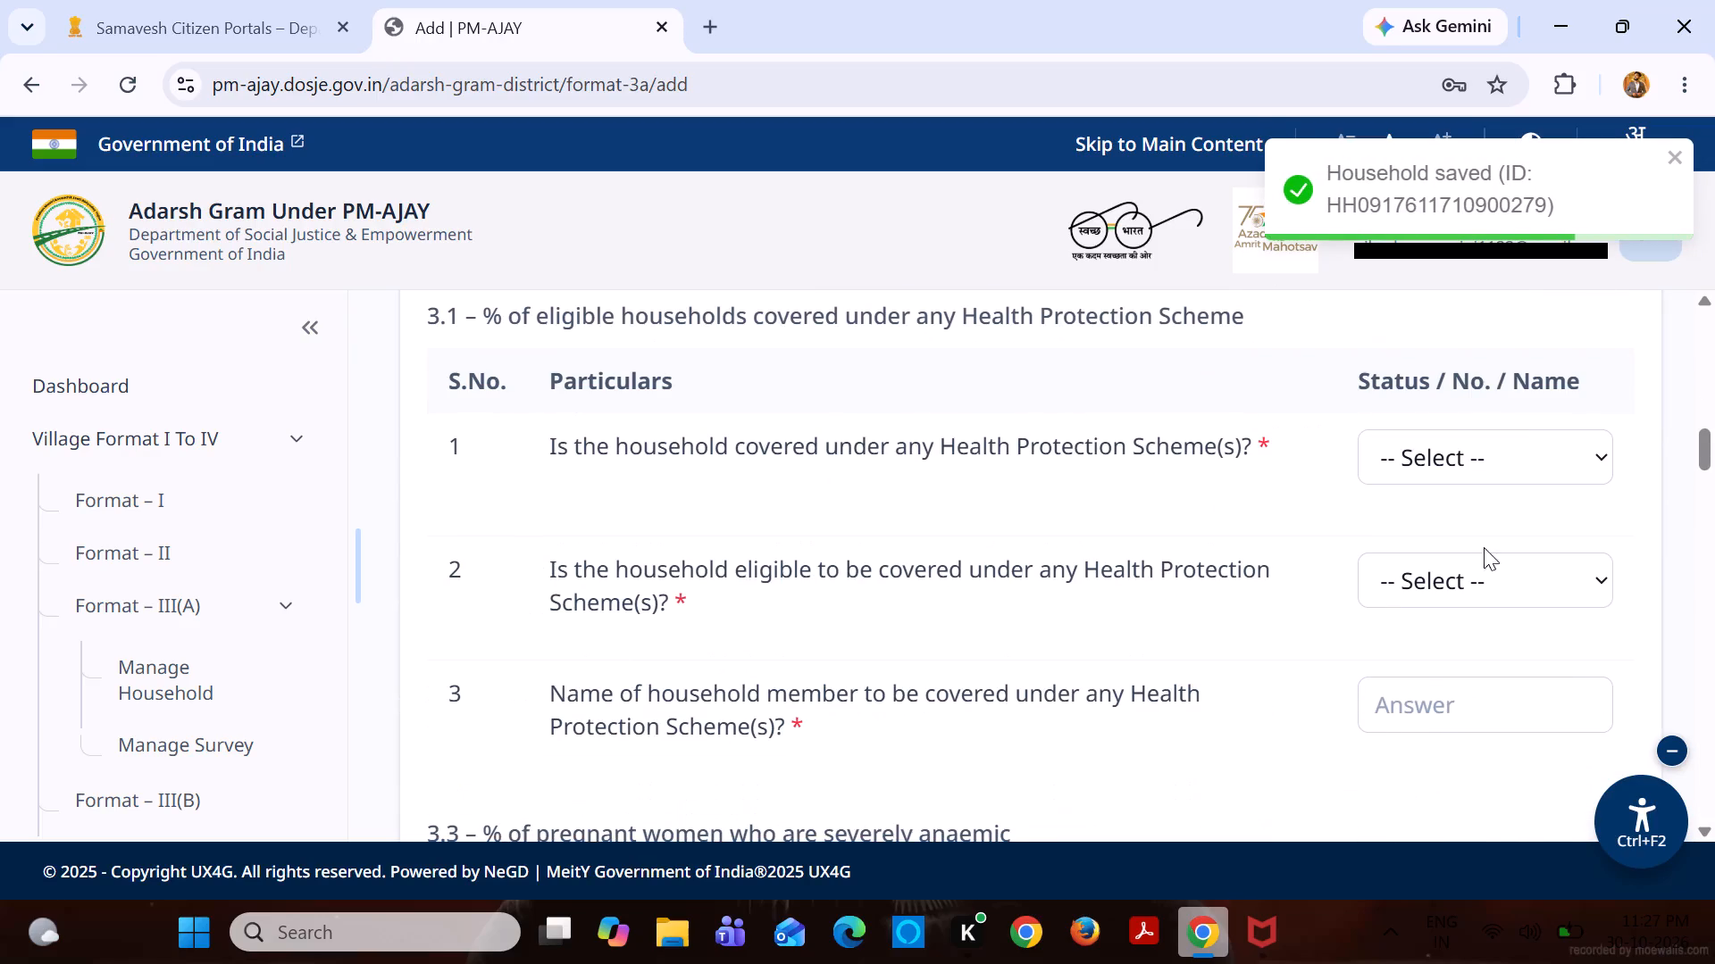
click(1515, 421)
click(1509, 443)
click(1466, 556)
scroll(1471, 546, down, 2)
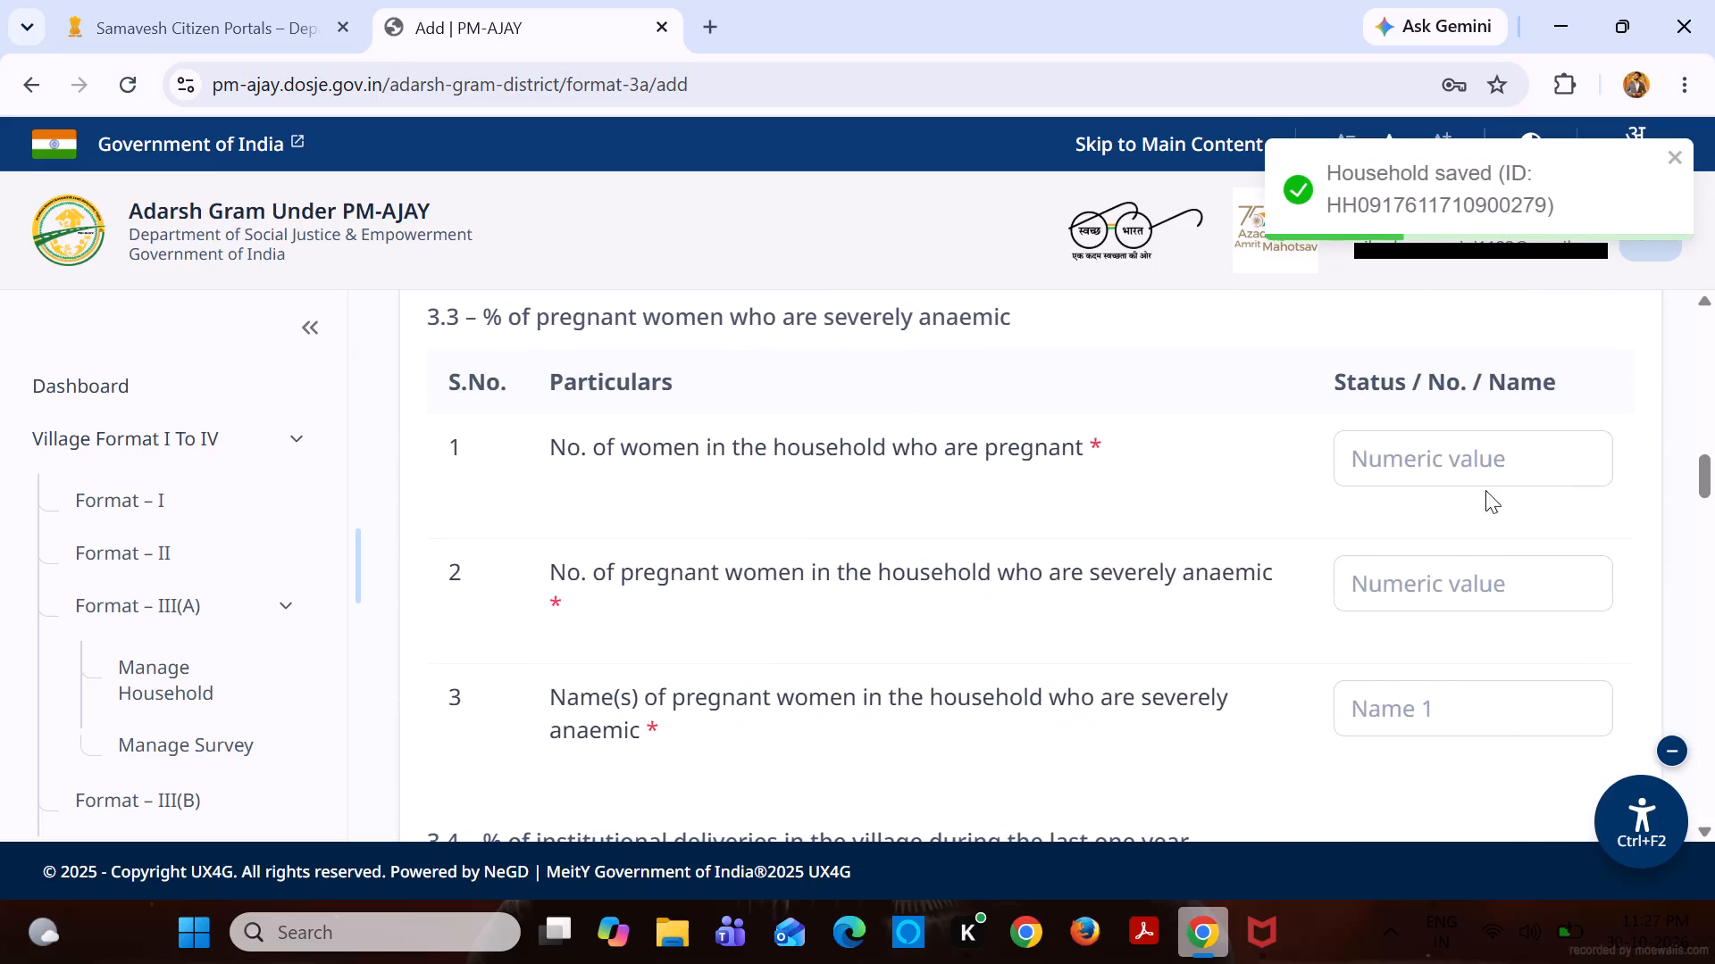
click(1485, 469)
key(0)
click(1387, 711)
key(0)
Enter 0 children born in the last year (3.5), 0 below one year (3.6) and 0 aged 0-5 years (3.7).
scroll(1392, 702, down, 2)
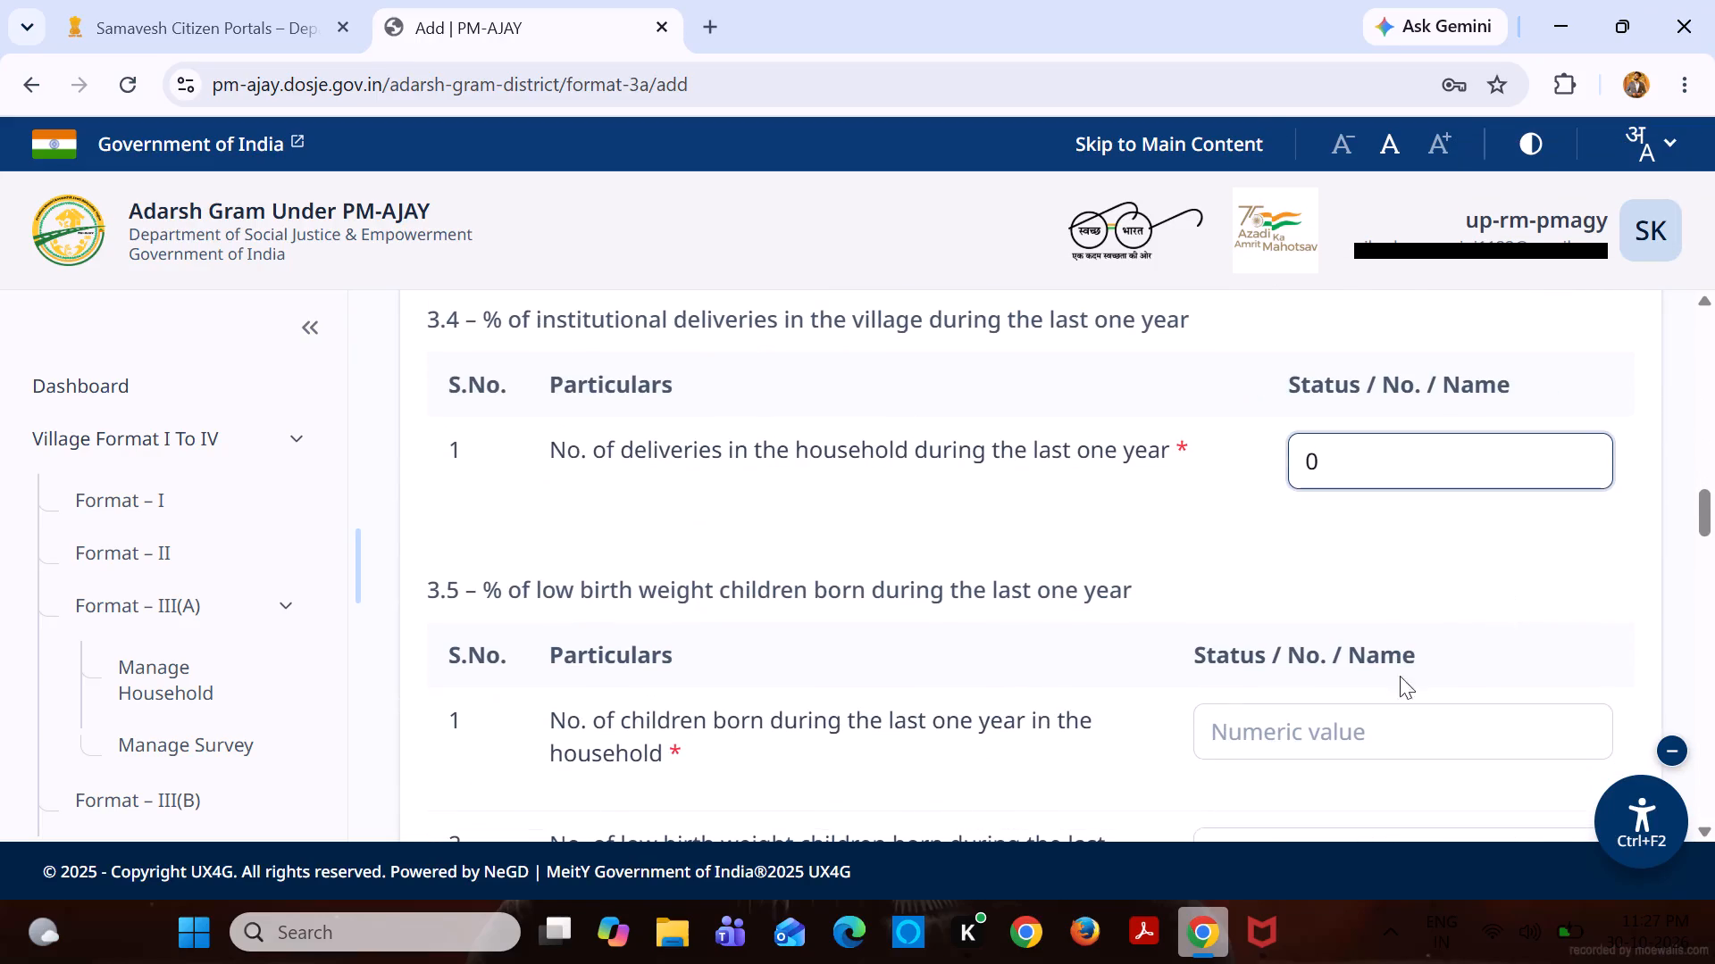
click(1382, 696)
click(1367, 720)
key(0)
scroll(1375, 706, down, 2)
click(1333, 733)
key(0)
scroll(1360, 710, down, 2)
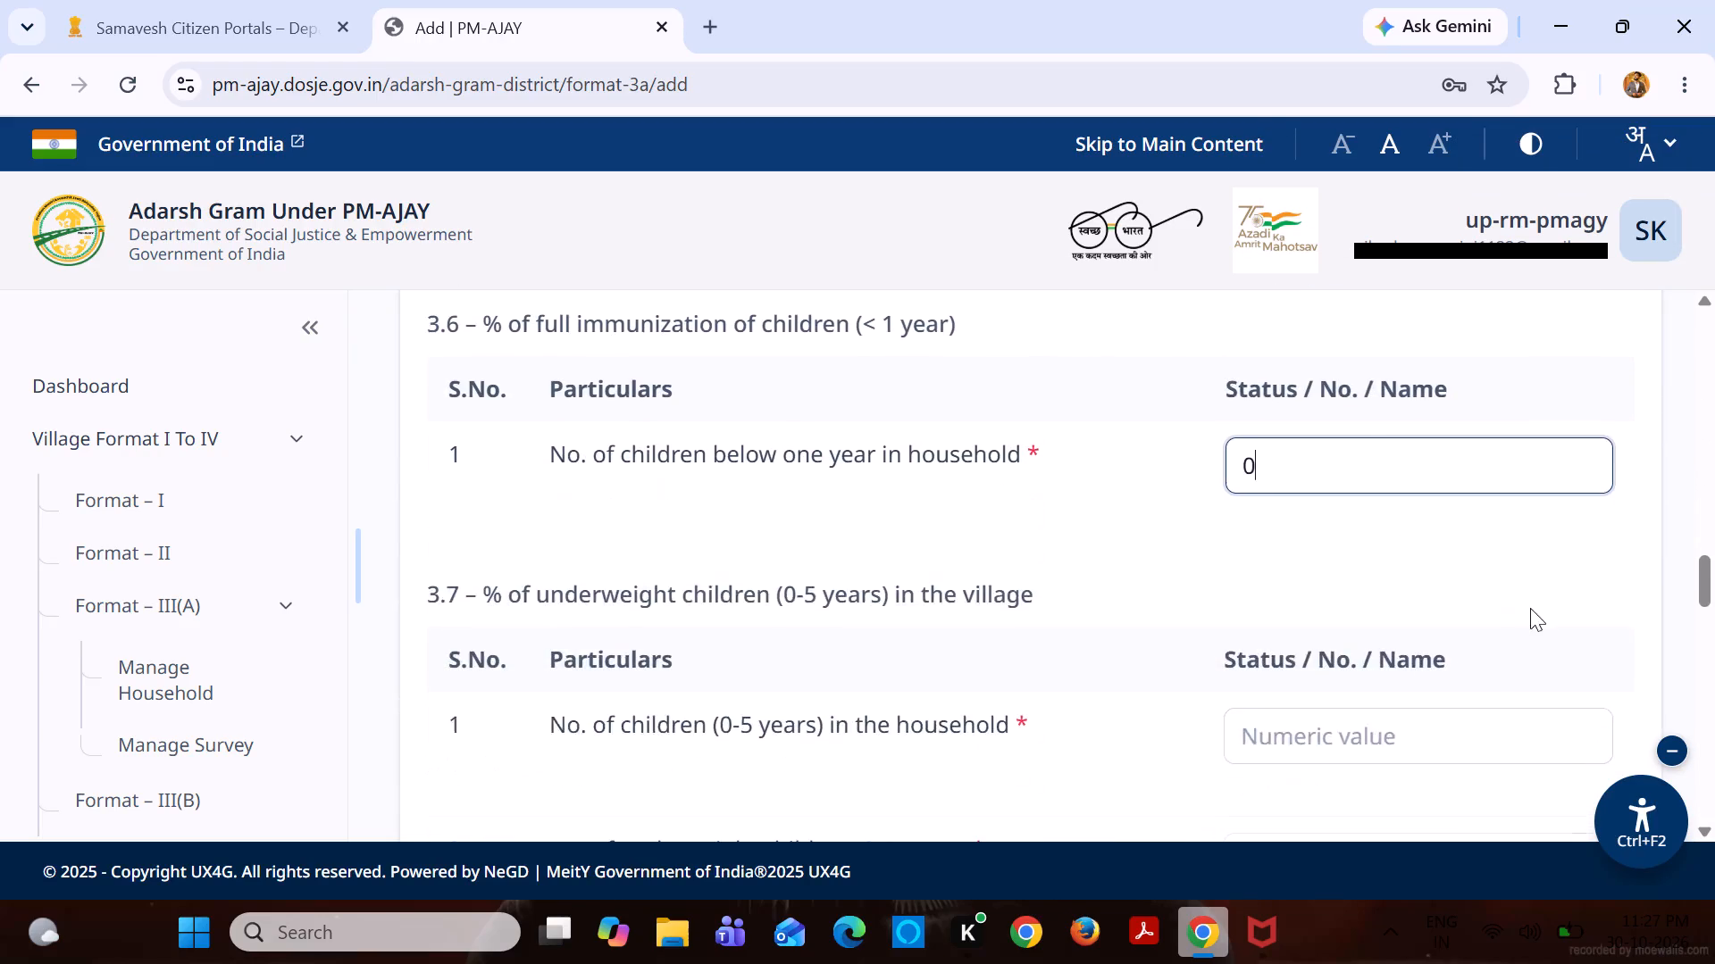
click(1339, 731)
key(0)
Enter 0 women pregnant last year (3.8), 0 children under one year (3.9) and 0 members with communicable diseases (3.10), and submit domain 3.
scroll(1369, 706, down, 3)
click(1472, 612)
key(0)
scroll(1473, 634, down, 1)
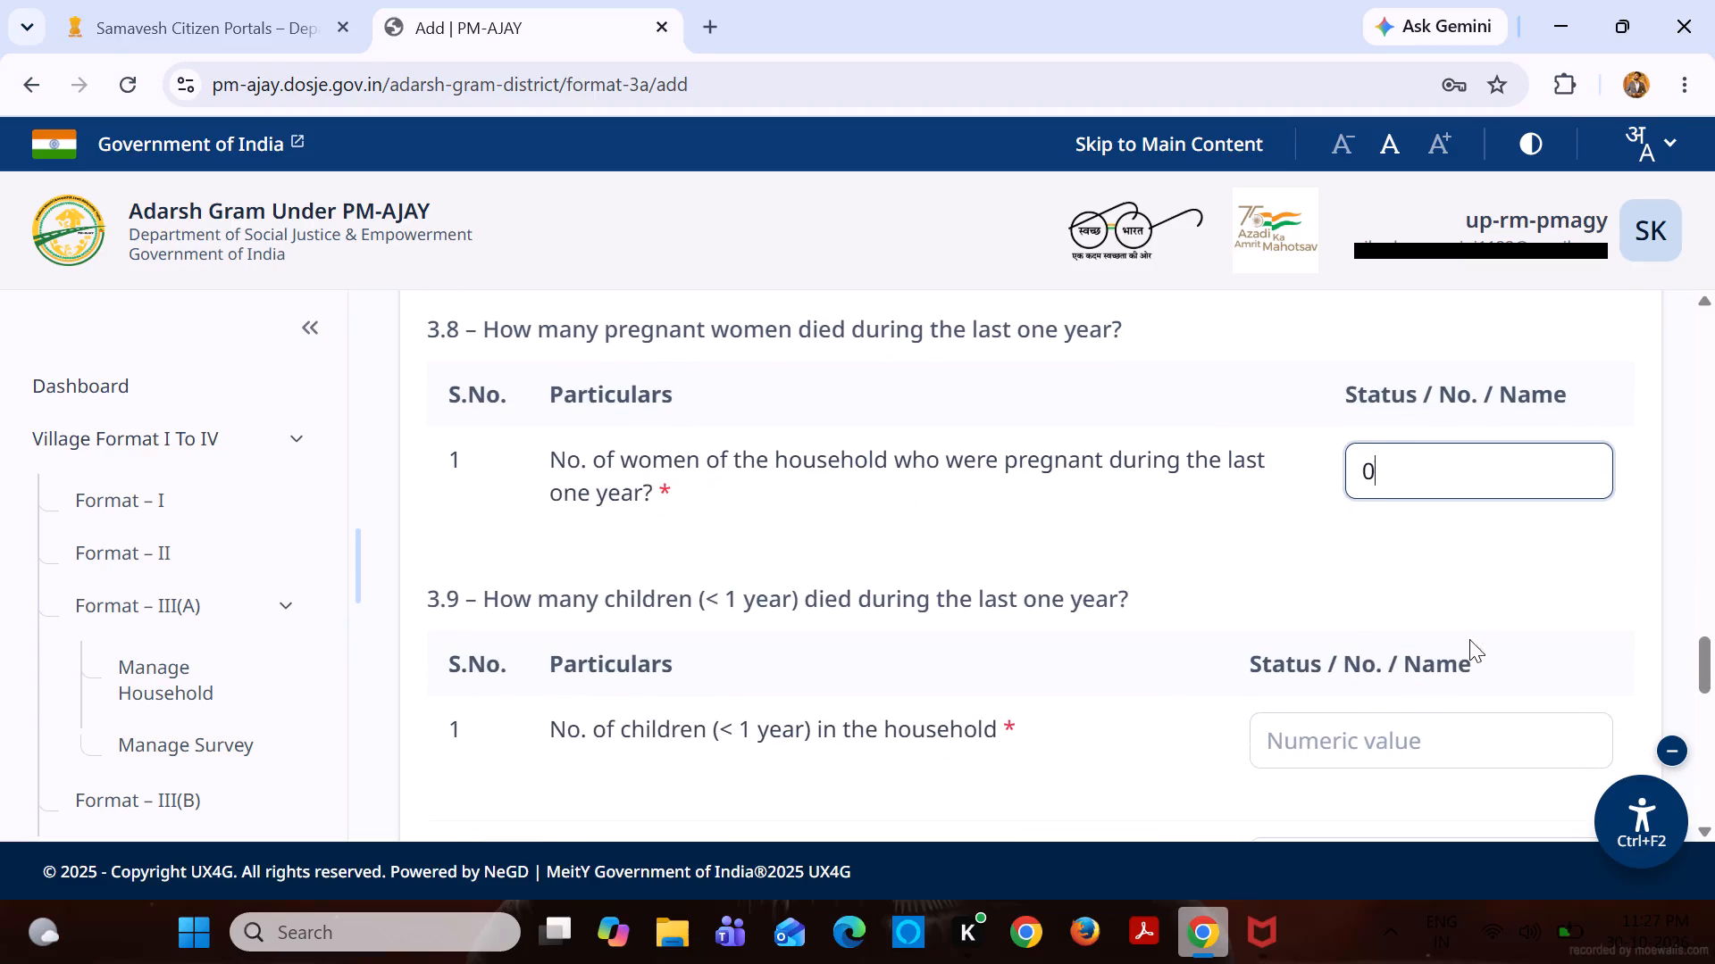
click(1326, 741)
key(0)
scroll(1348, 750, down, 2)
click(1477, 738)
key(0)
scroll(1494, 723, down, 2)
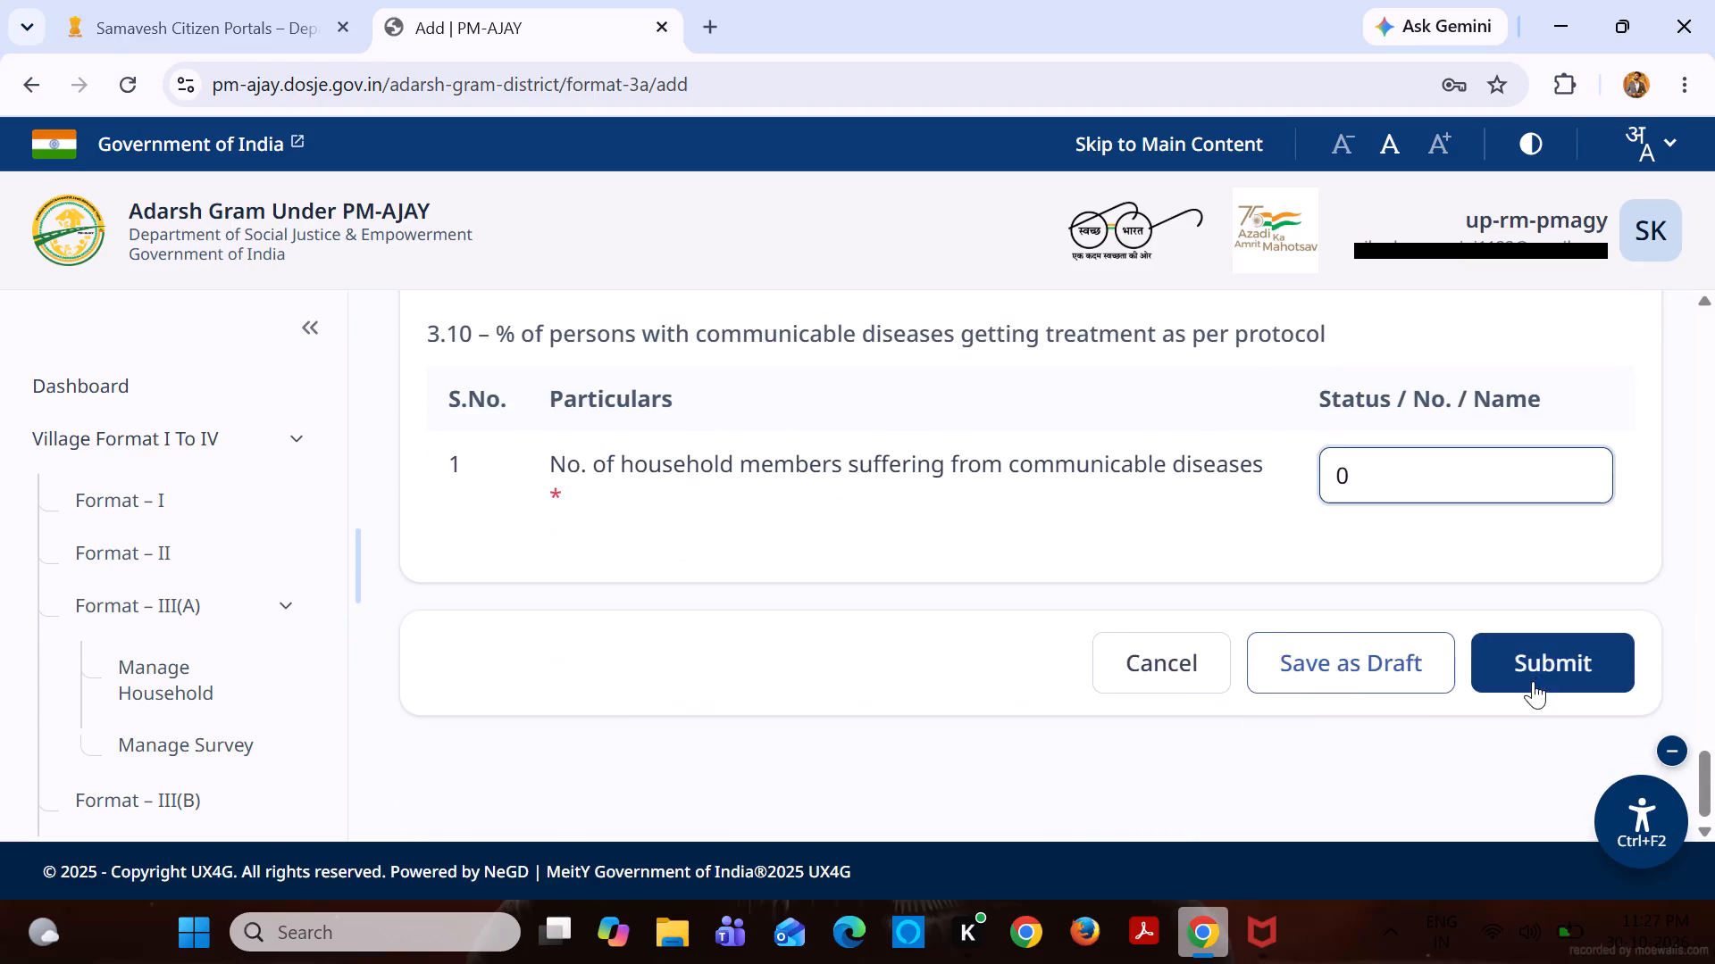
click(1546, 664)
Choose domain 4 – Social Security and enter 0 women eligible for Widow Pension (4.1) and 0 persons eligible for Old Age Pension (4.2).
click(1563, 409)
scroll(1455, 681, down, 1)
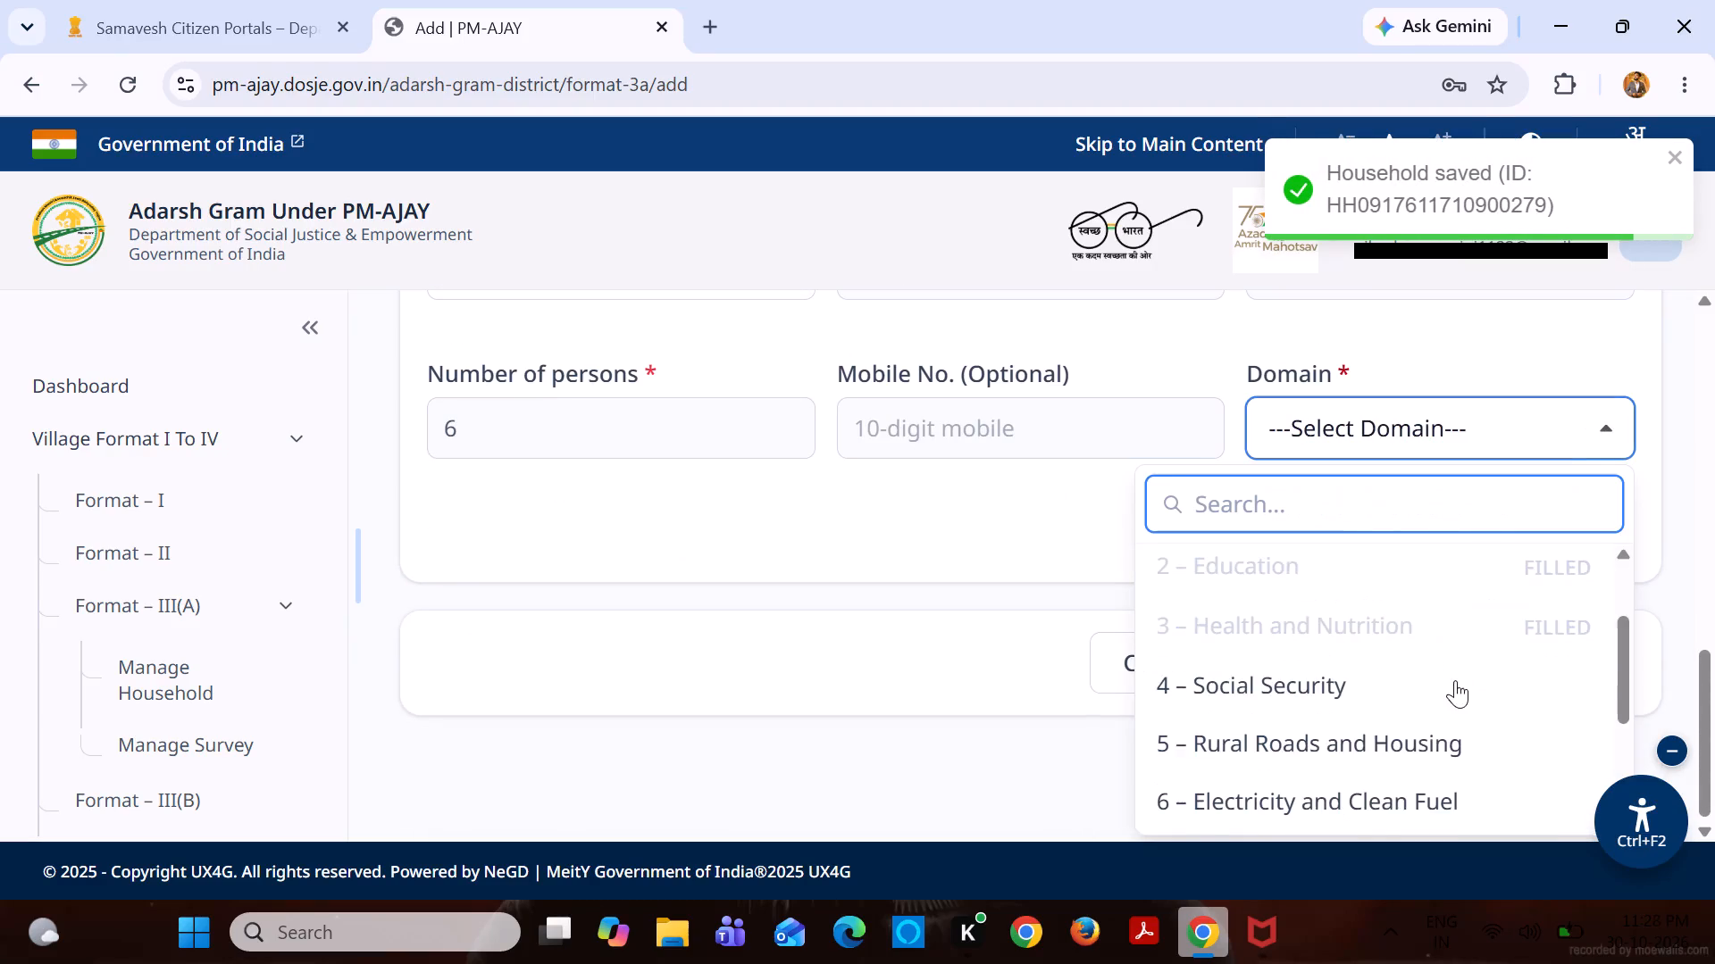
click(1429, 690)
scroll(1428, 694, down, 2)
click(1493, 592)
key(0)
scroll(1491, 605, down, 2)
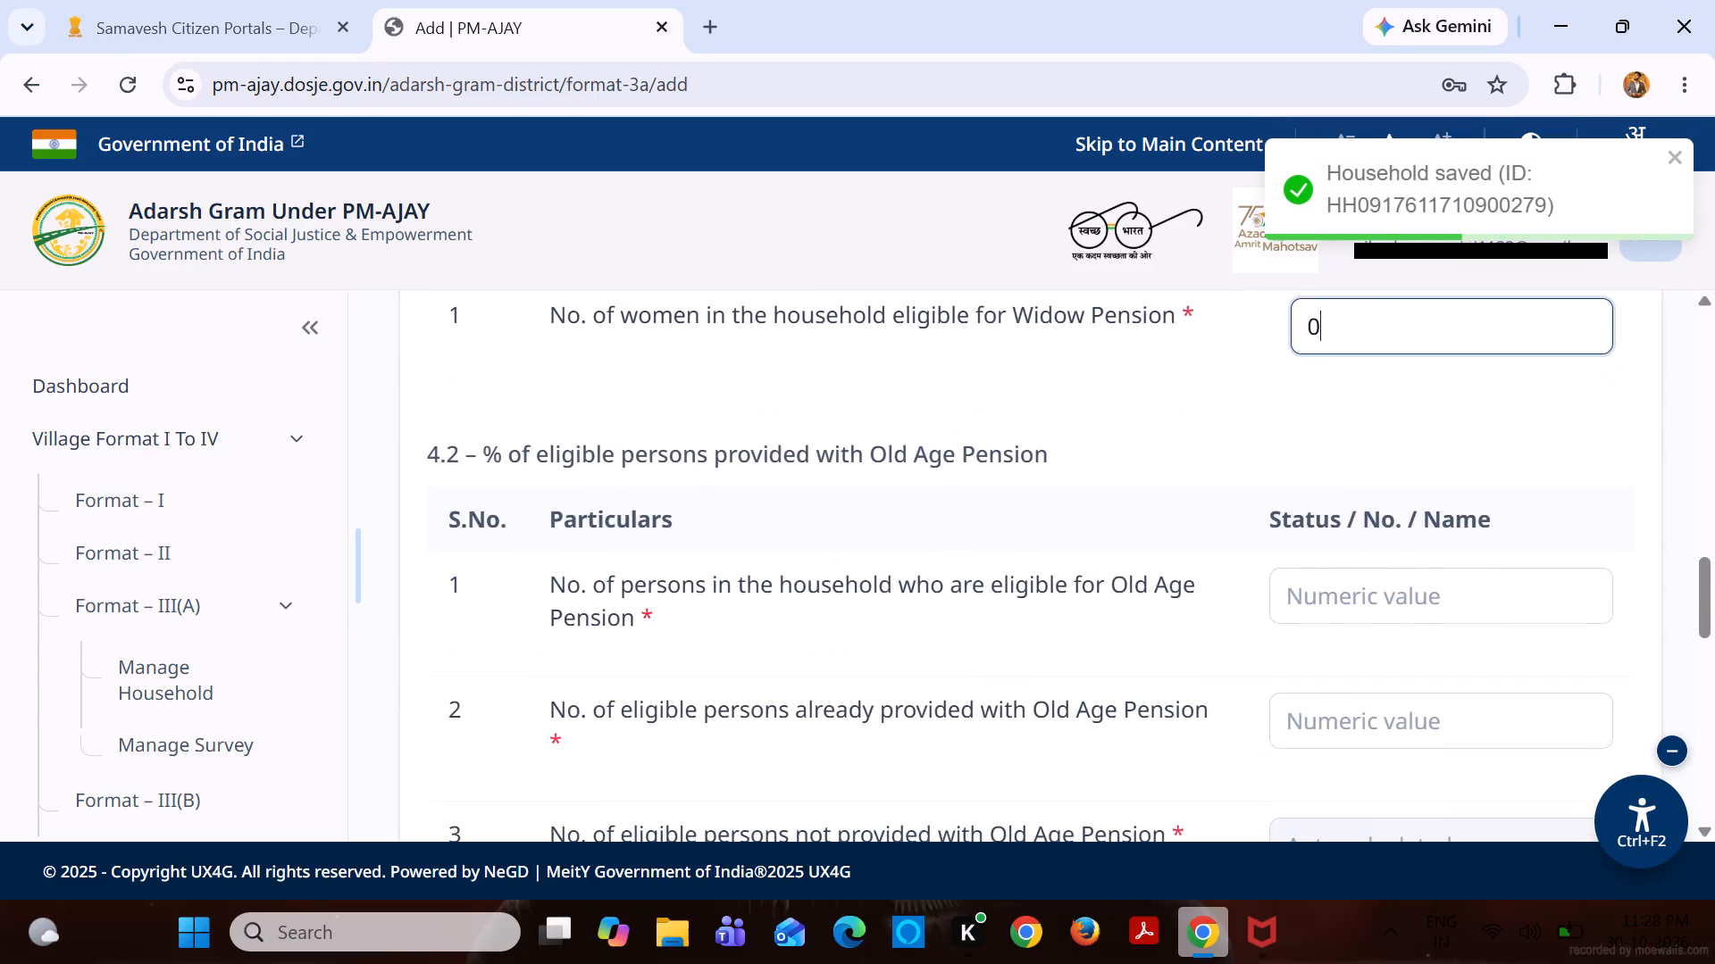
click(1491, 611)
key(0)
Enter 0 persons eligible for Disability Pension (4.3) and submit domain 4.
scroll(1490, 615, down, 1)
click(1367, 726)
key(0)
middle_drag(1383, 694, 1388, 711)
scroll(1387, 707, down, 2)
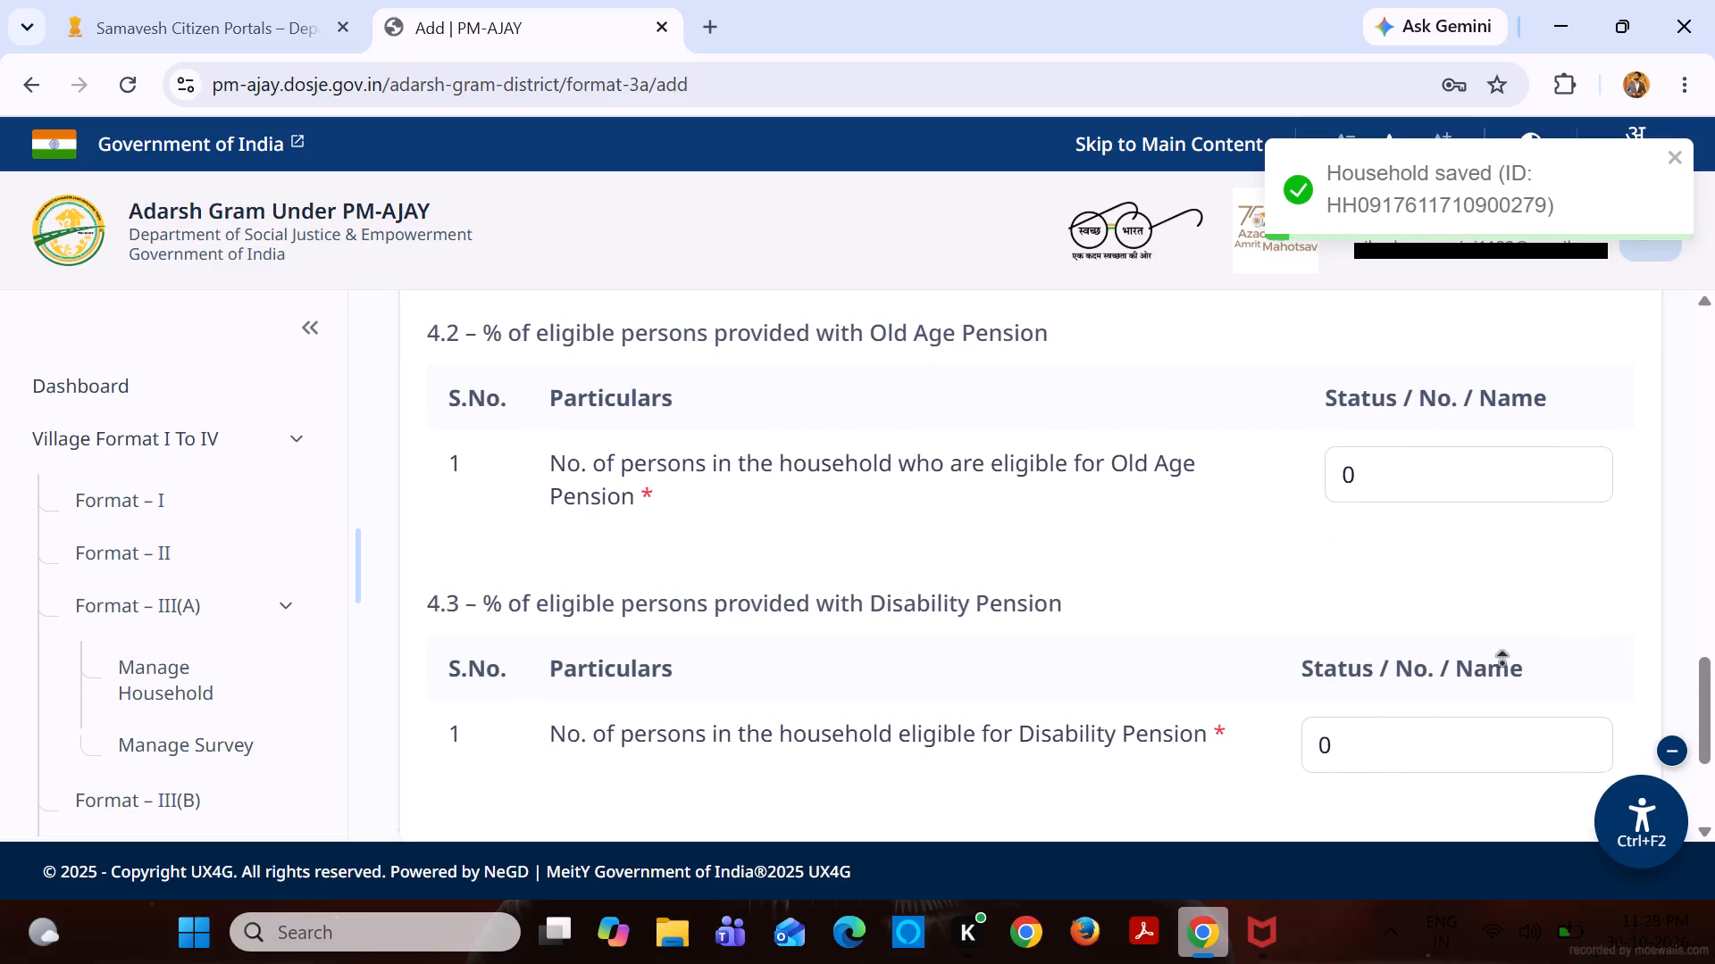
click(1502, 656)
scroll(1502, 645, down, 3)
click(1520, 653)
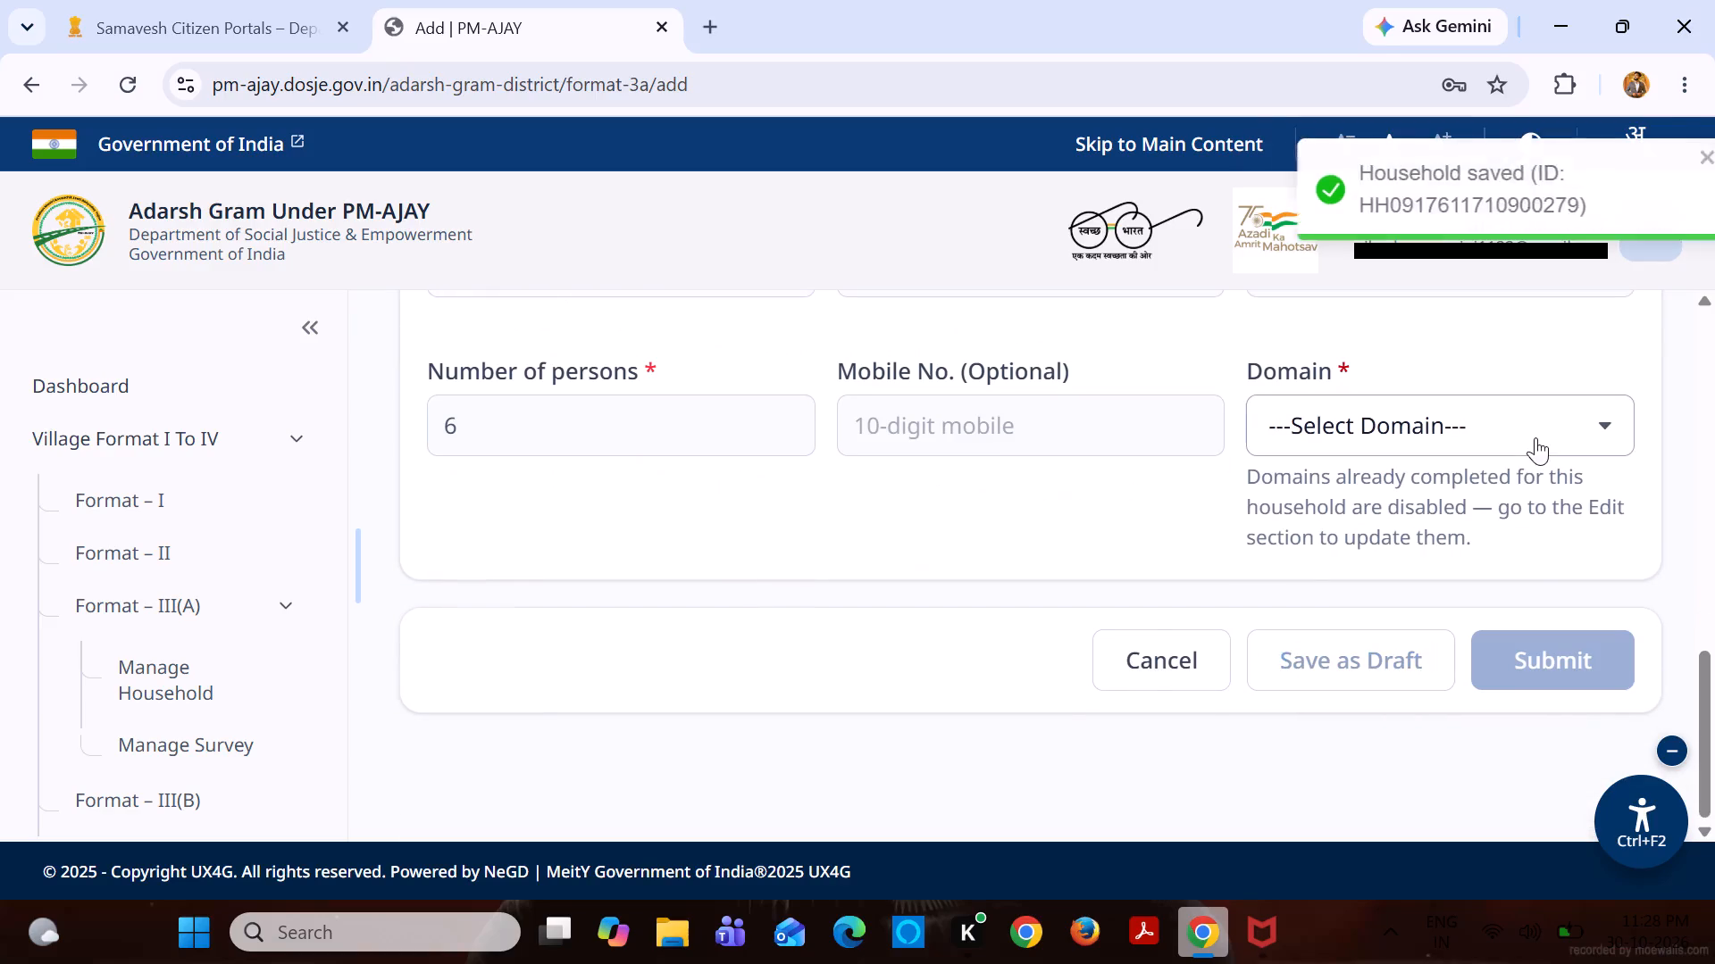
Choose domain 5 – Rural Roads and Housing, answer No to living in a Kachcha/unsafe house (5.3) and submit domain 5.
drag(1537, 420, 1535, 437)
scroll(1511, 598, down, 1)
click(1360, 732)
scroll(1376, 686, down, 3)
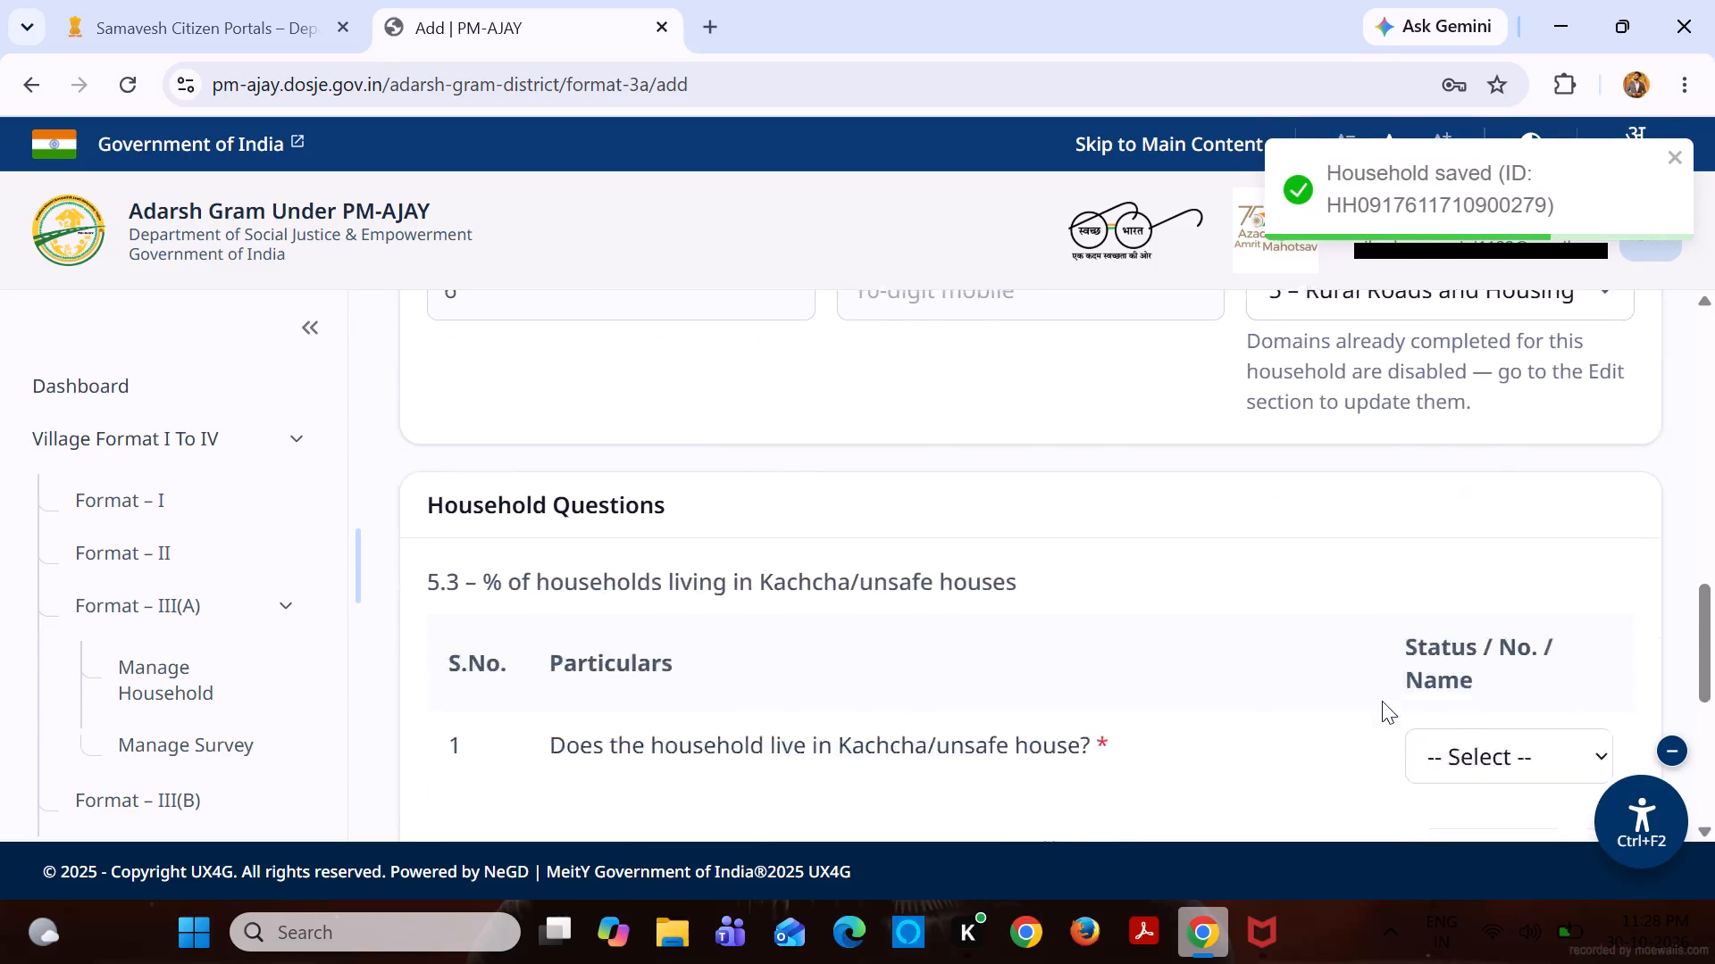
click(1539, 487)
click(1461, 621)
scroll(1461, 621, down, 1)
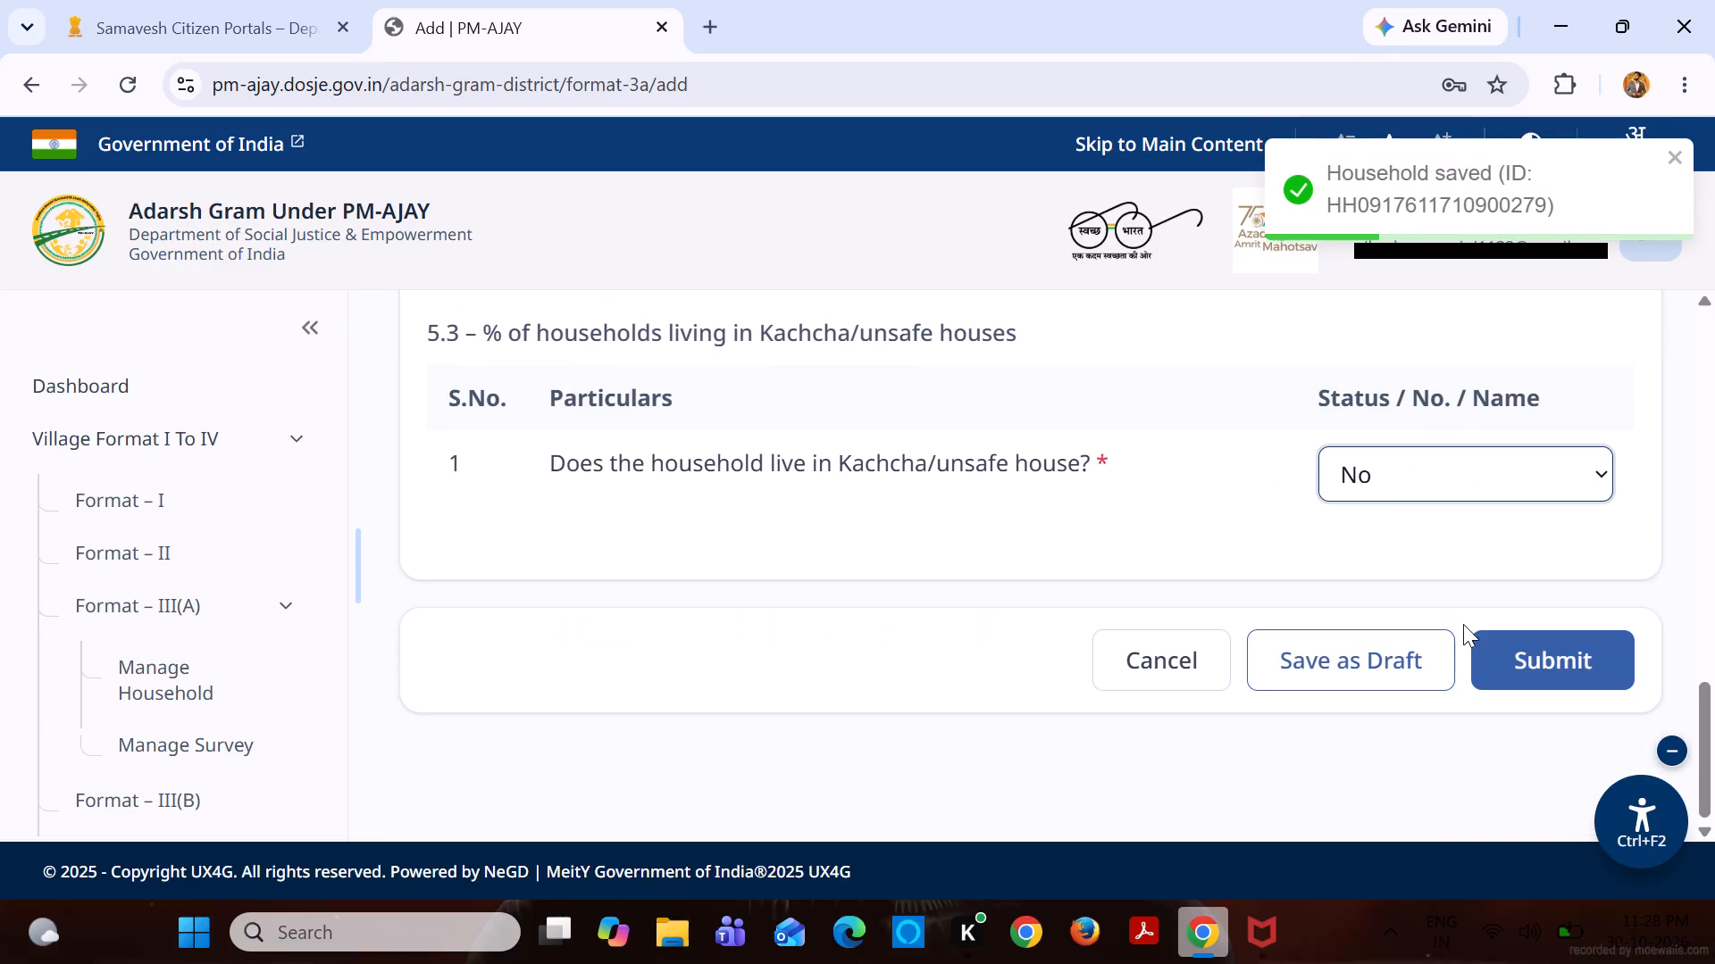
scroll(1463, 624, down, 1)
click(1560, 638)
Choose domain 6 – Electricity and Clean Fuel and answer Yes to electricity connection (6.2 and 6.3) and to using an LED bulb (6.3).
click(1540, 428)
scroll(1483, 618, down, 3)
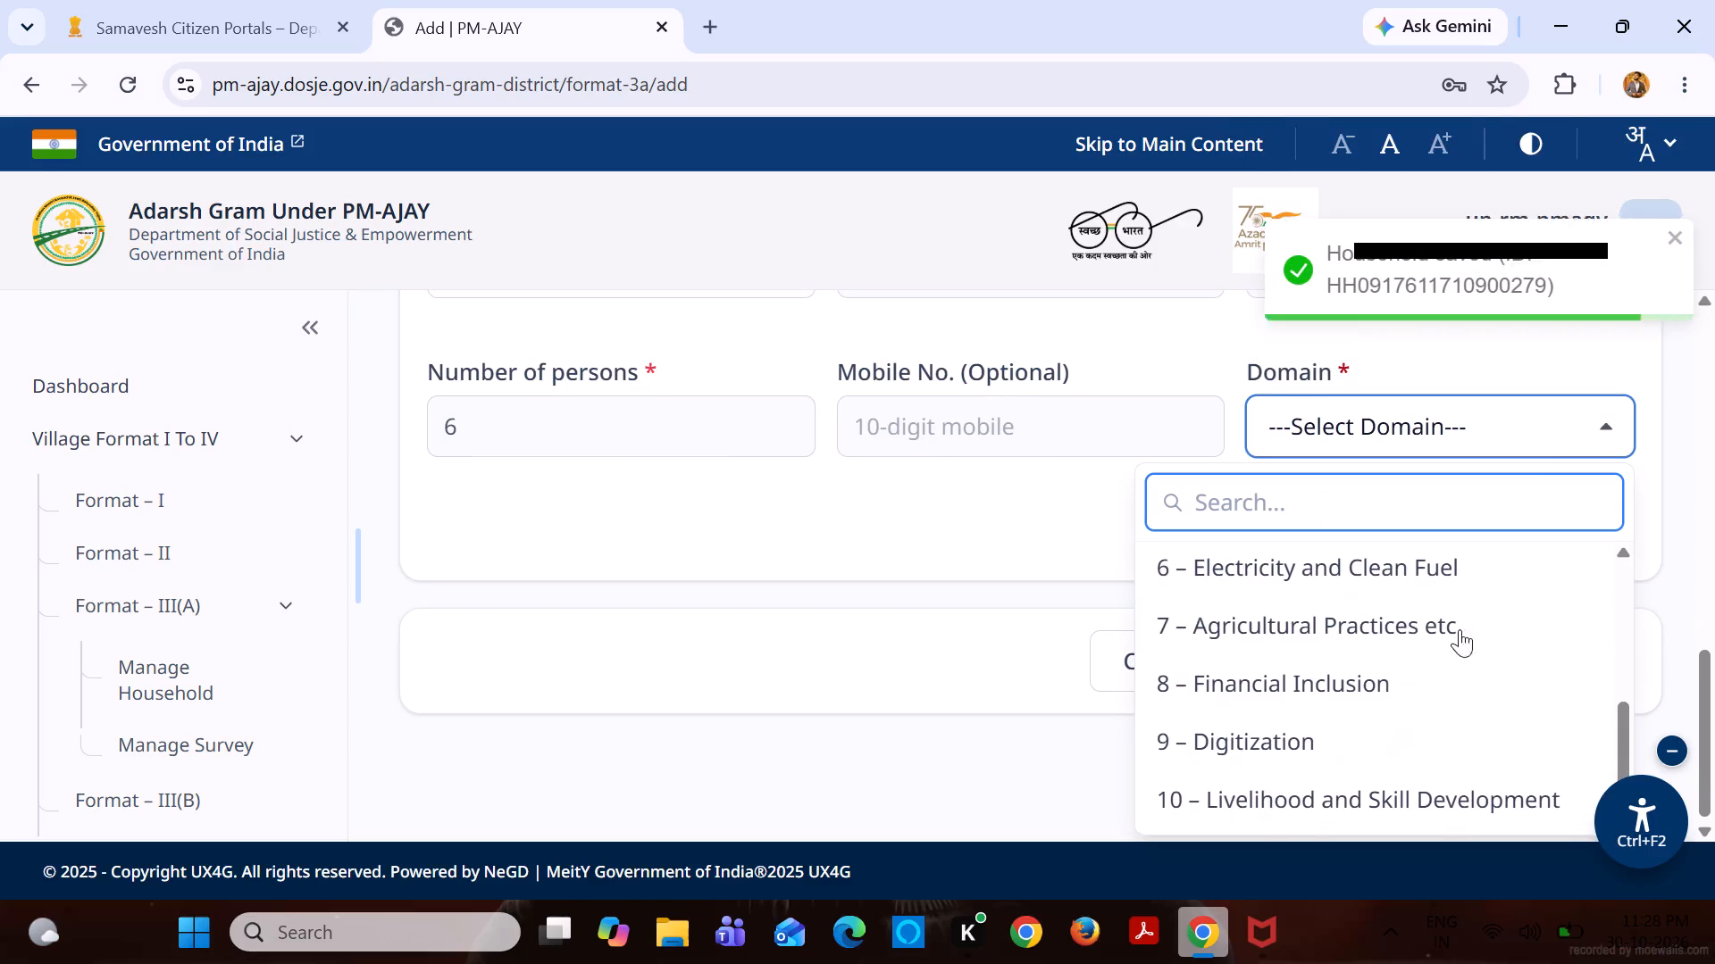
click(1388, 576)
scroll(1391, 598, down, 3)
click(1539, 494)
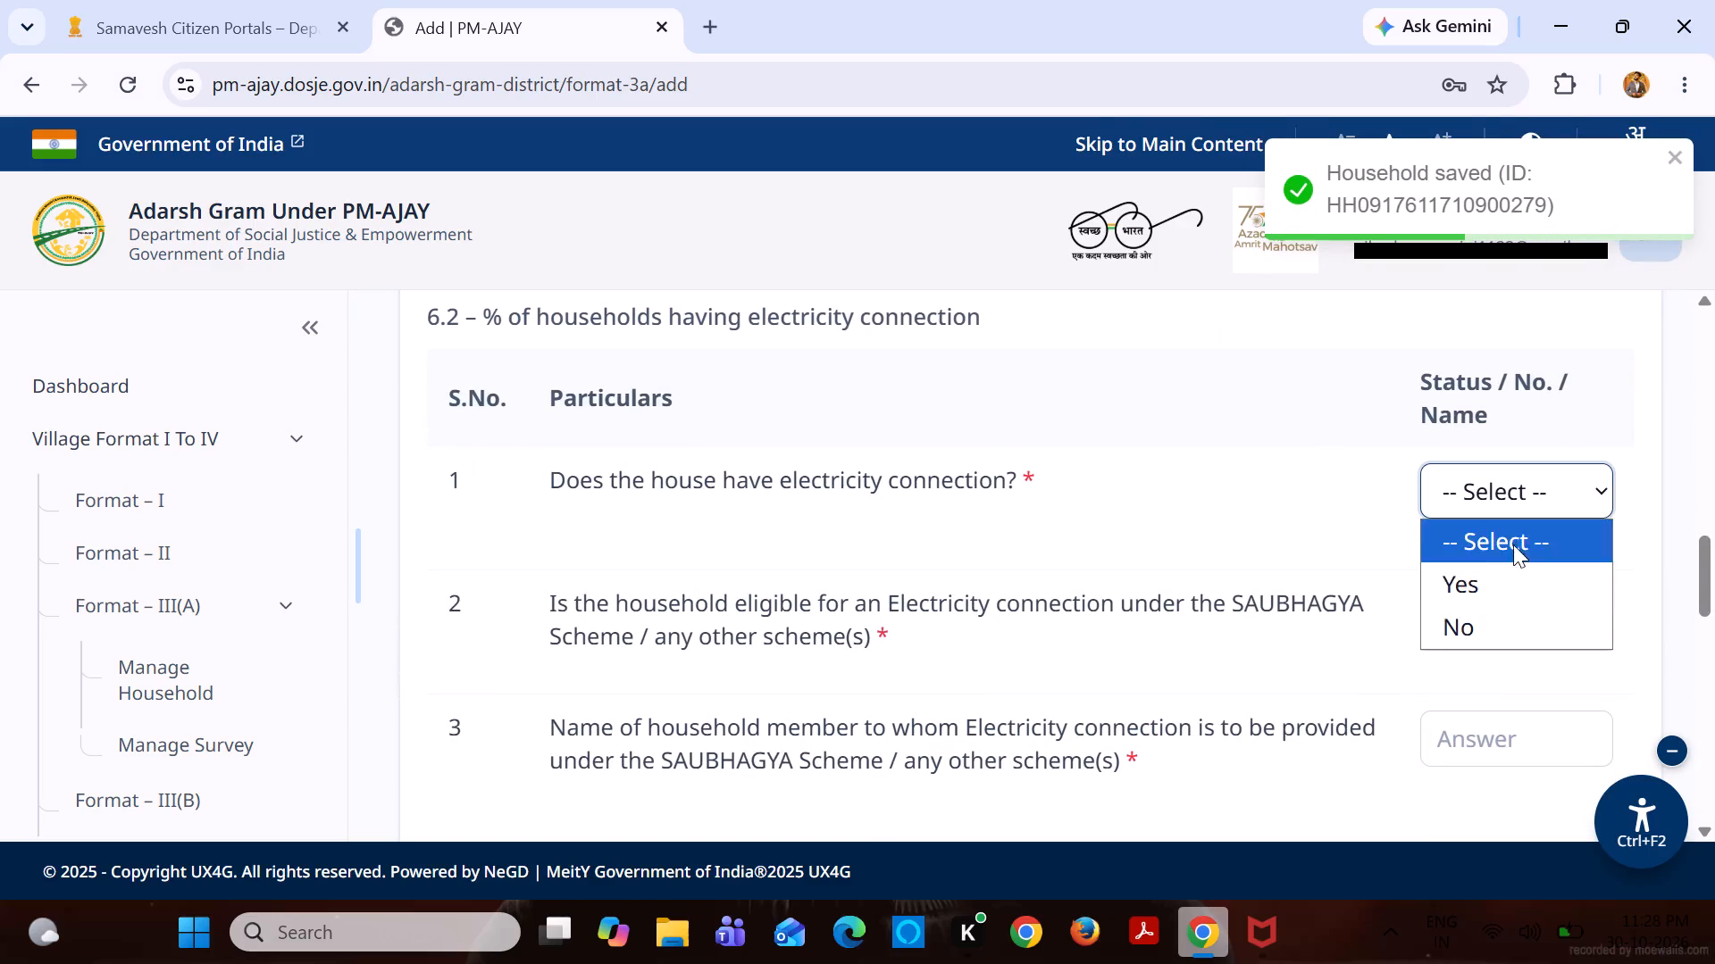
click(1500, 569)
scroll(1520, 545, down, 2)
drag(1550, 477, 1548, 491)
click(1486, 571)
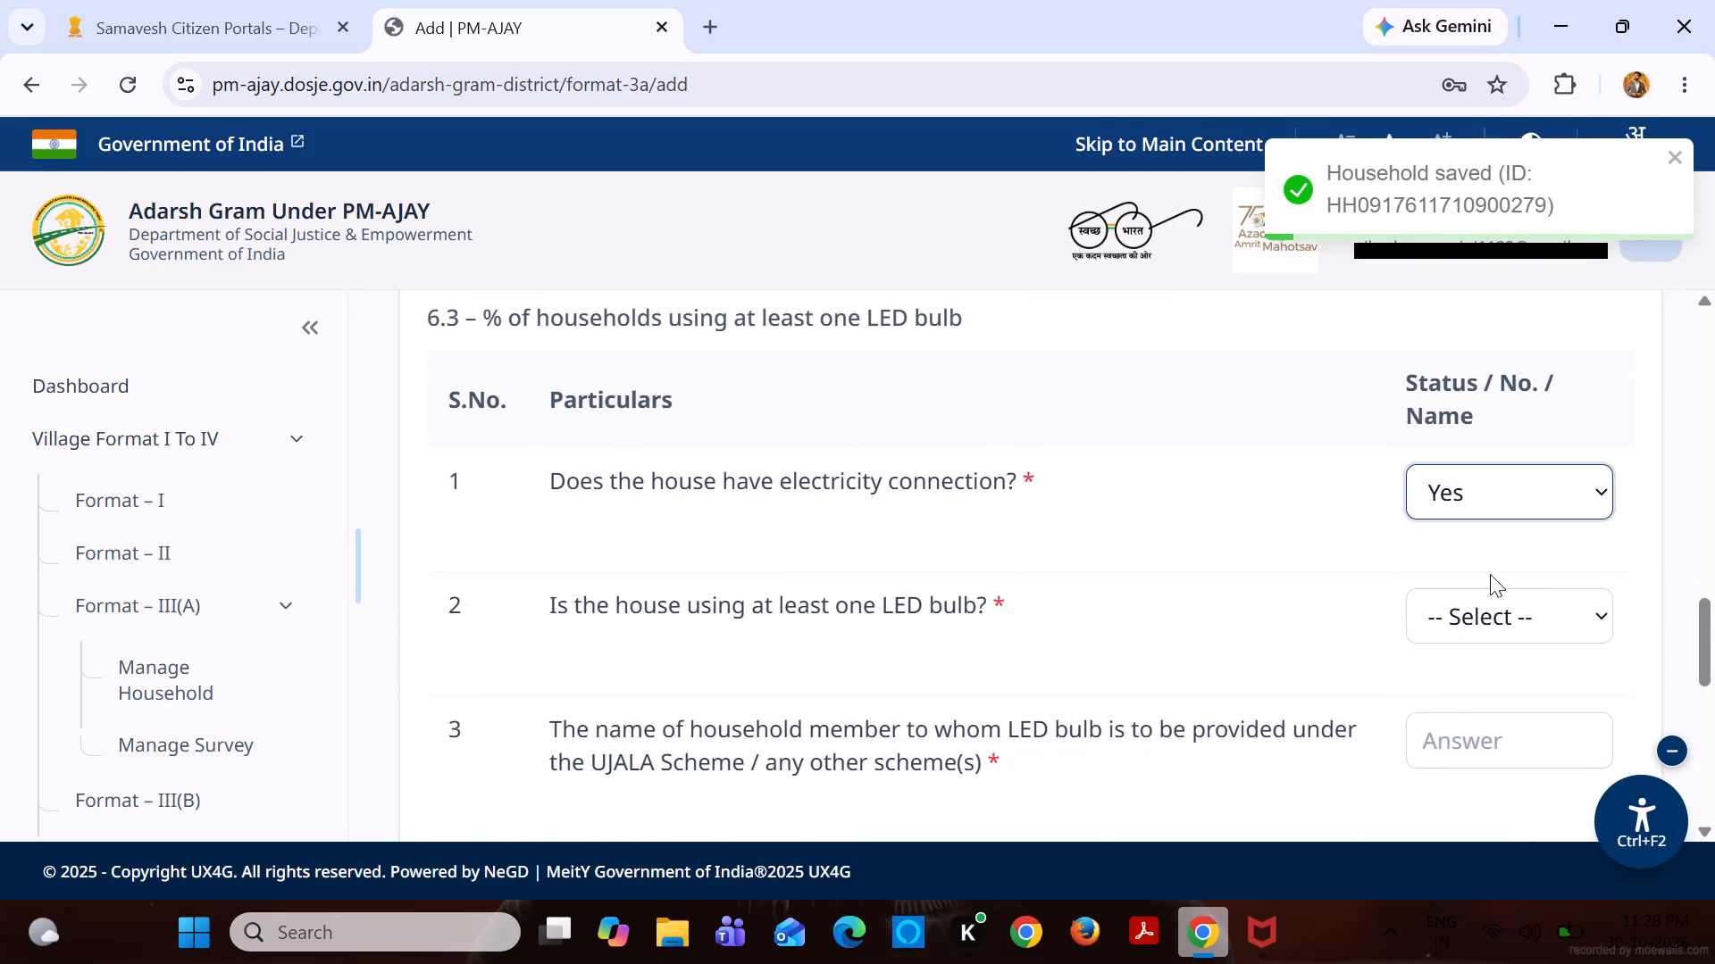
click(1502, 617)
click(1456, 702)
Answer Yes to the house using clean fuel (6.4) and submit domain 6.
scroll(1474, 678, down, 2)
click(1538, 612)
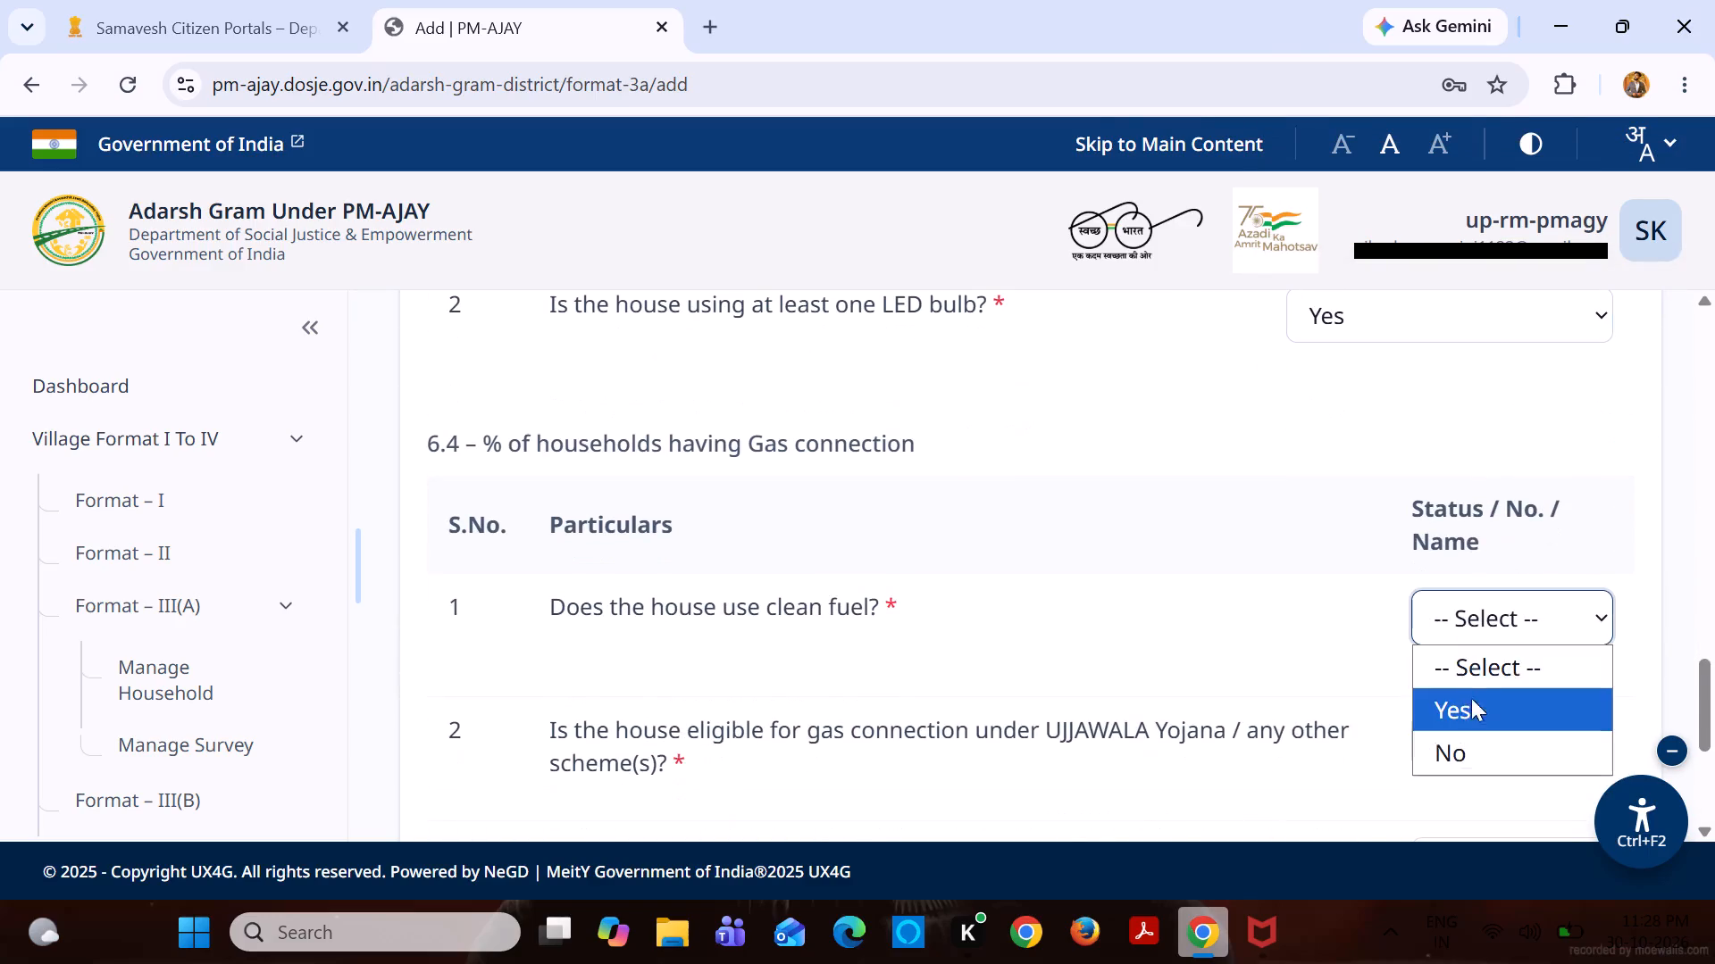
click(1468, 702)
scroll(1520, 677, down, 3)
click(1562, 650)
Choose domain 7 – Agricultural Practices etc., answer No to the household being involved in farming (7.1) and submit domain 7.
click(1560, 428)
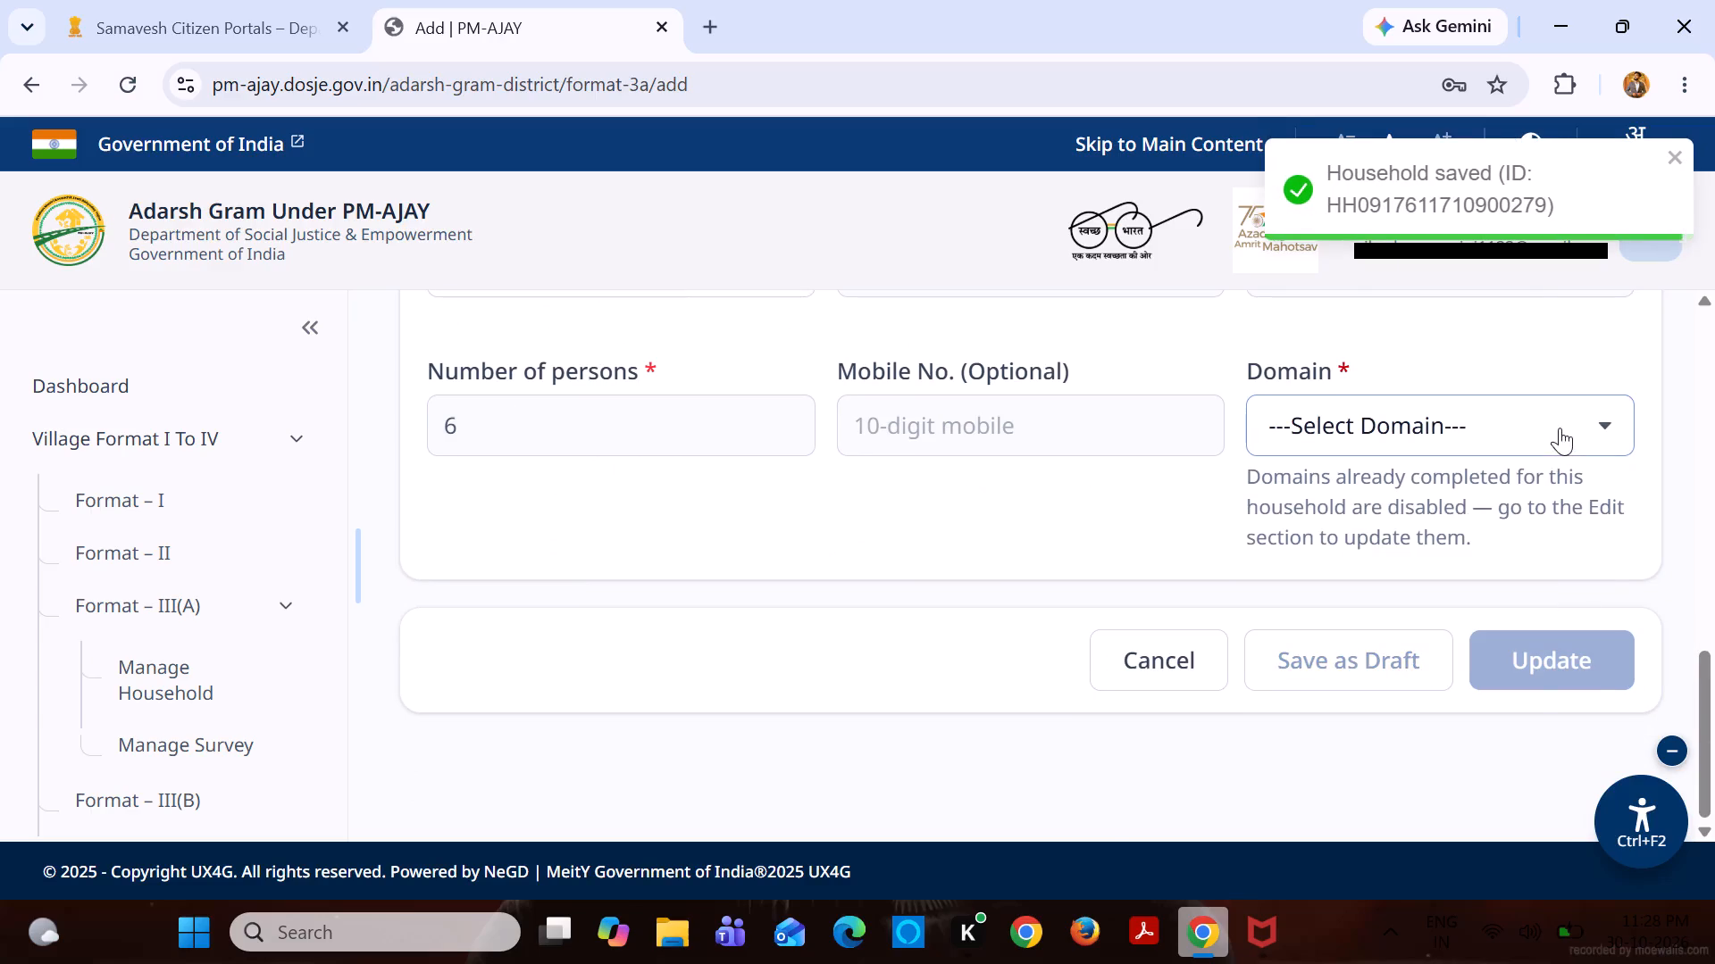
scroll(1495, 592, down, 2)
click(1334, 705)
scroll(1345, 690, down, 2)
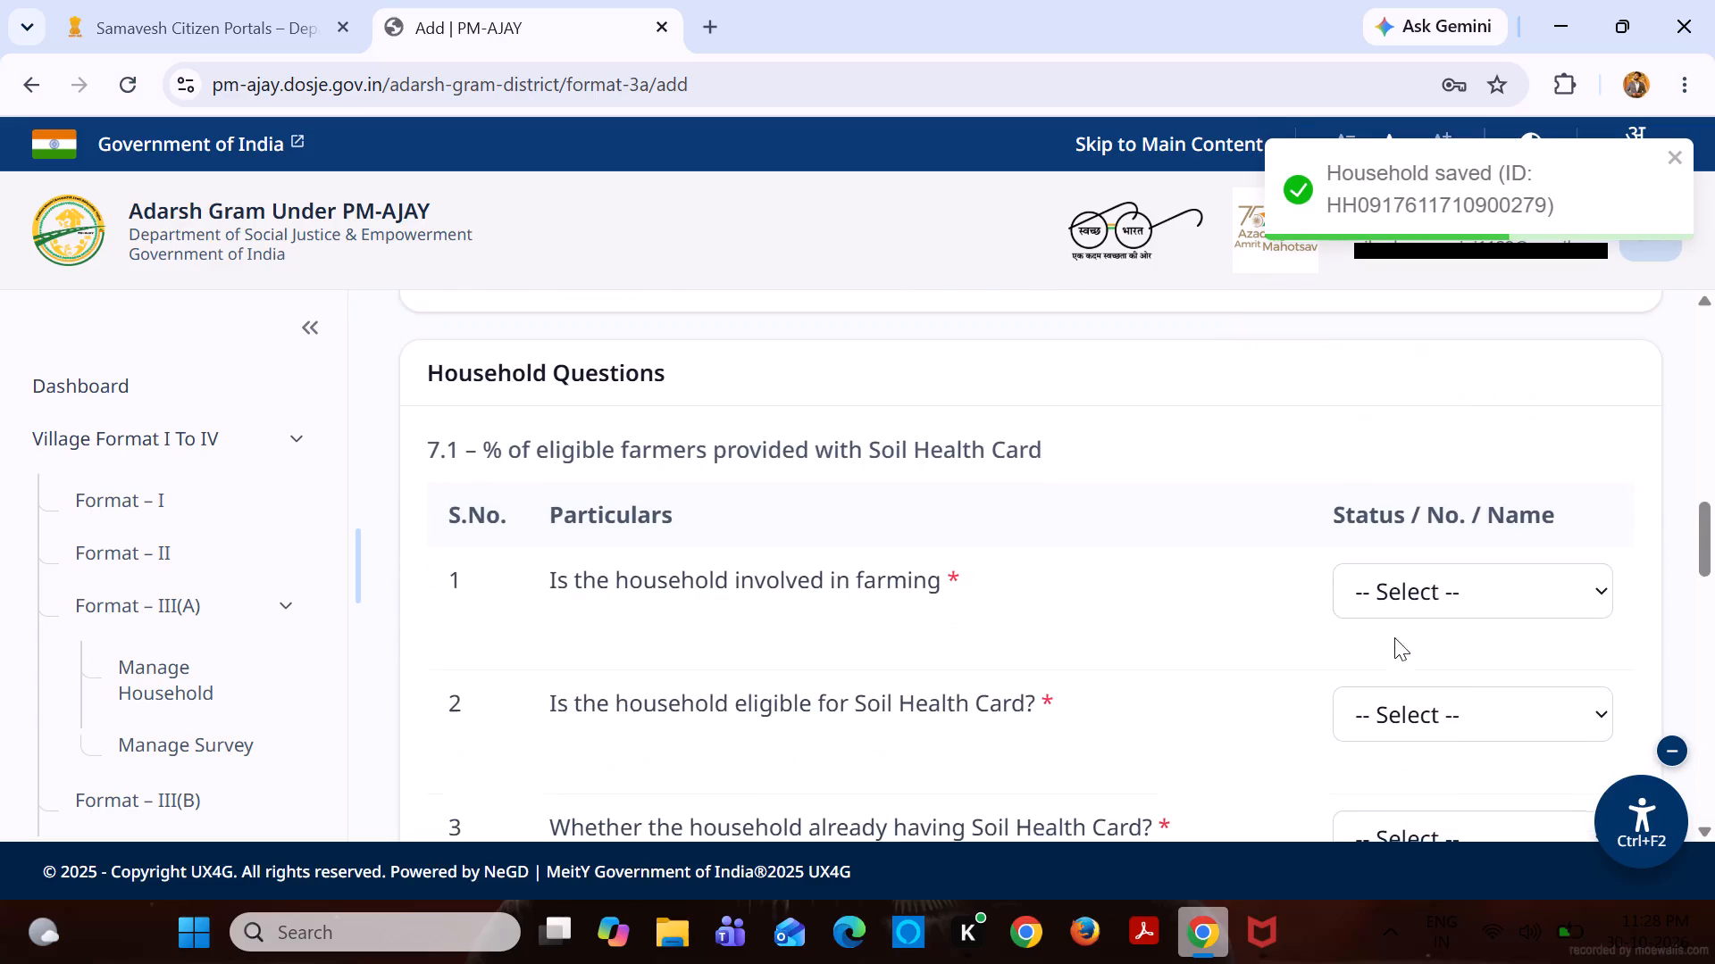
click(1435, 573)
click(1477, 578)
click(1406, 721)
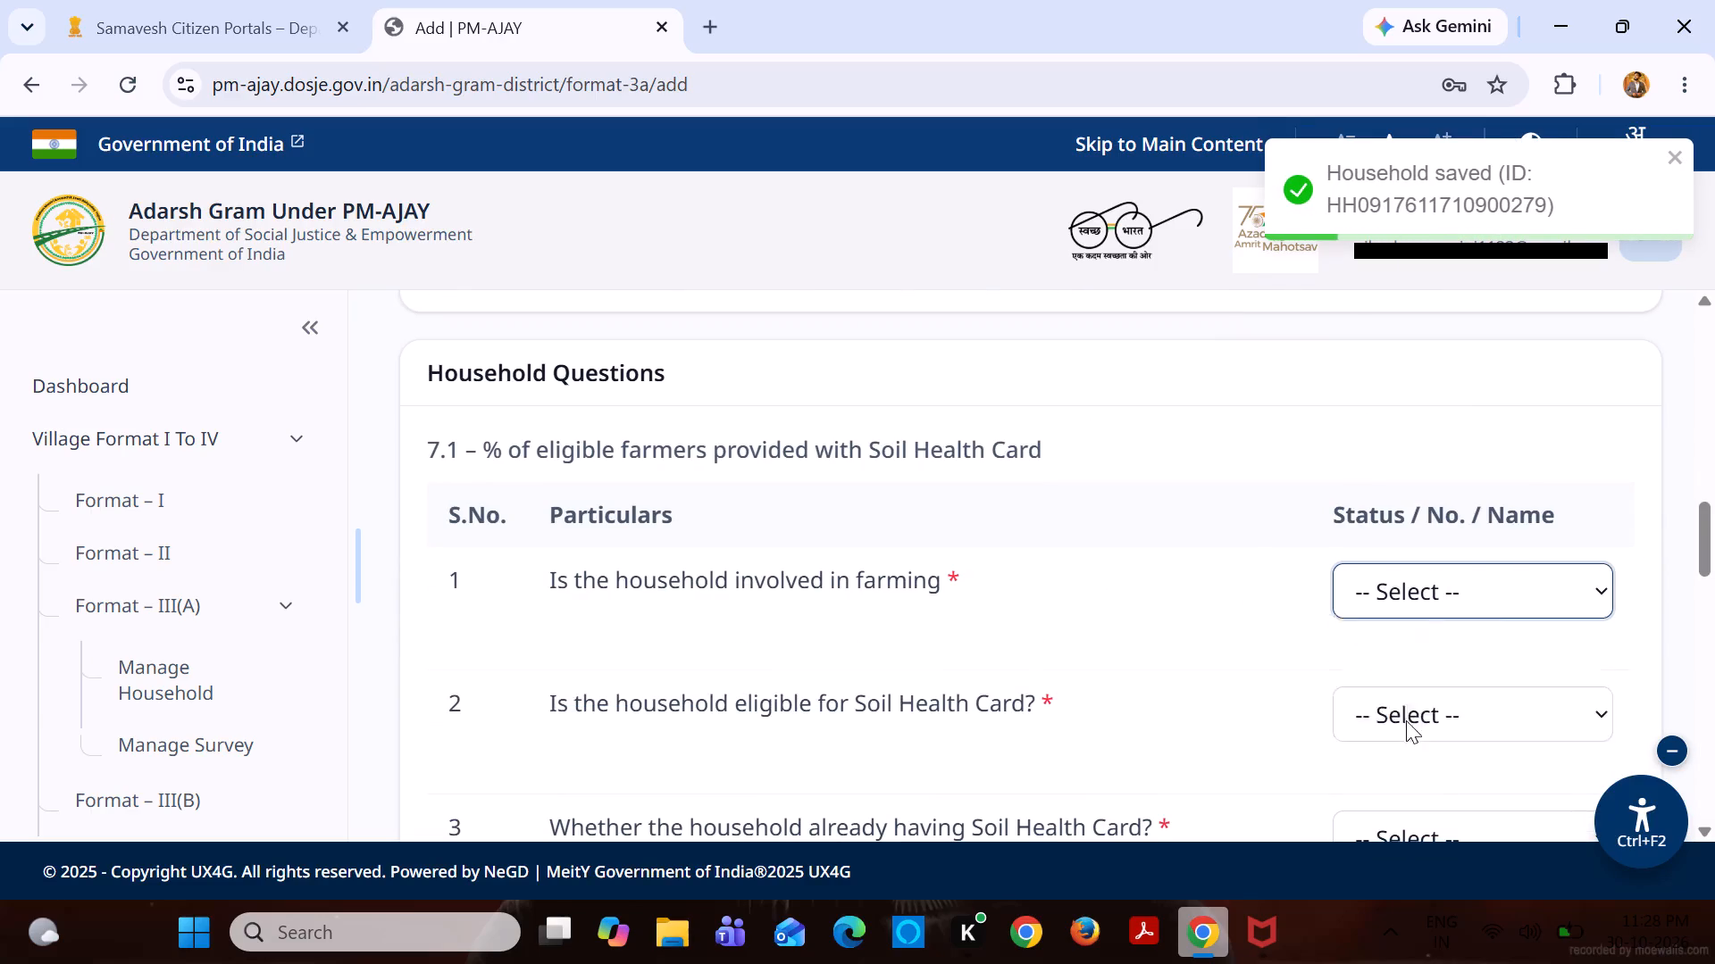
scroll(1483, 598, down, 5)
click(1553, 644)
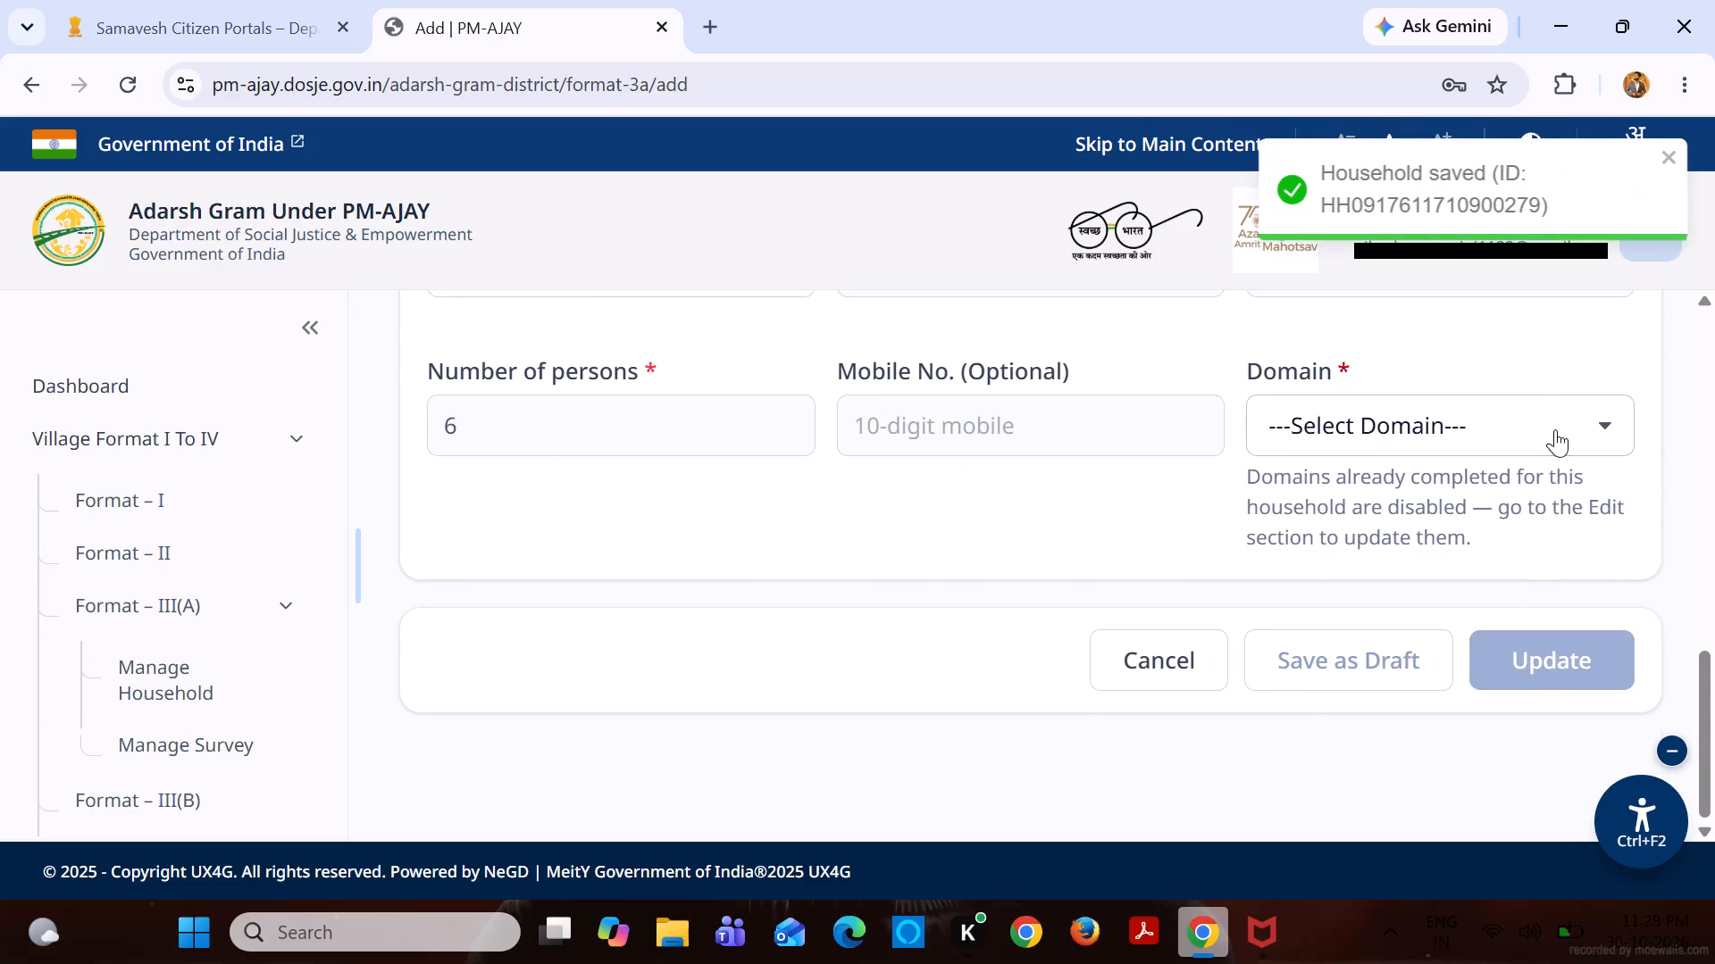
Choose domain 8 – Financial Inclusion and enter 6 persons above 5 years and 6 members already having Aadhaar (8.1).
click(1558, 423)
scroll(1464, 669, down, 2)
click(1244, 773)
scroll(1291, 712, down, 3)
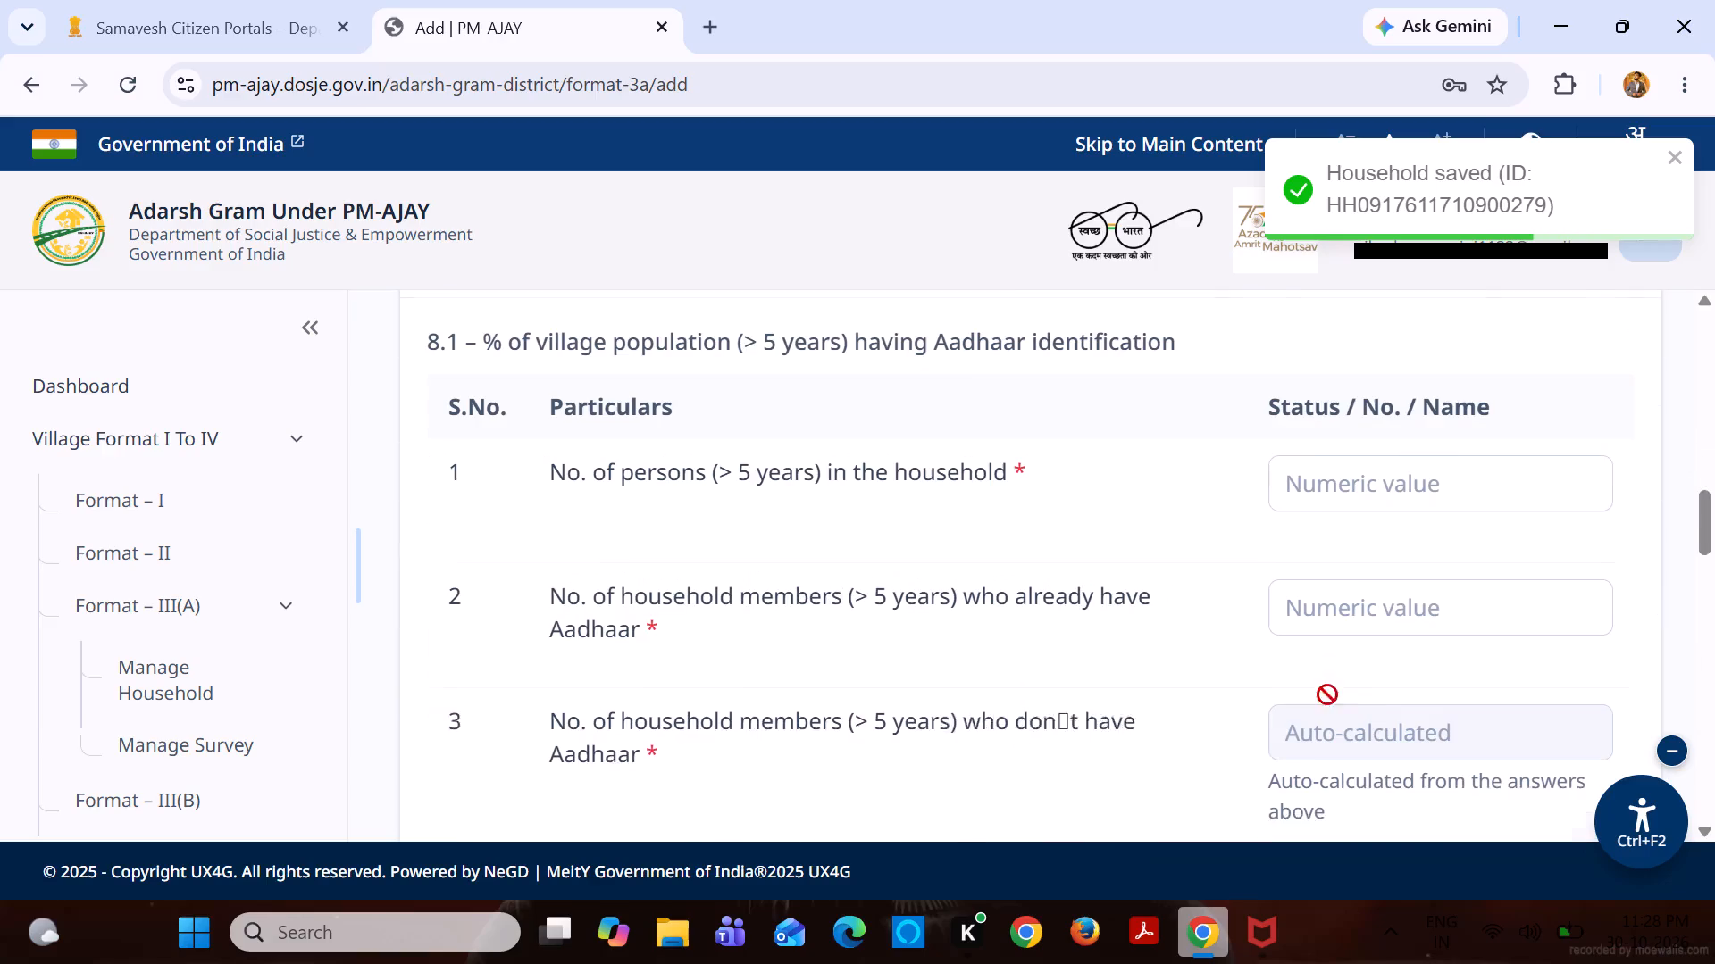
scroll(1426, 500, up, 3)
scroll(1426, 500, down, 2)
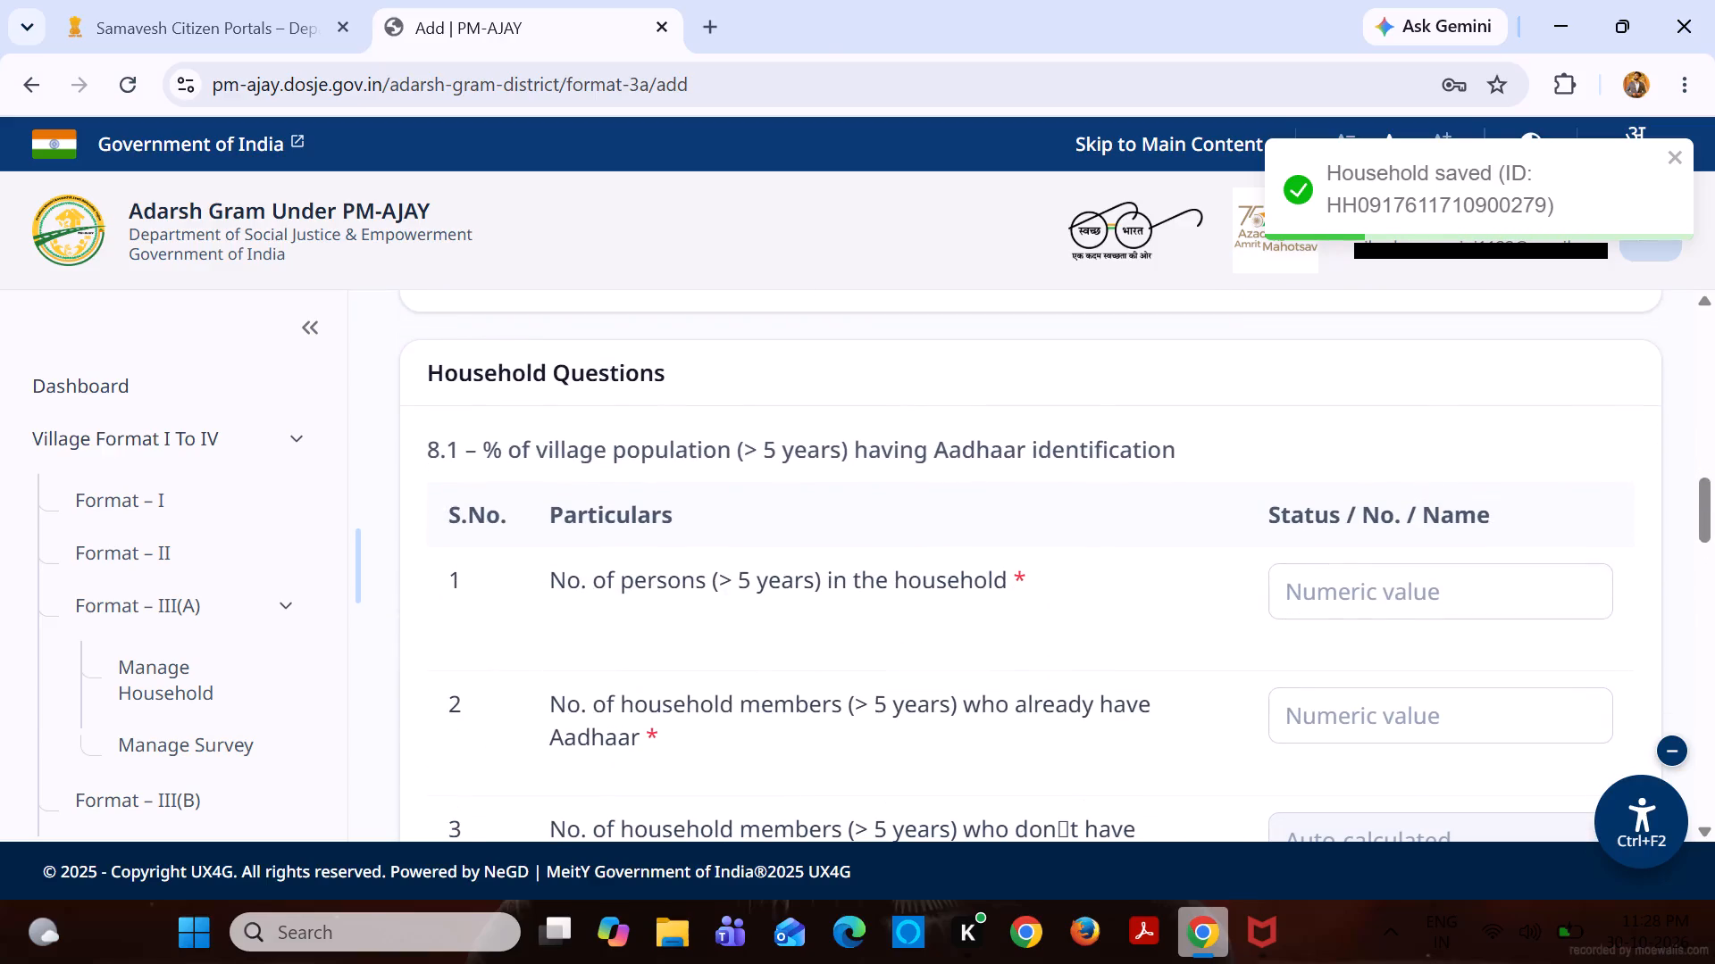
click(1353, 602)
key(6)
click(1352, 720)
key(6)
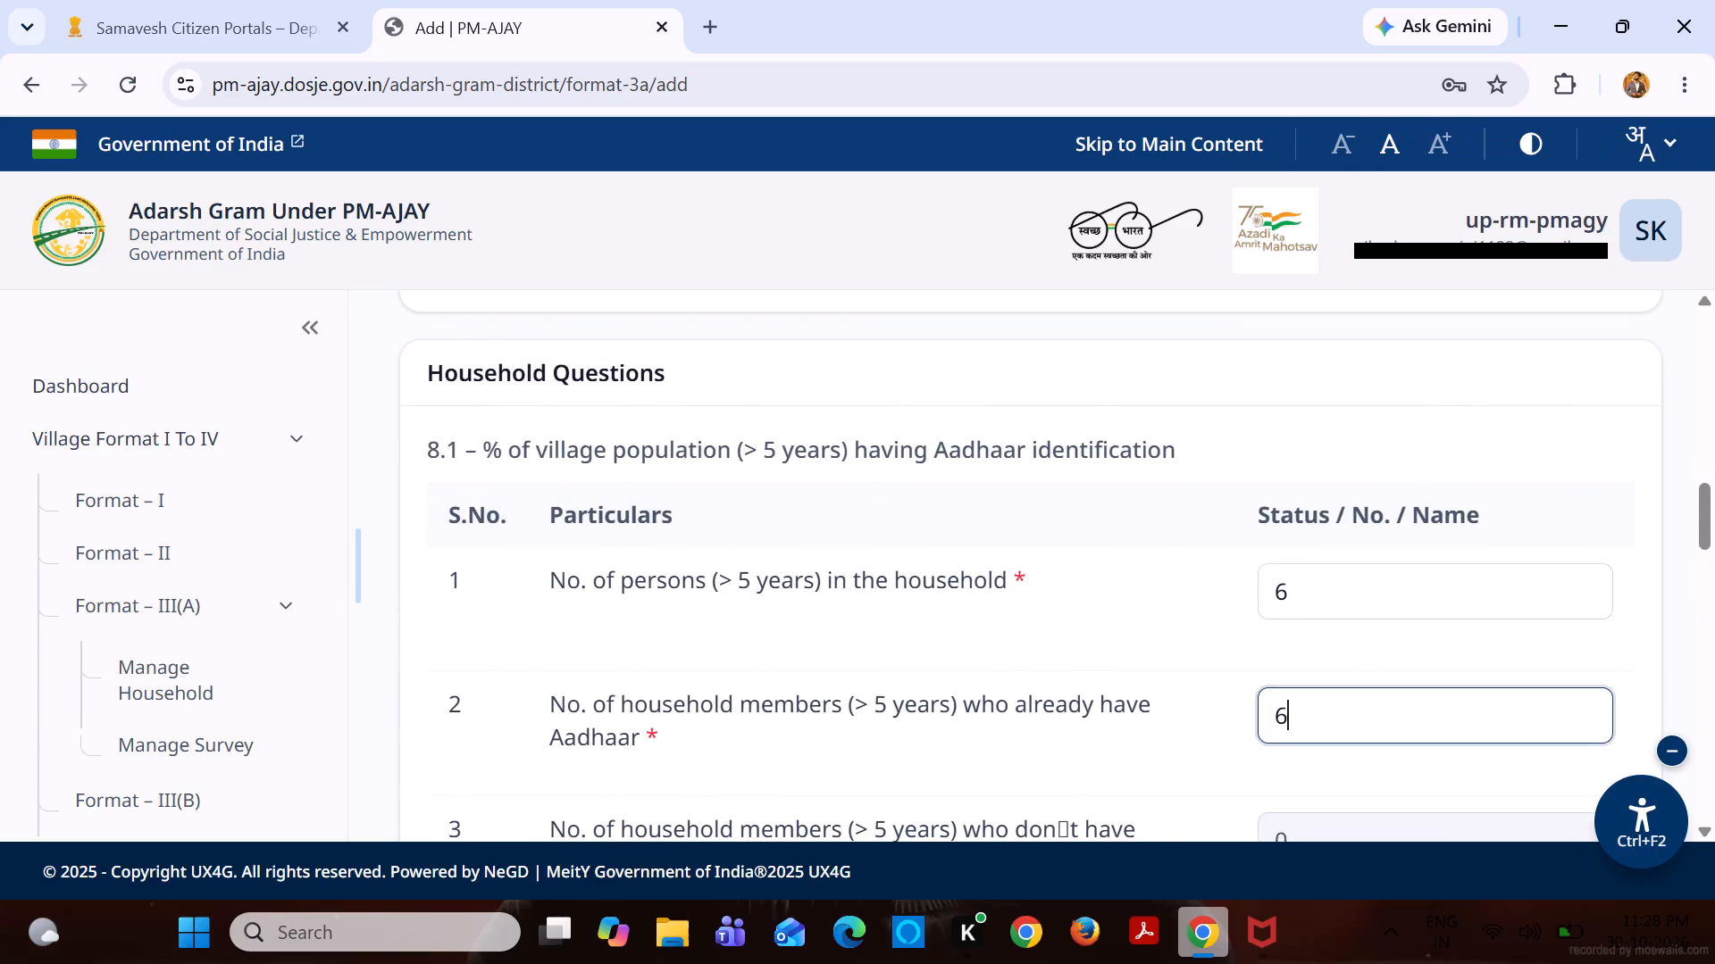
Enter 4 members above 18 eligible for a Banks/Post Office account and 4 already having one (8.2).
scroll(1357, 715, down, 3)
click(1437, 711)
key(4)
scroll(1458, 707, down, 1)
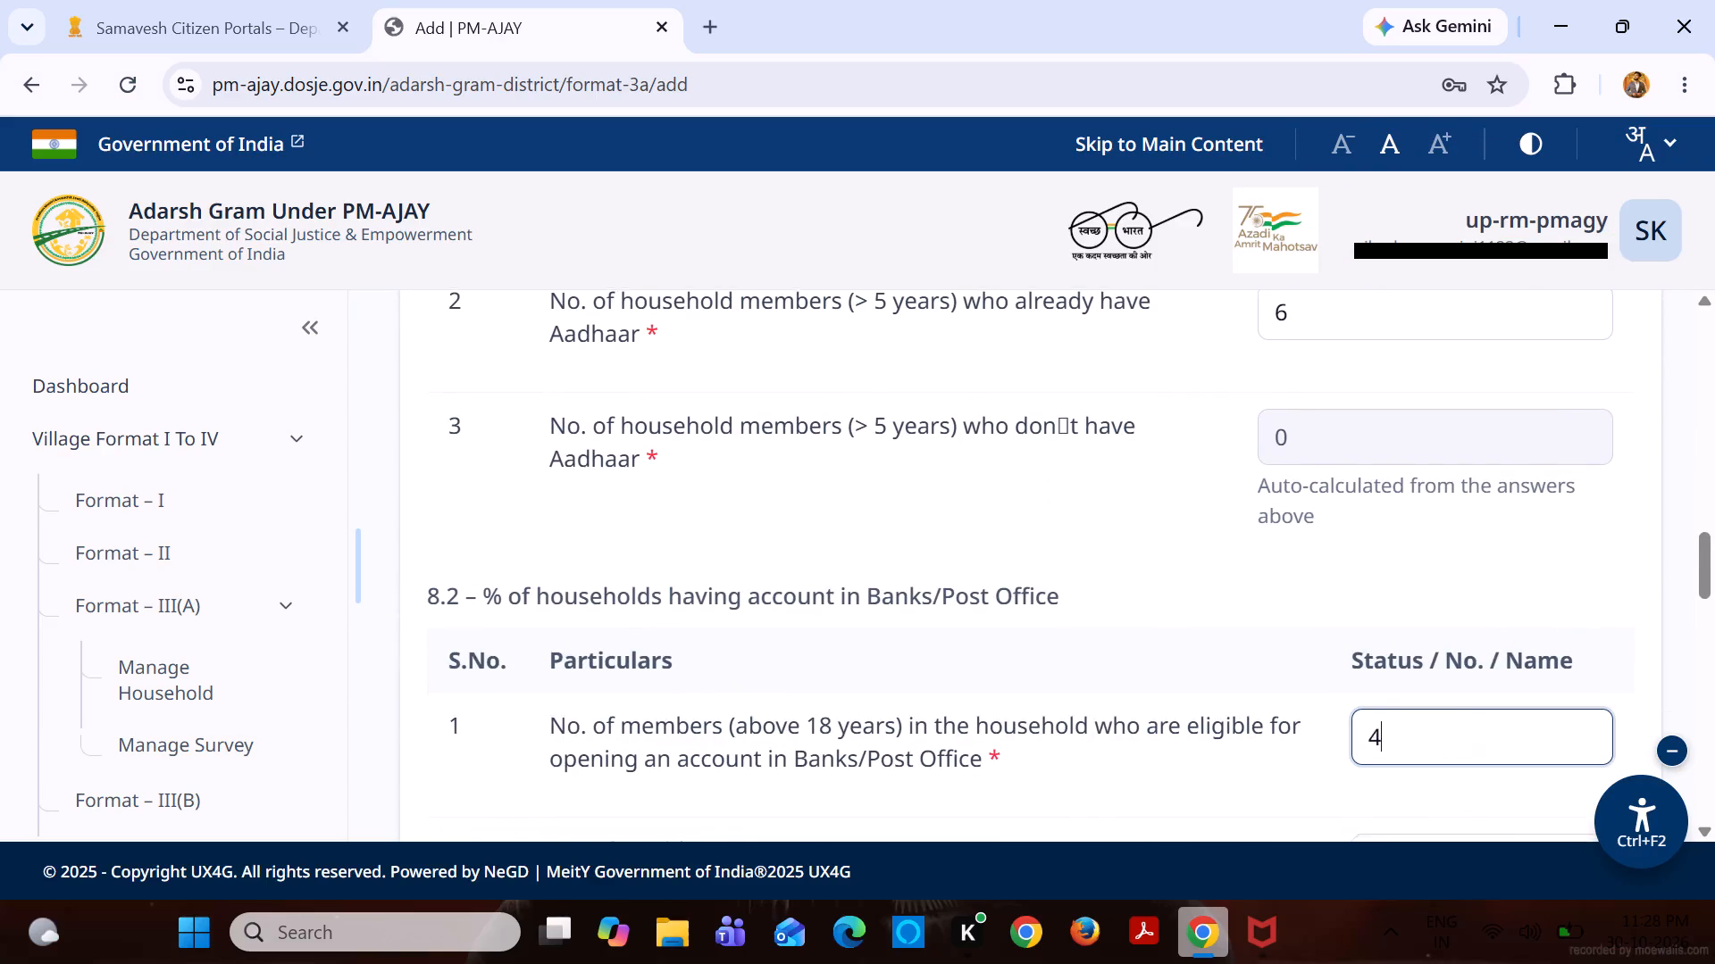
scroll(1458, 707, down, 1)
click(1479, 615)
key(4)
Enter 0 persons eligible for Suraksha Bima Yojana (8.3) and 0 for Jeevan Jyoti Bima Yojana (8.4), and submit domain 8.
scroll(1480, 614, down, 3)
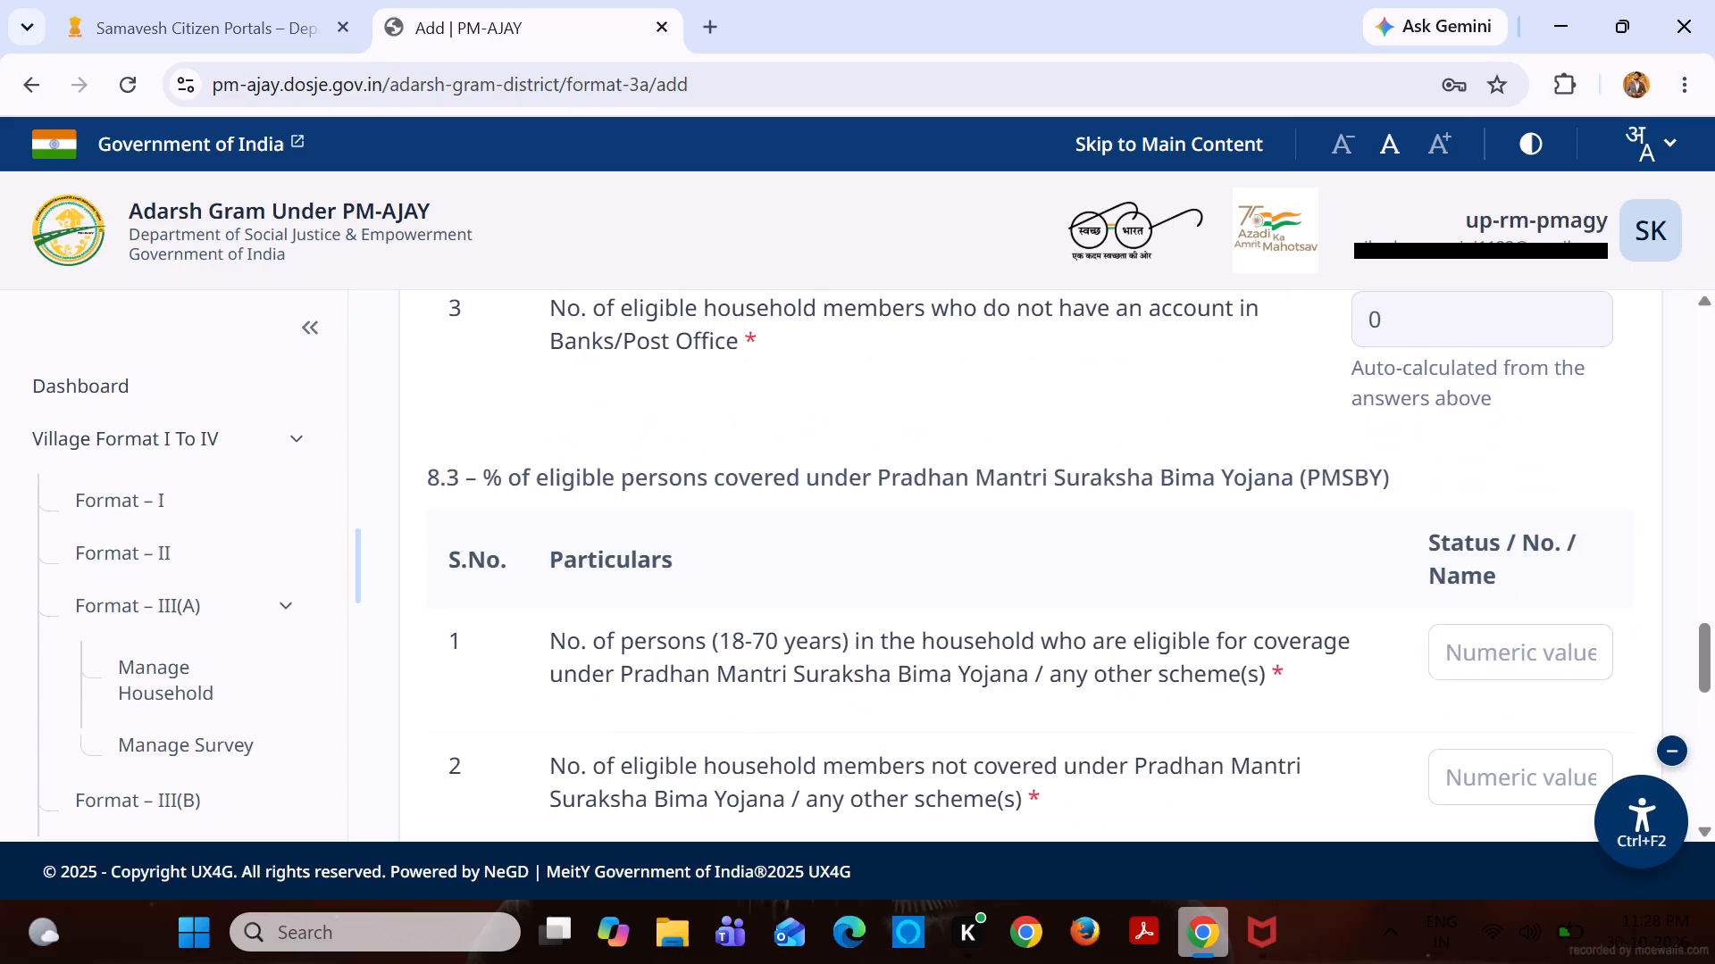
click(1481, 651)
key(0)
middle_click(1481, 649)
scroll(1481, 649, down, 2)
click(1510, 615)
scroll(1509, 622, down, 2)
drag(1506, 629, 1487, 653)
click(1453, 684)
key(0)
scroll(1473, 661, down, 4)
click(1533, 627)
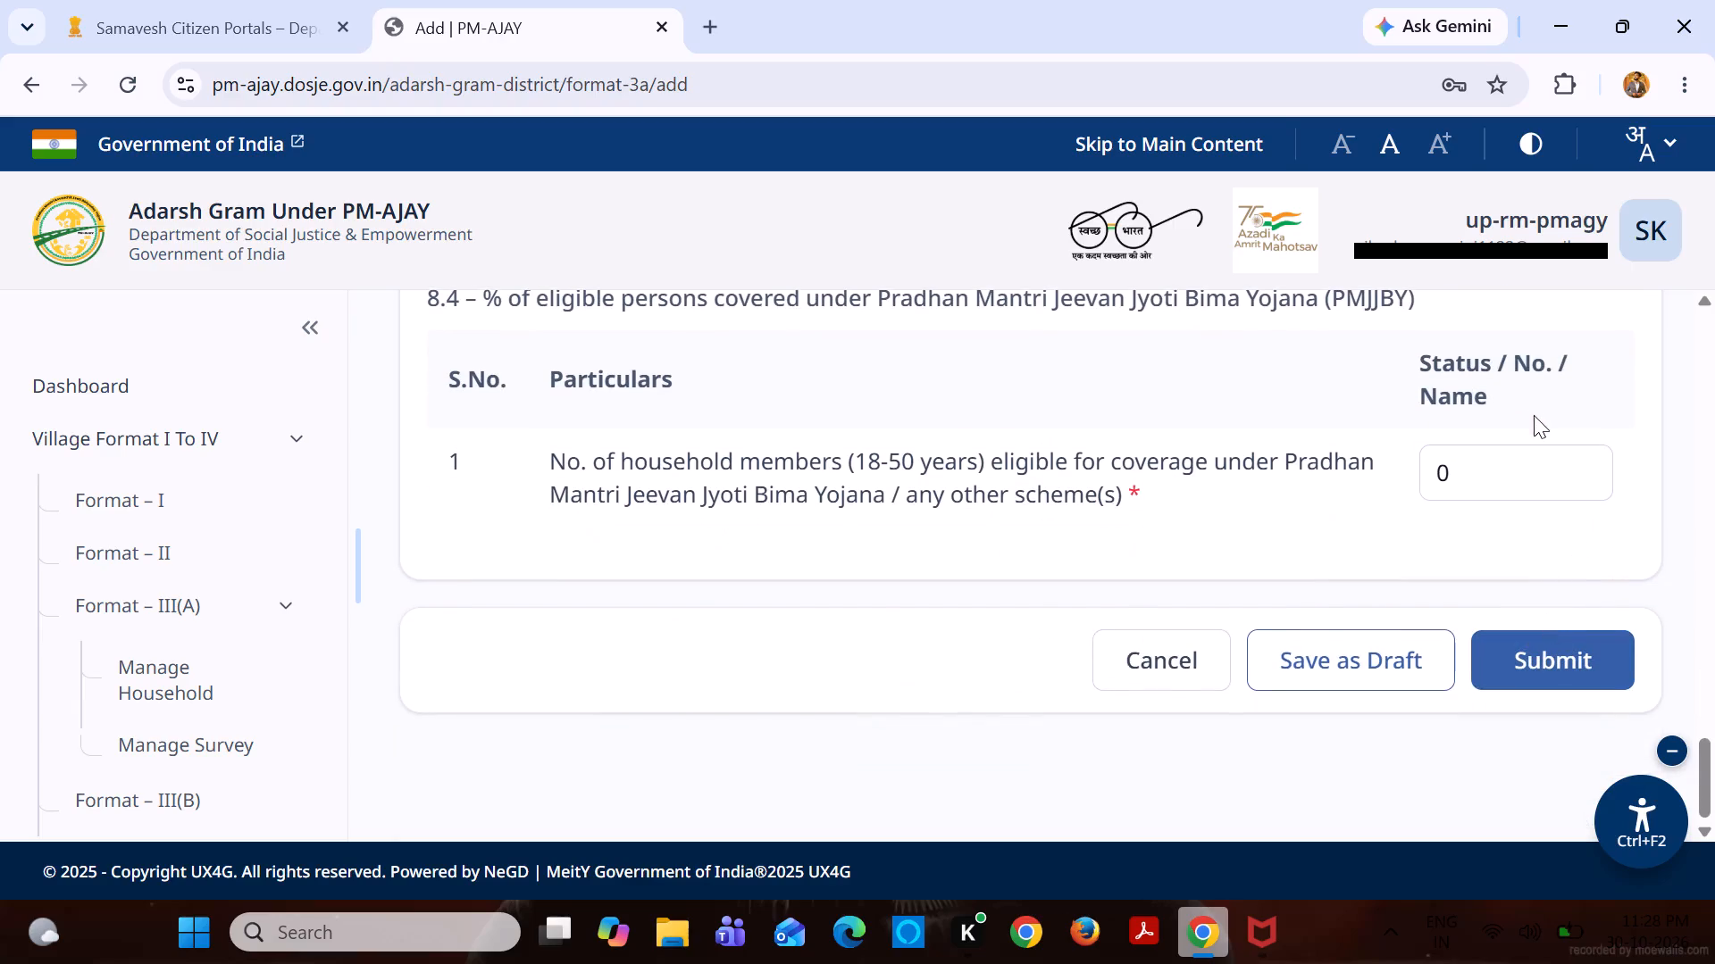
click(1520, 692)
click(1528, 671)
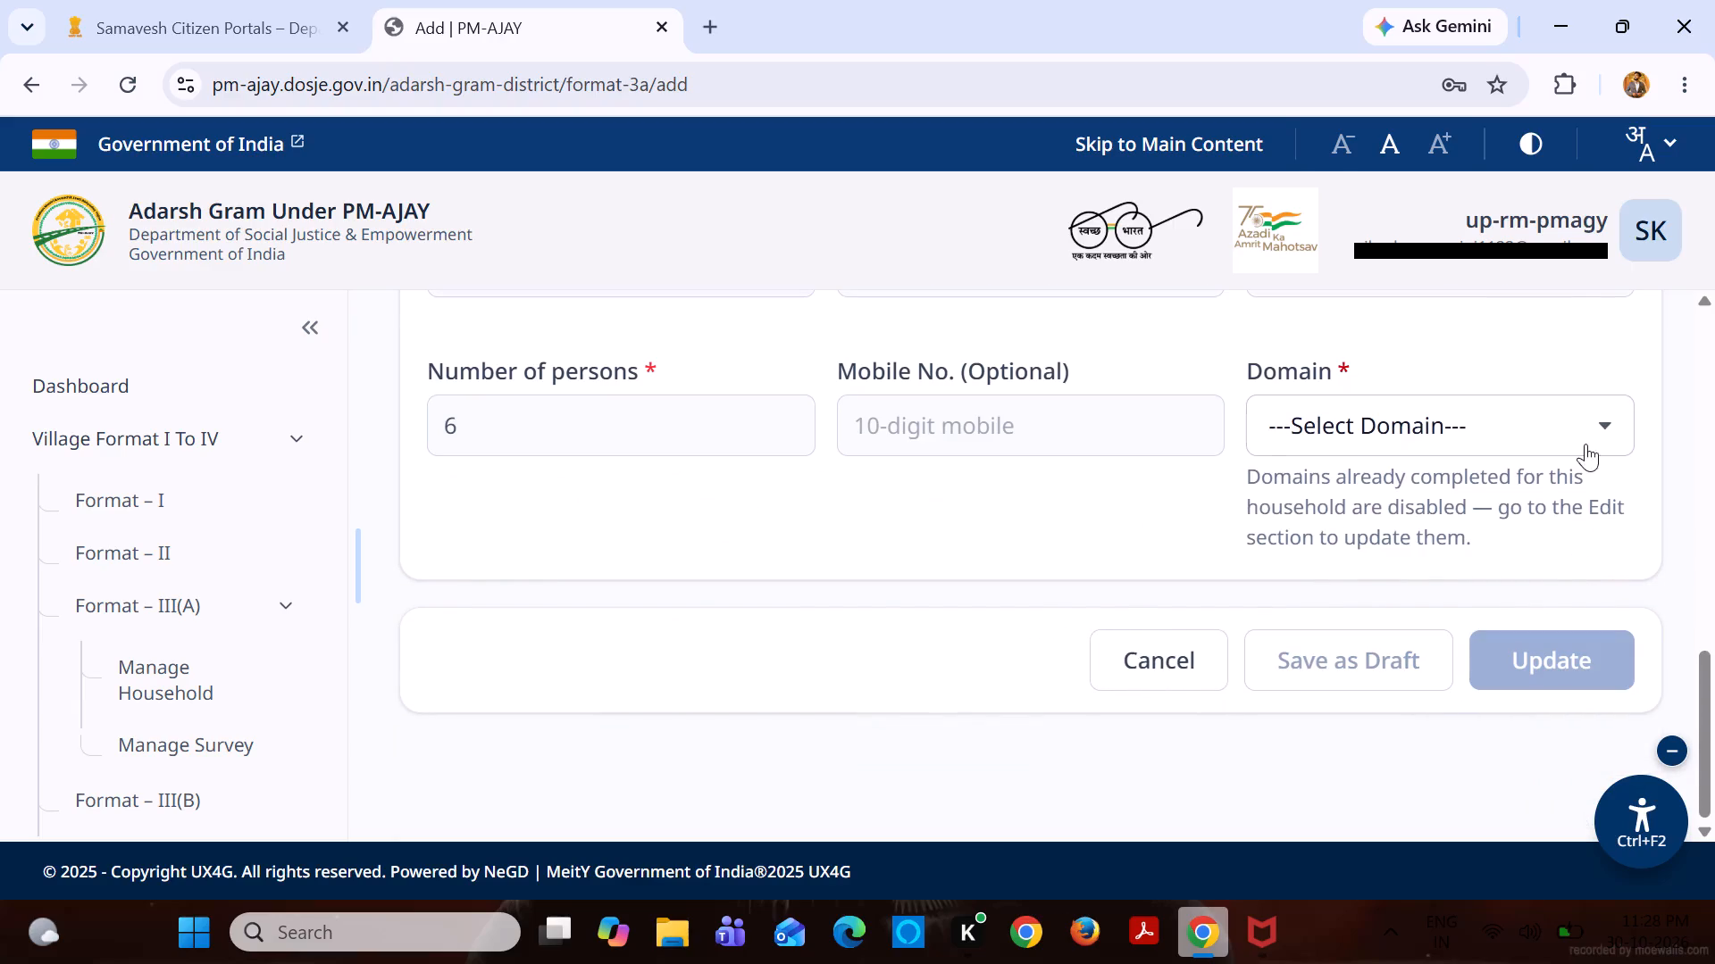
Choose domain 9 – Digitization, enter 0 members eligible for PMGDISHA training (9.3) and submit domain 9.
click(1569, 419)
scroll(1433, 645, down, 3)
click(1288, 735)
scroll(1300, 750, down, 3)
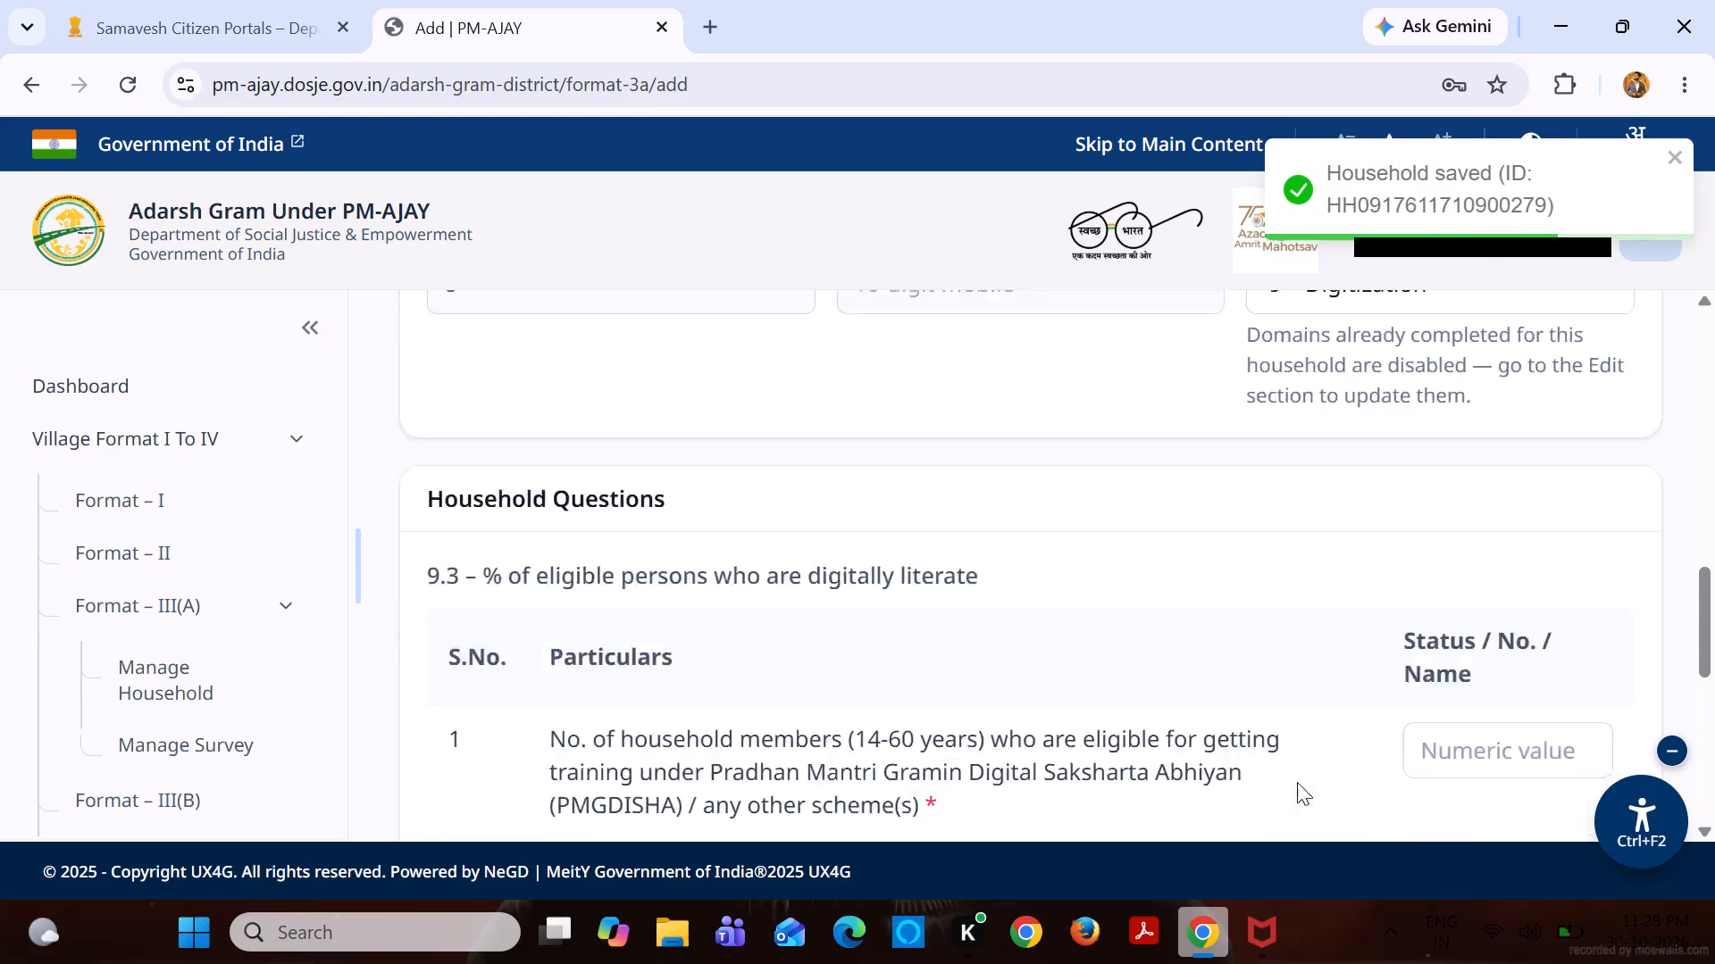
click(1497, 468)
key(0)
click(1542, 707)
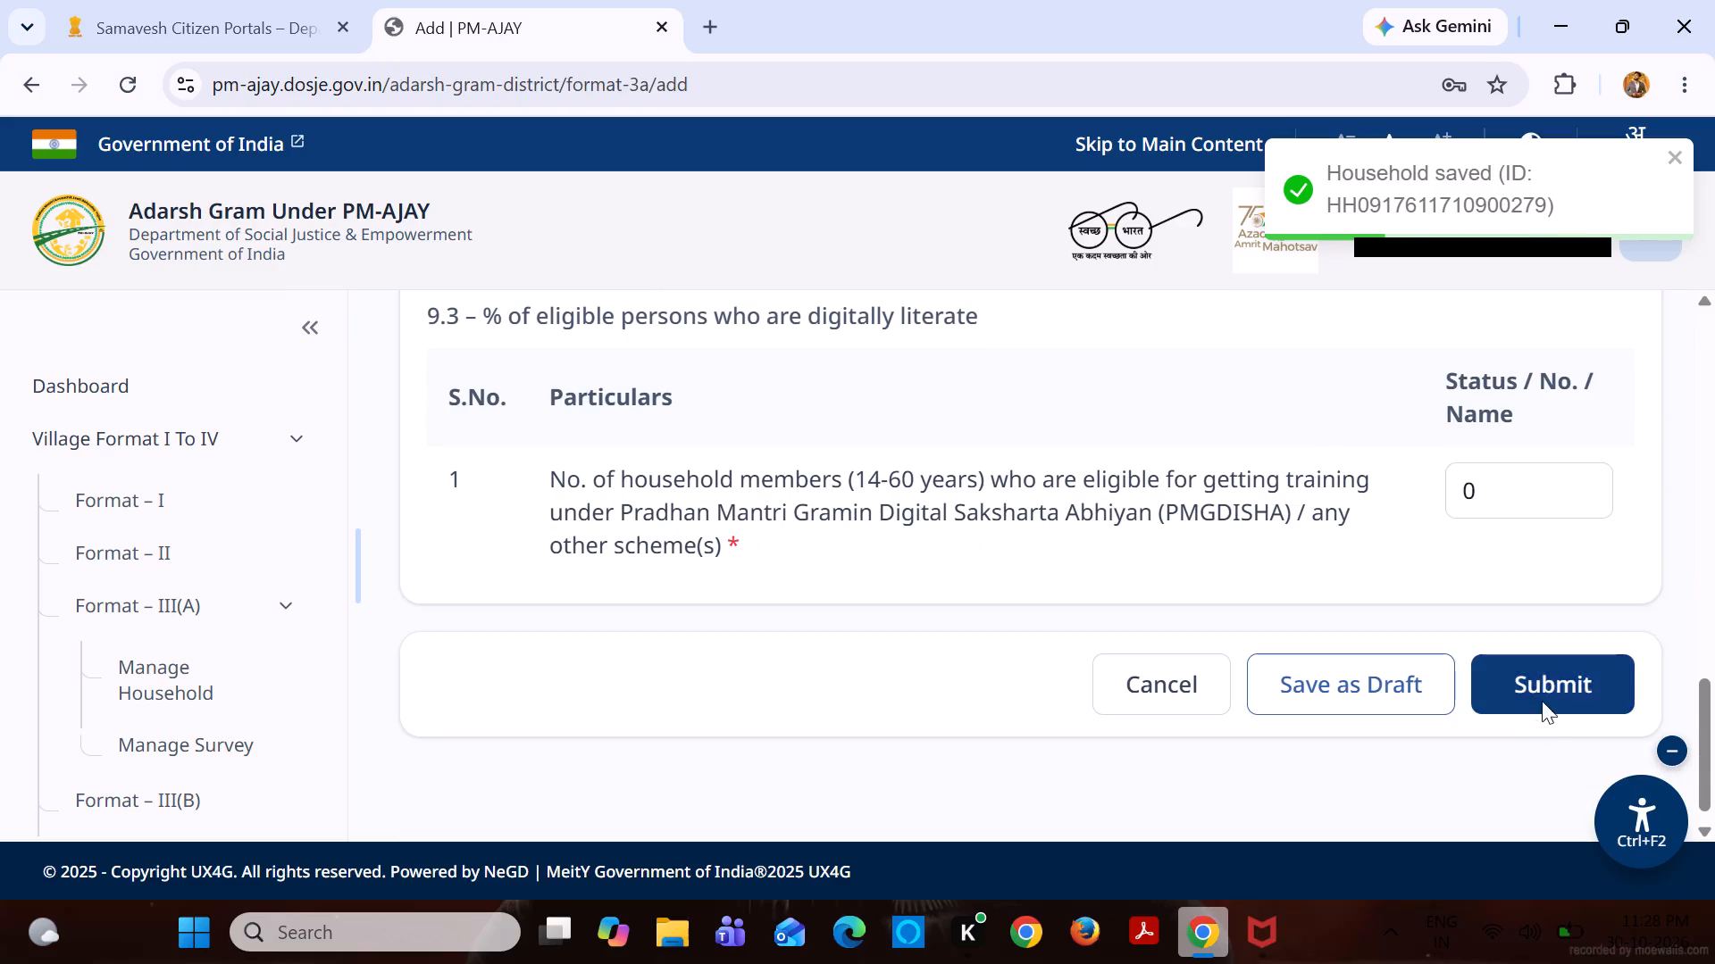
Choose domain 10 – Livelihood and Skill Development and enter 0 youth eligible for skill training (10.1) and 0 for bank linked loans (10.2).
click(1571, 434)
scroll(1526, 631, down, 4)
click(1283, 797)
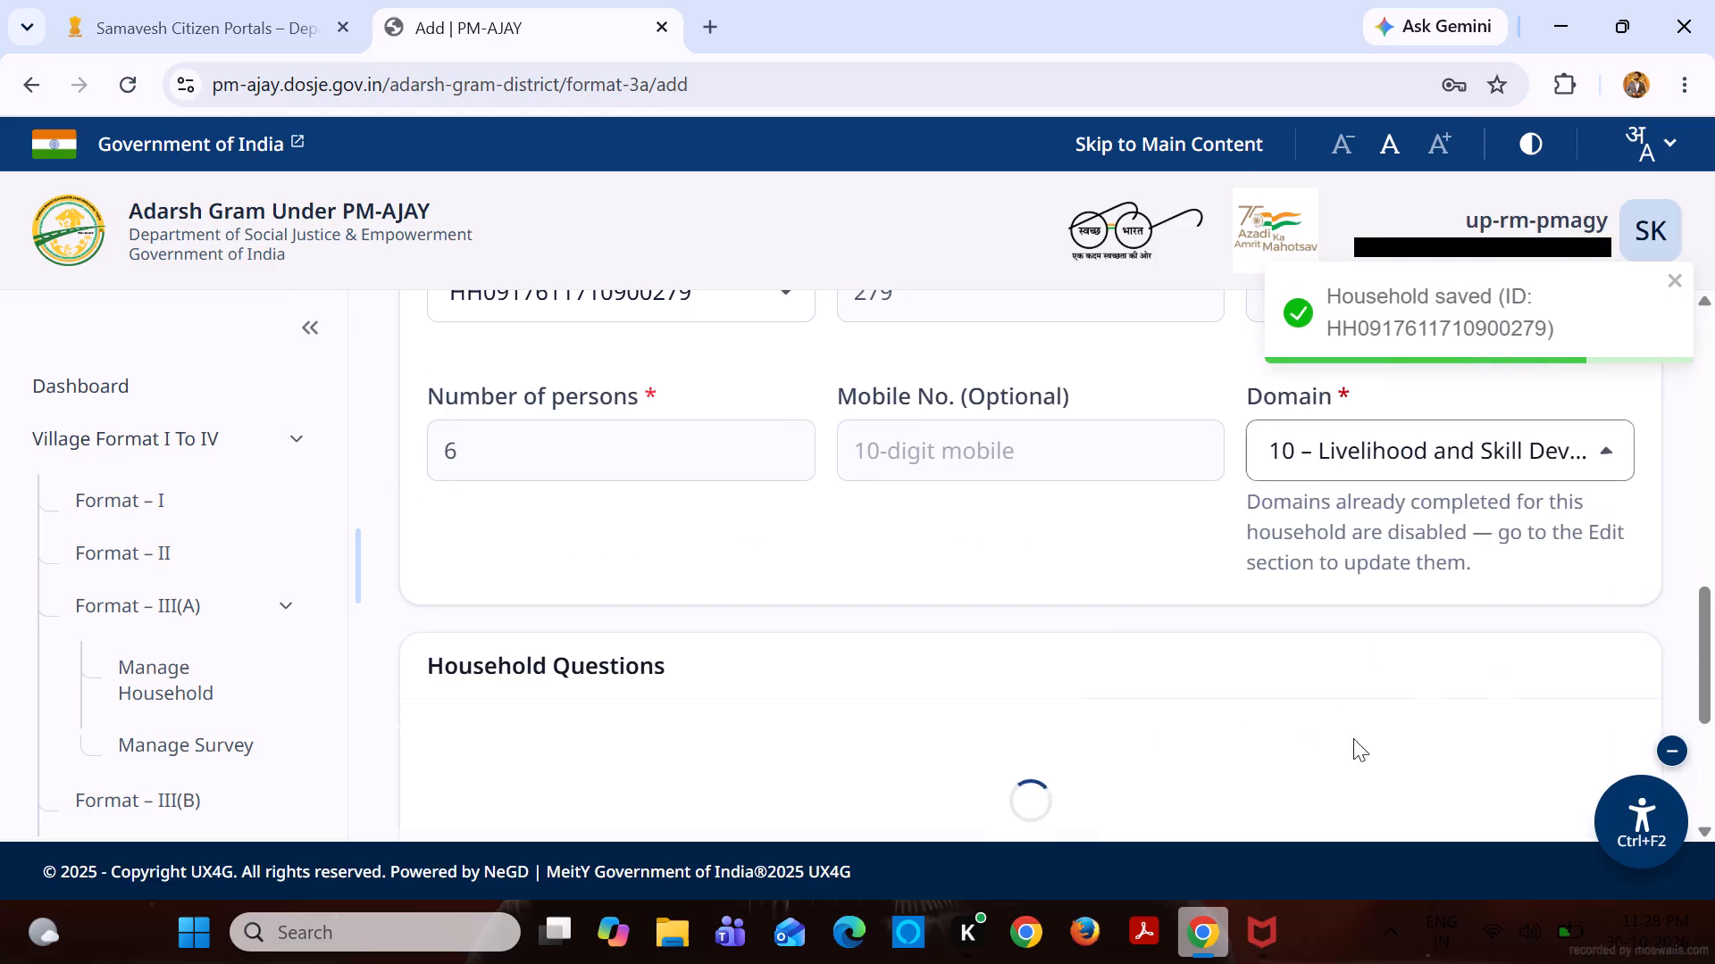
scroll(1494, 669, down, 3)
click(1523, 457)
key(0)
click(1432, 775)
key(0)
scroll(1501, 715, down, 1)
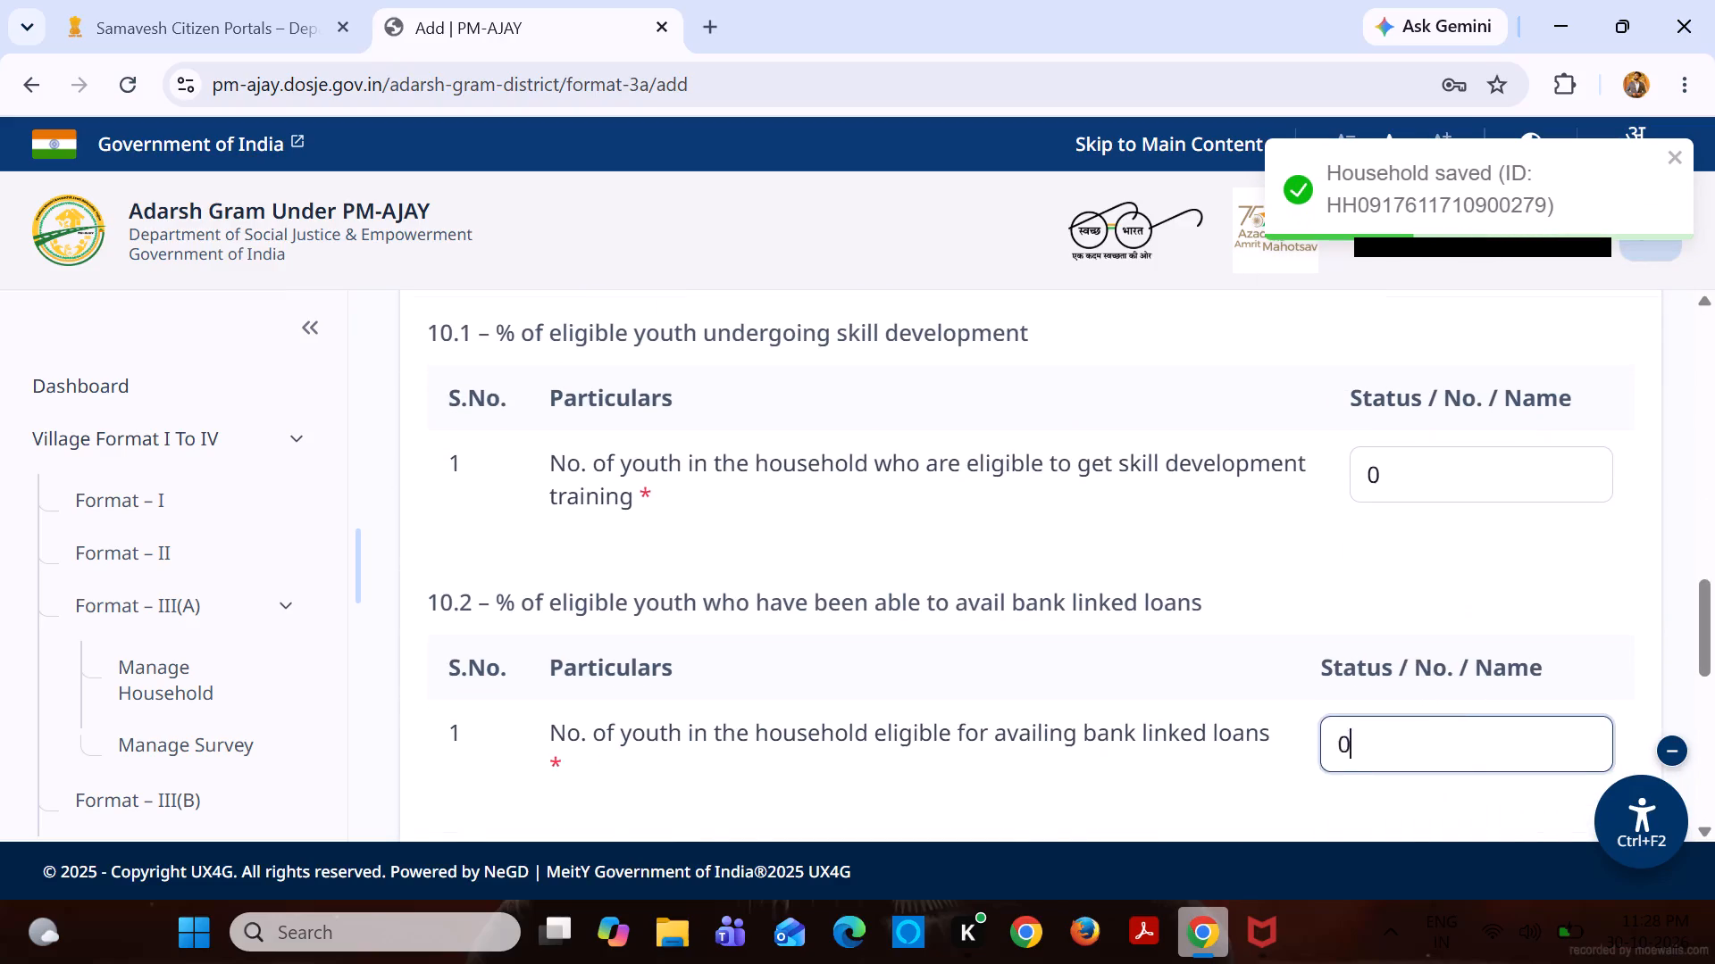
Answer Yes to a household member belonging to a self-help group (10.3) and submit domain 10.
scroll(1501, 719, down, 2)
click(1547, 613)
click(1419, 718)
scroll(1454, 708, down, 3)
click(1593, 676)
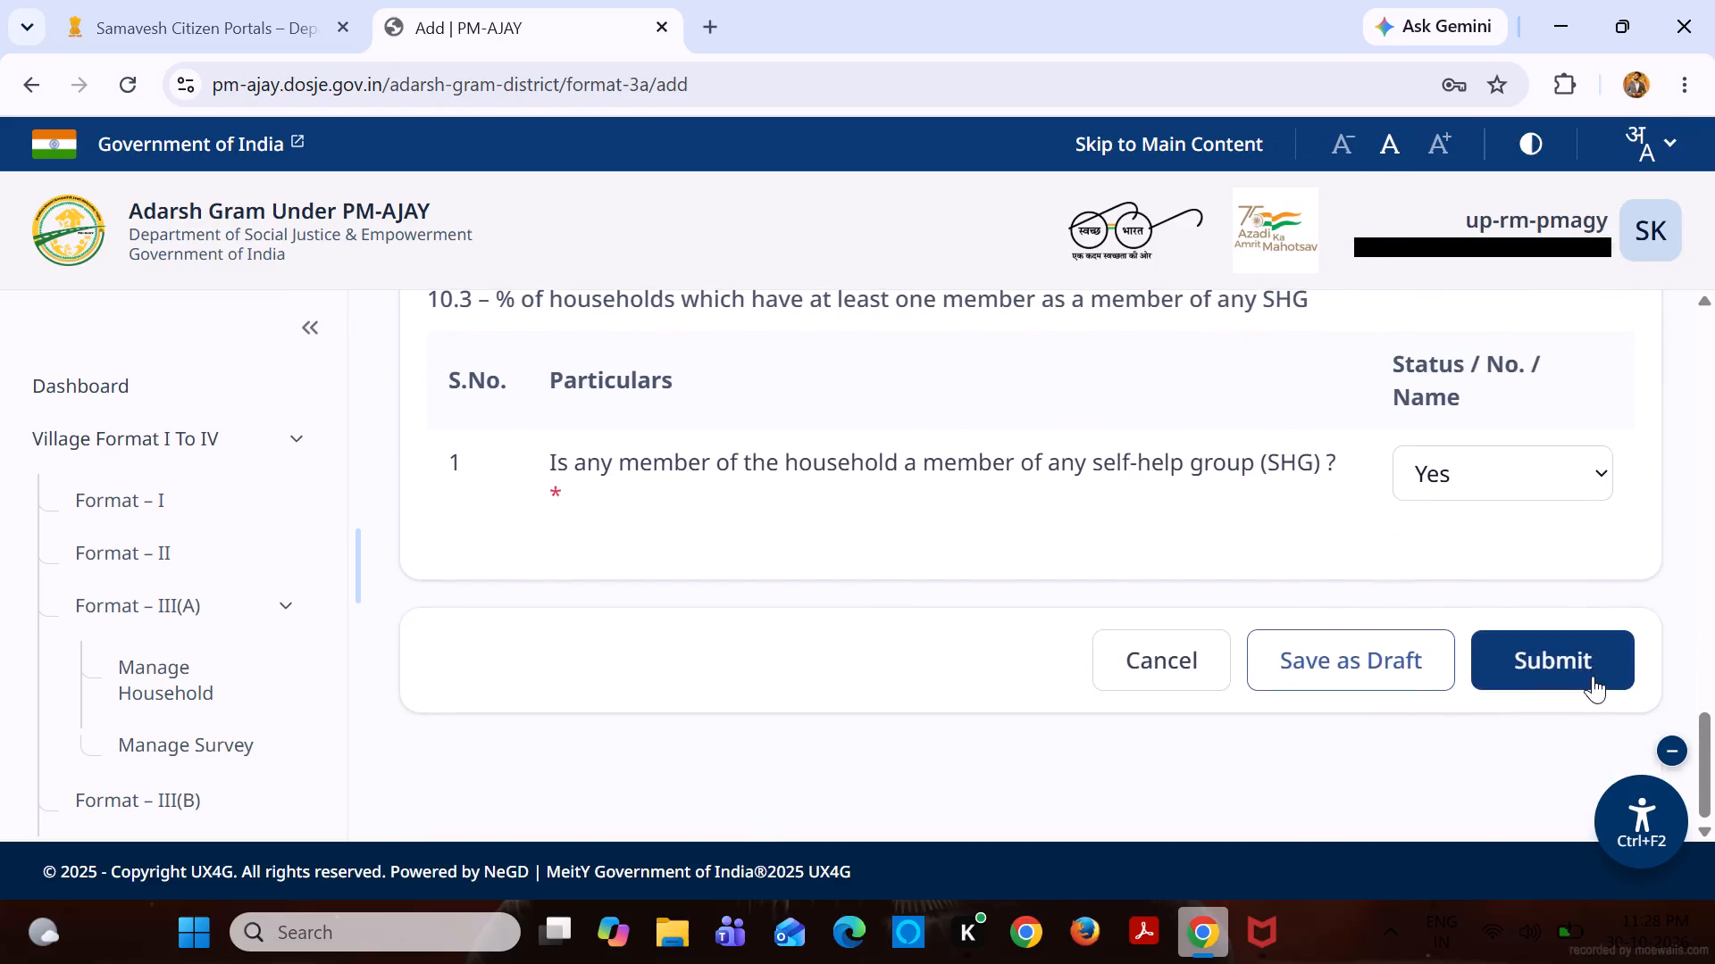
Start a new household entry with block Shahabad, gram panchayat Boodpur, village Boodpur and category SC.
click(1543, 432)
scroll(1503, 598, down, 4)
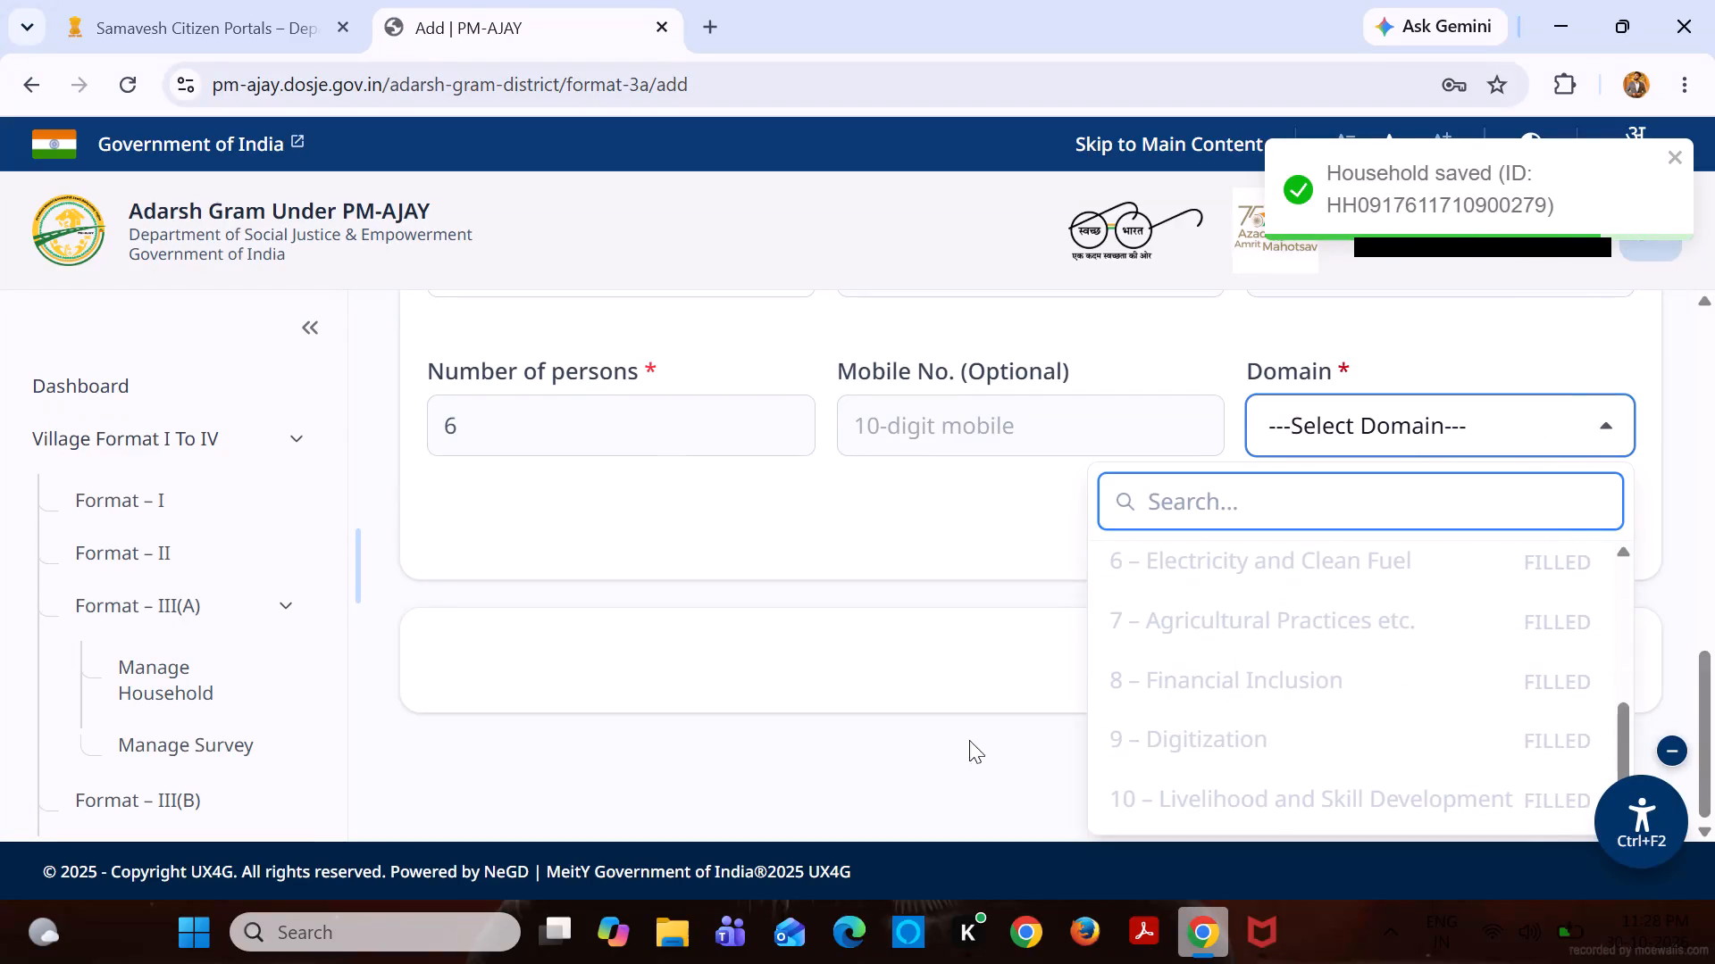
click(236, 642)
click(209, 664)
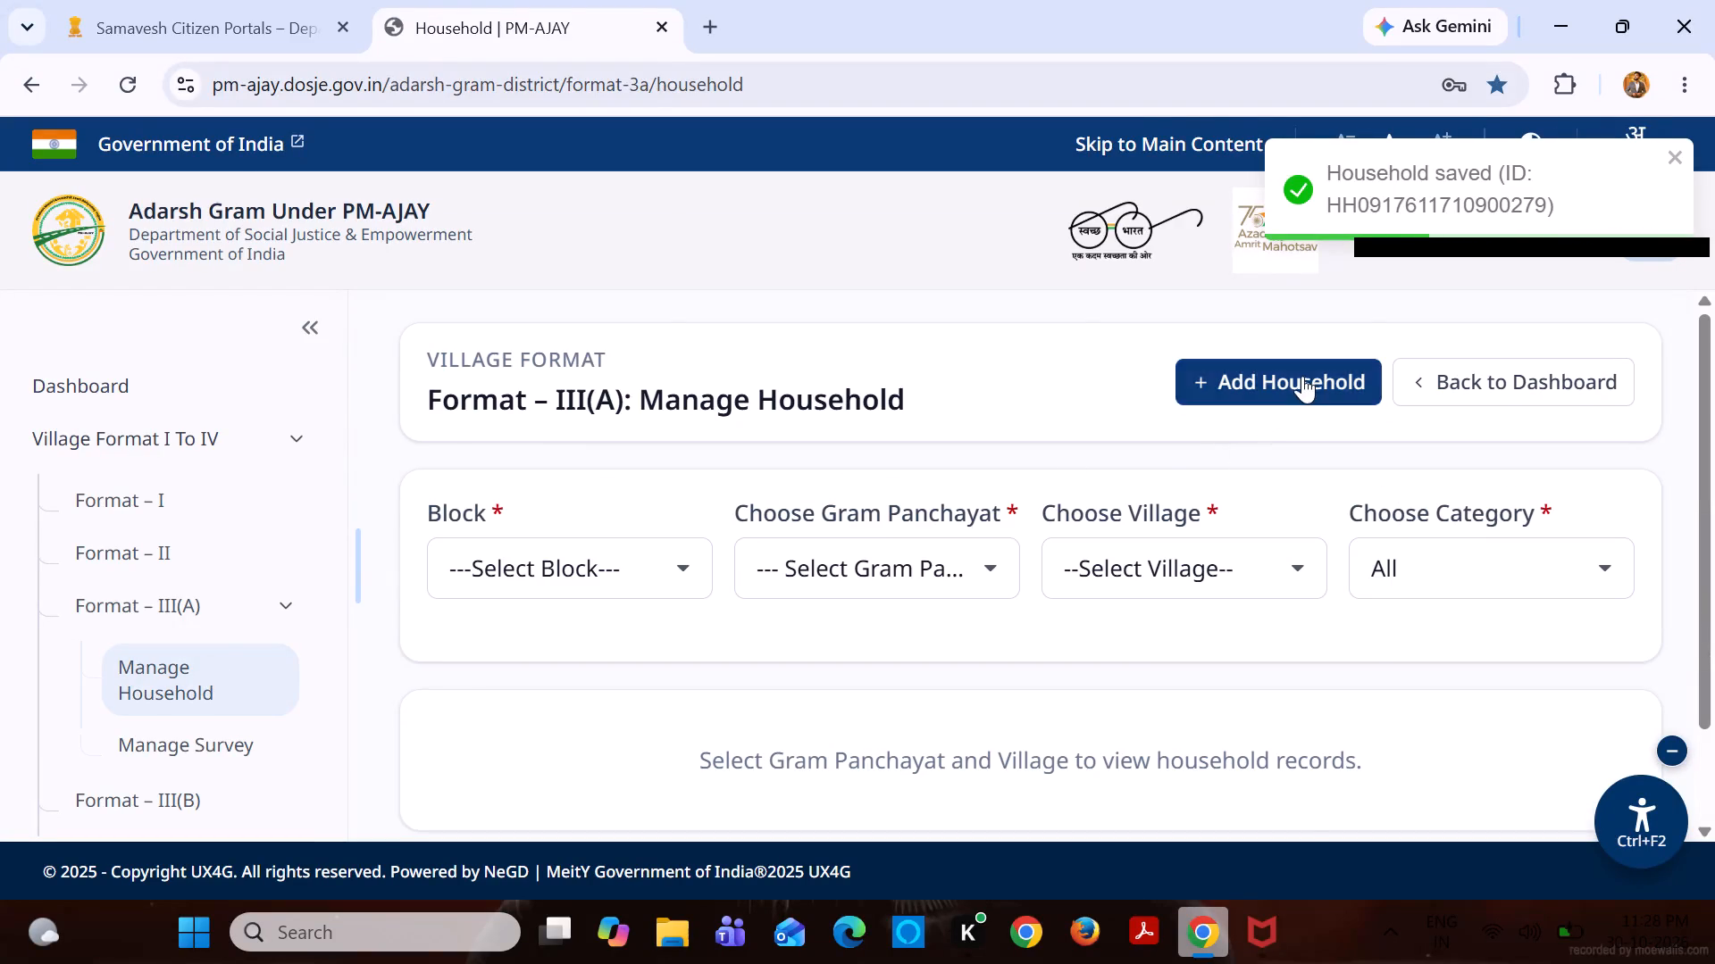
click(1303, 376)
click(1332, 303)
click(1134, 754)
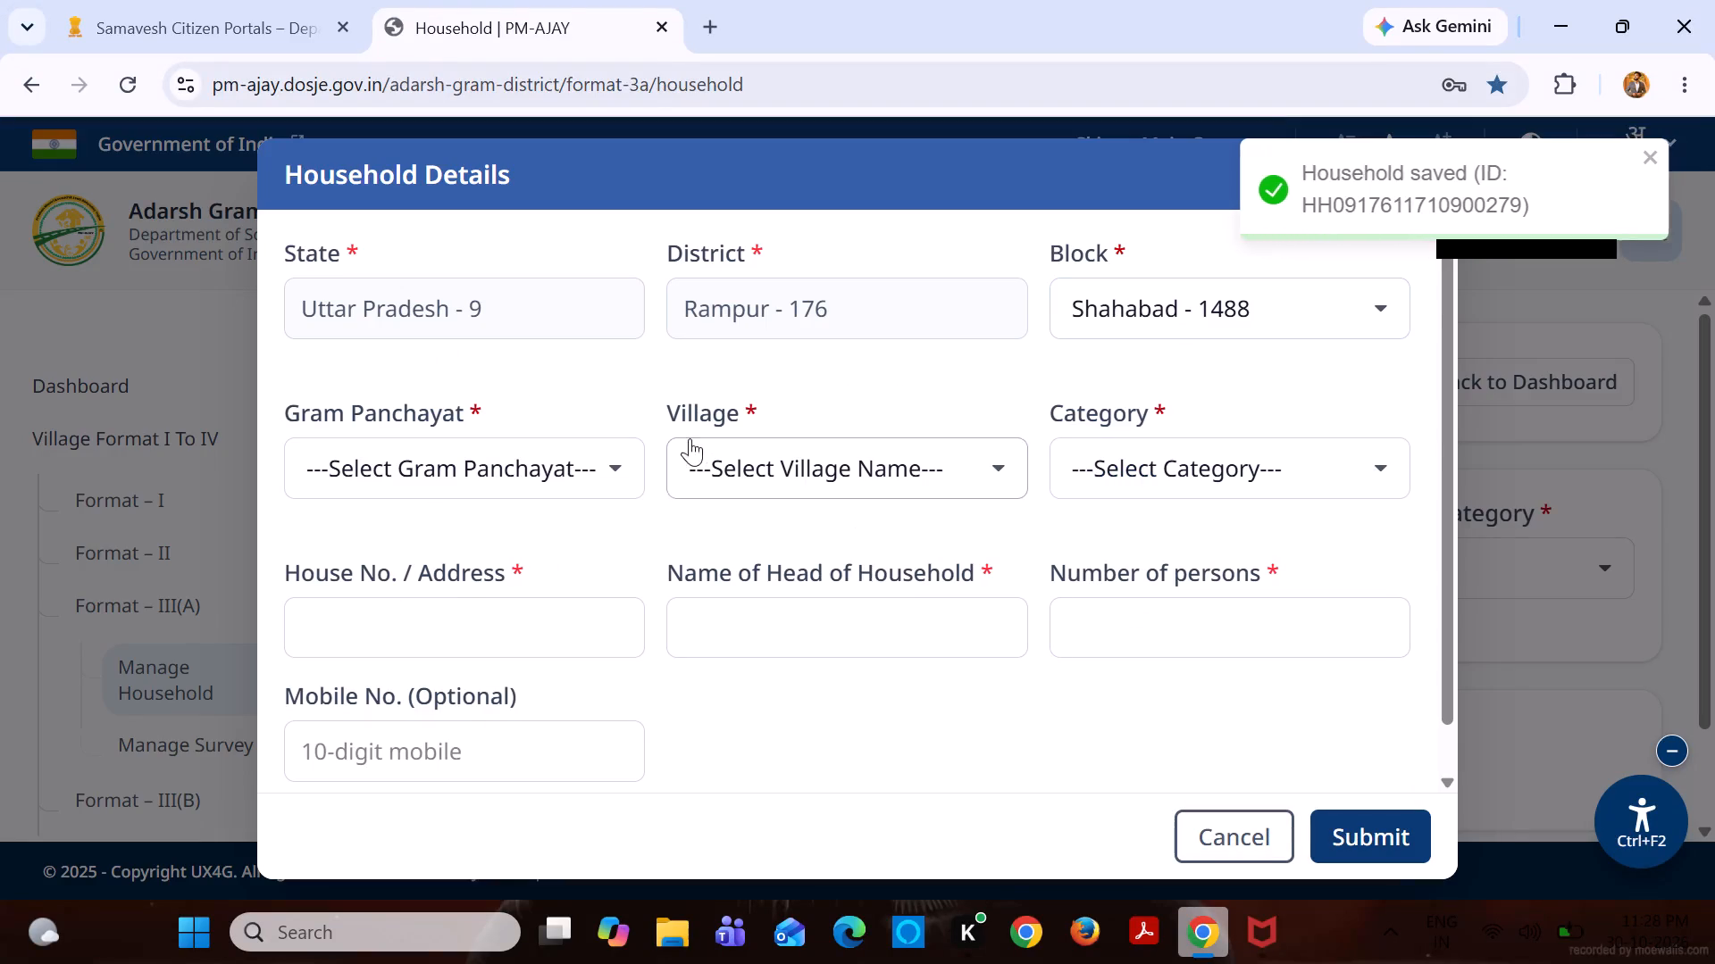
click(609, 449)
click(432, 731)
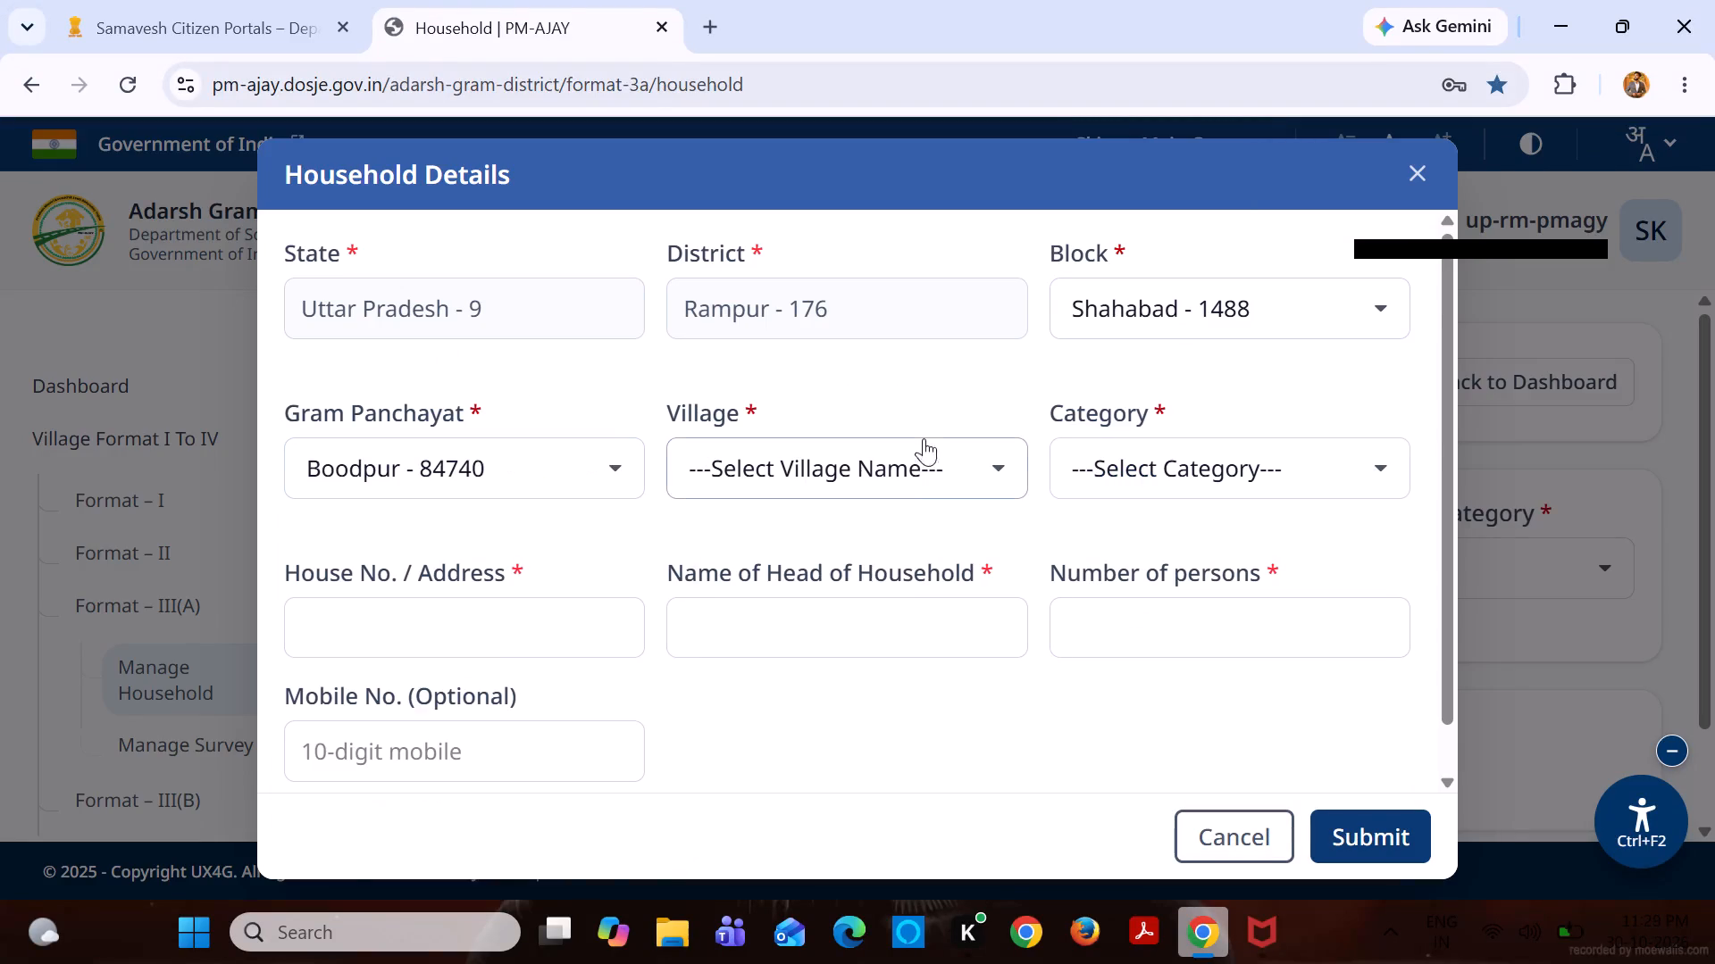
click(924, 438)
click(825, 599)
click(1183, 487)
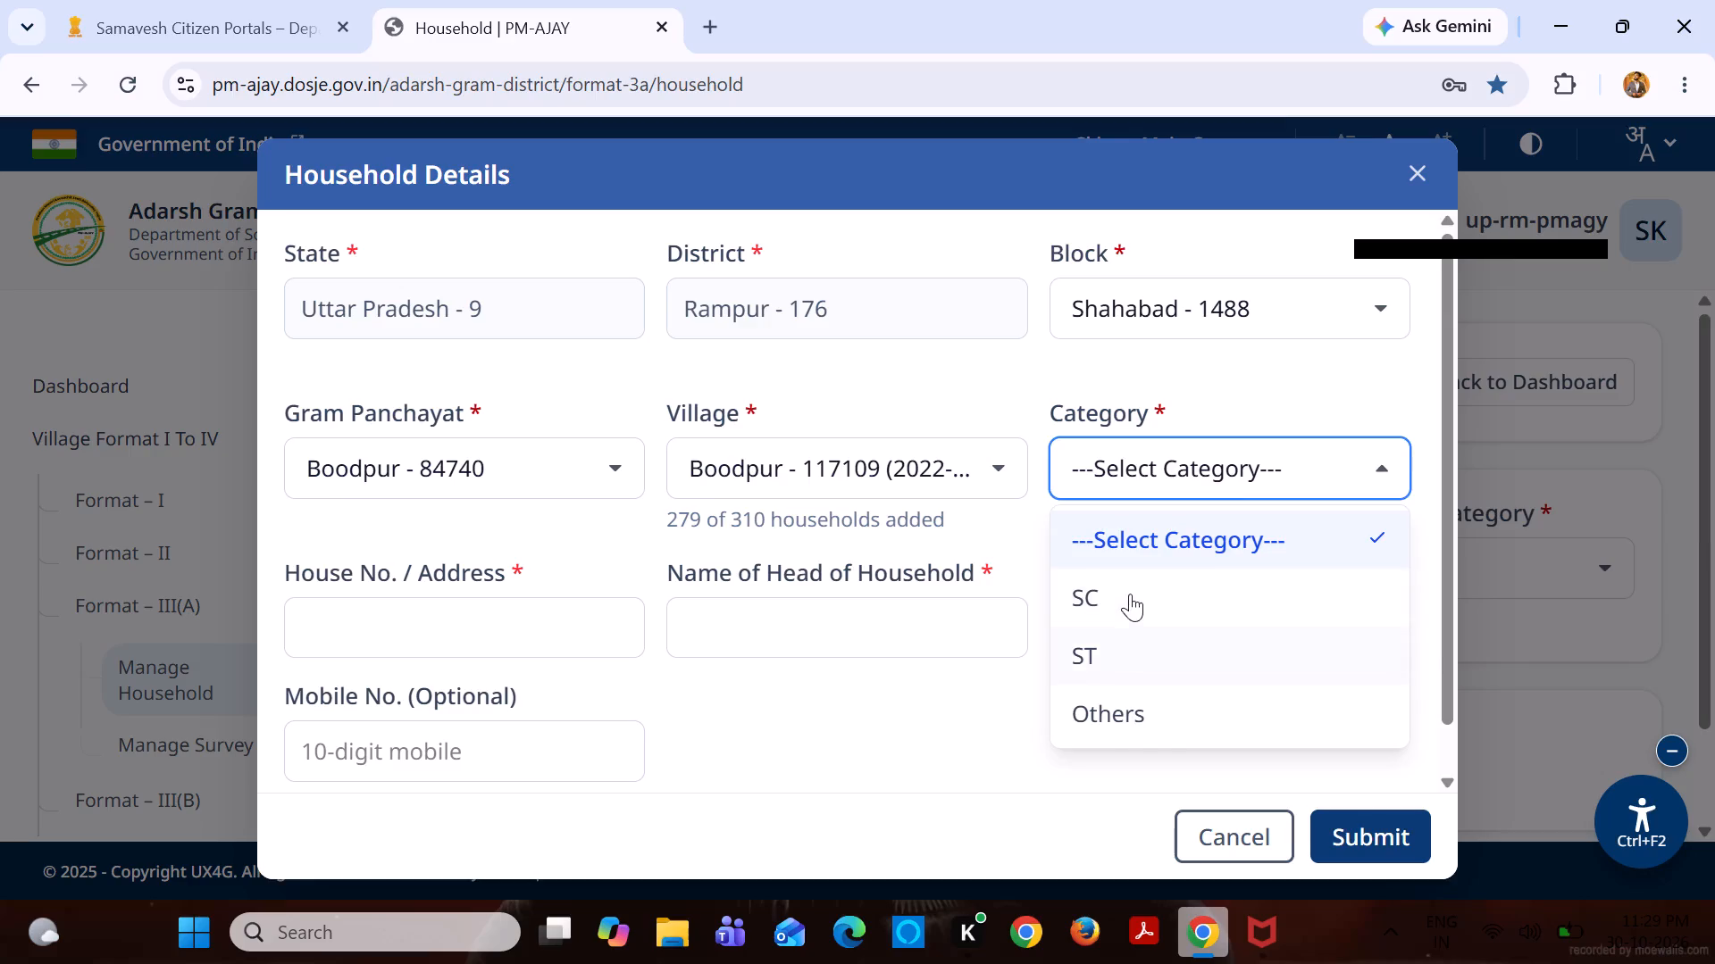
click(1130, 586)
Enter house number 280, the head of household's name and 4 persons, and submit the household.
click(579, 613)
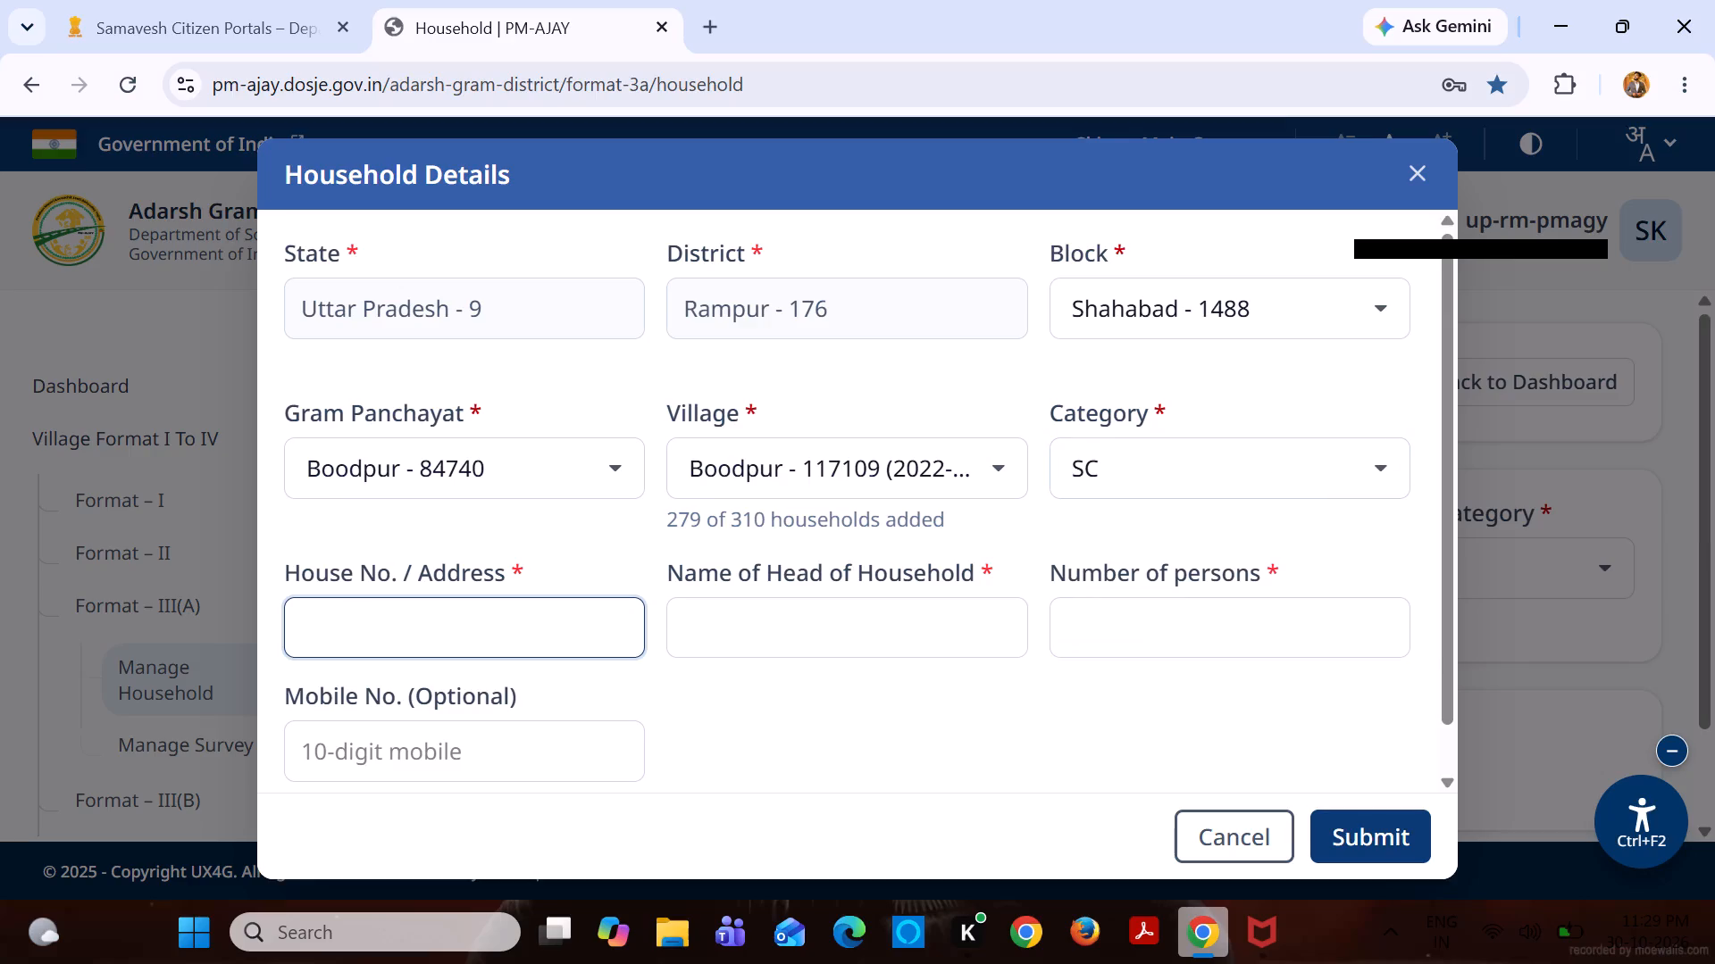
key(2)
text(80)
click(814, 629)
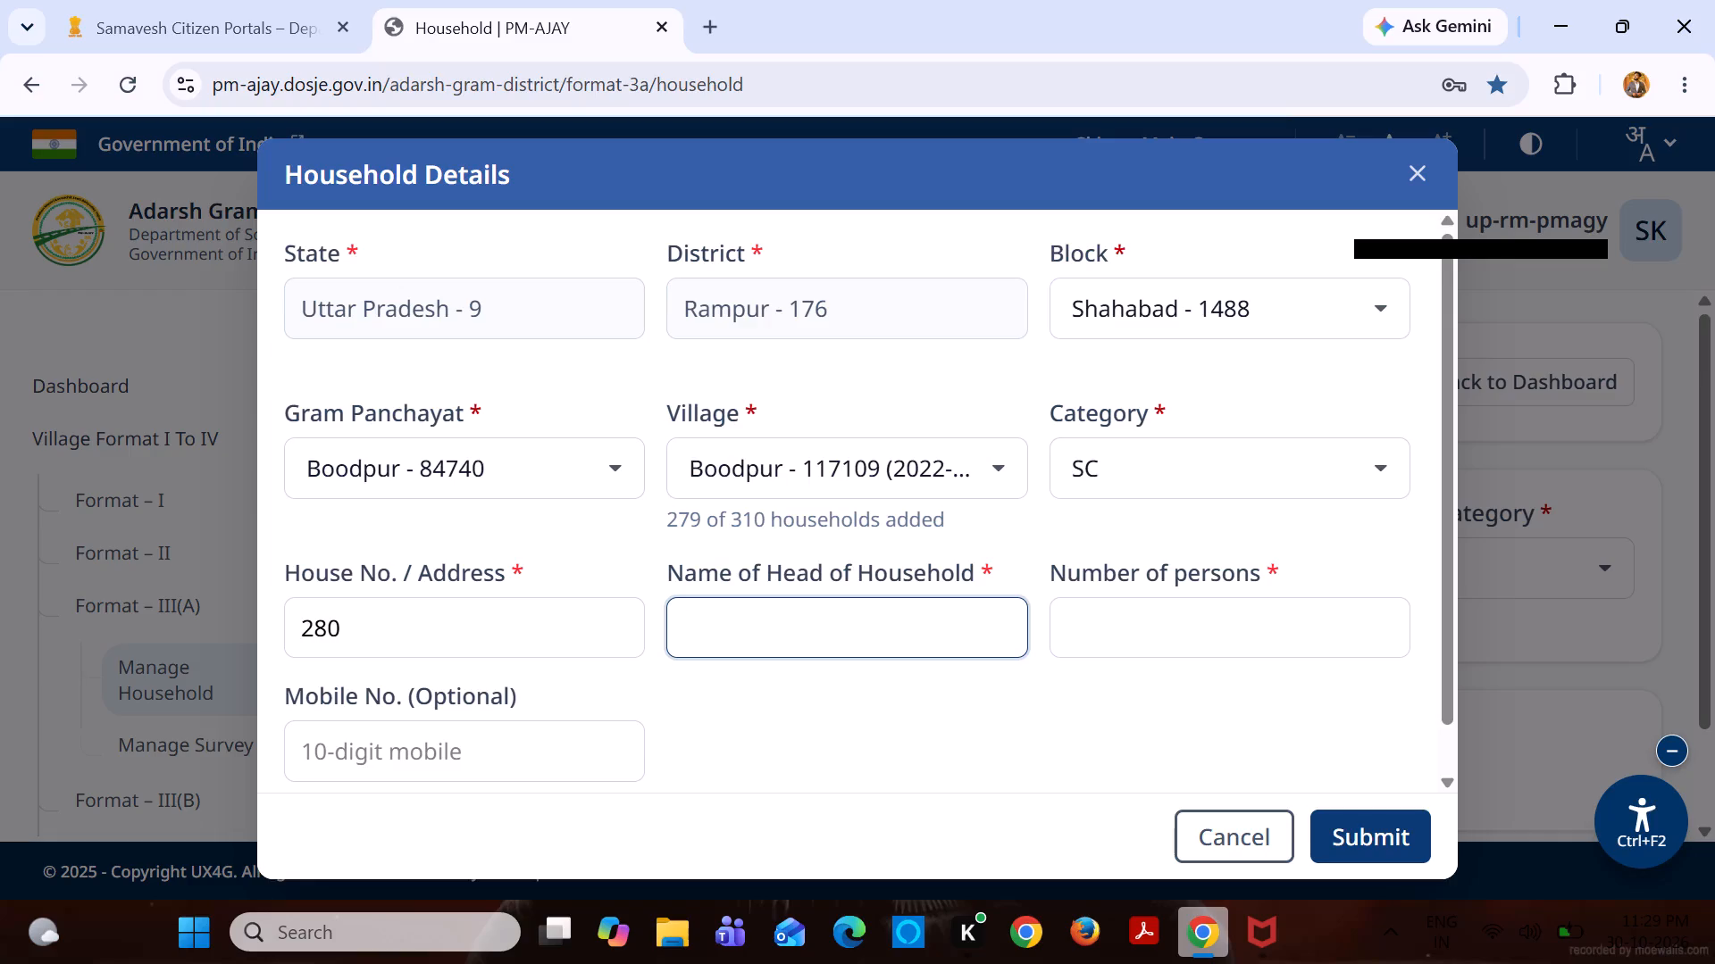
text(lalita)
click(1096, 620)
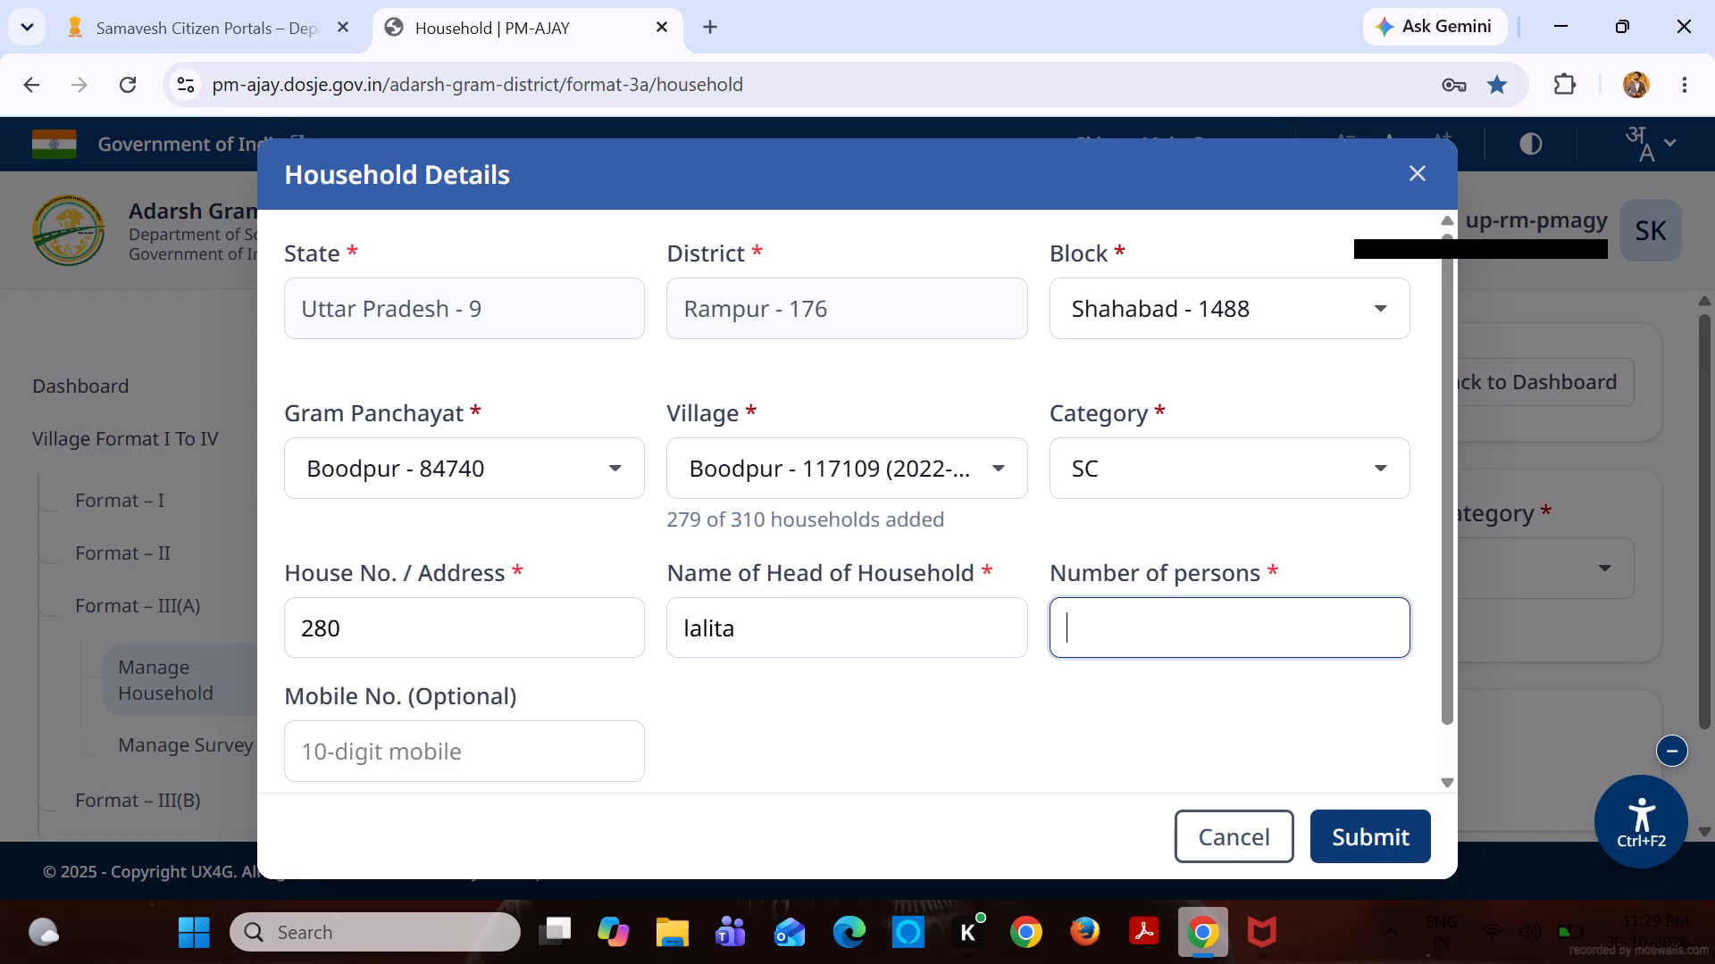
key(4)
click(1334, 843)
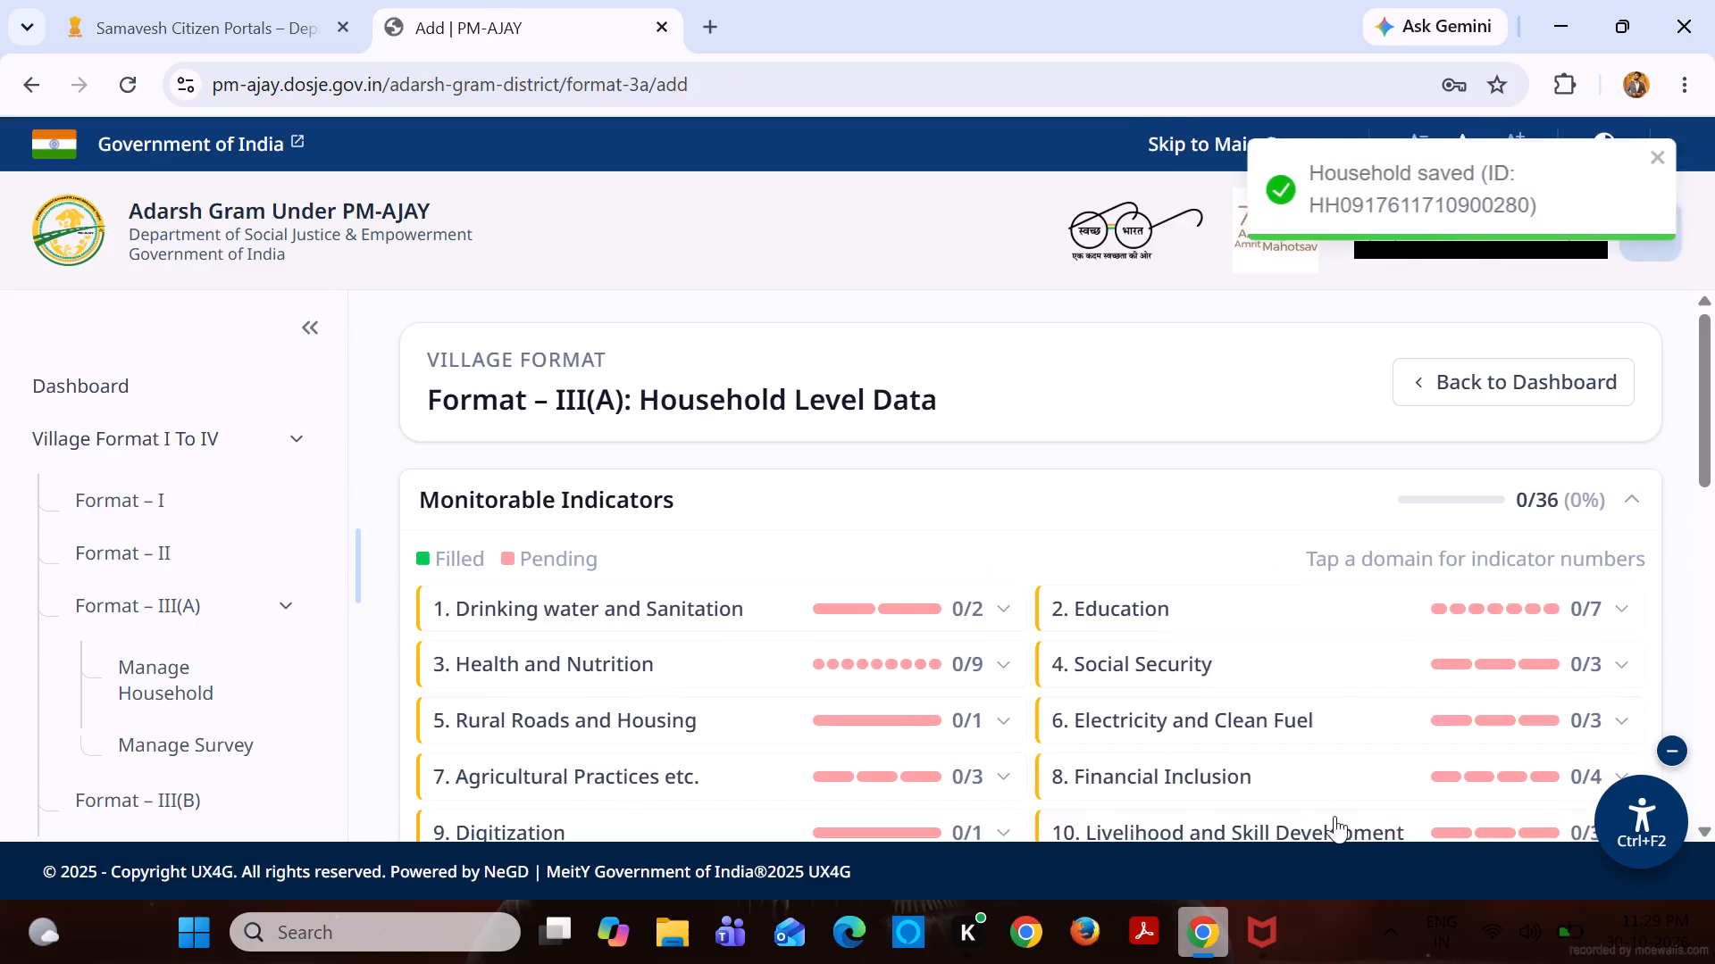
Choose domain 1 – Drinking water and Sanitation, answer Yes to household latrine (1.3) and No to open defecation (1.5), and submit.
scroll(1385, 580, down, 11)
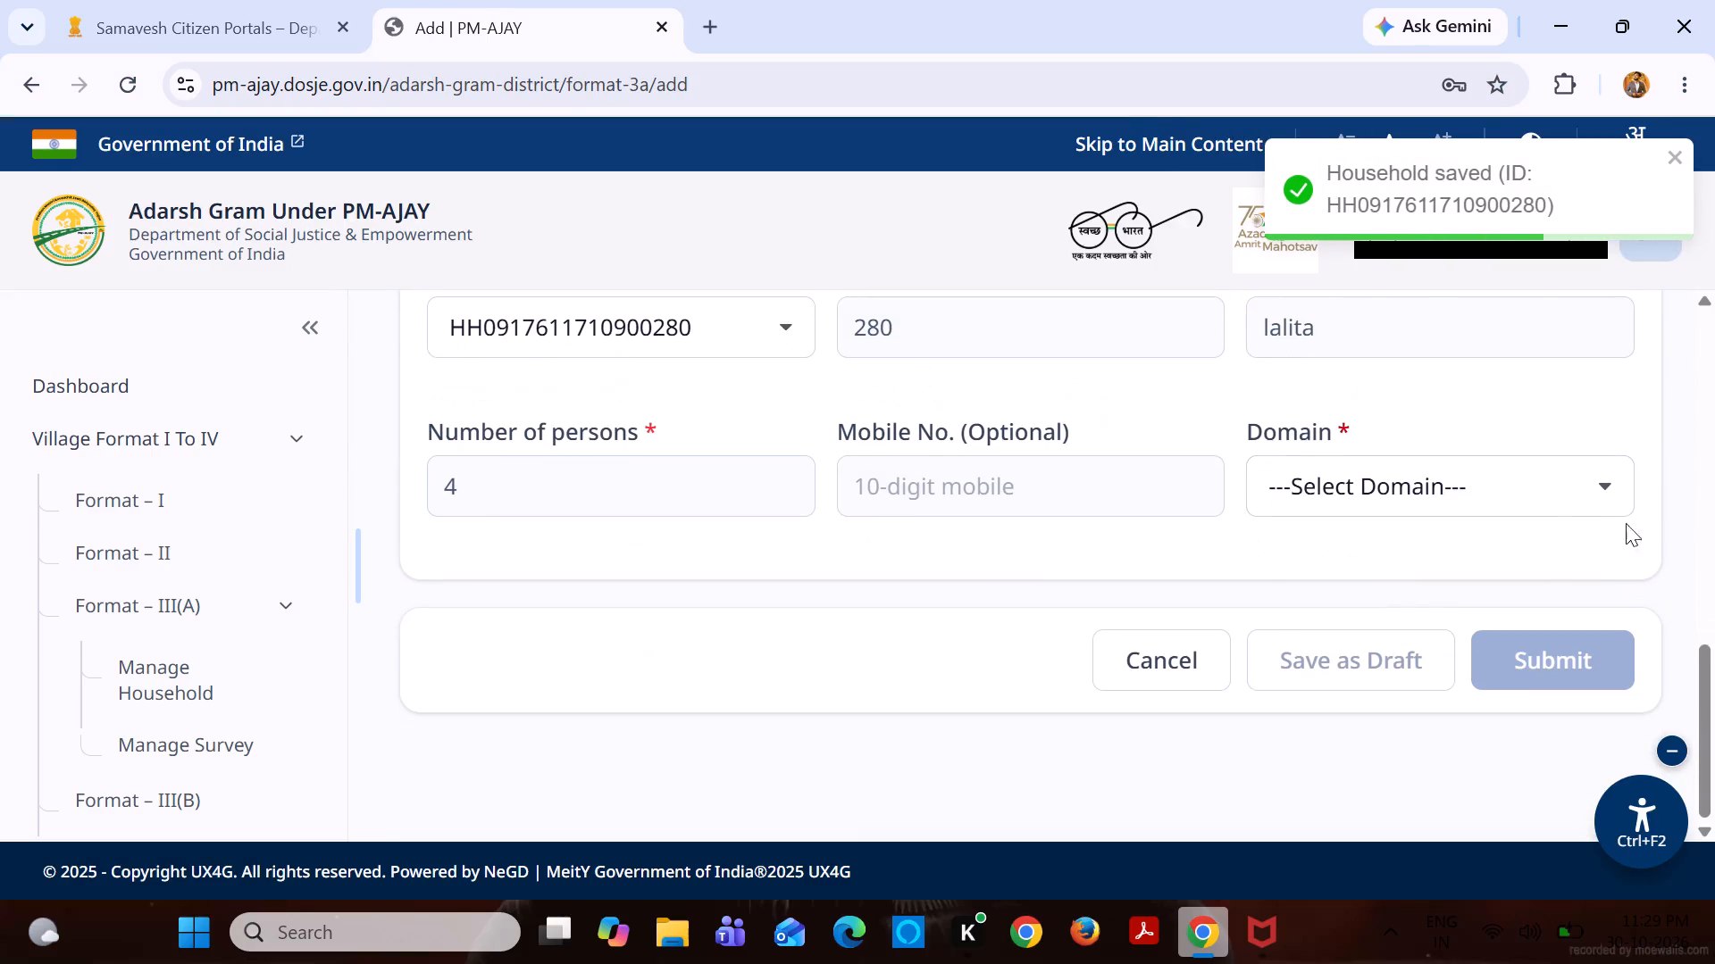
click(1546, 488)
click(1435, 287)
scroll(1454, 278, down, 3)
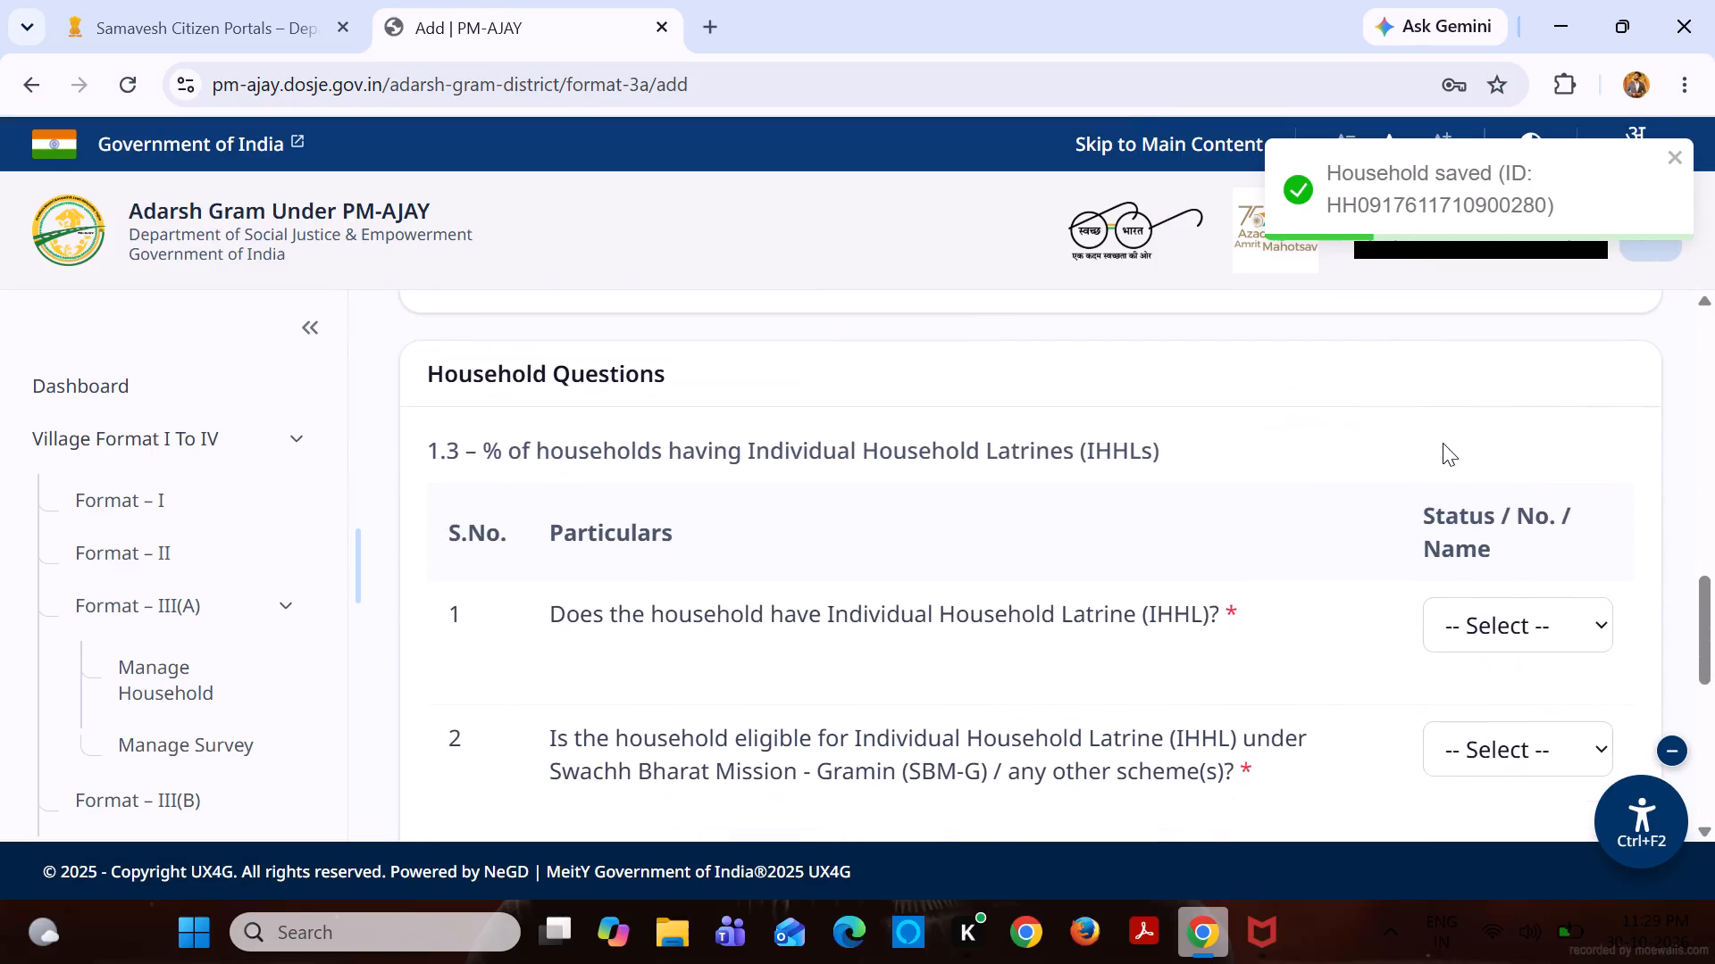
click(1545, 619)
click(1451, 699)
scroll(1471, 661, down, 3)
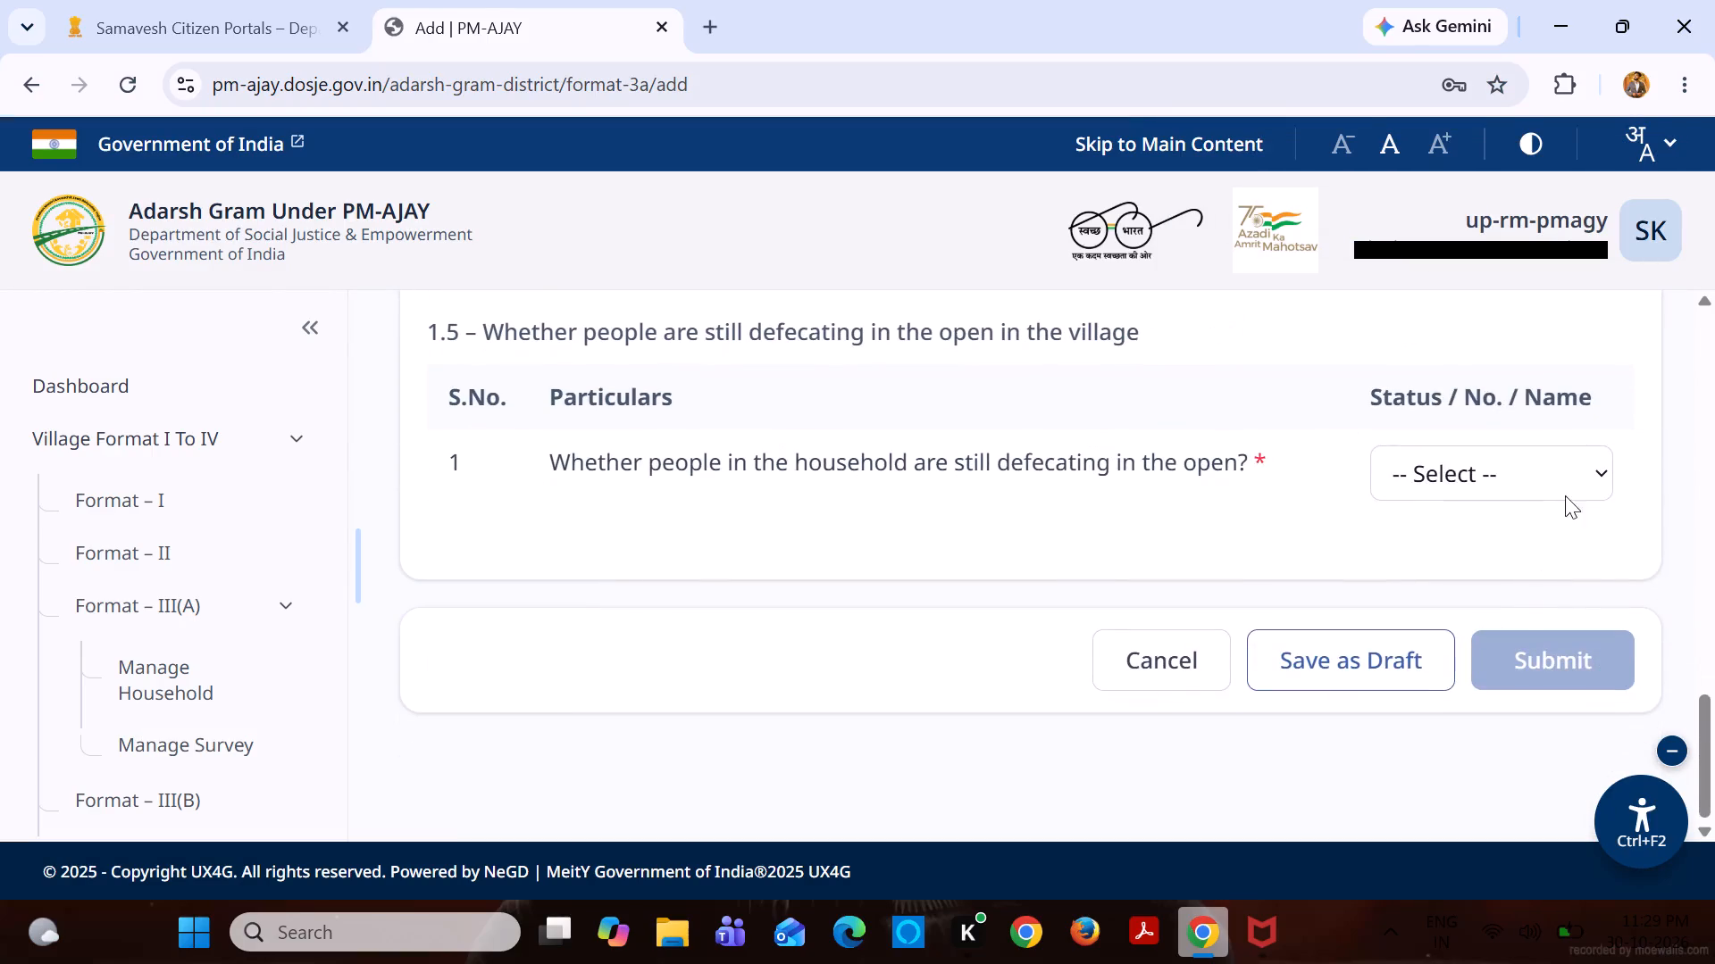
click(1572, 442)
click(1530, 483)
drag(1411, 616, 1429, 605)
drag(1553, 744, 1561, 725)
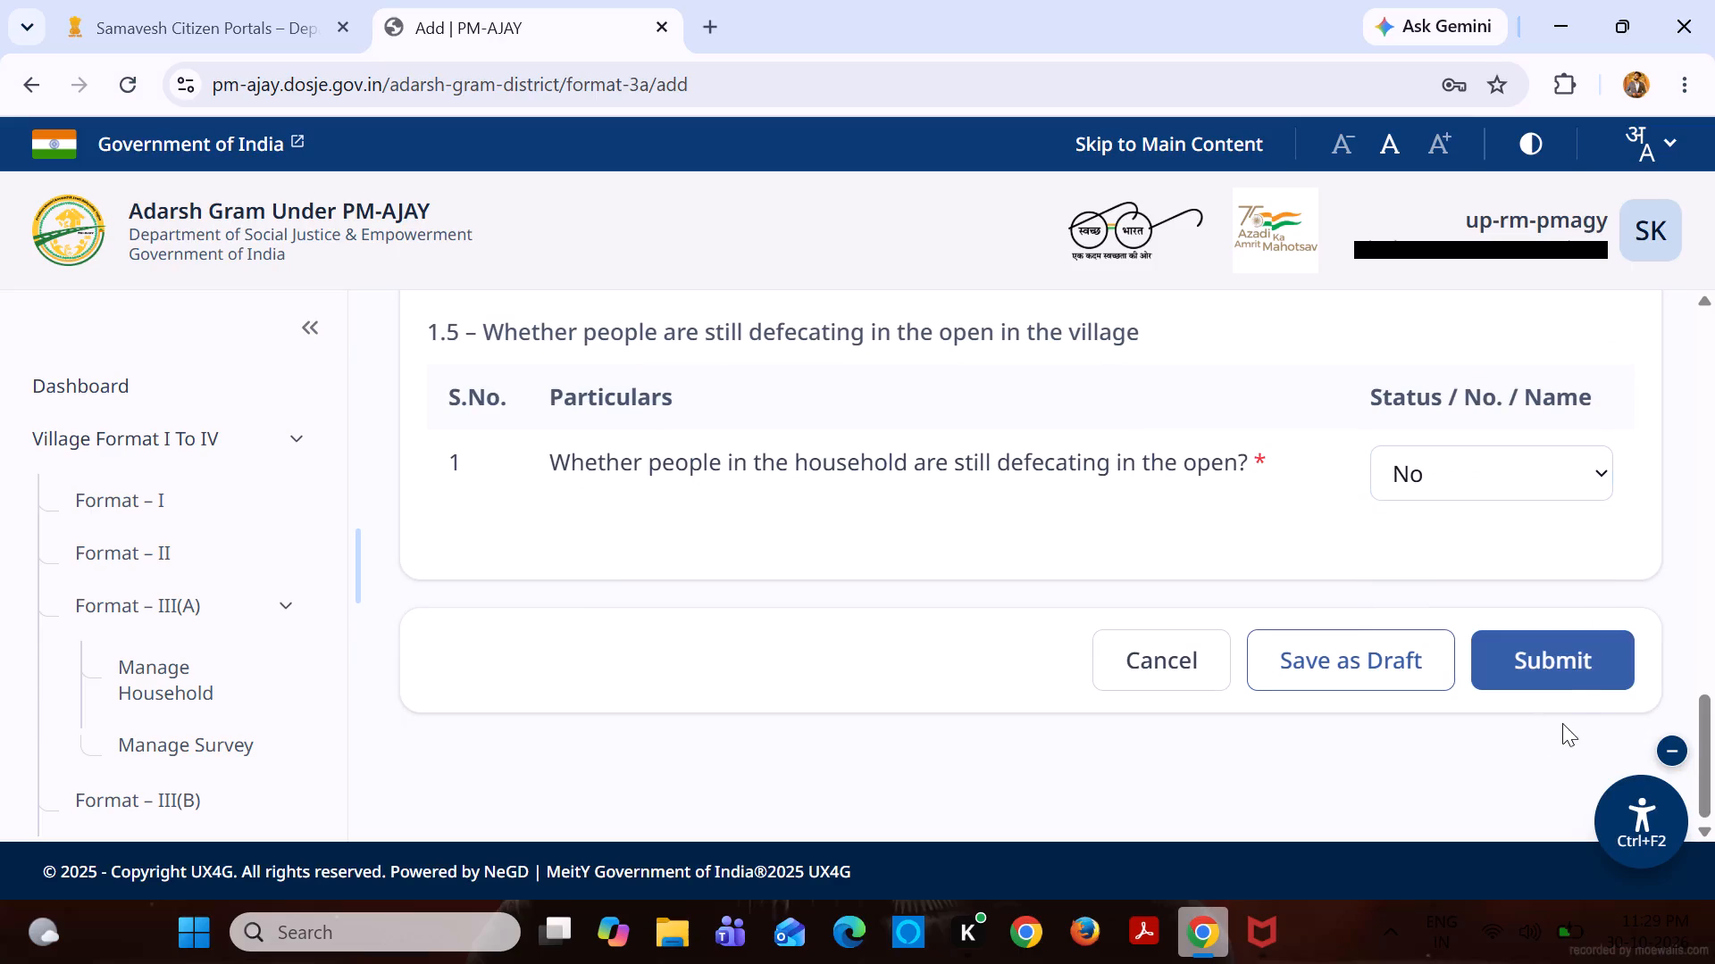
click(1572, 686)
Choose domain 2 – Education and enter 0 children aged 6-10 (2.1) and 0 children aged 11-13 (2.2).
click(1596, 437)
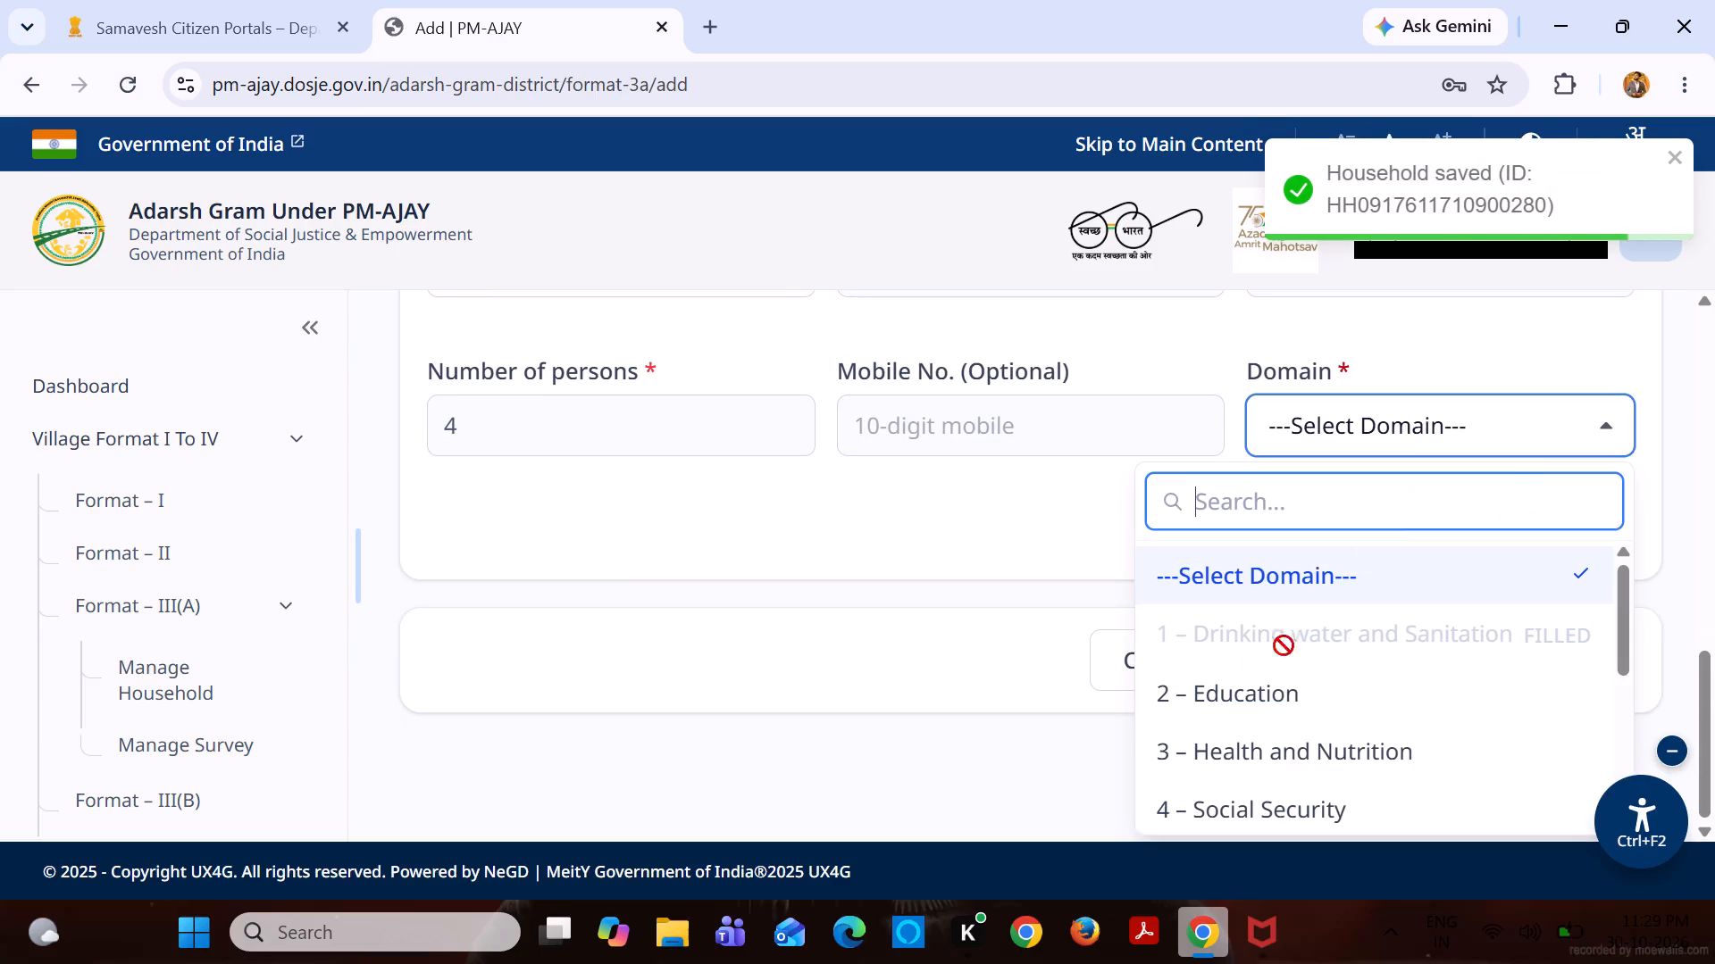
click(1268, 685)
scroll(1292, 663, down, 2)
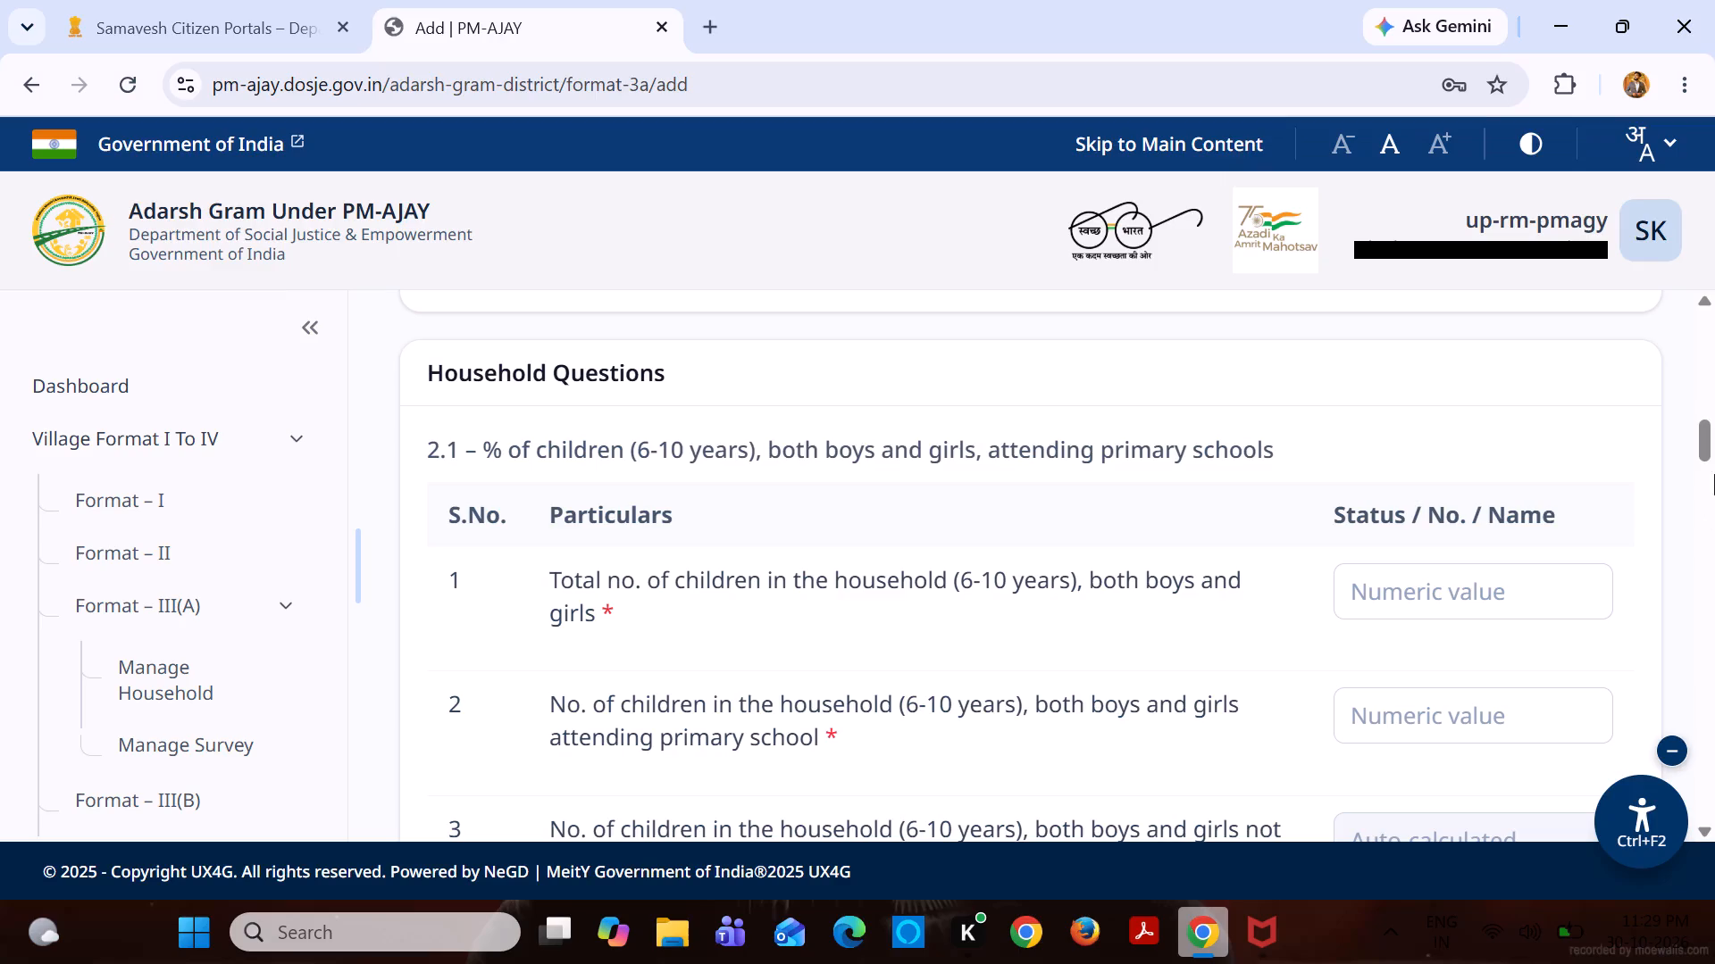
click(1392, 582)
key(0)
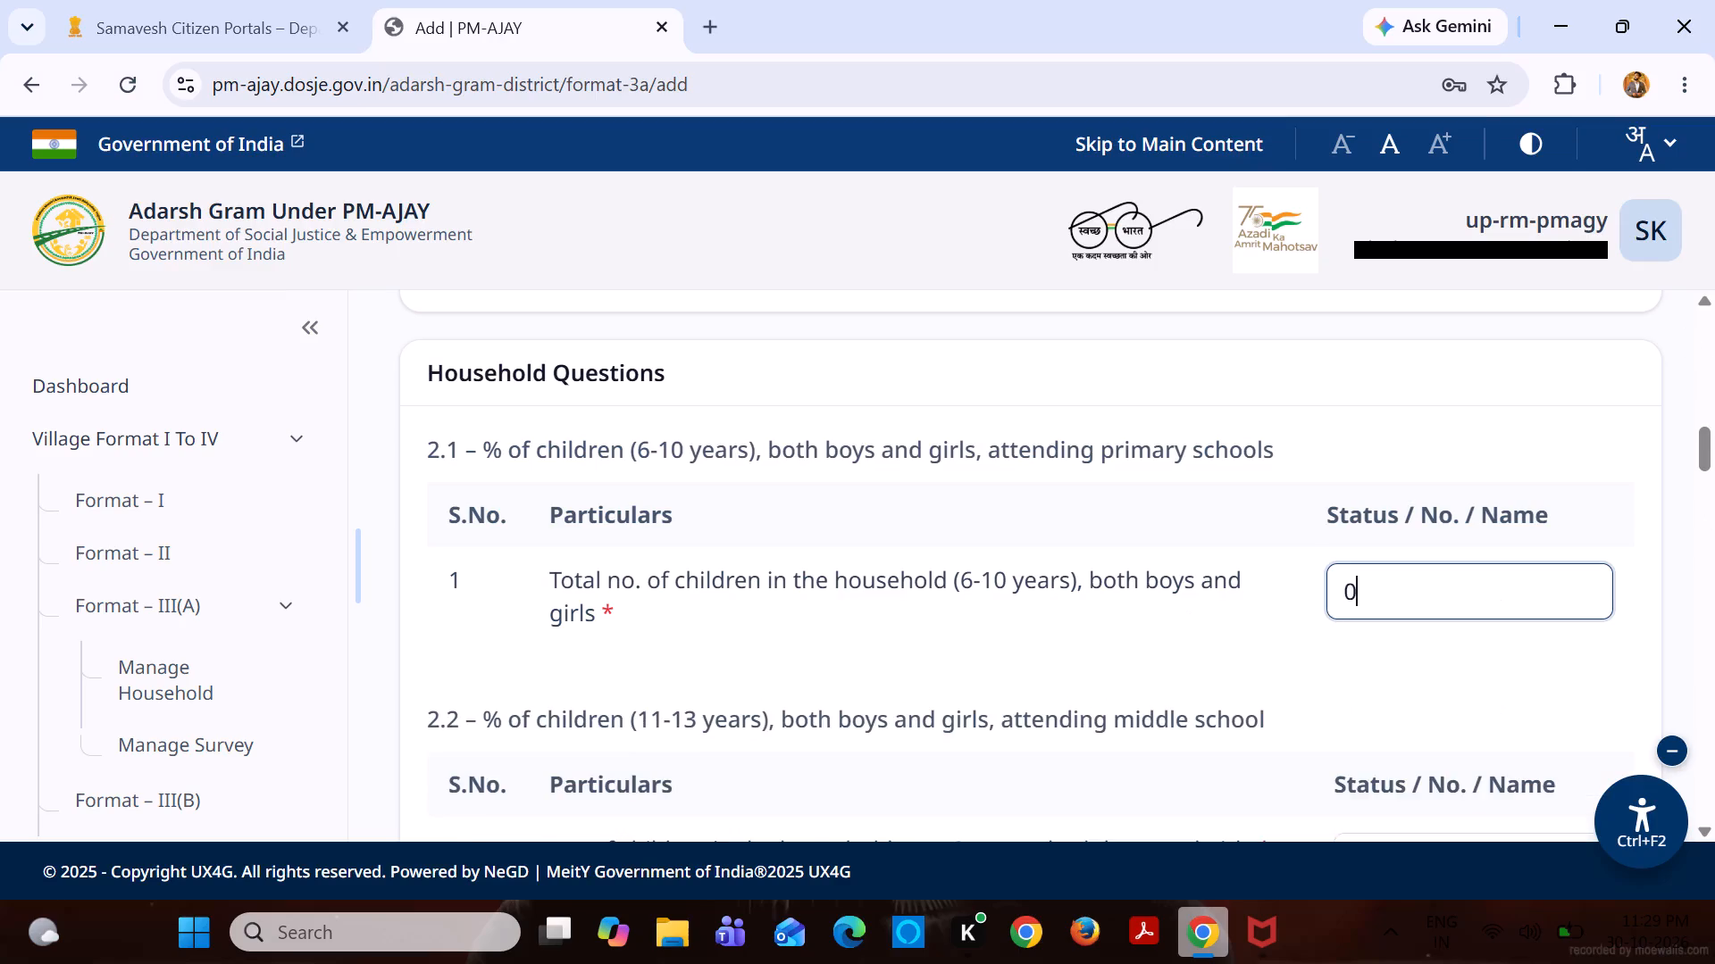
scroll(1396, 571, down, 3)
click(1443, 455)
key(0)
Enter 1 child aged 14-15 with 1 attending secondary school (2.3), and 1 aged 16-17 with 1 attending higher secondary school (2.4).
scroll(1443, 458, down, 2)
click(1450, 470)
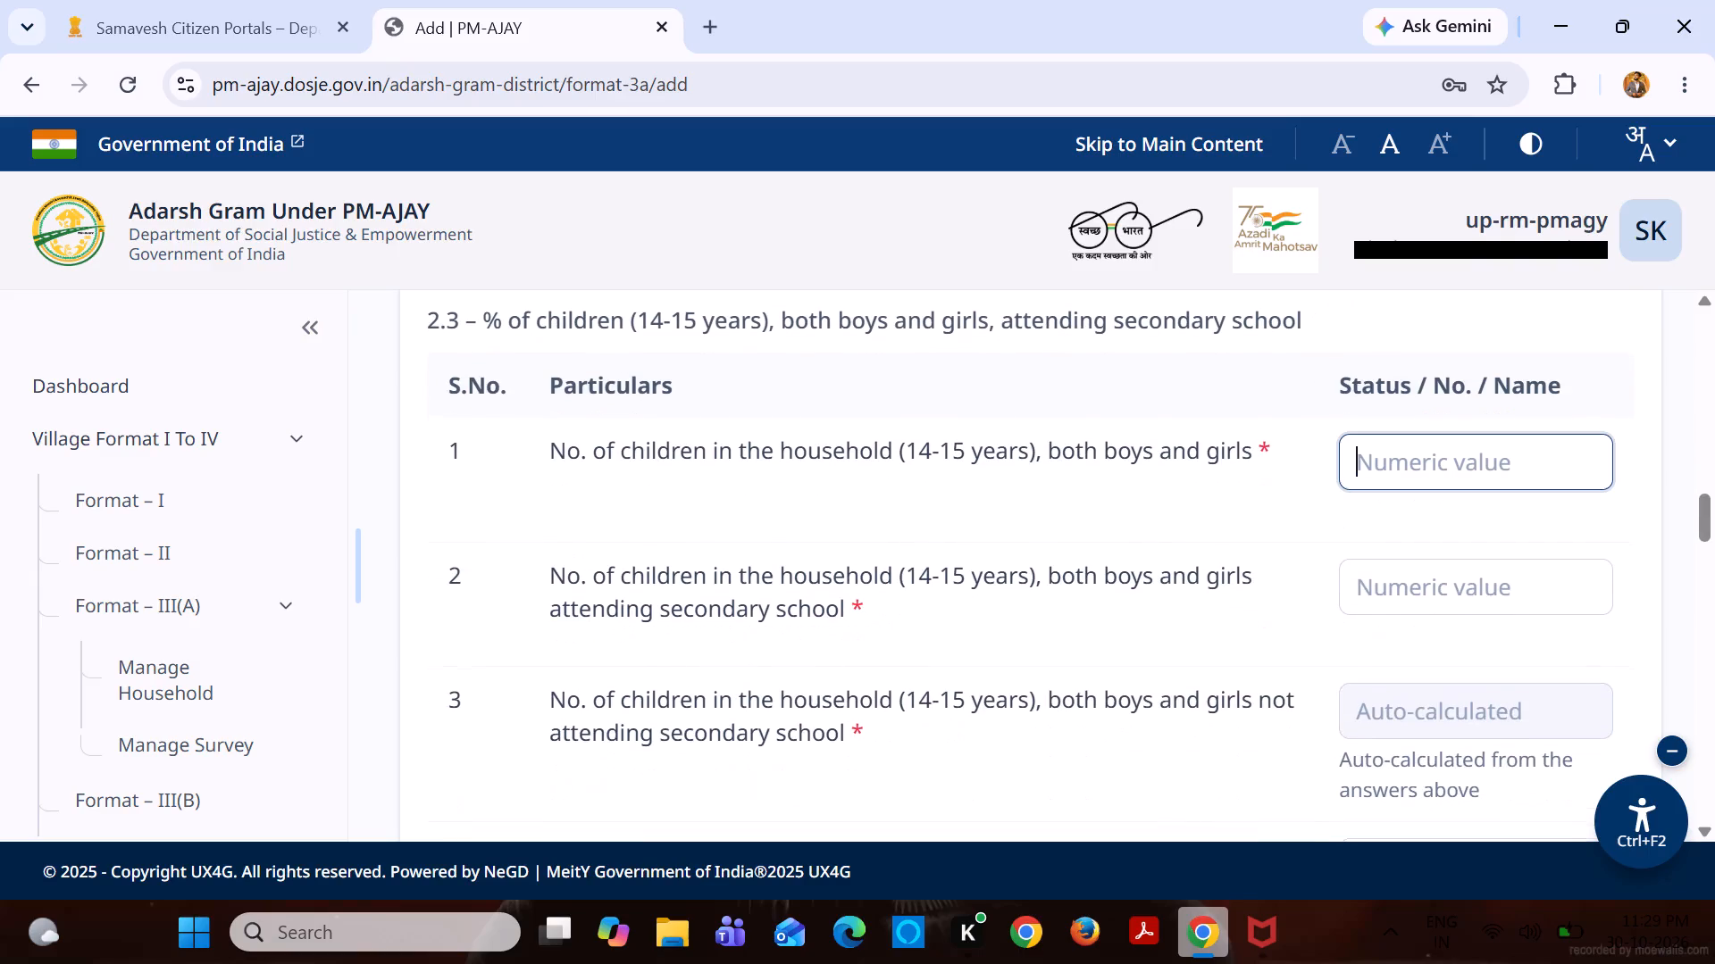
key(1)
click(1463, 570)
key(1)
scroll(1473, 573, down, 2)
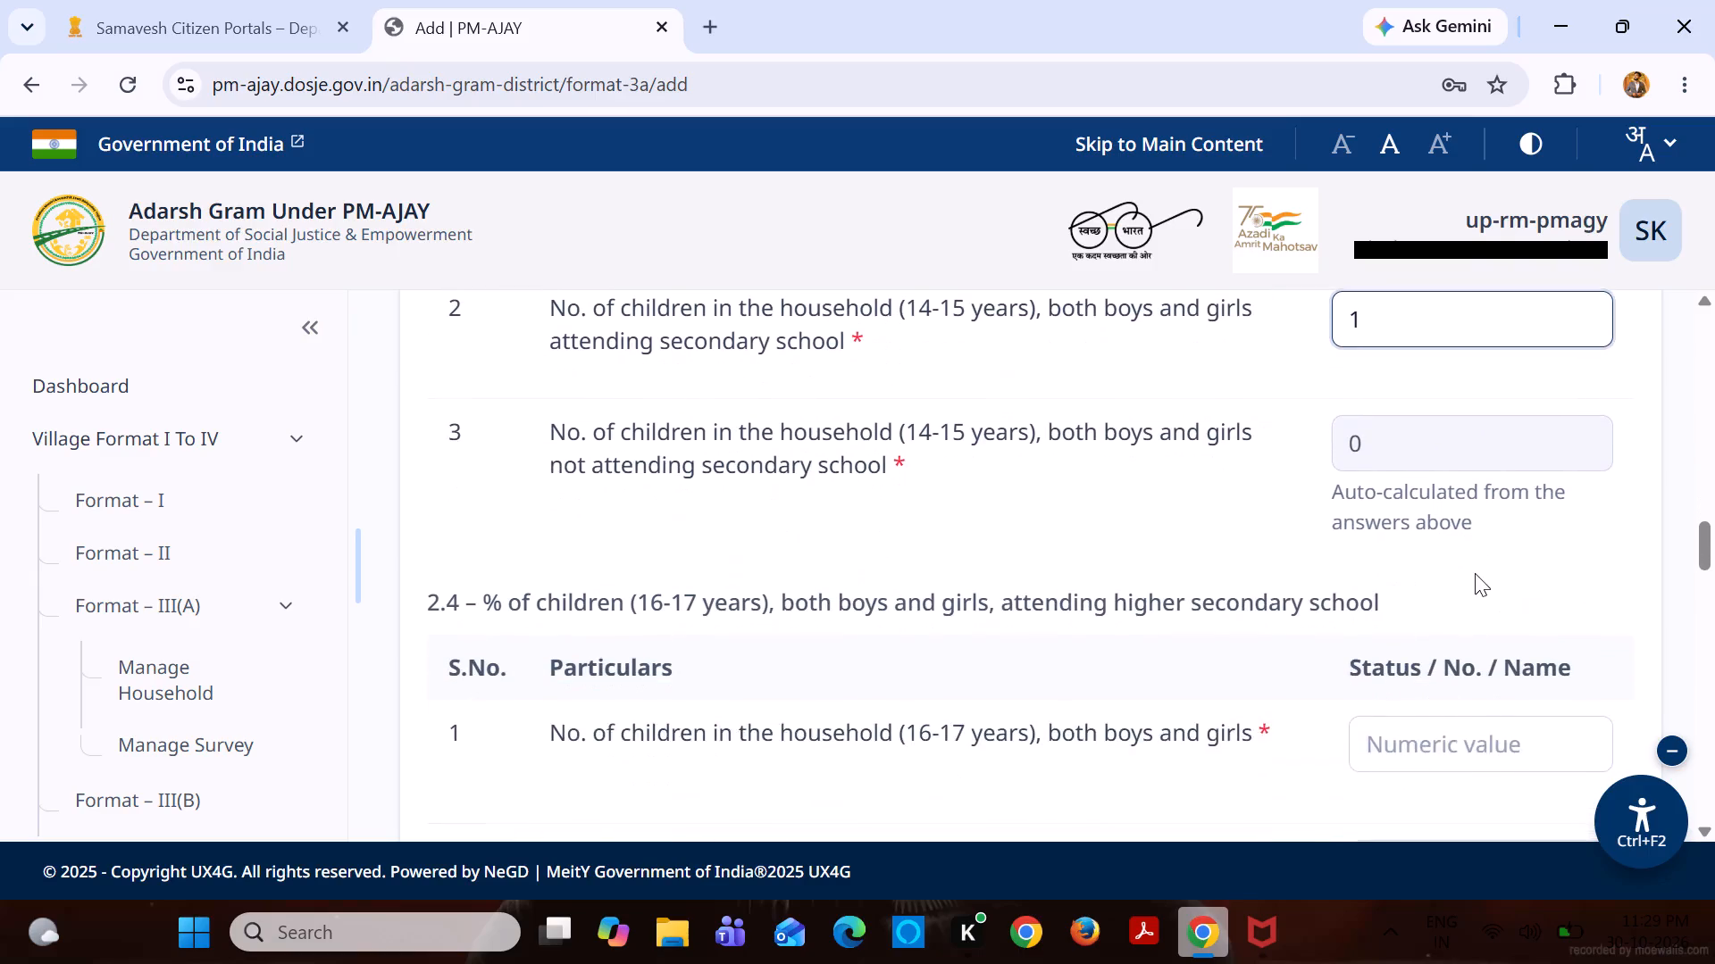
scroll(1476, 577, down, 1)
click(1477, 571)
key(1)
click(1460, 600)
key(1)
scroll(1445, 593, up, 1)
scroll(1445, 593, down, 3)
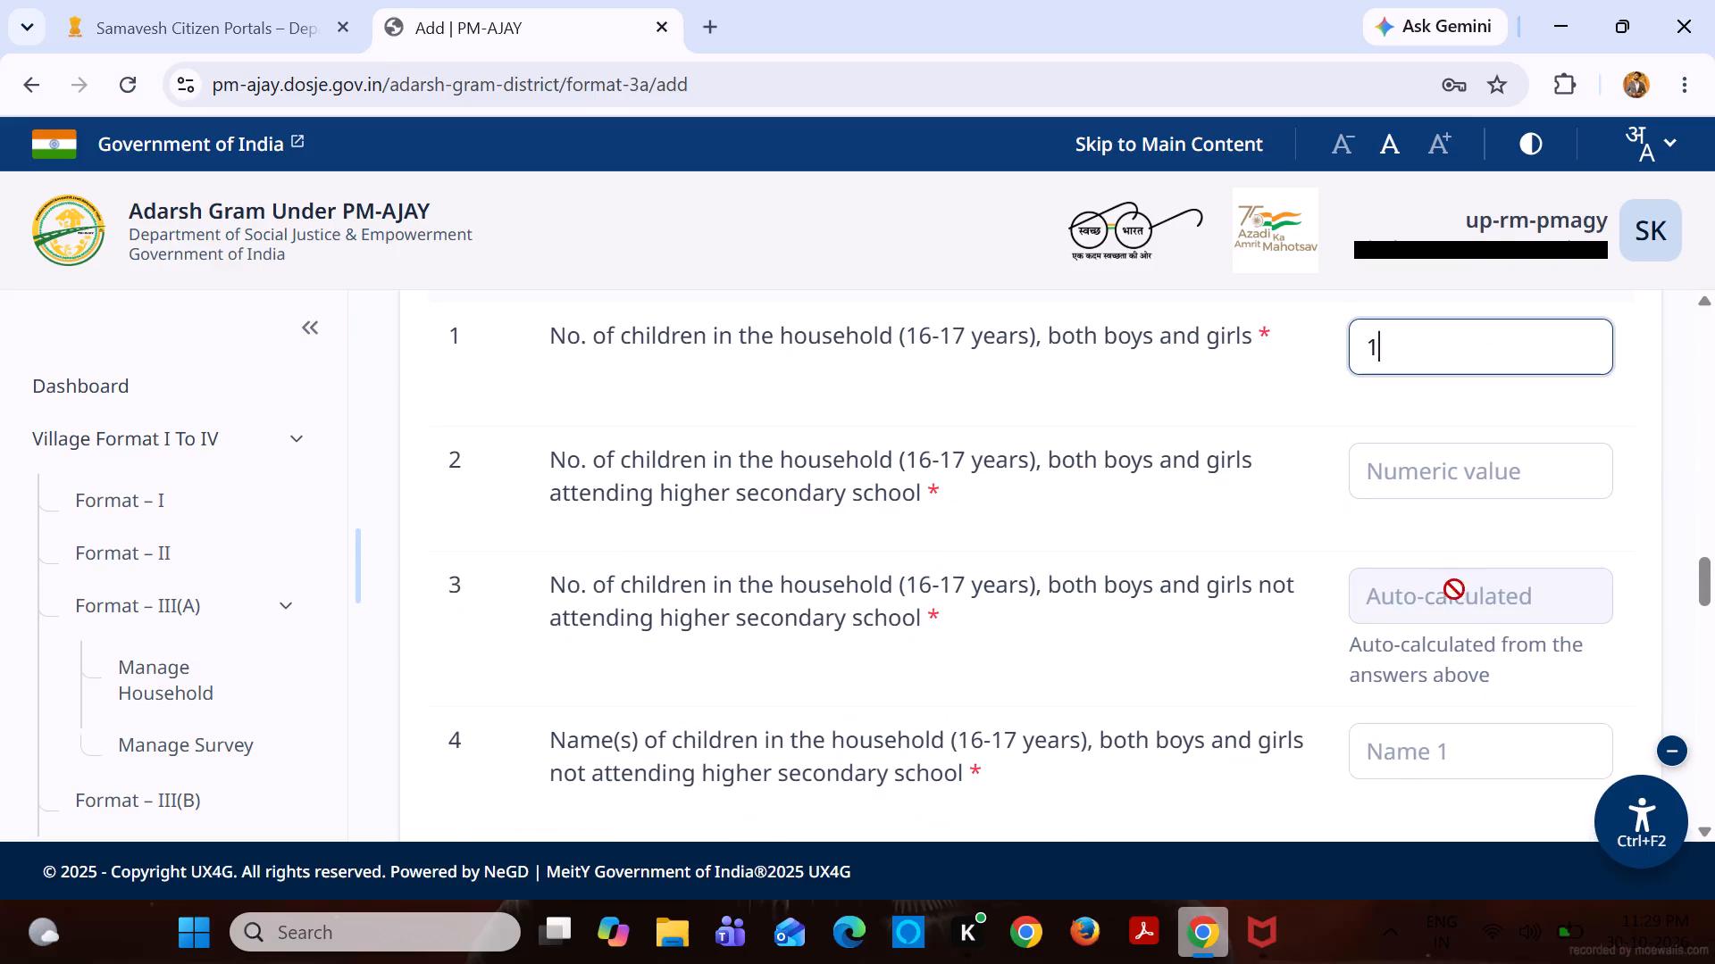
click(1465, 463)
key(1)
Enter 0 children aged 18-23 (2.5), 0 eligible for pre-matric (2.6) and 0 for post-matric scholarship (2.7), and submit domain 2.
scroll(1462, 507, down, 3)
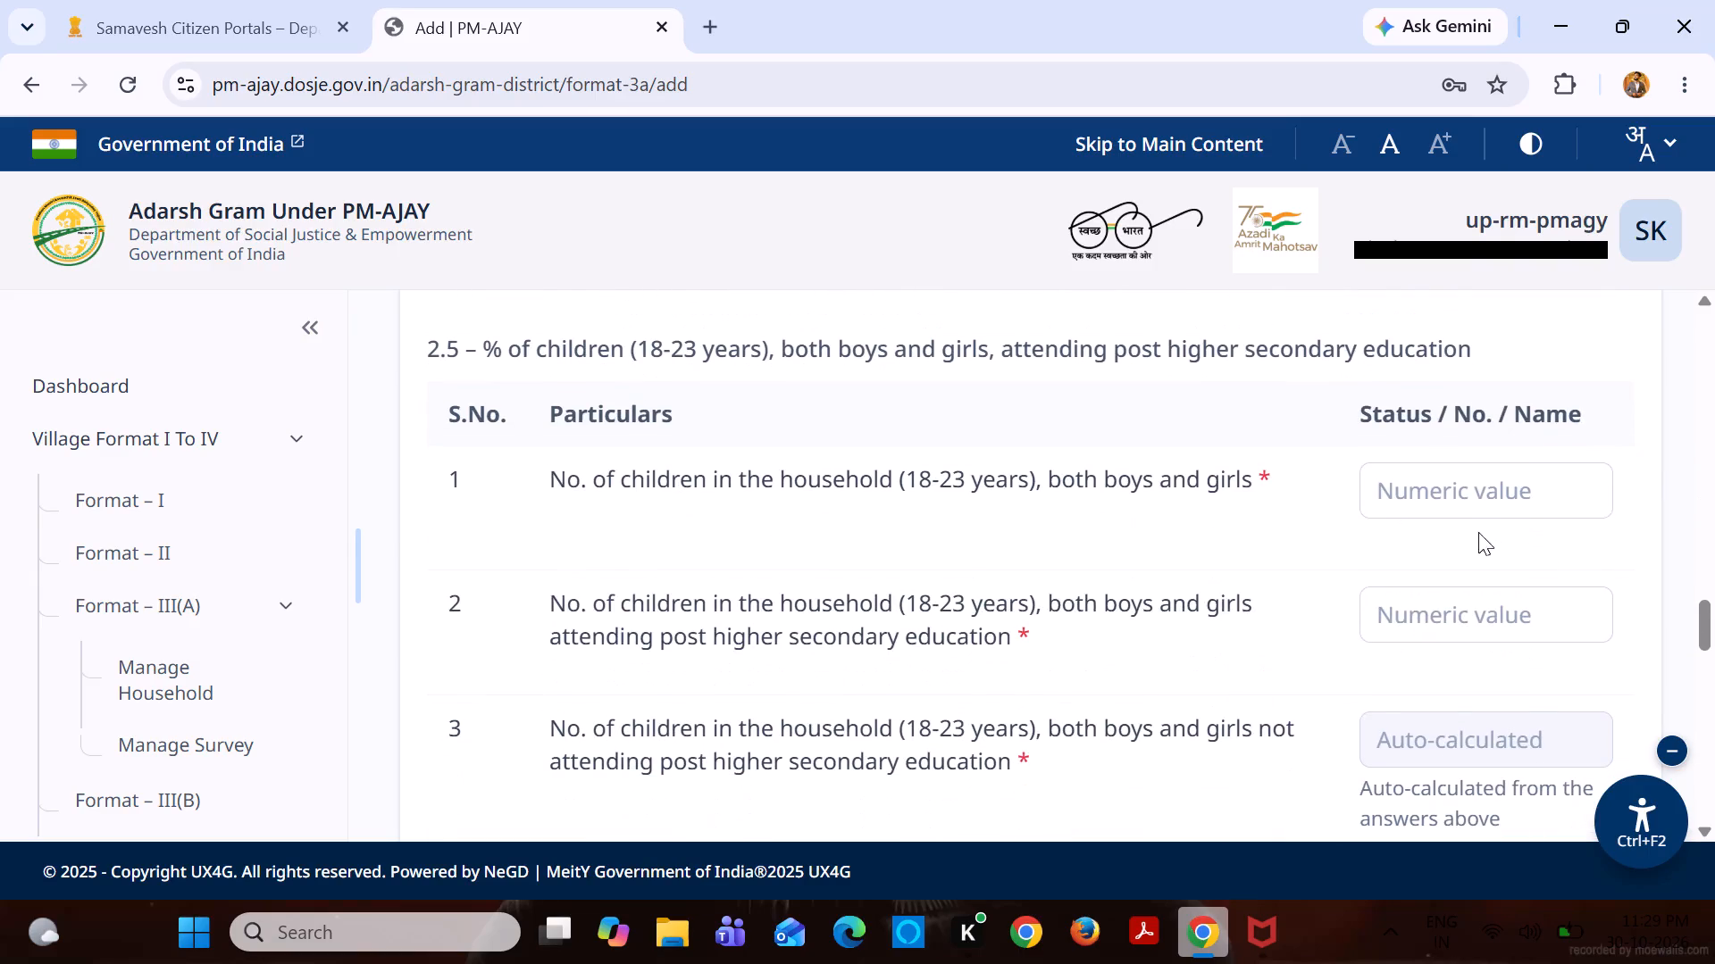
click(1460, 498)
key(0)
scroll(1469, 505, down, 6)
scroll(1490, 448, up, 2)
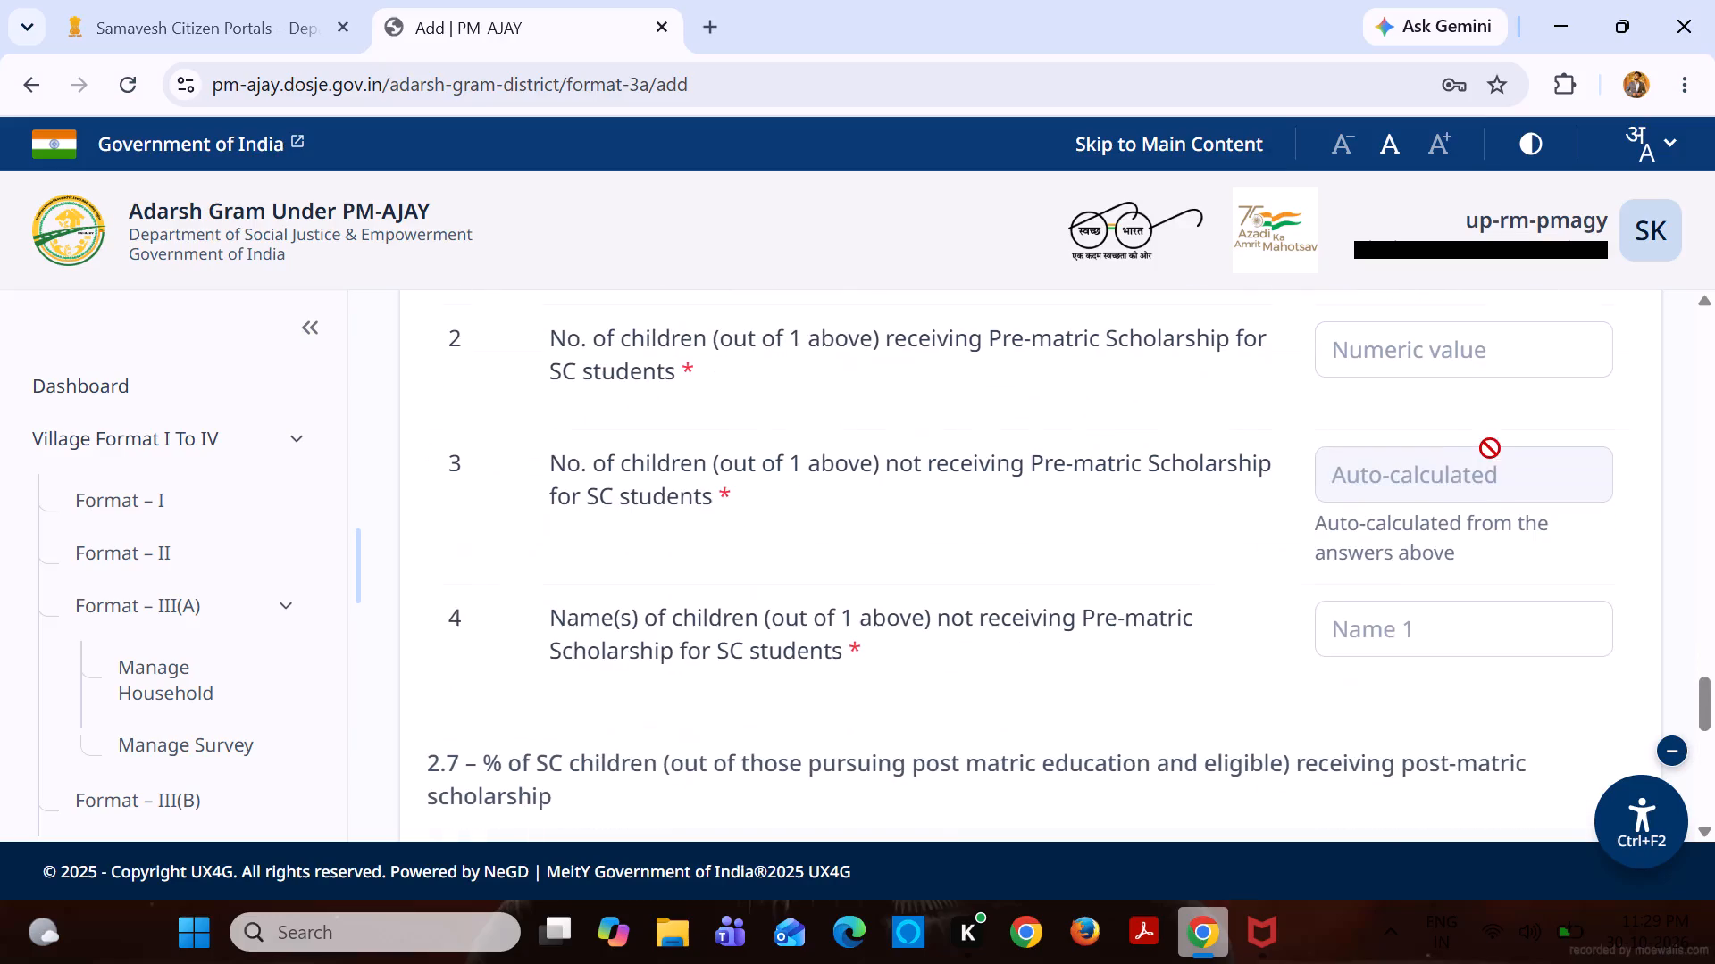
scroll(1472, 389, up, 3)
click(1375, 631)
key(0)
scroll(1376, 607, down, 1)
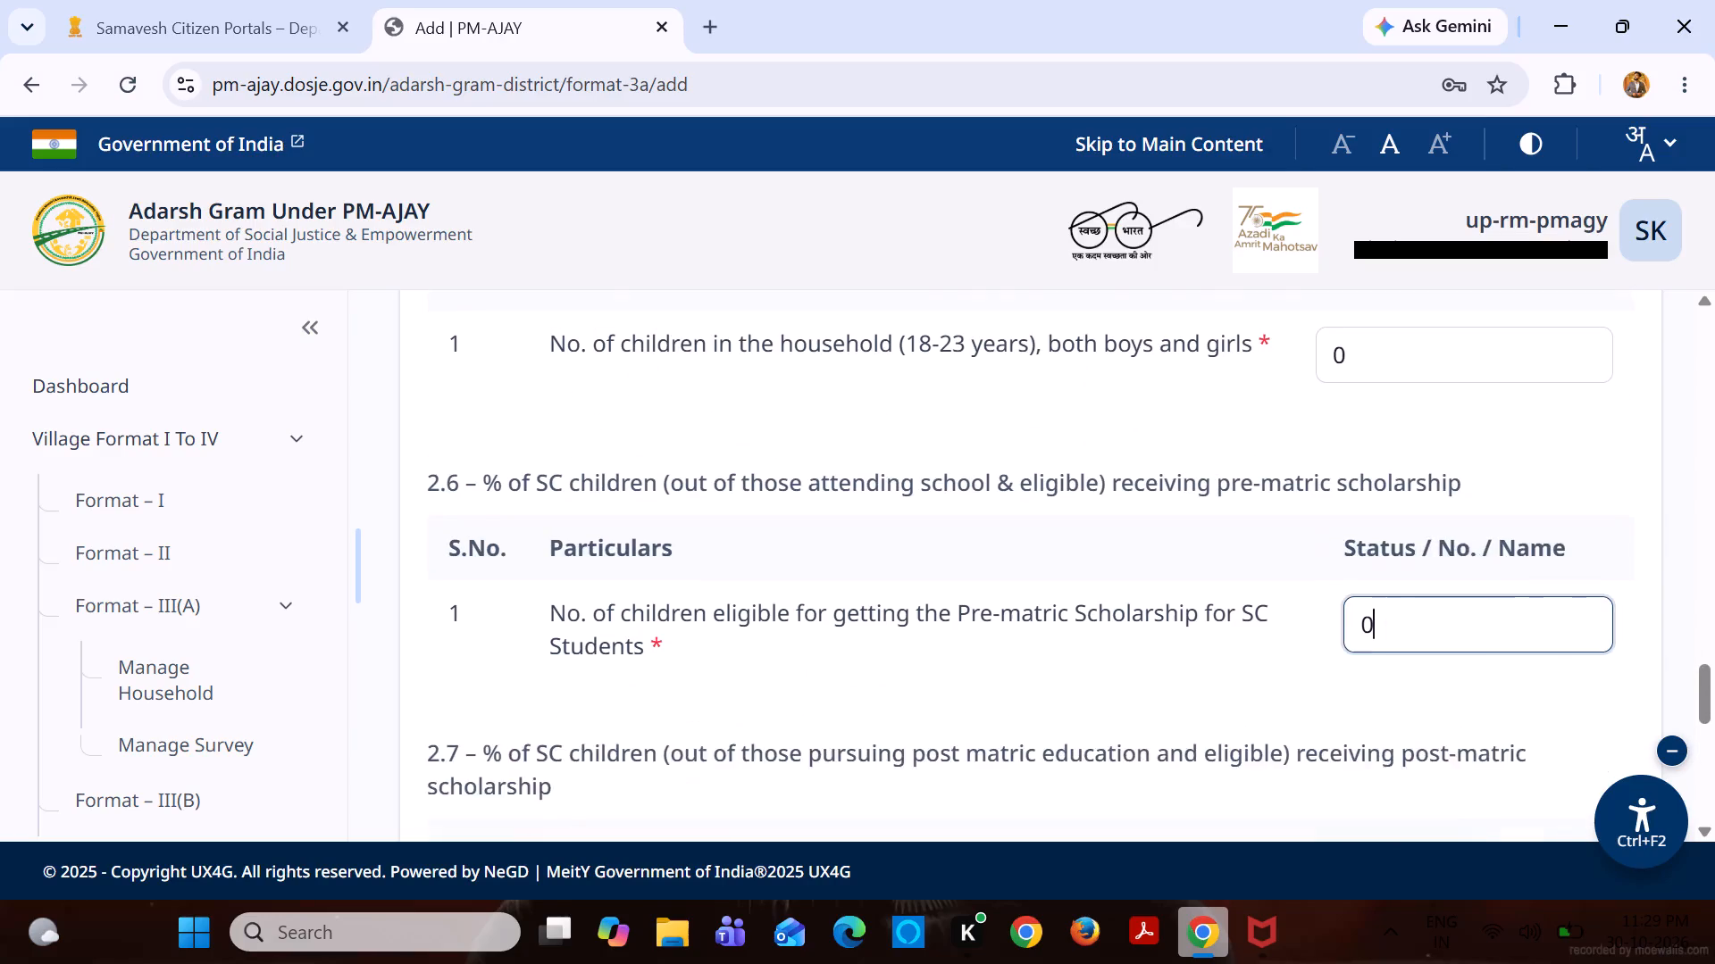
scroll(1376, 614, down, 1)
click(1408, 656)
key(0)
scroll(1408, 622, down, 3)
click(1592, 676)
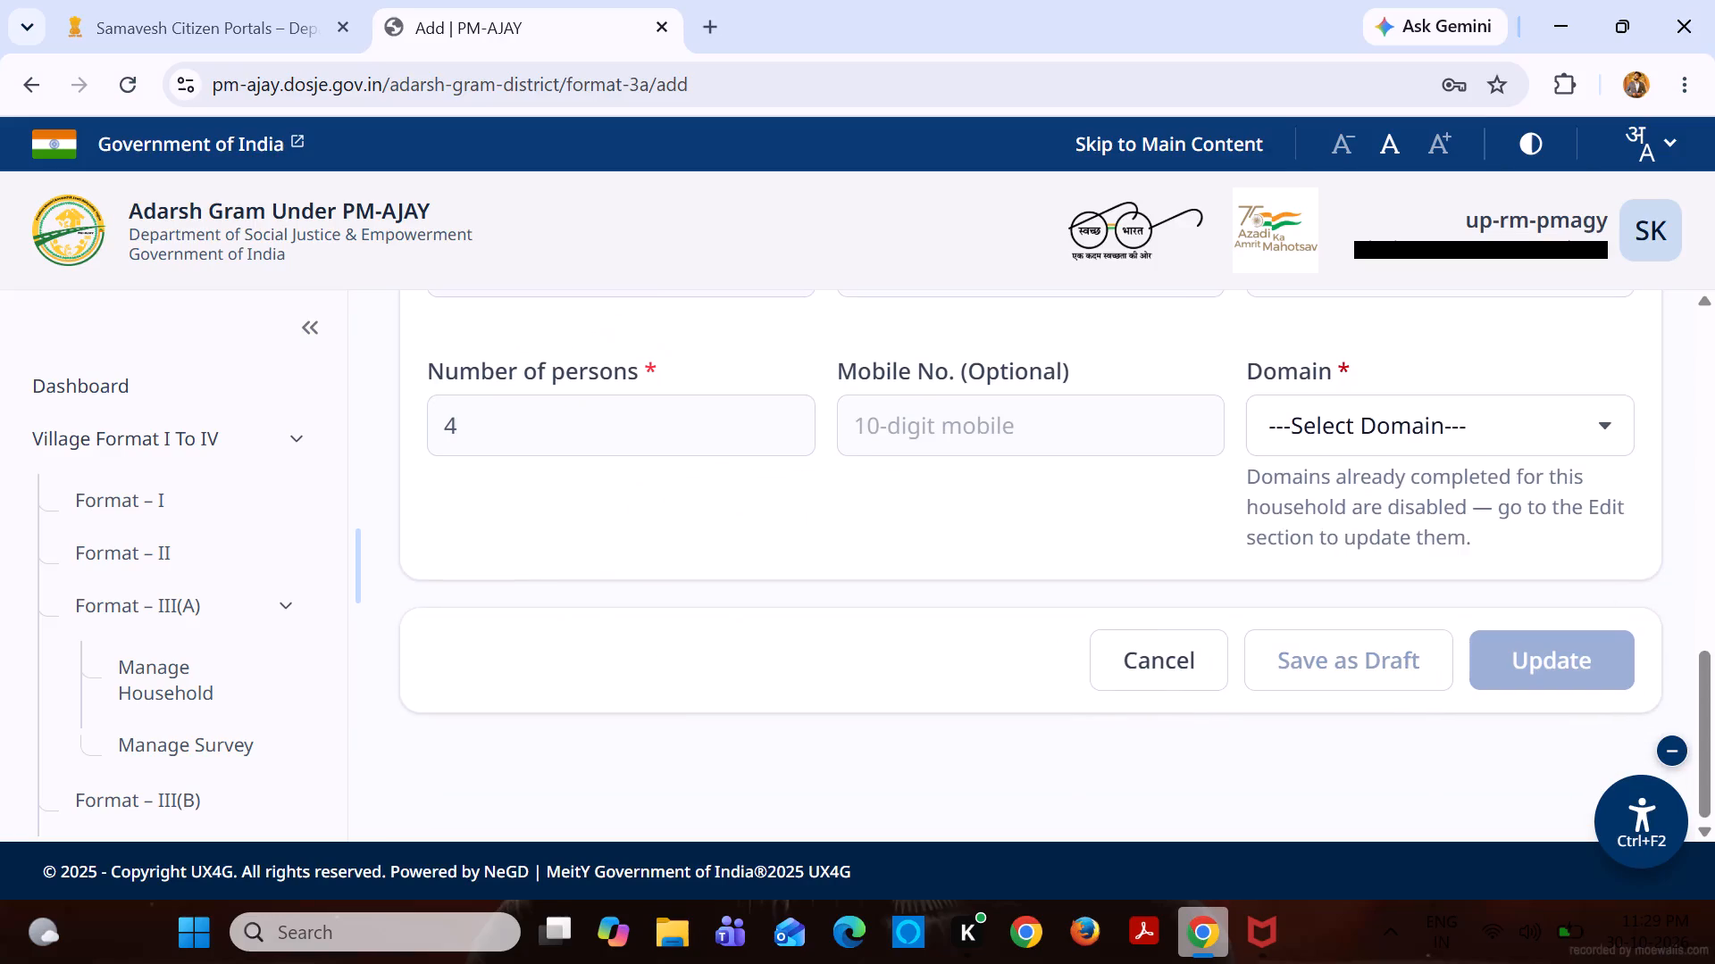
Choose domain 3 – Health and Nutrition, answer Yes to health protection coverage (3.1), and enter 0 pregnant women (3.3) and 0 deliveries (3.4).
click(1551, 420)
click(1305, 736)
scroll(1312, 715, down, 3)
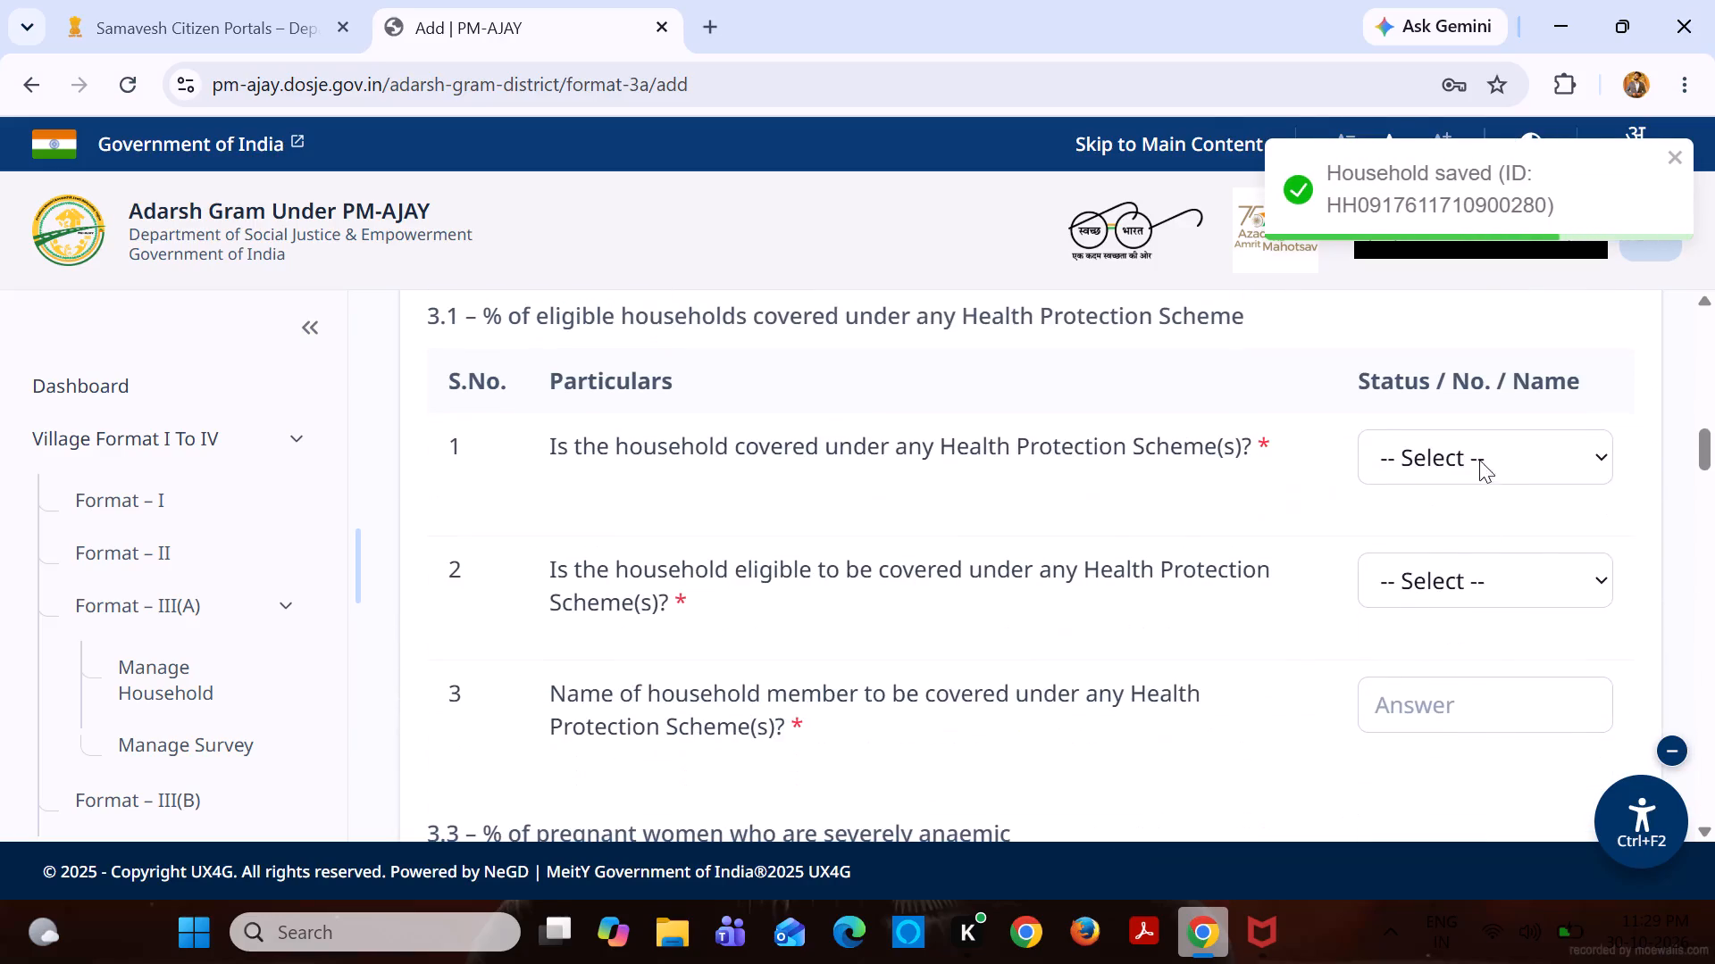
click(1479, 460)
click(1434, 568)
scroll(1435, 596, down, 2)
drag(1465, 427, 1464, 435)
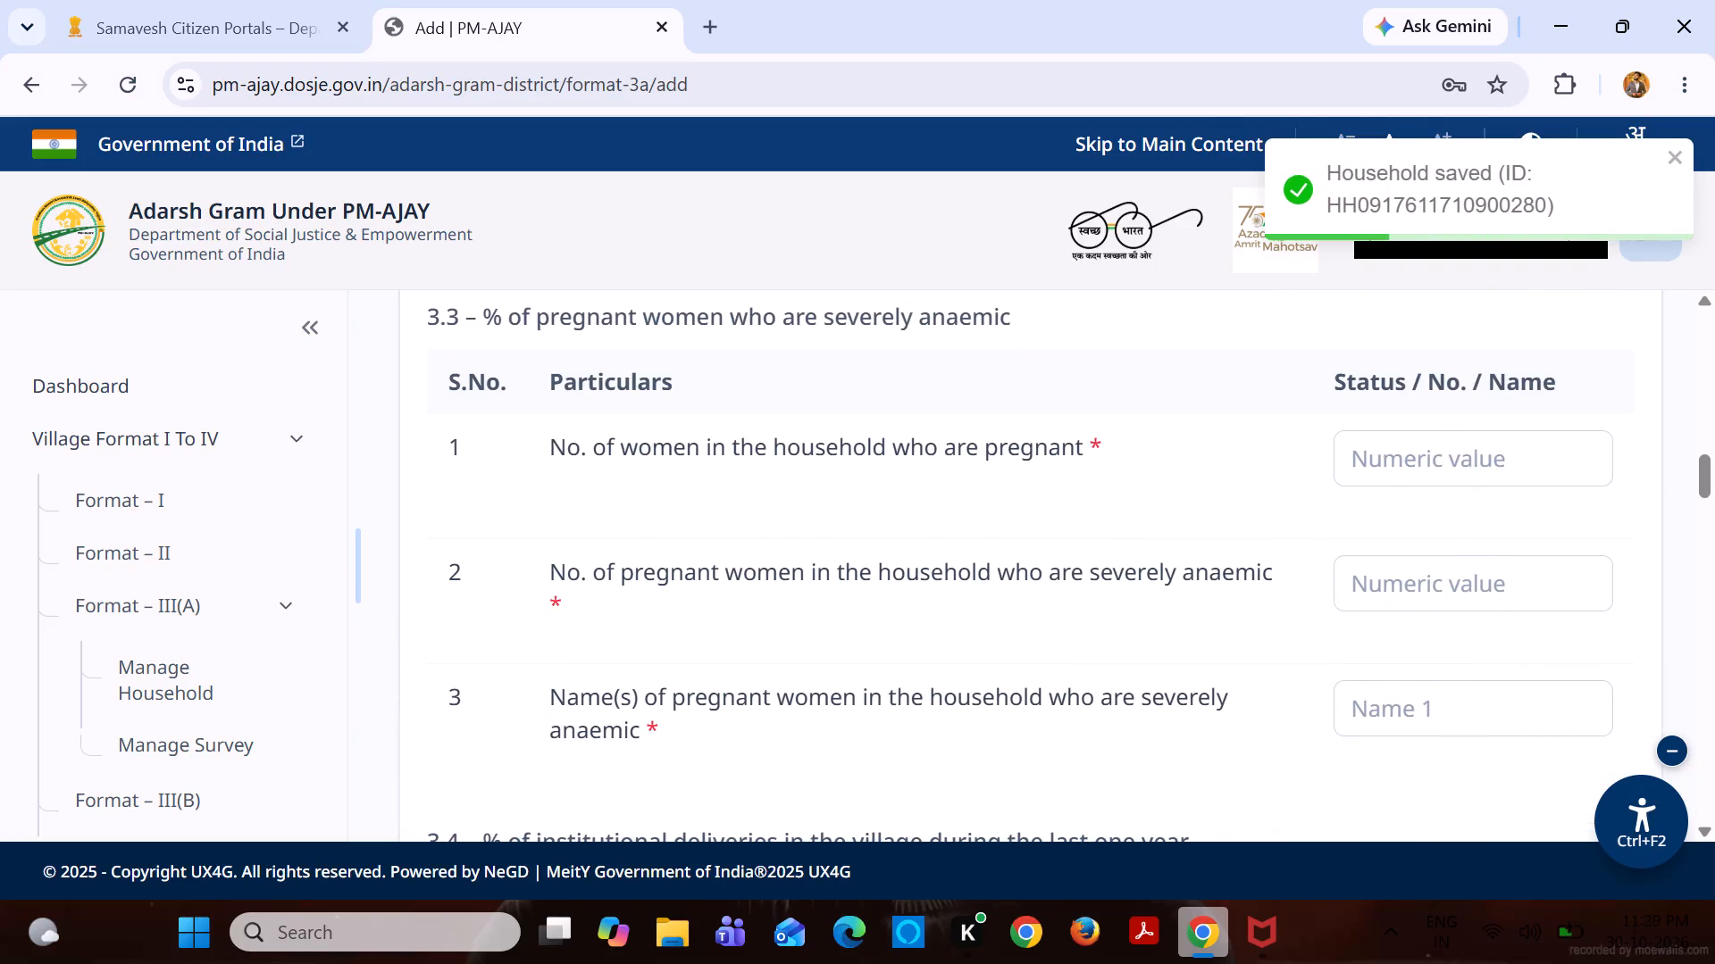
click(1451, 461)
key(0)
scroll(1451, 472, down, 1)
drag(1401, 553, 1393, 564)
click(1371, 584)
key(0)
Enter 0 children born in the last year (3.5), 0 children below one year and 0 children aged 0-5 (3.7).
scroll(1374, 594, down, 2)
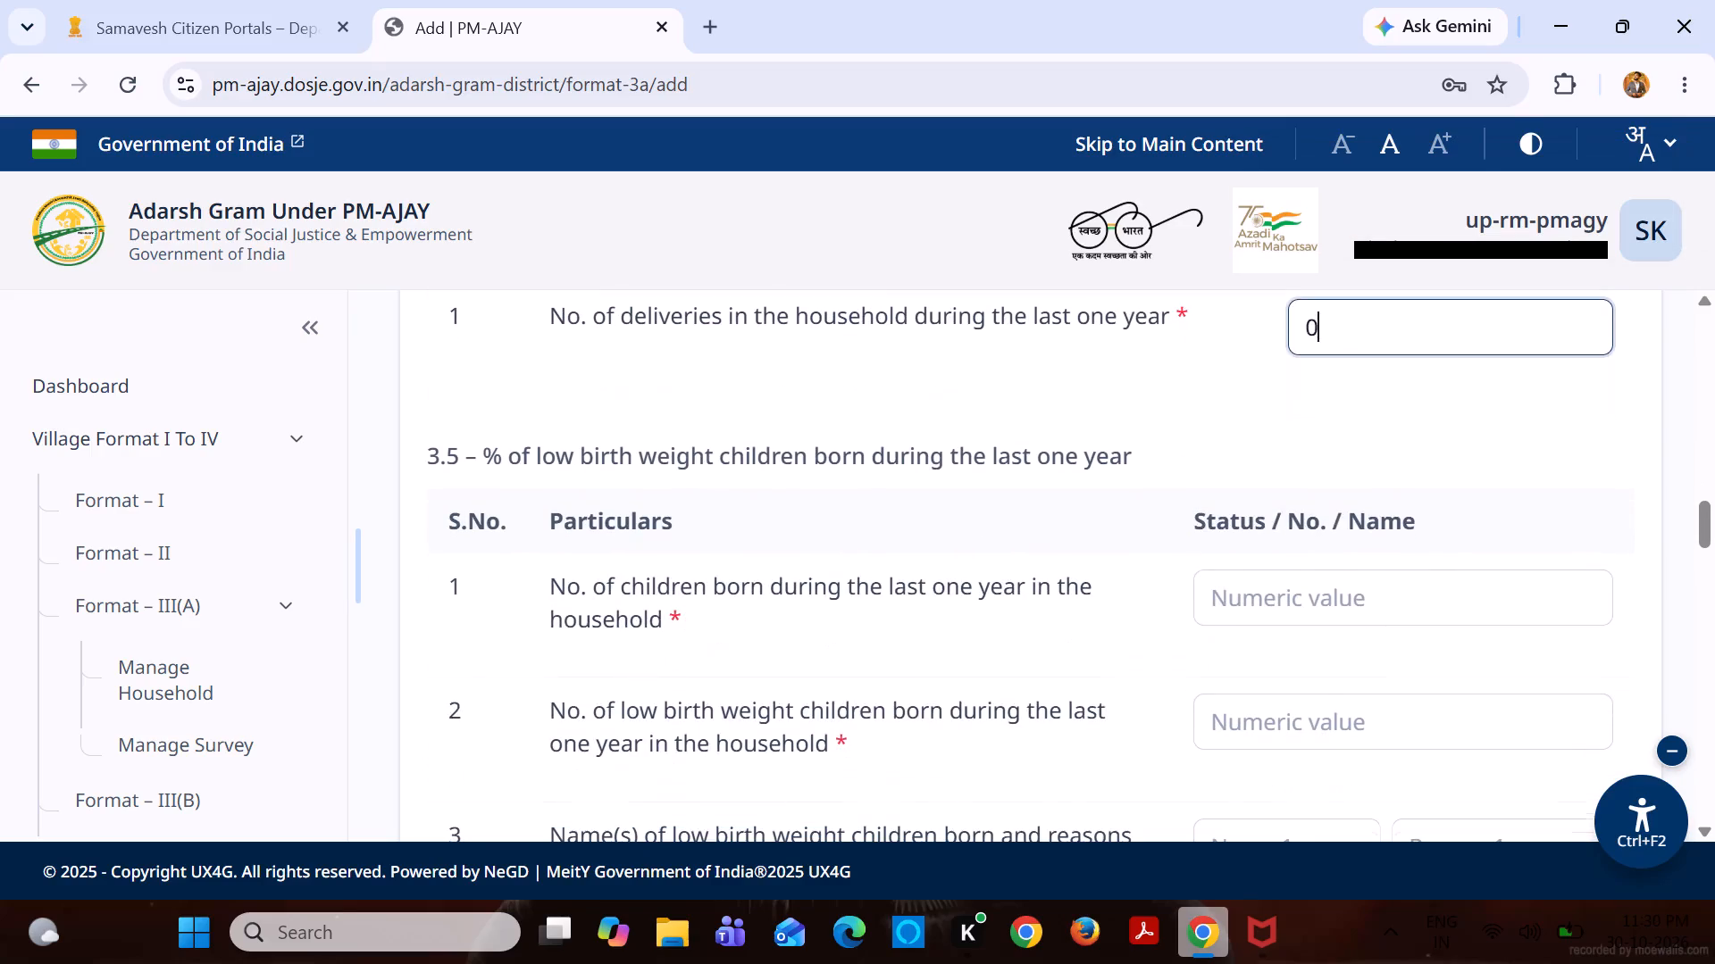
click(1365, 589)
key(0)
scroll(1368, 601, down, 2)
click(1398, 586)
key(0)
scroll(1398, 599, down, 2)
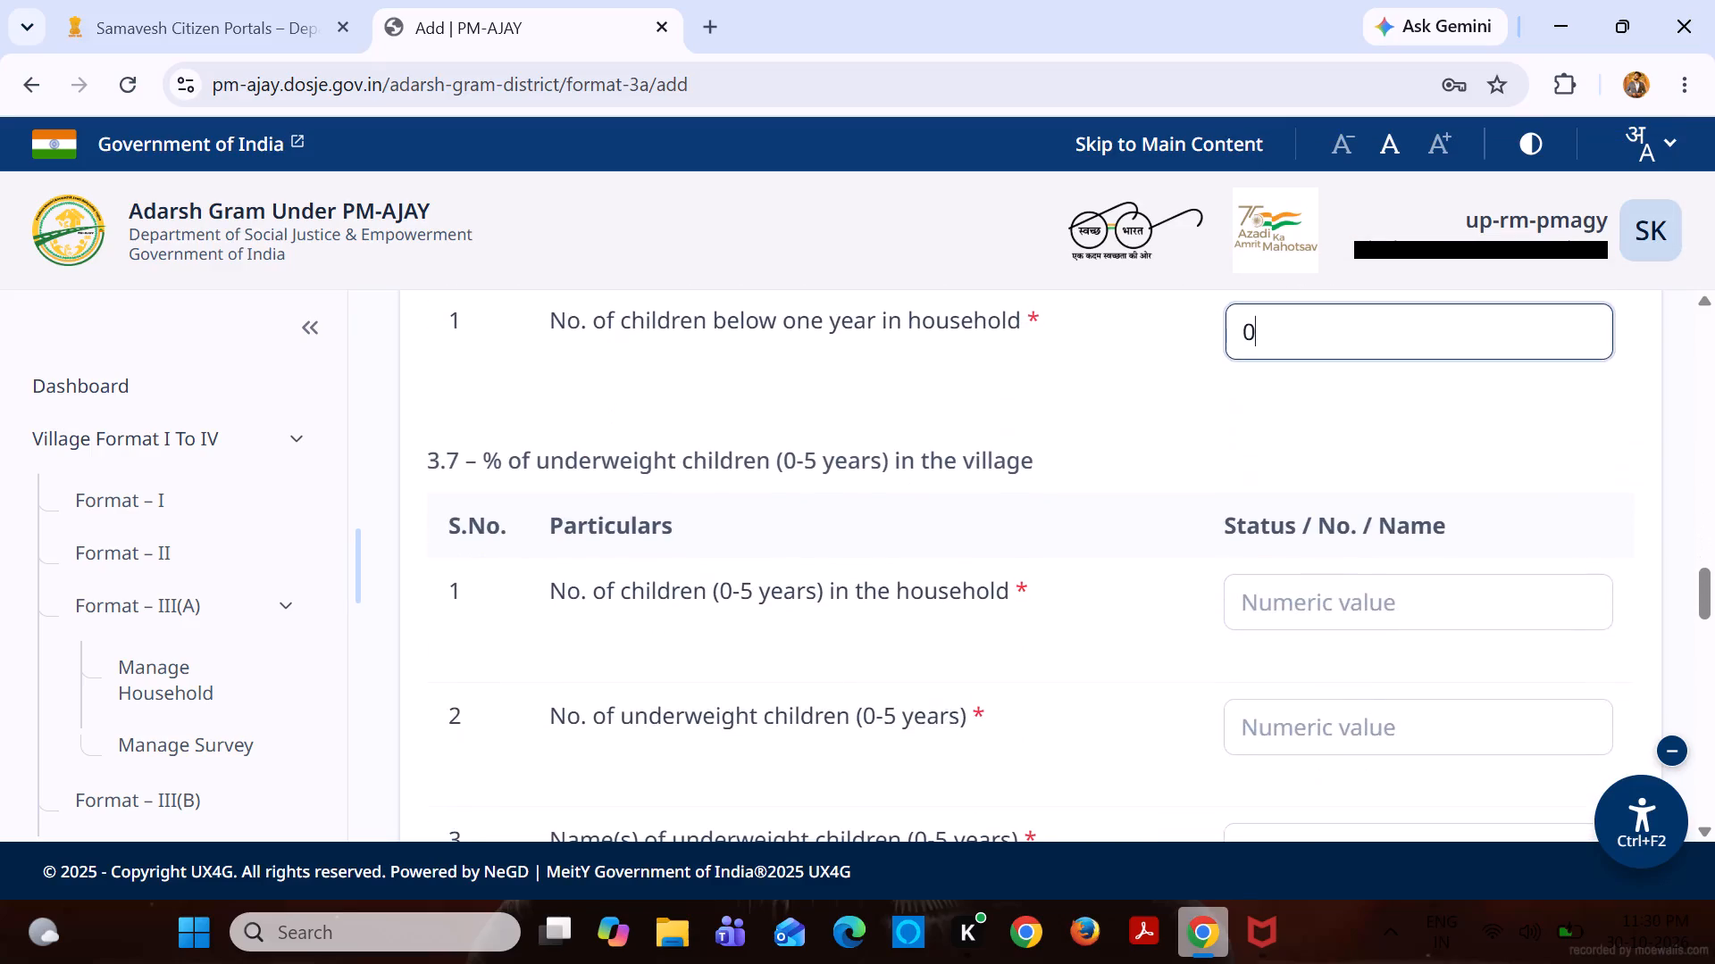
click(1399, 606)
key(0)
Enter 0 for the remaining three Health and Nutrition indicators after 3.7 and submit domain 3.
scroll(1389, 595, down, 2)
click(1396, 613)
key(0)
scroll(1393, 607, down, 2)
drag(1459, 629, 1456, 619)
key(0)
scroll(1455, 592, down, 2)
click(1459, 599)
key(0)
scroll(1462, 583, up, 1)
scroll(1462, 586, down, 3)
click(1535, 642)
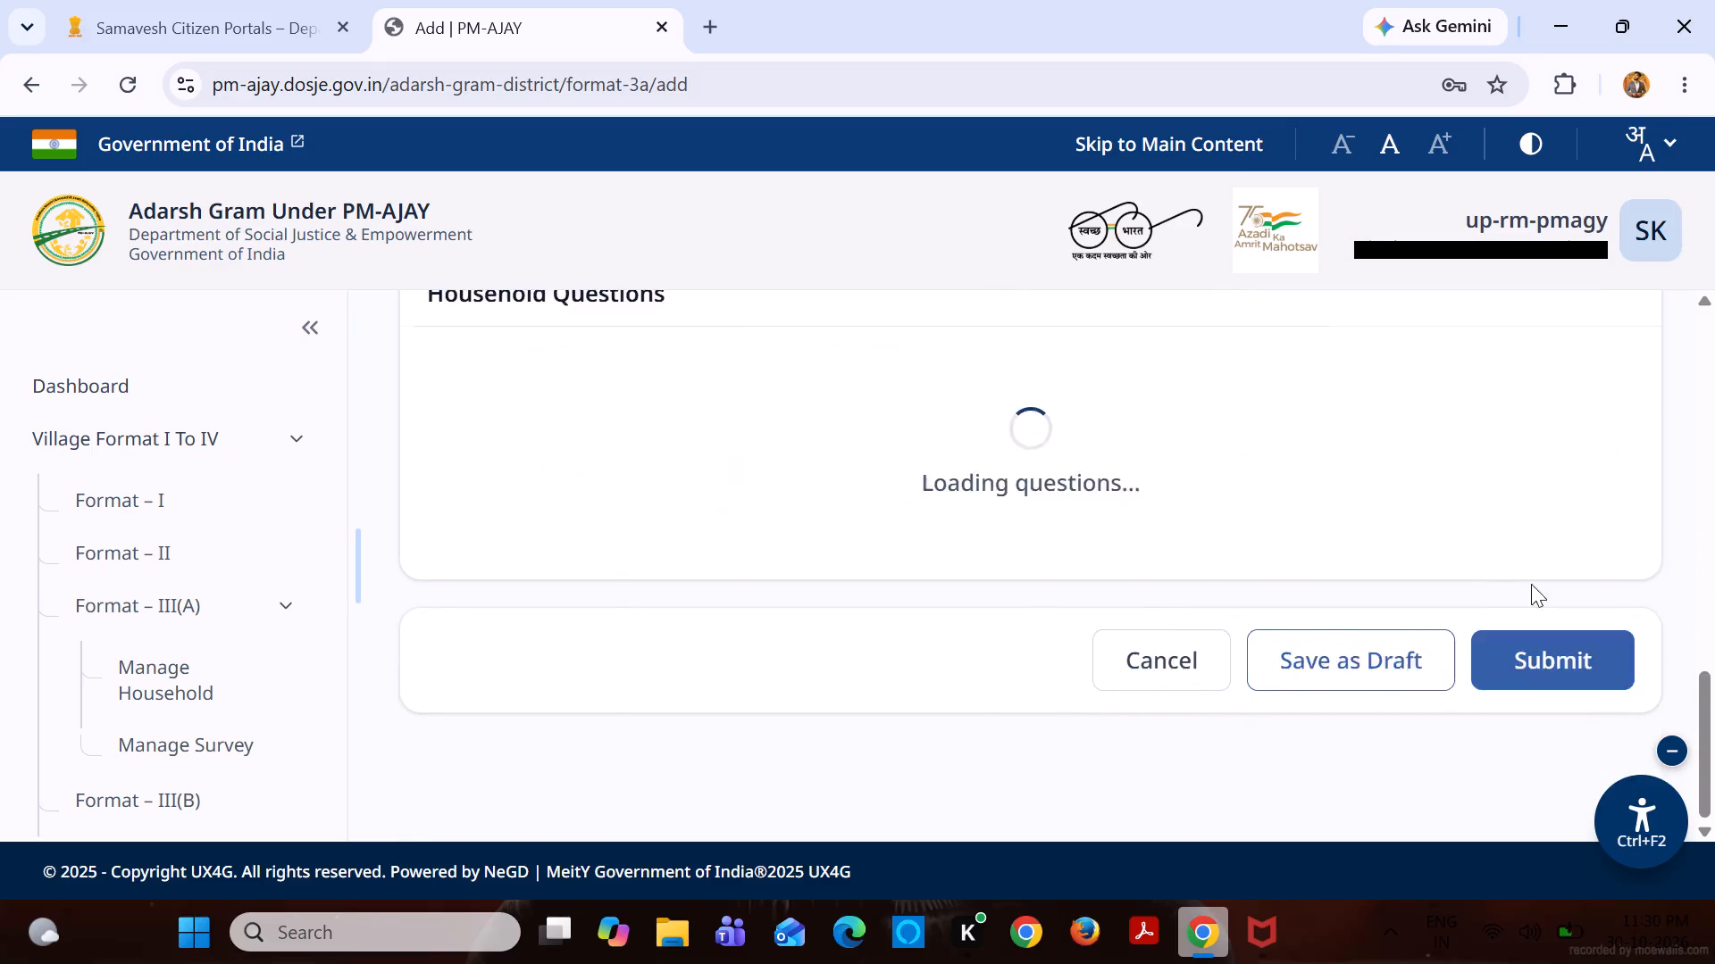
Choose domain 4 – Social Security and enter 0 women eligible for Widow Pension (4.1) and 0 persons eligible for Old Age Pension (4.2).
click(1501, 416)
scroll(1453, 621, down, 1)
click(1338, 681)
scroll(1356, 661, down, 1)
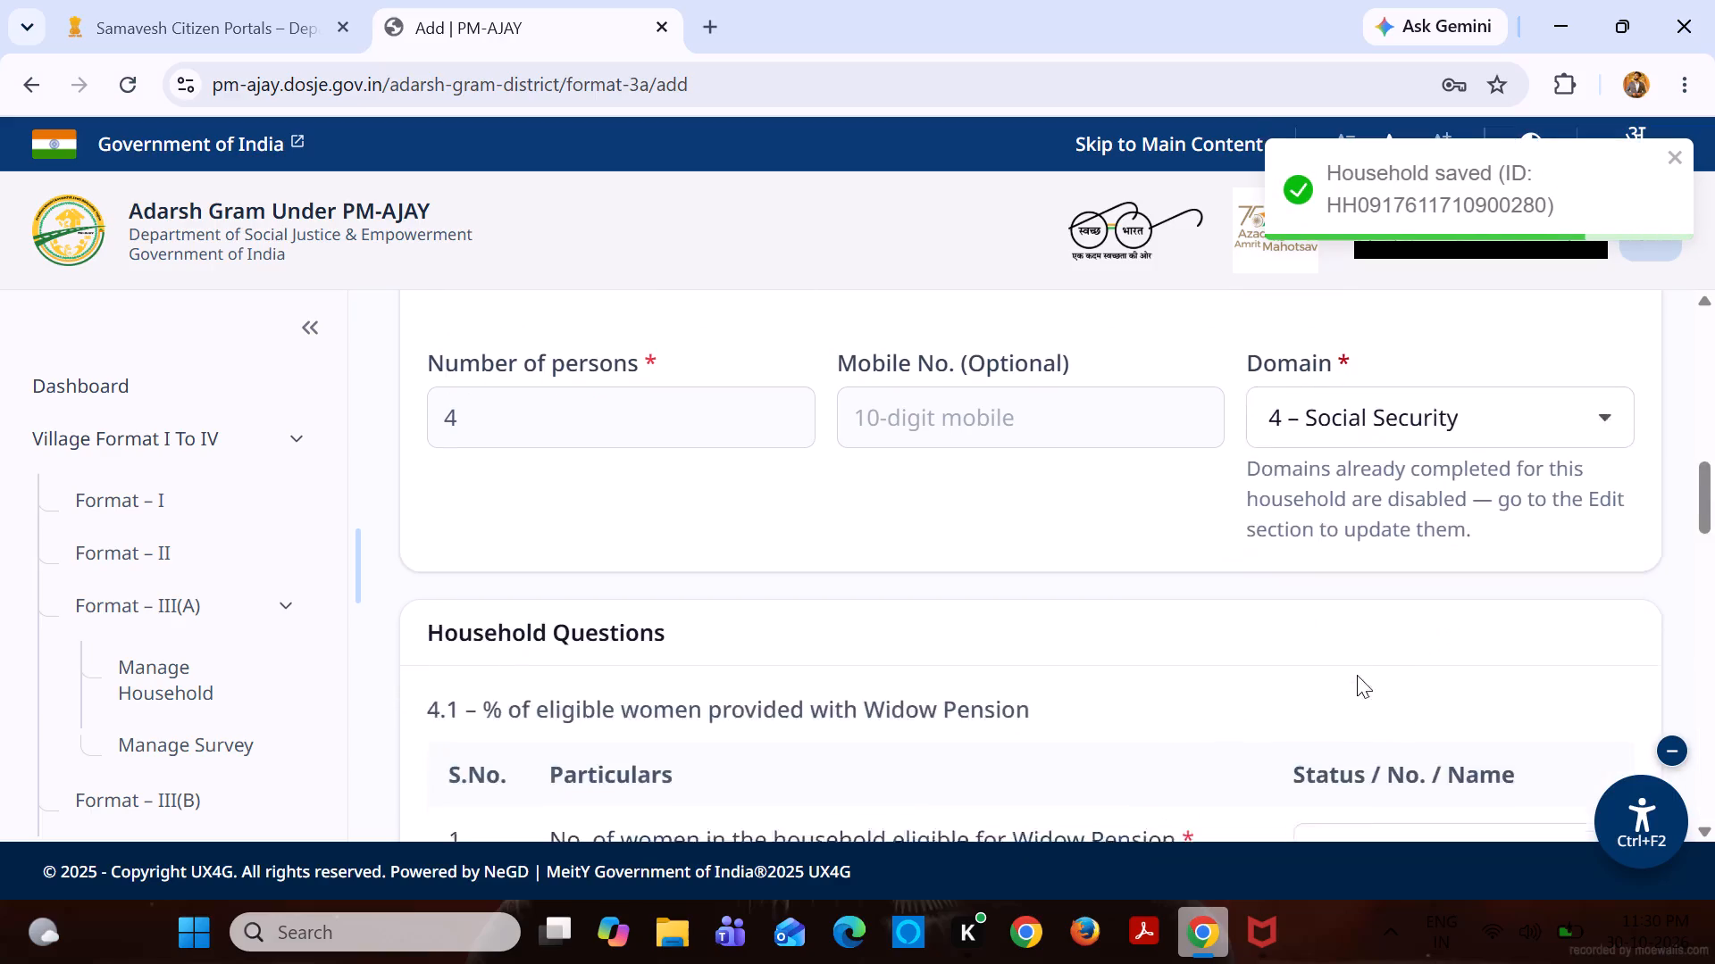
scroll(1357, 675, down, 2)
click(1486, 462)
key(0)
scroll(1486, 498, down, 2)
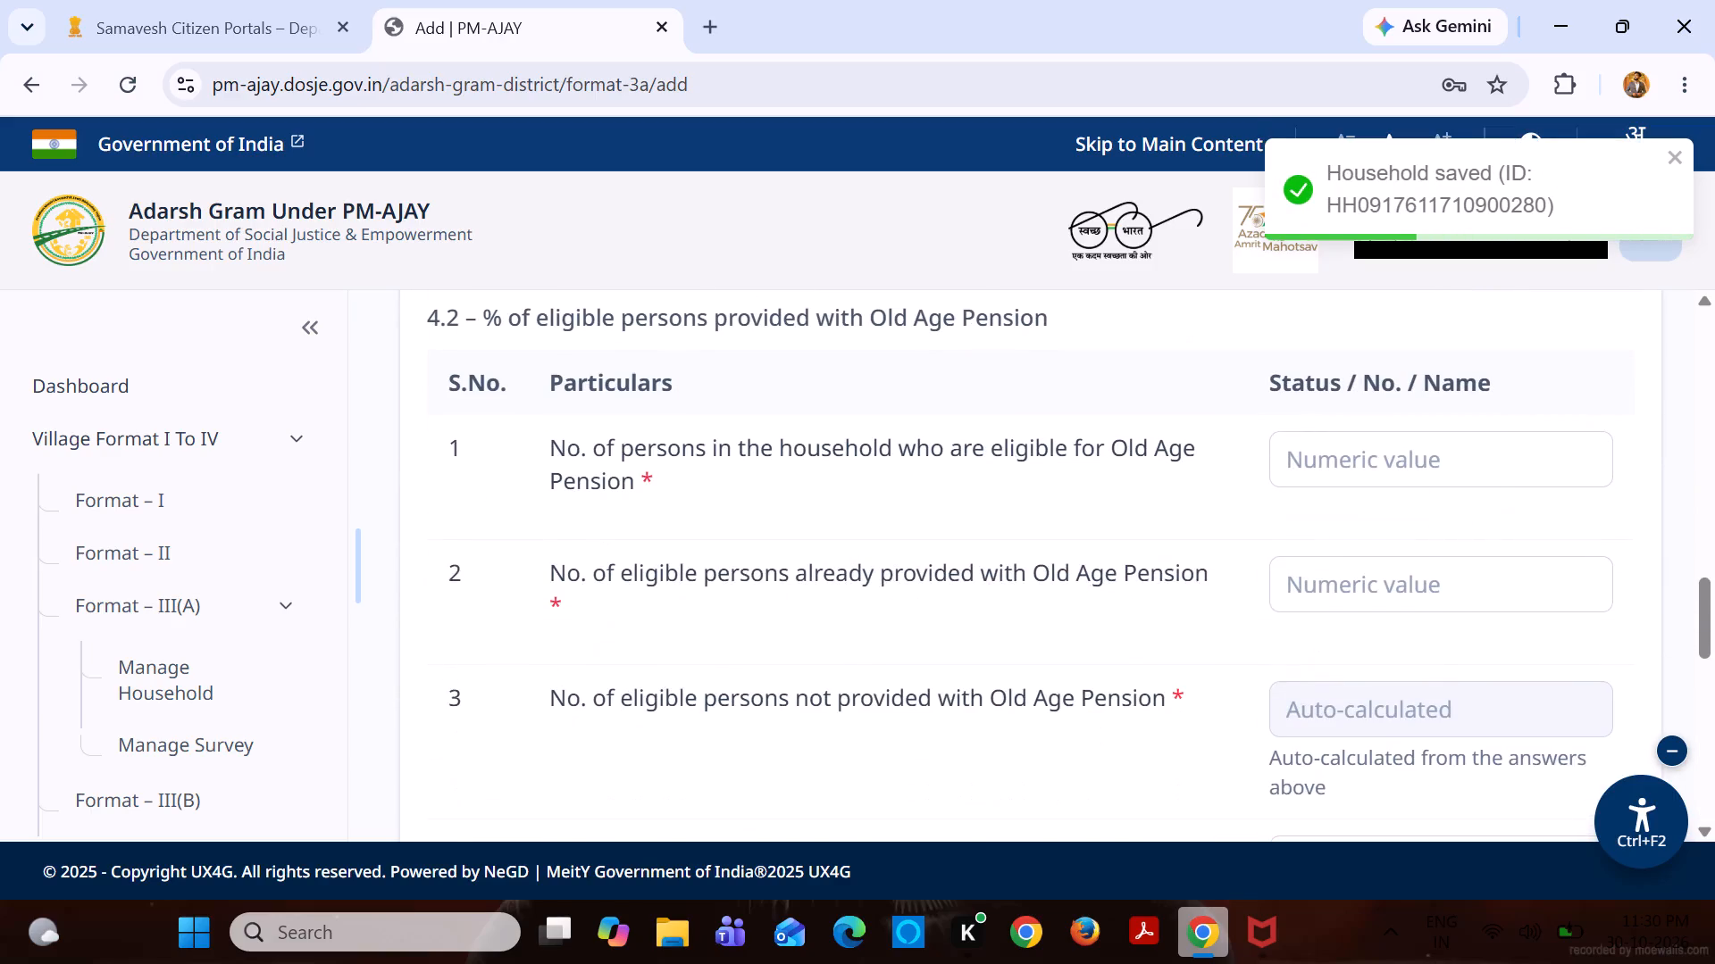
click(1404, 468)
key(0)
Enter 0 persons eligible for Disability Pension (4.3) and submit domain 4.
scroll(1422, 536, down, 1)
click(1435, 550)
click(1404, 588)
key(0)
middle_drag(1401, 569, 1410, 602)
scroll(1409, 597, down, 2)
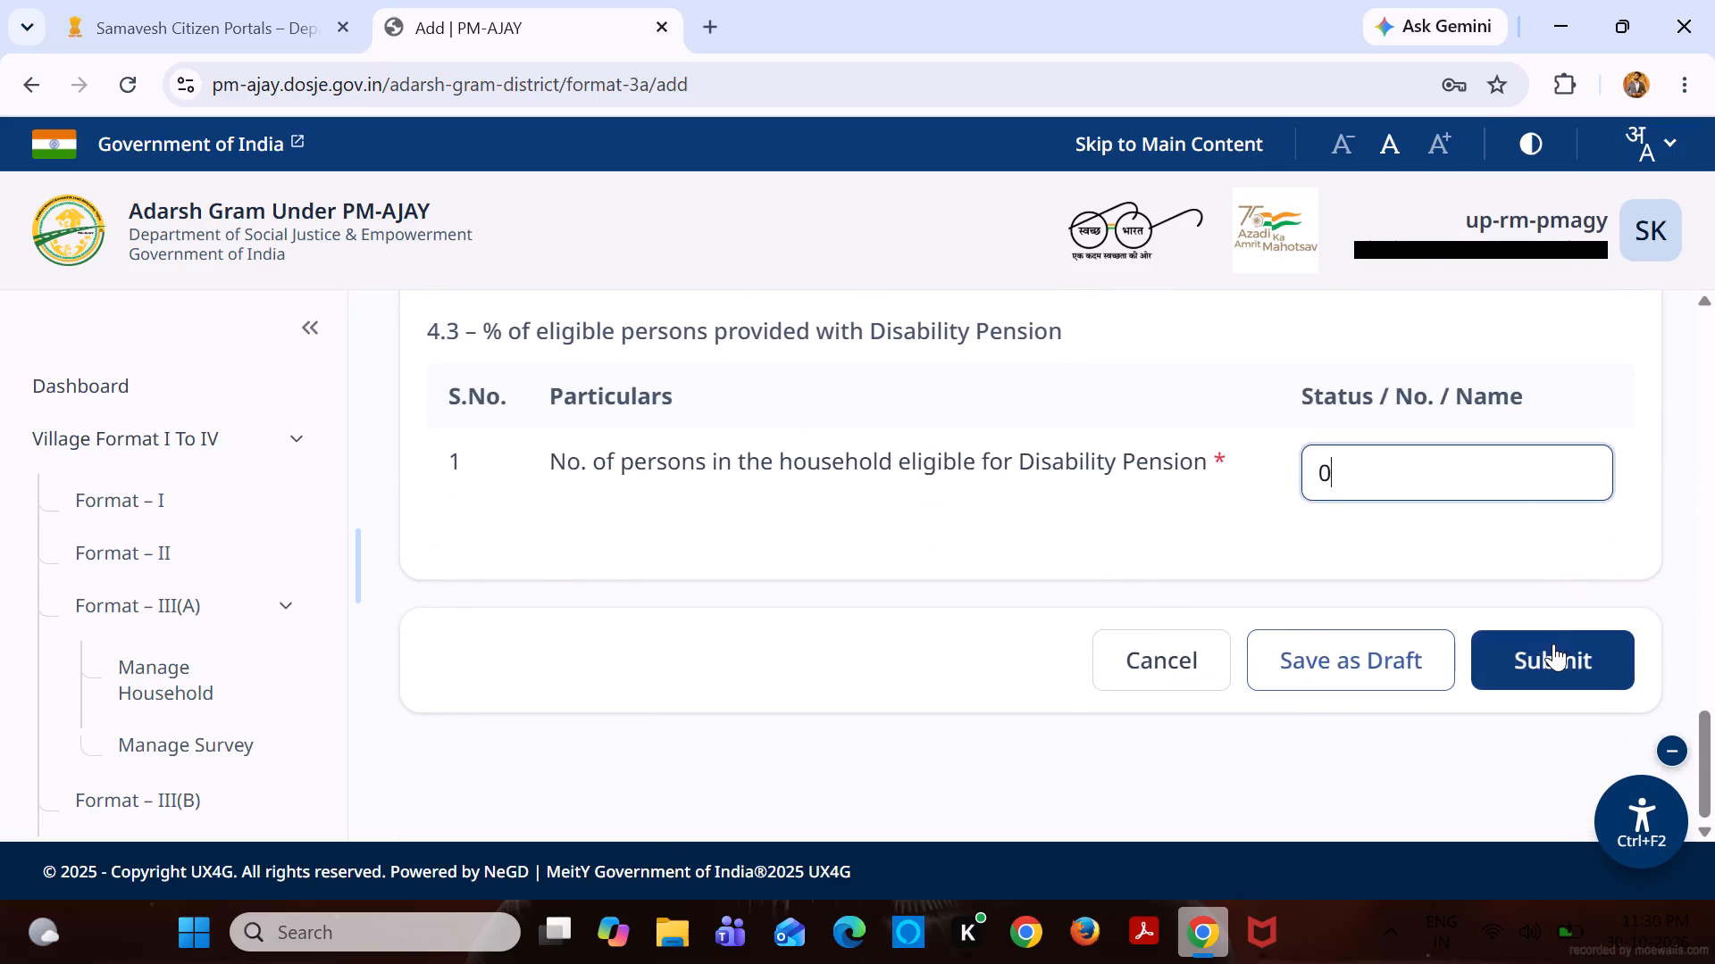
click(1553, 644)
Choose domain 5 – Rural Roads and Housing, answer No to living in a Kachcha/unsafe house (5.3), and submit.
click(1523, 406)
scroll(1415, 638, down, 1)
click(1310, 725)
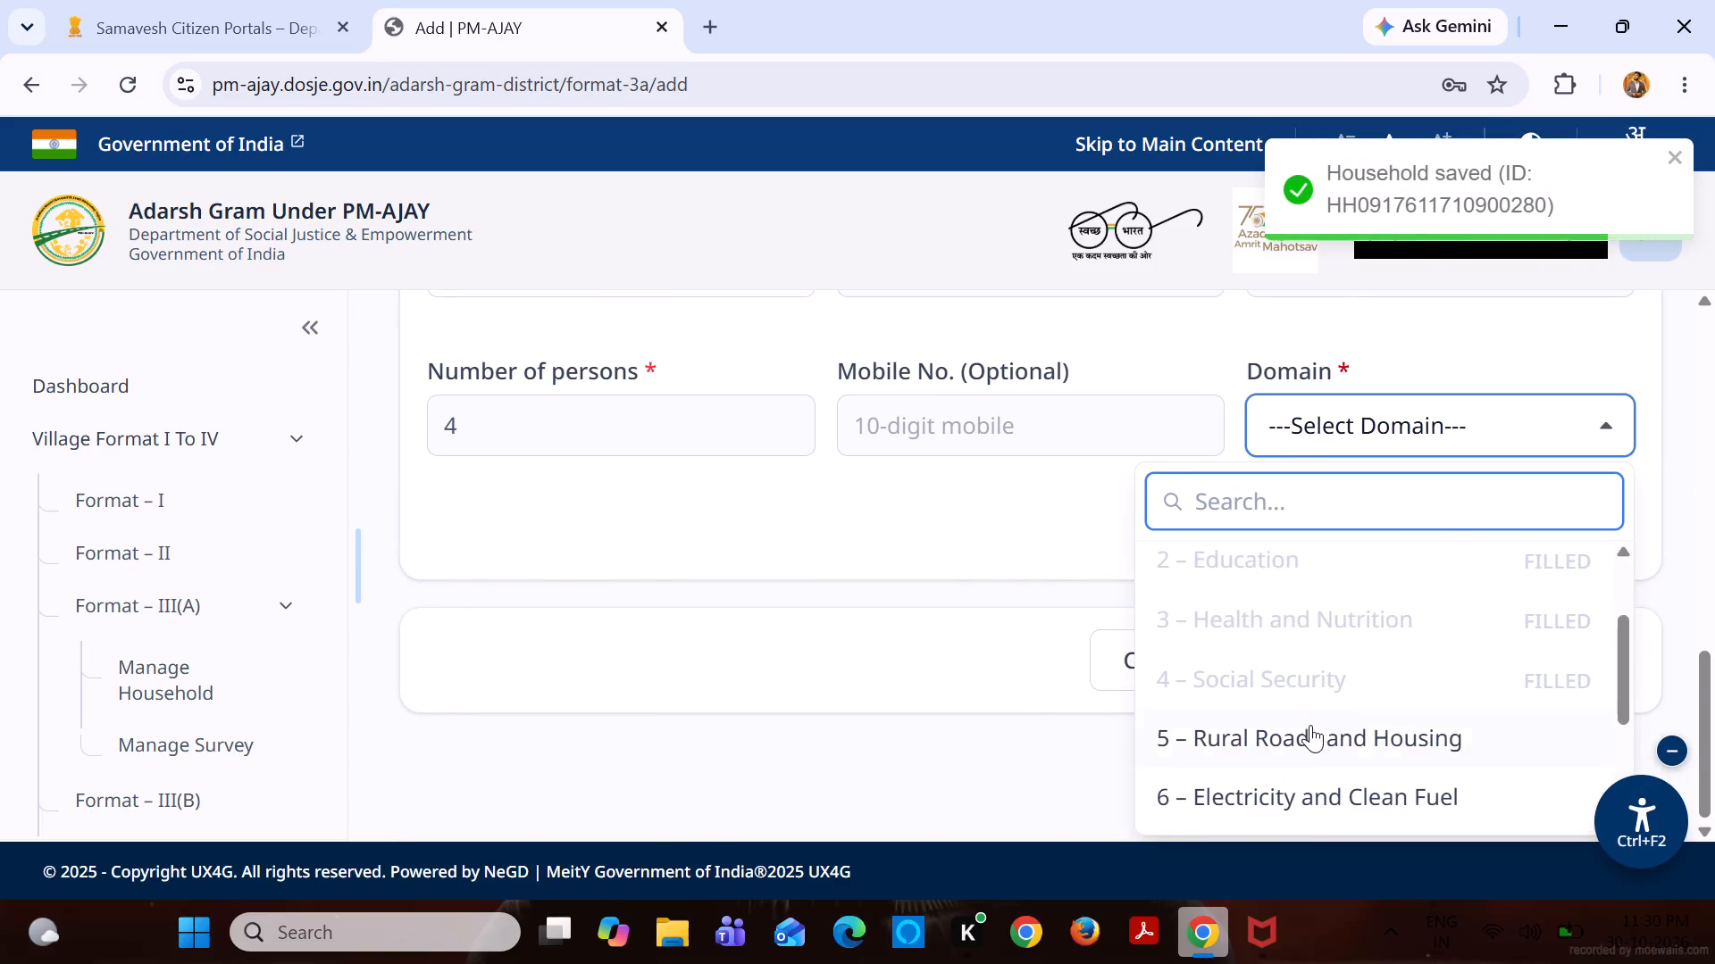
scroll(1320, 703, down, 3)
click(1500, 476)
click(1451, 625)
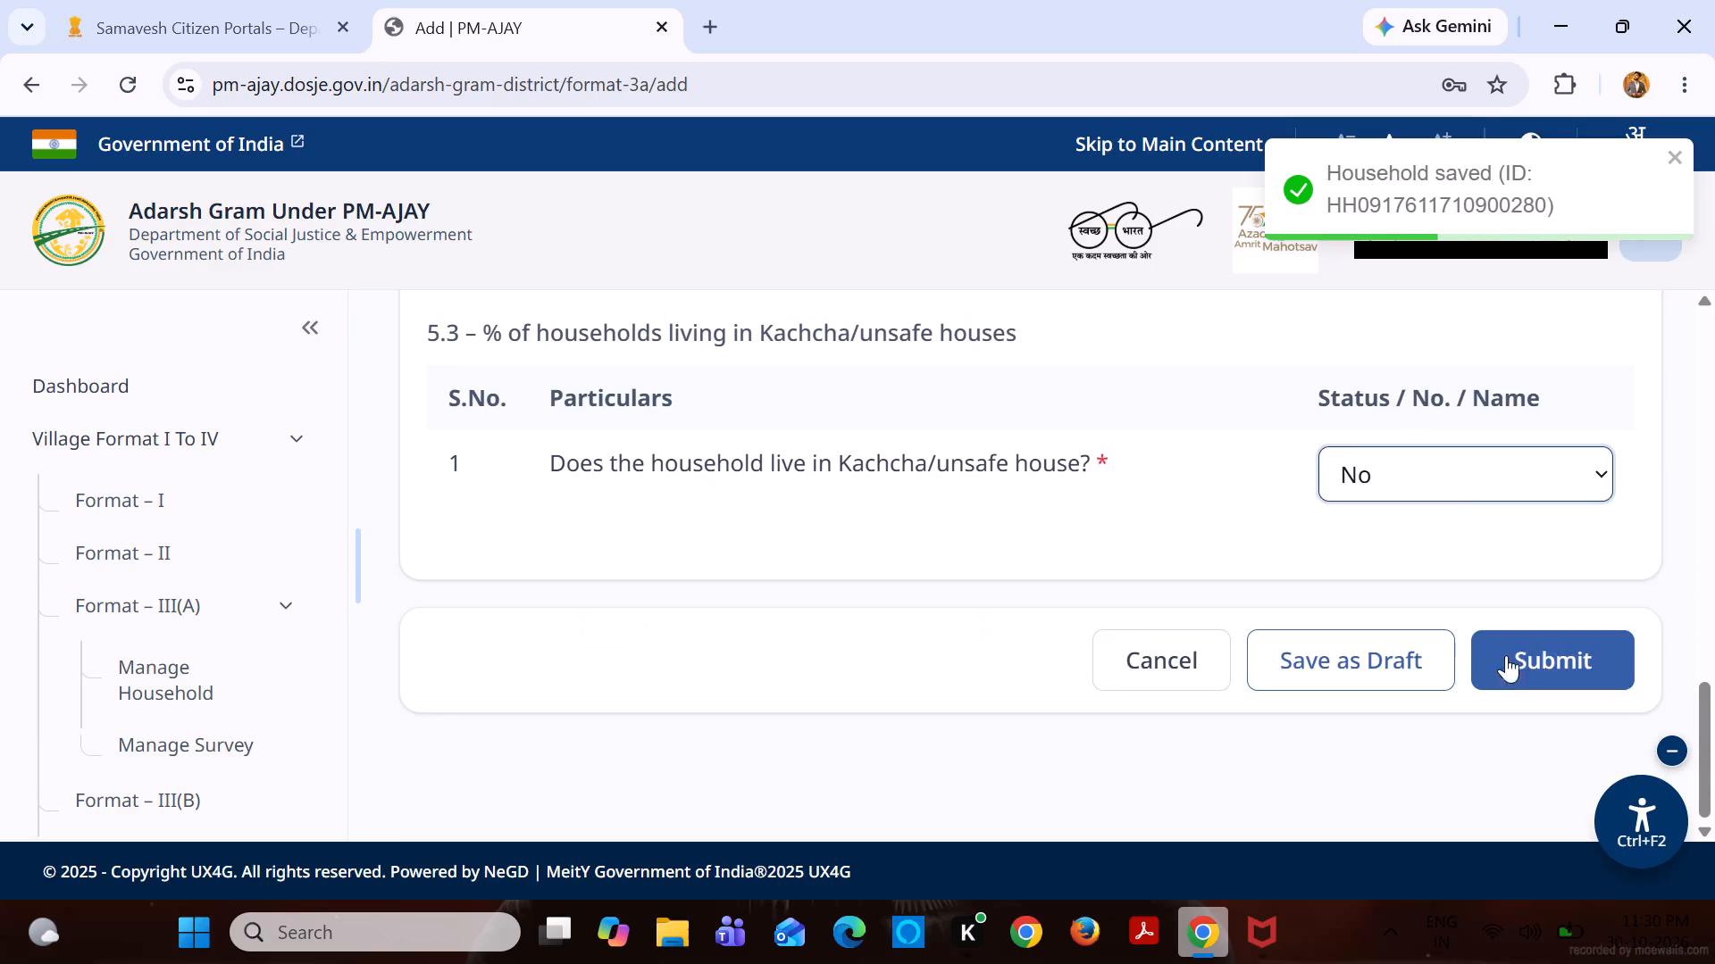
click(1510, 677)
Choose domain 6 – Electricity and Clean Fuel and answer Yes to having an electricity connection under both 6.2 and 6.3.
click(1491, 428)
scroll(1430, 602, down, 2)
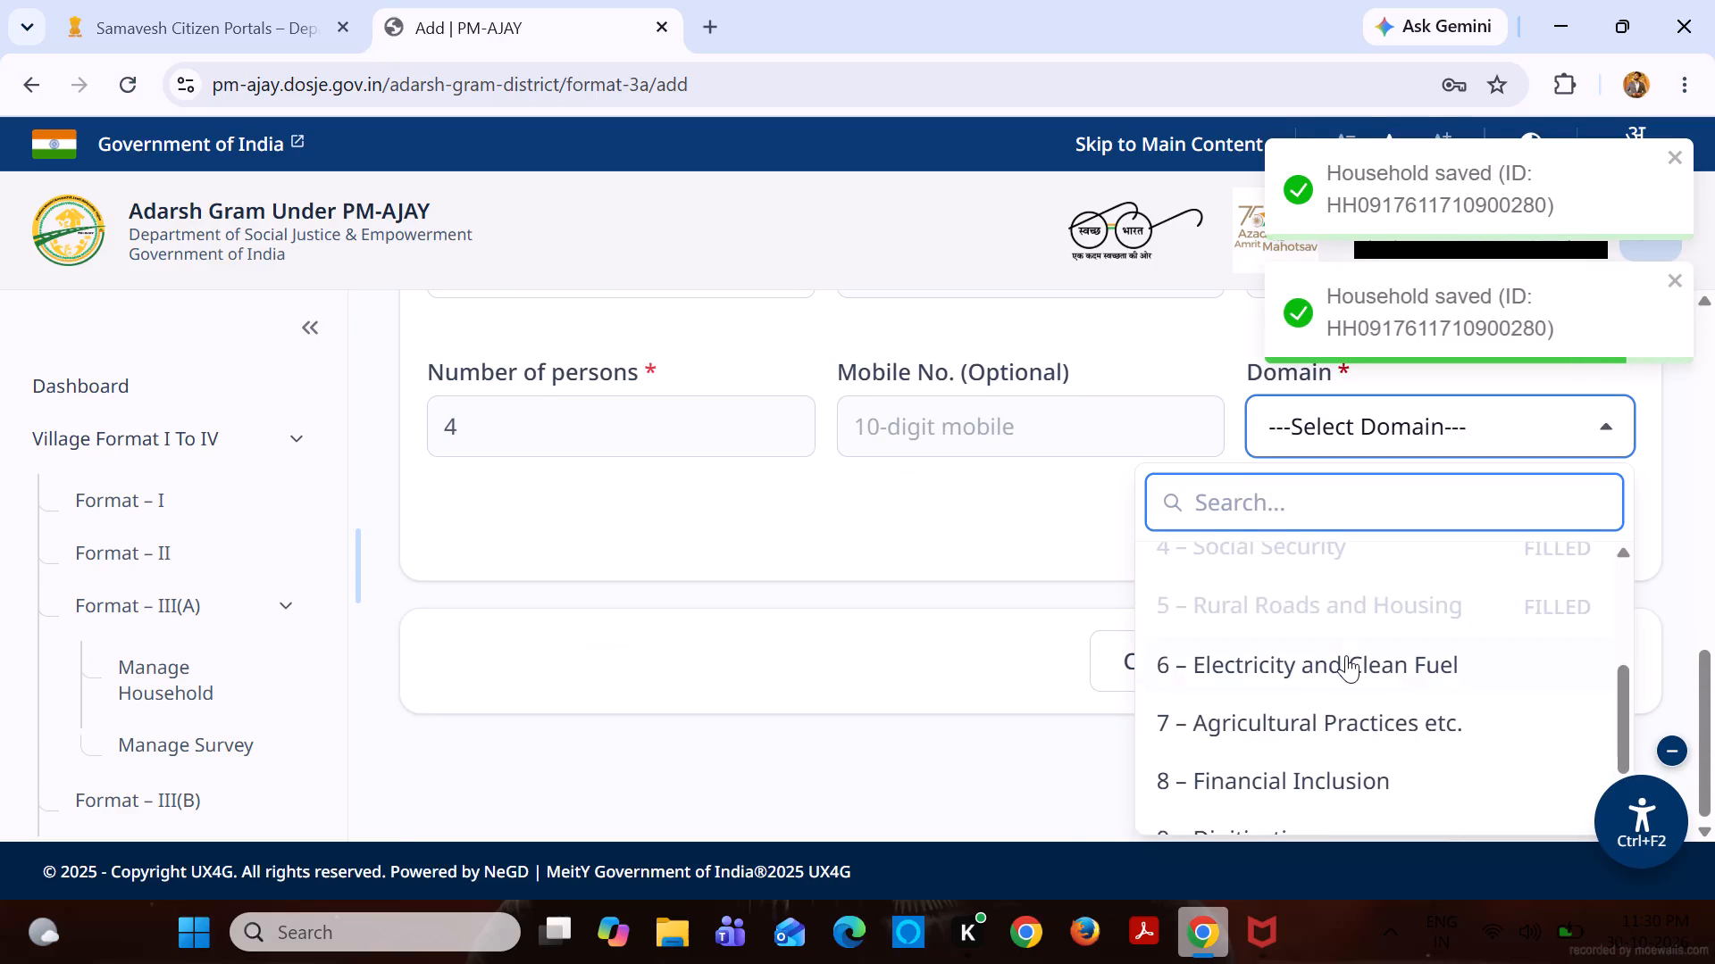
click(1346, 655)
scroll(1351, 656, down, 3)
drag(1552, 476, 1543, 495)
click(1492, 565)
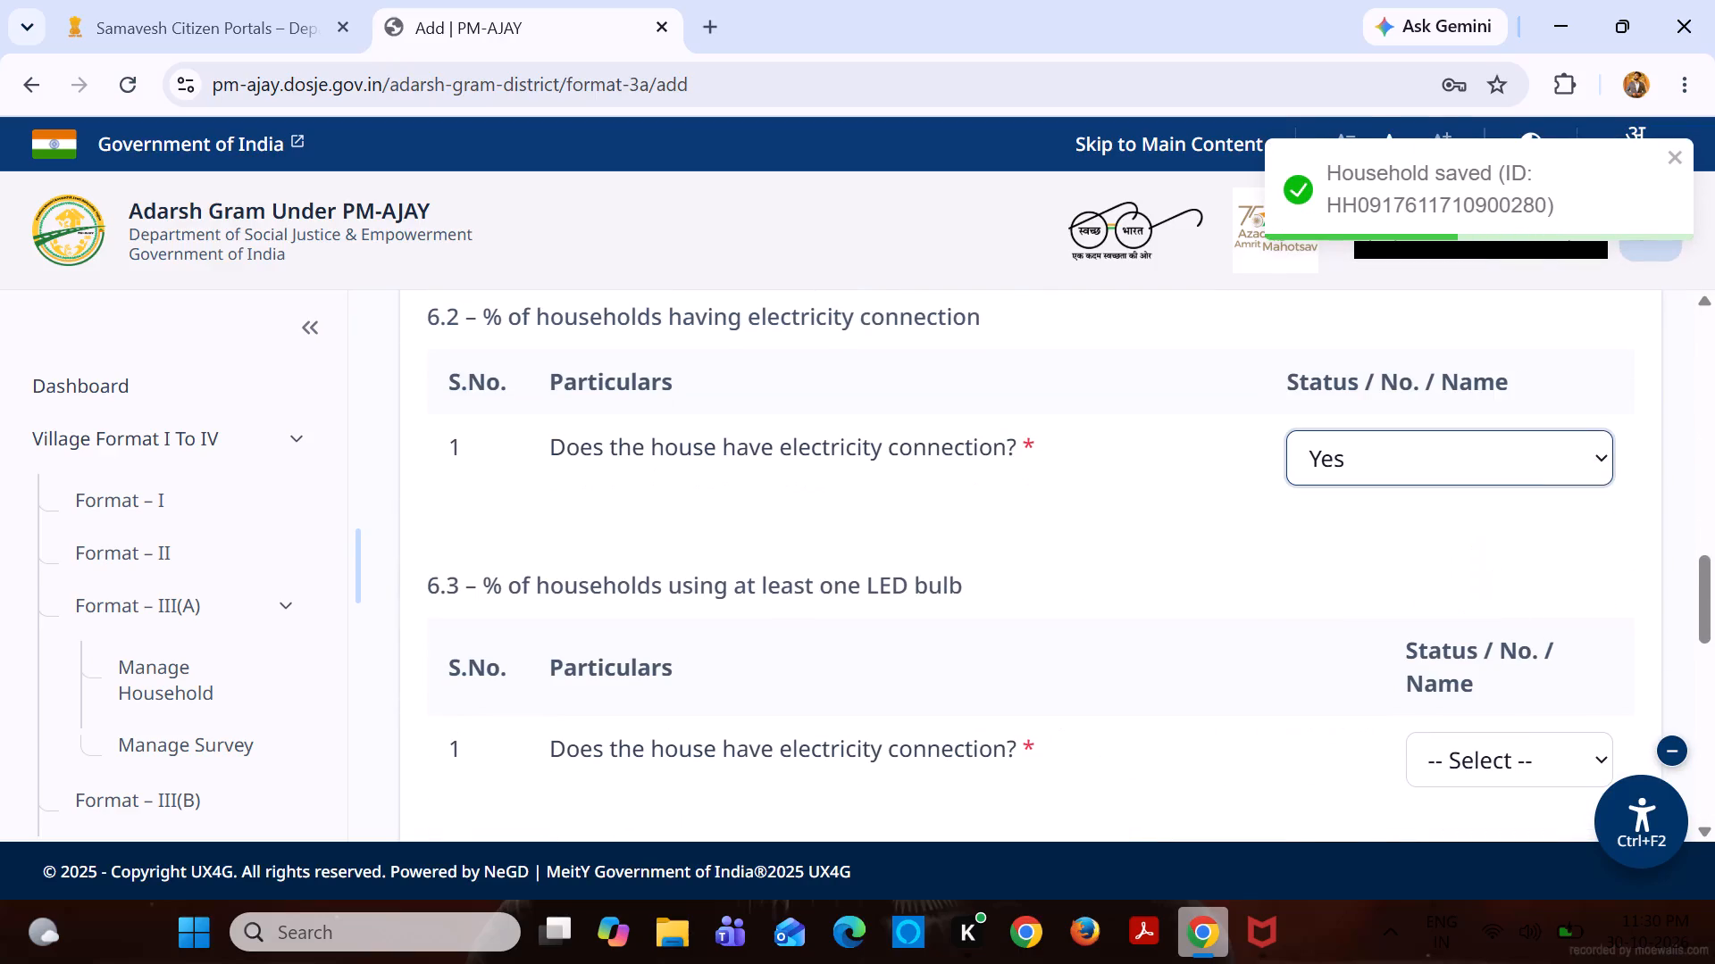
click(1527, 752)
click(1498, 677)
Answer Yes to using at least one LED bulb (6.3) and Yes to clean fuel (6.4), and submit domain 6.
scroll(1502, 653, down, 3)
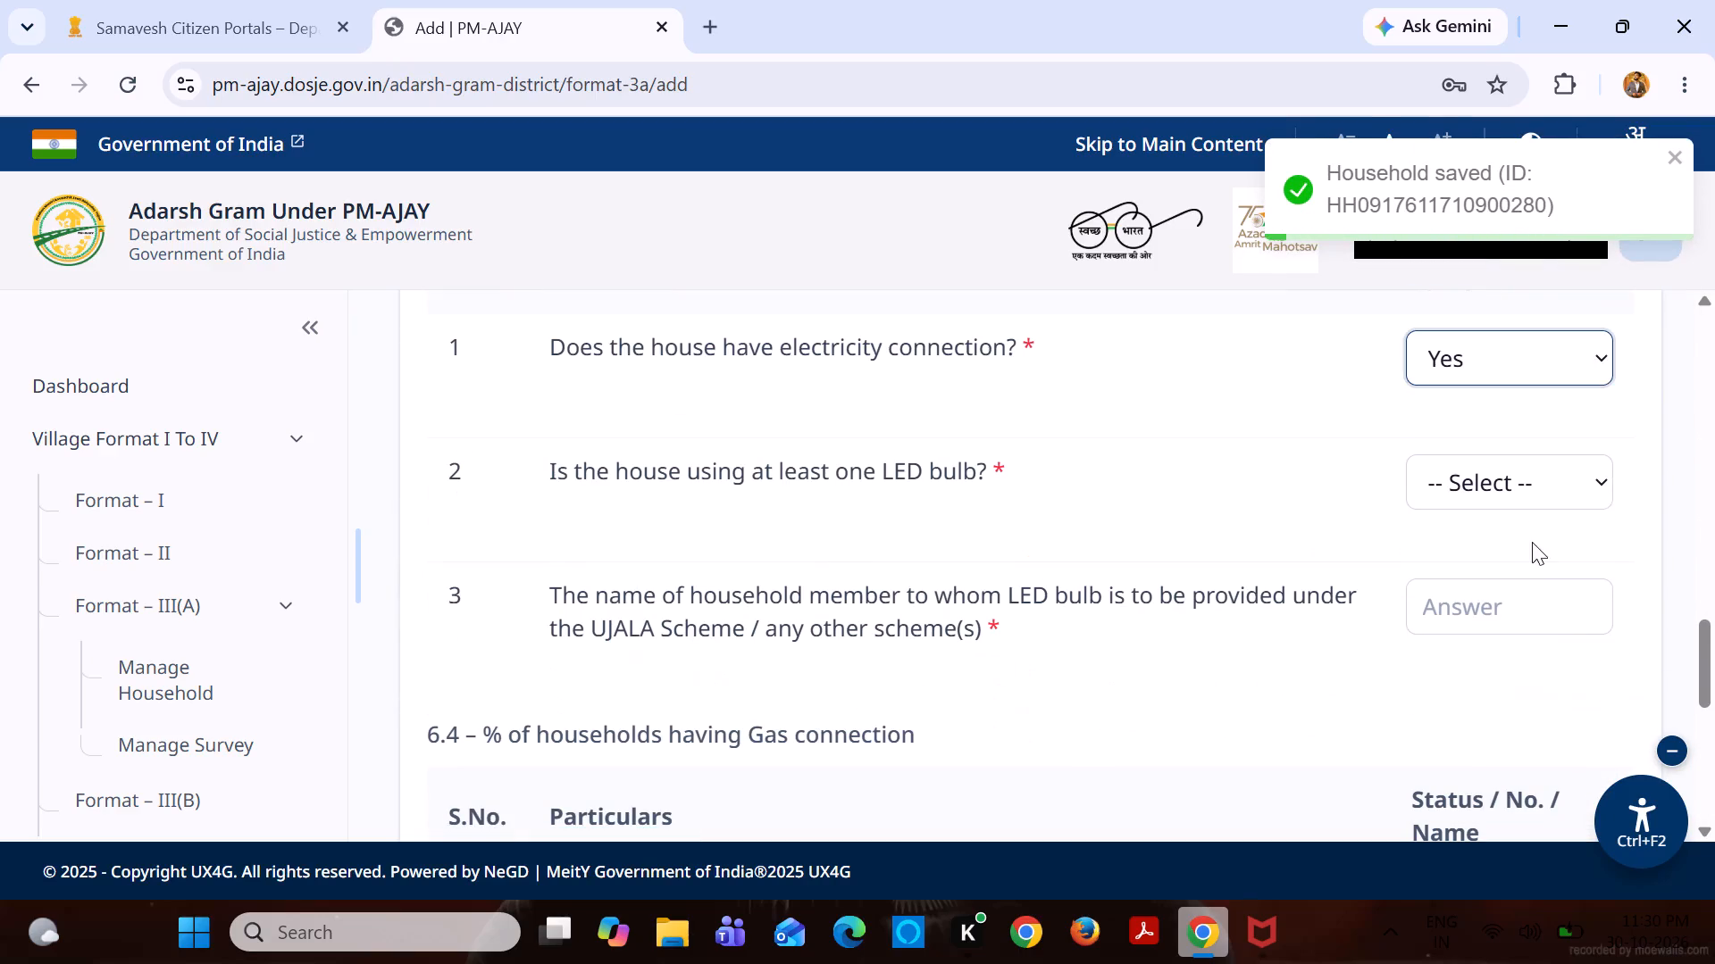
drag(1527, 469, 1522, 483)
click(1477, 550)
click(1506, 488)
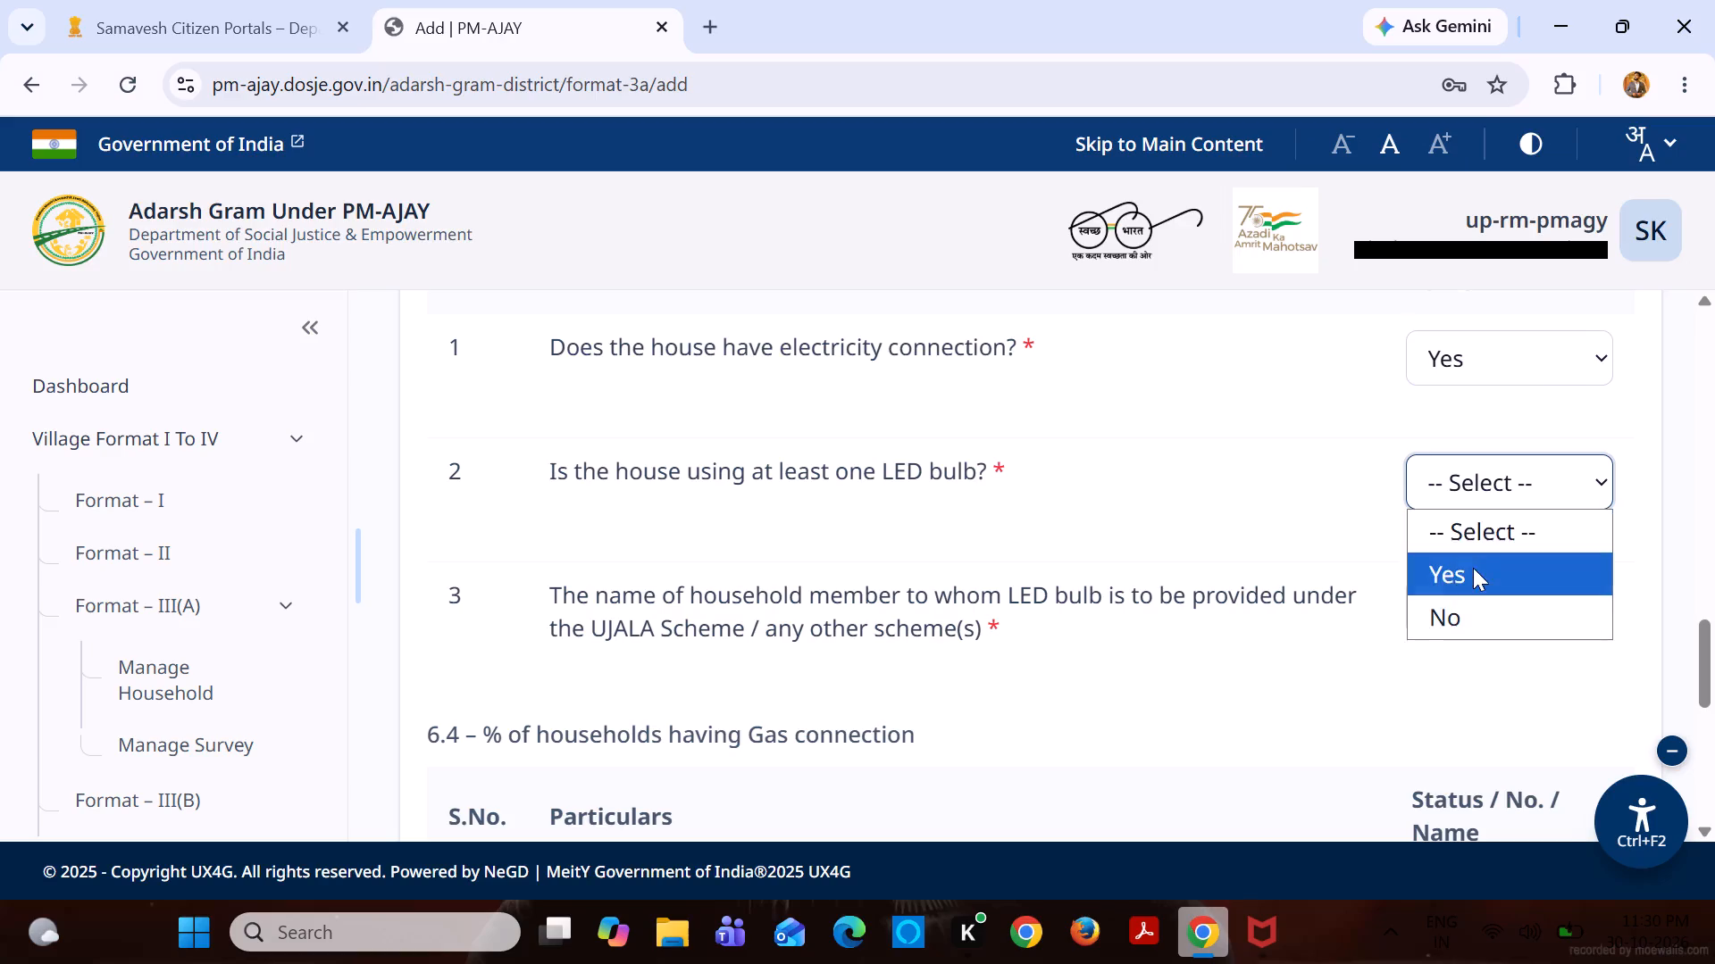
click(1473, 567)
scroll(1523, 556, down, 2)
drag(1573, 455, 1568, 485)
click(1508, 586)
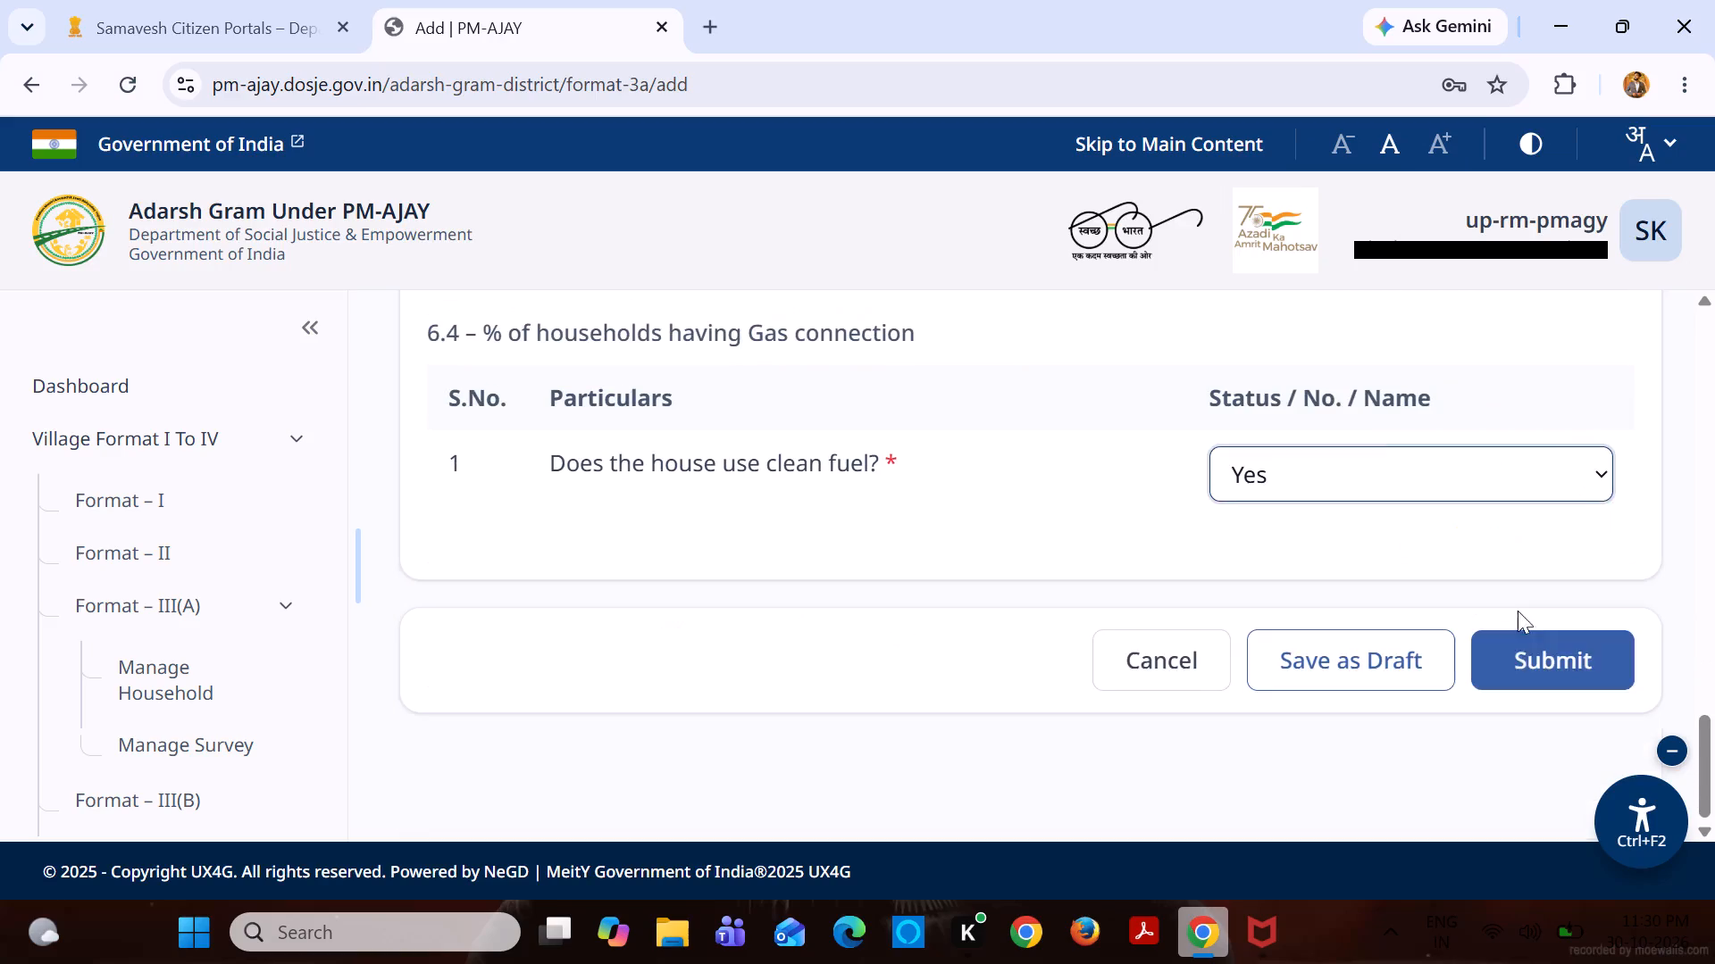
click(1521, 641)
Choose domain 7 – Agricultural Practices etc., answer No to the household being involved in farming (7.1), and submit.
drag(1527, 410, 1525, 423)
scroll(1488, 562, down, 2)
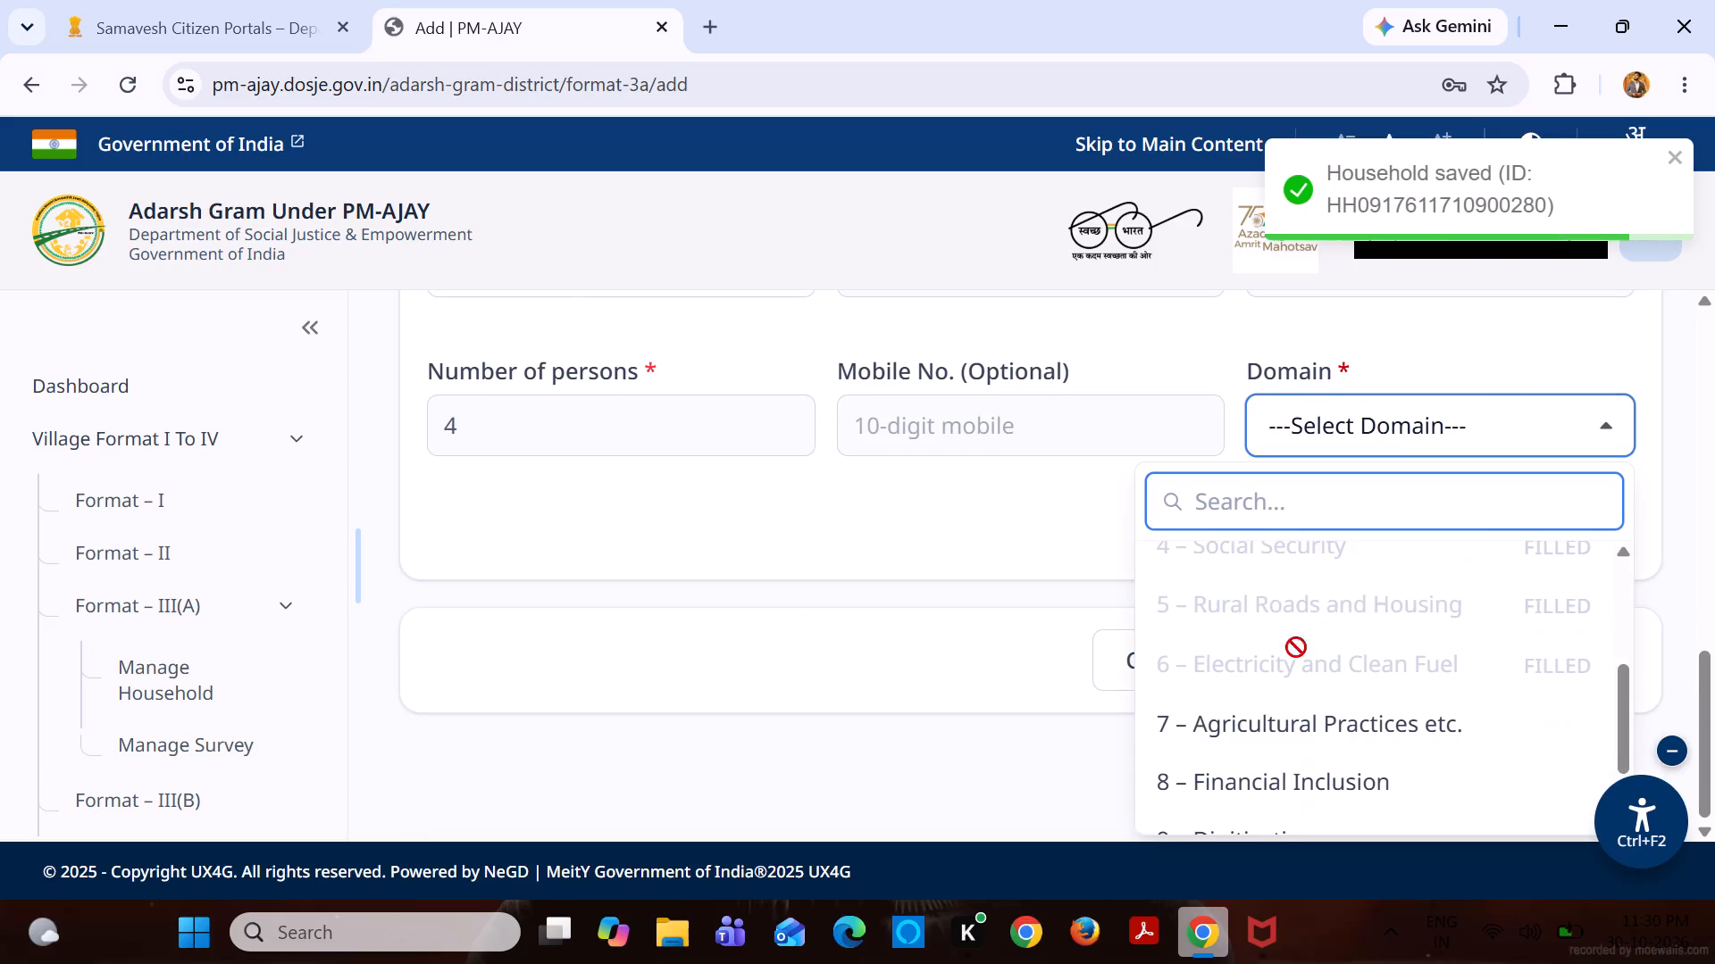
click(1263, 704)
scroll(1296, 727, down, 2)
click(1485, 602)
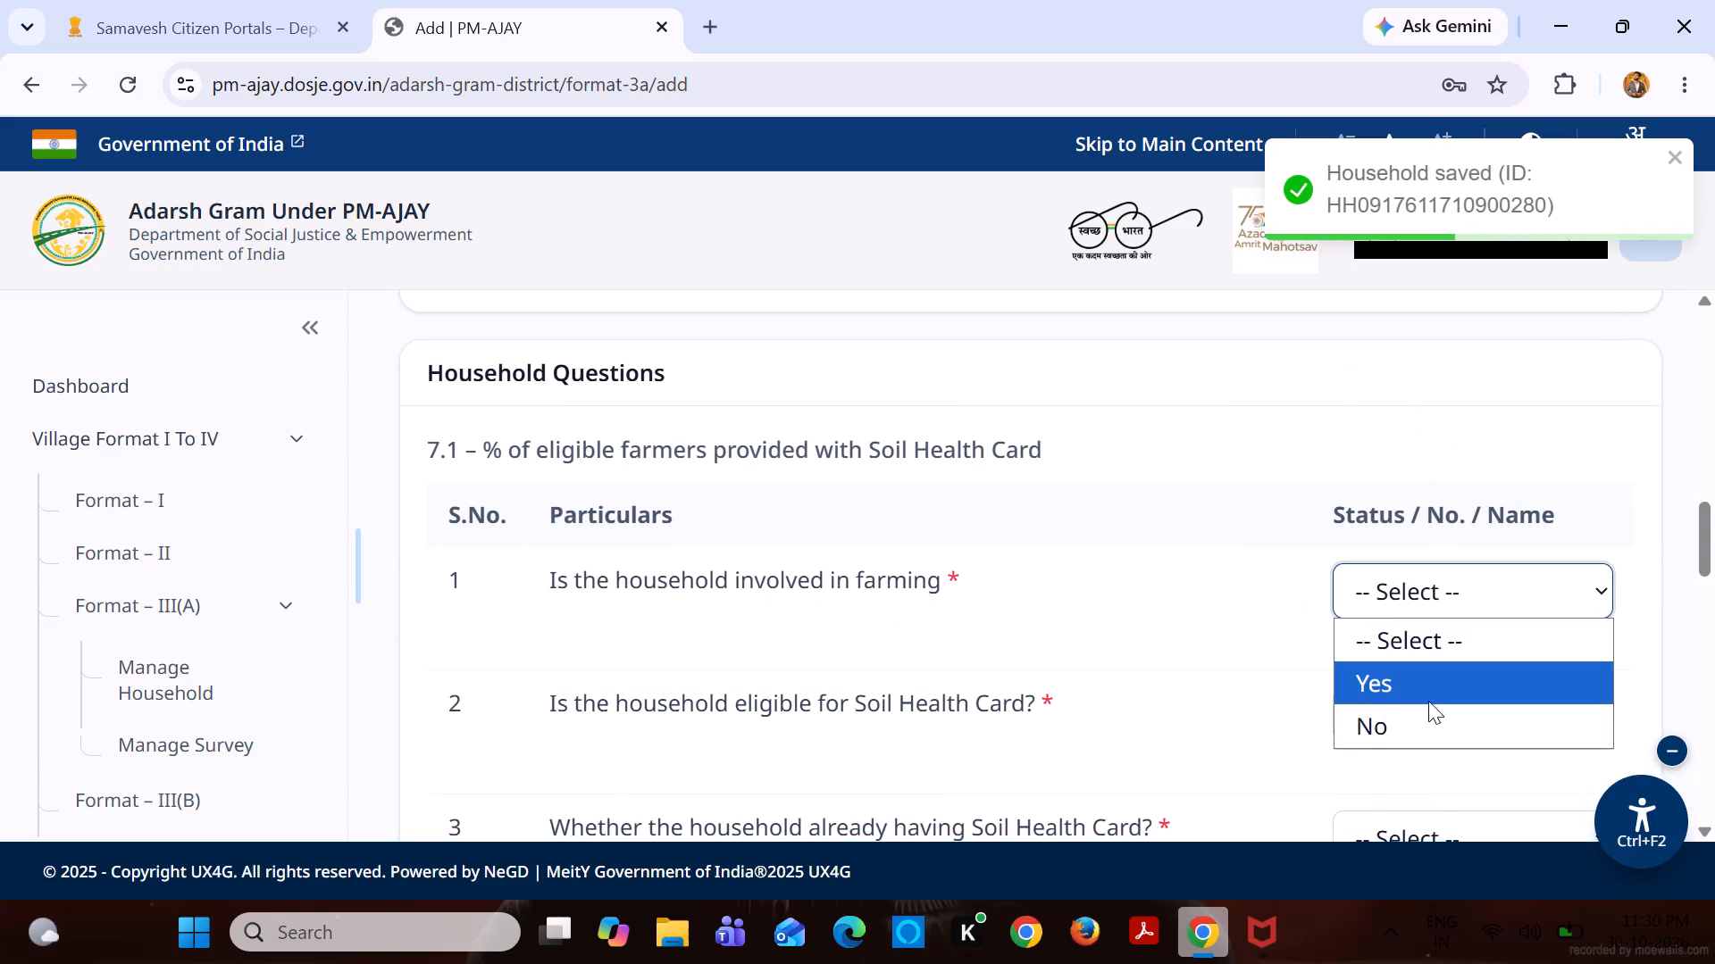
click(1427, 703)
drag(1483, 592, 1482, 600)
click(1412, 720)
scroll(1524, 511, down, 2)
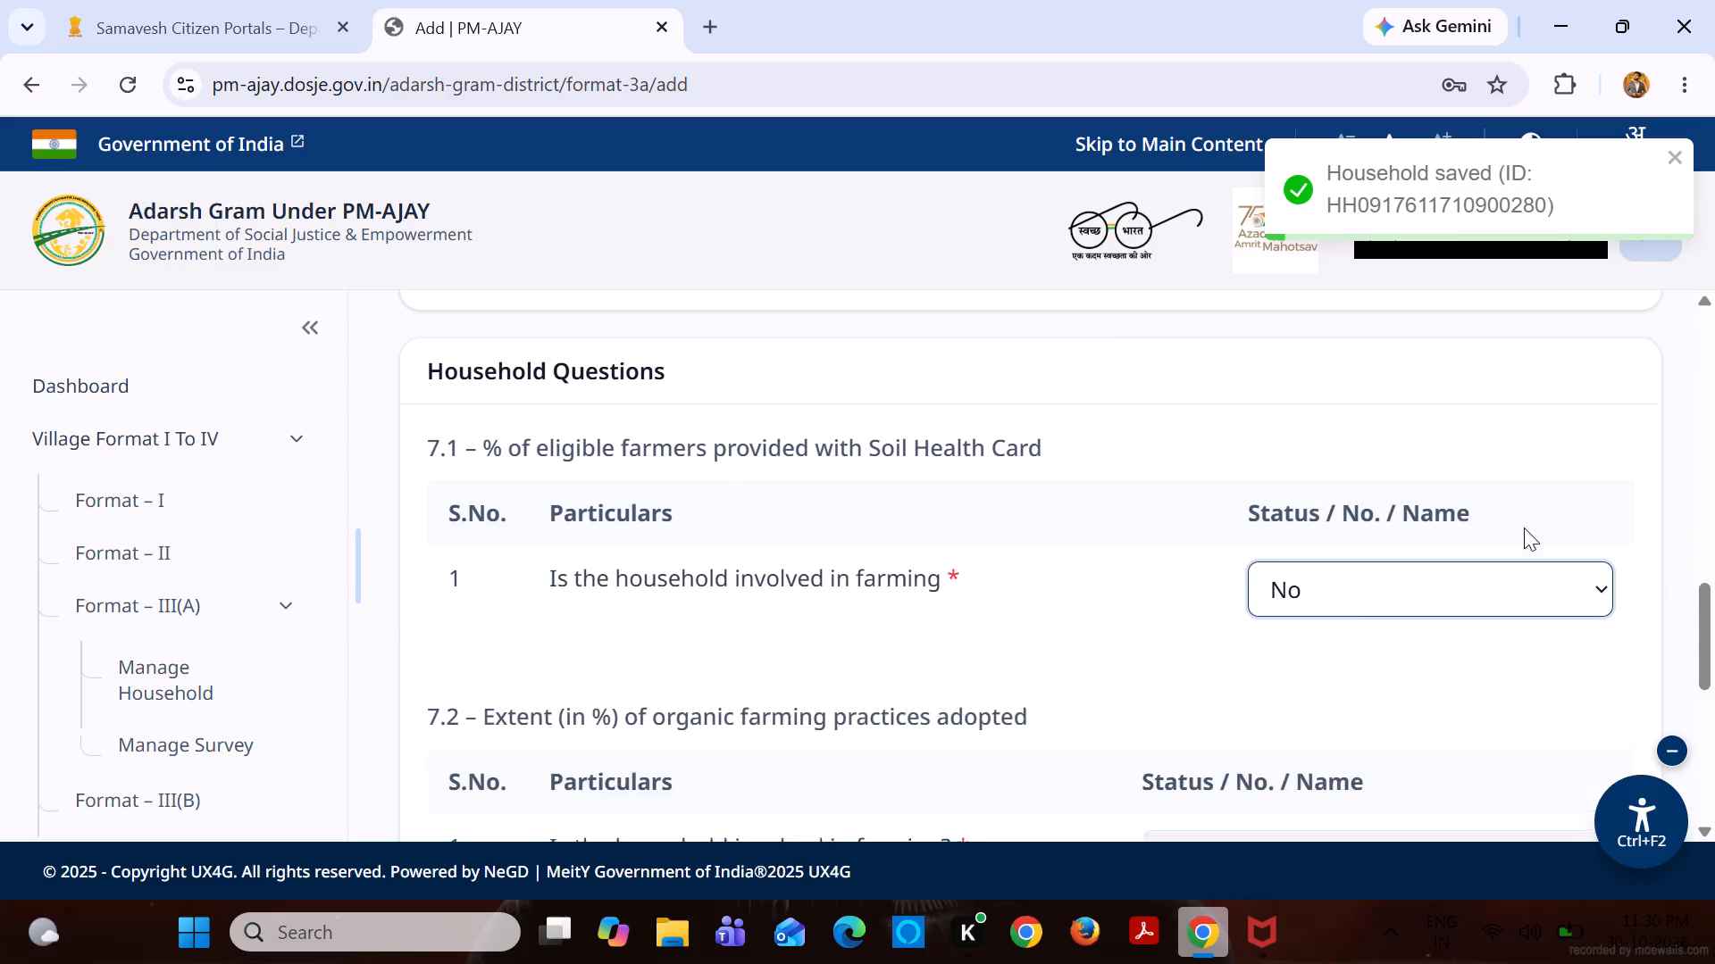
scroll(1524, 528, down, 3)
click(1570, 658)
Choose domain 8 – Financial Inclusion and enter 4 persons over 5 years and 4 members who already have Aadhaar (8.1).
click(1545, 422)
scroll(1477, 618, down, 1)
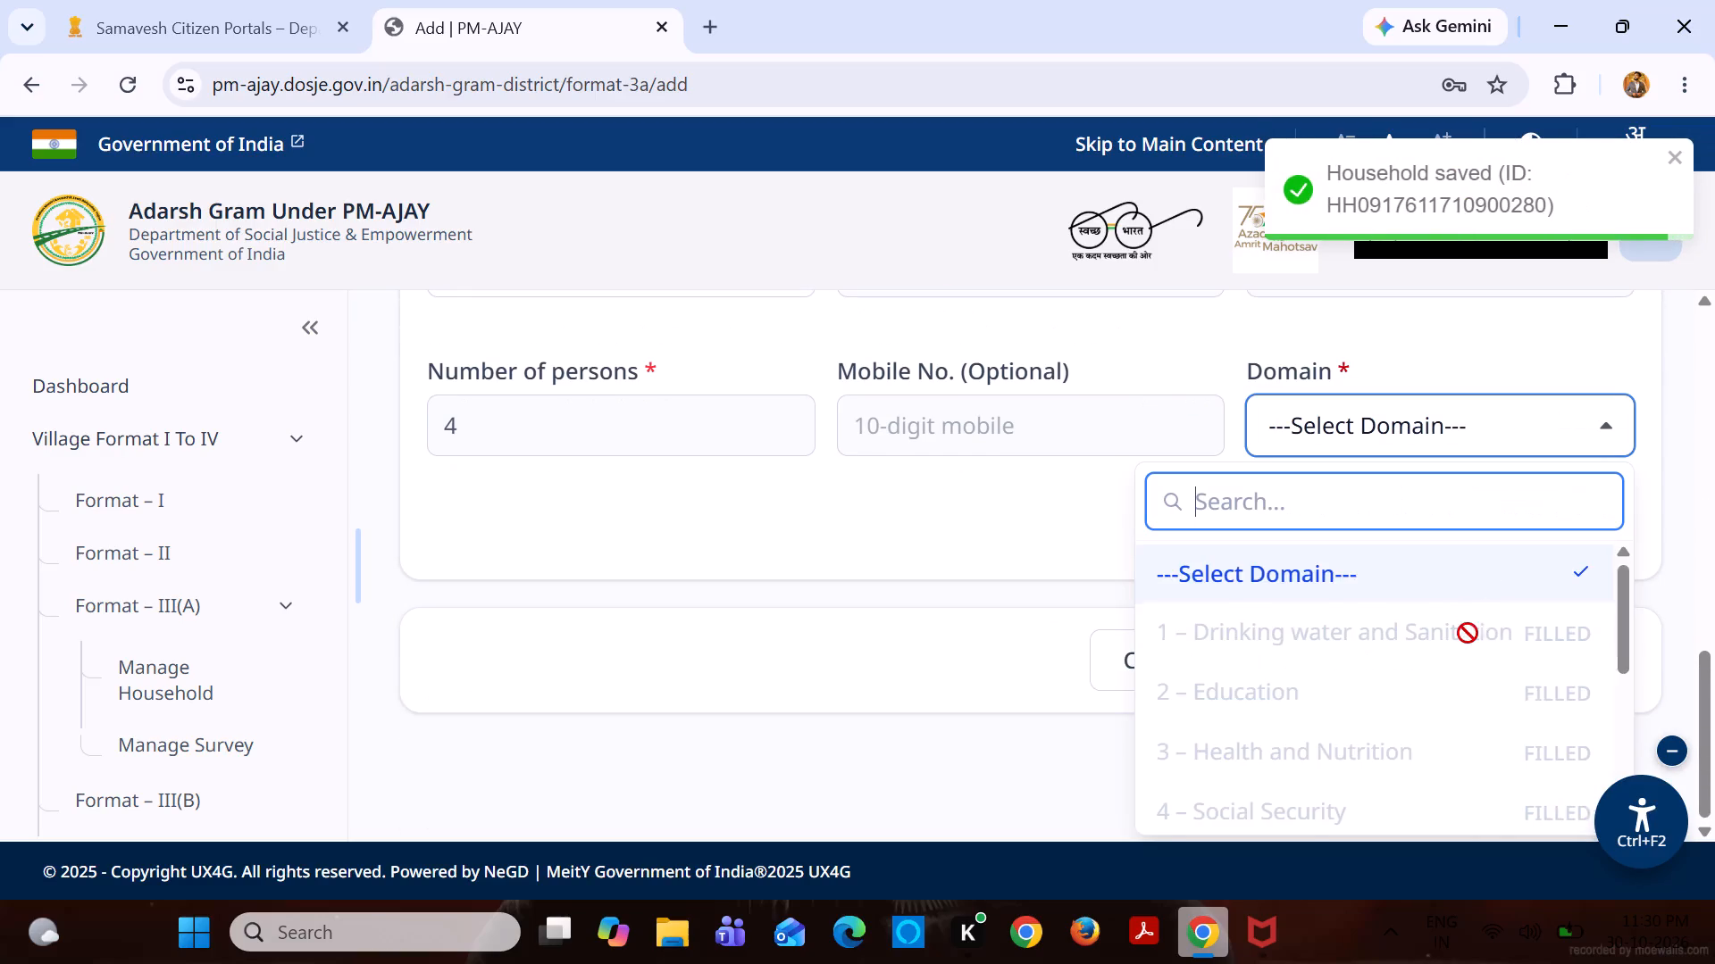
scroll(1468, 633, down, 2)
click(1309, 668)
scroll(1333, 677, down, 3)
click(1459, 458)
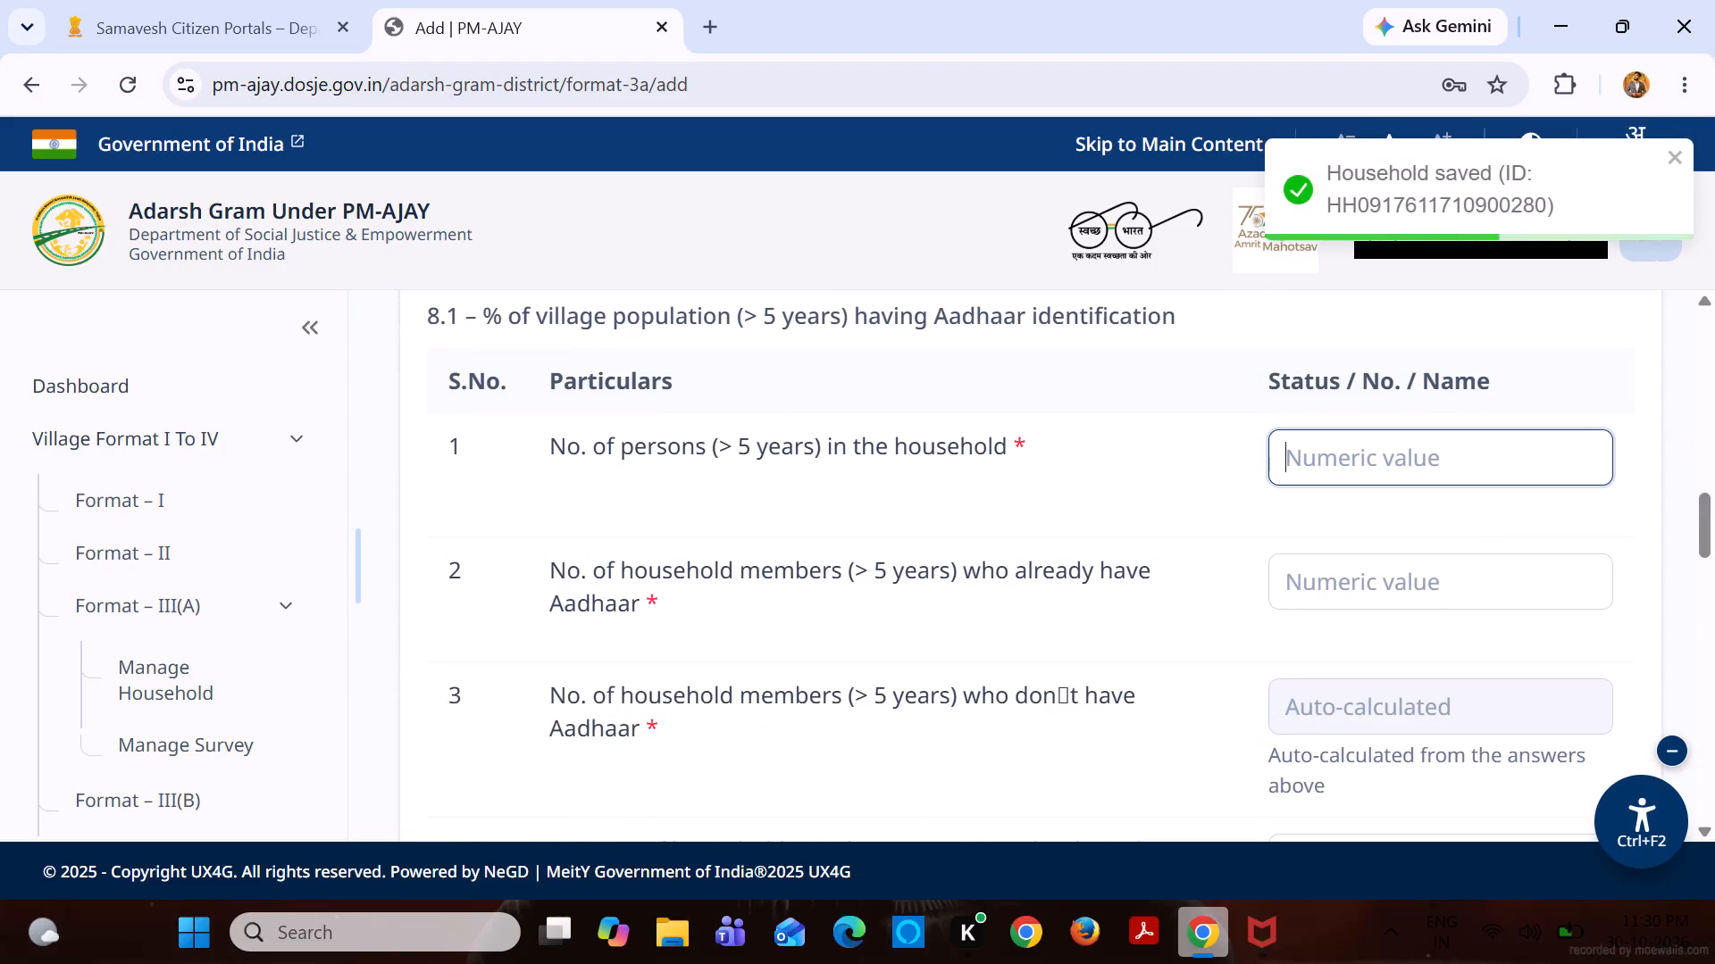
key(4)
click(1434, 605)
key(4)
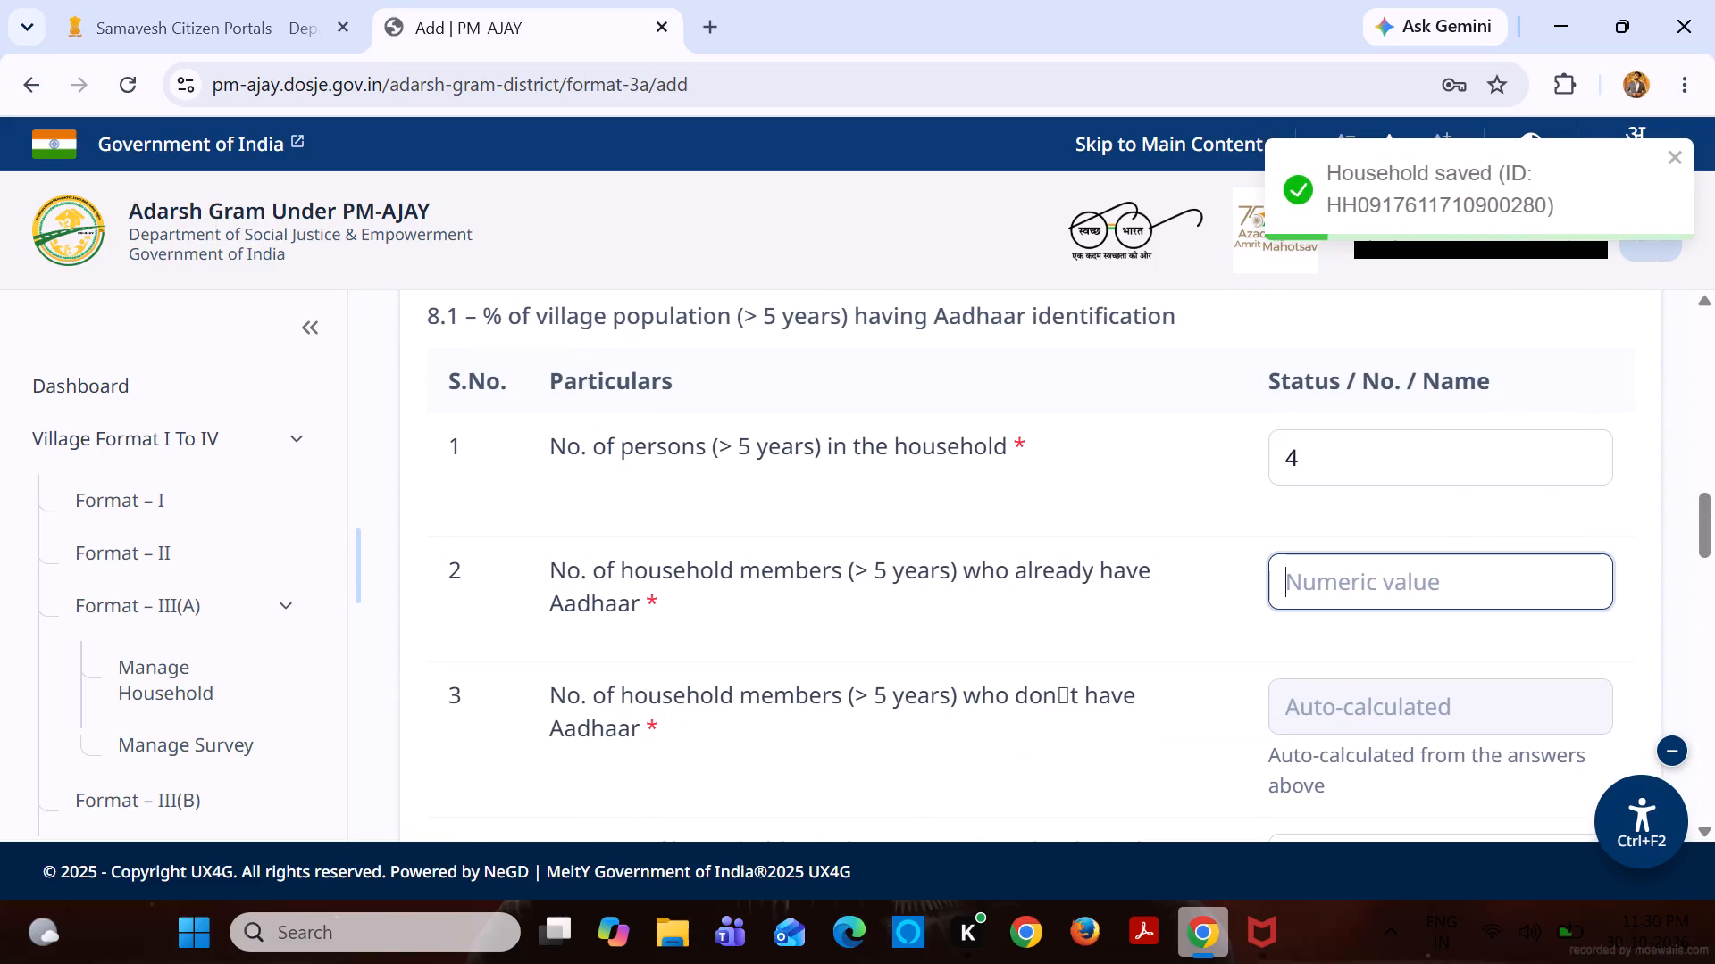
Enter 0 eligible members for bank/post office accounts (8.2), PMSBY (8.3) and PMJJBY (8.4), and submit domain 8.
scroll(1434, 611, down, 3)
scroll(1434, 613, up, 5)
scroll(1434, 613, down, 3)
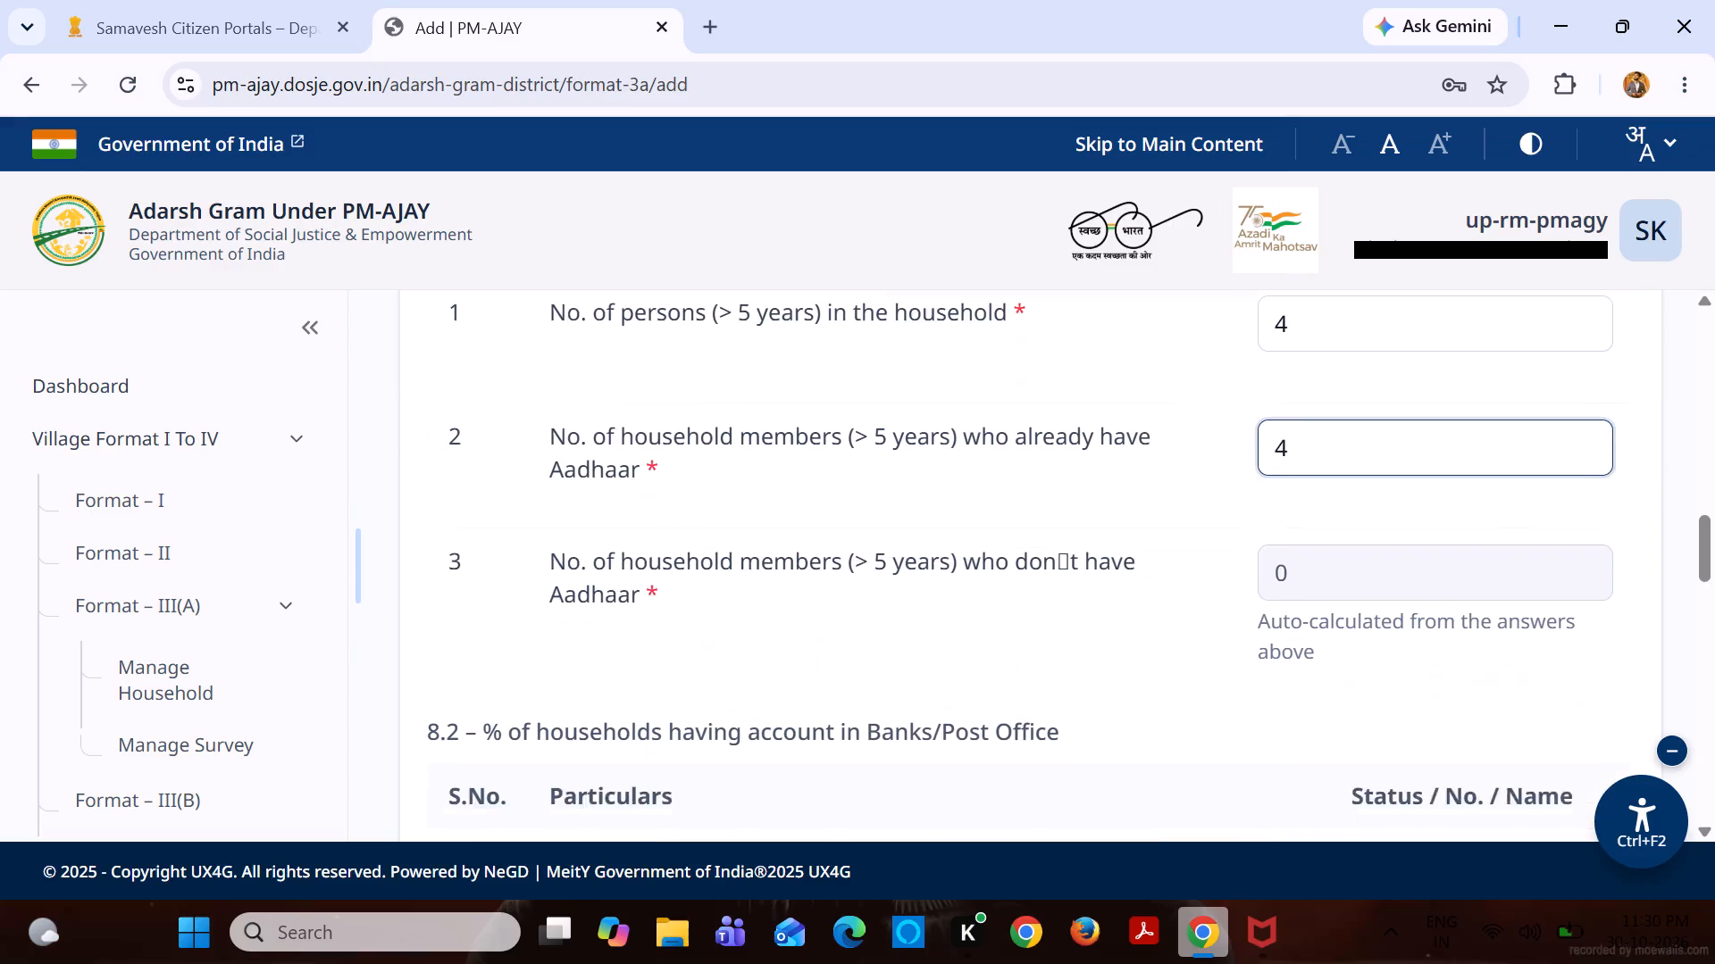
scroll(1435, 619, down, 2)
click(1442, 616)
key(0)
scroll(1443, 611, down, 3)
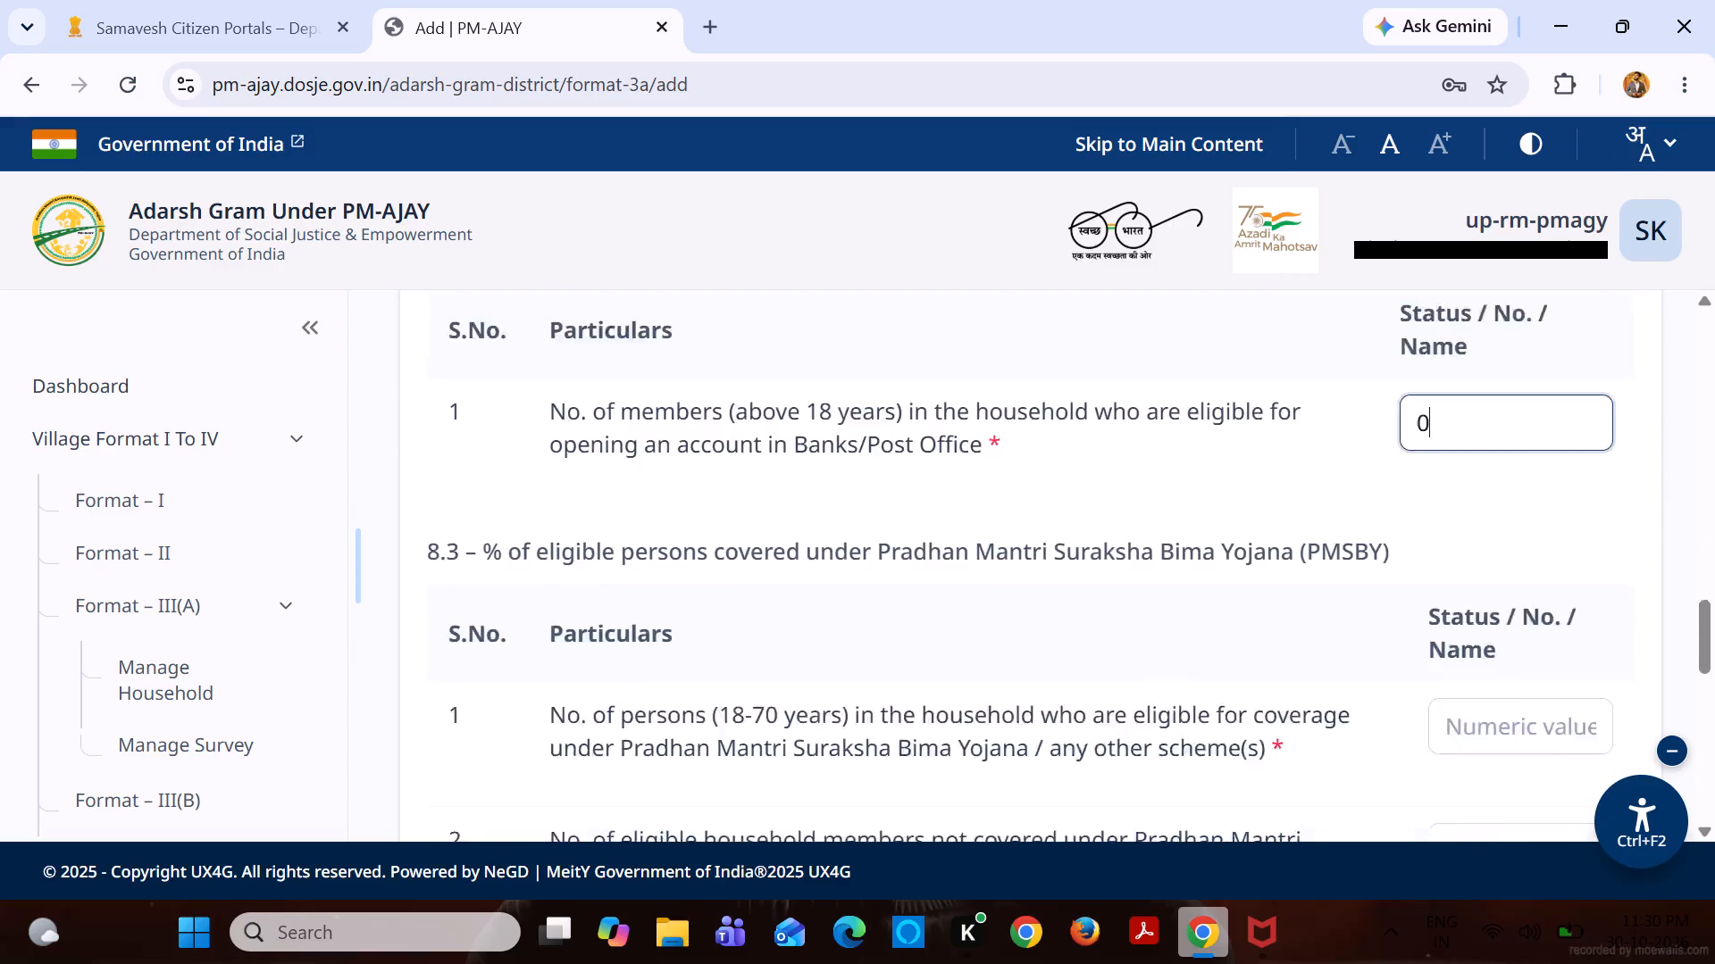
click(1495, 539)
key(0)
scroll(1496, 539, down, 2)
click(1519, 546)
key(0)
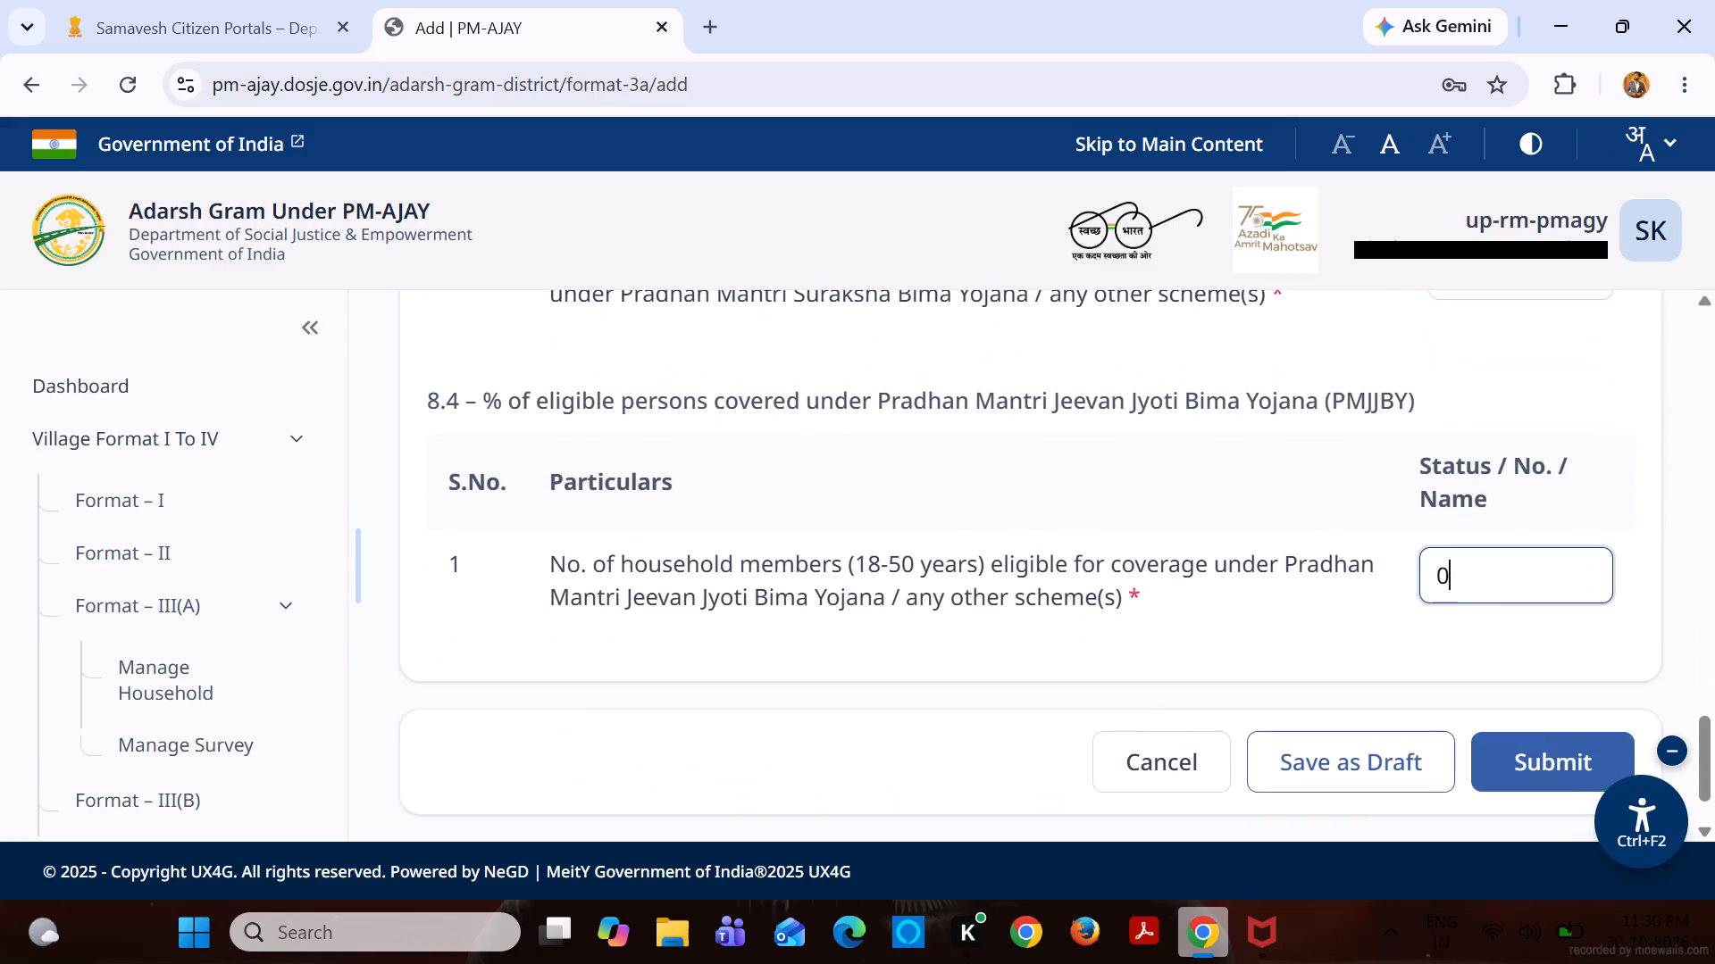
scroll(1498, 574, down, 3)
click(1532, 626)
click(1522, 651)
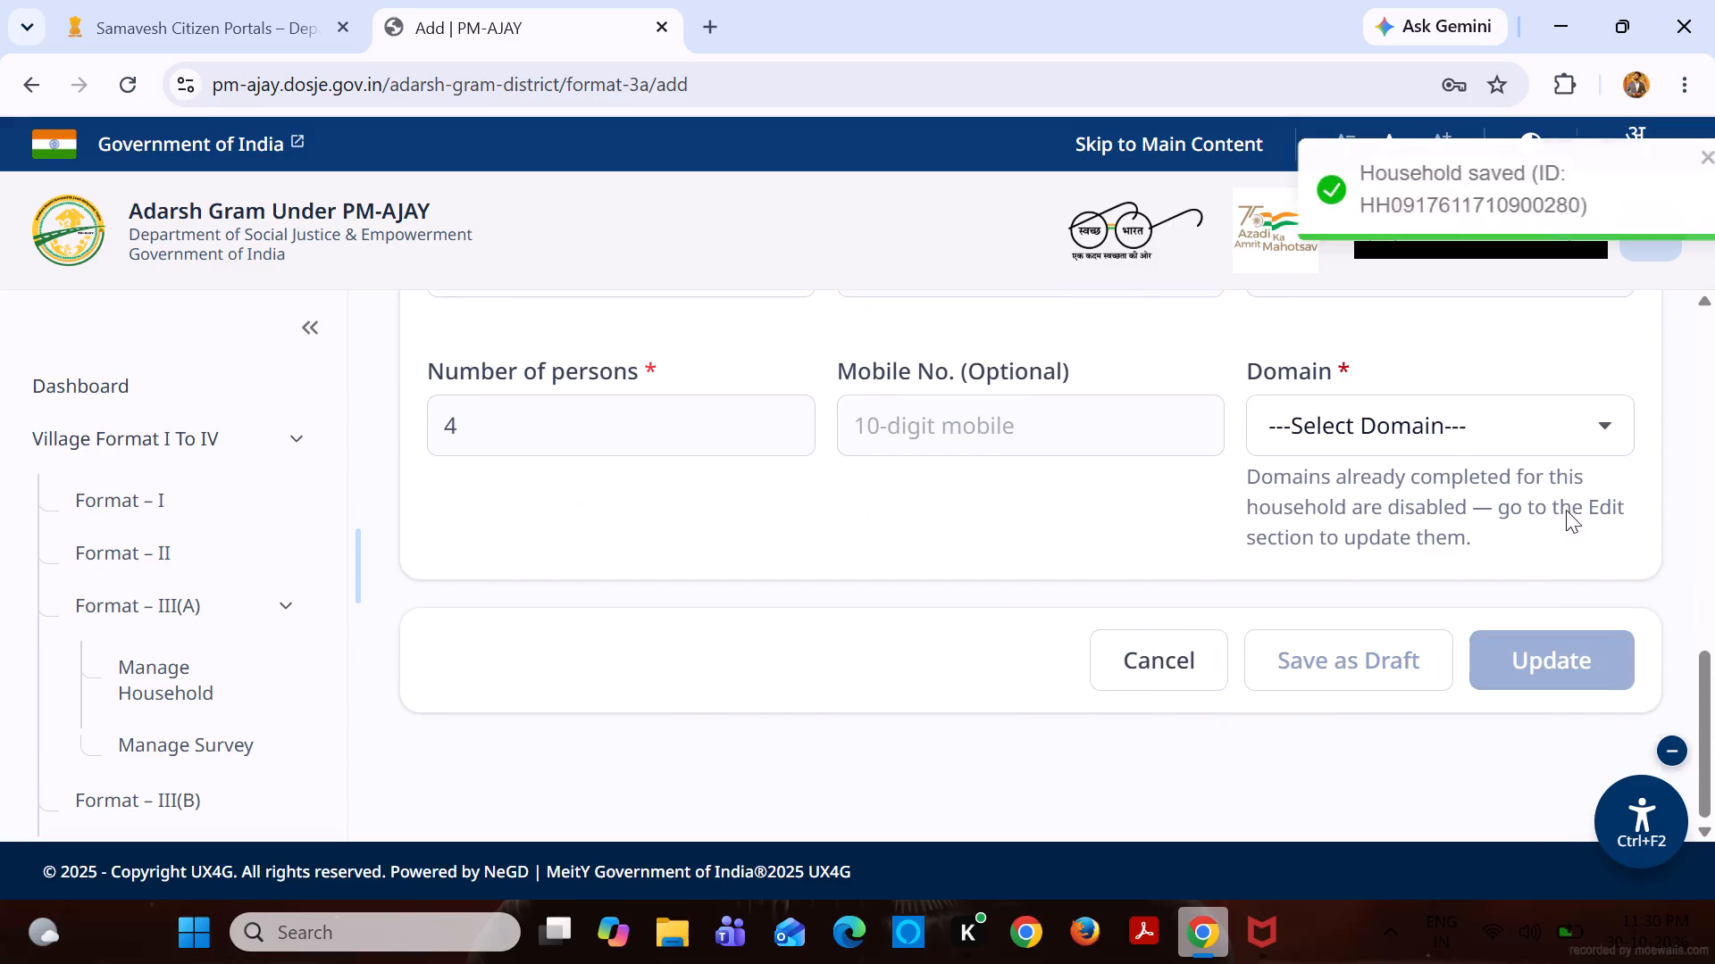
Choose domain 9 – Digitization, enter 0 household members eligible for PMGDISHA training, and submit.
click(1555, 439)
scroll(1454, 673, down, 3)
click(1293, 727)
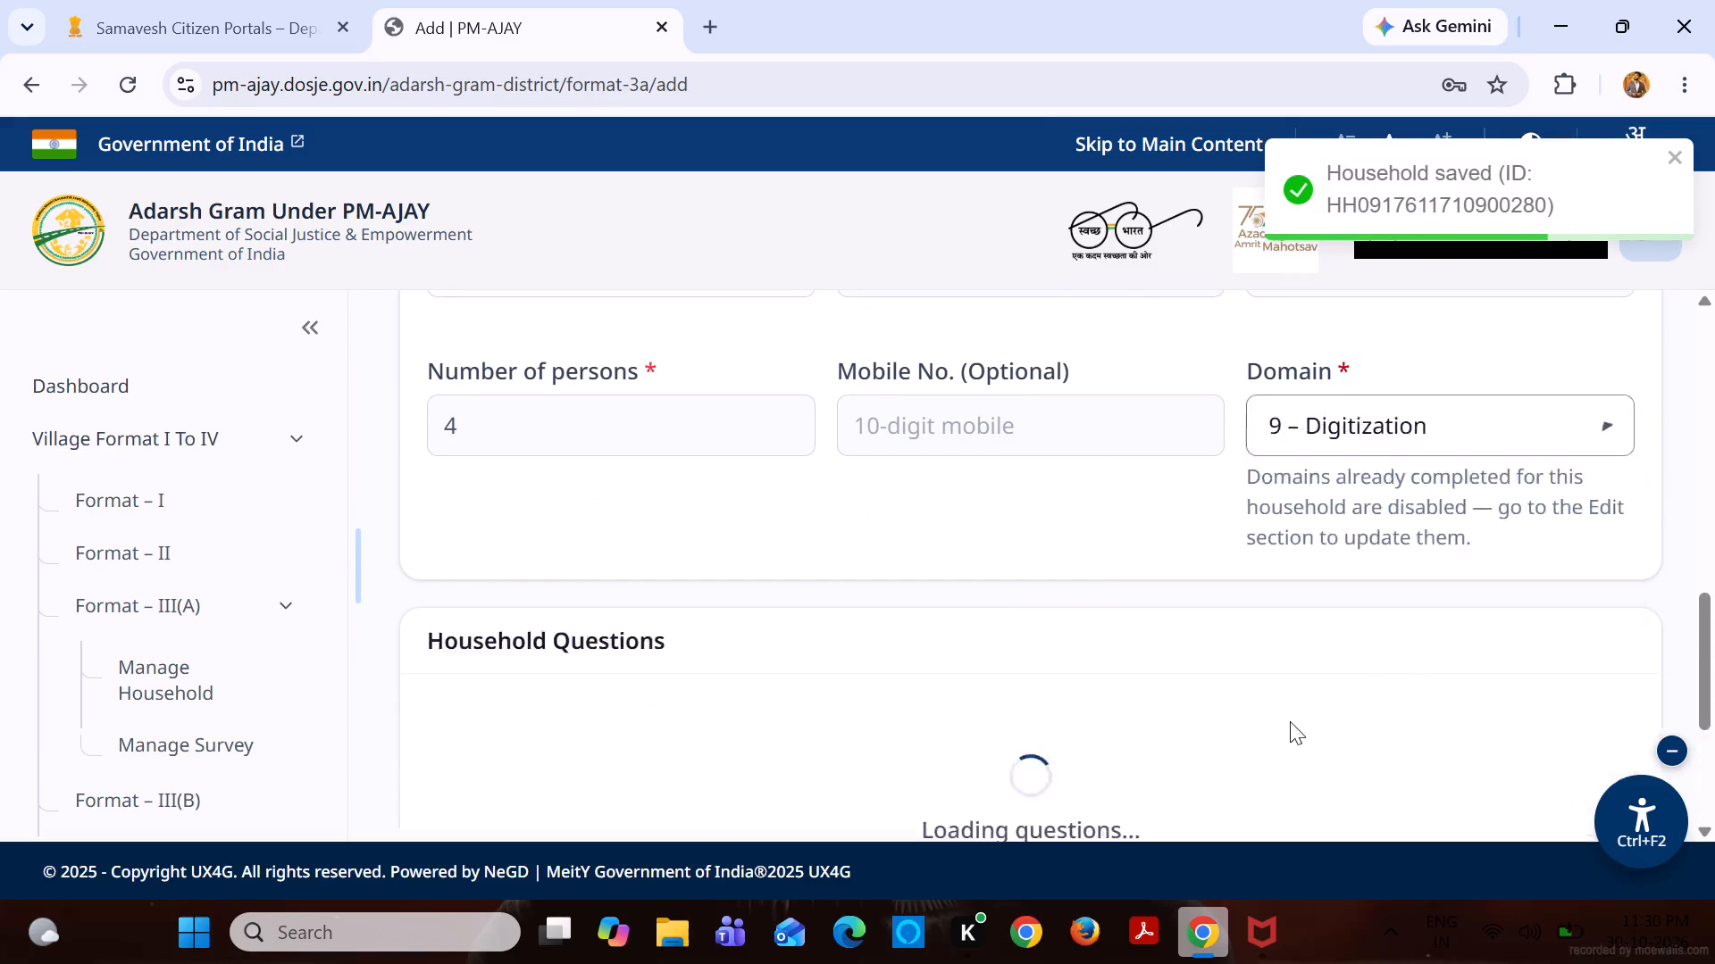
scroll(1304, 735, down, 2)
click(1544, 611)
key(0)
scroll(1540, 615, down, 3)
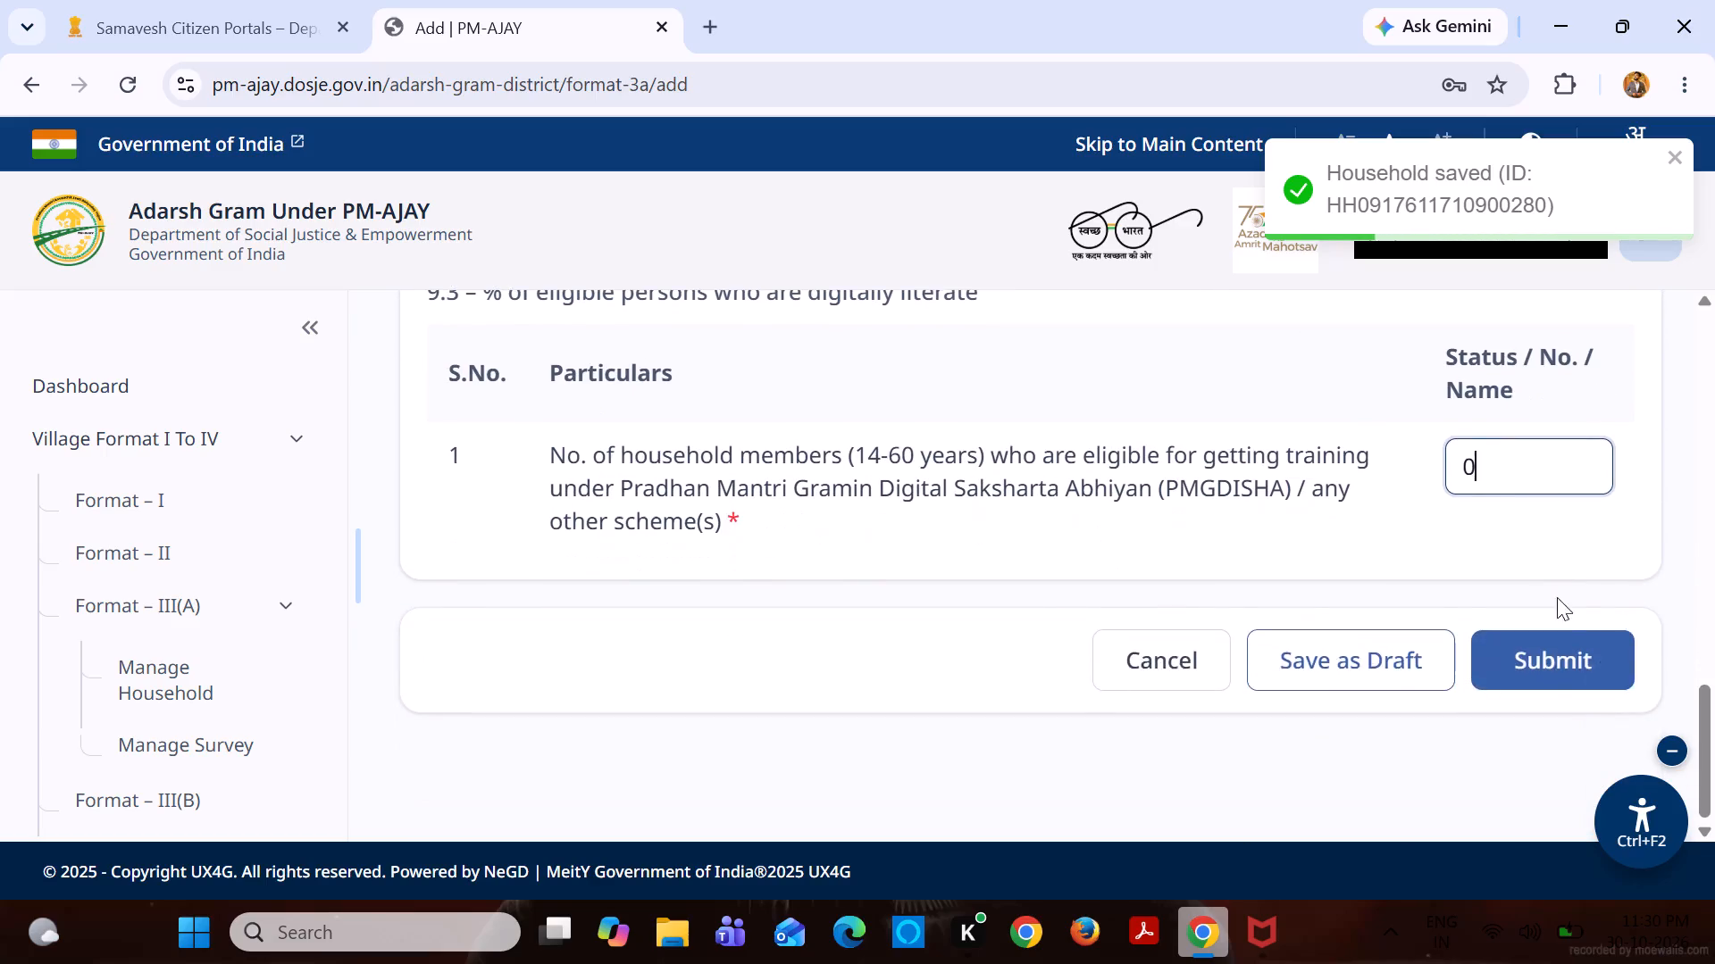
click(1554, 661)
Choose domain 10 – Livelihood and Skill Development, entering 0 youth eligible for skill training (10.1) and 0 under 10.2.
click(1562, 398)
scroll(1503, 608, down, 5)
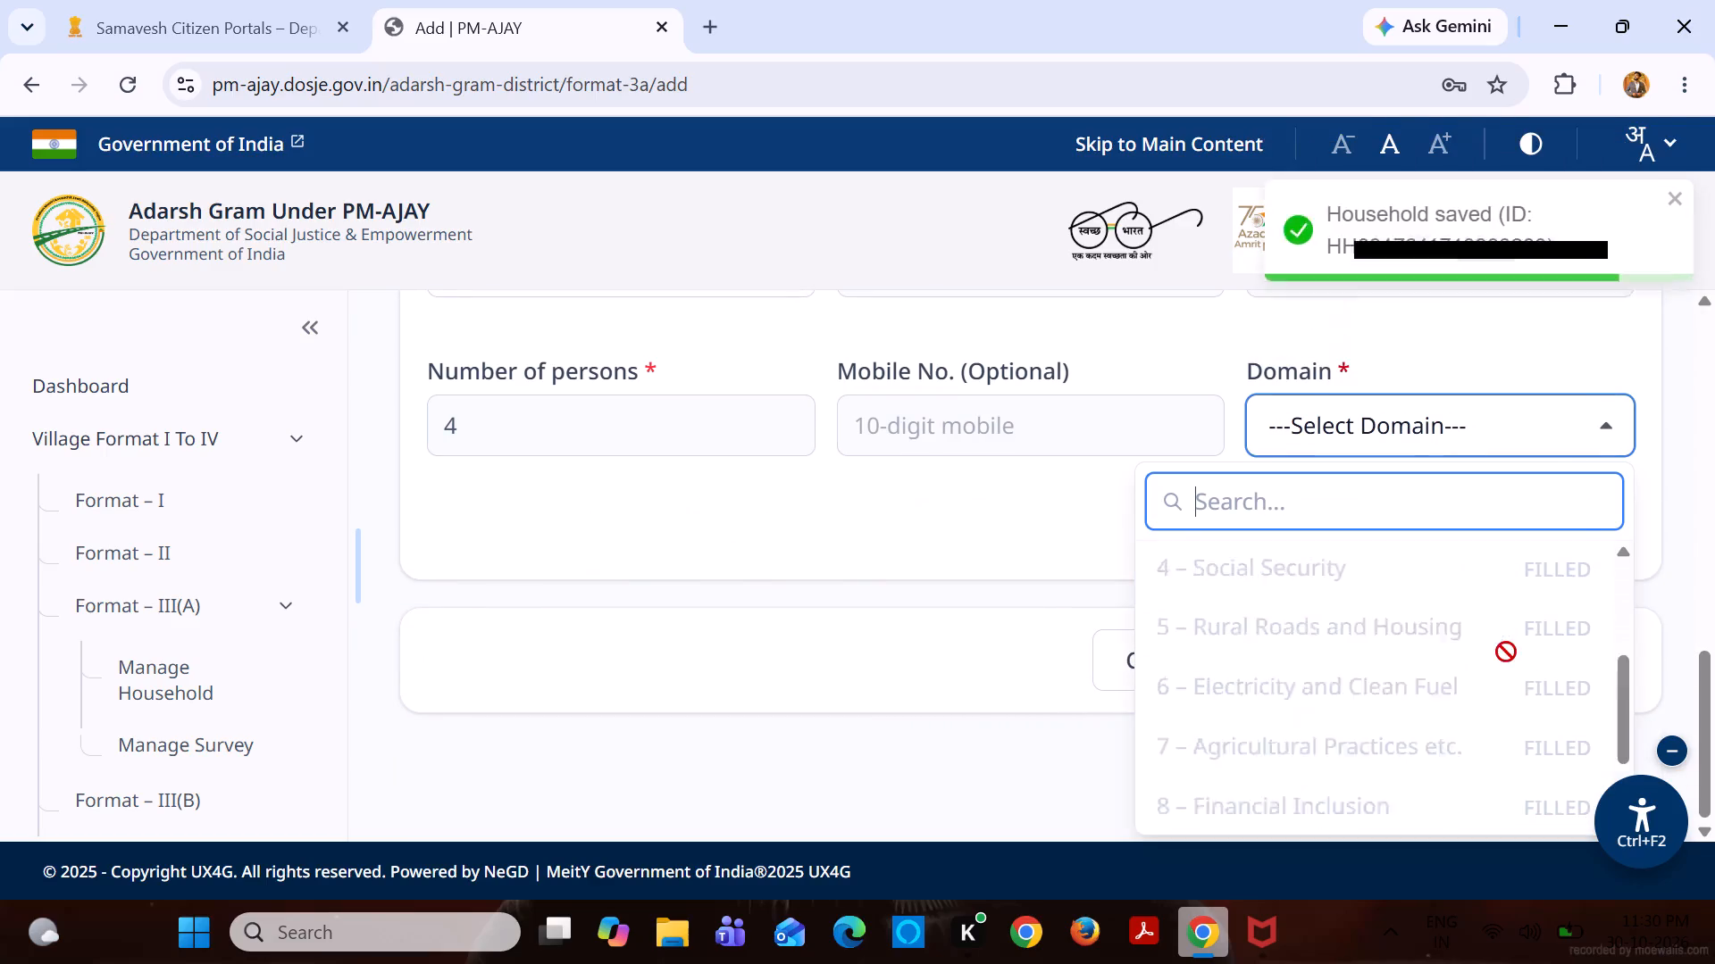
click(1342, 798)
scroll(1584, 503, down, 3)
click(1437, 422)
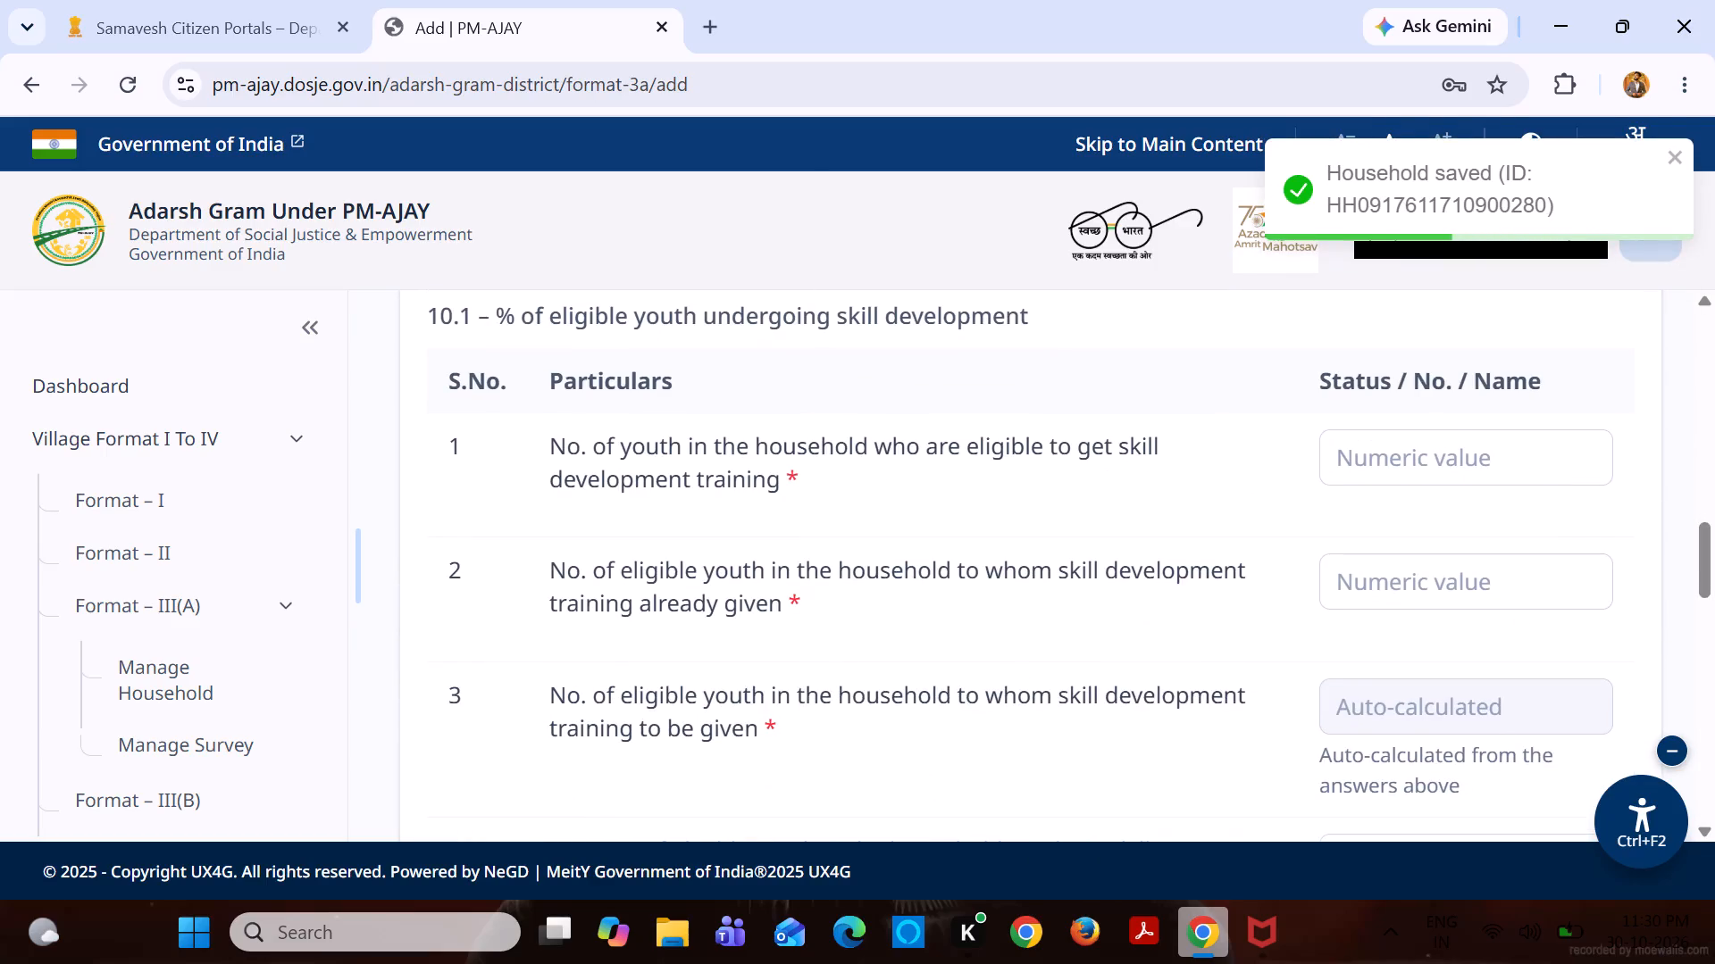
click(1421, 447)
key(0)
scroll(1466, 480, down, 2)
click(1457, 441)
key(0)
Answer whether any member belongs to a self-help group (10.3), submit domain 10, and check the domain list for pending domains.
scroll(1465, 481, down, 2)
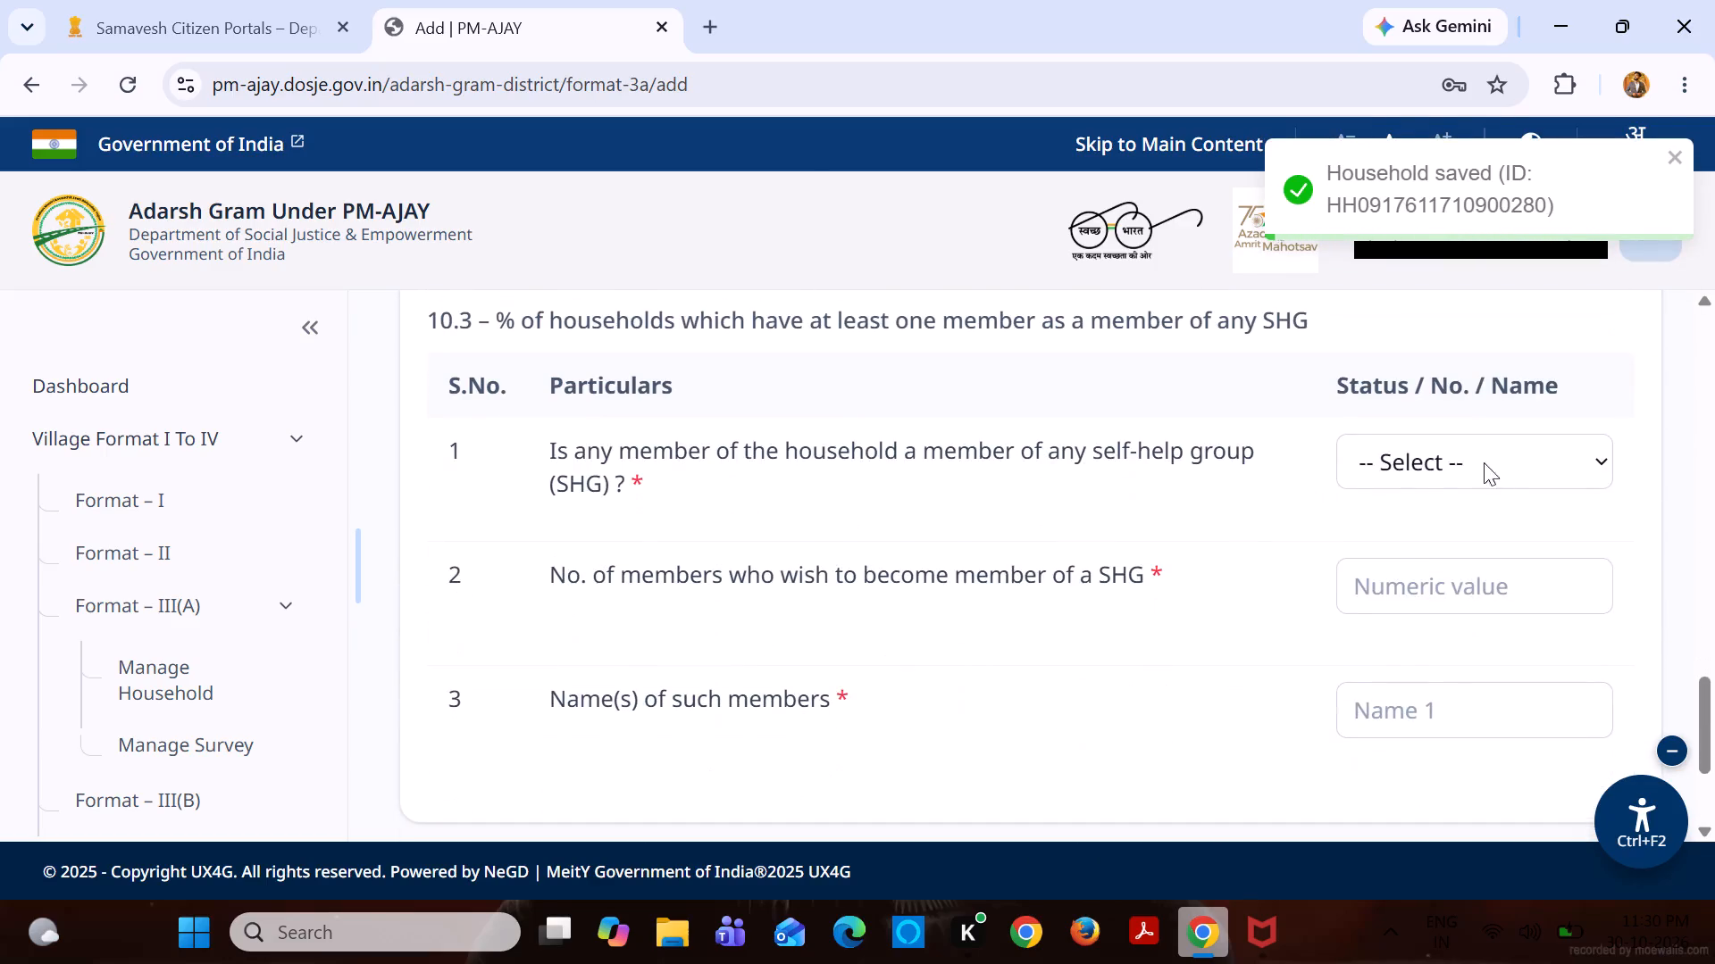
drag(1483, 437, 1480, 460)
click(1394, 547)
click(1529, 661)
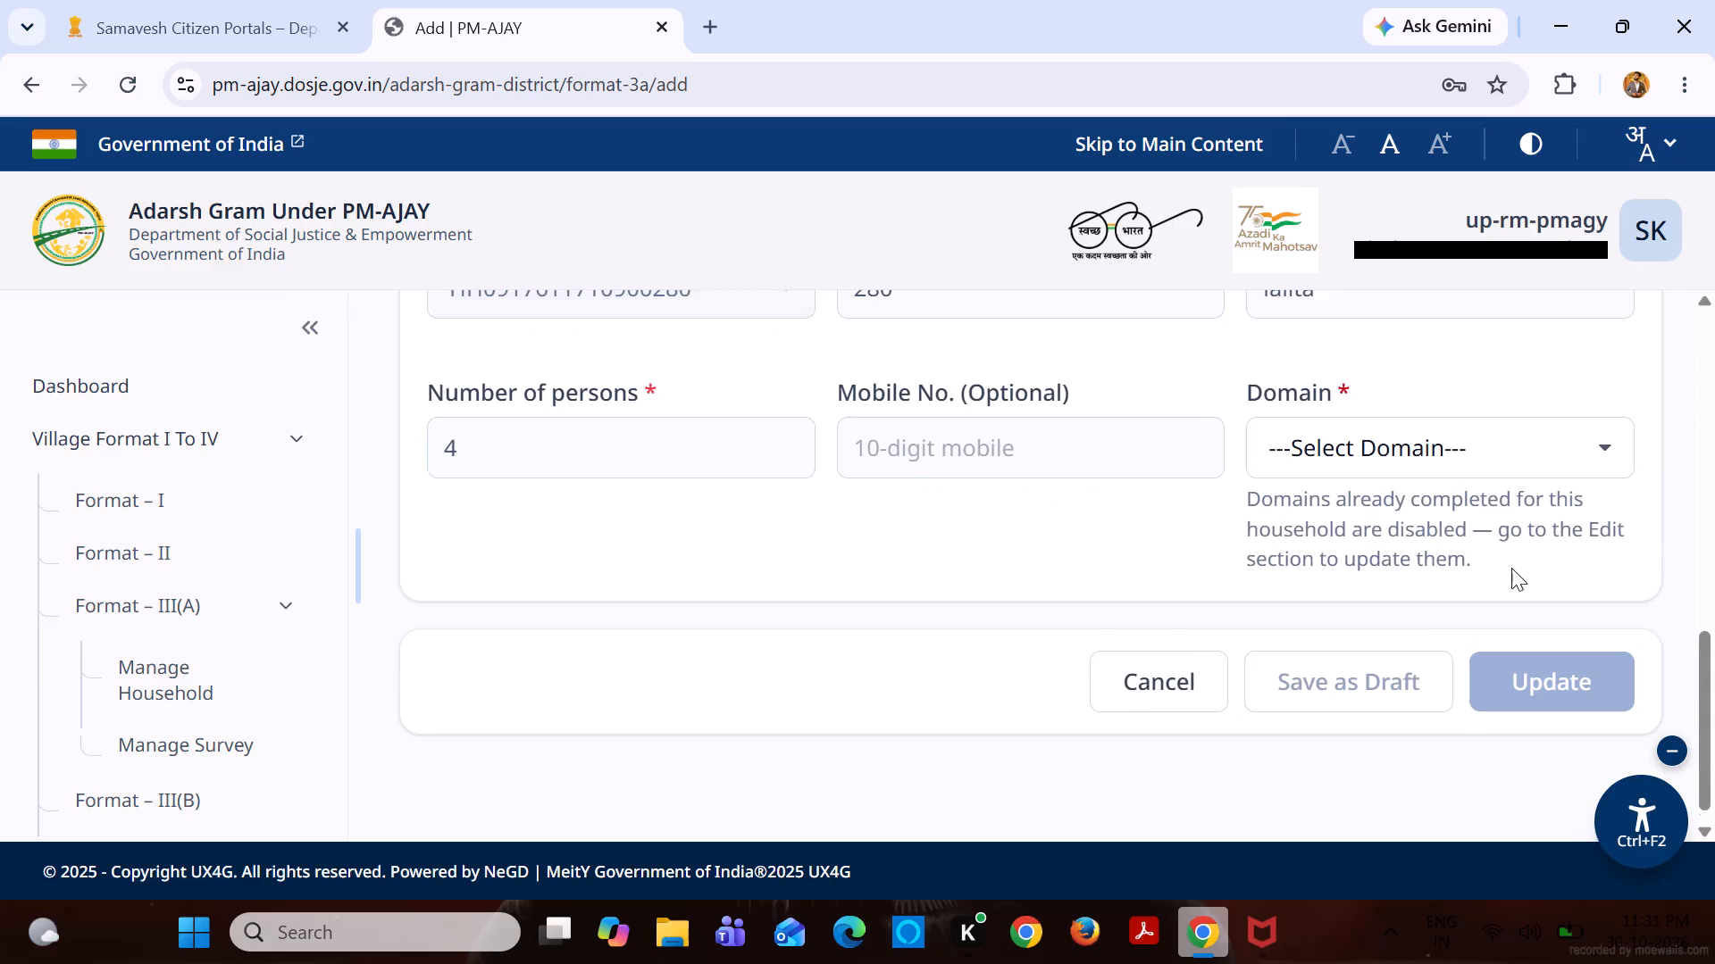
click(1506, 443)
scroll(1399, 571, down, 6)
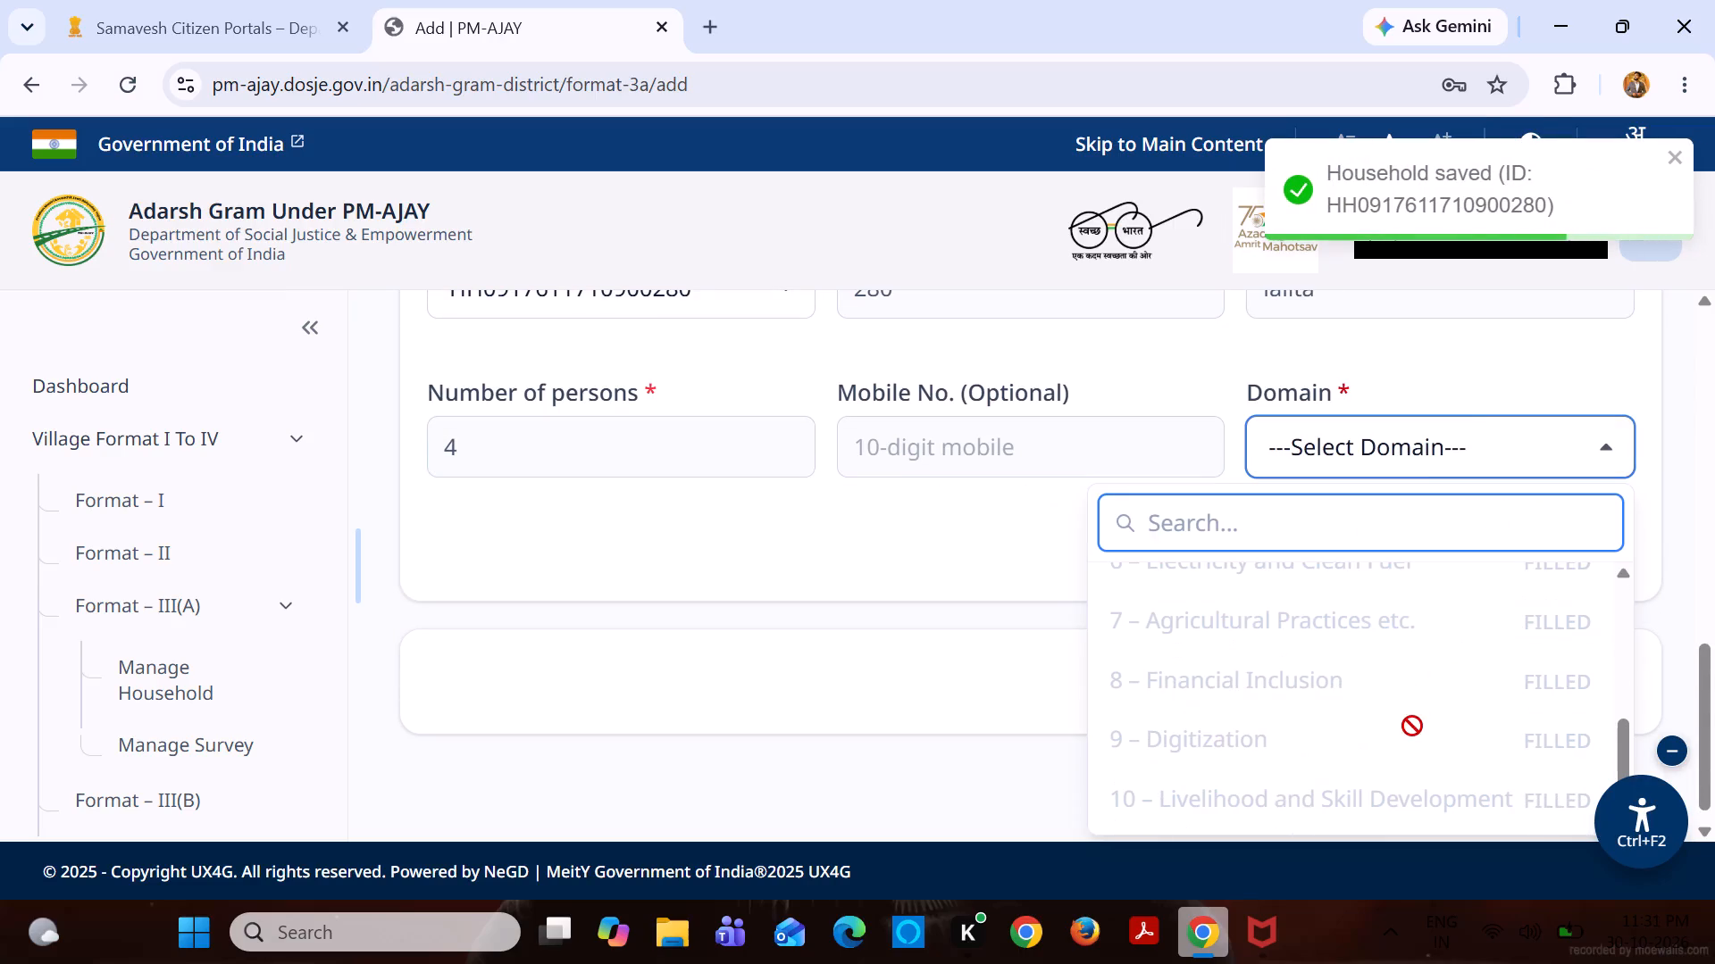
scroll(1427, 706, down, 5)
Start a new household in Manage Household with block Shahabad, gram panchayat Boodpur, village Boodpur and category SC.
click(146, 711)
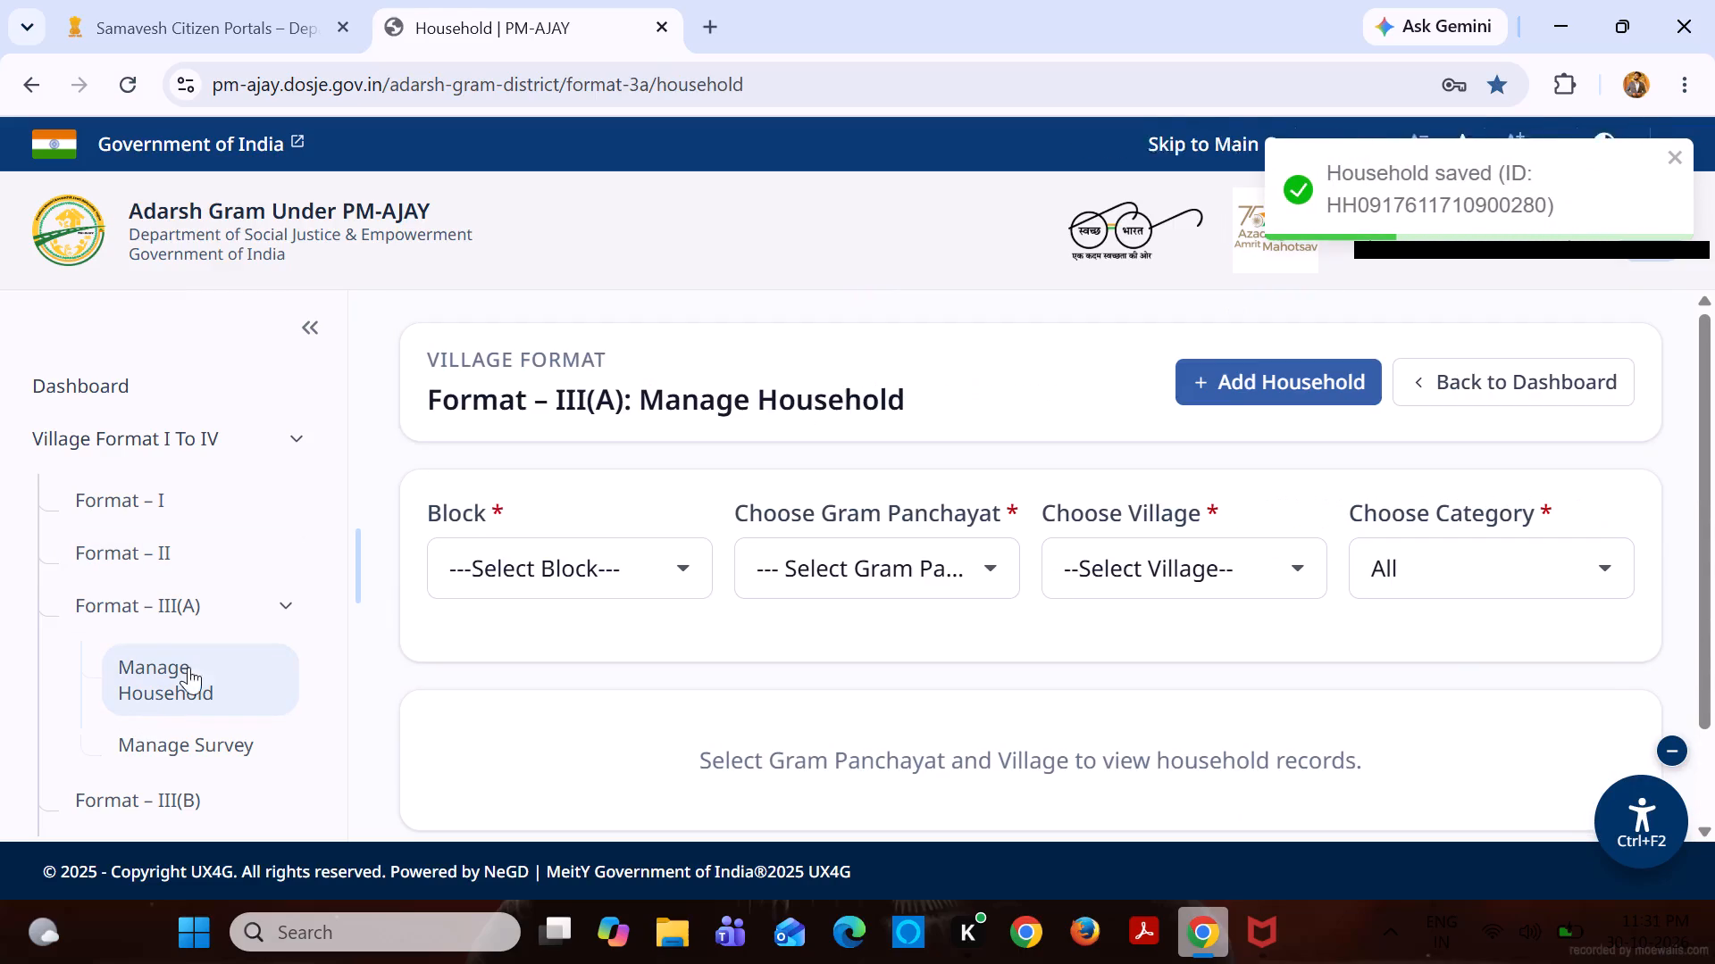
click(1233, 393)
click(1270, 322)
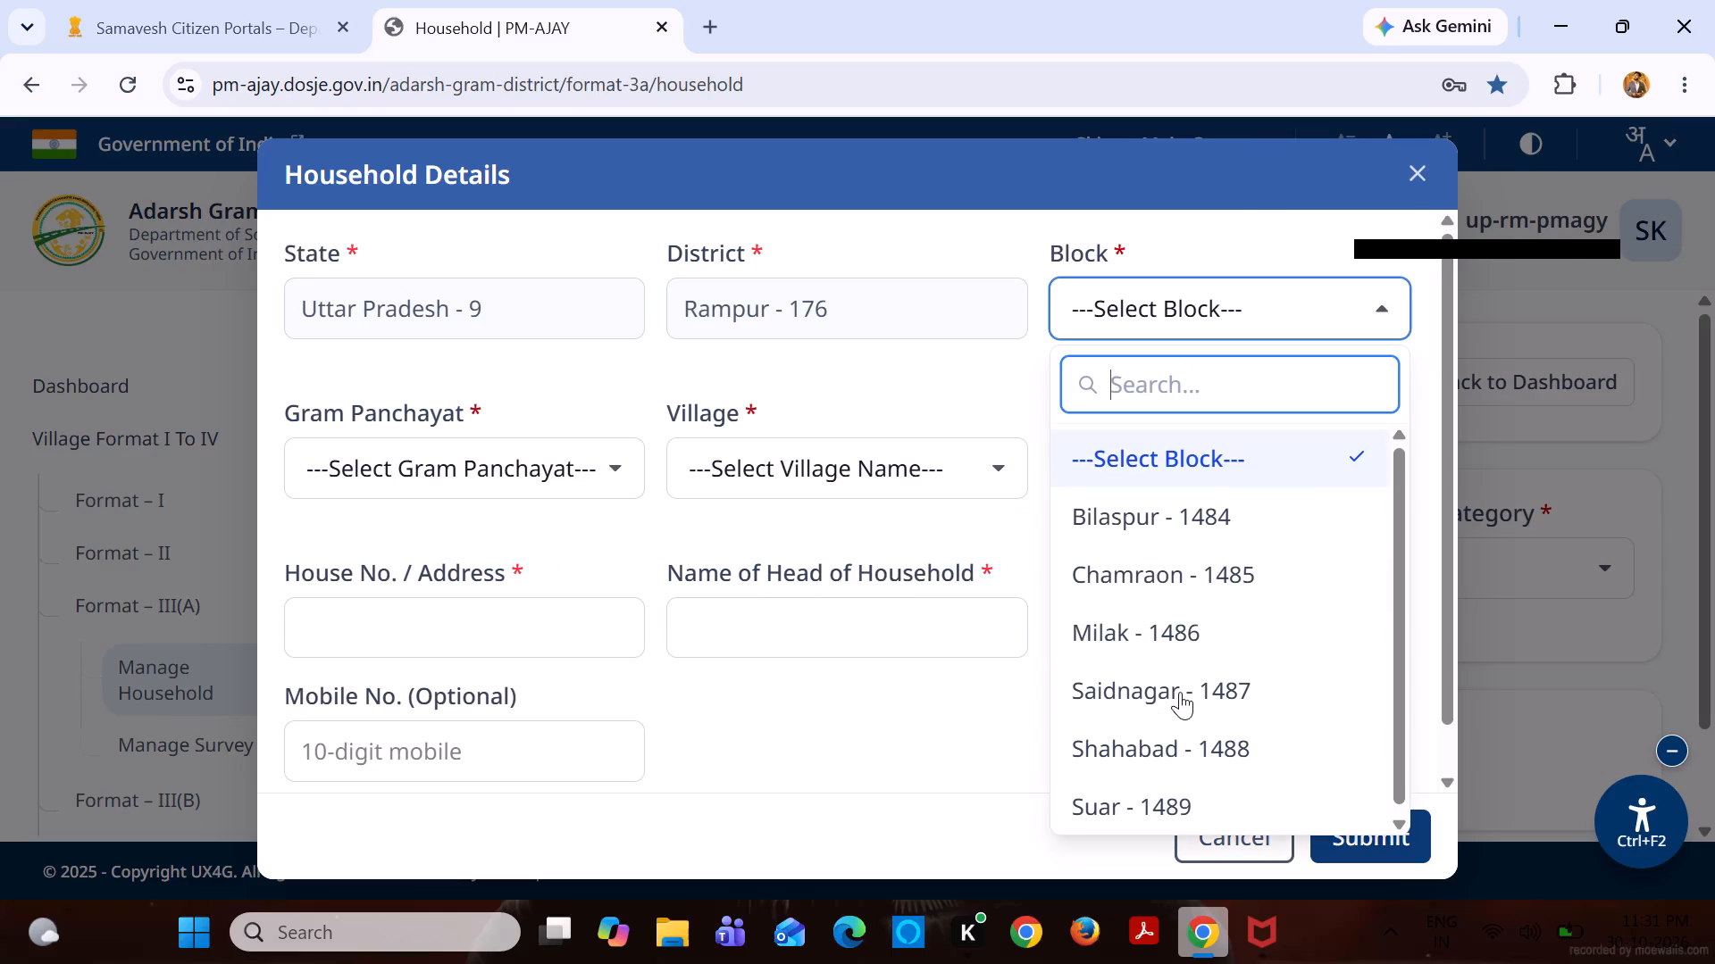
click(1149, 742)
click(590, 463)
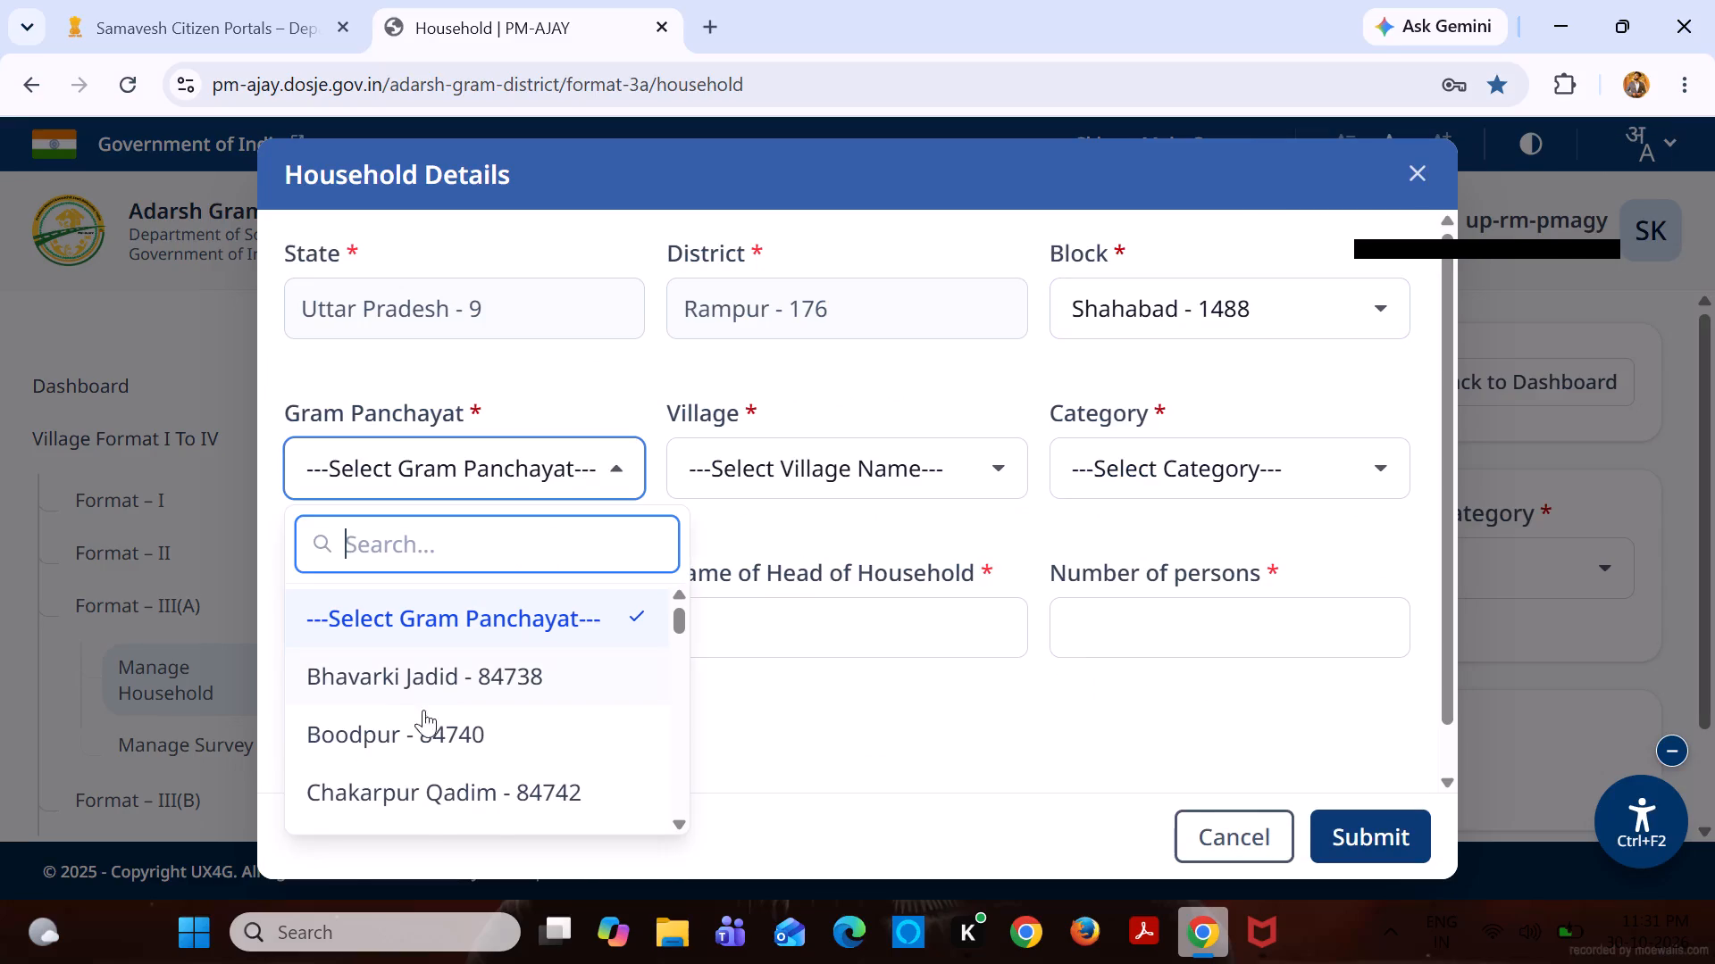
click(399, 721)
click(883, 463)
drag(804, 609, 825, 601)
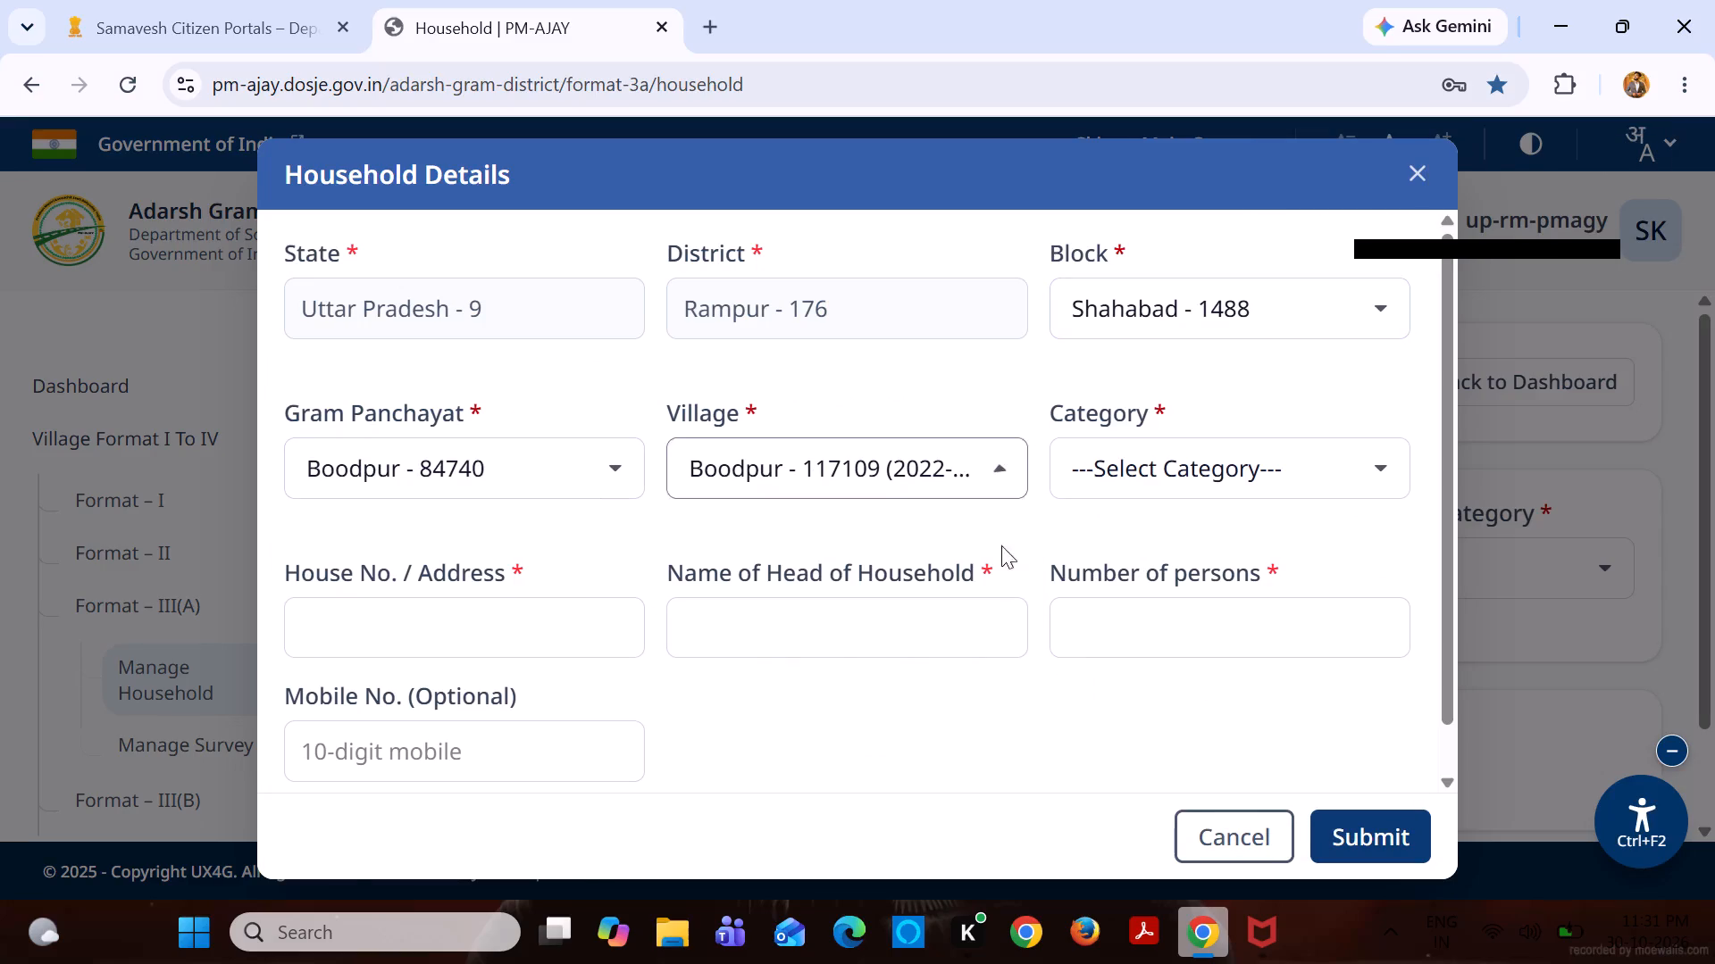
click(1306, 469)
click(1081, 712)
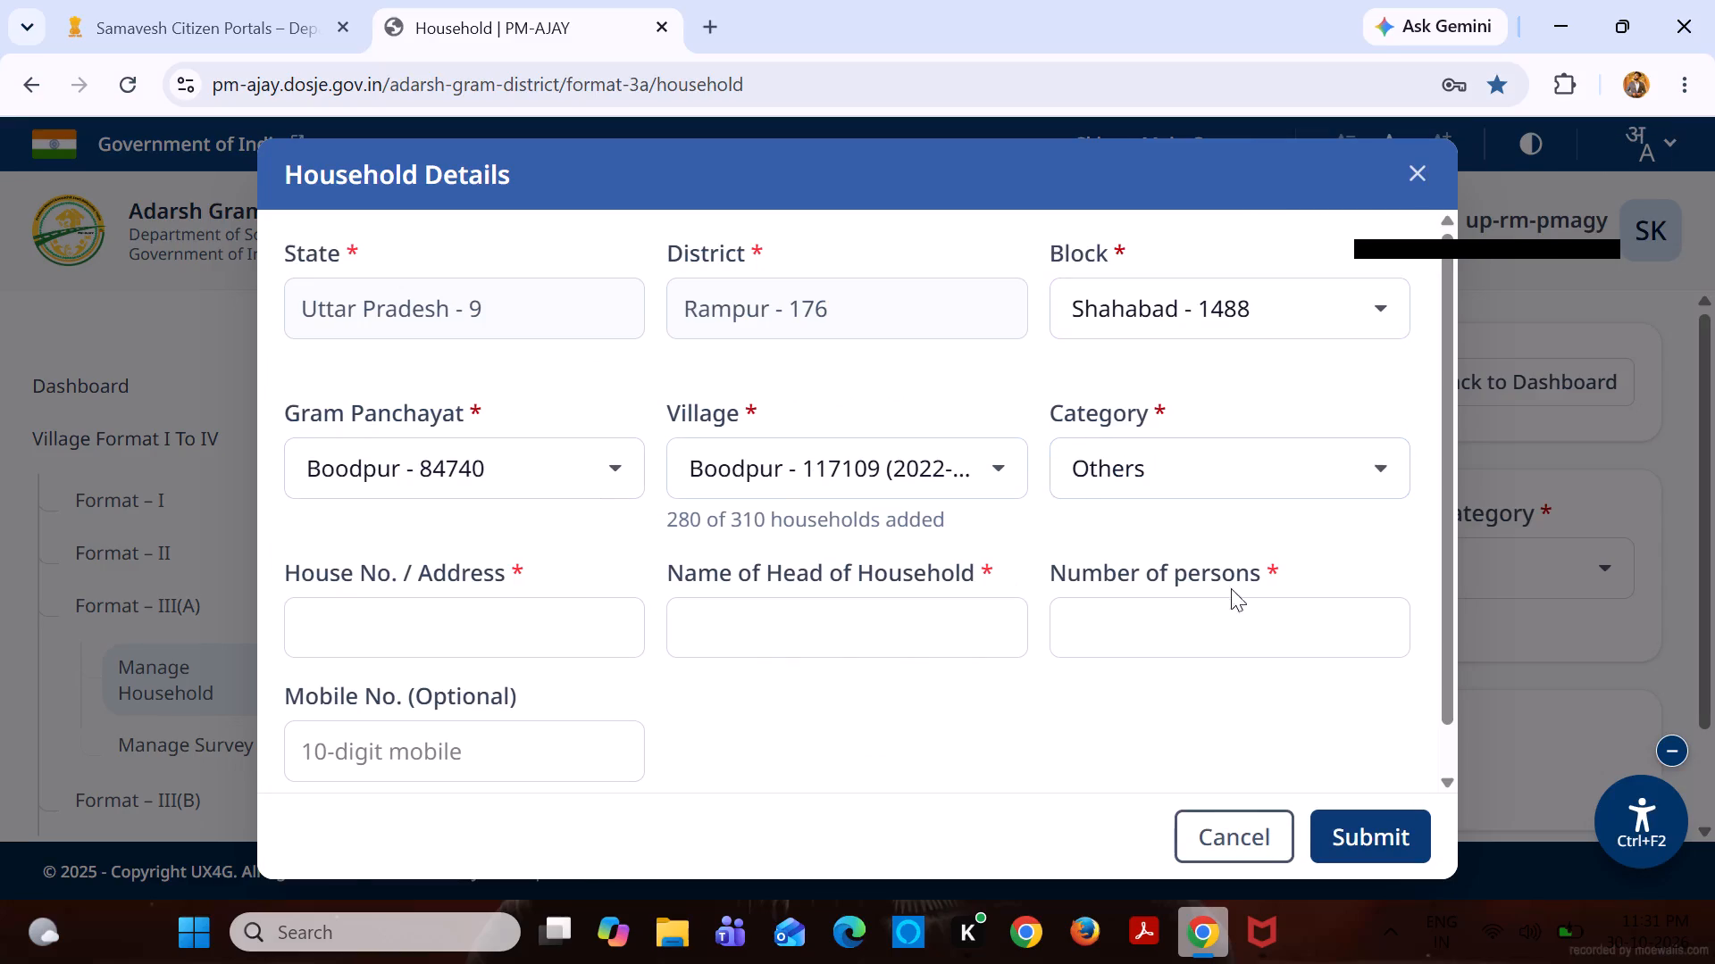
drag(1297, 471, 1279, 494)
click(1160, 607)
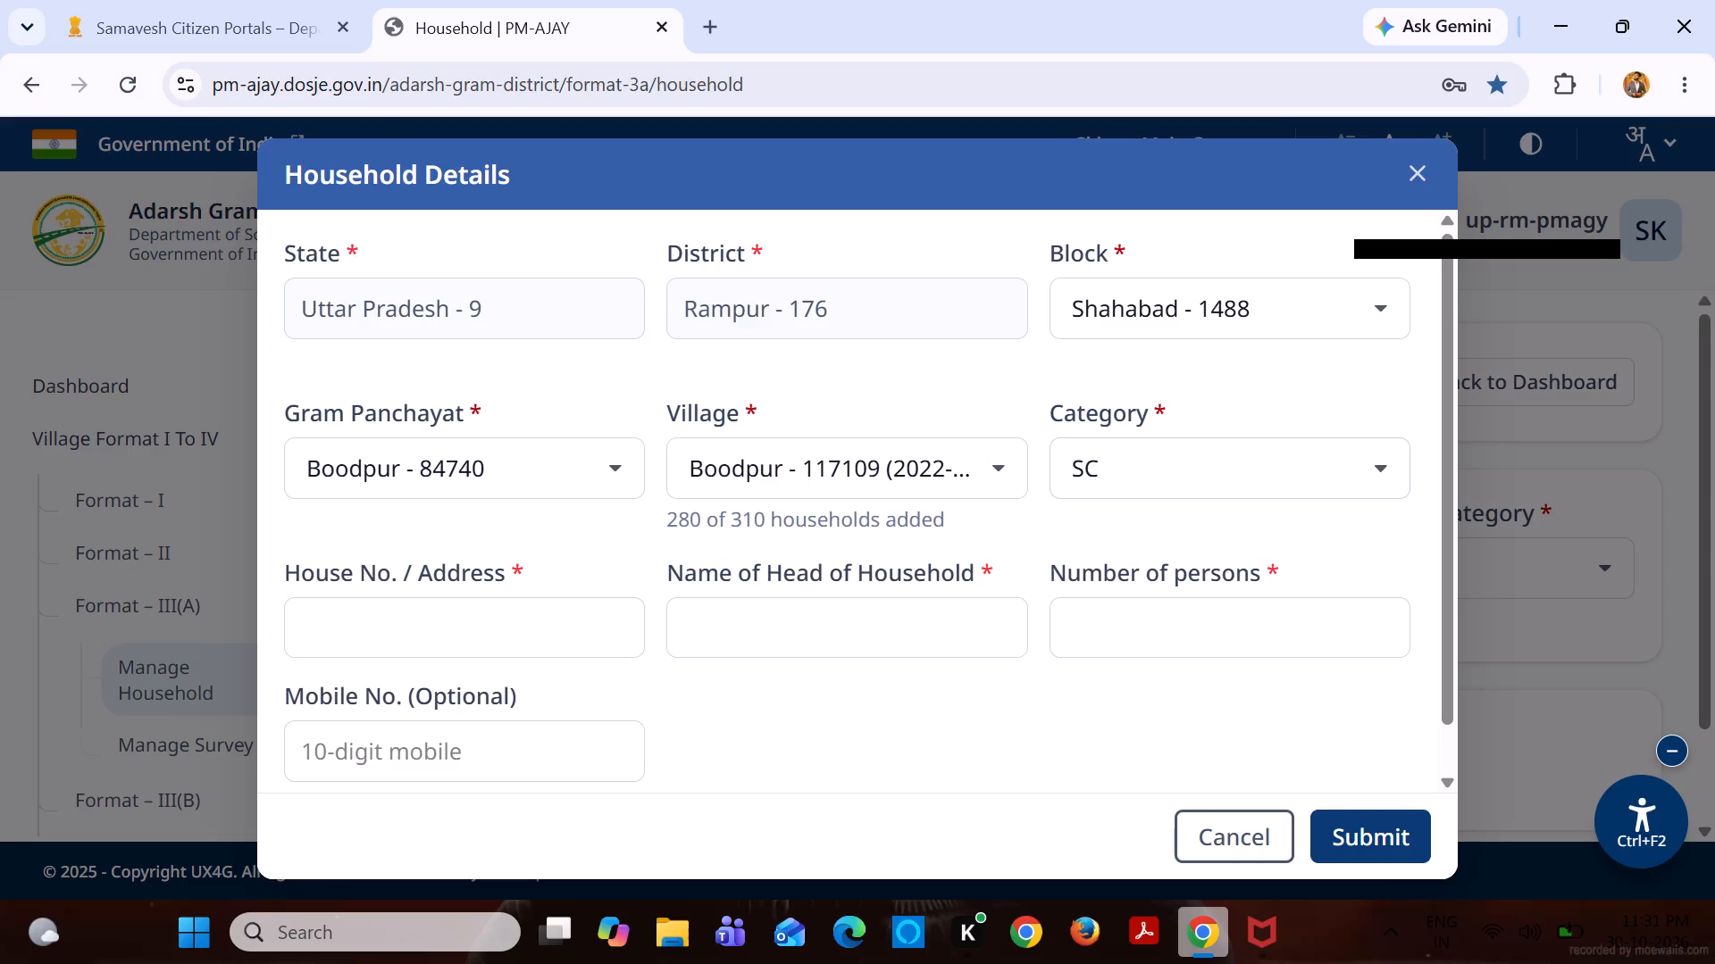
Enter house number 281, the head of household's name and 5 persons, and submit the household details.
click(442, 643)
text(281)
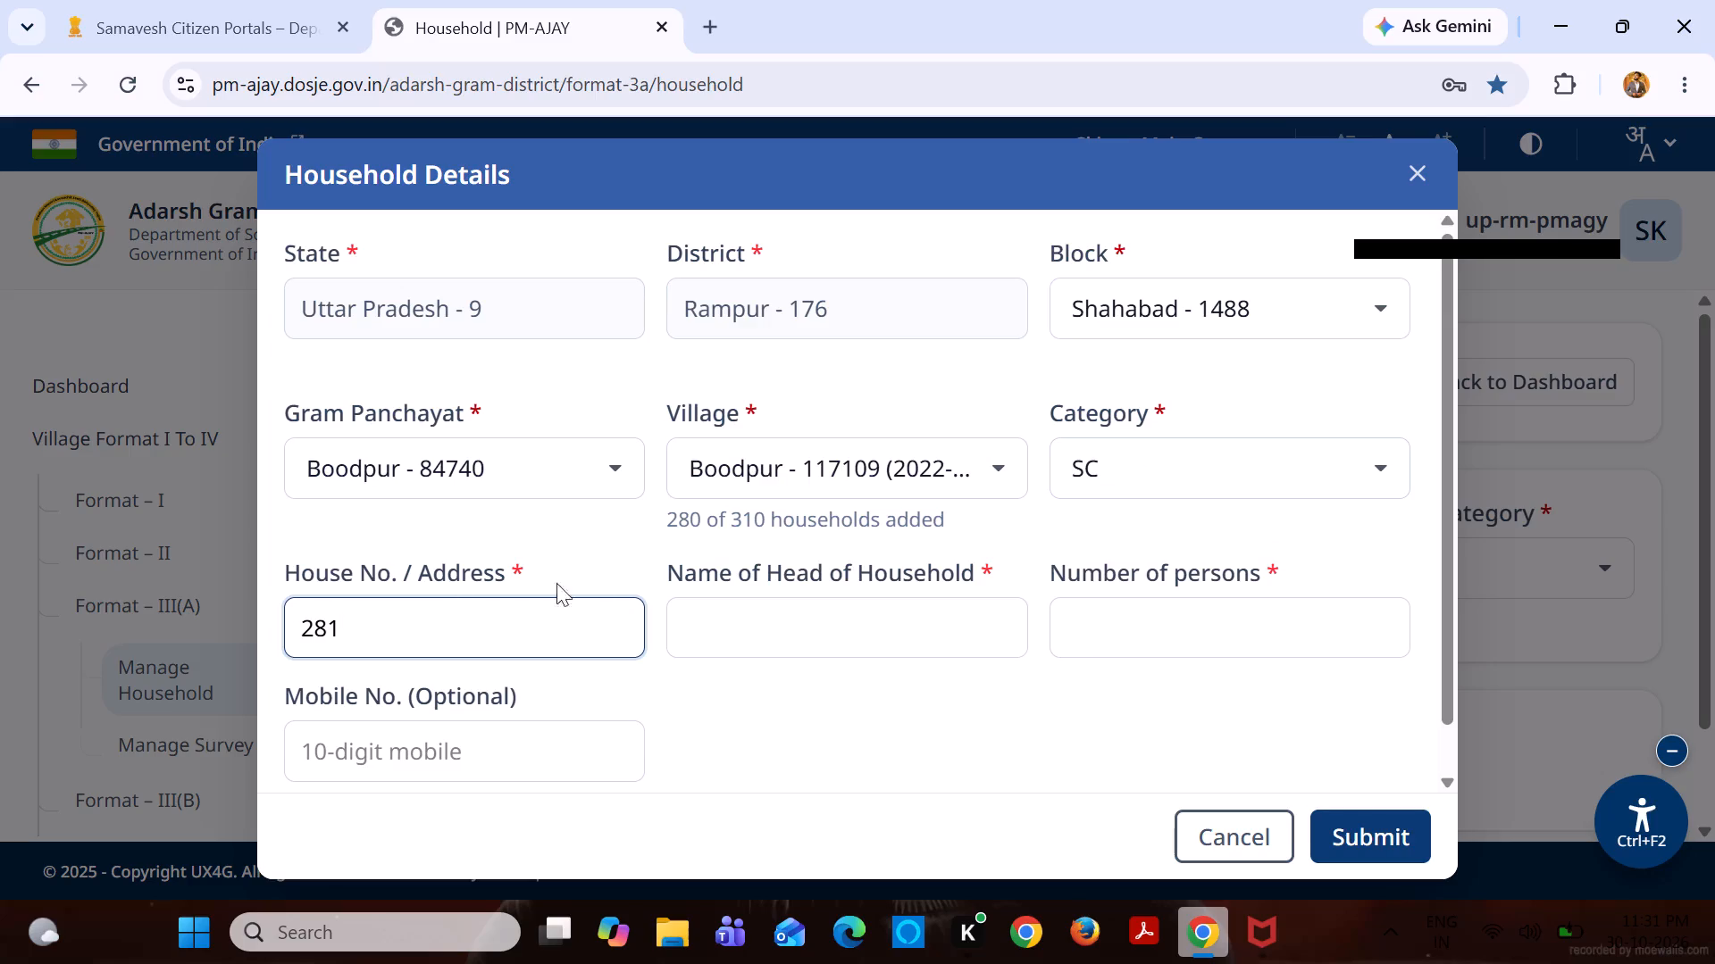
click(704, 633)
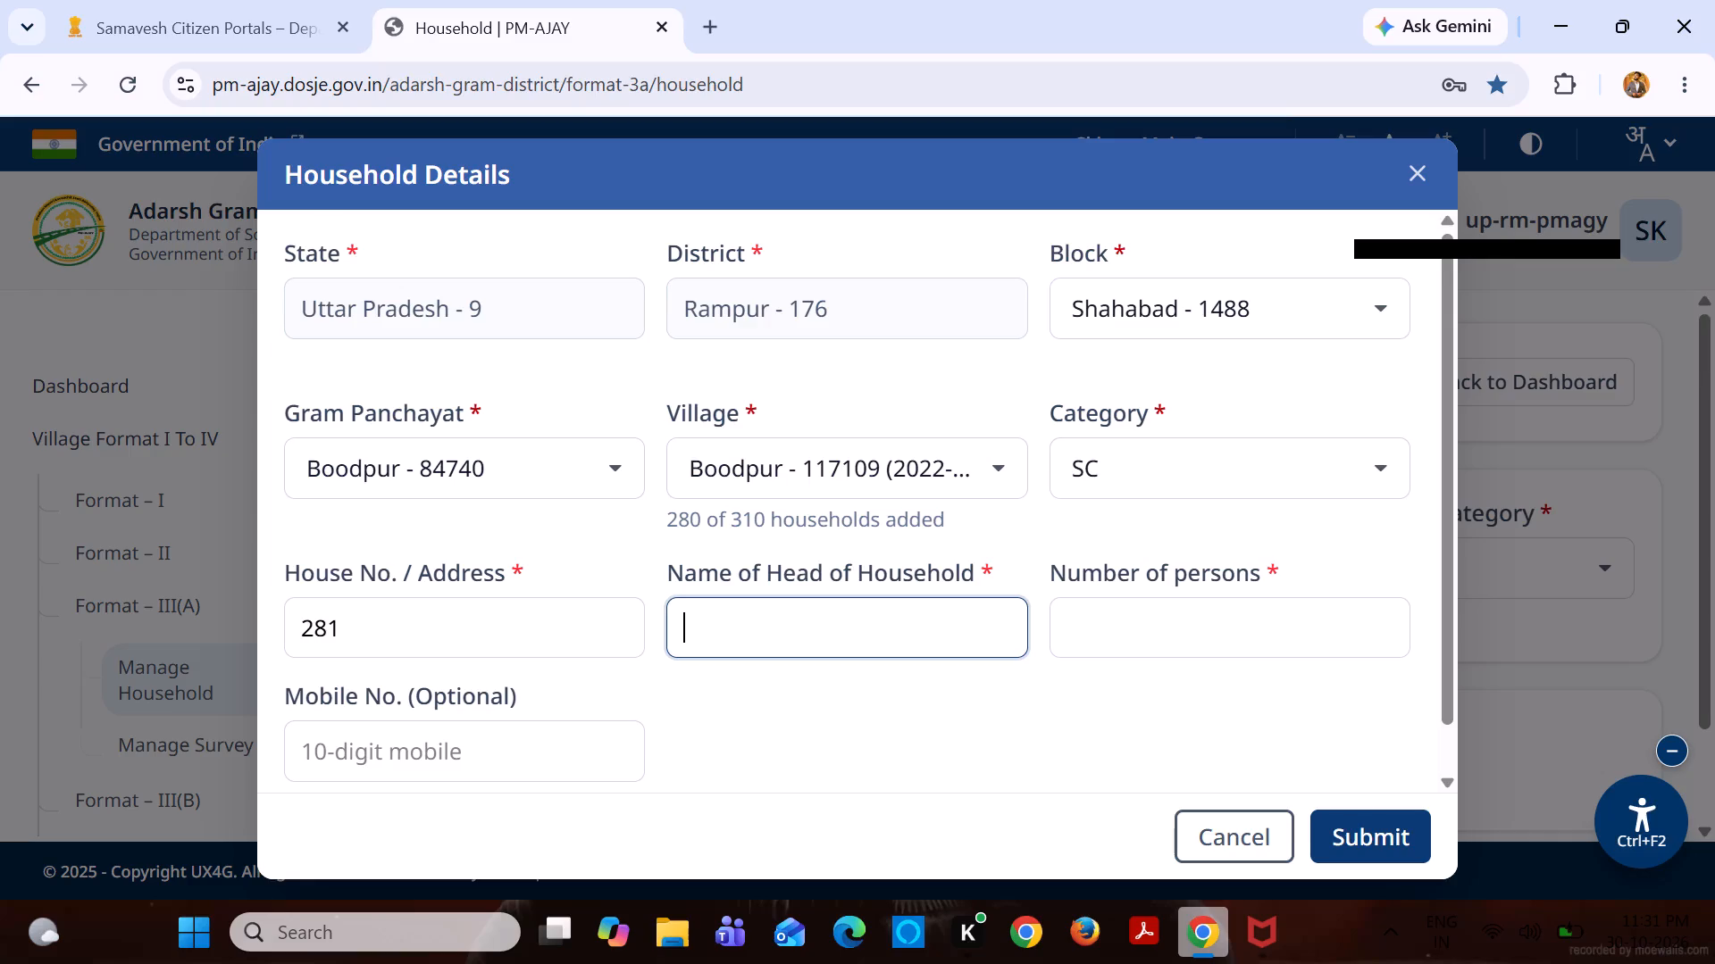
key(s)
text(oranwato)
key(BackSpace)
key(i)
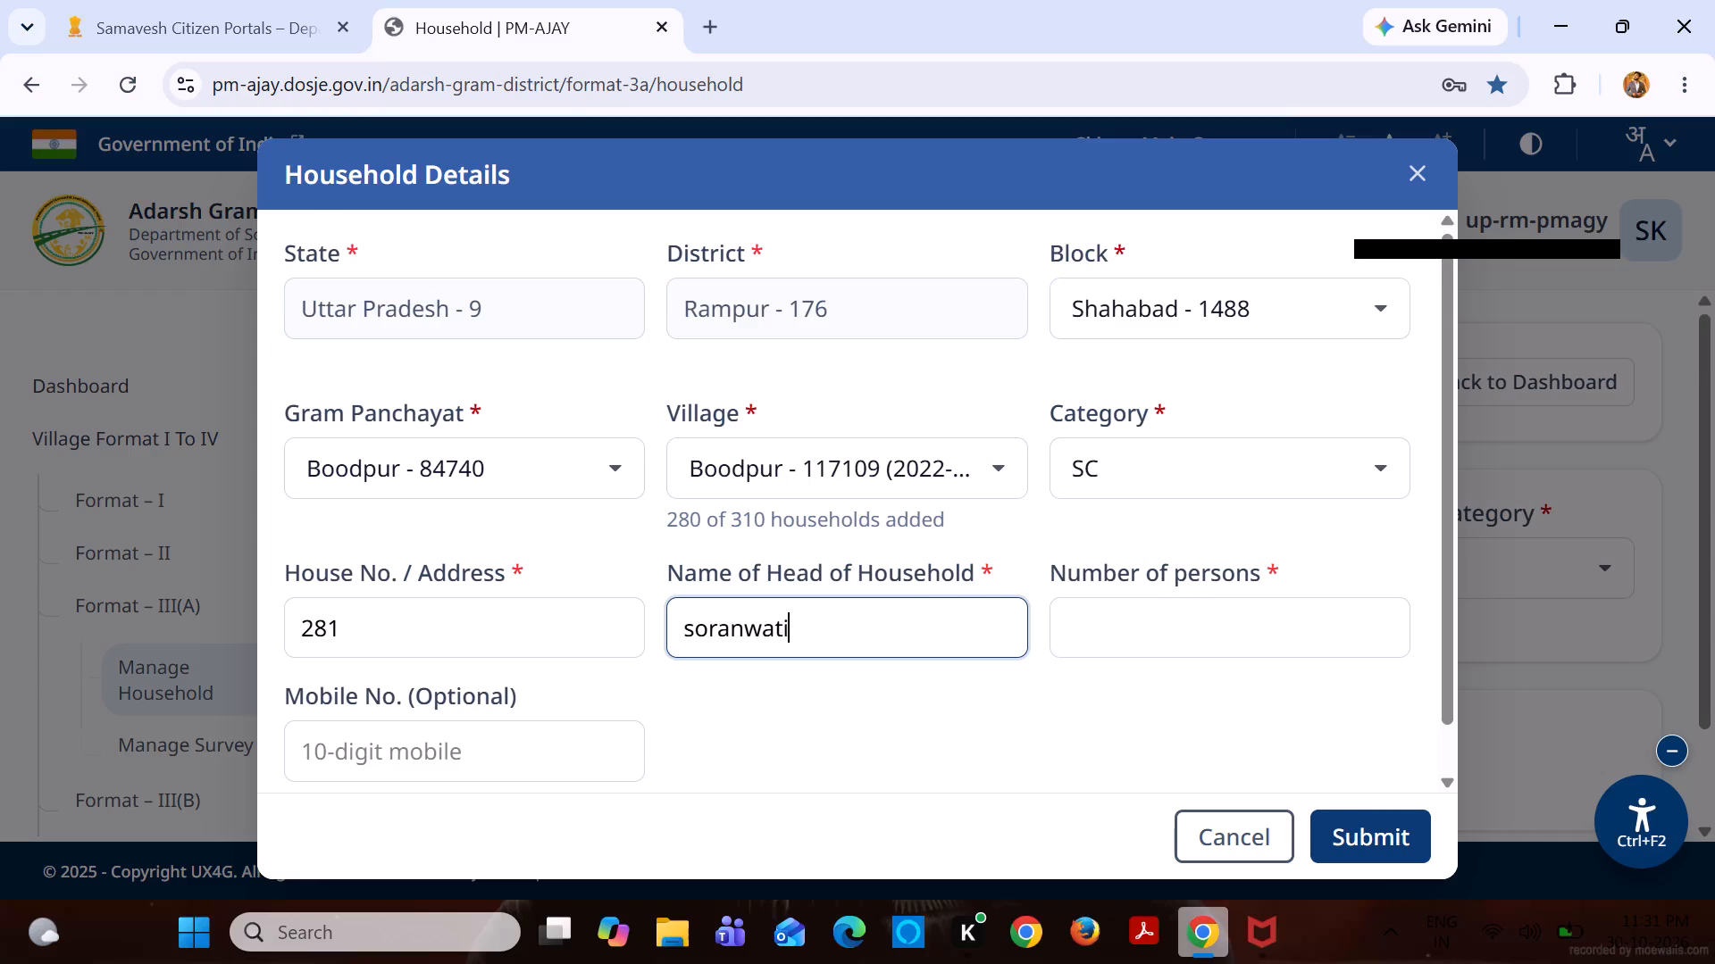
click(1150, 625)
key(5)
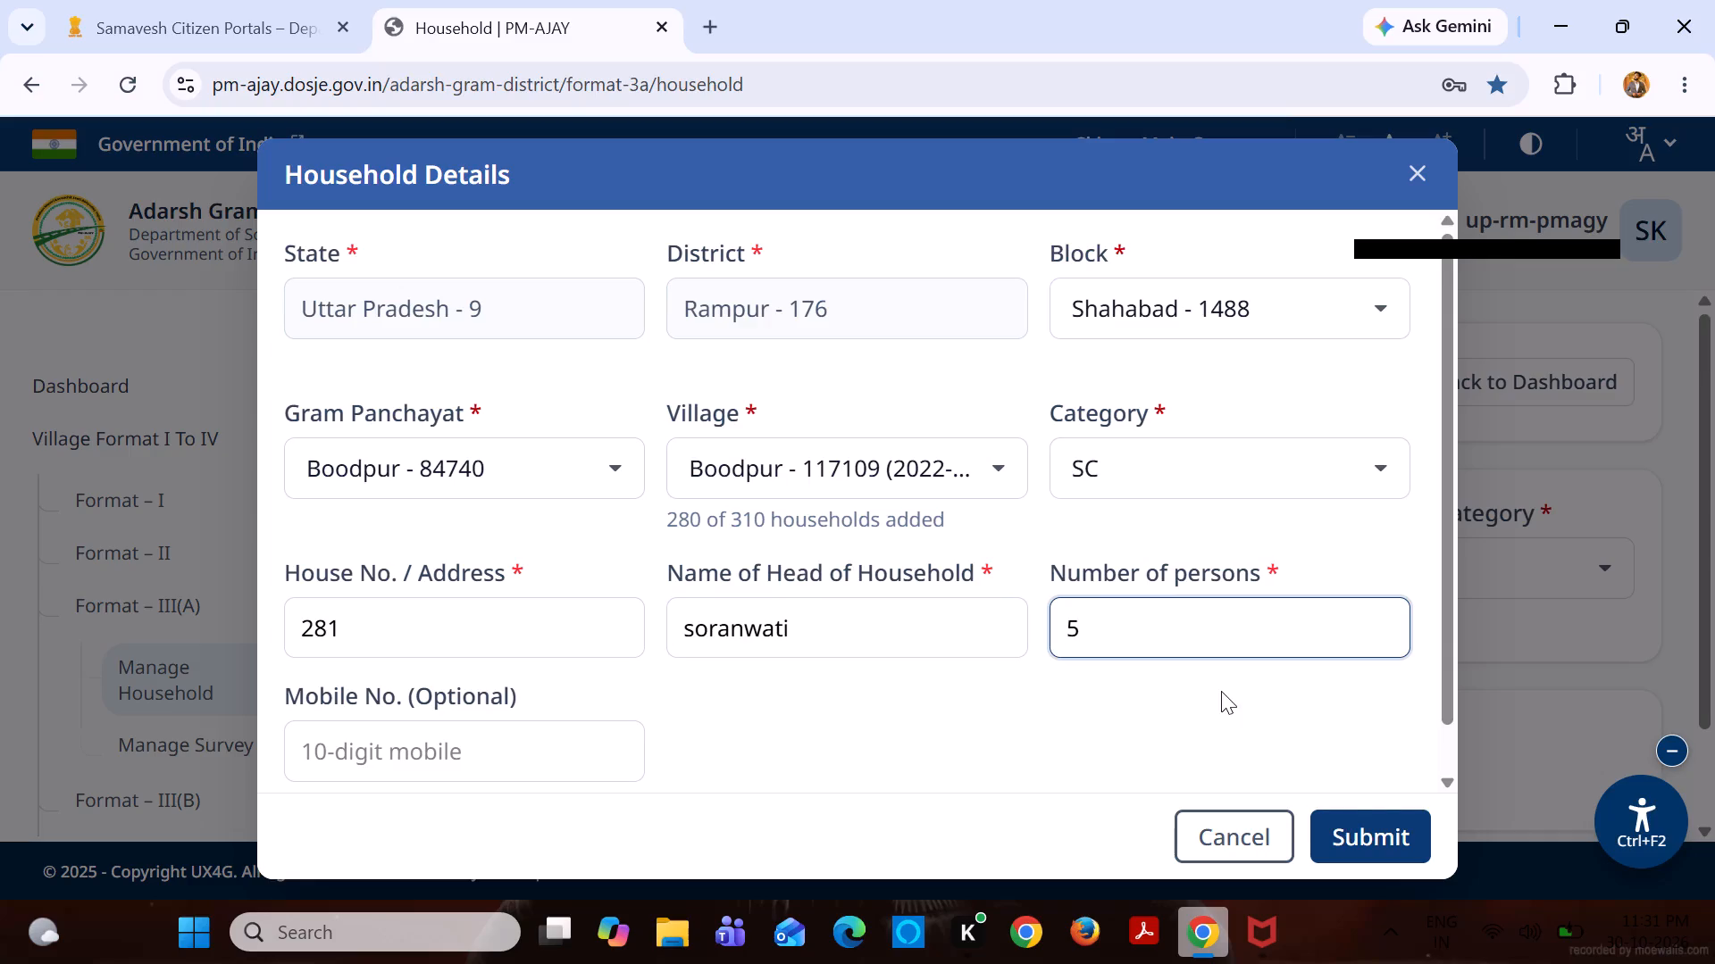
click(1357, 810)
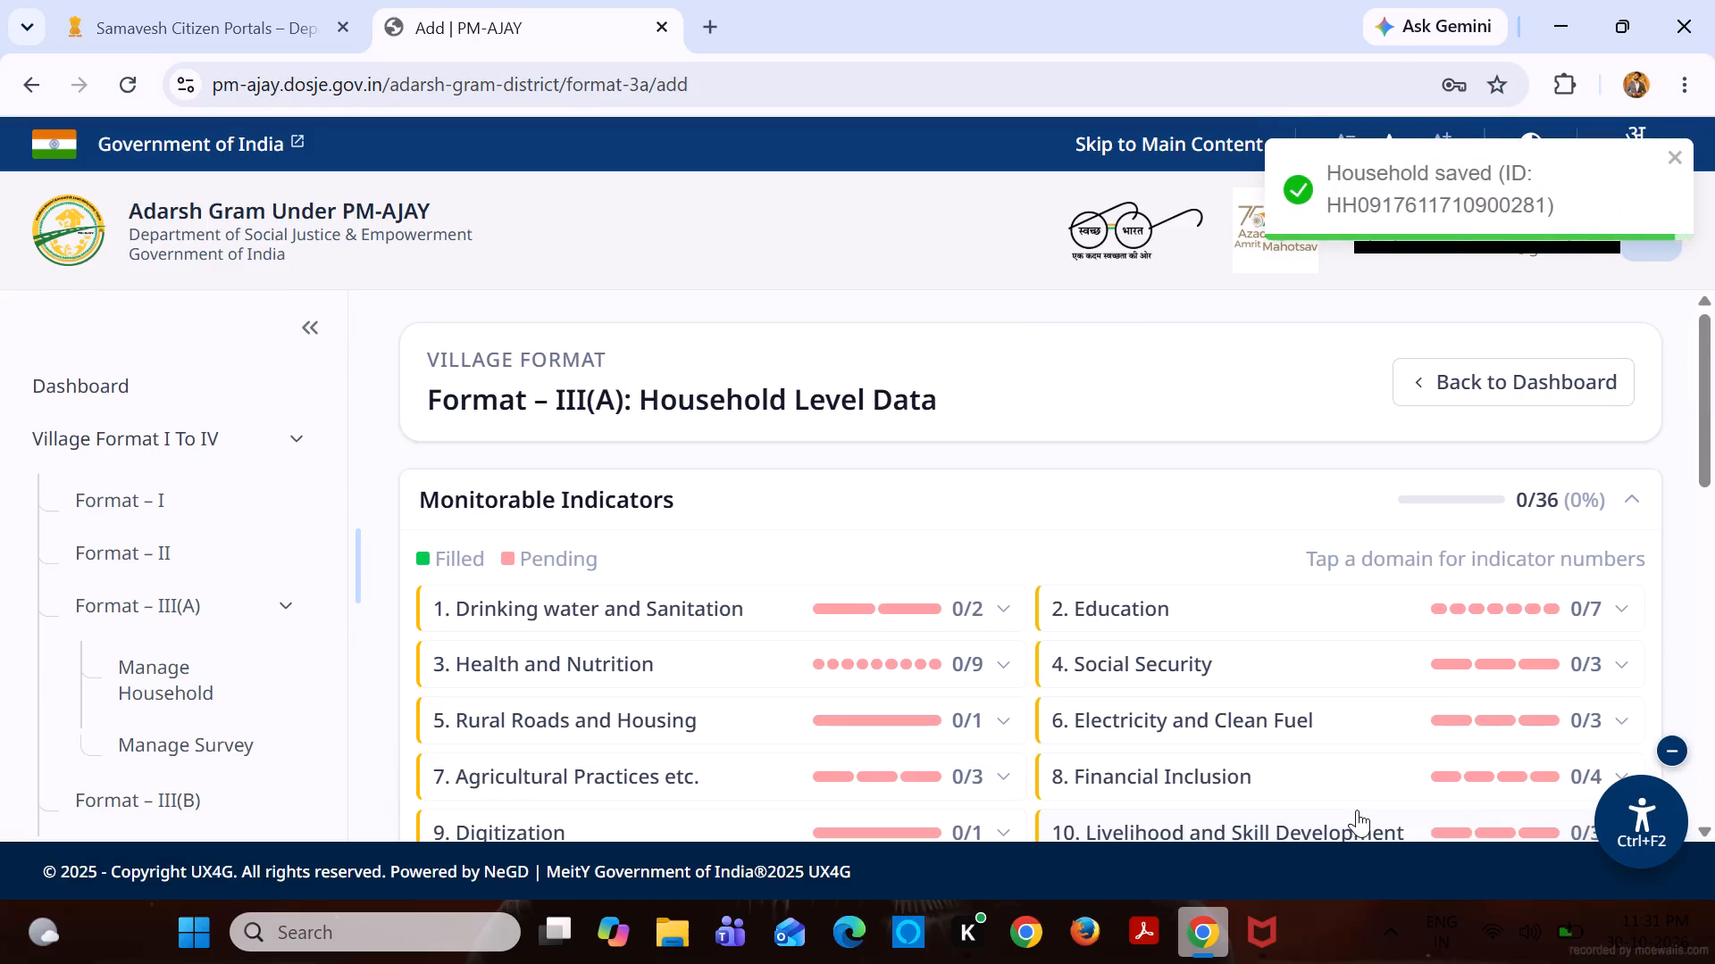